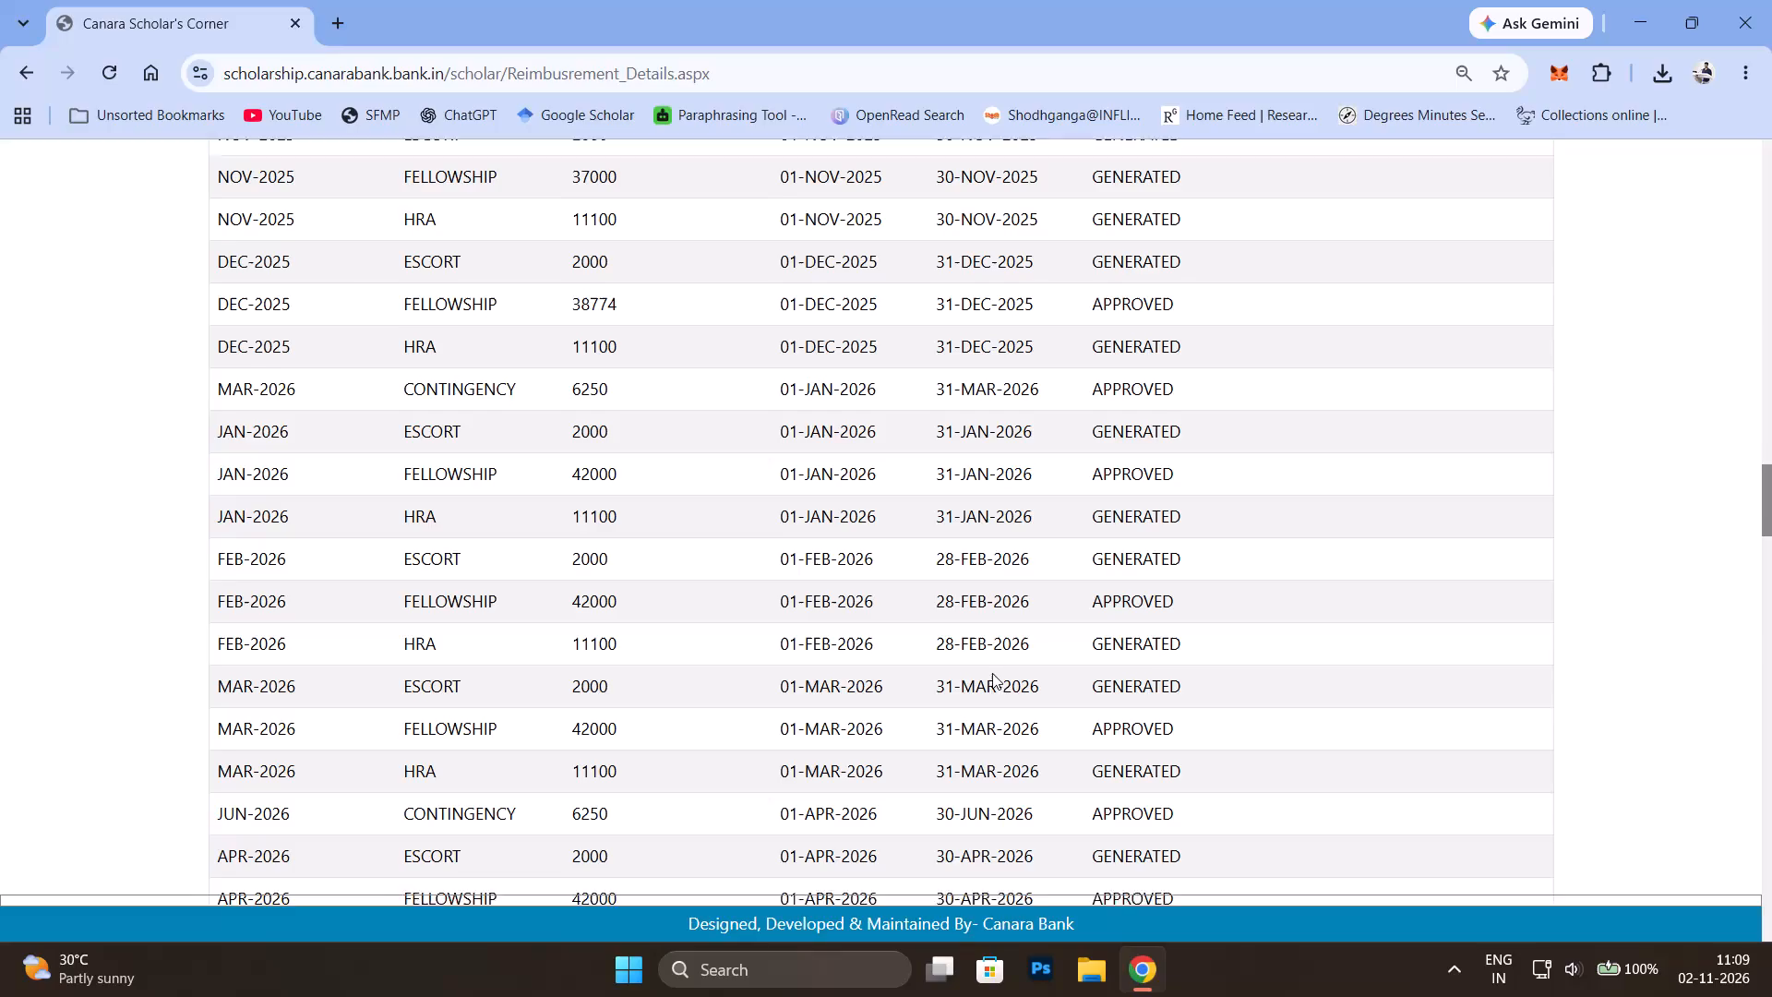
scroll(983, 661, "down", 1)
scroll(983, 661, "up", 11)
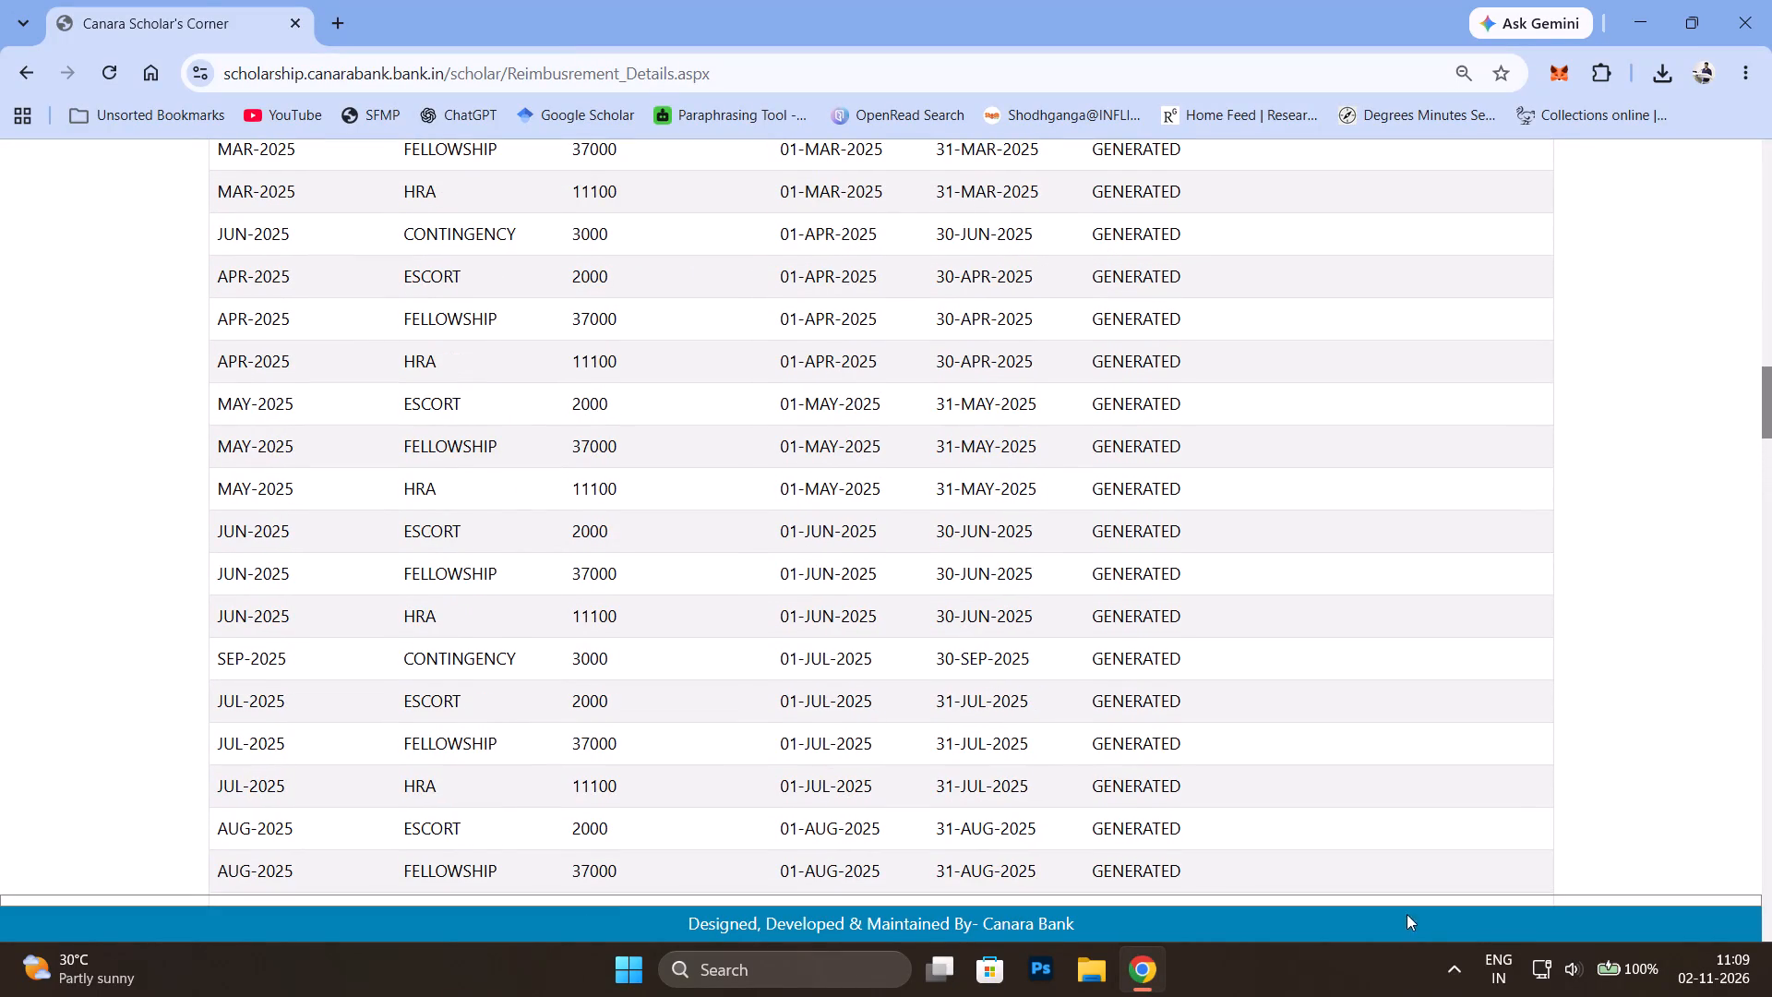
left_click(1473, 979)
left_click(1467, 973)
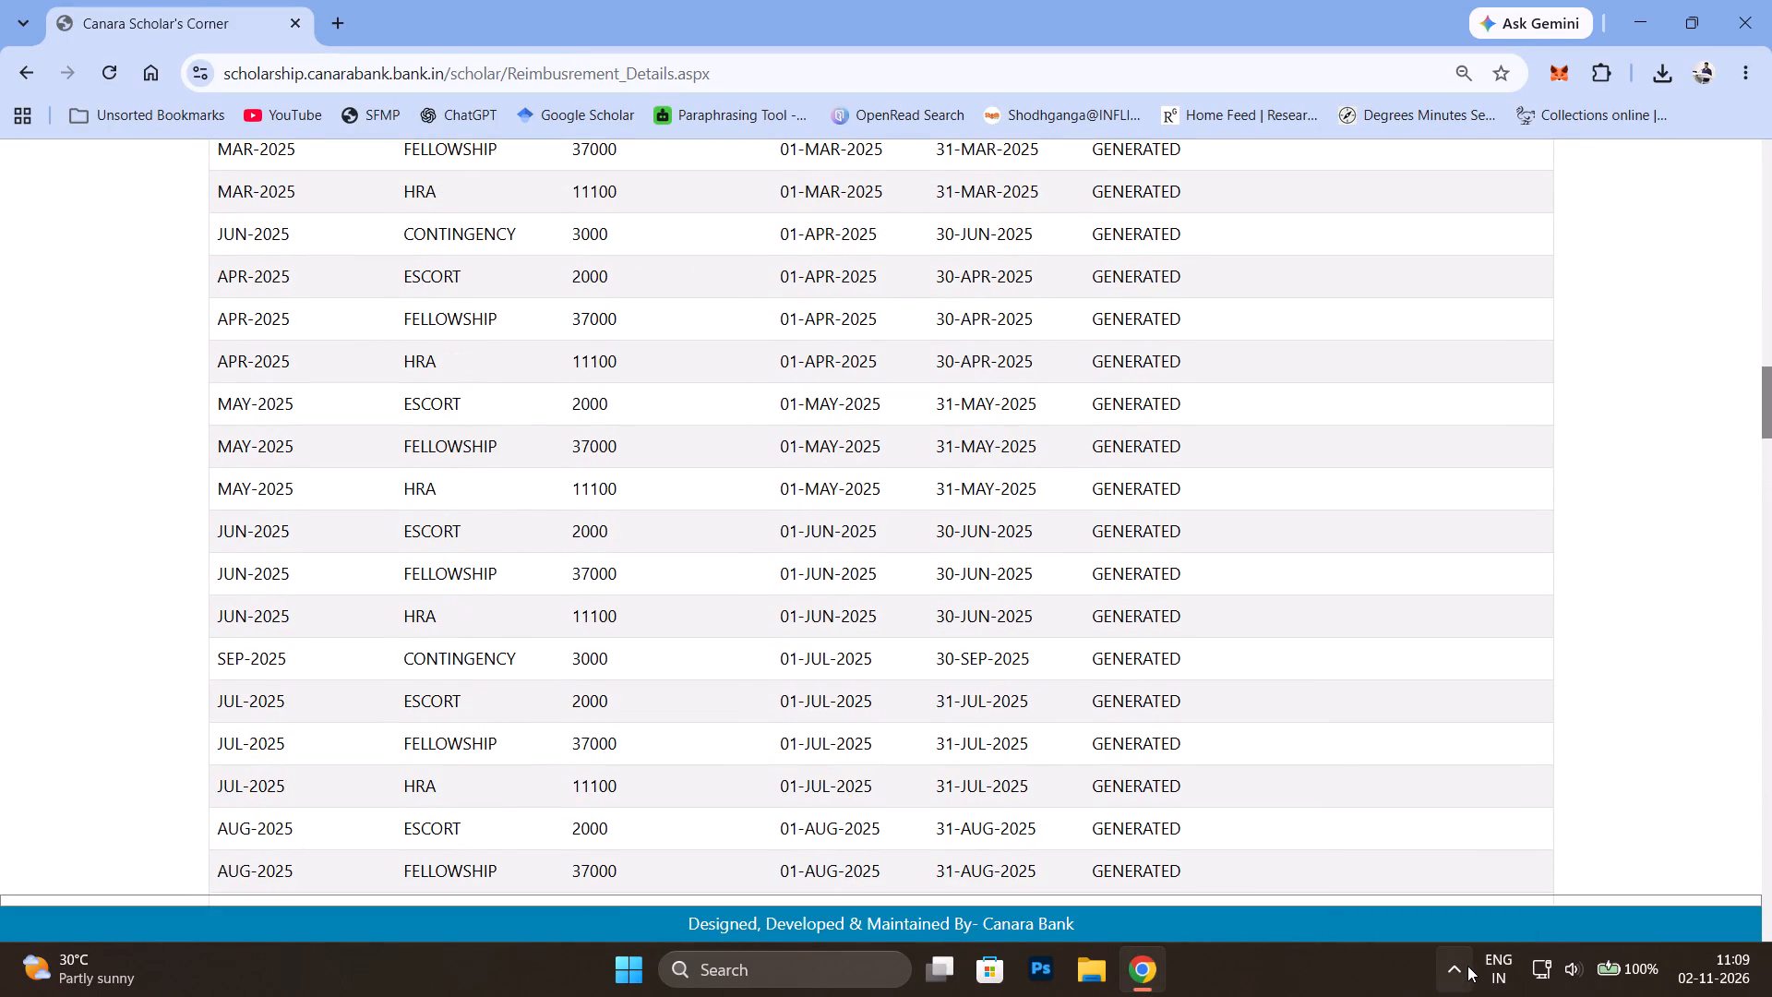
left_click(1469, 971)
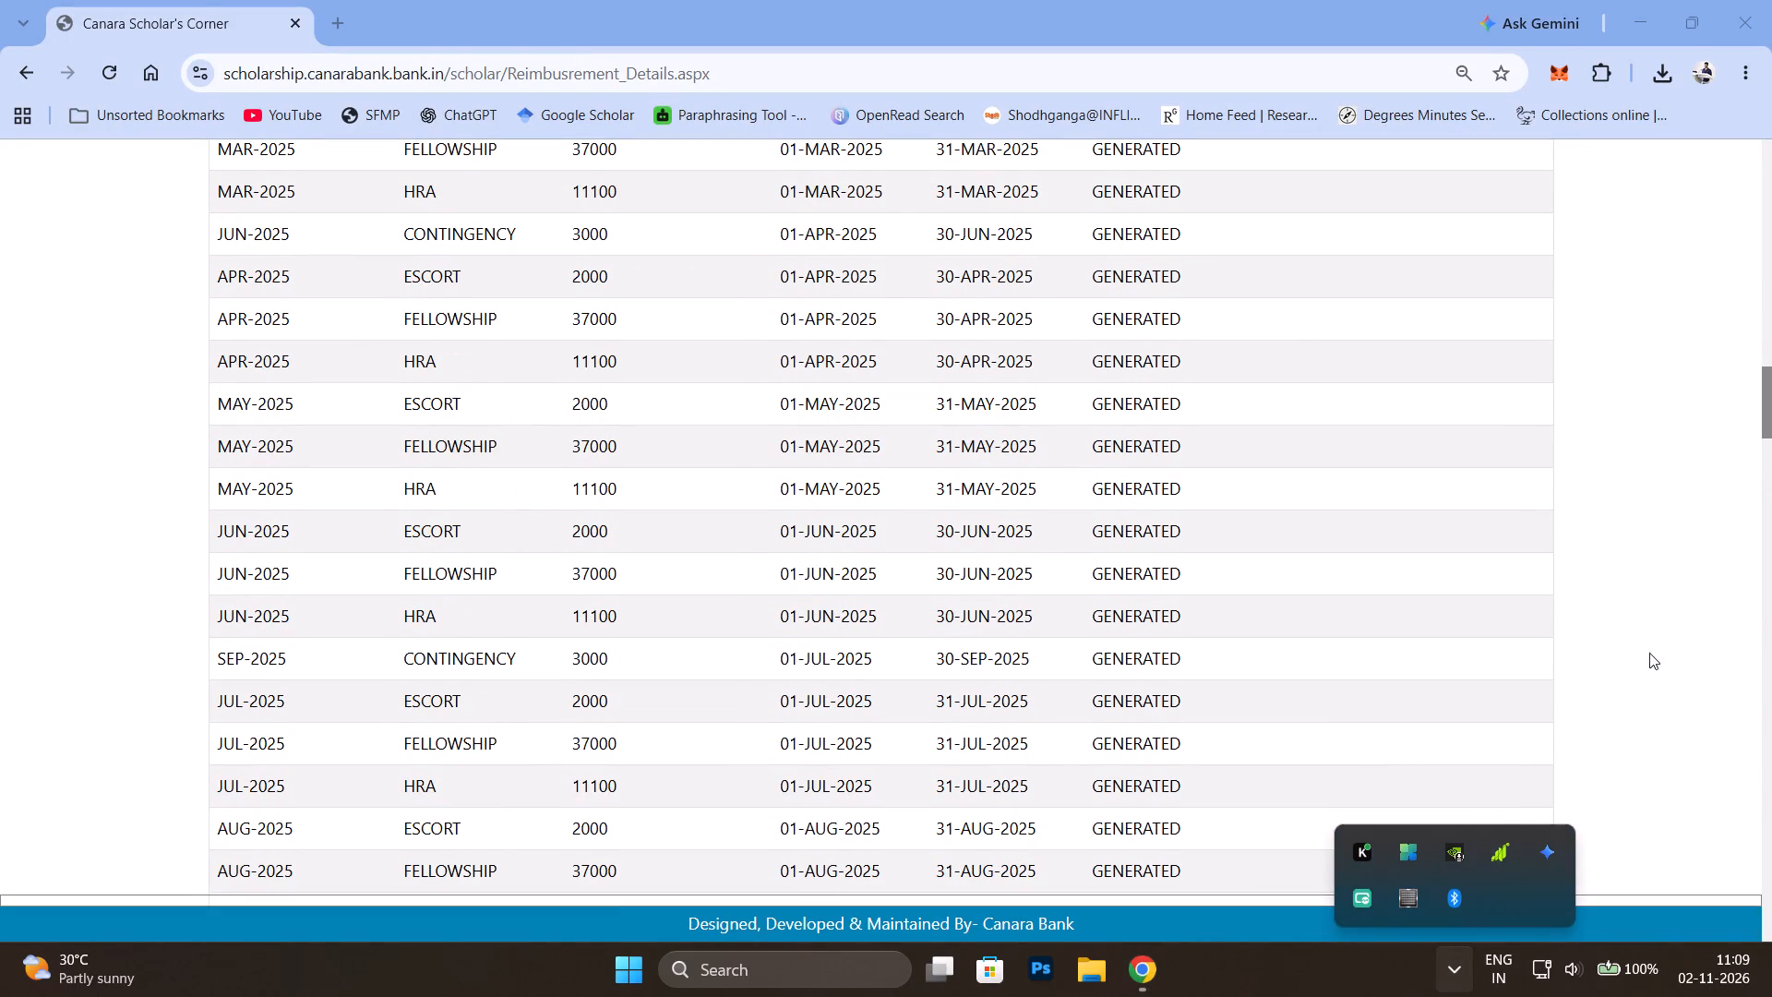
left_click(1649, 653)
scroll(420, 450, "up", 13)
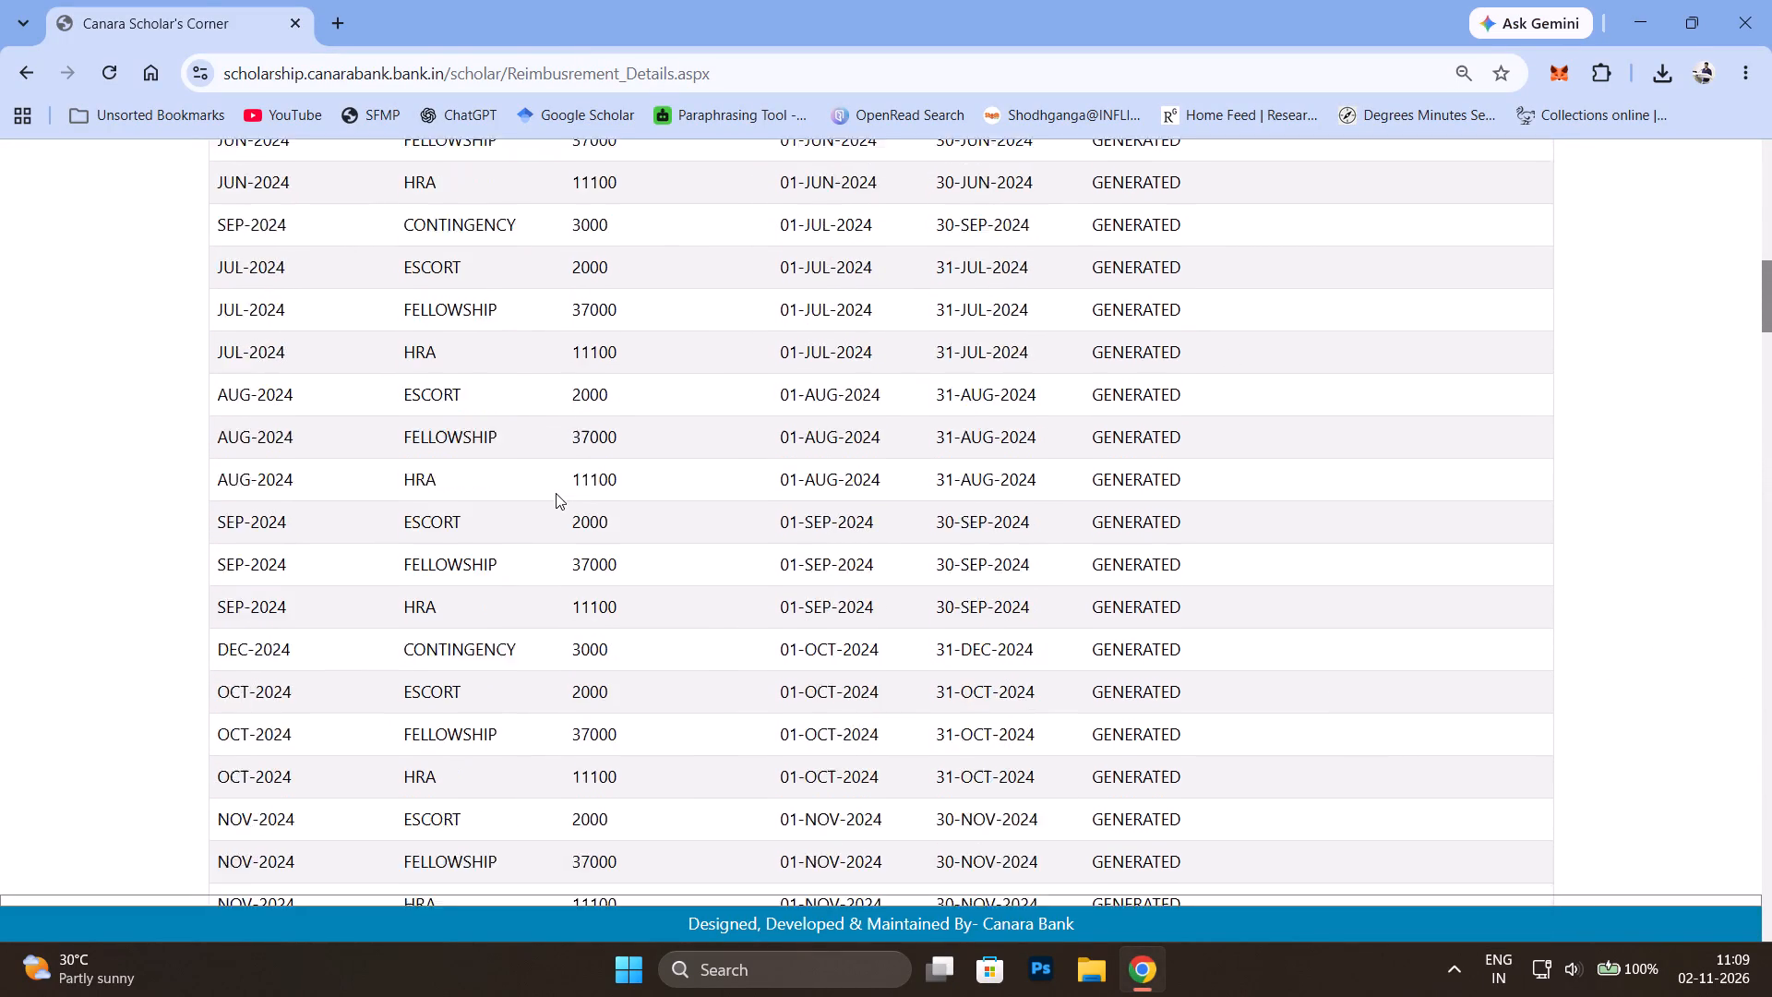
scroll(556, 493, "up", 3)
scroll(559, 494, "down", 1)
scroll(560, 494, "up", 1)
Open a blank browser tab, close the Canara Scholar's Corner page and minimise the browser to reach the desktop.
left_click(330, 30)
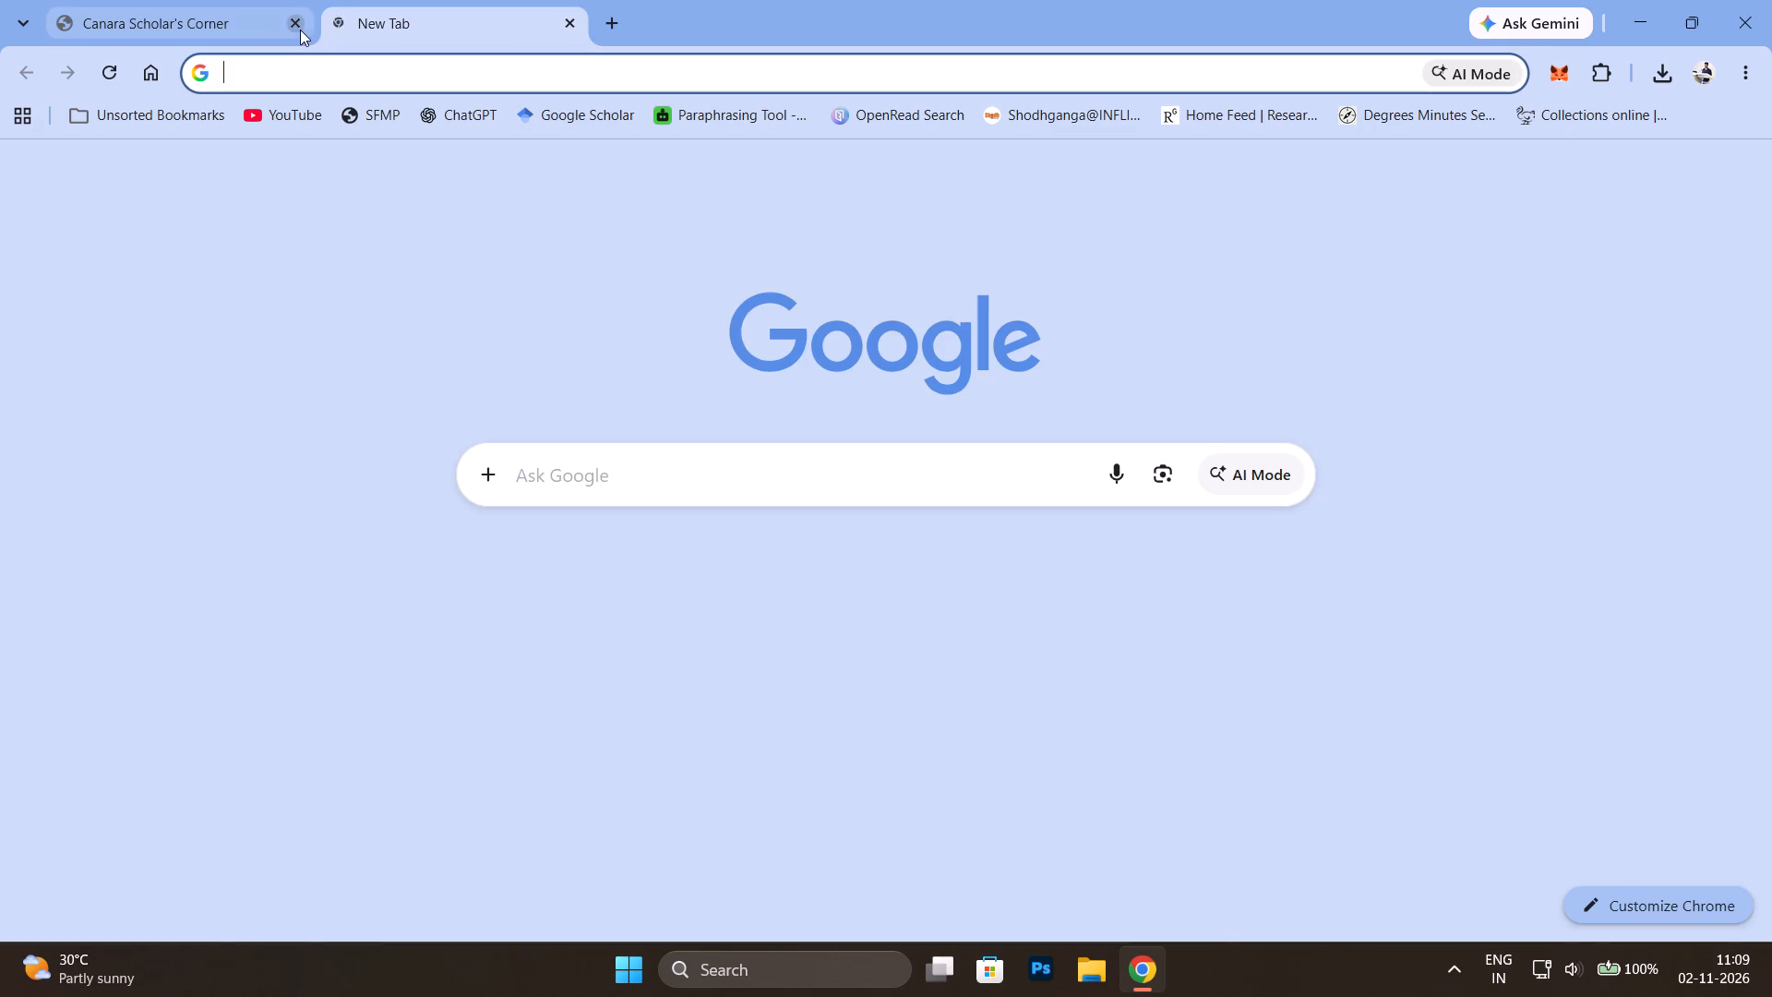
left_click(300, 28)
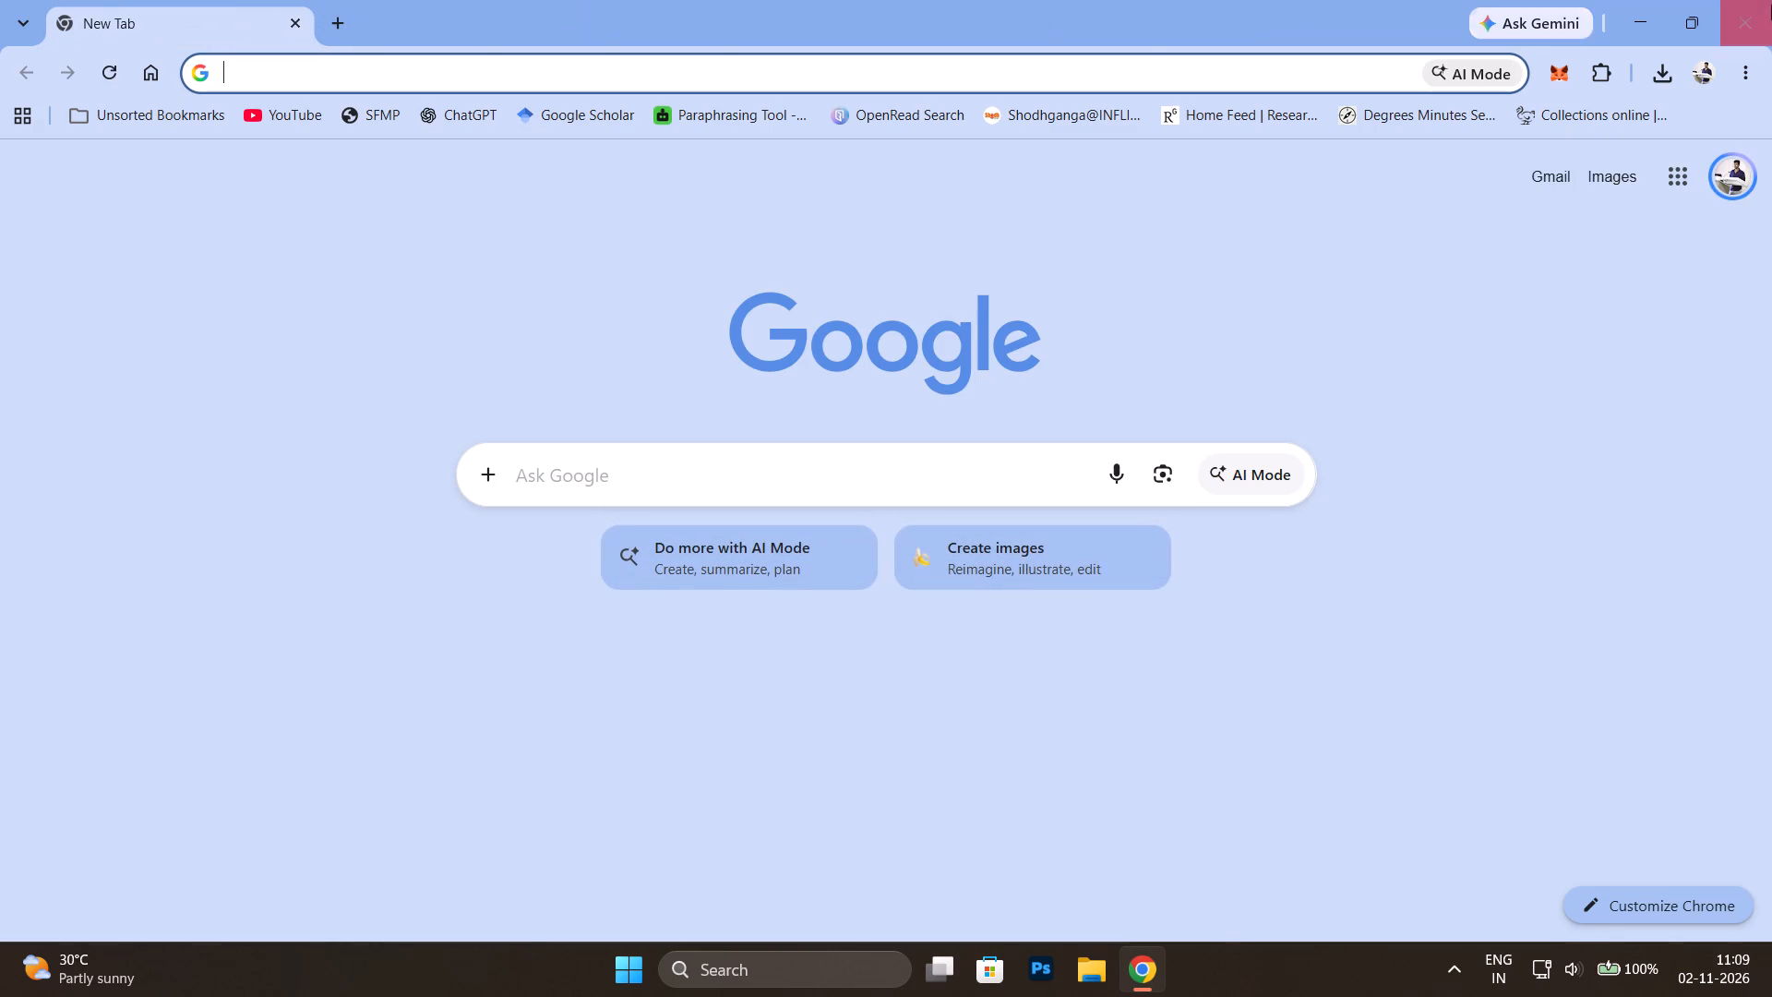
left_click(1637, 9)
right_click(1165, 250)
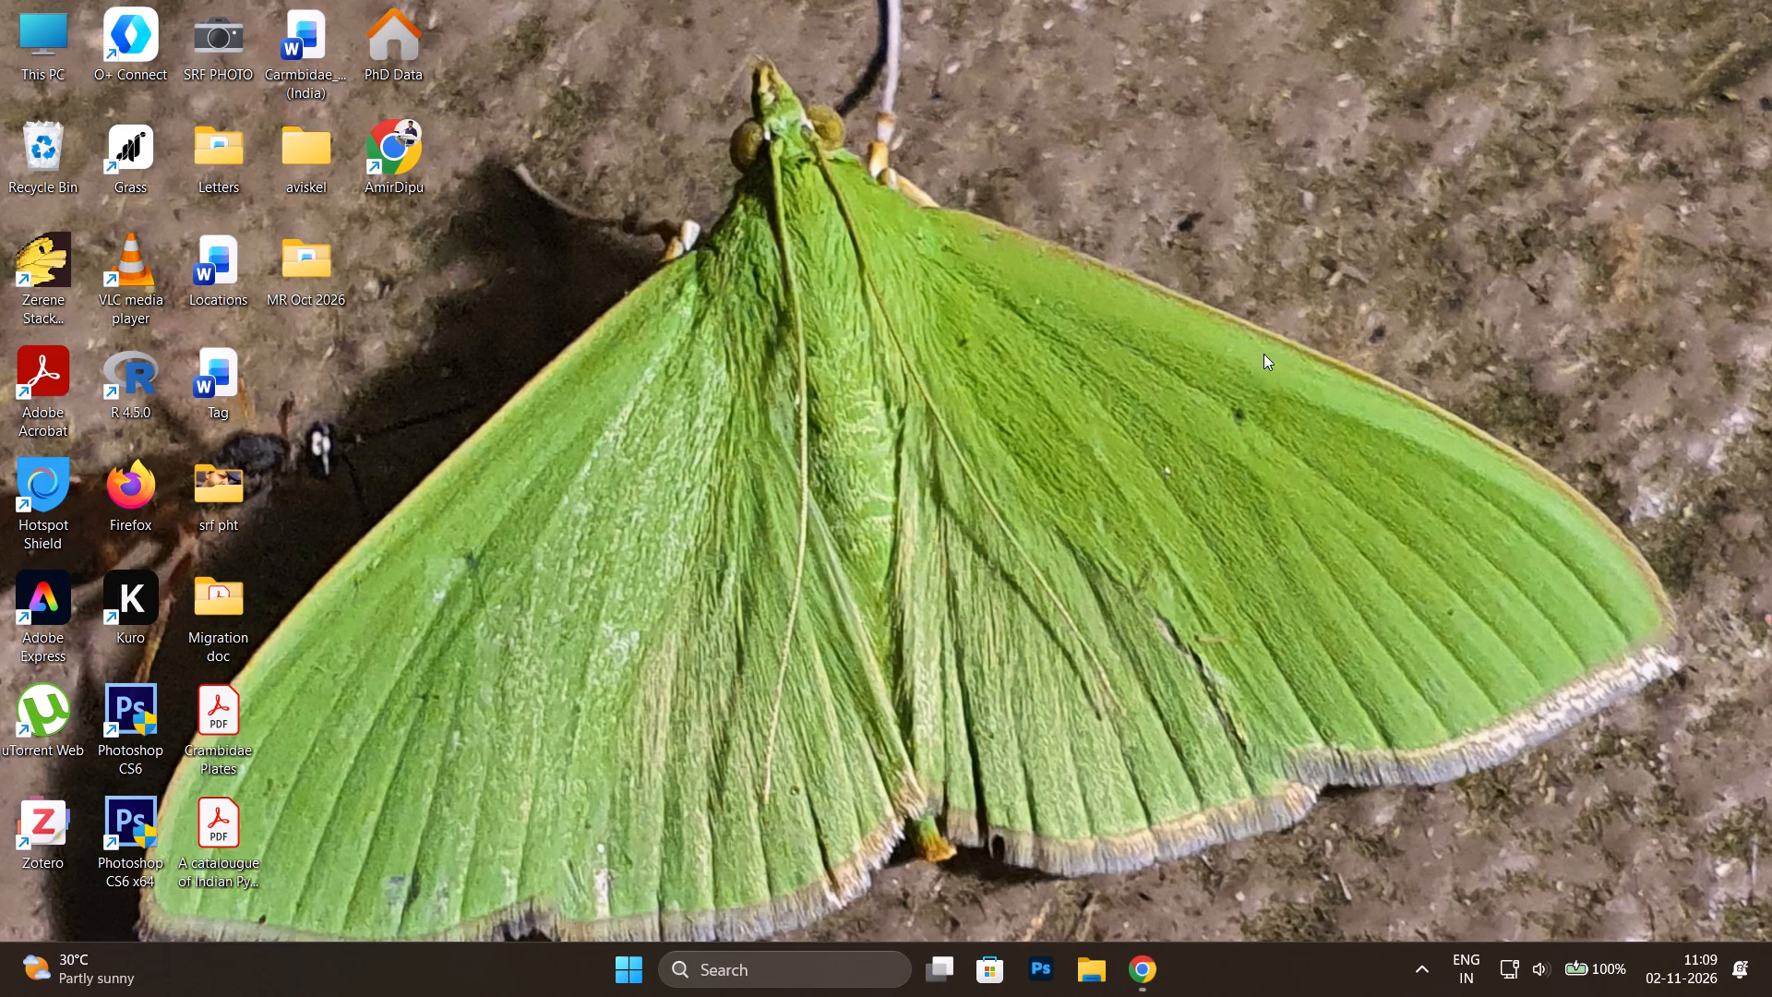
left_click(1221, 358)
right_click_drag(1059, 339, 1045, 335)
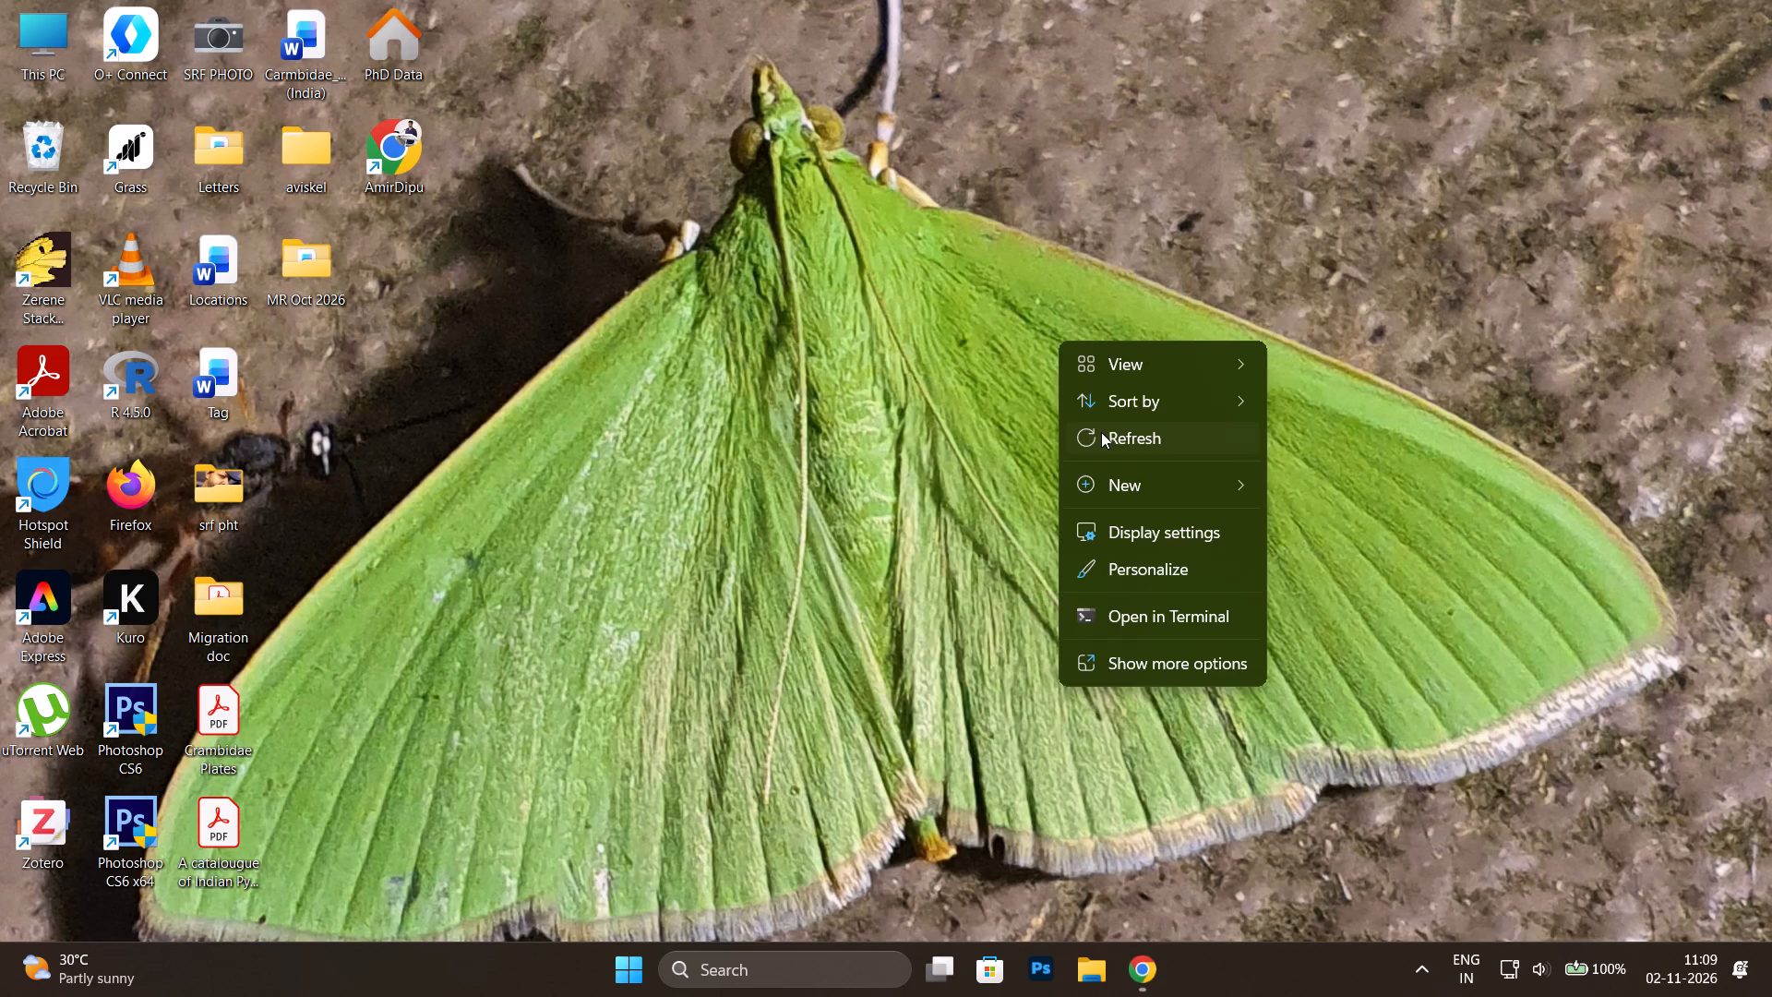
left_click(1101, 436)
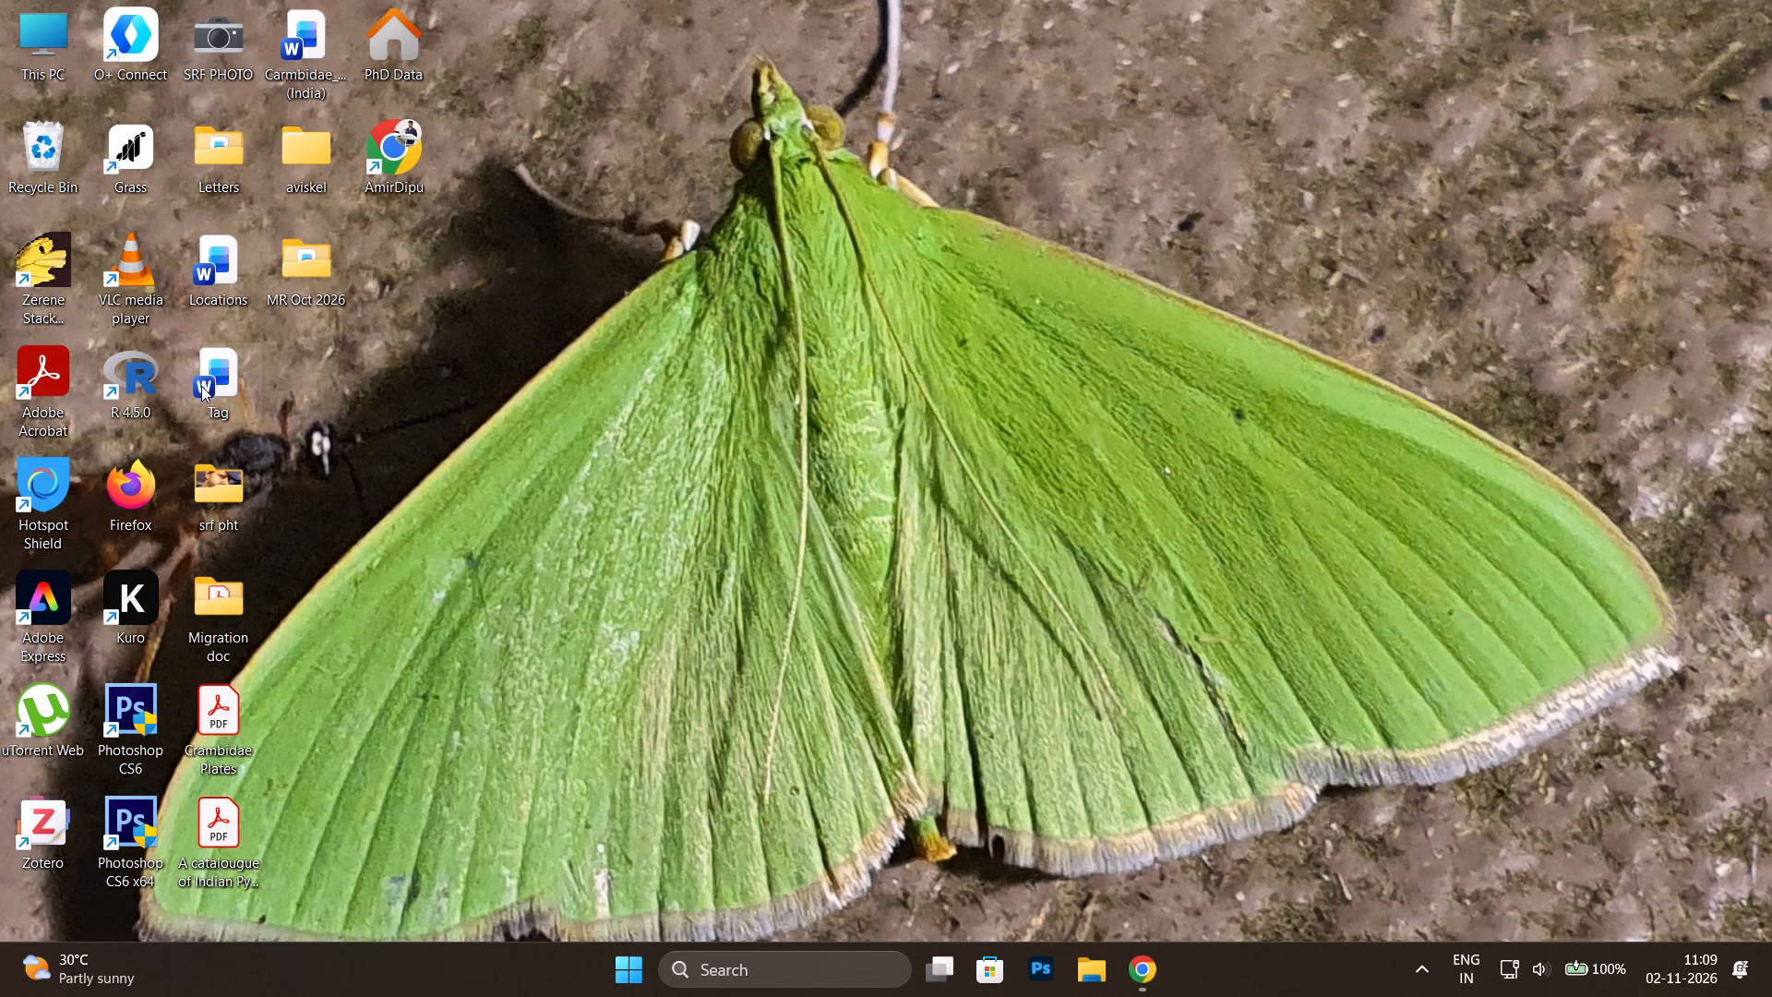
Open the Tag document from the desktop in Word and enlarge its view to 160%.
double_click(206, 382)
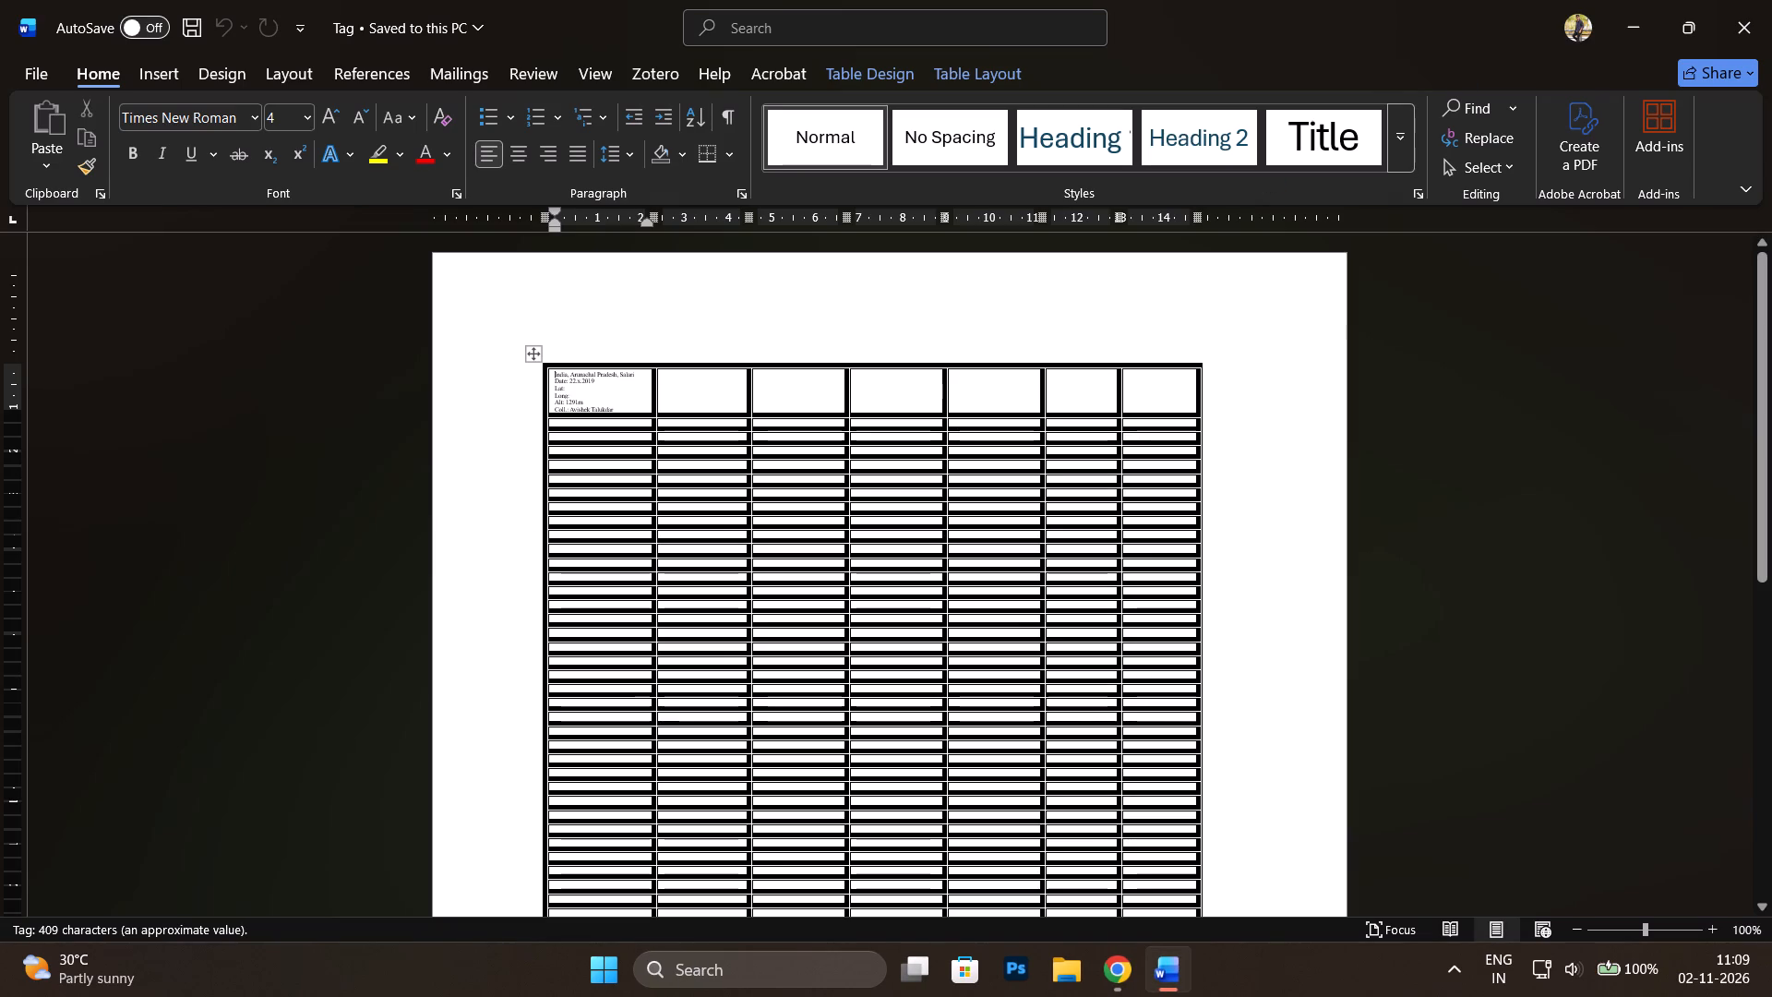
triple_click(1709, 931)
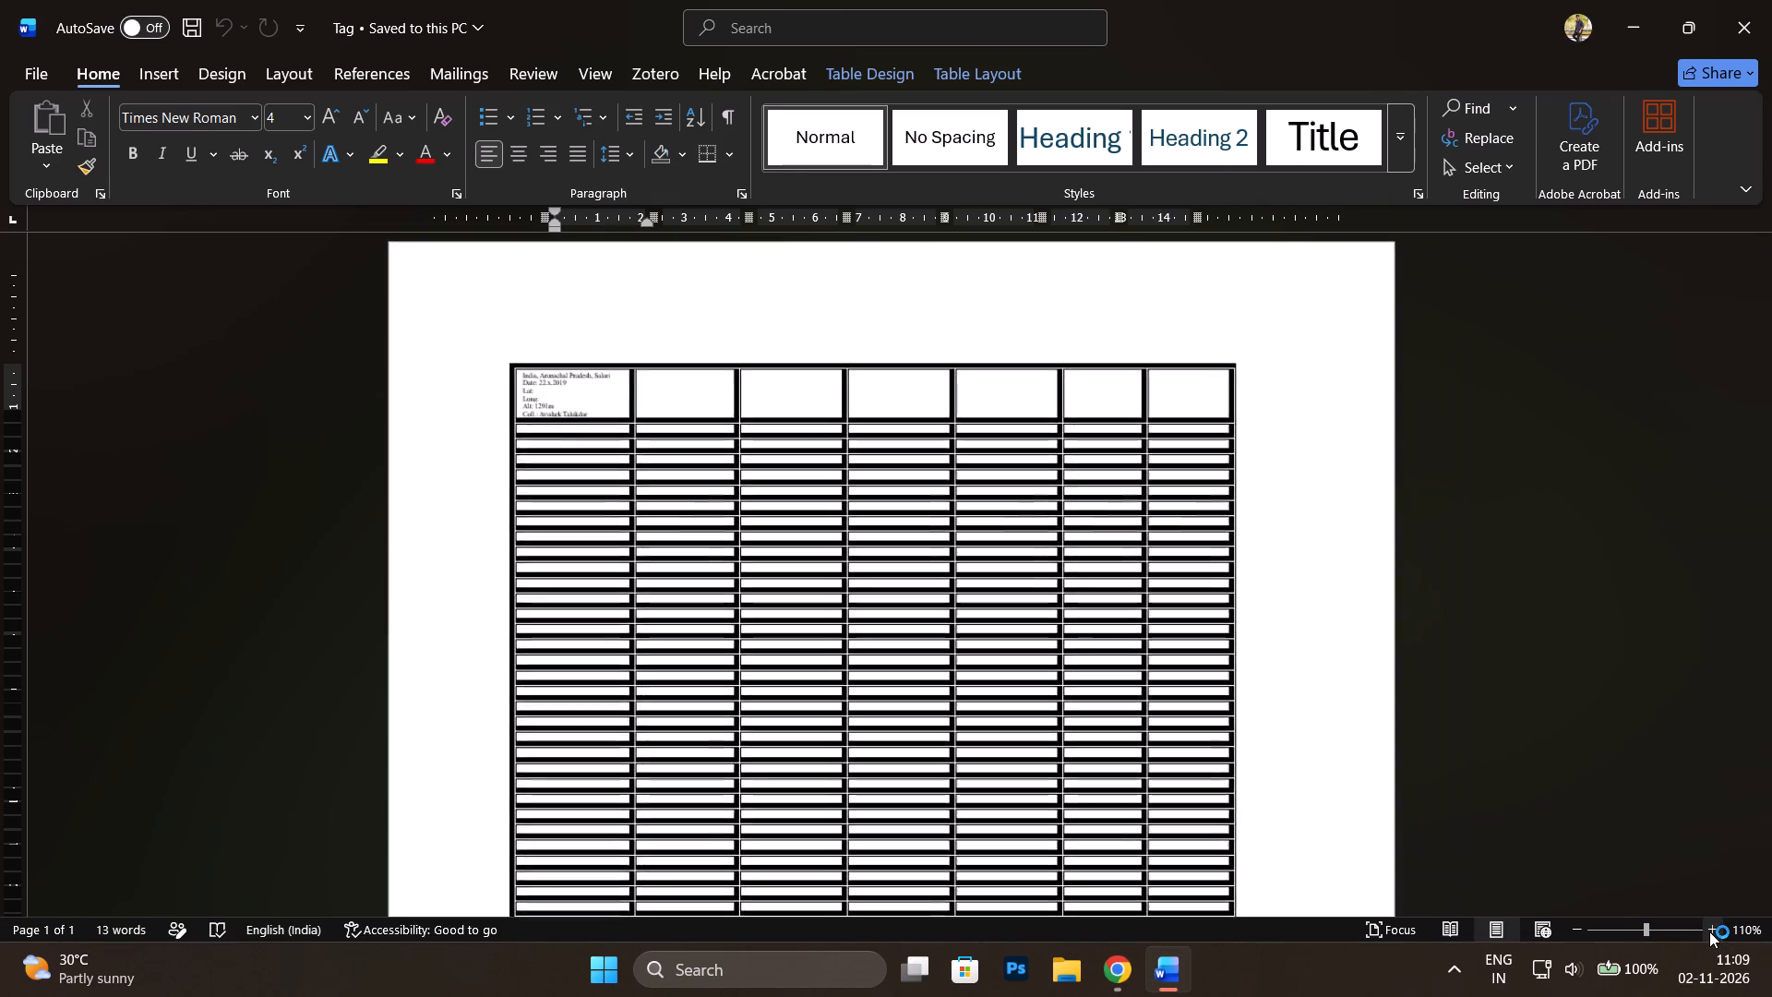
left_click(1710, 930)
double_click(1710, 930)
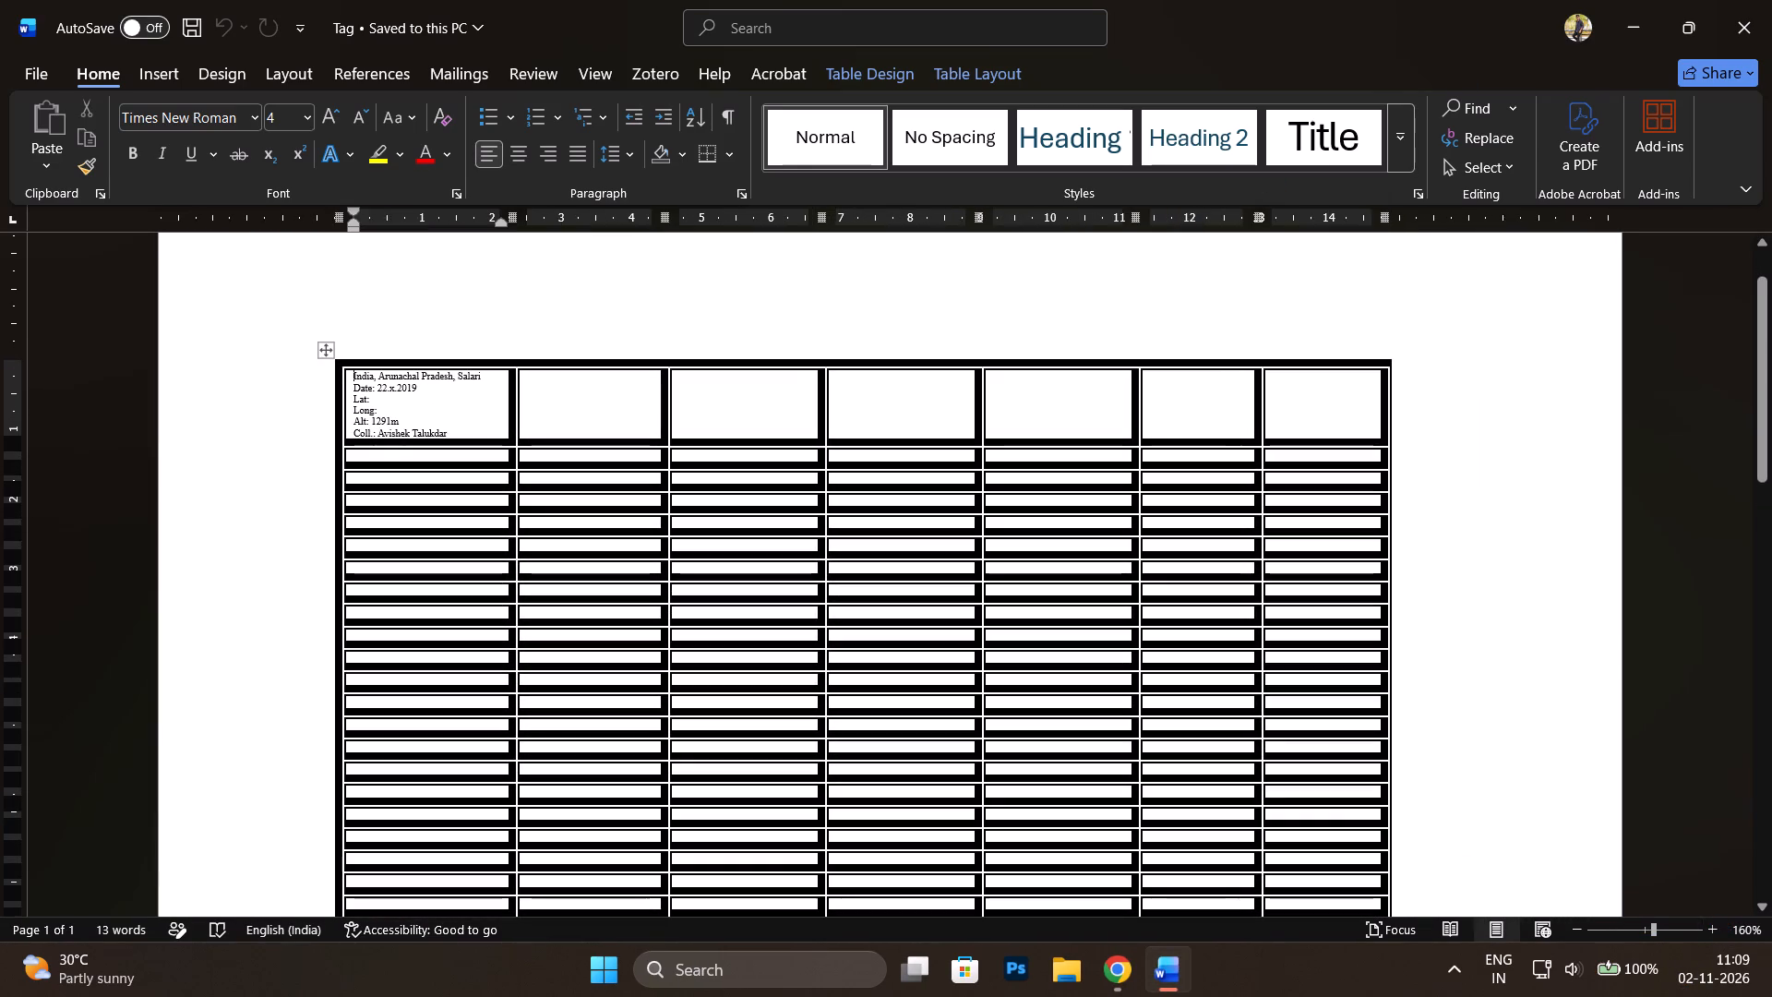
Place the text cursor after "Lat:" in the label in the table's first cell.
left_click(404, 403)
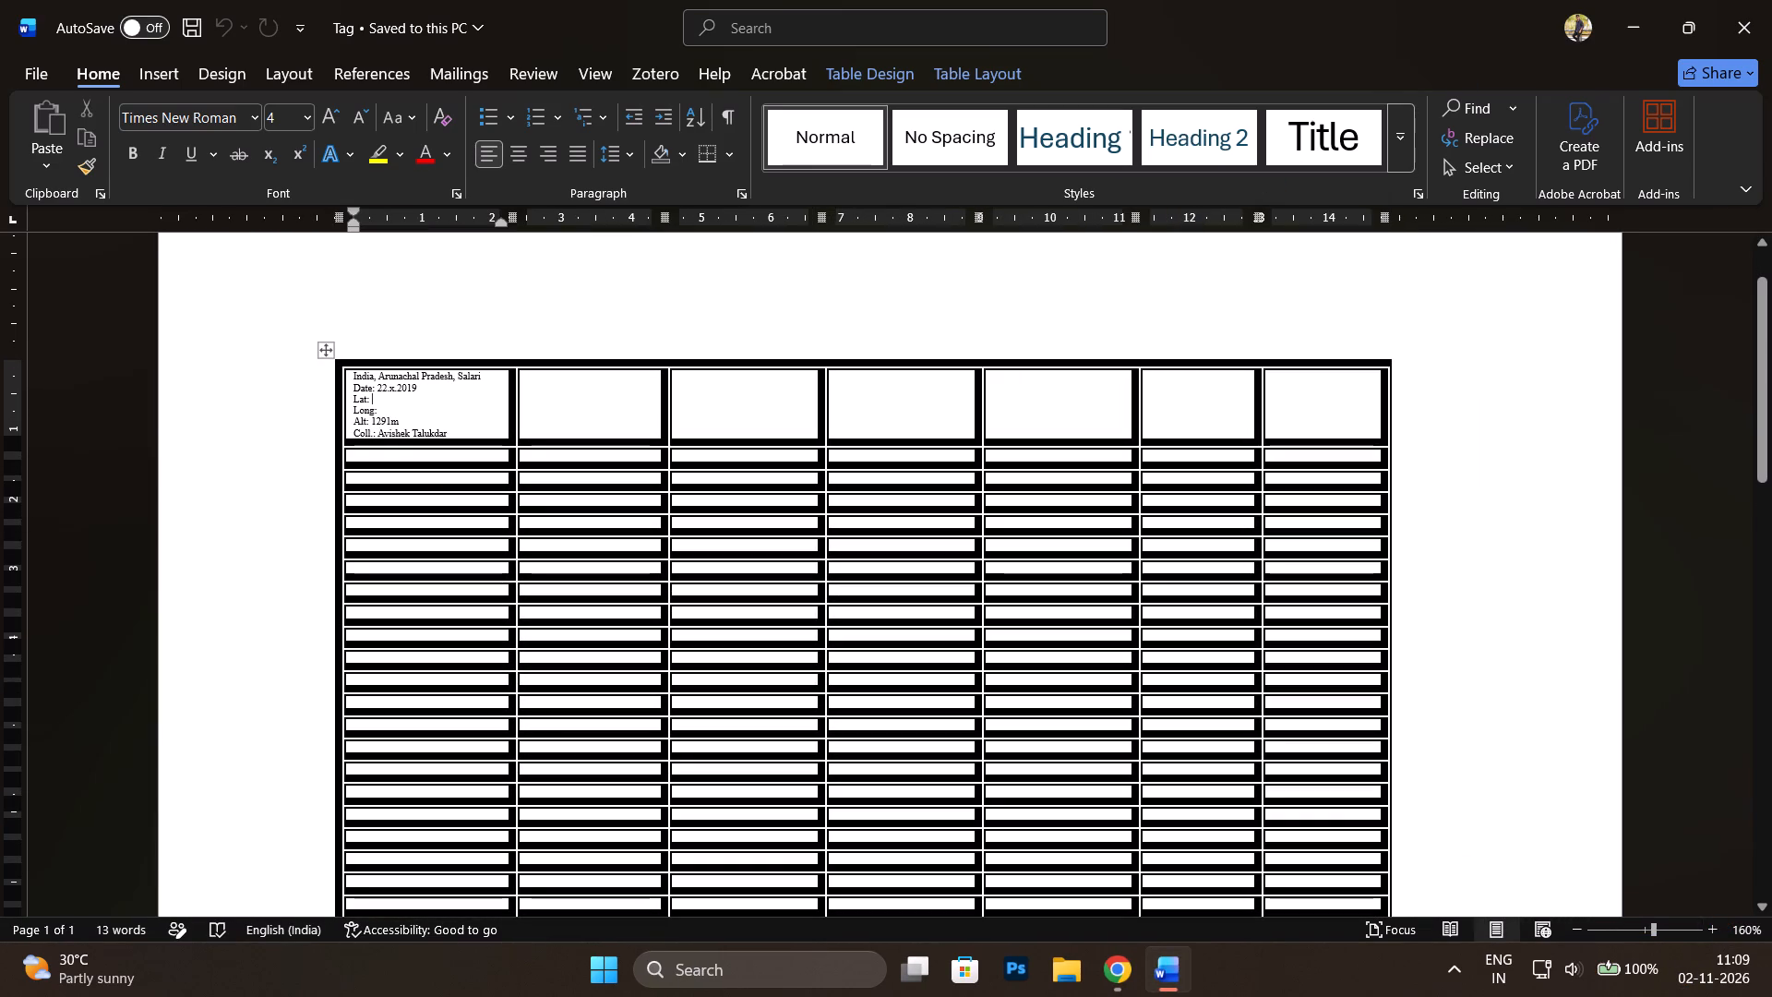
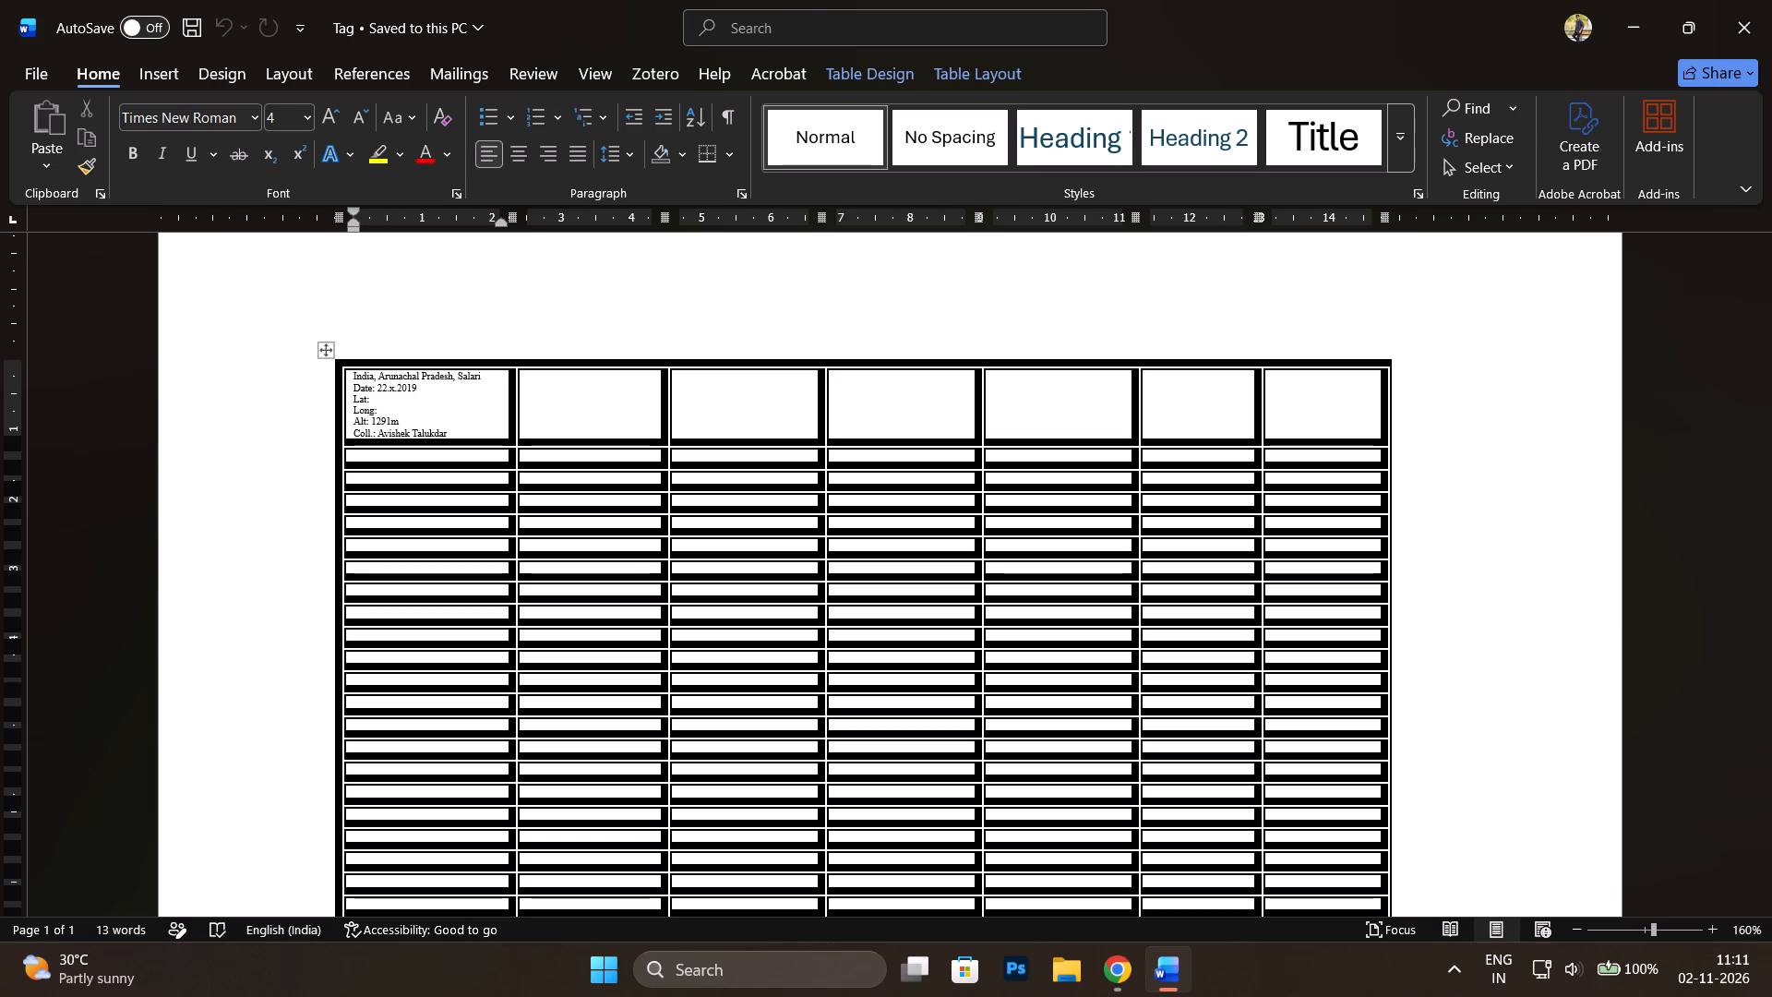
Fill in the first label's coordinates with 92.2741 on the Lat line and 27.4388 on the Long line.
key("9")
type("2.")
type("27")
type("41")
key("Down")
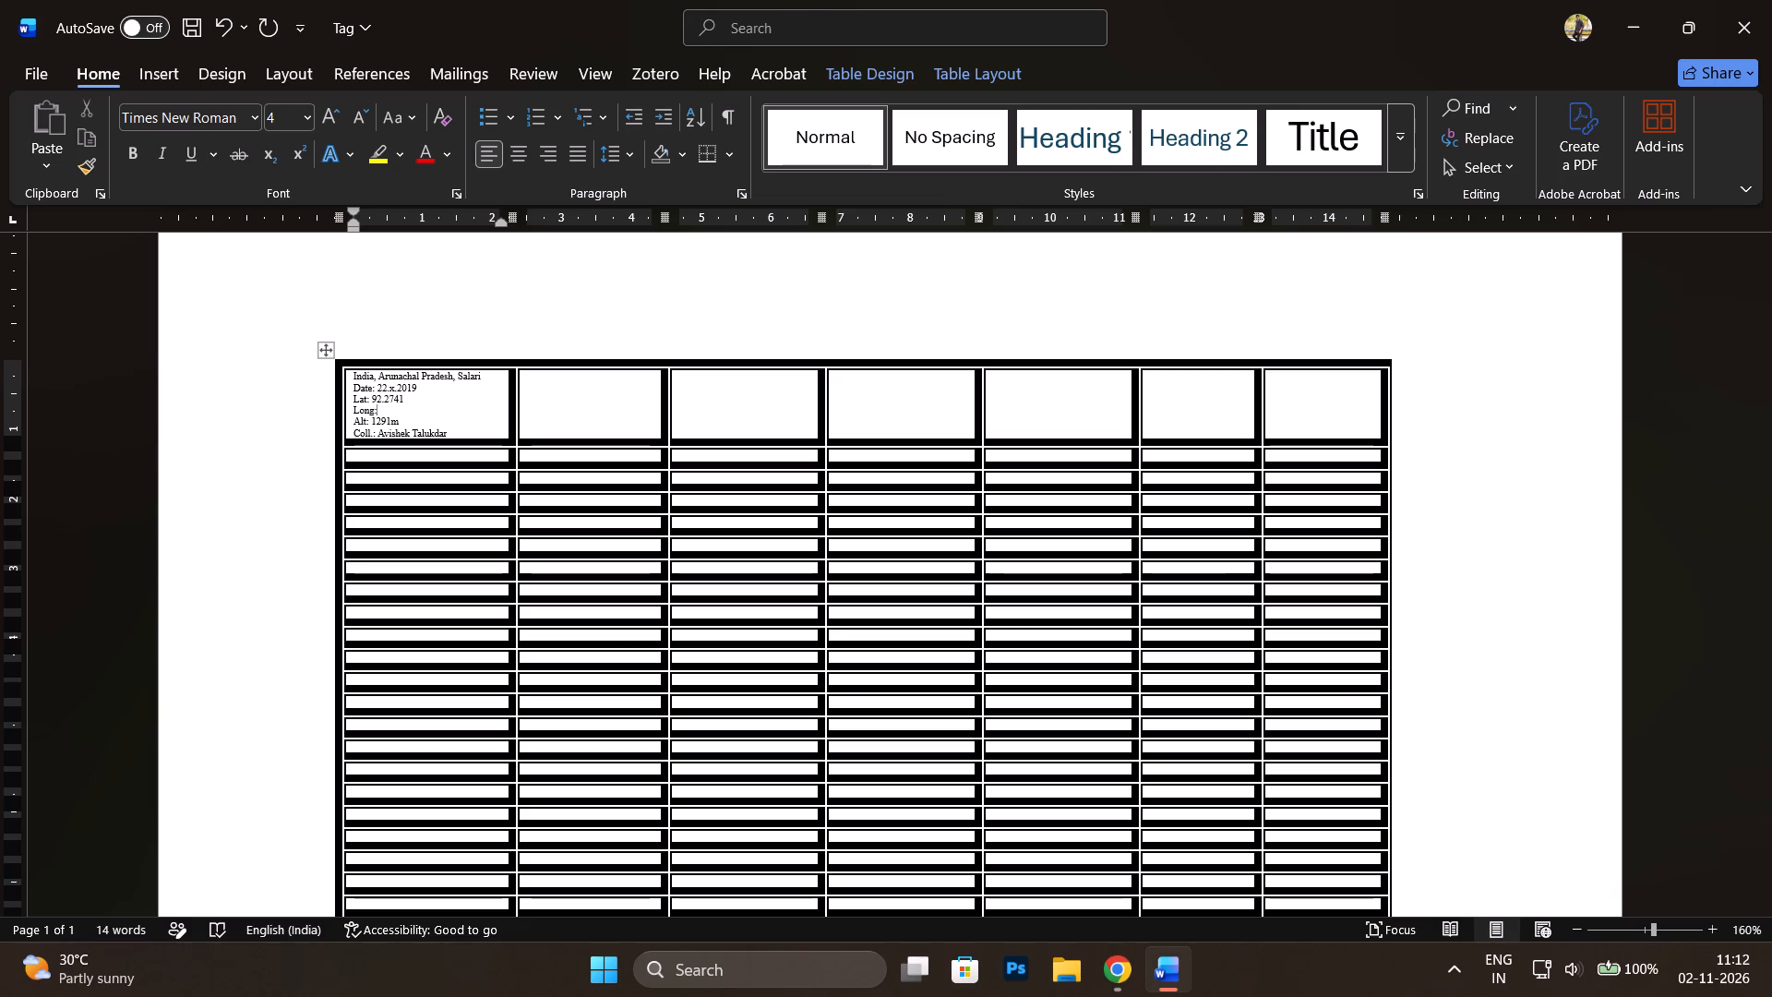
key("space")
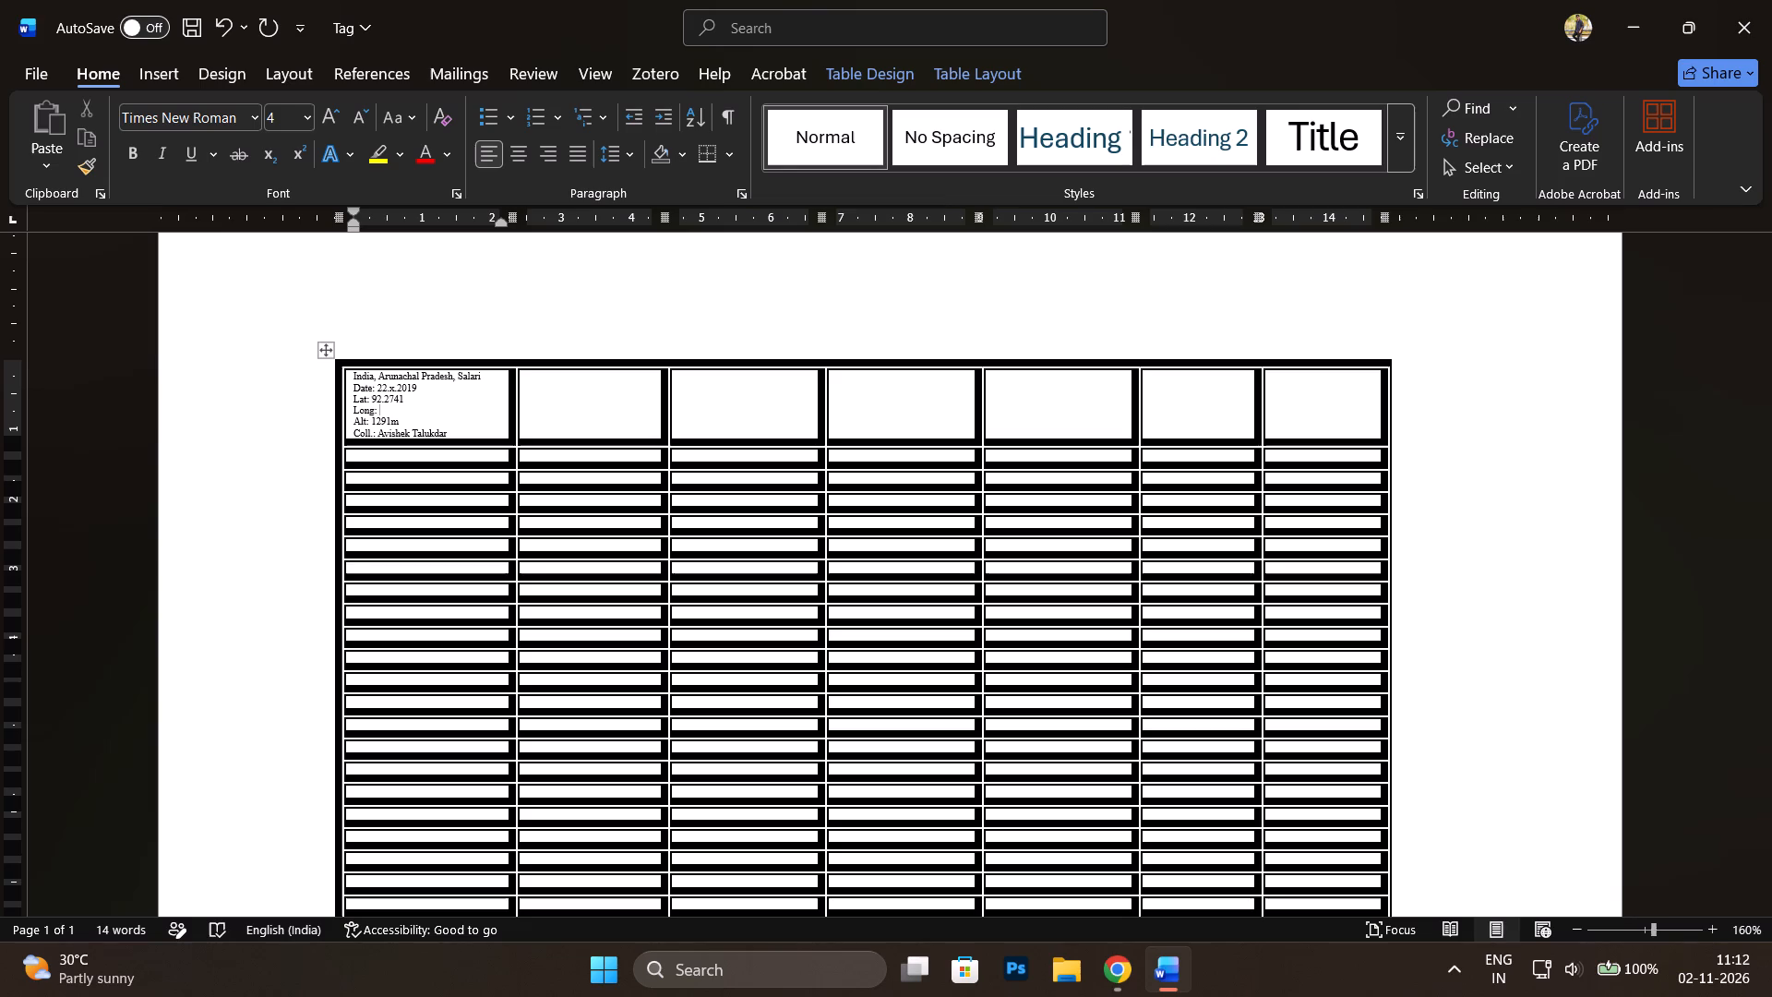
type("27")
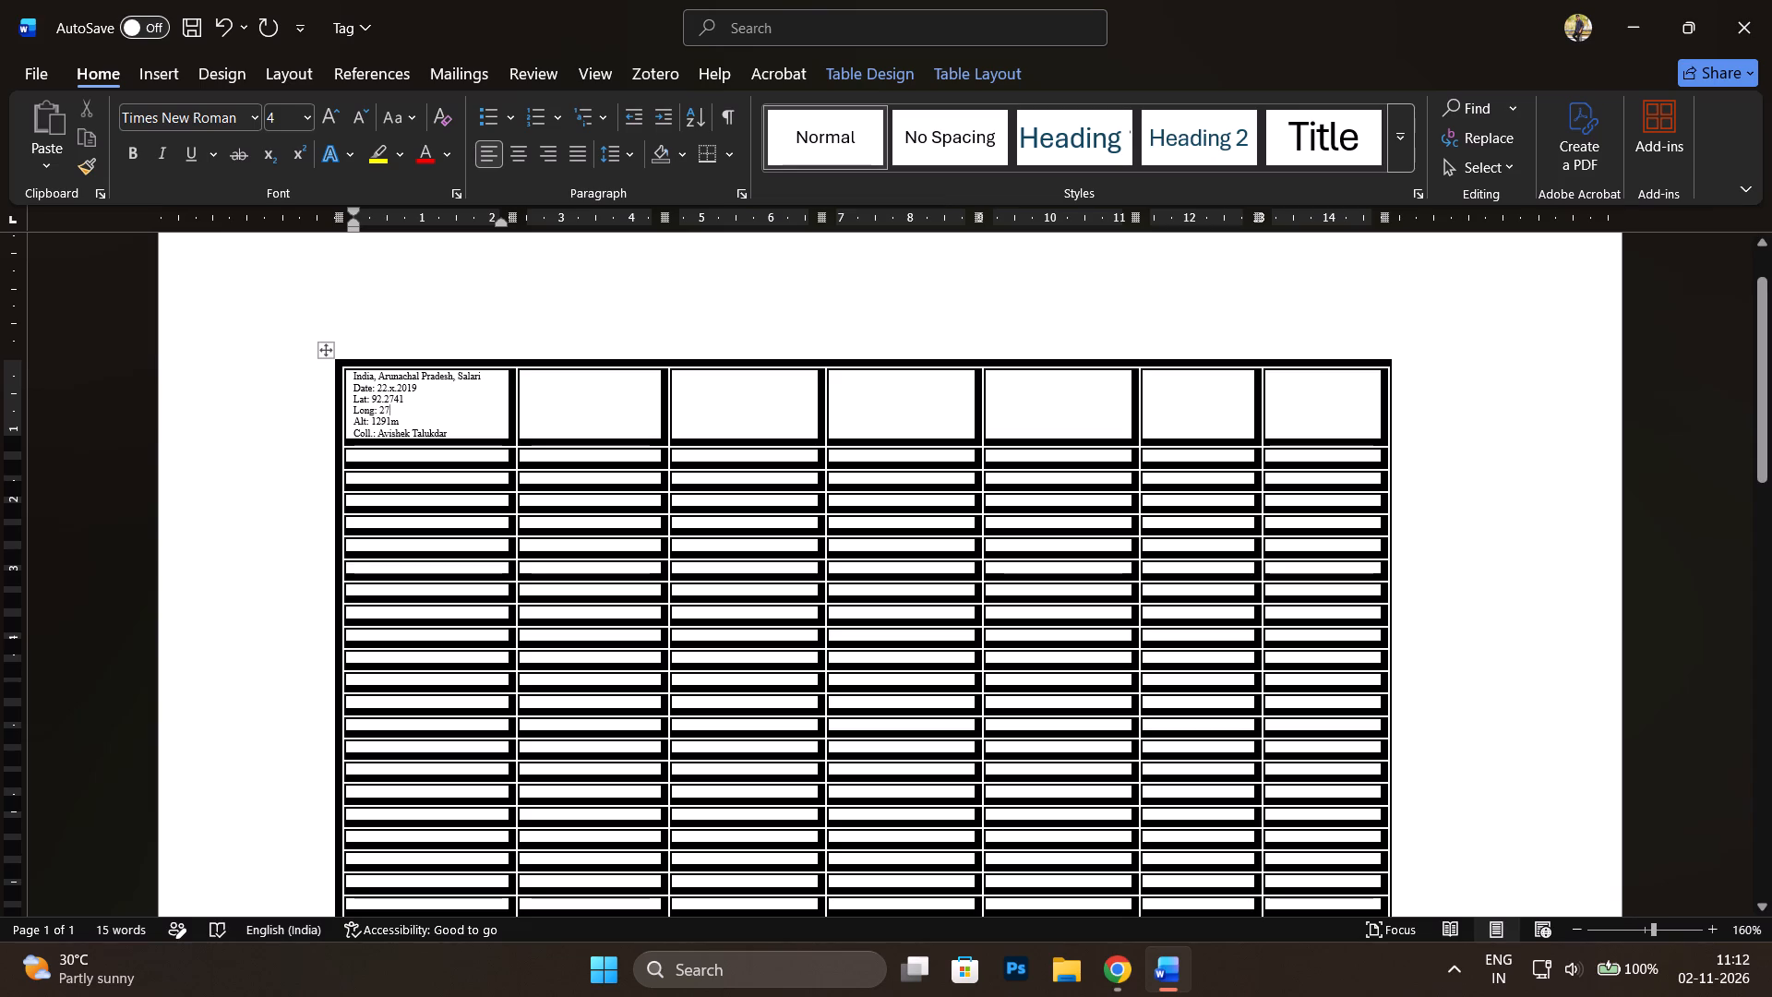
key("period")
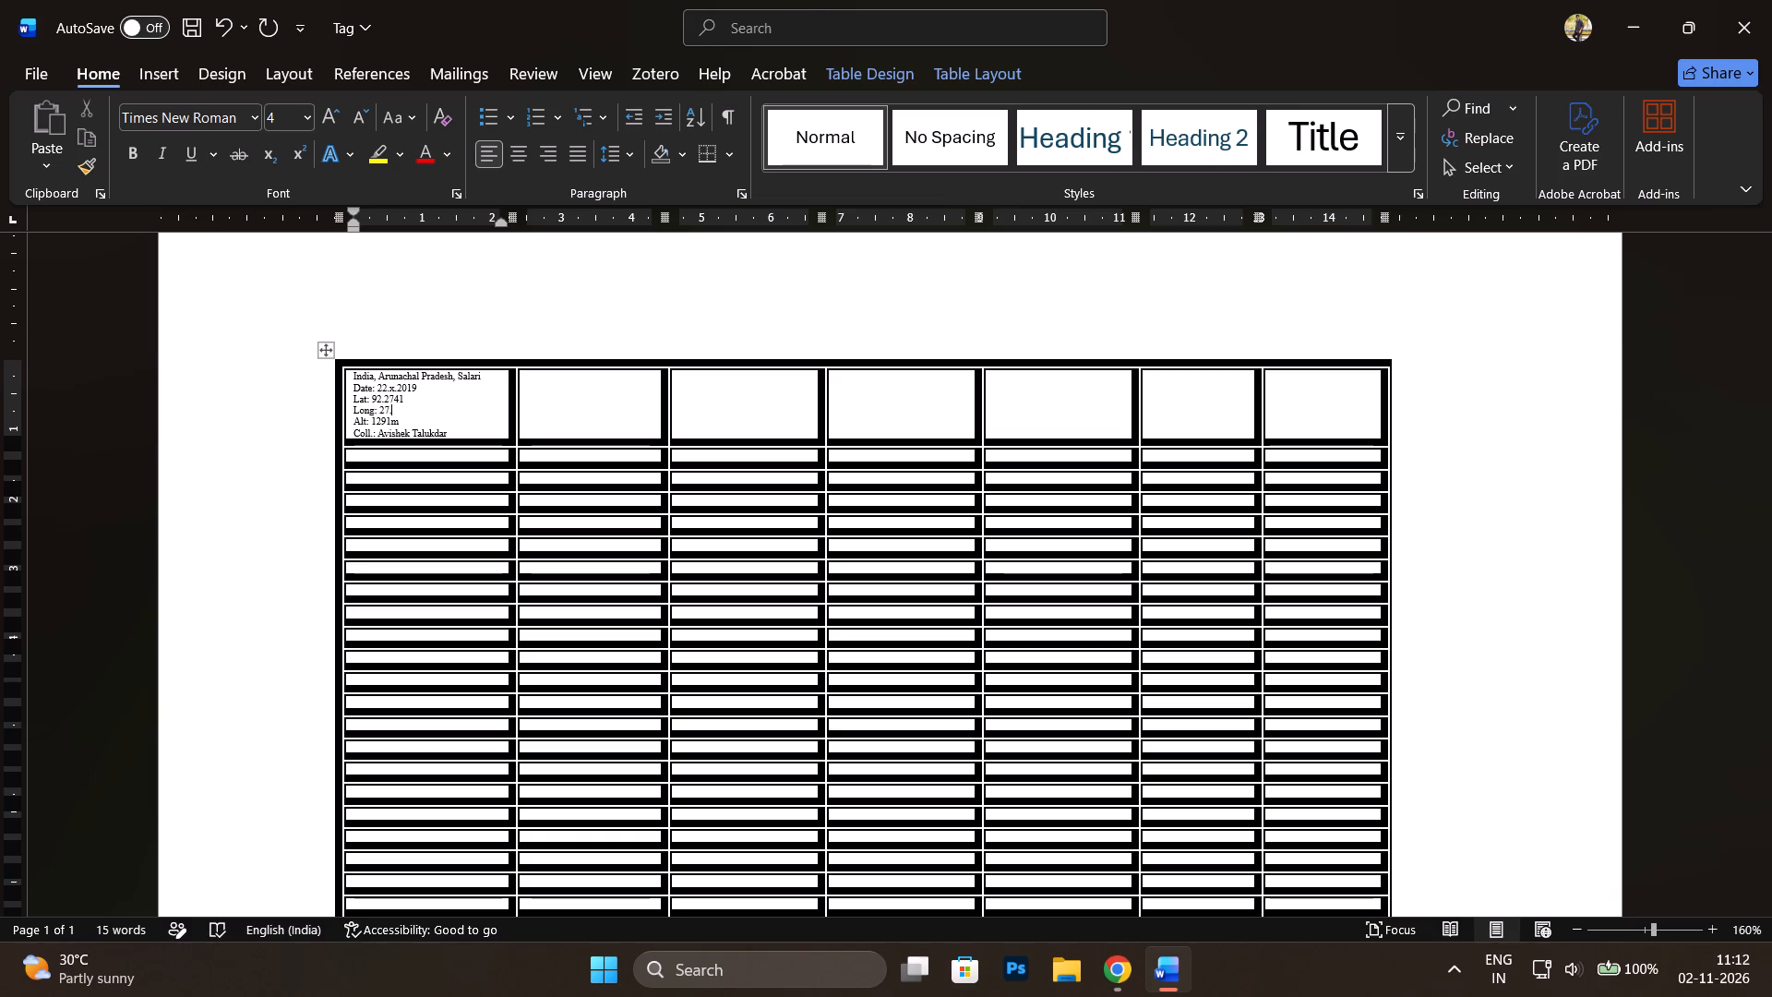
type("43")
type("88")
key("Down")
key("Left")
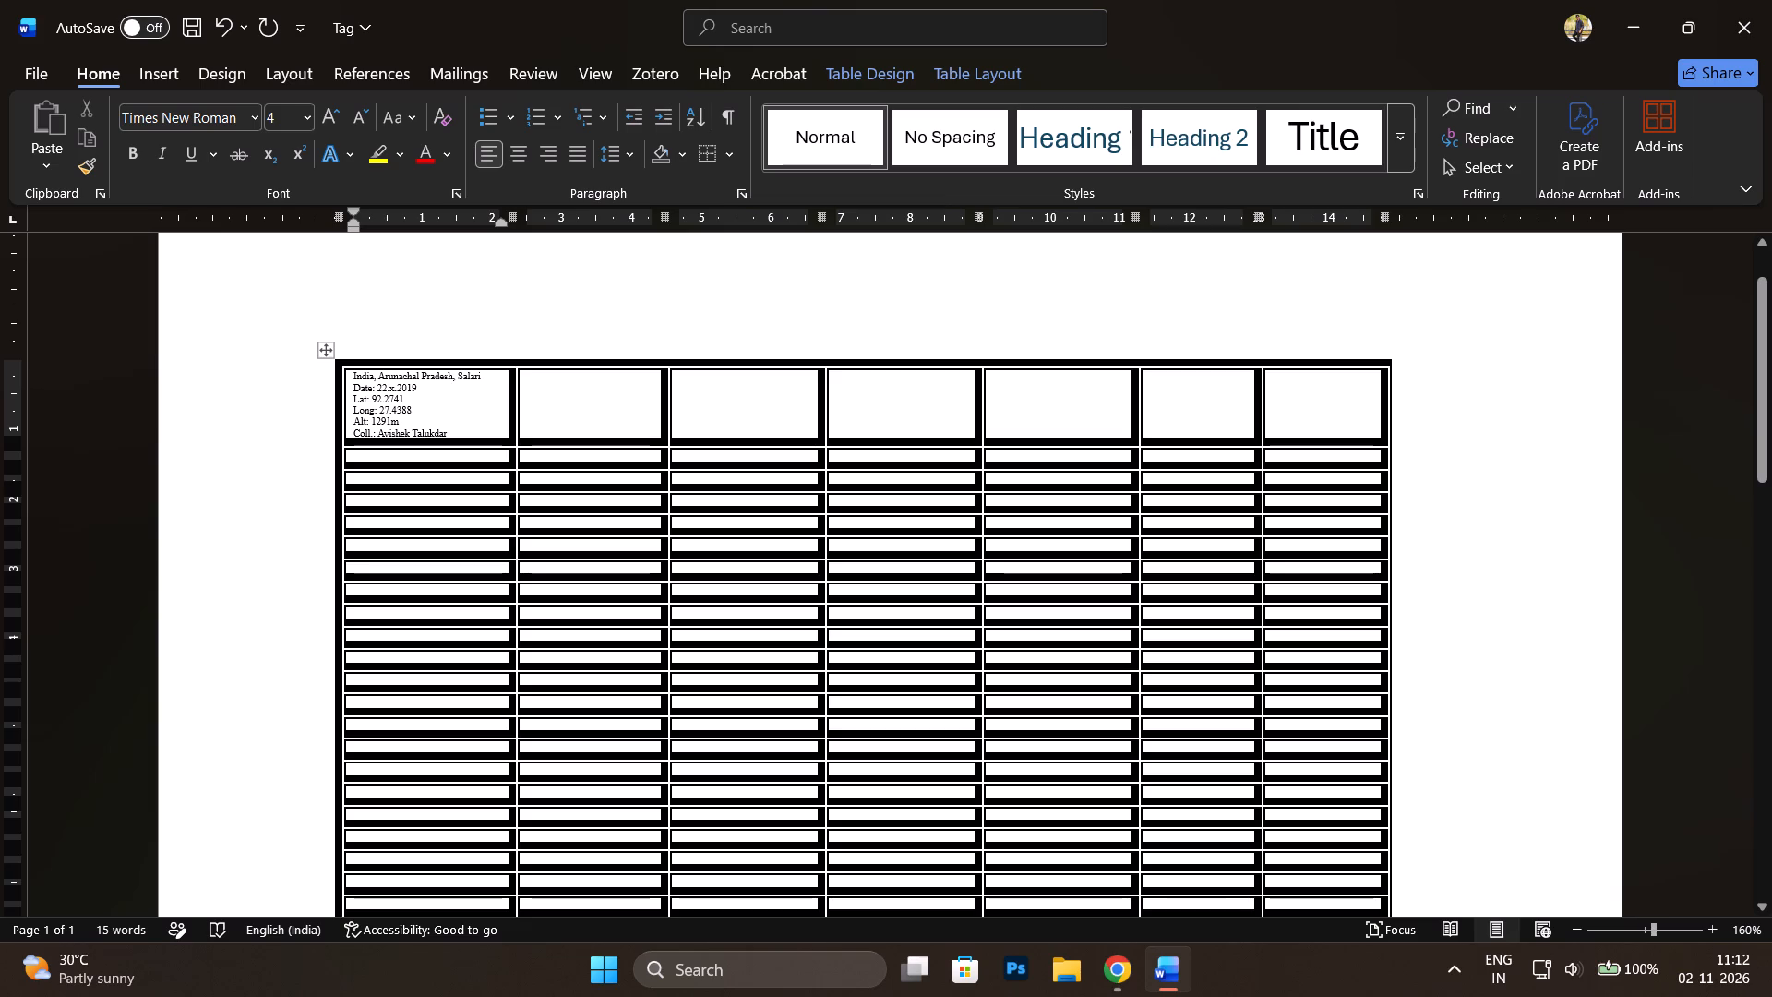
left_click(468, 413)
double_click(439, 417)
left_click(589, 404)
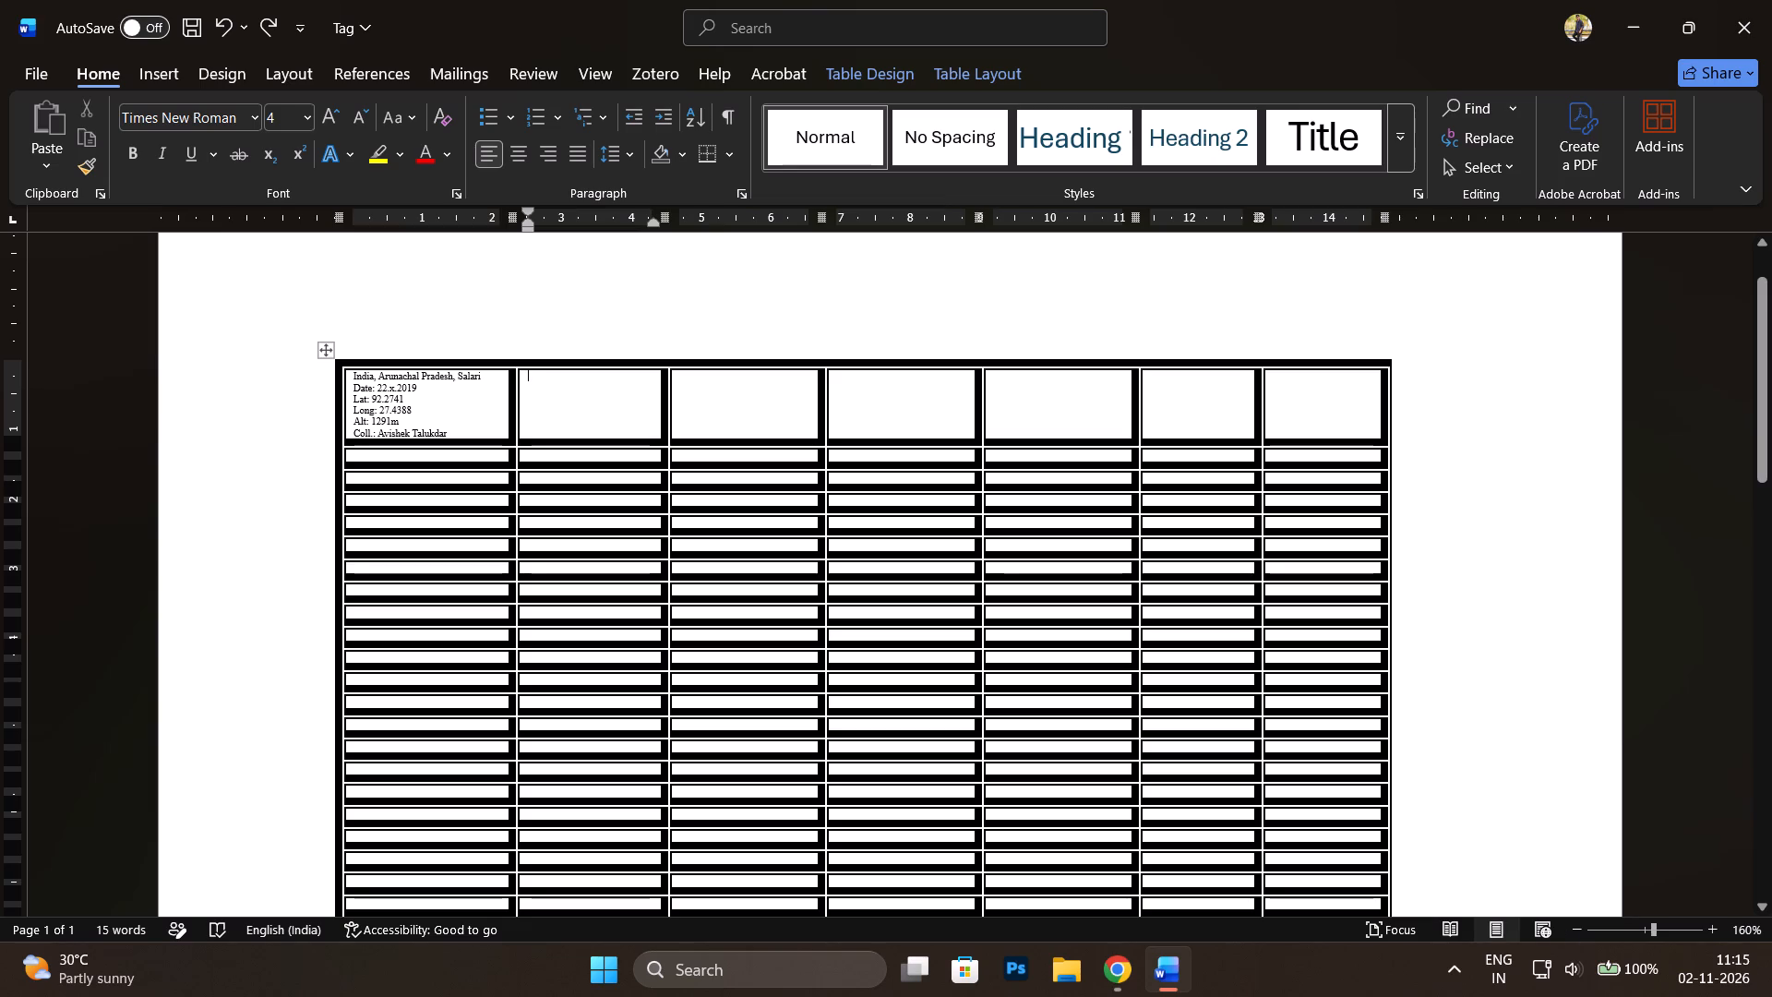
Switch to Chrome, search the web for "lat and long", look through the results and minimise the browser.
left_click(1126, 987)
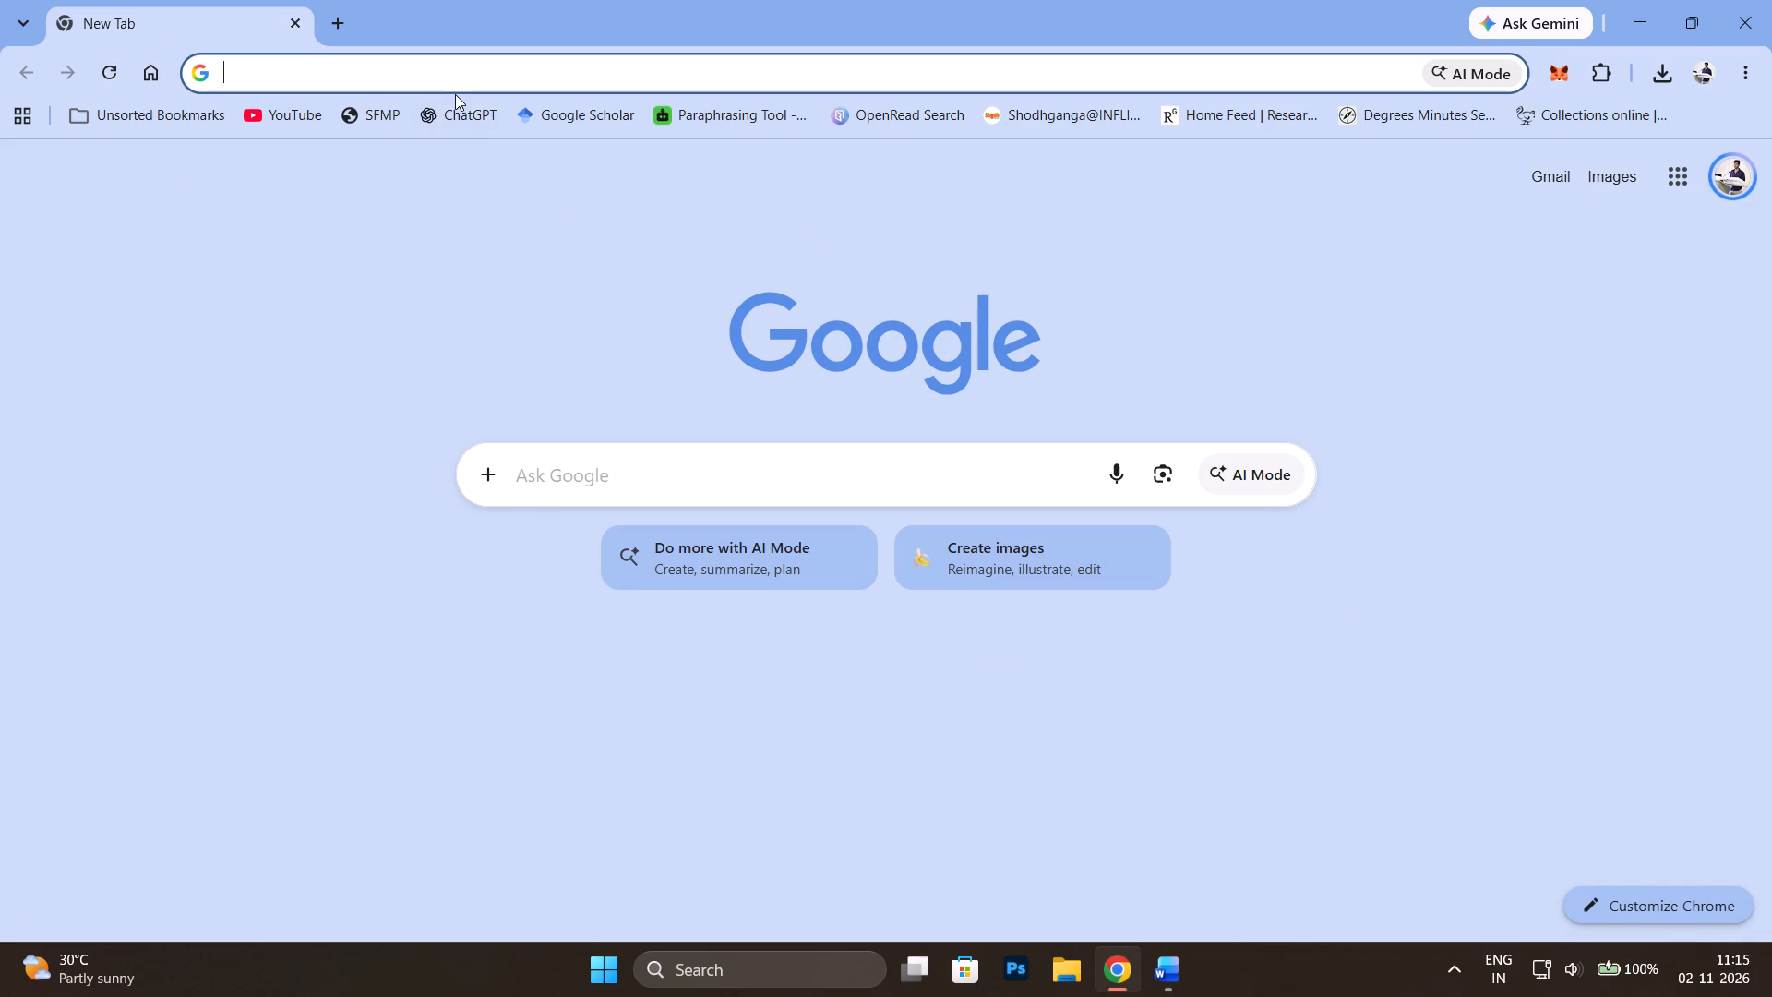
type("lat")
key("space")
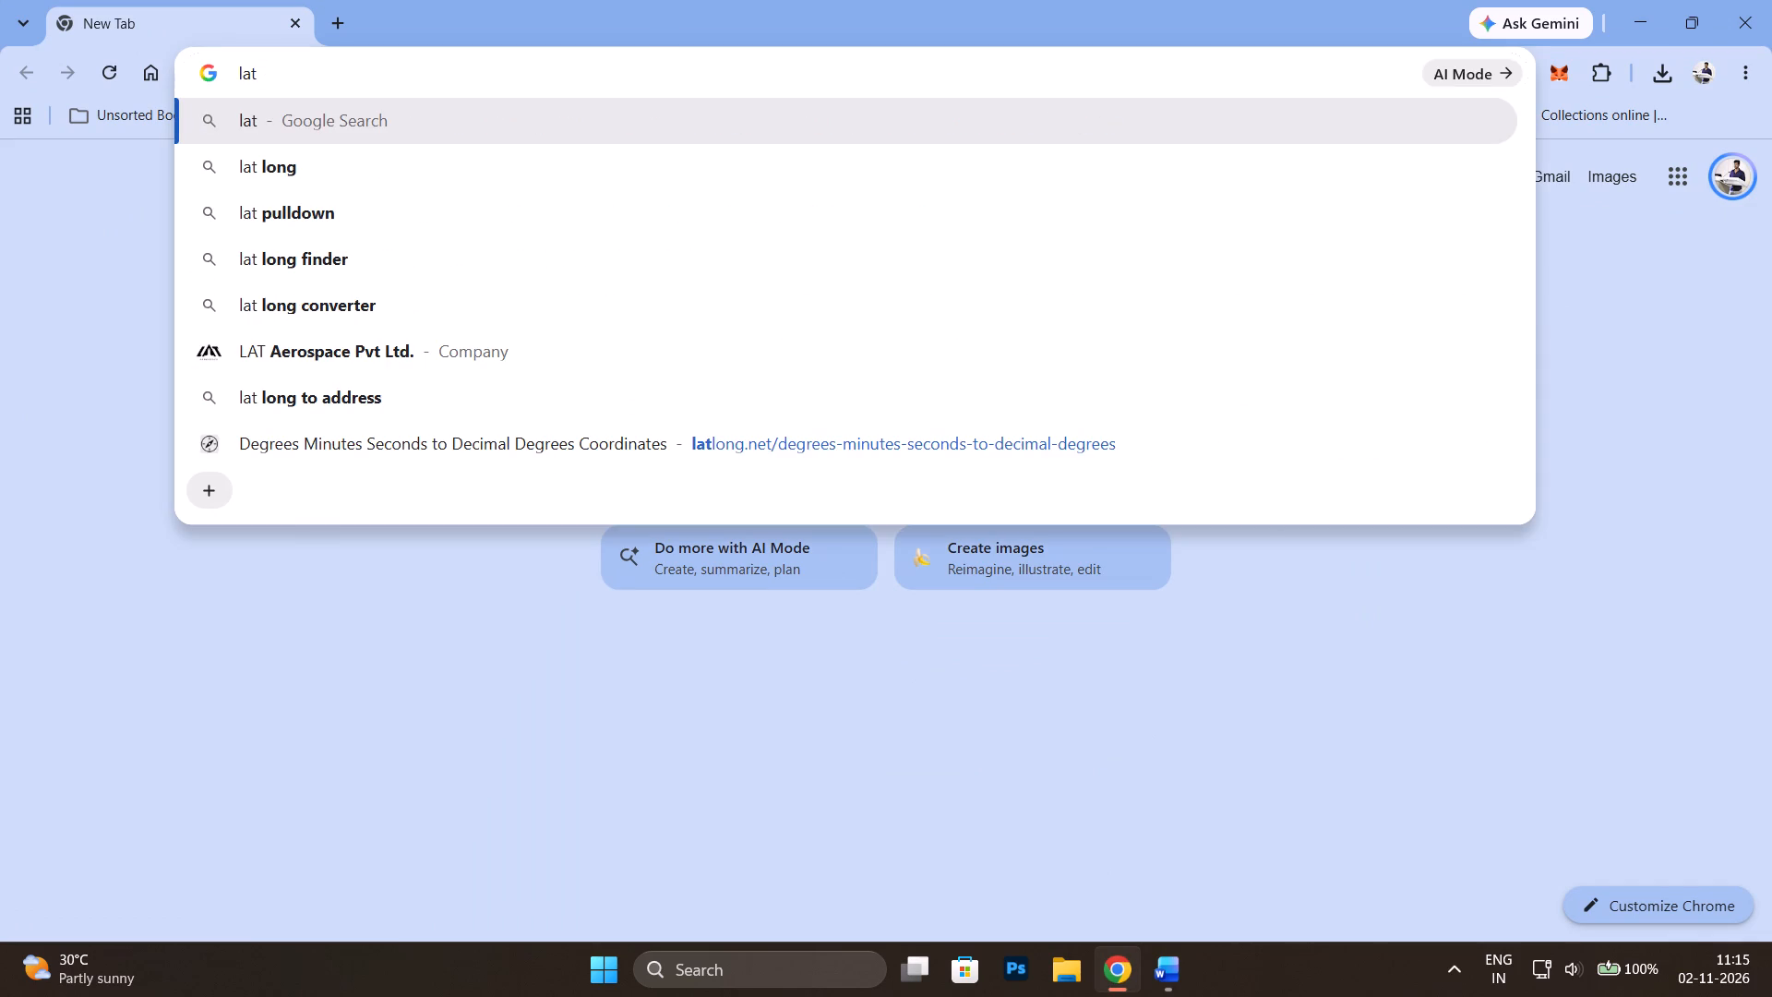
type("and long")
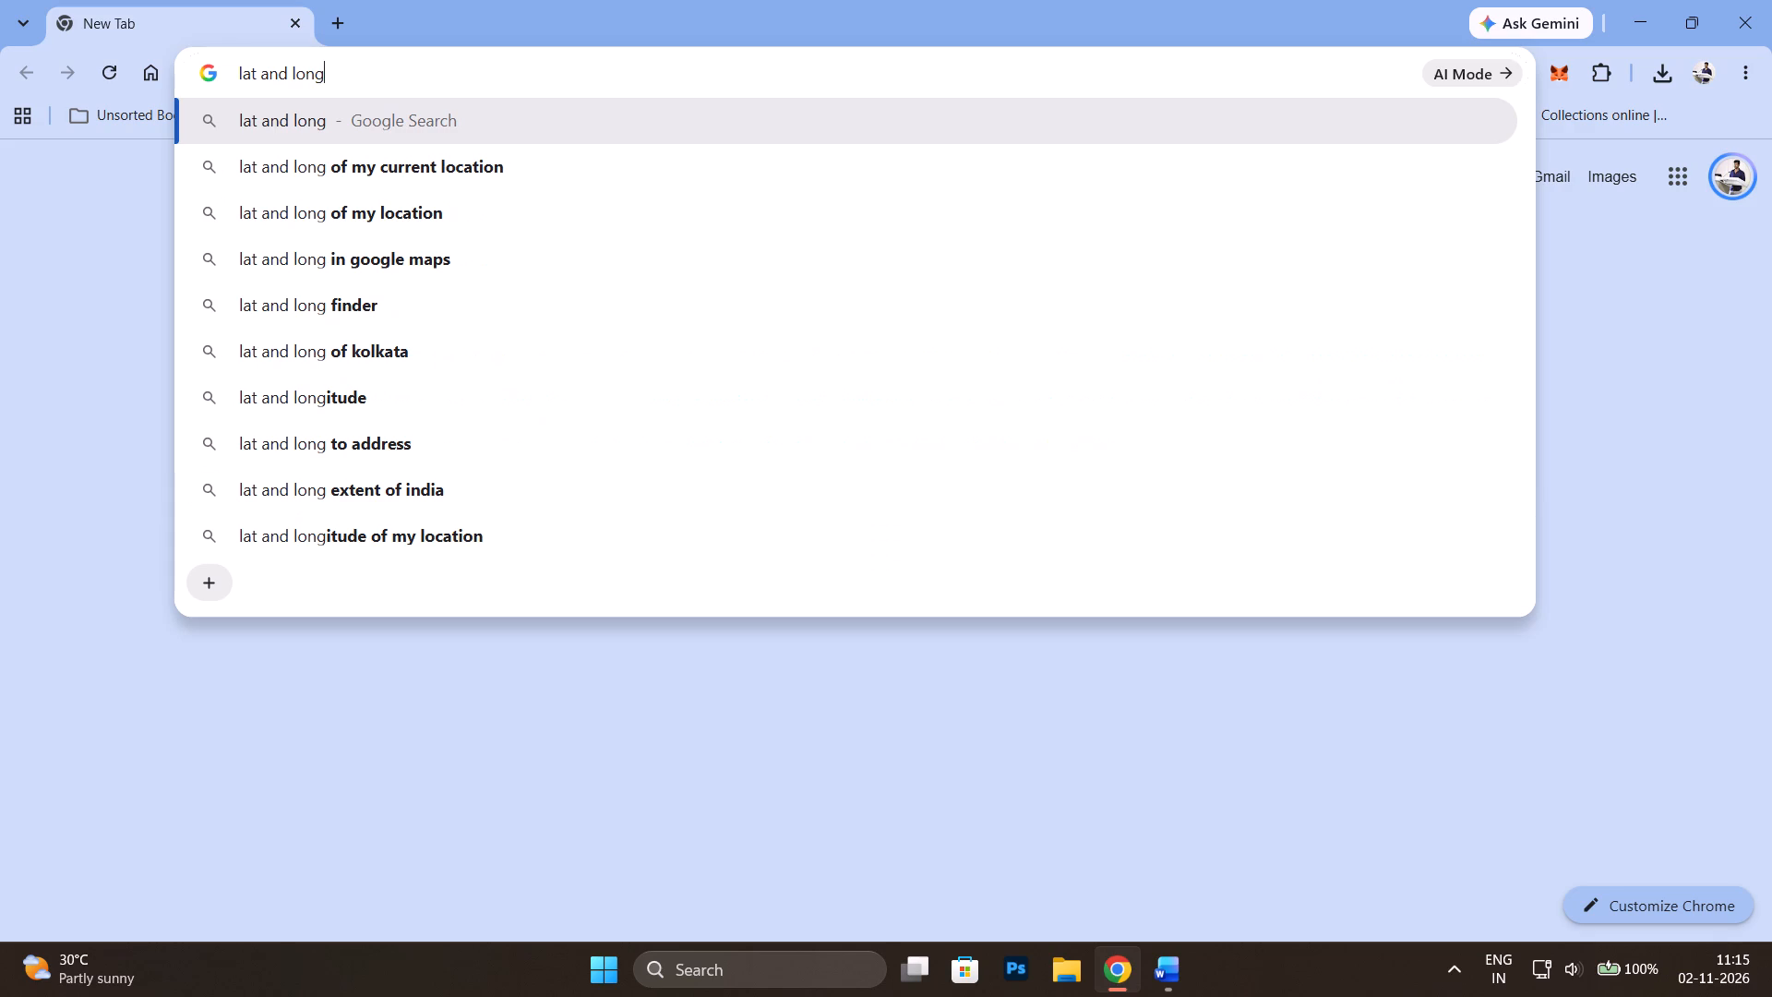
key("Return")
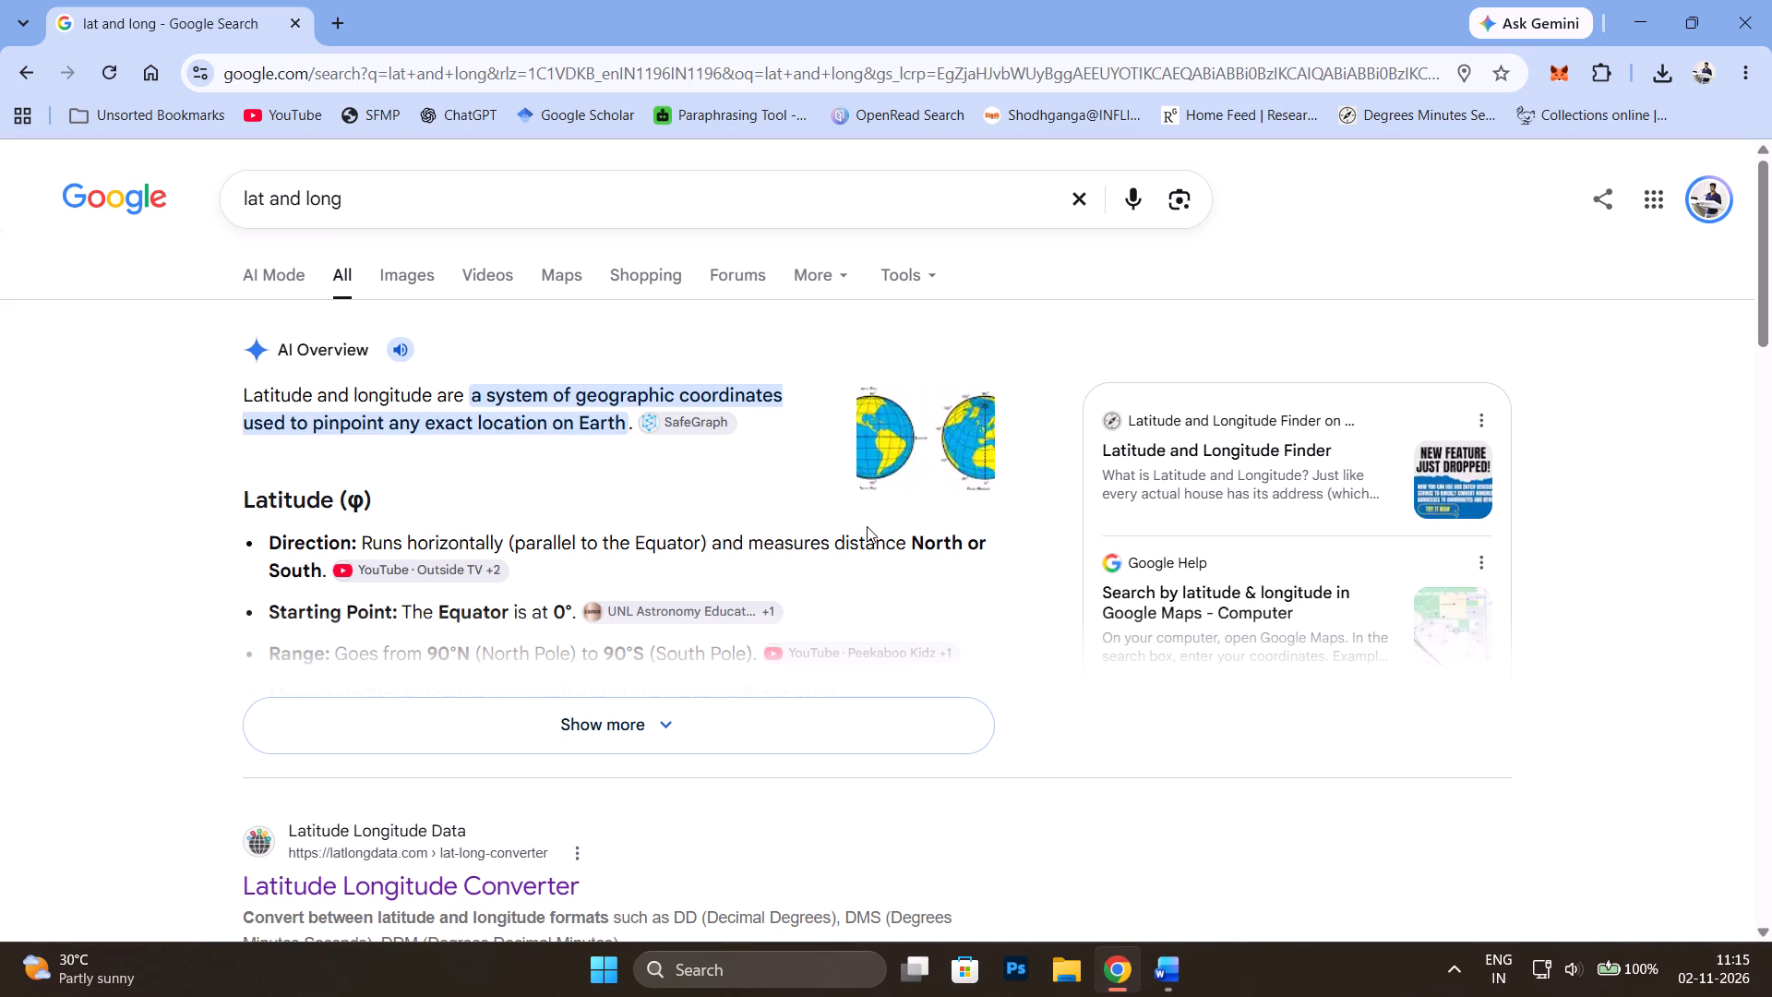
scroll(944, 509, "down", 2)
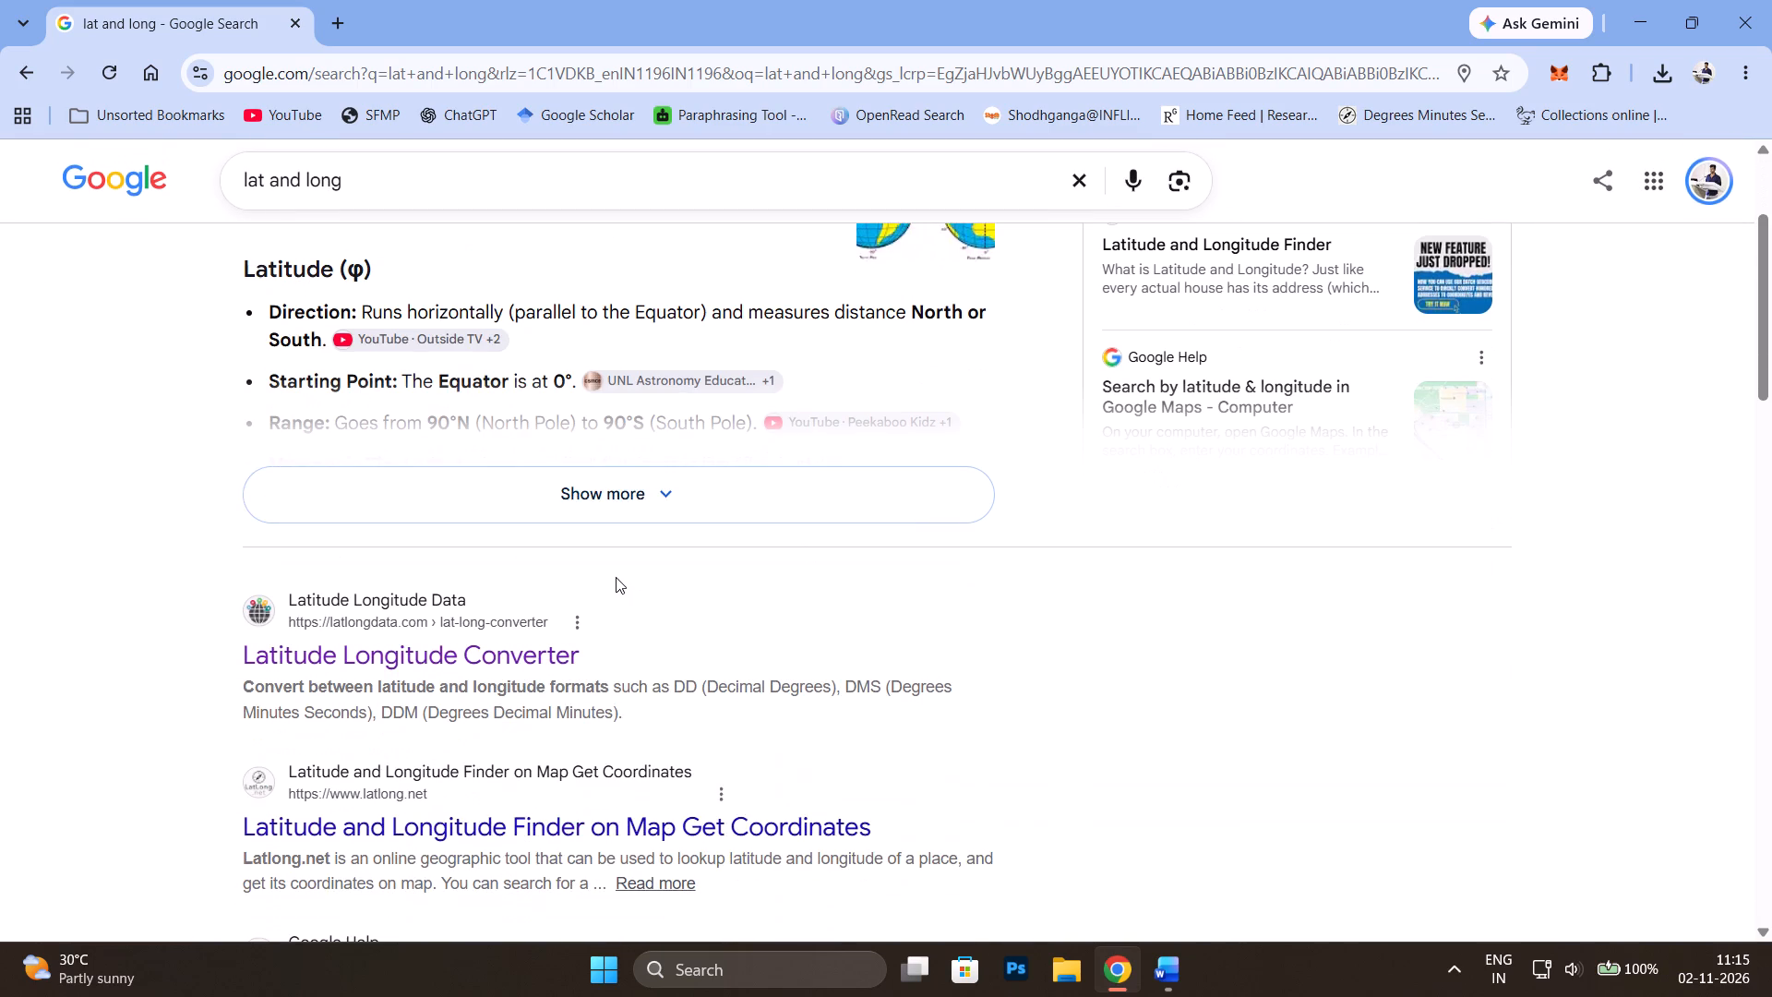
scroll(615, 575, "down", 3)
scroll(517, 503, "up", 7)
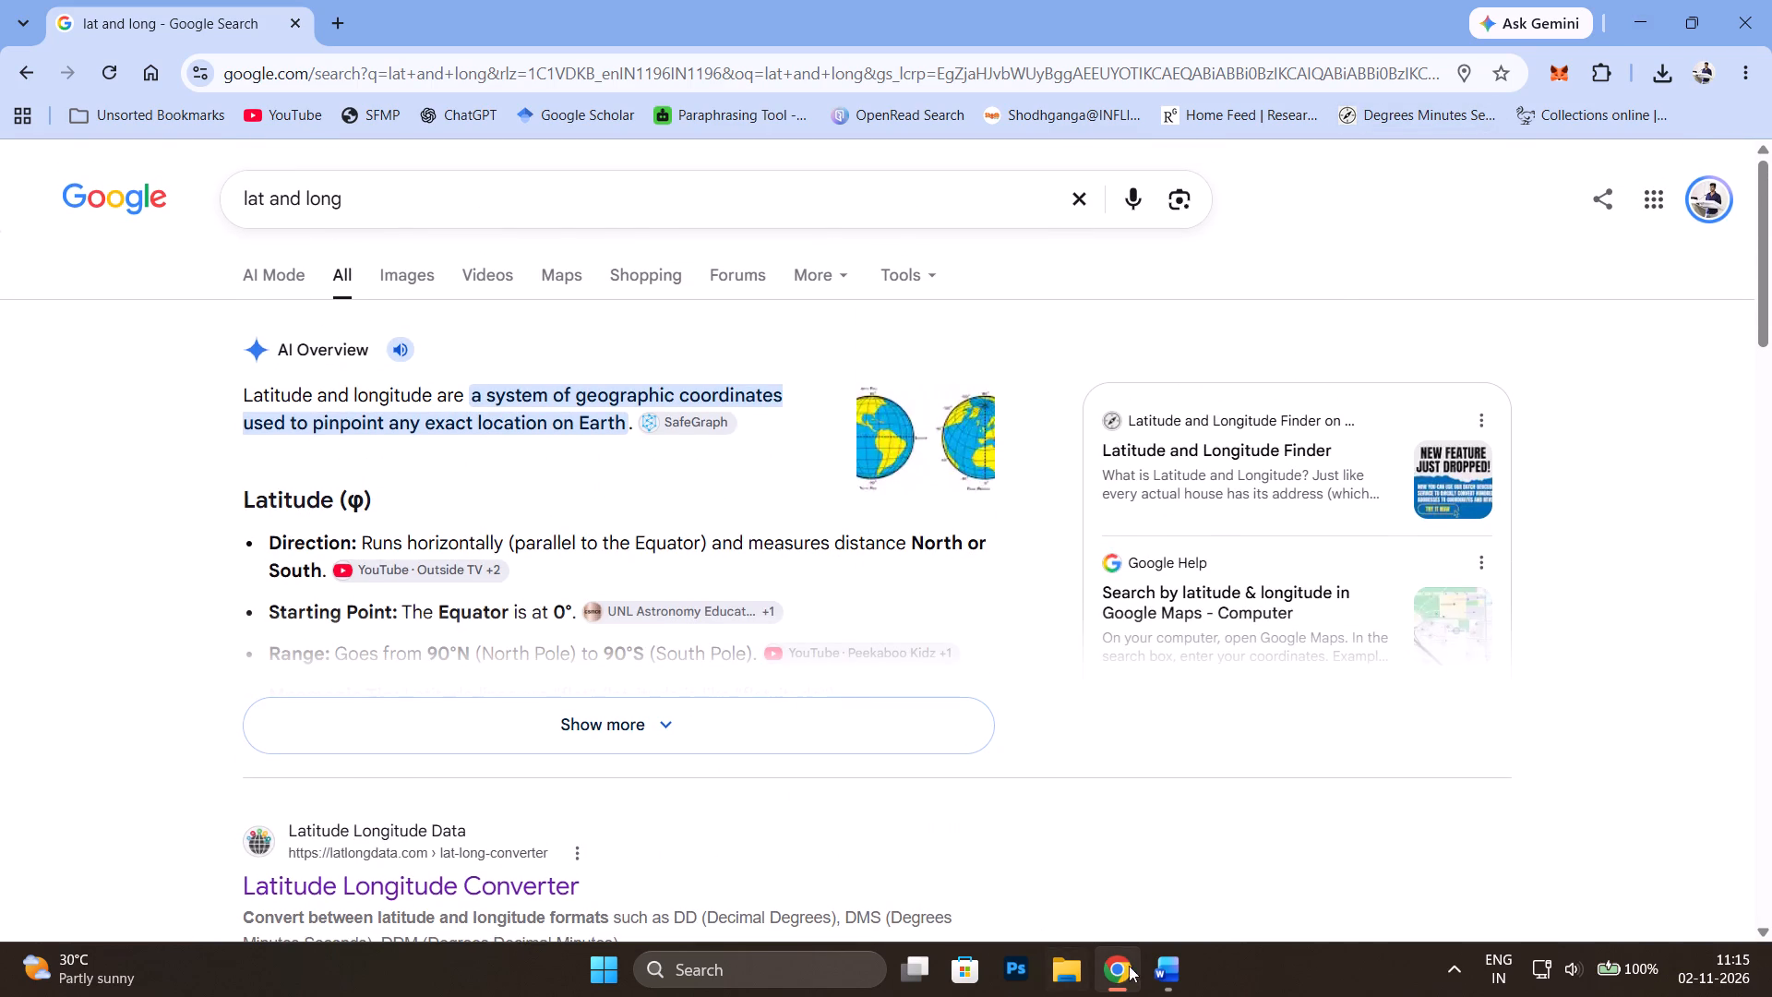
left_click(1643, 6)
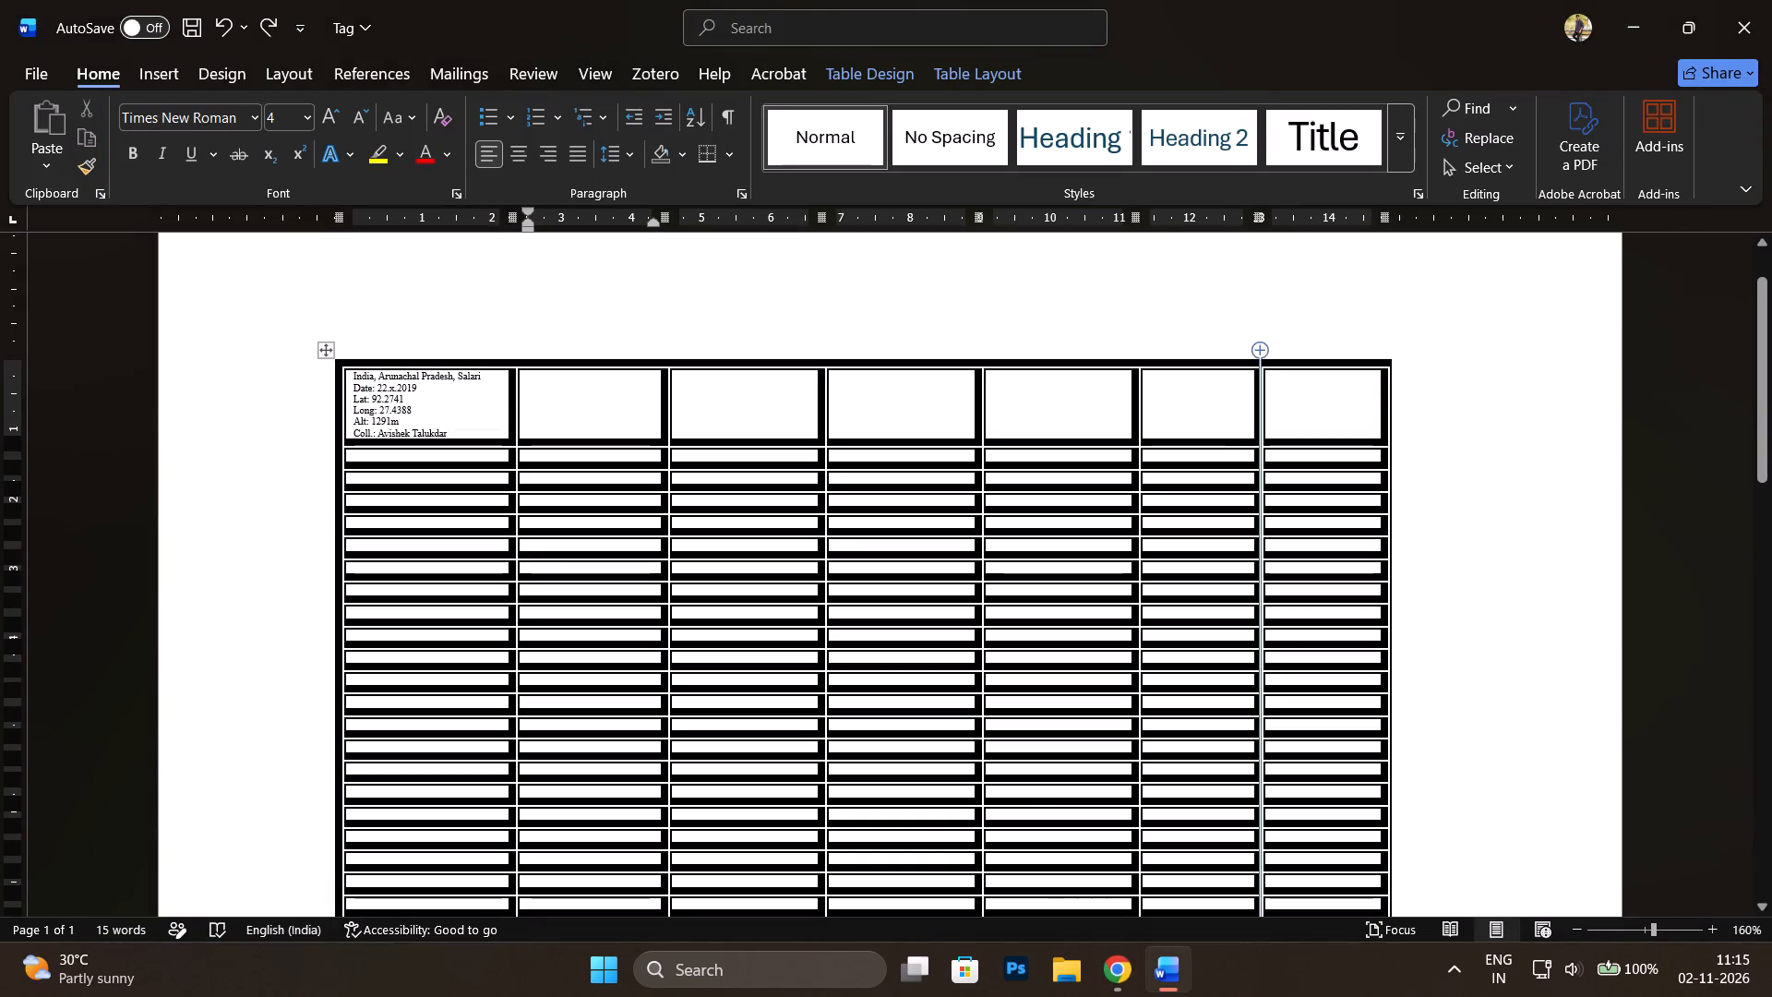
Minimise Word and open the enomi 2 workbook from the Box wise Data folder on drive D.
left_click(1629, 2)
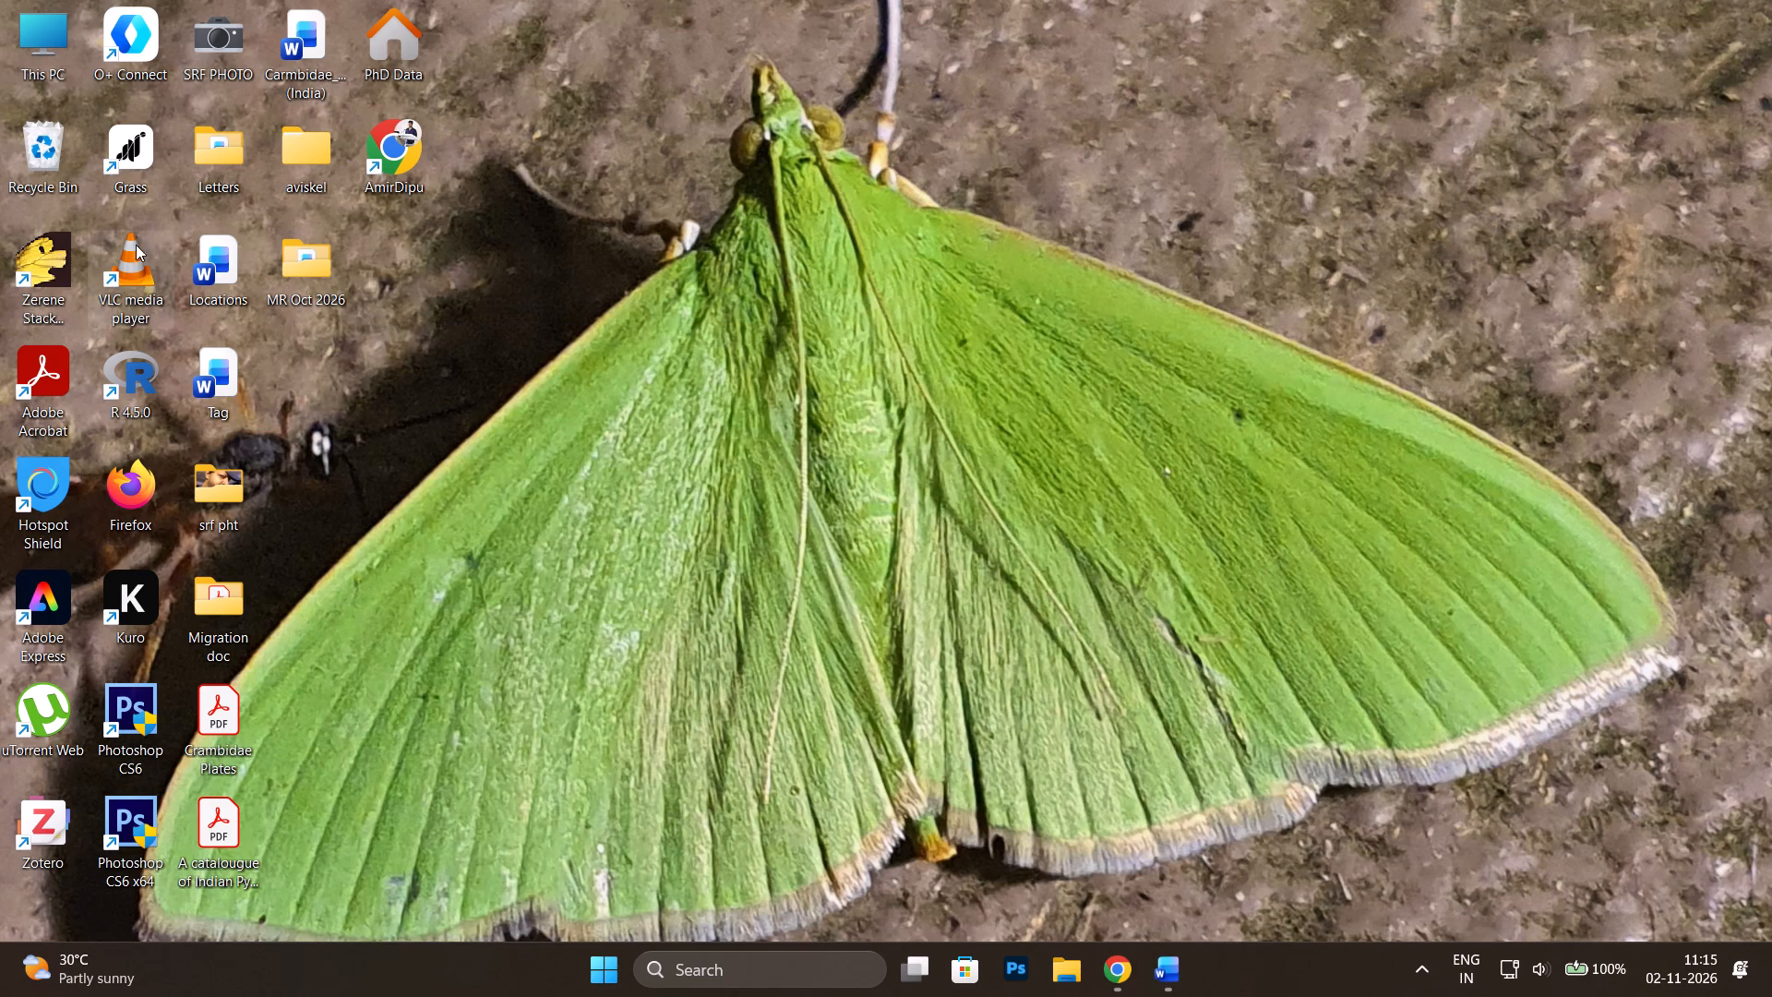
double_click(39, 41)
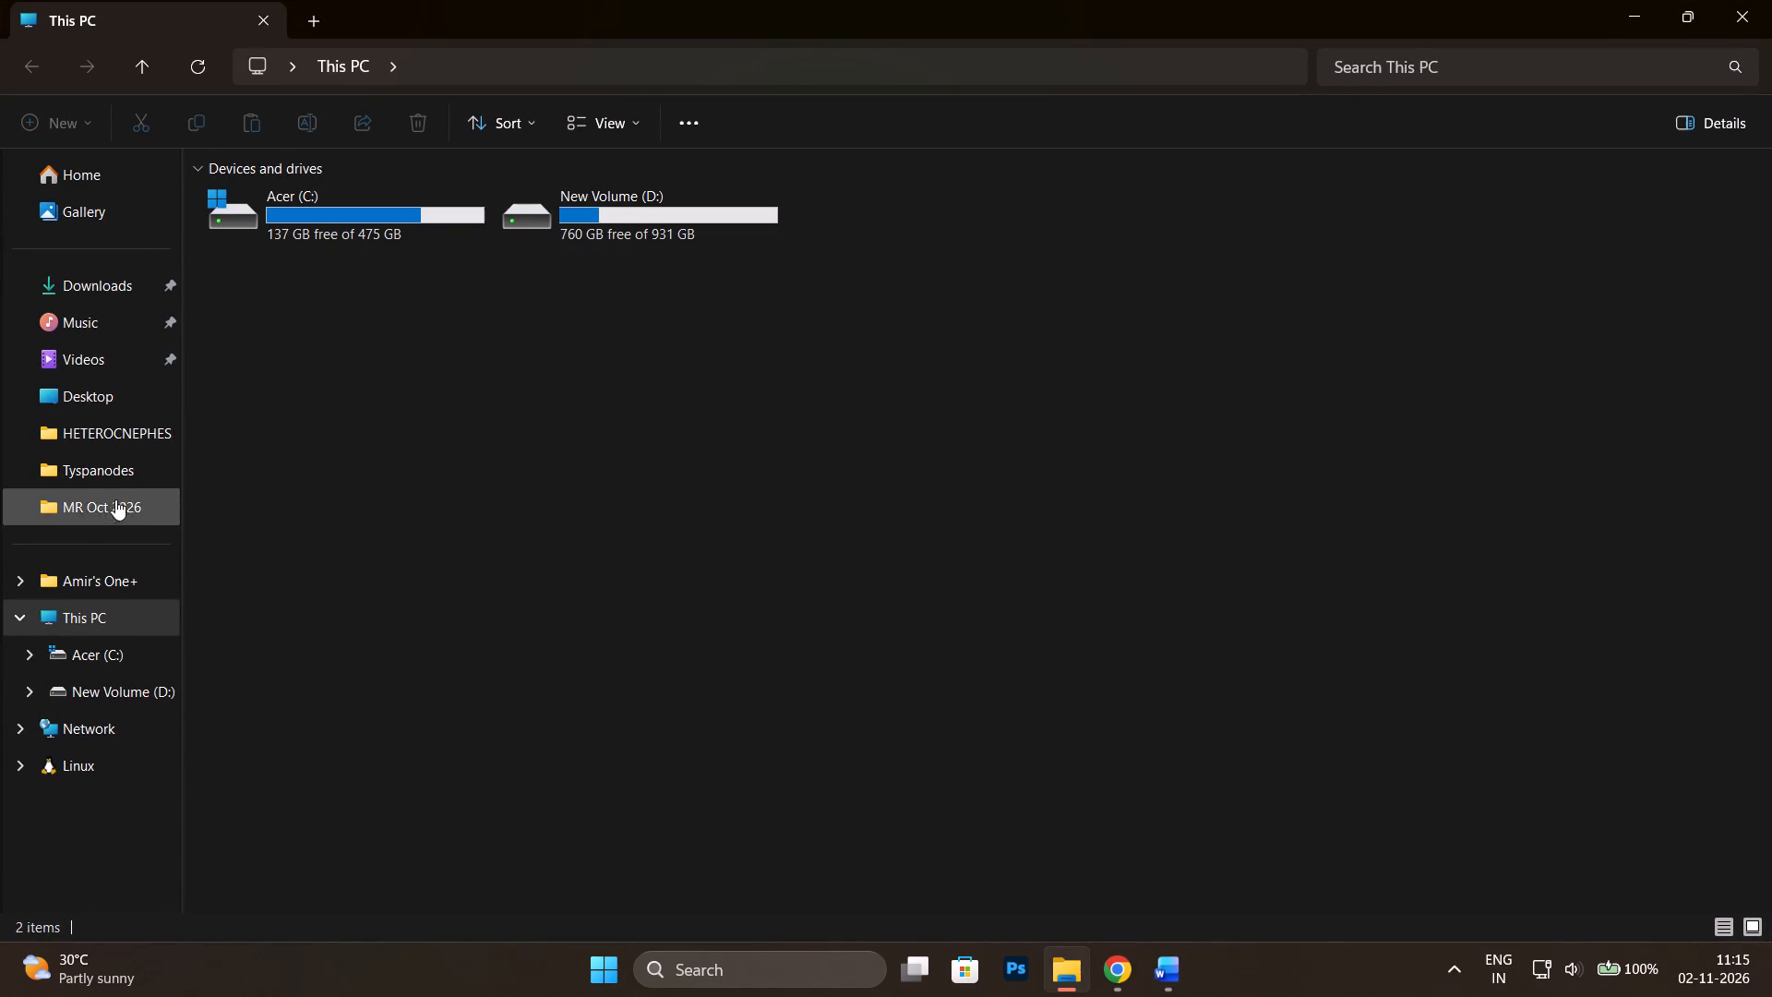
left_click(107, 683)
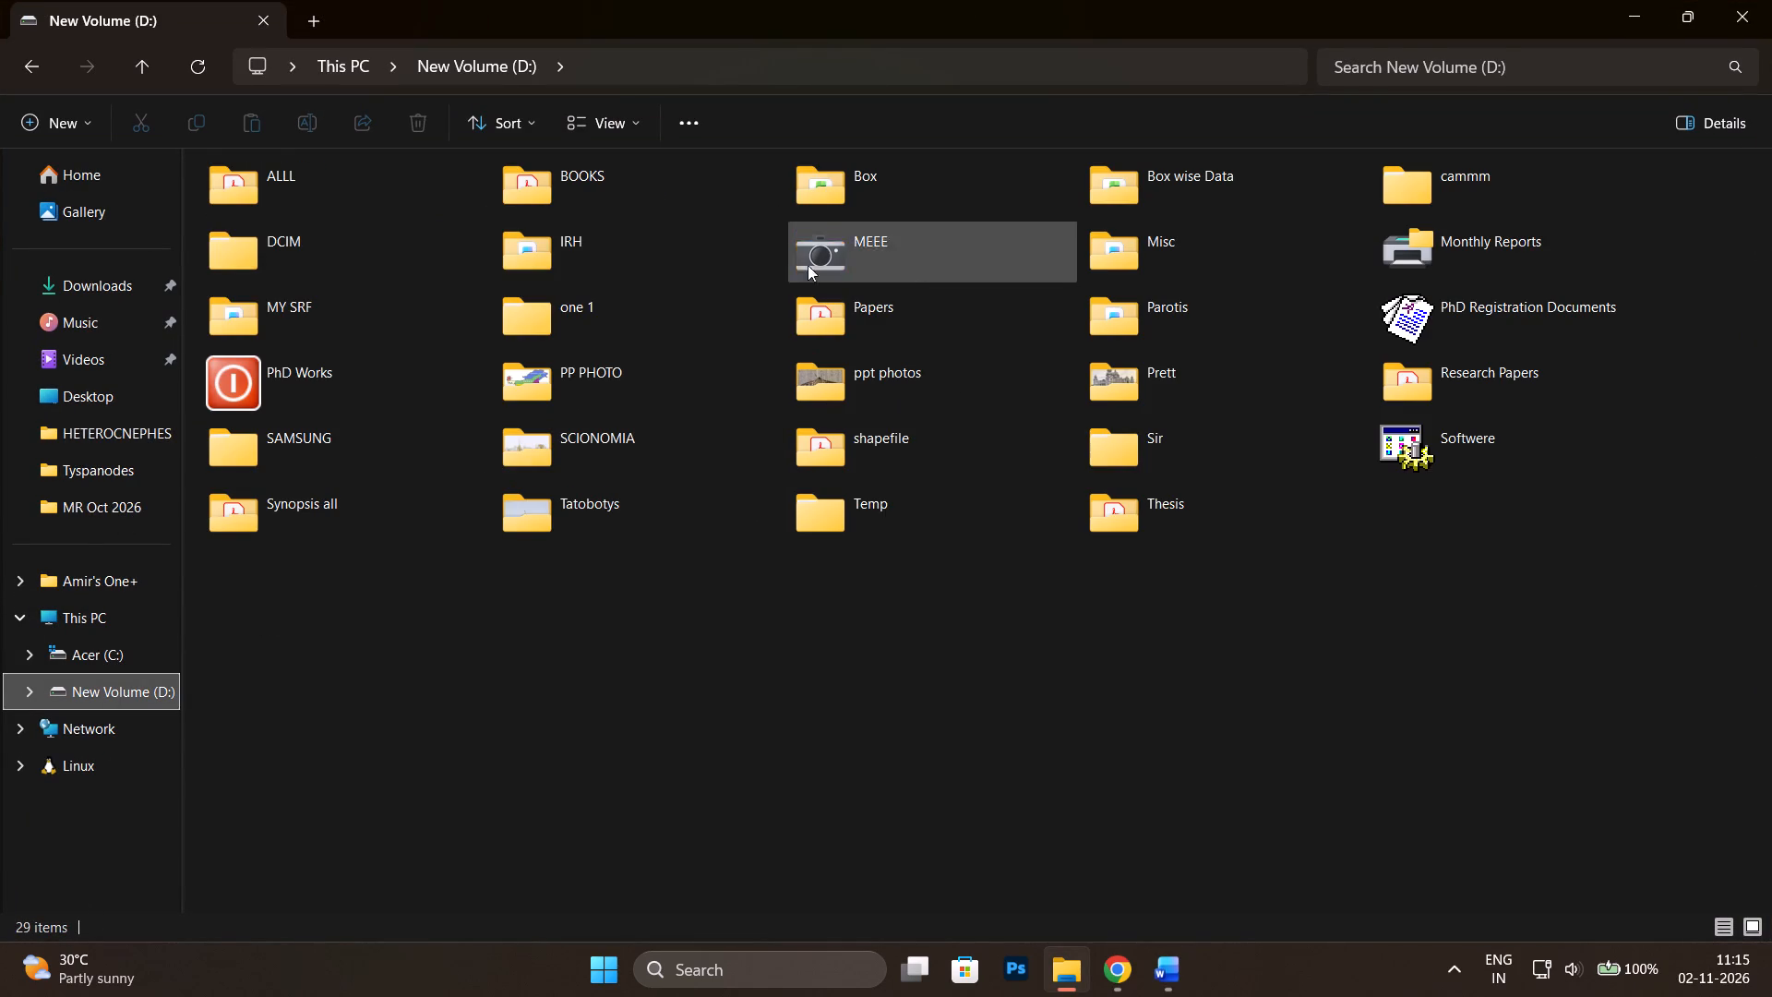
double_click(1236, 208)
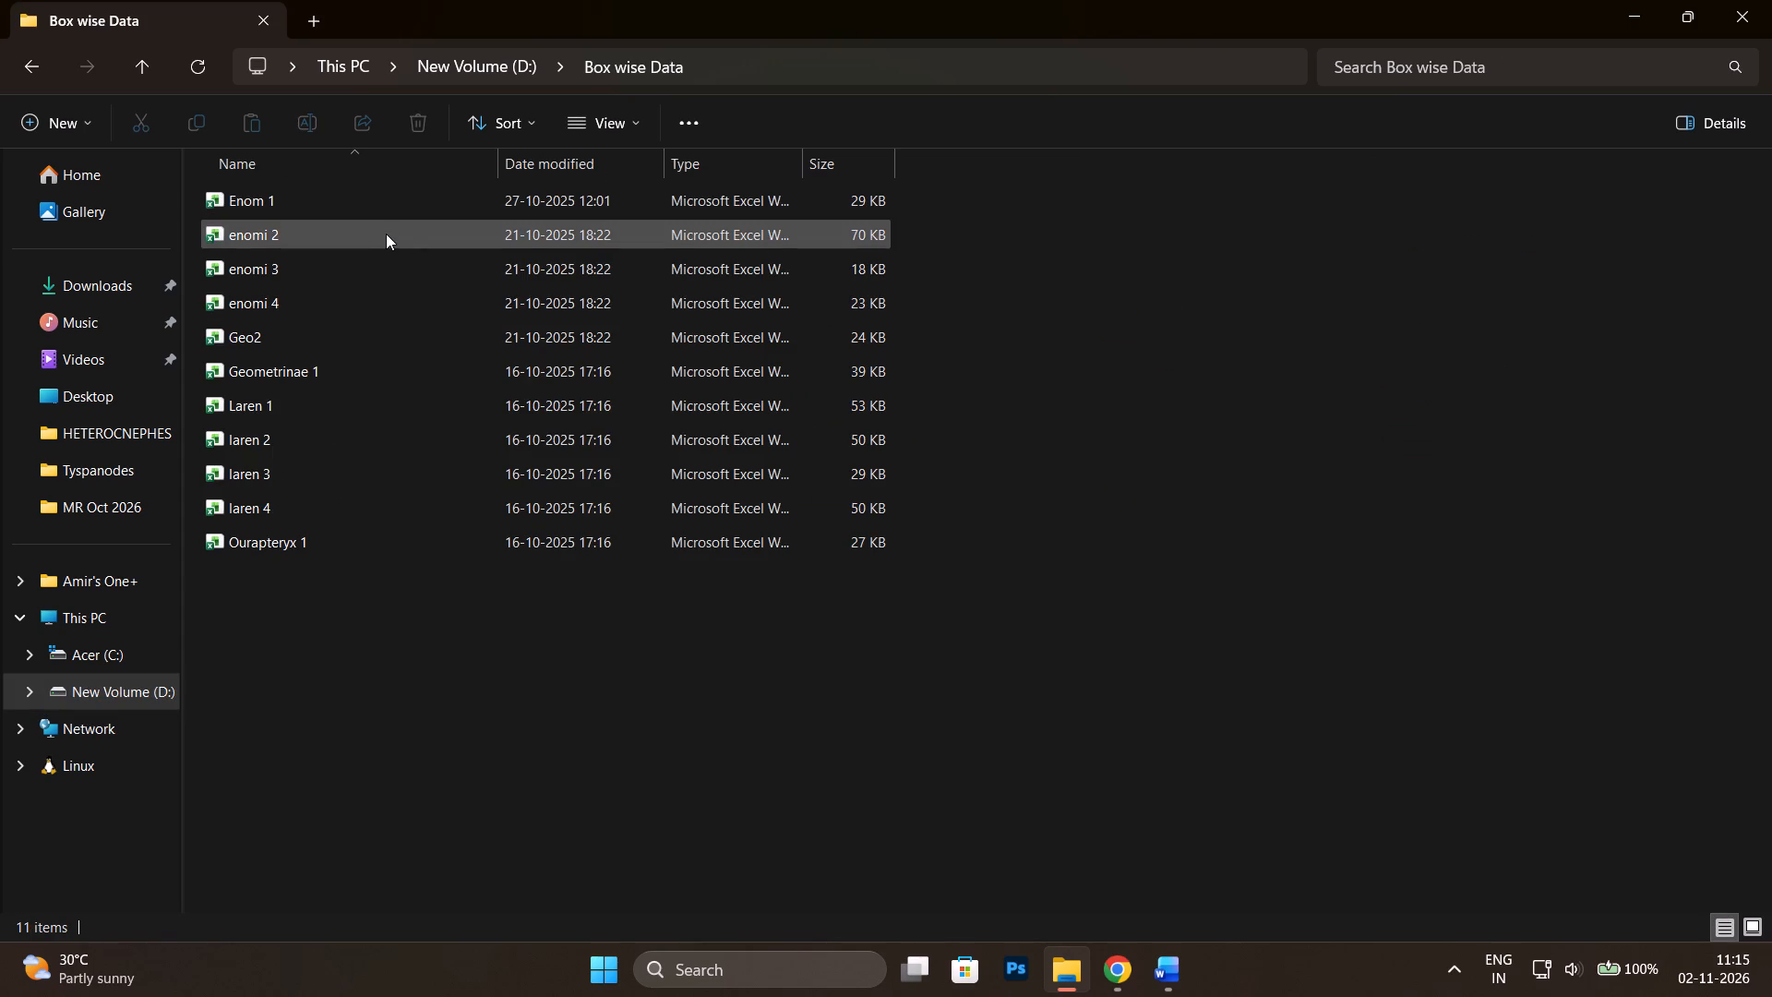
double_click(386, 234)
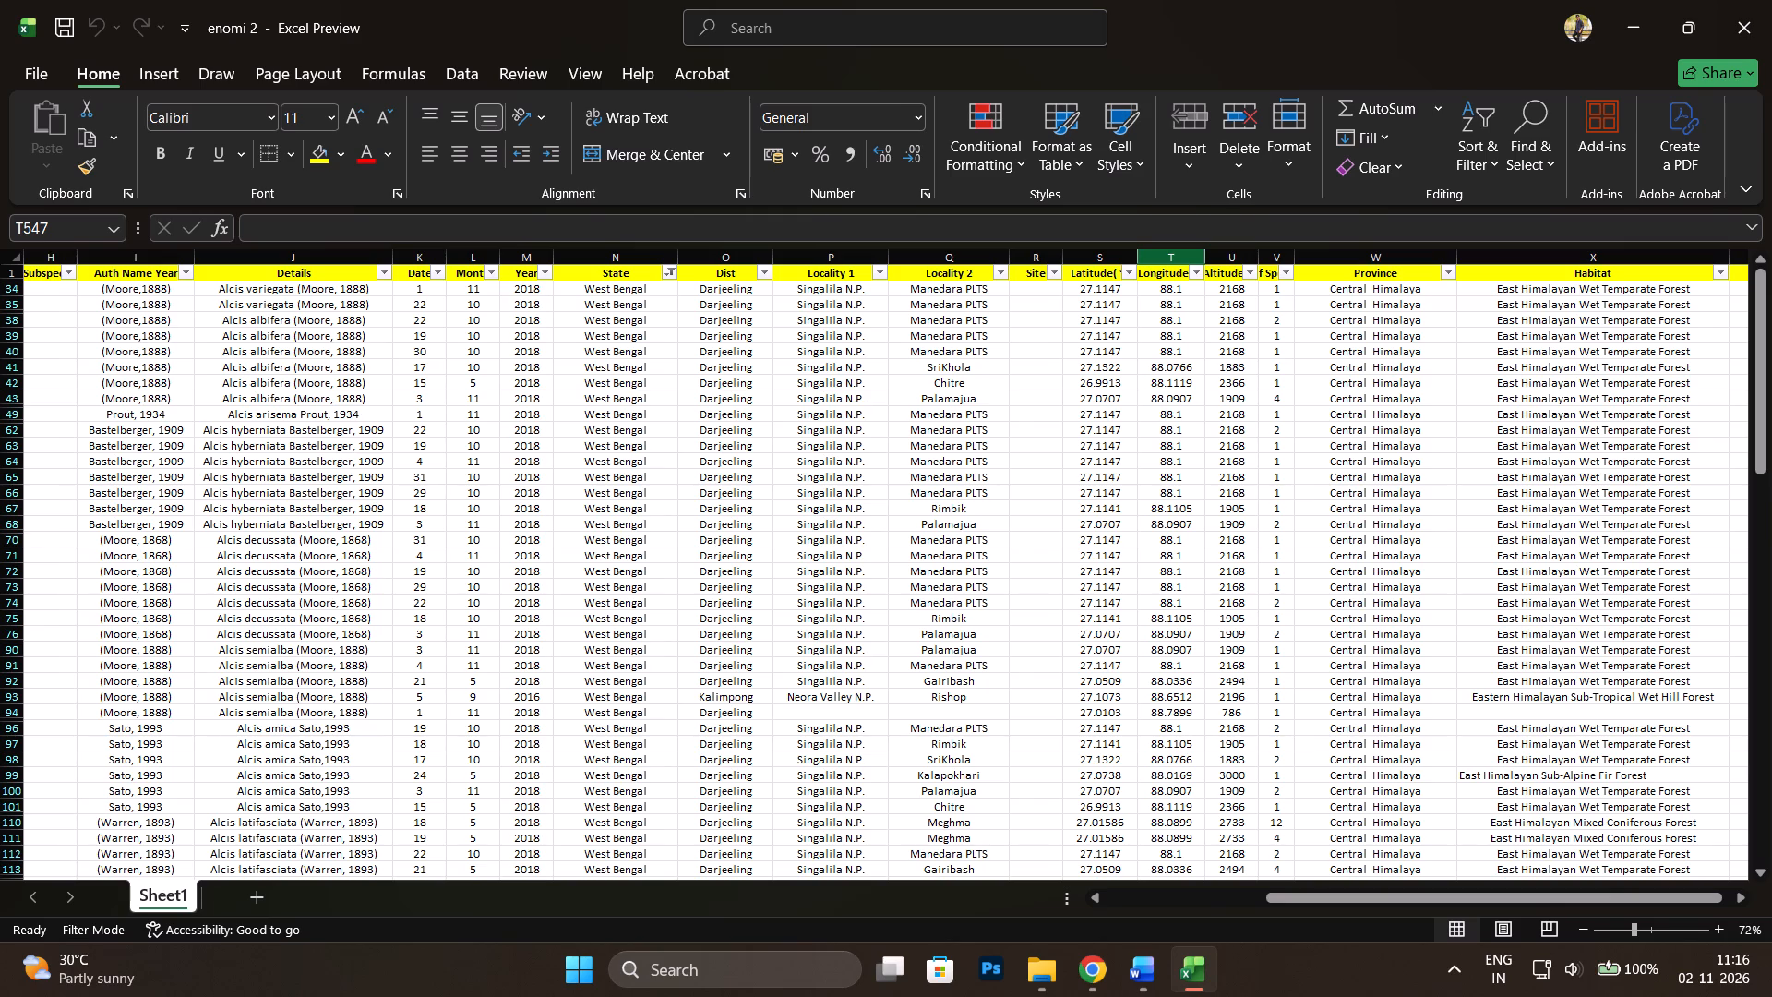
Widen the Longitude and Latitude columns to read their full headings, and close enomi 2 without saving.
left_click_drag(1205, 251, 1258, 250)
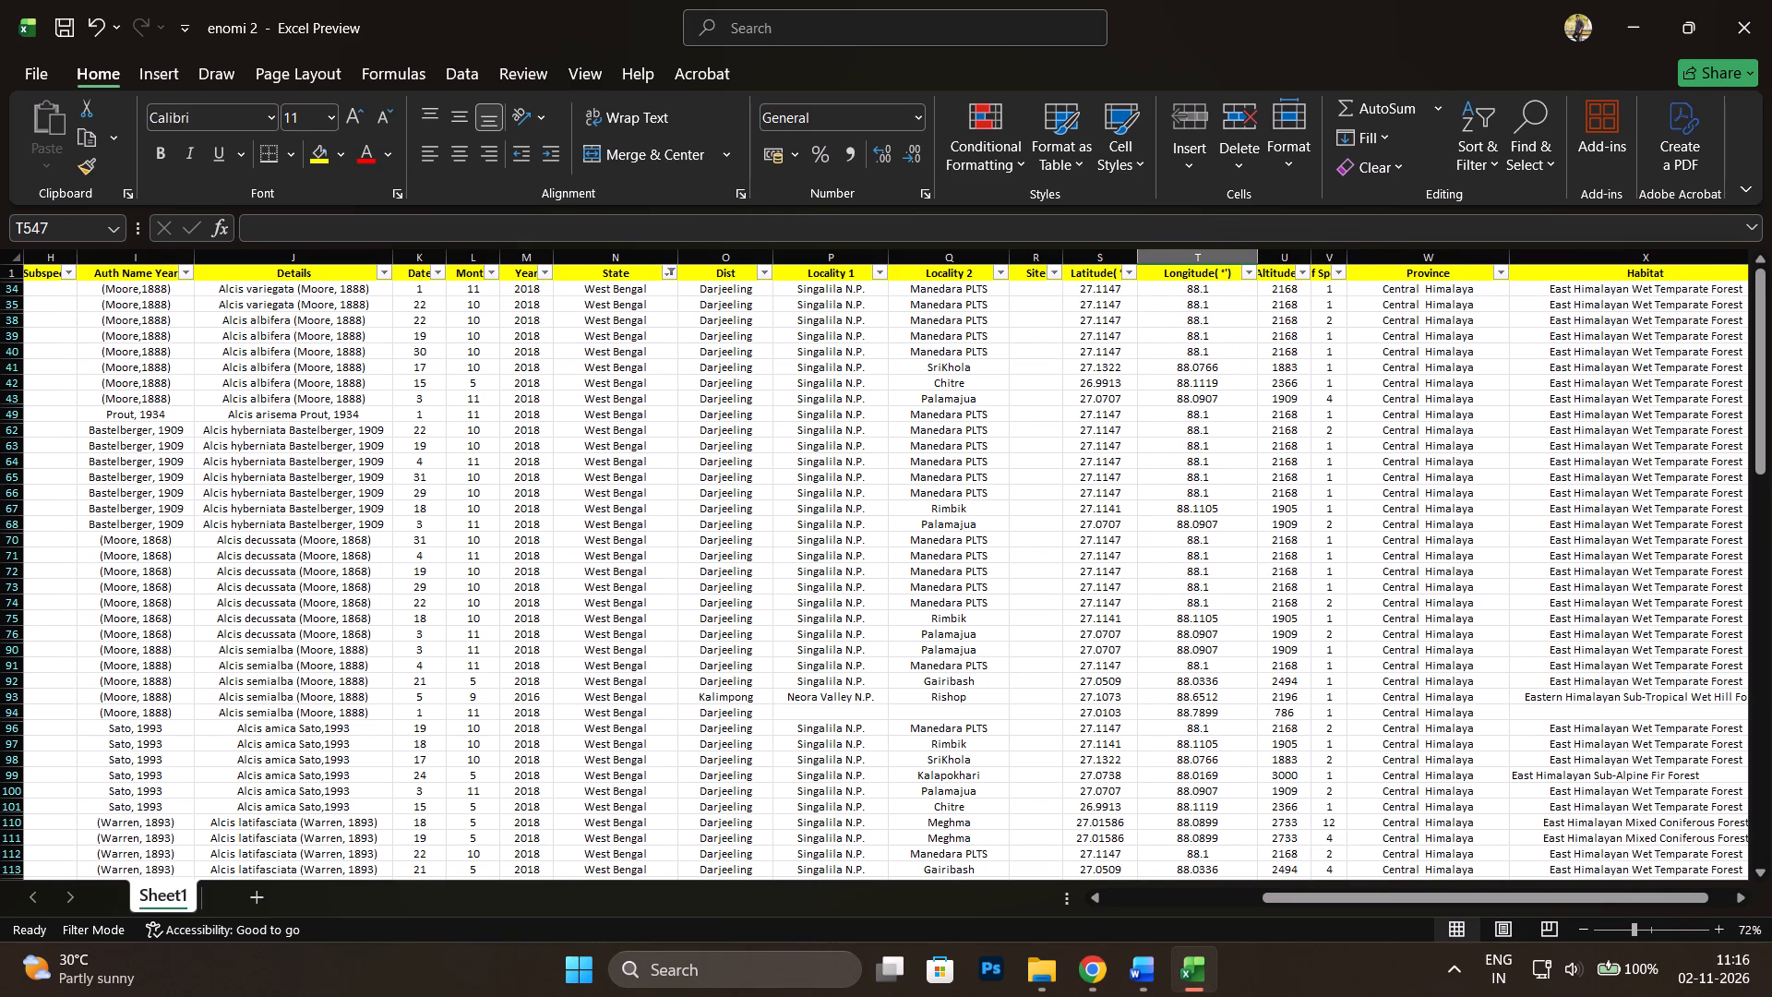
left_click_drag(1133, 255, 1192, 255)
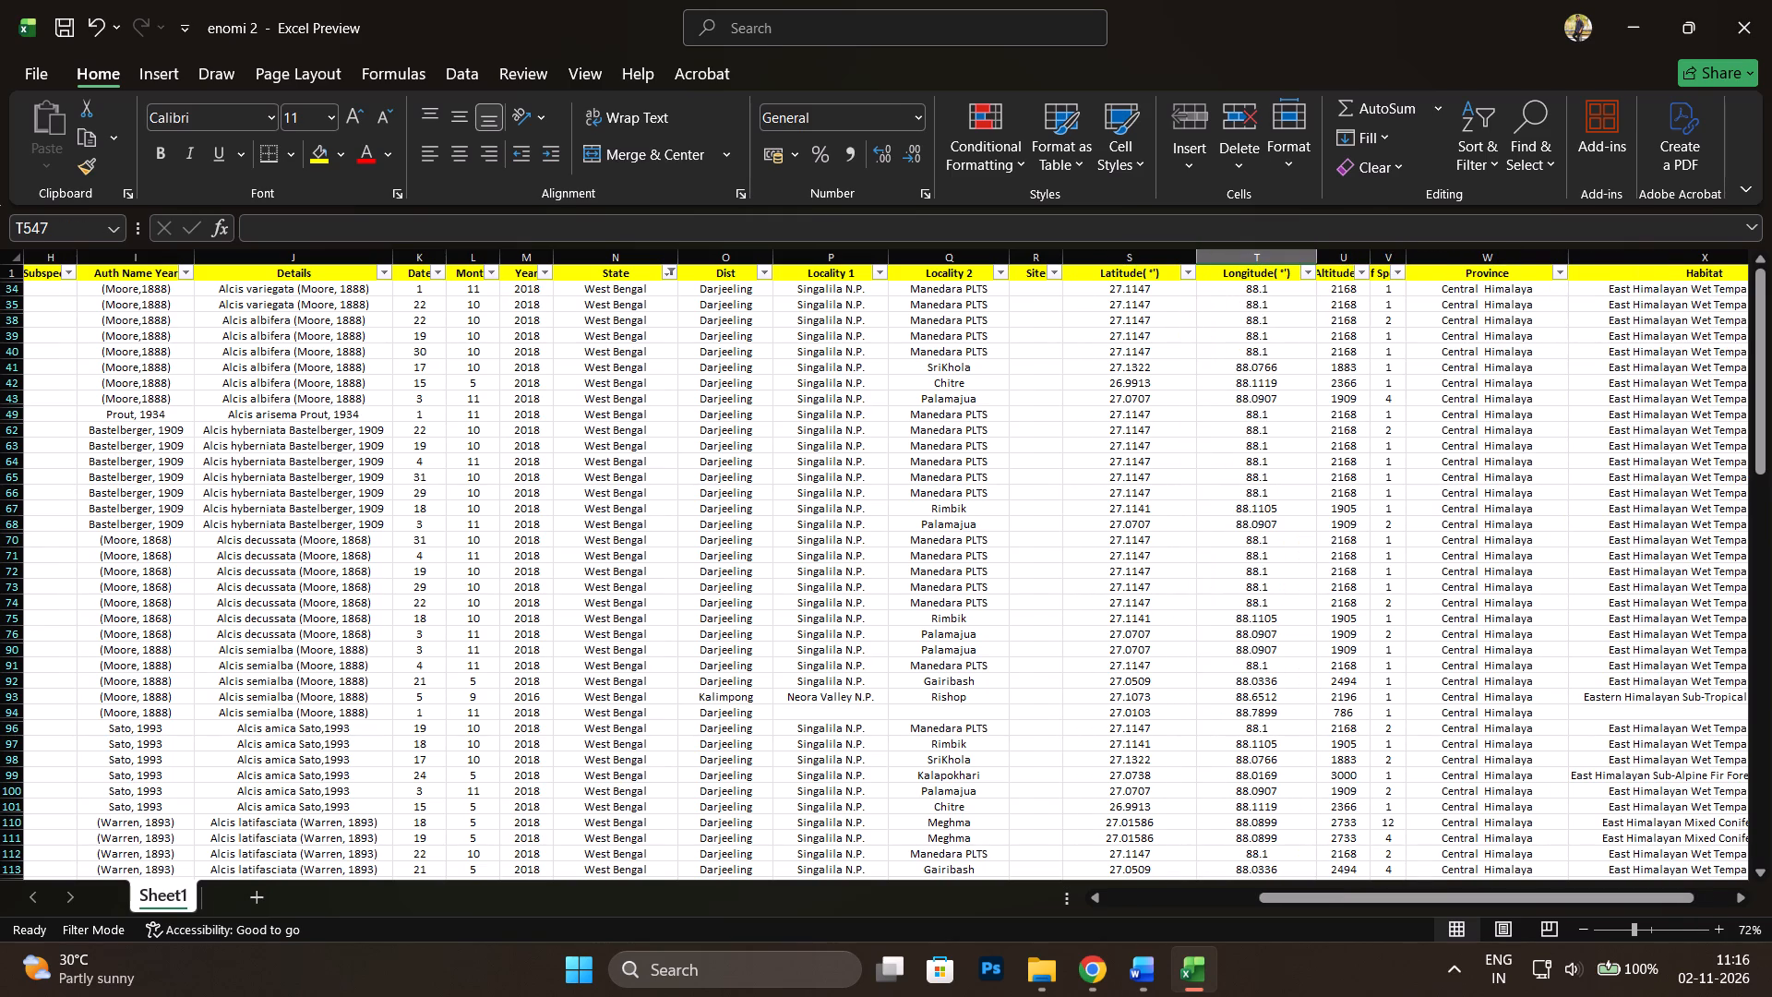
left_click(1771, 0)
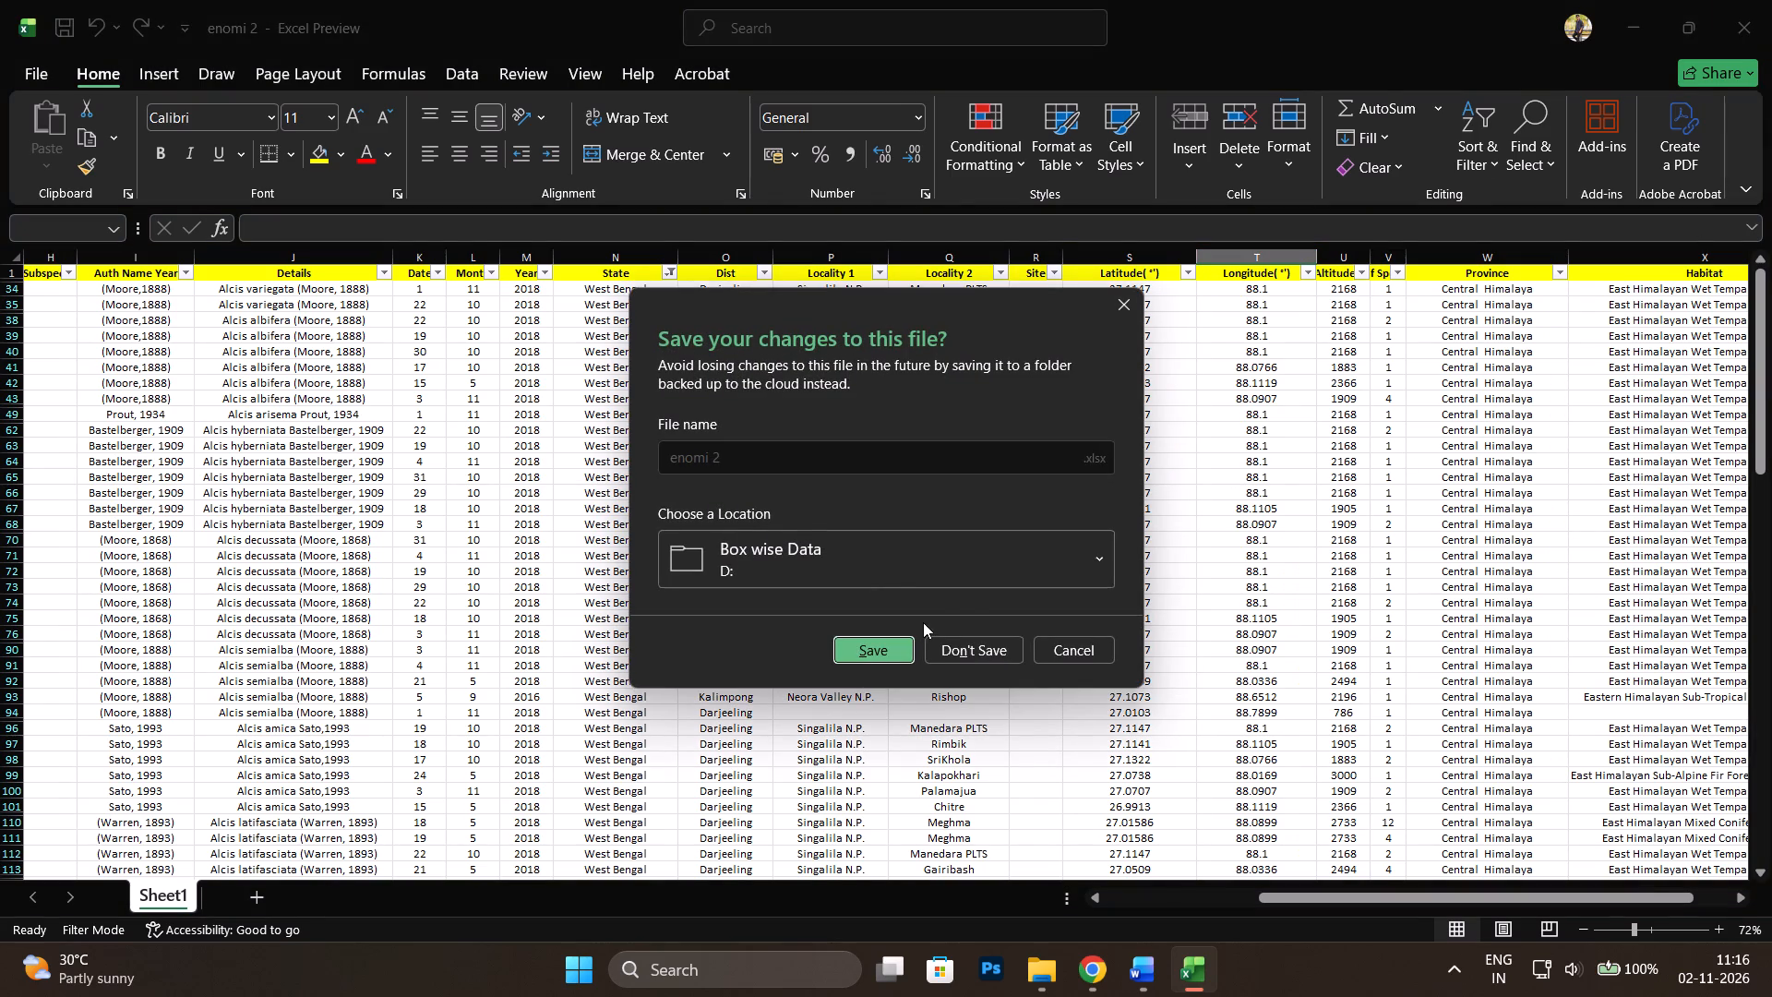
left_click(962, 656)
Open the Laren 1 workbook, examine its coordinate columns and close it.
double_click(499, 406)
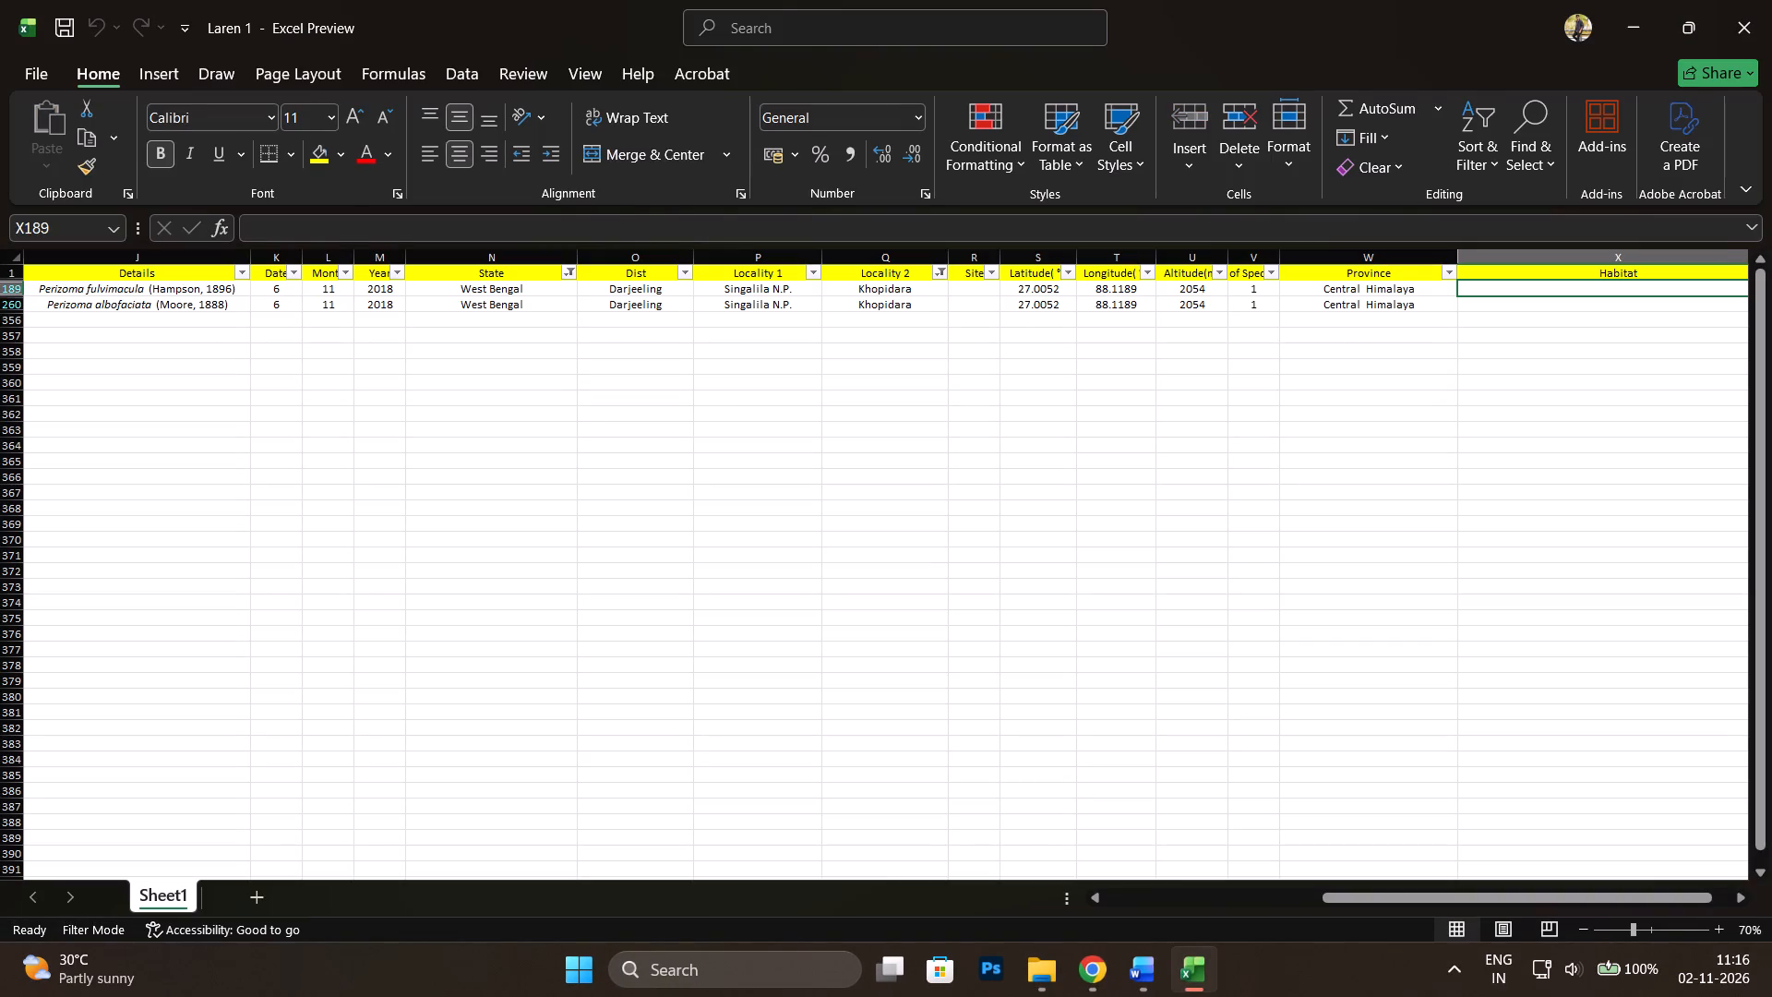
scroll(1048, 430, "up", 2)
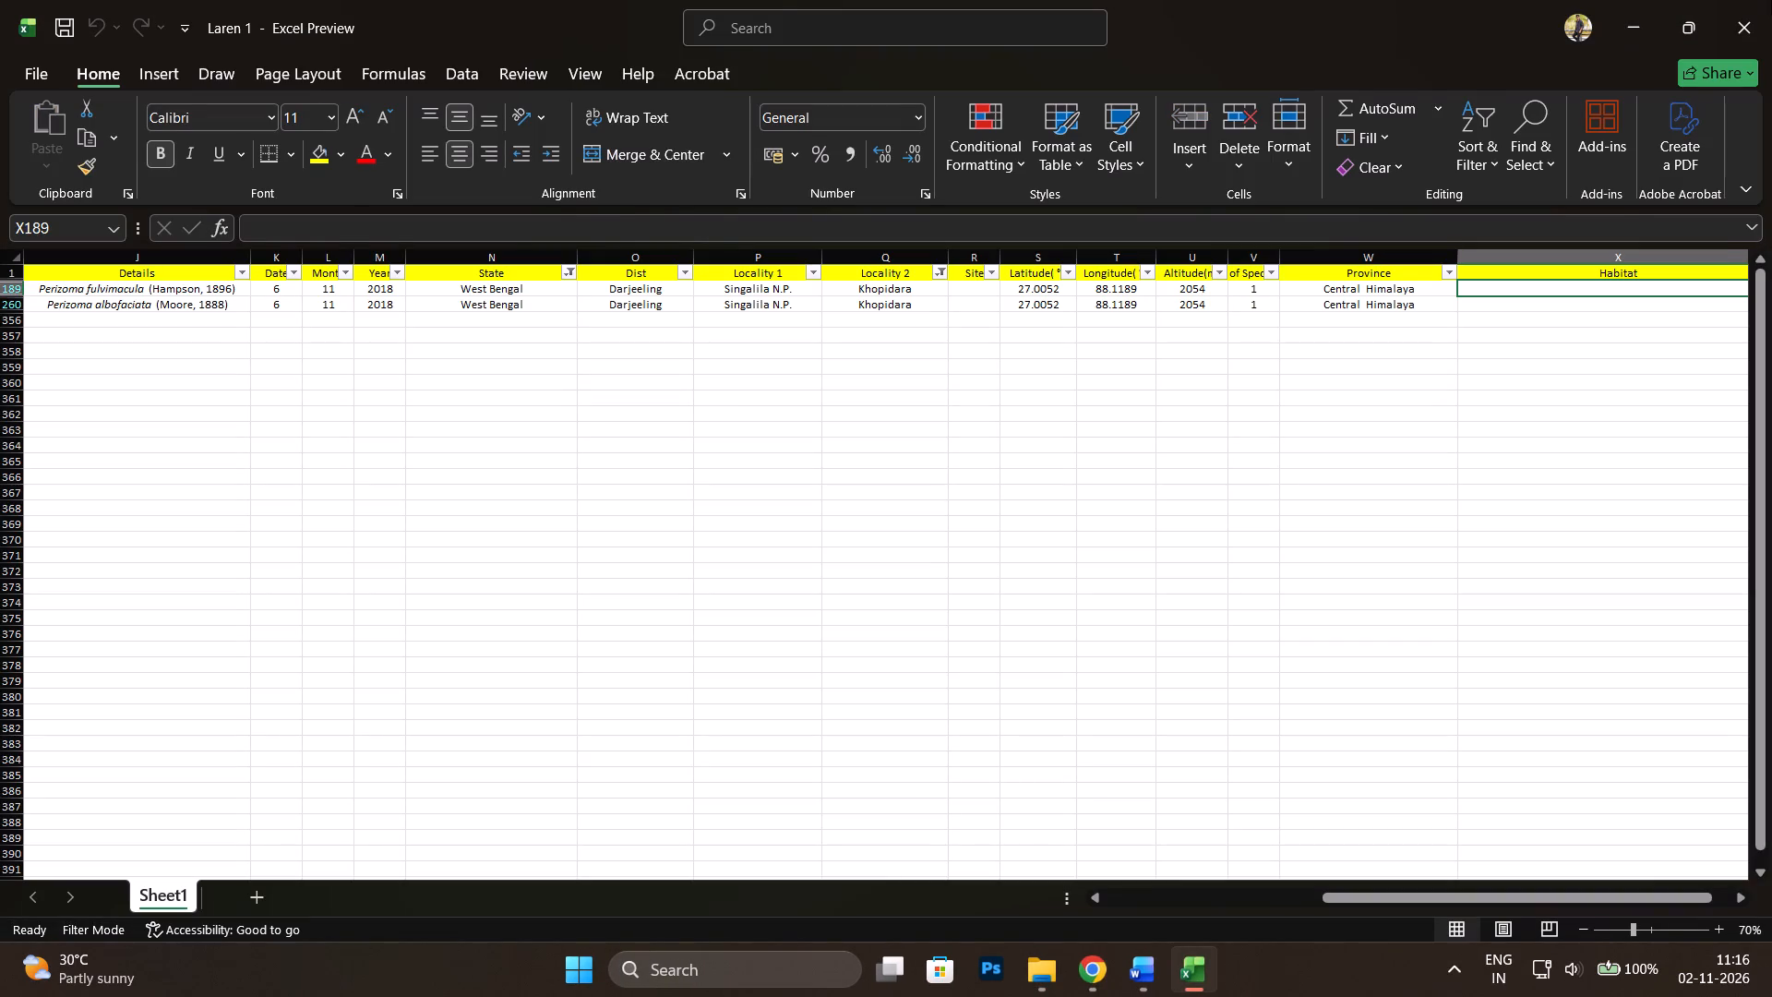
left_click(1771, 0)
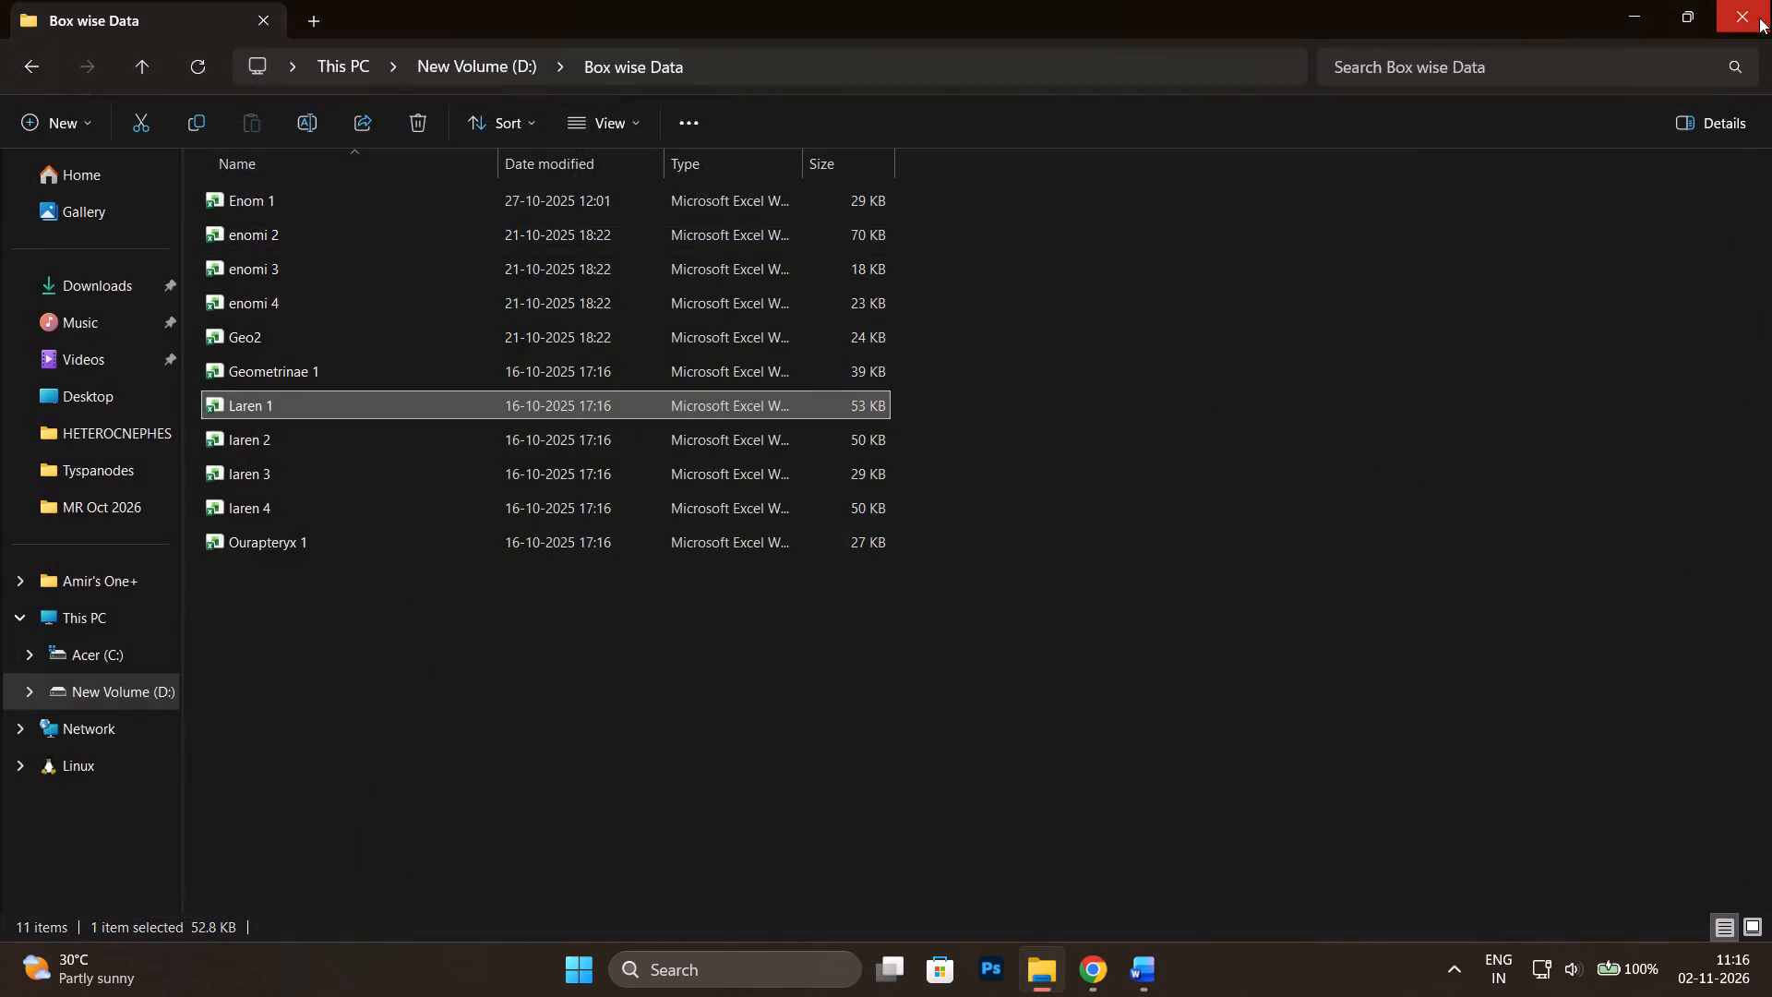
Open the Ourapteryx 1 workbook, widen its Latitude column to read the full heading, and close it without saving.
left_click(1238, 440)
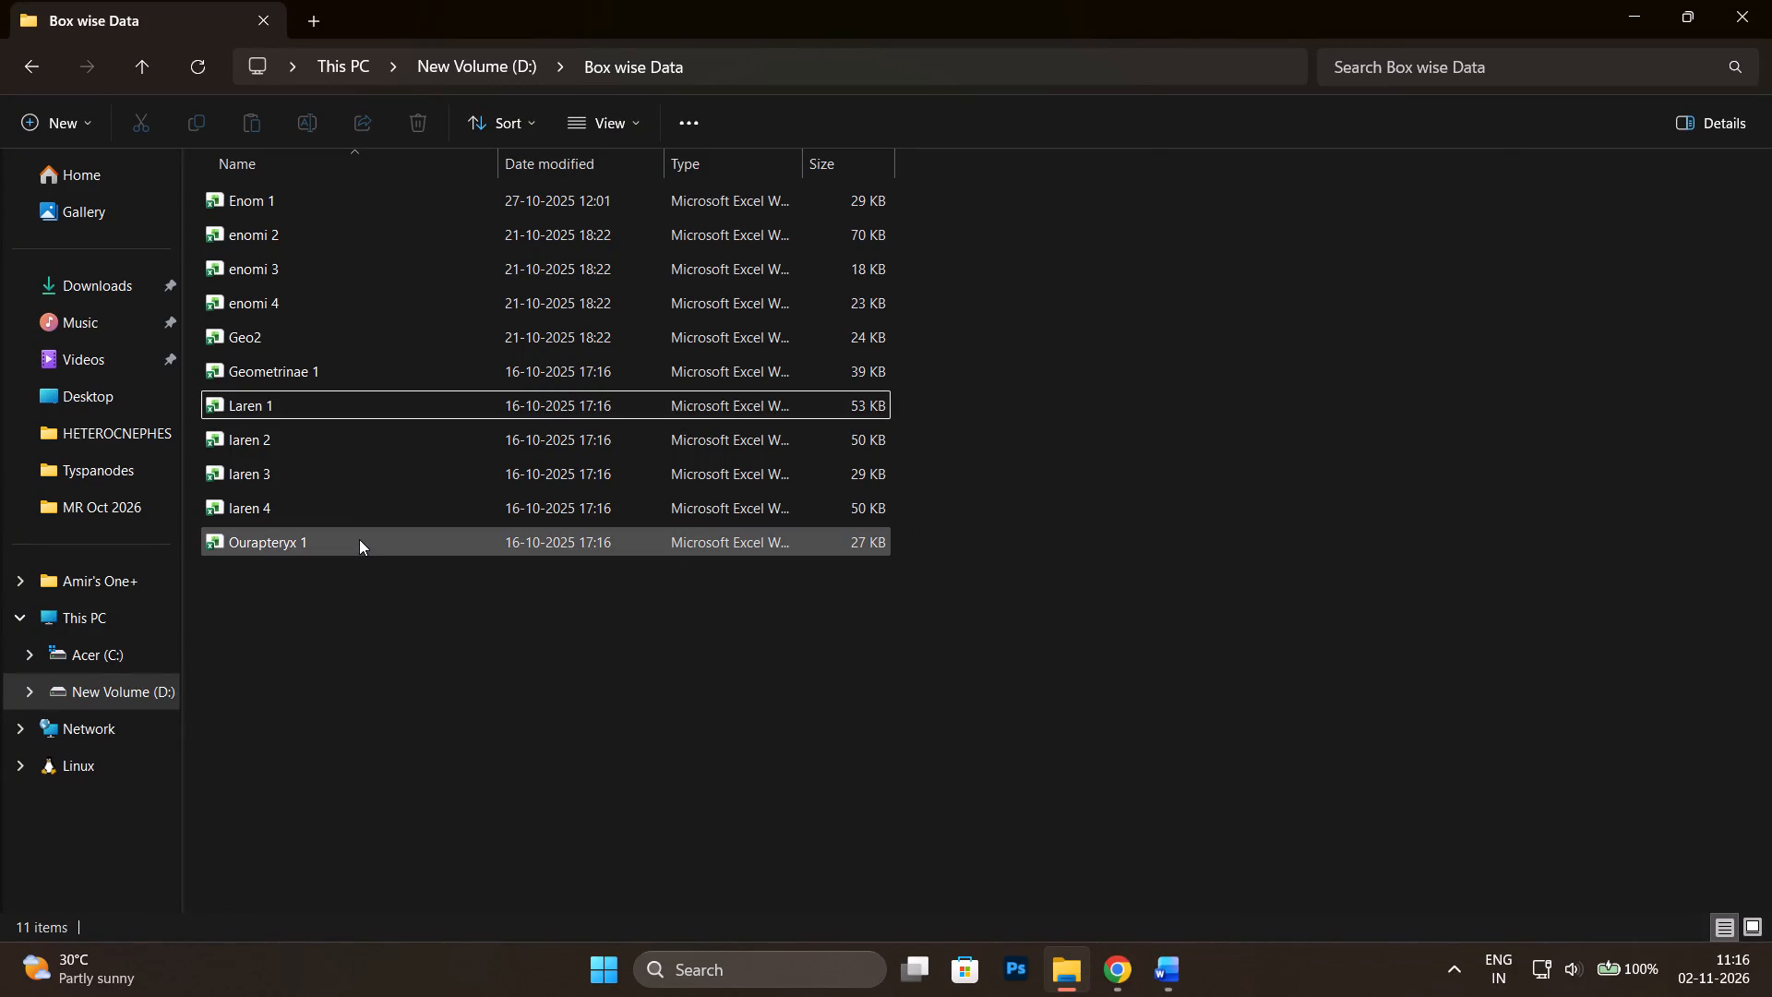
double_click(358, 539)
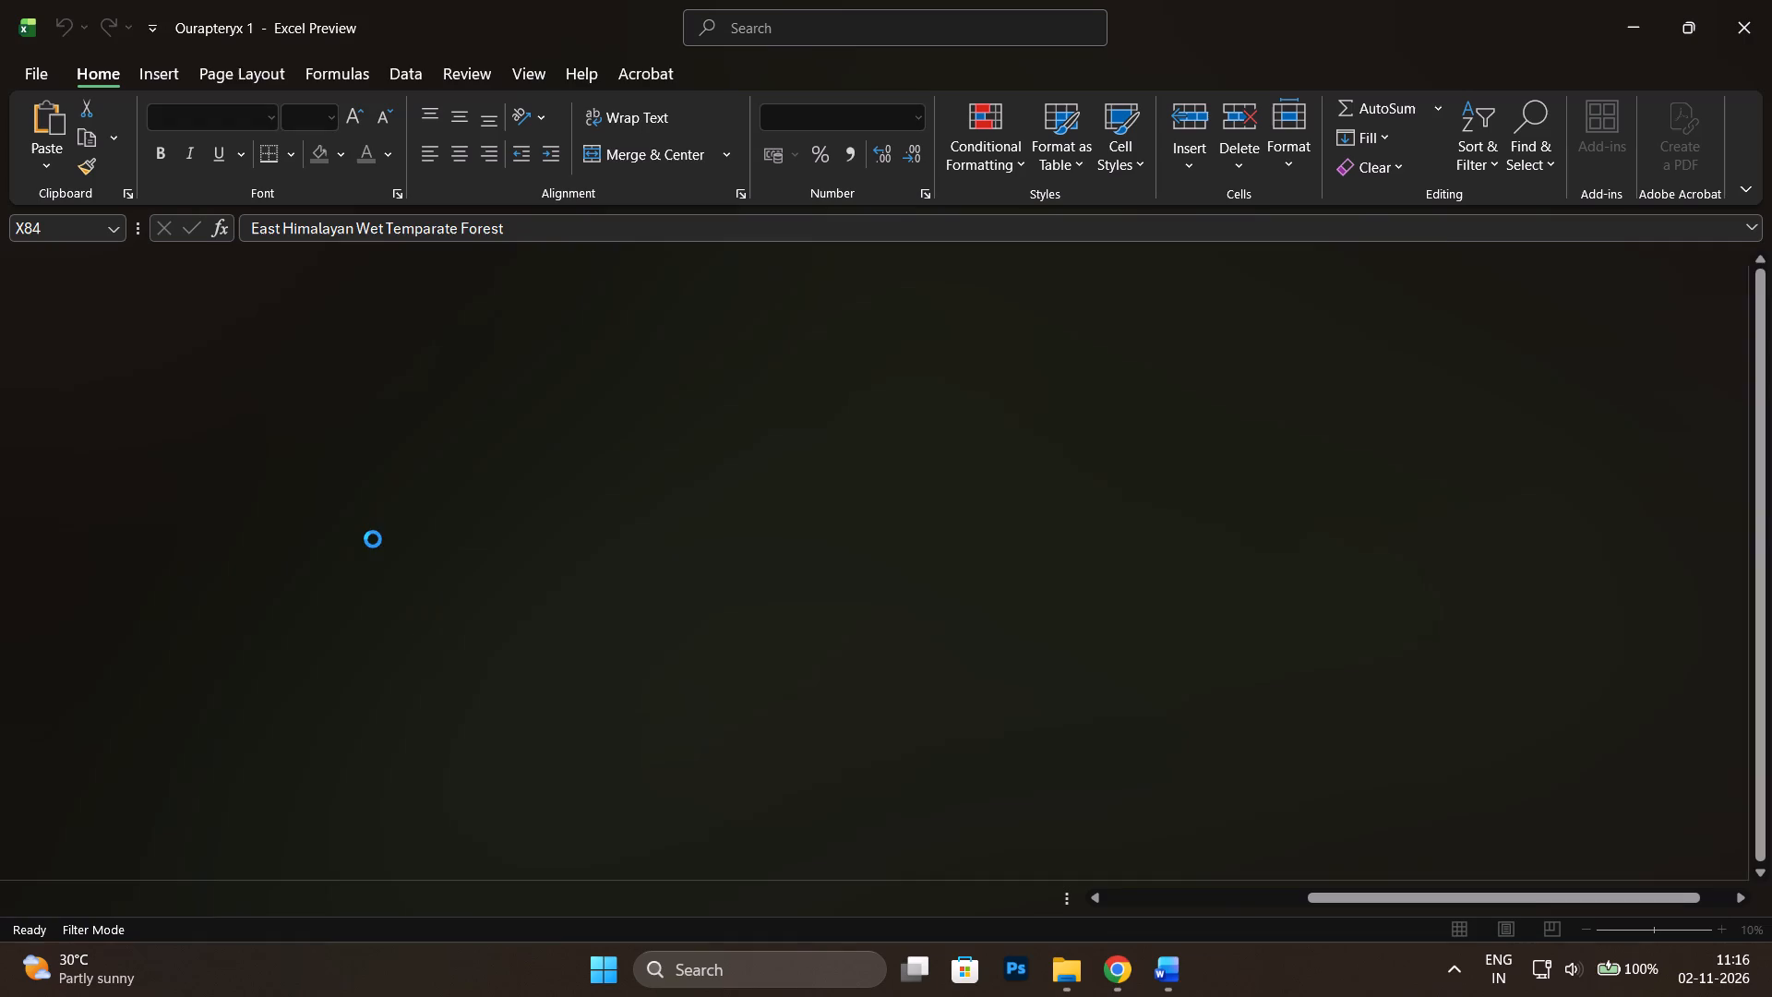
left_click_drag(1065, 258, 1077, 257)
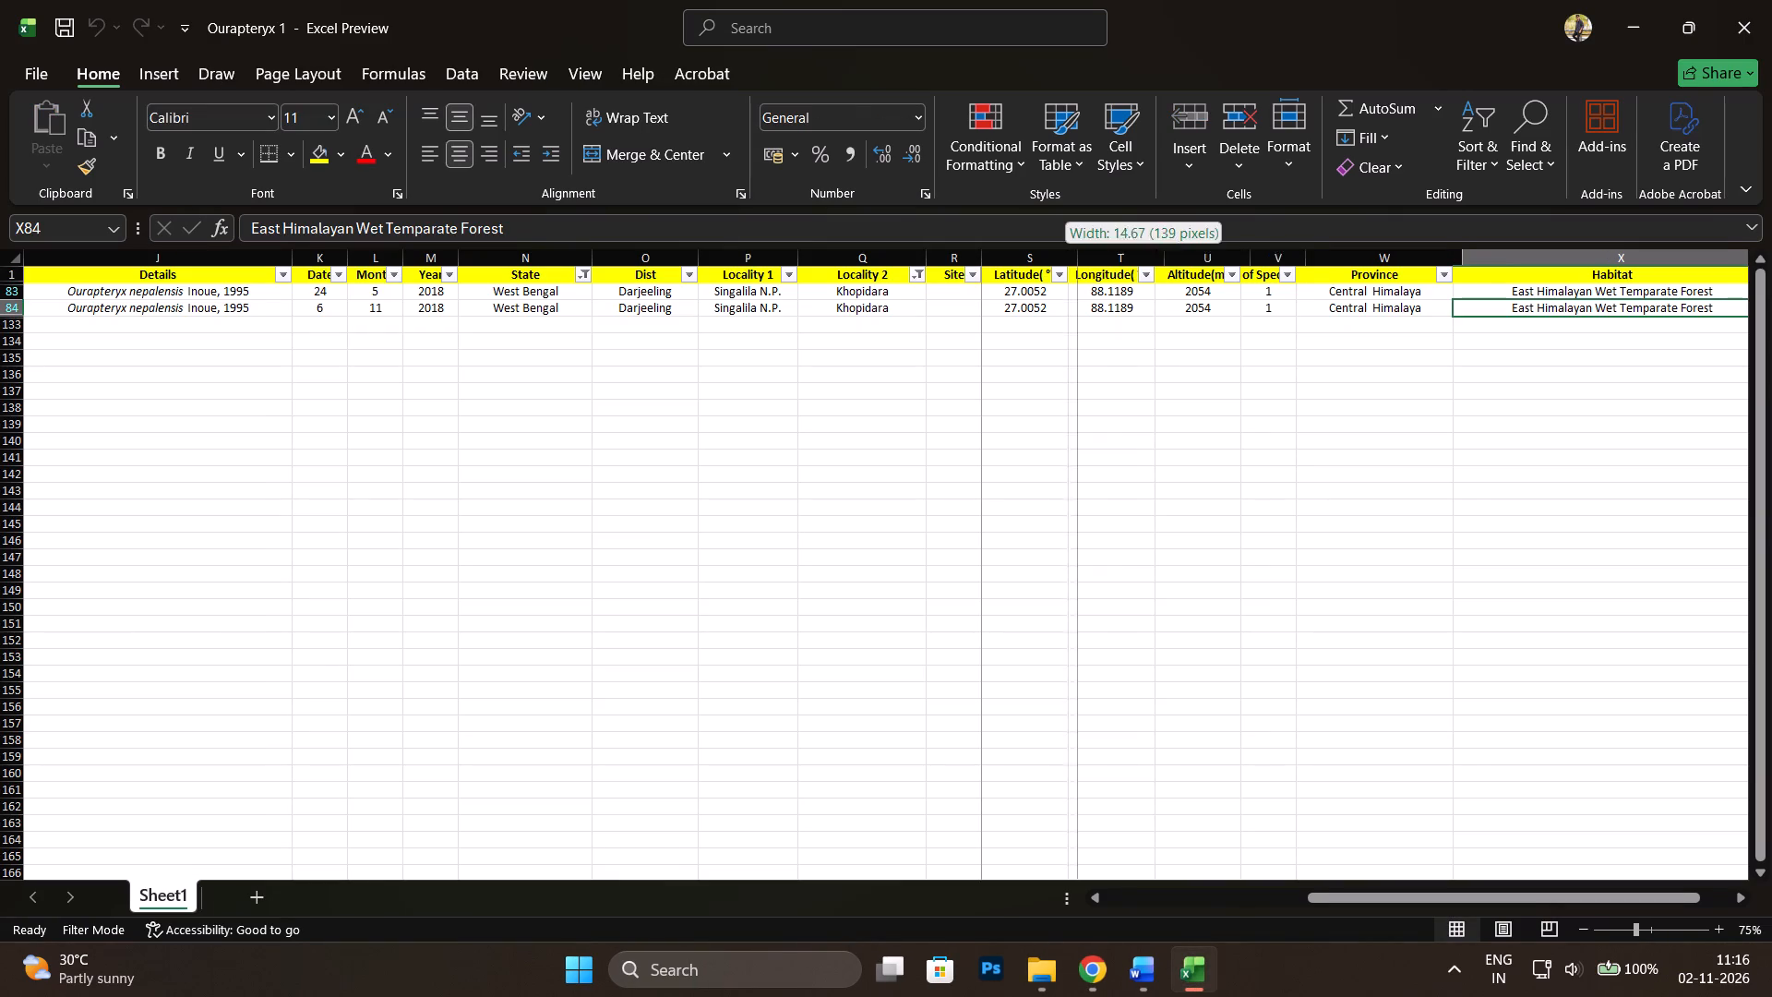
left_click_drag(1077, 257, 1084, 259)
left_click(1771, 0)
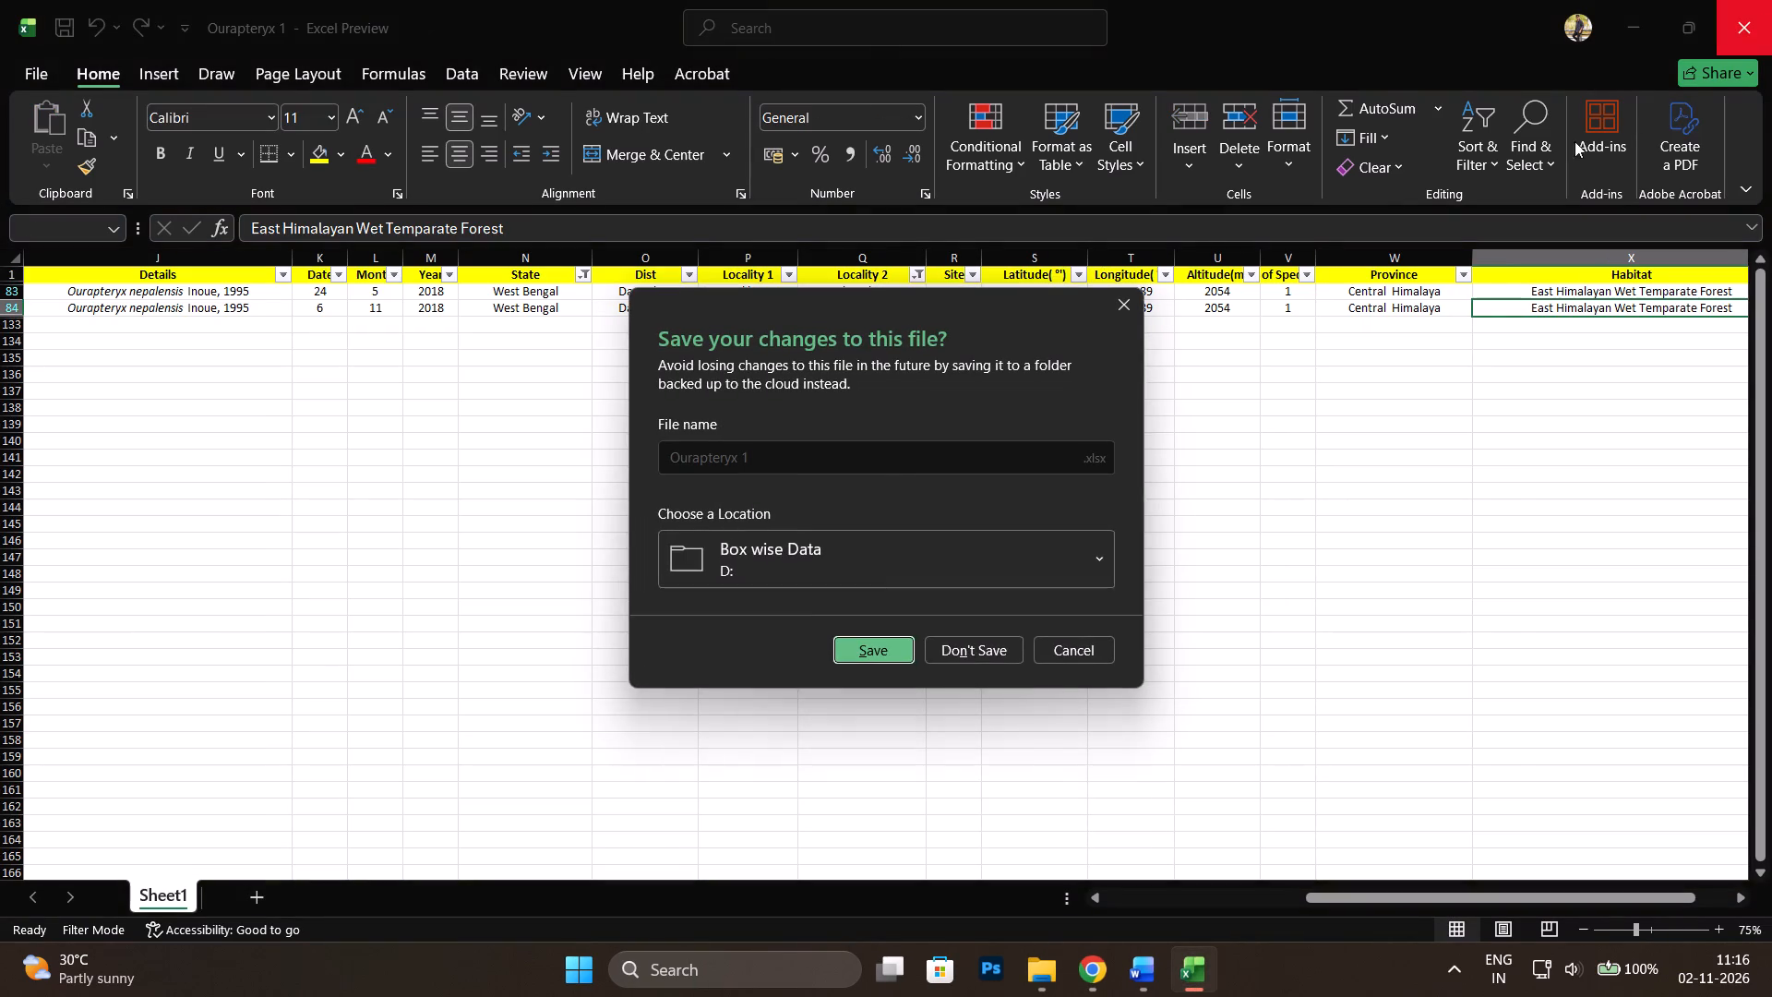
left_click(979, 644)
Close the Box wise Data folder window.
left_click(726, 695)
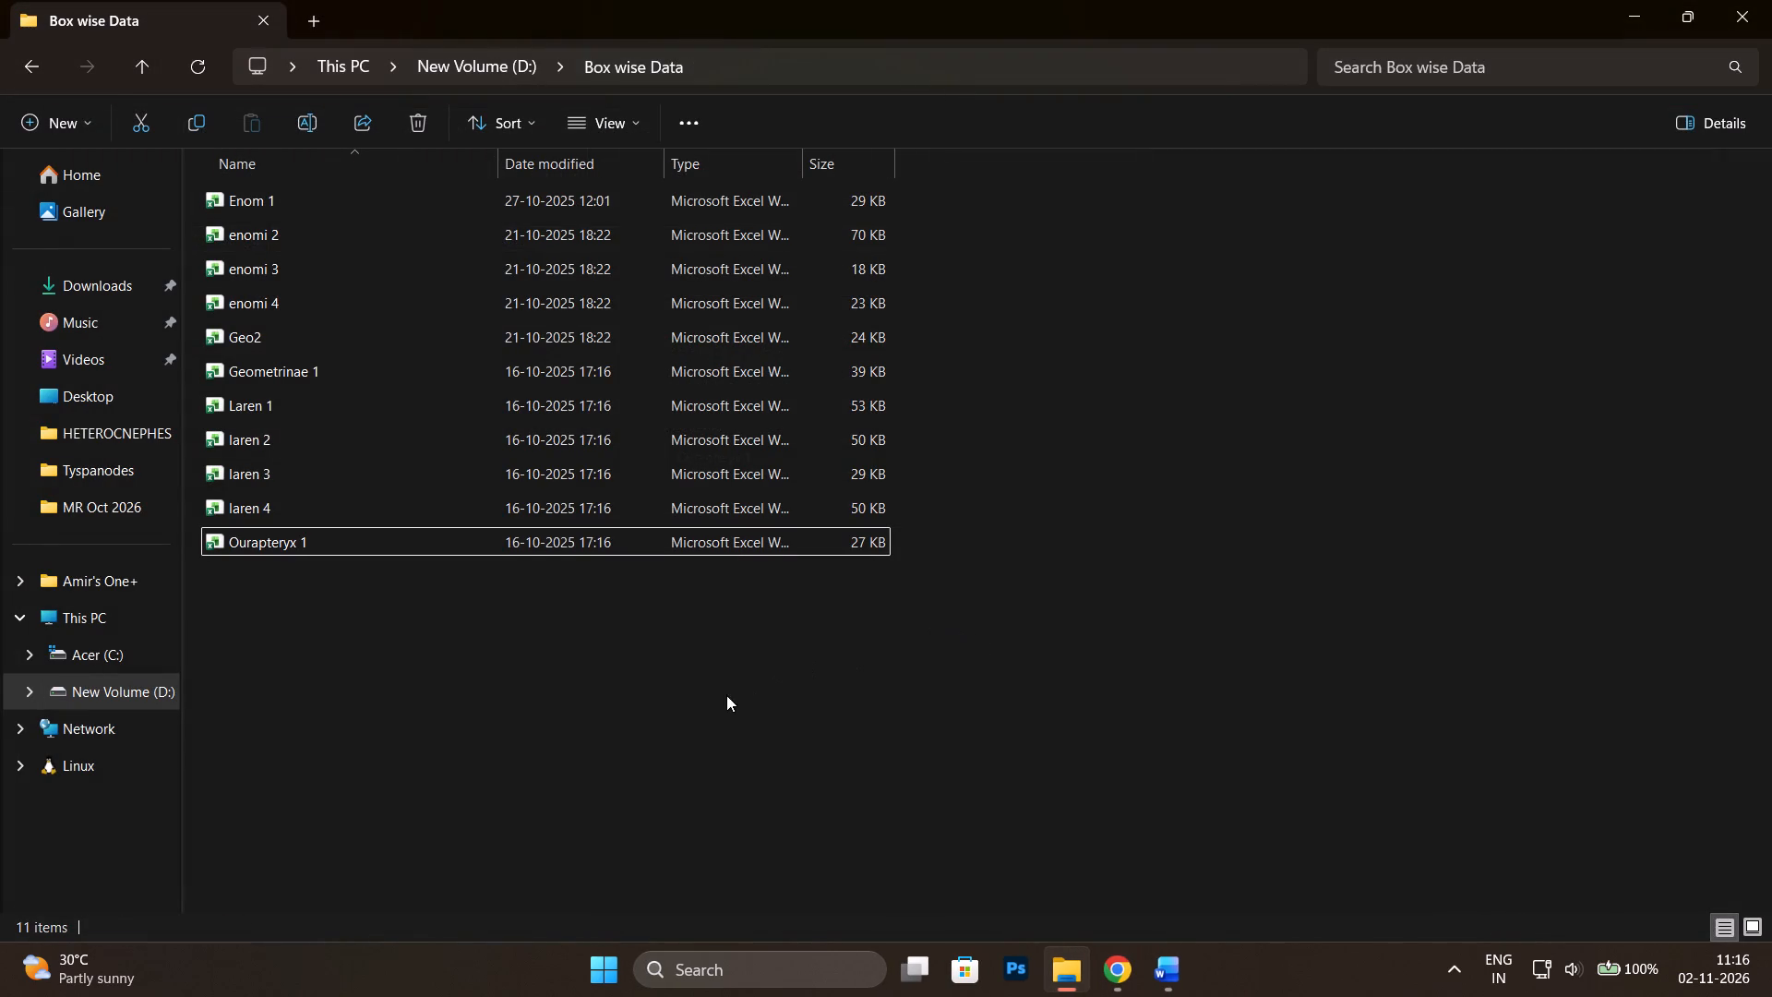
left_click(1771, 0)
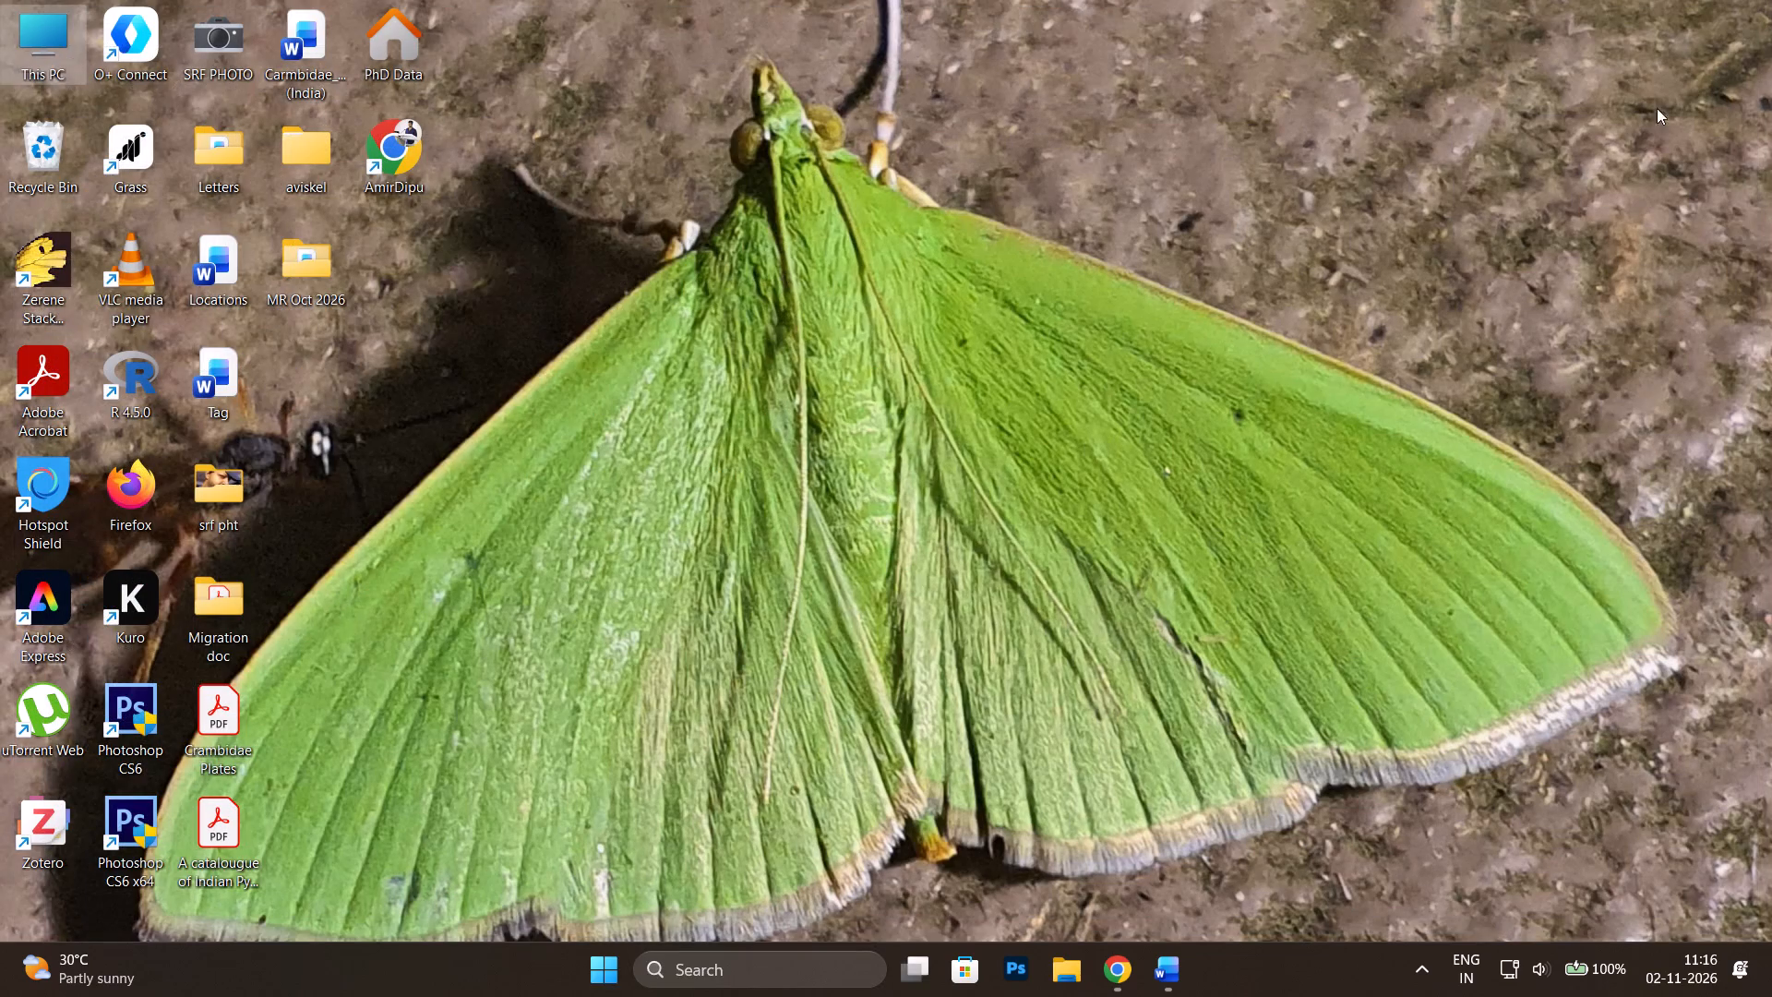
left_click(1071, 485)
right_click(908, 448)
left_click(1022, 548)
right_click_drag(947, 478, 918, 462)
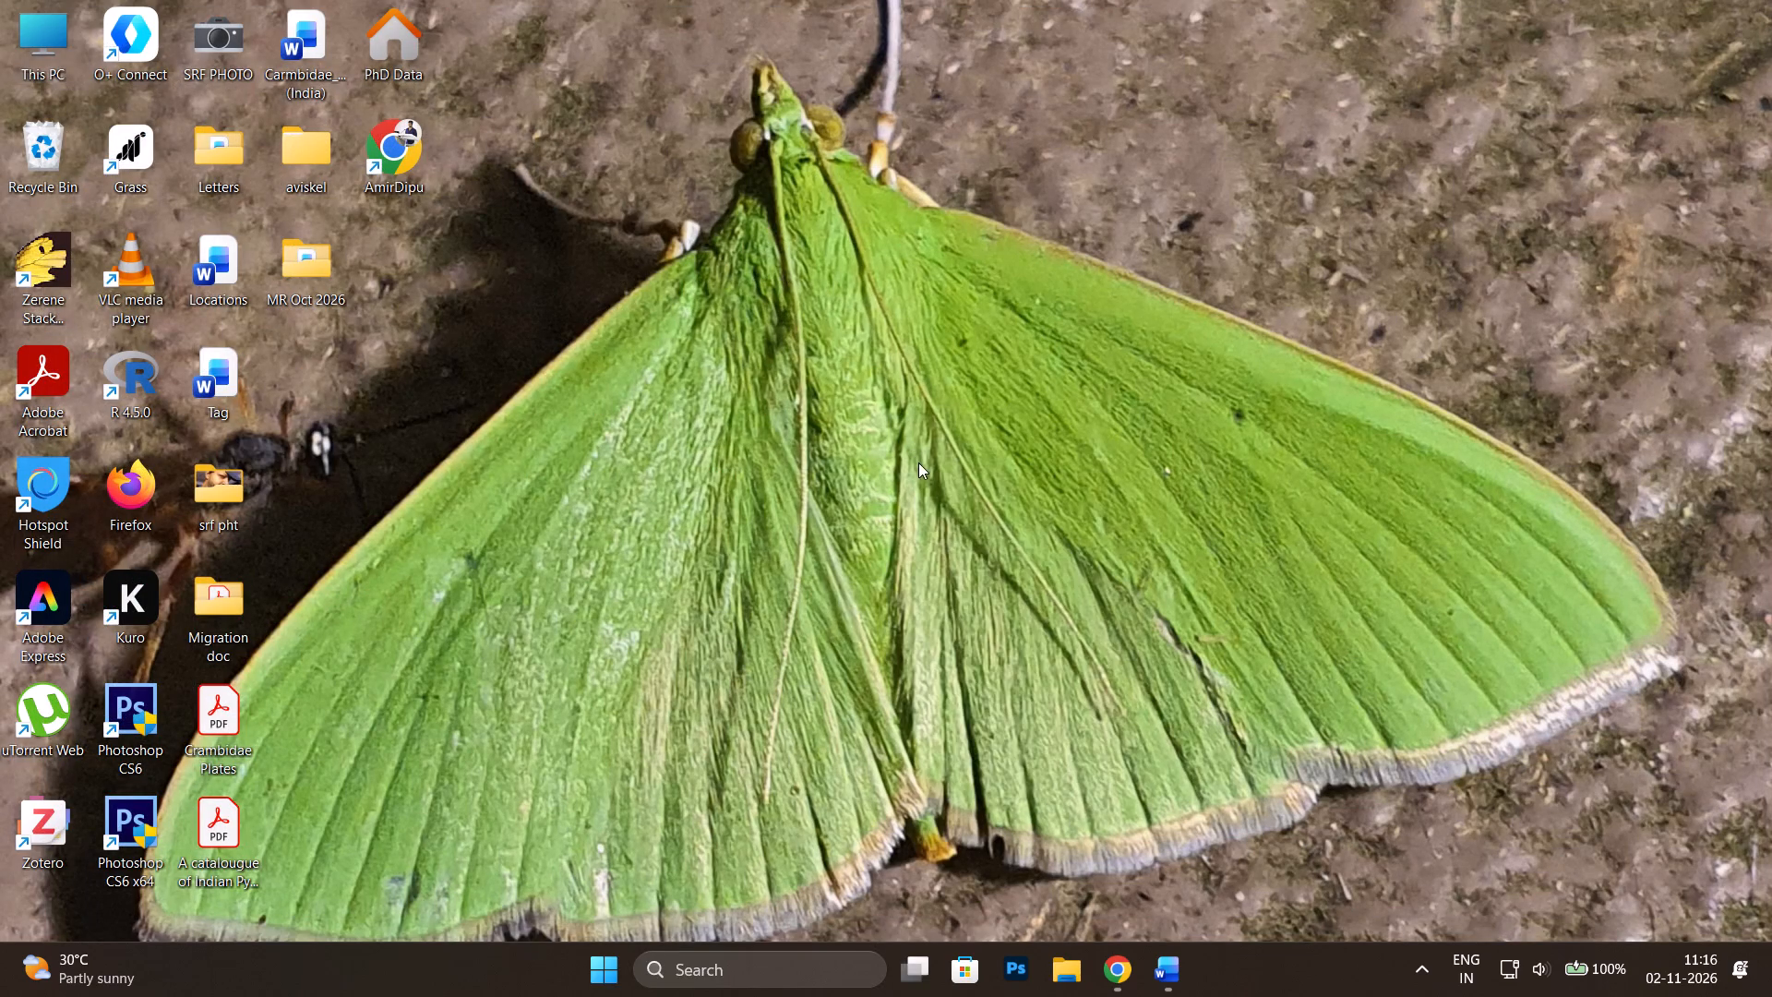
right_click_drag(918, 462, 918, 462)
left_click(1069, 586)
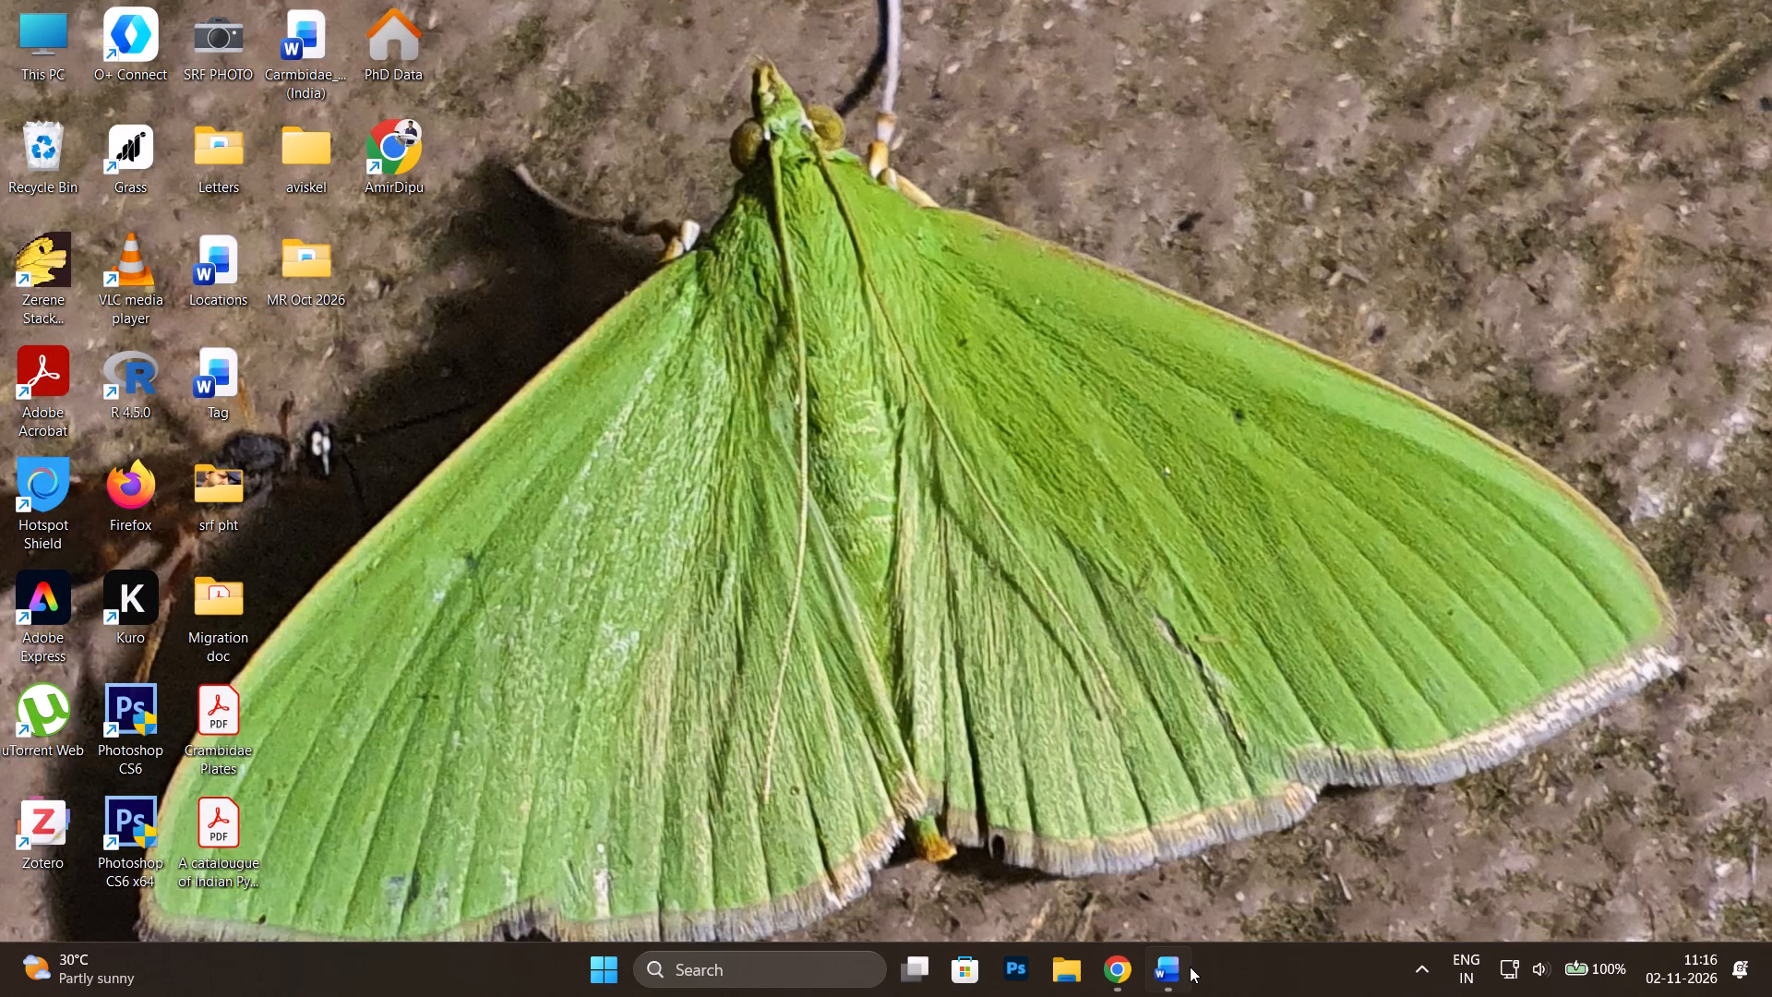
Switch back to the Tag document in Word.
left_click(1180, 971)
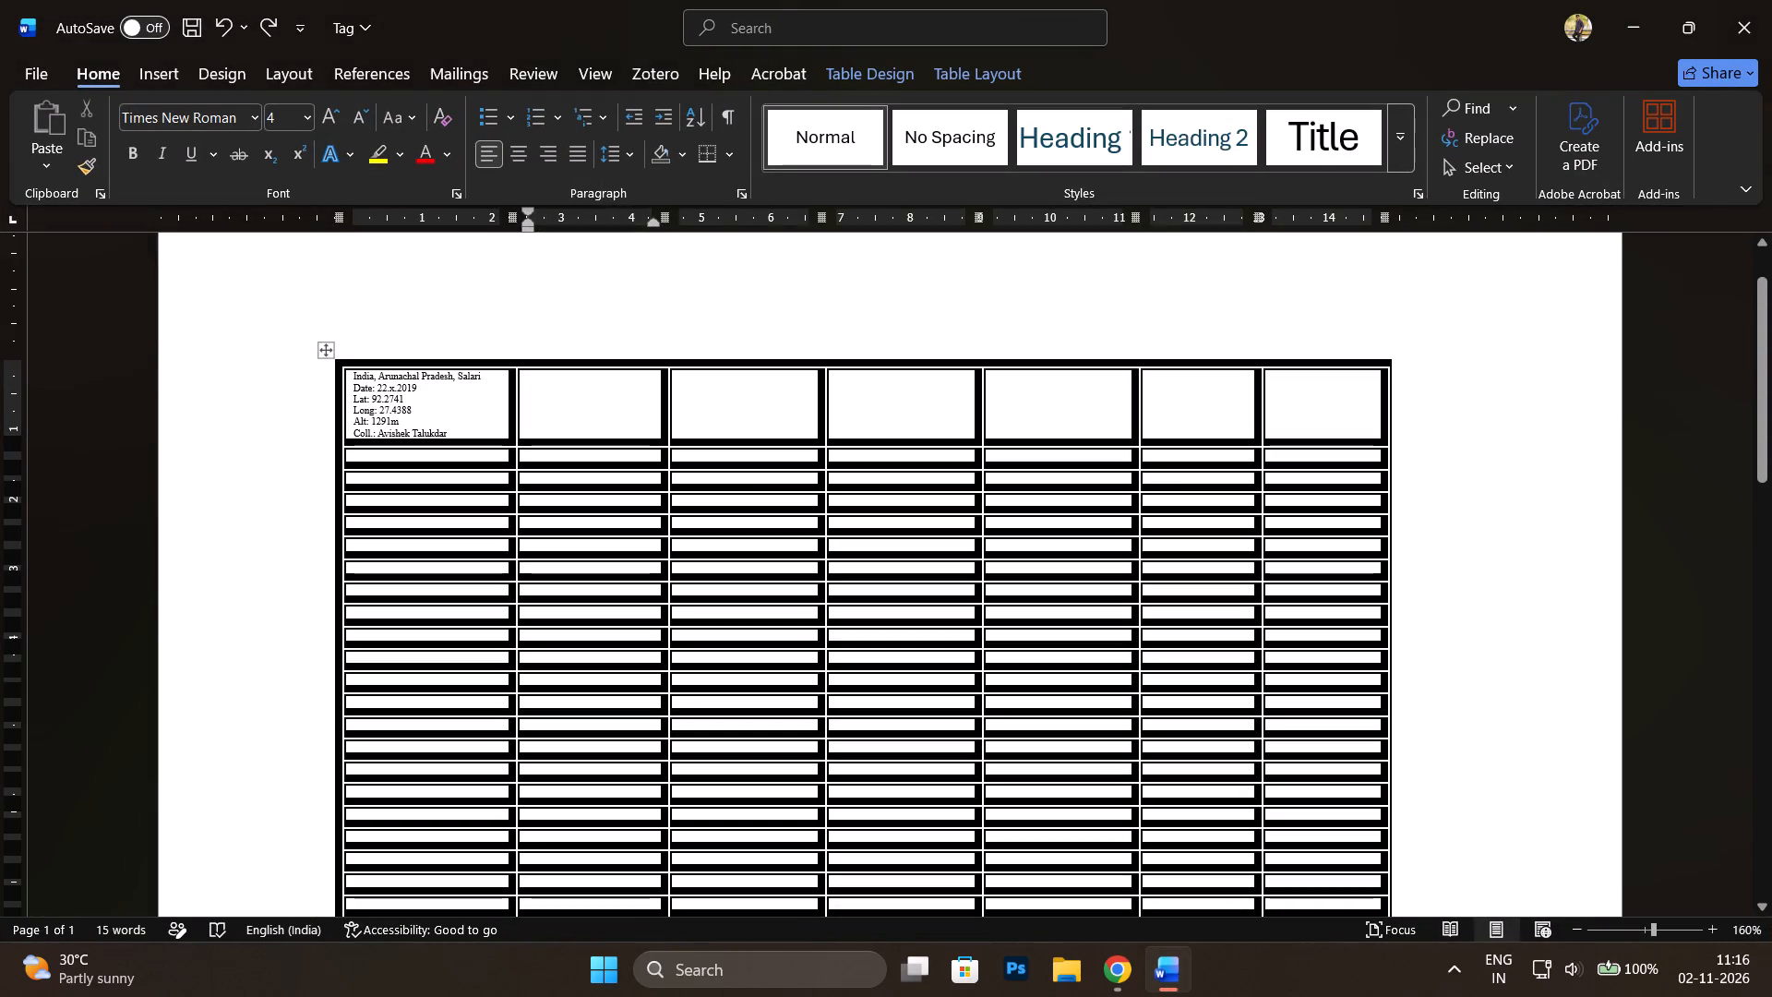
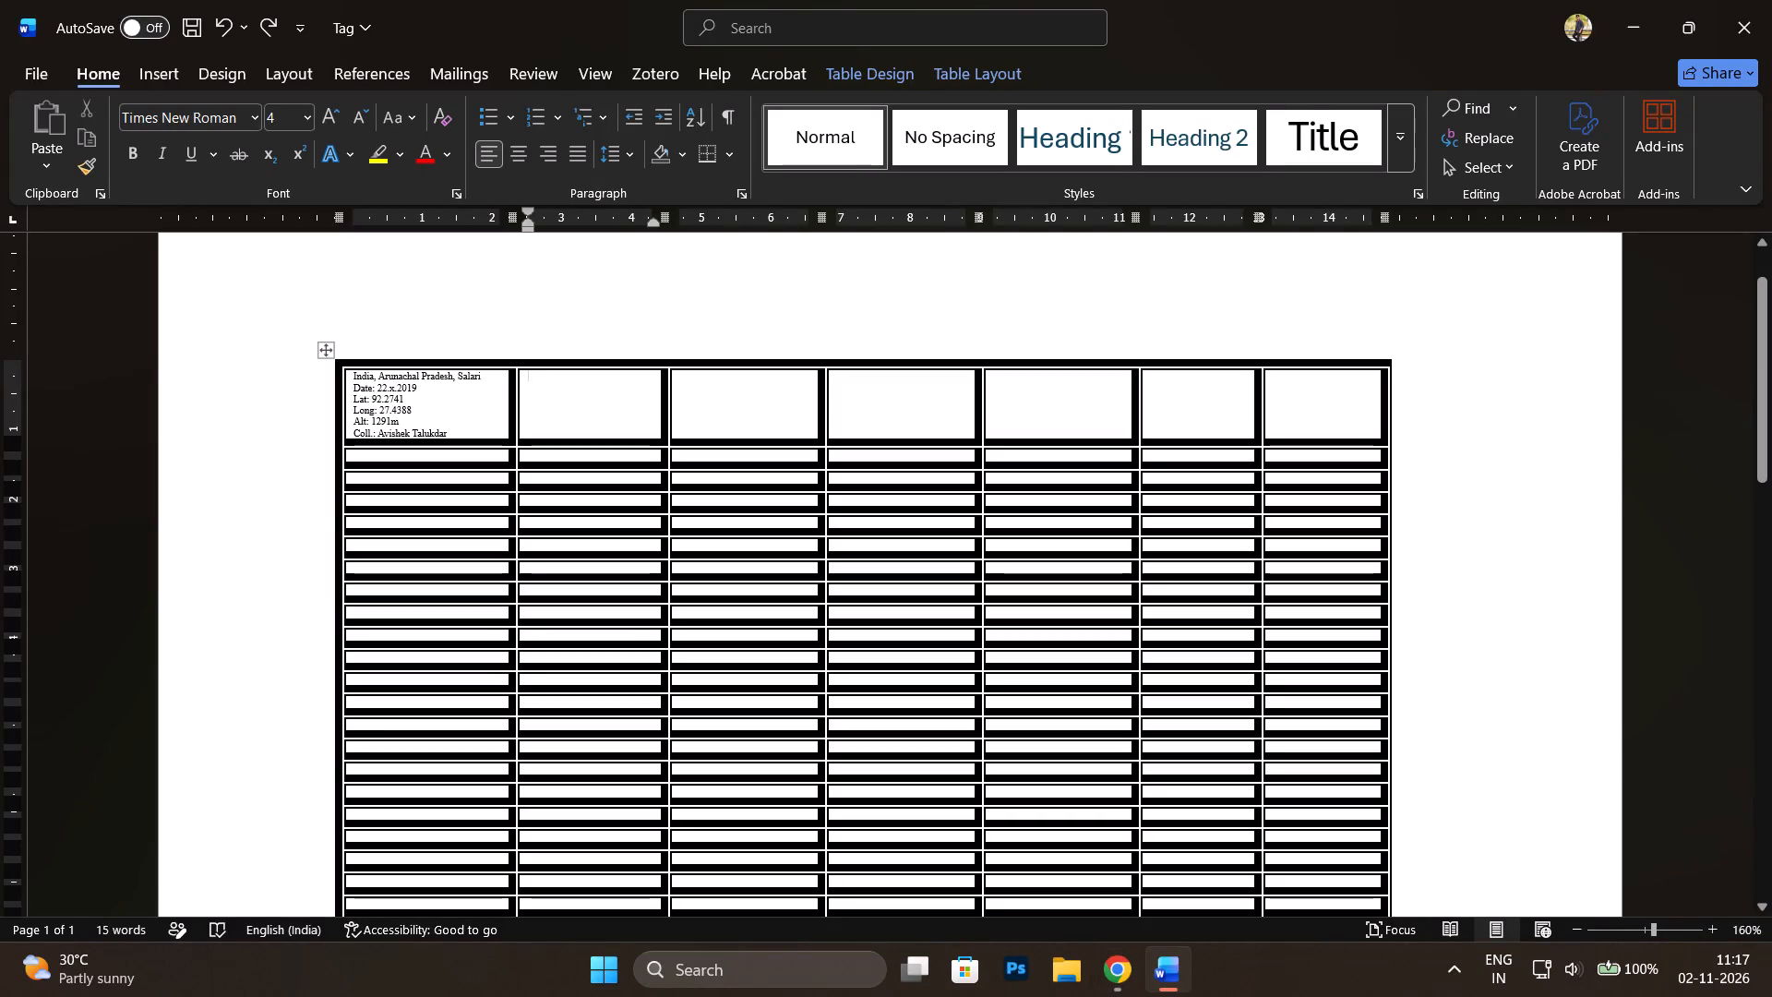
Place the text cursor at the end of the Lat line in the Salari label for editing.
left_click(416, 408)
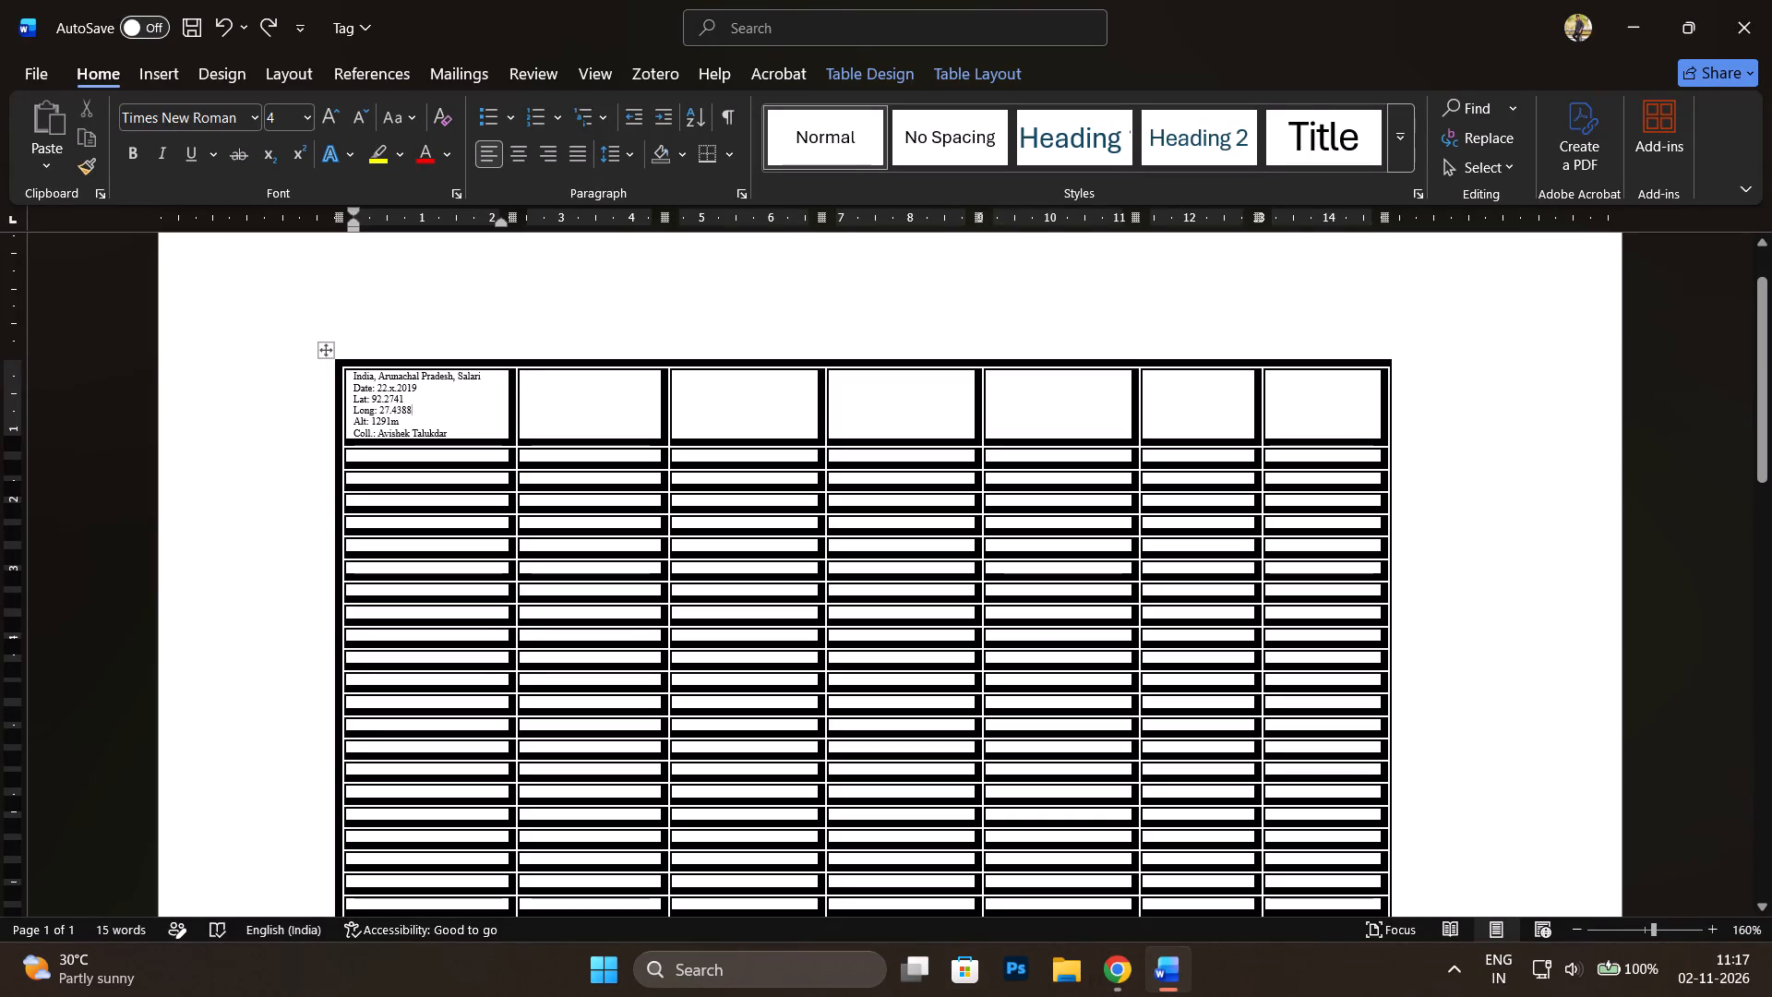
left_click(411, 399)
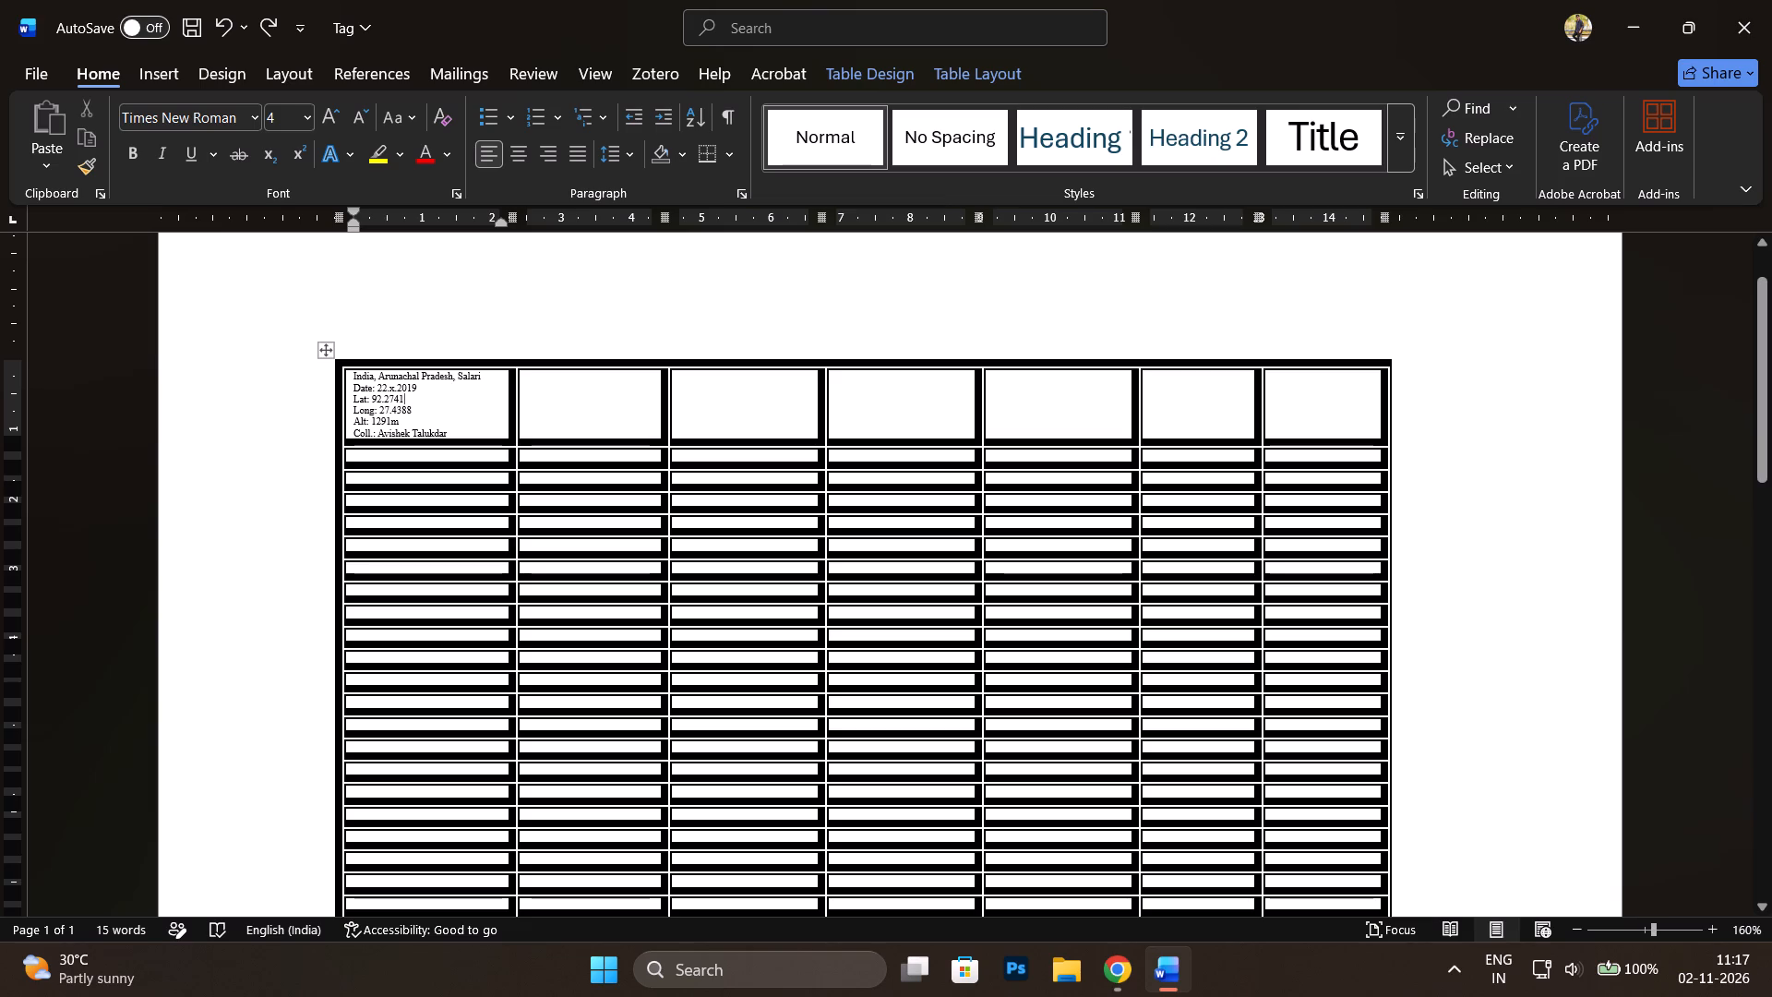
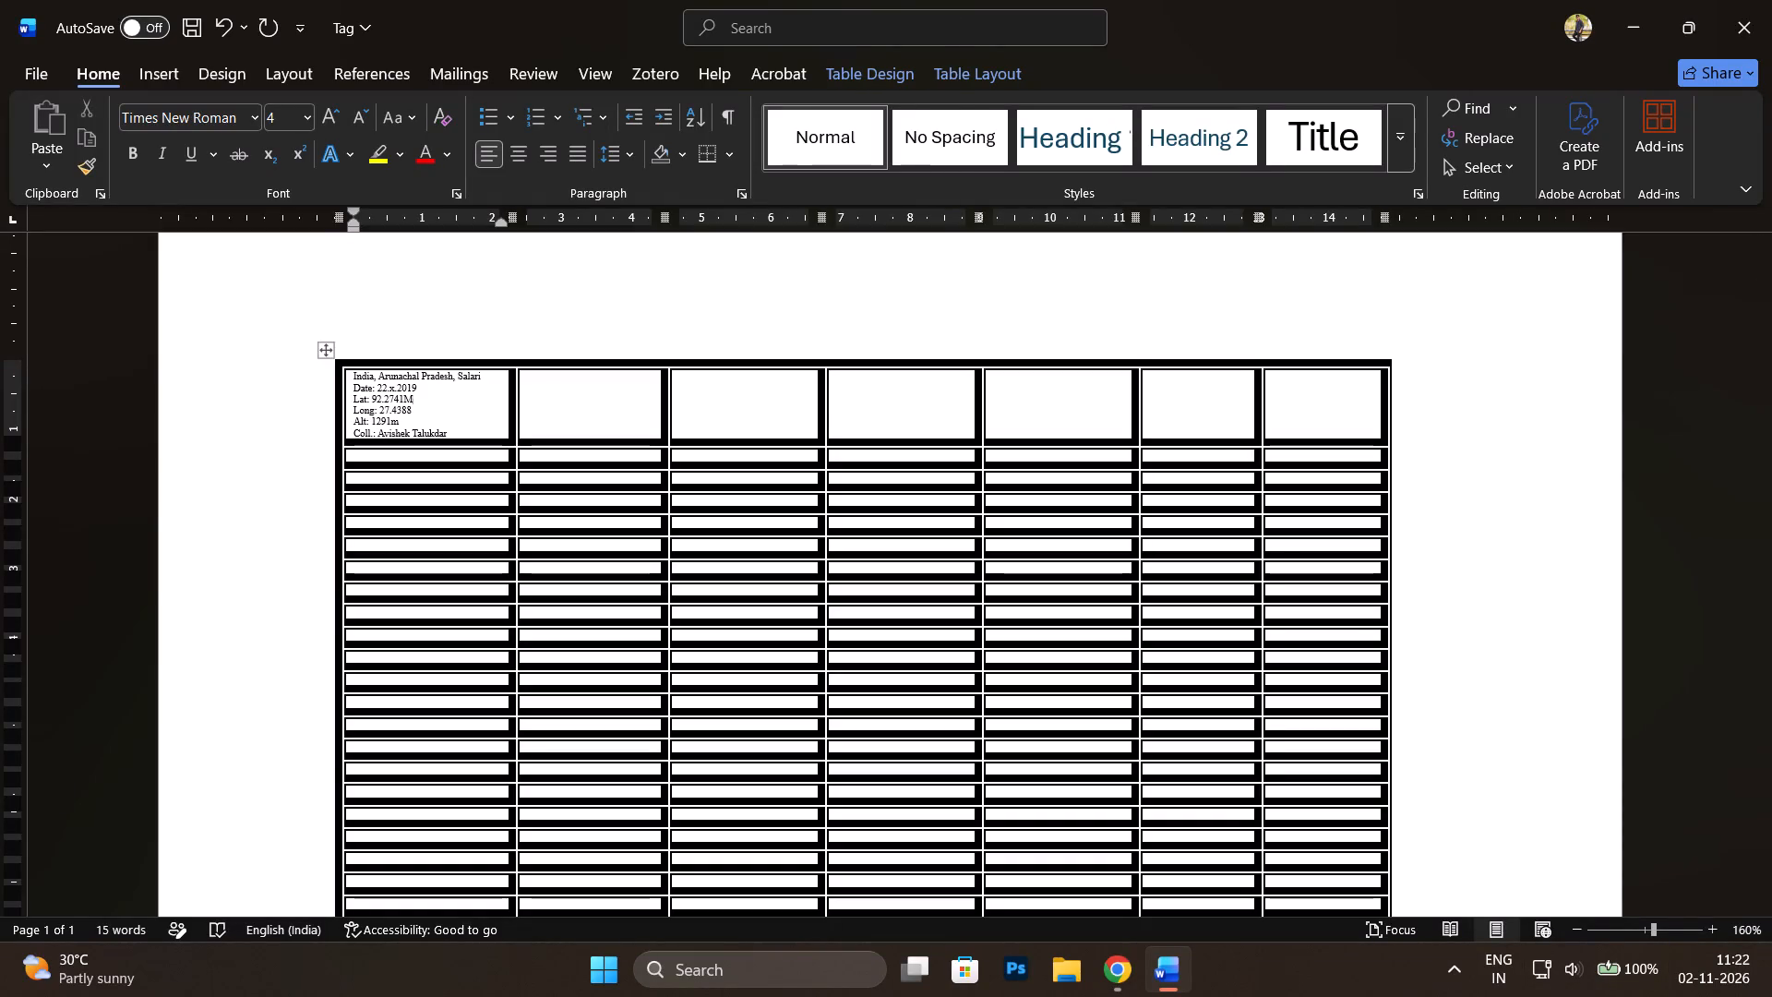
Correct the Salari label's coordinate suffixes so they read Lat: 92.2741N and Long: 27.4388E.
key("BackSpace")
key("n")
key("Down")
key("Down")
key("Up")
key("e")
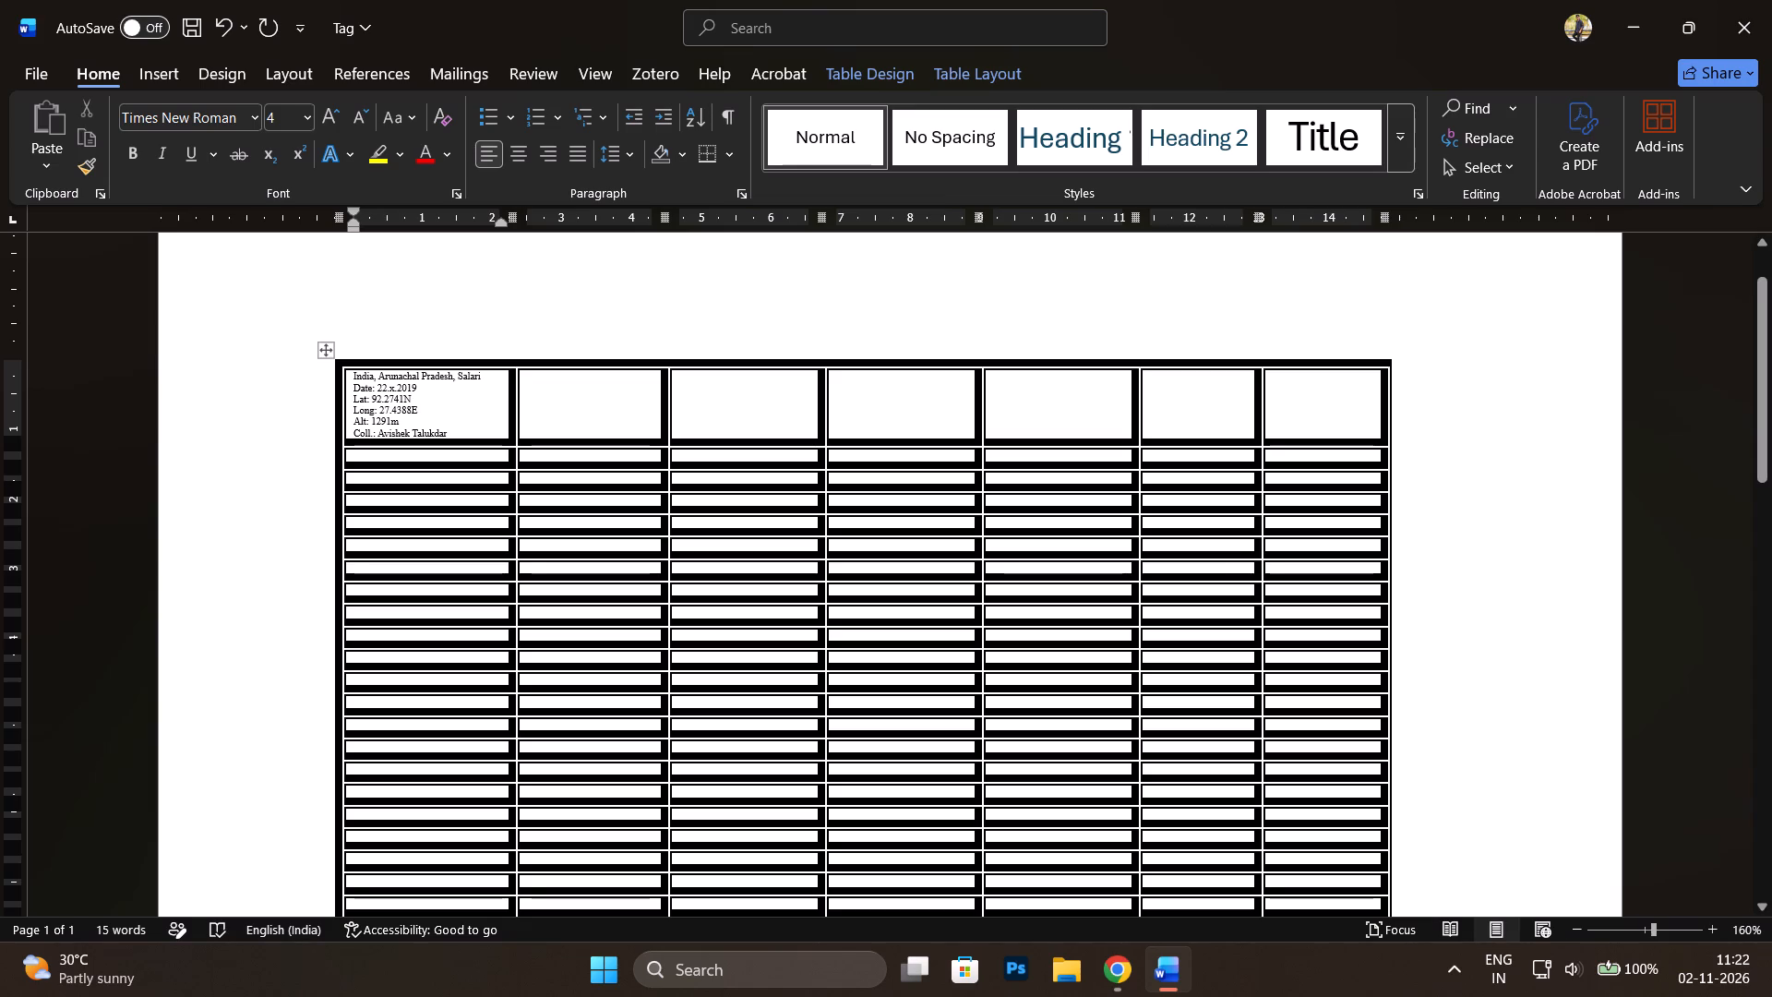
left_click(473, 422)
left_click(487, 421)
Copy the complete Salari label text into the second cell of the table's first row.
left_click_drag(464, 430, 357, 377)
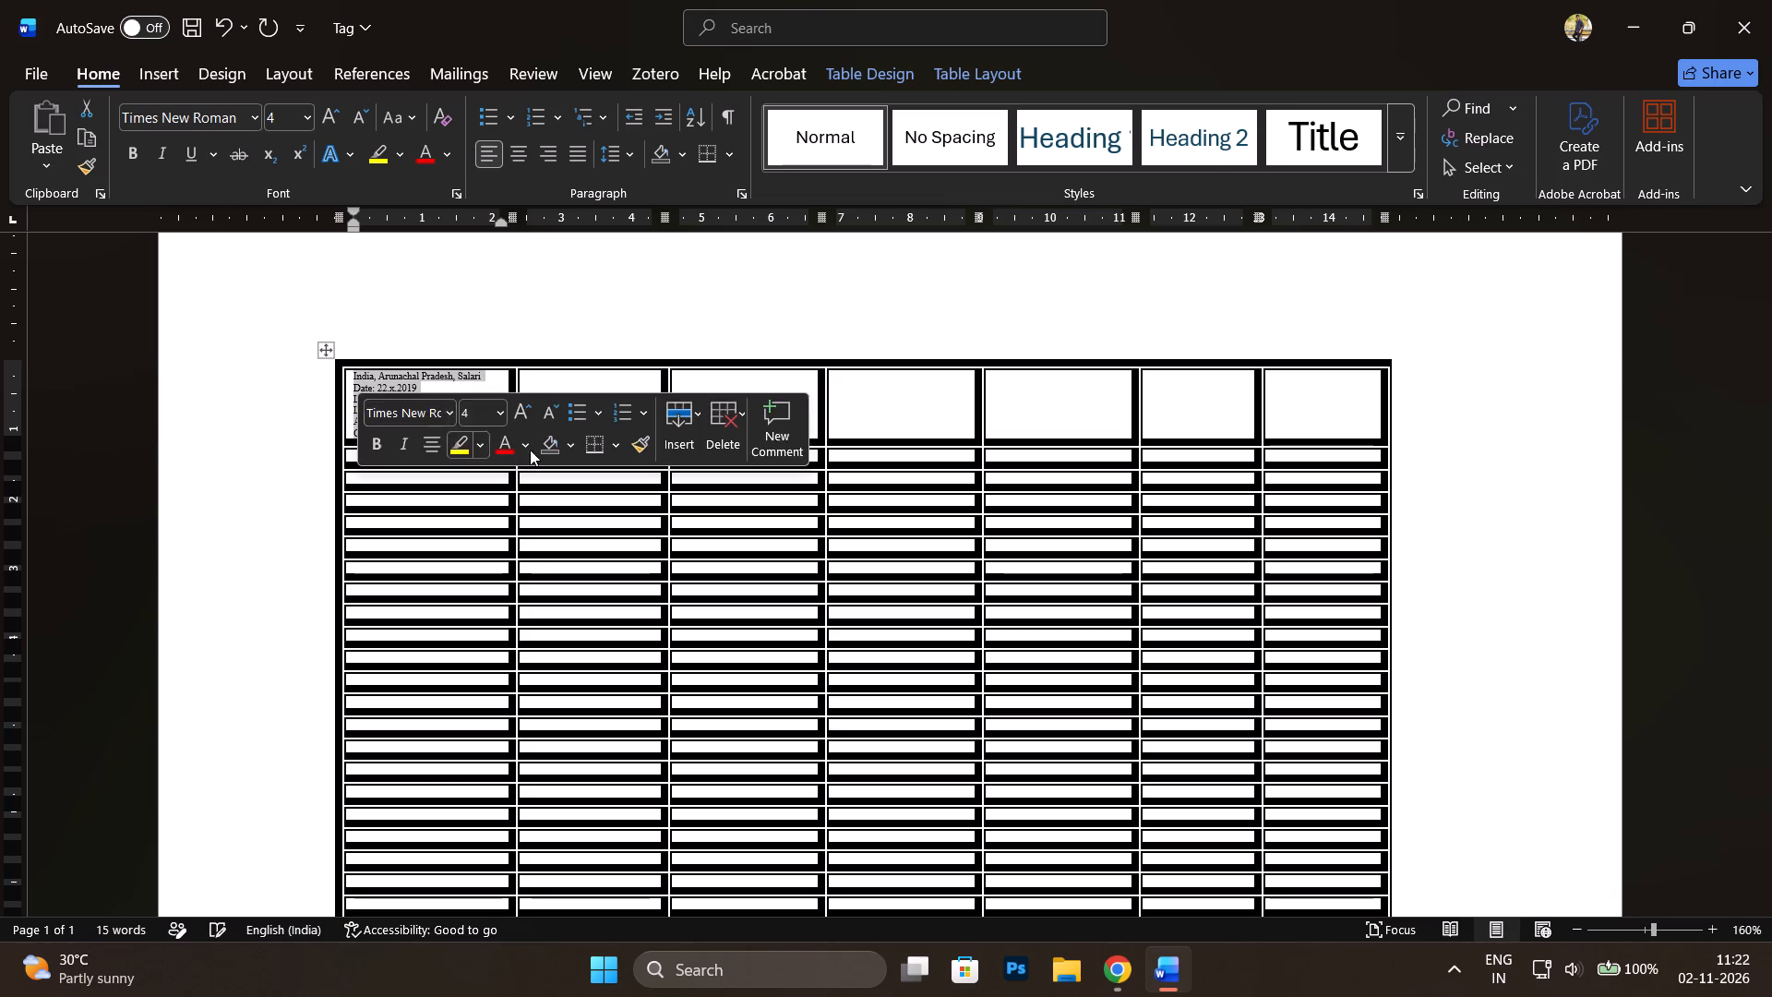
key("ctrl+c")
left_click(594, 395)
key("ctrl+v")
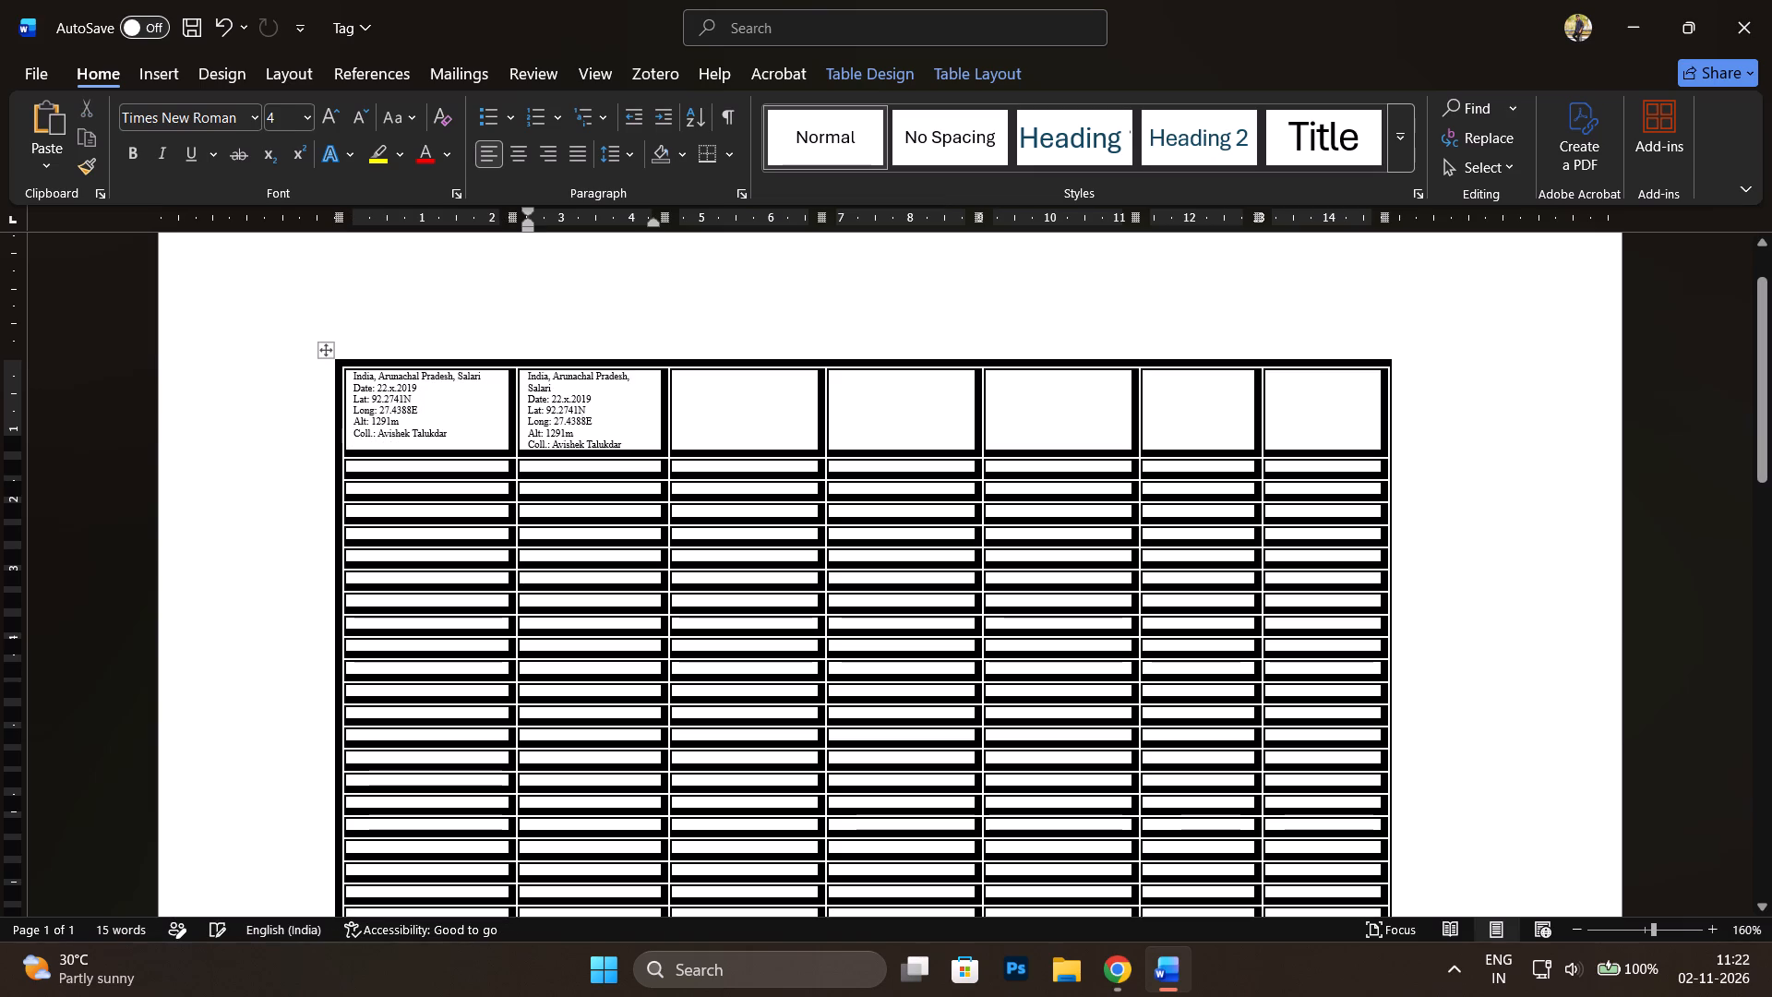
Widen the table's second column so the label's location line fits on a single line.
left_click(723, 402)
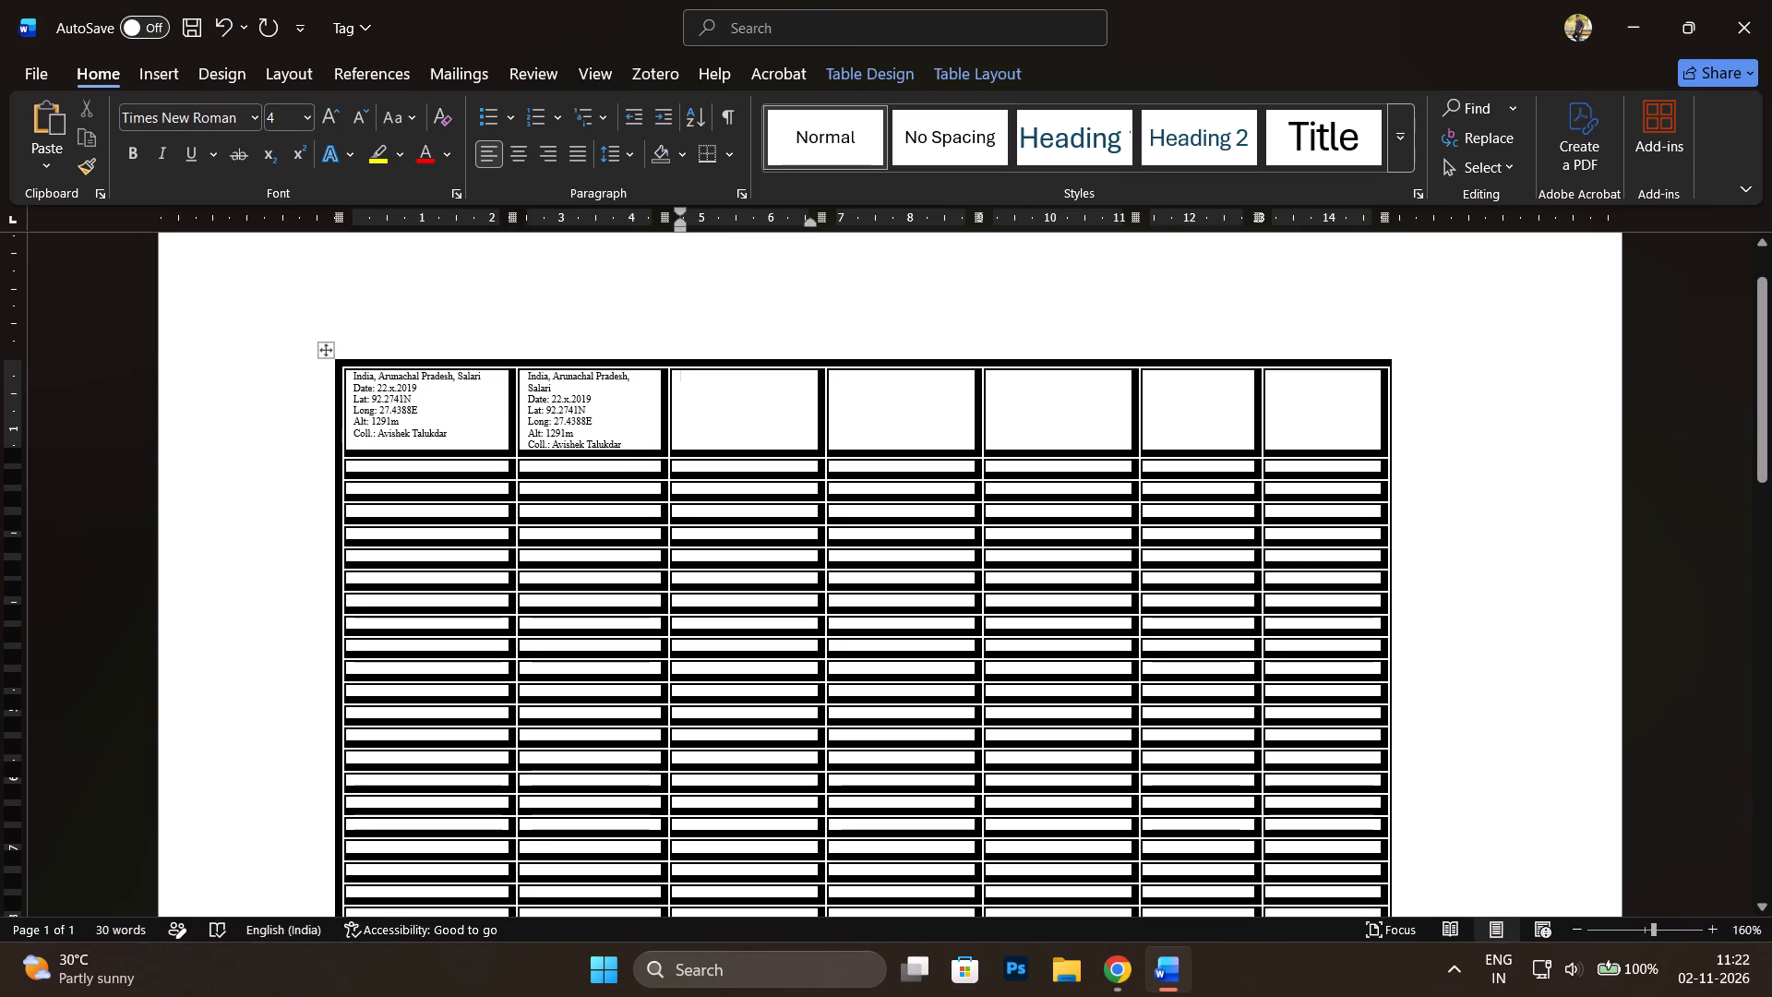
left_click_drag(662, 389, 671, 390)
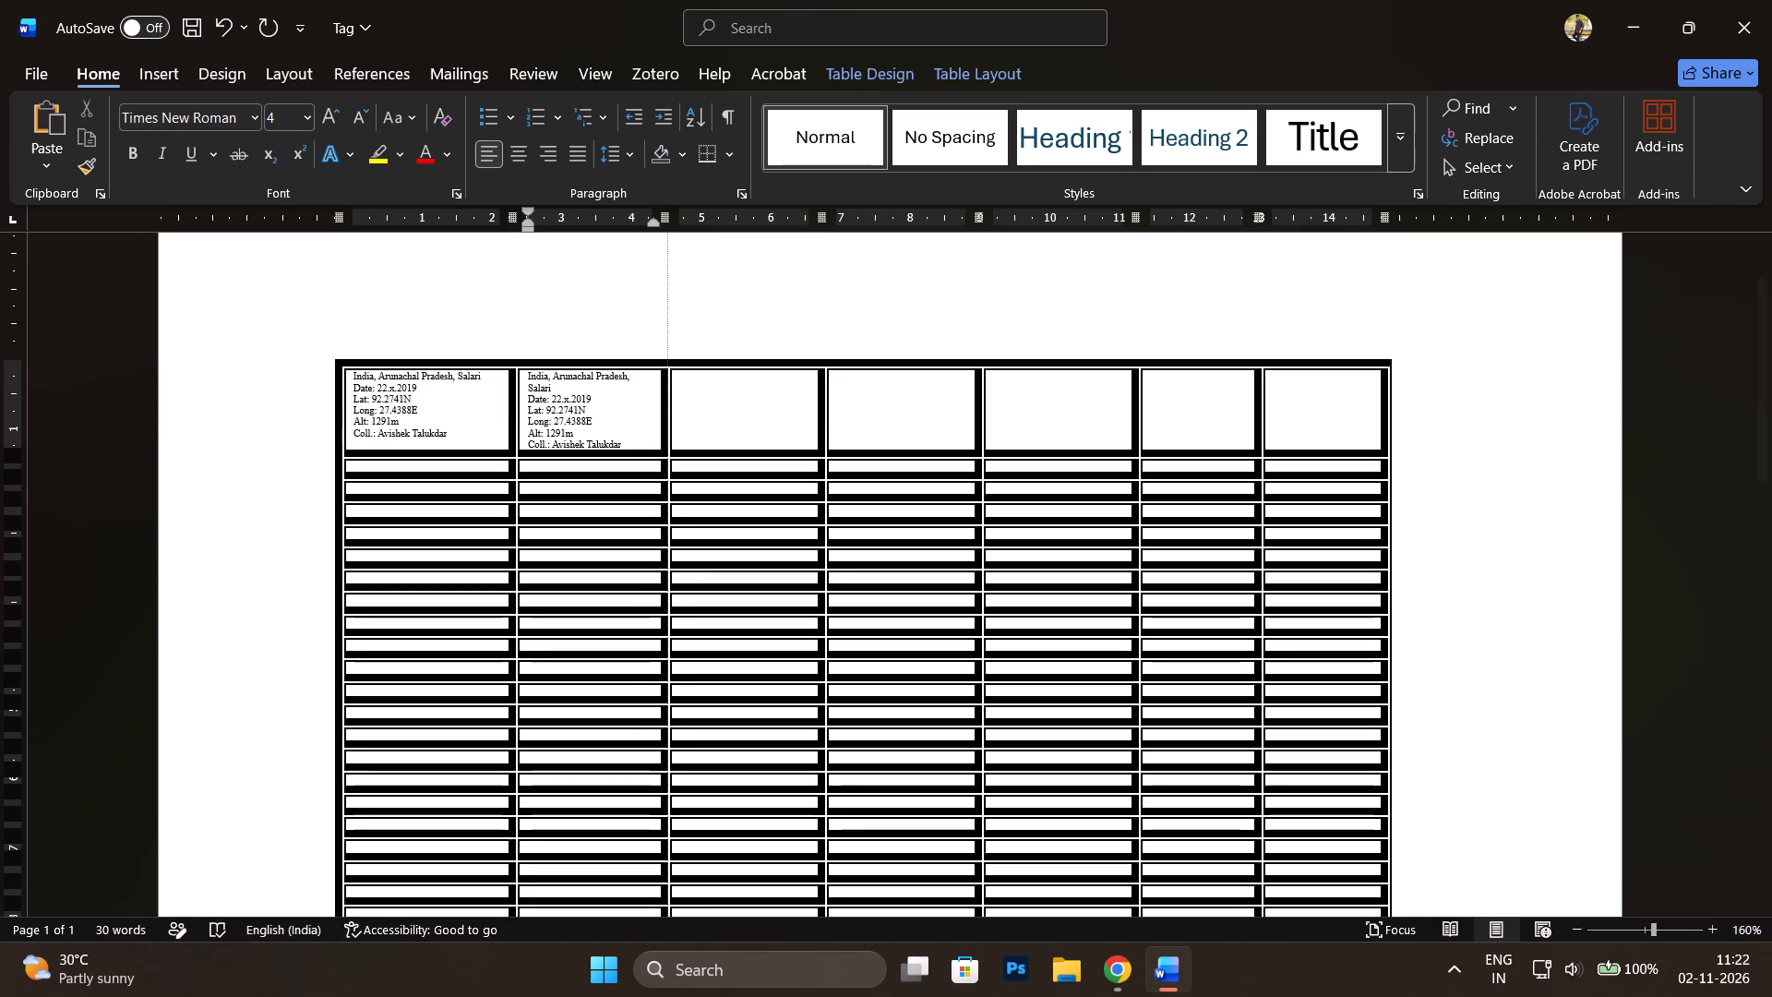
left_click_drag(671, 390, 677, 391)
Paste the copied Salari label into the third through seventh cells of the first row.
left_click(762, 405)
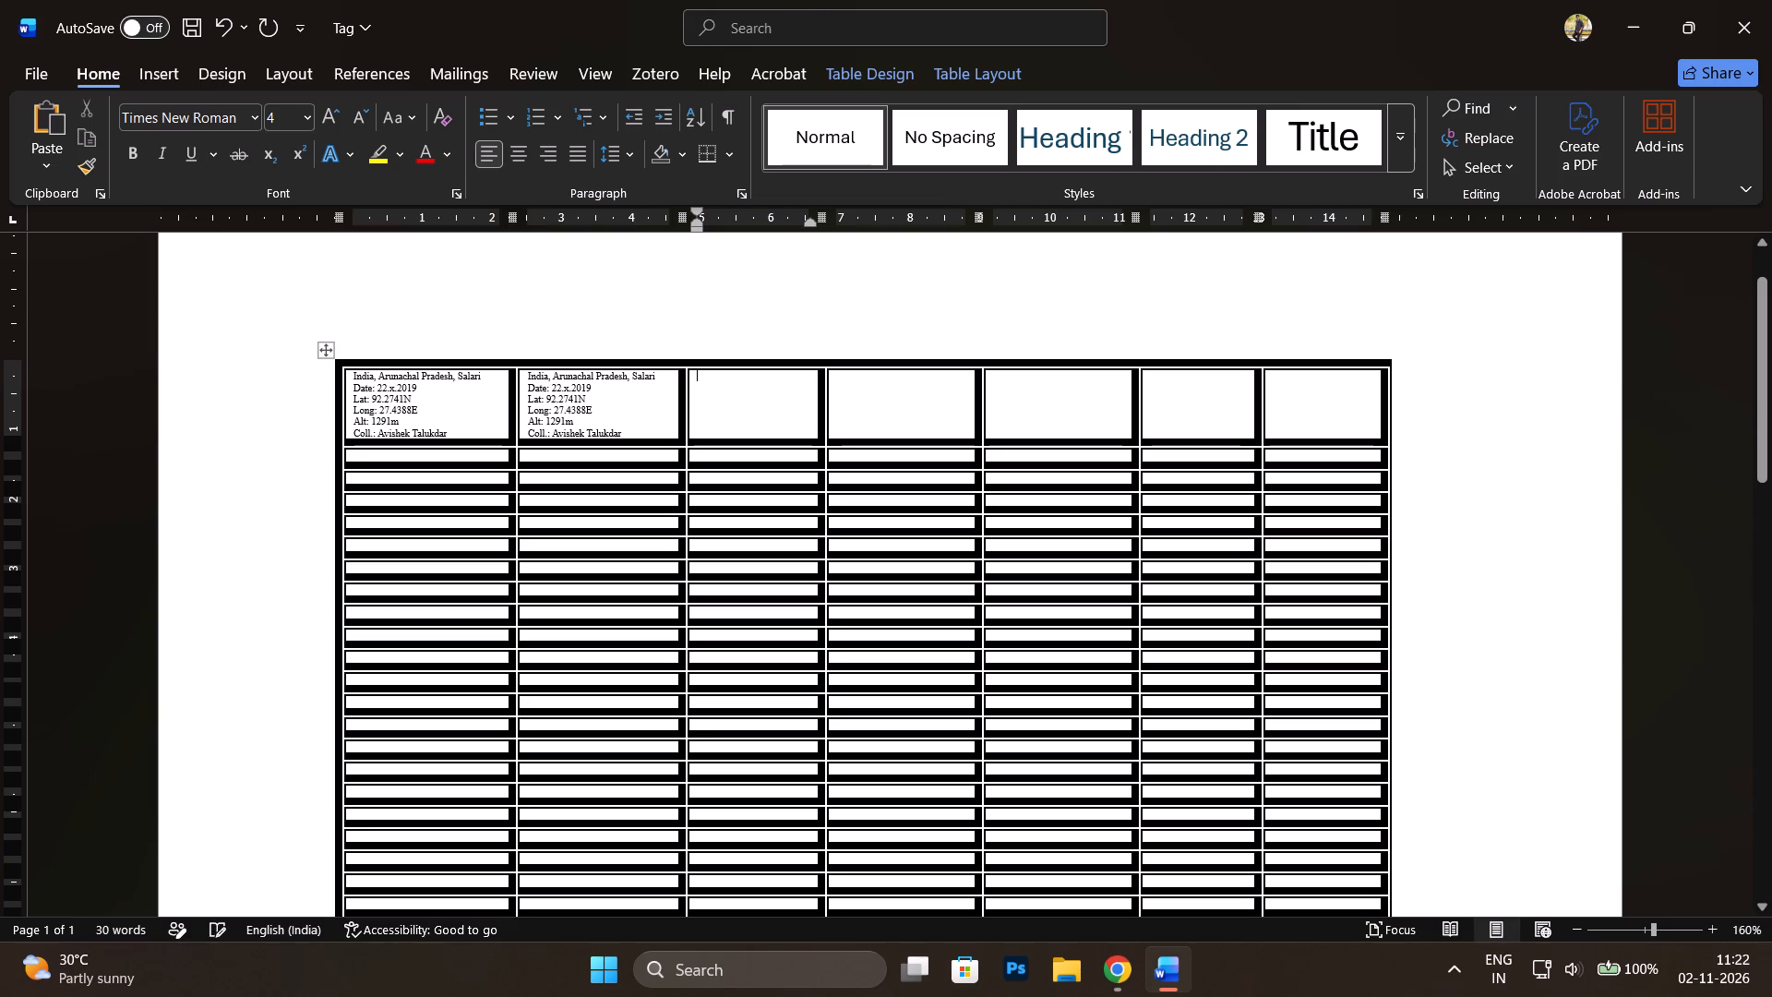
key("ctrl+v")
left_click(866, 395)
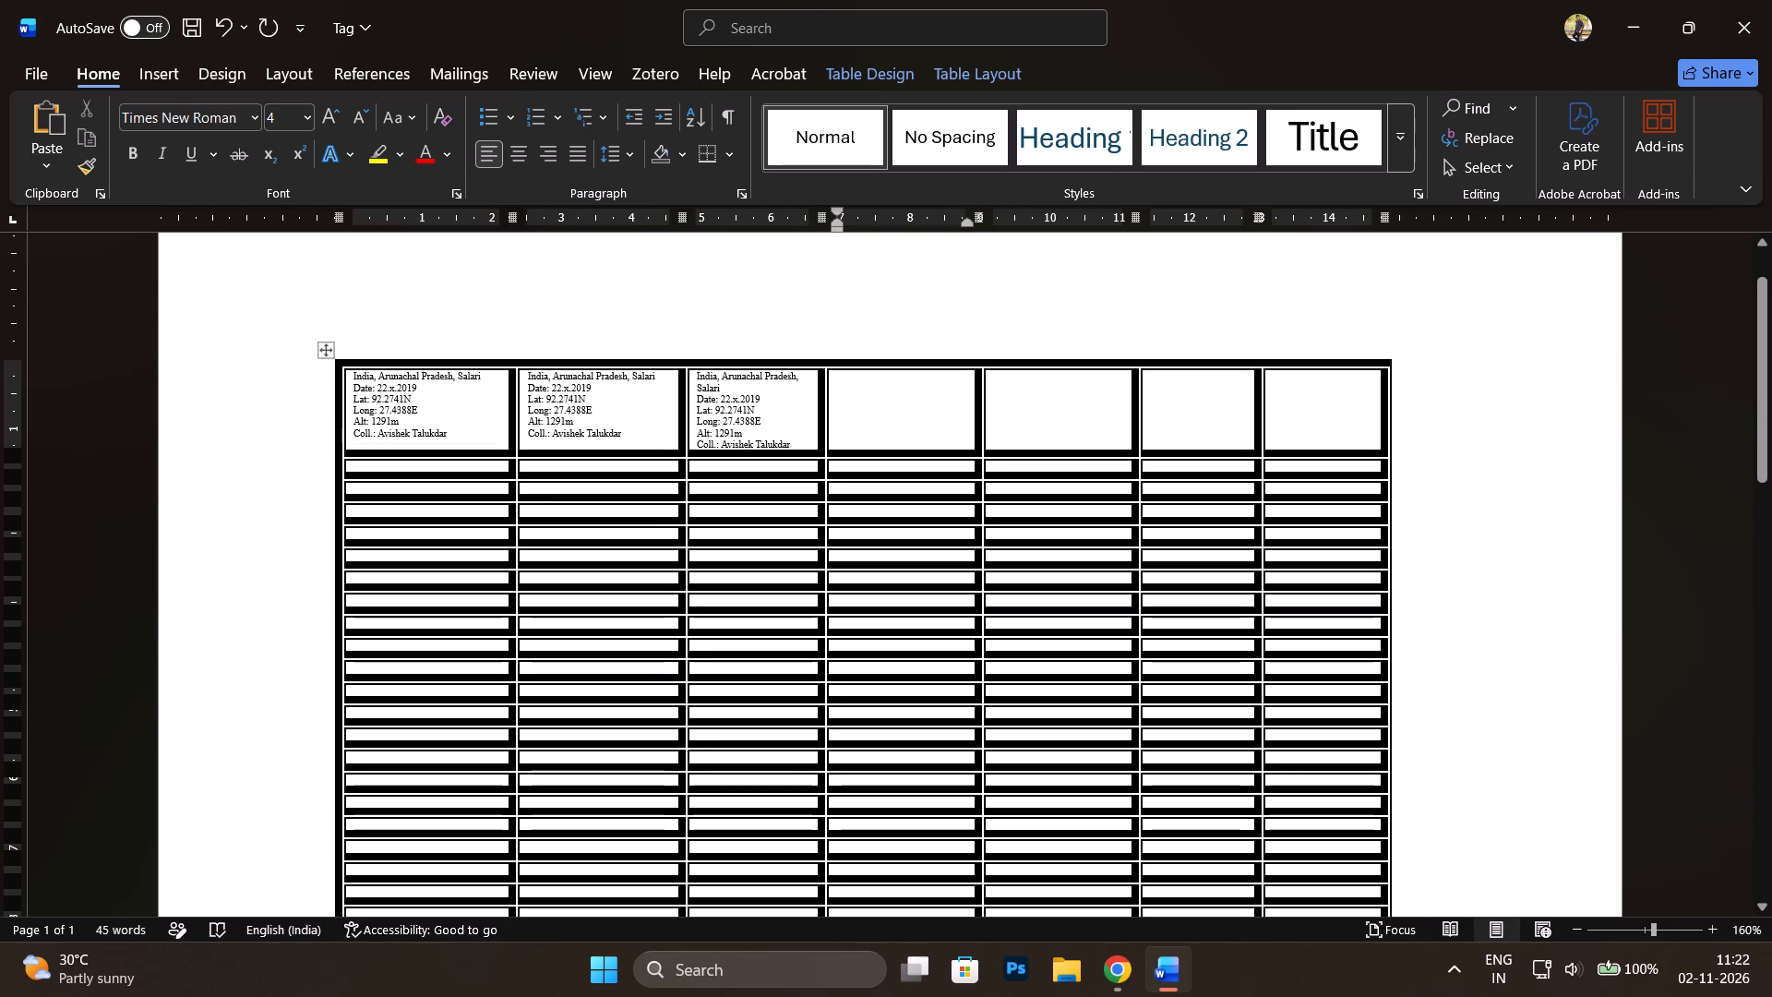
key("ctrl+v")
left_click(1075, 409)
key("ctrl+v")
left_click(1207, 398)
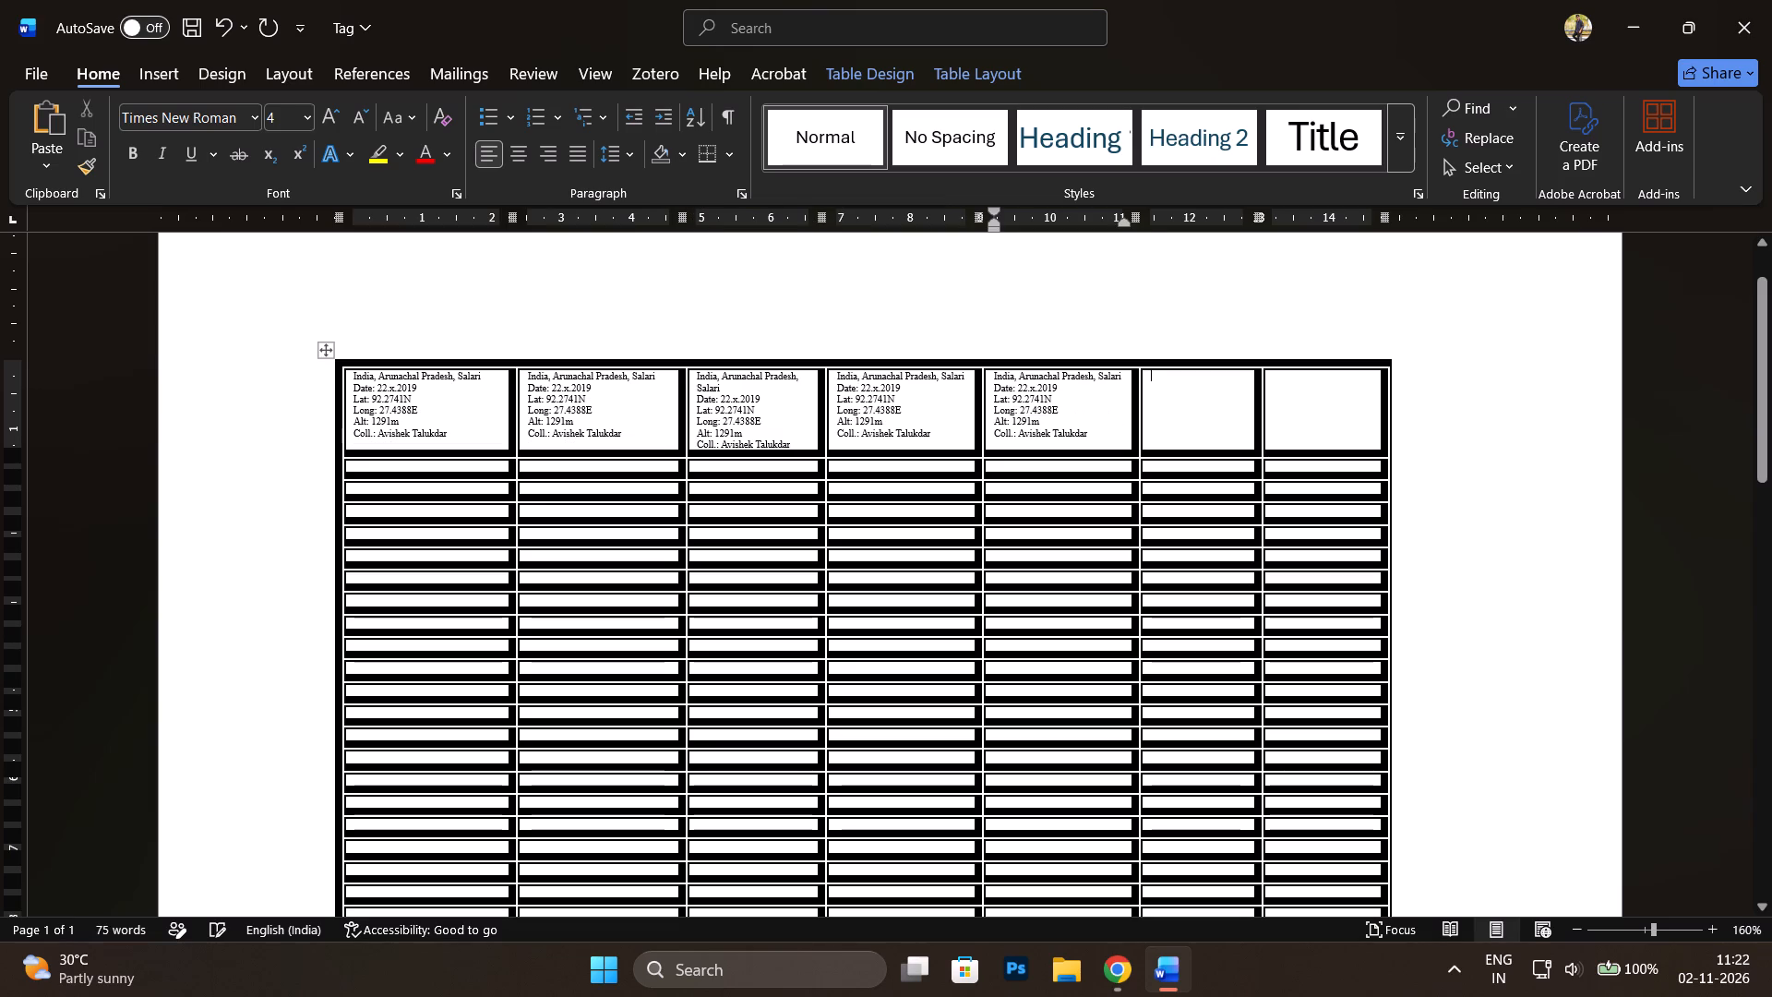
key("ctrl+v")
left_click(1317, 392)
key("ctrl+v")
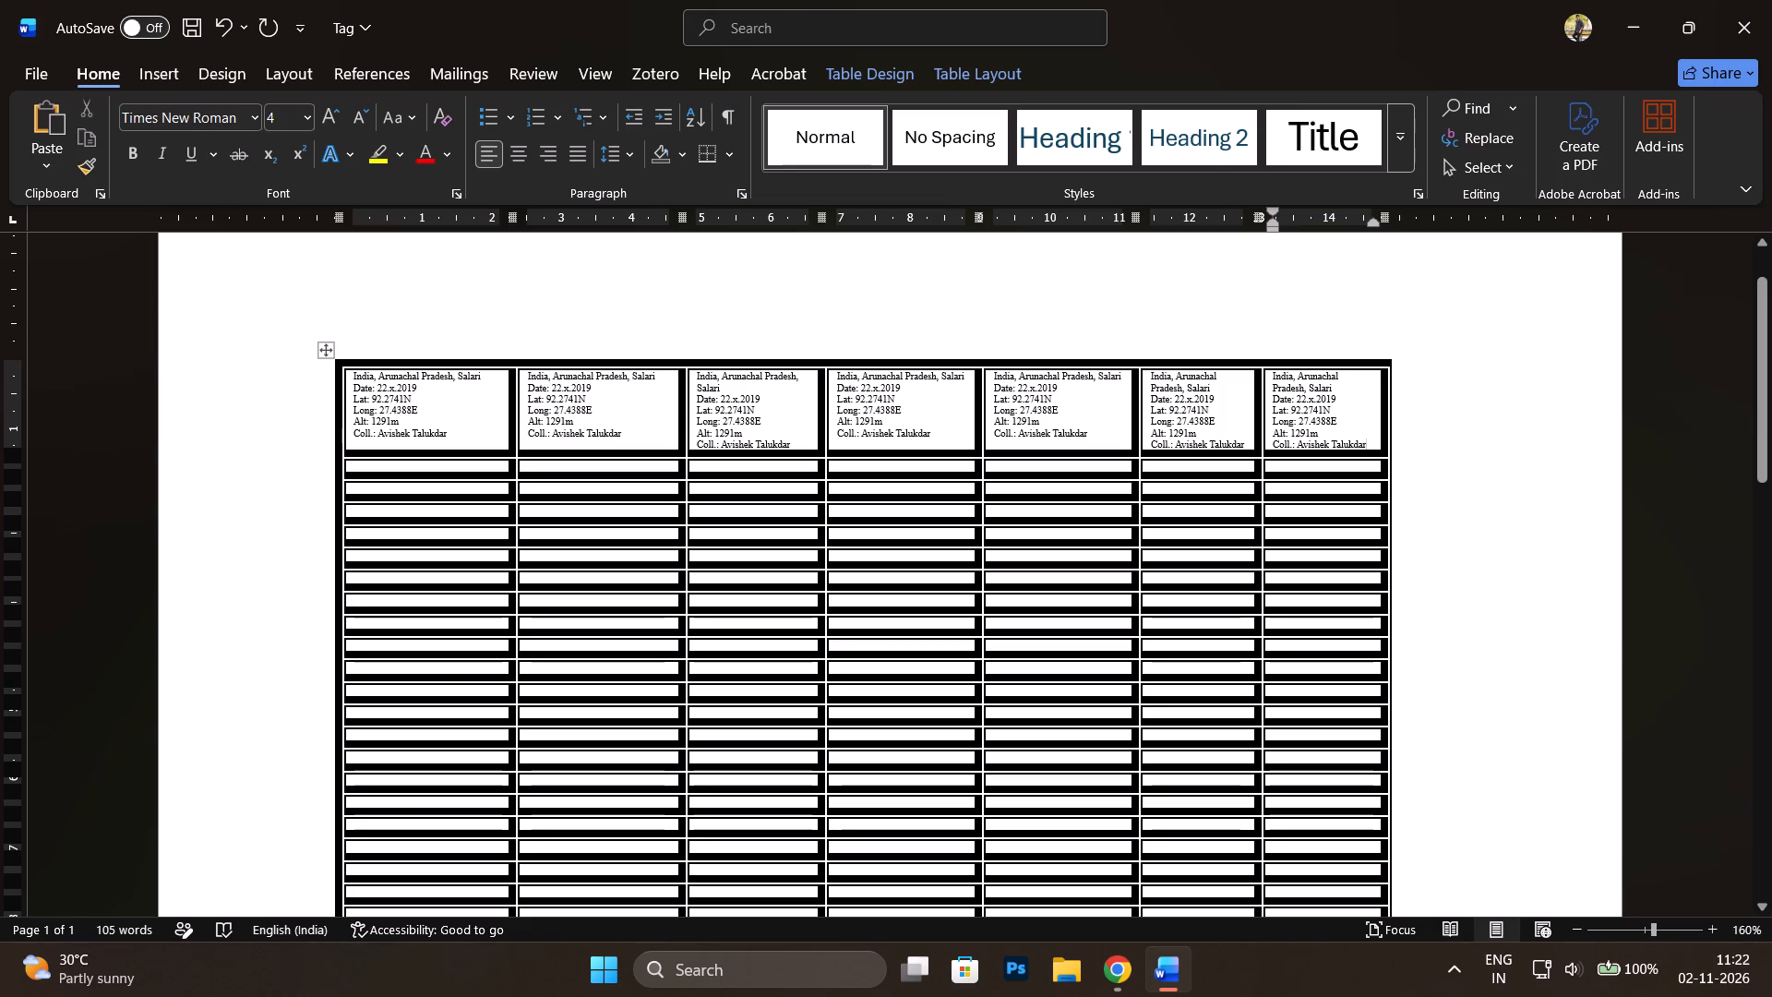
Widen the seventh column by extending the table's outer right border to about 16 cm on the ruler.
left_click_drag(1385, 398, 1419, 403)
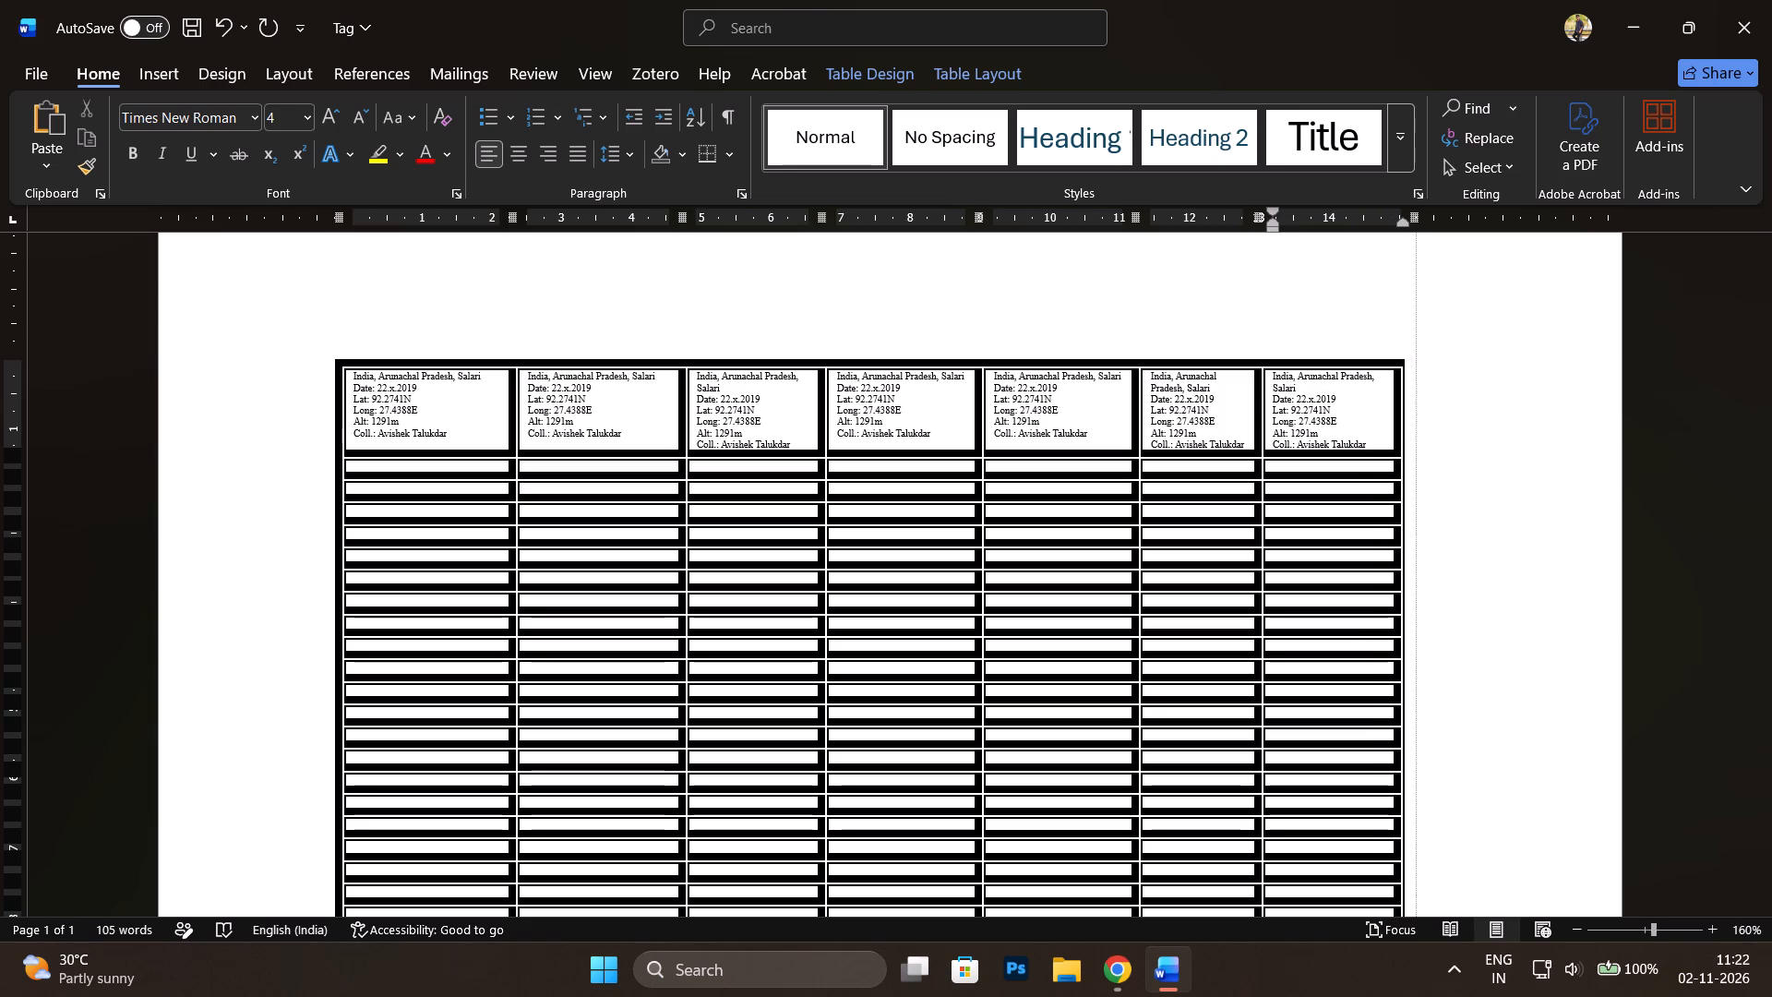
left_click_drag(1419, 403, 1470, 417)
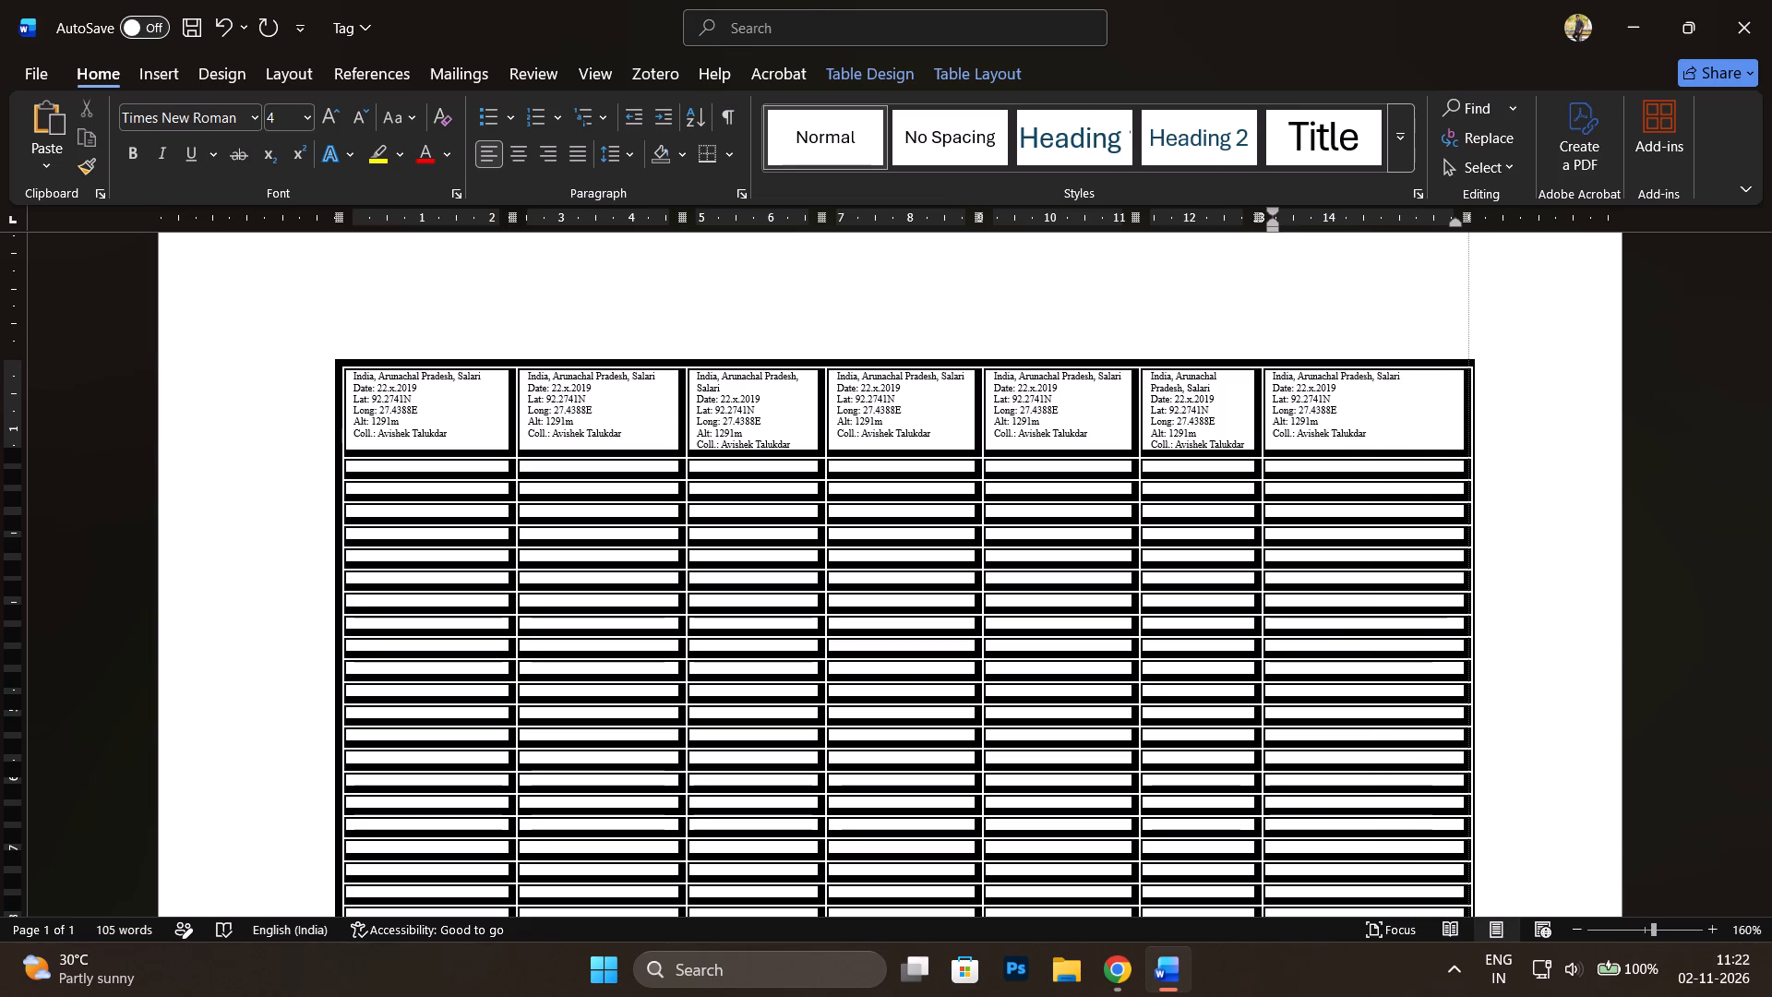
left_click_drag(1470, 417, 1484, 421)
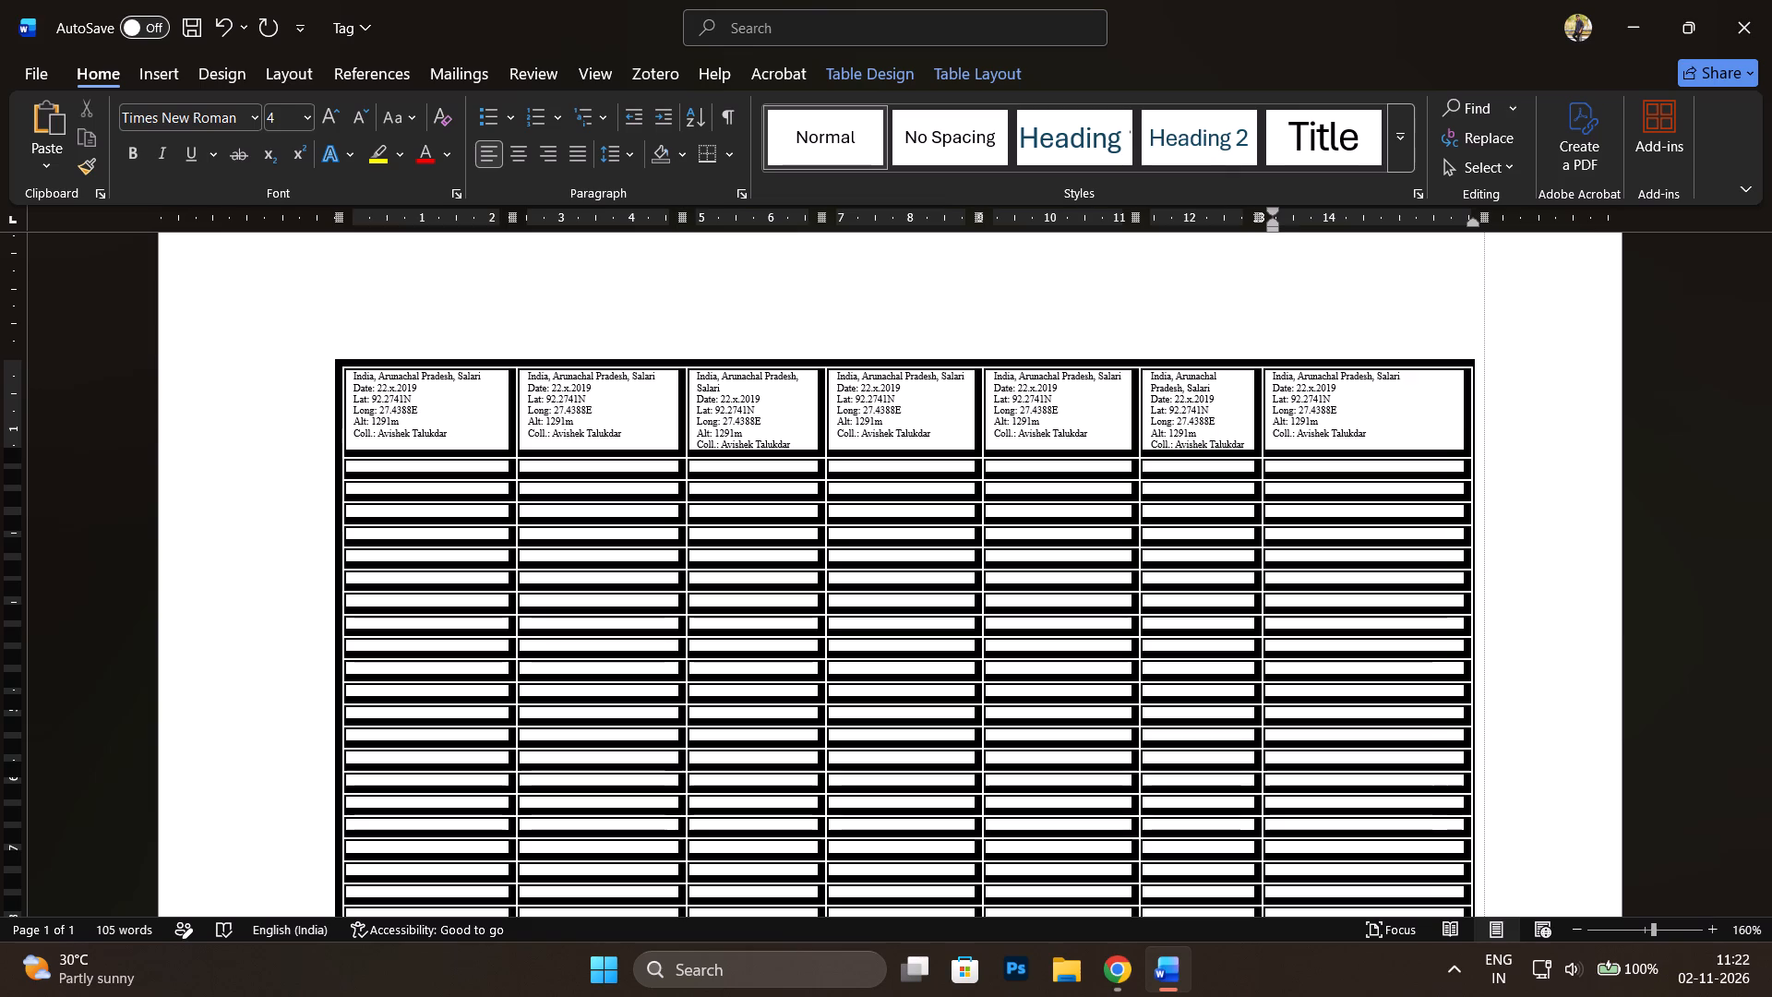
left_click_drag(1484, 421, 1486, 423)
Shift the borders between the third and seventh columns outward so each first-row label's location fits on one line.
left_click_drag(1254, 419, 1262, 419)
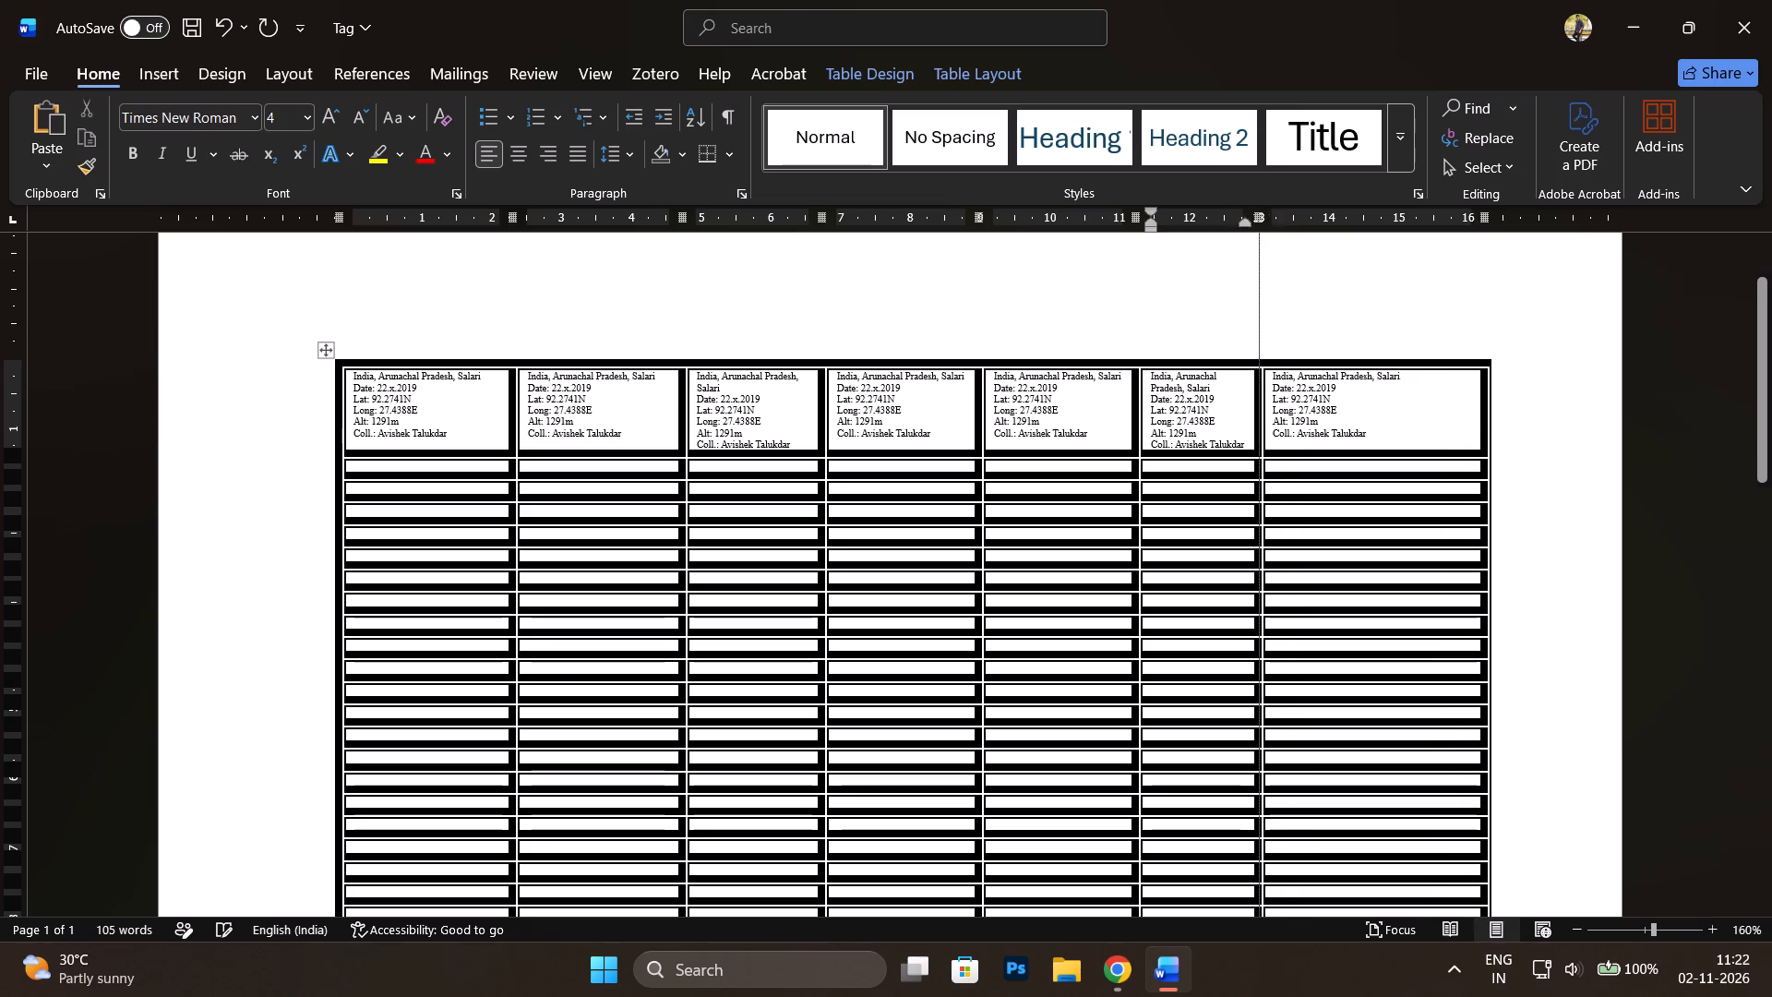
left_click_drag(1262, 419, 1302, 425)
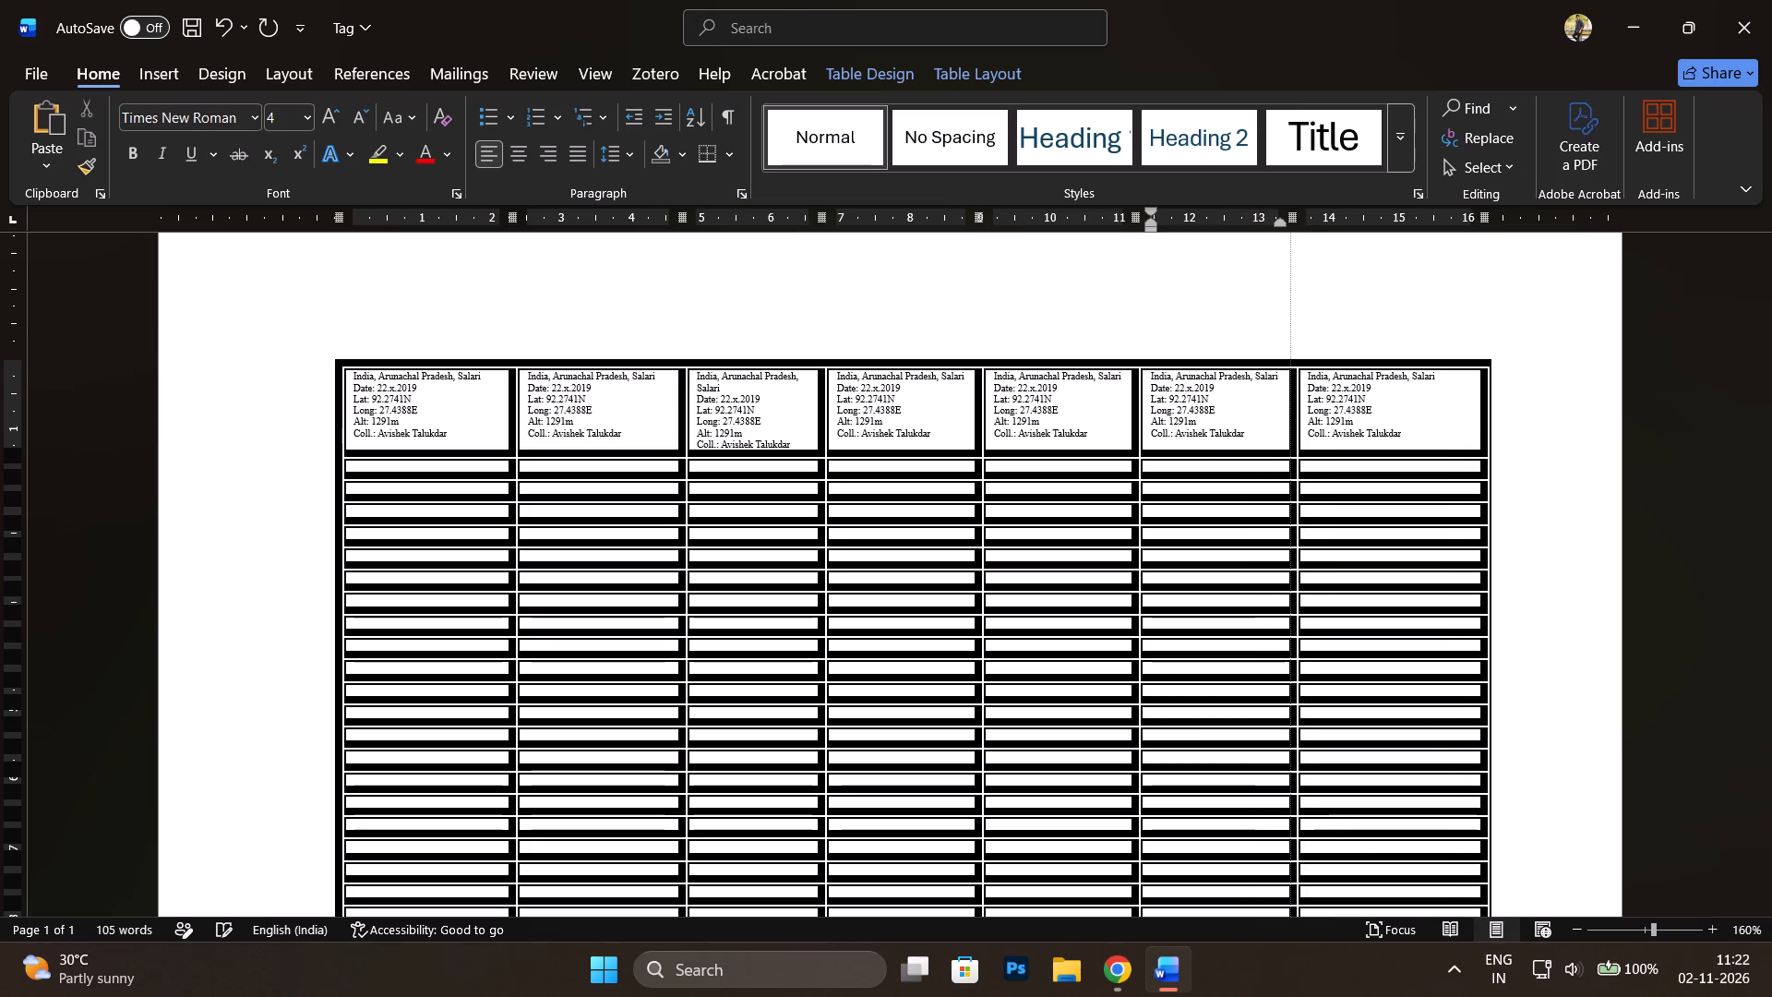
left_click_drag(1302, 425, 1323, 429)
left_click_drag(1140, 420, 1176, 423)
left_click(1274, 413)
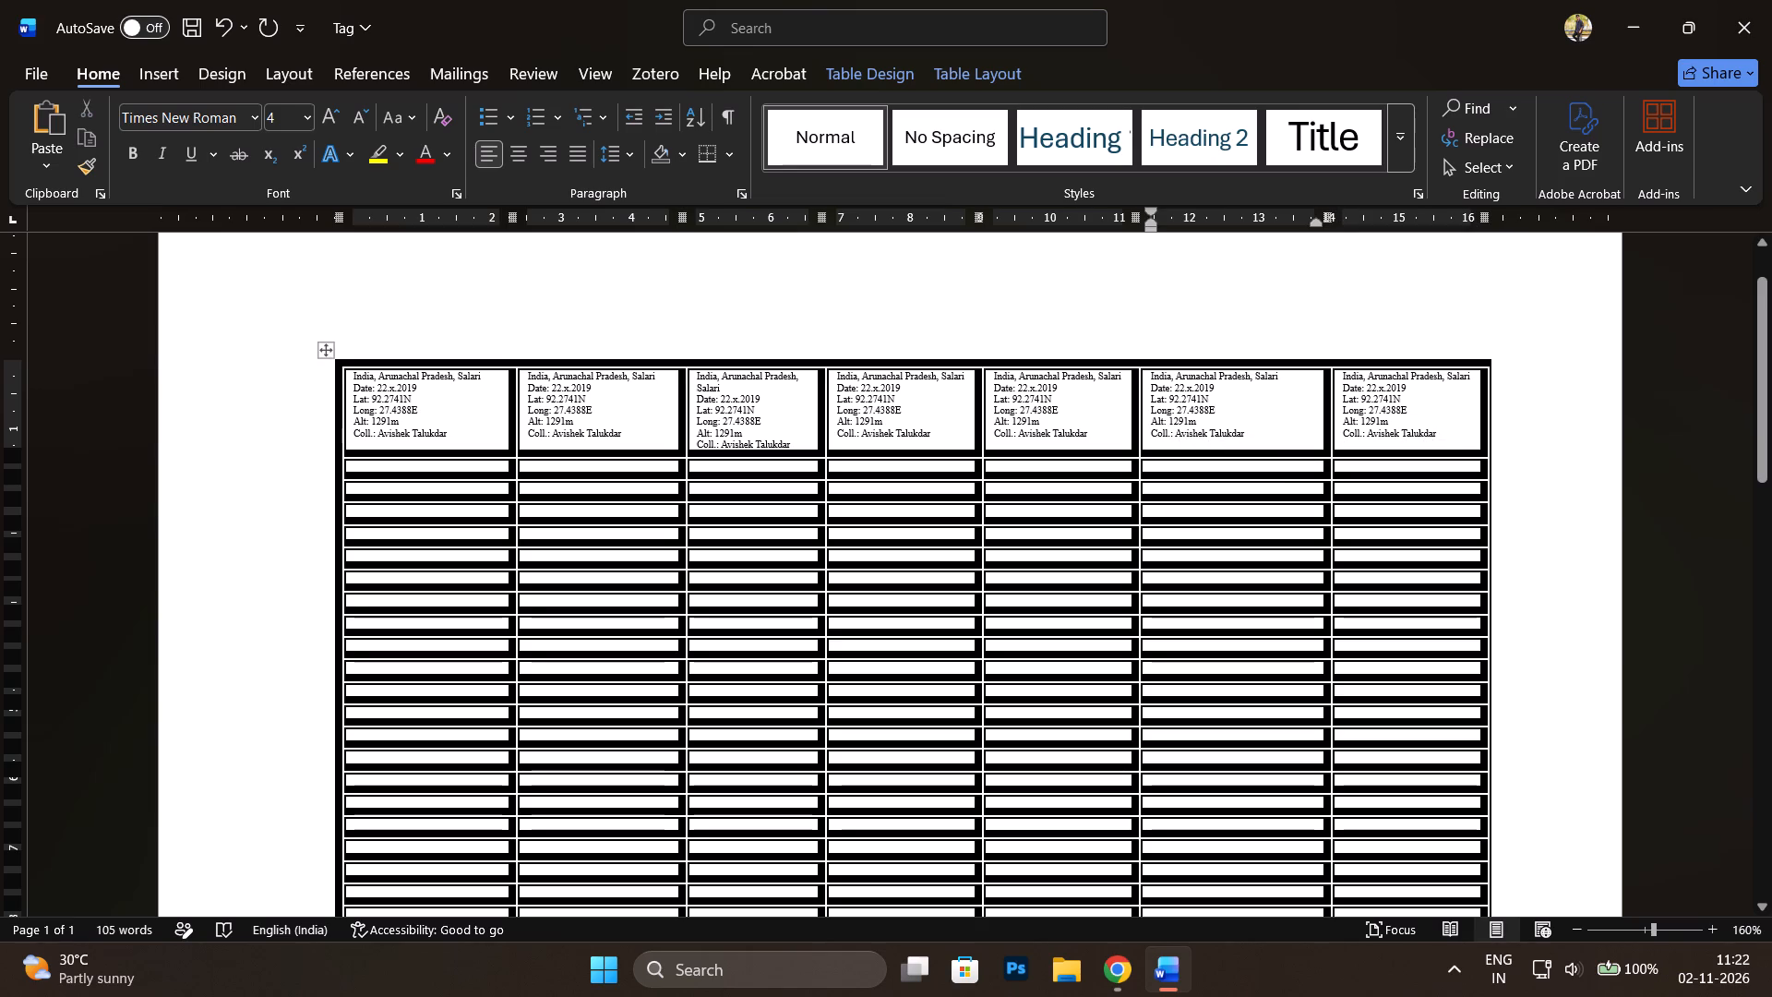
left_click_drag(1133, 405, 1168, 412)
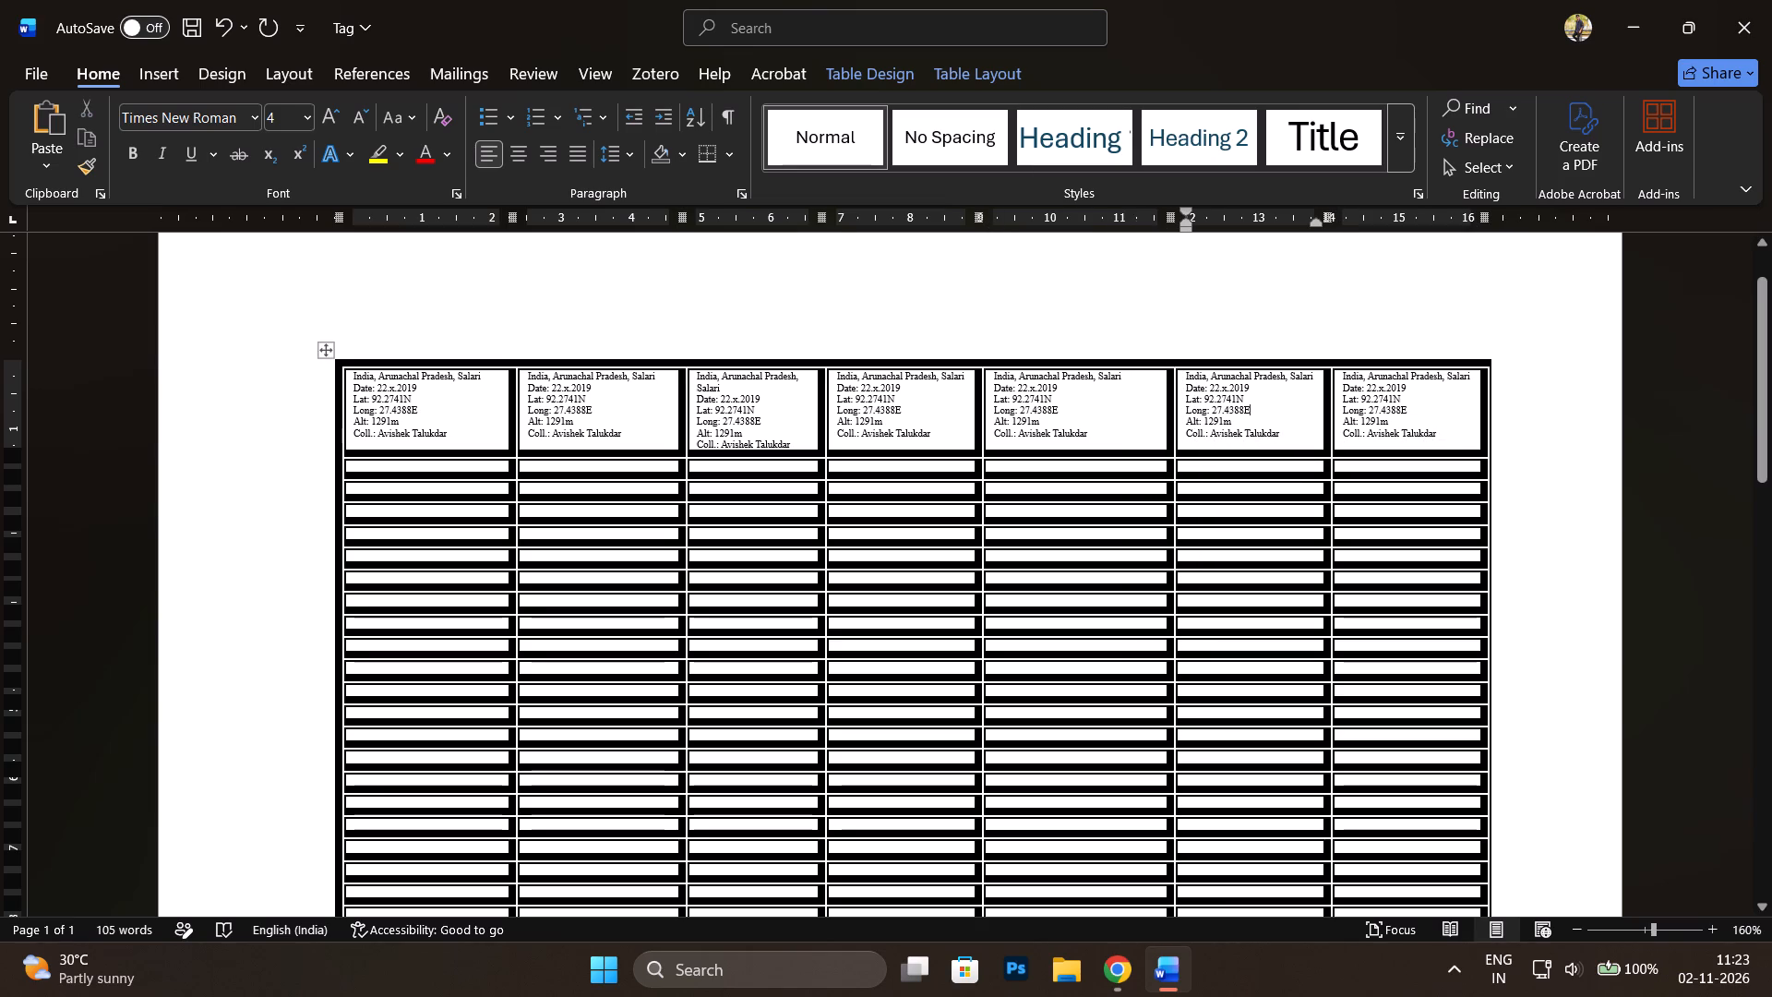
left_click_drag(978, 402, 1010, 404)
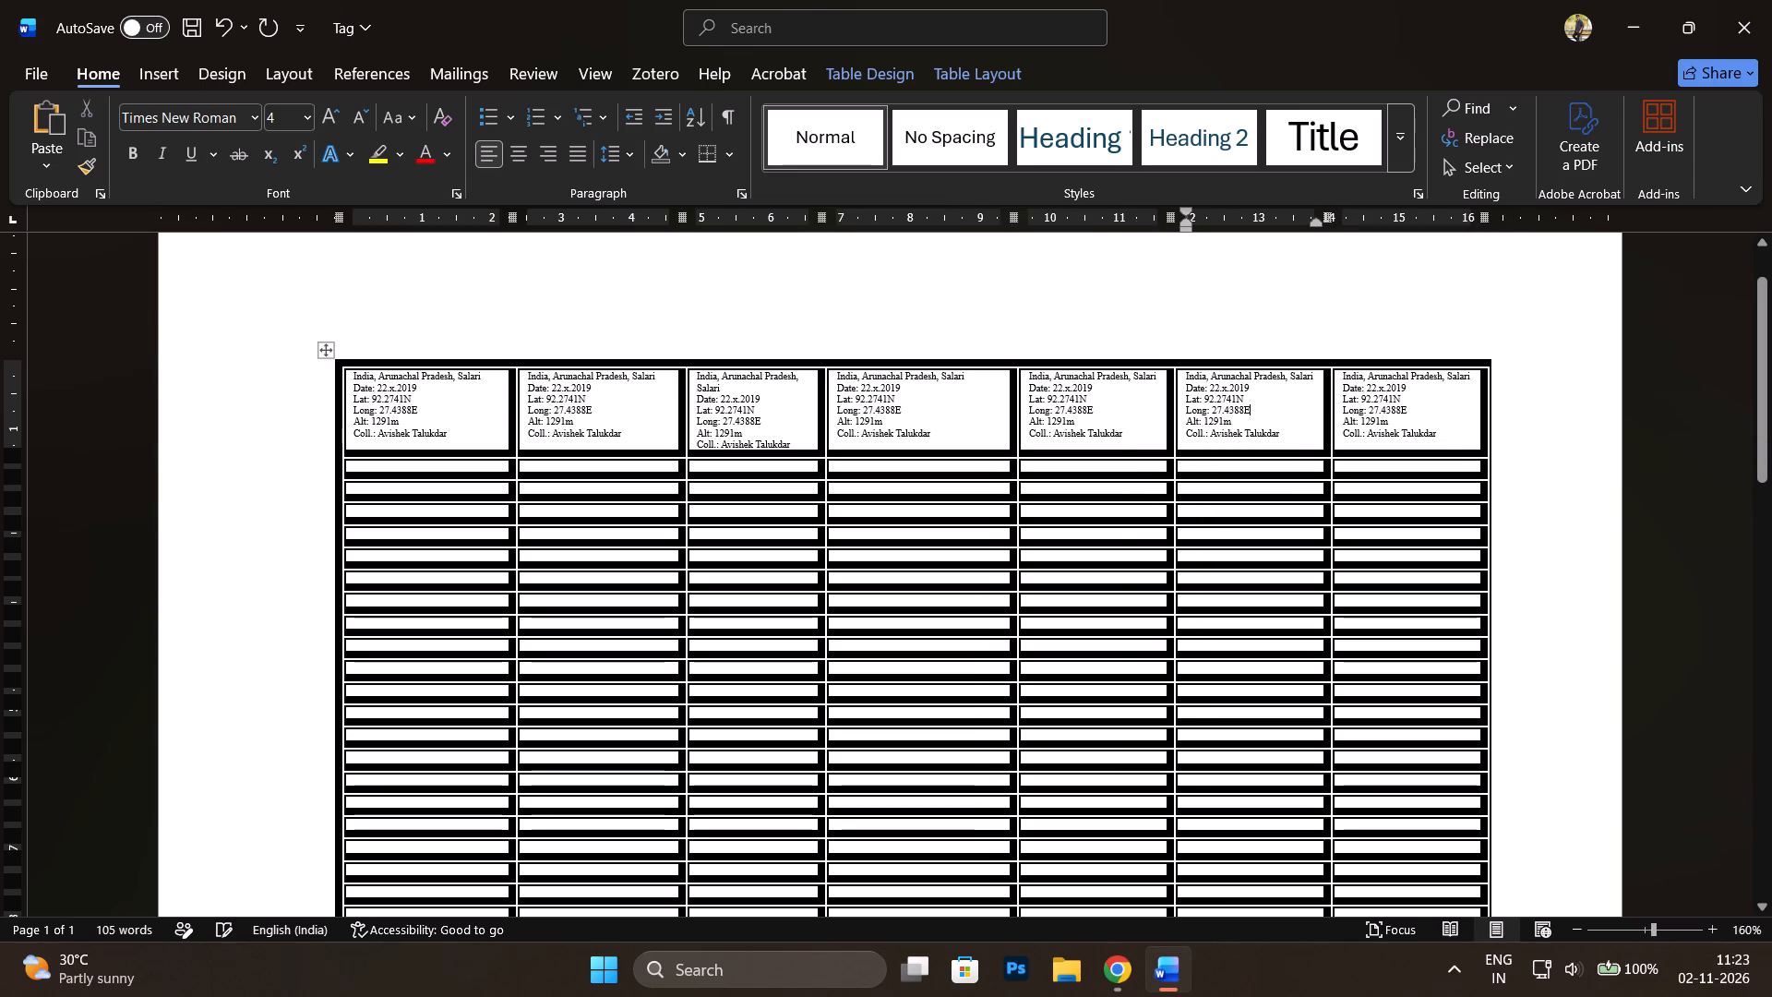
left_click(824, 403)
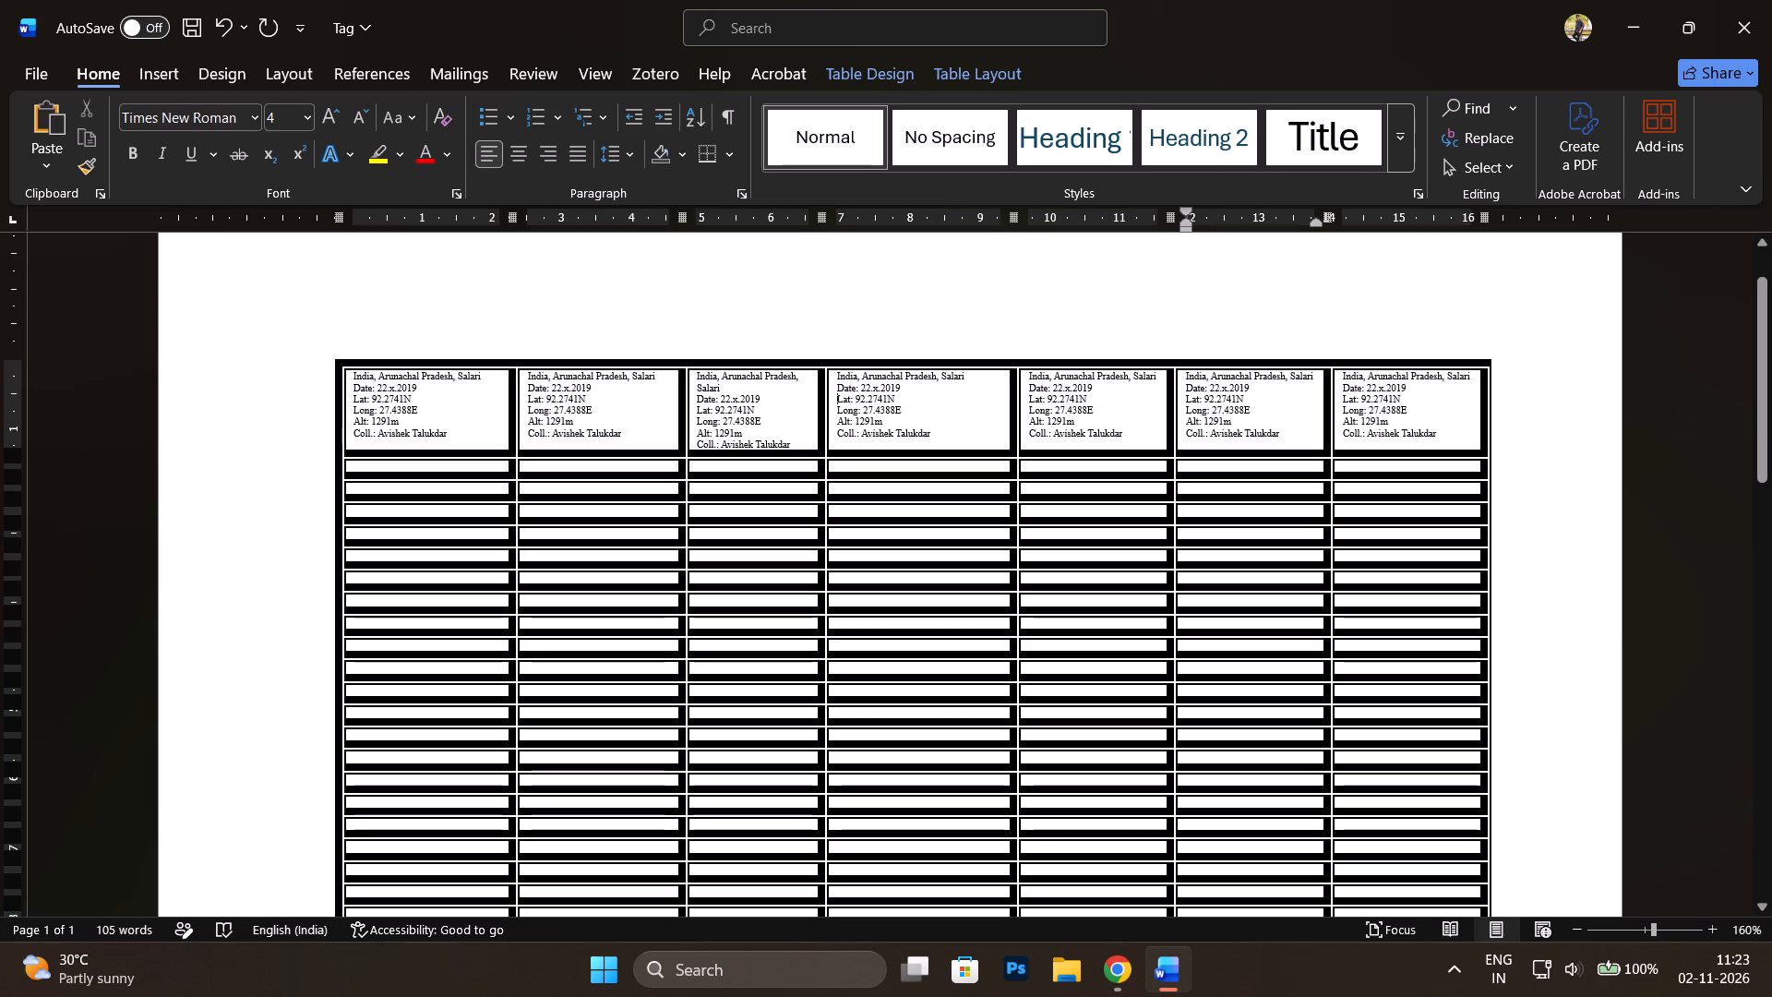
left_click(866, 324)
left_click(814, 399)
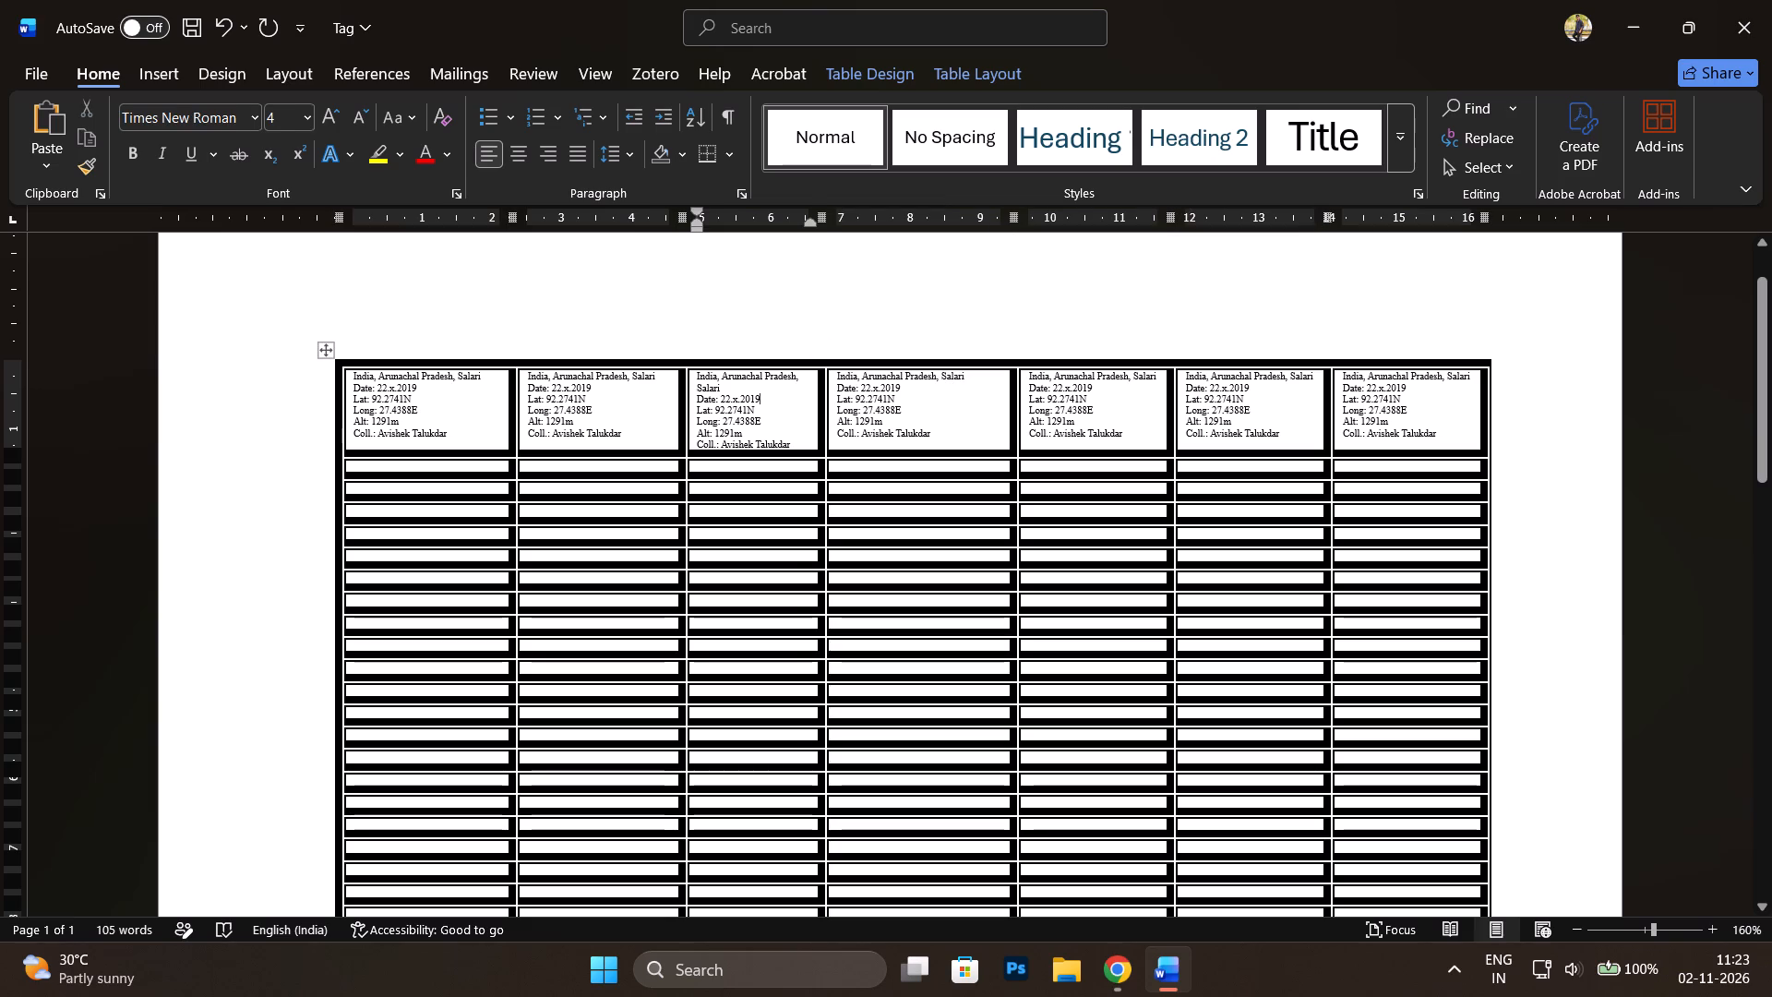
left_click_drag(821, 398, 841, 398)
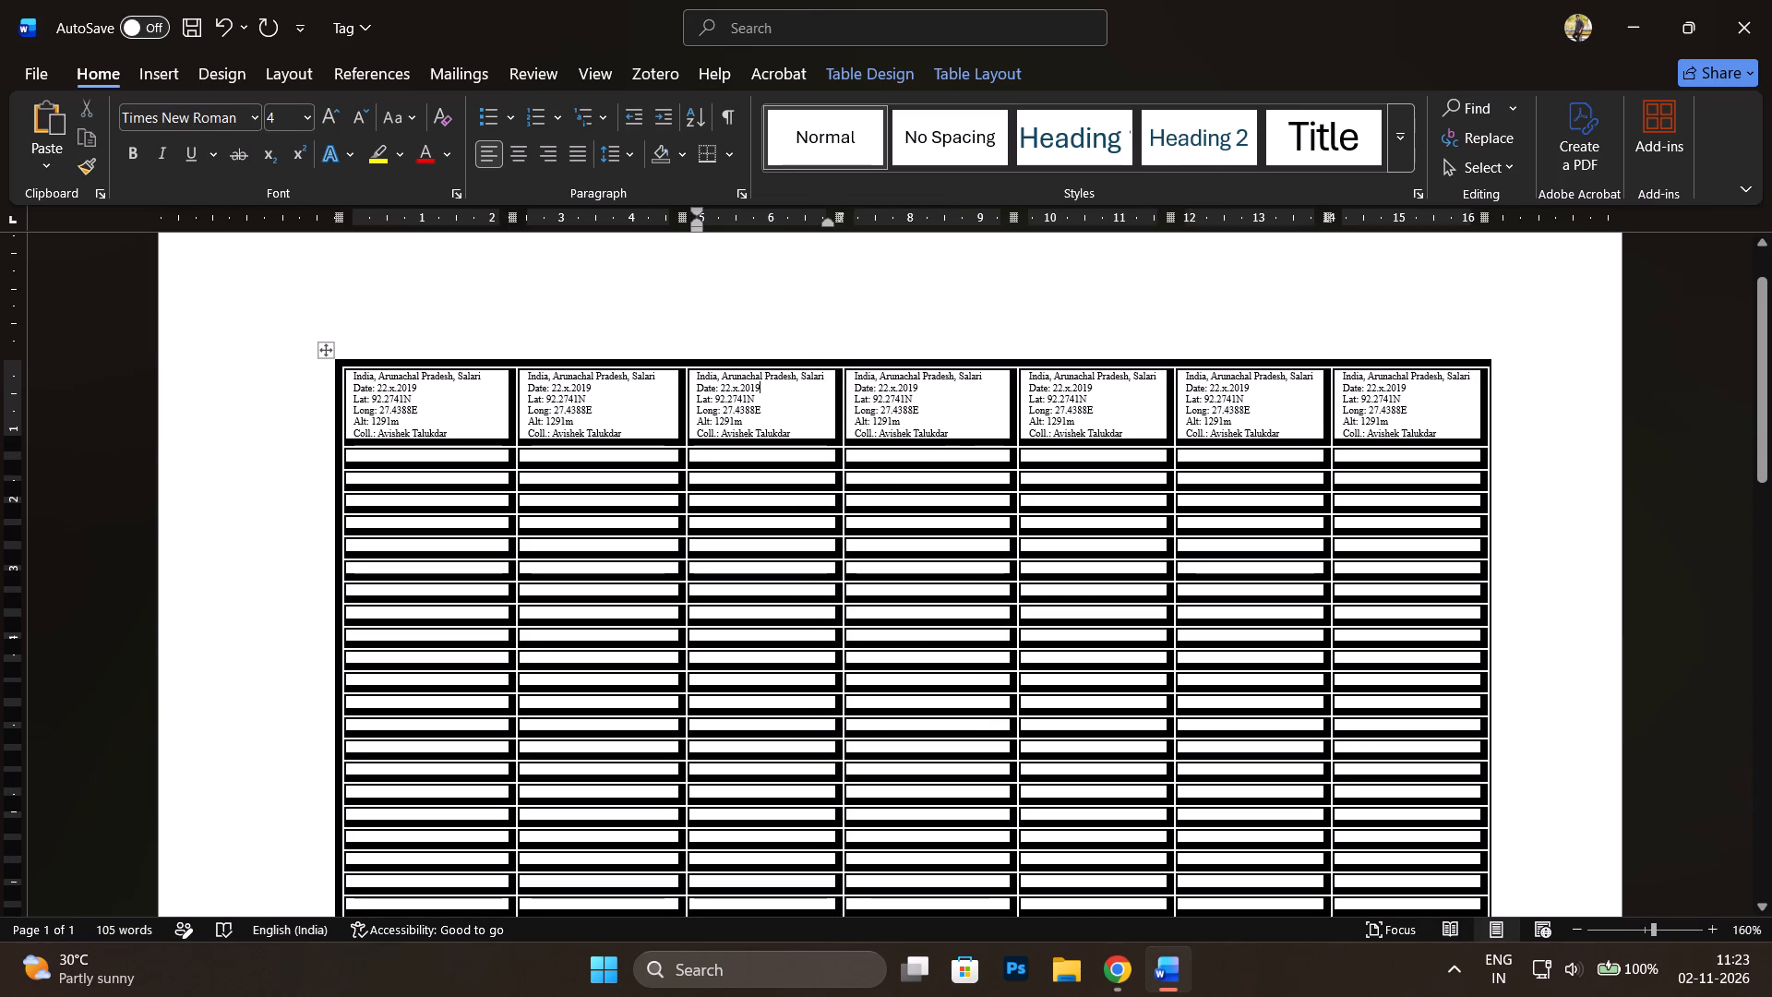
left_click(680, 388)
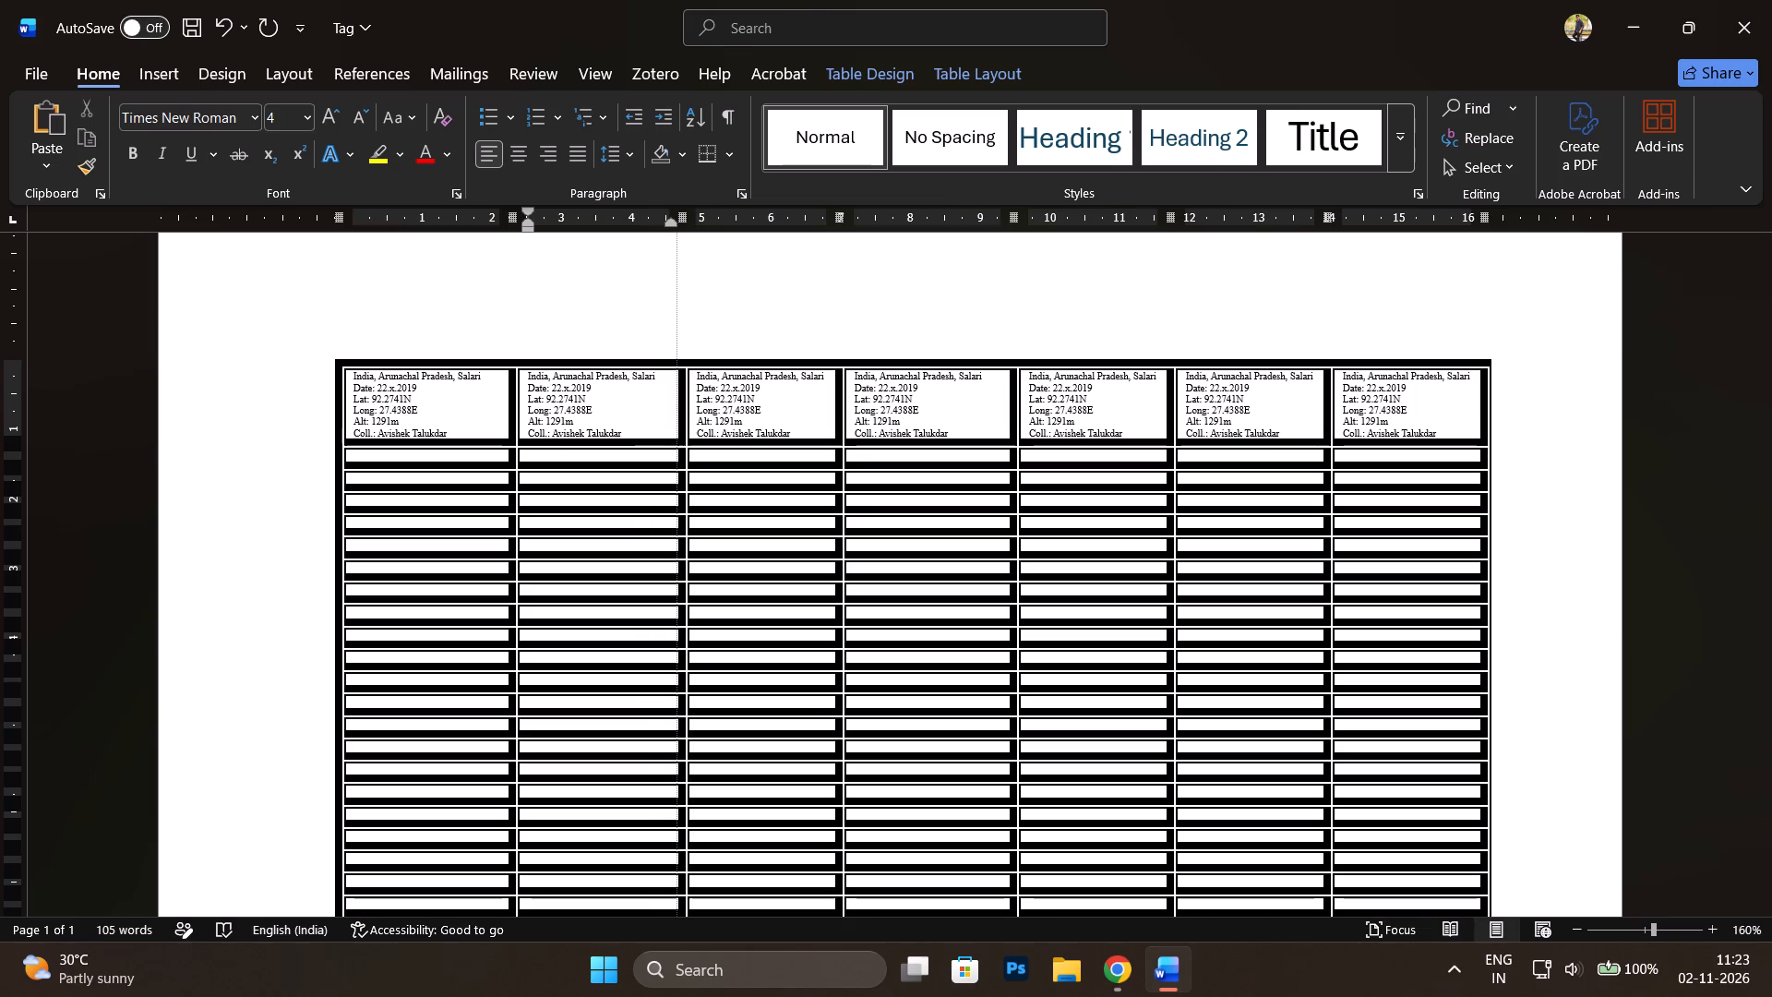
left_click(1536, 562)
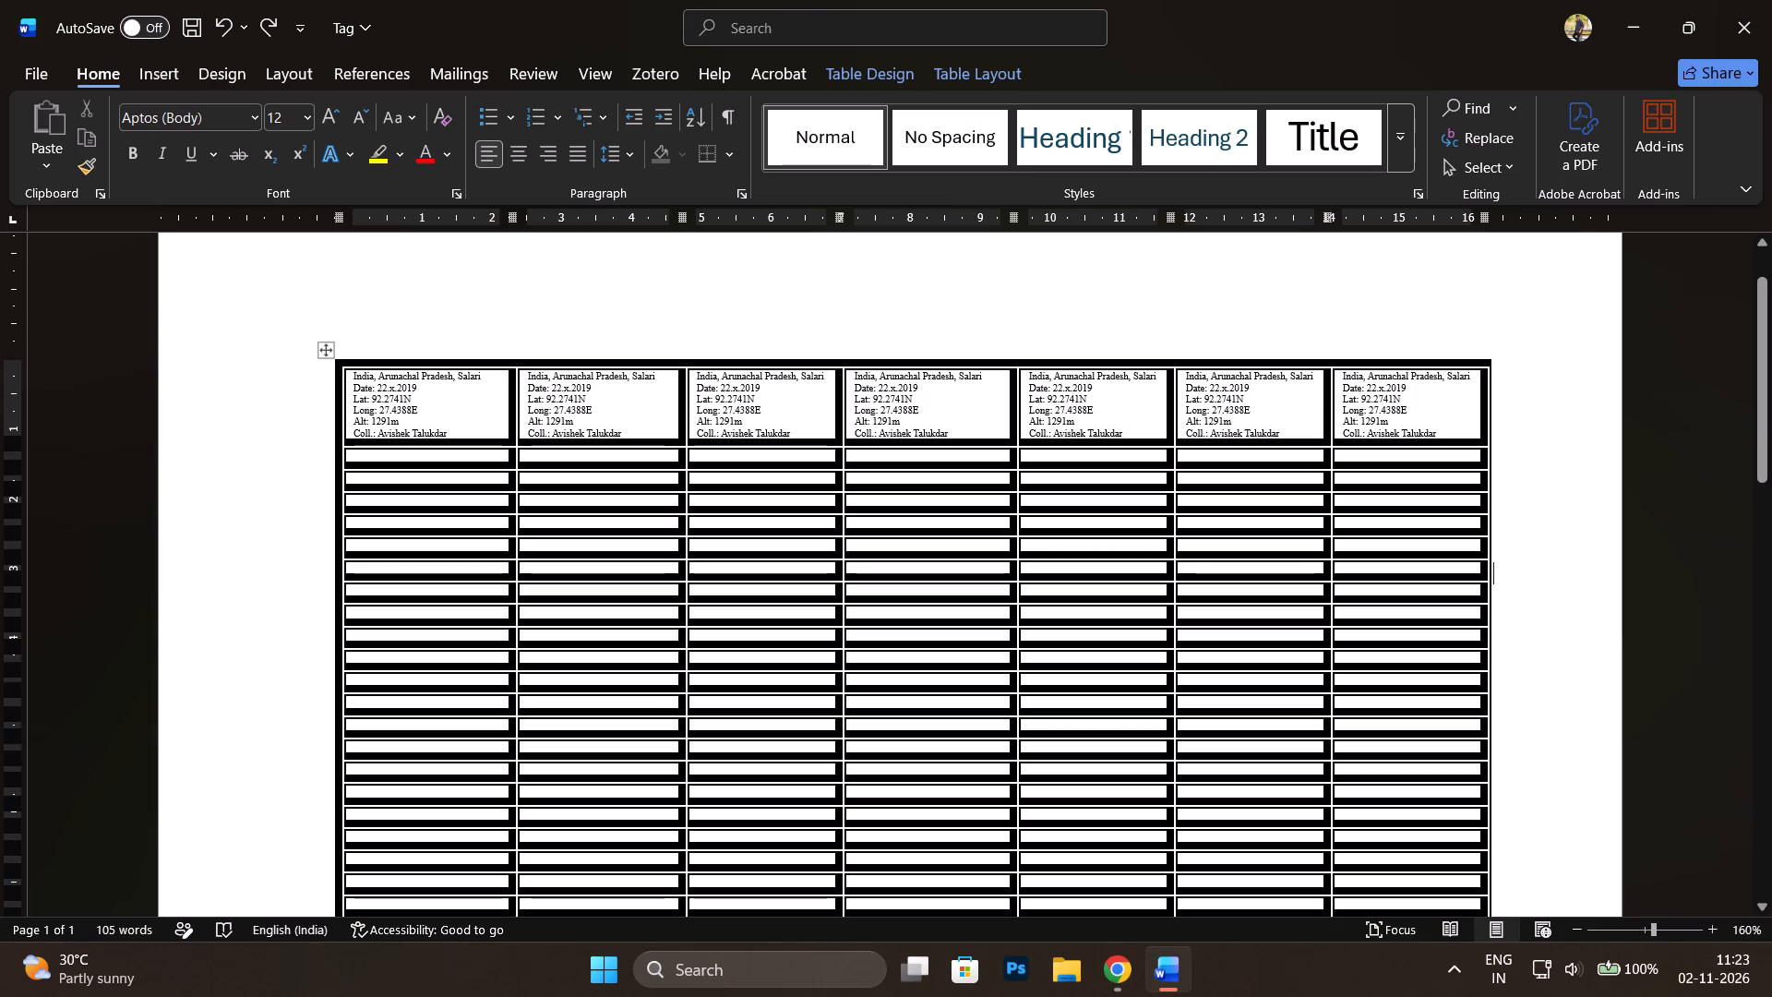
Paste the copied Salari label into all seven cells of the table's second row.
left_click(427, 455)
key("ctrl+v")
left_click(575, 472)
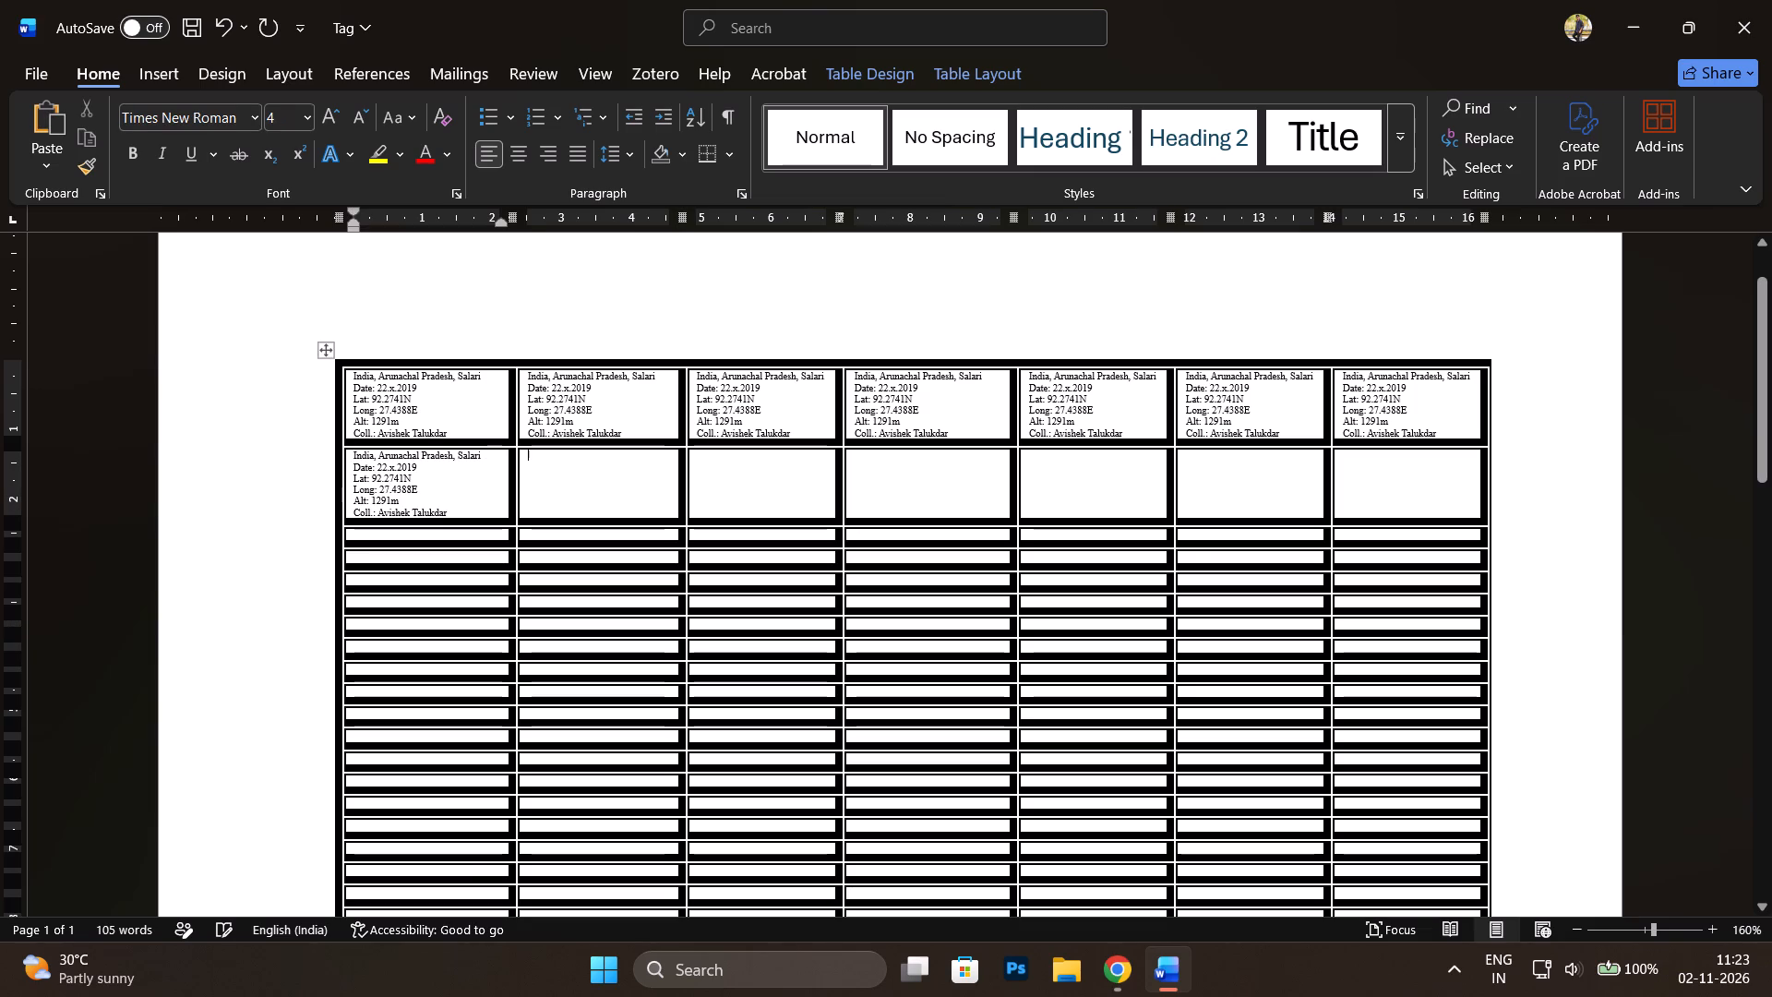
key("ctrl+v")
left_click(749, 475)
key("ctrl+v")
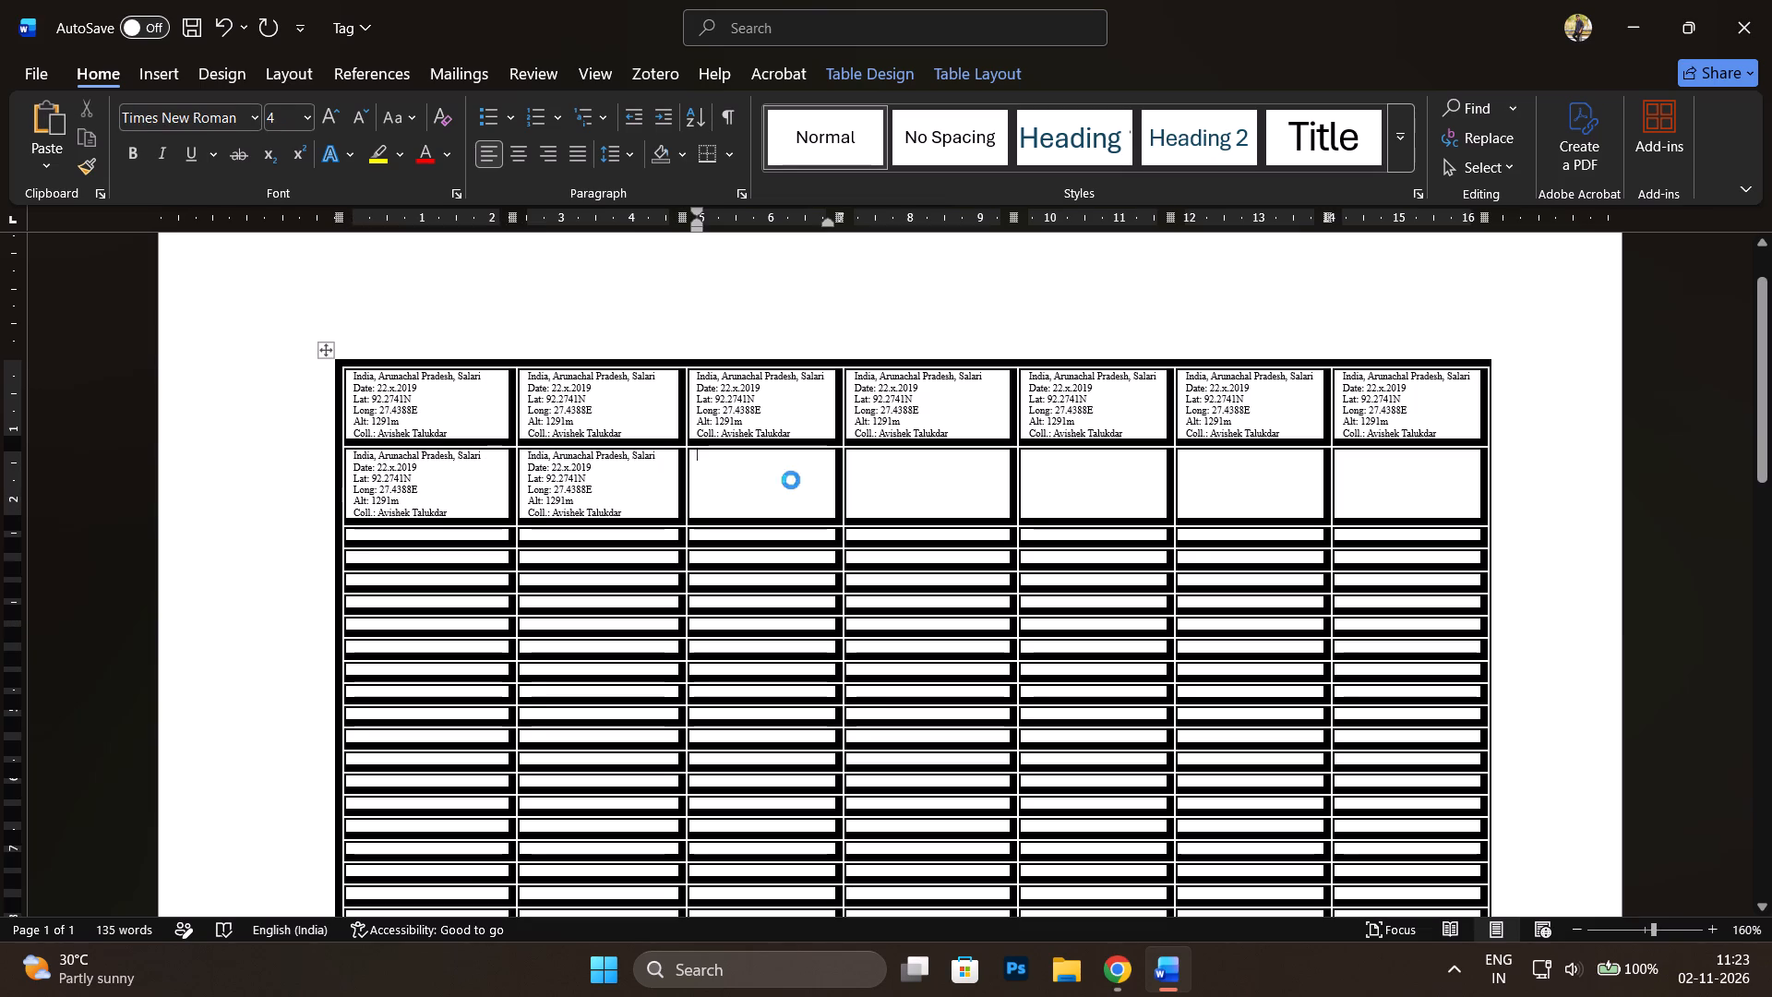
left_click(929, 483)
key("ctrl+v")
left_click(1101, 483)
key("ctrl+v")
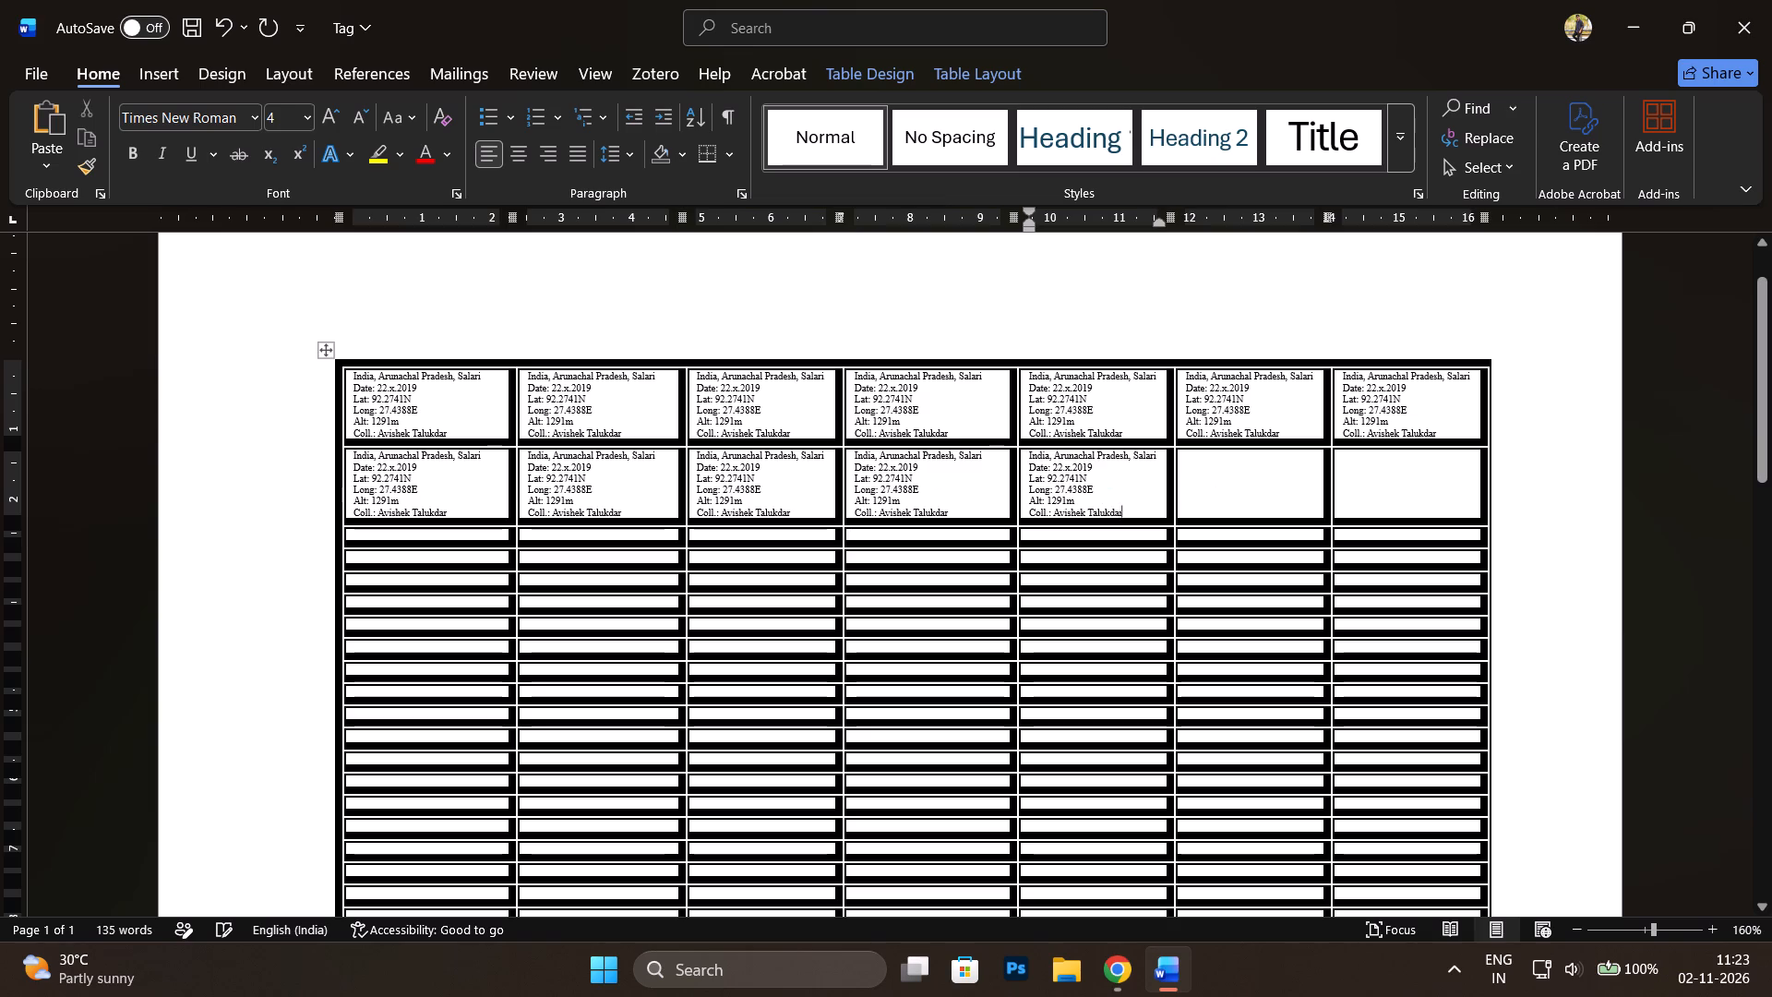
left_click(1240, 481)
key("ctrl+v")
left_click(1407, 490)
key("ctrl+v")
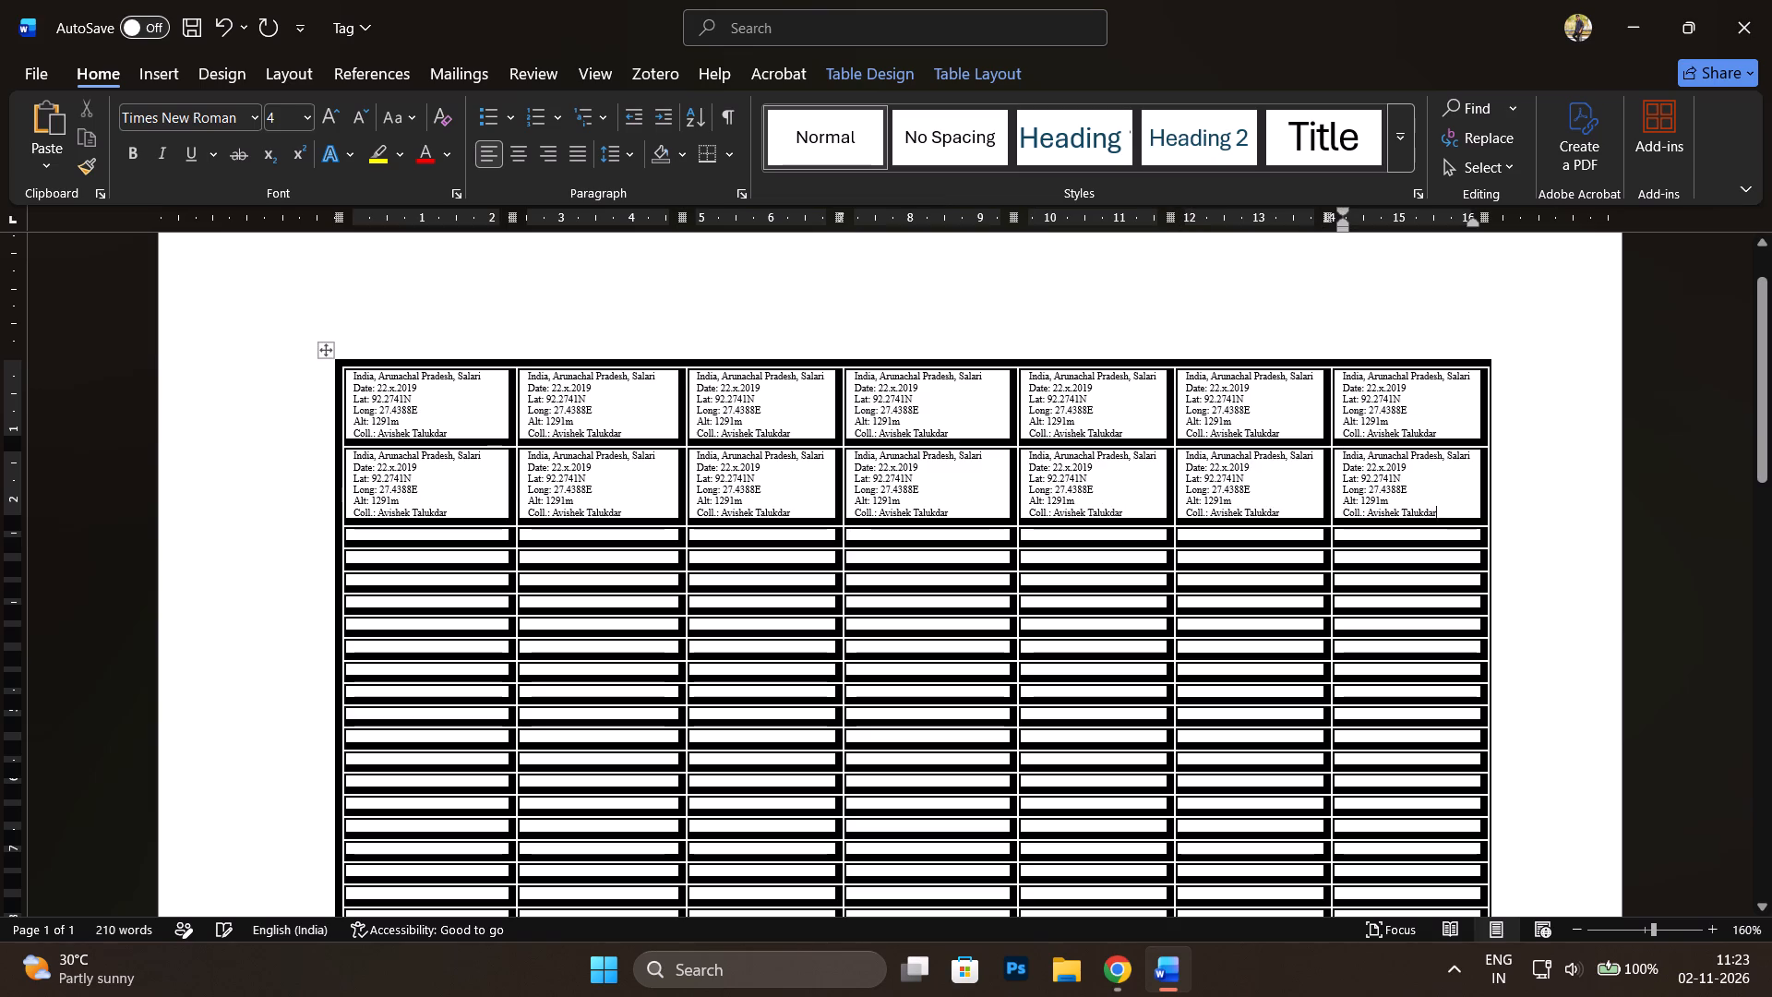
Paste the copied Salari label into all seven cells of the table's third row.
left_click(439, 535)
key("ctrl+v")
left_click(582, 558)
key("ctrl+v")
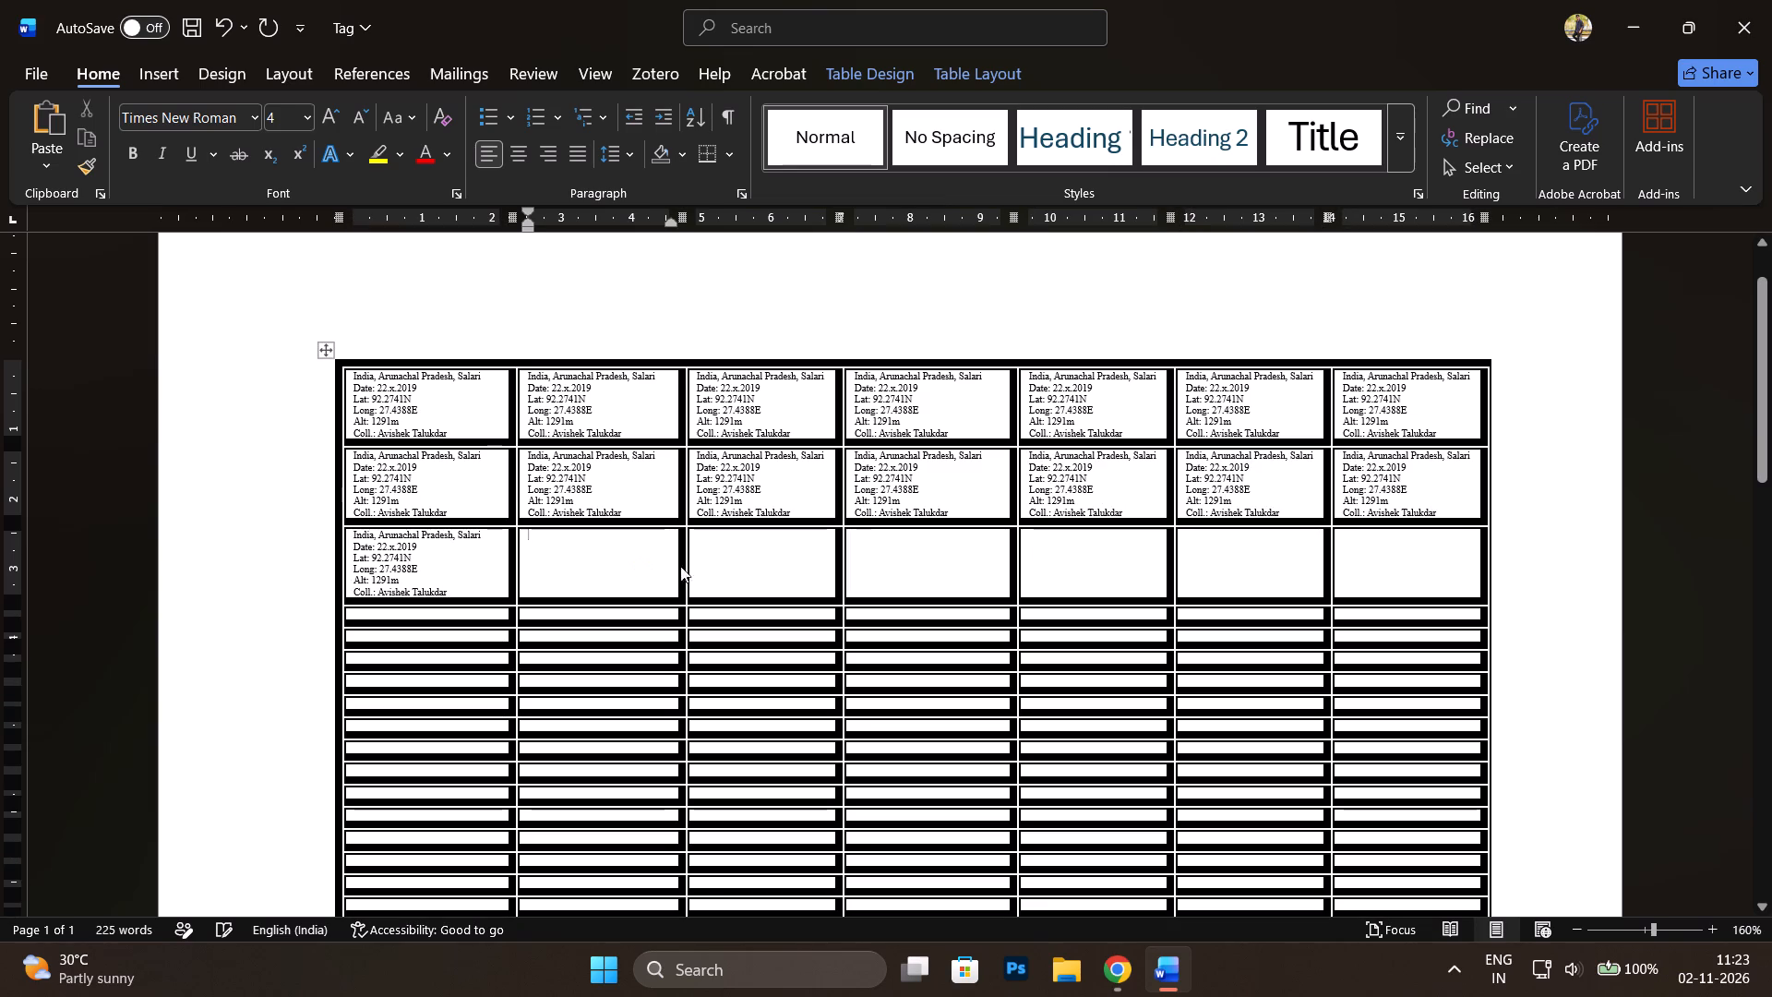
left_click(735, 566)
key("ctrl+v")
left_click(892, 565)
key("ctrl+v")
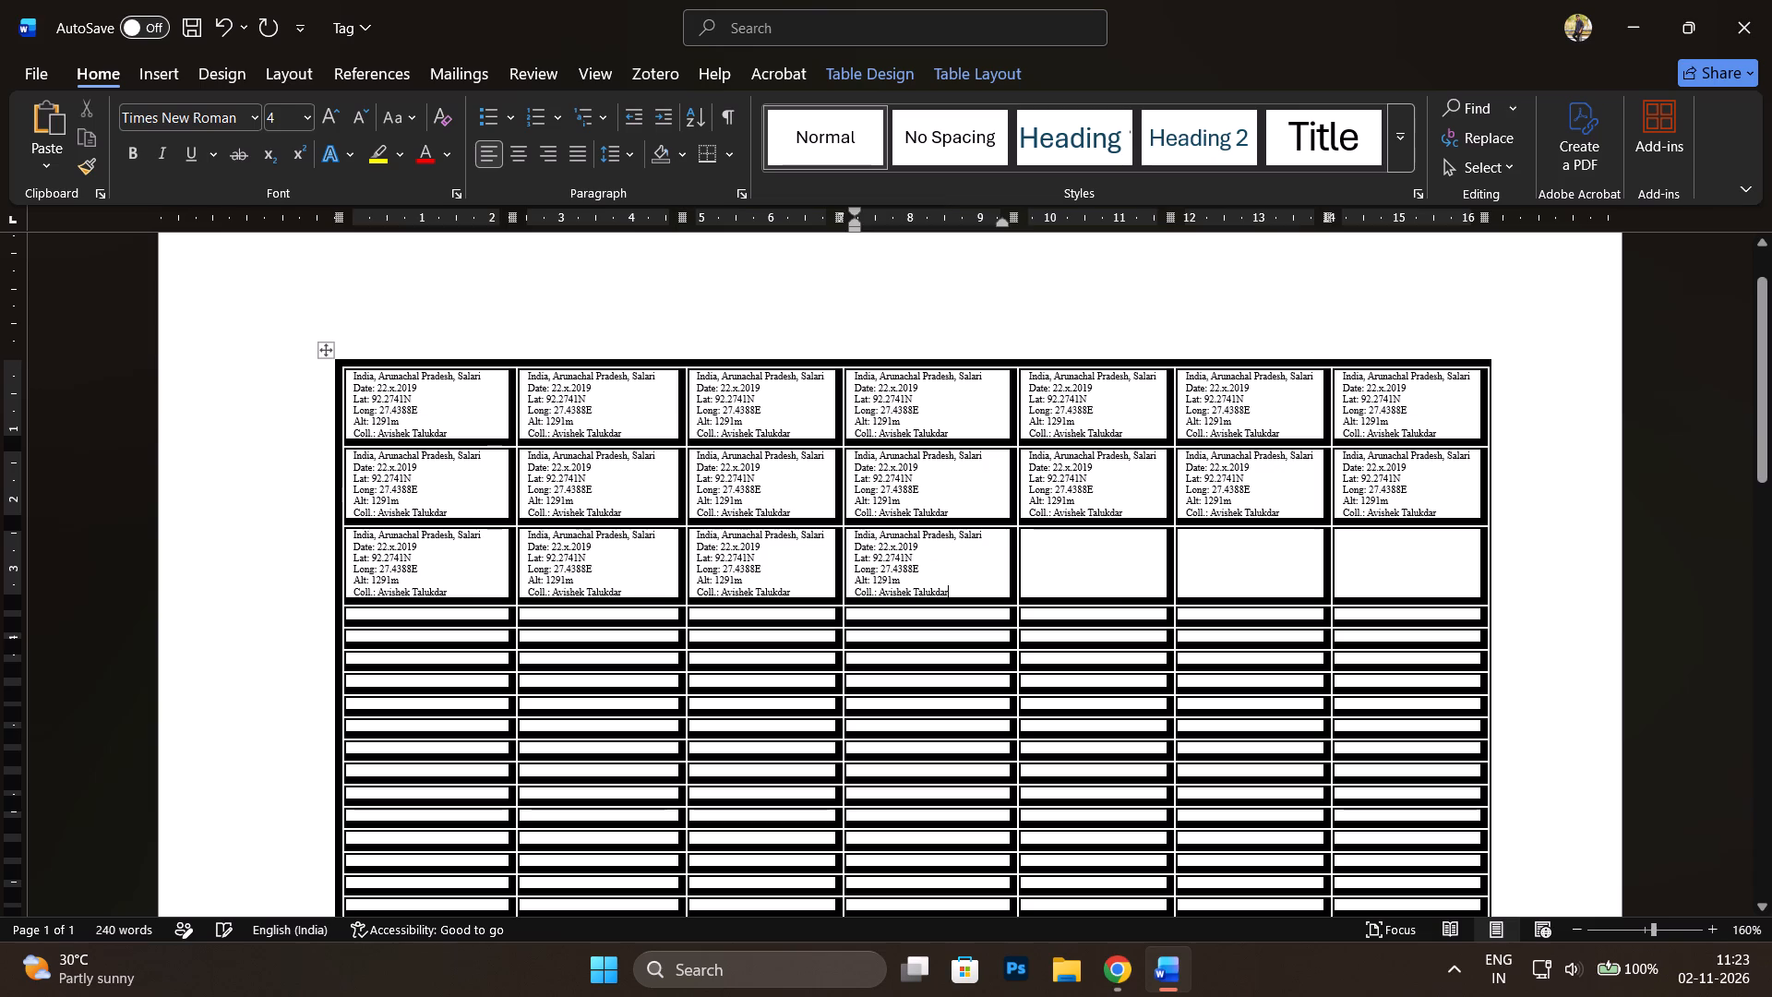
left_click(1107, 564)
key("ctrl+v")
left_click(1239, 560)
key("ctrl+v")
left_click(1376, 558)
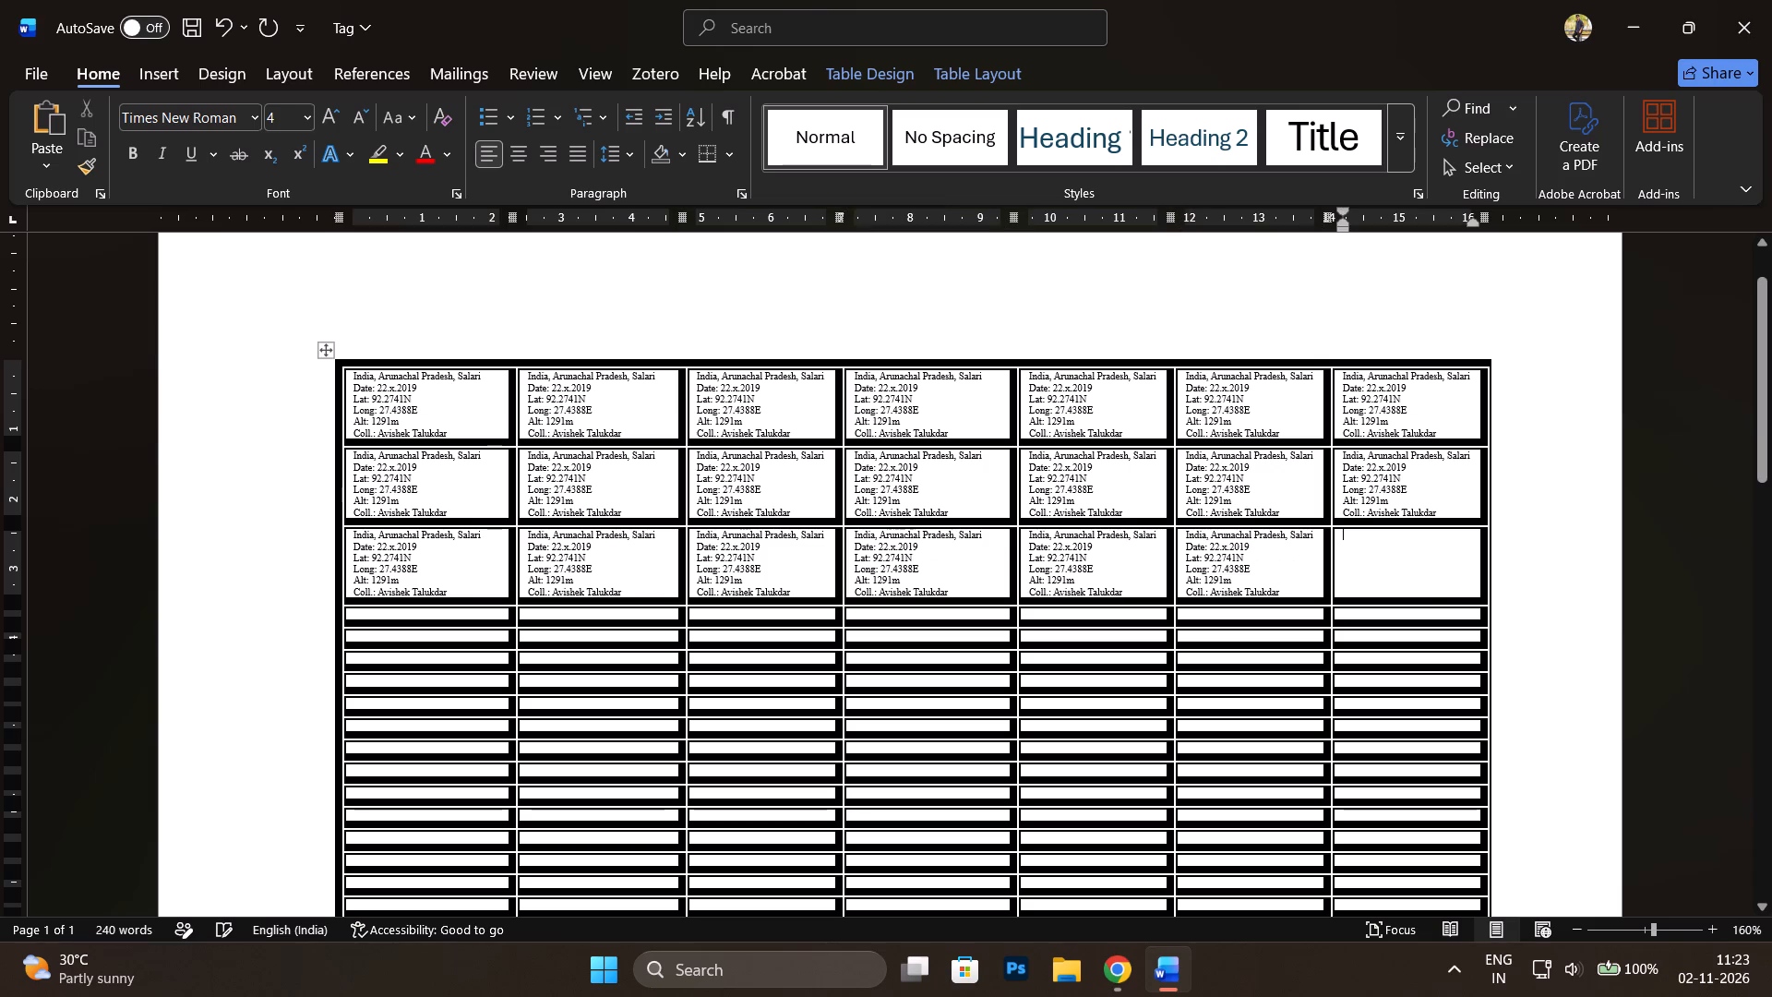
key("ctrl+v")
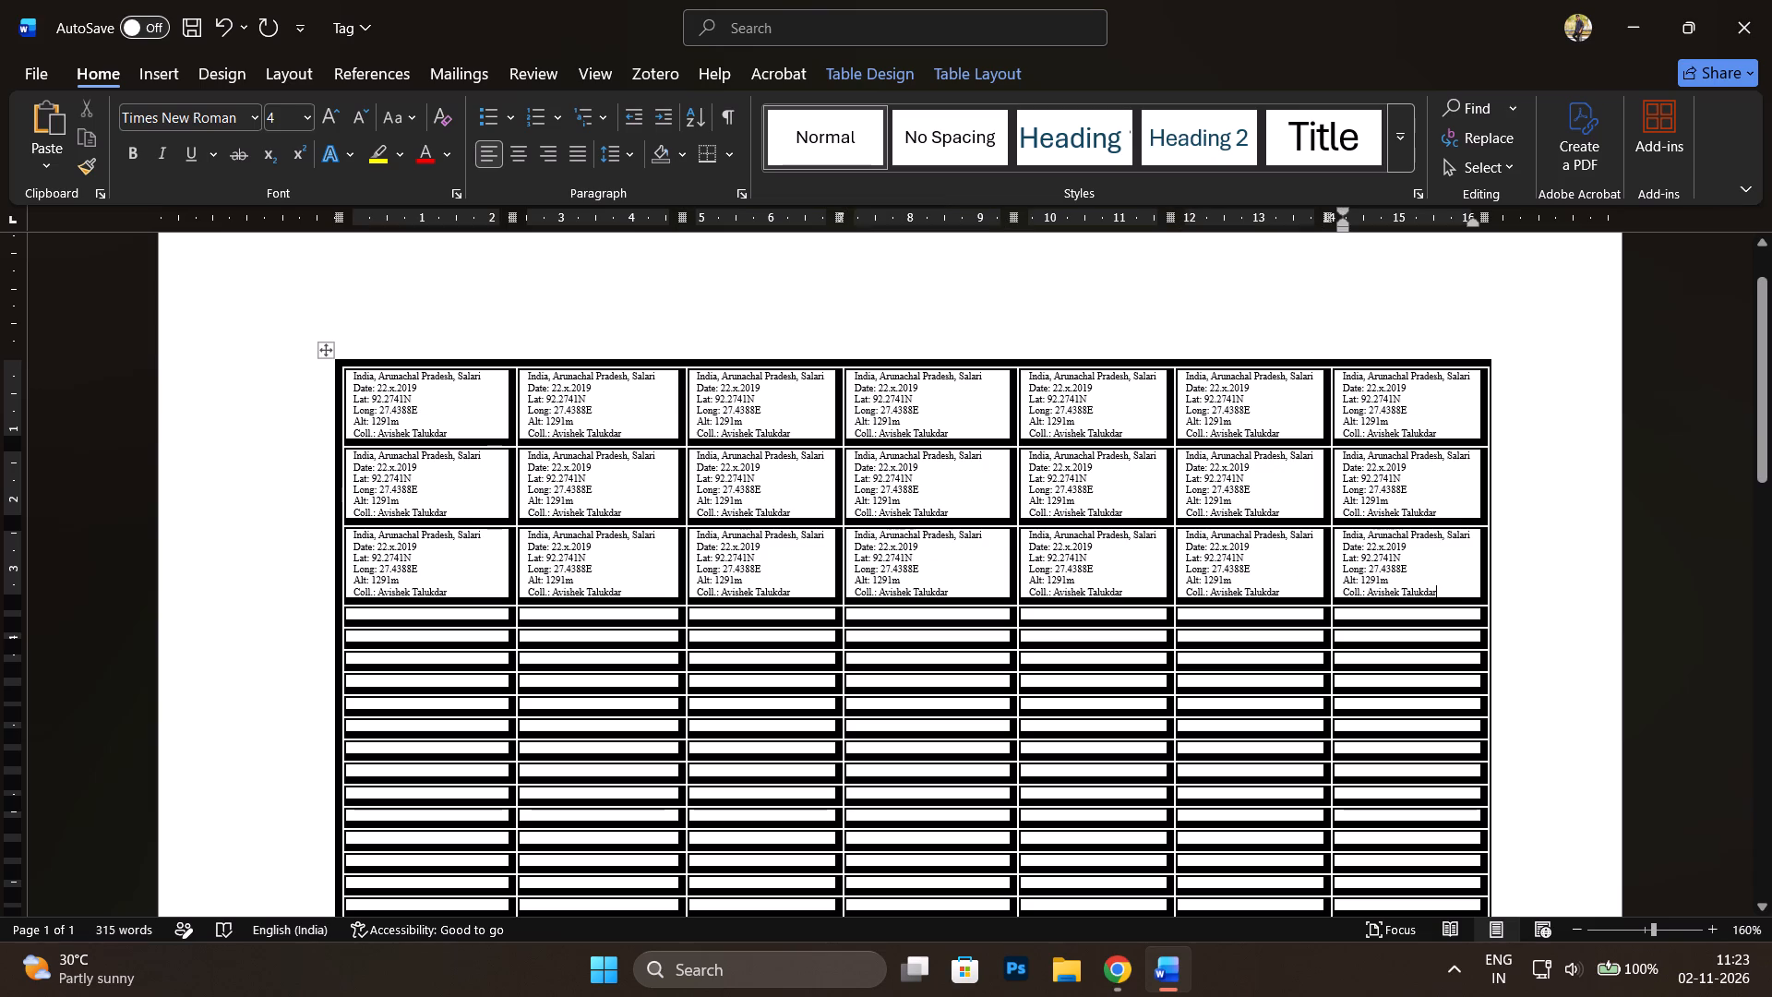
Paste the copied Salari label into all seven cells of the table's fourth row.
left_click(449, 614)
key("ctrl+v")
left_click(607, 627)
key("ctrl+v")
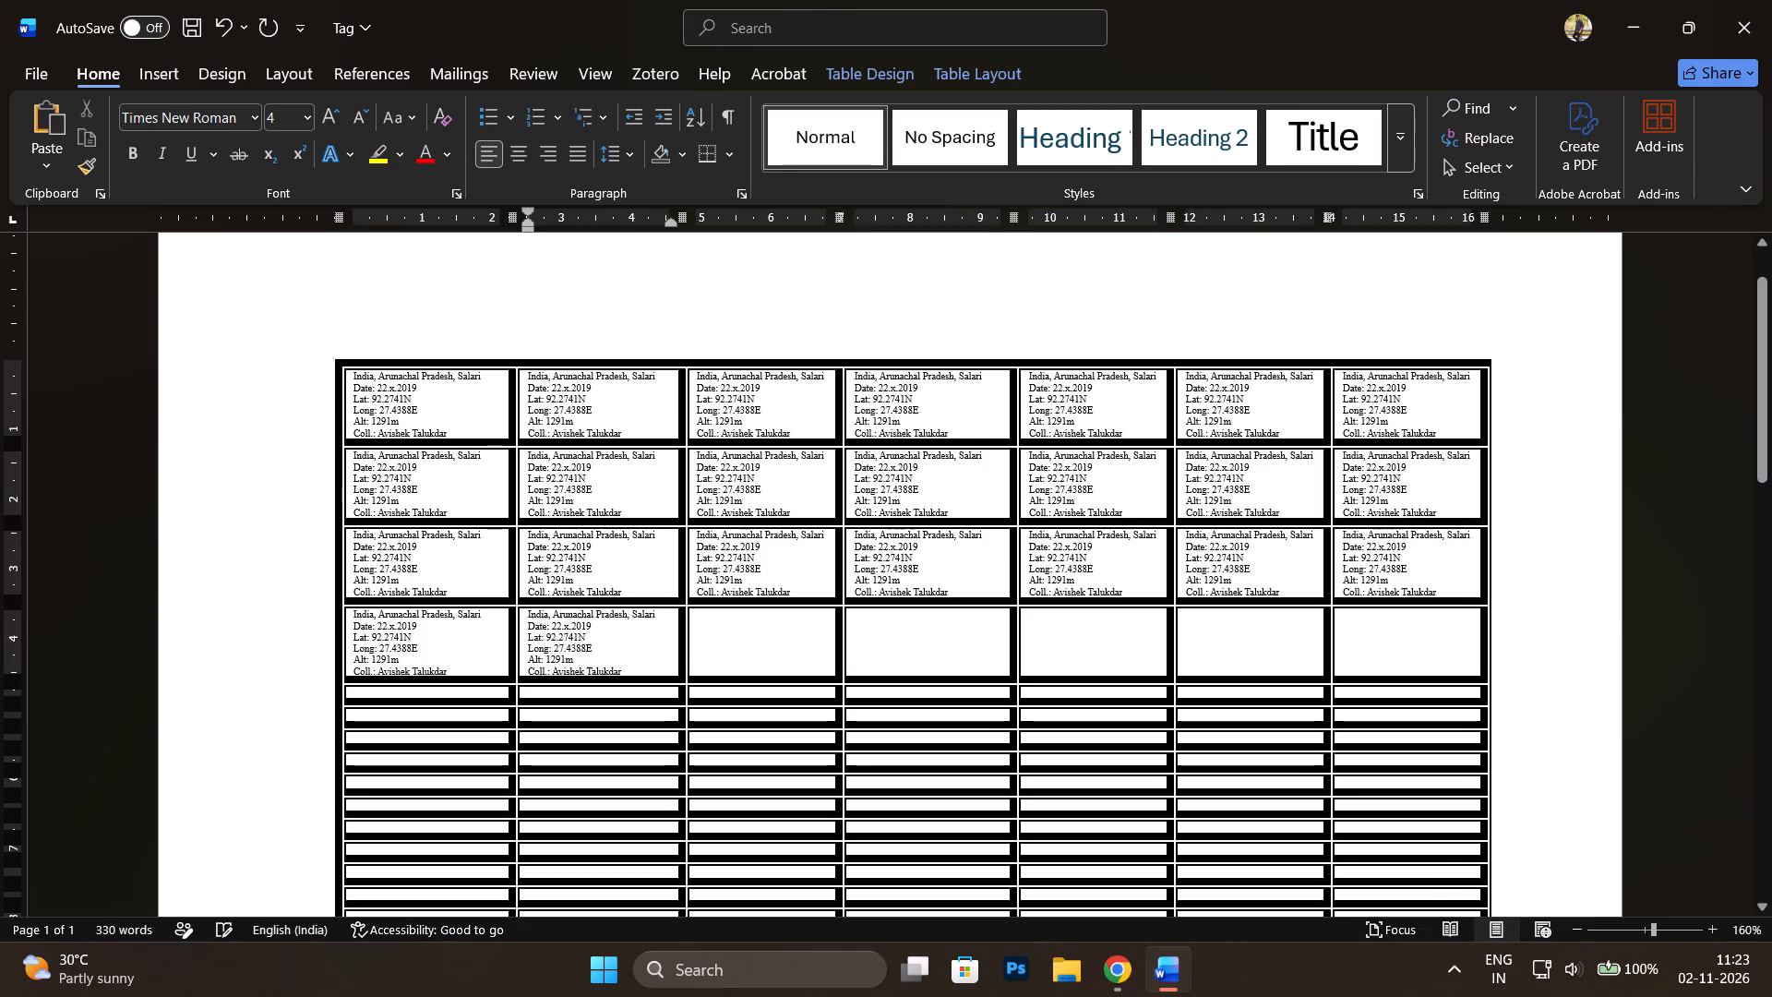
left_click(753, 625)
key("ctrl+v")
left_click(870, 635)
key("ctrl+v")
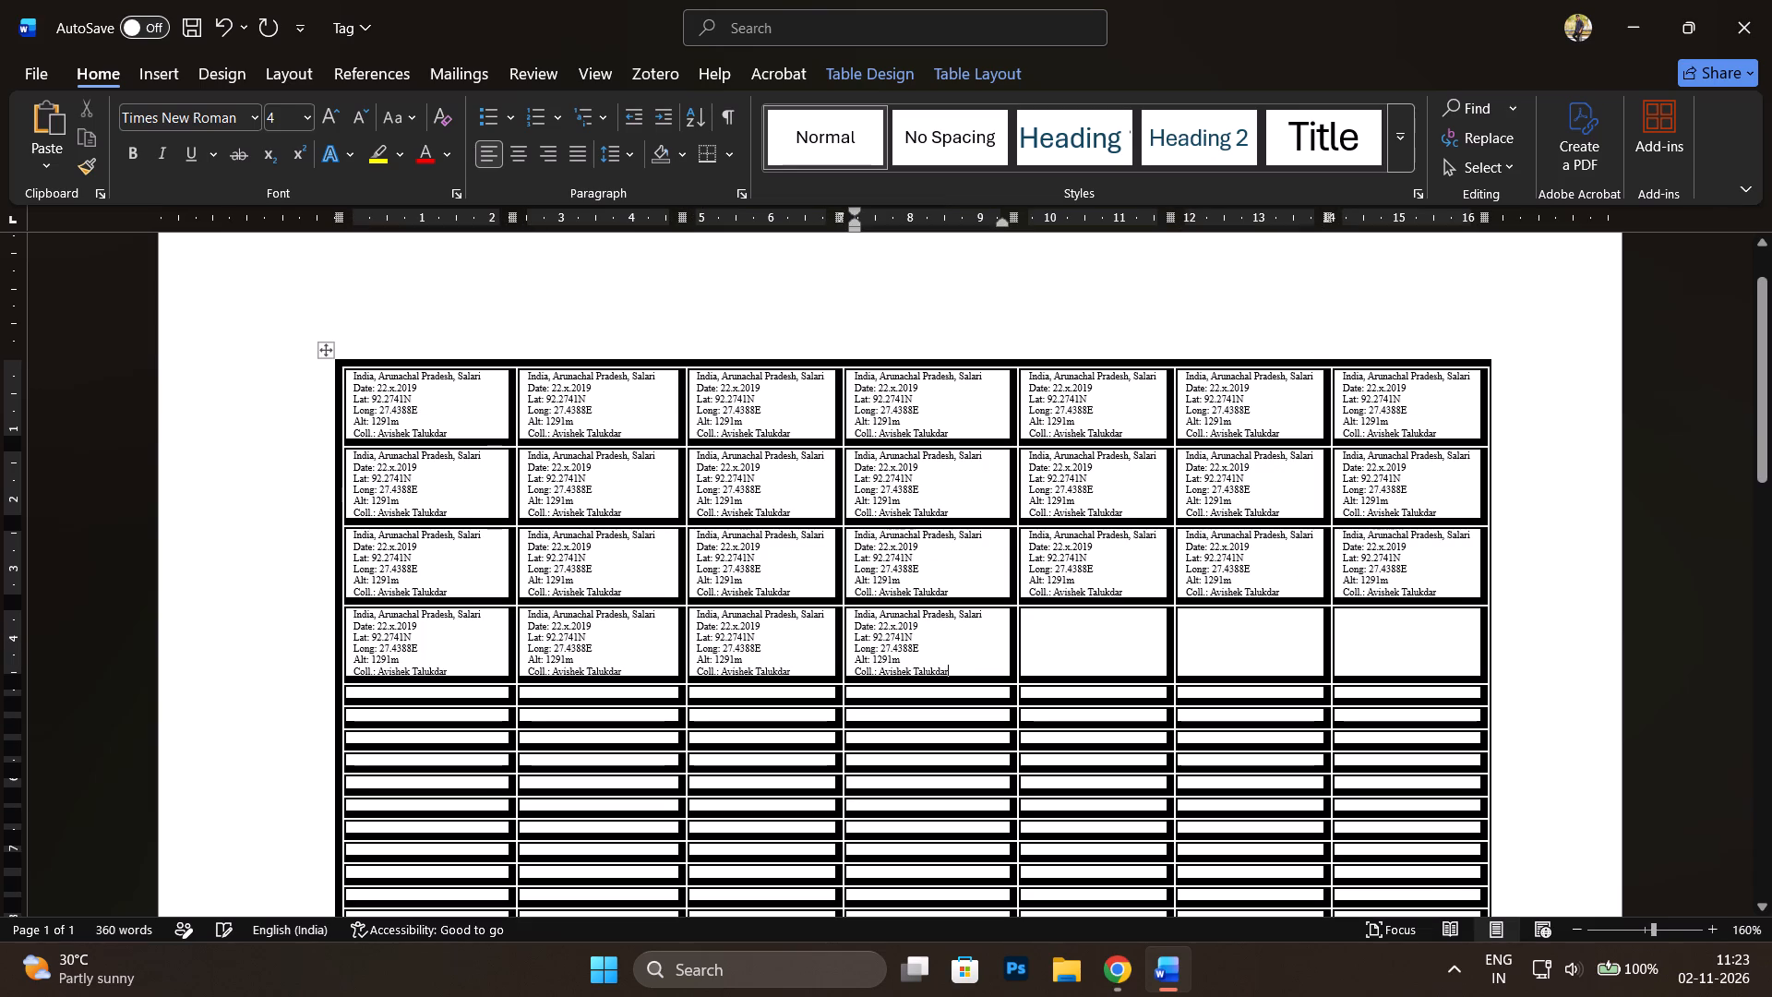
left_click(1083, 642)
key("ctrl+v")
left_click(1191, 642)
key("ctrl+v")
left_click(1379, 627)
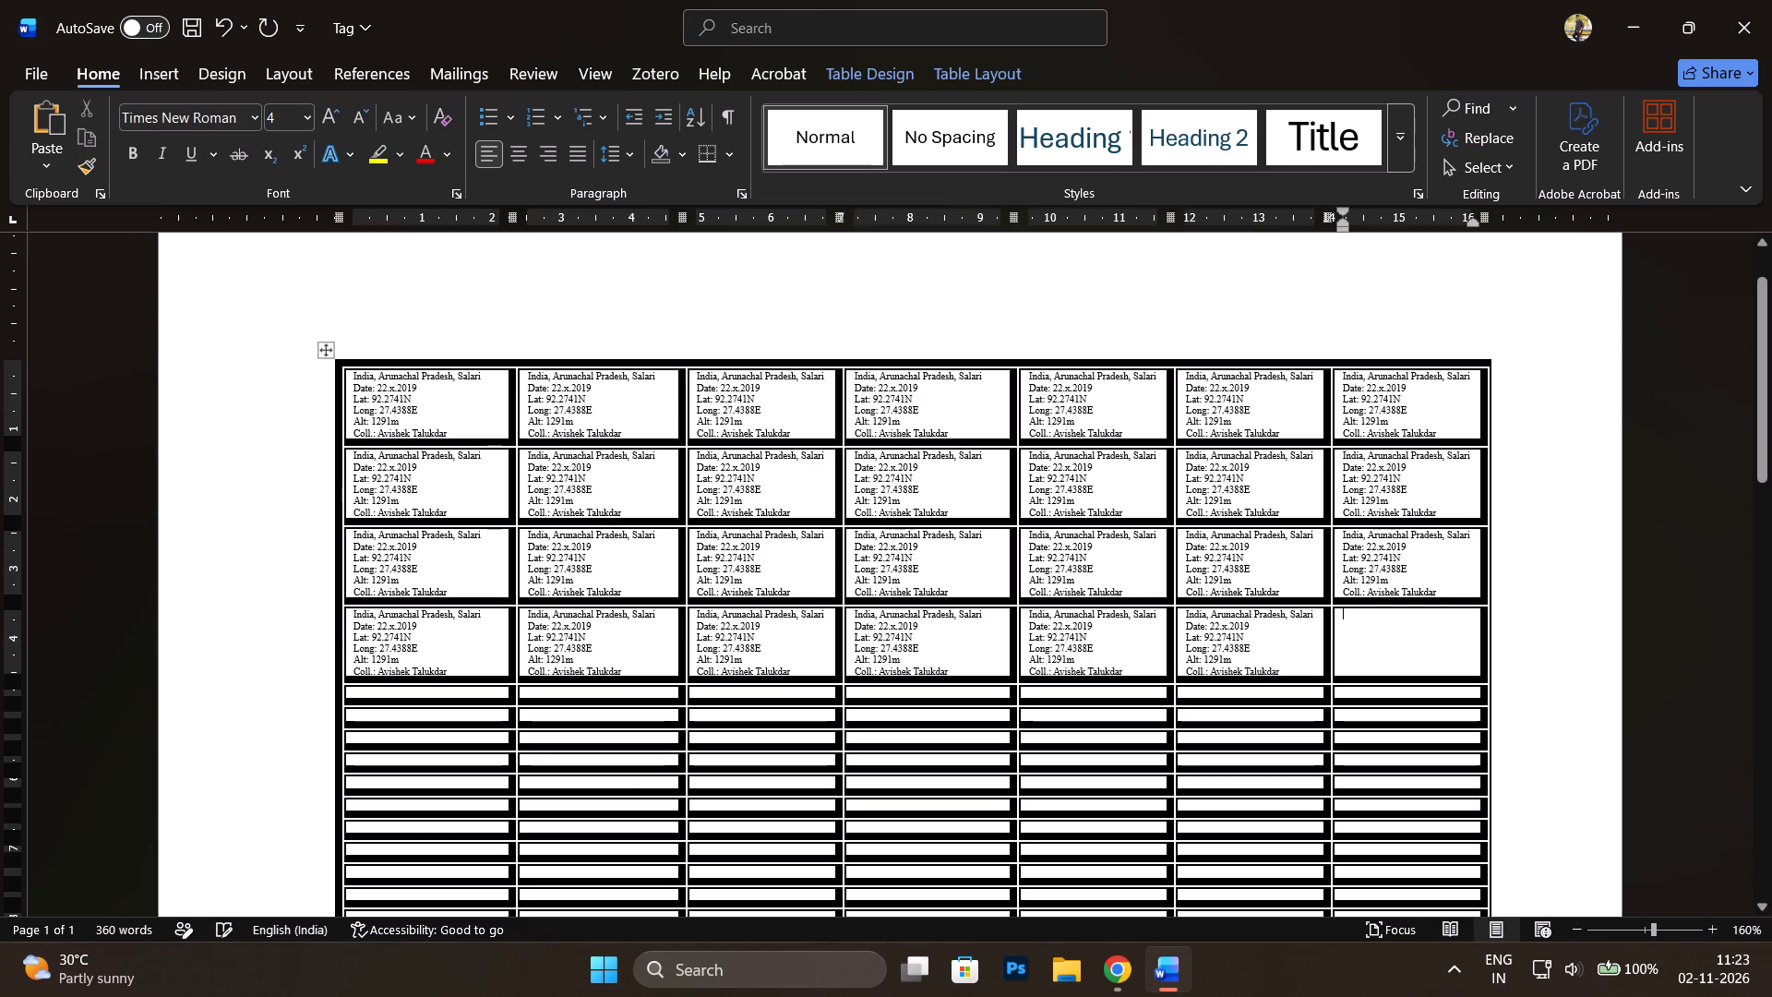
key("ctrl+v")
Paste the copied Salari label into all seven cells of the table's fifth row.
scroll(728, 626, "down", 1)
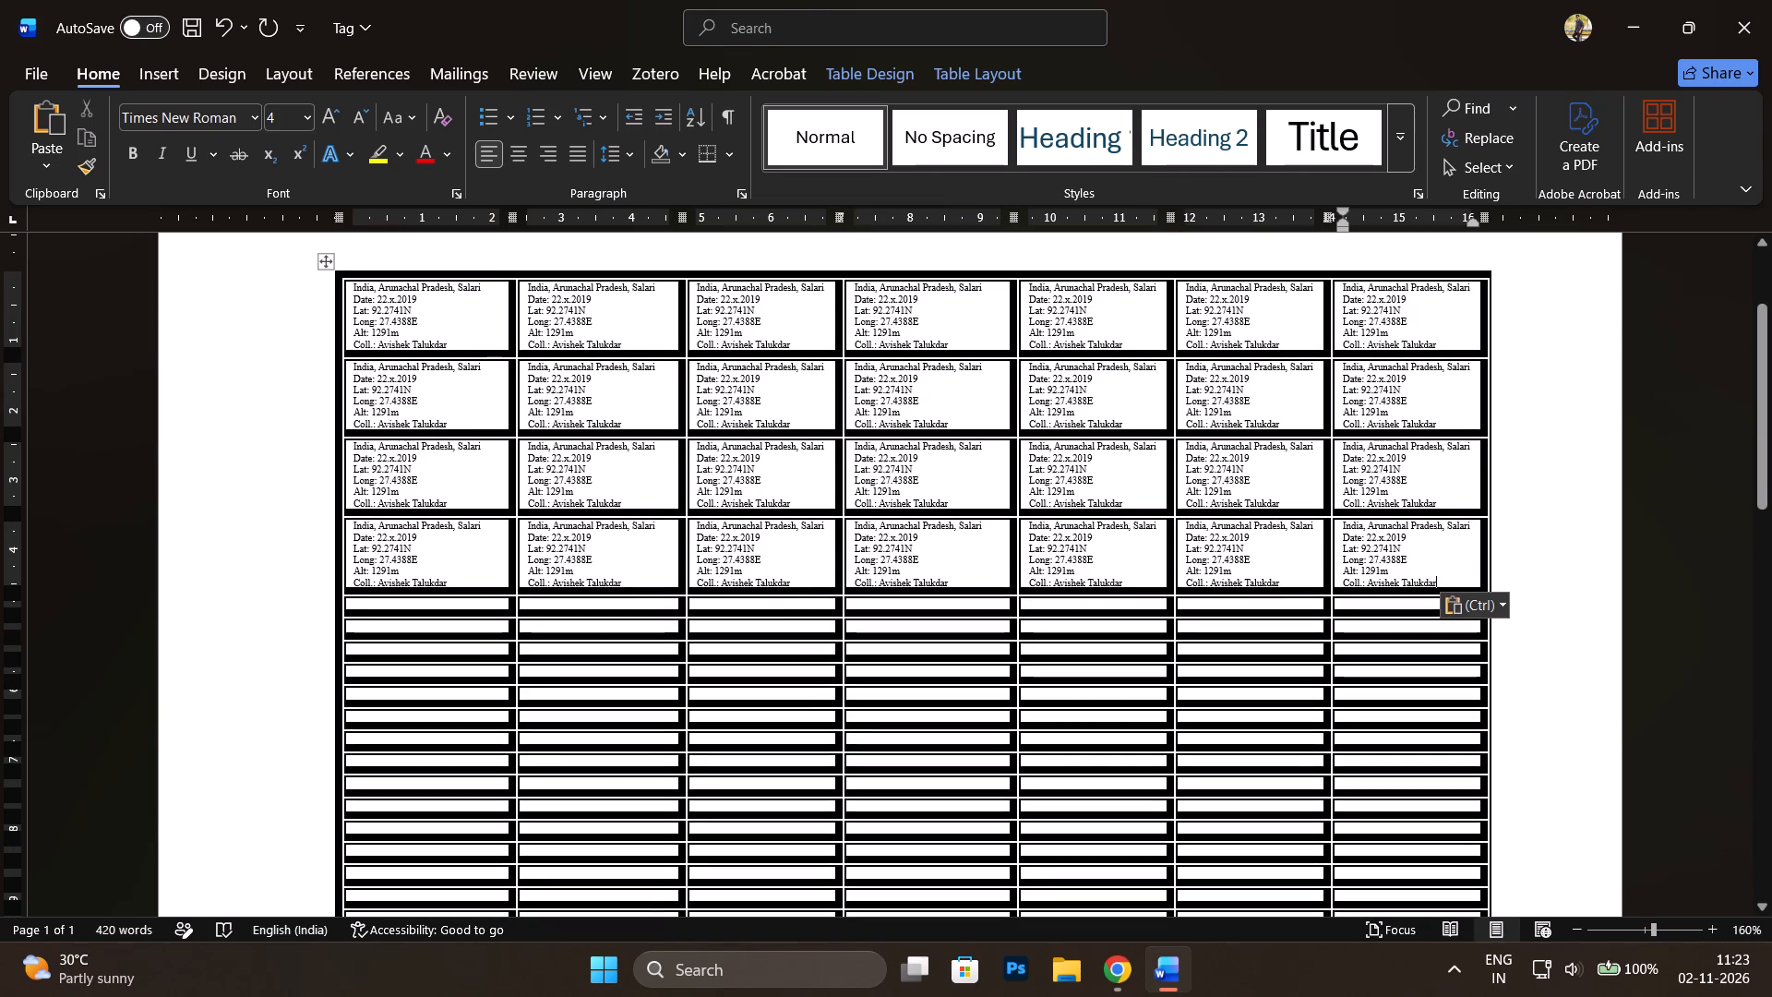
left_click(461, 603)
key("ctrl+v")
left_click(593, 612)
key("ctrl+v")
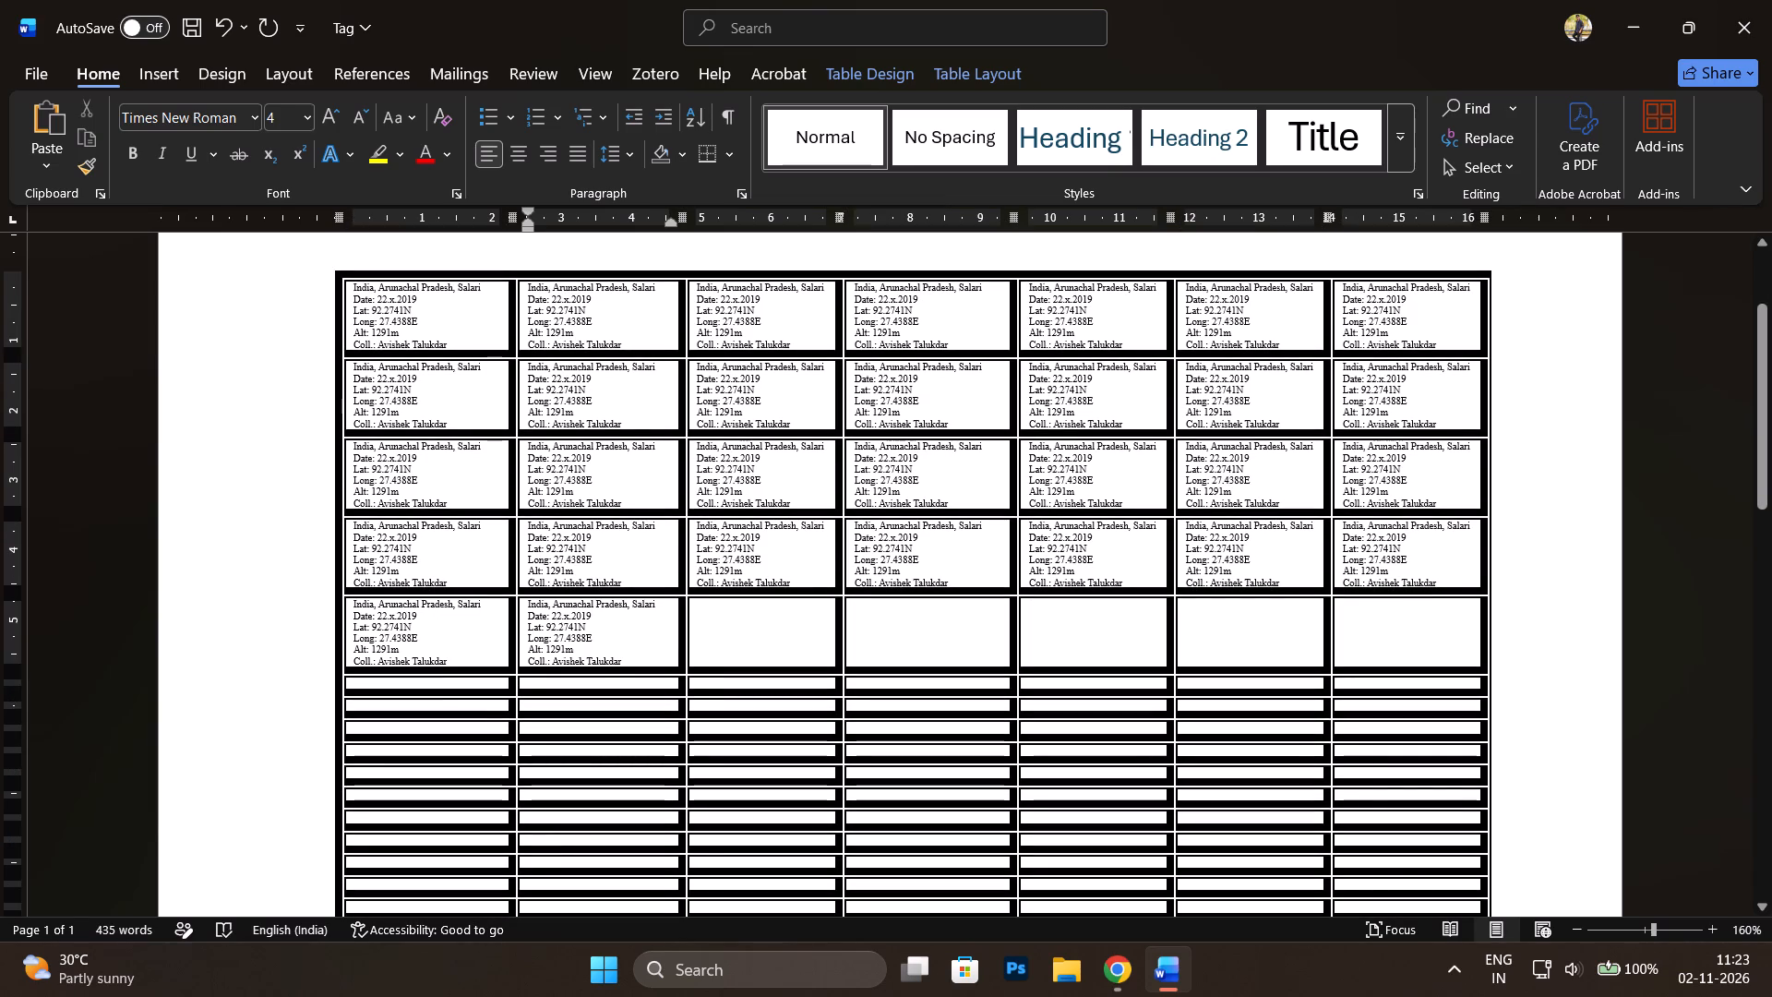
left_click(739, 624)
key("ctrl+v")
left_click(918, 622)
key("ctrl+v")
left_click(1051, 624)
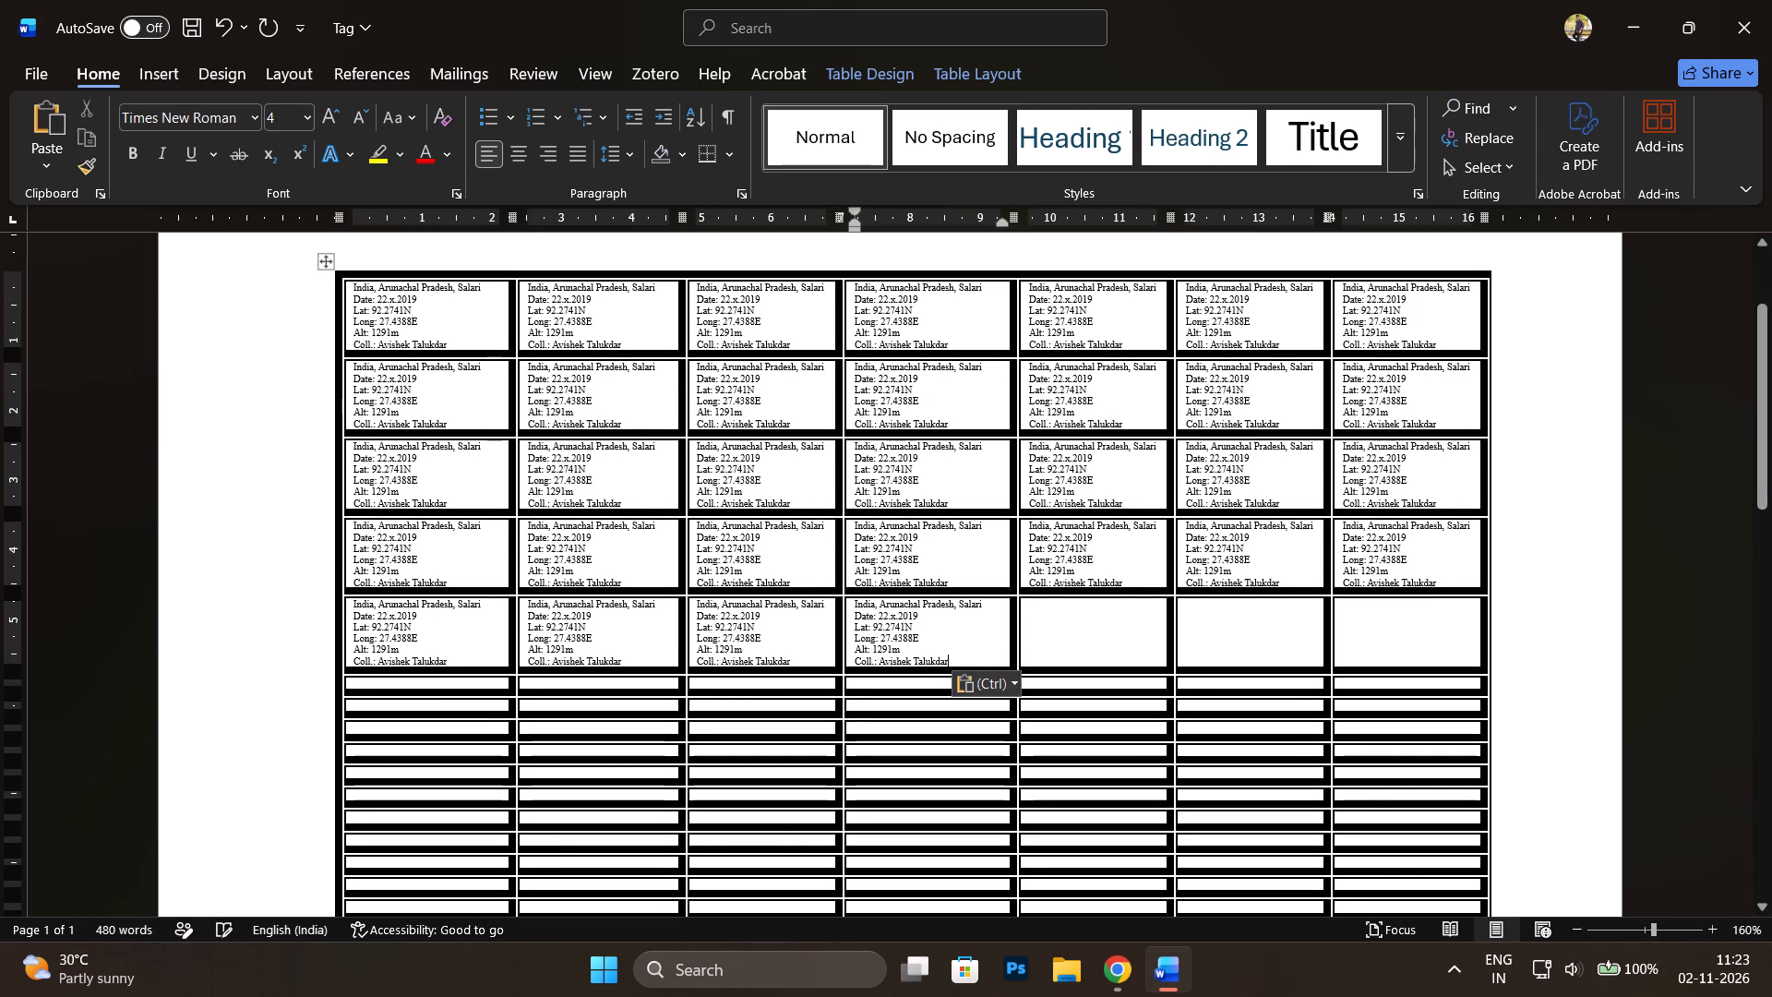
key("ctrl+v")
left_click(1242, 624)
key("ctrl+v")
left_click(1347, 606)
key("ctrl+v")
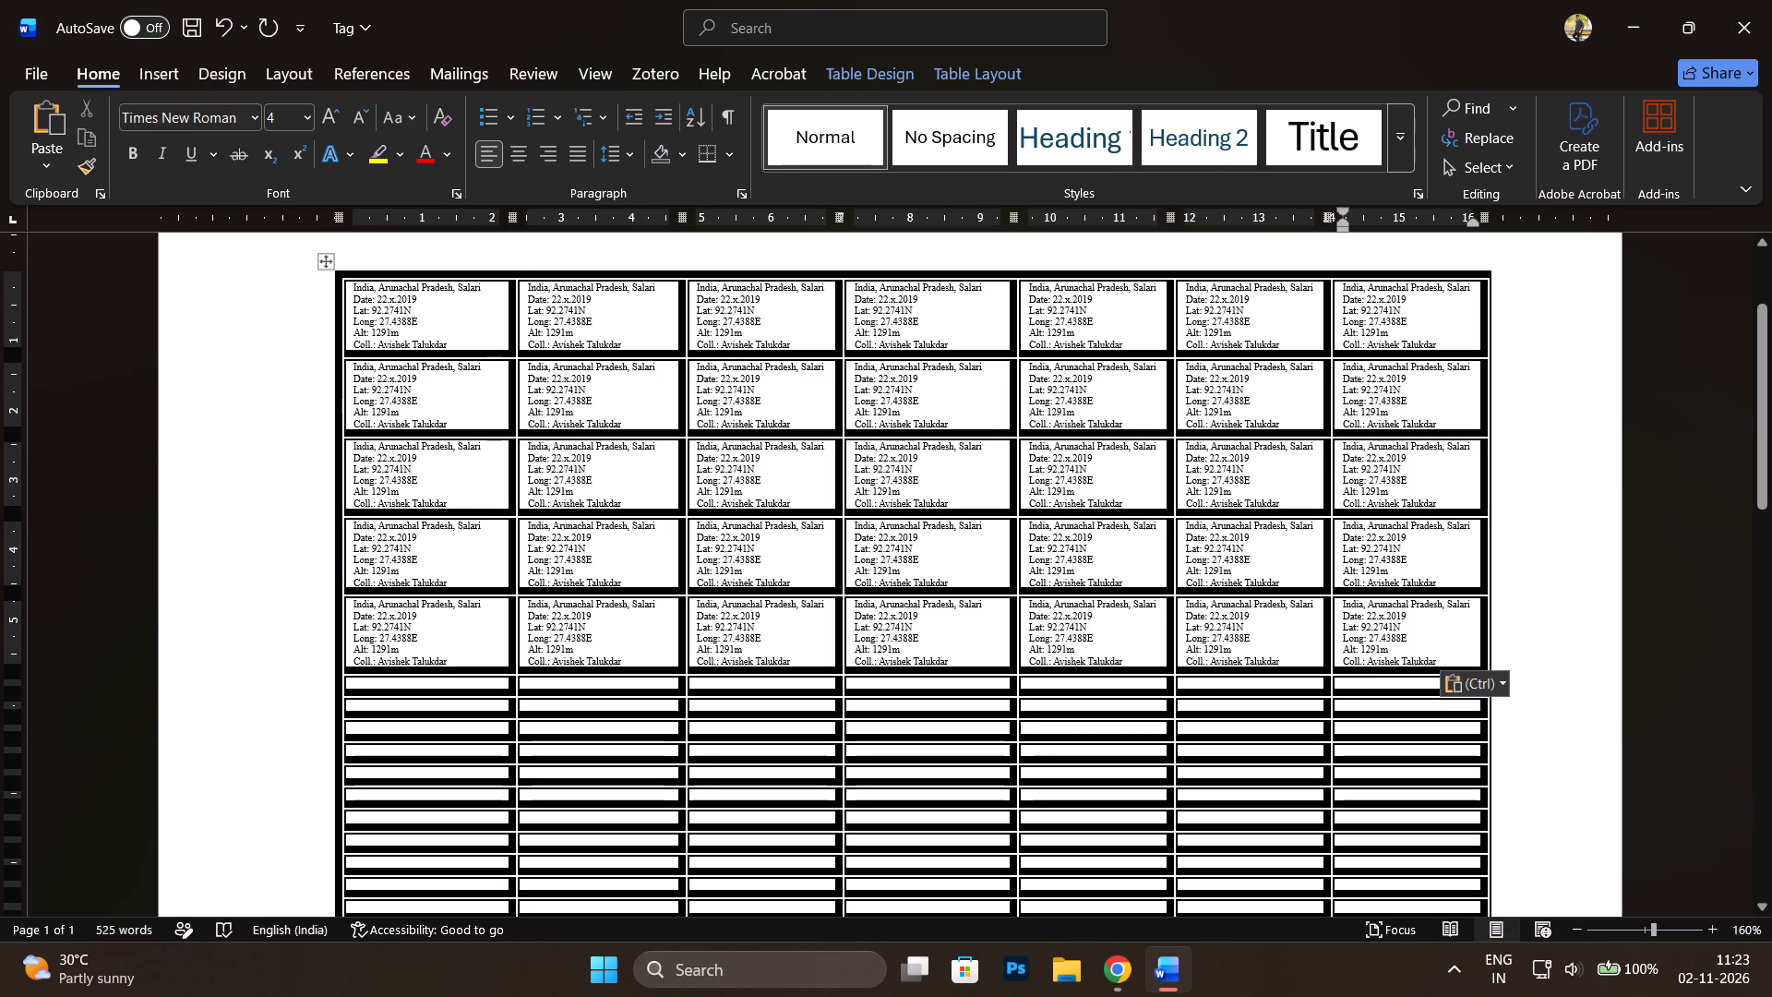
Paste the Salari label into the sixth row's first cell and change its date to 21.x.2019.
left_click(430, 687)
key("ctrl+v")
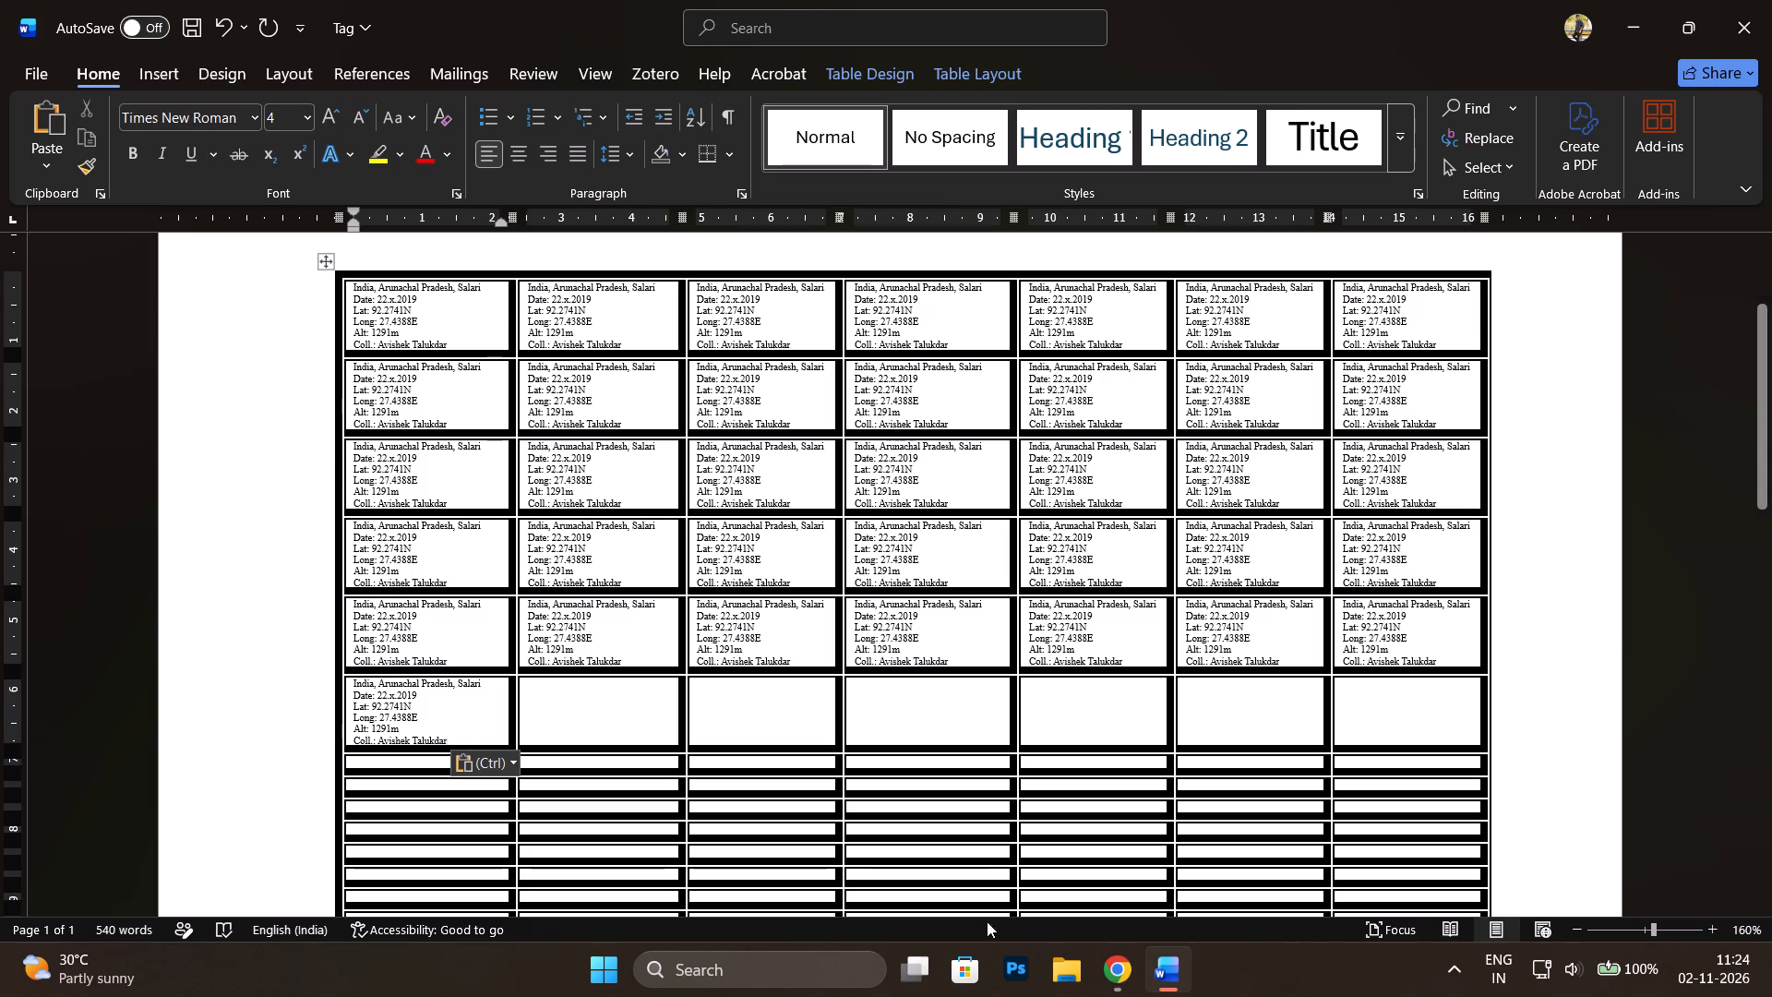
key("Up")
key("Up")
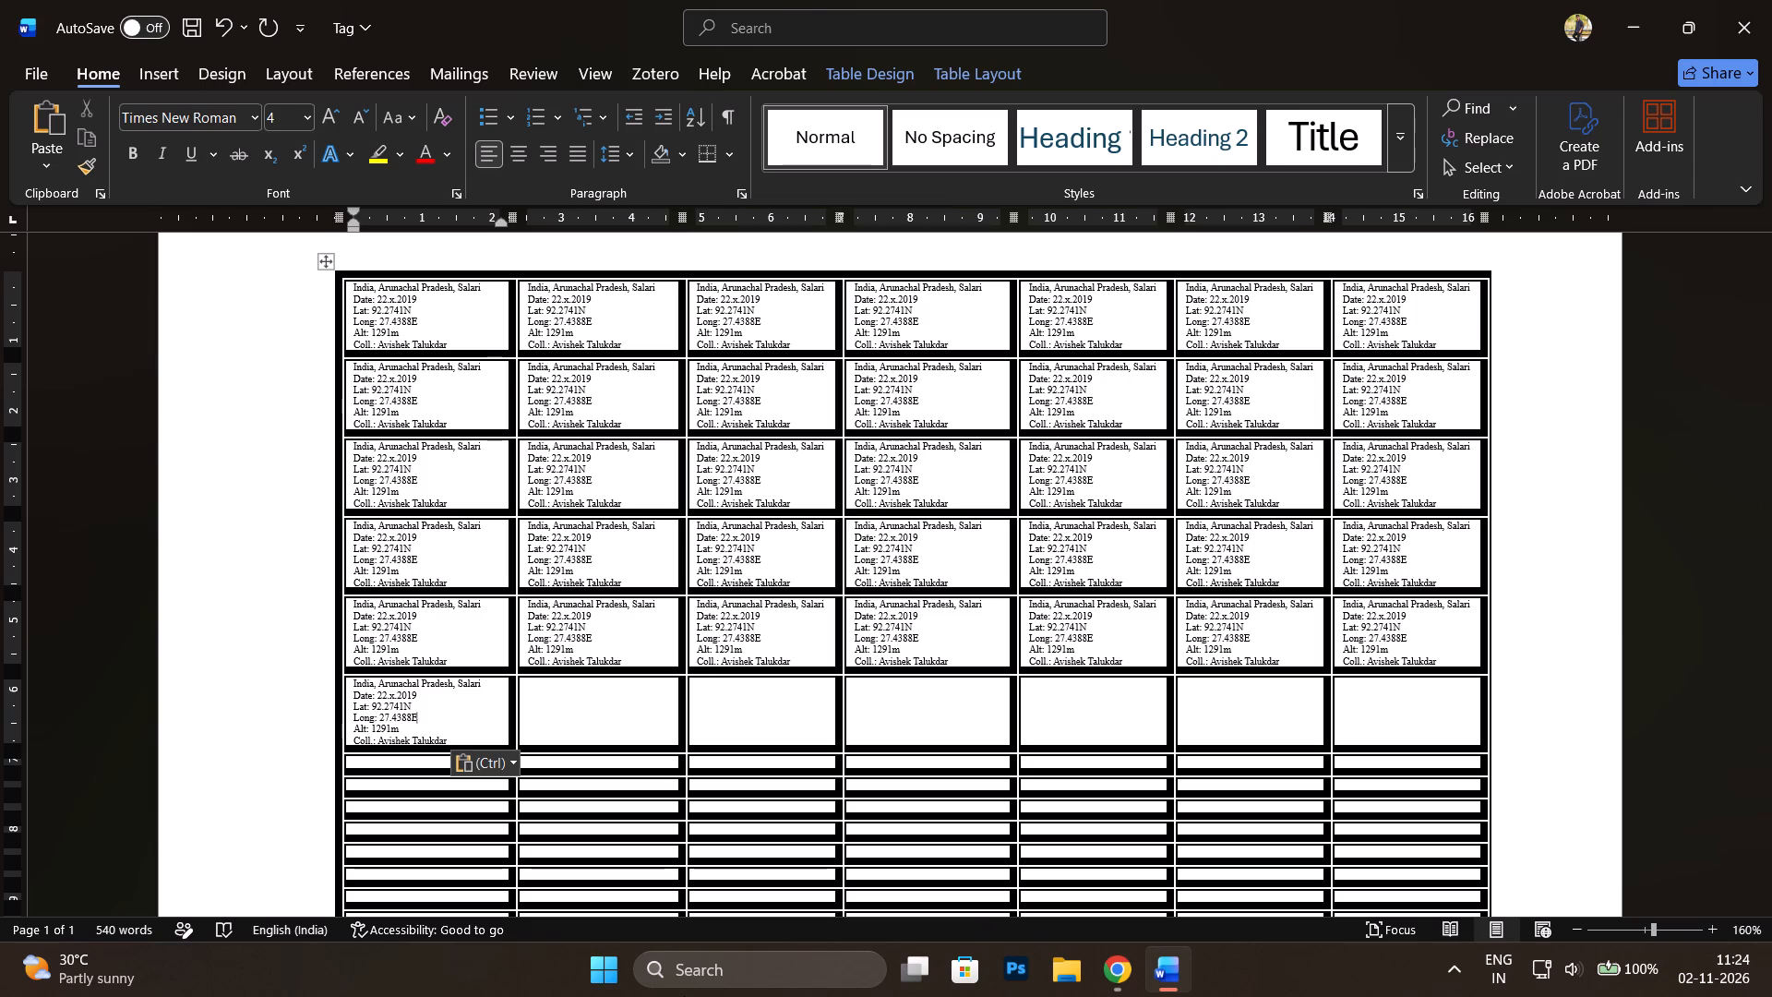
key("Up")
key("Up")
key("Left")
key("Left")
key("Left")
key("Left")
key("Left")
key("Left")
key("Left")
key("BackSpace")
key("1")
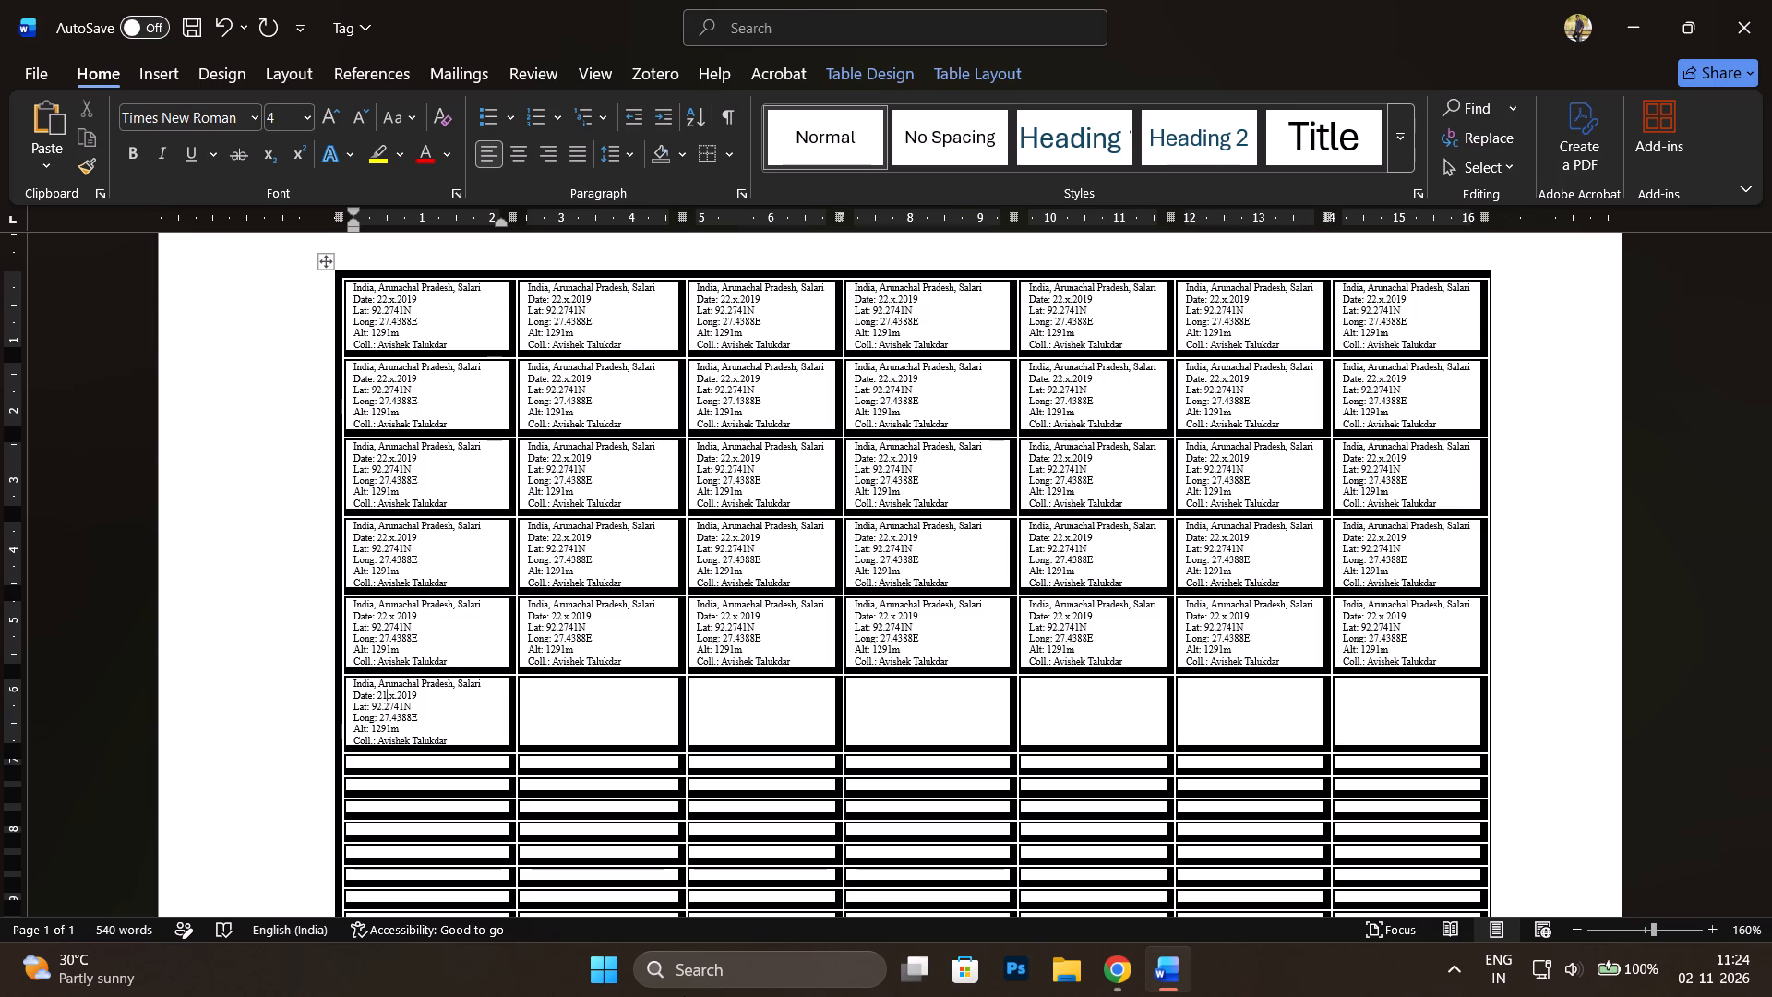
Copy the whole 21.x.2019 label and paste it into the remaining six cells of the sixth row.
left_click(596, 692)
left_click(434, 720)
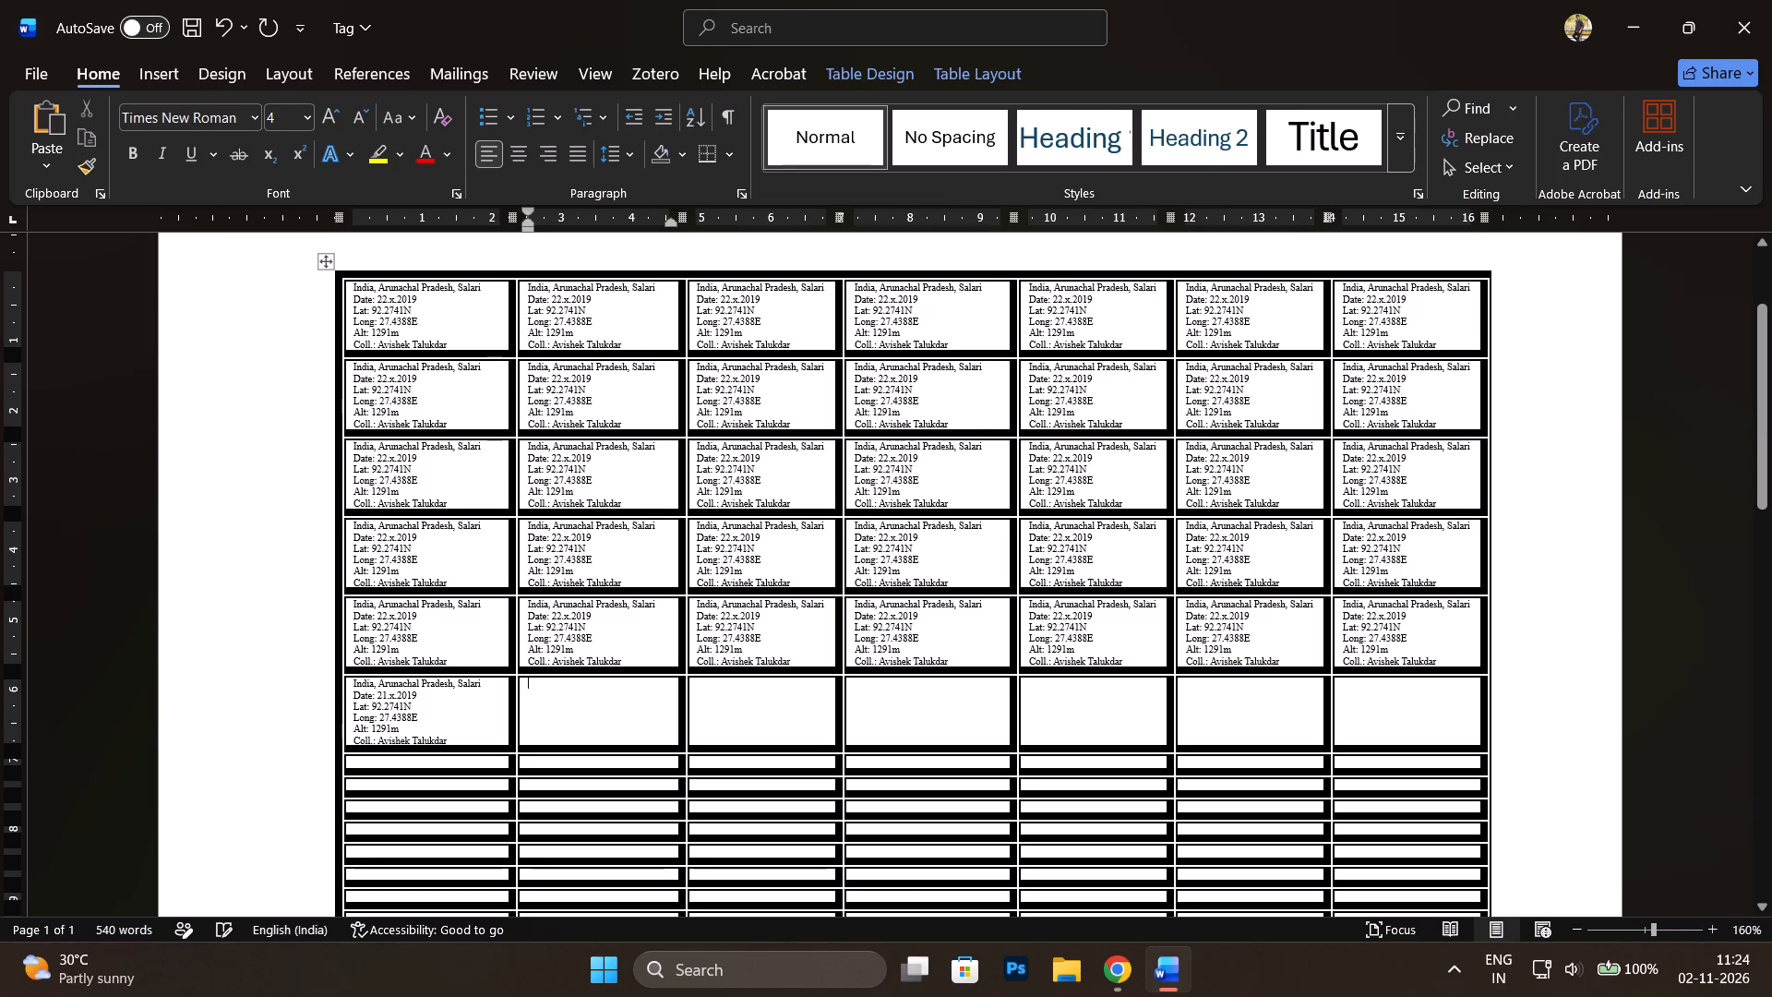
left_click_drag(466, 742, 349, 691)
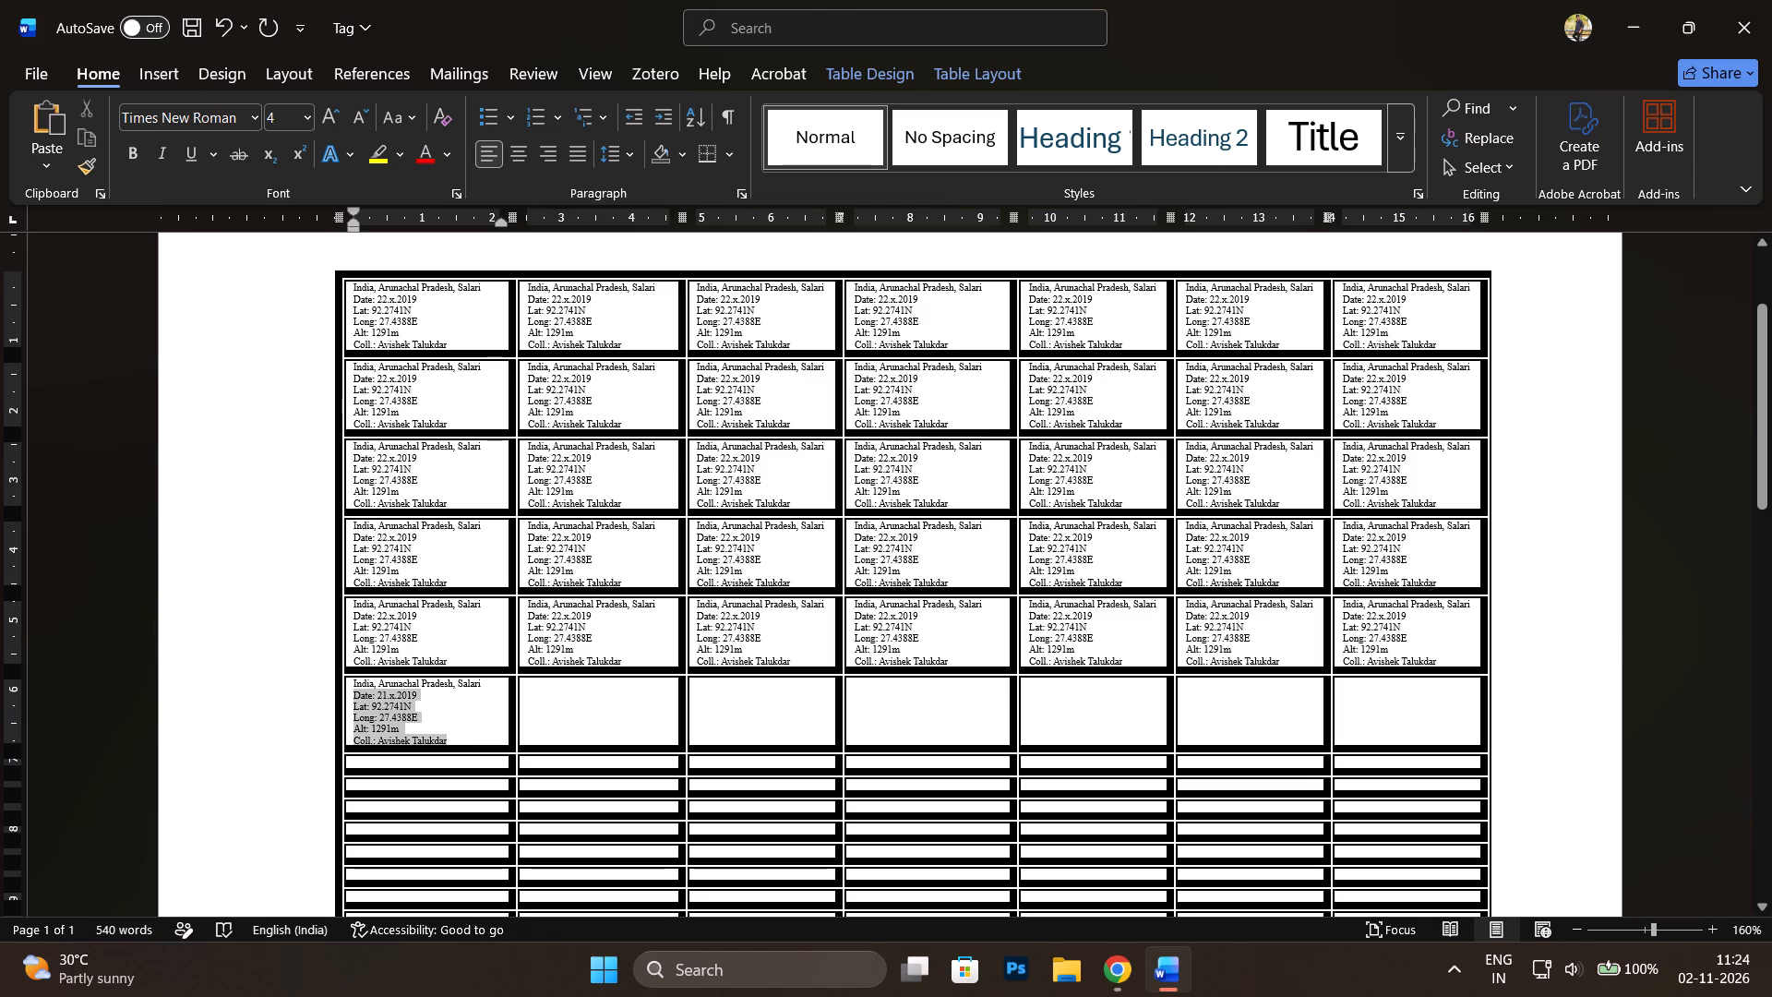
left_click_drag(349, 691, 349, 688)
key("ctrl+c")
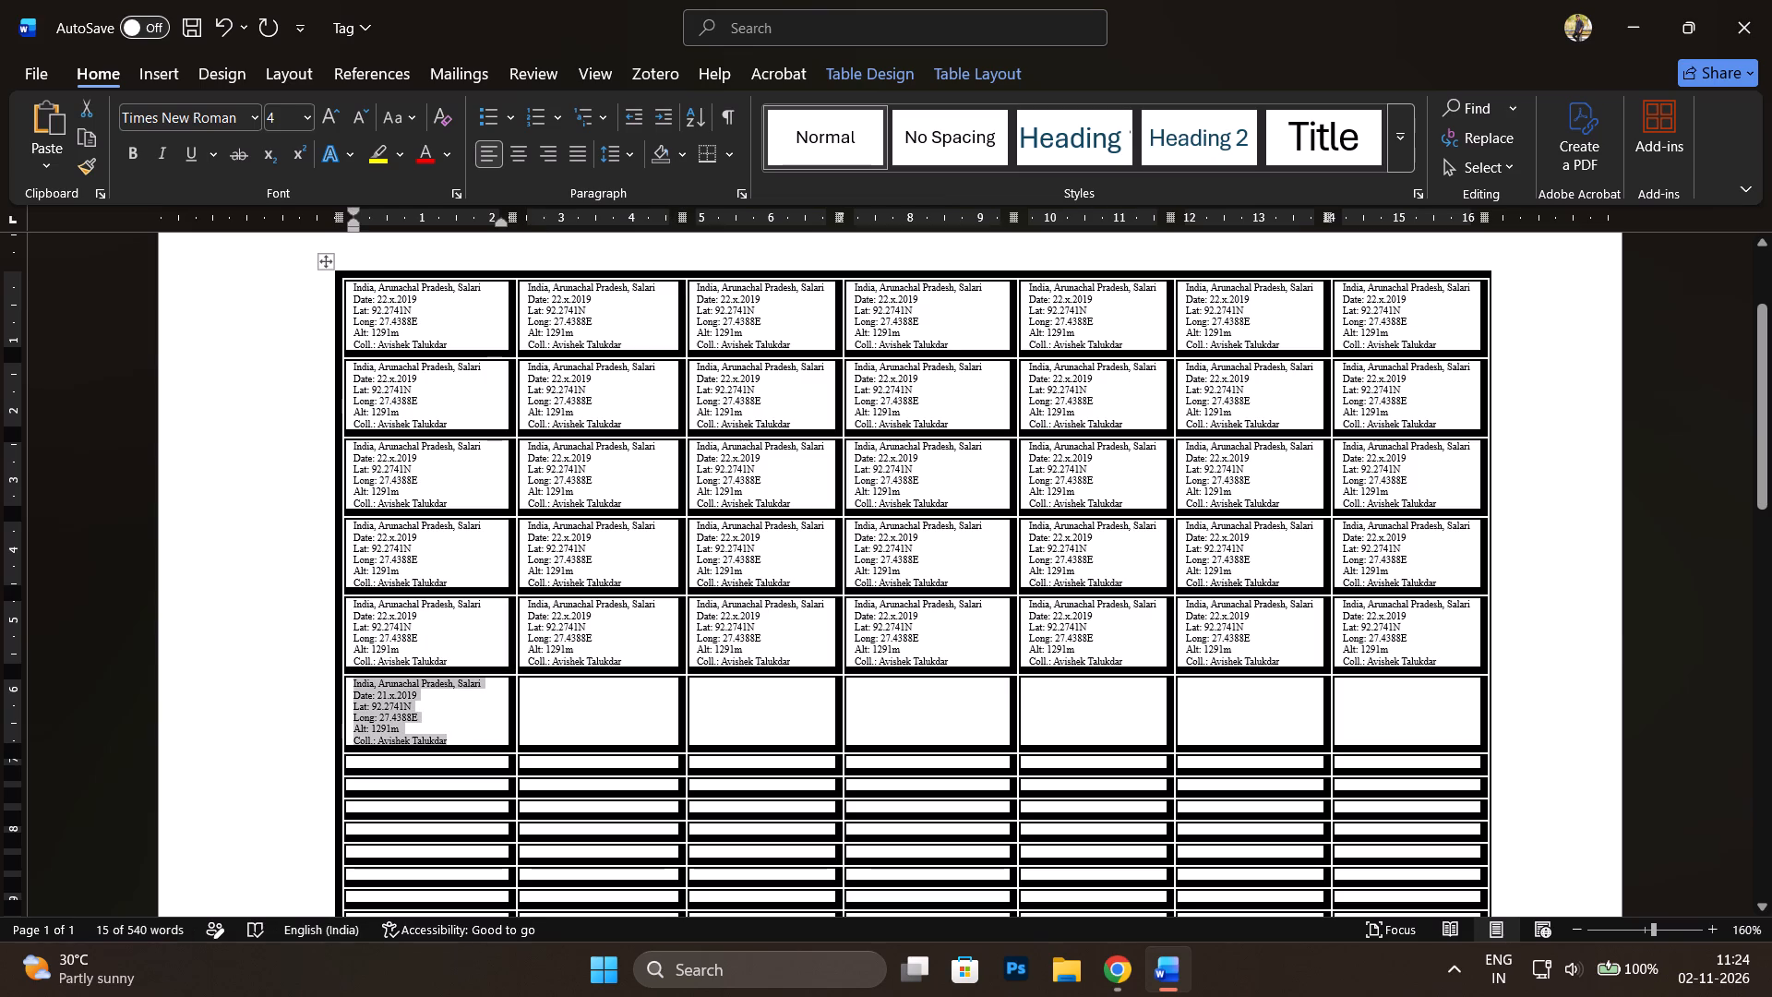
left_click(621, 708)
key("ctrl+v")
left_click(728, 717)
key("ctrl+v")
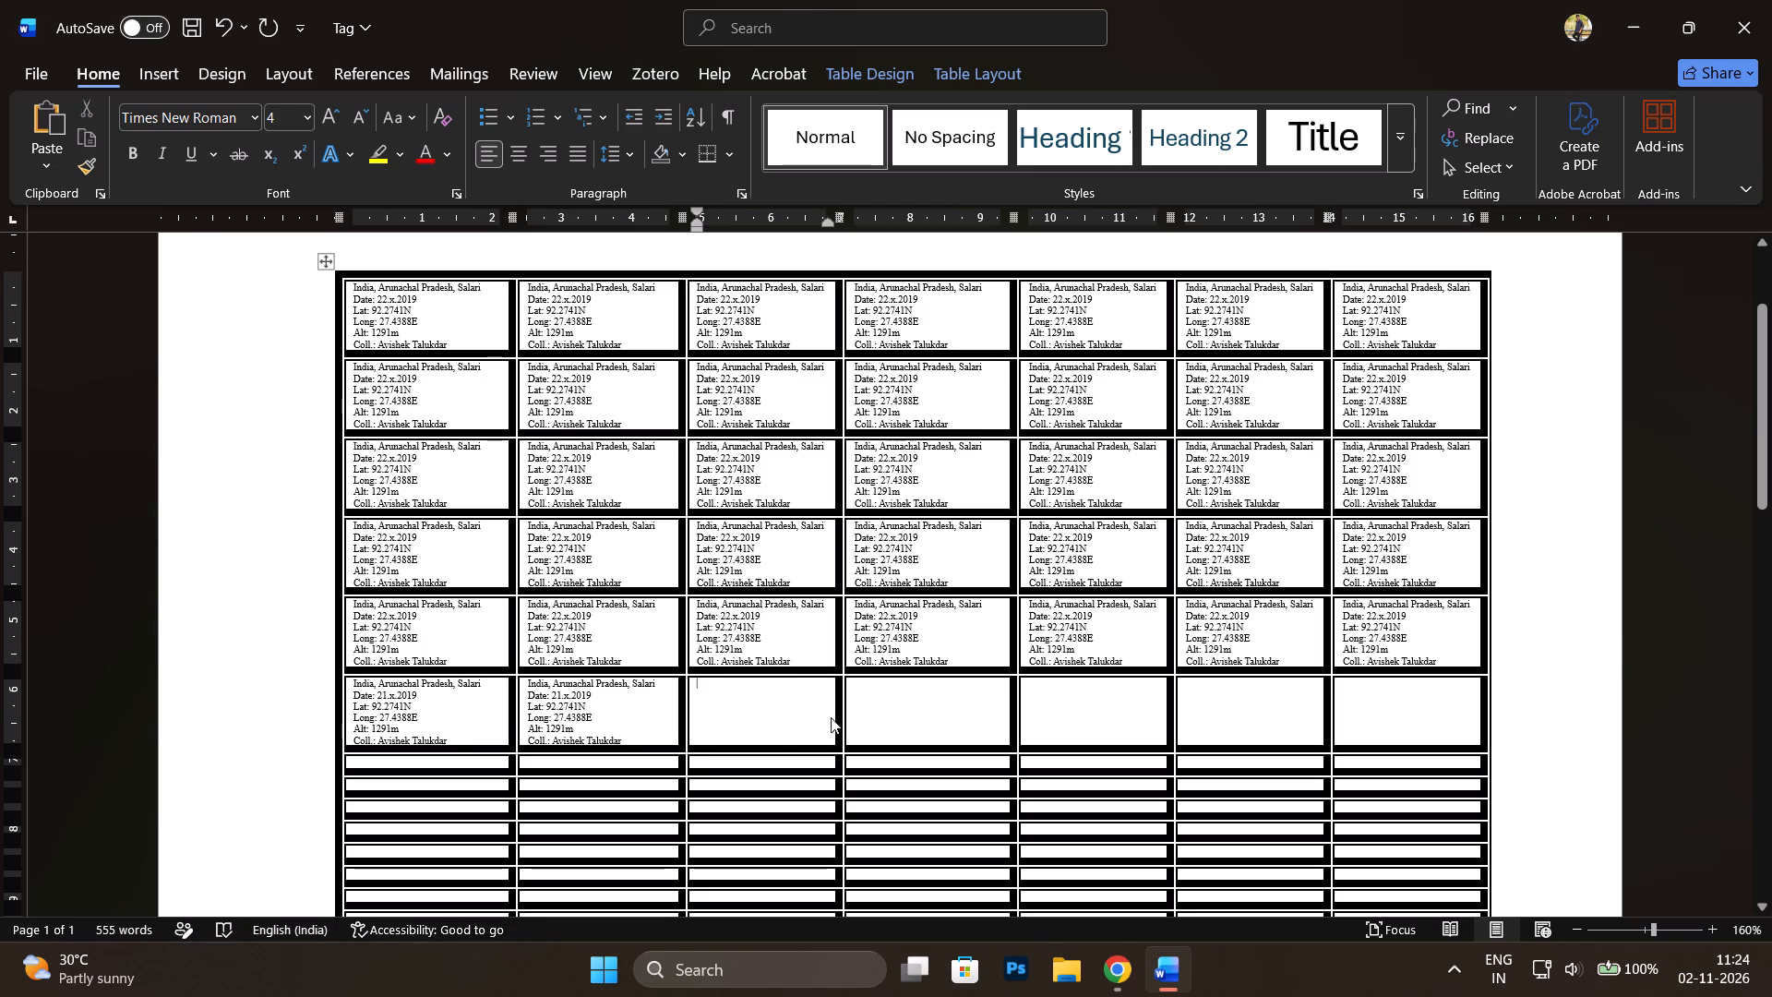
left_click(912, 708)
key("ctrl+v")
left_click(1060, 707)
key("ctrl+v")
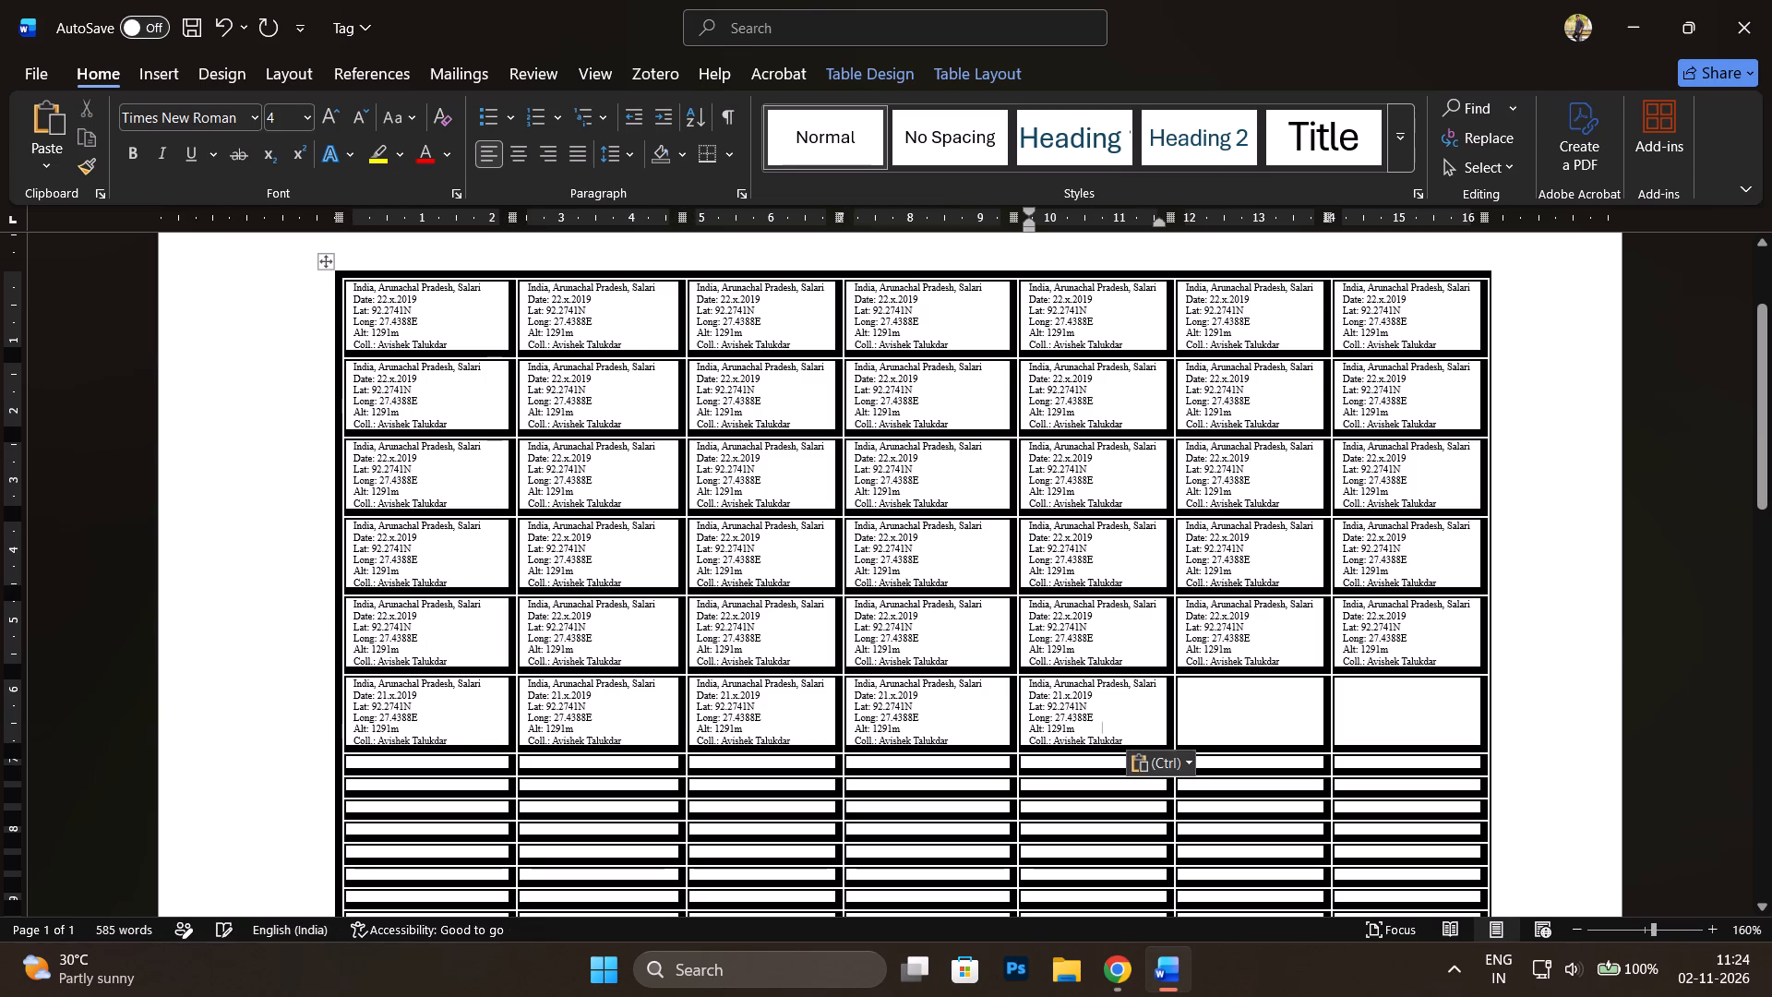
left_click(1212, 710)
key("ctrl+v")
left_click(1416, 708)
key("ctrl+v")
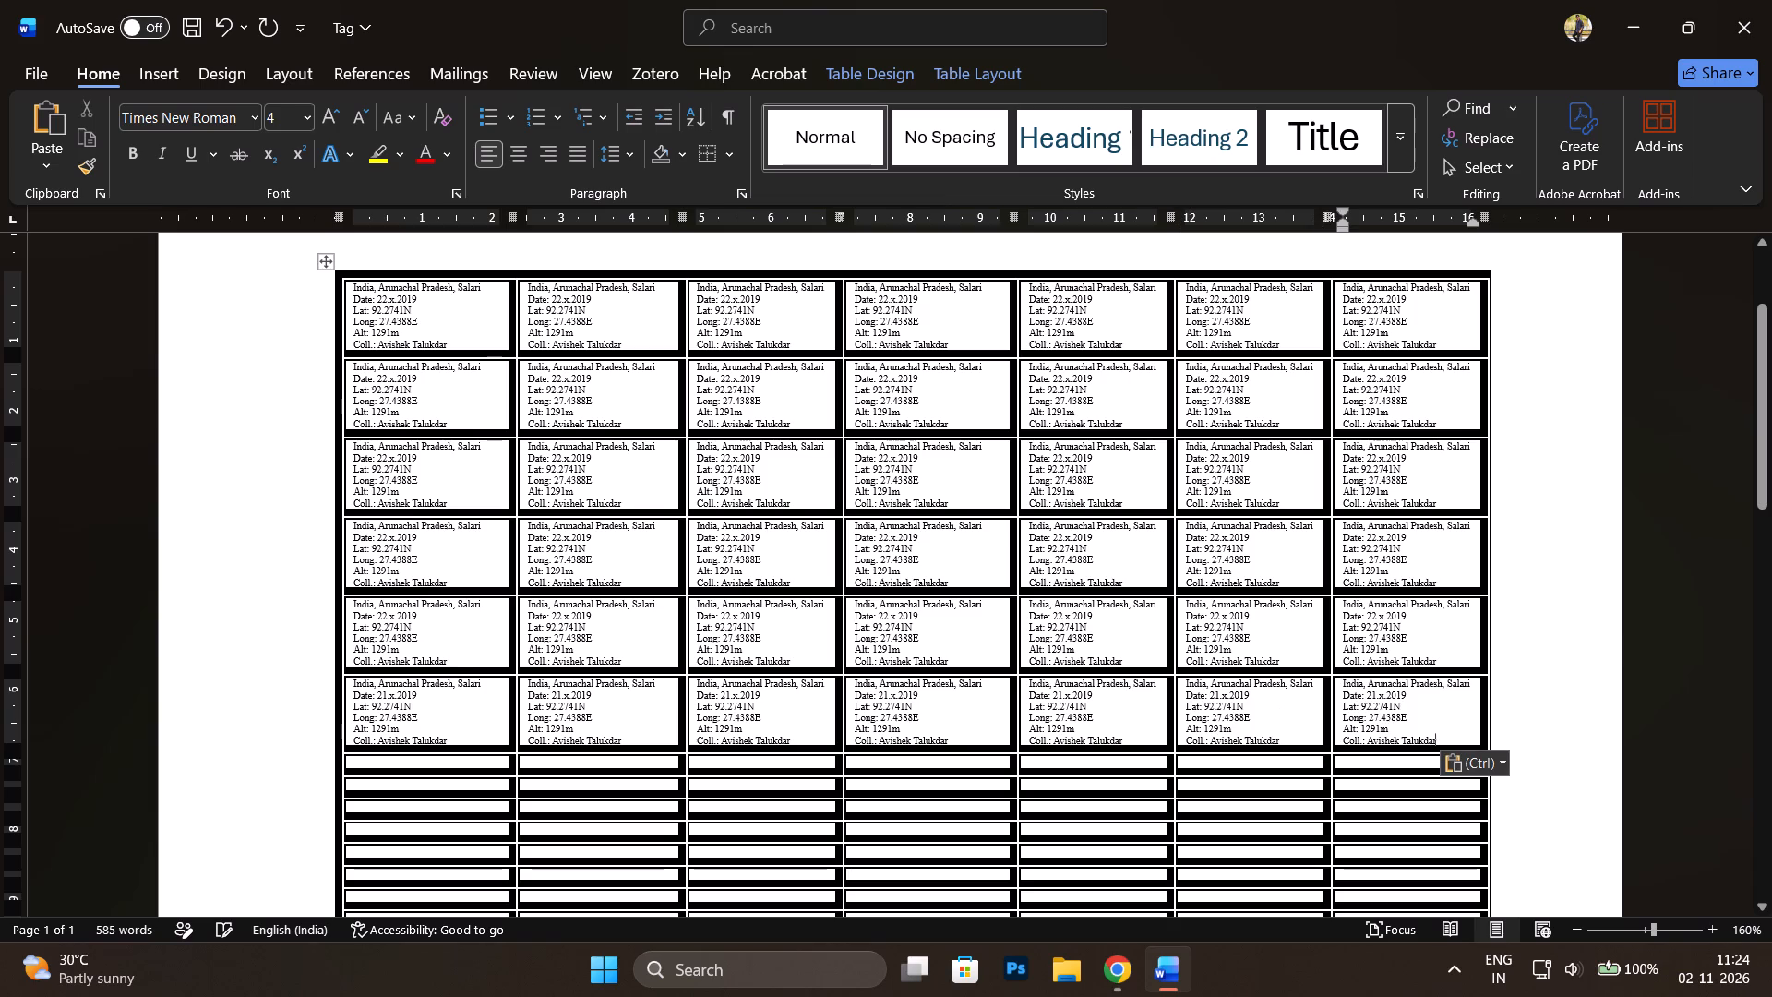
Paste the 21.x.2019 Salari label into all seven cells of the table's seventh row.
left_click(457, 760)
key("ctrl+v")
left_click(601, 774)
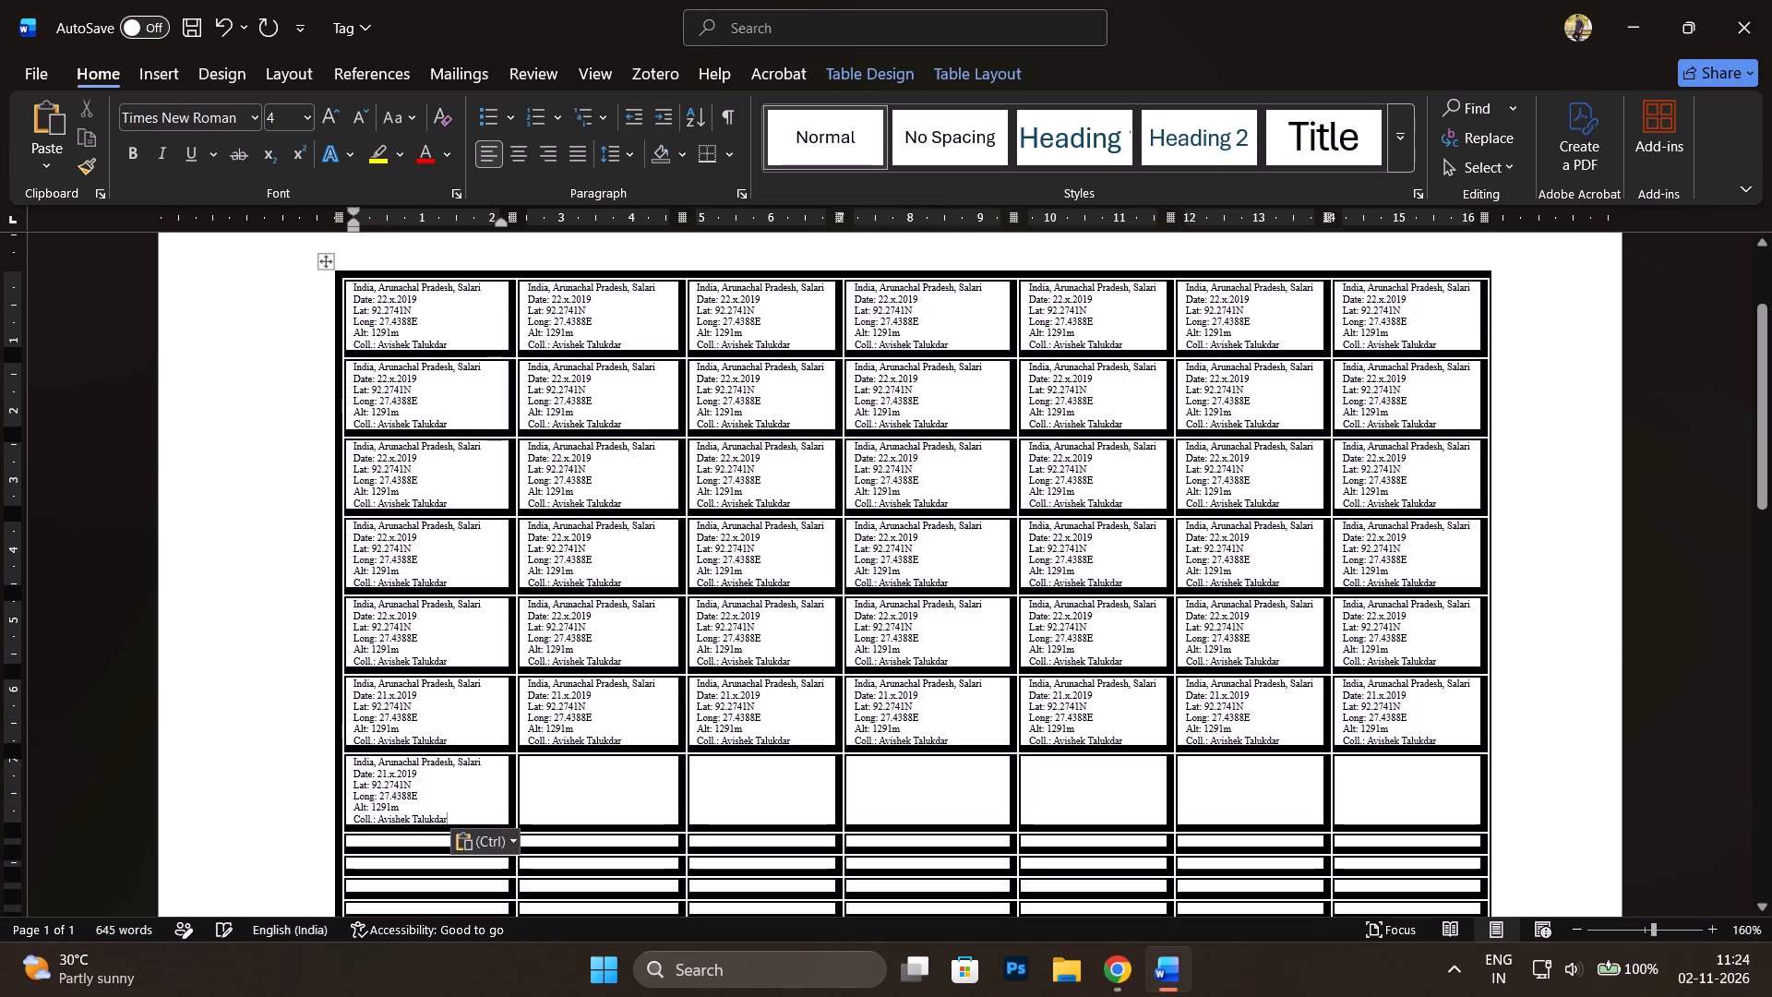
key("ctrl+v")
left_click(763, 774)
key("ctrl+v")
left_click(903, 774)
key("ctrl+v")
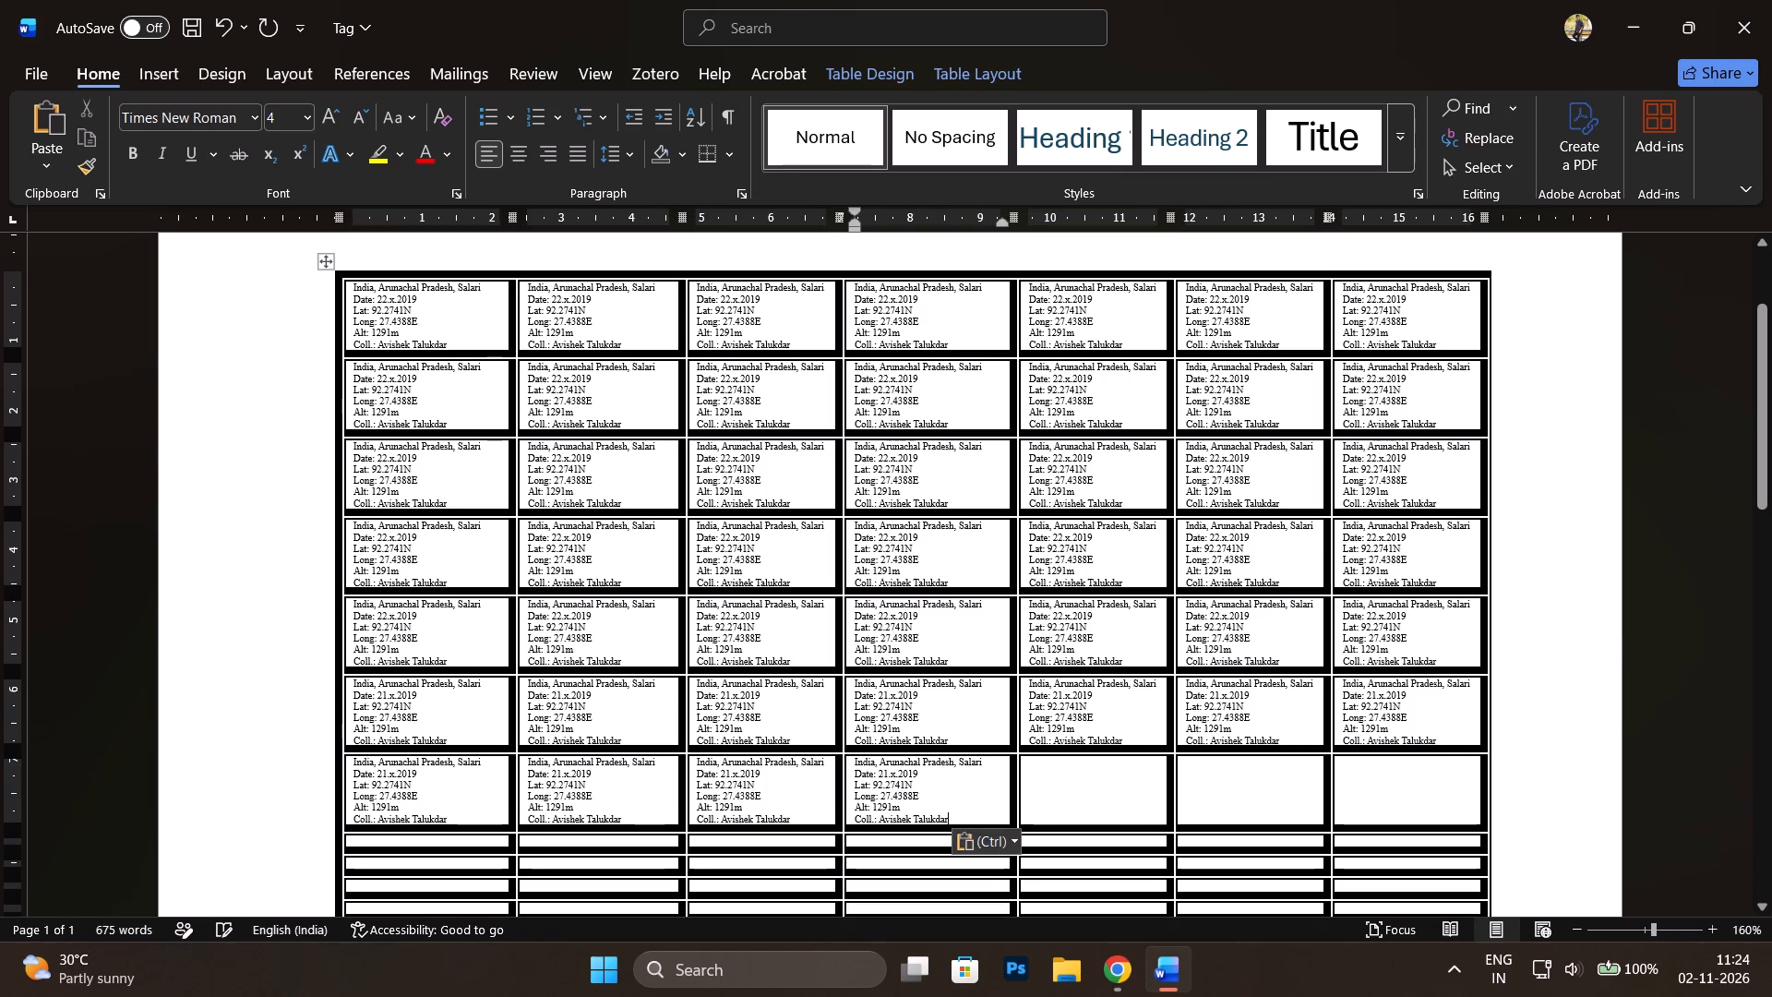
left_click(1067, 780)
key("ctrl+v")
left_click(1227, 780)
key("ctrl+v")
left_click(1376, 774)
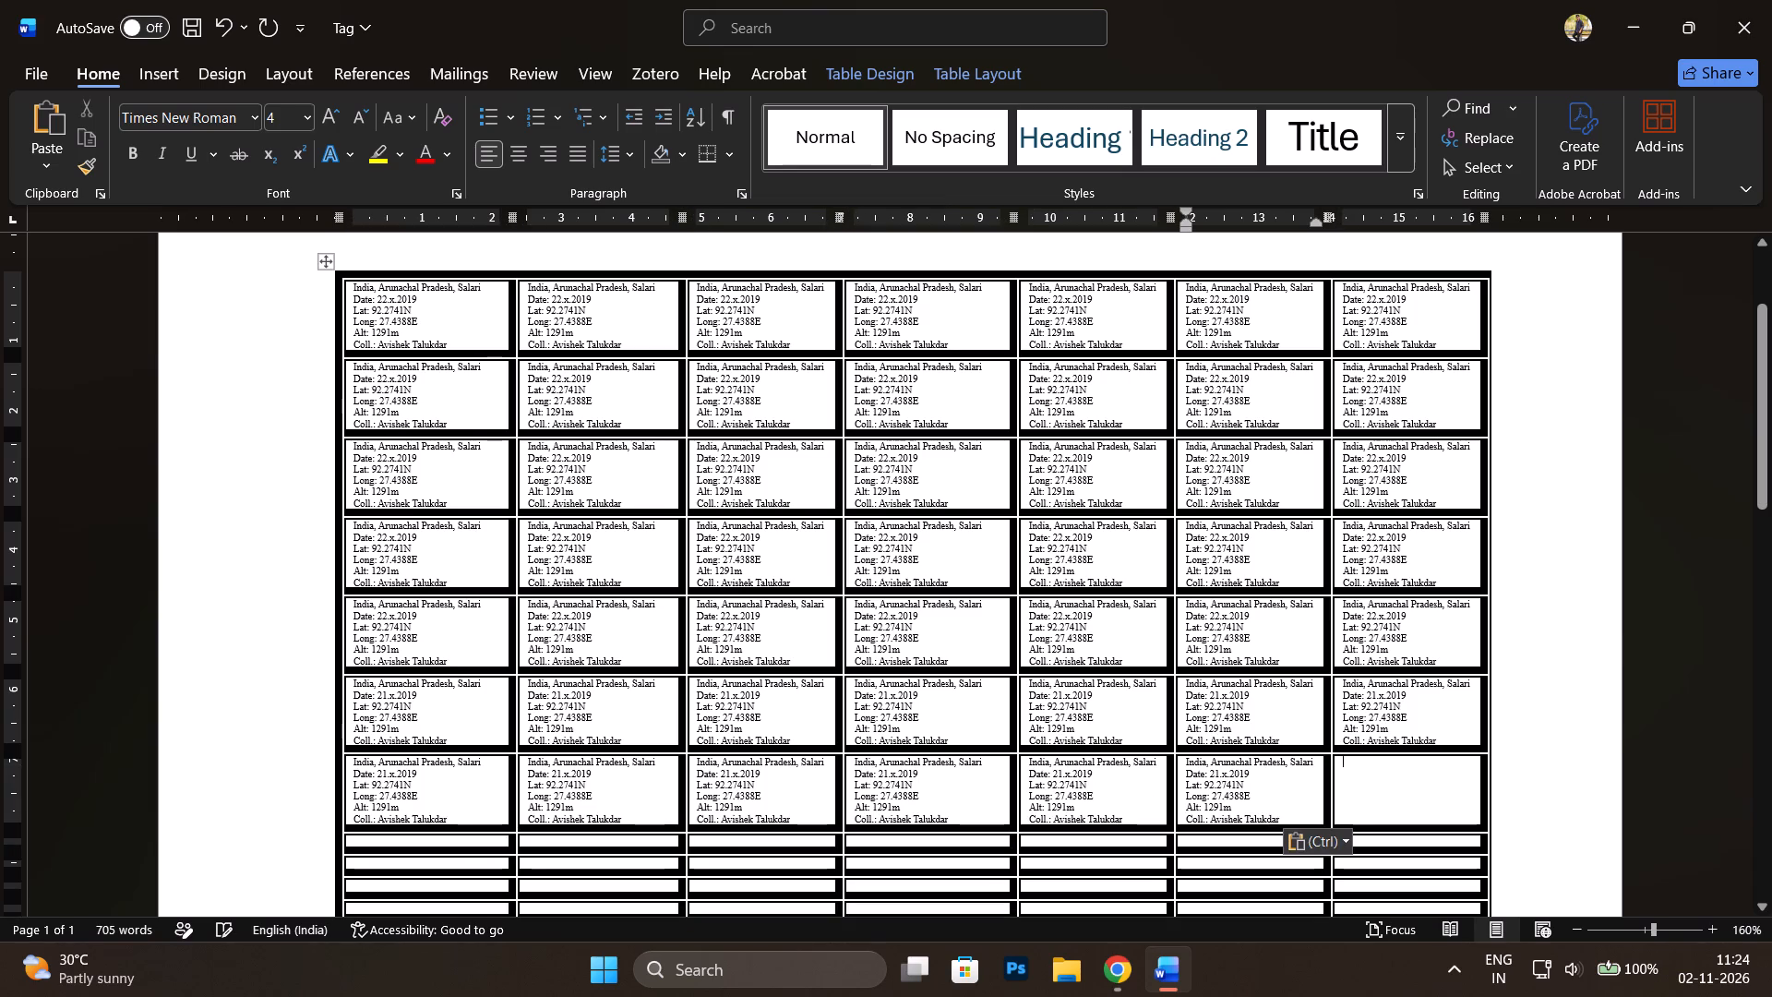
key("ctrl+v")
Paste the 21.x.2019 Salari label into all seven cells of the table's eighth row.
scroll(912, 731, "down", 2)
left_click(477, 666)
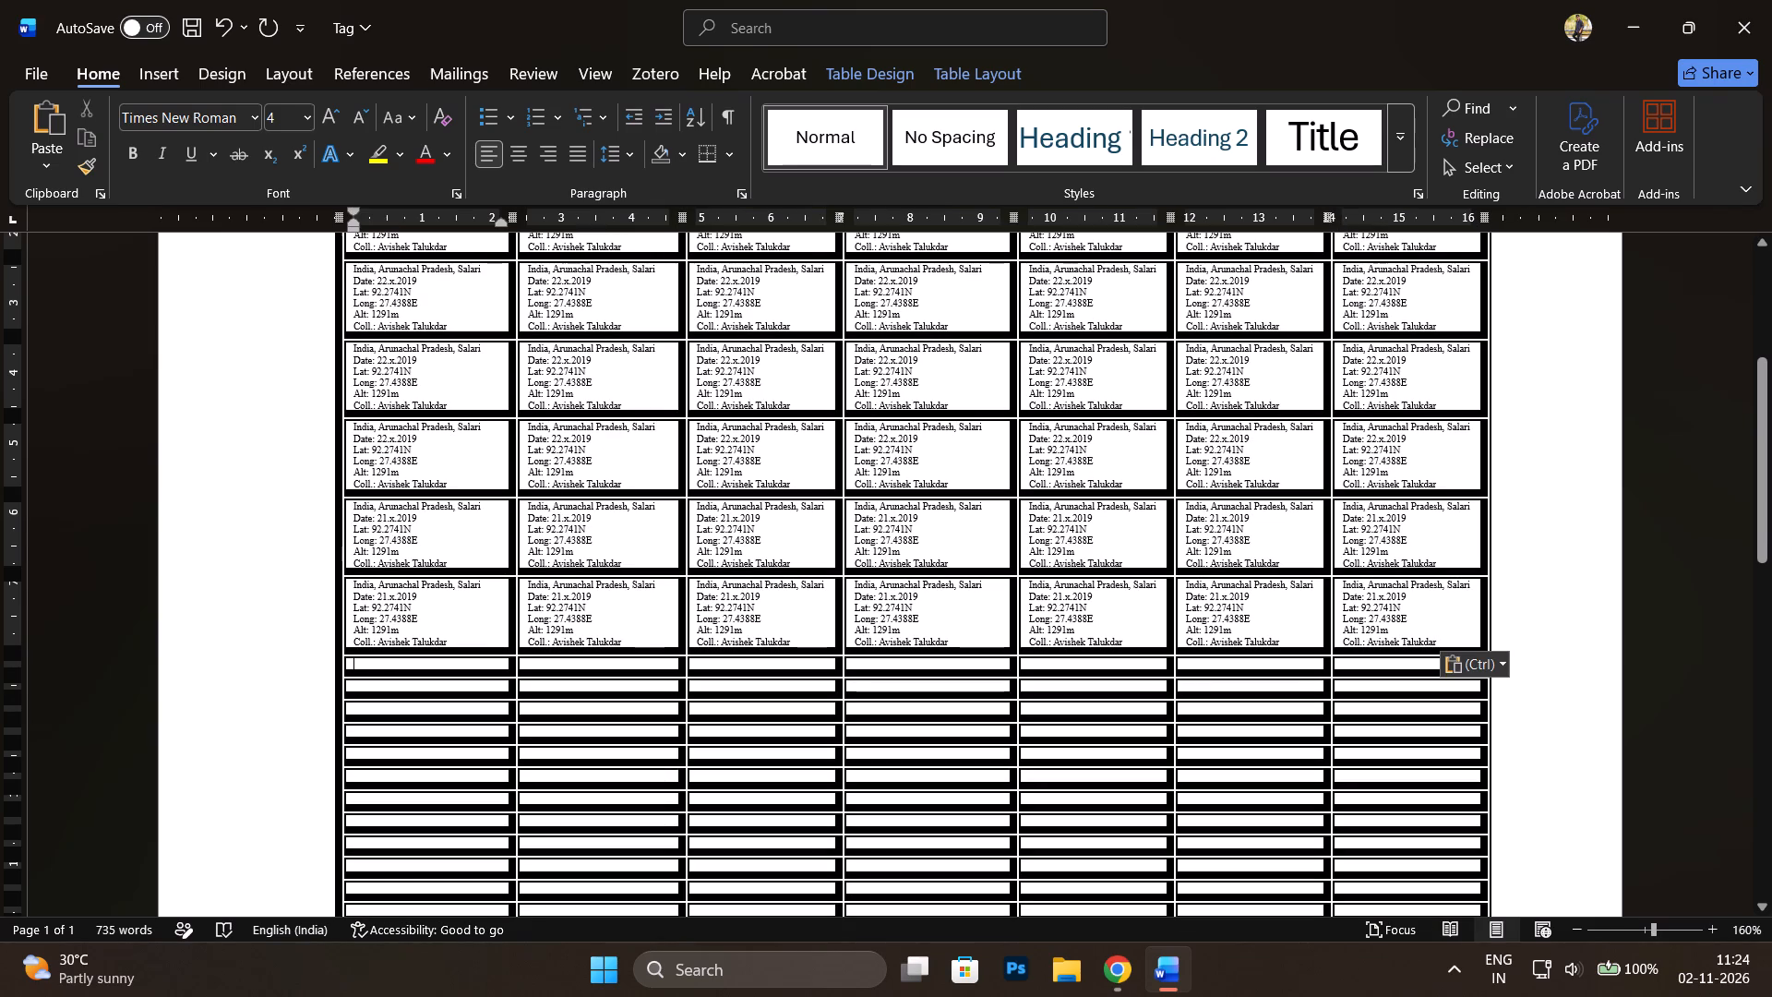
key("ctrl+v")
left_click(568, 667)
key("ctrl+v")
left_click(730, 688)
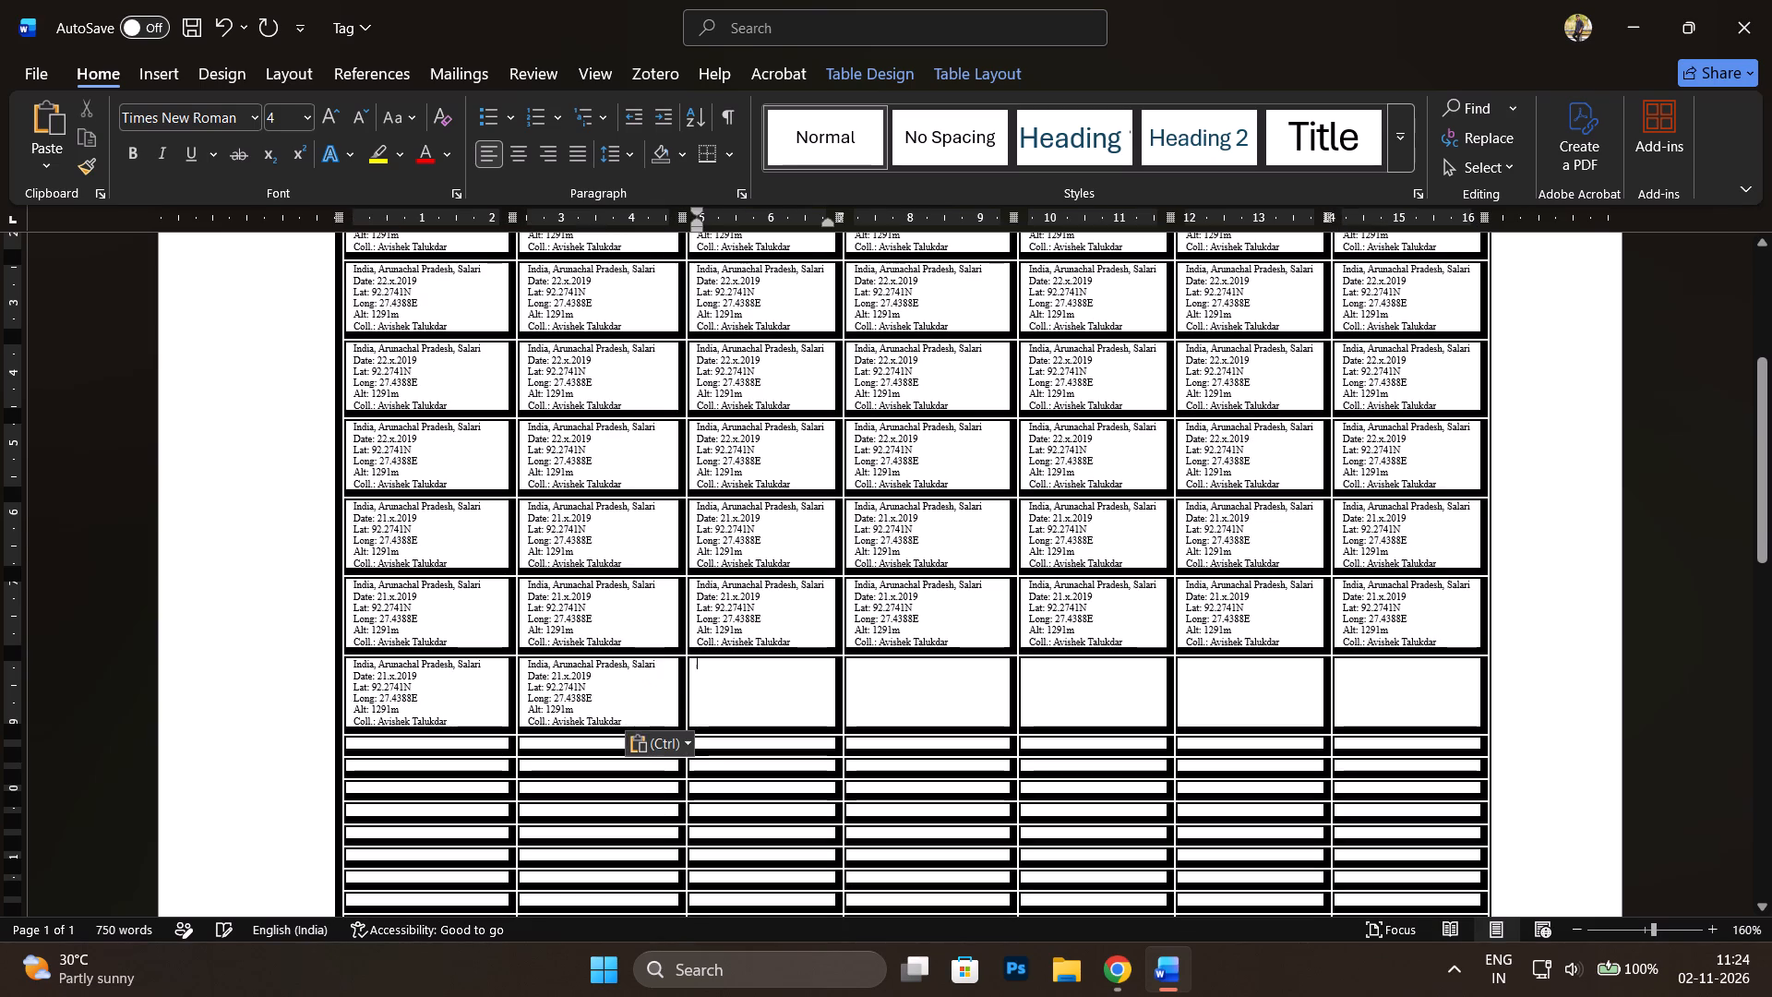
key("ctrl+v")
left_click(904, 701)
key("ctrl+v")
left_click(1072, 694)
key("ctrl+v")
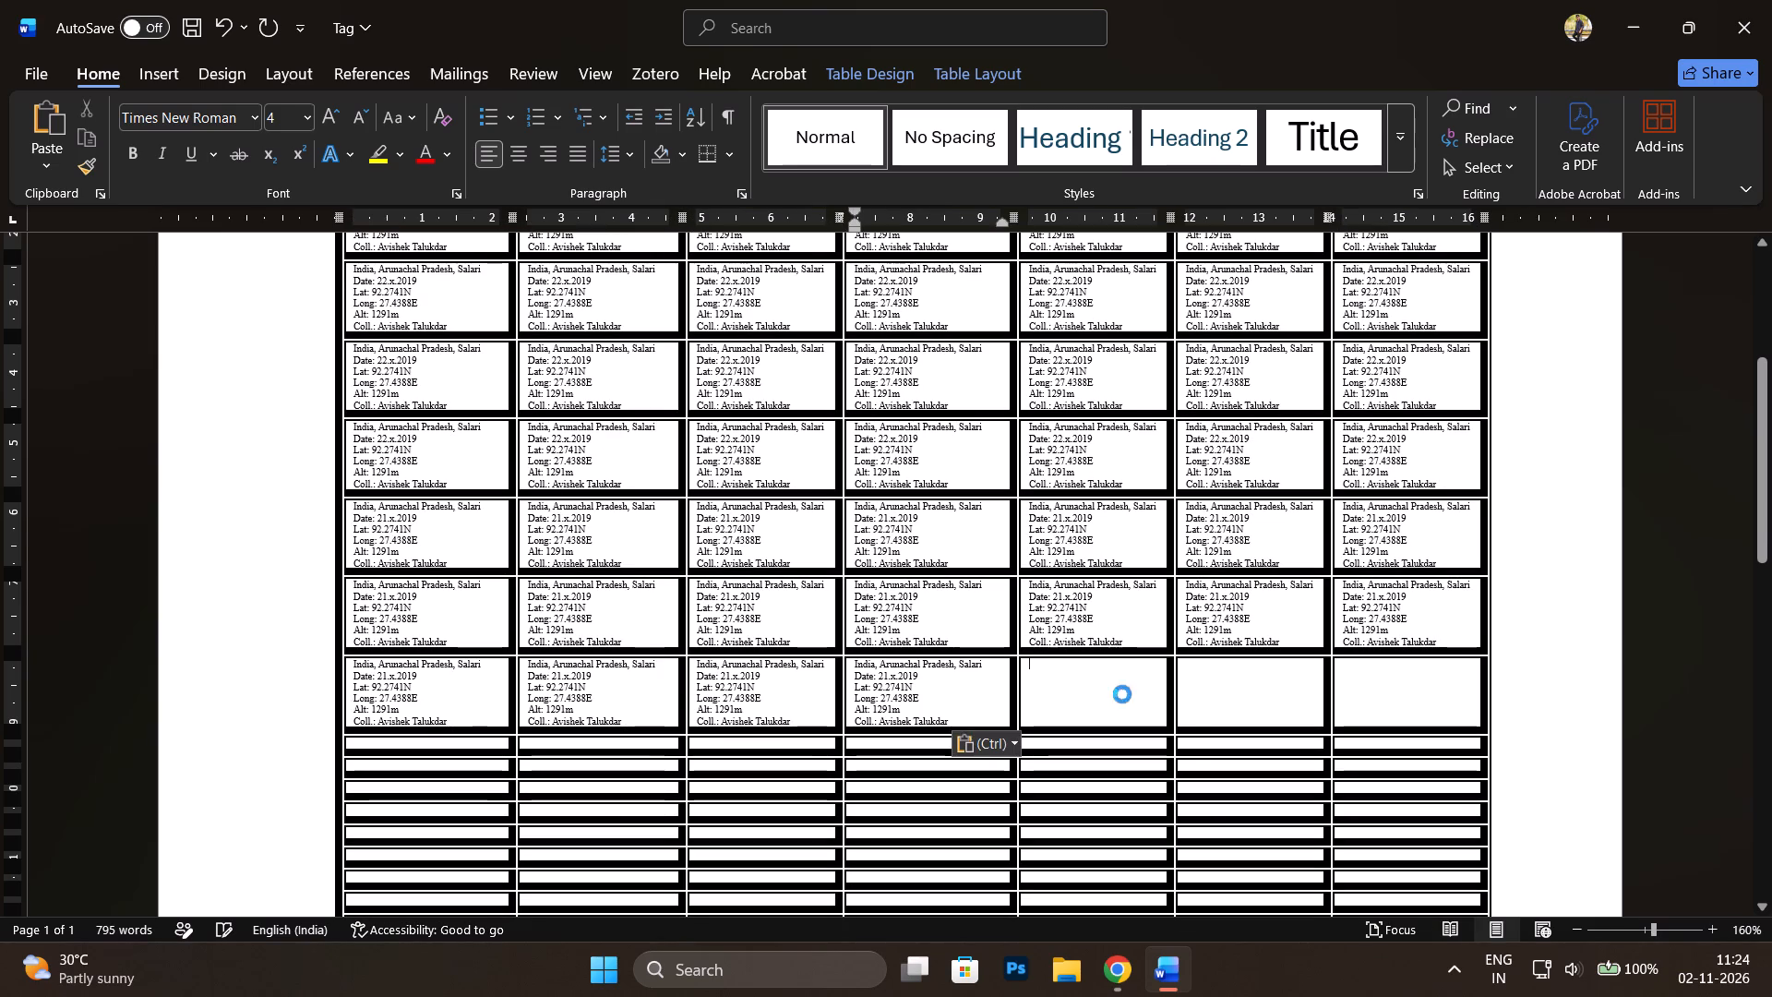
left_click(1221, 679)
key("ctrl+v")
left_click(1419, 679)
key("ctrl+v")
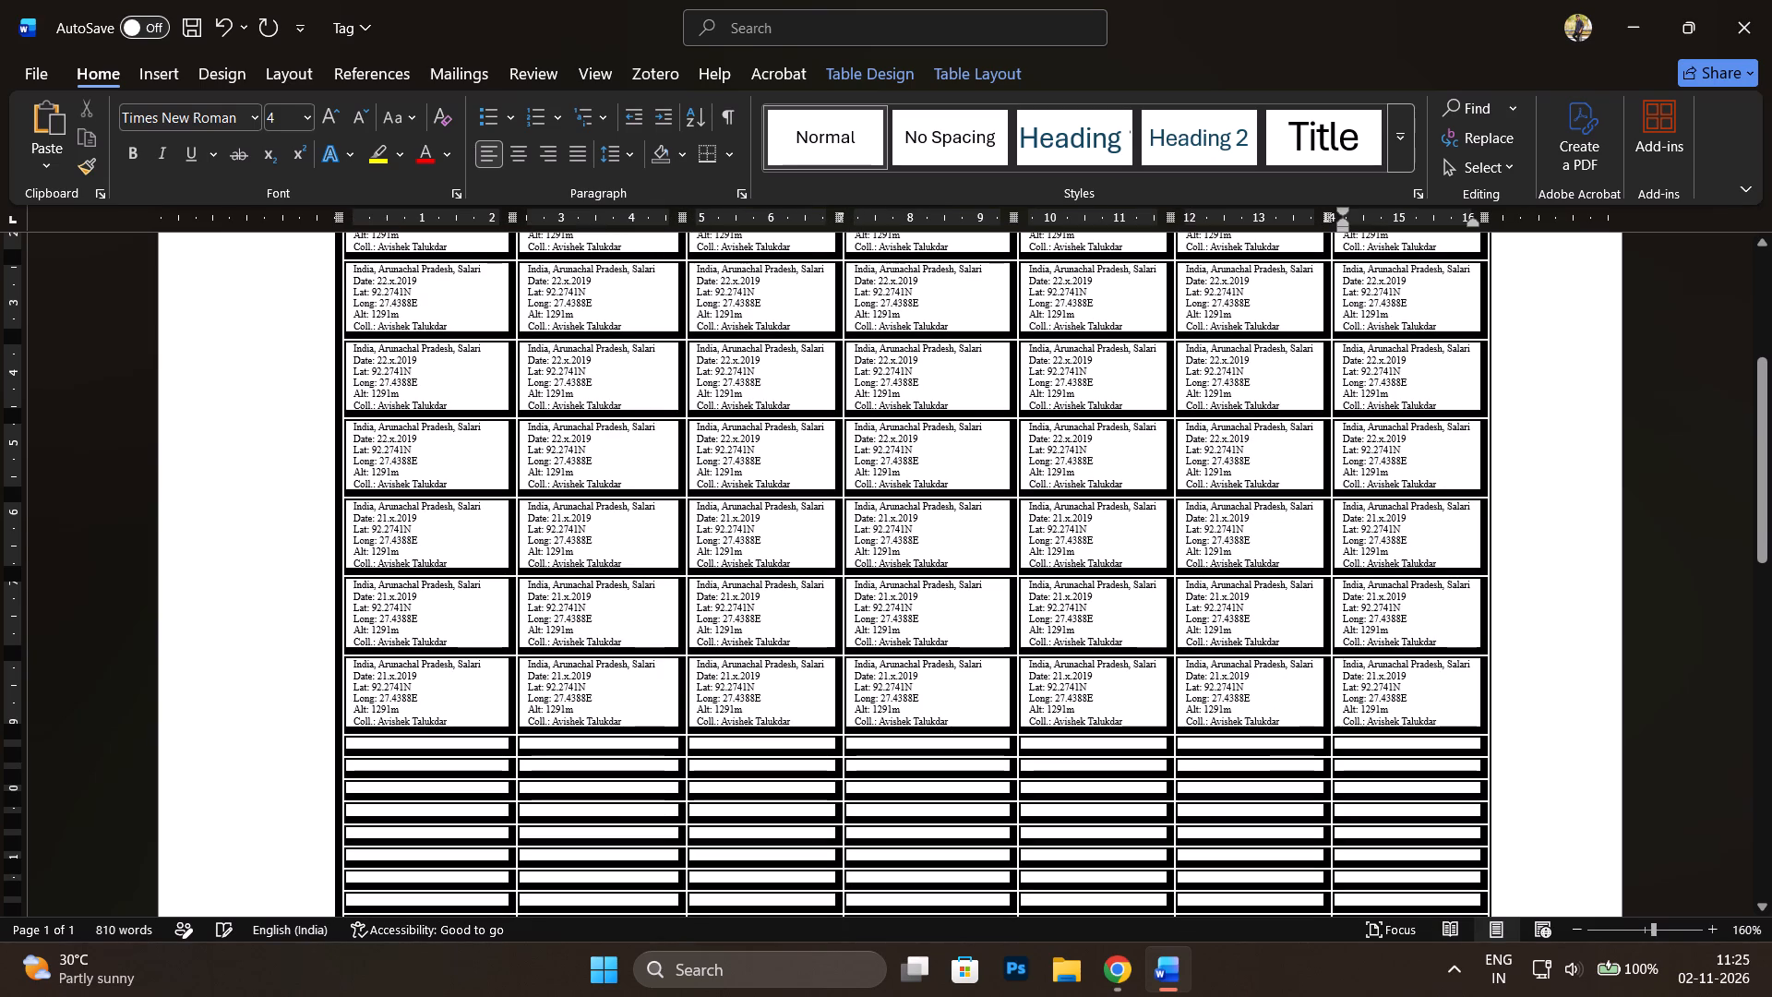
Paste the 21.x.2019 Salari label into all seven cells of the table's ninth row.
left_click(386, 742)
key("ctrl+v")
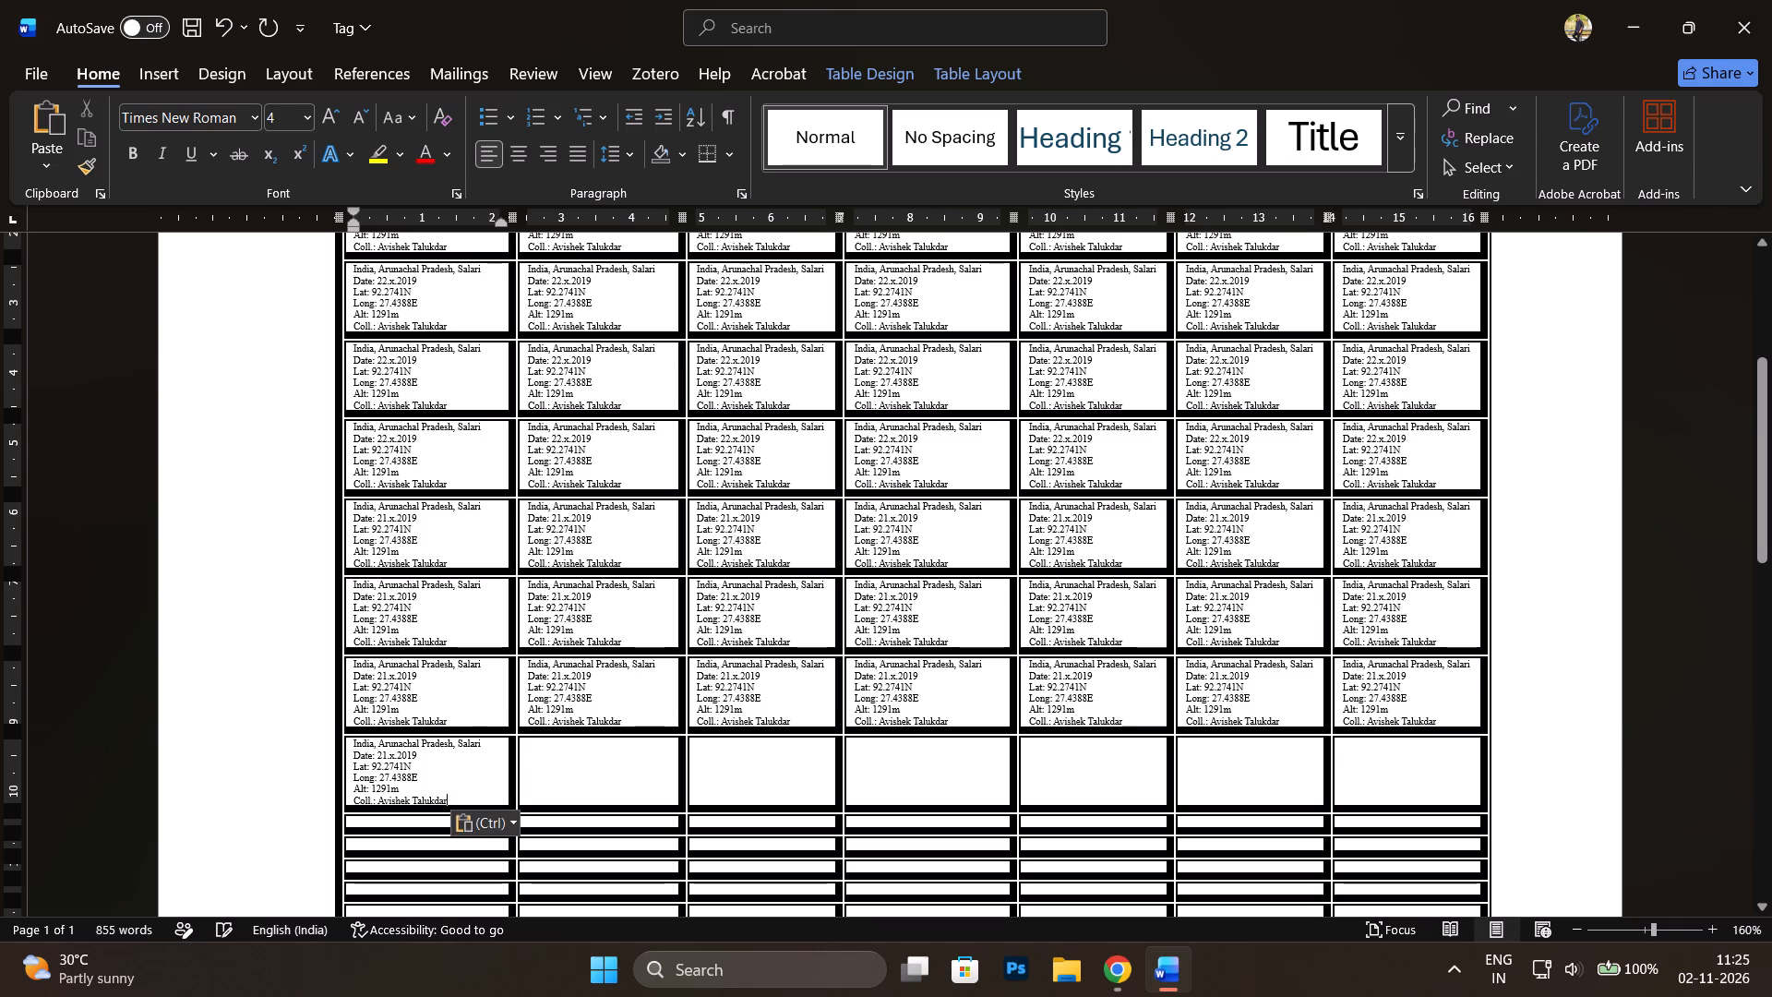
left_click(571, 747)
key("ctrl+v")
left_click(772, 768)
key("ctrl+v")
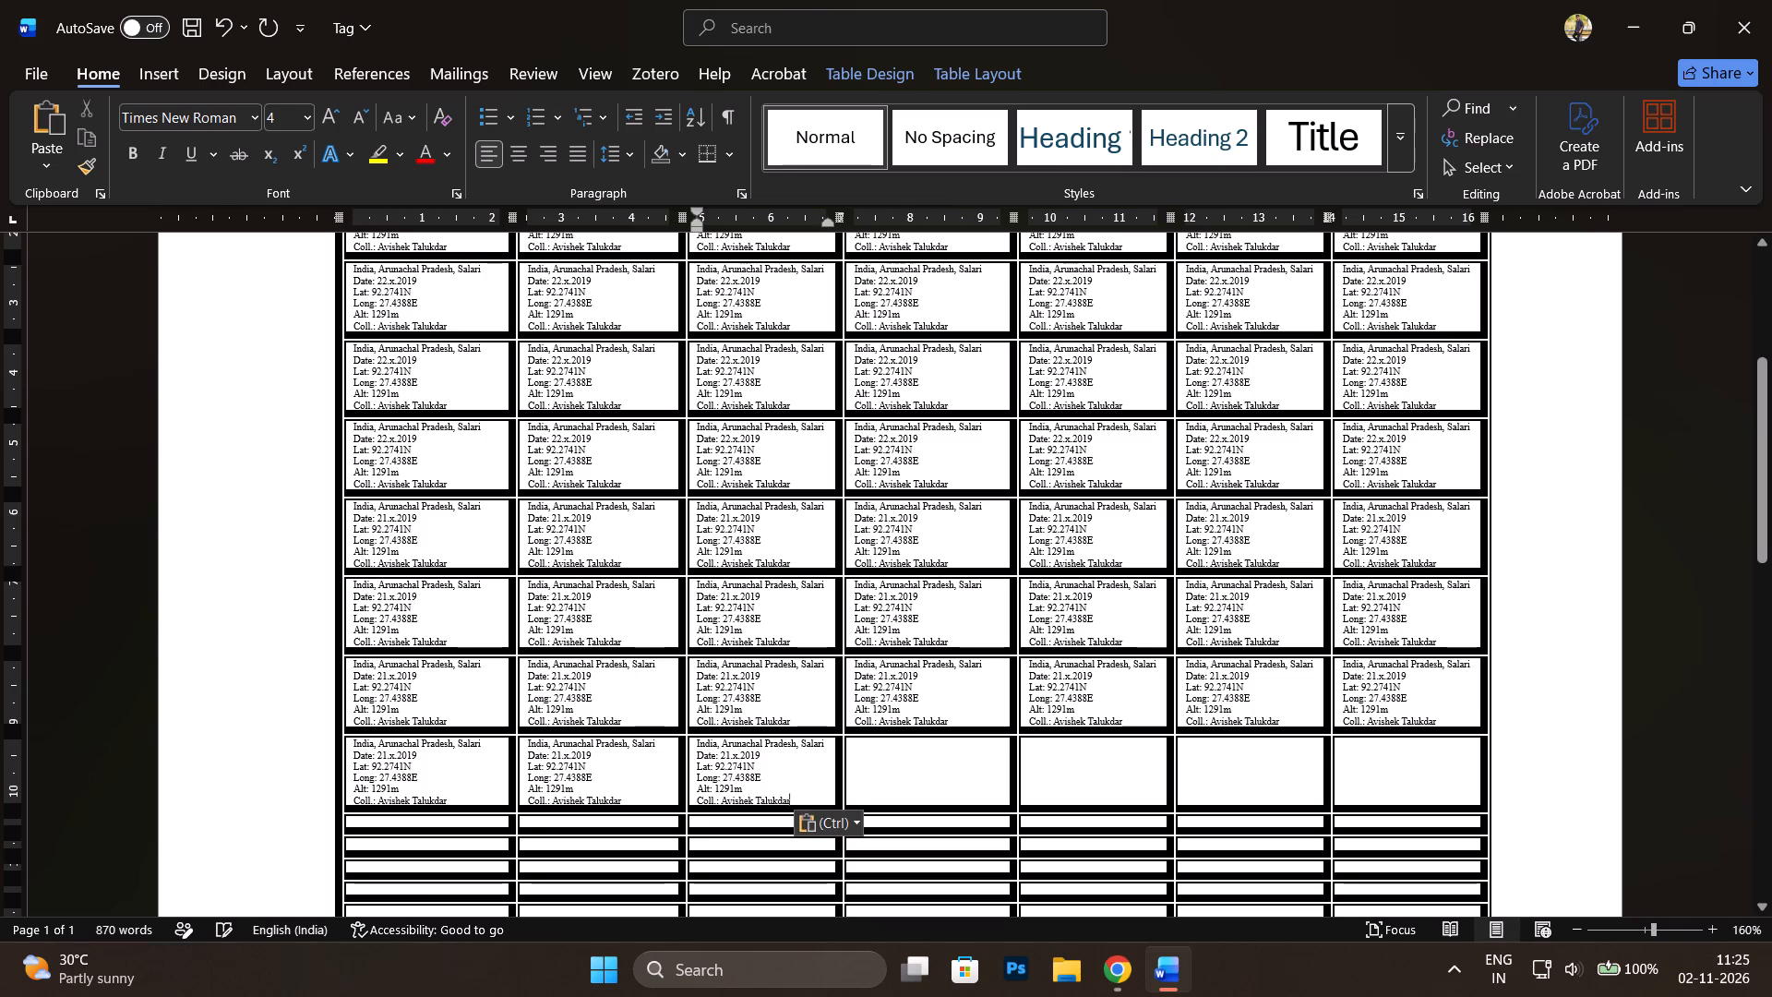
left_click(879, 768)
key("ctrl+v")
left_click(1084, 768)
key("ctrl+v")
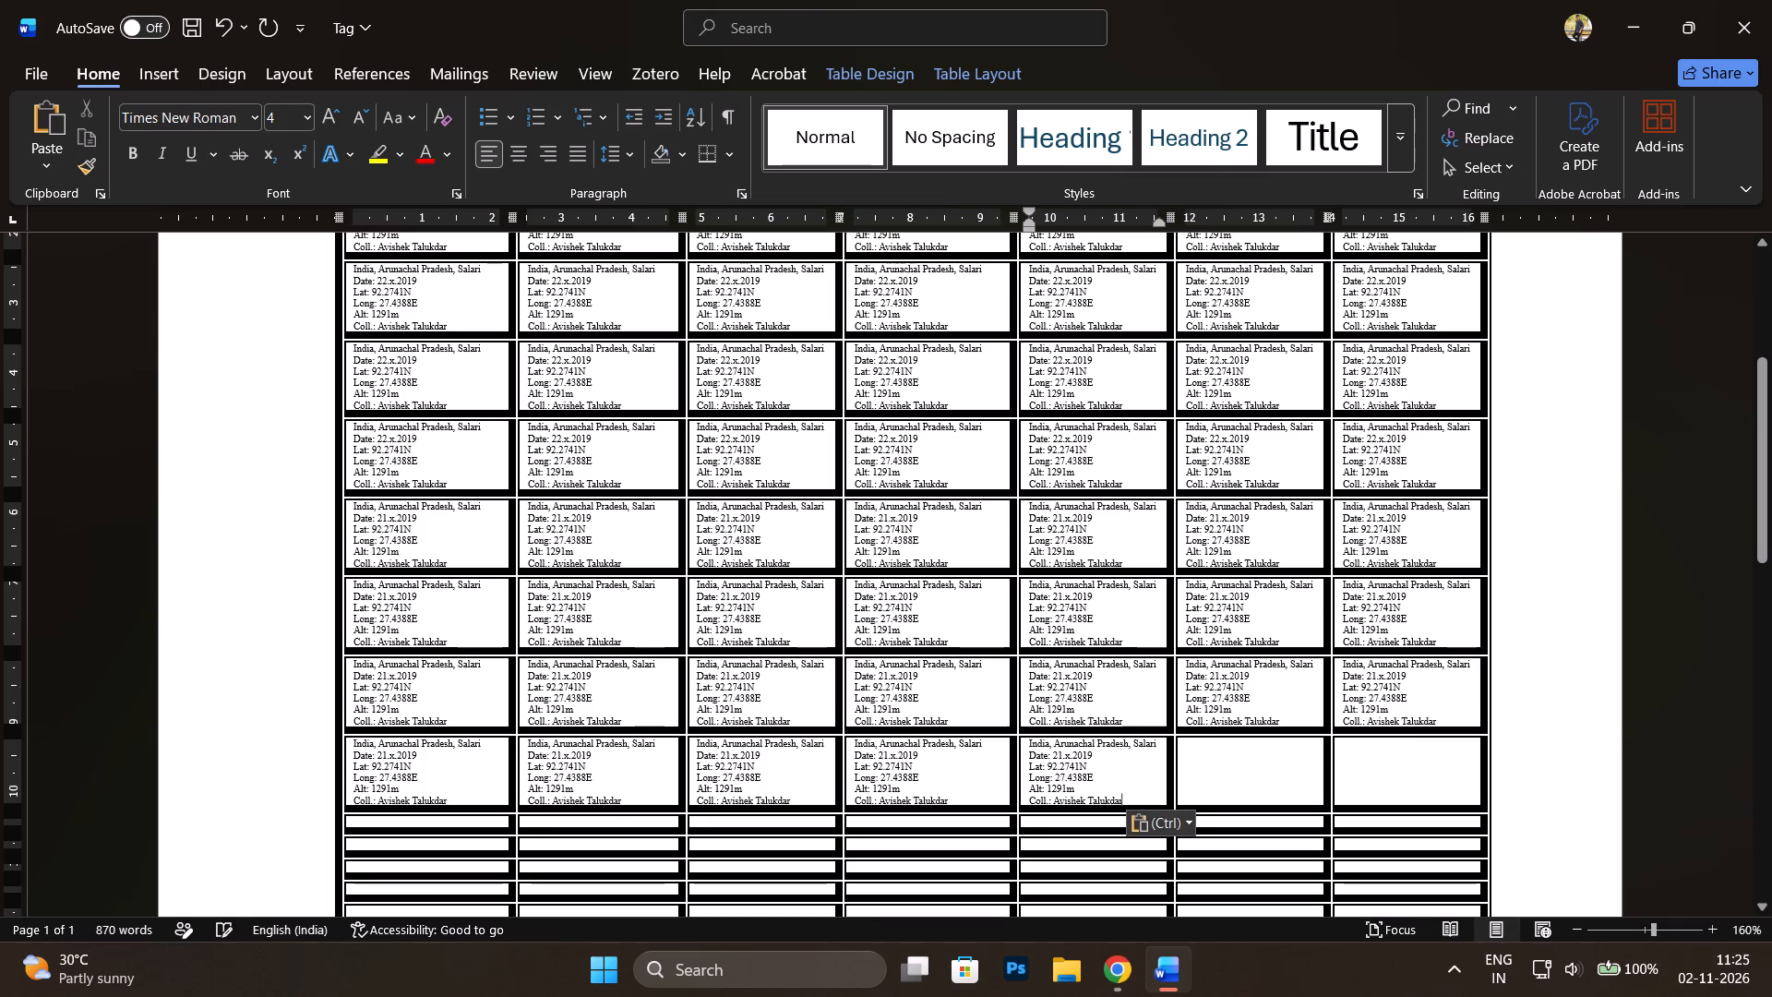
left_click(1196, 773)
key("ctrl+v")
left_click(1410, 767)
key("ctrl+v")
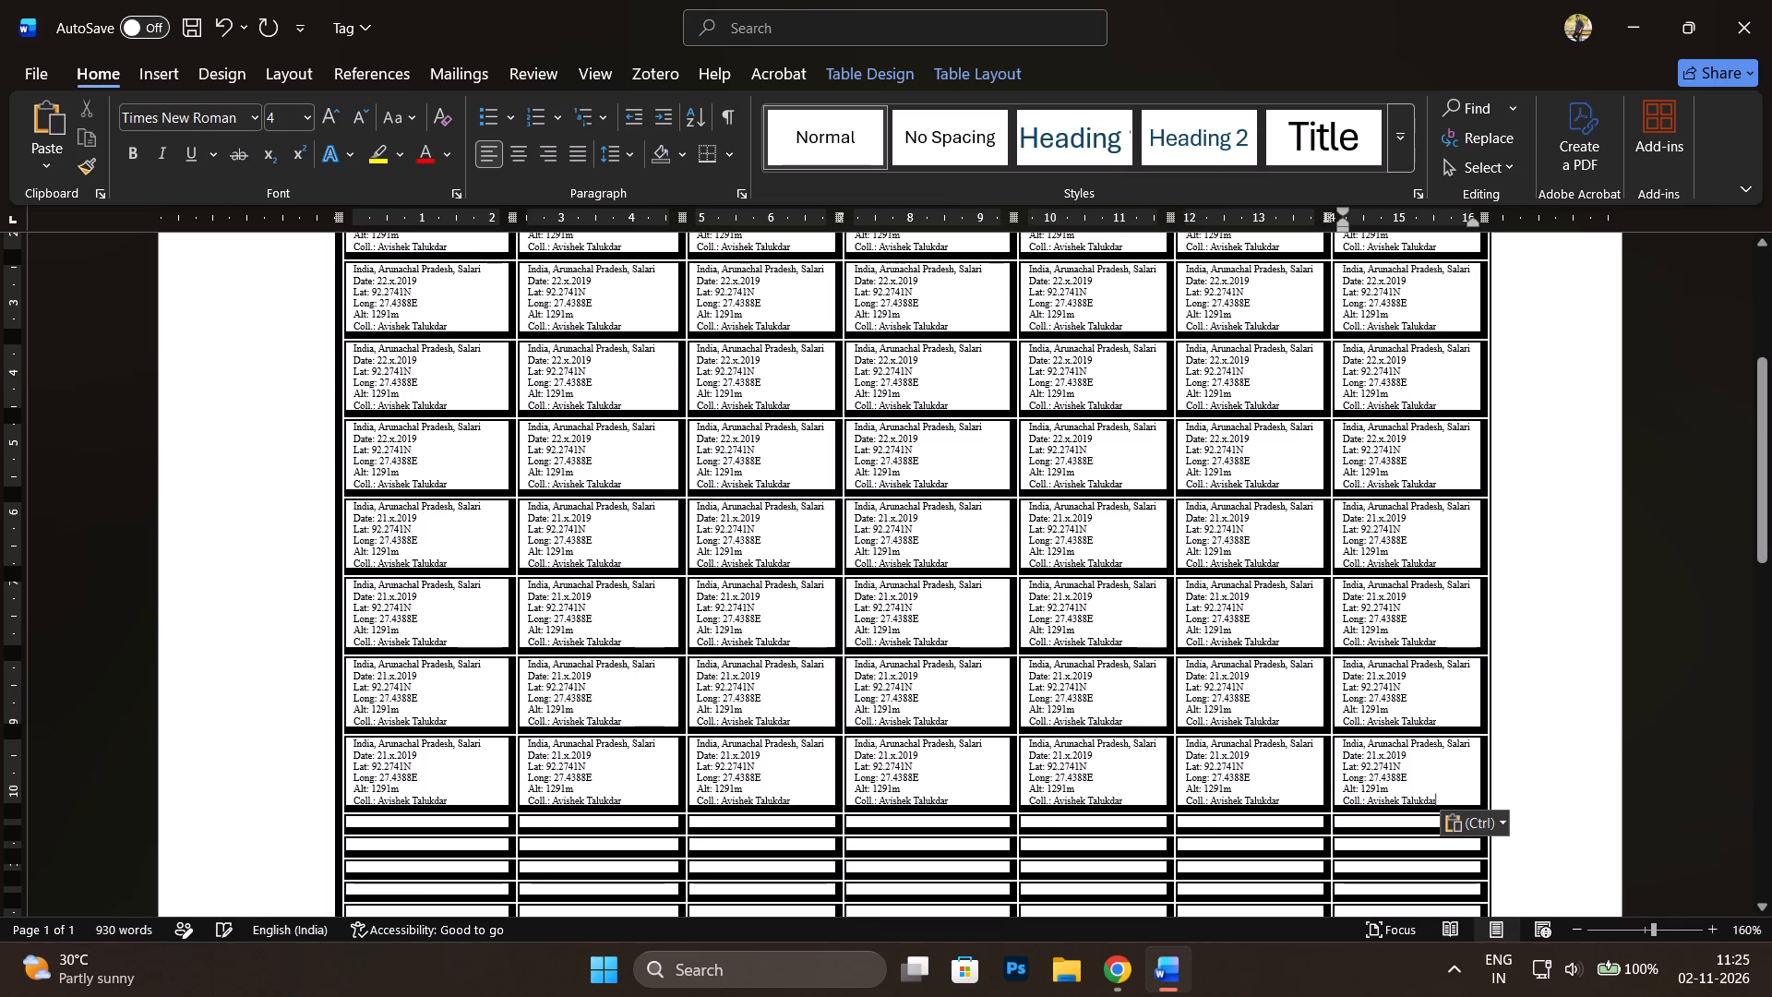
Paste the 21.x.2019 Salari label into the first cell of the table's tenth row.
left_click(442, 822)
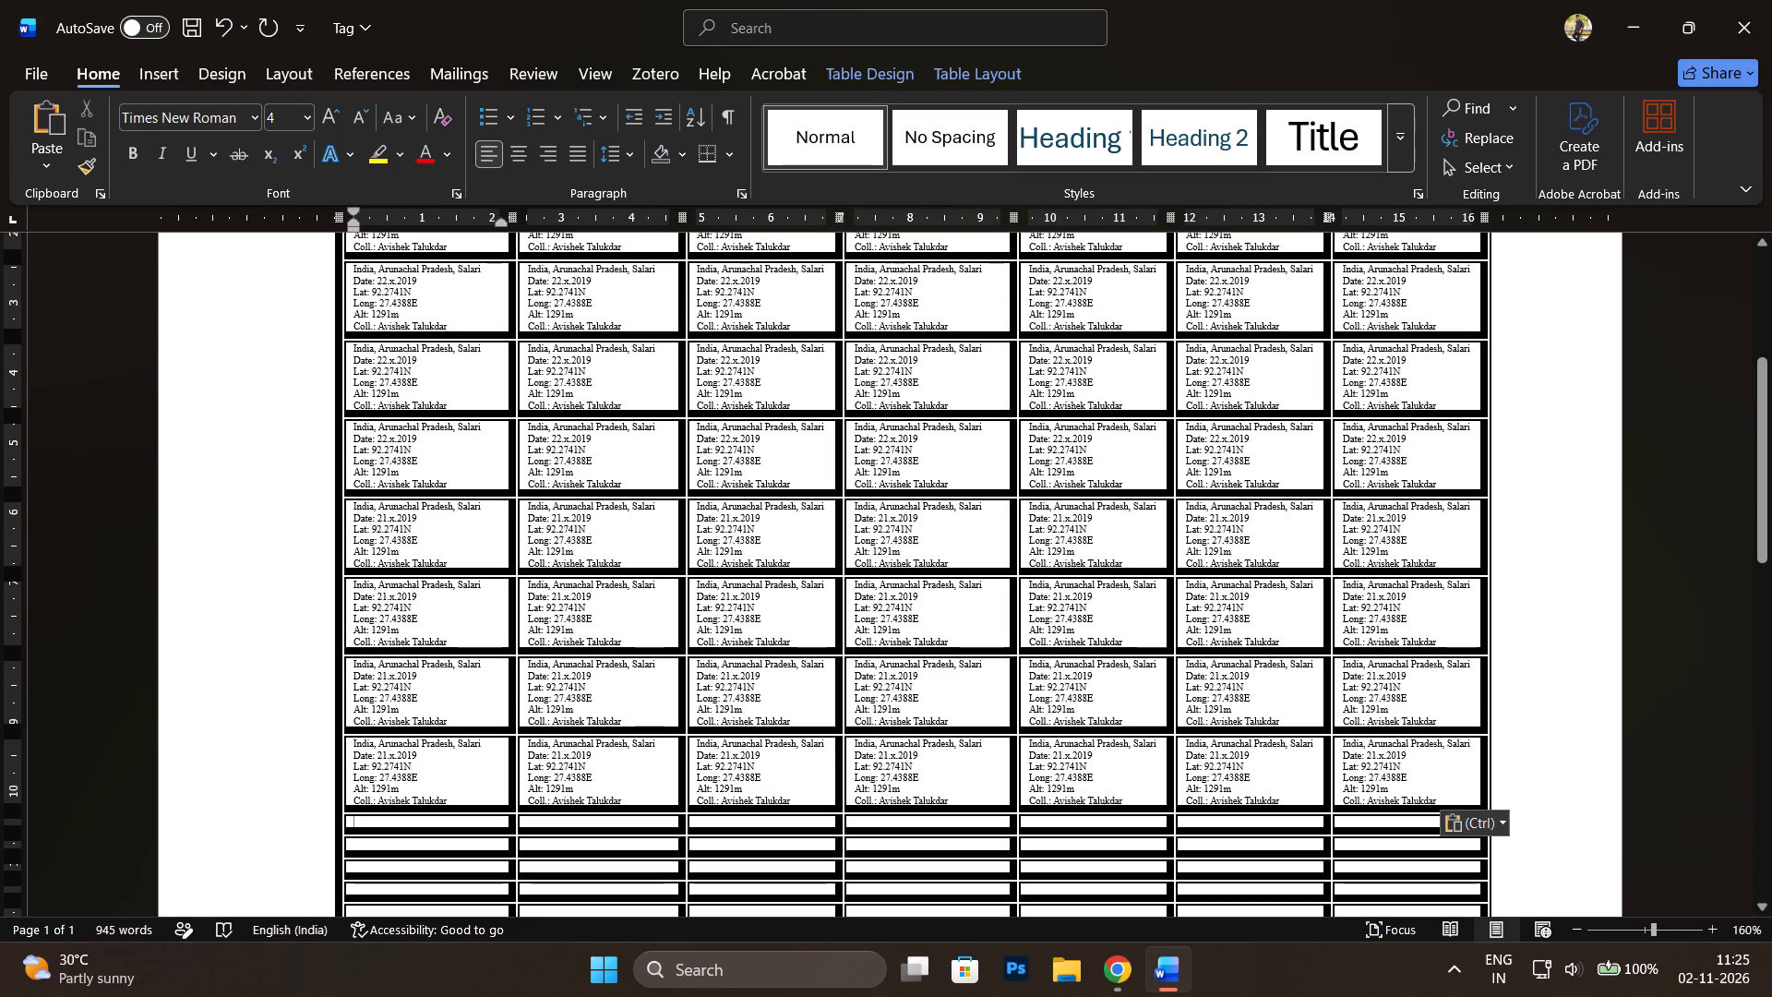
key("ctrl+v")
scroll(545, 824, "down", 4)
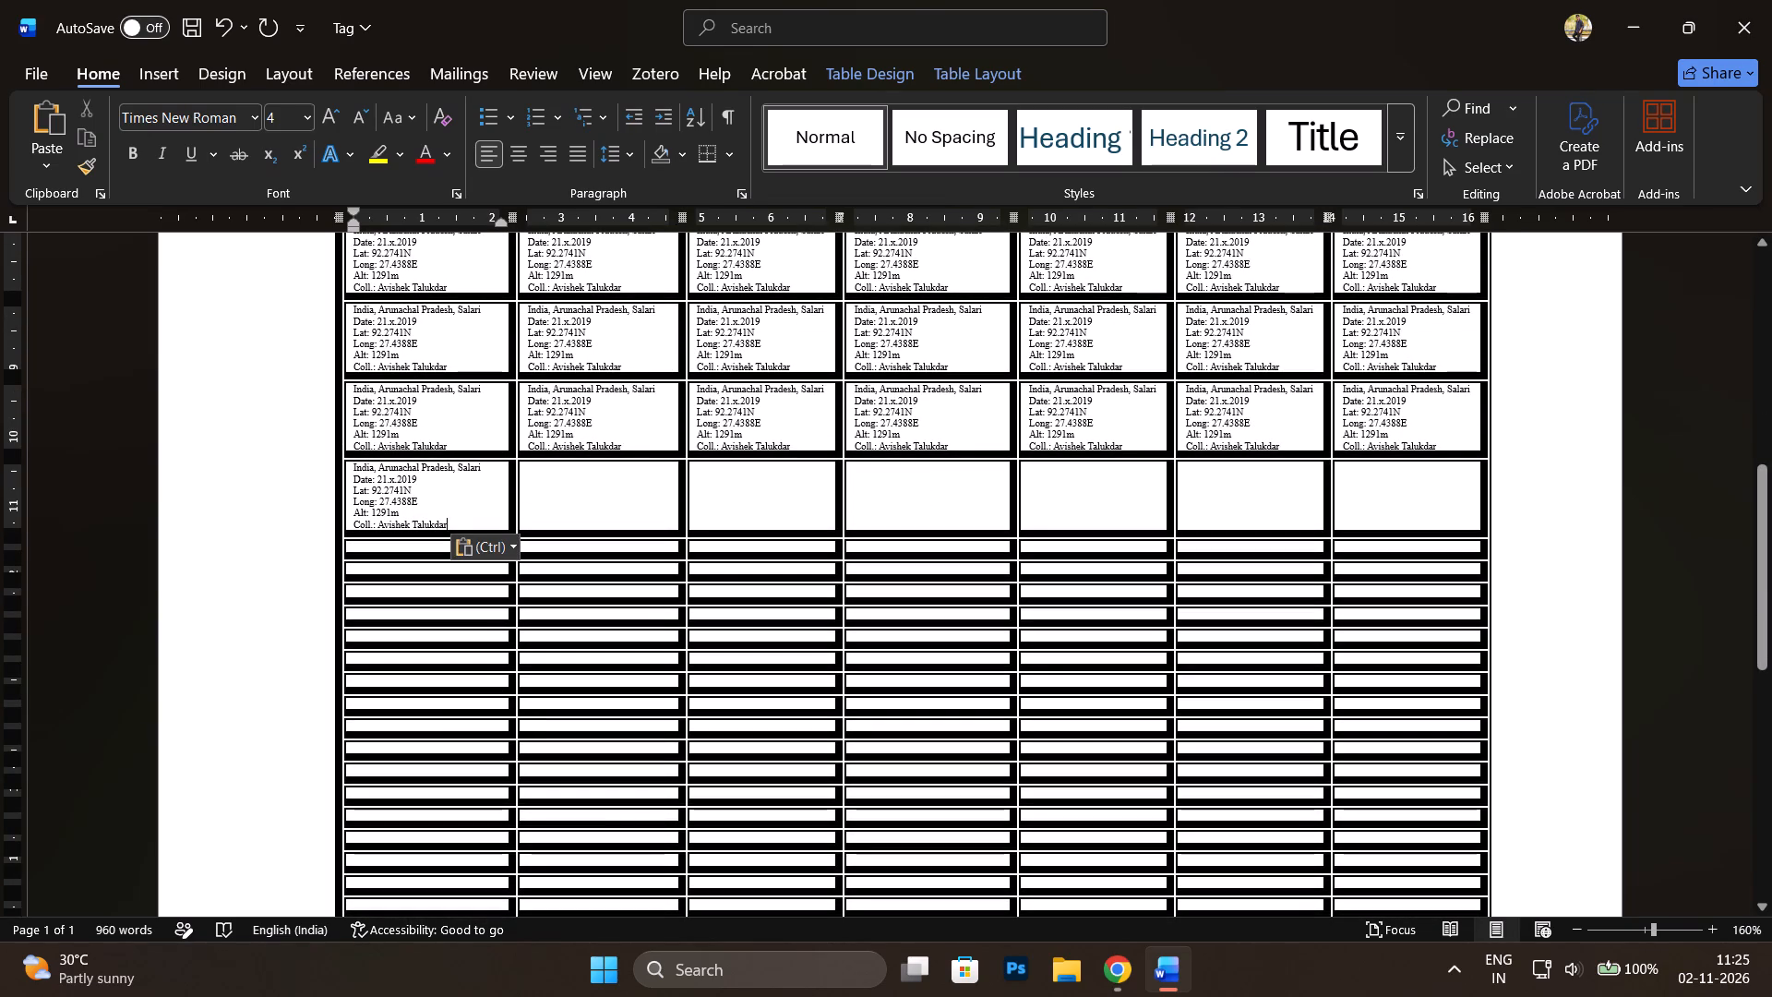
Change the date in the tenth row's first label to 09.iv.2021.
left_click(430, 495)
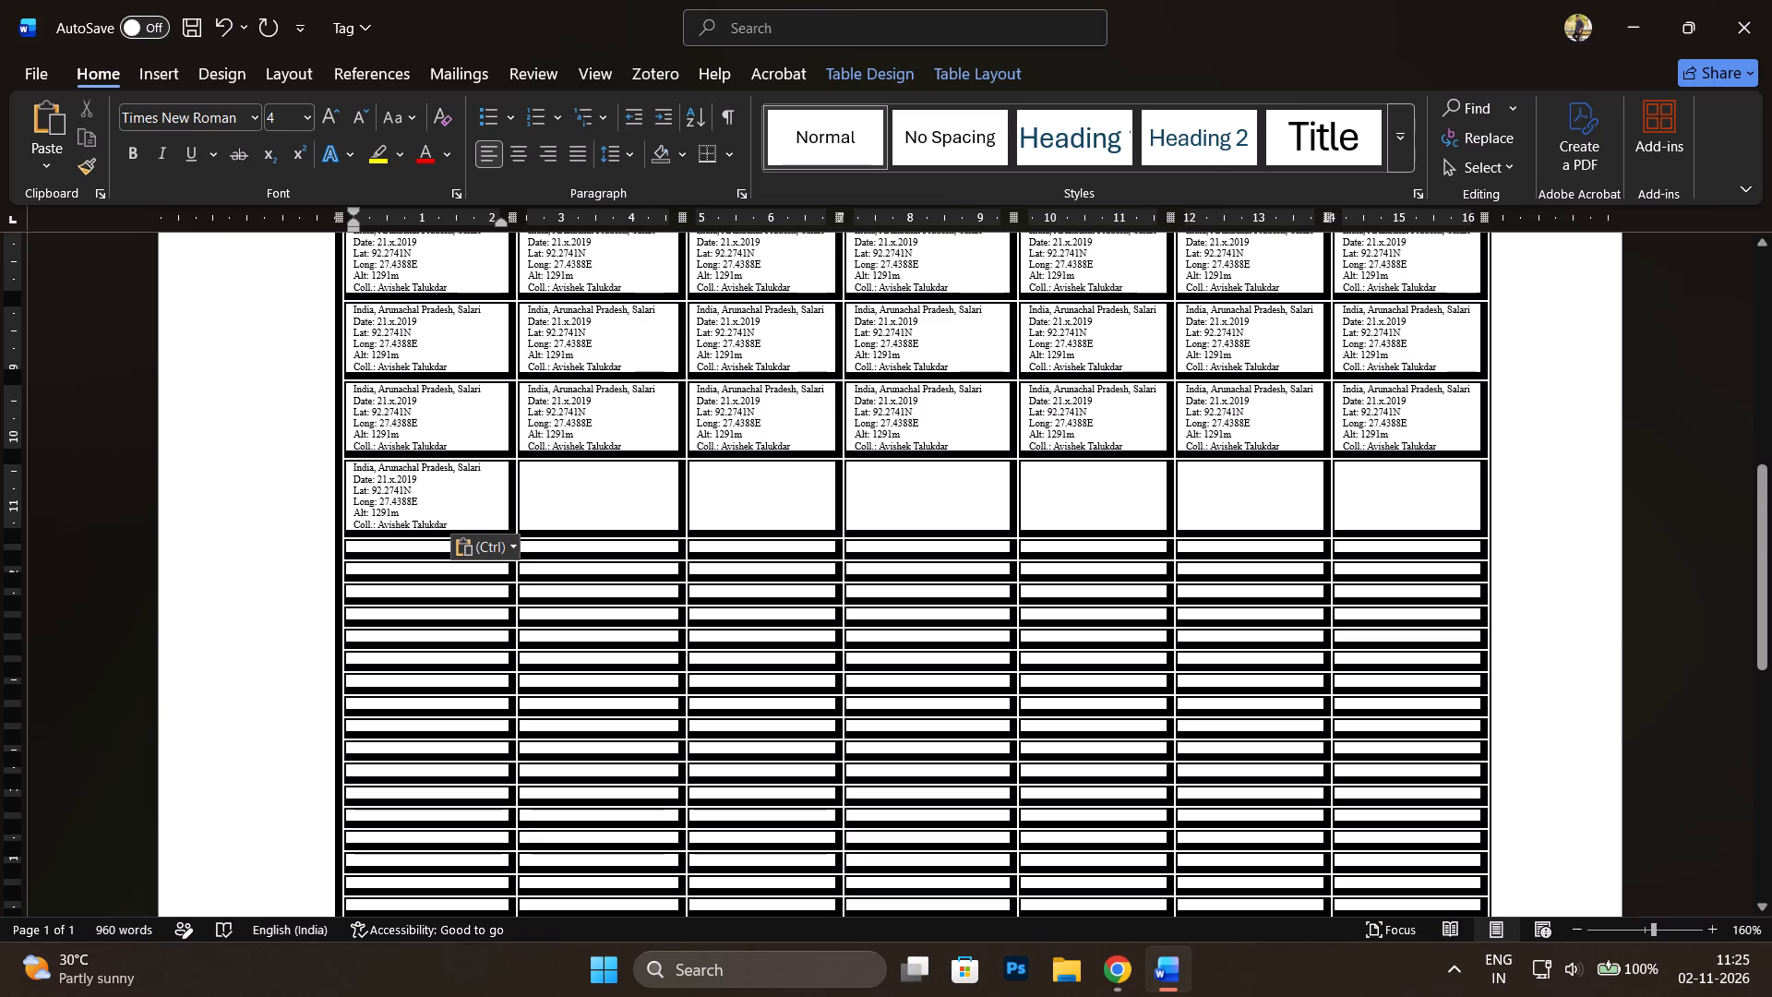
left_click(394, 480)
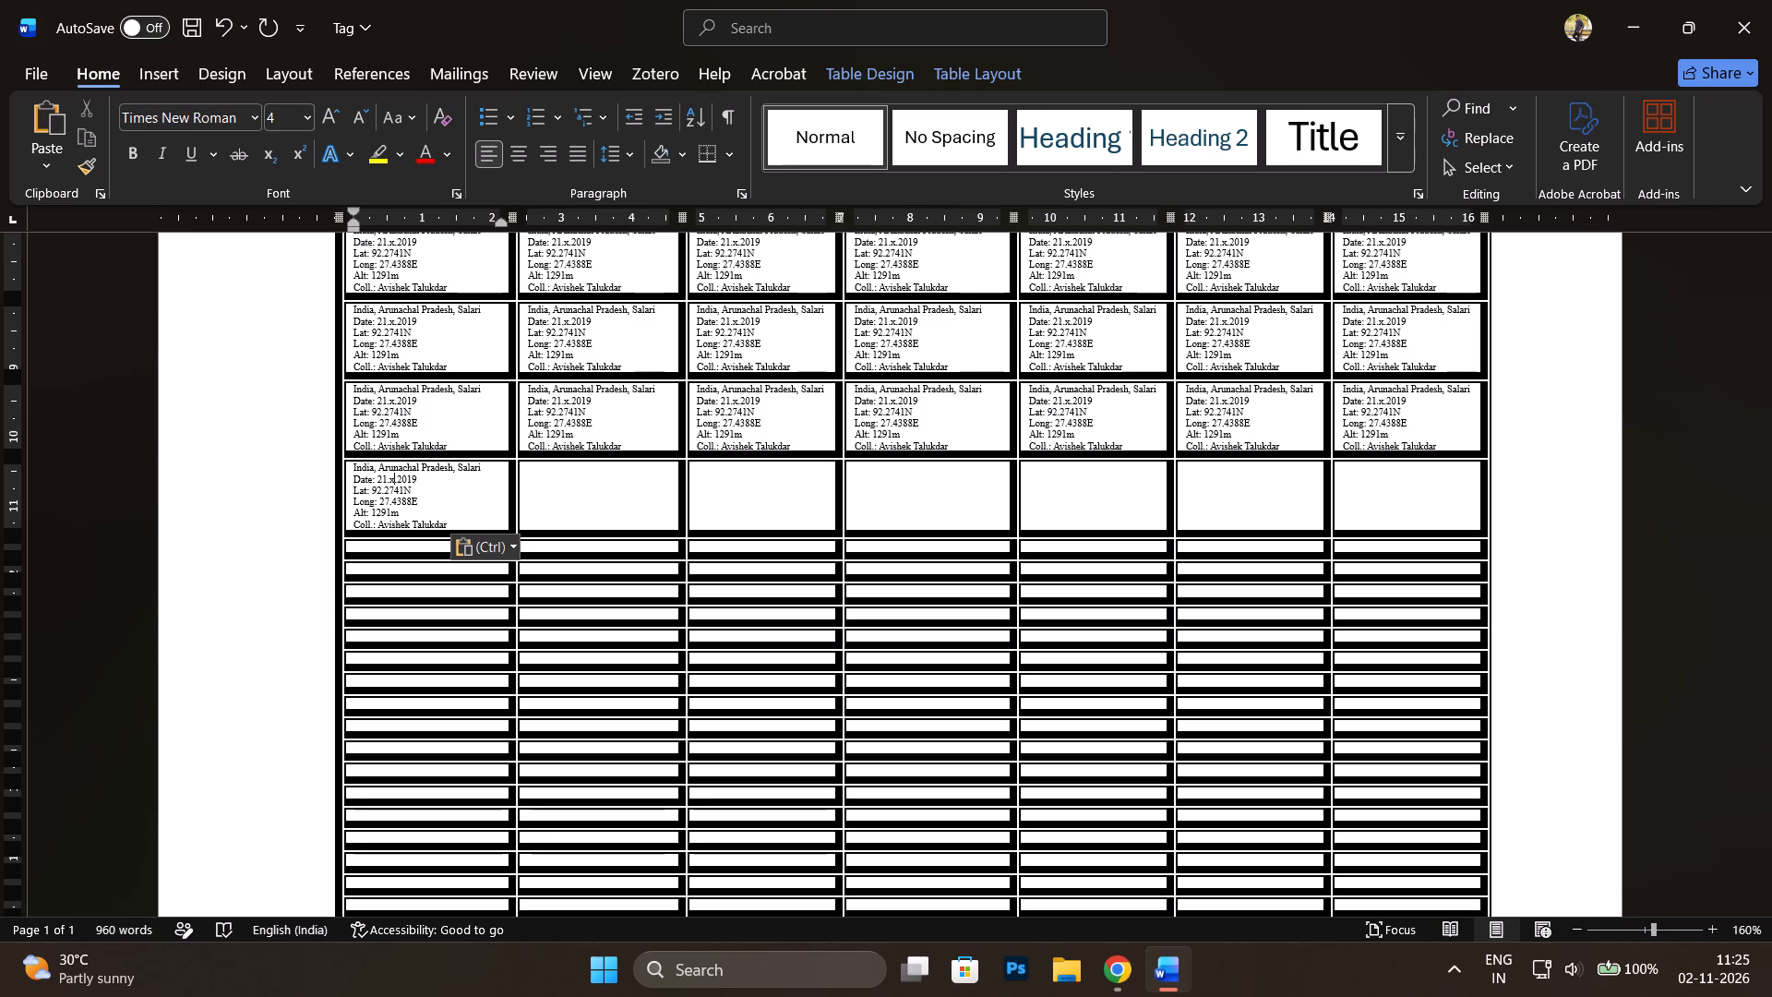
key("Left")
key("Left")
key("BackSpace")
key("BackSpace")
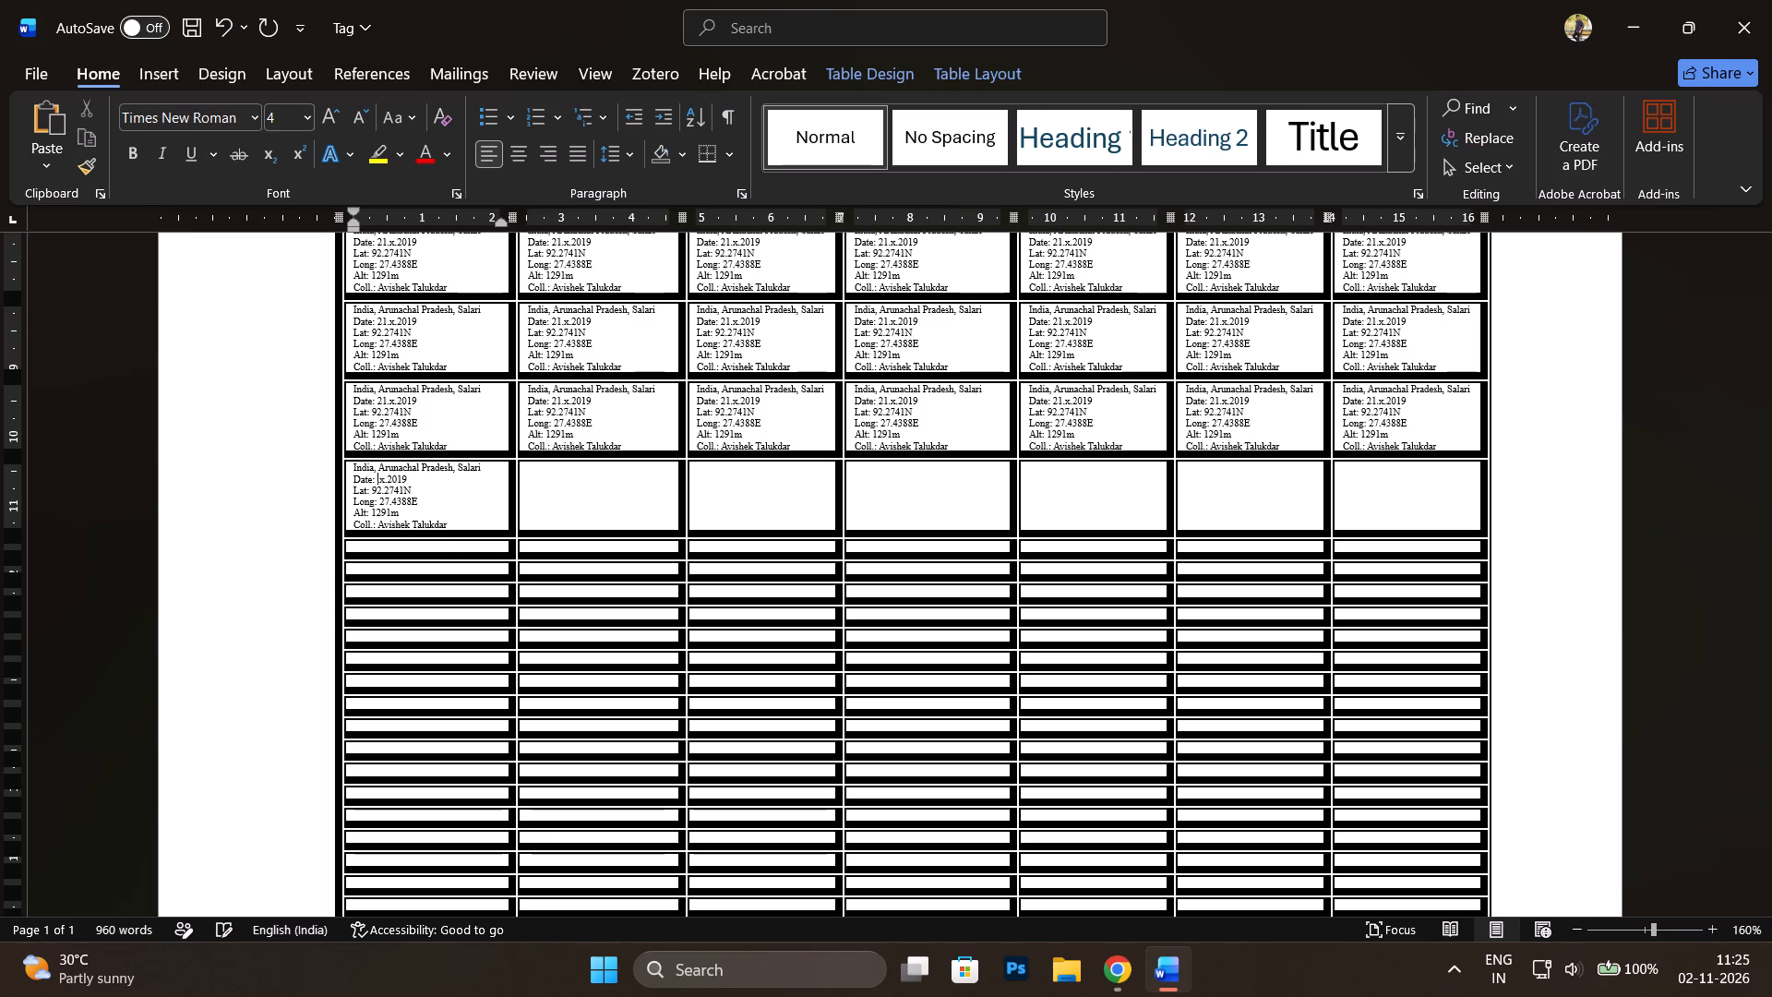
type("09")
key("Down")
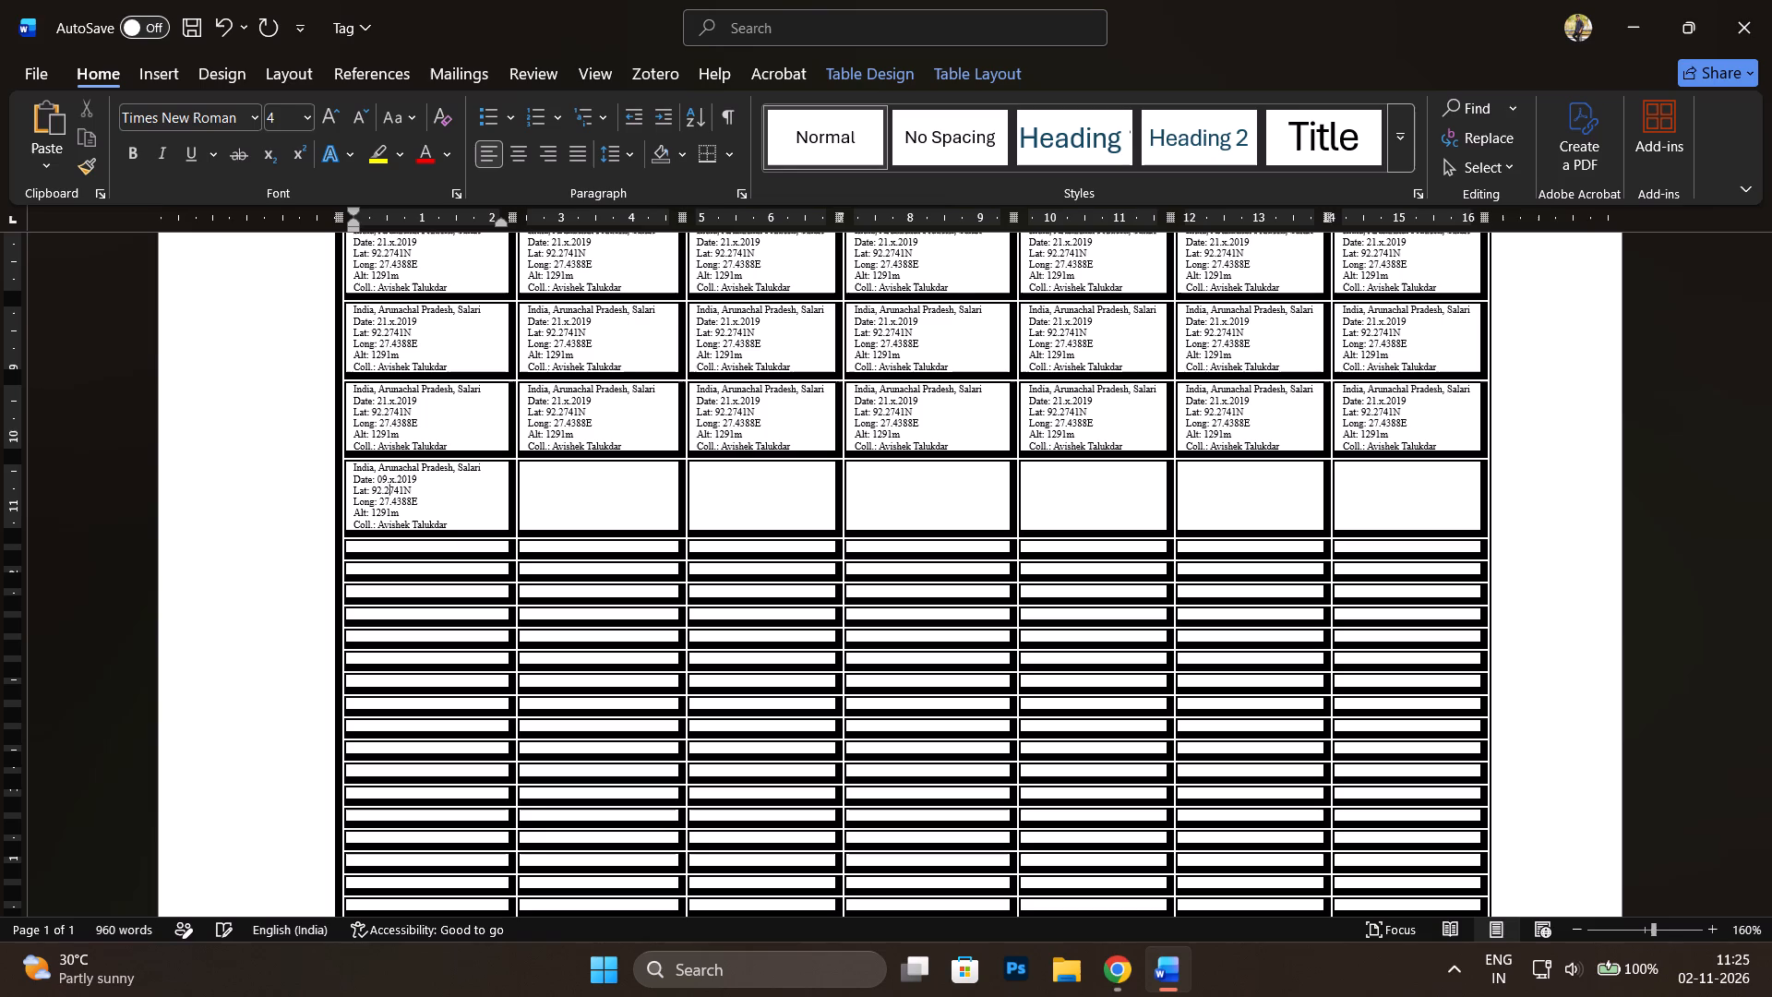
key("Up")
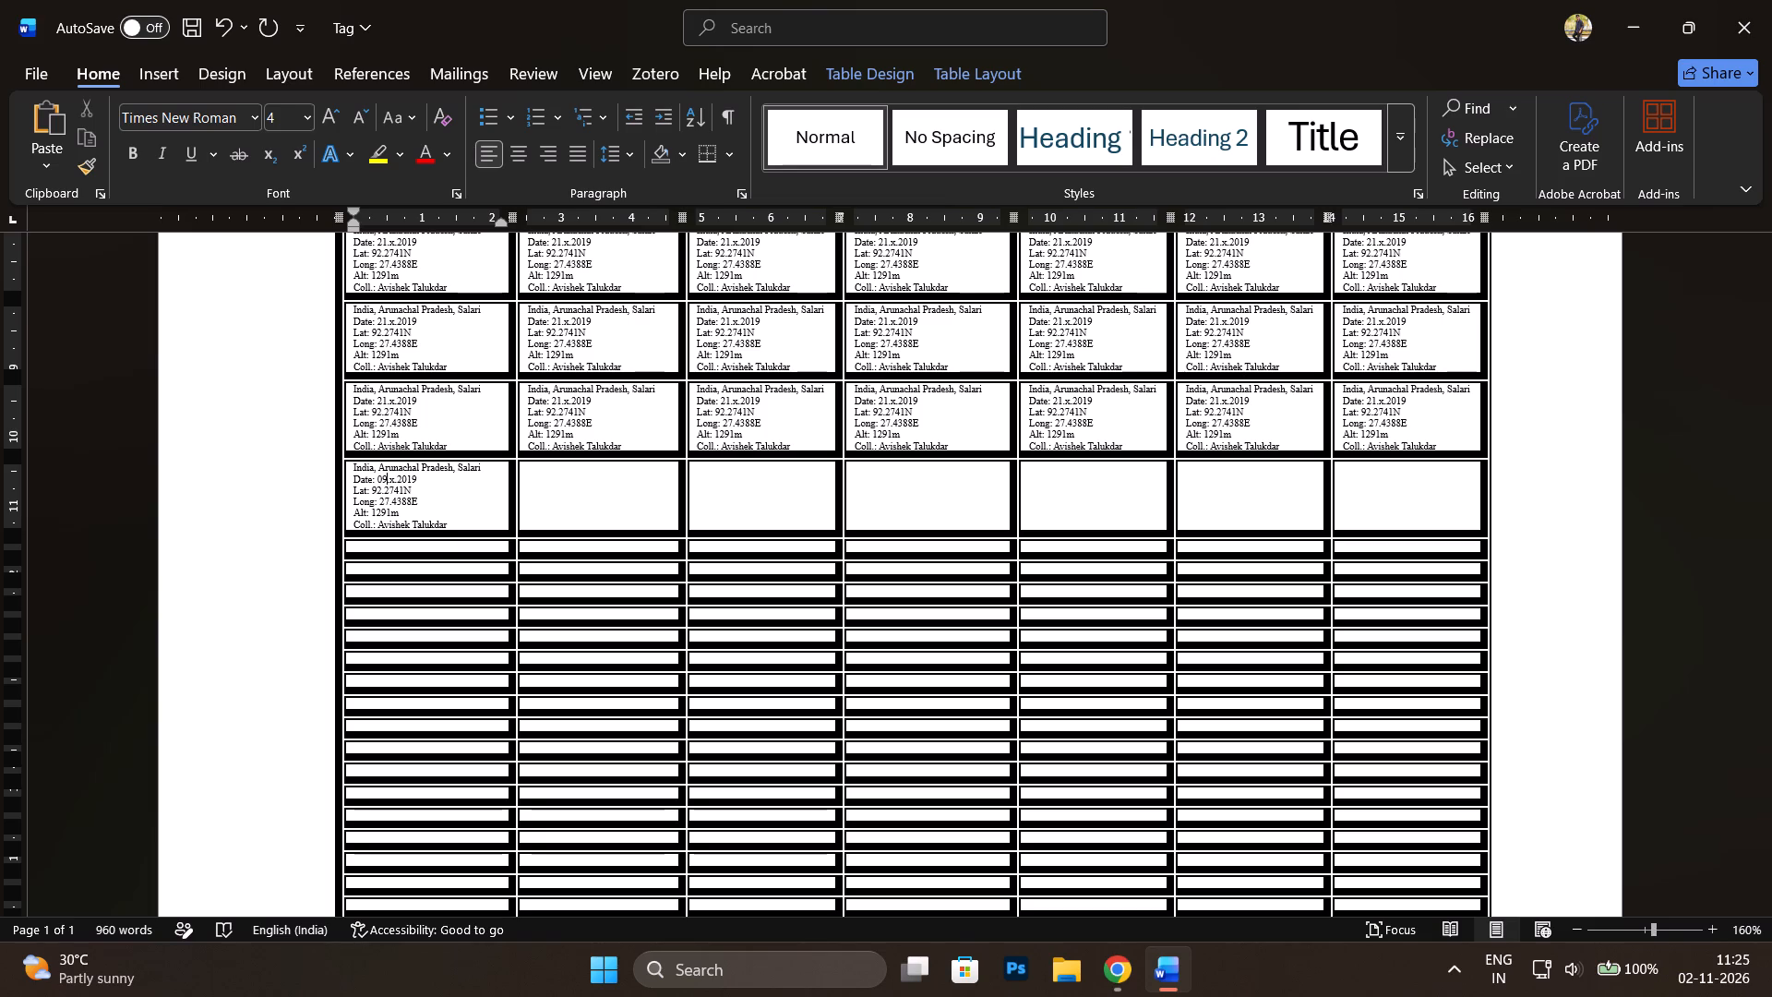
key("Right")
key("Right")
key("BackSpace")
key("i")
key("Right")
key("Right")
key("Right")
key("Right")
key("Right")
key("BackSpace")
key("BackSpace")
type("21")
Set the latitude in the tenth row's first label to 92.4435N.
left_click(388, 499)
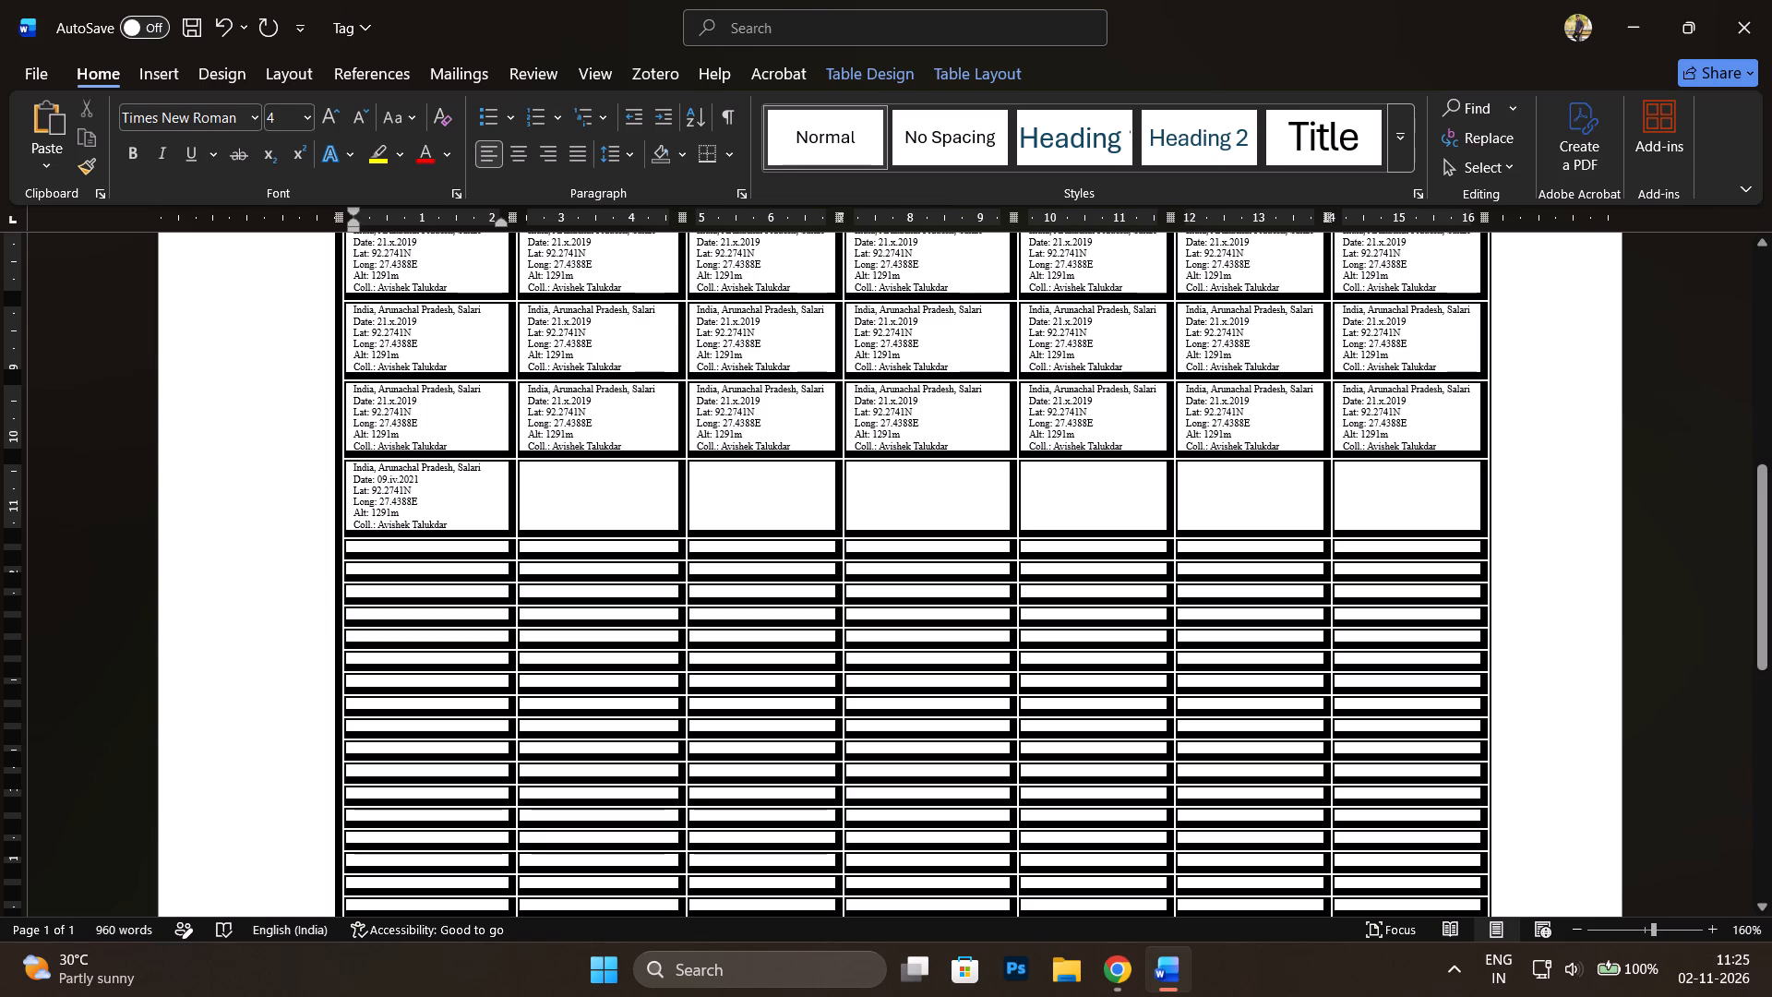
left_click(392, 488)
key("Right")
key("Right")
key("BackSpace")
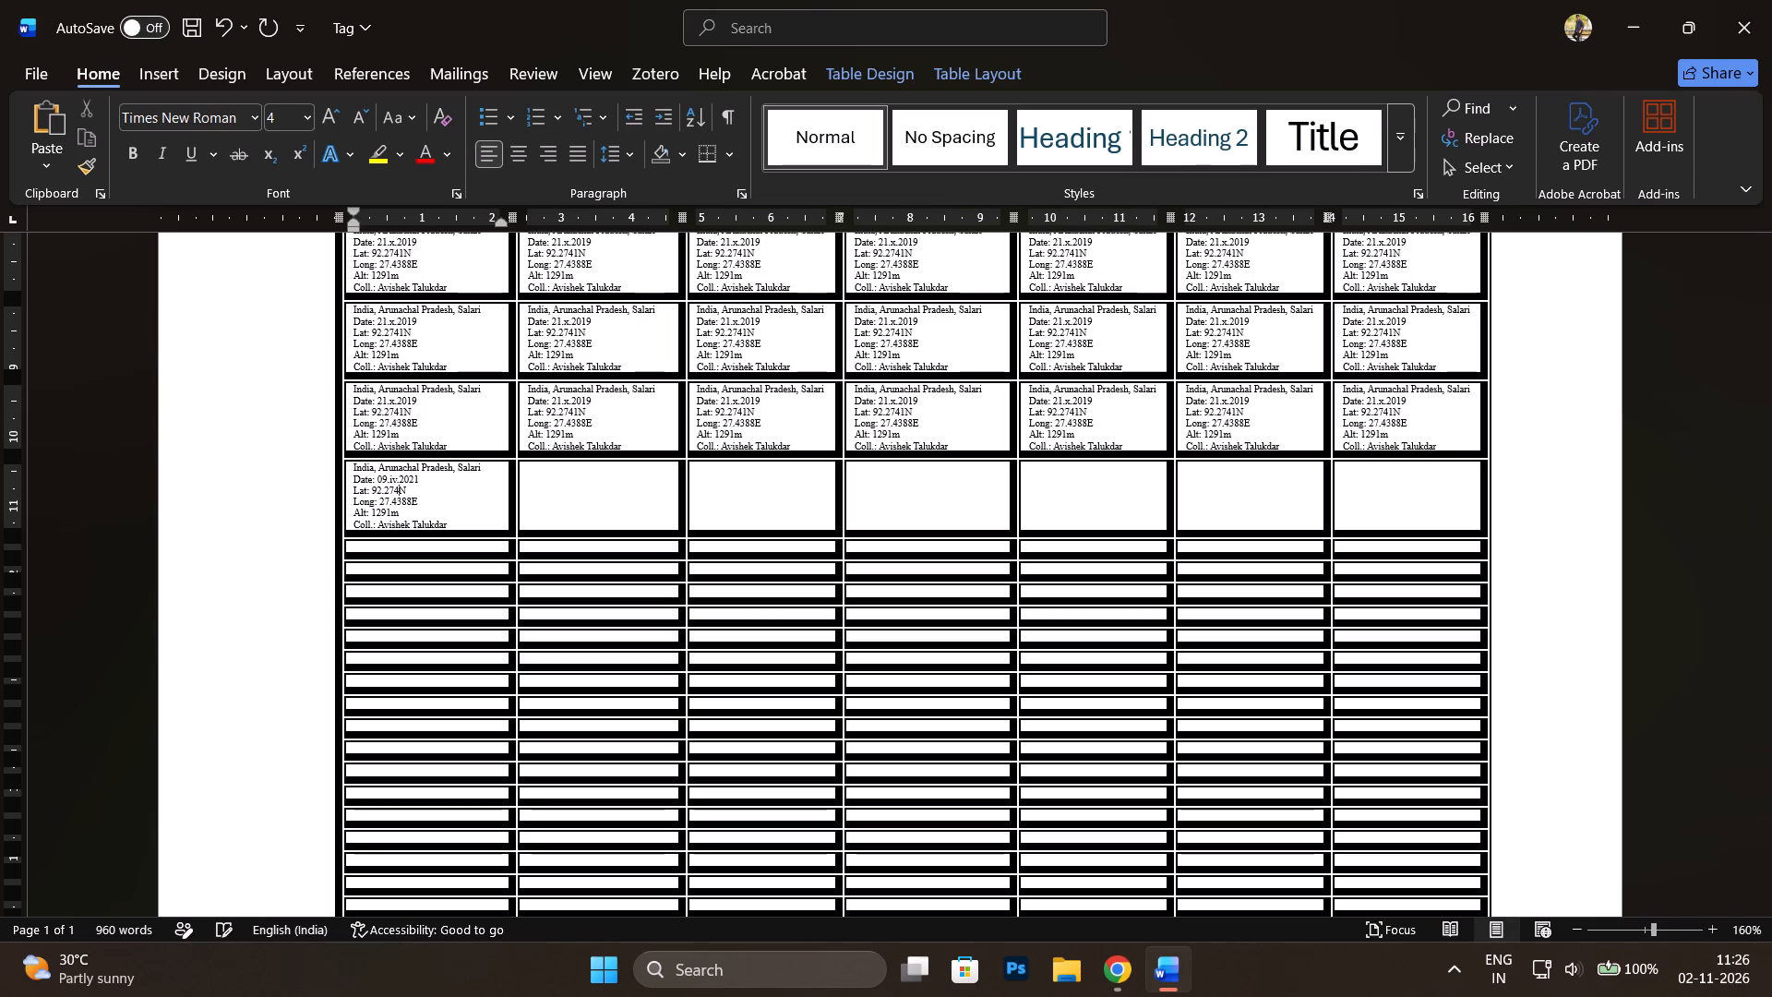
key("BackSpace")
key("BackSpace")
key("BackSpace")
key("BackSpace")
key("BackSpace")
key("BackSpace")
type("92.")
type("4435")
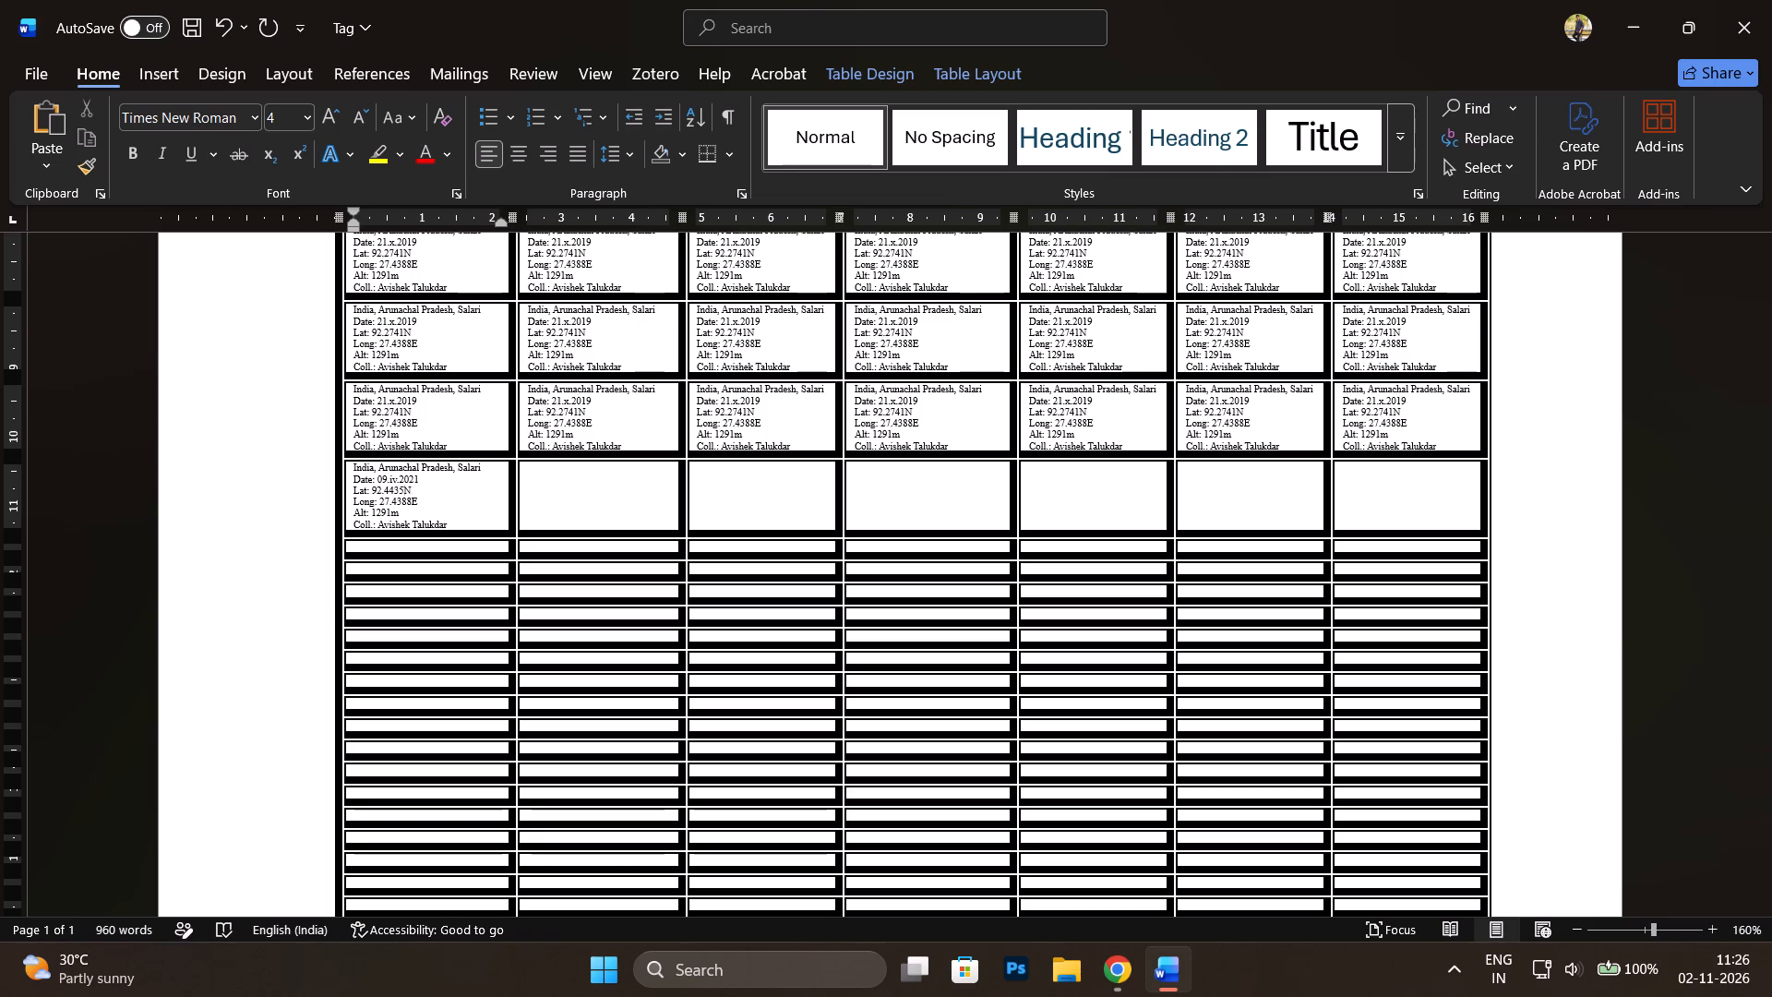
Set the longitude in the tenth row's first label to 27.3241E.
key("Down")
key("Right")
key("BackSpace")
key("BackSpace")
key("BackSpace")
key("BackSpace")
key("BackSpace")
key("BackSpace")
type("7.")
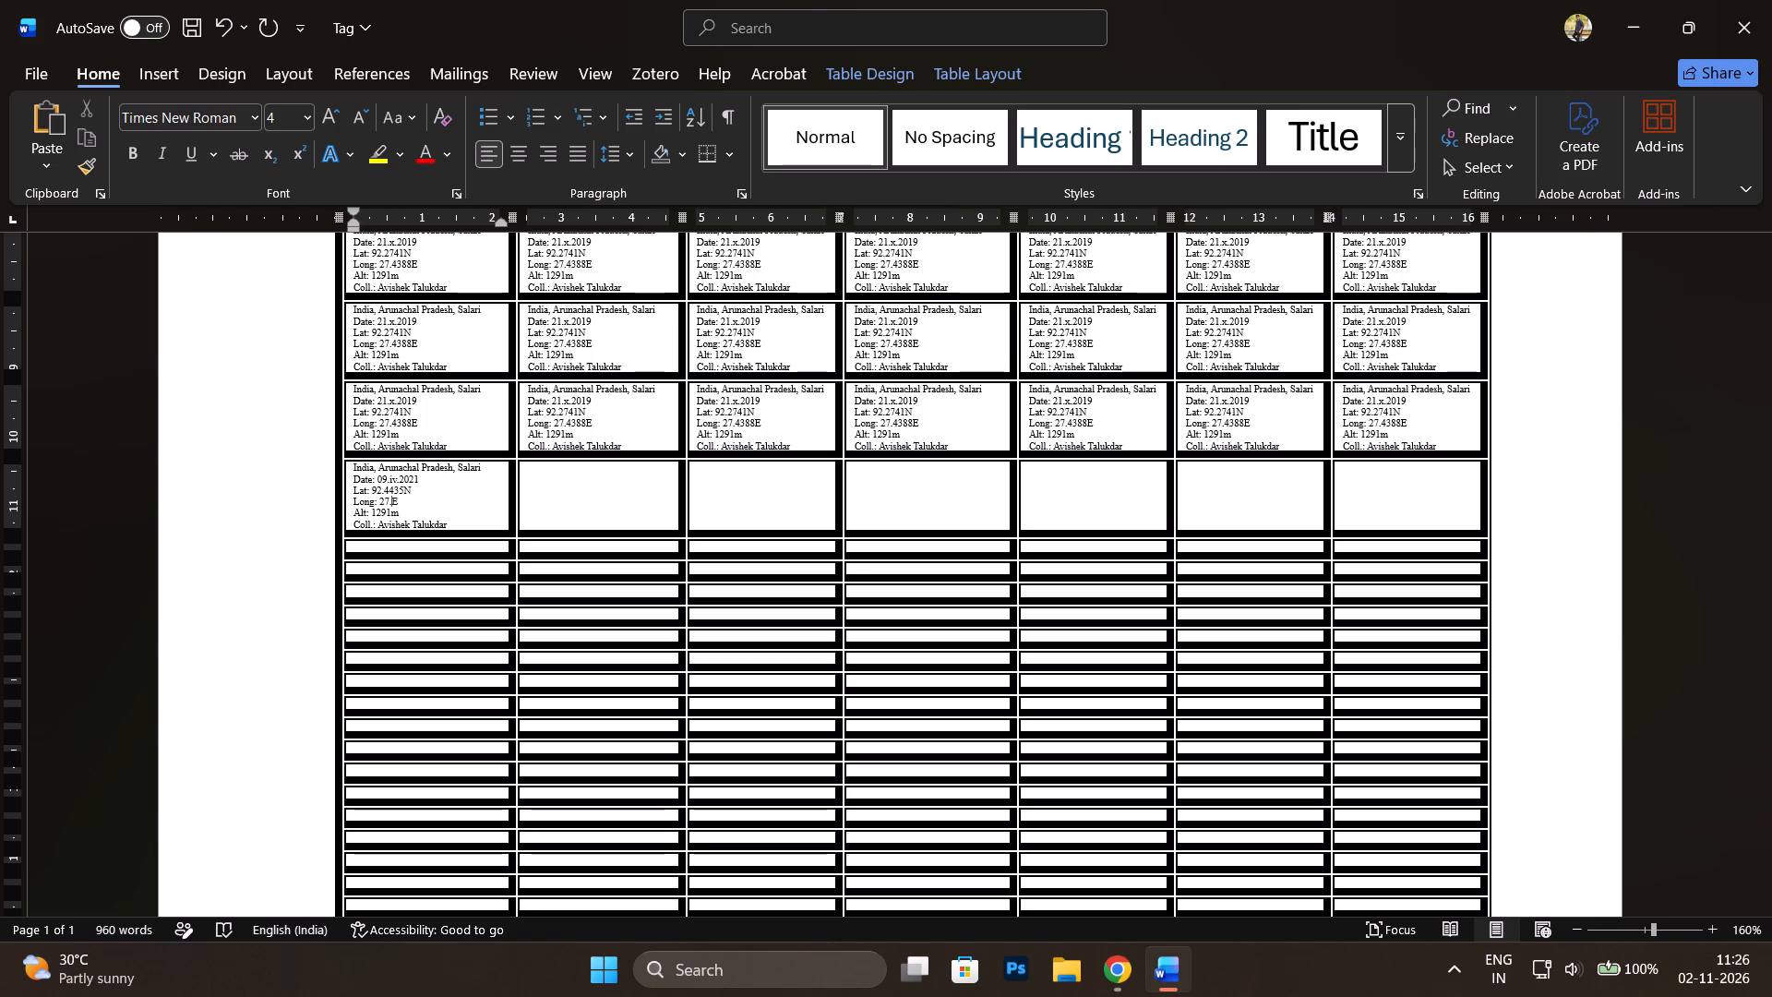
type("3241")
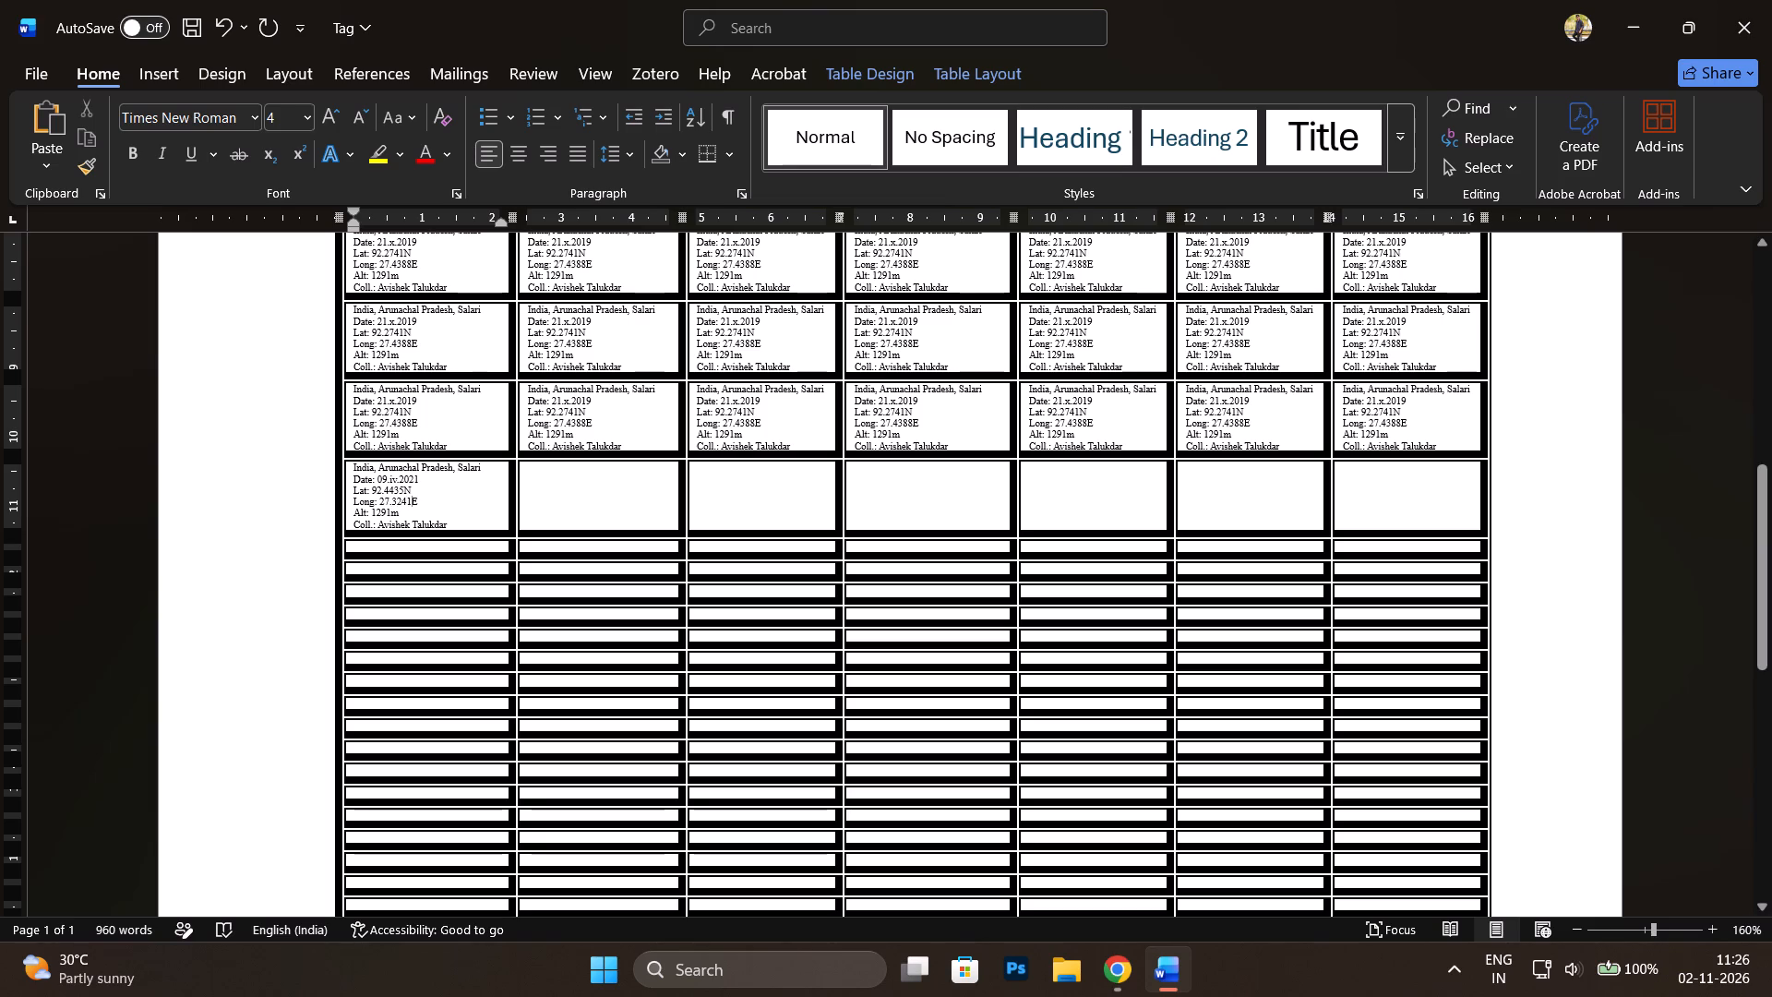
Copy the whole 09.iv.2021 label and paste it into the remaining six cells of the tenth row.
left_click(423, 495)
left_click_drag(452, 526, 341, 489)
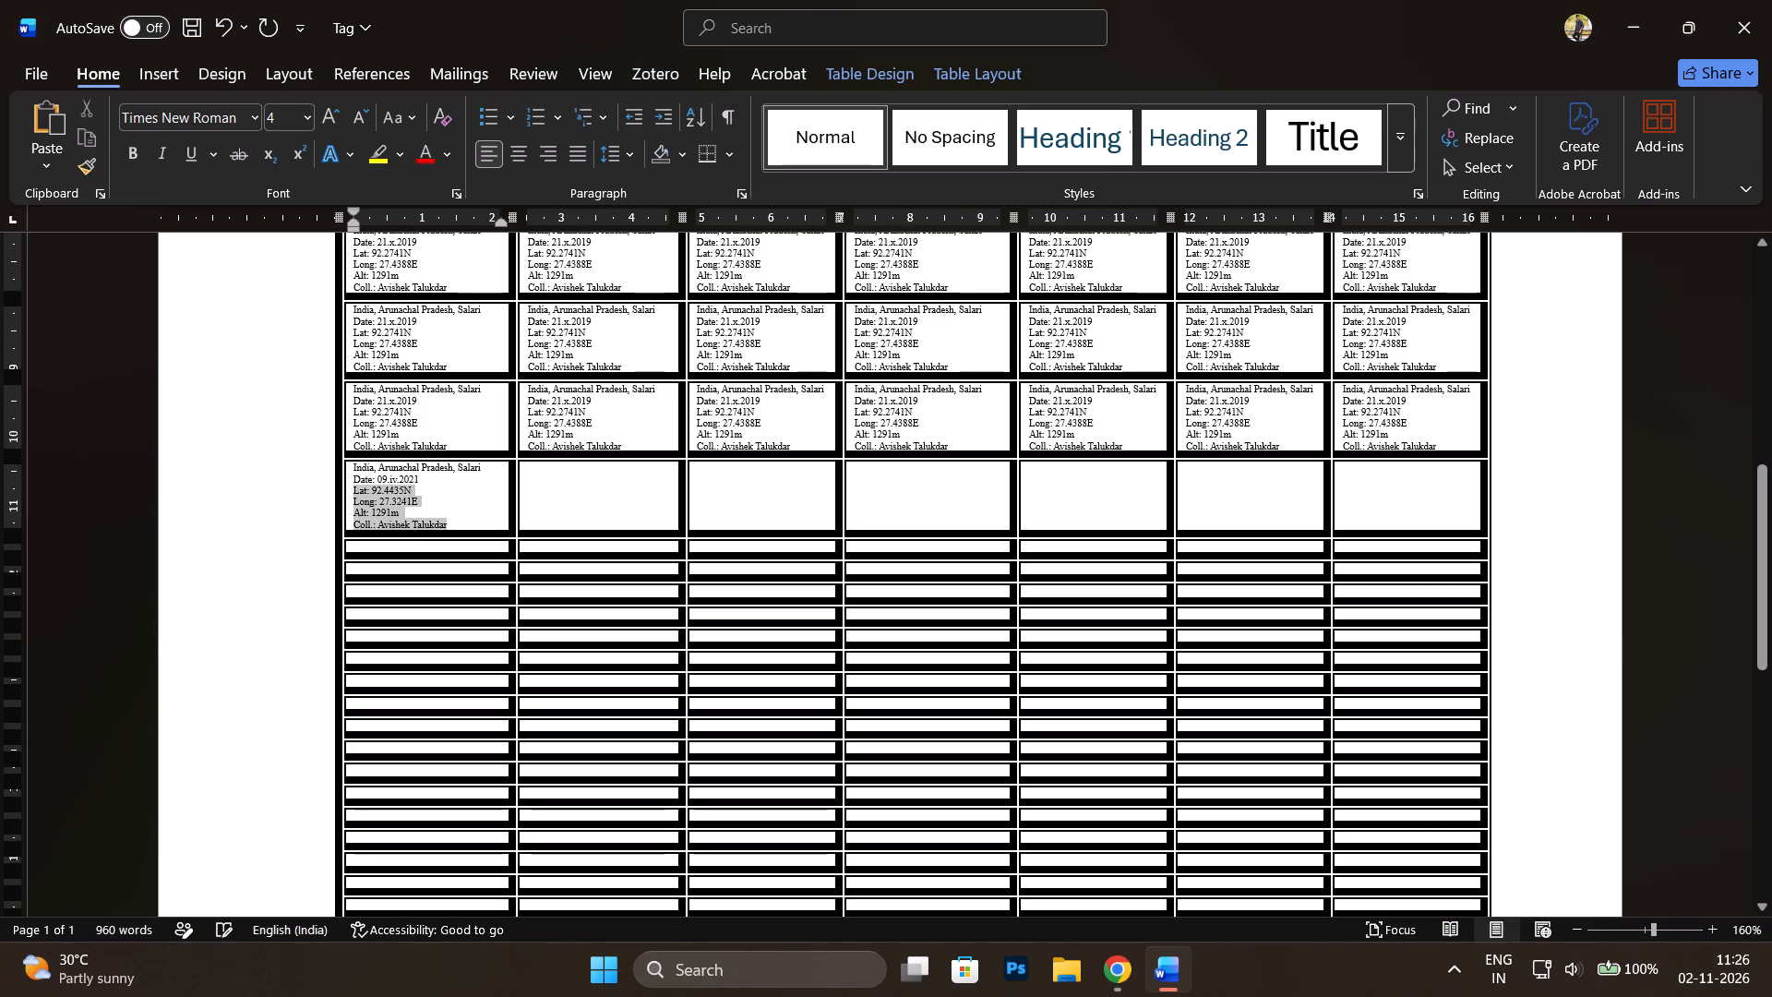
left_click_drag(341, 489, 332, 465)
key("ctrl+c")
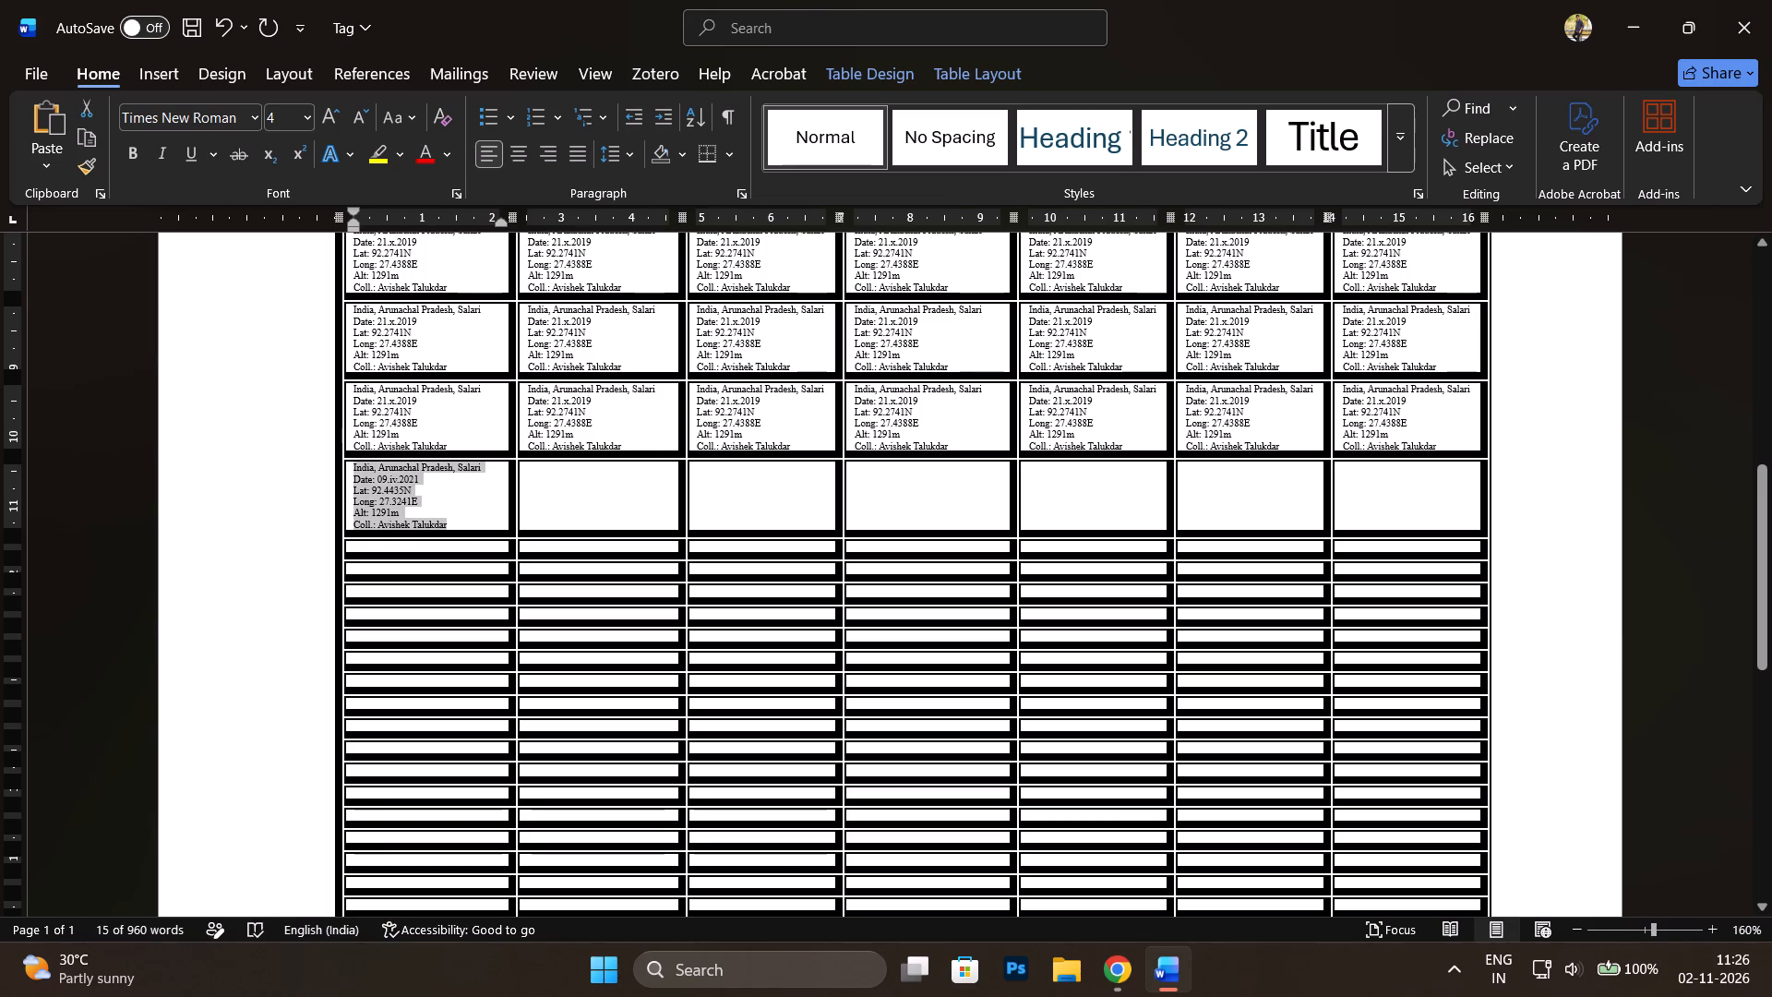
left_click(599, 498)
key("ctrl+v")
left_click(736, 488)
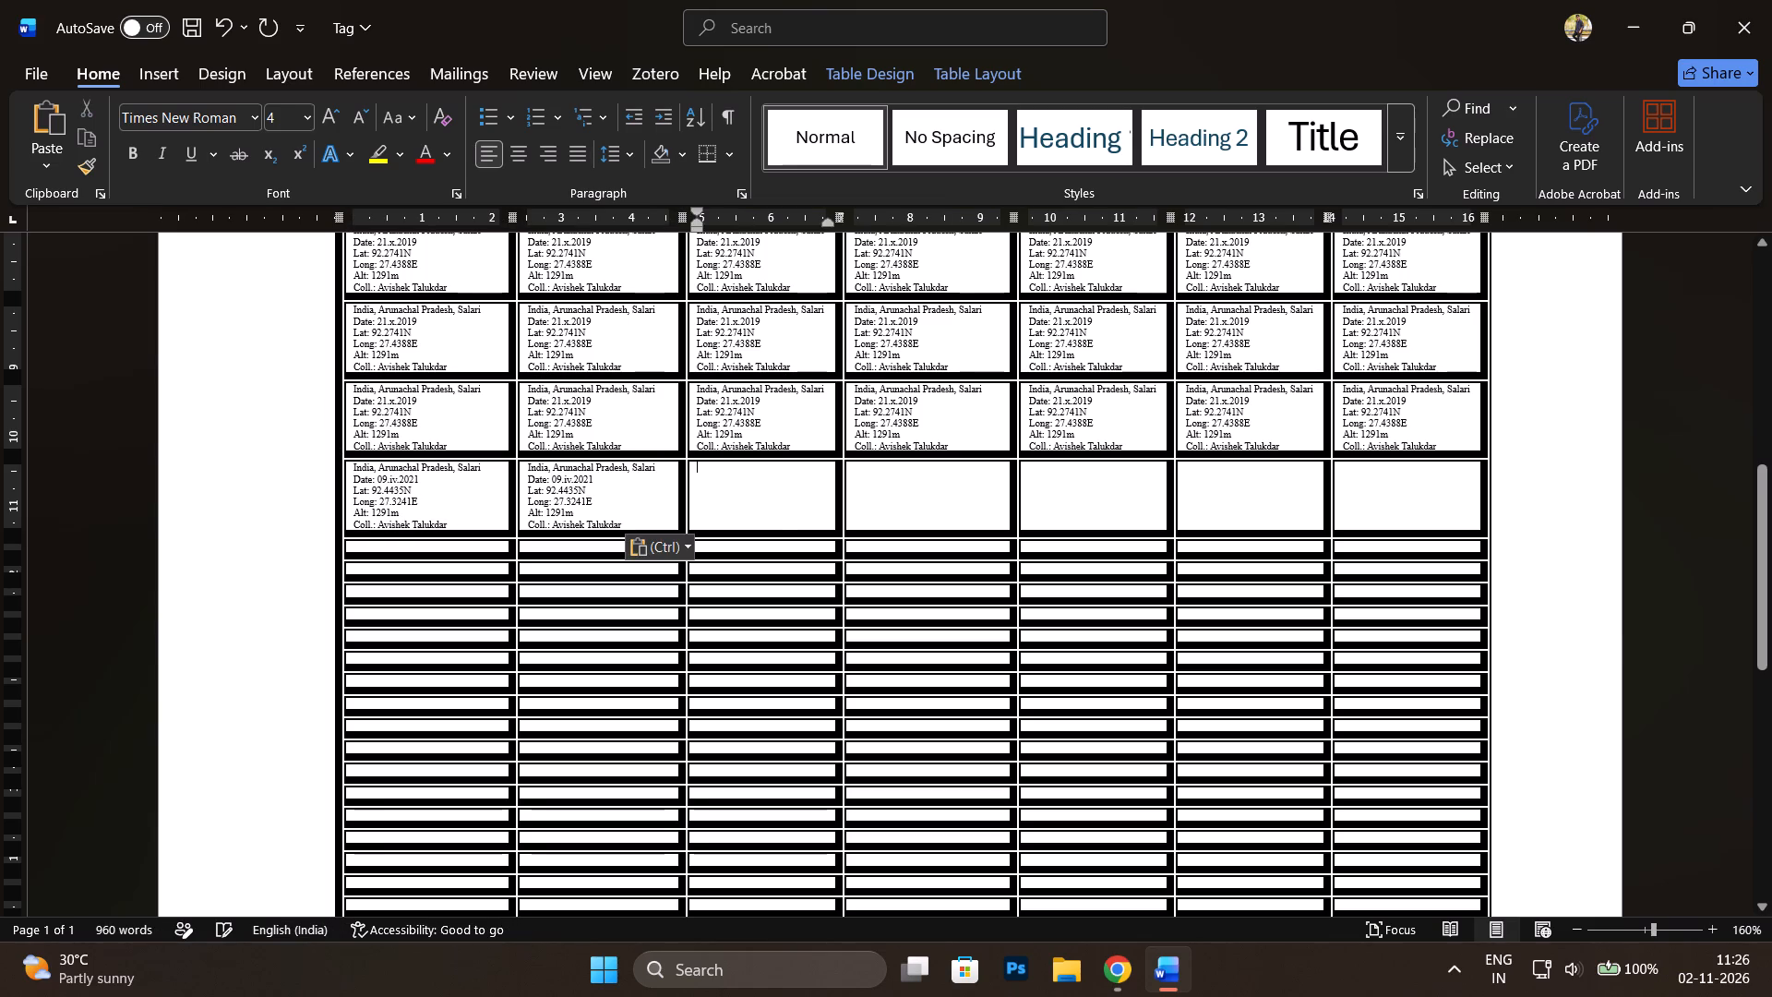
key("ctrl+v")
left_click(928, 489)
key("ctrl+v")
left_click(1073, 487)
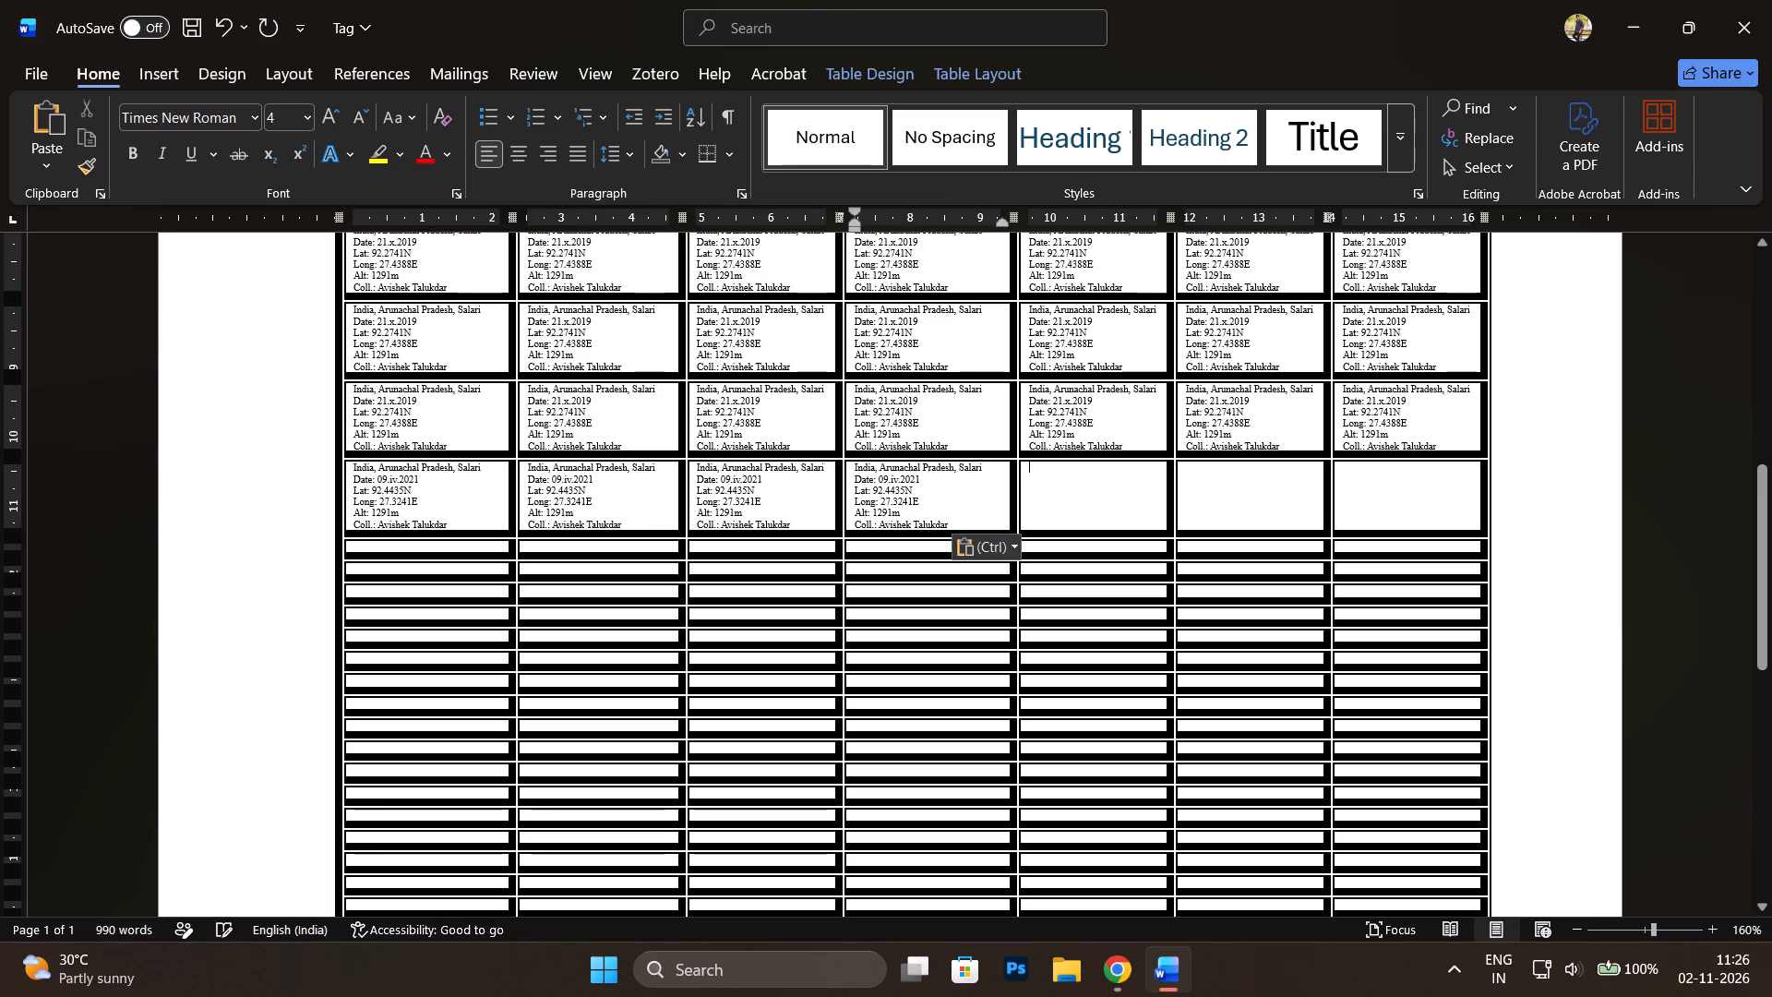
key("ctrl+v")
left_click(1258, 486)
key("ctrl+v")
left_click(1385, 483)
key("ctrl+v")
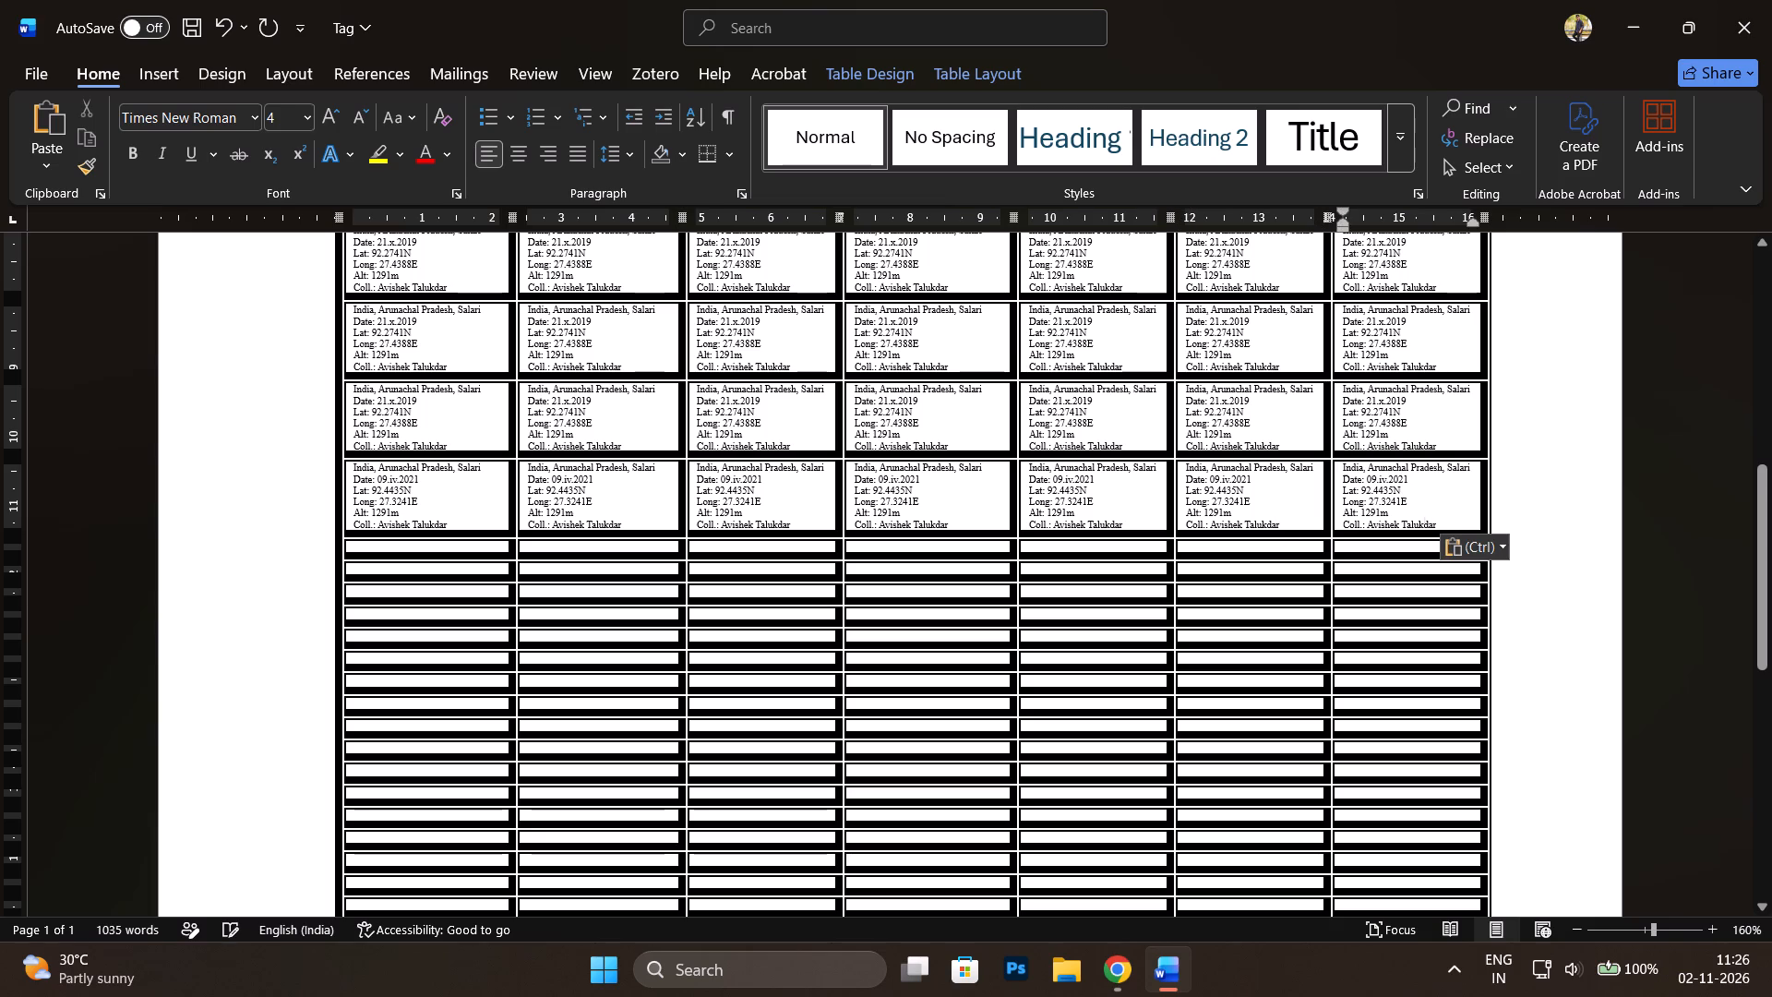
Paste the 09.iv.2021 Salari label into all seven cells of the table's eleventh row.
left_click(401, 545)
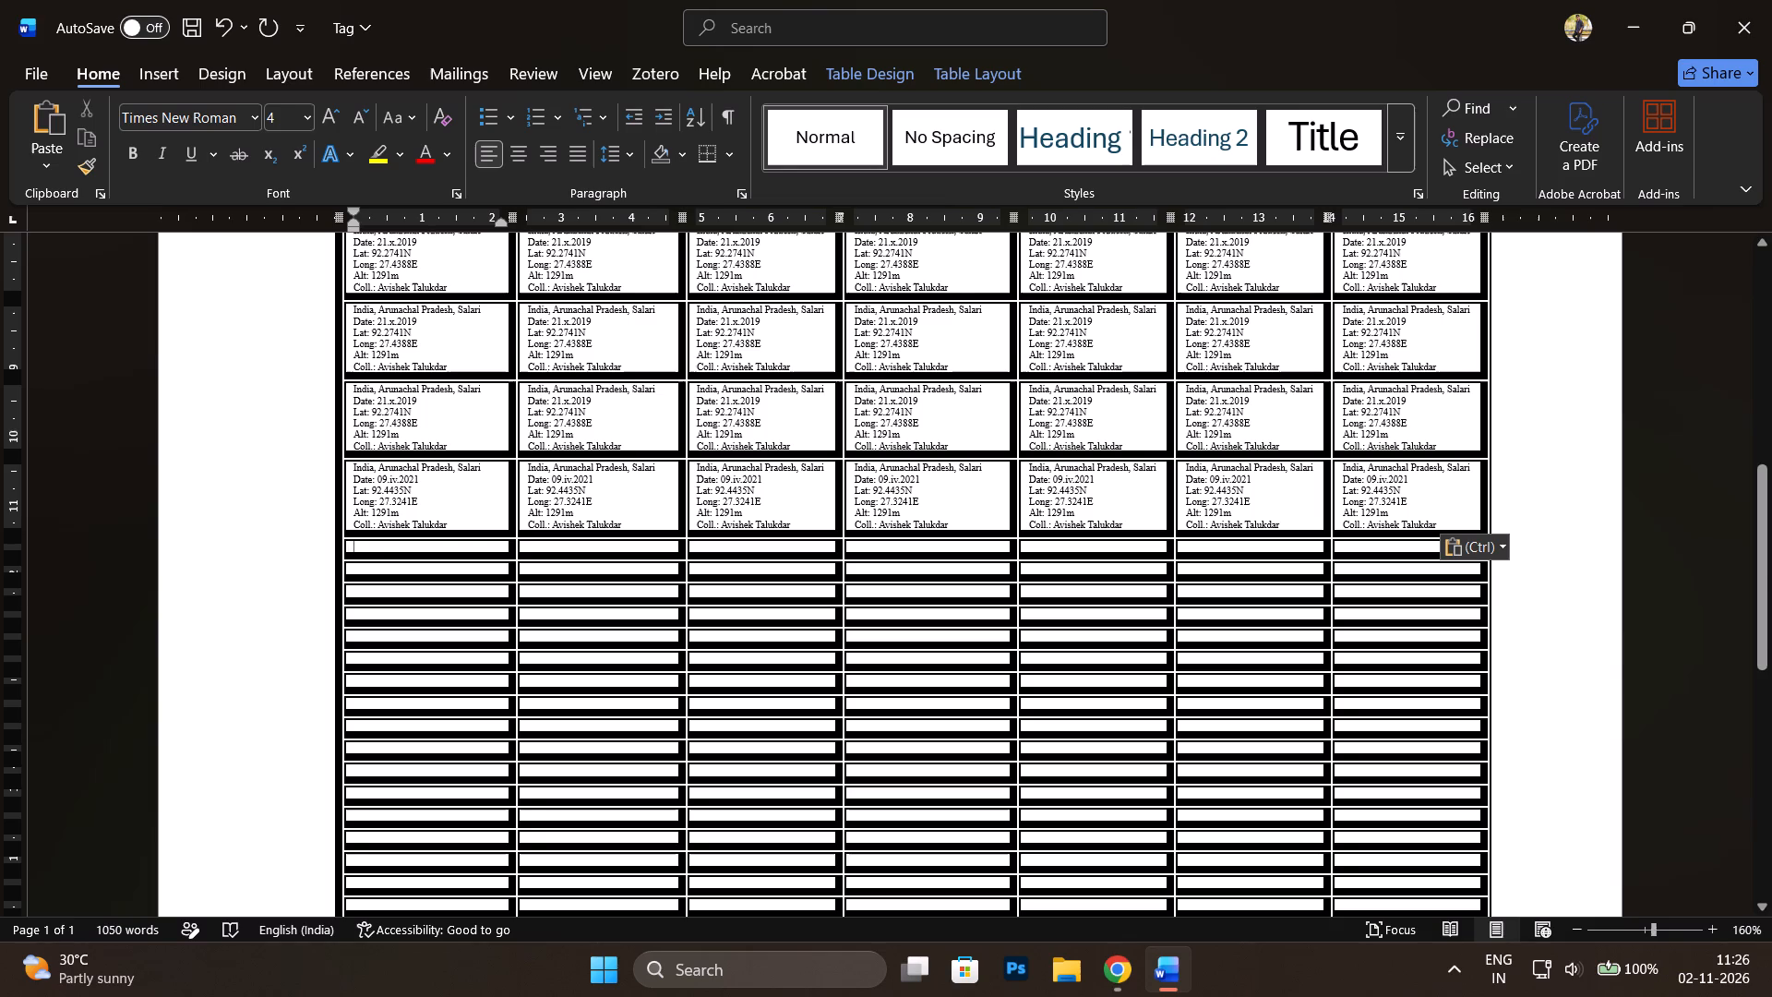
key("ctrl+v")
left_click(576, 571)
key("ctrl+v")
left_click(716, 566)
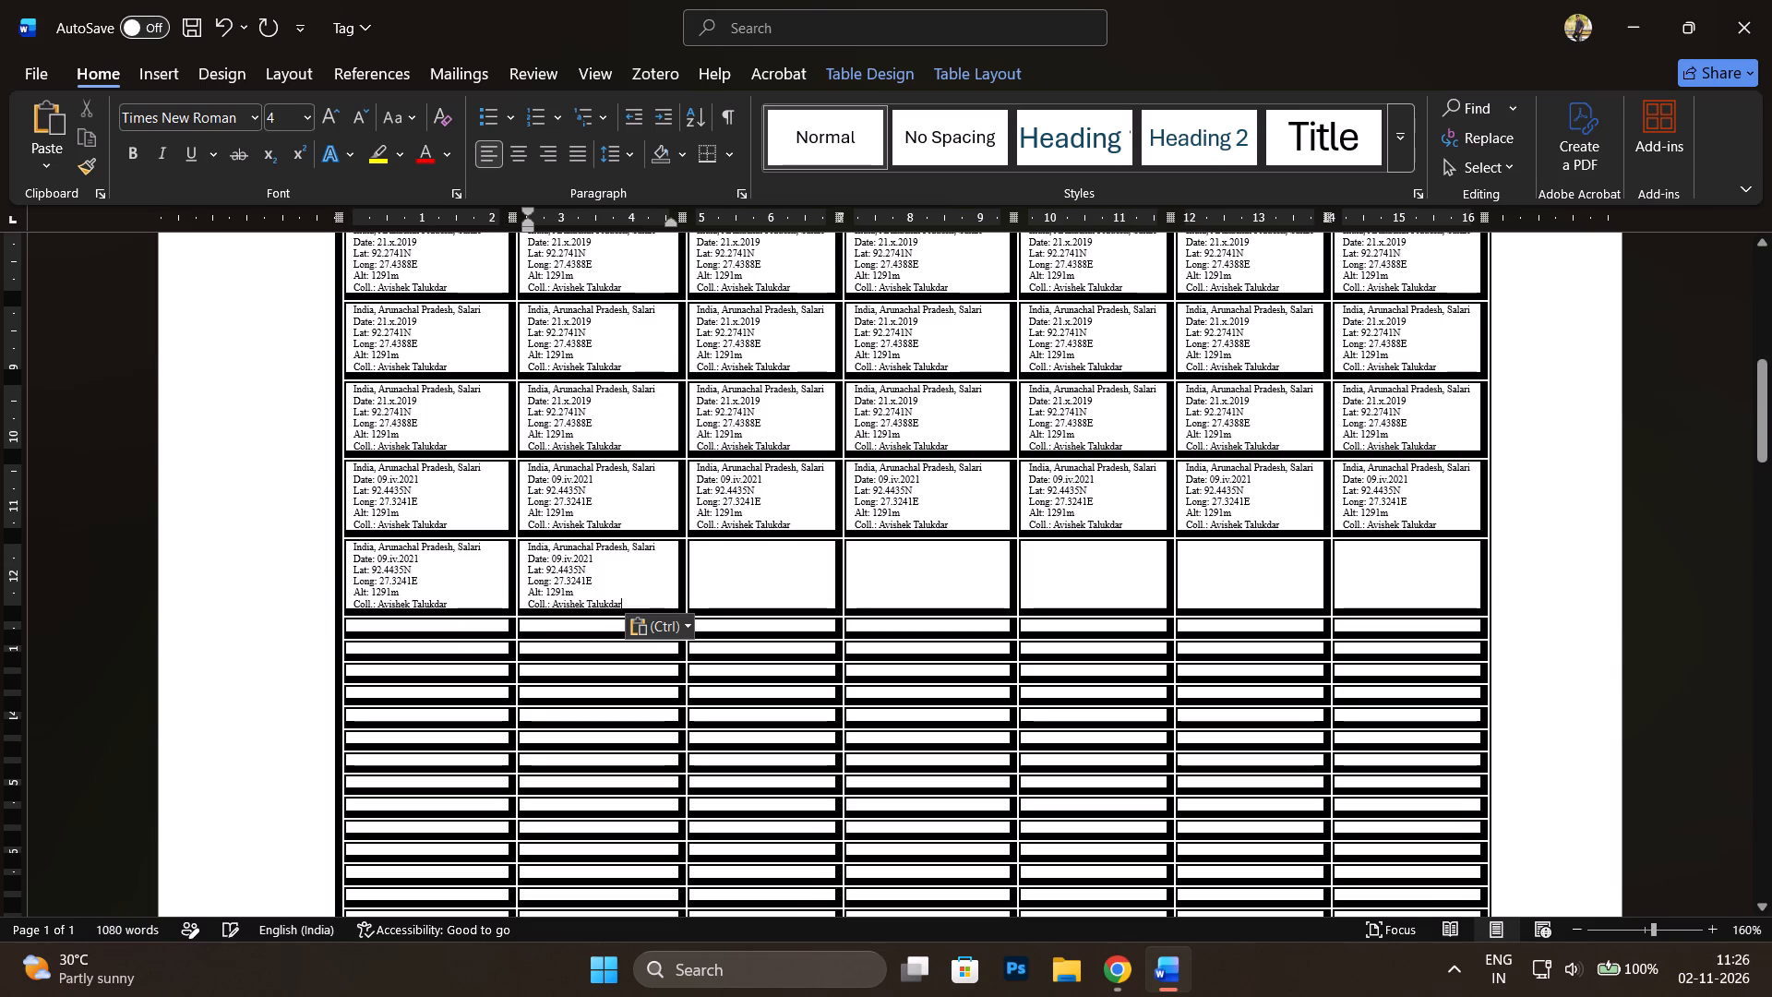
key("ctrl+v")
left_click(896, 568)
key("ctrl+v")
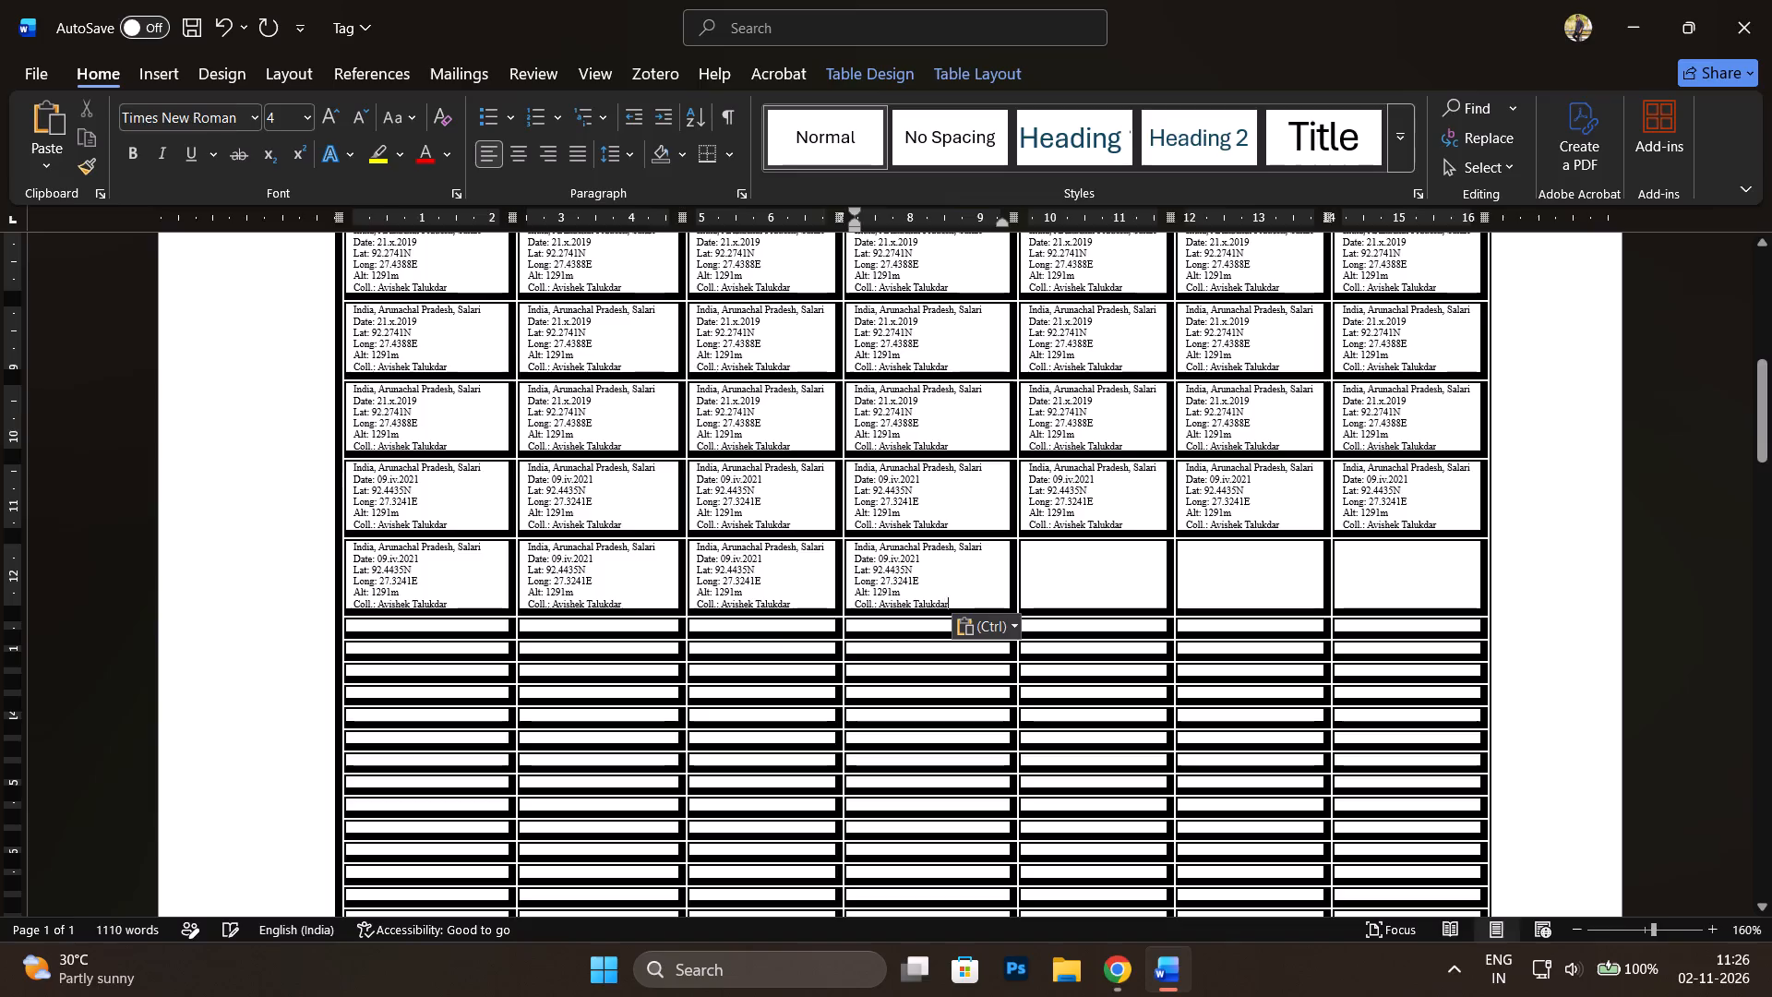
left_click(1051, 566)
key("ctrl+v")
left_click(1247, 566)
key("ctrl+v")
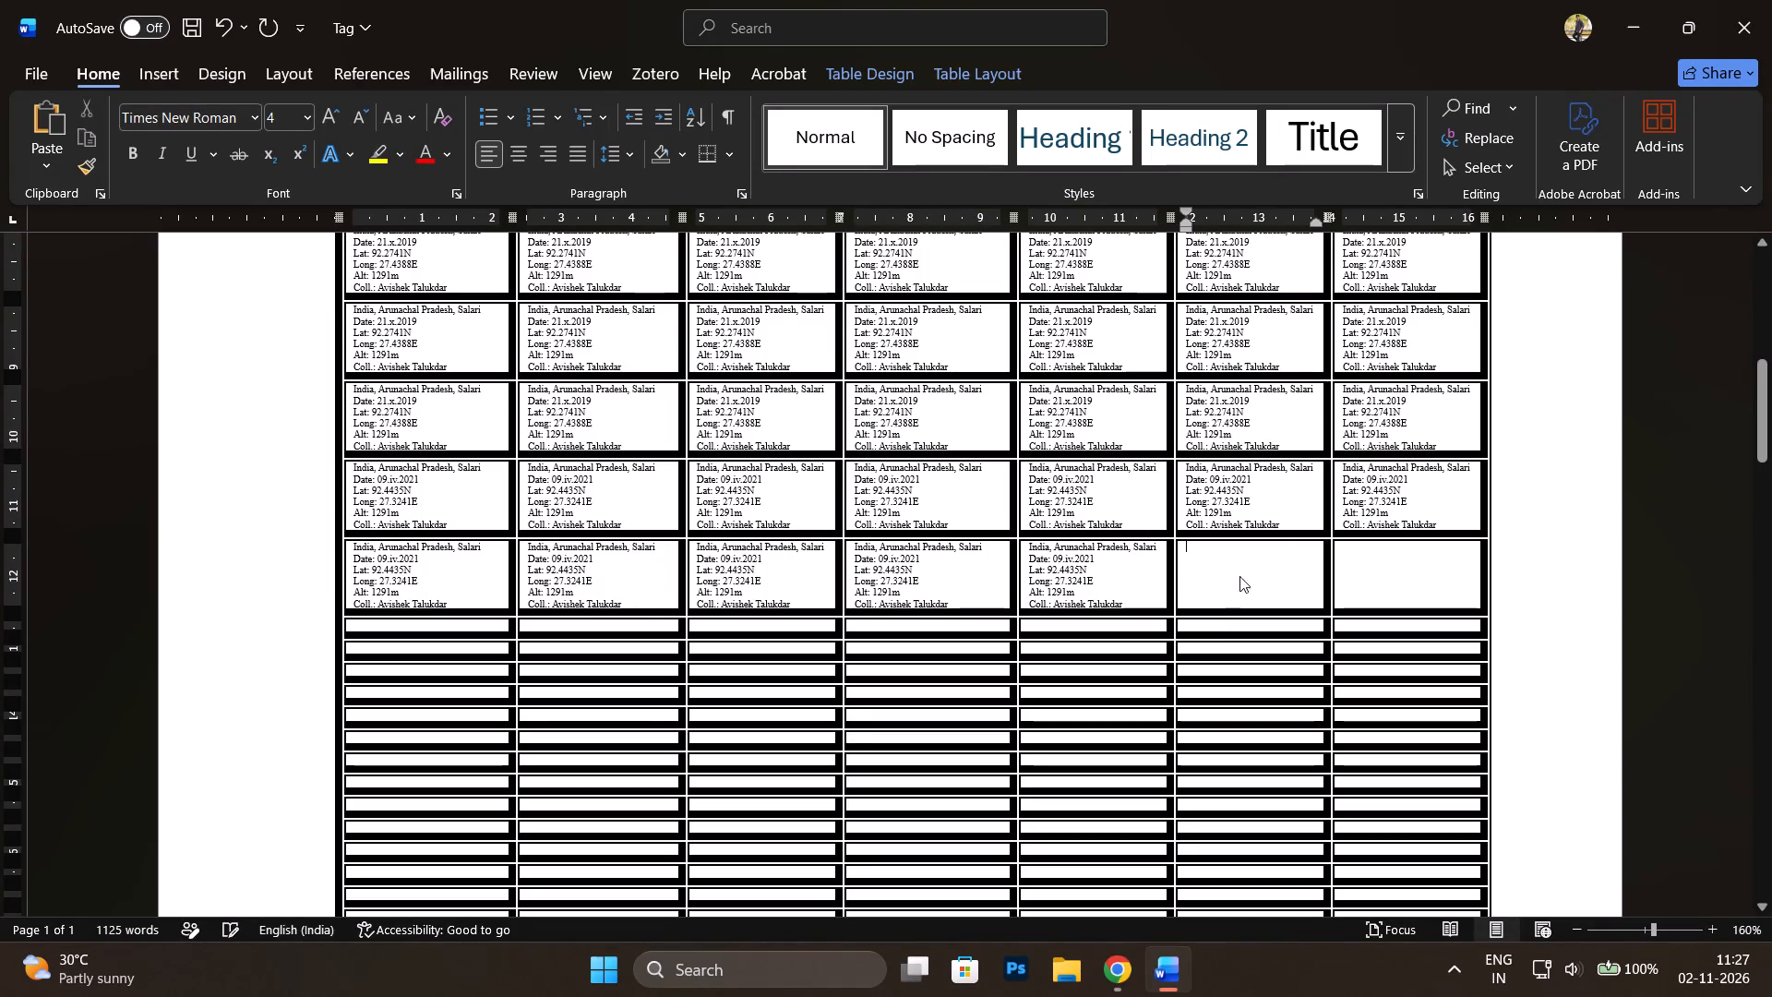
left_click(1361, 569)
key("ctrl+v")
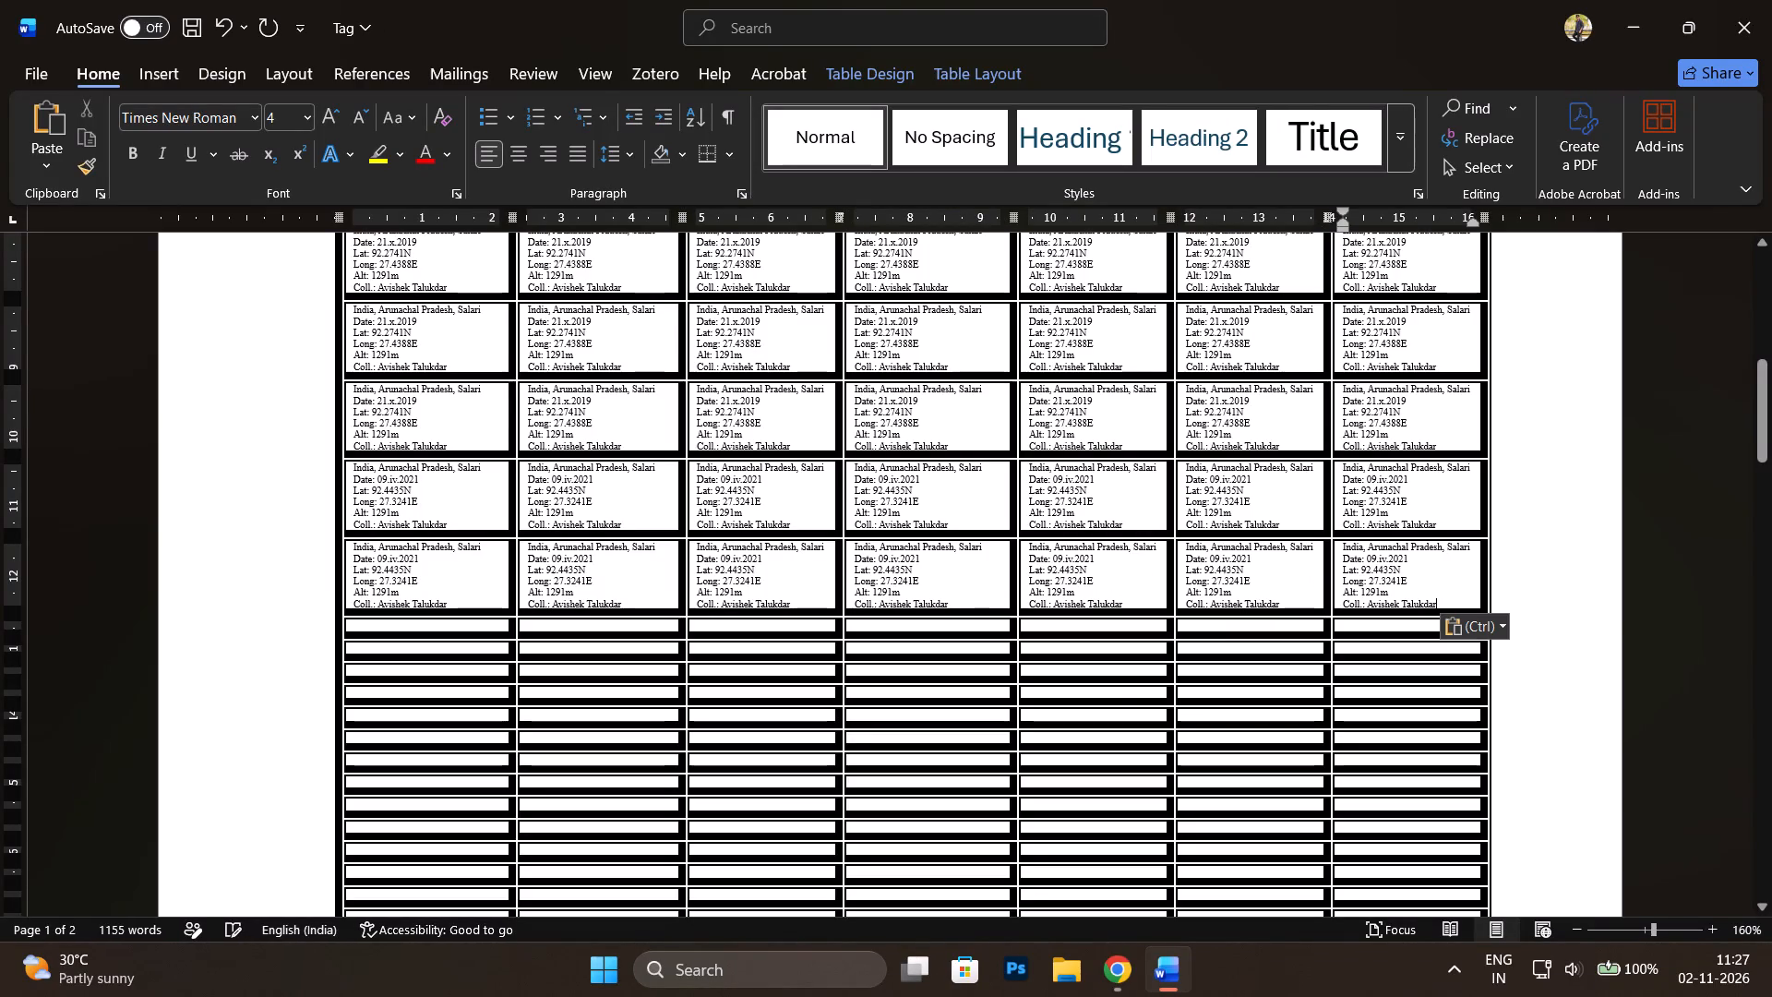
Paste the 09.iv.2021 Salari label into all seven cells of the table's twelfth row.
scroll(709, 653, "up", 7)
scroll(712, 653, "down", 3)
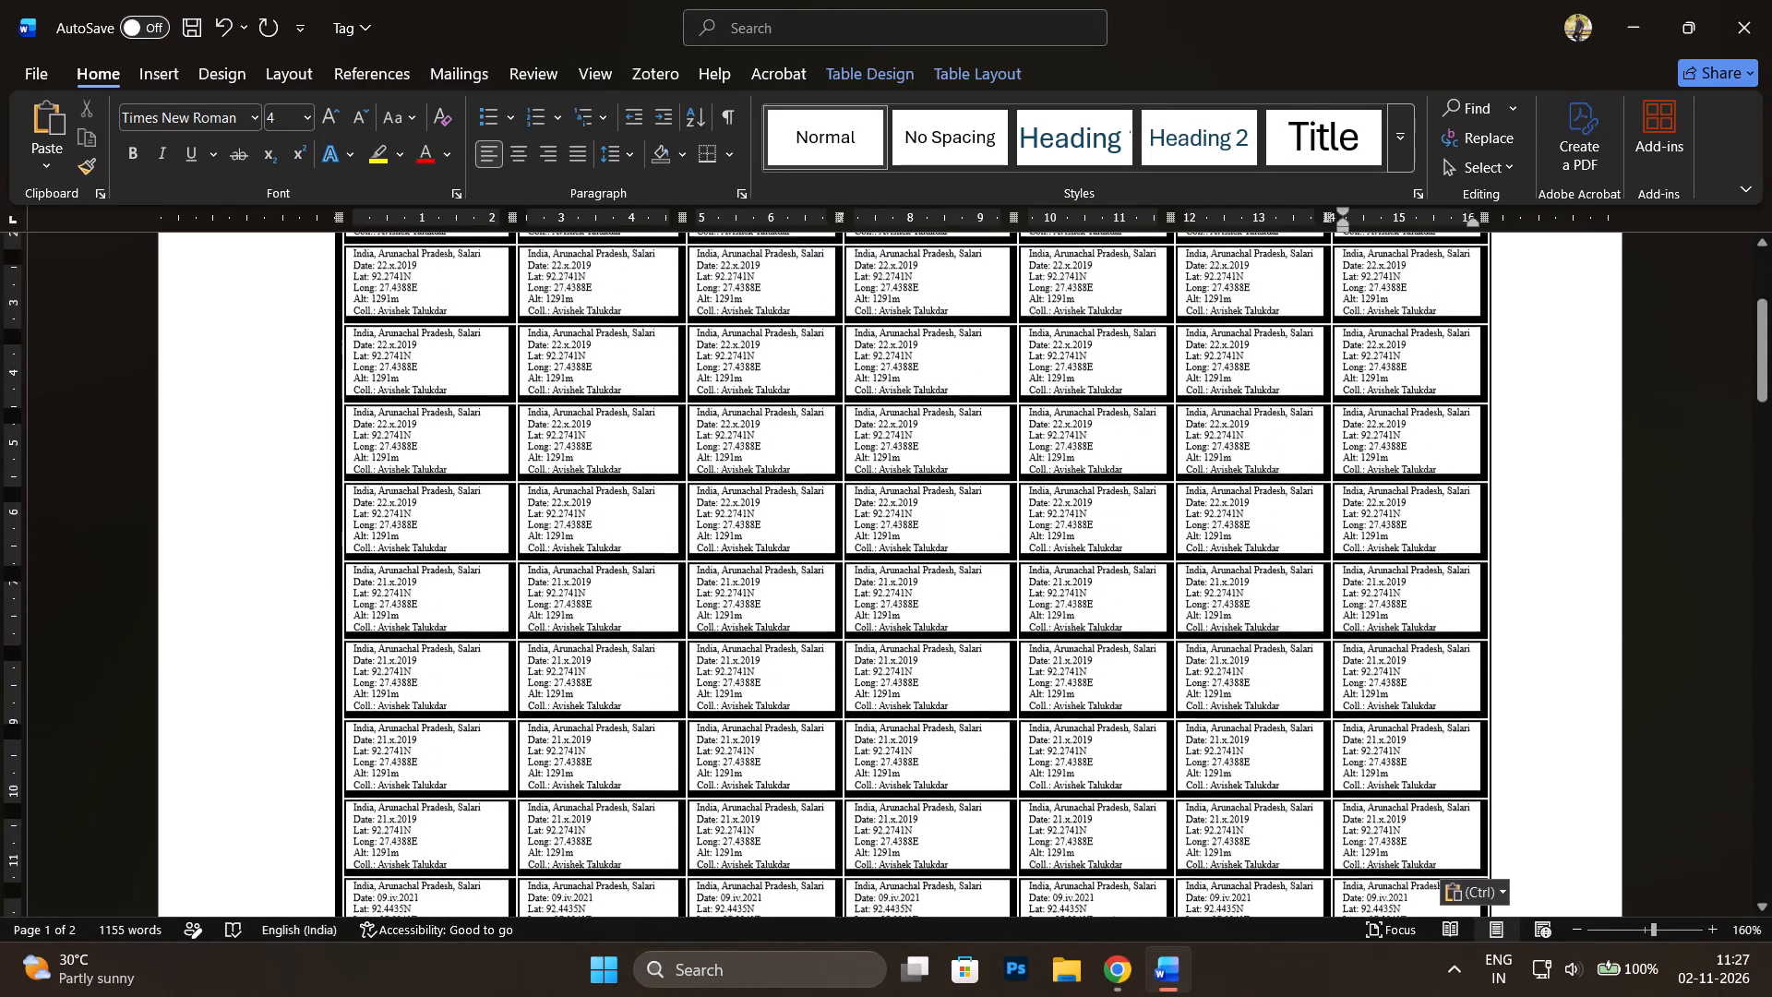
scroll(712, 653, "down", 3)
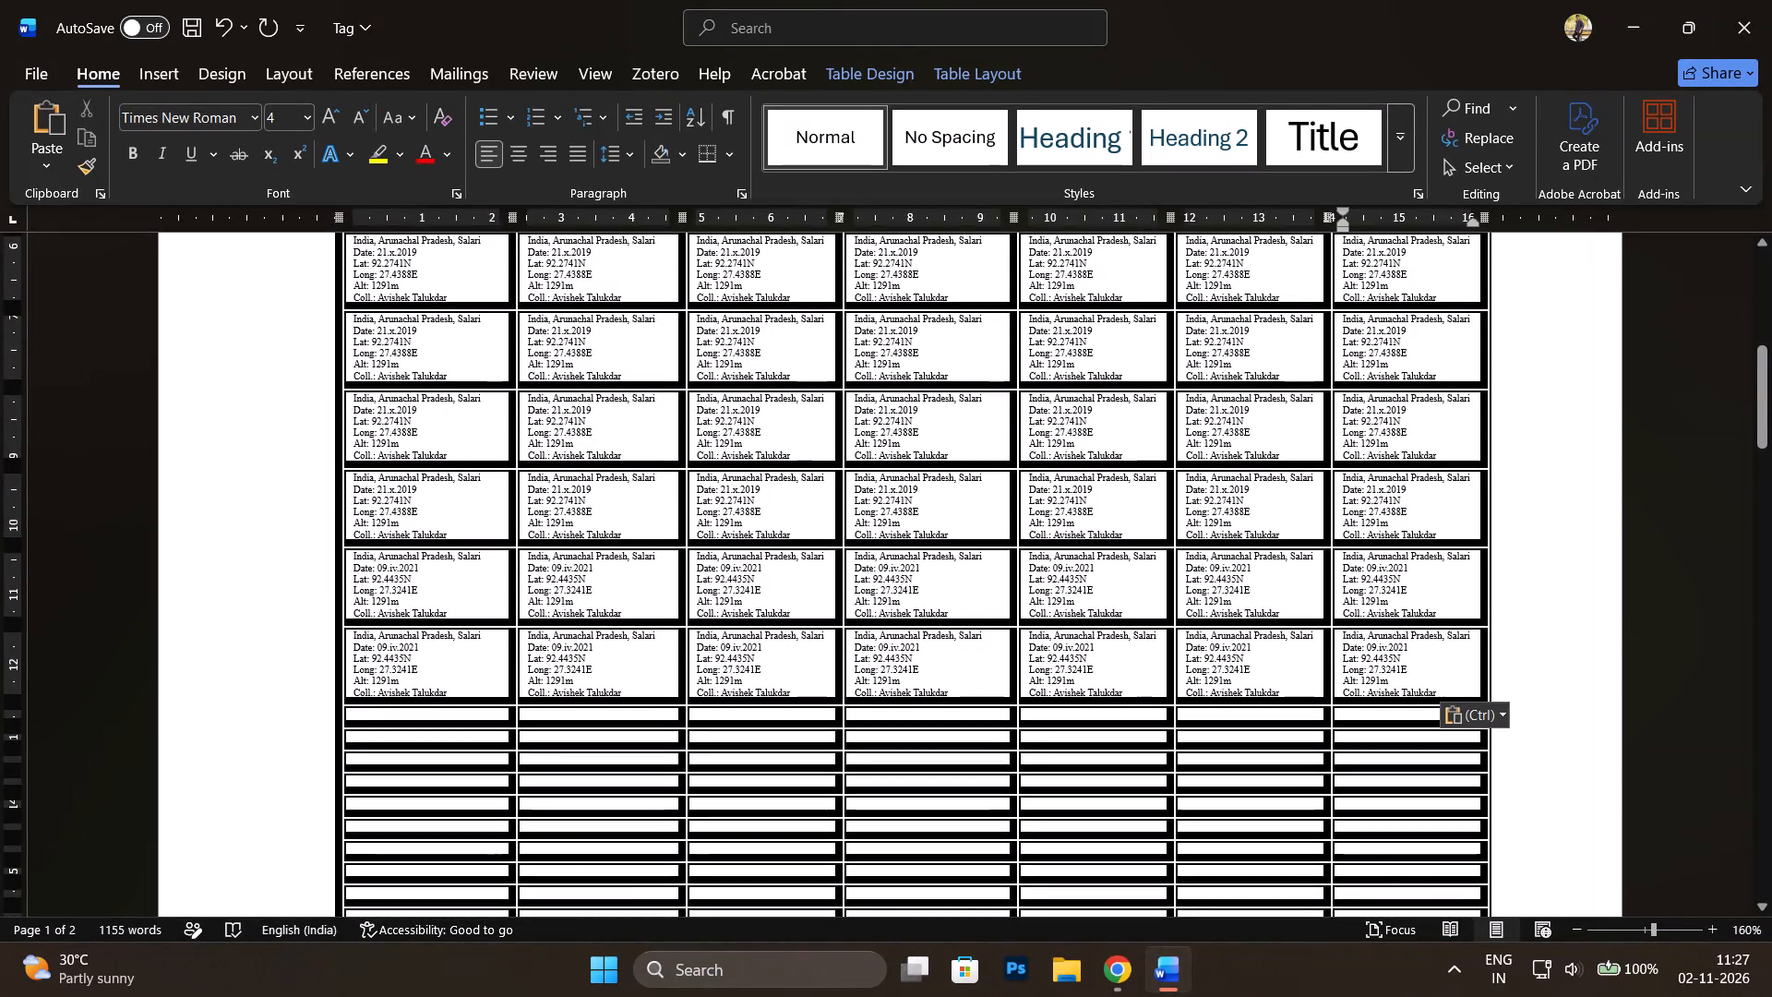
left_click(407, 716)
key("ctrl+v")
left_click(617, 727)
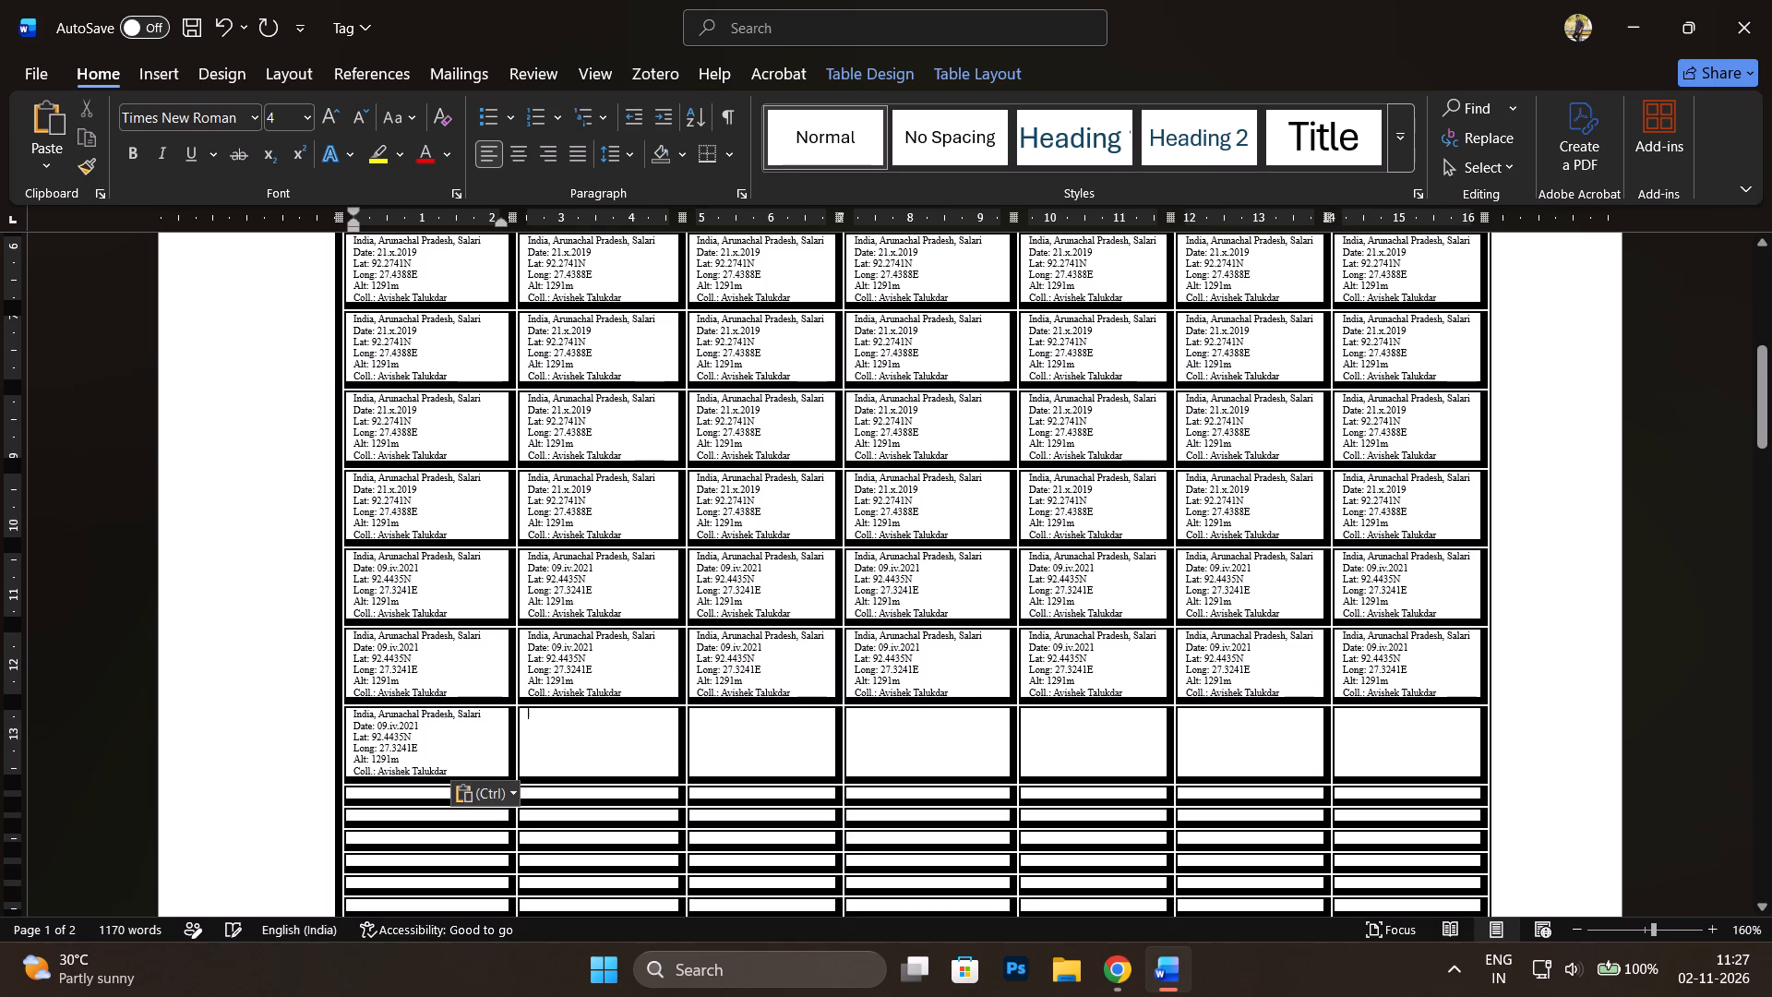
key("ctrl+v")
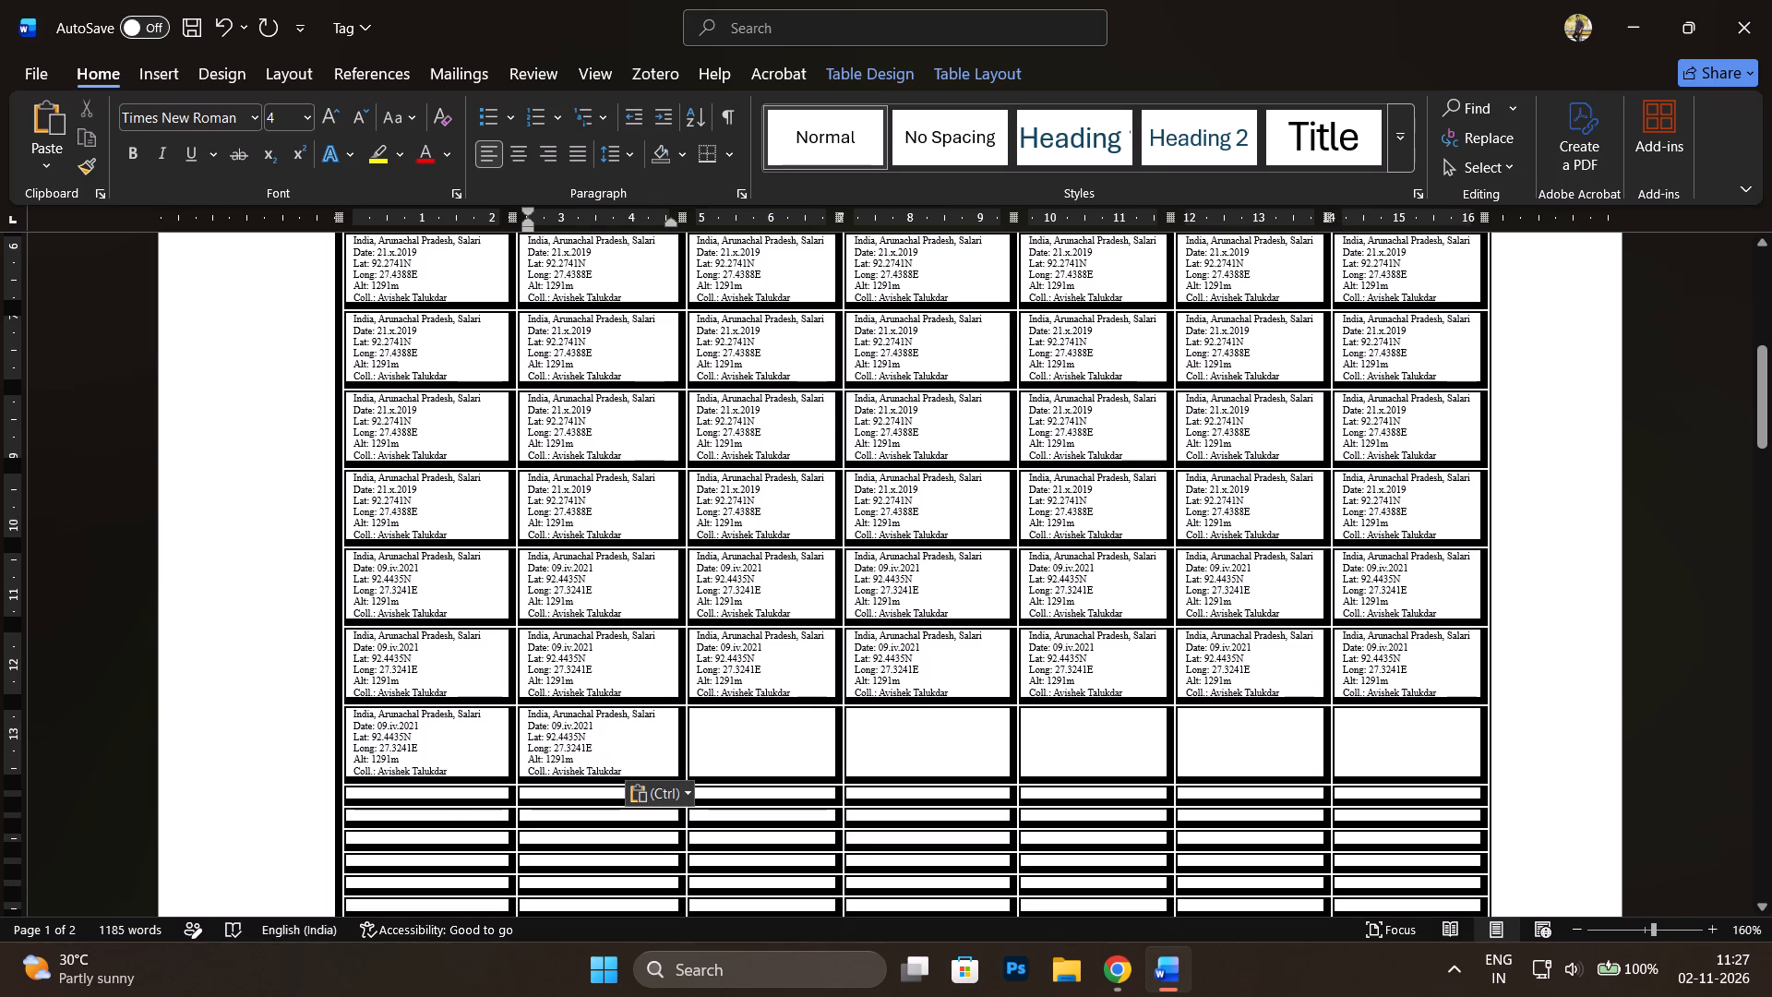
left_click(753, 757)
key("ctrl+v")
left_click(910, 733)
key("ctrl+v")
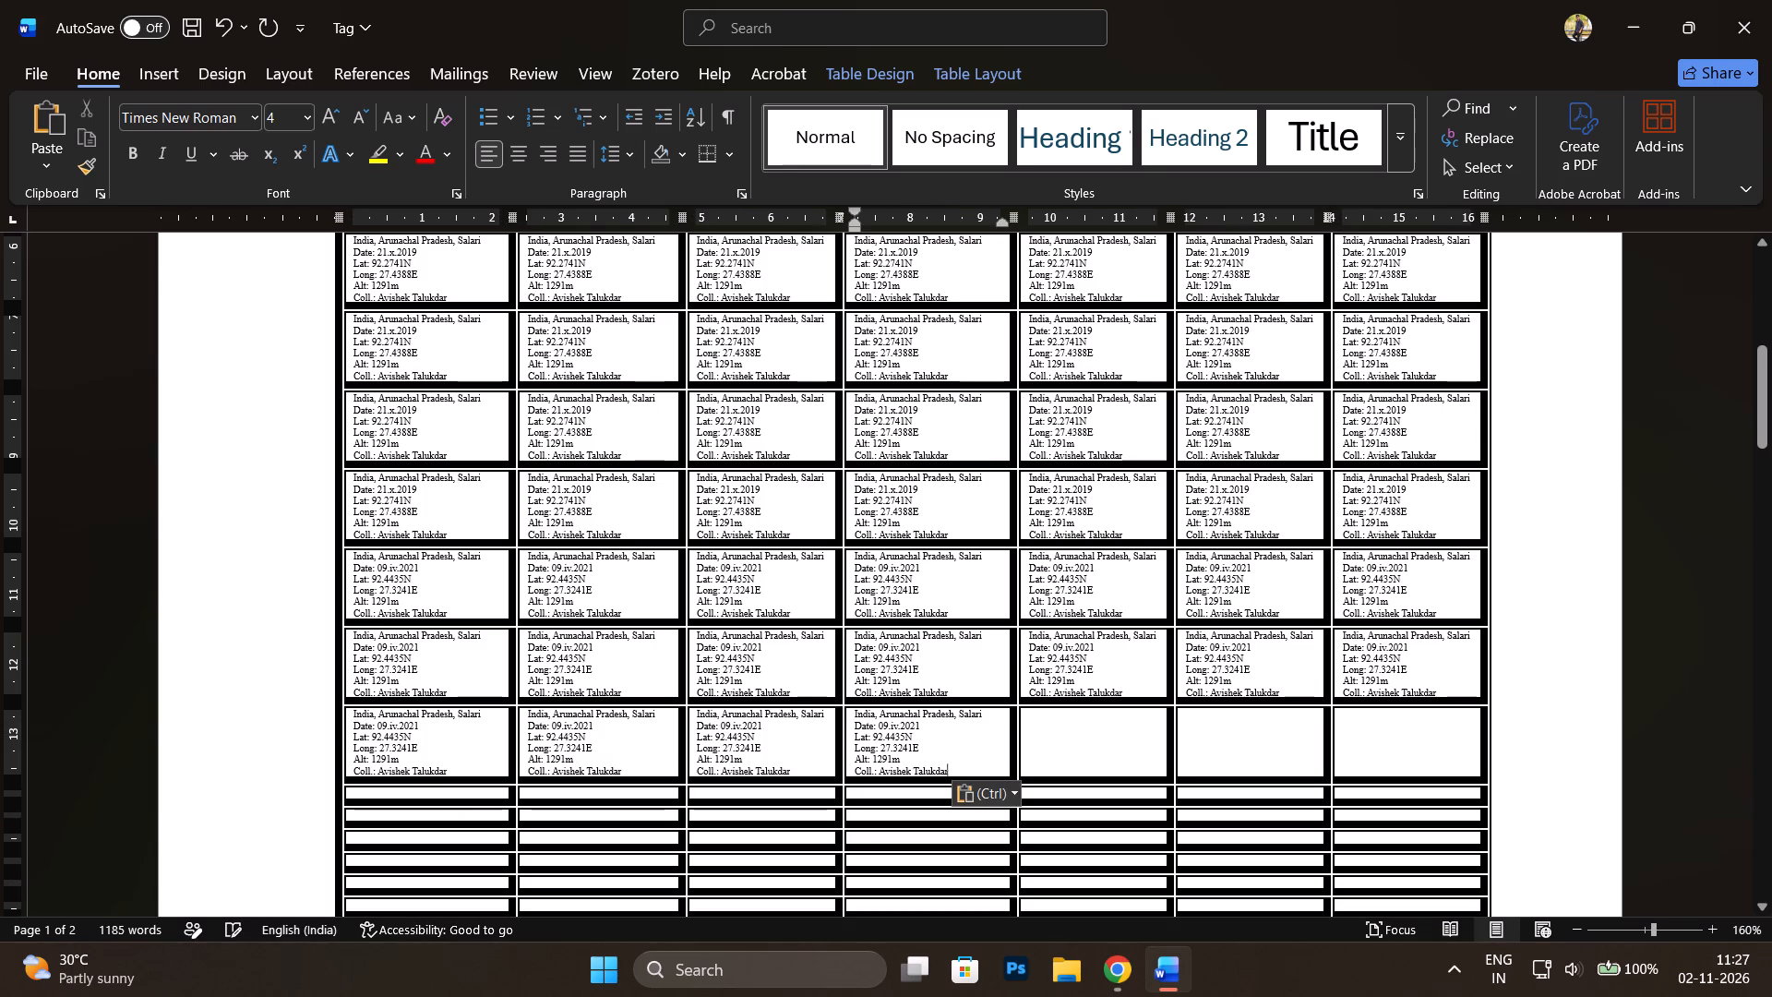
left_click(1090, 747)
key("ctrl+v")
left_click(1238, 740)
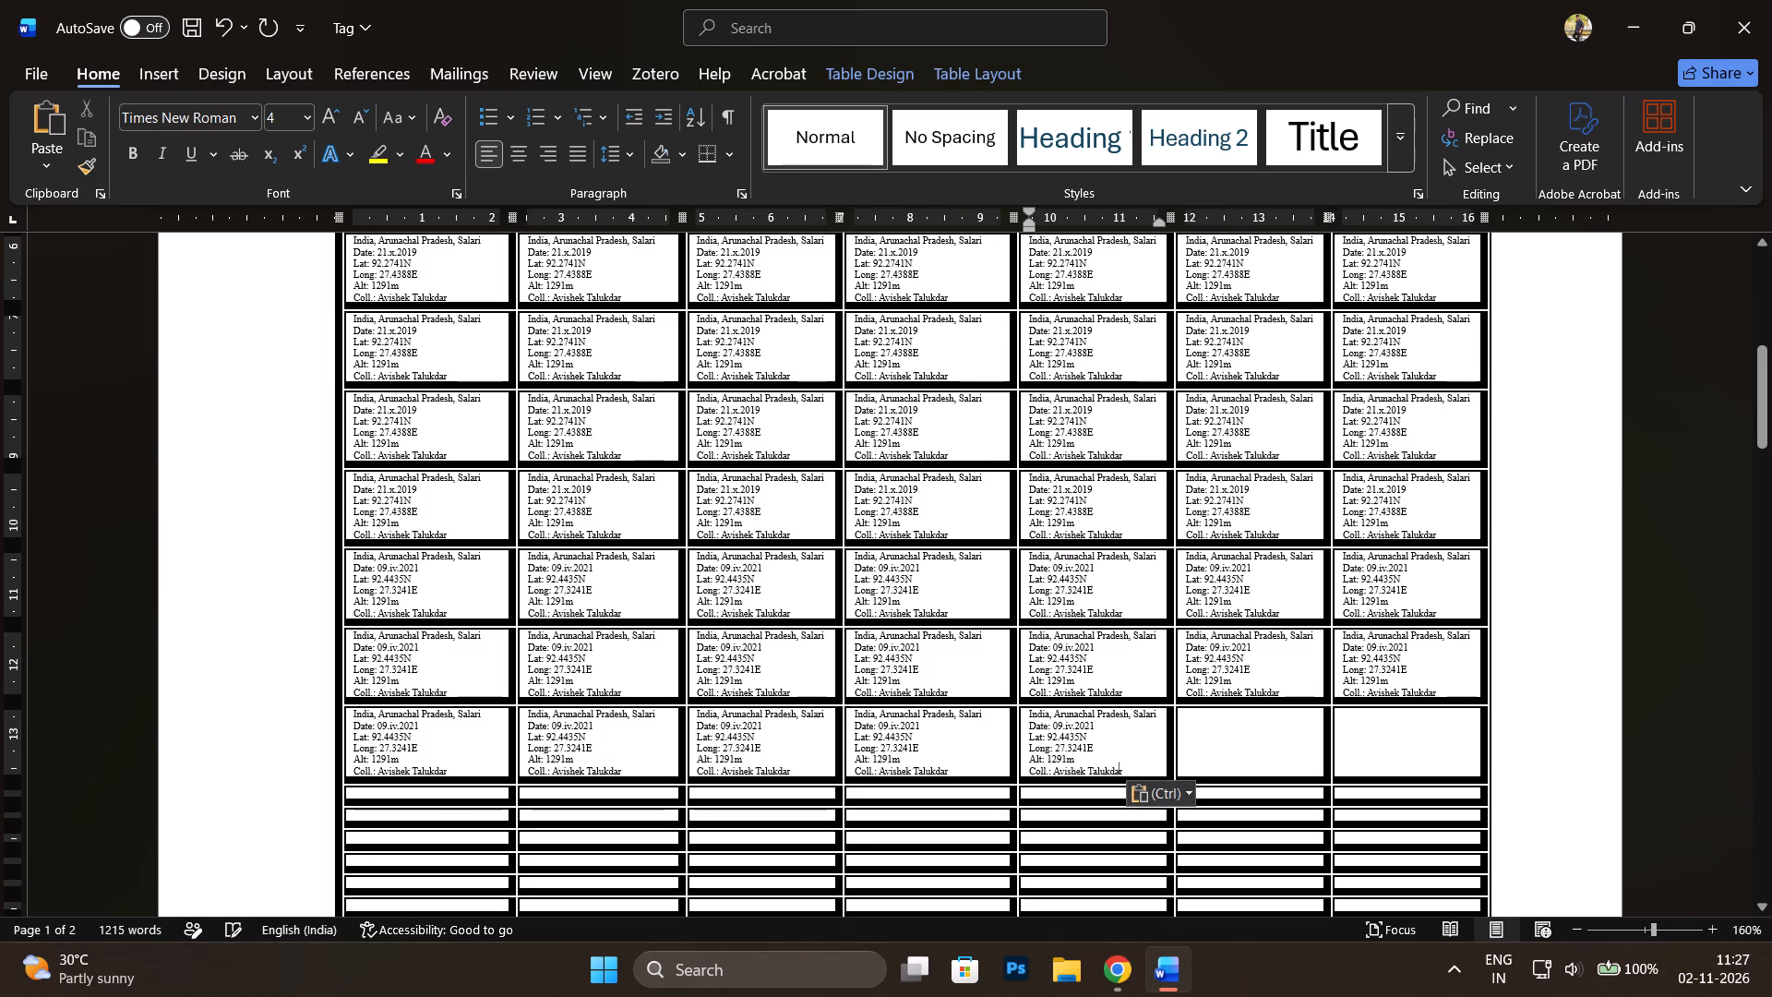
key("ctrl+v")
left_click(1391, 723)
key("ctrl+v")
Paste the 09.iv.2021 Salari label into all seven cells of the table's thirteenth row.
scroll(743, 710, "down", 2)
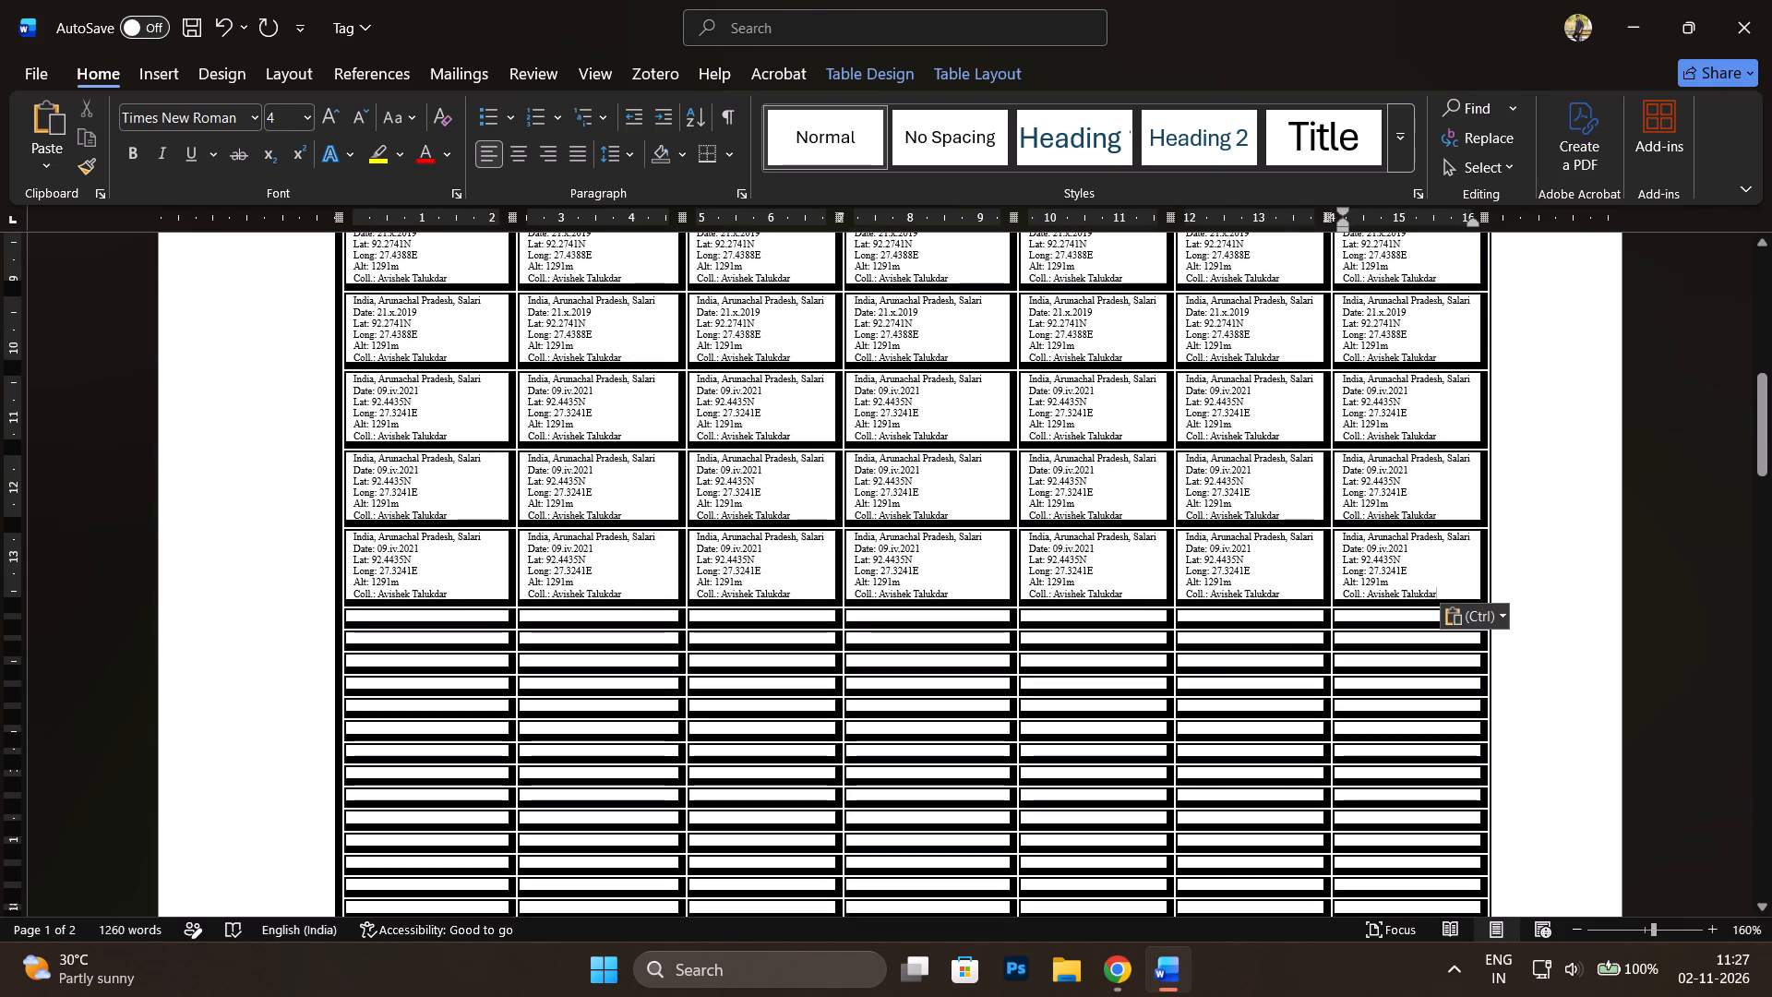
left_click(474, 607)
left_click(466, 614)
key("ctrl+v")
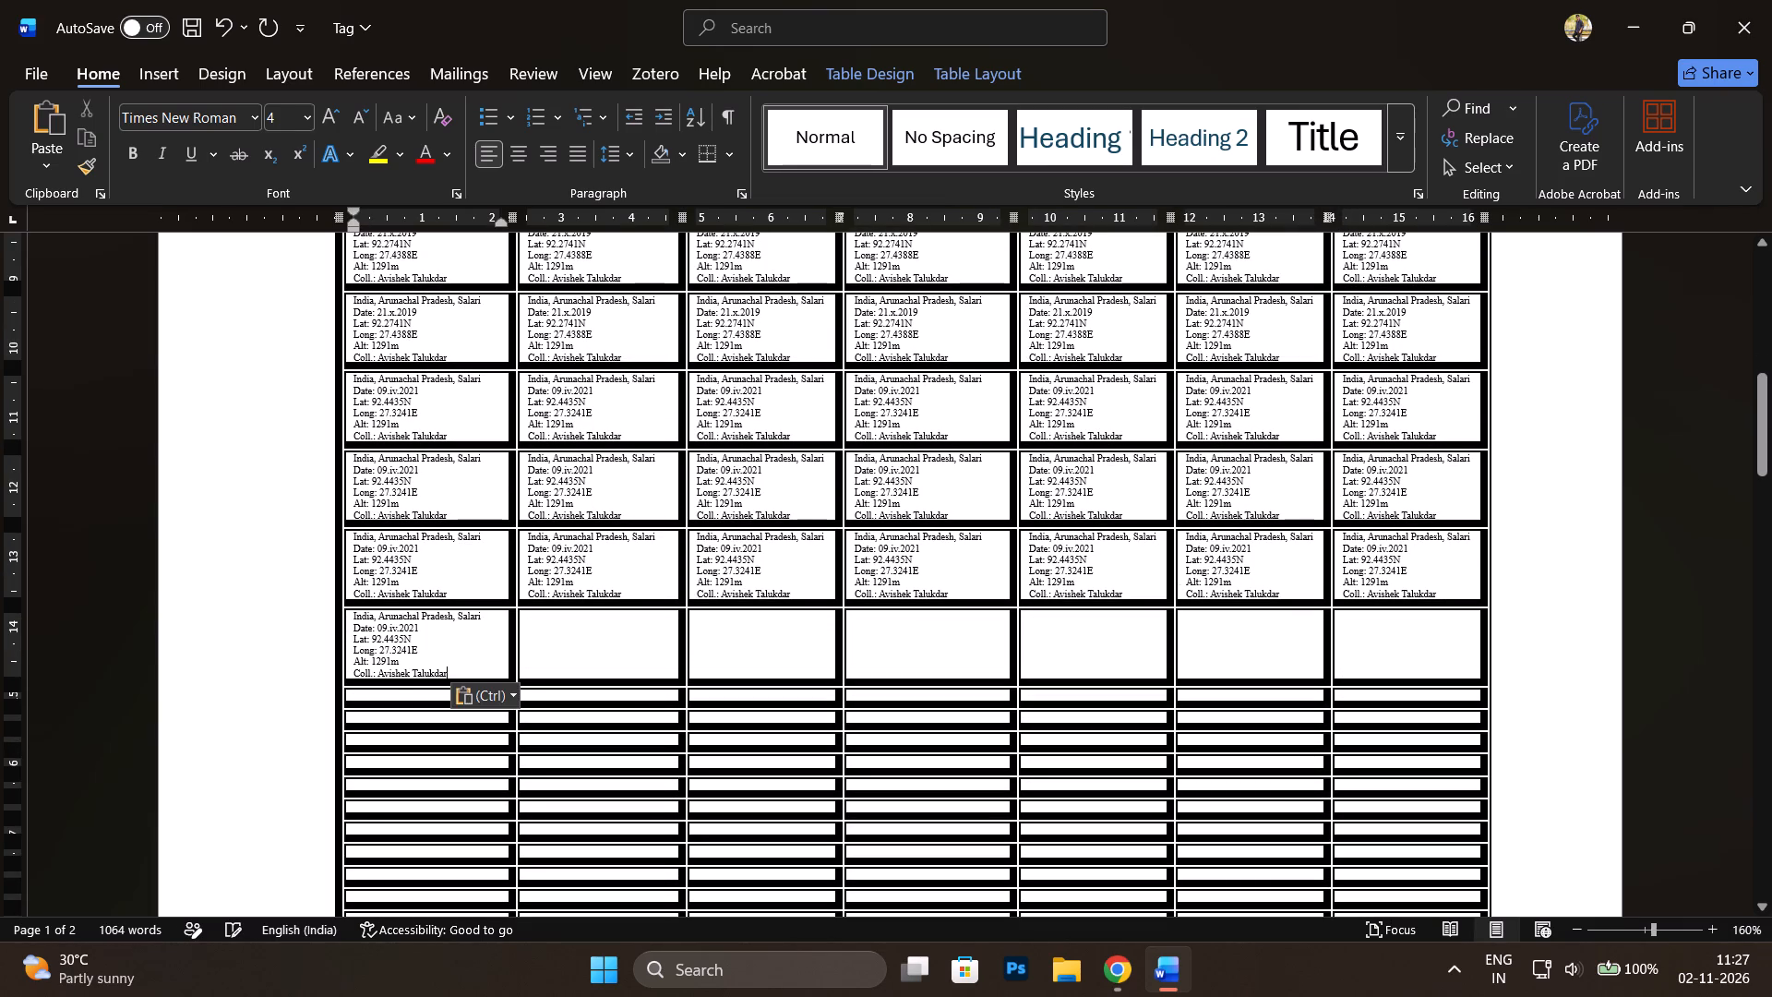
left_click(592, 638)
key("ctrl+v")
left_click(736, 635)
key("ctrl+v")
left_click(953, 633)
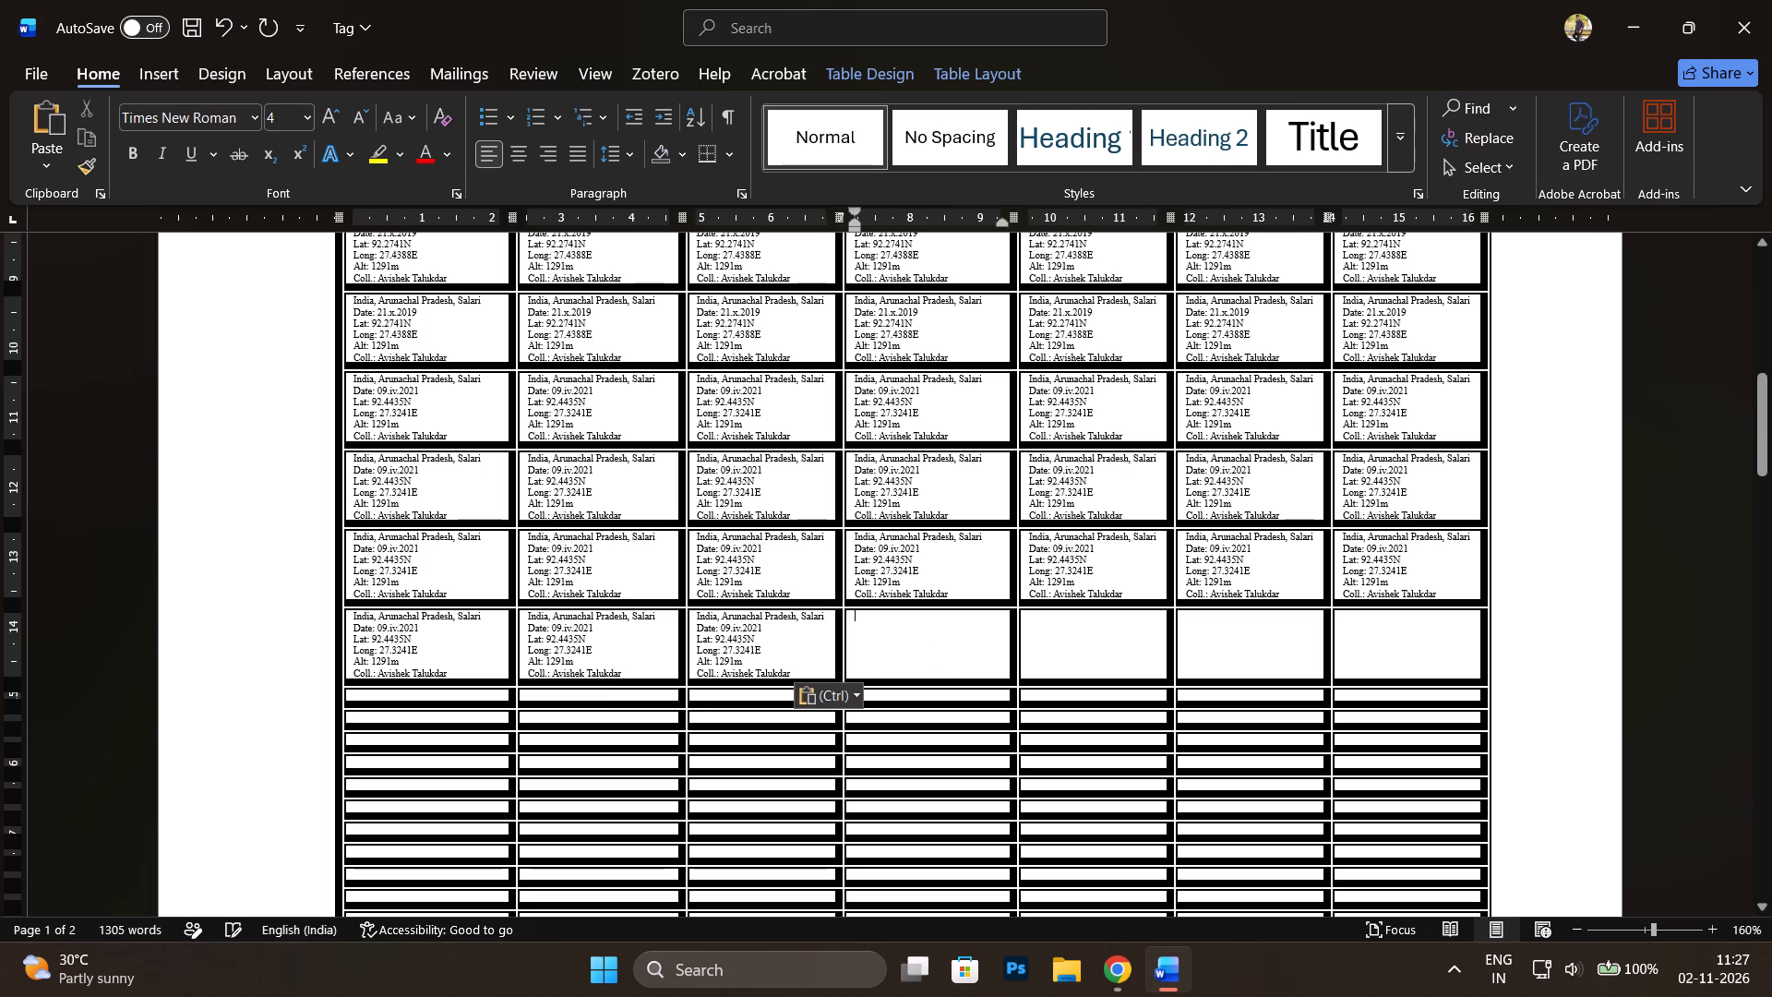
key("ctrl+v")
left_click(1063, 633)
key("ctrl+v")
left_click(1228, 643)
key("ctrl+v")
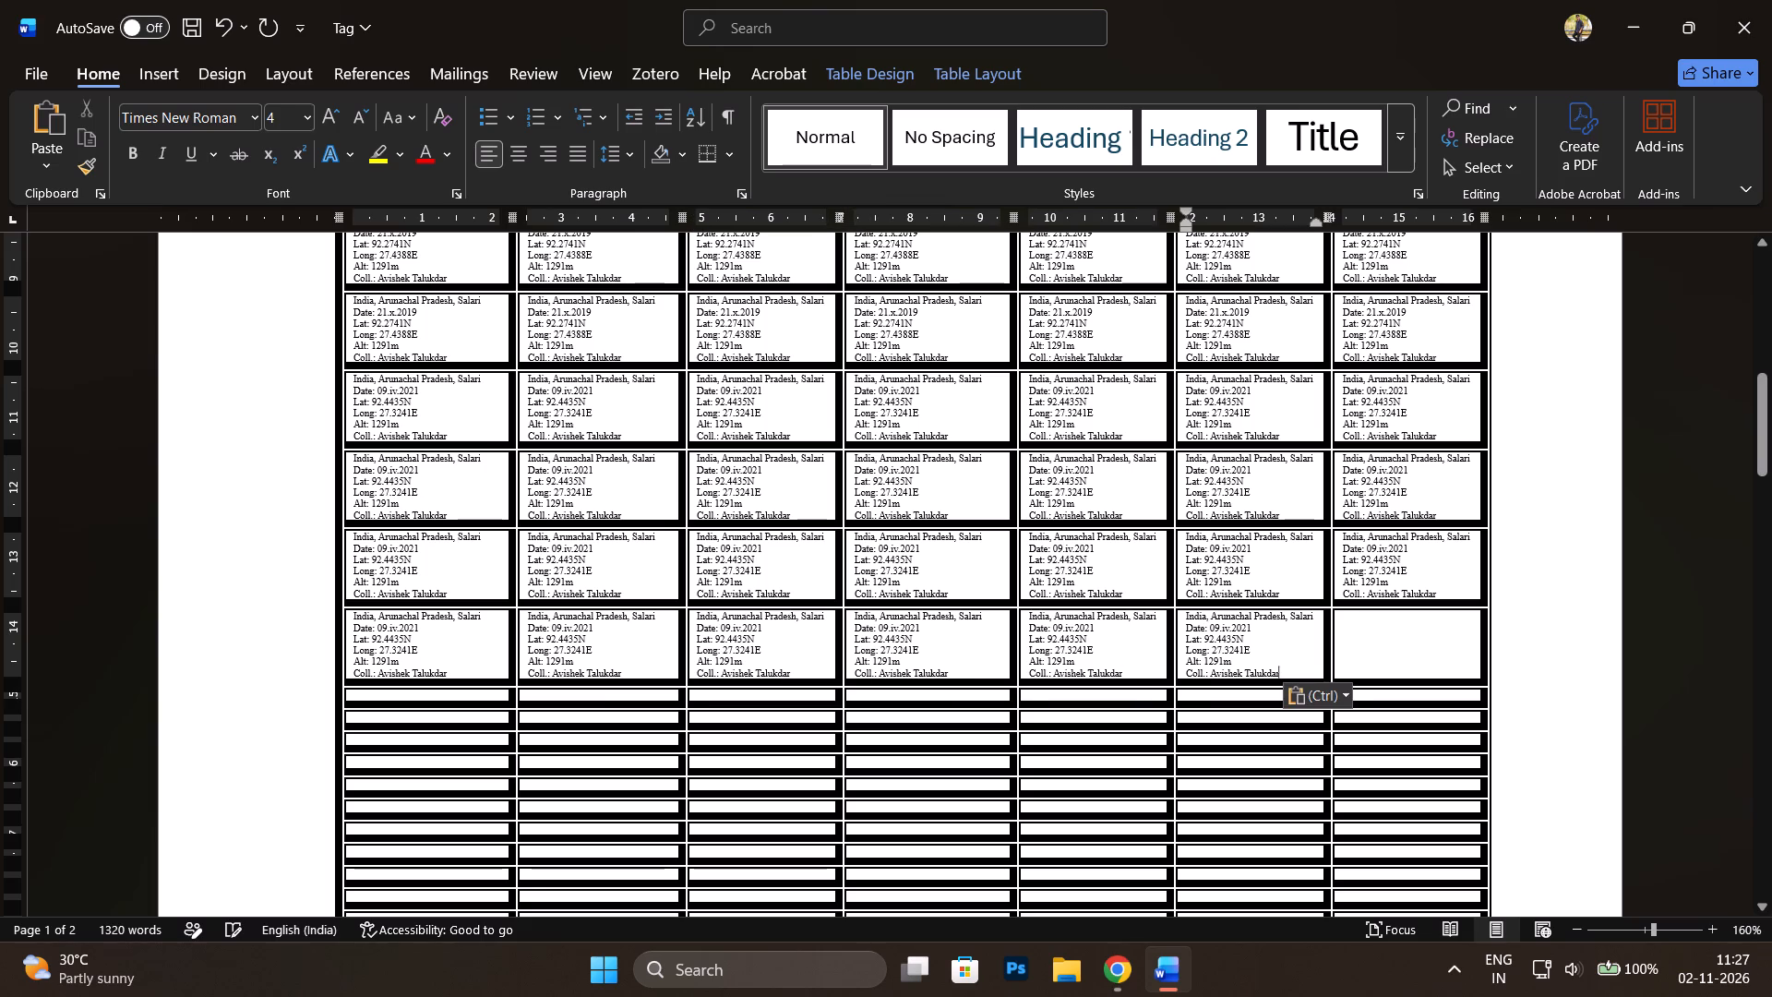
left_click(1390, 650)
key("ctrl+v")
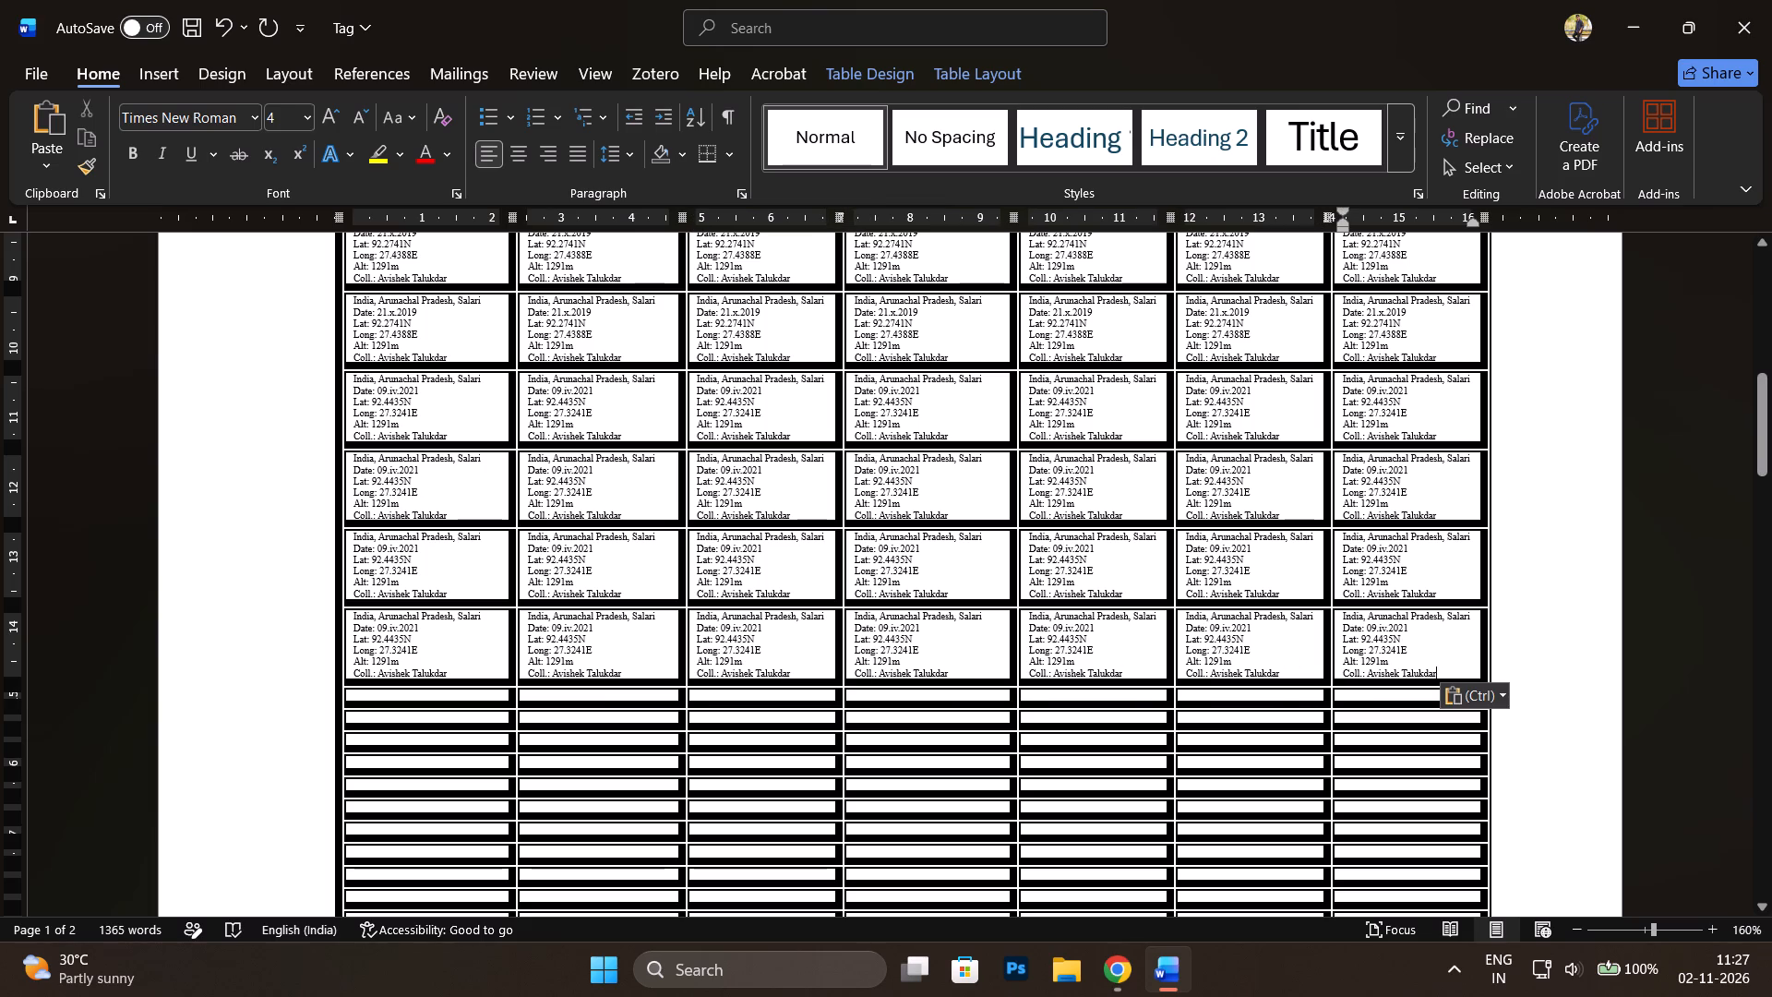
Paste the 09.iv.2021 Salari label into all seven cells of the table's fourteenth row.
left_click(430, 698)
key("ctrl+v")
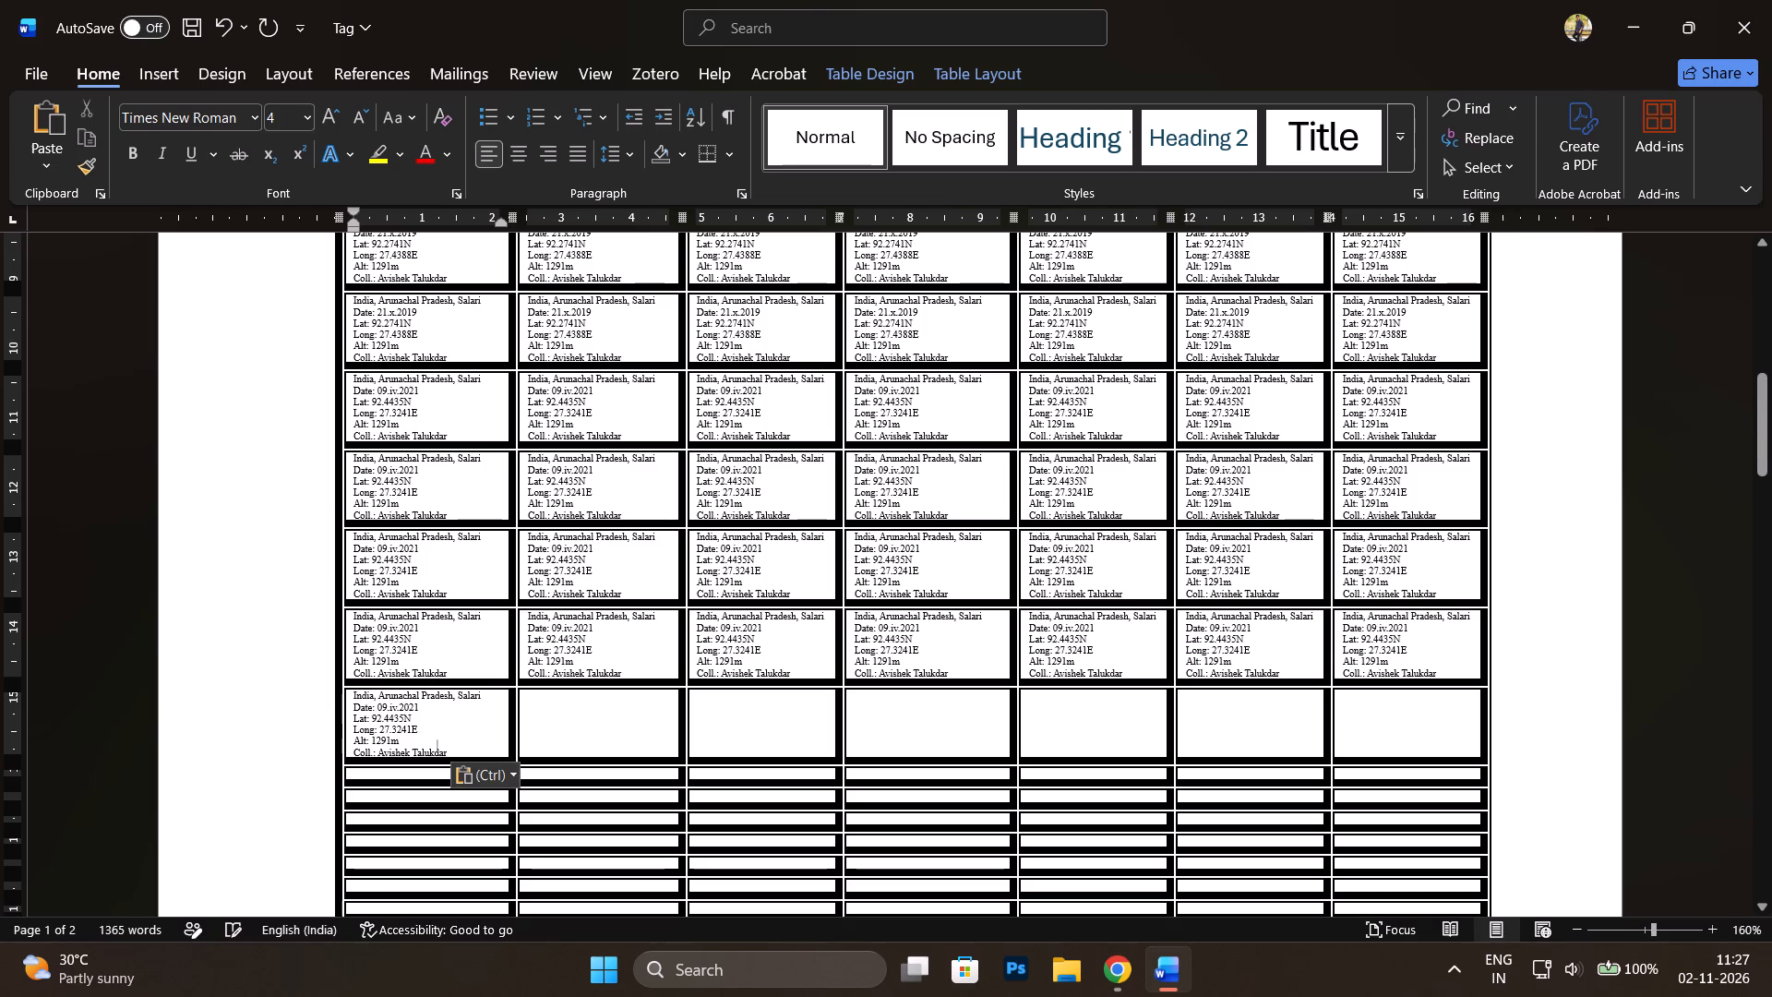
left_click(593, 720)
key("ctrl+v")
left_click(754, 716)
key("ctrl+v")
left_click(920, 721)
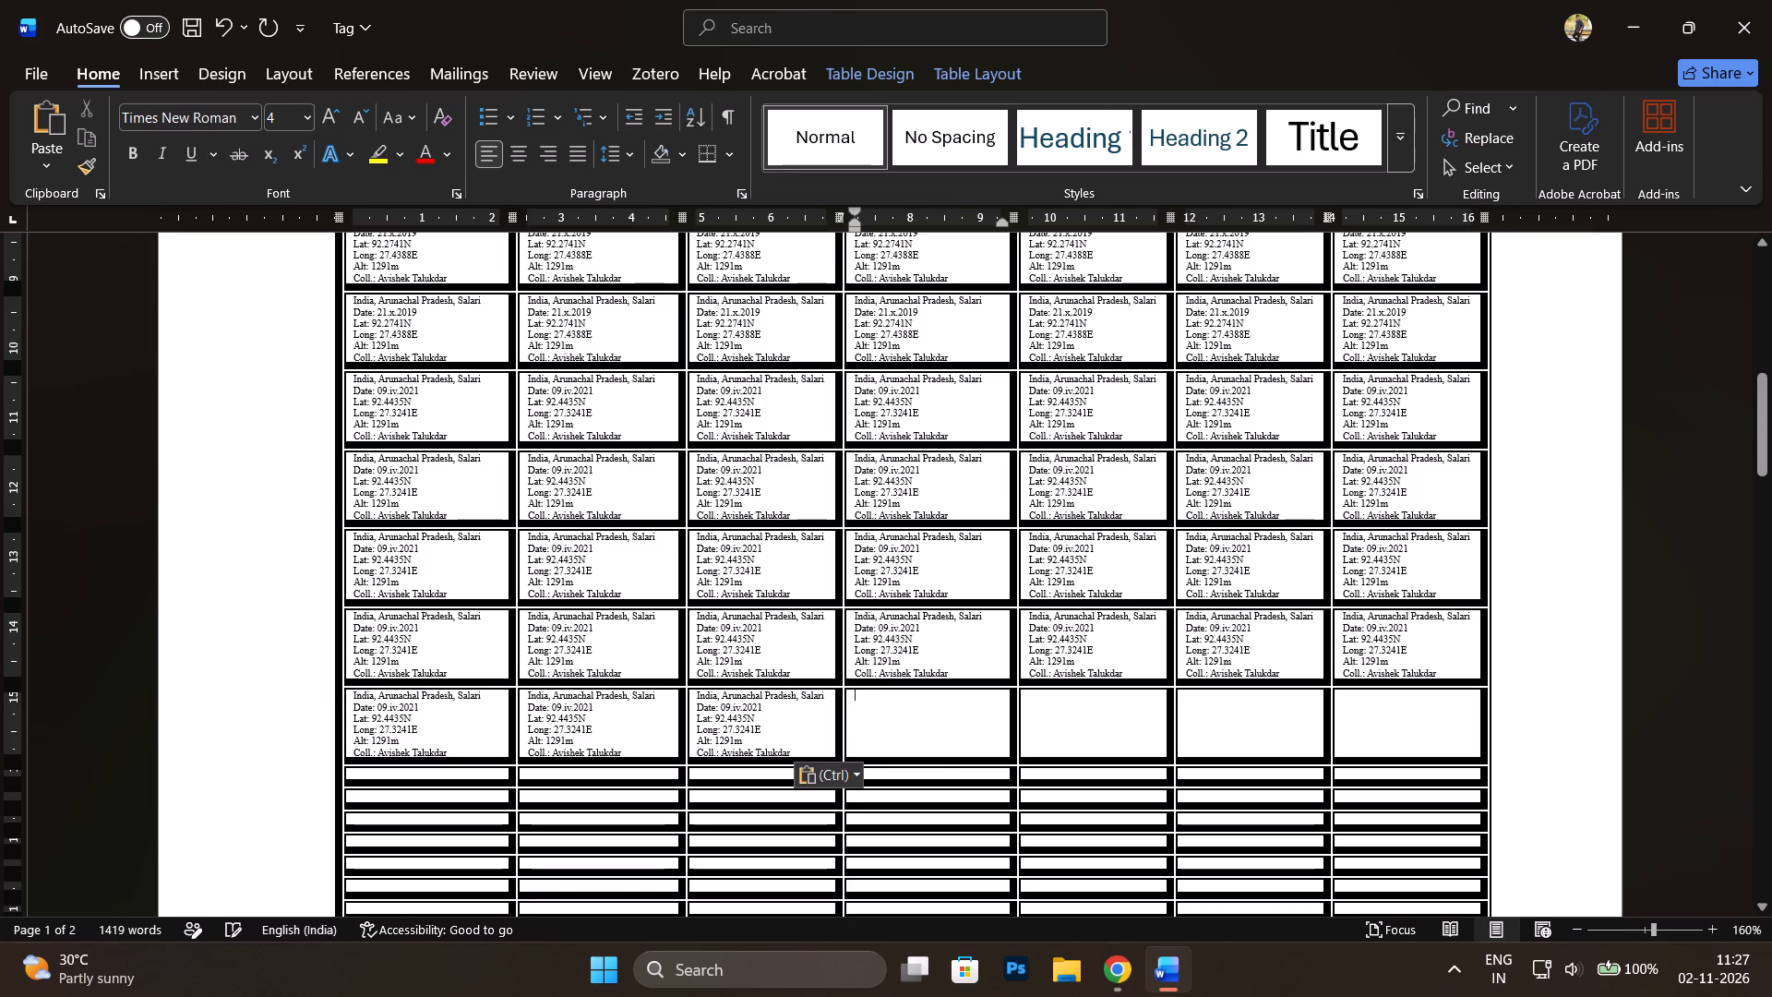
key("ctrl+v")
left_click(1096, 723)
key("ctrl+v")
left_click(1234, 703)
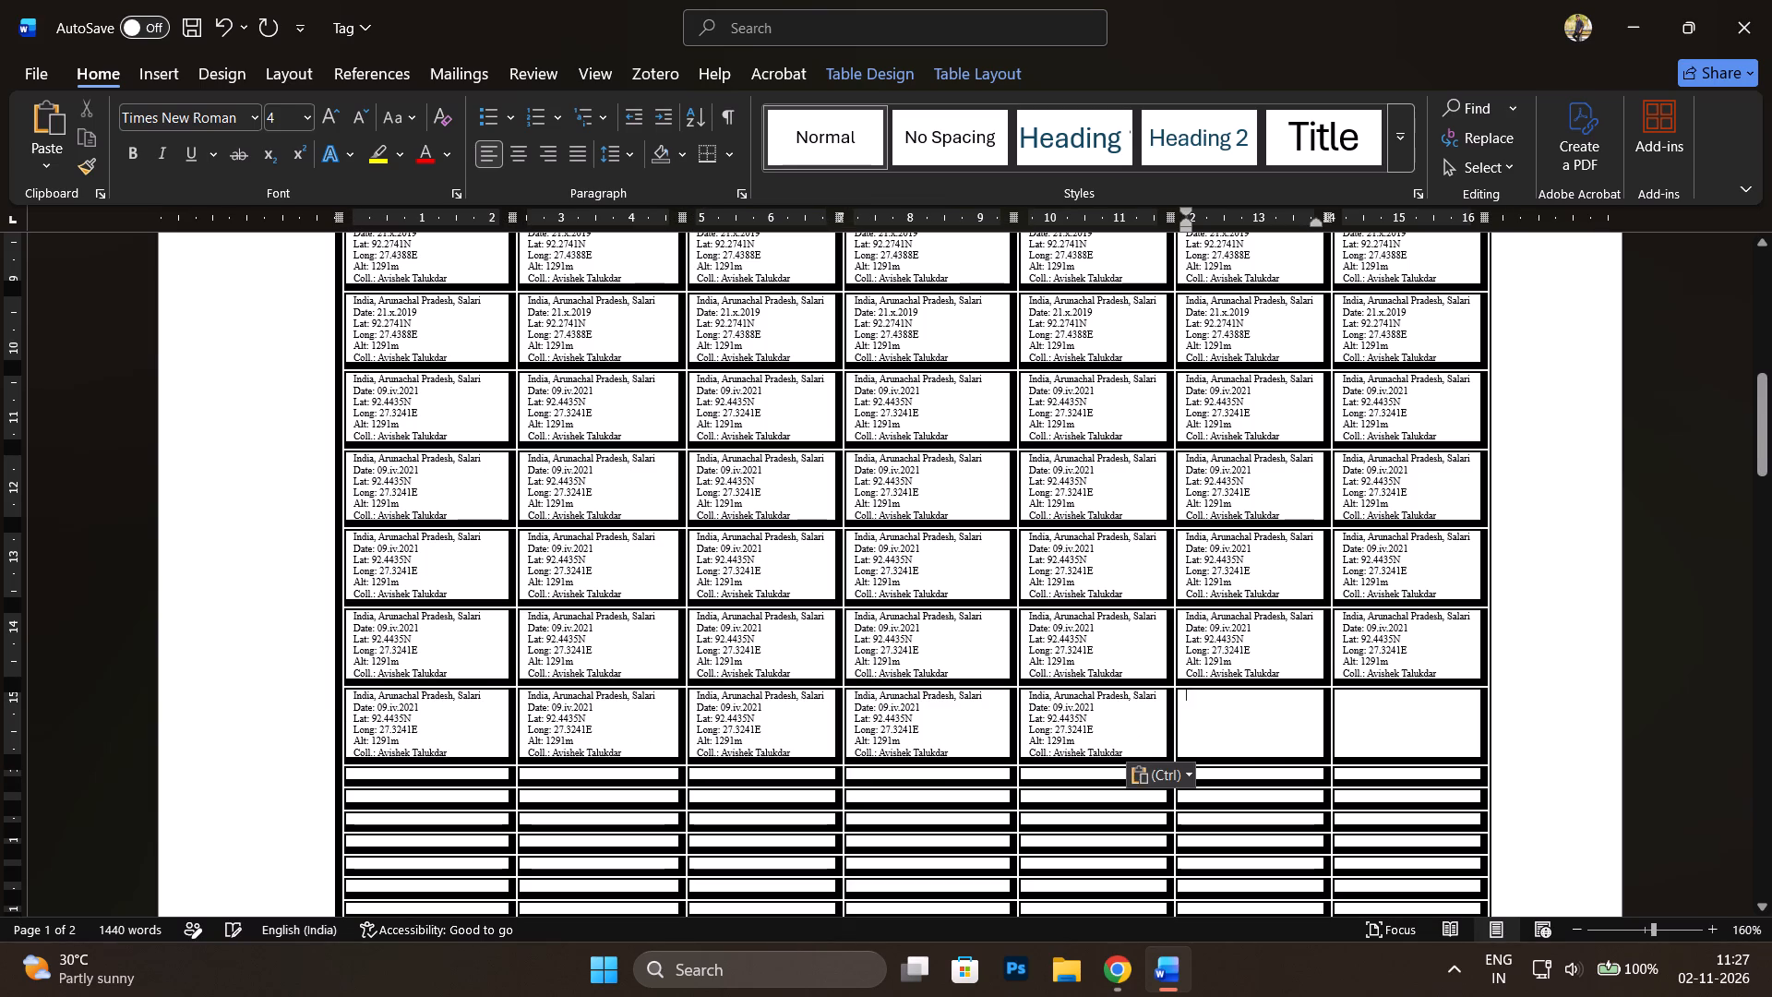
key("ctrl+v")
left_click(1417, 714)
key("ctrl+v")
Paste the 09.iv.2021 Salari label into the first cell of the table's fifteenth row as a base for a new label.
scroll(588, 717, "down", 1)
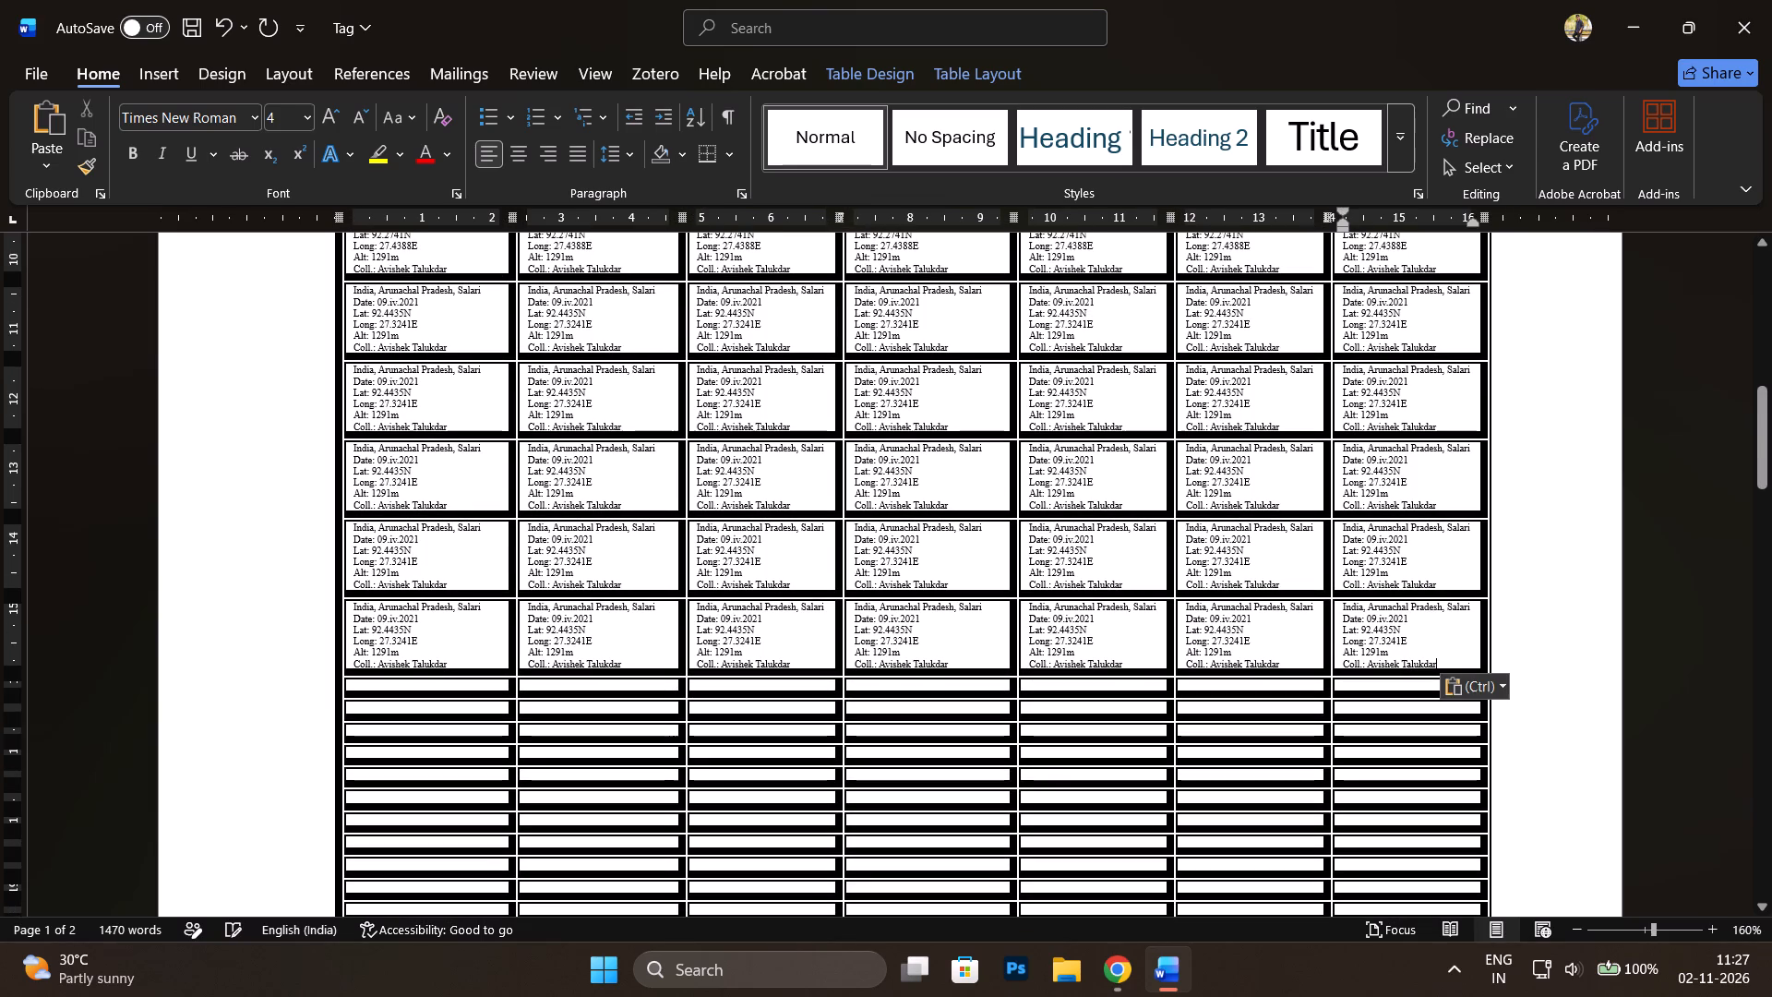
left_click(465, 684)
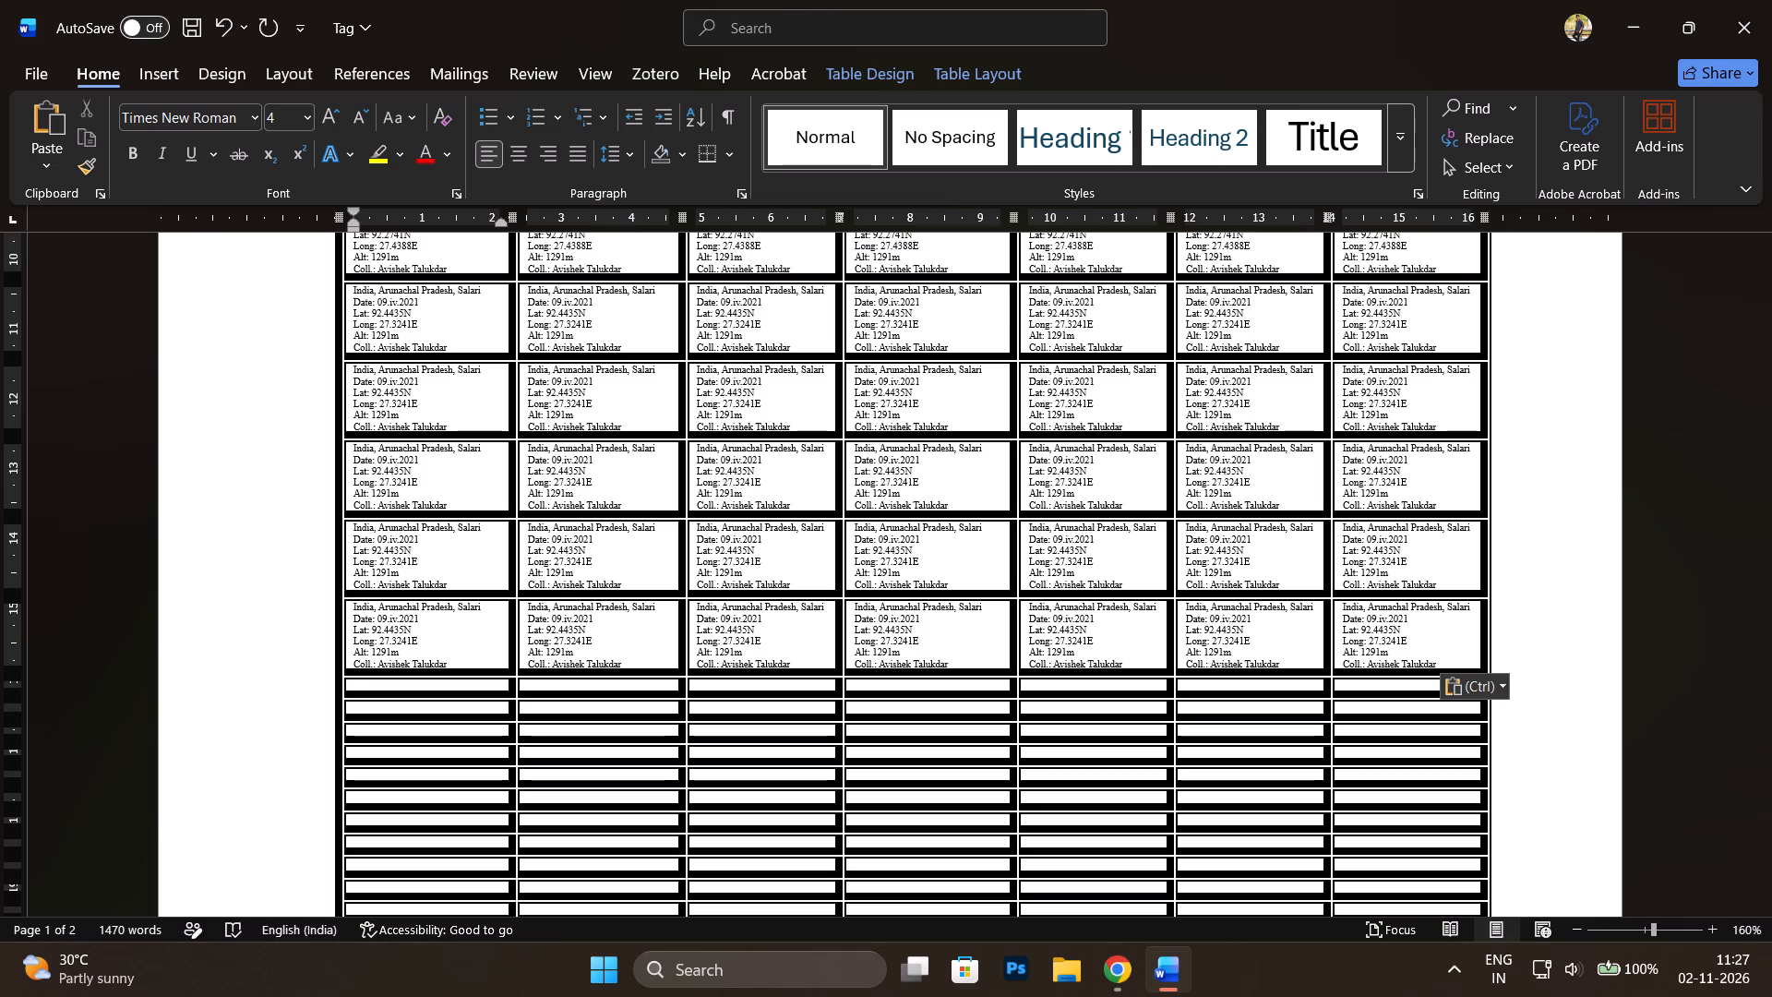
key("ctrl+v")
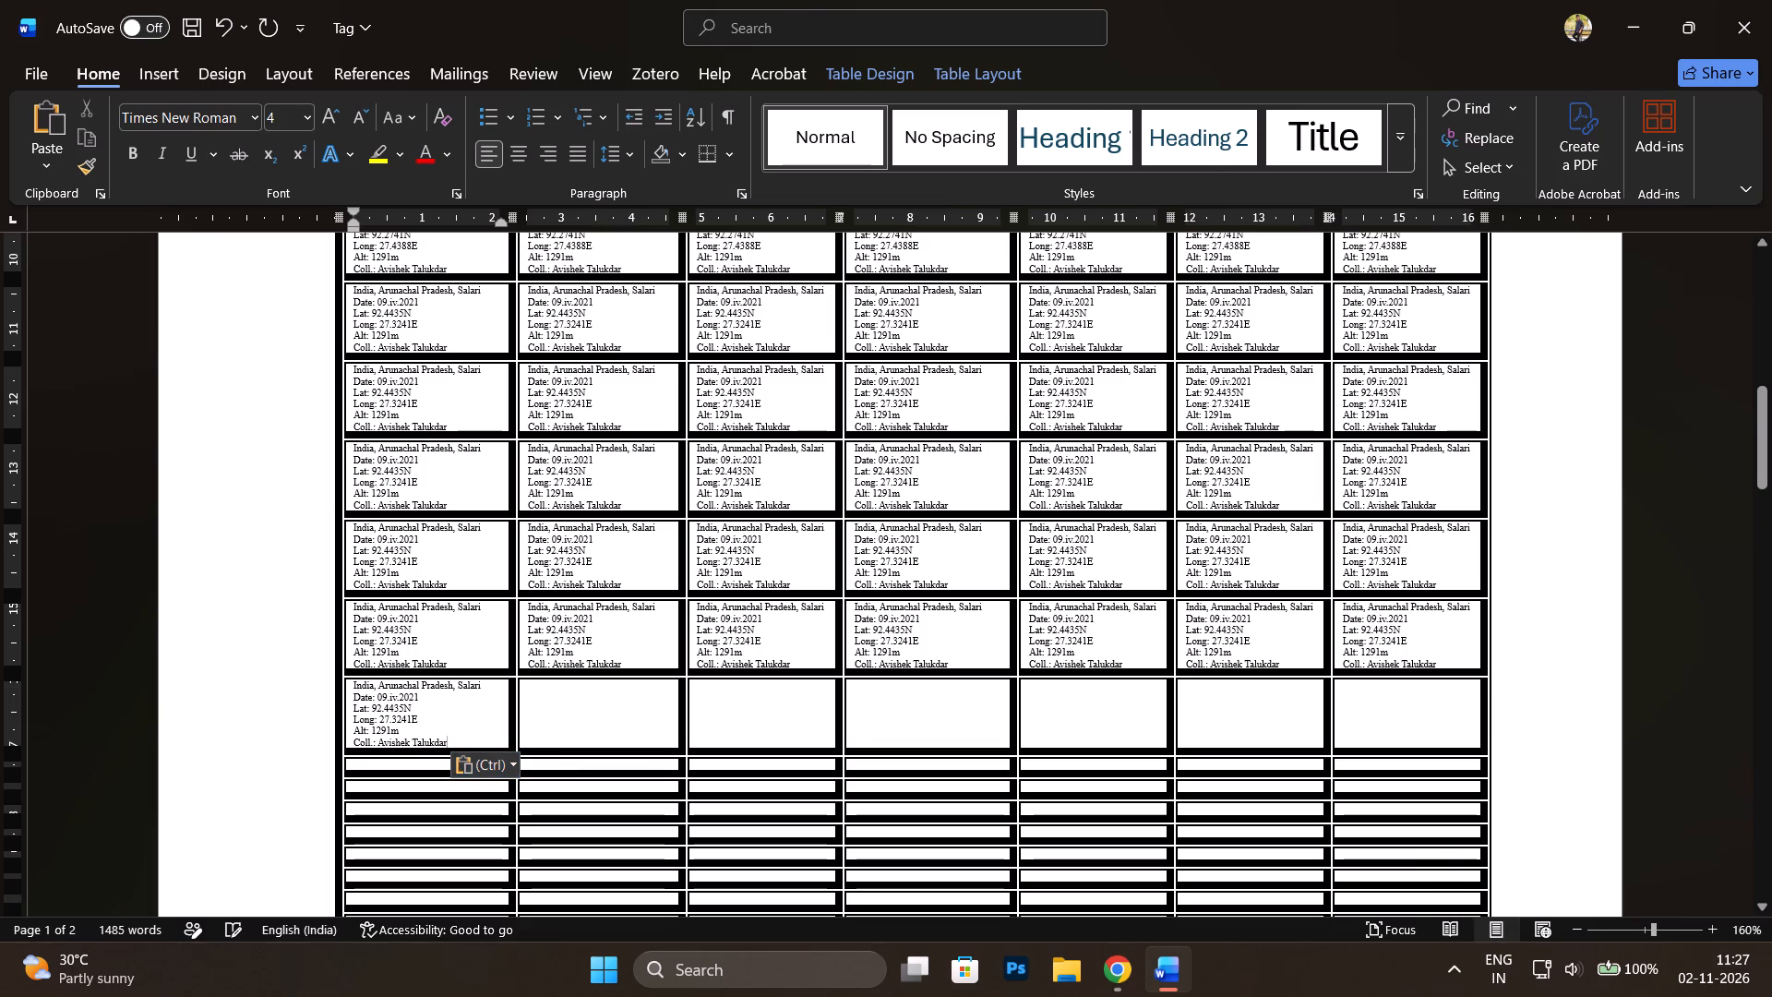
Delete the place name Salari from the fifteenth row's first label, keeping "India, Arunachal Pradesh,".
left_click(484, 687)
key("BackSpace")
key("BackSpace")
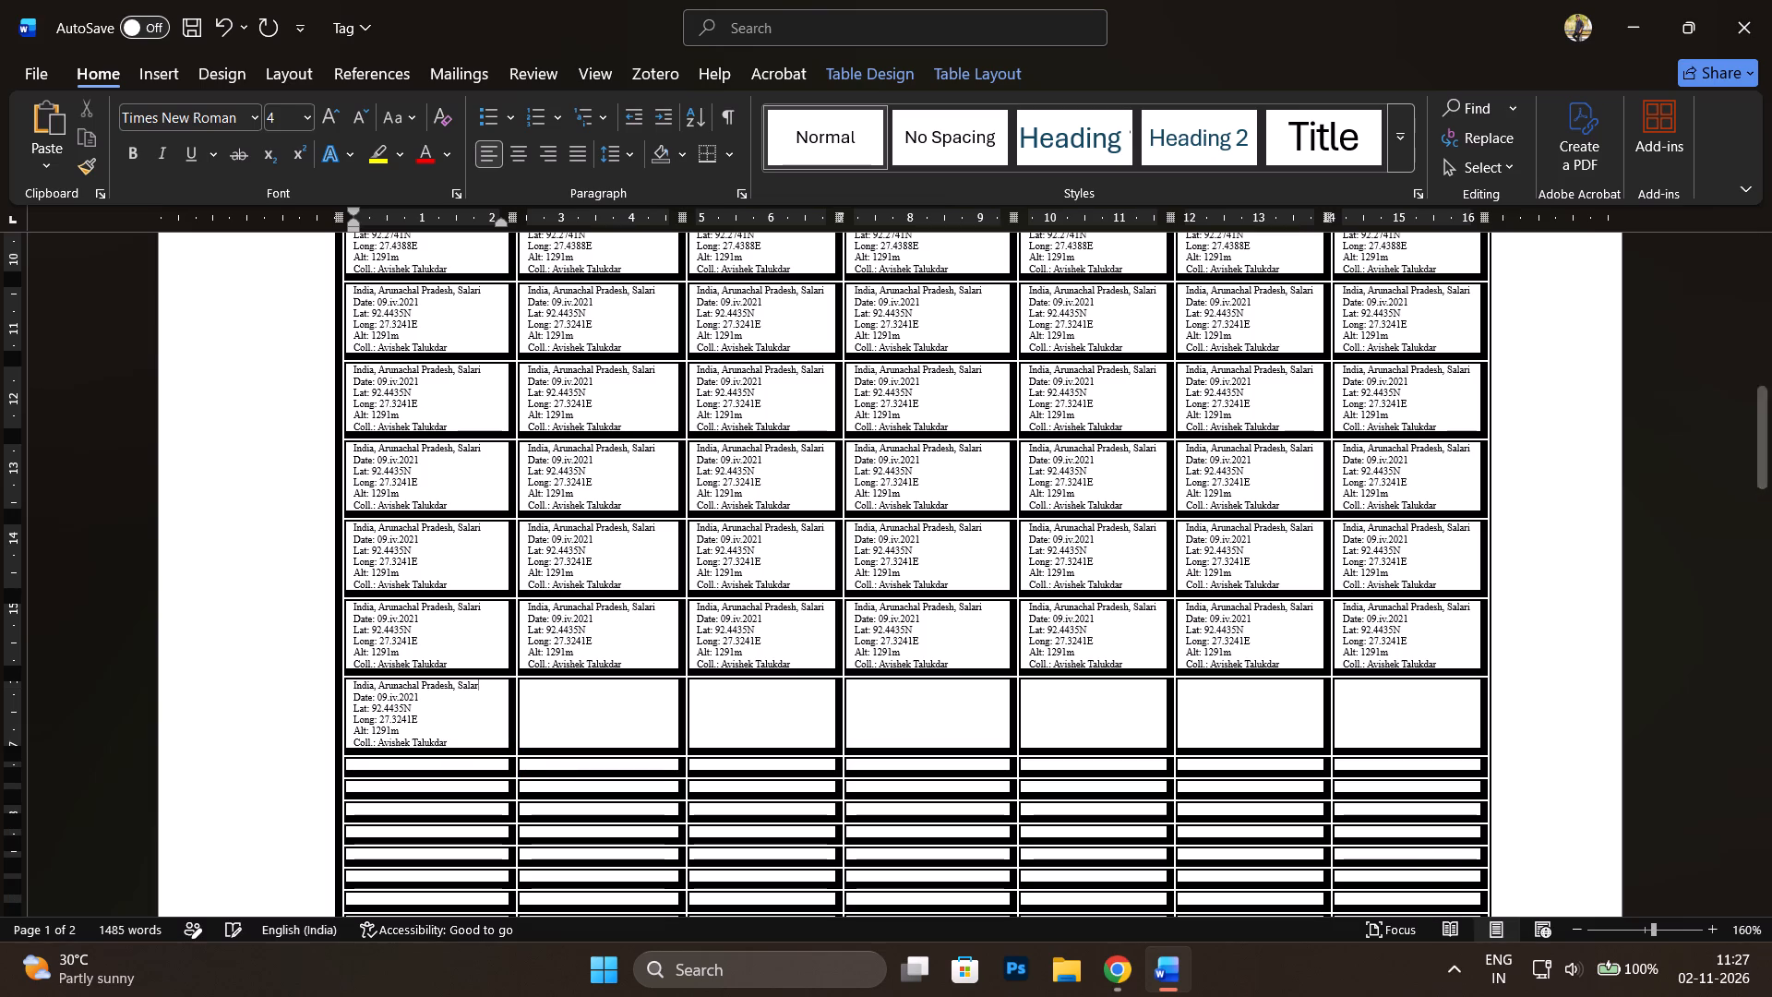
key("BackSpace")
key("BackSpace")
key("BackSpace")
key("BackSpace")
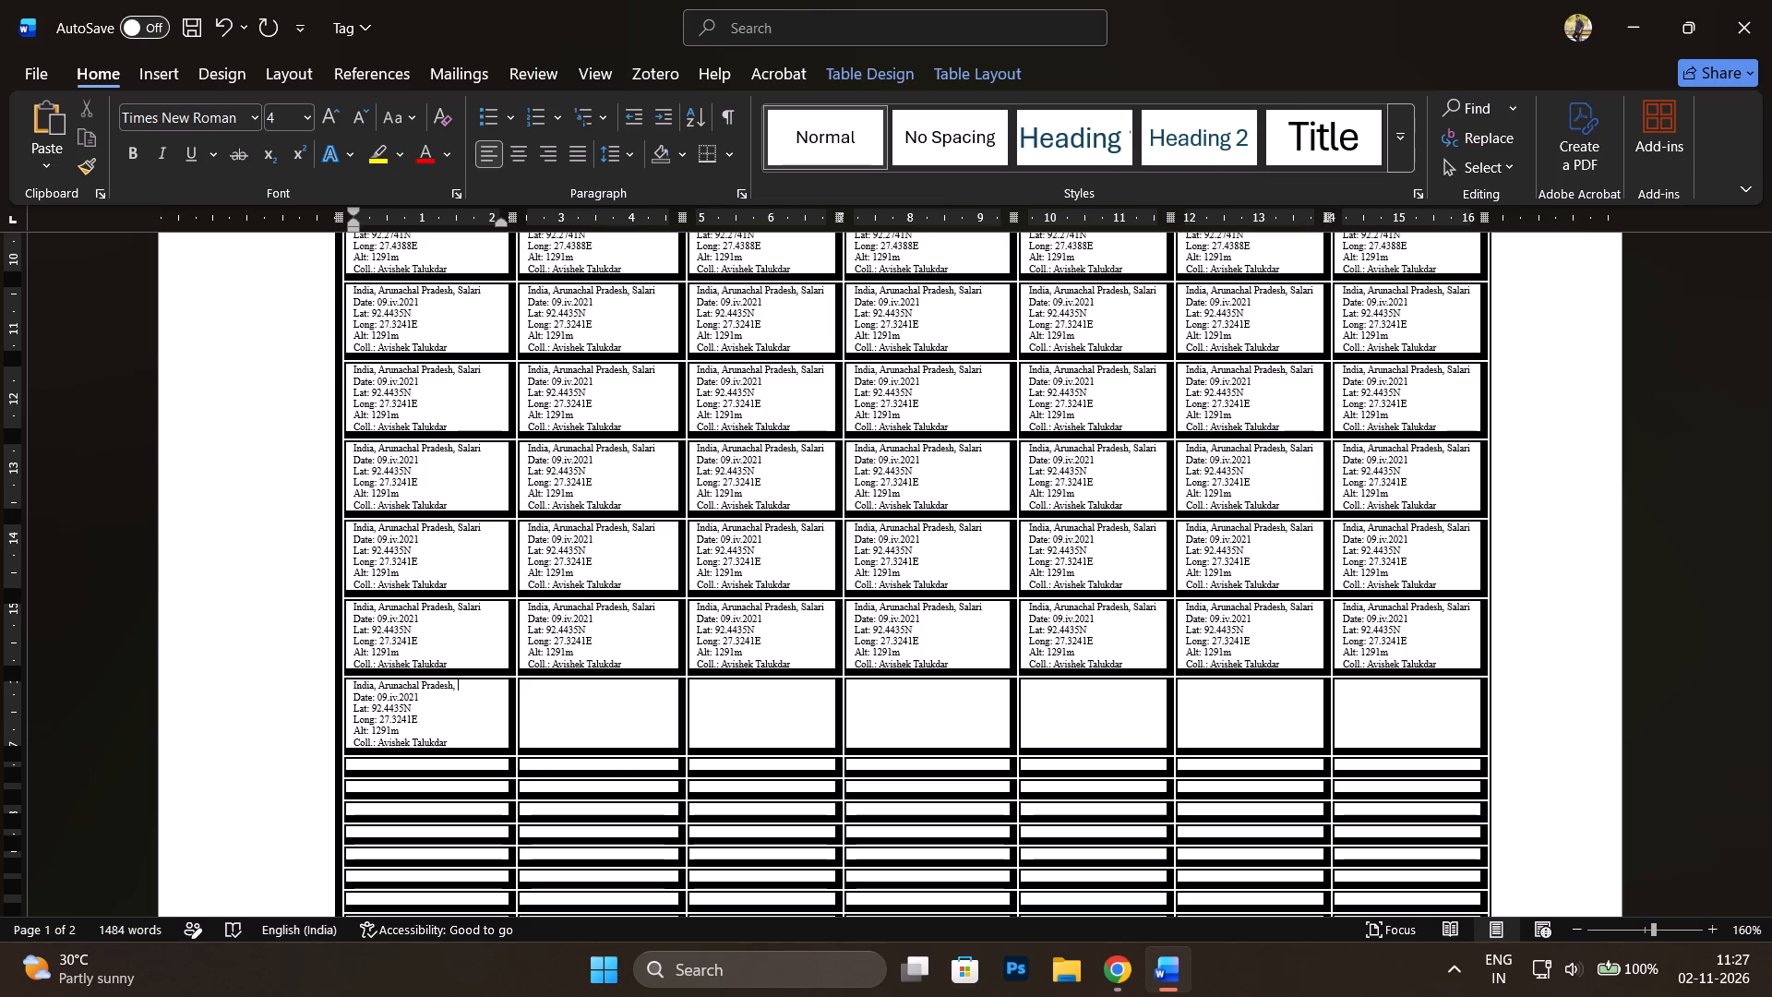
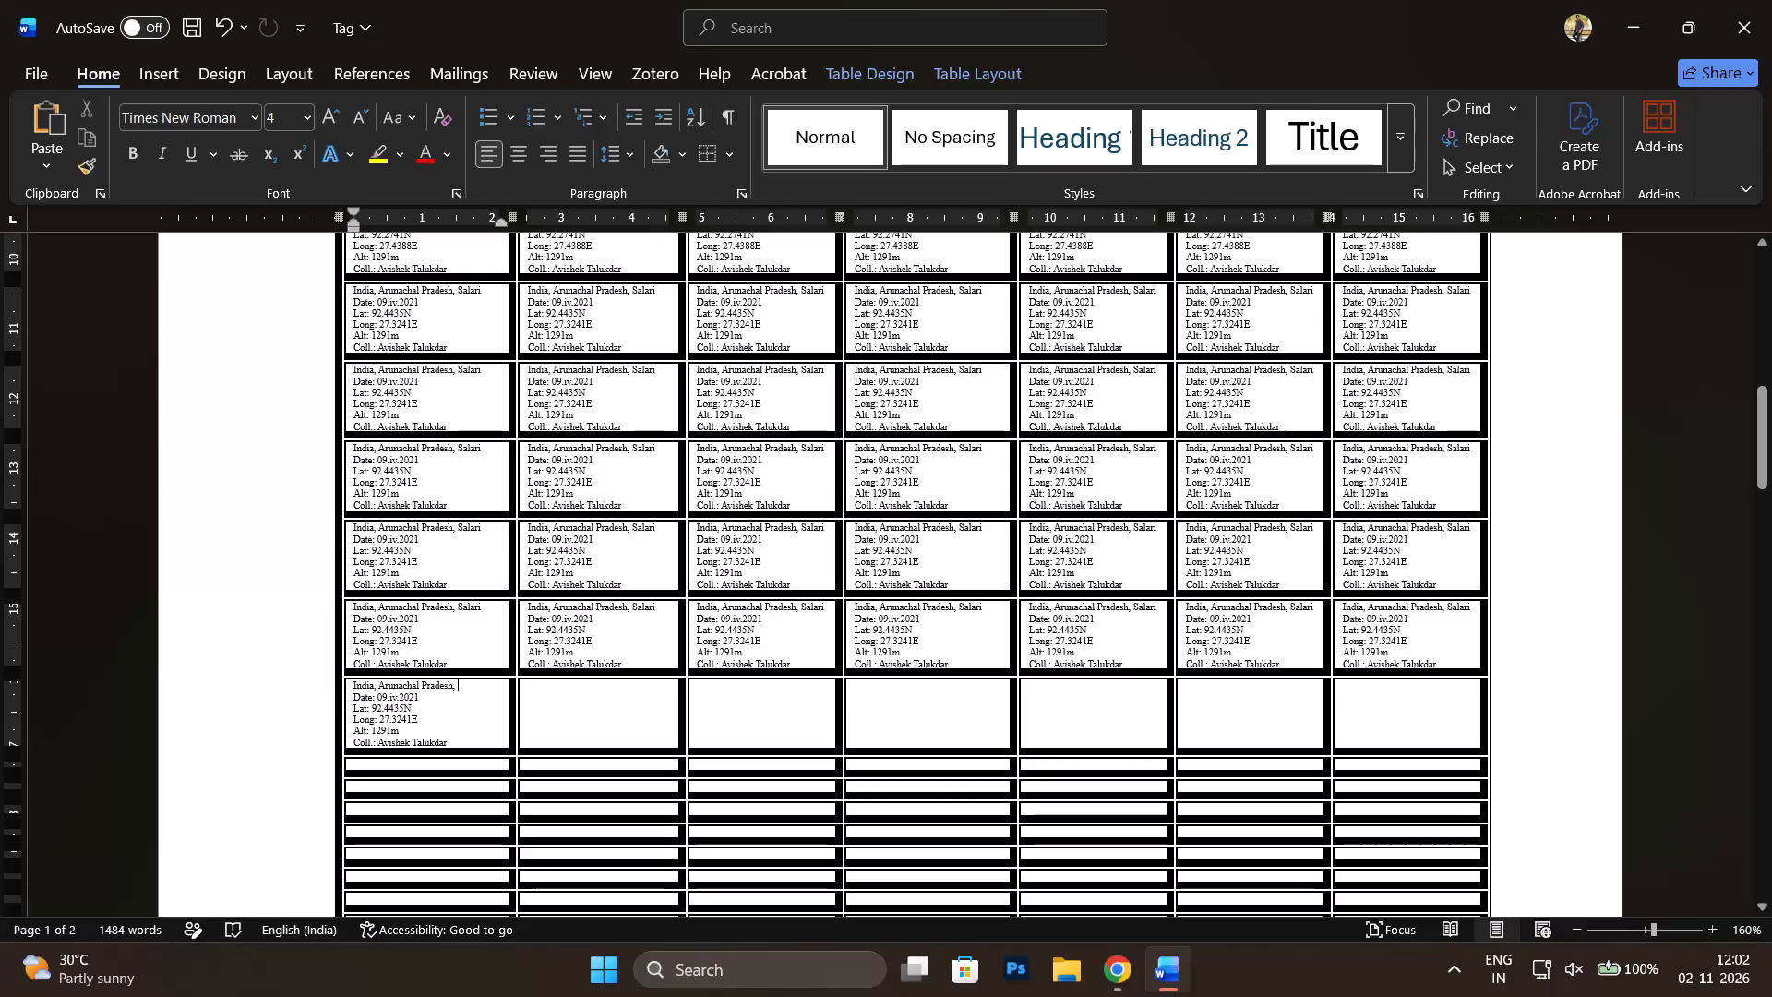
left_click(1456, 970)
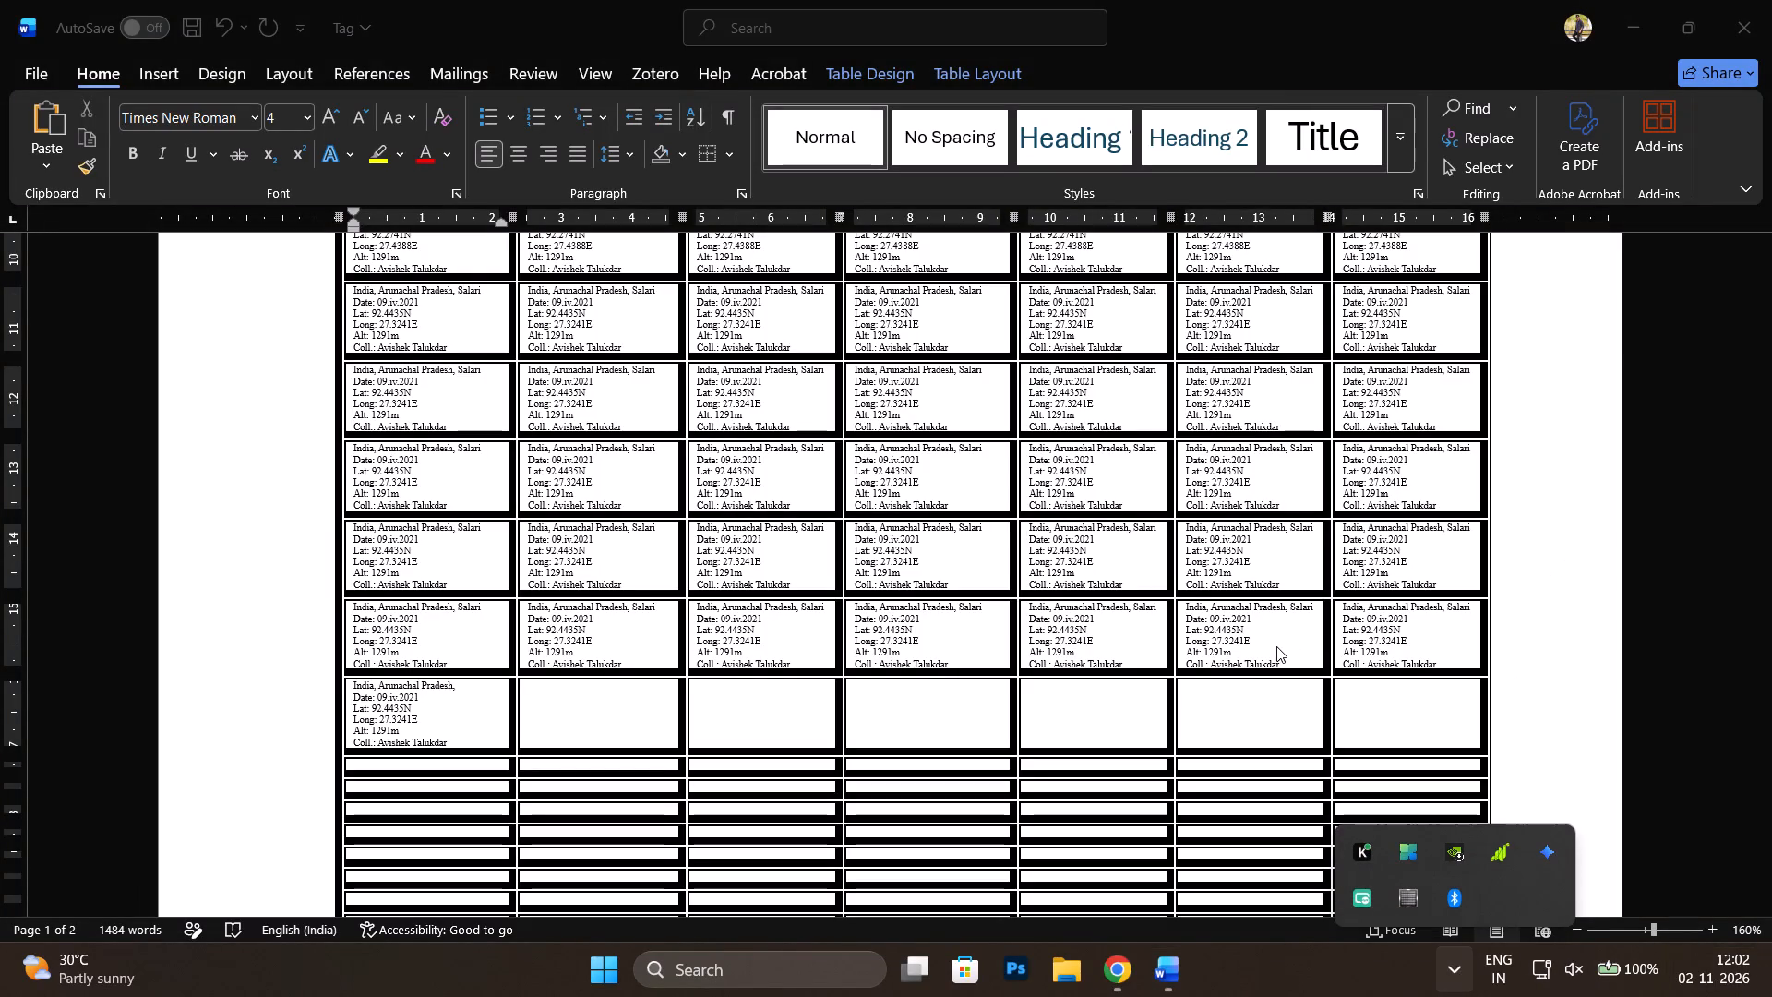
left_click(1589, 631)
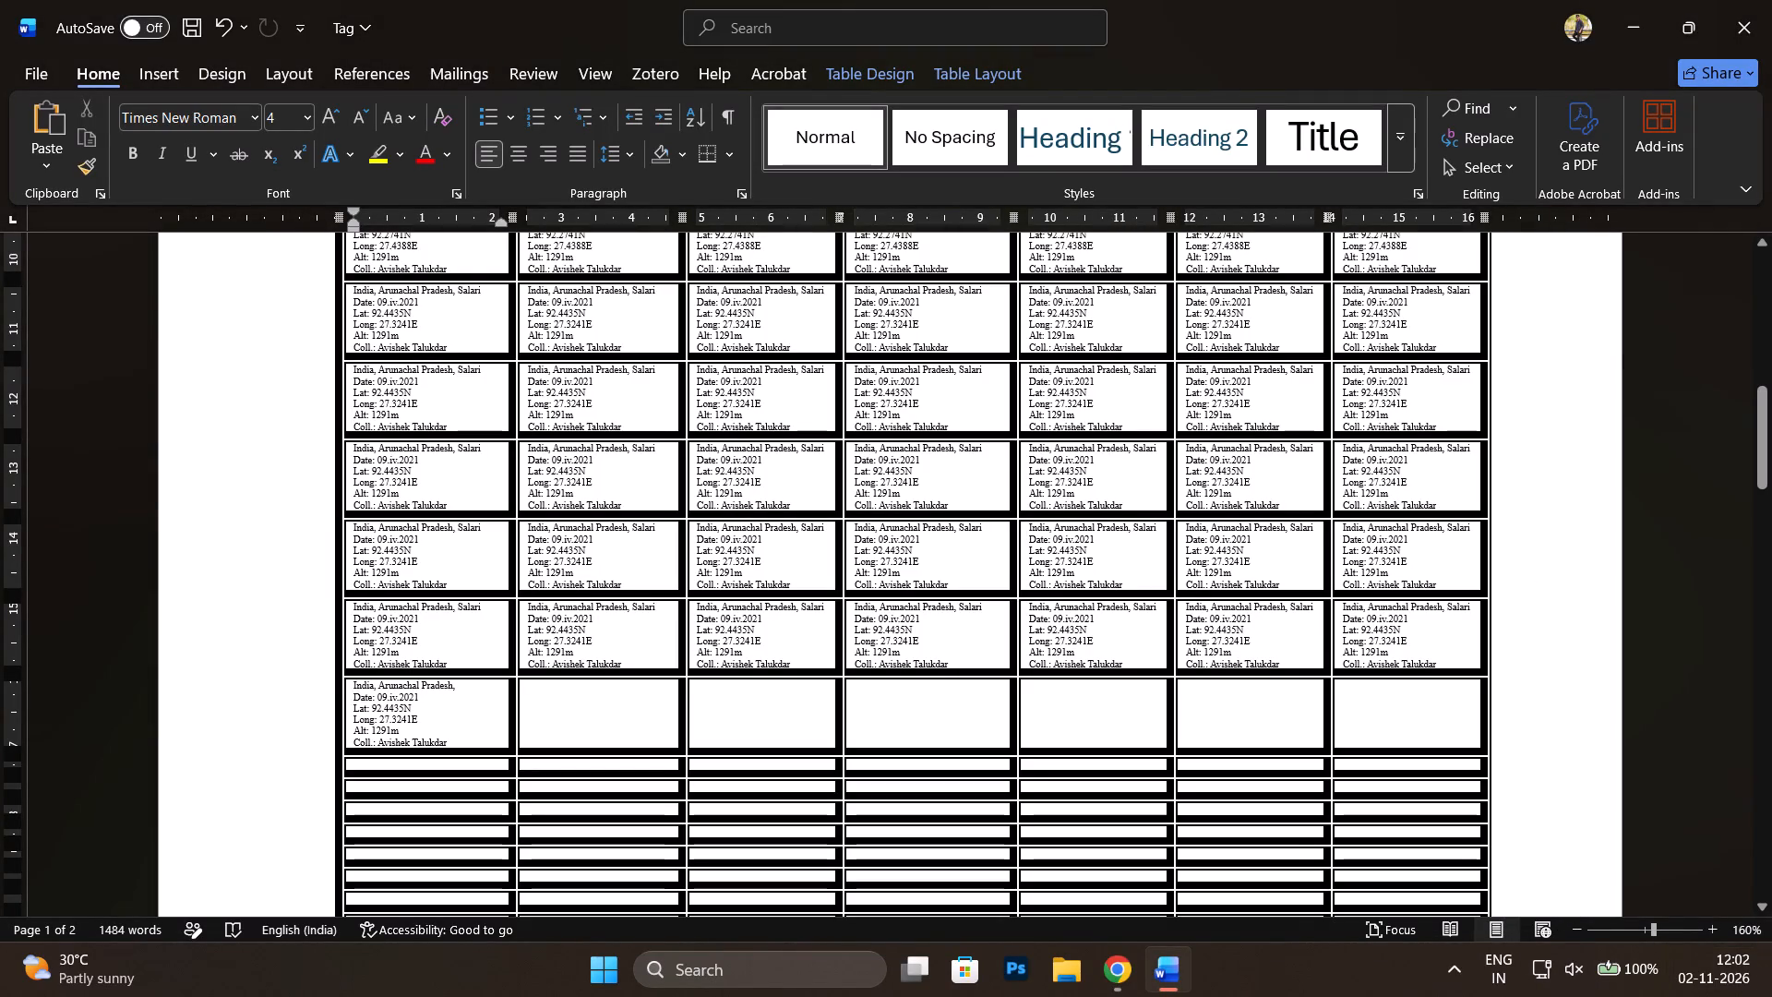
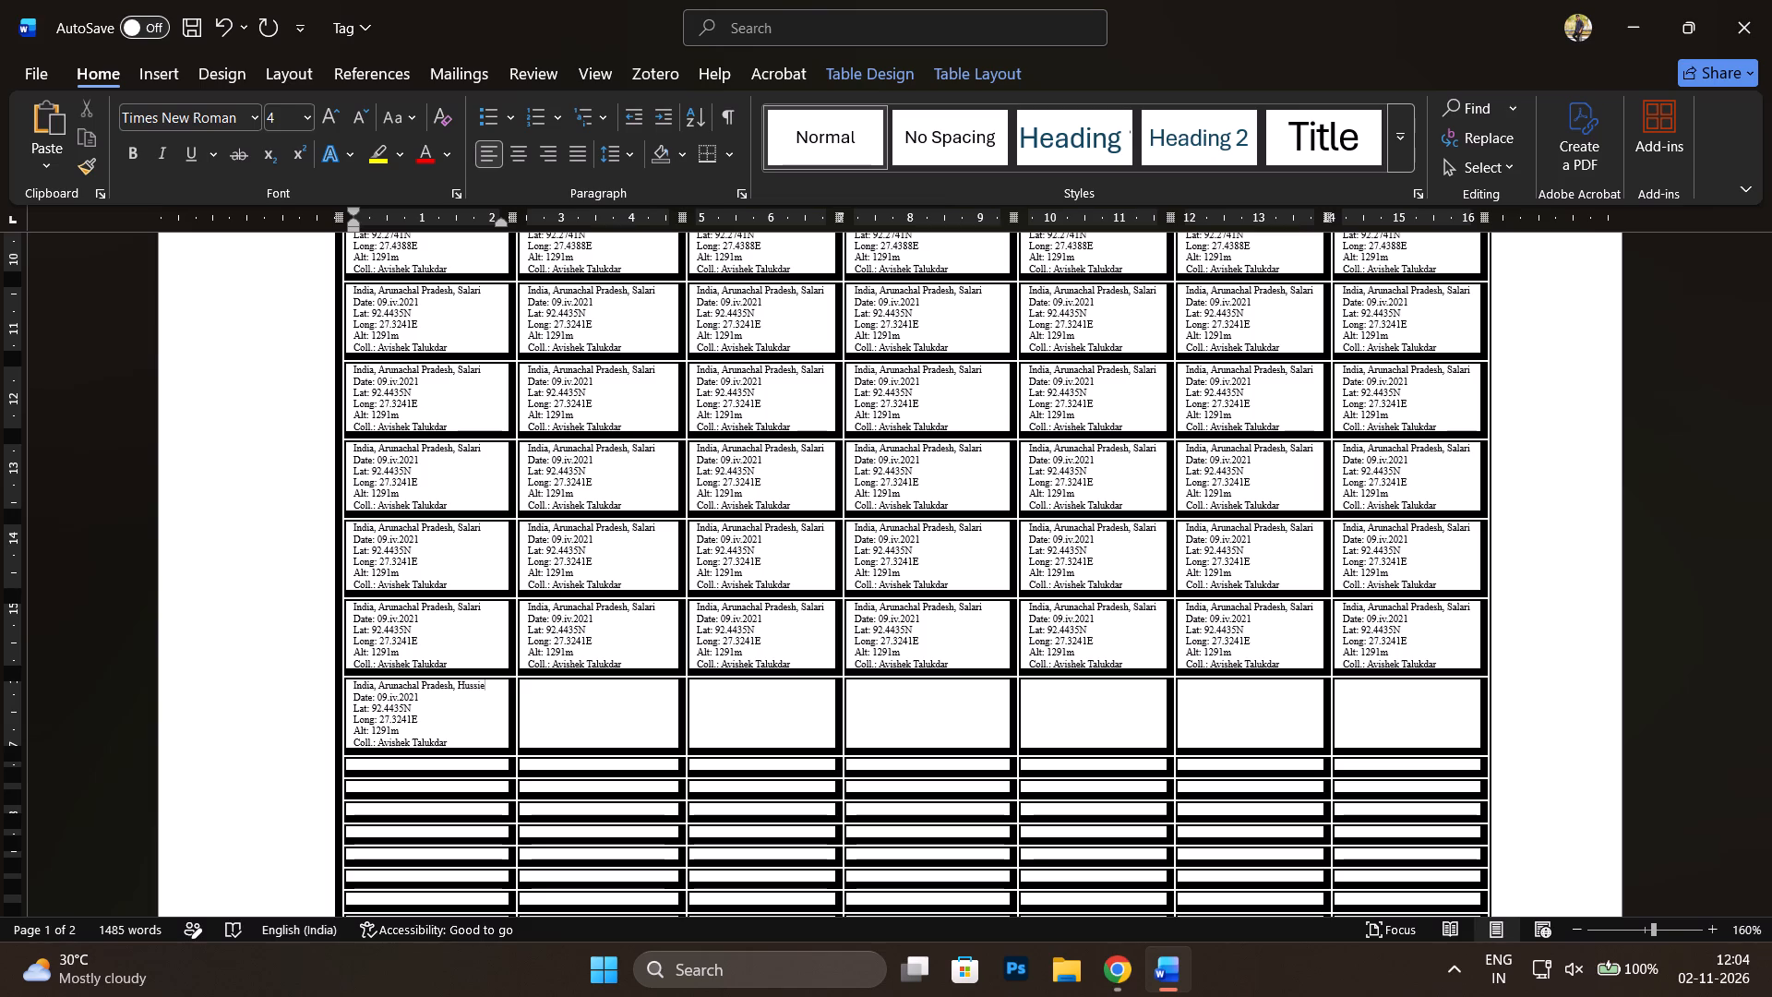
Complete the locality name as Hussiegoan in the first label of the new row below the Salari labels.
type("goan")
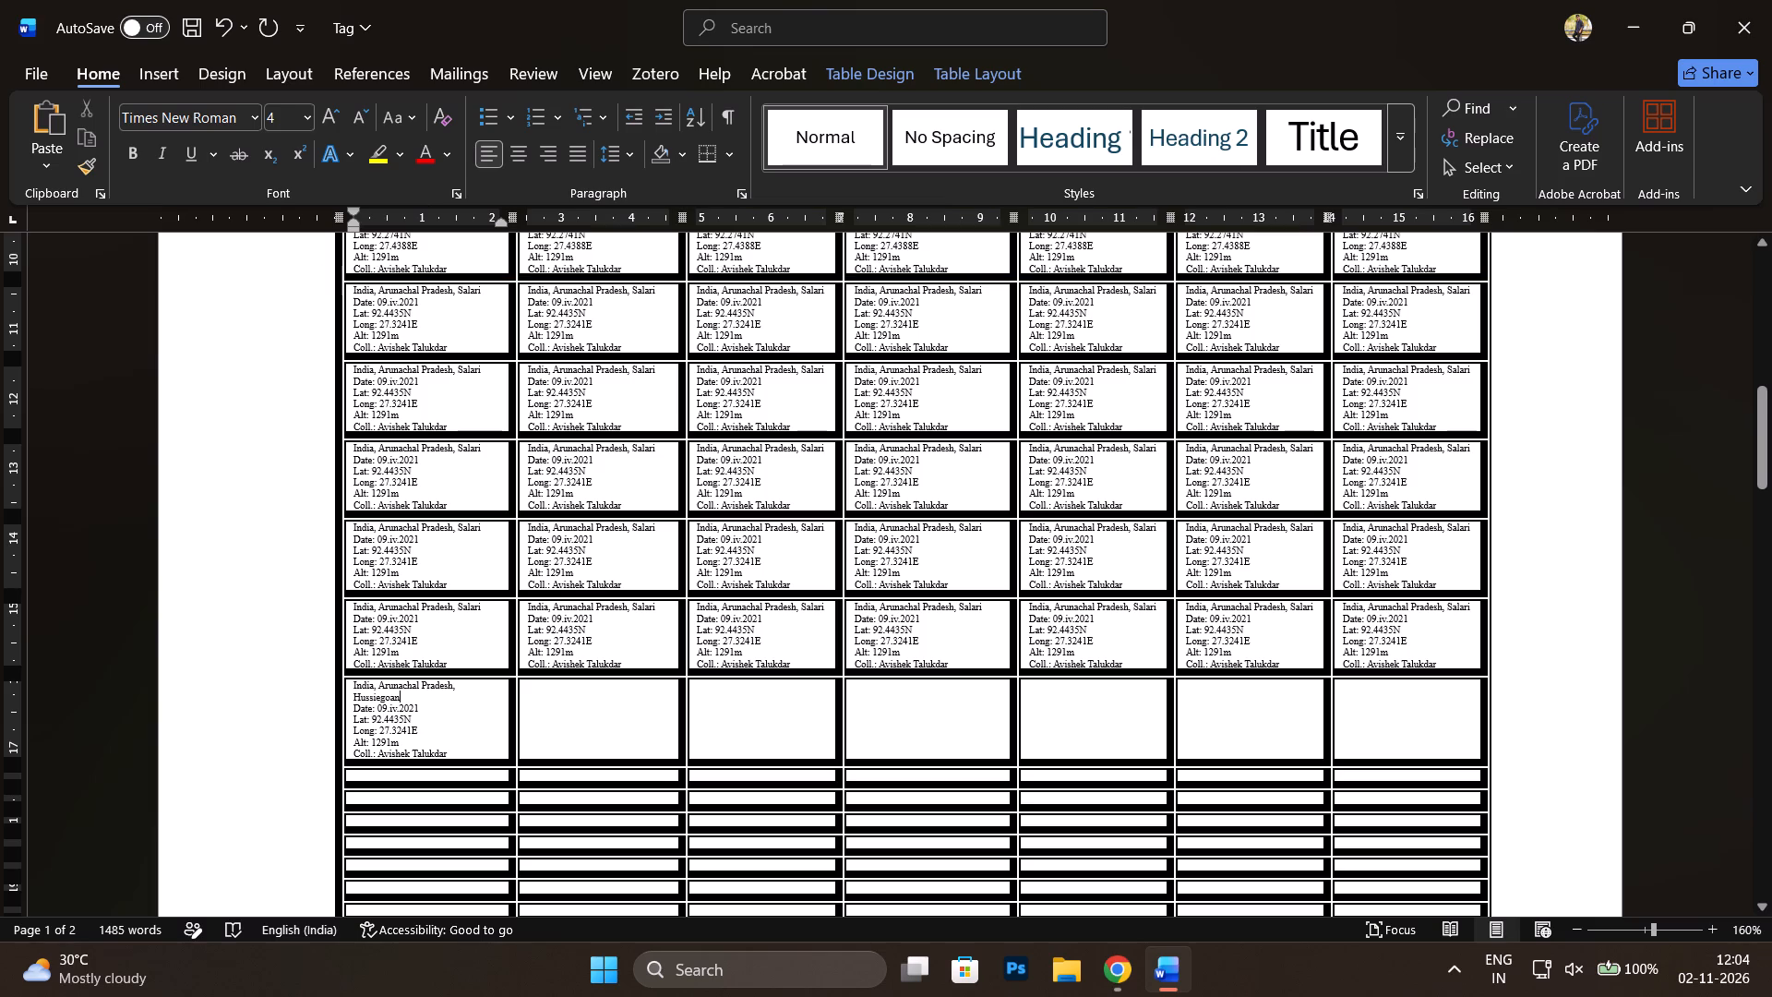
Widen the first column by moving the table's left edge outward so the Hussiegoan locality line fits on one line.
left_click_drag(338, 236, 299, 240)
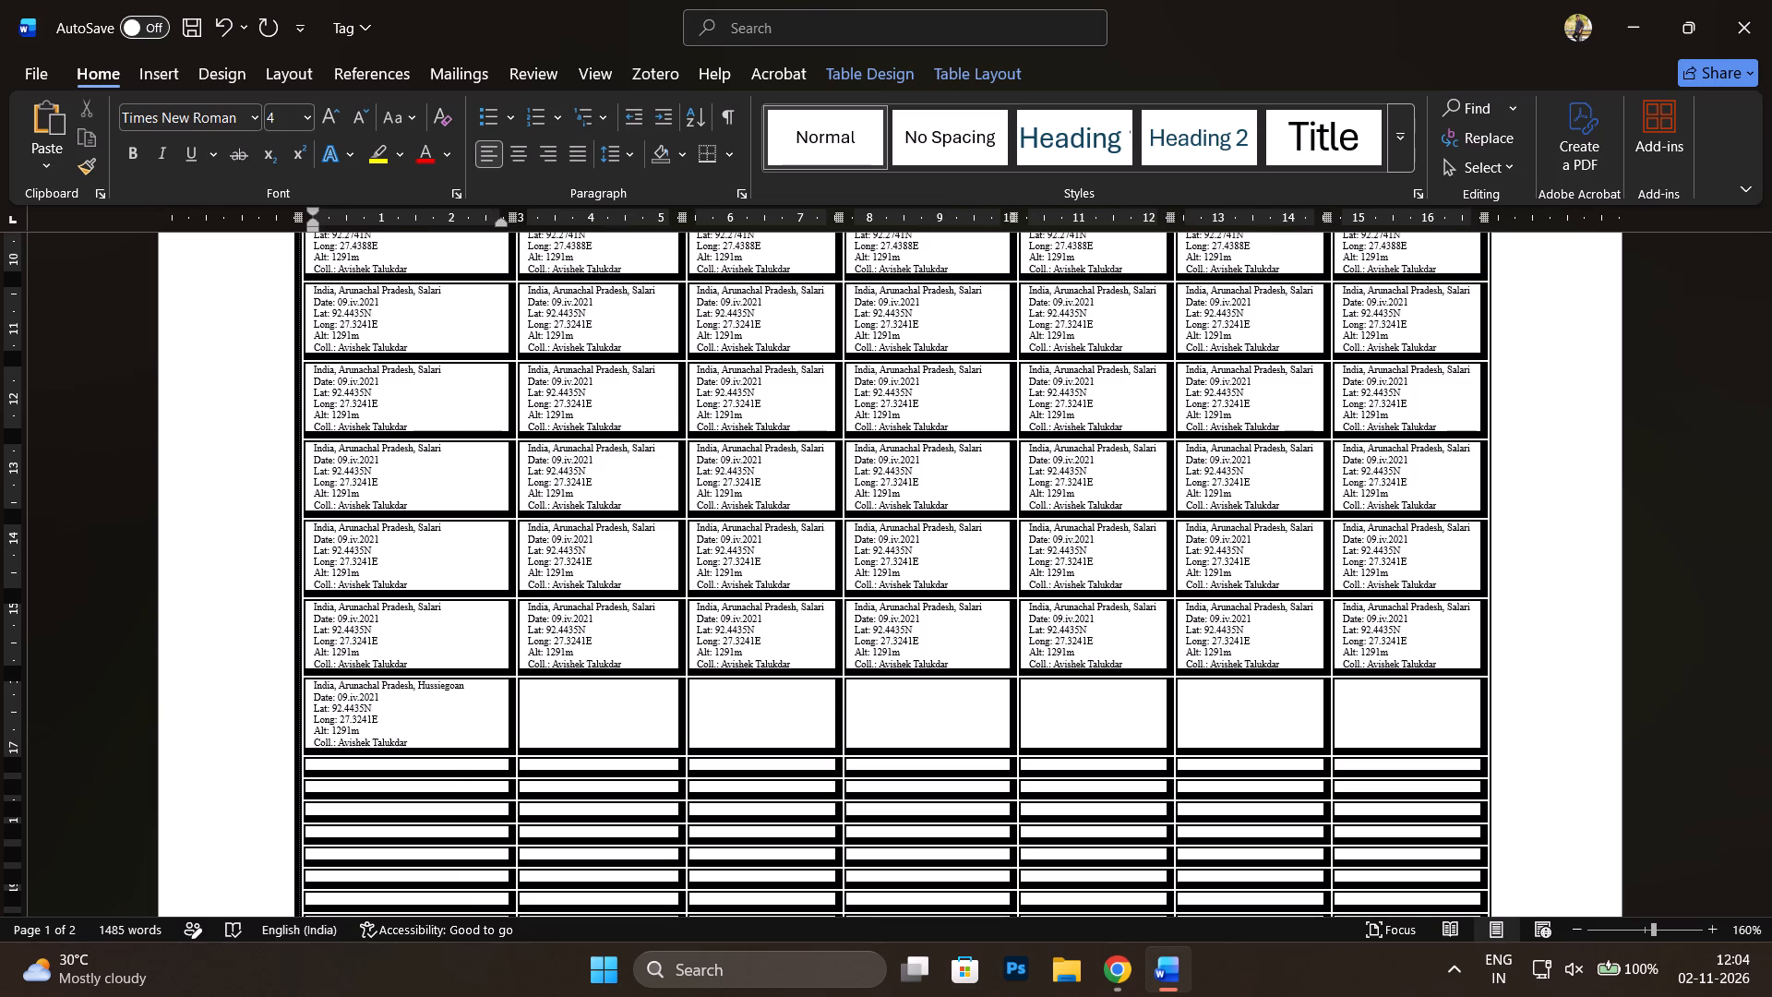
left_click_drag(299, 240, 277, 240)
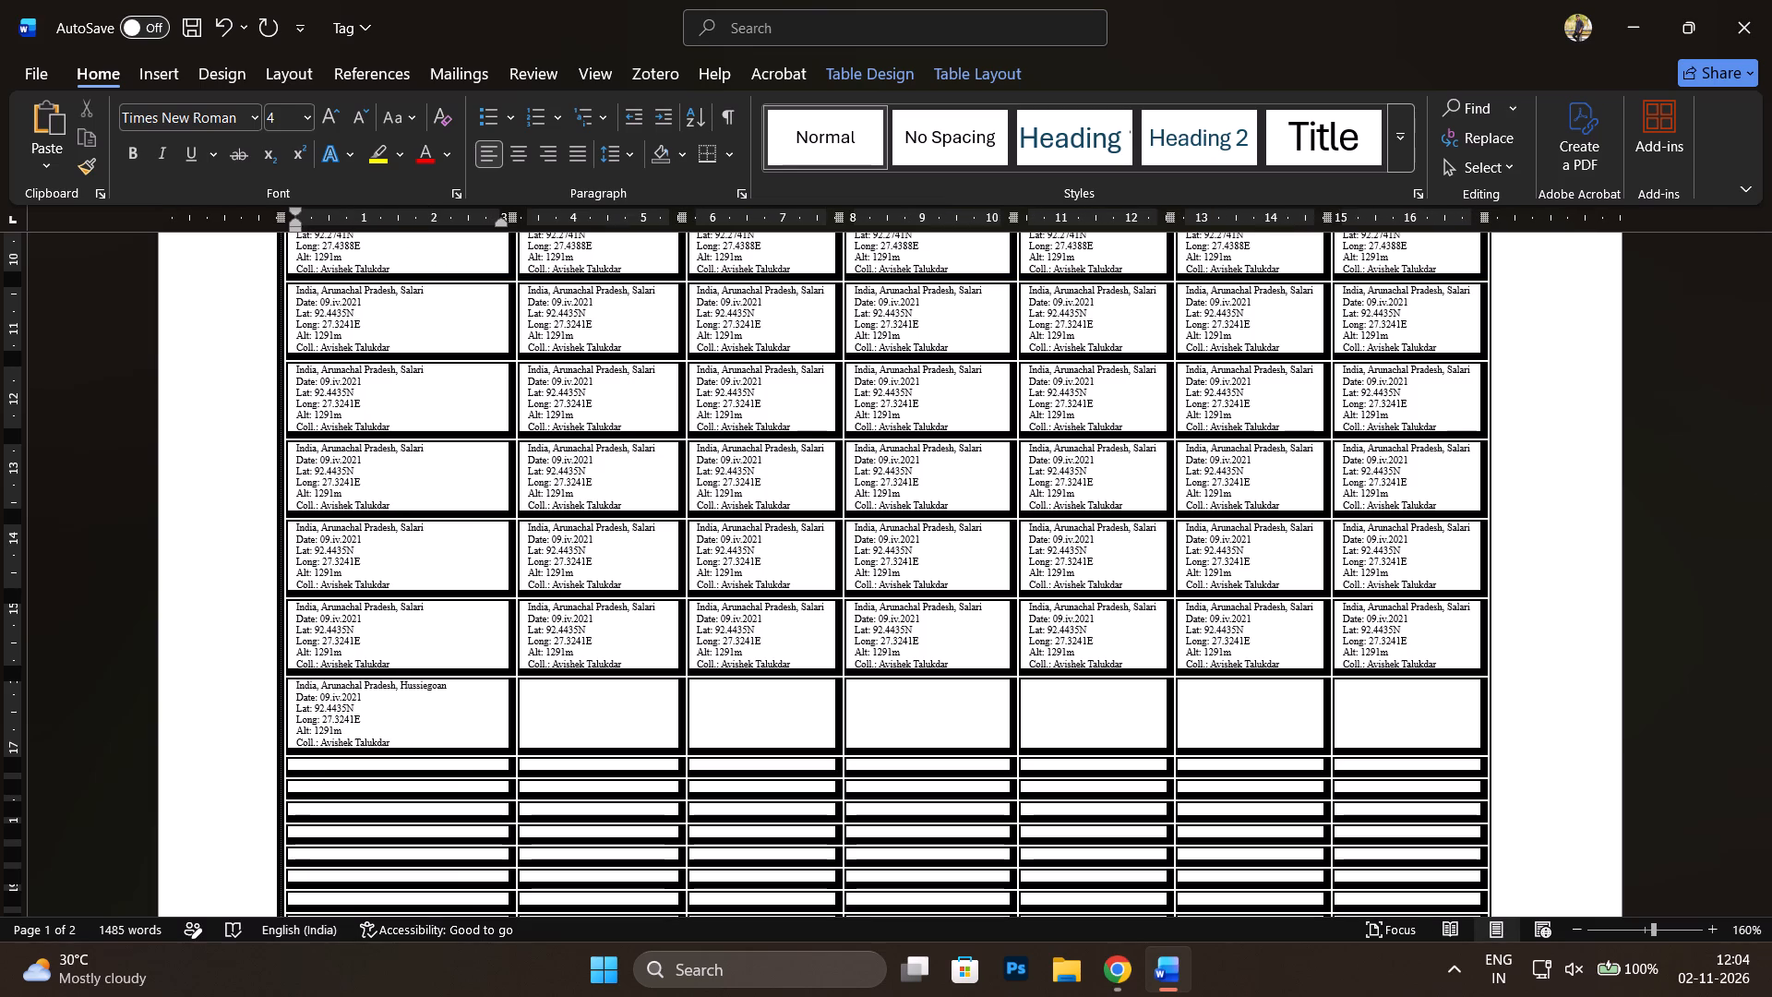
left_click_drag(277, 240, 271, 240)
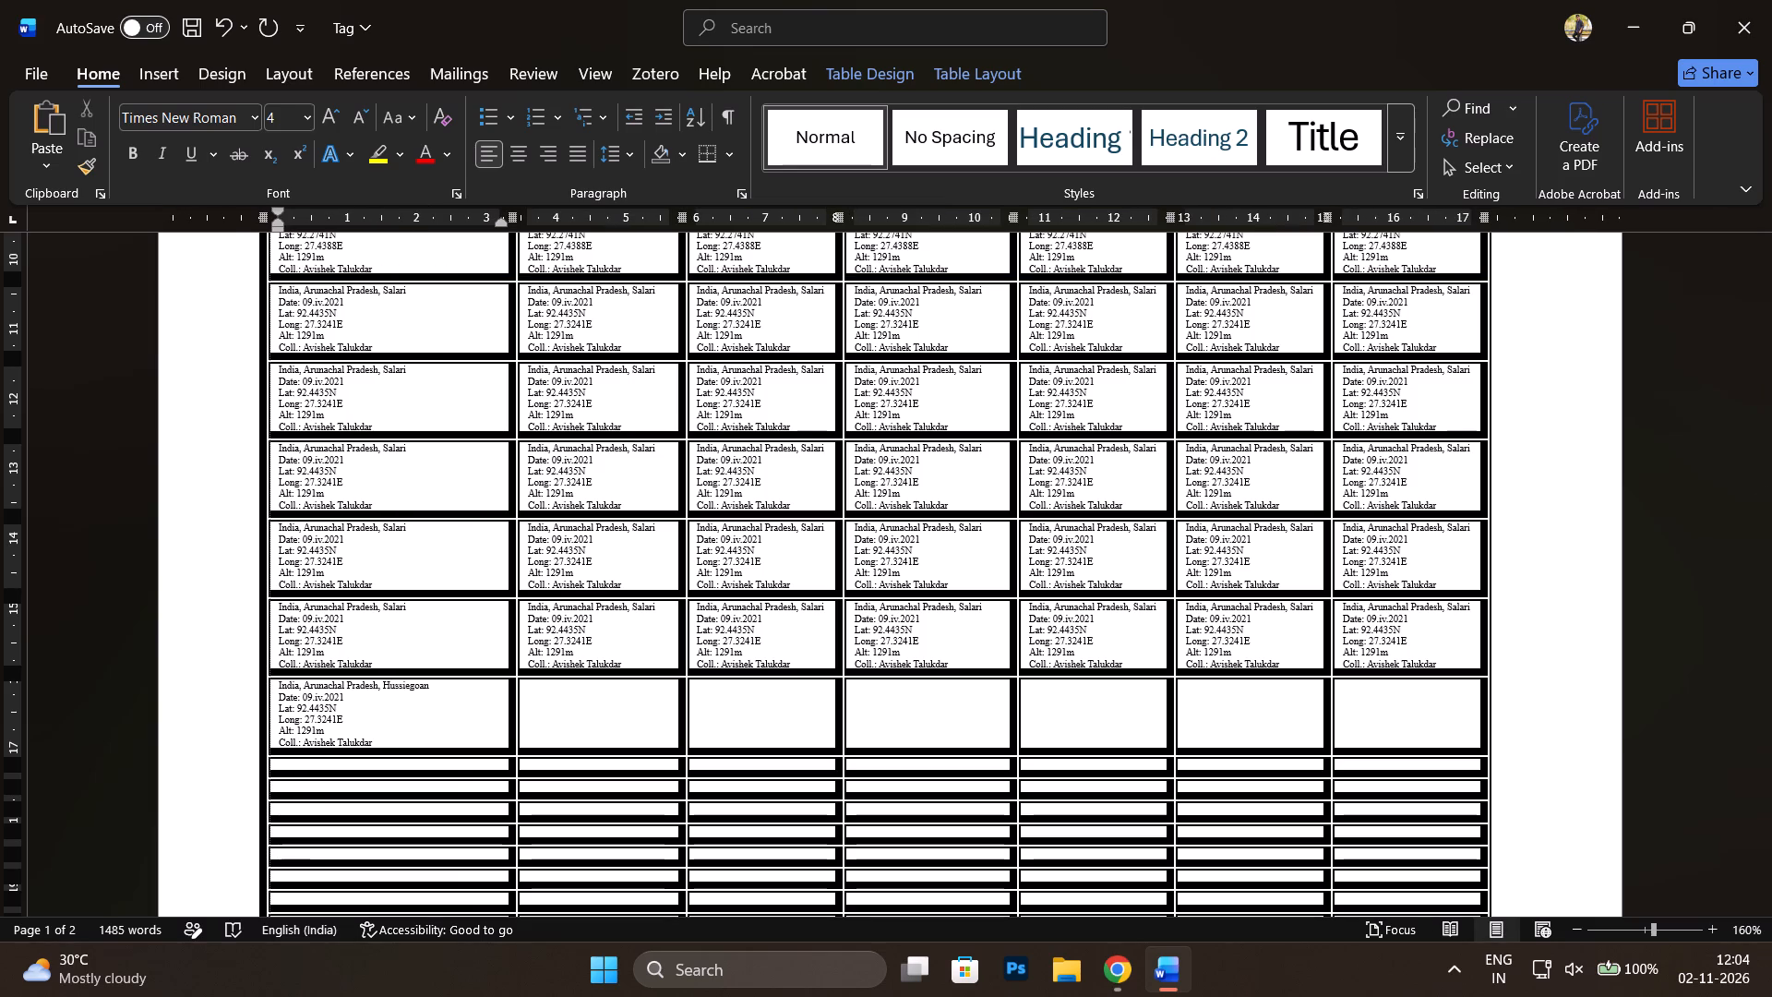
left_click_drag(271, 240, 275, 240)
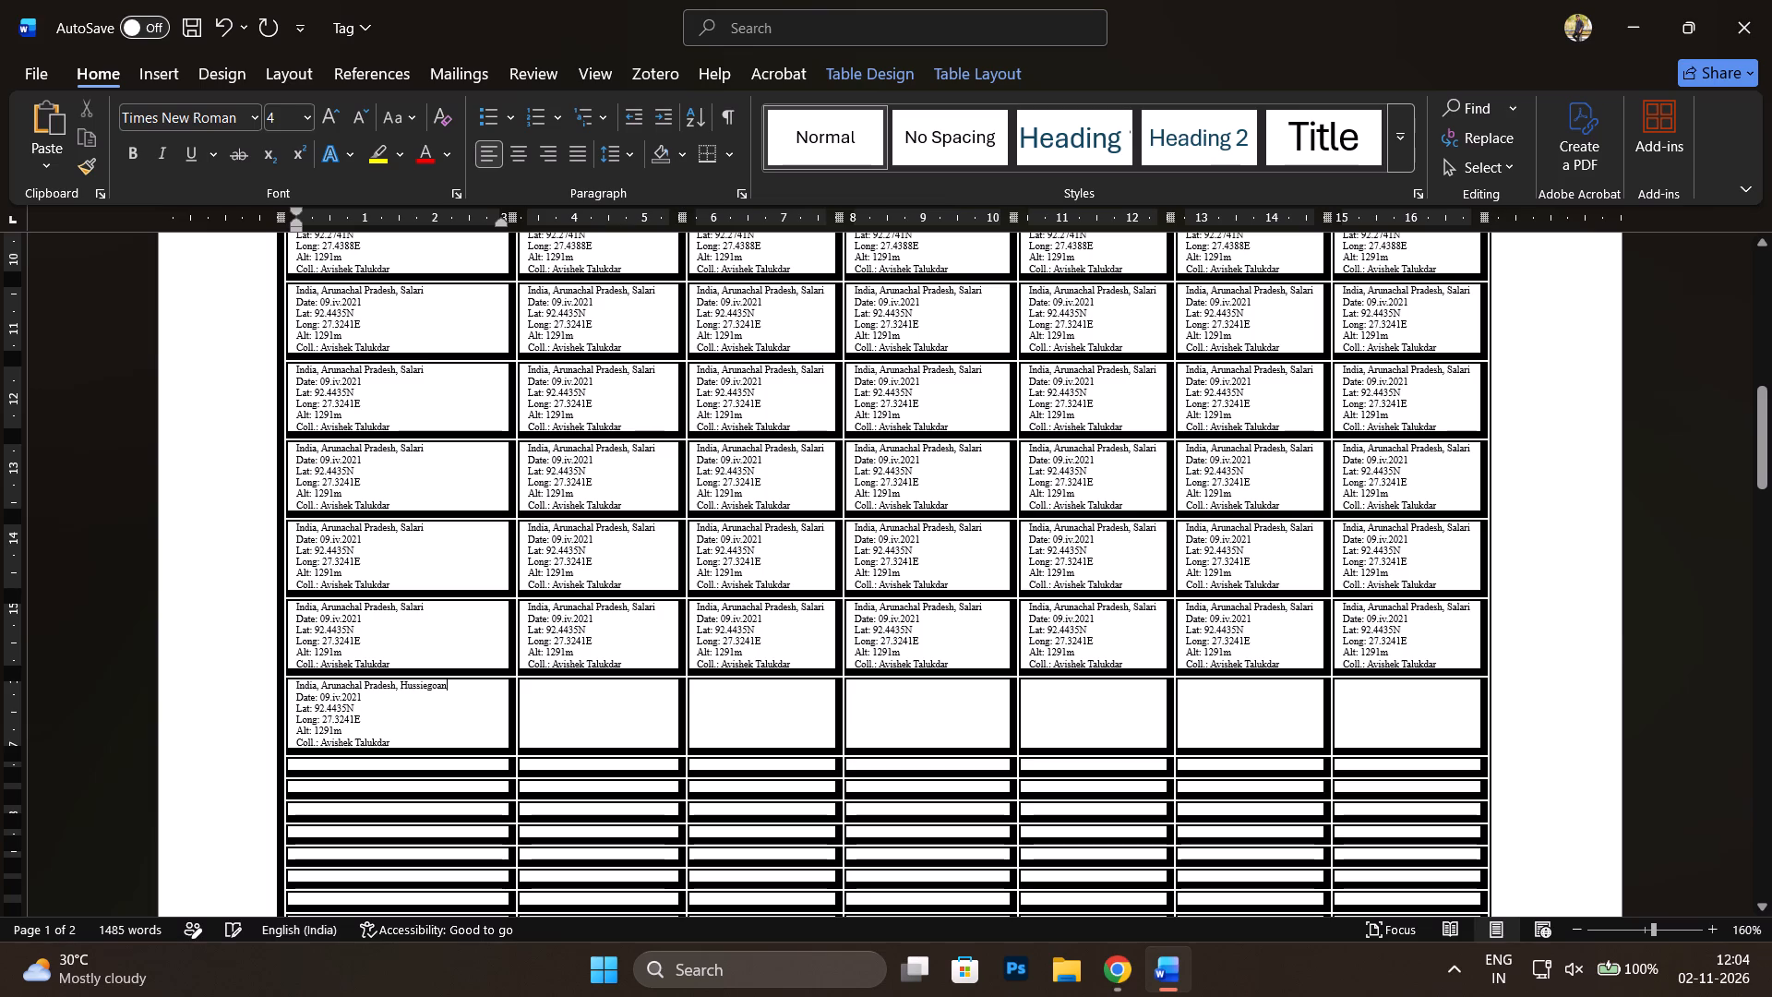
Shift the right borders of the first and second columns leftward to narrow the first and even out their widths.
left_click(510, 279)
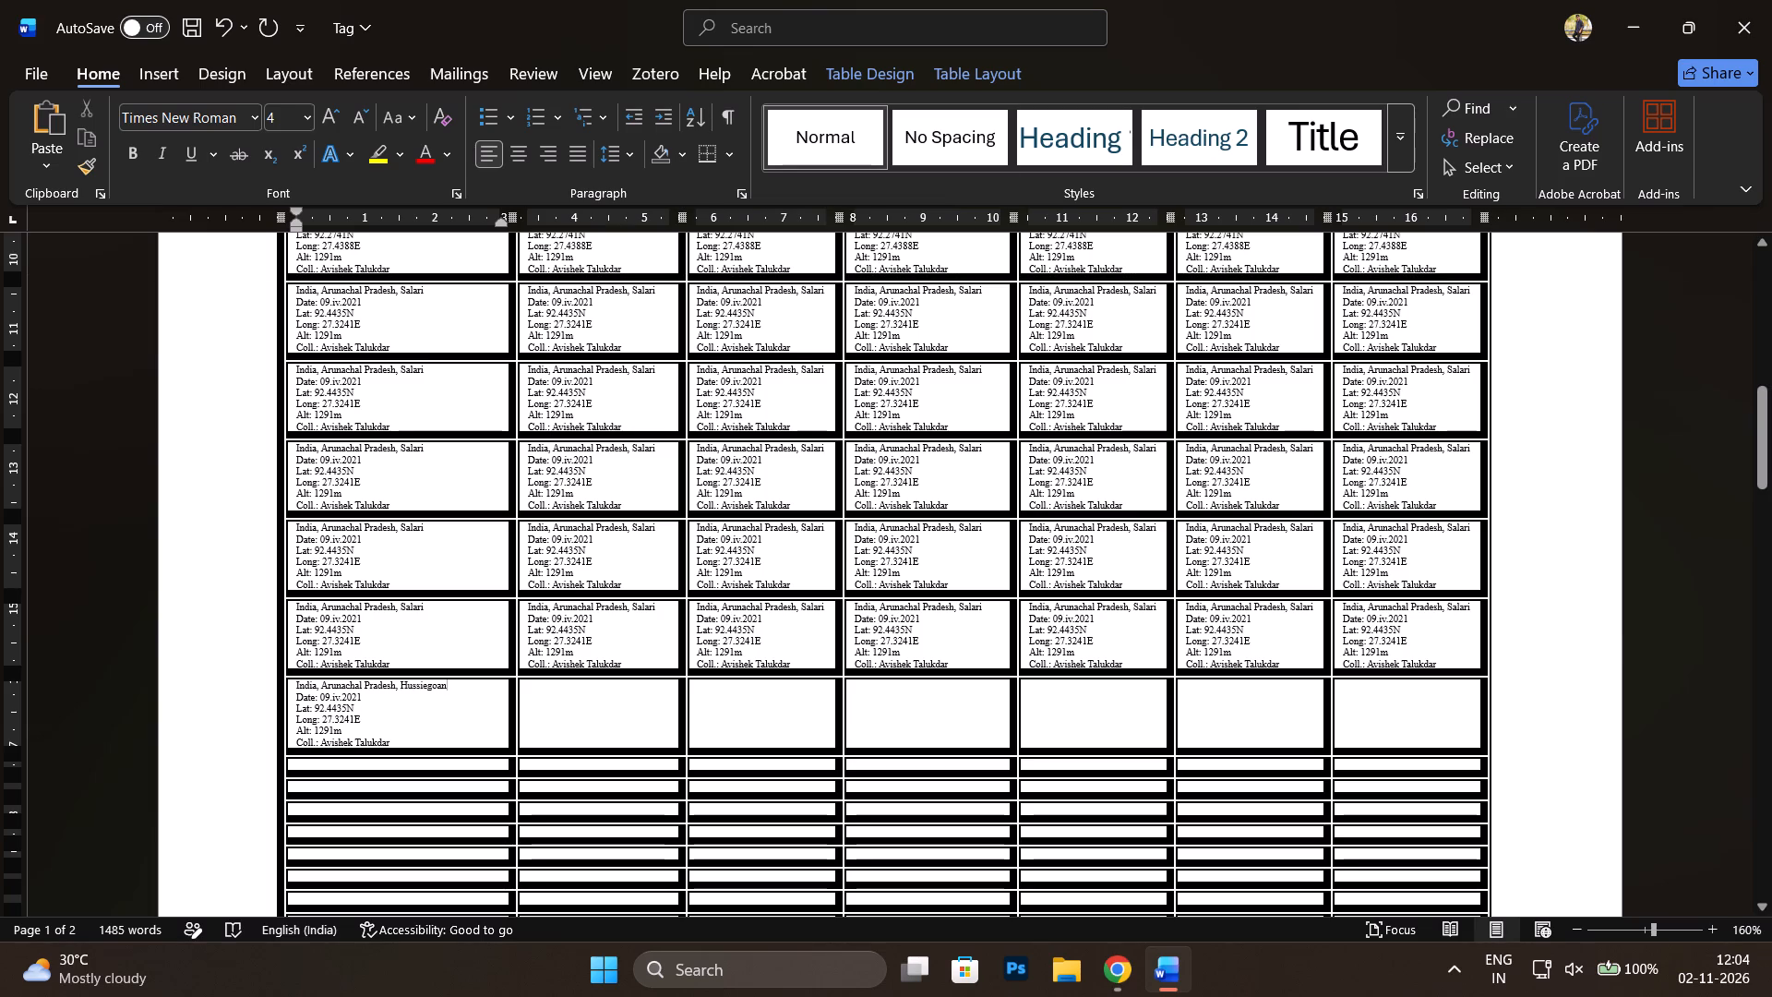
left_click_drag(511, 255, 477, 250)
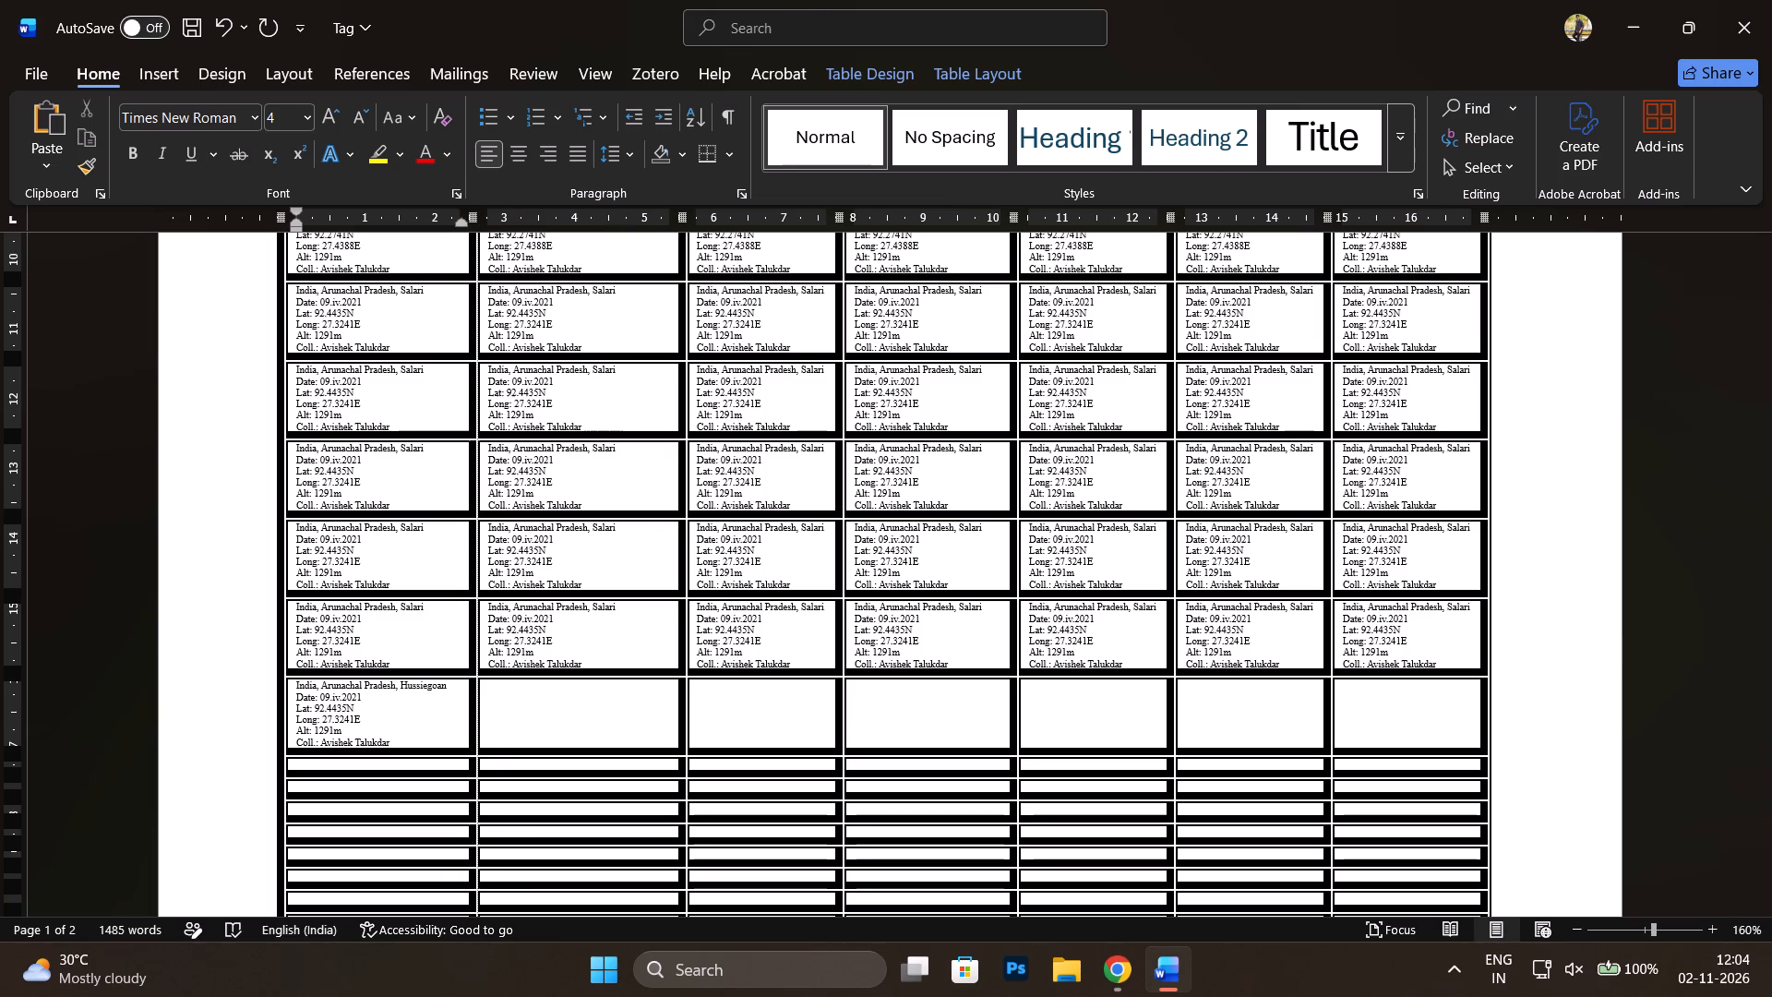
left_click_drag(477, 250, 471, 250)
left_click_drag(471, 250, 473, 250)
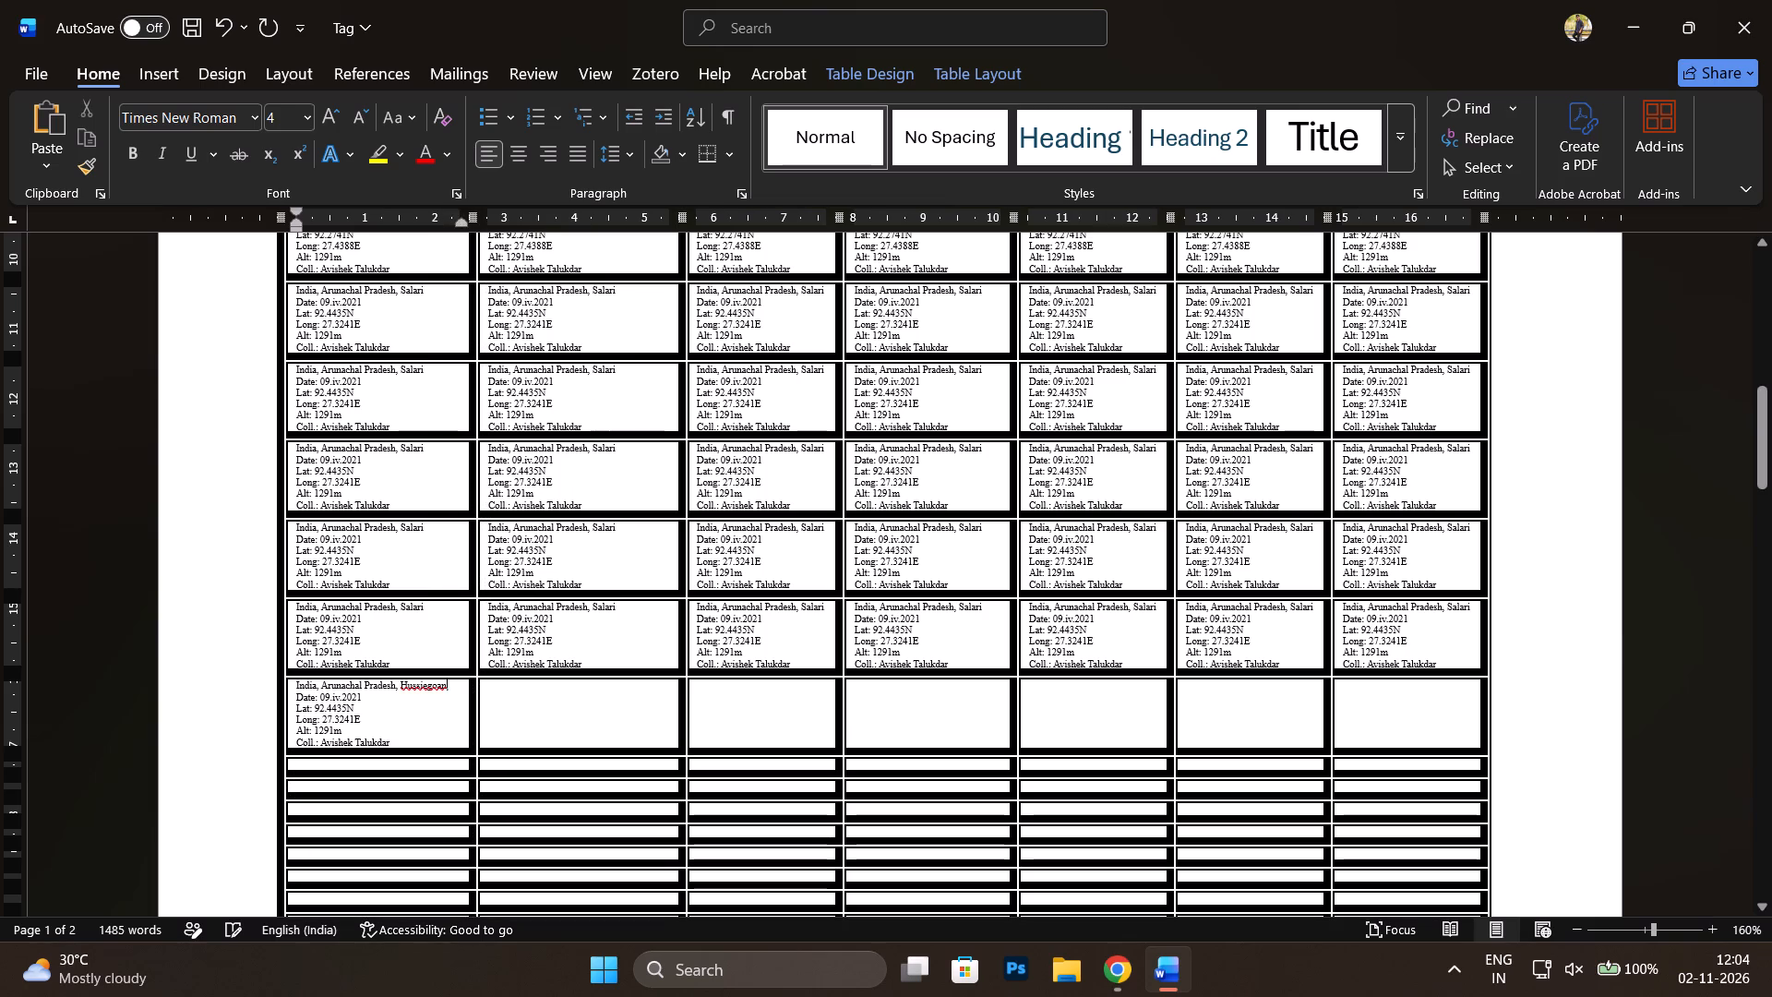
left_click_drag(678, 240, 641, 234)
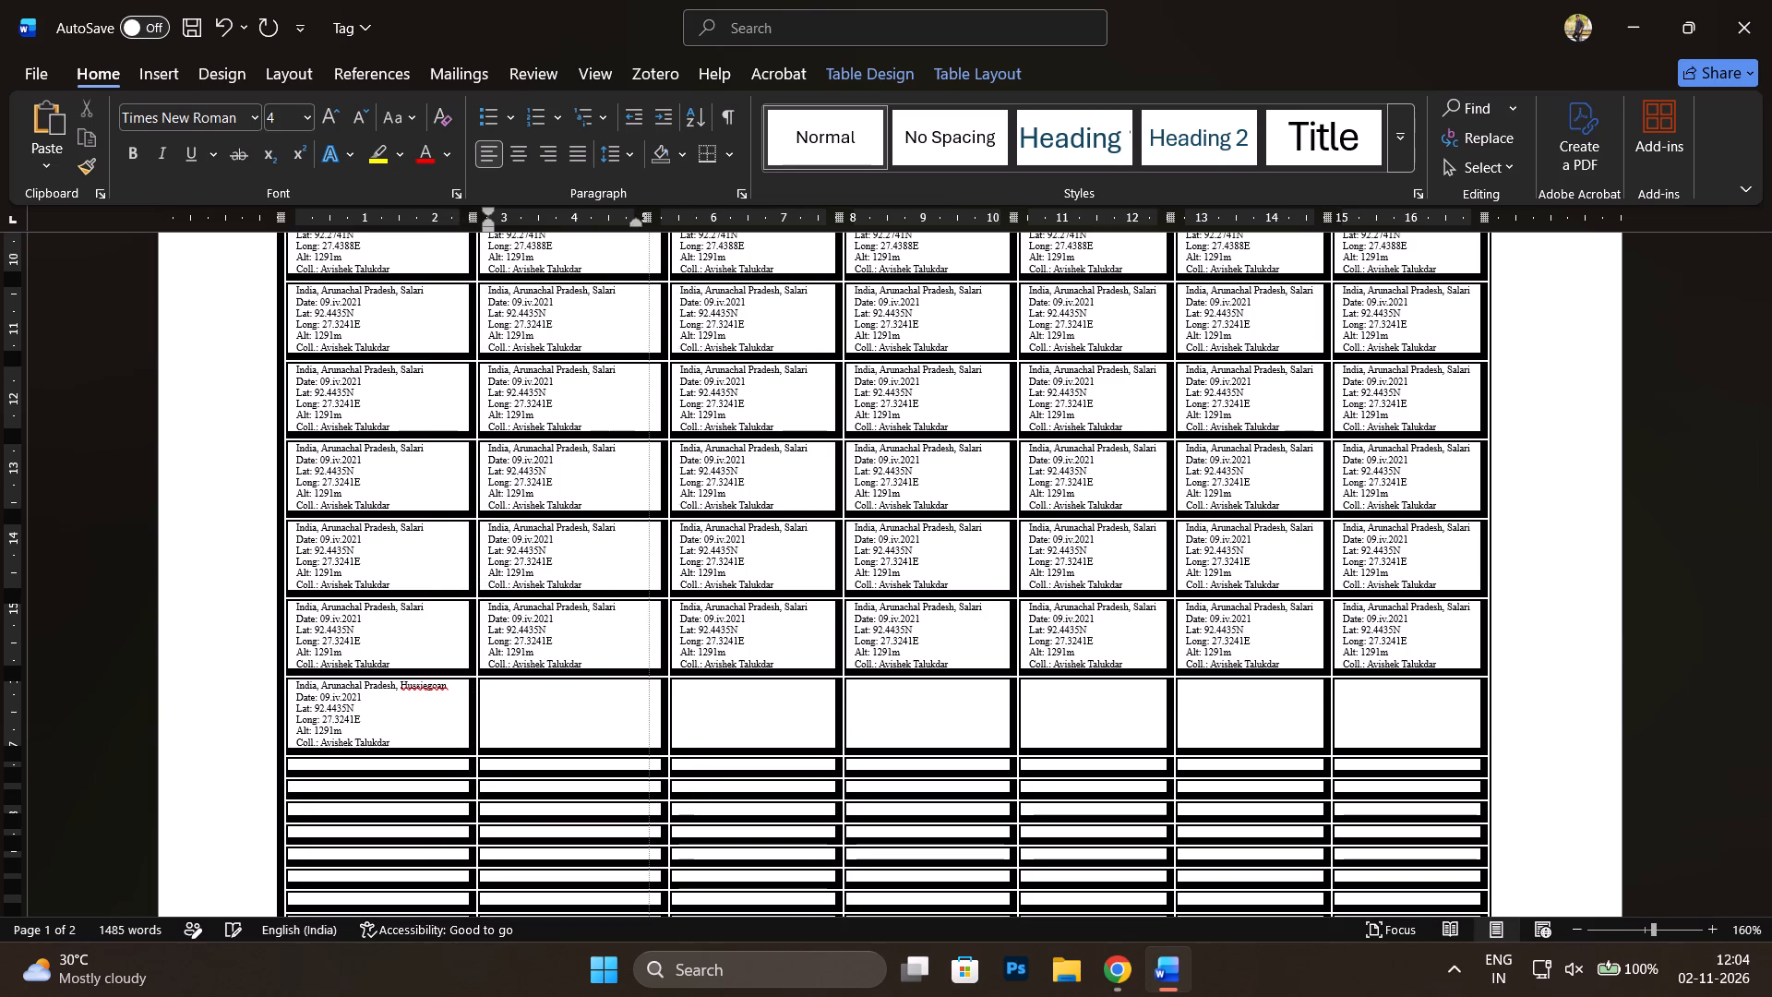
left_click_drag(641, 234, 648, 234)
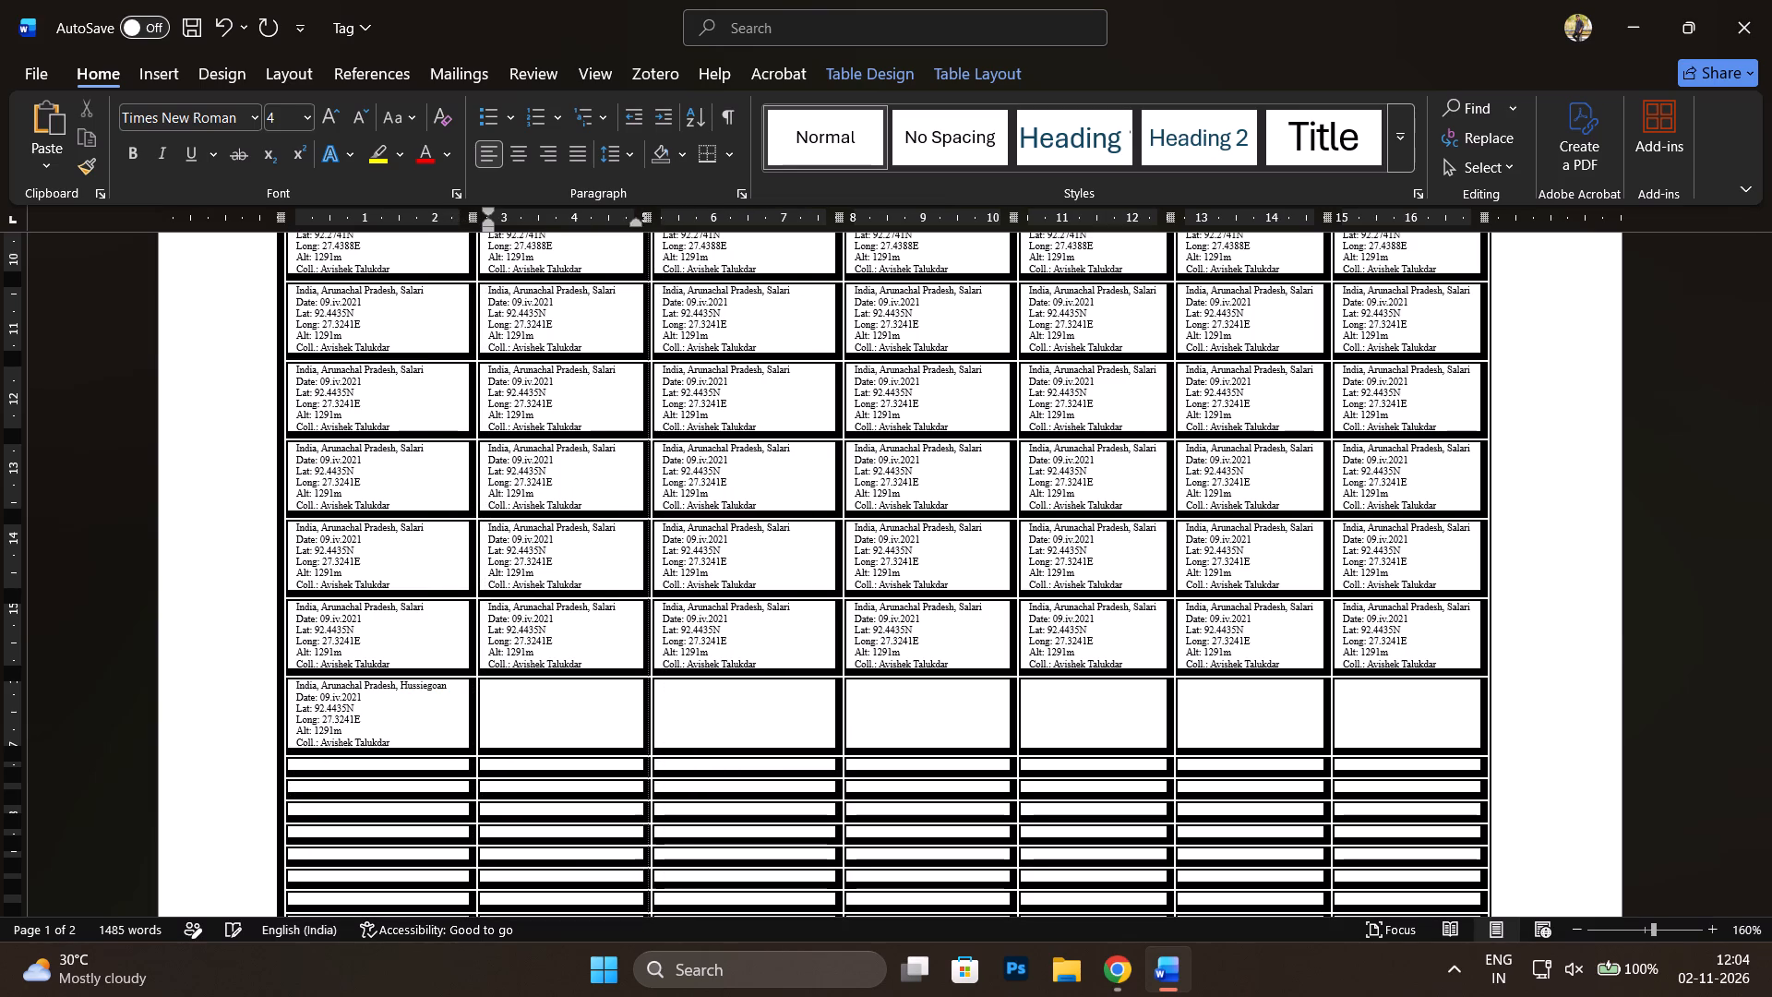
left_click_drag(648, 234, 658, 235)
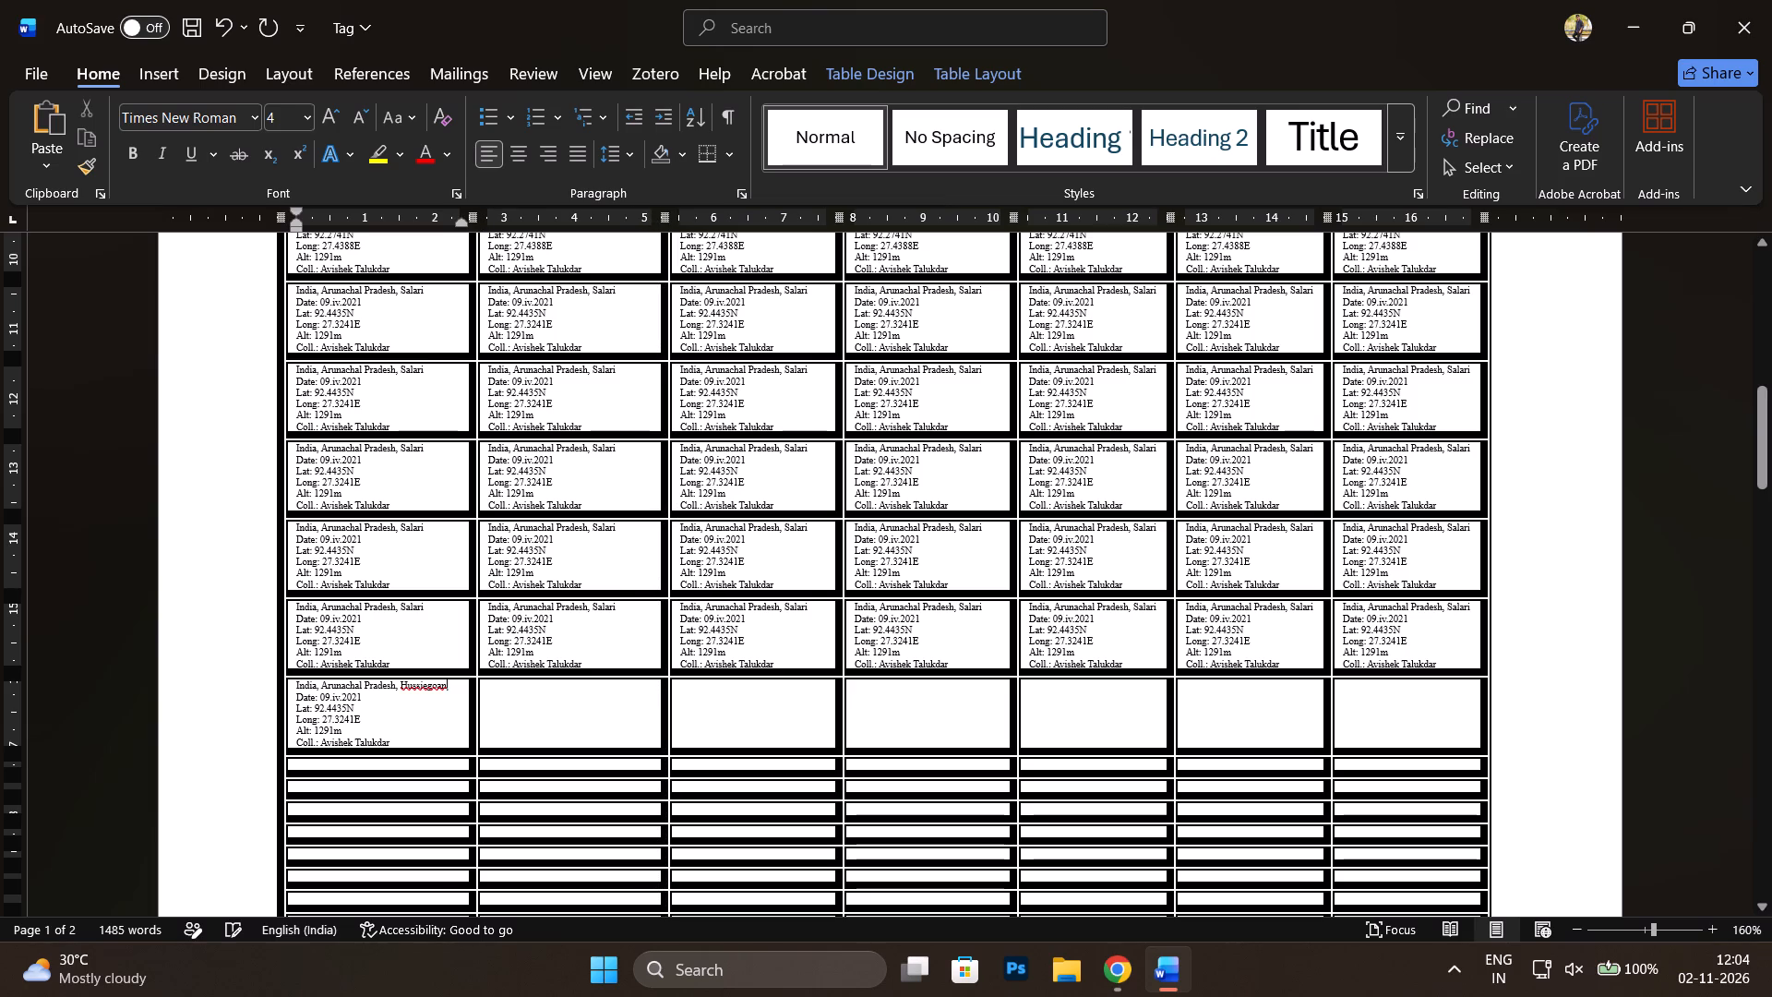
Set the date in the Hussiegoan label to 25.v.2022.
left_click(360, 718)
left_click(365, 700)
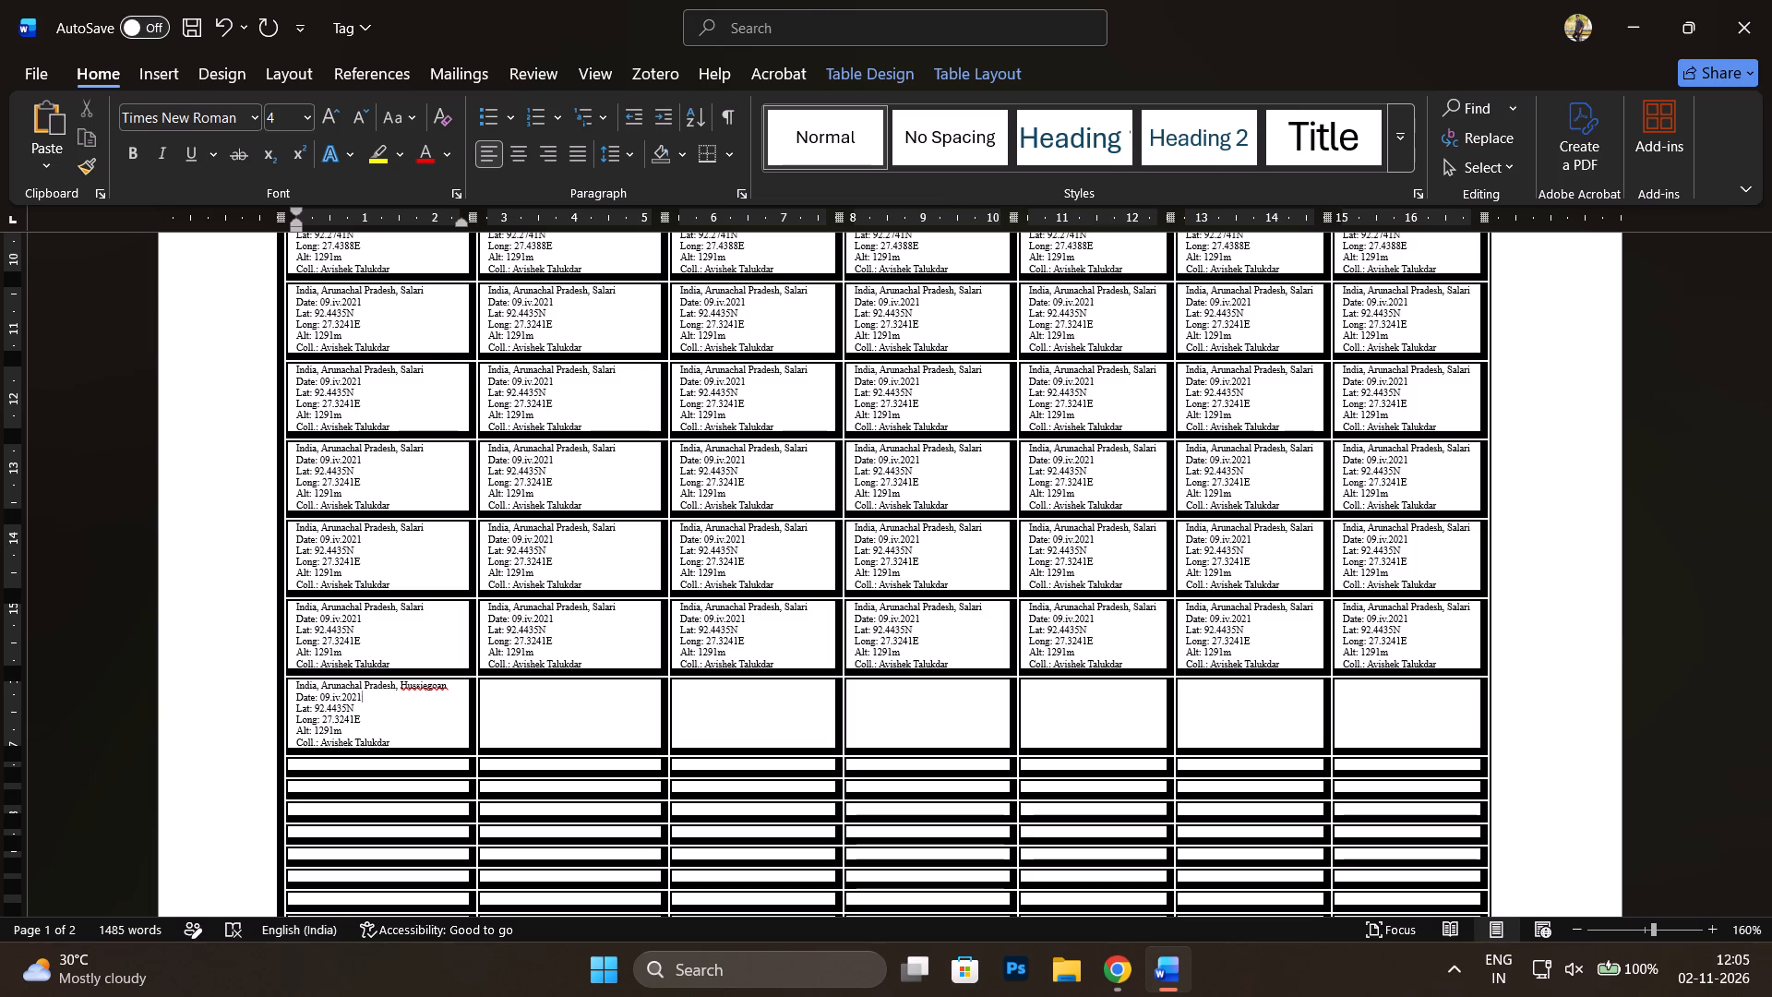
key("BackSpace")
key("2")
key("Left")
key("Left")
key("Left")
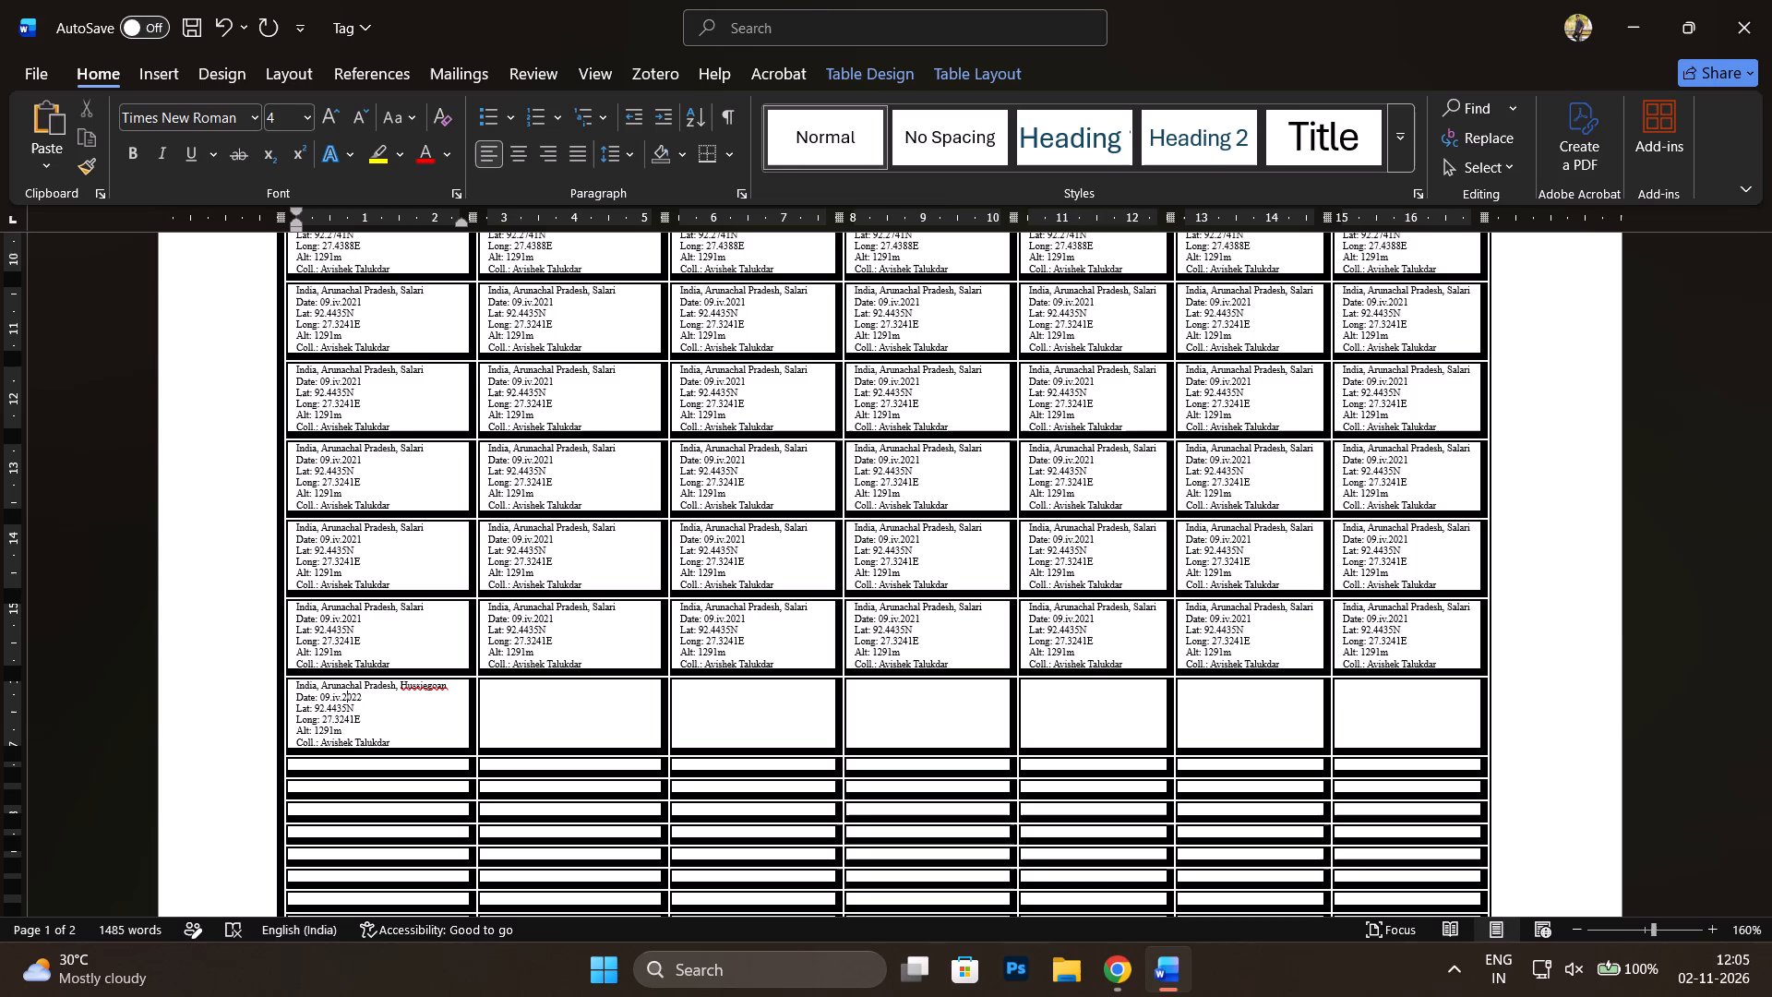
key("Left")
key("Left")
key("Left")
key("BackSpace")
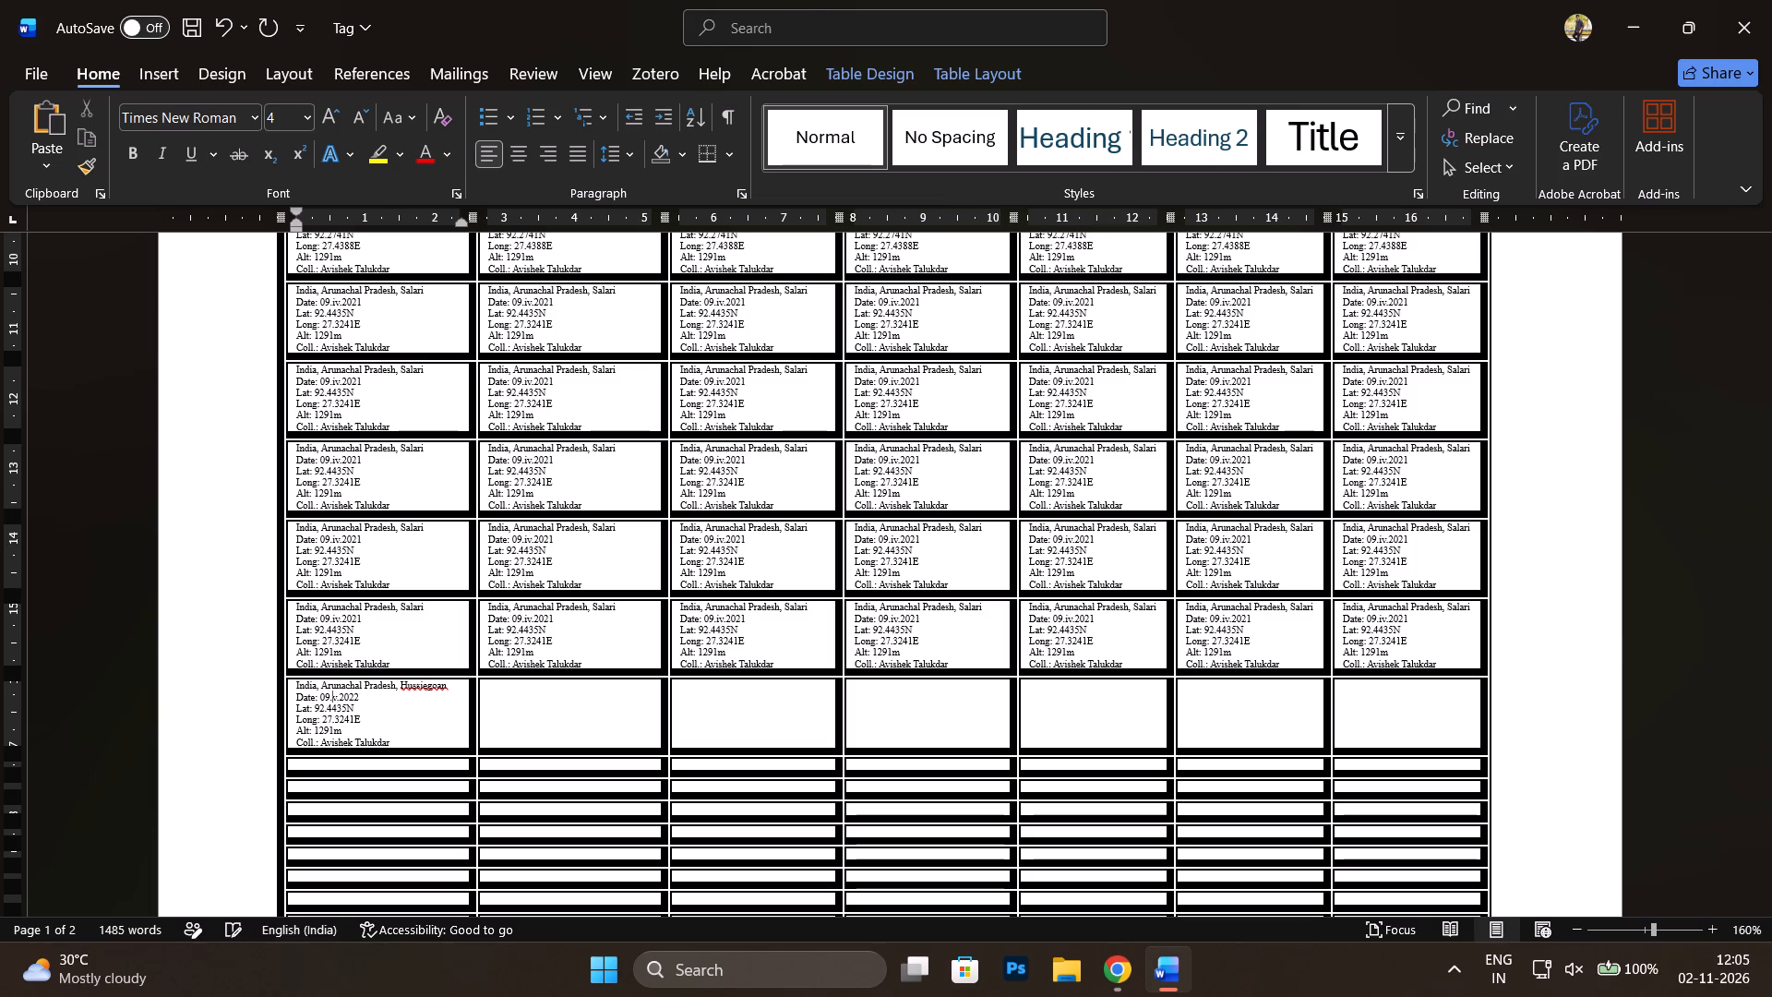
key("Left")
key("BackSpace")
type("25")
key("BackSpace")
key("BackSpace")
key("BackSpace")
type("25")
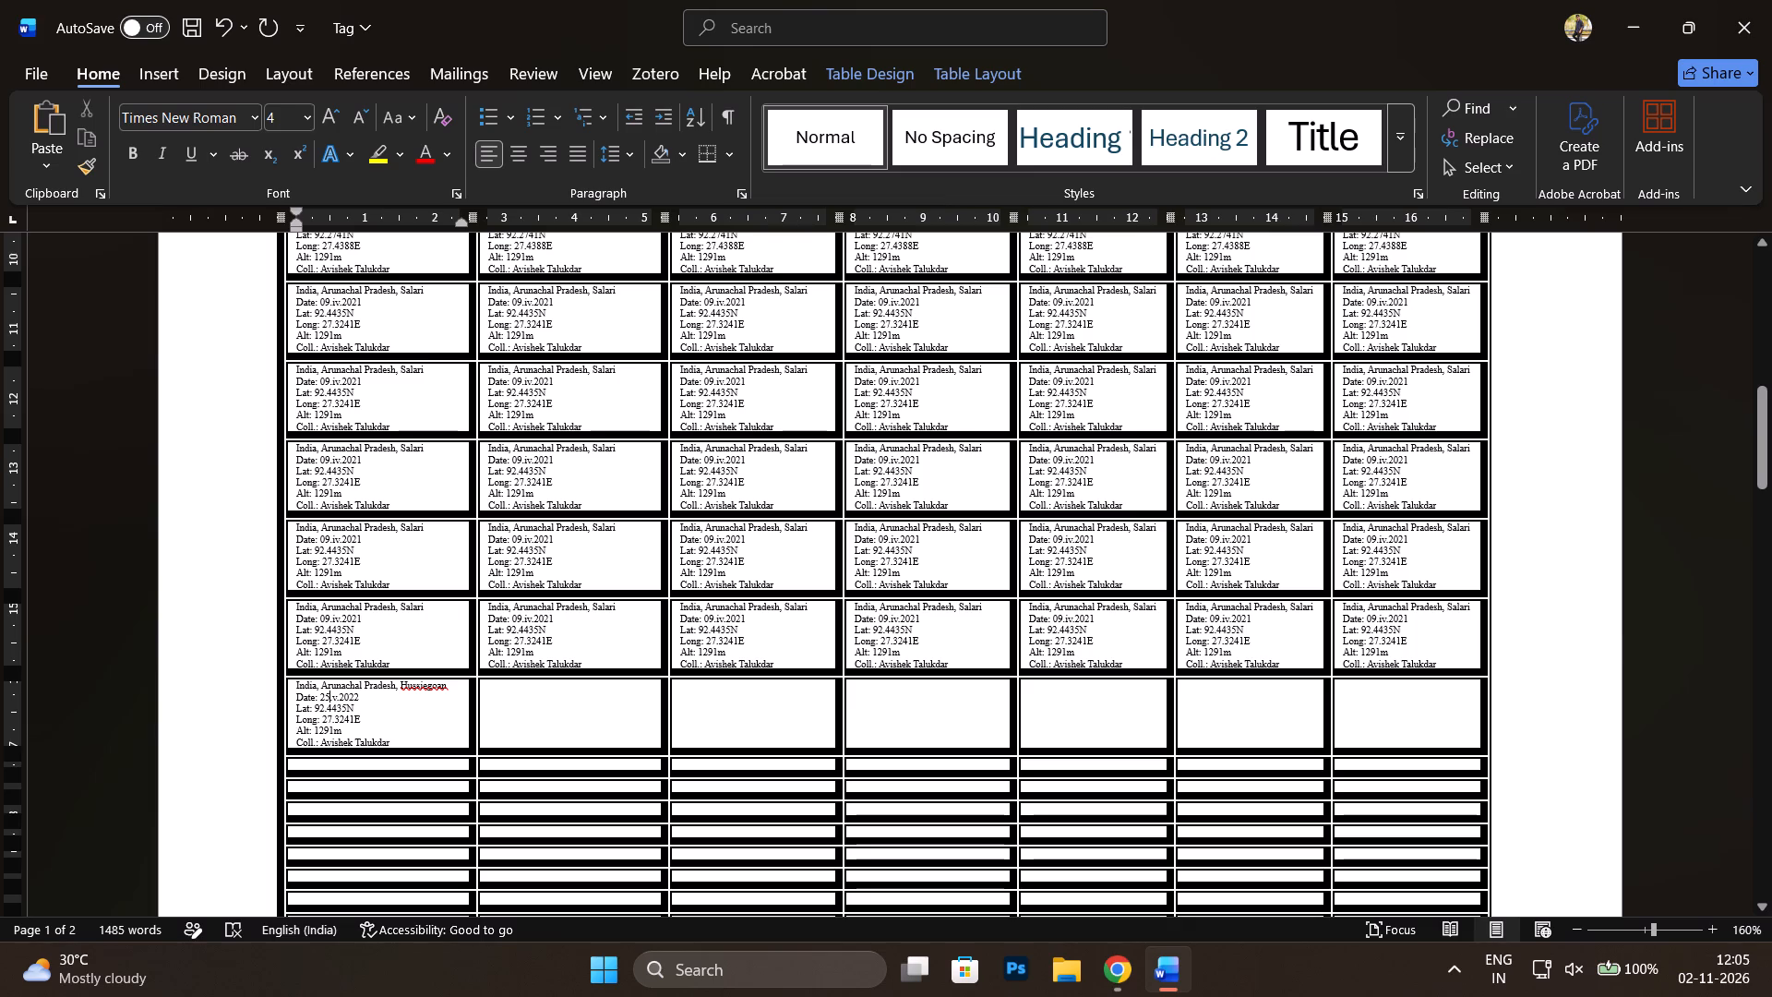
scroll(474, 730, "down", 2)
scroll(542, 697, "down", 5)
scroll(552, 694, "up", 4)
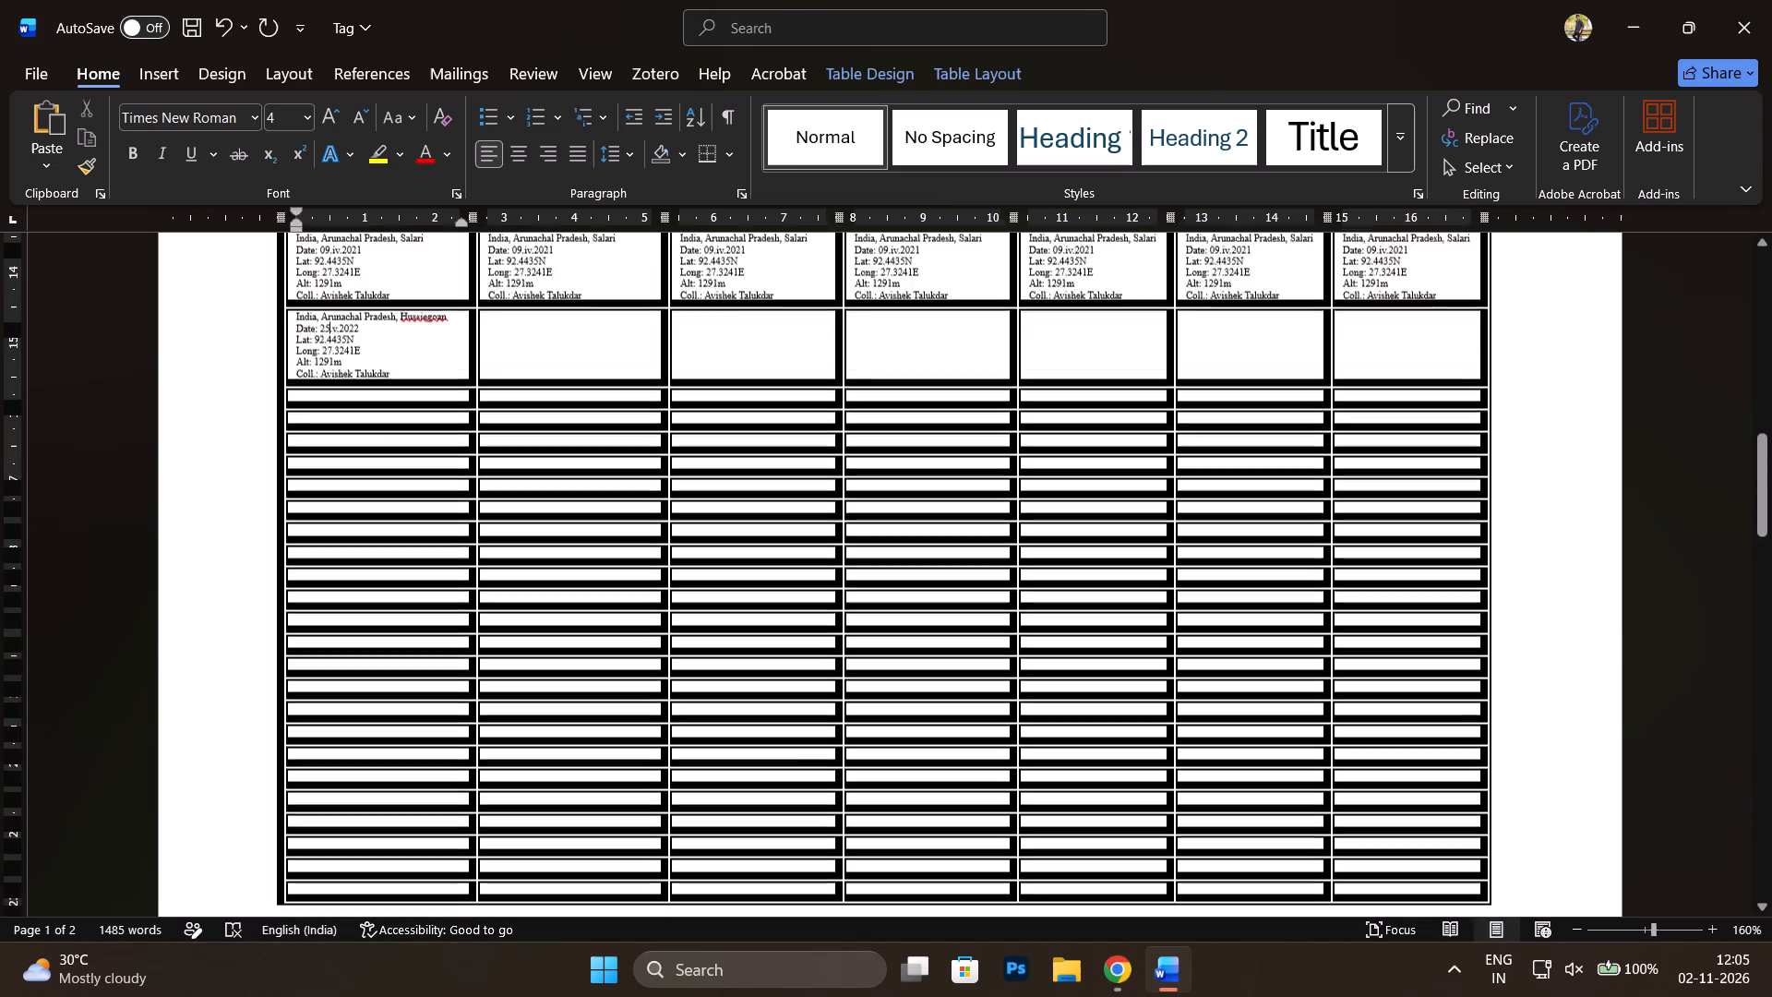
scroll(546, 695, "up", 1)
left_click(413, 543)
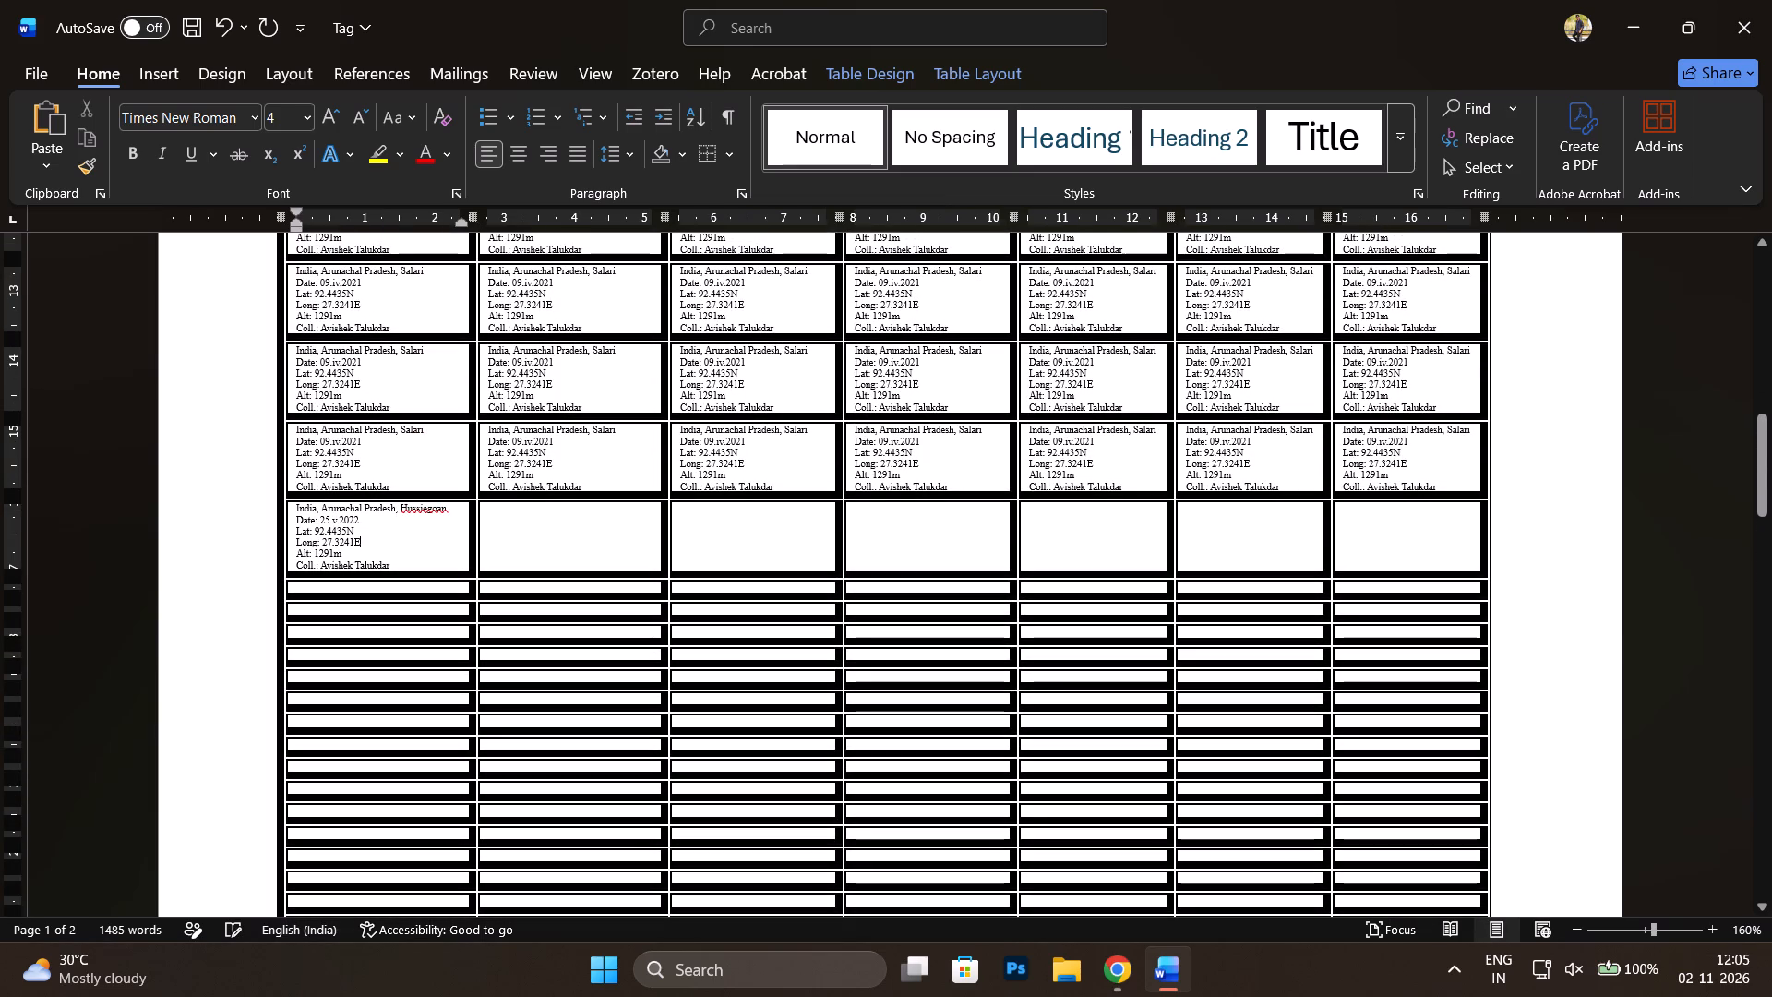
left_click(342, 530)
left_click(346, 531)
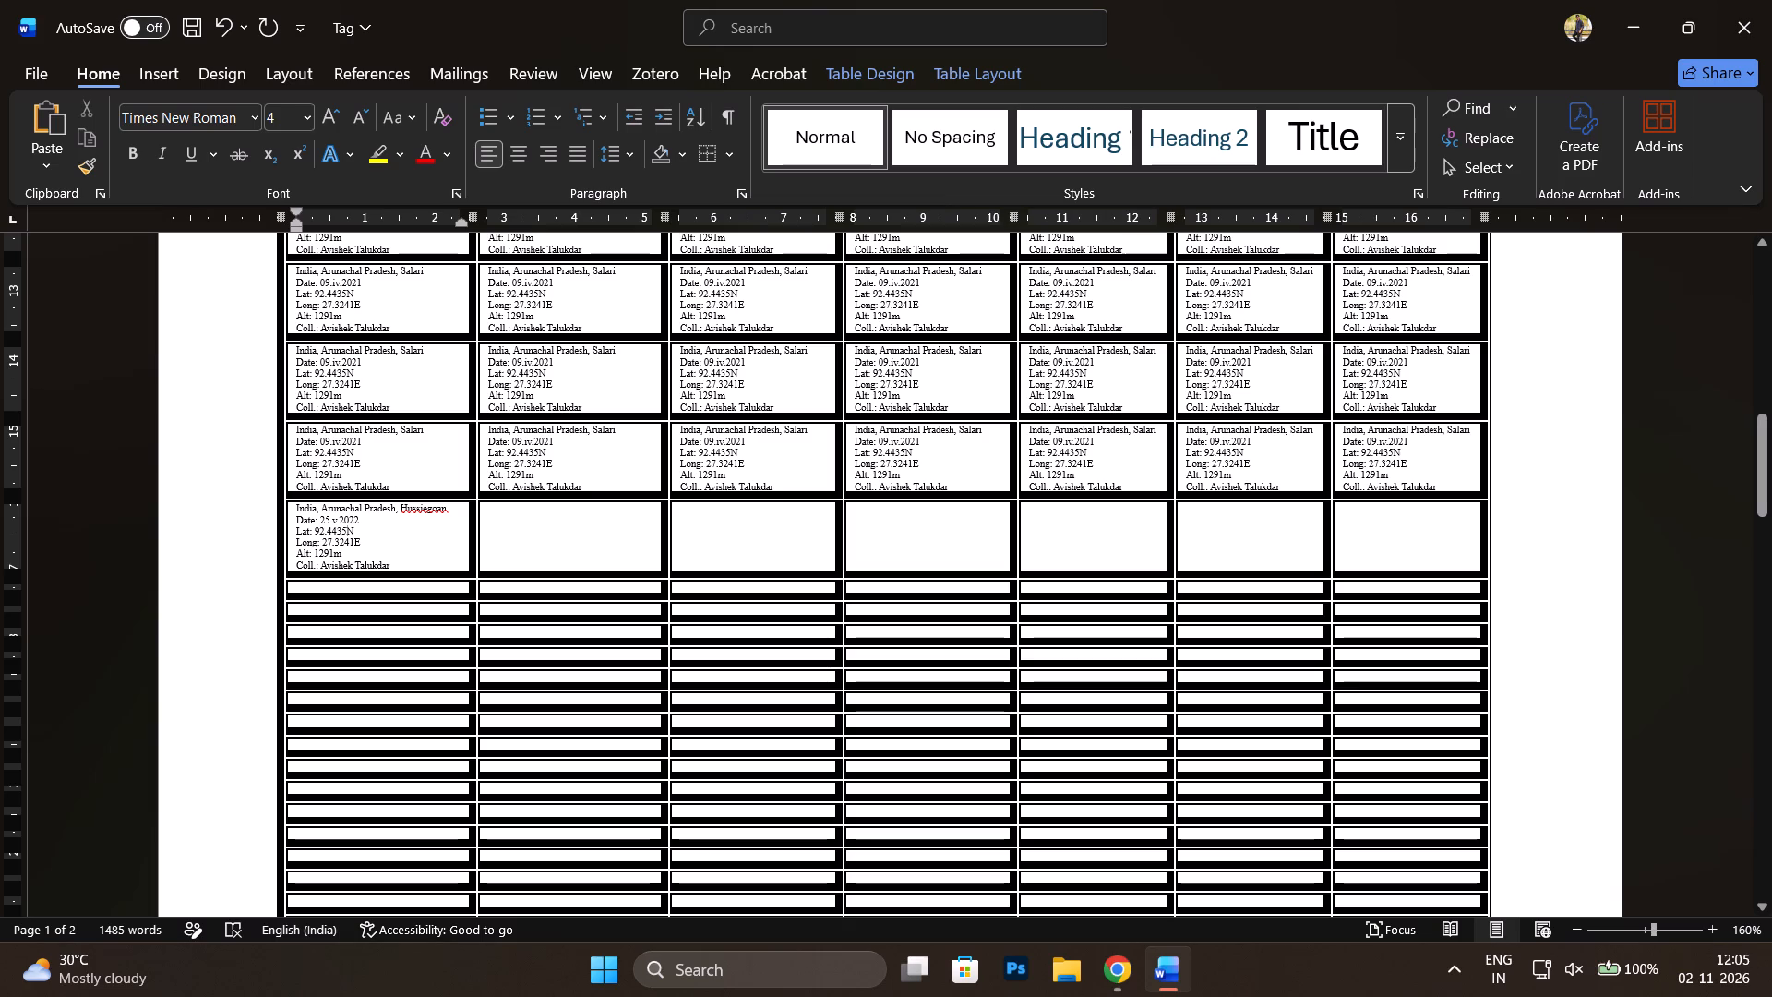
Abbreviate Arunachal to "A." in the locality line of the Hussiegoan label.
left_click(360, 508)
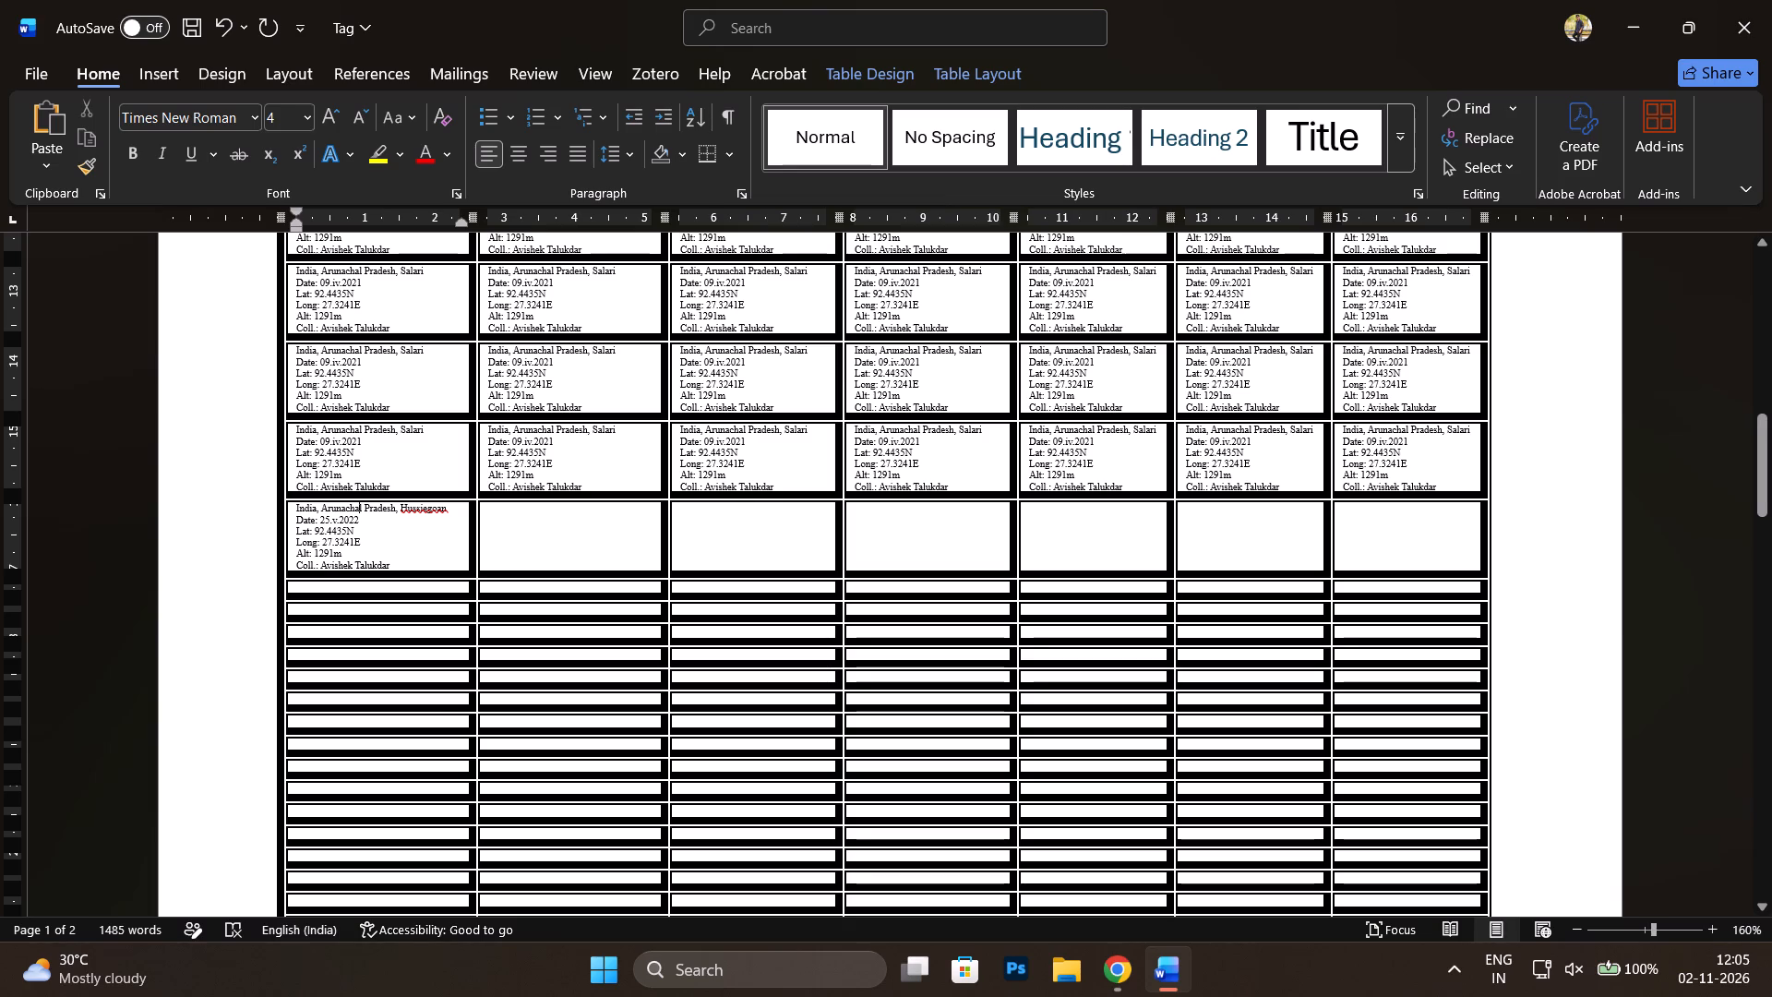
key("Right")
key("BackSpace")
key("BackSpace")
key("BackSpace")
key("BackSpace")
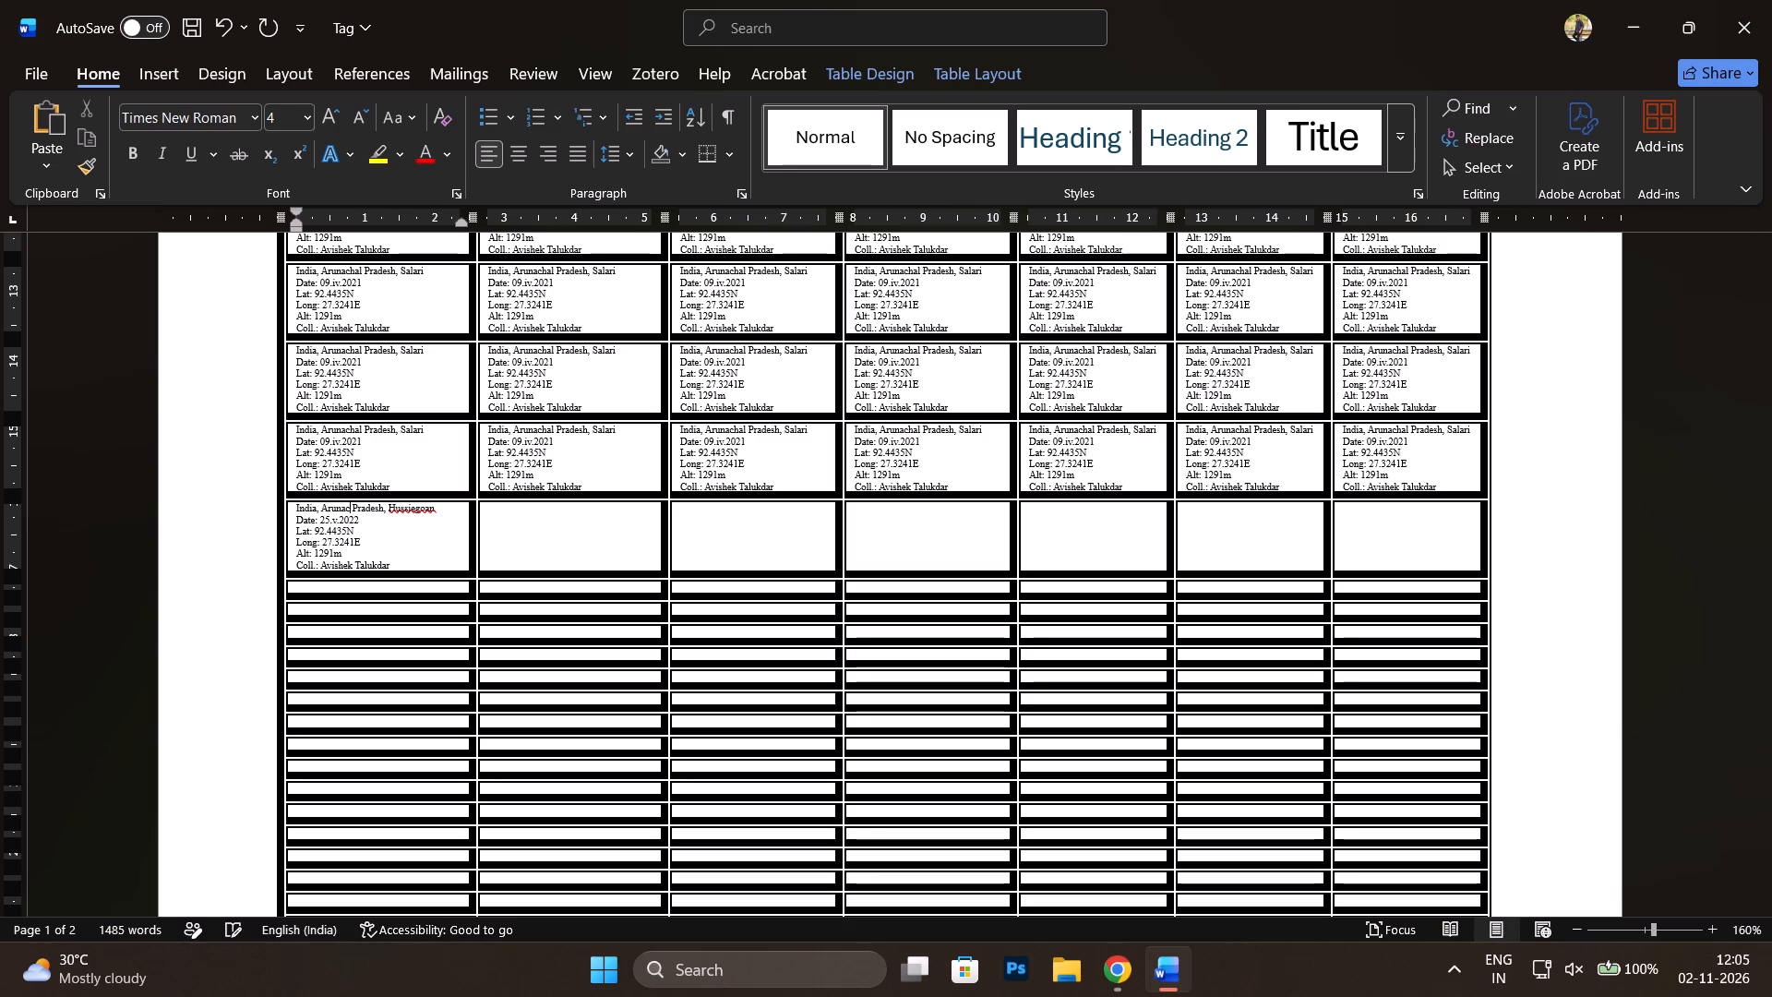
key("BackSpace")
key("BackSpace")
key("BackSpace")
key("BackSpace")
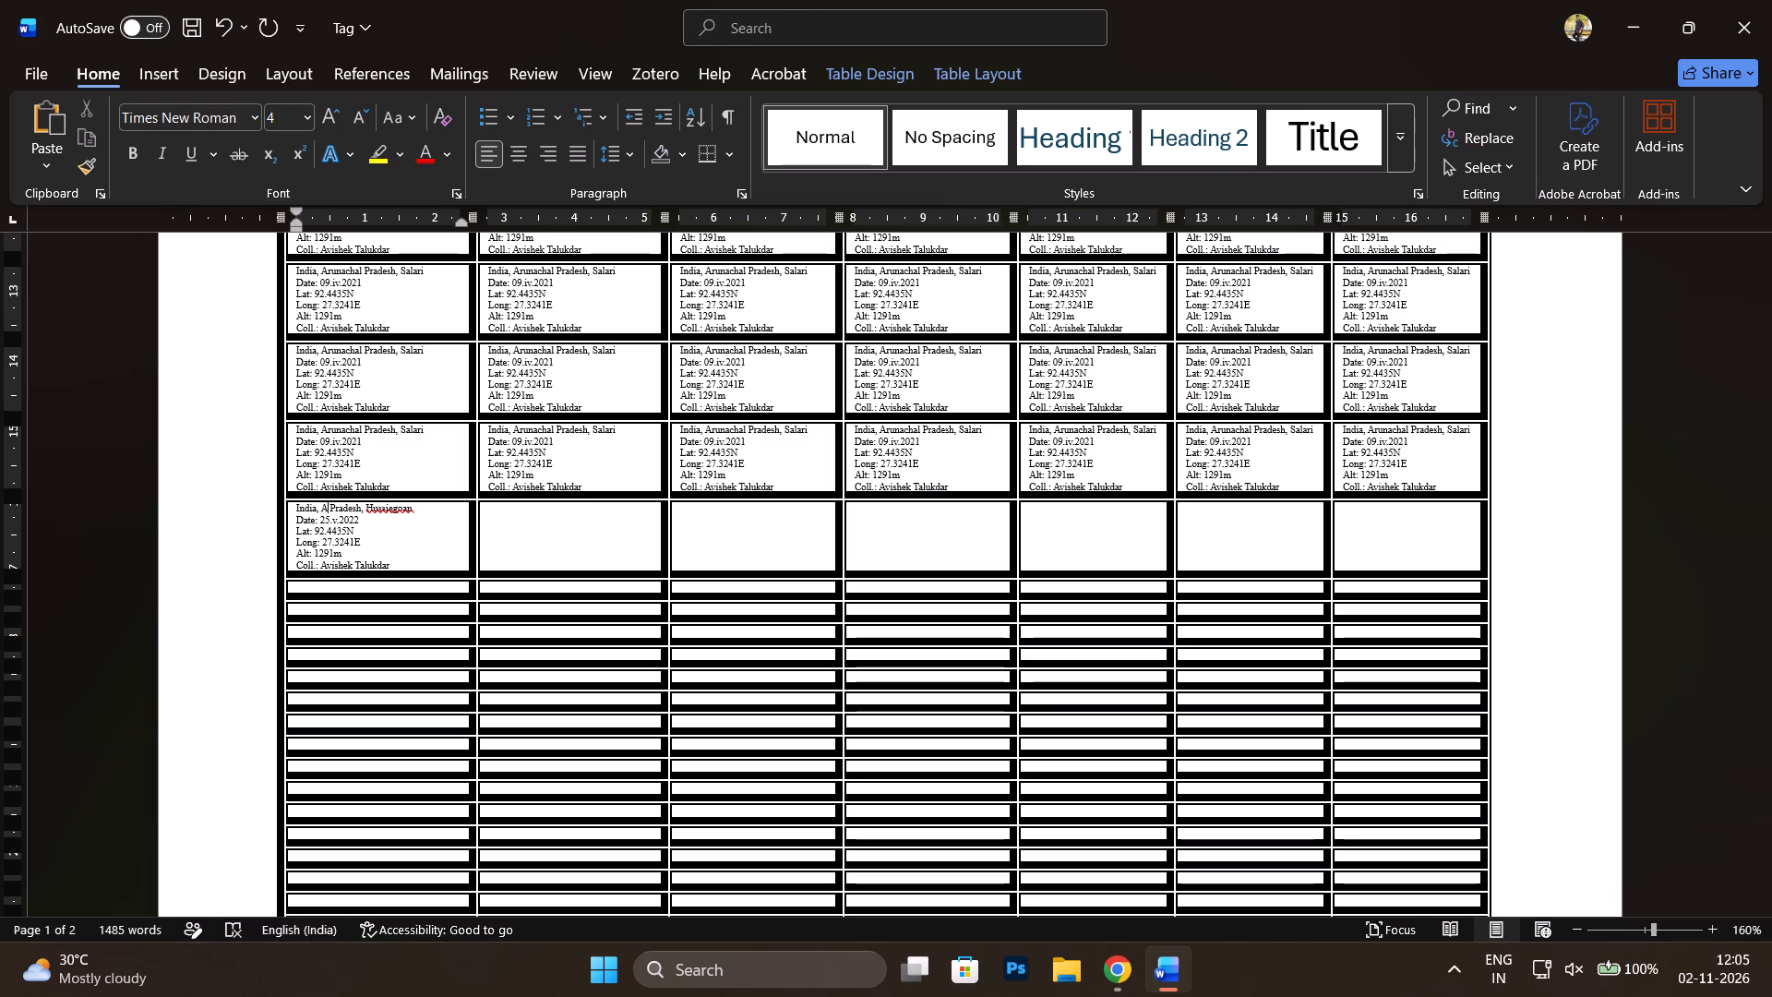
type("ru")
key("n")
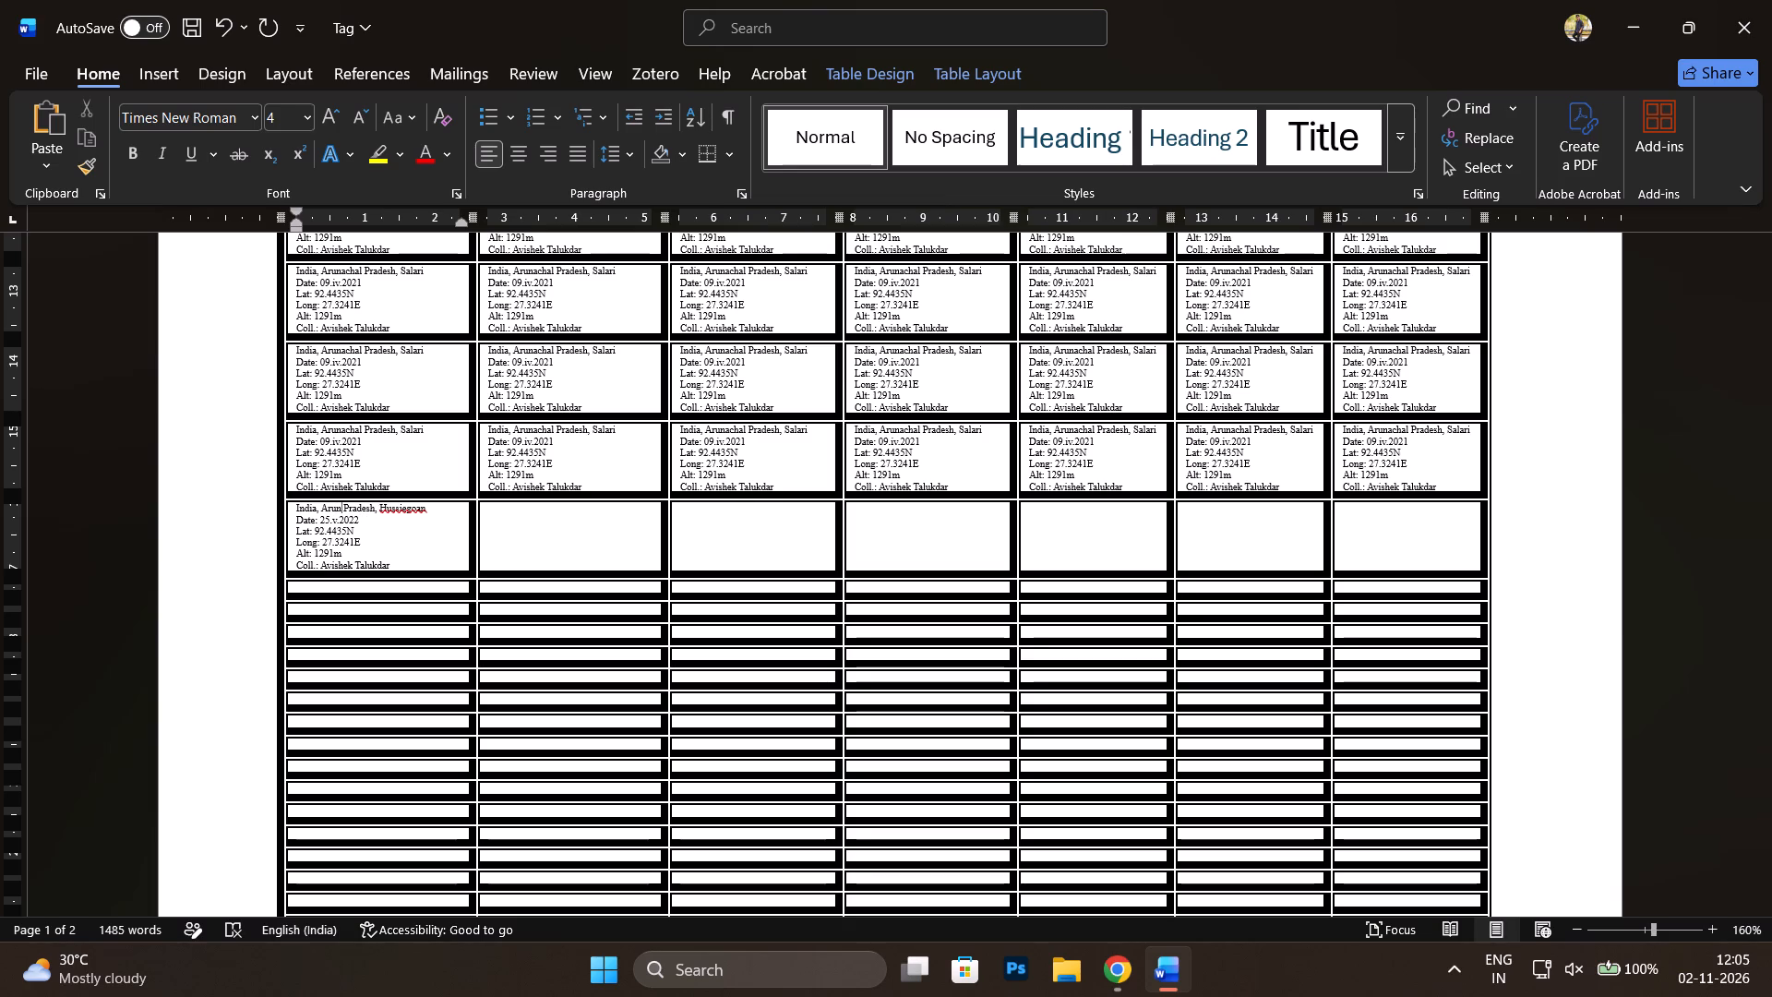
key("BackSpace")
key("BackSpace")
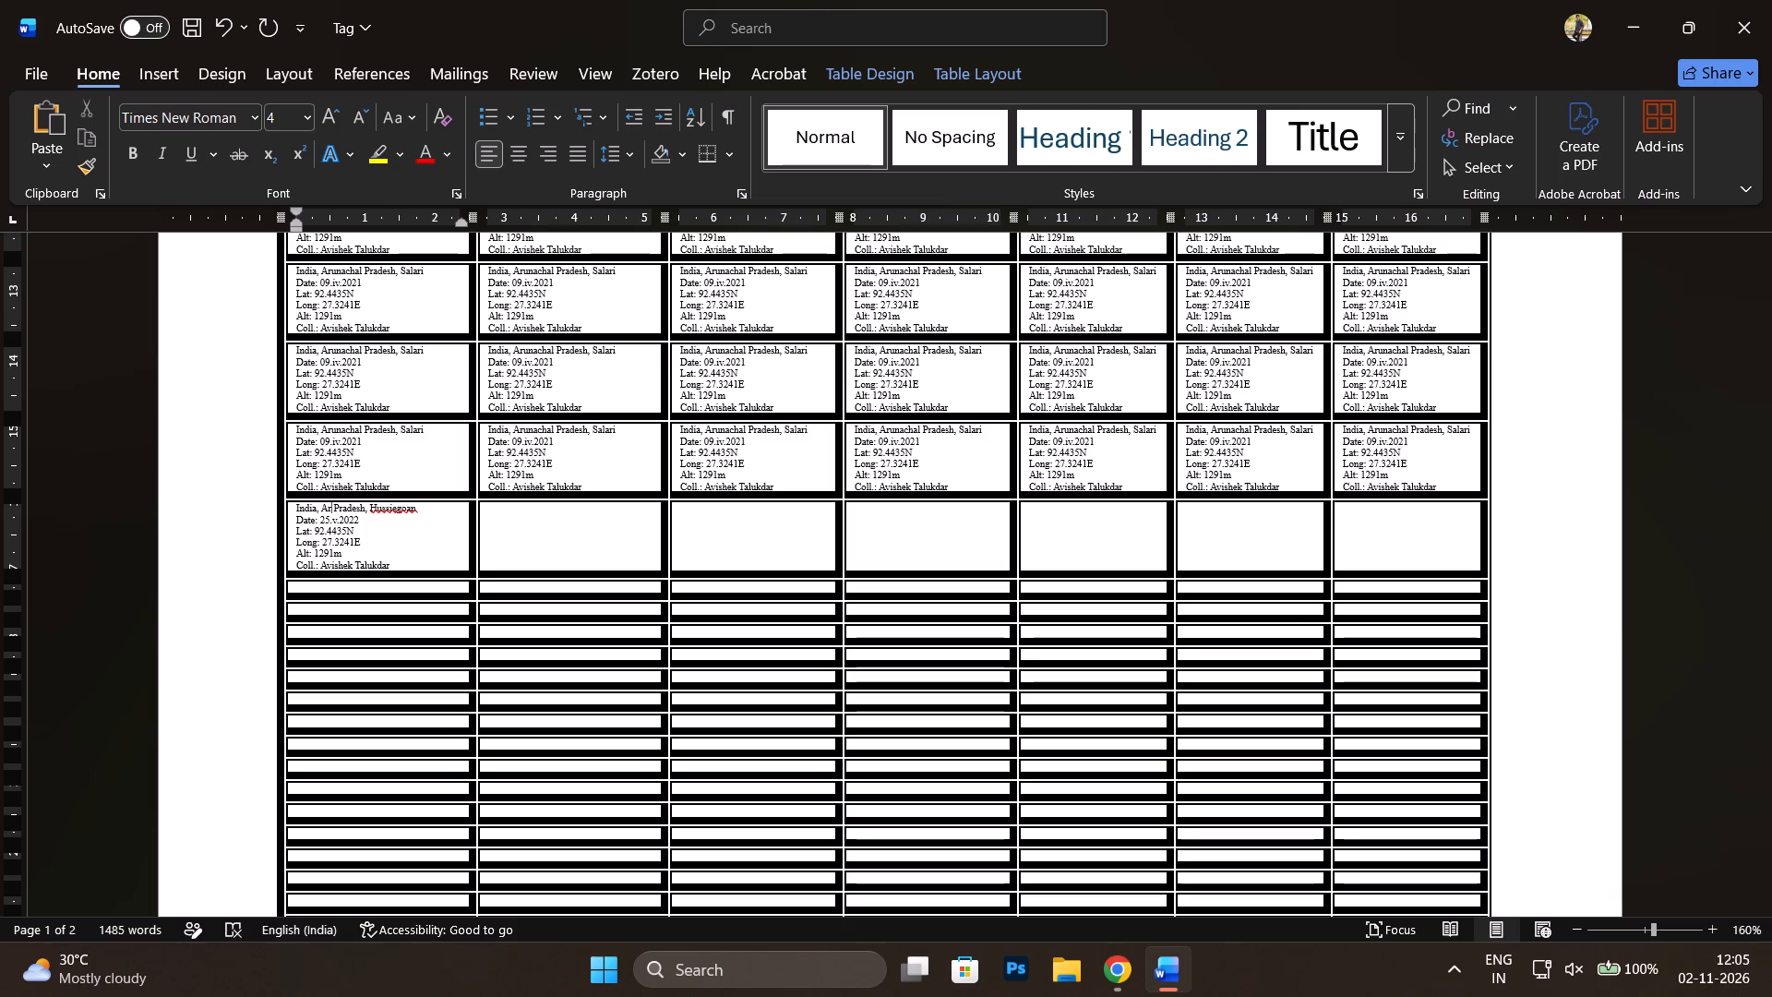
key("BackSpace")
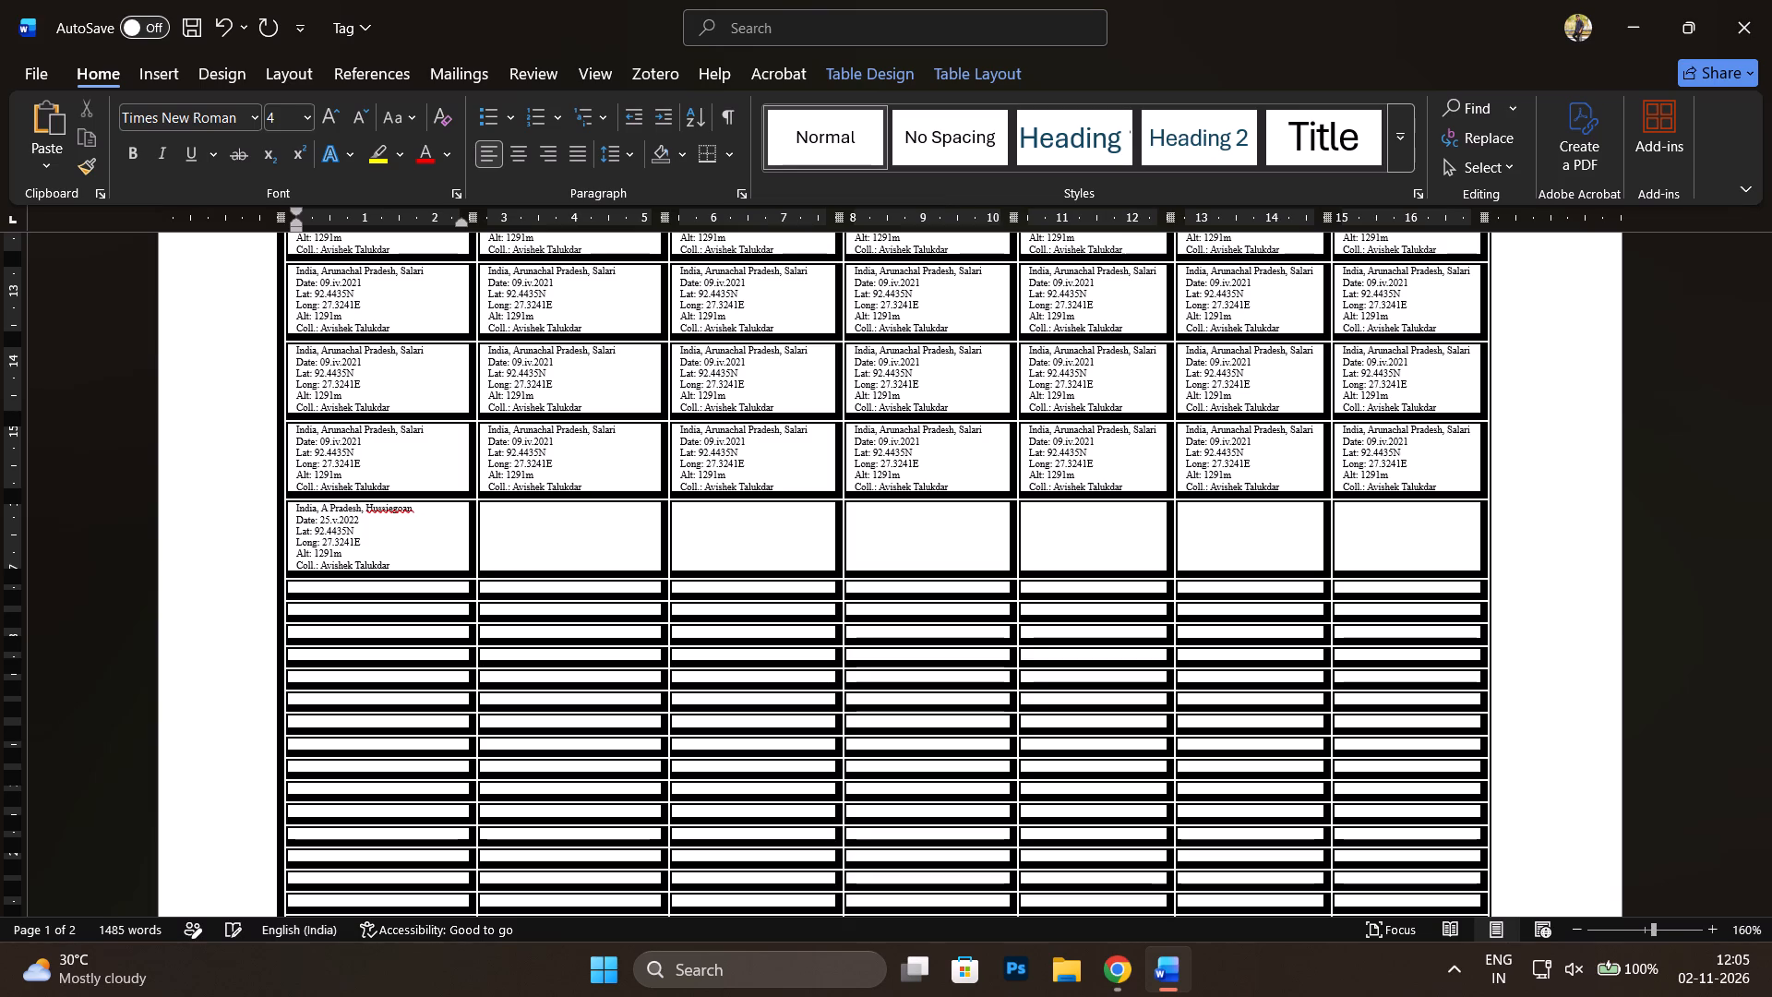
key("period")
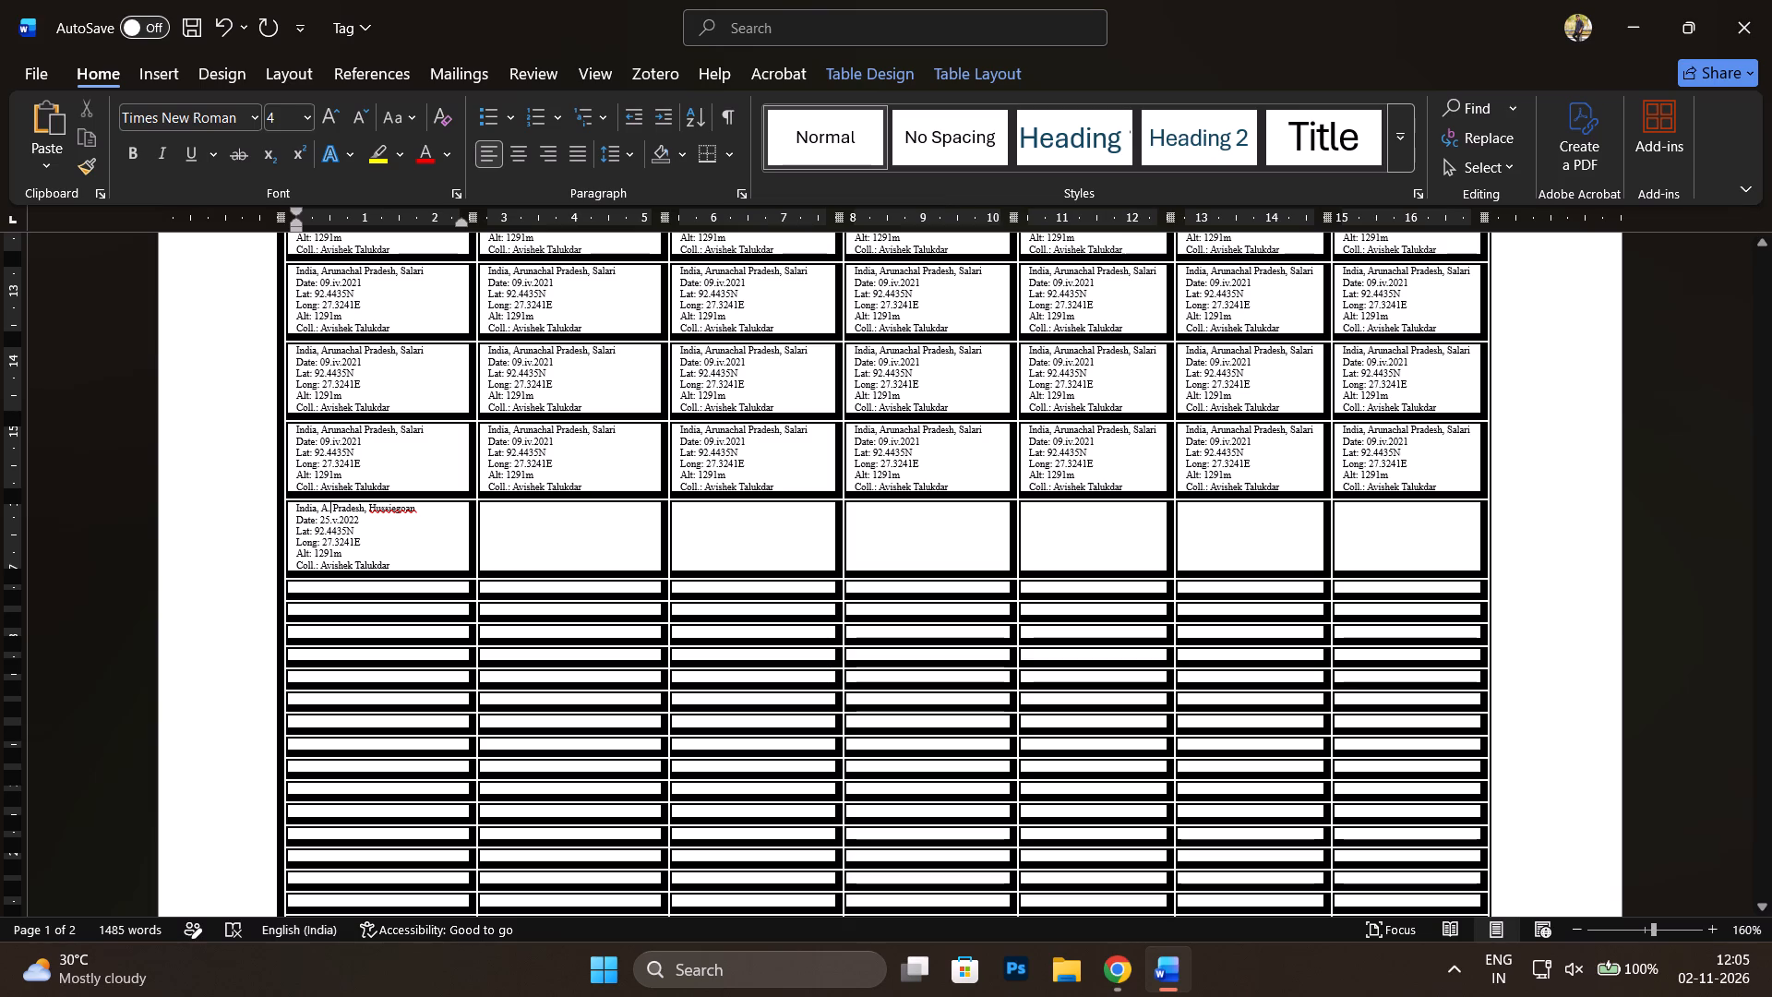
Abbreviate Arunachal to "A." in the locality line of the first Salari label in the table's top row.
left_click(359, 431)
scroll(508, 571, "up", 4)
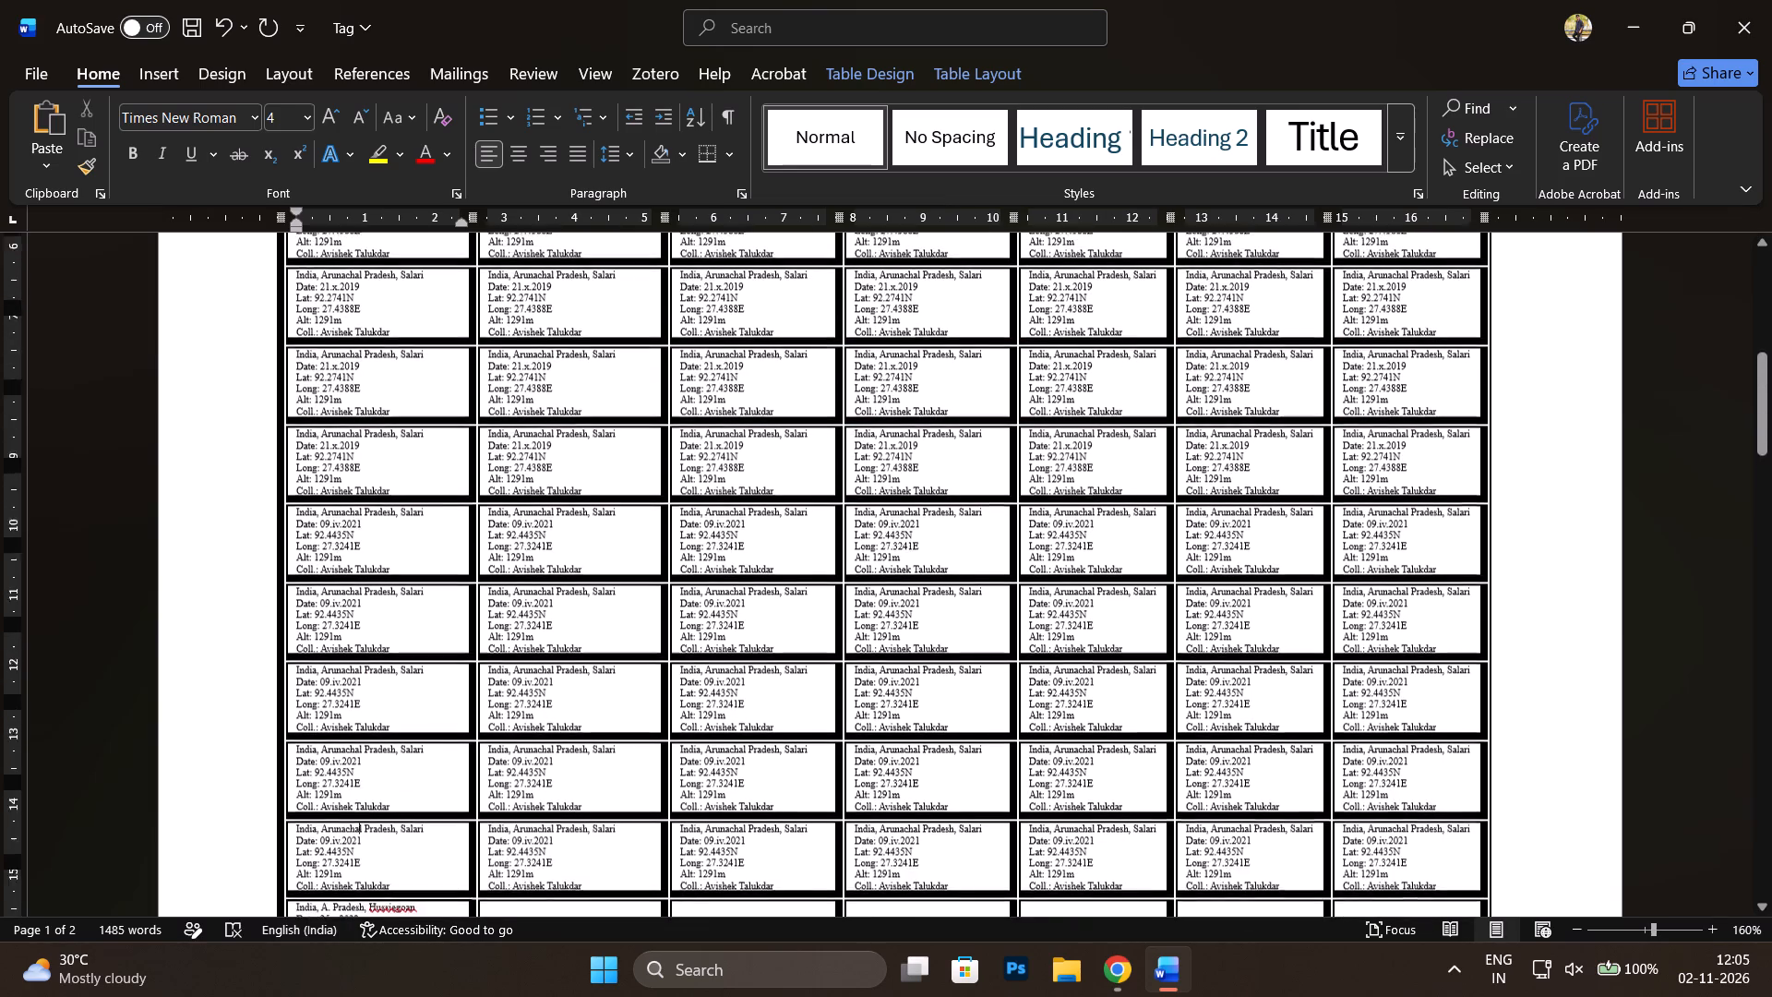
scroll(511, 572, "up", 4)
scroll(511, 572, "down", 1)
scroll(511, 572, "up", 6)
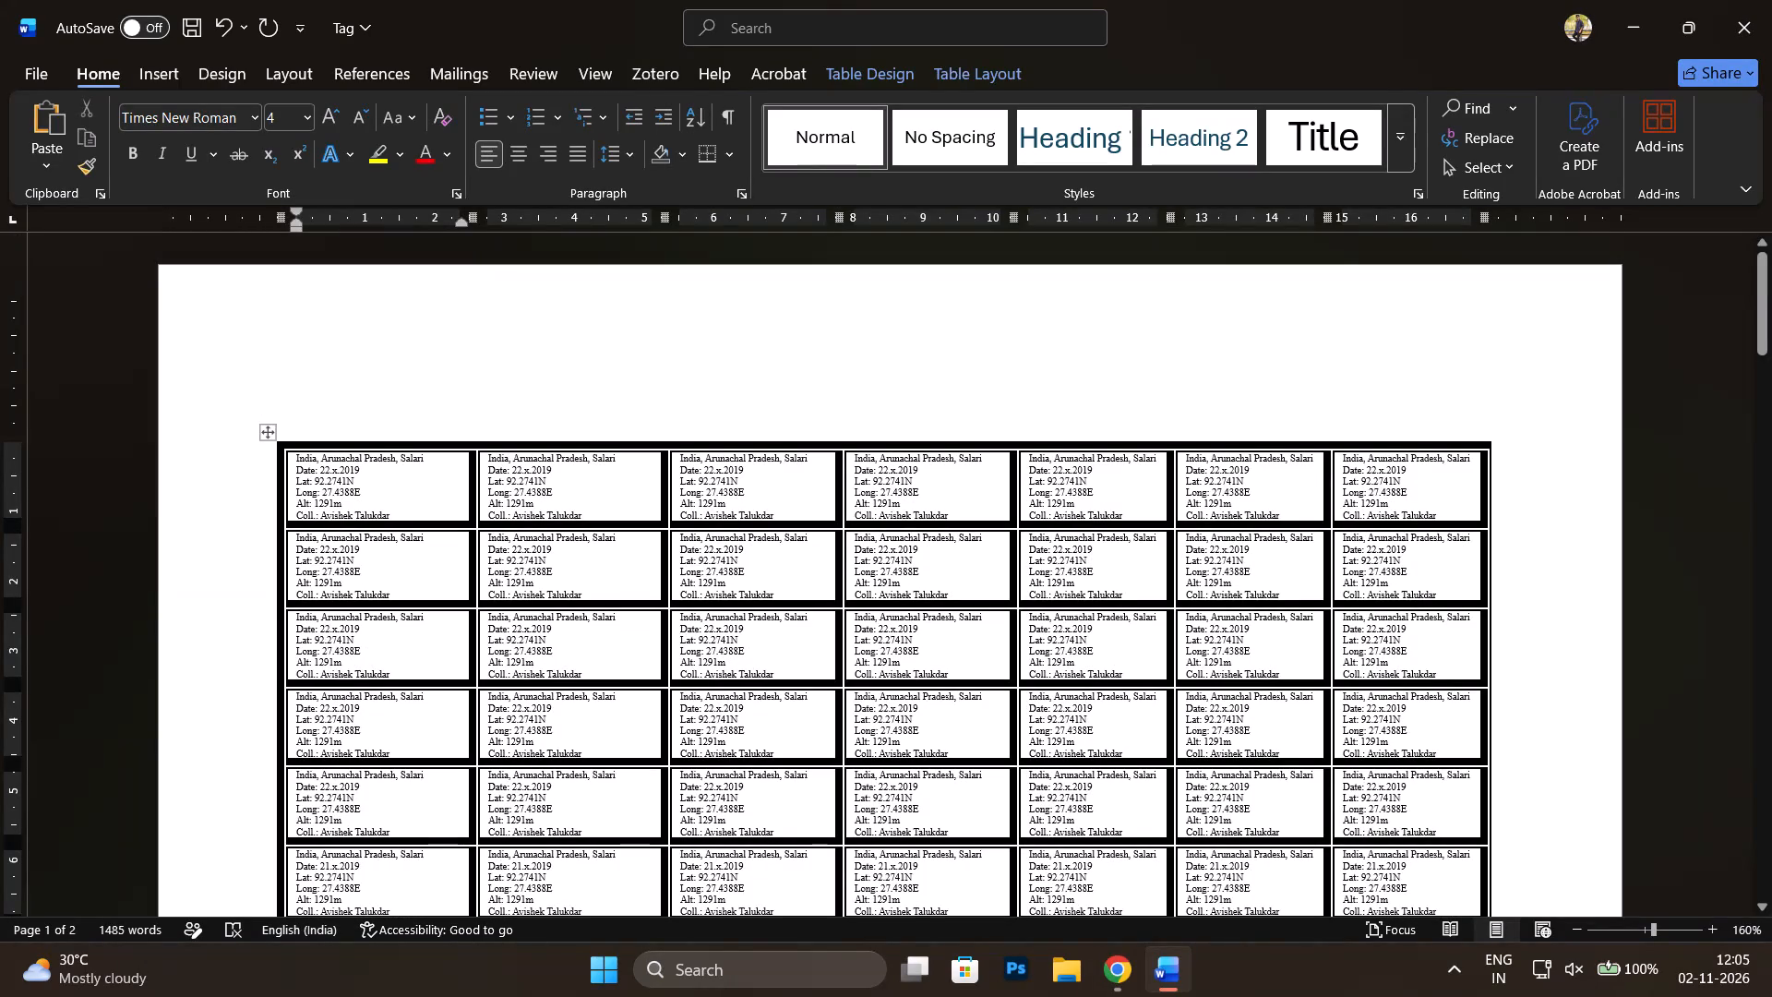
left_click(363, 464)
key("Up")
key("Right")
key("BackSpace")
key("BackSpace")
key("BackSpace")
key("BackSpace")
key("BackSpace")
key("BackSpace")
key("BackSpace")
key("BackSpace")
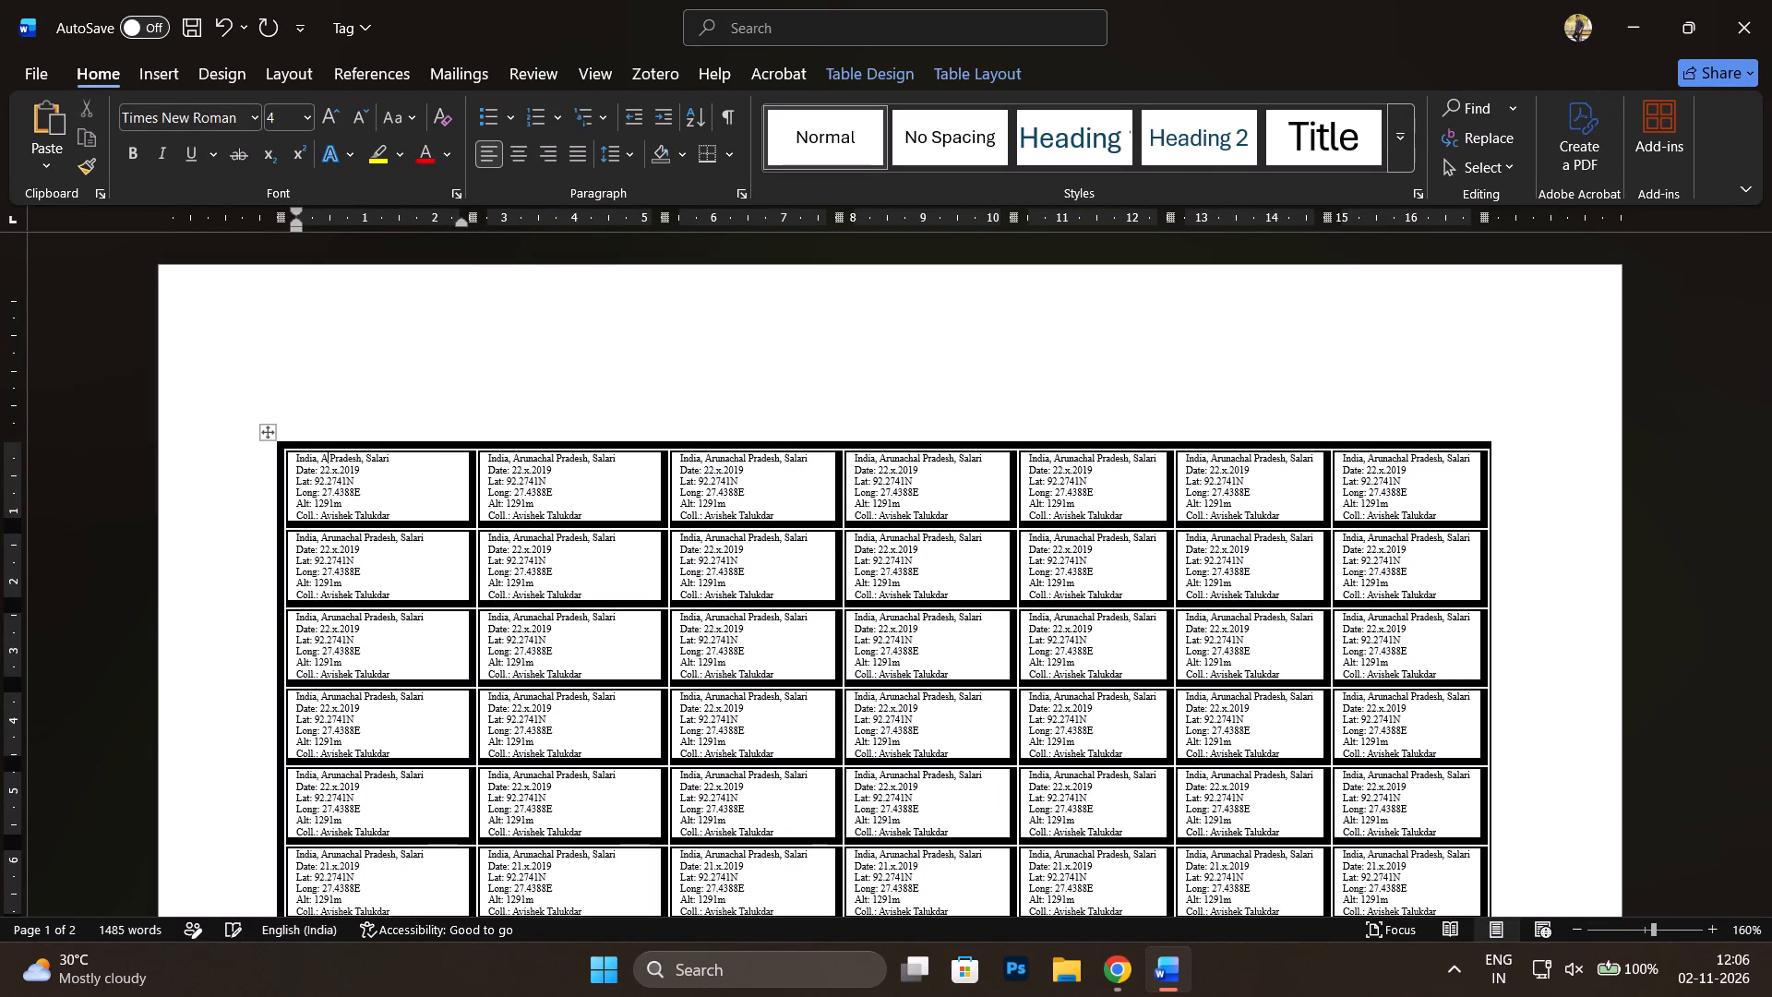
key("period")
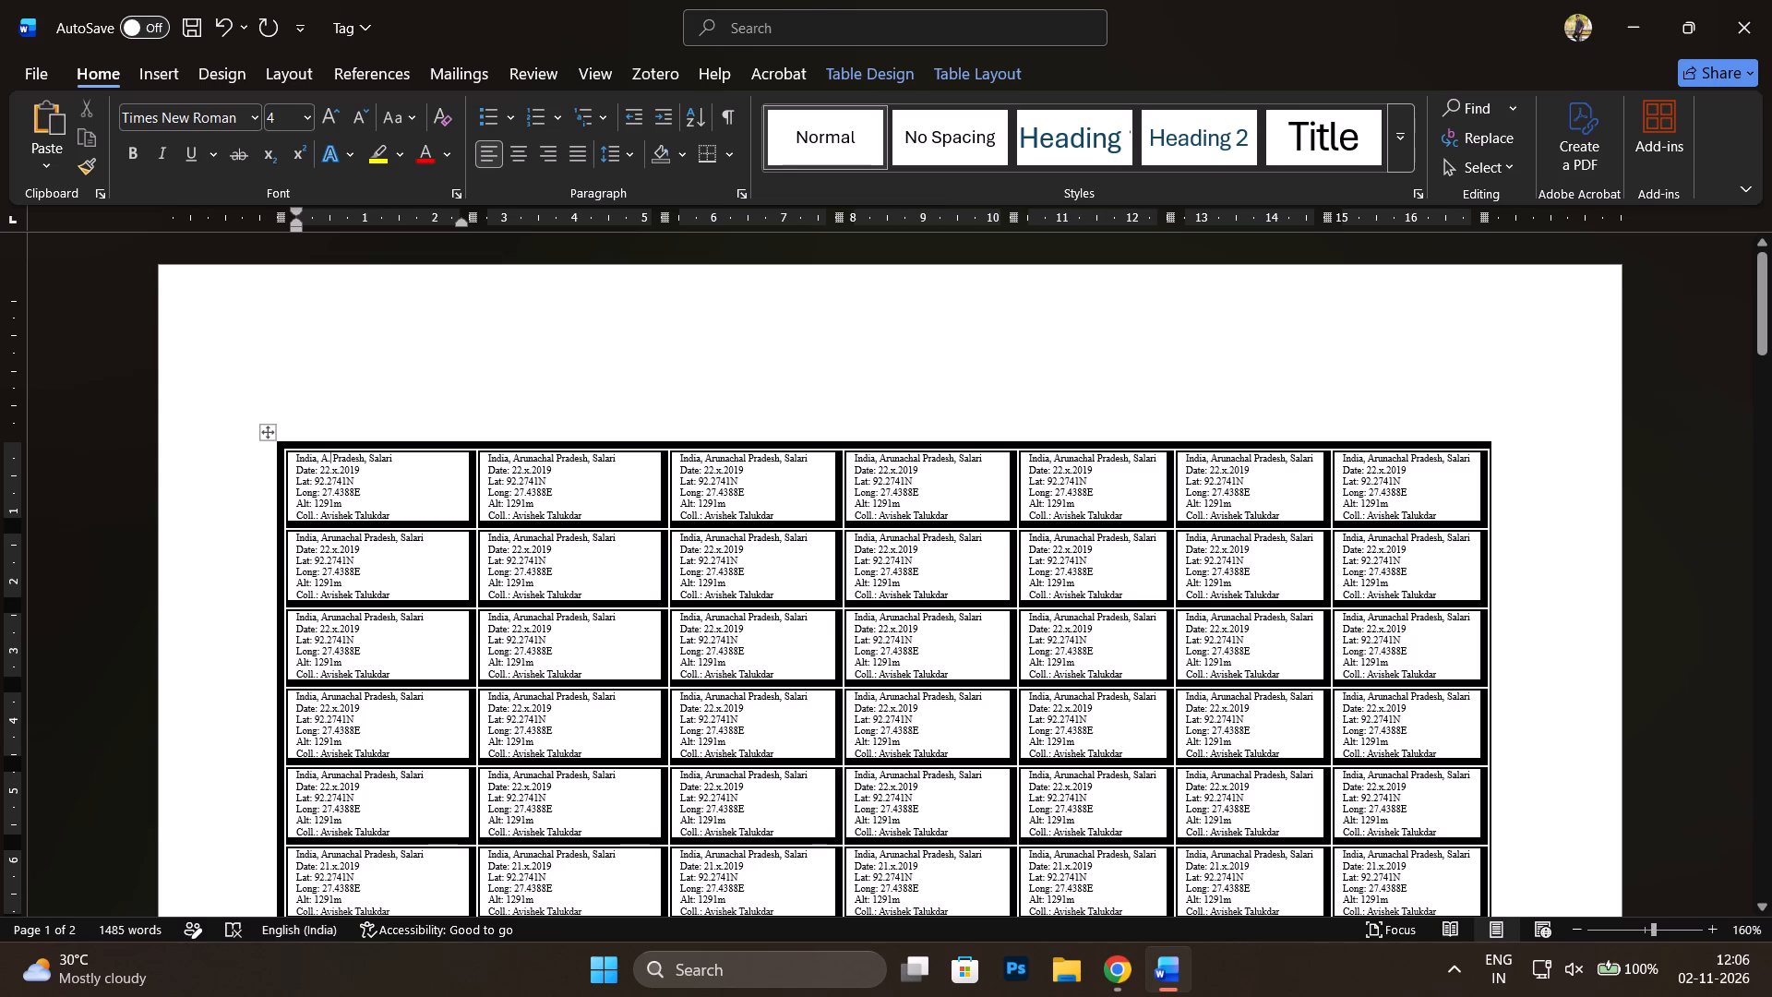
Narrow the table's first column to about 2.2 cm by moving its right border inward.
left_click(355, 488)
left_click_drag(471, 482, 433, 478)
left_click(398, 485)
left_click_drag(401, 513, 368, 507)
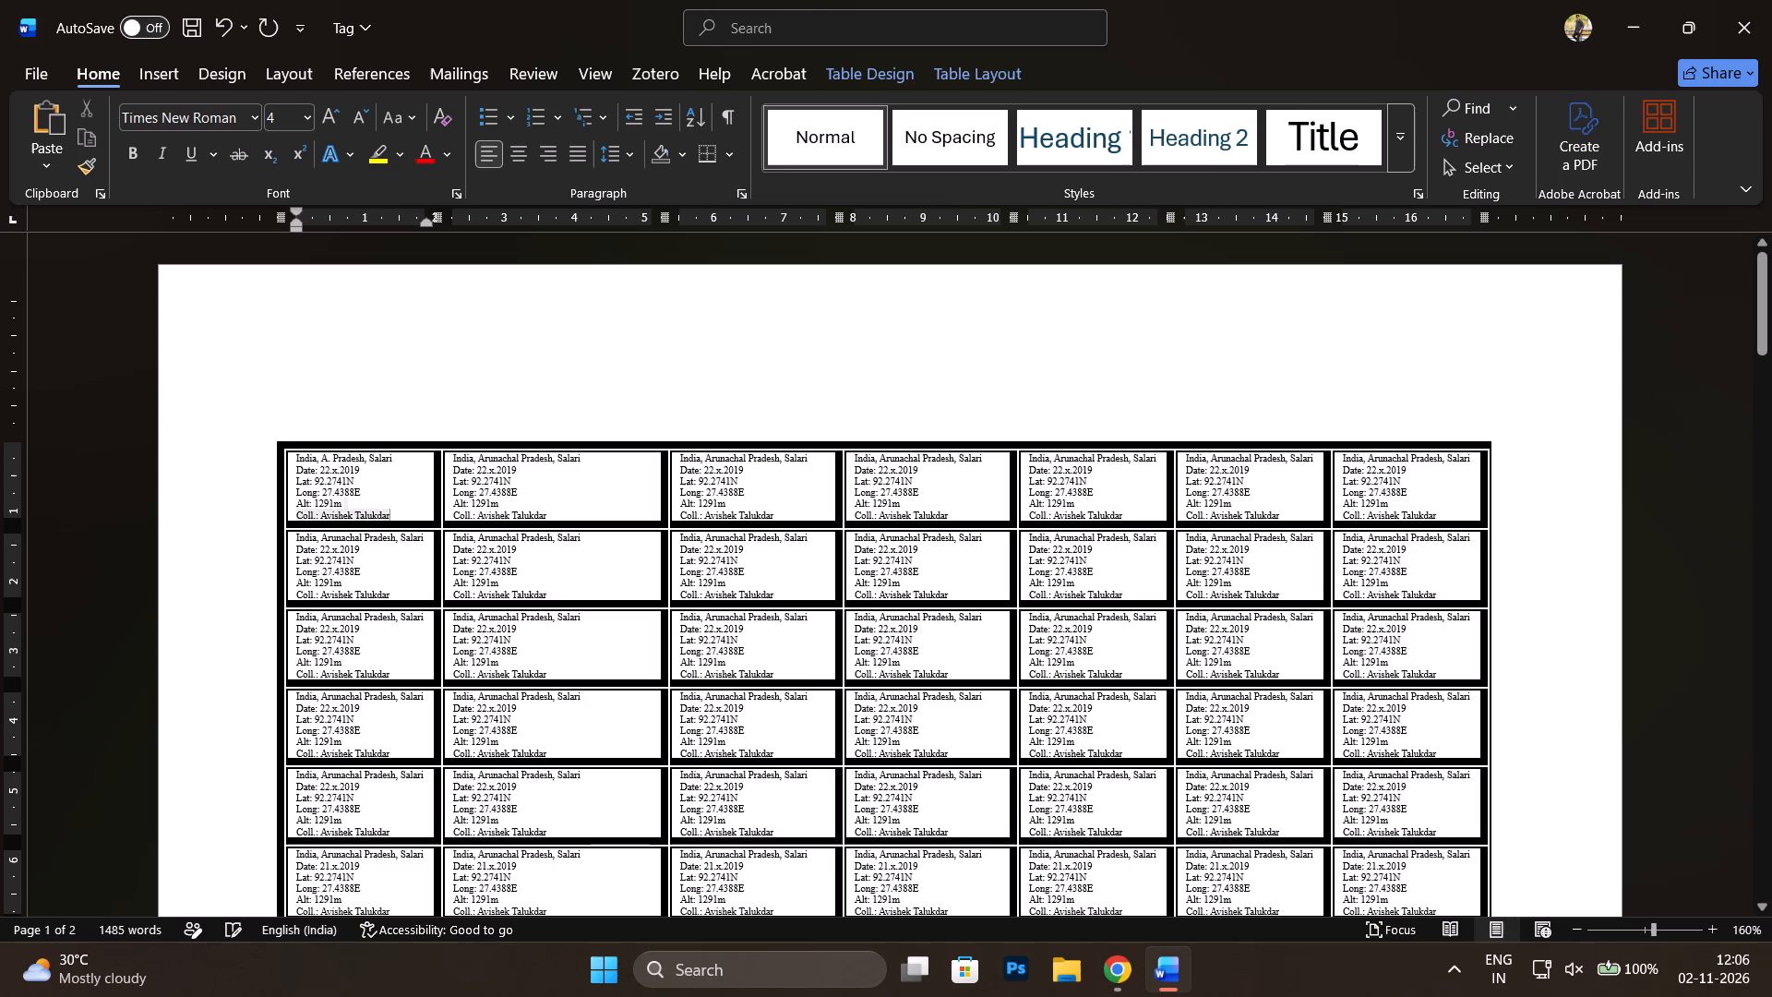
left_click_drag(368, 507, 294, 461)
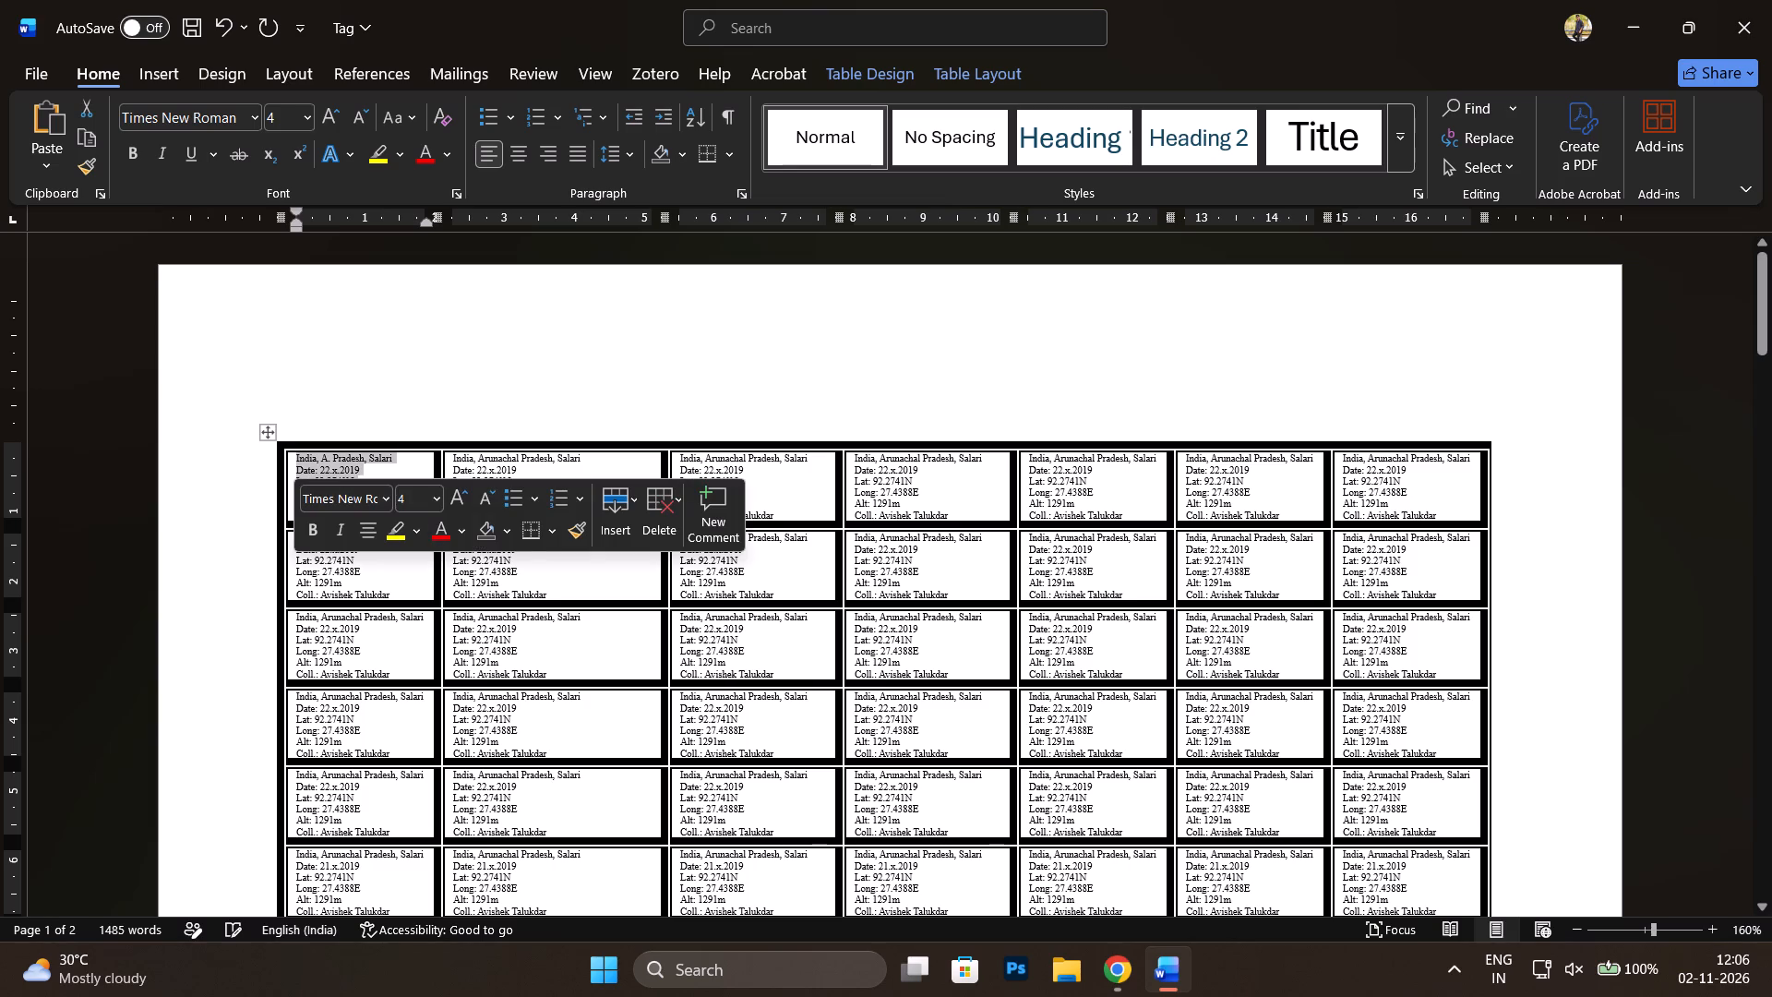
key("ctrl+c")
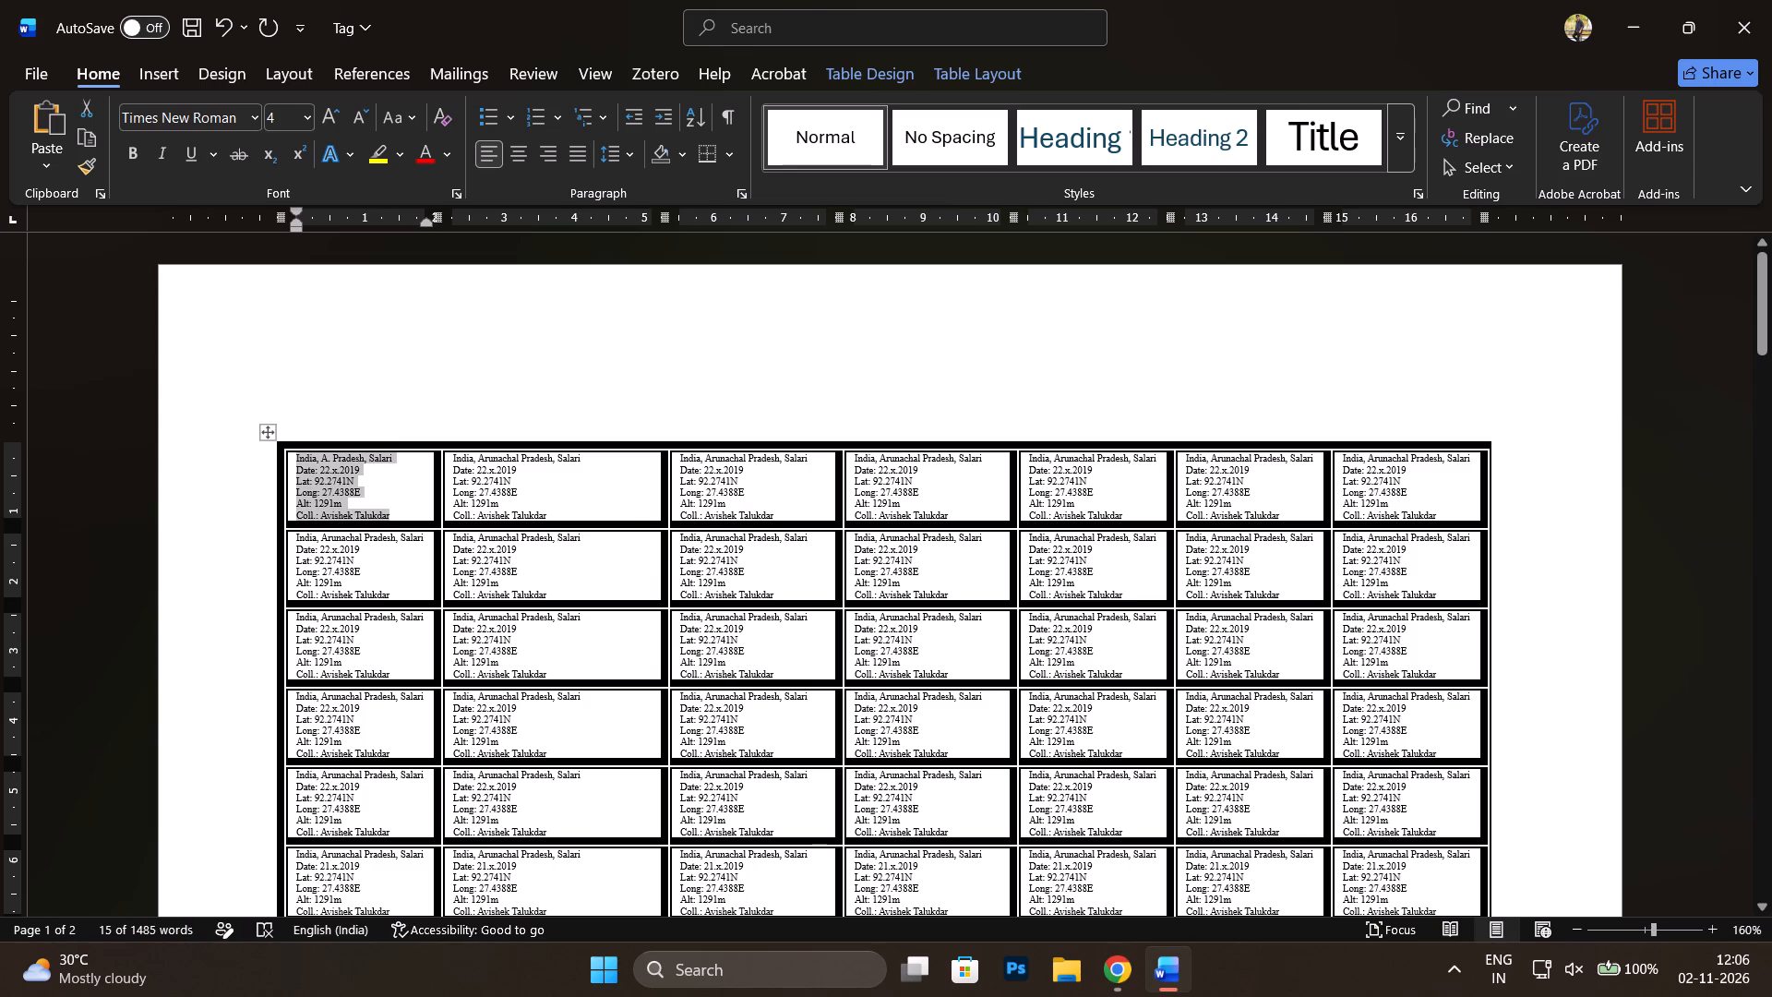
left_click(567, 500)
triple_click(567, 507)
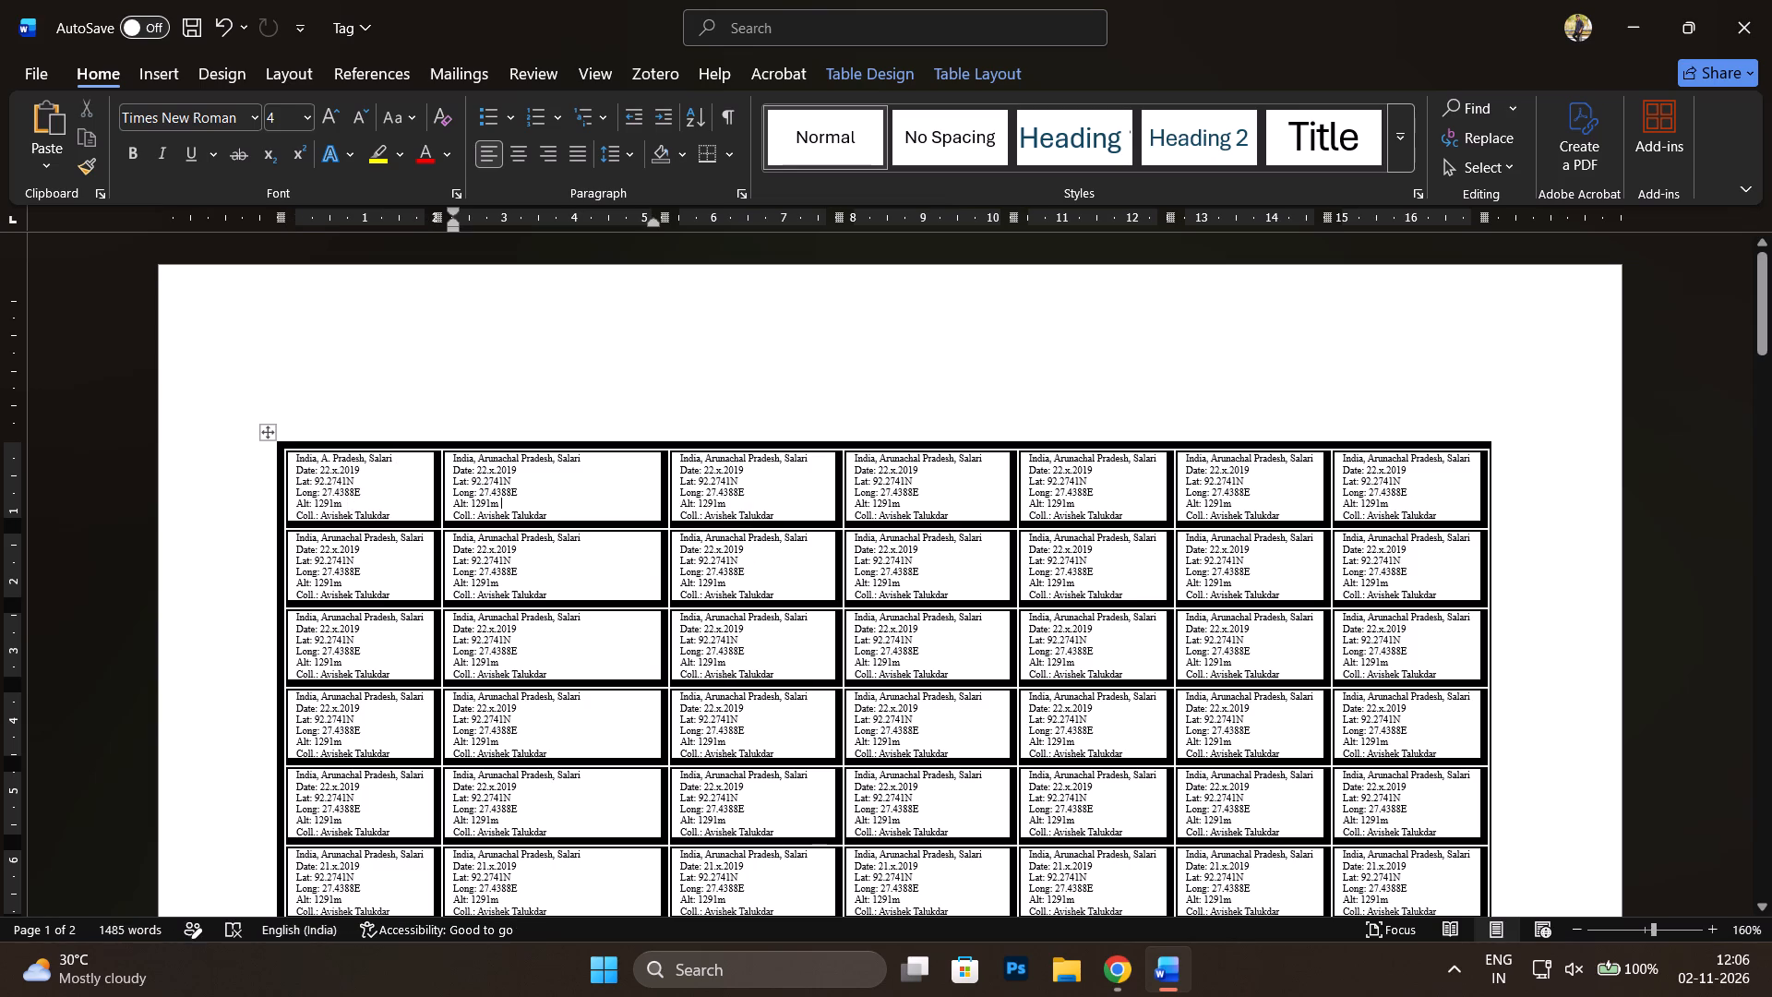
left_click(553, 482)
Clear the label text from the second through seventh columns, keeping the empty cells.
left_click(543, 426)
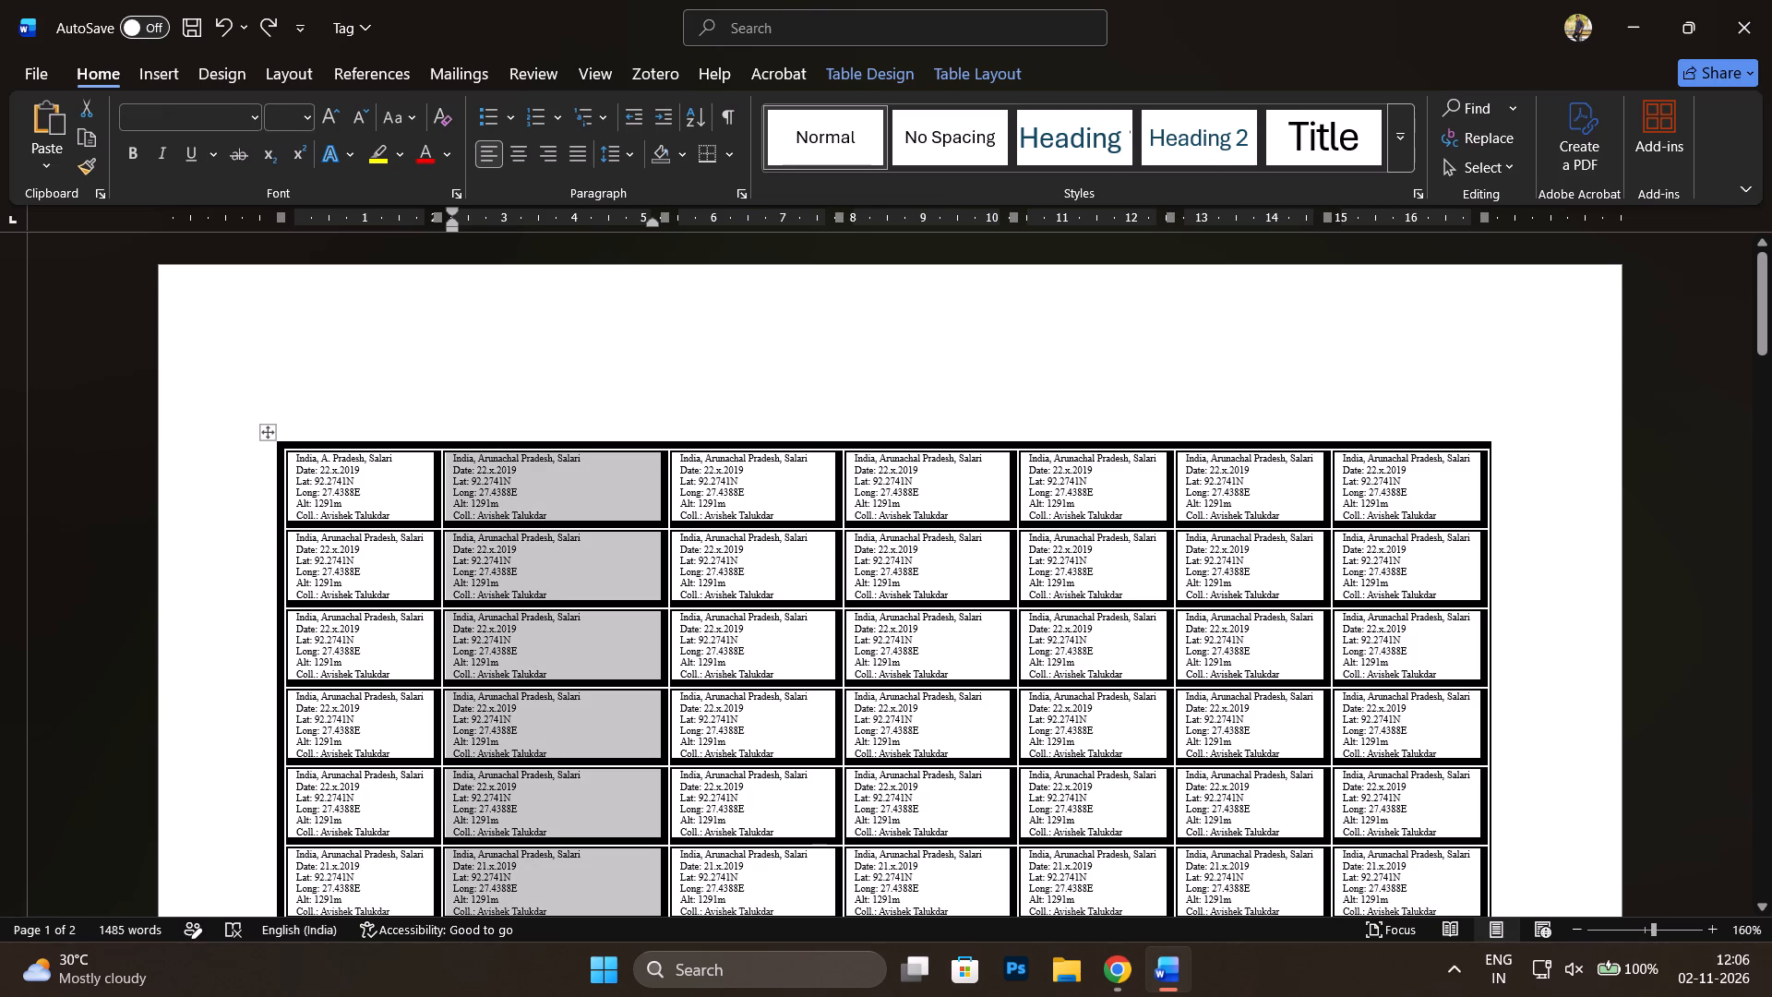
key("Delete")
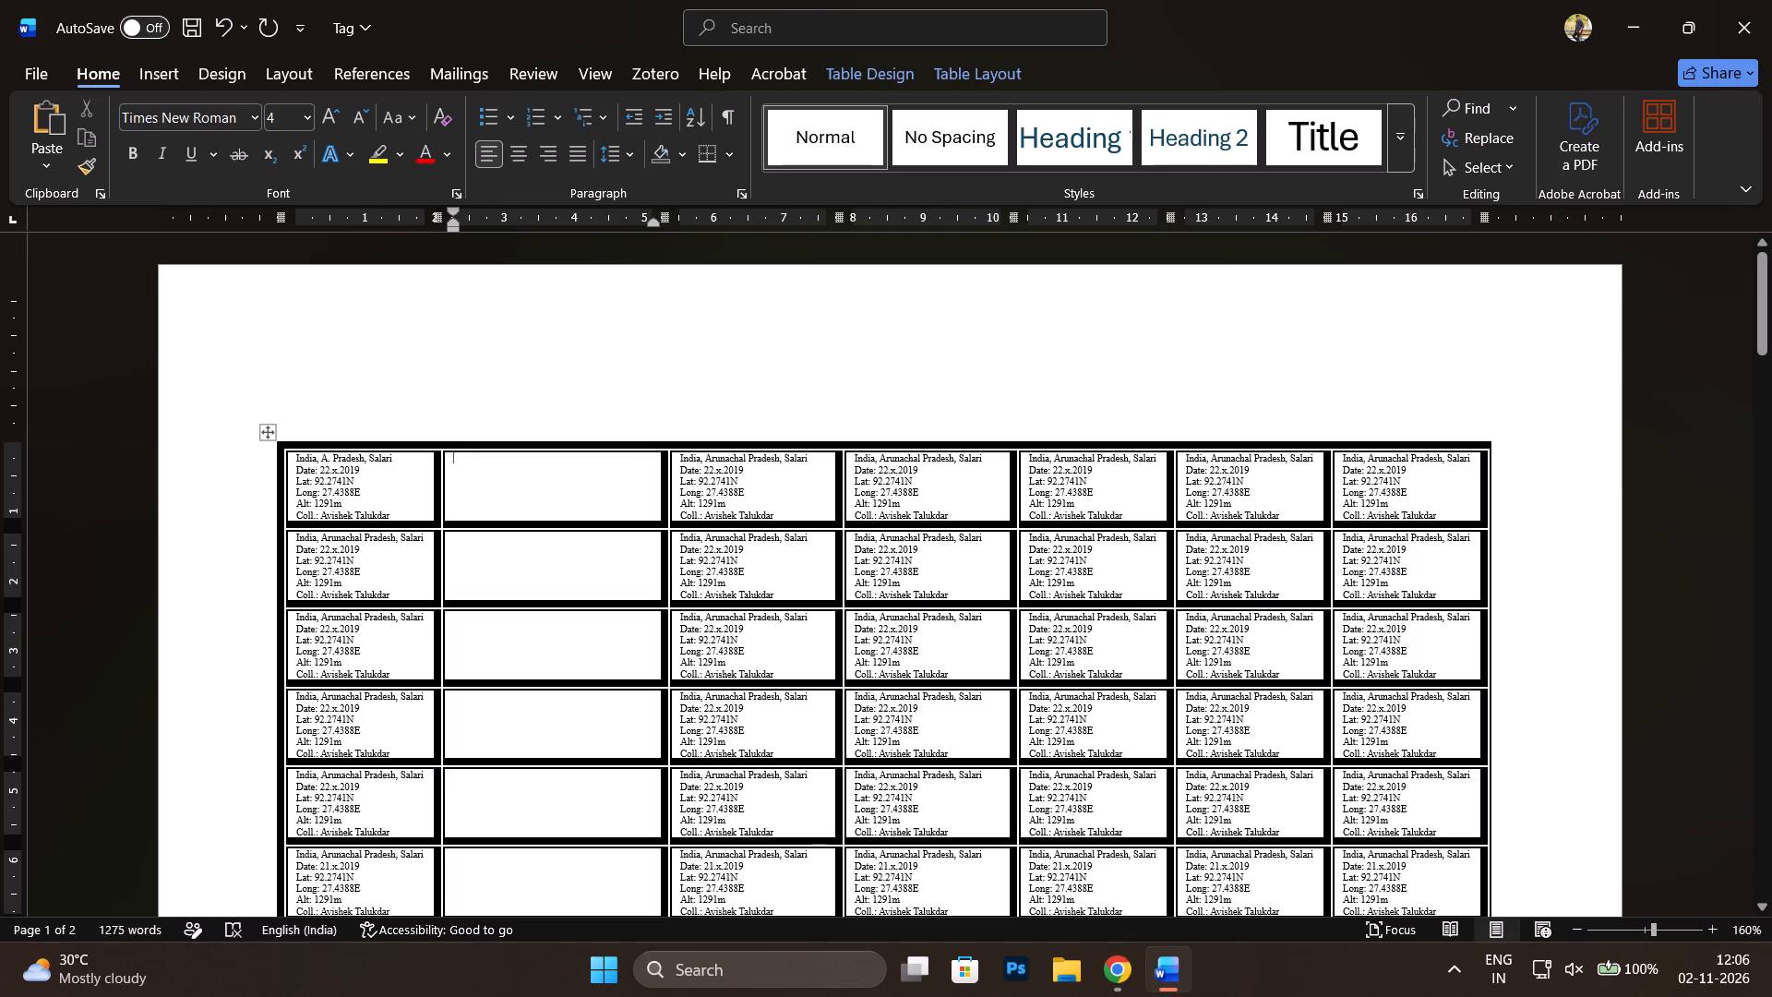
left_click(781, 449)
key("Delete")
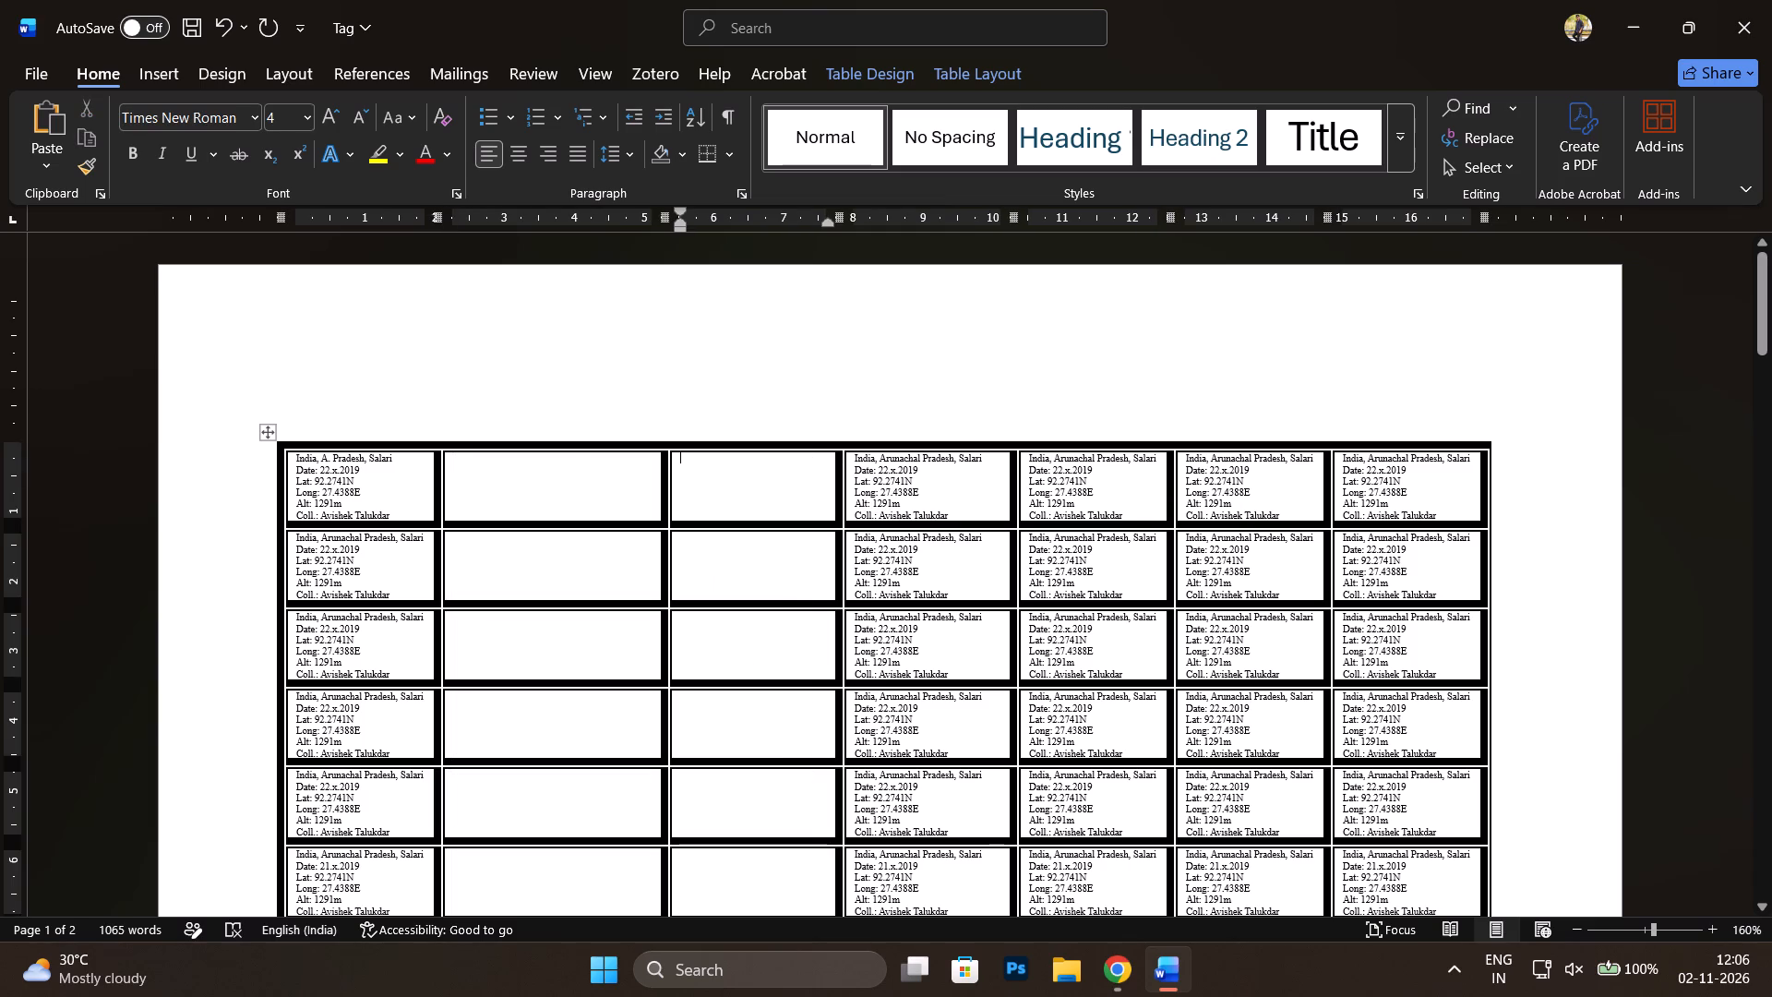
left_click(924, 452)
key("Delete")
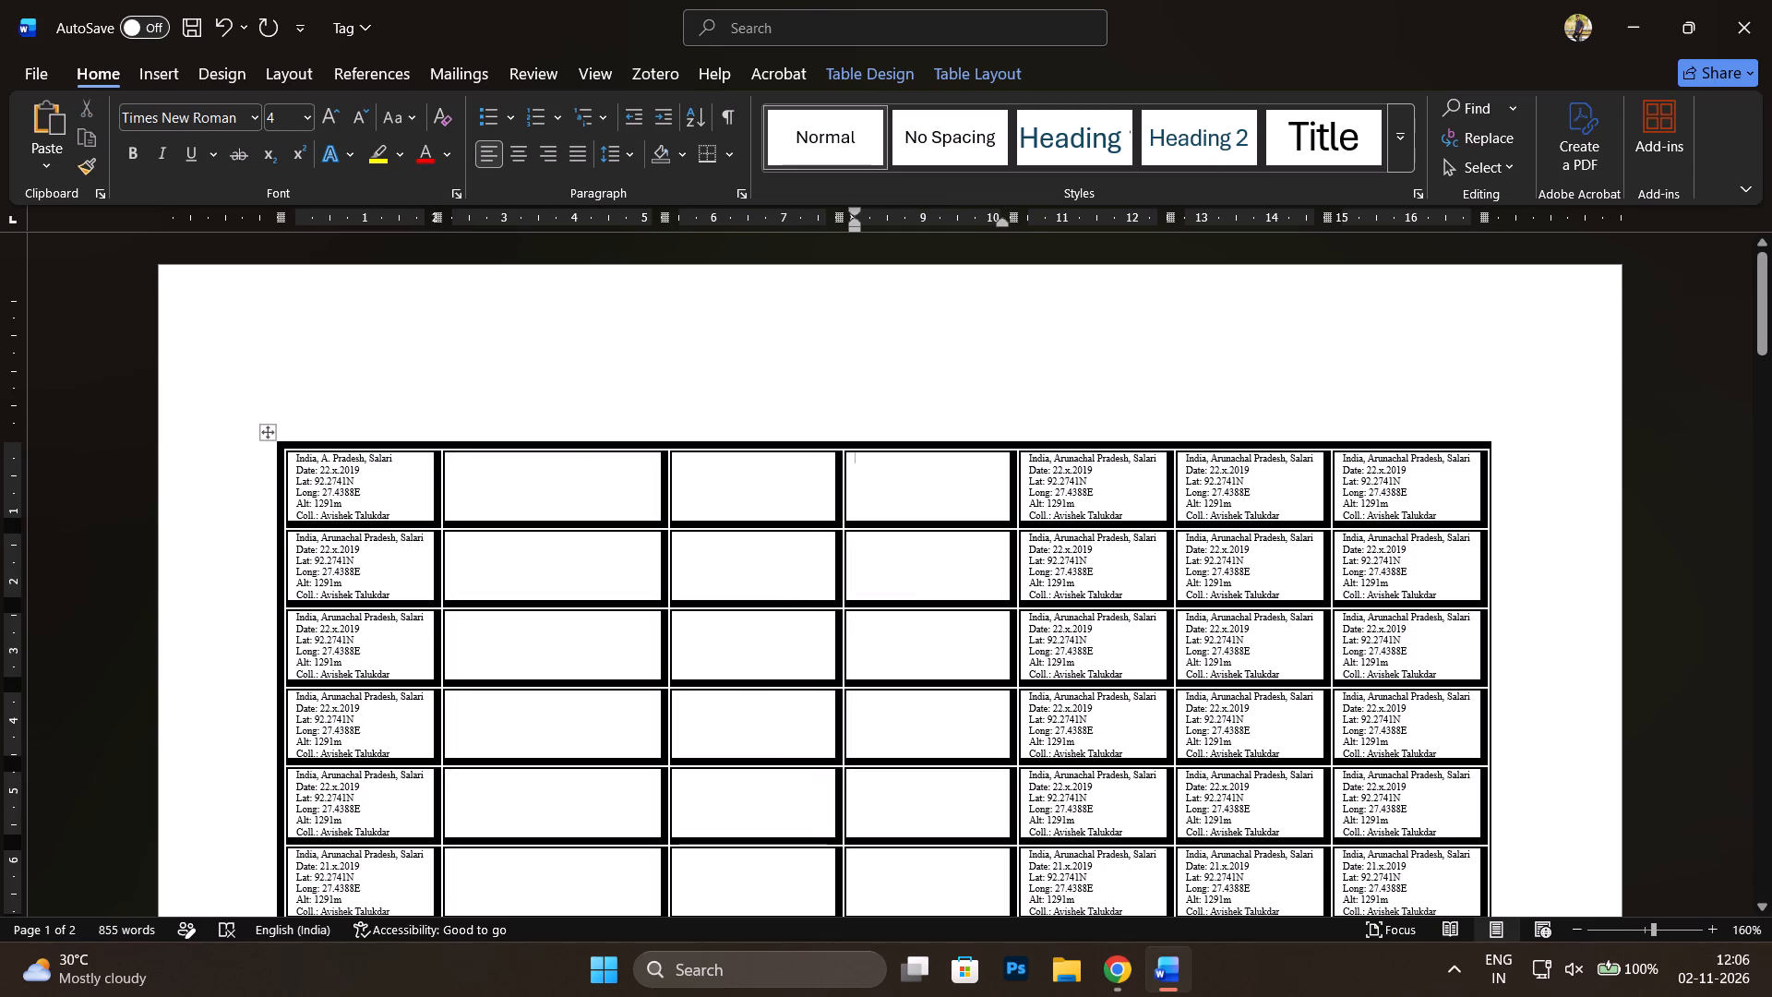
left_click(1103, 453)
key("Delete")
left_click(1218, 454)
key("Delete")
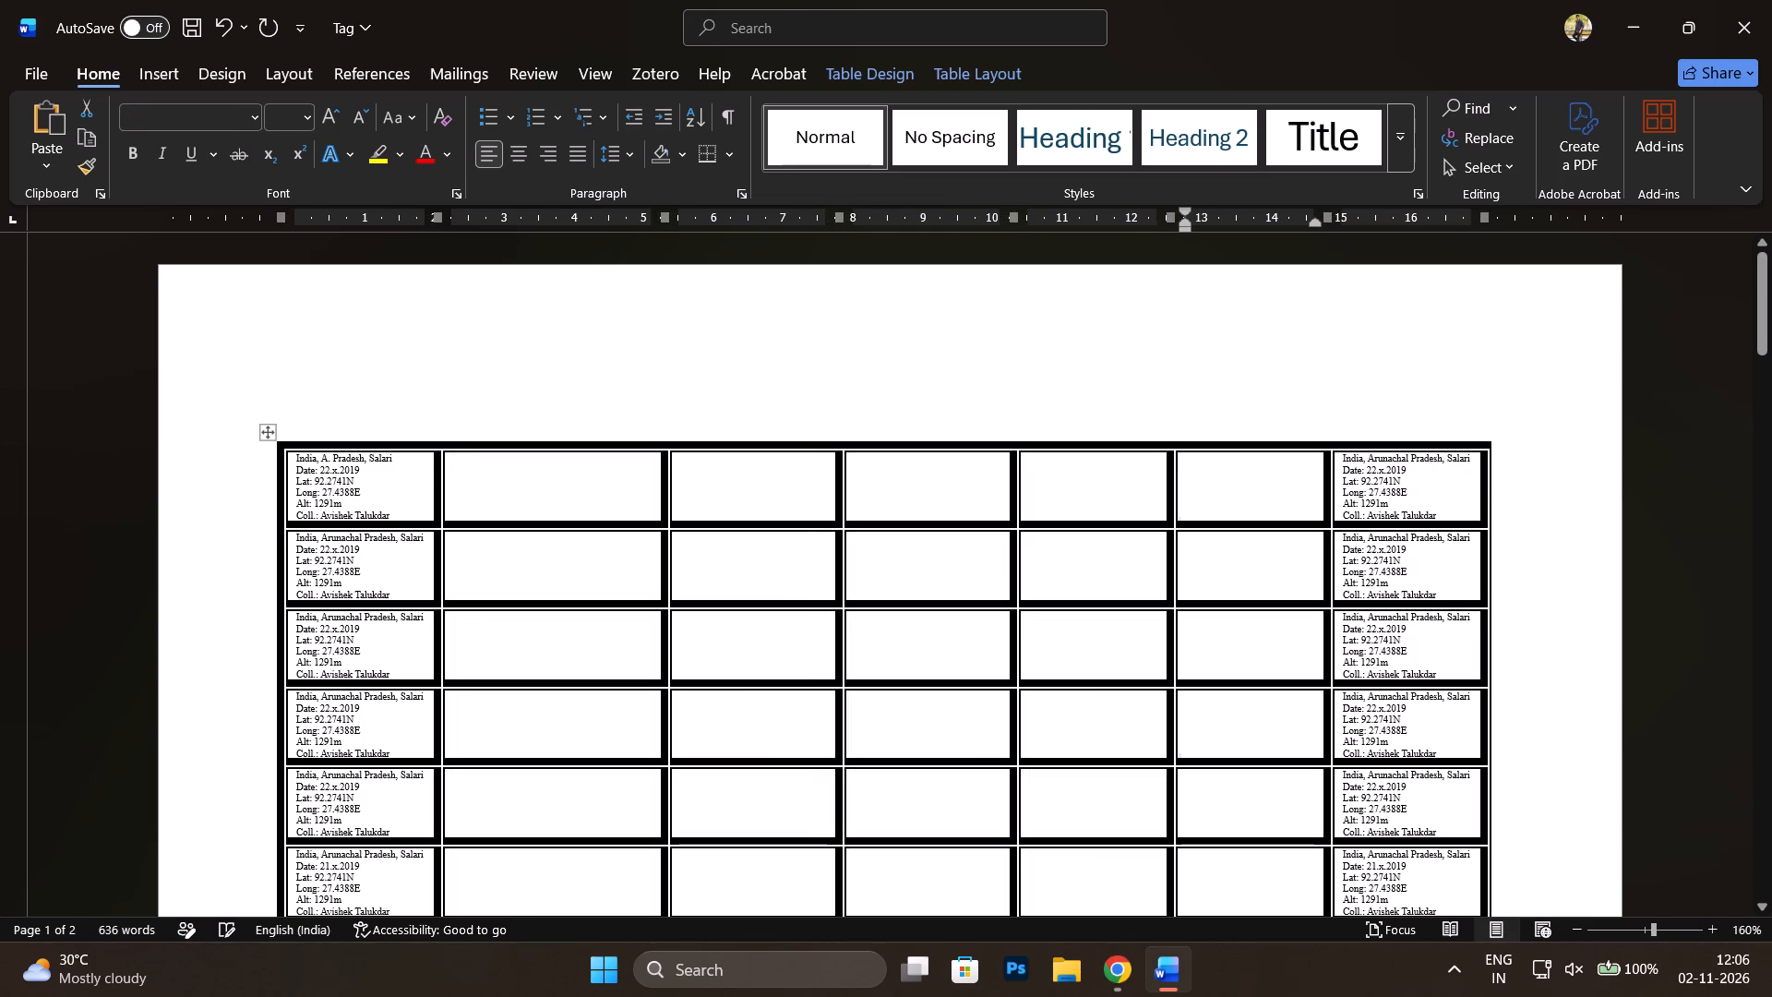
left_click(1377, 452)
key("Delete")
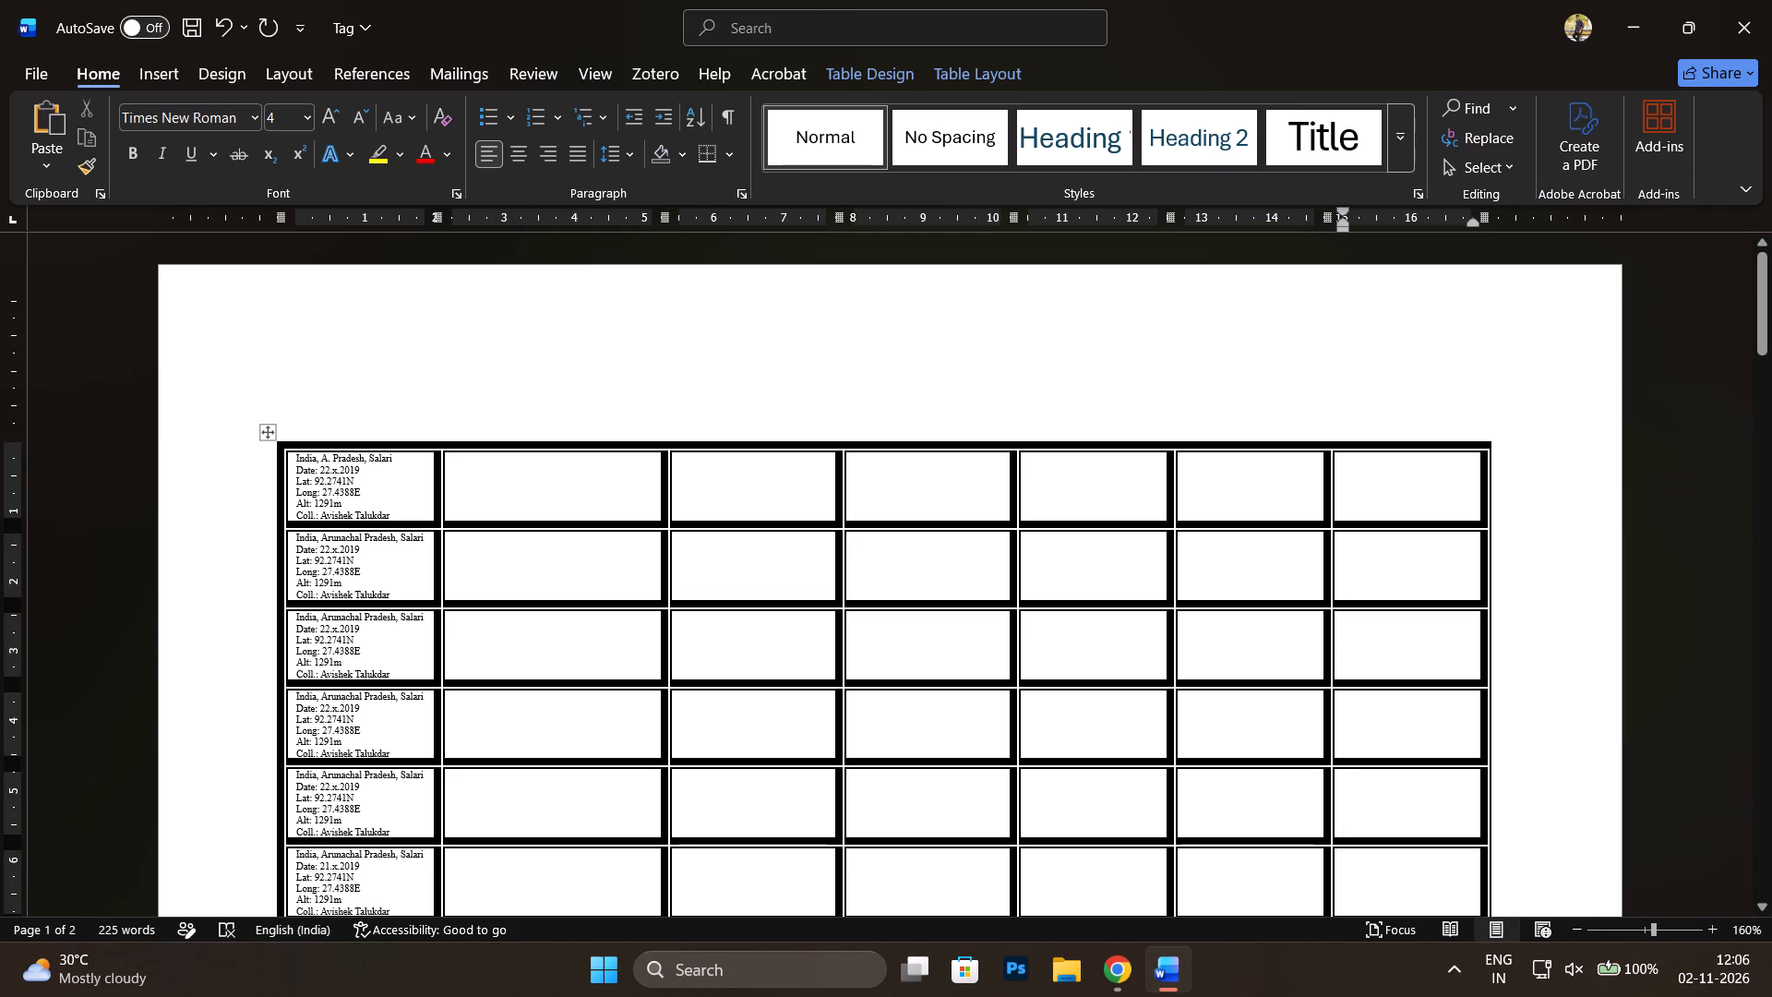
Copy the whole A. Pradesh, Salari label from the first cell into the six other cells of the top row.
left_click_drag(398, 515, 303, 482)
left_click_drag(303, 482, 295, 463)
left_click(624, 619)
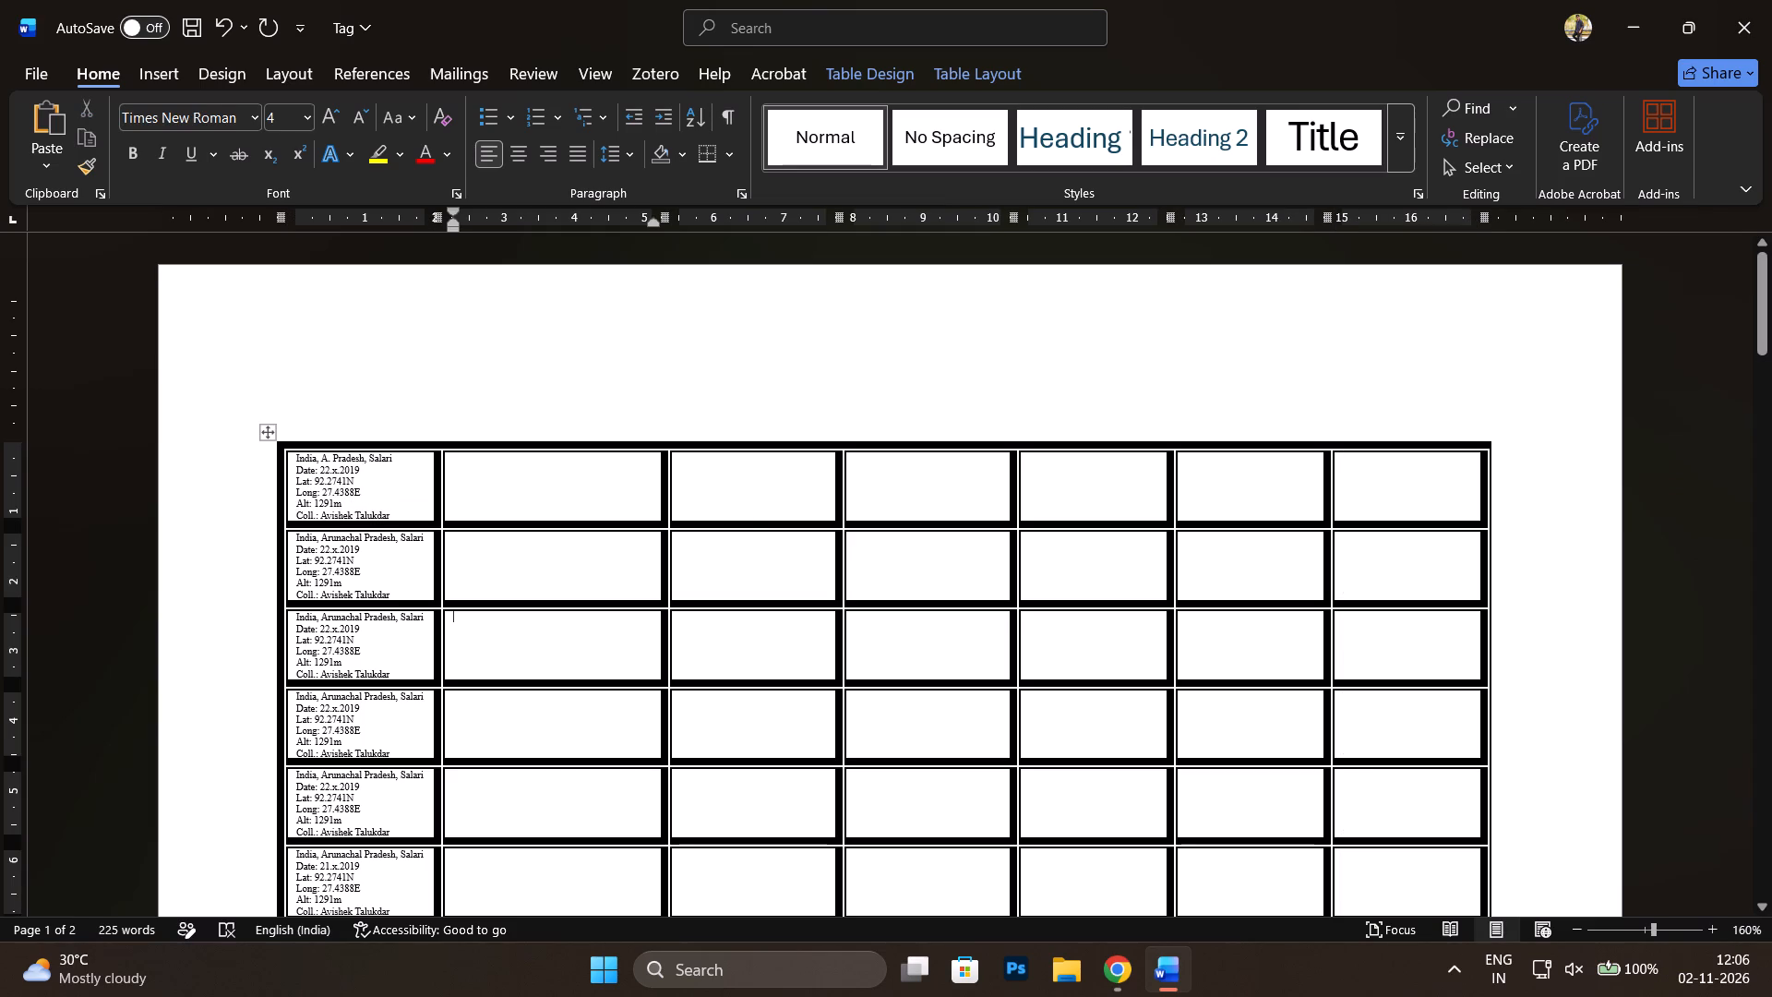
left_click(360, 479)
left_click_drag(394, 511, 310, 470)
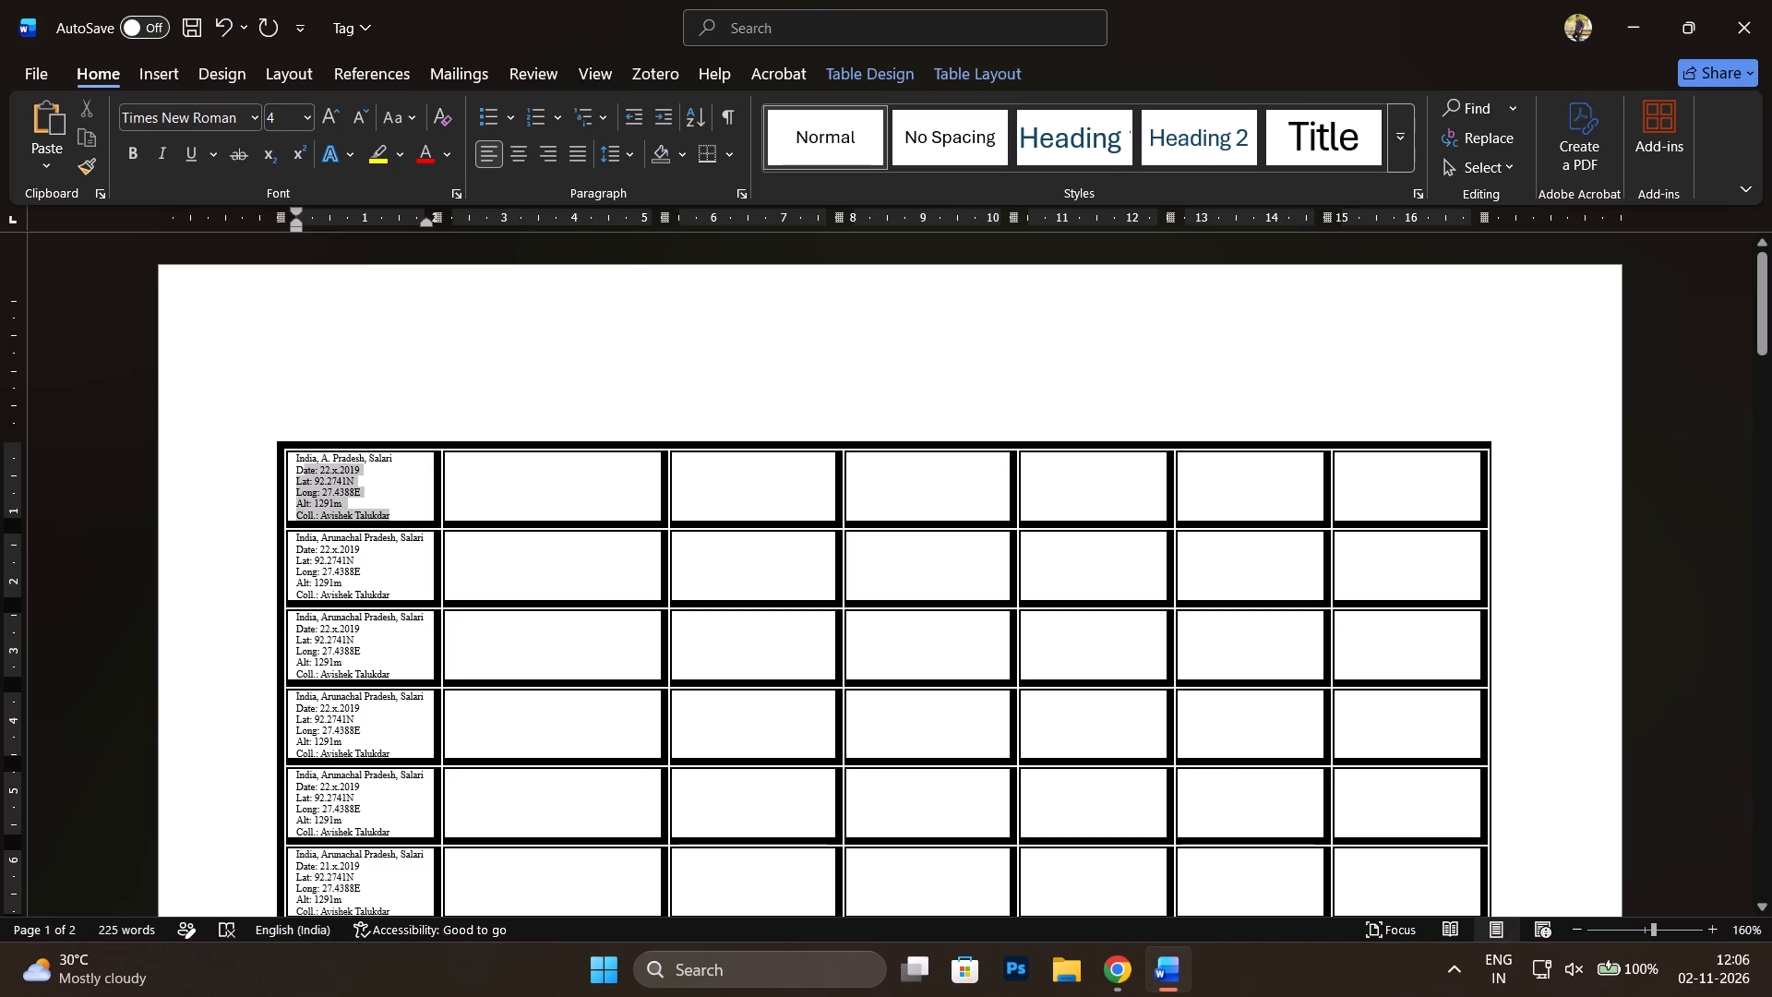
left_click_drag(310, 470, 304, 459)
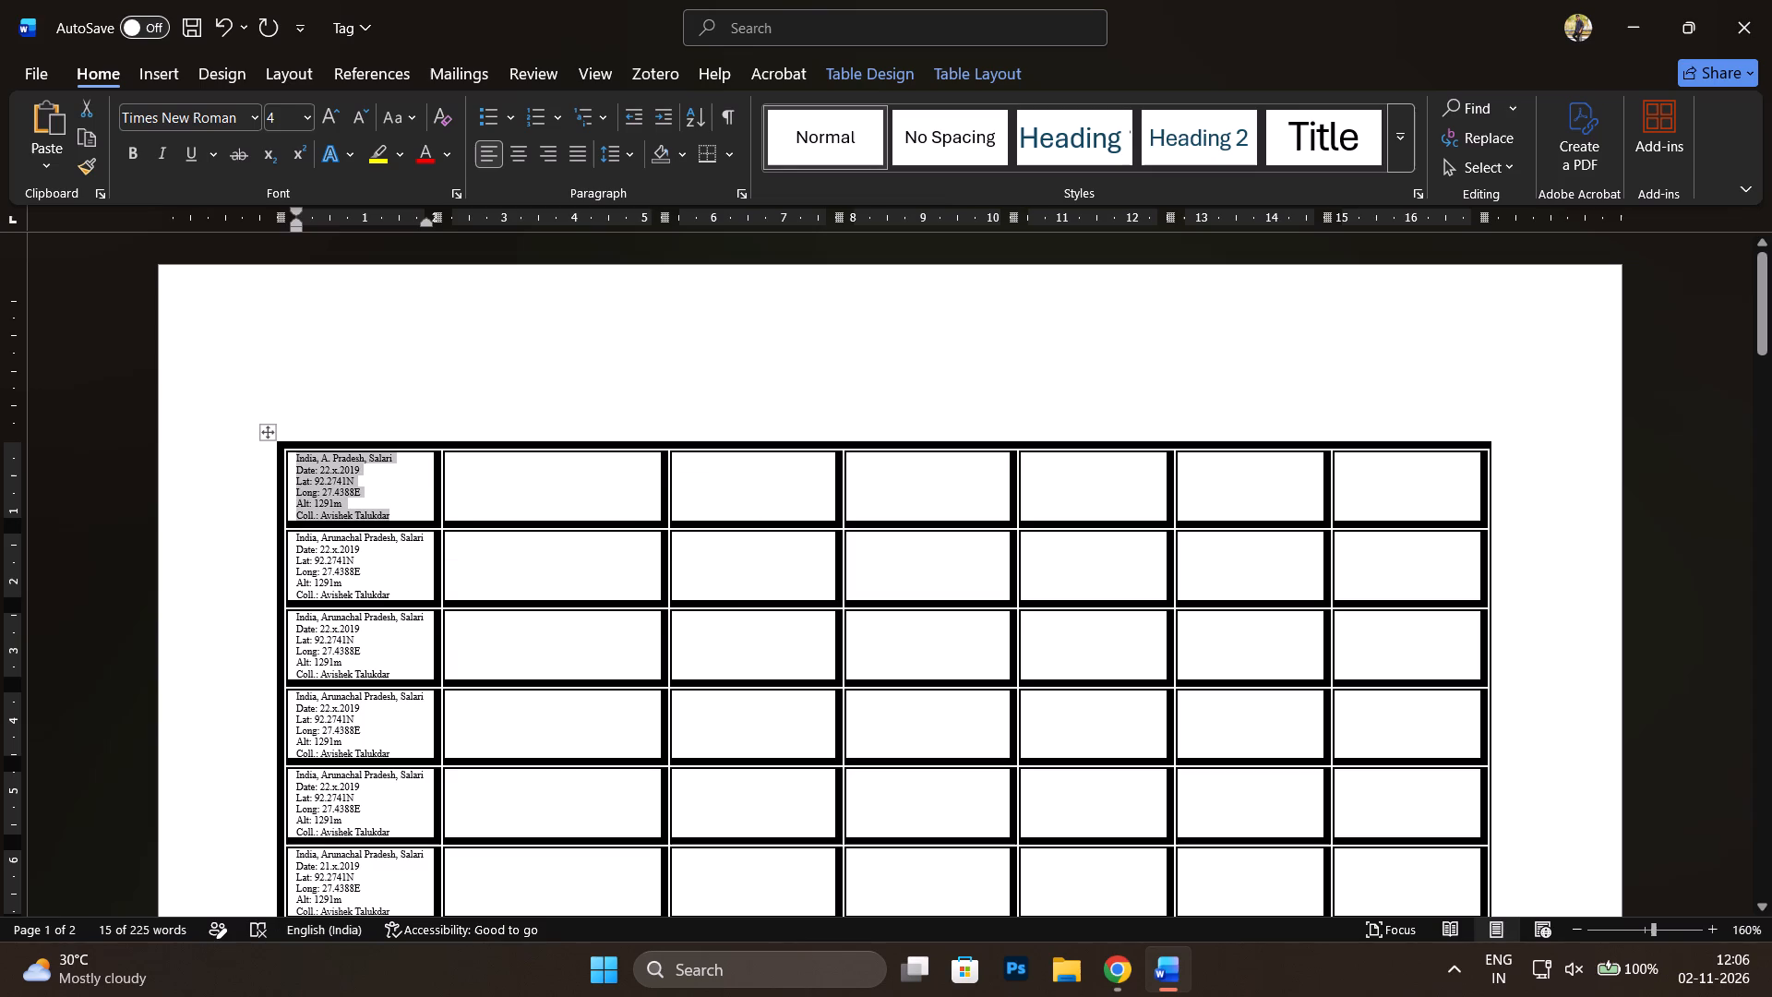
key("ctrl+c")
left_click(547, 487)
key("ctrl+v")
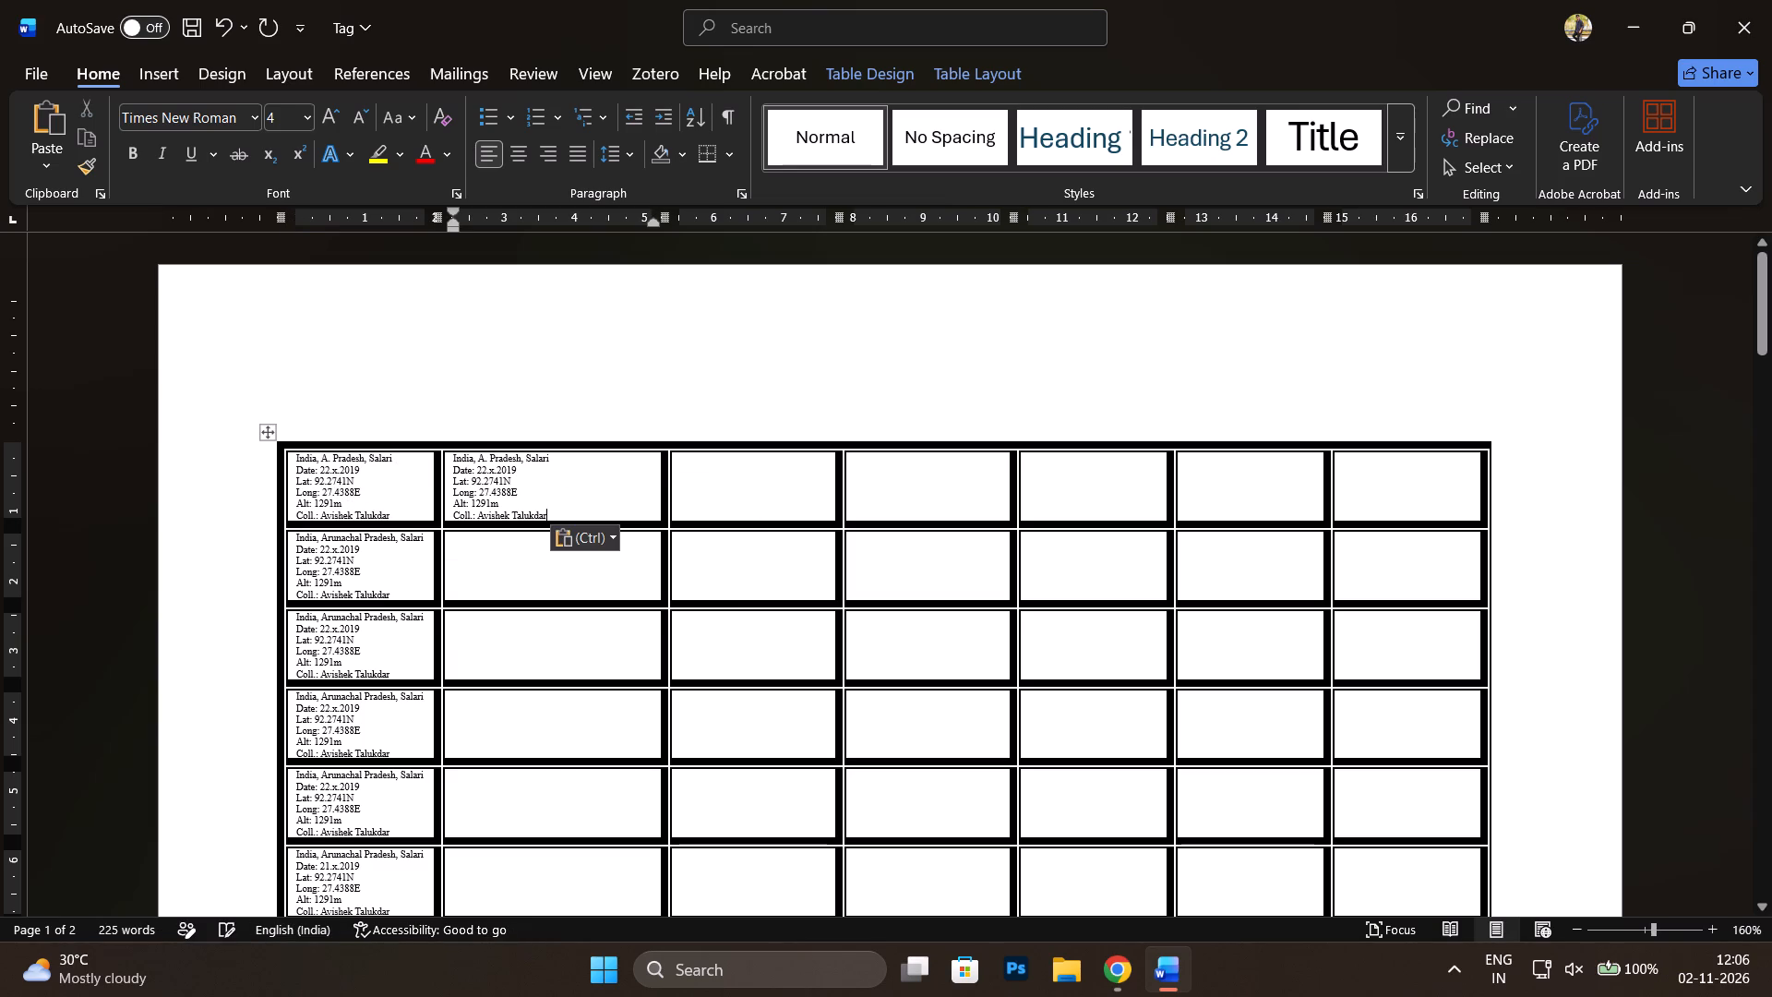
left_click(718, 487)
key("ctrl+v")
left_click(928, 476)
key("ctrl+v")
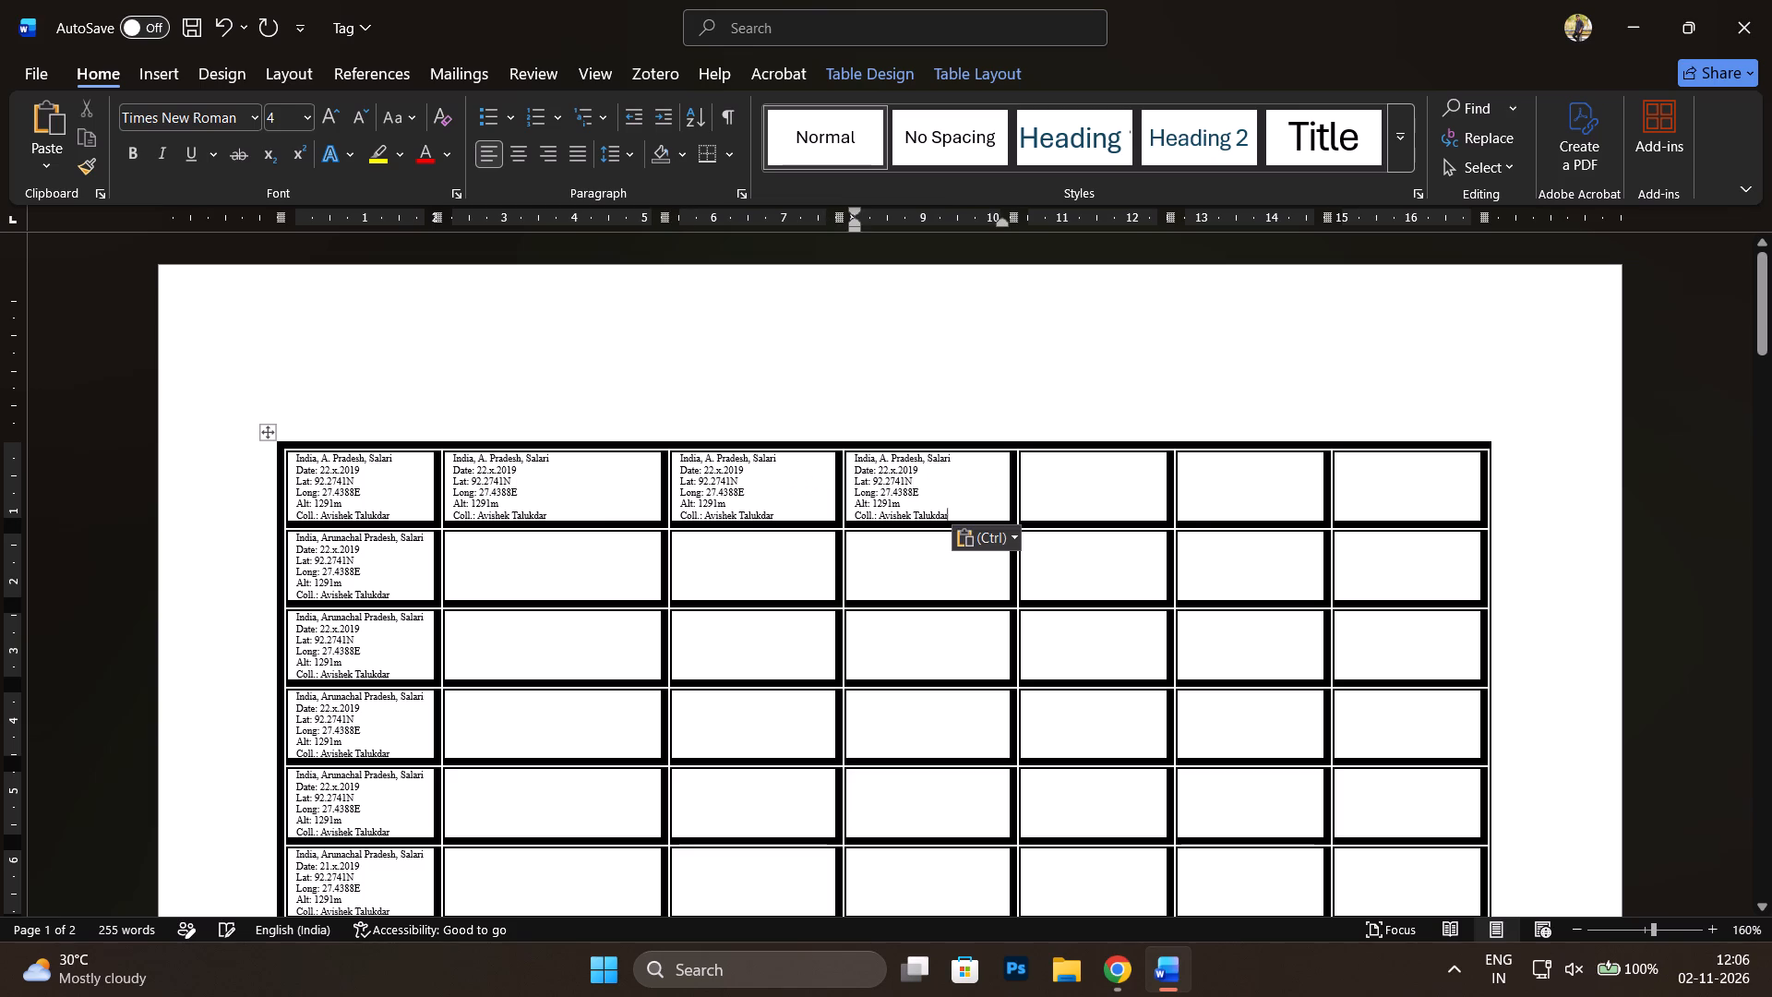
left_click(1040, 479)
key("ctrl+v")
left_click(1209, 480)
key("ctrl+v")
left_click(1395, 477)
key("ctrl+v")
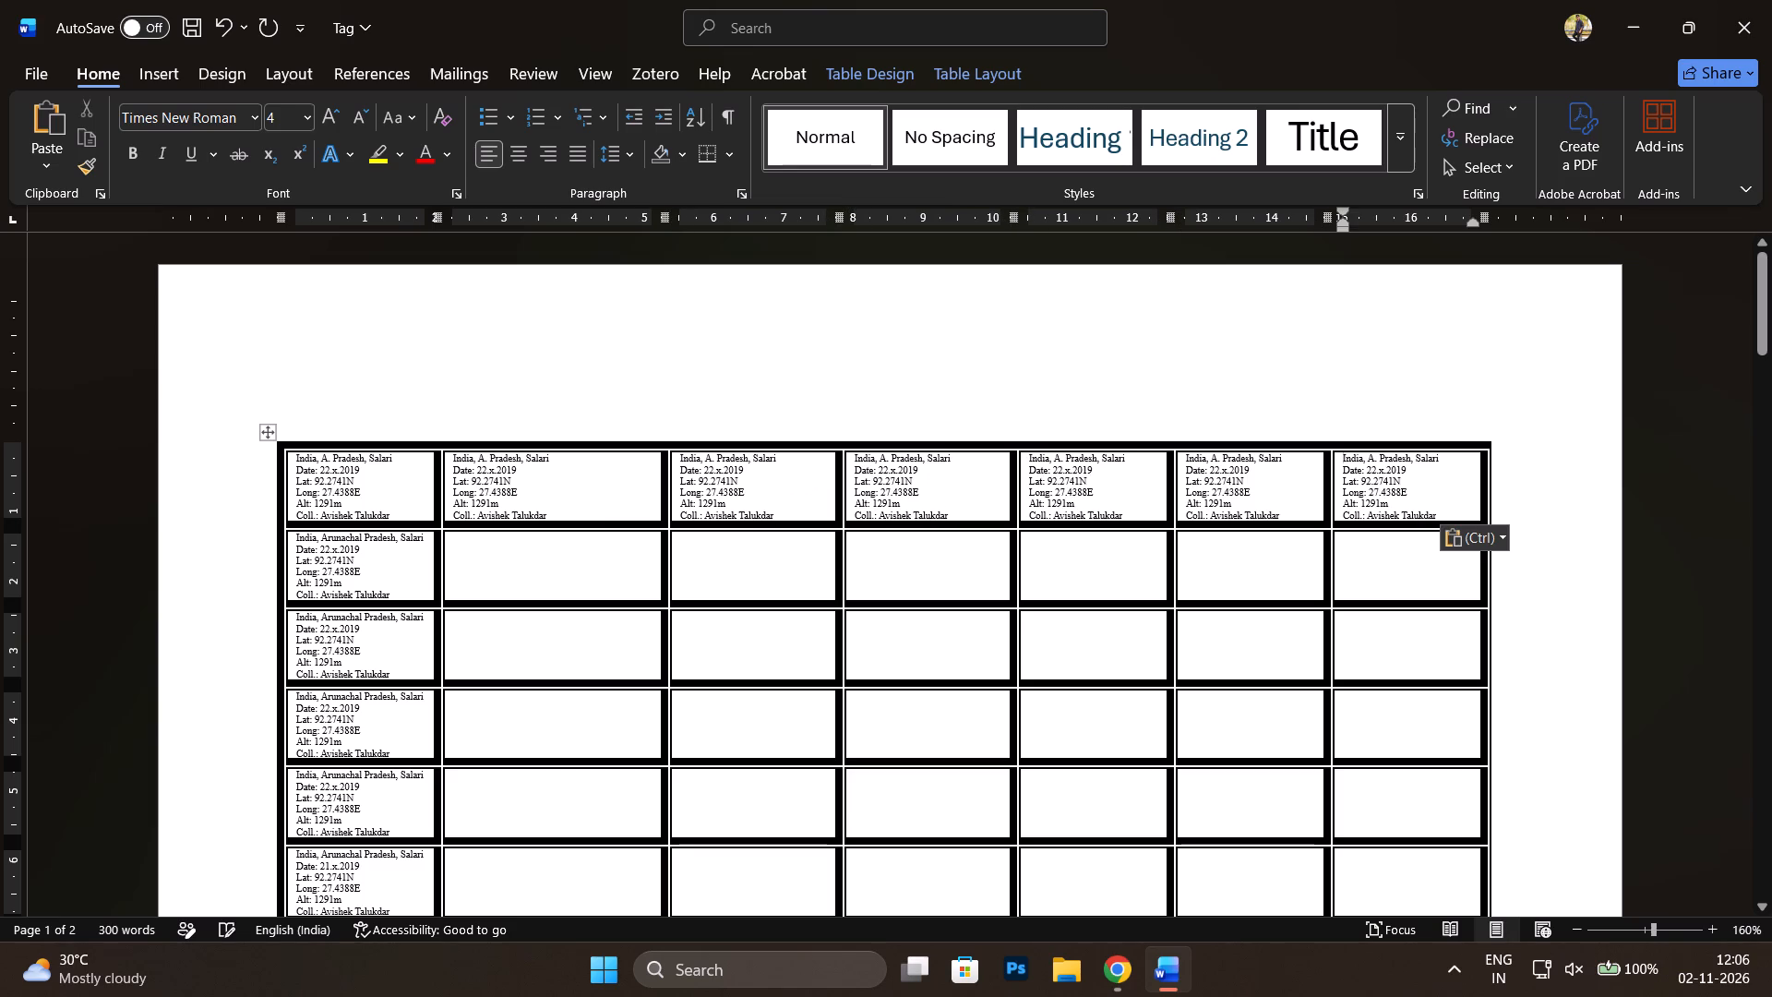
Narrow the second through fifth columns to about 2 cm each, keeping the locality line on one line.
left_click_drag(664, 475, 649, 474)
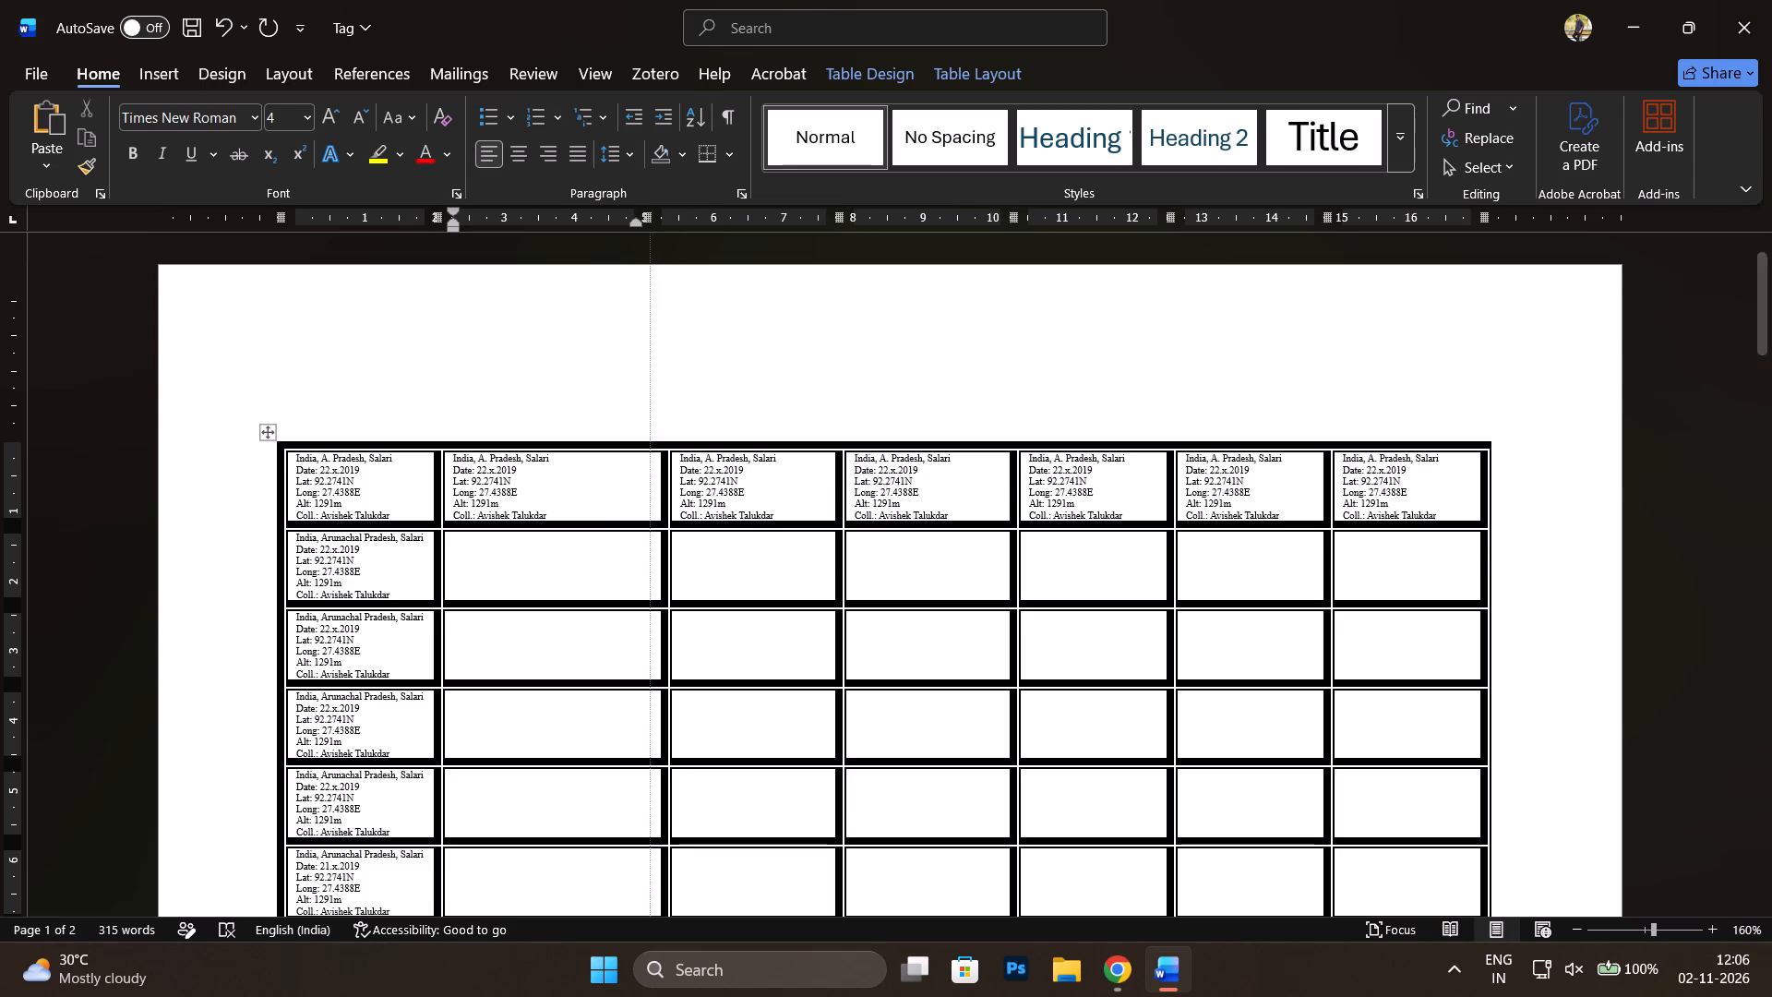
left_click_drag(649, 474, 579, 474)
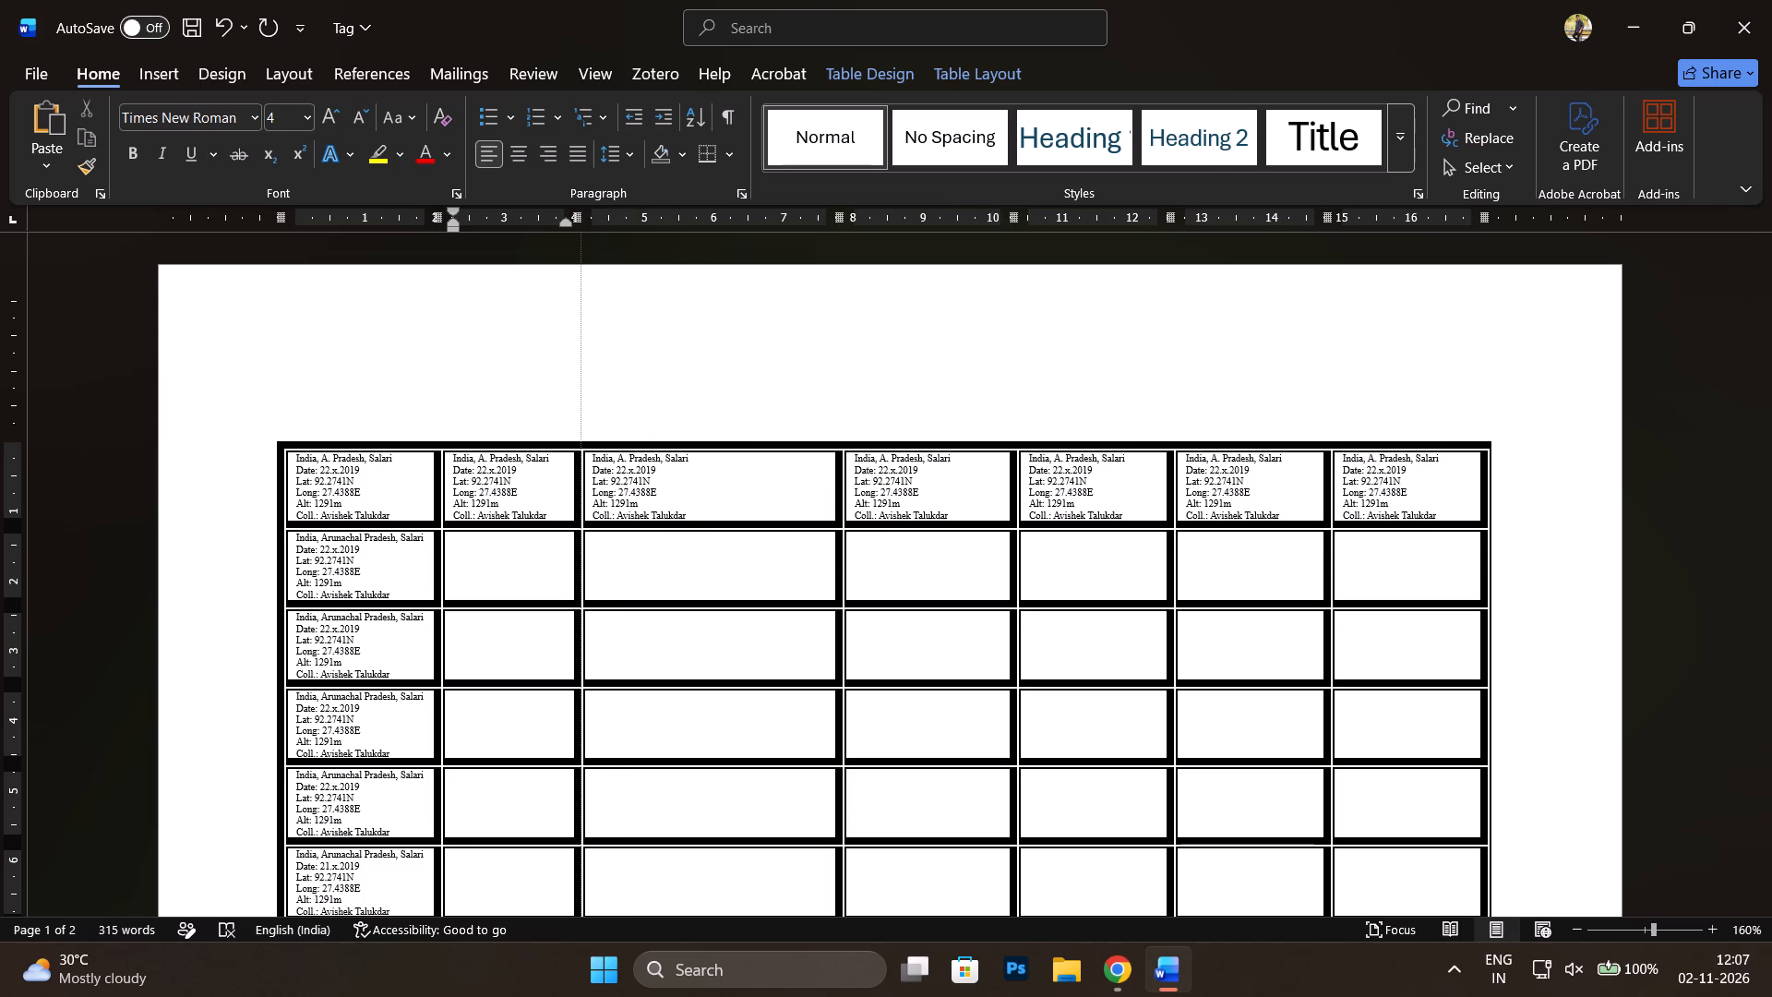
left_click_drag(579, 474, 577, 474)
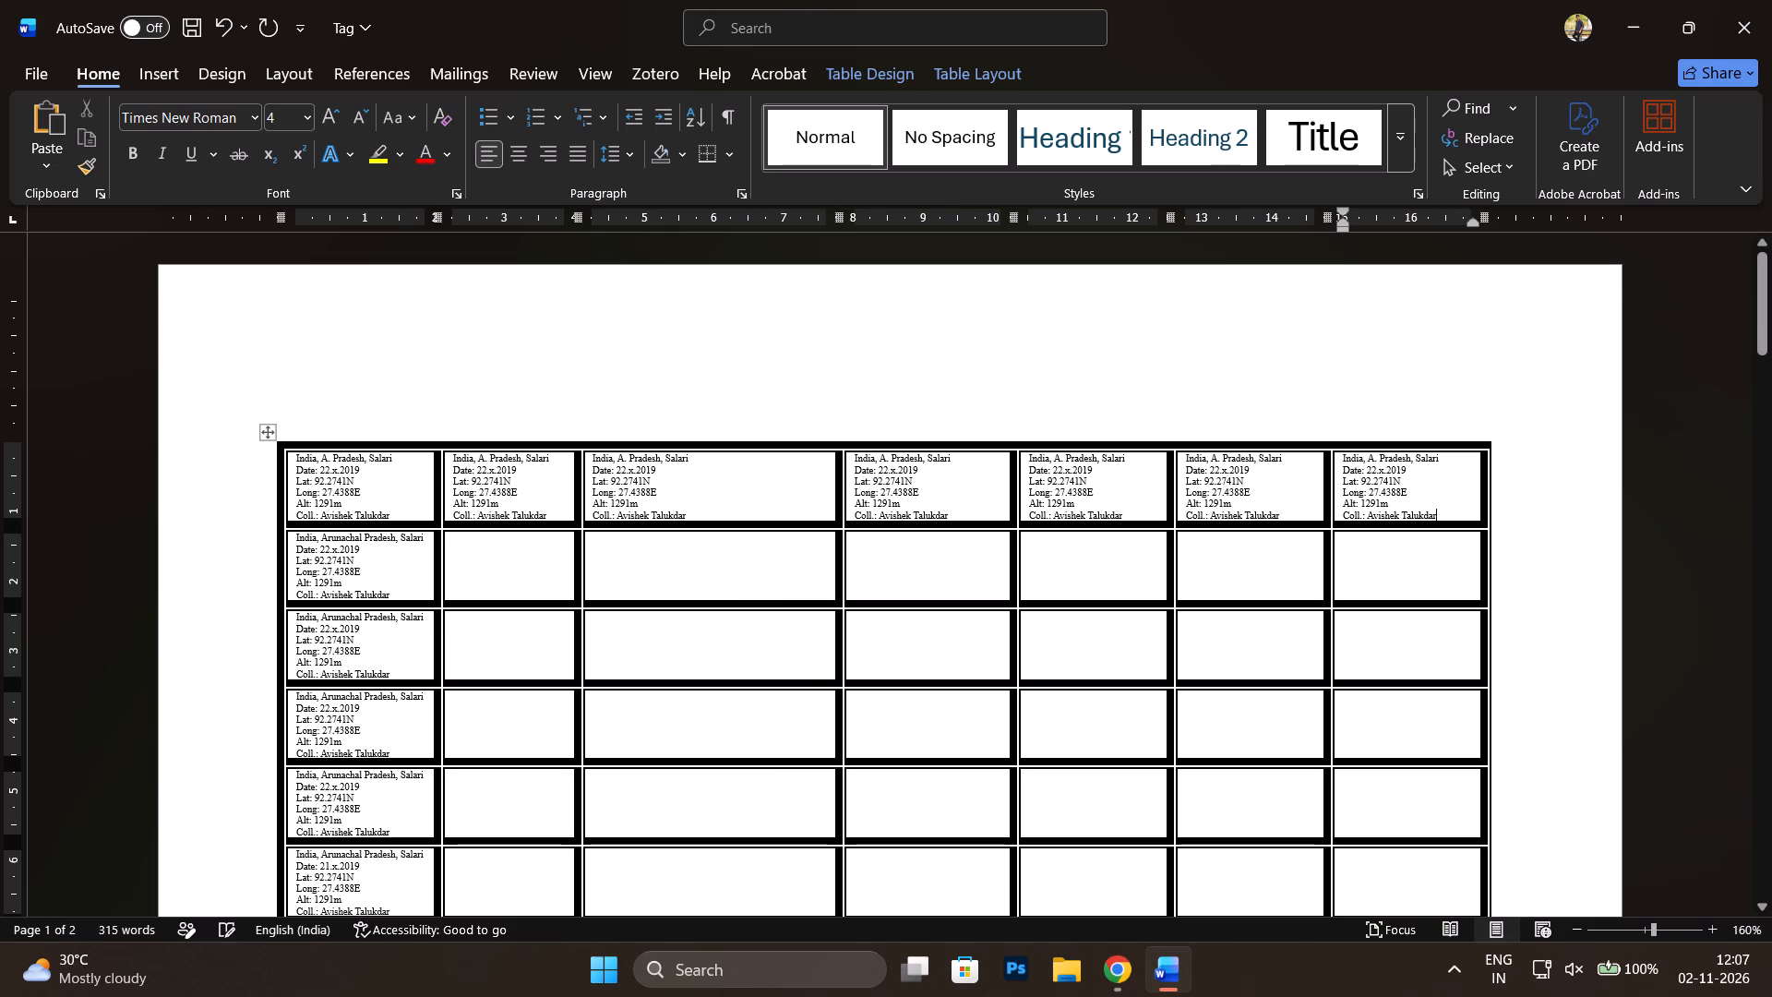
left_click_drag(840, 480, 722, 477)
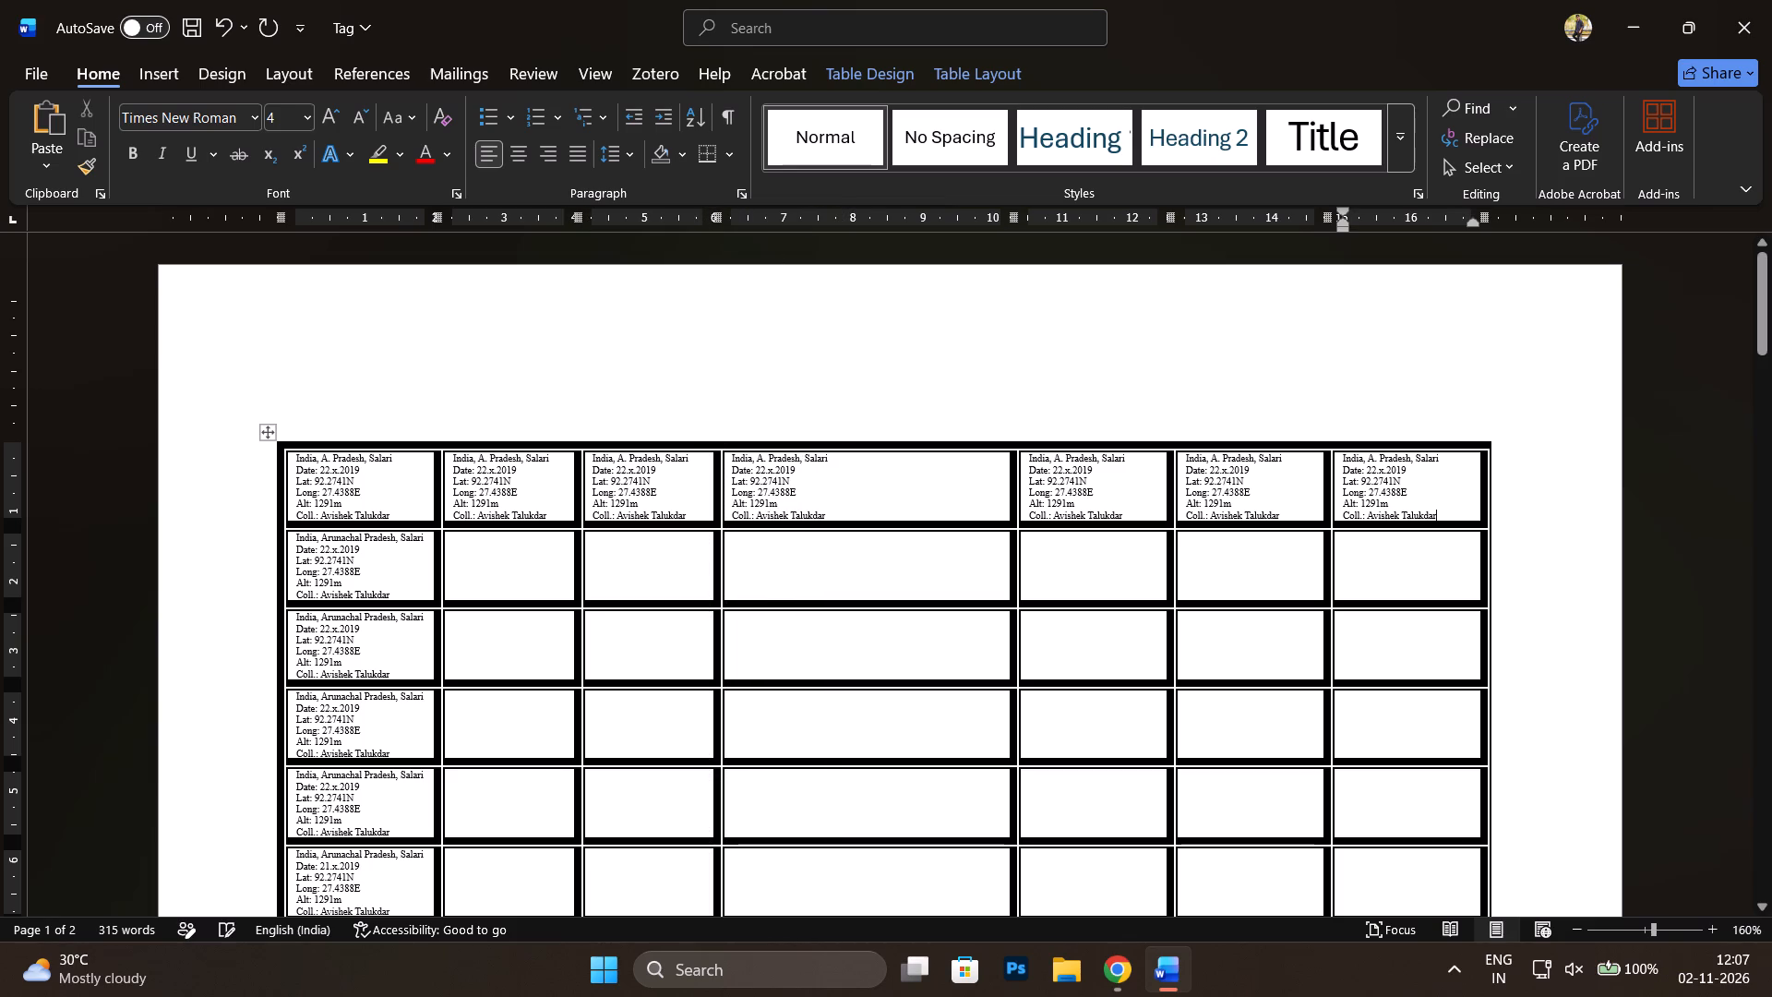
left_click_drag(1012, 477, 857, 485)
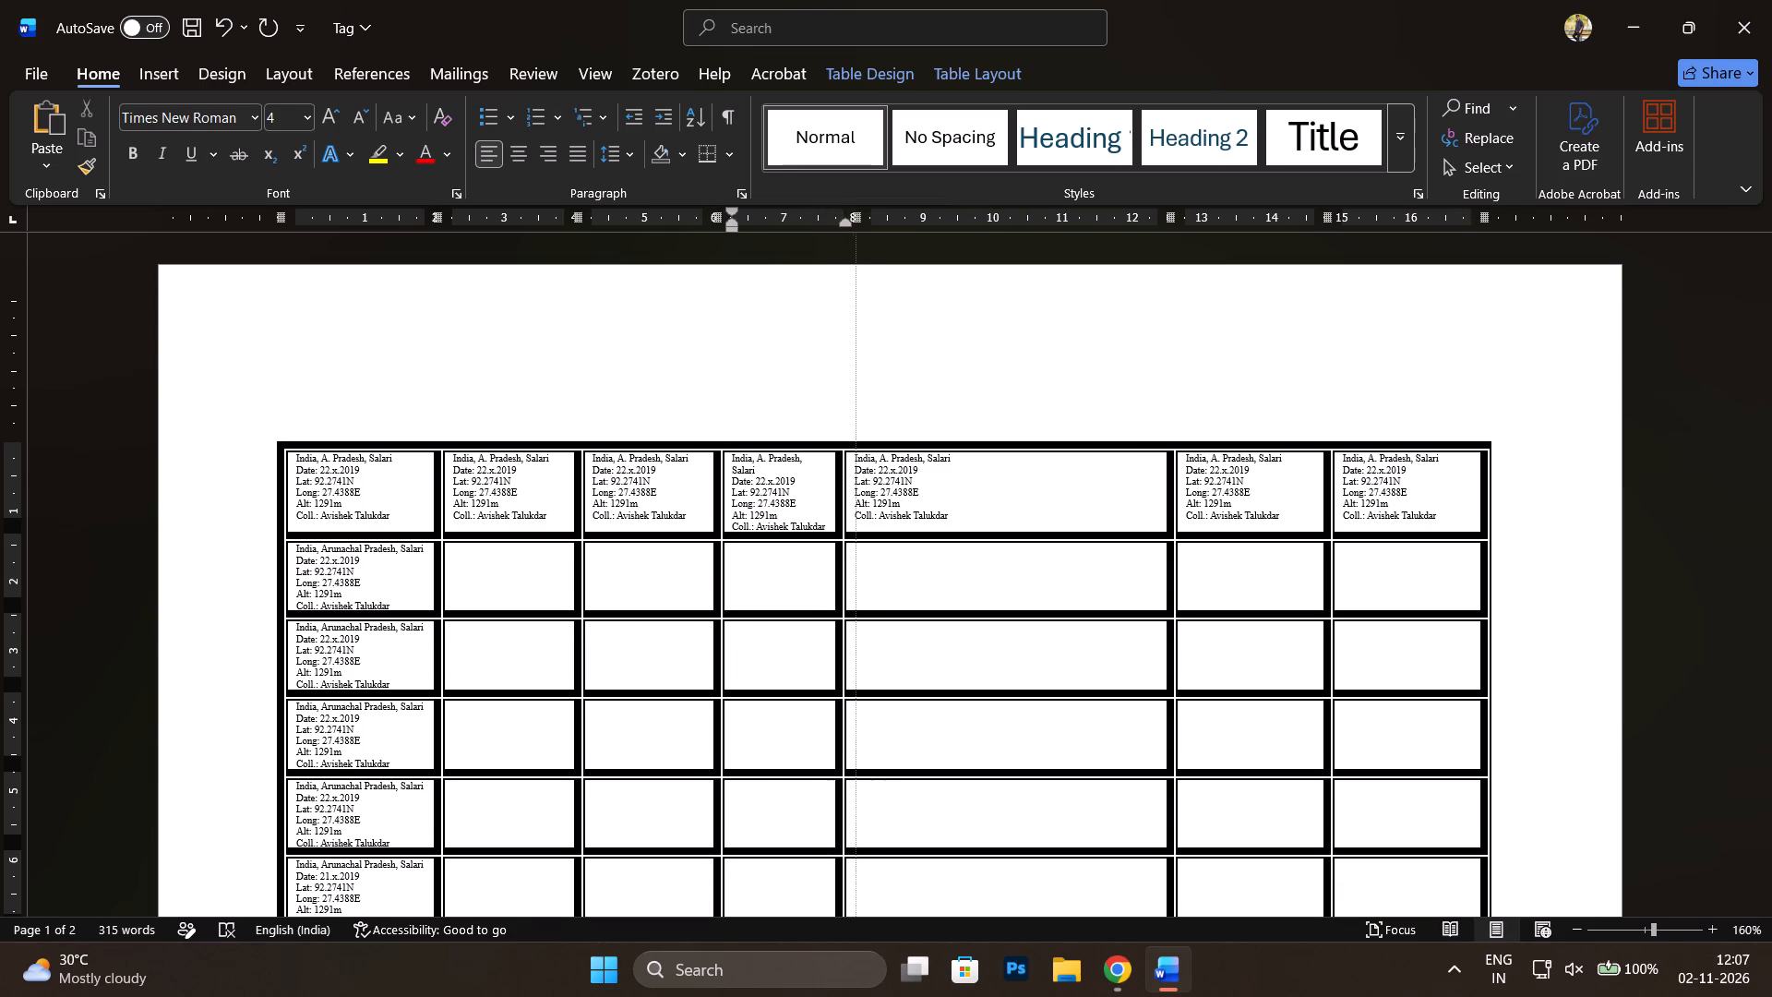
left_click_drag(857, 485, 858, 485)
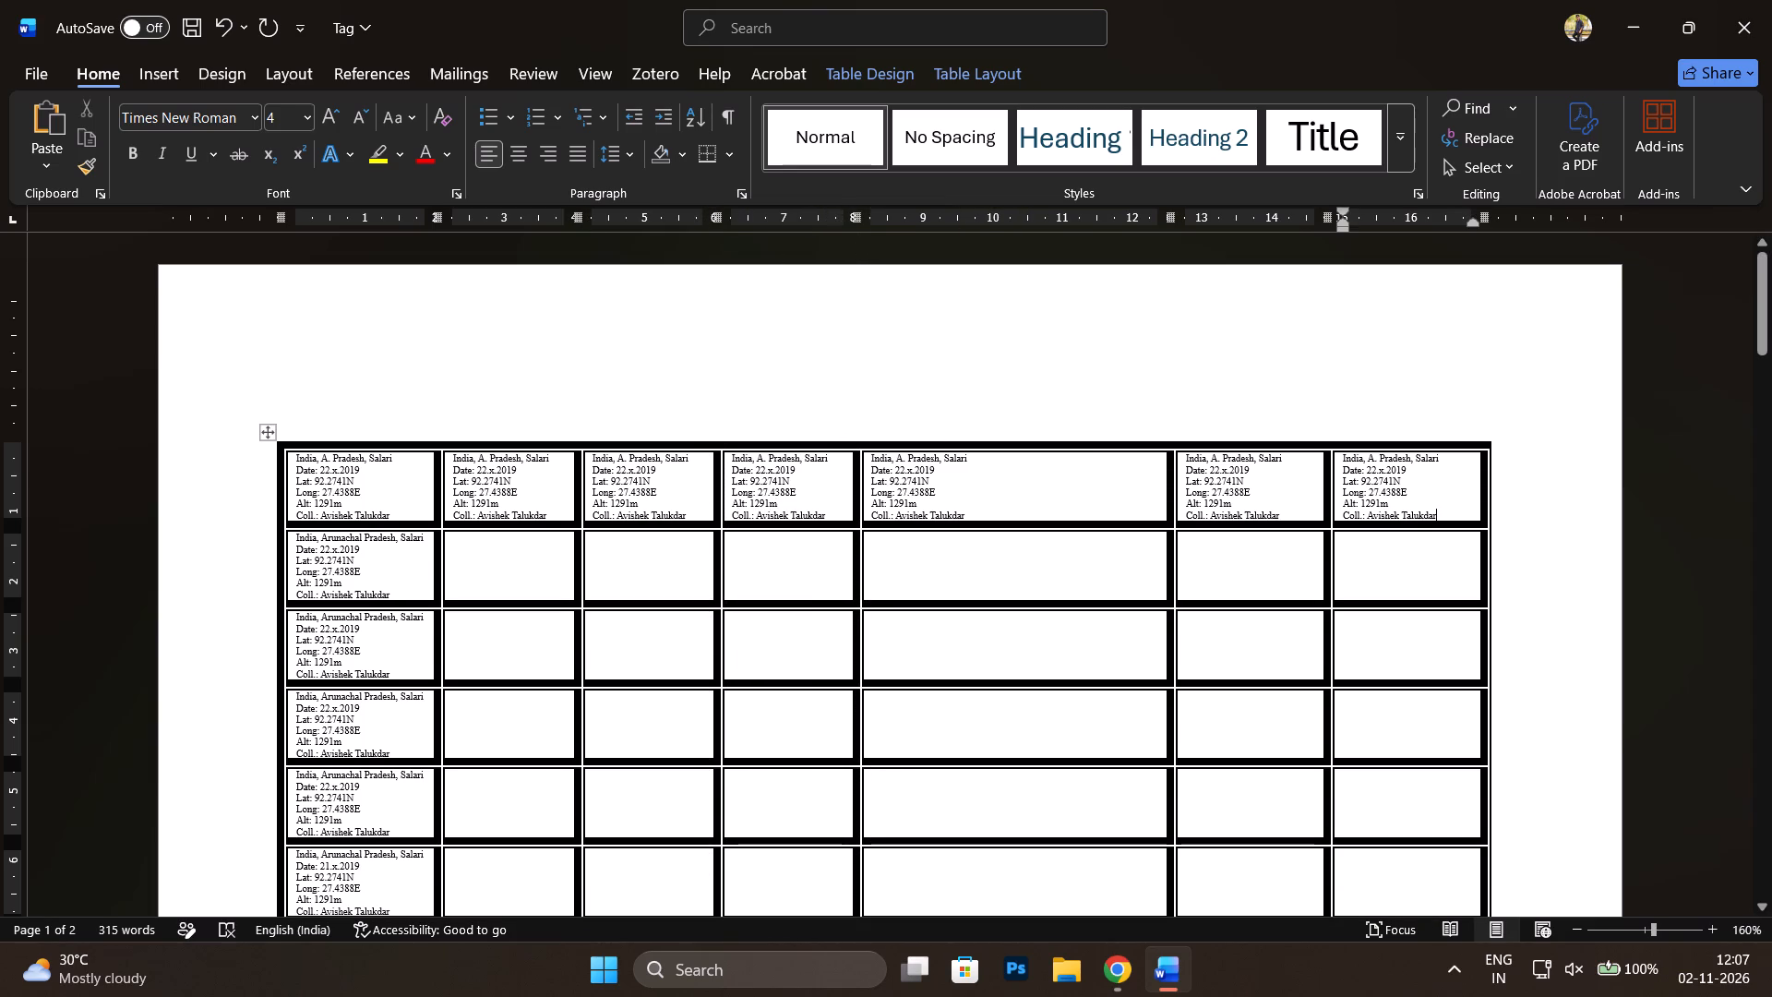
left_click(1165, 491)
left_click_drag(1168, 491, 1012, 484)
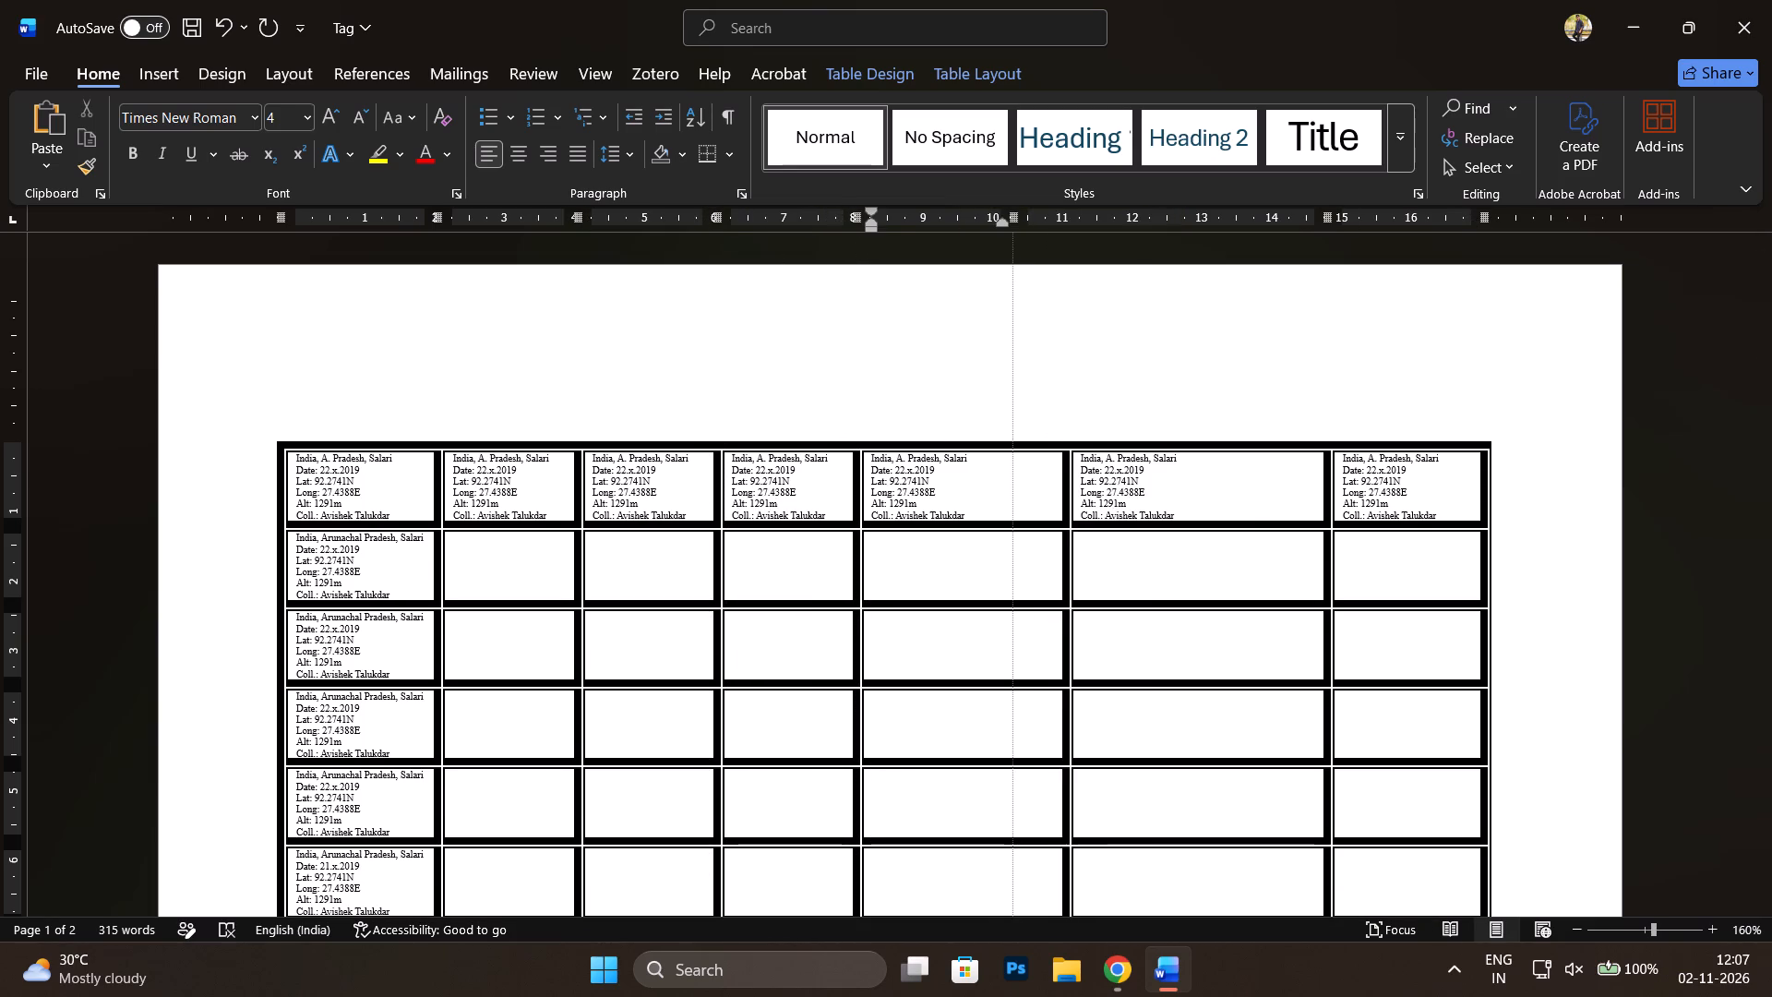
left_click_drag(1012, 484, 997, 484)
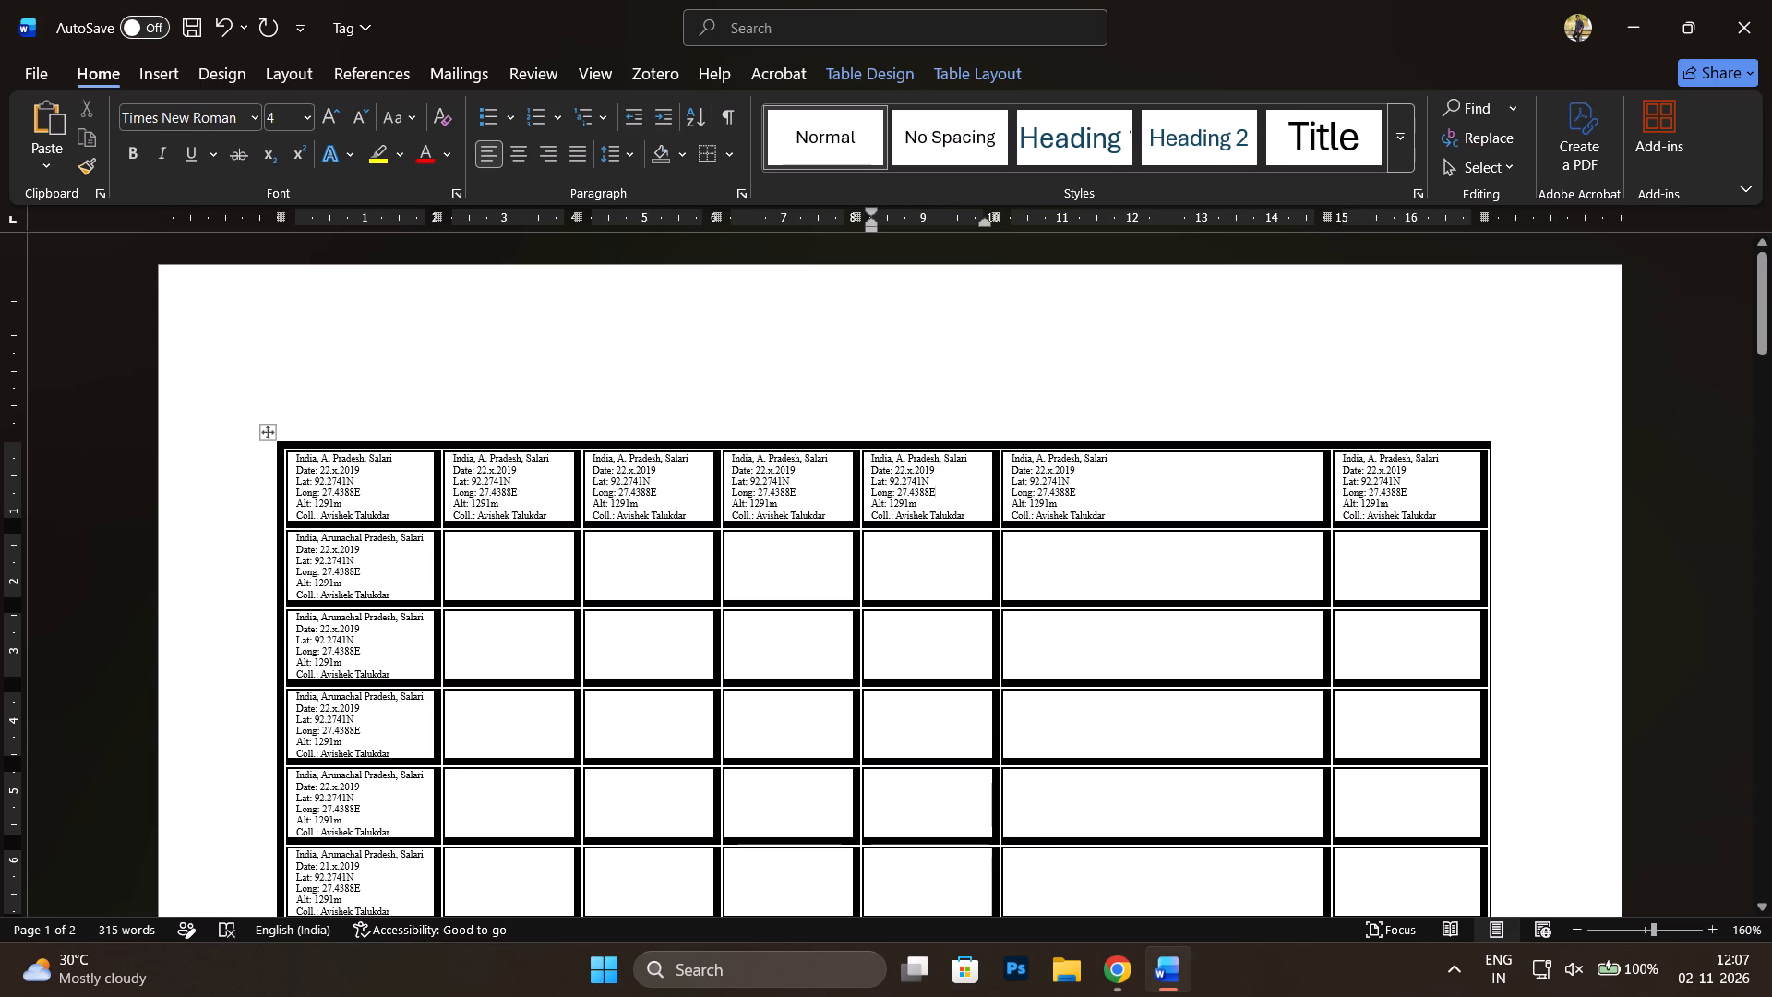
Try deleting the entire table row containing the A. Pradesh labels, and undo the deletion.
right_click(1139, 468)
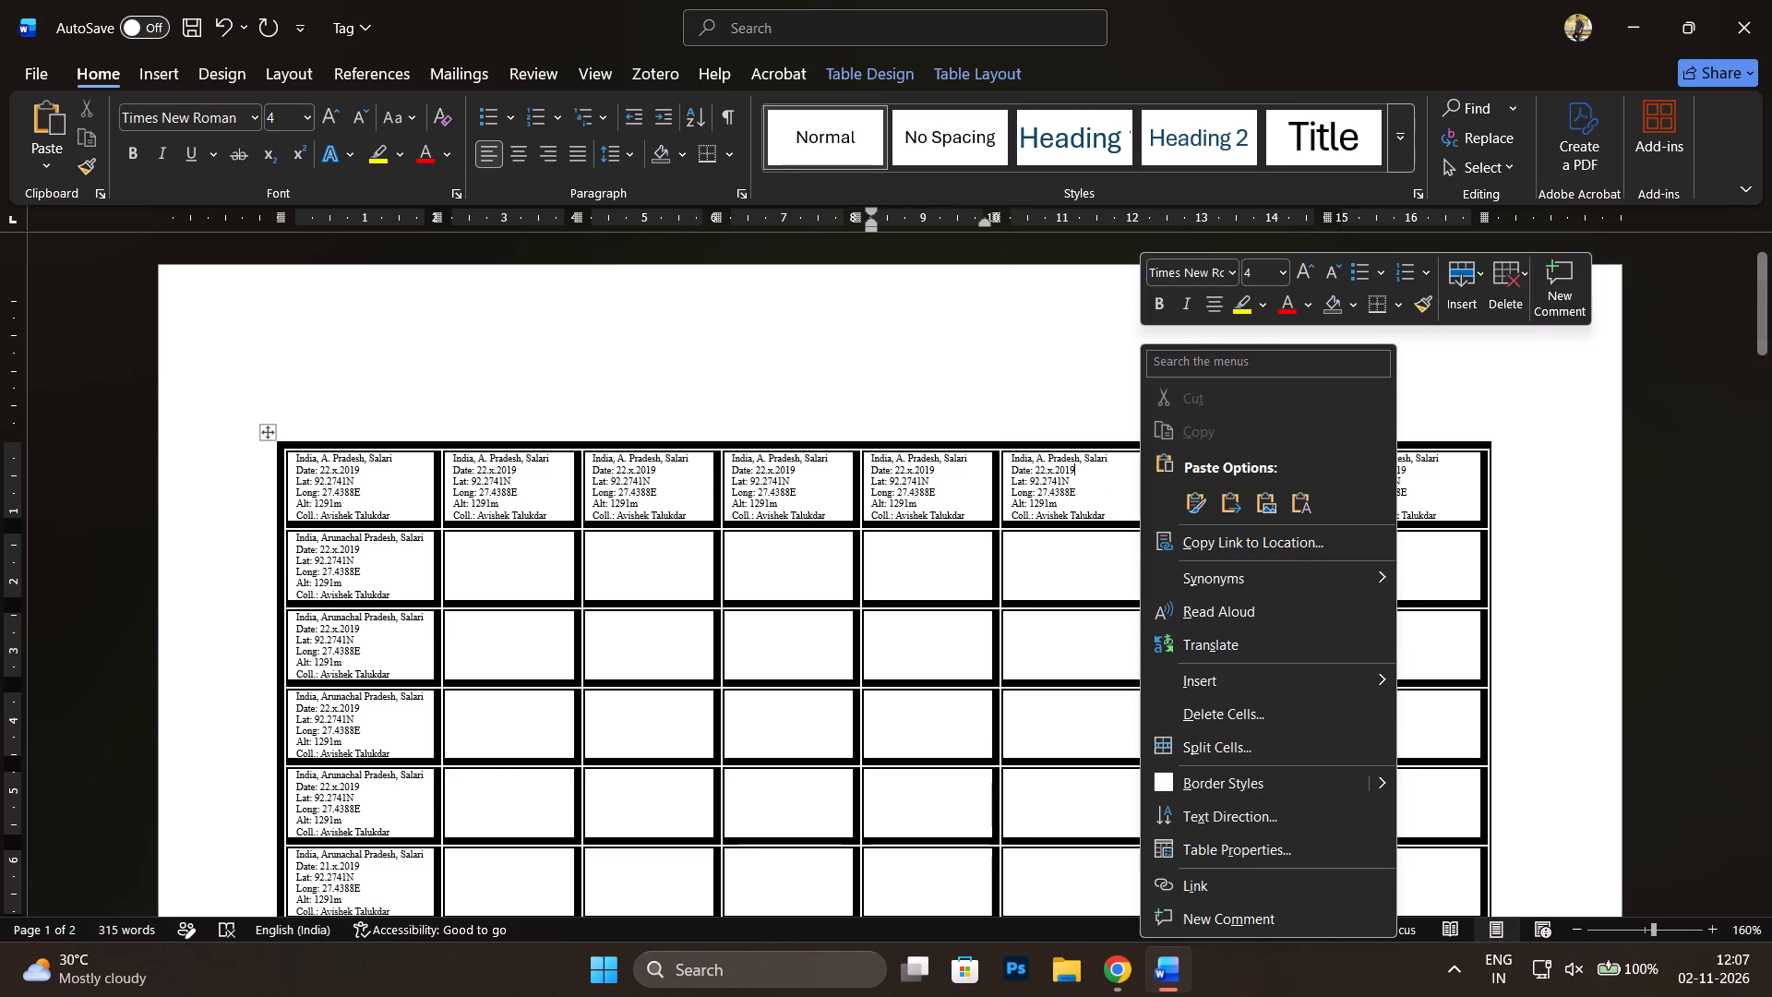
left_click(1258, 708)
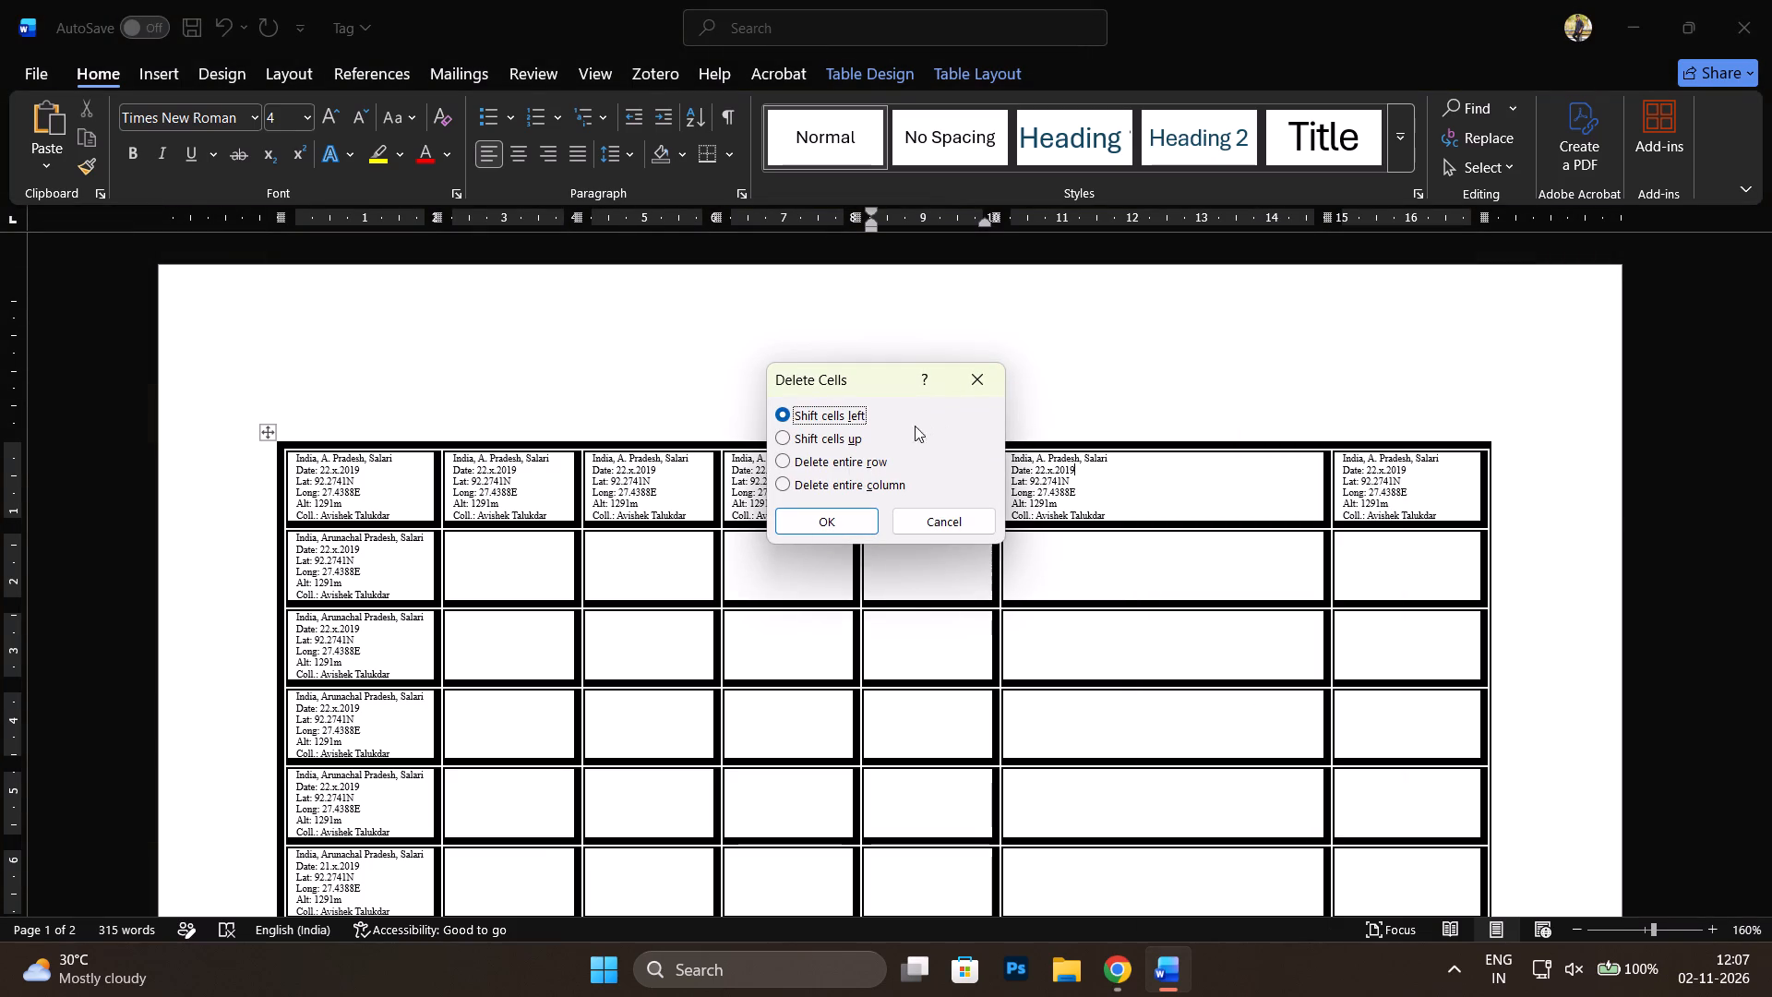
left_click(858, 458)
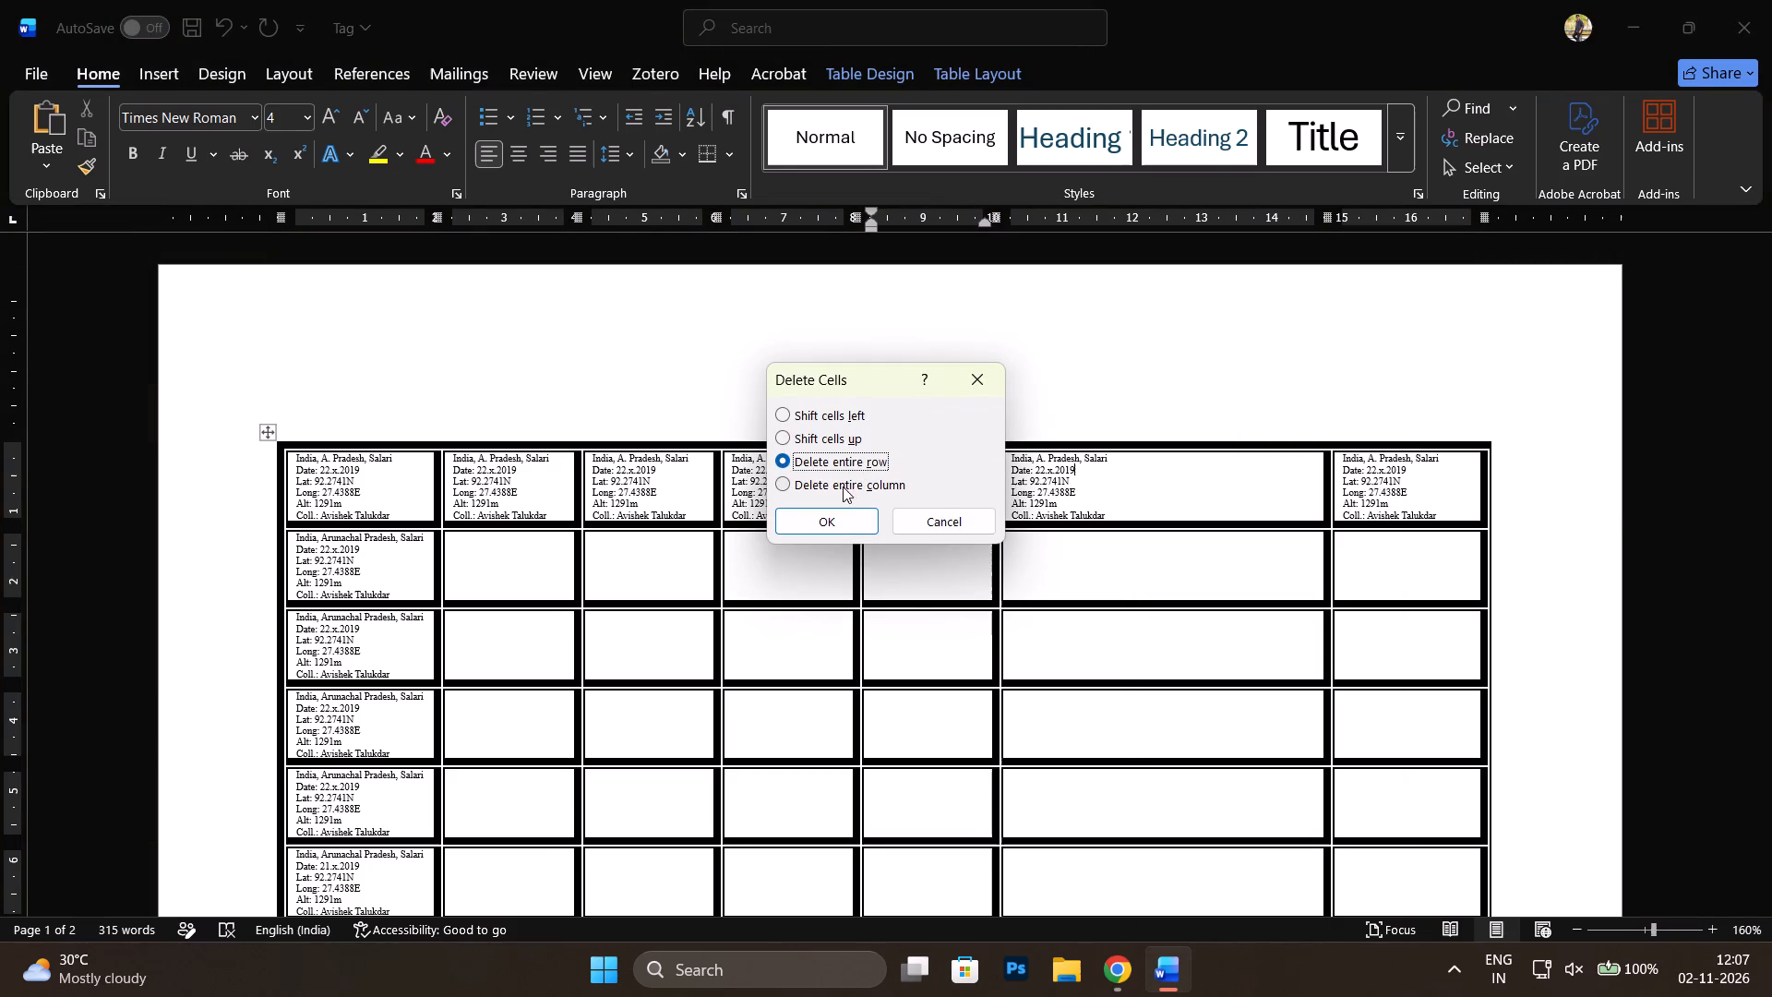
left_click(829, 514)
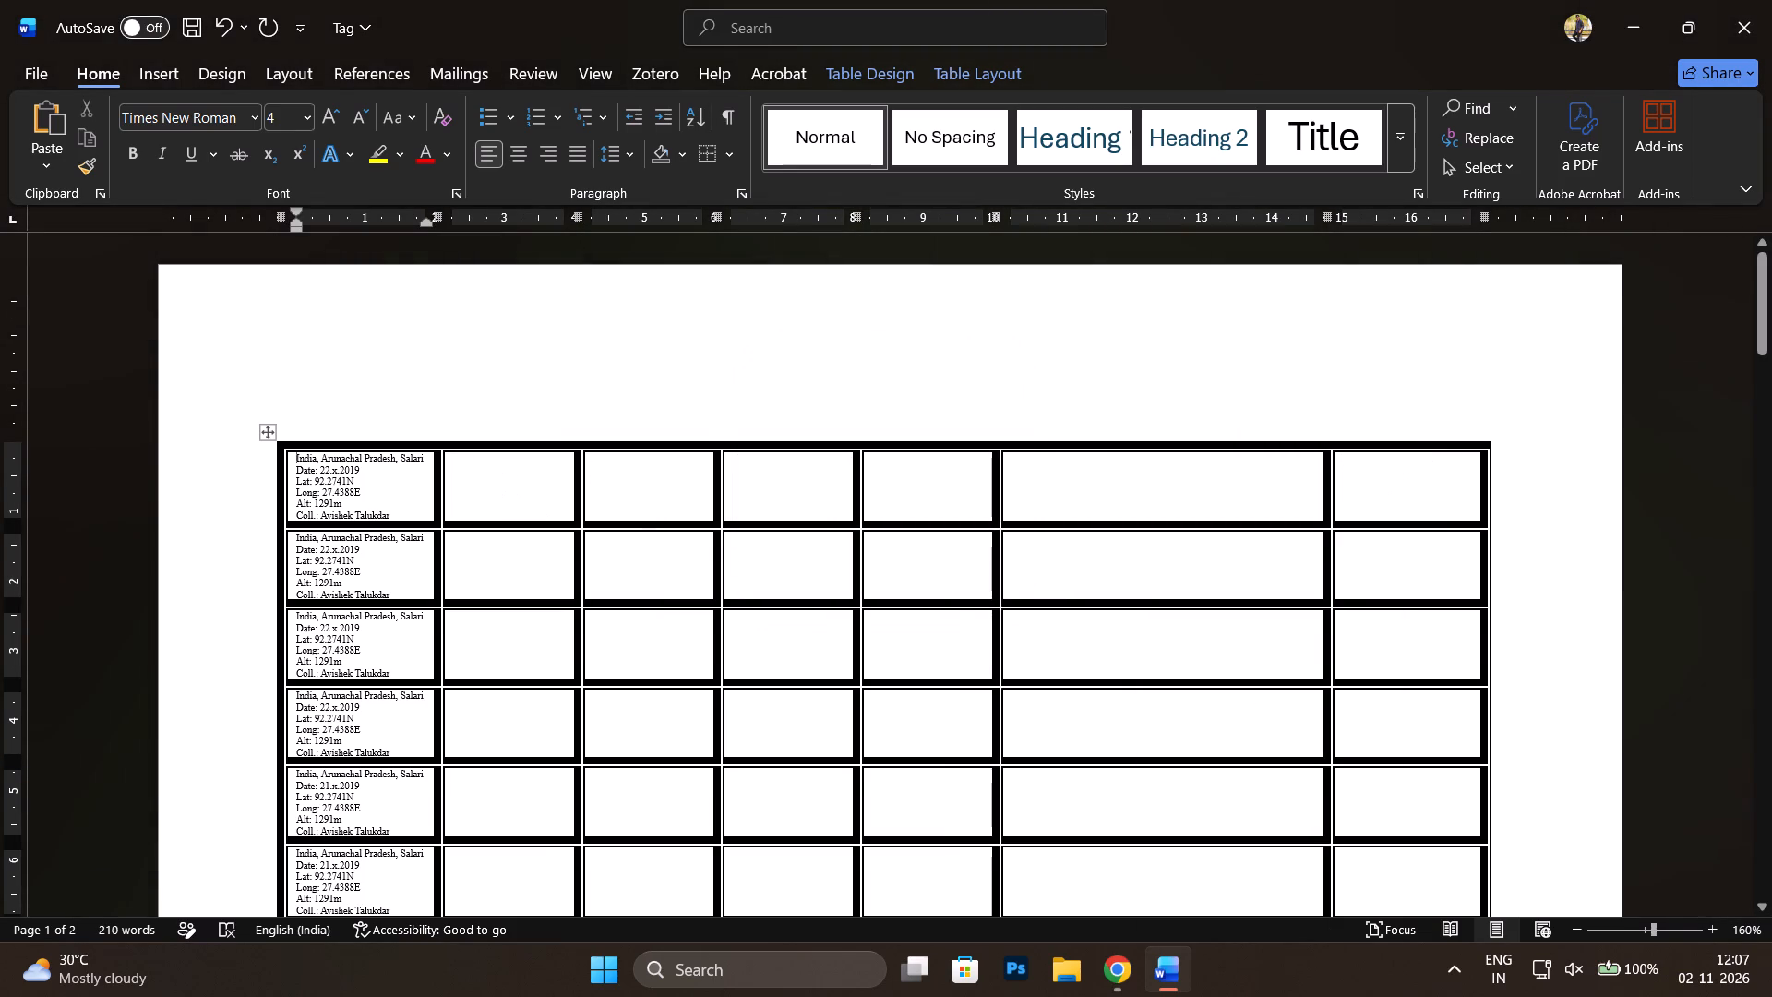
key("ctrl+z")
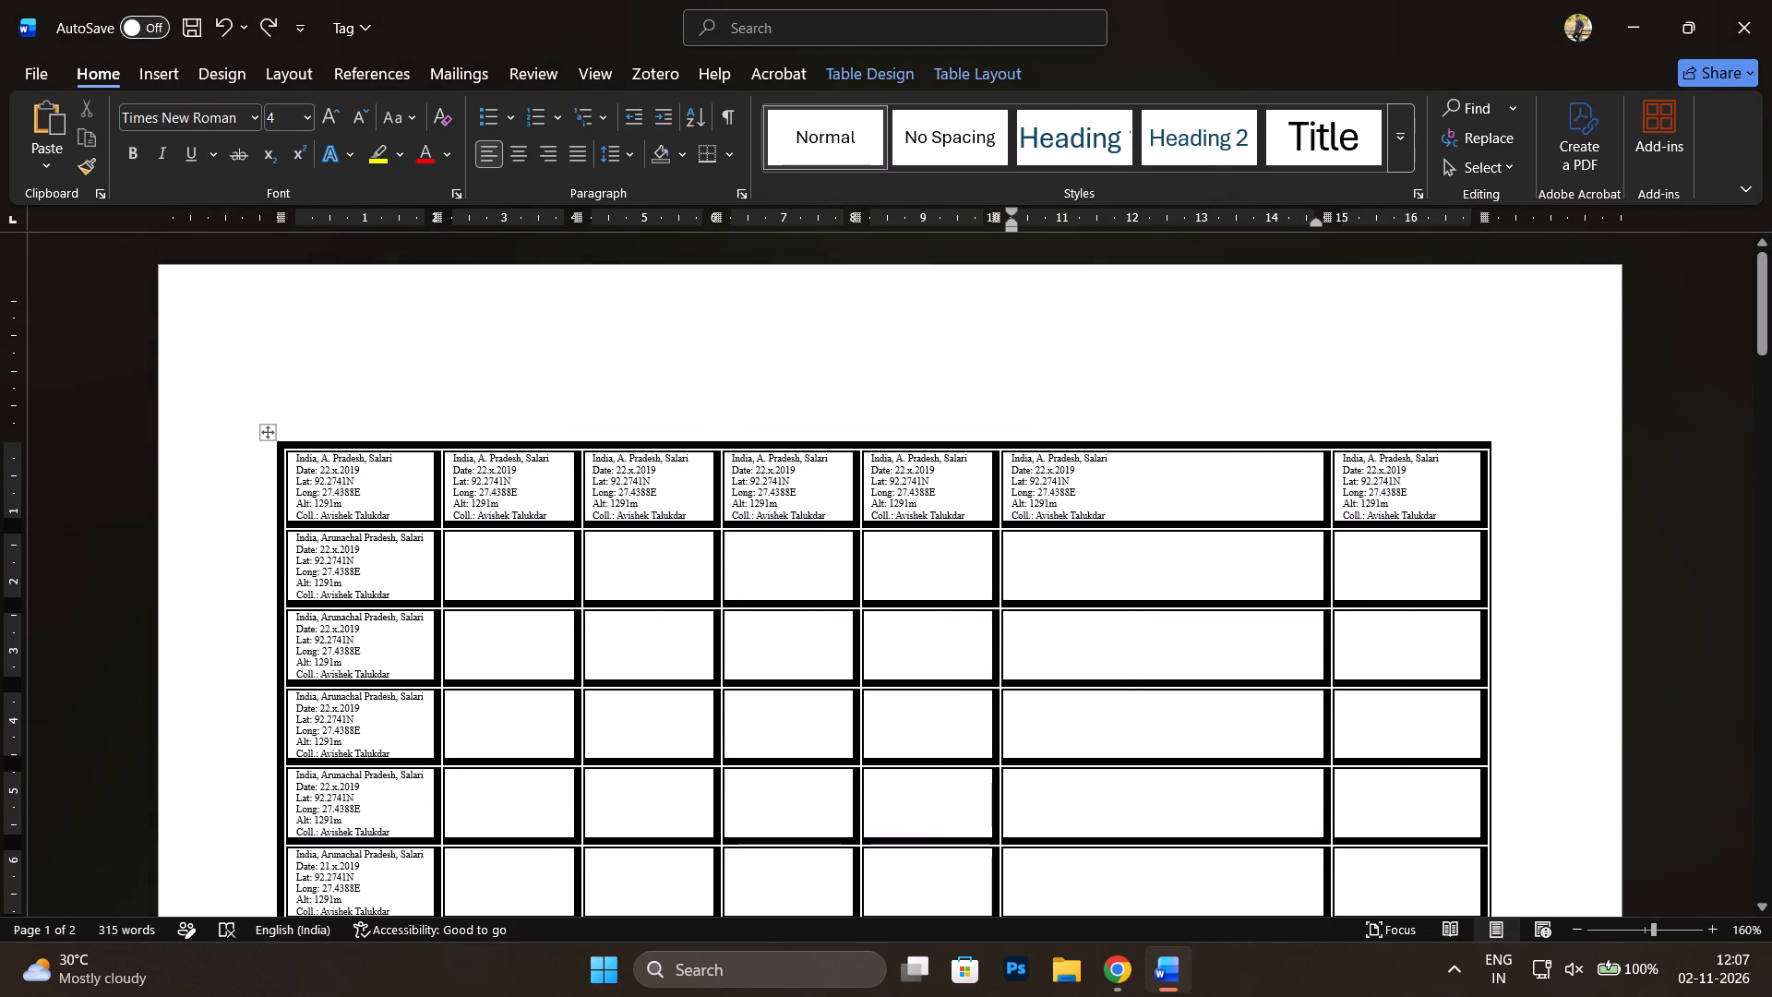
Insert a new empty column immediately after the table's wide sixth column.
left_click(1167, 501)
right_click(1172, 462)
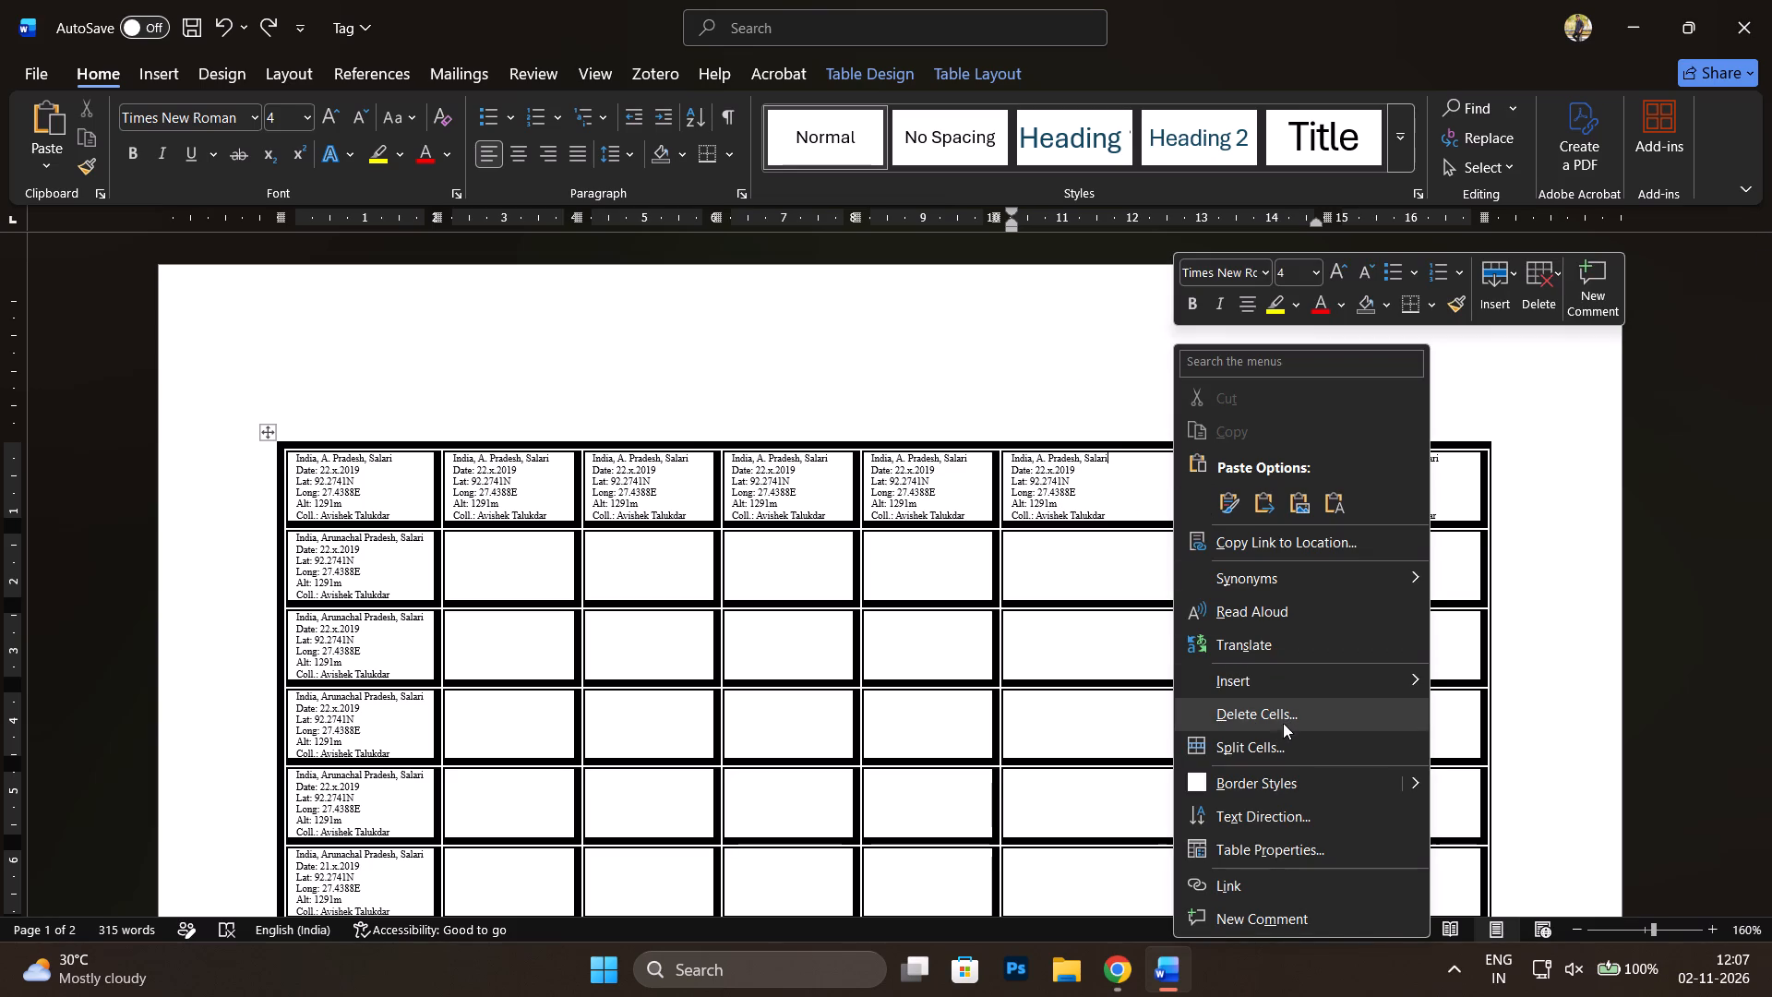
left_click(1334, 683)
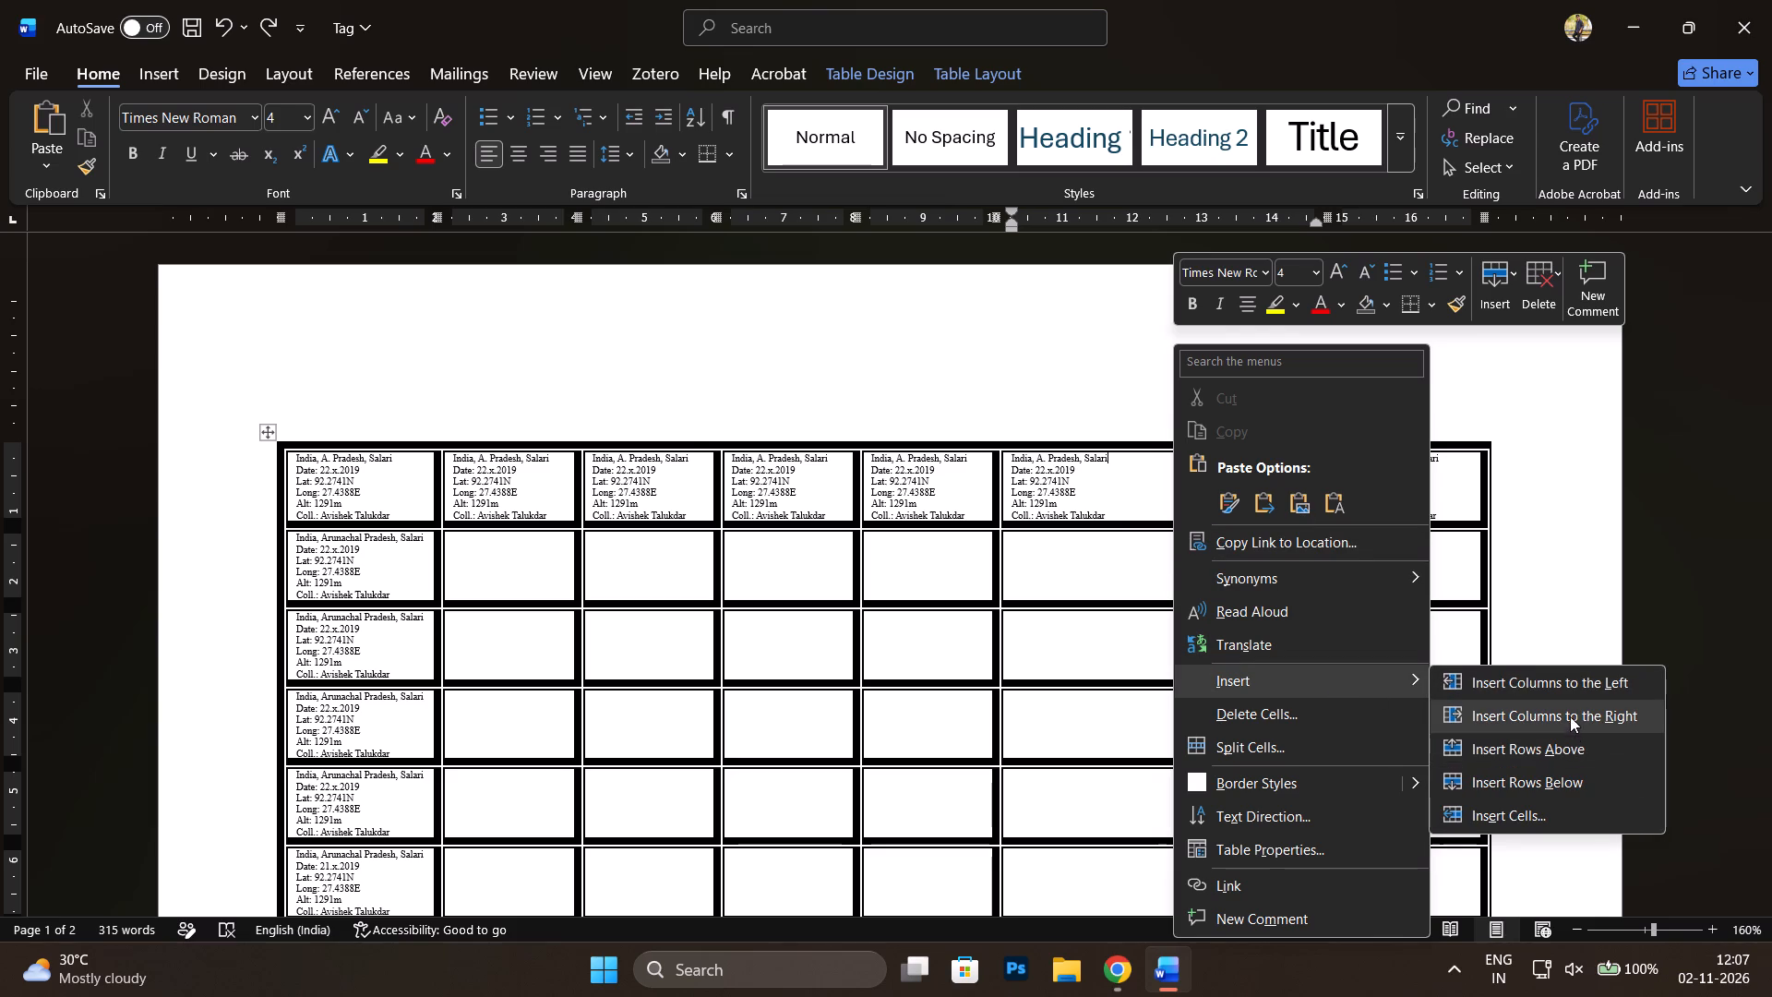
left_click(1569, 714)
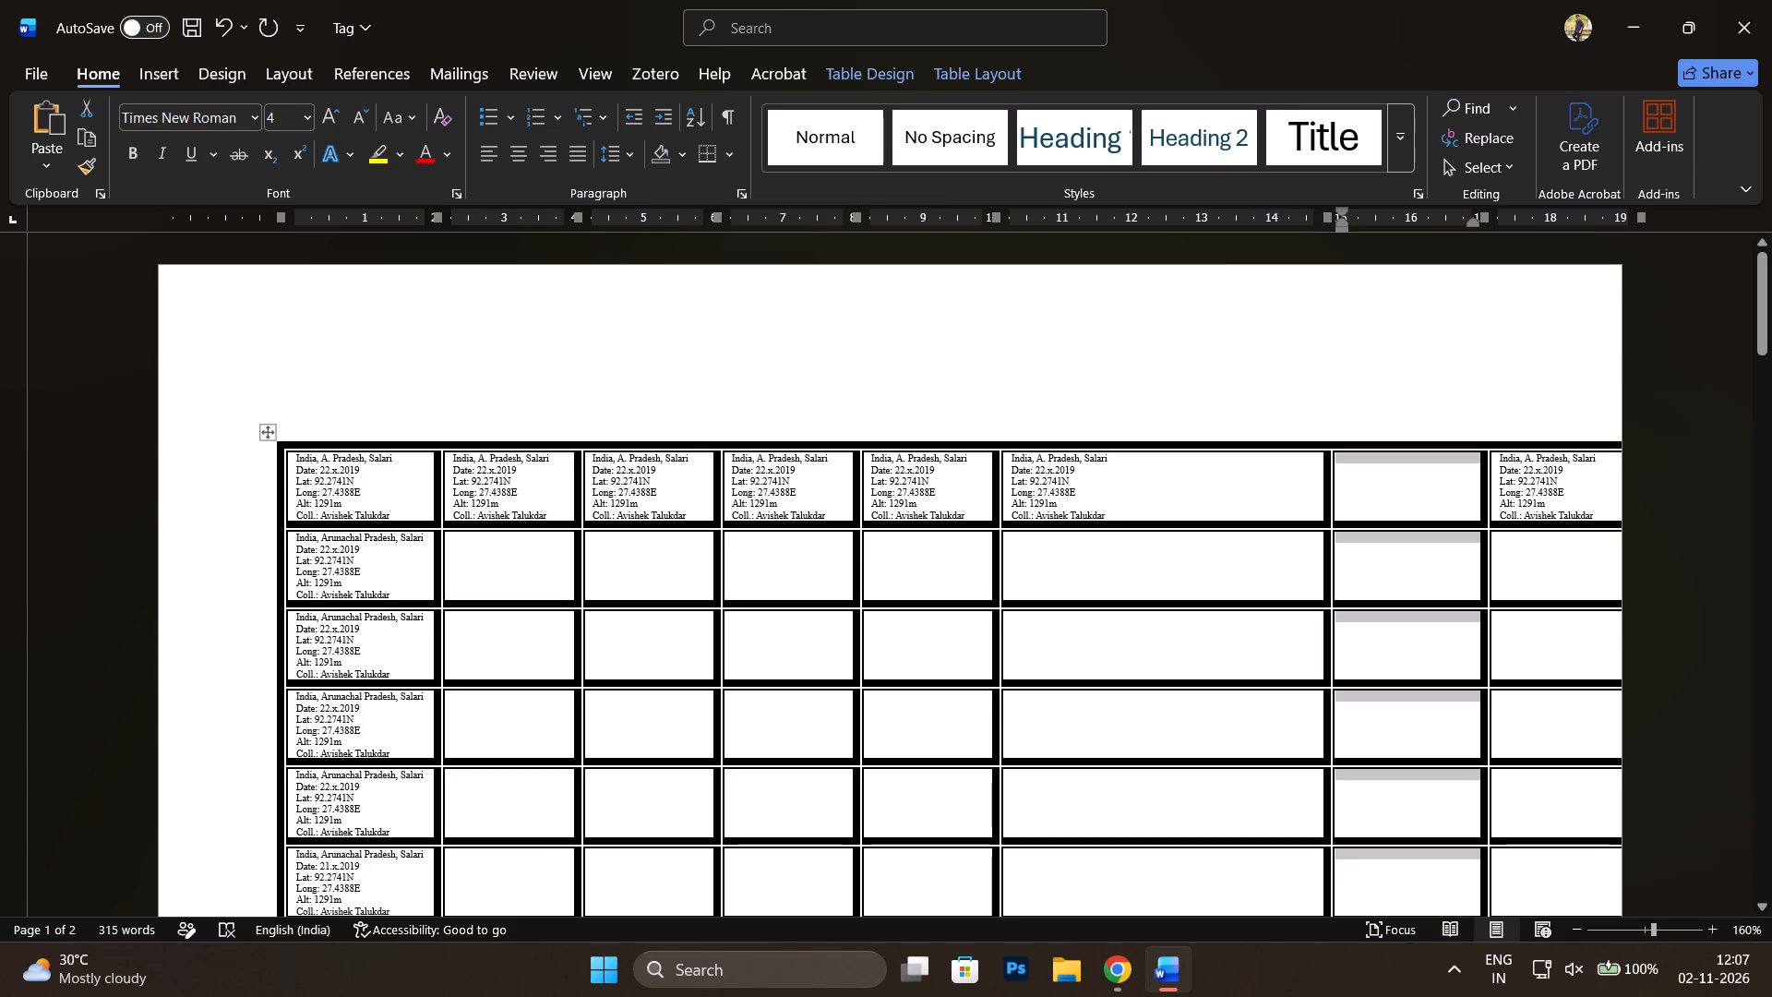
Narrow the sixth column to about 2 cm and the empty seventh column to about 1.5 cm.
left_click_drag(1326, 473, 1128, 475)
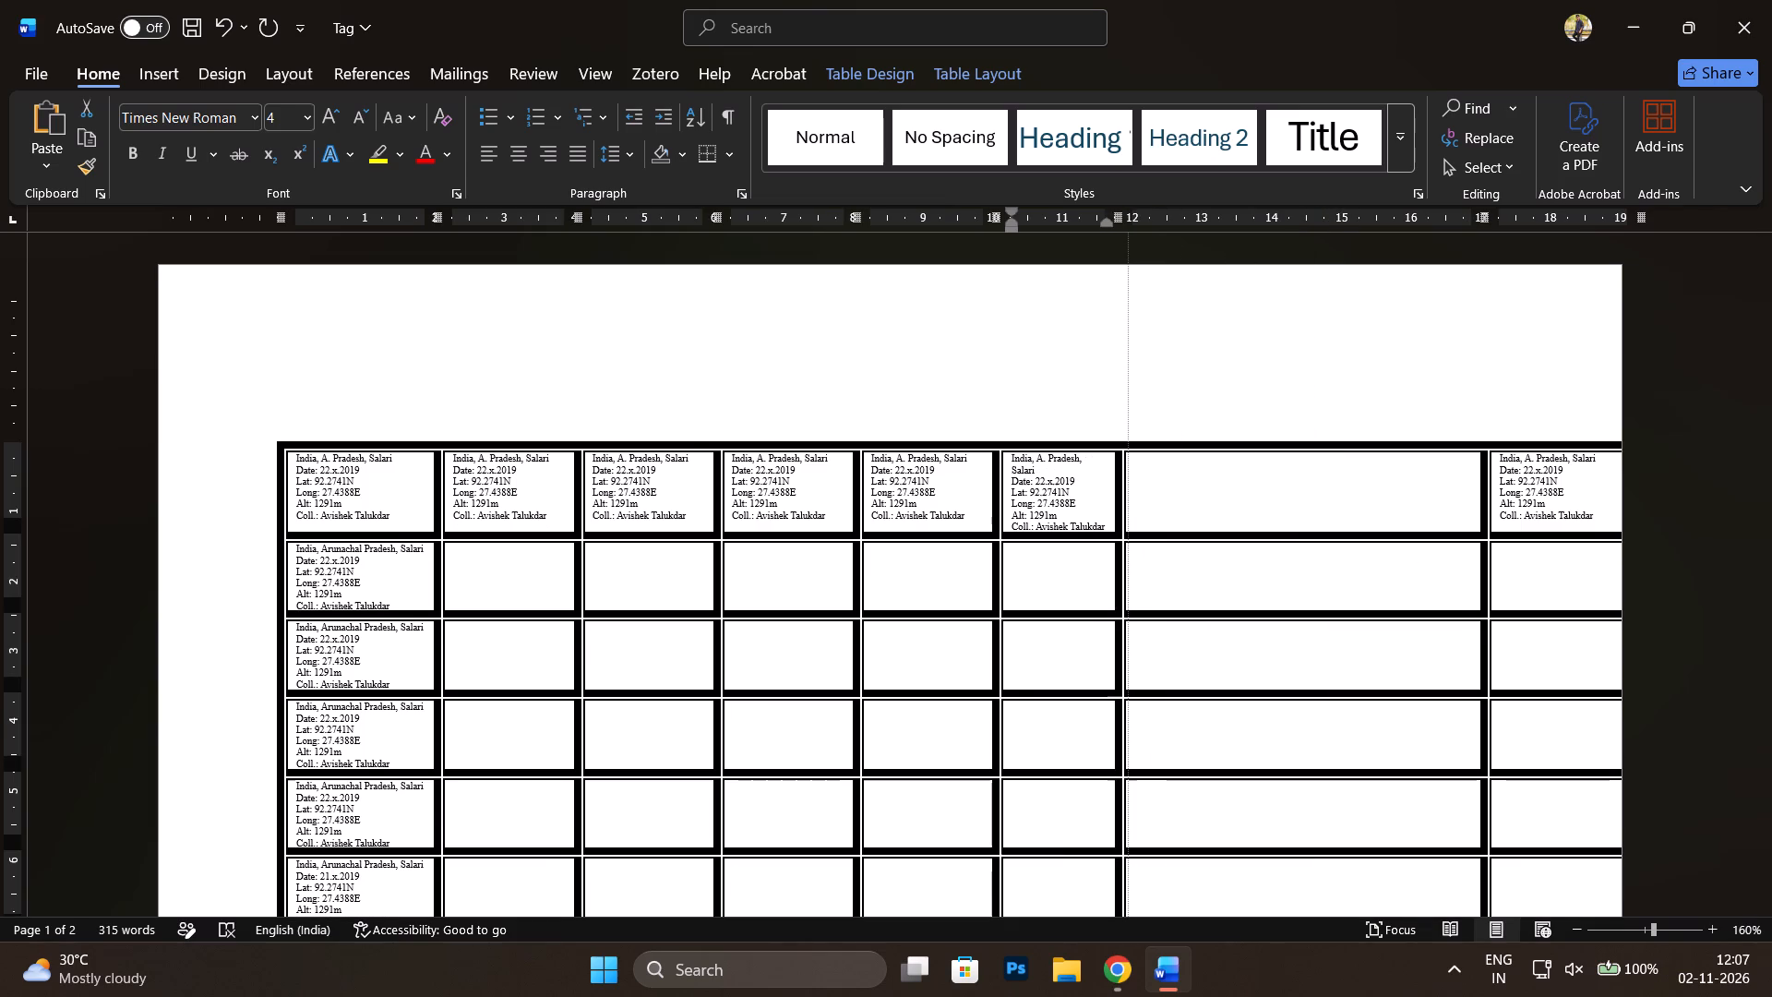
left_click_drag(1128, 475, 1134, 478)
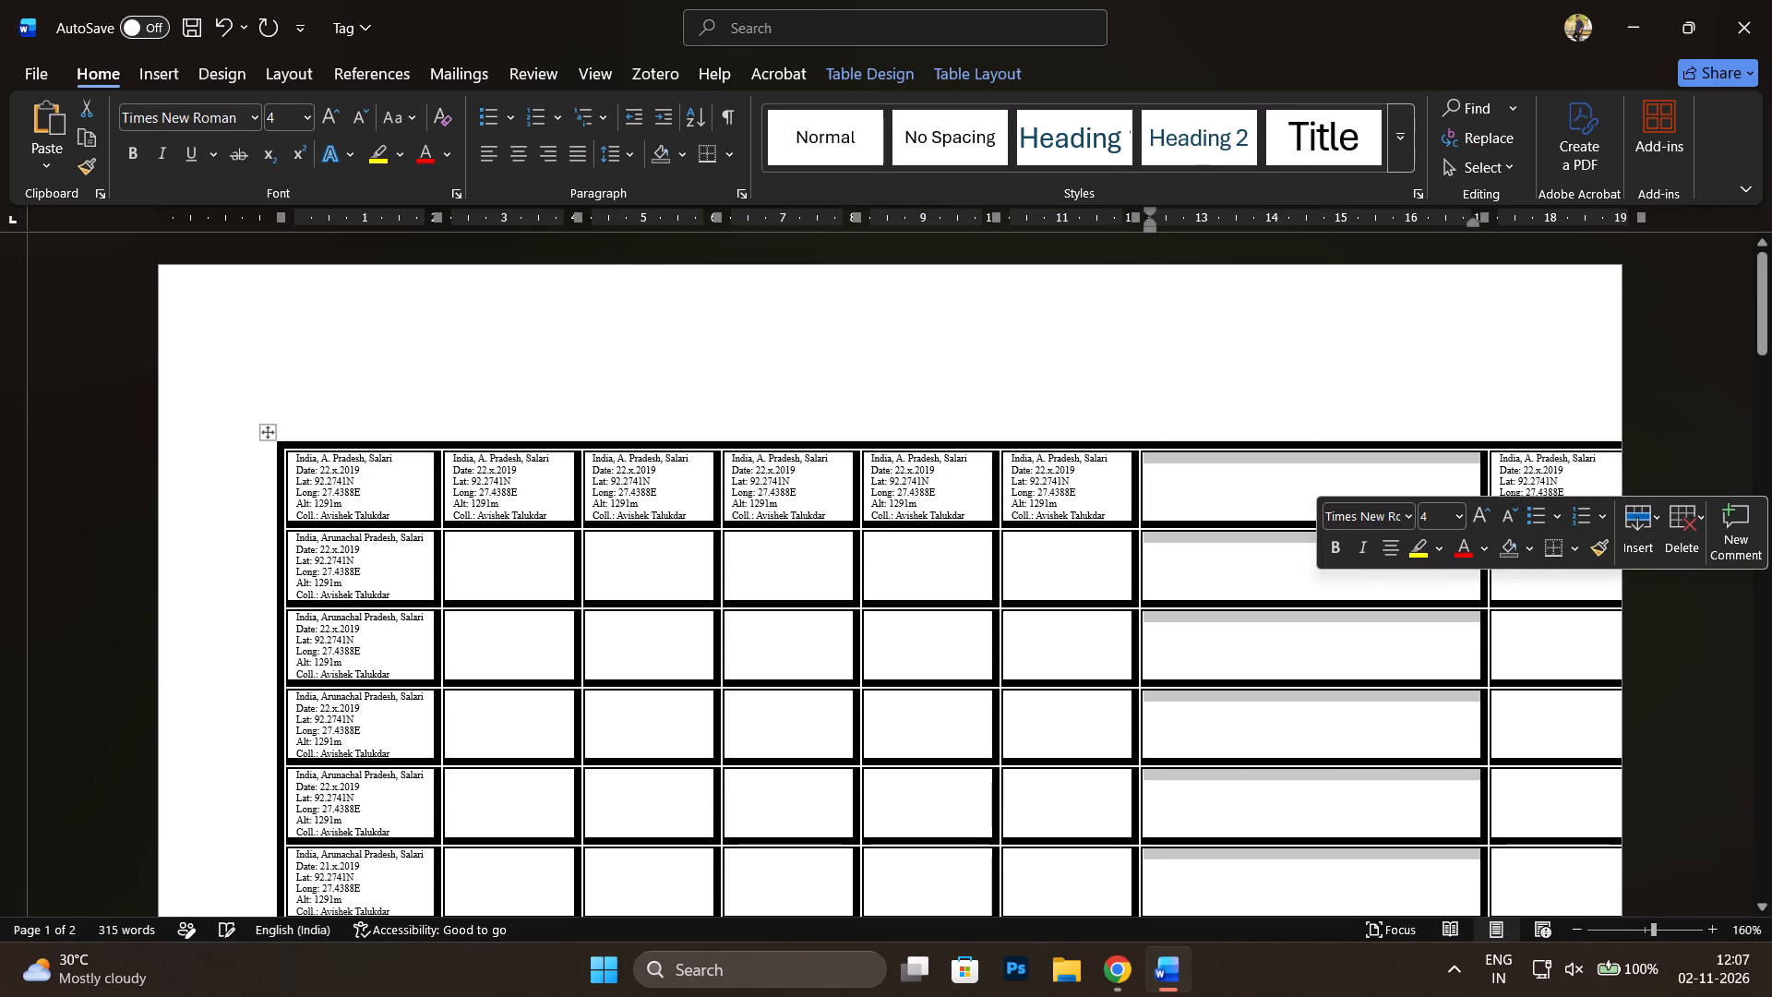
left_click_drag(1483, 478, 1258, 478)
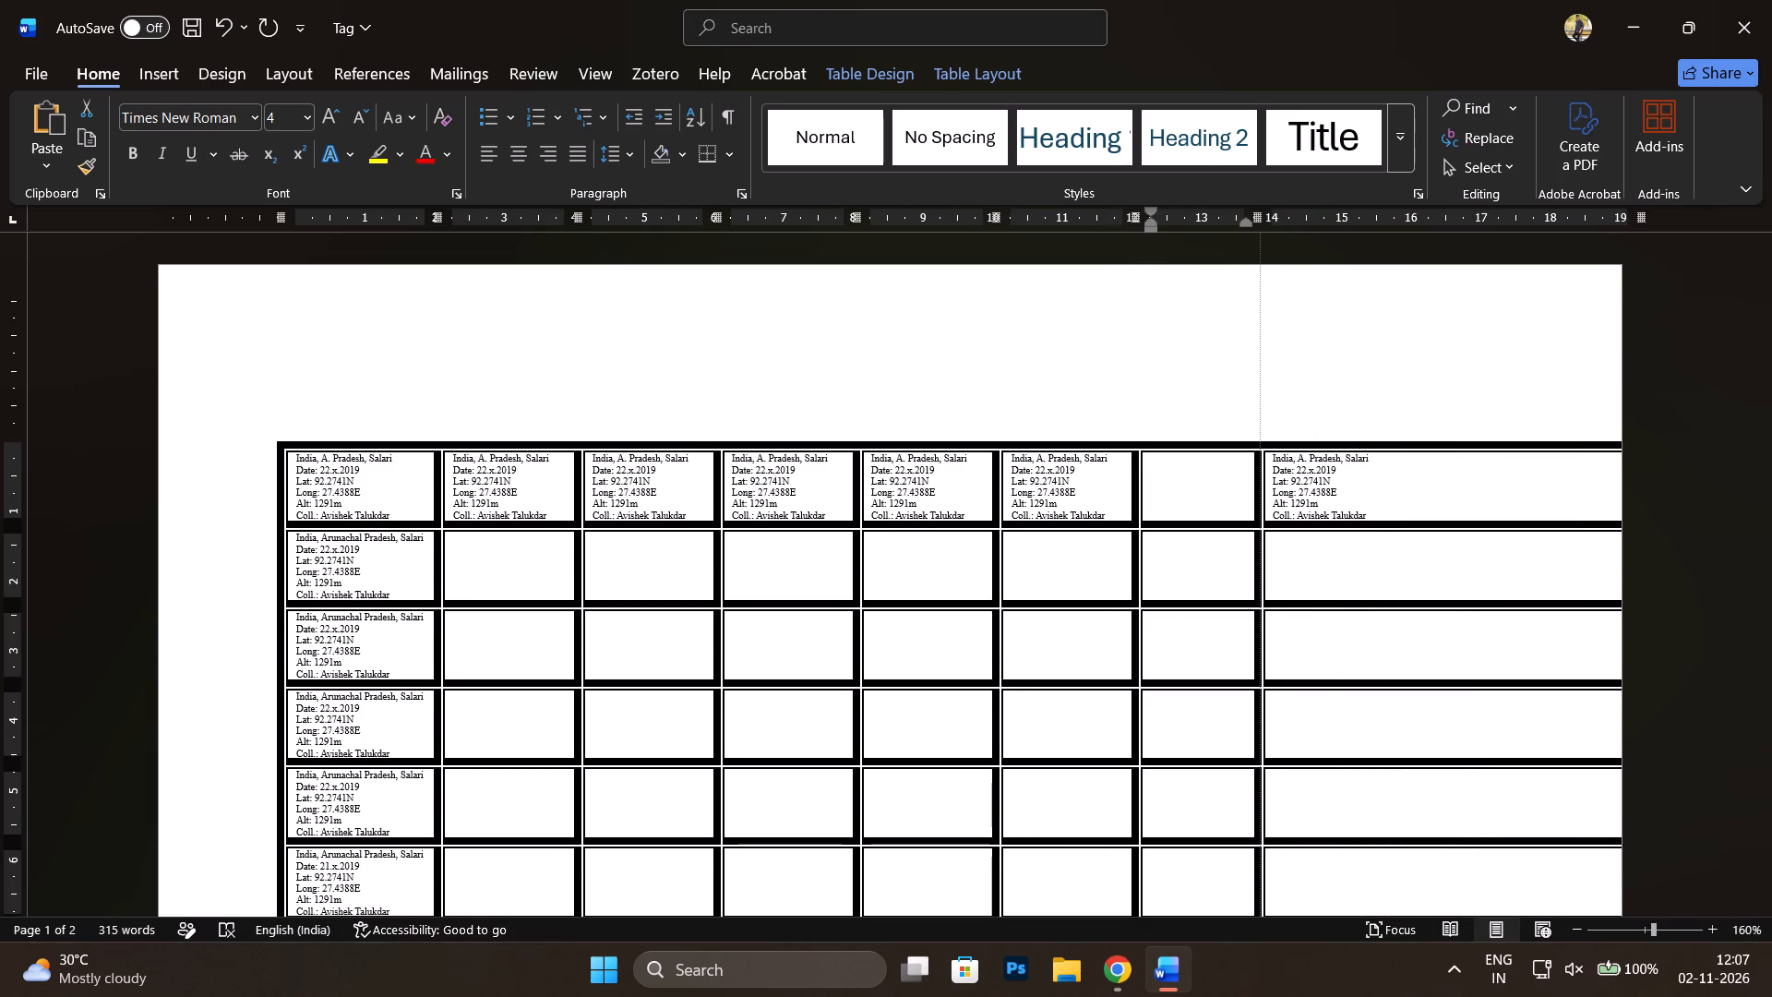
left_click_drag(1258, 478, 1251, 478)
Examine how the eight-column table fits across the width of both pages.
left_click(1505, 478)
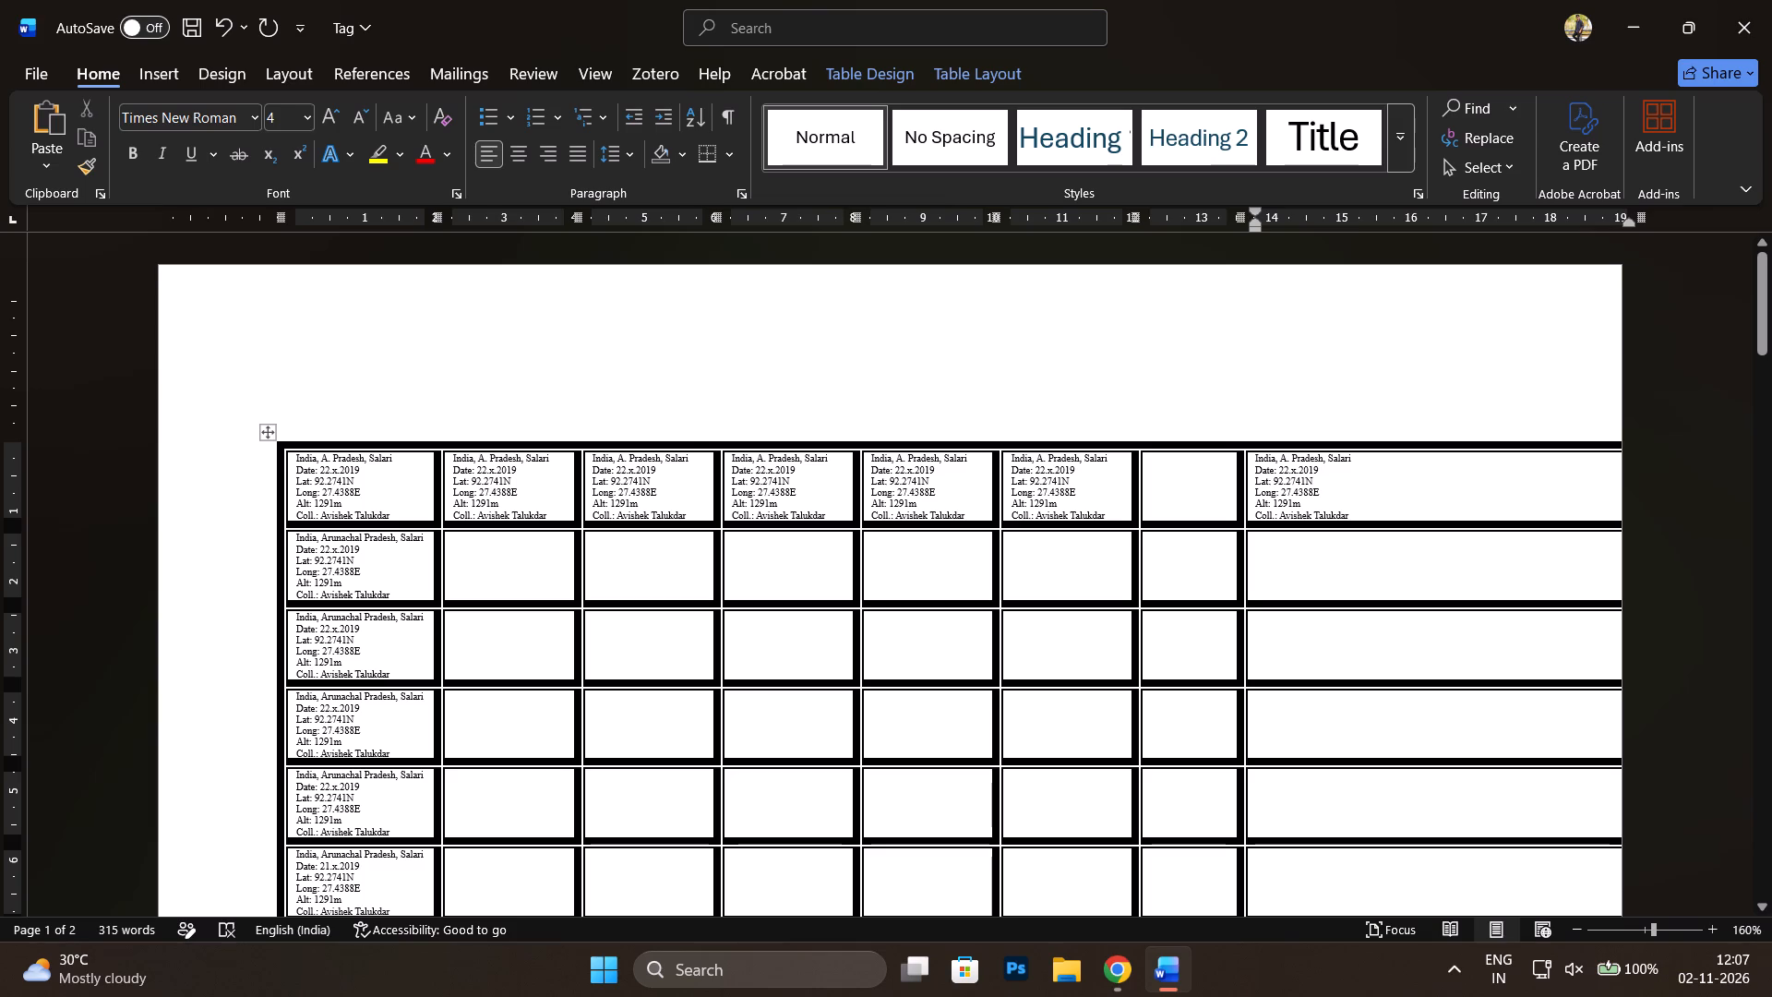
scroll(583, 820, "down", 2)
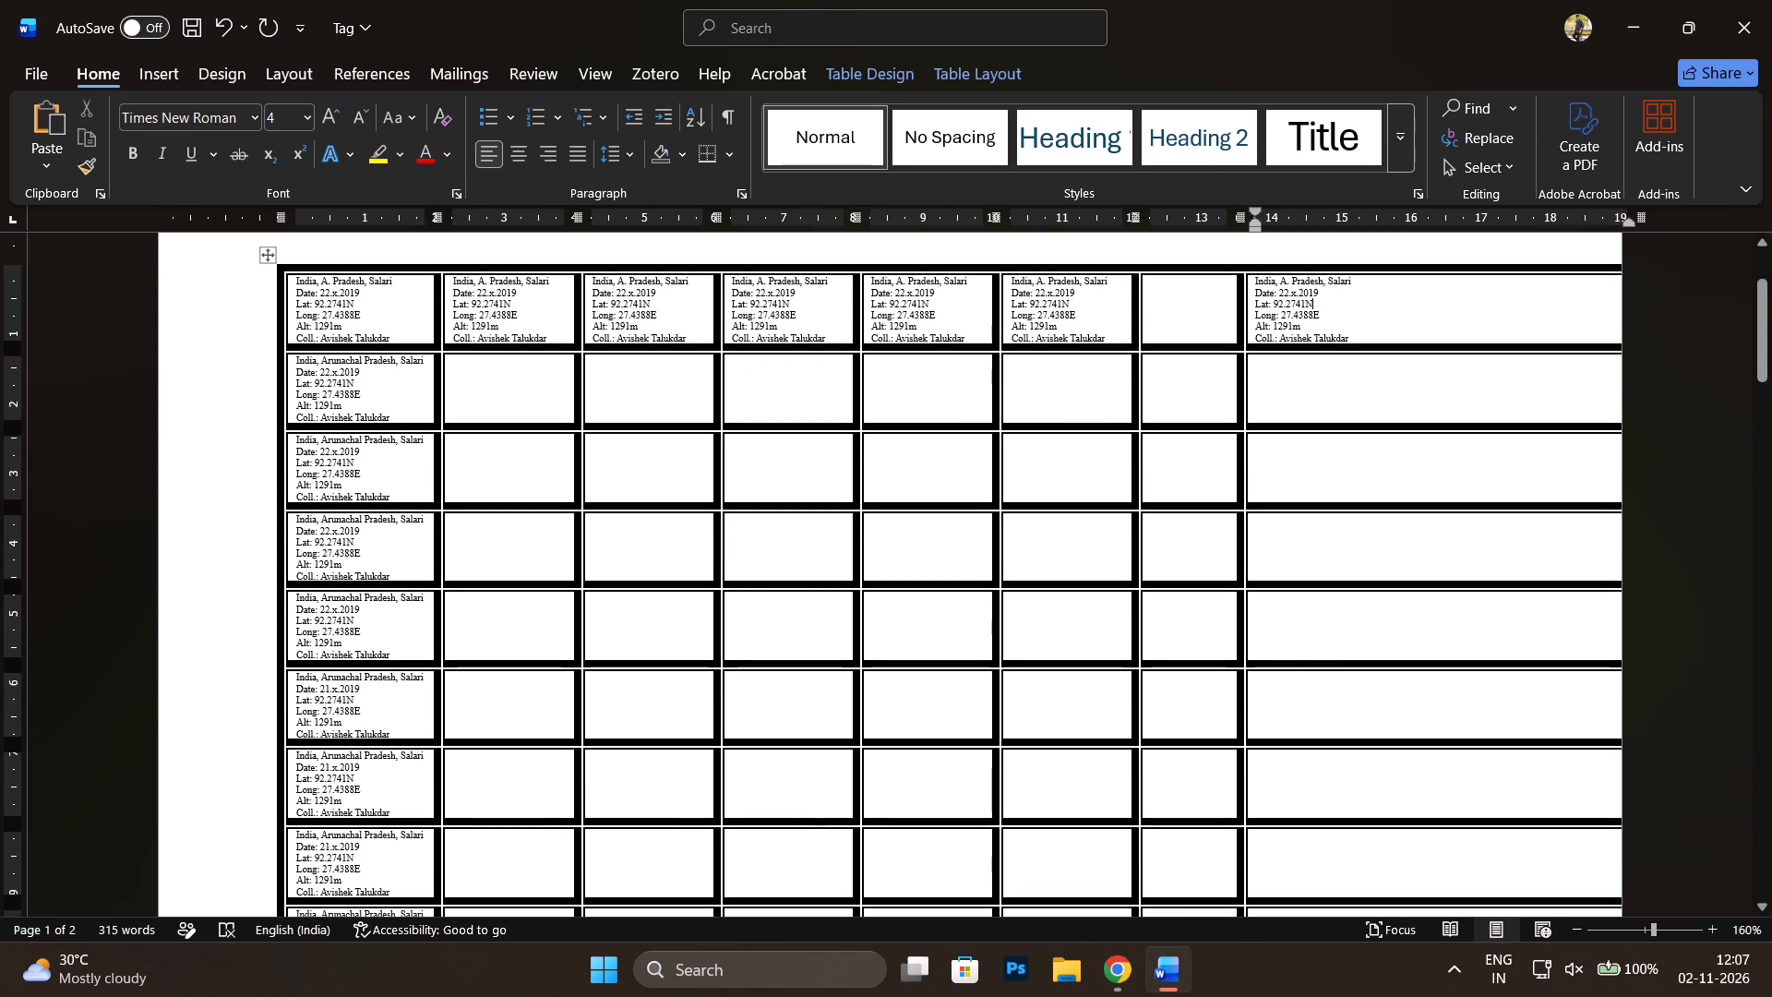
left_click(1620, 924)
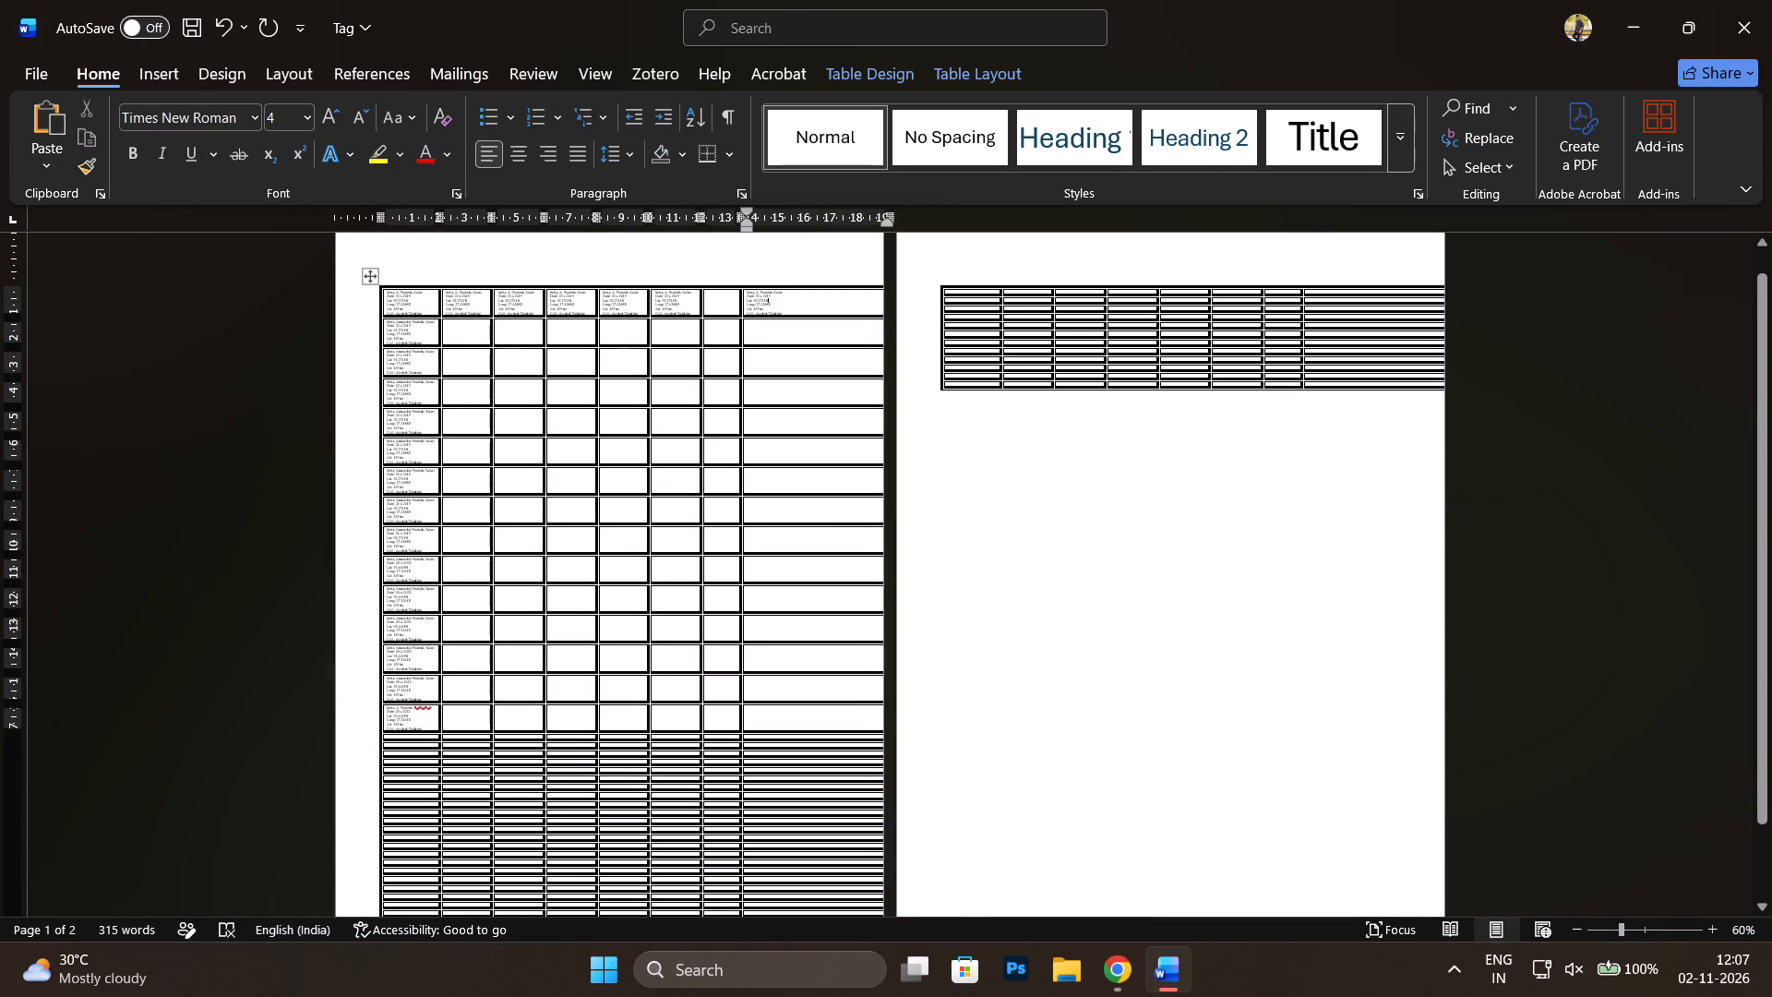
left_click(1402, 356)
scroll(1396, 557, "up", 1)
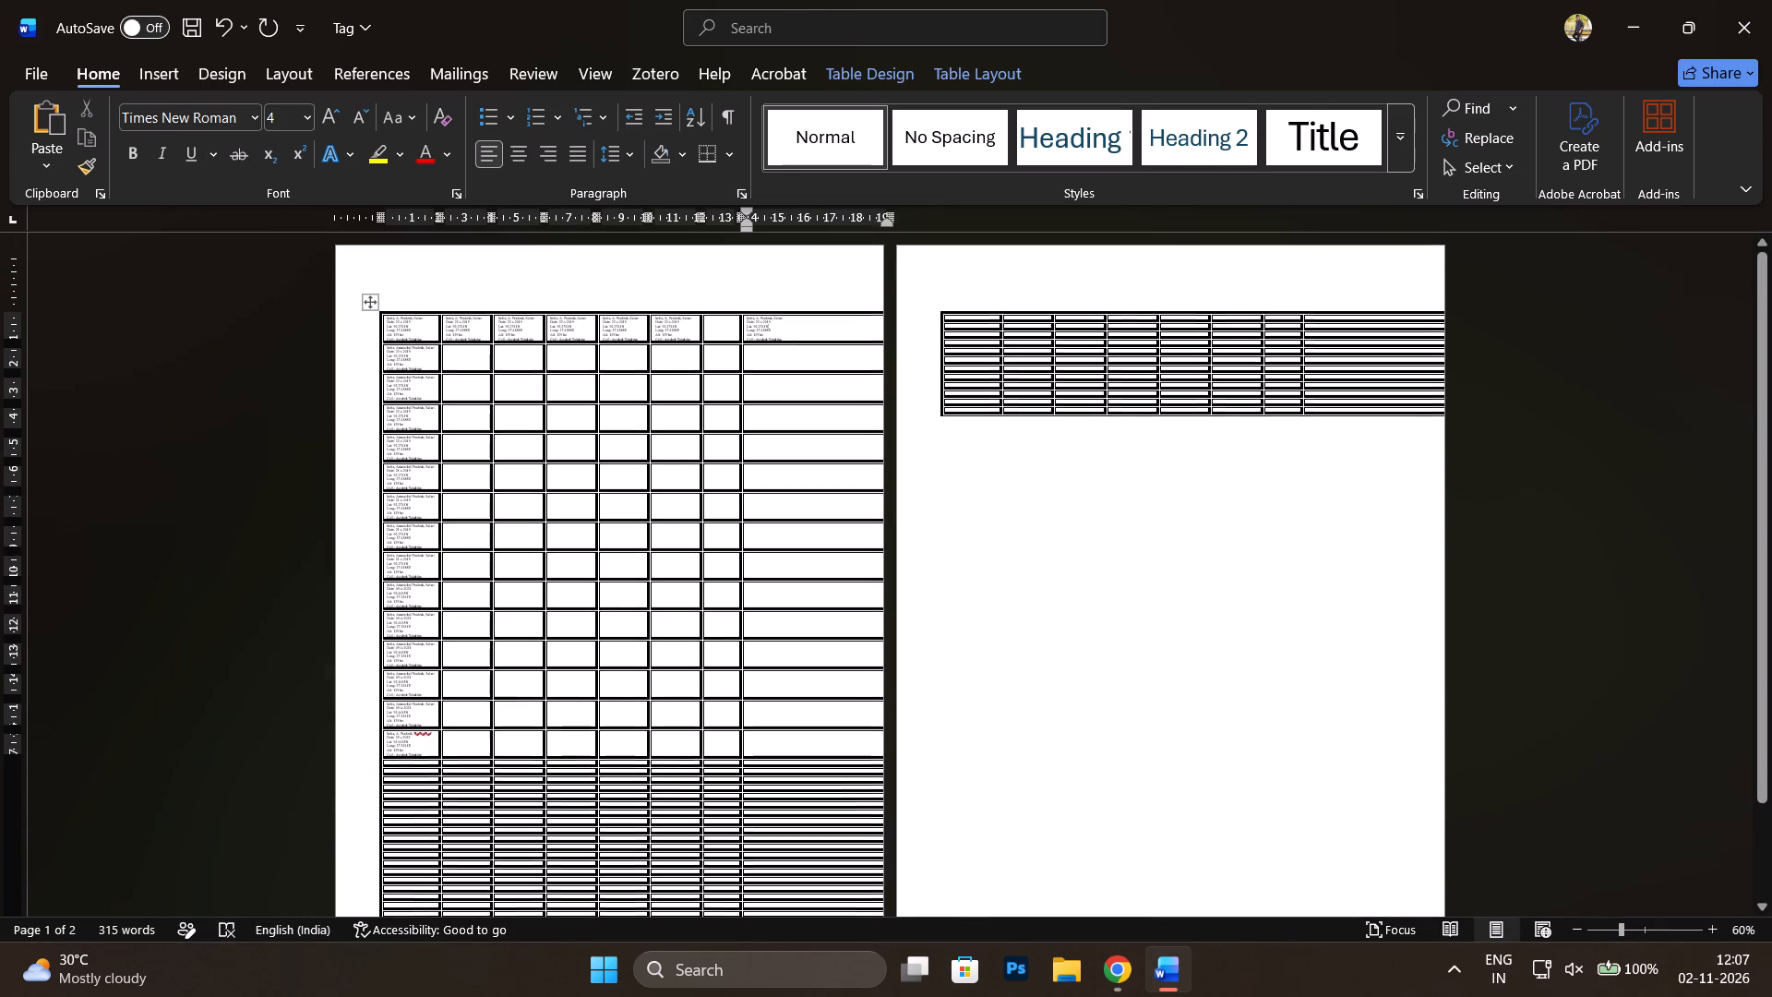
scroll(1550, 801, "up", 4)
scroll(1256, 641, "up", 3, "alt")
left_click(1637, 930)
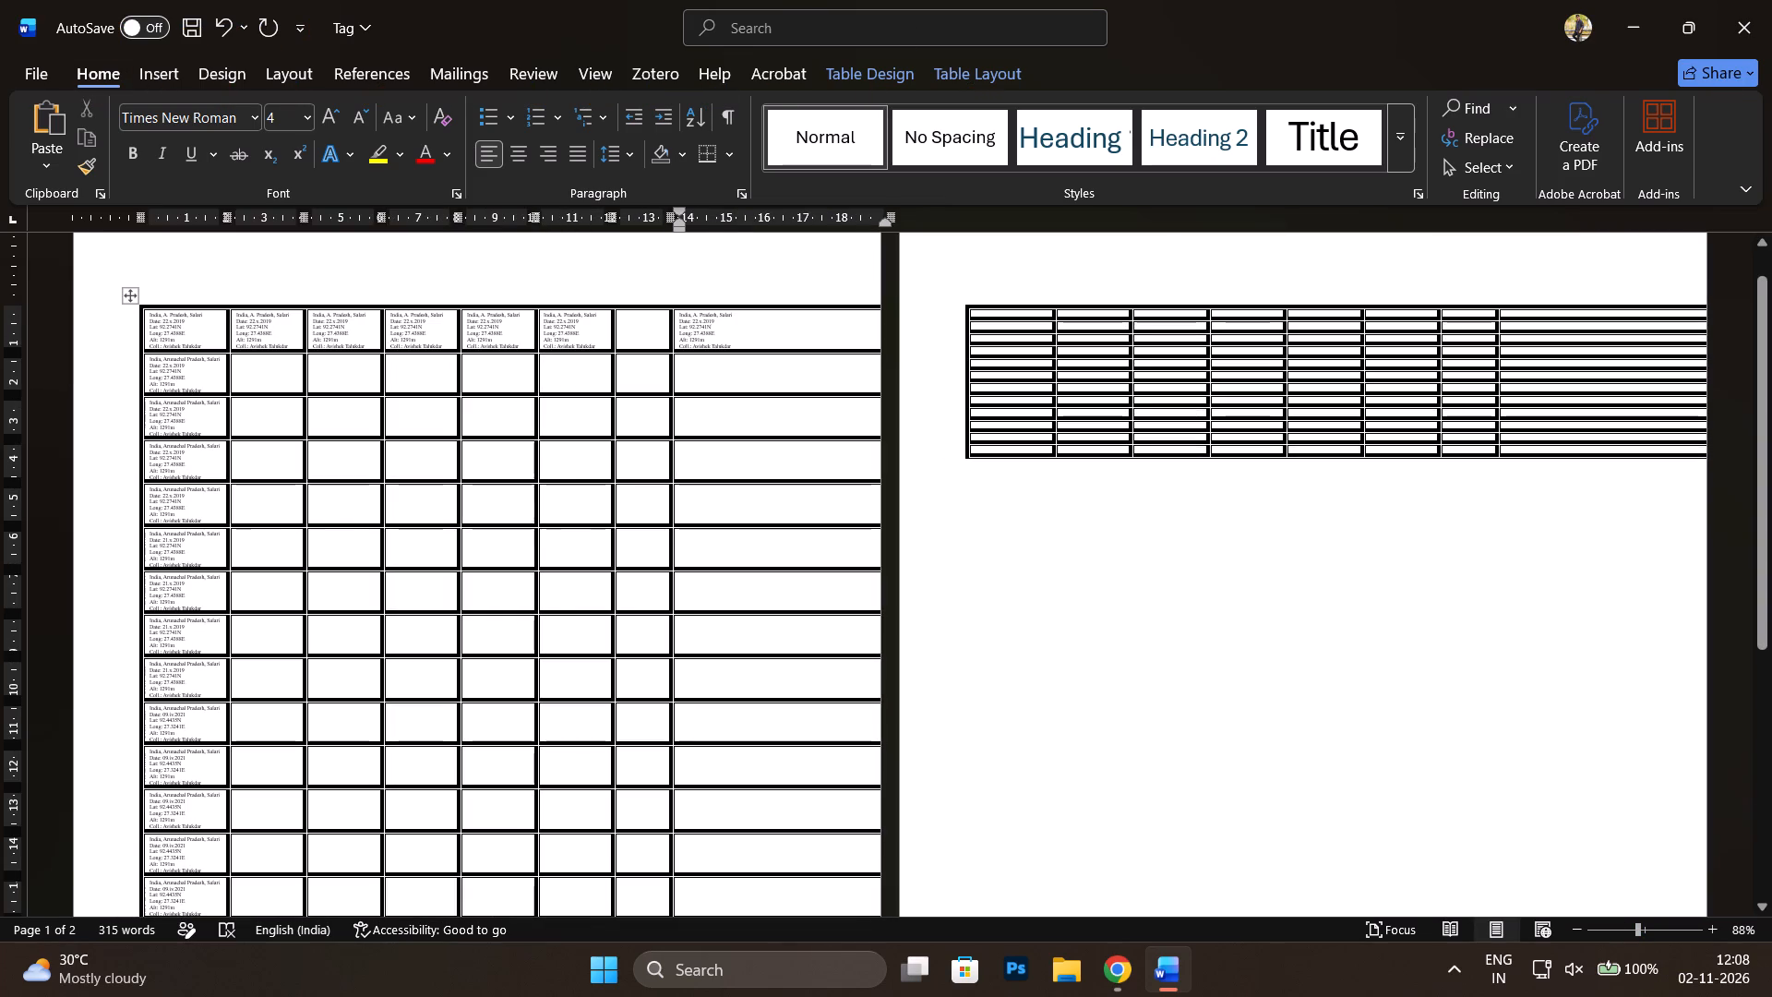
left_click(784, 318)
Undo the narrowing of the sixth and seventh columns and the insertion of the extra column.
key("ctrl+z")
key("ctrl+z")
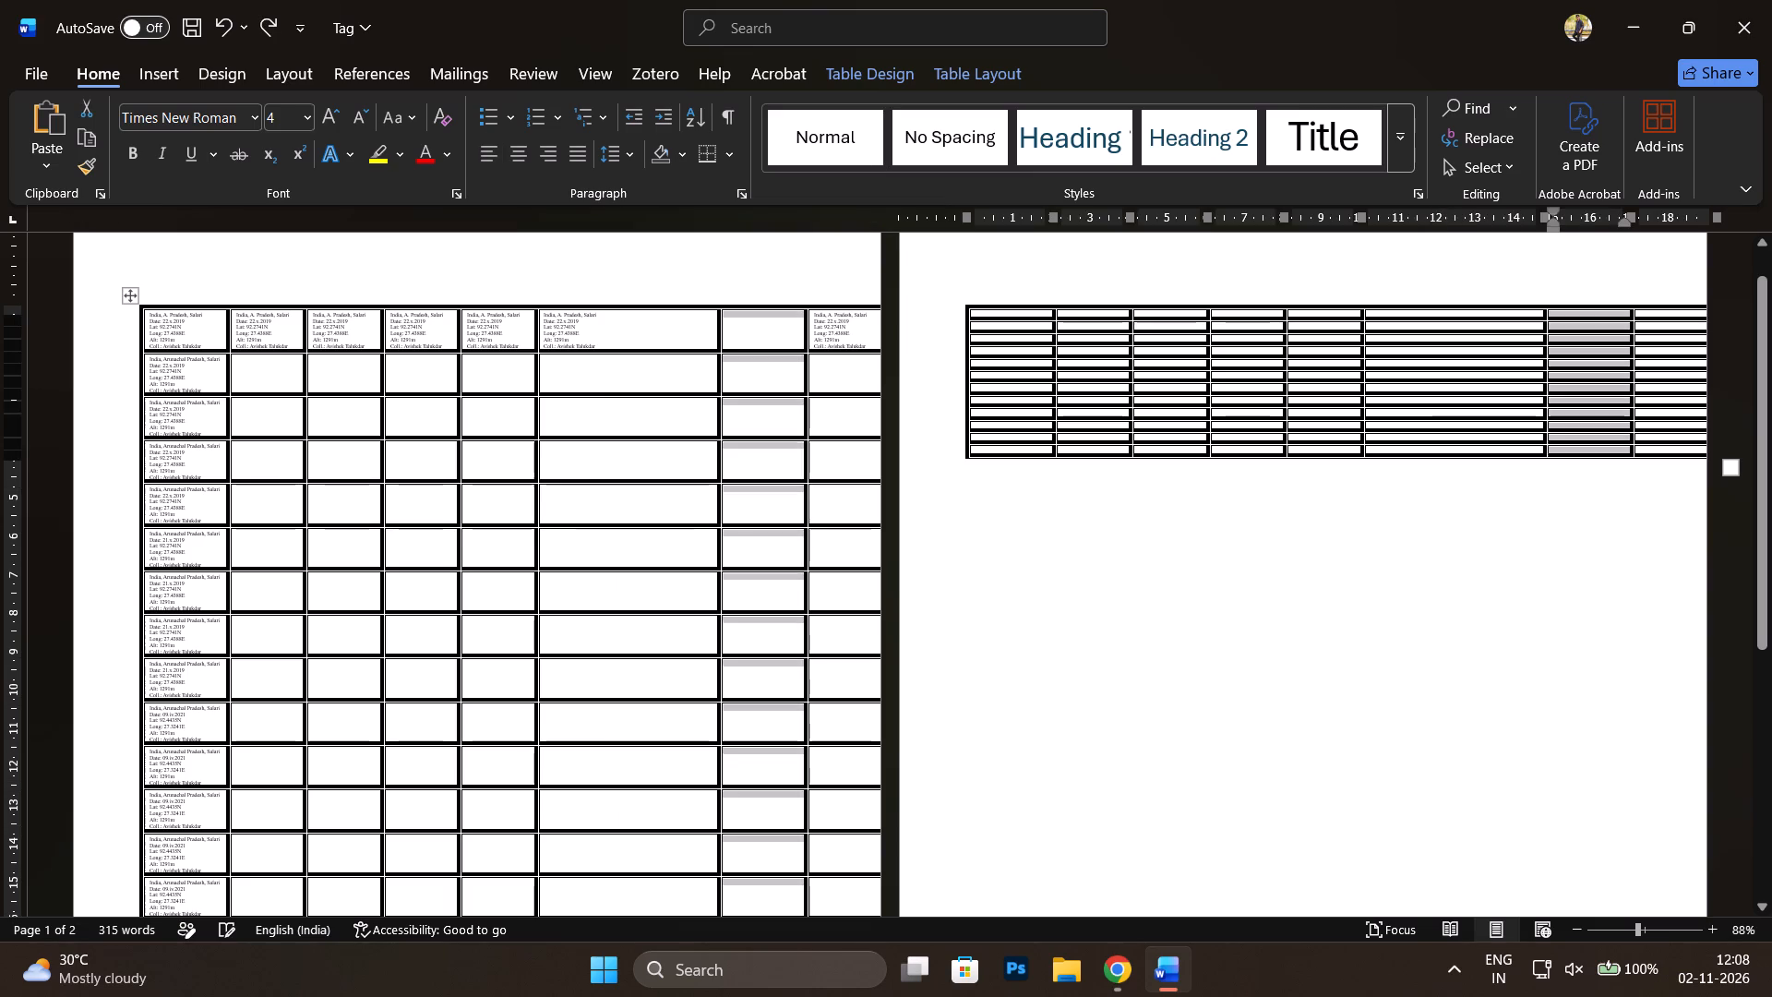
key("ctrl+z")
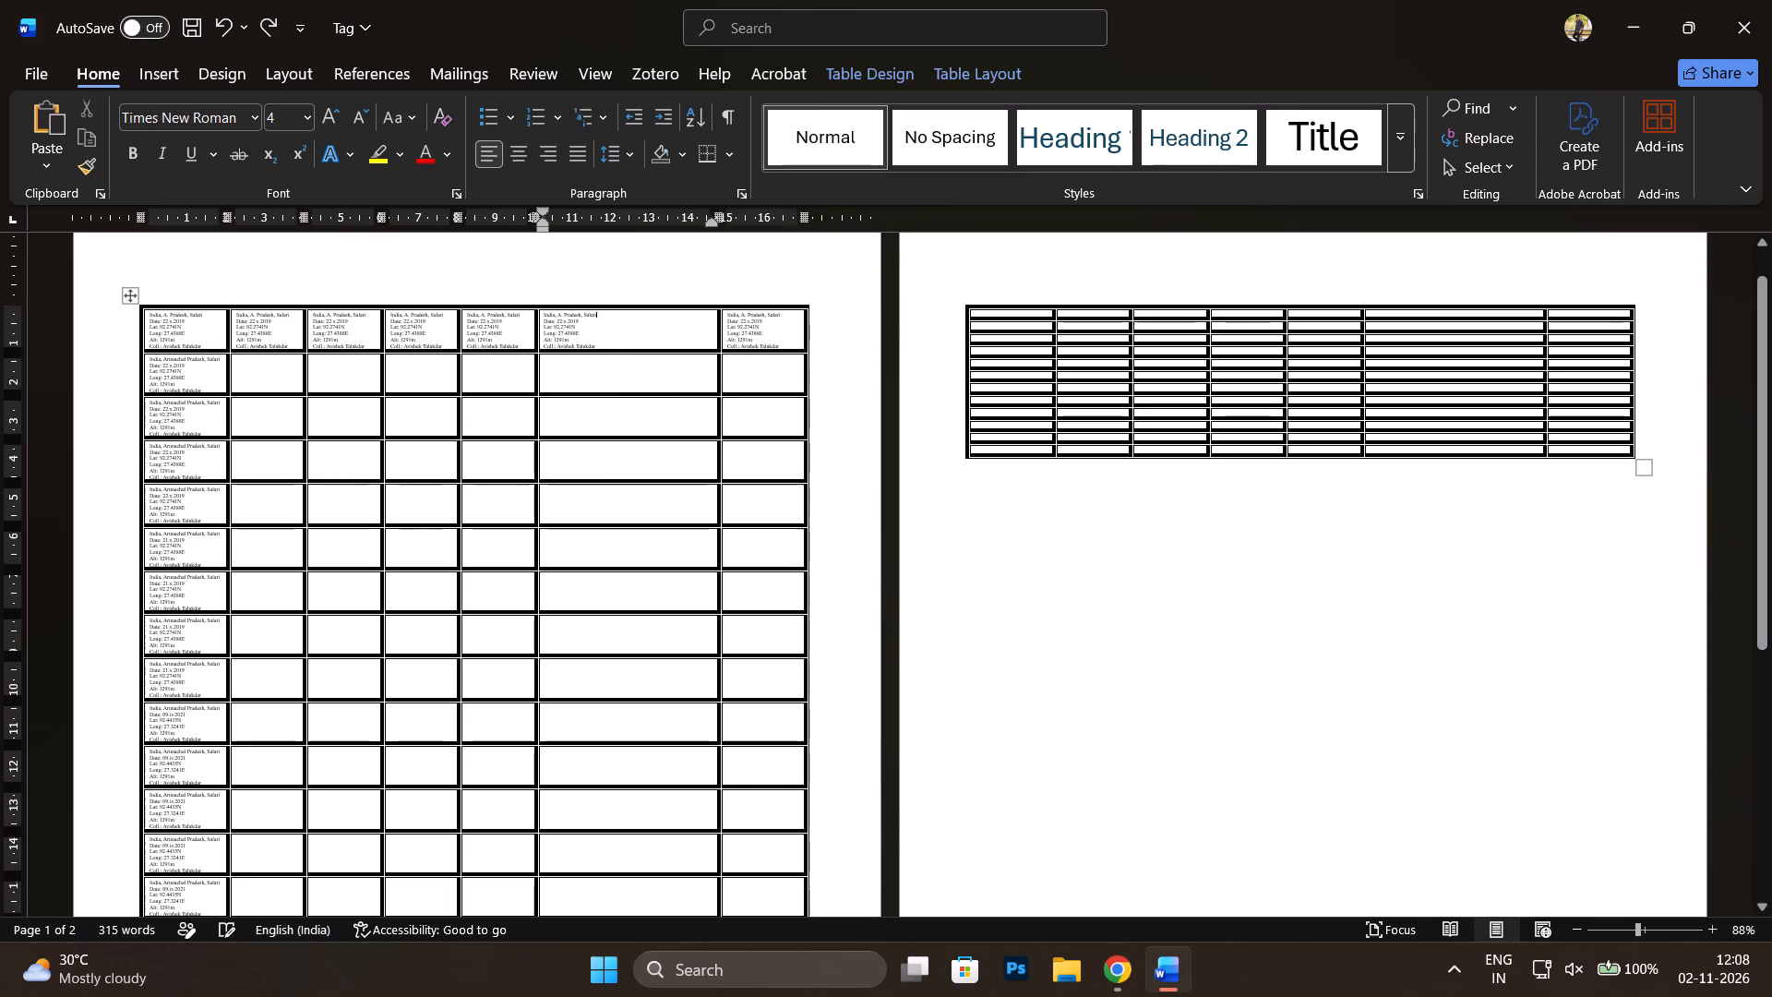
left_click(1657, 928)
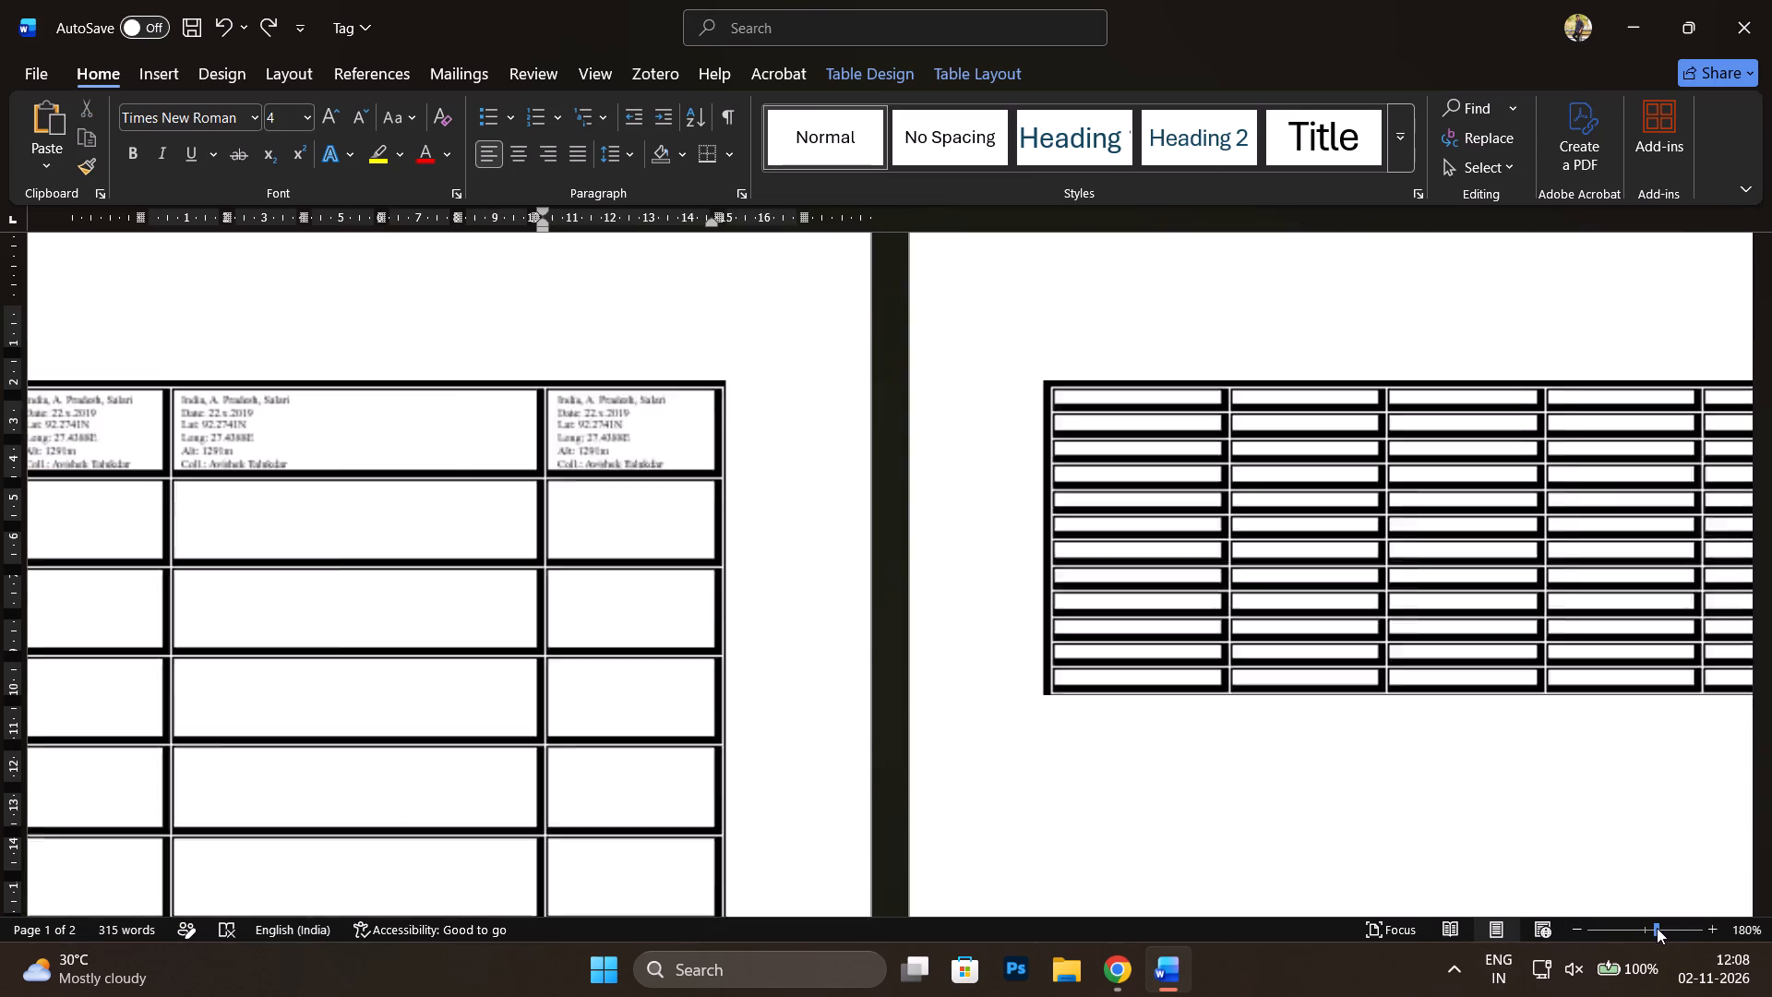
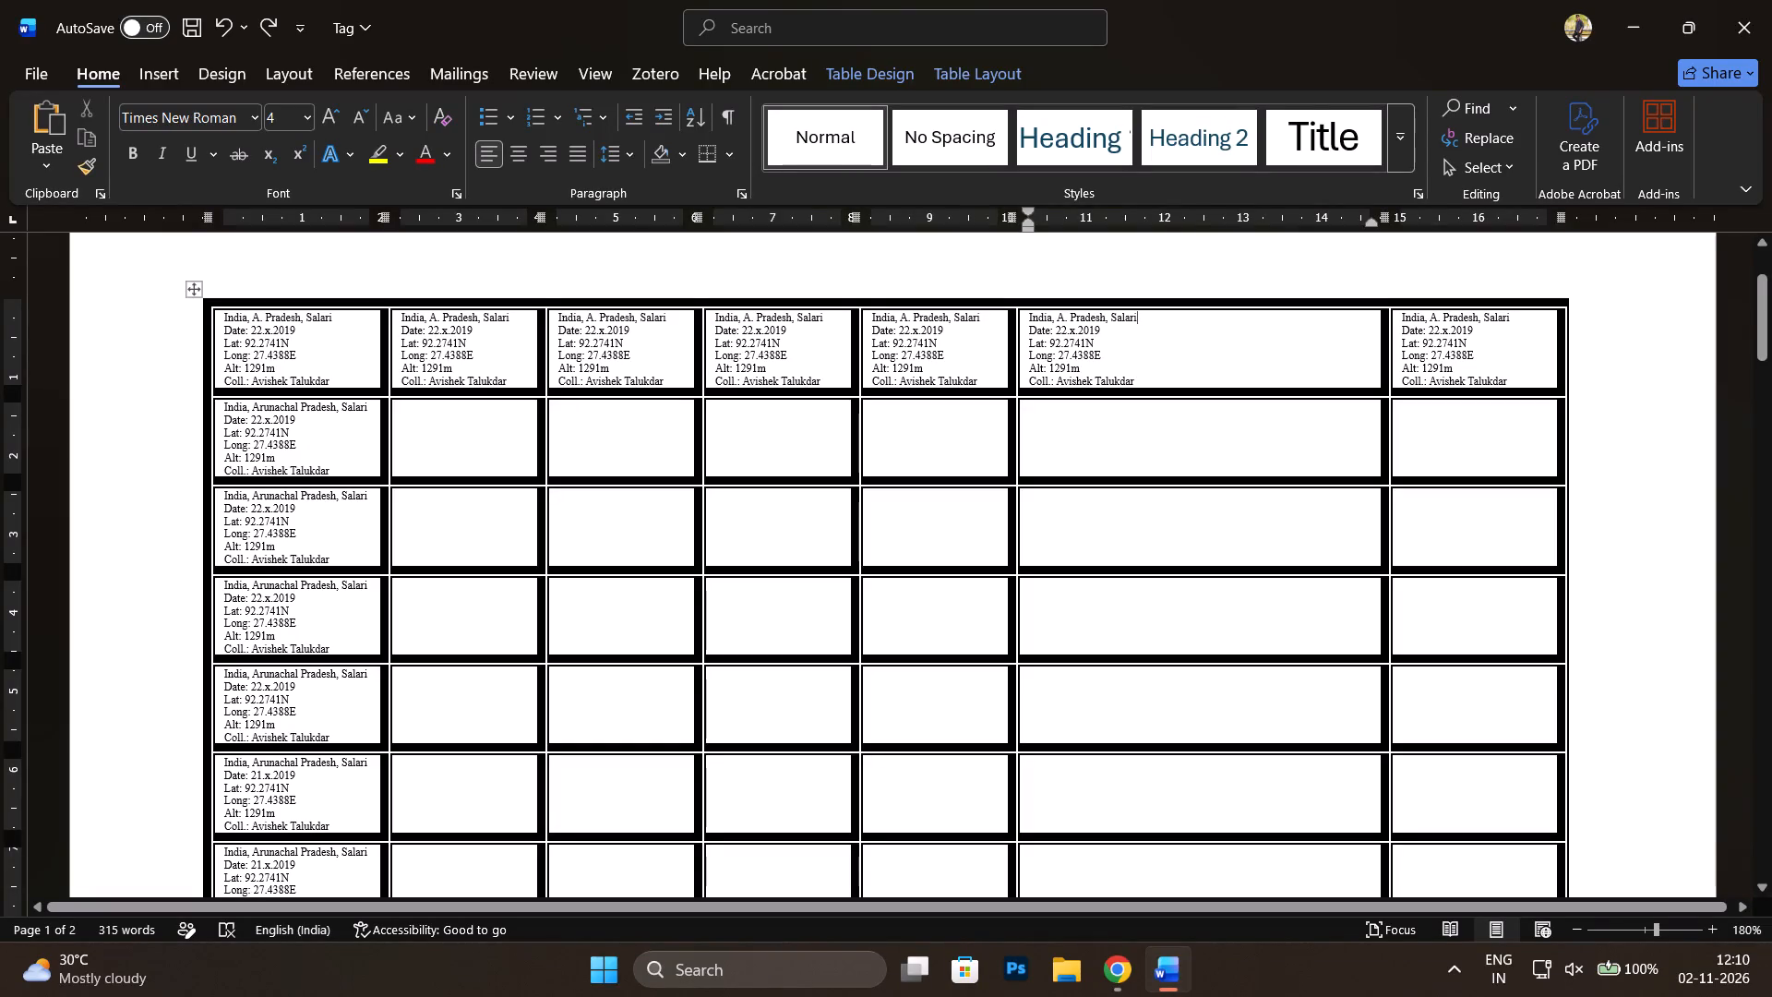
Narrow the table's wide sixth column to about 2 cm, matching the columns before it.
left_click_drag(1383, 345, 1175, 348)
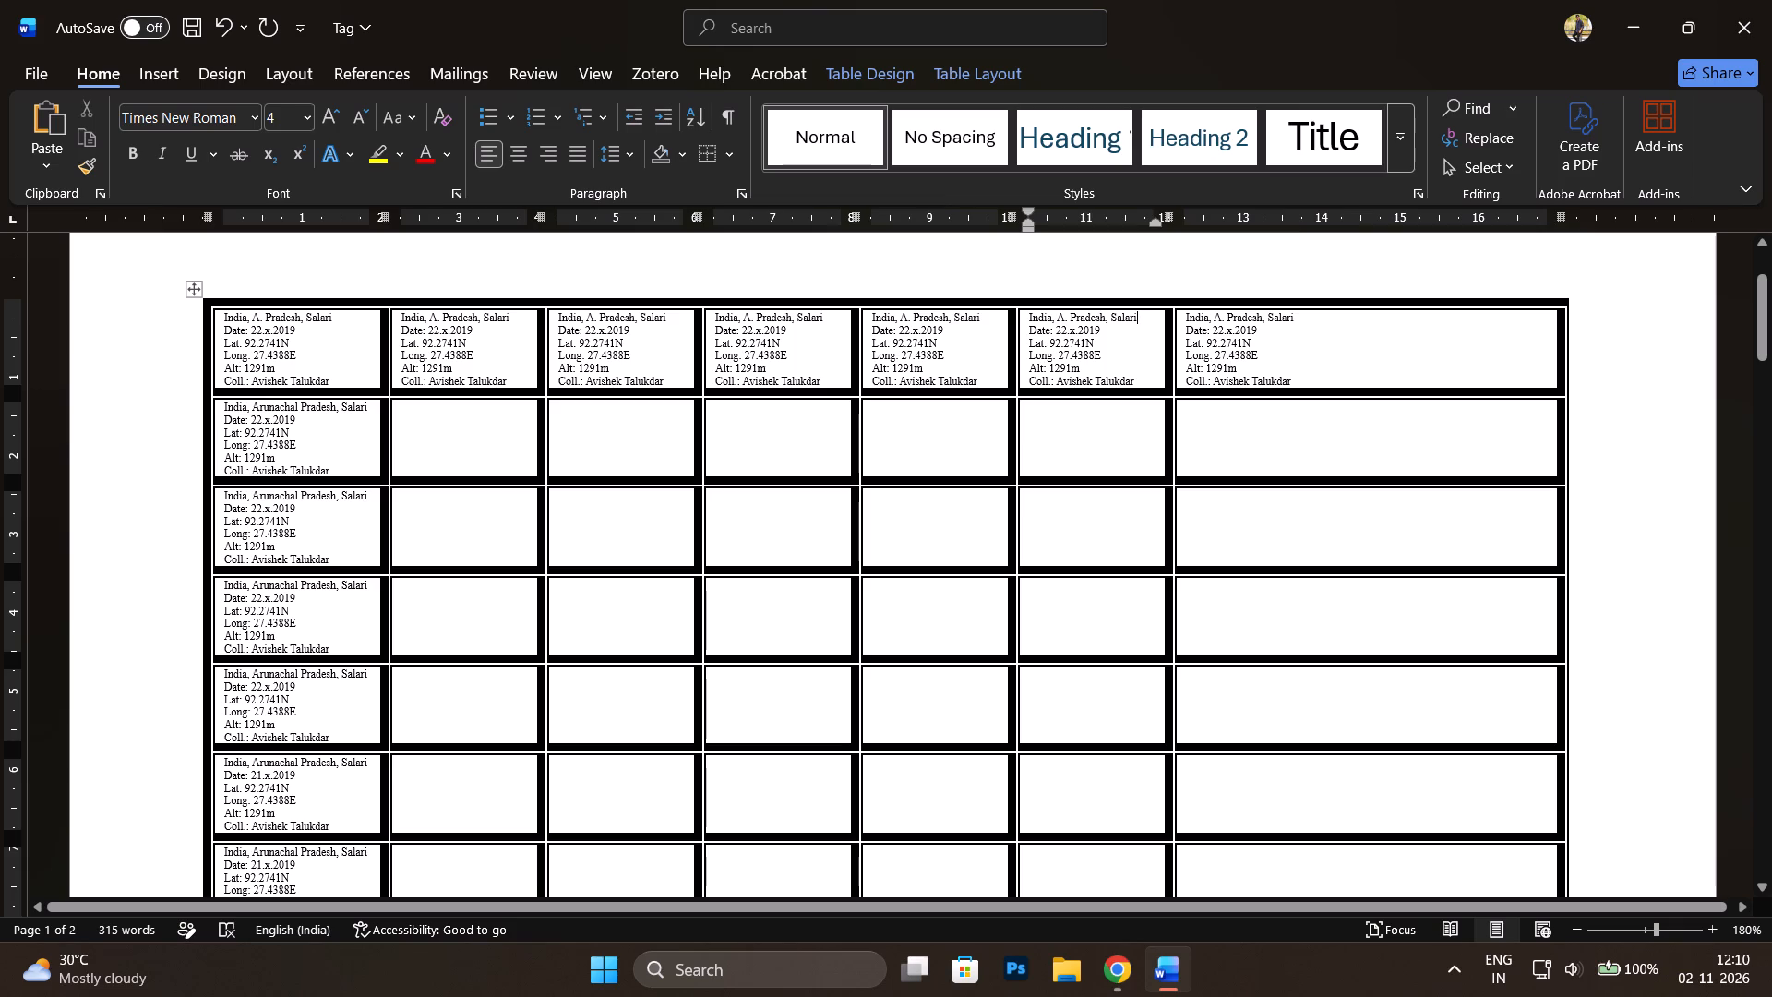
Draw a full-height vertical divider through the wide seventh column, leaving an eighth column about 2.5 cm wide.
left_click(170, 82)
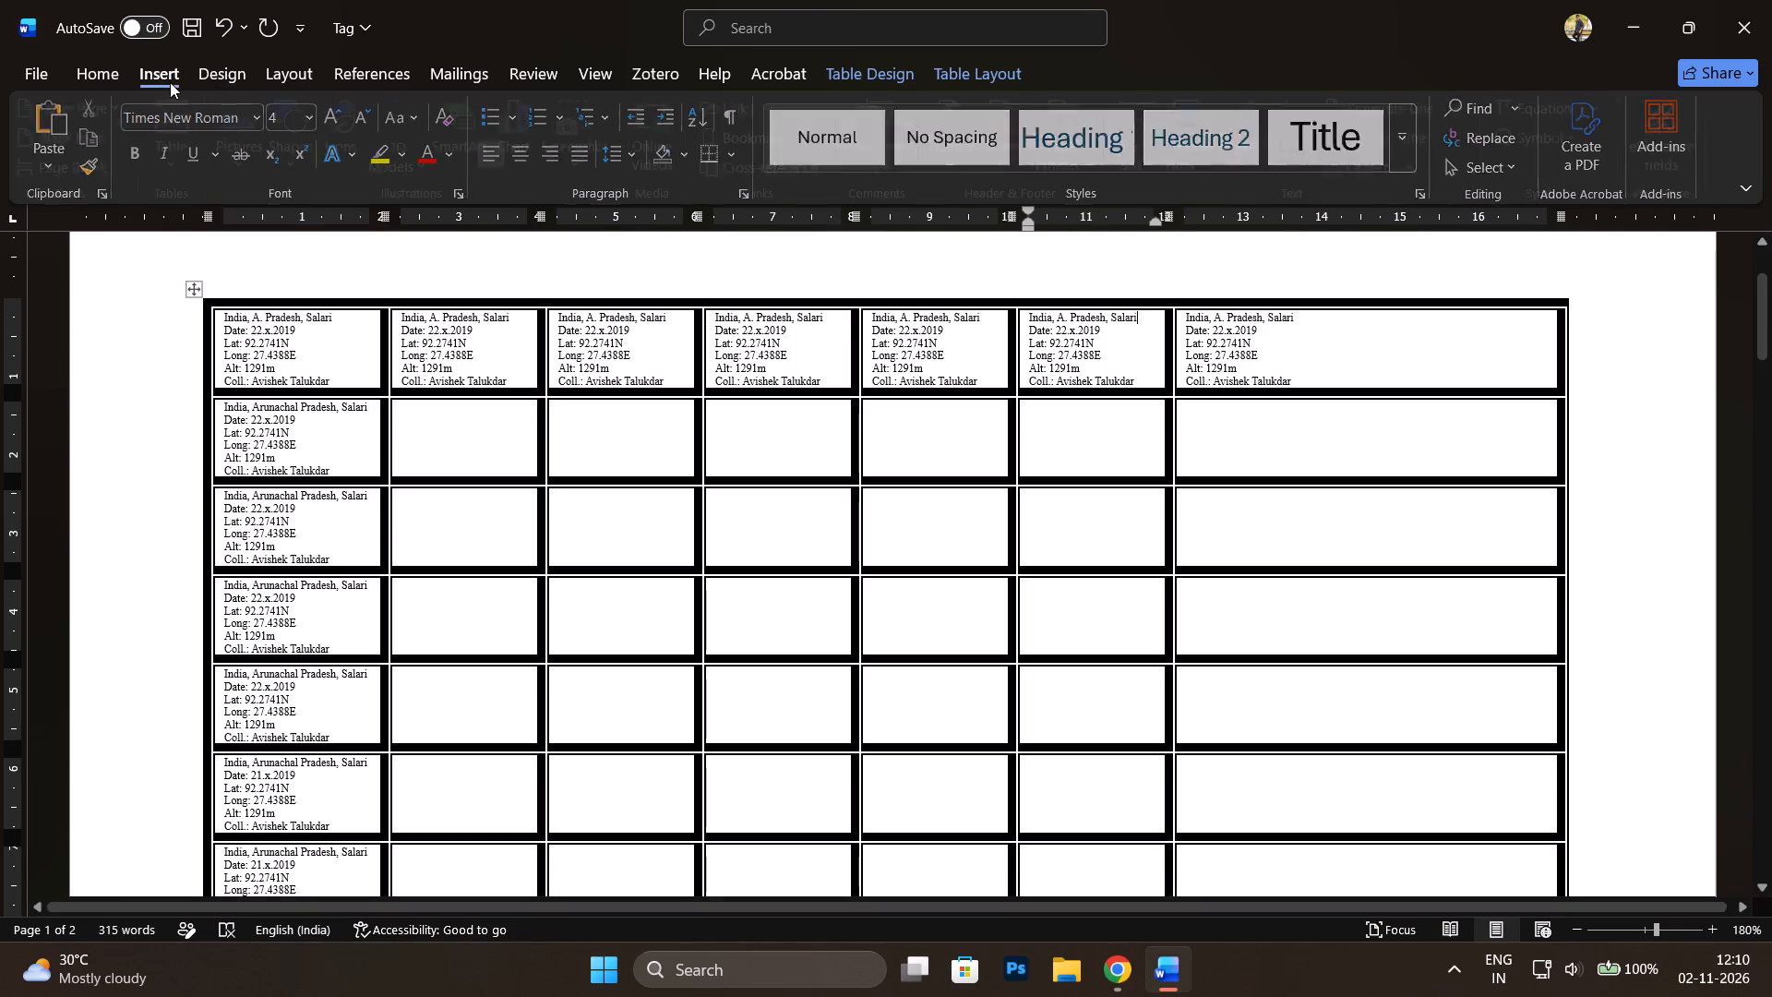
left_click(182, 164)
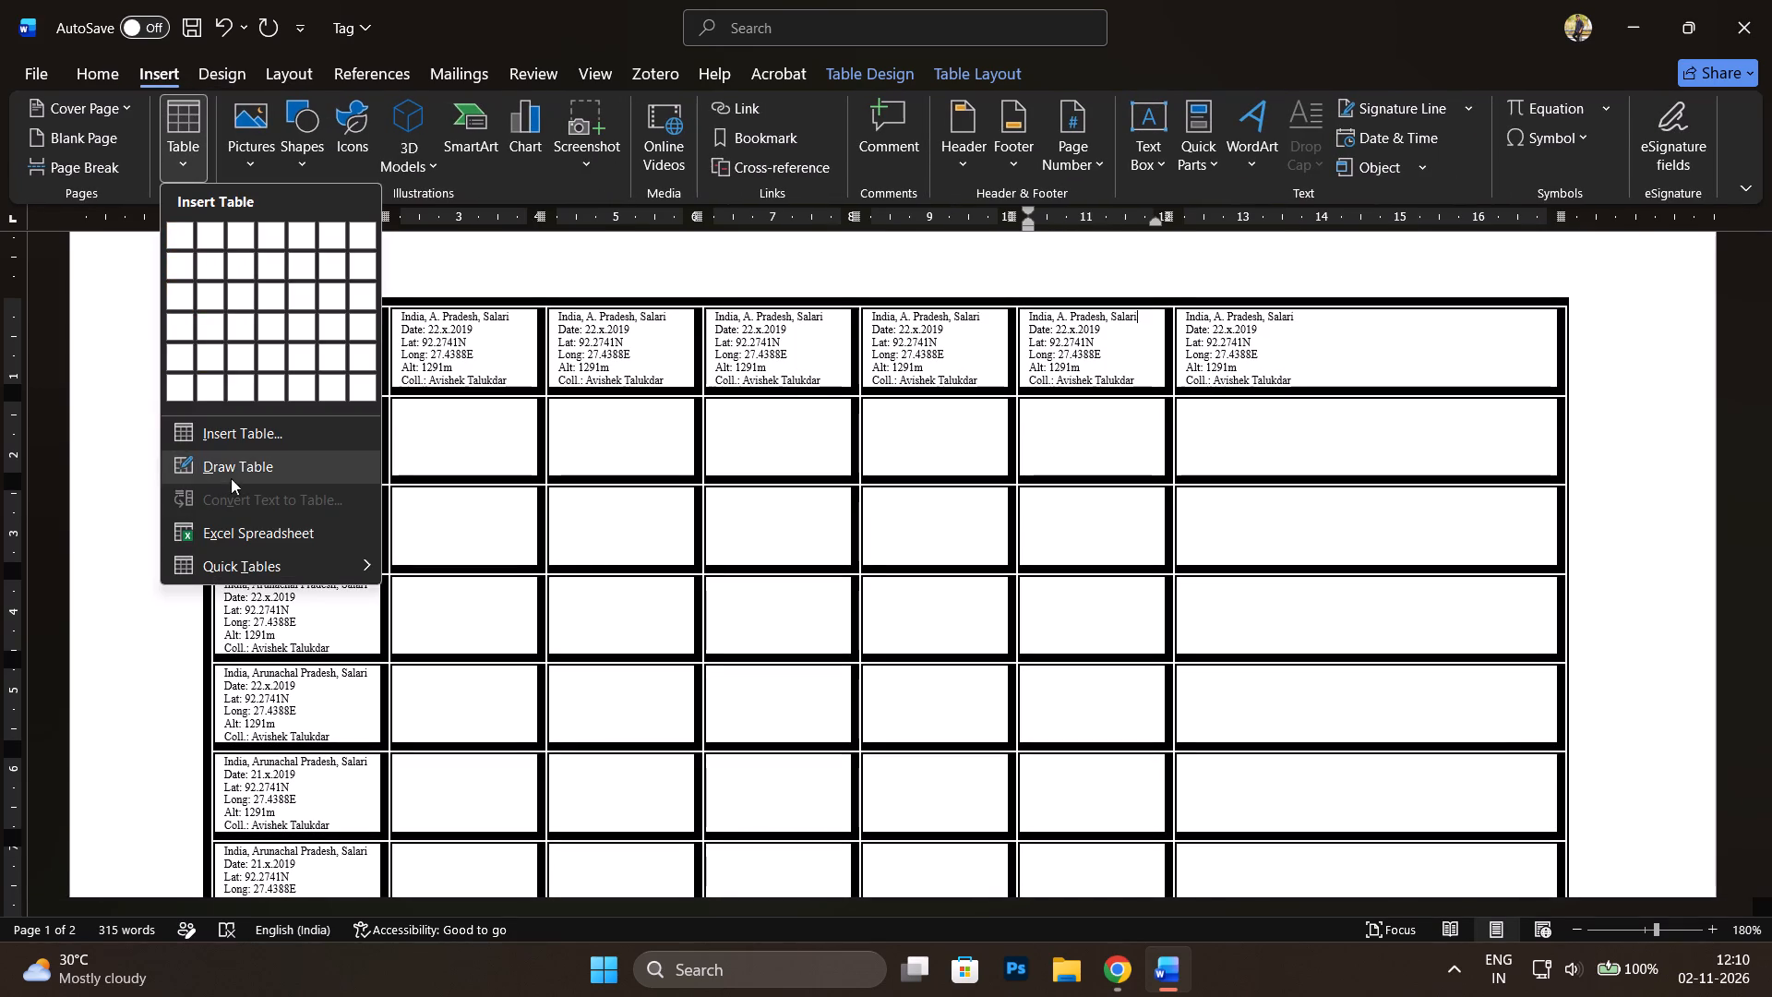
left_click(231, 478)
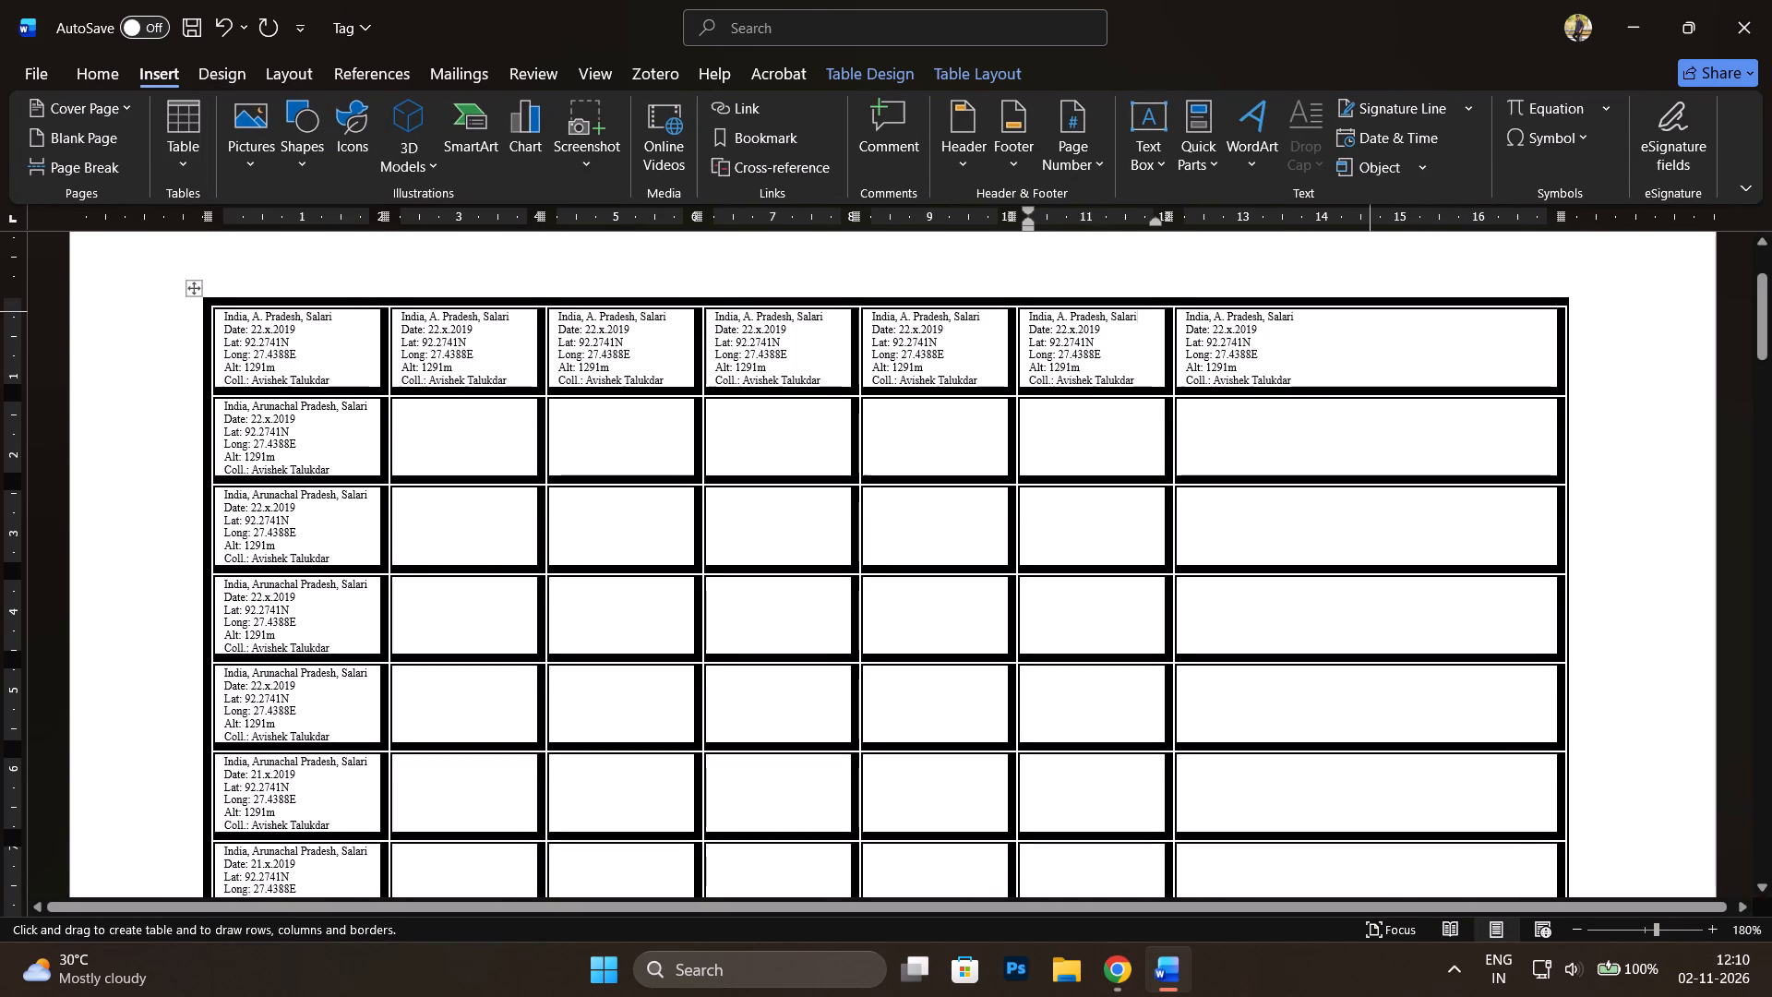
left_click_drag(1370, 308, 1397, 919)
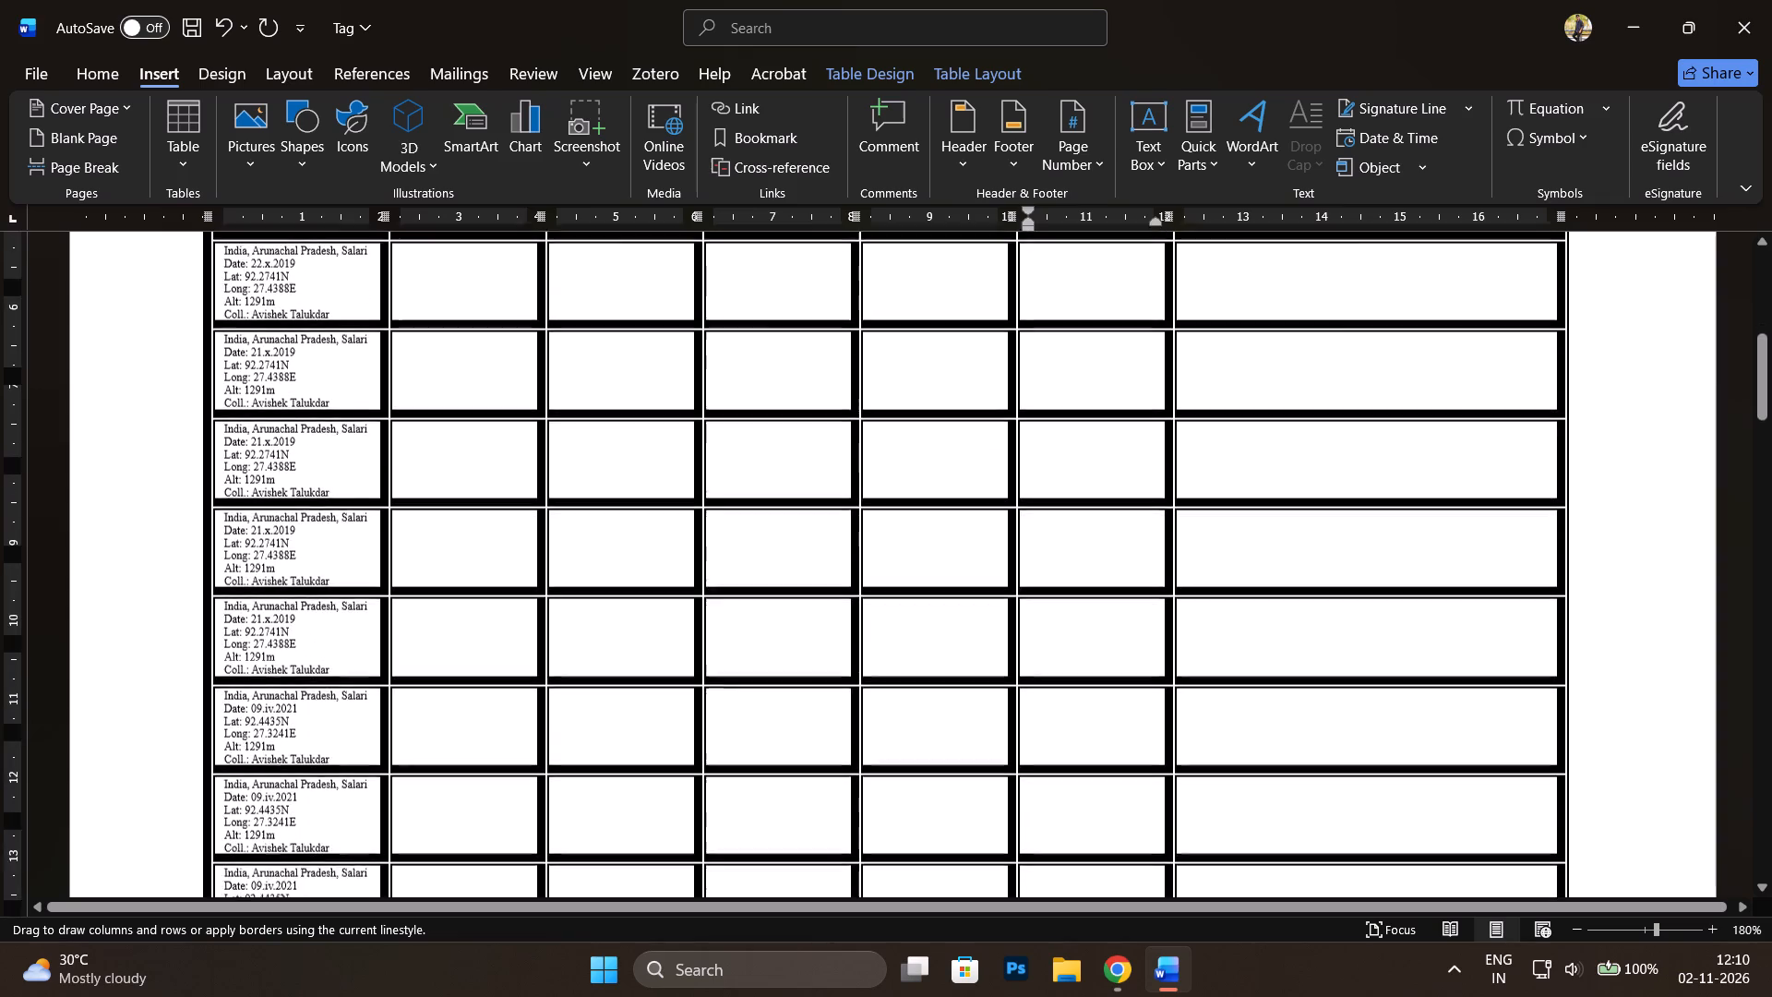
left_click_drag(1397, 919, 1380, 996)
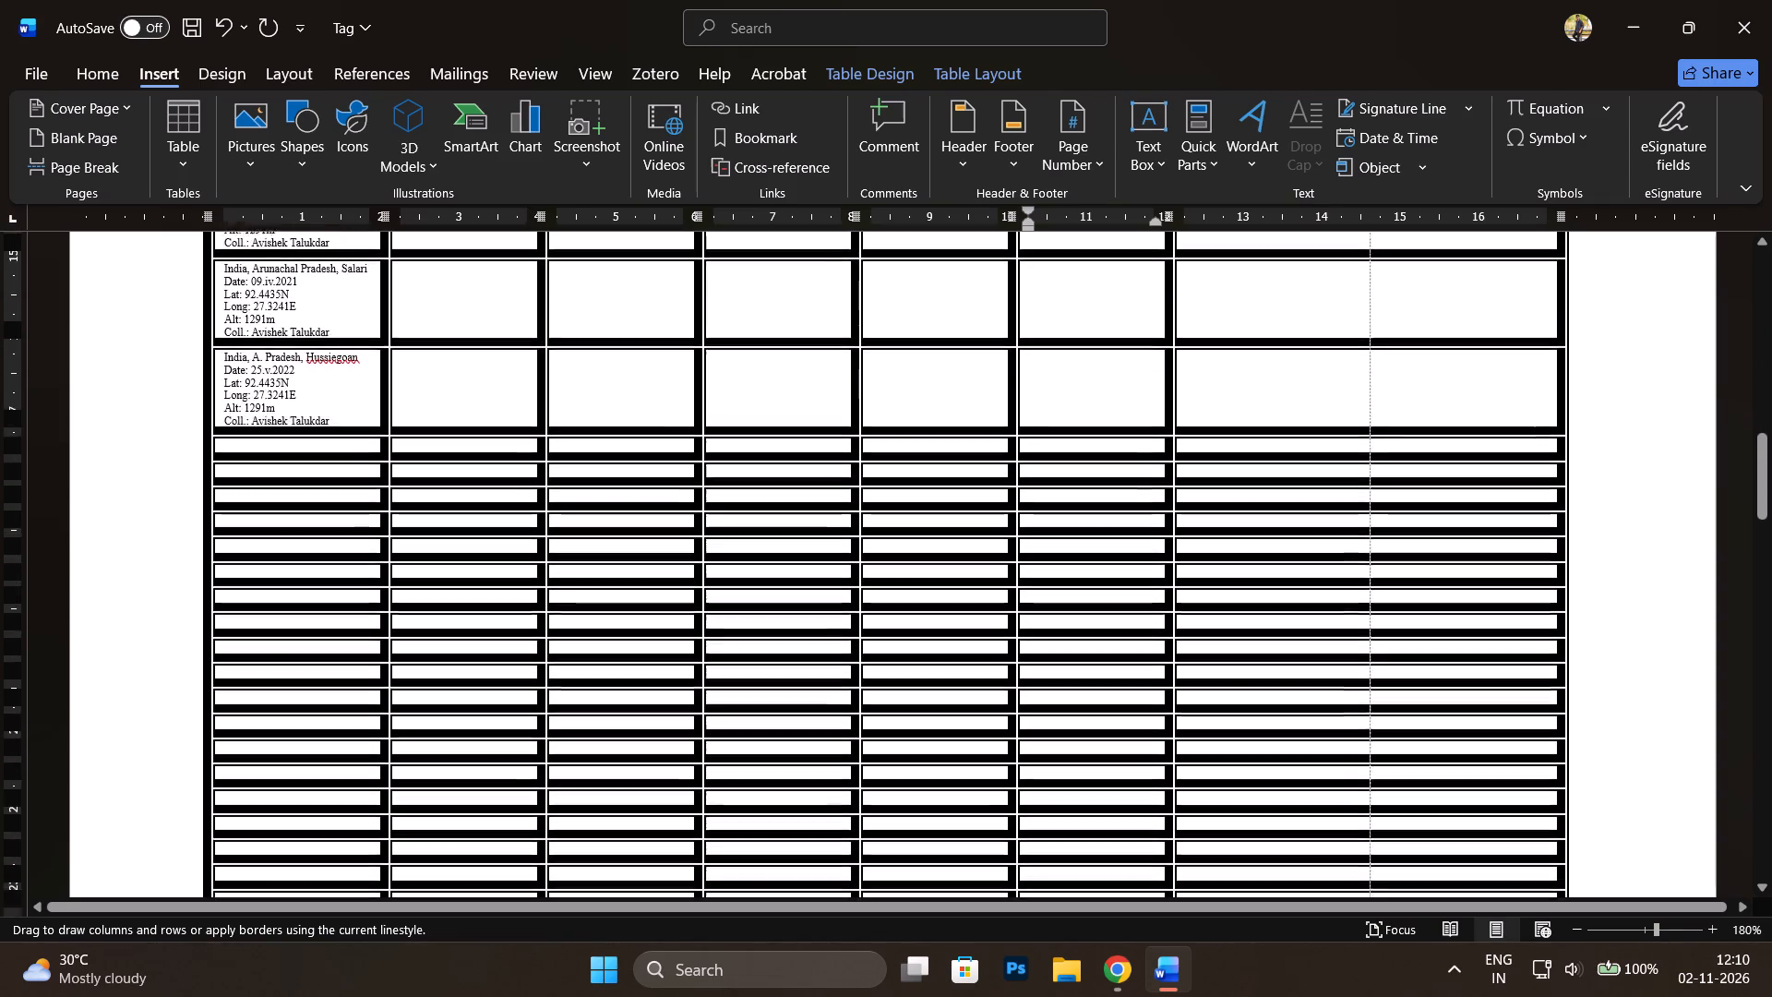
left_click_drag(1380, 996, 1383, 506)
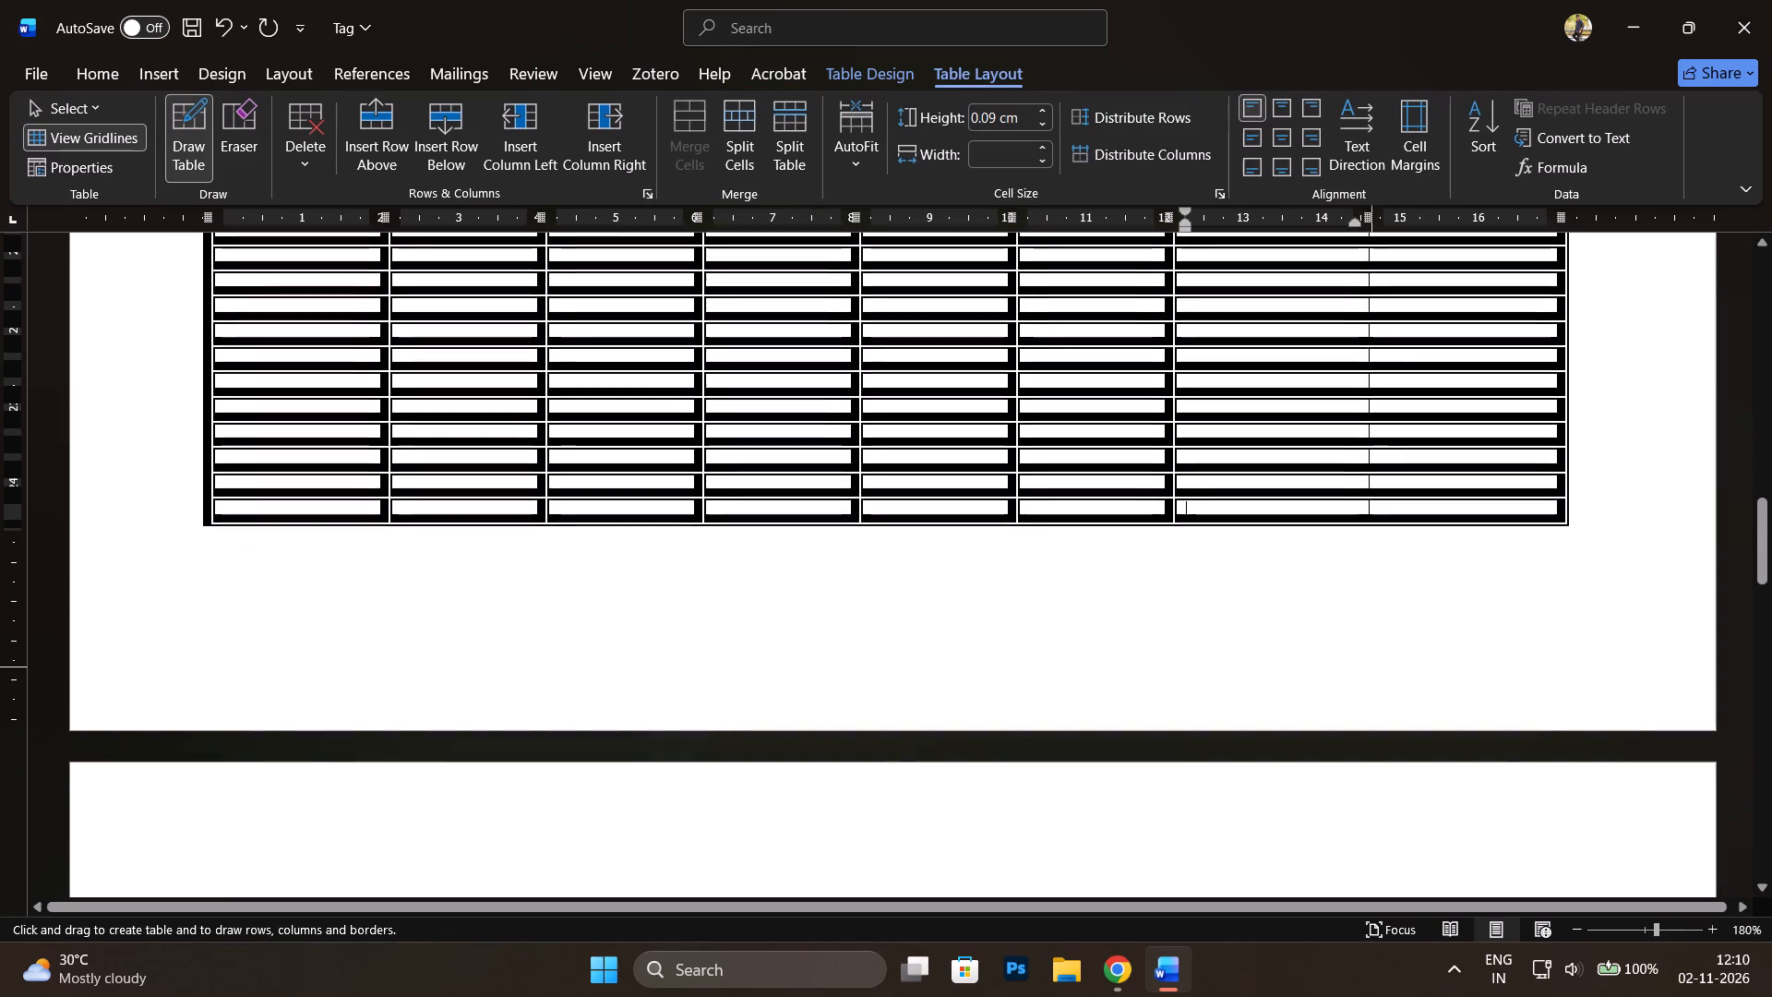
Paste the copied A. Pradesh, Salari label dated 22.x.2019 into the first-row cell of the new eighth column.
scroll(1371, 667, "up", 14)
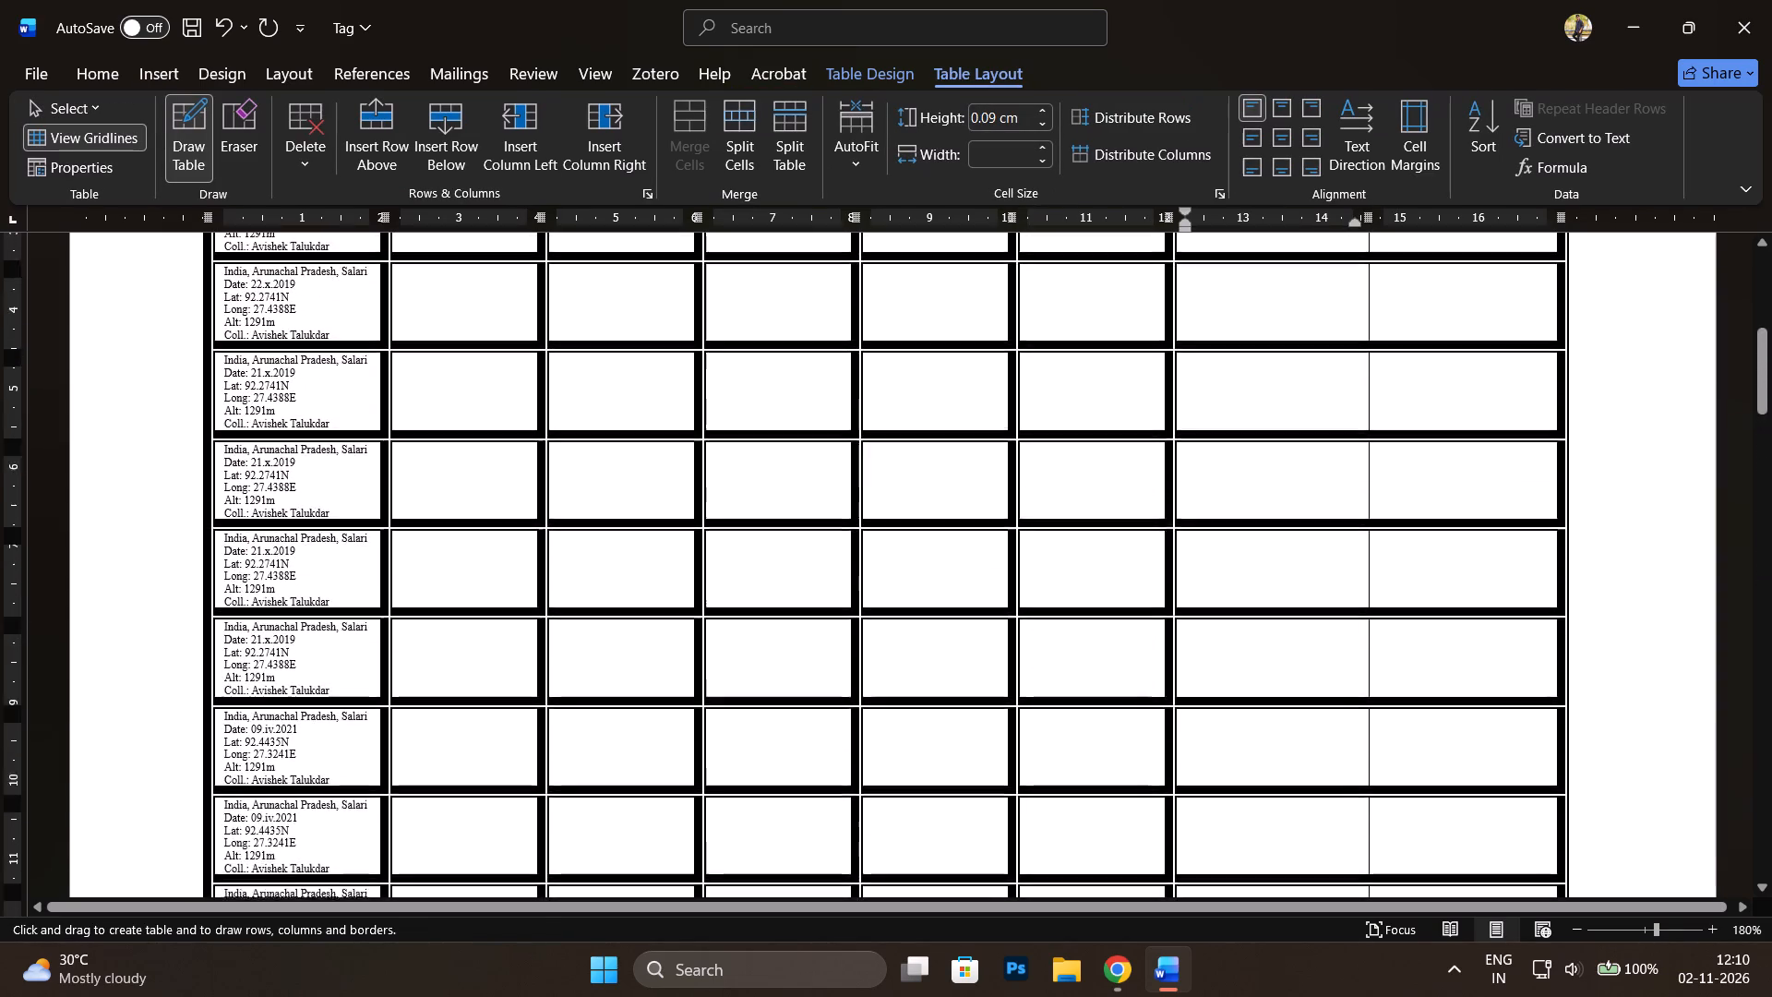
scroll(1371, 667, "up", 5)
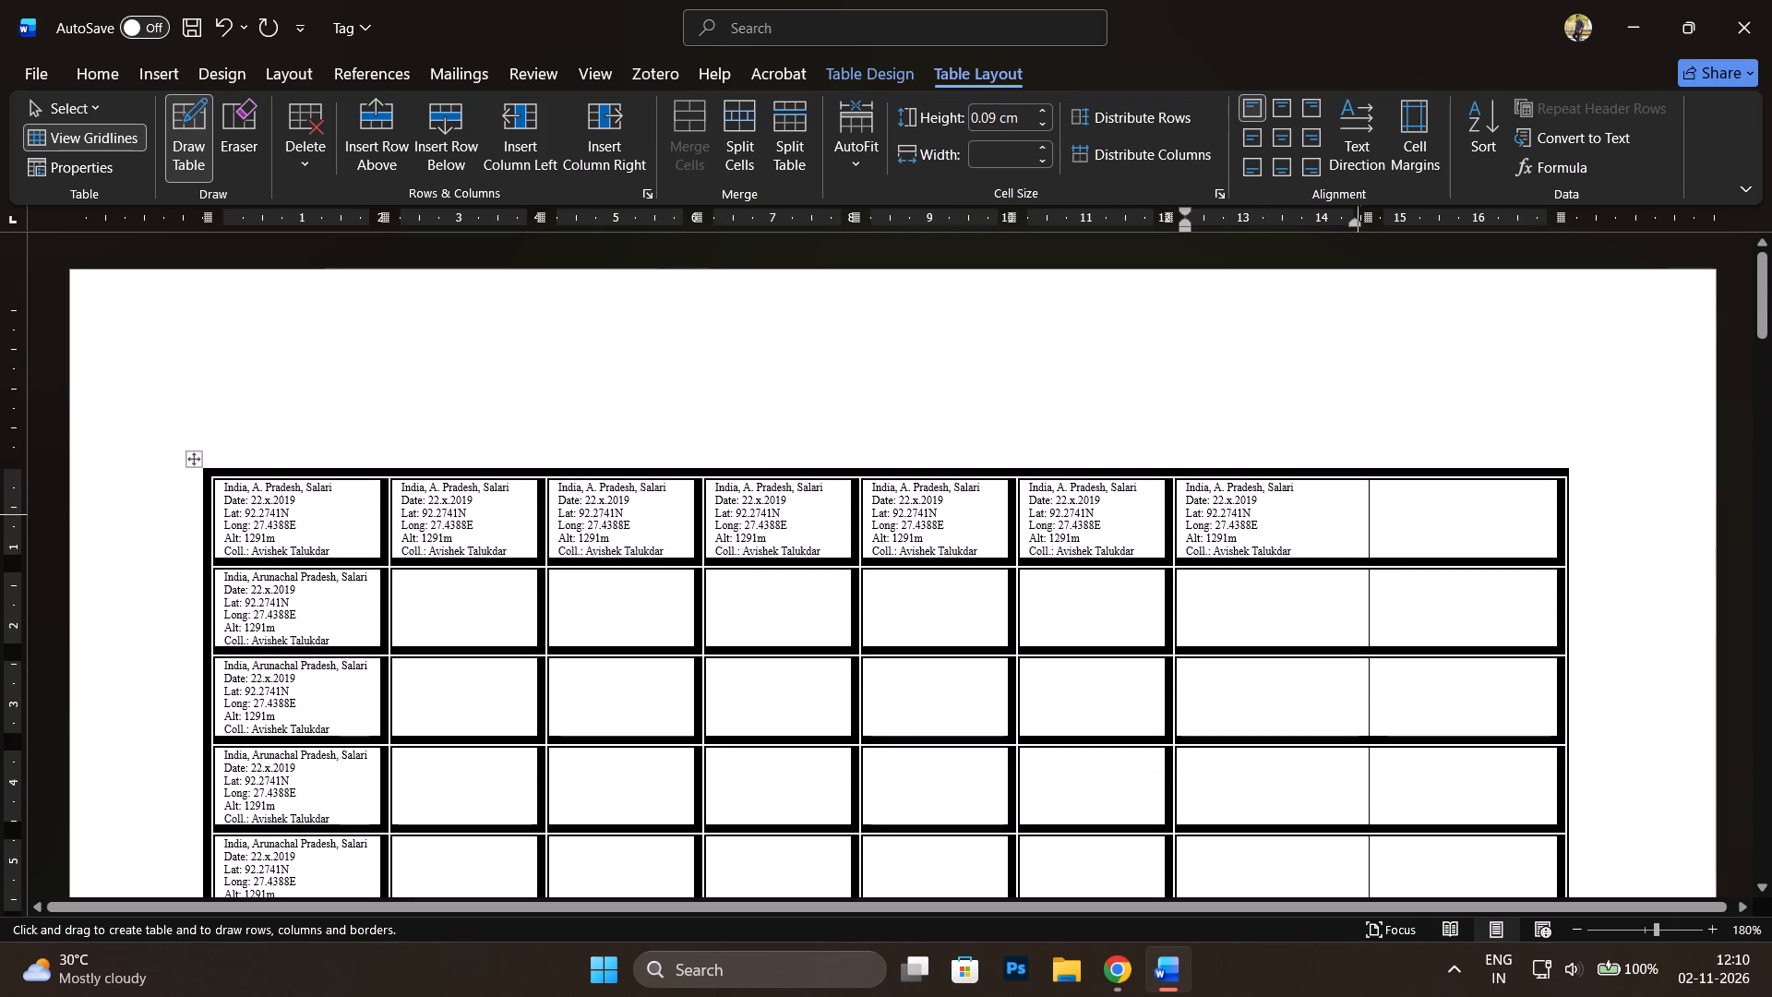
left_click(1382, 511)
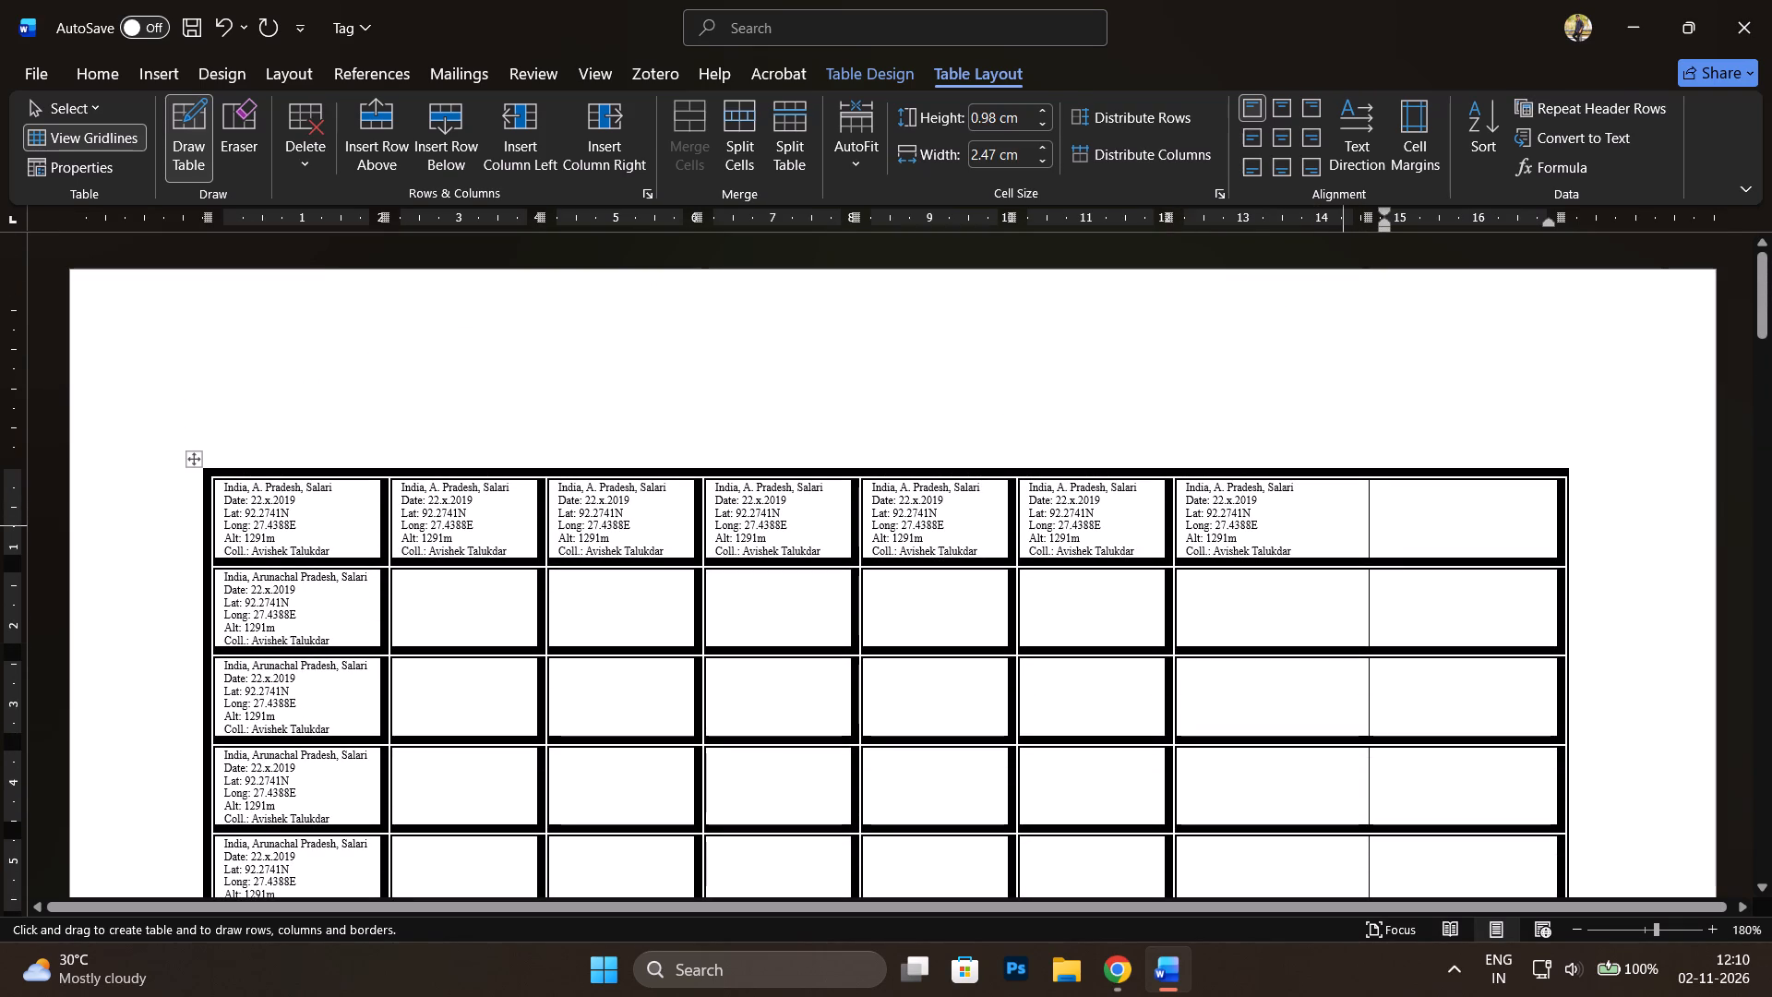
left_click(1343, 525)
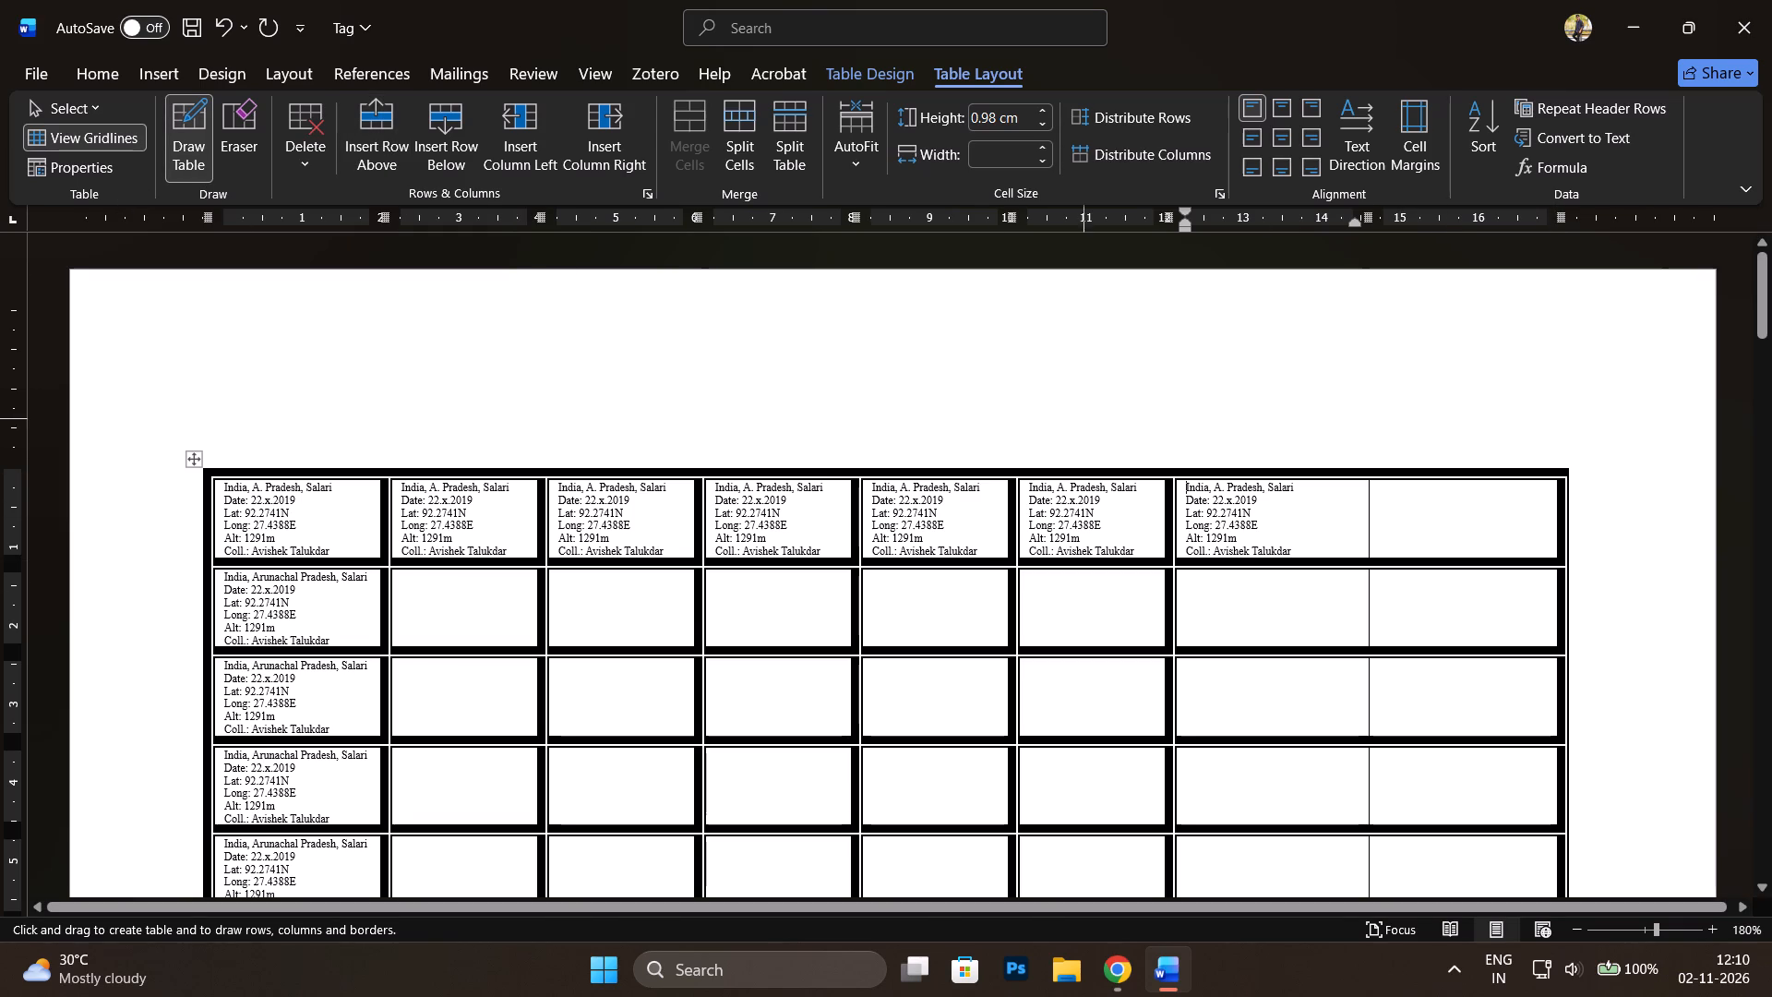
left_click(1419, 530)
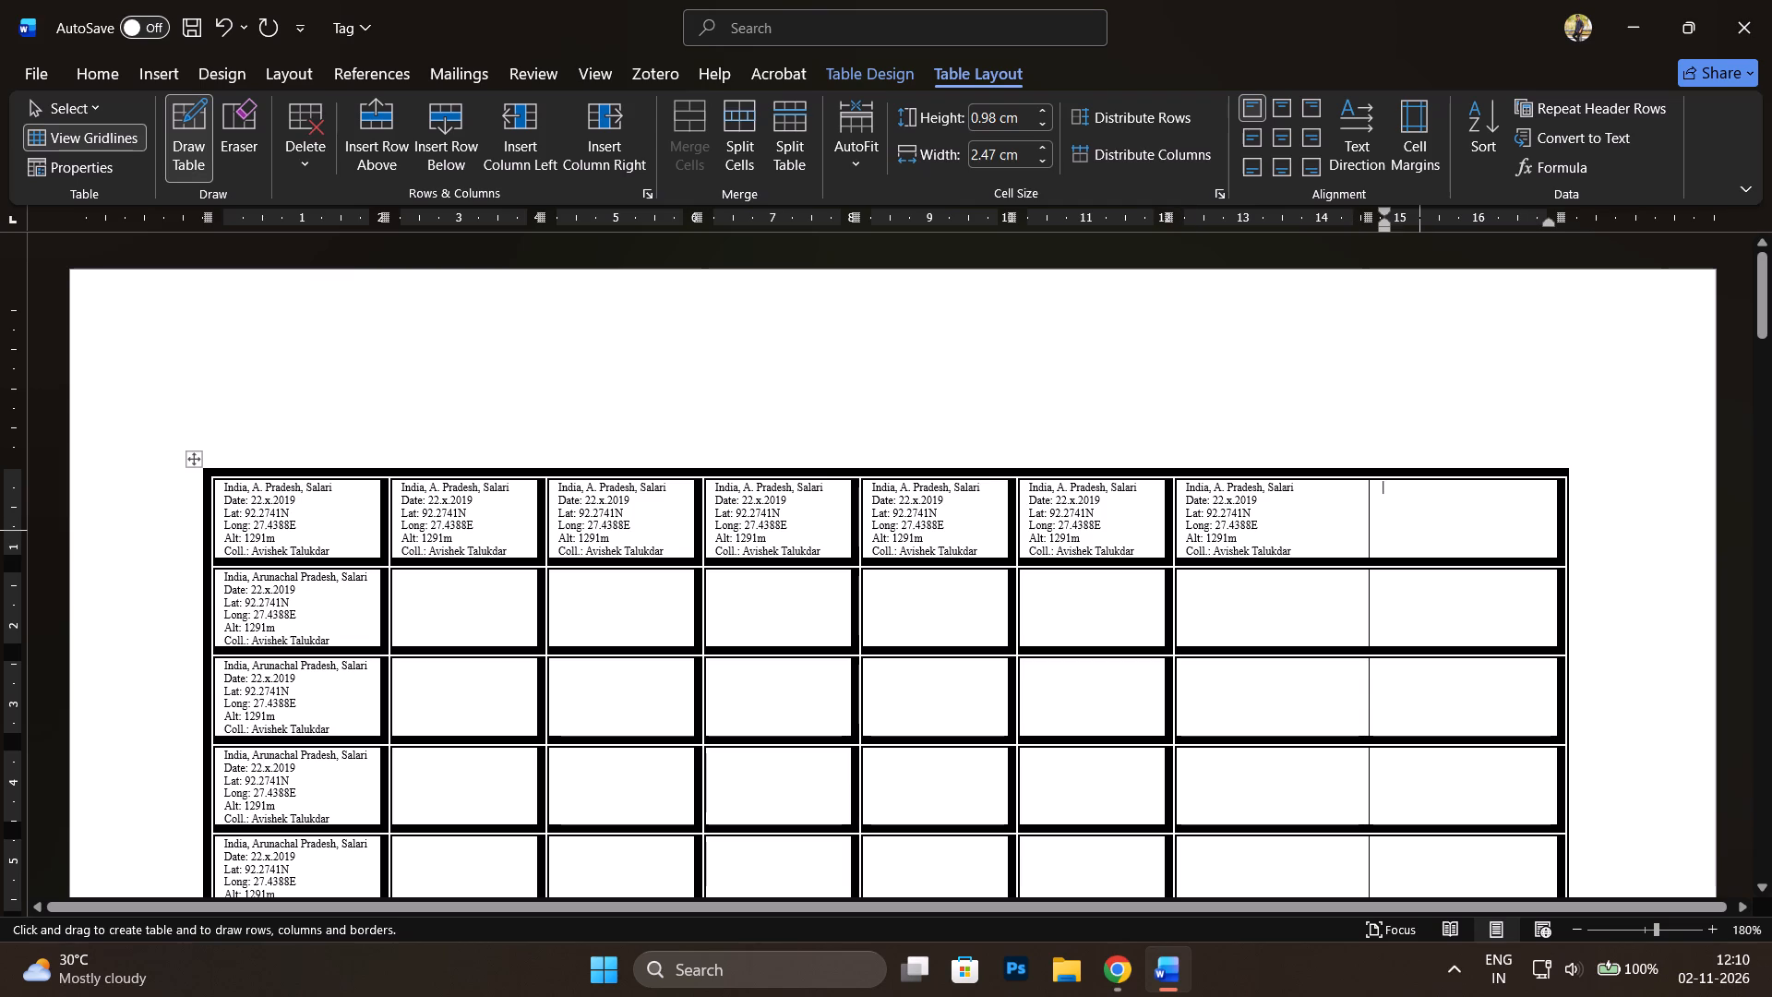
key("ctrl+v")
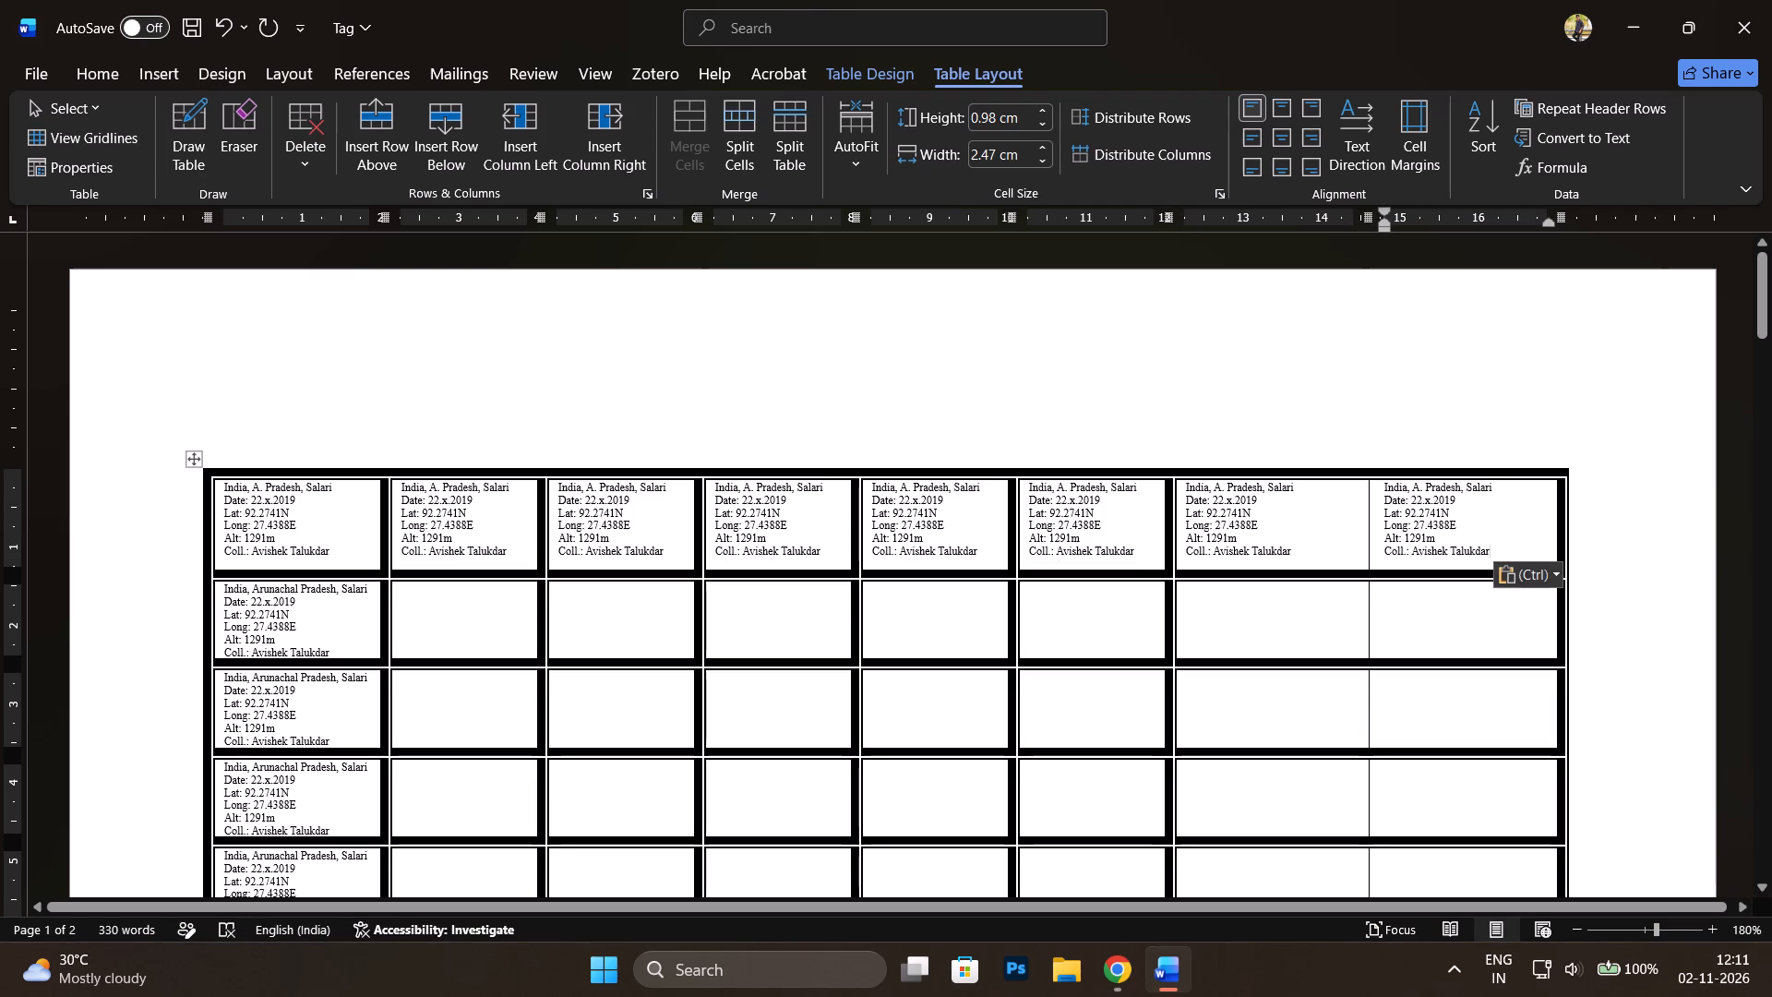
left_click(1573, 380)
left_click(1678, 631)
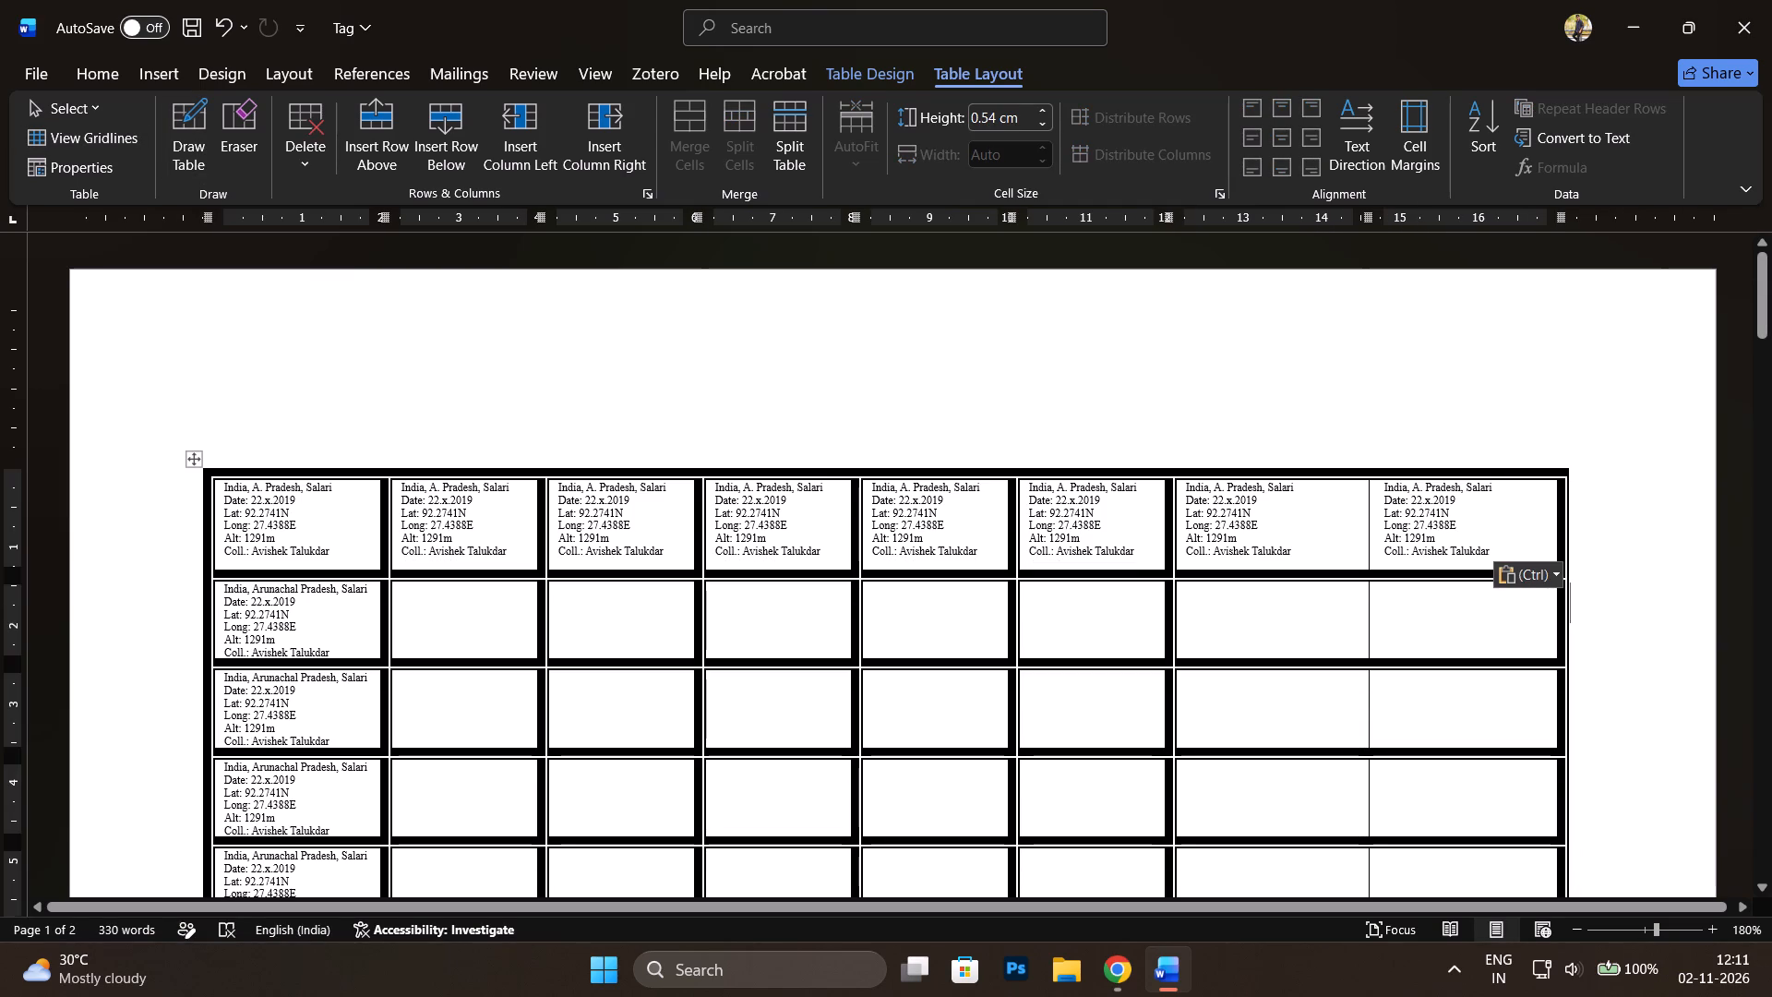
Place the text cursor in the empty second-row cell of the second column.
scroll(1208, 623, "down", 1)
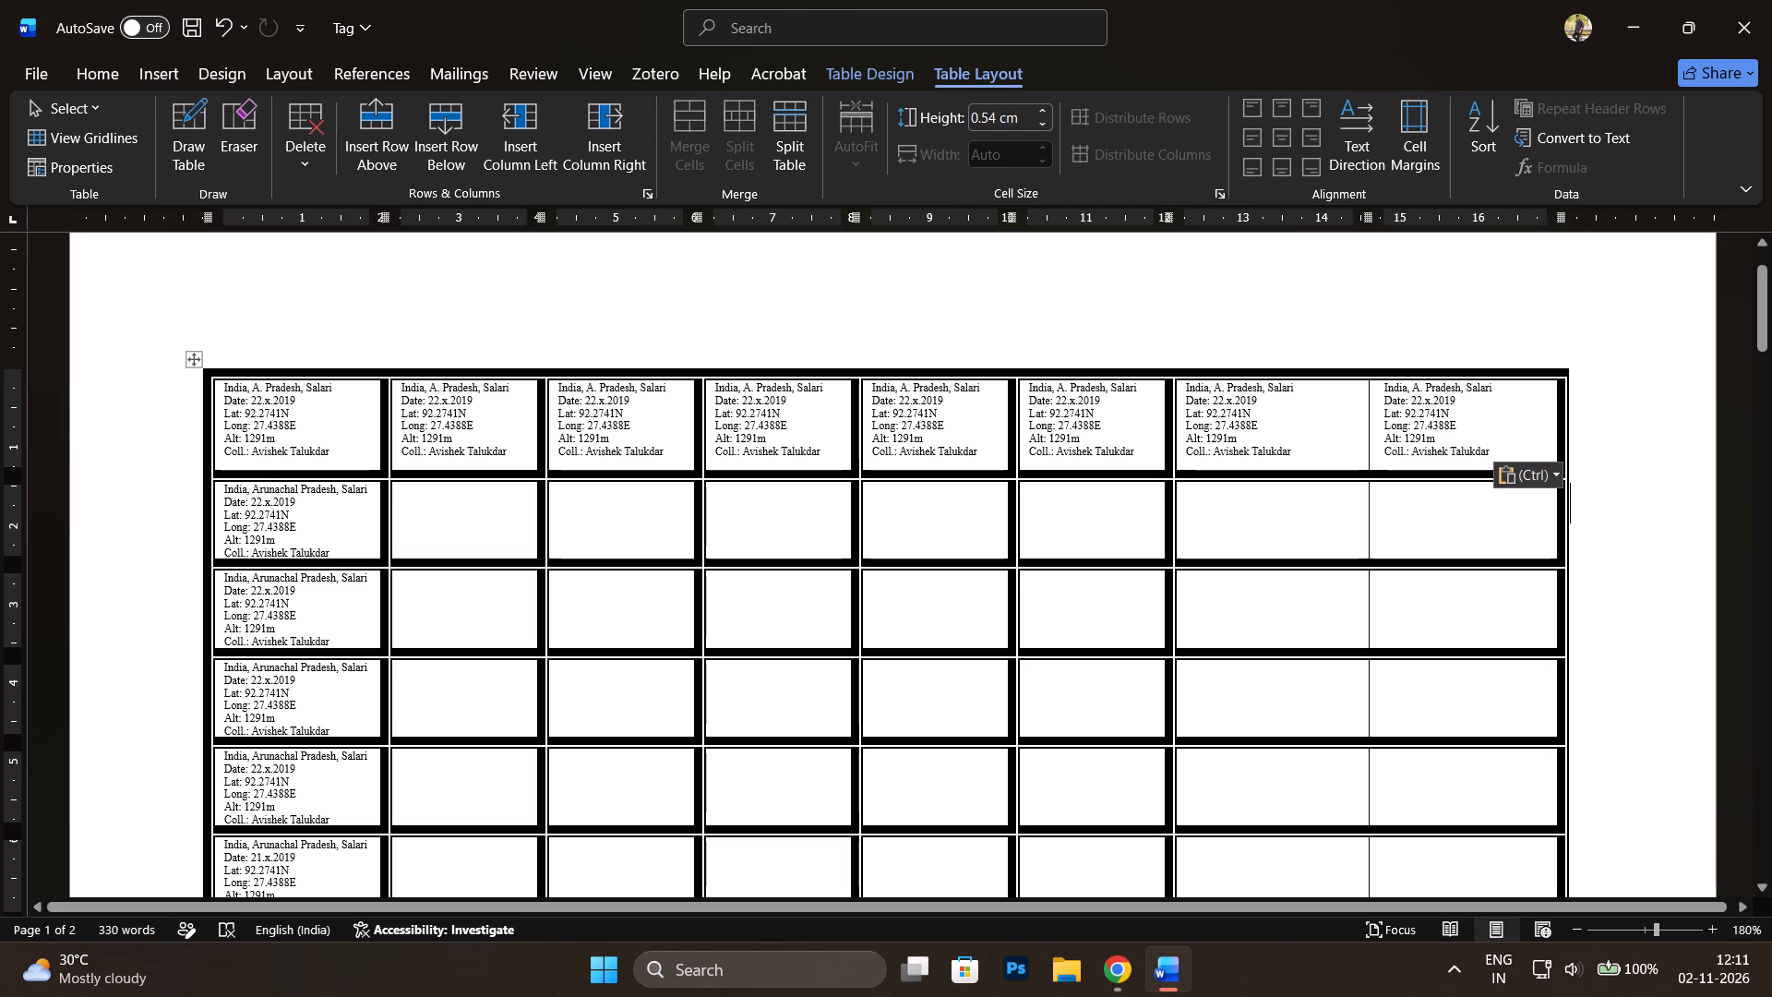
left_click(457, 533)
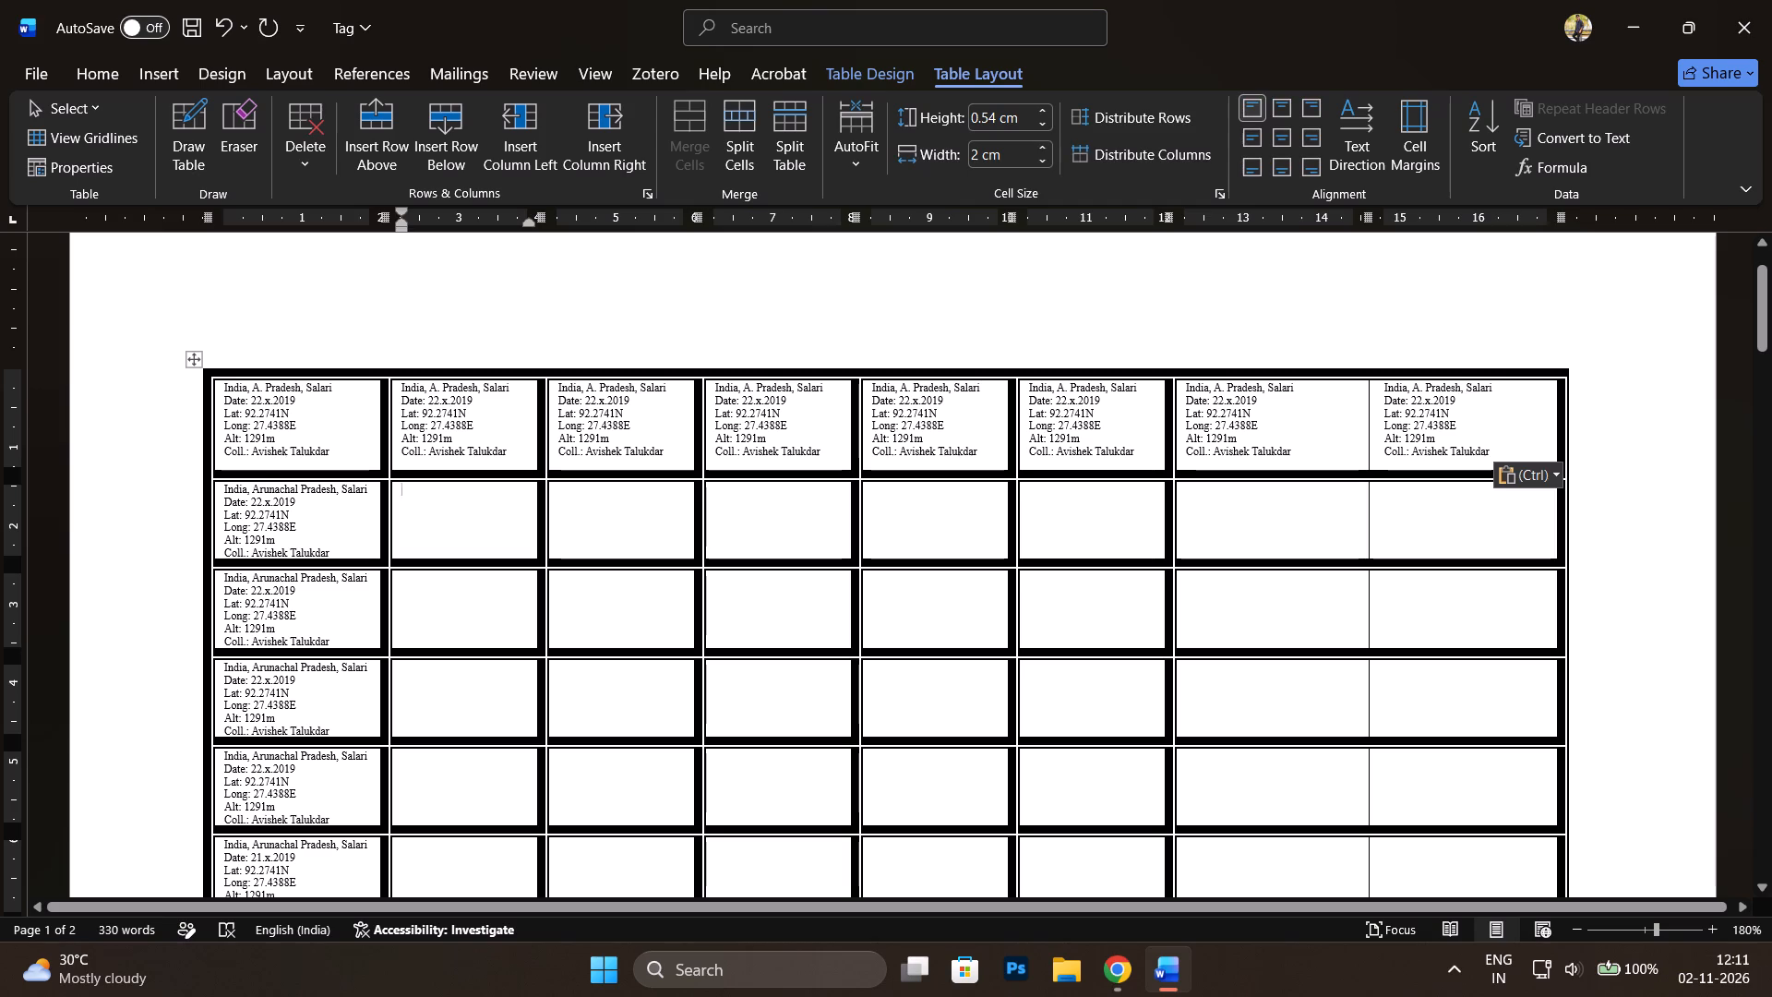
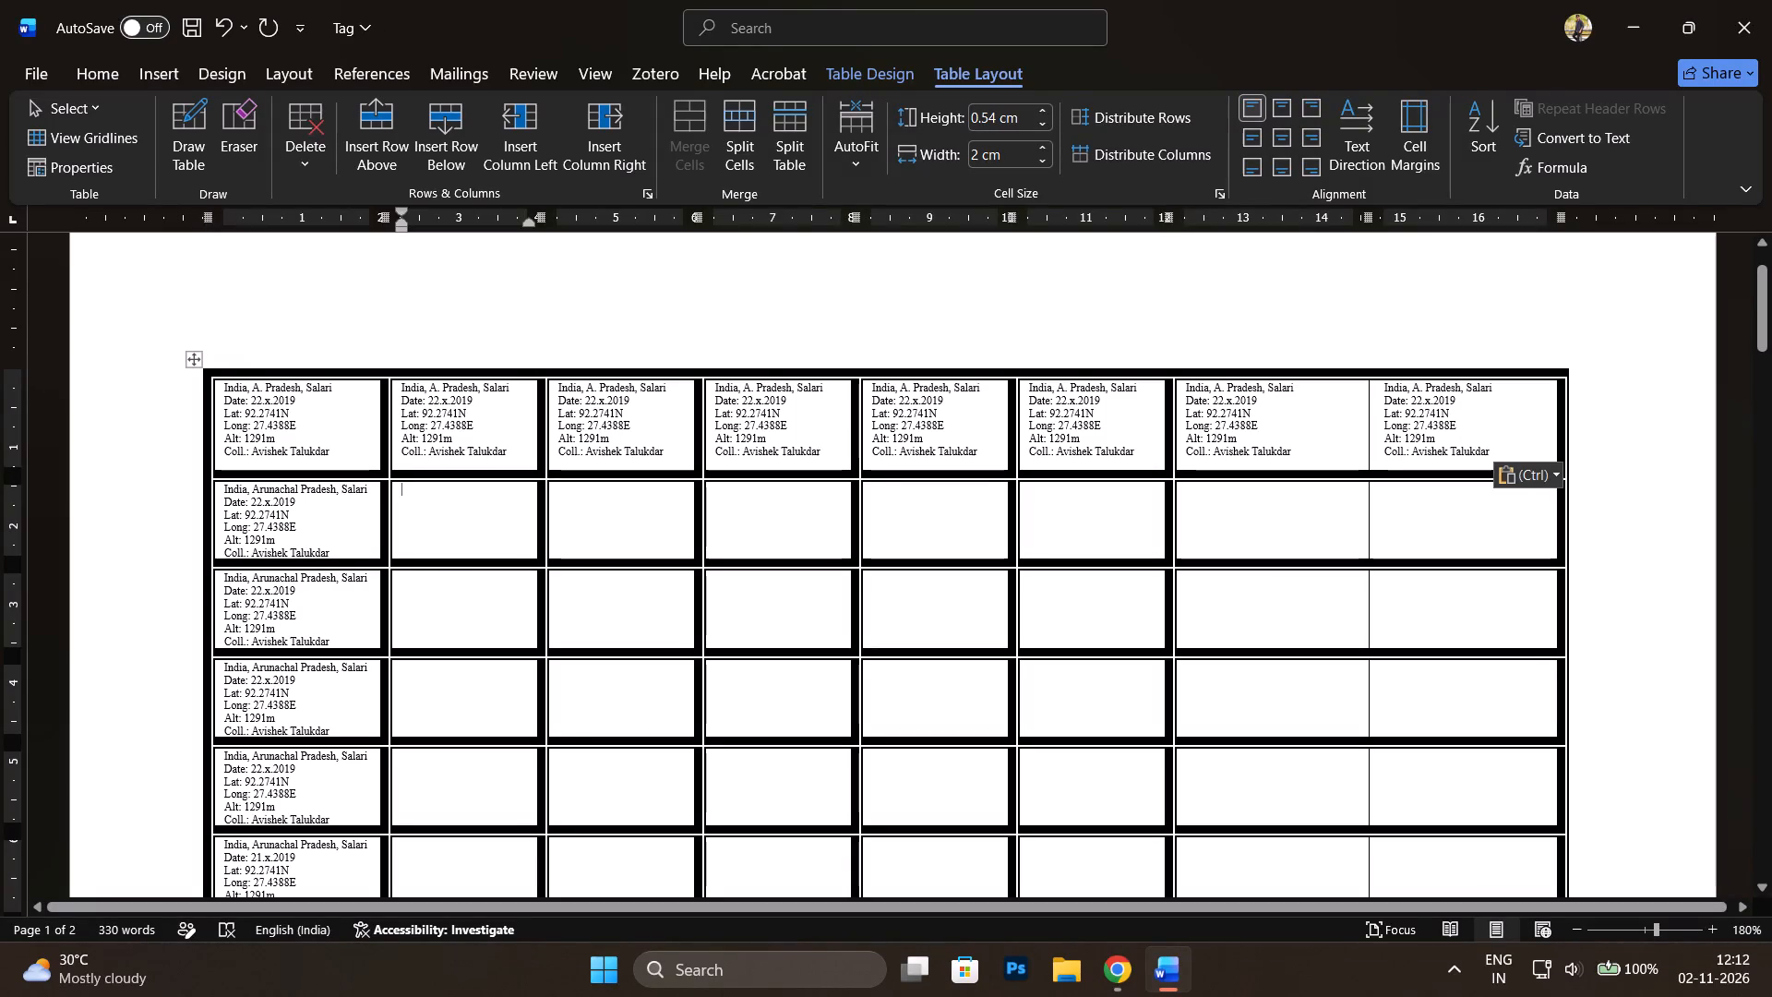
Replace the second row's first label with the copied A. Pradesh, Salari label dated 22.x.2019 and paste it into the row's other seven cells.
left_click_drag(336, 550, 223, 491)
key("ctrl+v")
left_click(439, 528)
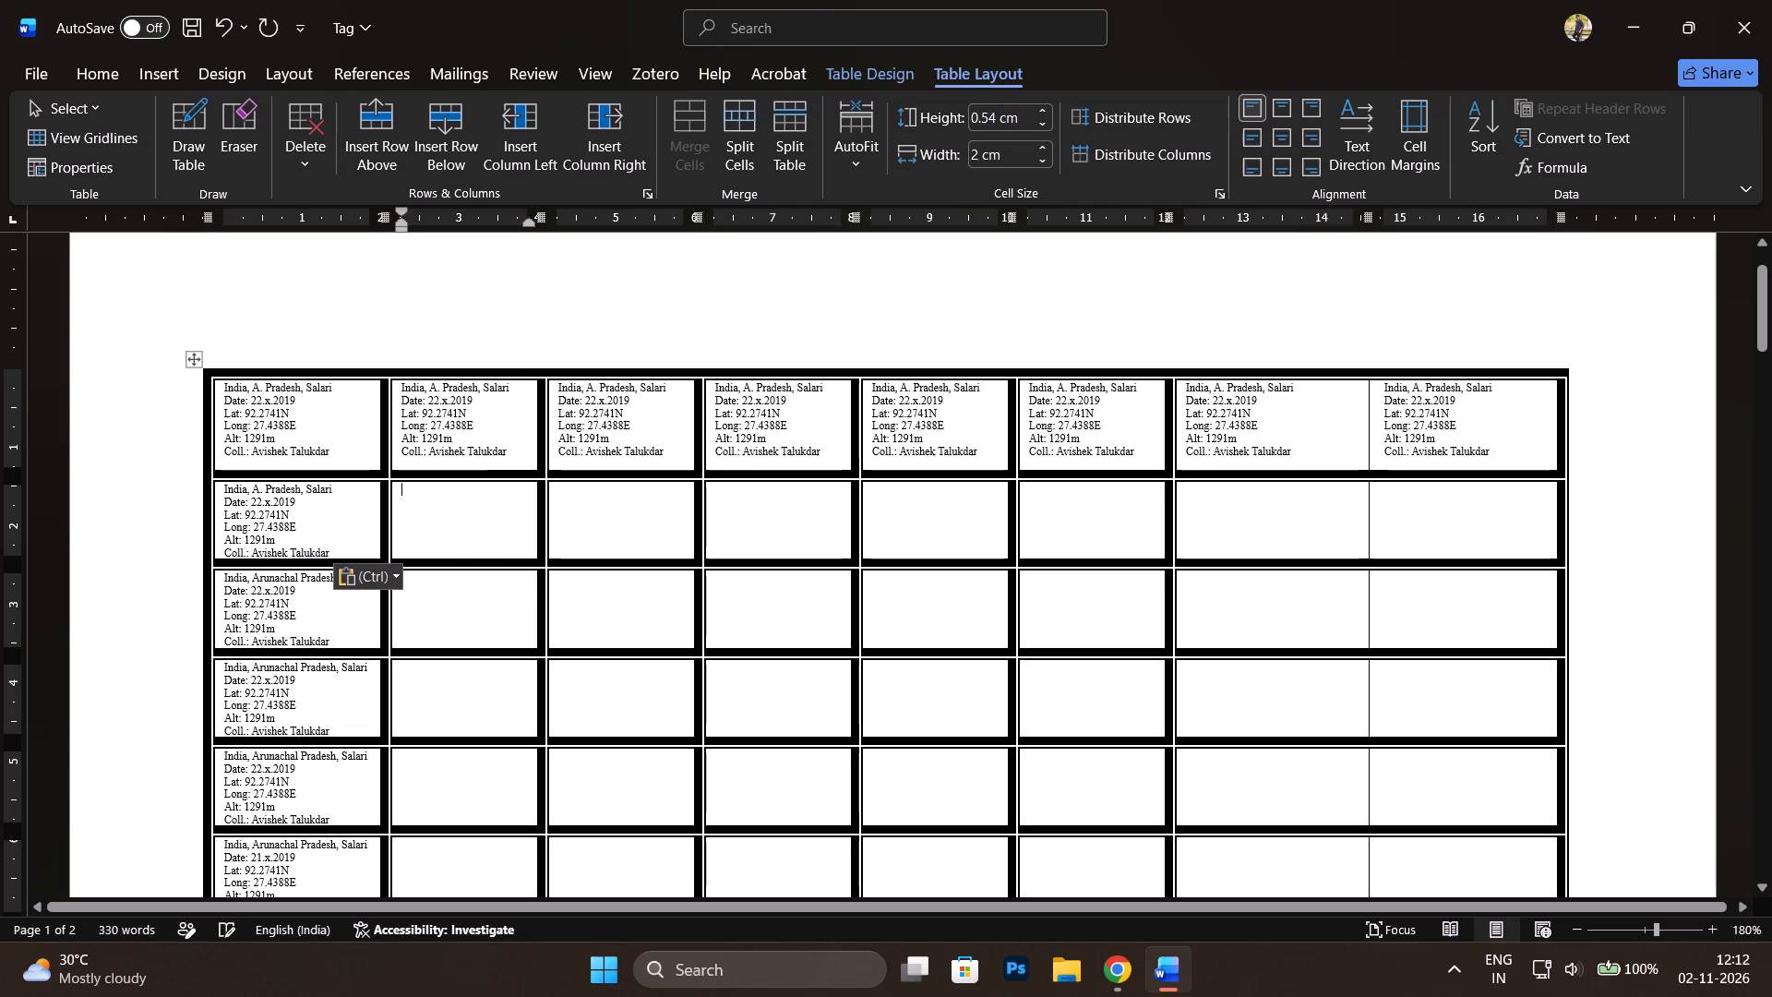
key("ctrl+v")
left_click(627, 502)
key("ctrl+v")
left_click(750, 512)
key("ctrl+v")
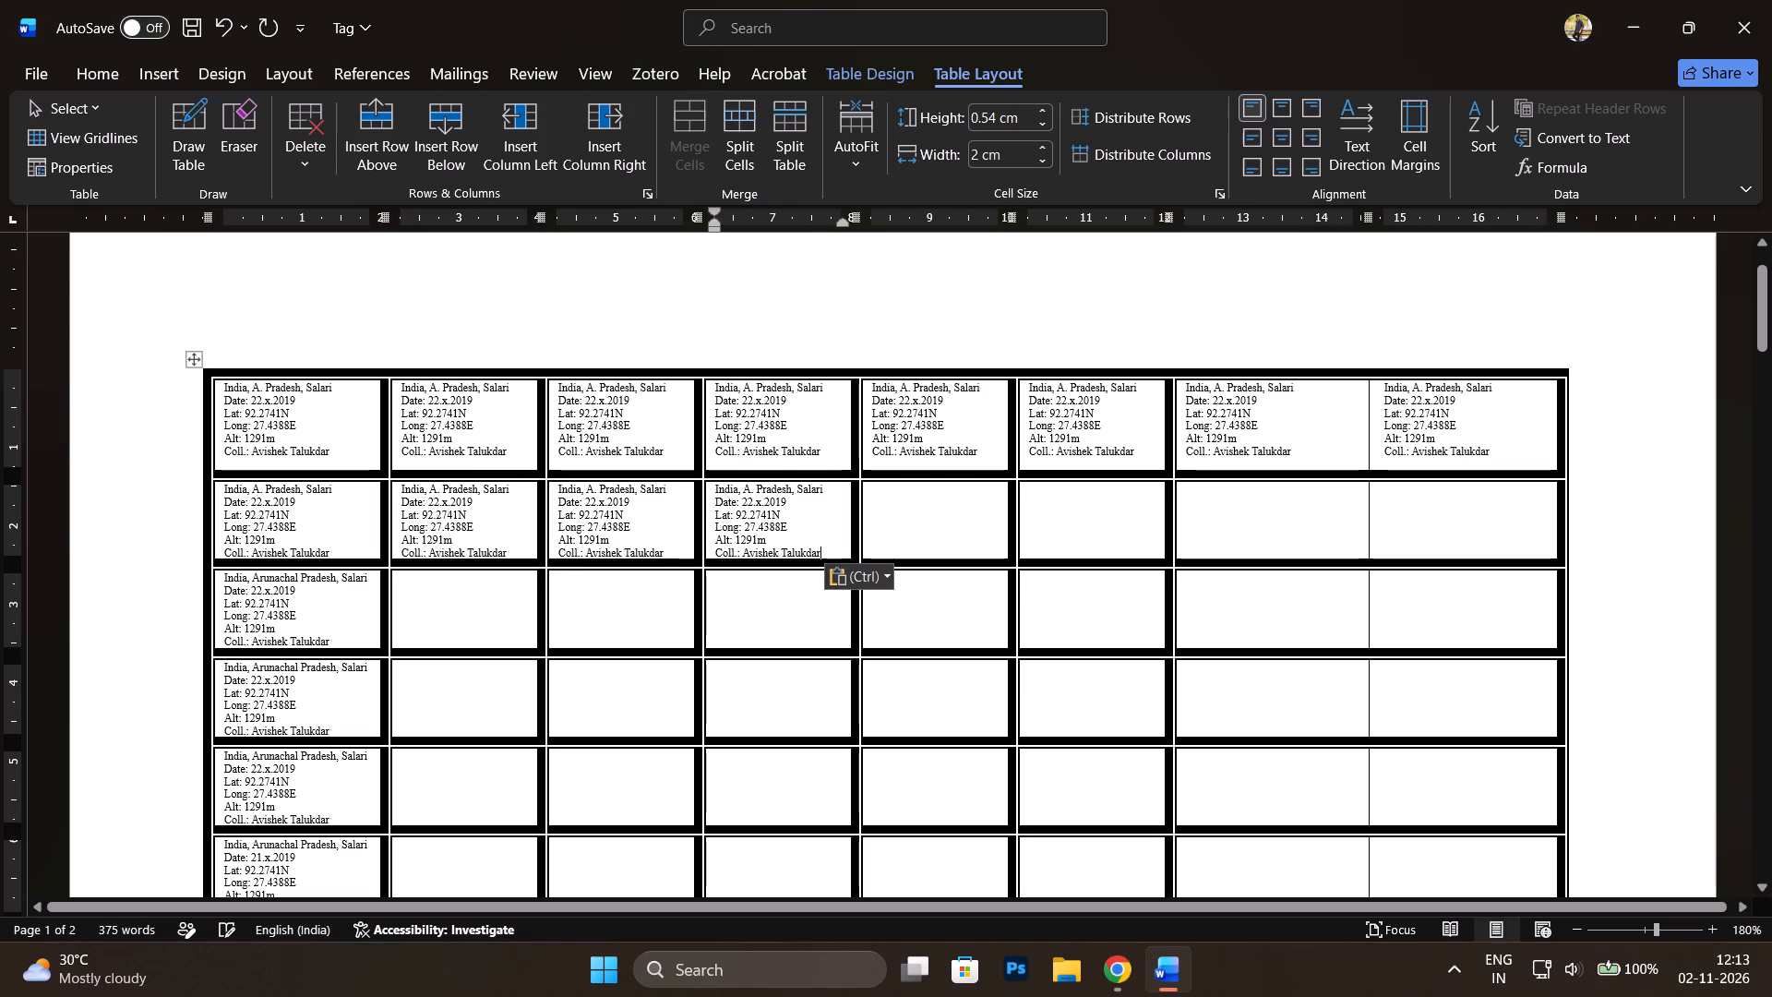
left_click(913, 513)
key("ctrl+v")
left_click(1063, 513)
key("ctrl+v")
left_click(1252, 513)
key("ctrl+v")
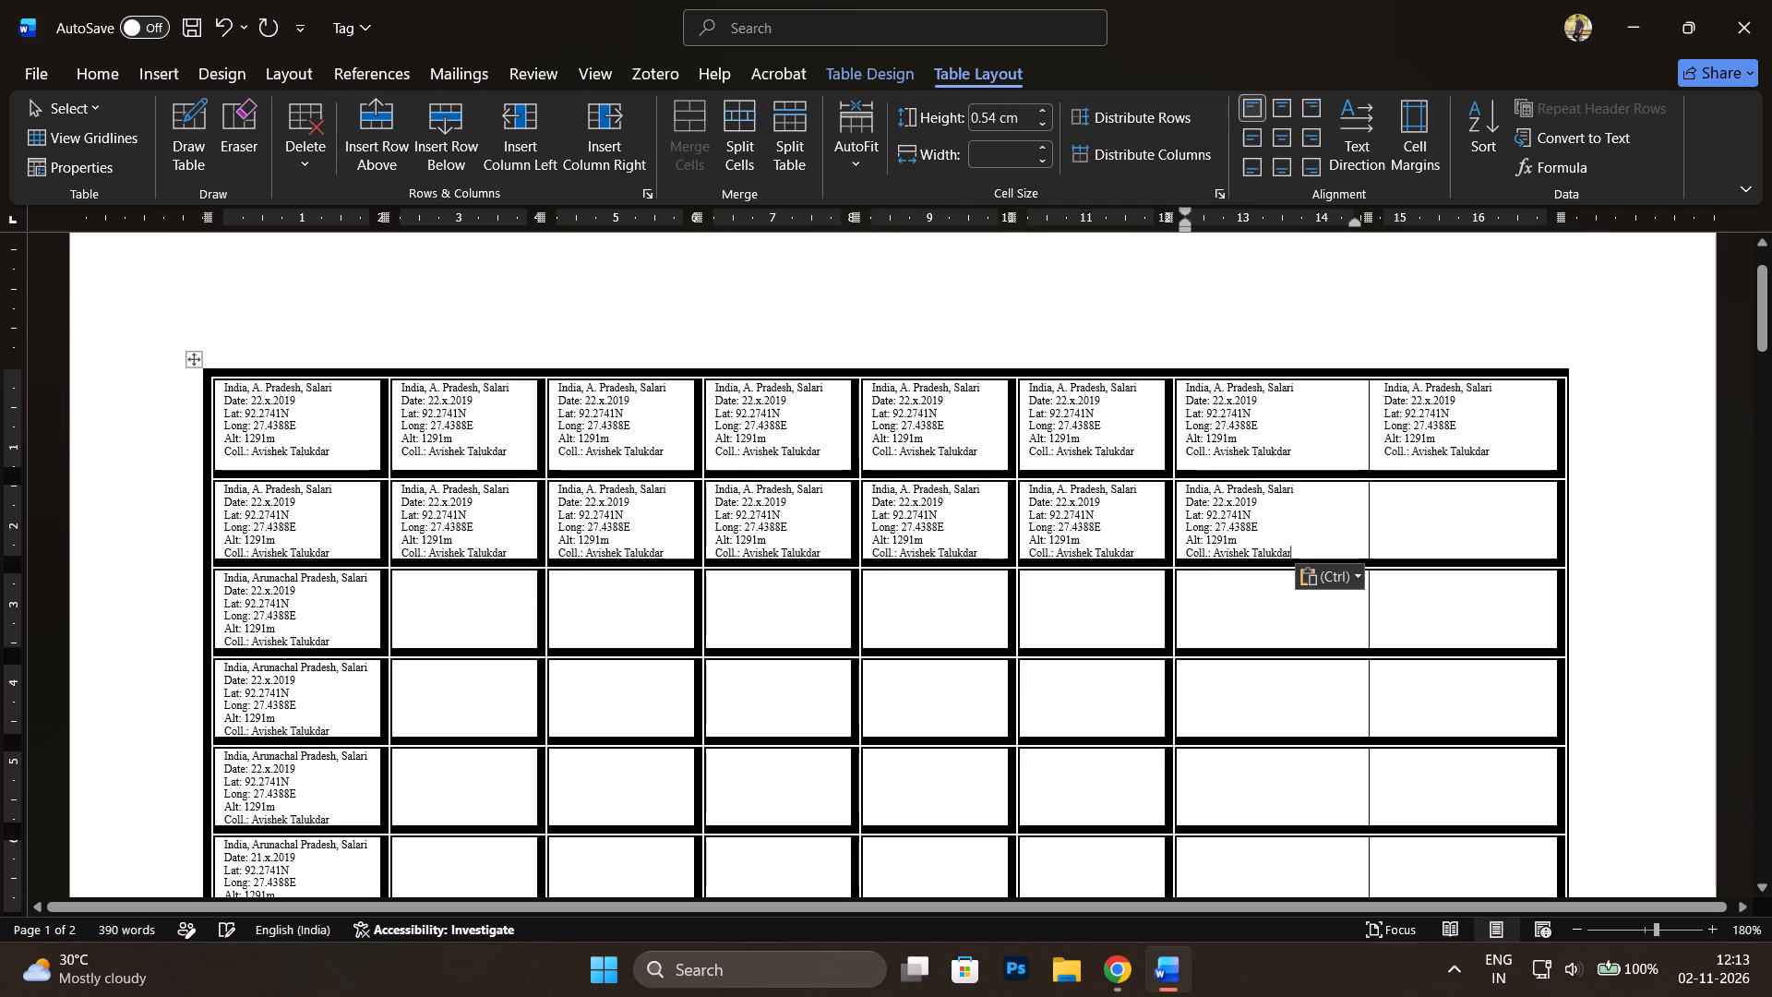
left_click(1414, 507)
key("ctrl+v")
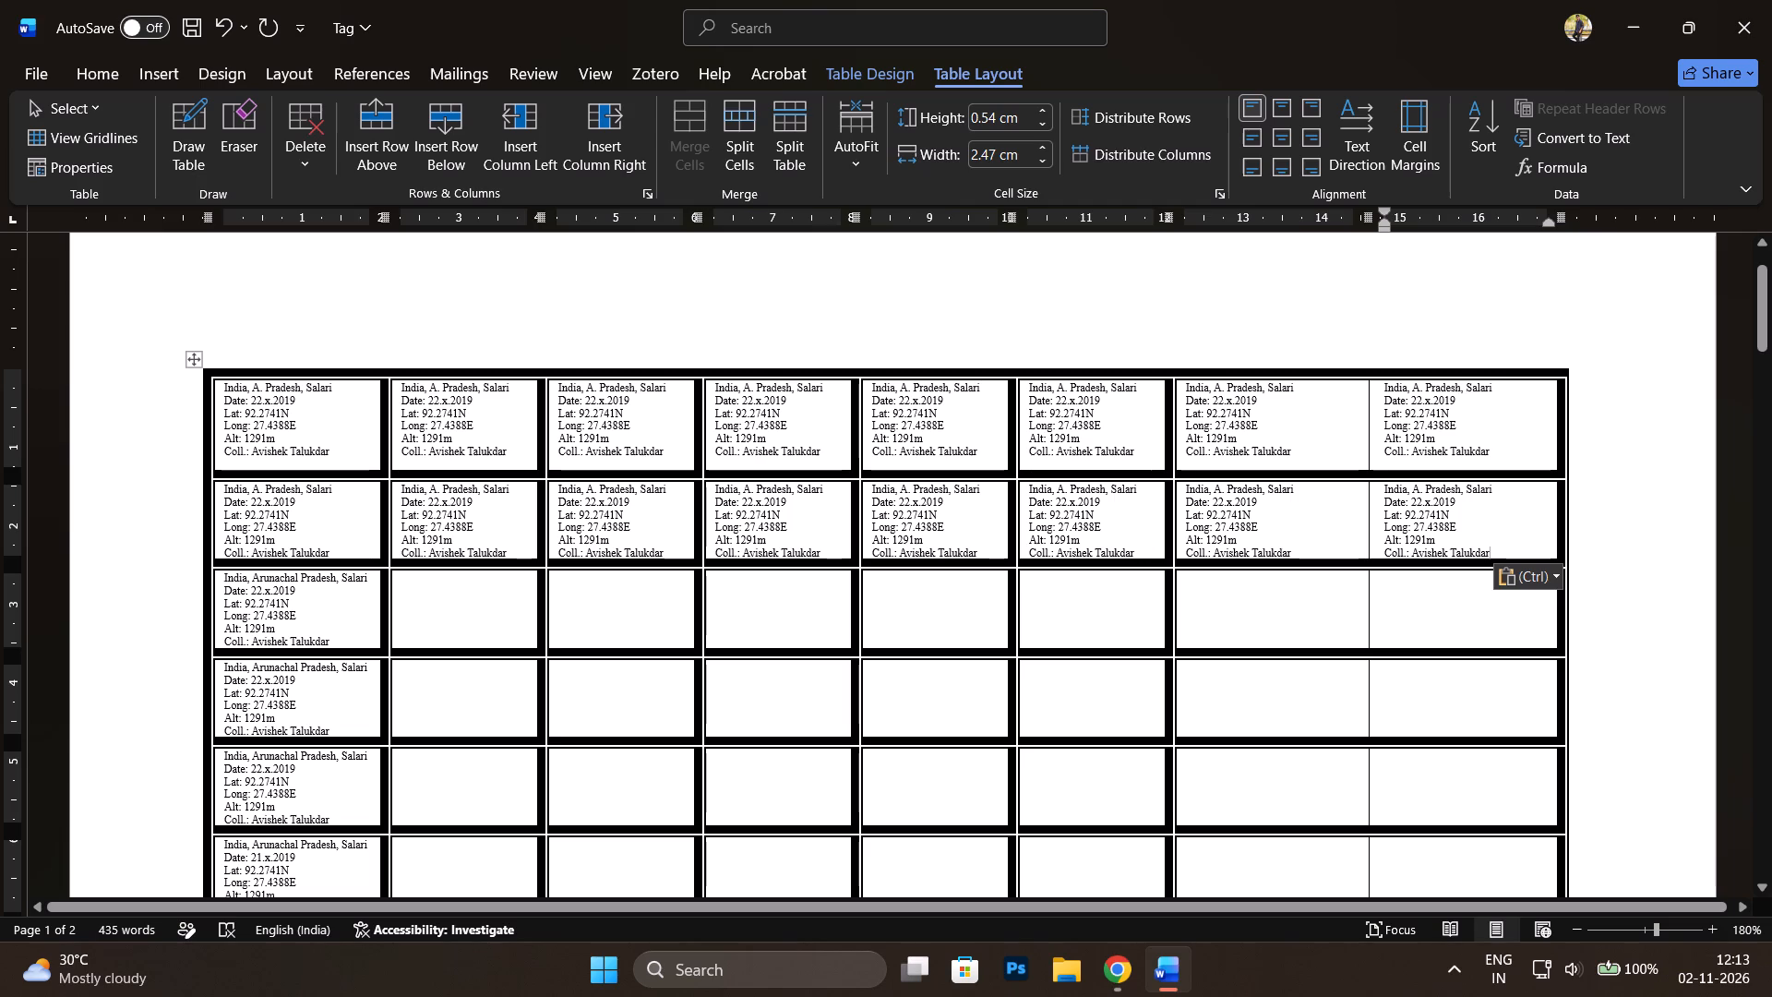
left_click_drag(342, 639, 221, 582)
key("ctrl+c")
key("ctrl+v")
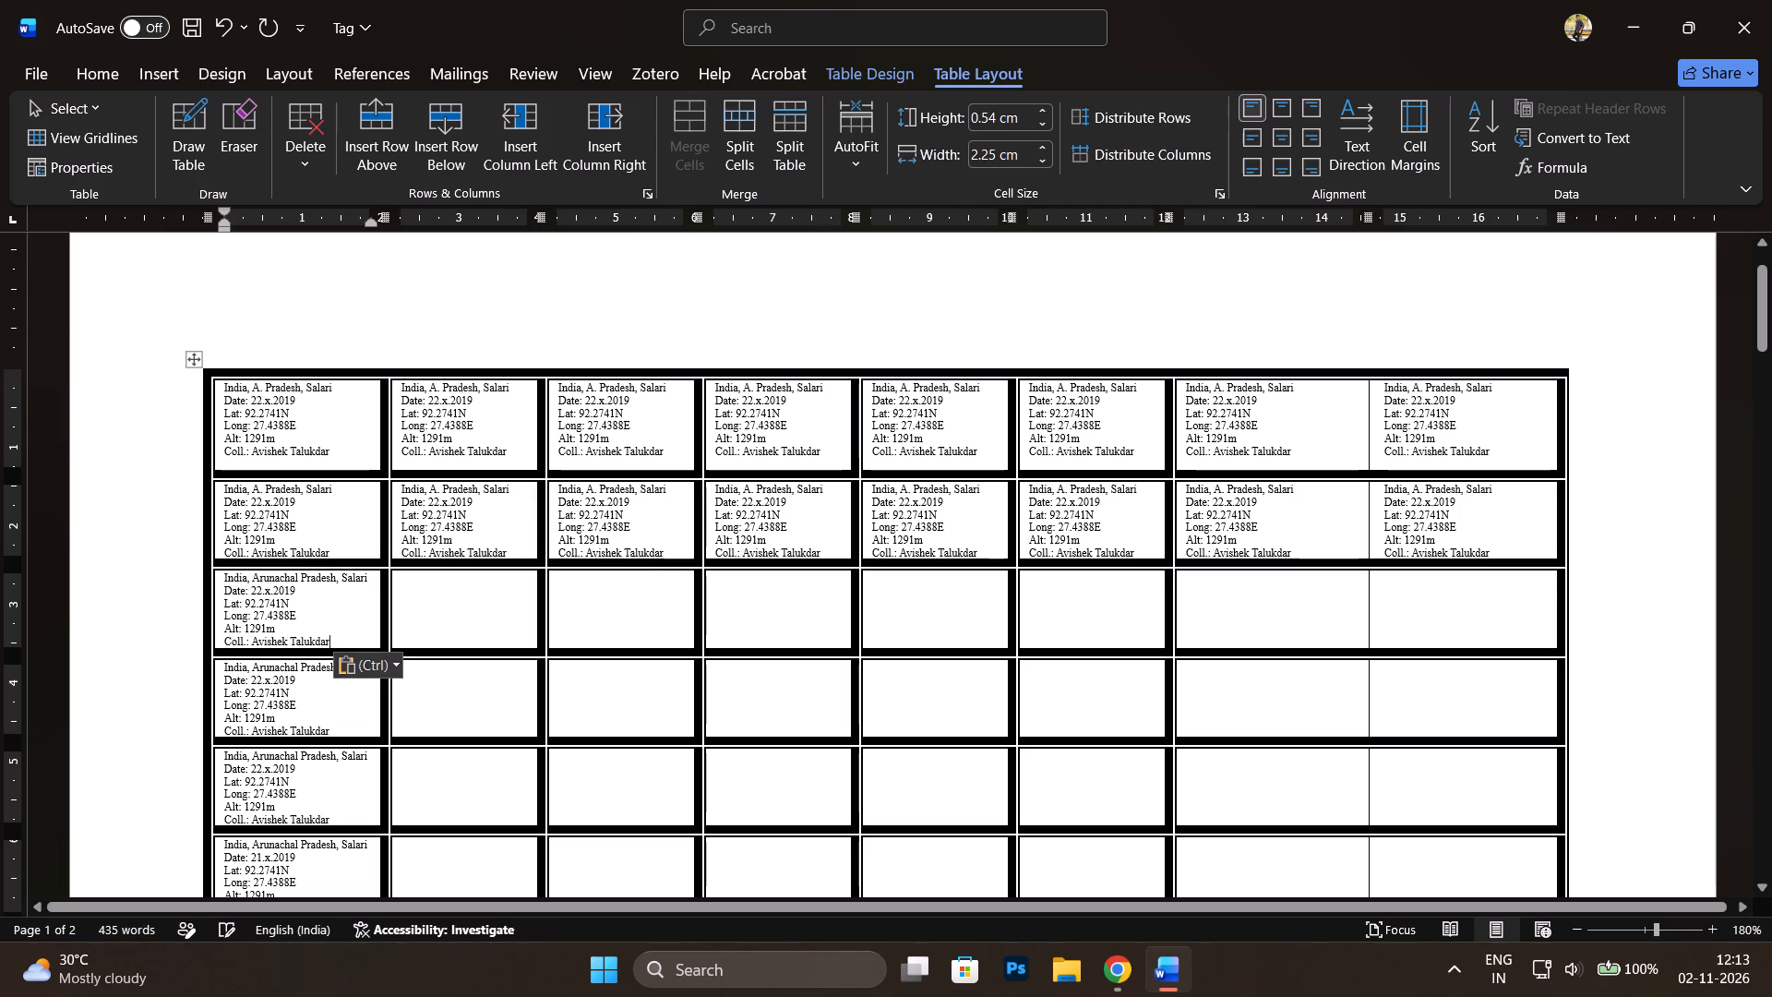
Copy the second row's A. Pradesh, Salari label and paste it over the Arunachal Pradesh label in the third row's first cell.
left_click_drag(346, 547, 221, 487)
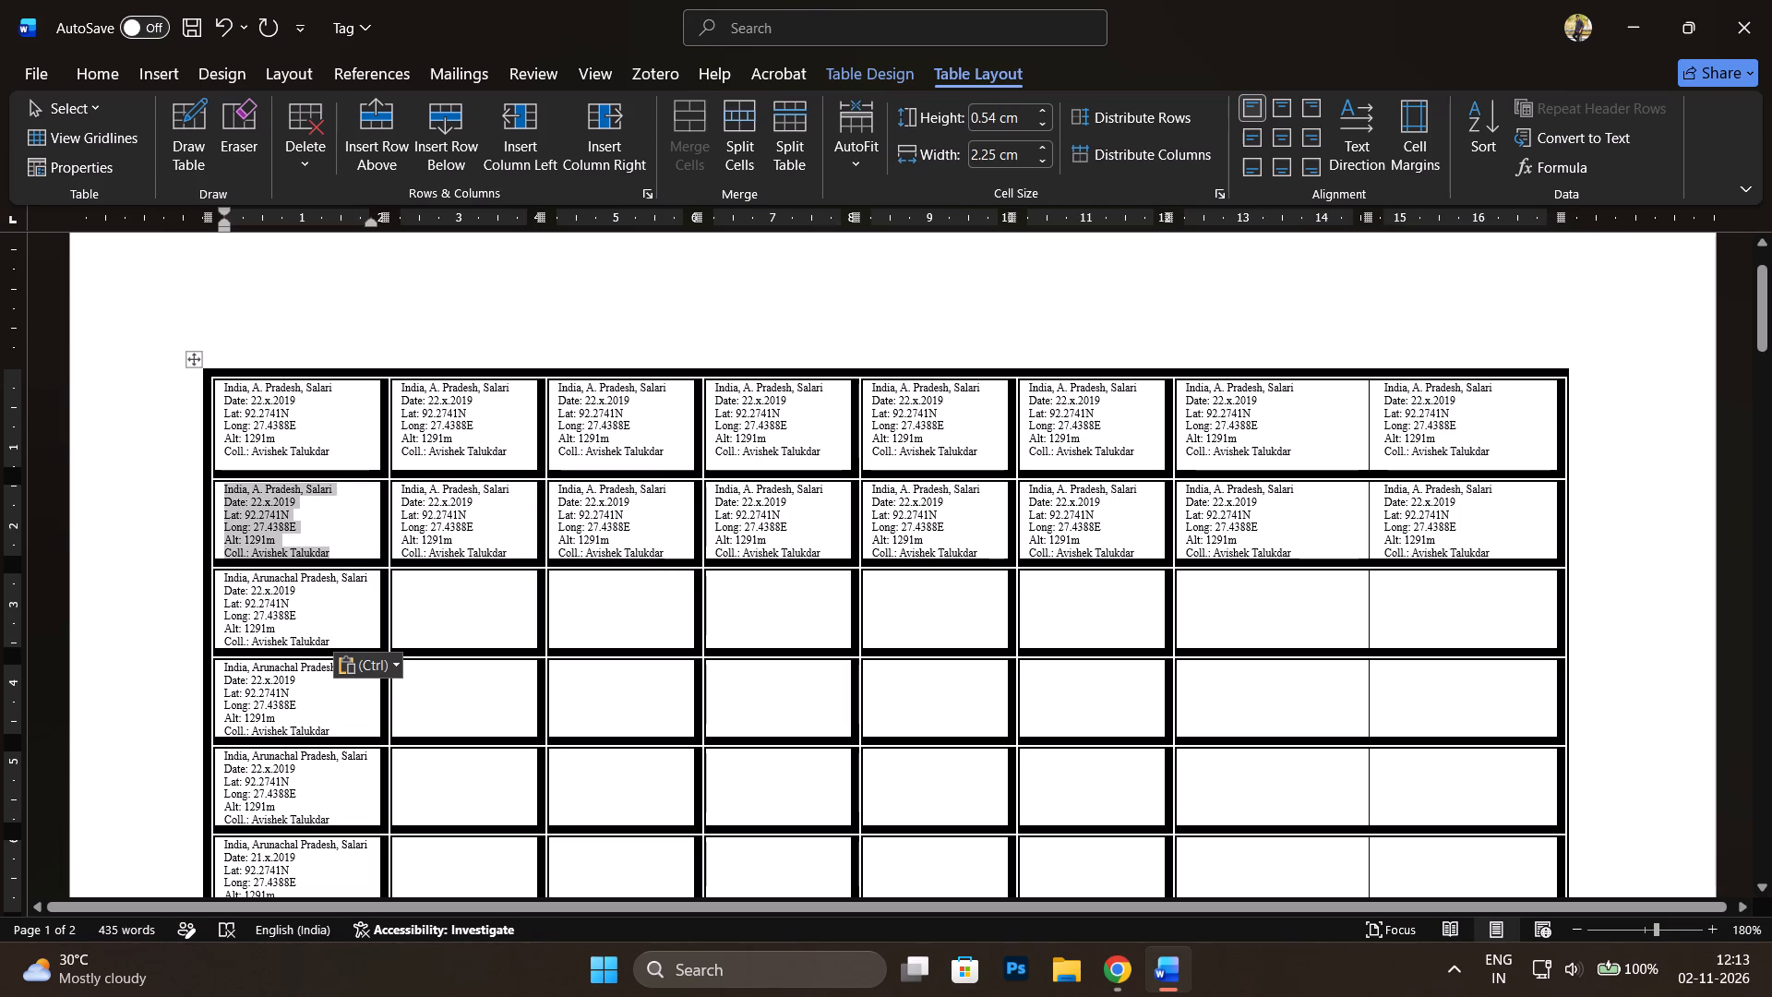
key("ctrl+c")
left_click(328, 637)
left_click_drag(344, 639, 222, 584)
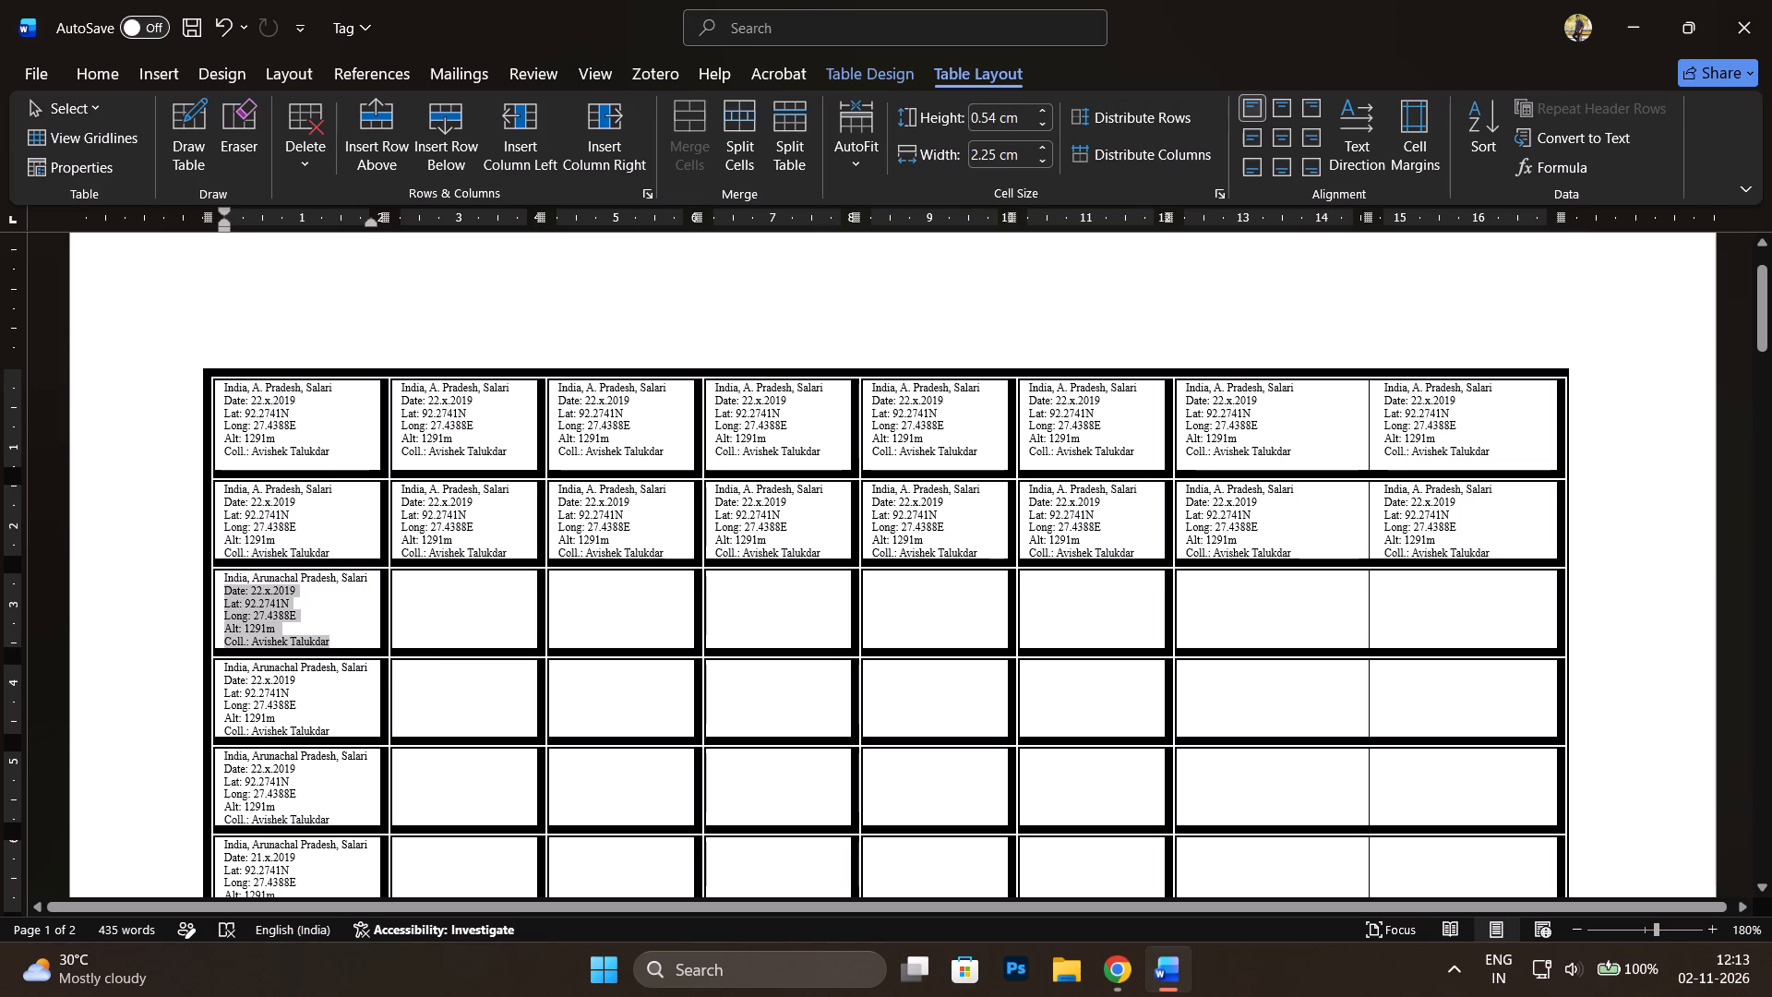
left_click_drag(222, 584, 222, 582)
key("ctrl+v")
Paste the copied A. Pradesh, Salari label dated 22.x.2019 into the third row's seven empty cells.
left_click(485, 619)
key("ctrl+v")
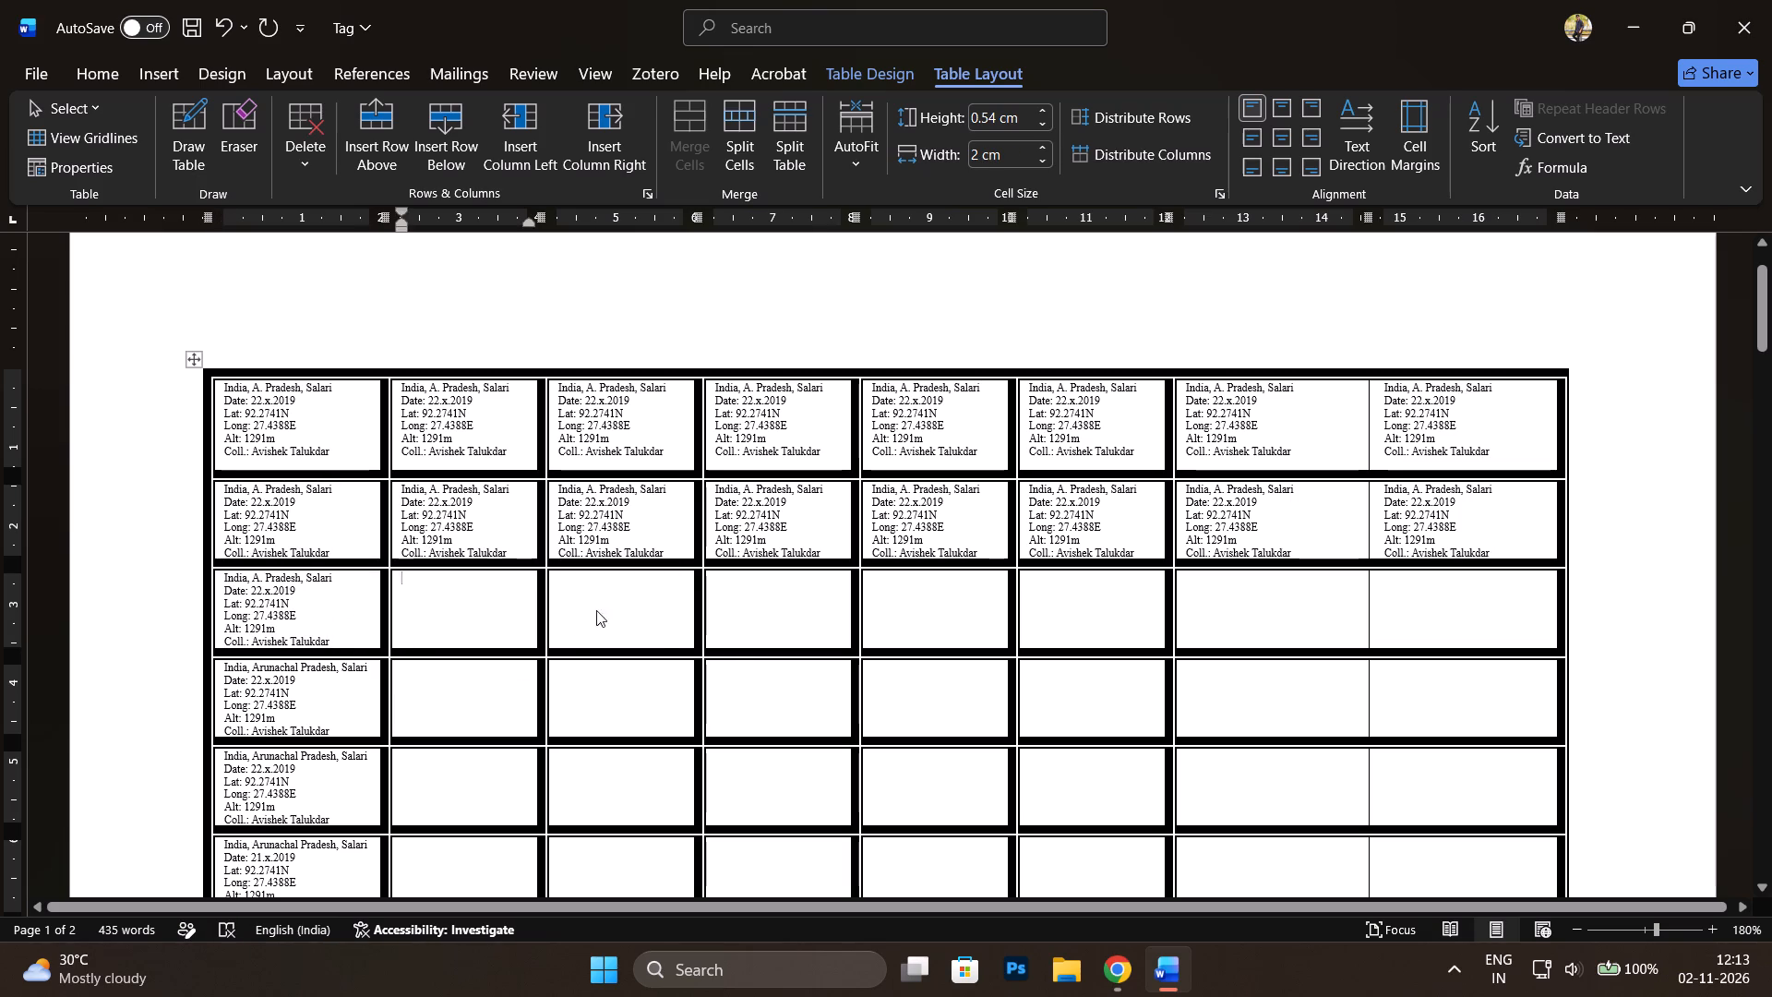
left_click(631, 607)
key("ctrl+v")
left_click(801, 605, "ctrl")
key("ctrl+v")
left_click(928, 599)
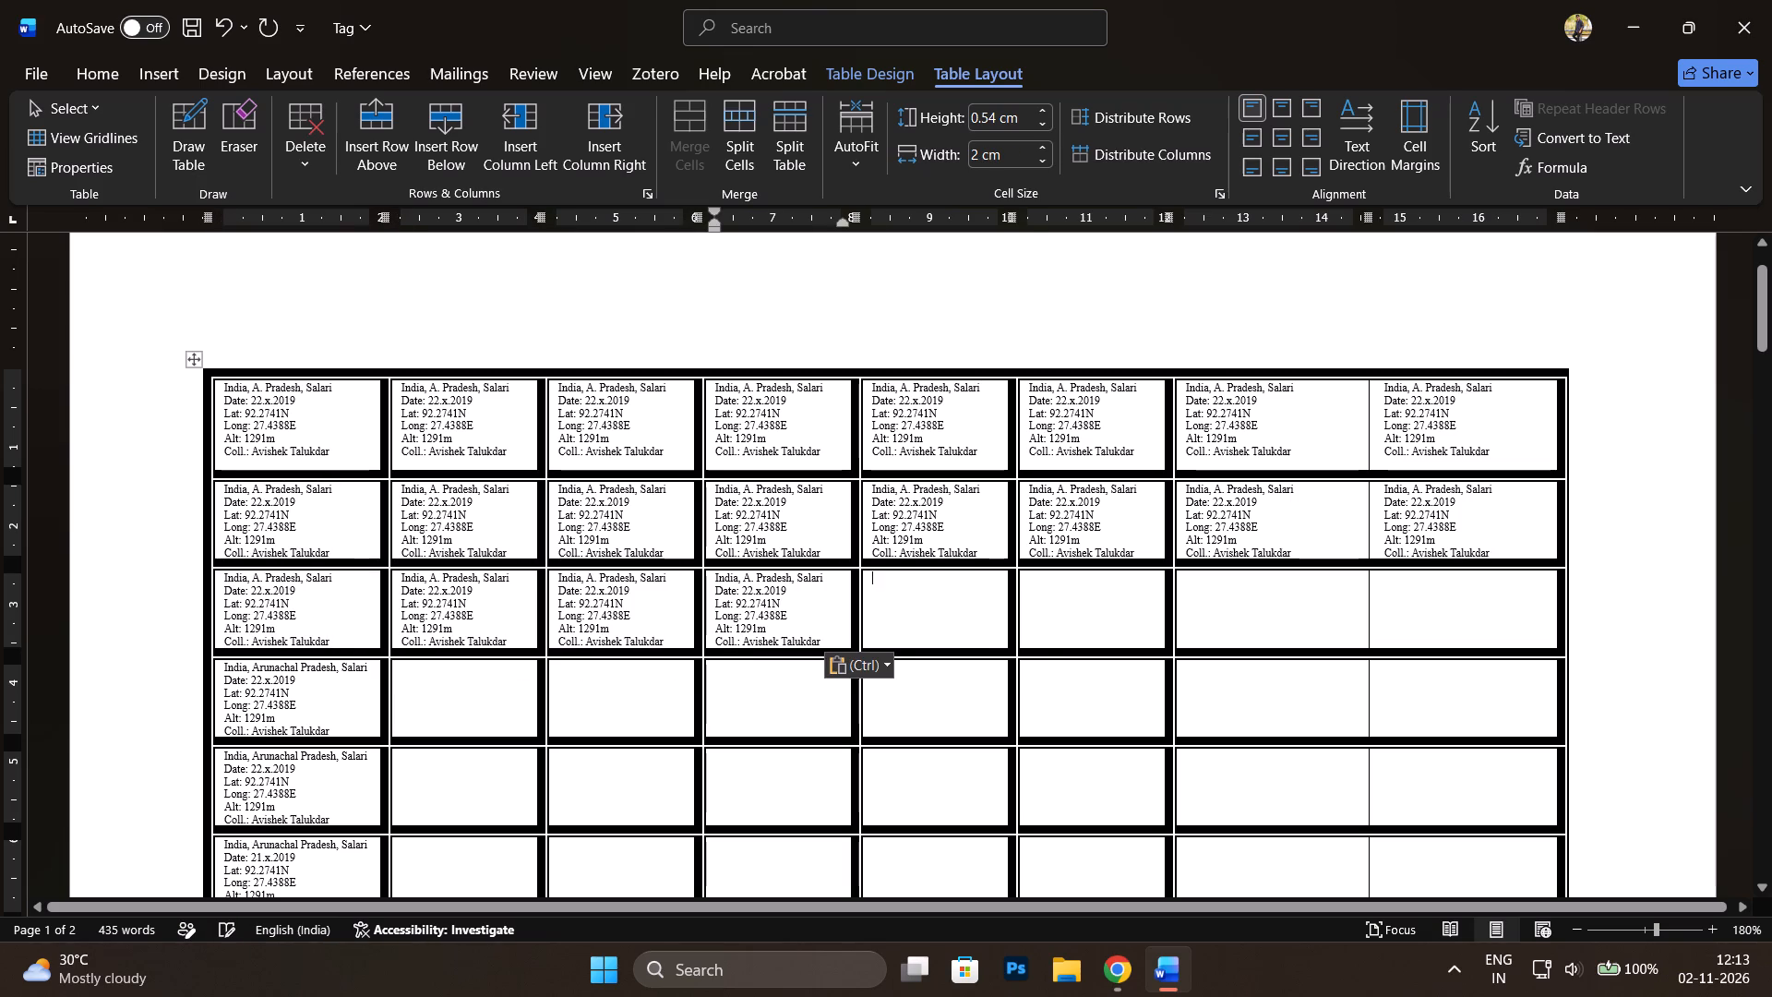
key("ctrl+v")
left_click(1075, 599)
key("ctrl+v")
left_click(1260, 601)
key("ctrl+v")
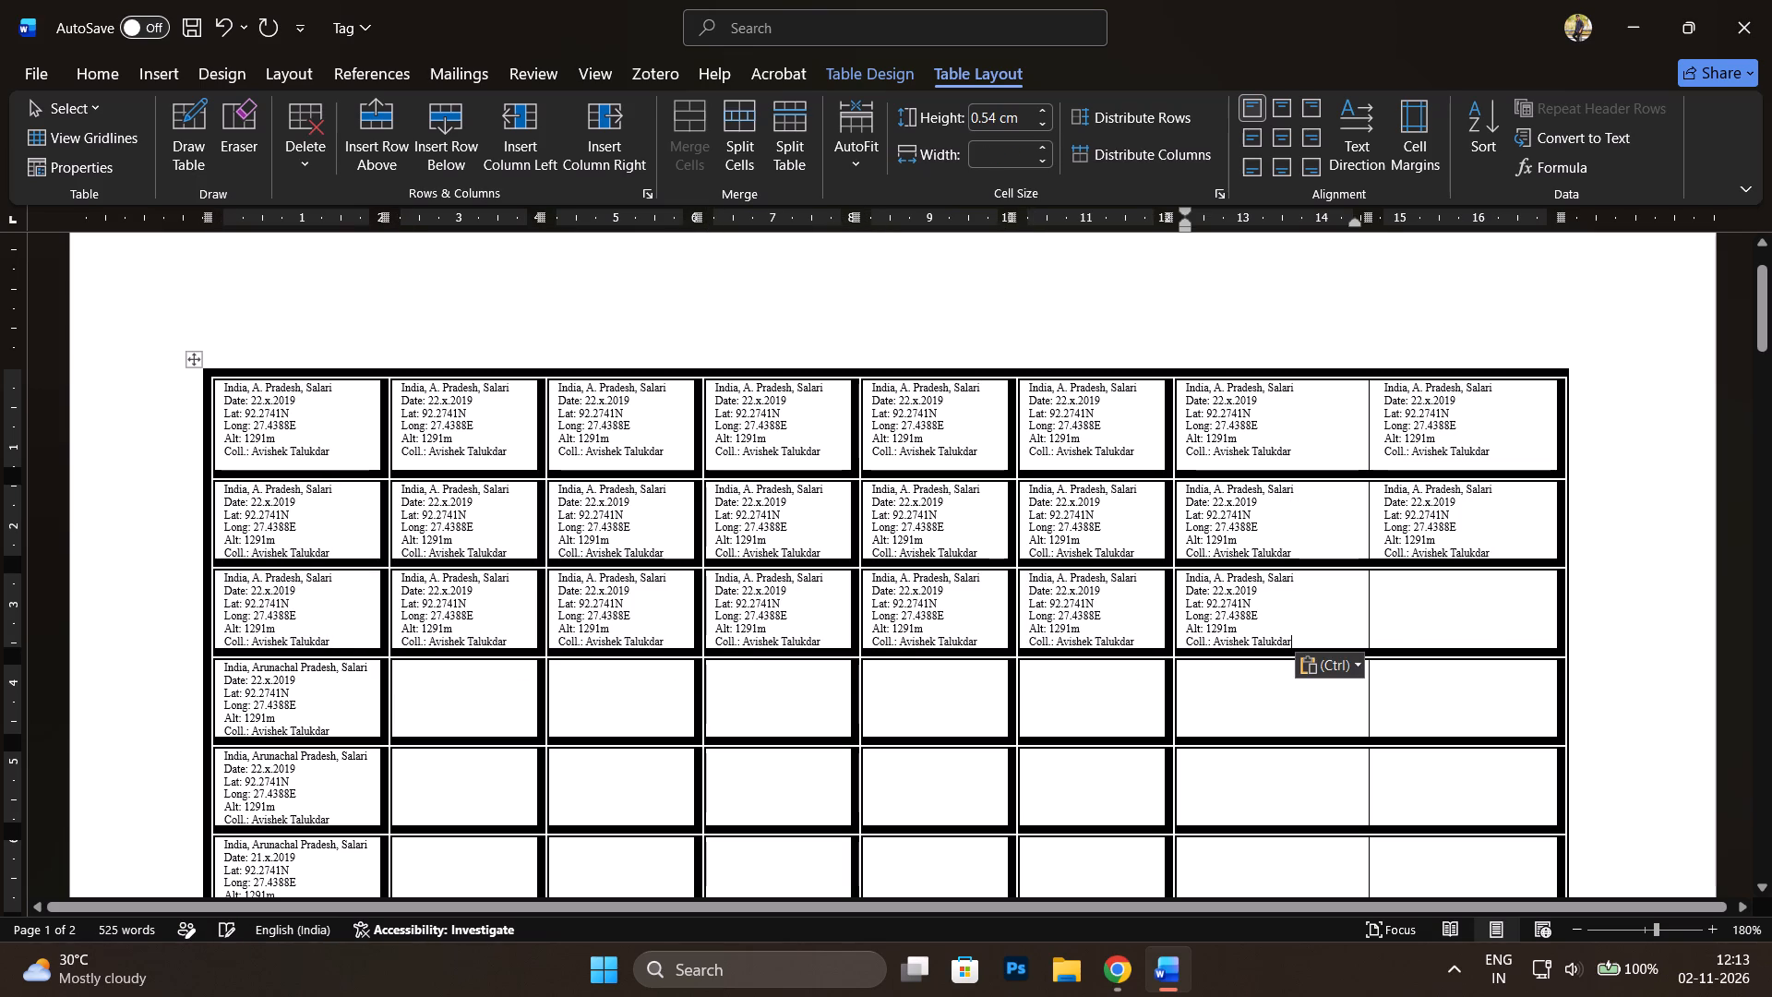
left_click(1443, 598)
key("ctrl+v")
Replace the fourth row's first label with the copied A. Pradesh, Salari label dated 22.x.2019 and fill the row's other seven cells with it.
left_click_drag(352, 727, 335, 727)
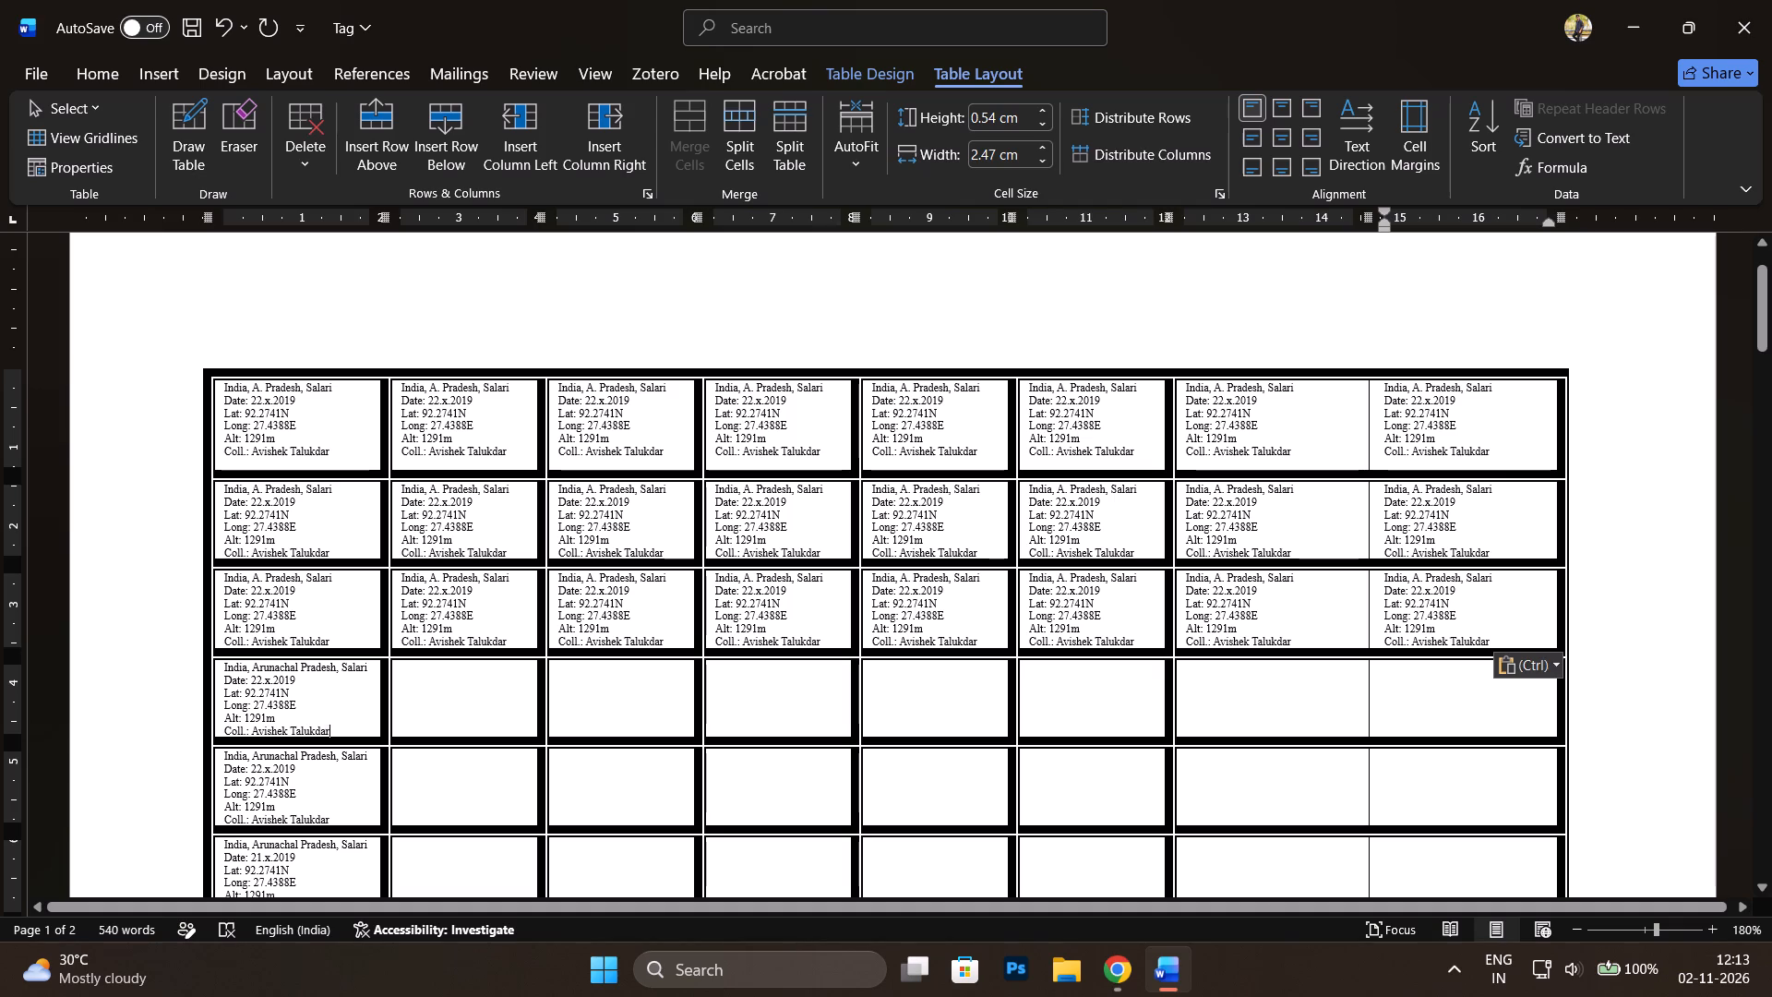
left_click_drag(335, 727, 216, 667)
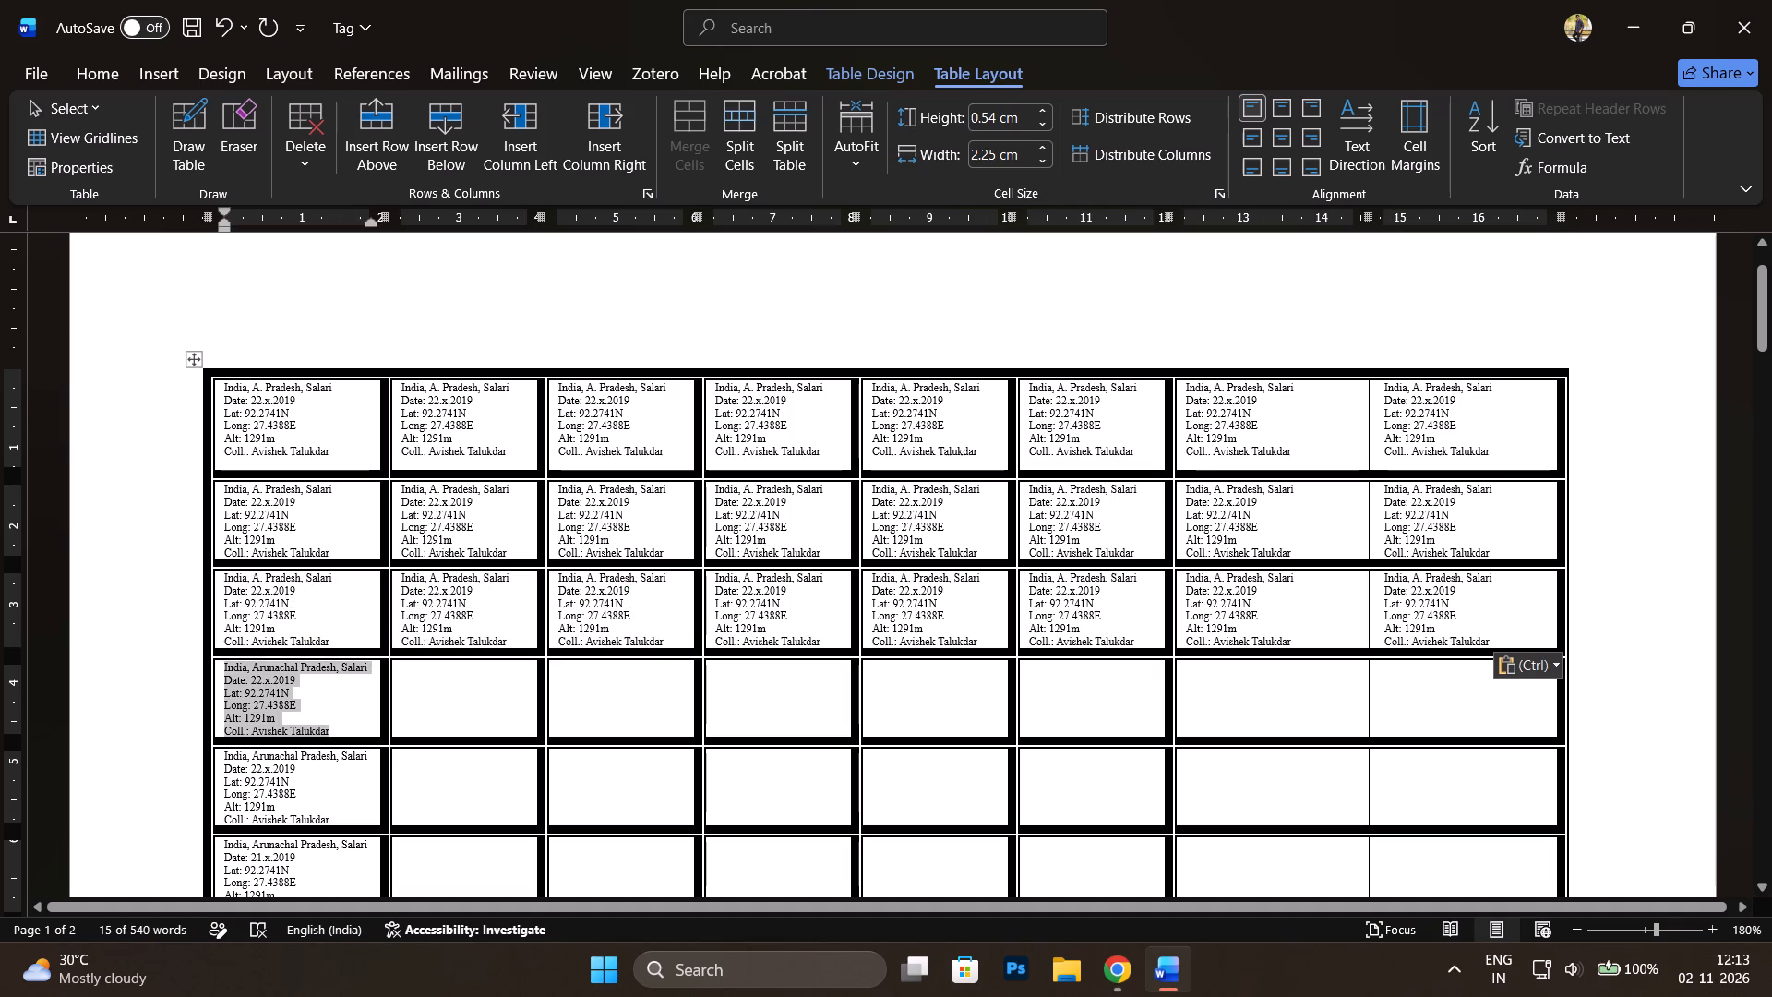
key("ctrl+v")
left_click(472, 711)
key("ctrl+v")
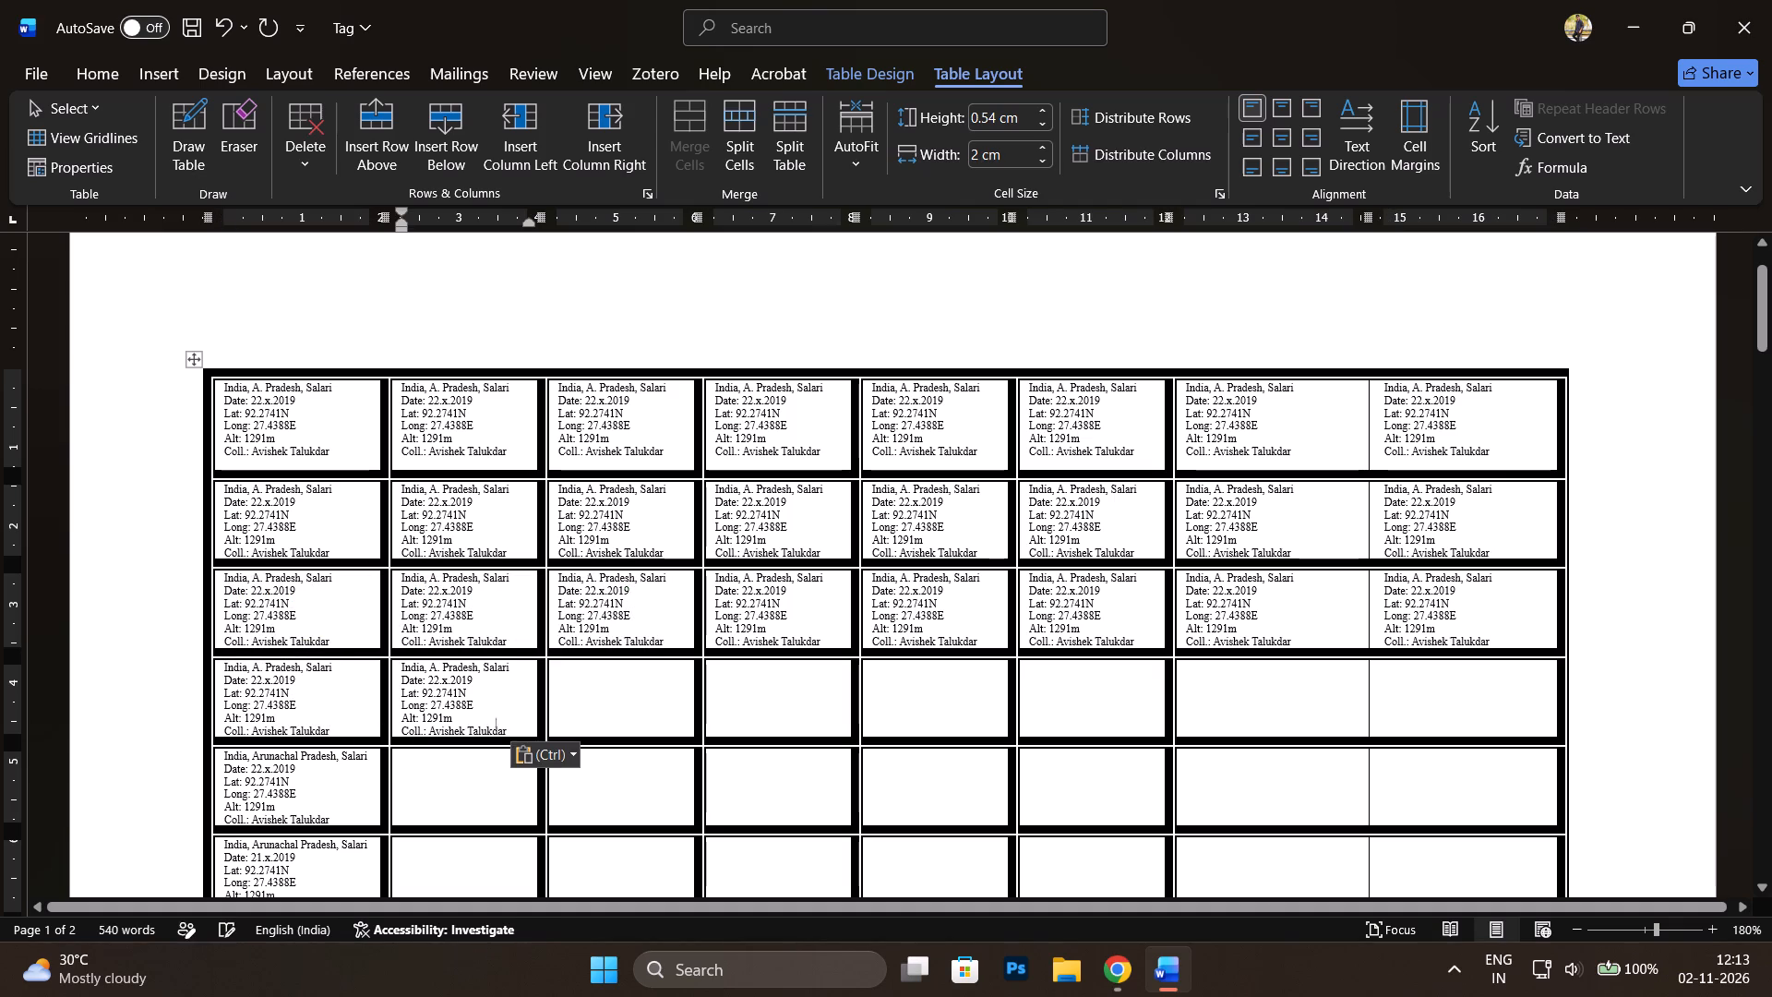
left_click(616, 698)
key("ctrl+v")
left_click(769, 693)
key("ctrl+v")
left_click(898, 696)
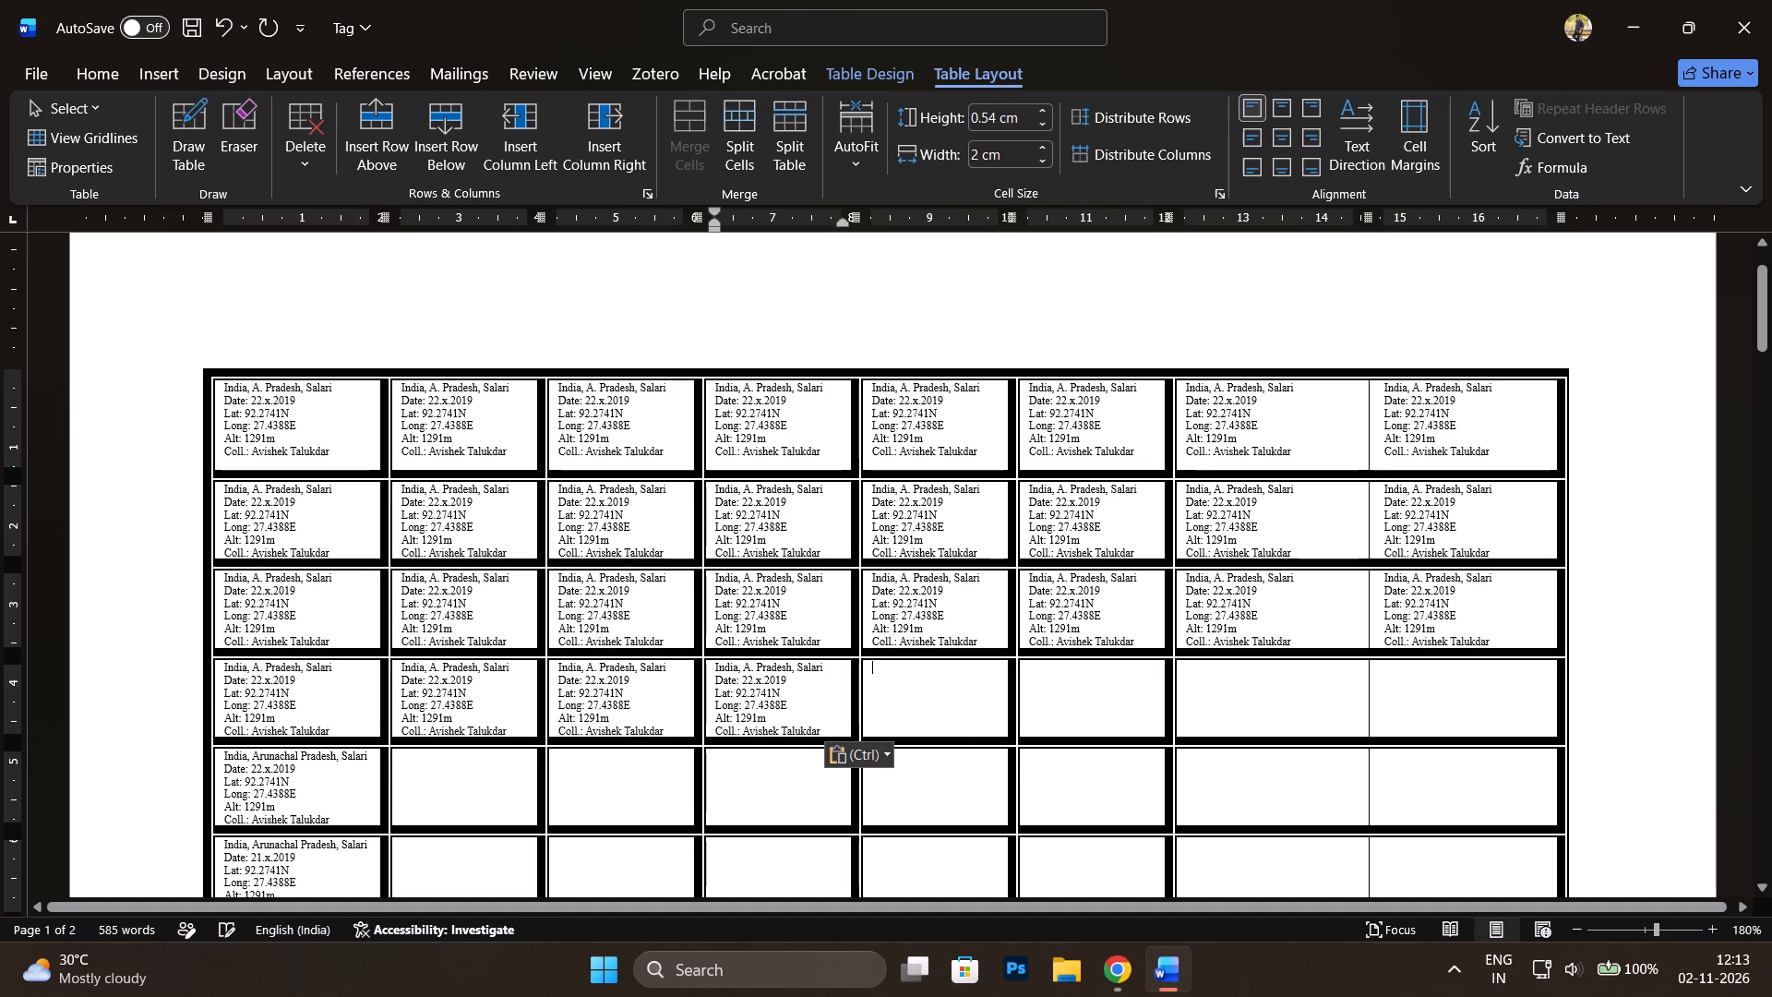
key("ctrl+v")
left_click(1088, 696)
key("ctrl+v")
left_click(1270, 705)
key("ctrl+v")
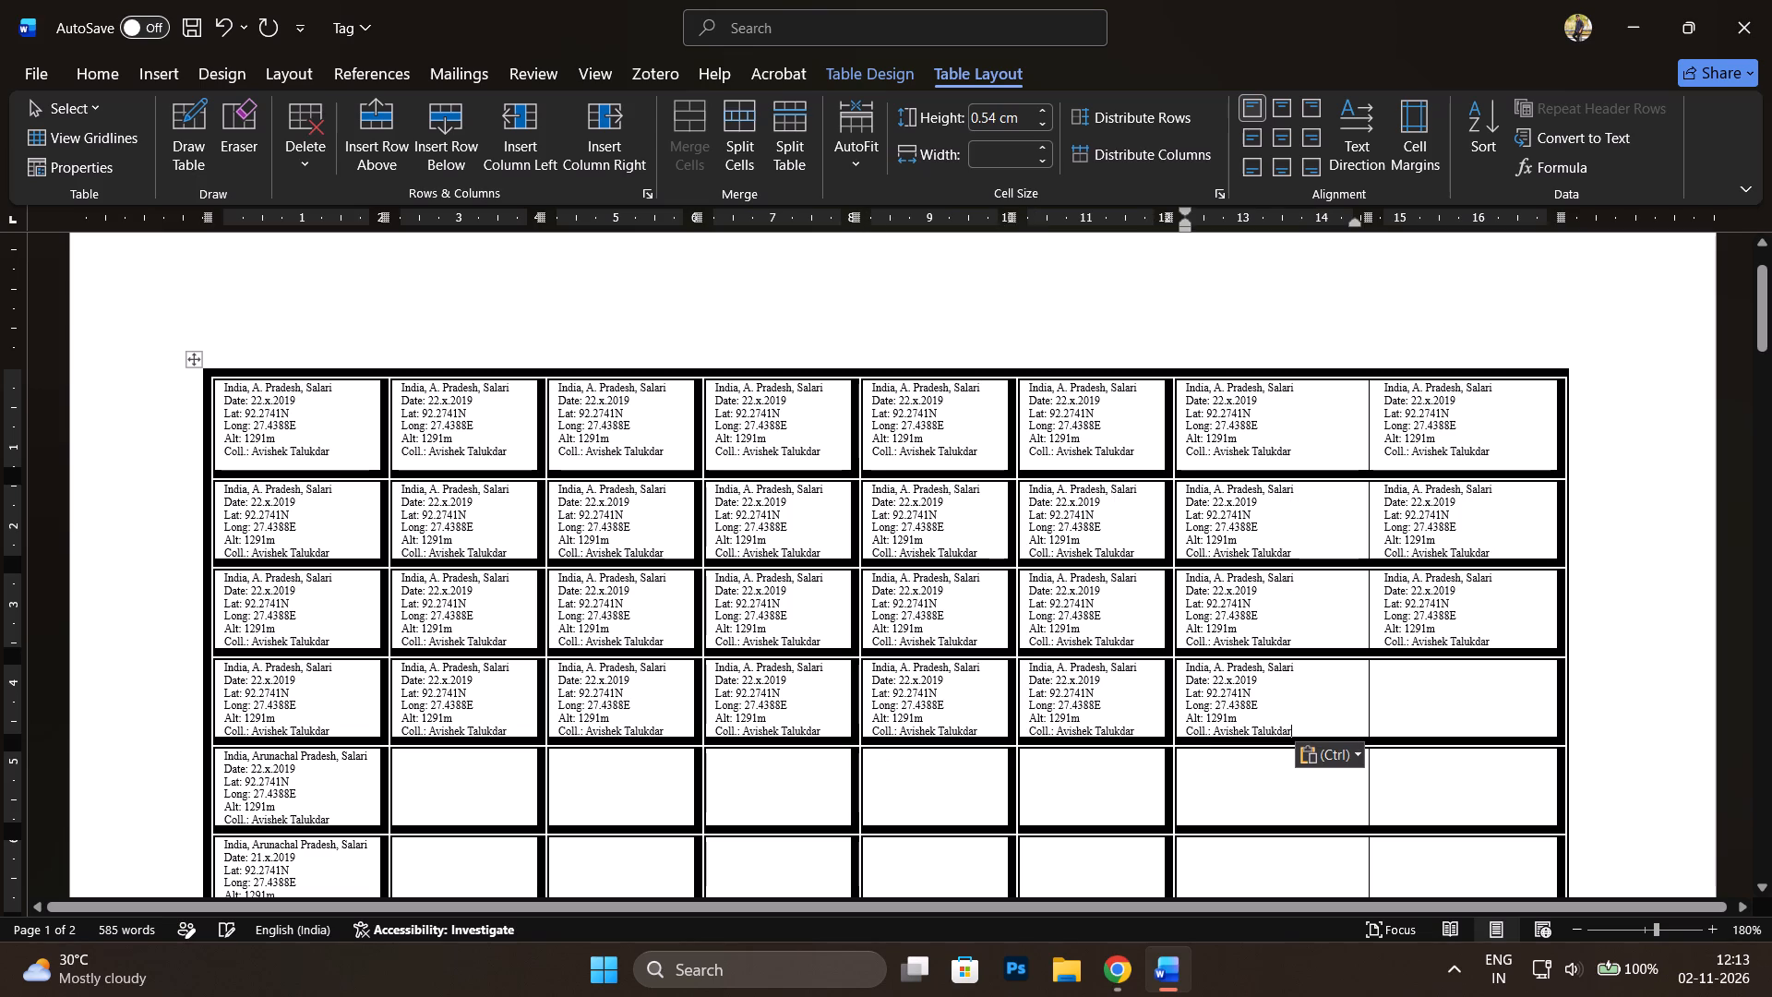
left_click(1445, 703)
key("ctrl+v")
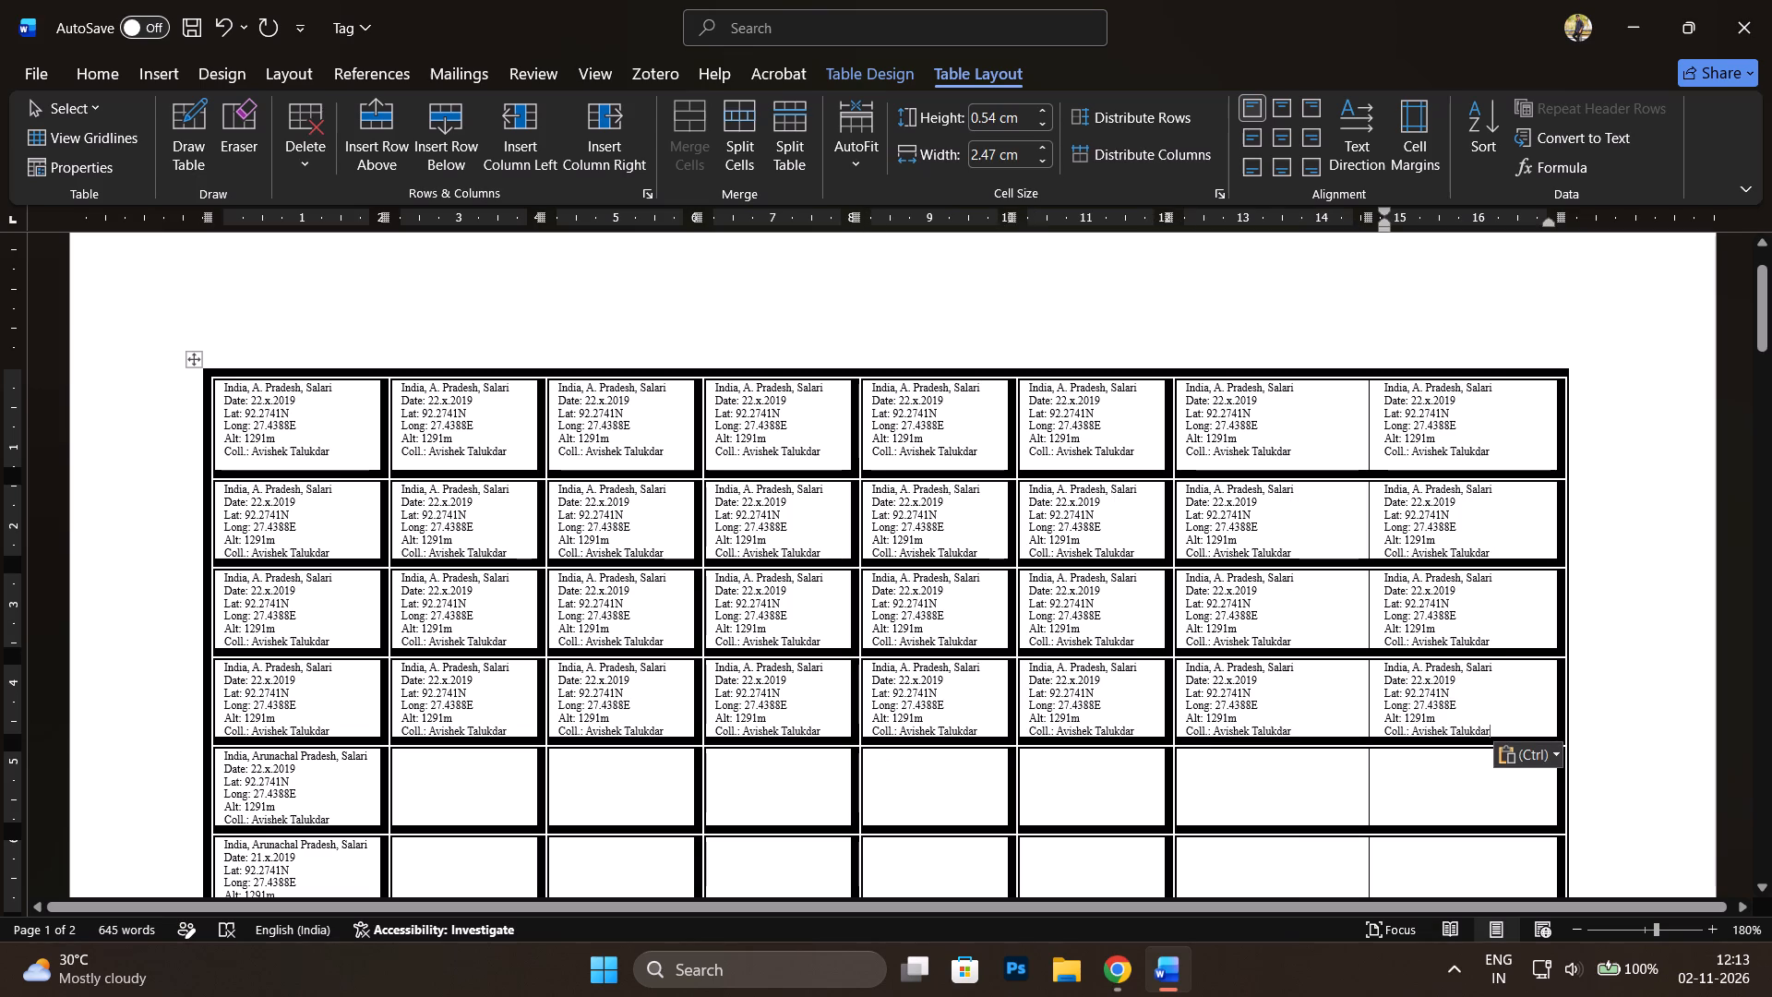
Replace the fifth row's first label with the copied A. Pradesh, Salari label dated 22.x.2019 and fill the row's other seven cells with it.
left_click_drag(345, 810, 215, 751)
left_click(300, 790)
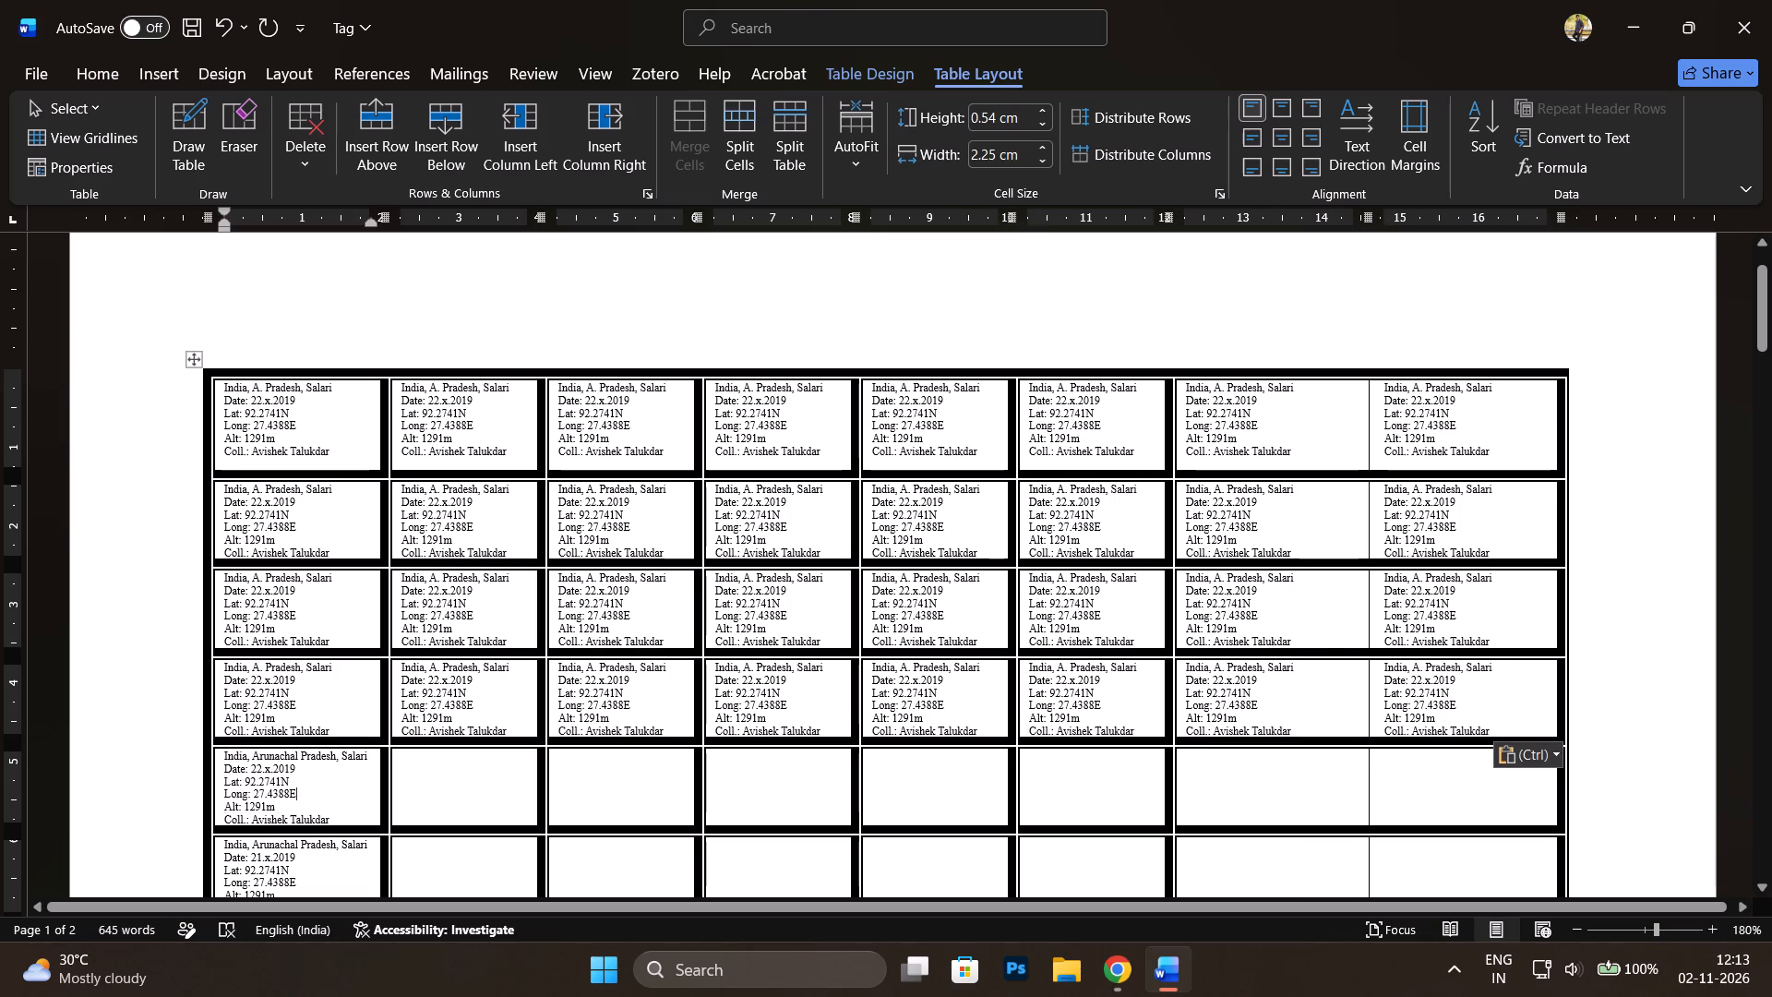
left_click_drag(345, 820, 208, 754)
key("ctrl+v")
left_click(499, 782)
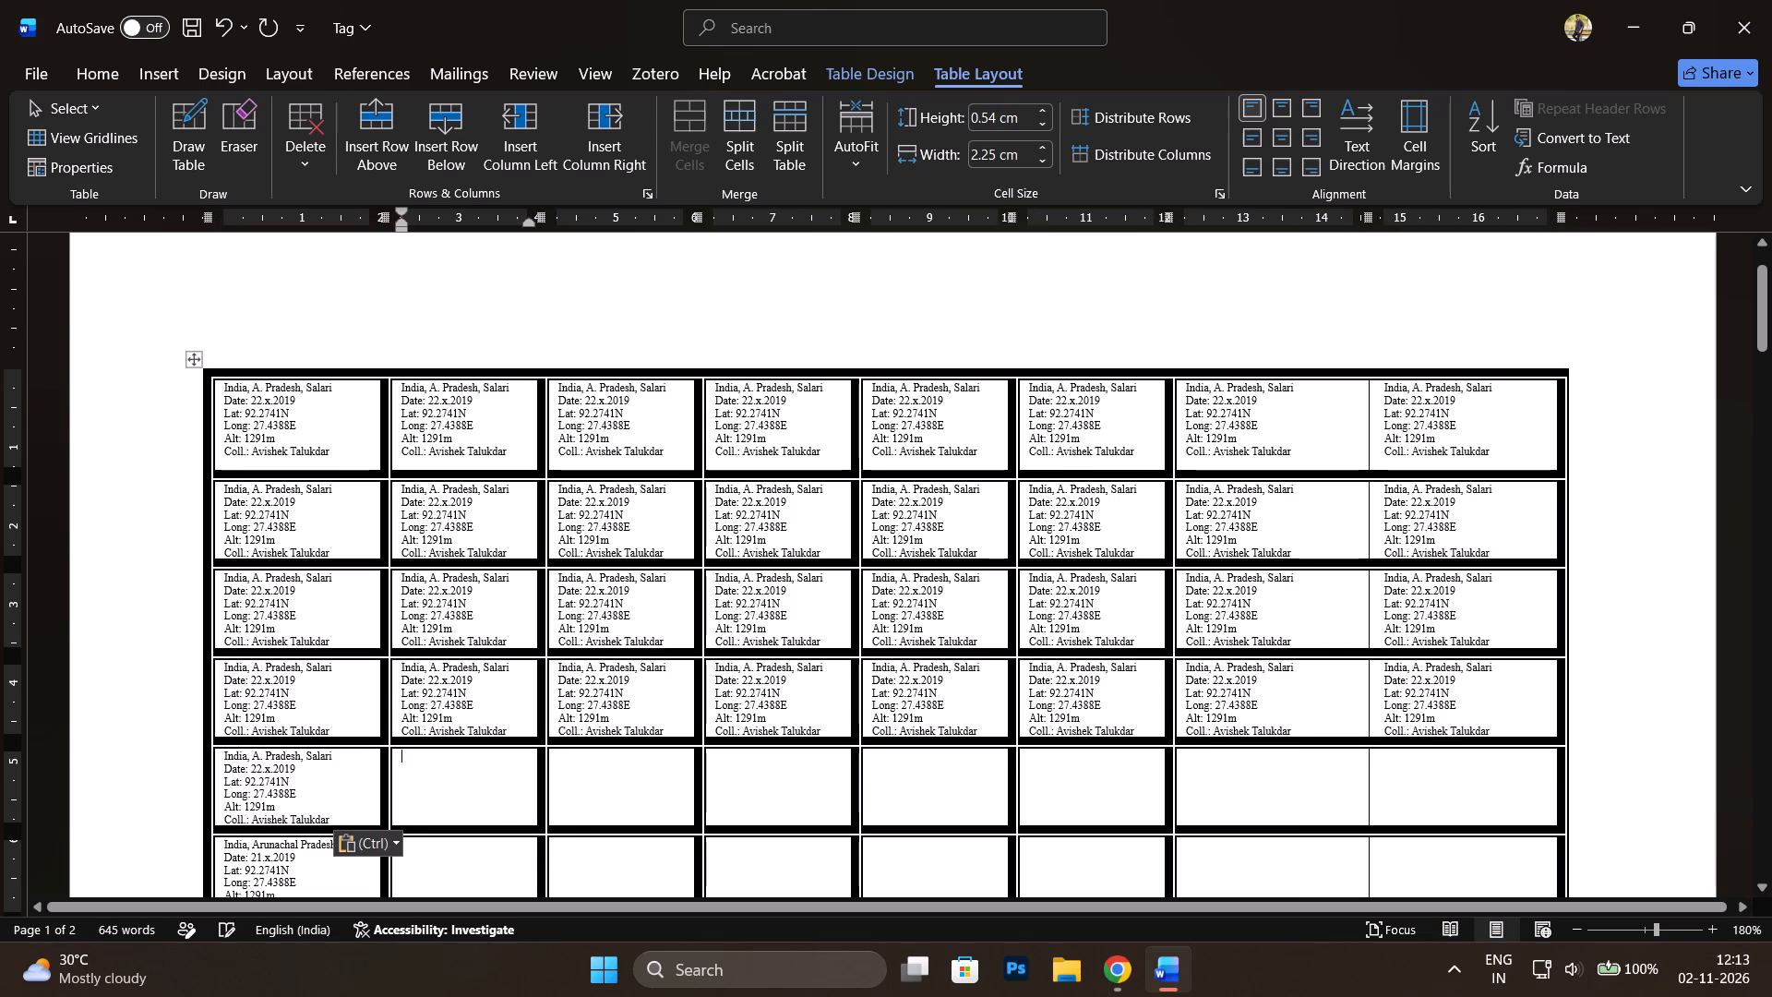
key("ctrl+v")
left_click(624, 780)
key("ctrl+v")
left_click(808, 783)
key("ctrl+v")
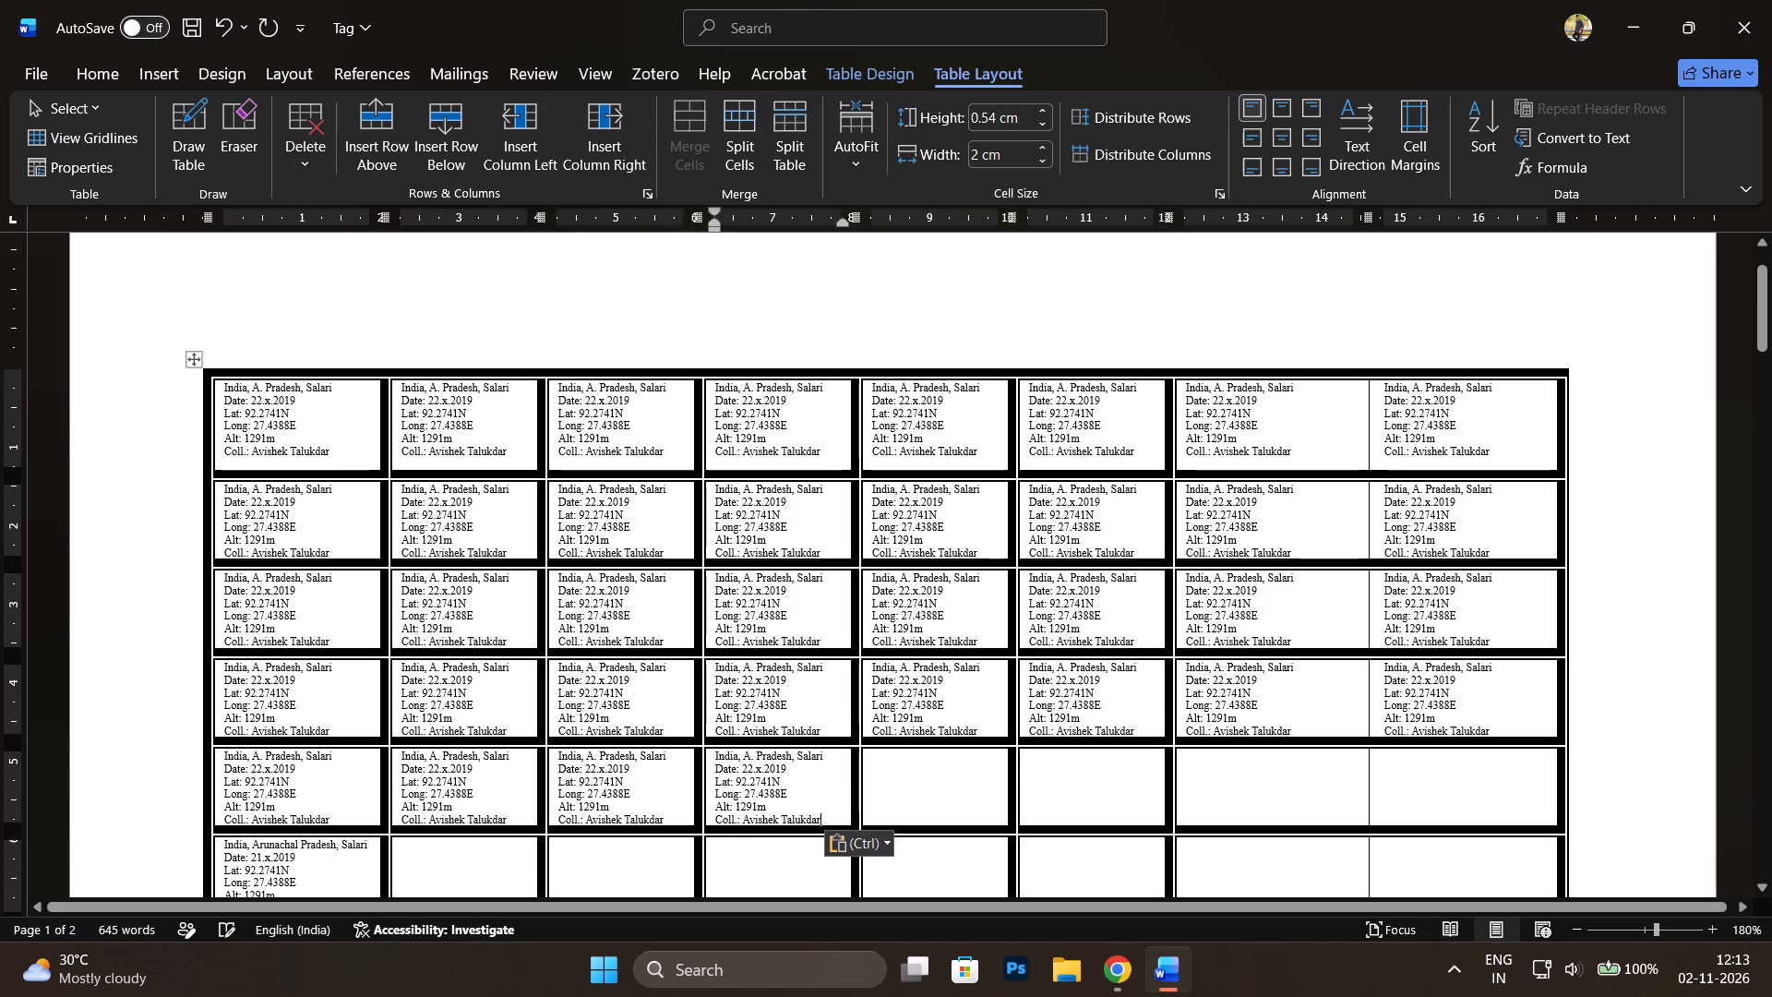
left_click(929, 789)
key("ctrl+v")
left_click(1071, 779)
key("ctrl+v")
left_click(1261, 780)
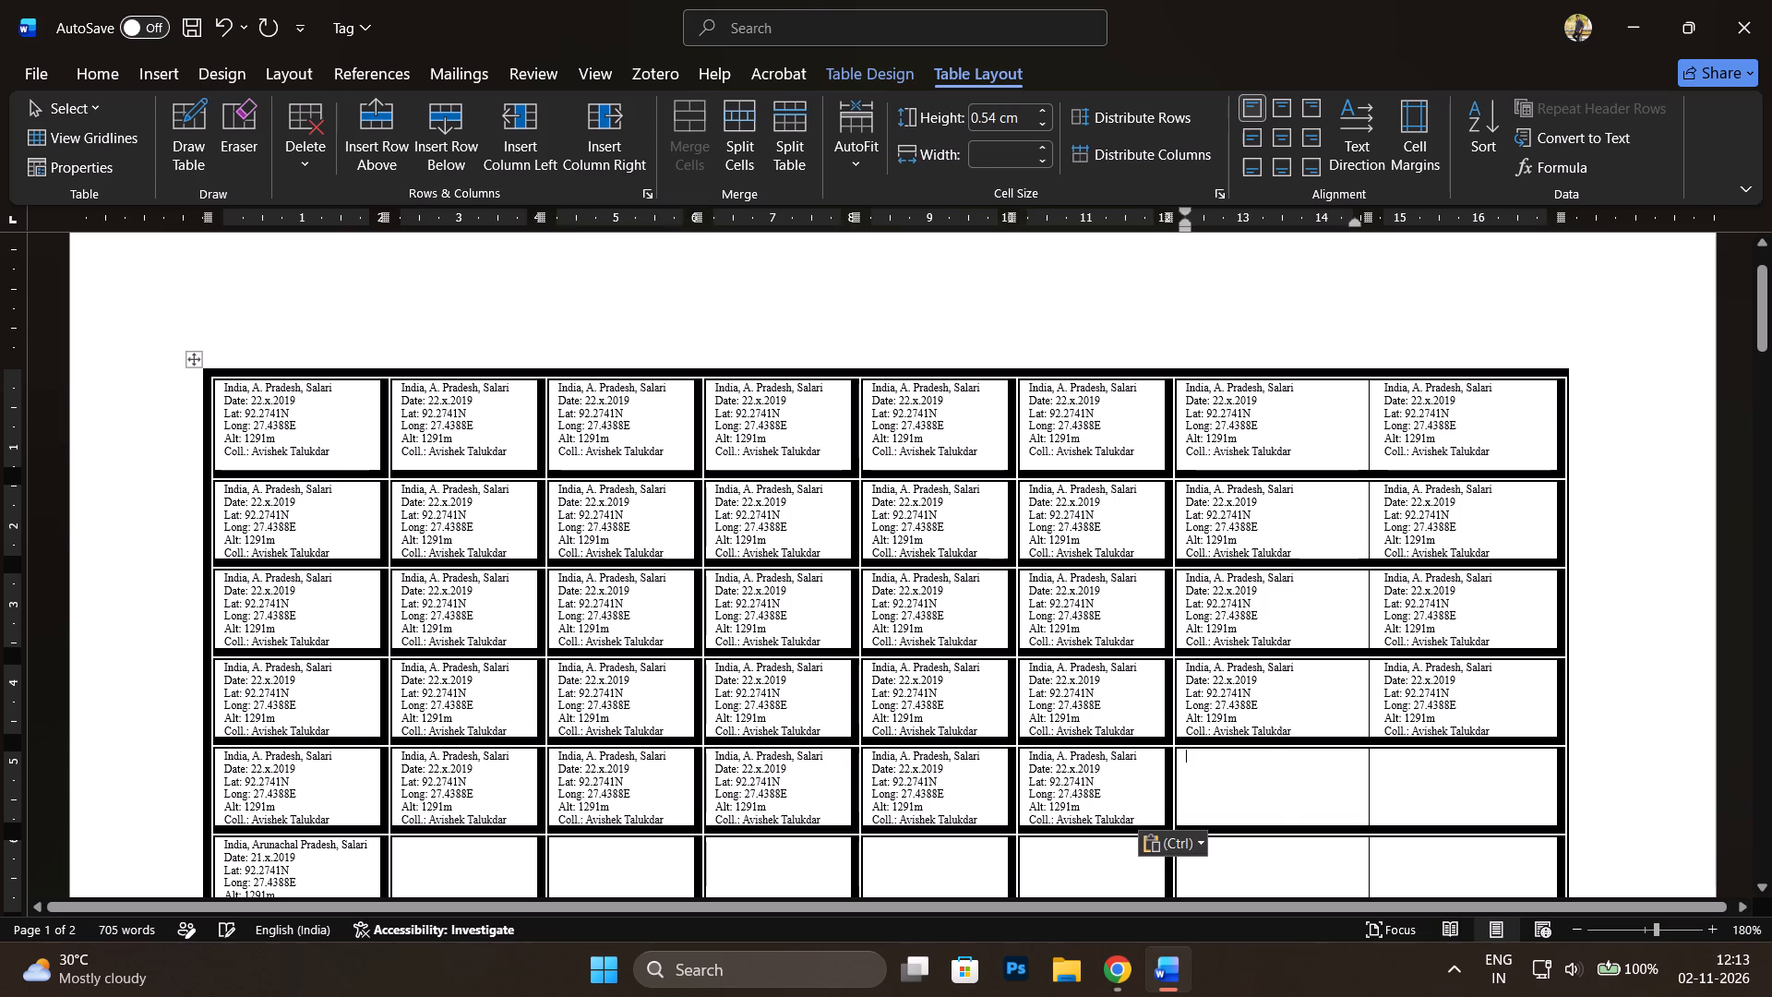
key("ctrl+v")
left_click(1497, 772)
key("ctrl+v")
Abbreviate Arunachal Pradesh to A. Pradesh in the sixth row's first Salari label, dated 21.x.2019.
scroll(594, 749, "down", 3)
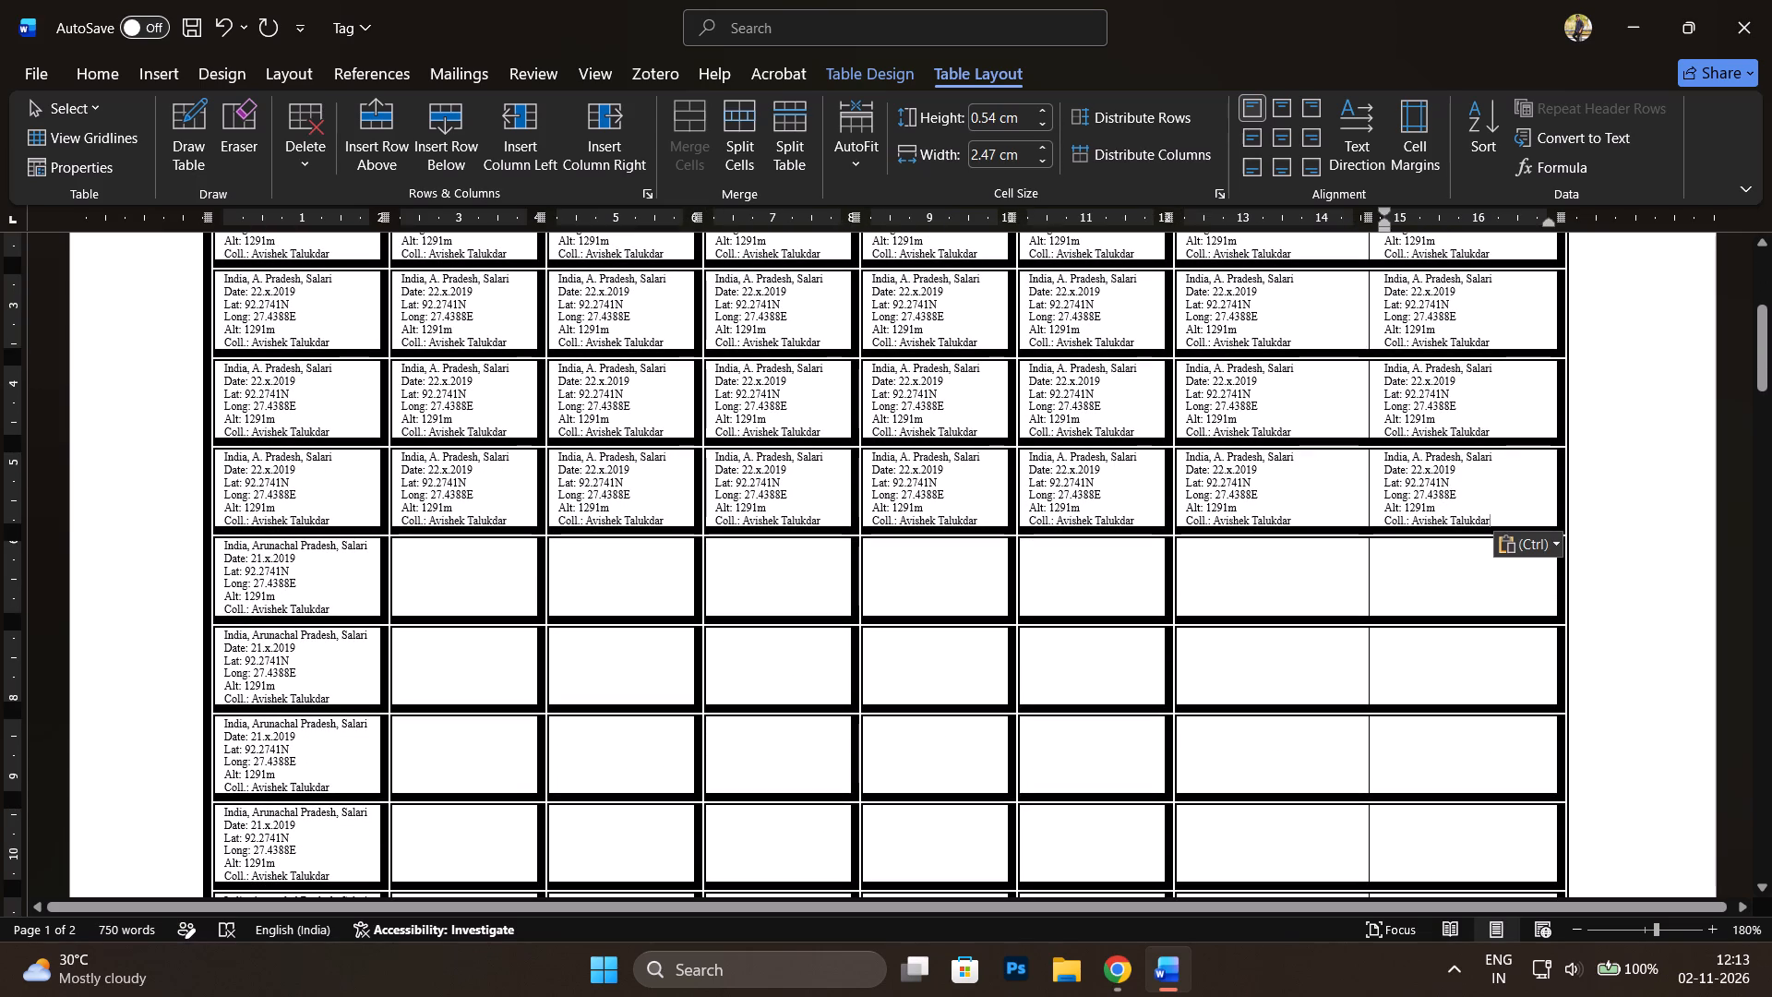
left_click(333, 550)
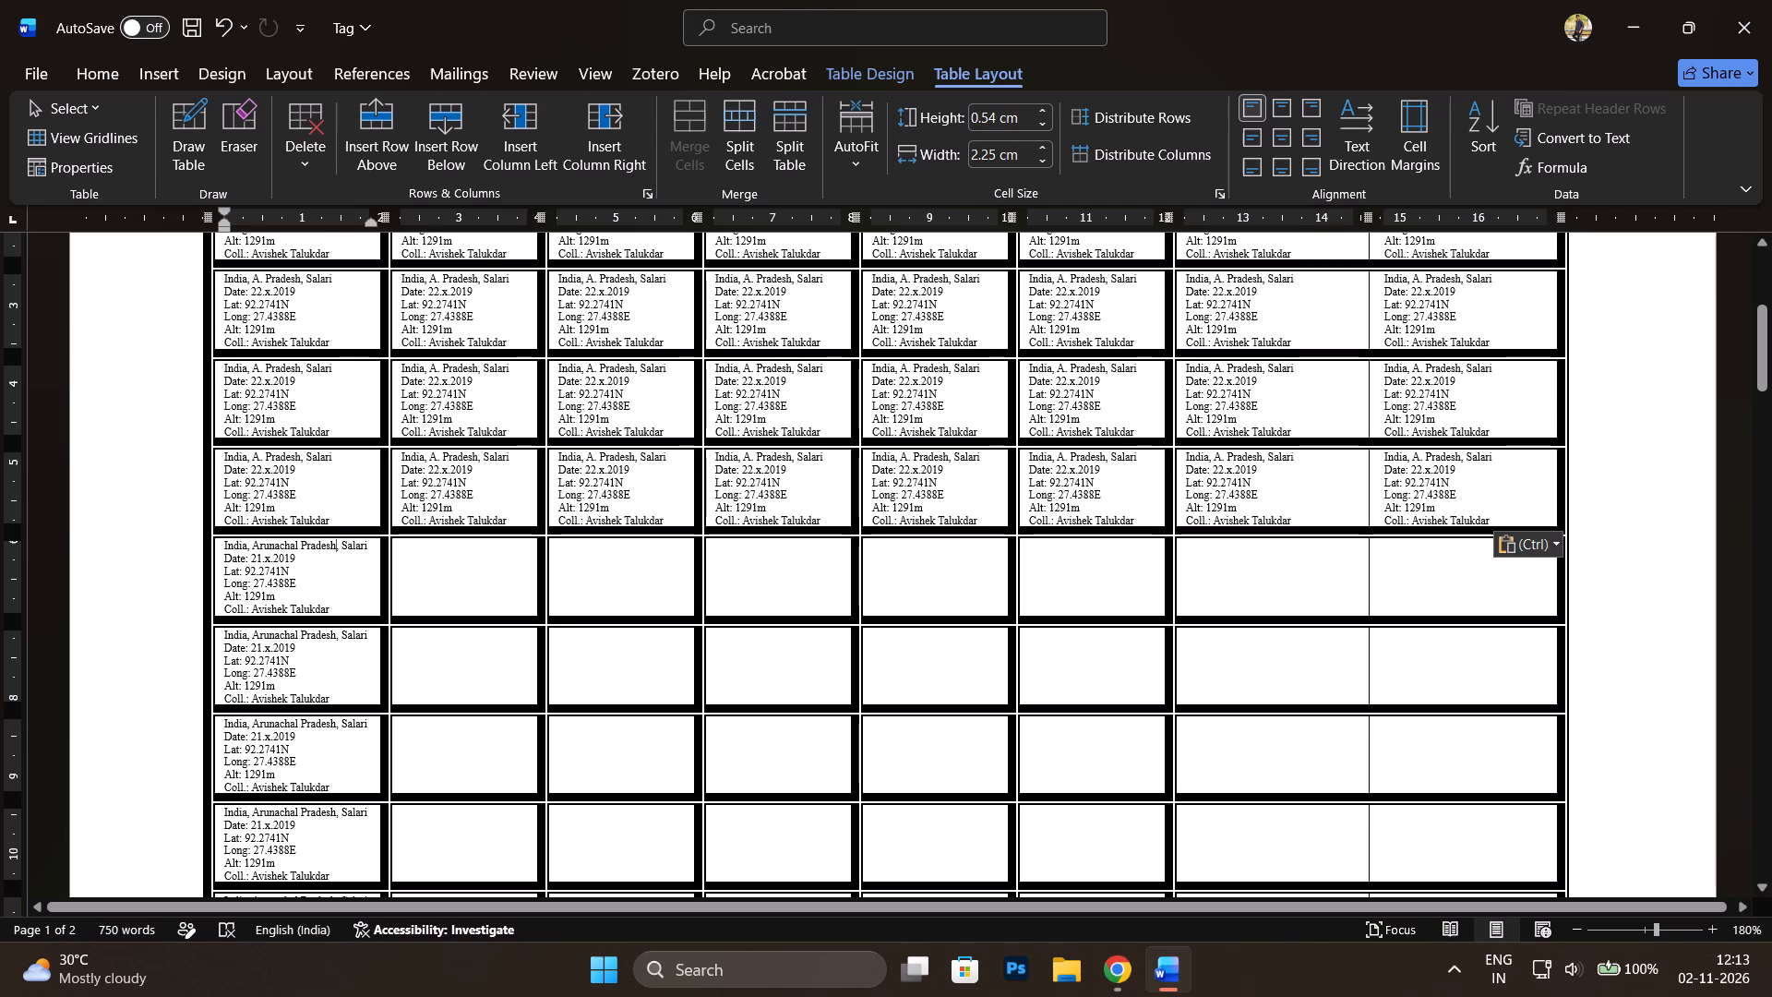
key("BackSpace")
key("BackSpace")
key("BackSpace")
key("BackSpace")
key("BackSpace")
key("BackSpace")
key("BackSpace")
key("BackSpace")
key("BackSpace")
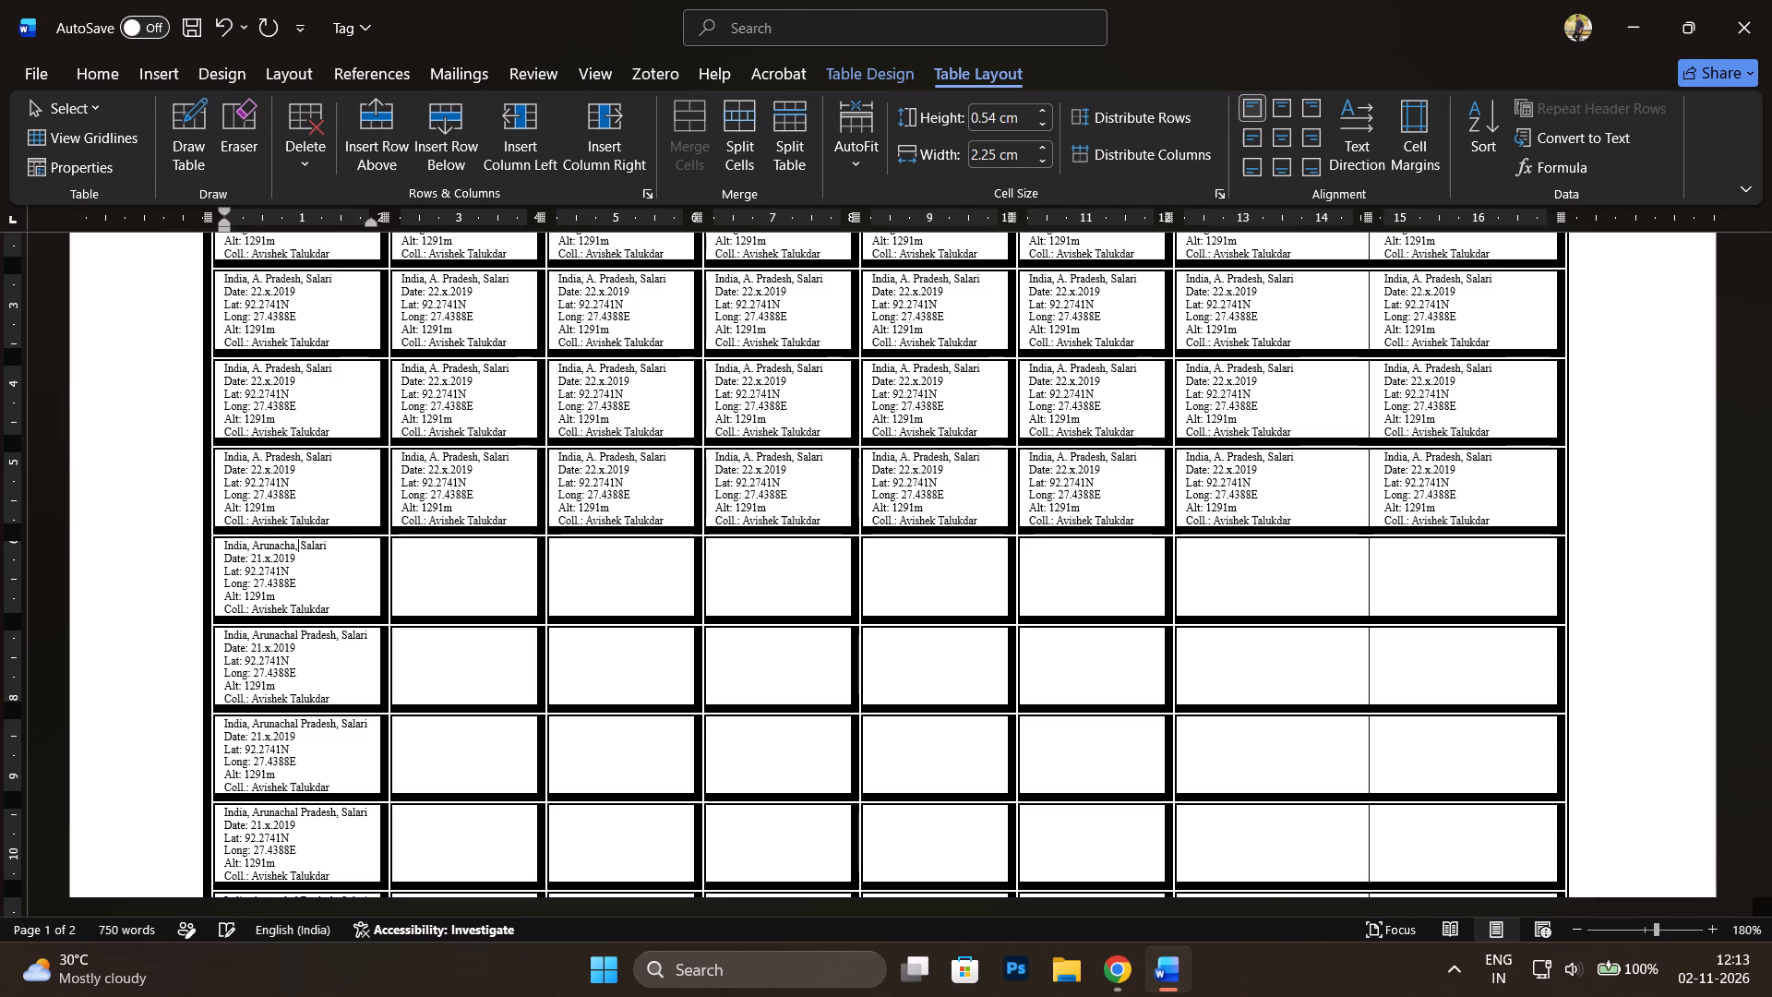
key("BackSpace")
key("BackSpace")
key("BackSpace")
key("BackSpace")
key("BackSpace")
key("BackSpace")
key("BackSpace")
type("radesh")
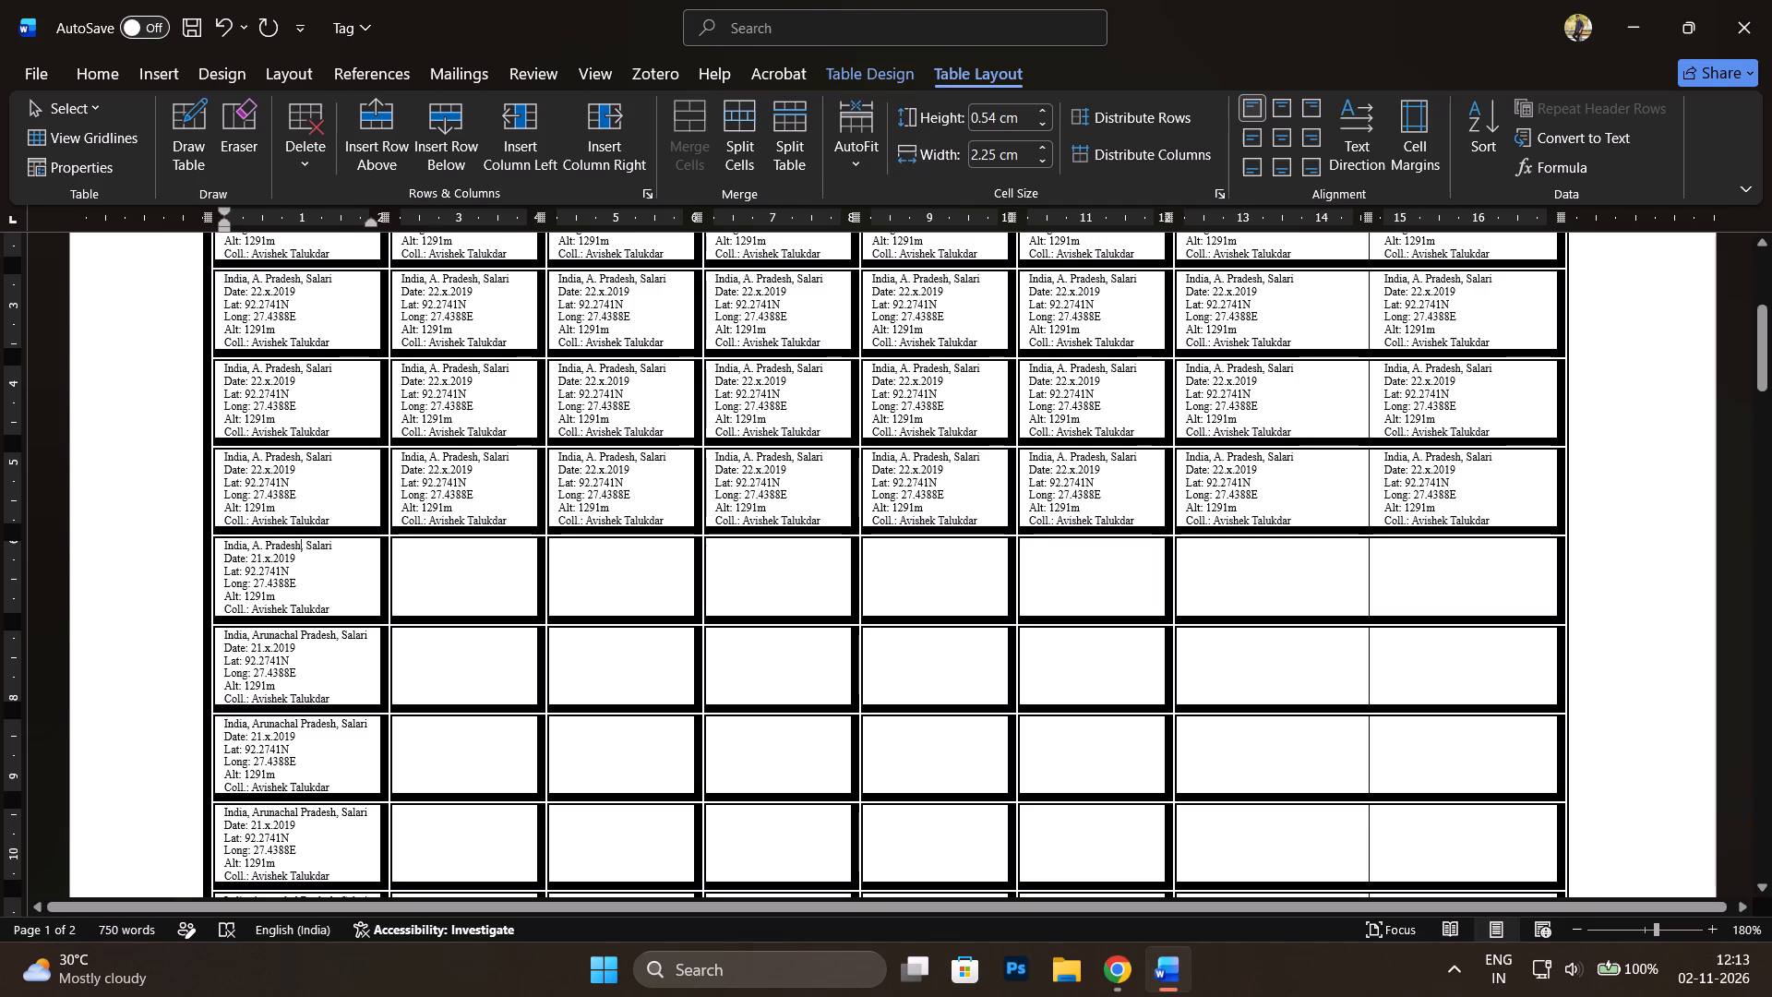
Copy the sixth row's A. Pradesh, Salari label dated 21.x.2019 and paste it into the row's seven empty cells.
left_click(344, 571)
left_click_drag(340, 609, 248, 589)
left_click_drag(248, 589, 168, 546)
key("ctrl+c")
left_click(471, 577)
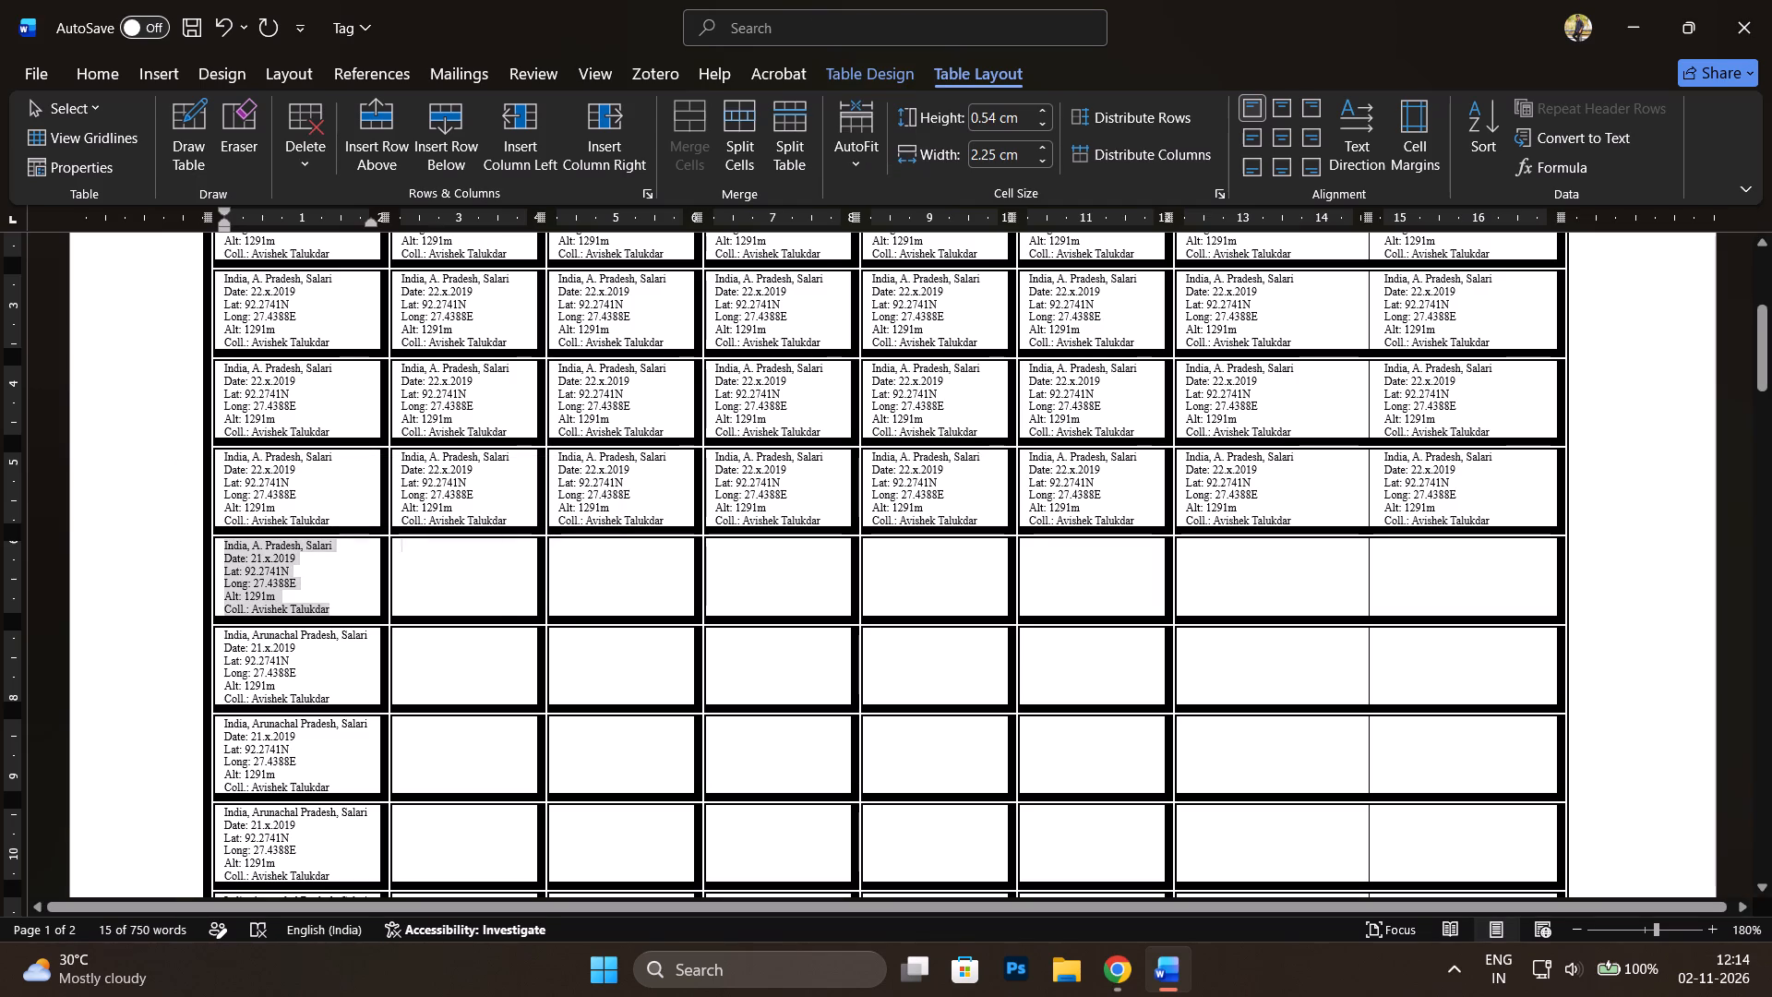
key("ctrl+v")
left_click(631, 569)
key("ctrl+v")
left_click(816, 574)
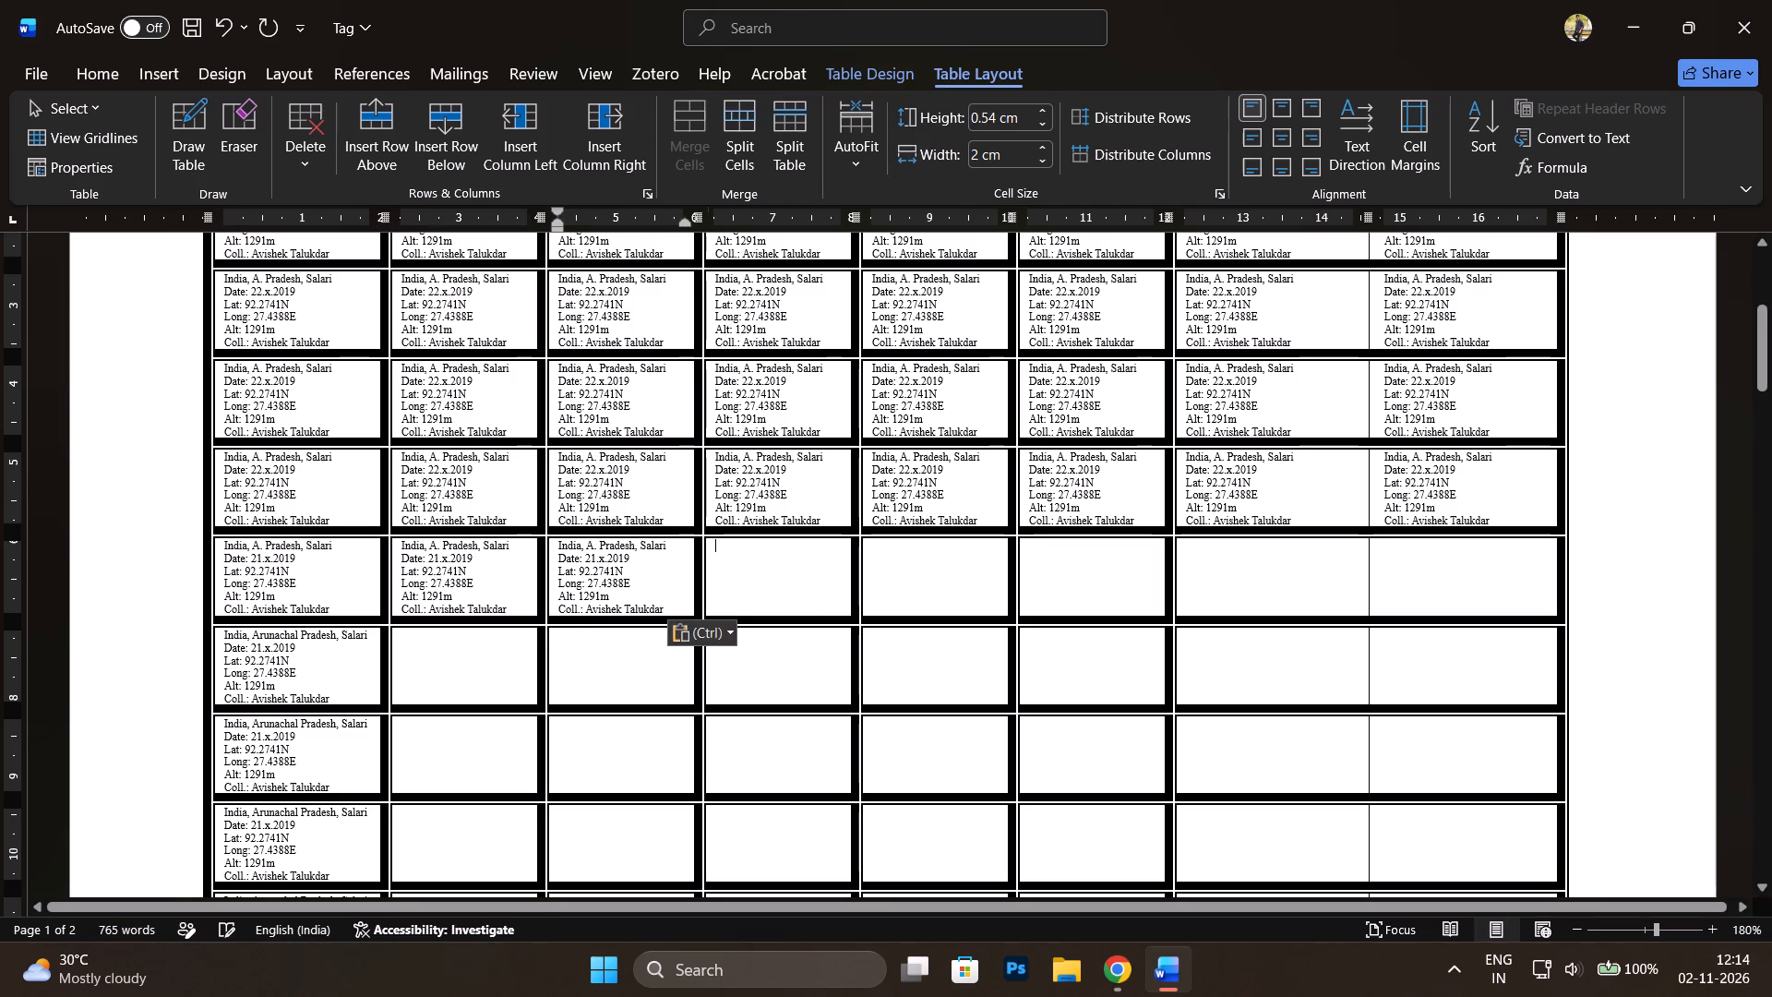
key("ctrl+v")
left_click(945, 574)
key("ctrl+v")
left_click(1036, 572)
key("ctrl+v")
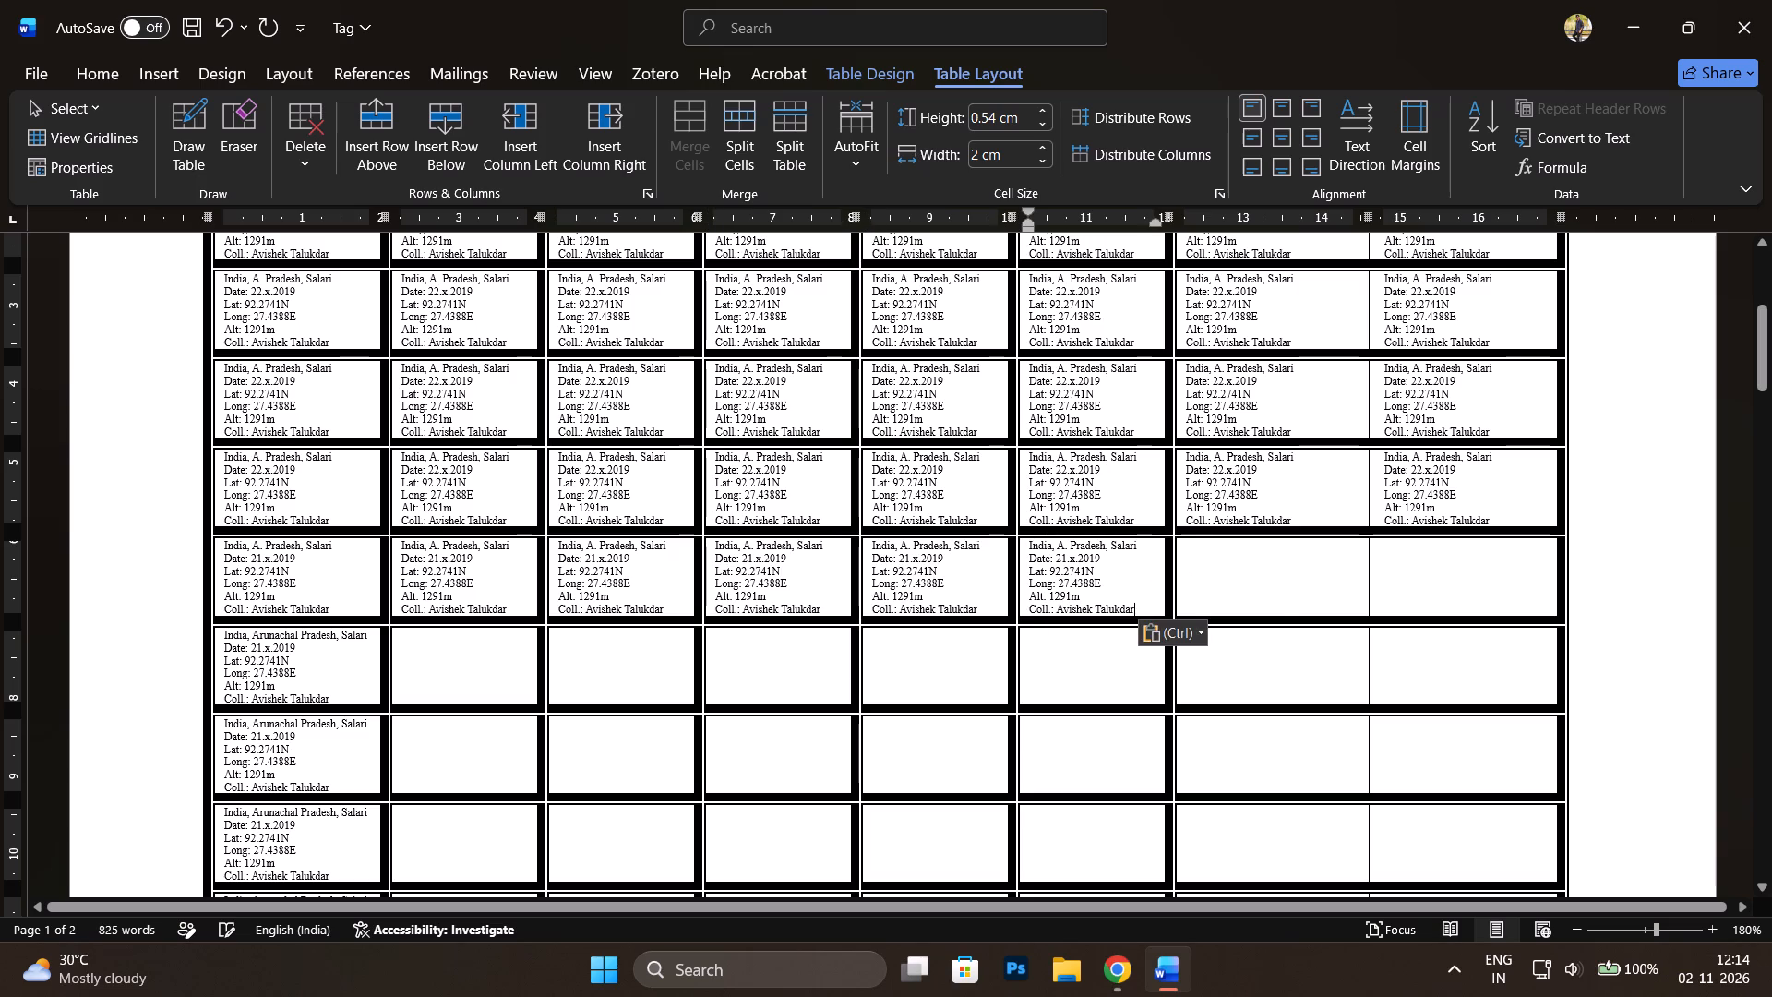
left_click(1237, 566)
key("ctrl+v")
left_click(1402, 565)
key("ctrl+v")
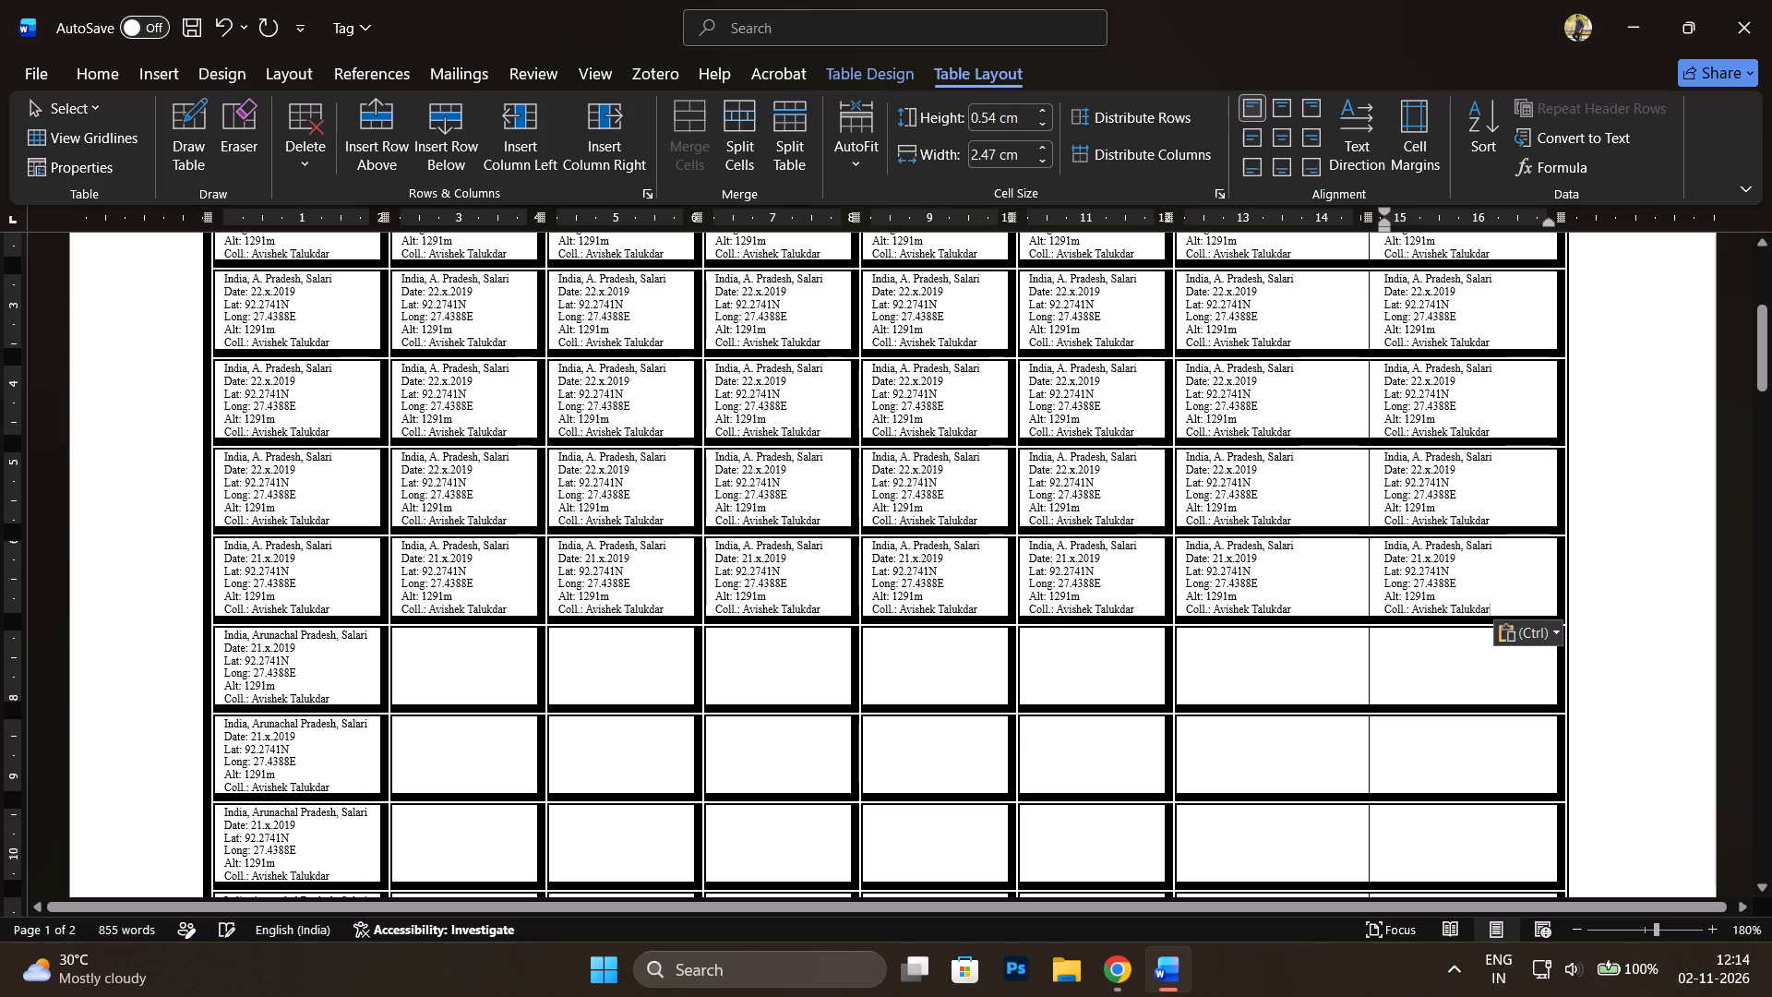
Replace the seventh row's first label with the copied A. Pradesh, Salari label dated 21.x.2019 and fill the row's other seven cells with it.
left_click_drag(343, 695, 203, 648)
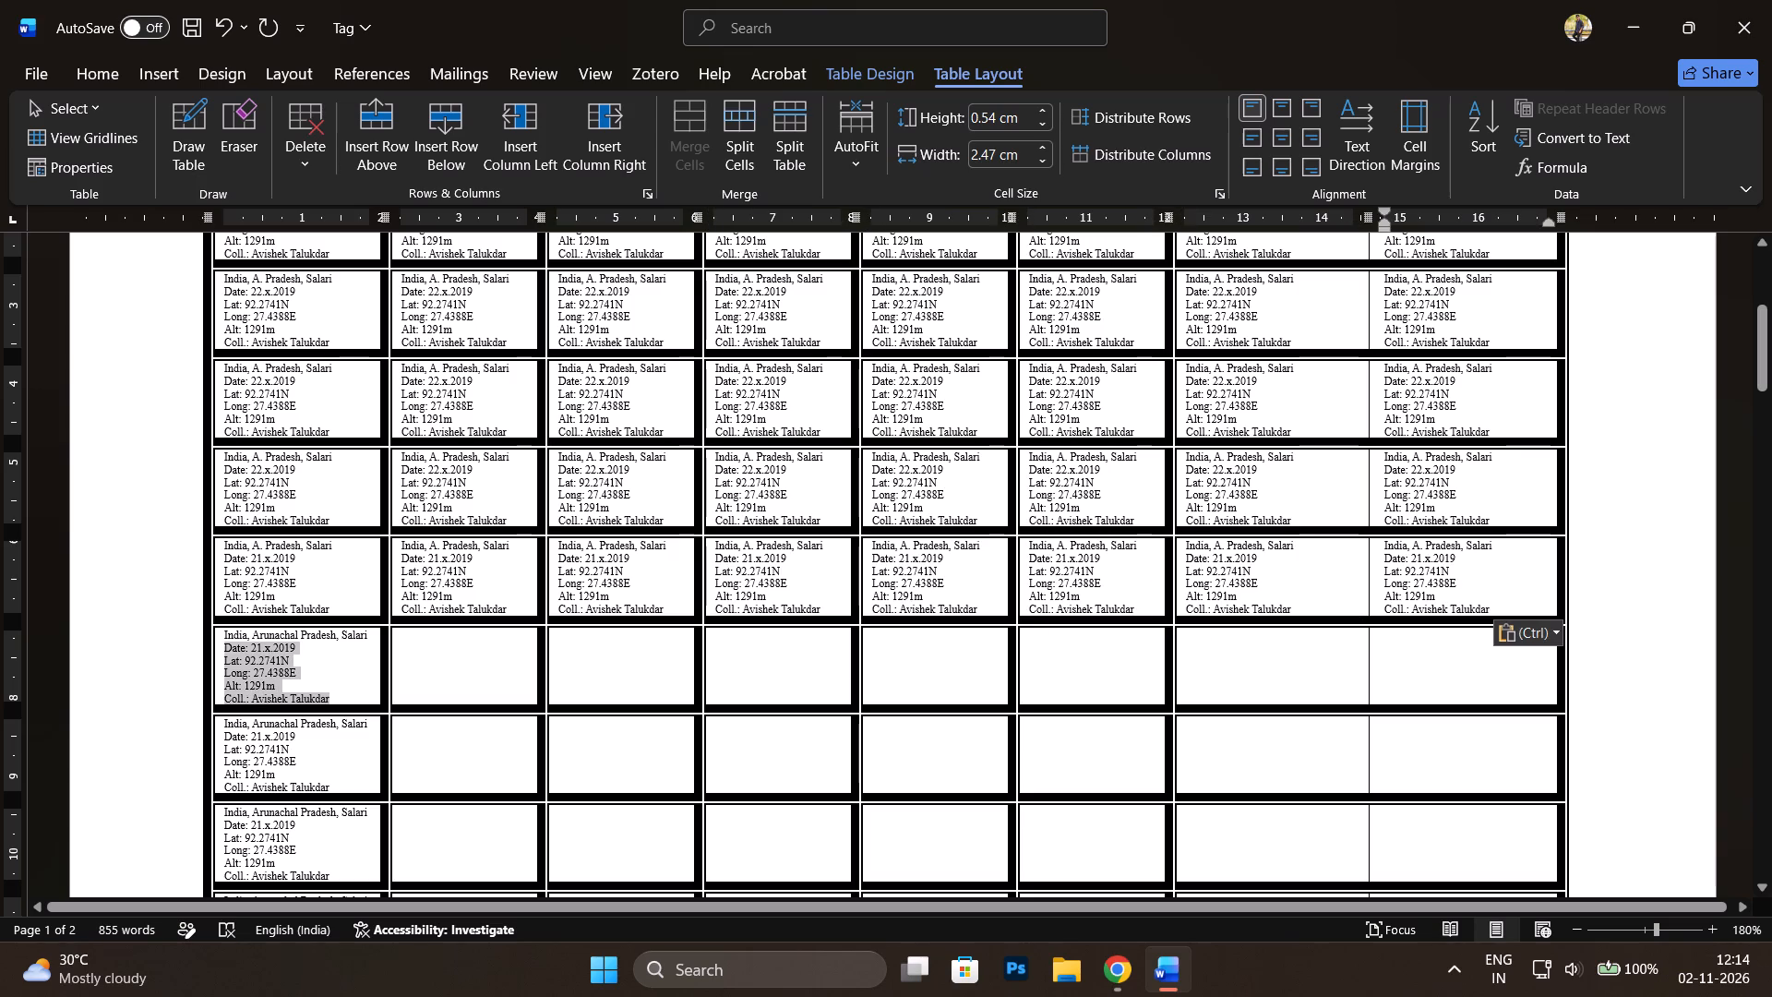
left_click_drag(203, 648, 210, 635)
key("ctrl+v")
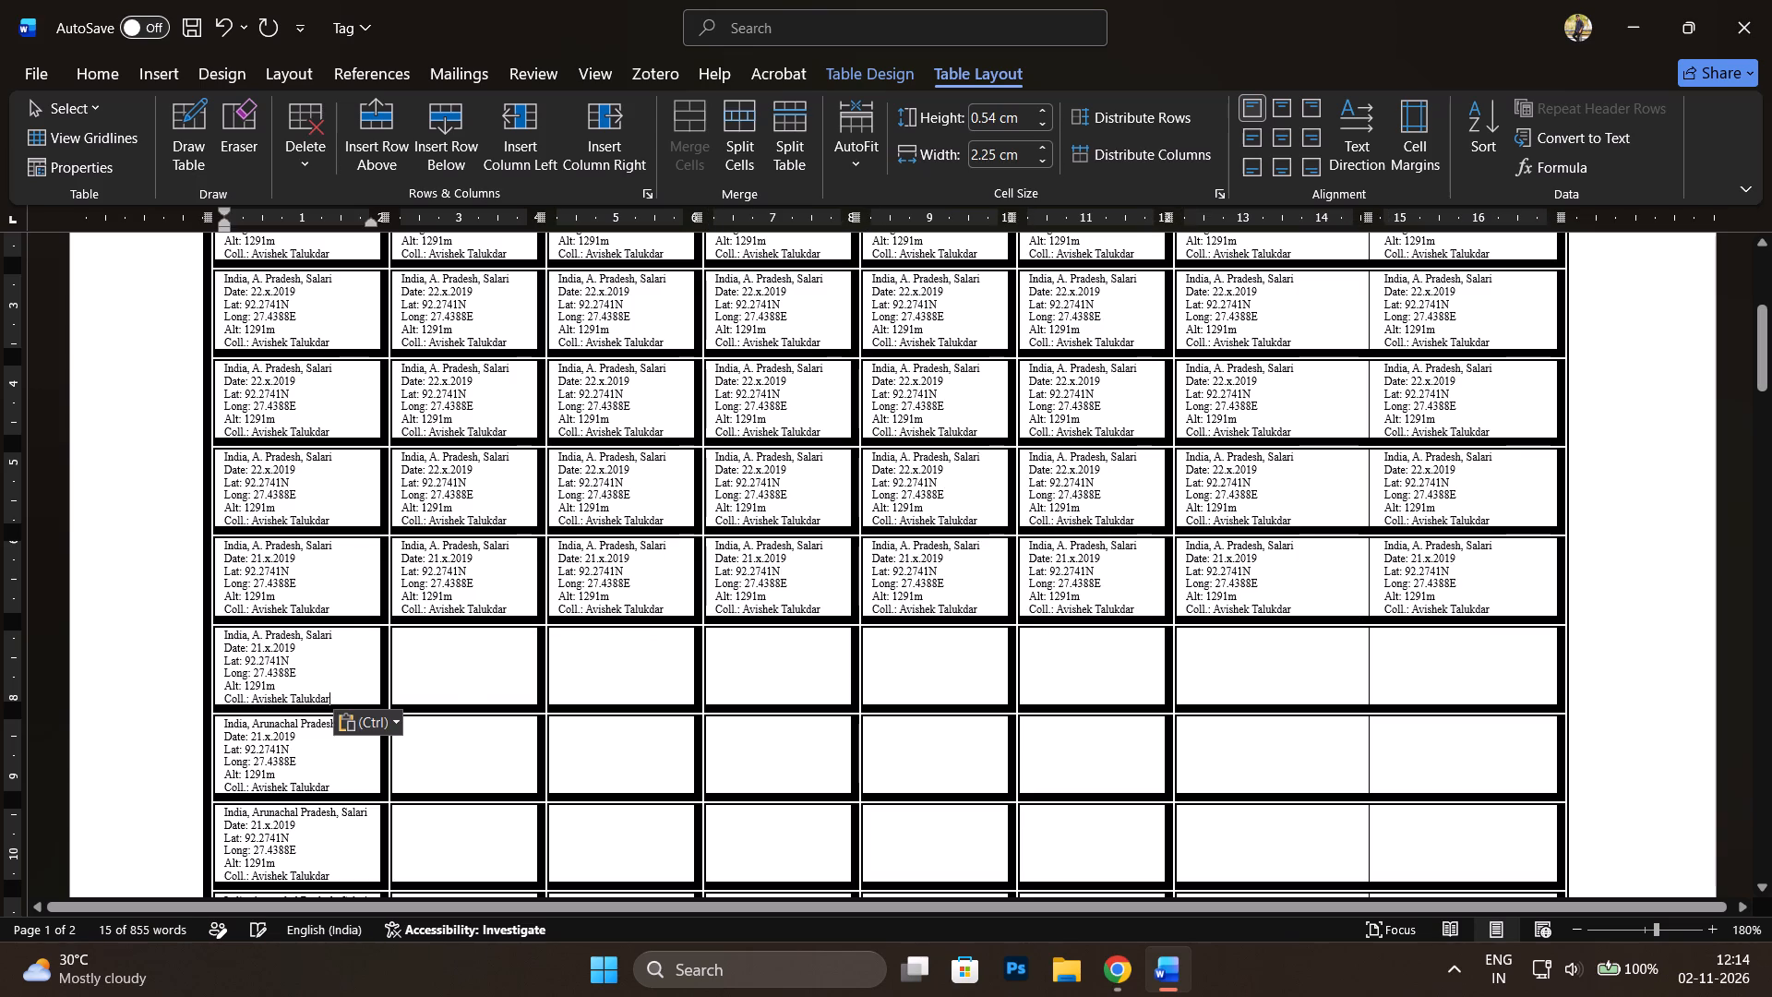
left_click(478, 679)
key("ctrl+v")
left_click(643, 679)
key("ctrl+v")
left_click(777, 676)
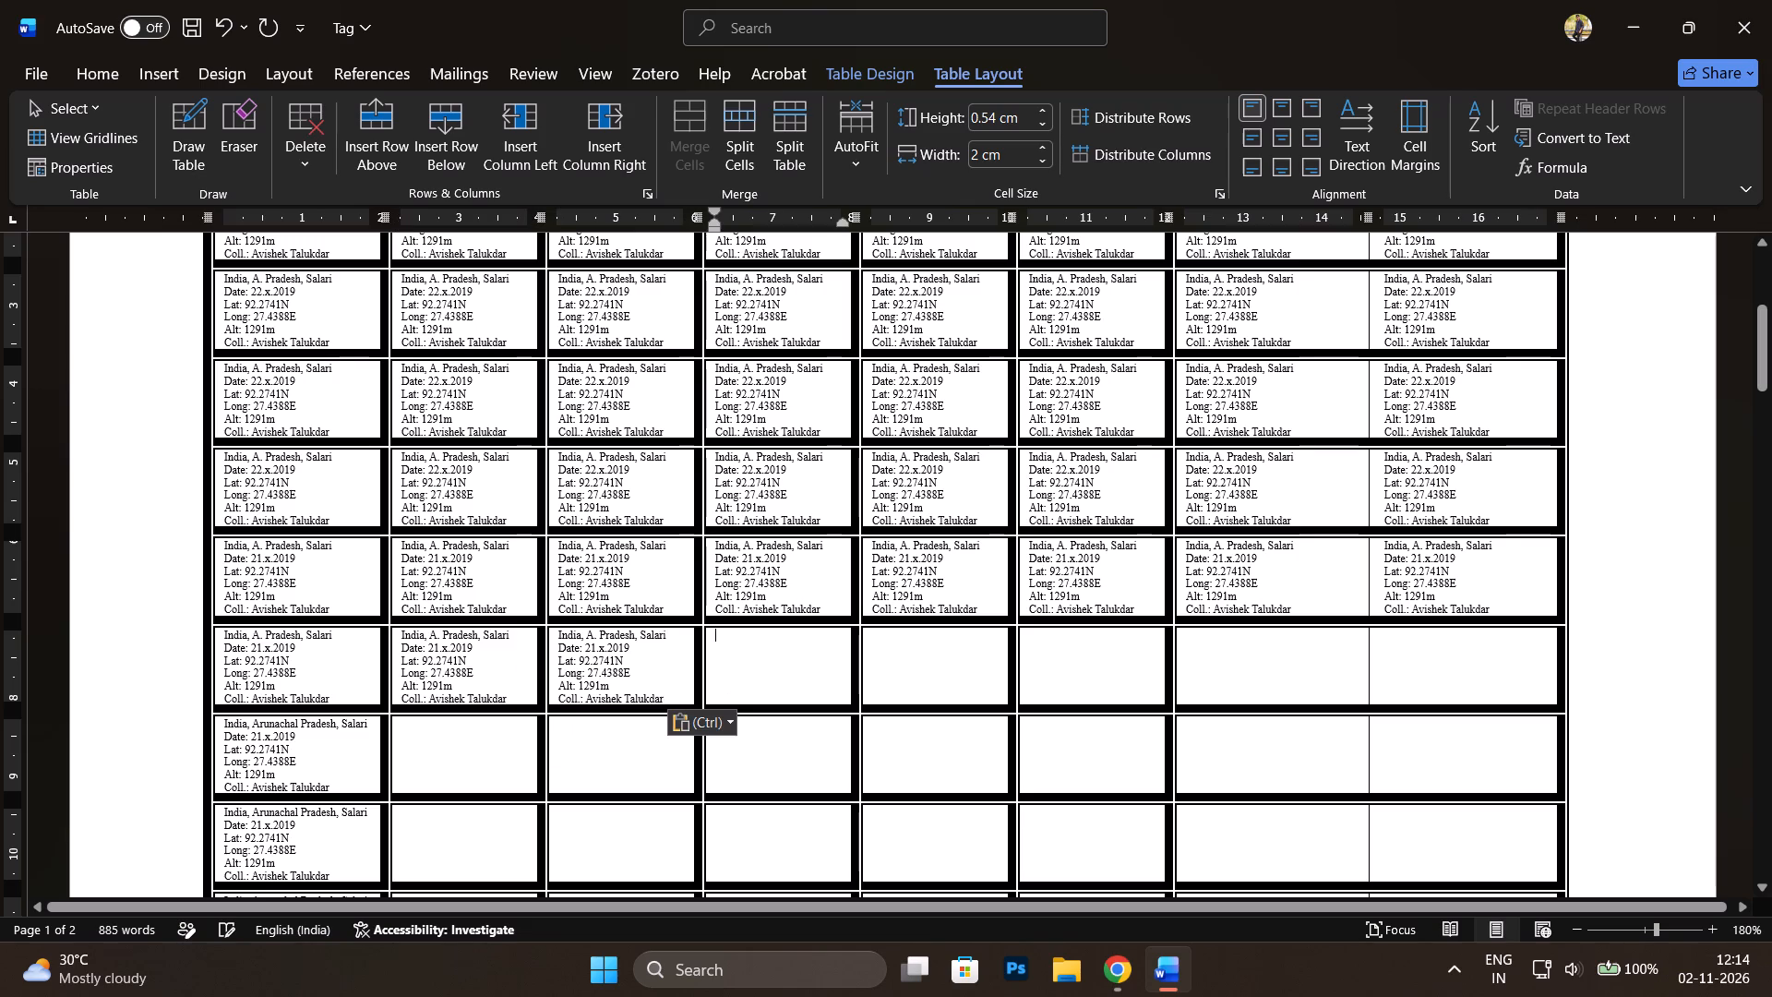
key("ctrl+v")
left_click(930, 671)
key("ctrl+v")
left_click(1070, 672)
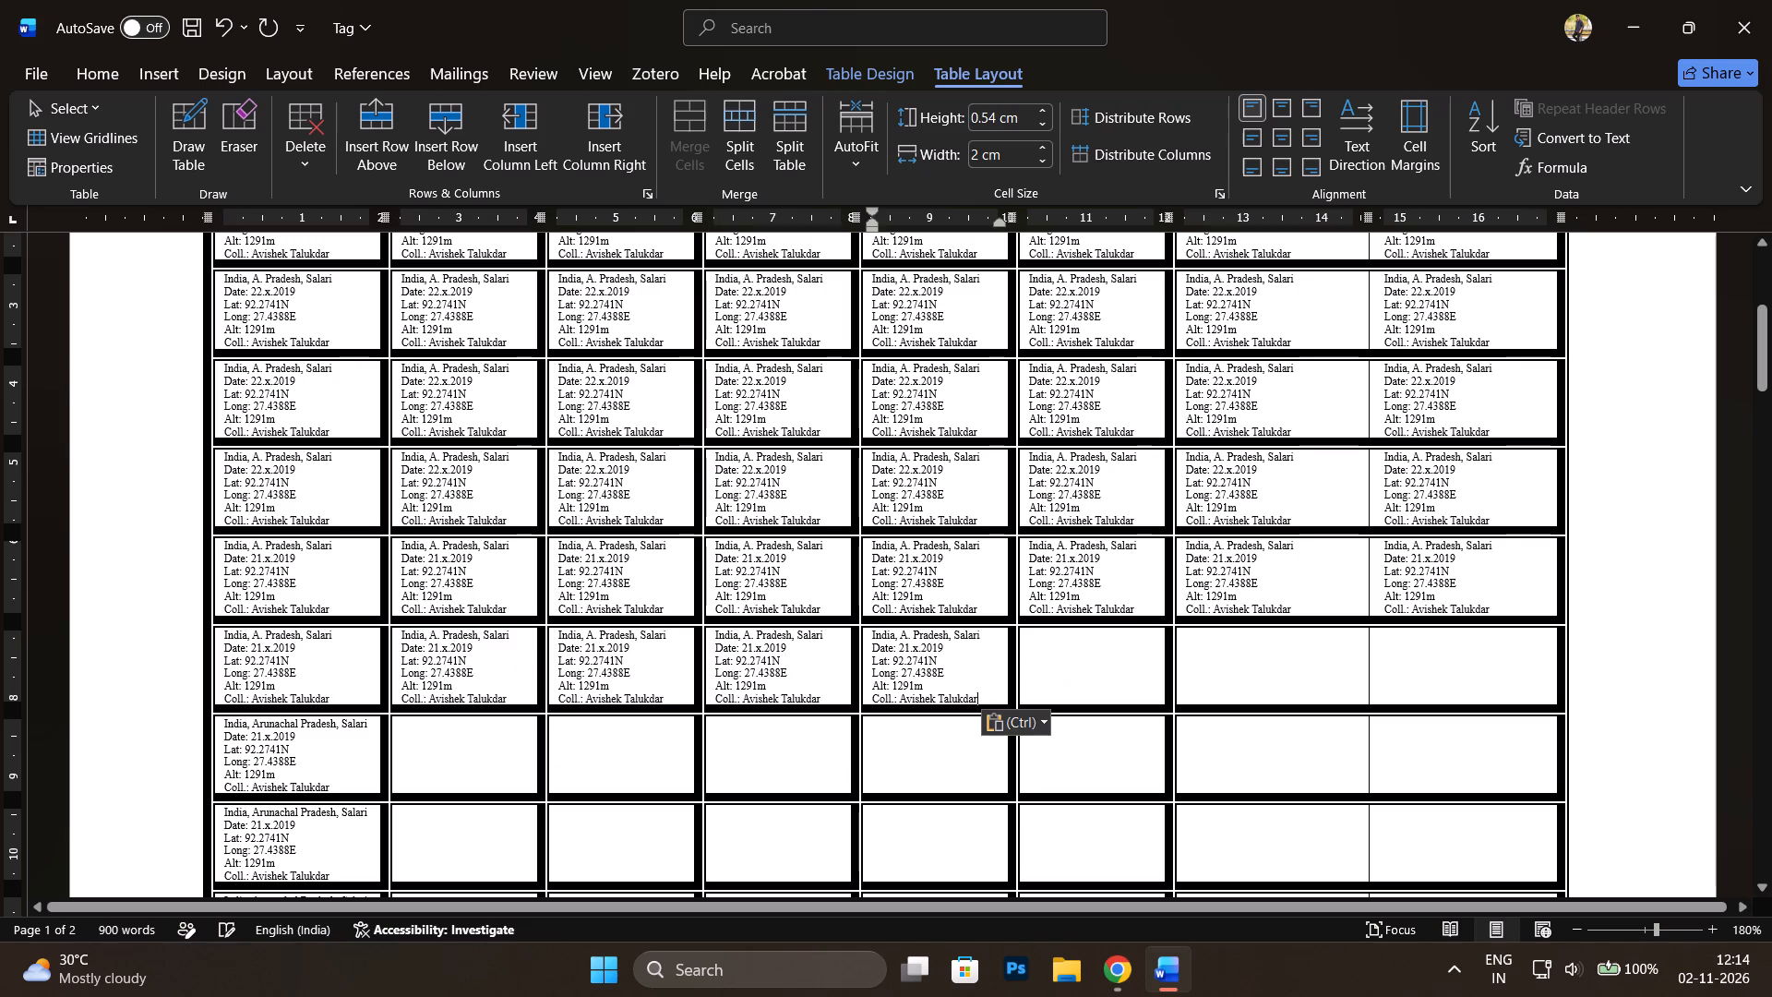
key("ctrl+v")
left_click(1218, 668)
key("ctrl+v")
left_click(1454, 647)
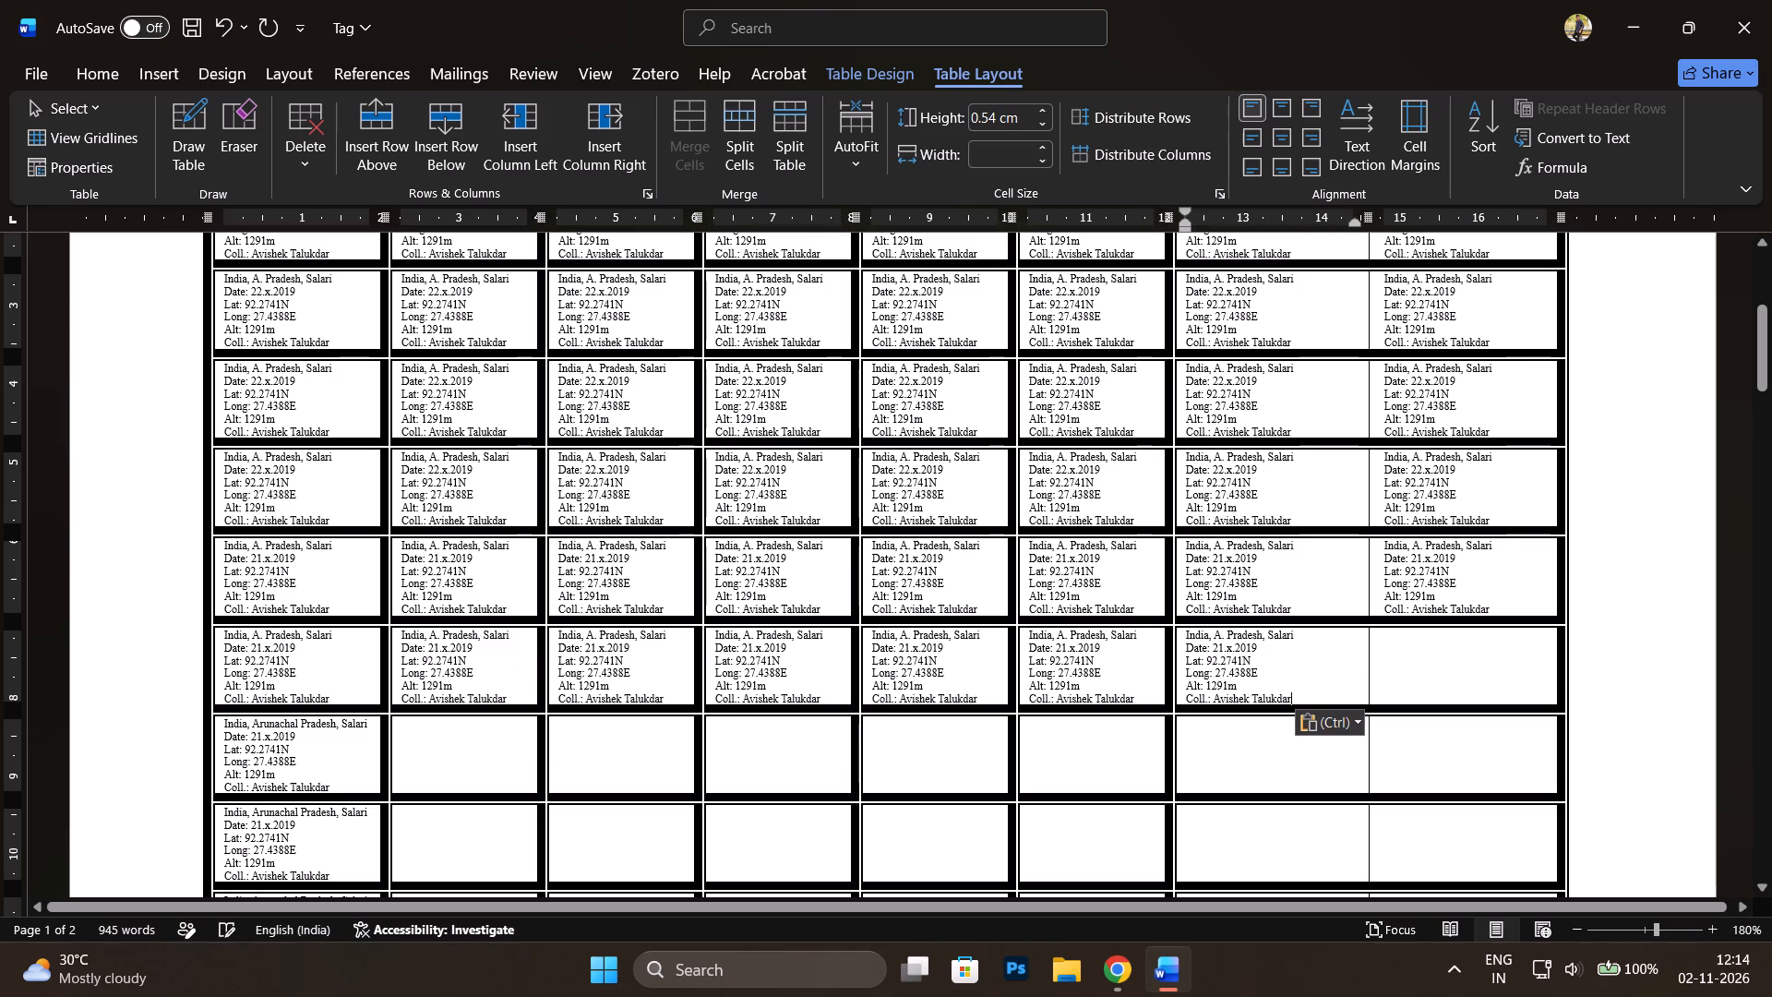
key("ctrl+v")
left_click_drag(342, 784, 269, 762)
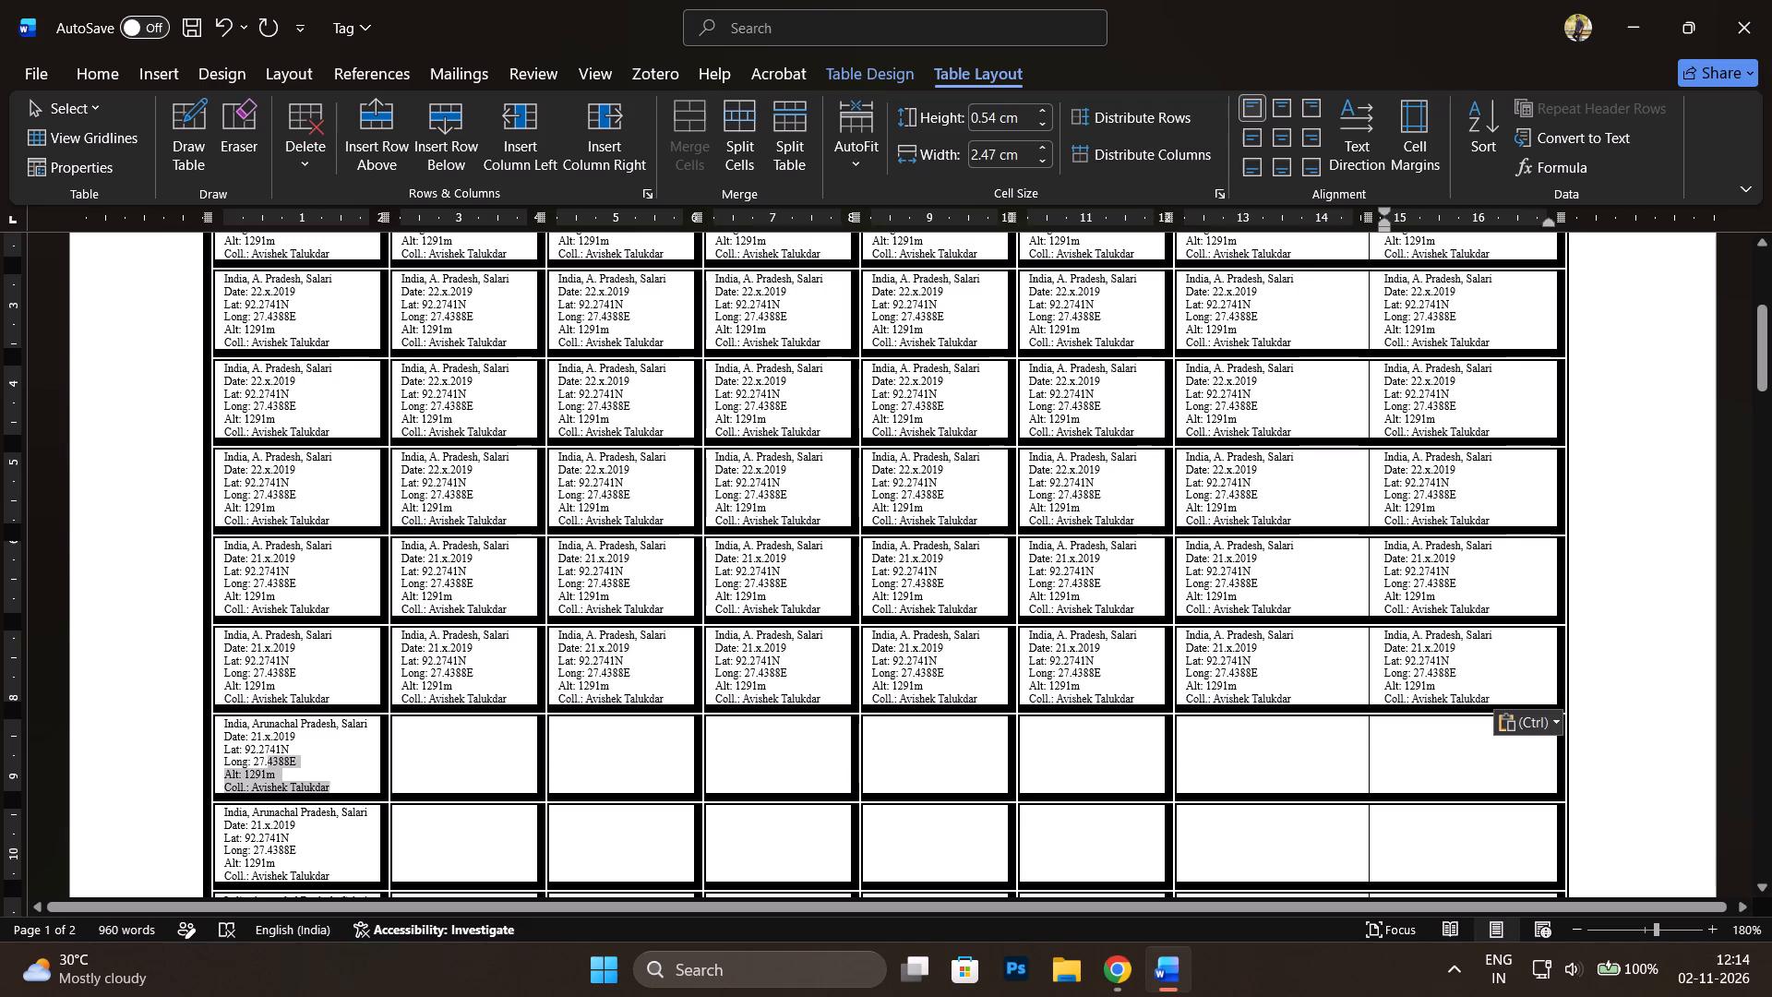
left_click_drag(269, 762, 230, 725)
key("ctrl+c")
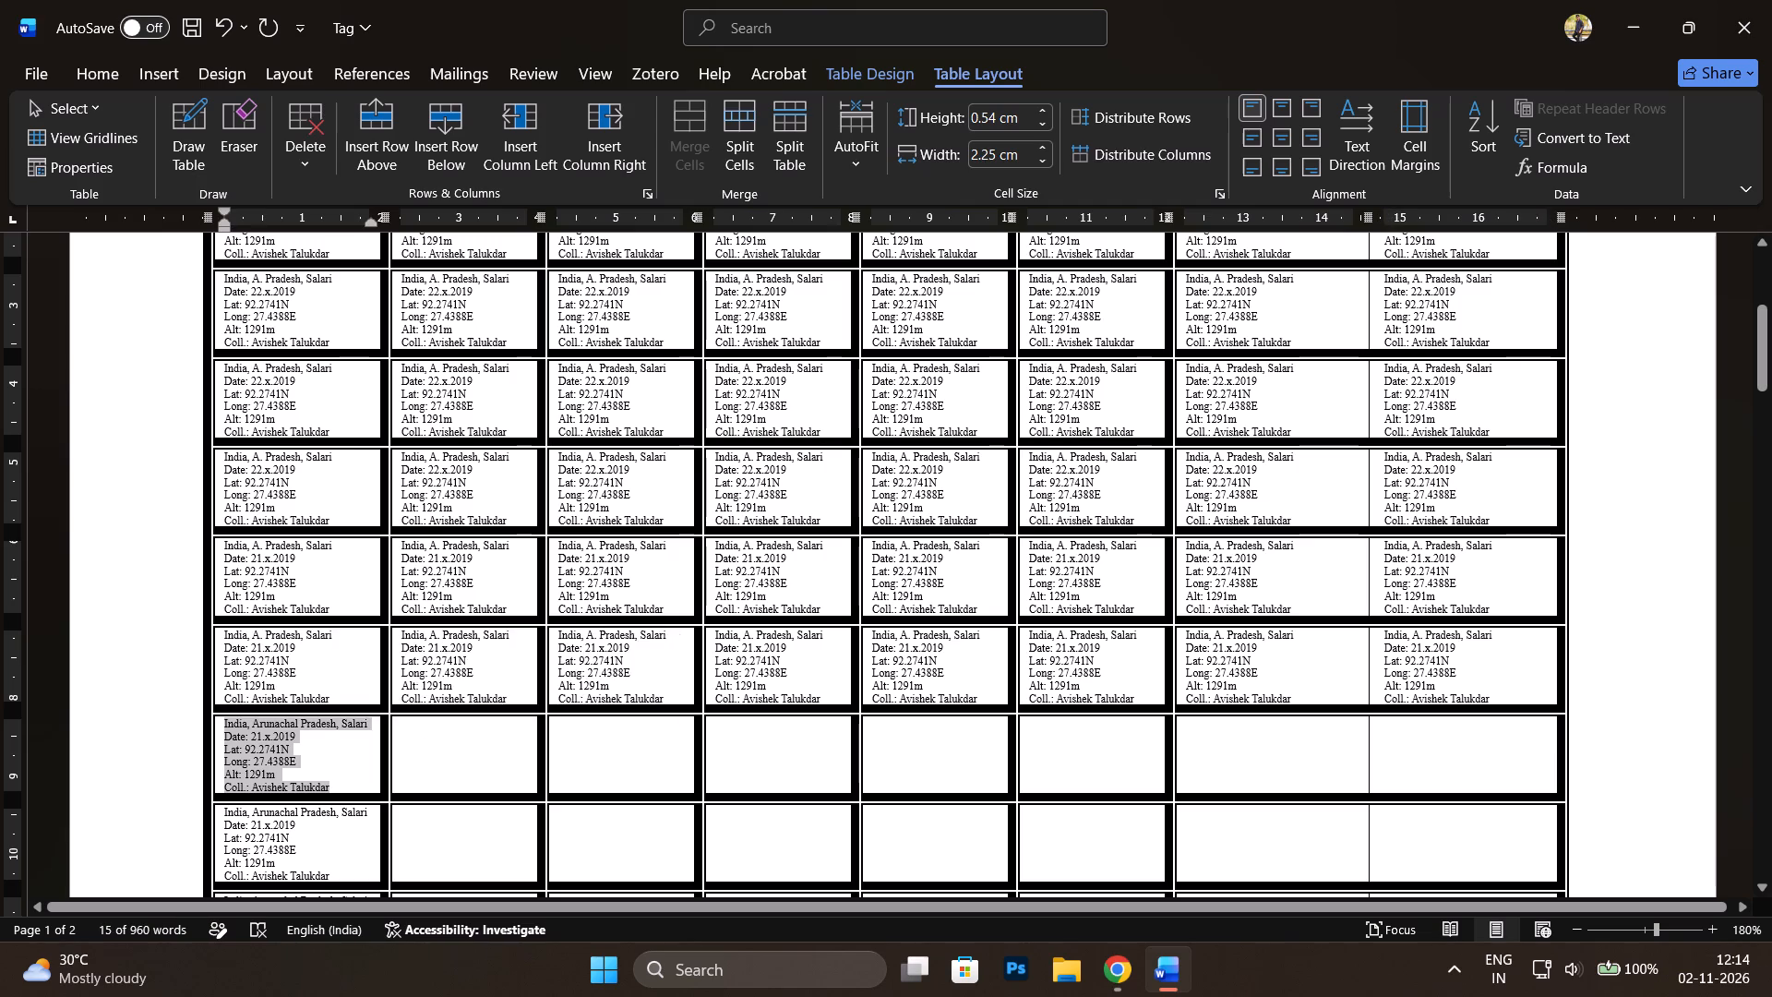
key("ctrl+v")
Copy the seventh row's A. Pradesh, Salari label dated 21.x.2019 over the eighth row's first label and into its seven empty cells.
left_click_drag(342, 699, 193, 645)
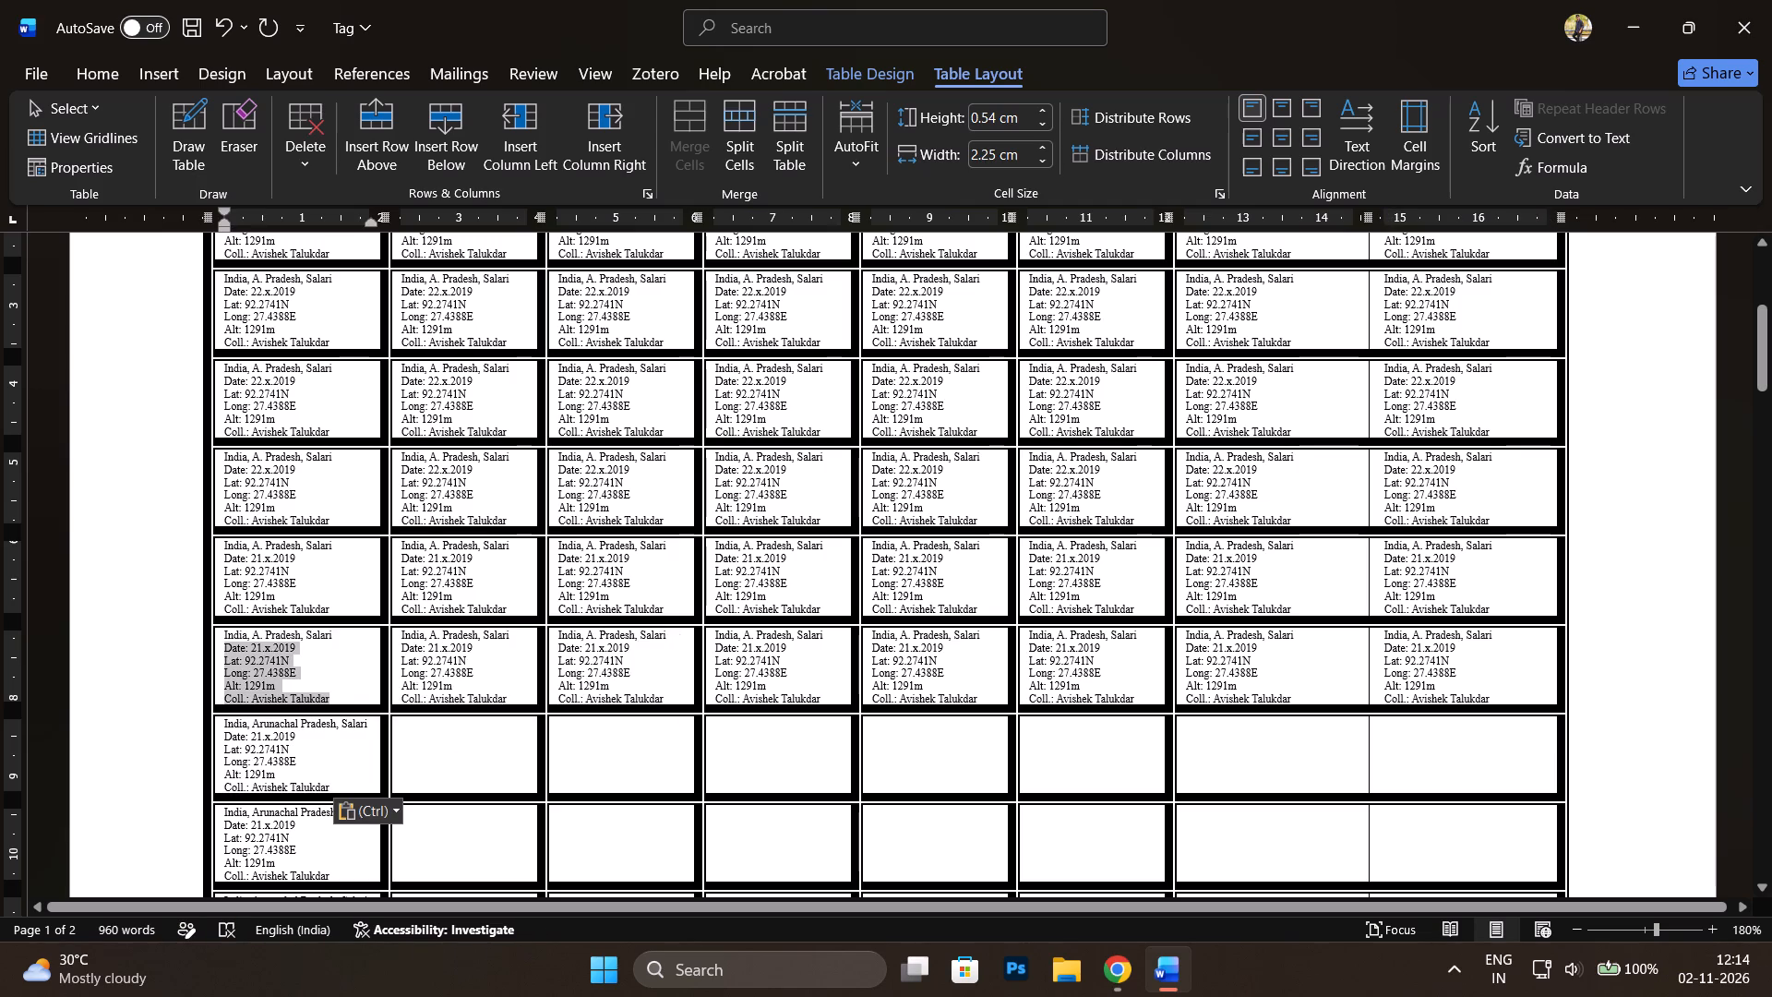
left_click_drag(193, 645, 189, 635)
key("ctrl+c")
left_click(368, 782)
left_click_drag(348, 787, 220, 721)
key("ctrl+v")
left_click(475, 747)
key("ctrl+v")
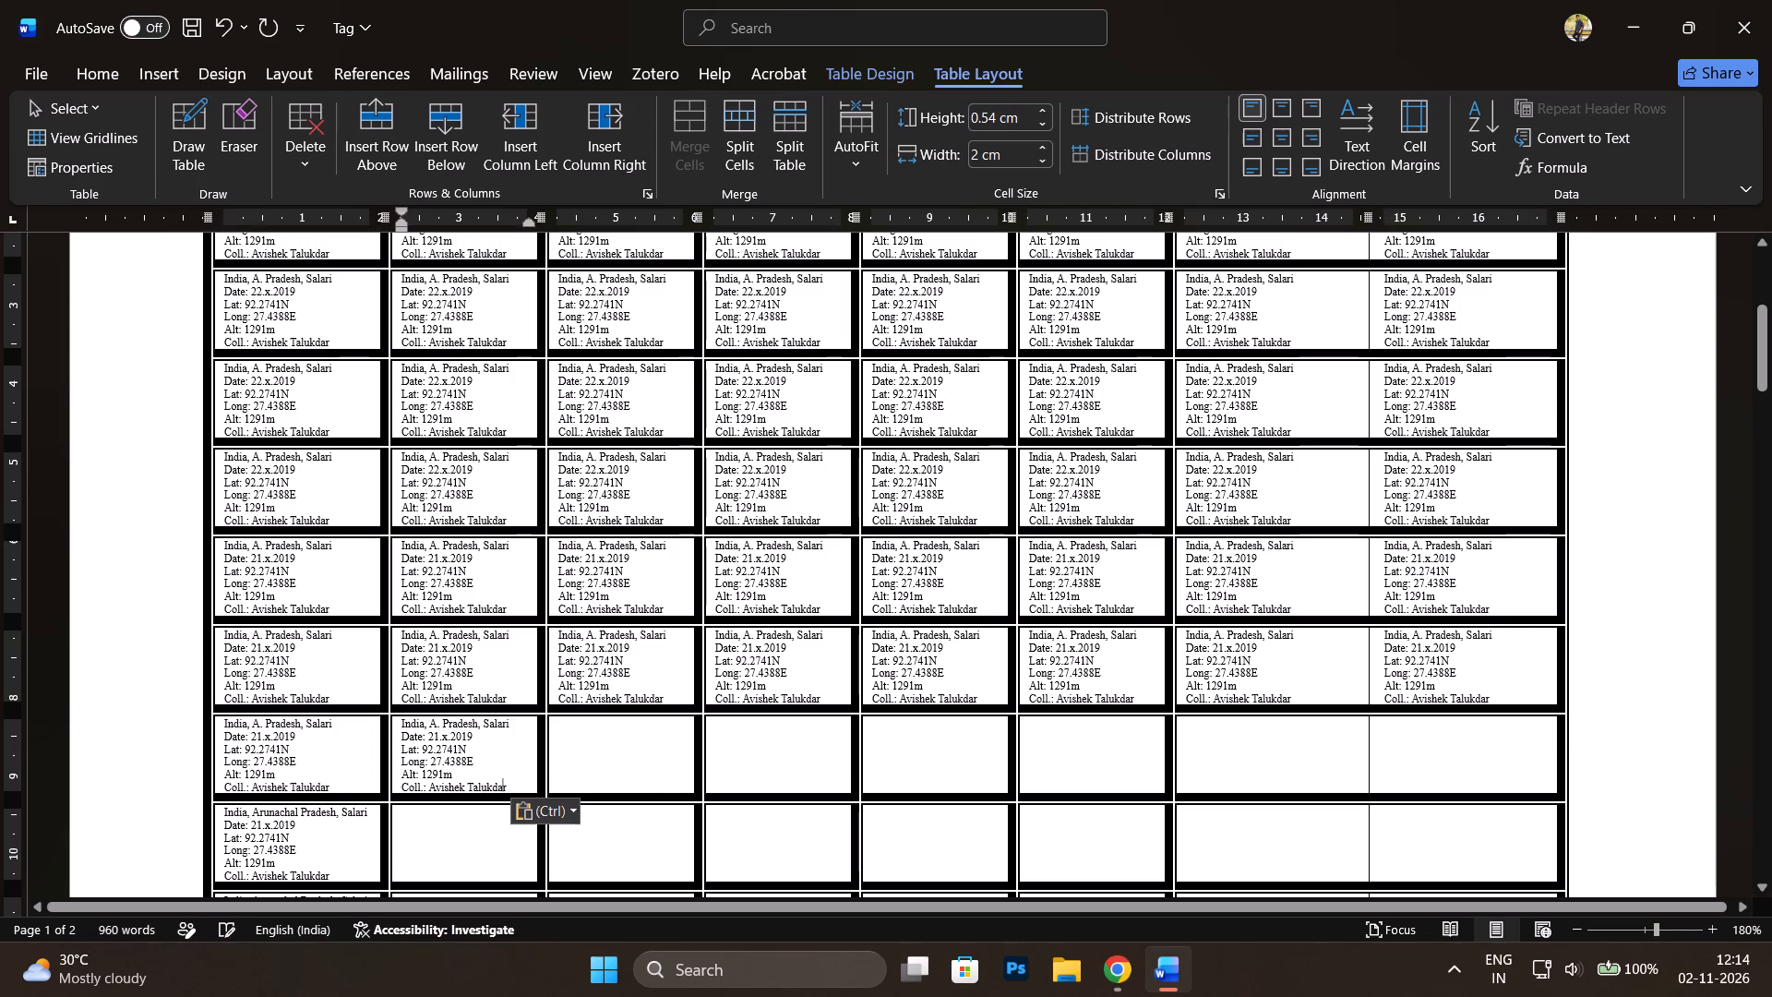
left_click(628, 747)
key("ctrl+v")
left_click(757, 745)
key("ctrl+v")
left_click(923, 741)
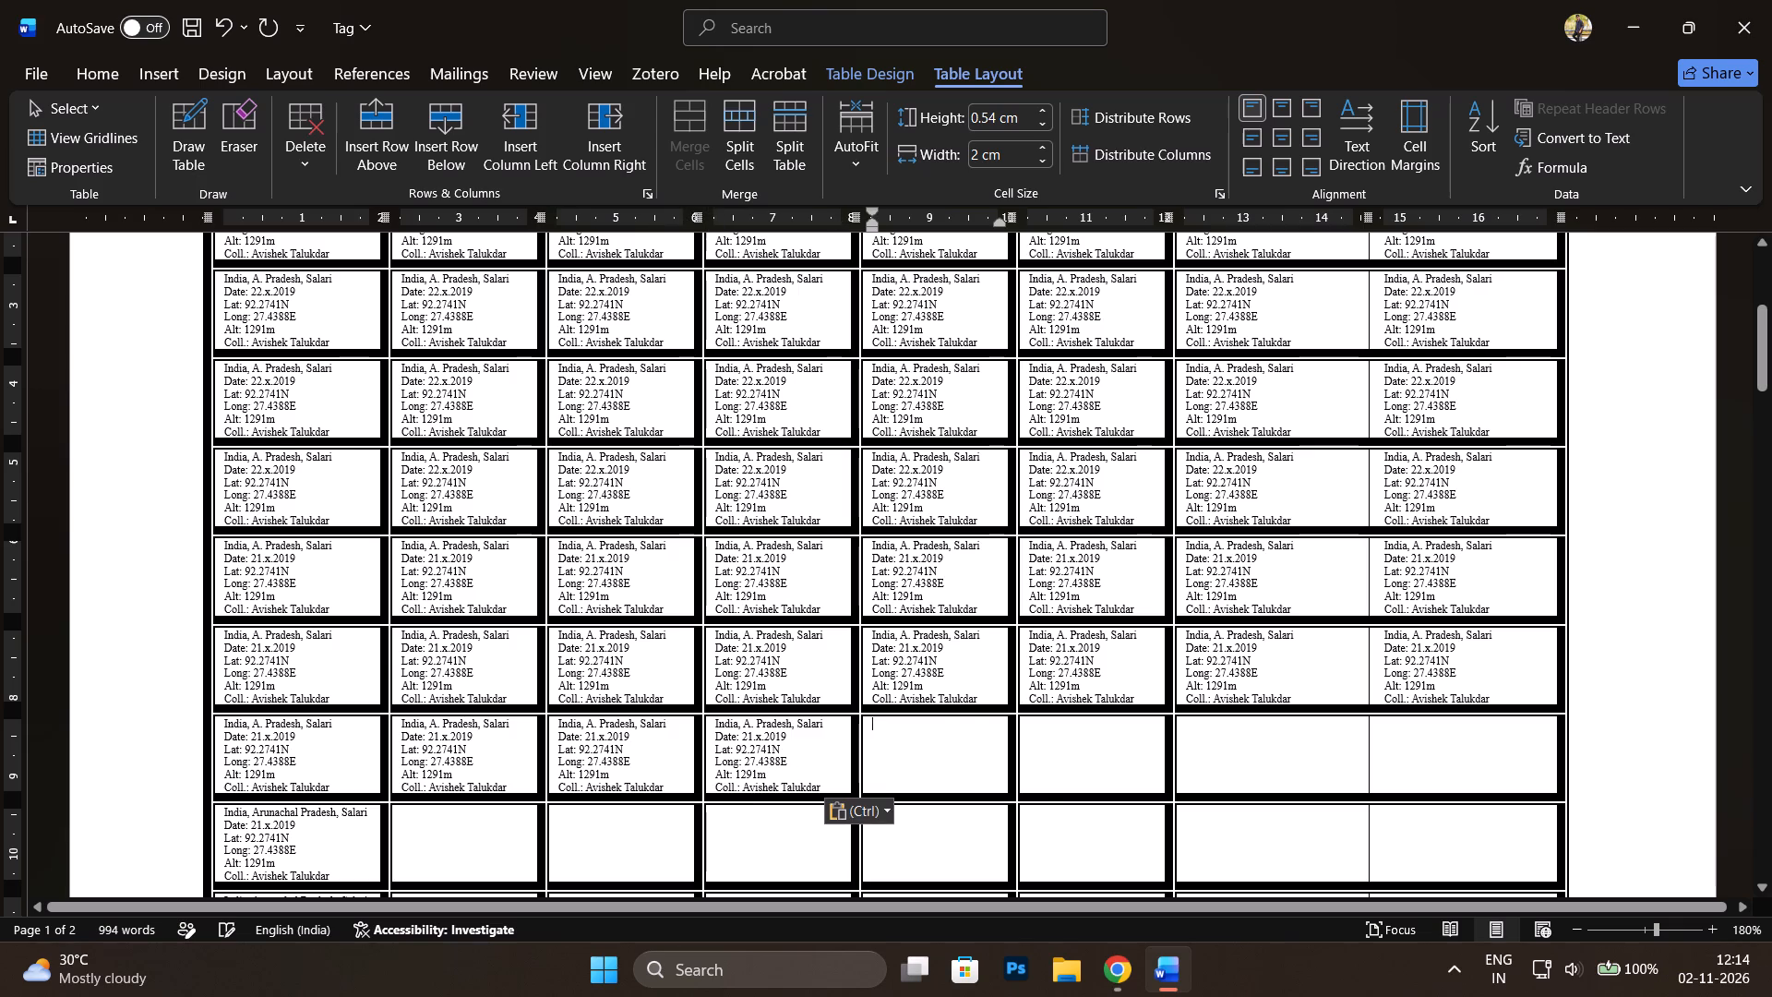
key("ctrl+v")
left_click(1079, 741)
key("ctrl+v")
left_click(1215, 753)
key("ctrl+v")
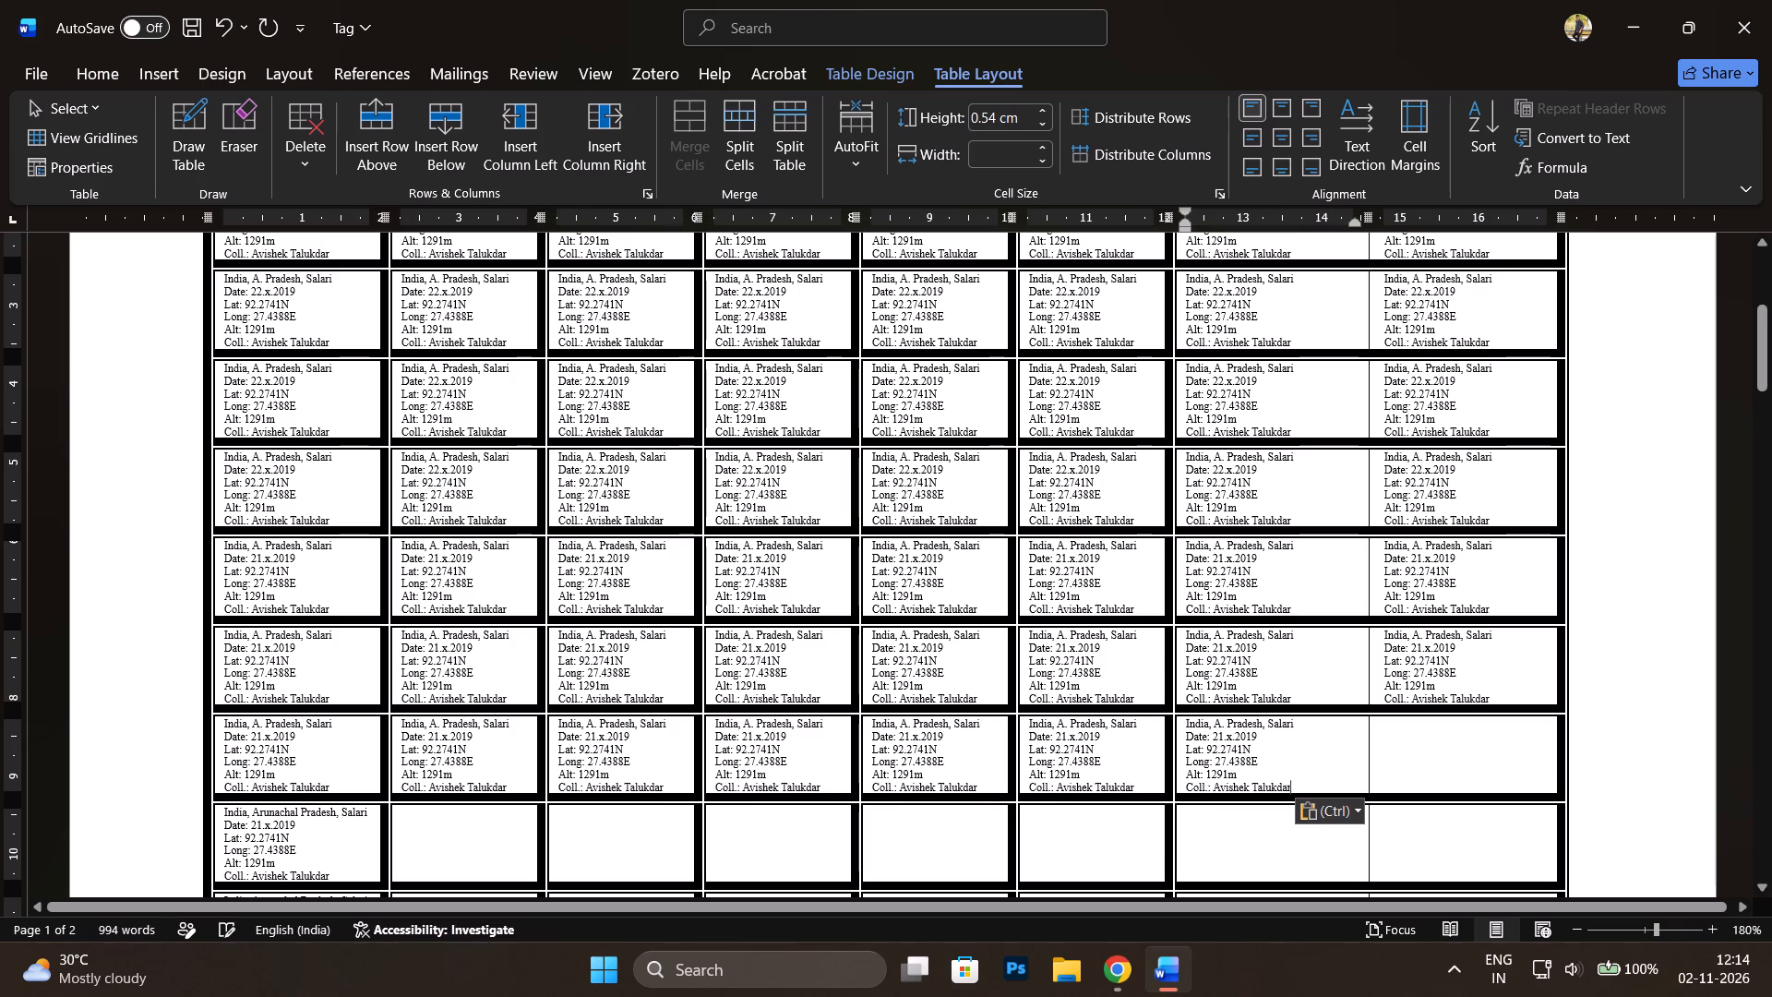
left_click(1445, 755)
key("ctrl+v")
Replace the ninth row's first label with the copied A. Pradesh, Salari label dated 21.x.2019 and fill the row's other seven cells with it.
scroll(347, 781, "down", 2)
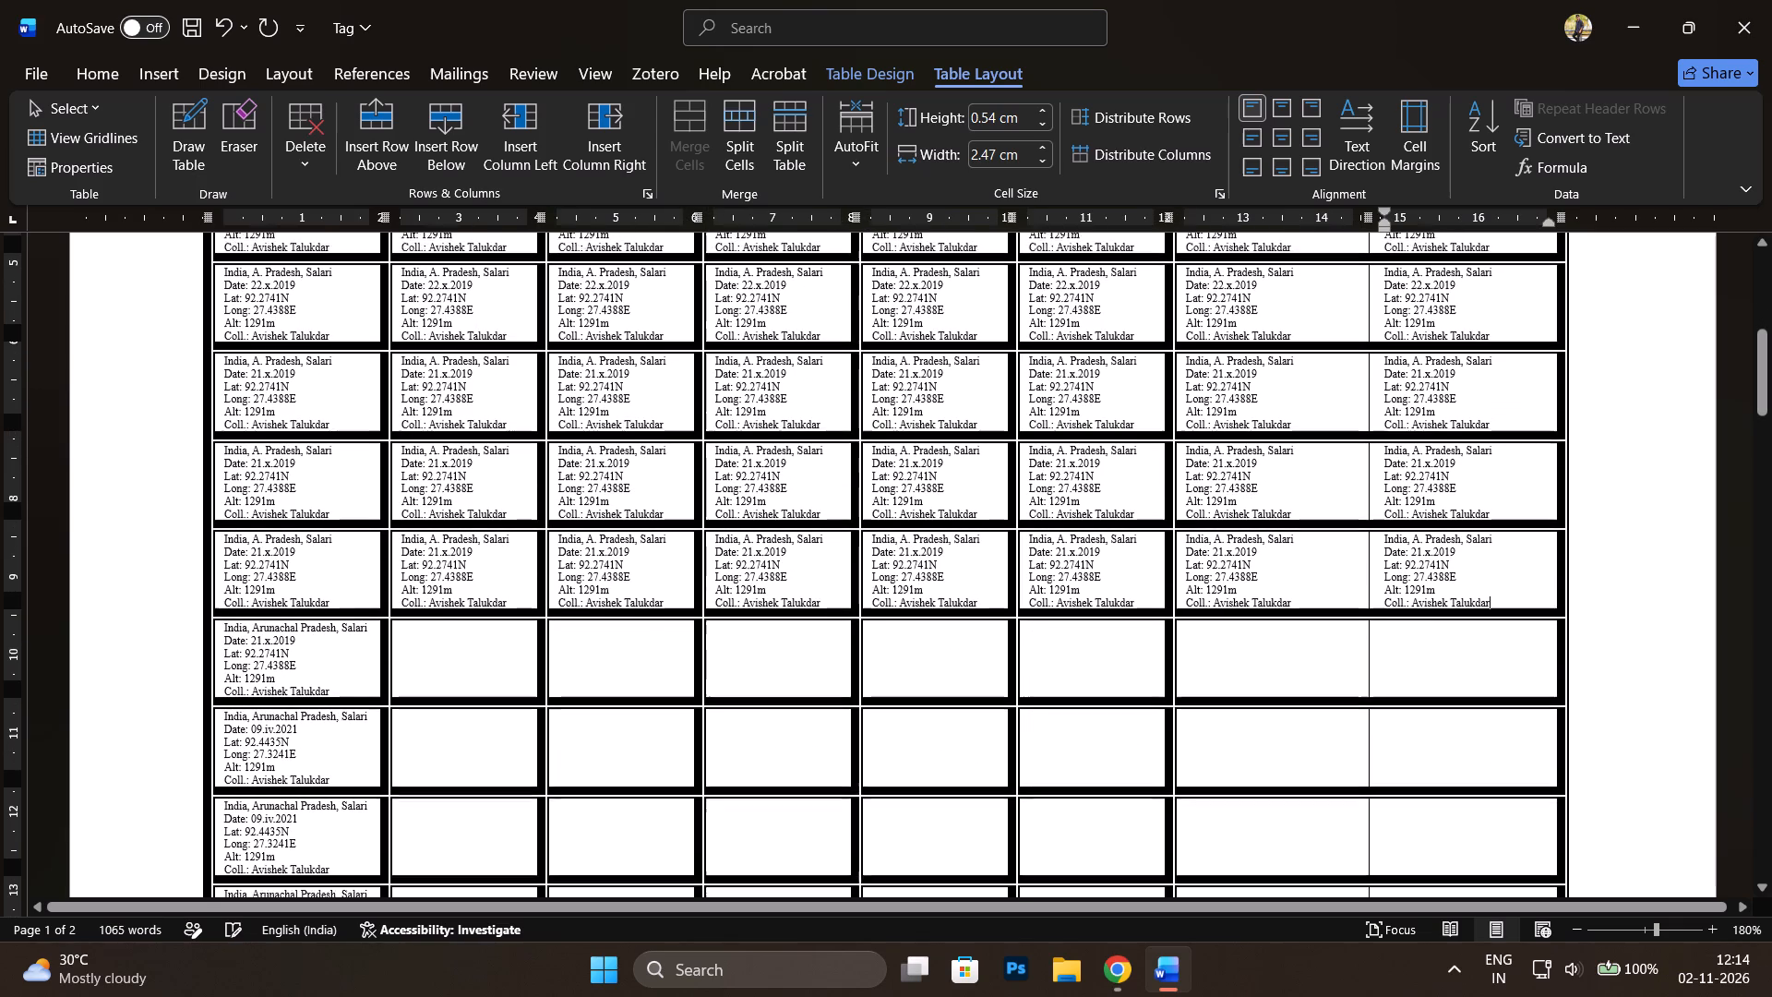
left_click_drag(342, 675, 206, 612)
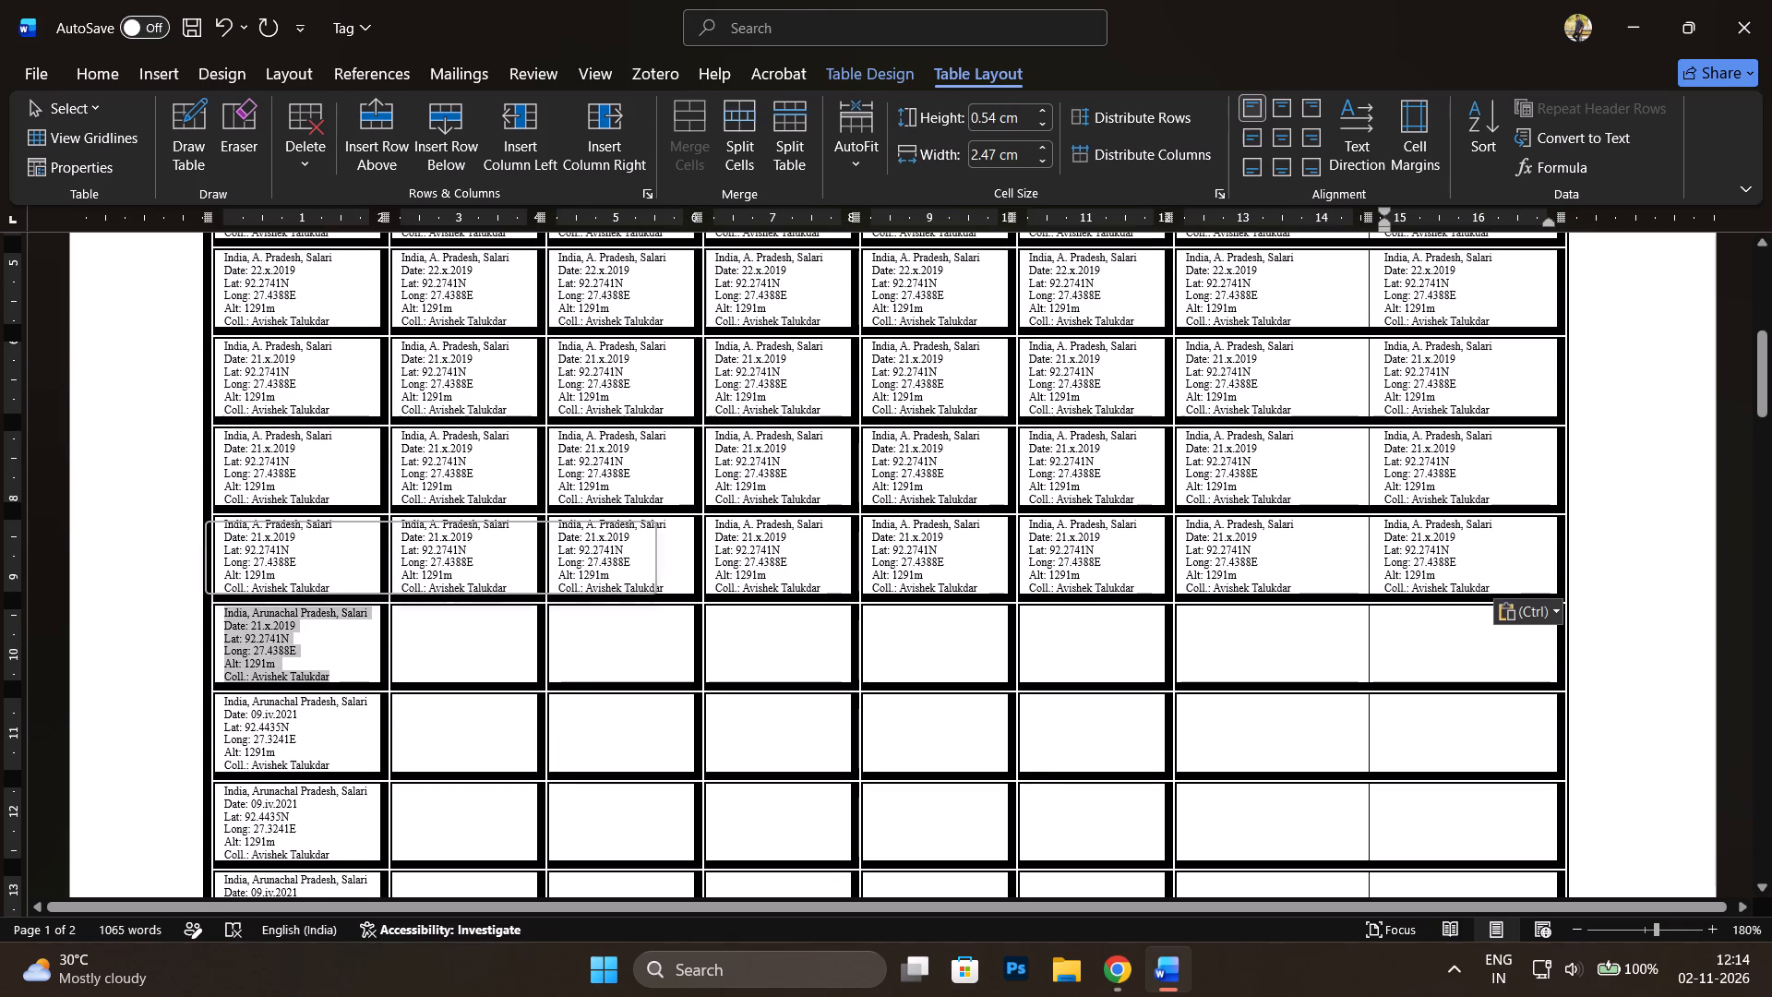
key("ctrl+v")
left_click(437, 647)
key("ctrl+v")
left_click(659, 643)
key("ctrl+v")
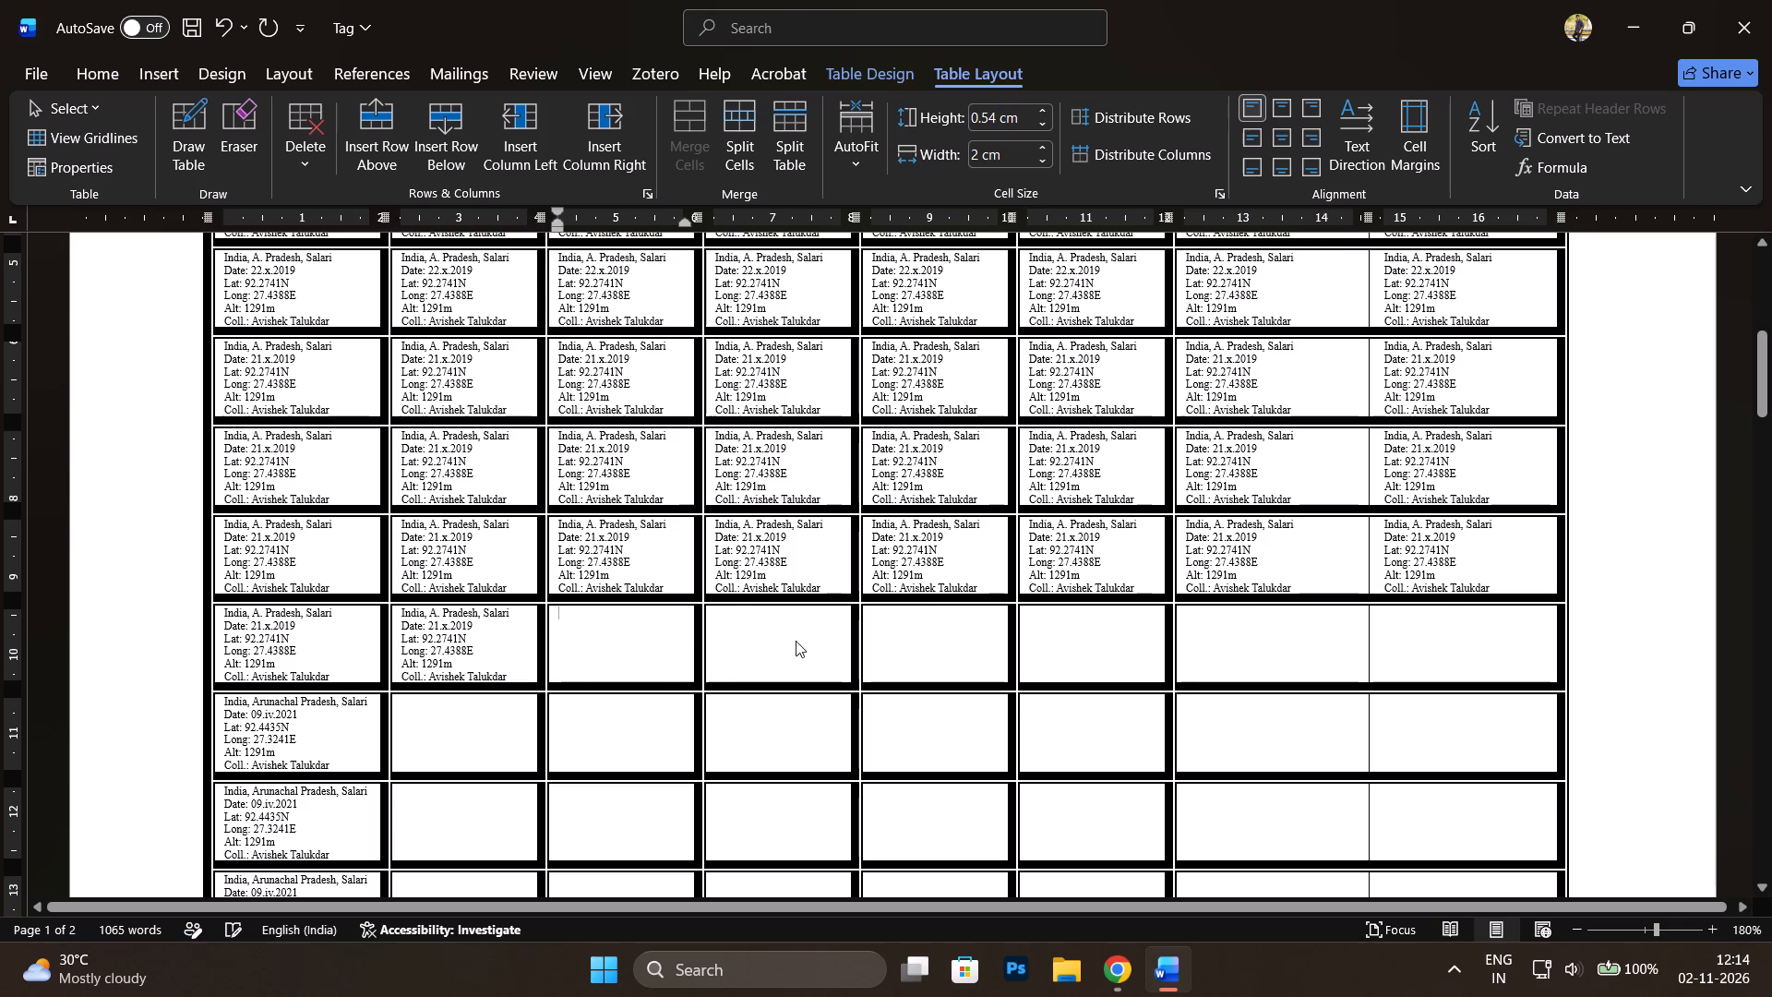
left_click(796, 640)
key("ctrl+v")
left_click(934, 654)
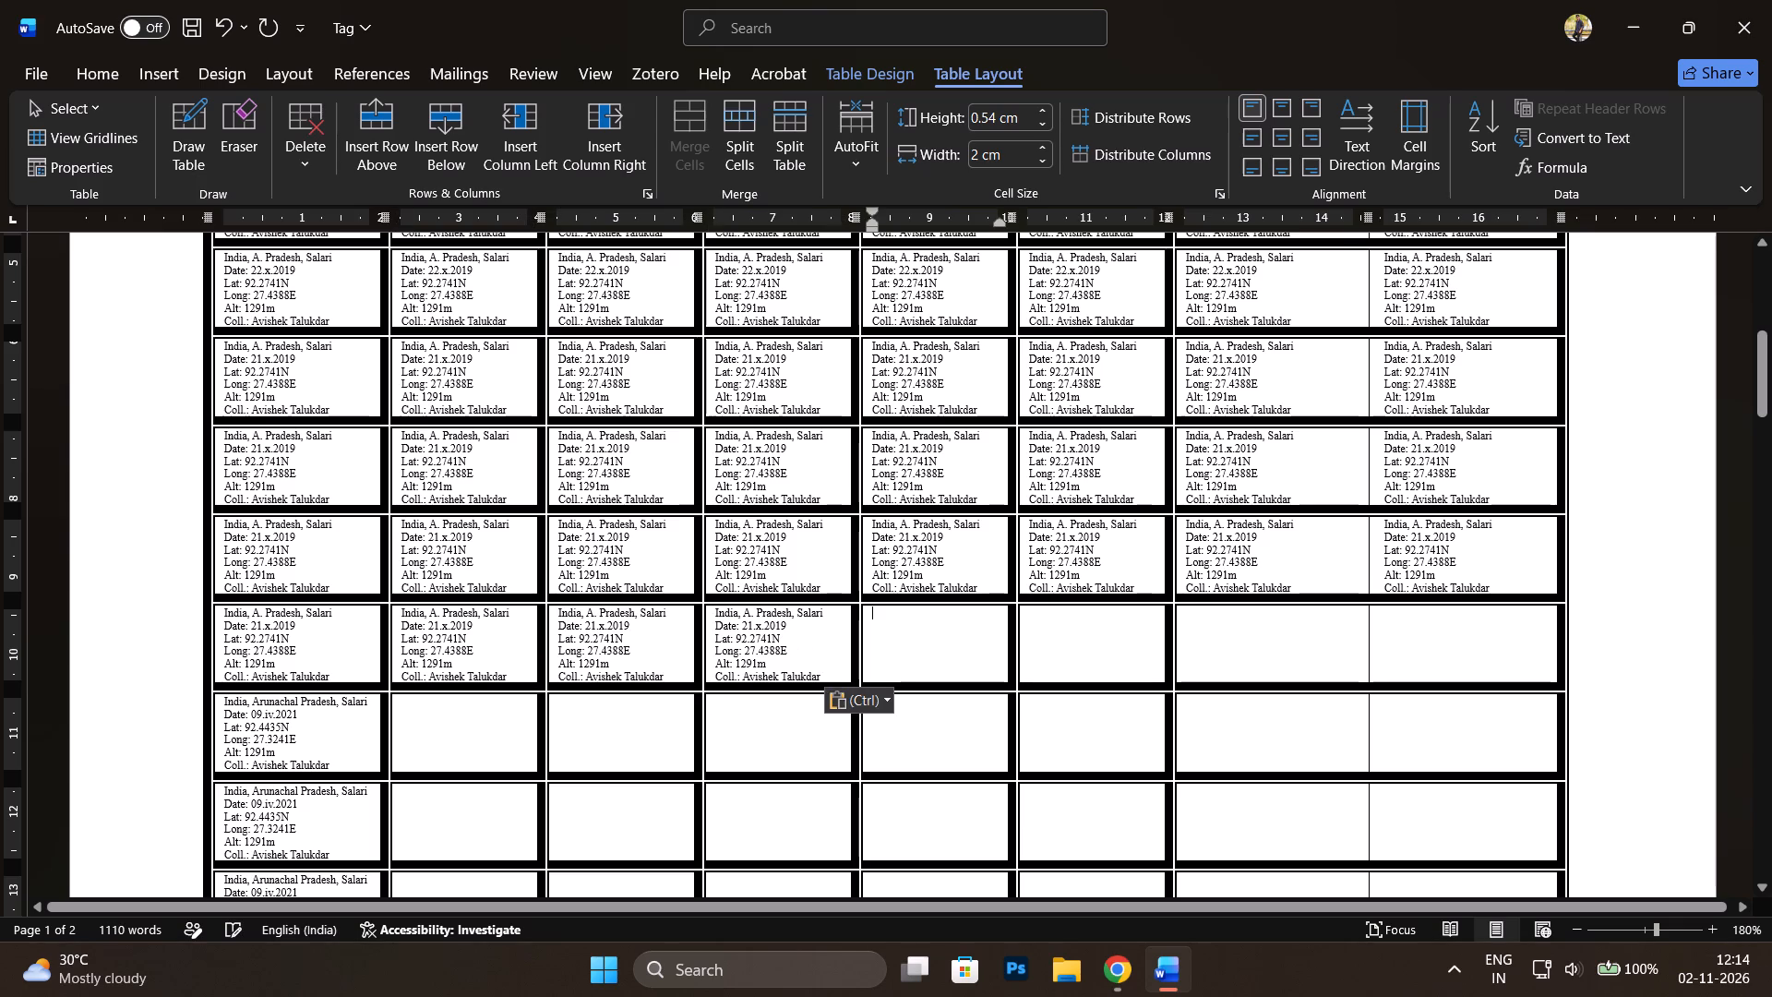
key("ctrl+b")
key("v")
left_click(951, 650)
left_click_drag(921, 639, 880, 630)
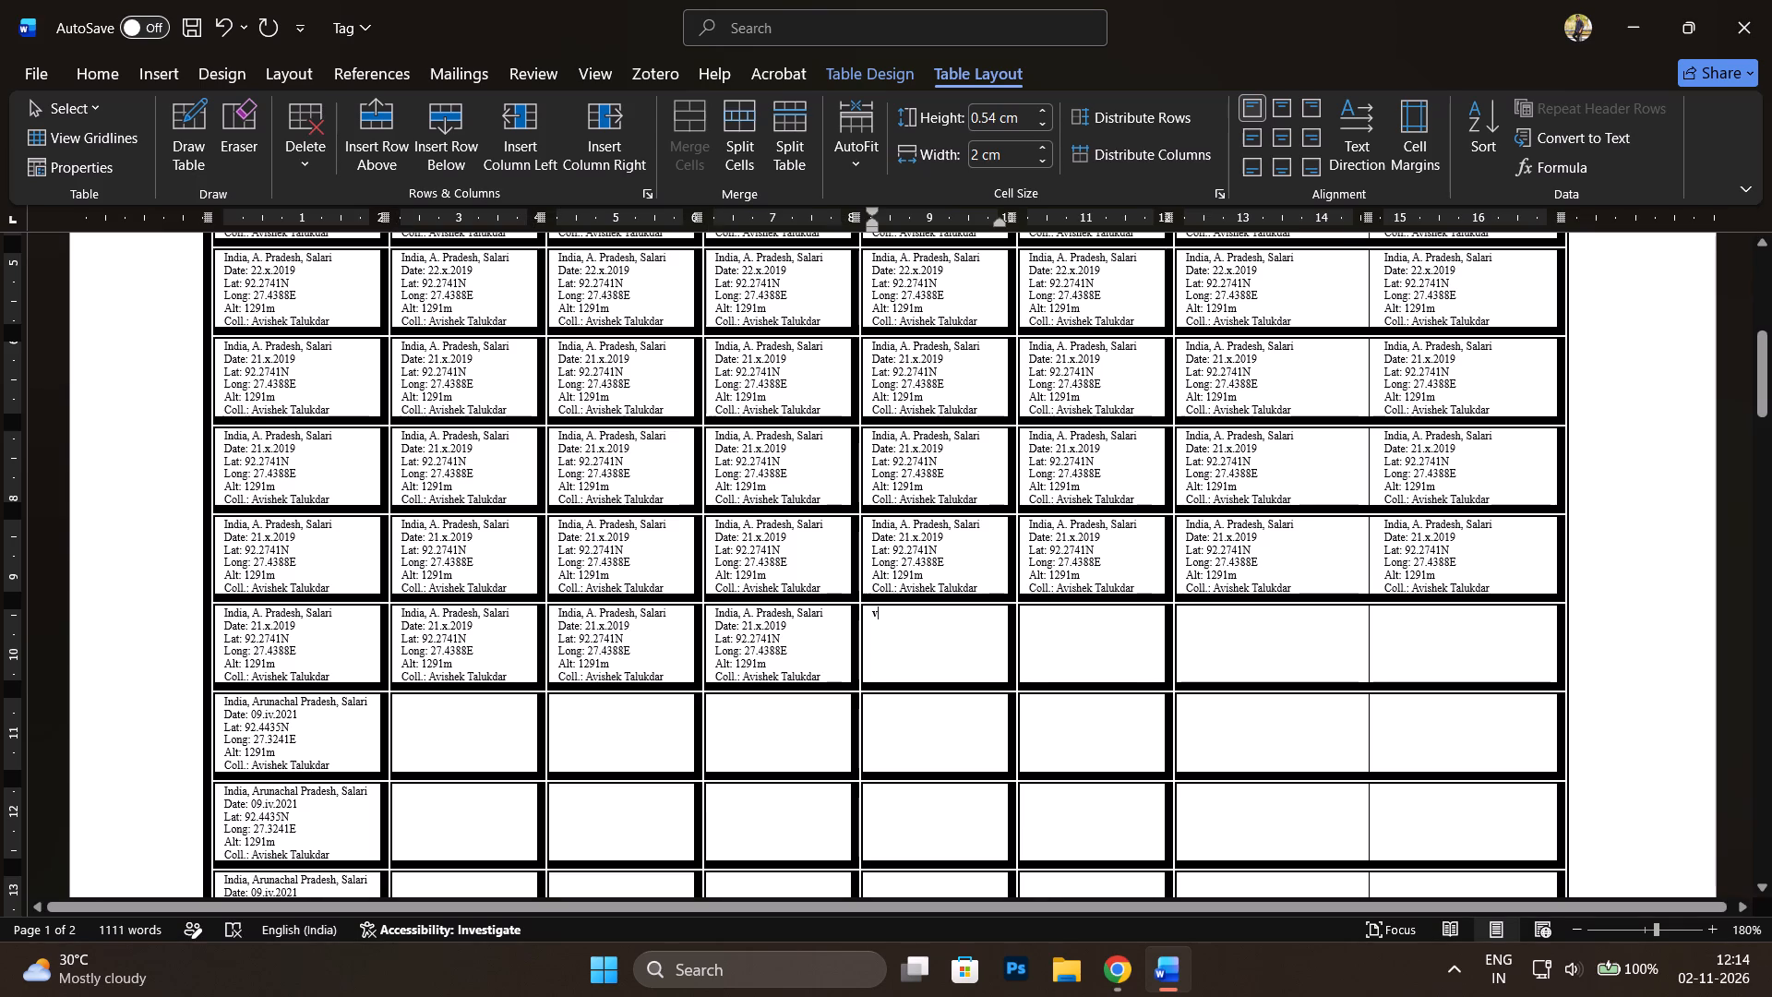
left_click_drag(880, 630, 850, 618)
left_click(942, 637)
left_click_drag(932, 639, 863, 607)
left_click_drag(863, 607, 863, 607)
key("ctrl+v")
left_click(1072, 648)
key("ctrl+v")
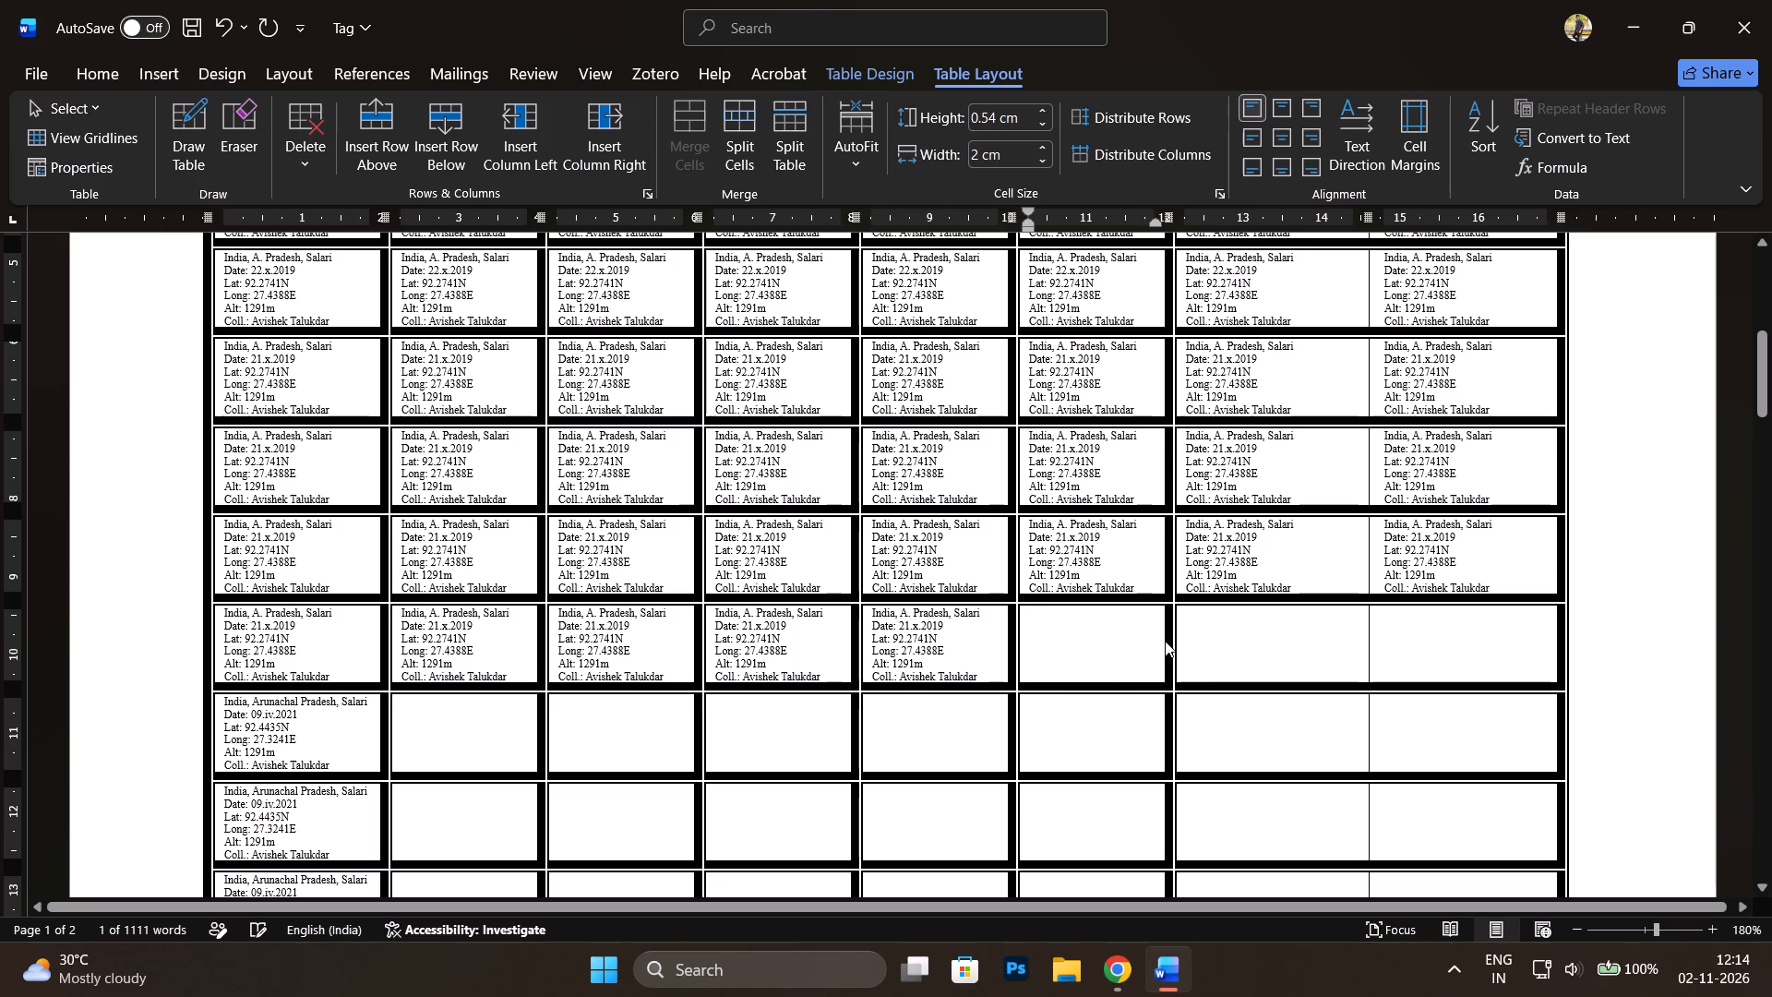
left_click(1231, 629)
key("ctrl+v")
left_click(1432, 629)
key("ctrl+v")
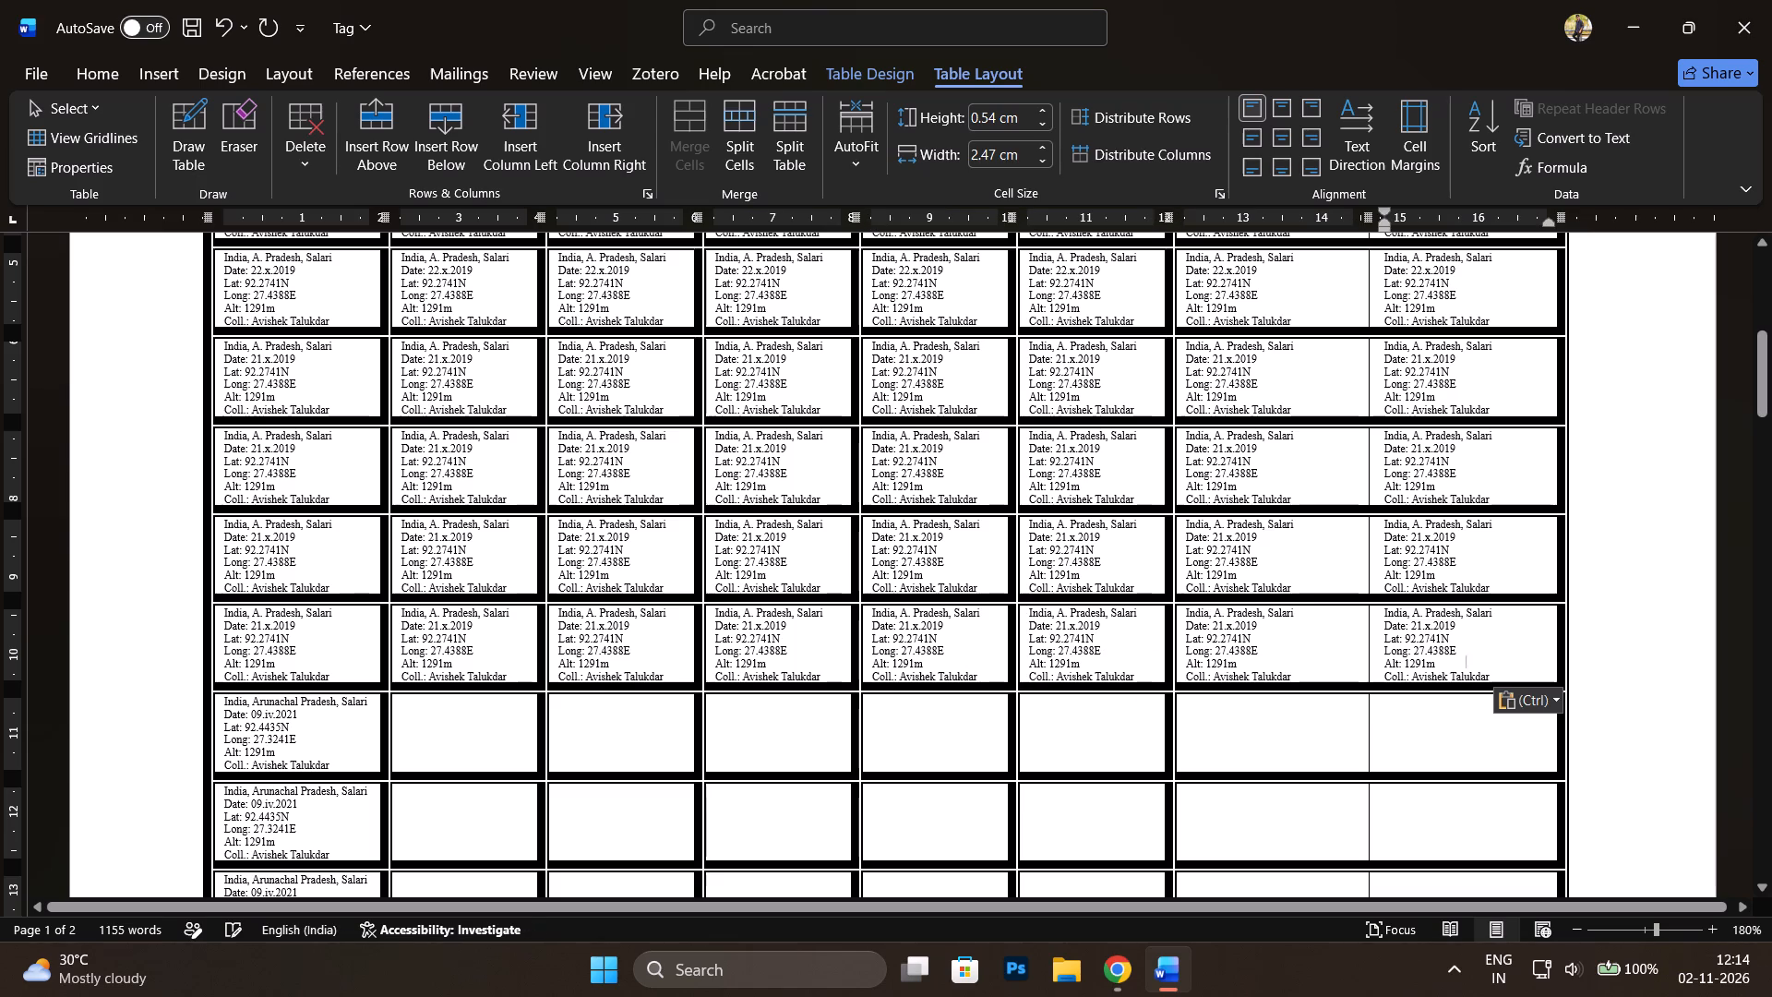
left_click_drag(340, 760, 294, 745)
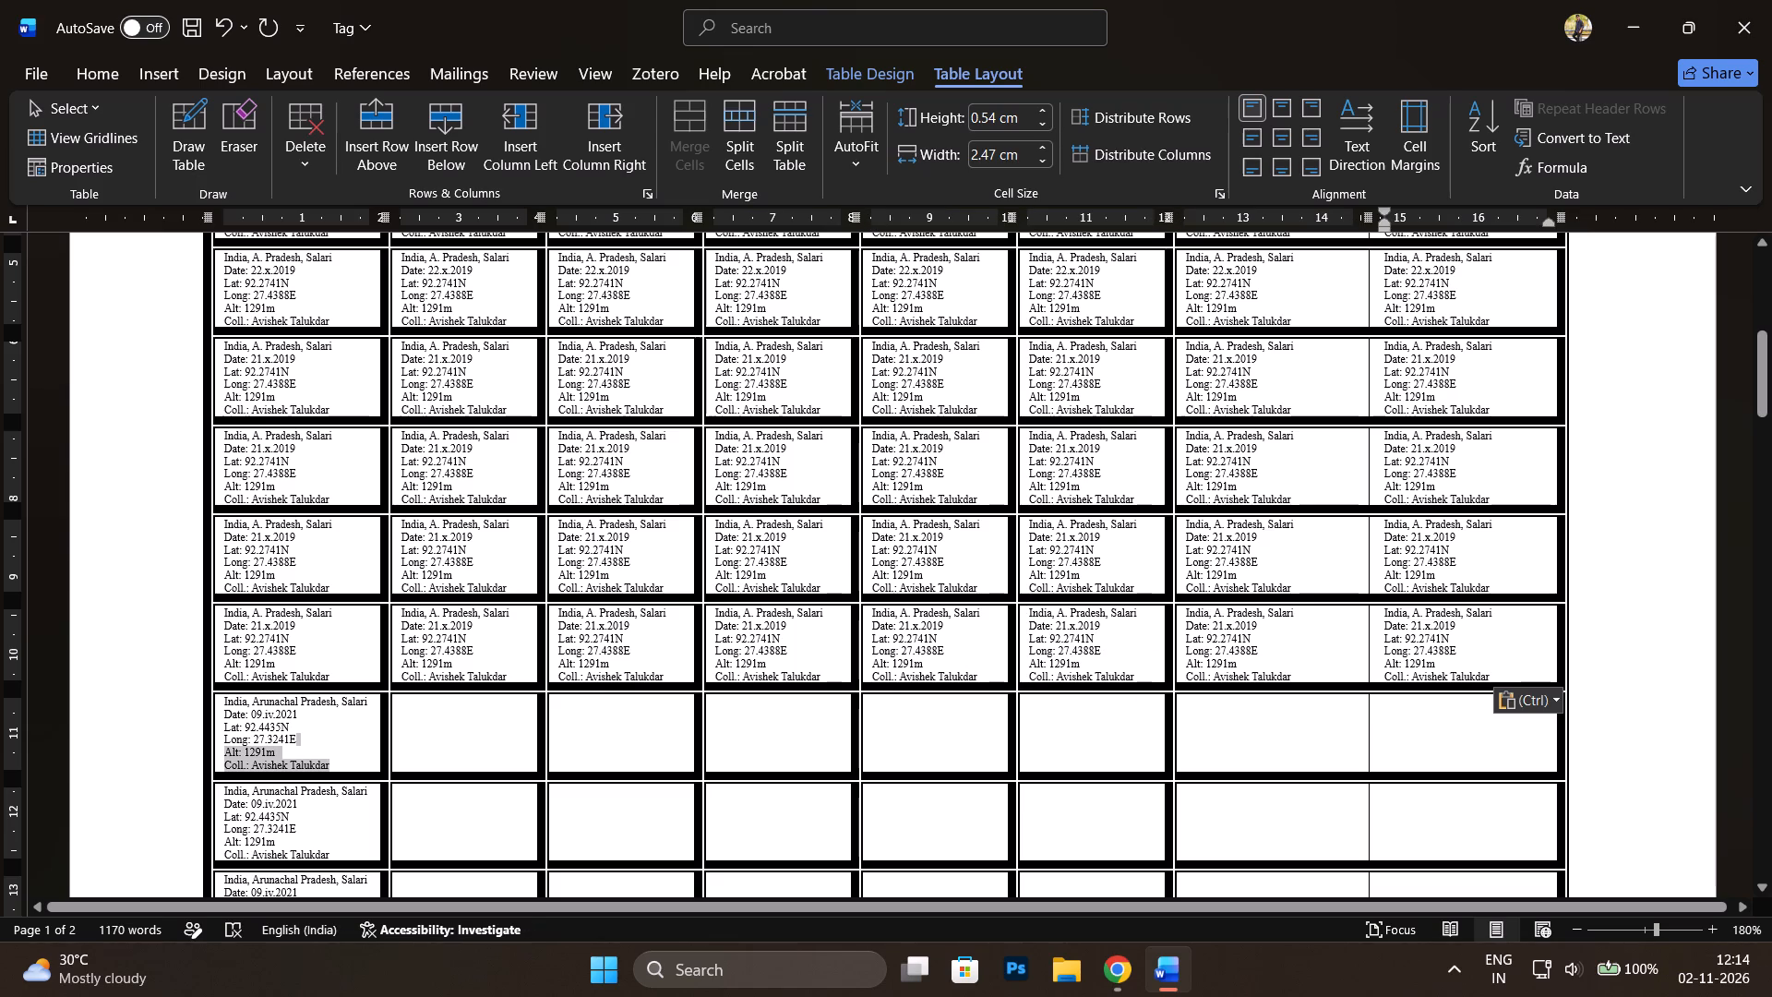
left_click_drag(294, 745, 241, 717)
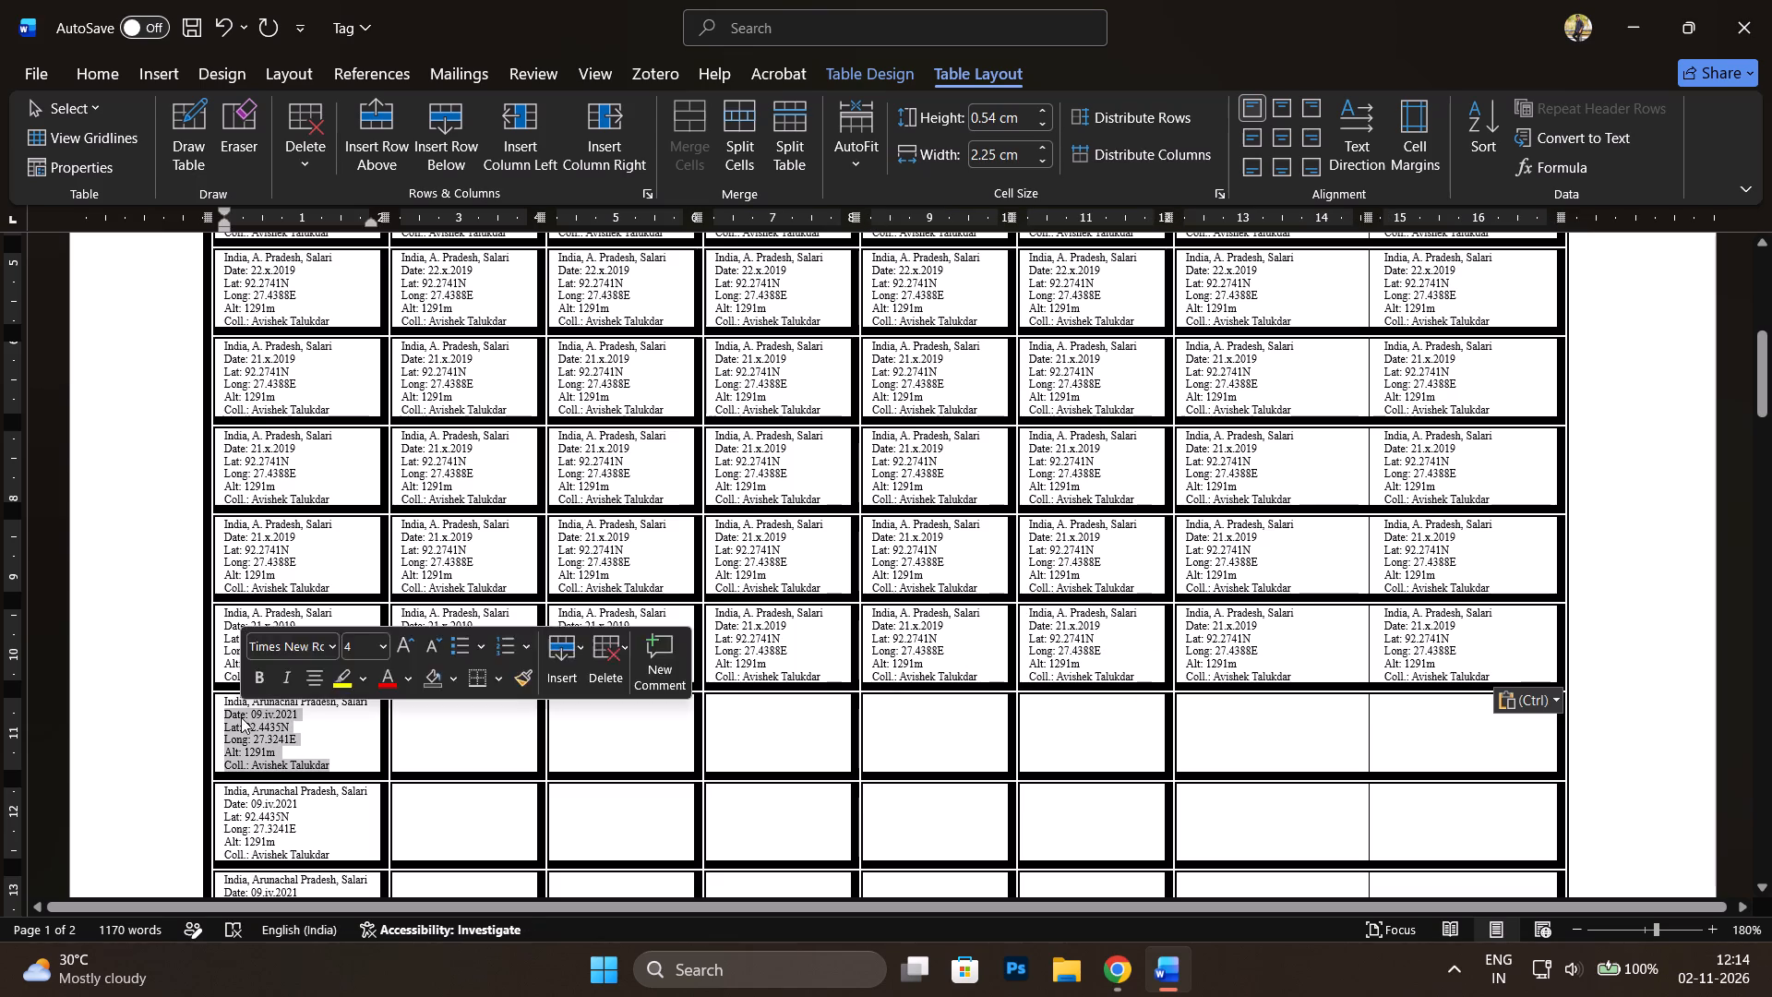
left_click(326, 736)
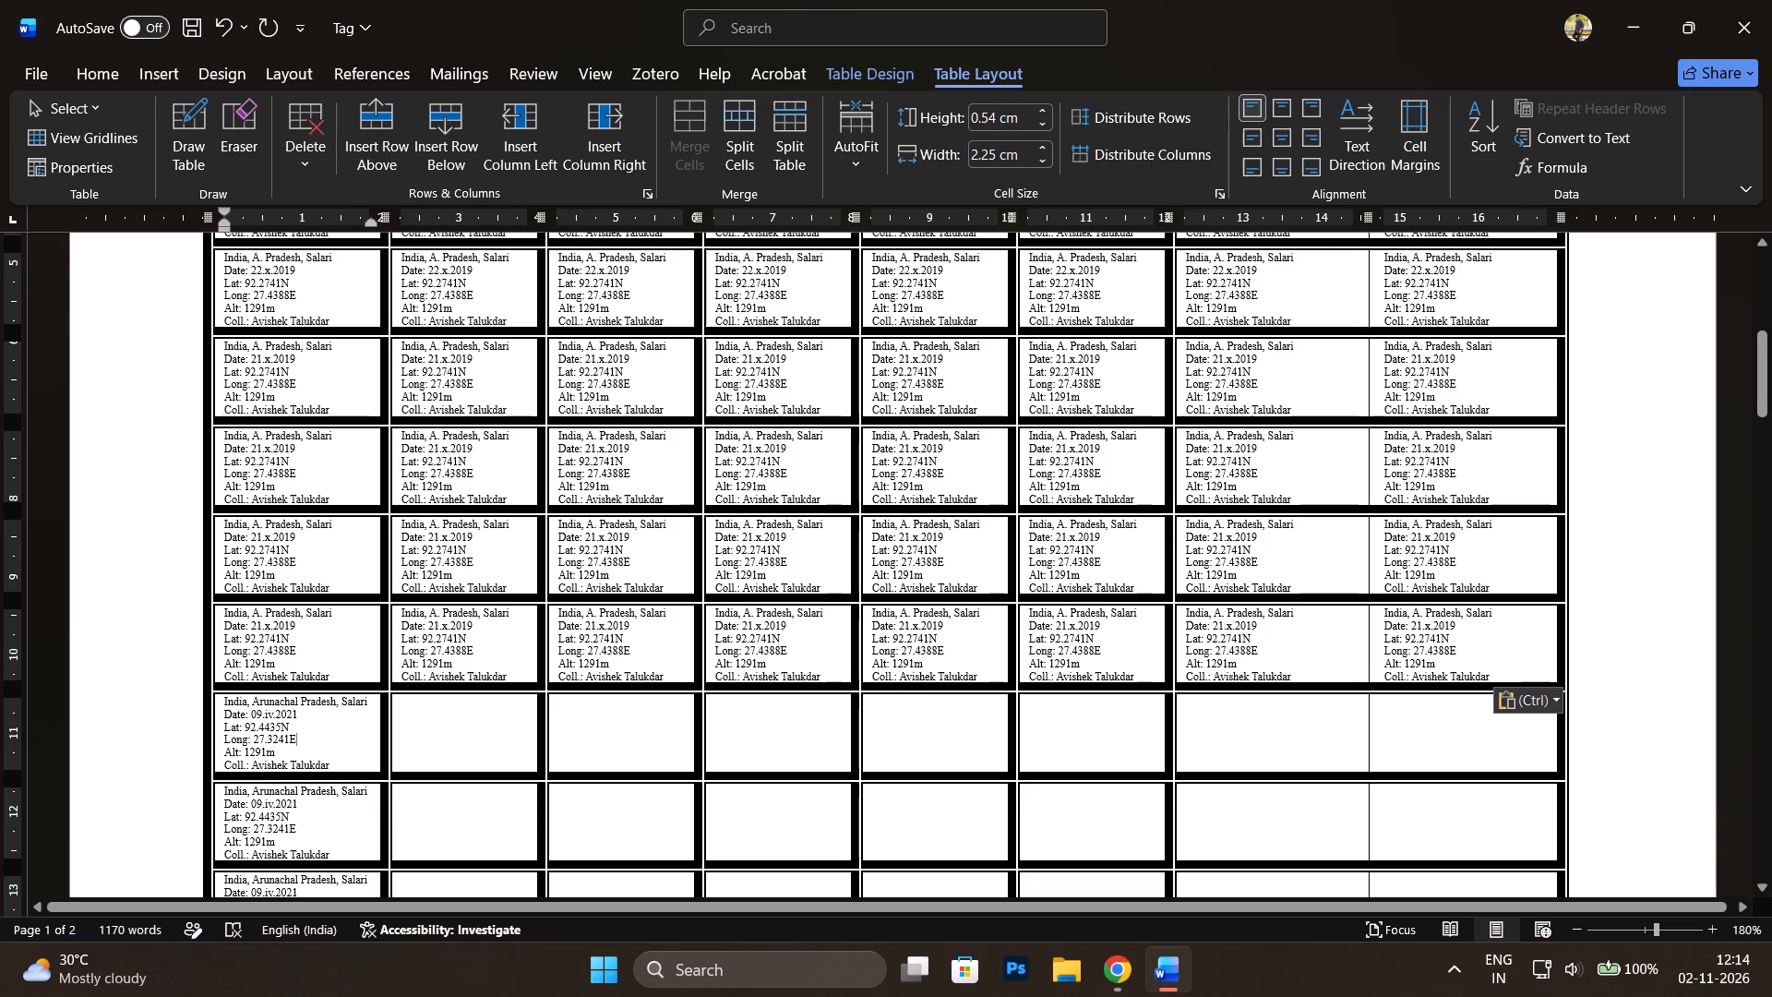
Abbreviate Arunachal Pradesh to A. Pradesh in the tenth row's first Salari label, dated 09.iv.2021.
left_click(296, 707)
key("Right")
key("BackSpace")
key("BackSpace")
key("BackSpace")
key("BackSpace")
key("BackSpace")
key("BackSpace")
key("BackSpace")
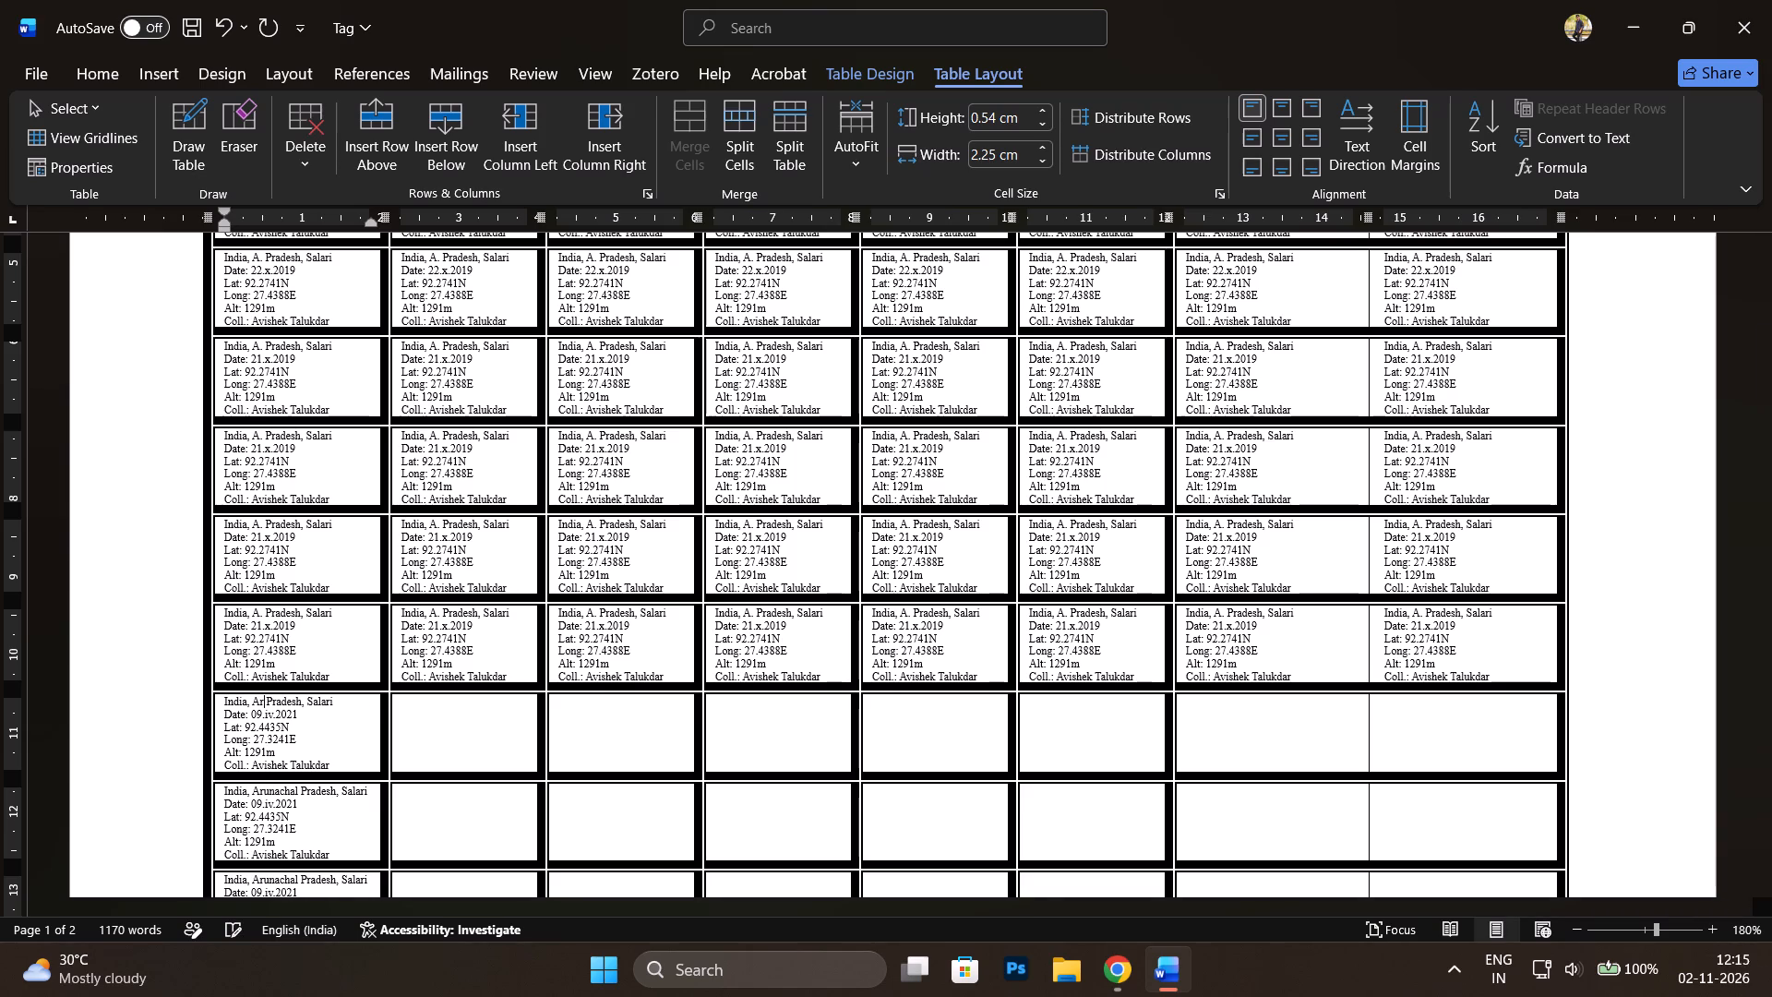
key("BackSpace")
key("period")
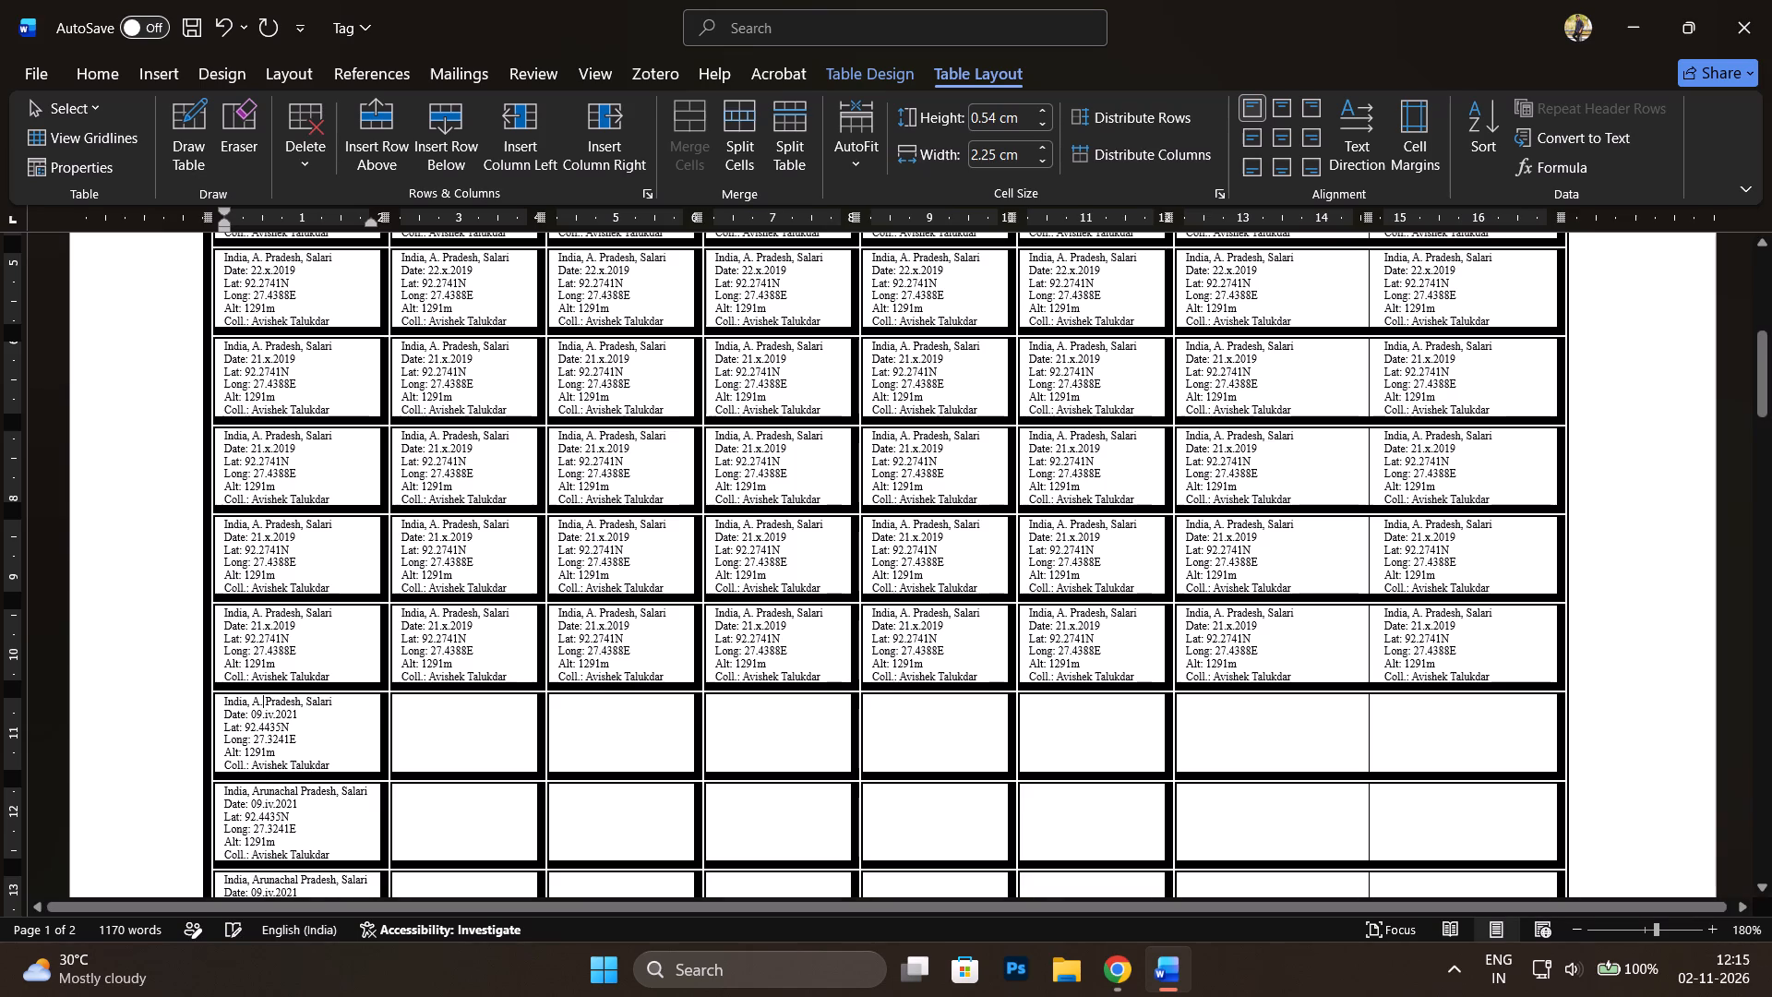
Copy the tenth row's A. Pradesh, Salari label dated 09.iv.2021 and paste it into the row's seven empty cells.
left_click(314, 739)
left_click_drag(343, 763, 218, 696)
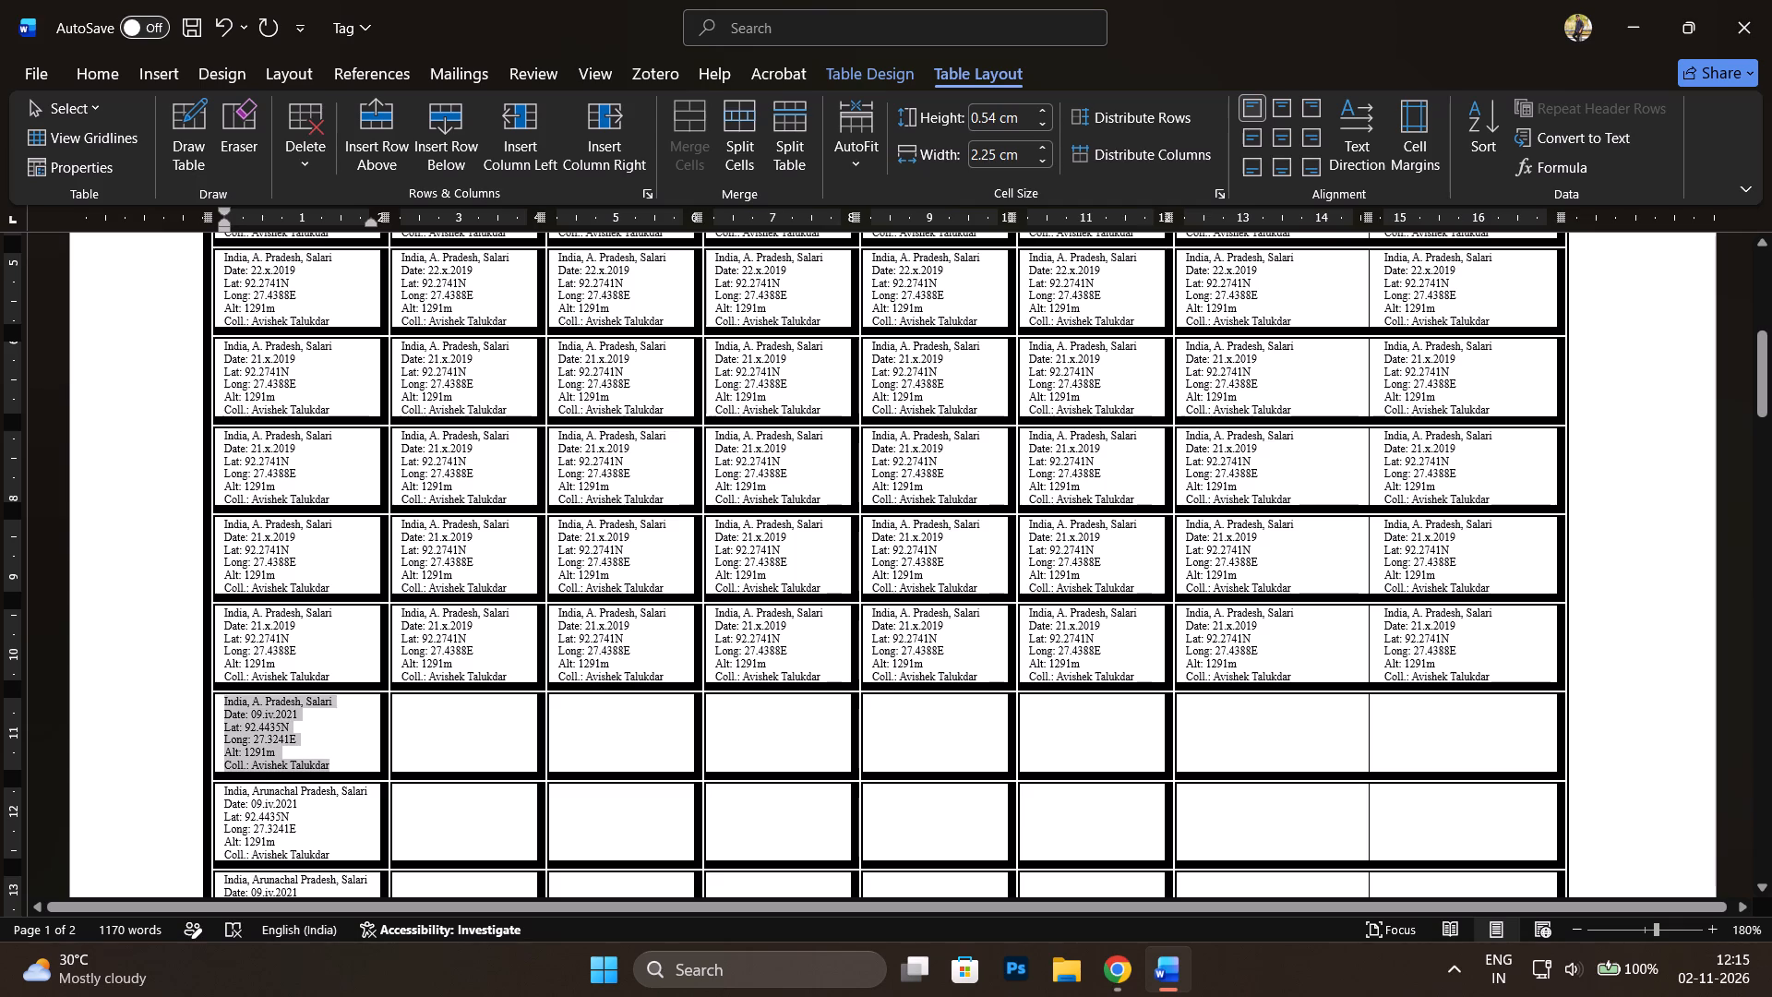
left_click_drag(218, 696, 214, 694)
key("ctrl+c")
left_click(460, 740)
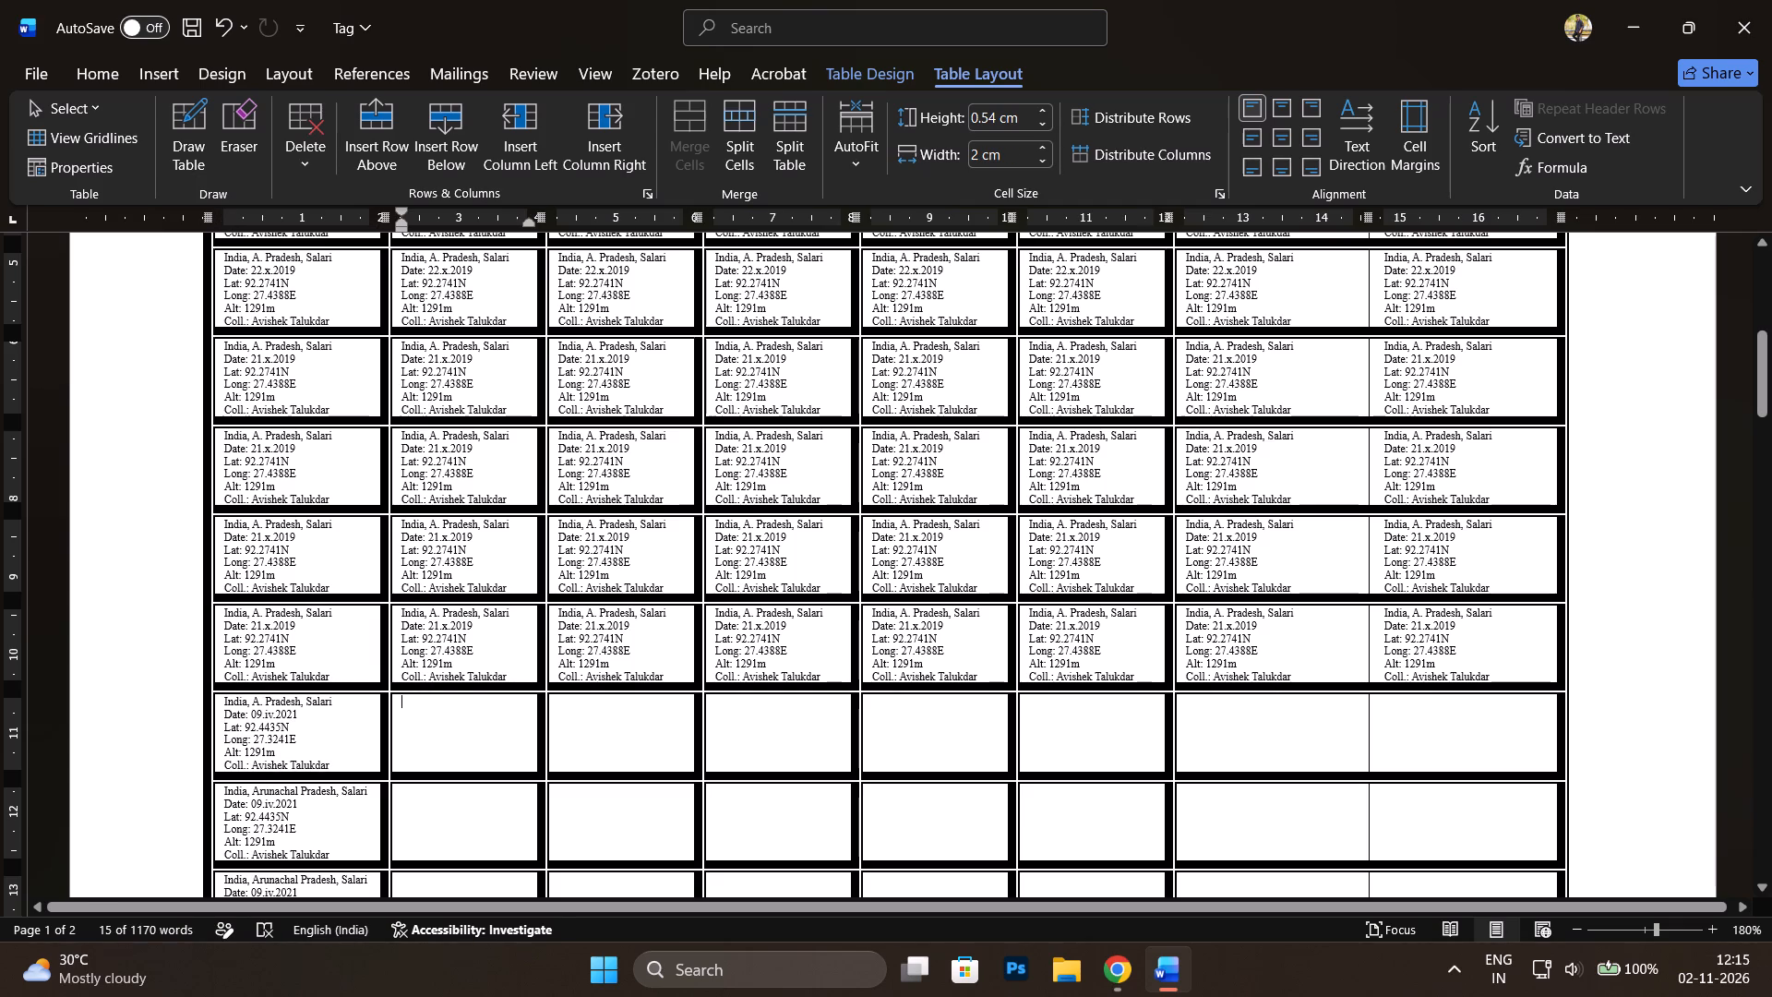
key("ctrl+v")
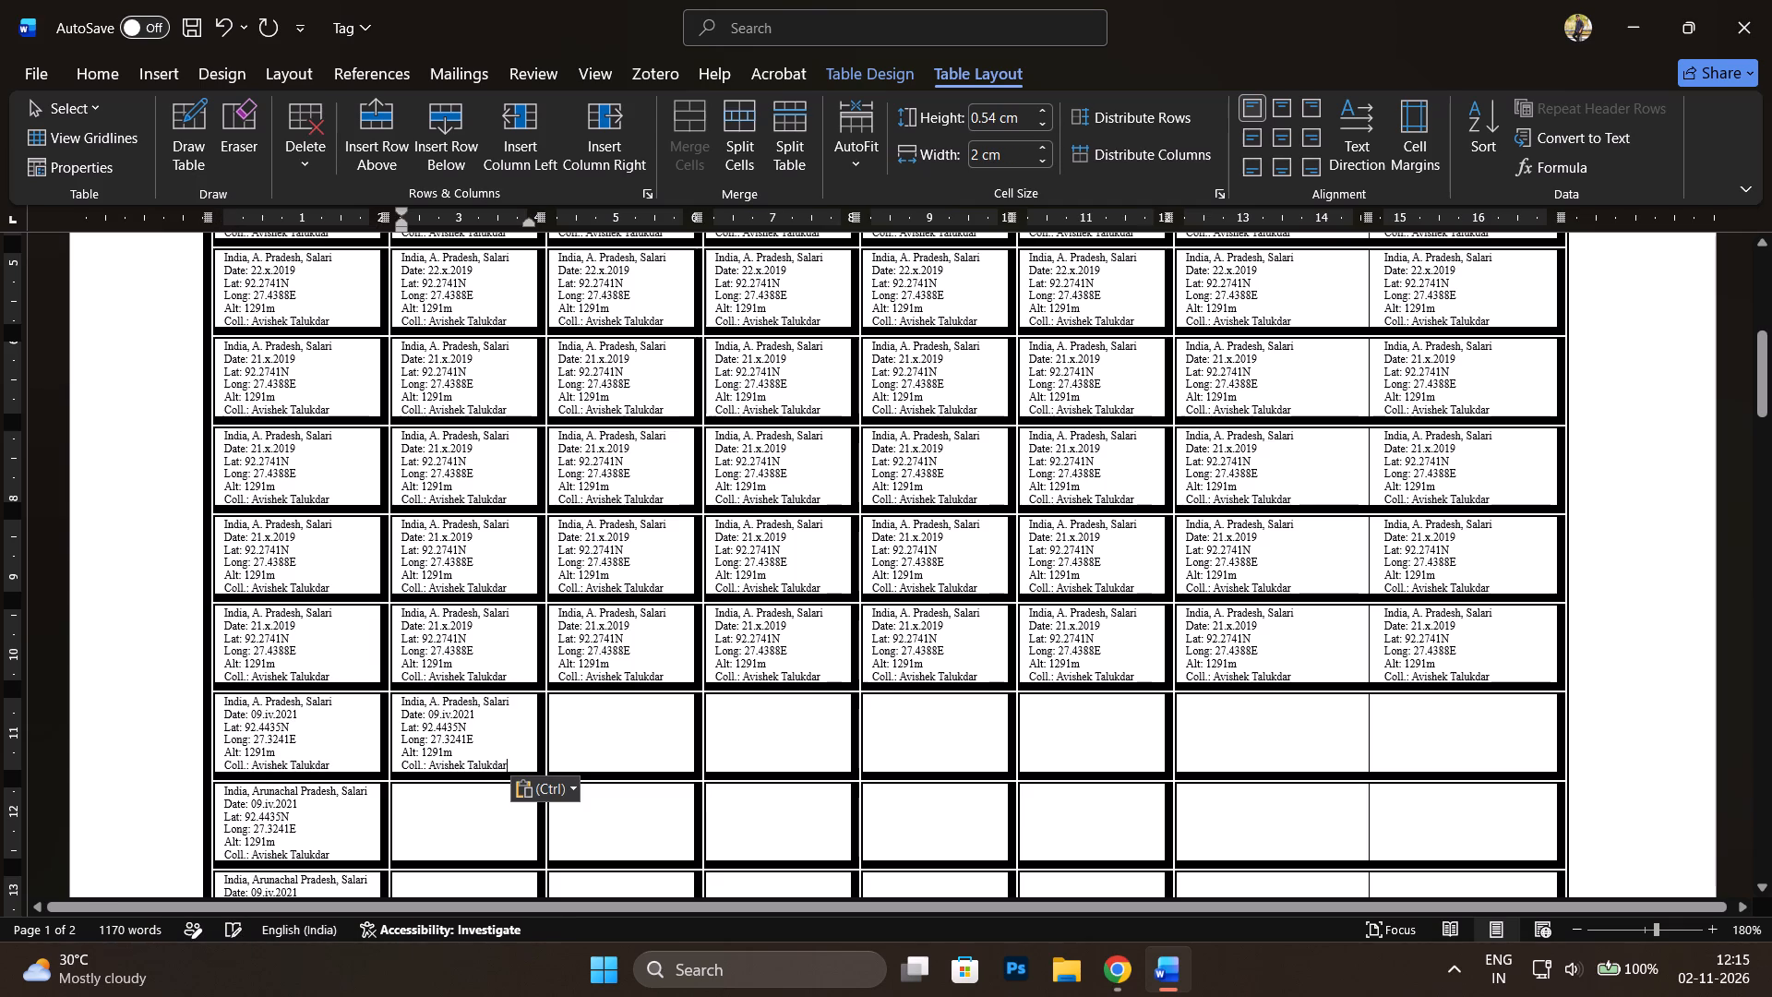
left_click(659, 732)
key("ctrl+v")
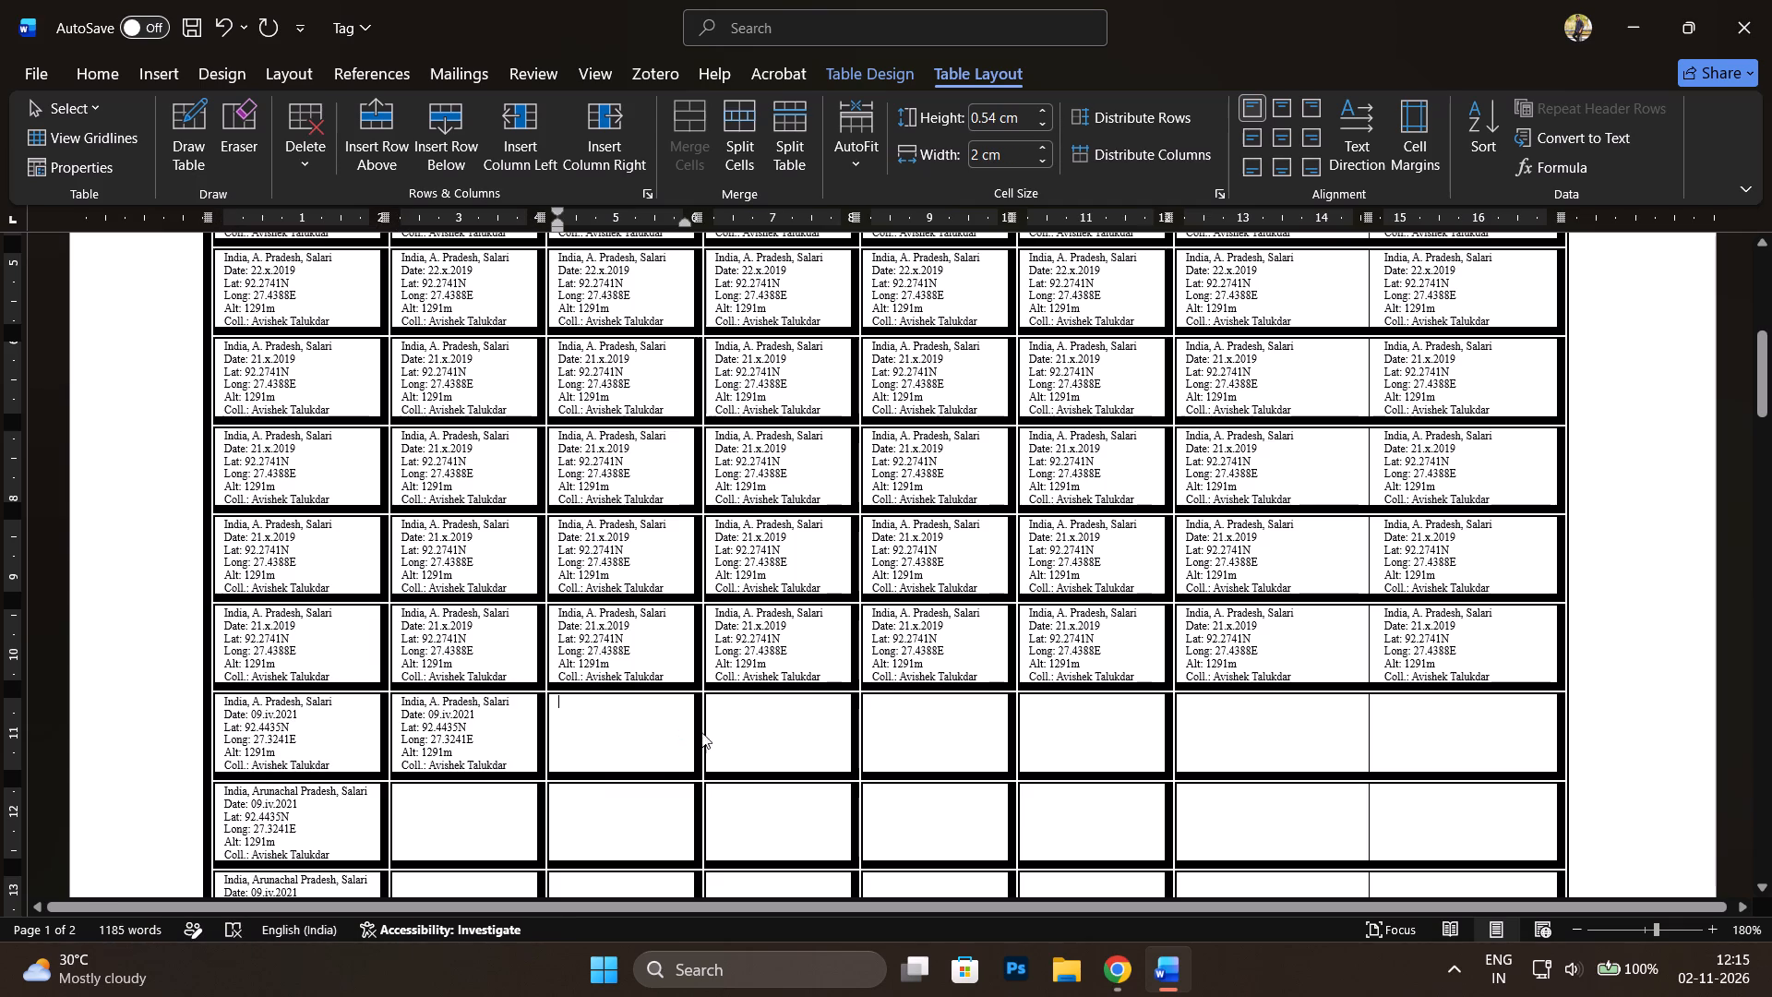
left_click(750, 726)
key("ctrl+v")
left_click(960, 722)
key("ctrl+v")
left_click(1069, 712)
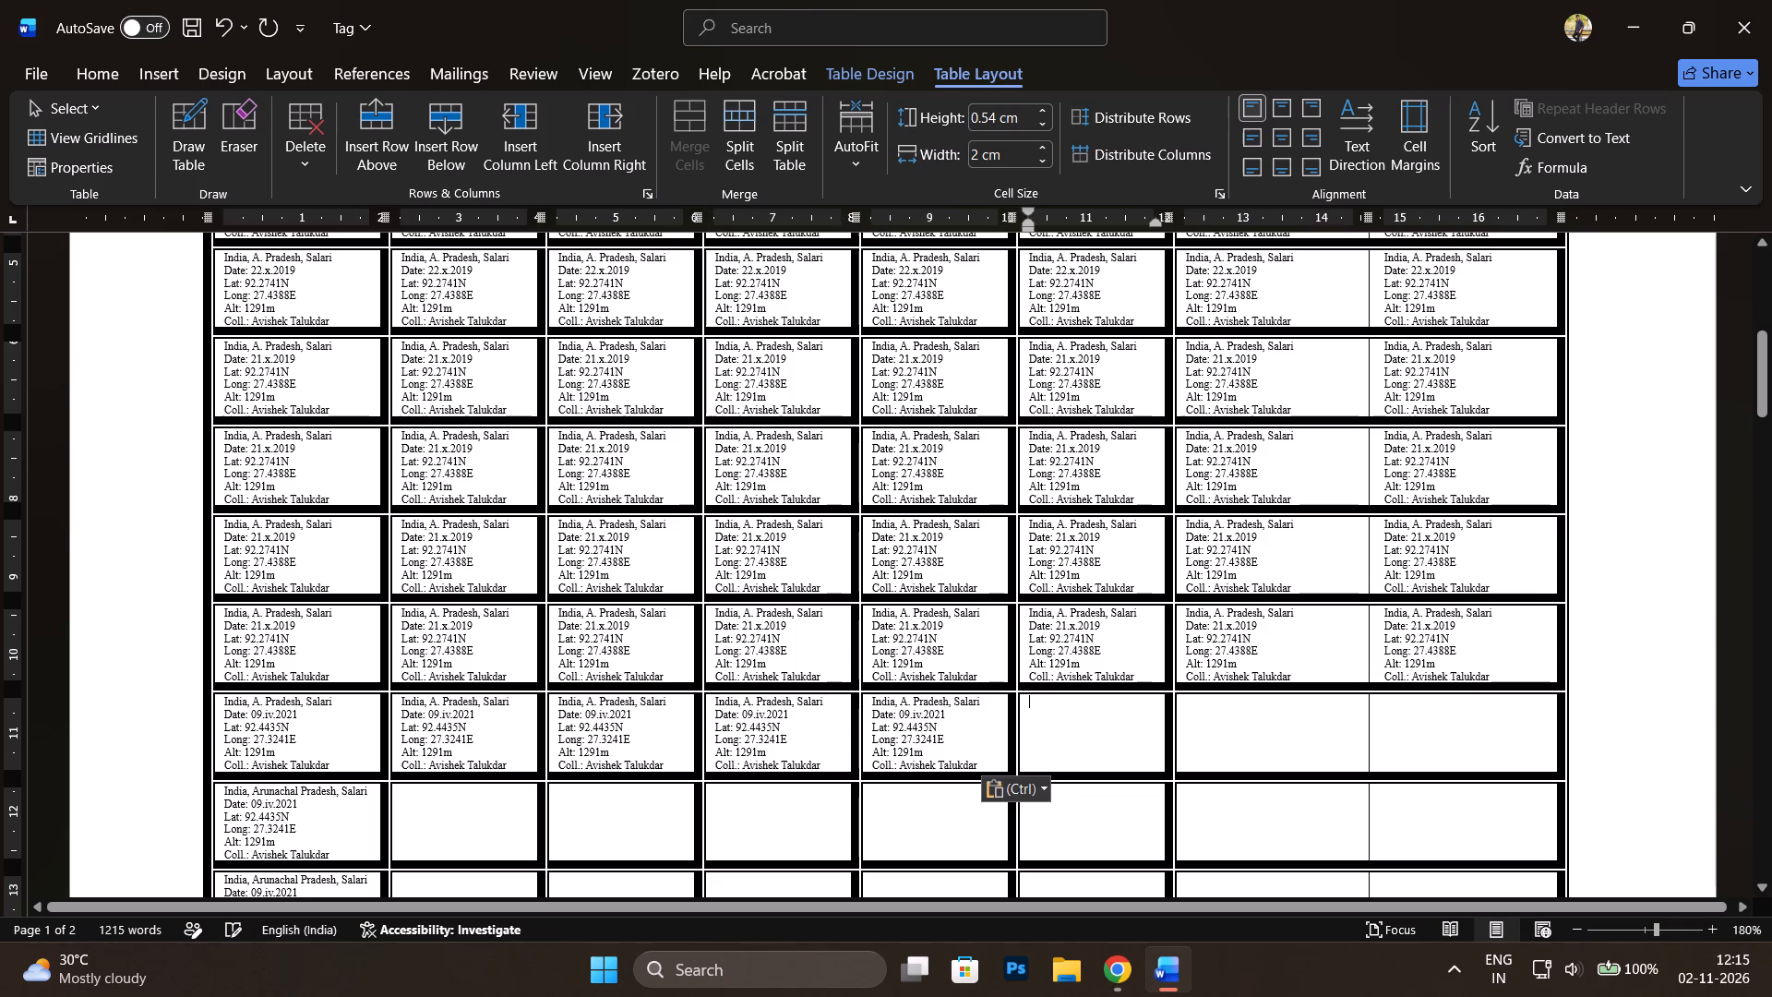
key("ctrl+v")
left_click(1215, 718)
key("ctrl+v")
left_click(1426, 729)
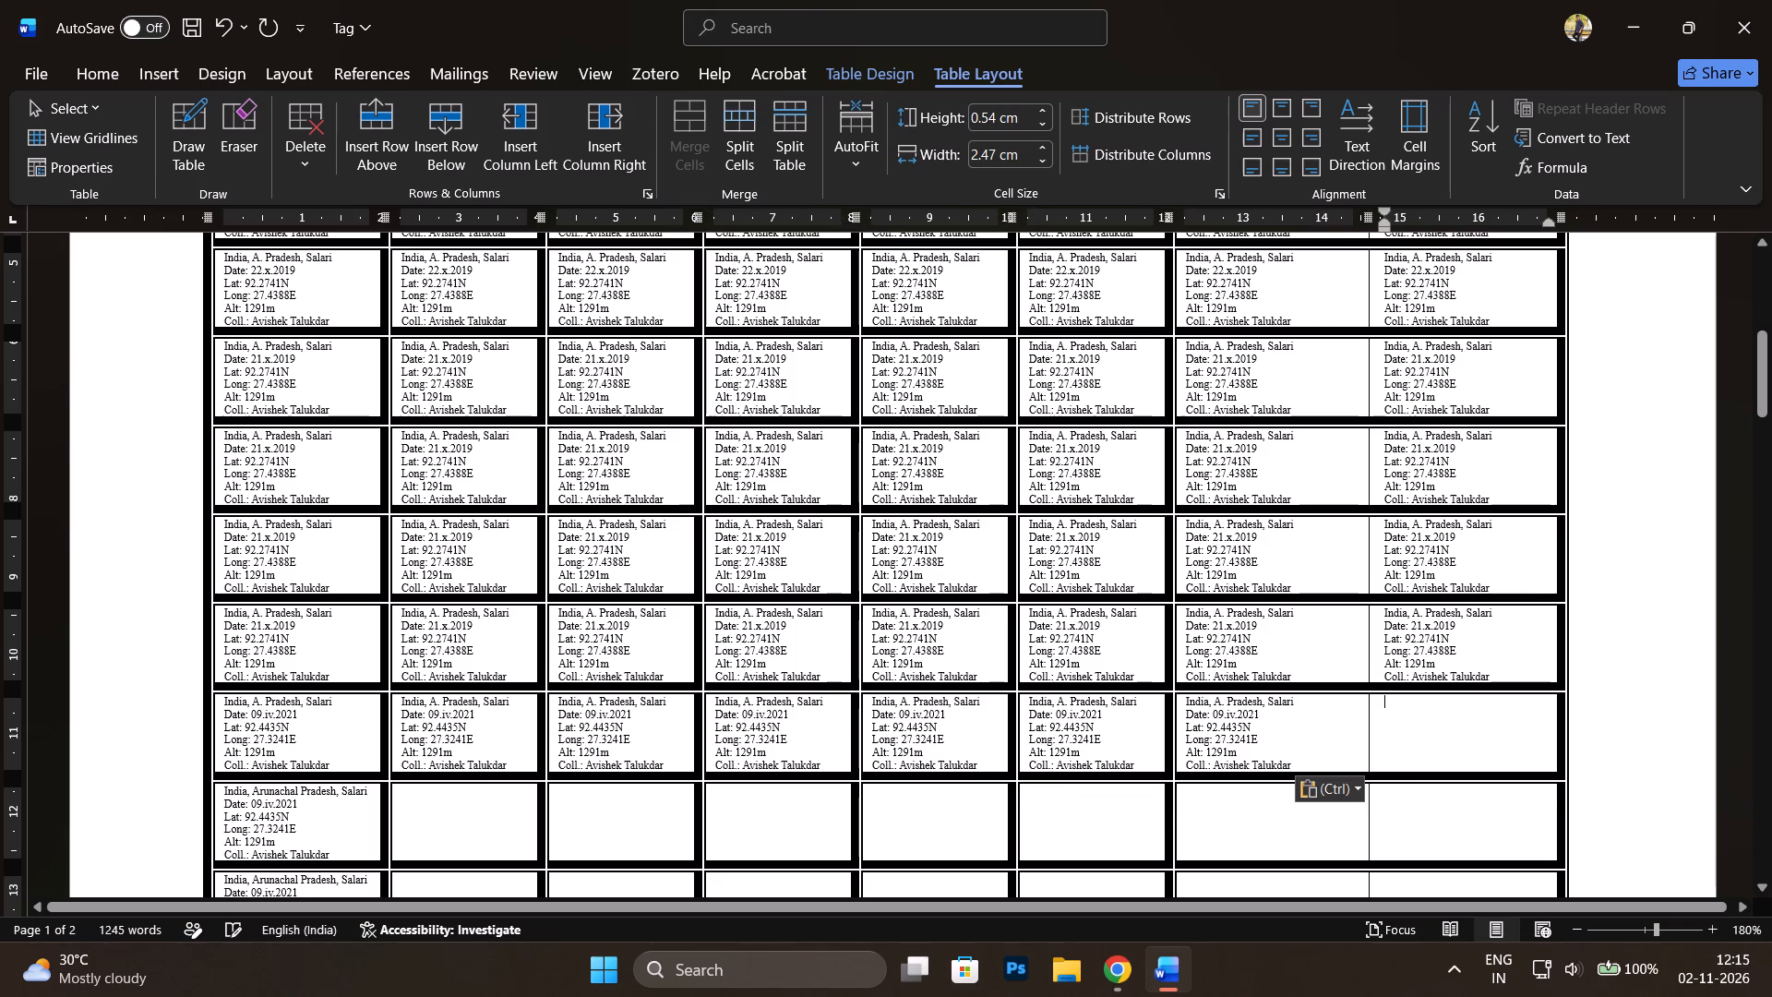
key("ctrl+v")
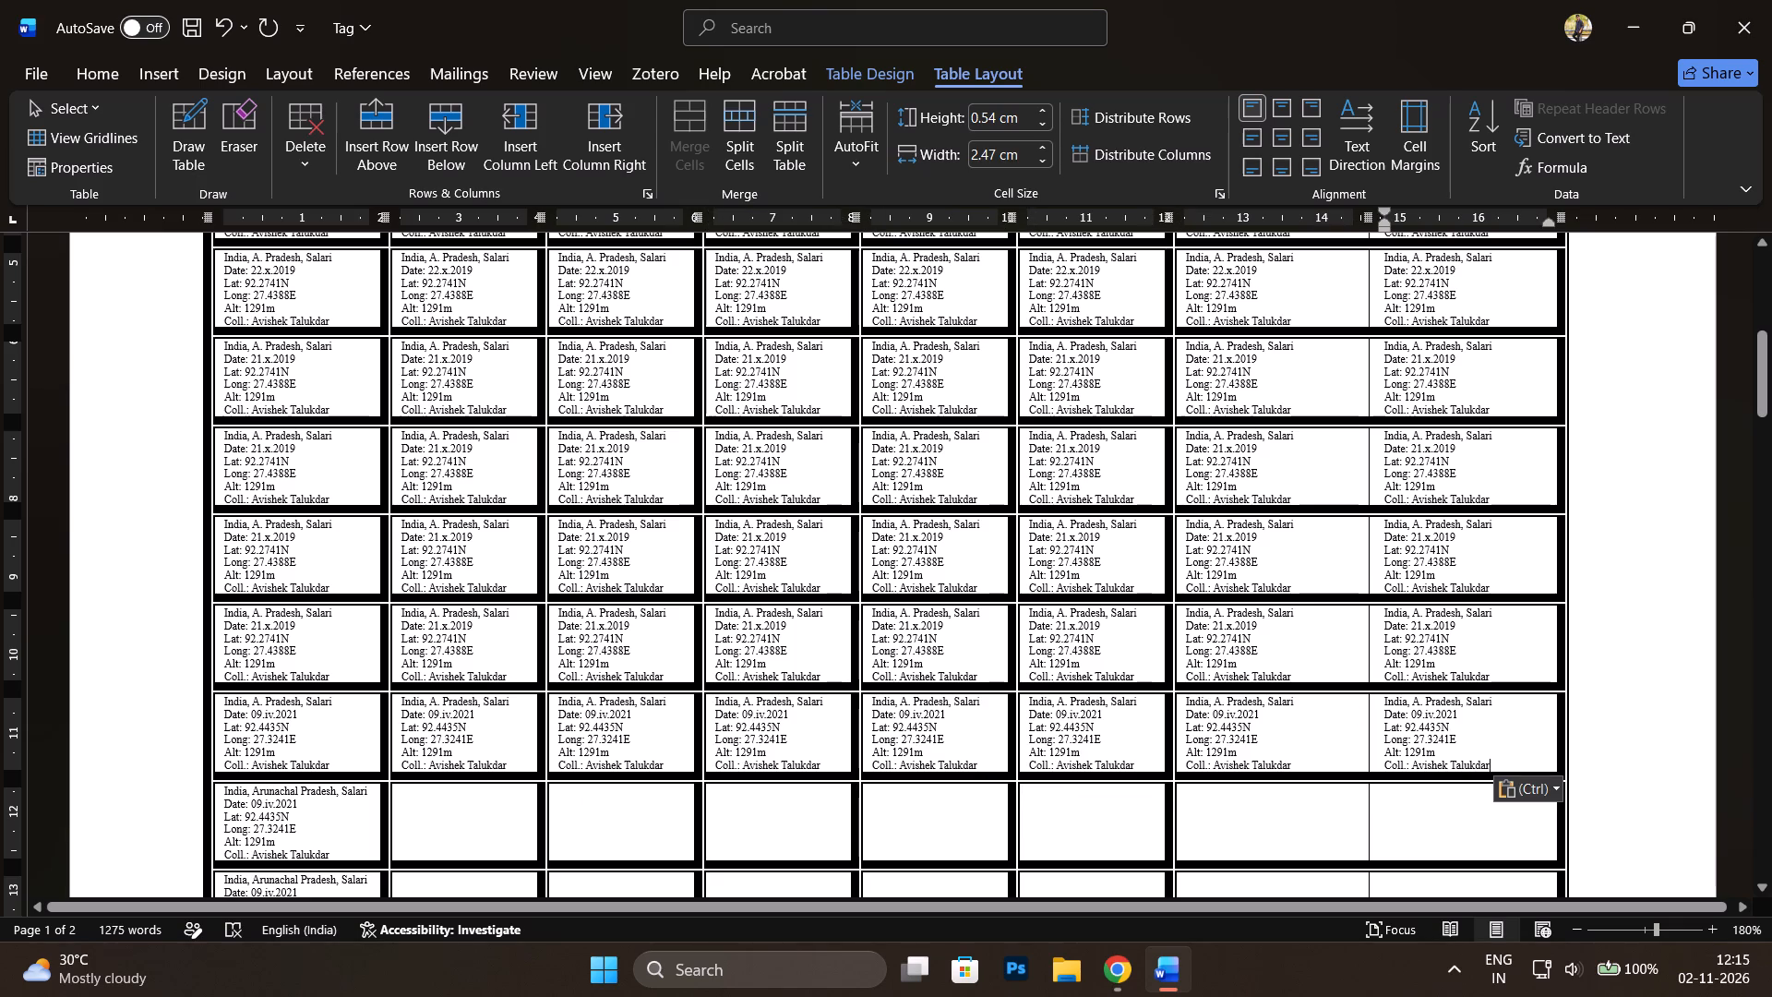
Replace the eleventh row's first label with the copied A. Pradesh, Salari label dated 09.iv.2021 and fill the row's other seven cells with it.
scroll(401, 807, "down", 2)
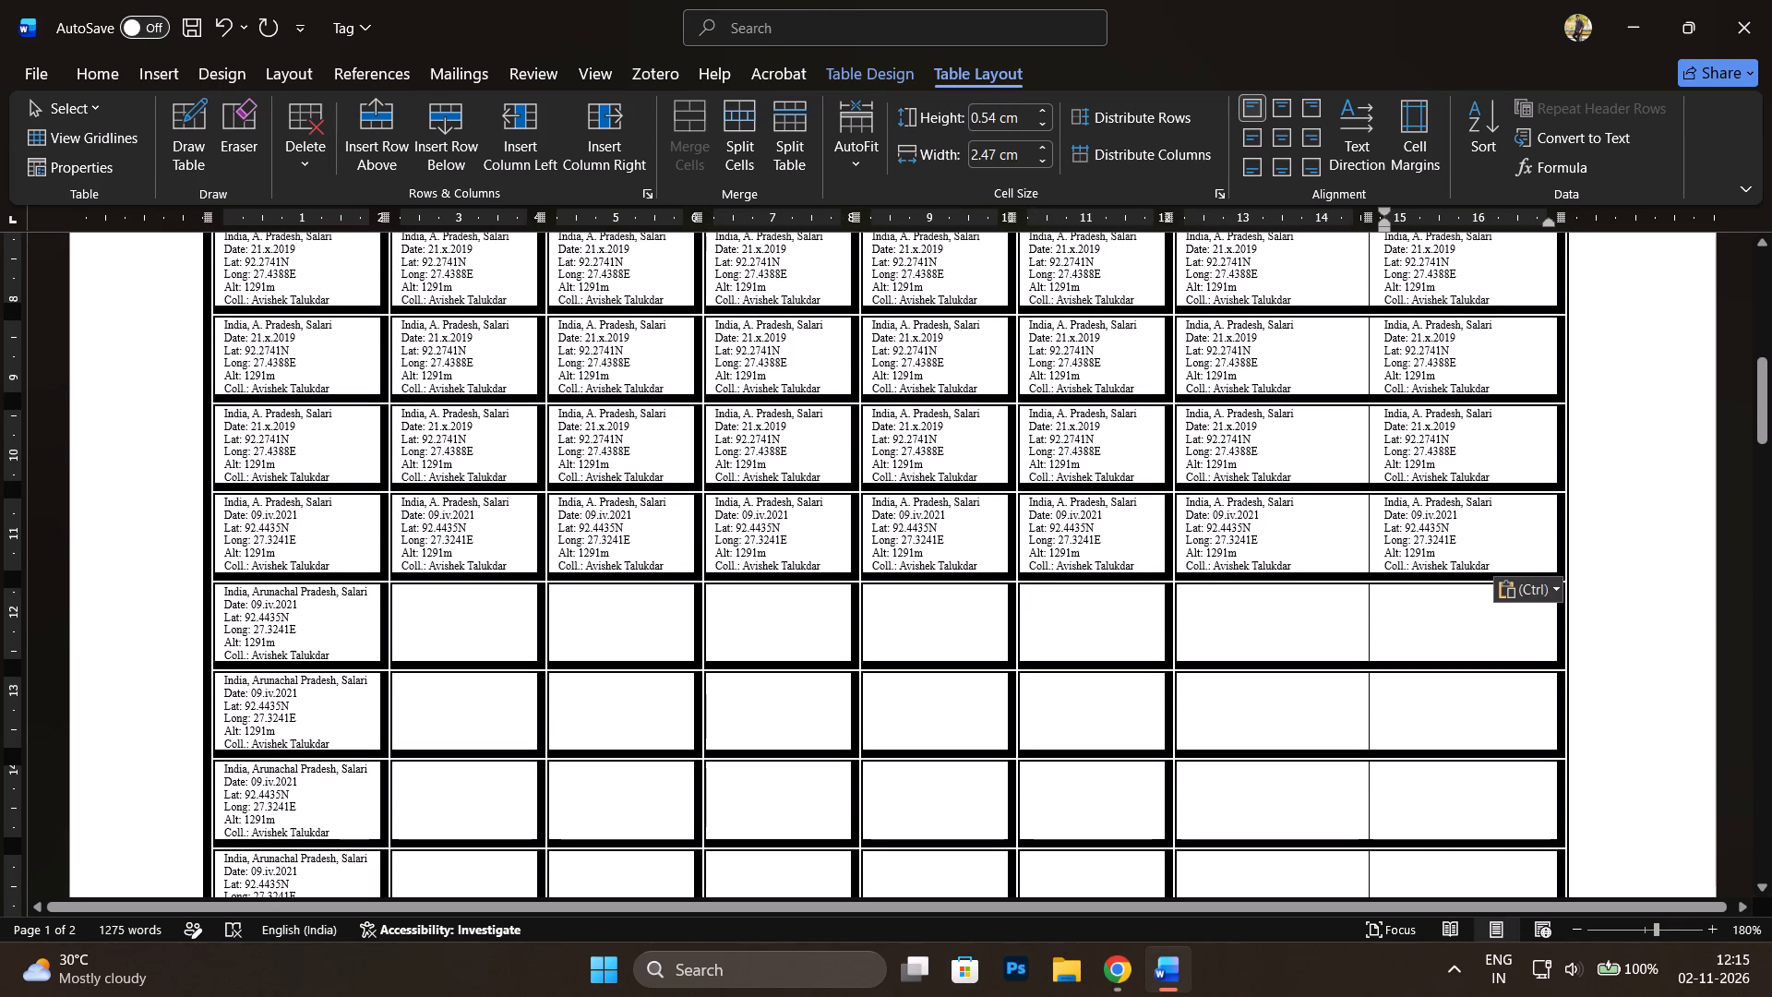
left_click_drag(346, 649, 238, 591)
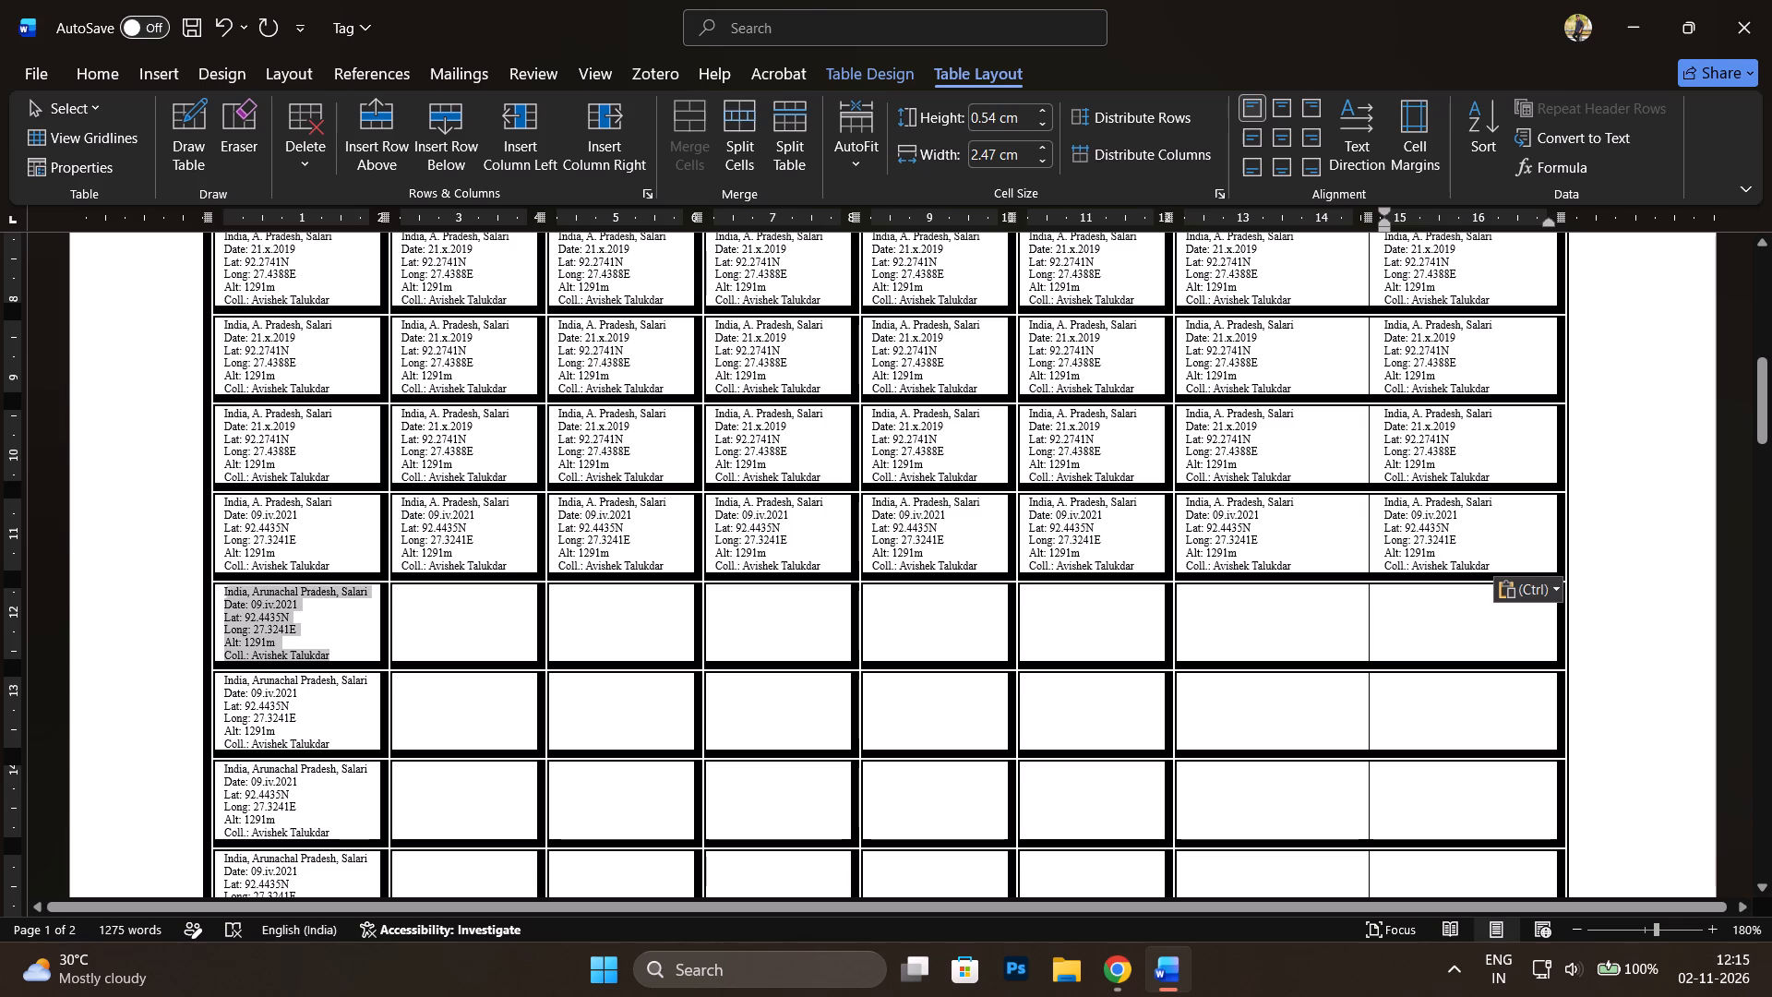
left_click_drag(238, 591, 229, 587)
key("ctrl+v")
left_click(468, 638)
key("ctrl+v")
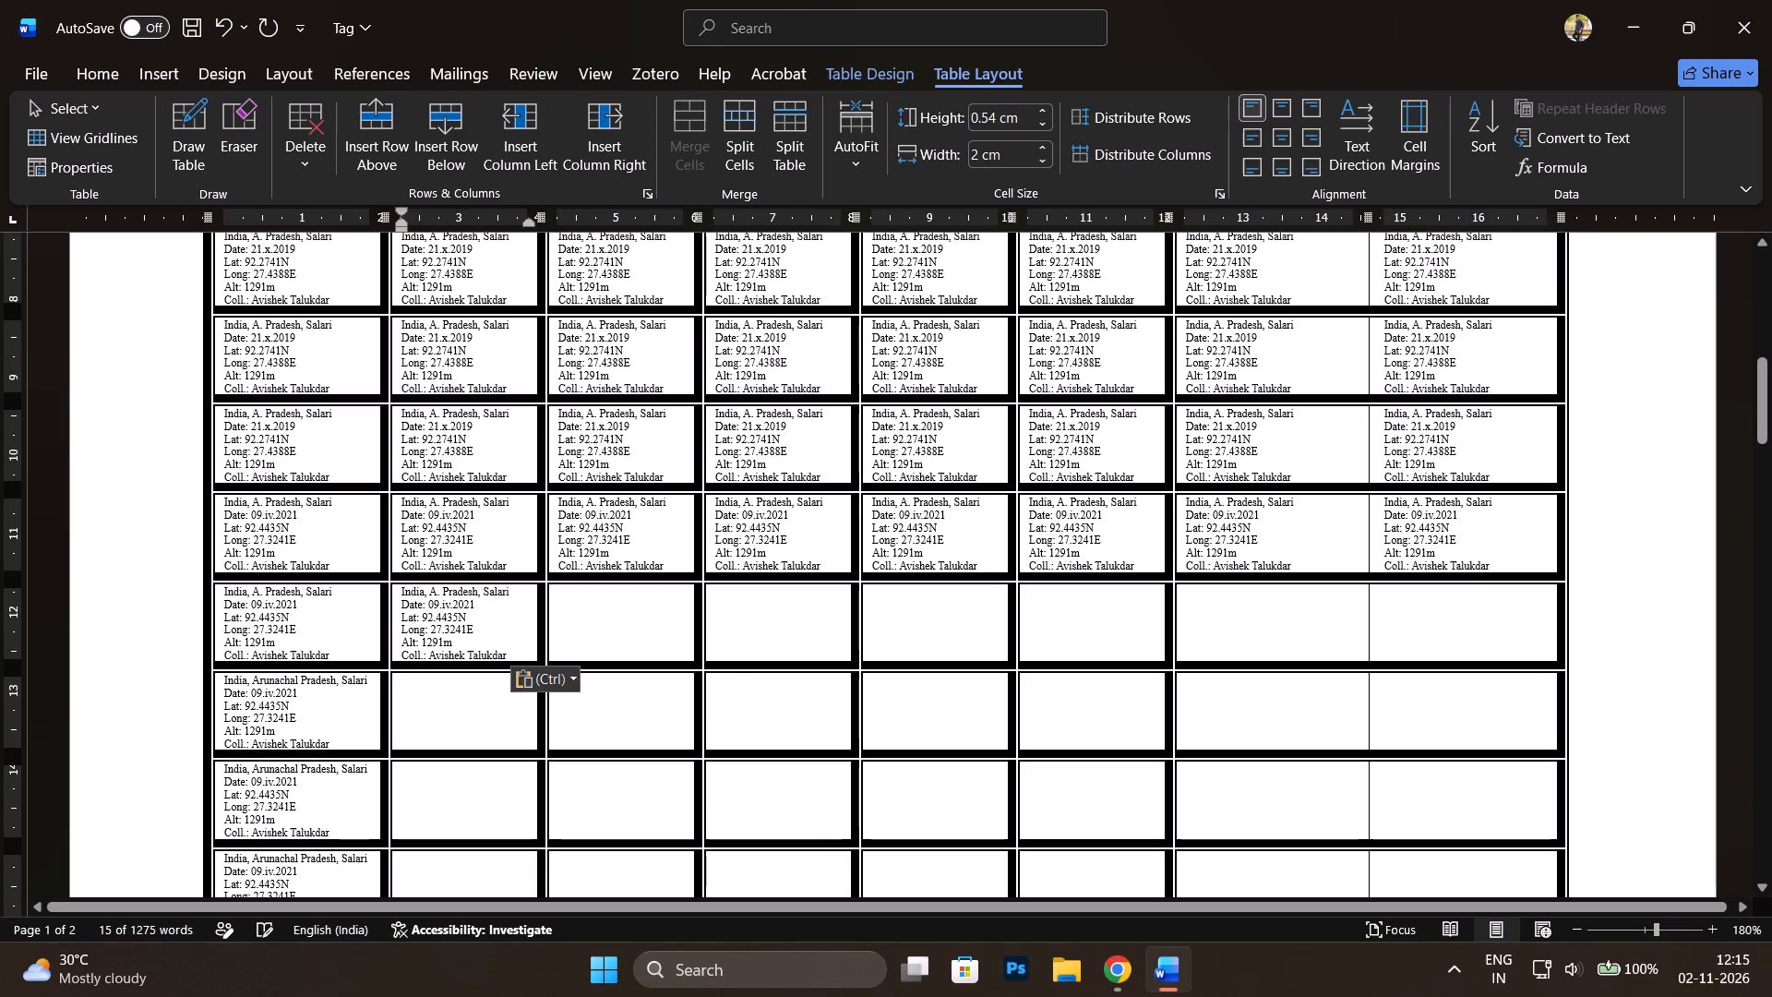
left_click(623, 619)
key("ctrl+v")
left_click(755, 619)
key("ctrl+v")
left_click(924, 619)
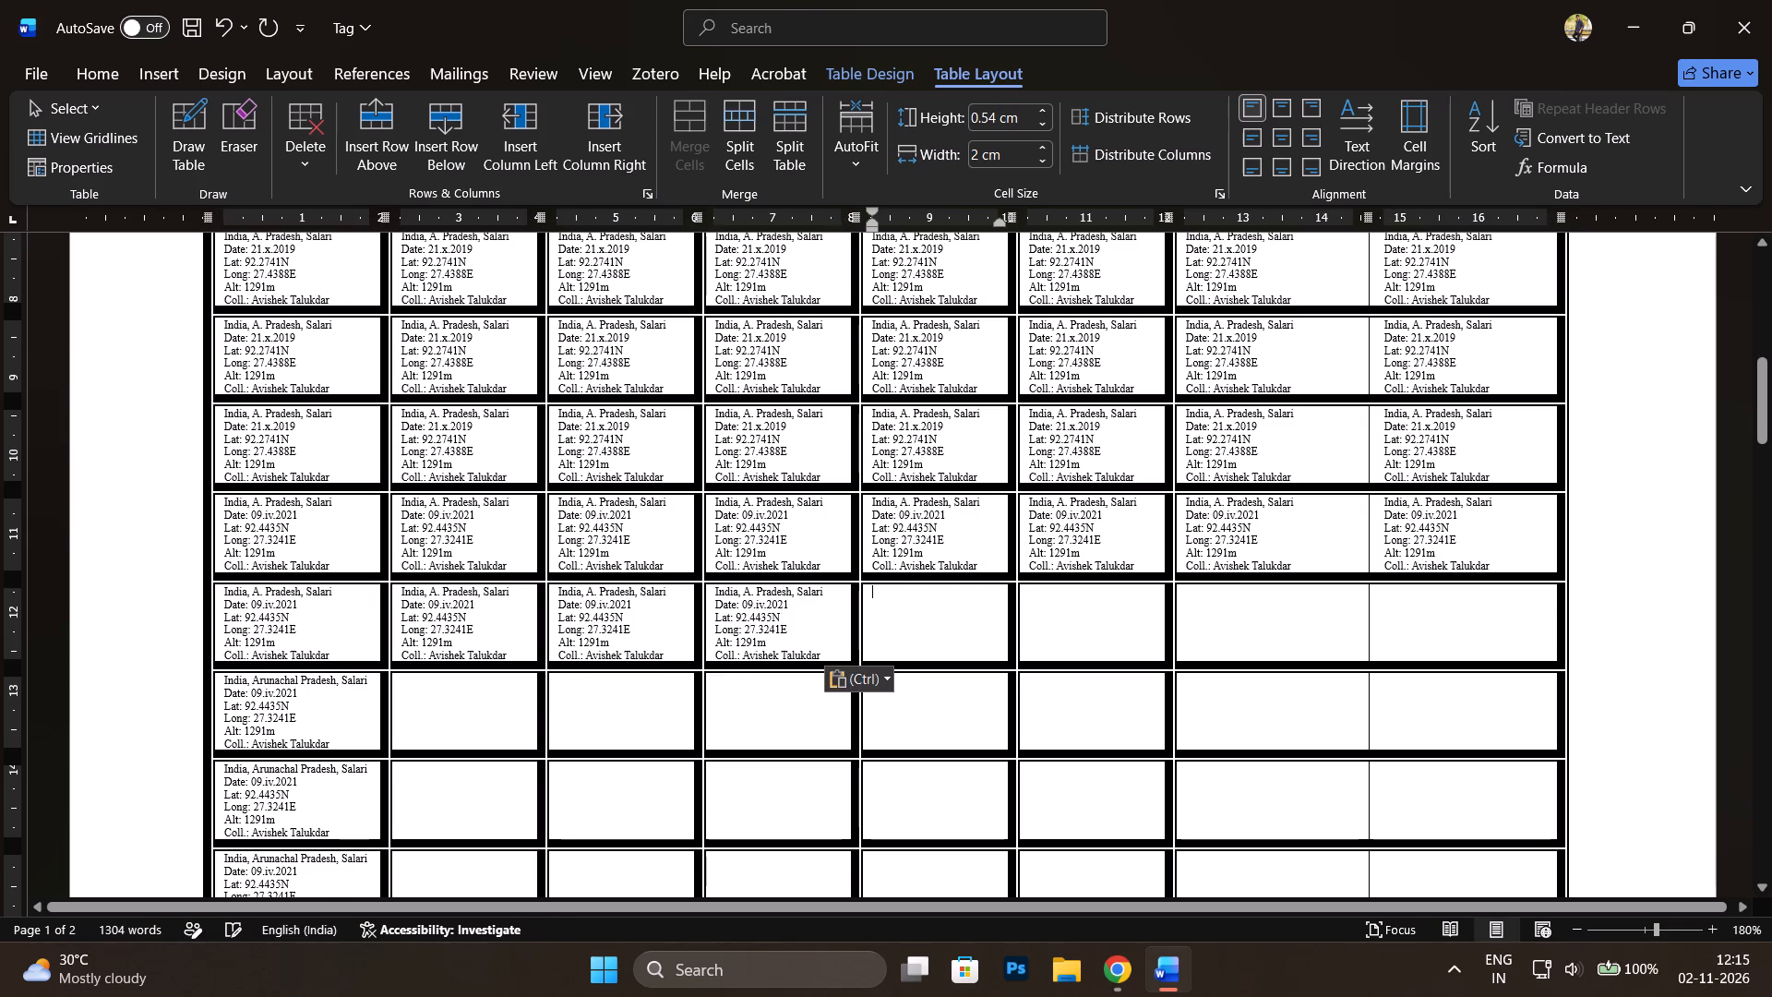
key("ctrl+v")
left_click(1085, 615)
key("ctrl+v")
left_click(1223, 610)
key("ctrl+v")
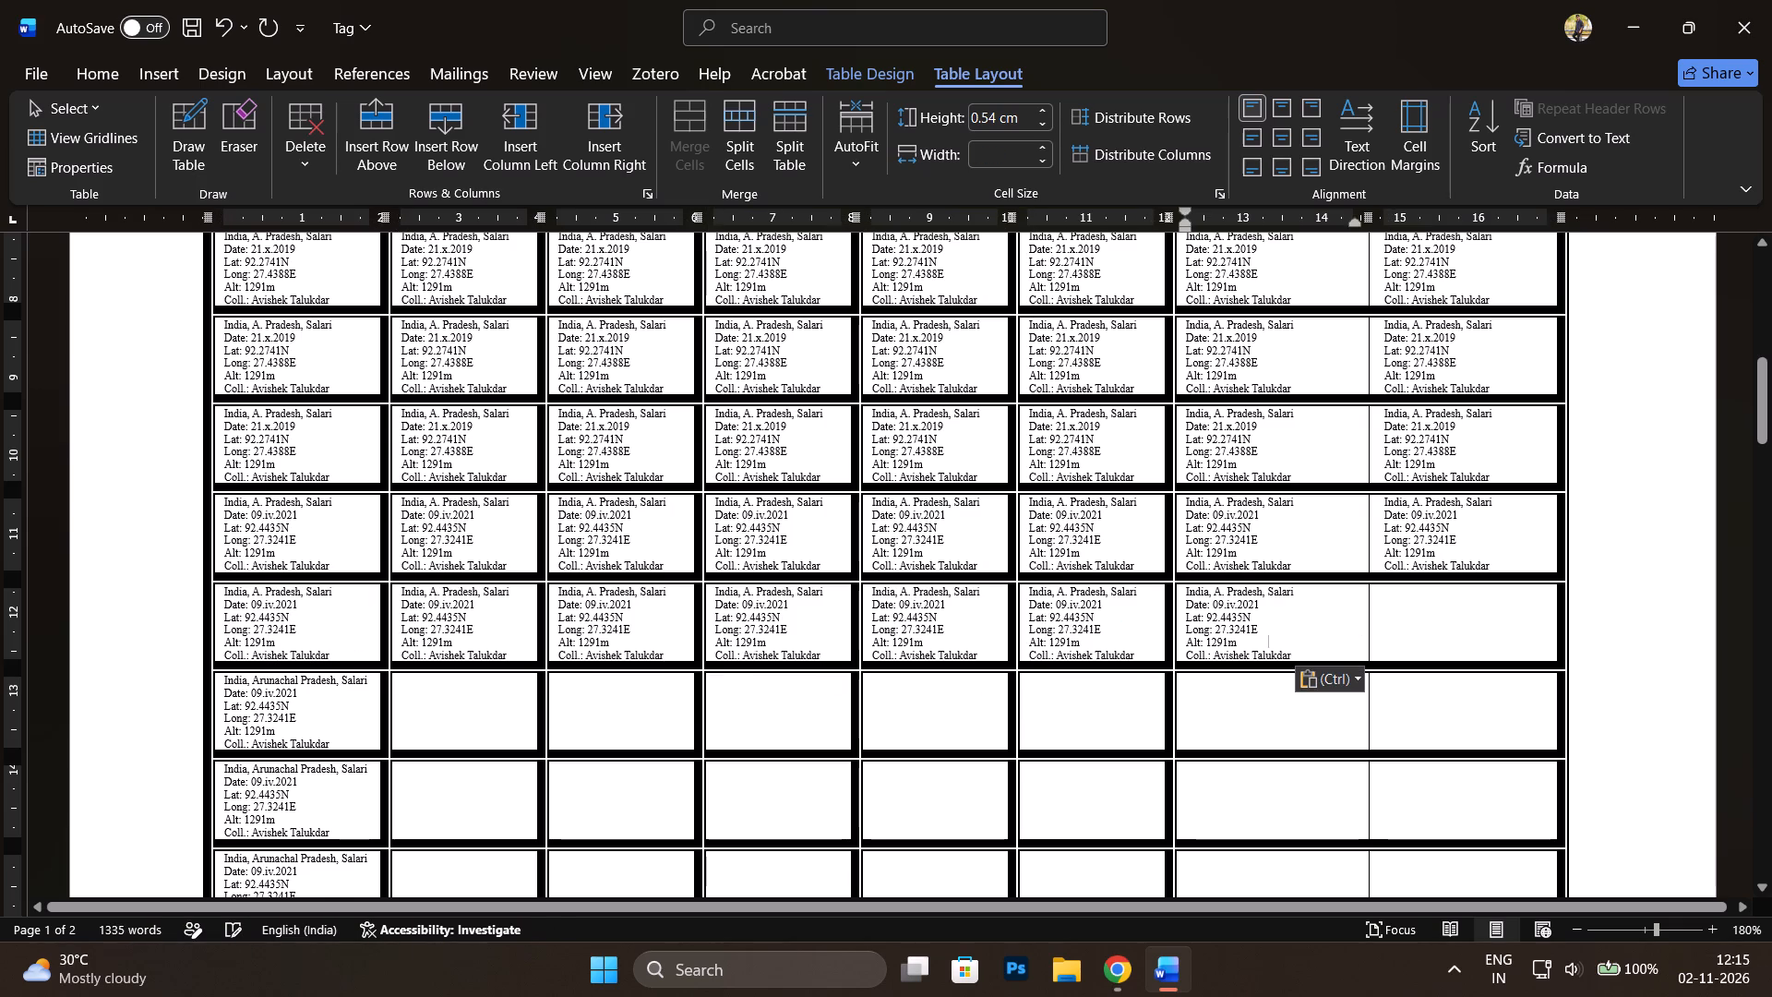
left_click(1449, 619)
key("ctrl+v")
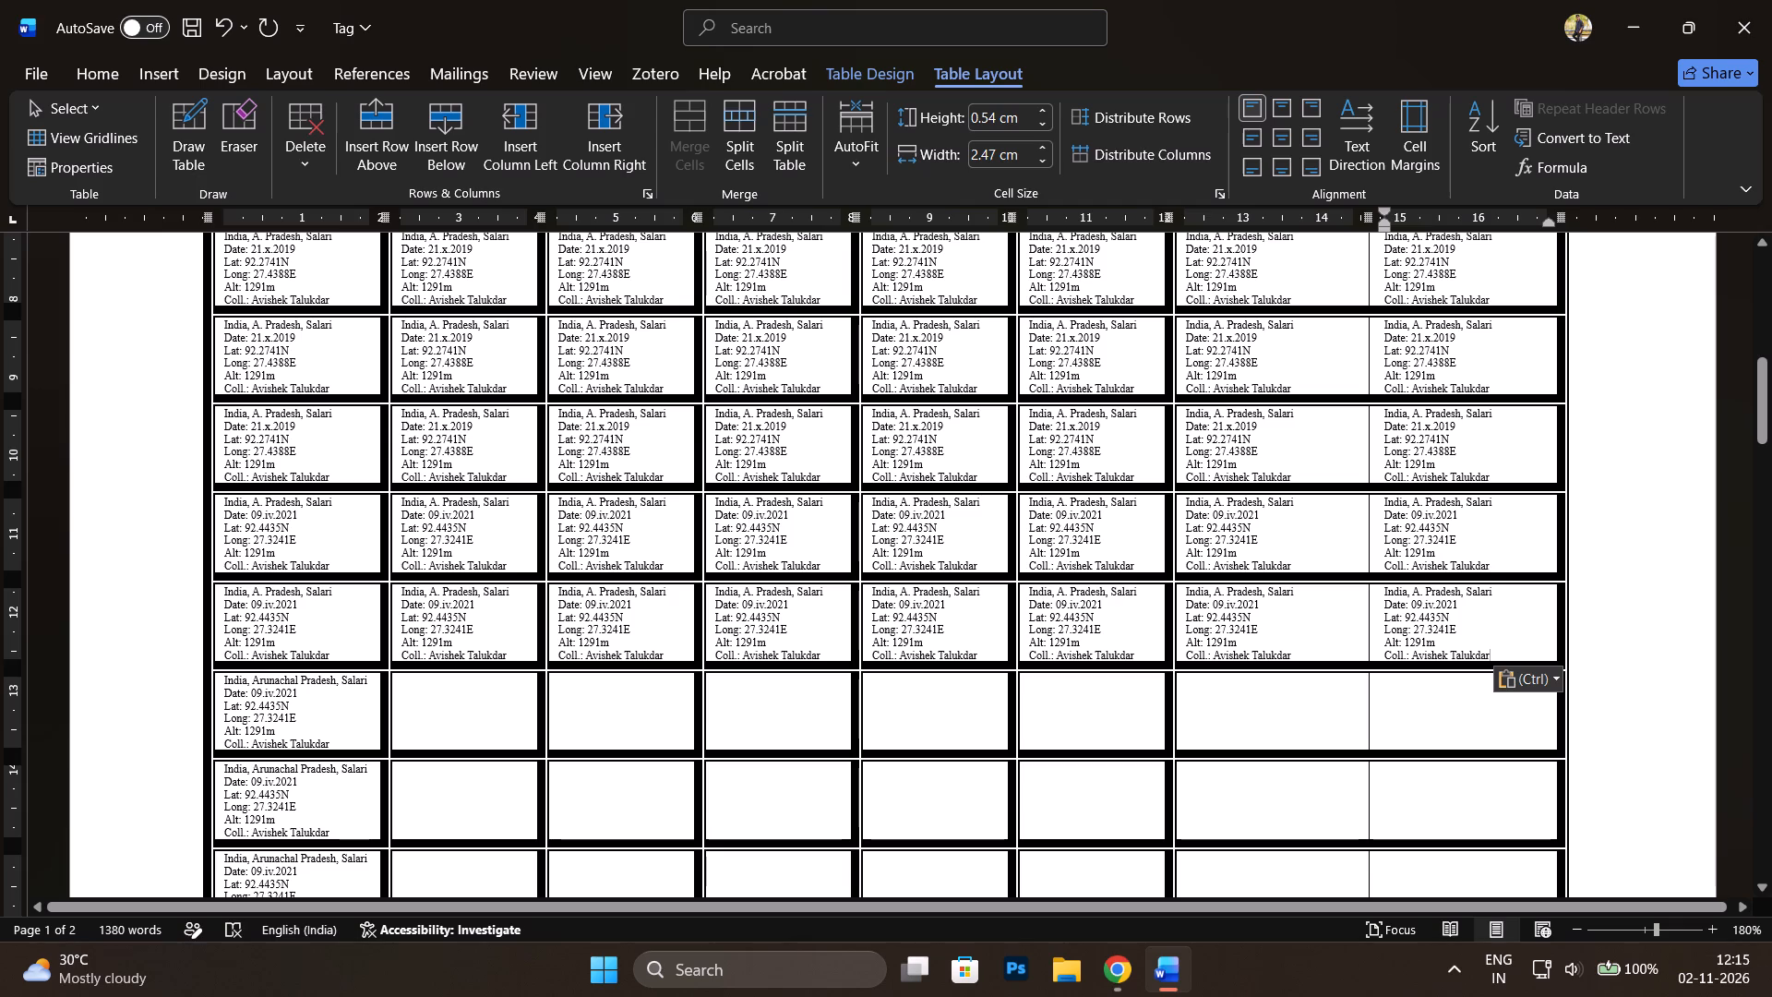
Replace the twelfth row's first label with the copied A. Pradesh, Salari label dated 09.iv.2021 and fill the row's seven empty cells with it.
left_click_drag(344, 742, 216, 683)
key("ctrl+v")
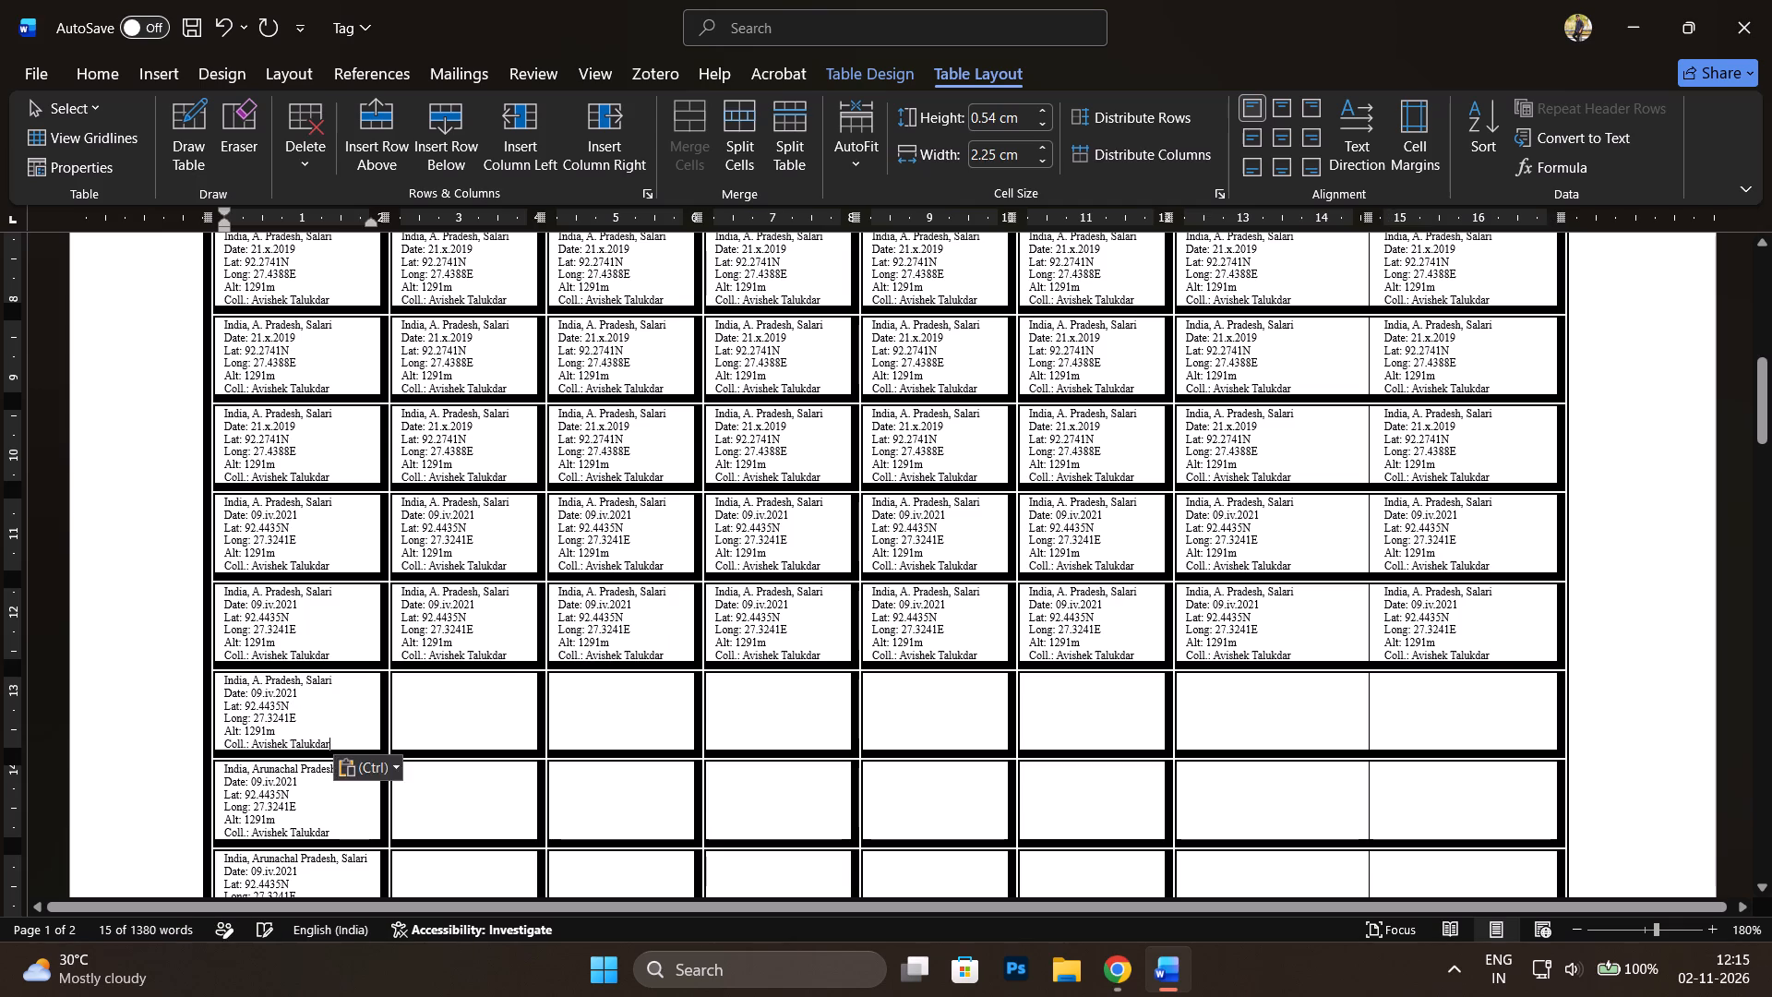
left_click(544, 702)
left_click(481, 704)
key("ctrl+v")
left_click(638, 699)
key("ctrl+v")
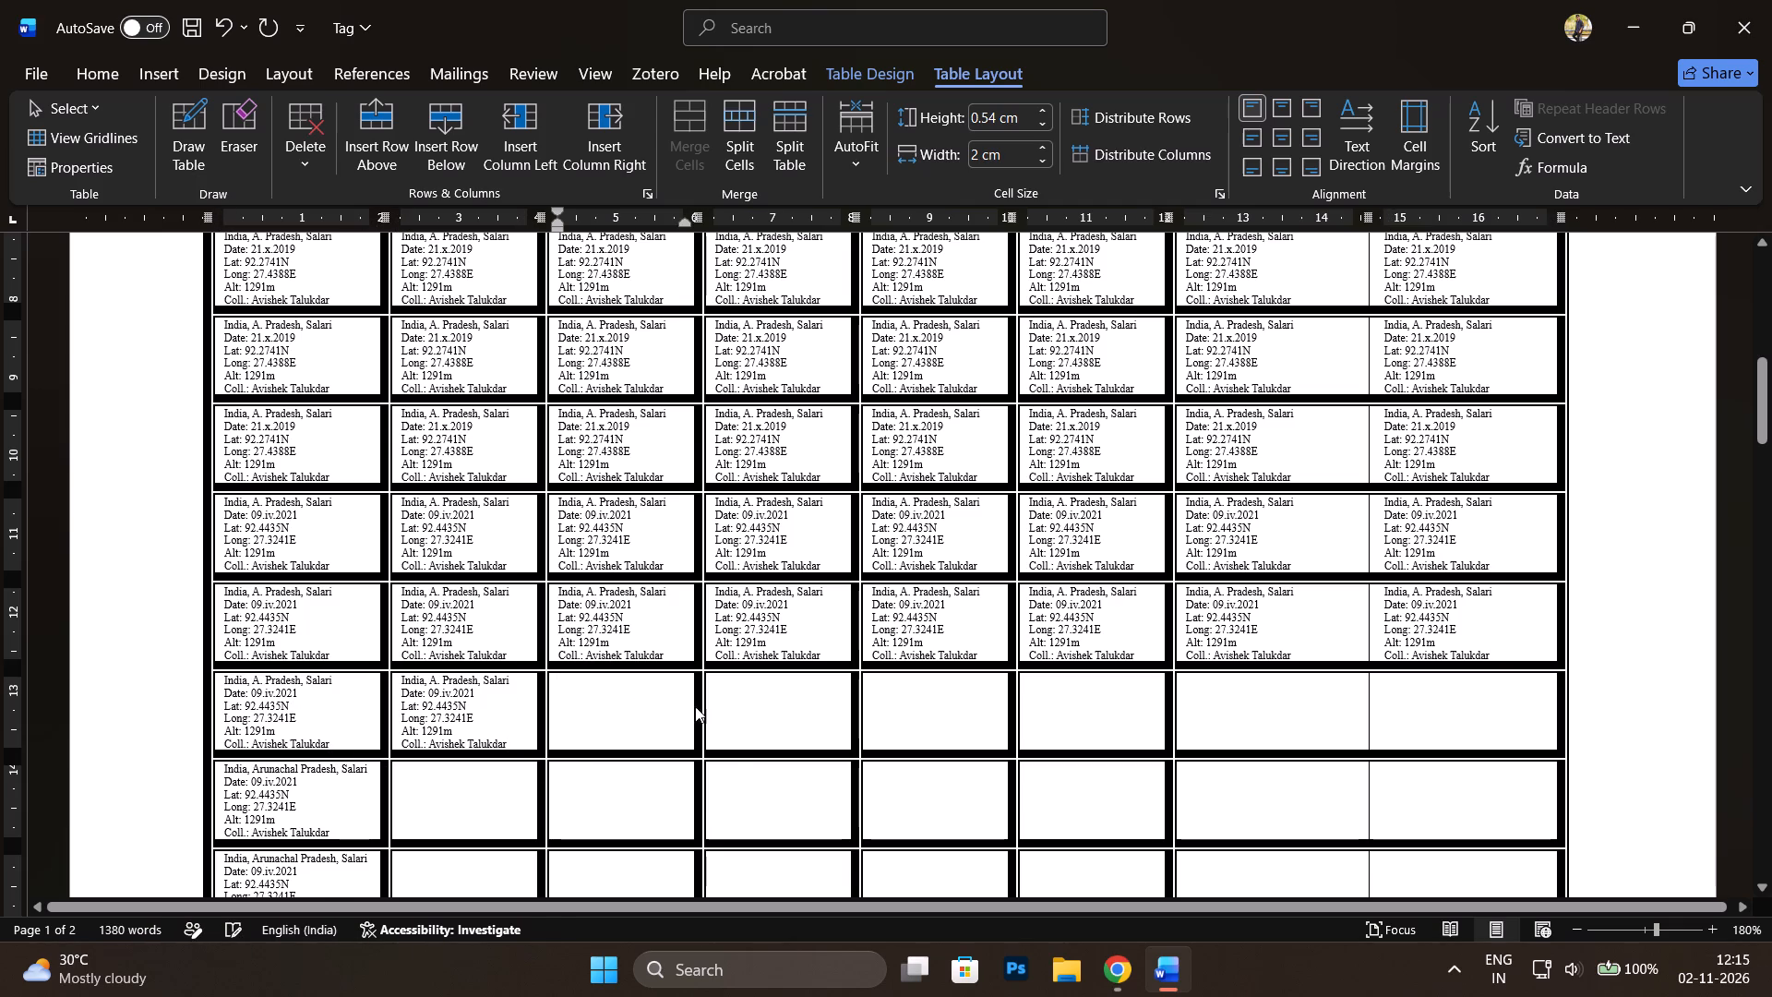
left_click(750, 709)
key("ctrl+v")
left_click(954, 710)
key("ctrl+v")
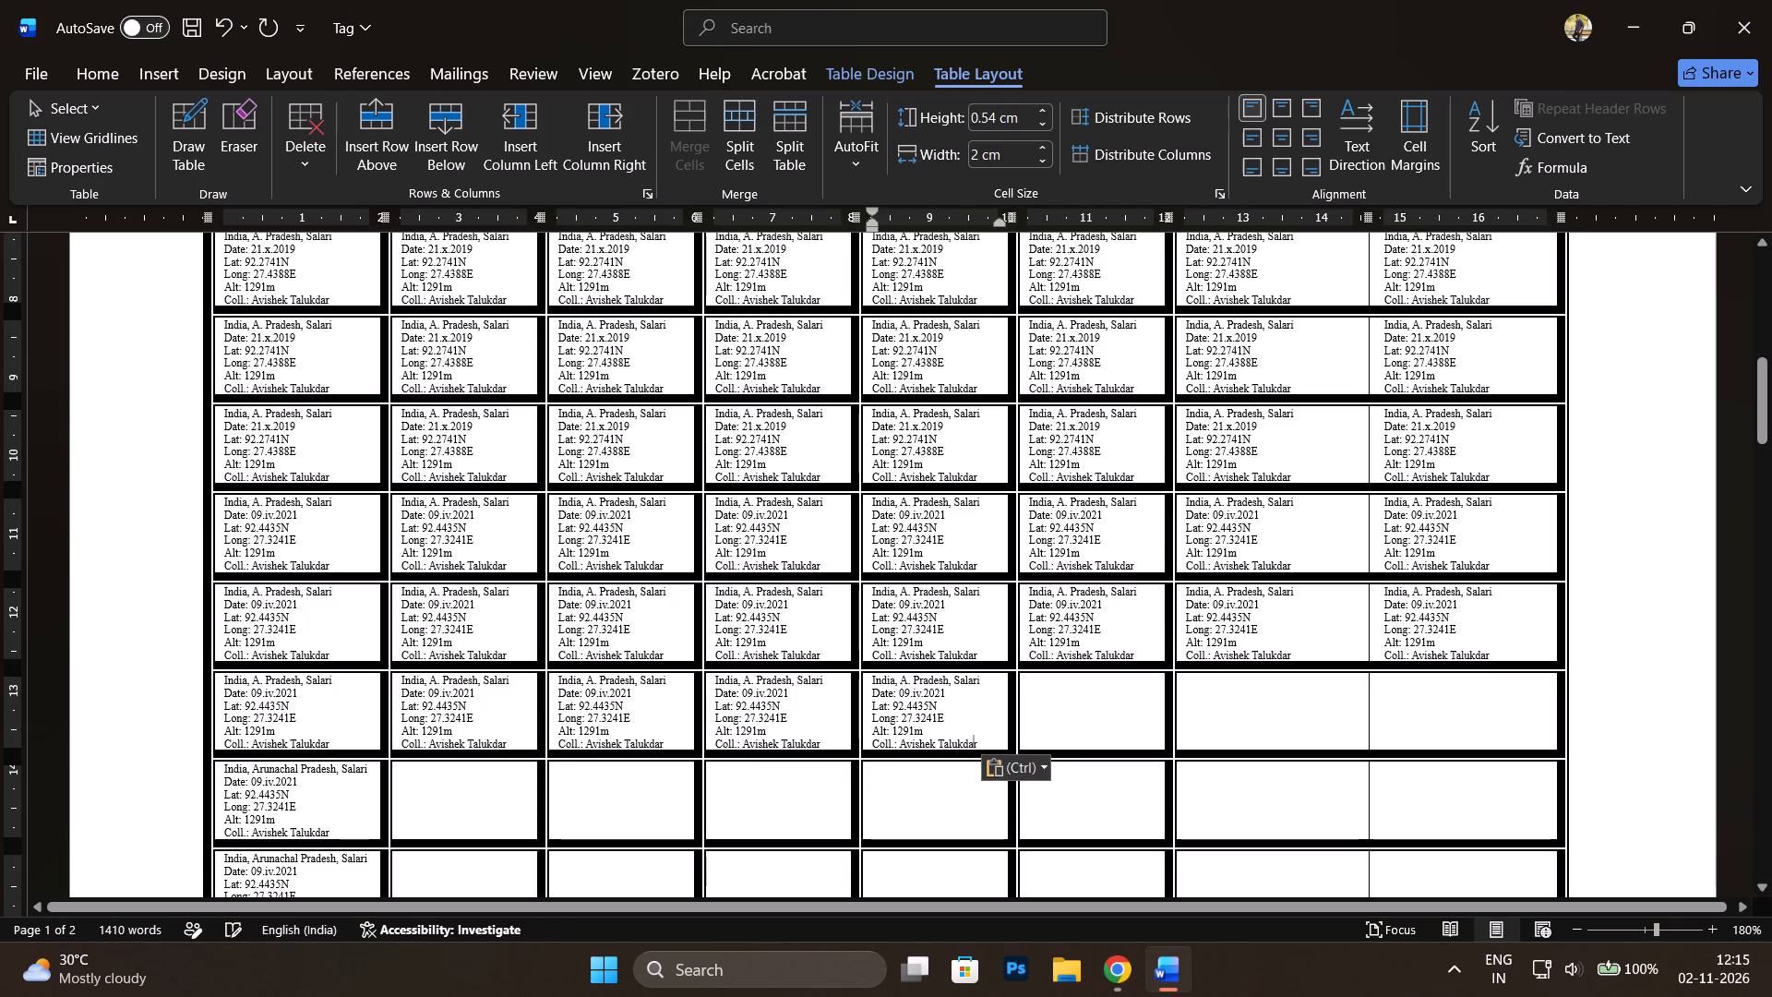
left_click(1119, 709)
key("ctrl+v")
left_click(1229, 716)
key("ctrl+v")
left_click(1427, 723)
key("ctrl+v")
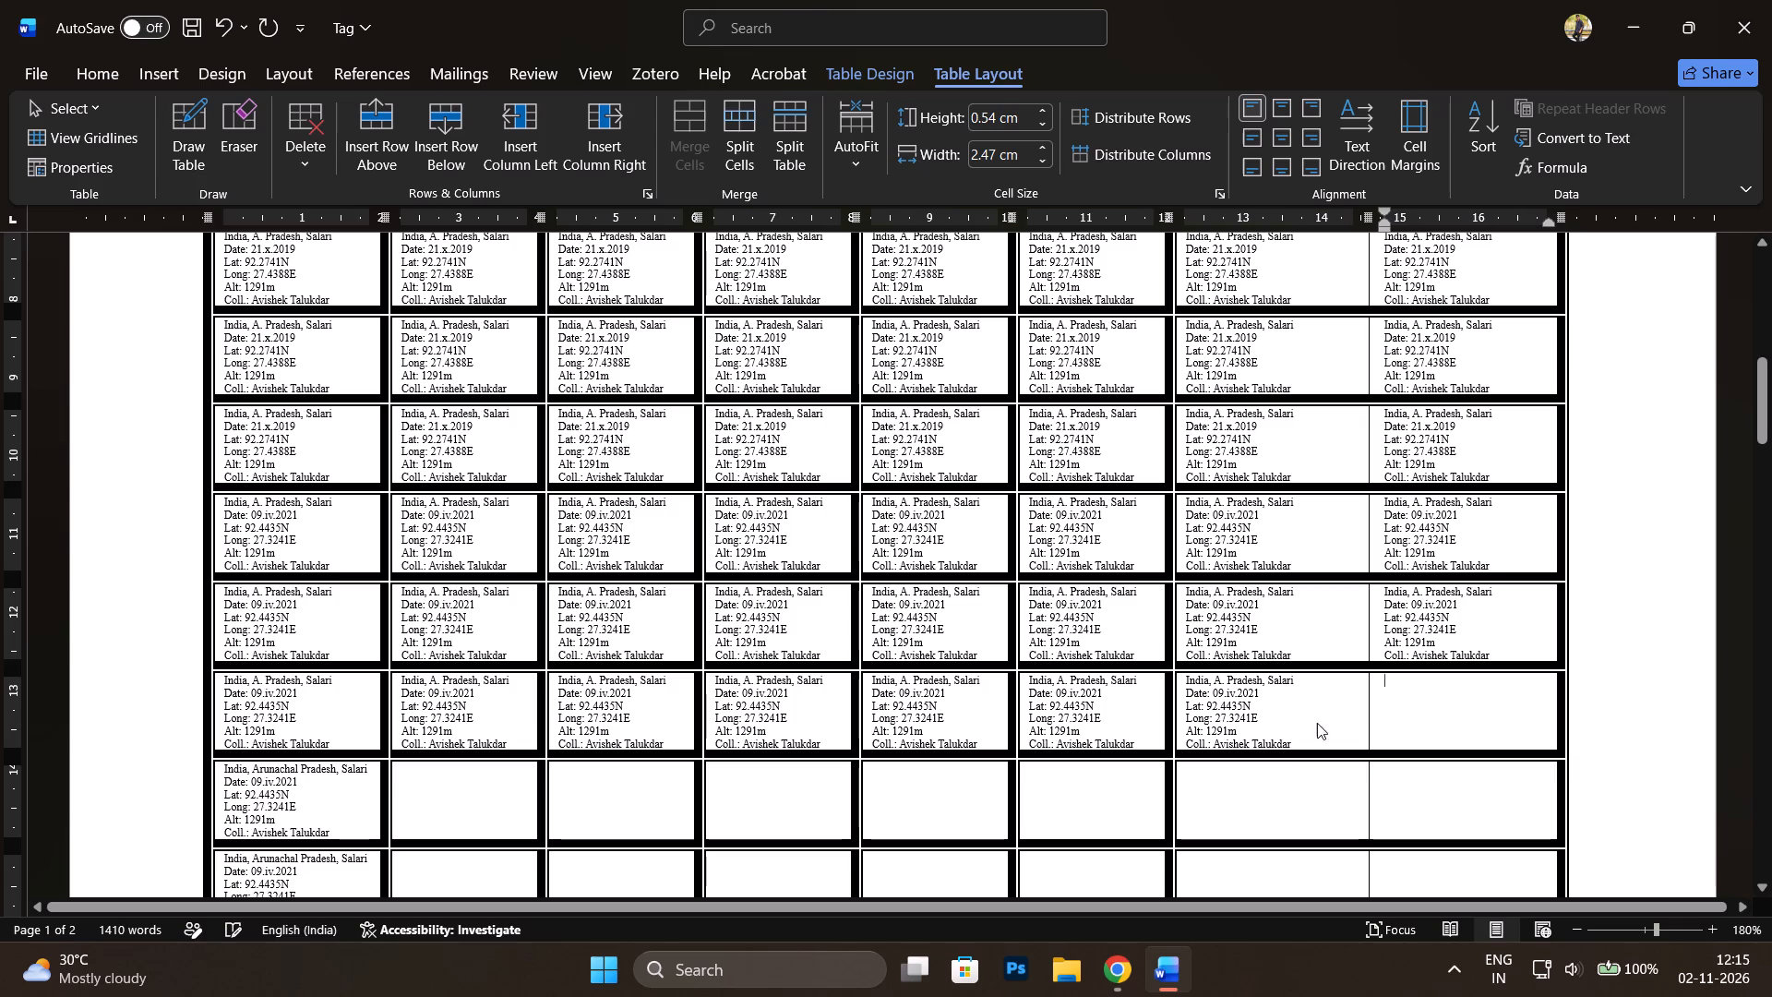
Replace the thirteenth row's first Arunachal Pradesh label with the copied A. Pradesh, Salari label dated 09.iv.2021.
scroll(443, 793, "down", 1)
left_click_drag(344, 733, 241, 695)
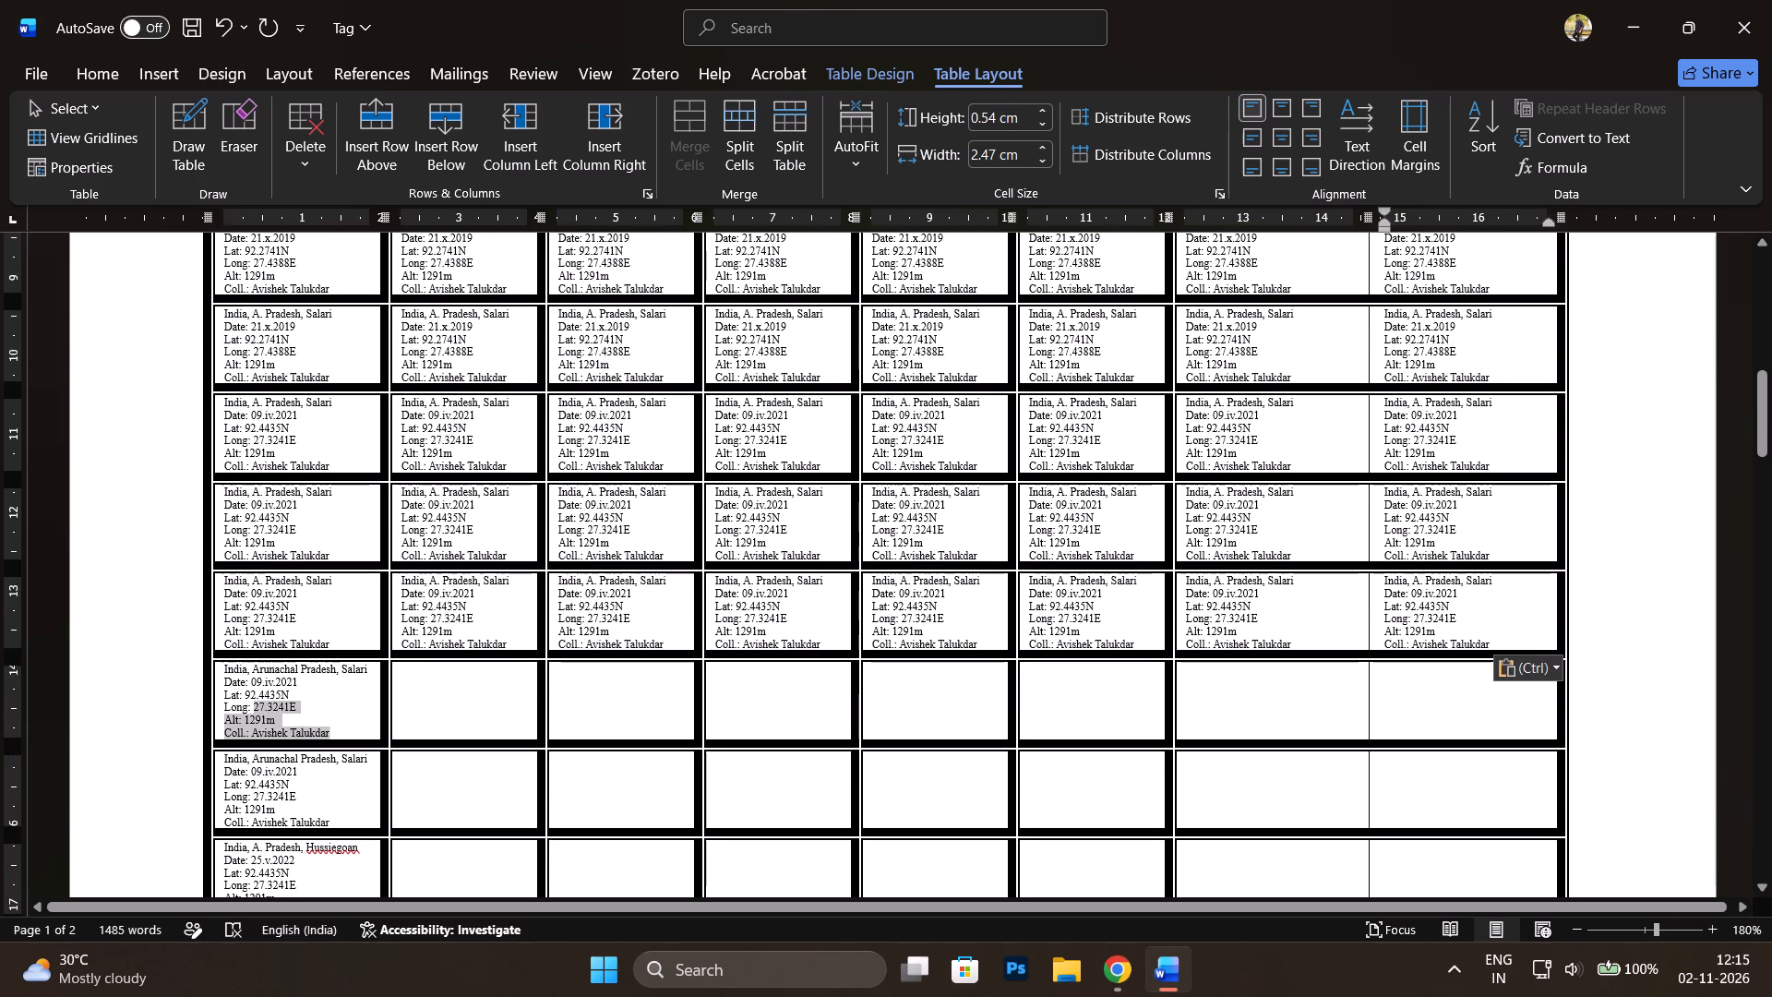
left_click_drag(241, 695, 211, 671)
key("ctrl+v")
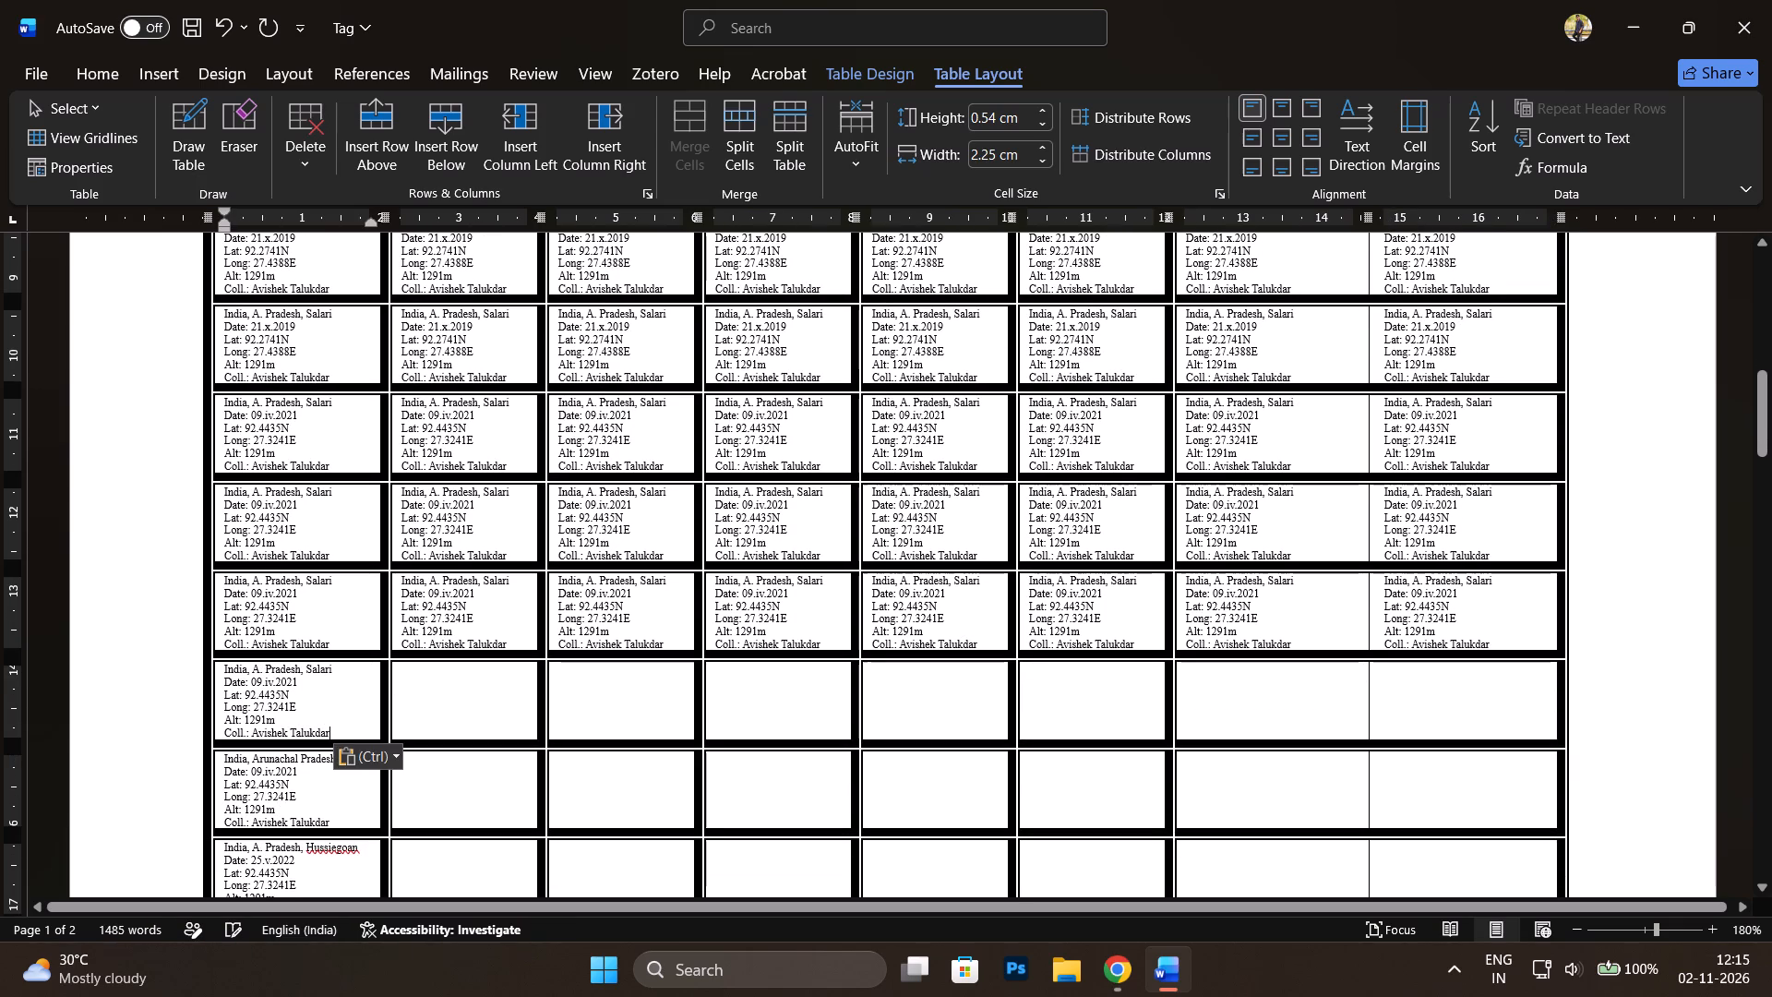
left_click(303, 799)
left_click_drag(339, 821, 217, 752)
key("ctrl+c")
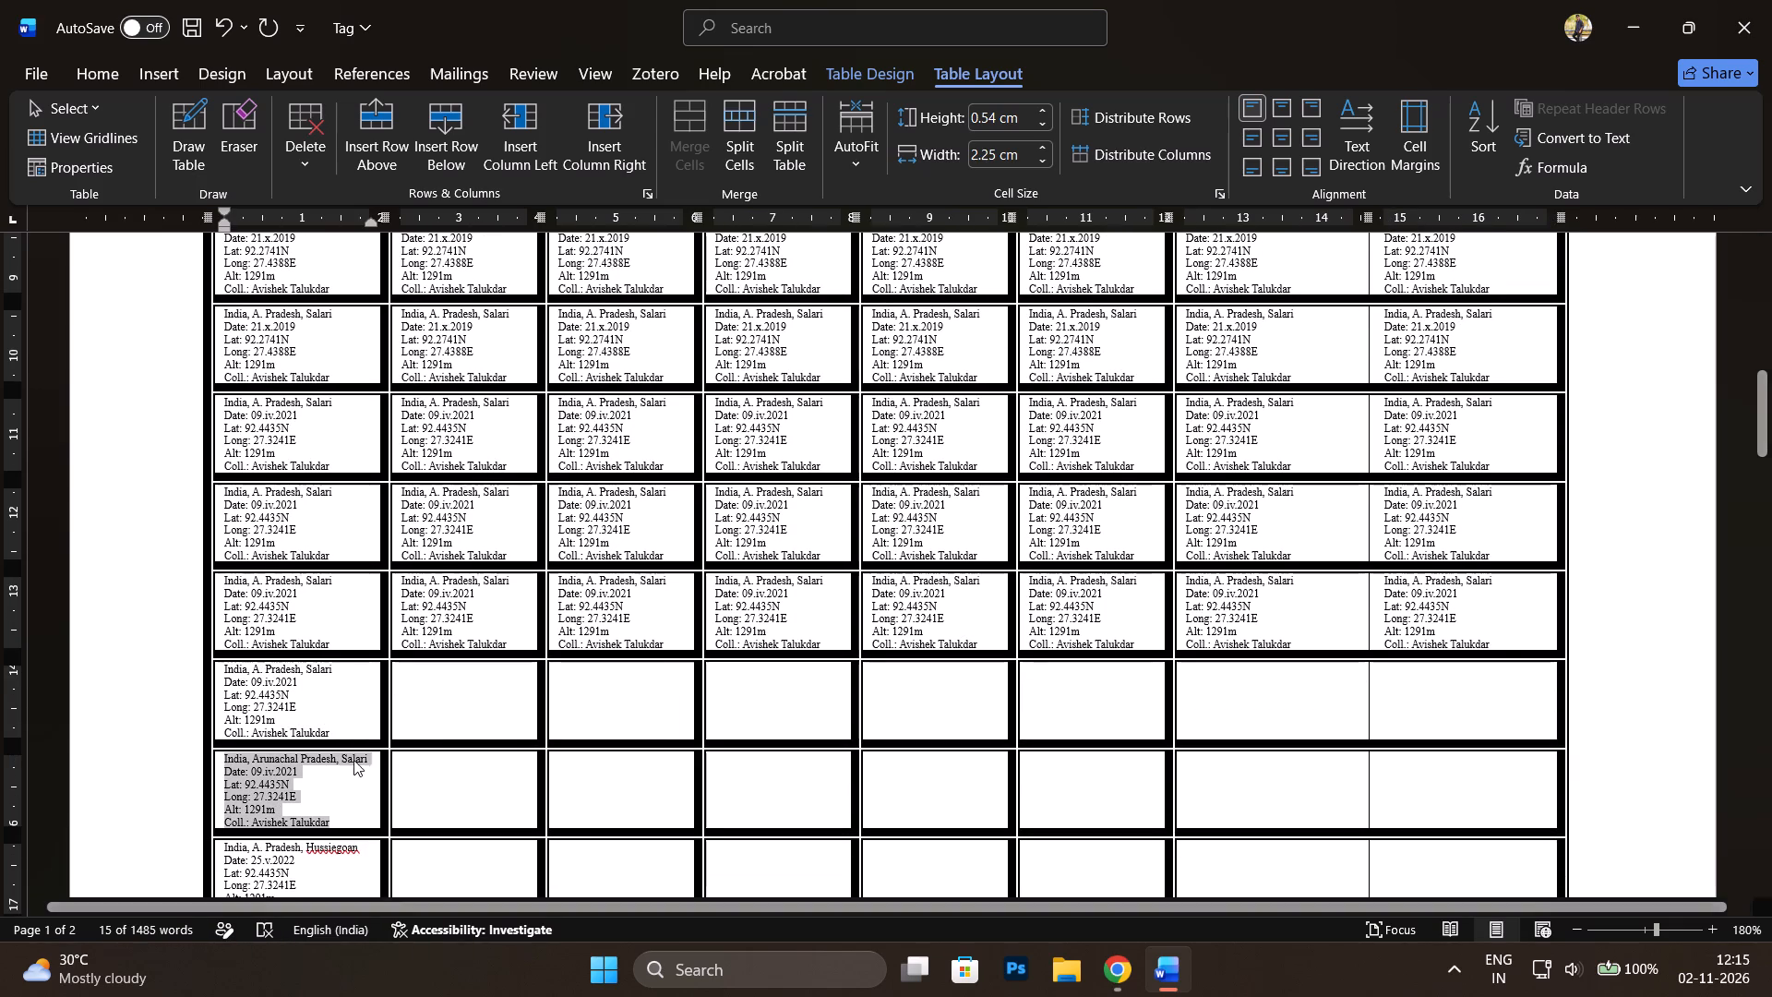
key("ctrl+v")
Copy the thirteenth row's A. Pradesh, Salari label dated 09.iv.2021 over the fourteenth row's first label and into its second cell.
left_click(317, 722)
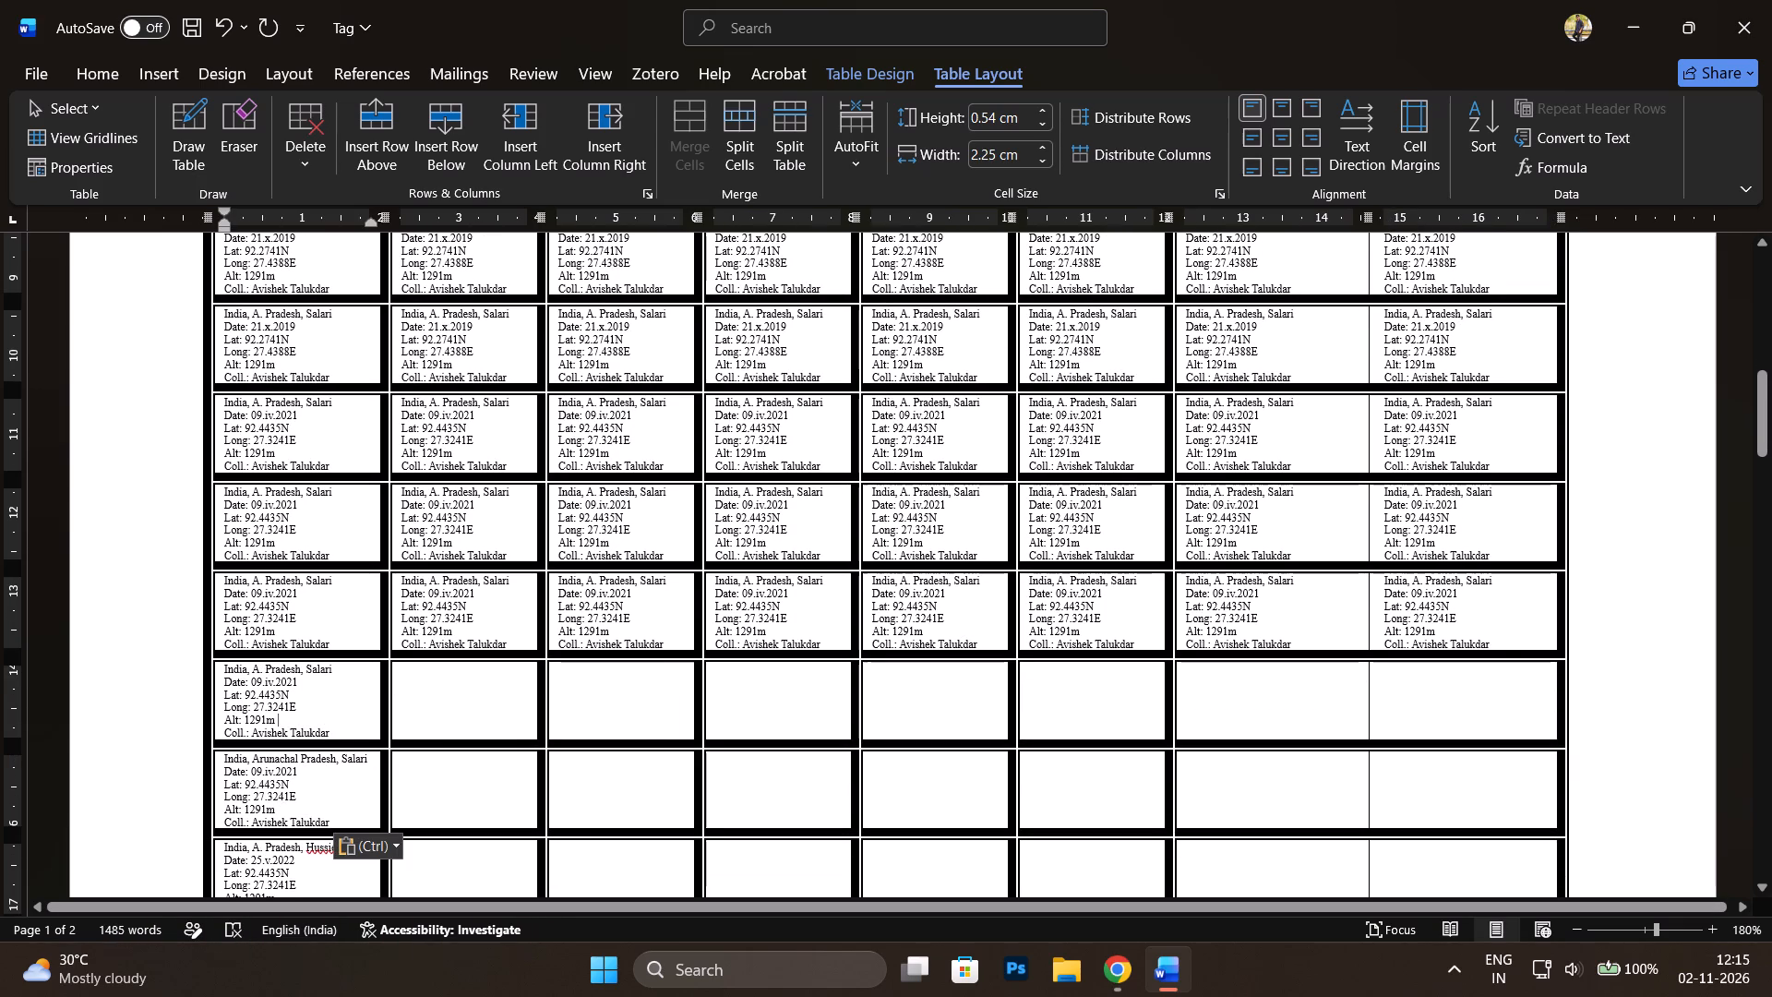
left_click_drag(340, 728, 221, 675)
key("ctrl+c")
left_click(332, 815)
left_click_drag(350, 823, 346, 823)
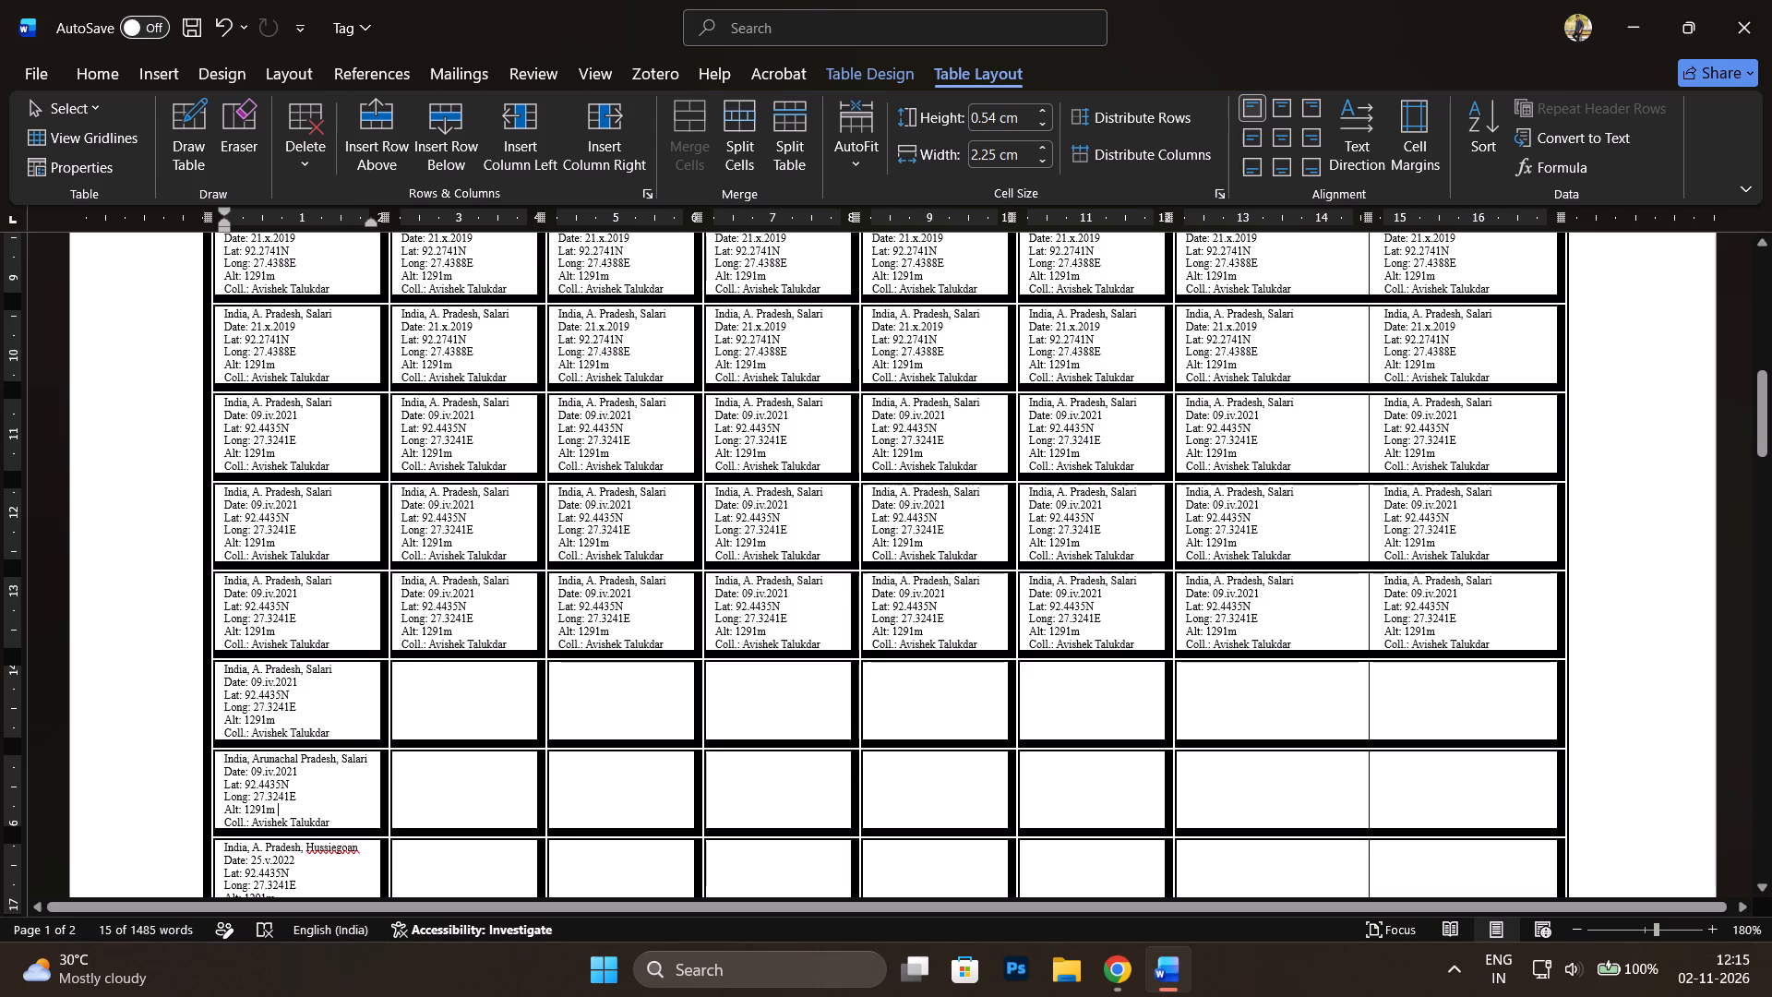
left_click_drag(346, 823, 202, 757)
key("ctrl+v")
left_click(478, 774)
key("ctrl+v")
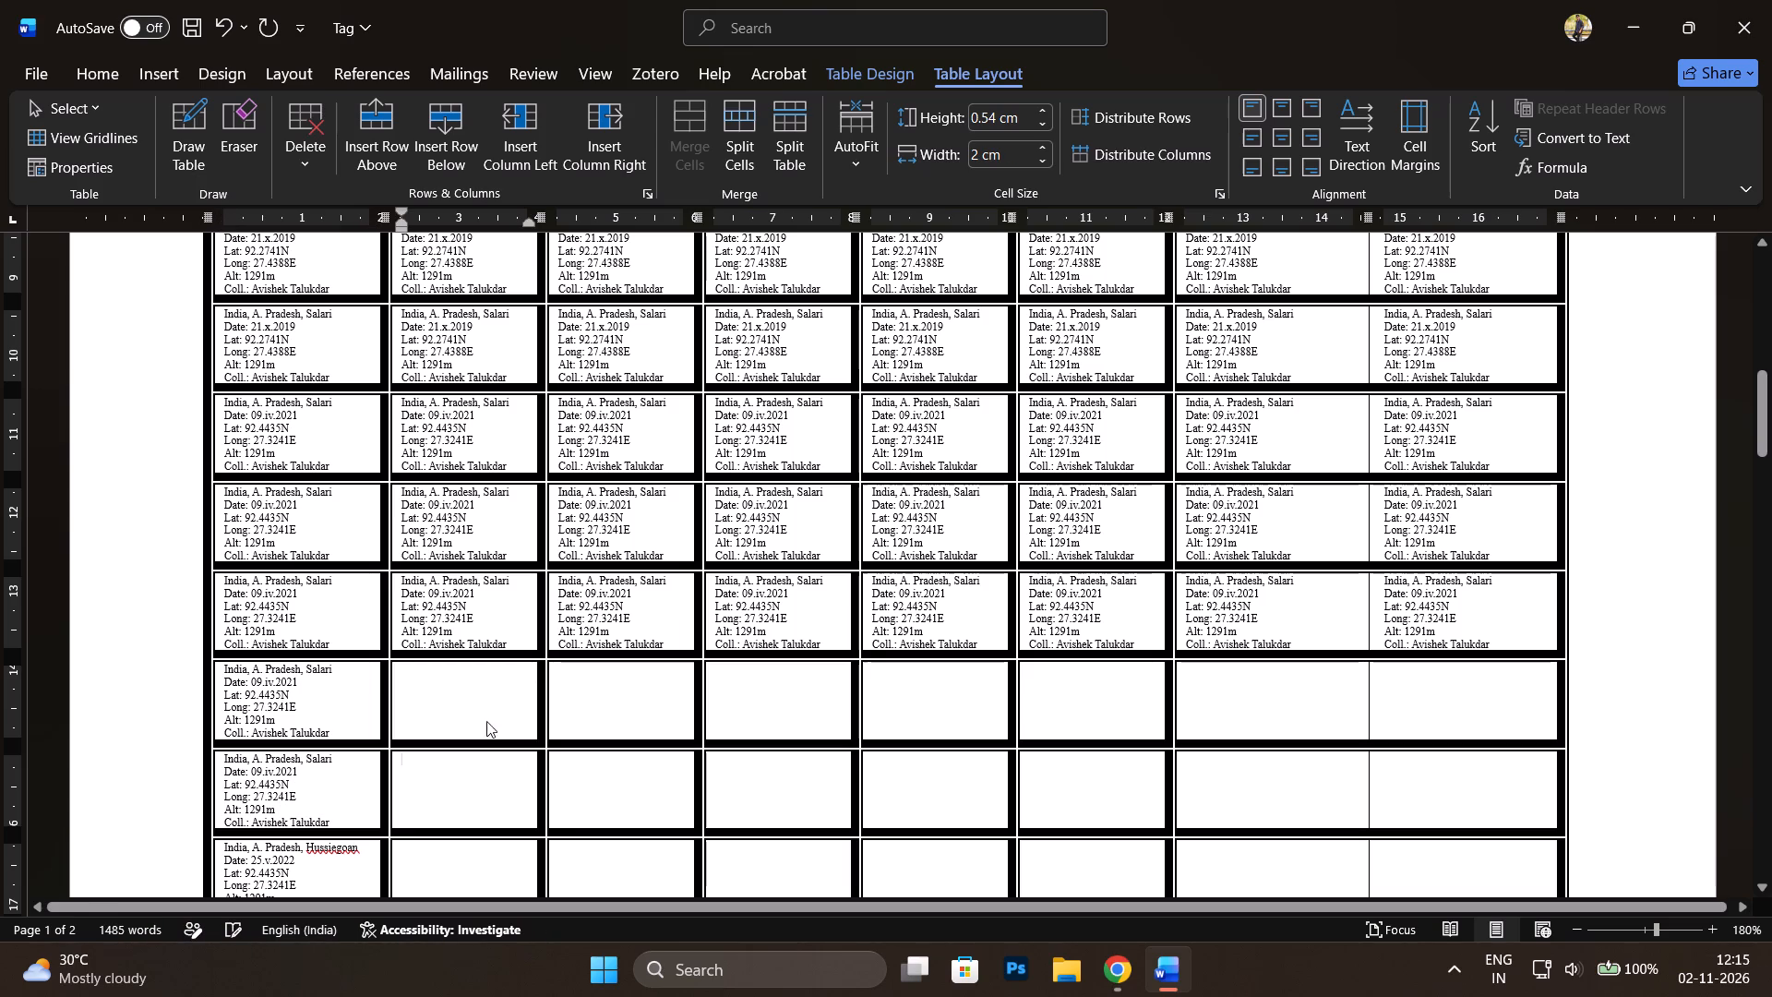
Paste the copied A. Pradesh, Salari label dated 09.iv.2021 into the thirteenth row's seven empty cells.
left_click(488, 714)
key("ctrl+v")
left_click(562, 696)
key("ctrl+v")
left_click(772, 690)
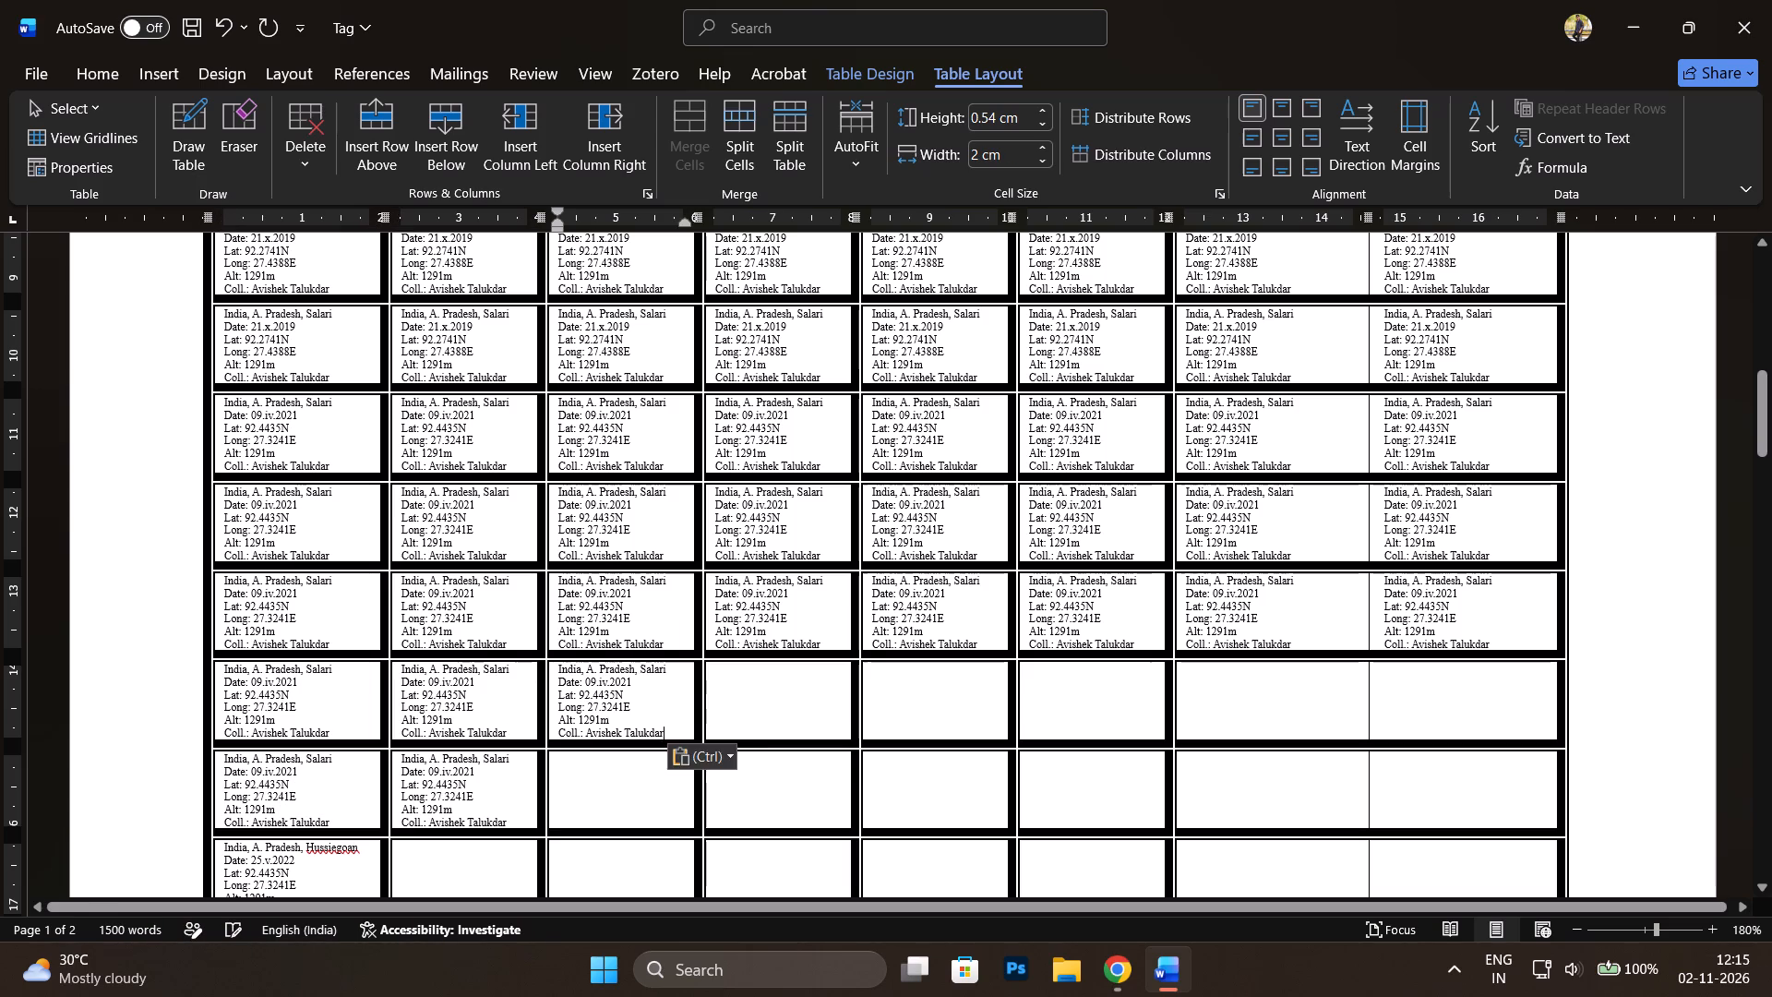
key("ctrl+v")
left_click(945, 692)
key("ctrl+v")
left_click(1089, 701)
key("ctrl+v")
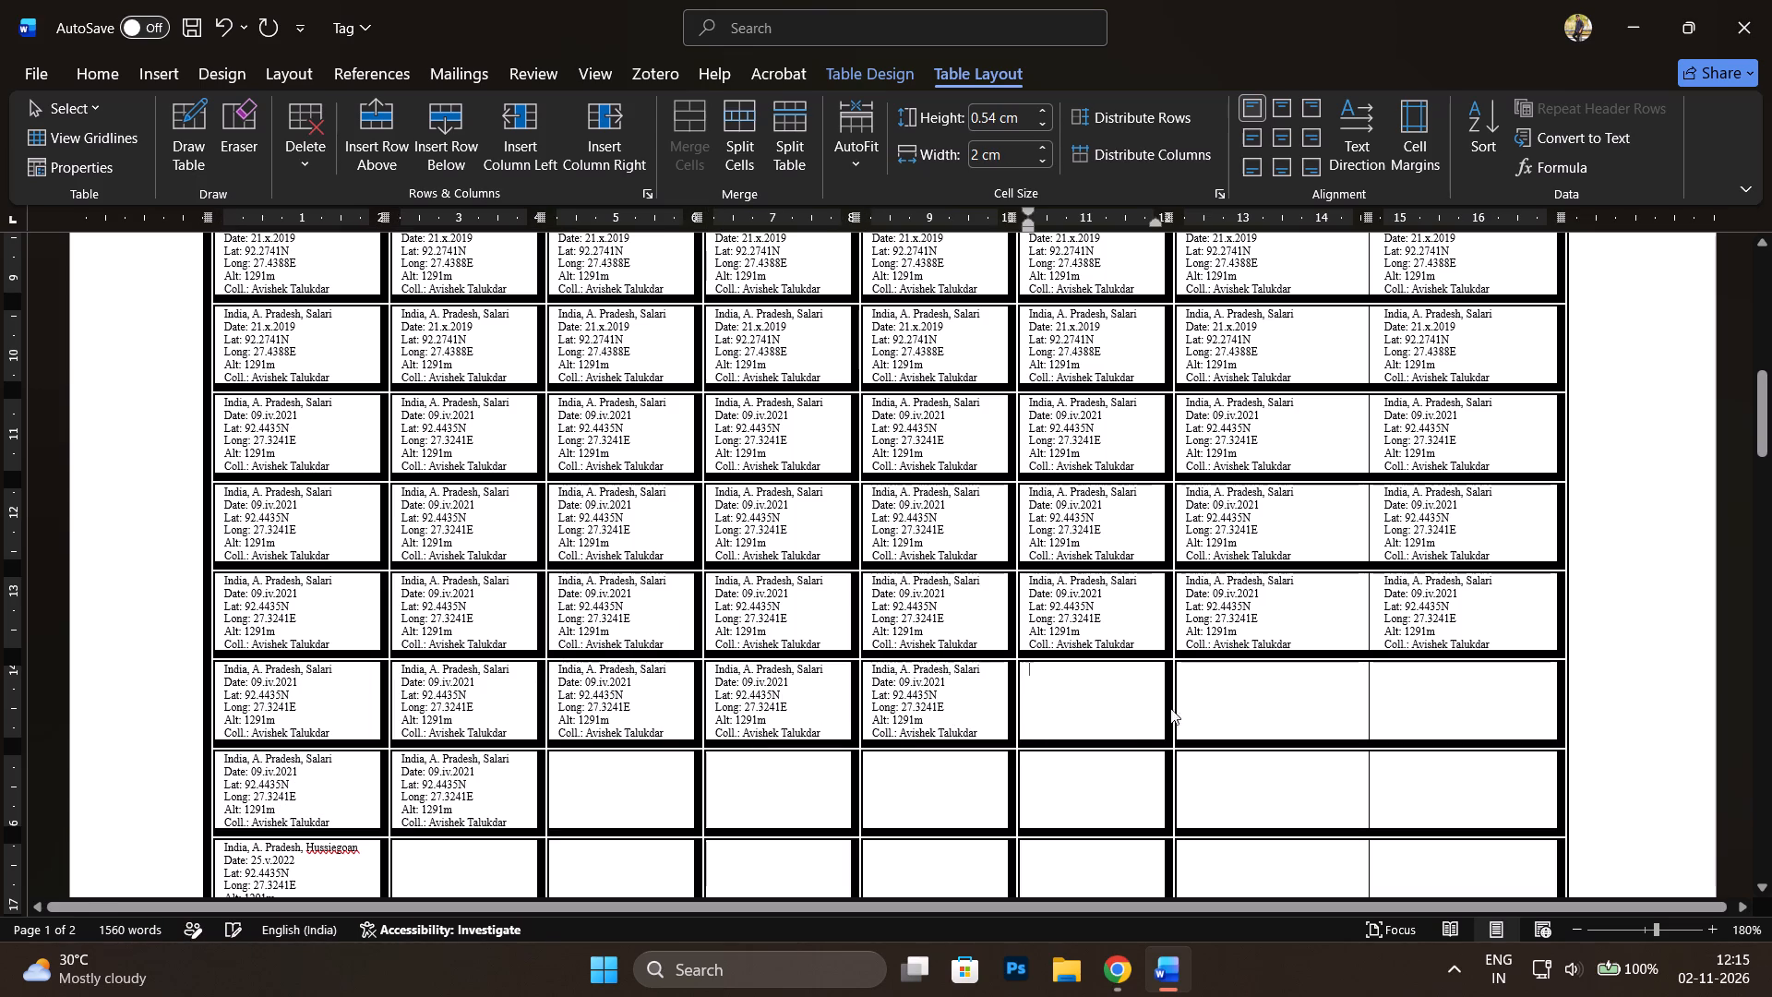
left_click(1227, 711)
key("ctrl+v")
left_click(1397, 722)
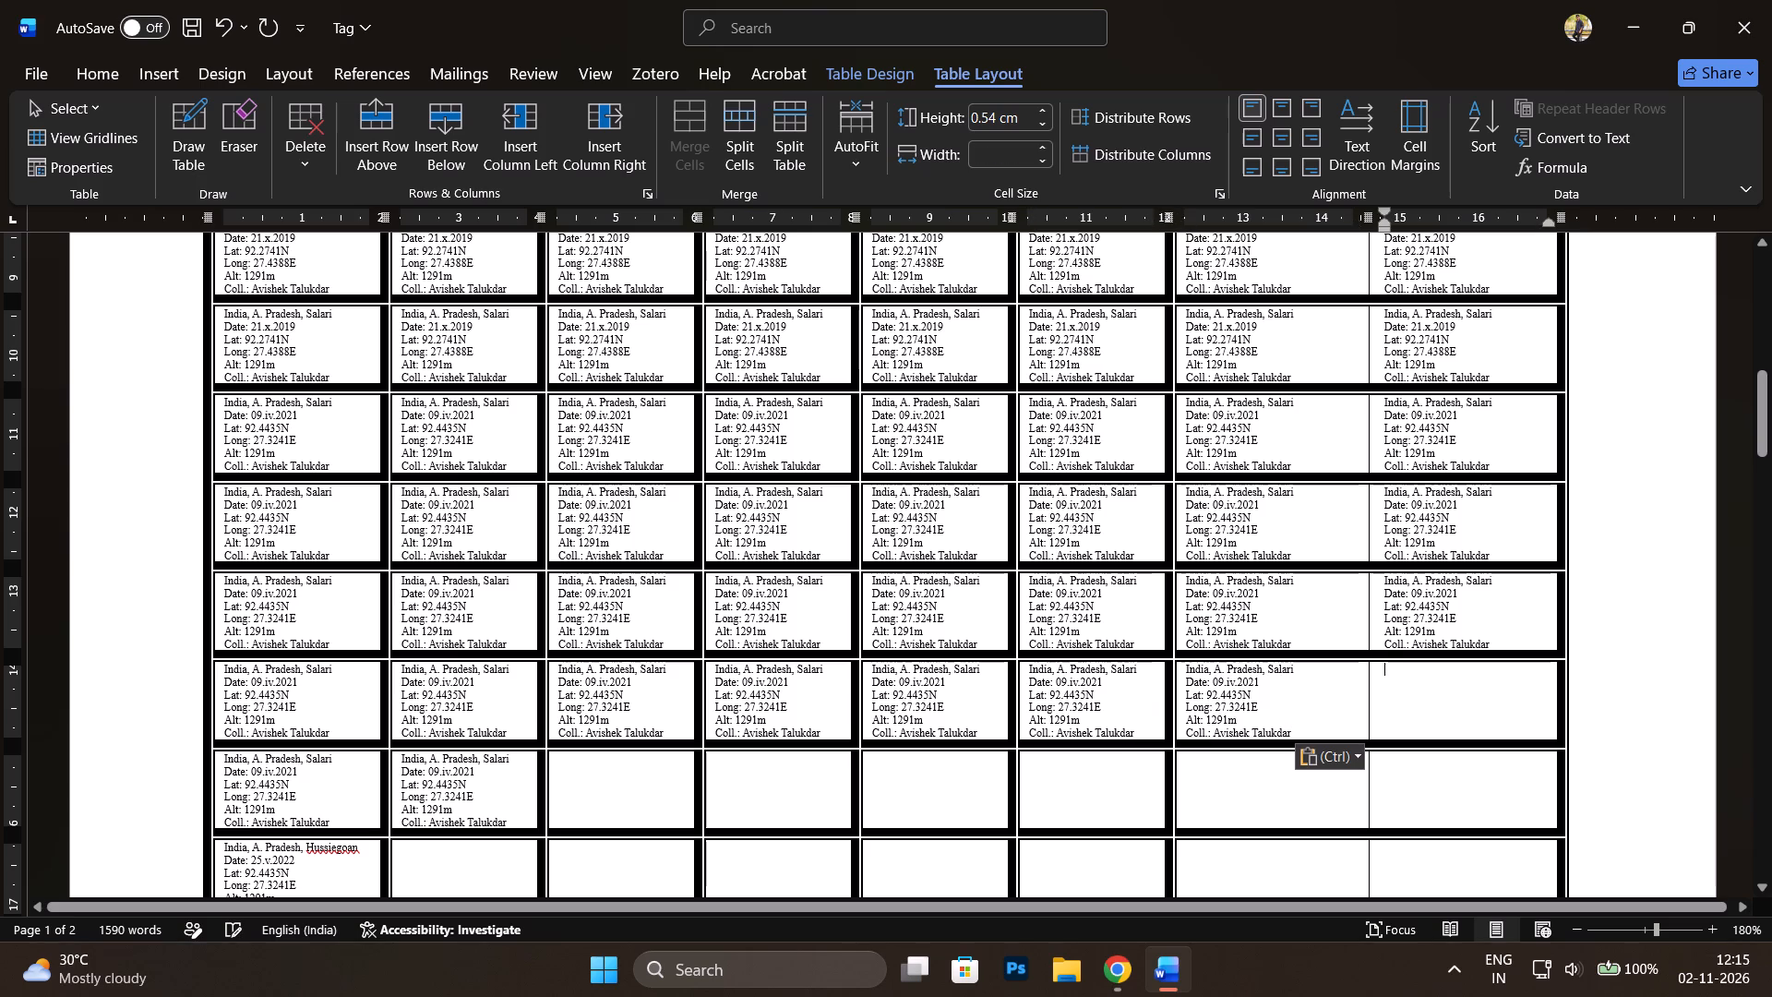
key("ctrl+v")
Paste the copied A. Pradesh, Salari label dated 09.iv.2021 into the fourteenth row's six remaining empty cells.
left_click(1088, 781)
key("ctrl+v")
left_click(1274, 778)
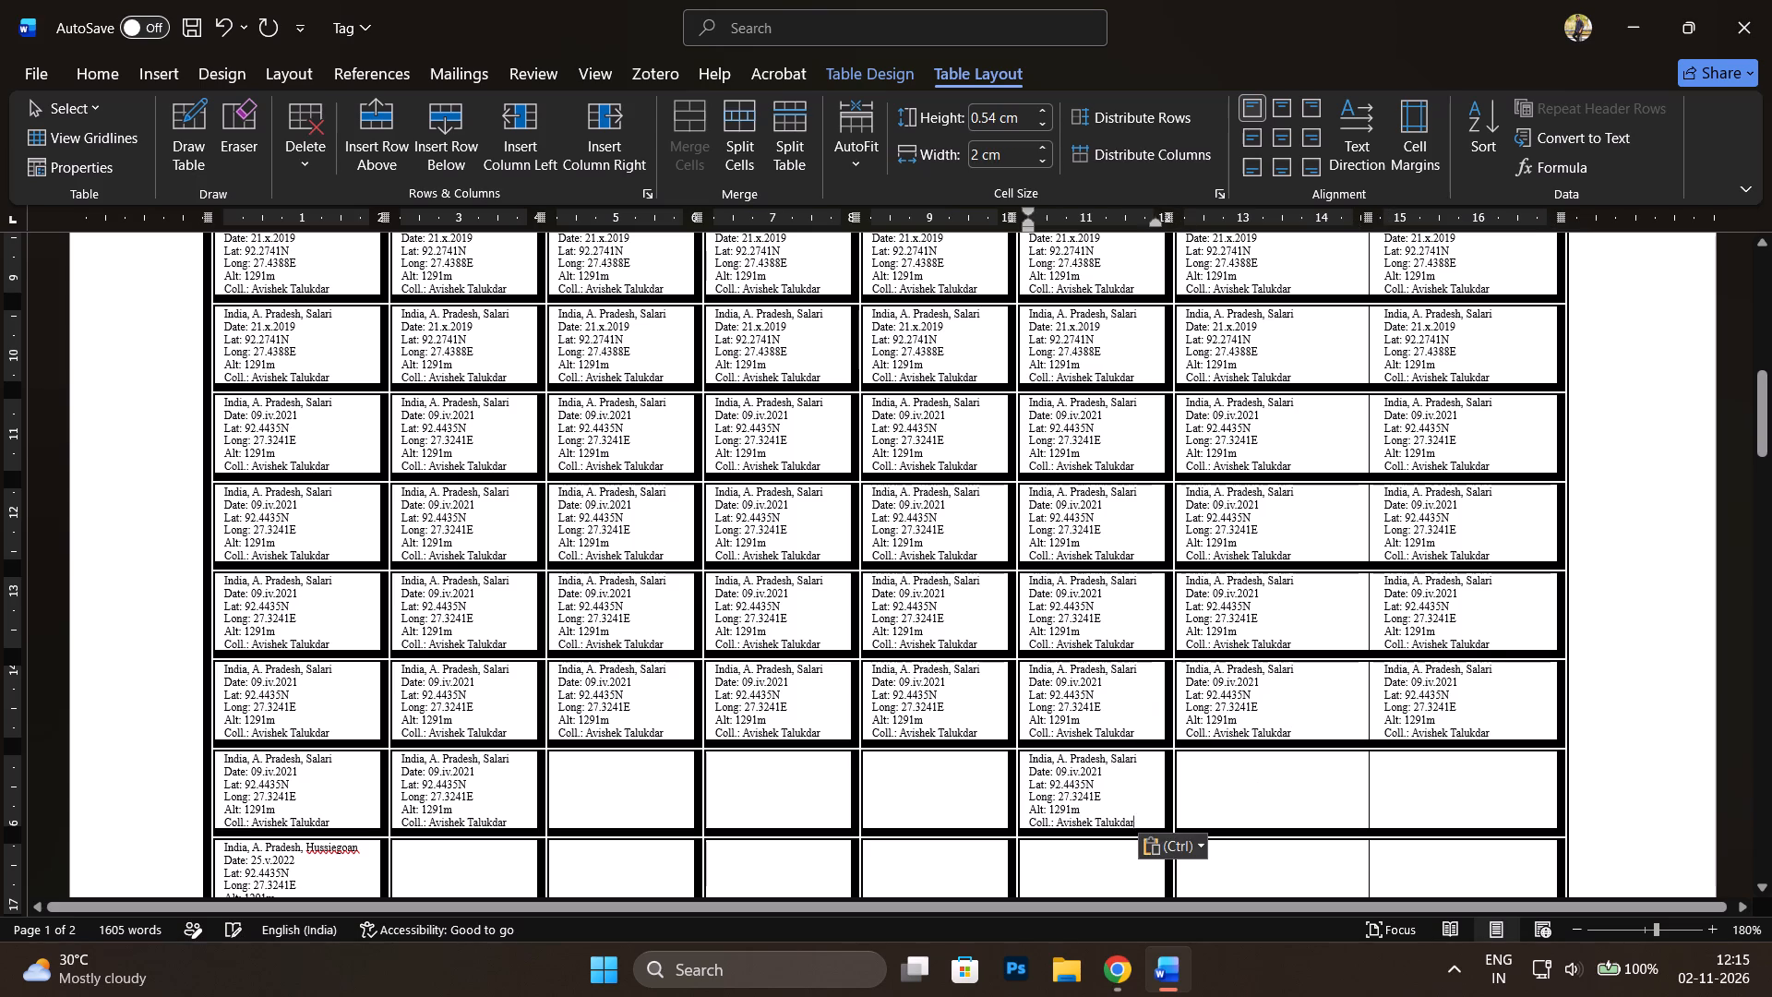
key("ctrl+v")
left_click(1475, 777)
key("ctrl+v")
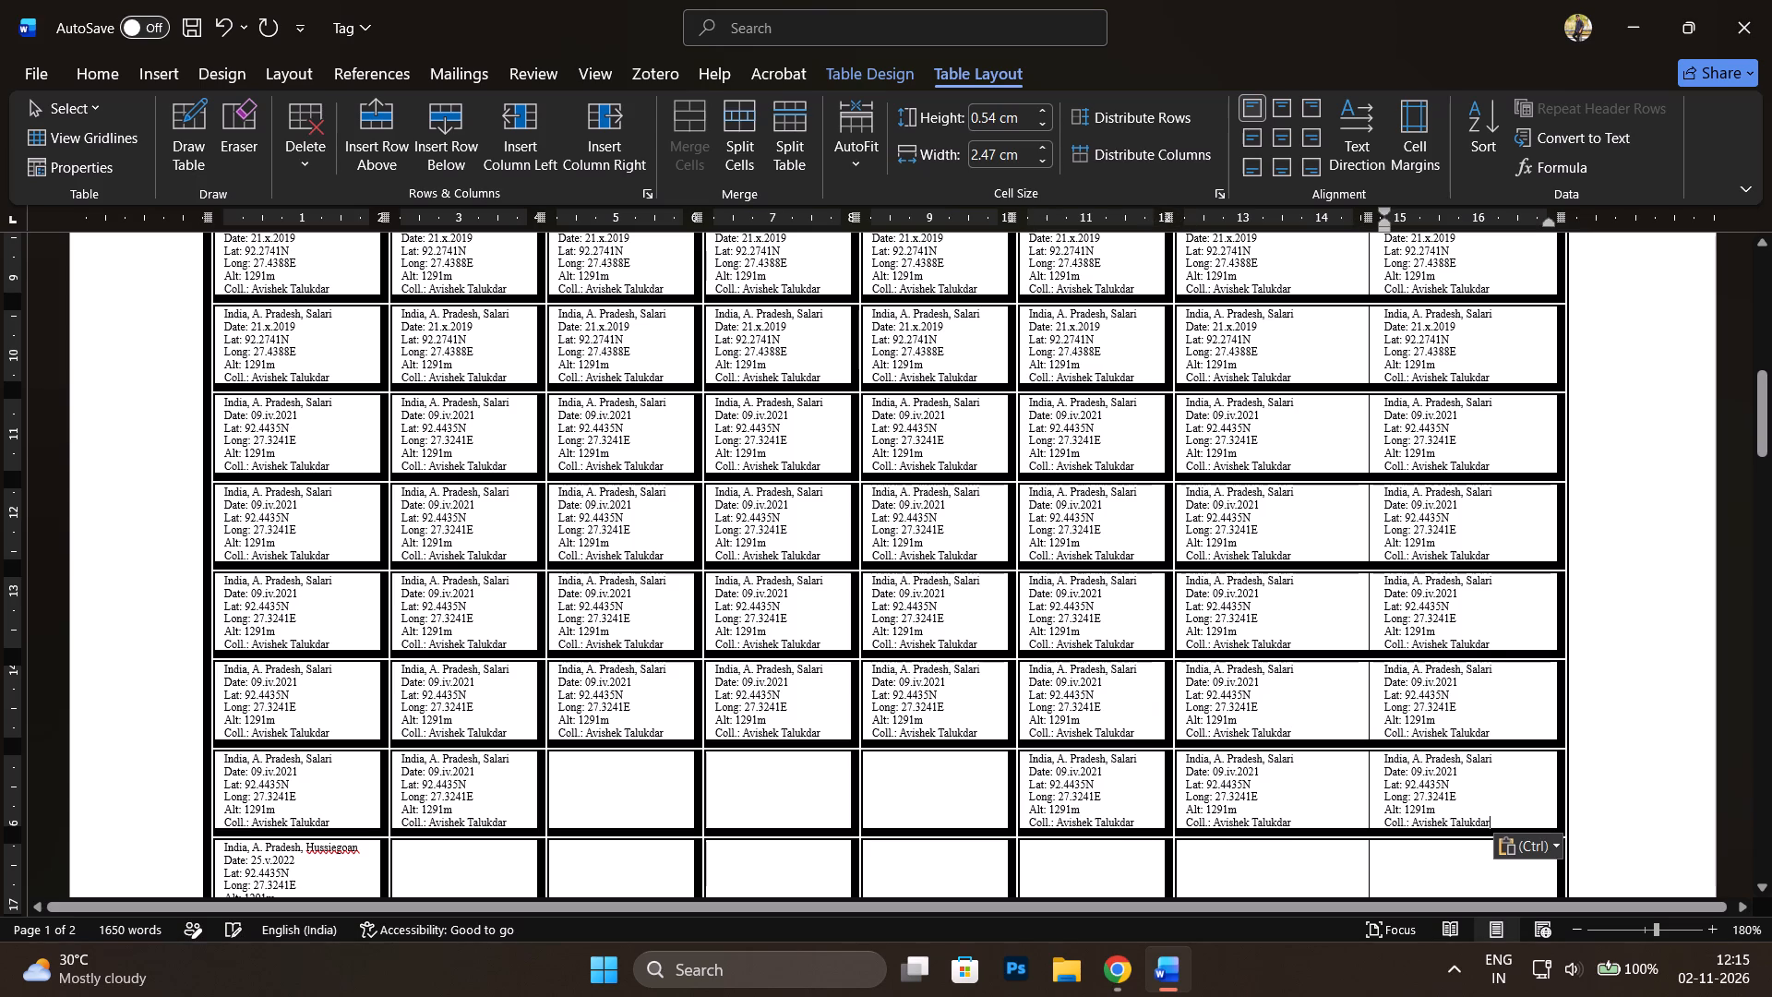
left_click(925, 813)
key("ctrl+v")
left_click(784, 780)
key("ctrl+v")
left_click(617, 776)
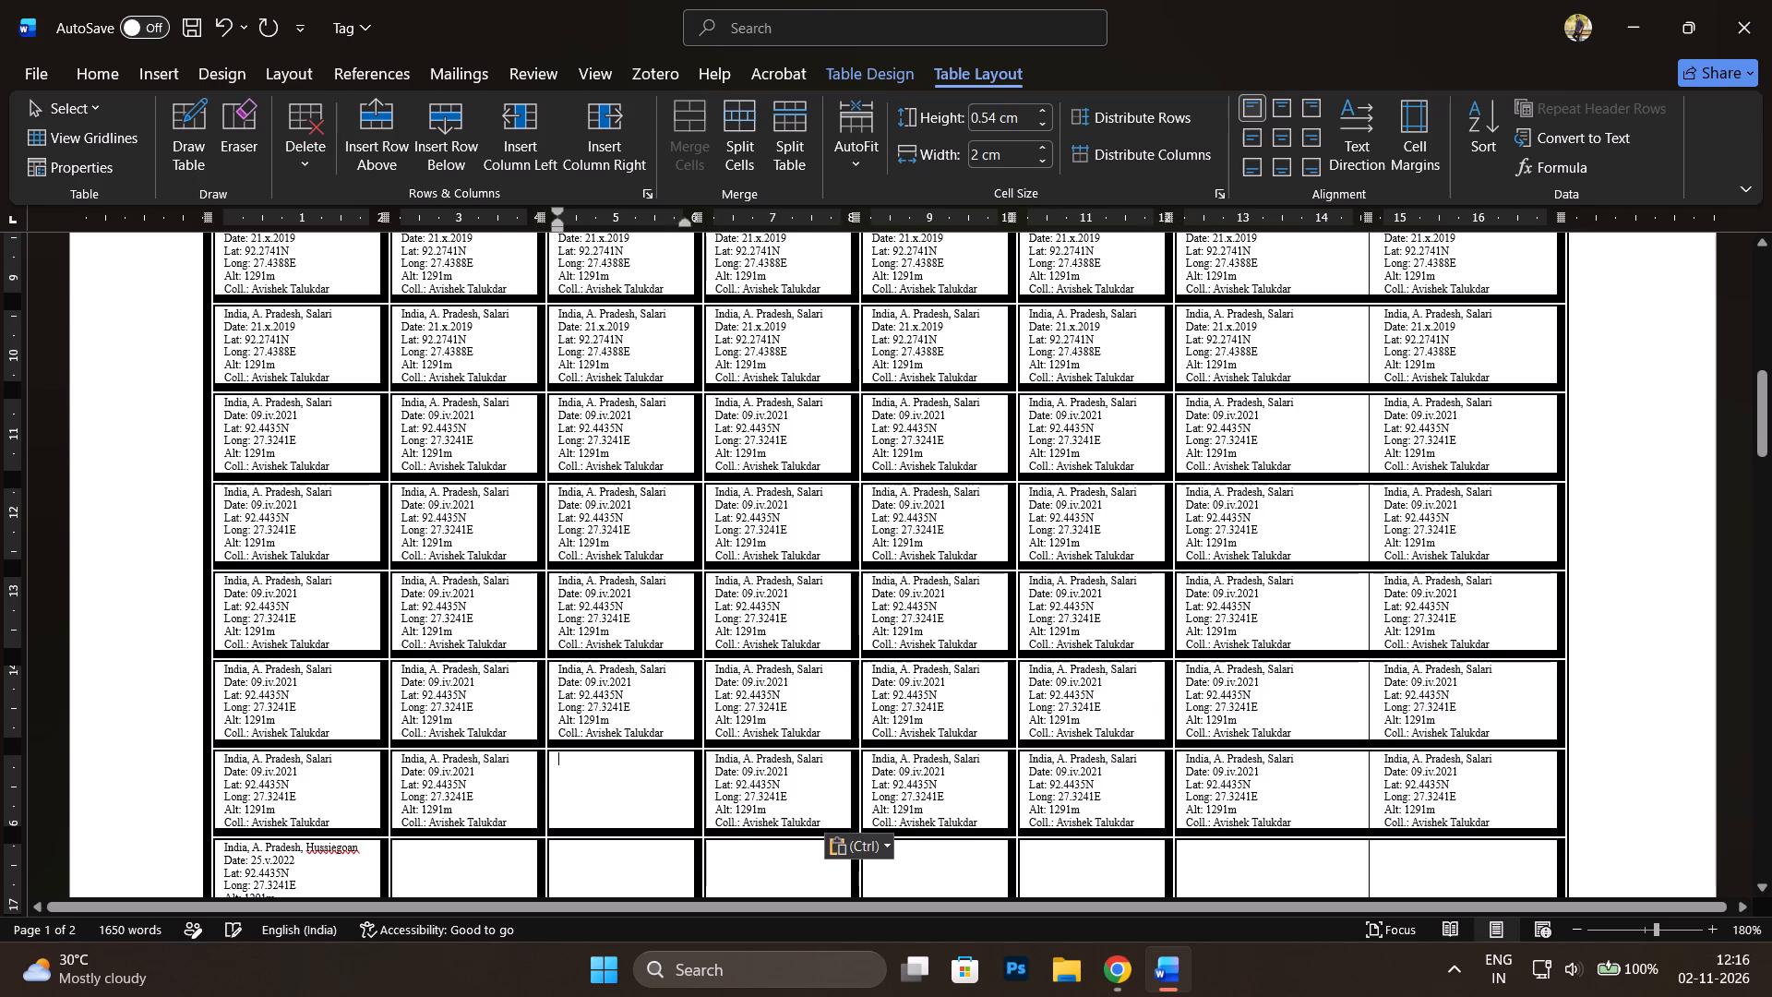
key("ctrl+v")
scroll(767, 729, "down", 3)
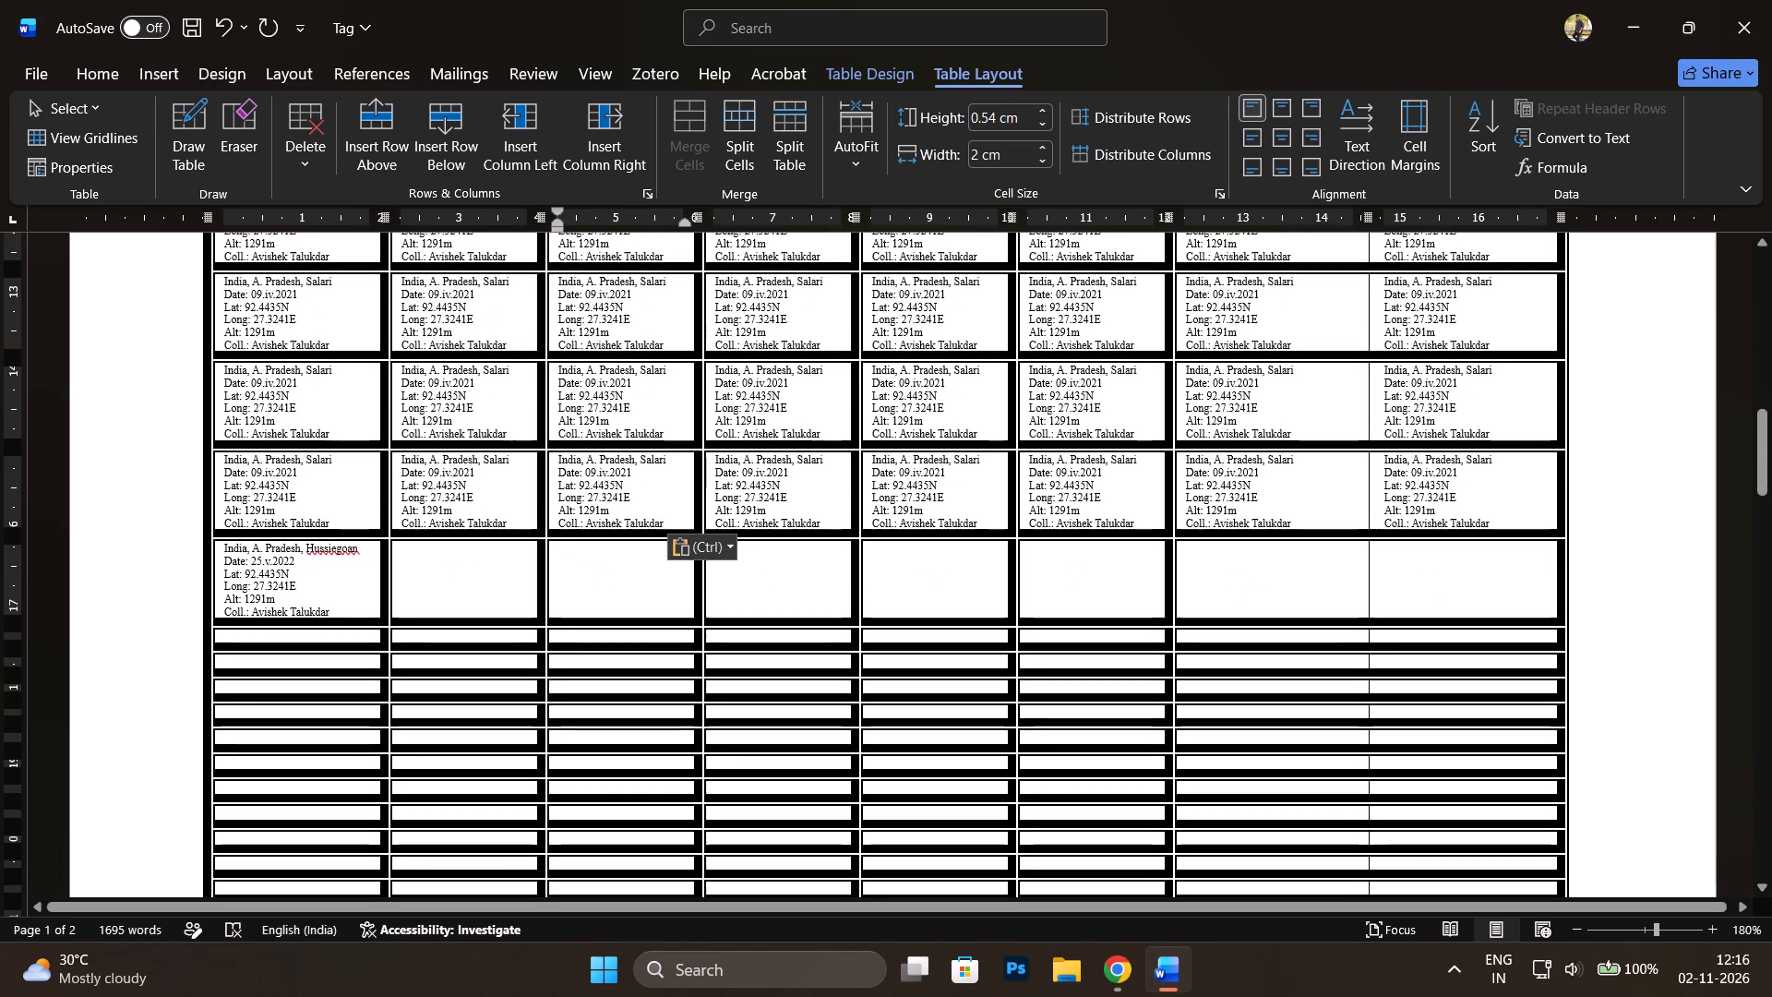
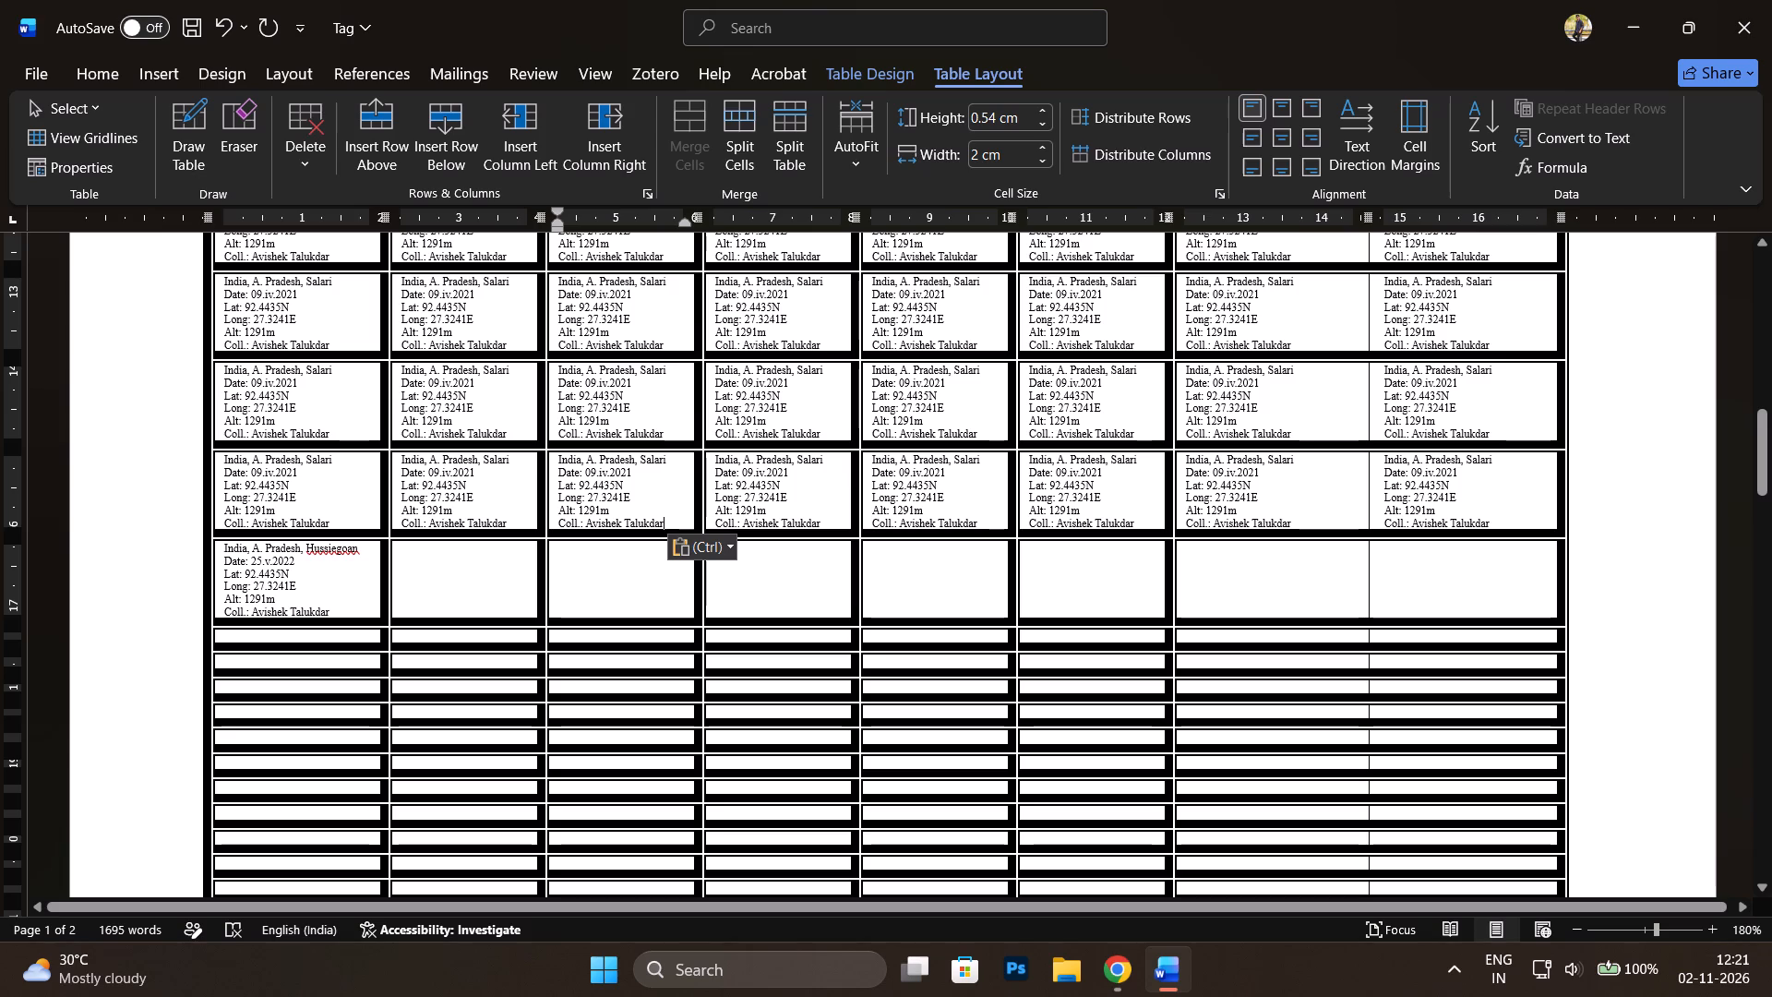
Set the latitude of the fifteenth row's A. Pradesh, Hussiegoan label to 92.6113N.
left_click(306, 573)
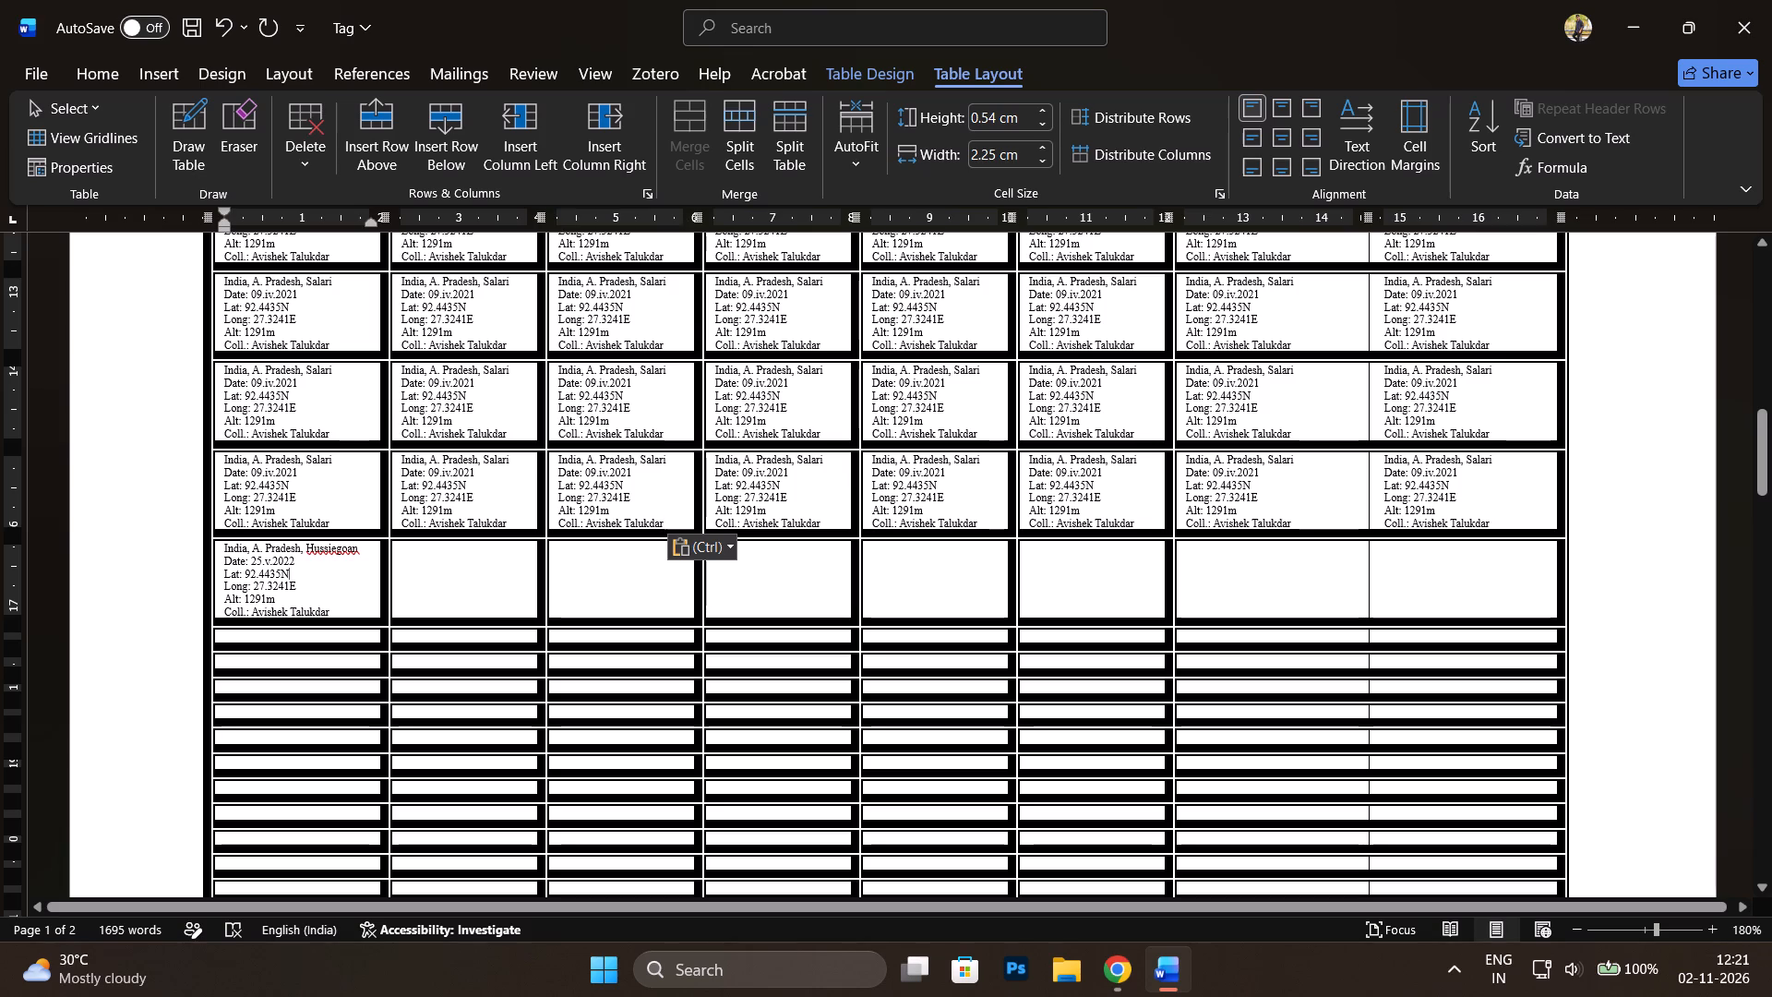
left_click_drag(345, 612, 227, 559)
left_click(329, 587)
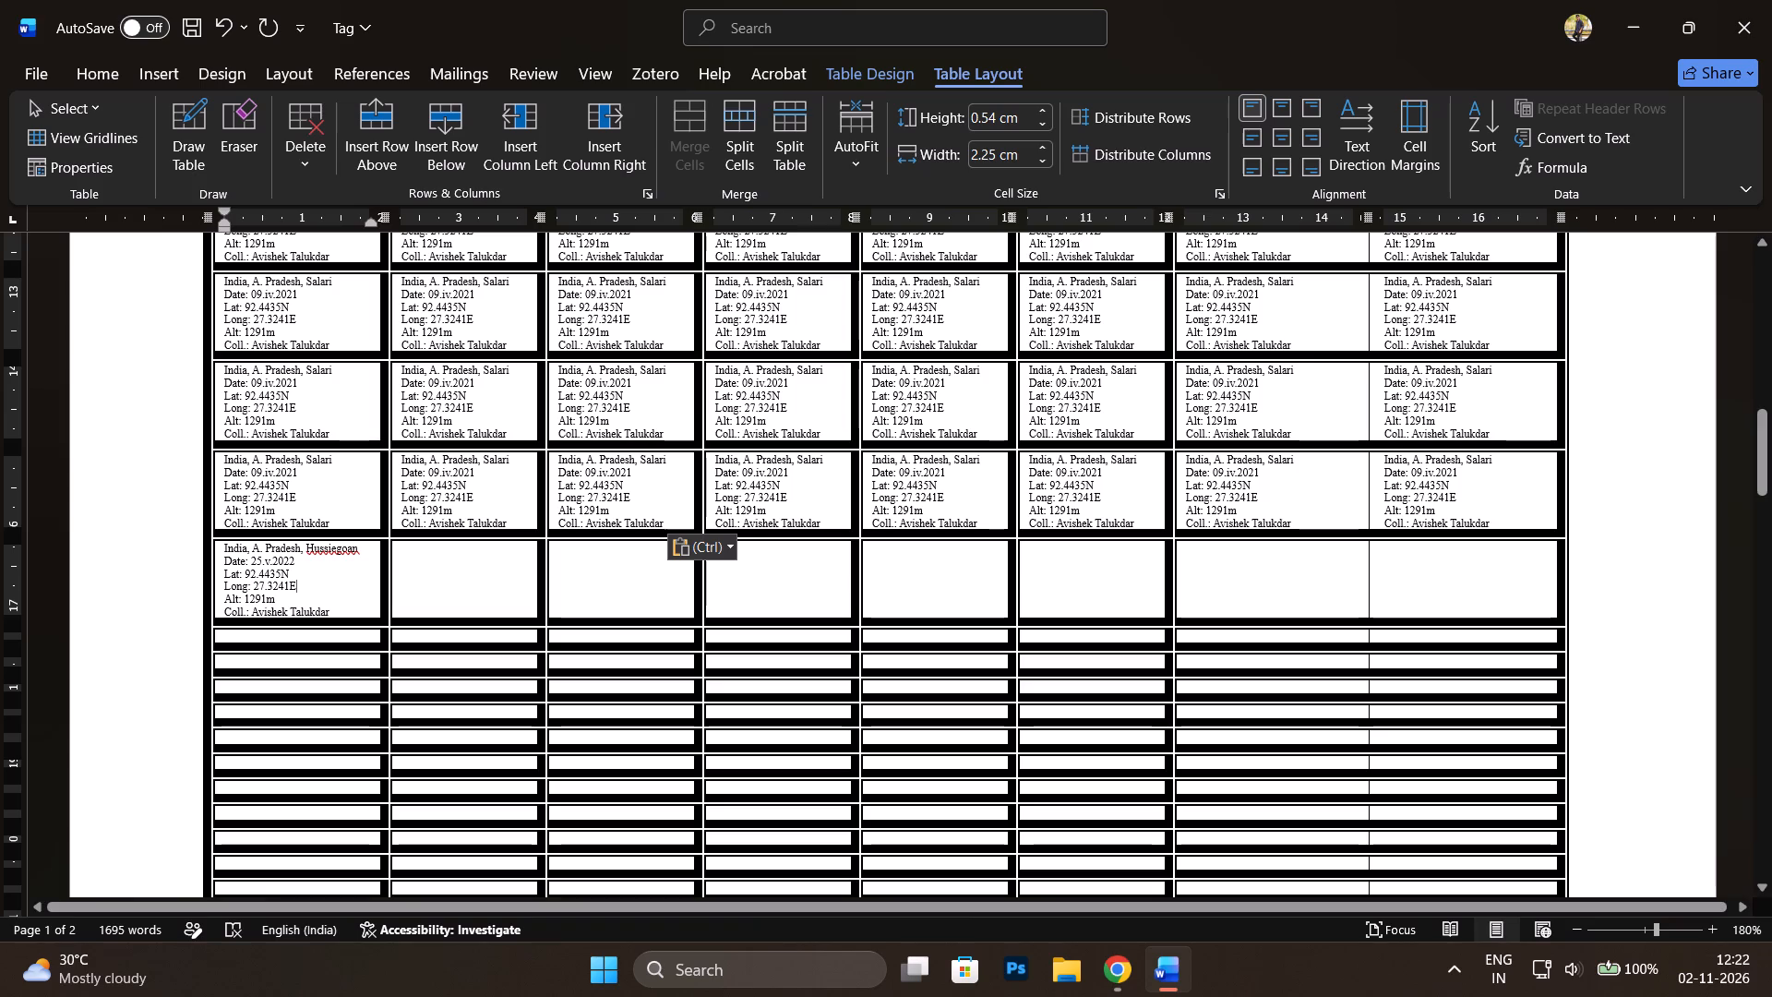
left_click(281, 577)
key("BackSpace")
key("BackSpace")
key("BackSpace")
key("BackSpace")
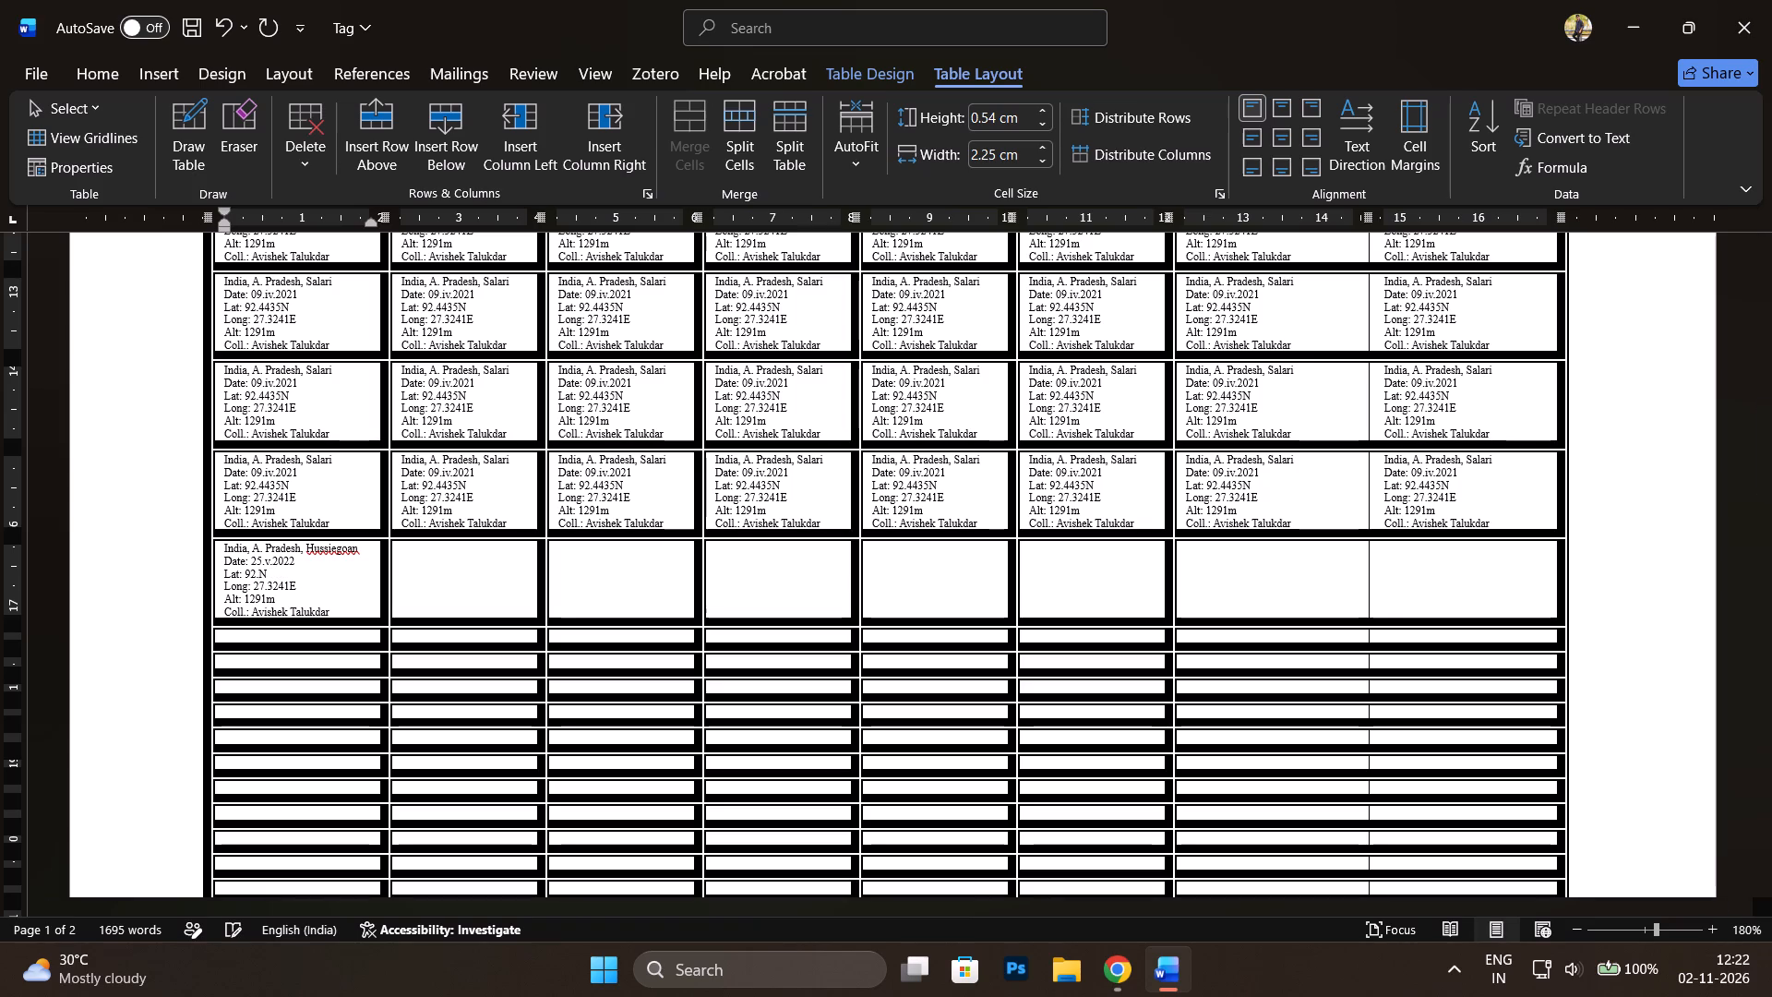
type("61")
type("13")
Set the longitude of the fifteenth row's Hussiegoan label to 27.2144E.
key("Down")
key("Right")
key("Right")
key("BackSpace")
key("BackSpace")
key("BackSpace")
key("BackSpace")
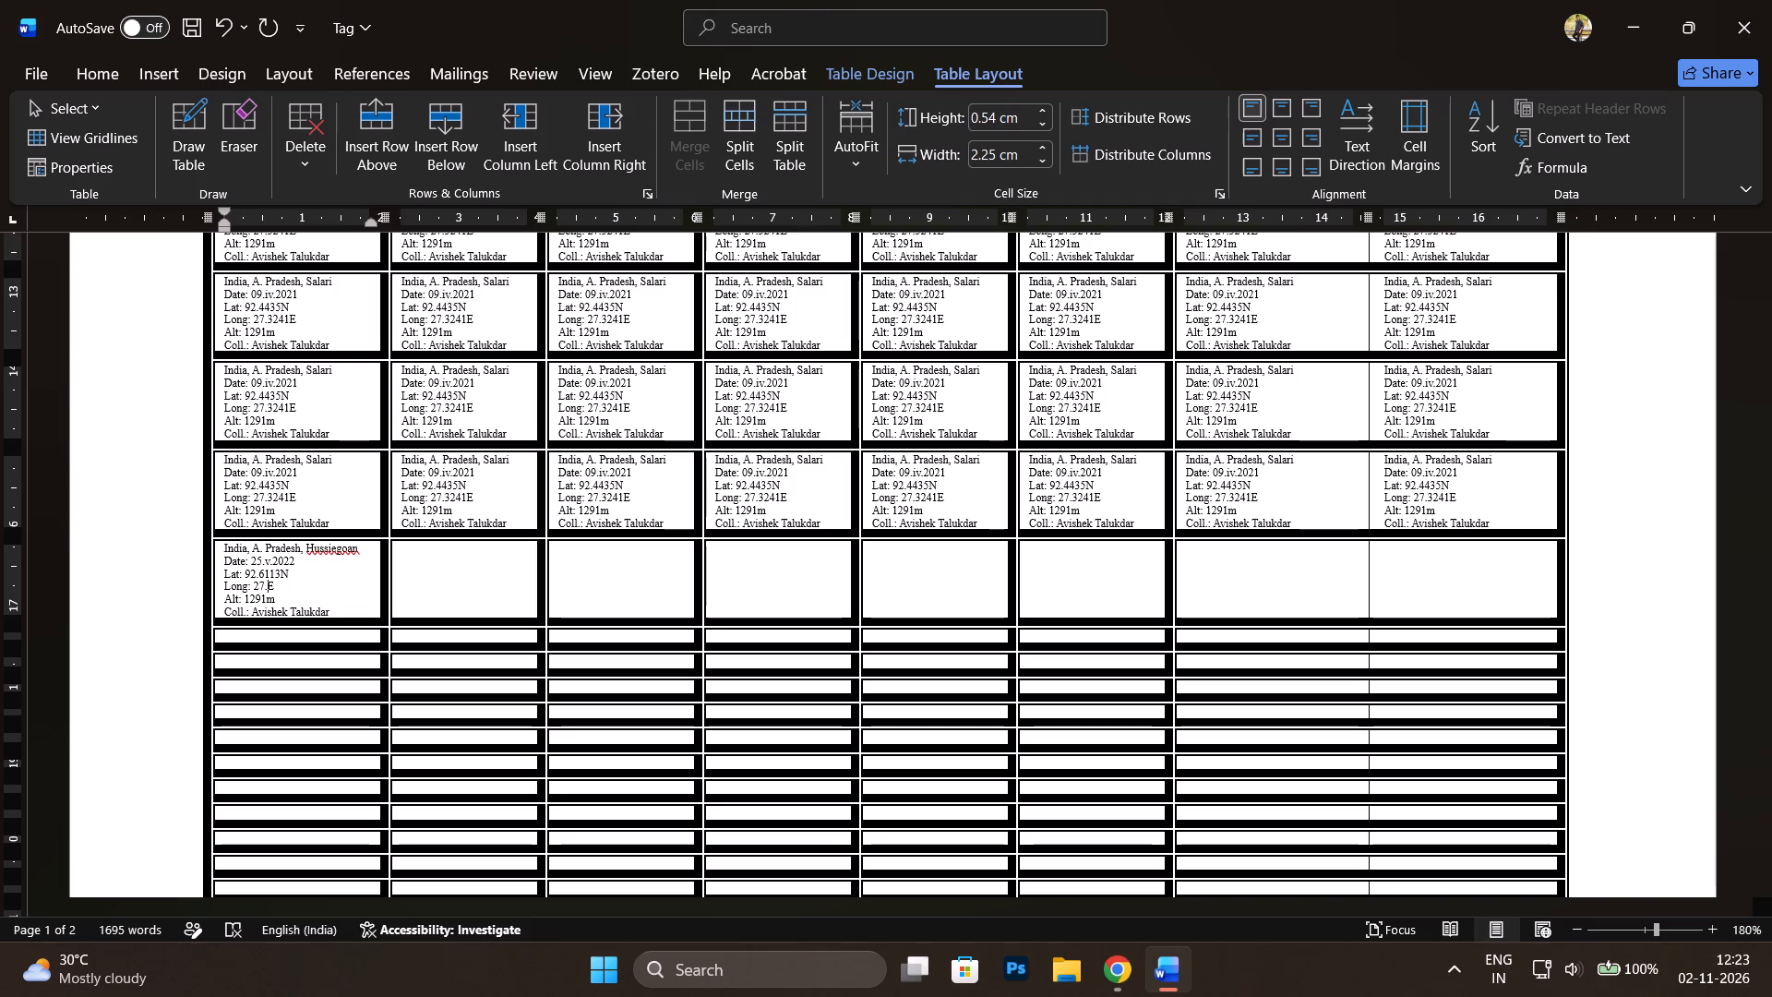
type("21")
type("44")
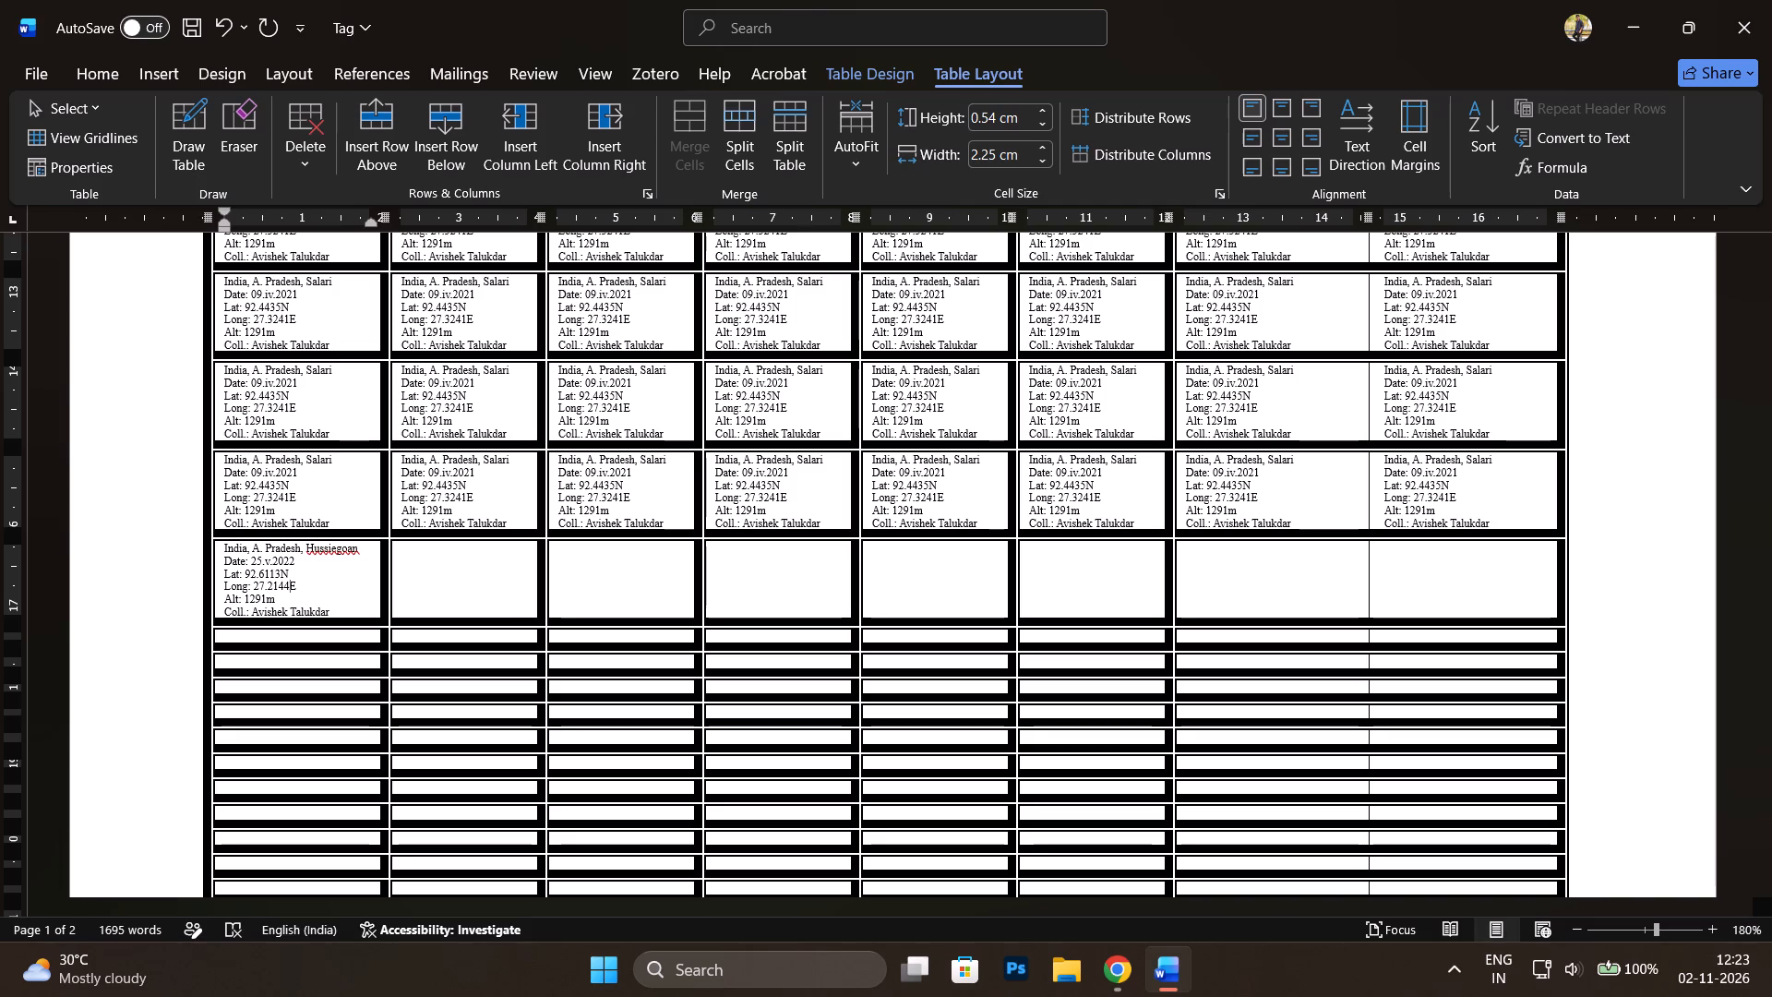
Set the altitude of the fifteenth row's Hussiegoan label to 1461m.
key("Down")
key("Left")
key("Left")
key("Left")
key("Right")
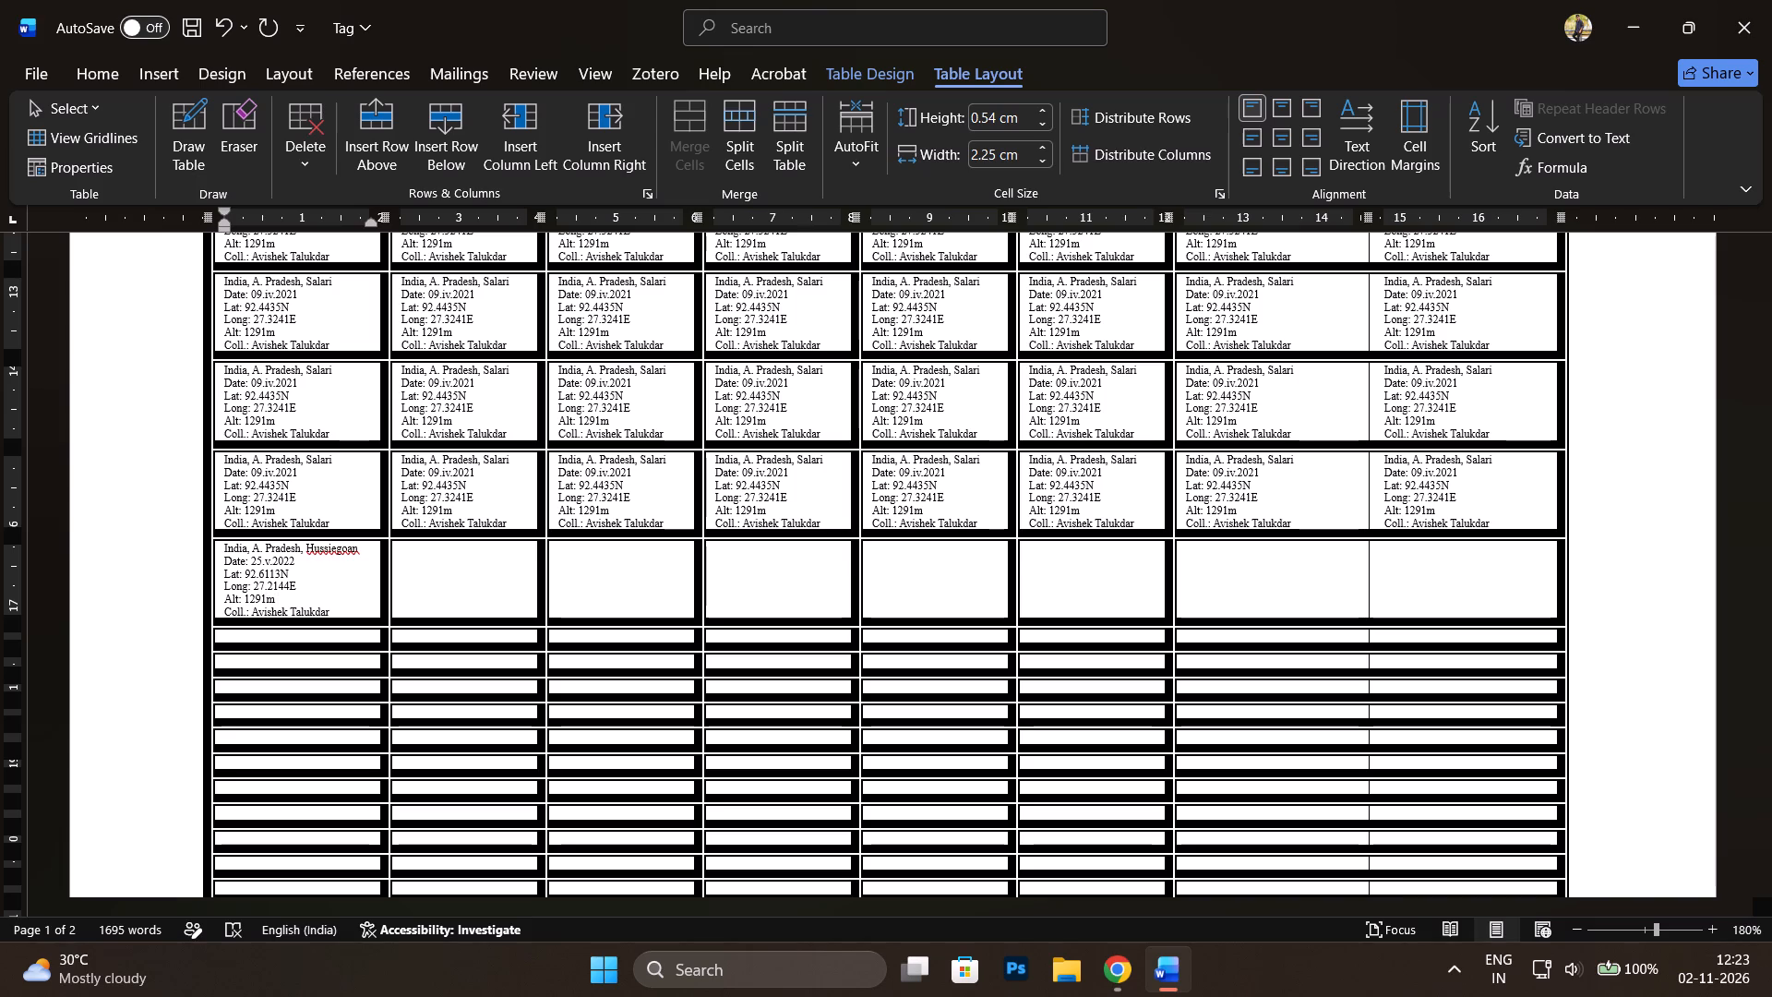
key("BackSpace")
key("BackSpace")
key("BackSpace")
key("BackSpace")
type("1461")
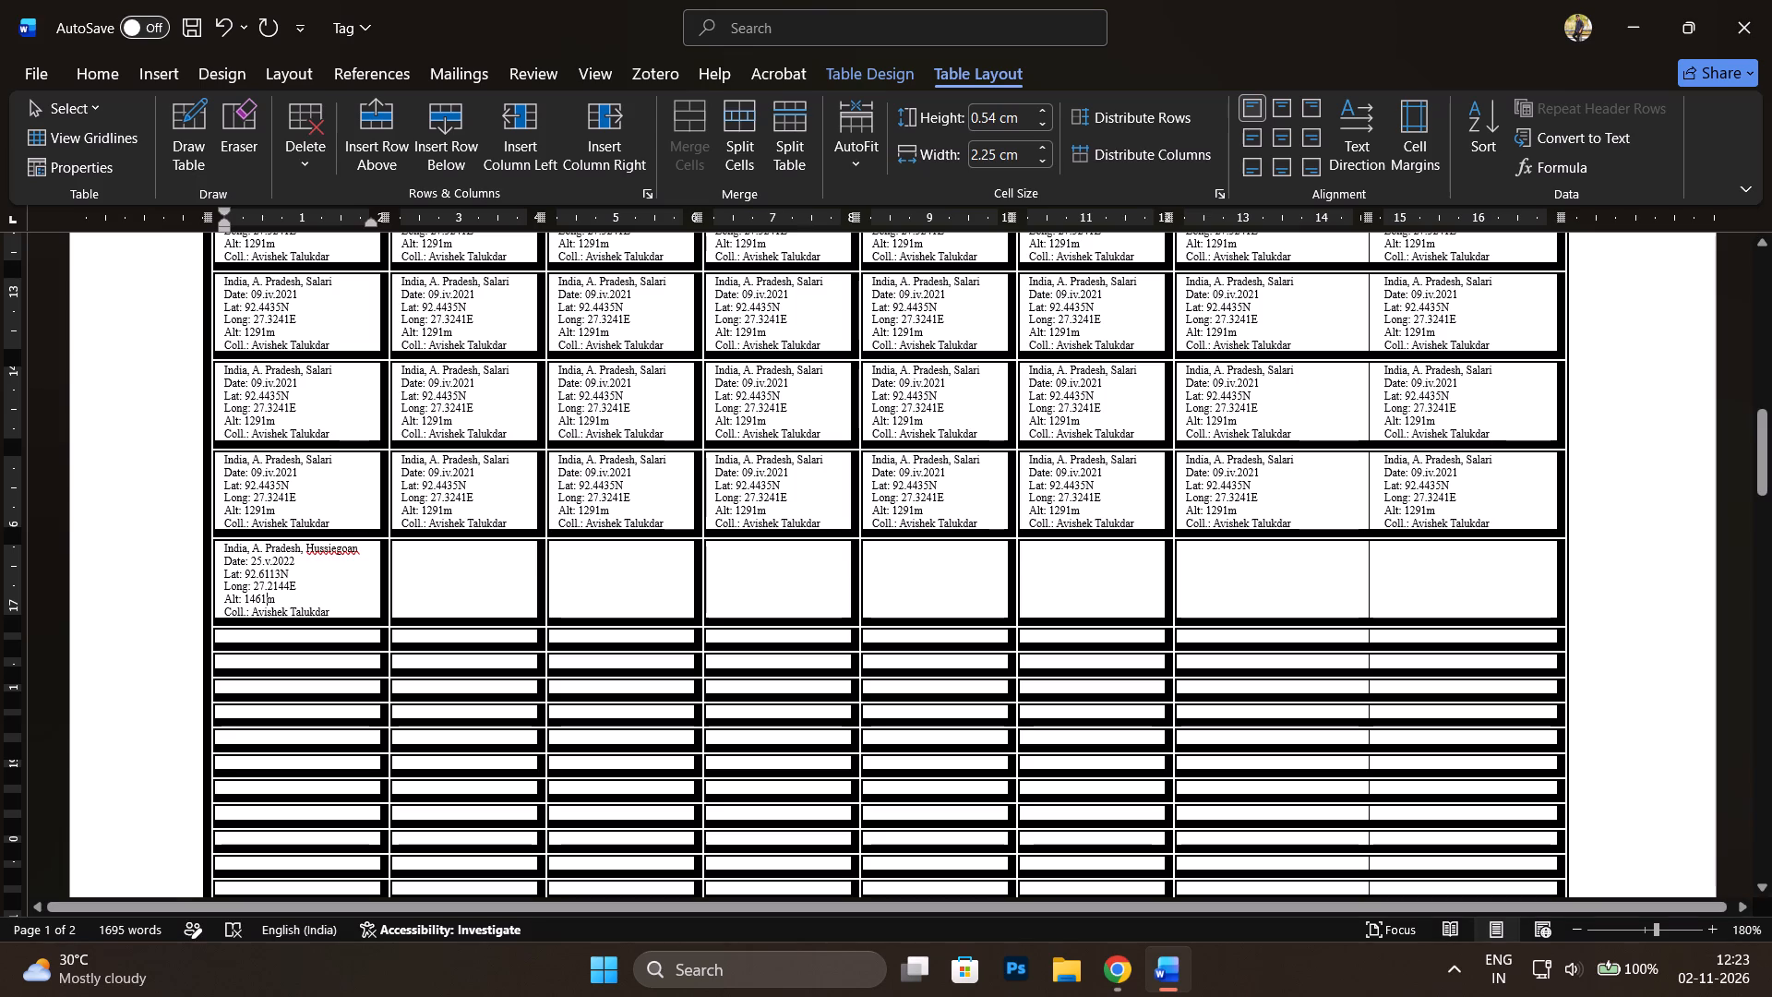
Copy the fifteenth row's edited A. Pradesh, Hussiegoan label dated 25.v.2022 into that row's seven empty cells.
left_click(332, 595)
left_click_drag(342, 613, 228, 551)
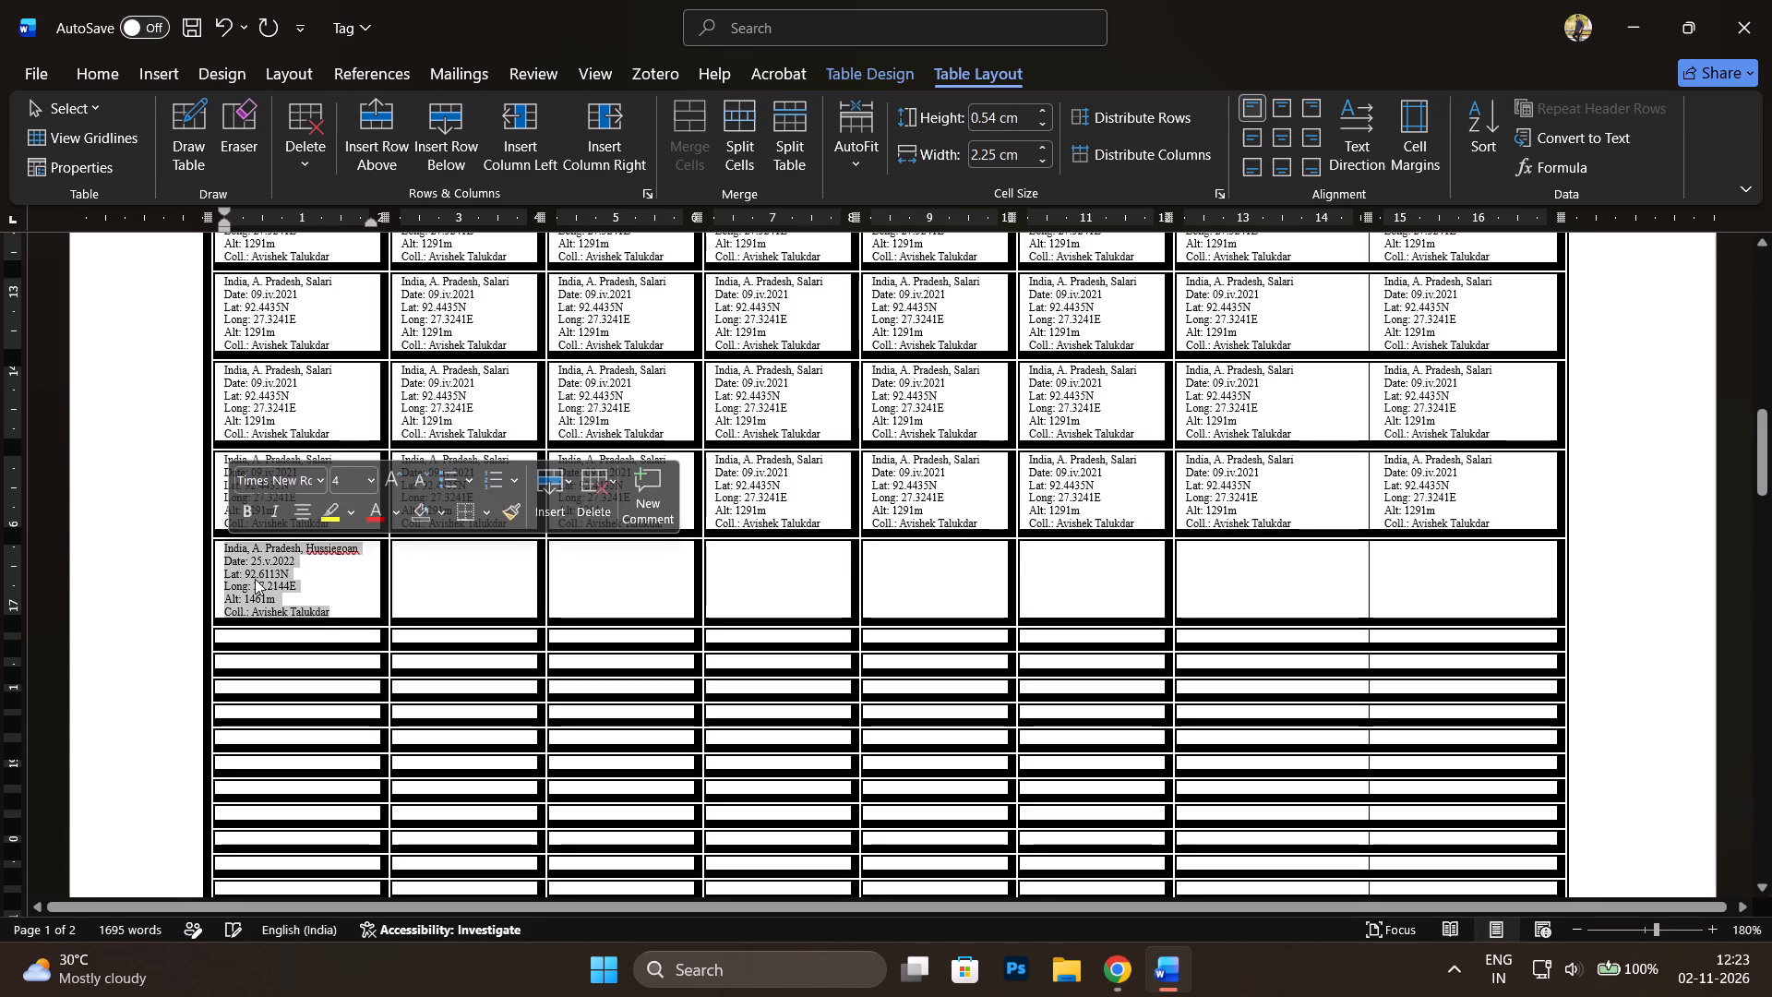
key("ctrl+c")
left_click(464, 580)
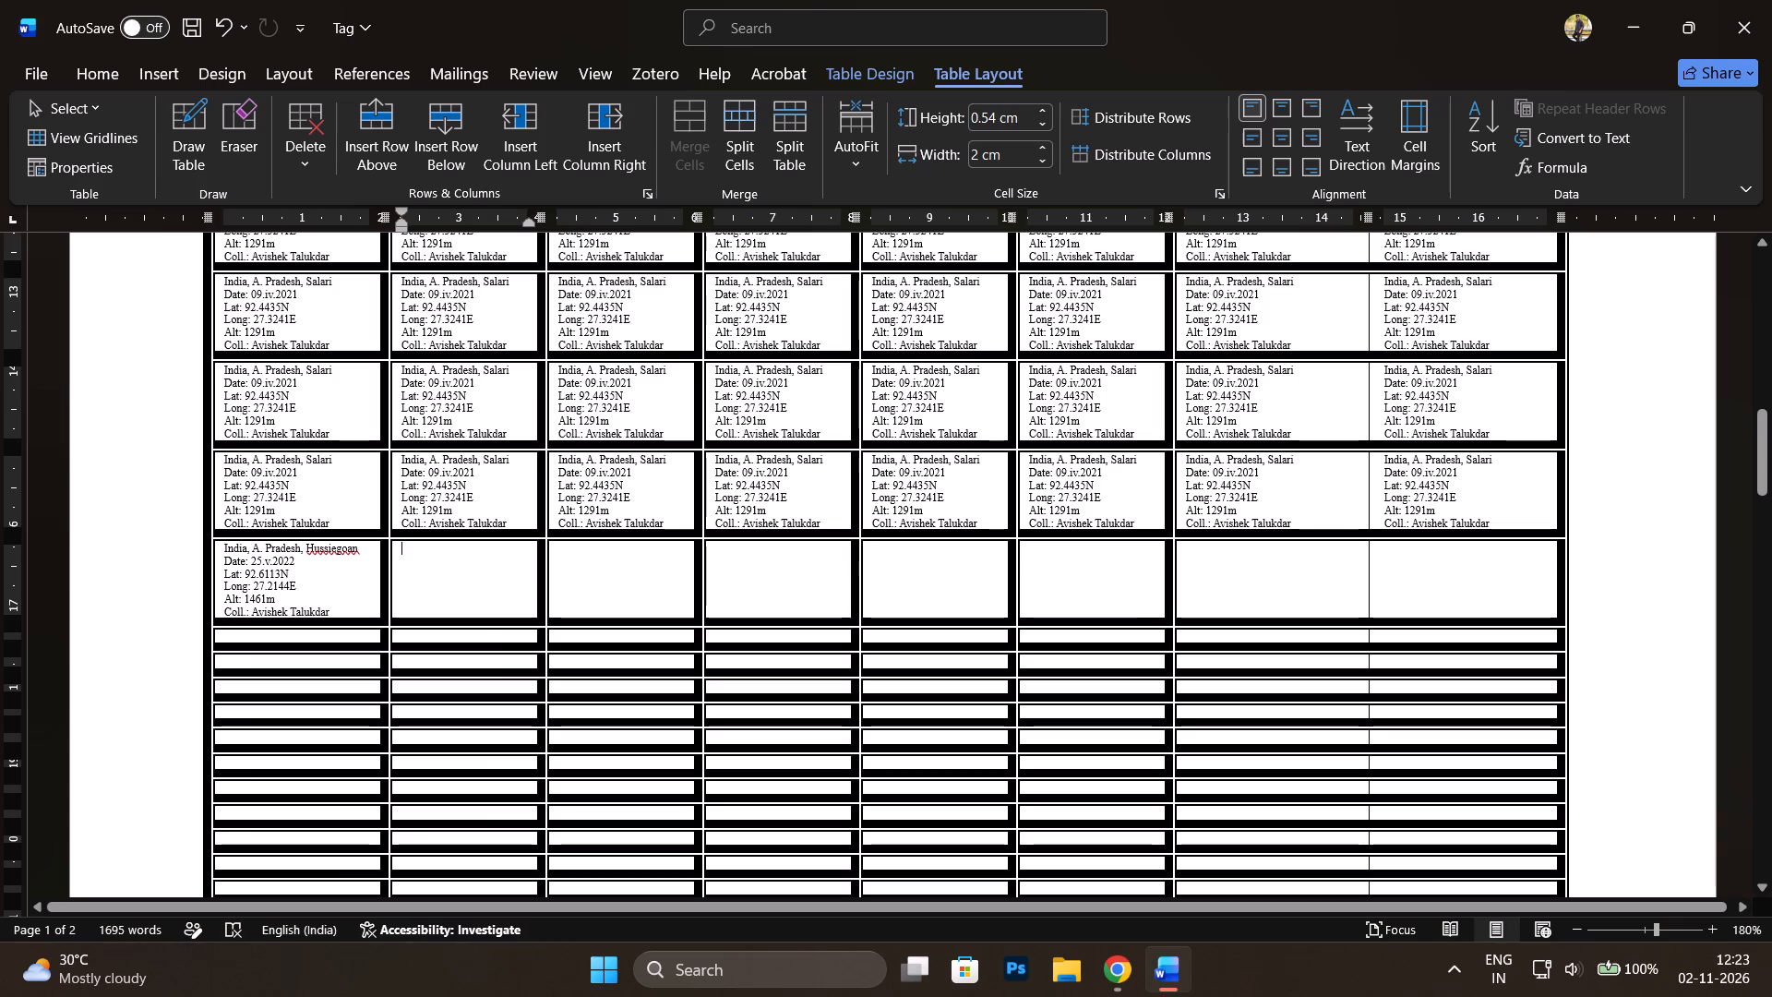
key("ctrl+v")
left_click(614, 577)
key("ctrl+v")
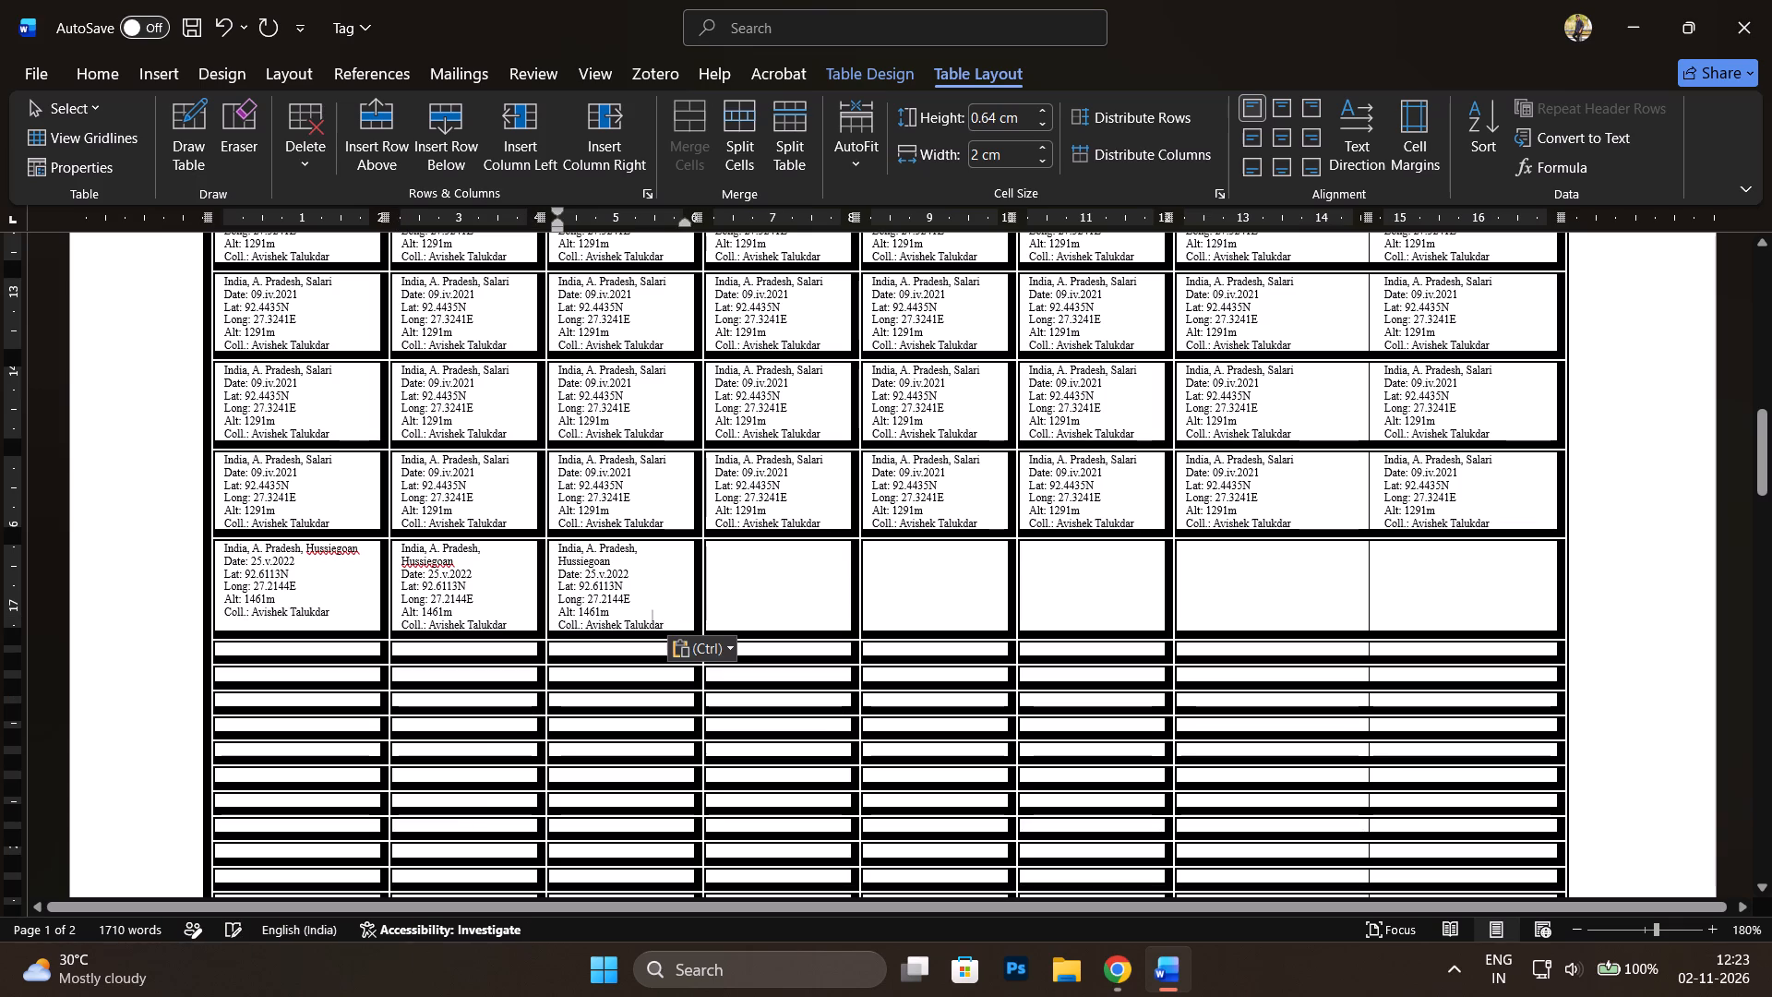
left_click(774, 594)
key("ctrl+v")
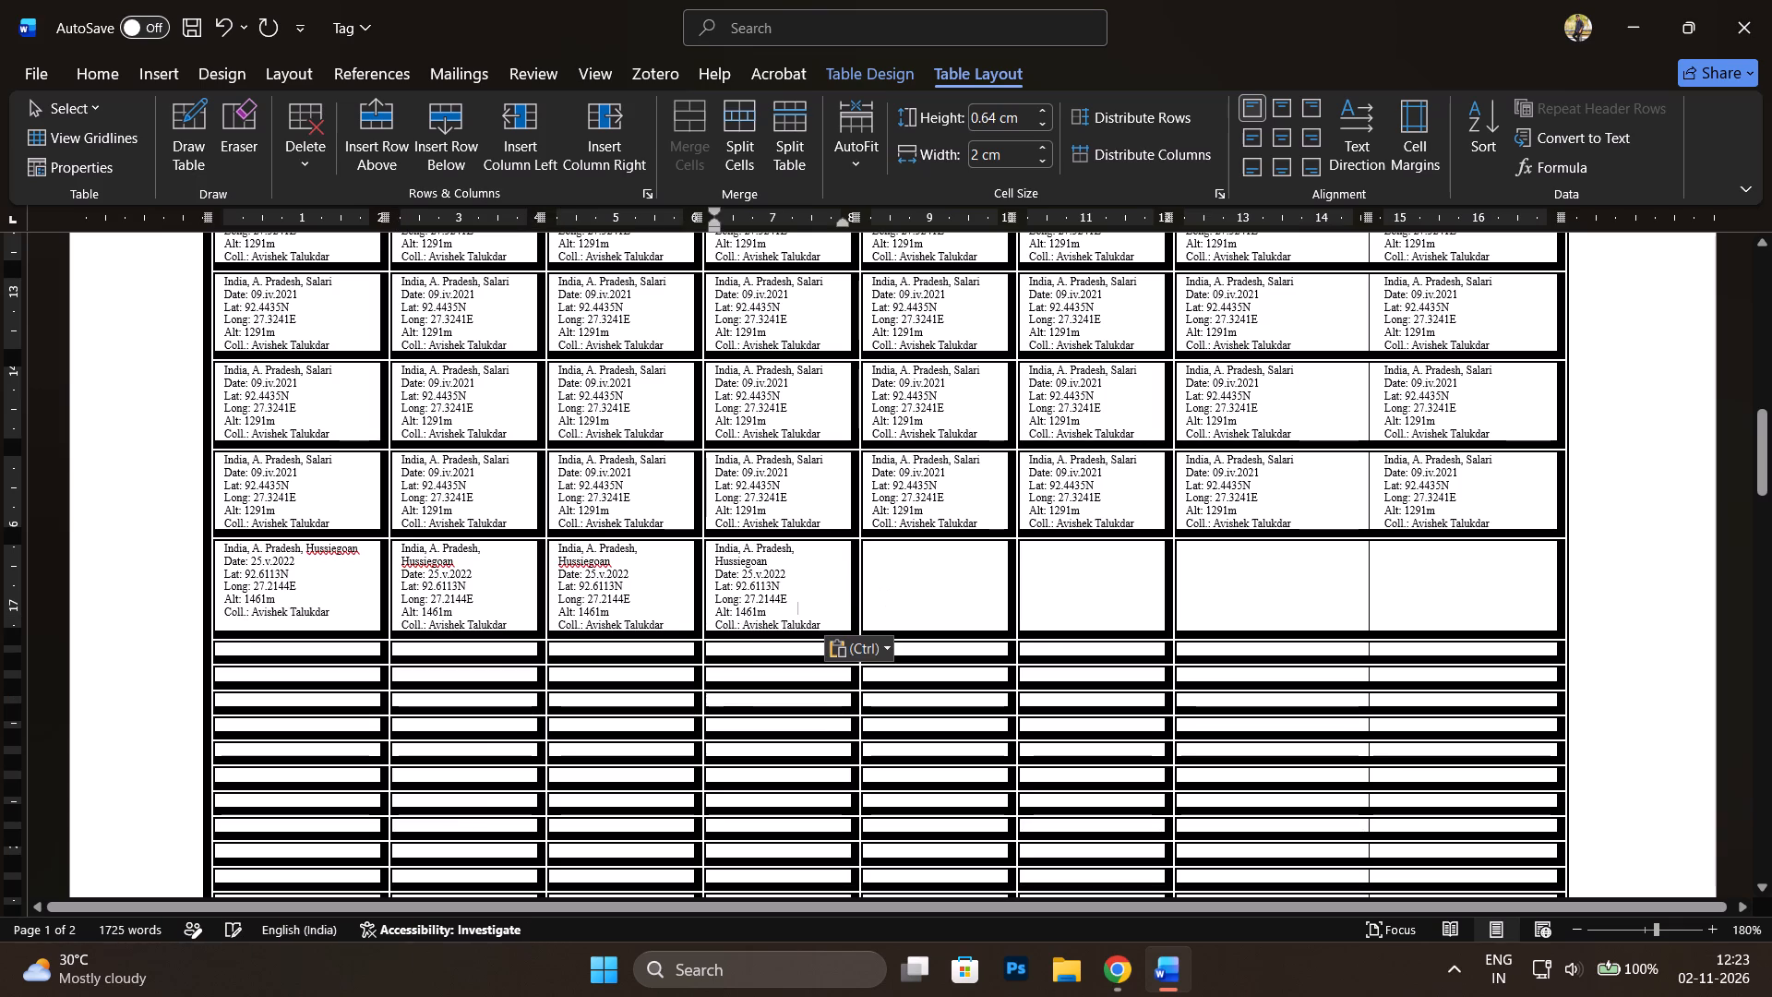
left_click(927, 588)
key("ctrl+v")
left_click(1092, 580)
key("ctrl+v")
left_click(1223, 579)
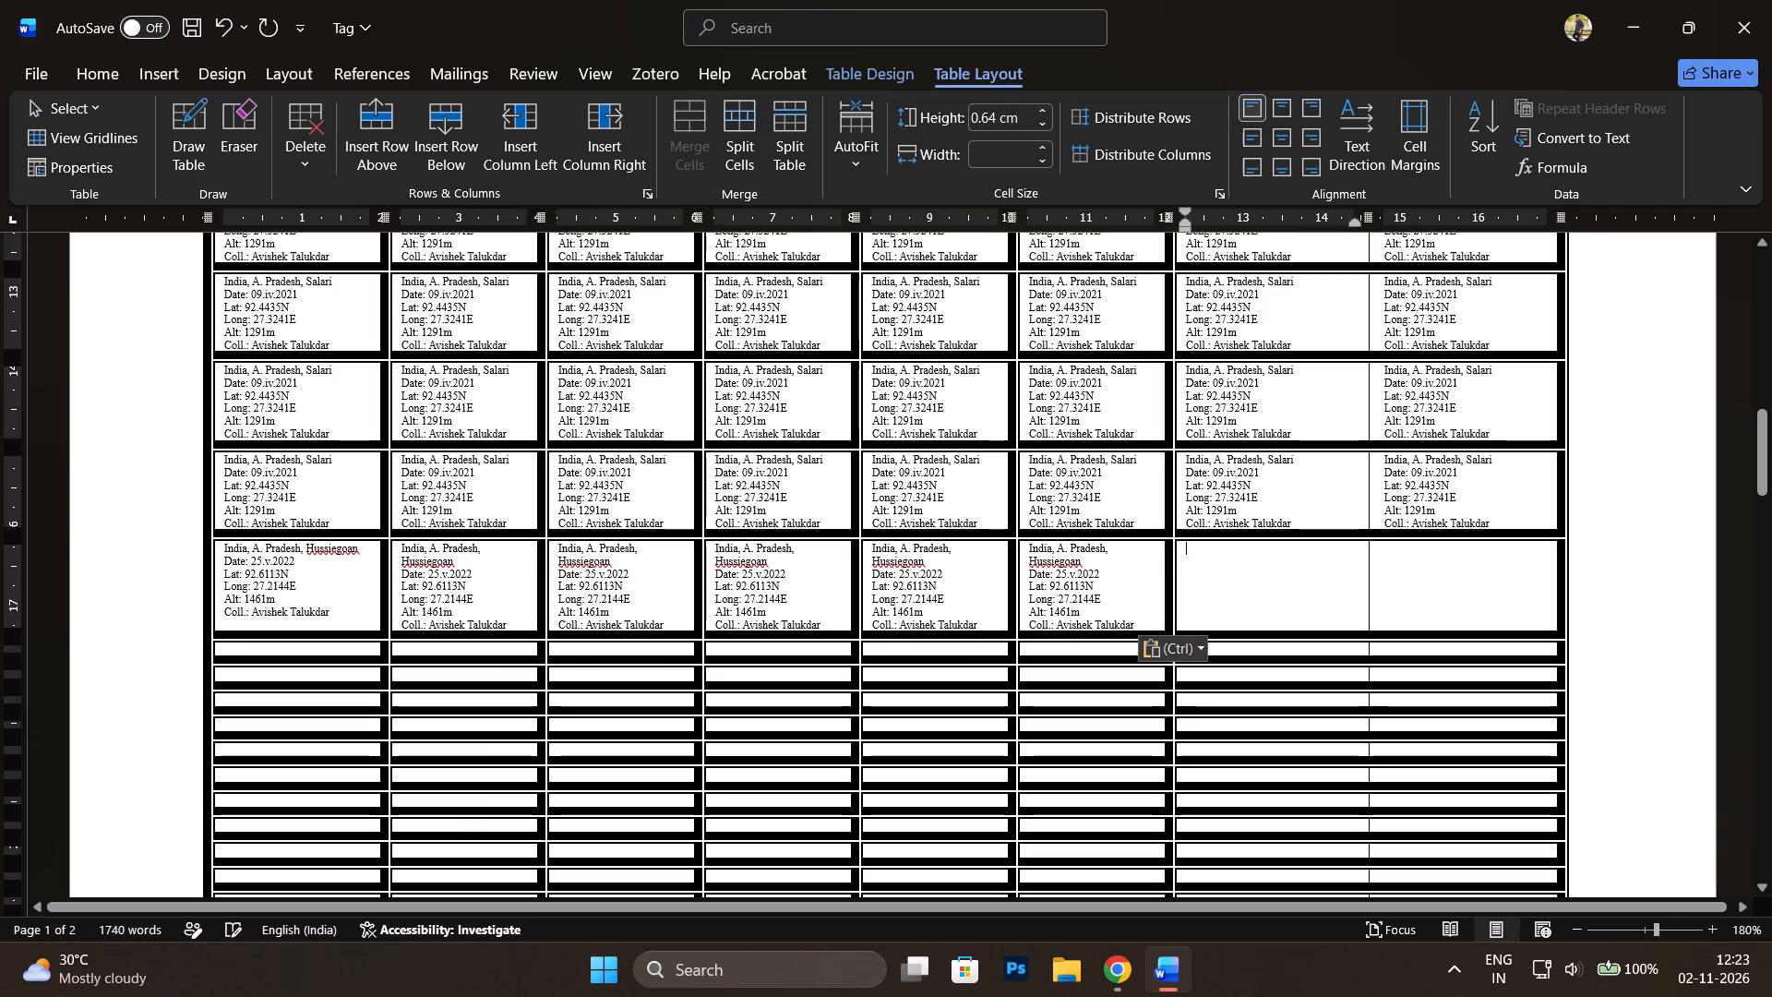
key("ctrl+v")
left_click(1437, 577)
key("ctrl+v")
Paste the copied A. Pradesh, Hussiegoan label dated 25.v.2022 into all eight empty cells of the sixteenth row.
left_click(339, 654)
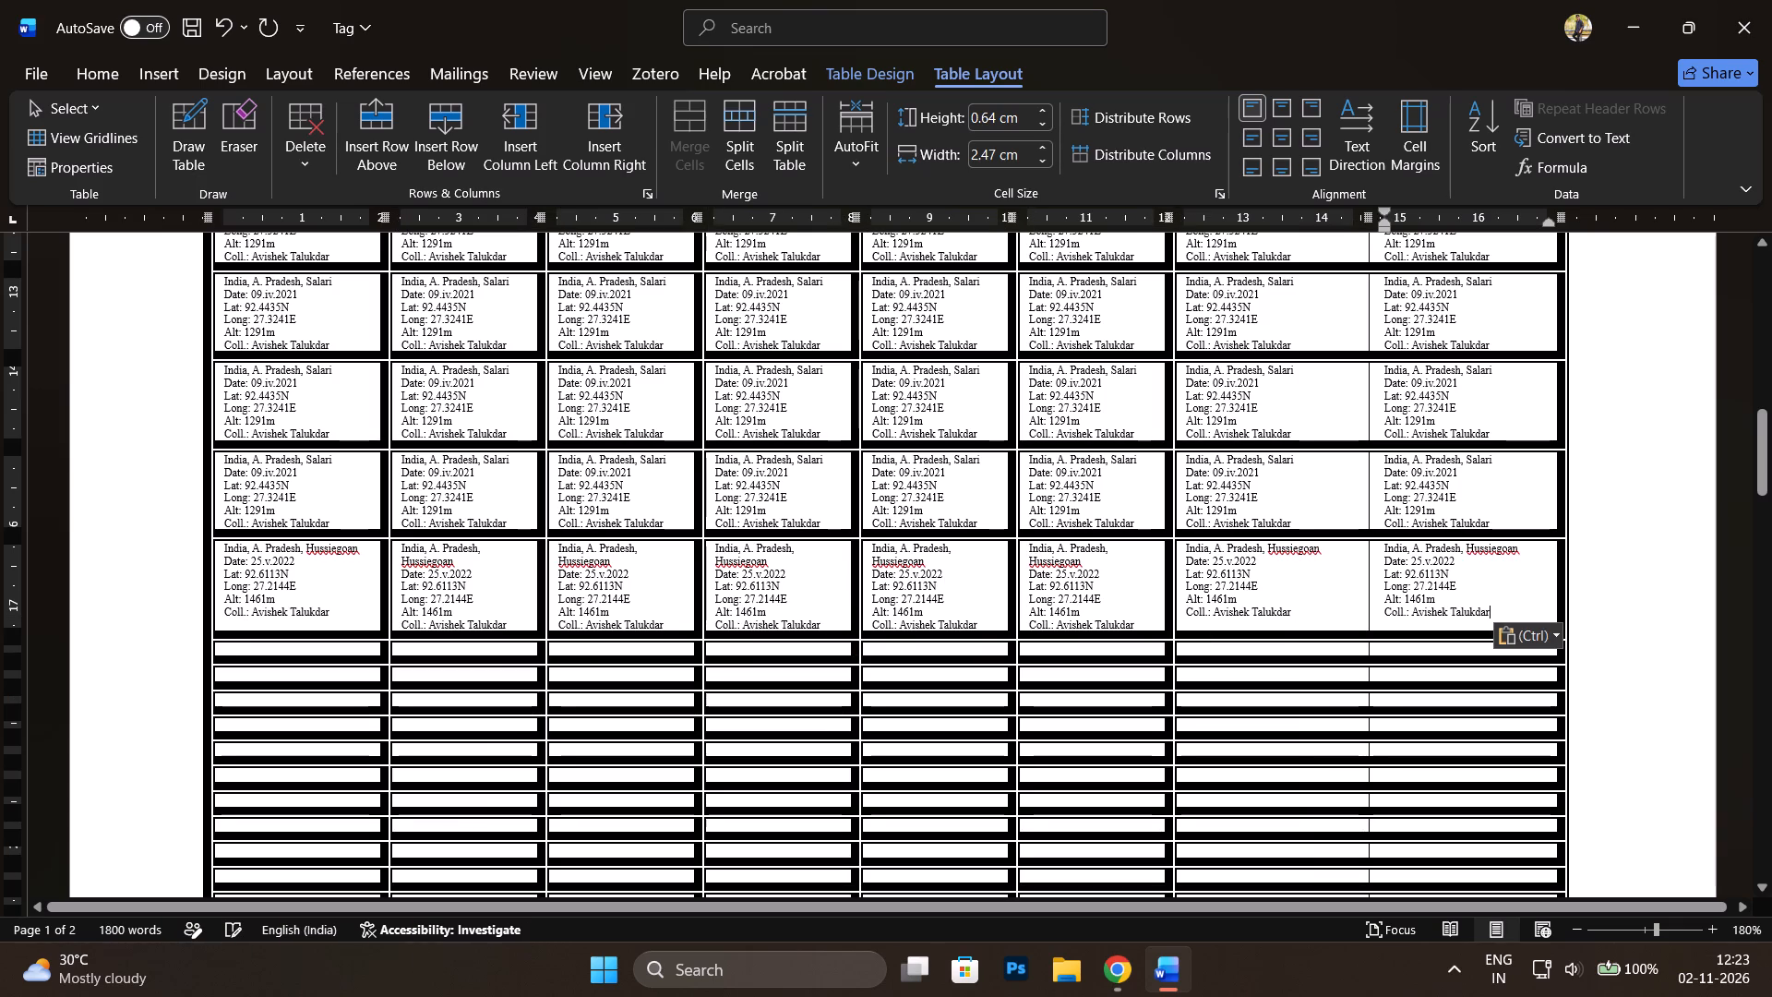
key("ctrl+v")
left_click(450, 663)
key("ctrl+v")
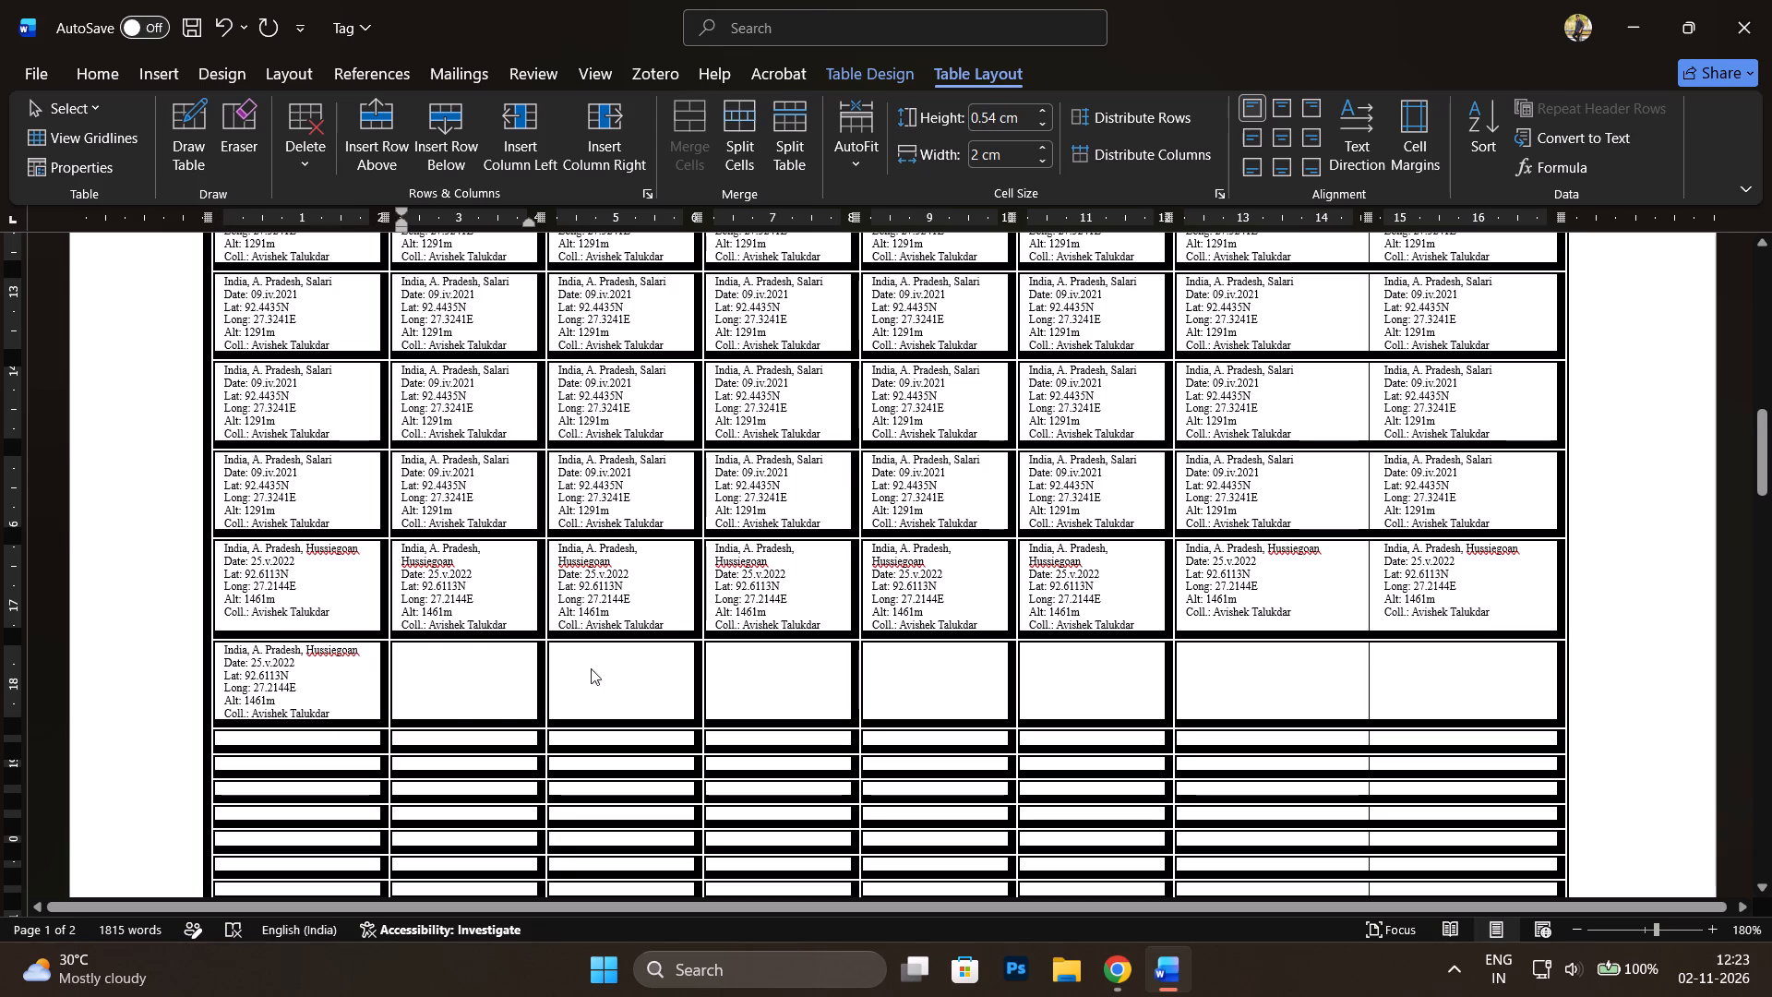
left_click(594, 667)
key("ctrl+v")
left_click(775, 659)
key("ctrl+v")
left_click(936, 668)
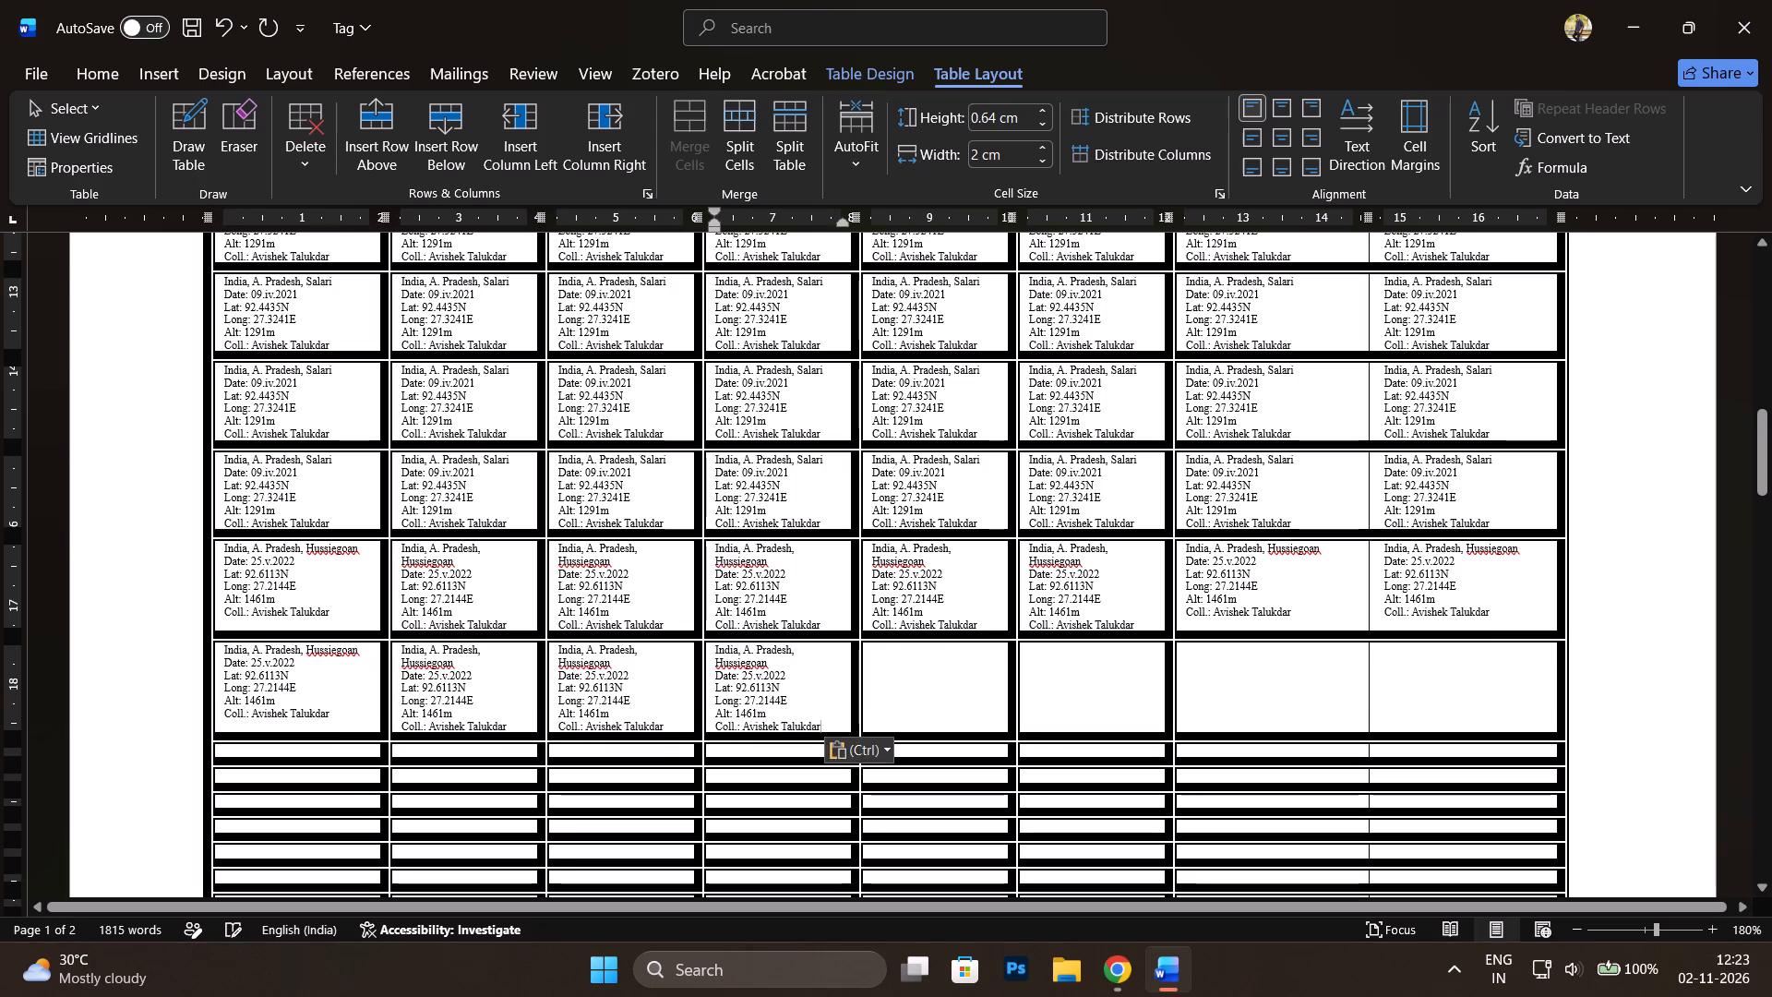
key("ctrl+v")
left_click(1096, 661)
key("ctrl+v")
left_click(1292, 663)
key("ctrl+v")
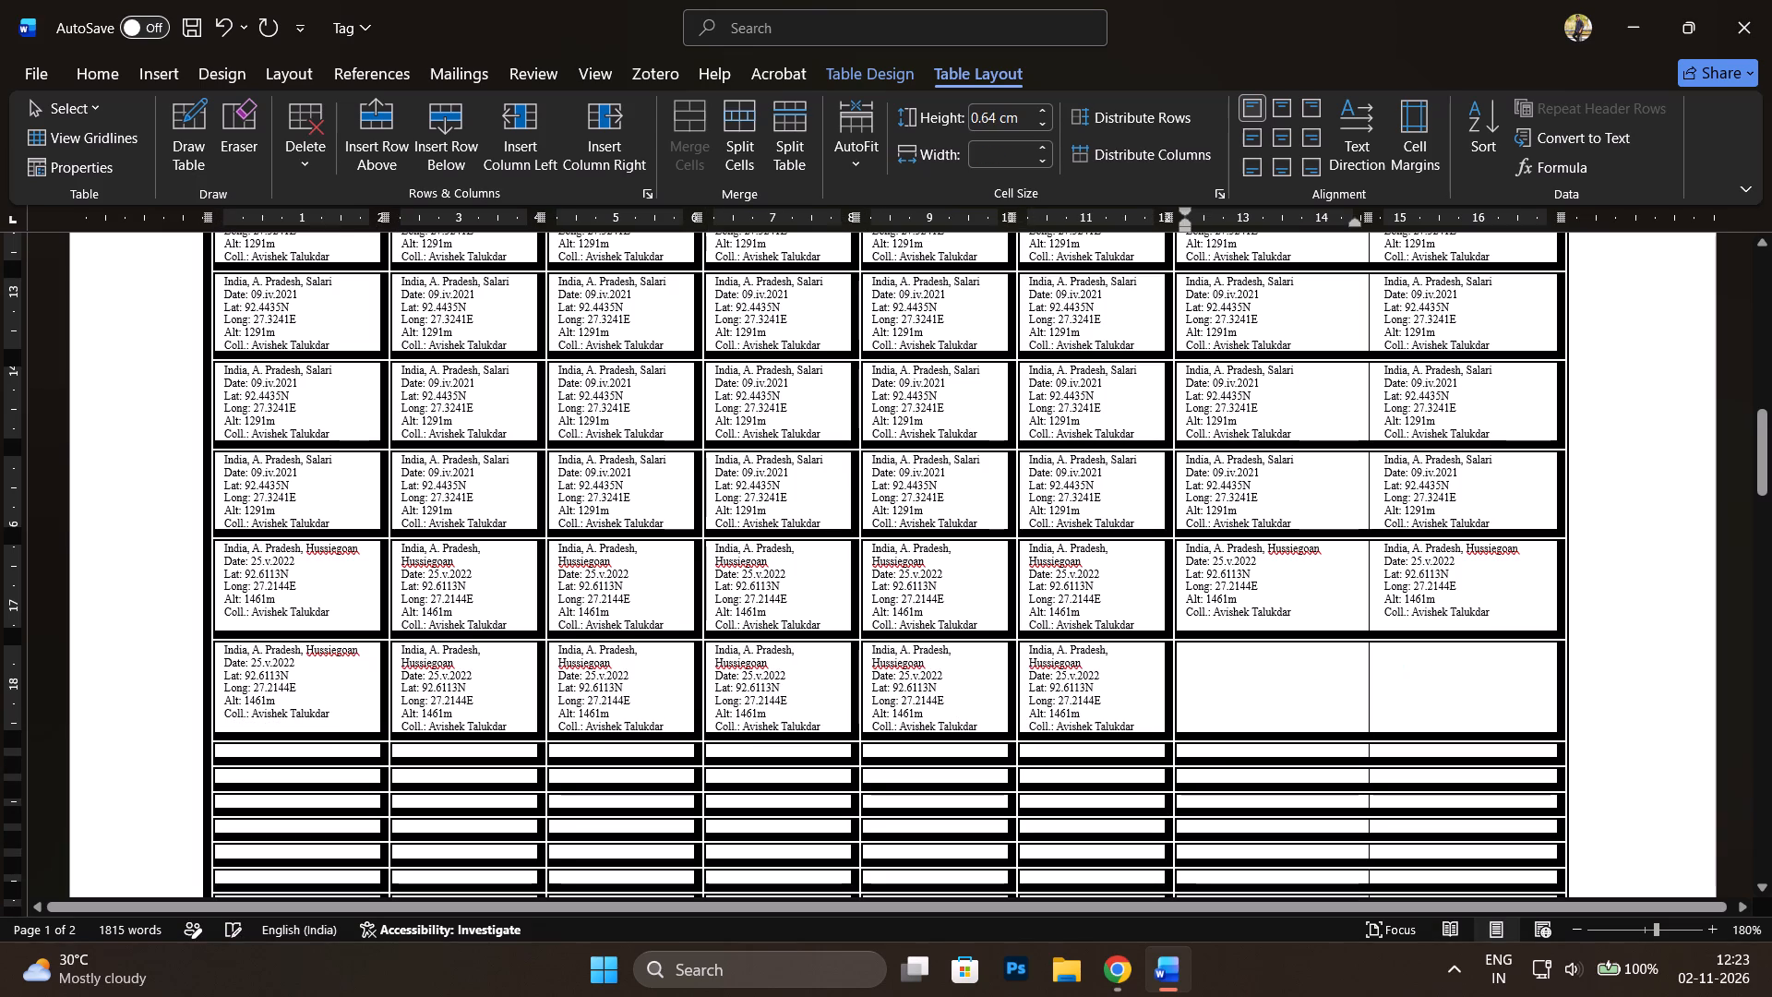
left_click(1455, 667)
key("ctrl+v")
Paste the copied A. Pradesh, Hussiegoan label dated 25.v.2022 into all eight empty cells of the seventeenth row.
left_click(300, 749)
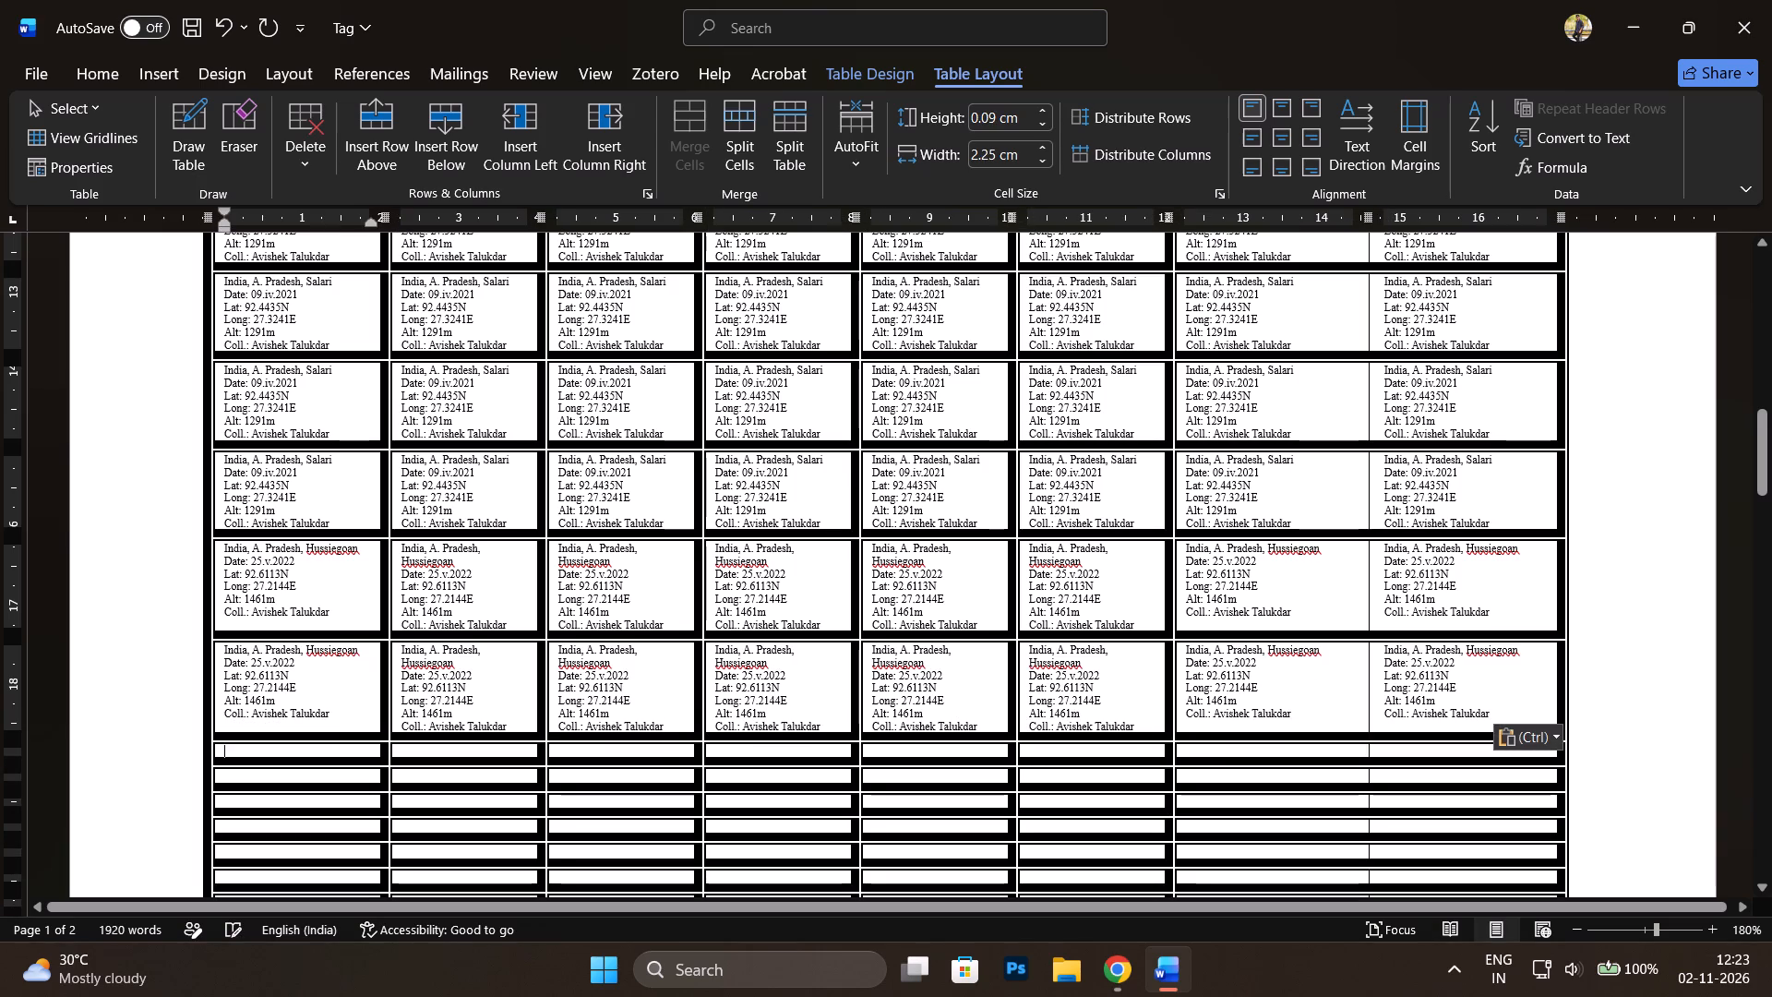
key("ctrl+v")
left_click(473, 764)
key("ctrl+v")
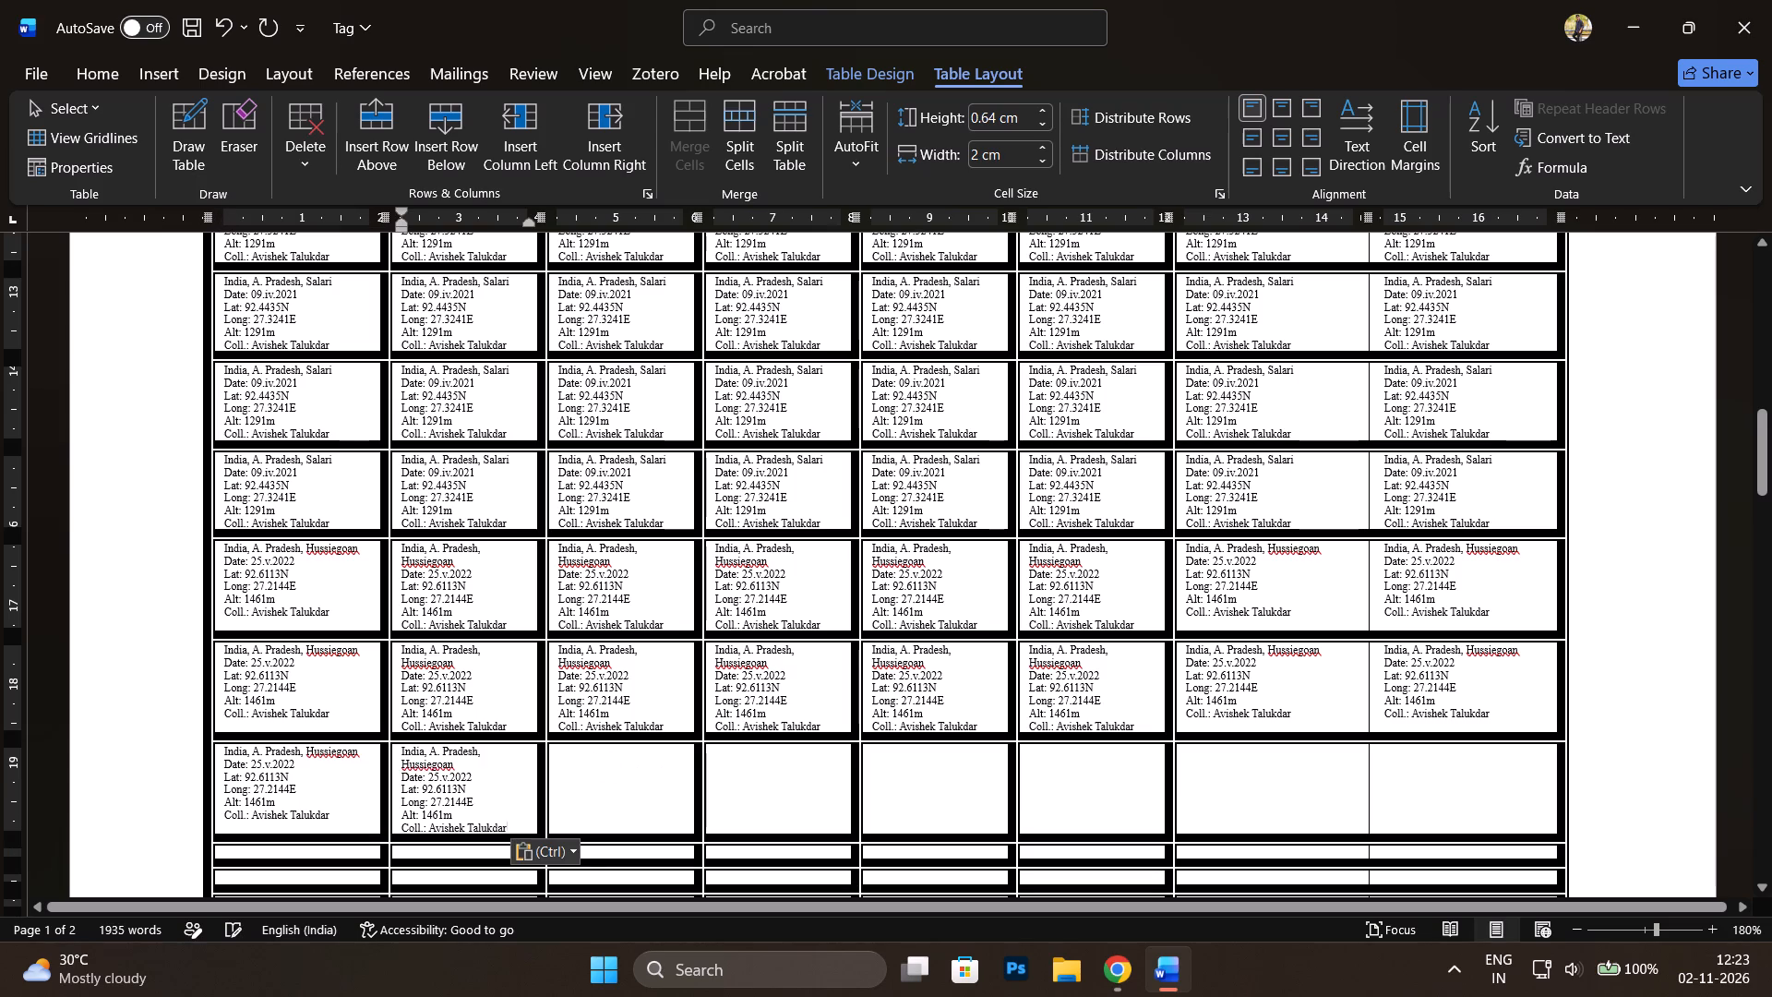
left_click(773, 776)
key("ctrl+v")
left_click(618, 776)
key("ctrl+v")
left_click(894, 783)
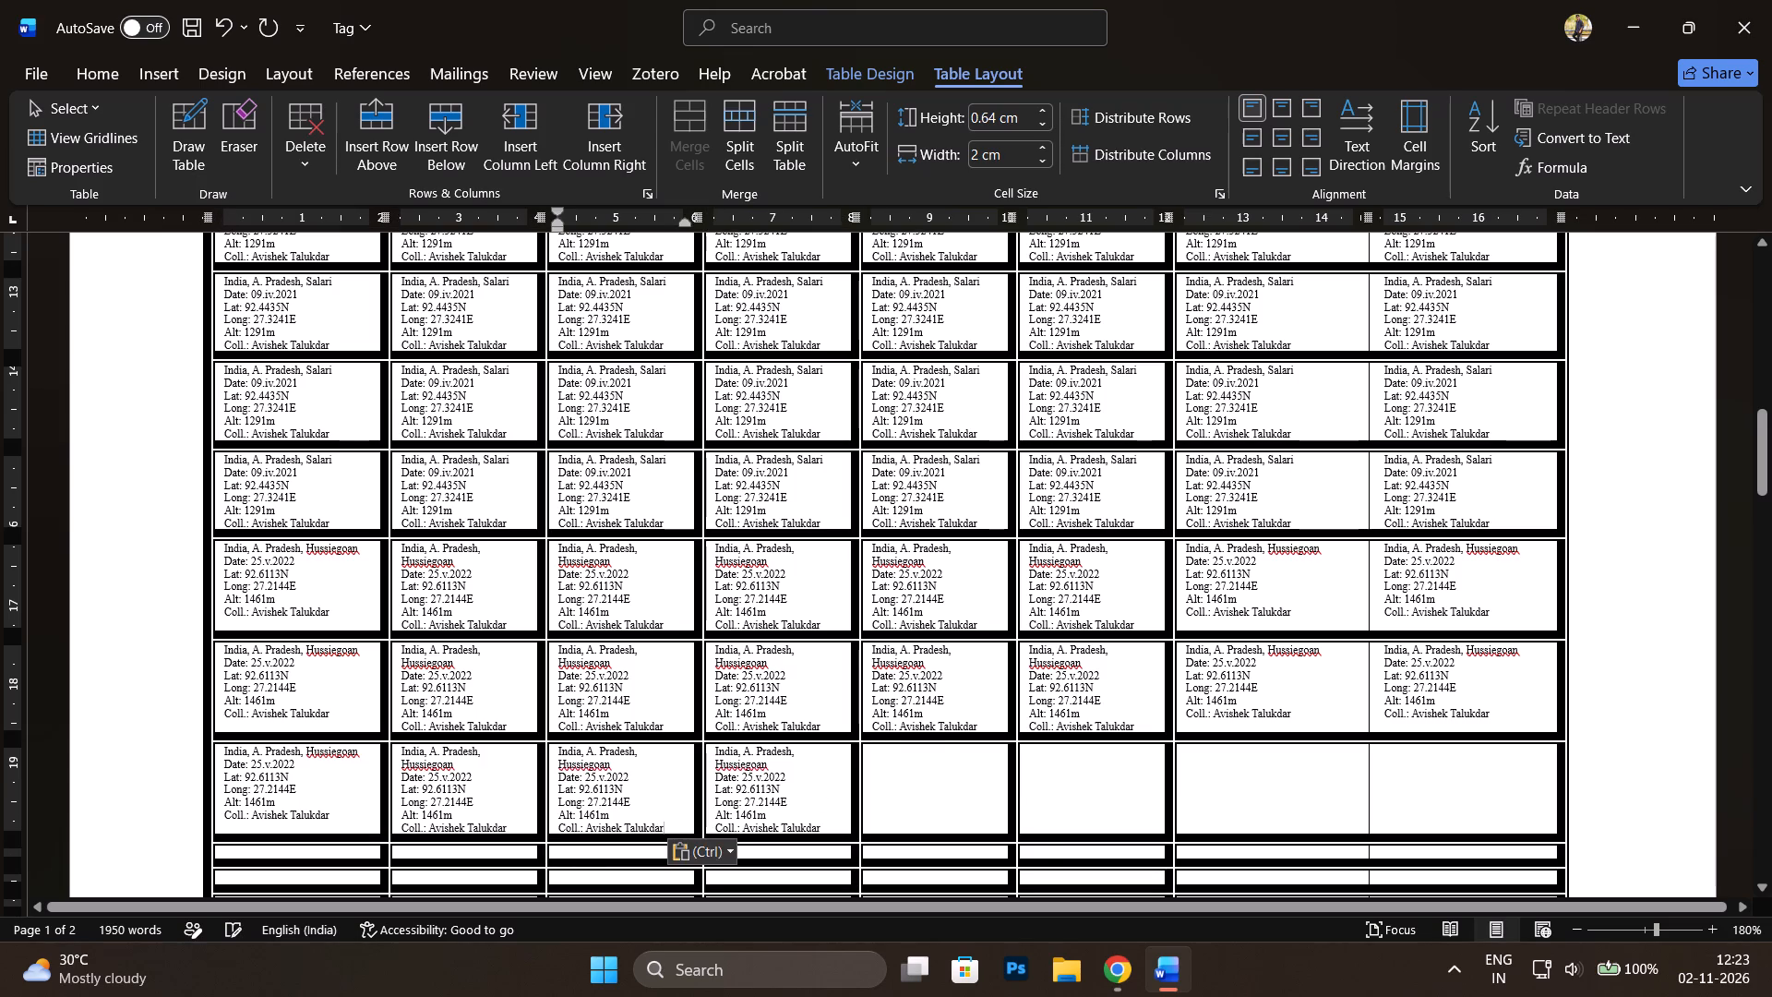
key("ctrl+v")
left_click(1045, 783)
key("ctrl+v")
left_click(1236, 775)
key("ctrl+v")
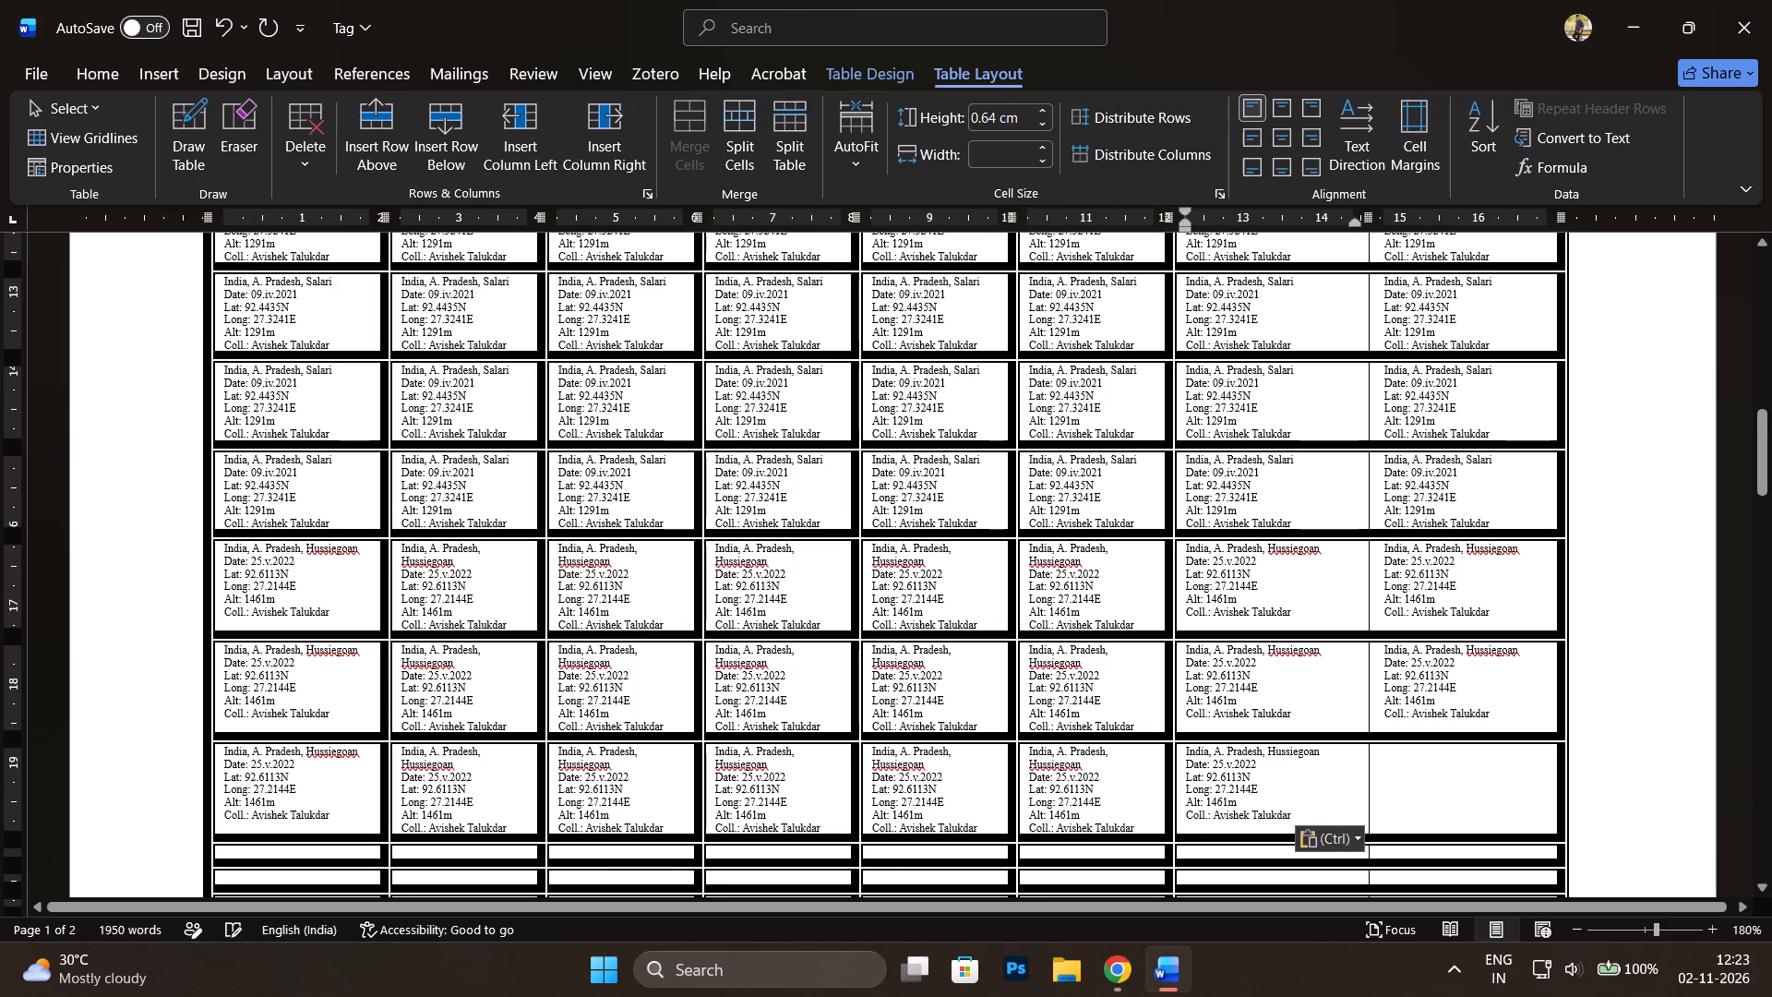
left_click(1483, 775)
key("ctrl+v")
Paste the copied A. Pradesh, Hussiegoan label dated 25.v.2022 into all eight empty cells of the eighteenth row.
scroll(478, 688, "down", 3)
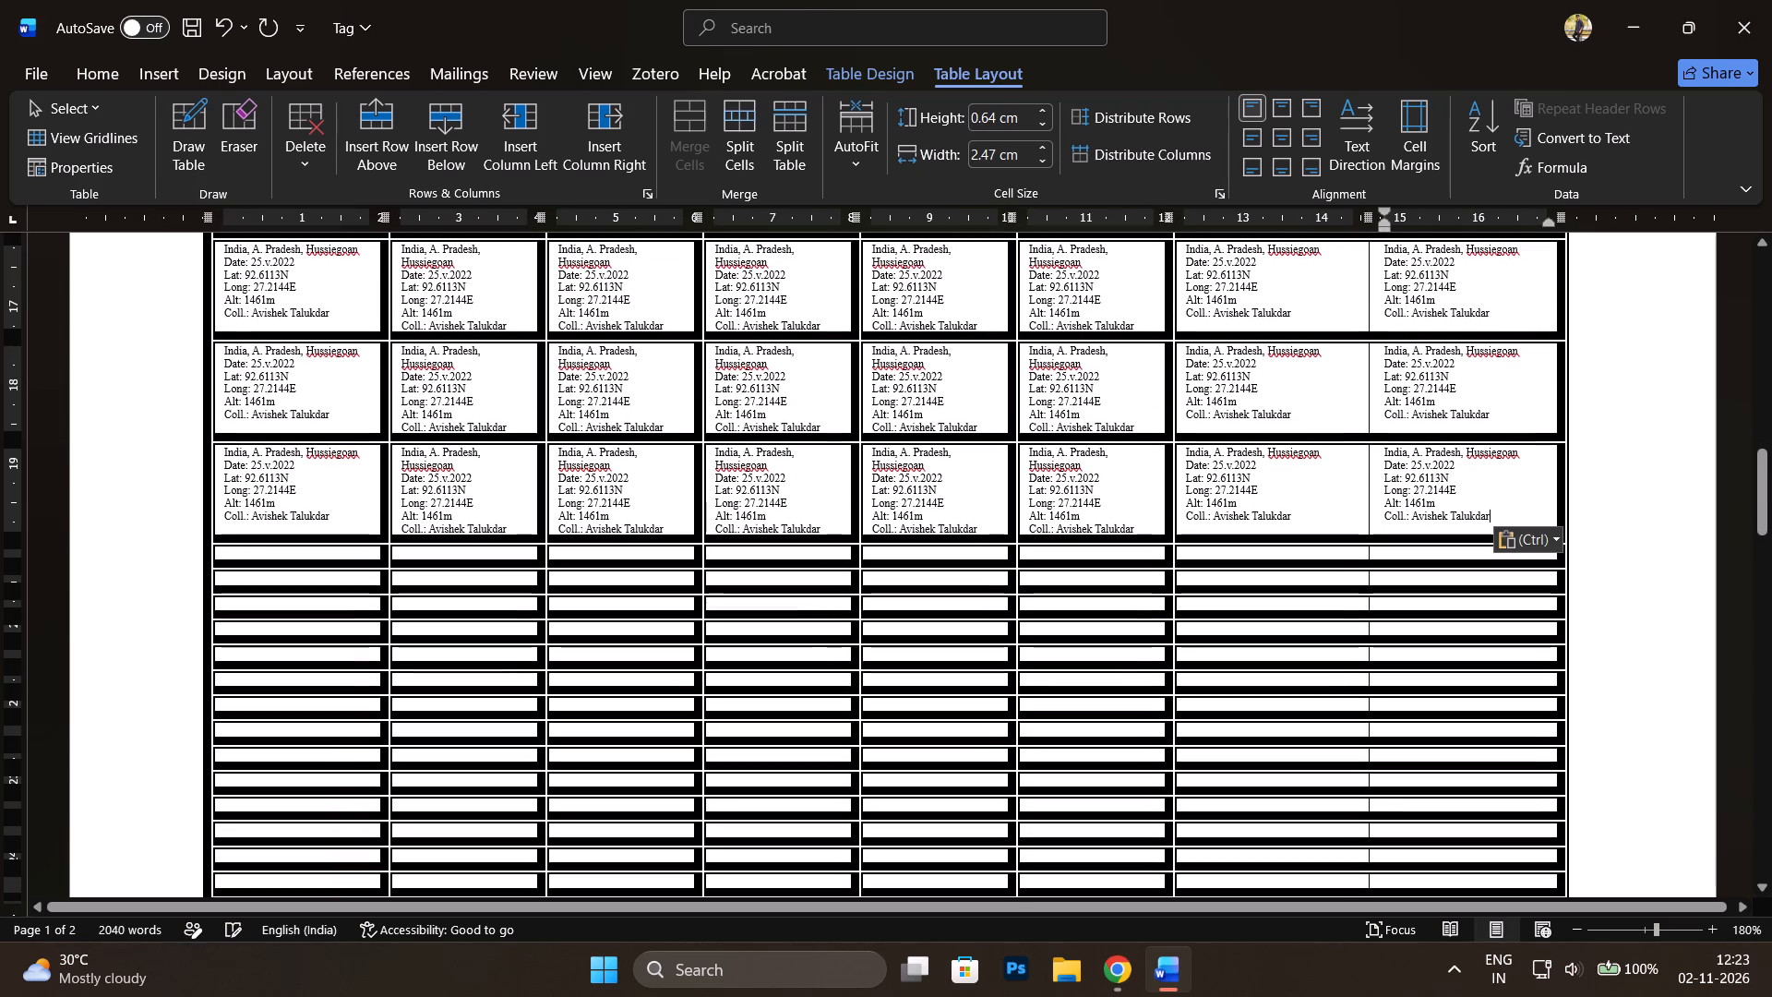
left_click(241, 548)
key("ctrl+v")
left_click(456, 574)
key("ctrl+v")
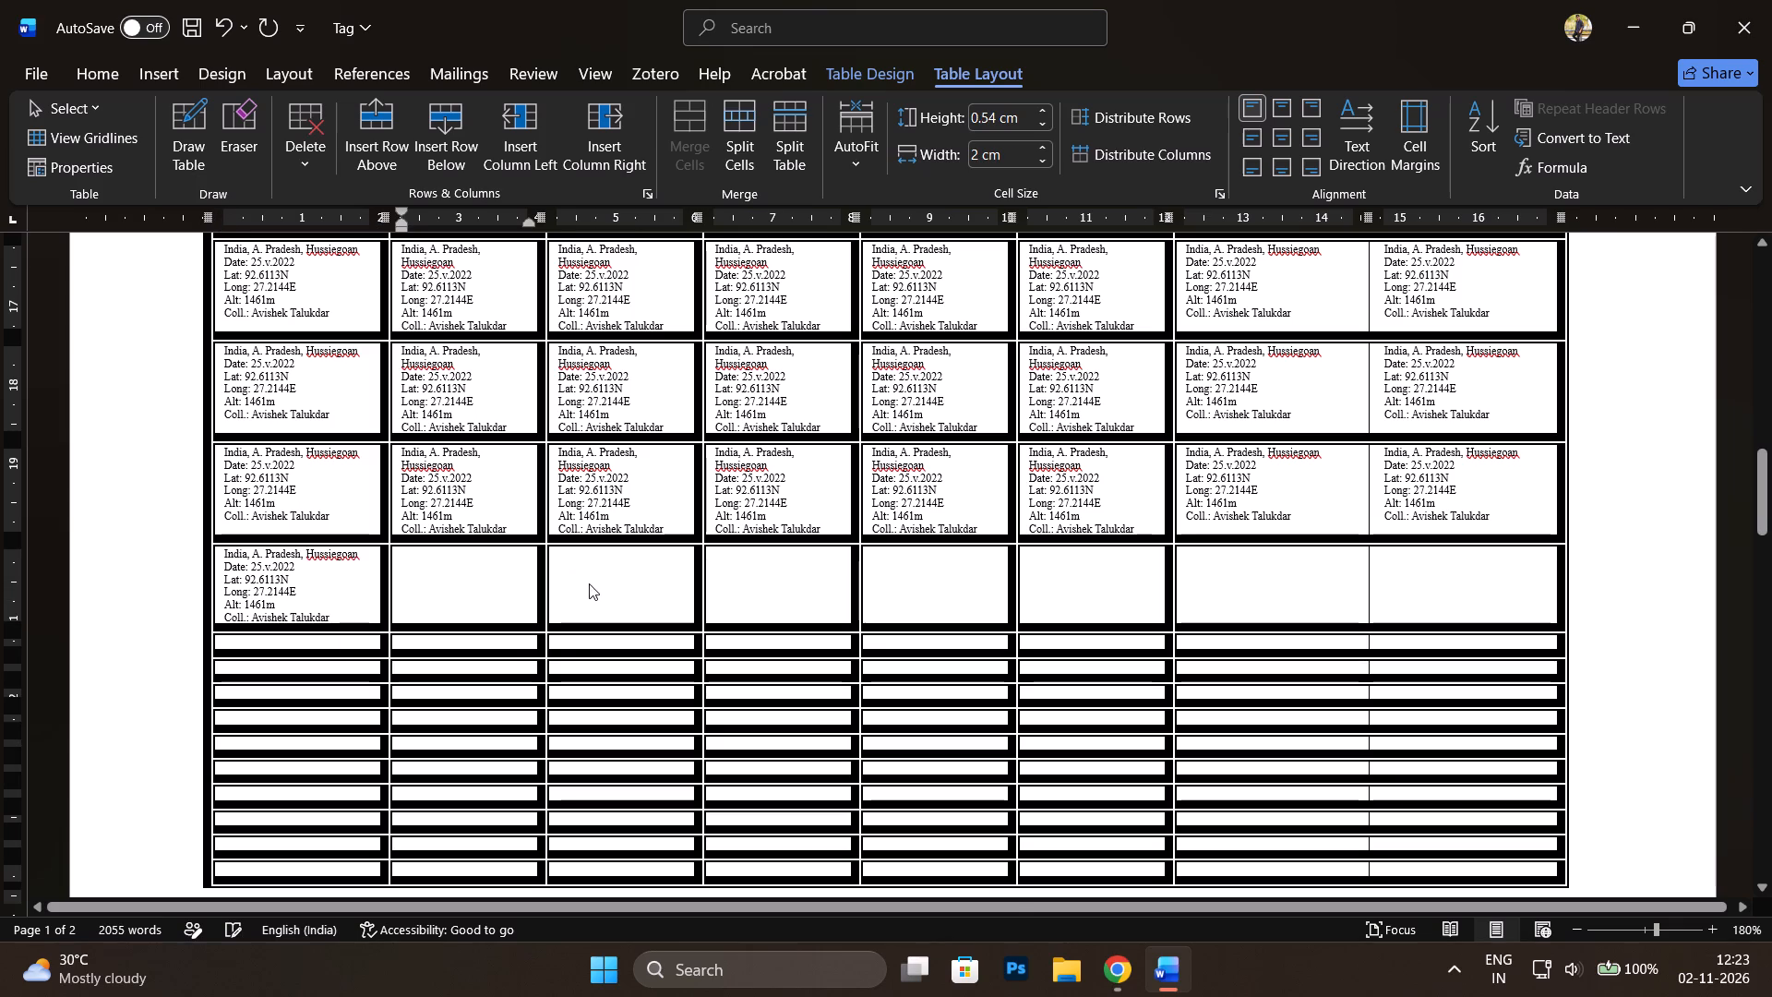
left_click(593, 584)
key("ctrl+v")
left_click(773, 584)
key("ctrl+v")
left_click(895, 584)
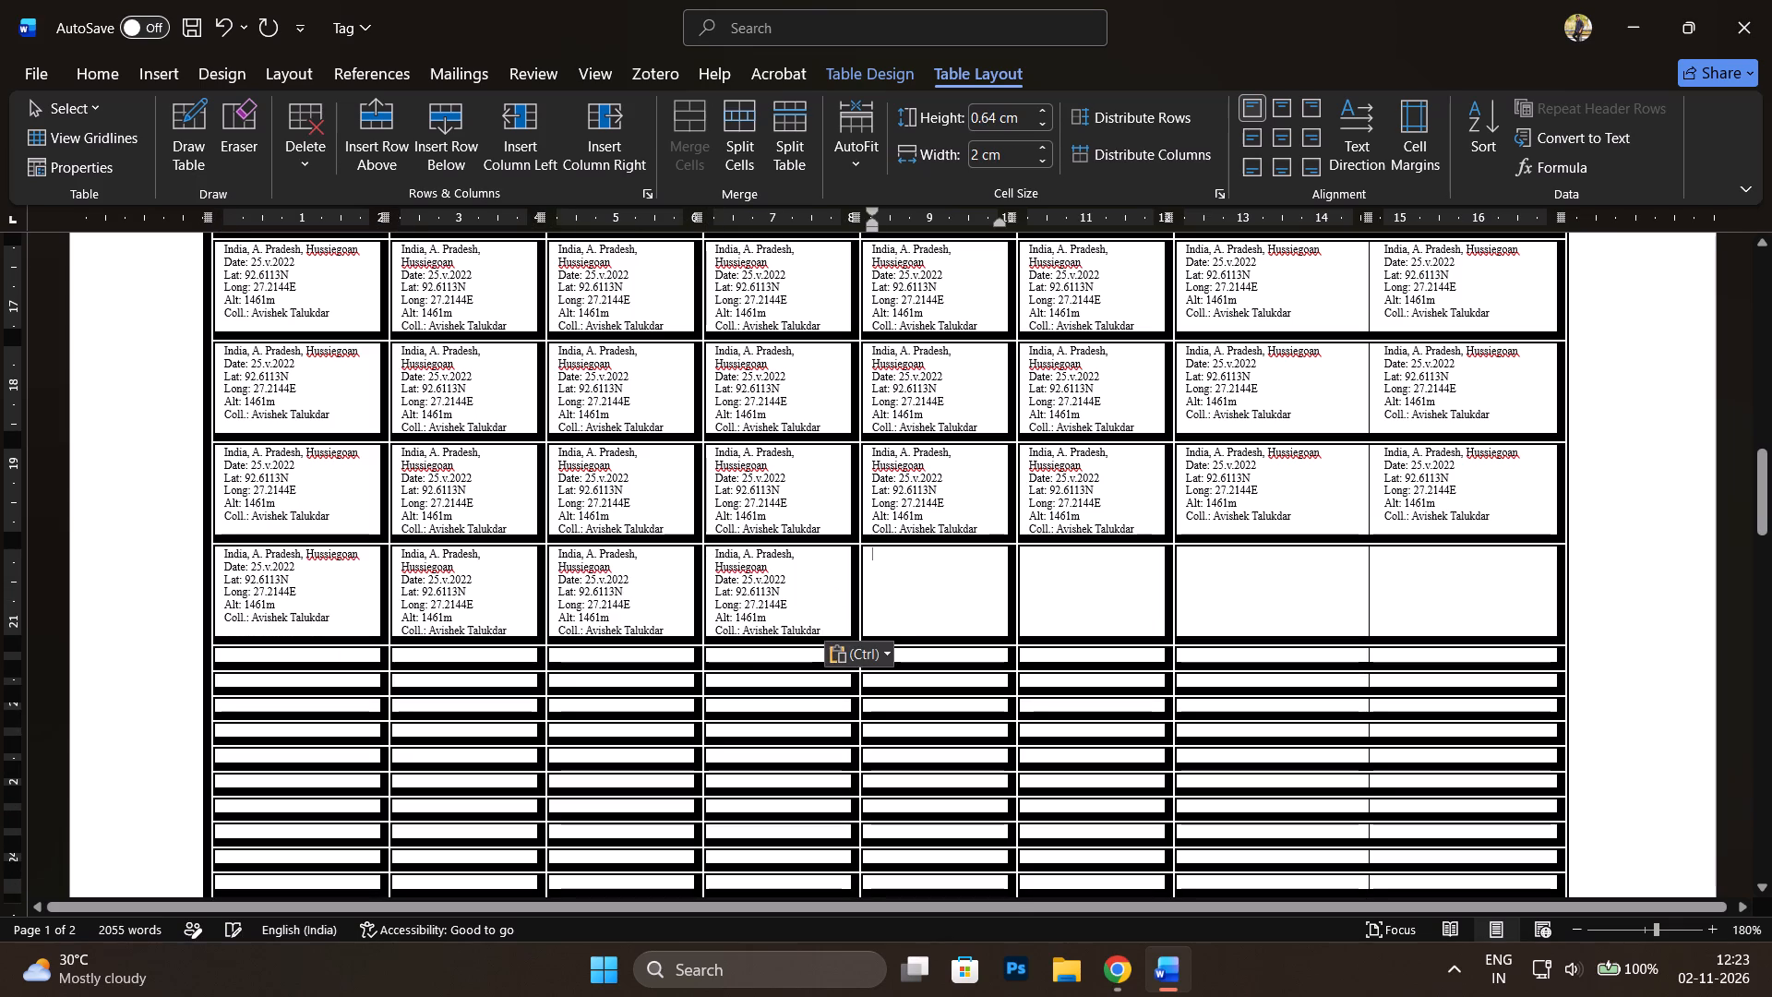
key("ctrl+v")
left_click(1079, 589)
key("ctrl+v")
left_click(1215, 591)
key("ctrl+v")
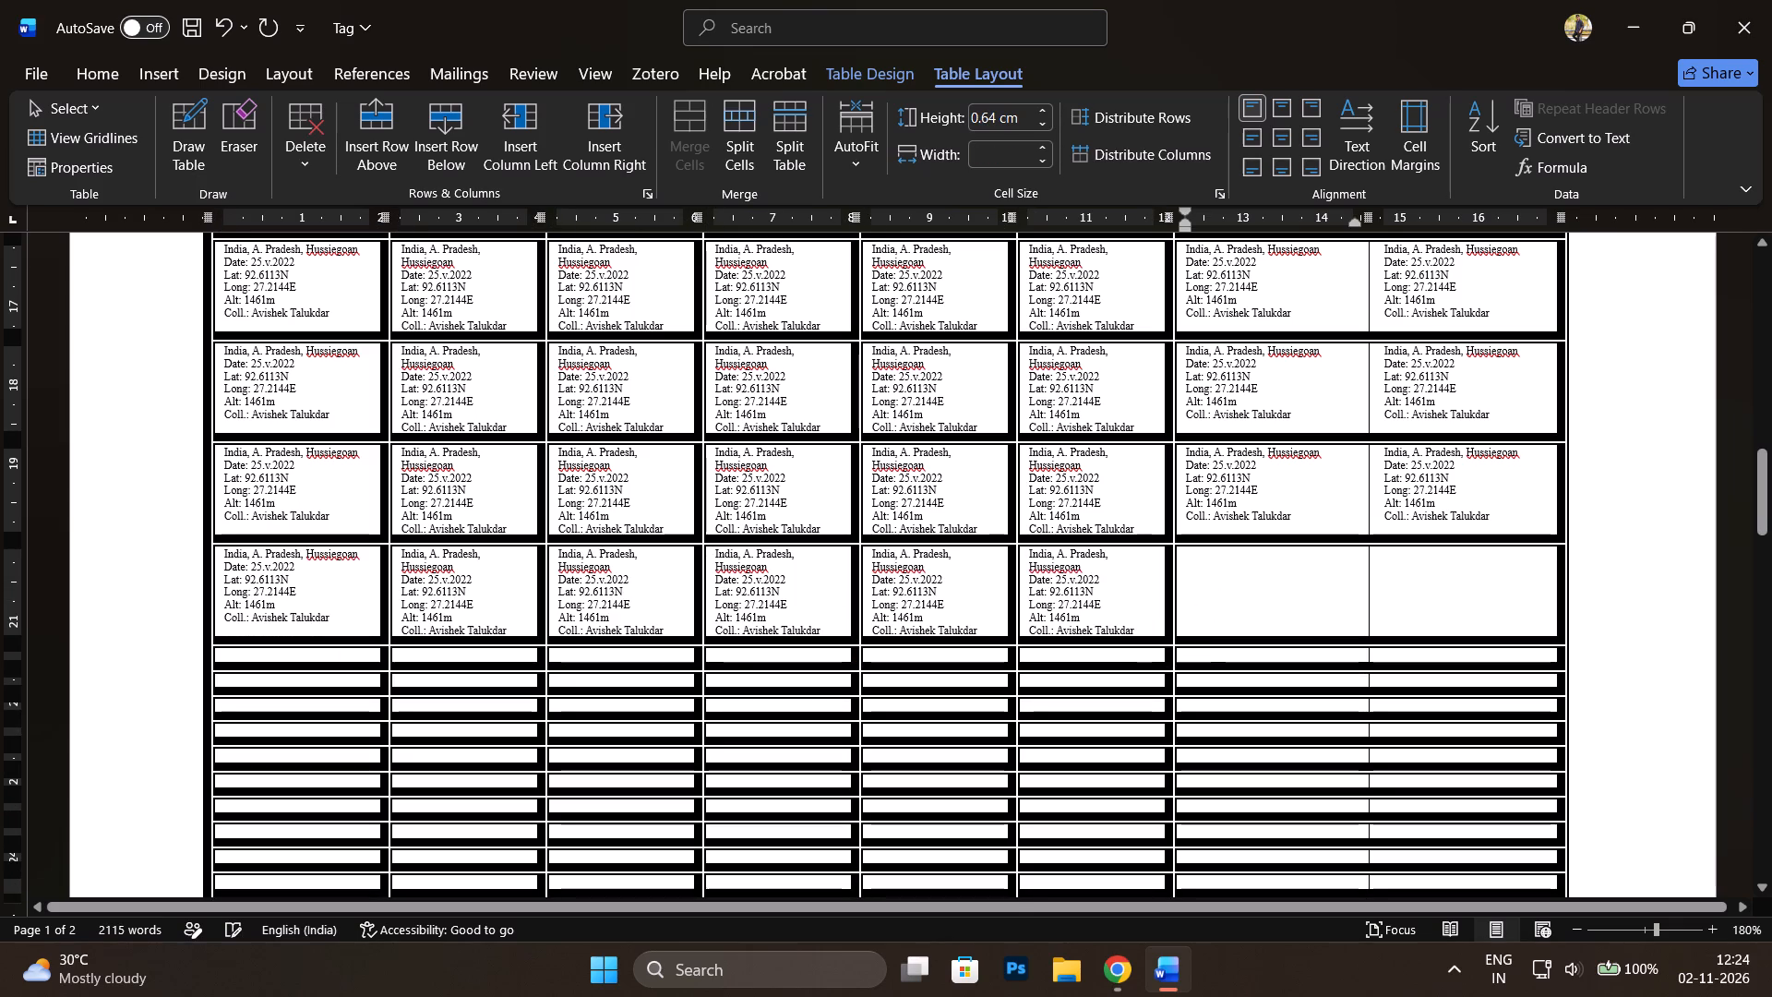
left_click(1454, 586)
key("ctrl+v")
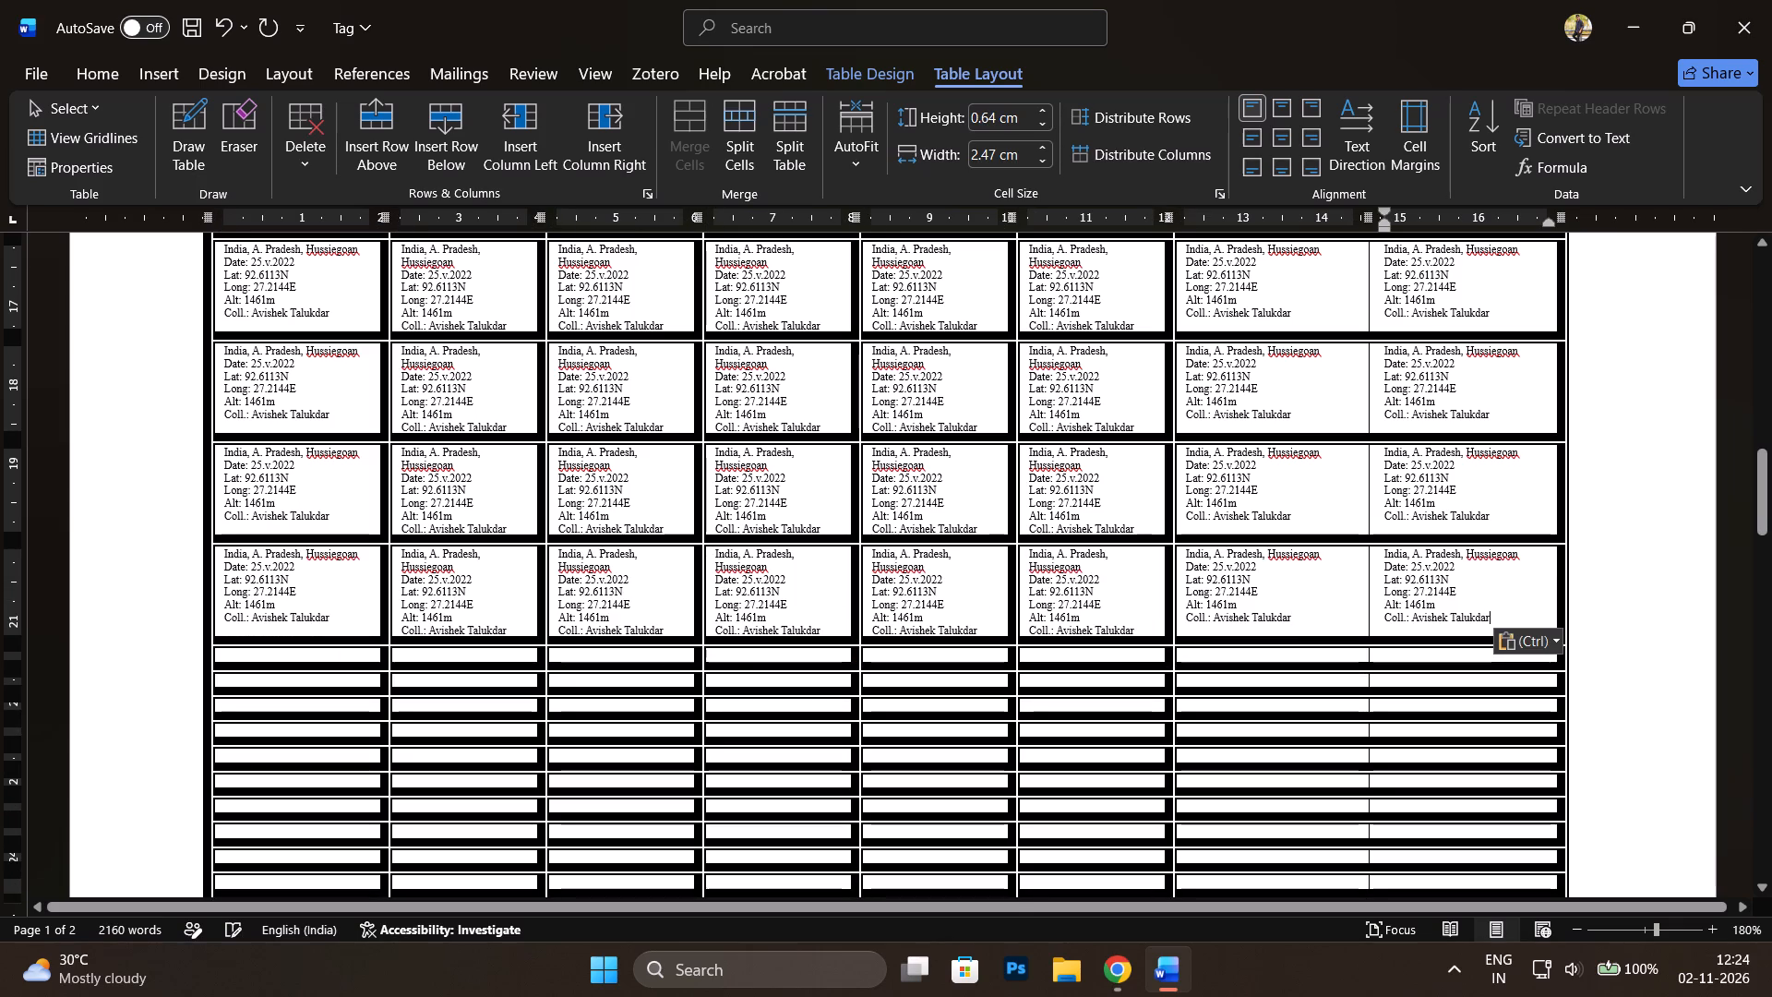
Paste the copied A. Pradesh, Hussiegoan label dated 25.v.2022 into all eight empty cells of the nineteenth row.
left_click(326, 657)
key("ctrl+v")
left_click(418, 658)
key("ctrl+v")
left_click(593, 665)
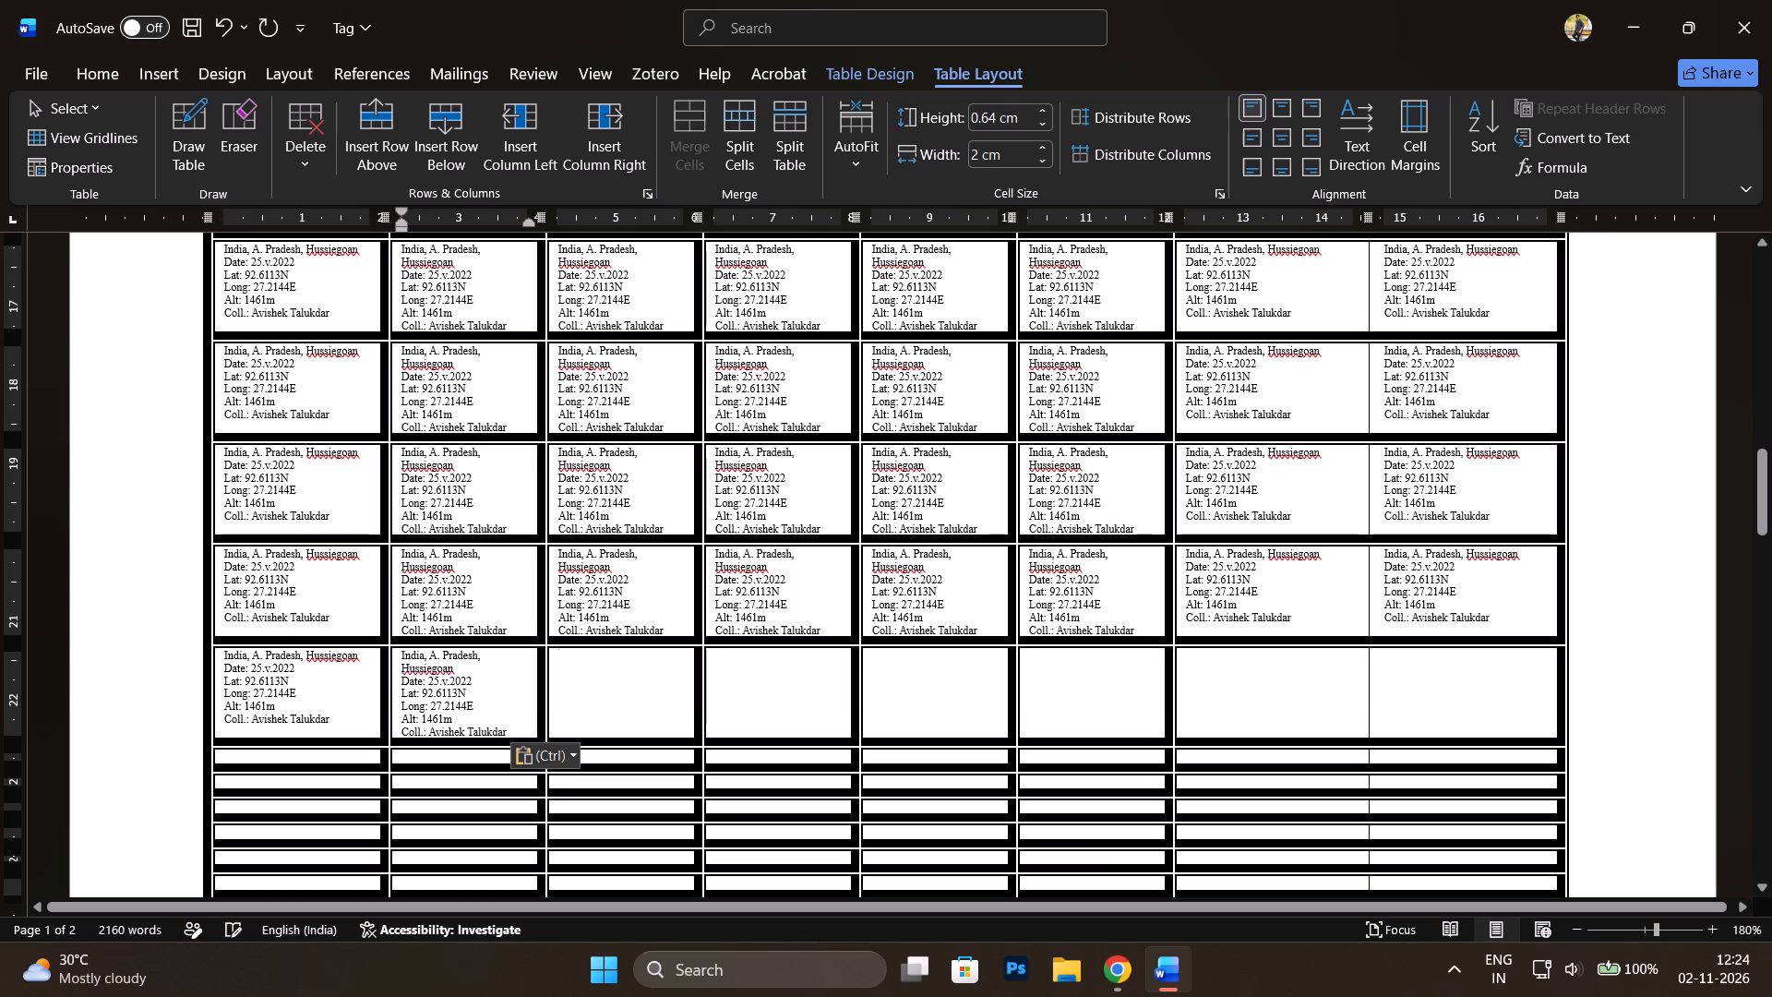
key("ctrl+v")
left_click(756, 667)
key("ctrl+v")
left_click(910, 667)
key("ctrl+v")
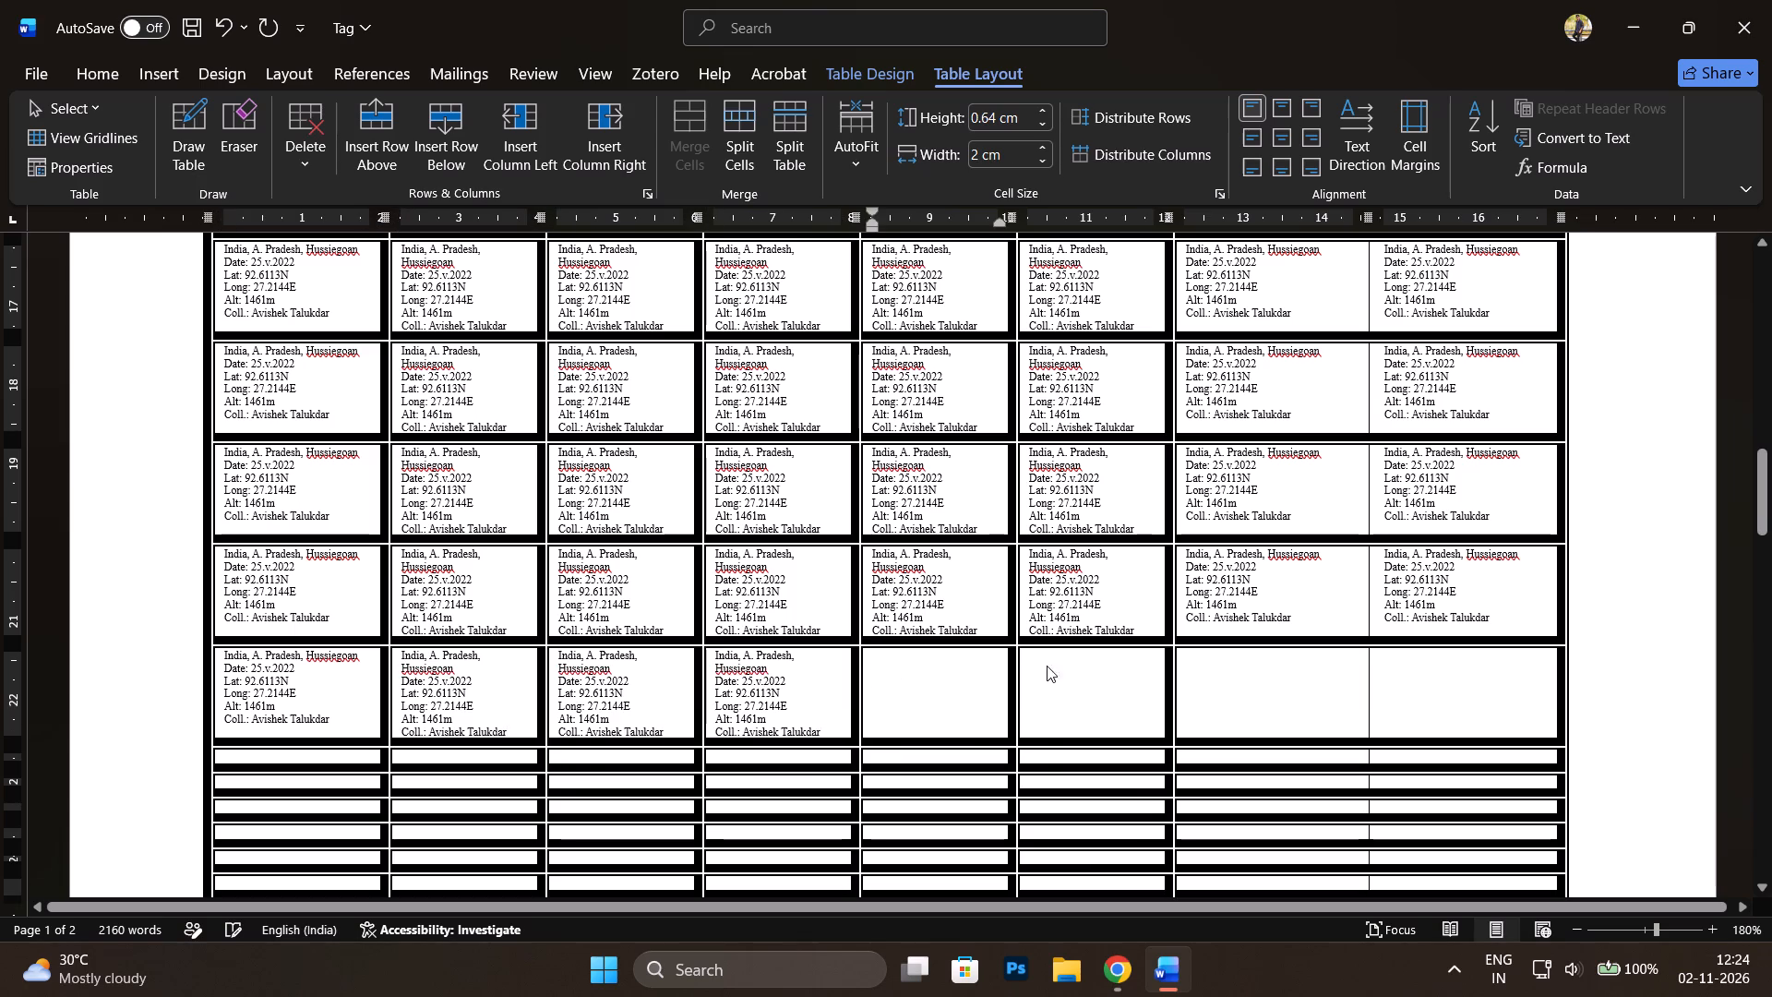
left_click(1056, 666)
key("ctrl+v")
left_click(1217, 671)
key("ctrl+v")
left_click(1406, 681)
key("ctrl+v")
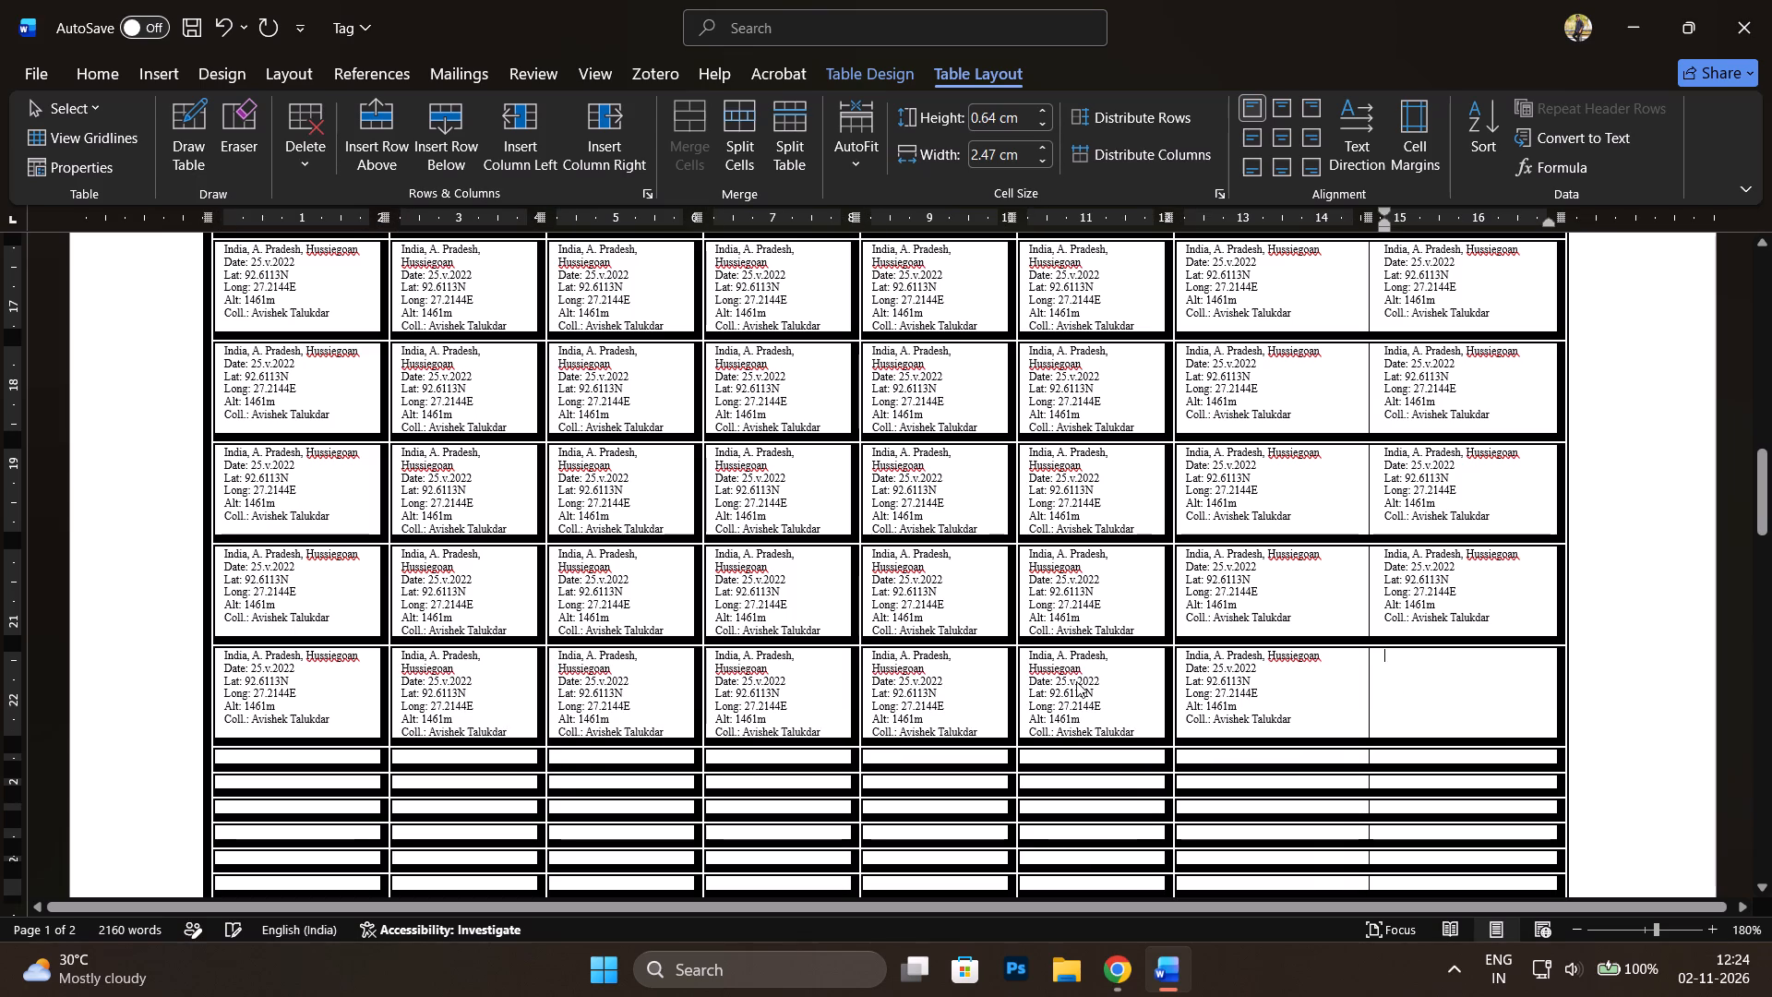
Paste the copied A. Pradesh, Hussiegoan label dated 25.v.2022 into all eight empty cells of the twentieth row.
left_click(329, 759)
key("ctrl+v")
left_click(449, 771)
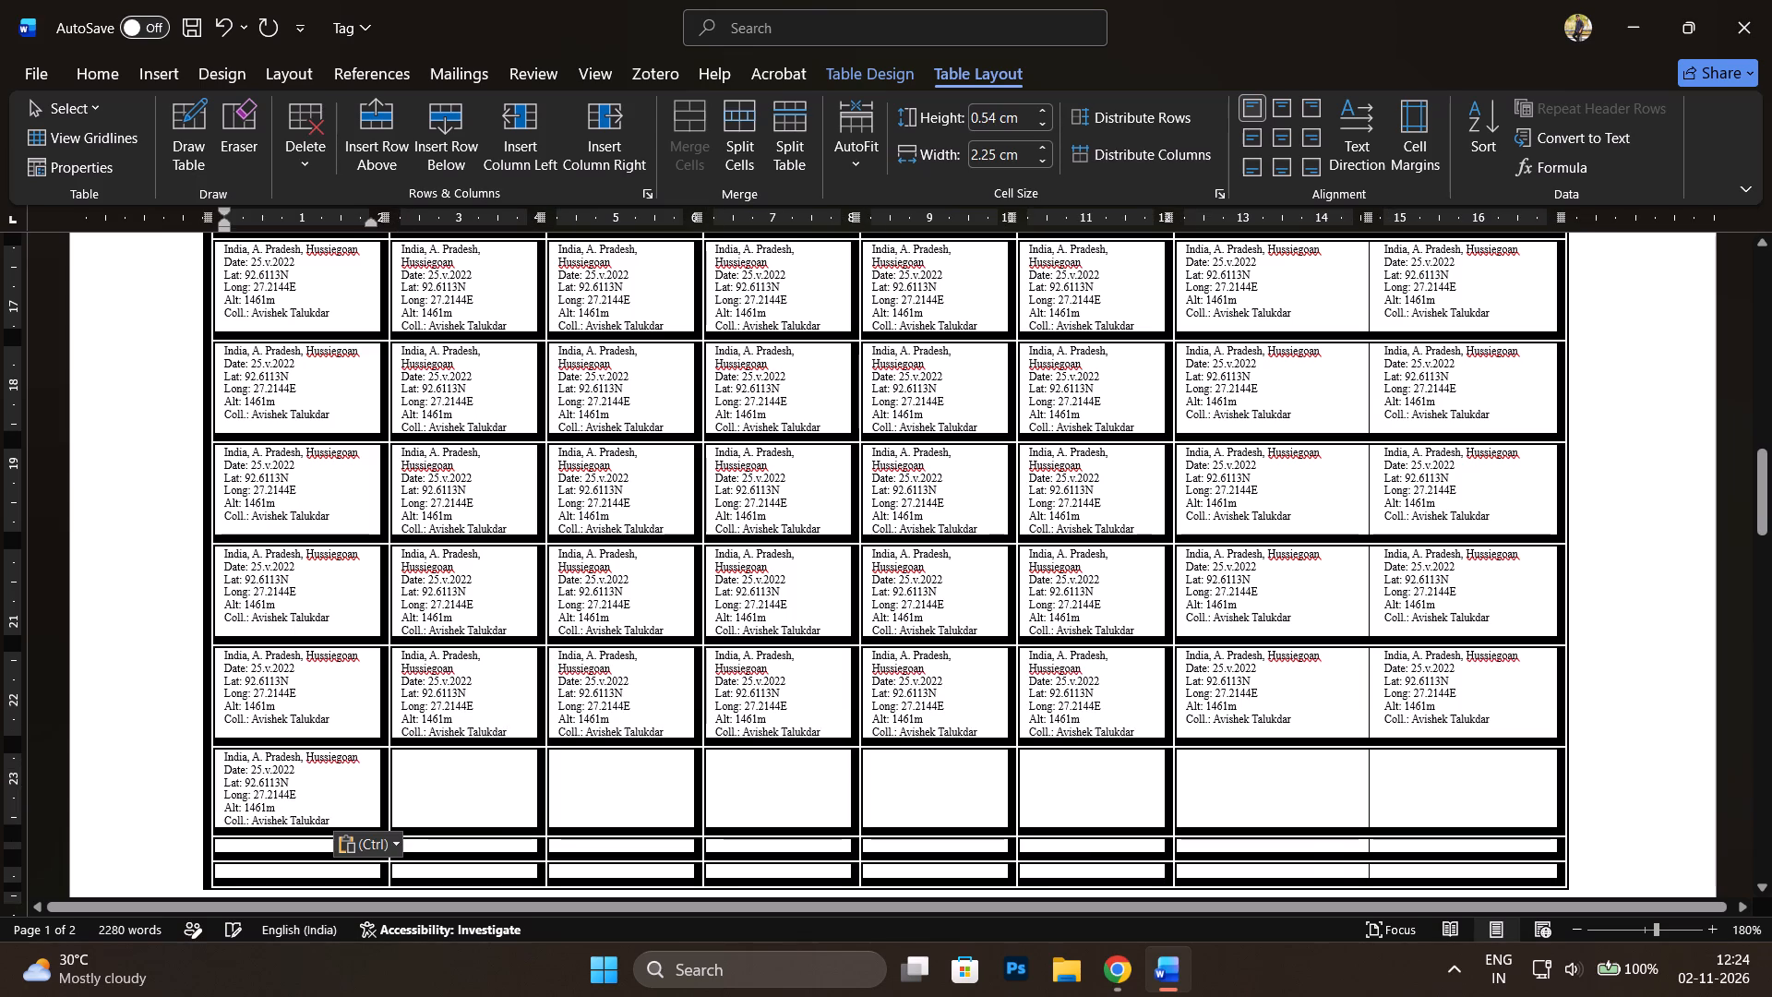
key("ctrl+v")
left_click(583, 776)
key("ctrl+v")
left_click(736, 775)
key("ctrl+v")
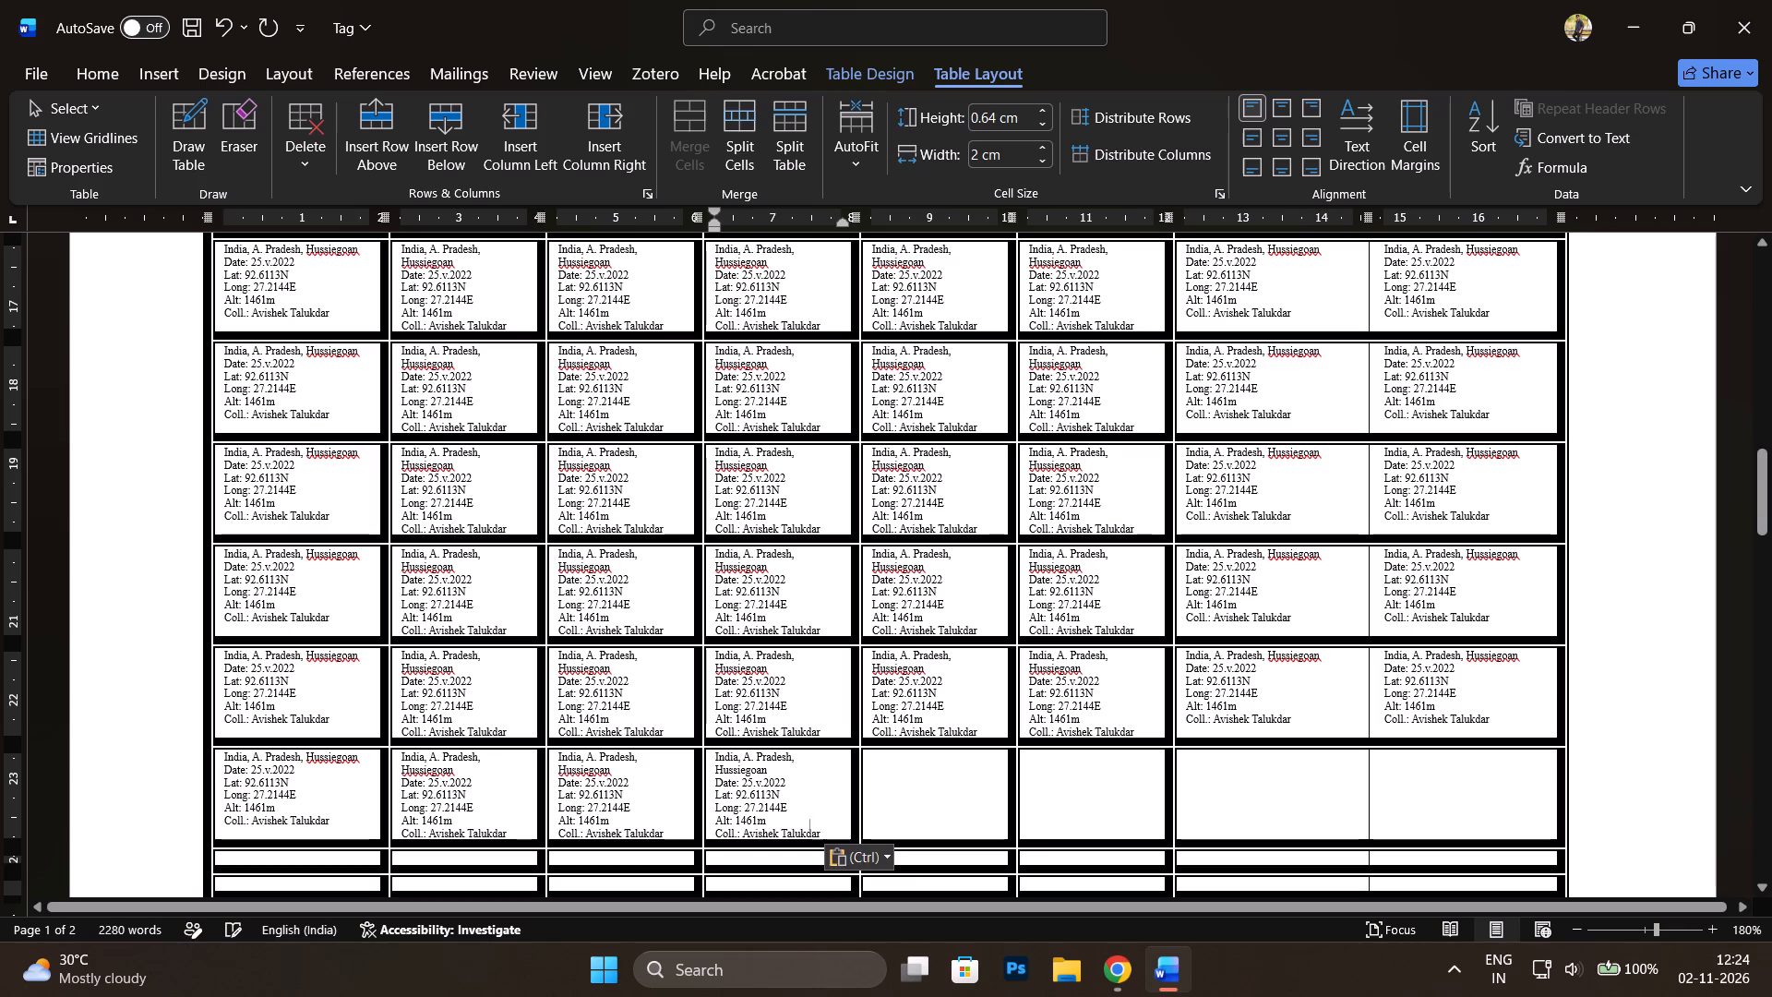
left_click(879, 772)
key("ctrl+v")
left_click(1031, 772)
key("ctrl+v")
left_click(1215, 776)
key("ctrl+v")
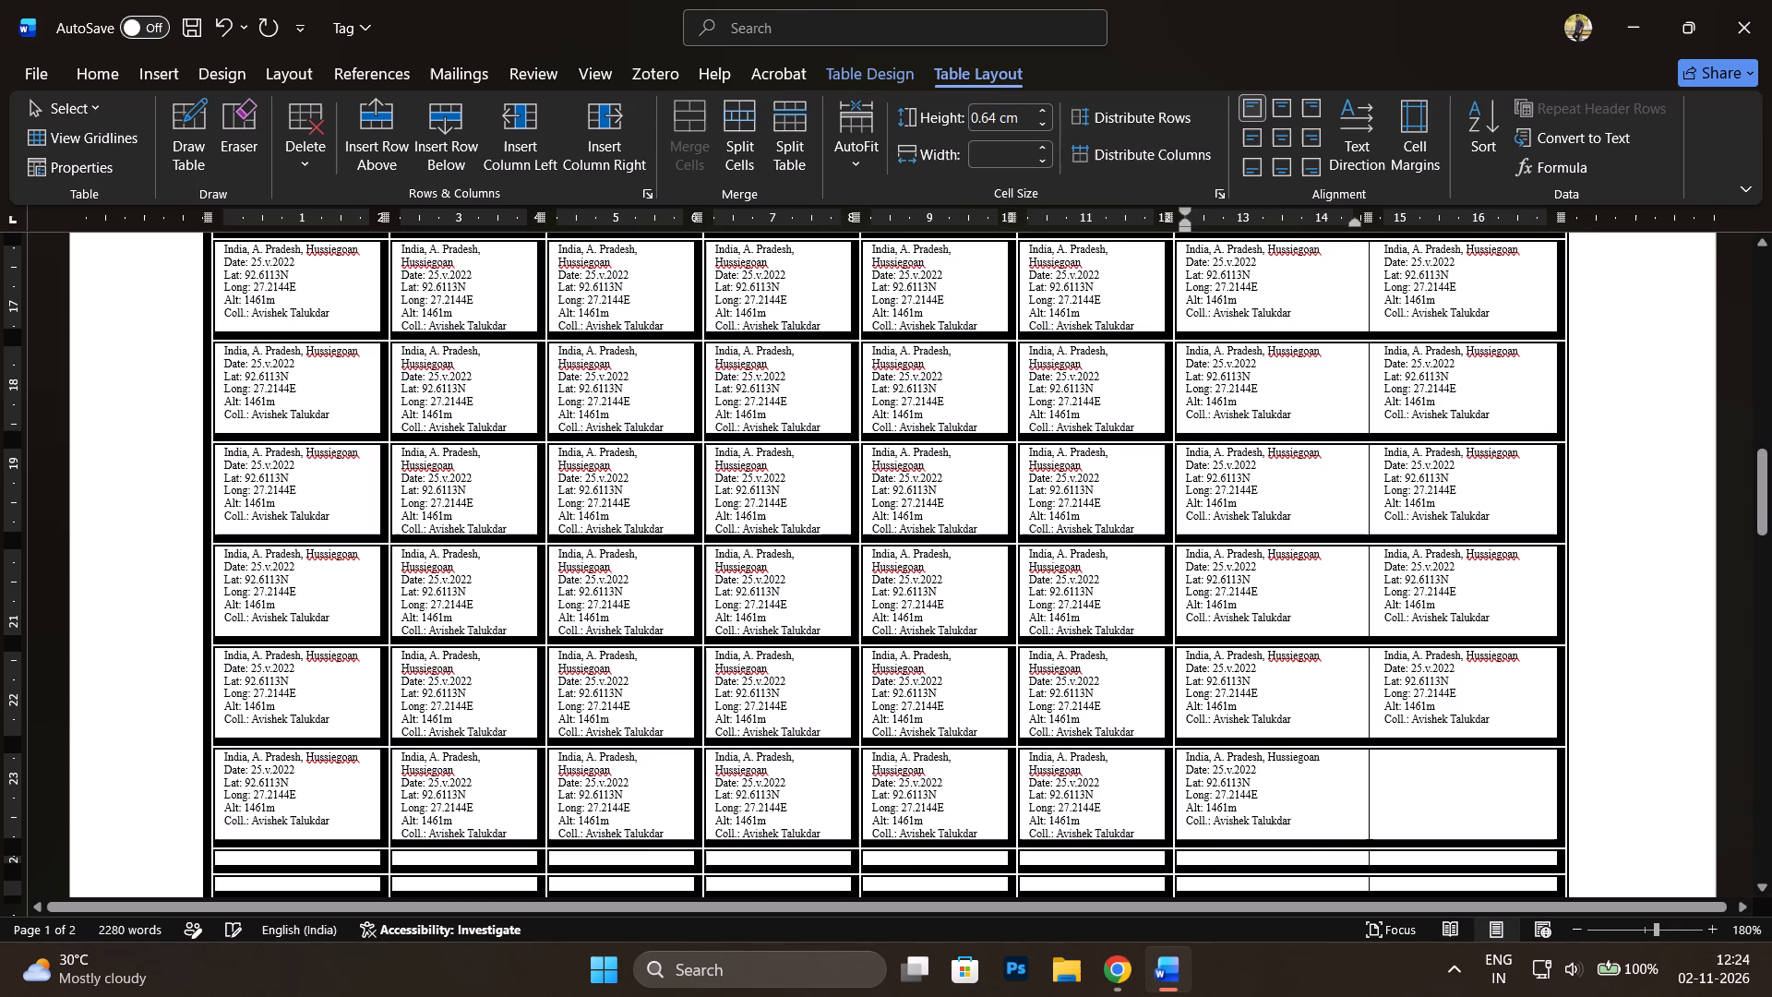
left_click(1405, 780)
key("ctrl+v")
Paste the copied A. Pradesh, Hussiegoan label dated 25.v.2022 into the first cell of the twenty-first row.
scroll(707, 731, "down", 1)
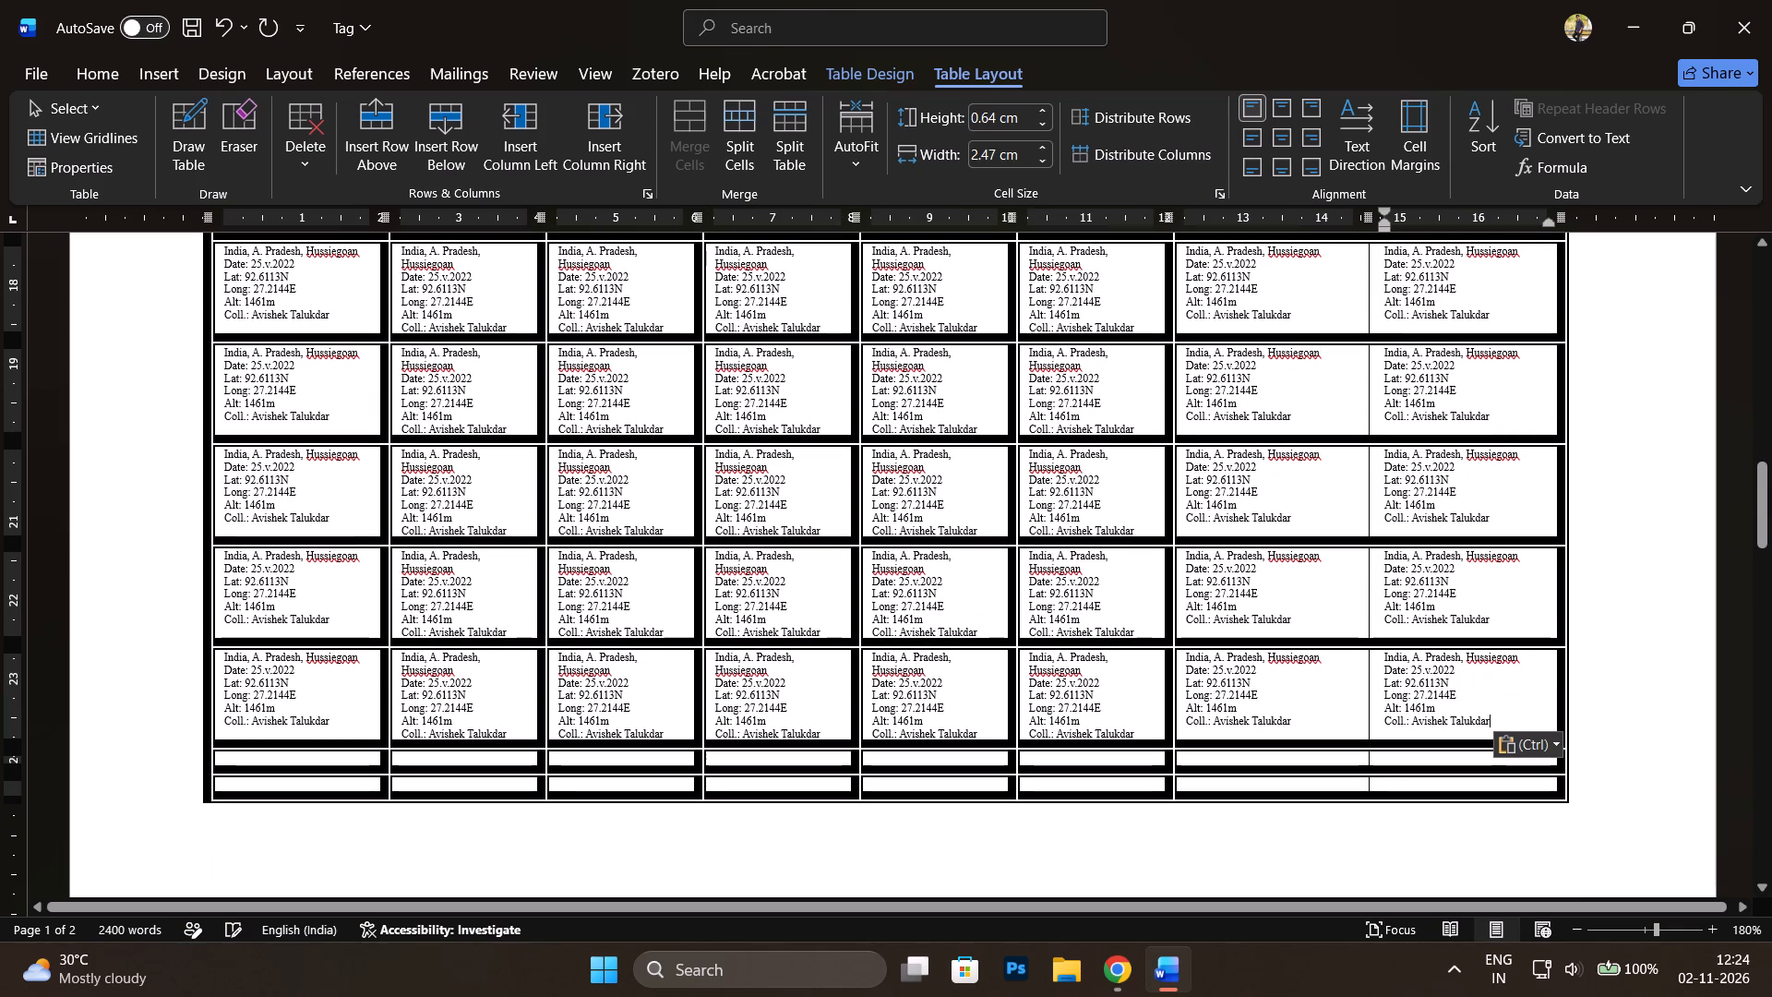
left_click(331, 755)
key("ctrl+v")
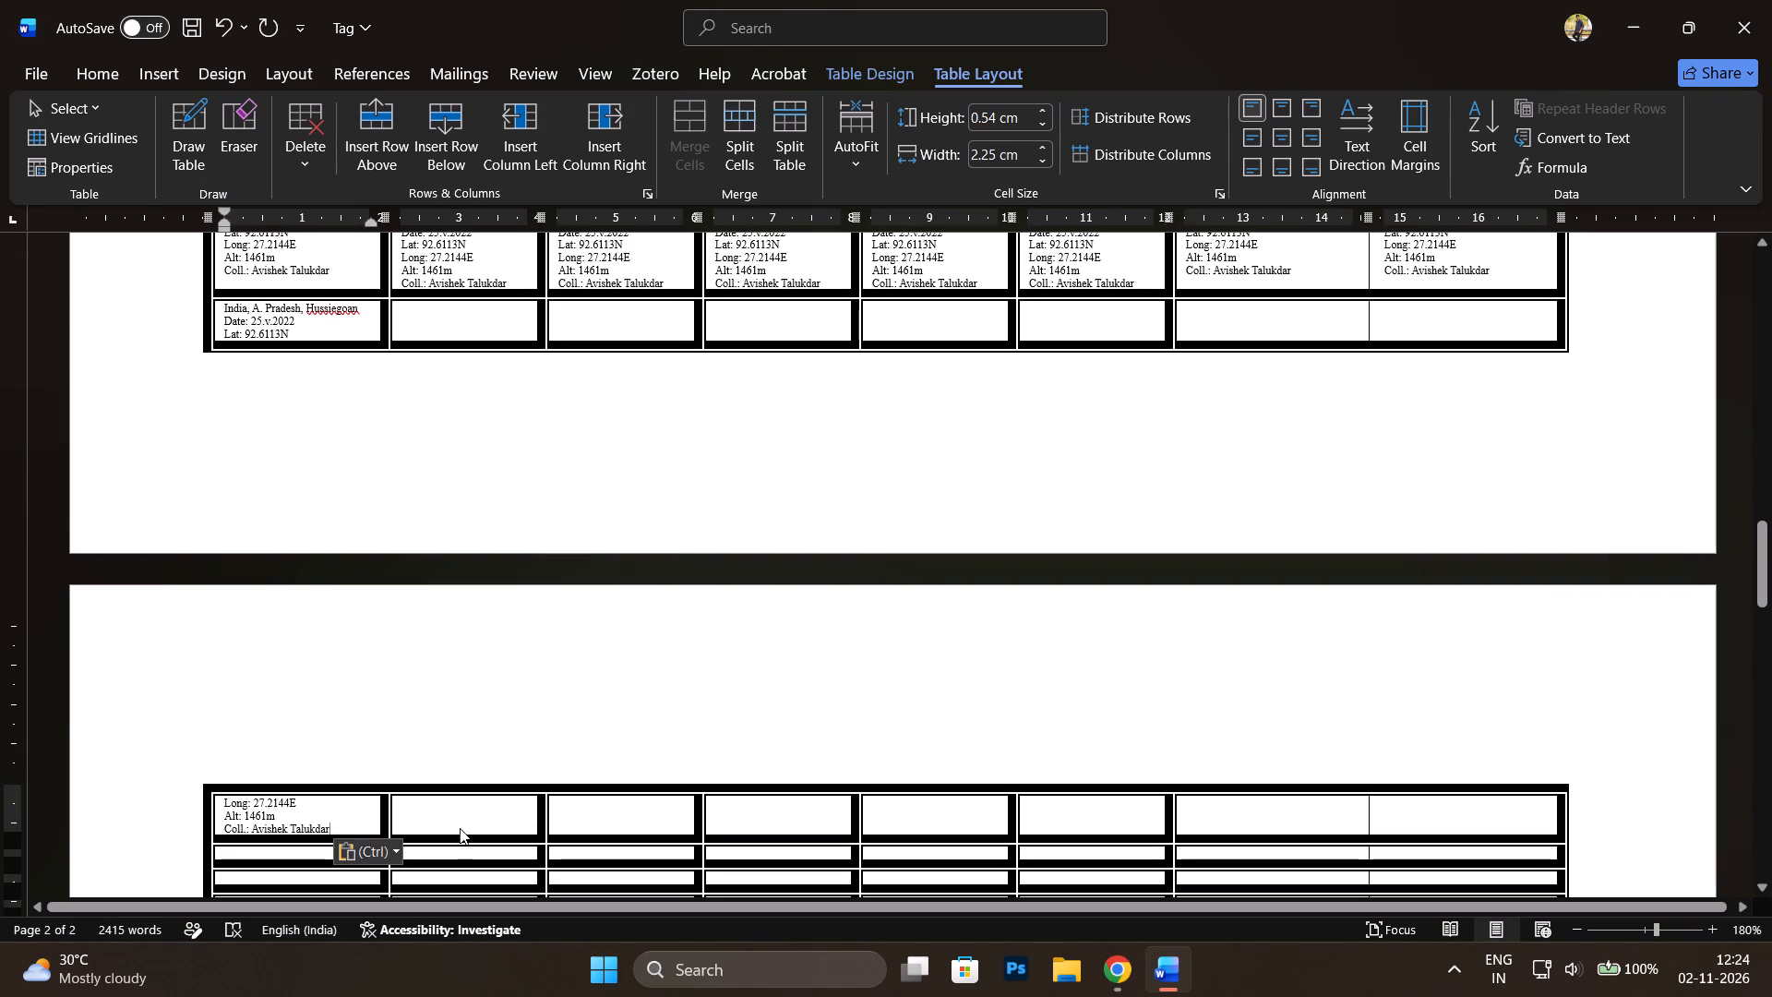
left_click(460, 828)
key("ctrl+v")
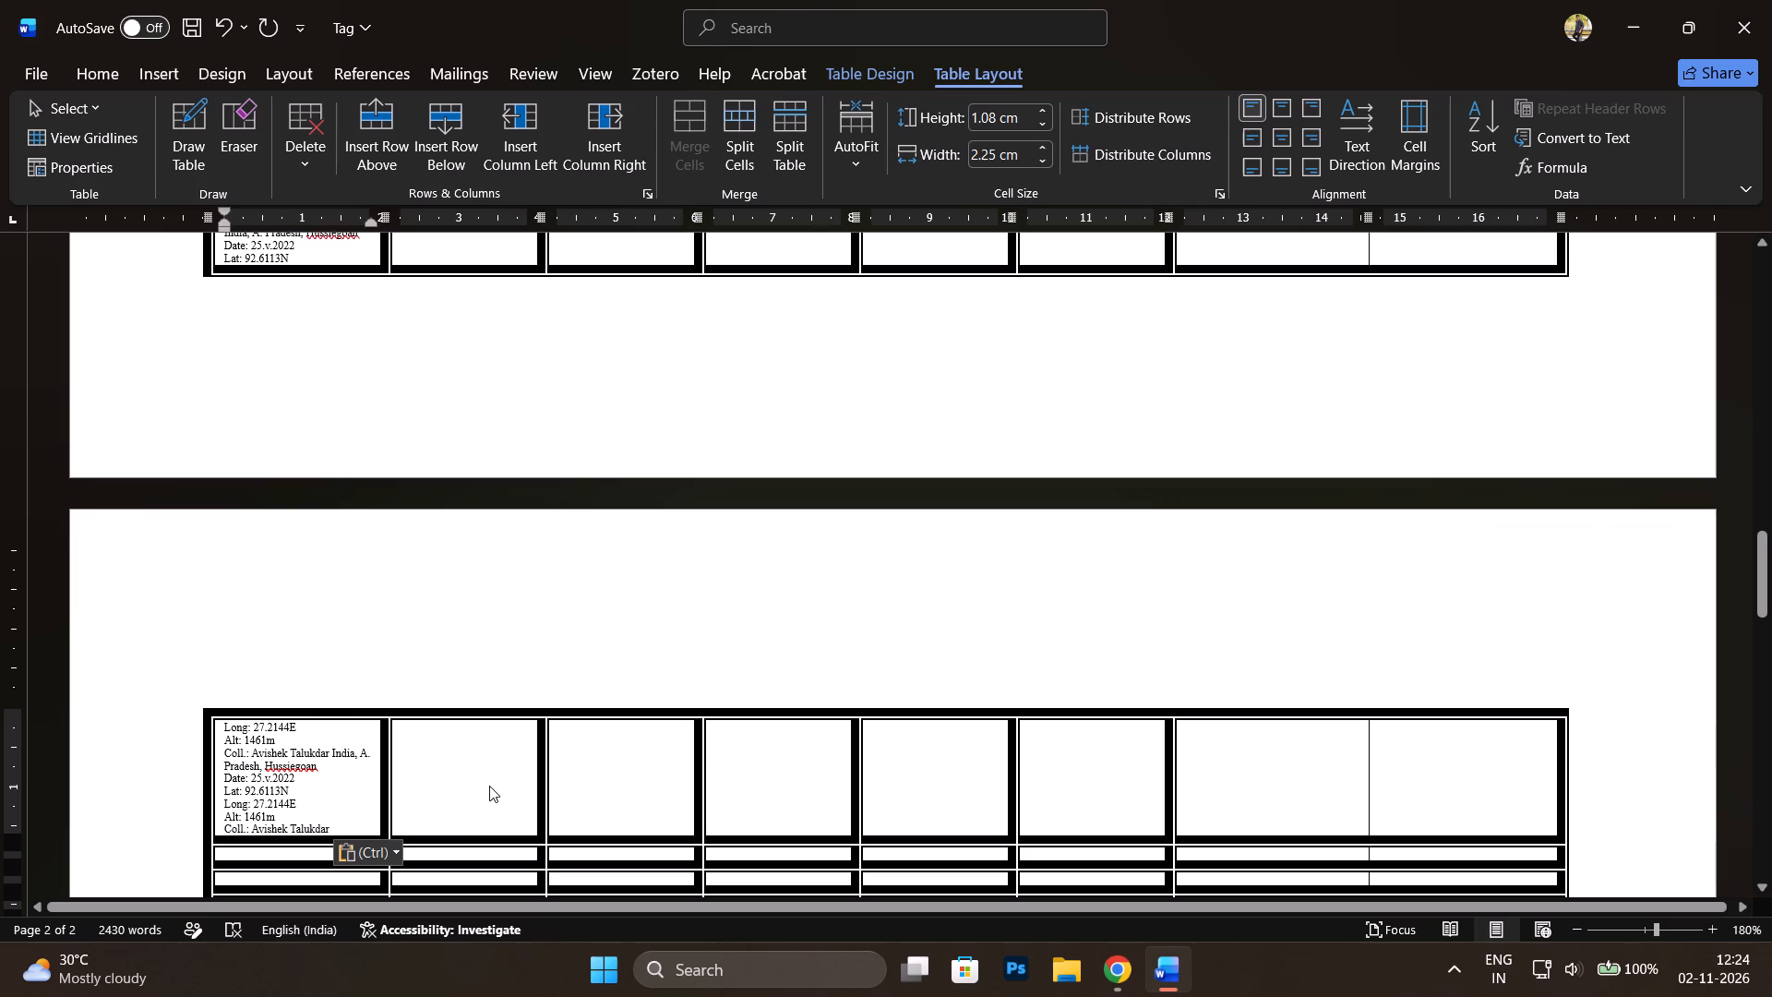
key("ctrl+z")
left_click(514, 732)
Paste the copied A. Pradesh, Hussiegoan label dated 25.v.2022 into the seven remaining empty cells of the twenty-first row.
scroll(489, 461, "up", 2)
left_click(486, 443)
key("ctrl+v")
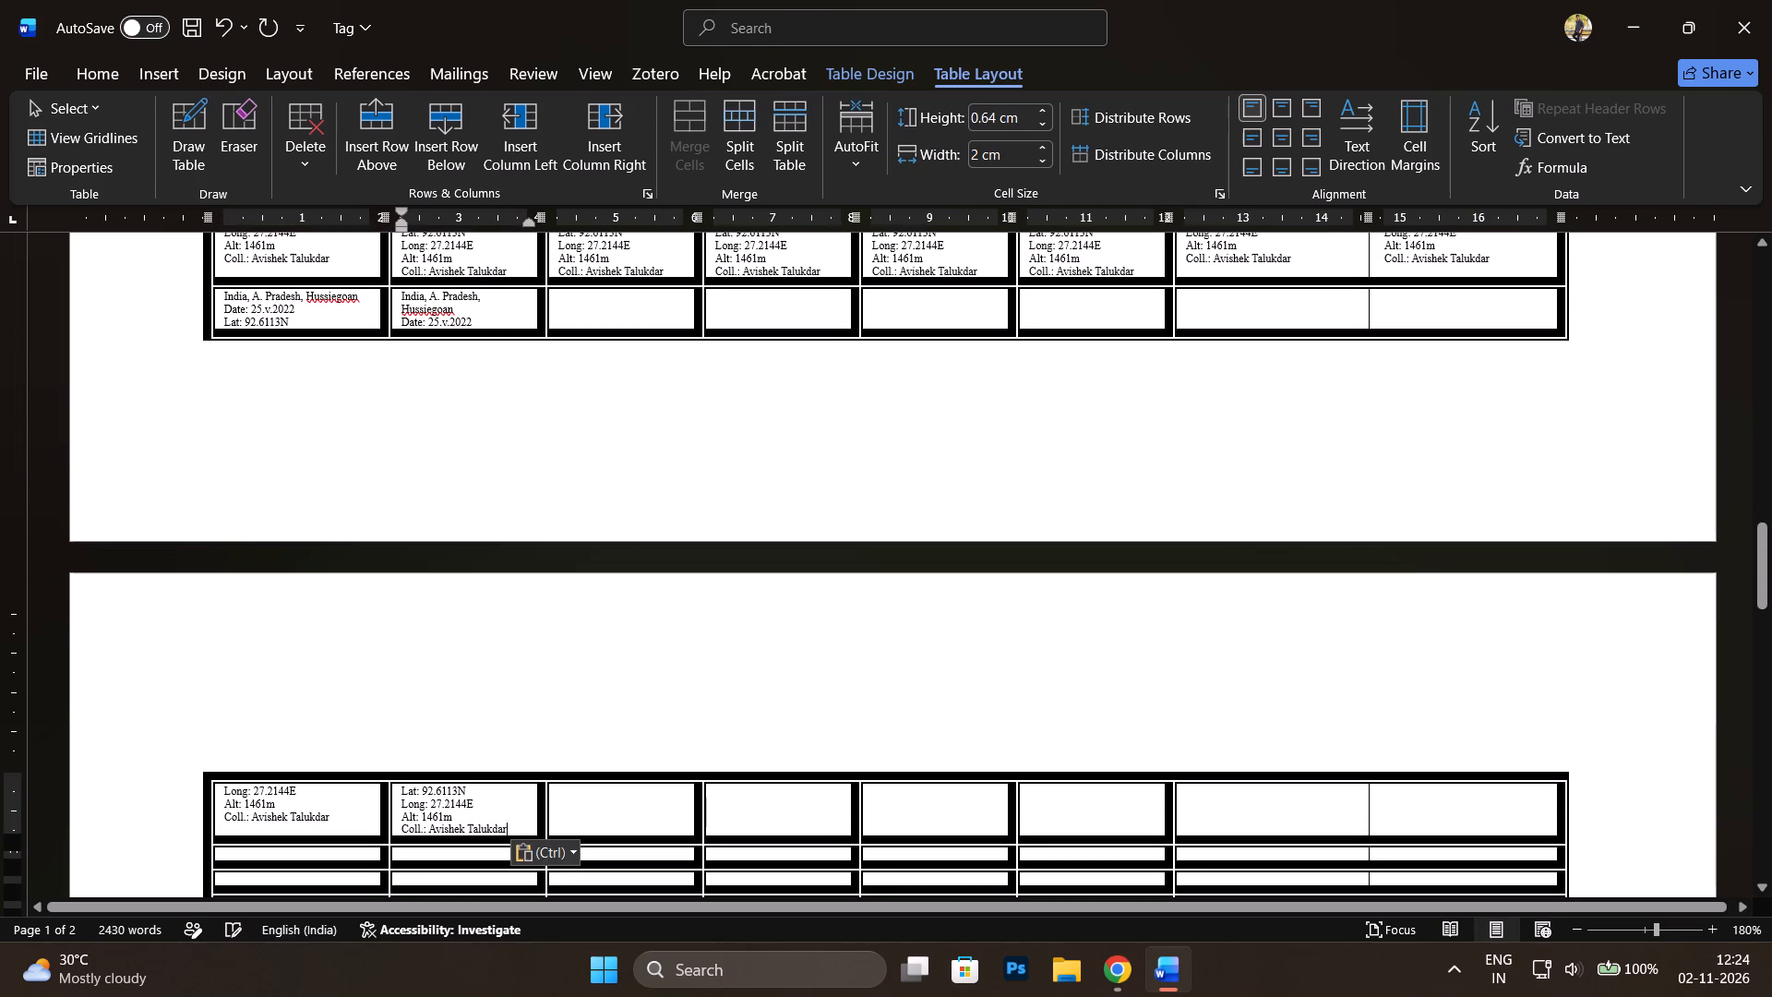
left_click(626, 312)
key("ctrl+v")
left_click(775, 309)
key("ctrl+v")
left_click(918, 305)
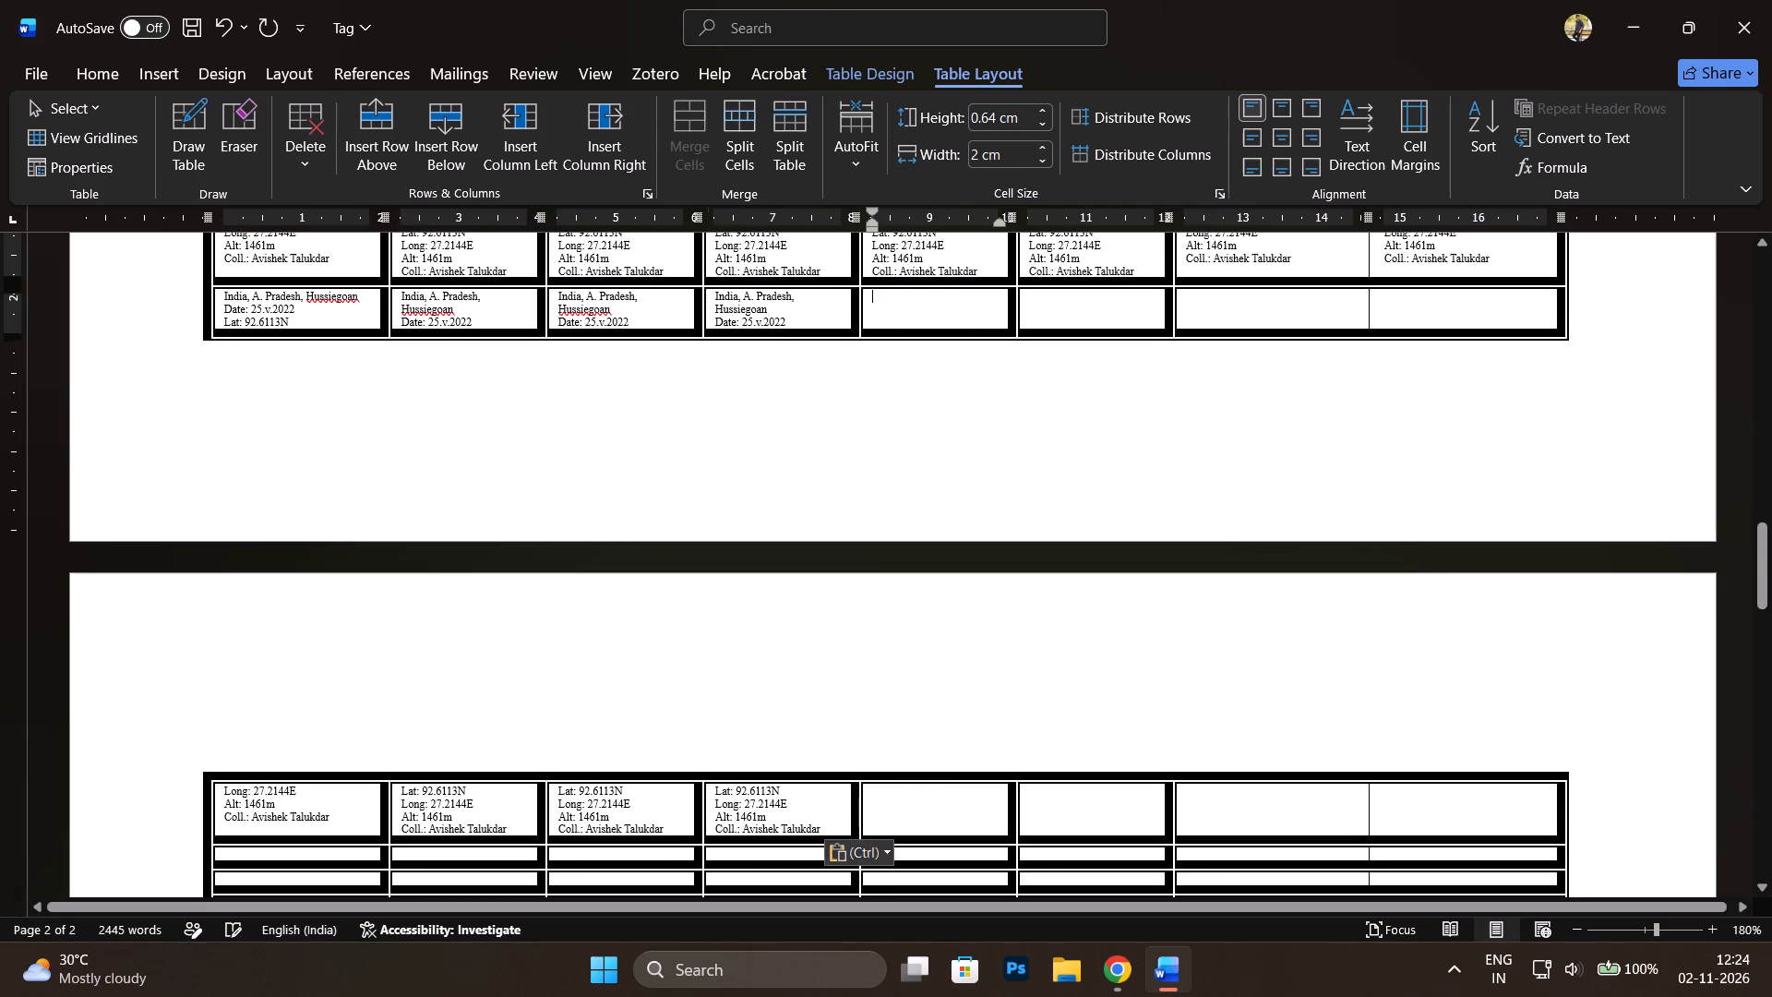
key("ctrl+v")
left_click(1115, 314)
key("ctrl+v")
left_click(1287, 308)
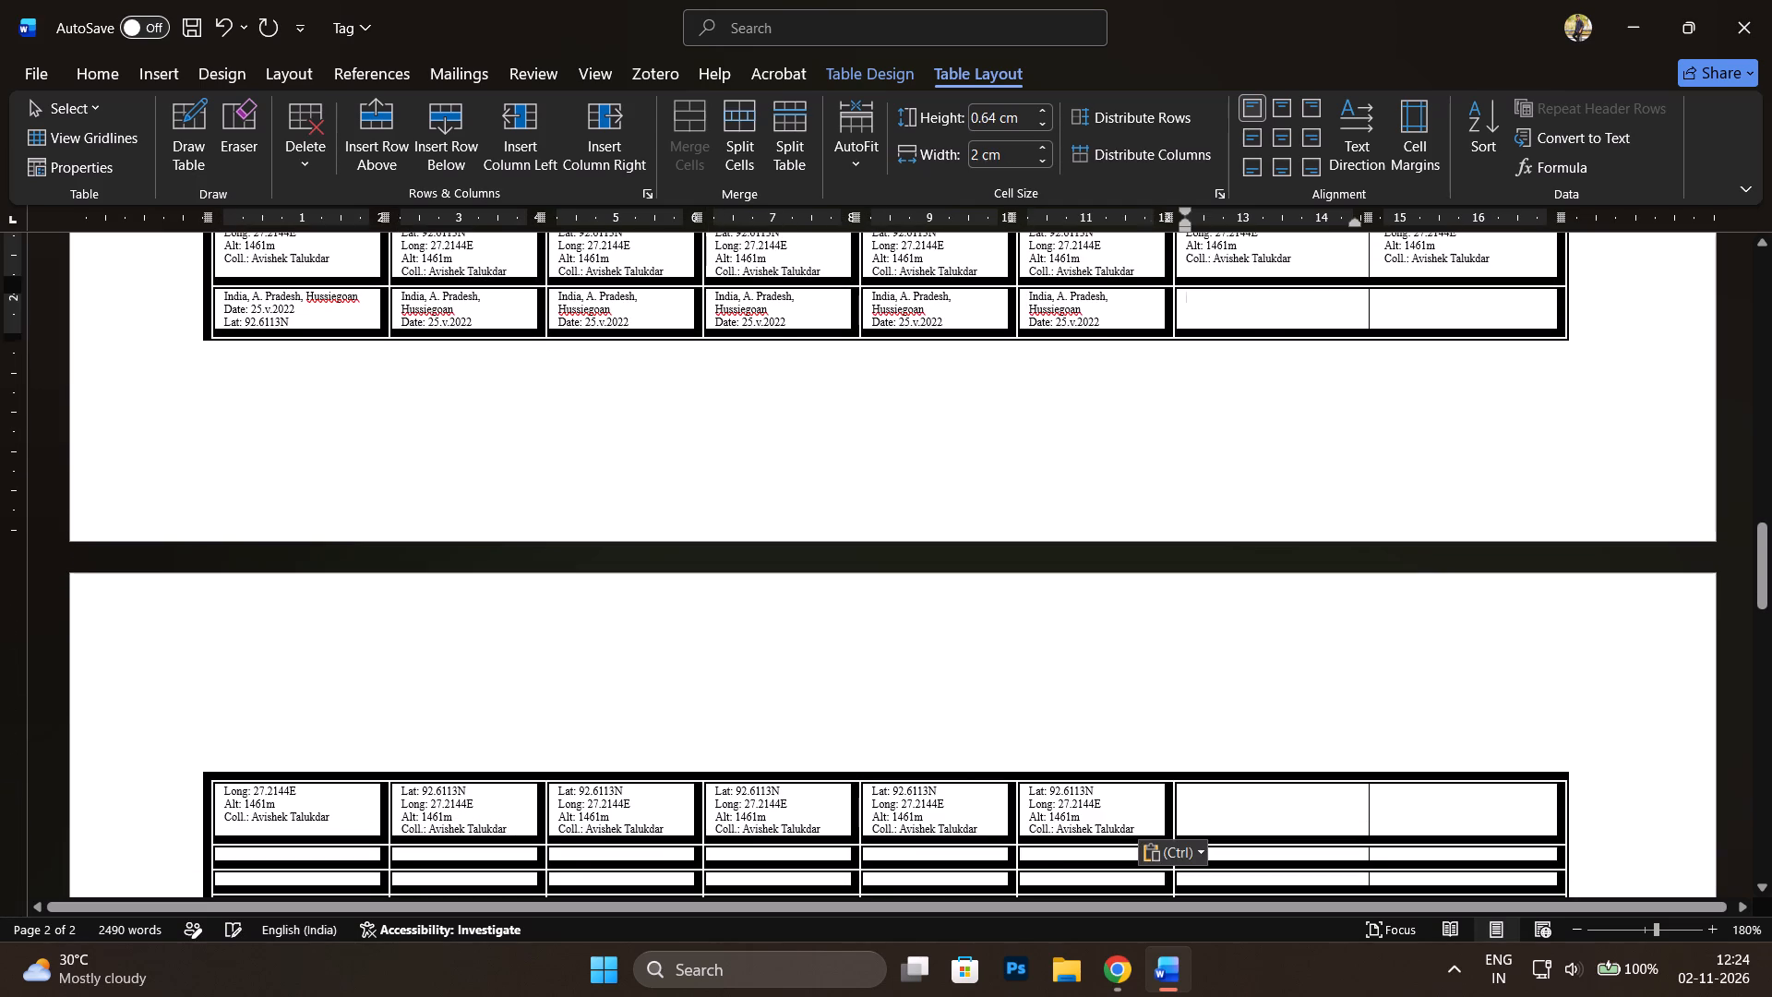
key("ctrl+v")
left_click(1463, 306)
key("ctrl+v")
Paste the copied A. Pradesh, Hussiegoan label dated 25.v.2022 into all eight empty cells of the twenty-second row.
scroll(629, 701, "down", 2)
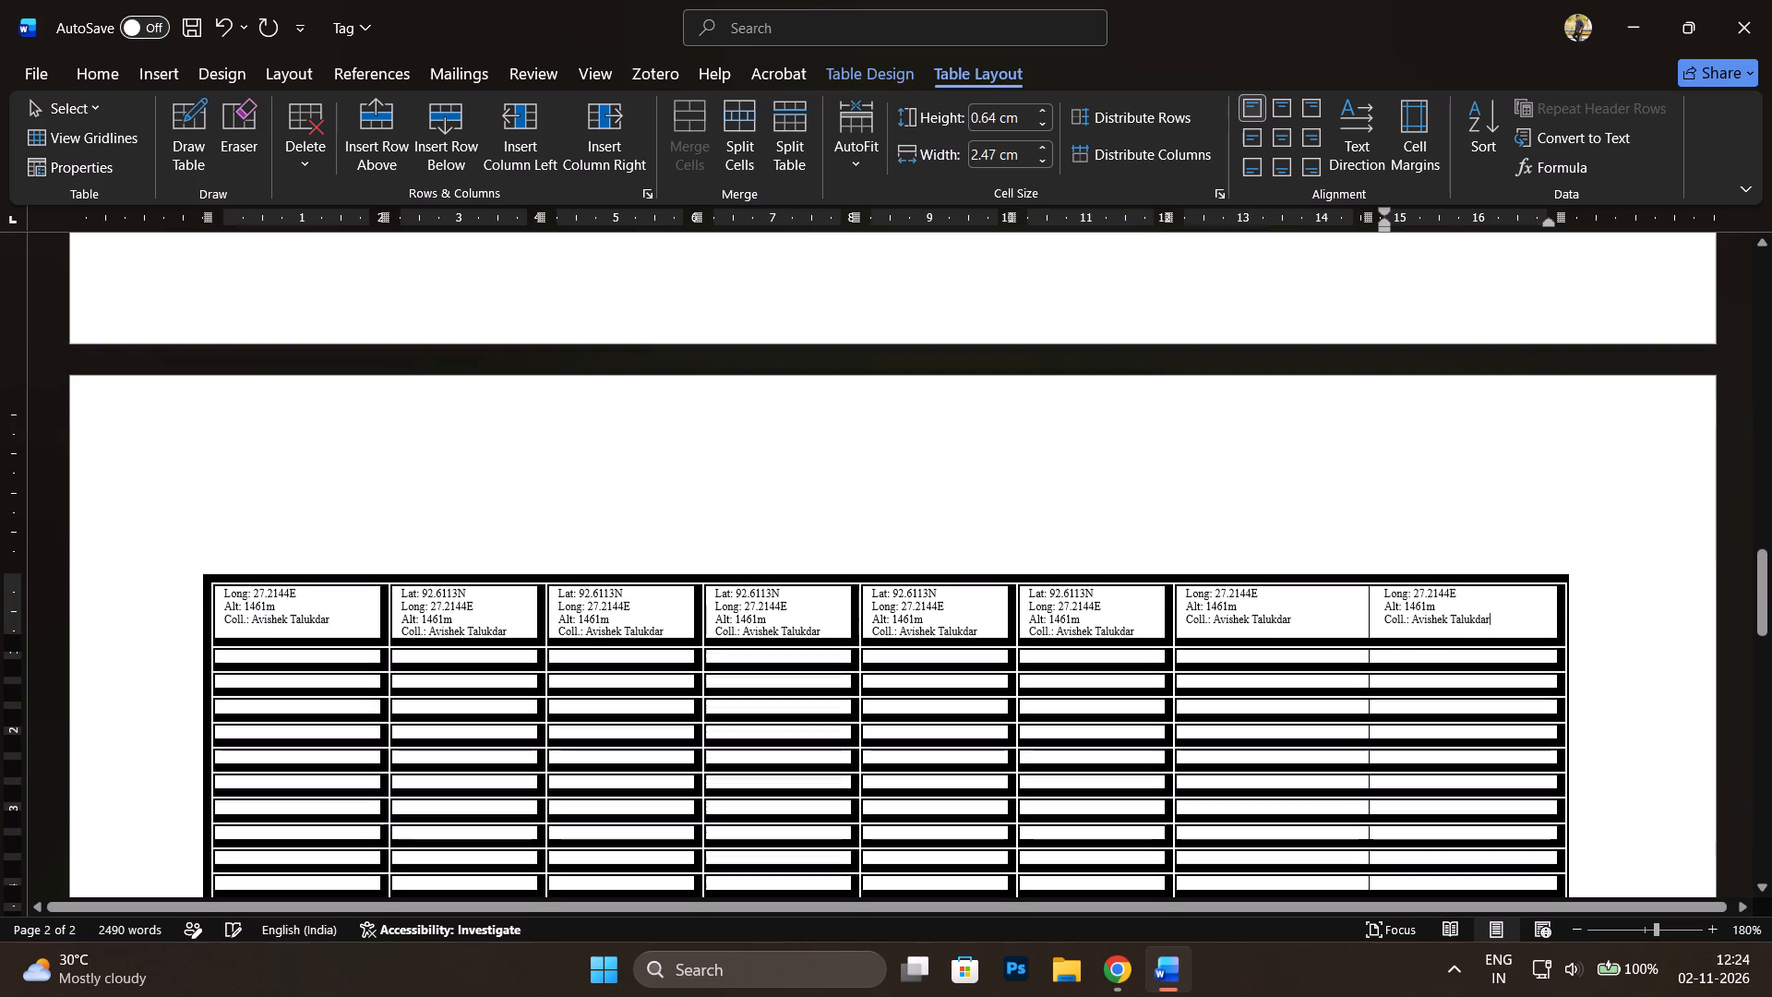
left_click(297, 653)
key("ctrl+v")
left_click(449, 657)
key("ctrl+v")
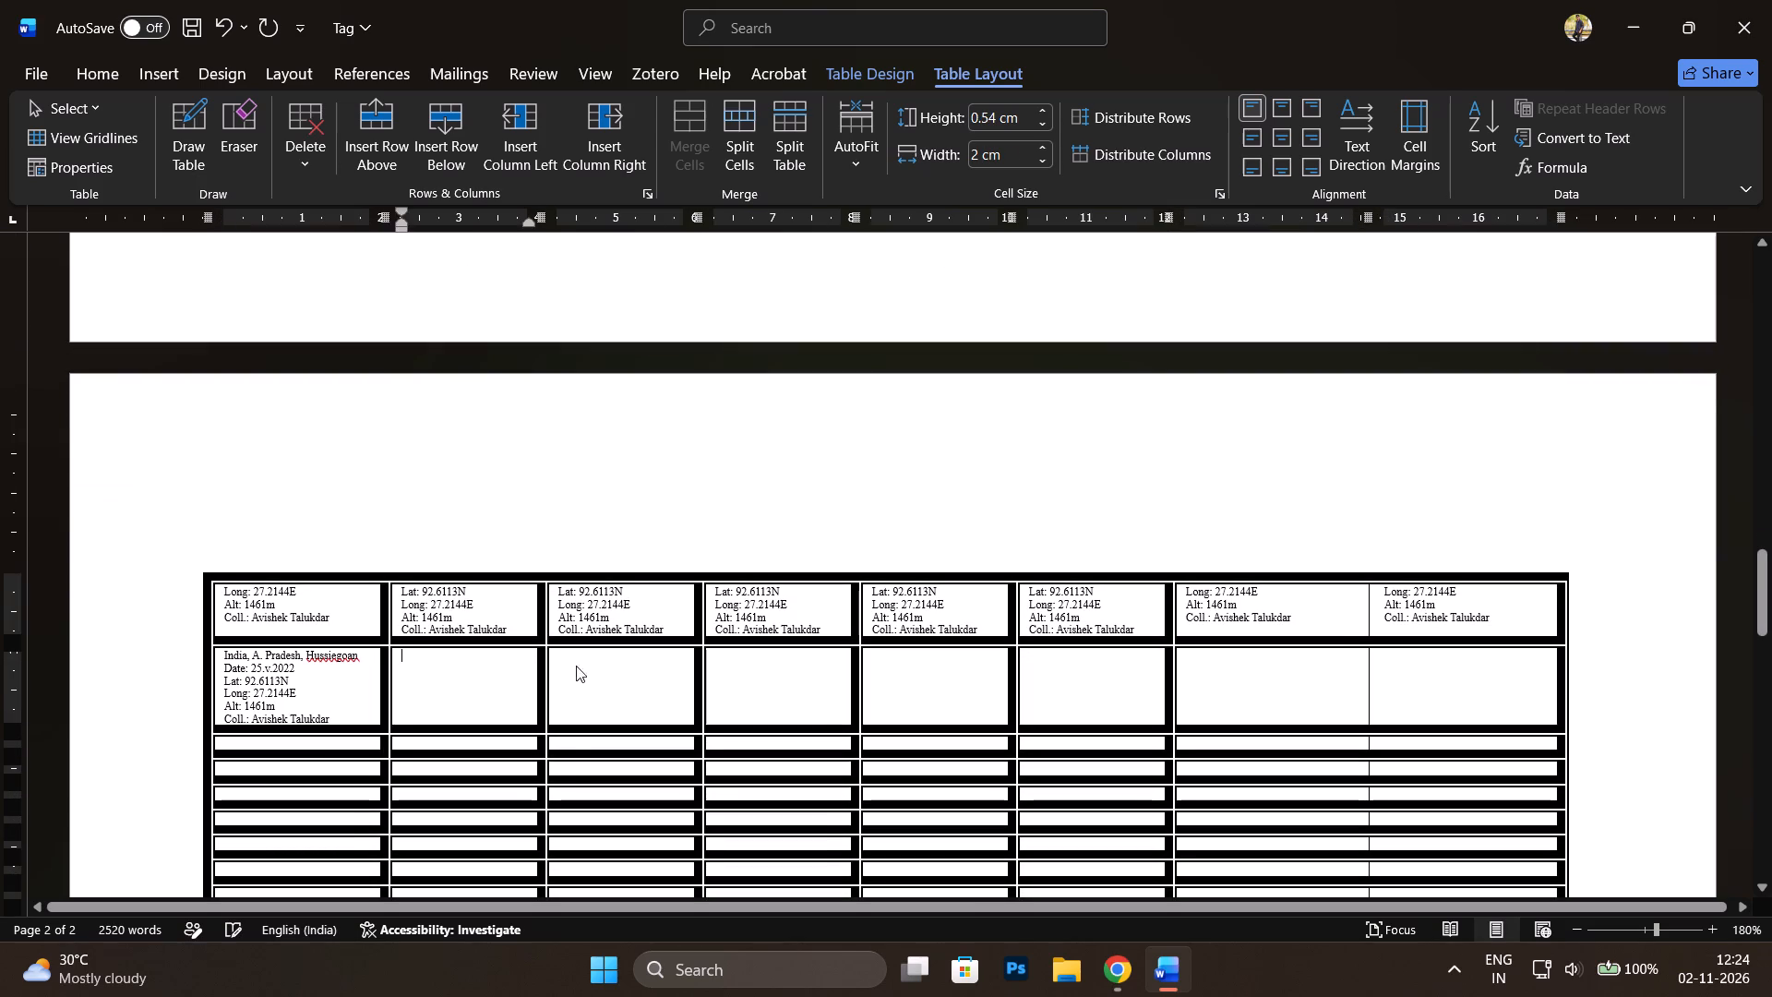
left_click(583, 666)
key("ctrl+v")
left_click(794, 673)
key("ctrl+v")
left_click(925, 679)
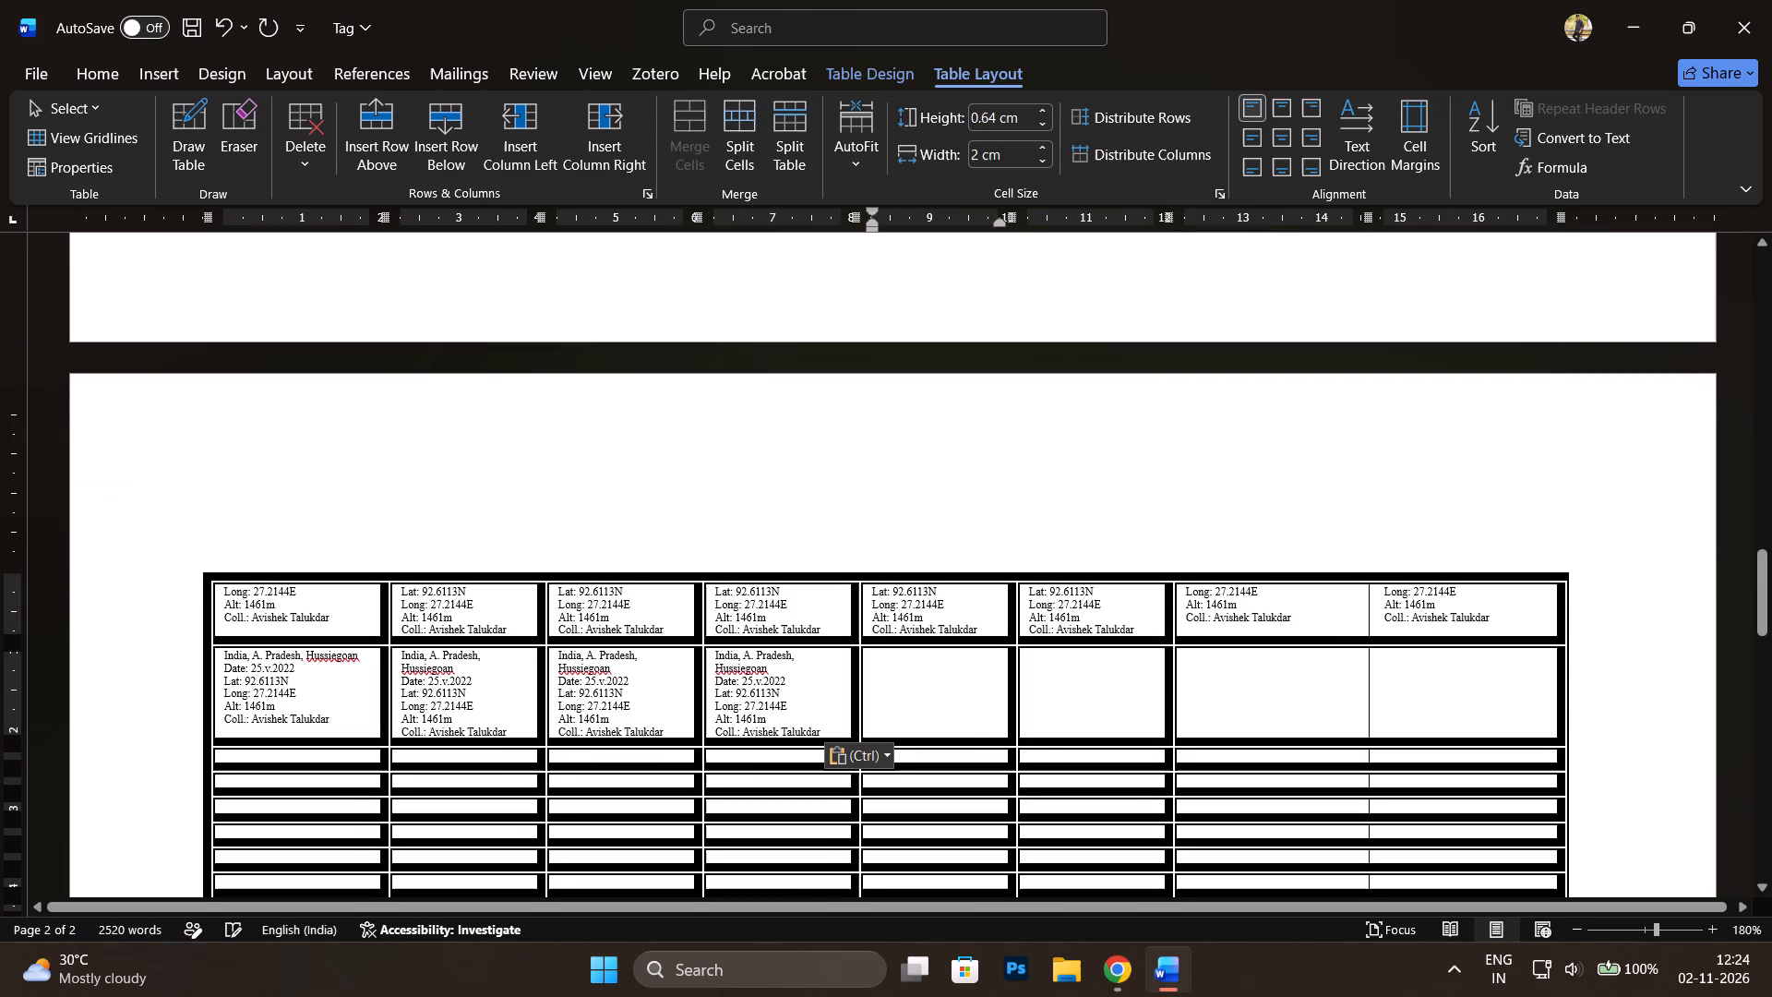
key("ctrl+v")
left_click(1087, 673)
key("ctrl+v")
left_click(1259, 667)
key("ctrl+v")
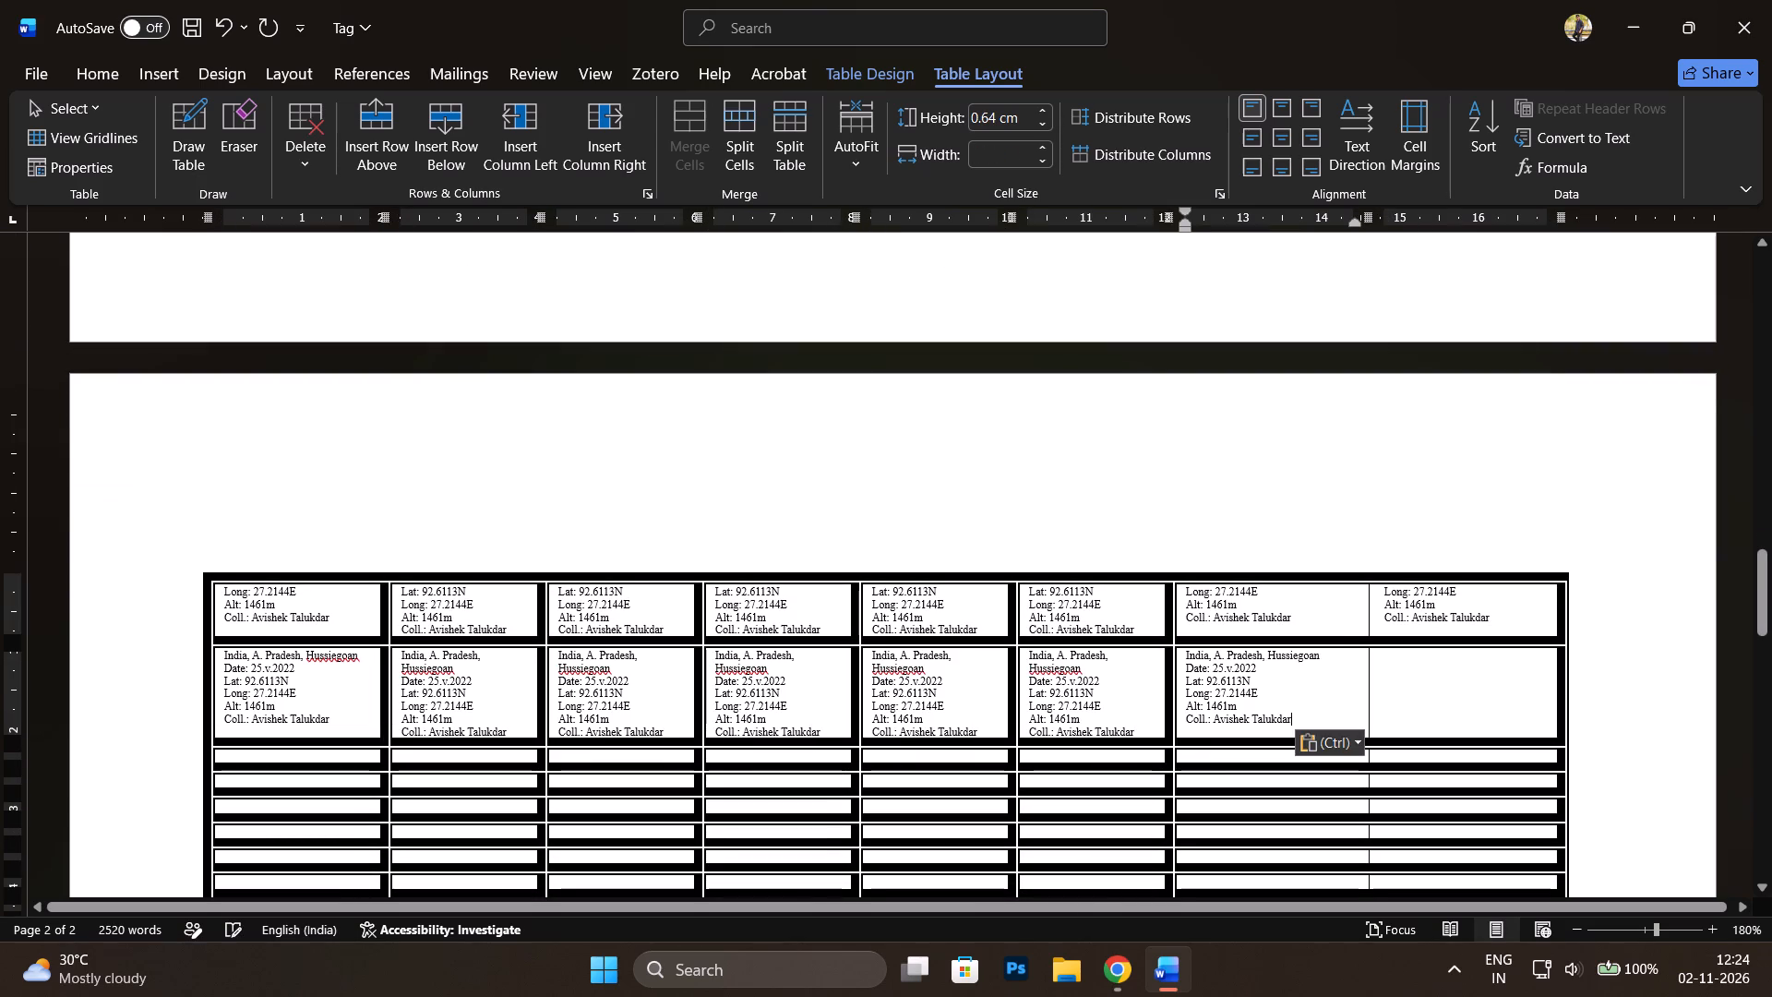
left_click(1417, 674)
key("ctrl+v")
Paste the copied A. Pradesh, Hussiegoan label dated 25.v.2022 into all eight empty cells of the twenty-third row.
left_click(336, 761)
key("ctrl+v")
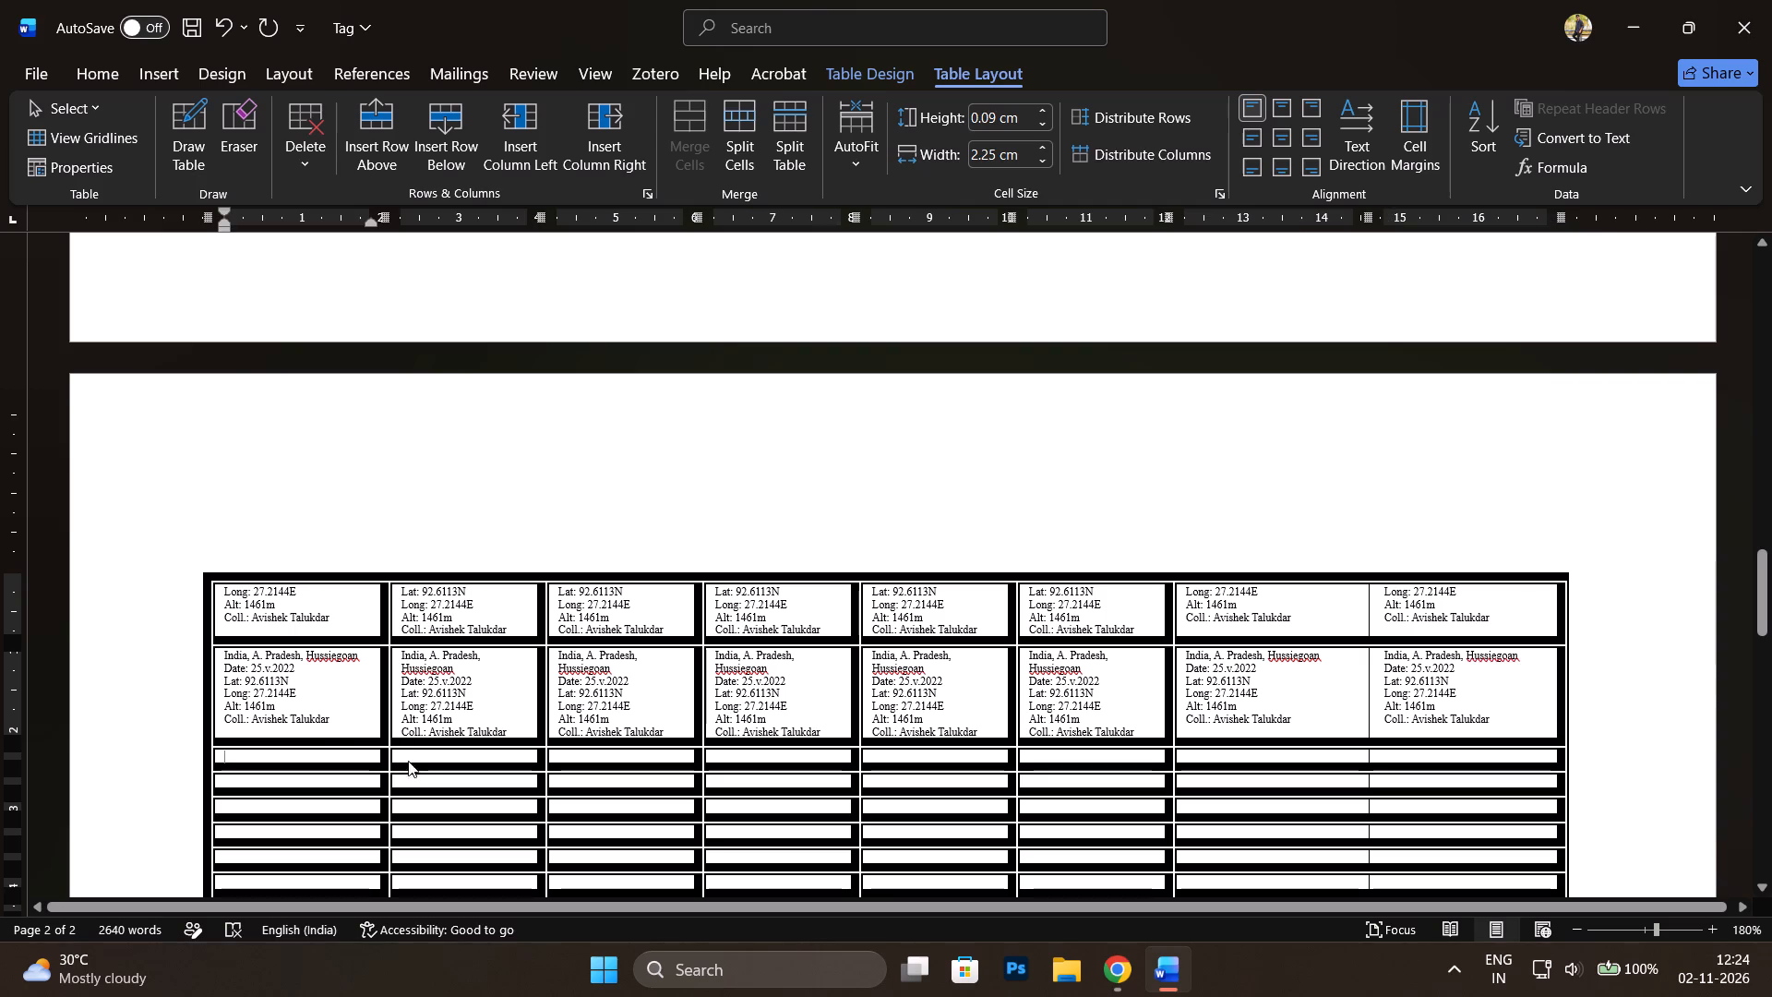
left_click(454, 775)
key("ctrl+v")
left_click(603, 779)
key("ctrl+v")
left_click(772, 781)
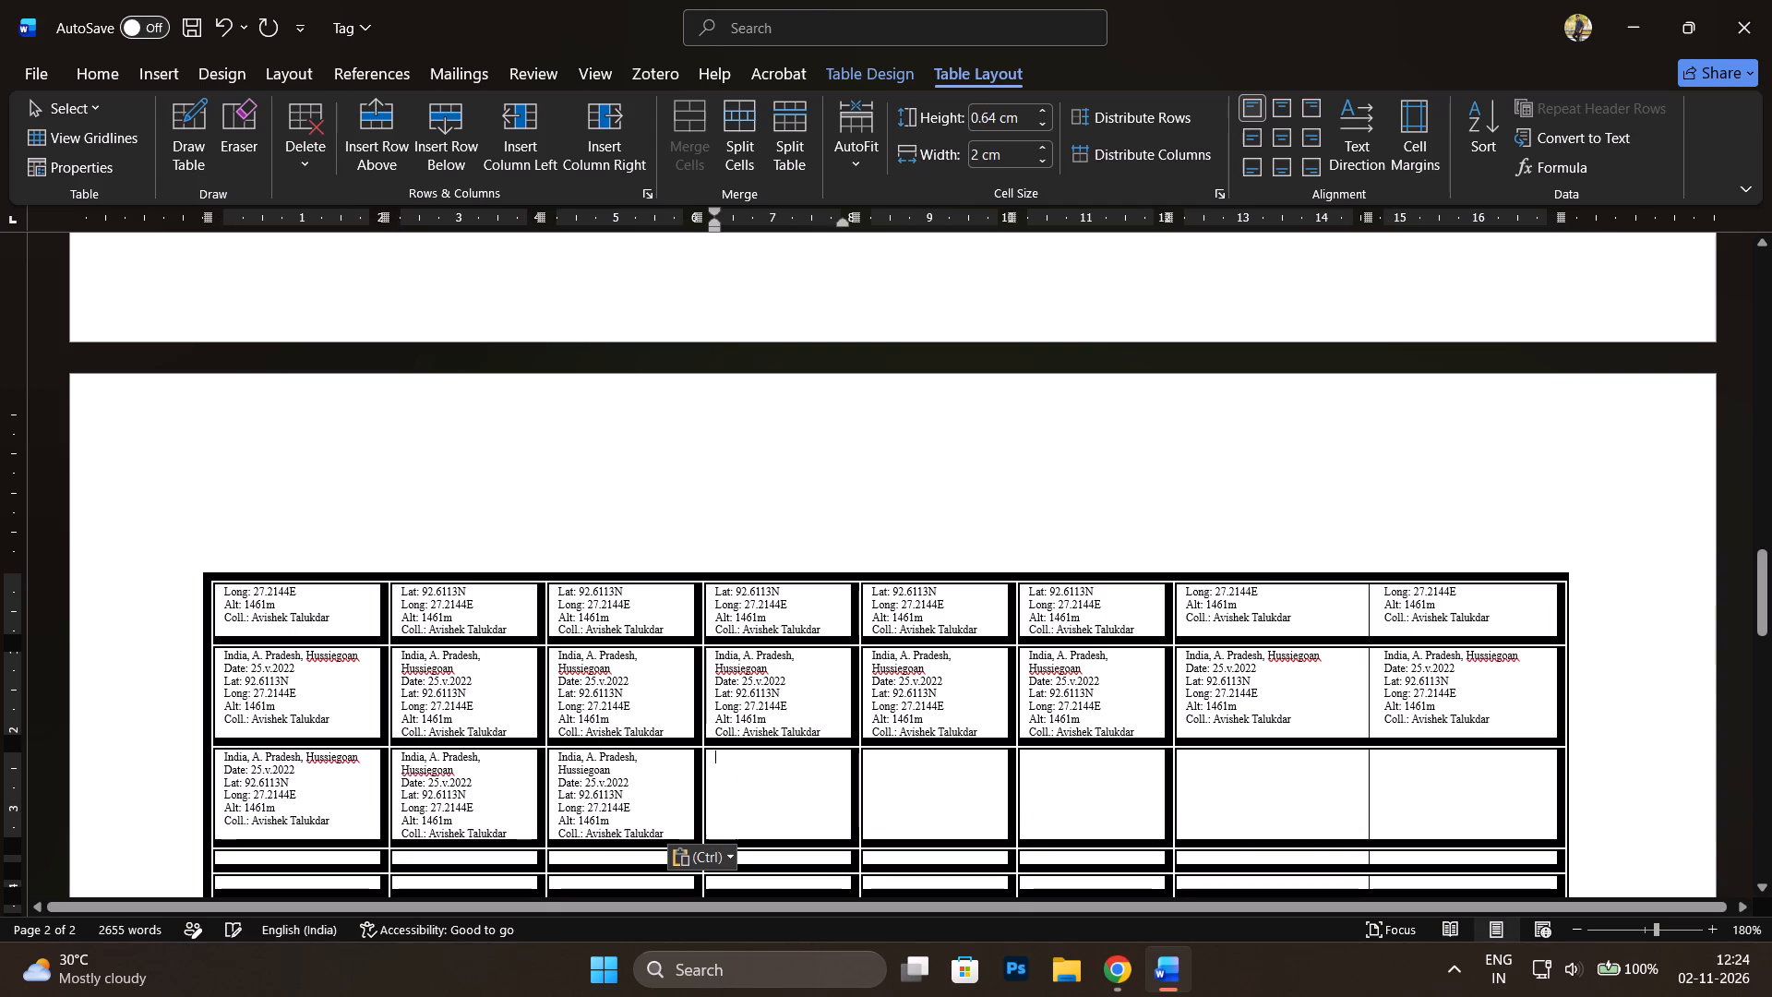
key("ctrl+v")
left_click(959, 785)
key("ctrl+v")
left_click(1058, 779)
key("ctrl+v")
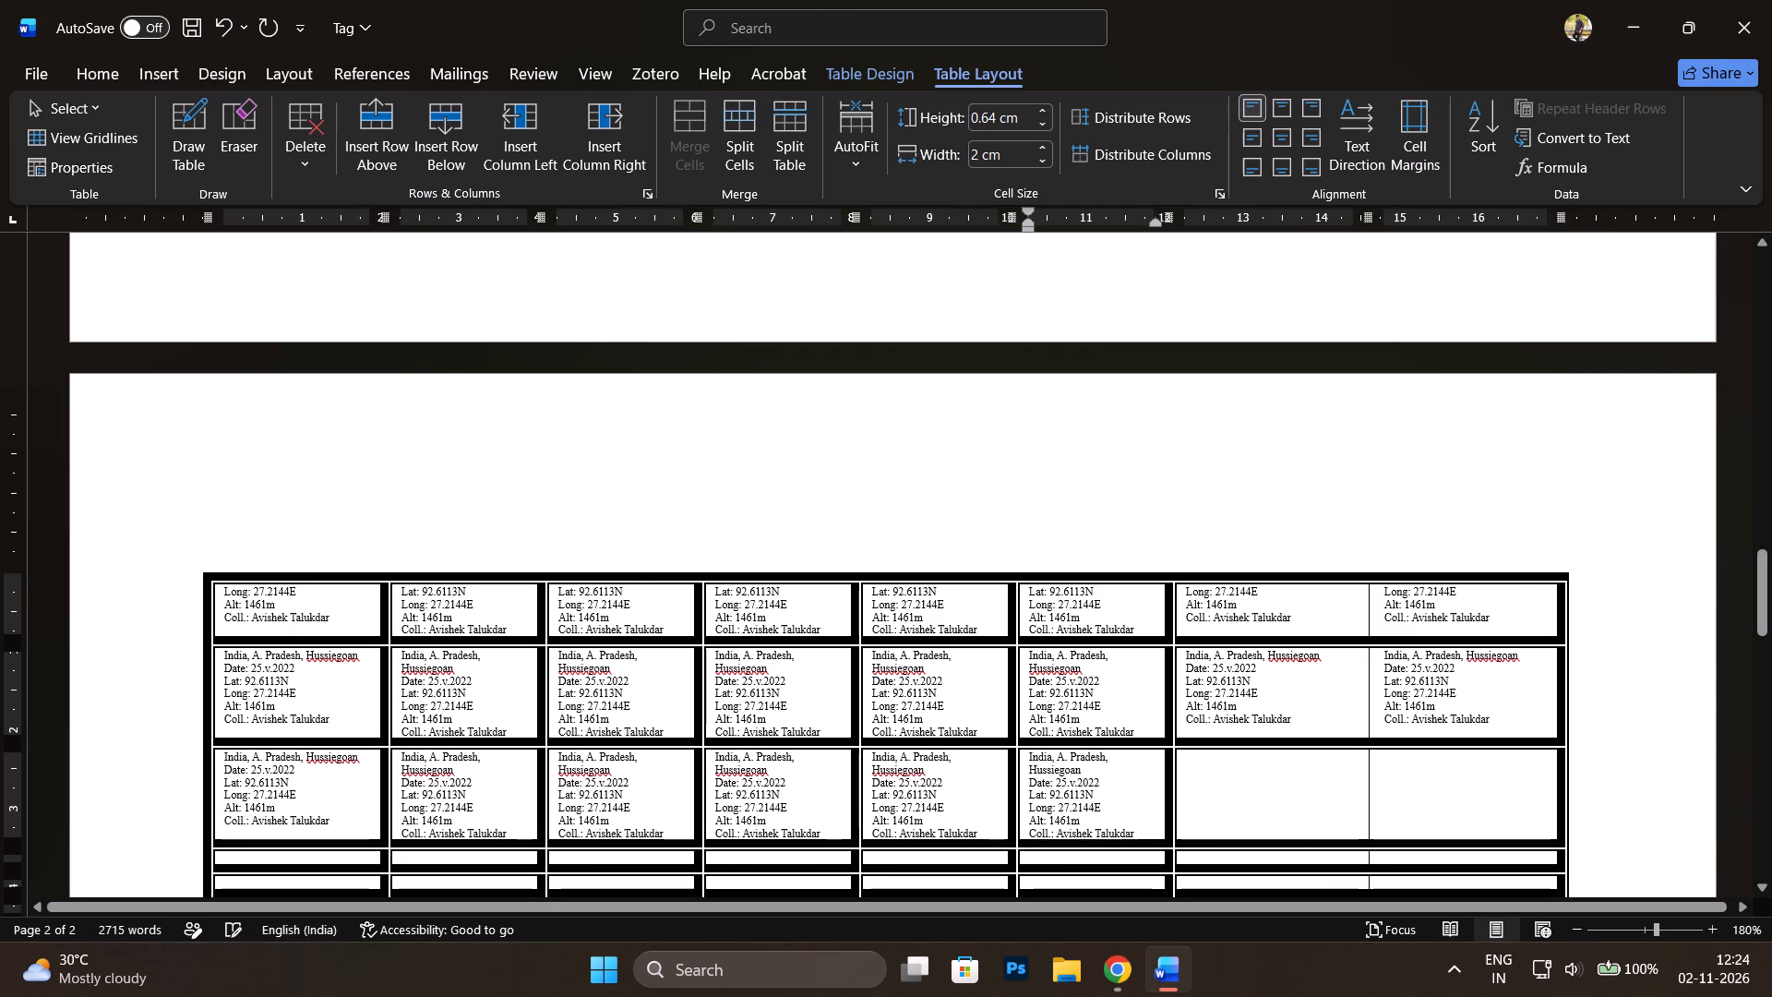
left_click(1221, 780)
key("ctrl+v")
left_click(1462, 788)
key("ctrl+v")
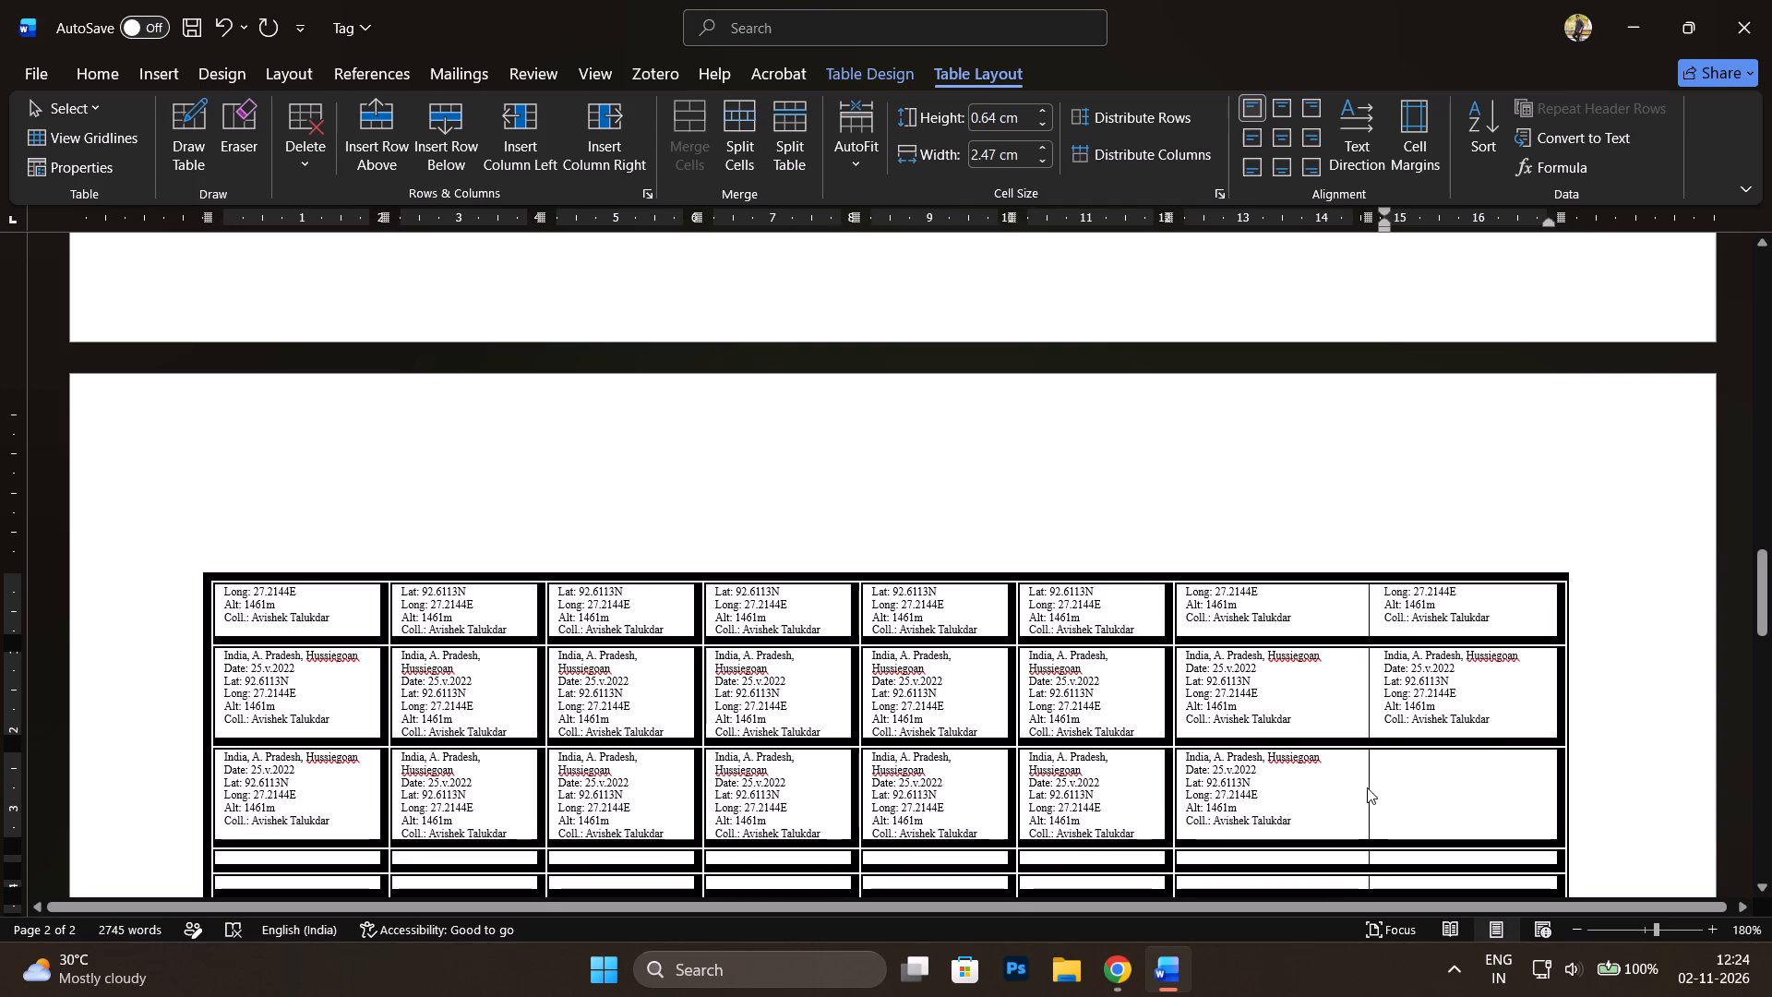
Paste the copied Hussiegoan label into the twenty-fourth row's first cell and change its date to 30.viii.2022.
scroll(280, 816, "down", 1)
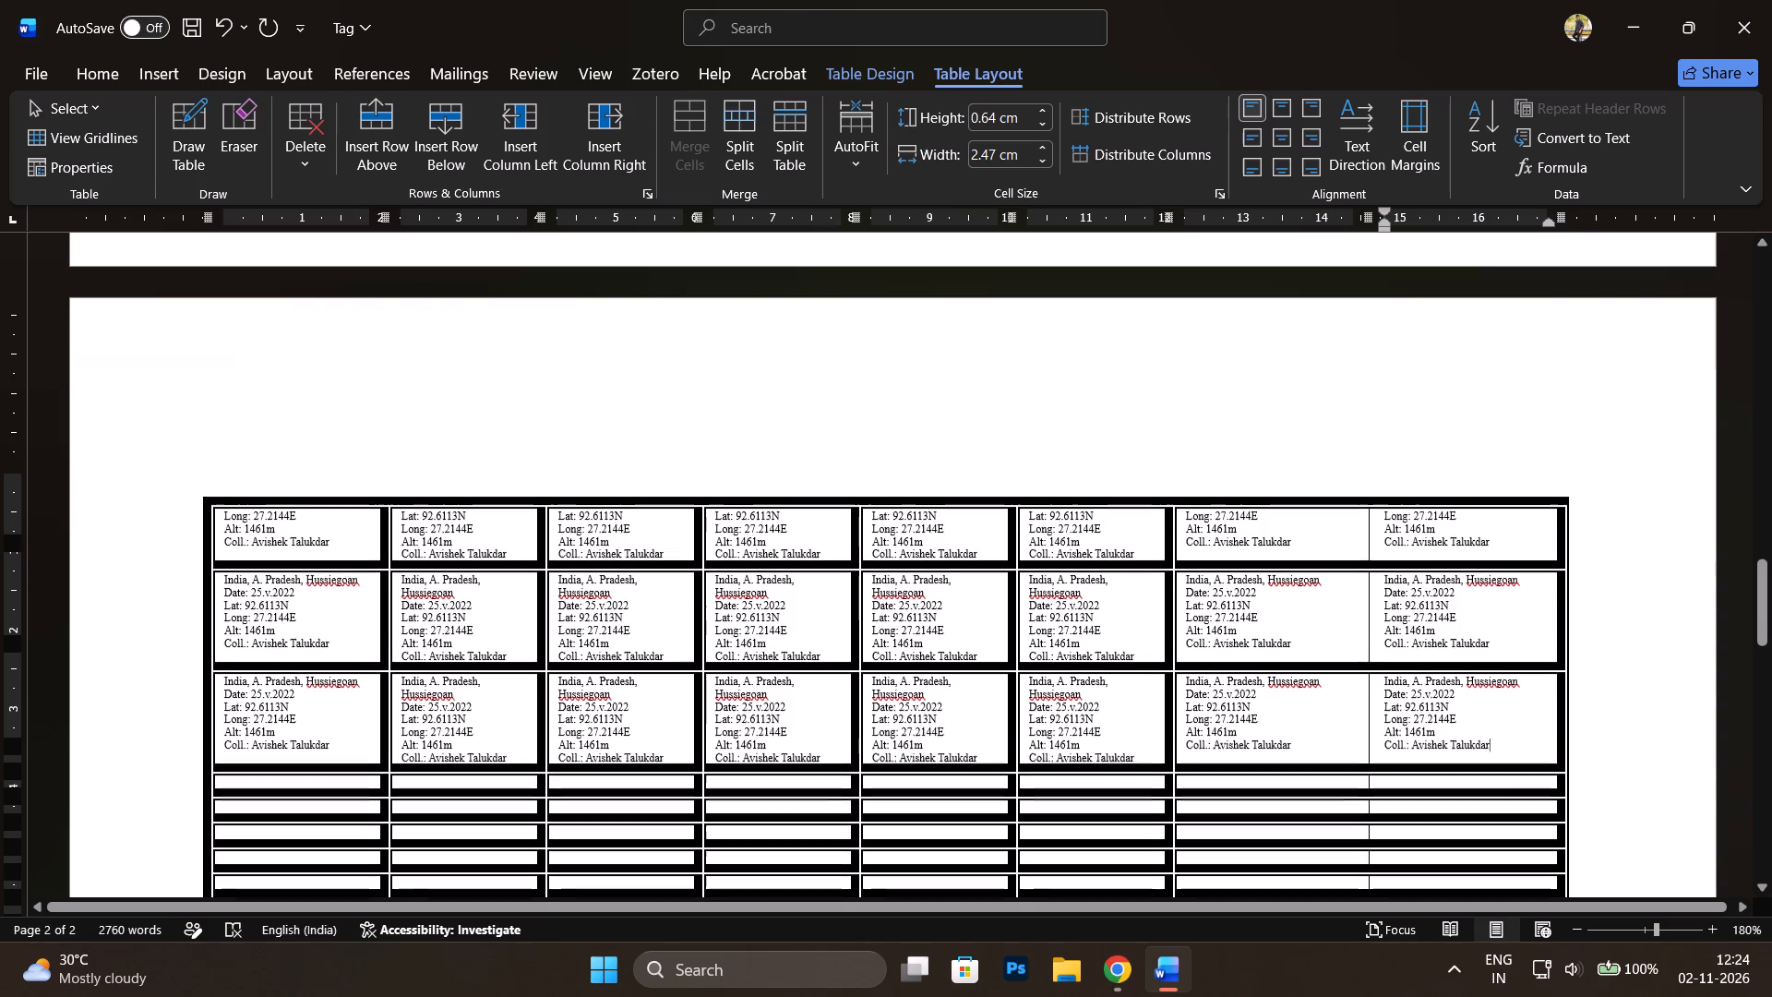
left_click(312, 759)
key("ctrl+v")
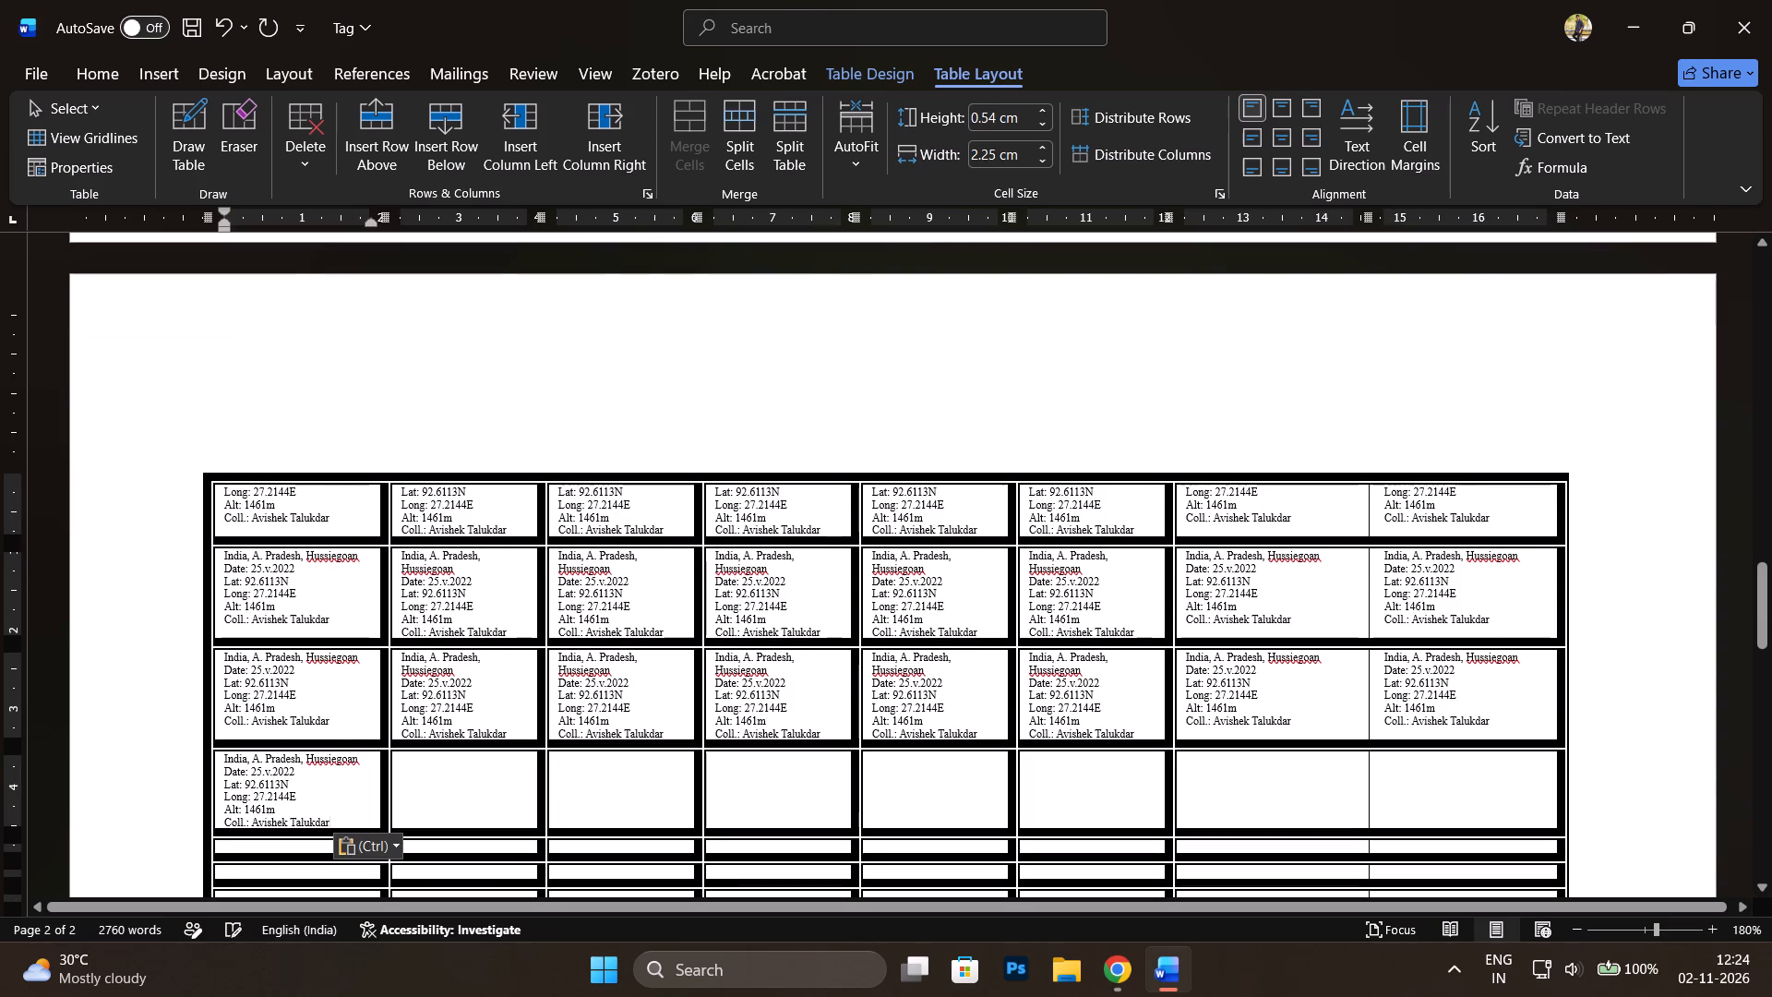
left_click(264, 771)
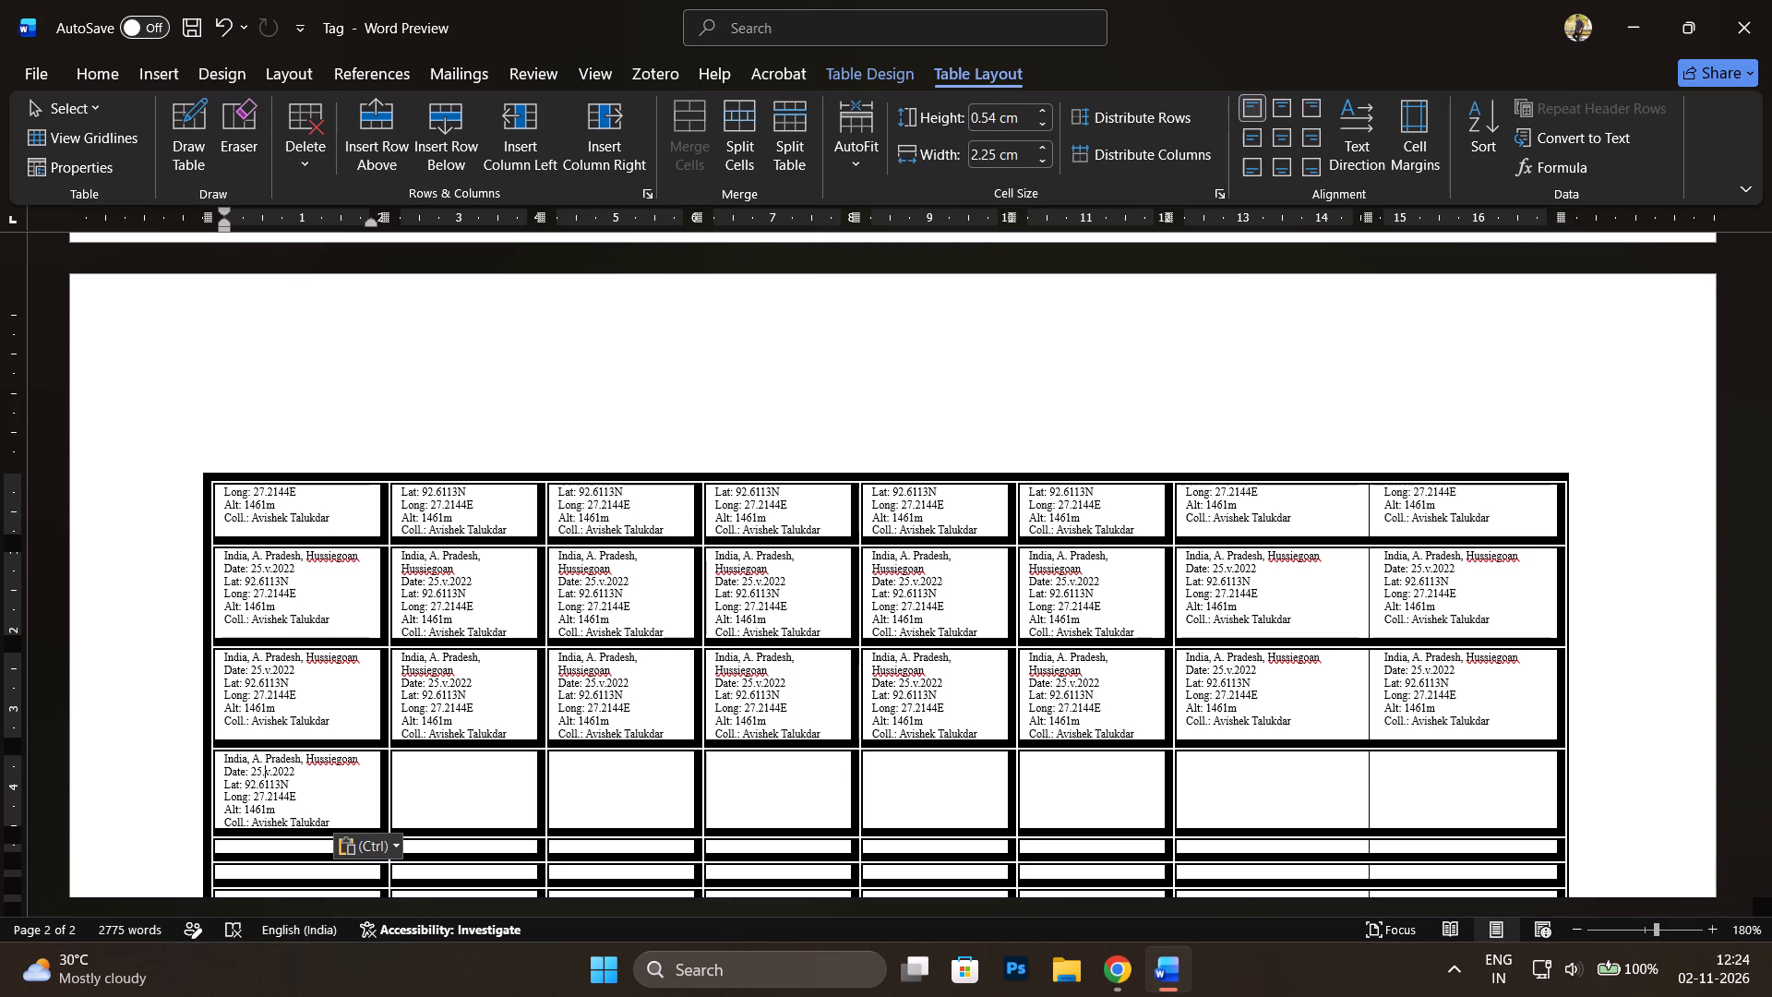
key("Left")
key("BackSpace")
key("BackSpace")
type("30")
key("Right")
key("Right")
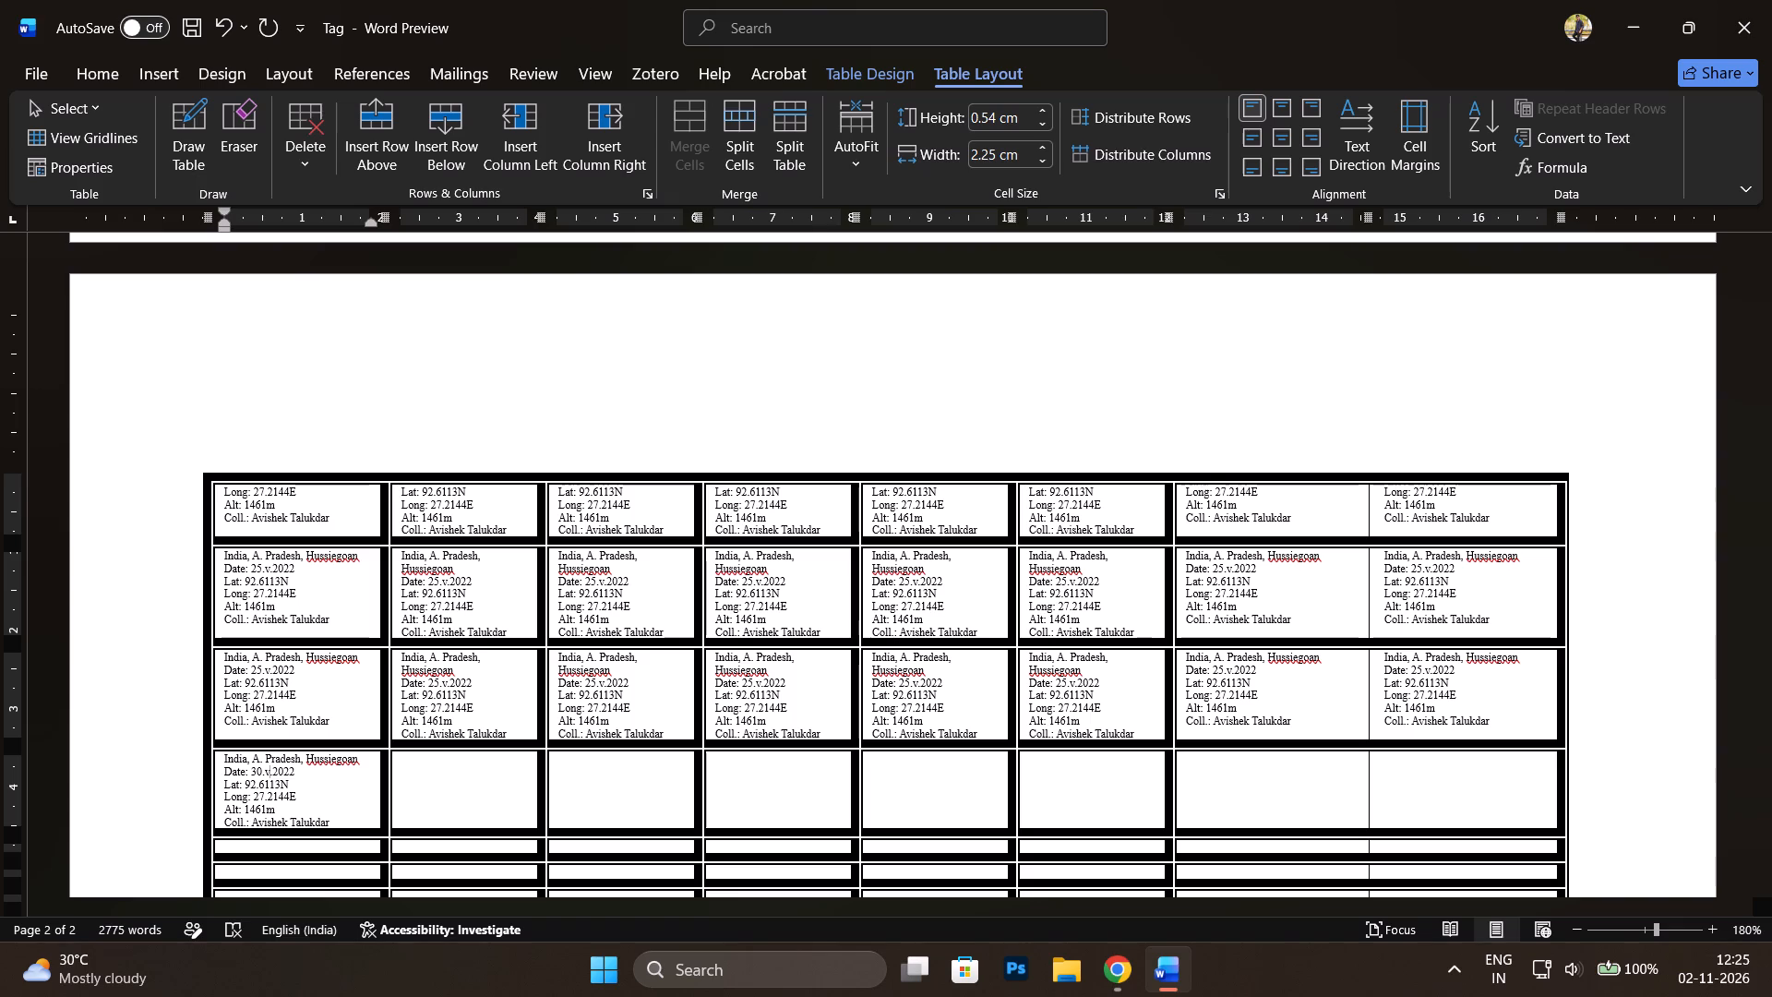
type("iii")
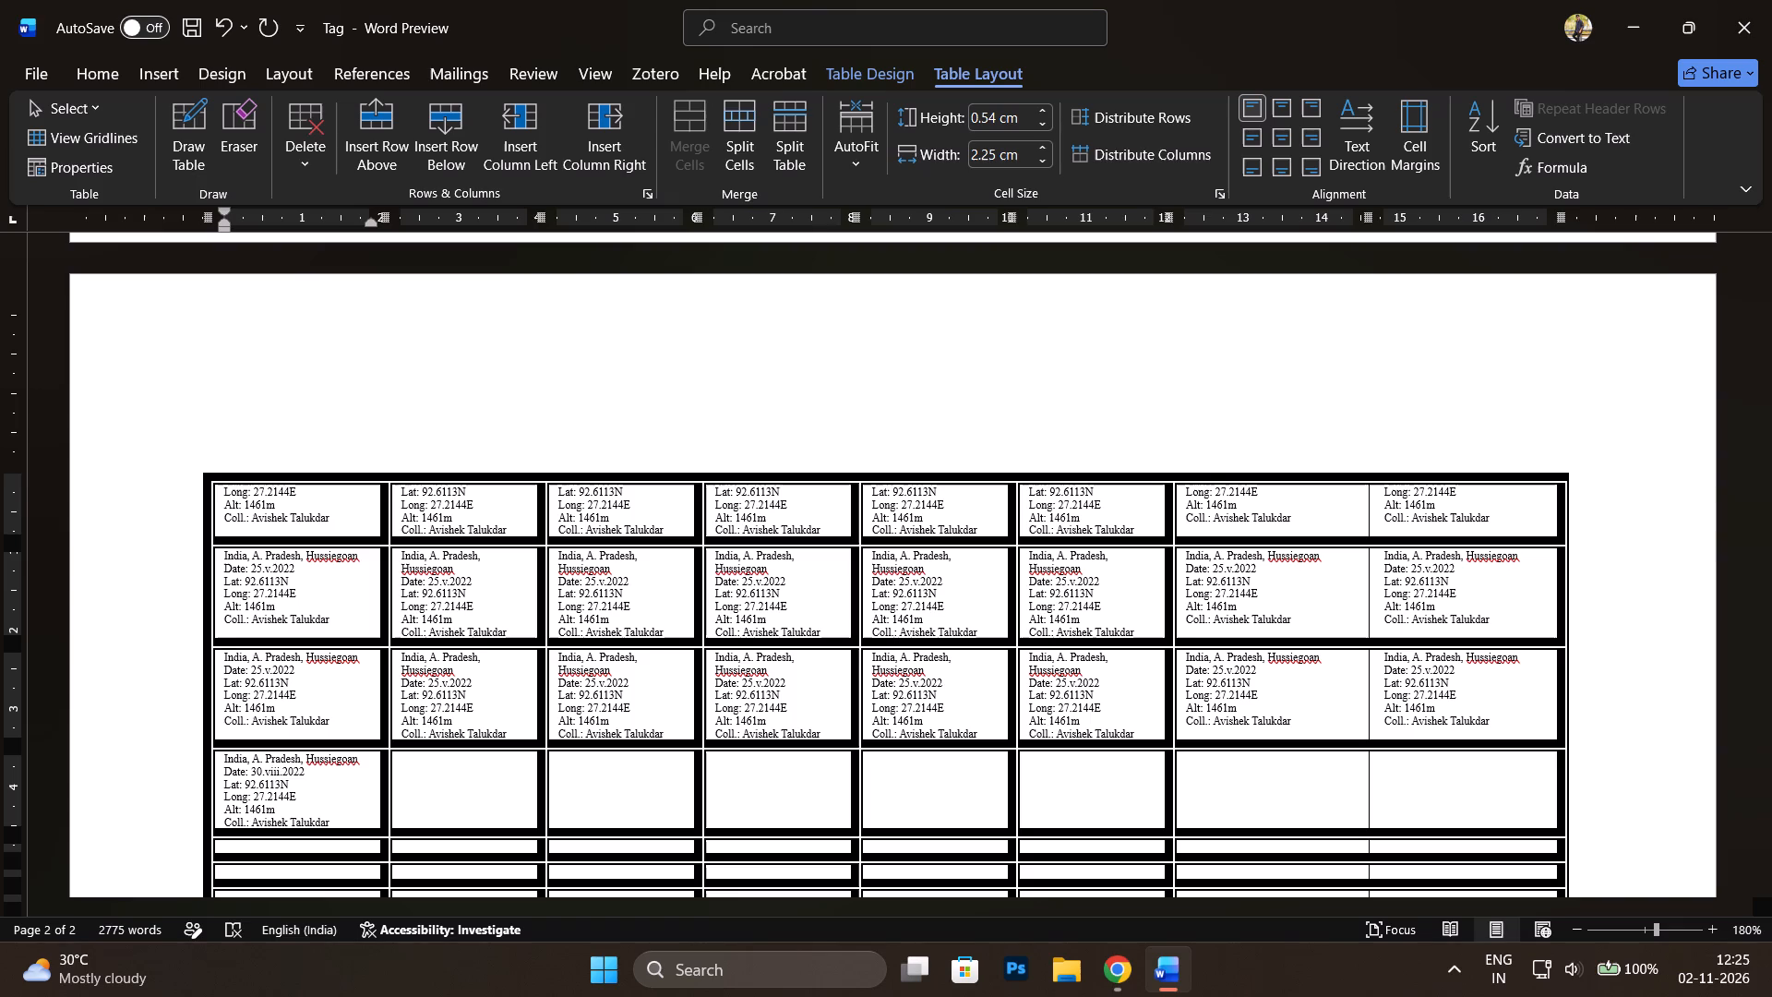
key("Down")
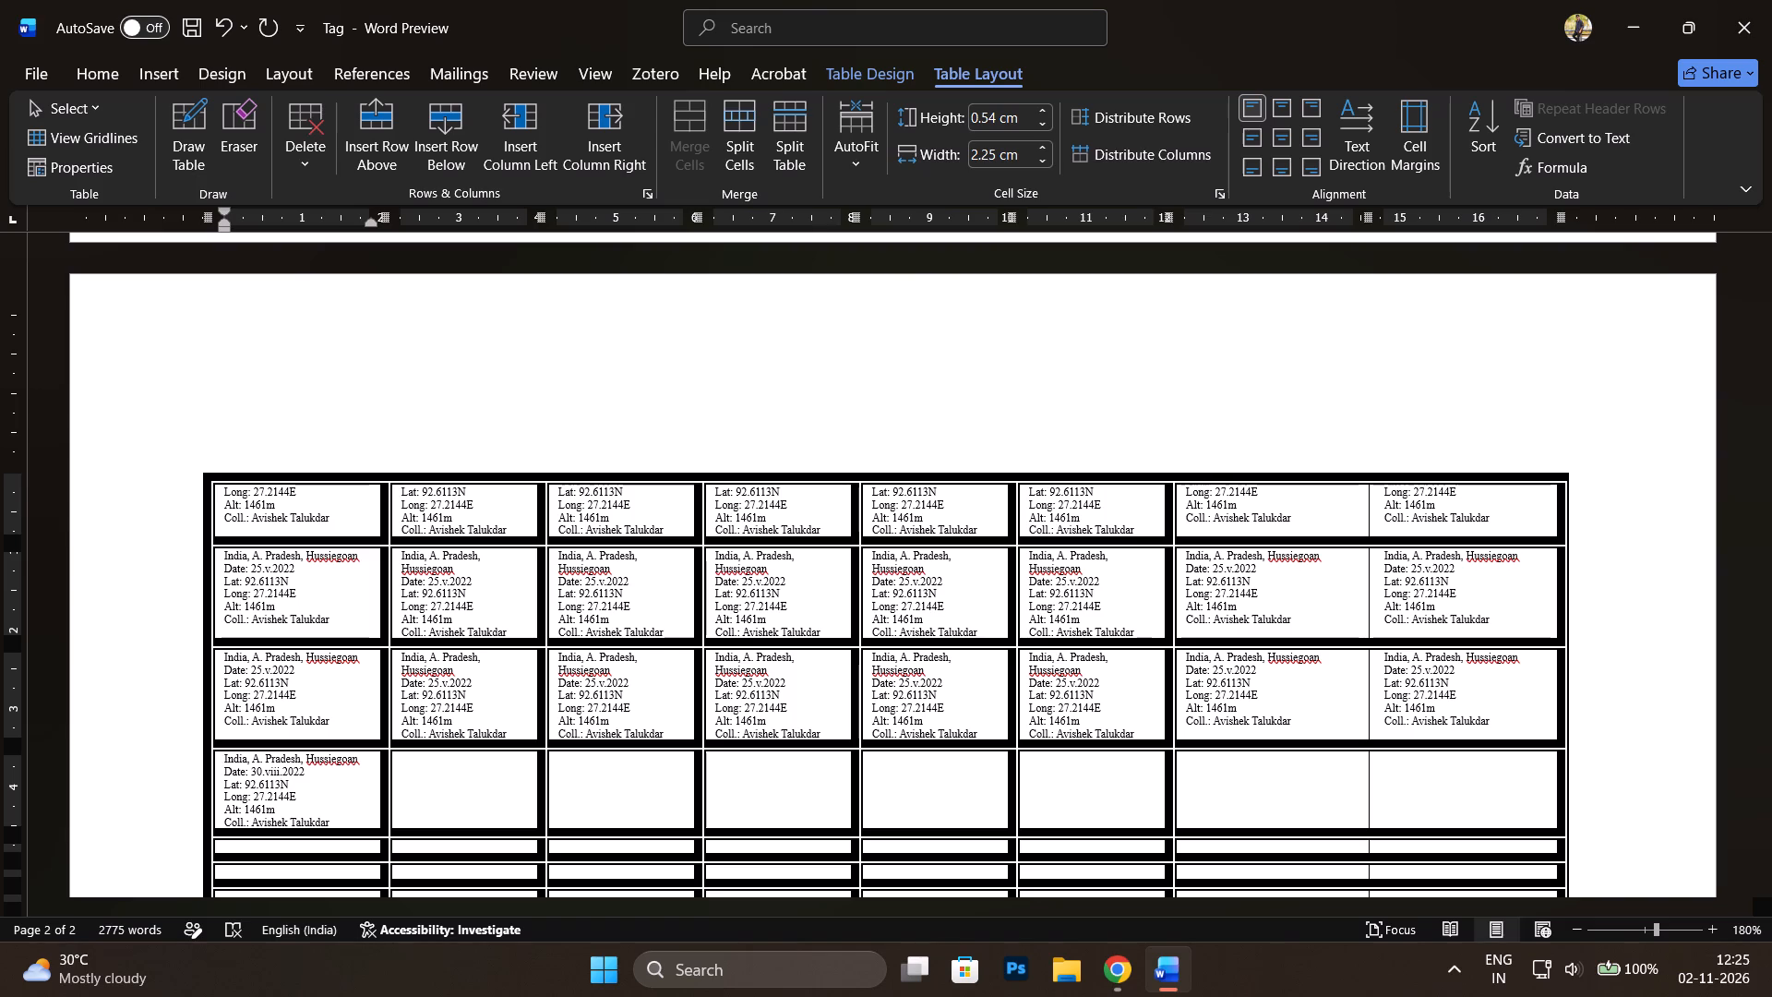
Copy the twenty-fourth row's edited Hussiegoan label dated 30.viii.2022 into that row's seven empty cells.
left_click(358, 805)
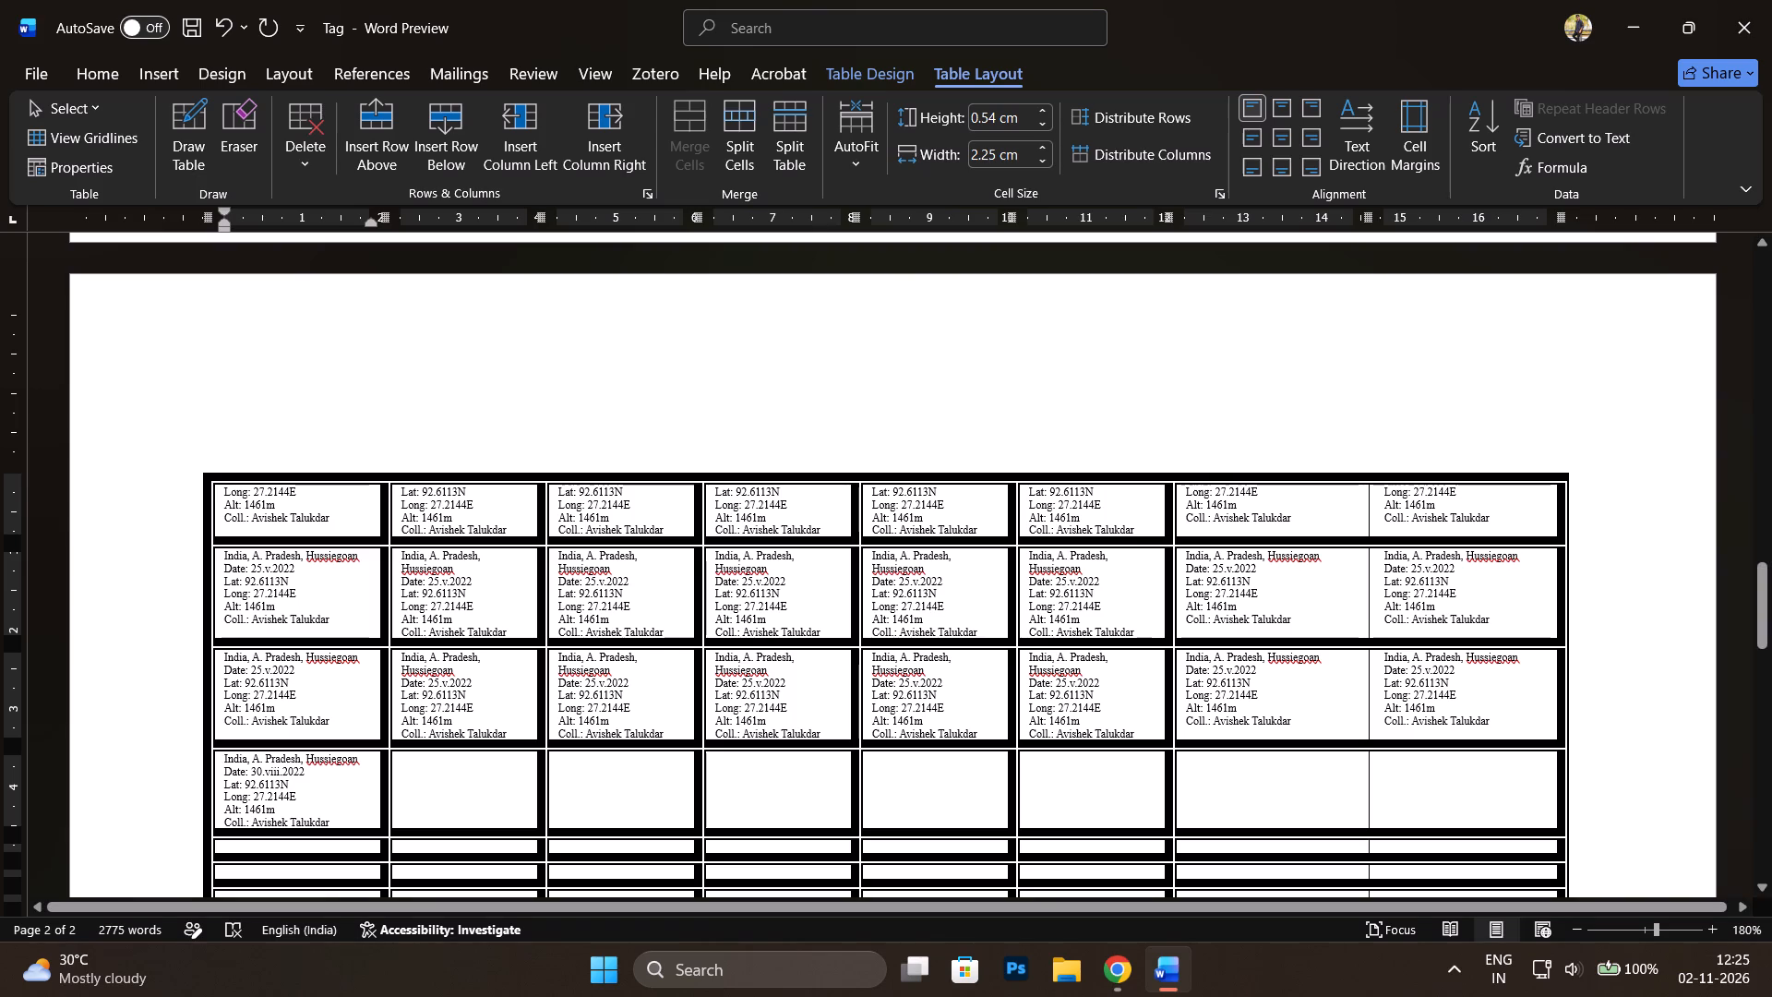
left_click_drag(335, 825, 225, 756)
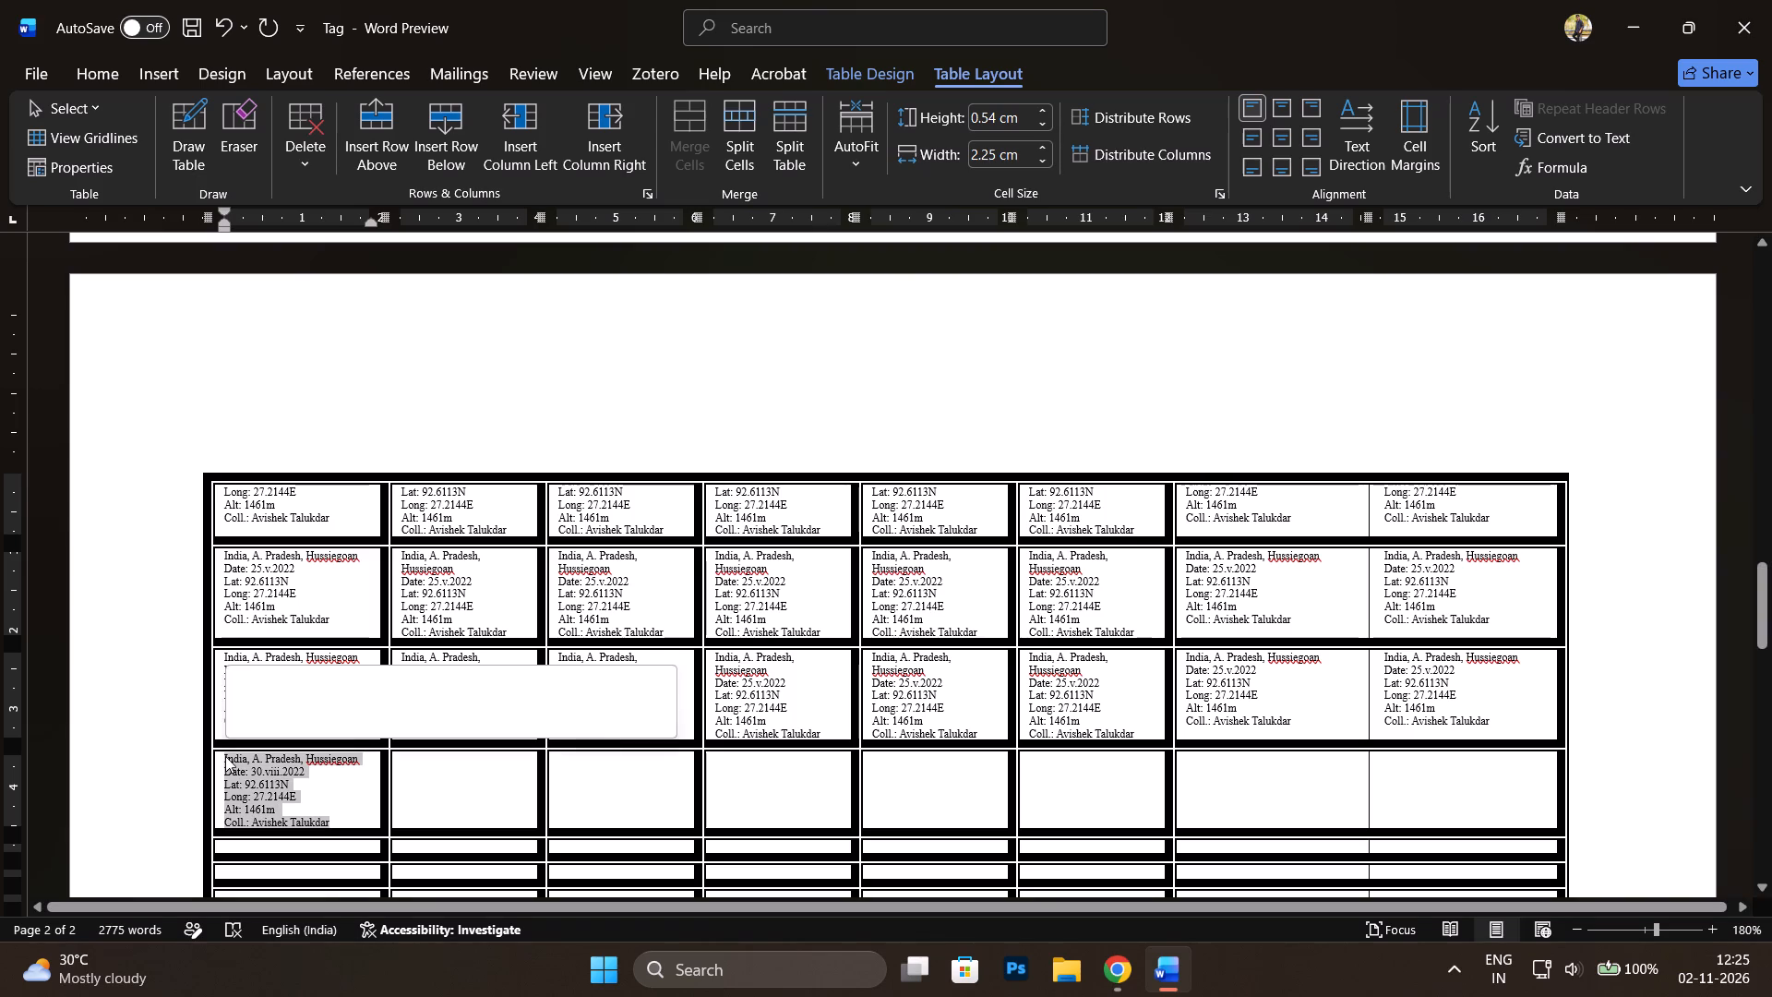
key("ctrl+c")
left_click(479, 790)
key("ctrl+v")
left_click(612, 785)
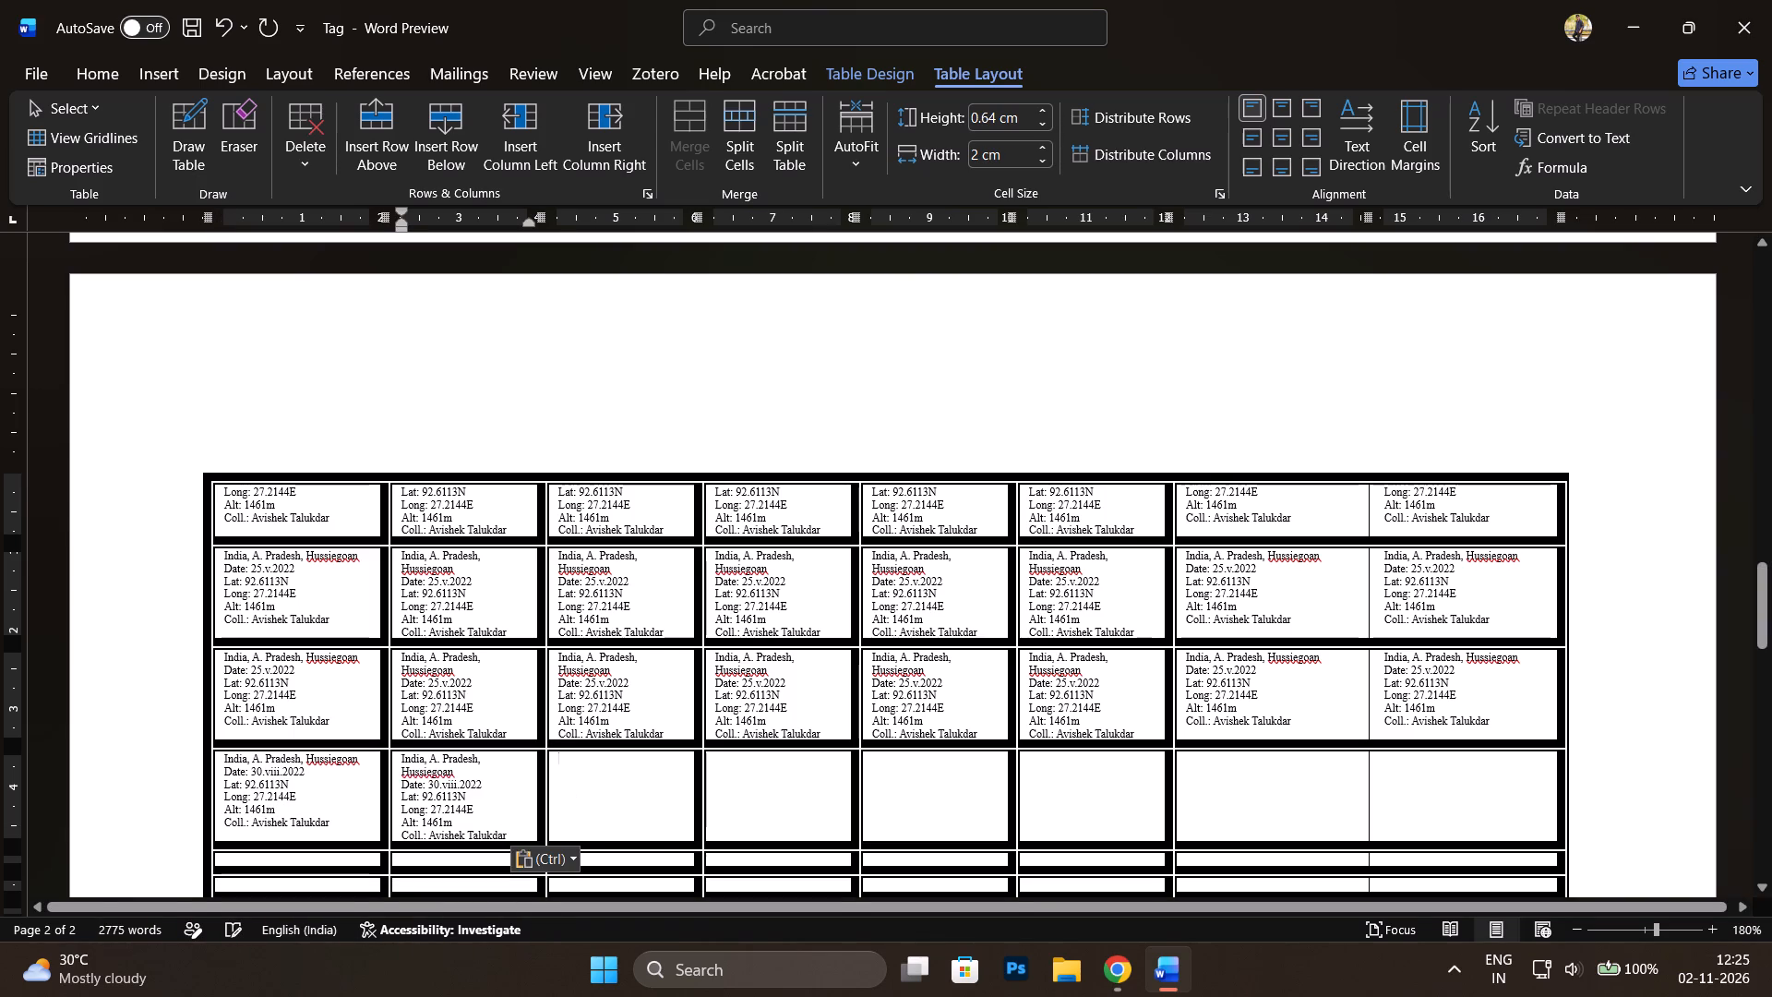
key("ctrl+v")
left_click(776, 786)
key("ctrl+v")
left_click(916, 780)
key("ctrl+v")
left_click(1070, 779)
key("ctrl+v")
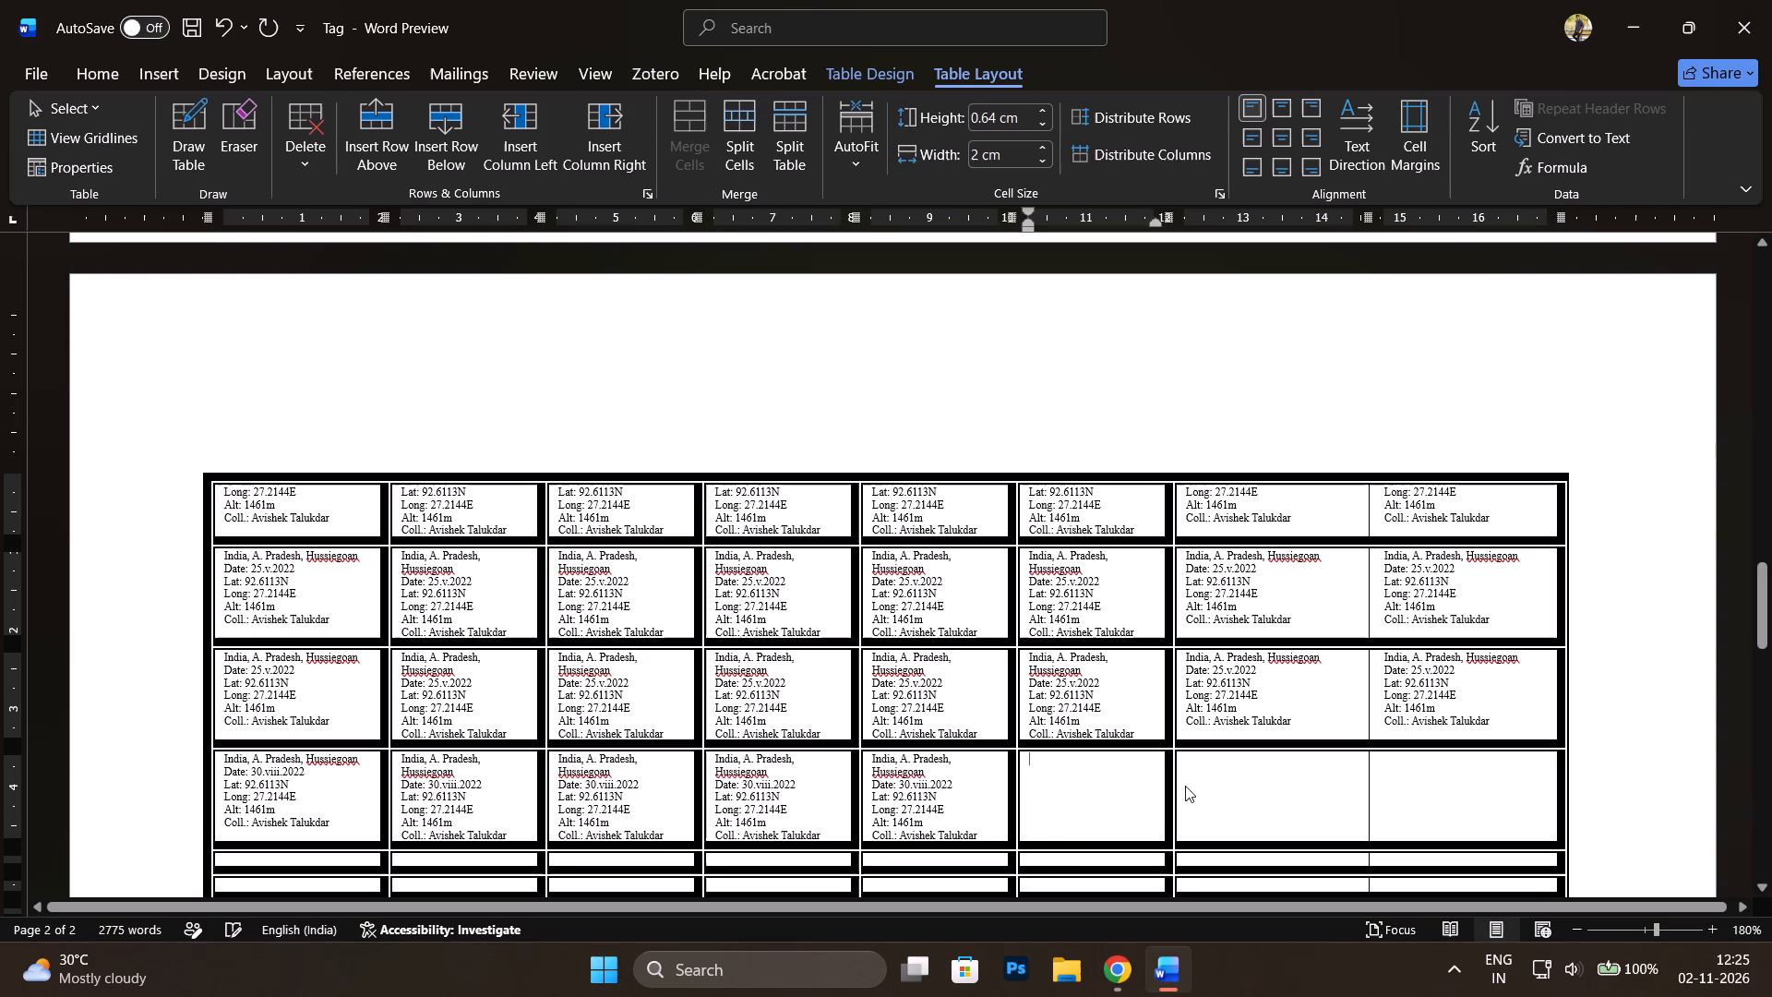
left_click(1217, 787)
key("ctrl+v")
left_click(1476, 776)
key("ctrl+v")
Paste the copied A. Pradesh, Hussiegoan label dated 30.viii.2022 into all eight empty cells of the twenty-fifth row.
scroll(460, 737, "down", 1)
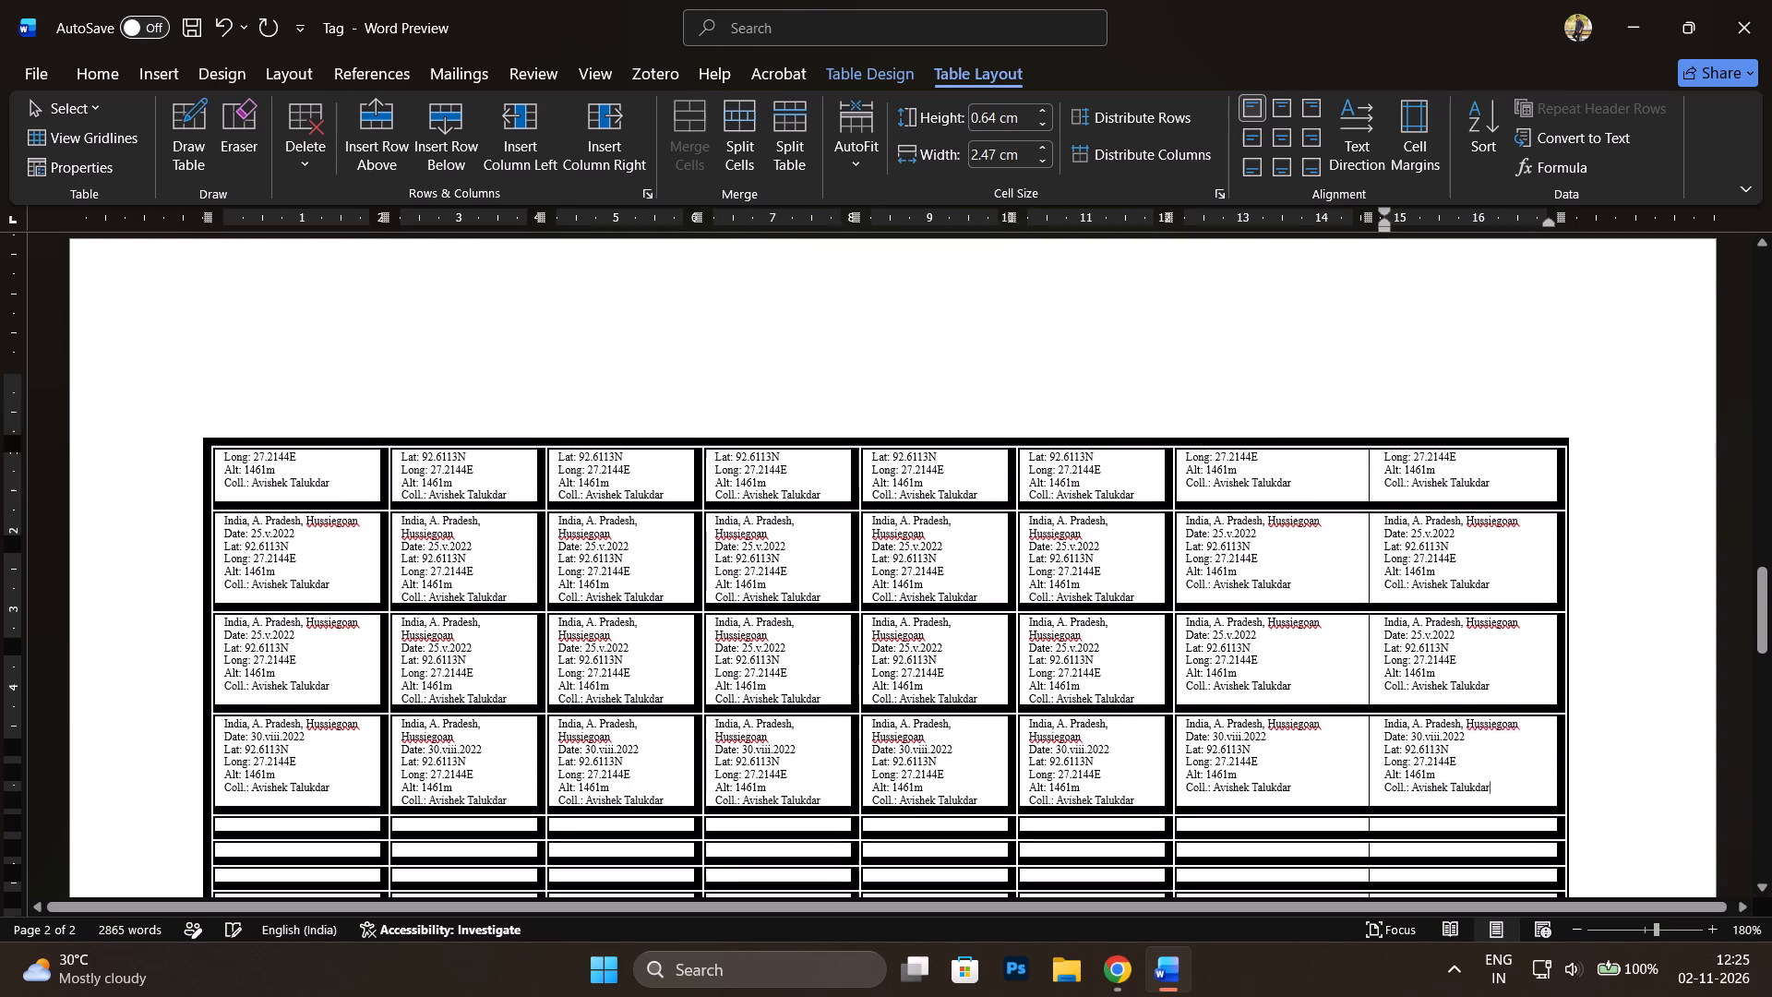
scroll(460, 737, "down", 1)
left_click(305, 655)
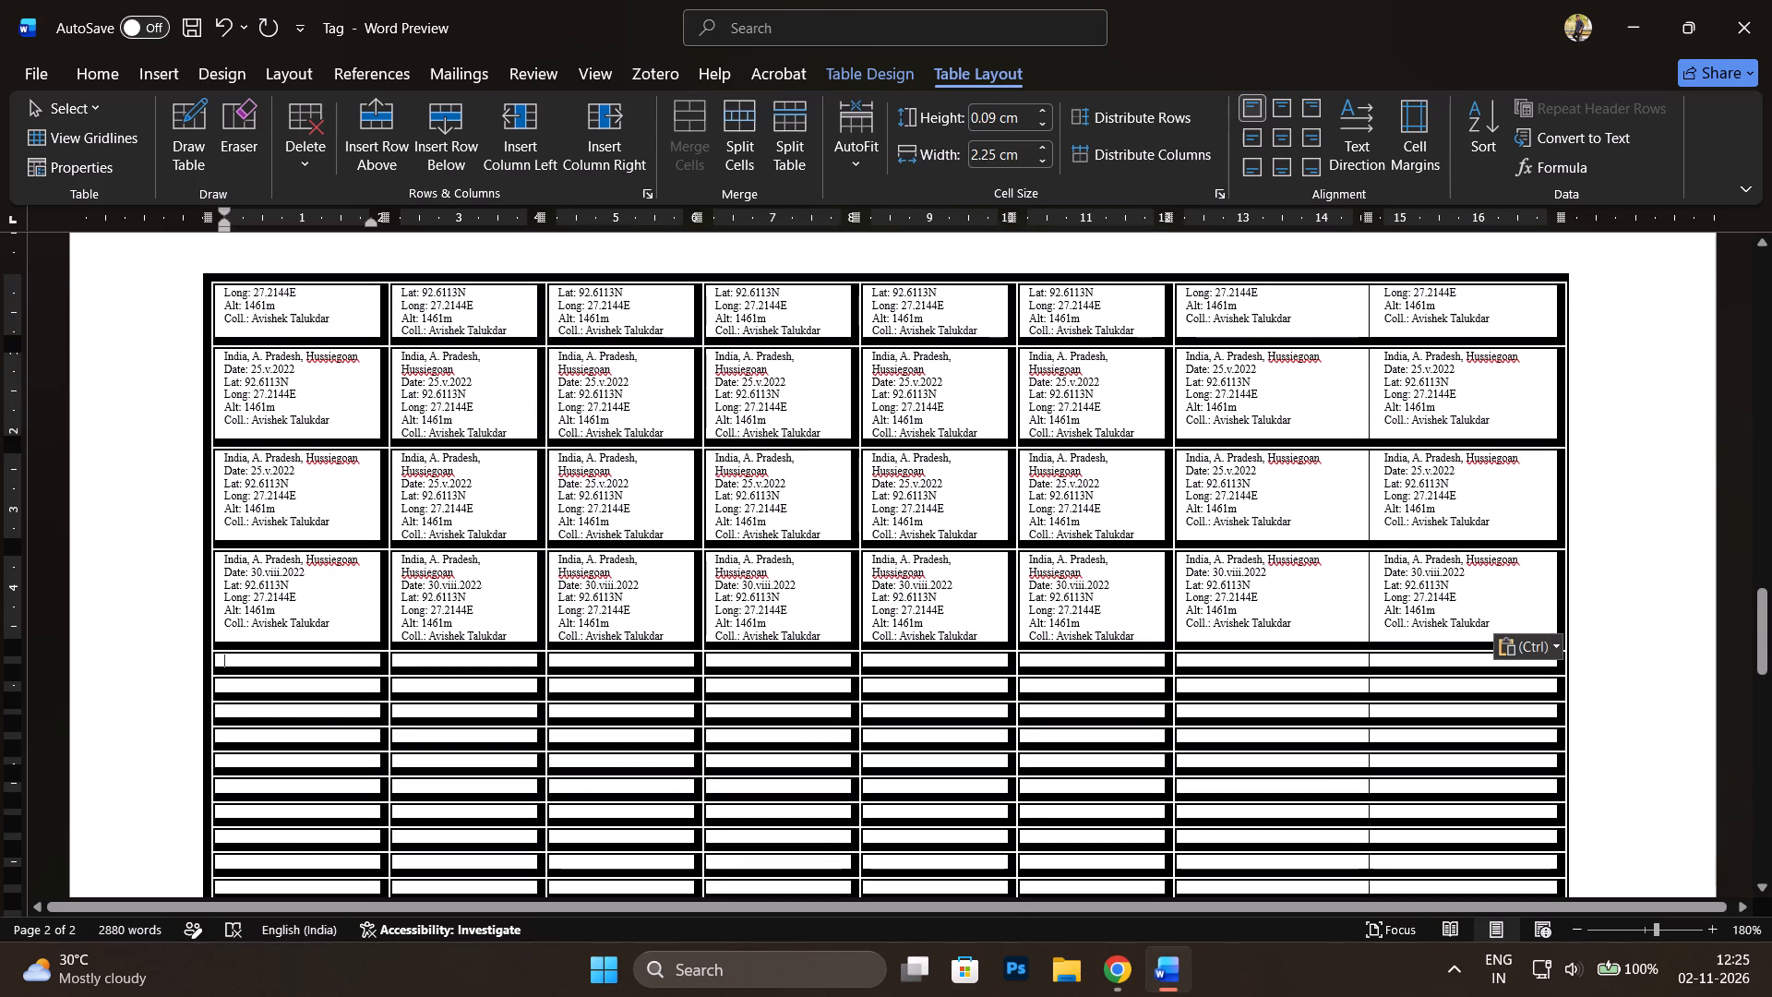
key("ctrl+v")
left_click(453, 676)
key("ctrl+v")
left_click(596, 687)
key("ctrl+v")
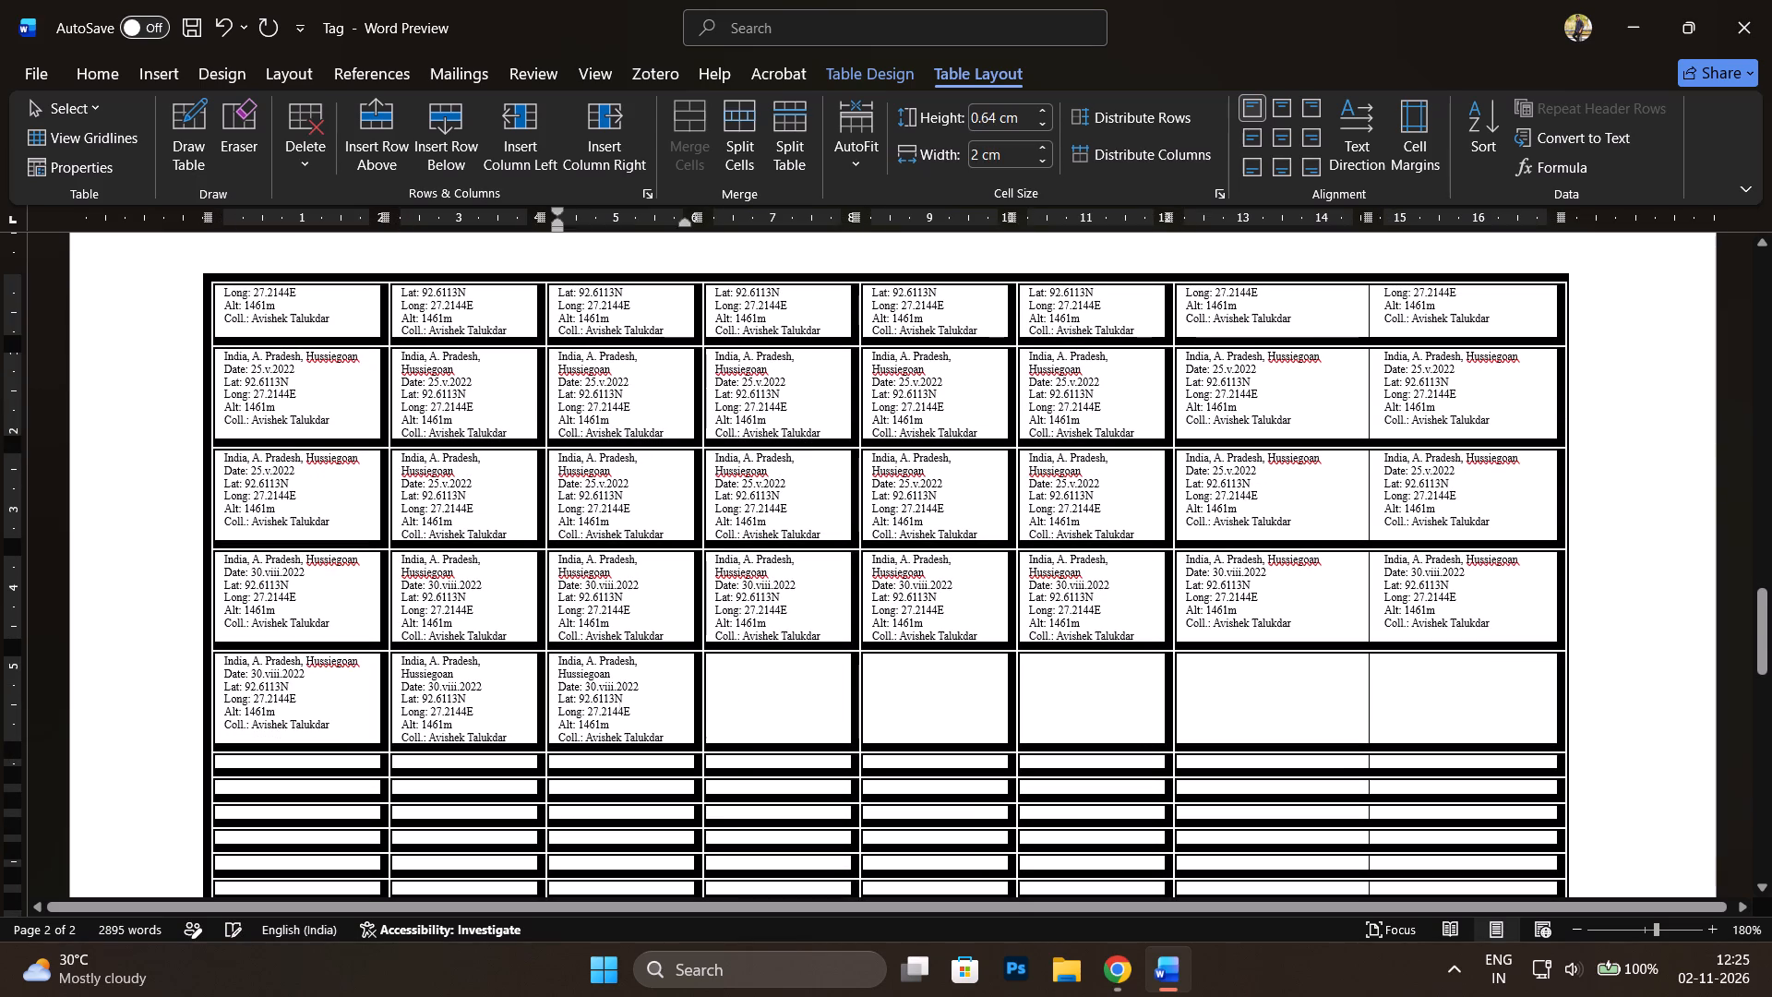
left_click(729, 687)
key("ctrl+v")
left_click(904, 679)
key("ctrl+v")
left_click(1054, 684)
key("ctrl+v")
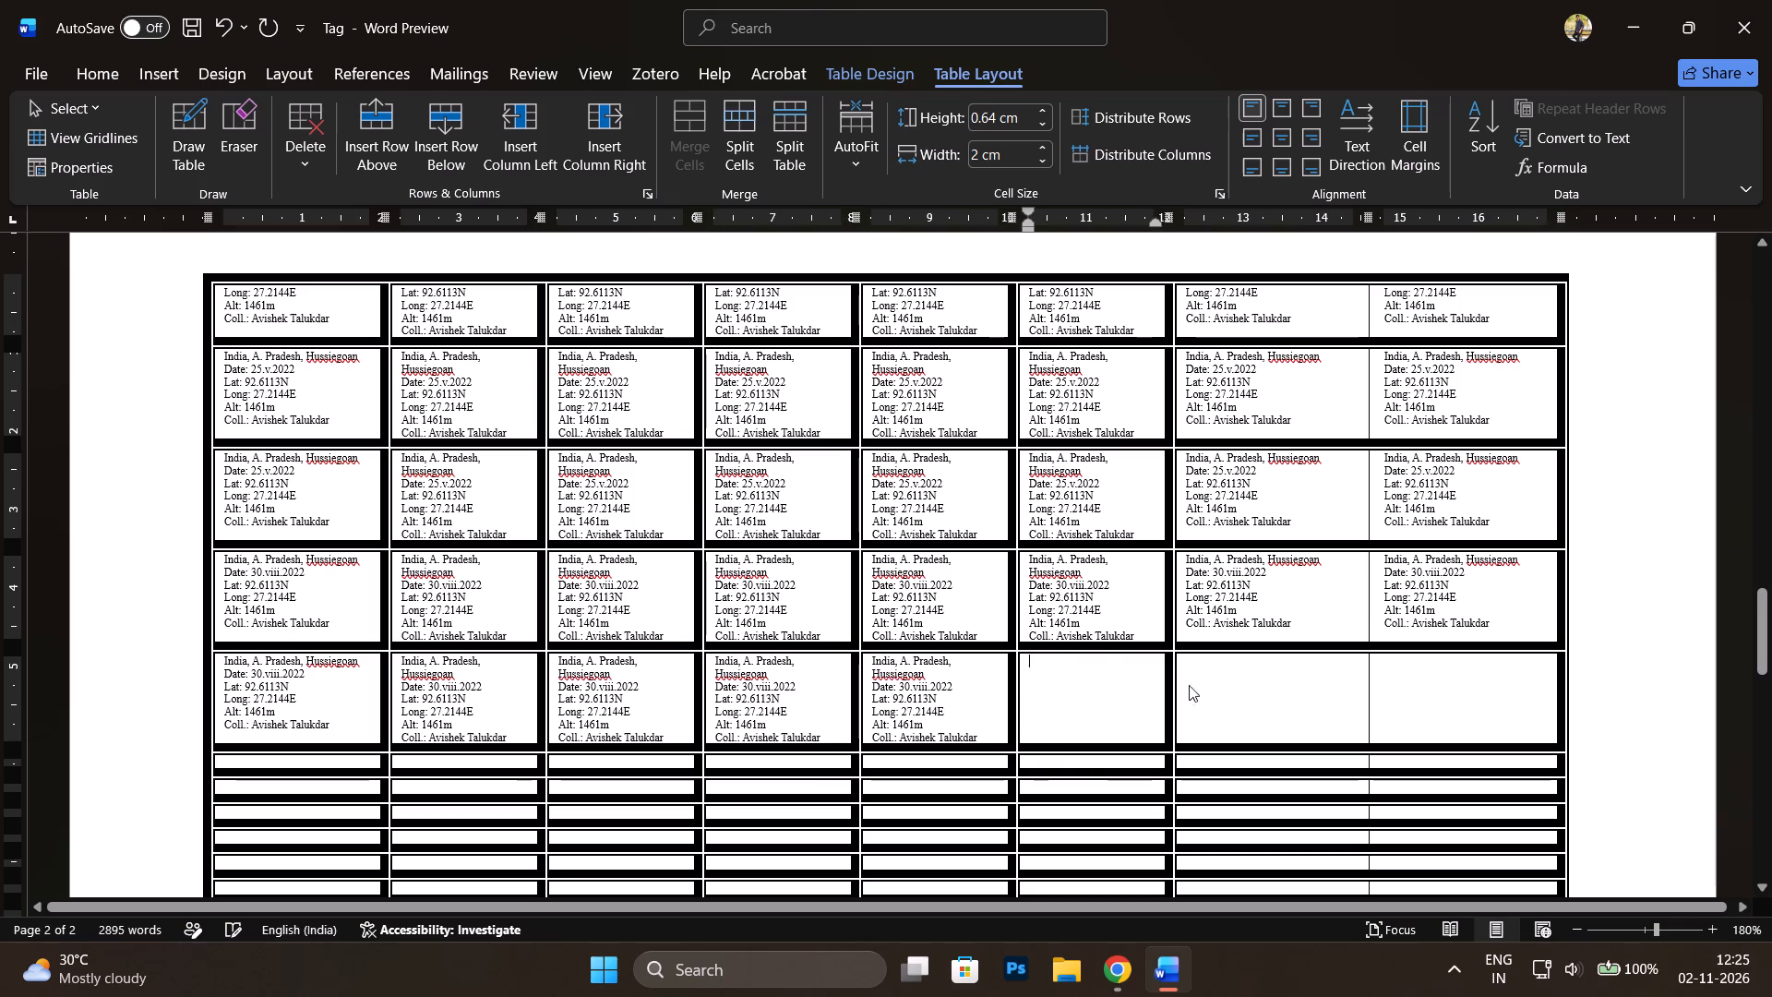
left_click(1222, 677)
key("ctrl+v")
left_click(1497, 697)
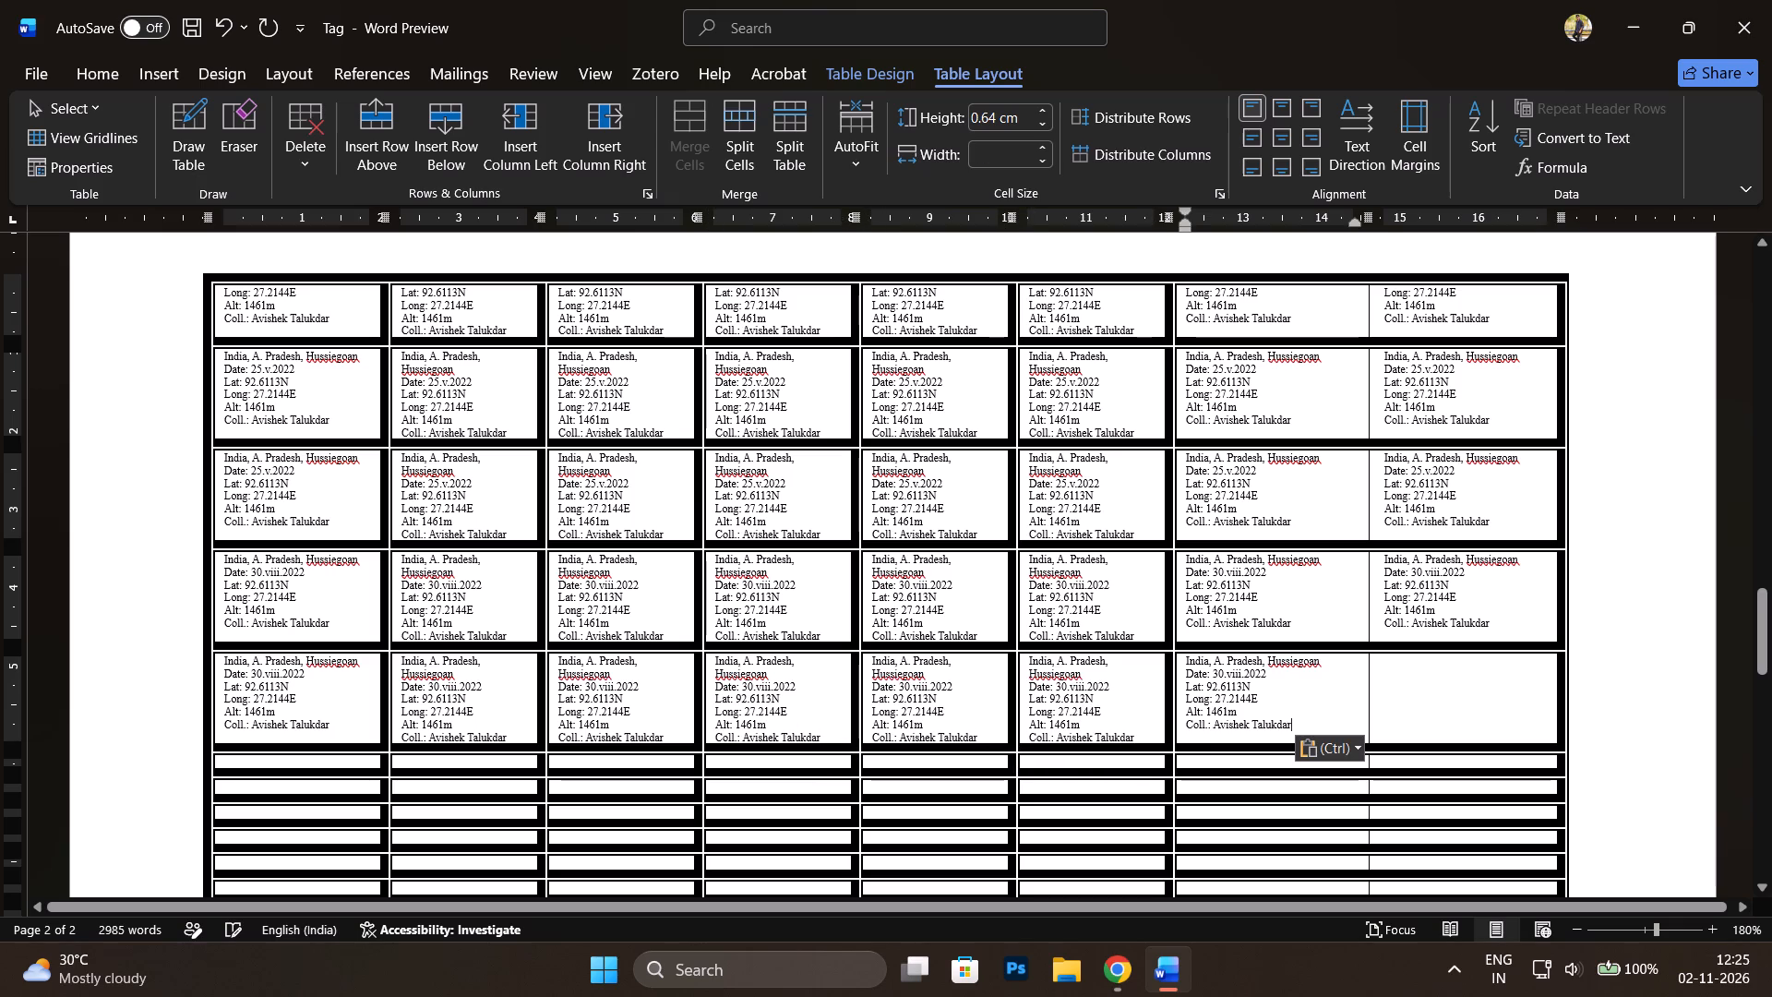
key("ctrl+v")
Paste the copied A. Pradesh, Hussiegoan label dated 30.viii.2022 into all eight empty cells of the twenty-sixth row.
left_click(362, 762)
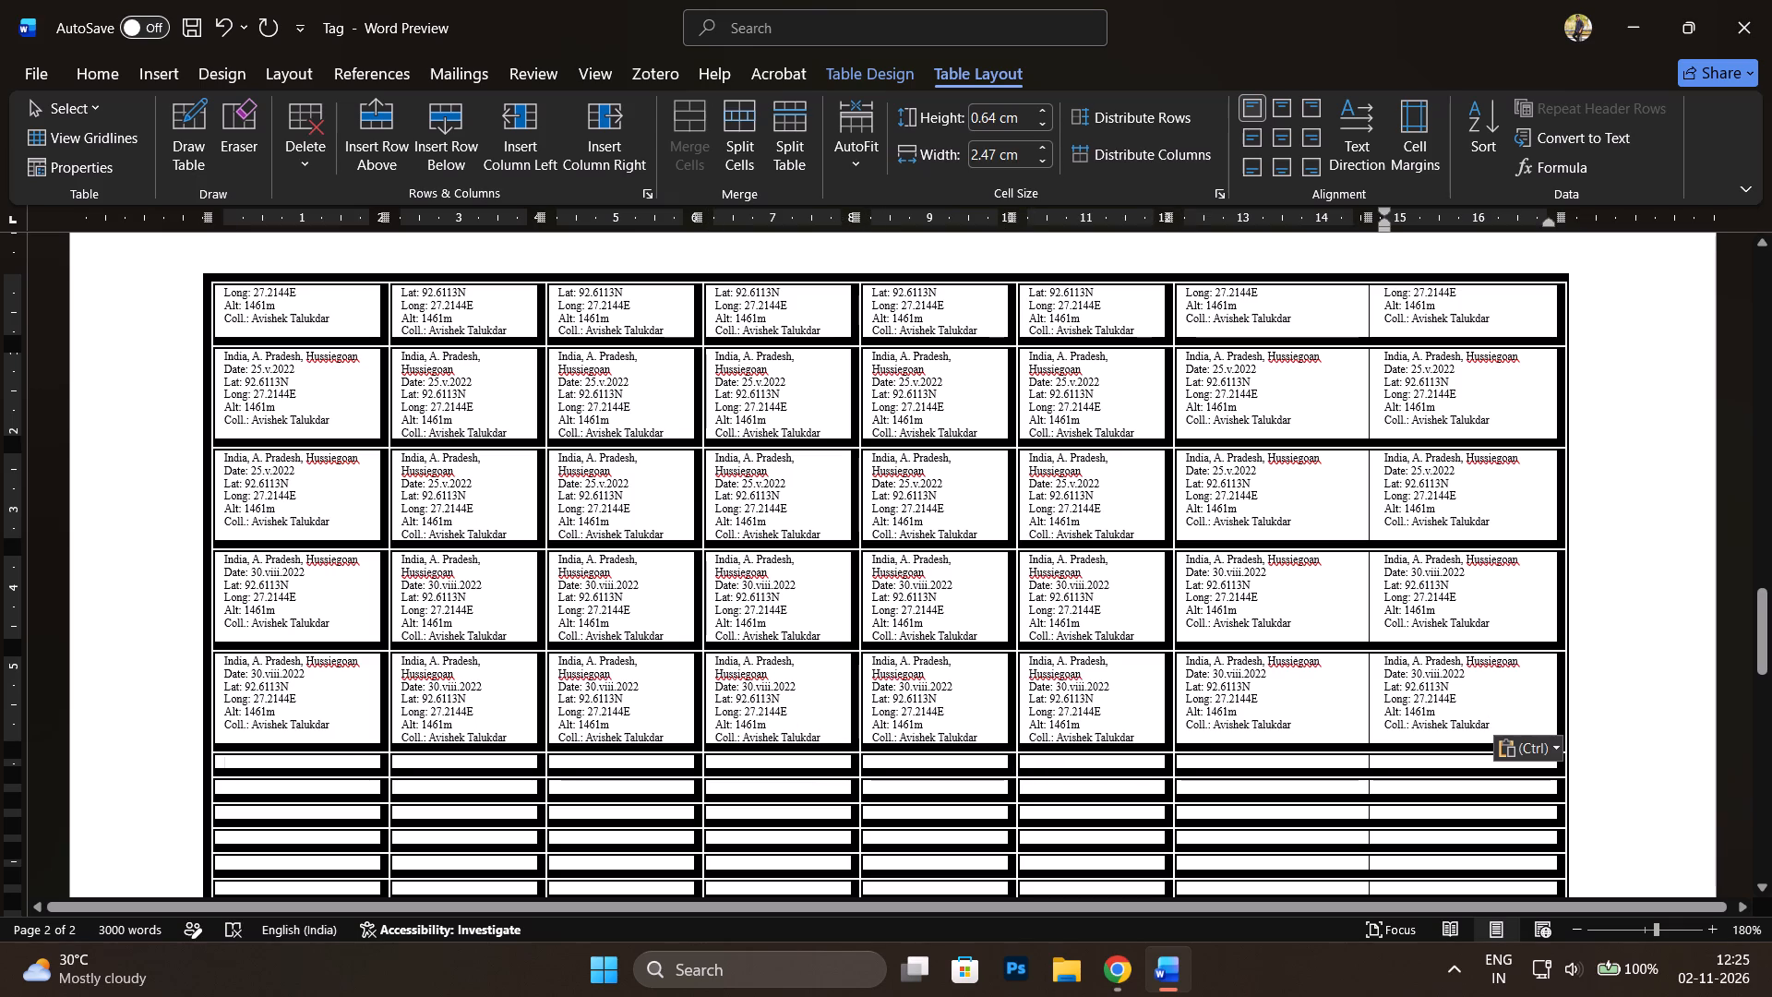
key("ctrl+v")
left_click(433, 778)
key("ctrl+v")
left_click(603, 782)
key("ctrl+v")
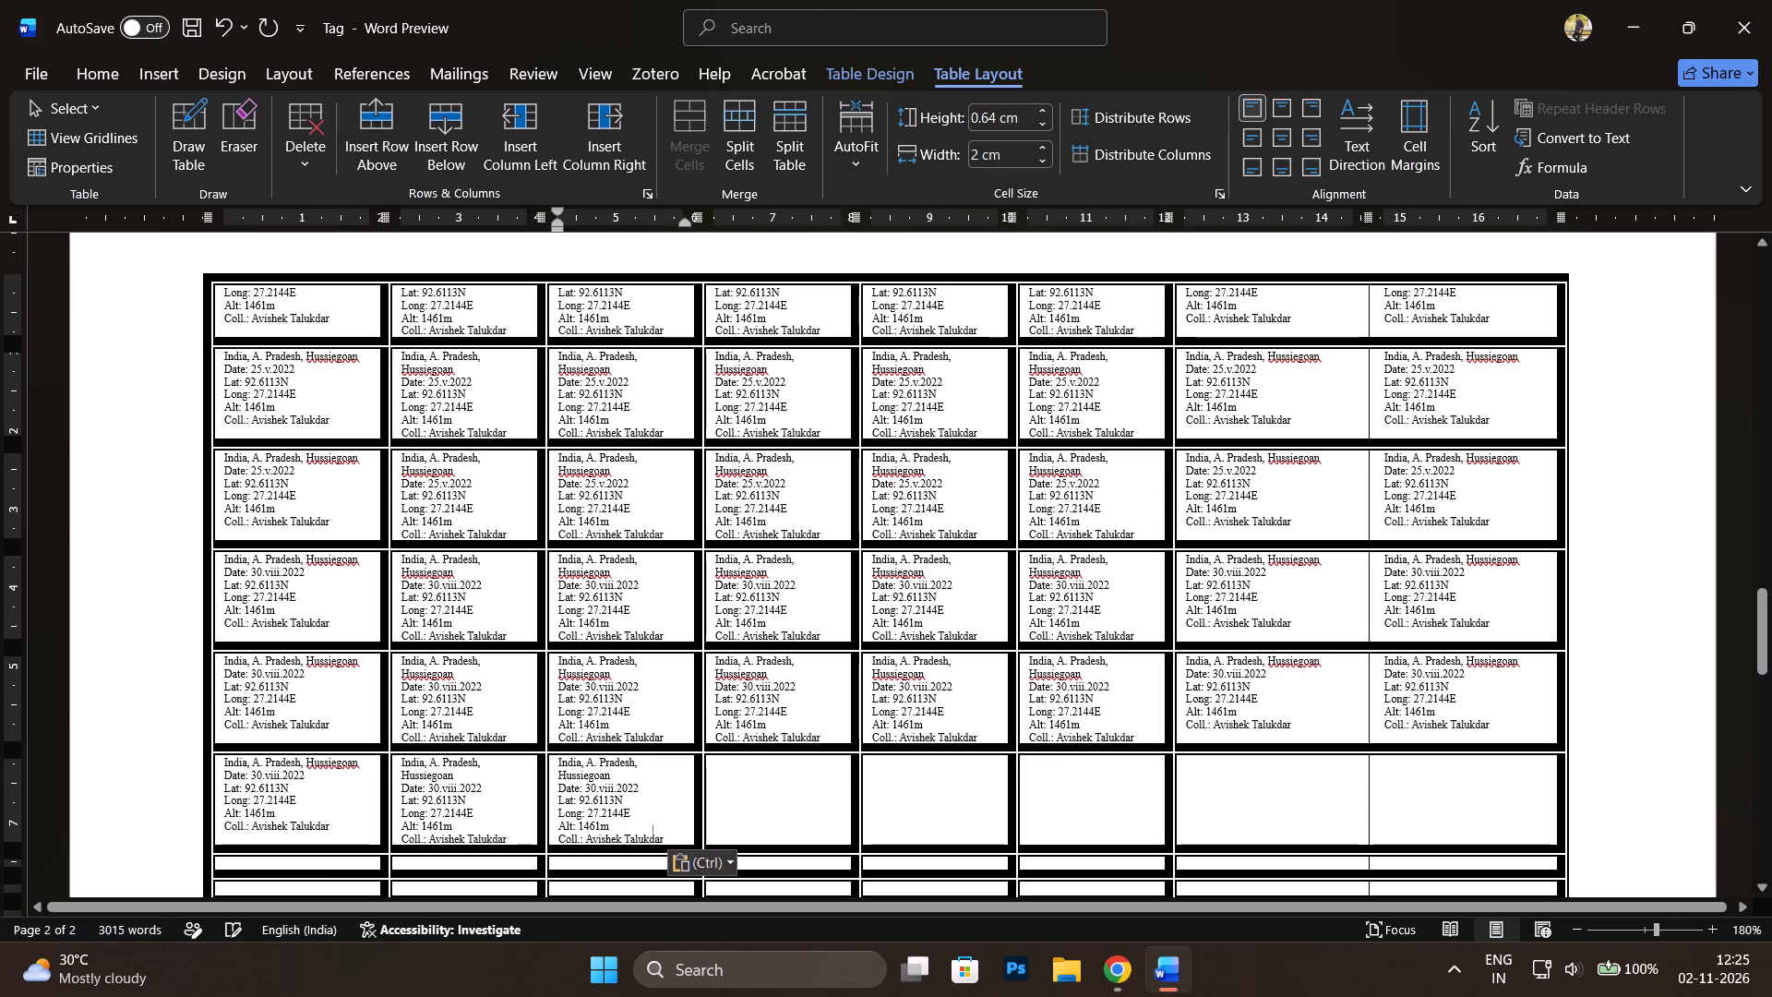
left_click(742, 778)
key("ctrl+v")
left_click(929, 801)
key("ctrl+v")
left_click(1074, 791)
key("ctrl+v")
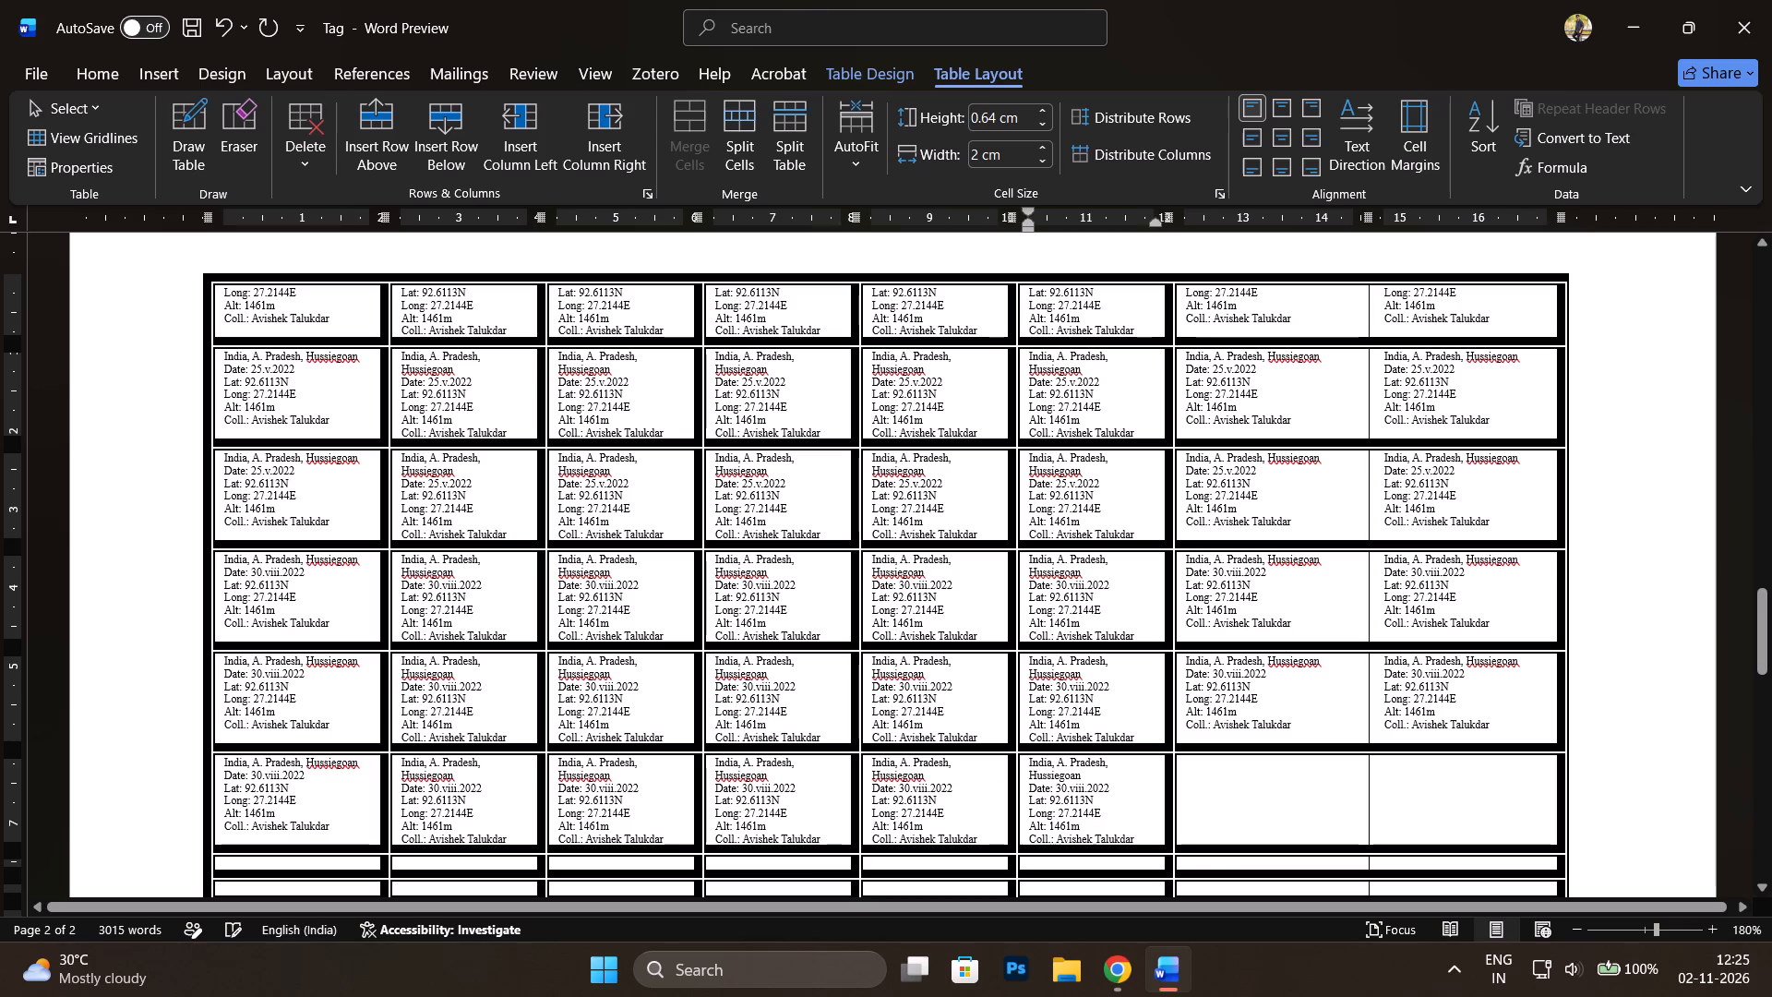
left_click(1227, 793)
key("ctrl+v")
left_click(1466, 796)
key("ctrl+v")
Paste the copied A. Pradesh, Hussiegoan label dated 30.viii.2022 into all eight empty cells of the twenty-seventh row.
scroll(474, 721, "down", 2)
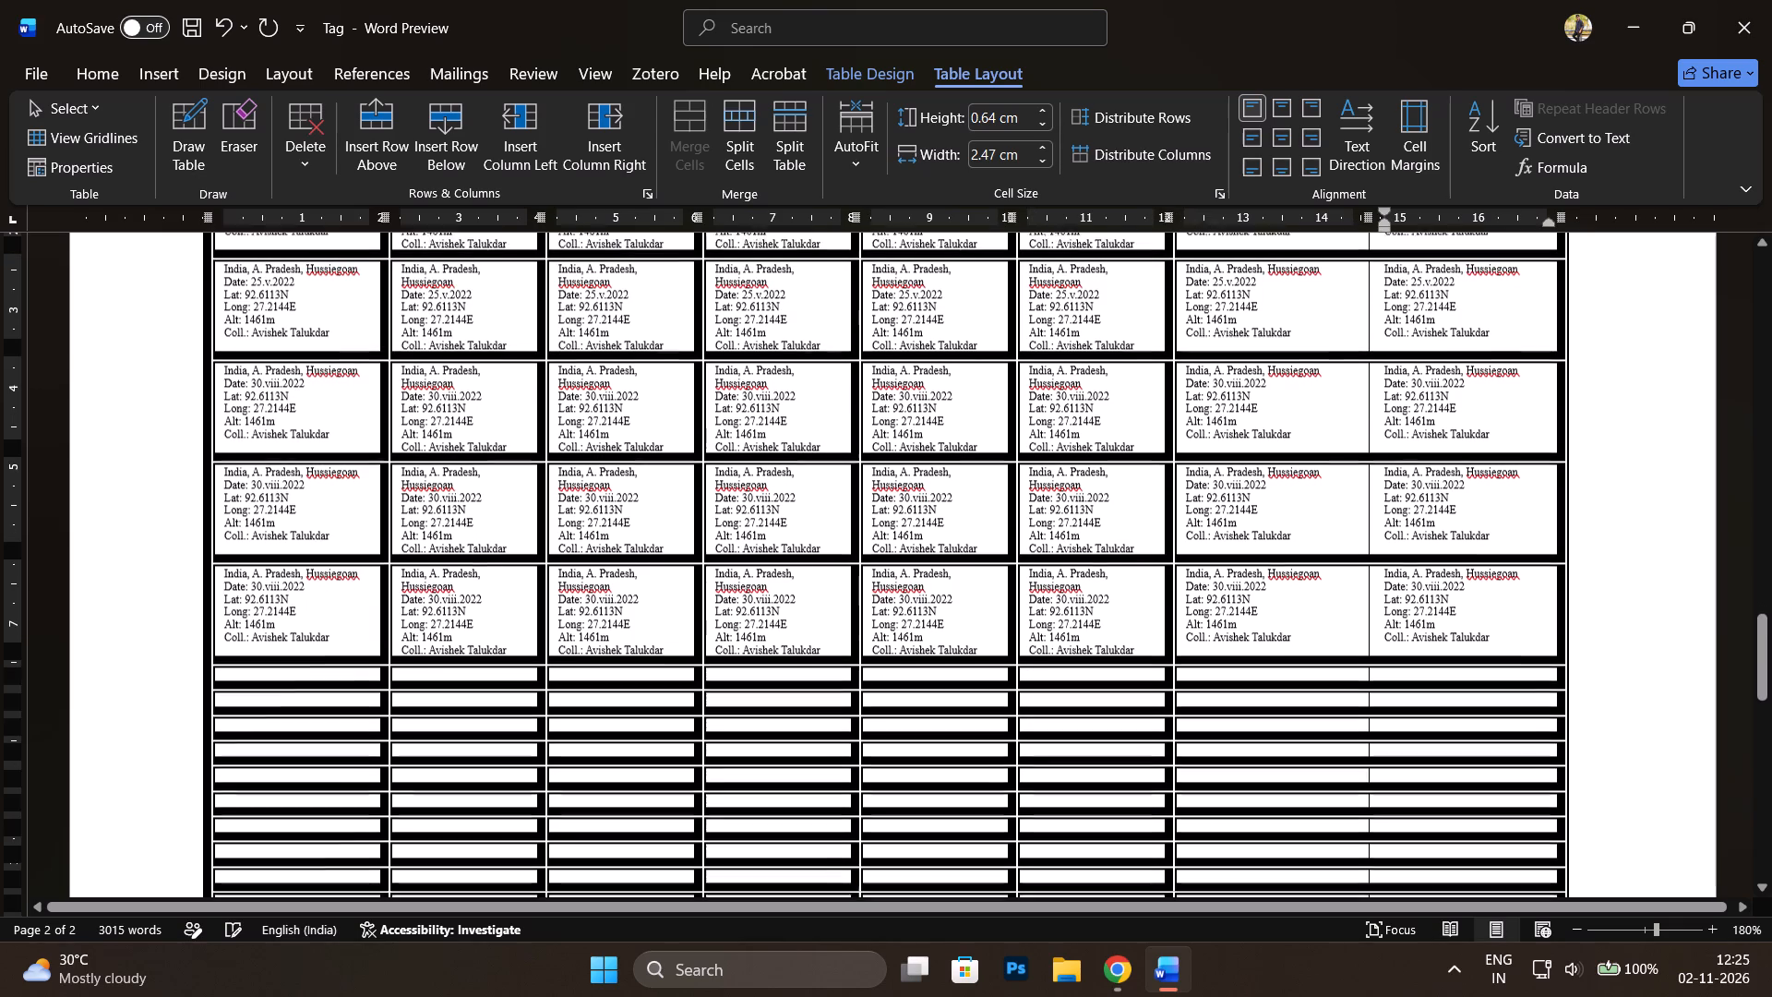
left_click(295, 665)
key("ctrl+v")
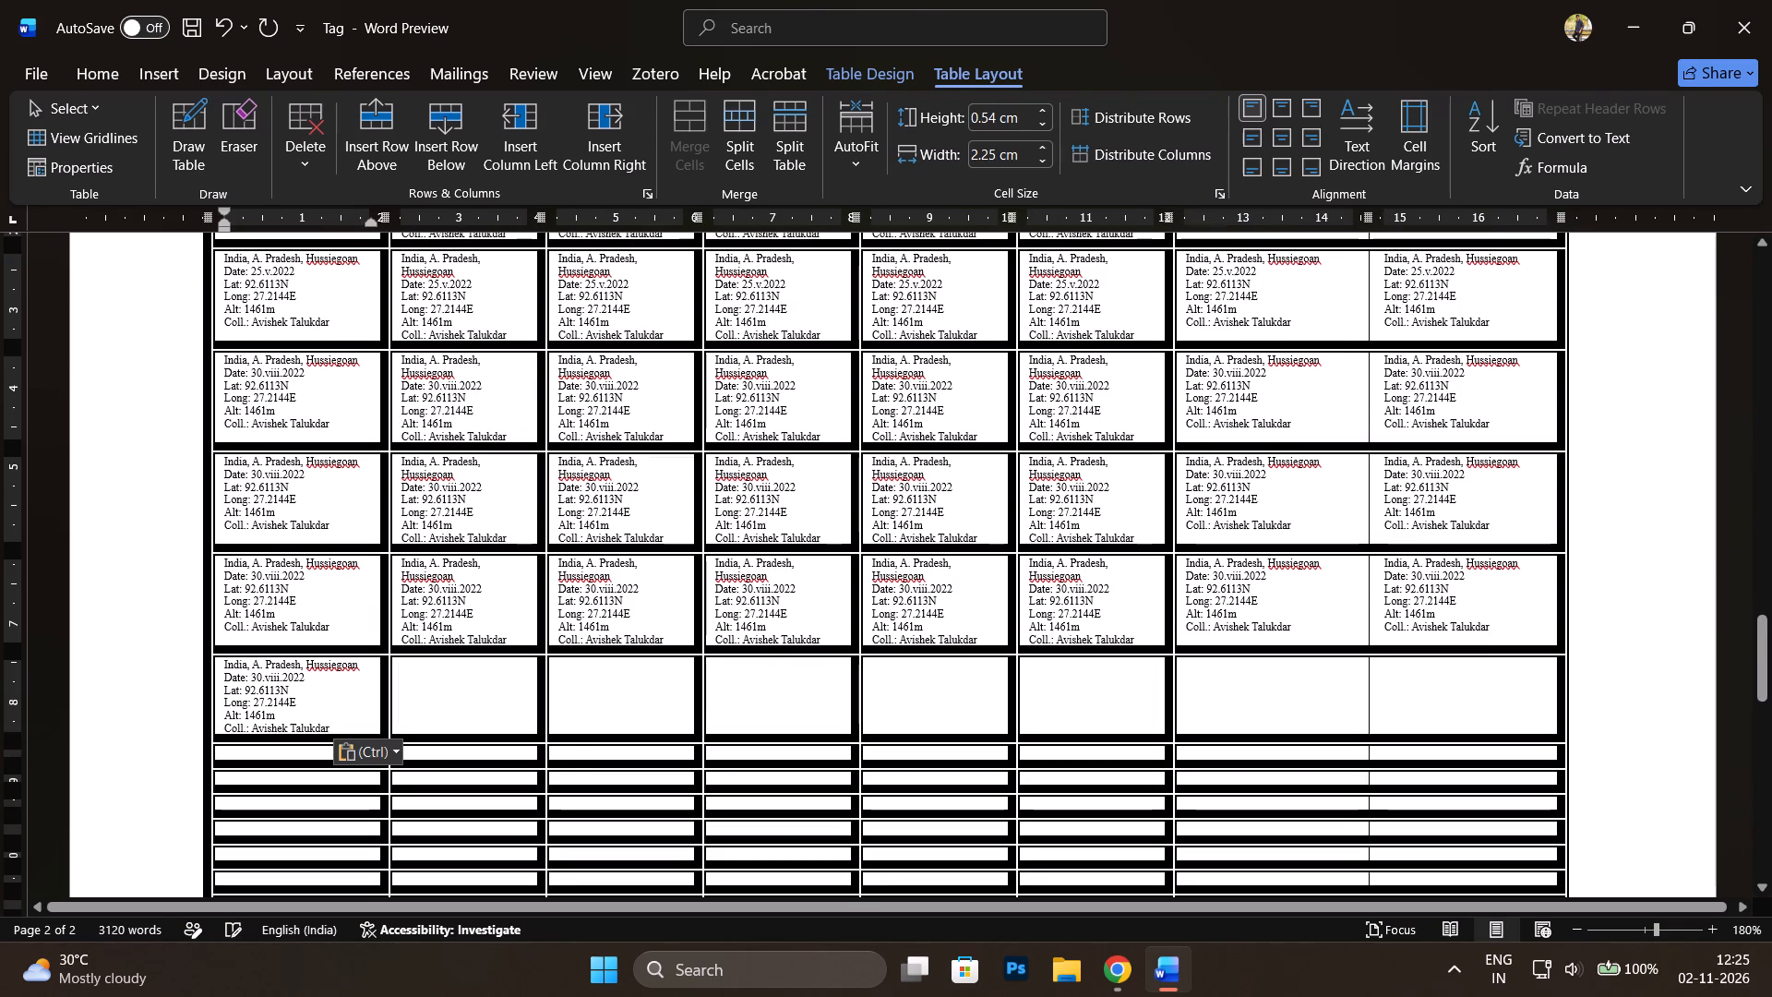
left_click(418, 686)
key("ctrl+v")
left_click(604, 696)
key("ctrl+v")
left_click(776, 693)
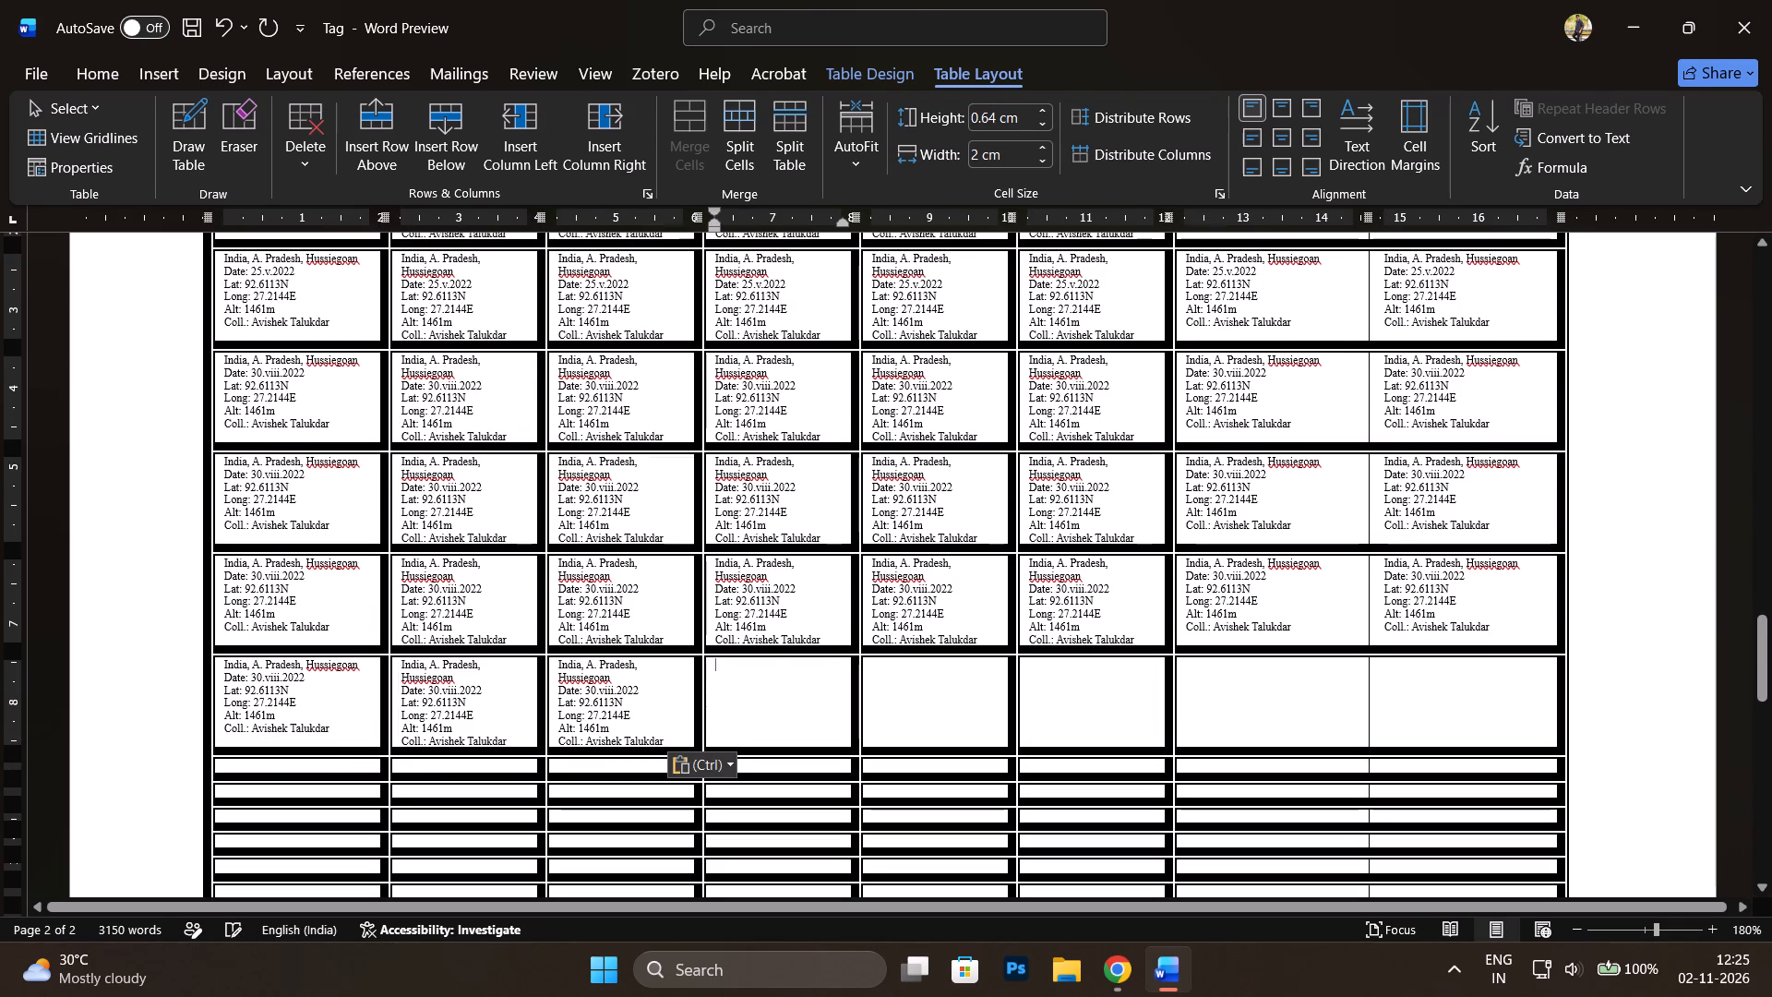
key("ctrl+v")
left_click(909, 696)
key("ctrl+v")
left_click(1093, 693)
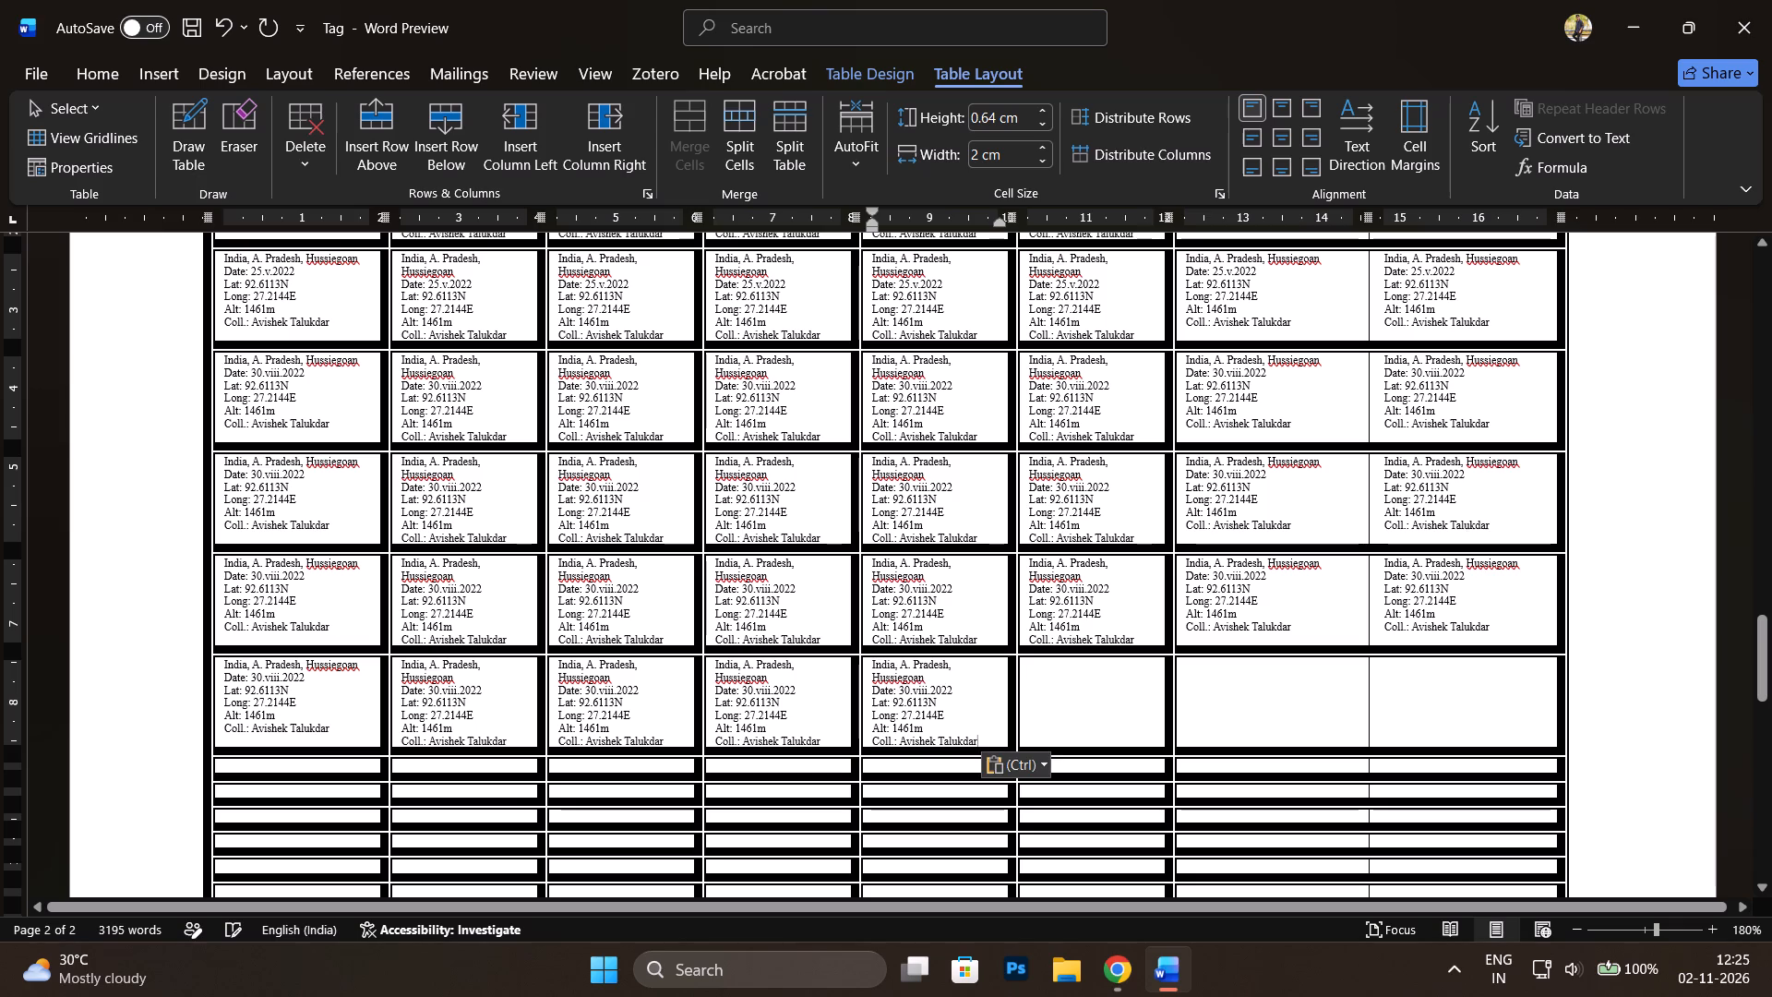
key("ctrl+v")
left_click(1215, 702)
key("ctrl+v")
left_click(1441, 703)
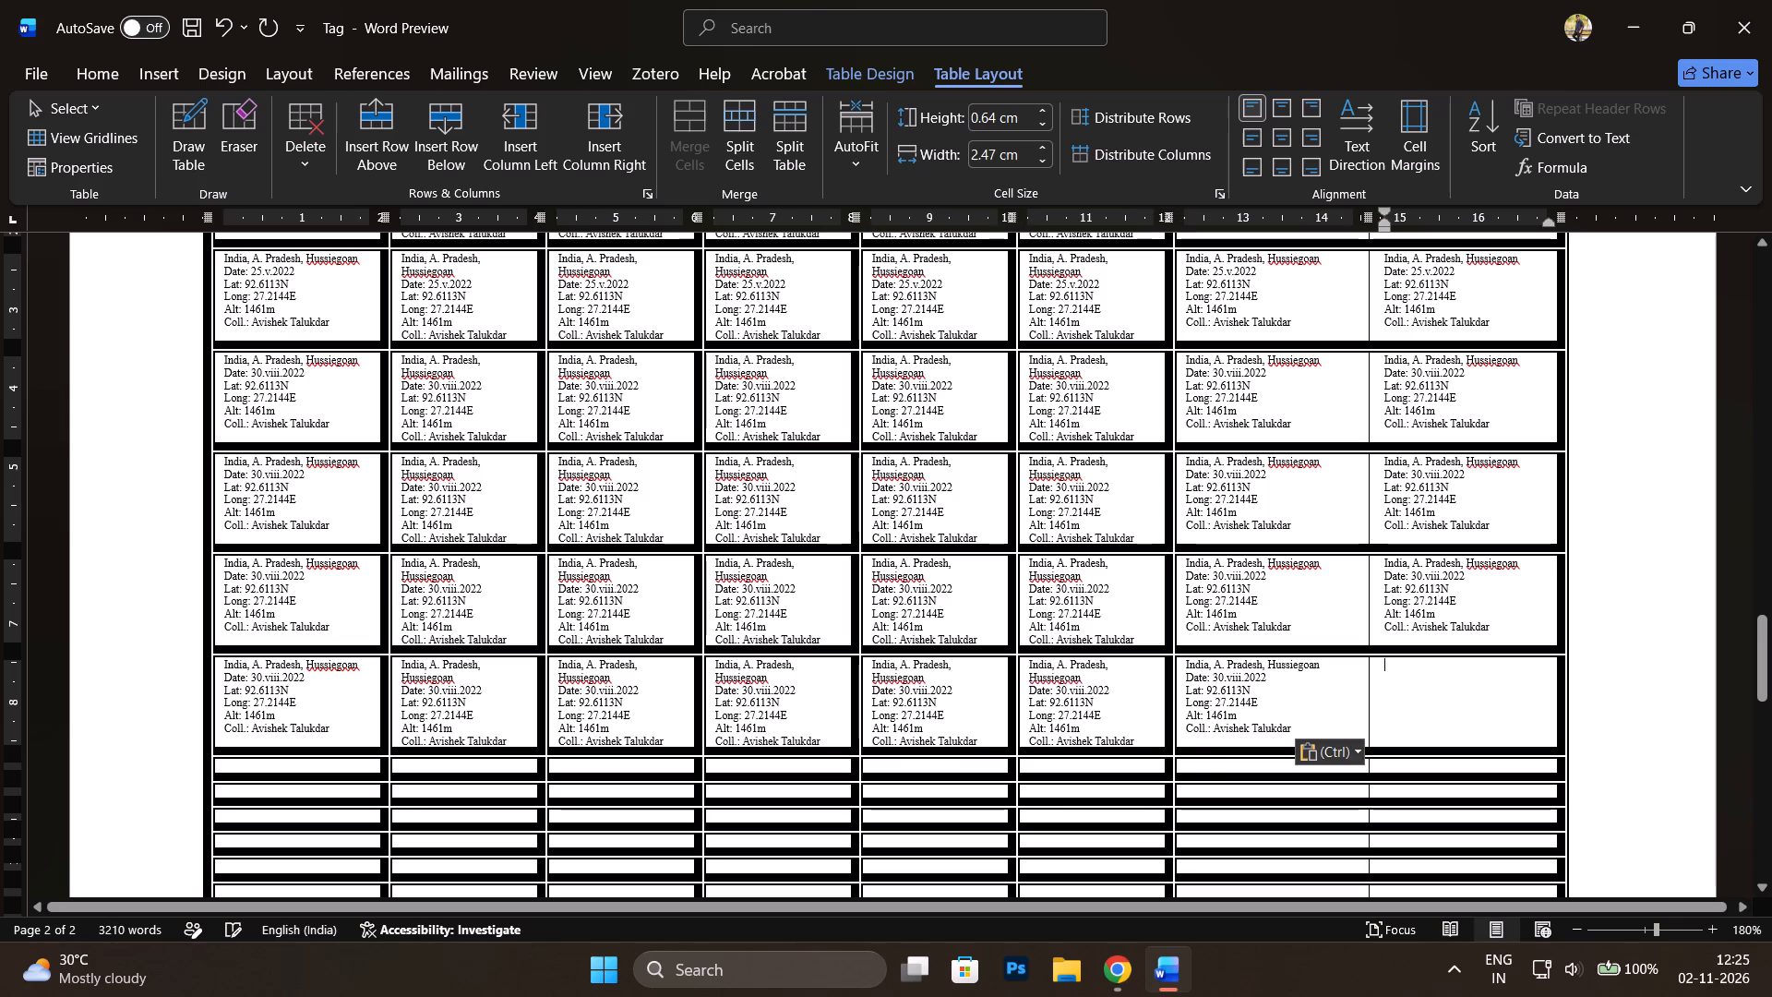
key("ctrl+v")
Paste the copied A. Pradesh, Hussiegoan label dated 30.viii.2022 into all eight empty cells of the twenty-eighth row.
left_click(334, 765)
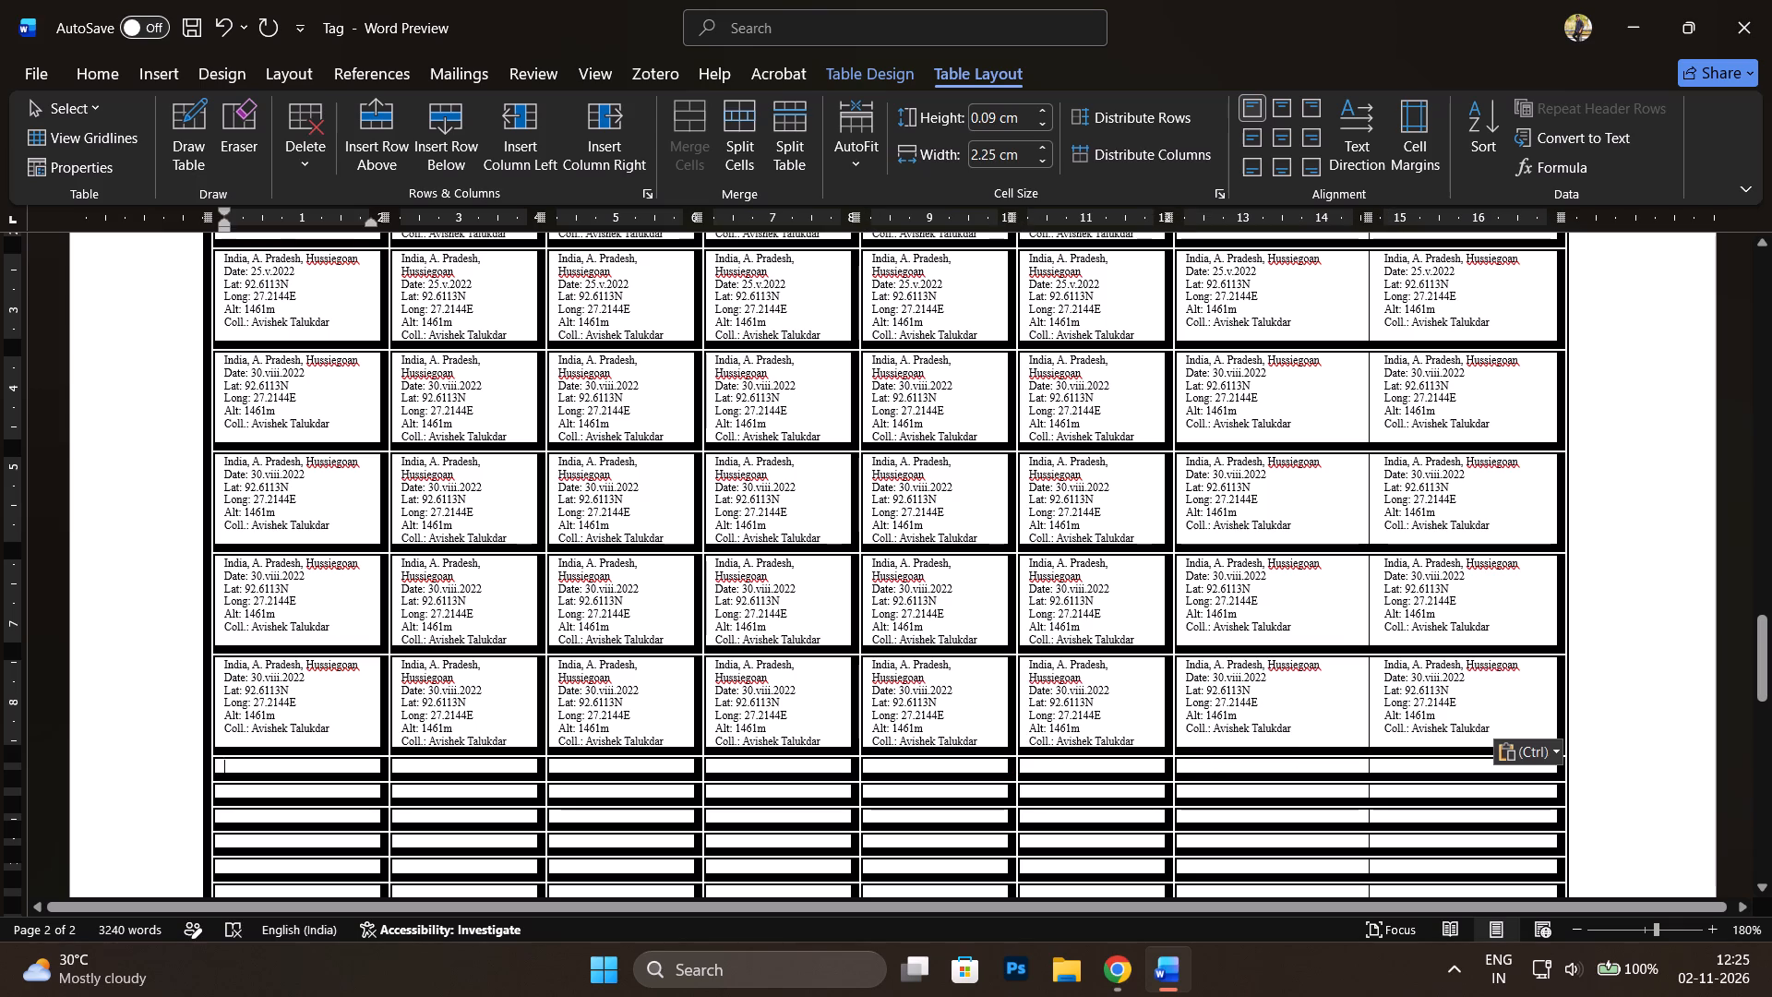
key("ctrl+v")
left_click(437, 780)
key("ctrl+v")
left_click(582, 781)
key("ctrl+v")
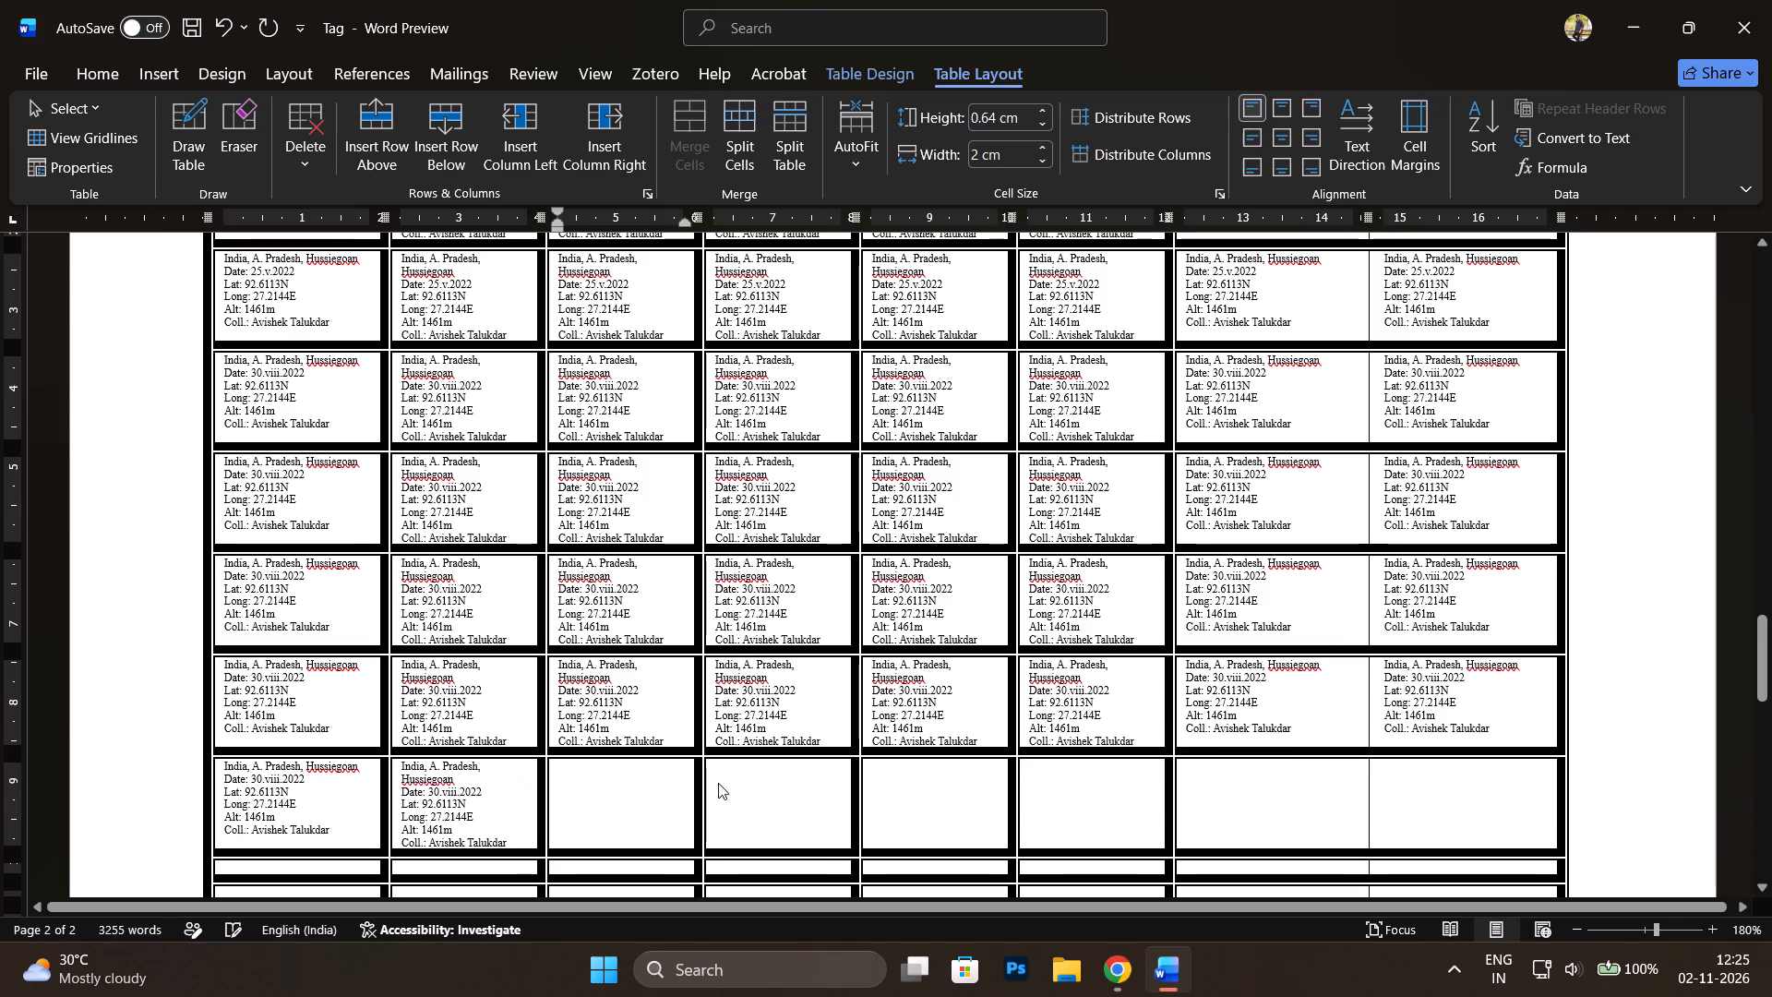
left_click(741, 786)
key("ctrl+v")
left_click(927, 799)
key("ctrl+v")
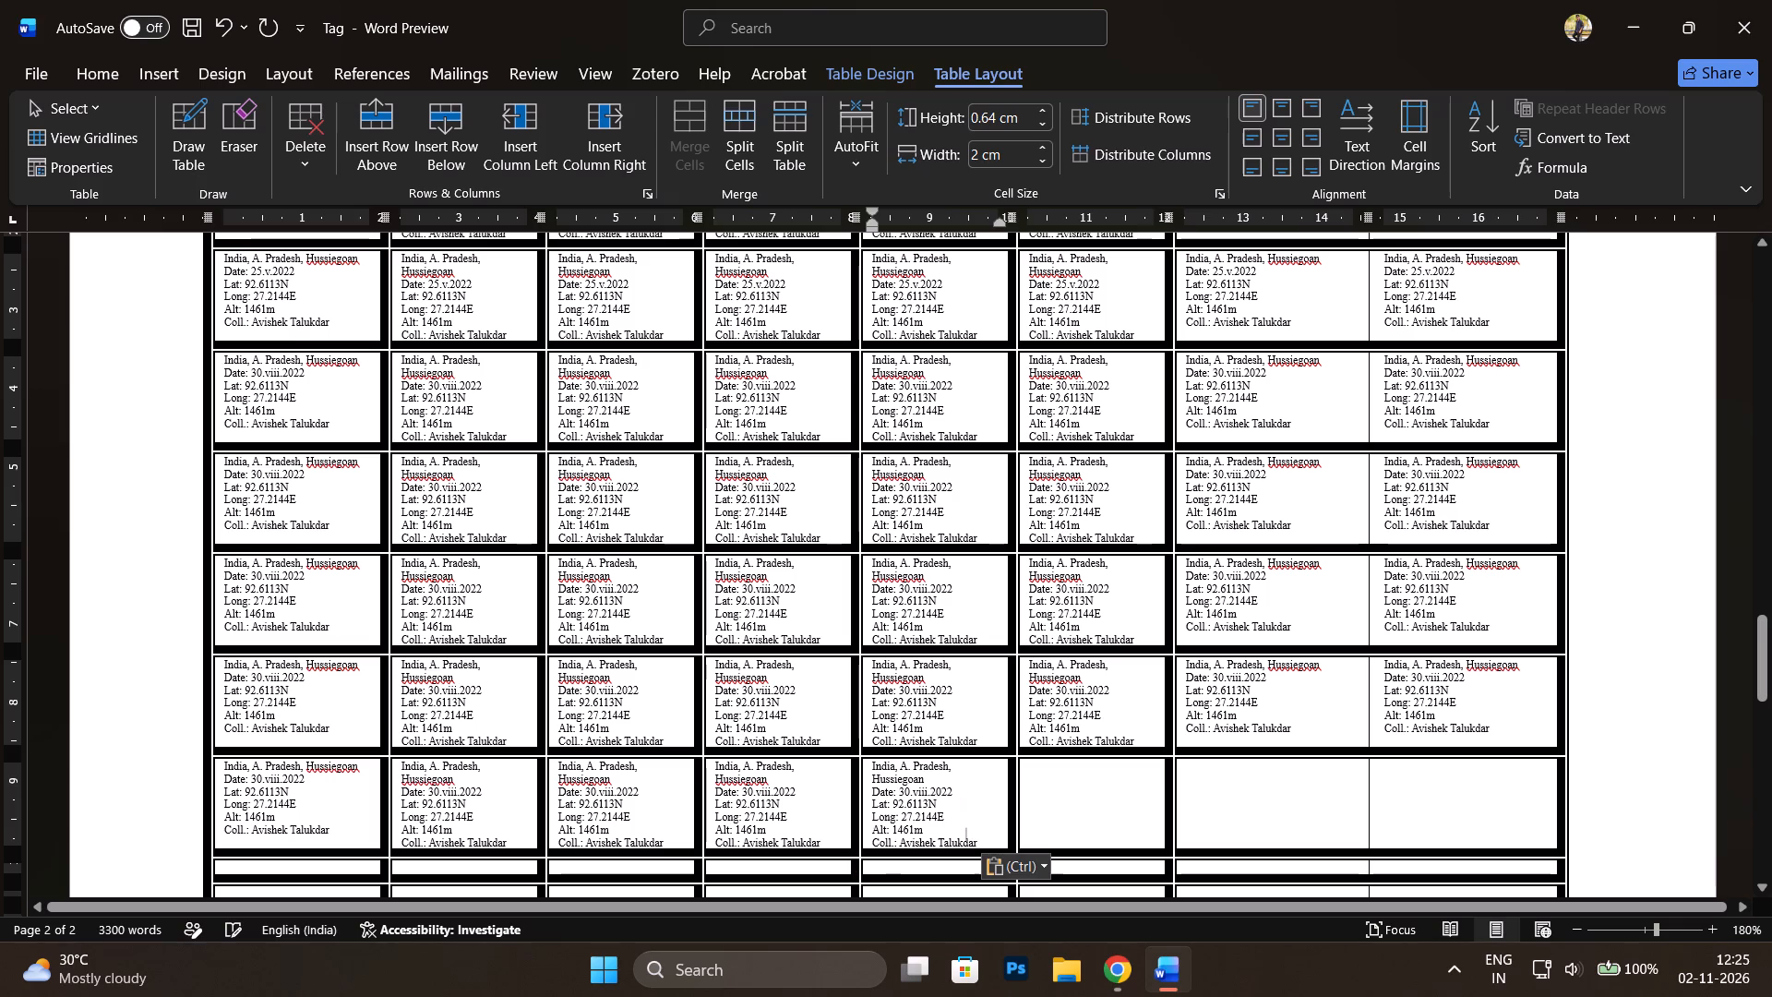
left_click(1084, 802)
key("ctrl+v")
left_click(1271, 799)
key("ctrl+v")
left_click(1427, 807)
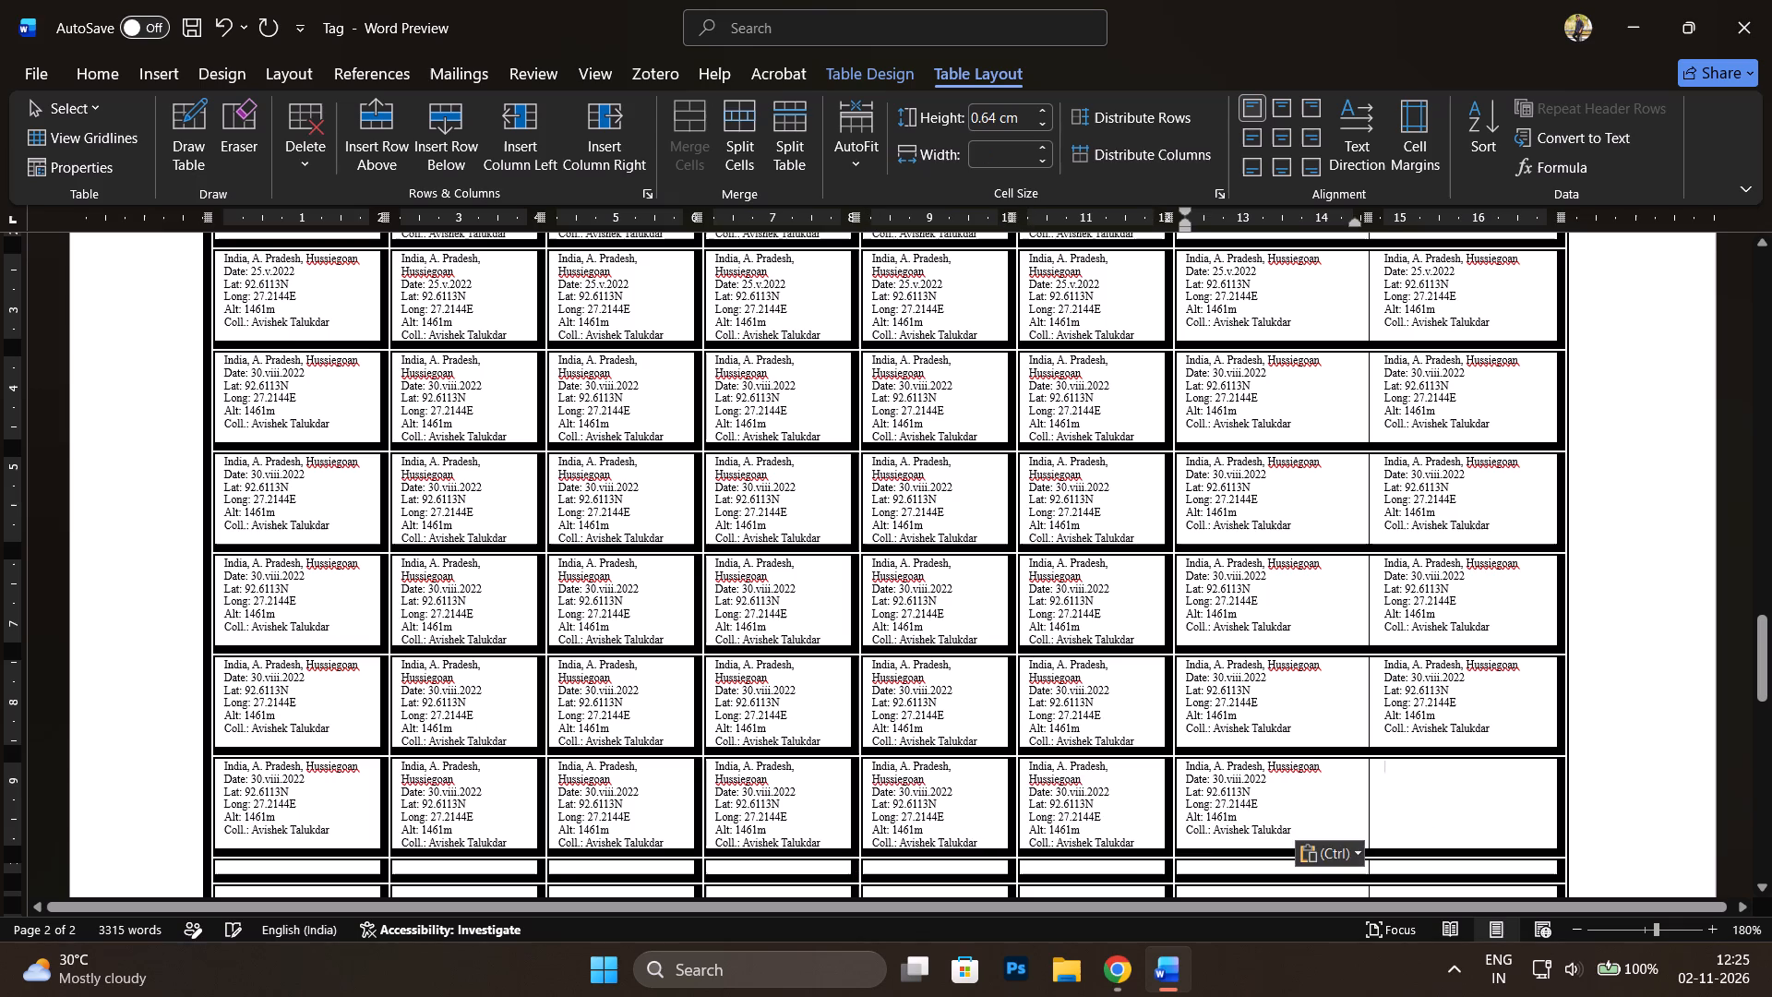
key("ctrl+v")
Paste the copied A. Pradesh, Hussiegoan label dated 30.viii.2022 into all eight empty cells of the twenty-ninth row.
scroll(569, 773, "down", 2)
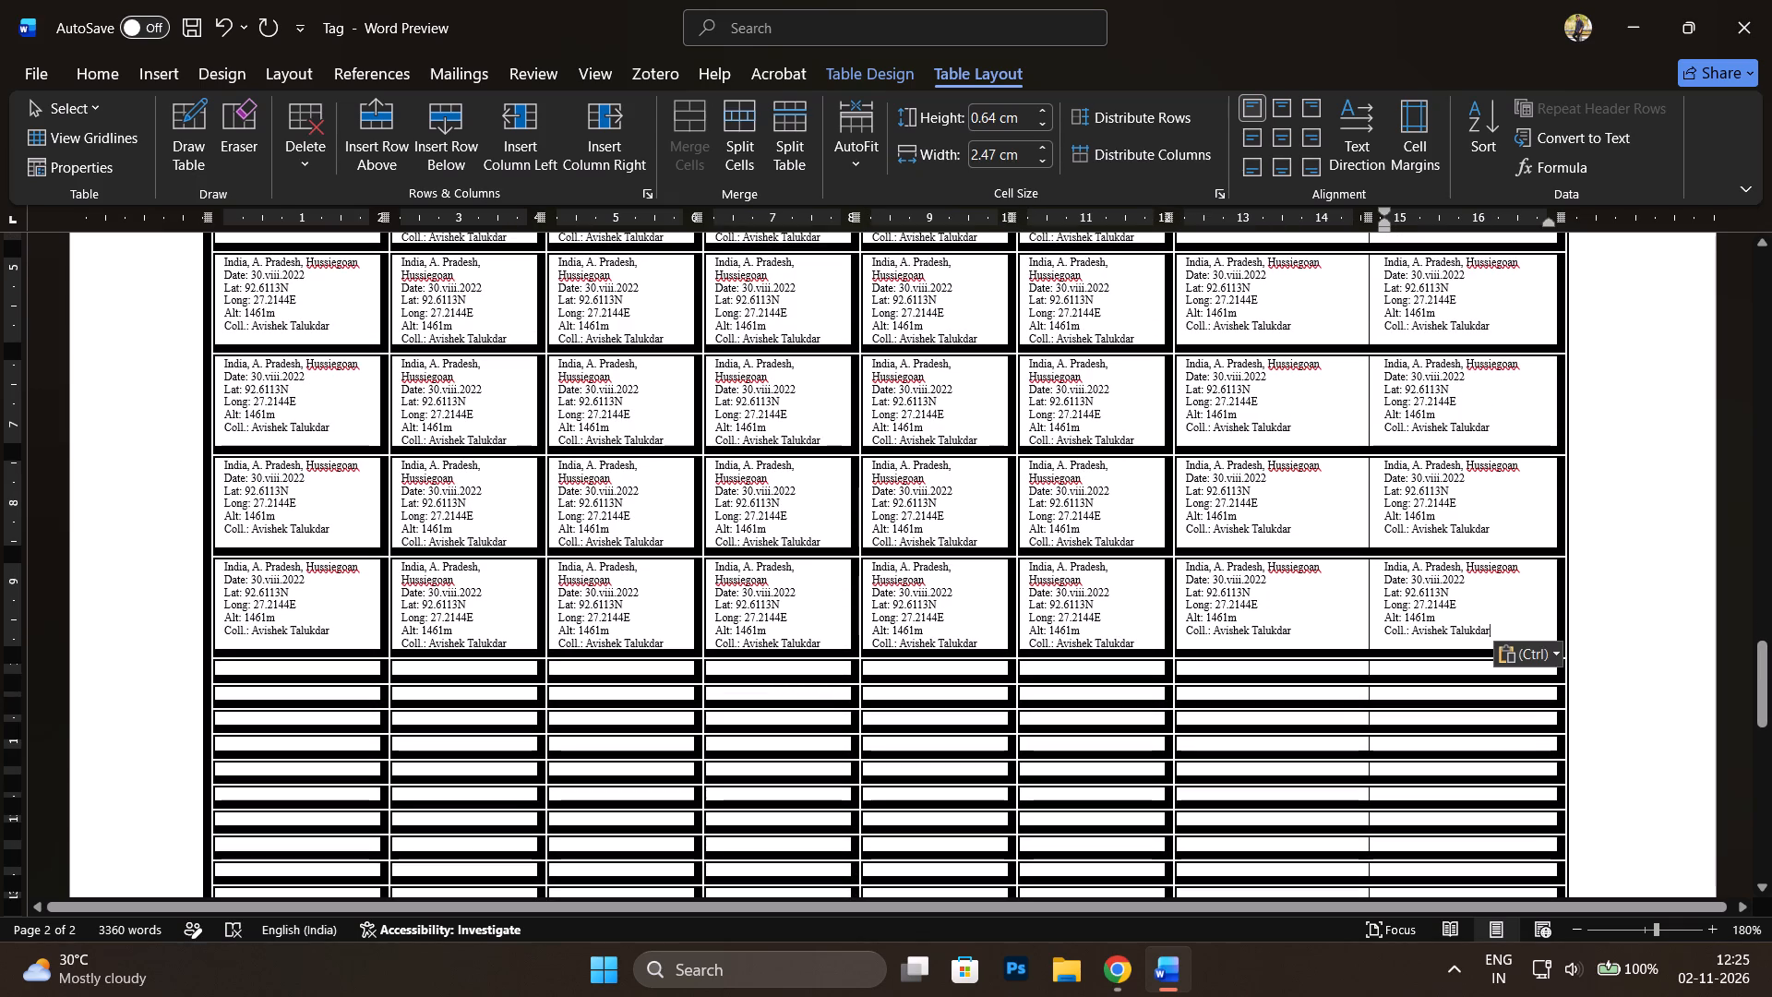
left_click(328, 667)
key("ctrl+v")
left_click(463, 688)
key("ctrl+v")
left_click(589, 695)
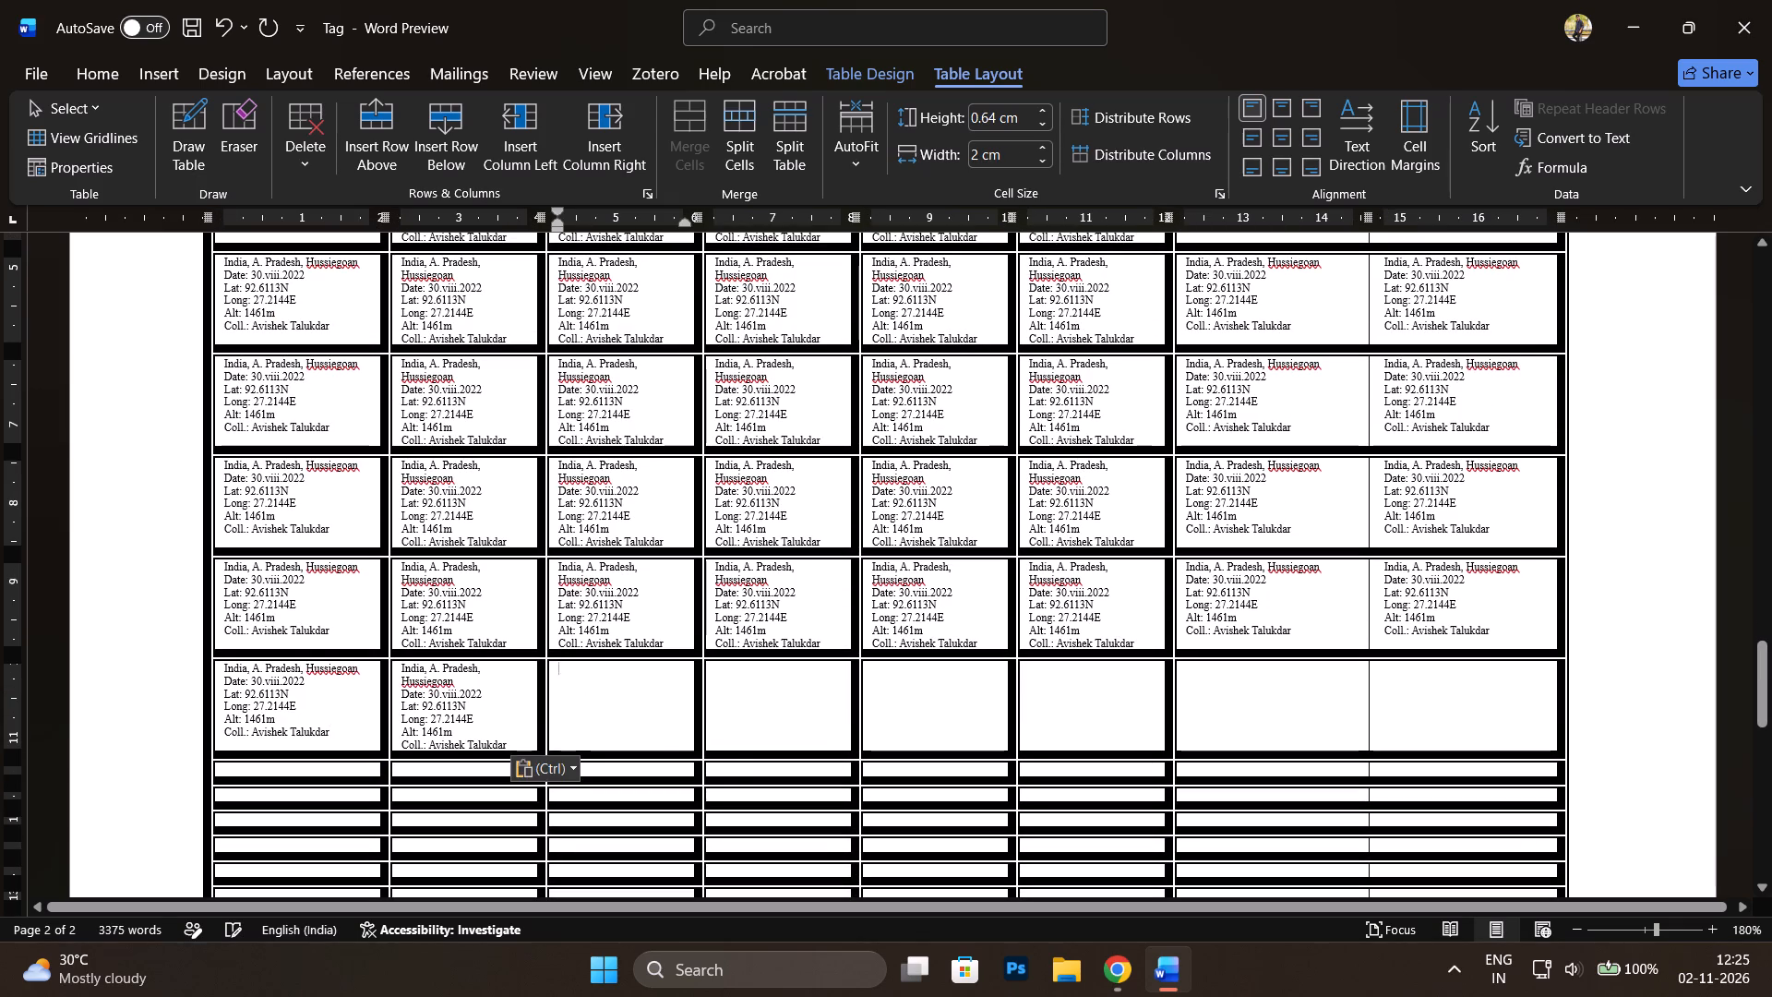
key("ctrl+v")
left_click(747, 696)
key("ctrl+v")
left_click(892, 704)
key("ctrl+v")
left_click(1063, 707)
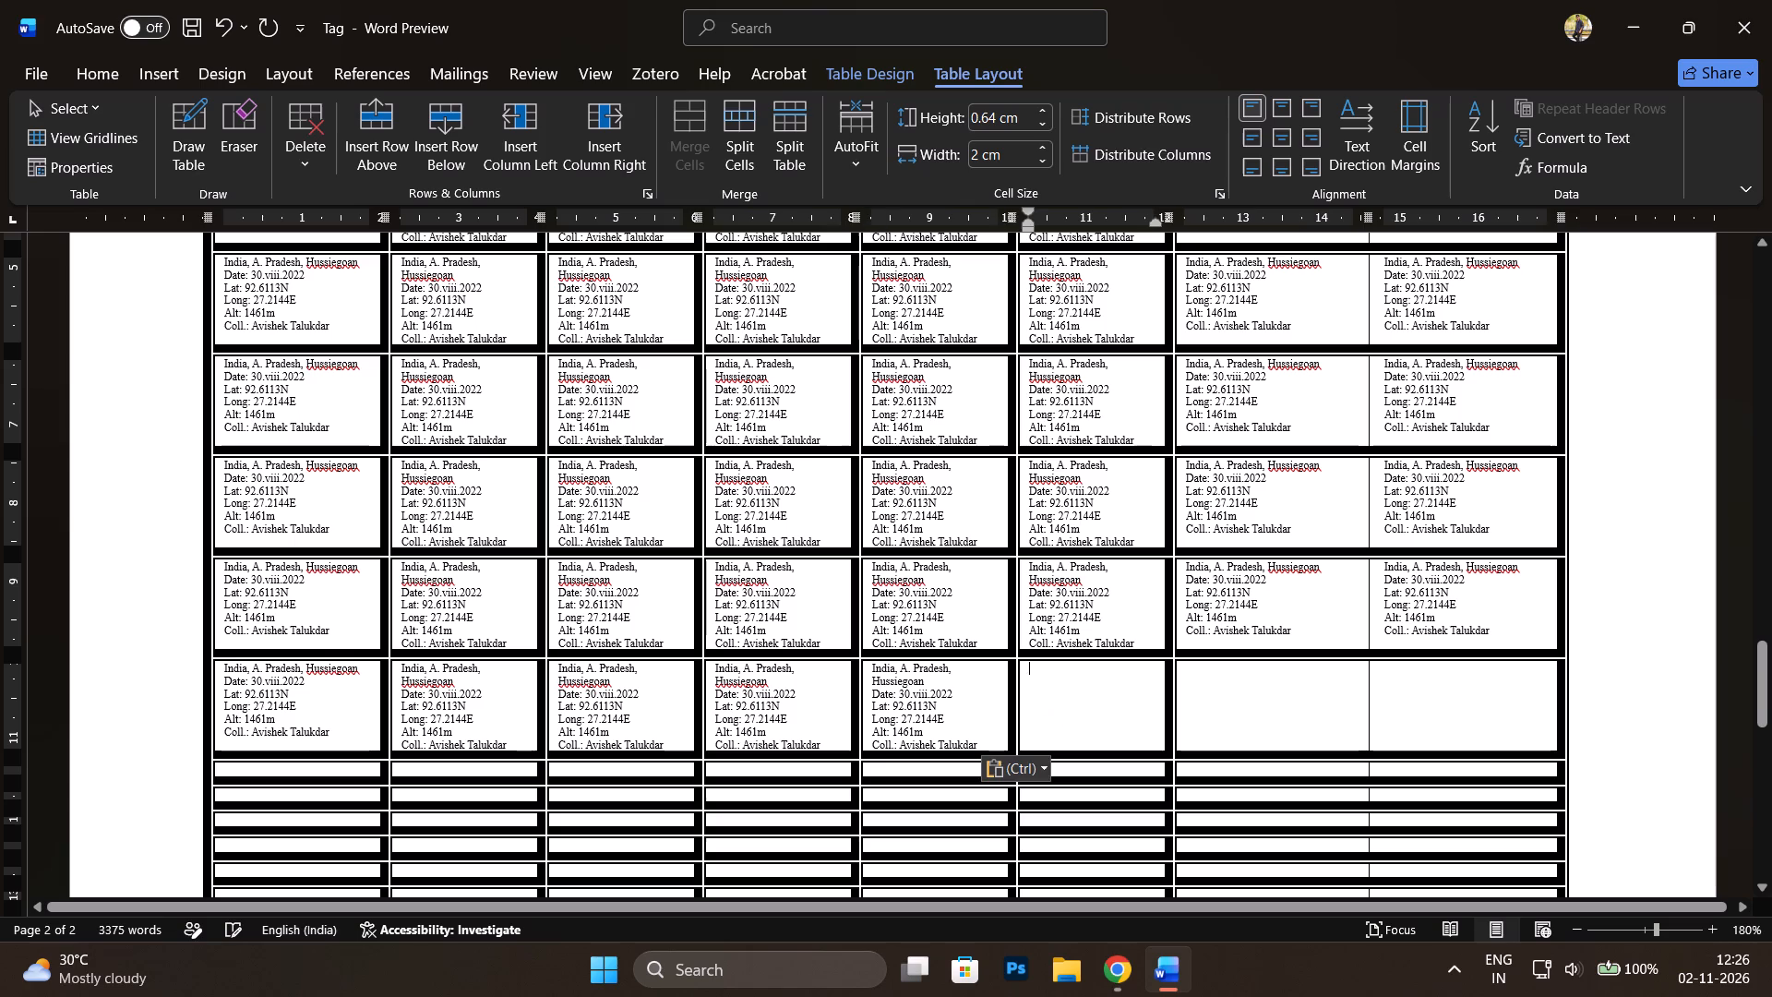
key("ctrl+v")
left_click(1201, 719)
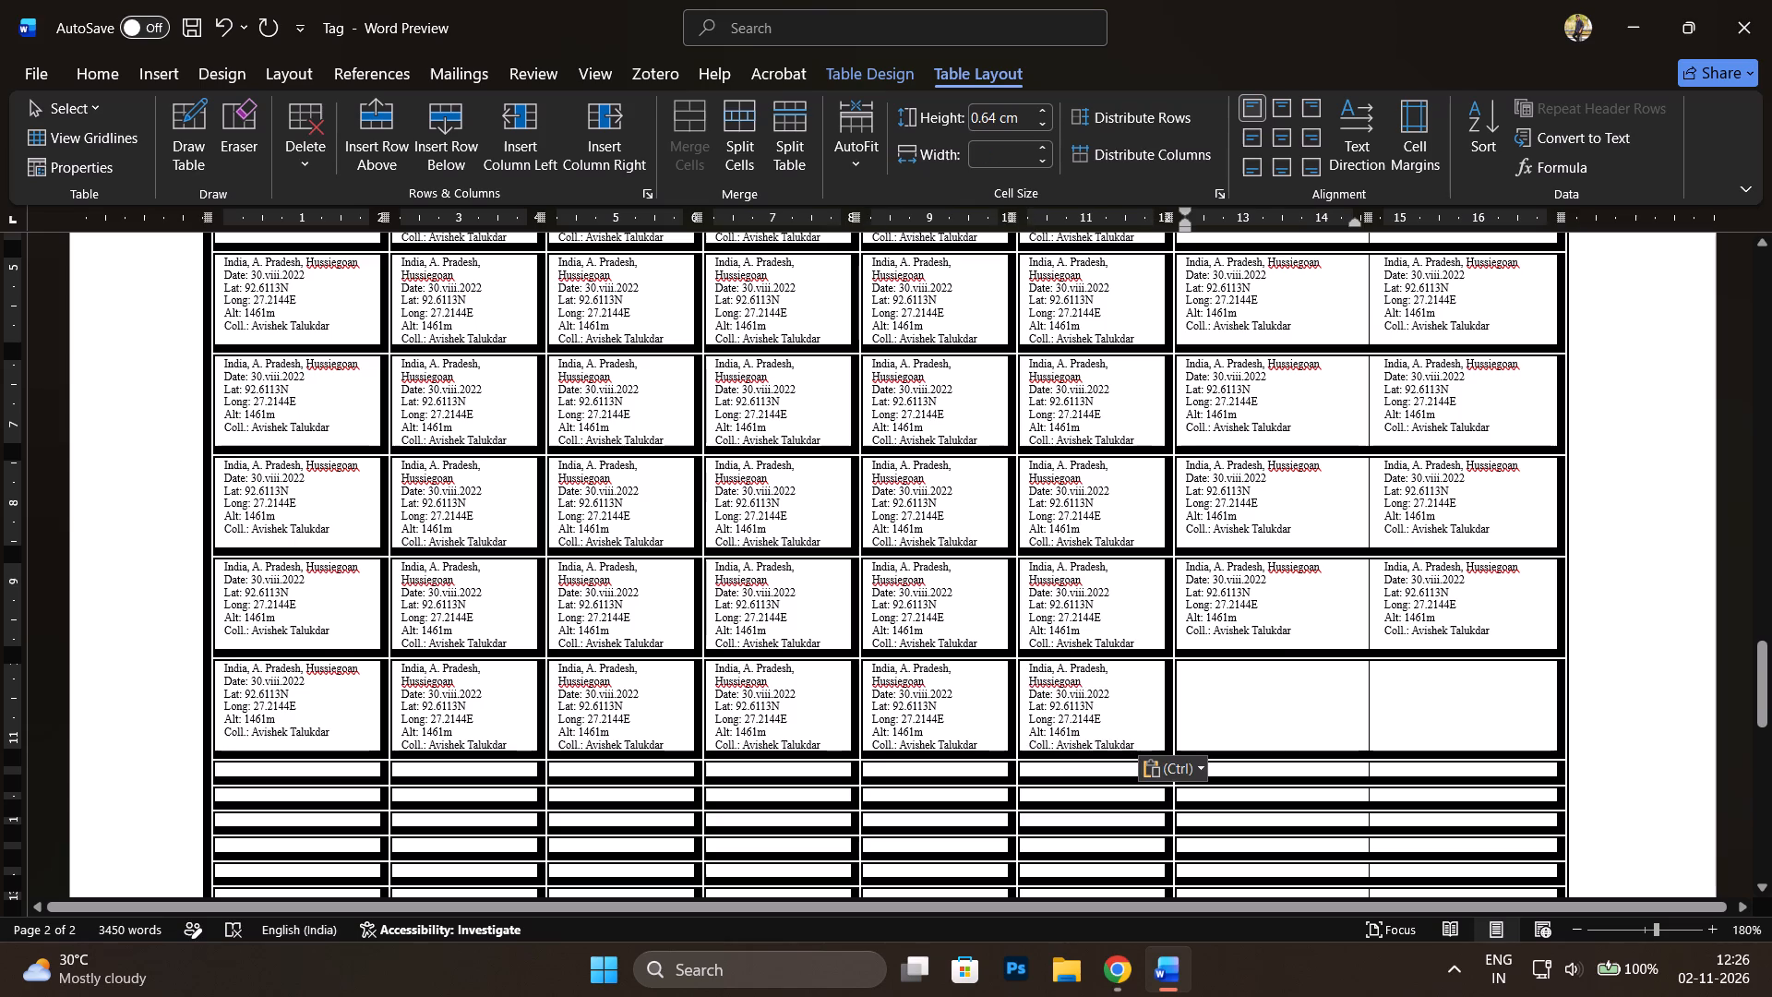
key("ctrl+v")
left_click(1438, 721)
key("ctrl+v")
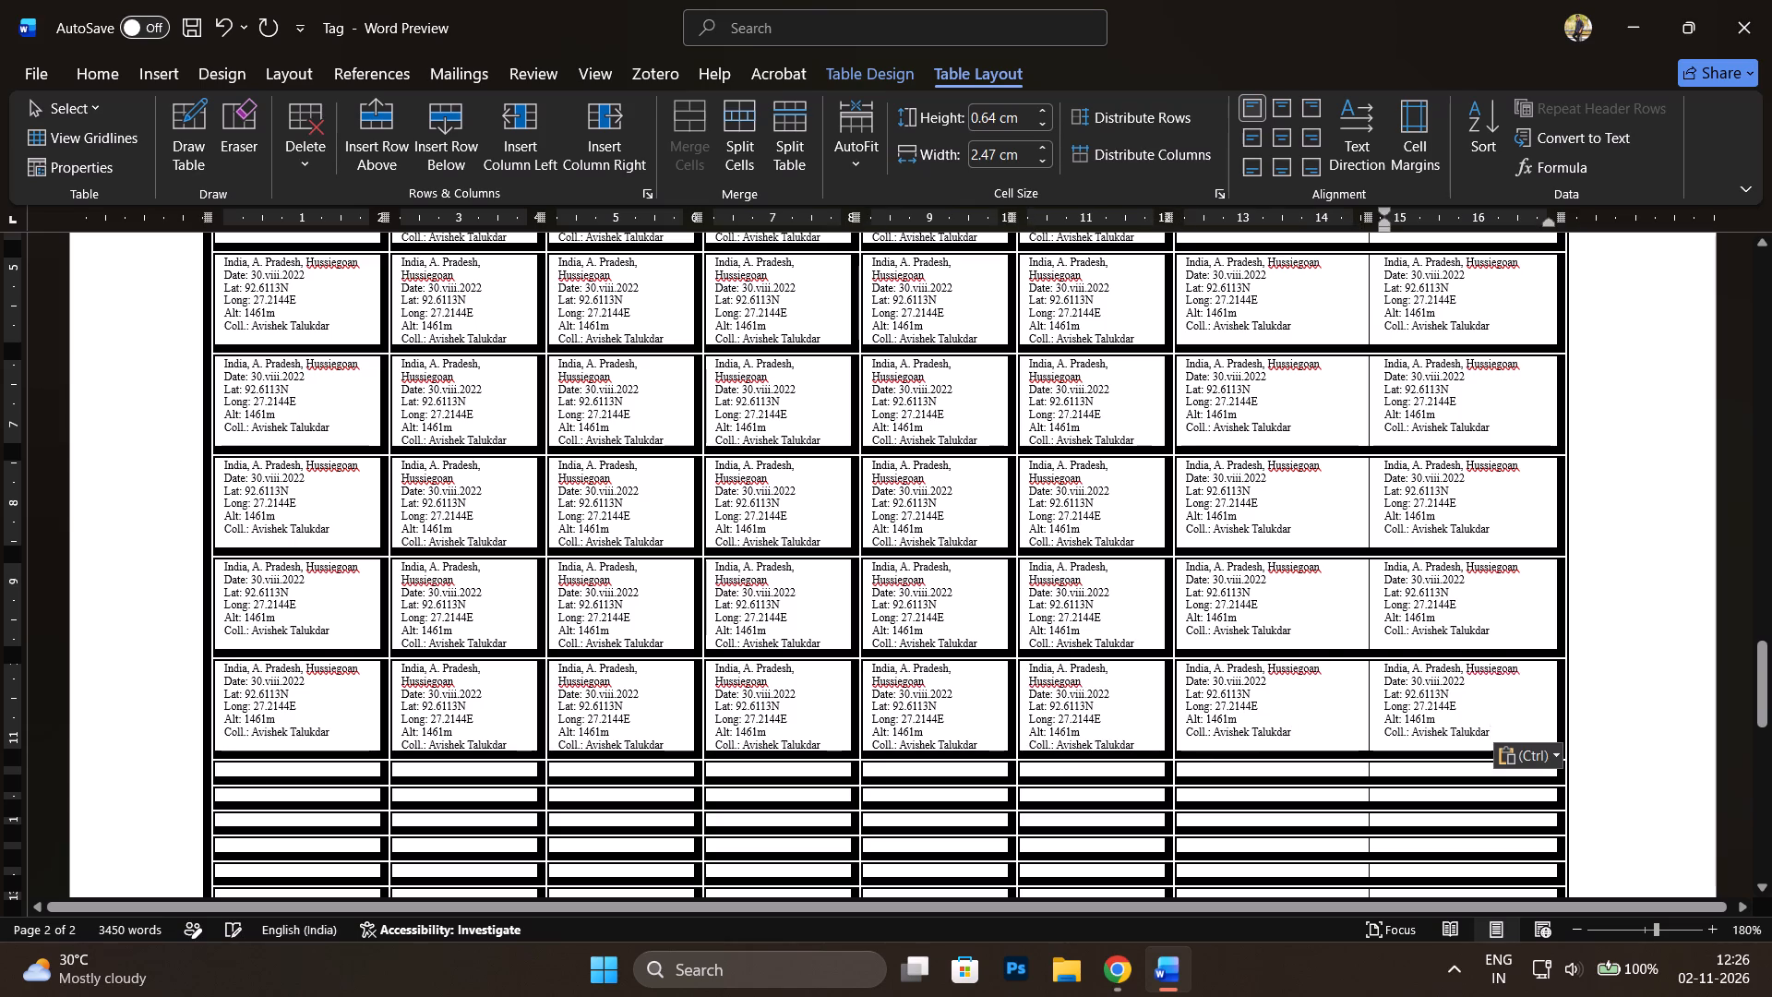
Paste the copied A. Pradesh, Hussiegoan label dated 30.viii.2022 into all eight empty cells of the thirtieth row.
left_click(324, 768)
key("ctrl+v")
left_click(480, 781)
key("ctrl+v")
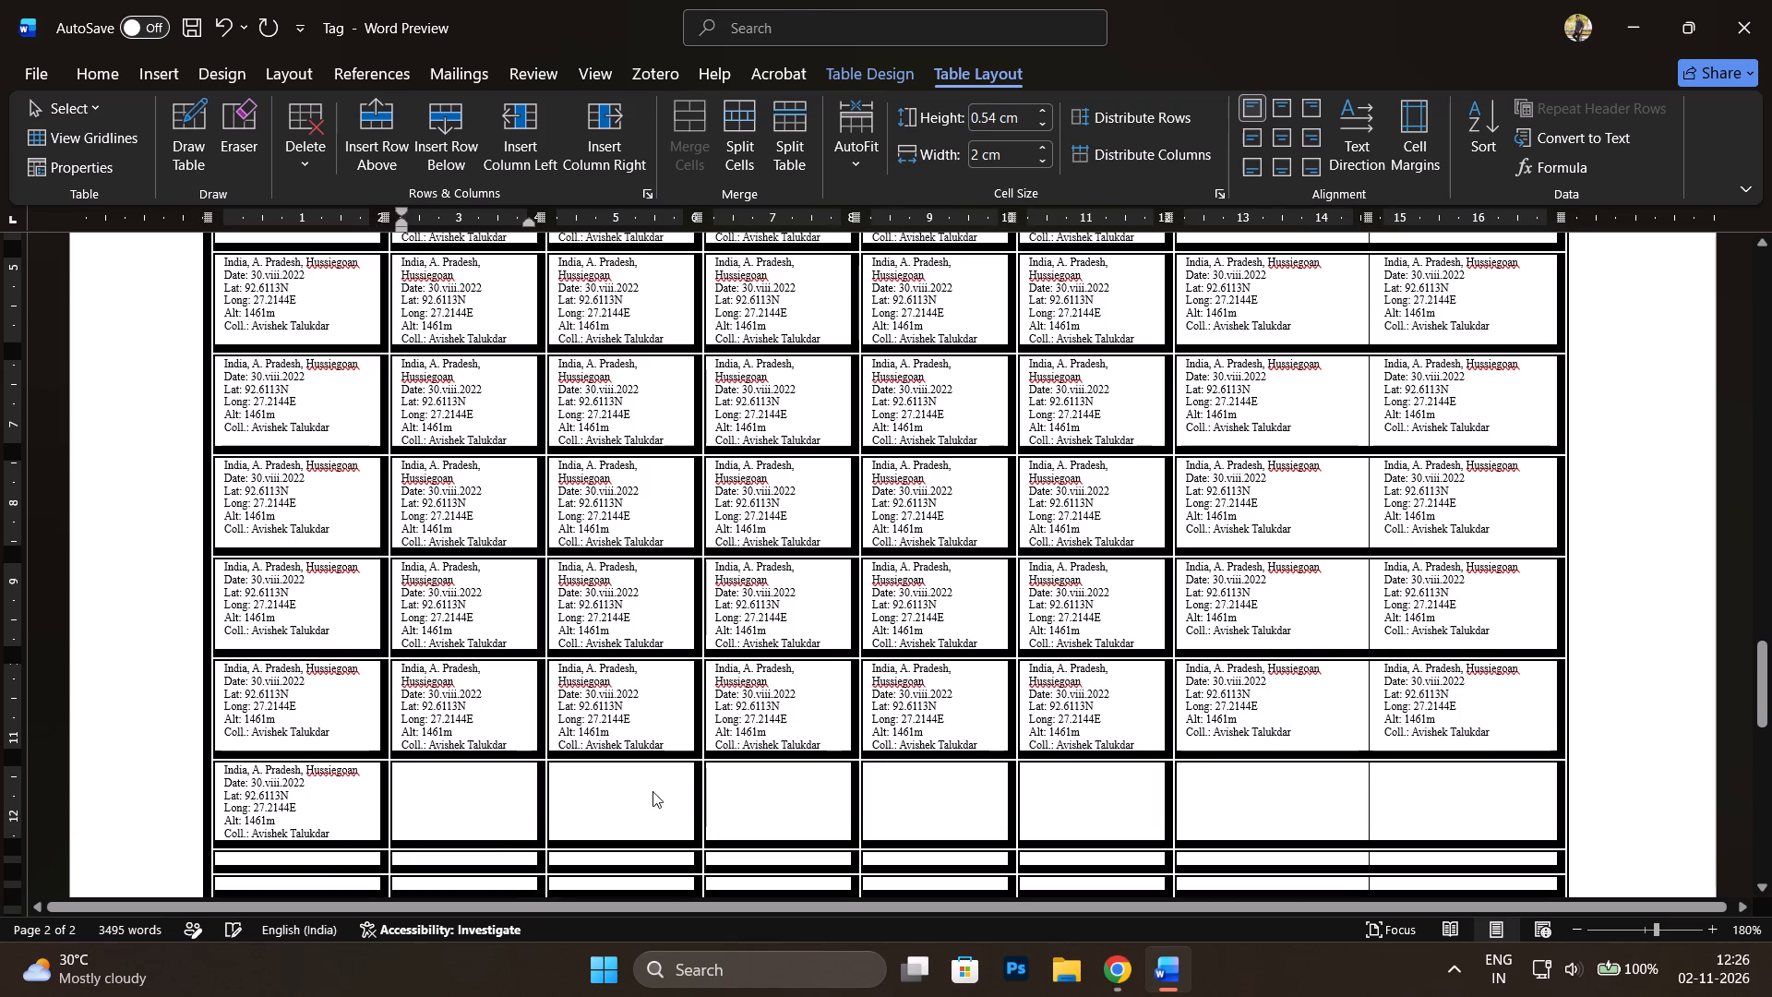
left_click(636, 799)
key("ctrl+v")
left_click(799, 791)
key("ctrl+v")
left_click(928, 797)
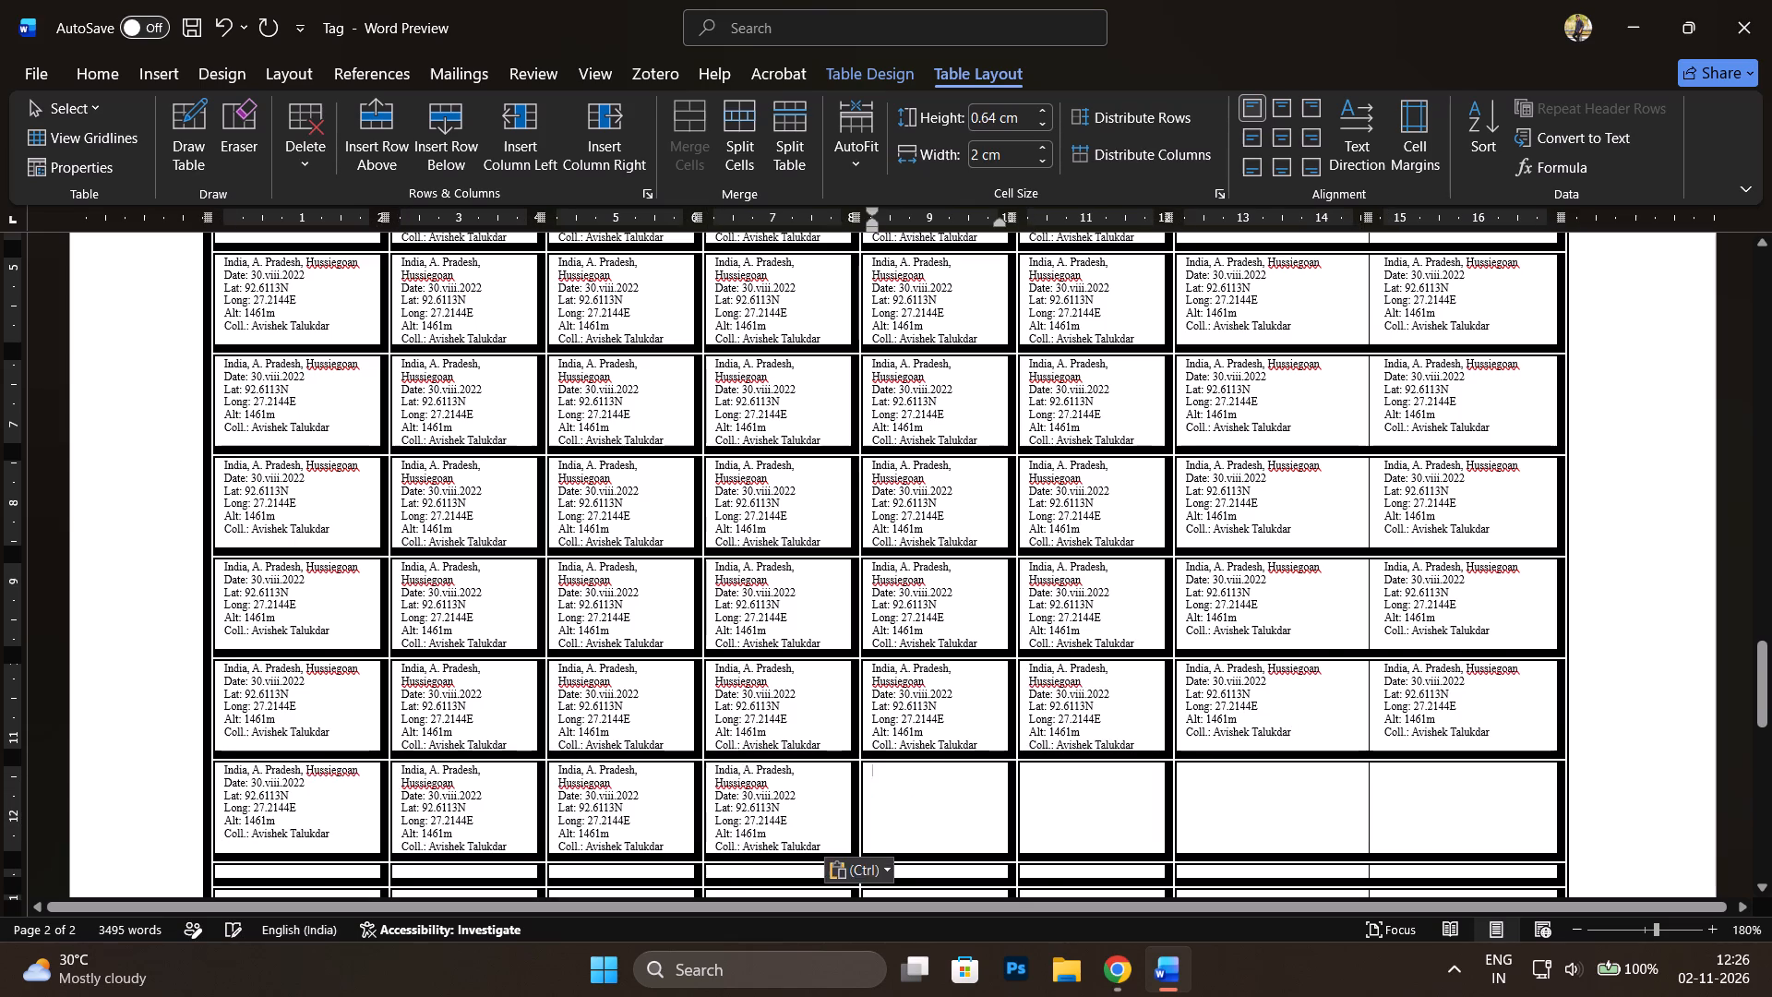
key("ctrl+v")
left_click(1081, 800)
key("ctrl+v")
left_click(1242, 814)
key("ctrl+v")
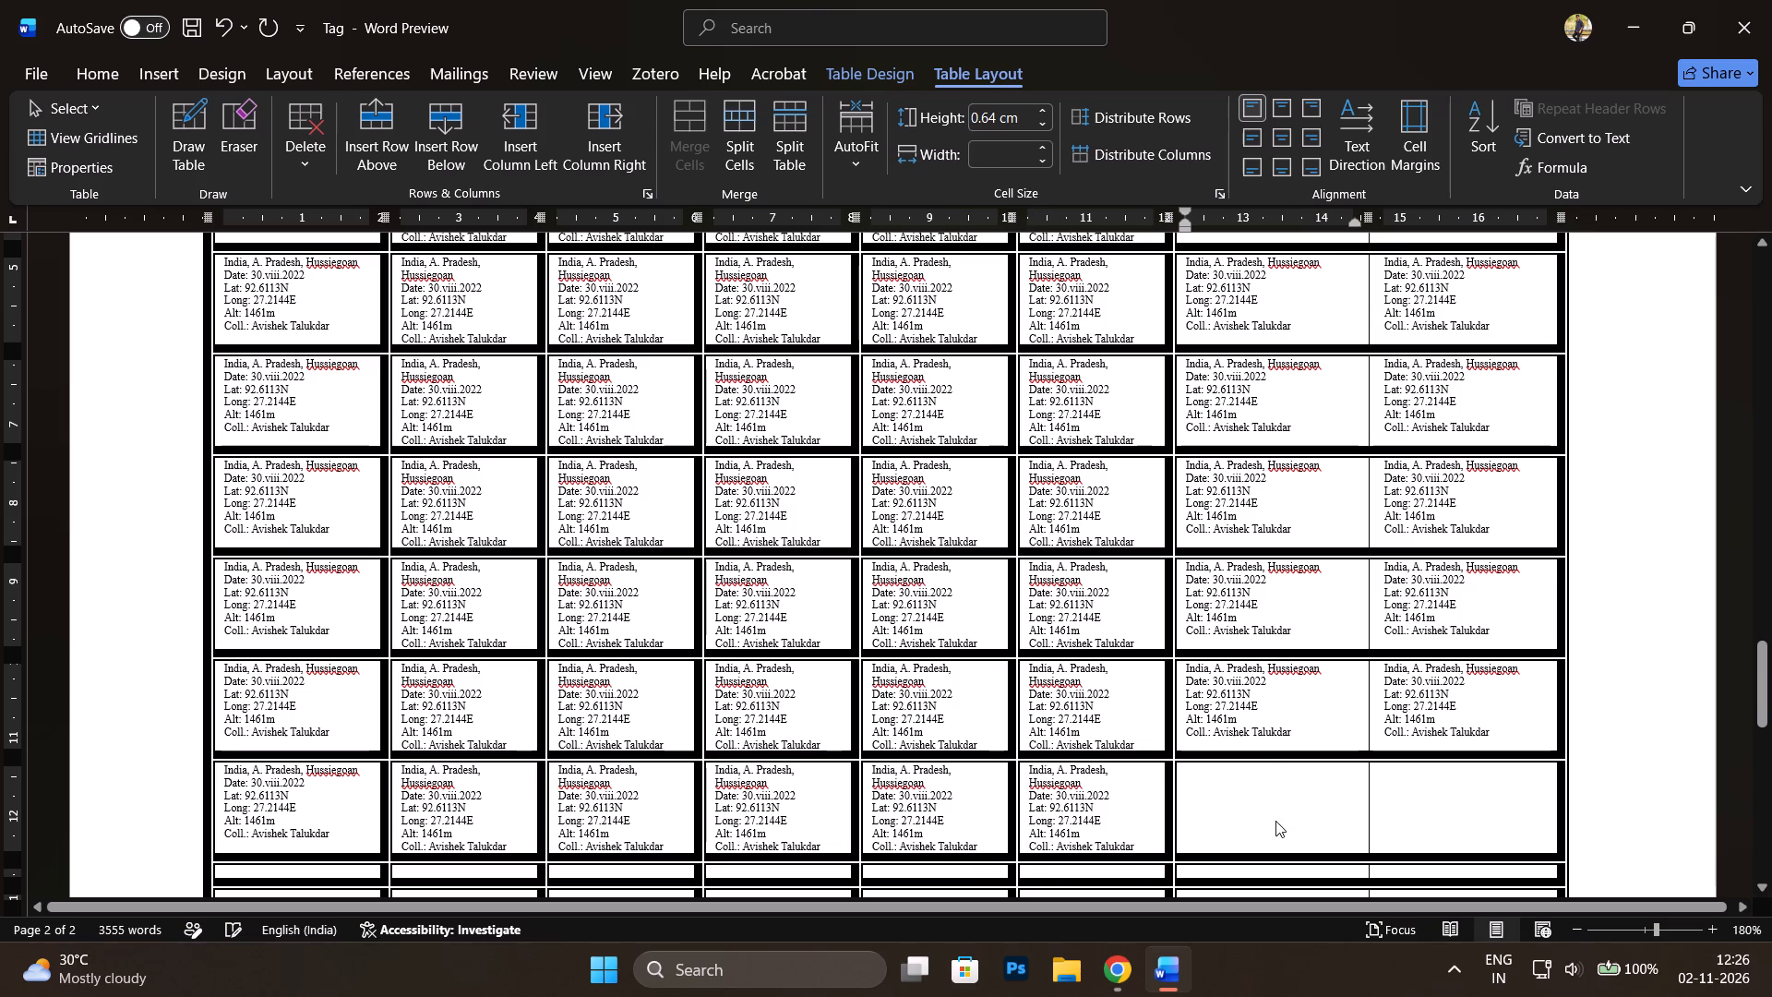
left_click(1425, 799)
key("ctrl+v")
Paste the copied A. Pradesh, Hussiegoan label dated 30.viii.2022 into all eight empty cells of the thirty-first row.
scroll(658, 759, "down", 2)
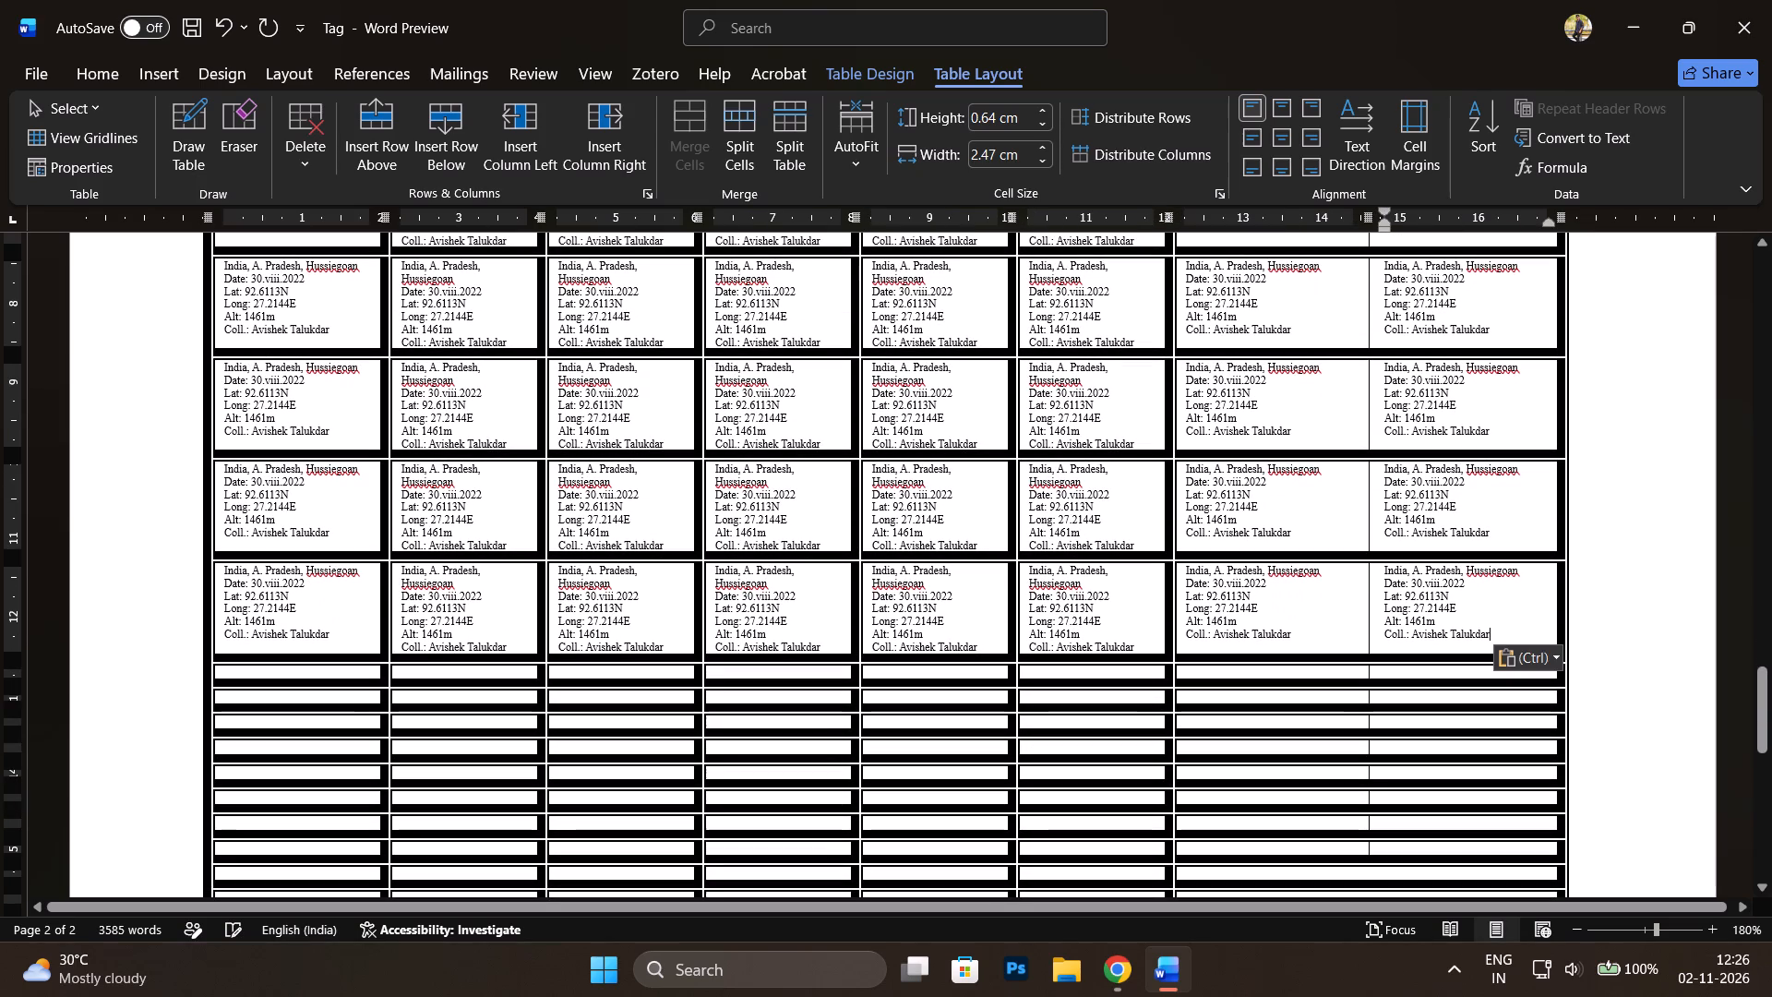
left_click(353, 673)
key("ctrl+v")
left_click(436, 690)
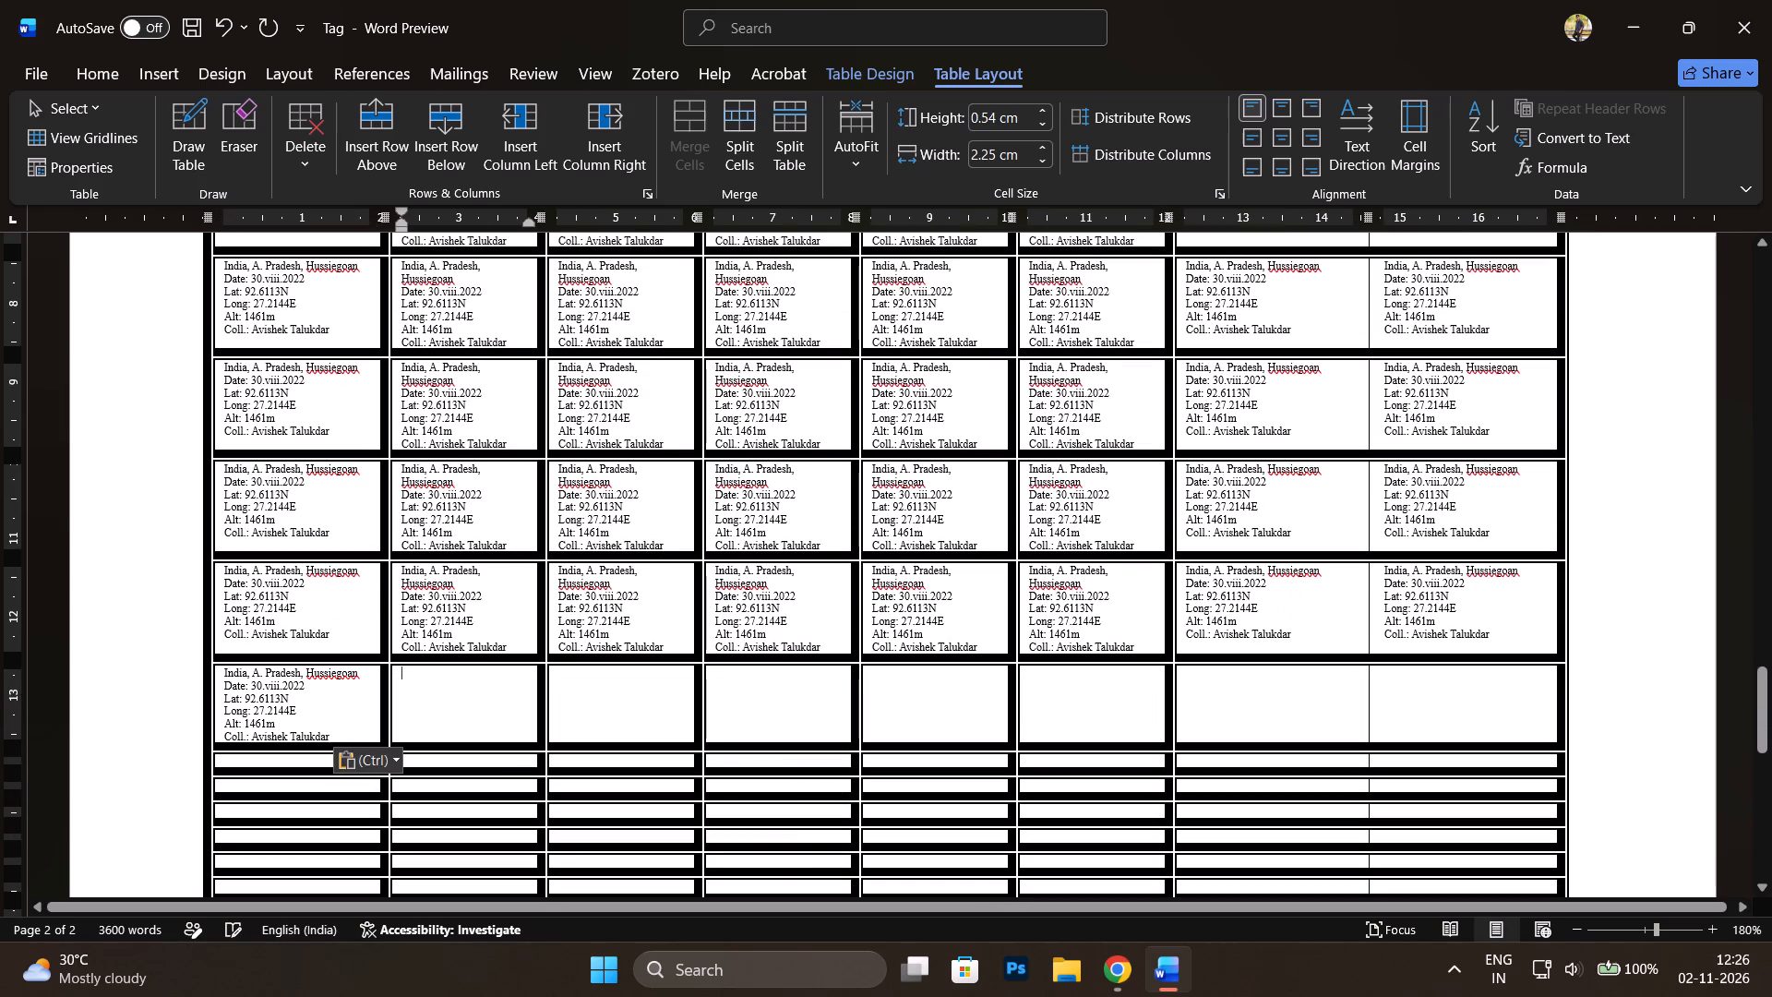
key("ctrl+v")
left_click(581, 701)
key("ctrl+v")
left_click(739, 700)
key("ctrl+v")
left_click(945, 699)
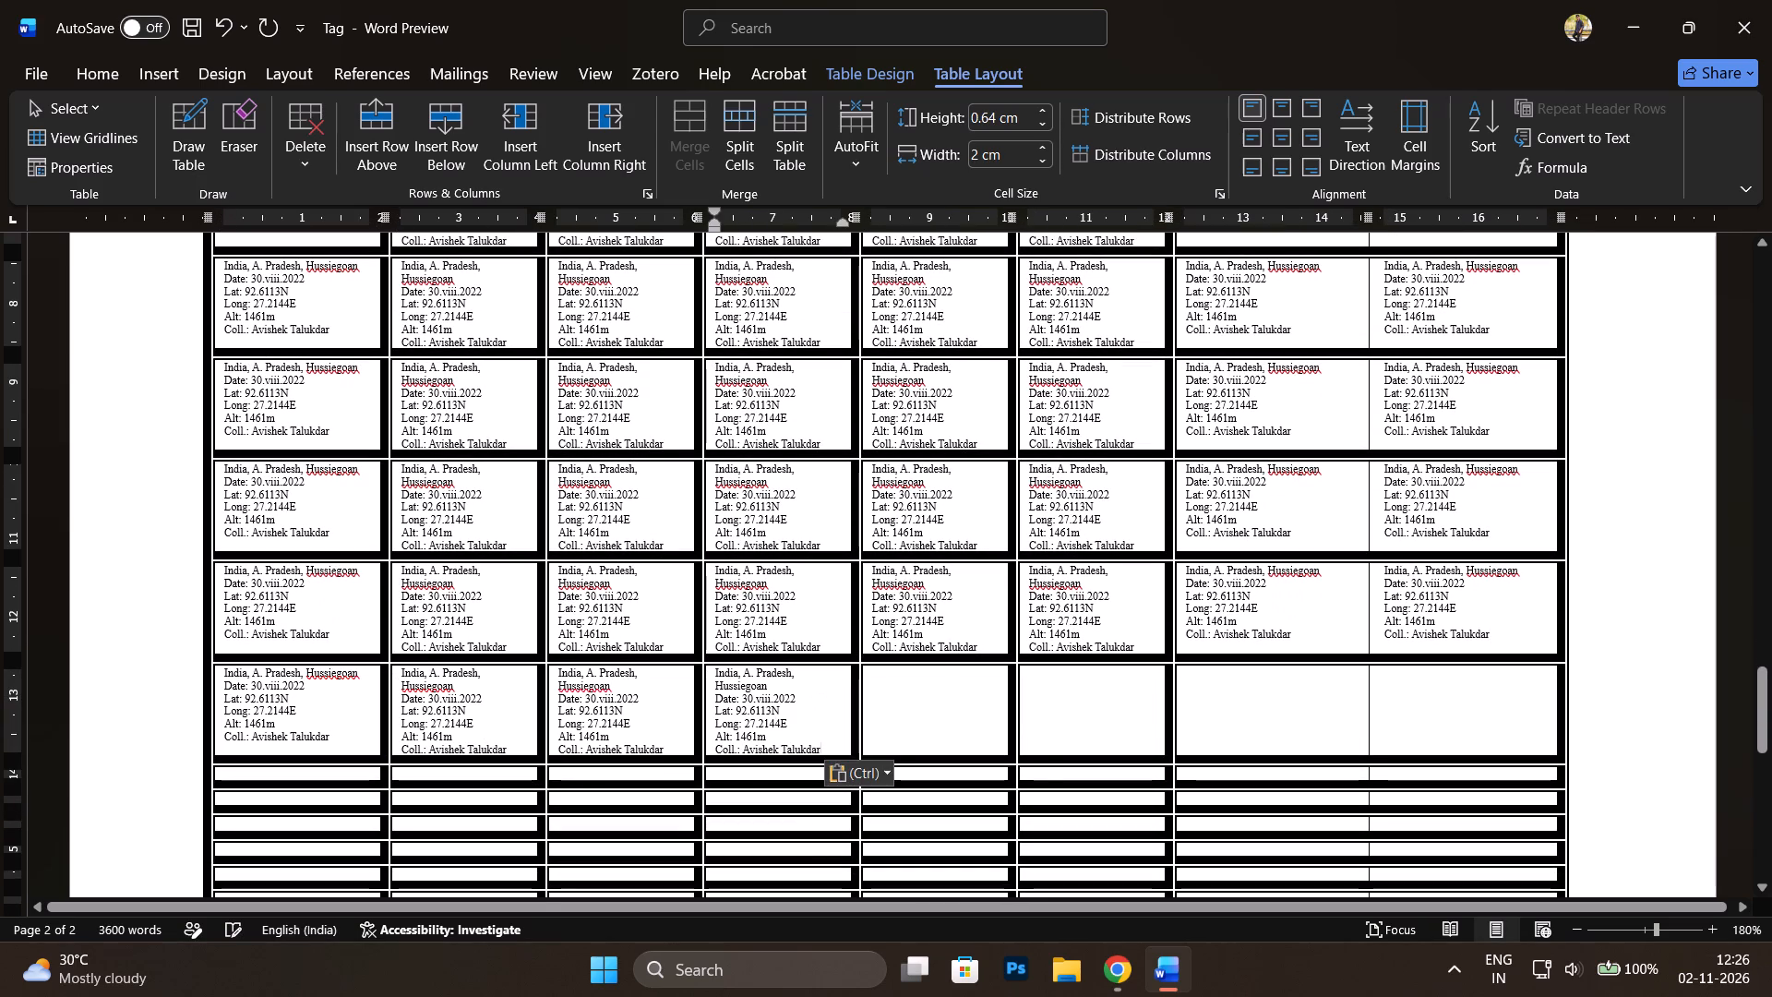
key("ctrl+v")
left_click(1073, 711)
key("ctrl+v")
left_click(1262, 720)
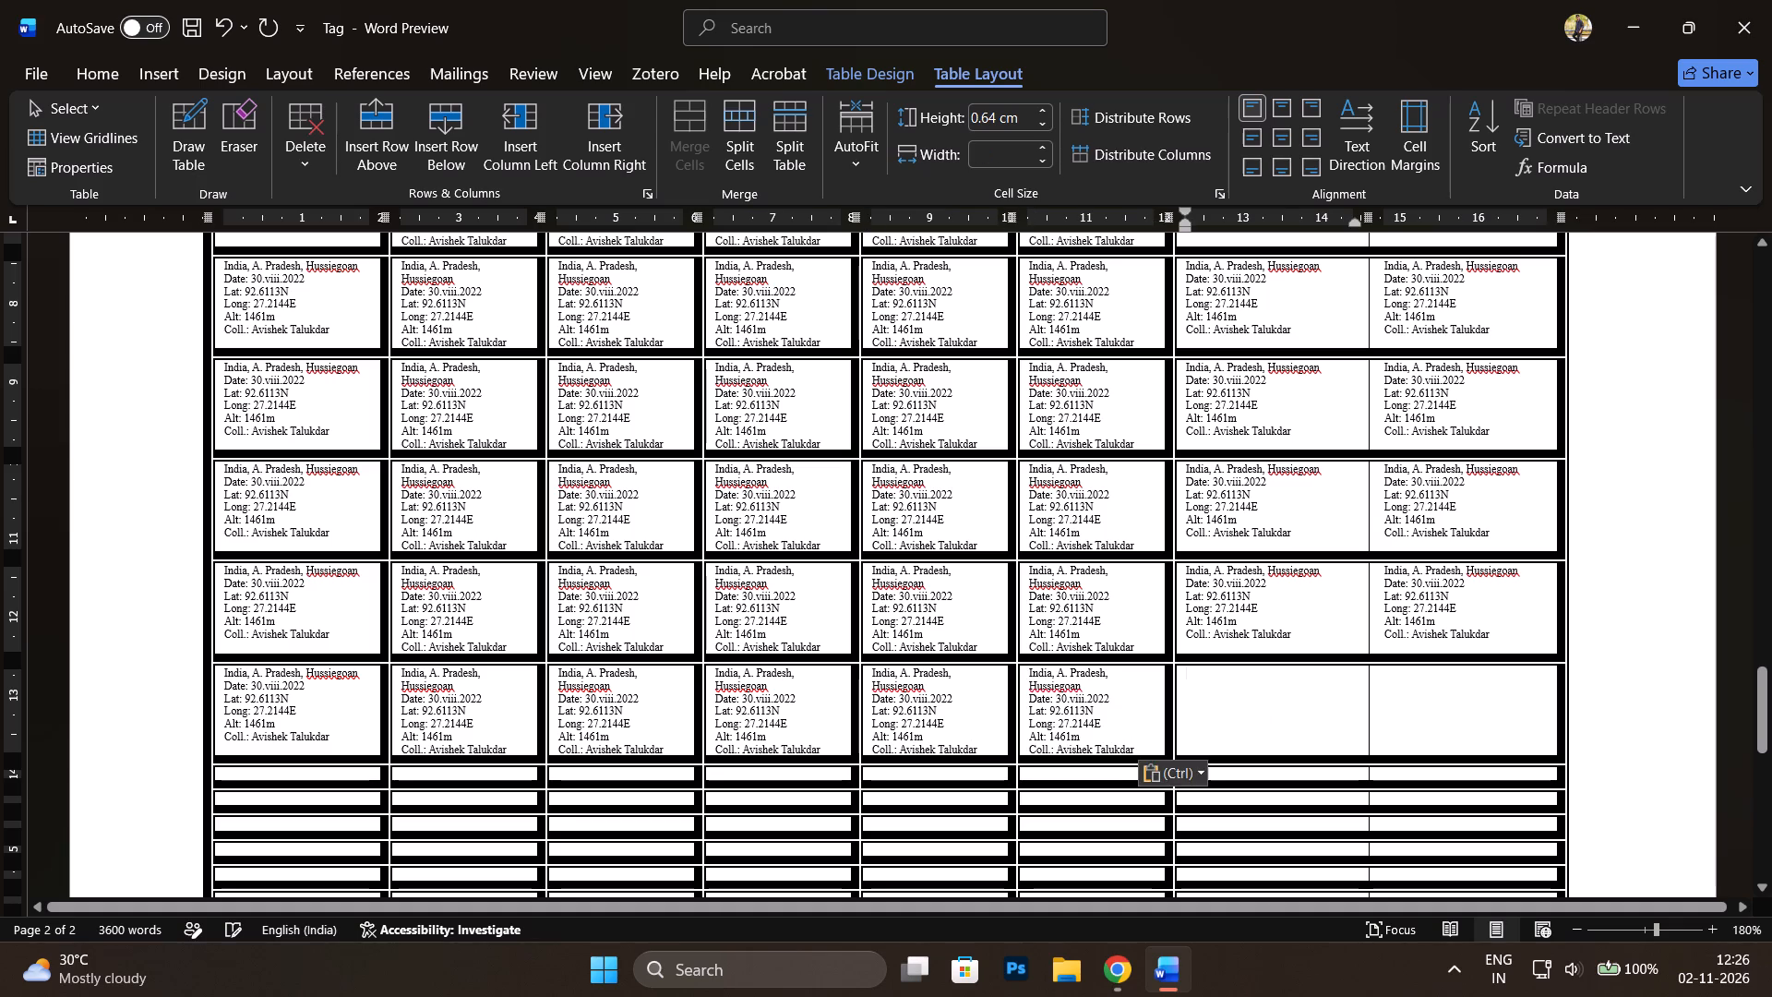
key("ctrl+v")
left_click(1449, 720)
key("ctrl+v")
Review the filled label rows across both pages, checking the localities, the dates and the row at the page break.
scroll(427, 723, "down", 2)
scroll(451, 731, "up", 3)
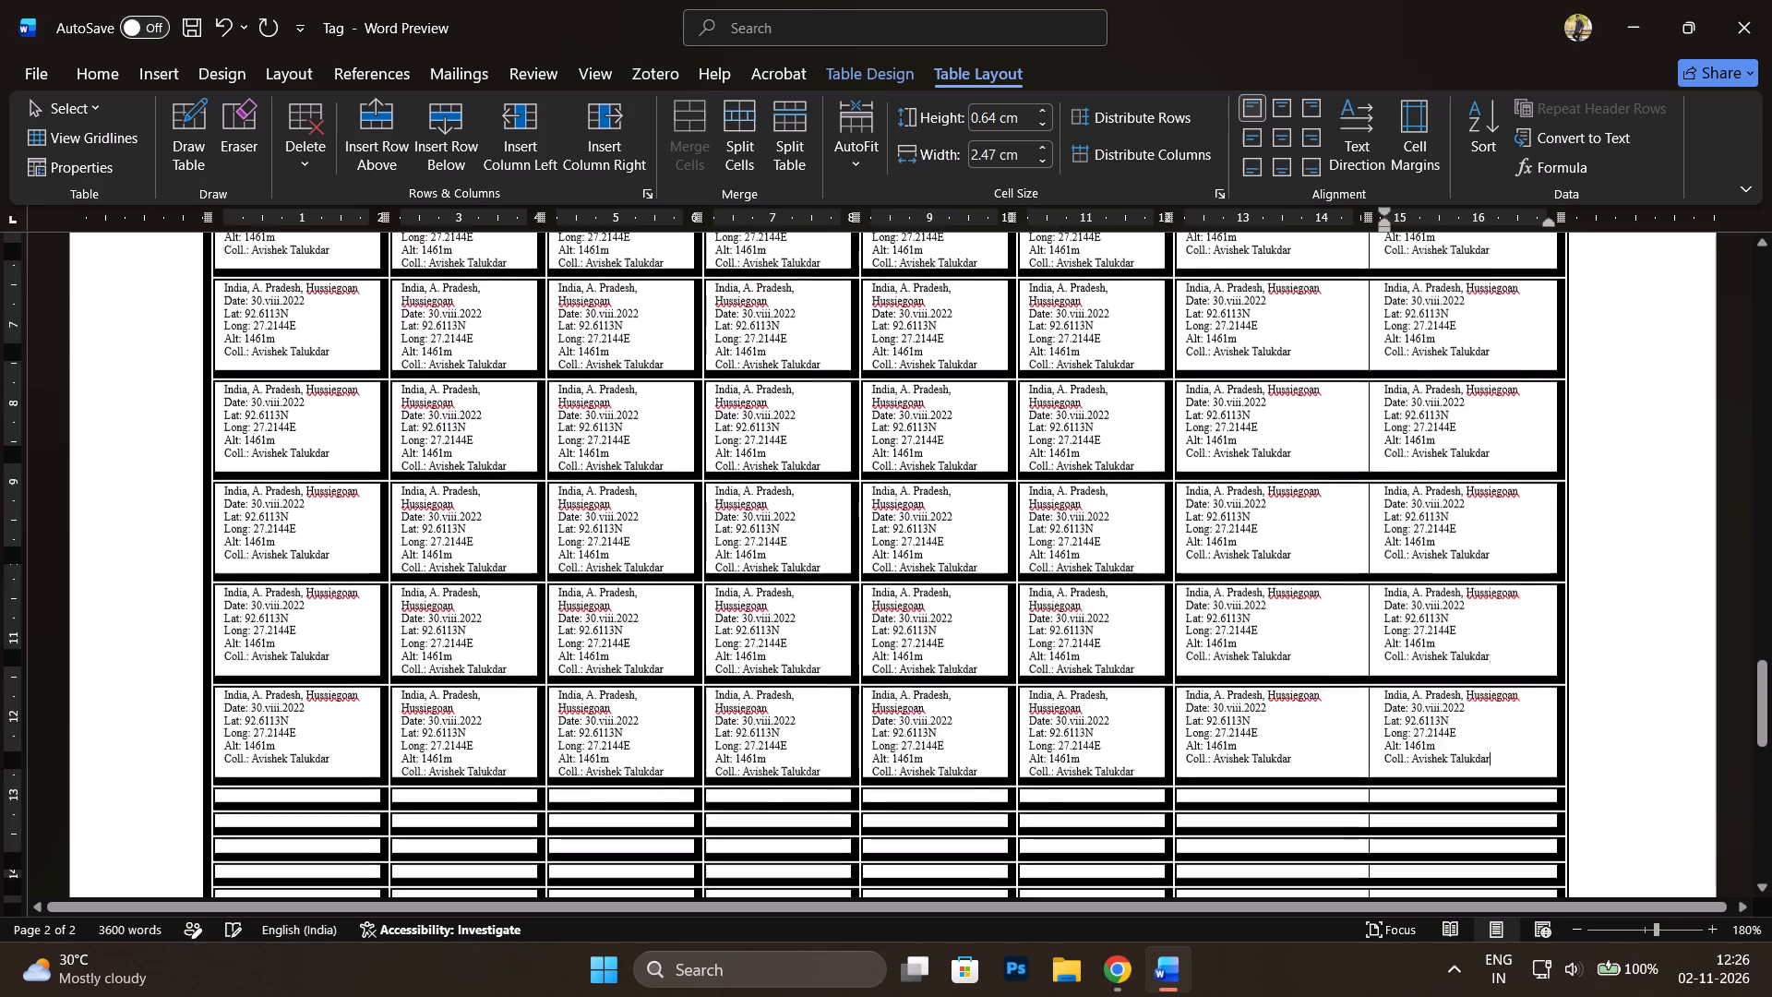
scroll(451, 731, "up", 20)
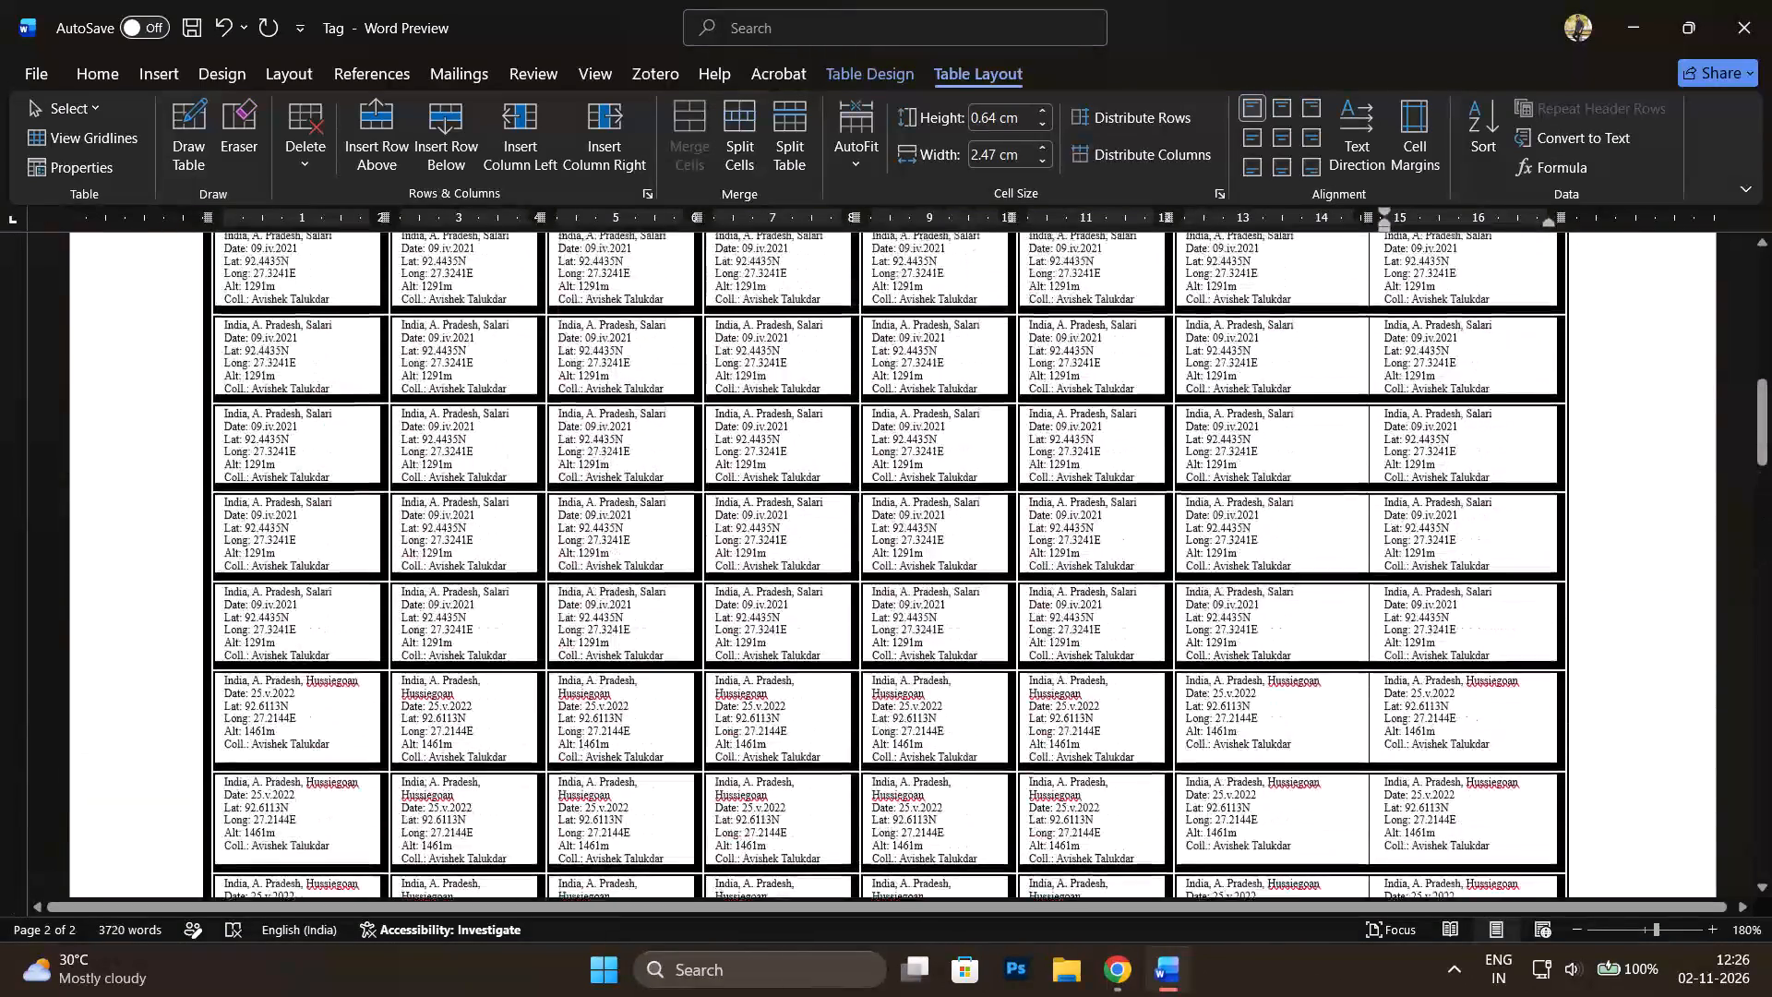
scroll(511, 741, "up", 12)
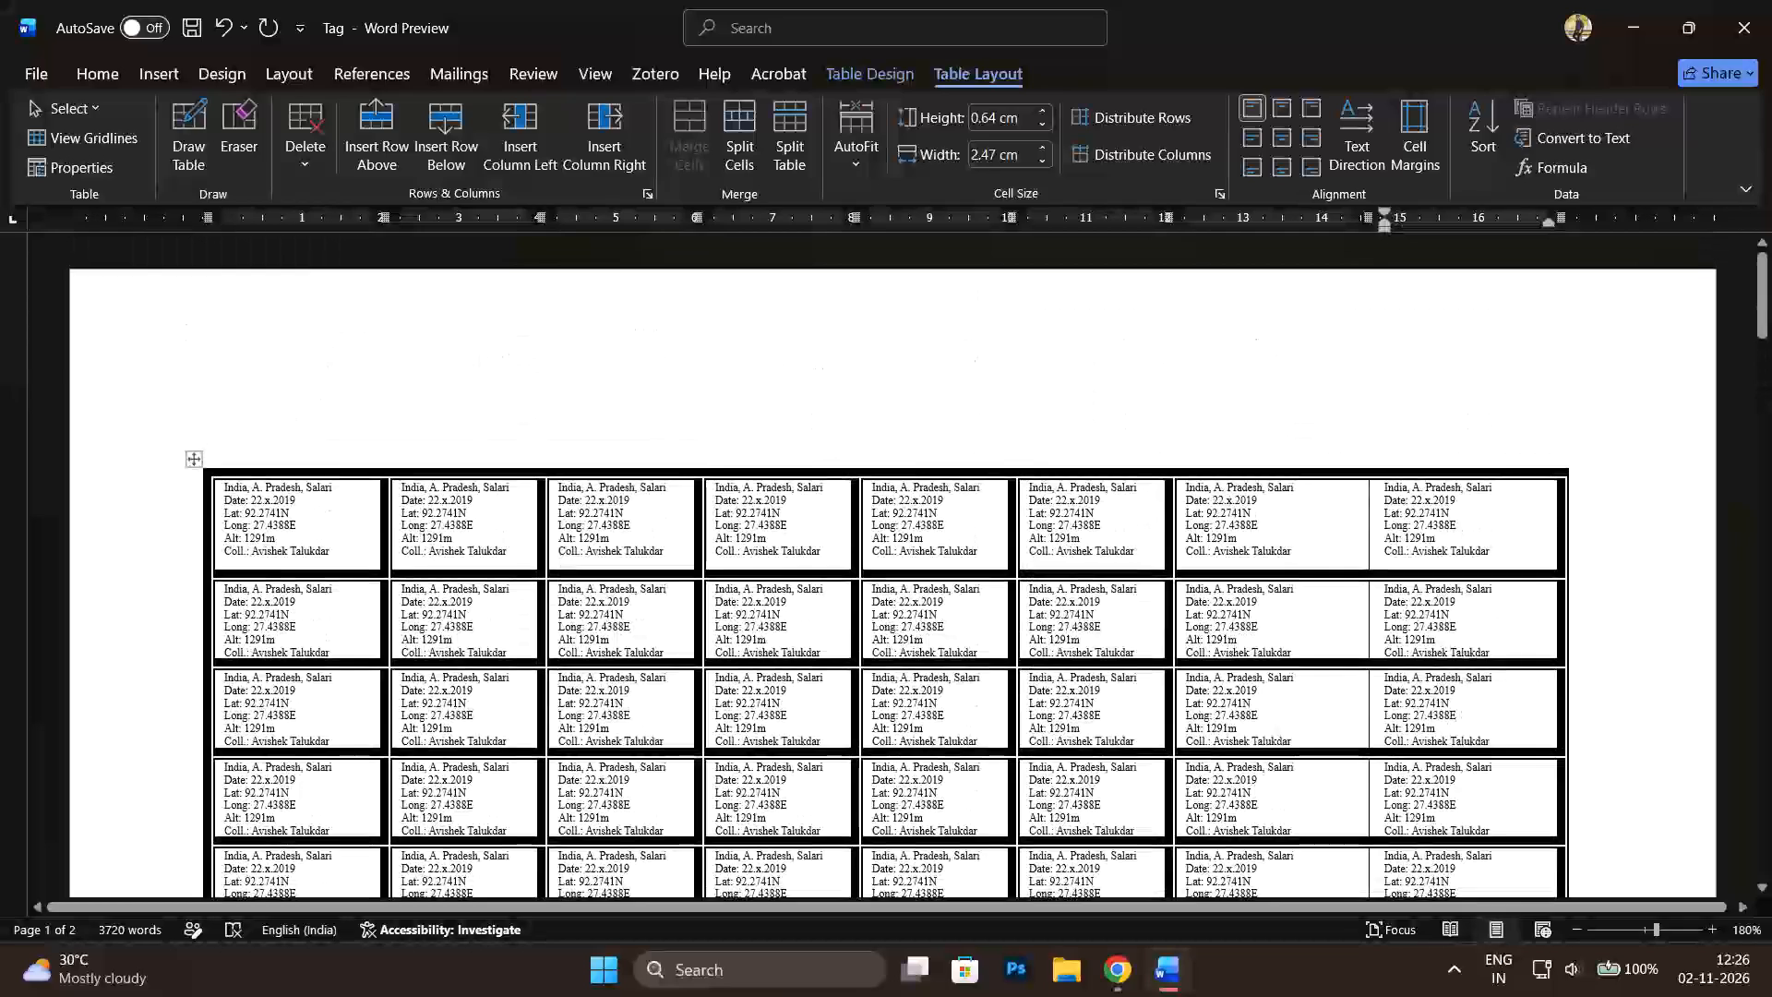
scroll(524, 744, "down", 4)
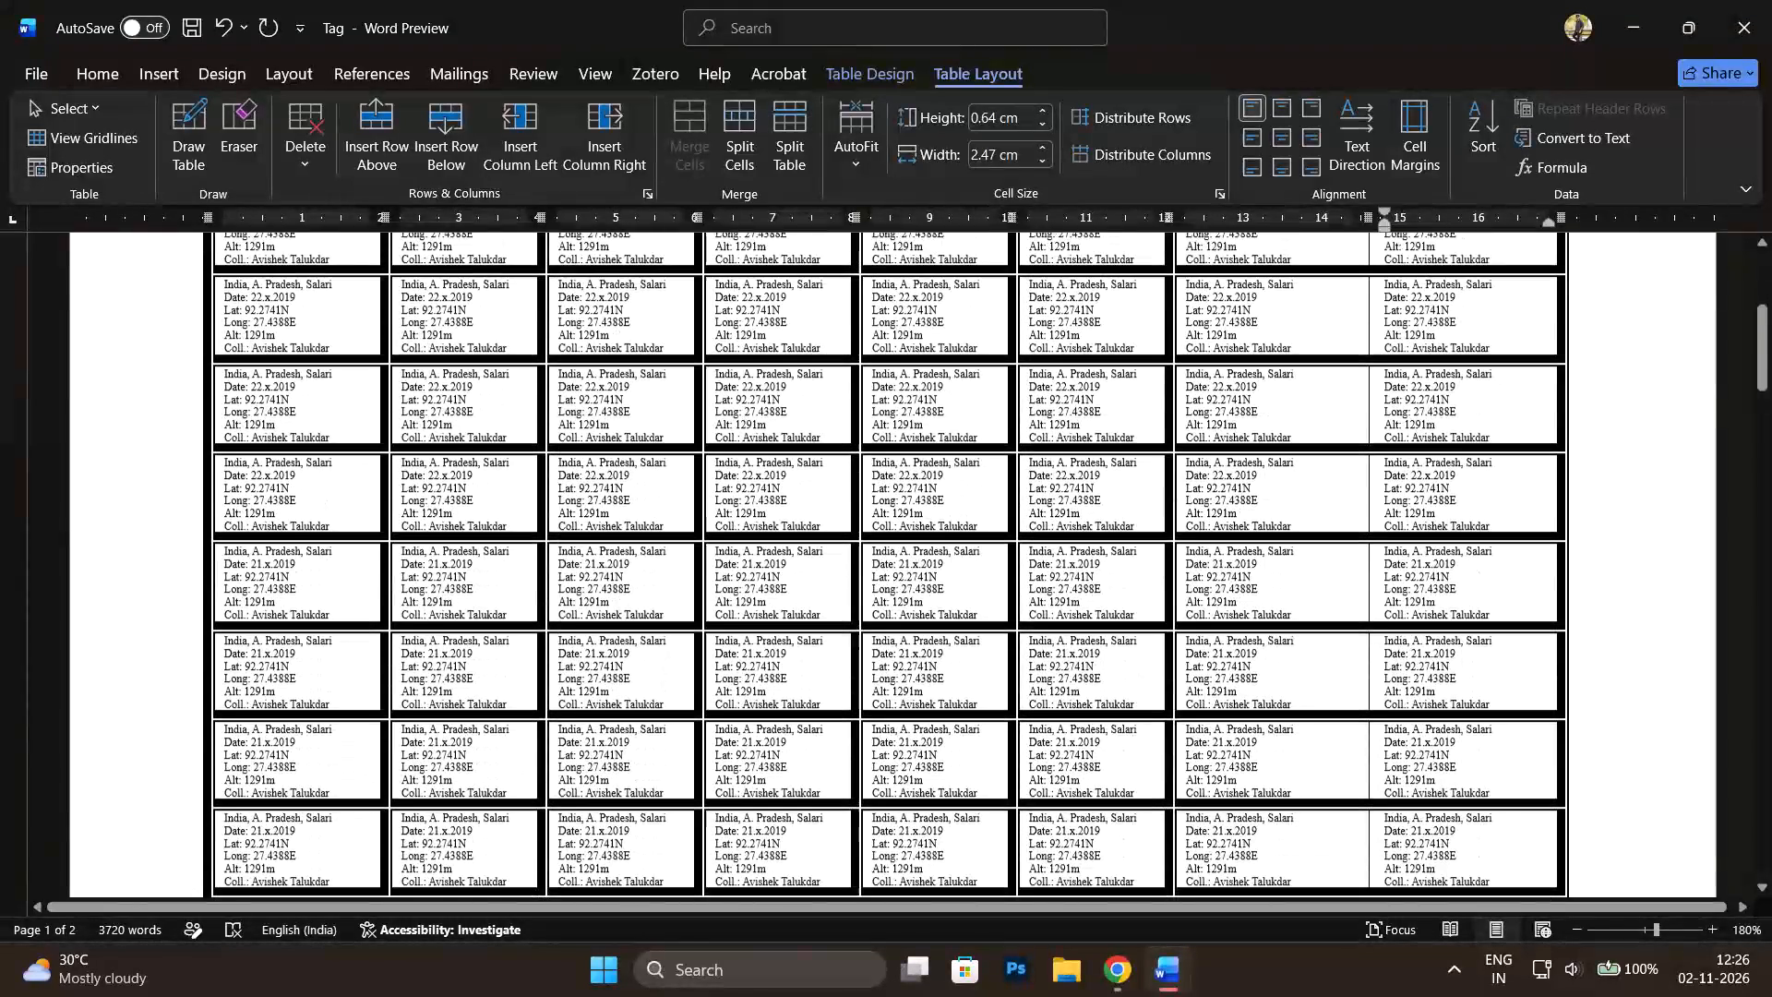
scroll(520, 743, "down", 10)
scroll(476, 771, "up", 1)
scroll(474, 773, "down", 11)
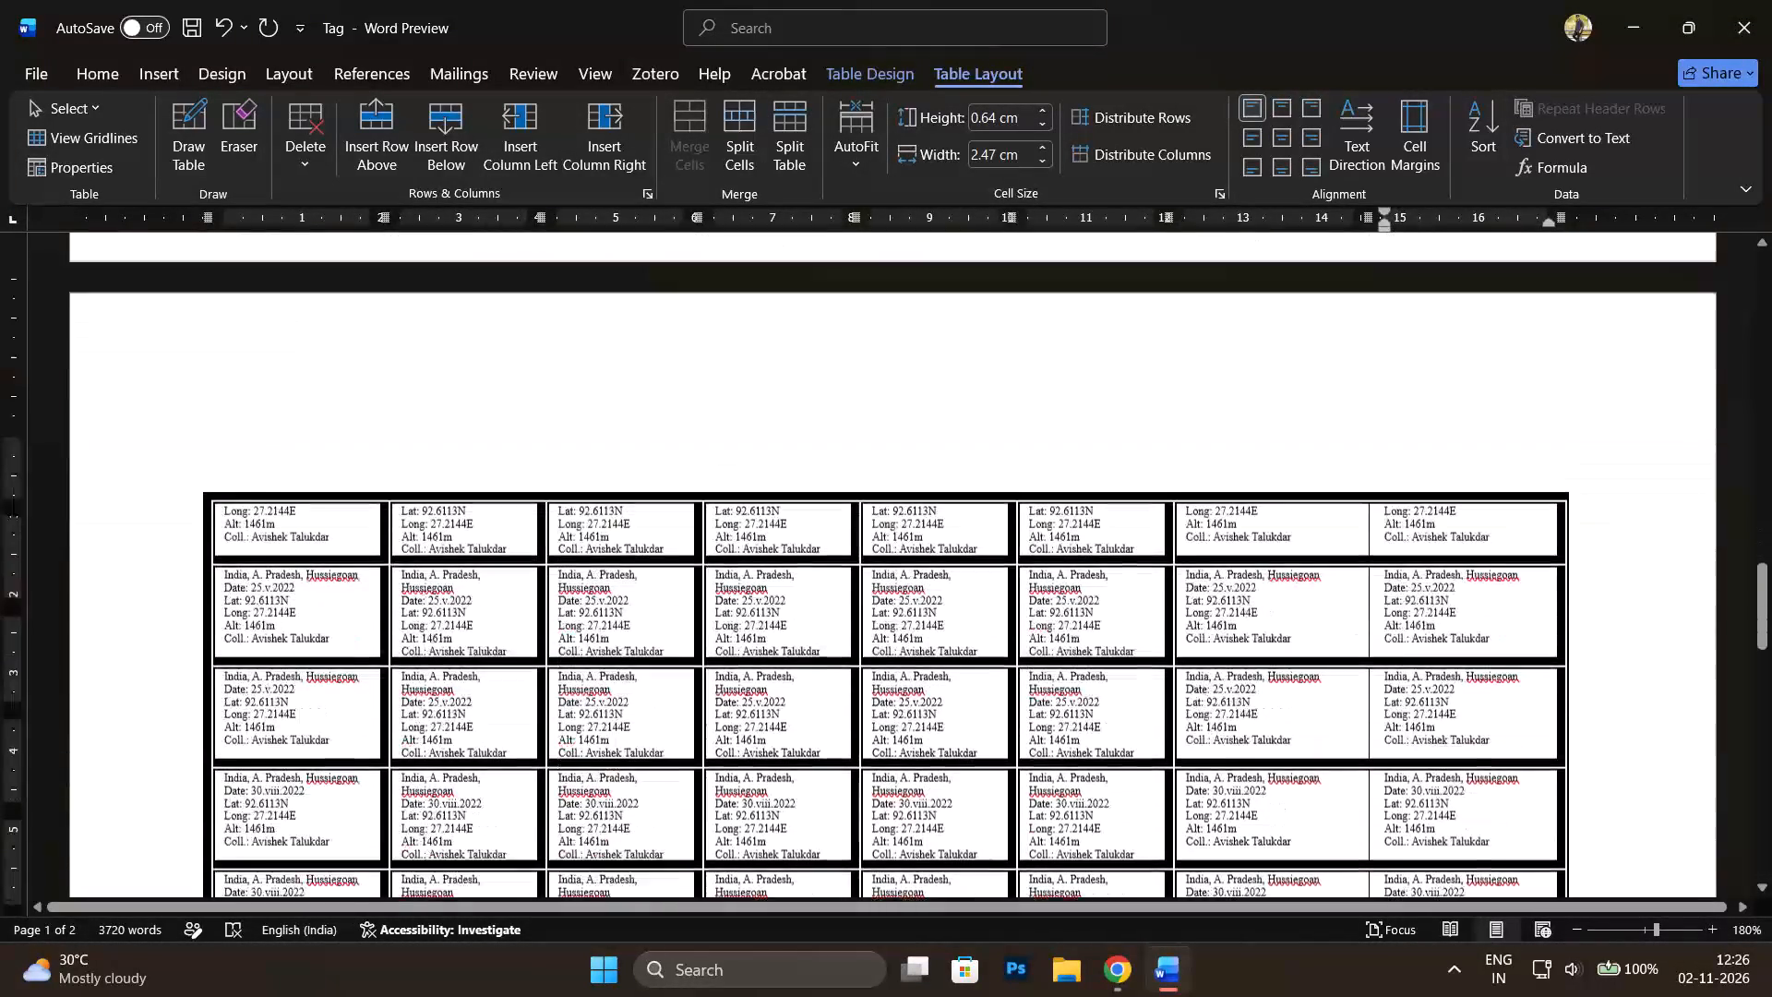
scroll(459, 799, "down", 5)
scroll(455, 799, "up", 1)
scroll(455, 799, "down", 1)
scroll(455, 799, "up", 9)
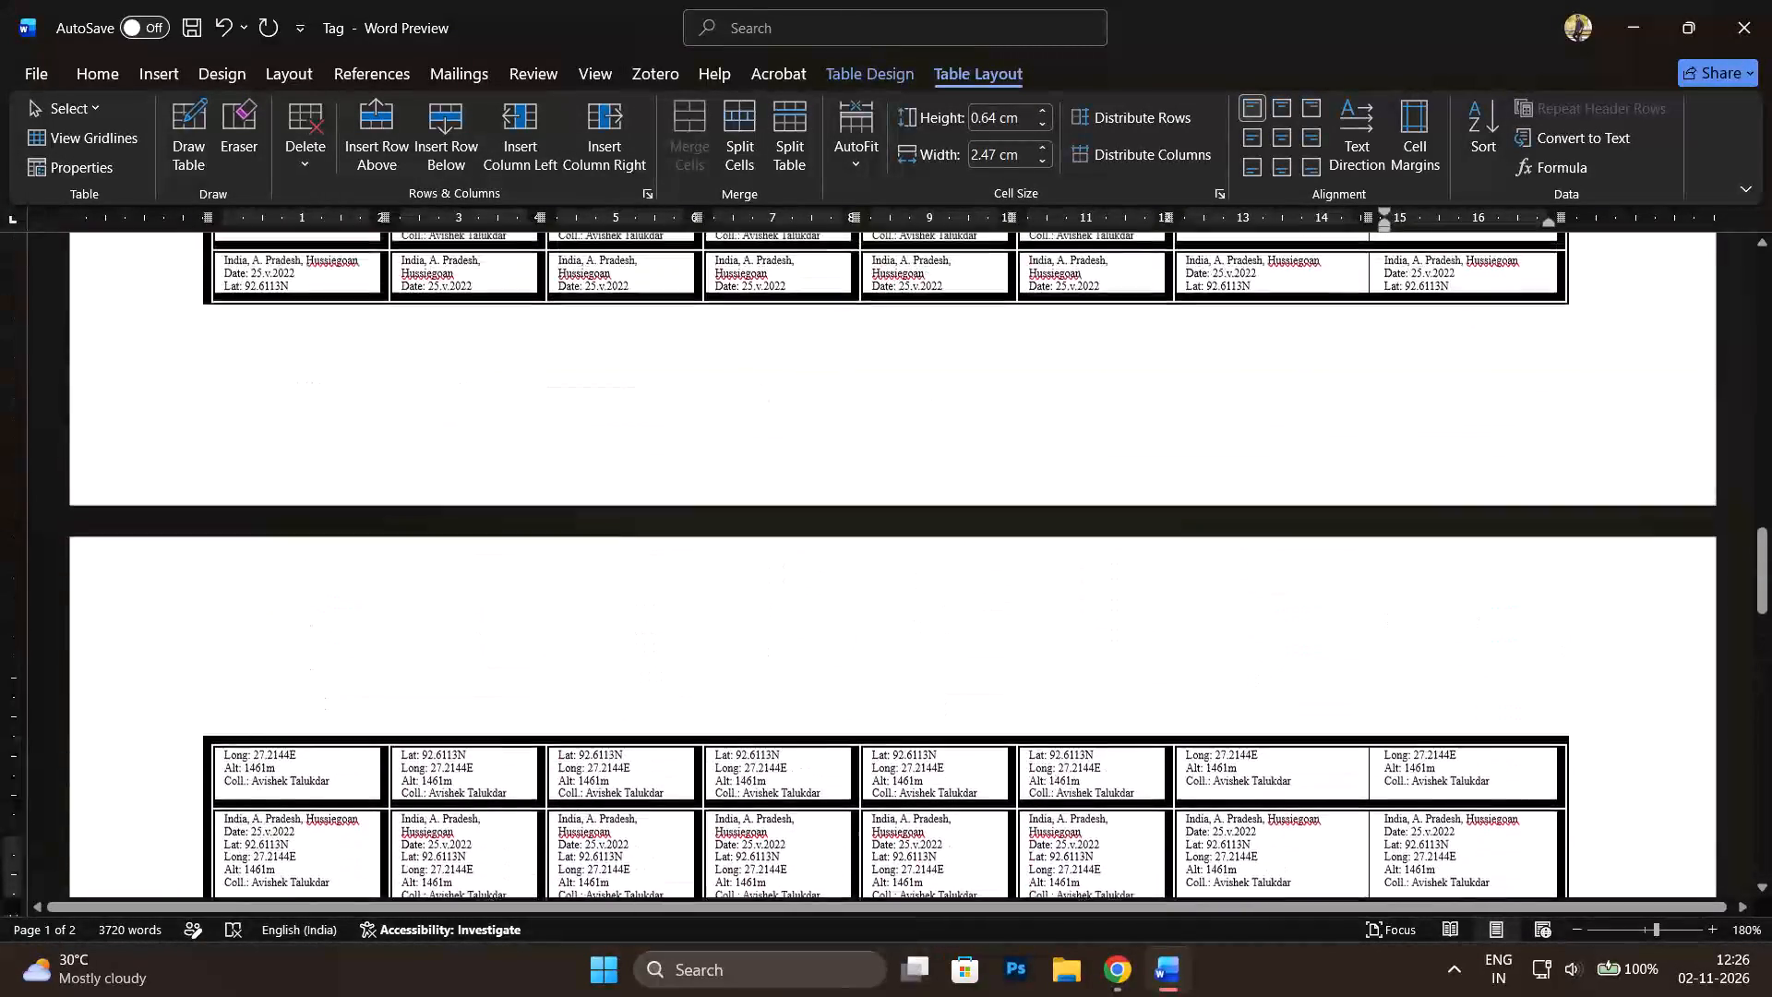
Review the filled label rows from the page break down to the empty rows at the table's end.
scroll(455, 799, "up", 2)
scroll(455, 799, "down", 6)
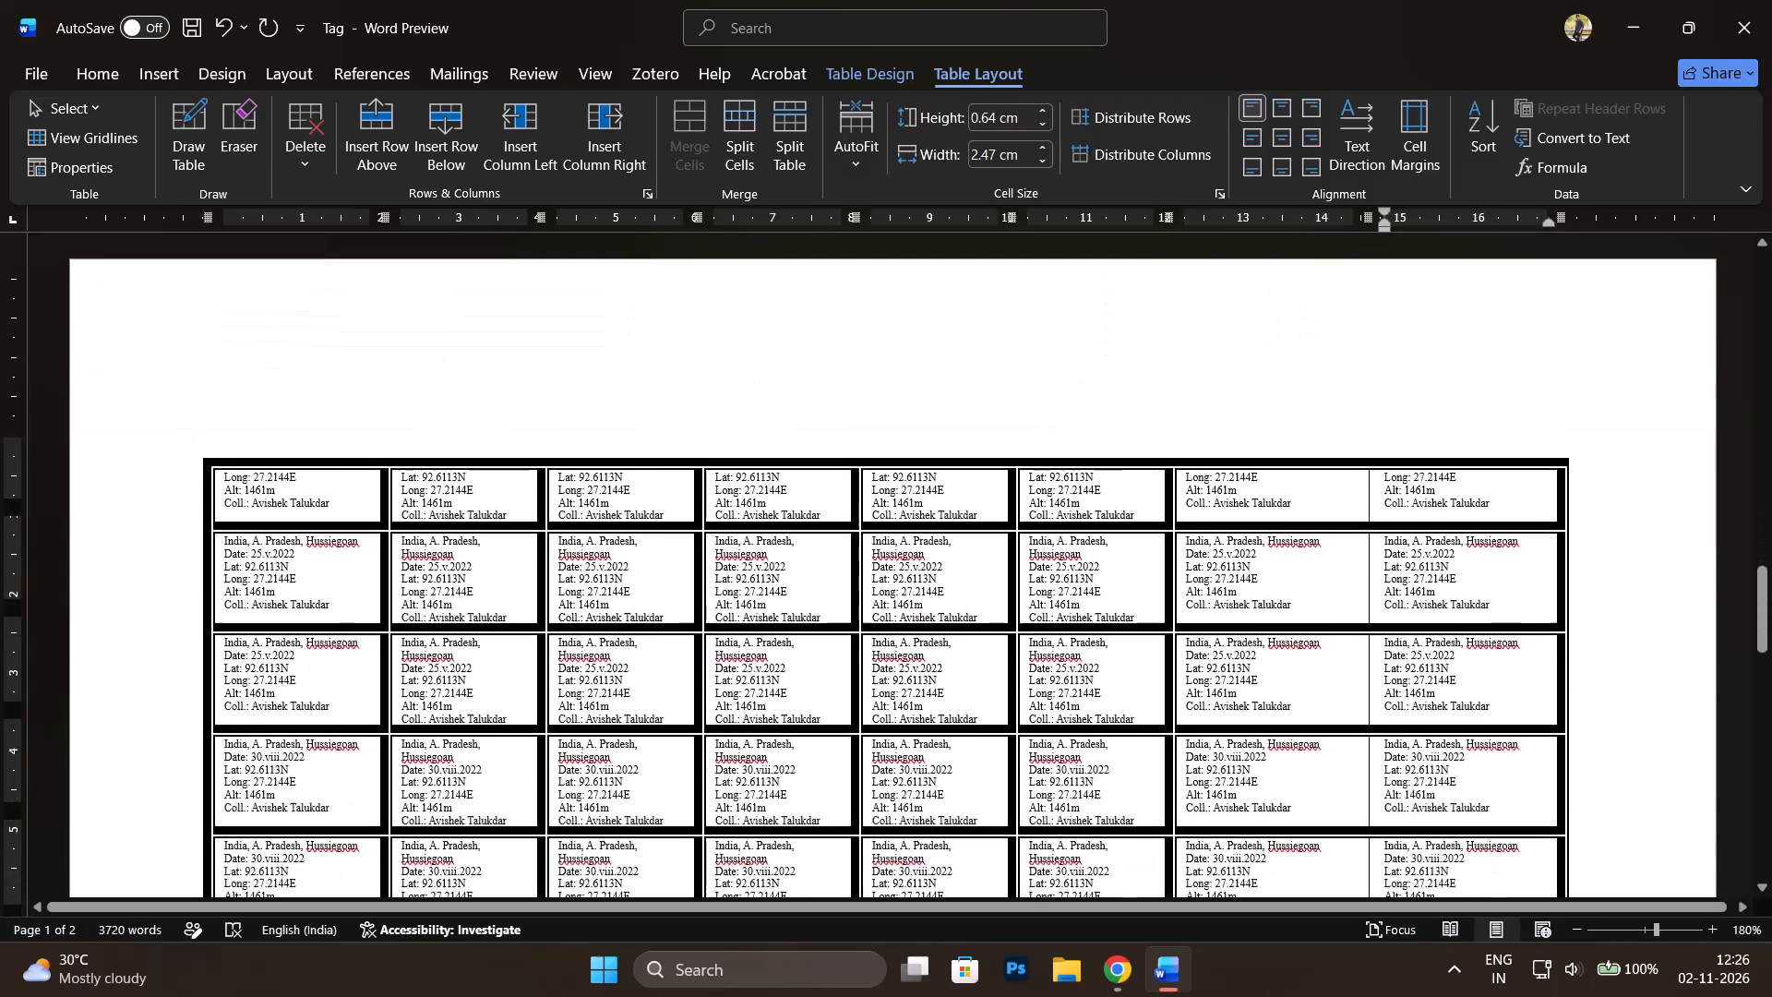
scroll(455, 799, "down", 9)
scroll(455, 799, "up", 1)
scroll(455, 799, "down", 4)
scroll(455, 799, "up", 1)
scroll(455, 799, "down", 1)
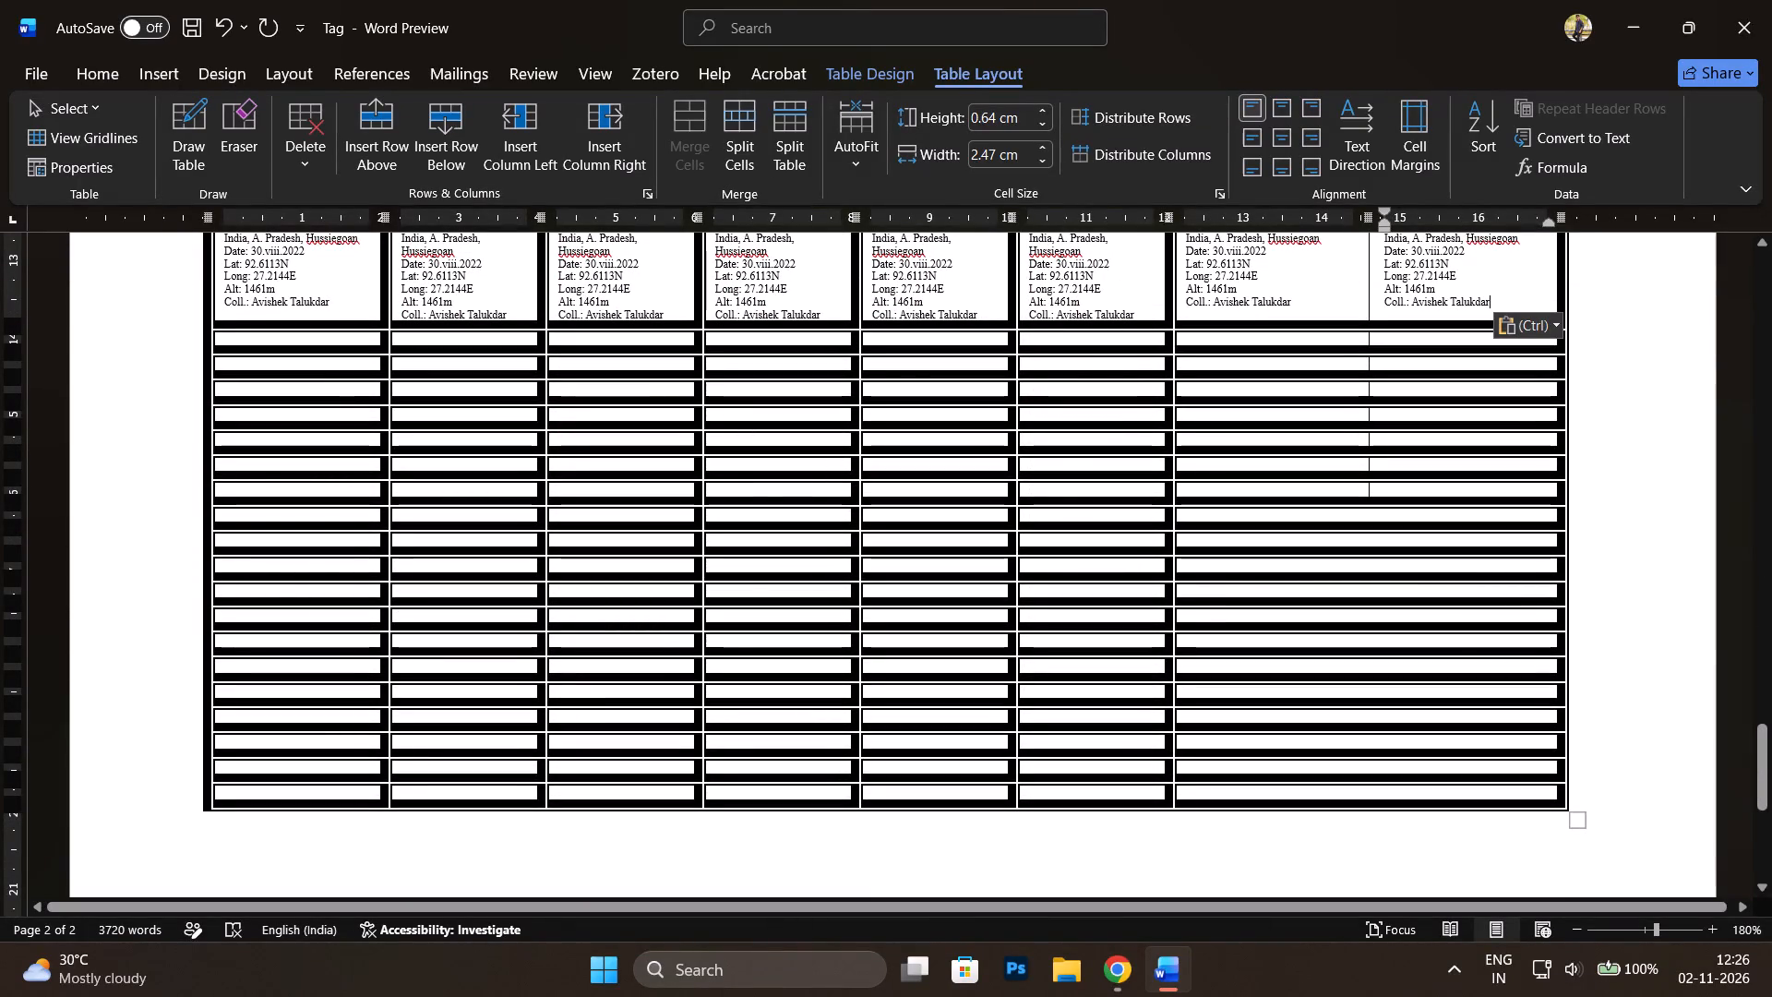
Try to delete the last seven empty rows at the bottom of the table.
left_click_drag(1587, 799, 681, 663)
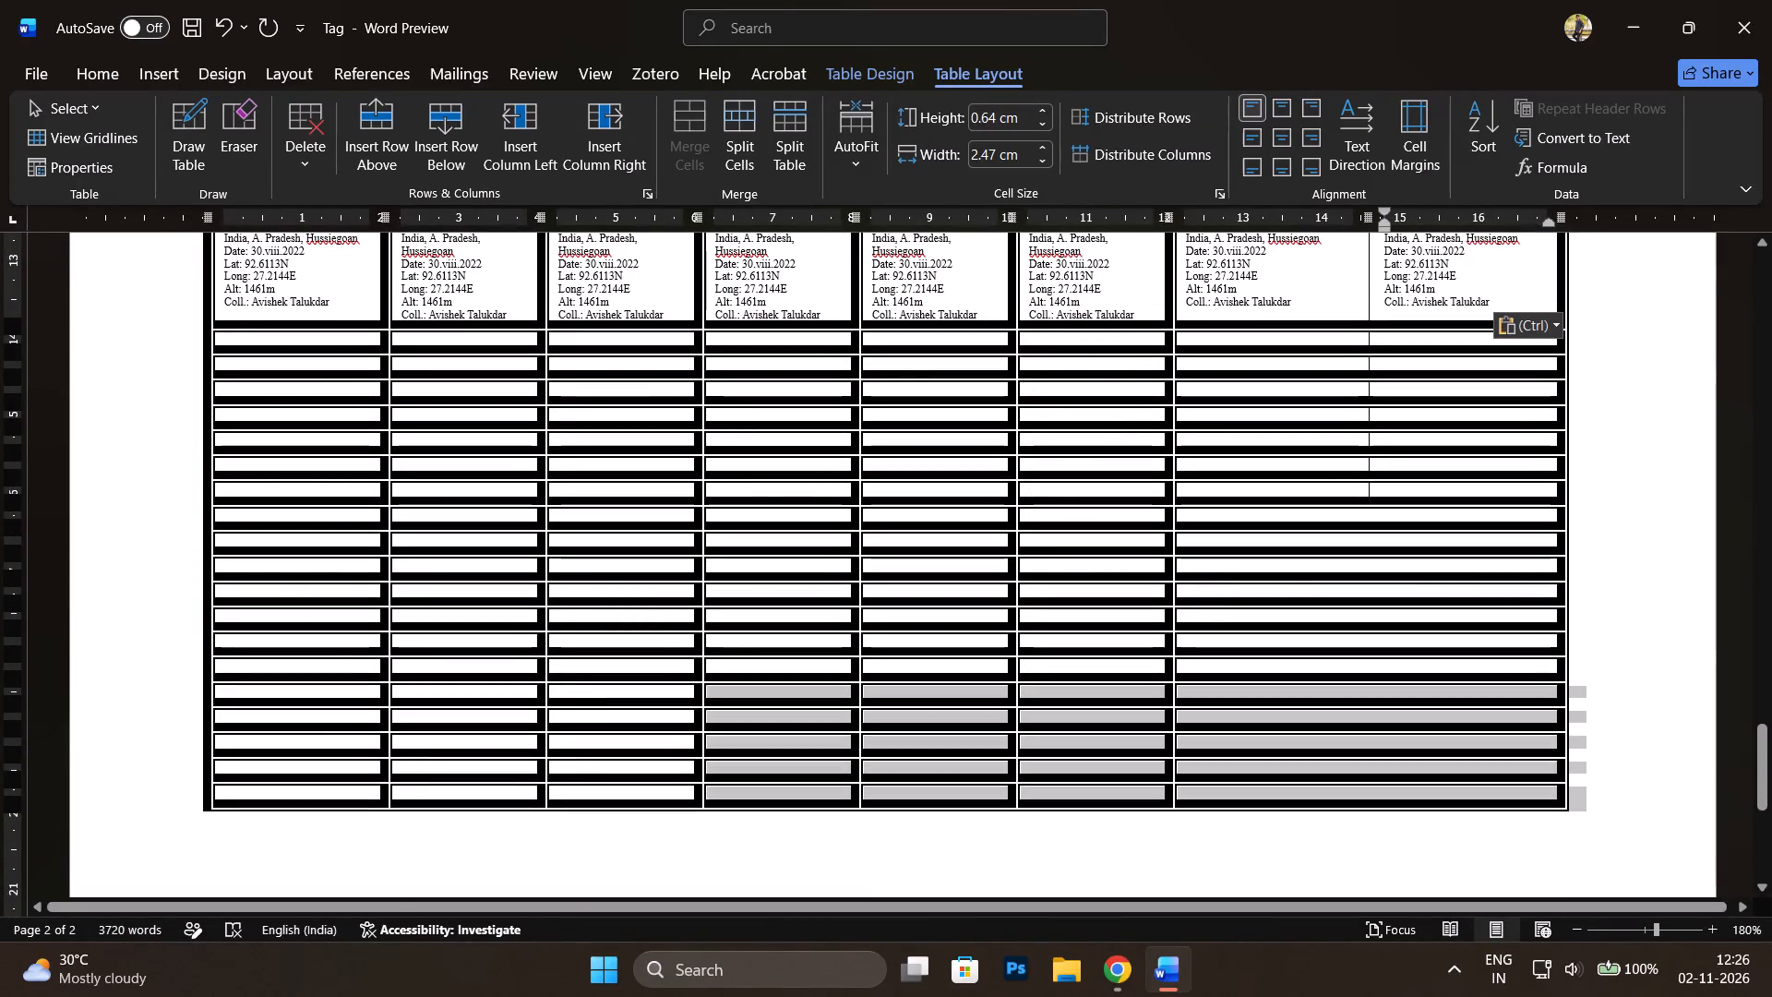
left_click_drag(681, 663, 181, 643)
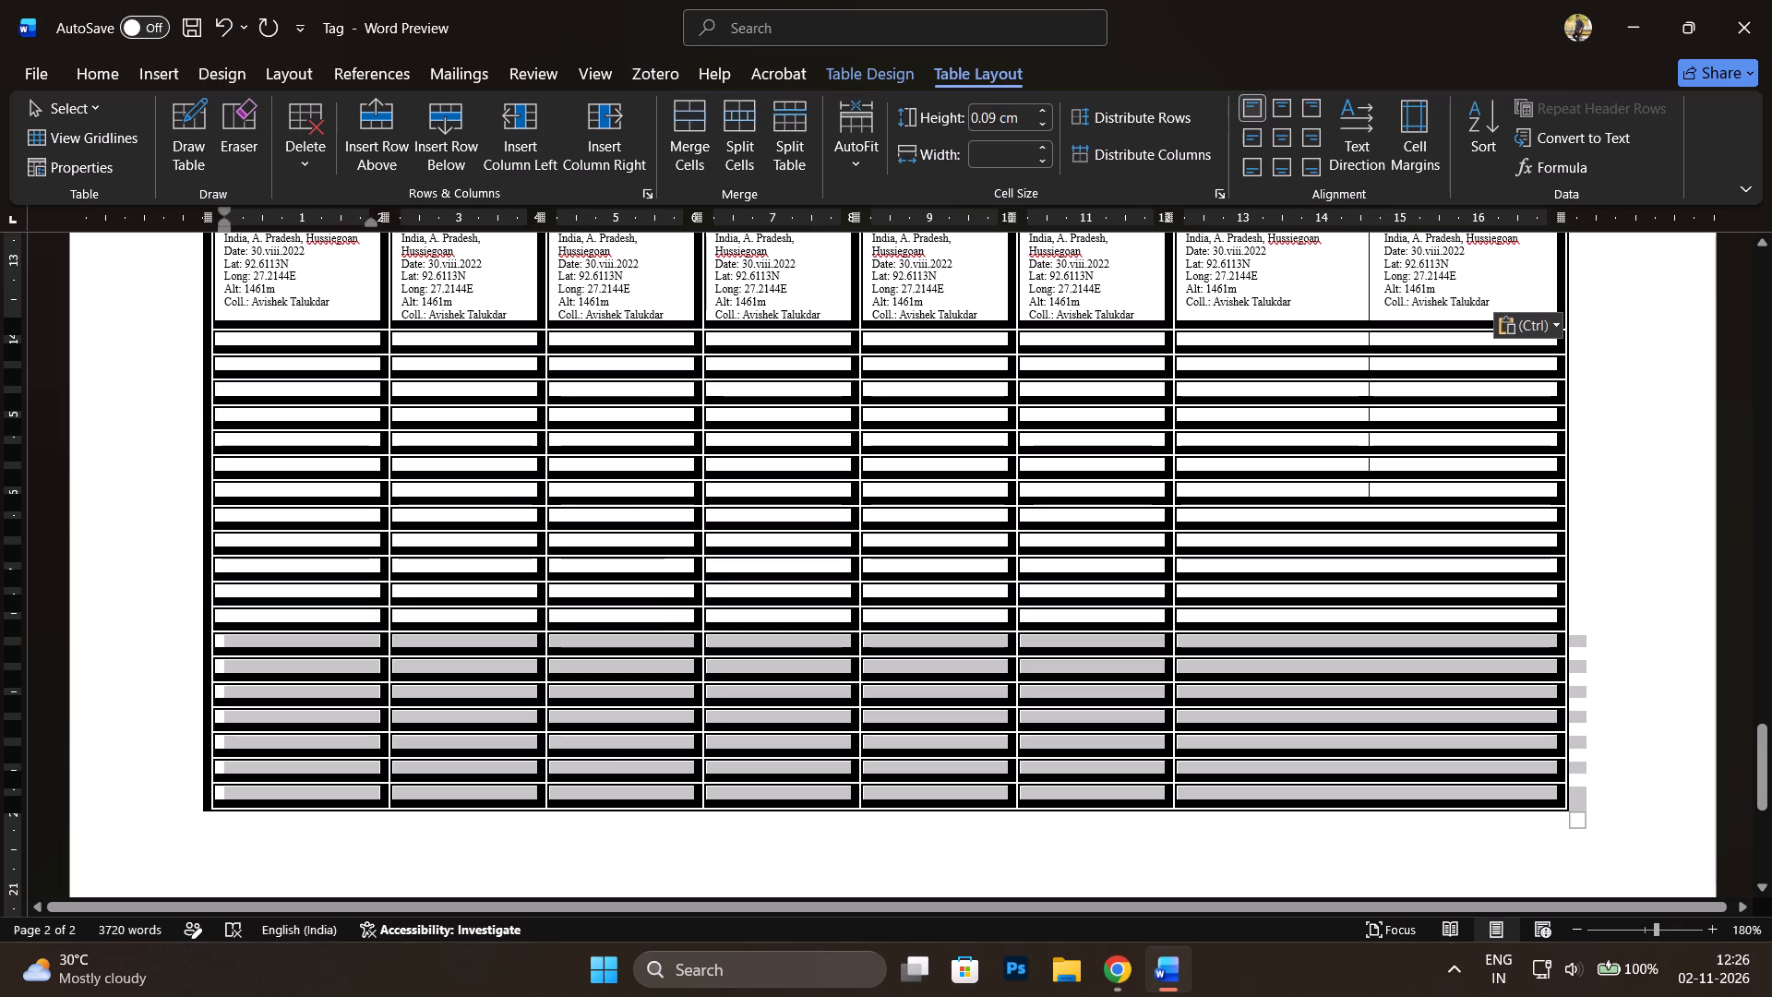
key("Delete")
Paste the copied A. Pradesh, Hussiegoan label dated 30.viii.2022 into all eight empty cells of the thirty-second row.
scroll(1089, 698, "up", 3)
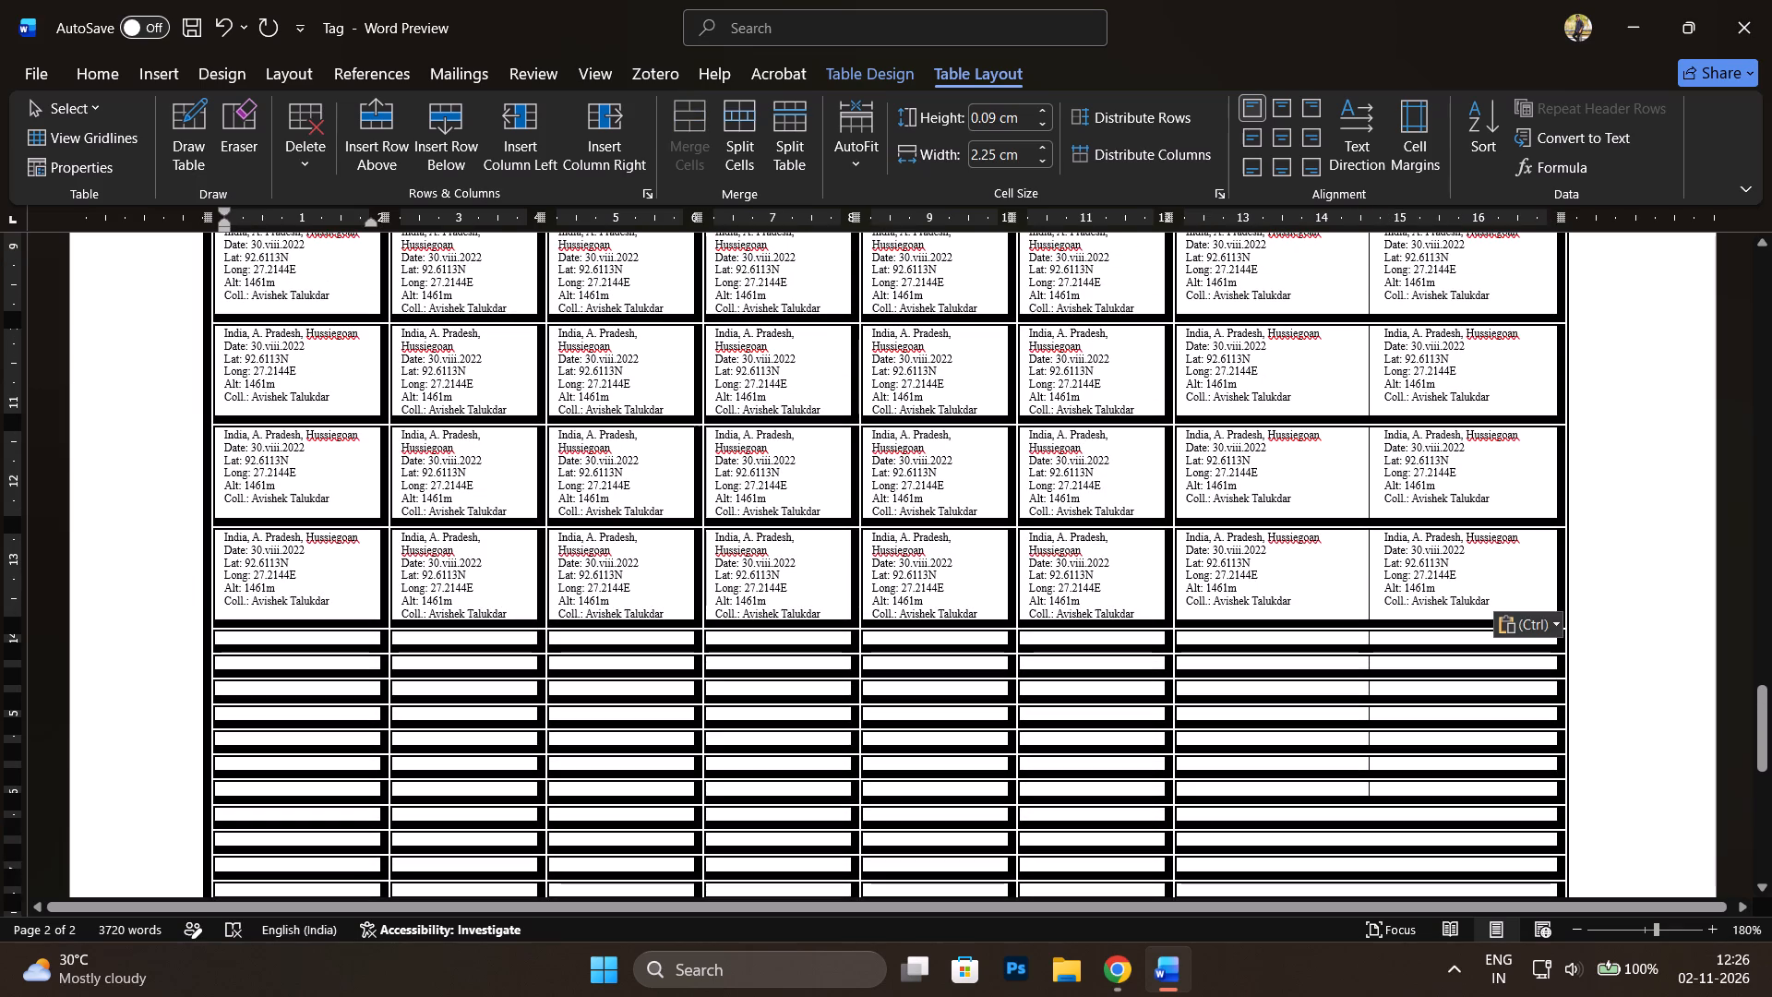
left_click(316, 640)
key("ctrl+v")
left_click(437, 647)
key("ctrl+v")
left_click(609, 654)
key("ctrl+v")
key("ctrl+b")
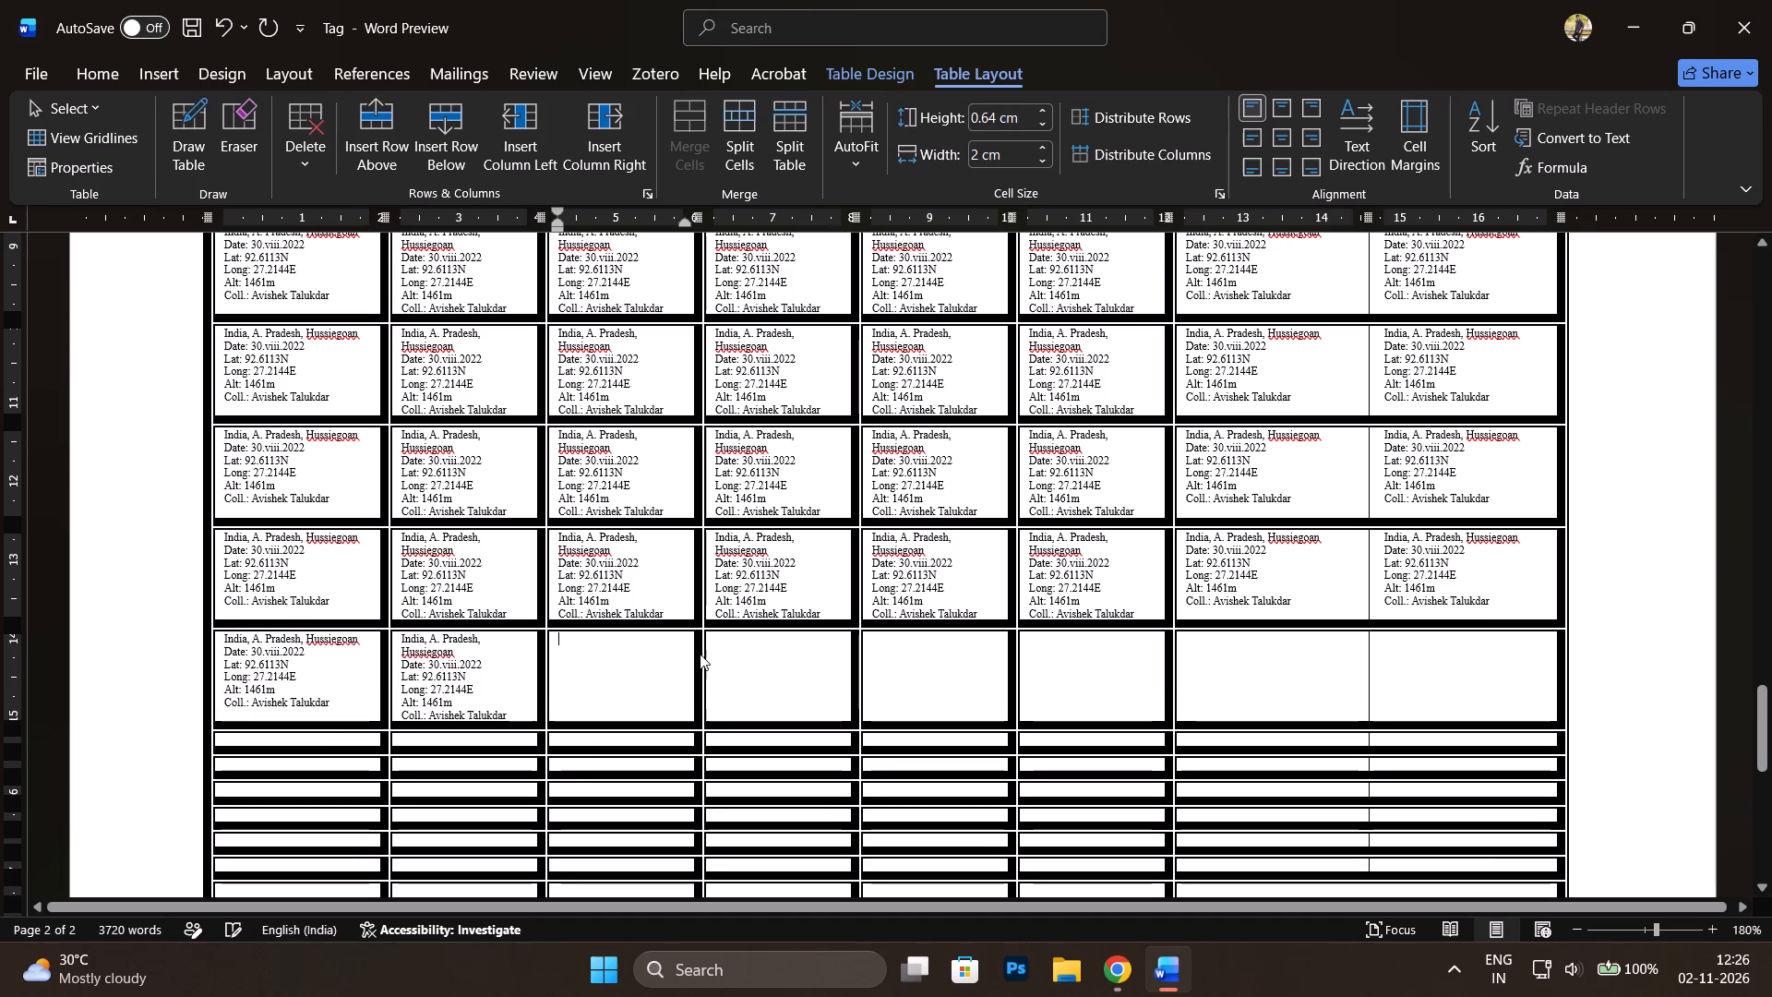
left_click(779, 669)
key("ctrl+v")
left_click(947, 680)
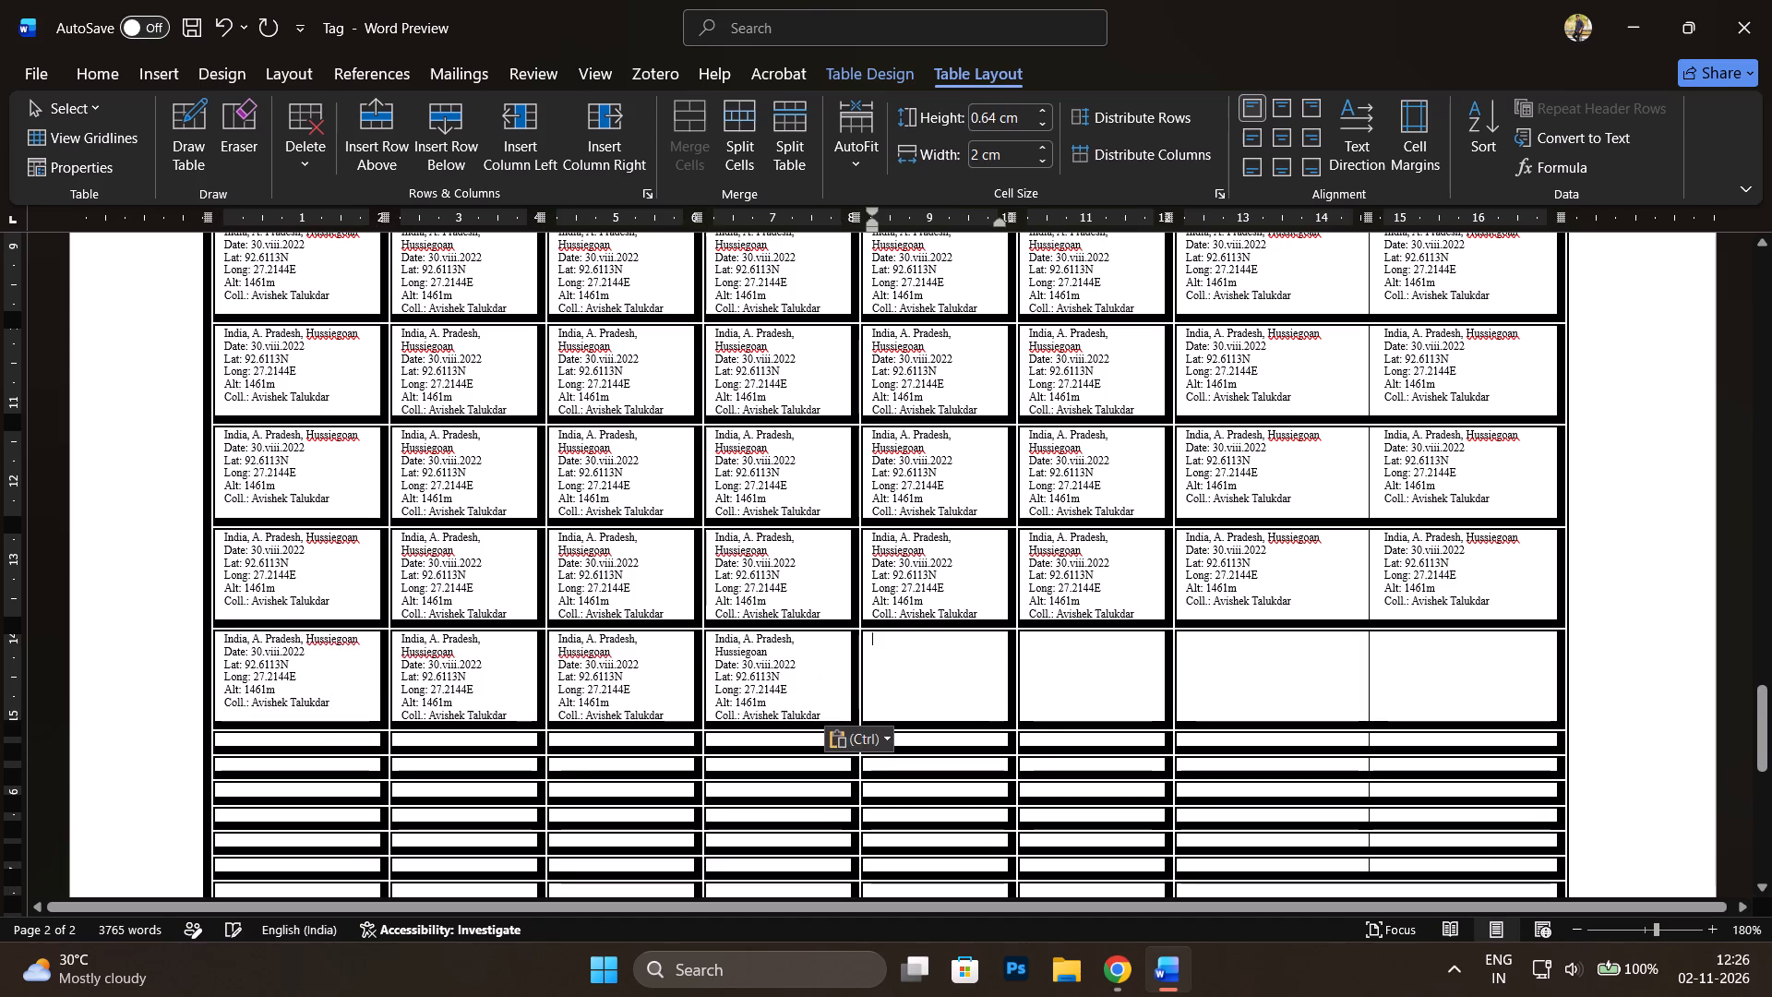
key("ctrl+v")
left_click(1120, 674)
key("ctrl+v")
left_click(1274, 674)
key("ctrl+v")
left_click(1493, 681)
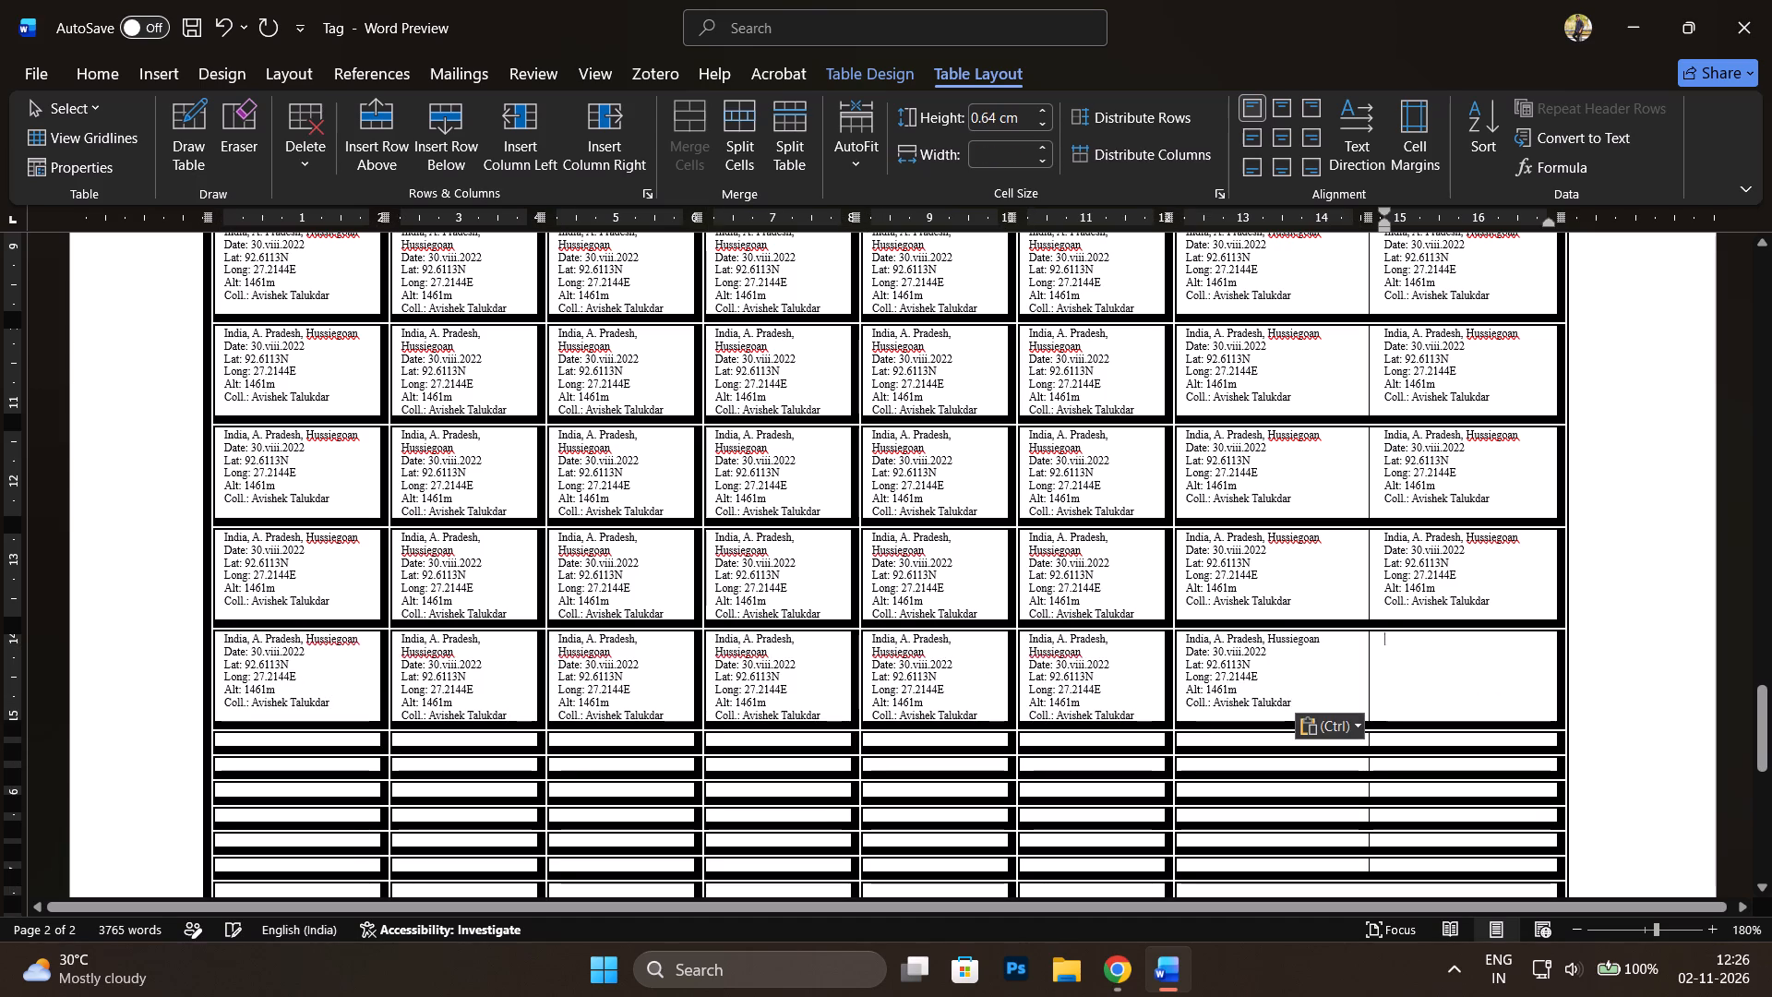
key("ctrl+v")
Paste the copied A. Pradesh, Hussiegoan label dated 30.viii.2022 into all eight empty cells of the thirty-third row.
left_click(263, 741)
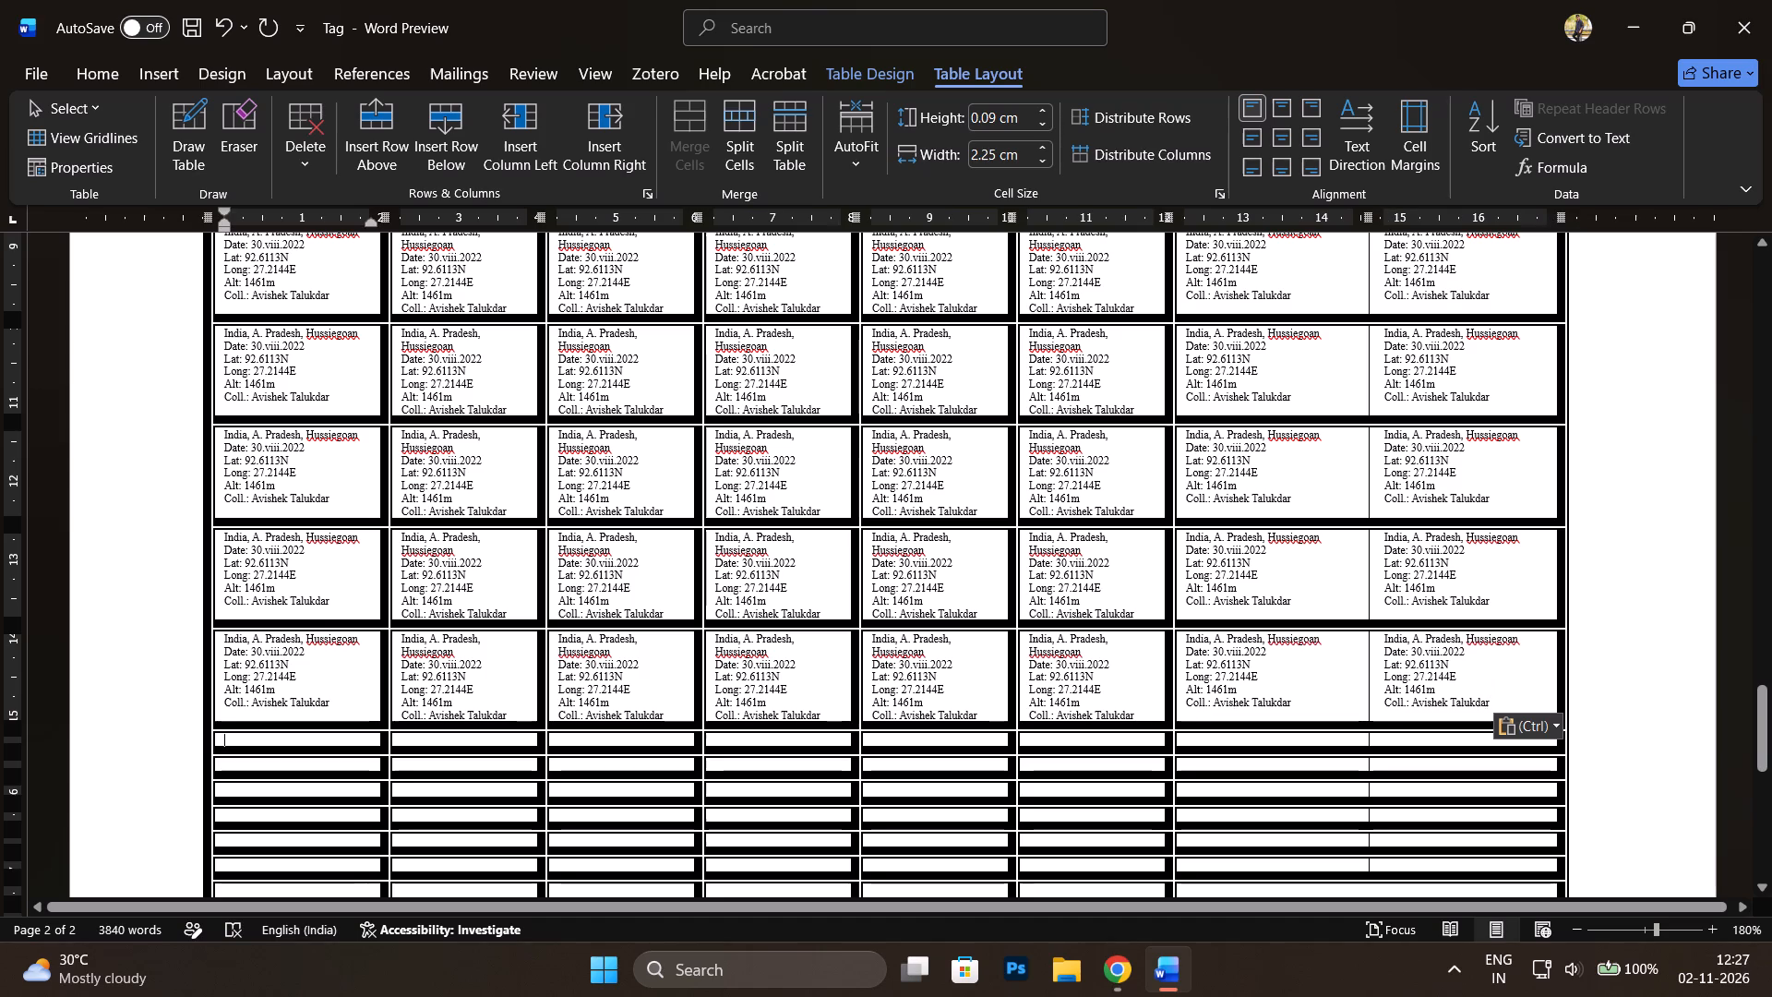
key("ctrl+v")
left_click(467, 758)
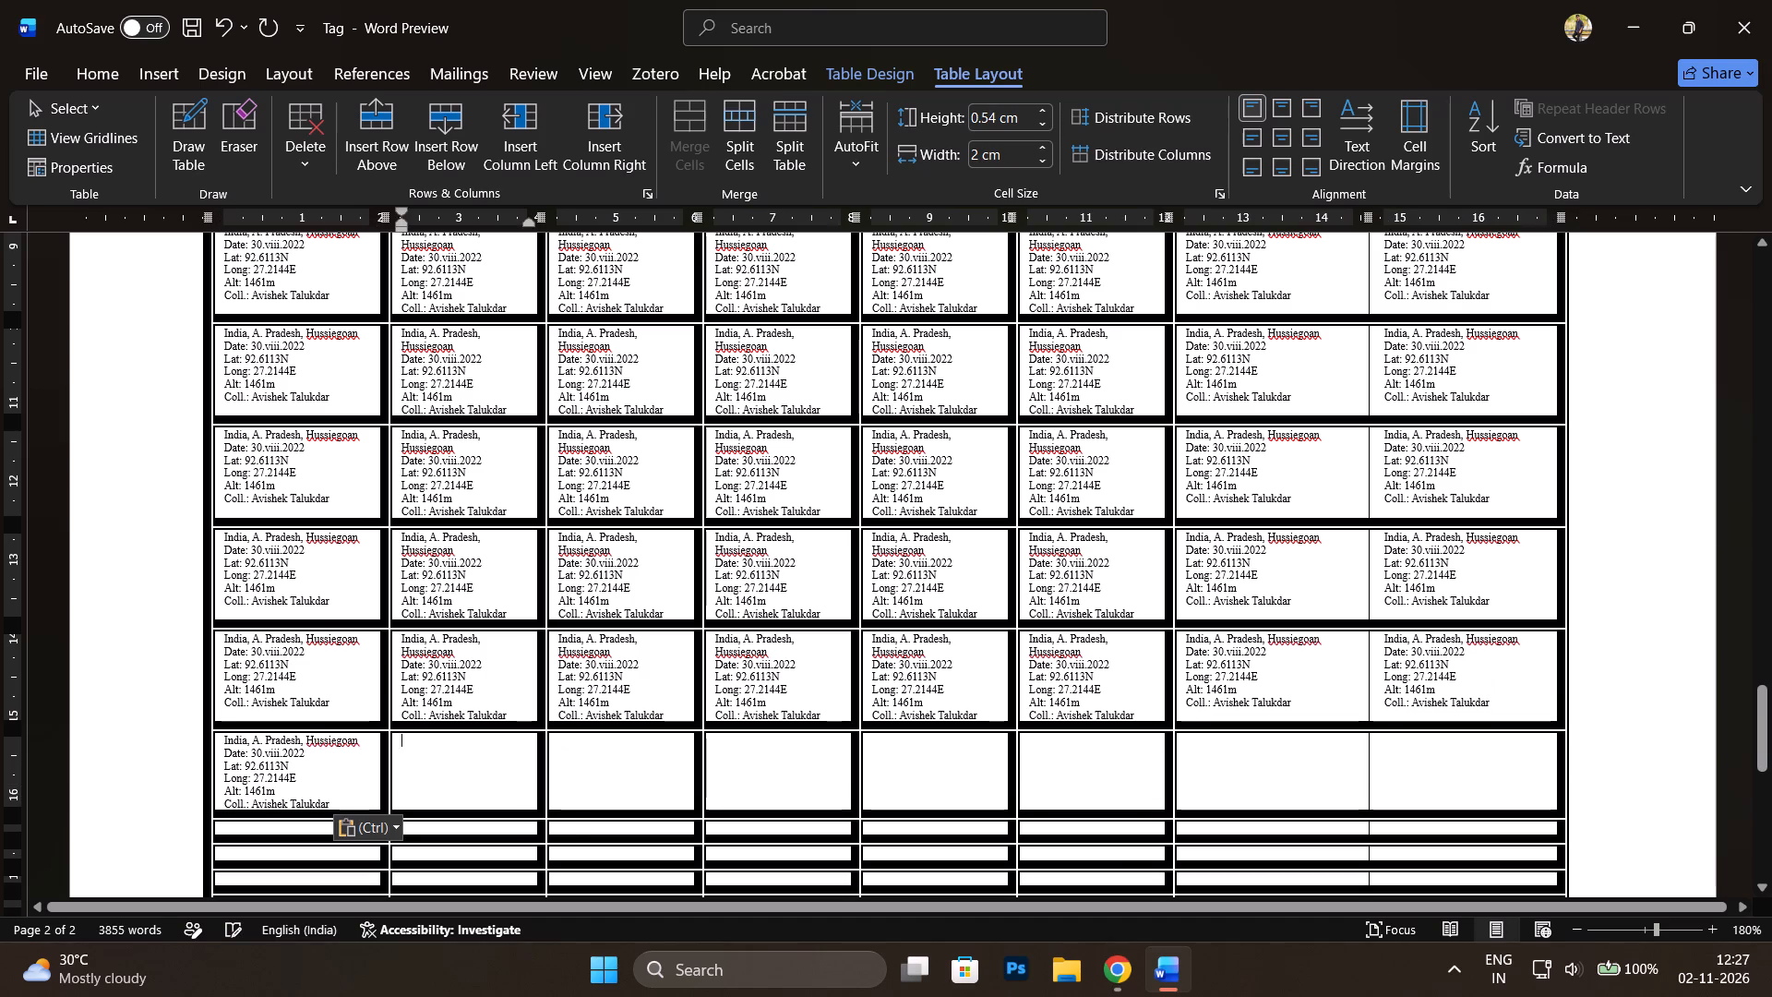
key("ctrl+v")
left_click(593, 758)
key("ctrl+v")
left_click(779, 758)
key("ctrl+v")
left_click(929, 763)
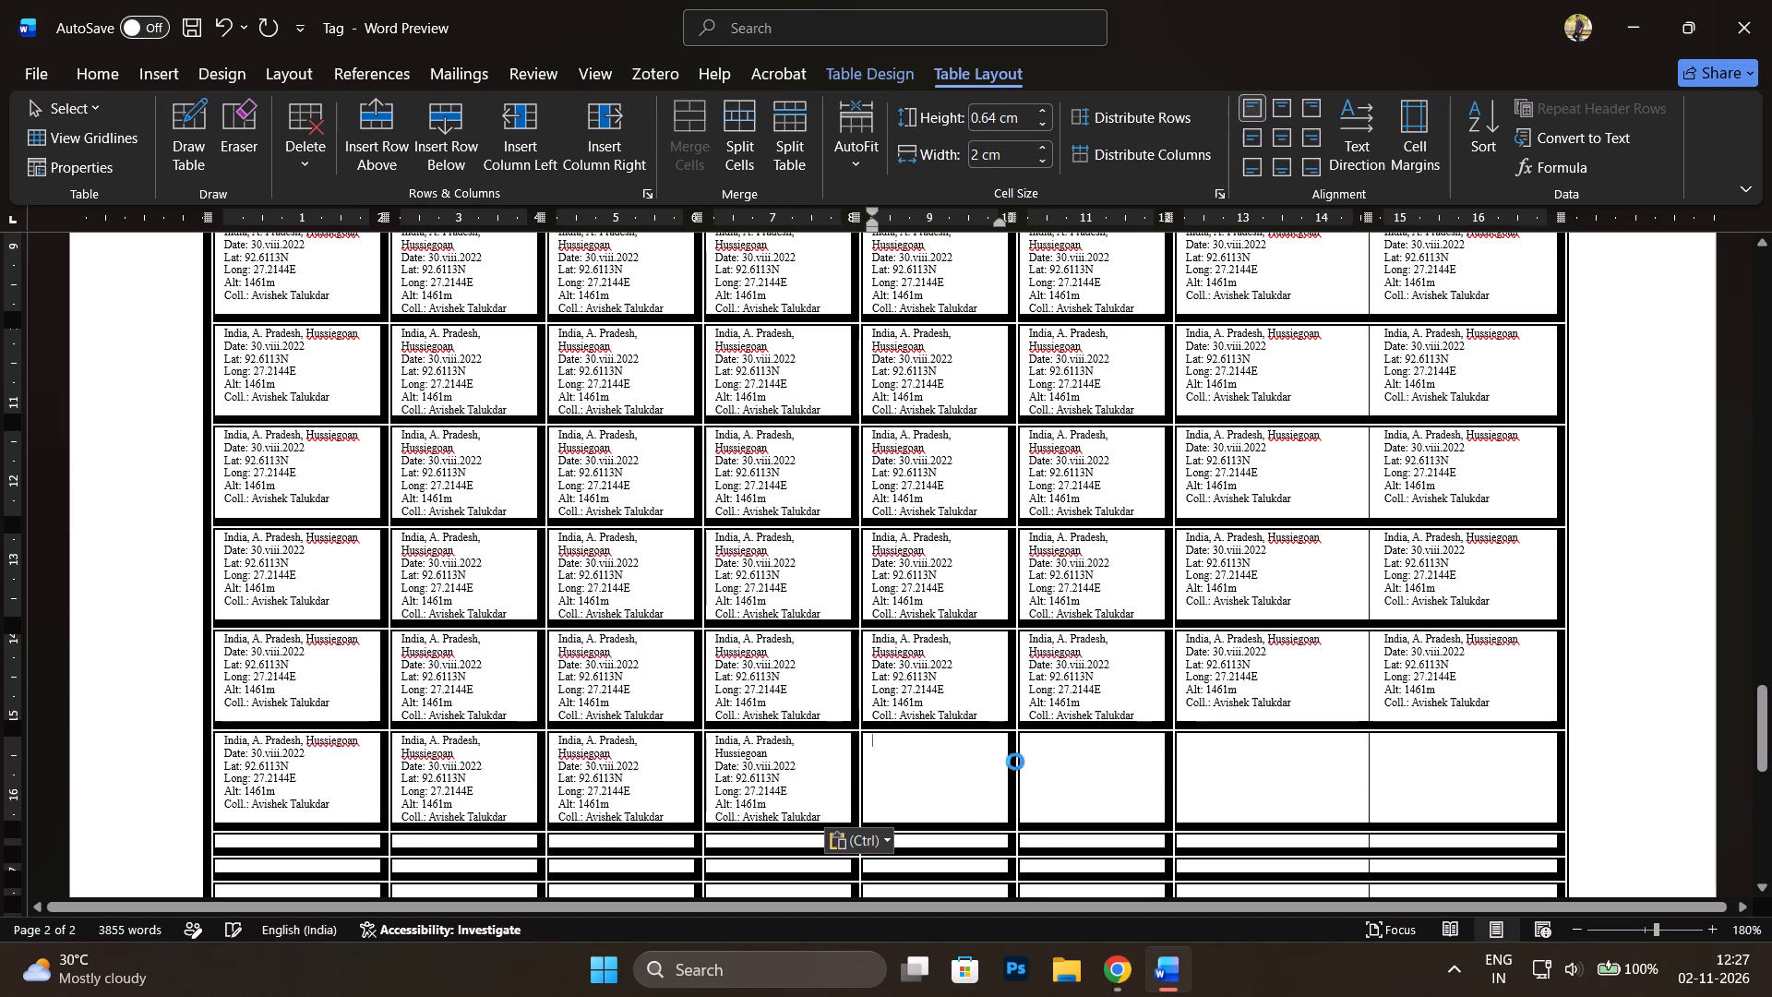
key("ctrl+v")
left_click(1045, 757)
key("ctrl+v")
left_click(1203, 756)
key("ctrl+v")
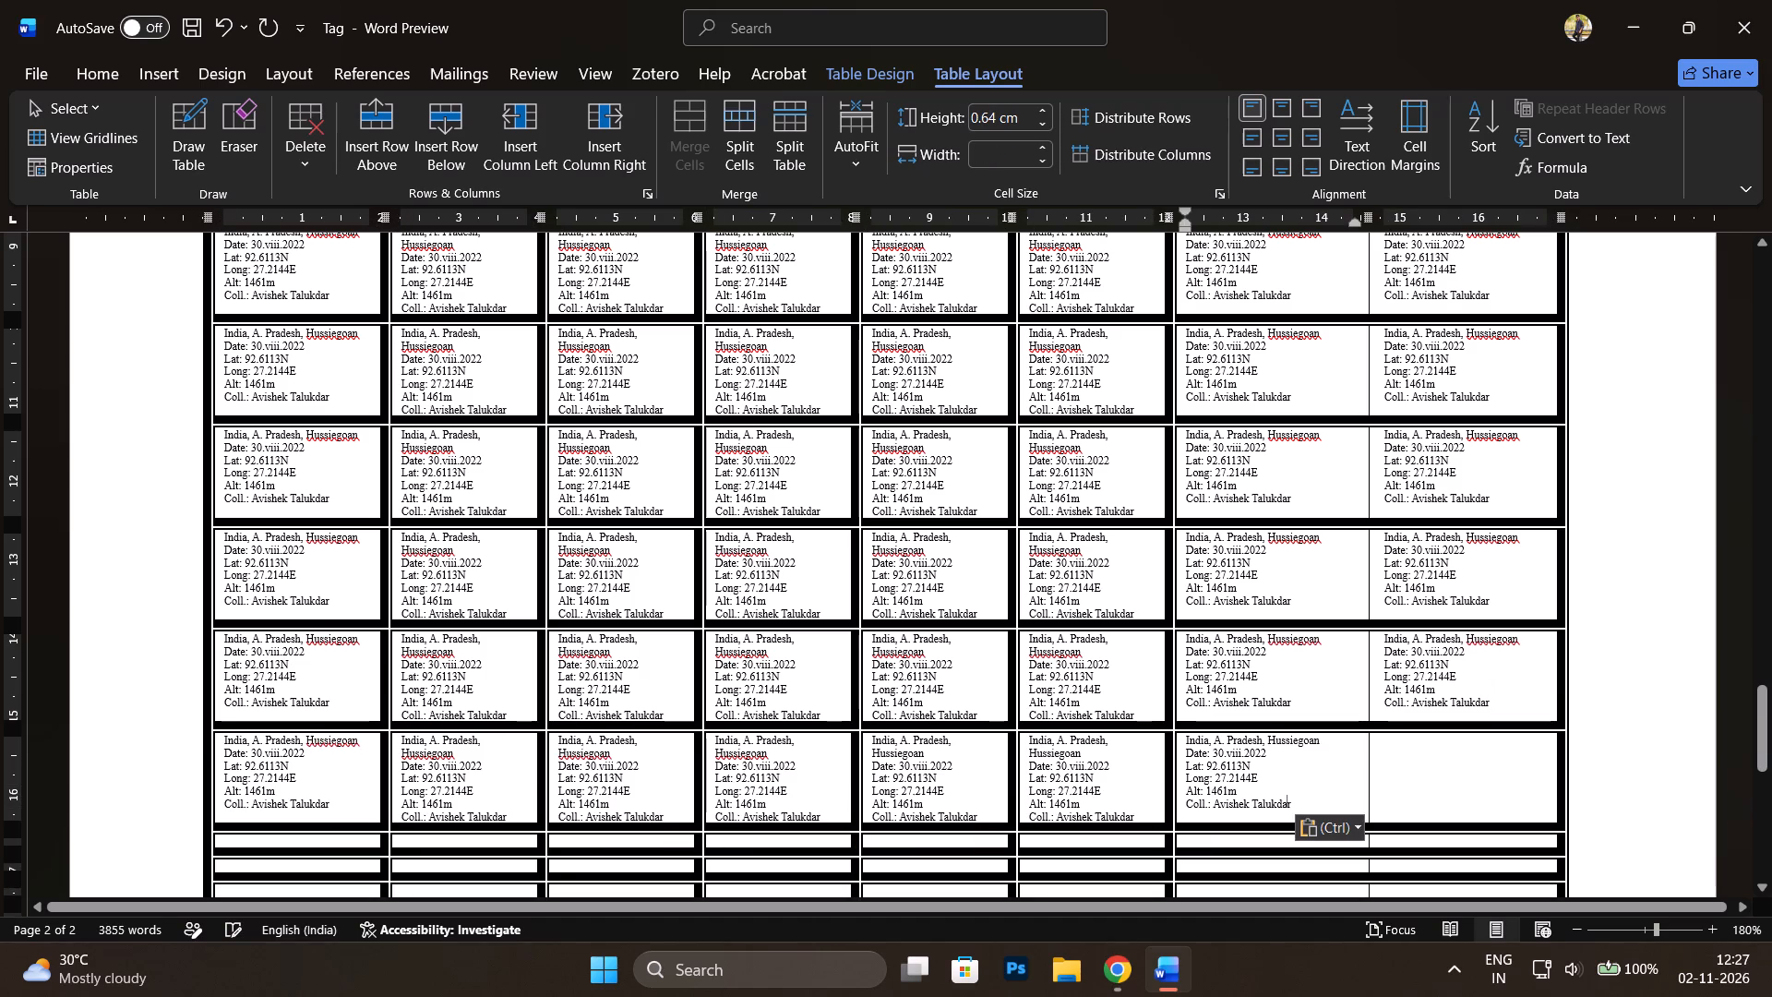
left_click(1461, 756)
key("ctrl+v")
Paste the copied A. Pradesh, Hussiegoan label dated 30.viii.2022 into all eight empty cells of the thirty-fourth row.
scroll(463, 747, "down", 1)
left_click(307, 740)
key("ctrl+v")
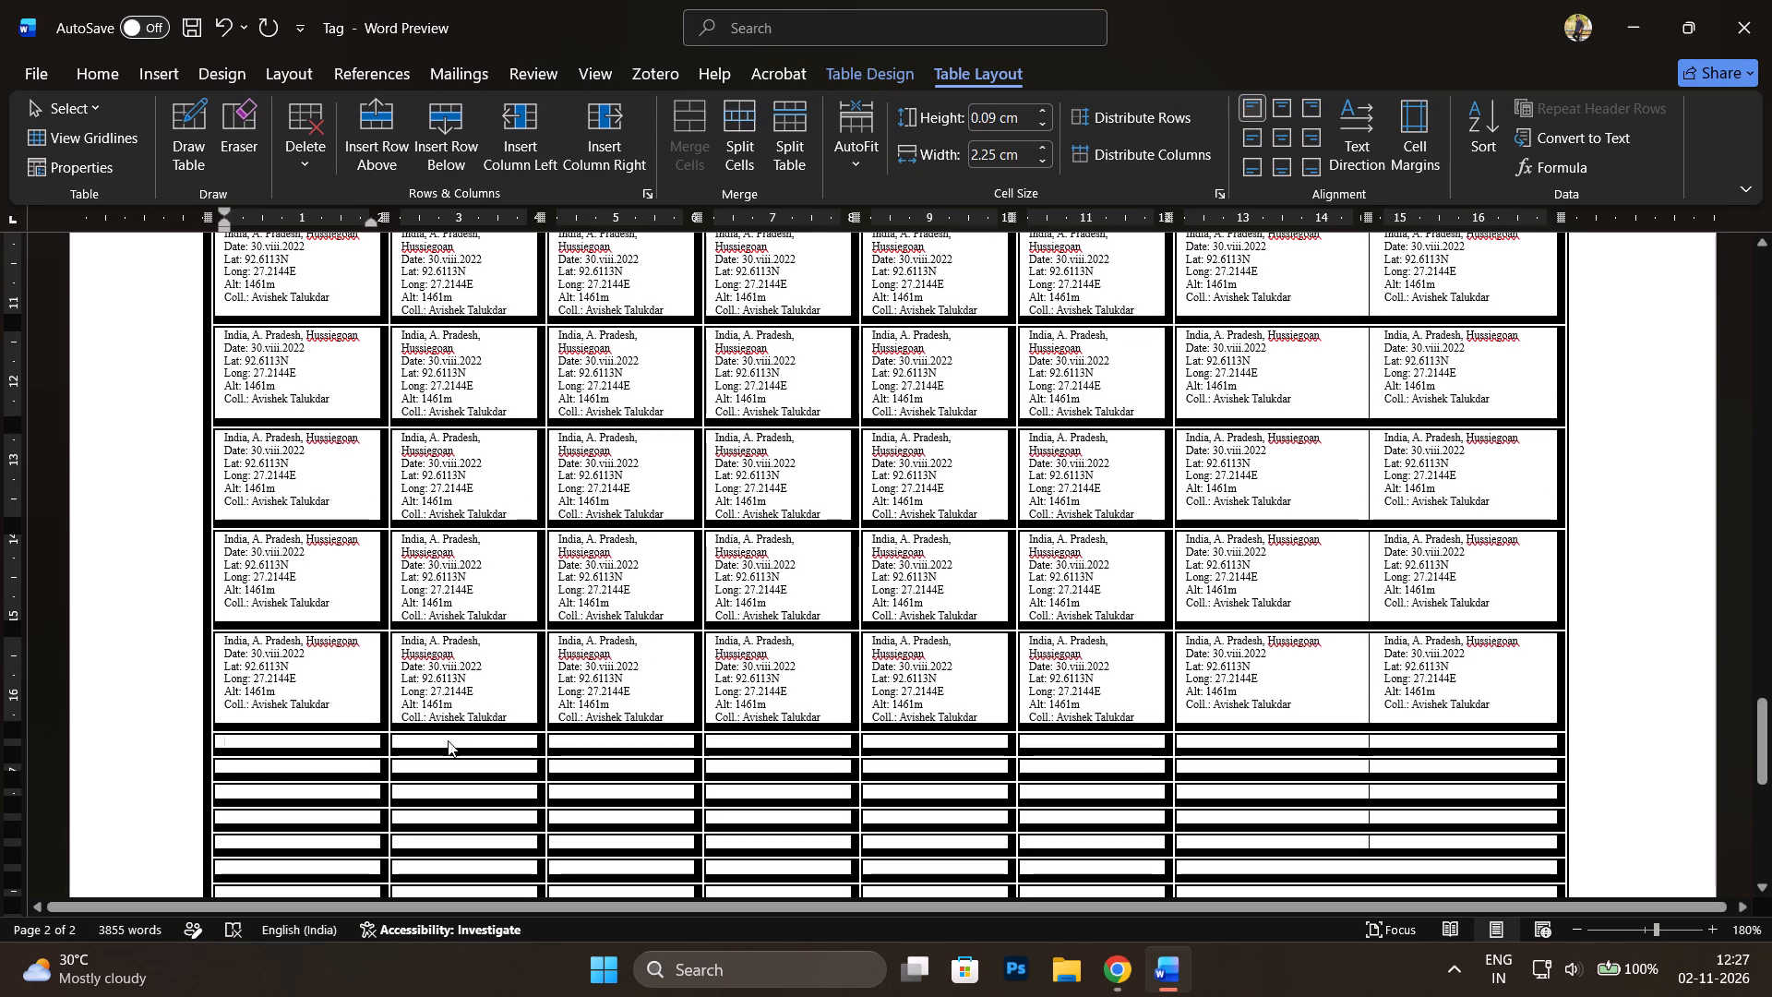
left_click(451, 751)
key("ctrl+v")
left_click(600, 771)
key("ctrl+v")
left_click(766, 773)
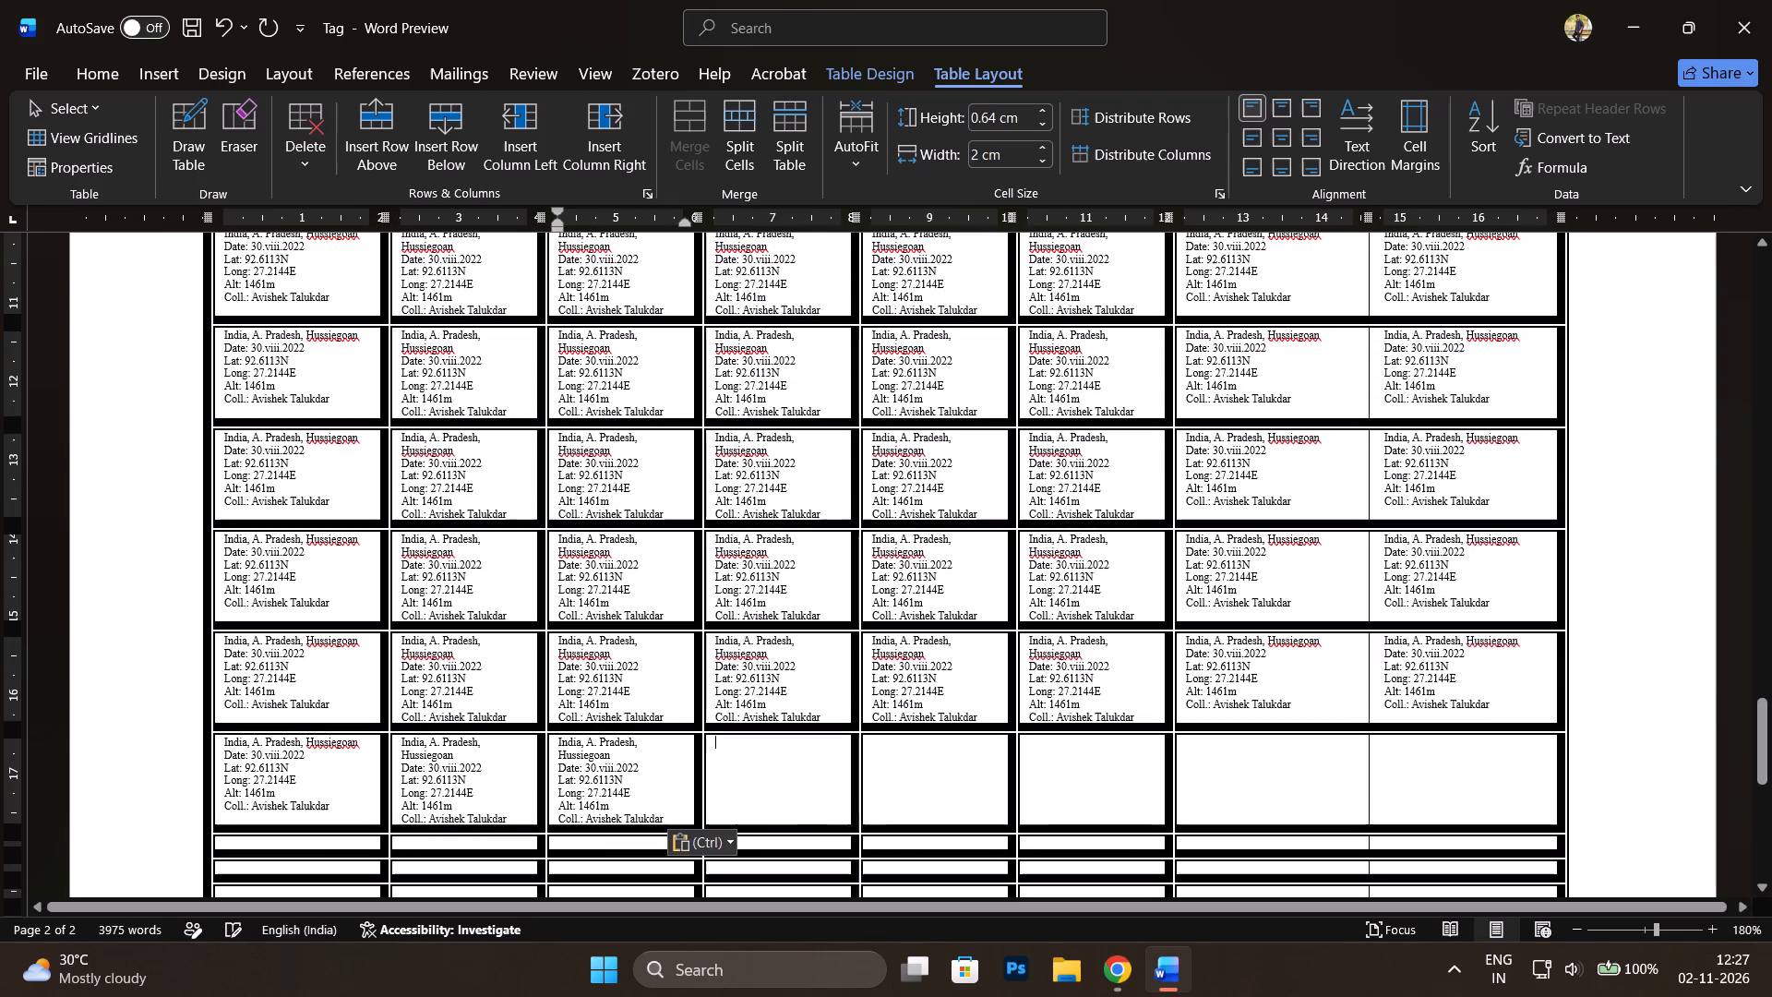
key("ctrl+v")
left_click(921, 769)
key("ctrl+v")
left_click(1069, 773)
key("ctrl+v")
left_click(1299, 774)
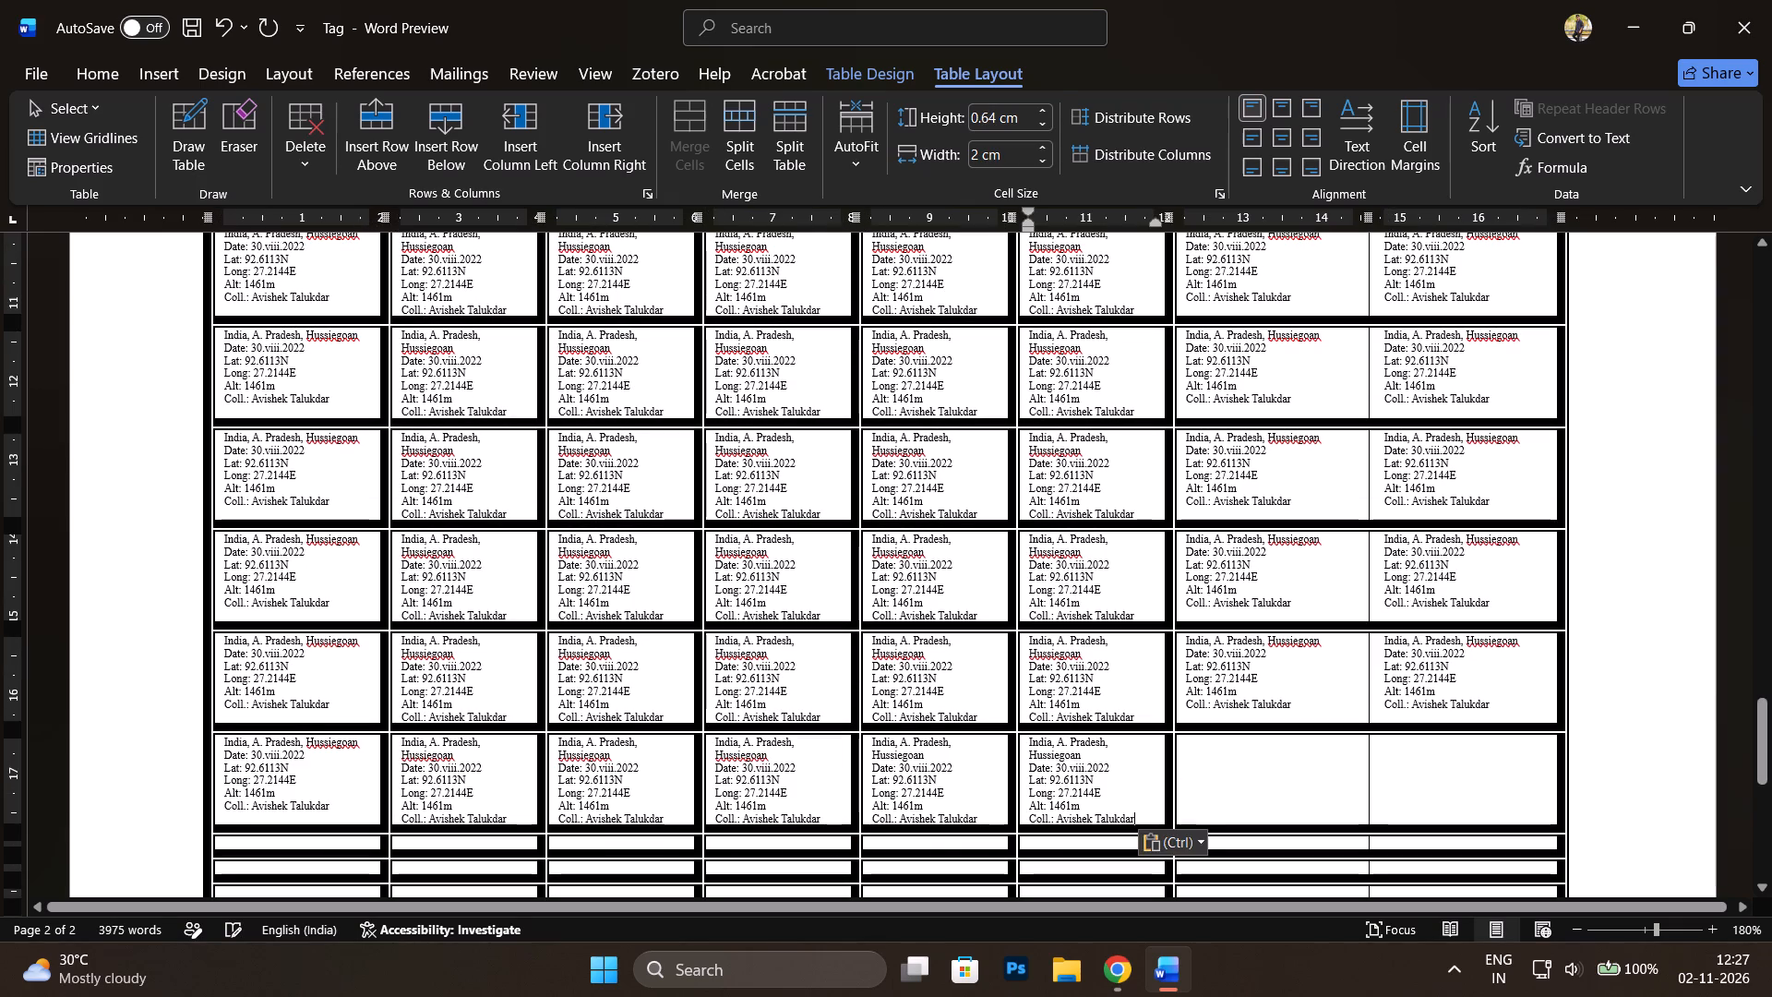
key("ctrl+v")
left_click(1452, 798)
key("ctrl+v")
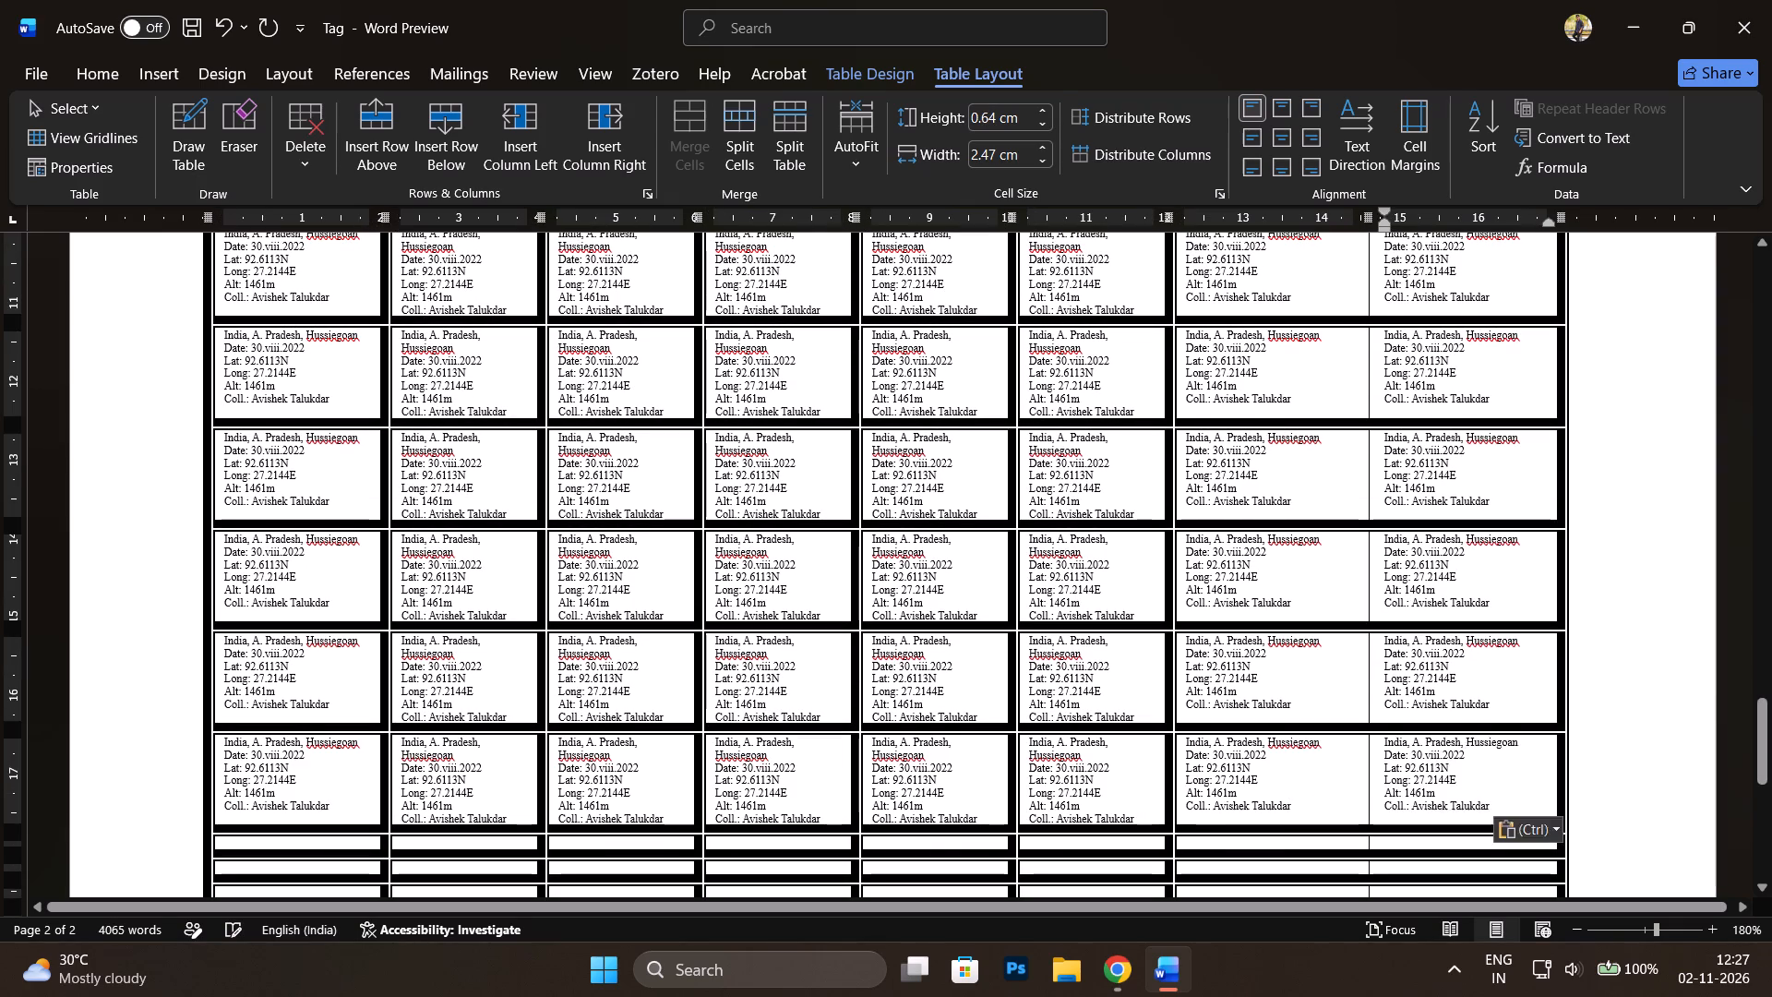
Paste the copied A. Pradesh, Hussiegoan label dated 30.viii.2022 into all eight empty cells of the thirty-fifth row.
scroll(777, 671, "down", 3)
left_click(342, 548)
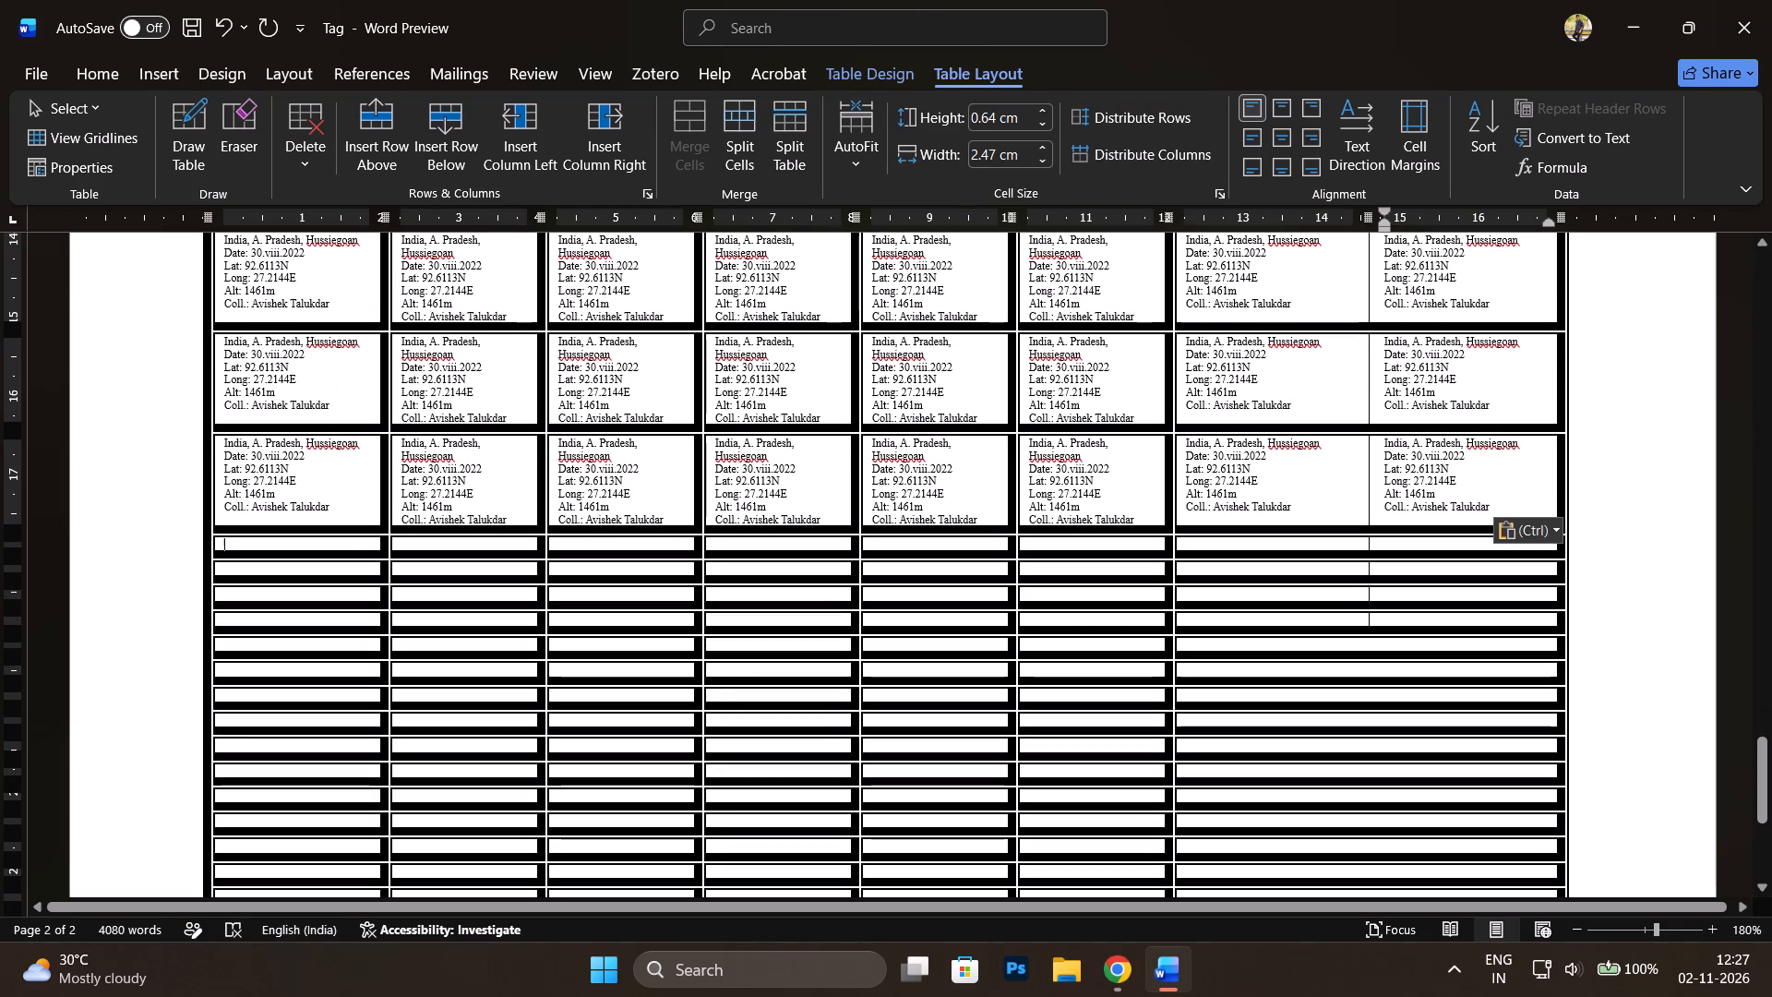
key("ctrl+v")
left_click(446, 561)
key("ctrl+v")
left_click(631, 582)
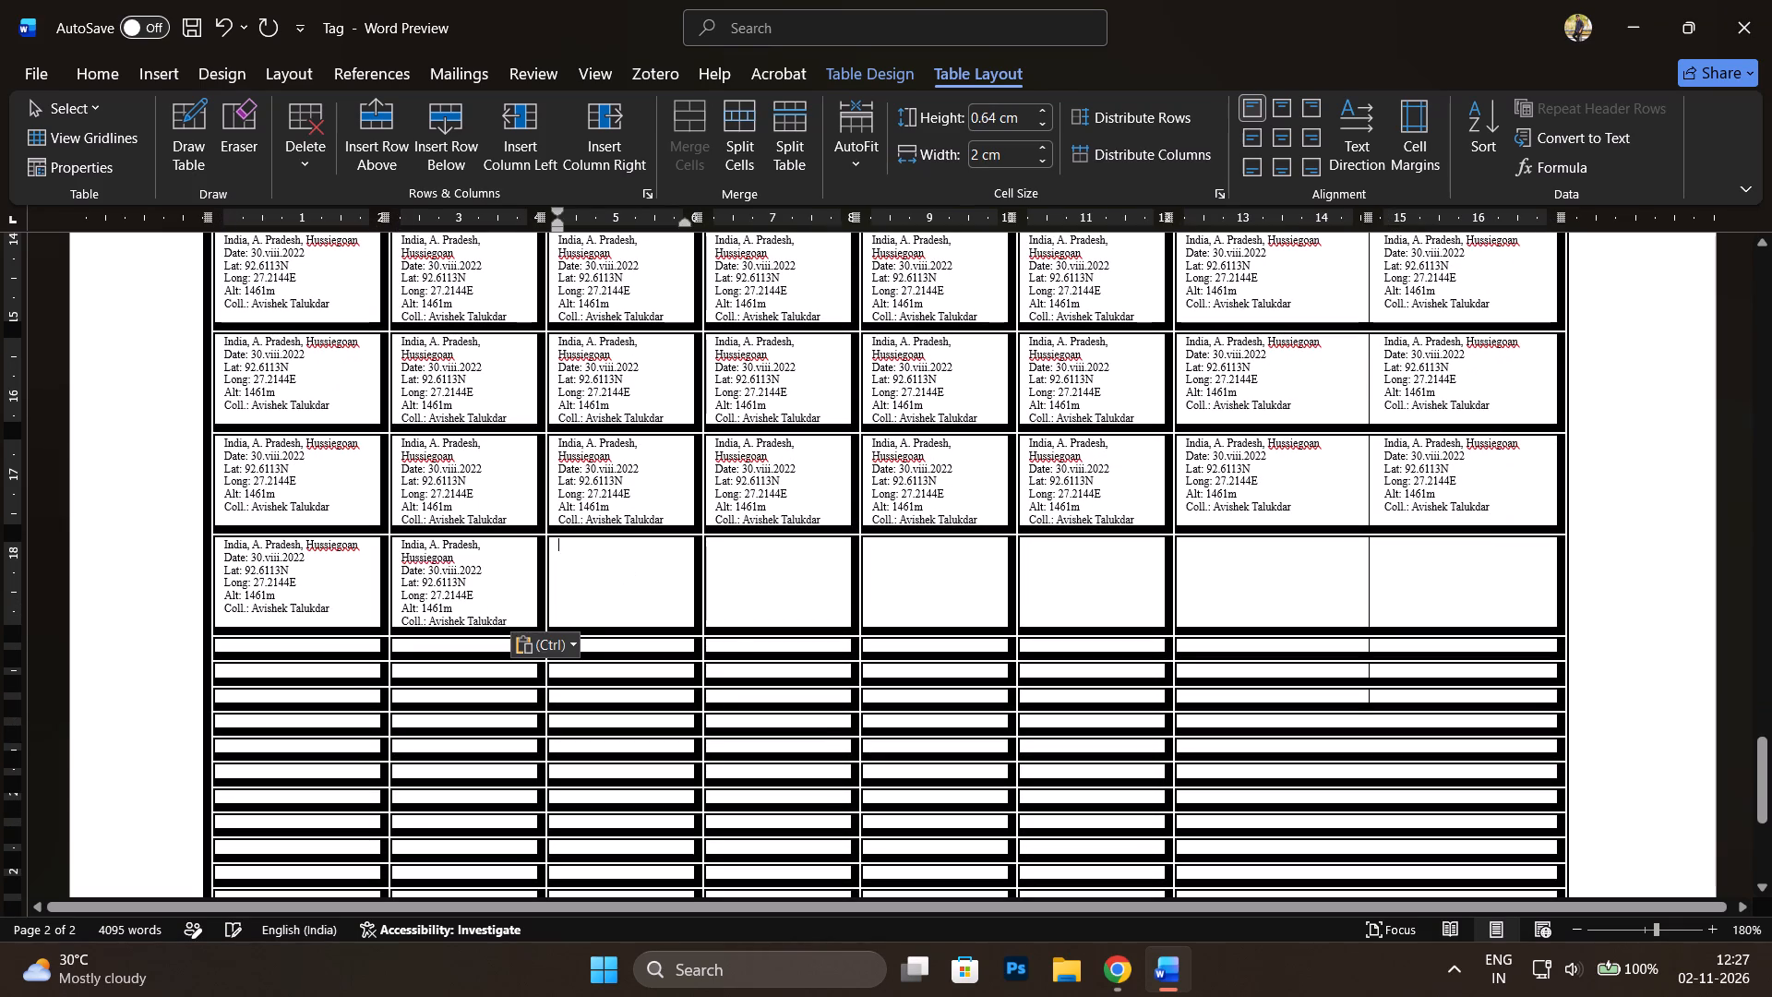
key("ctrl+v")
left_click(811, 578)
key("ctrl+v")
left_click(905, 574)
key("ctrl+v")
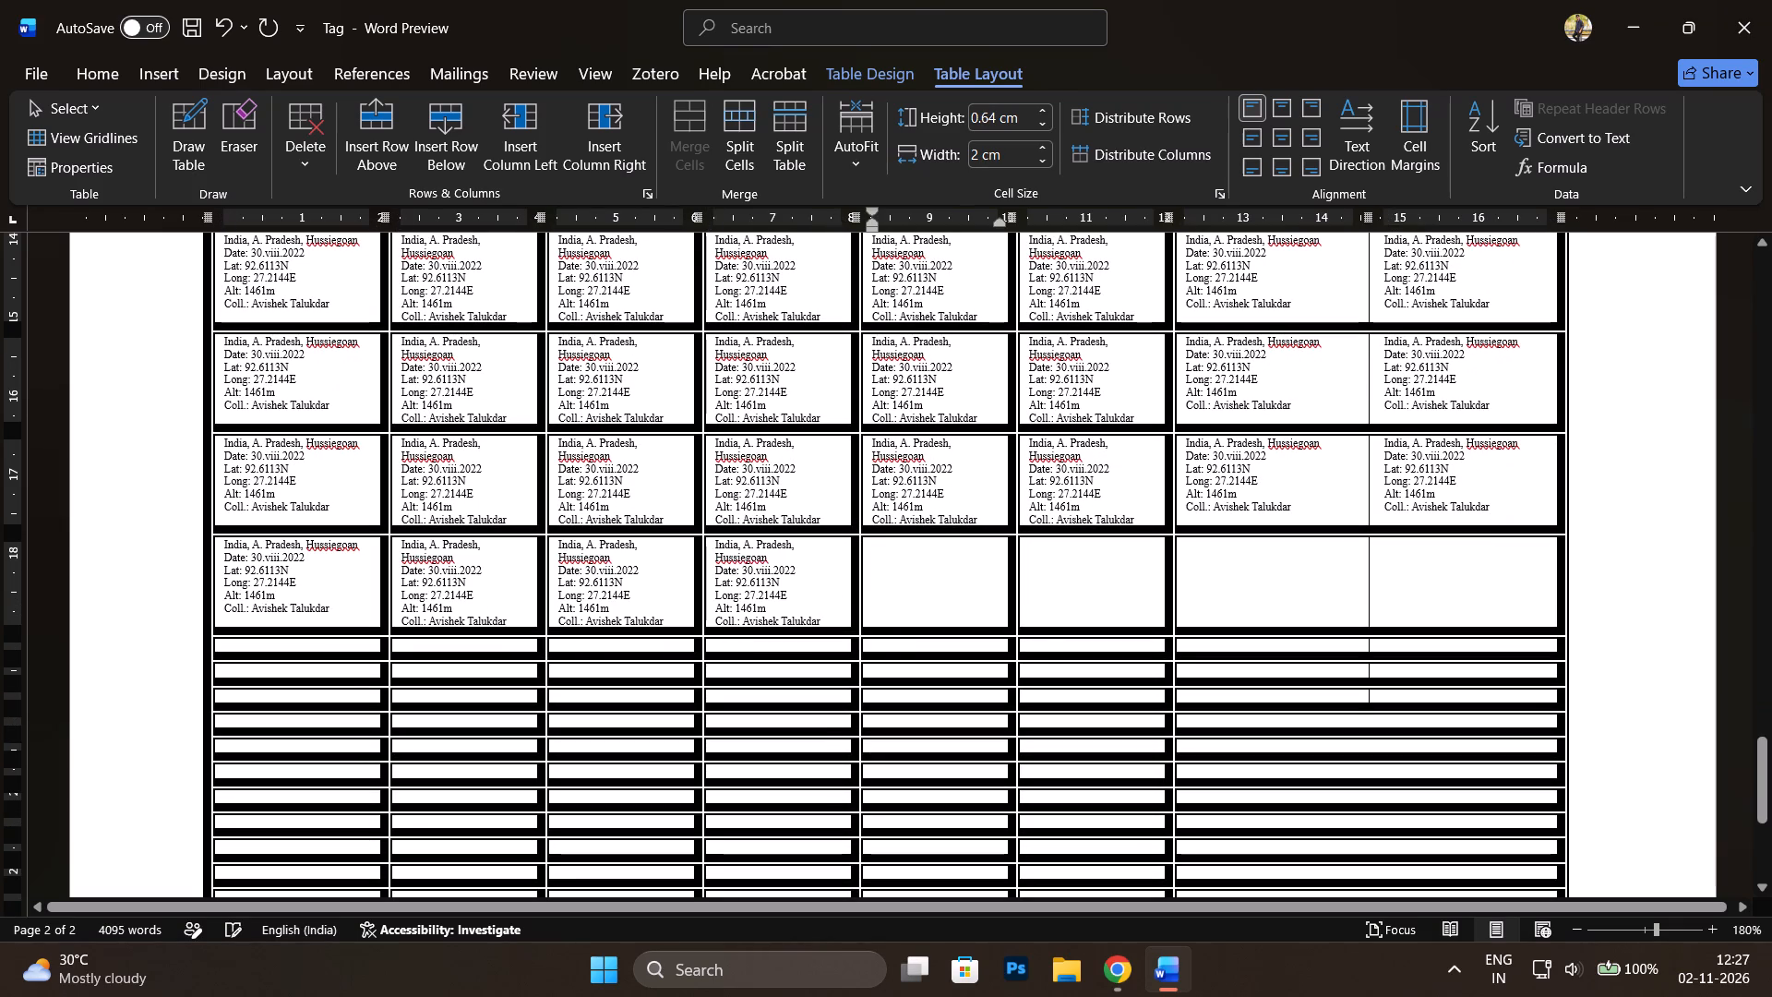
left_click(1096, 583)
key("ctrl+v")
left_click(1278, 576)
key("ctrl+v")
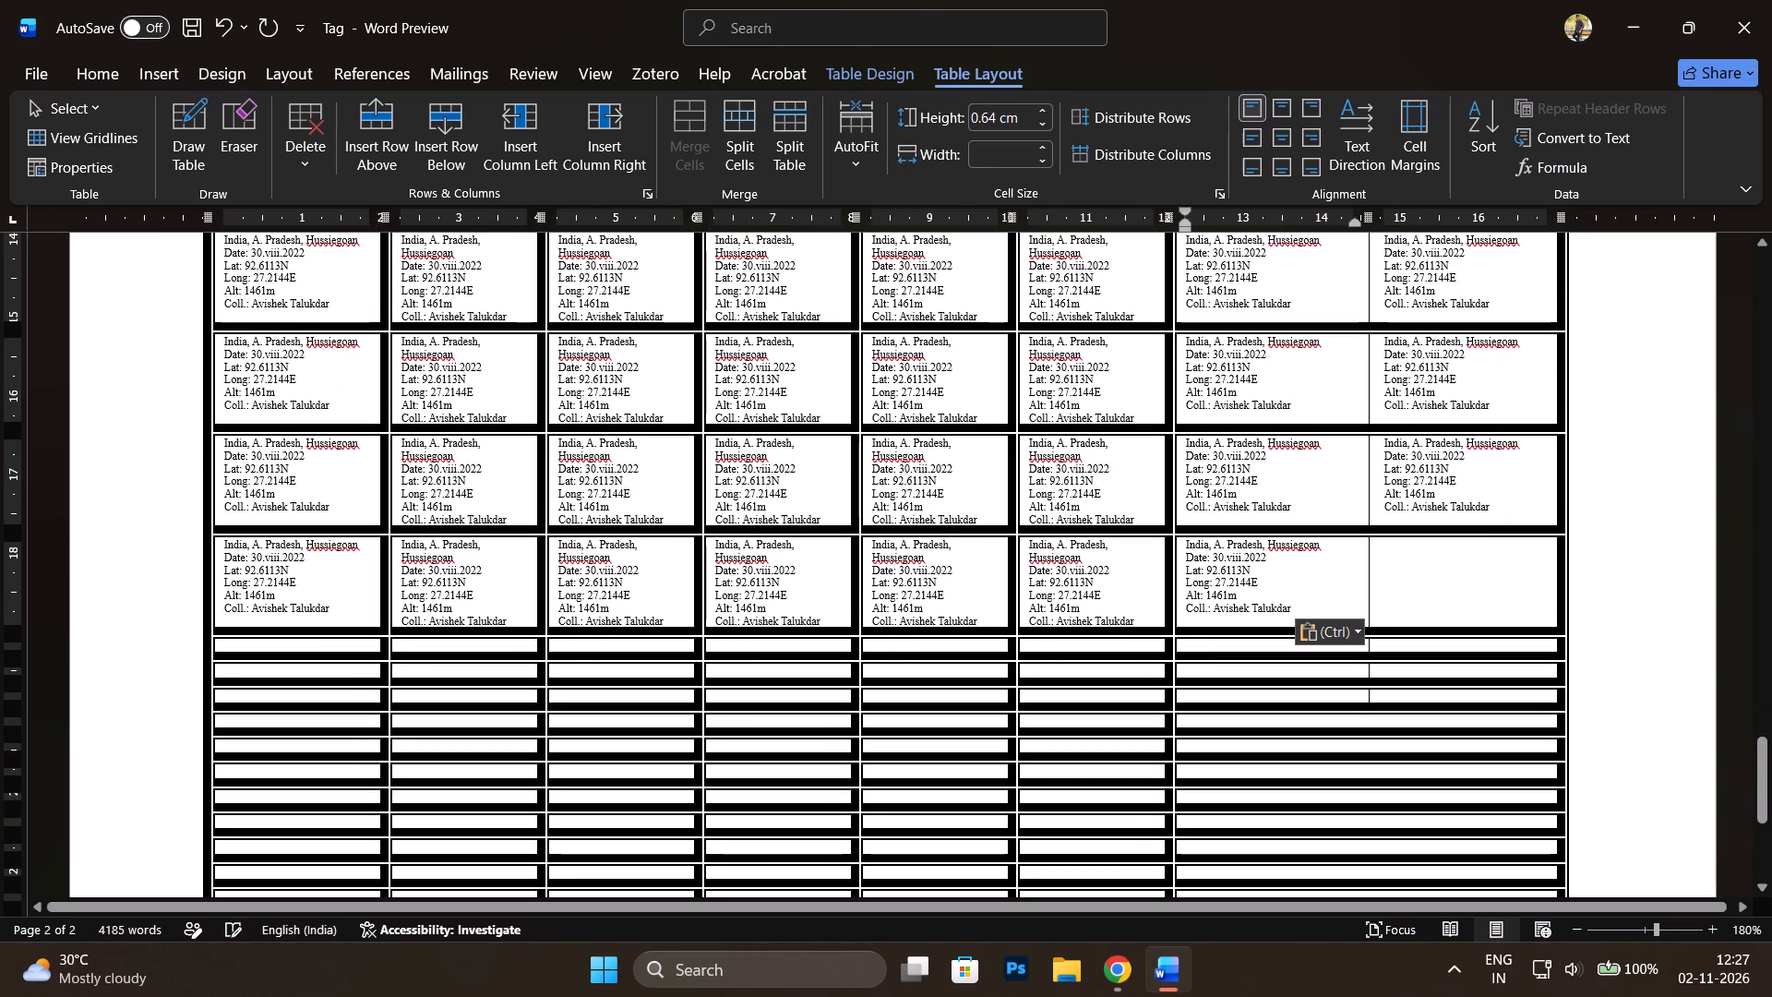
left_click(1497, 587)
key("ctrl+v")
Paste the copied Hussiegoan label into the first cell of the thirty-sixth row.
left_click(308, 645)
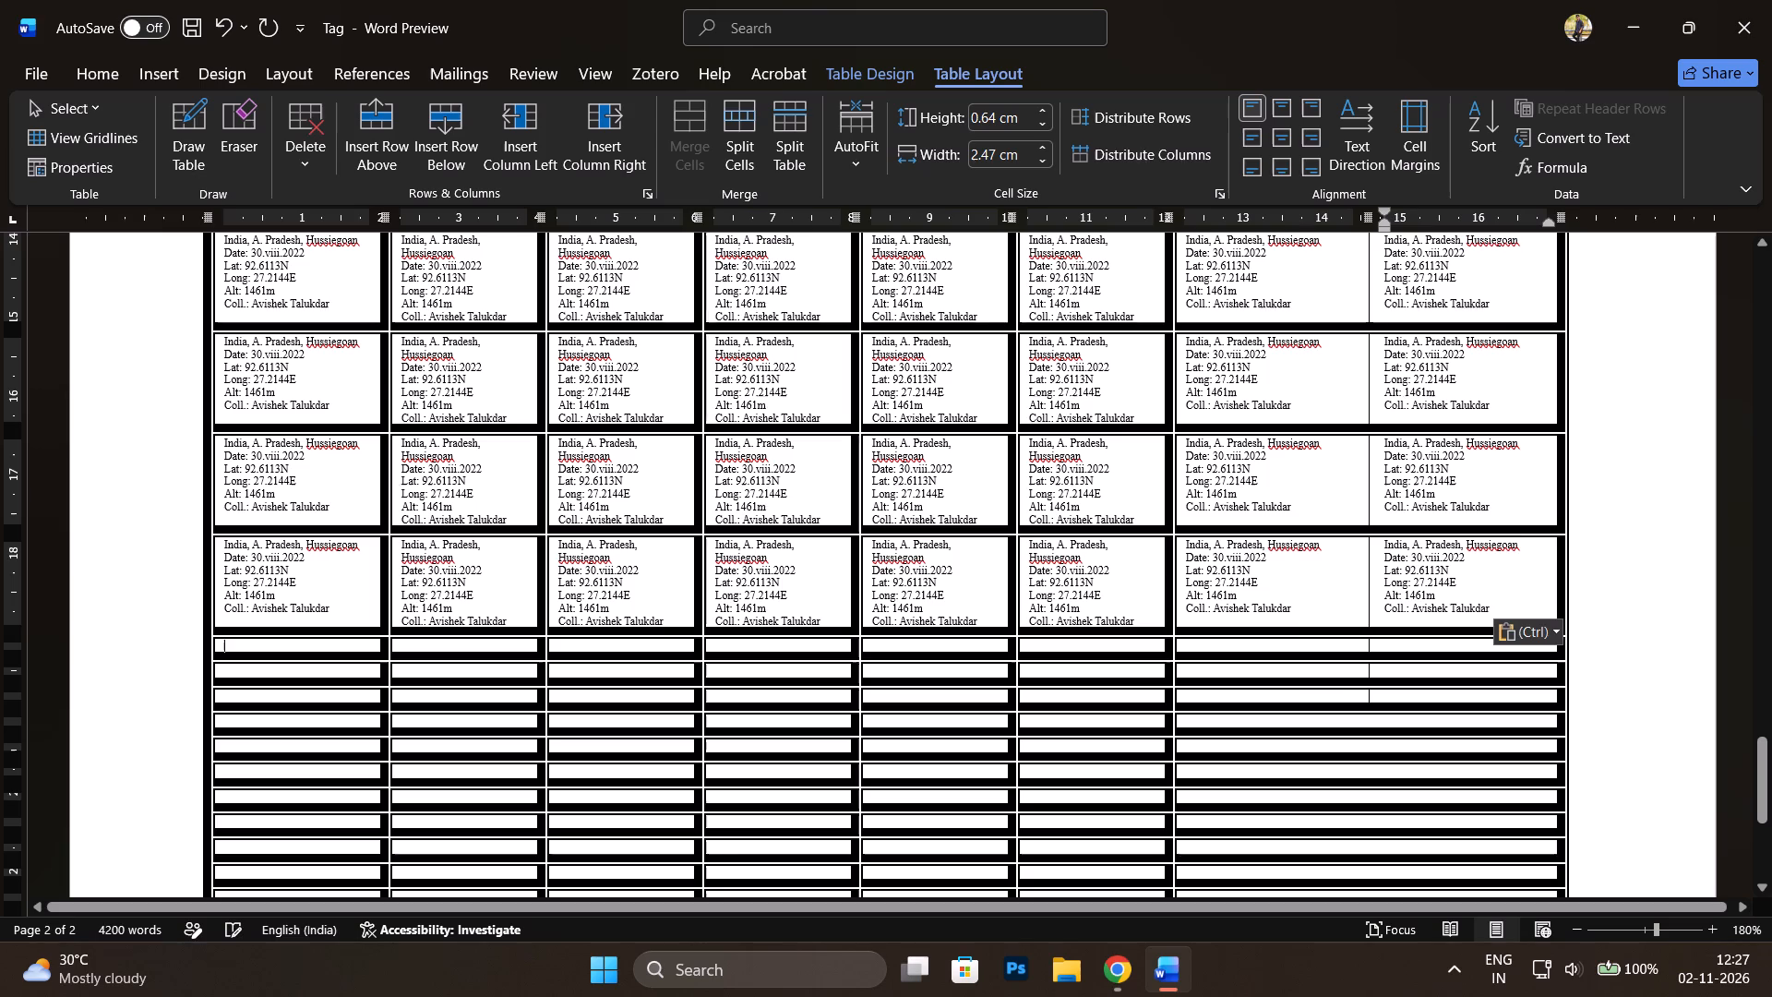
key("ctrl+v")
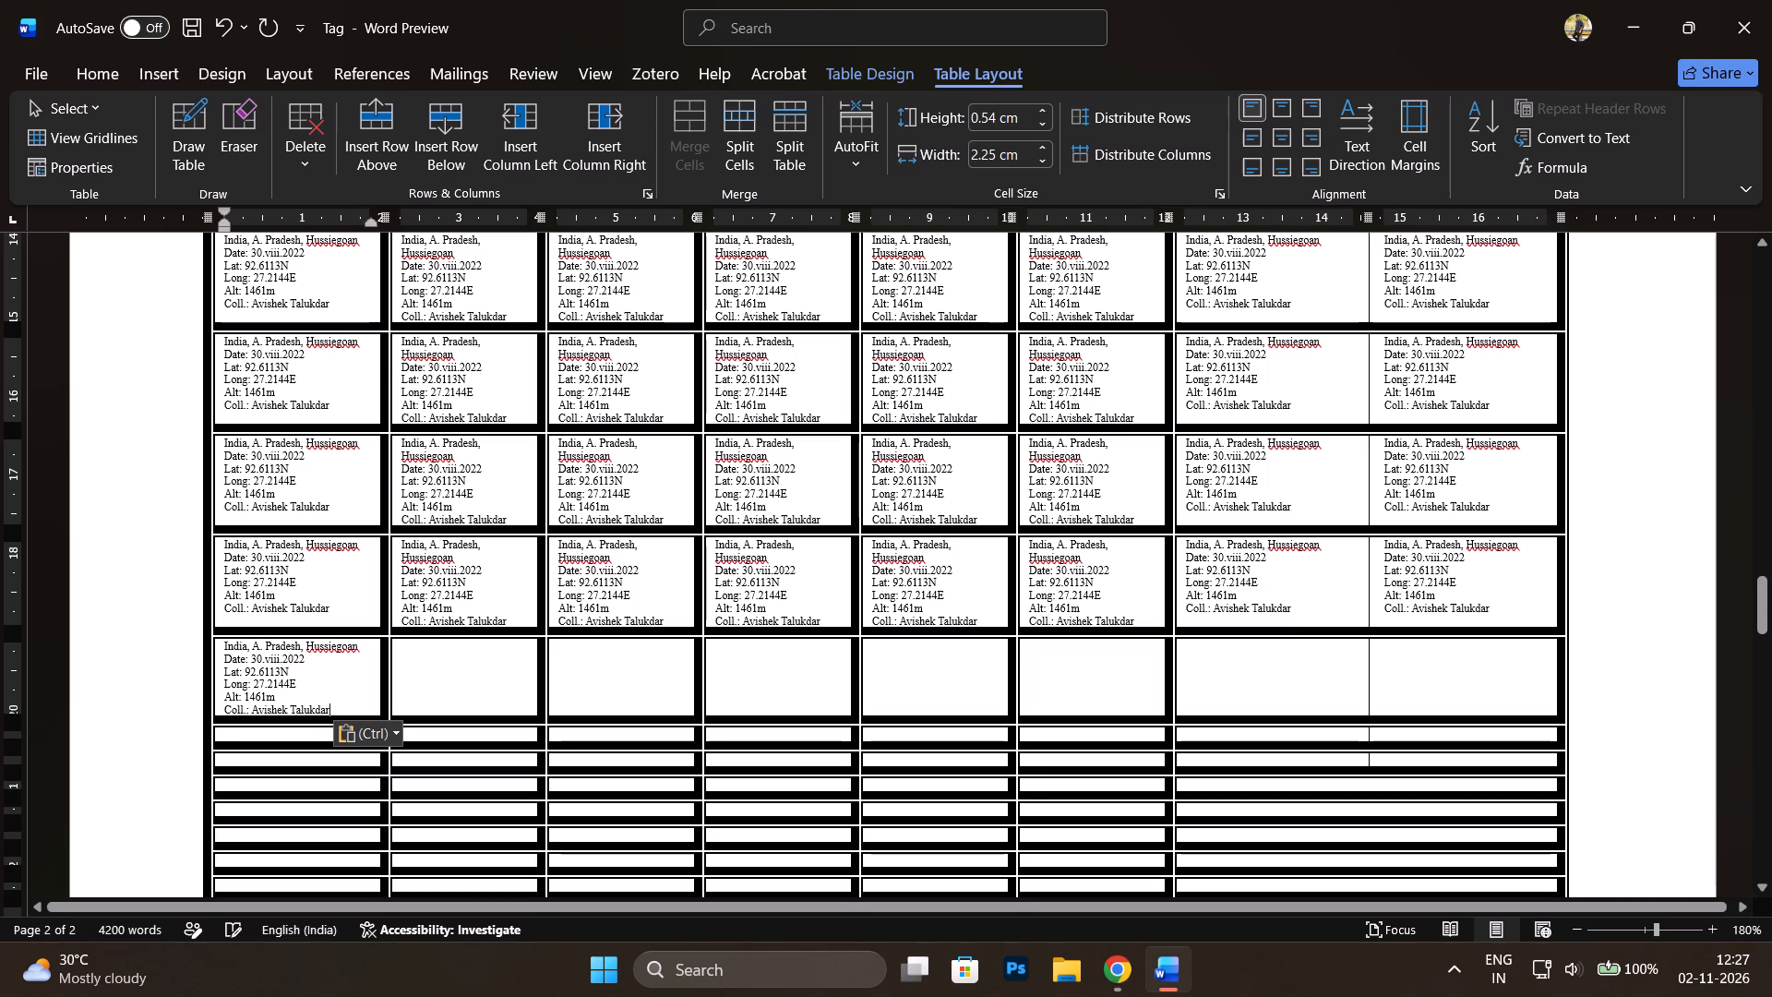
Replace the locality Hussiegoan with Khupi in the first label of the thirty-sixth row.
left_click(354, 648)
key("Right")
key("BackSpace")
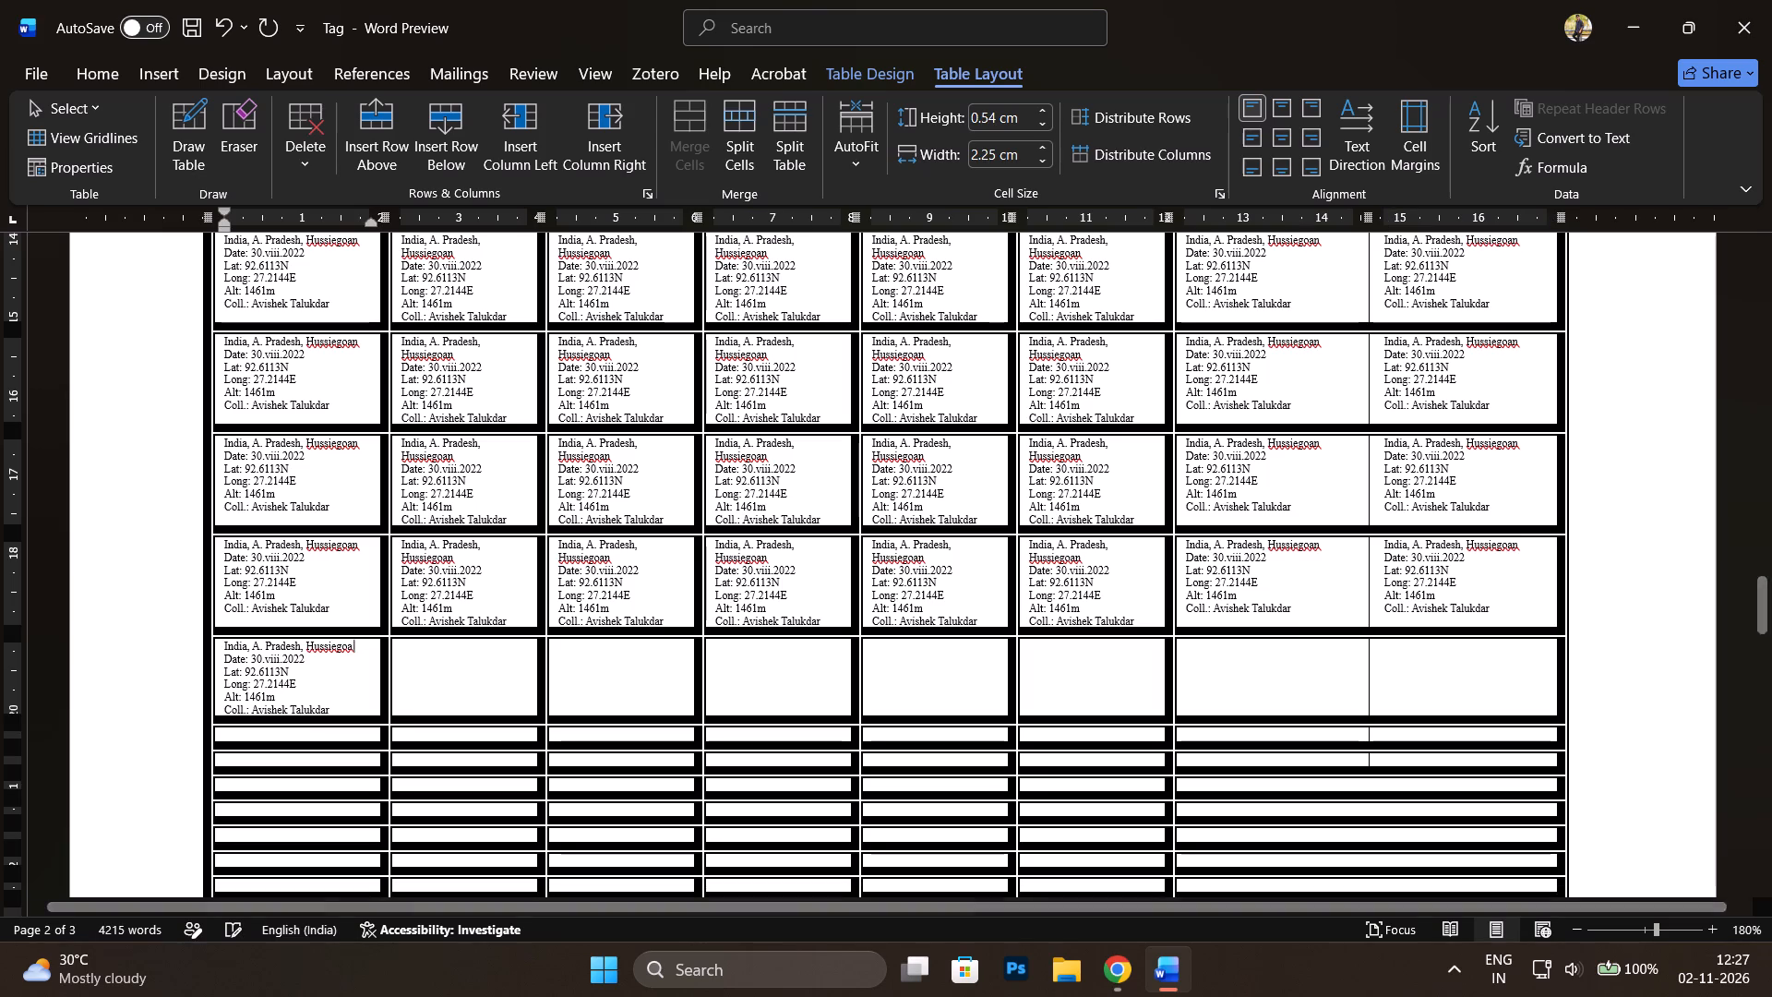
key("BackSpace")
key("BackSpace")
key("BackSpace")
key("BackSpace")
key("BackSpace")
key("BackSpace")
key("BackSpace")
key("BackSpace")
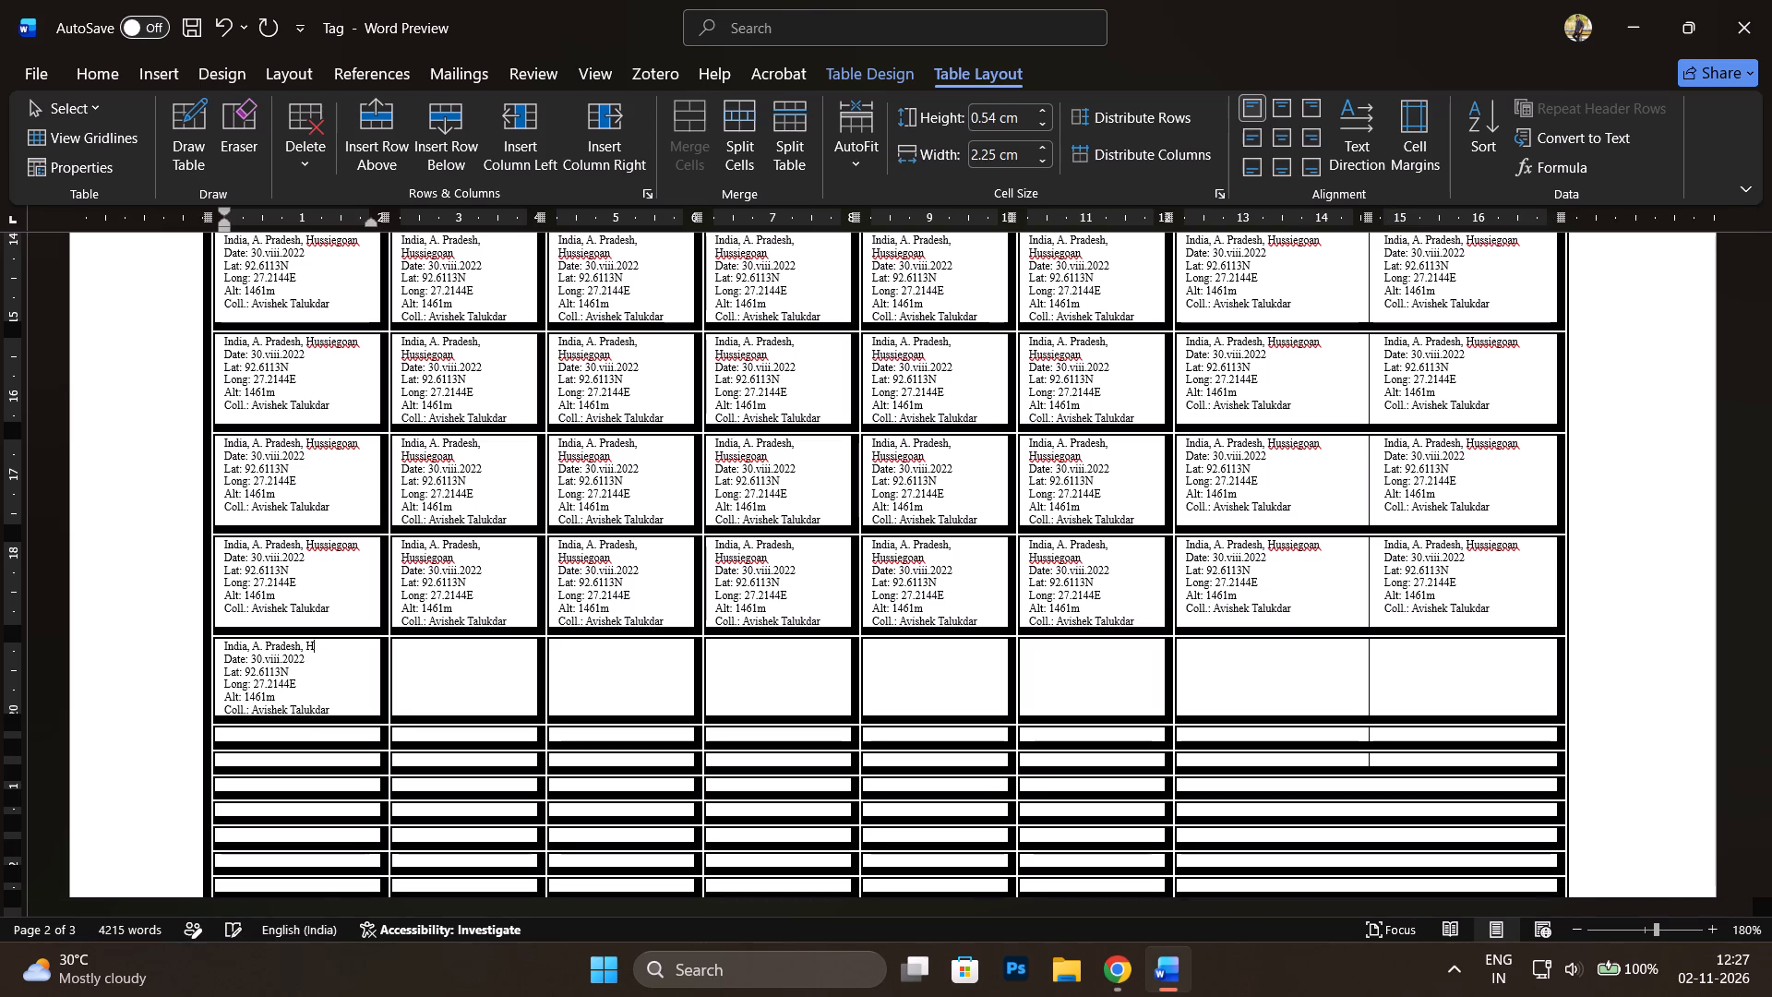
key("BackSpace")
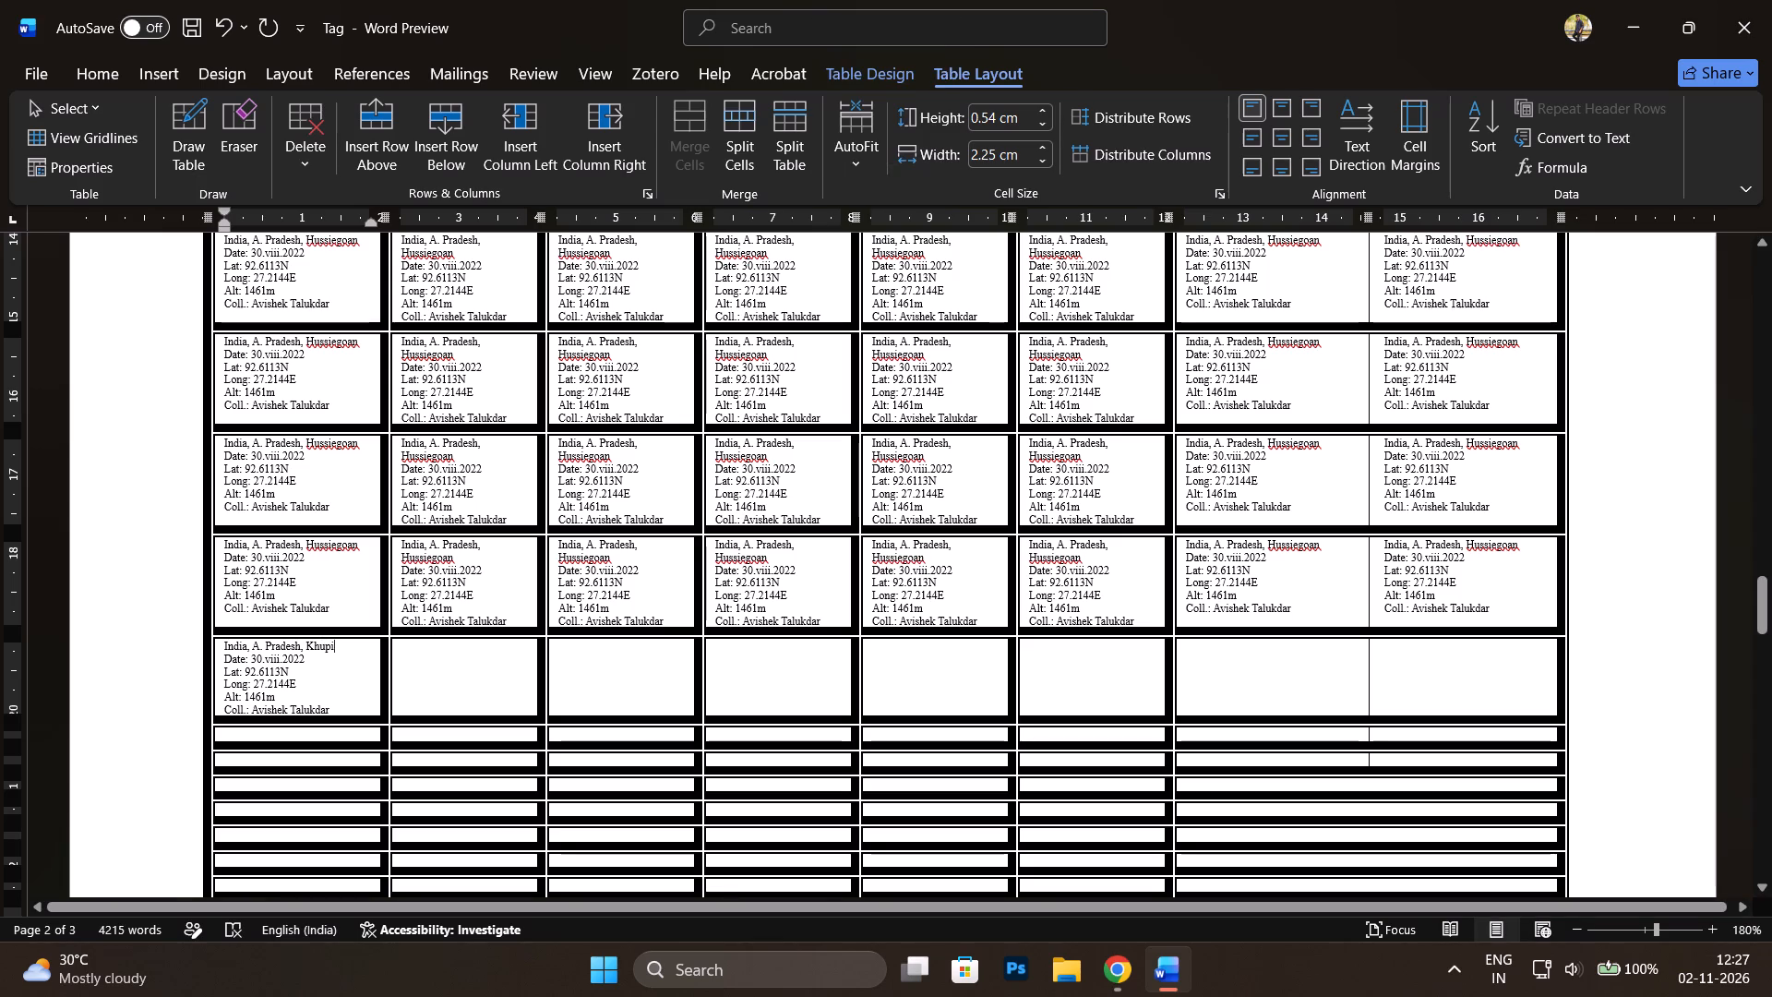
Set the date of the Khupi label to 01.ix.2022.
left_click(308, 660)
key("Left")
key("Left")
key("Left")
key("Left")
key("Left")
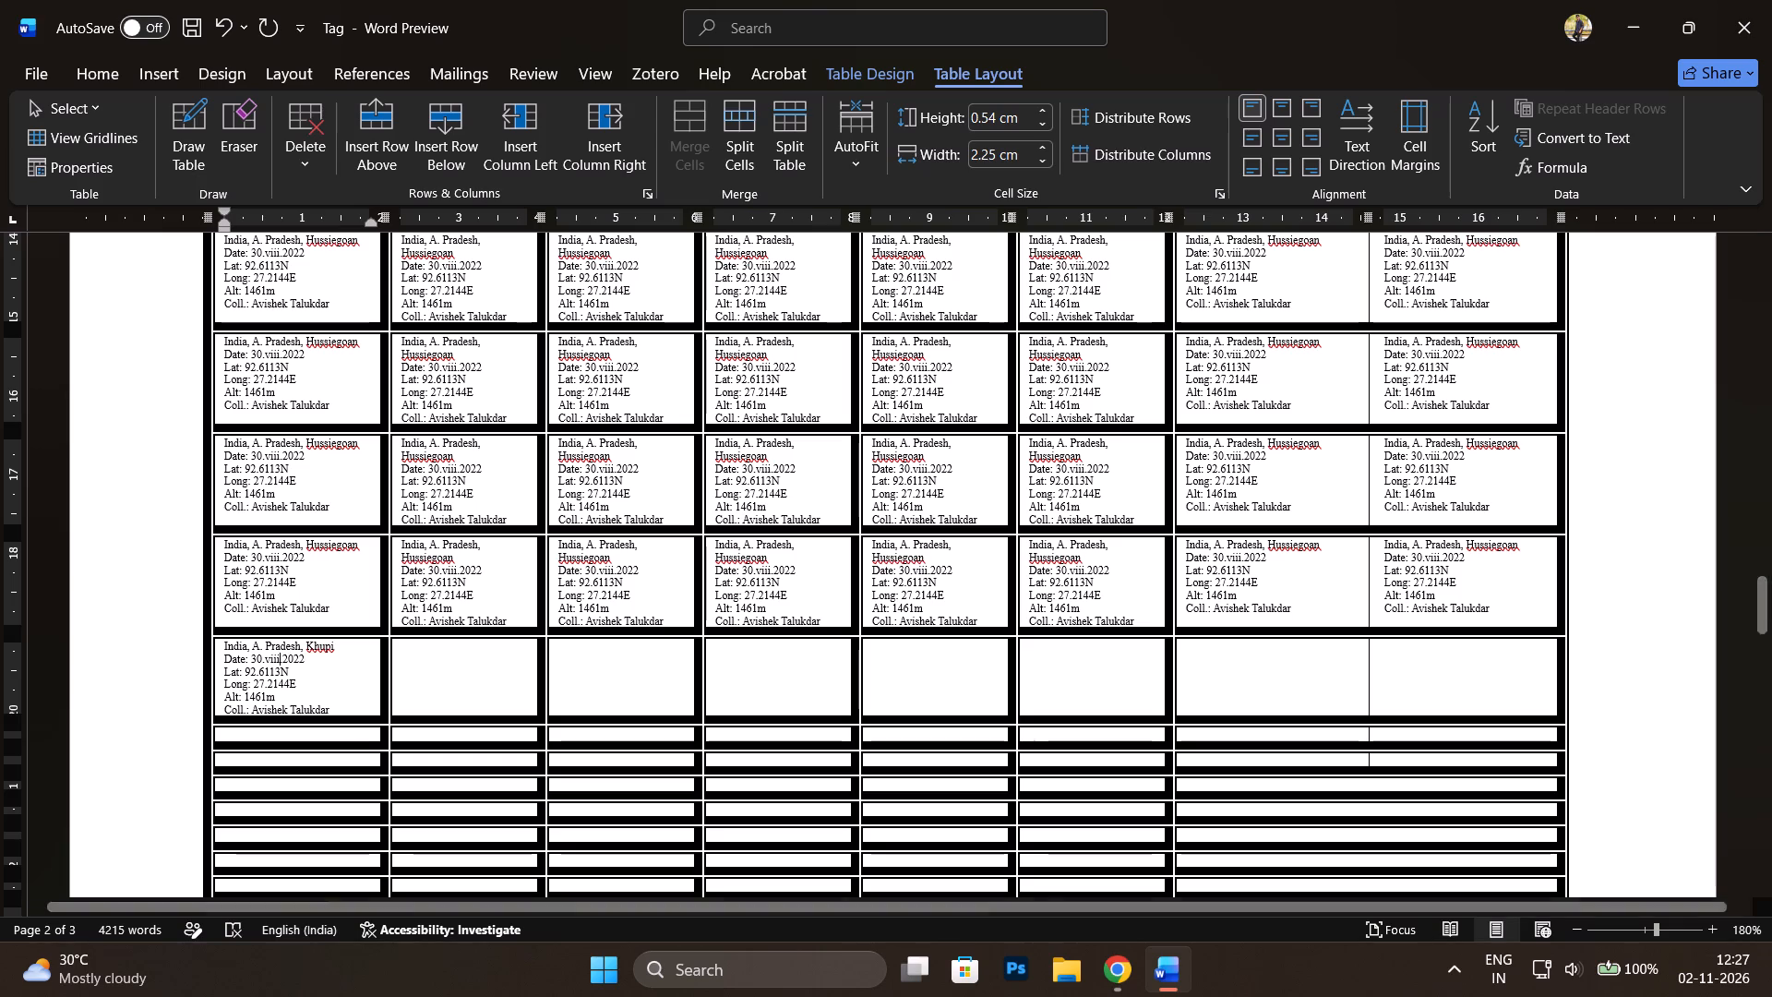
key("BackSpace")
key("BackSpace")
key("BackSpace")
key("BackSpace")
type("ix")
key("Left")
key("Left")
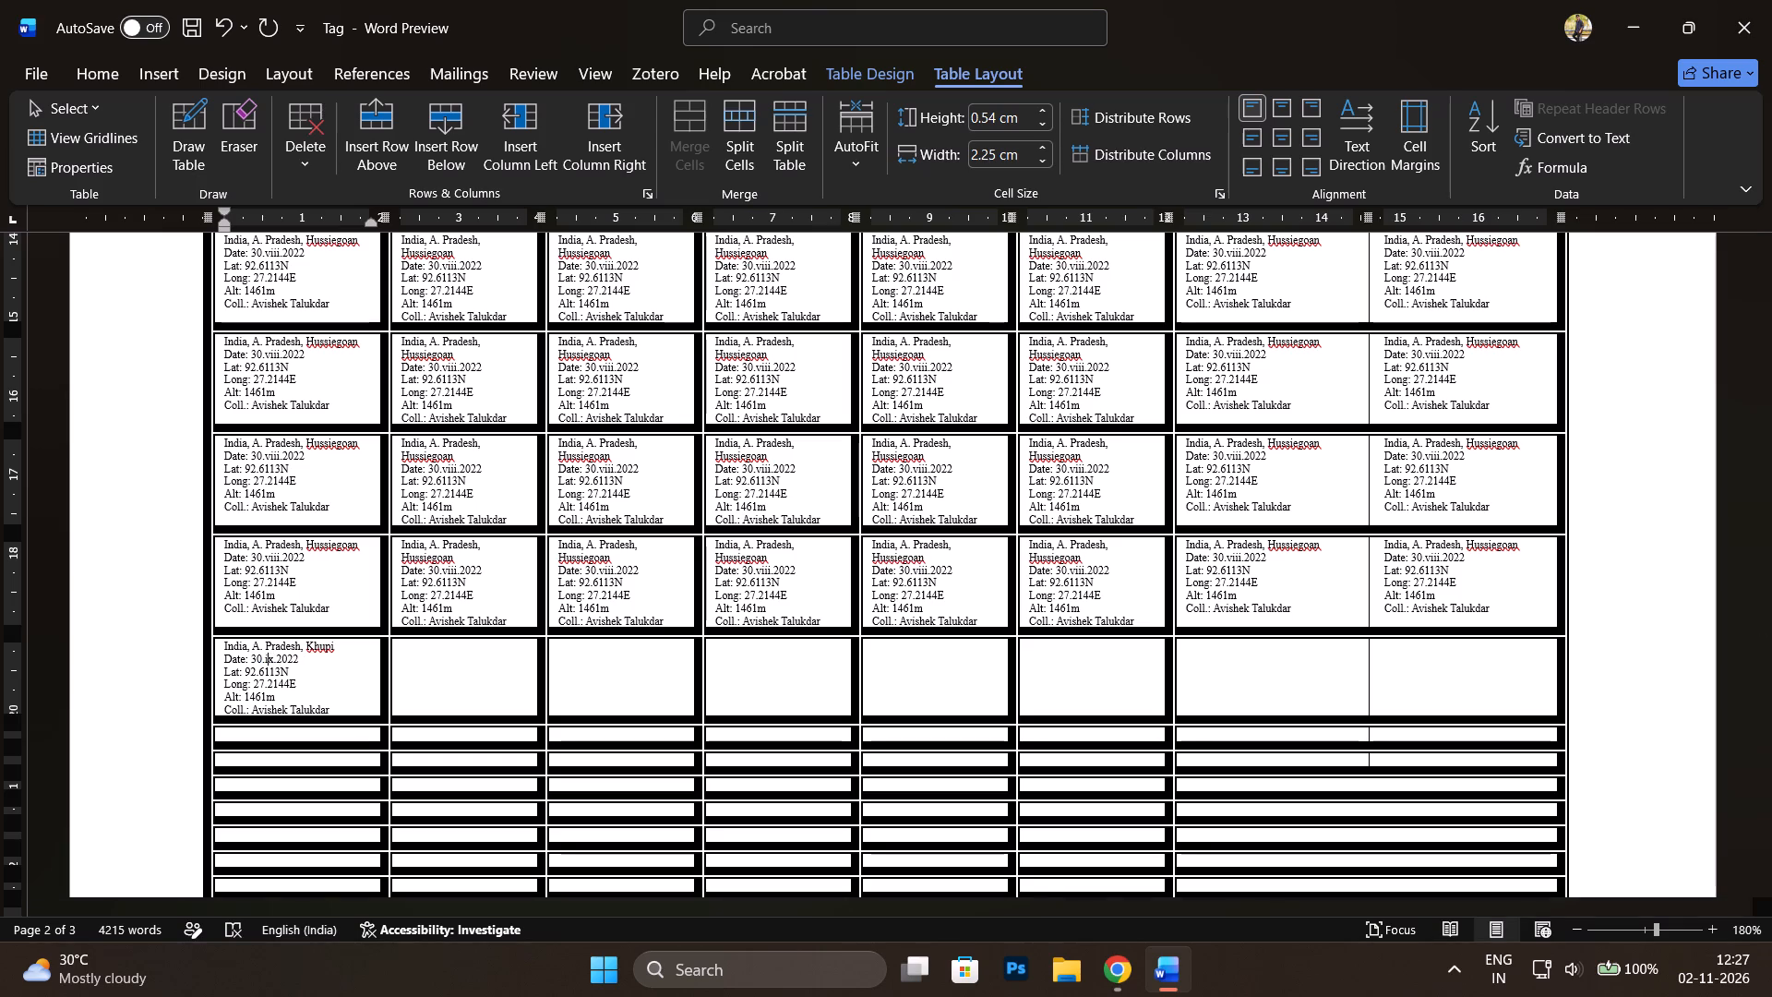
key("Left")
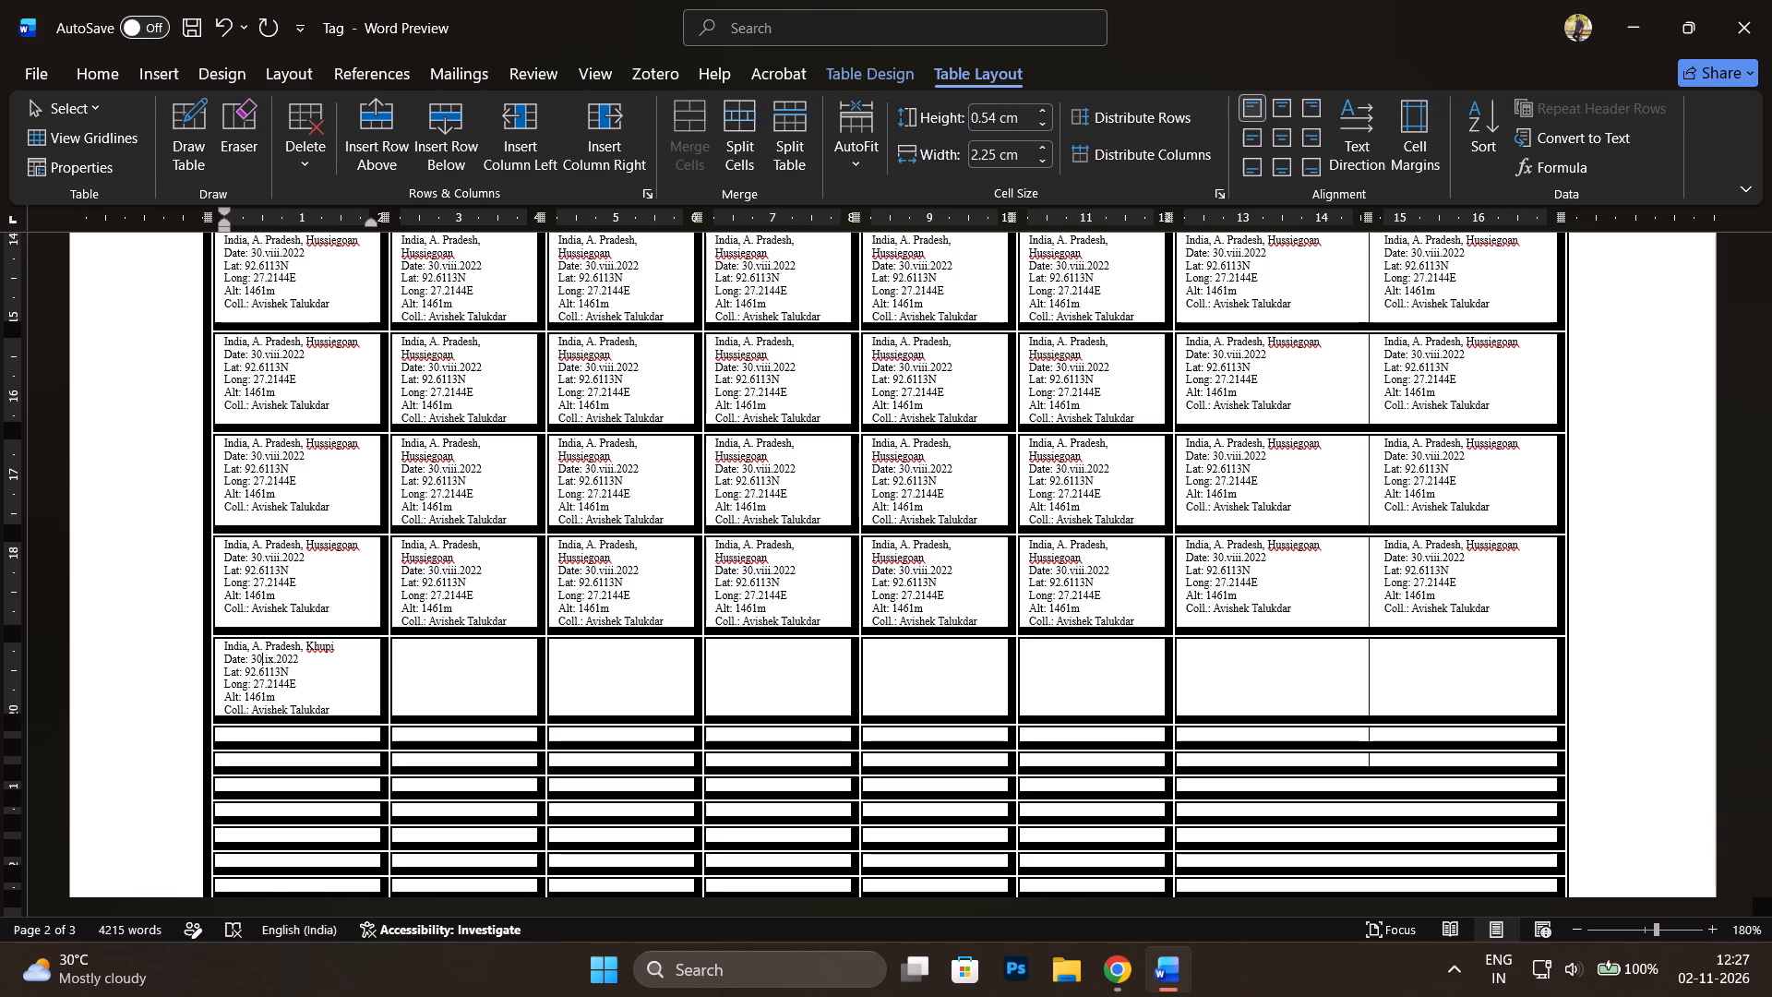
key("BackSpace")
key("BackSpace")
type("01")
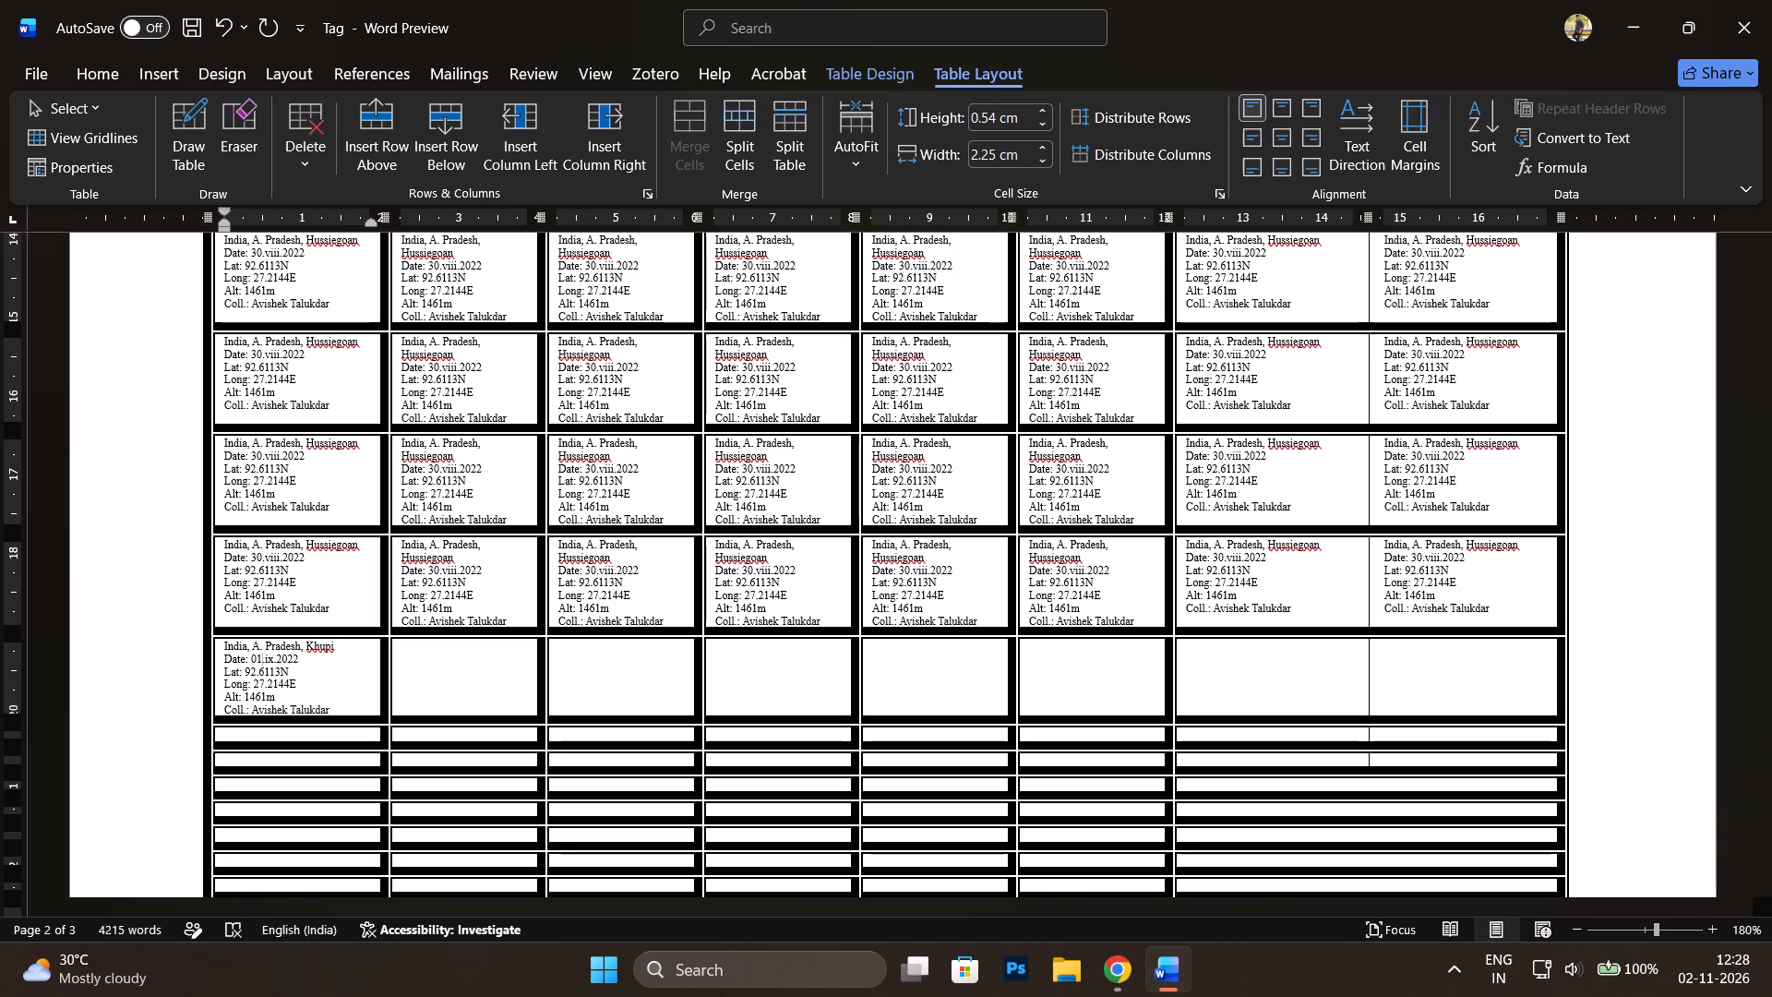
Set the latitude of the Khupi label in the thirty-sixth row to 92.6848N.
key("Down")
key("Right")
key("Right")
key("Right")
key("BackSpace")
key("BackSpace")
key("BackSpace")
key("BackSpace")
key("period")
key("BackSpace")
type("92")
key("BackSpace")
key("BackSpace")
key("6")
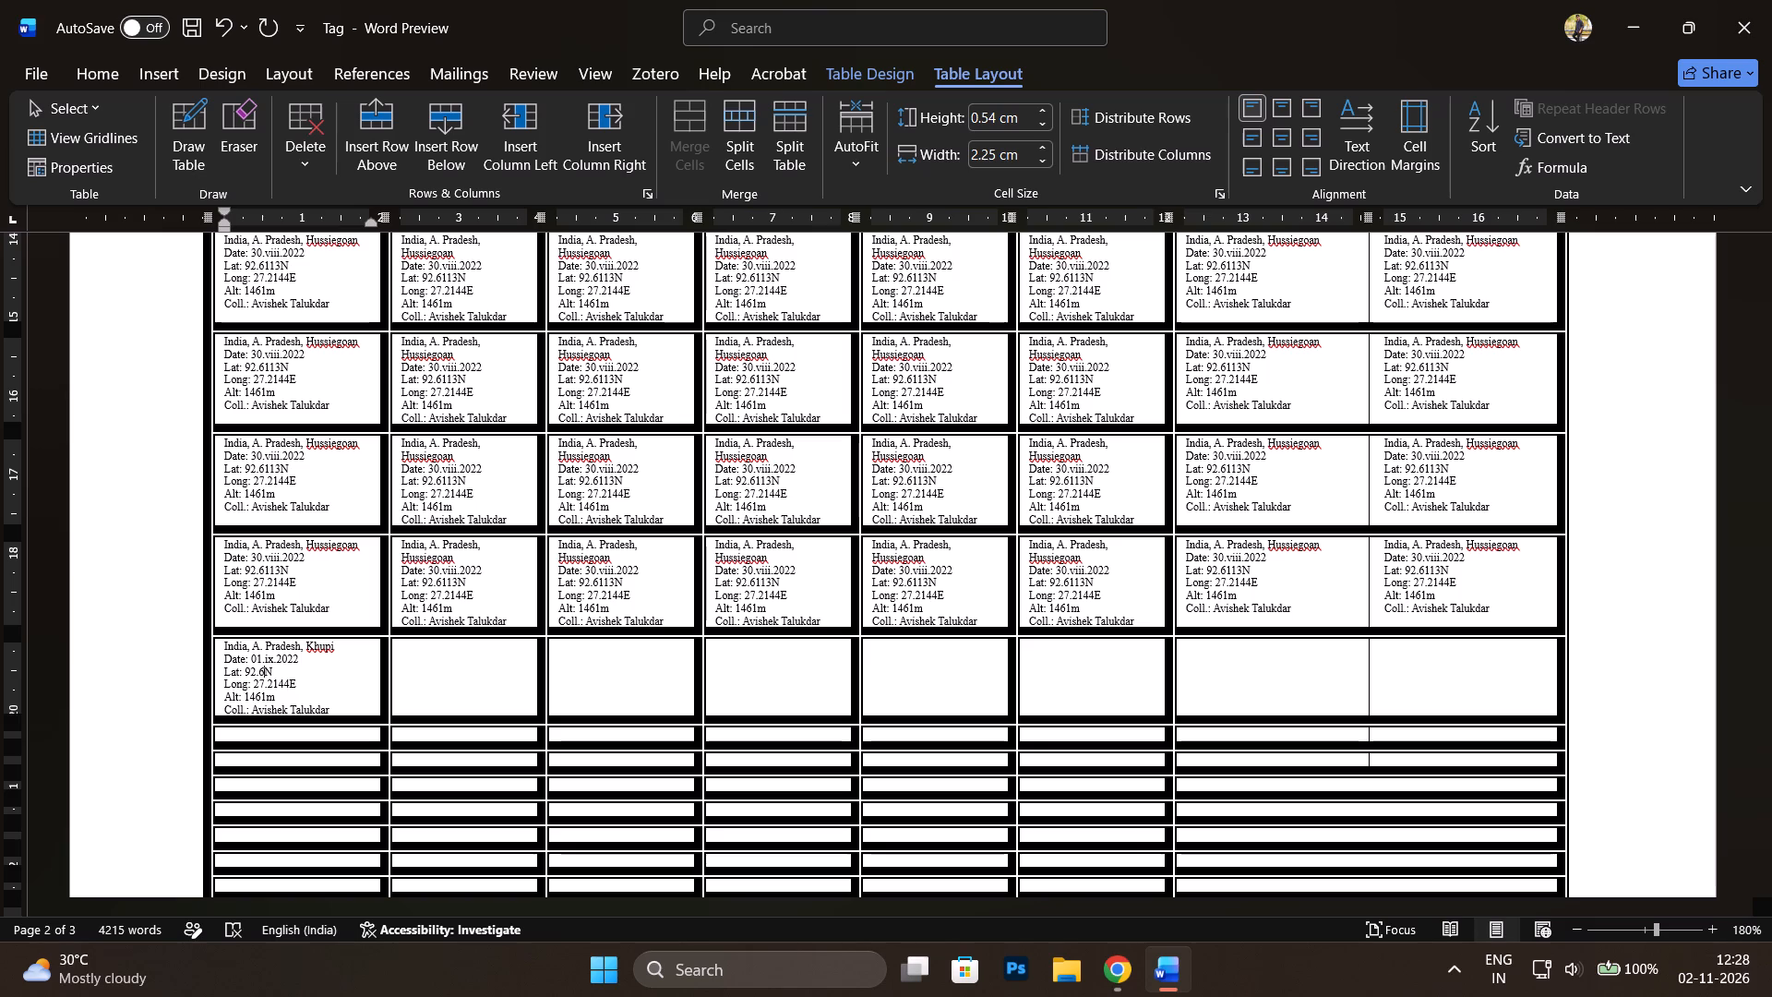
type("848")
Set the longitude of the same Khupi label to 27.2099E.
key("Down")
key("Right")
key("Right")
key("BackSpace")
key("BackSpace")
key("BackSpace")
key("BackSpace")
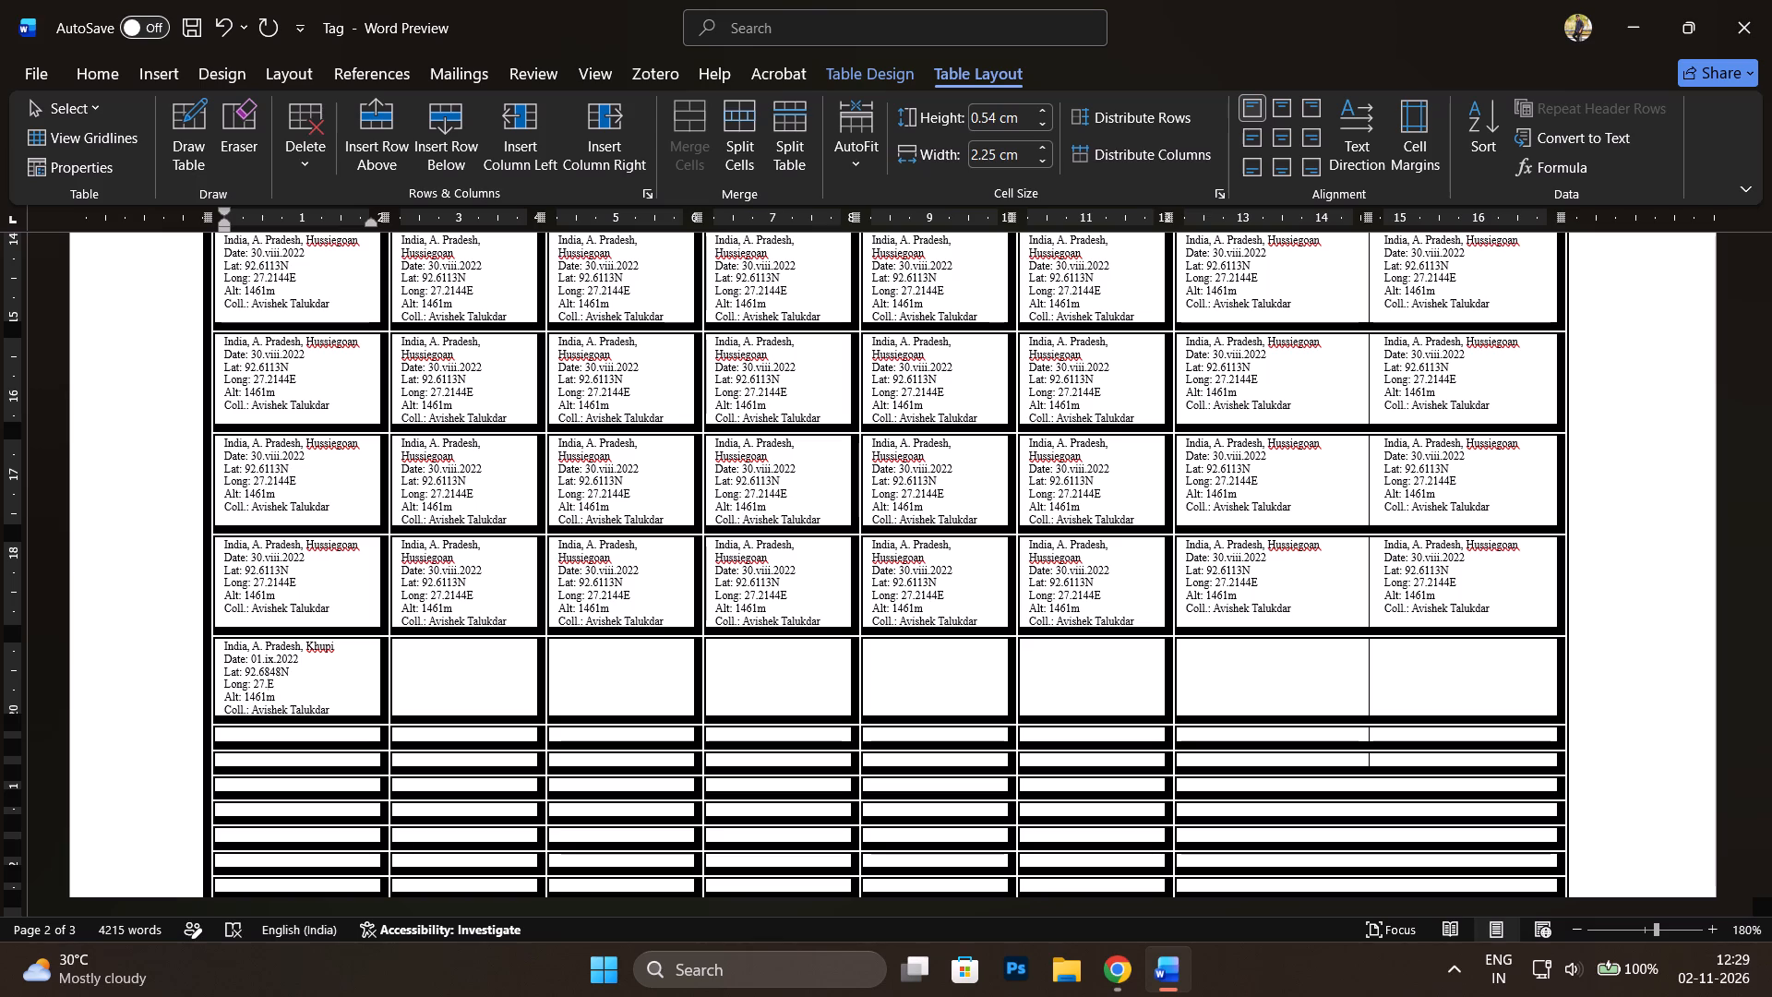
type("2099")
Set the altitude of the Khupi label to 1457m.
key("Down")
key("Left")
key("Left")
key("BackSpace")
key("BackSpace")
key("BackSpace")
key("BackSpace")
type("1457")
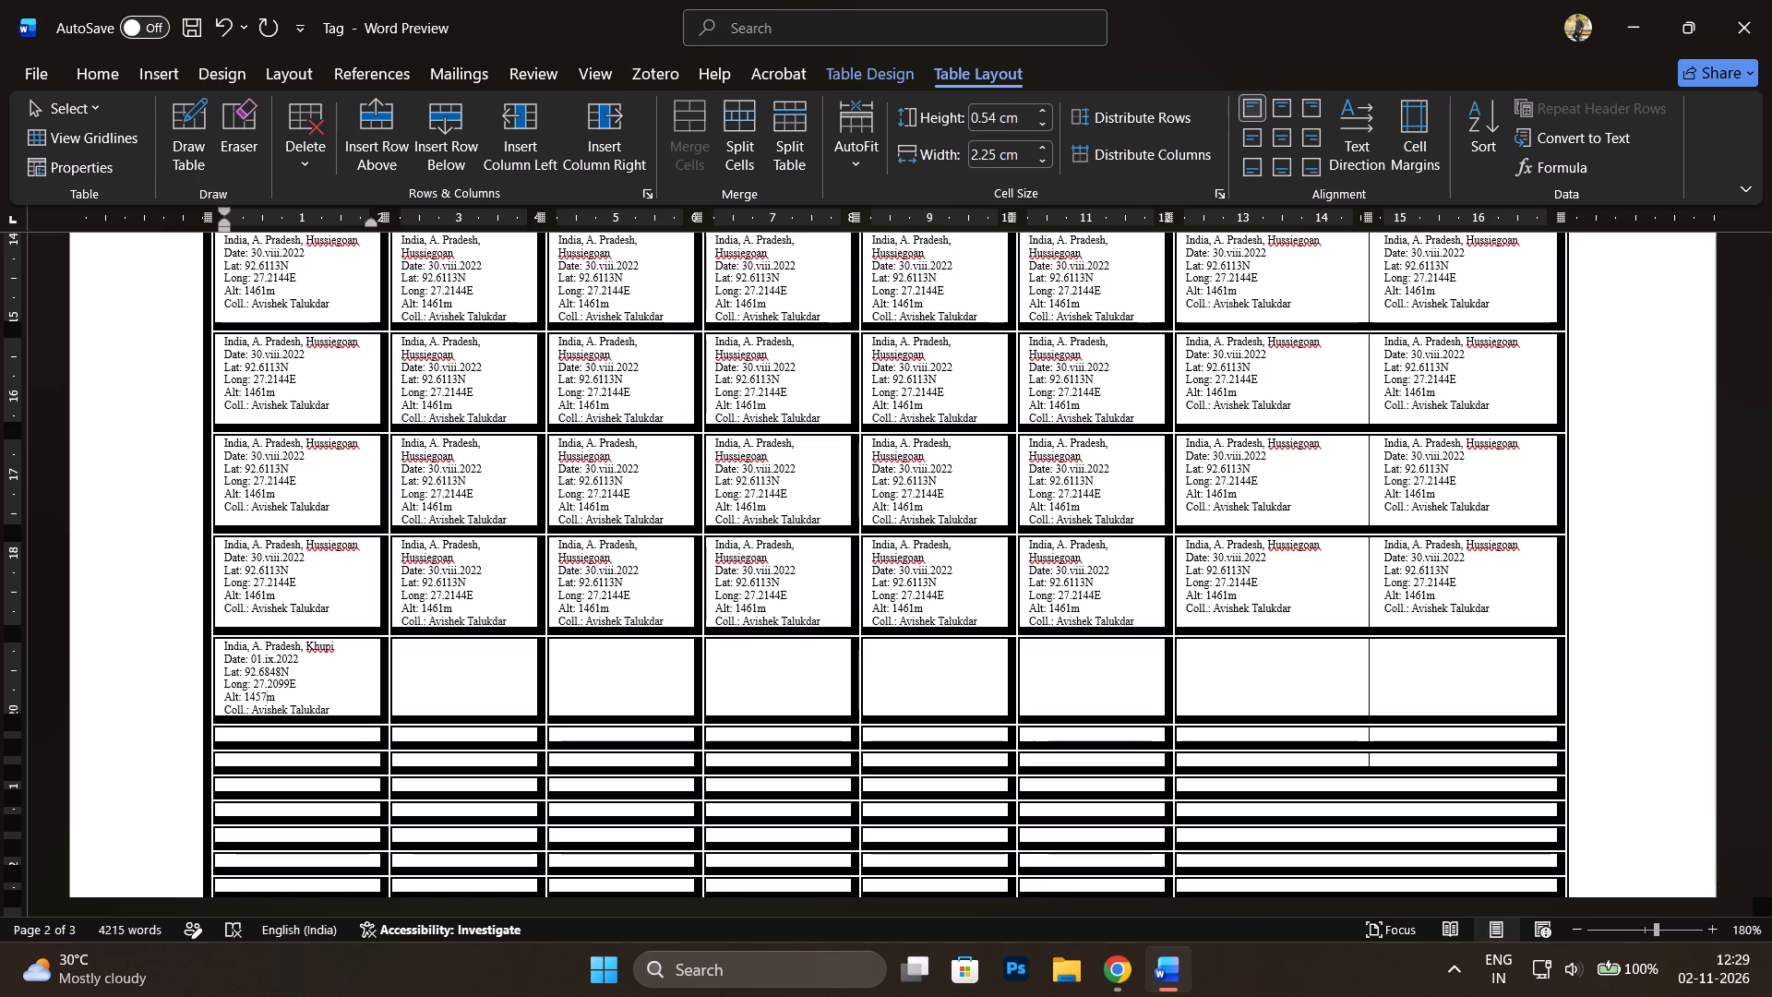
Copy the complete Khupi label dated 01.ix.2022 and paste it into the remaining seven cells of the thirty-sixth row.
left_click(329, 716)
left_click(339, 704)
left_click_drag(340, 705, 331, 706)
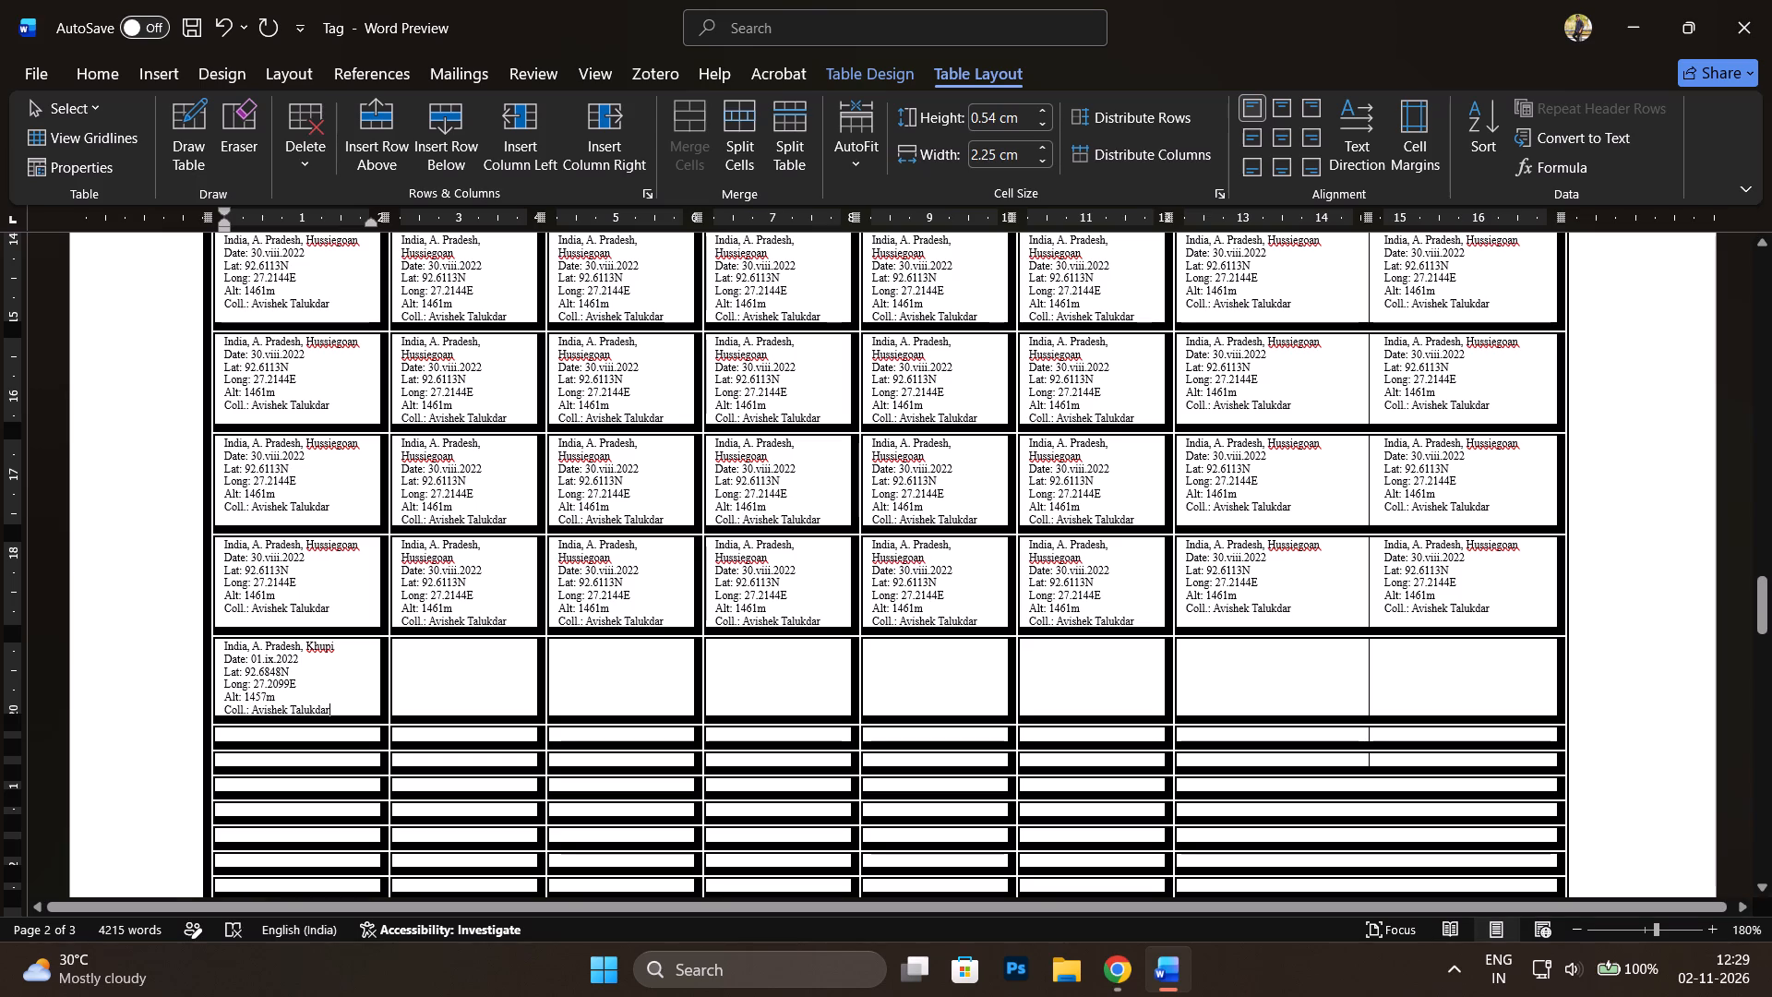
left_click_drag(331, 706, 229, 645)
key("ctrl+c")
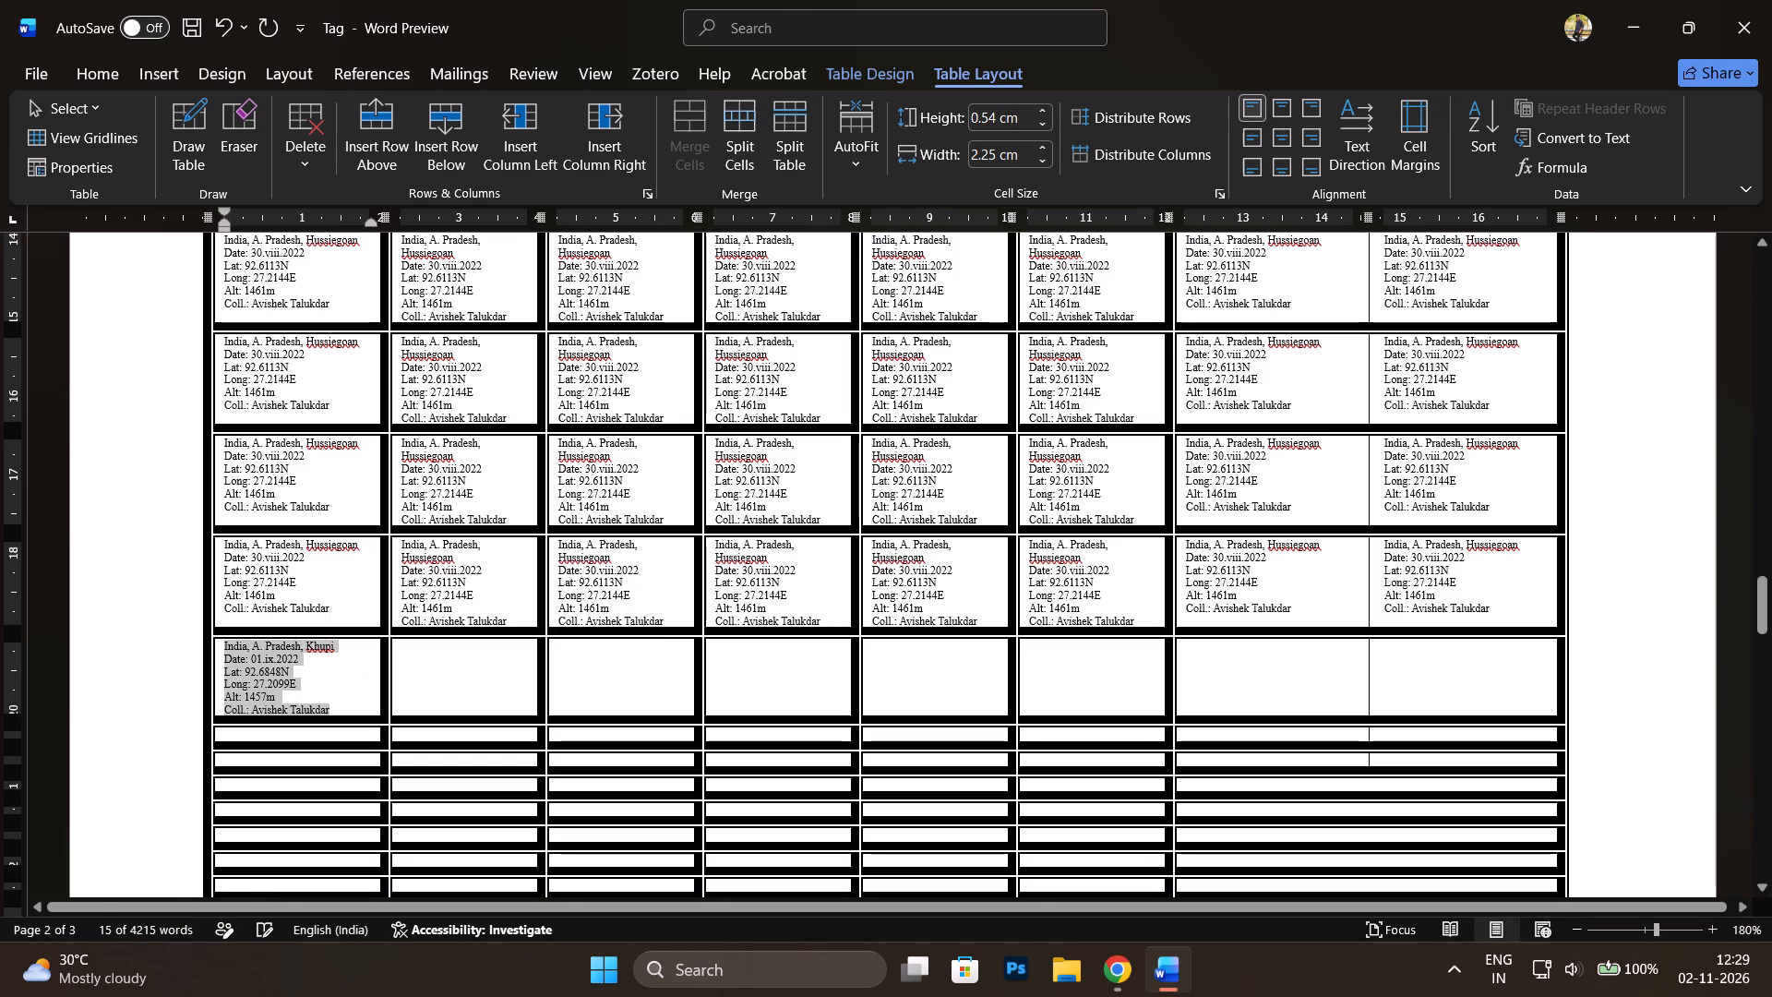
left_click(499, 661)
key("ctrl+v")
left_click(629, 666)
key("ctrl+v")
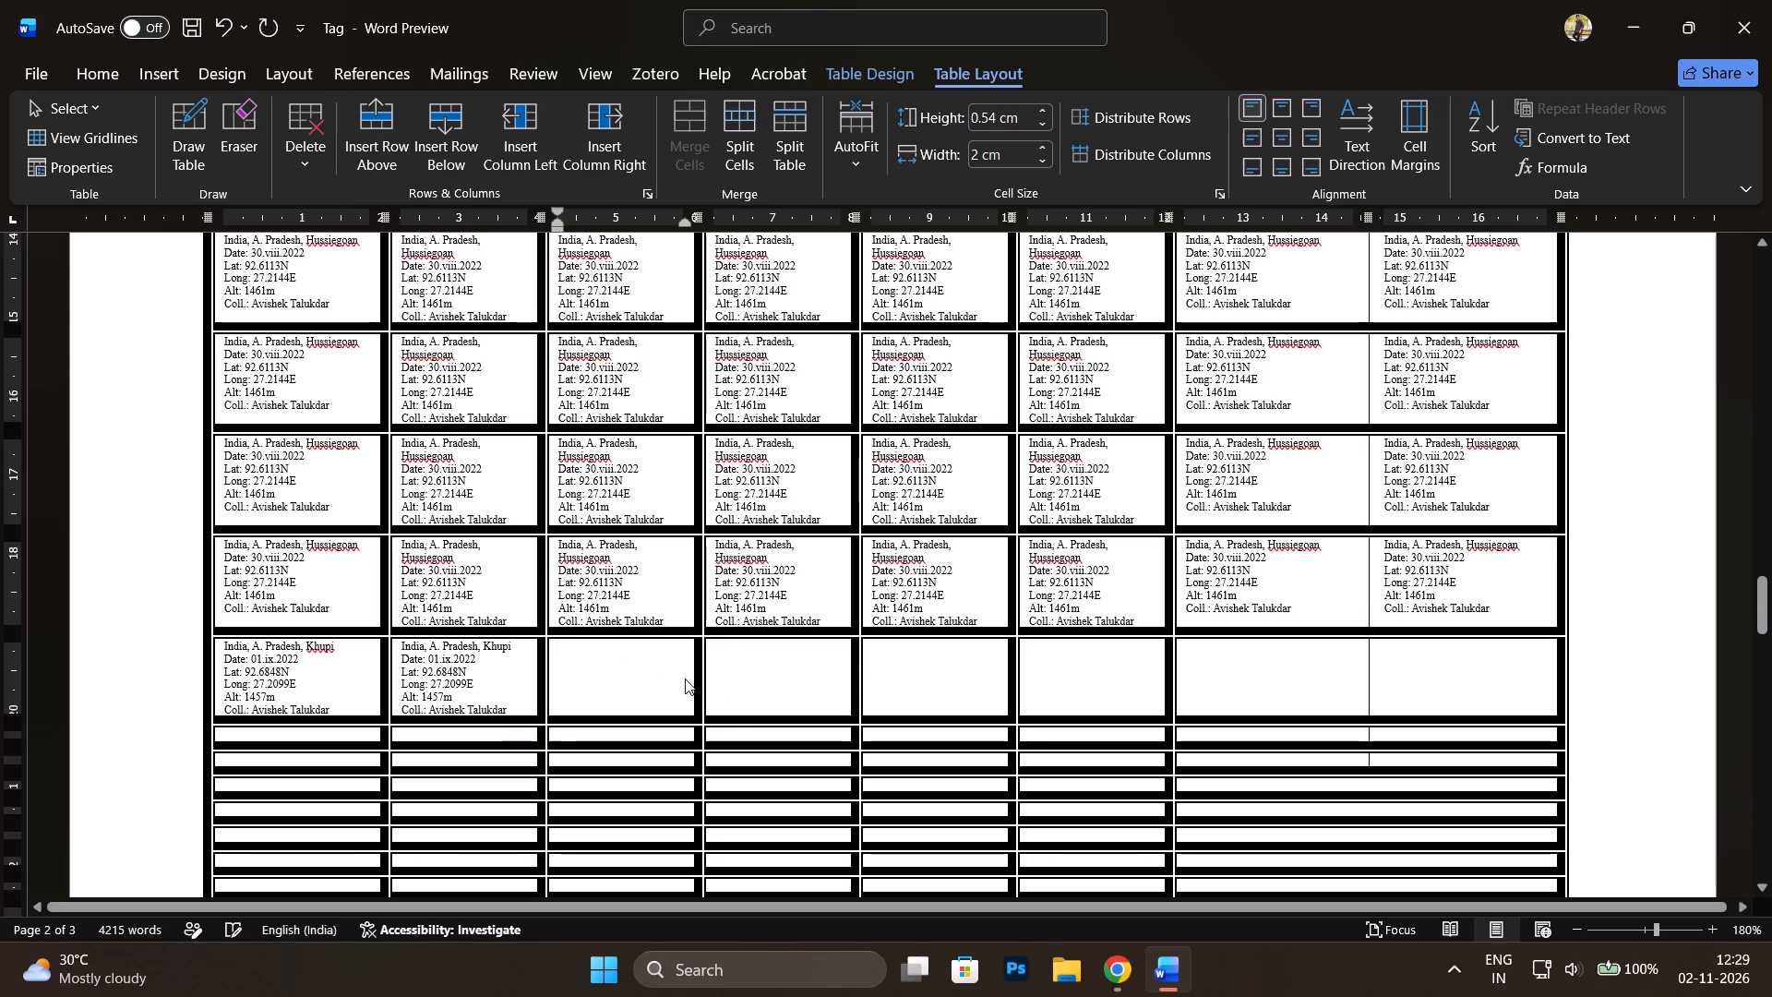
left_click(789, 681)
key("ctrl+v")
left_click(904, 678)
key("ctrl+v")
left_click(1083, 673)
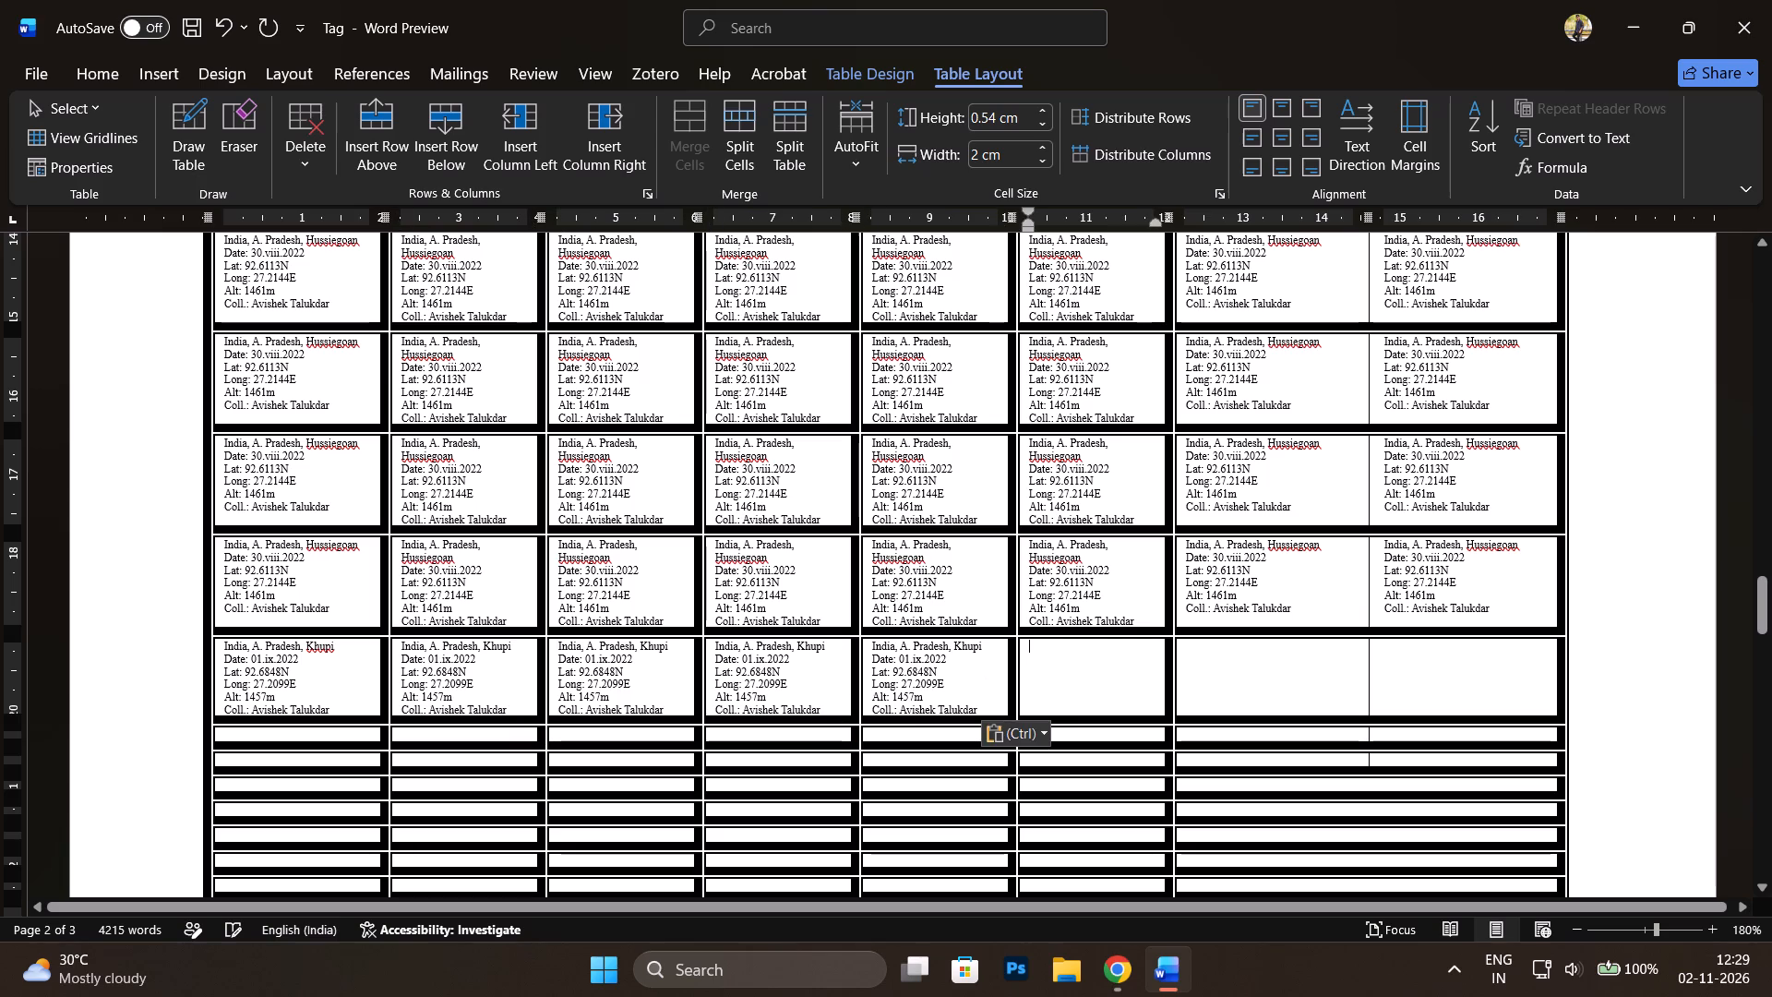
key("ctrl+v")
left_click(1317, 670)
key("ctrl+v")
left_click(1457, 670)
key("ctrl+v")
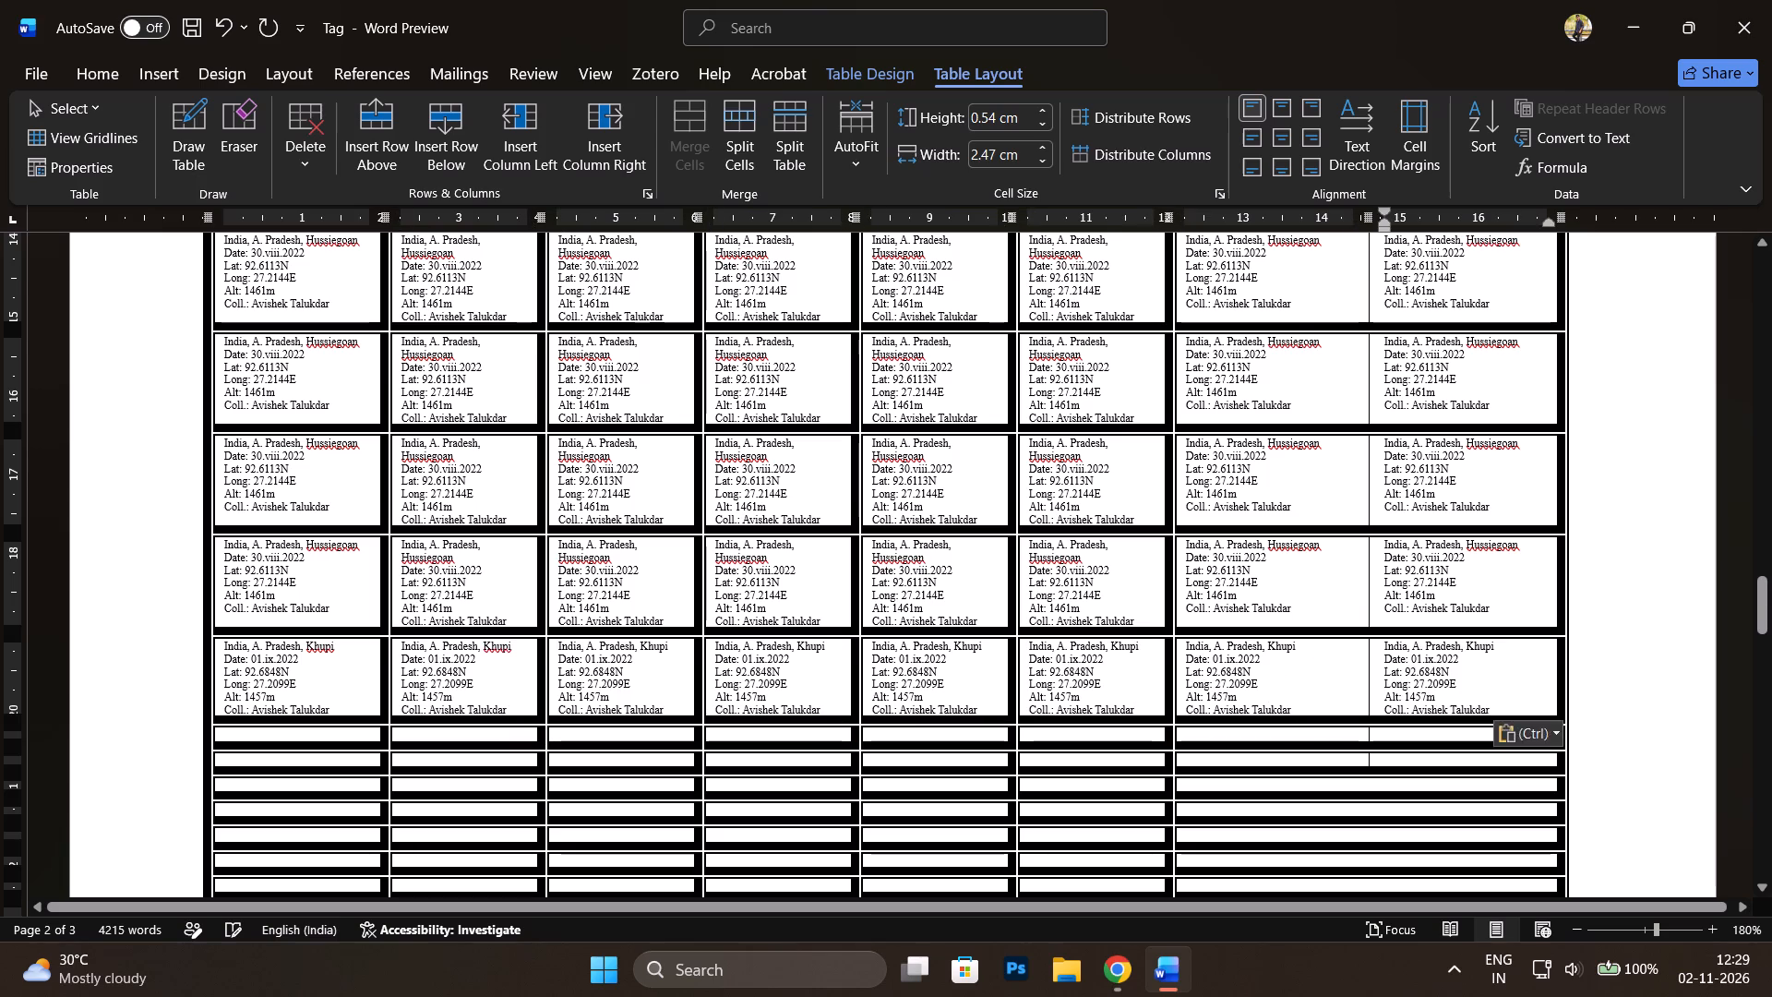
Paste the copied Khupi label dated 01.ix.2022 into all eight empty cells of the thirty-seventh row.
scroll(1175, 649, "down", 2)
left_click(336, 533)
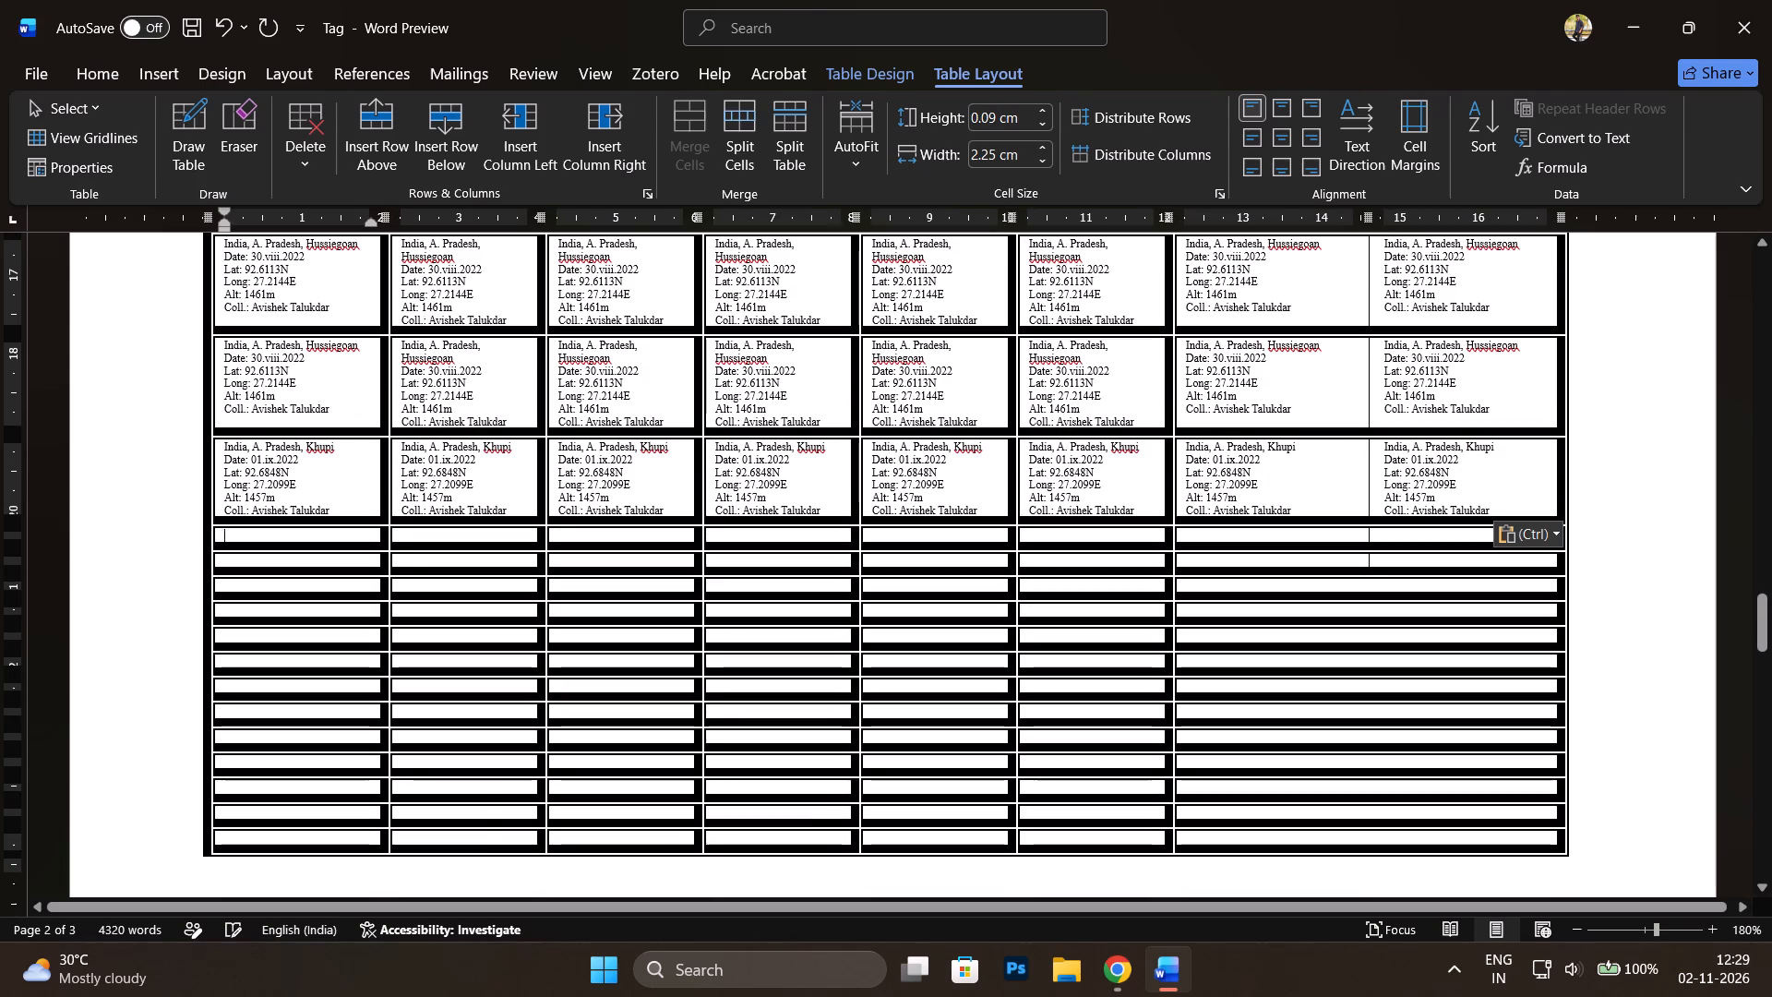
key("ctrl+v")
left_click(436, 538)
key("ctrl+v")
left_click(576, 539)
key("ctrl+v")
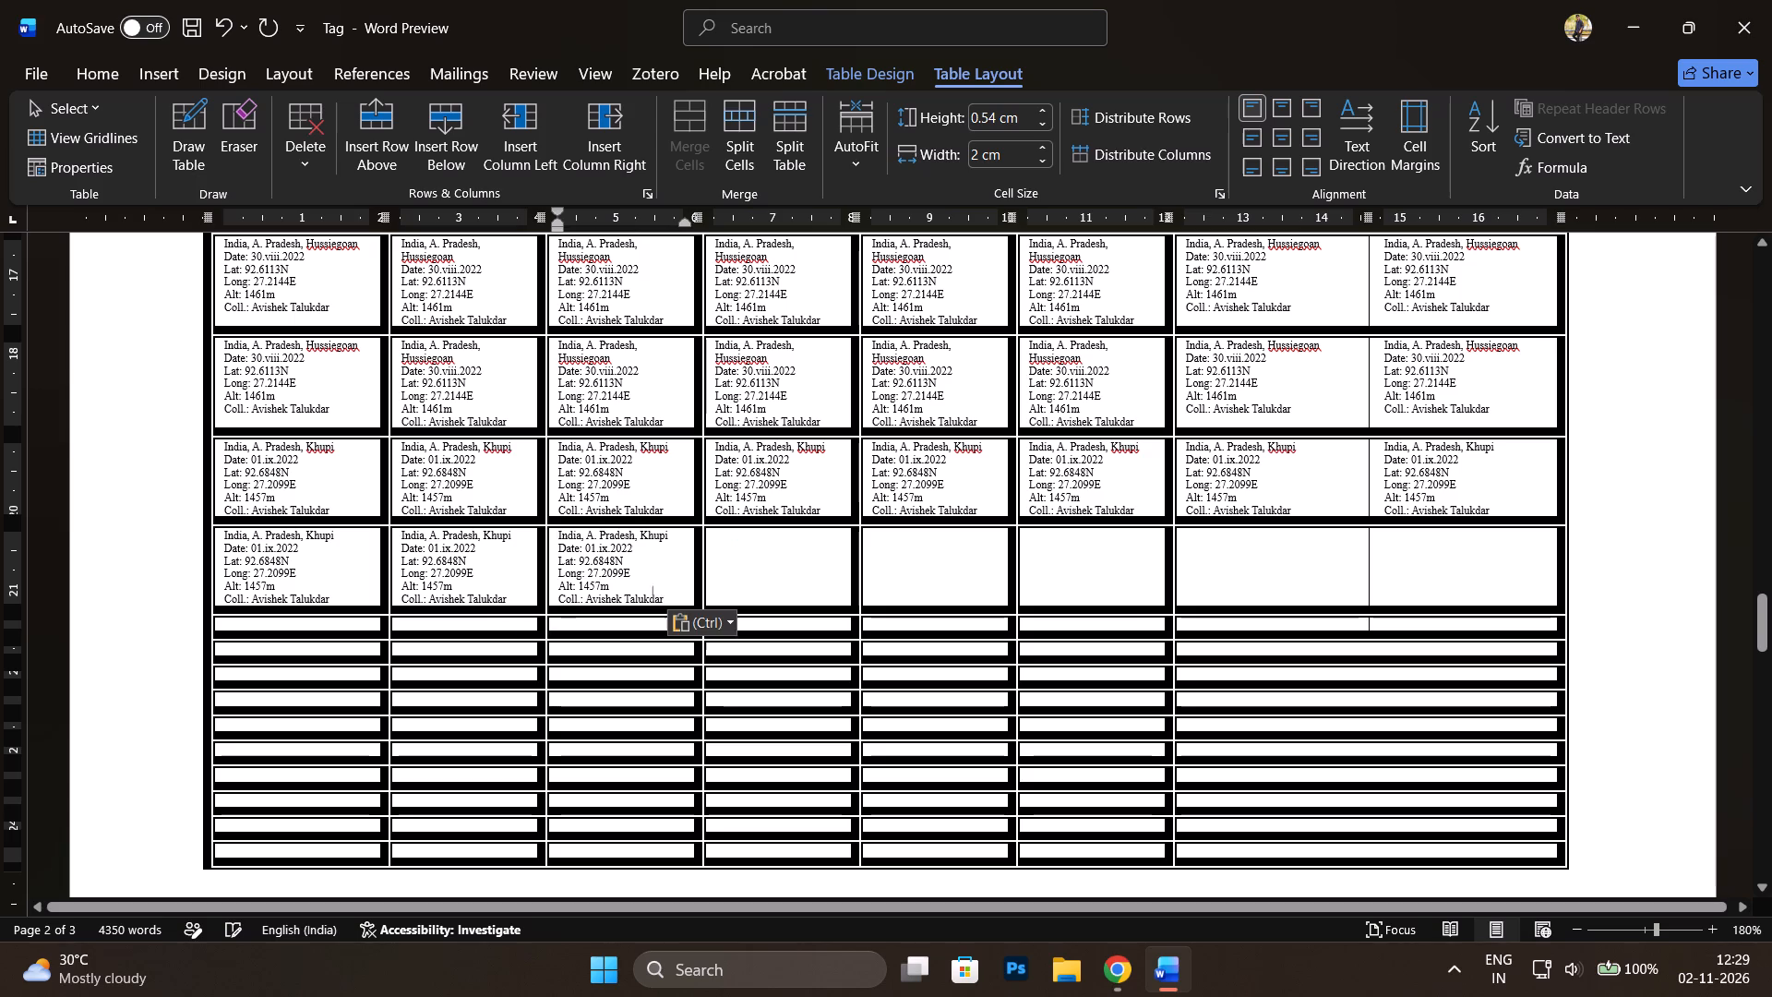
left_click(775, 537)
key("ctrl+v")
left_click(915, 546)
key("ctrl+v")
left_click(1066, 554)
key("ctrl+v")
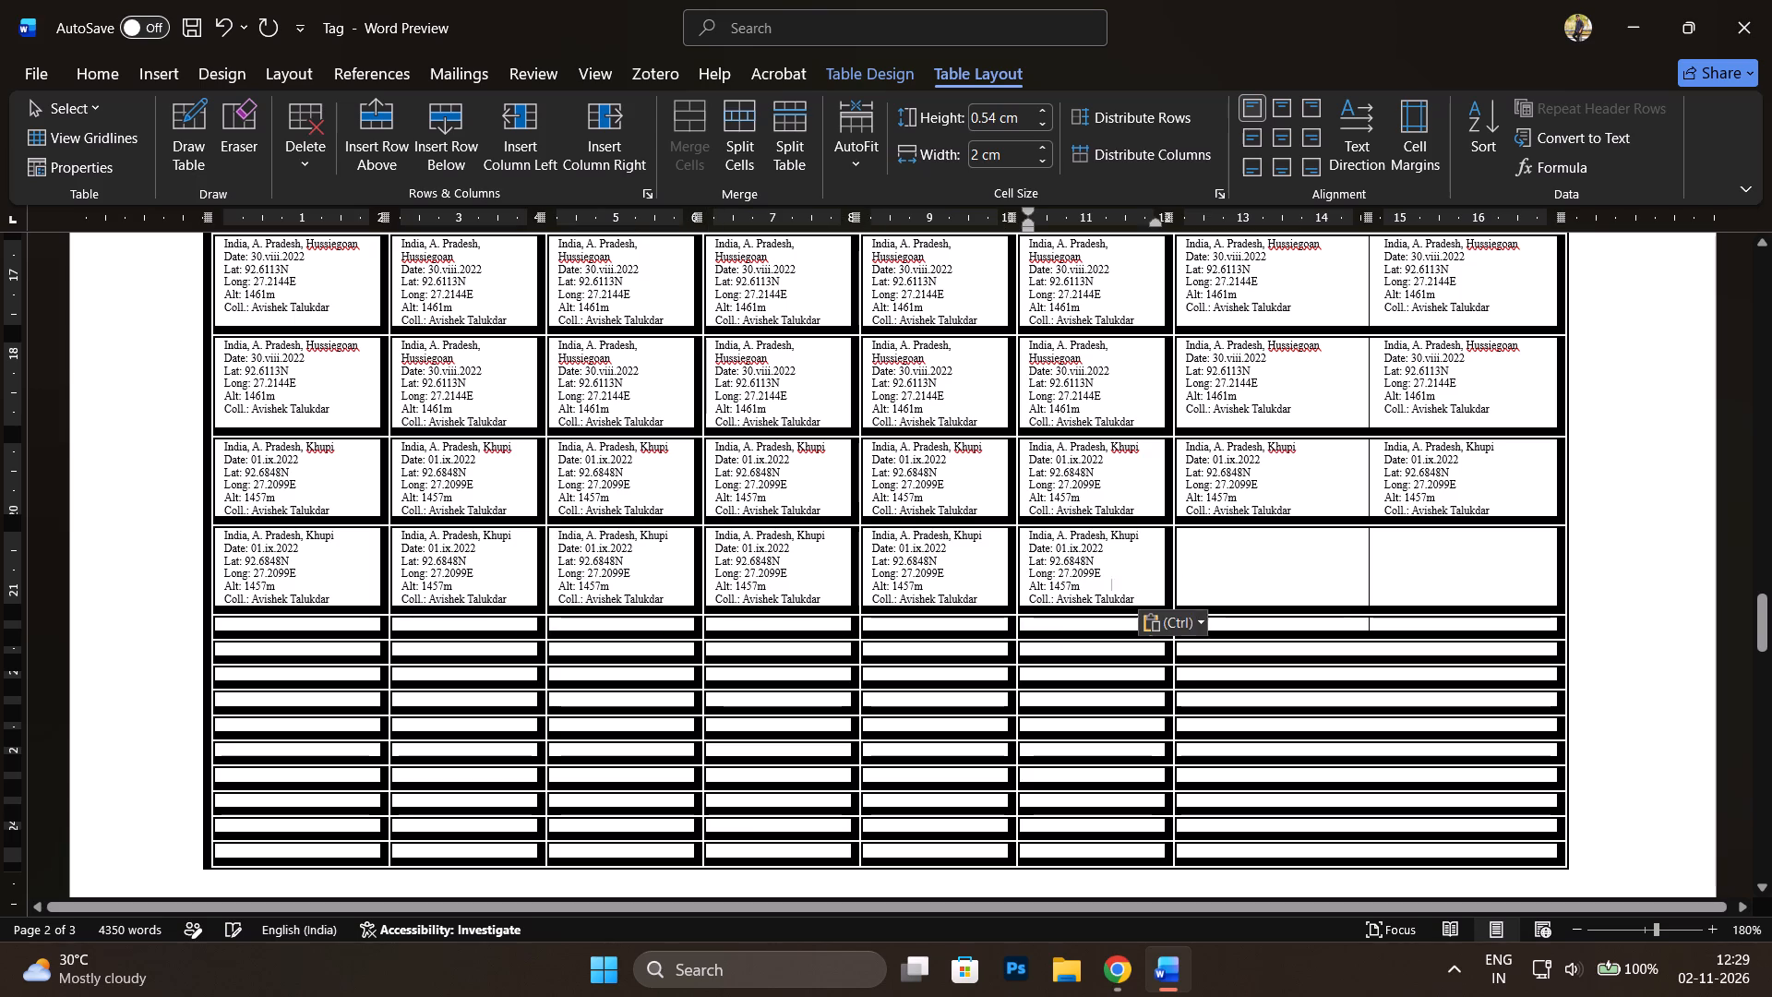
left_click(1237, 552)
key("ctrl+v")
left_click(1432, 560)
key("ctrl+v")
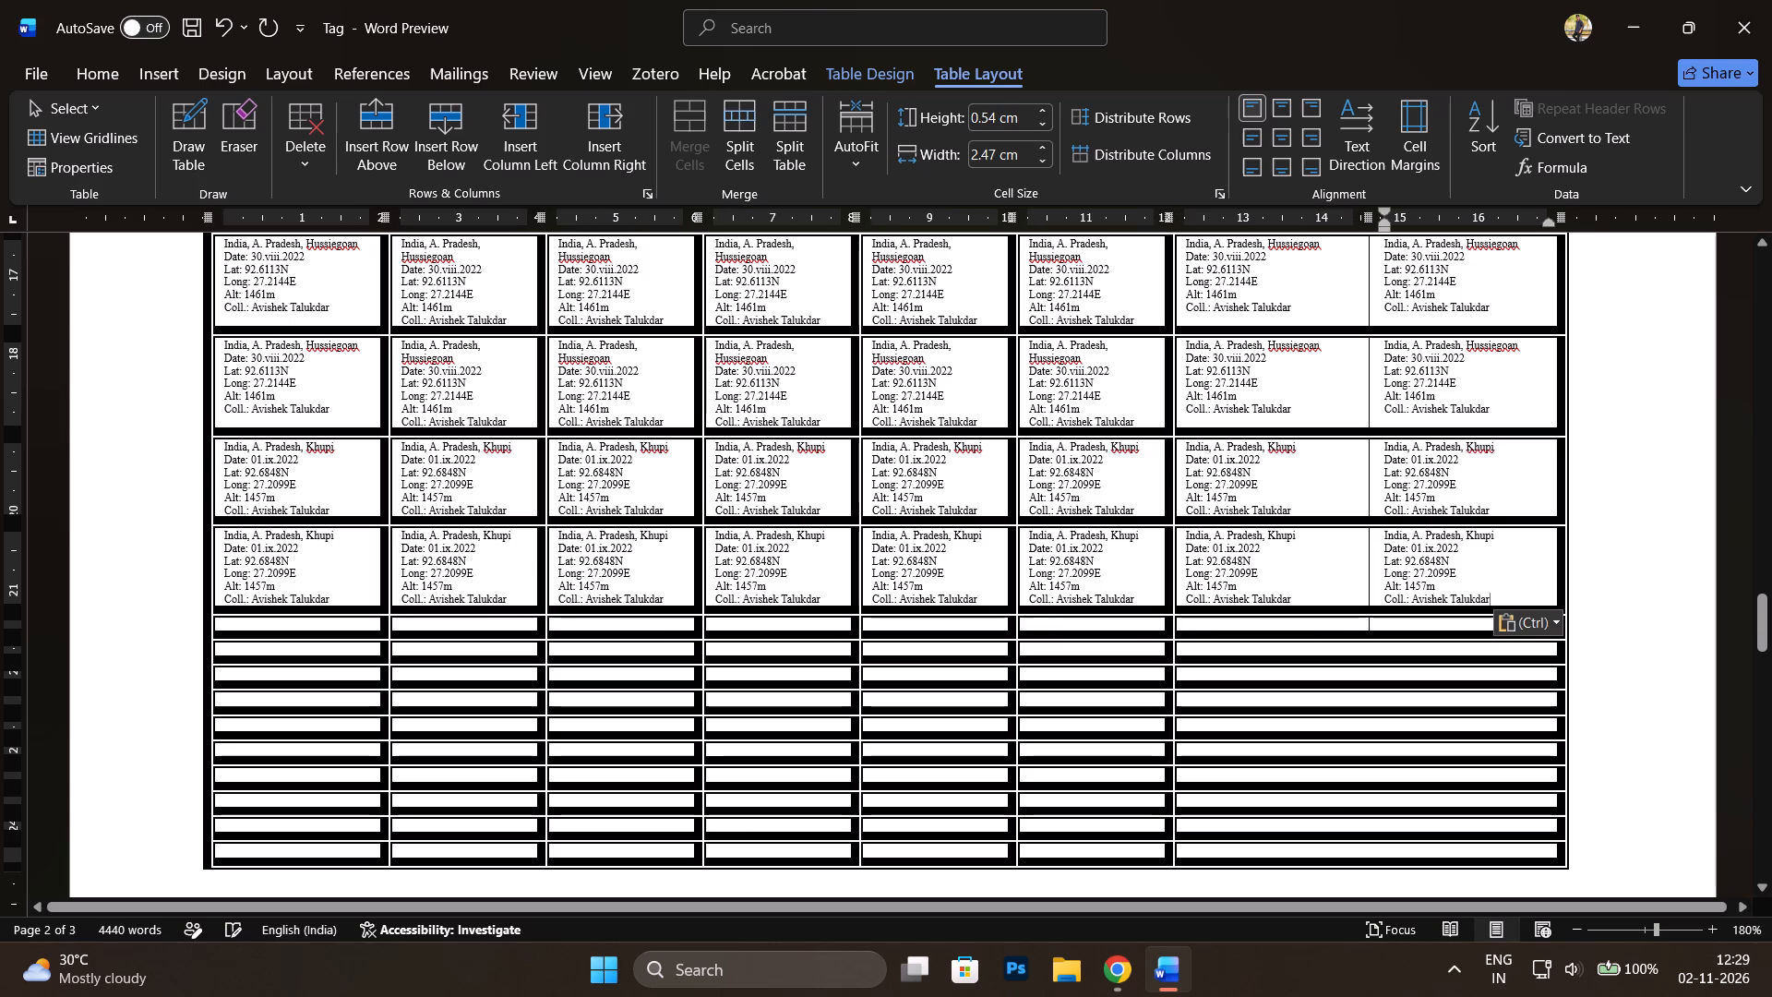
Paste the copied Khupi label dated 01.ix.2022 into all eight empty cells of the thirty-eighth row.
left_click(284, 620)
key("ctrl+v")
left_click(476, 644)
key("ctrl+v")
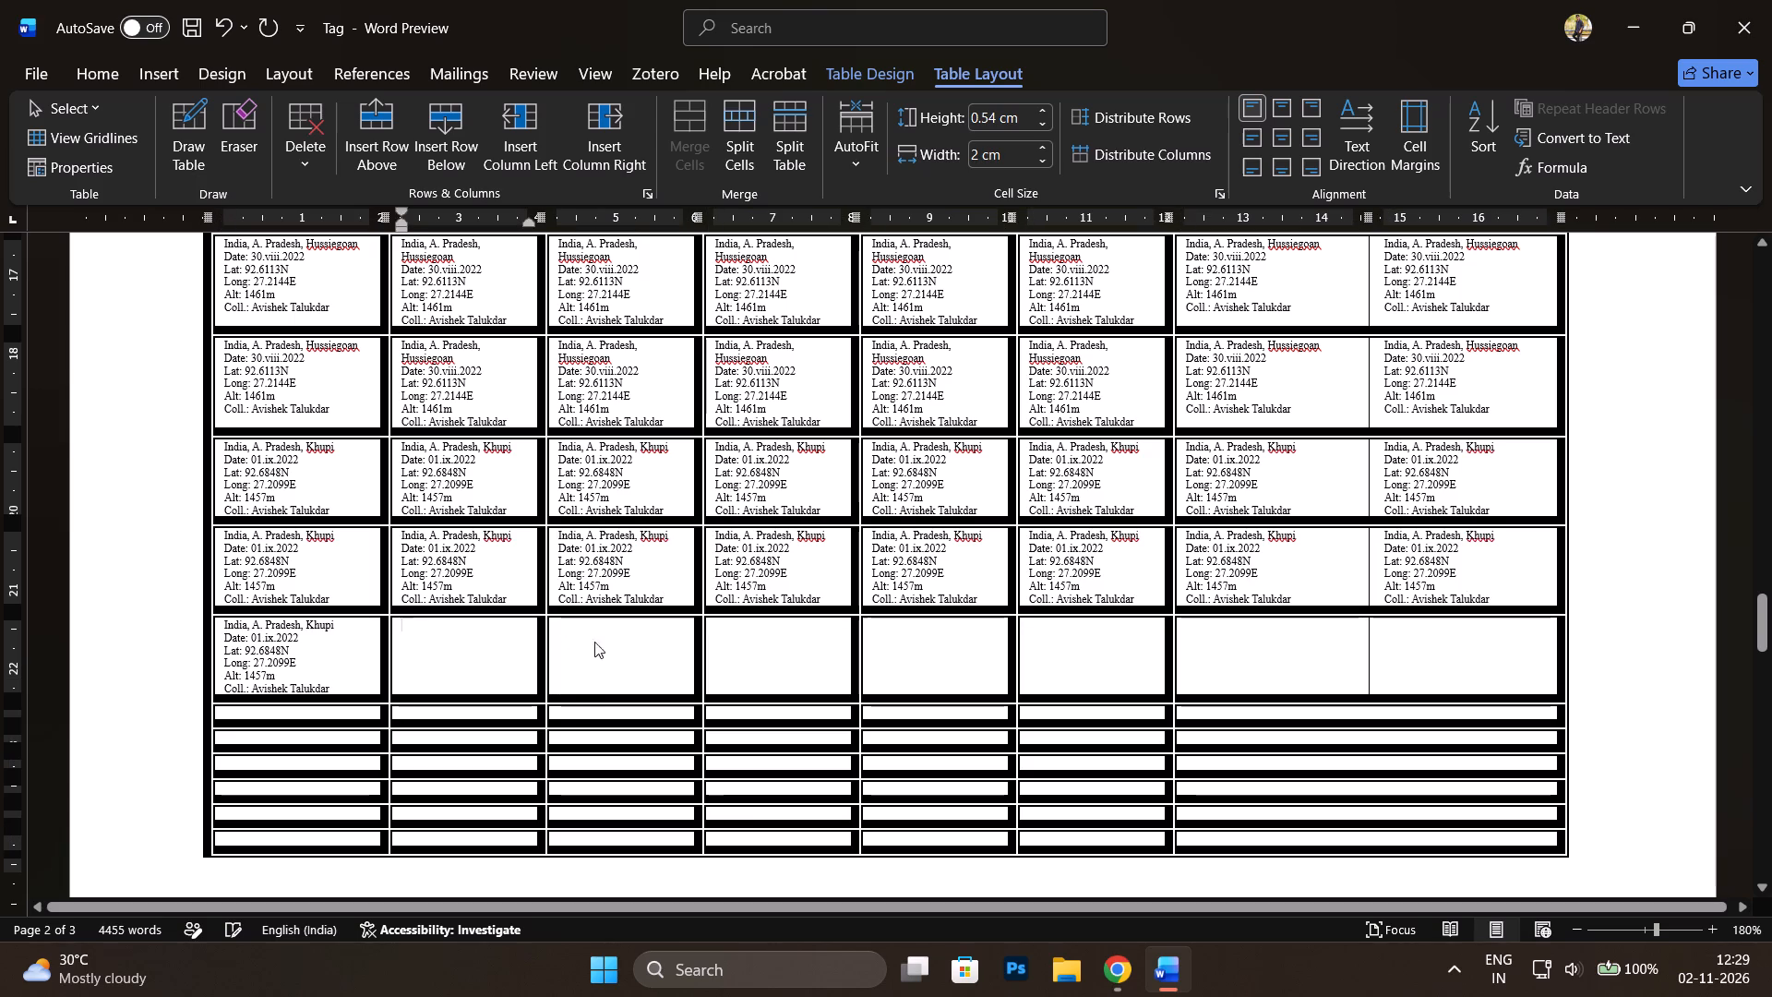
left_click(596, 642)
key("ctrl+v")
left_click(748, 646)
key("ctrl+v")
left_click(934, 645)
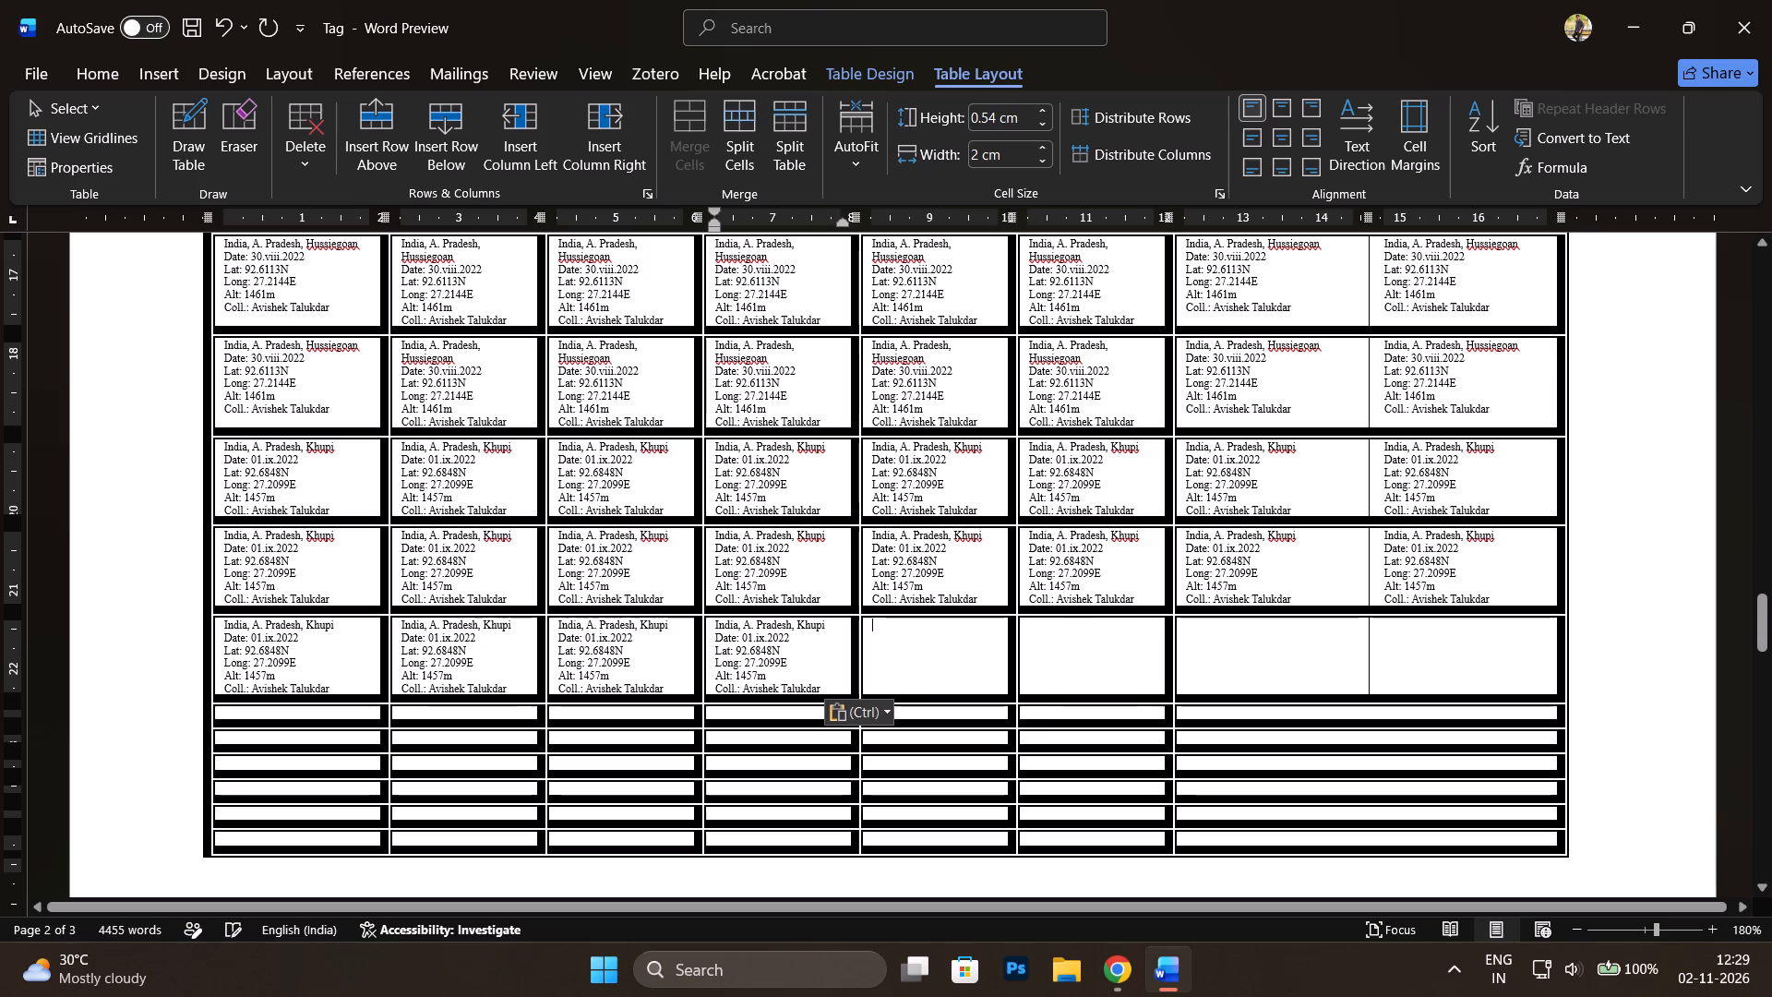
key("ctrl+v")
left_click(1044, 648)
key("ctrl+v")
left_click(1200, 653)
key("ctrl+v")
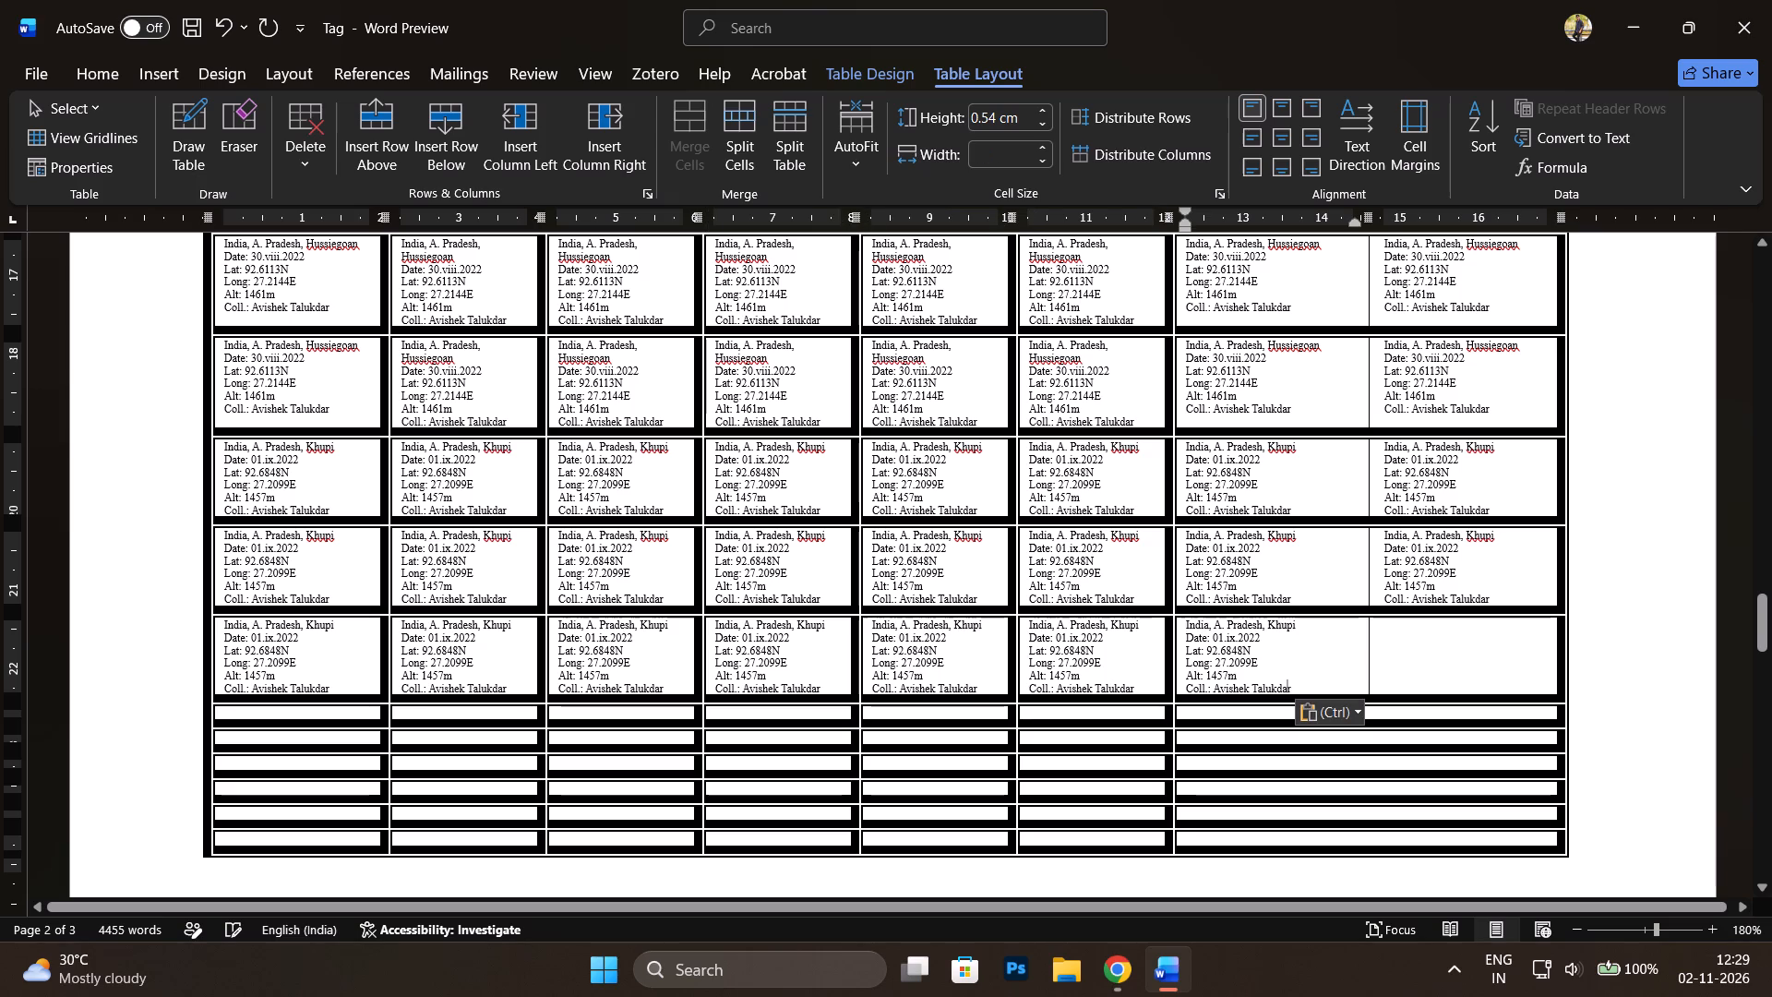
left_click(1479, 658)
key("ctrl+v")
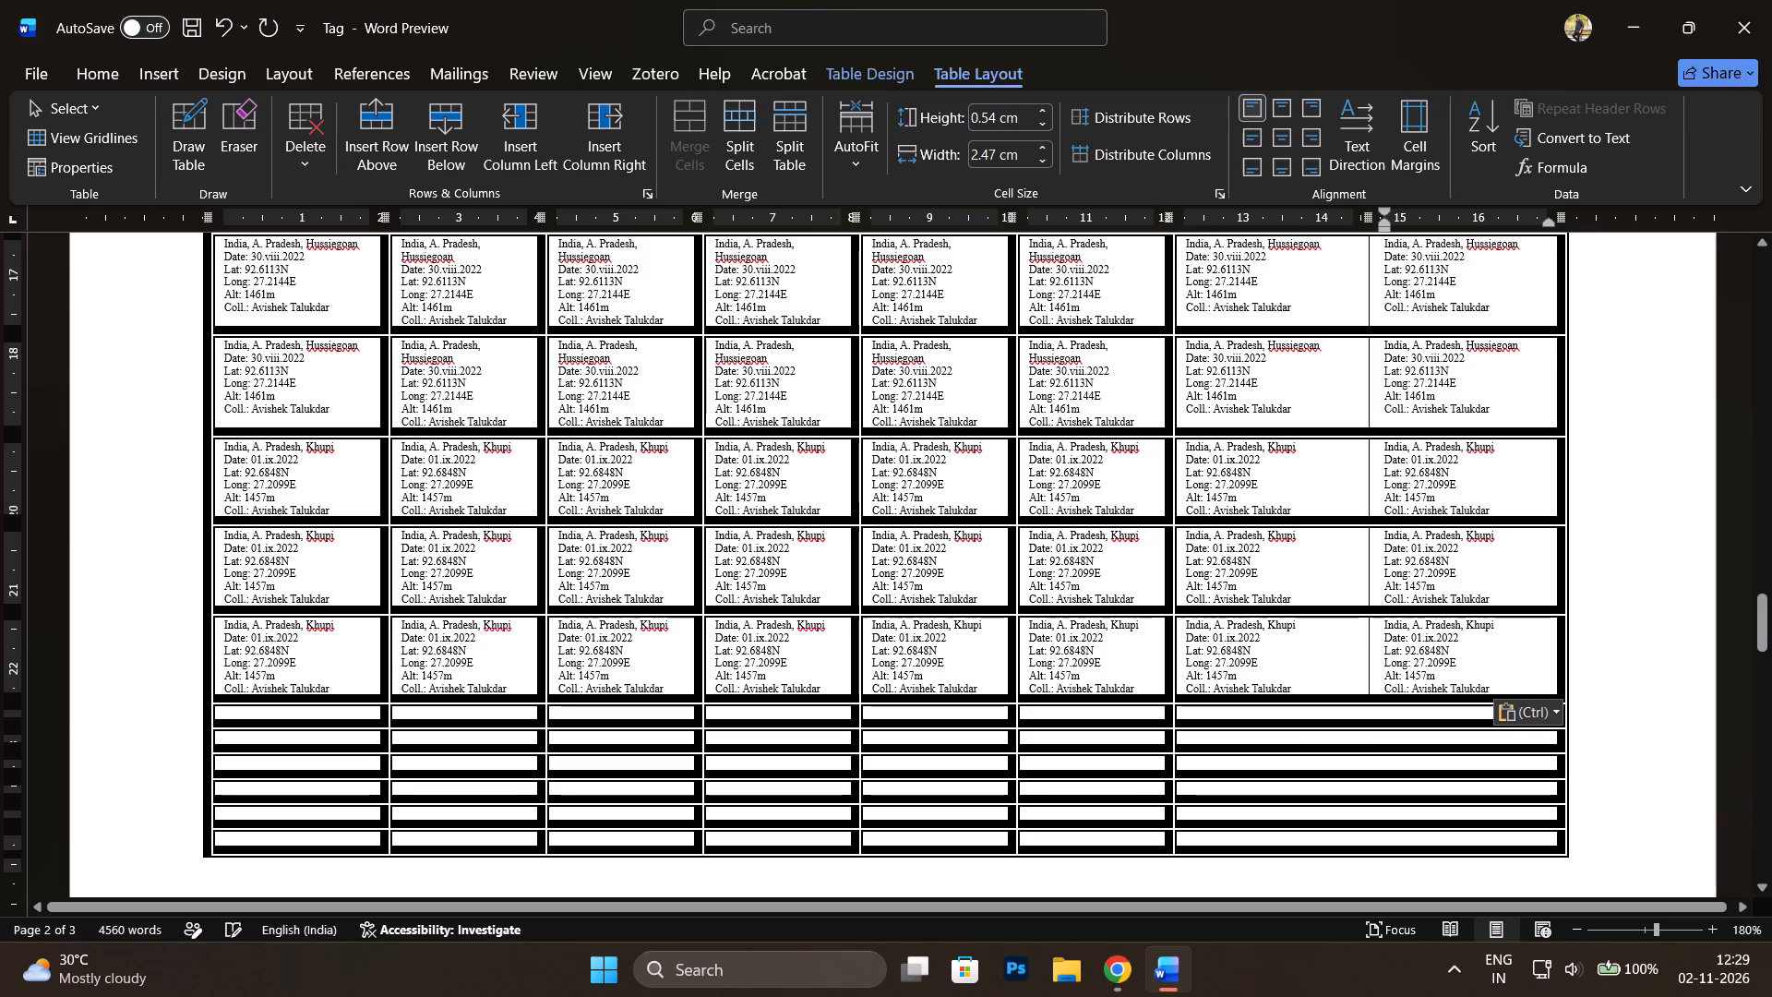
Paste the copied Khupi label into the first six cells of the thirty-ninth row, leaving its wide last cell empty.
left_click(344, 716)
key("ctrl+v")
left_click(452, 737)
key("ctrl+v")
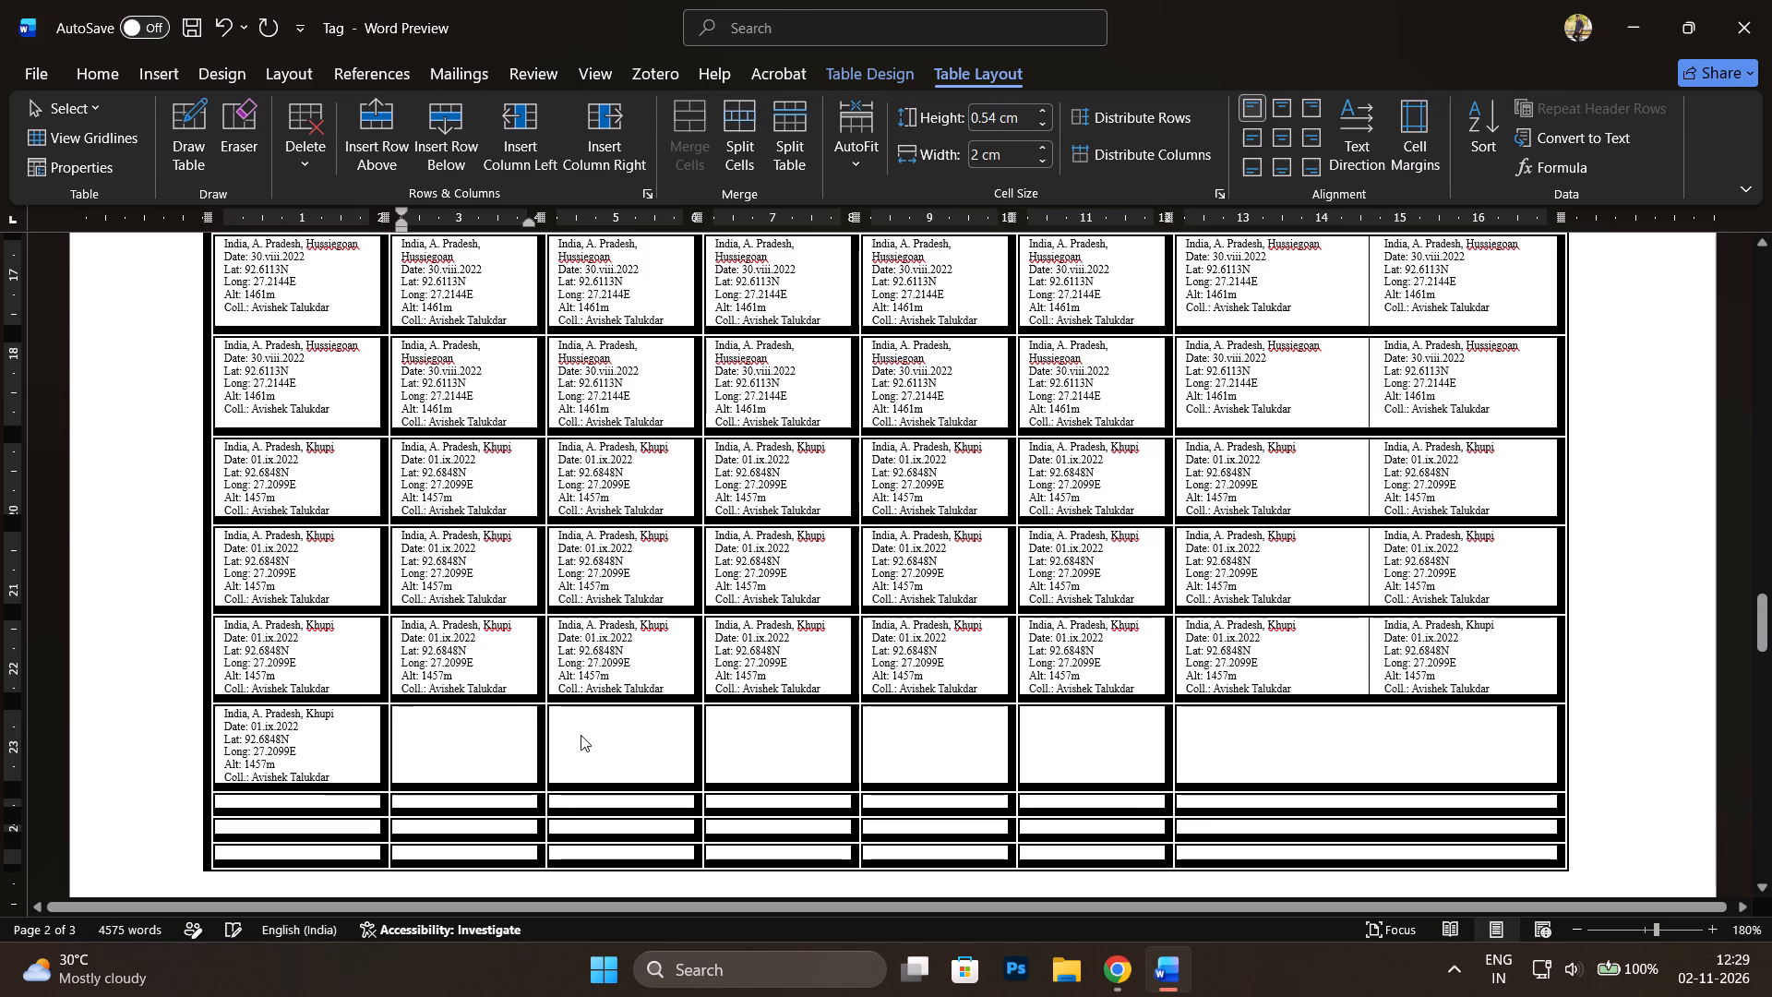
left_click(581, 735)
key("ctrl+v")
left_click(772, 731)
key("ctrl+v")
left_click(922, 727)
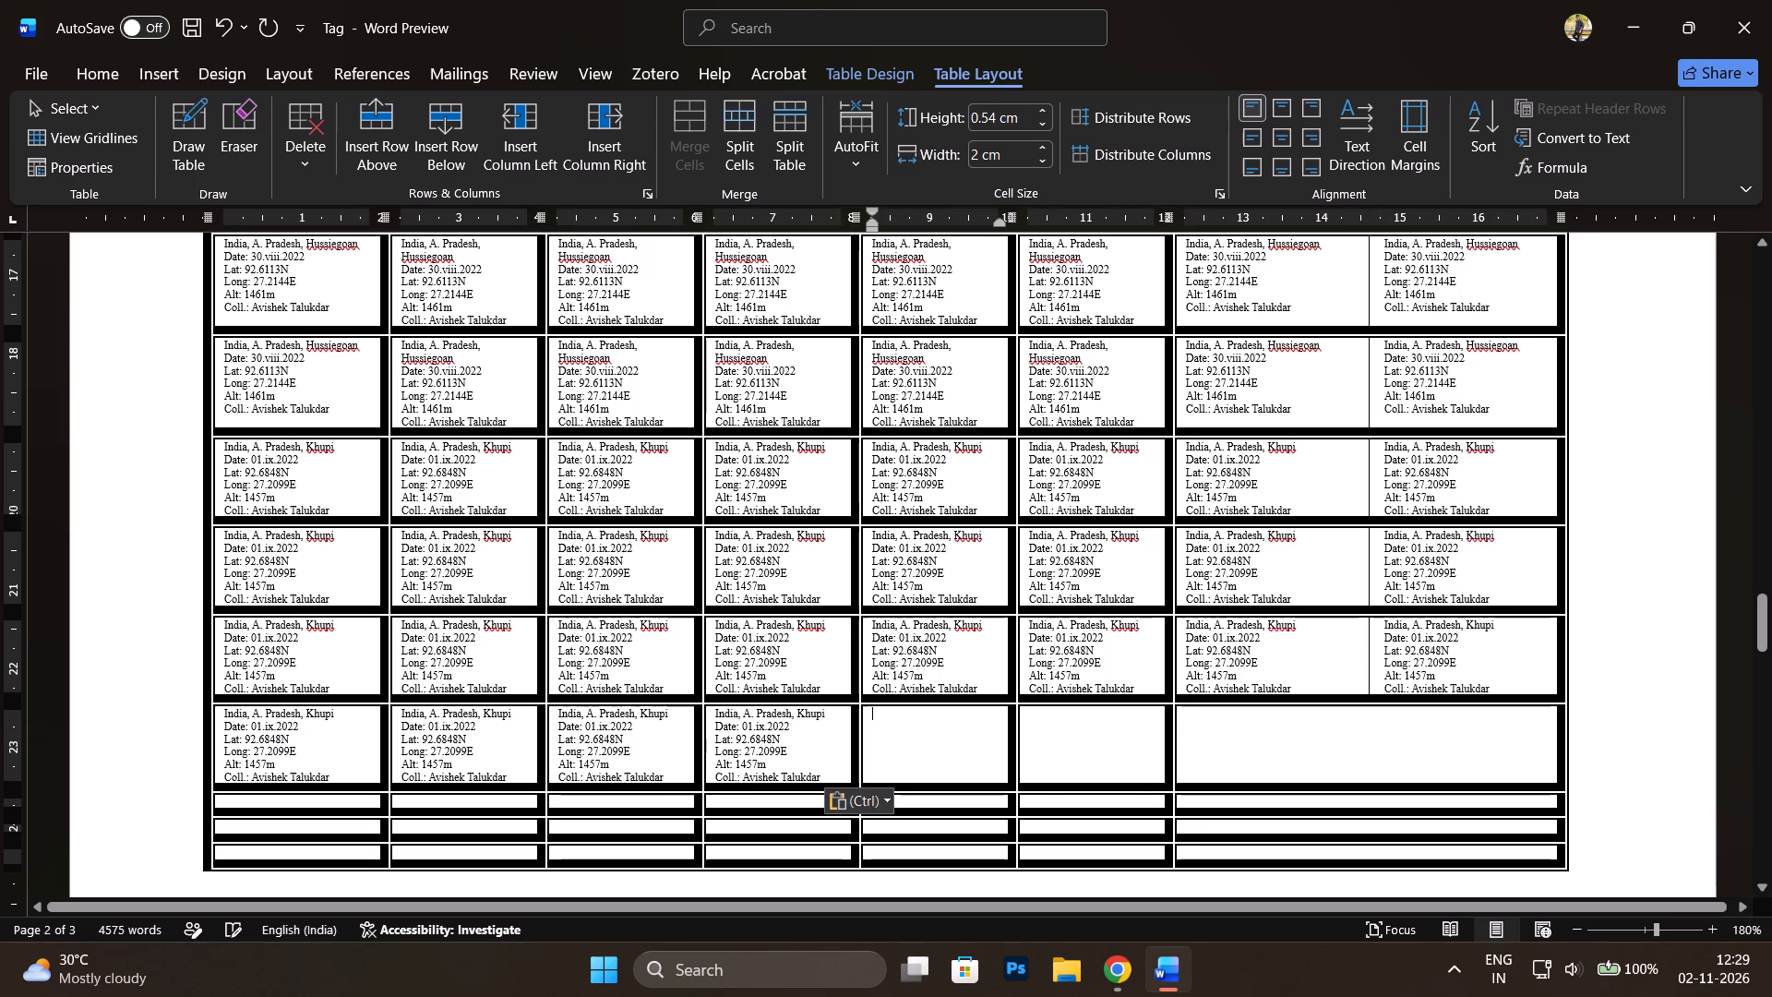
key("ctrl+v")
left_click(1118, 724)
key("ctrl+v")
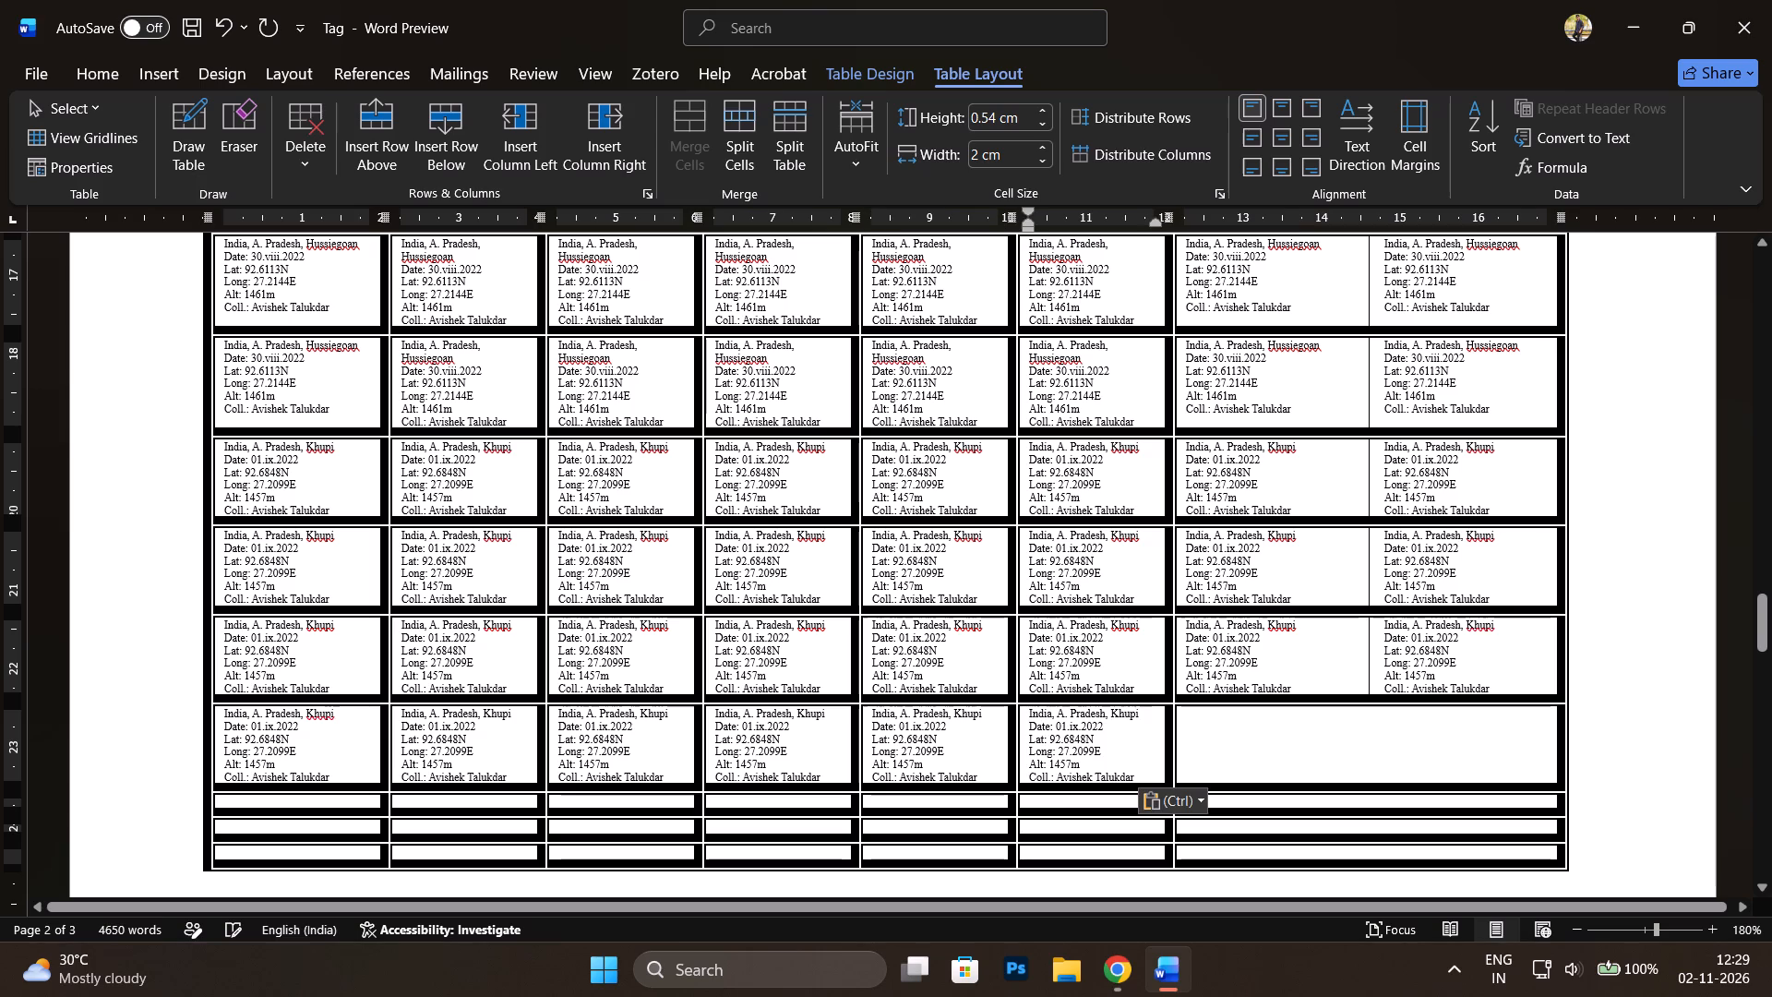
Paste the copied Khupi label into the first six cells of the fortieth row, leaving its wide last cell empty.
left_click(274, 803)
key("ctrl+v")
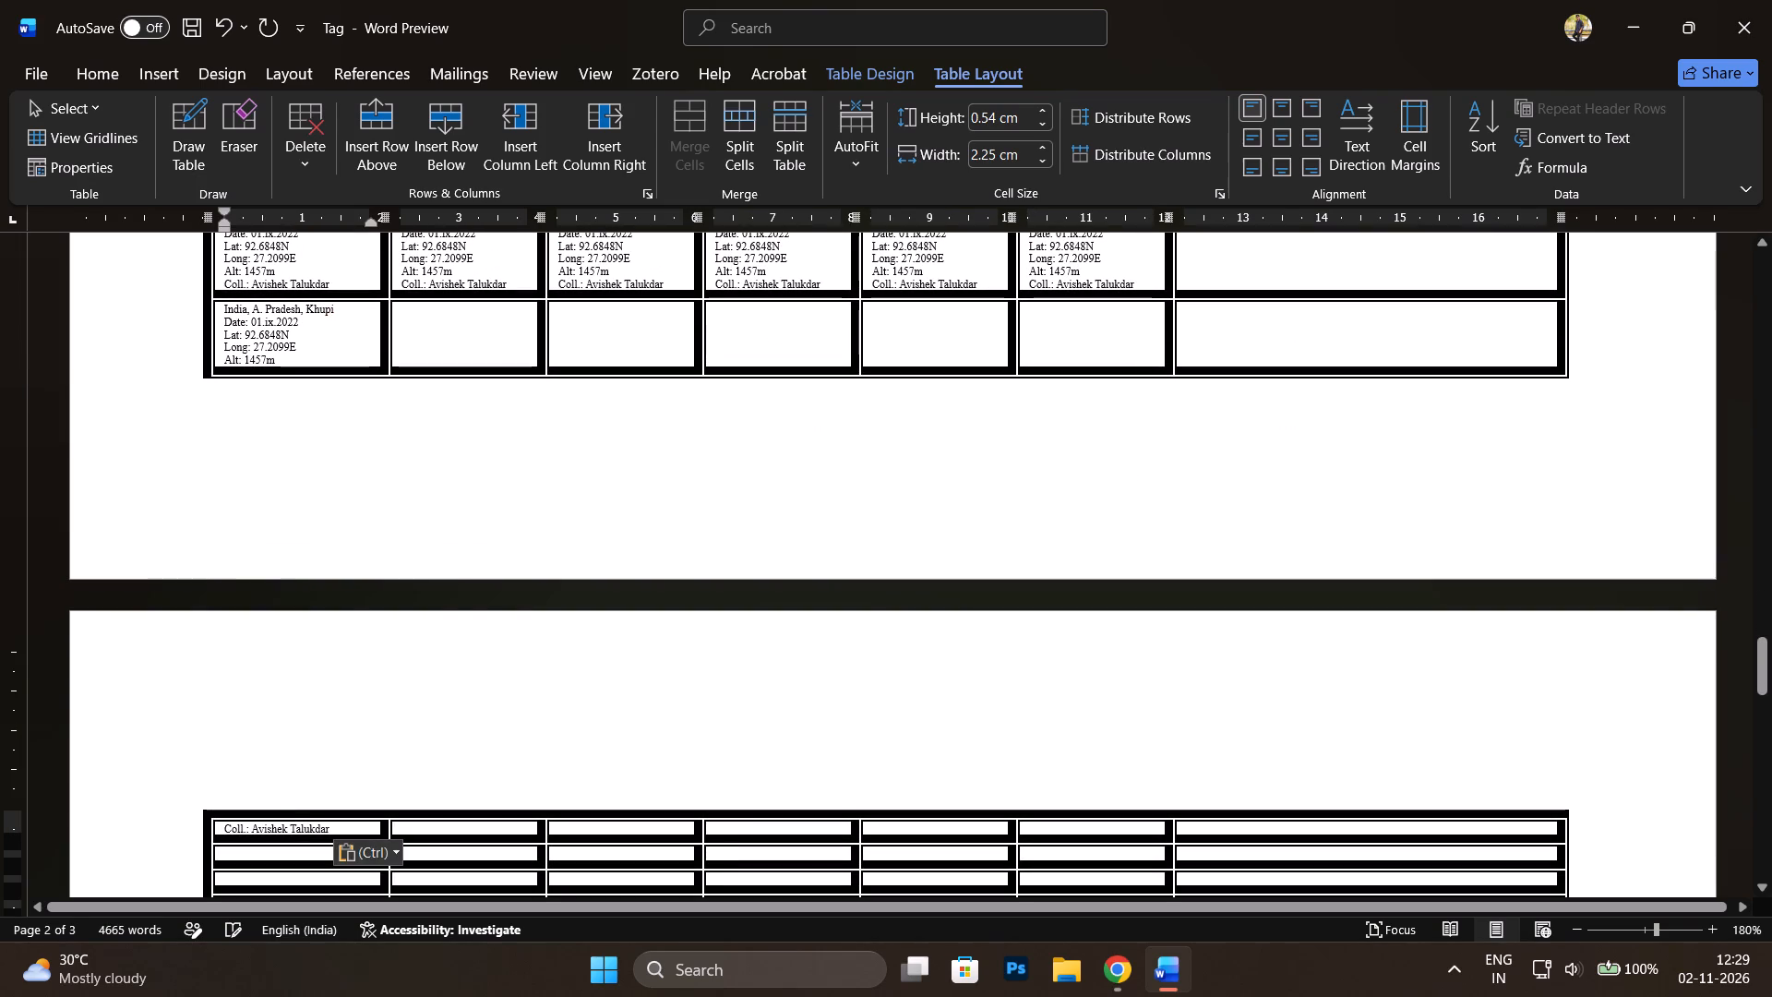
left_click(474, 343)
key("ctrl+v")
left_click(627, 335)
key("ctrl+v")
left_click(761, 323)
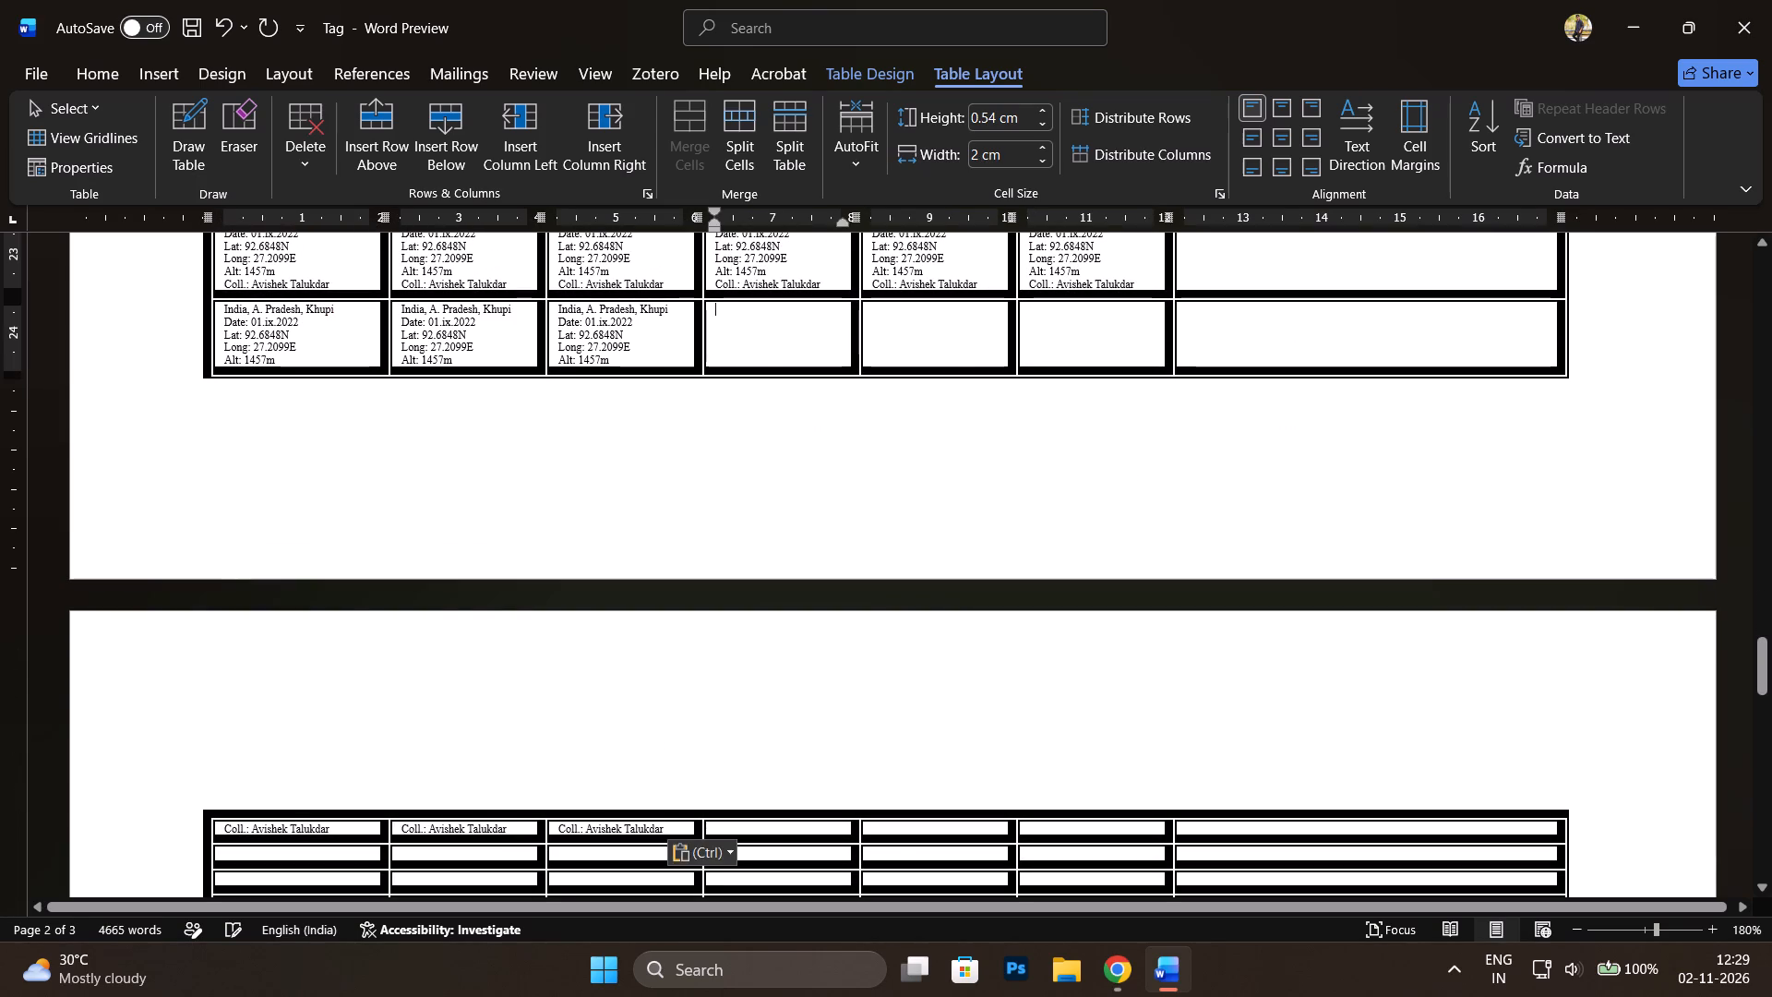
key("ctrl+v")
left_click(942, 332)
key("ctrl+v")
left_click(1074, 330)
key("ctrl+v")
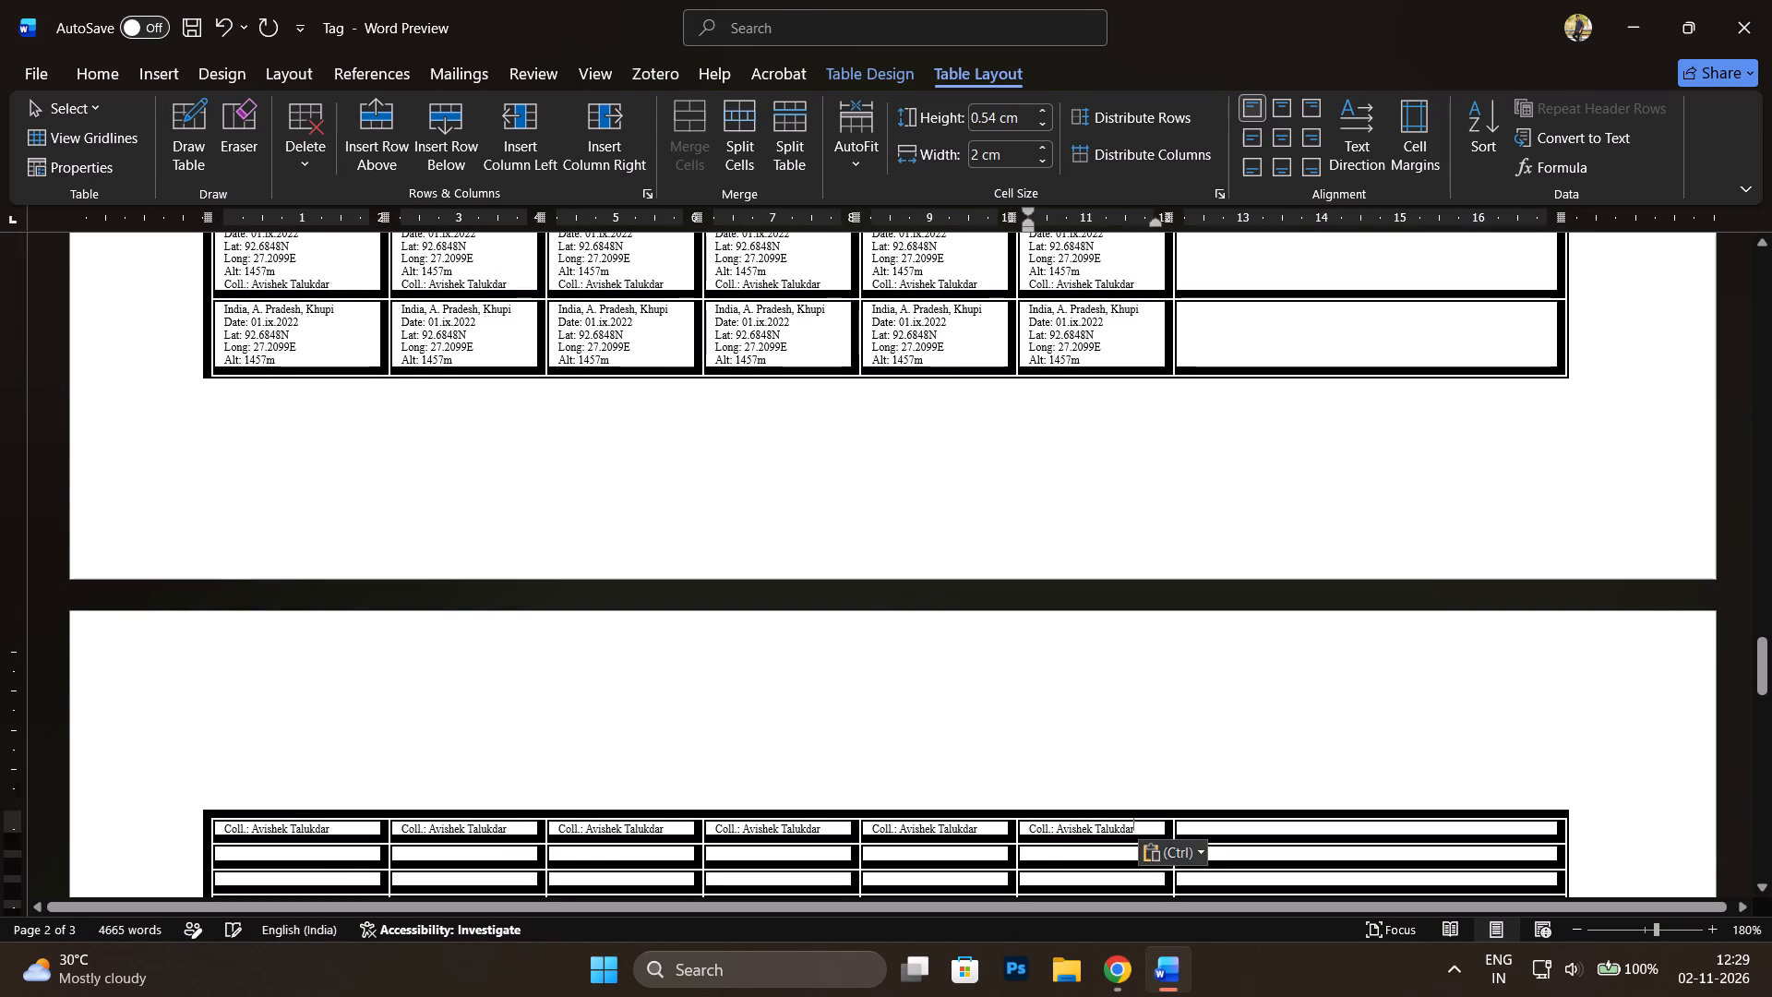
Paste the copied Khupi label dated 01.ix.2022 into the first six cells of the forty-first row, leaving its wide last cell empty.
scroll(543, 611, "down", 3)
left_click(350, 555)
key("ctrl+v")
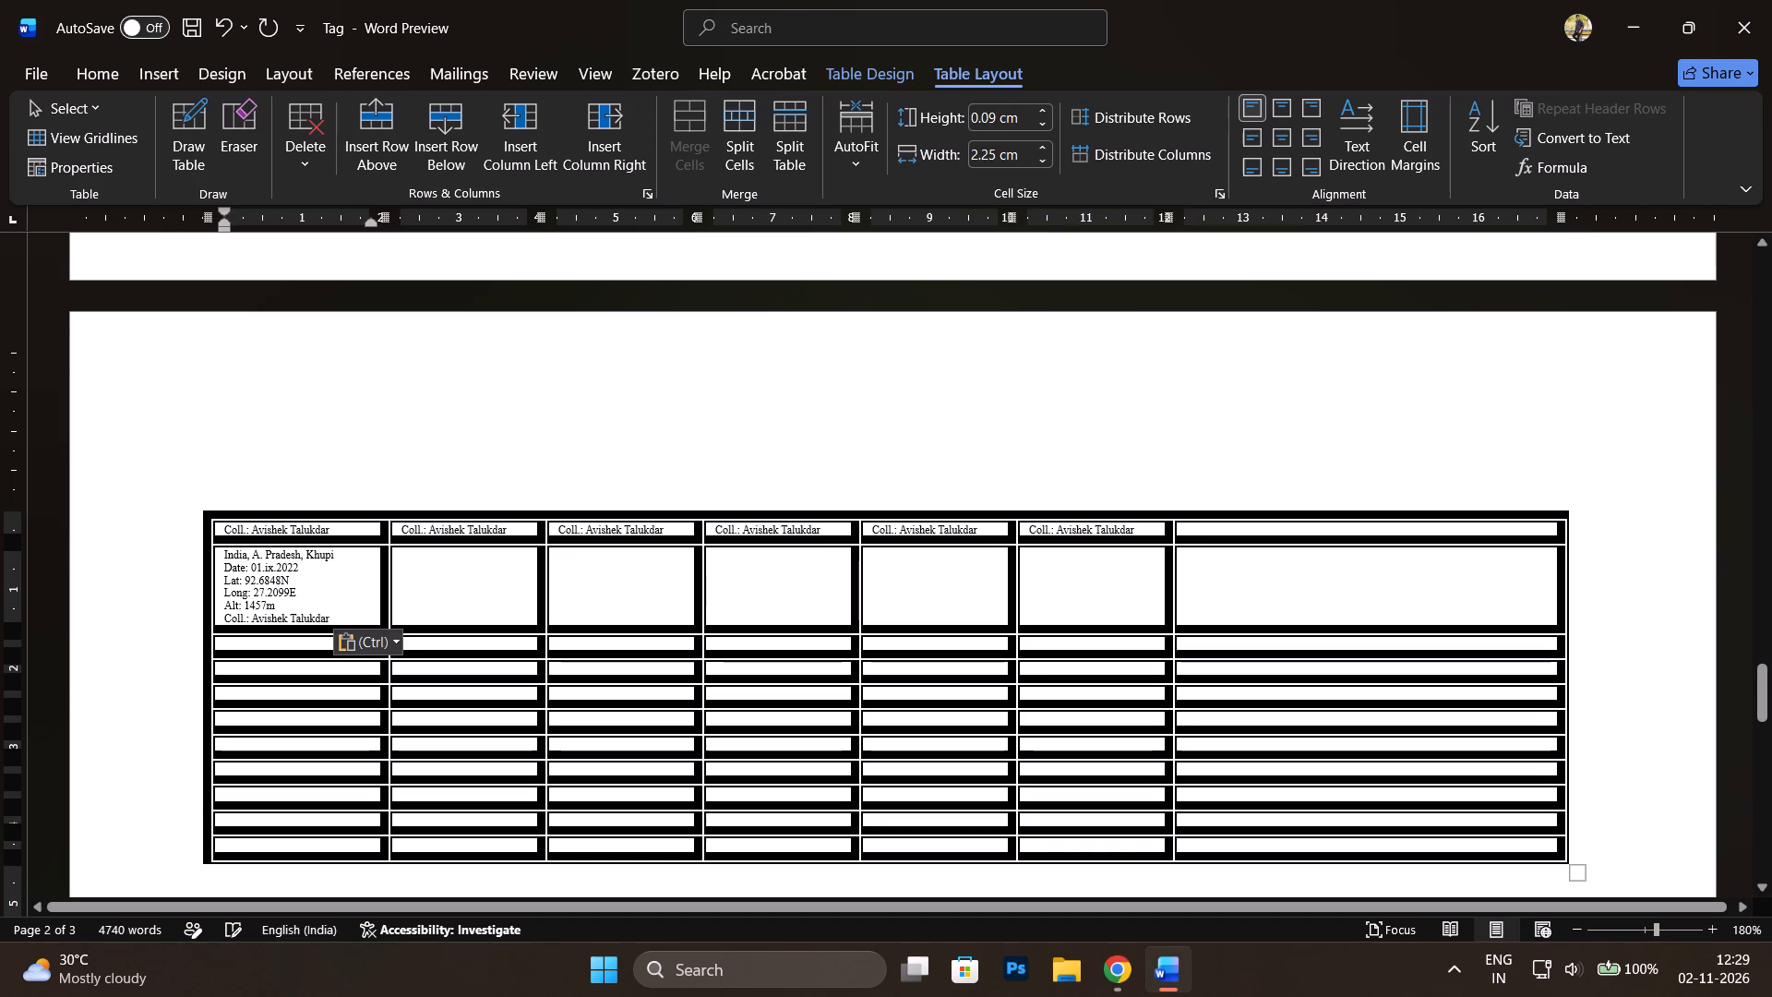
left_click(444, 576)
key("ctrl+v")
left_click(587, 577)
key("ctrl+v")
left_click(779, 571)
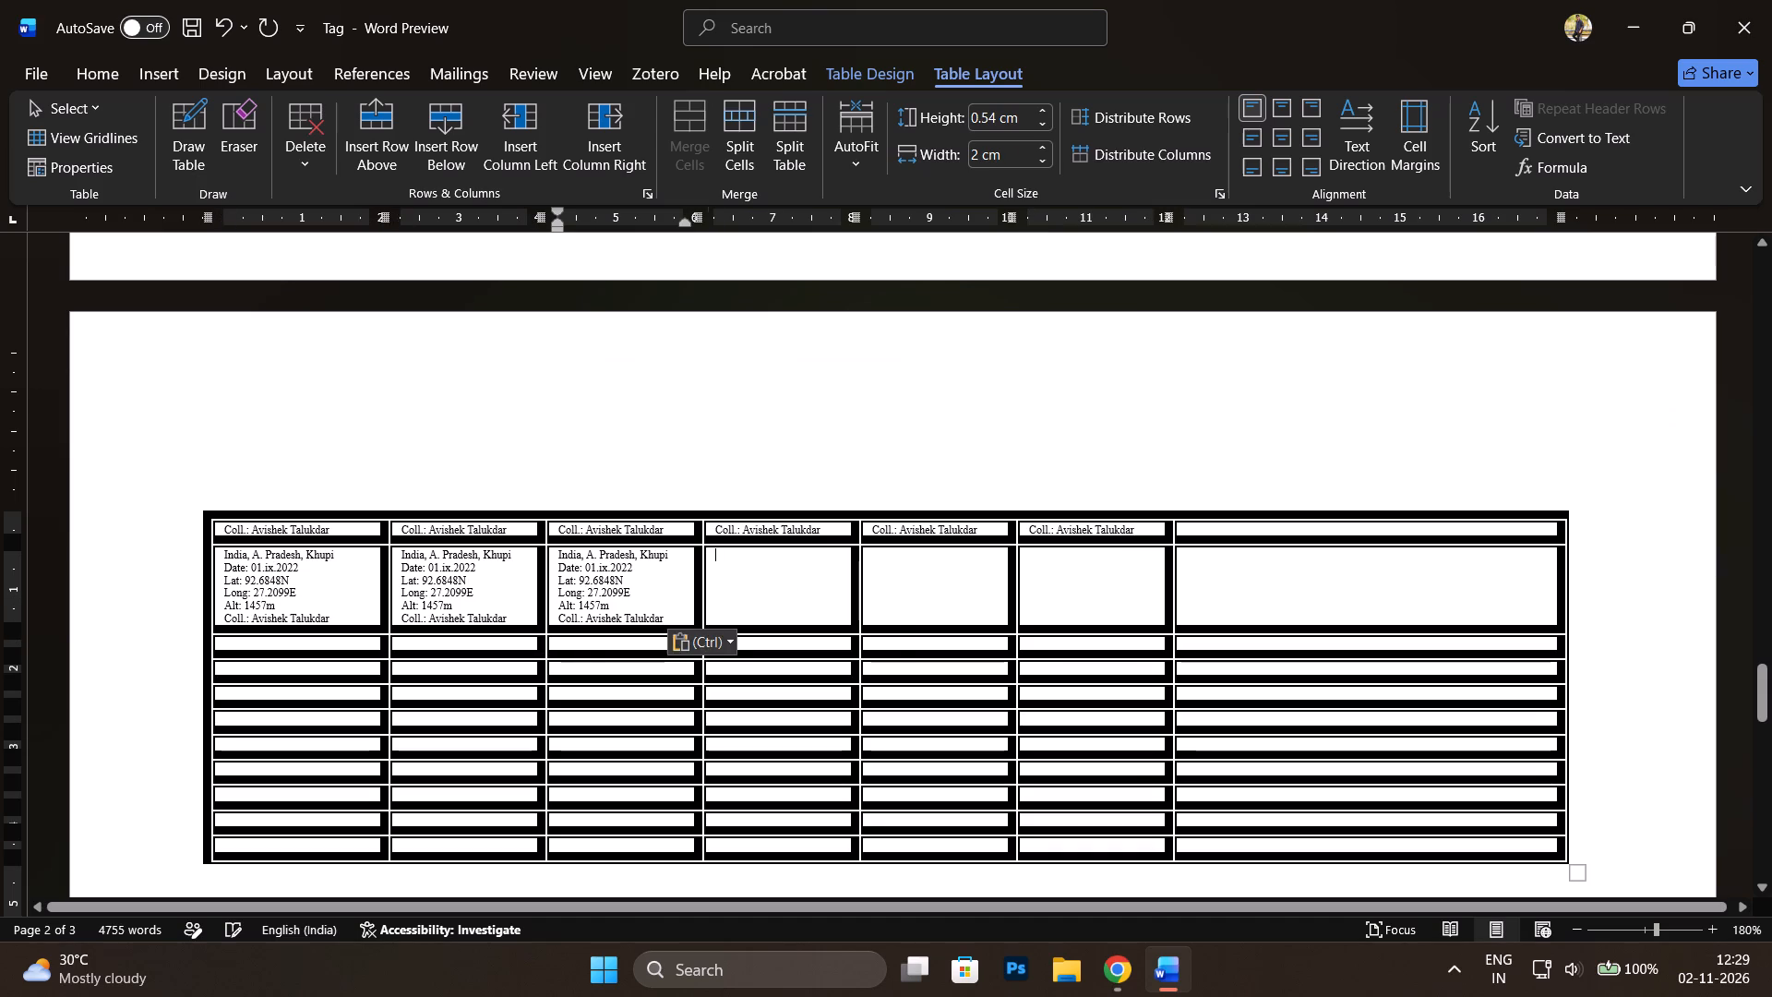
key("ctrl+v")
left_click(952, 568)
key("ctrl+v")
left_click(1087, 562)
key("ctrl+v")
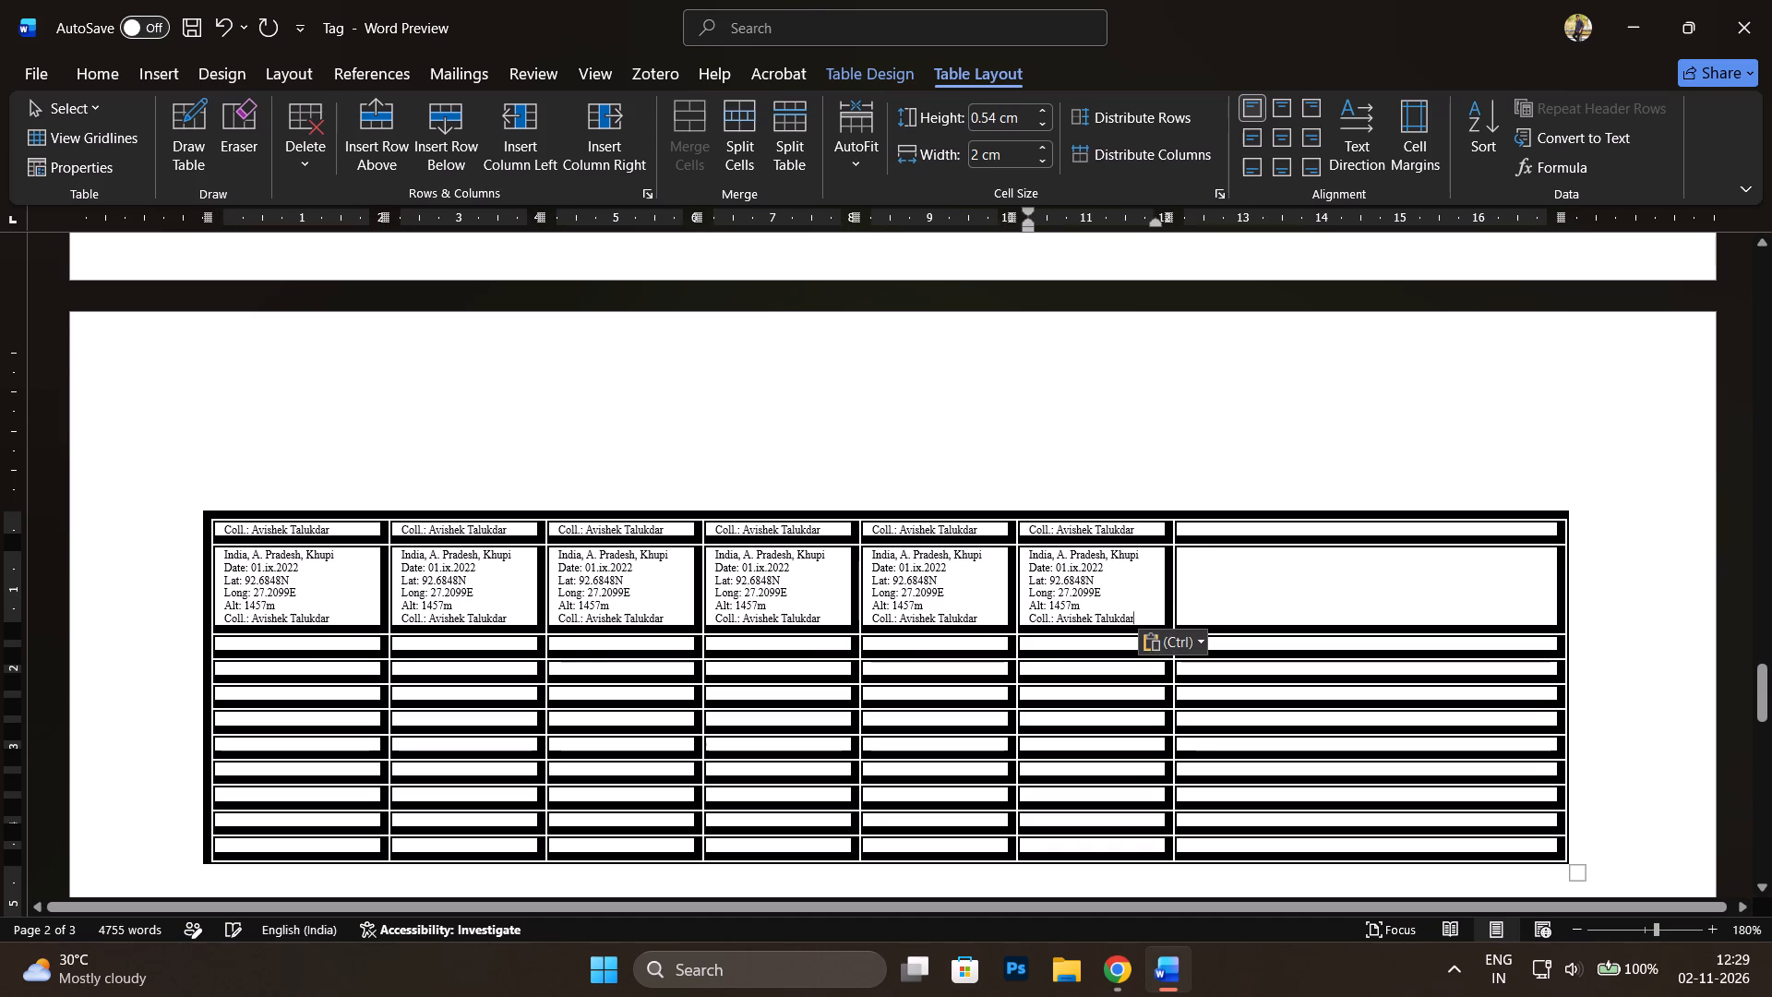
Paste the copied Khupi label dated 01.ix.2022 into the first six cells of the forty-second row, leaving its wide last cell empty.
left_click(282, 650)
left_click(320, 645)
key("ctrl+v")
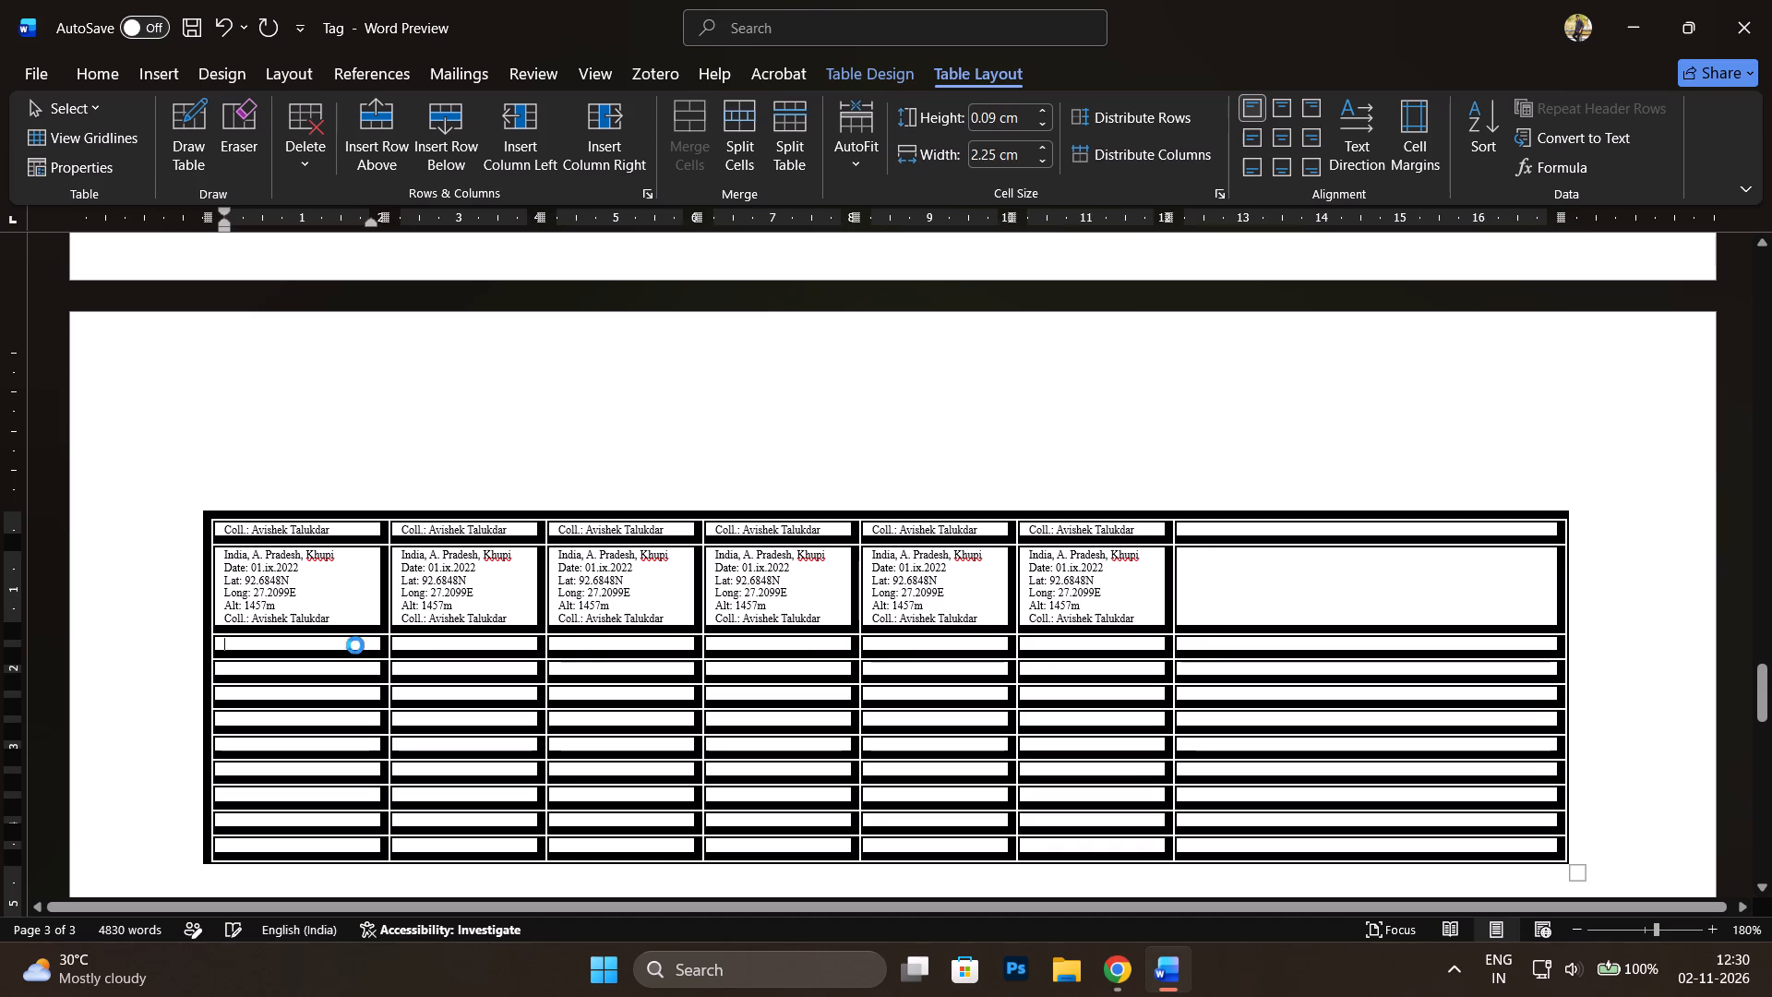
left_click(455, 659)
key("ctrl+v")
left_click(600, 661)
key("ctrl+v")
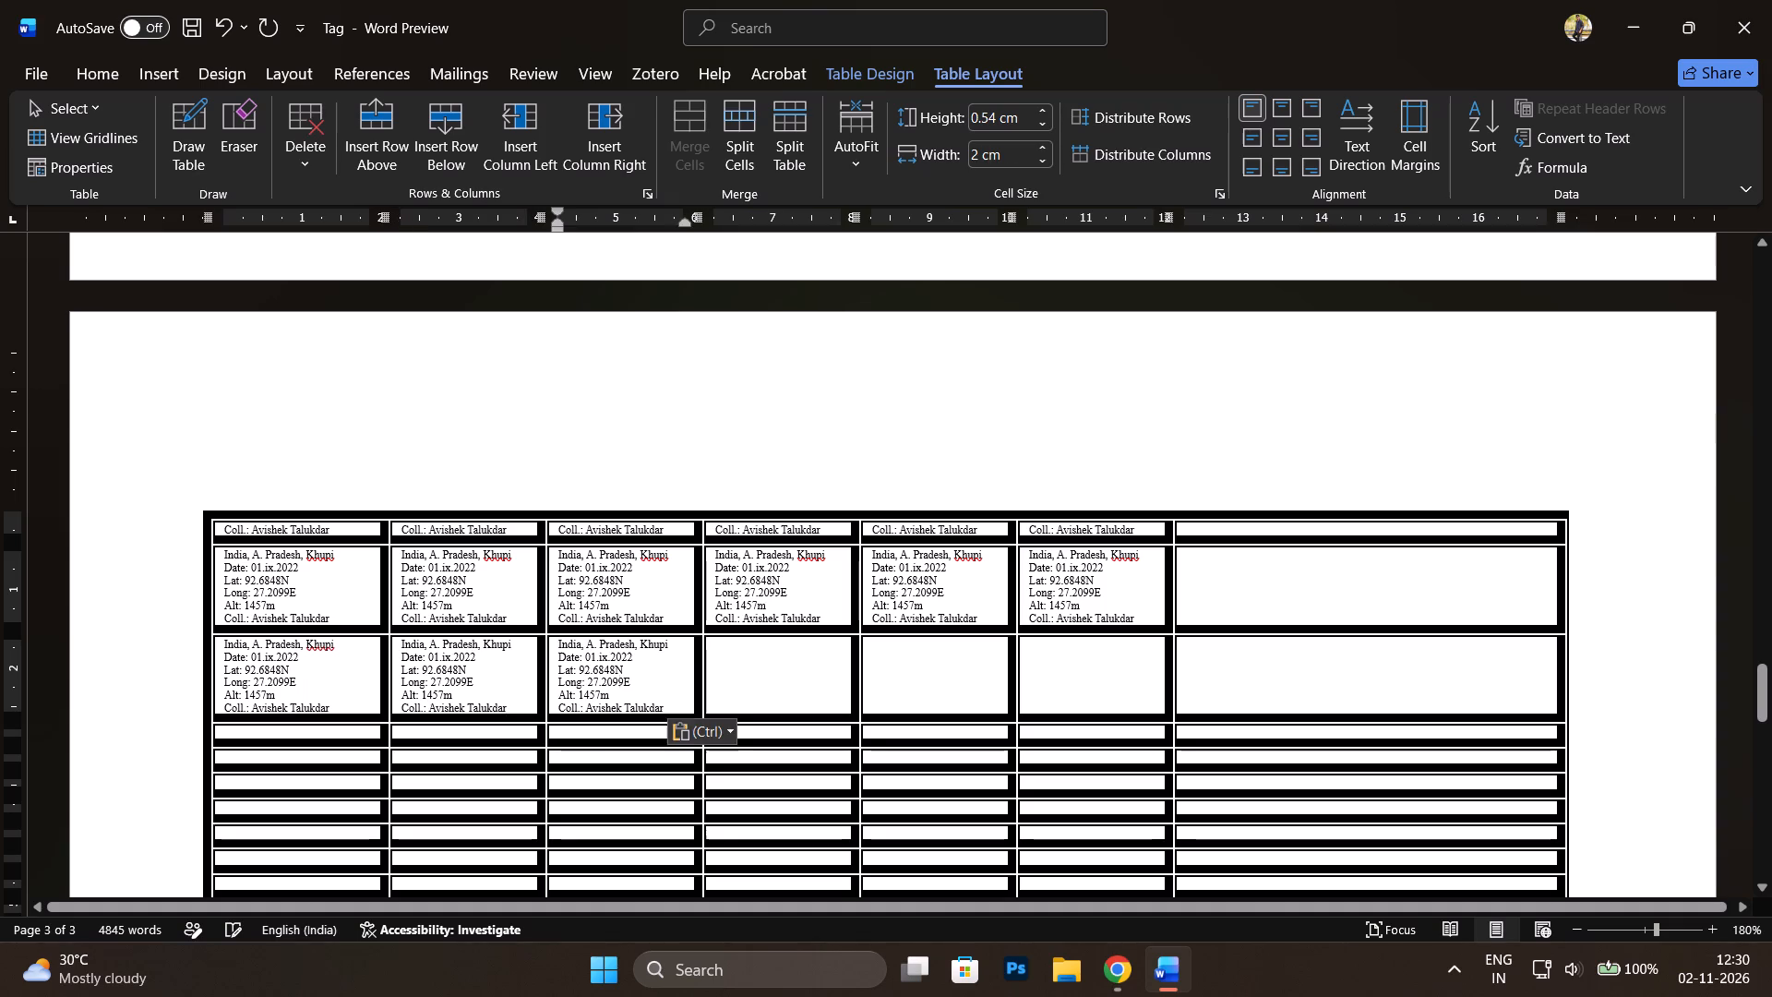
left_click(759, 656)
key("ctrl+v")
left_click(914, 656)
key("ctrl+v")
left_click(1080, 656)
key("ctrl+v")
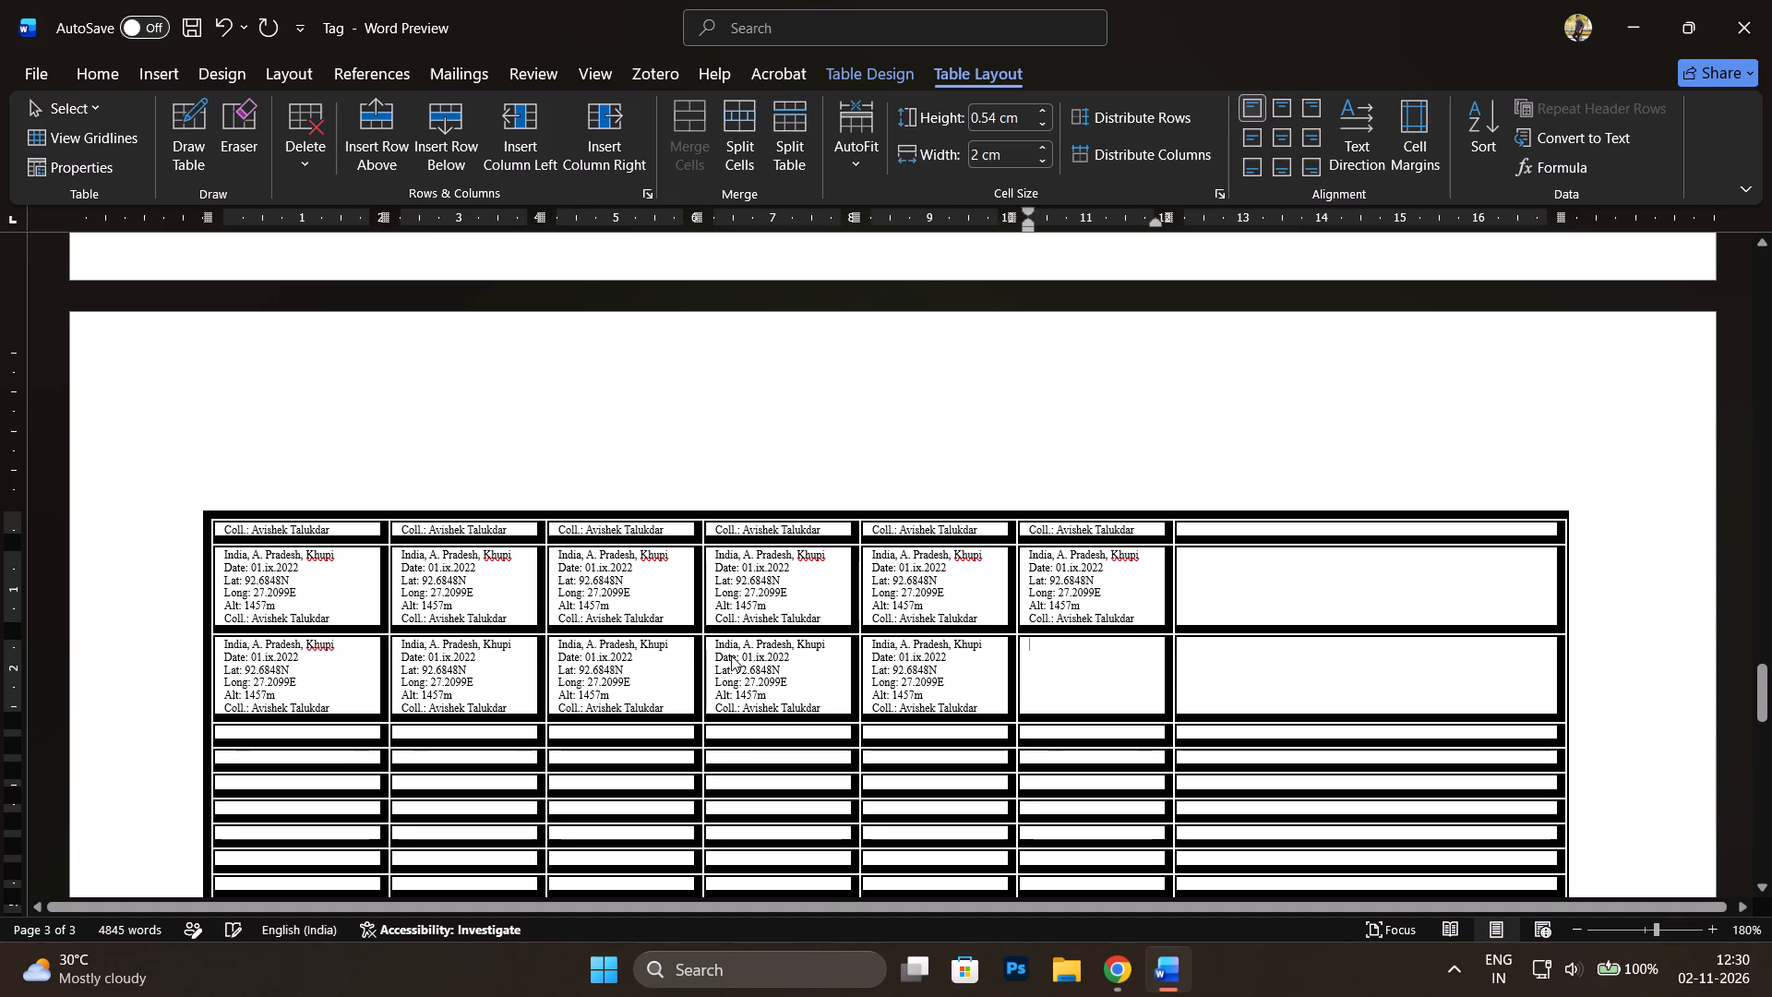
Paste the copied Khupi label dated 01.ix.2022 into the first six cells of the forty-third row, leaving its wide last cell empty.
left_click(330, 732)
key("ctrl+v")
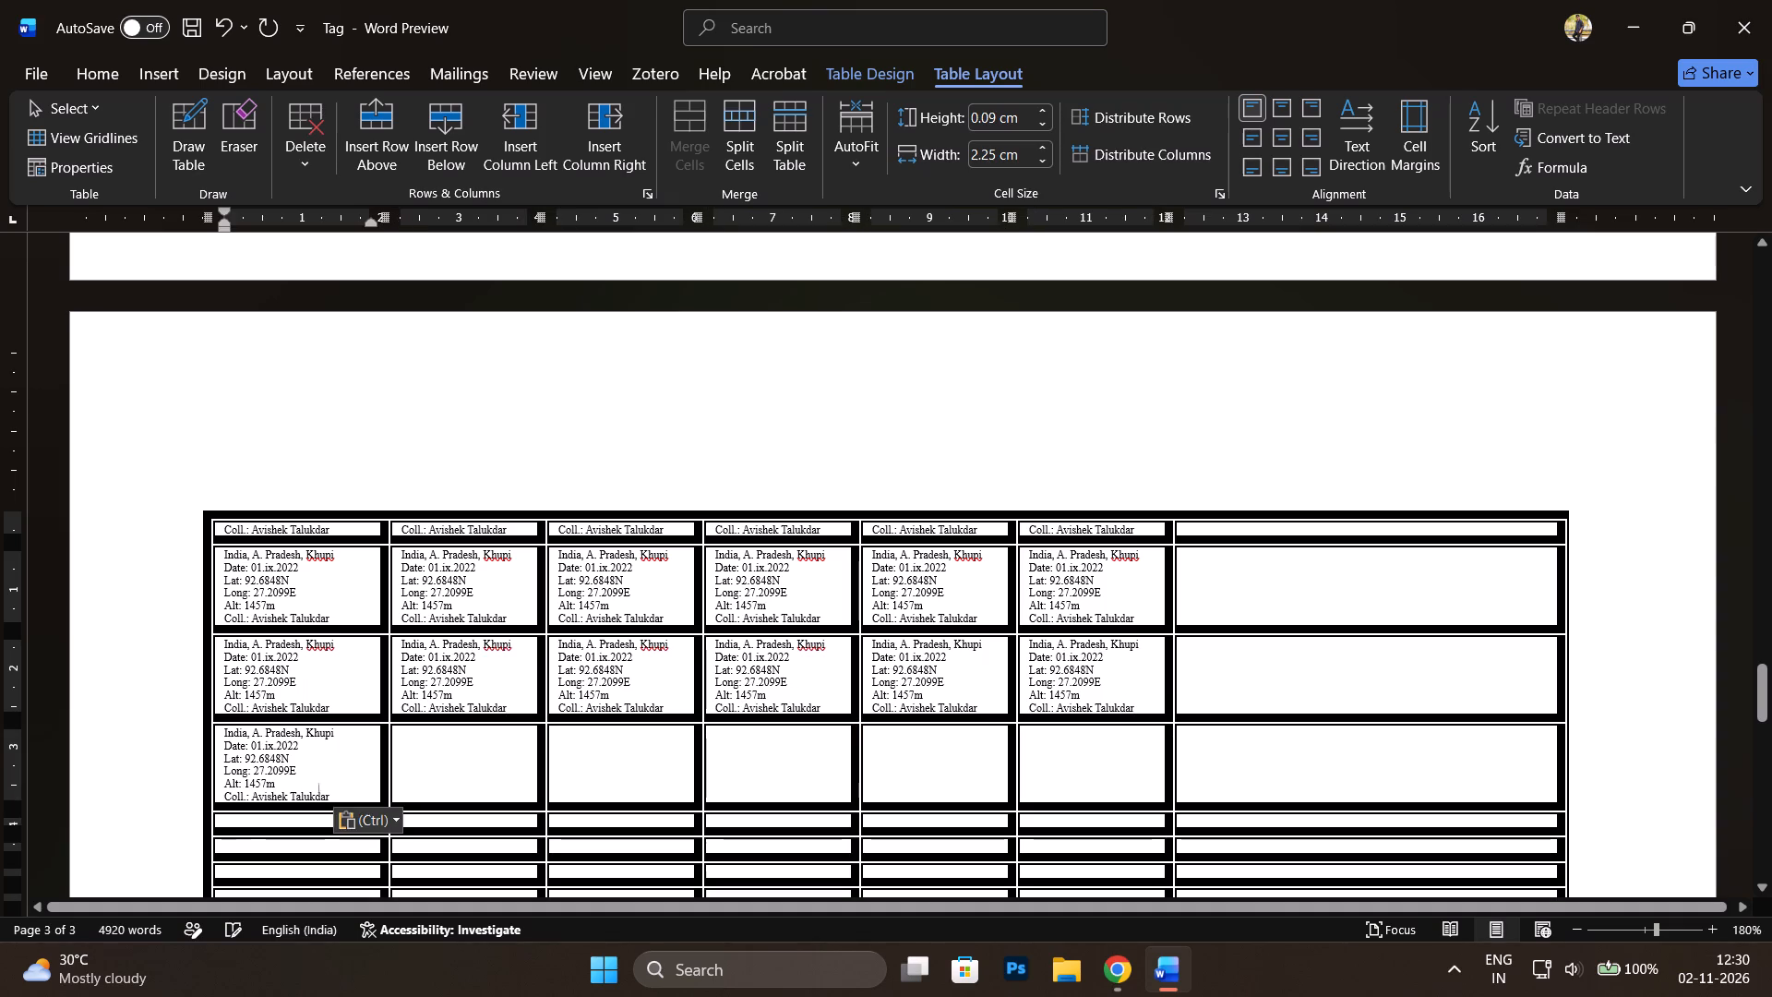
left_click(444, 750)
key("ctrl+v")
left_click(608, 752)
key("ctrl+v")
left_click(743, 753)
key("ctrl+v")
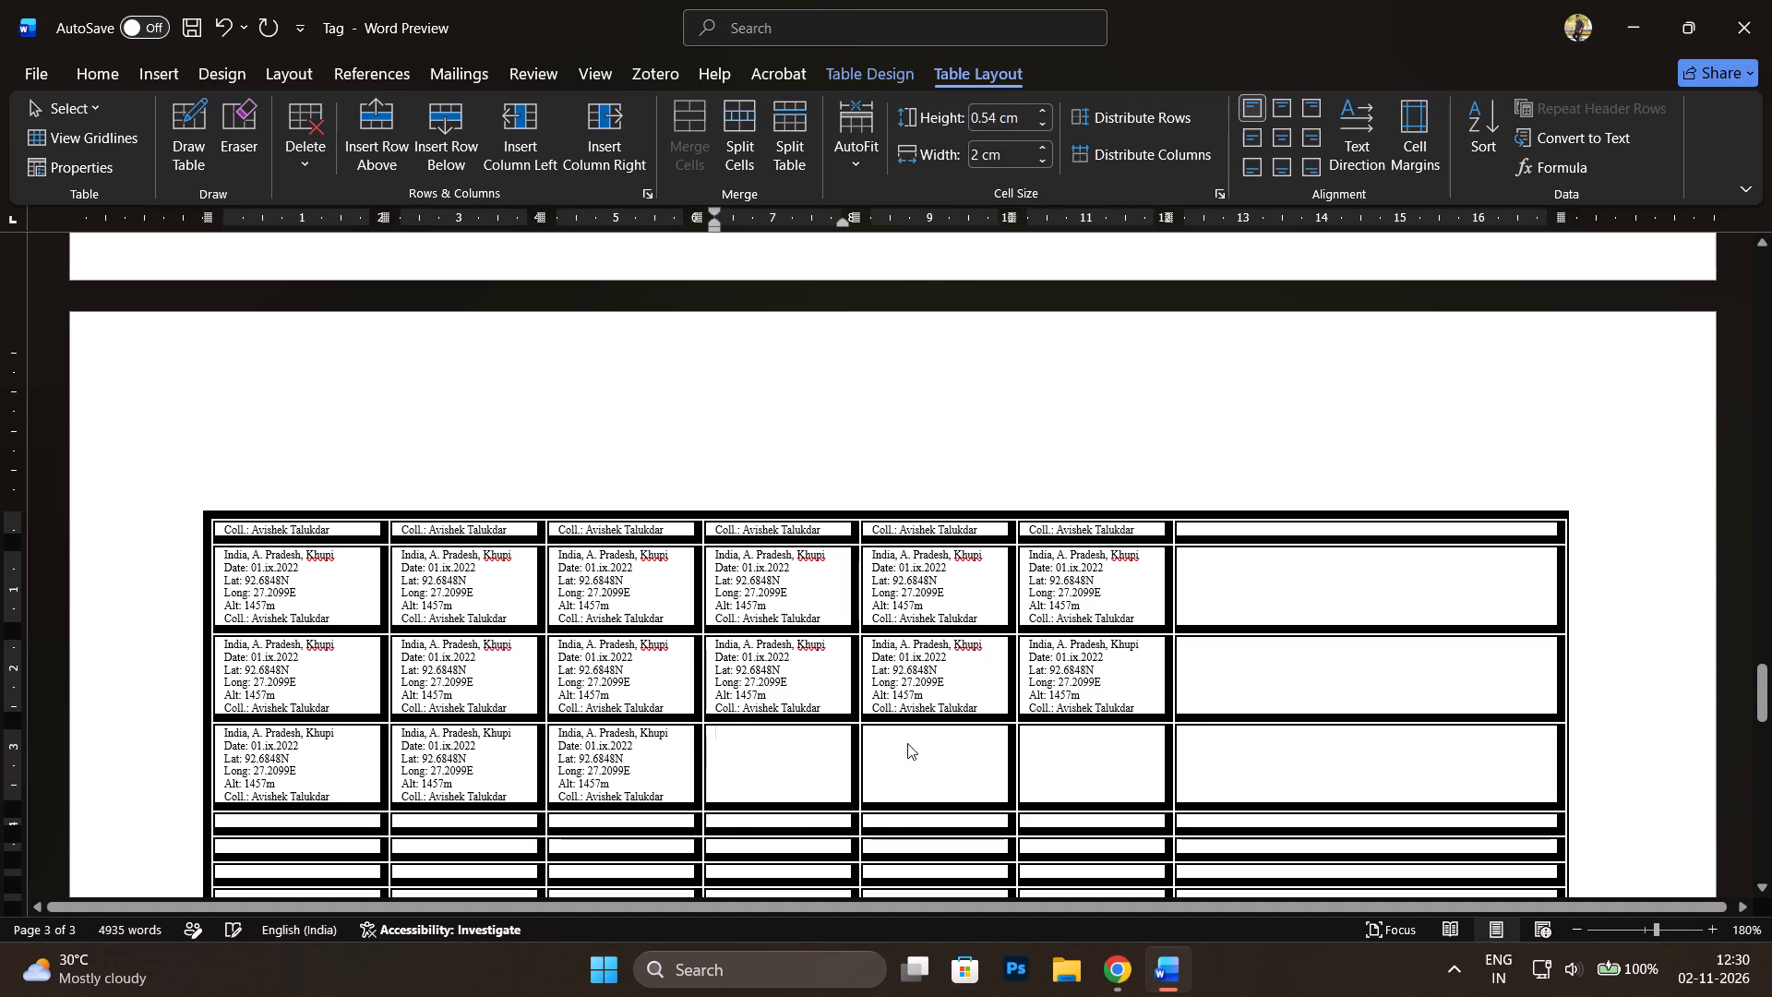
left_click(907, 742)
key("ctrl+v")
left_click(1054, 753)
key("ctrl+v")
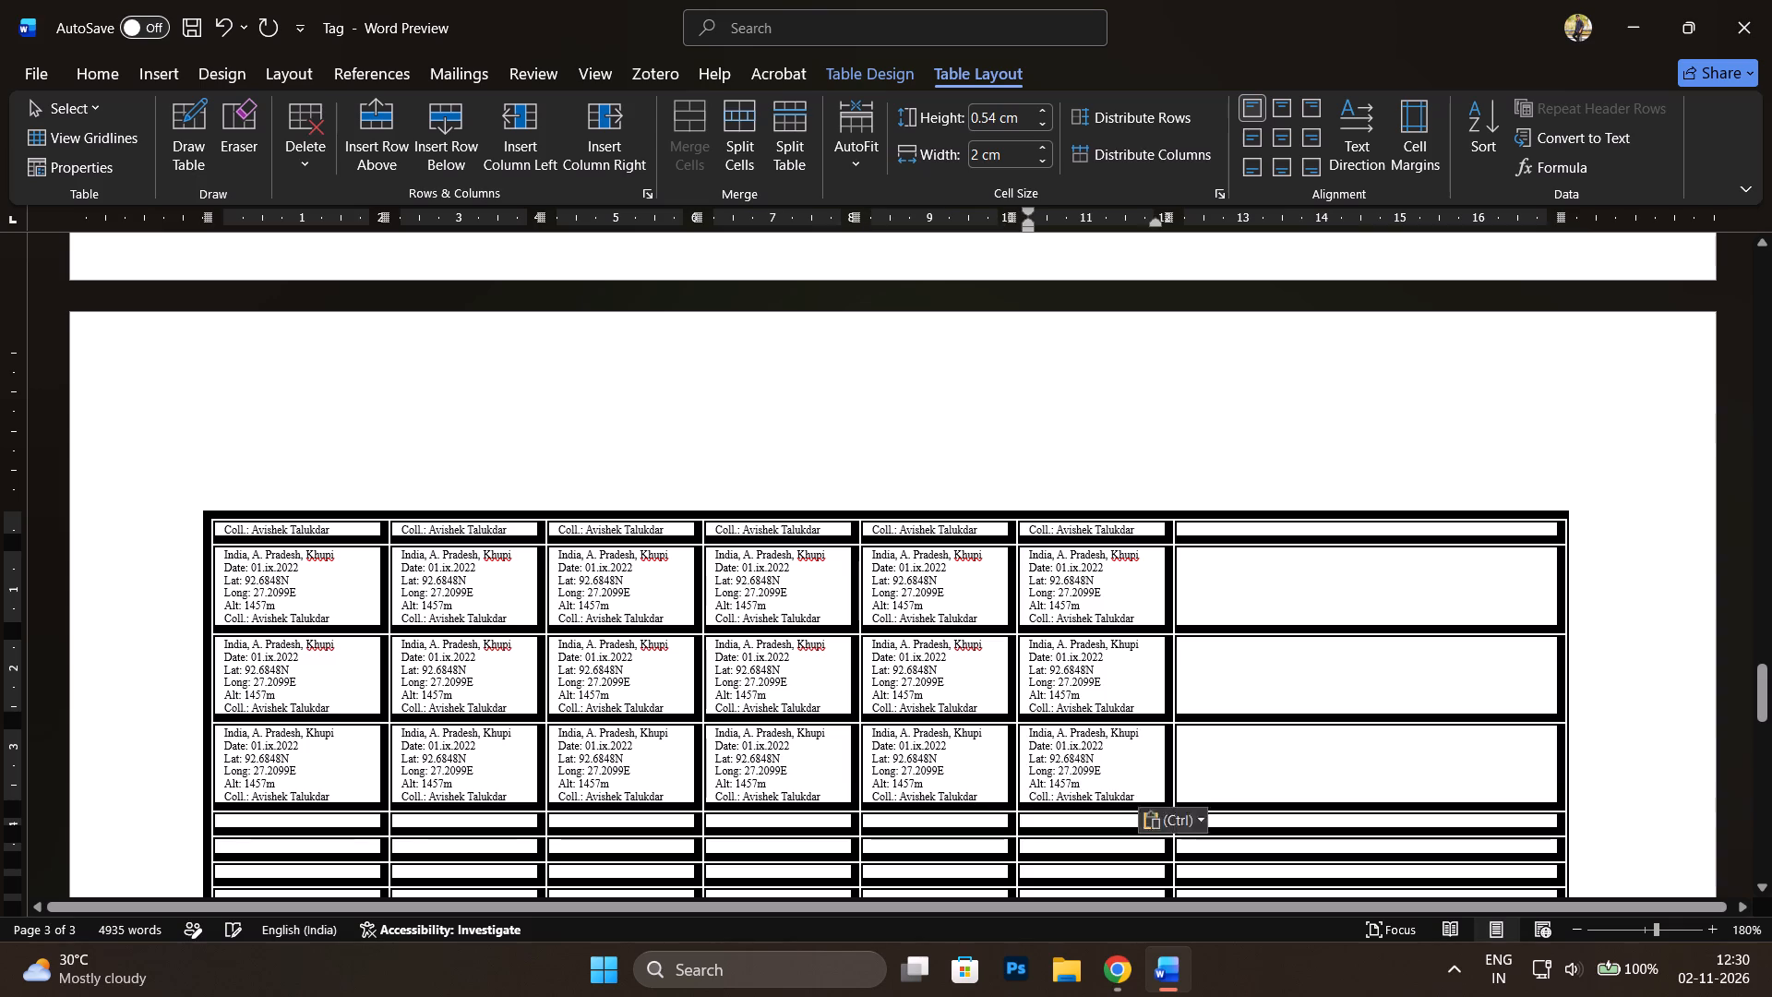
Paste the Khupi label into the first cell of the forty-fourth row and change its date to 28.iv.2023.
scroll(545, 702, "down", 4)
left_click(272, 419)
key("ctrl+v")
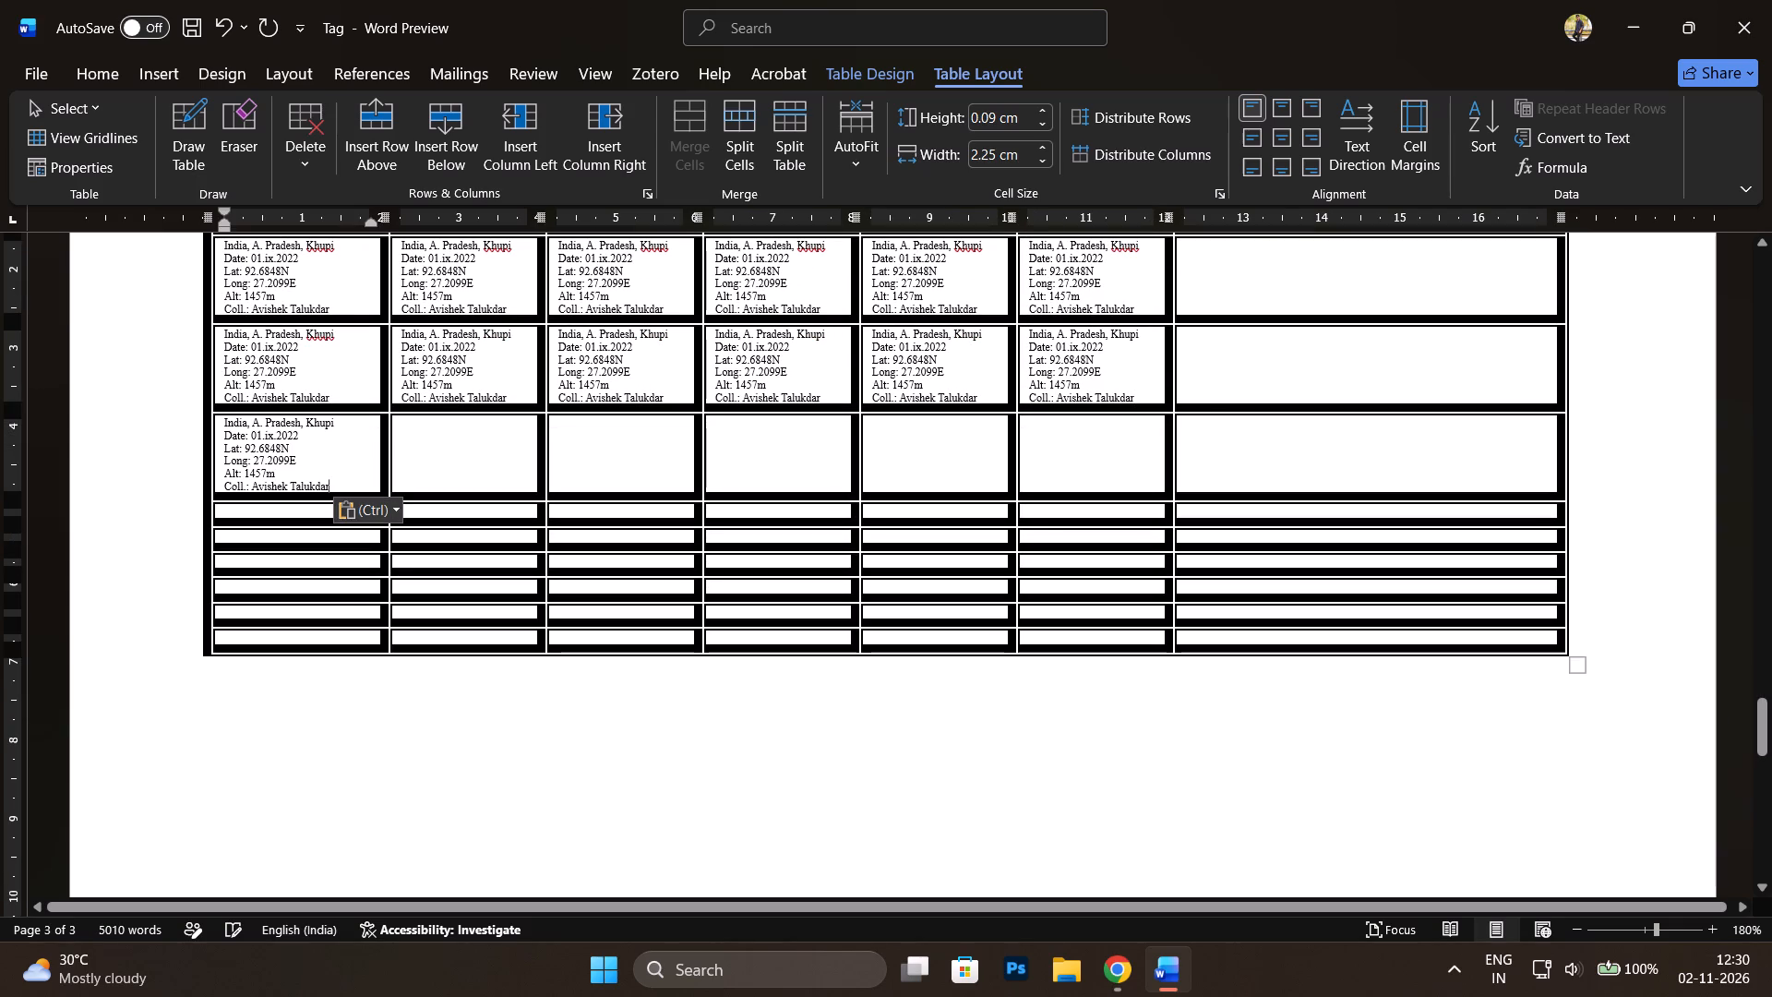
left_click(258, 437)
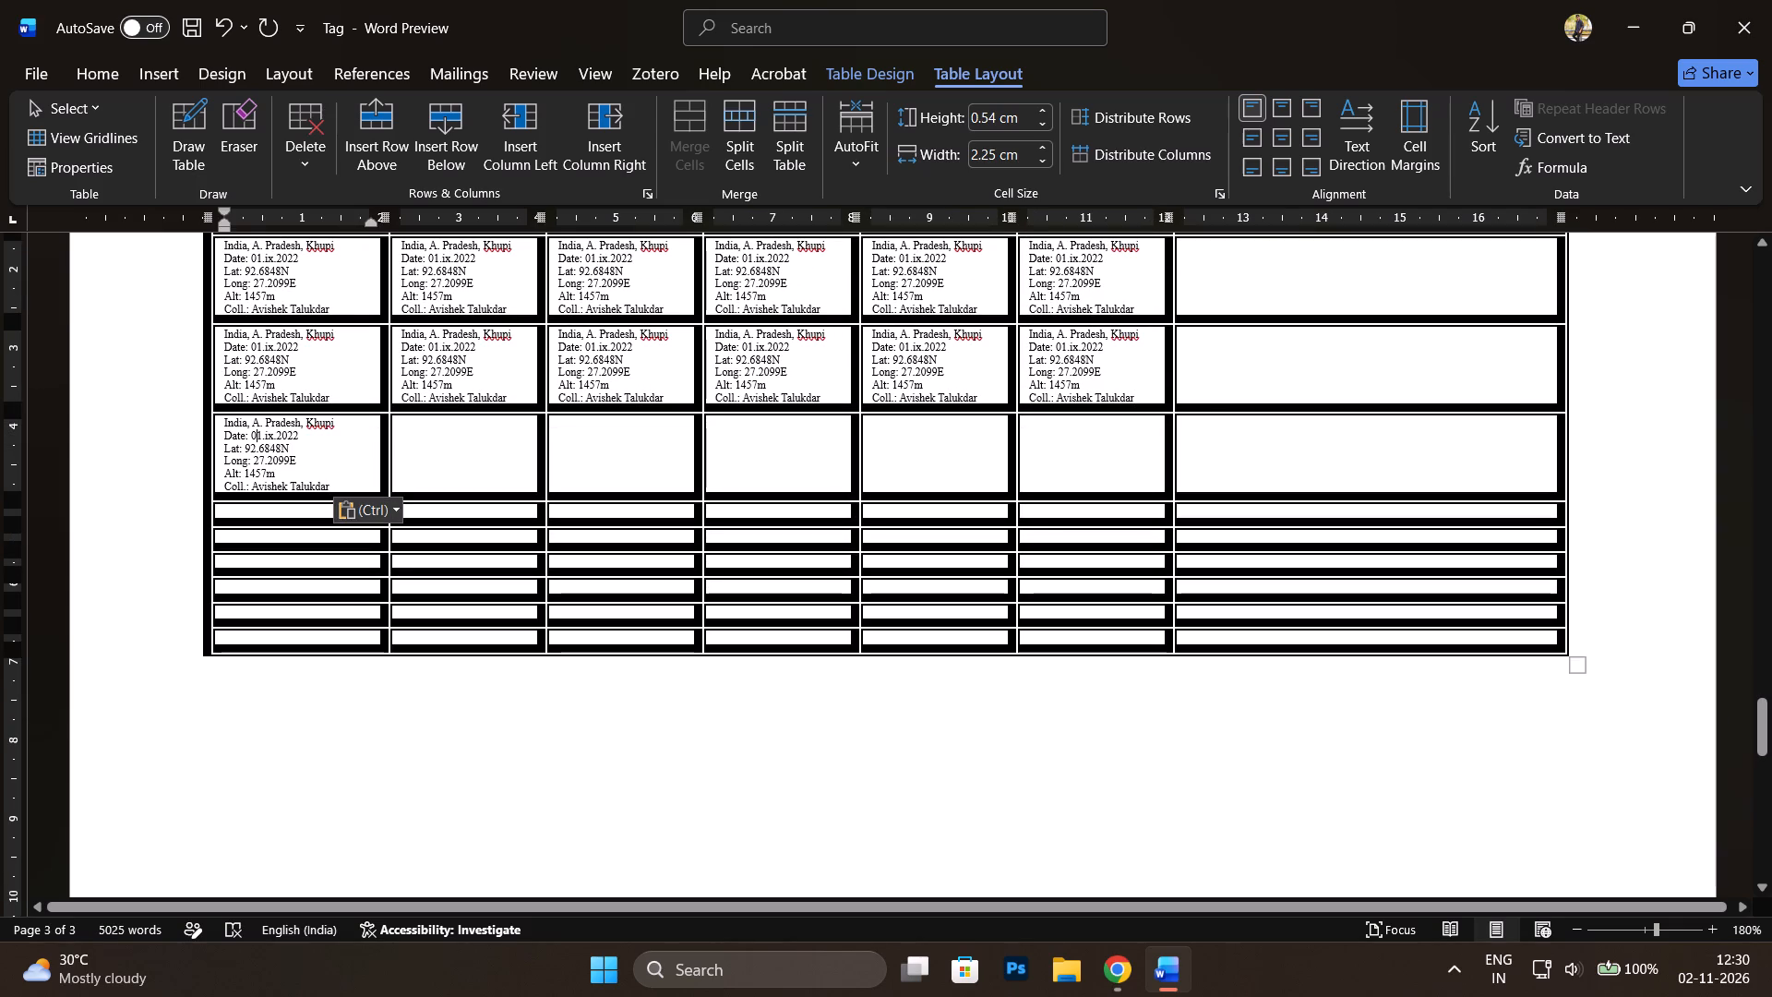
key("Right")
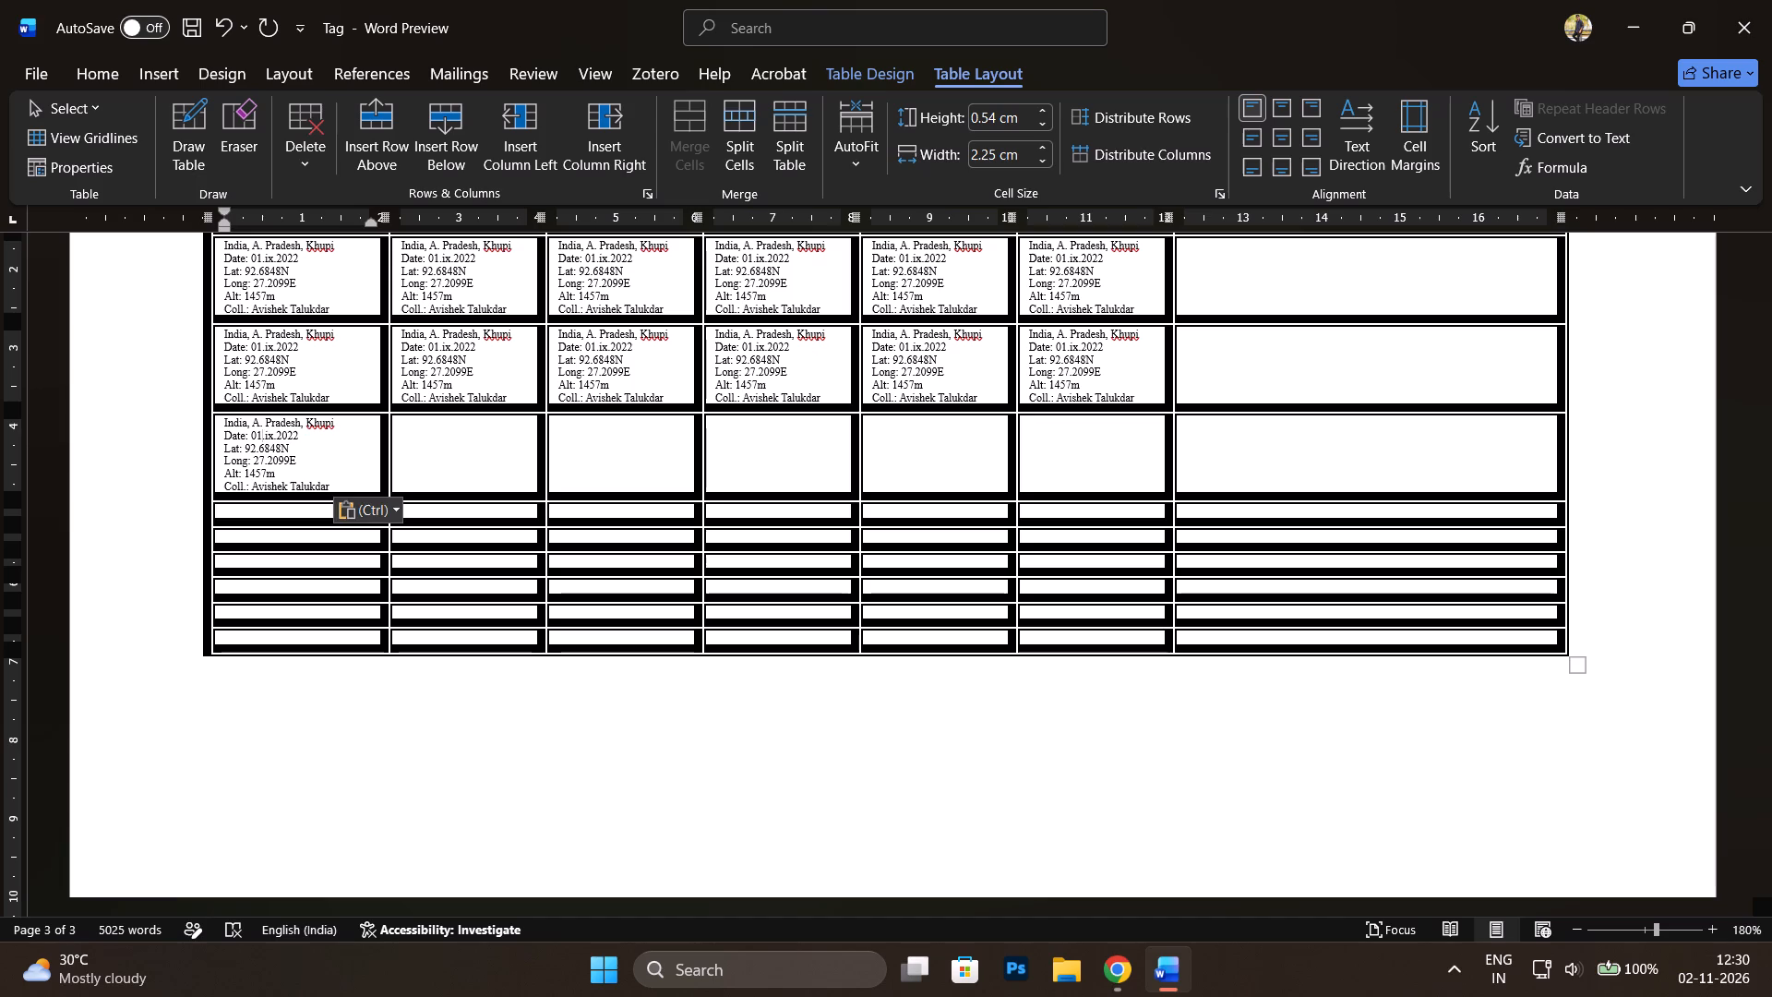
key("BackSpace")
key("BackSpace")
type("28")
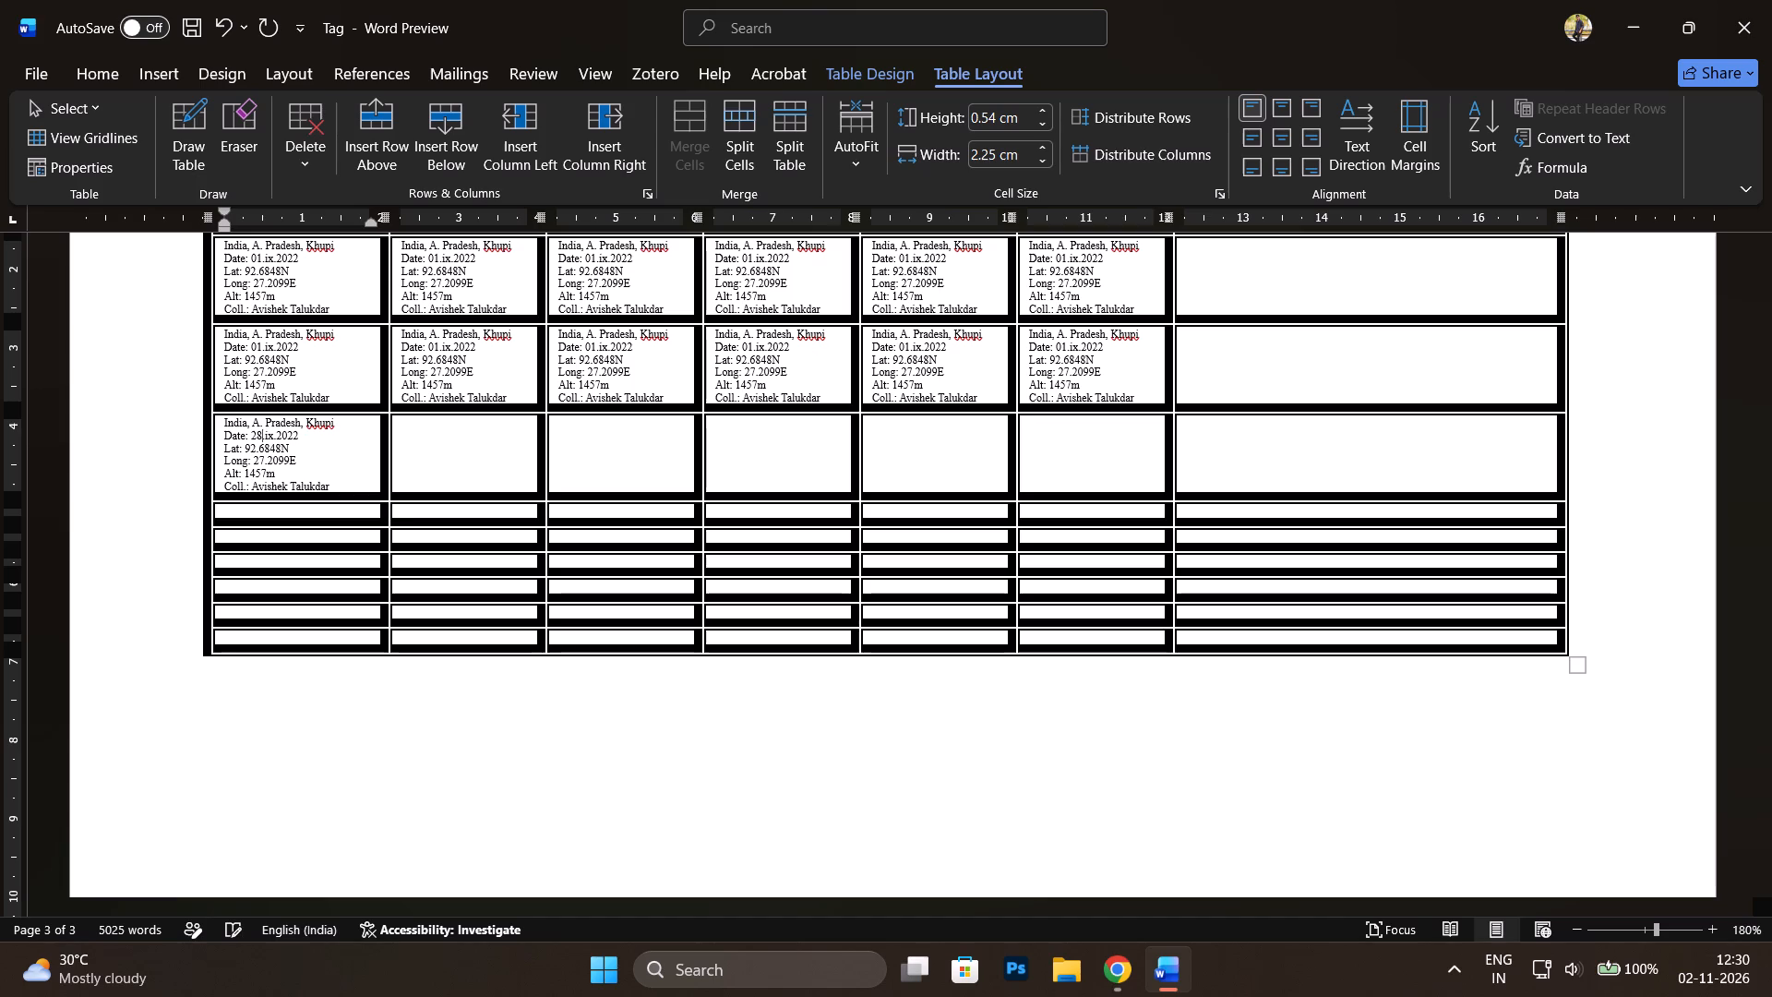
key("Right")
key("Right")
key("Right")
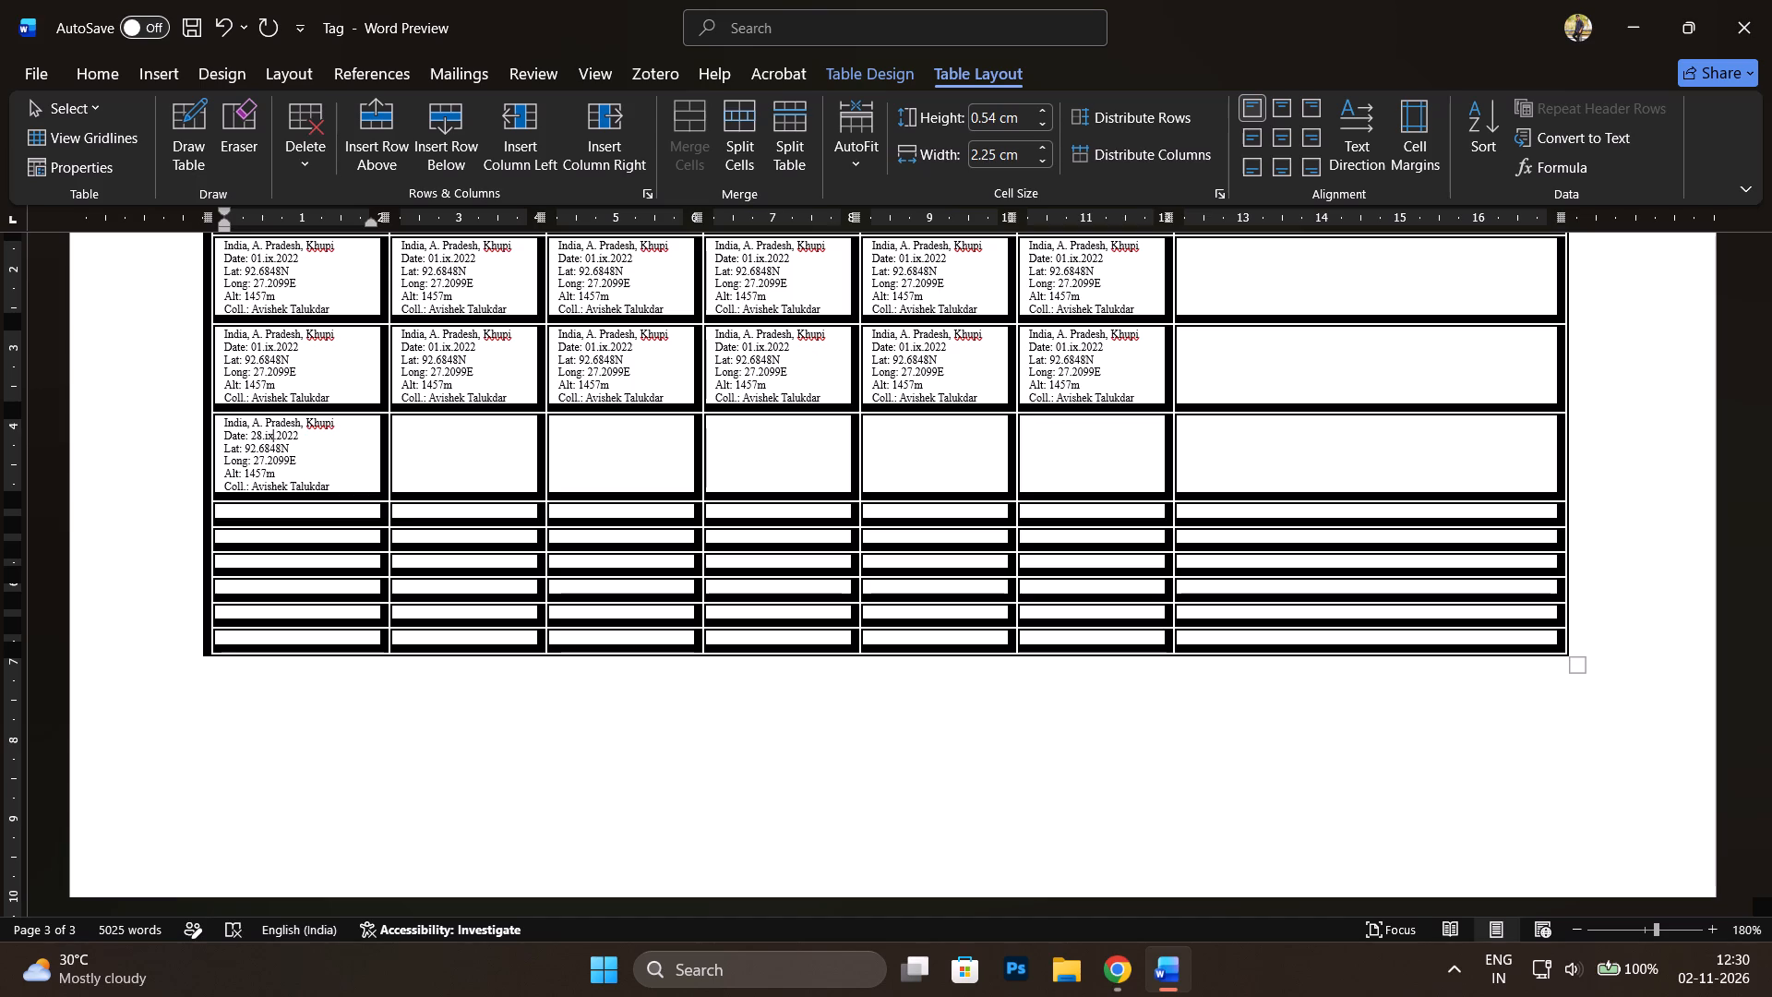
key("BackSpace")
key("v")
key("Right")
key("Right")
key("Right")
key("Right")
key("Right")
key("BackSpace")
key("3")
Copy the whole Khupi label dated 28.iv.2023 and paste it into the second to sixth cells of the forty-fourth row.
left_click(368, 484)
left_click_drag(354, 479, 350, 479)
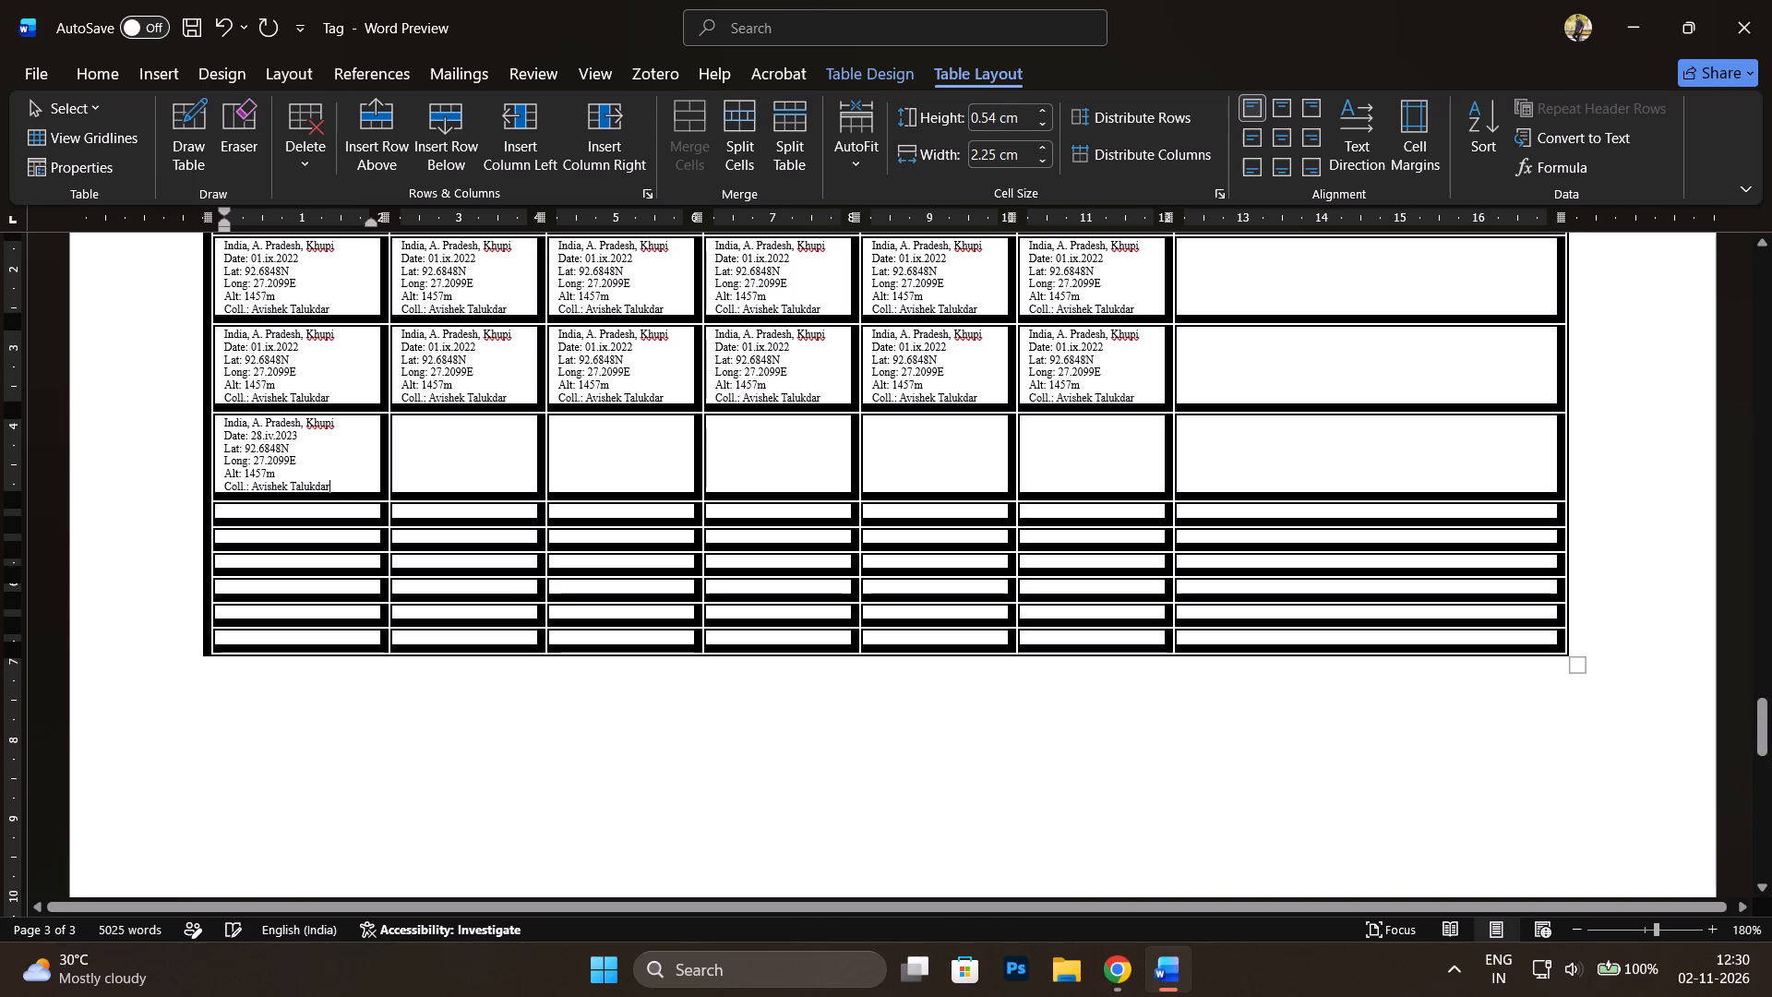
left_click_drag(350, 479, 233, 438)
left_click(308, 464)
left_click_drag(336, 486, 216, 443)
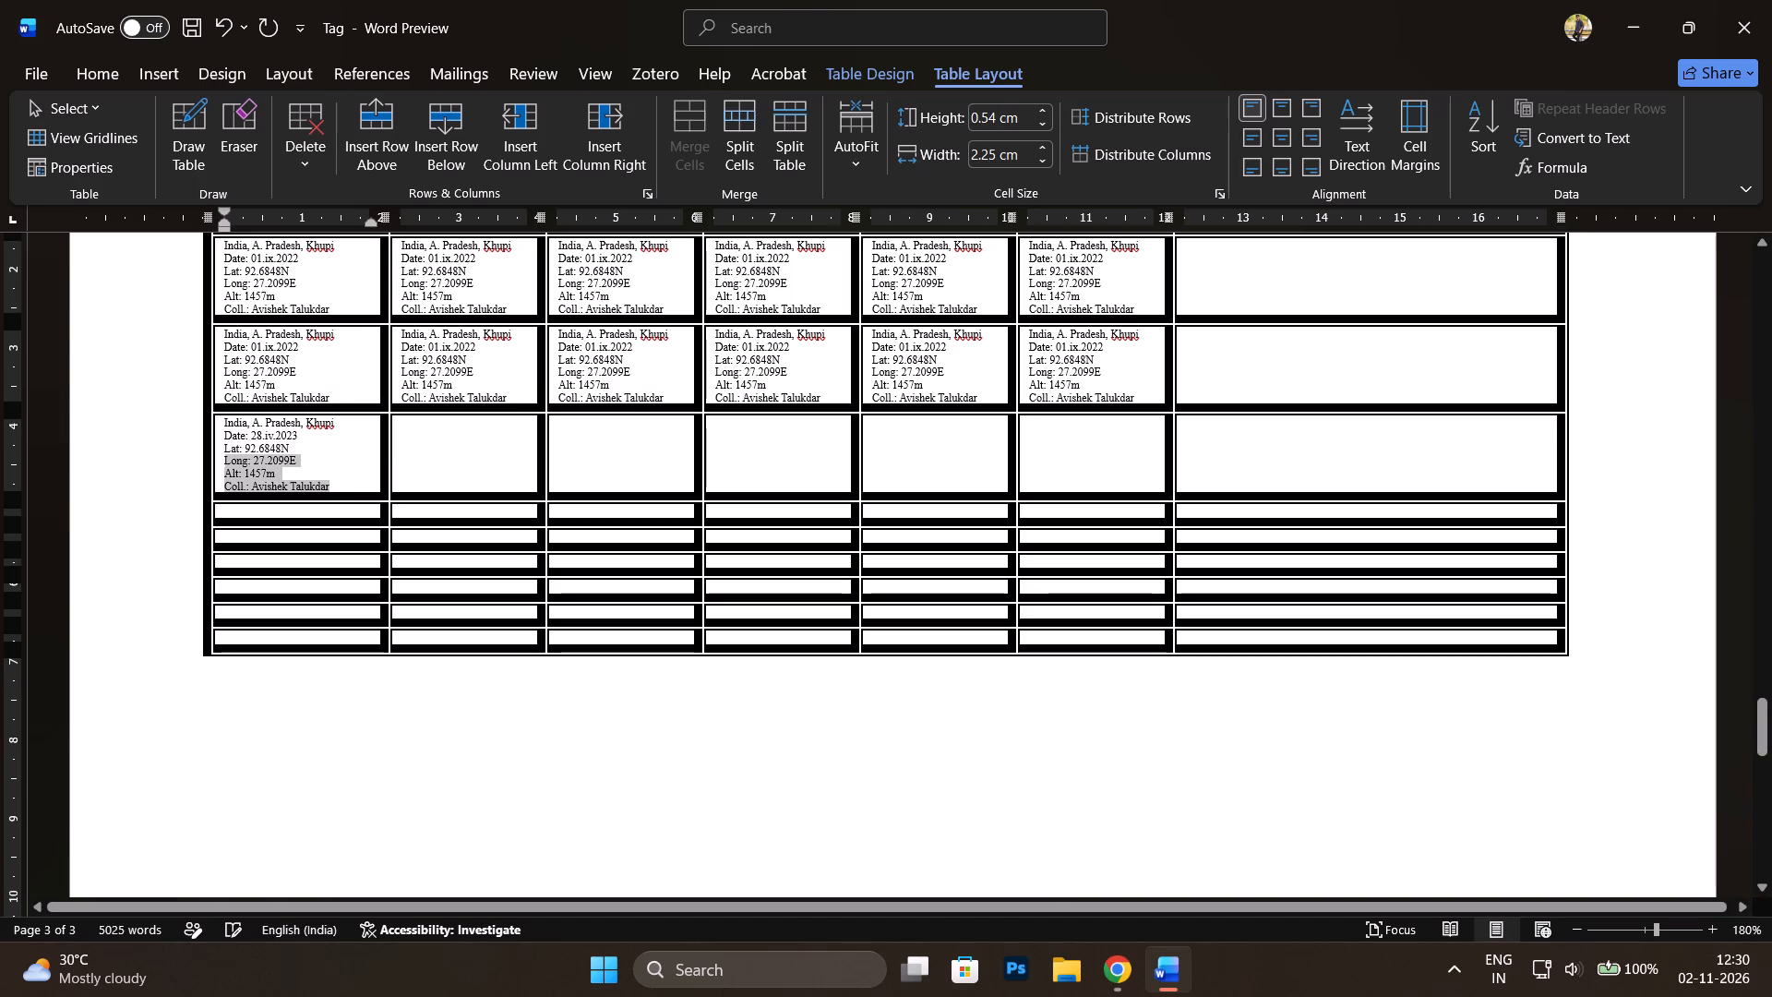
left_click_drag(216, 443, 214, 426)
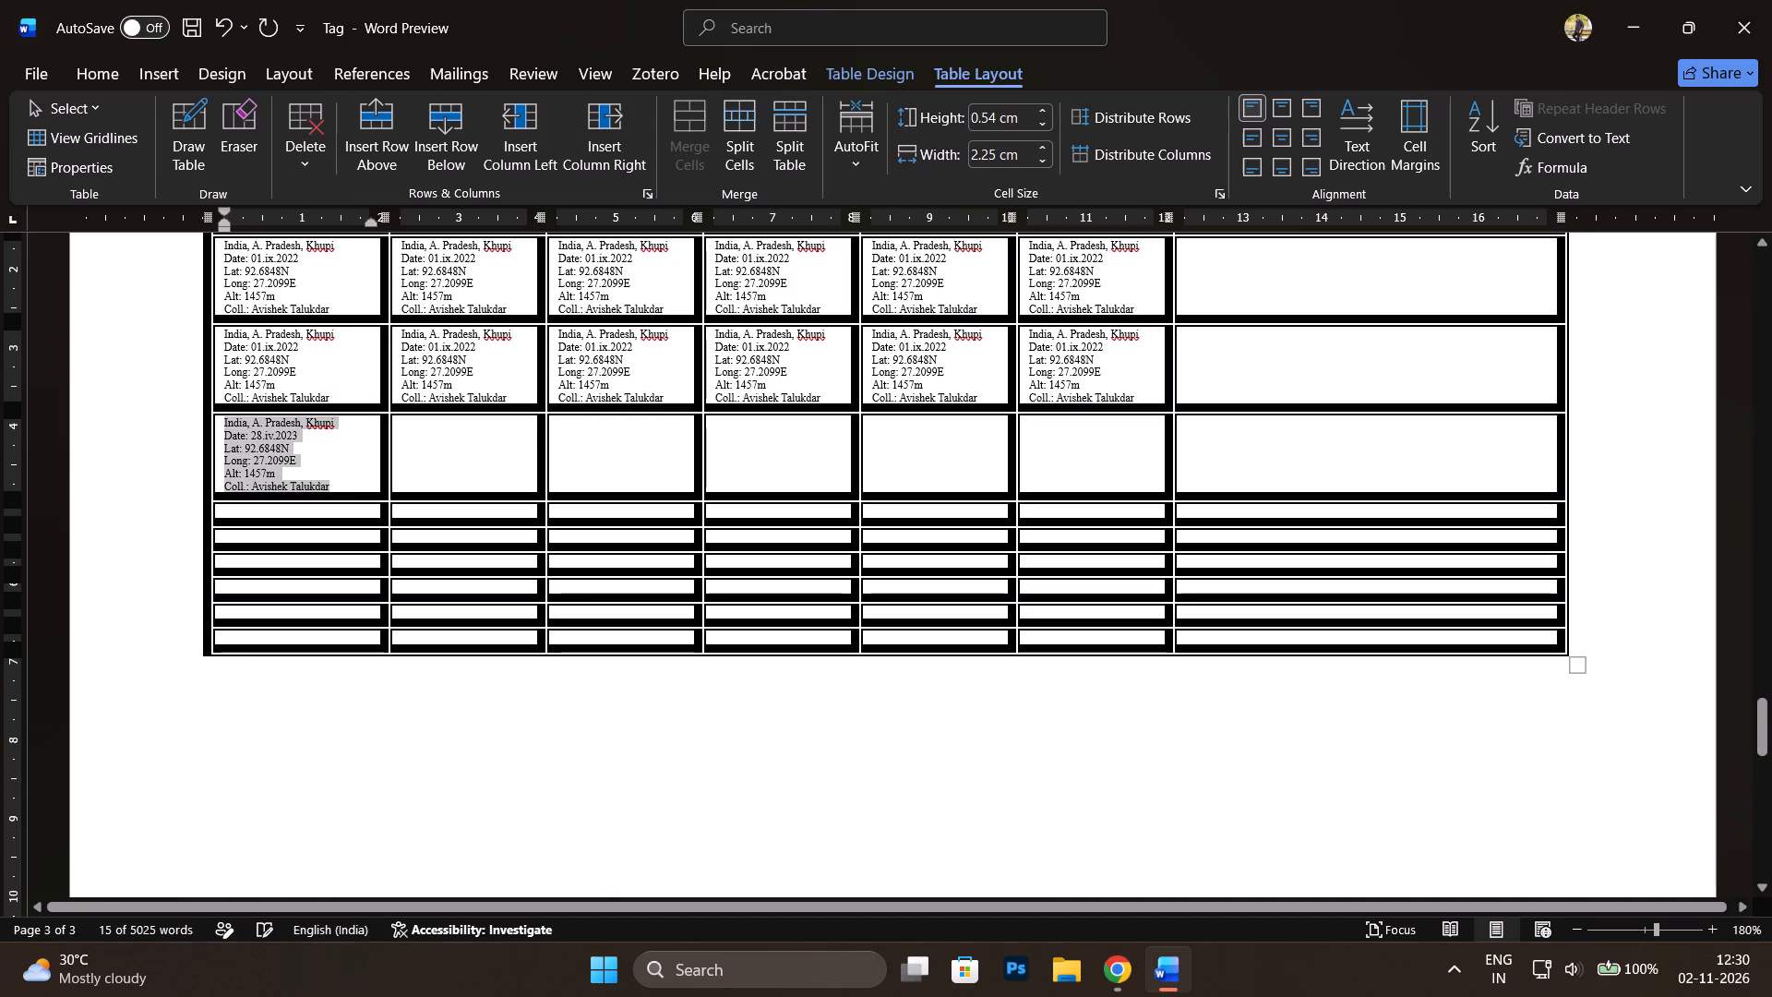
key("ctrl+c")
left_click(481, 471)
key("ctrl+v")
left_click(608, 462)
key("ctrl+v")
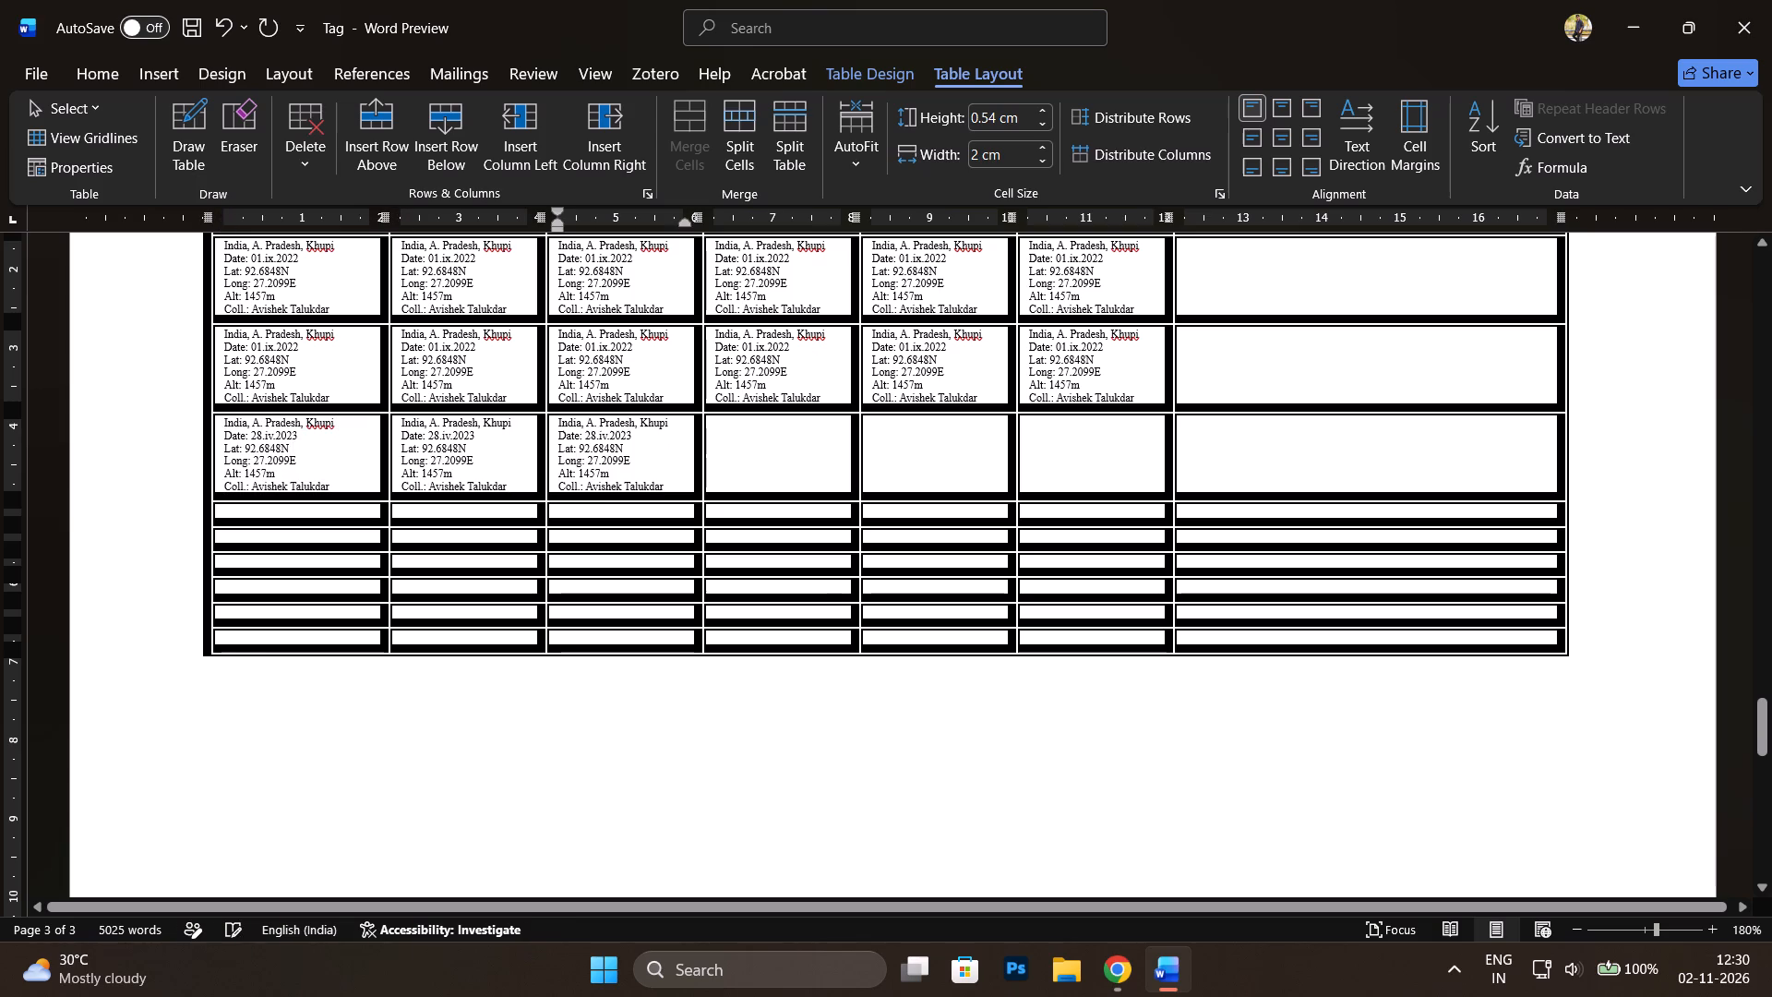
left_click(776, 448)
key("ctrl+v")
left_click(946, 457)
key("ctrl+v")
left_click(1094, 455)
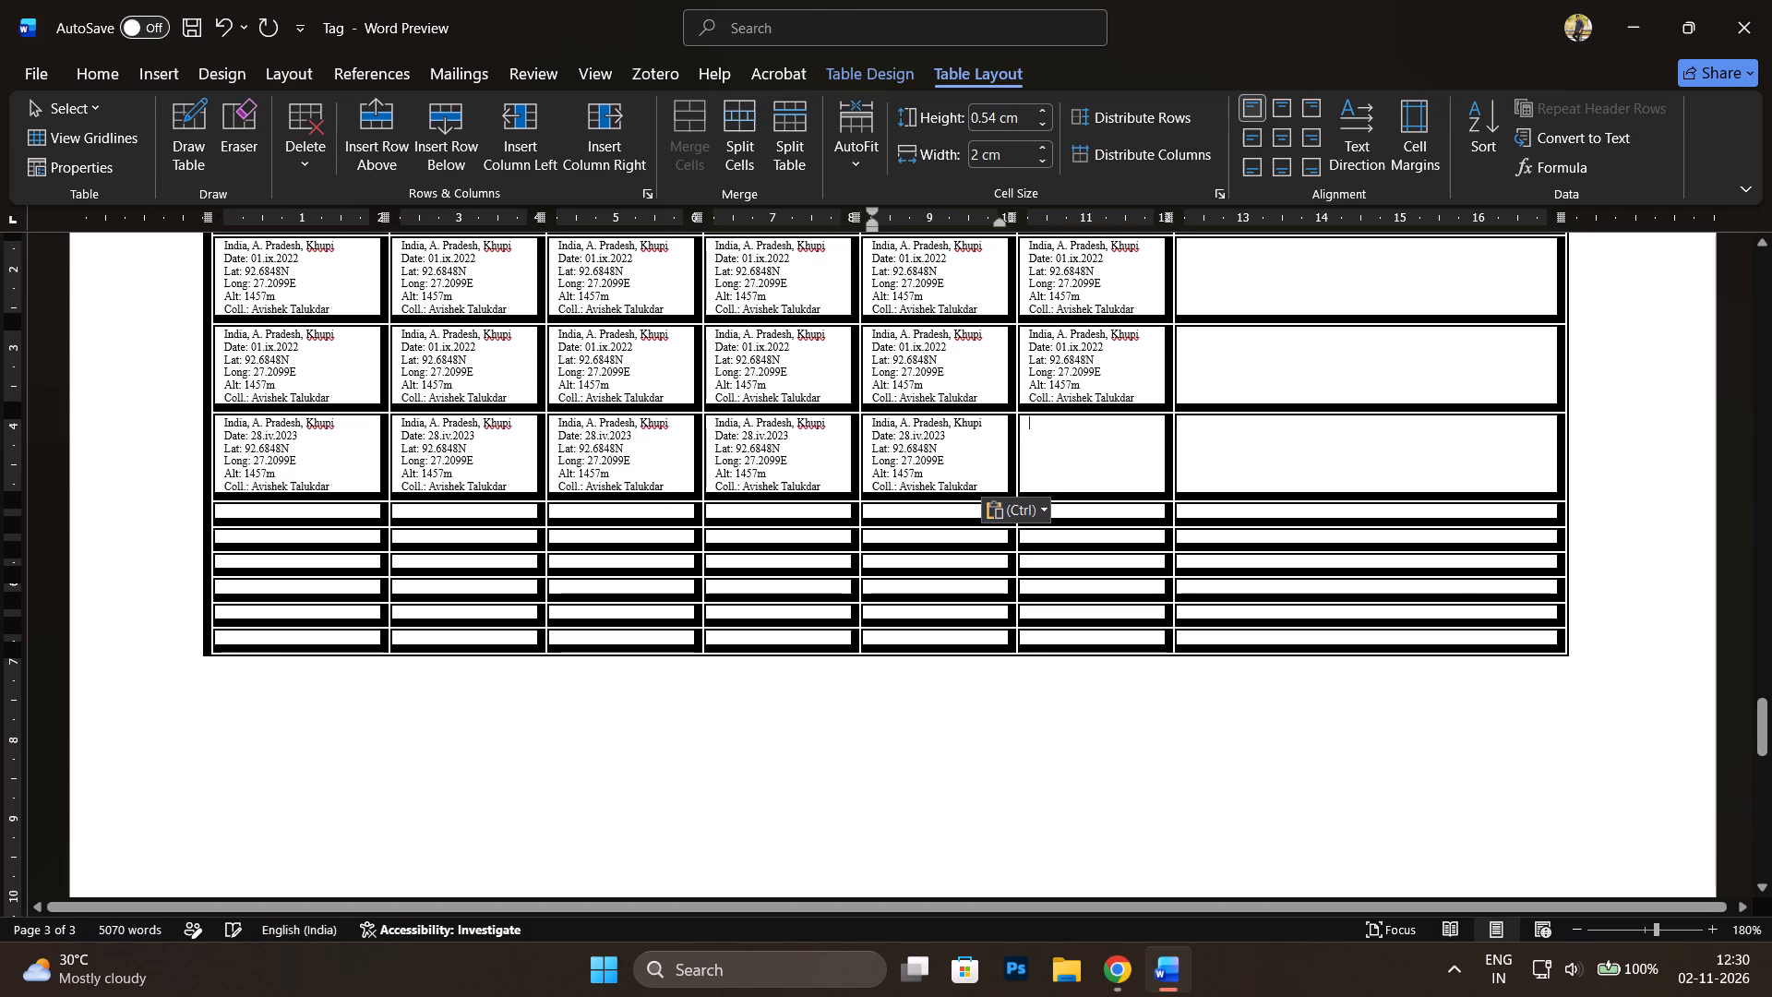
key("ctrl+v")
Paste the copied Khupi label dated 28.iv.2023 into the first six cells of the forty-fifth row, leaving its wide last cell empty.
left_click(353, 512)
key("ctrl+v")
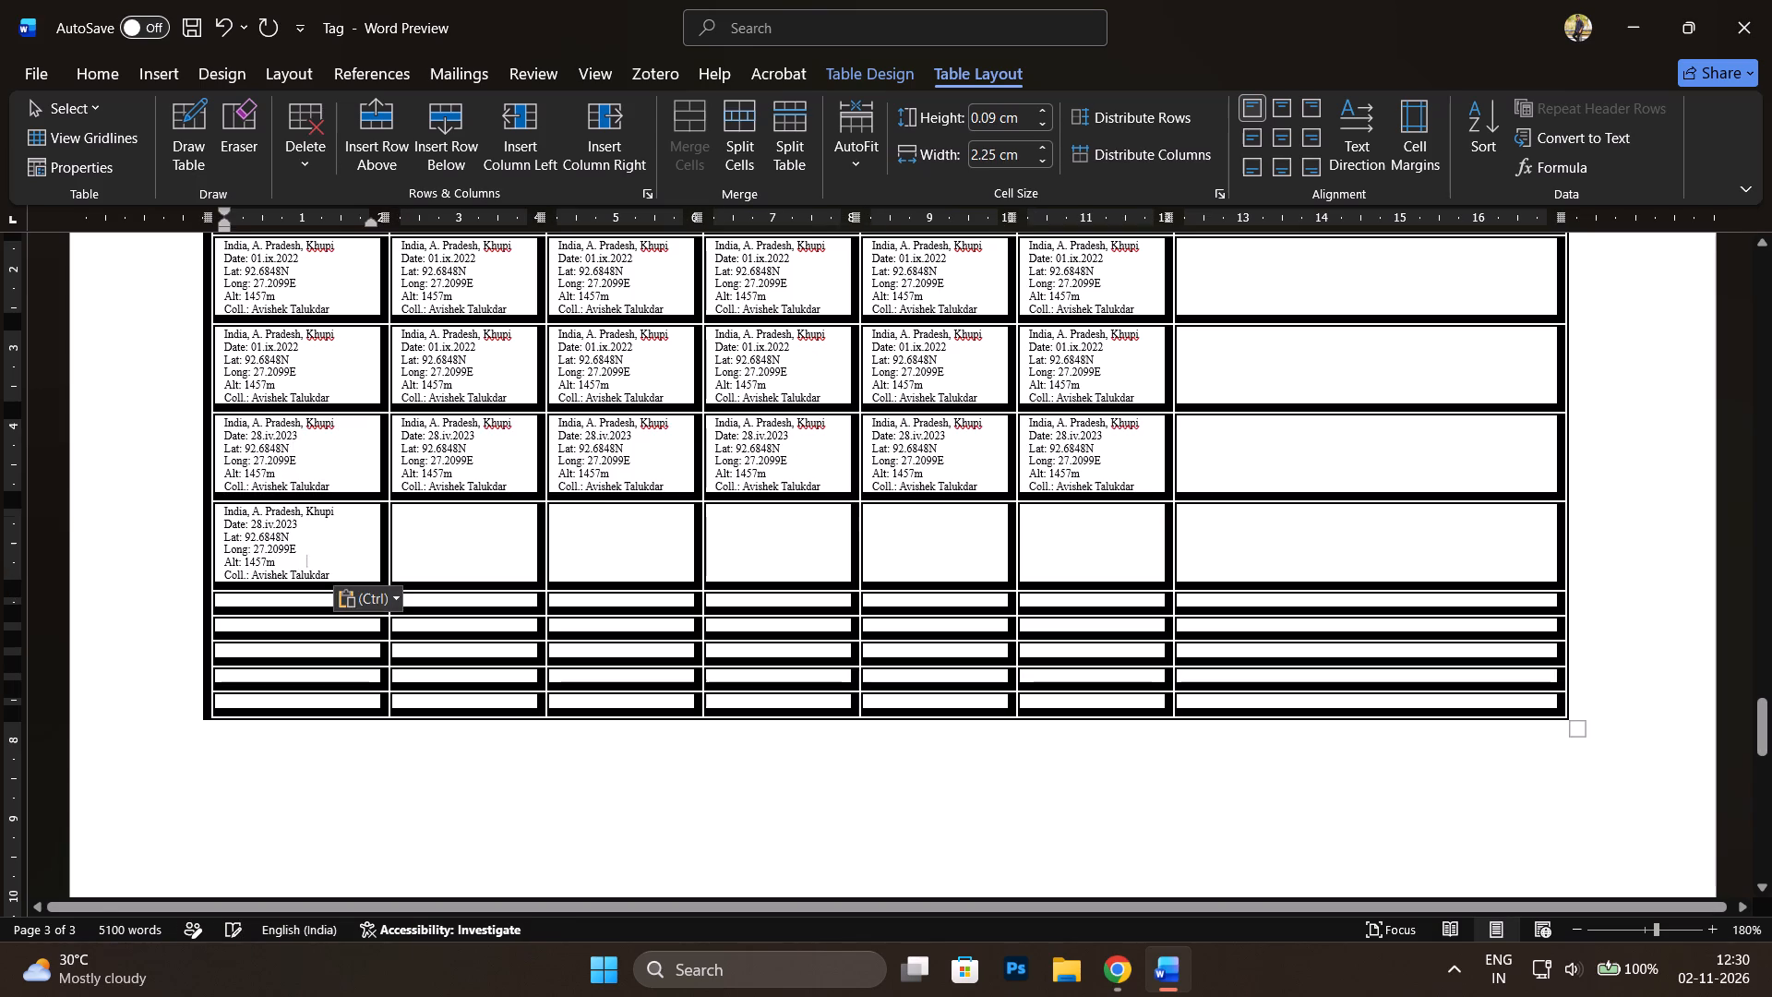
left_click(465, 524)
key("ctrl+v")
left_click(589, 525)
key("ctrl+v")
left_click(811, 547)
key("ctrl+v")
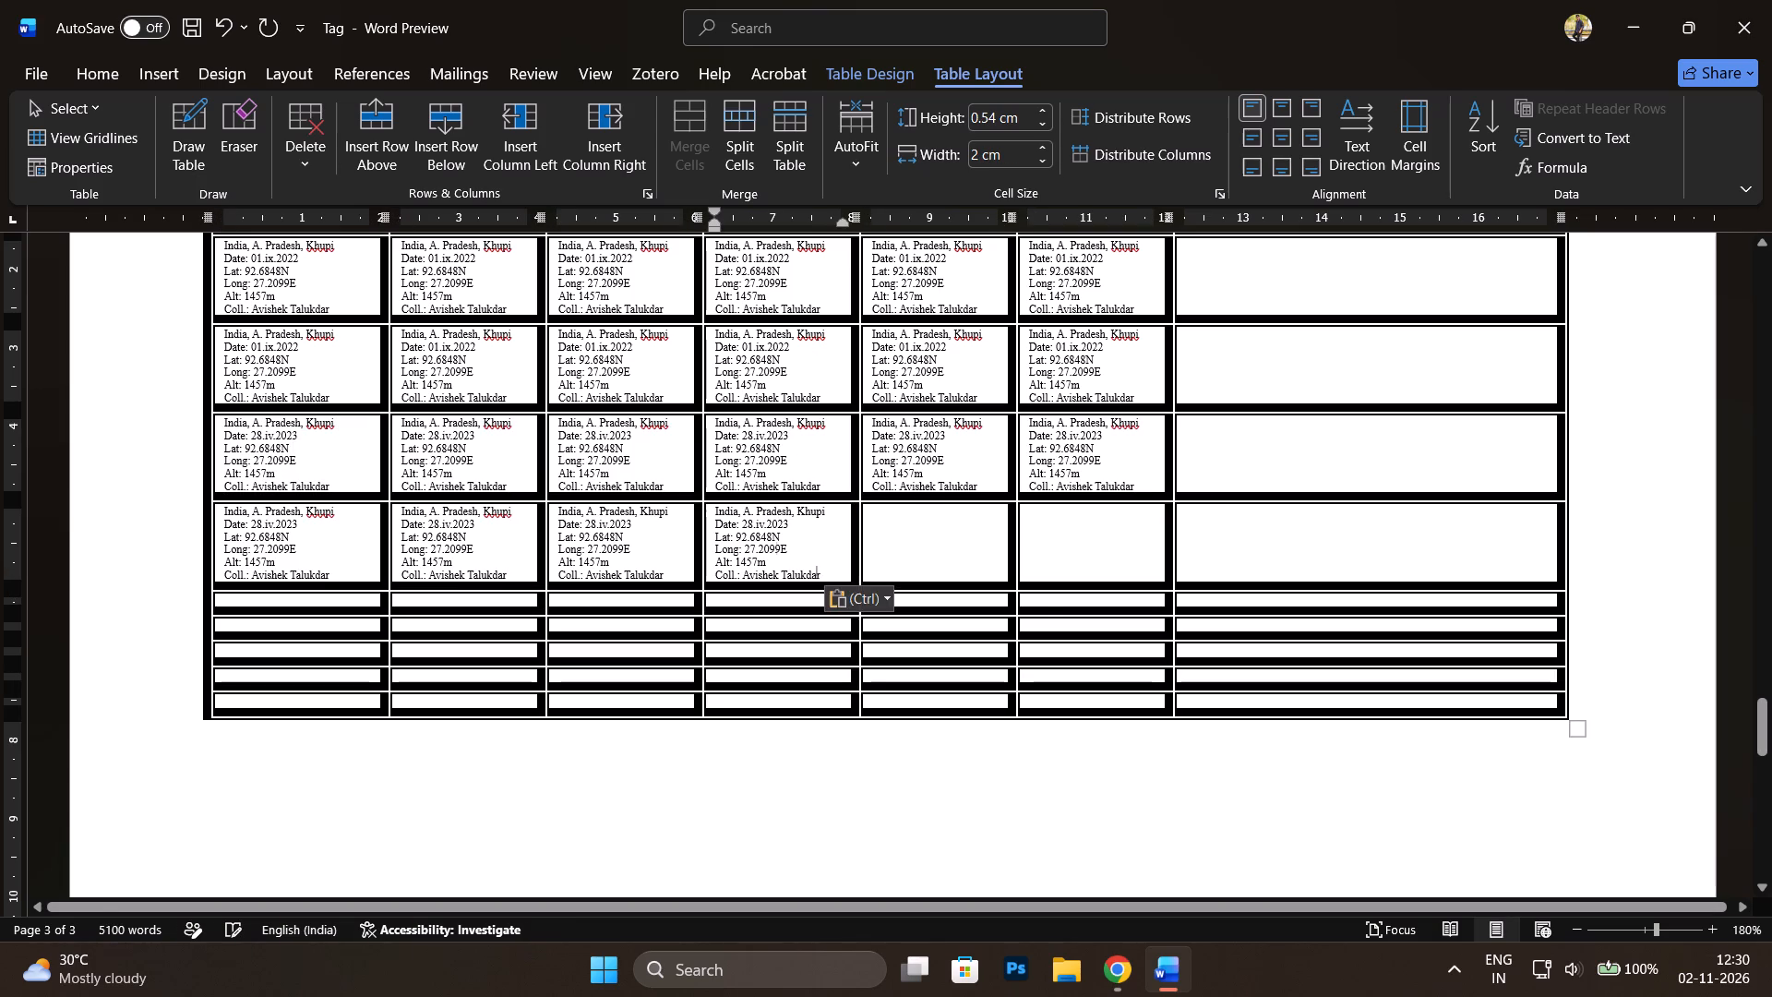
left_click(929, 536)
key("ctrl+v")
left_click(1066, 535)
key("ctrl+v")
Paste the copied Khupi label dated 28.iv.2023 into the first six cells of the forty-sixth row, leaving its wide last cell empty.
left_click(943, 602)
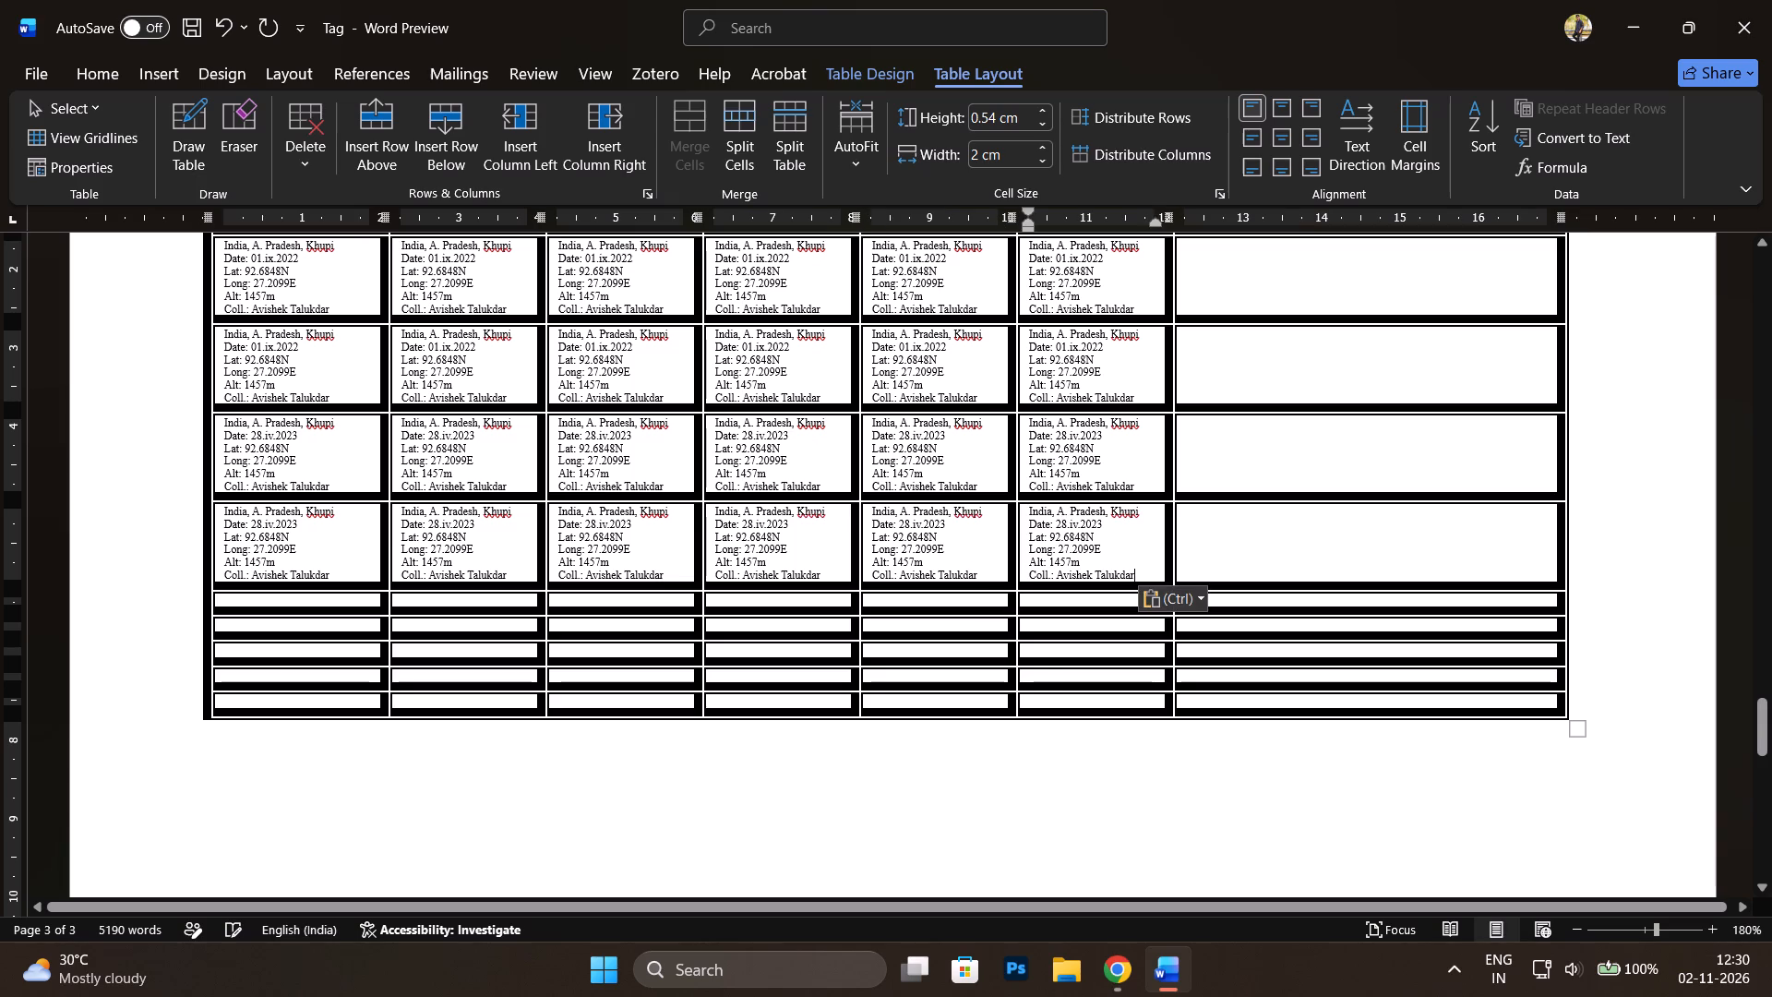
key("ctrl+v")
left_click(1072, 608)
key("ctrl+v")
left_click(729, 630)
key("ctrl+v")
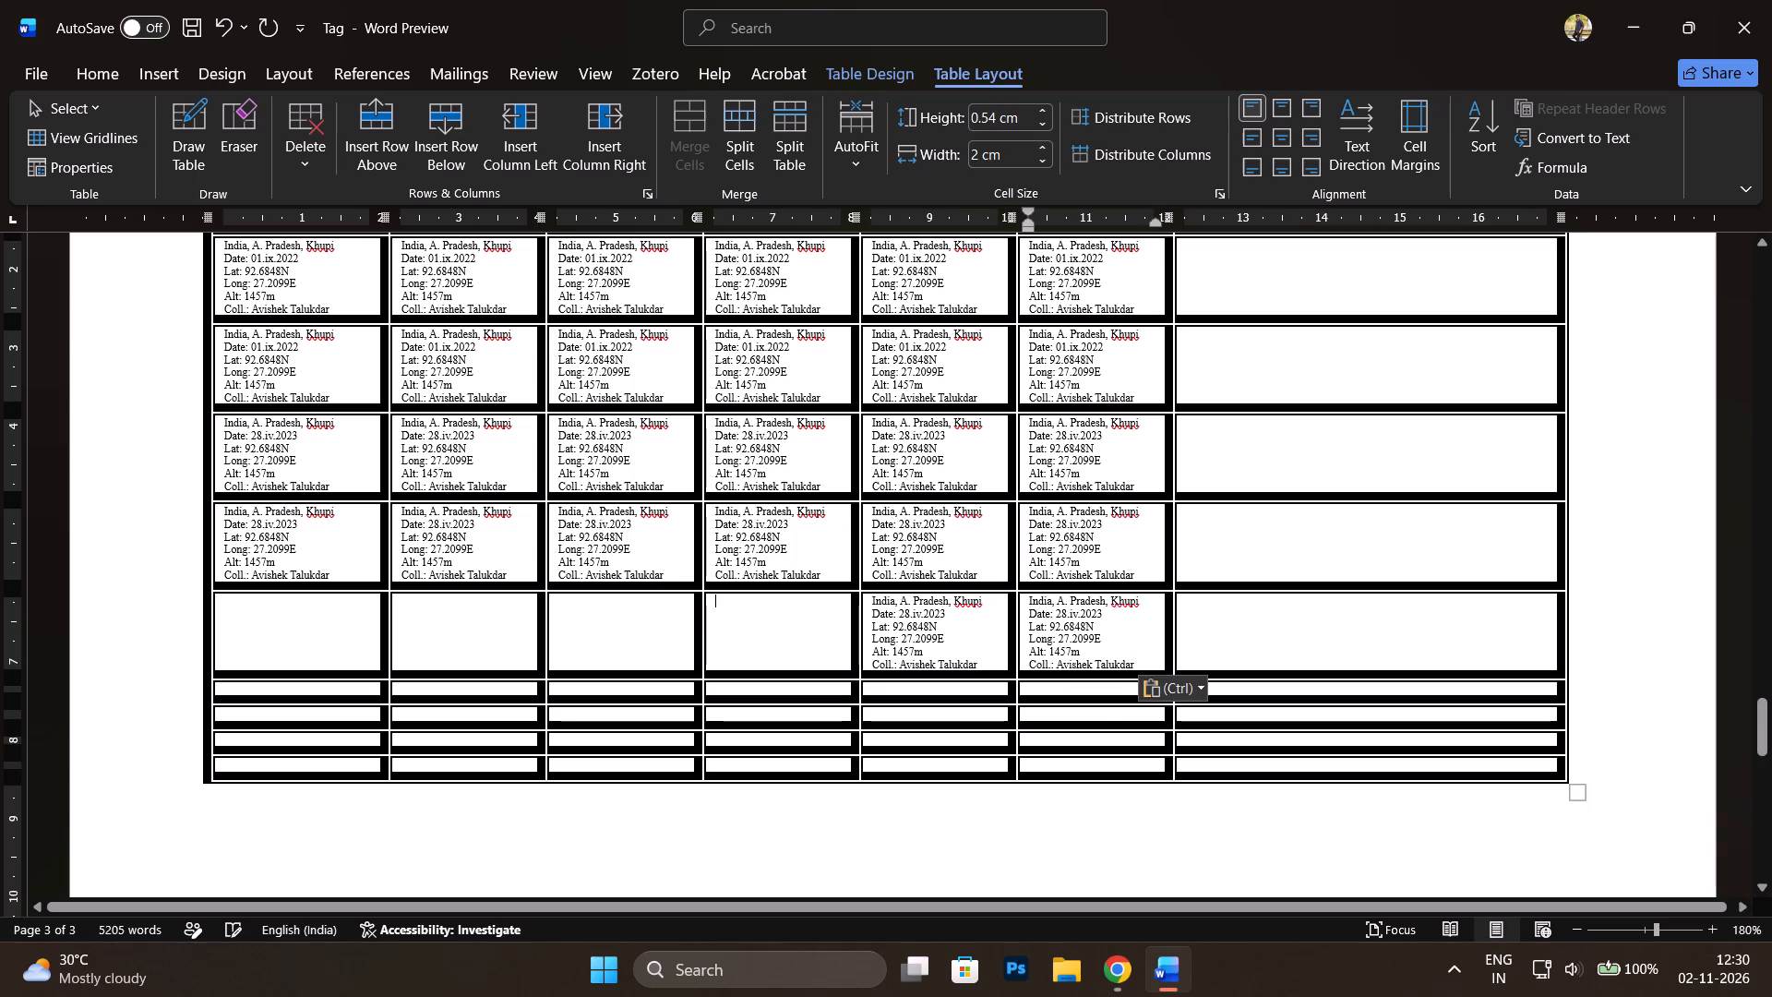
left_click(587, 636)
key("ctrl+v")
left_click(452, 619)
key("ctrl+v")
left_click(276, 623)
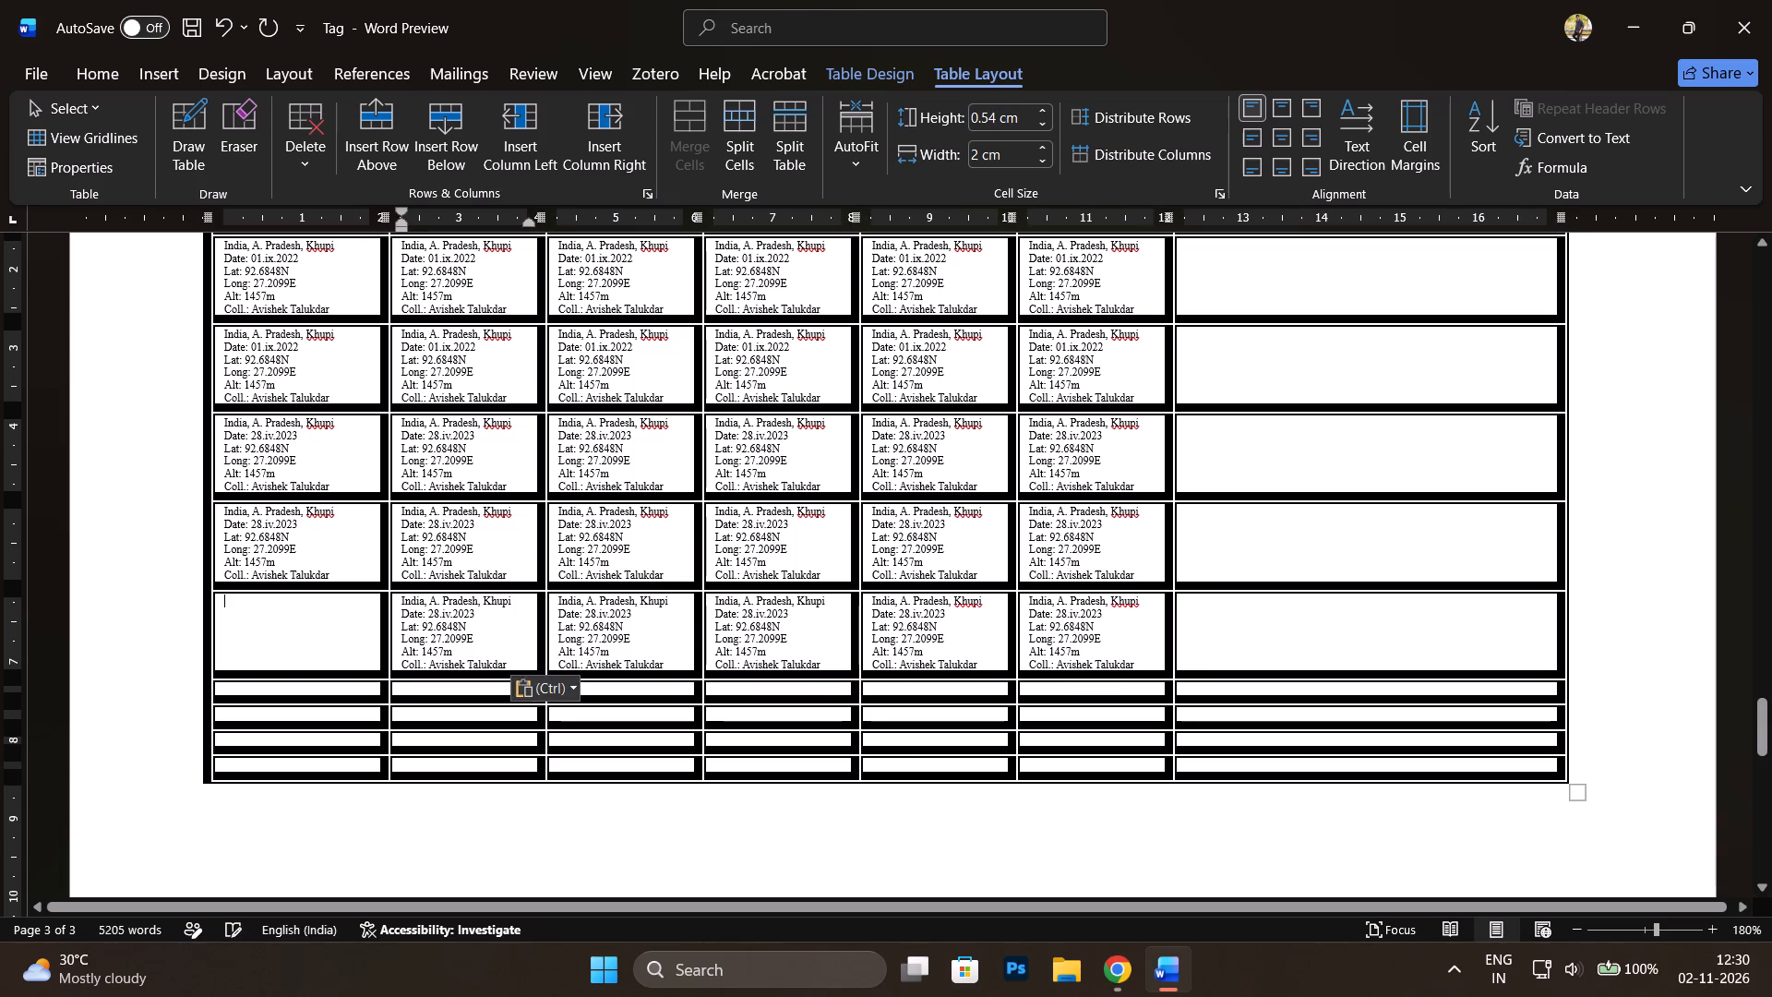
key("ctrl+v")
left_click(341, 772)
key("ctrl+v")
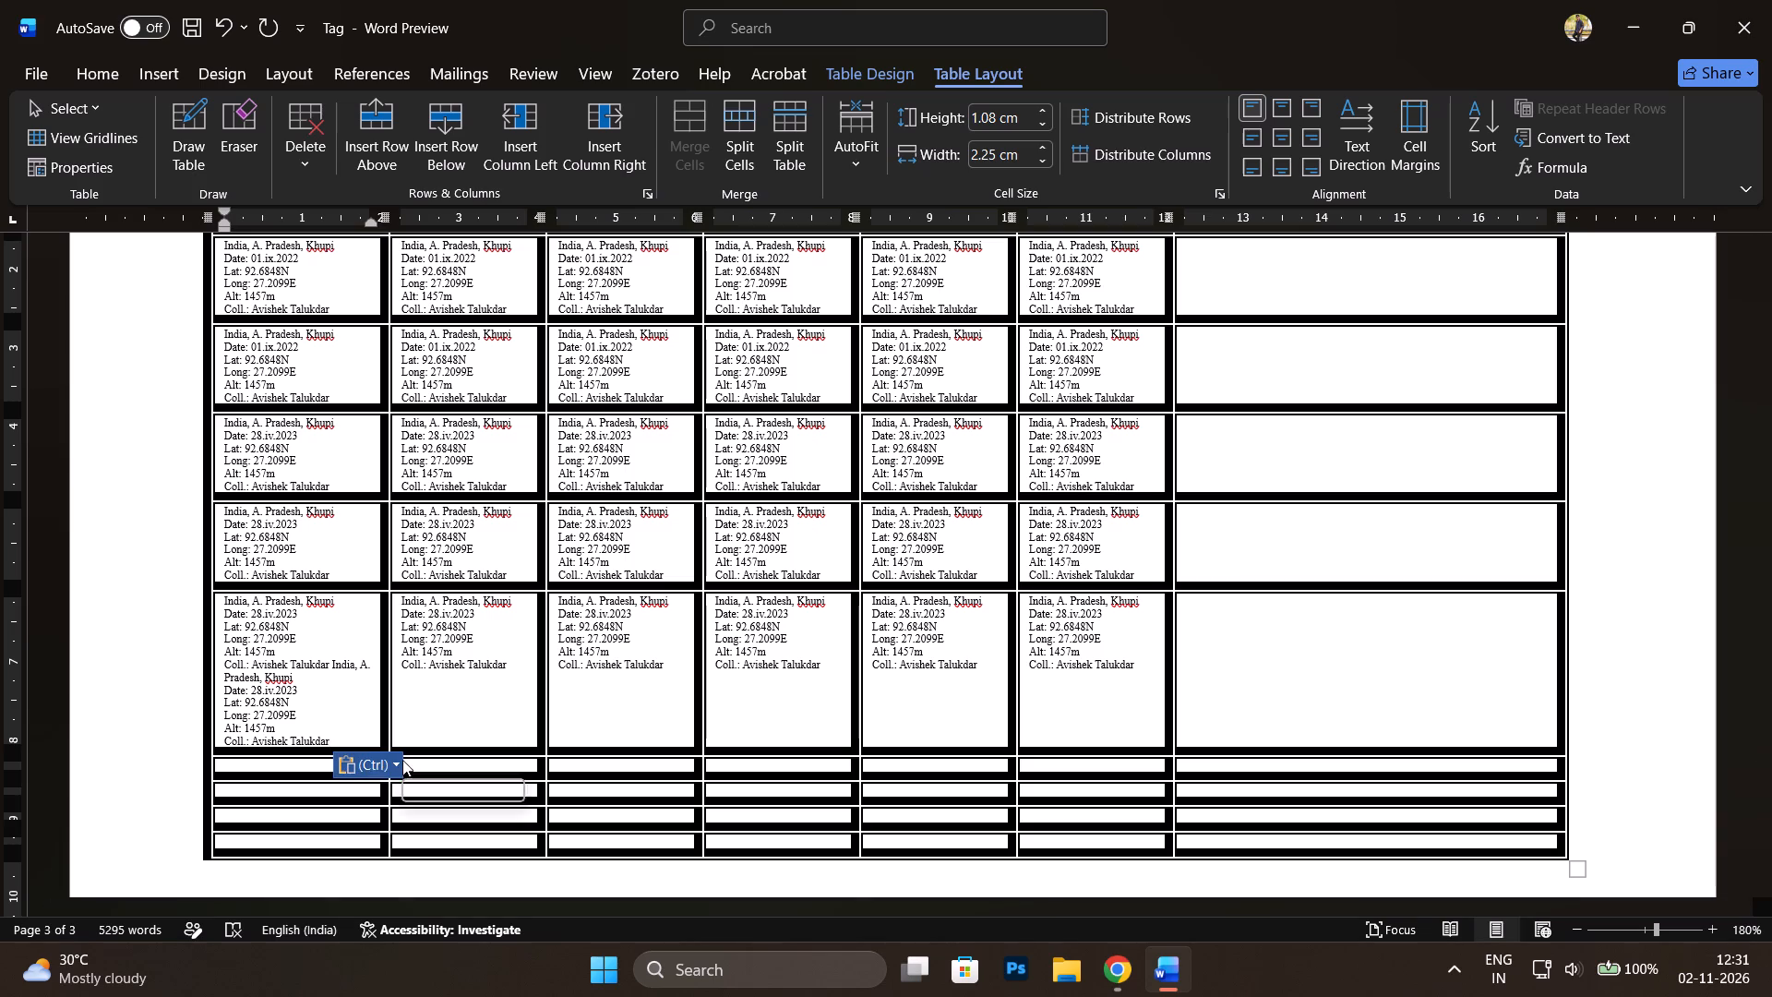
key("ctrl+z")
Paste the copied Khupi label dated 28.iv.2023 into the first six cells of the forty-seventh row, leaving its wide last cell empty.
left_click(357, 687)
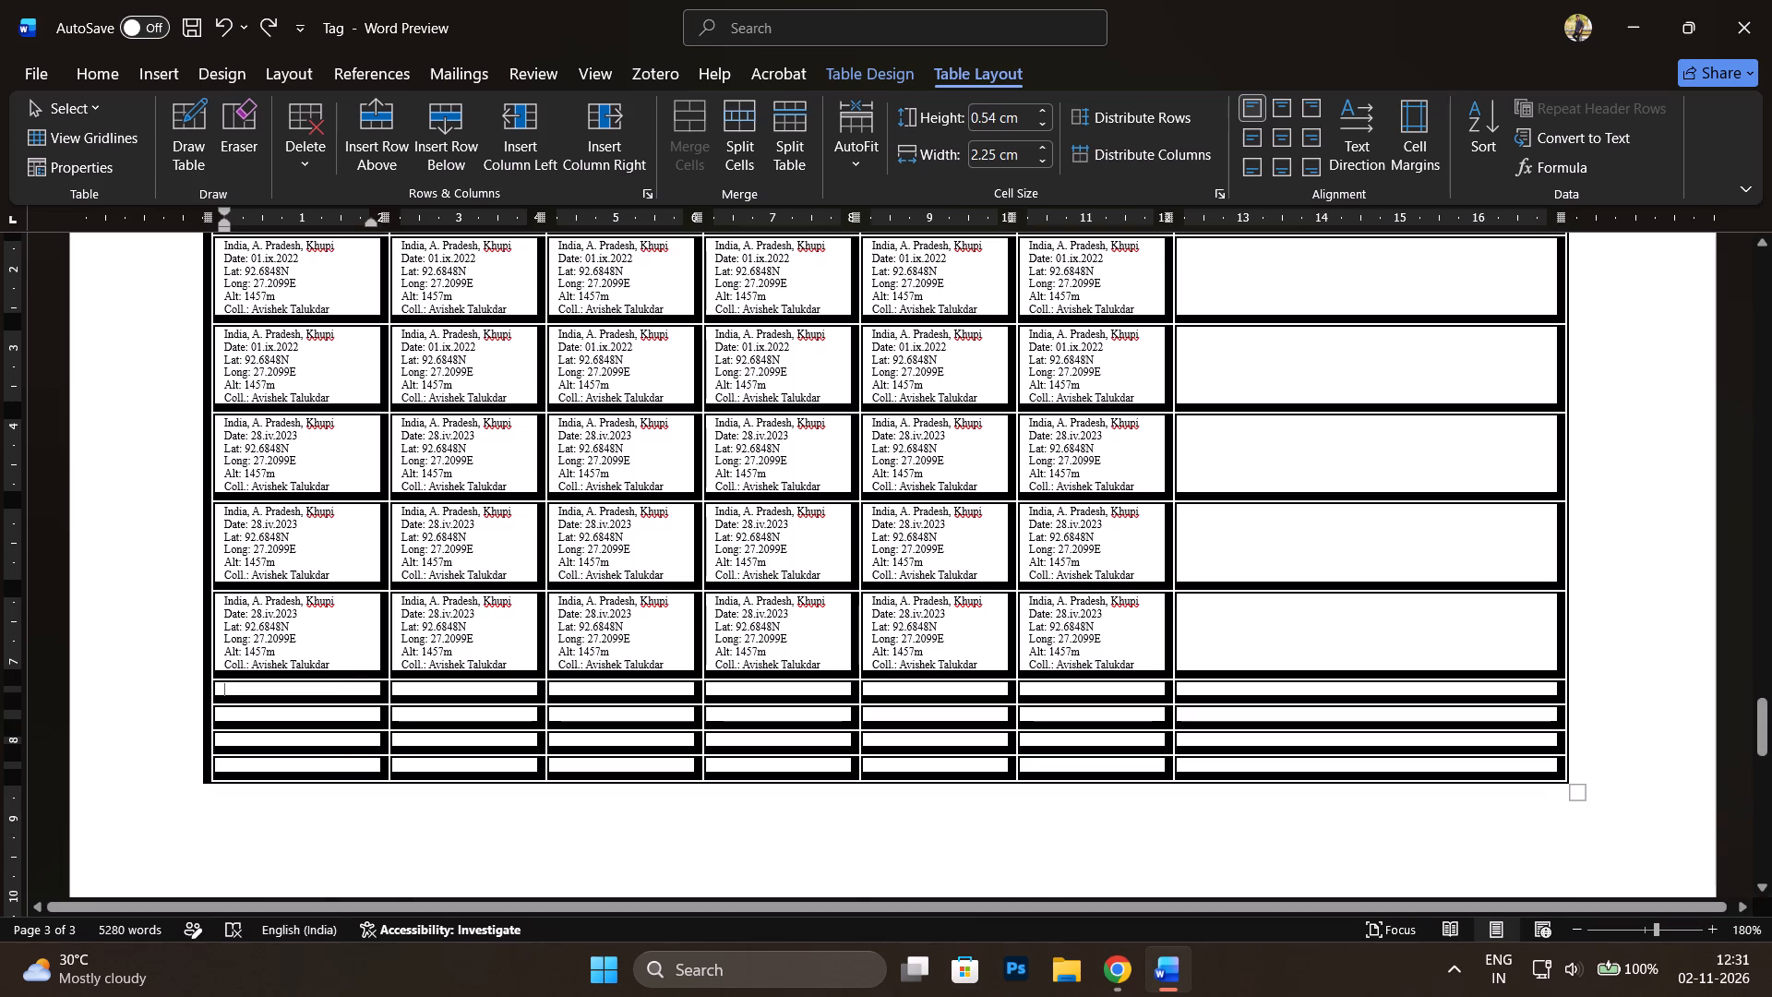
key("ctrl+v")
left_click(449, 706)
key("ctrl+v")
left_click(611, 725)
key("ctrl+v")
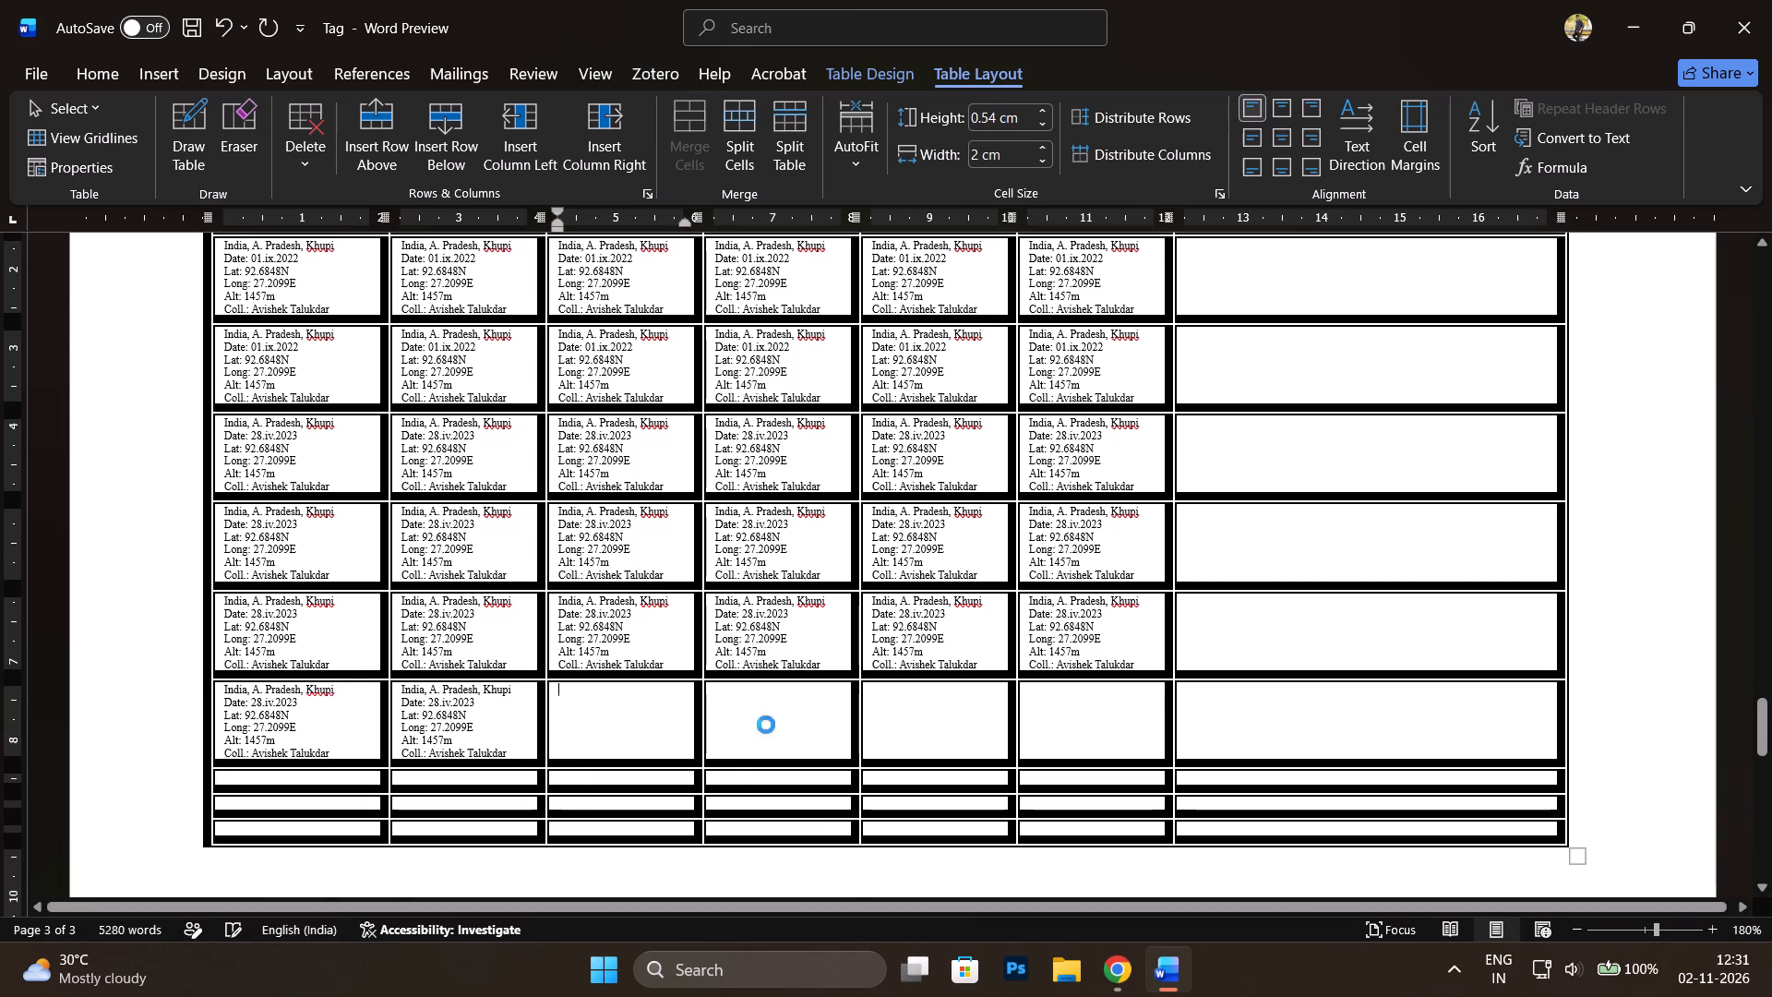
left_click(807, 723)
key("ctrl+v")
left_click(952, 725)
key("ctrl+v")
left_click(1099, 717)
key("ctrl+v")
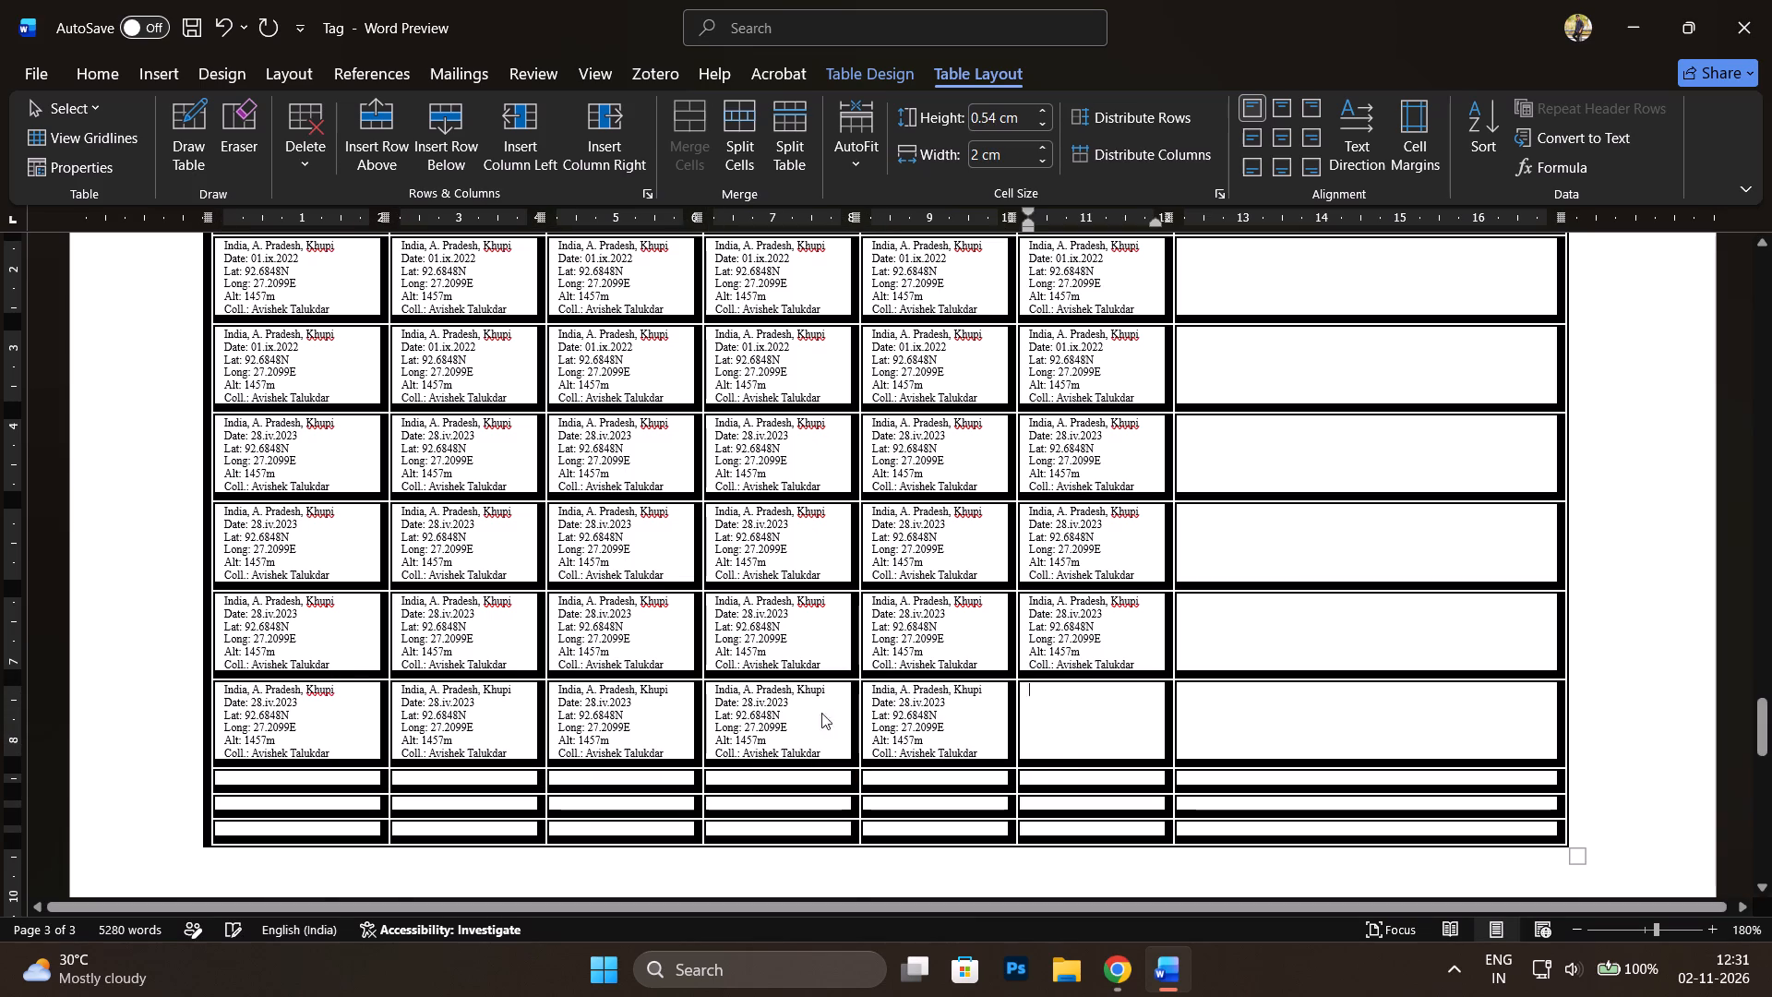
Paste the copied Khupi label dated 28.iv.2023 into the first six cells of the forty-eighth row, leaving its wide last cell empty.
left_click(300, 779)
key("ctrl+v")
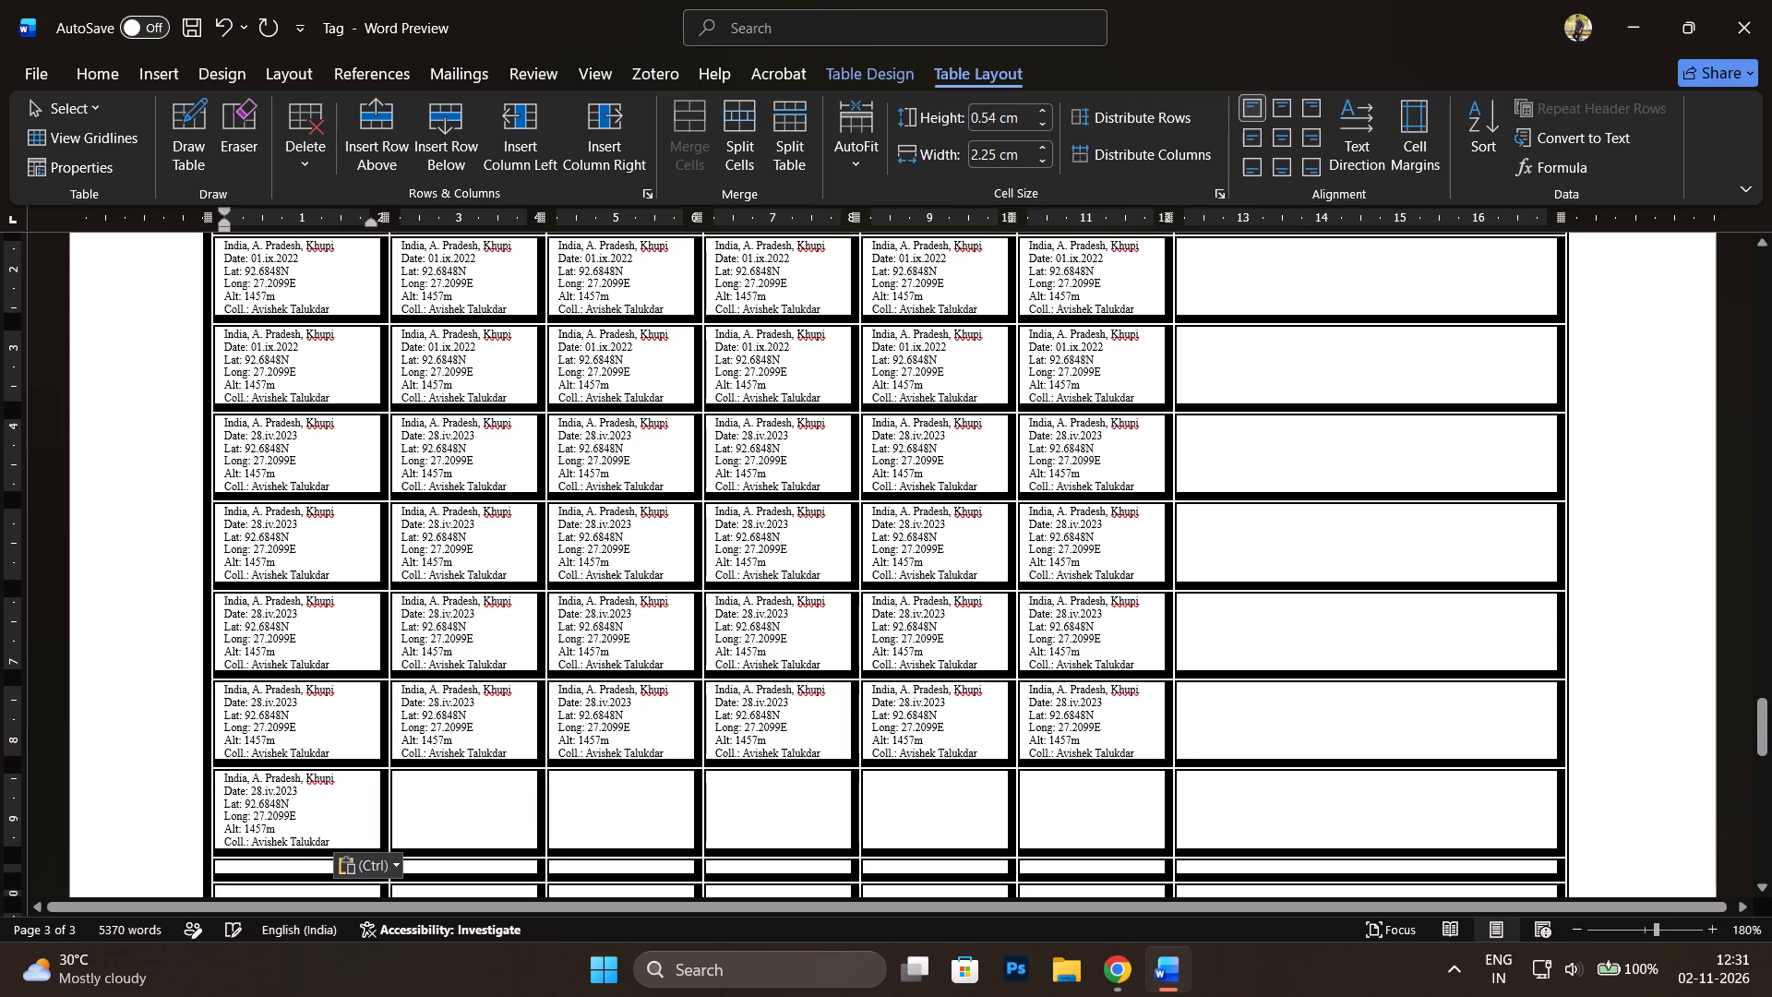
left_click(440, 798)
key("ctrl+v")
scroll(697, 658, "down", 3)
left_click(628, 496)
key("ctrl+v")
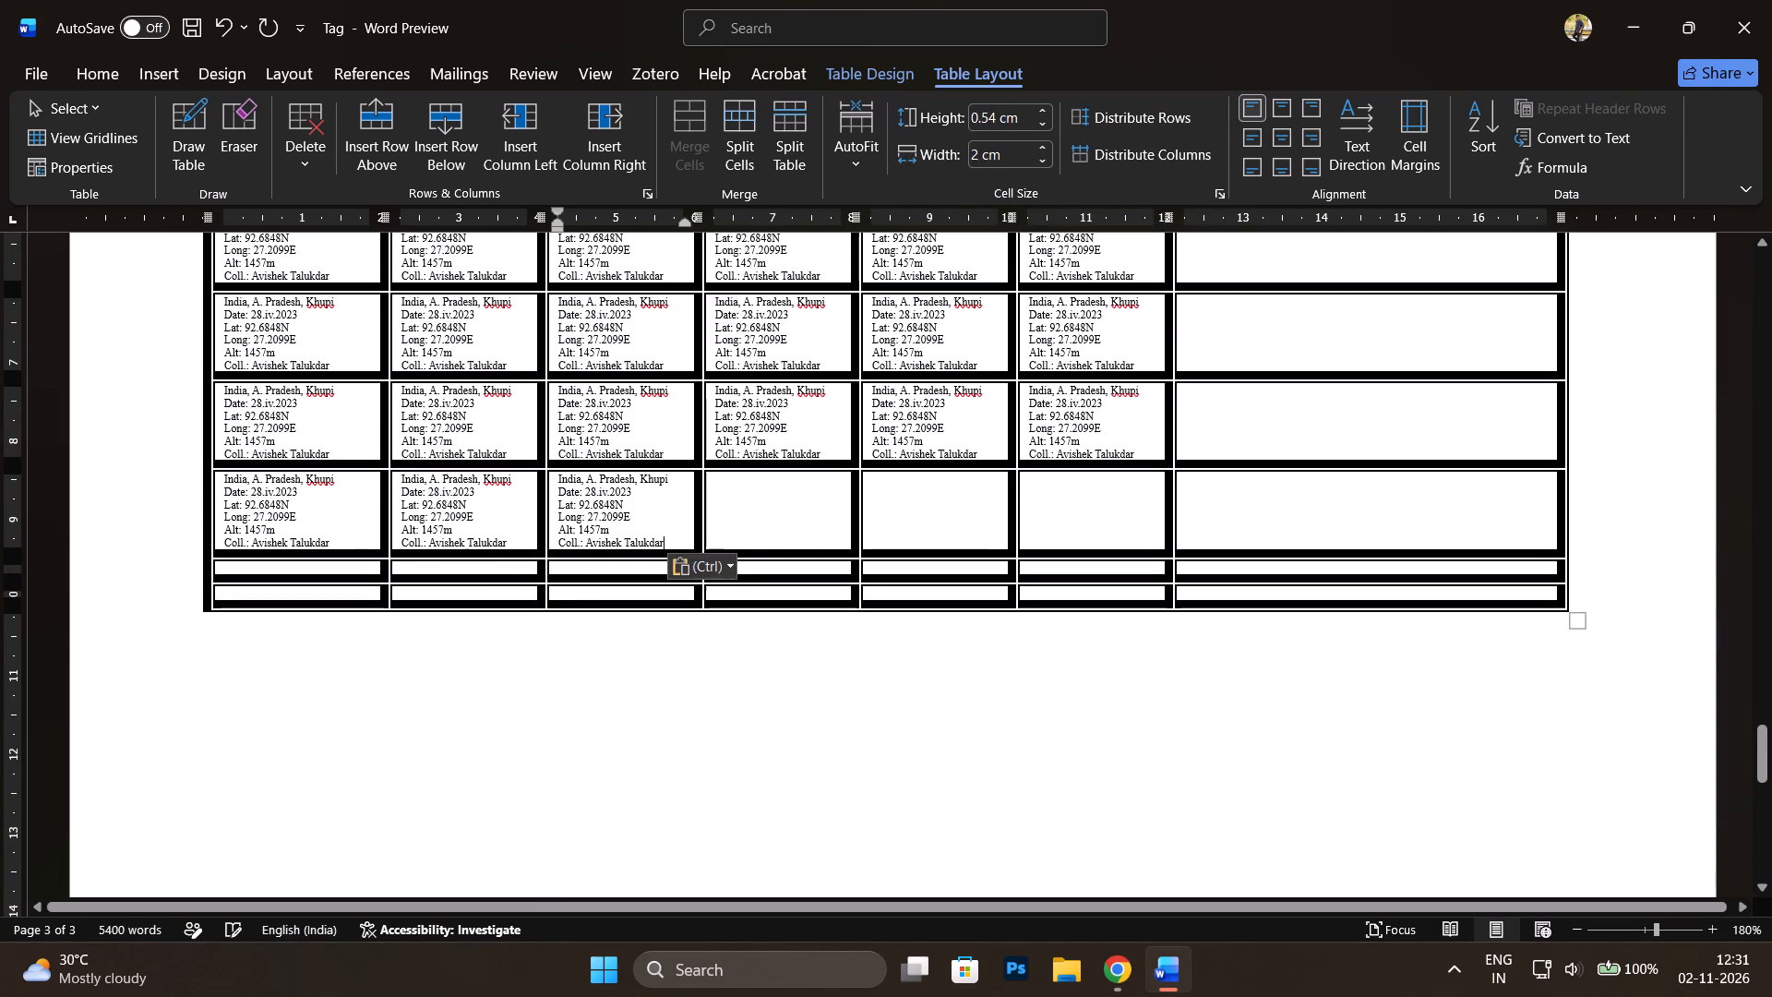
left_click(758, 504)
key("ctrl+v")
left_click(932, 509)
key("ctrl+v")
left_click(1096, 516)
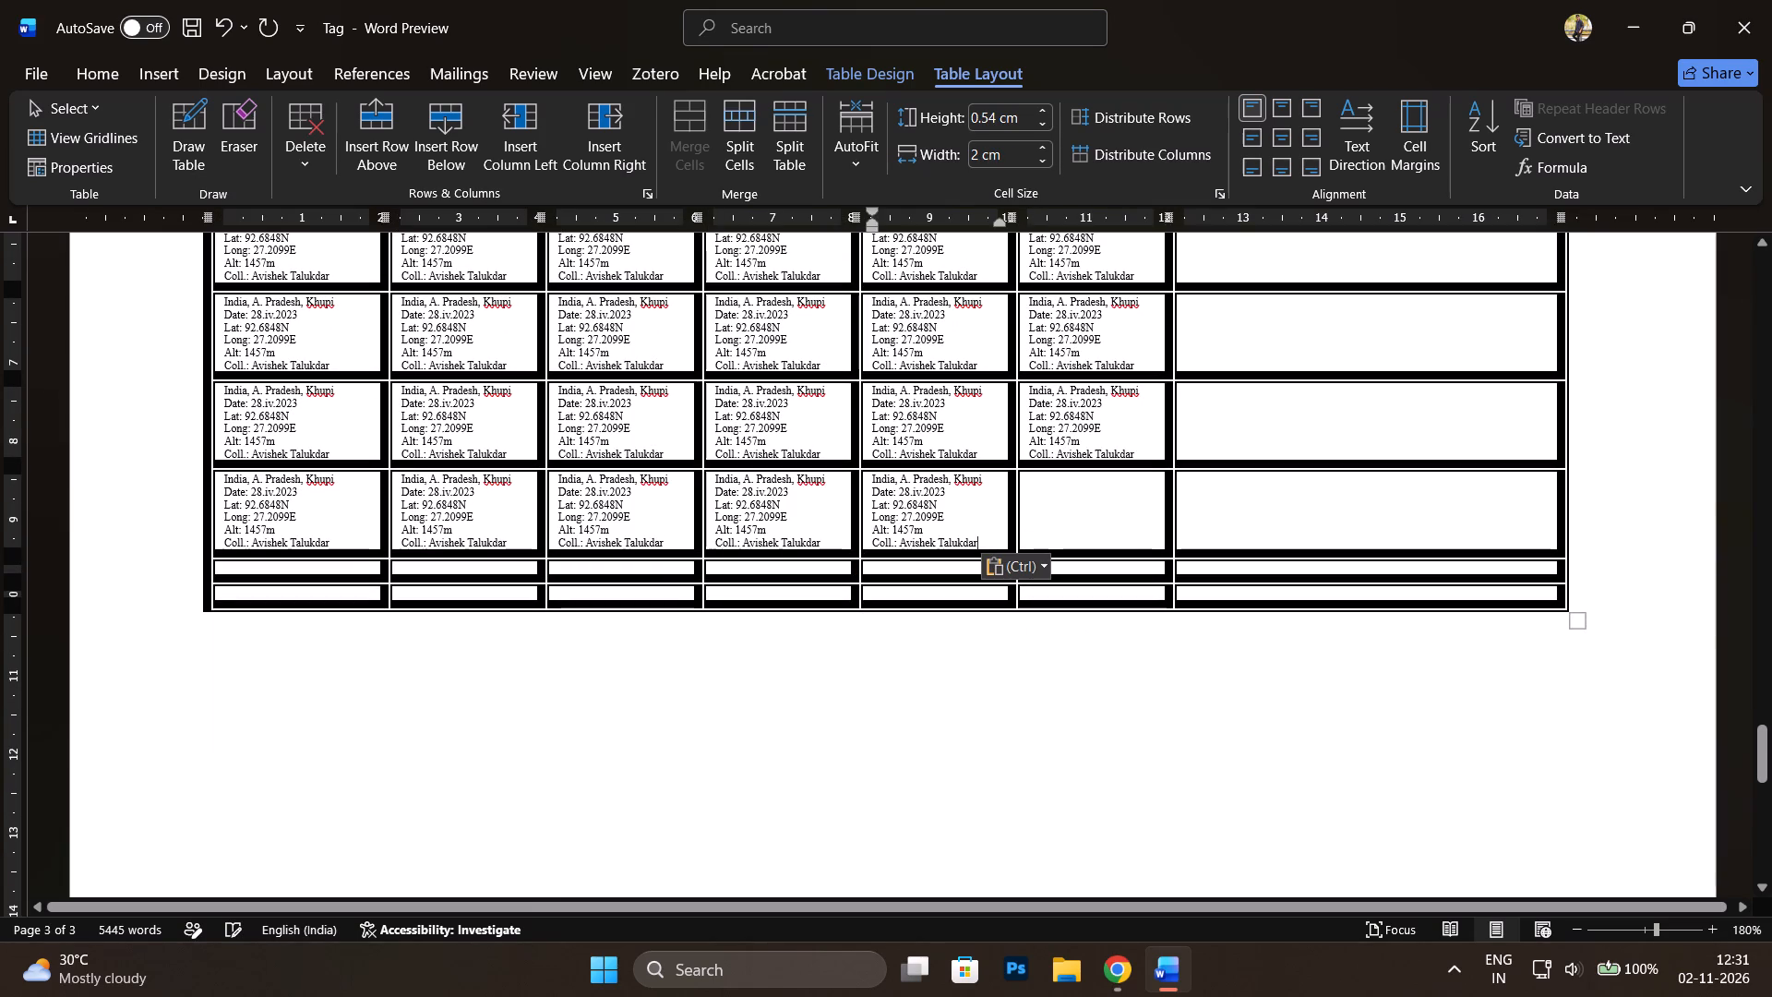
key("ctrl+v")
Paste the copied Khupi label dated 28.iv.2023 into the first six cells of the forty-ninth row, leaving its wide last cell empty.
left_click(356, 569)
key("ctrl+v")
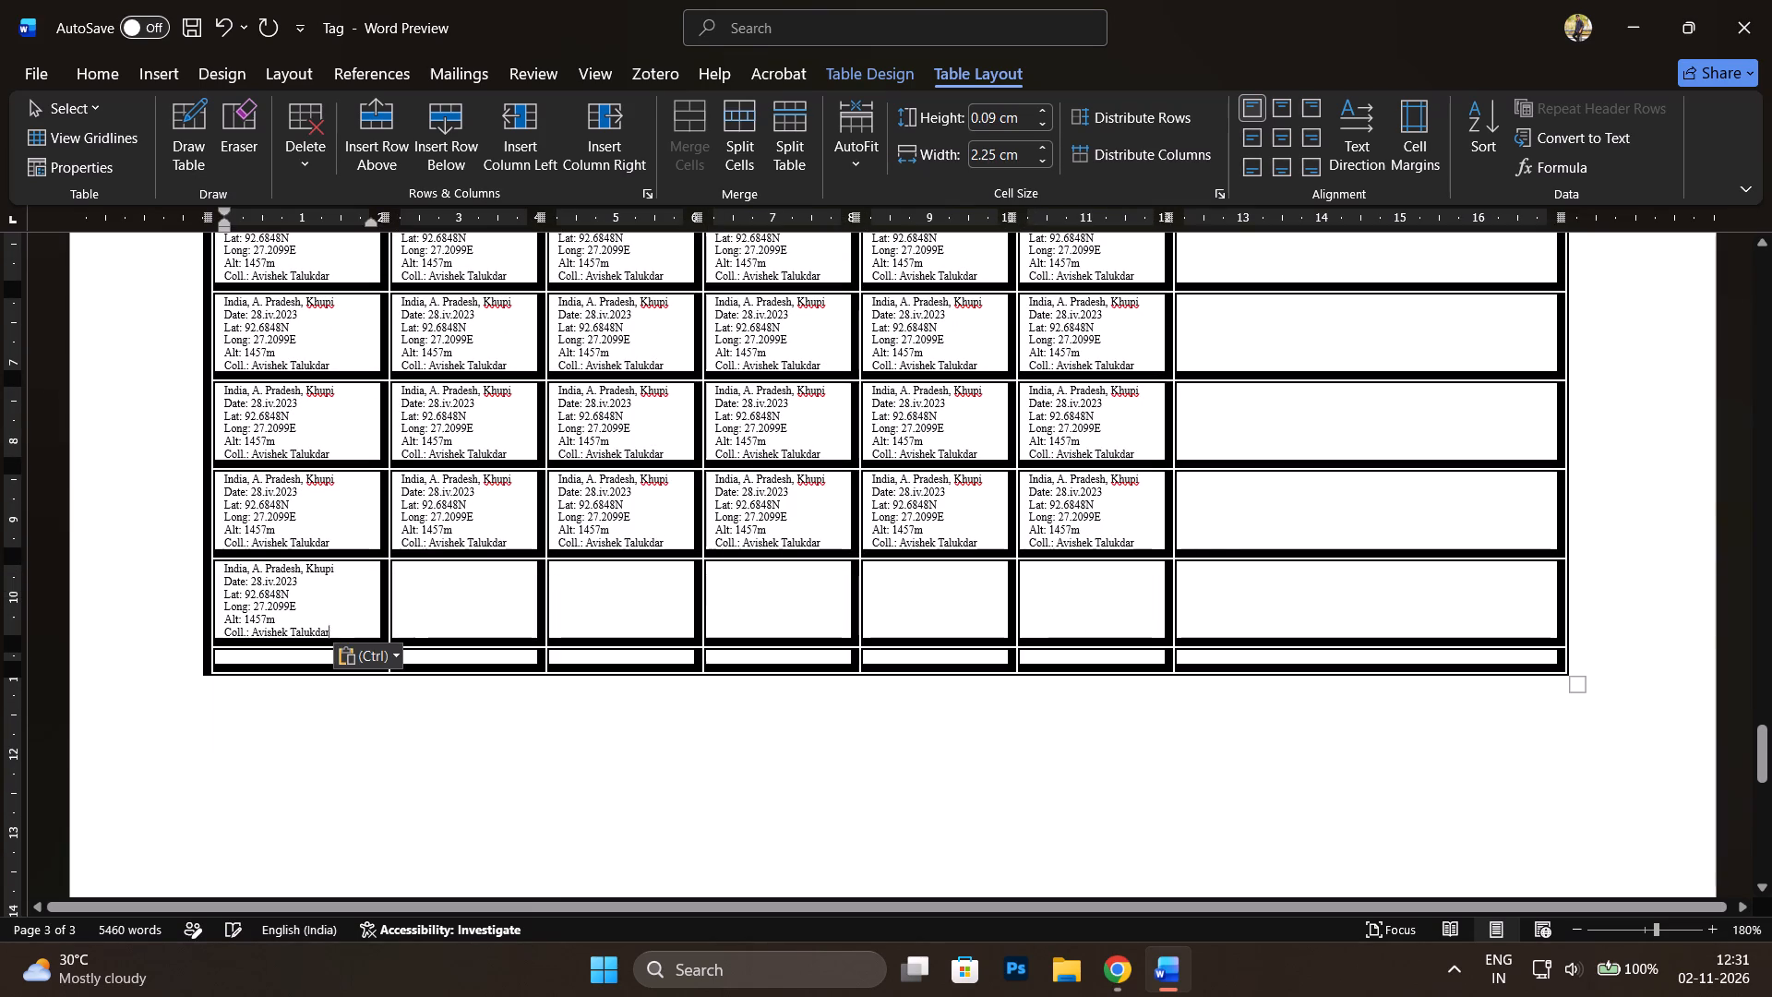
left_click(450, 581)
key("ctrl+v")
left_click(629, 583)
key("ctrl+v")
left_click(793, 591)
key("ctrl+v")
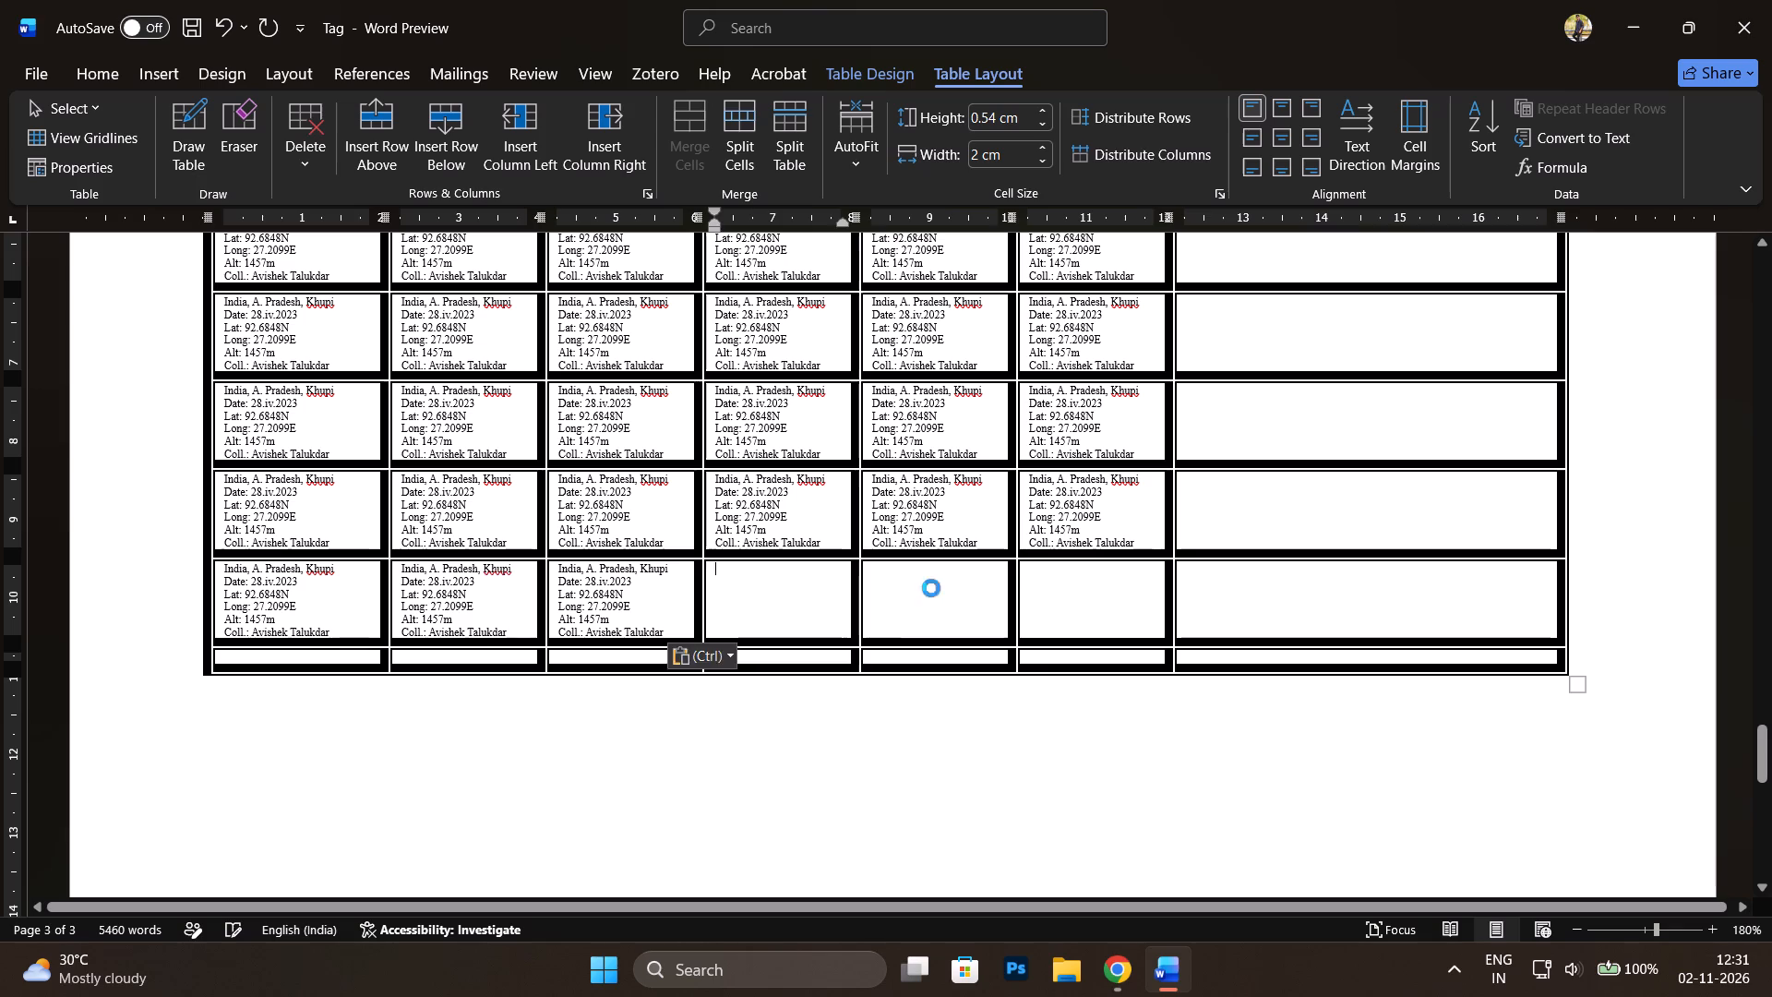
left_click(974, 587)
key("ctrl+v")
left_click(1107, 585)
key("ctrl+v")
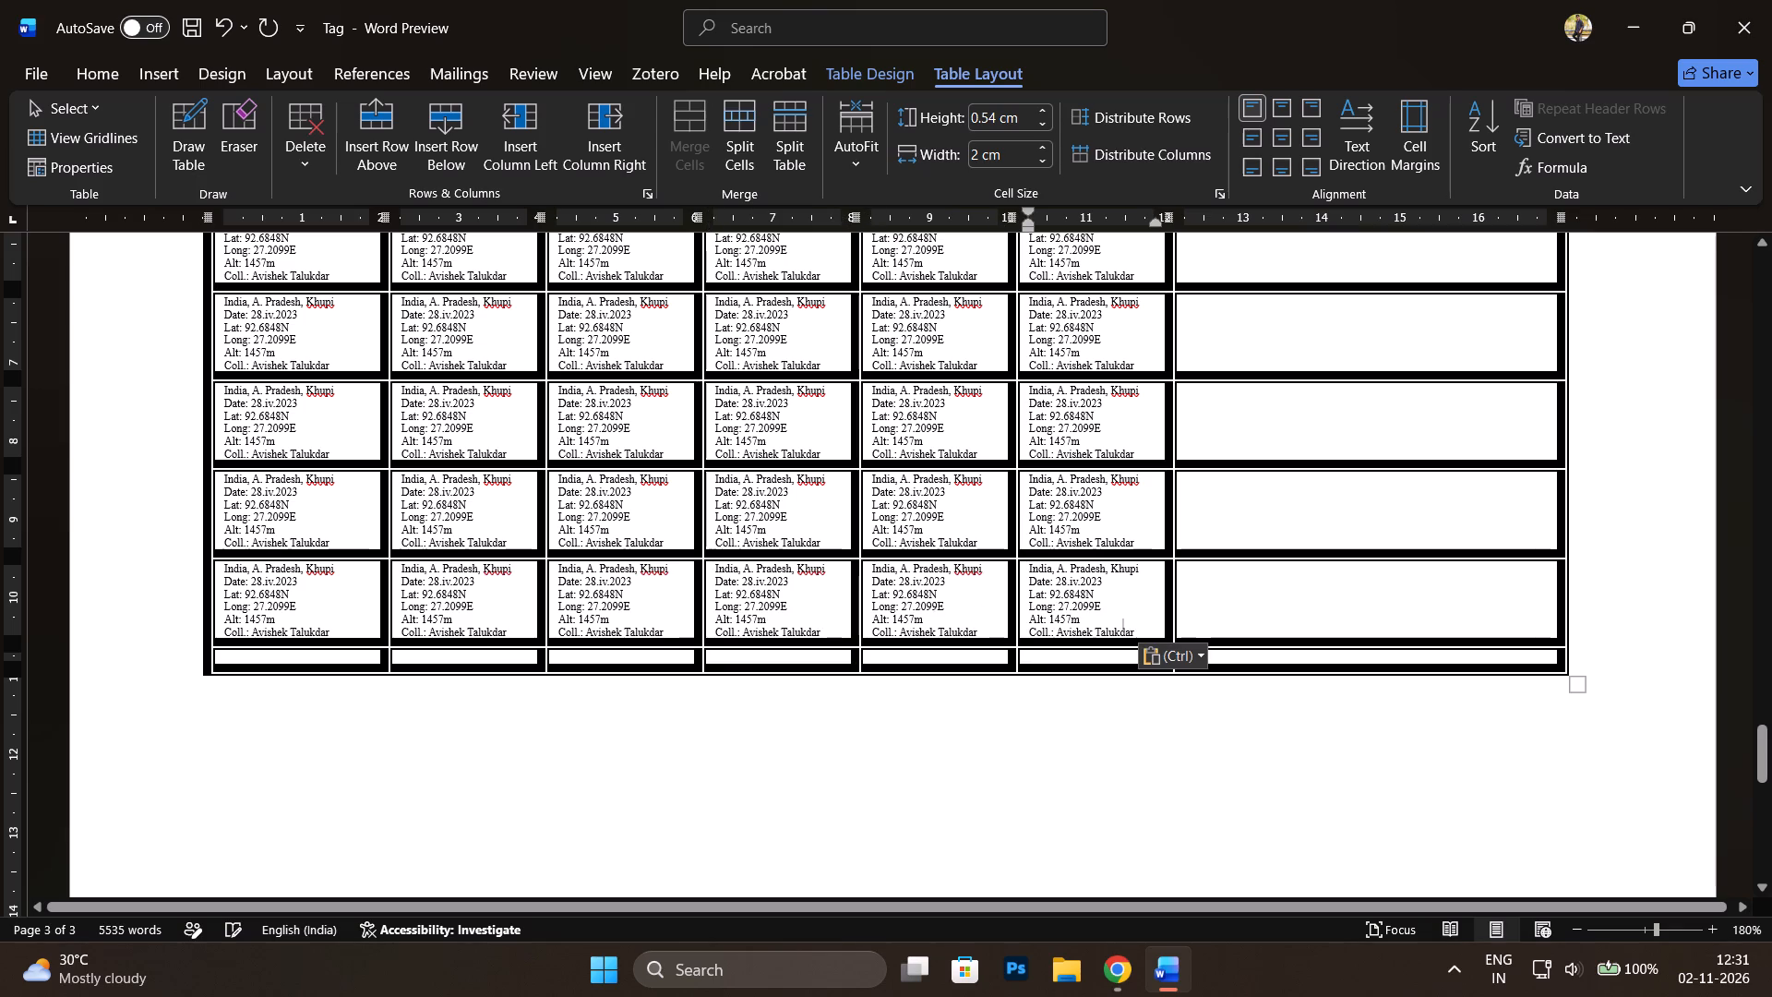
Paste the copied Khupi label dated 28.iv.2023 into the first six cells of the fiftieth row, leaving its wide last cell empty.
left_click(345, 655)
key("ctrl+v")
left_click(446, 675)
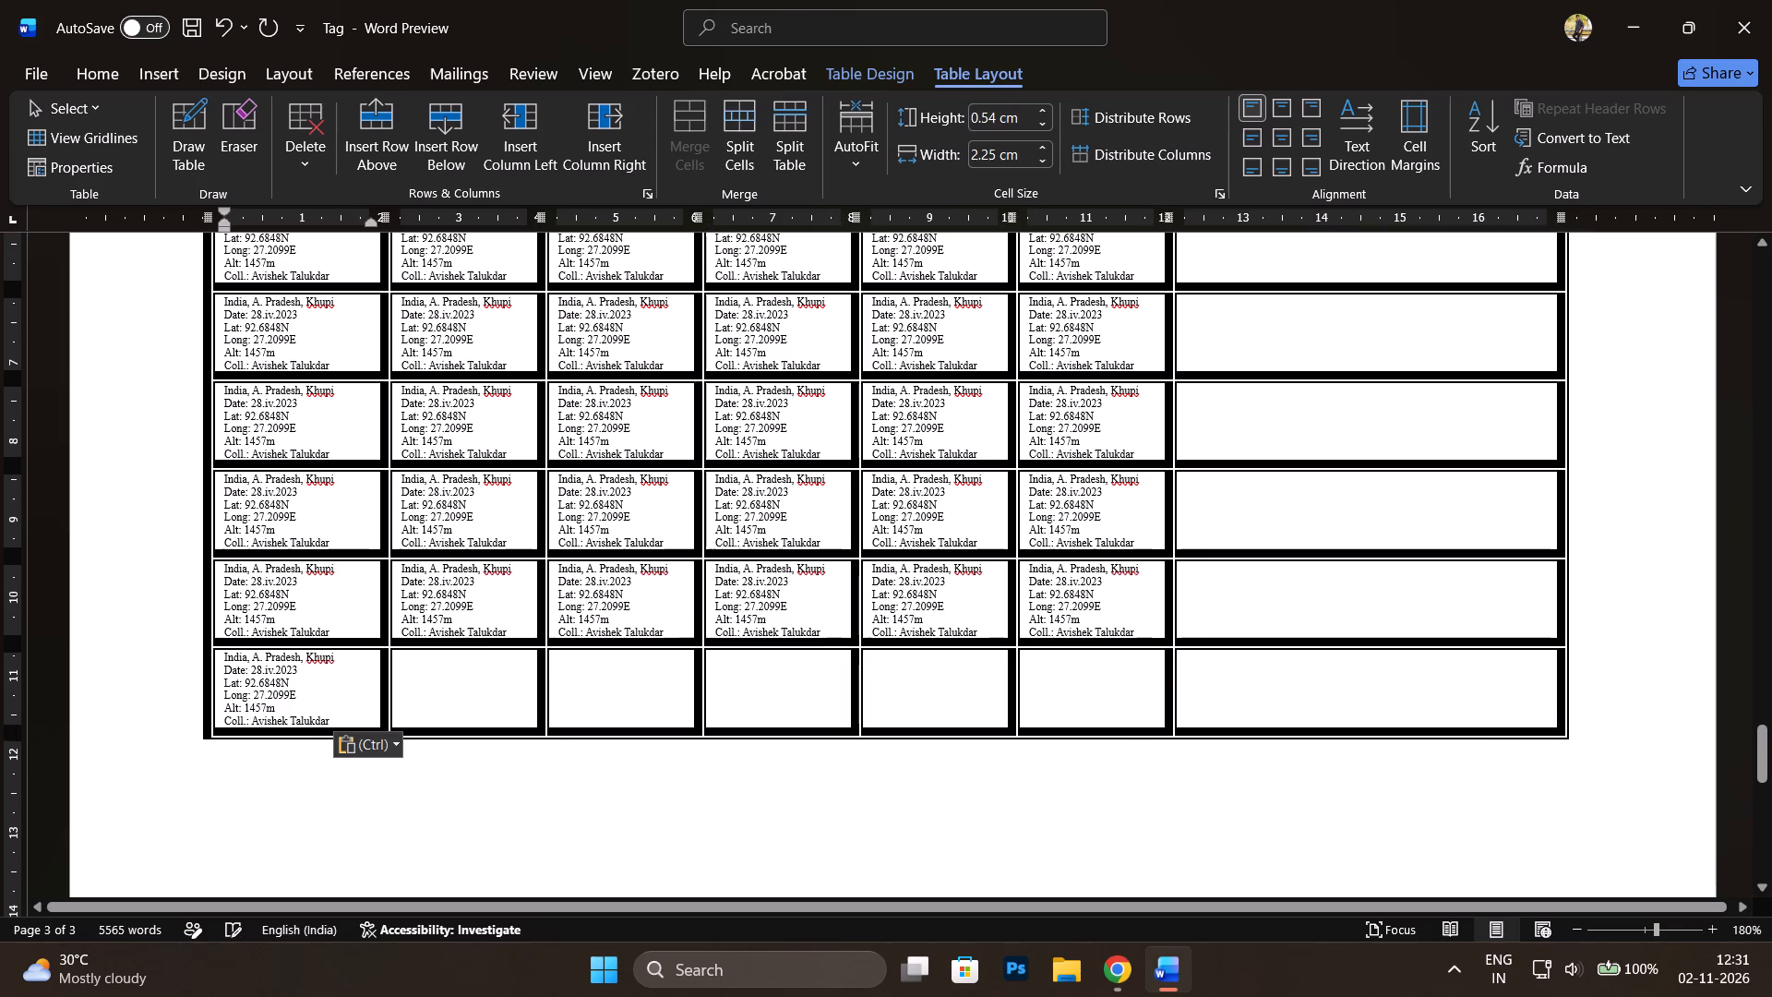
key("ctrl+v")
left_click(606, 683)
key("ctrl+v")
left_click(744, 679)
key("ctrl+v")
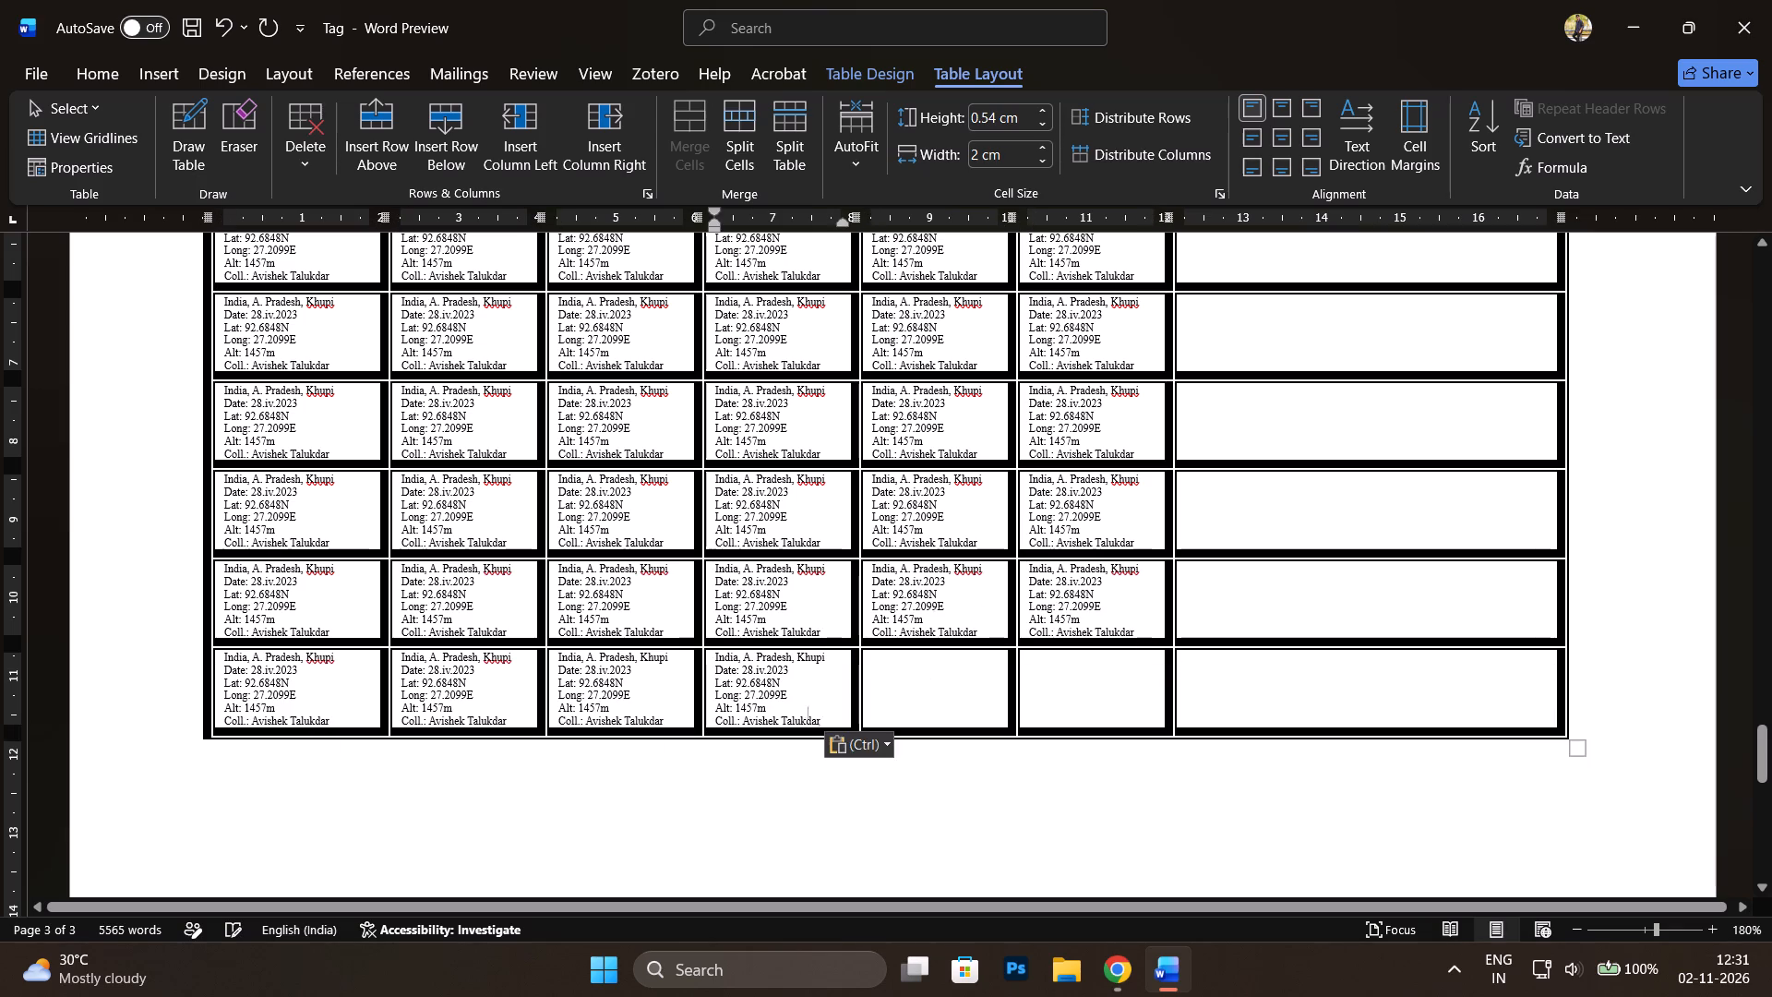
left_click(935, 672)
key("ctrl+v")
left_click(1059, 684)
key("ctrl+v")
Draw a vertical border through the empty wide last cells of the thirty-ninth and fortieth rows, splitting each into two label cells.
scroll(766, 618, "down", 9)
scroll(781, 619, "up", 4)
scroll(787, 620, "down", 1)
scroll(787, 620, "up", 4)
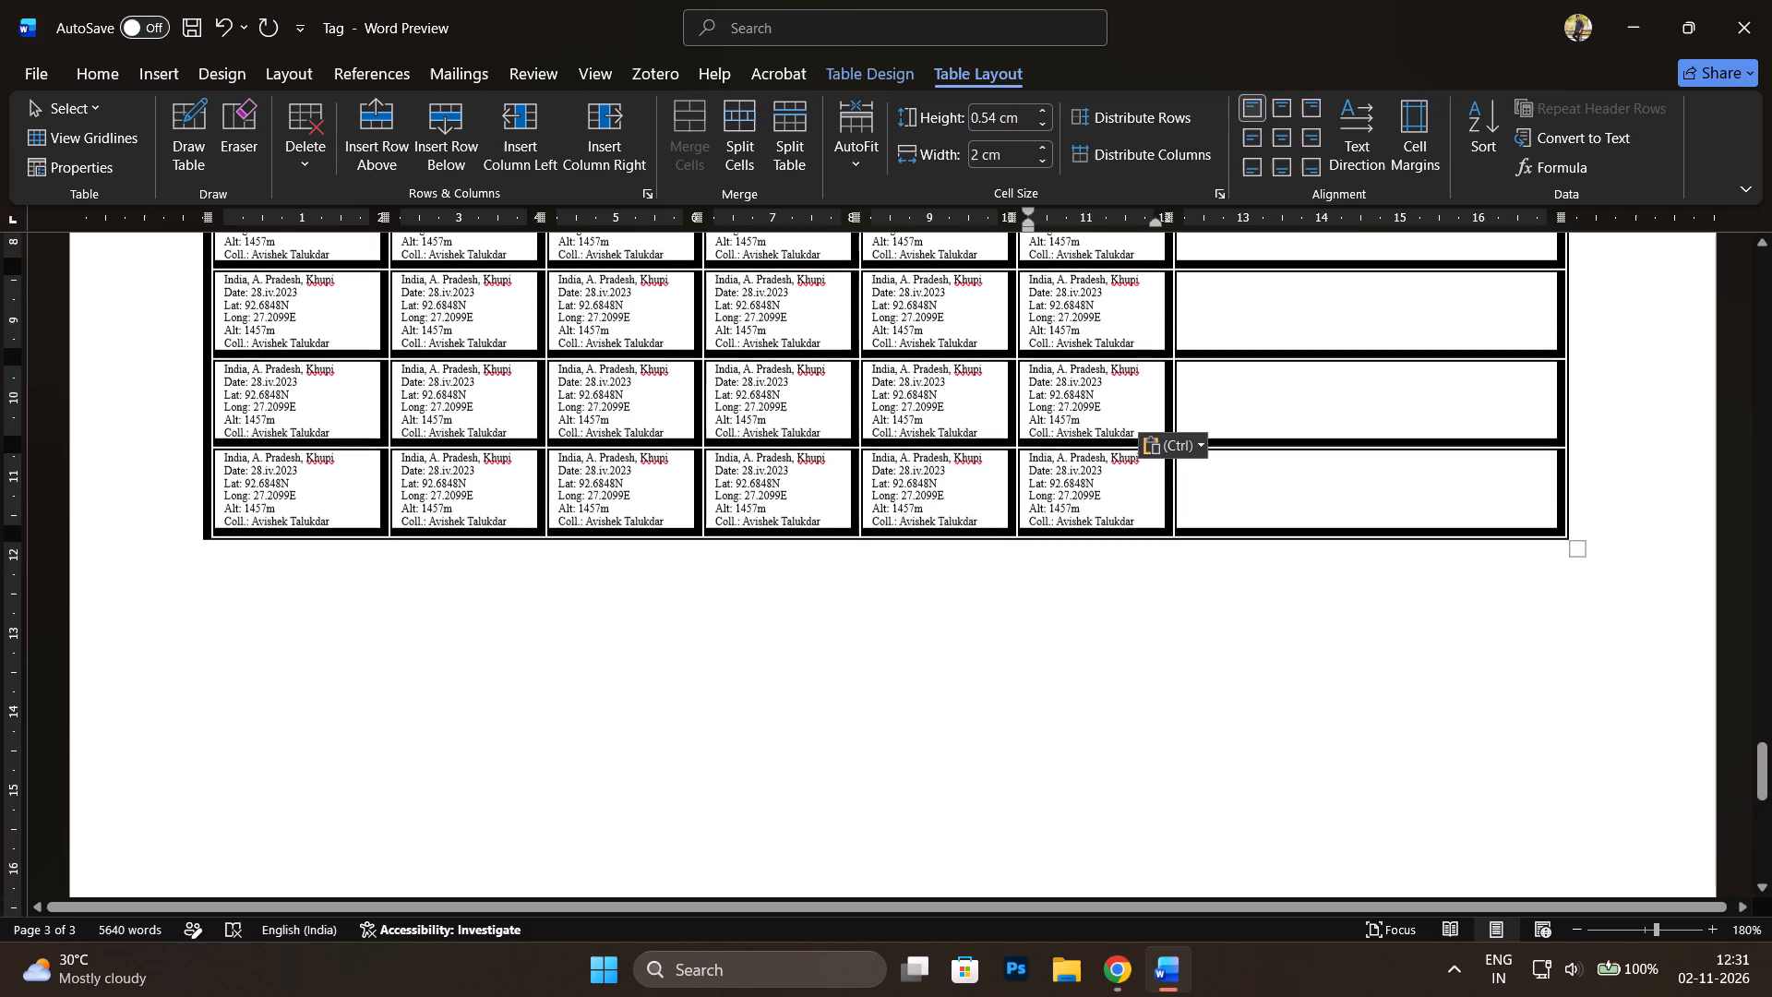
scroll(1020, 649, "up", 3)
scroll(1179, 612, "up", 7)
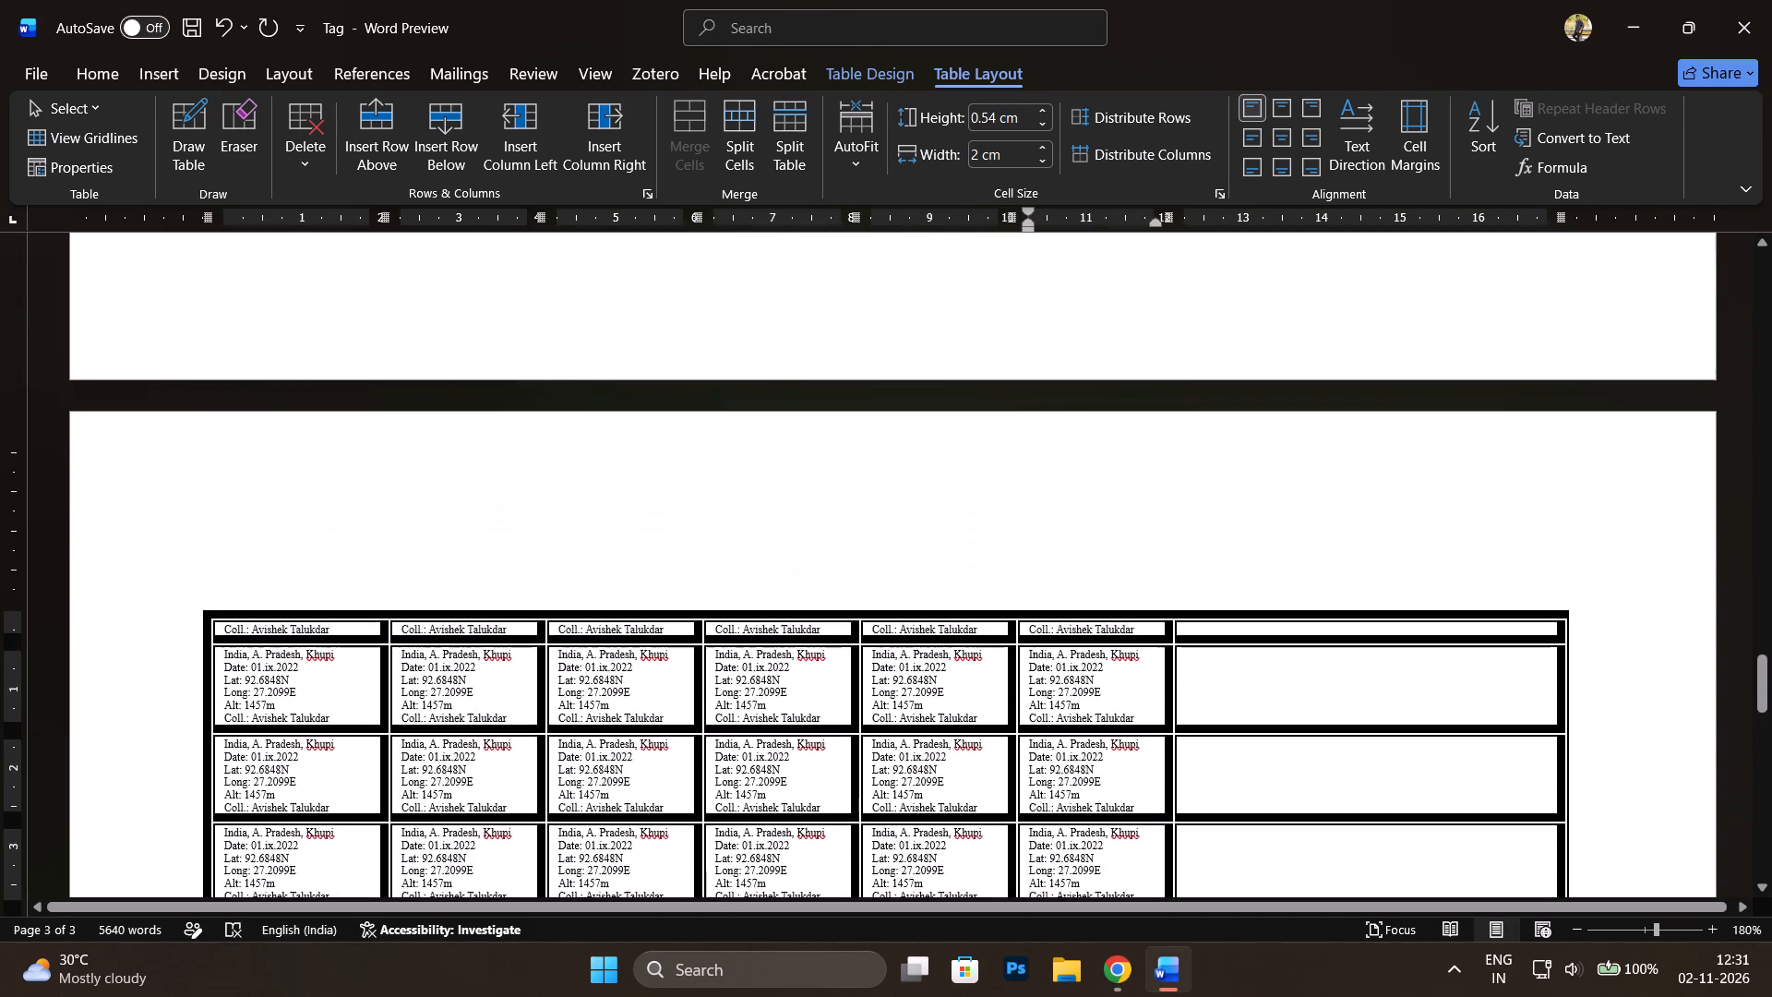
scroll(1200, 616, "up", 5)
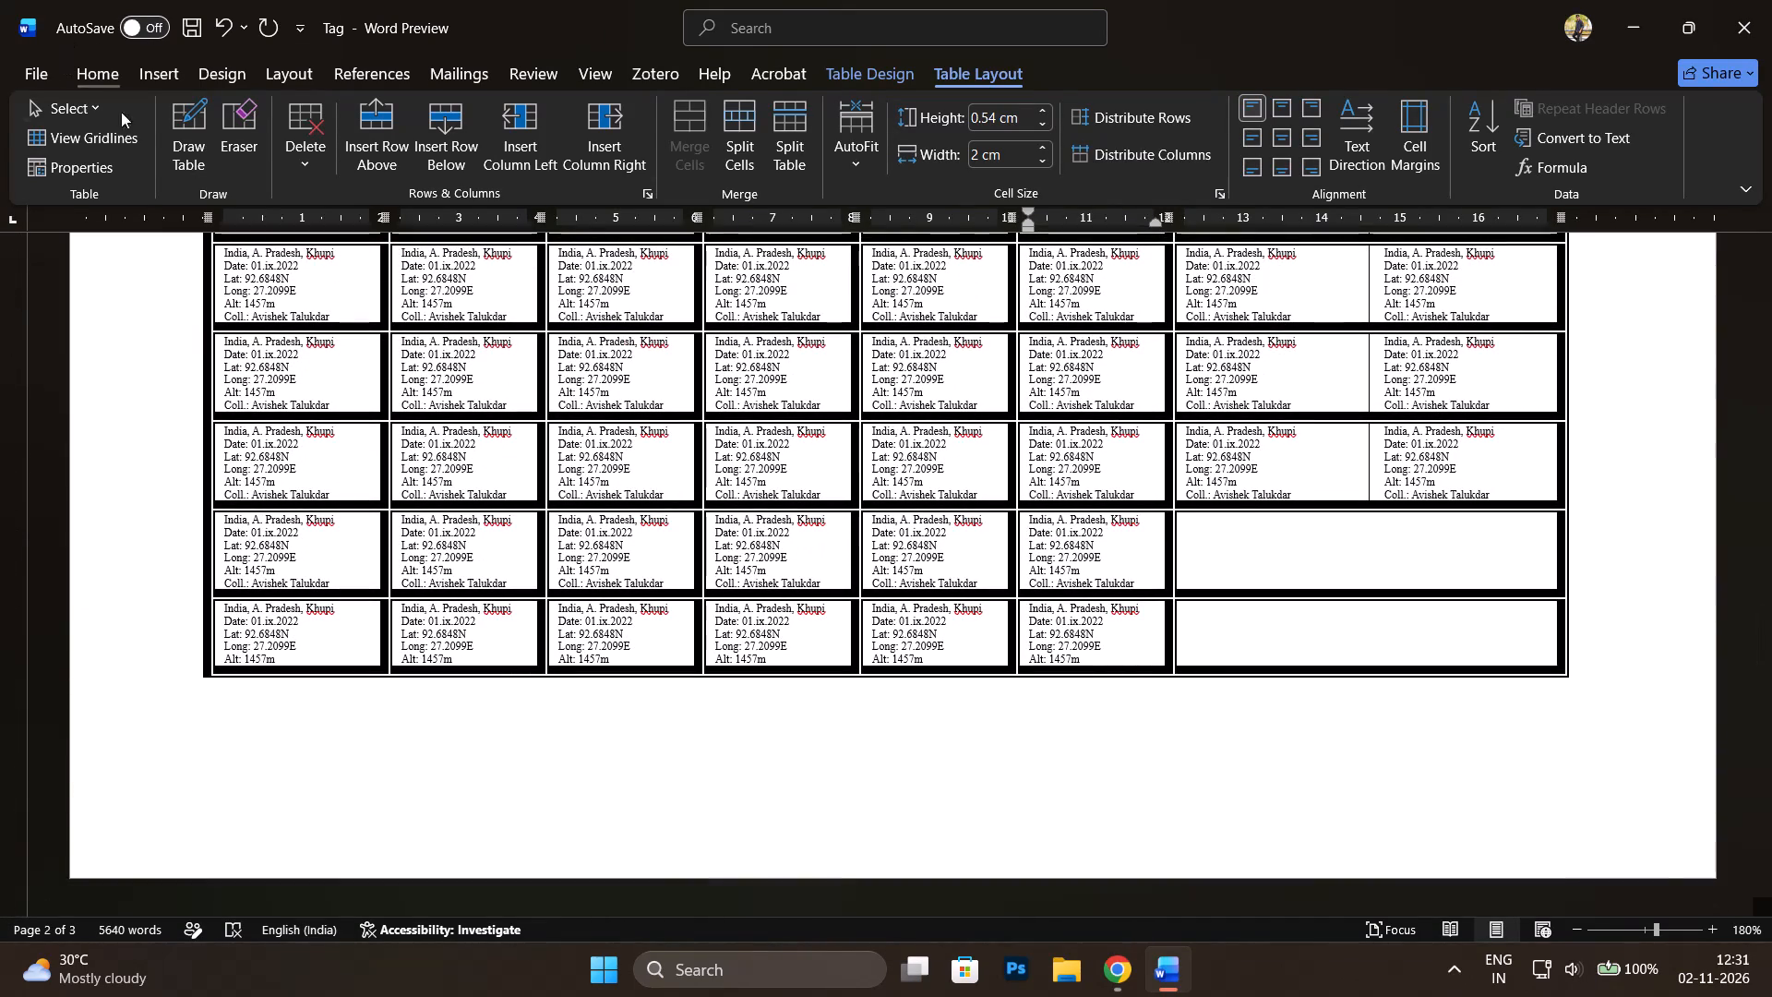
left_click(196, 163)
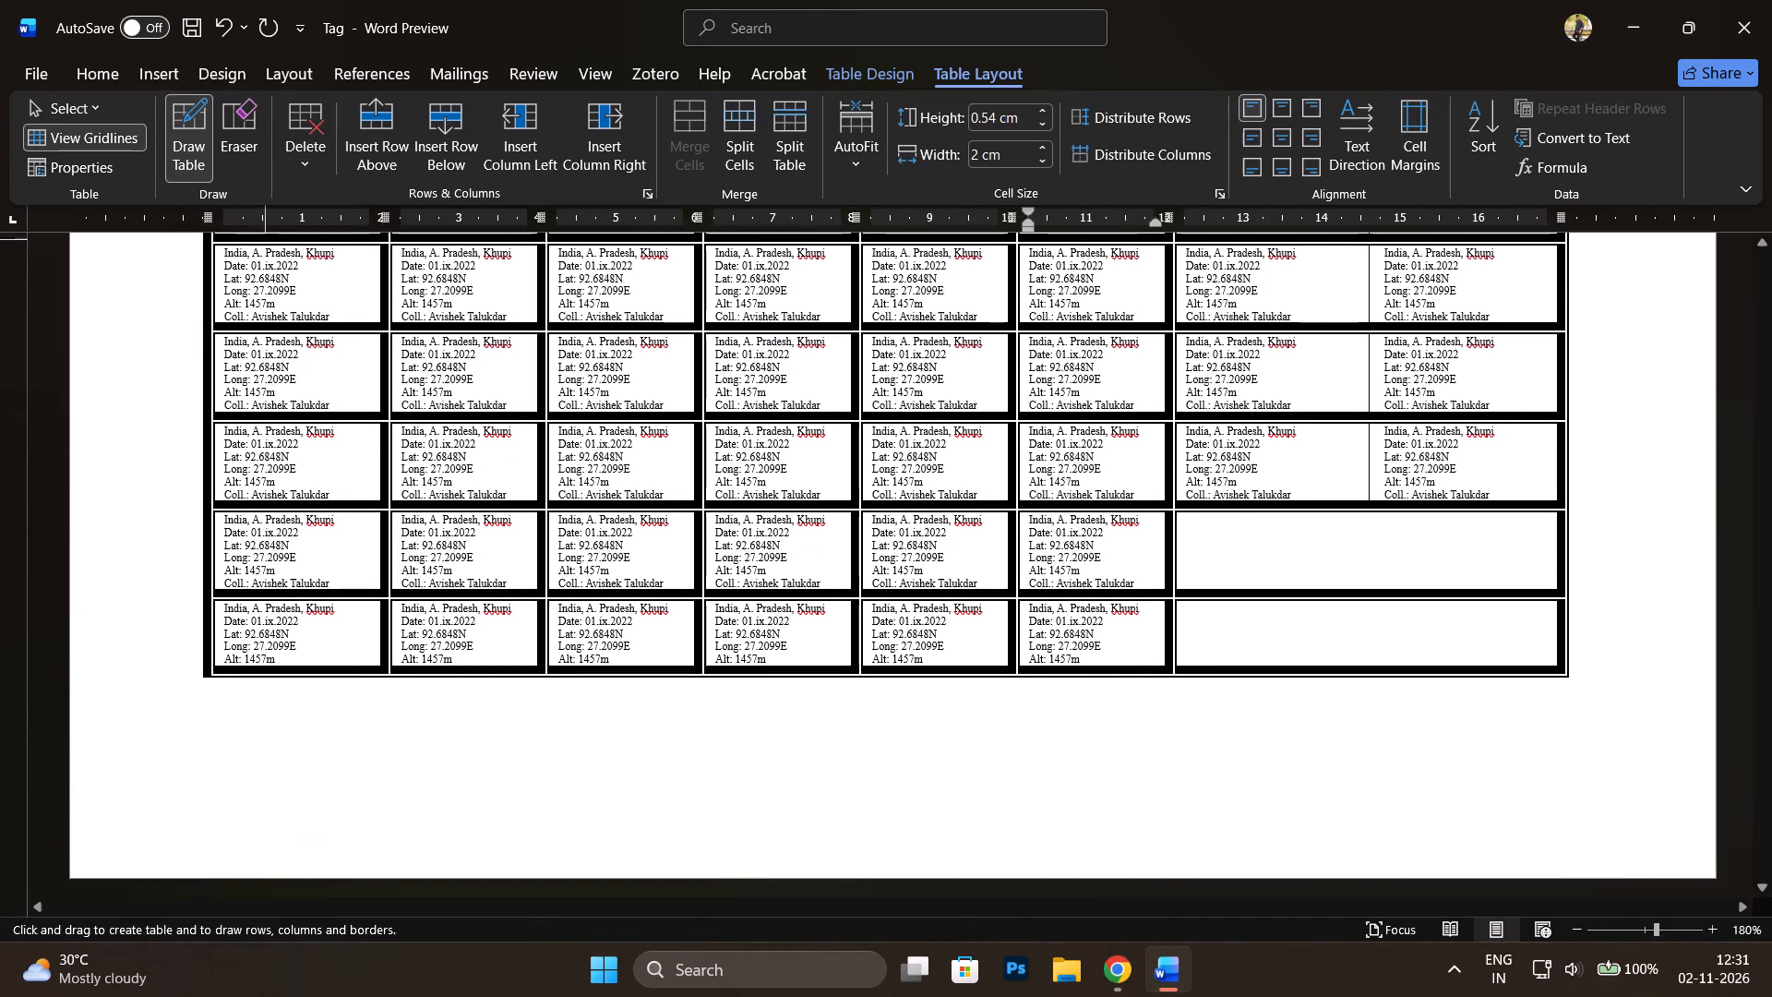
left_click_drag(1371, 509, 1371, 816)
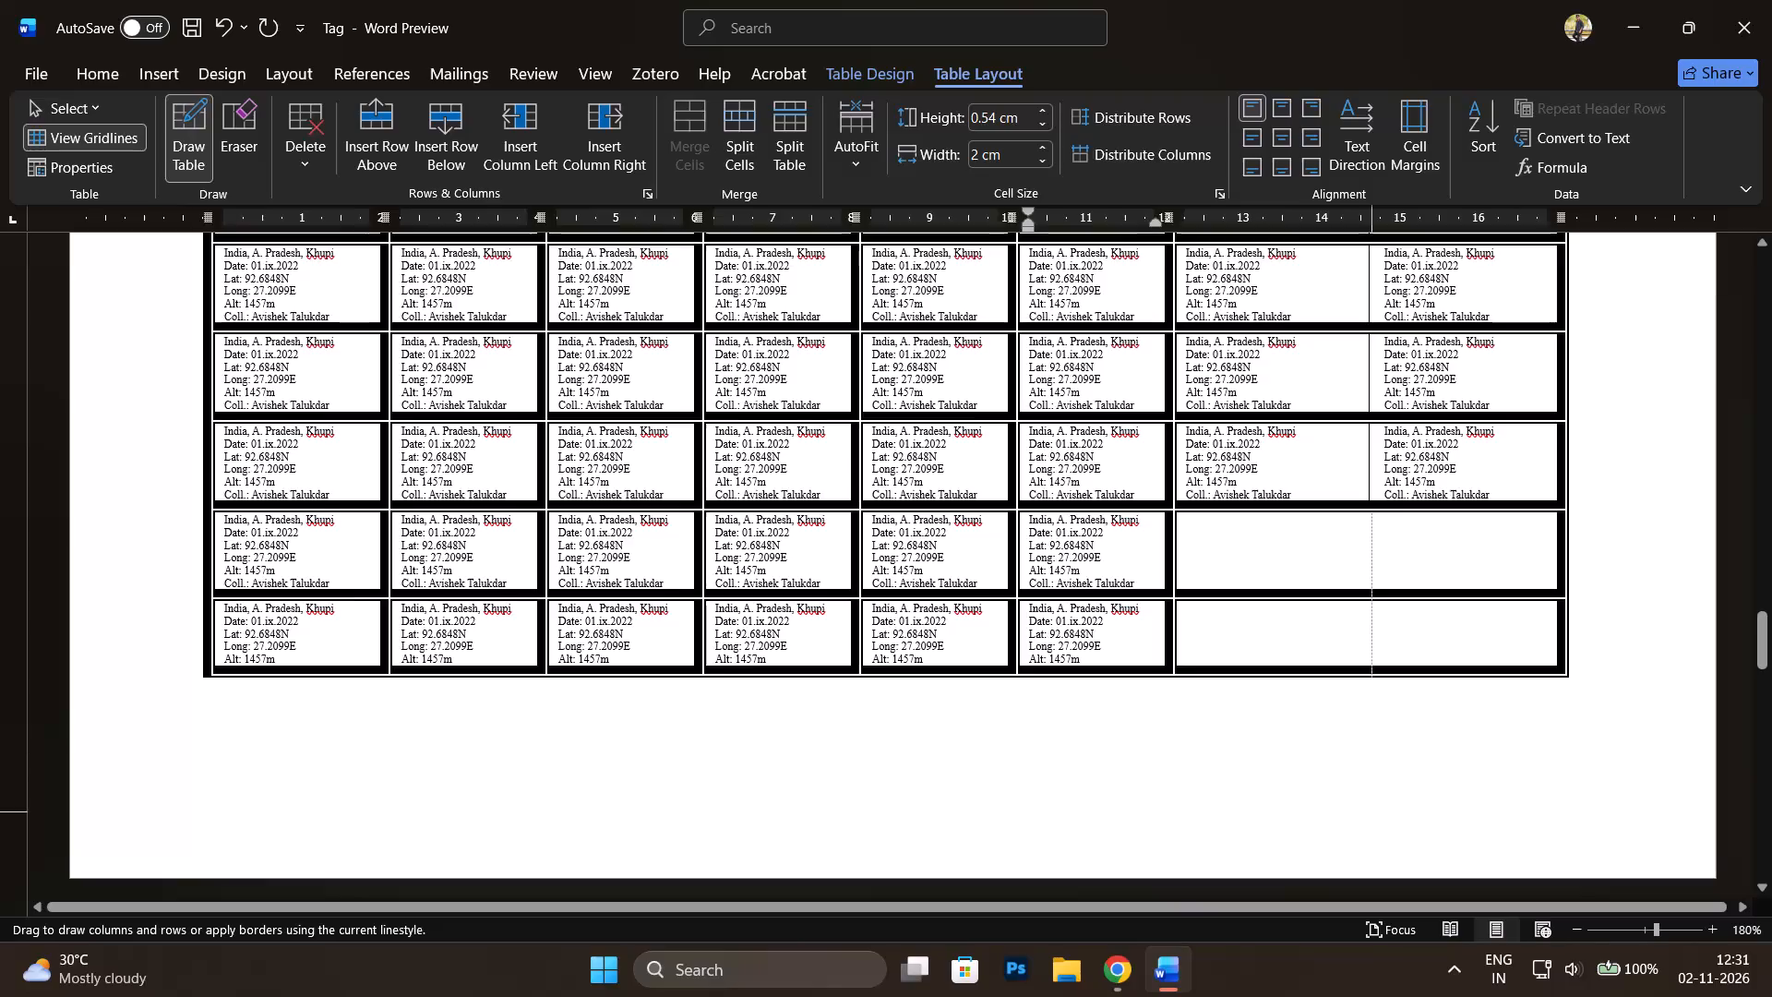
left_click_drag(1371, 816, 1364, 812)
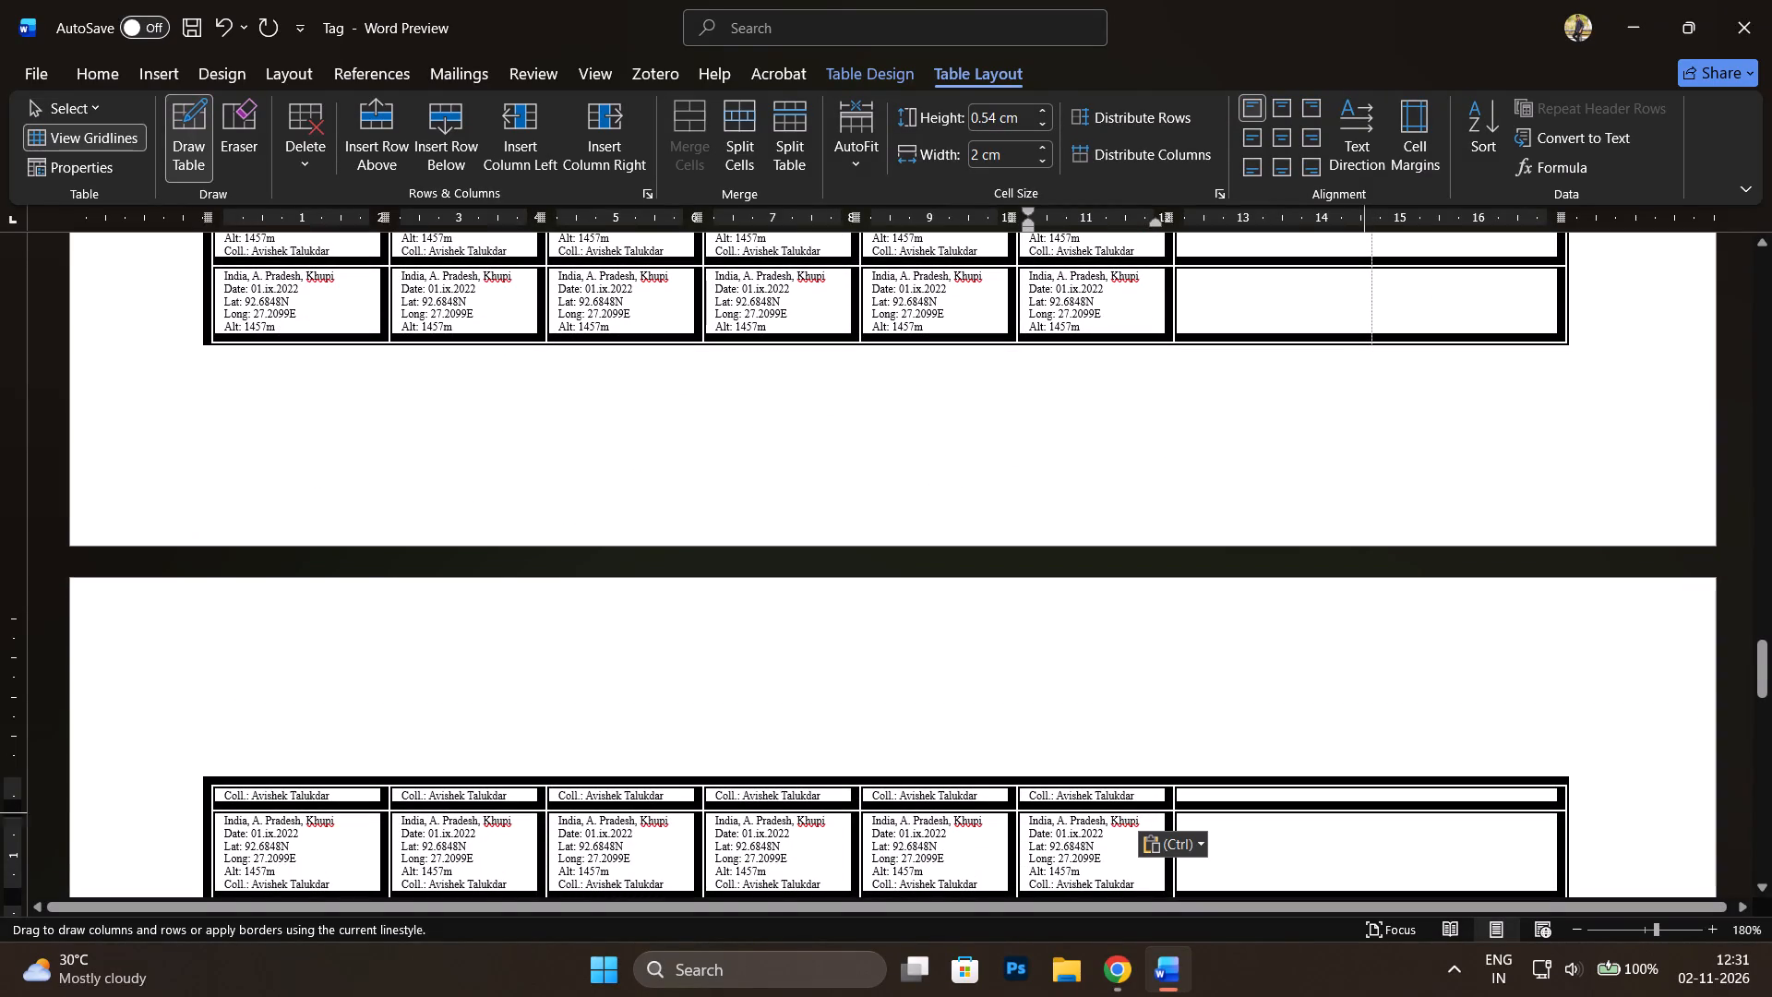
left_click_drag(1364, 812, 1353, 882)
Continue the drawn vertical border through the wide last cells of rows forty-one to fifty, then stop drawing table borders.
scroll(1319, 657, "up", 5)
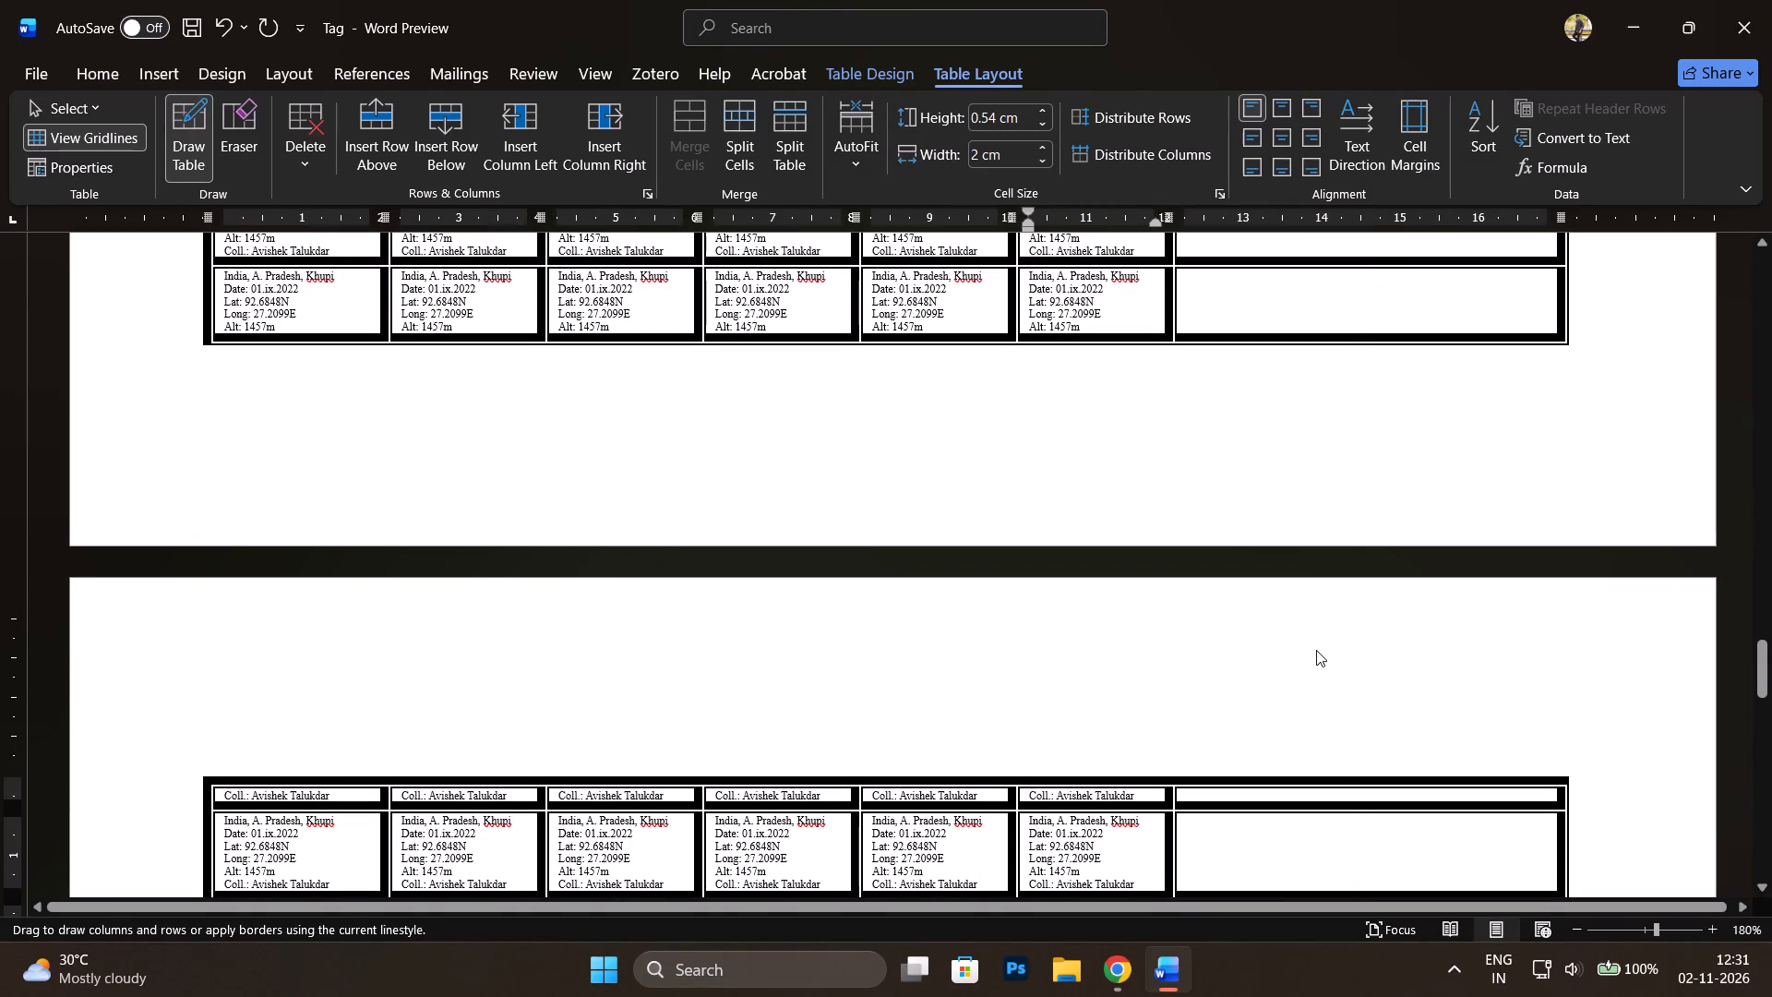
scroll(1316, 650, "up", 2)
scroll(1399, 523, "down", 3)
scroll(1399, 523, "up", 1)
scroll(1400, 523, "down", 8)
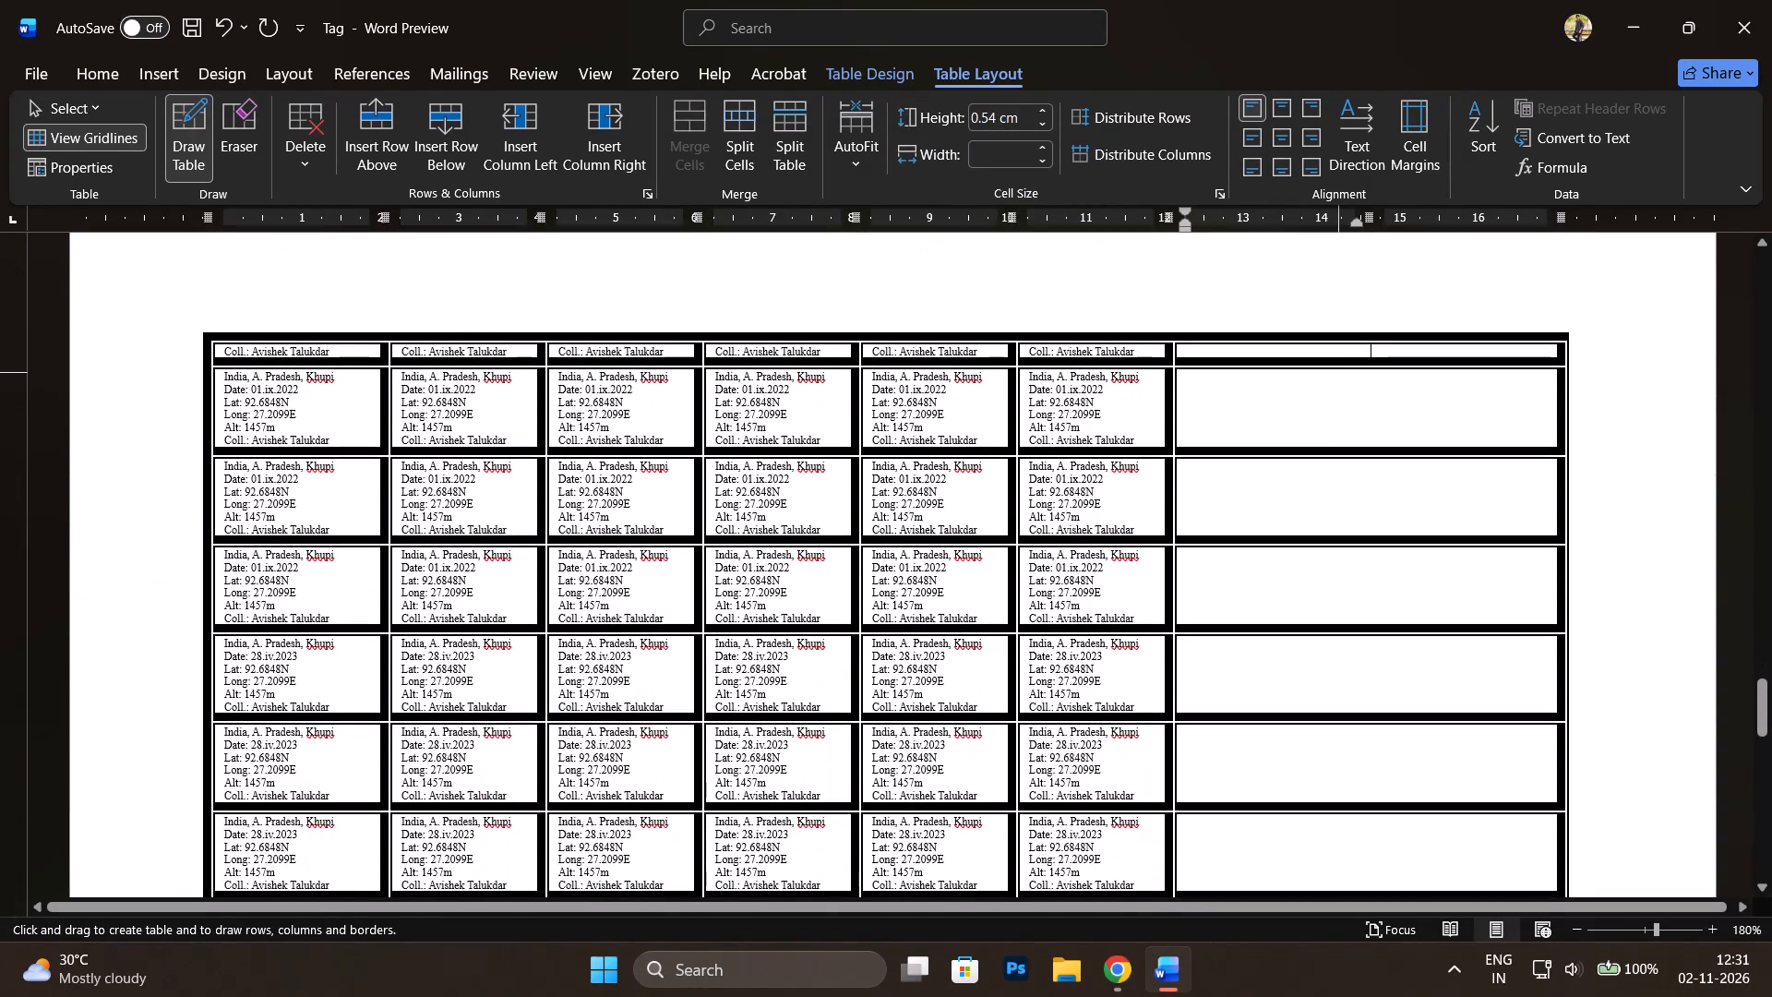
left_click_drag(1372, 367, 1360, 816)
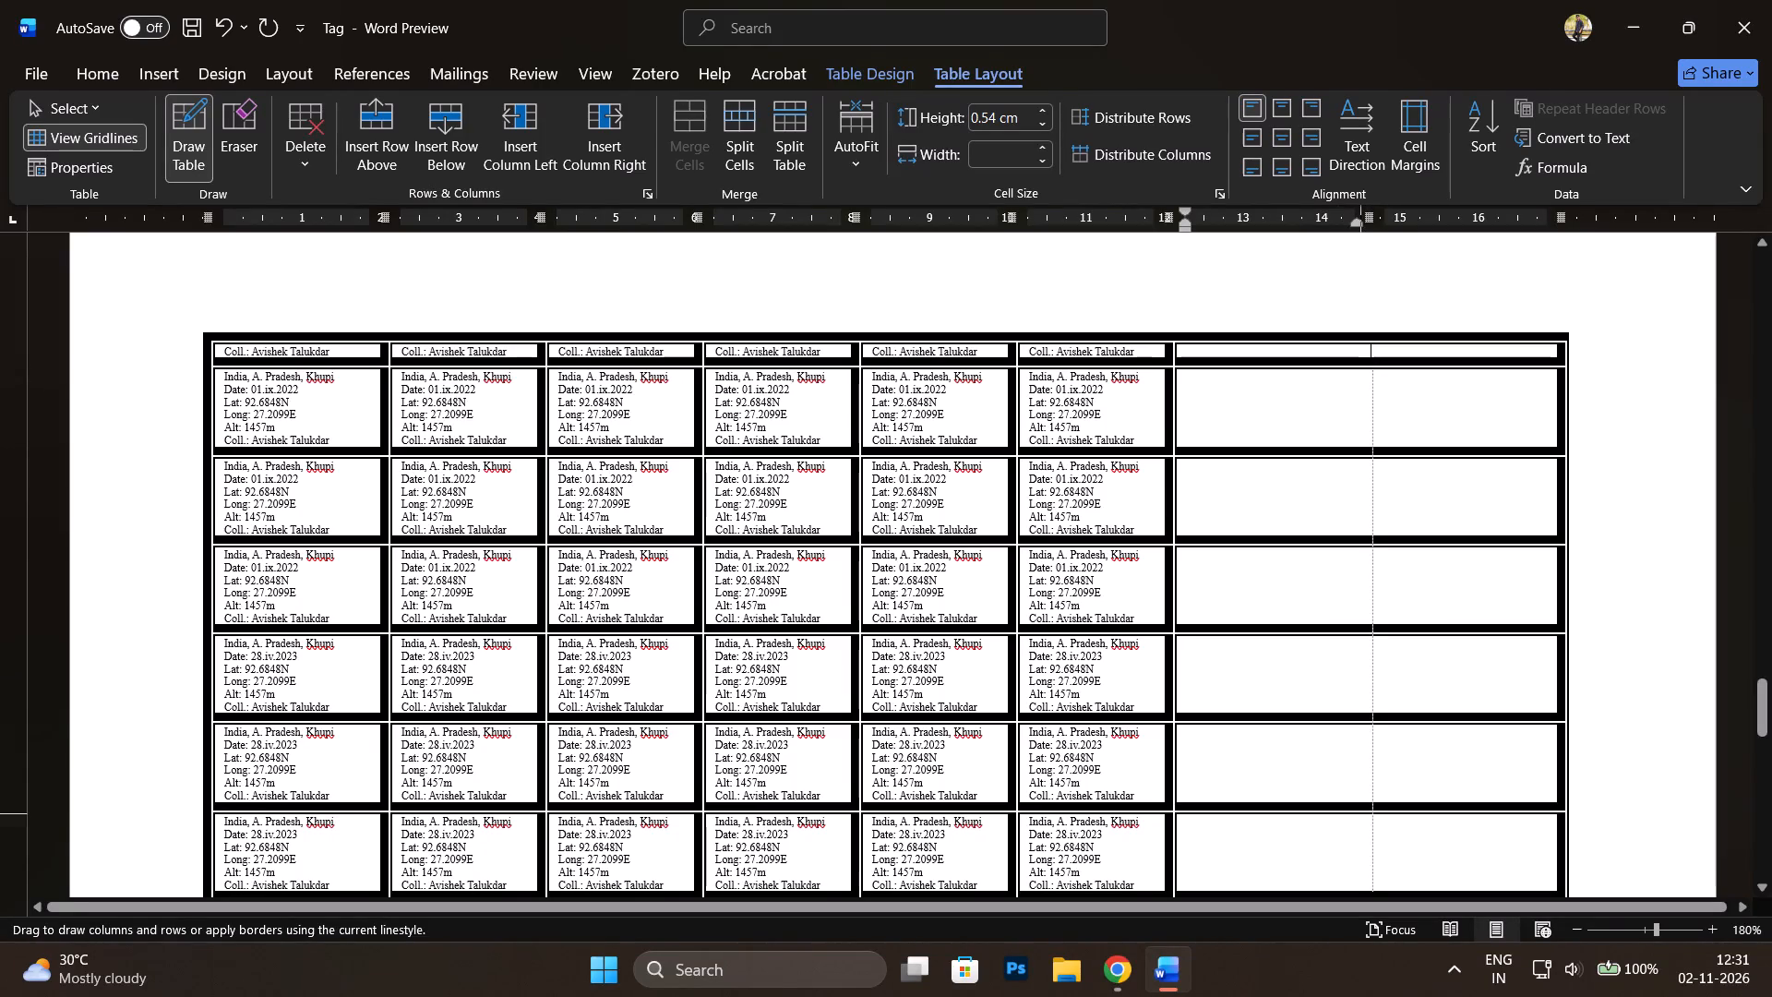
left_click_drag(1360, 816, 1364, 691)
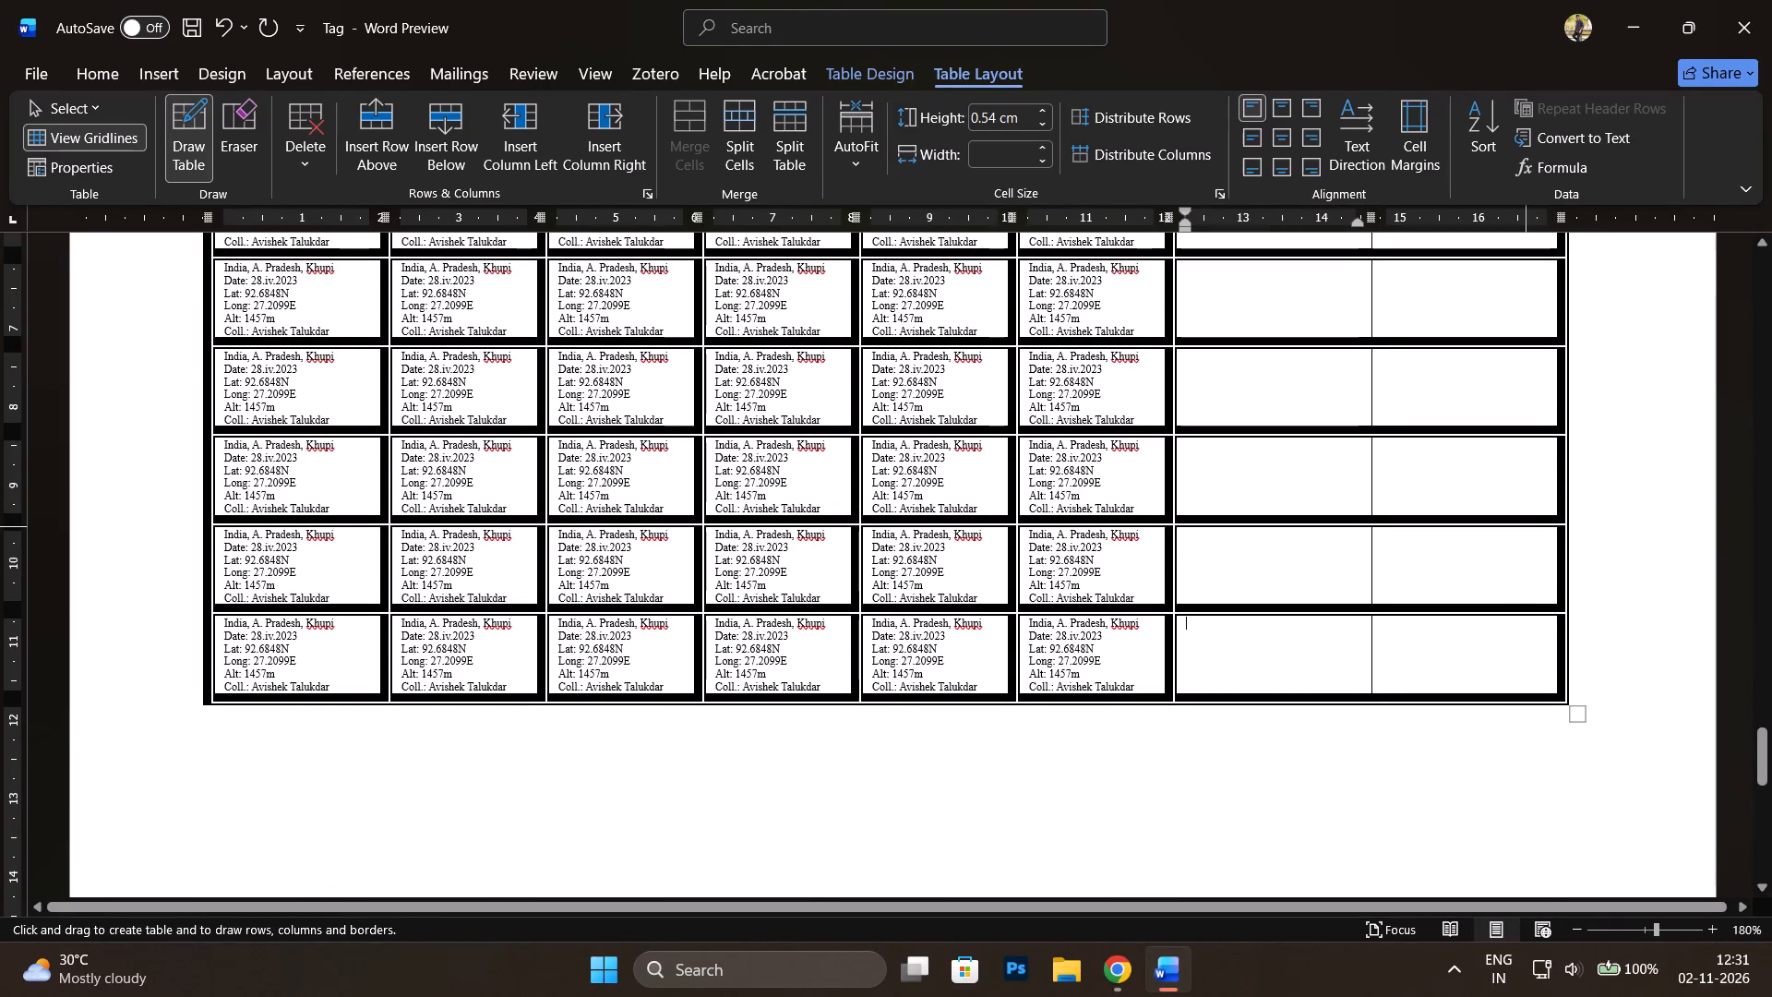
scroll(1526, 526, "up", 8)
scroll(1201, 498, "down", 1)
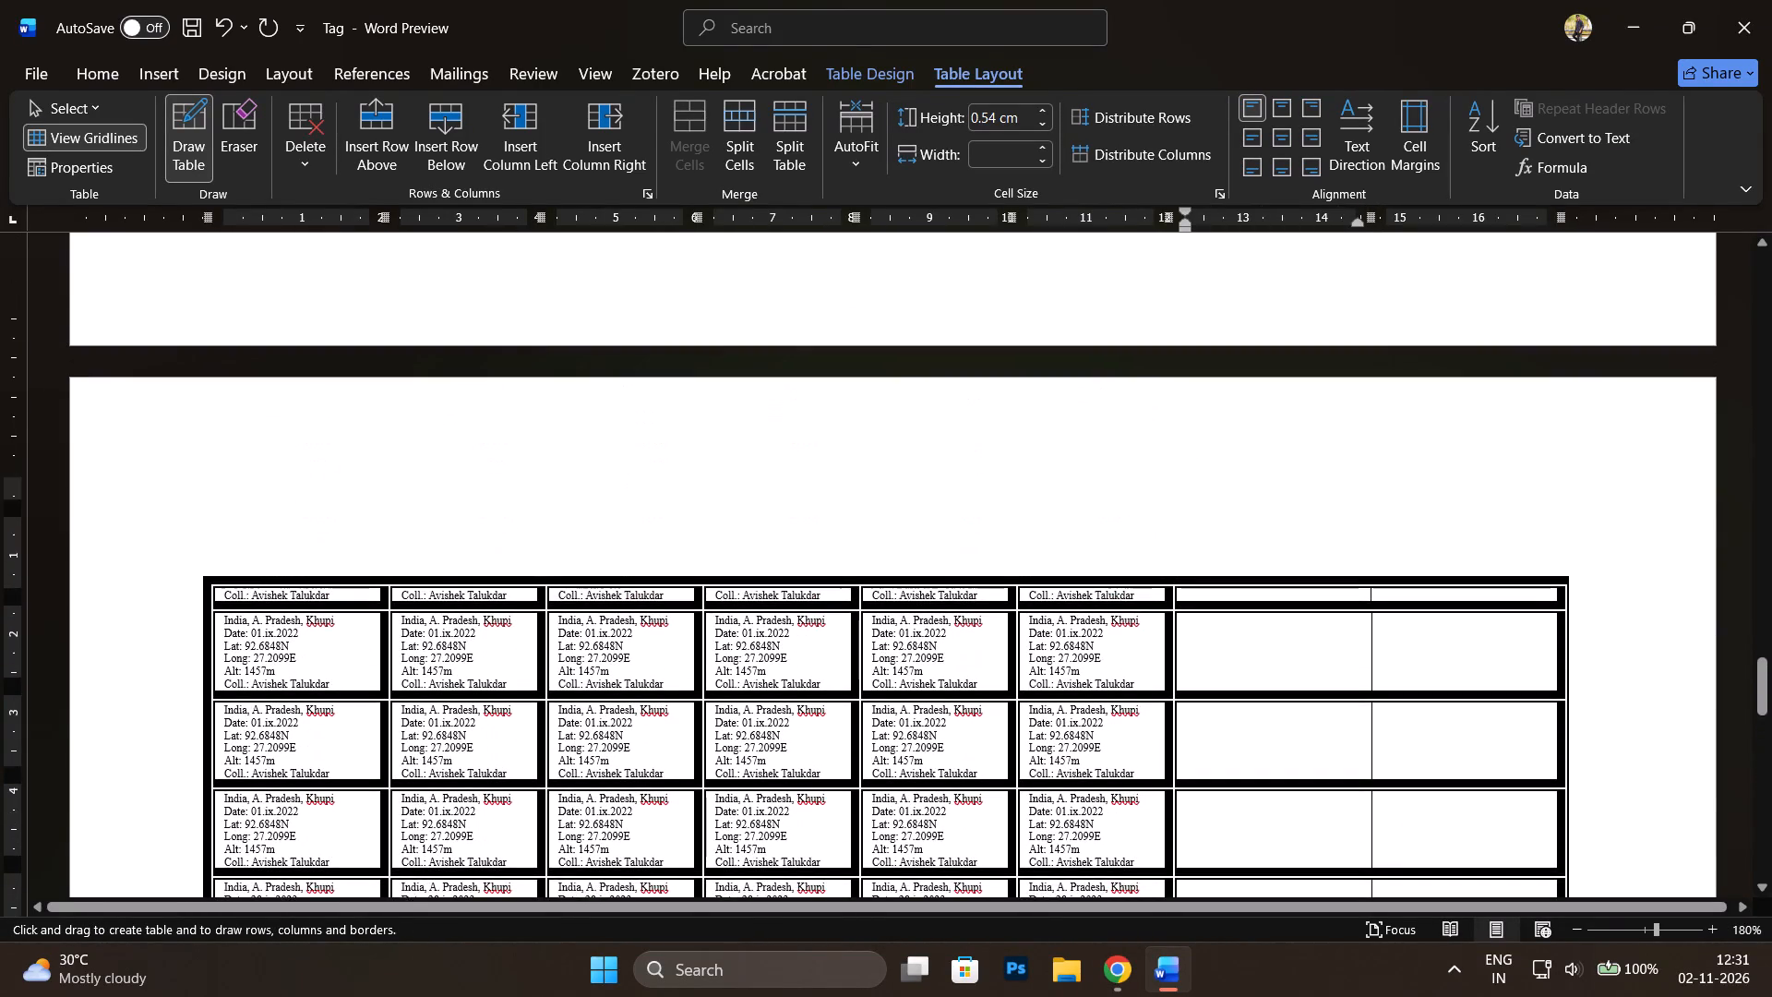
left_click(1096, 539)
scroll(1574, 538, "down", 3)
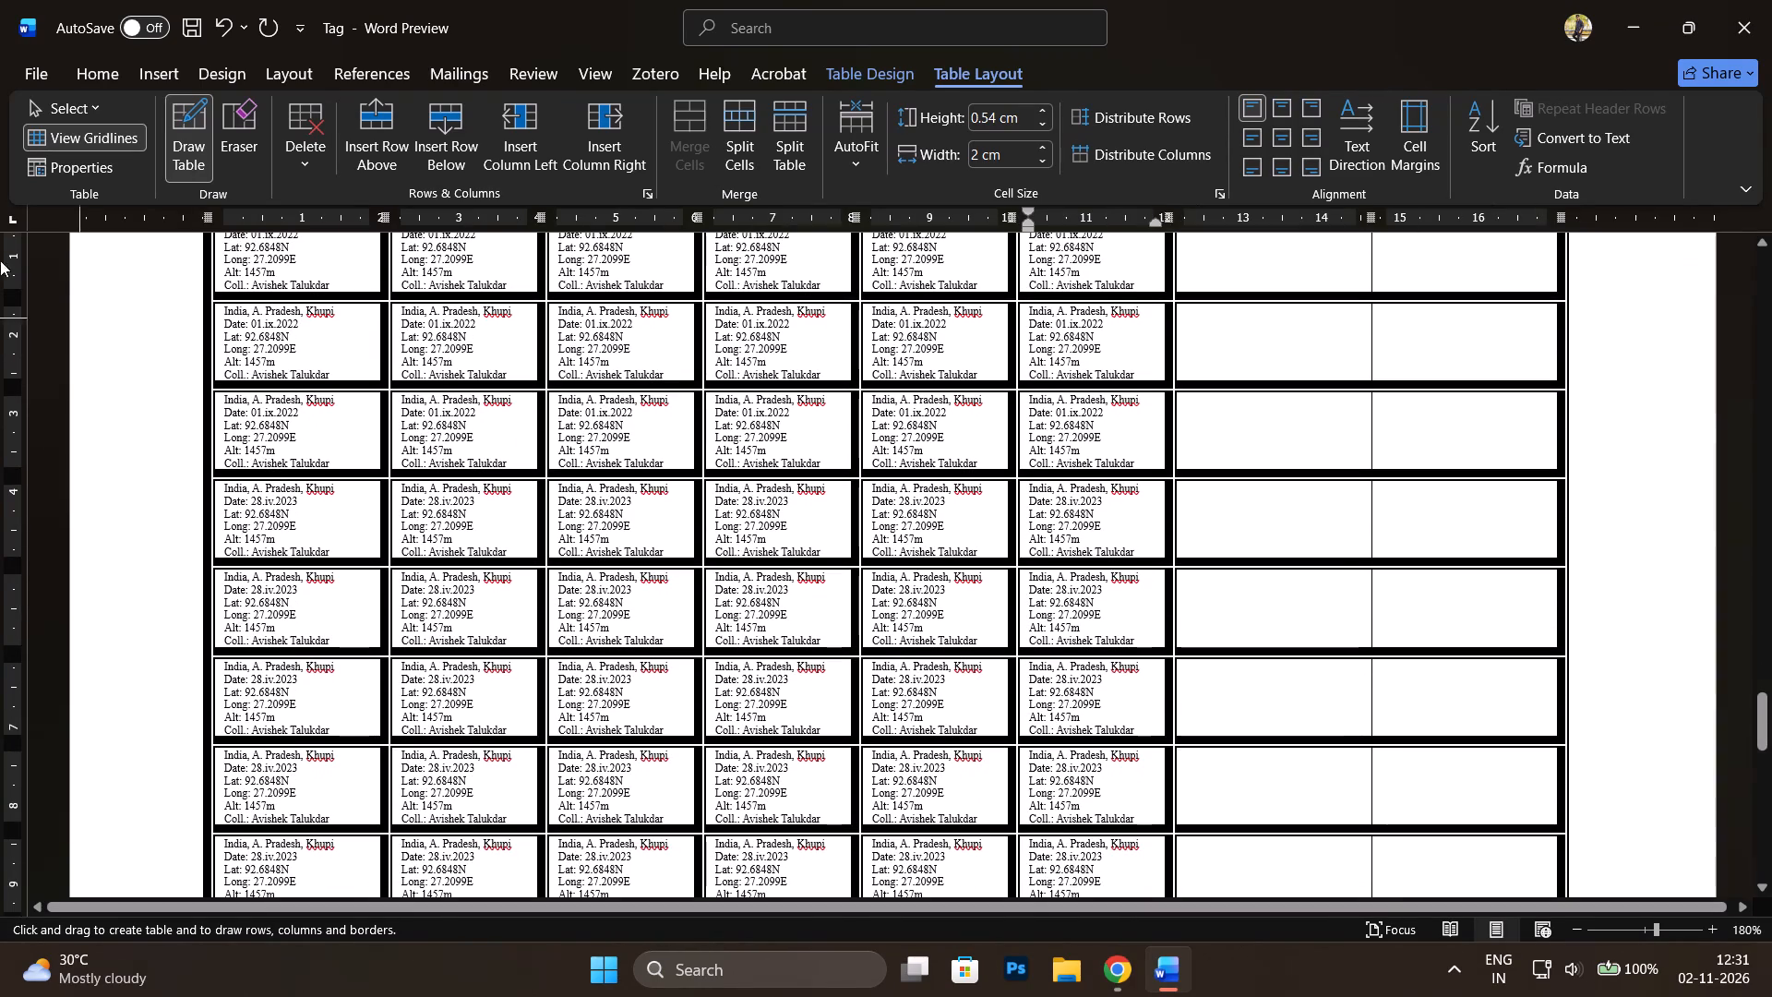
left_click(189, 145)
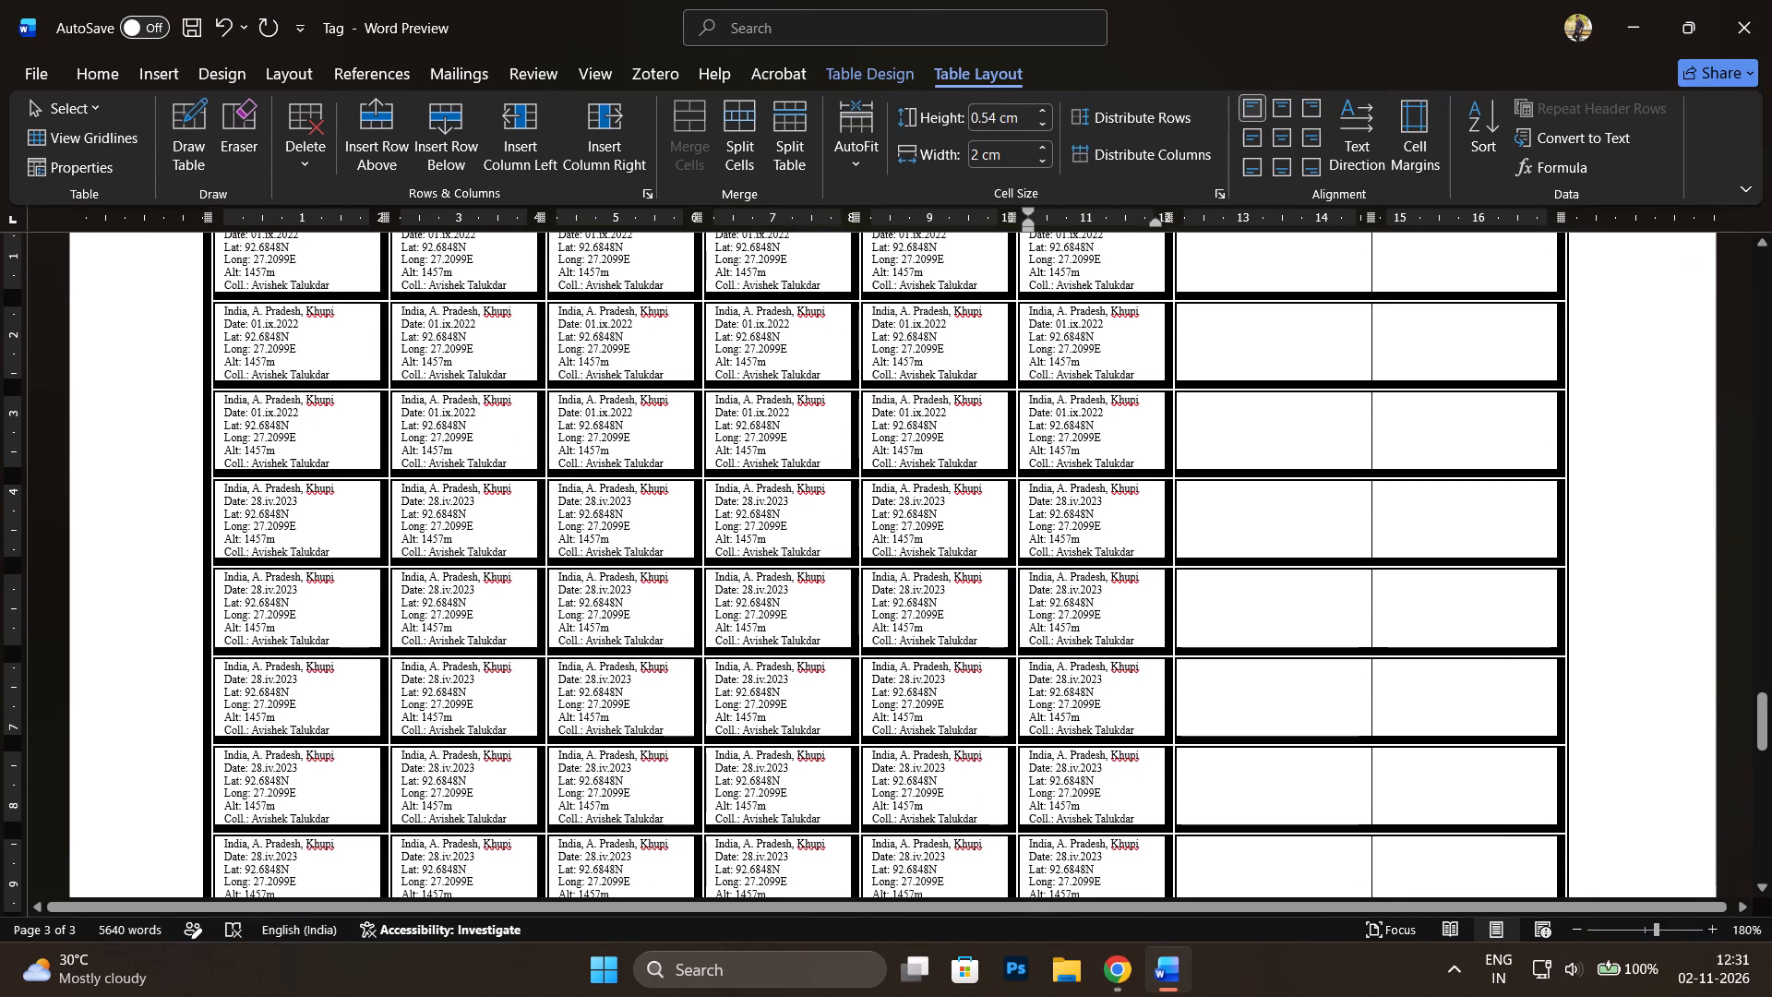
Paste the copied Khupi label dated 28.iv.2023 into both newly split cells at the end of the fiftieth row.
scroll(1407, 524, "down", 7)
scroll(1060, 465, "up", 2)
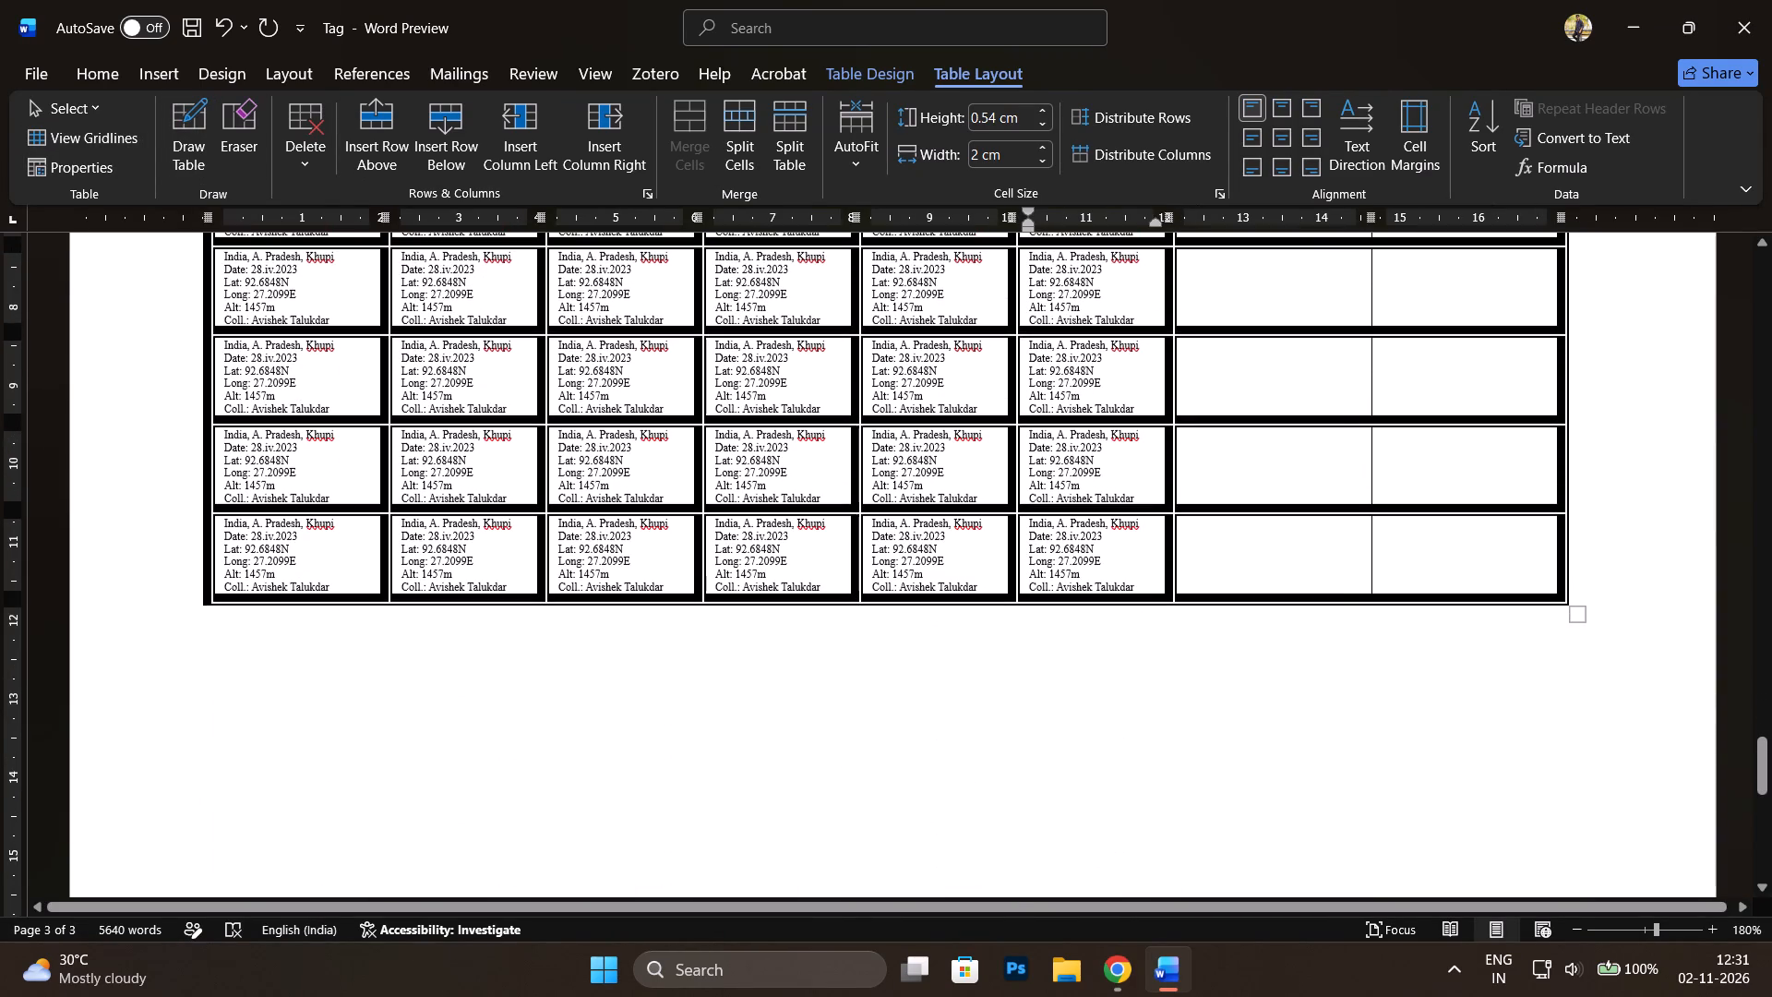
left_click(1201, 546)
key("ctrl+v")
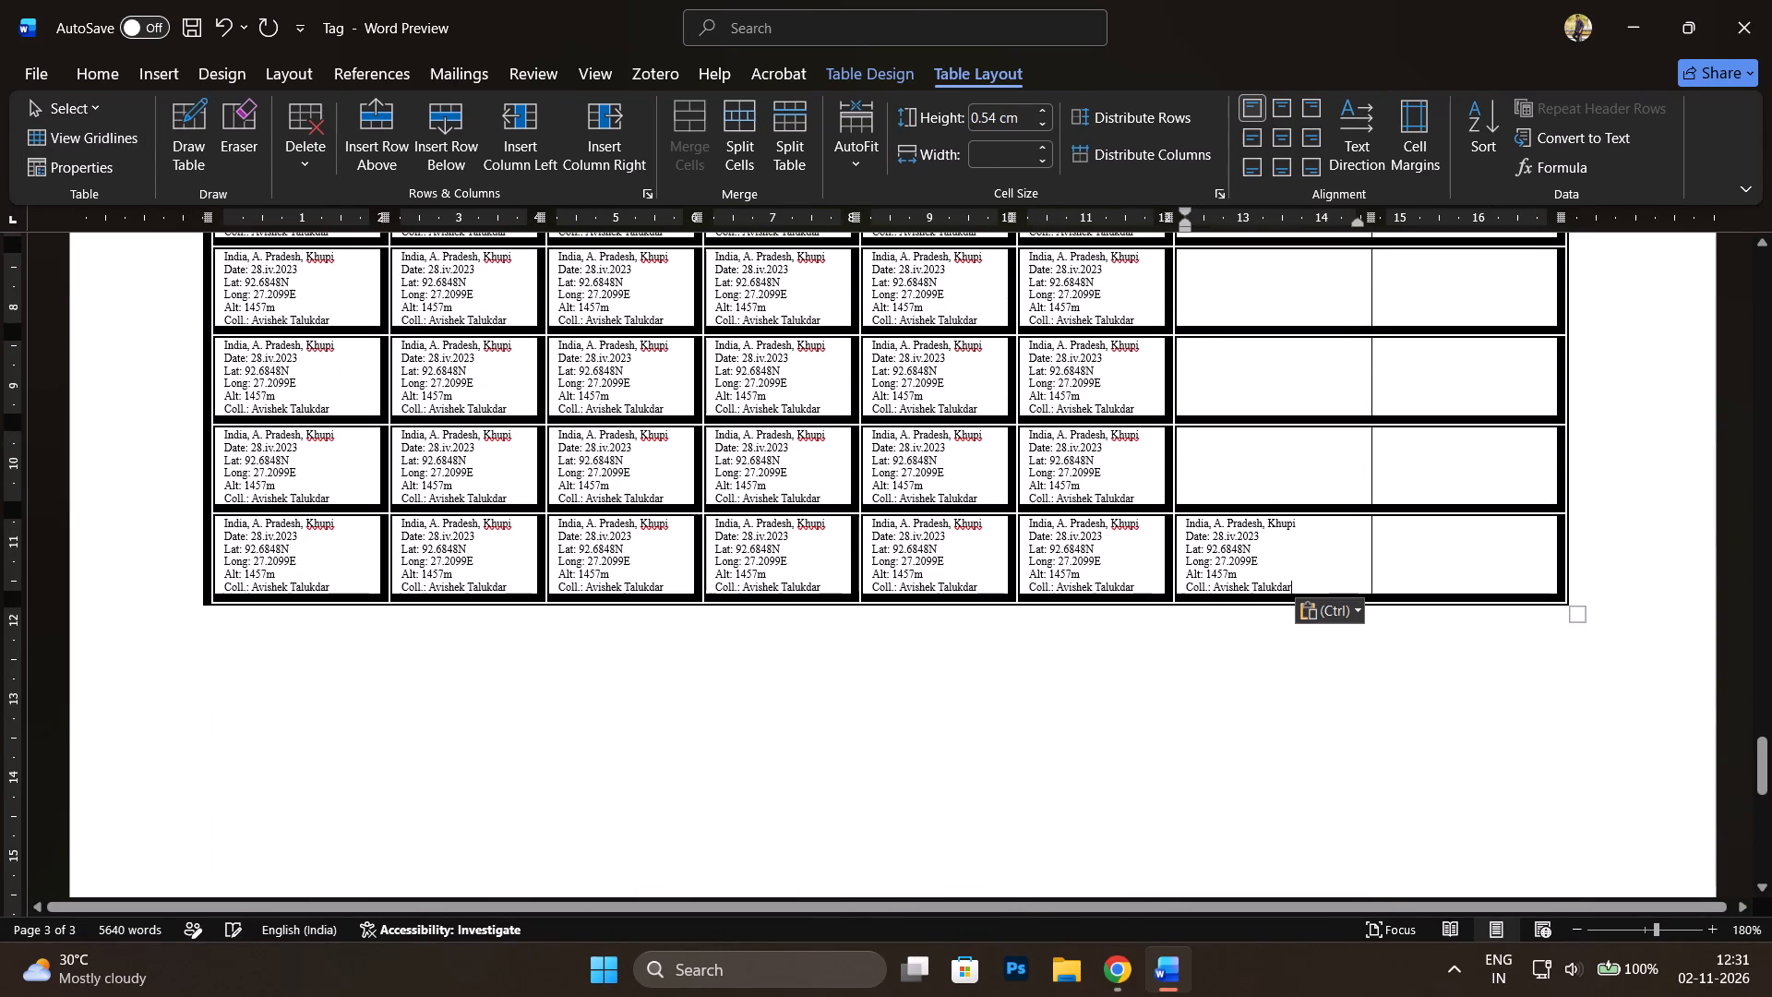
left_click(1467, 551, "ctrl")
key("ctrl+v")
Paste the Khupi label dated 28.iv.2023 into both split end cells of the forty-fifth, forty-sixth and forty-seventh rows.
scroll(1273, 457, "up", 1)
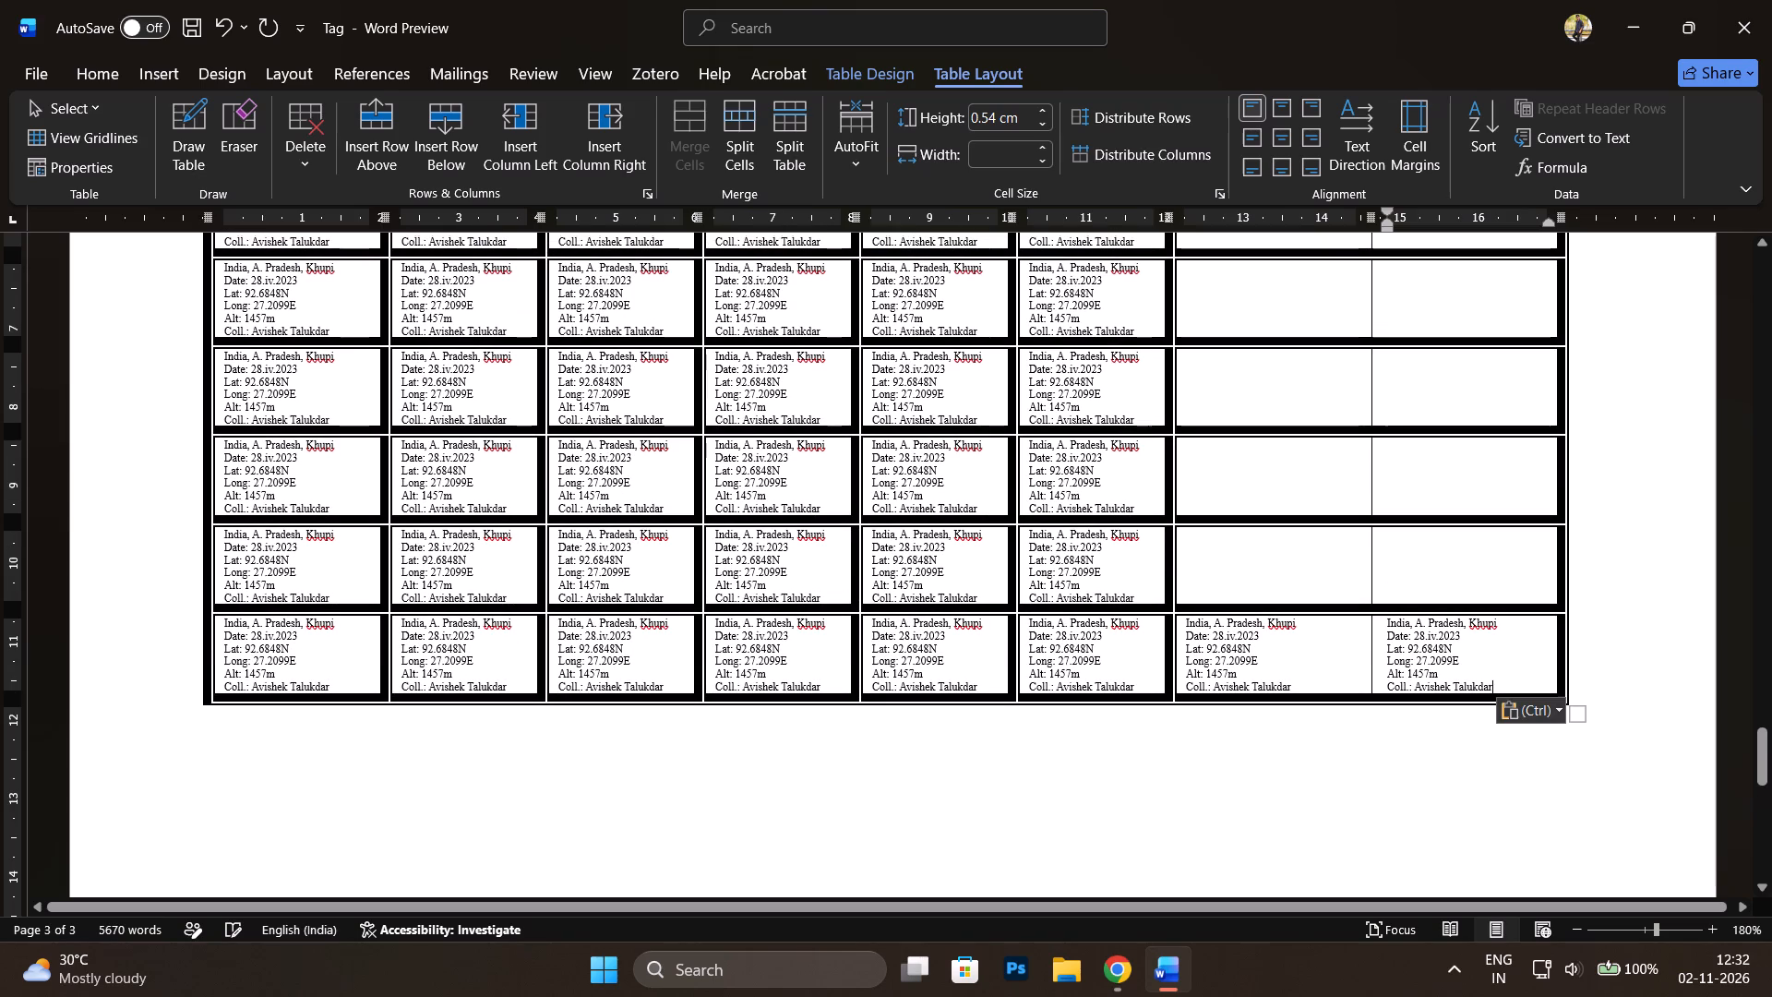
scroll(1273, 457, "up", 1)
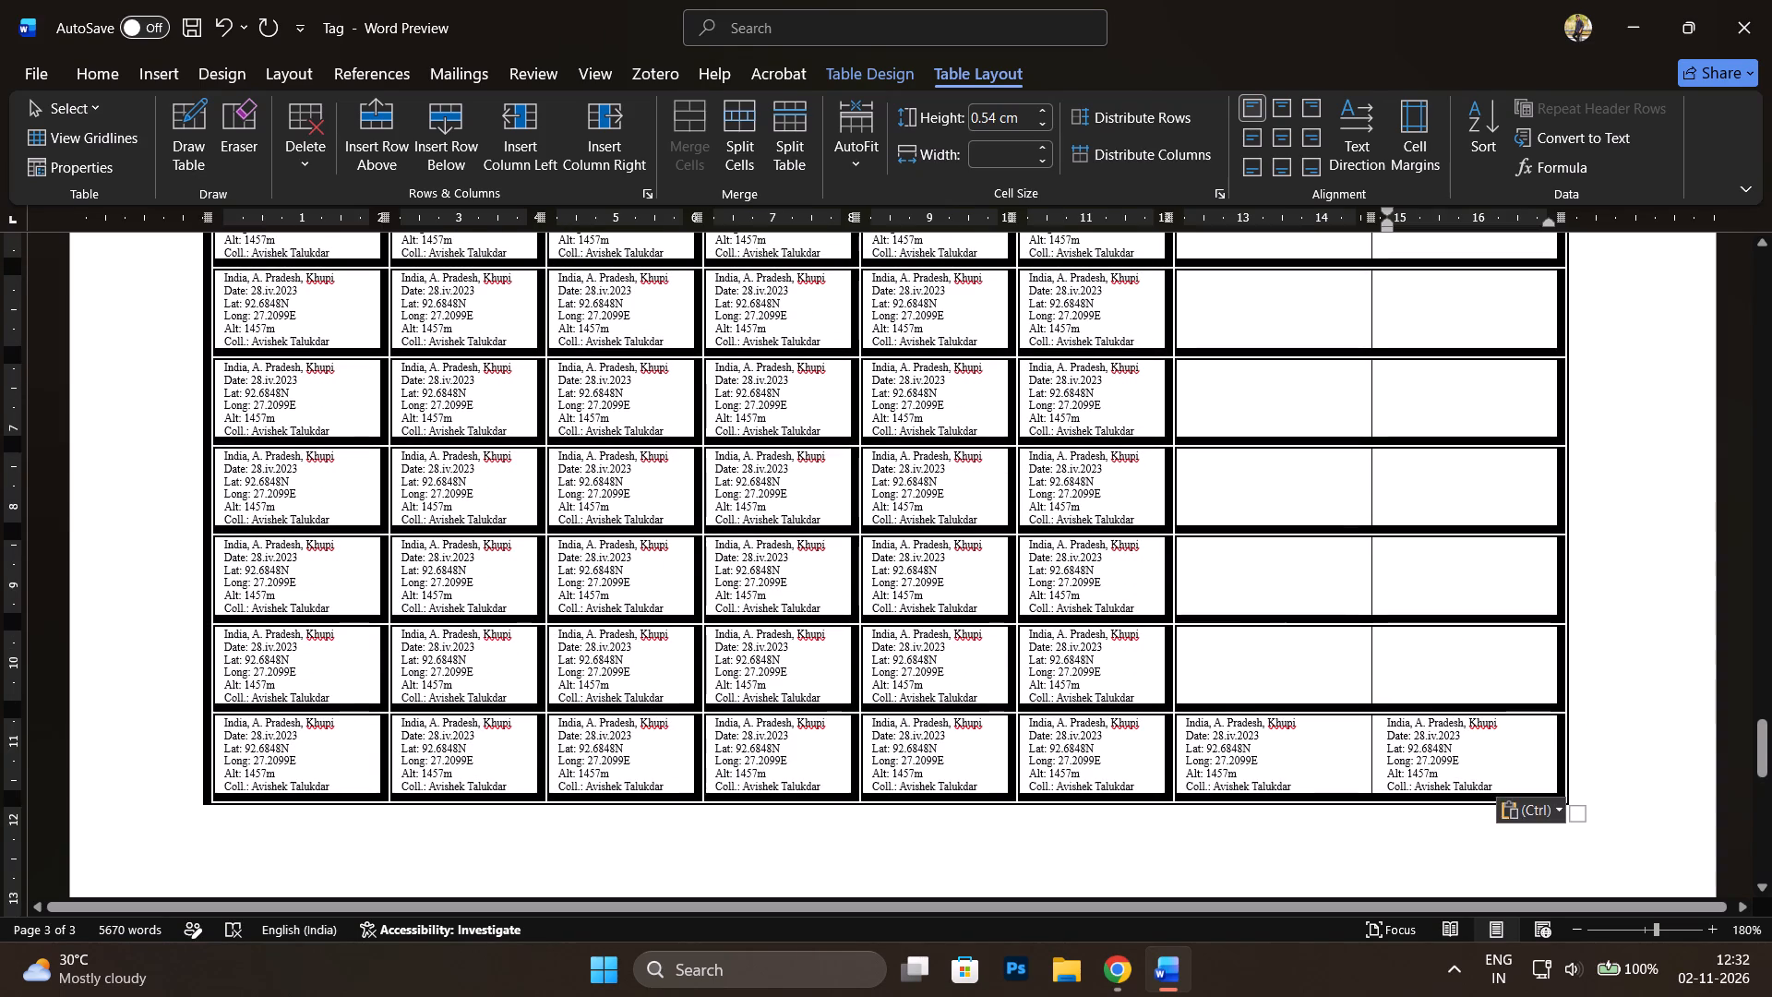
scroll(1263, 453, "up", 1)
left_click(1220, 411)
key("ctrl+v")
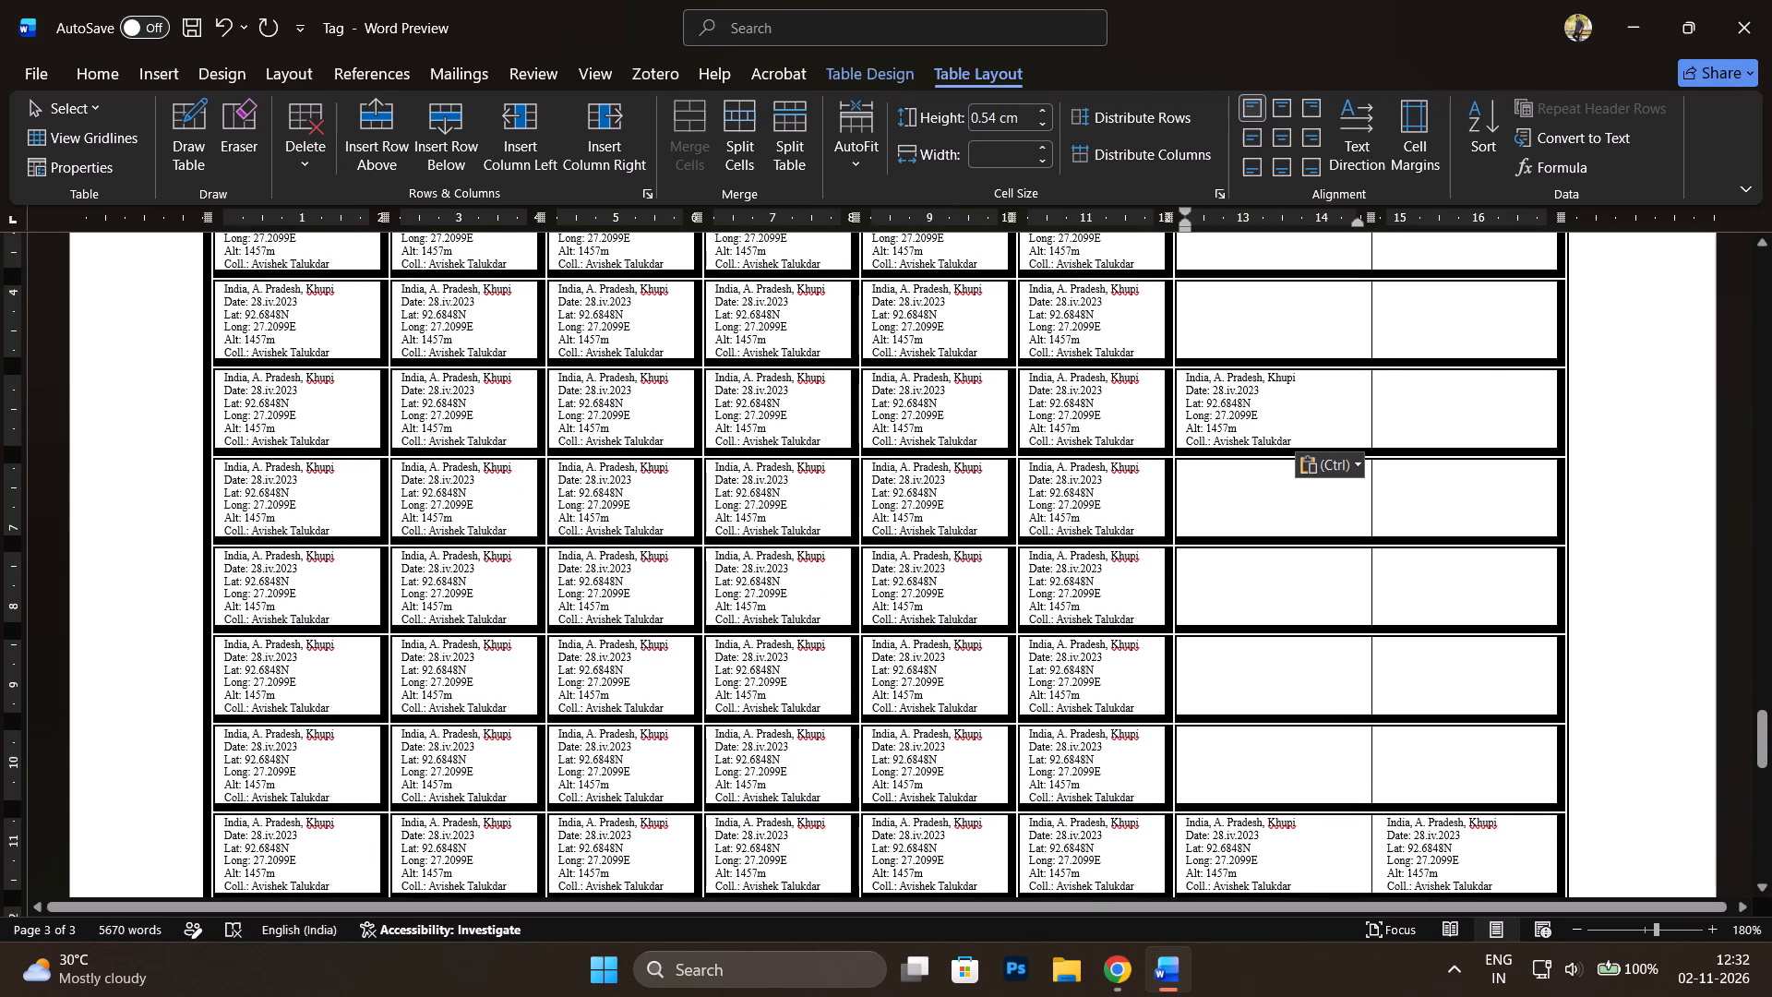
left_click(1437, 409)
key("ctrl+v")
left_click(1298, 498)
key("ctrl+v")
left_click(1418, 493)
key("ctrl+v")
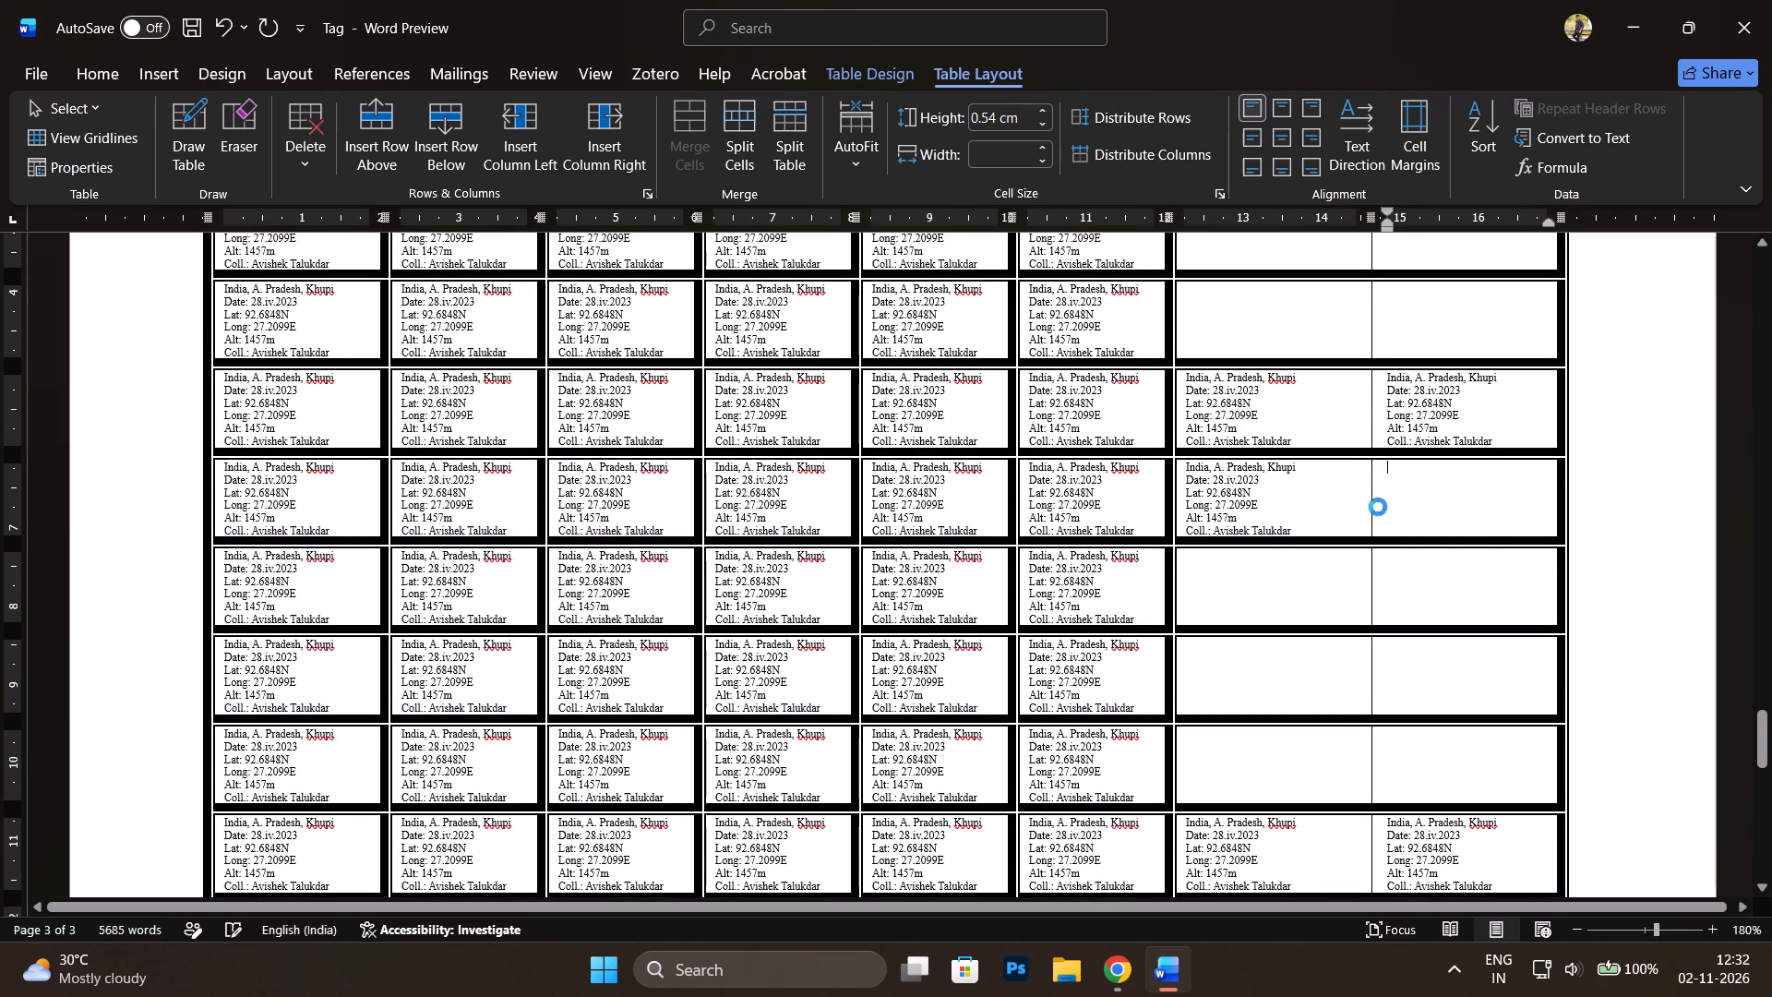
left_click(1310, 572)
key("ctrl+v")
left_click(1431, 560)
key("ctrl+v")
Paste the Khupi label dated 28.iv.2023 into both split end cells of the forty-eighth, forty-ninth and forty-fourth rows.
left_click(1310, 671)
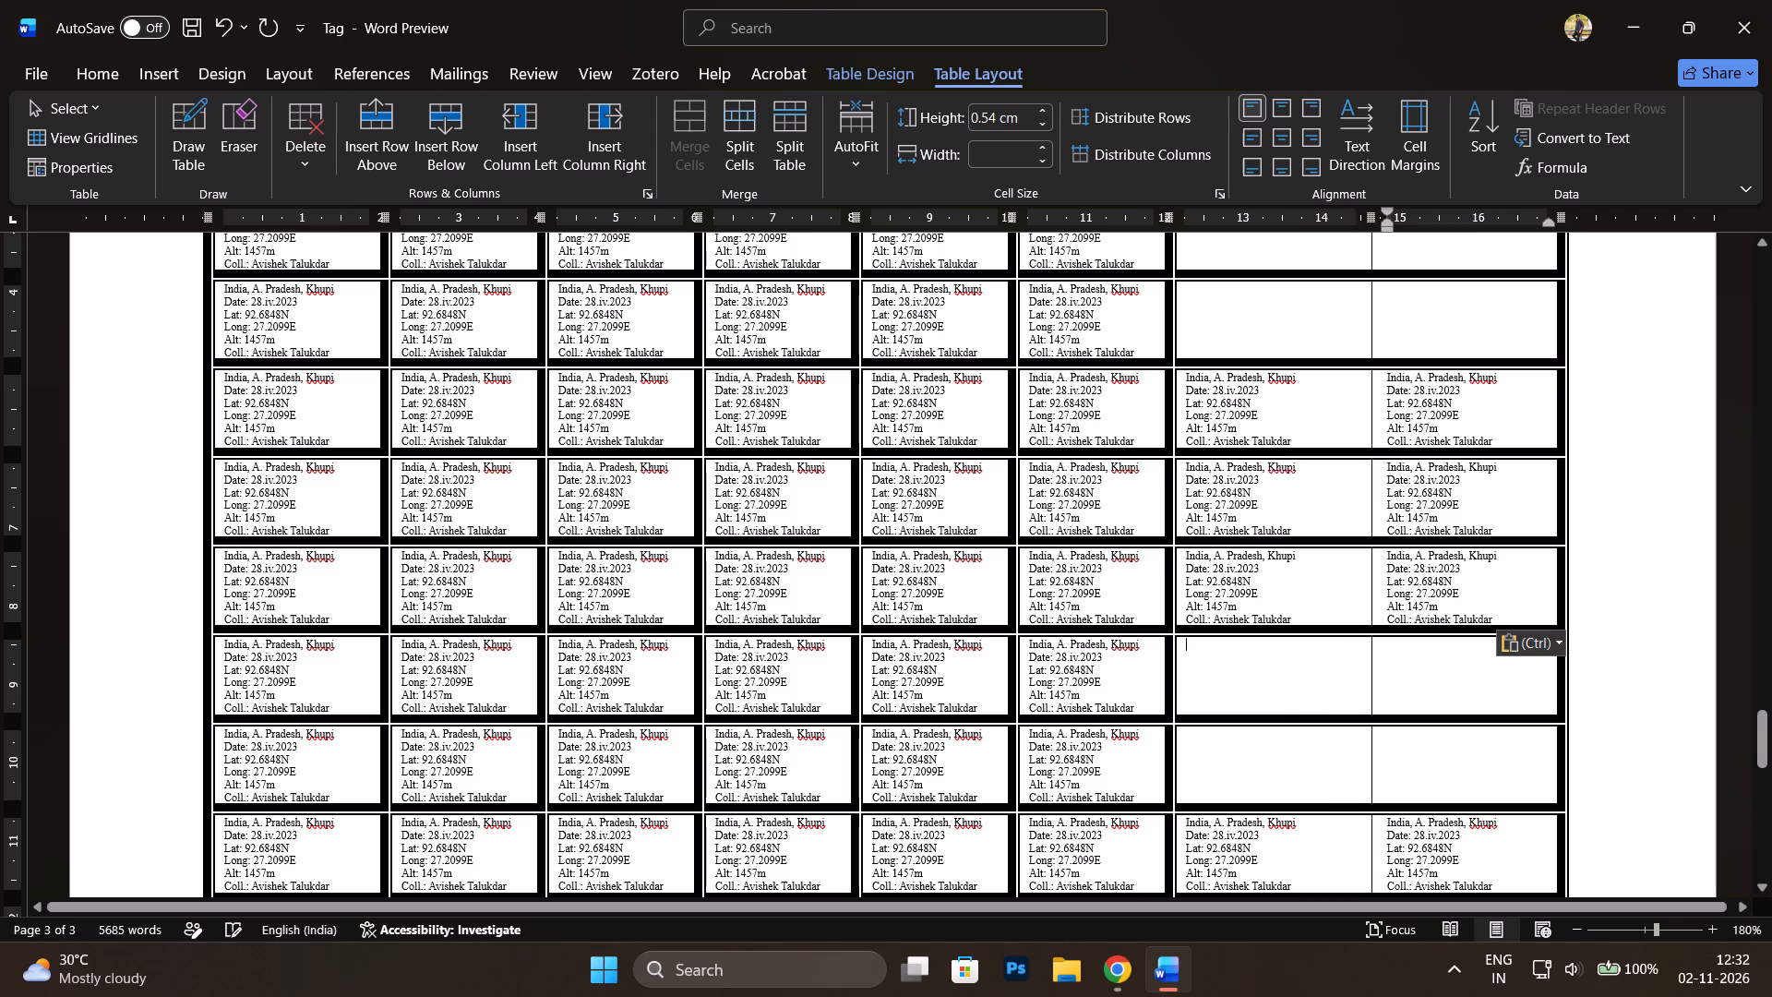
key("ctrl+v")
left_click(1474, 677)
key("ctrl+v")
left_click(1310, 755)
key("ctrl+v")
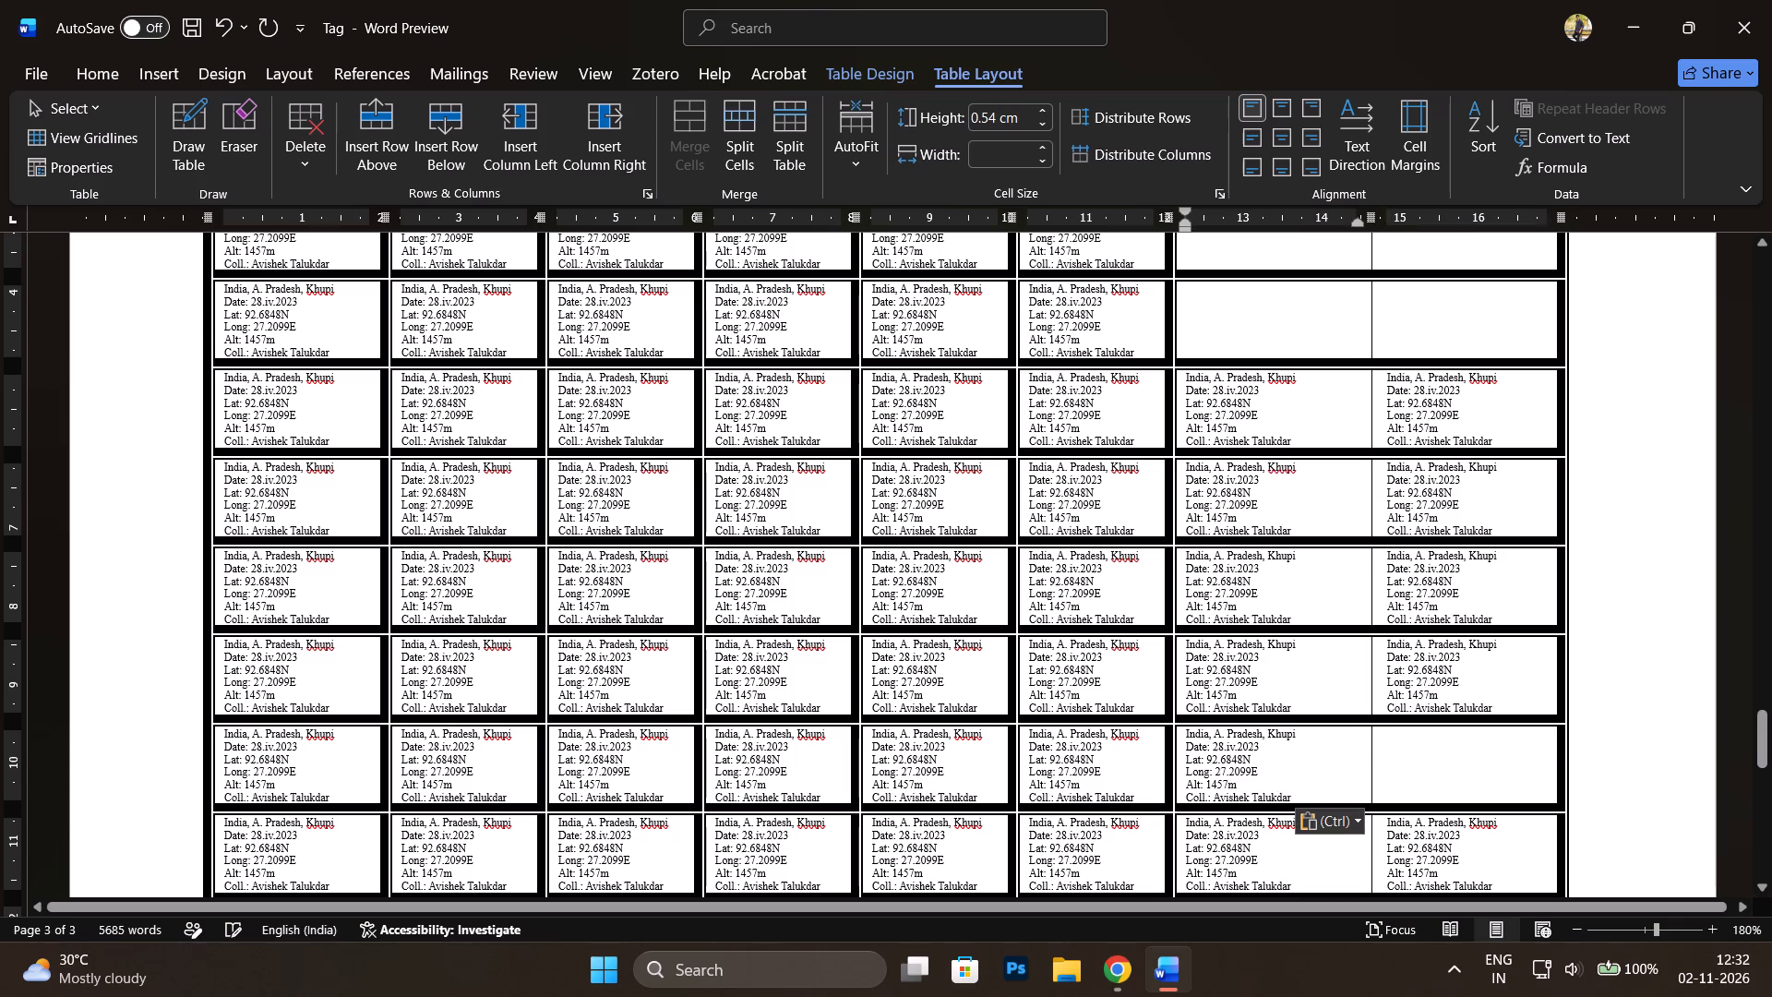
left_click(1452, 763)
key("ctrl+v")
scroll(1326, 555, "up", 1)
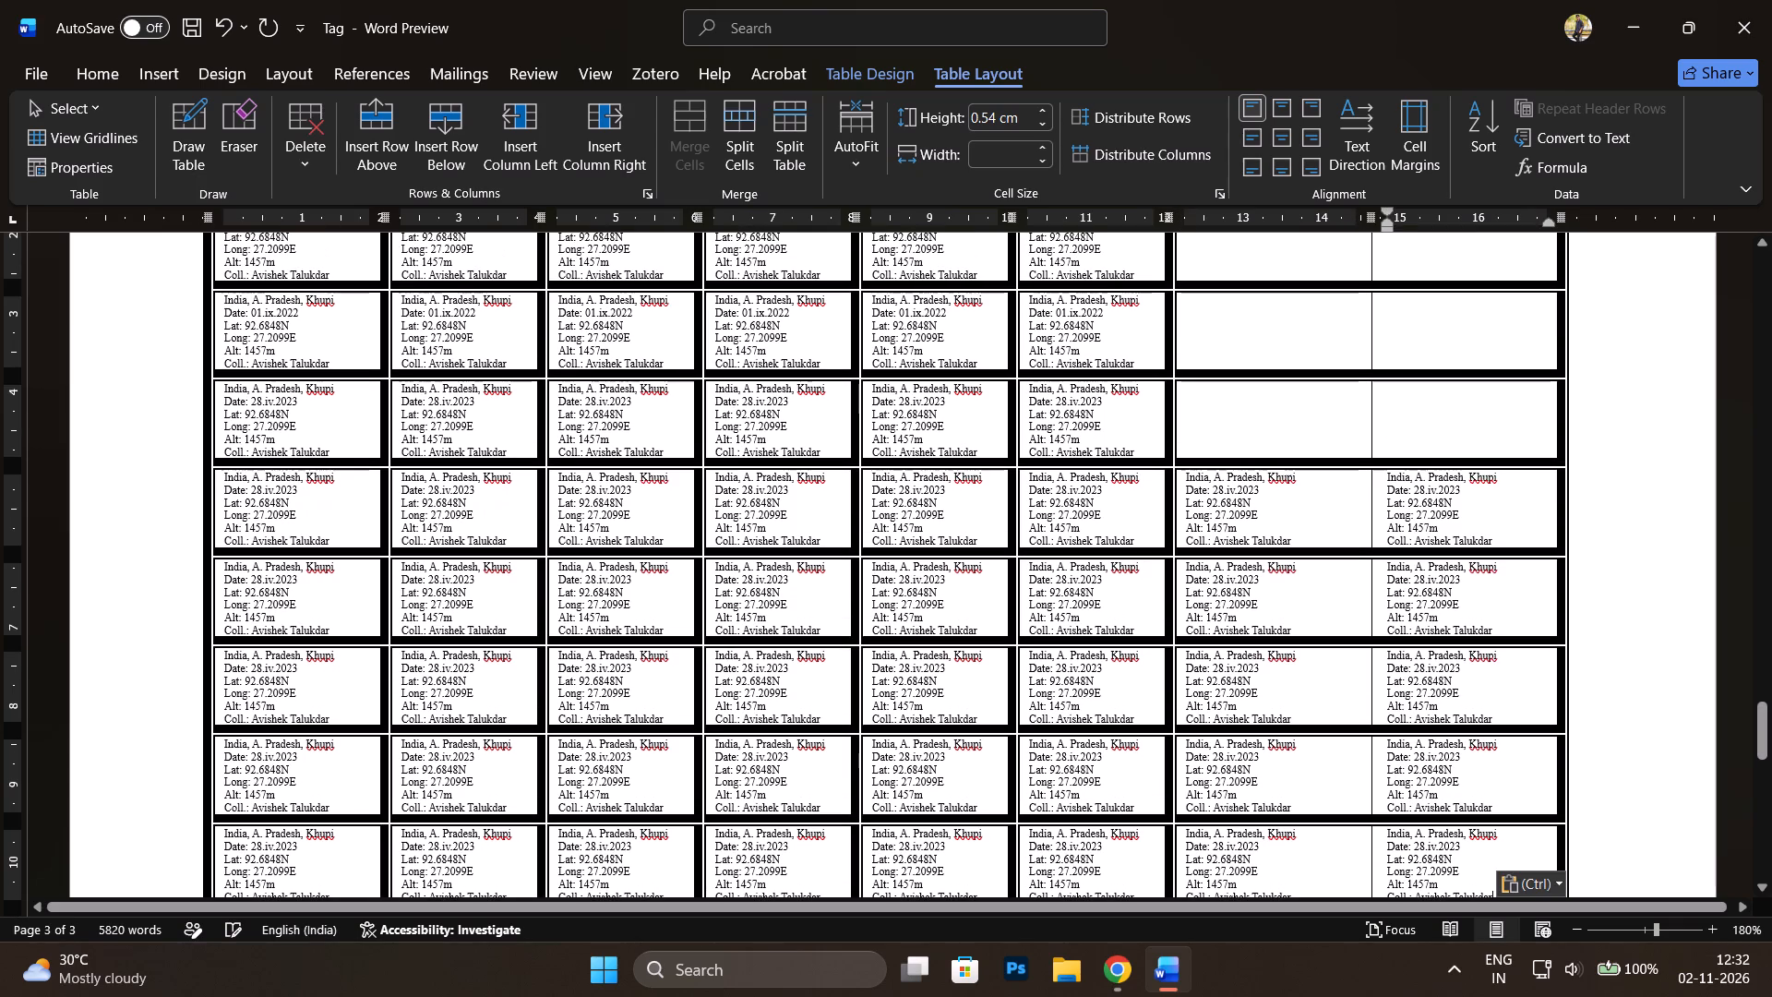
left_click(1281, 407)
key("ctrl+v")
left_click(1458, 409)
key("ctrl+v")
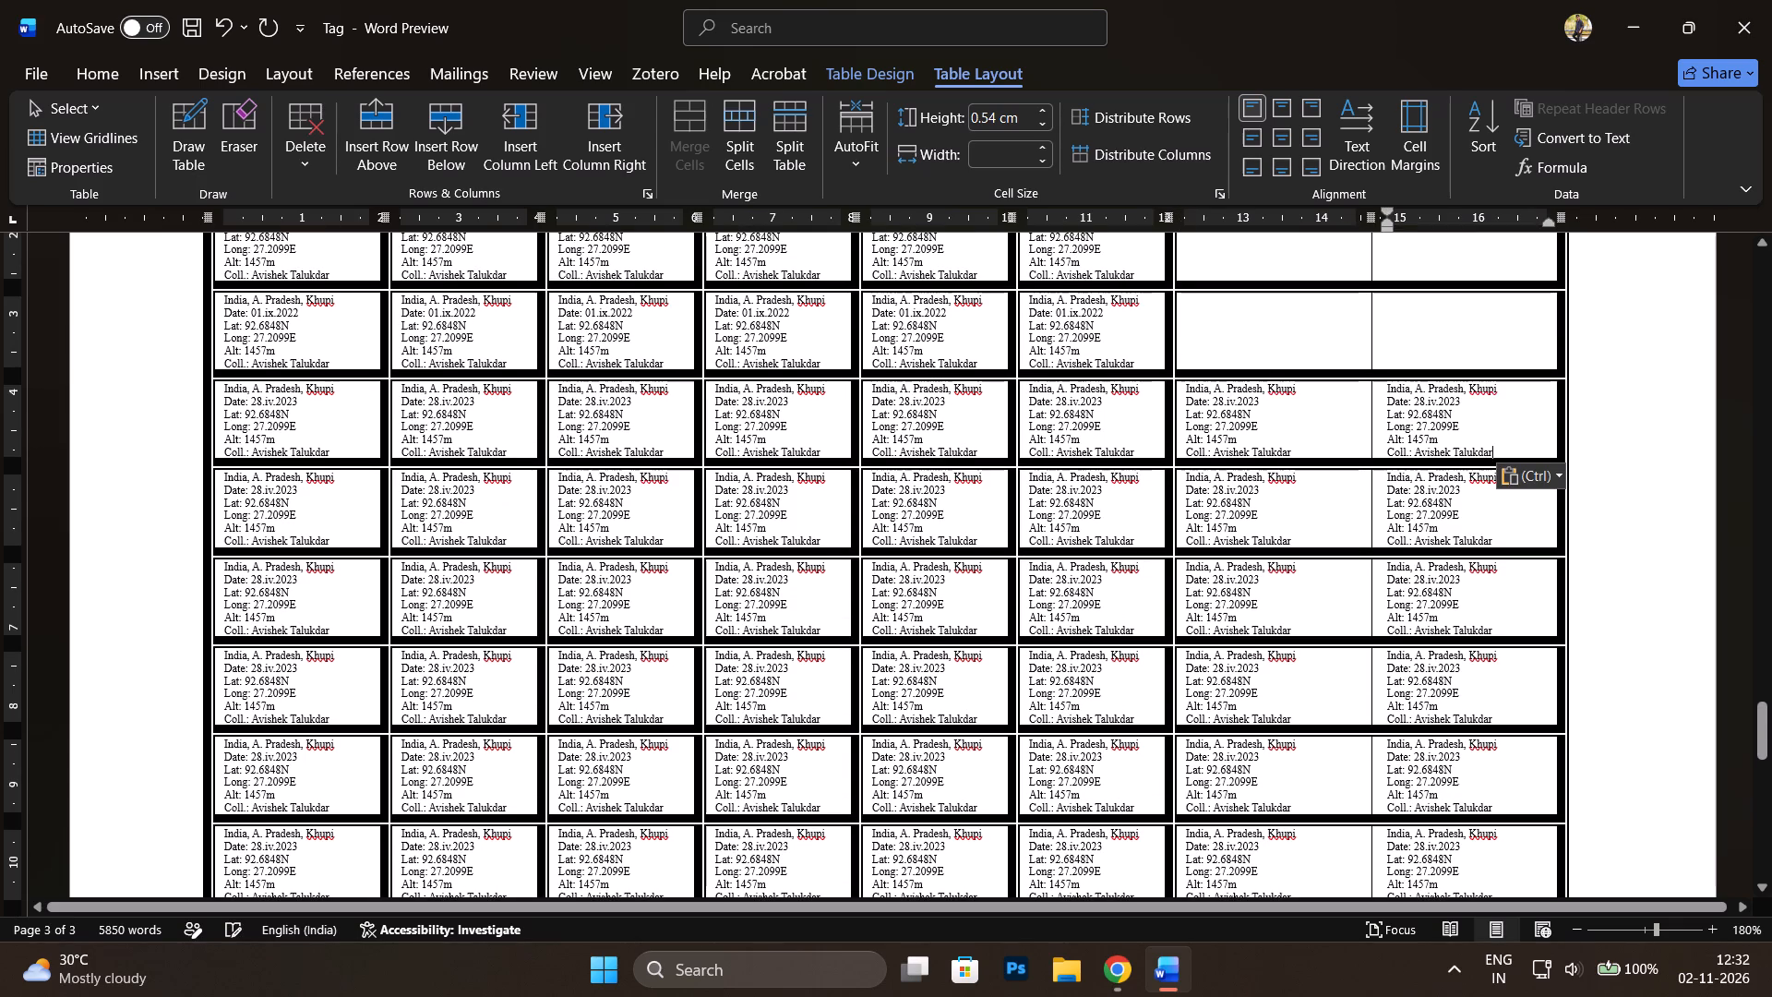
Copy the Khupi label dated 01.ix.2022 from the forty-third row's sixth cell and paste it into that row's two empty end cells.
scroll(1248, 403, "up", 1)
left_click_drag(1139, 458, 1037, 415)
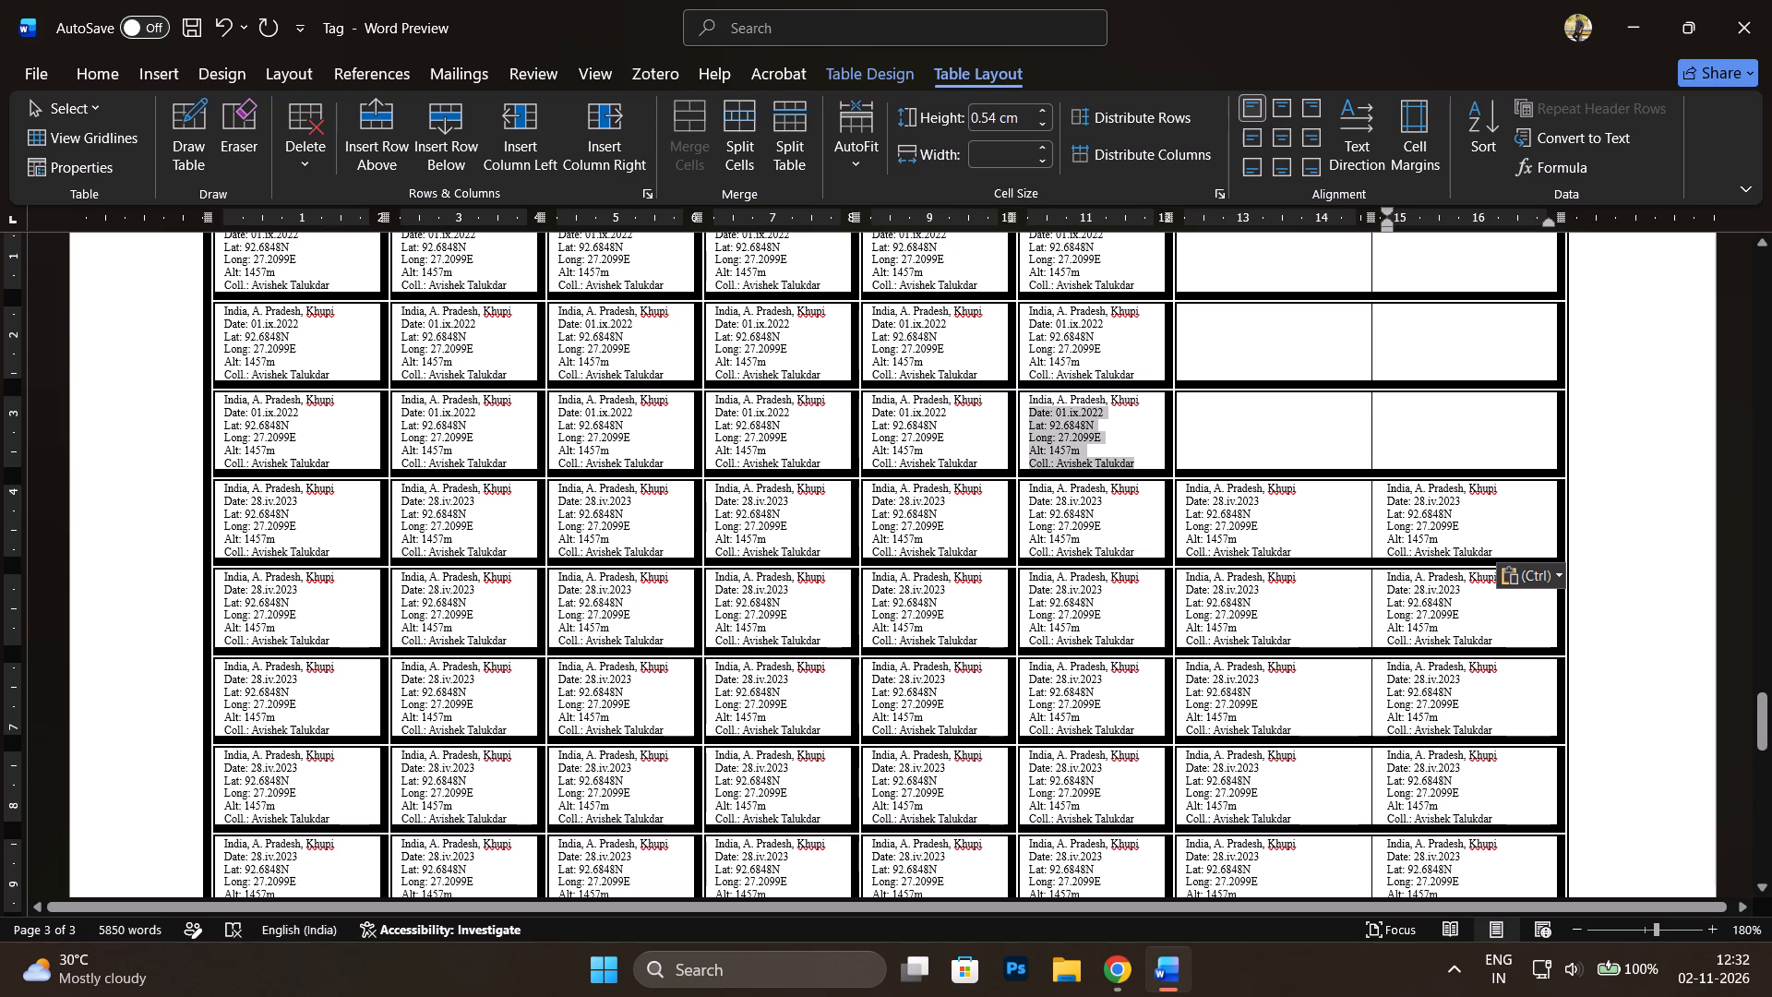
left_click_drag(1037, 415, 1028, 403)
key("ctrl+c")
left_click(1299, 438)
key("ctrl+v")
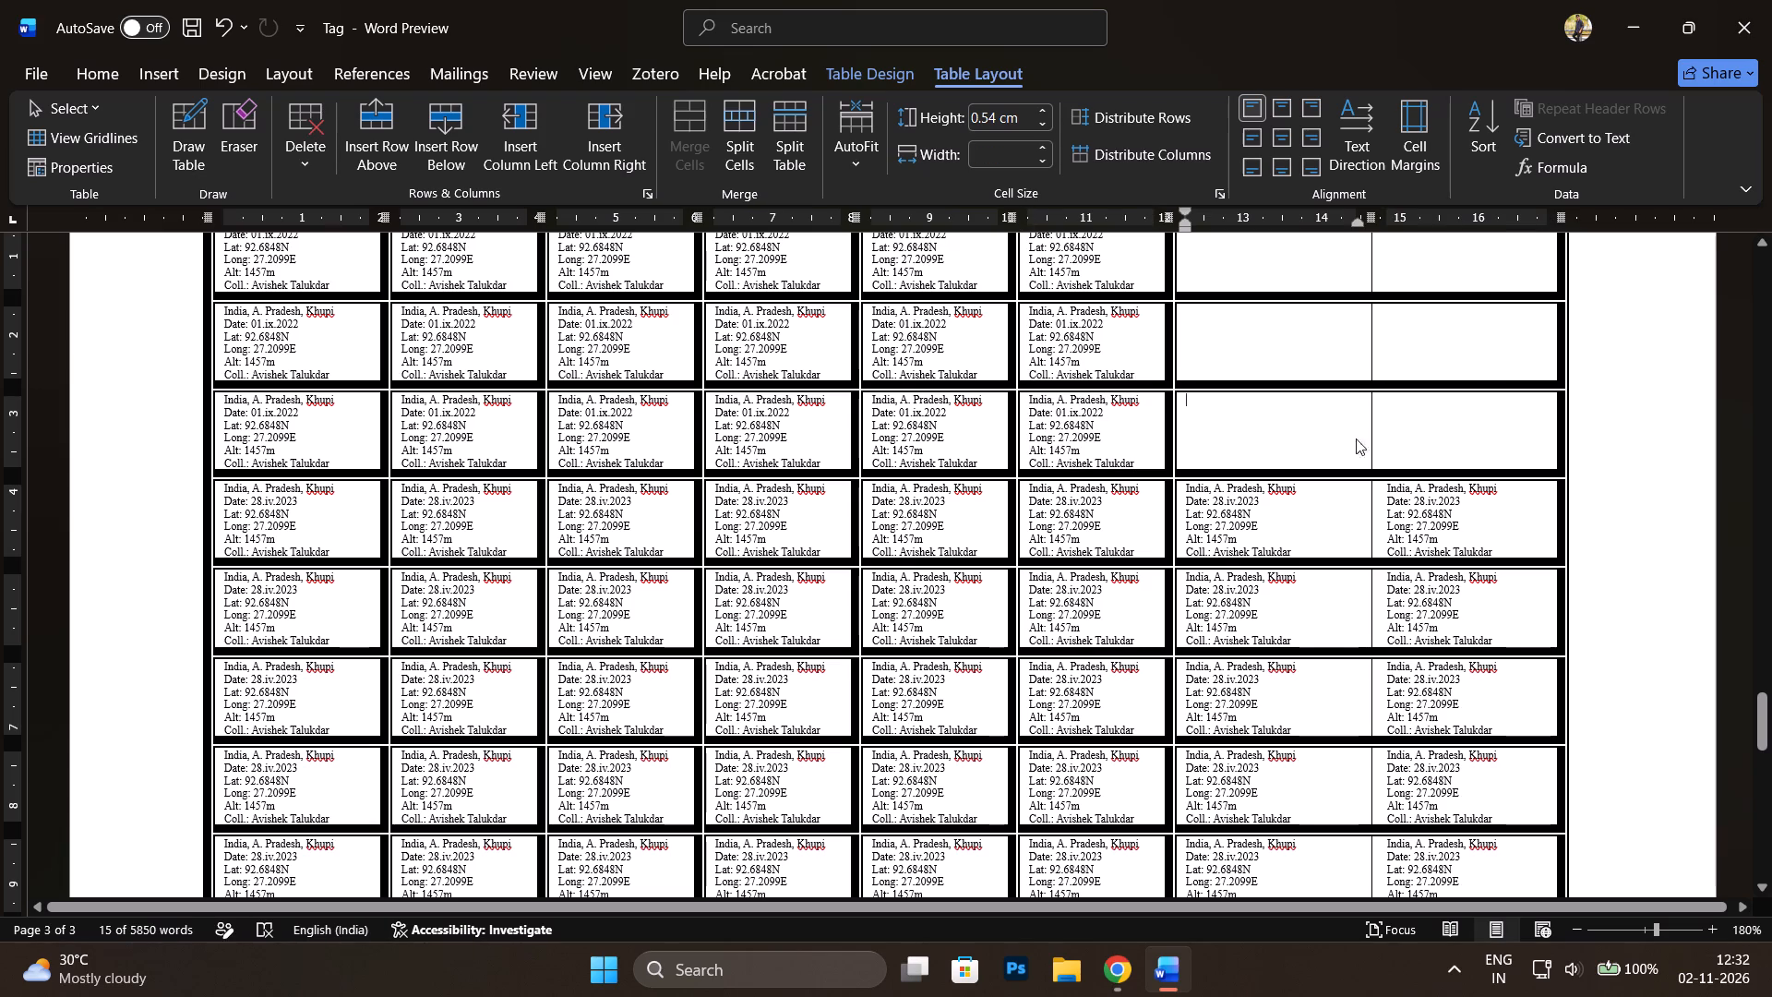
left_click(1465, 438)
key("ctrl+v")
Paste the Khupi label dated 01.ix.2022 into both empty end cells of the forty-second and forty-first rows.
left_click(1258, 336)
key("ctrl+v")
left_click(1438, 336)
key("ctrl+v")
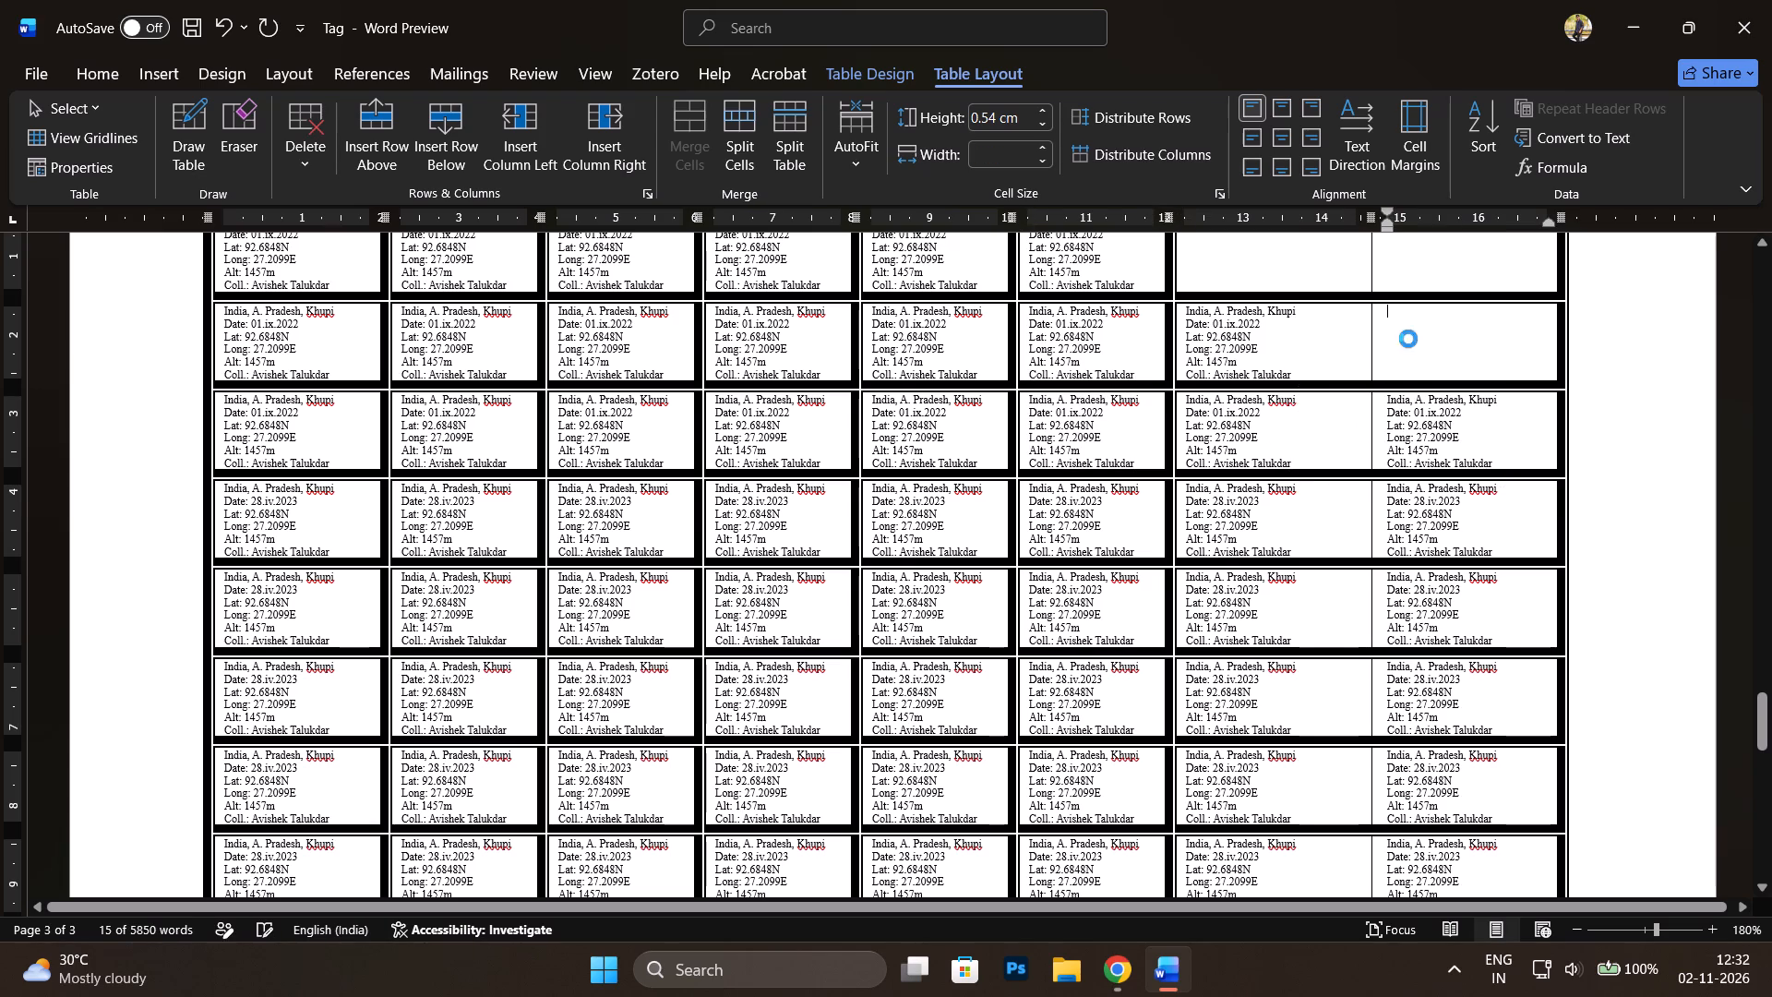
scroll(1299, 393, "up", 2)
left_click(1237, 449)
key("ctrl+v")
left_click(1449, 449)
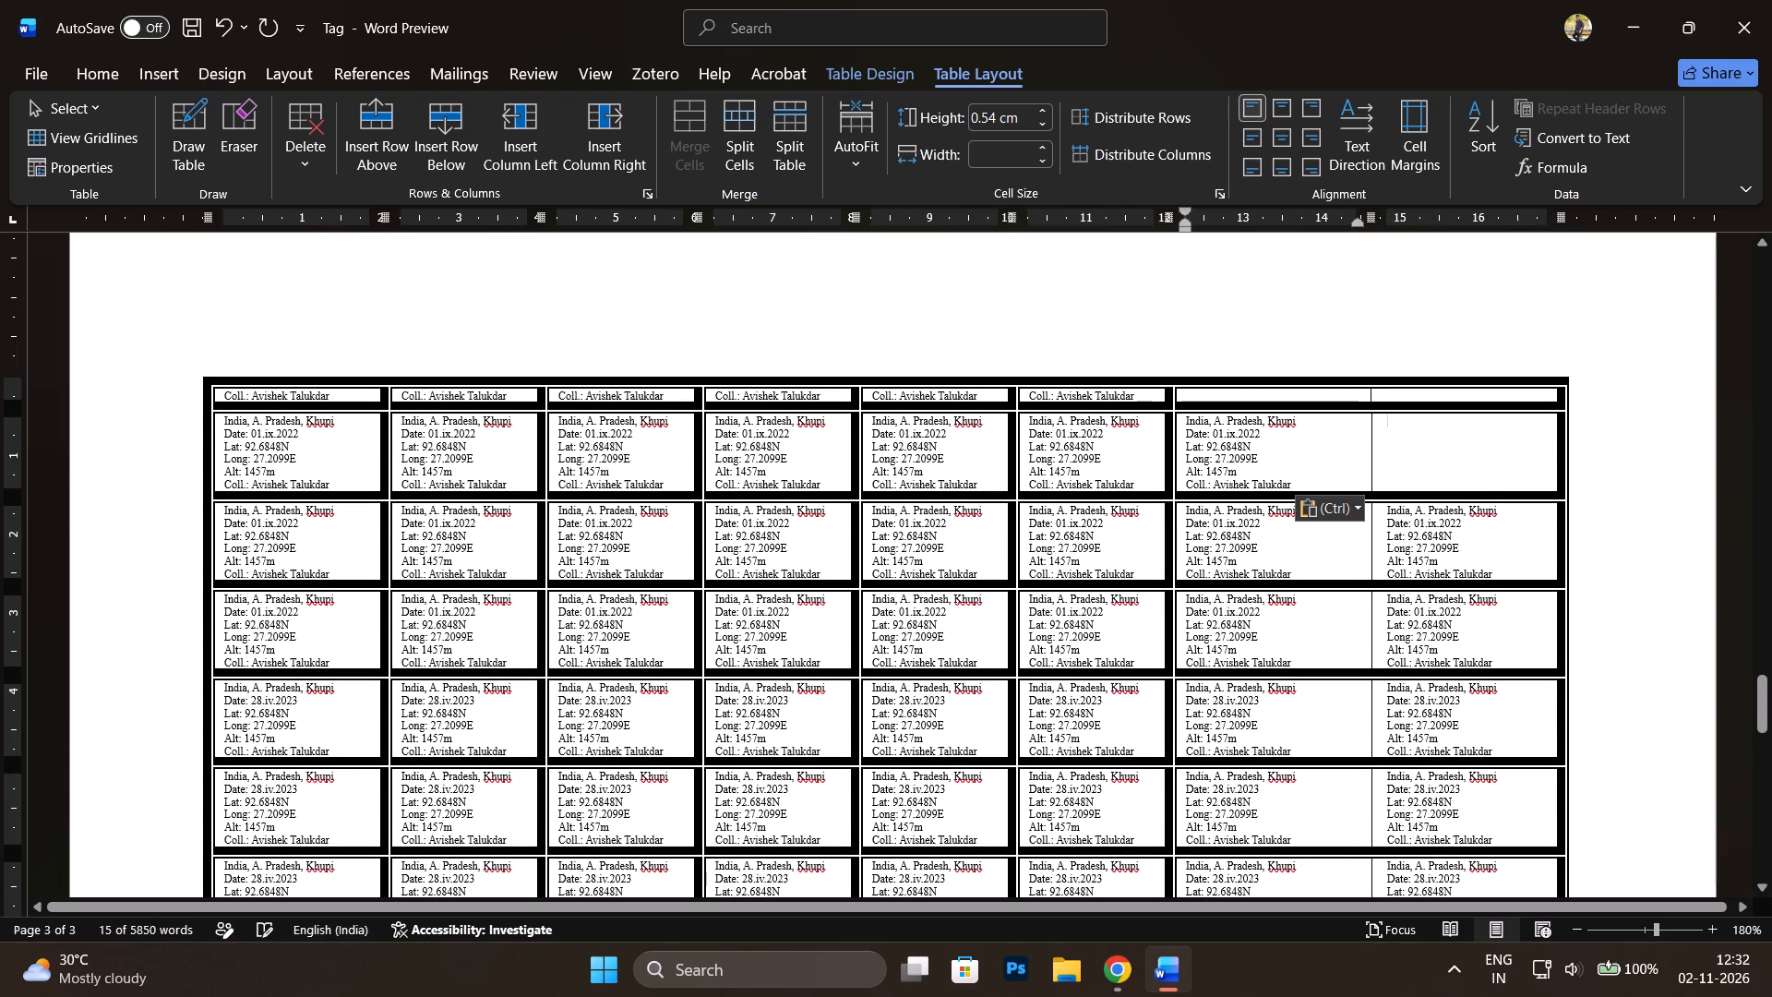
key("ctrl+v")
Paste the Khupi label dated 01.ix.2022 into both empty end cells of the fortieth row, which spans the page break.
left_click(1299, 392)
scroll(1320, 392, "up", 2)
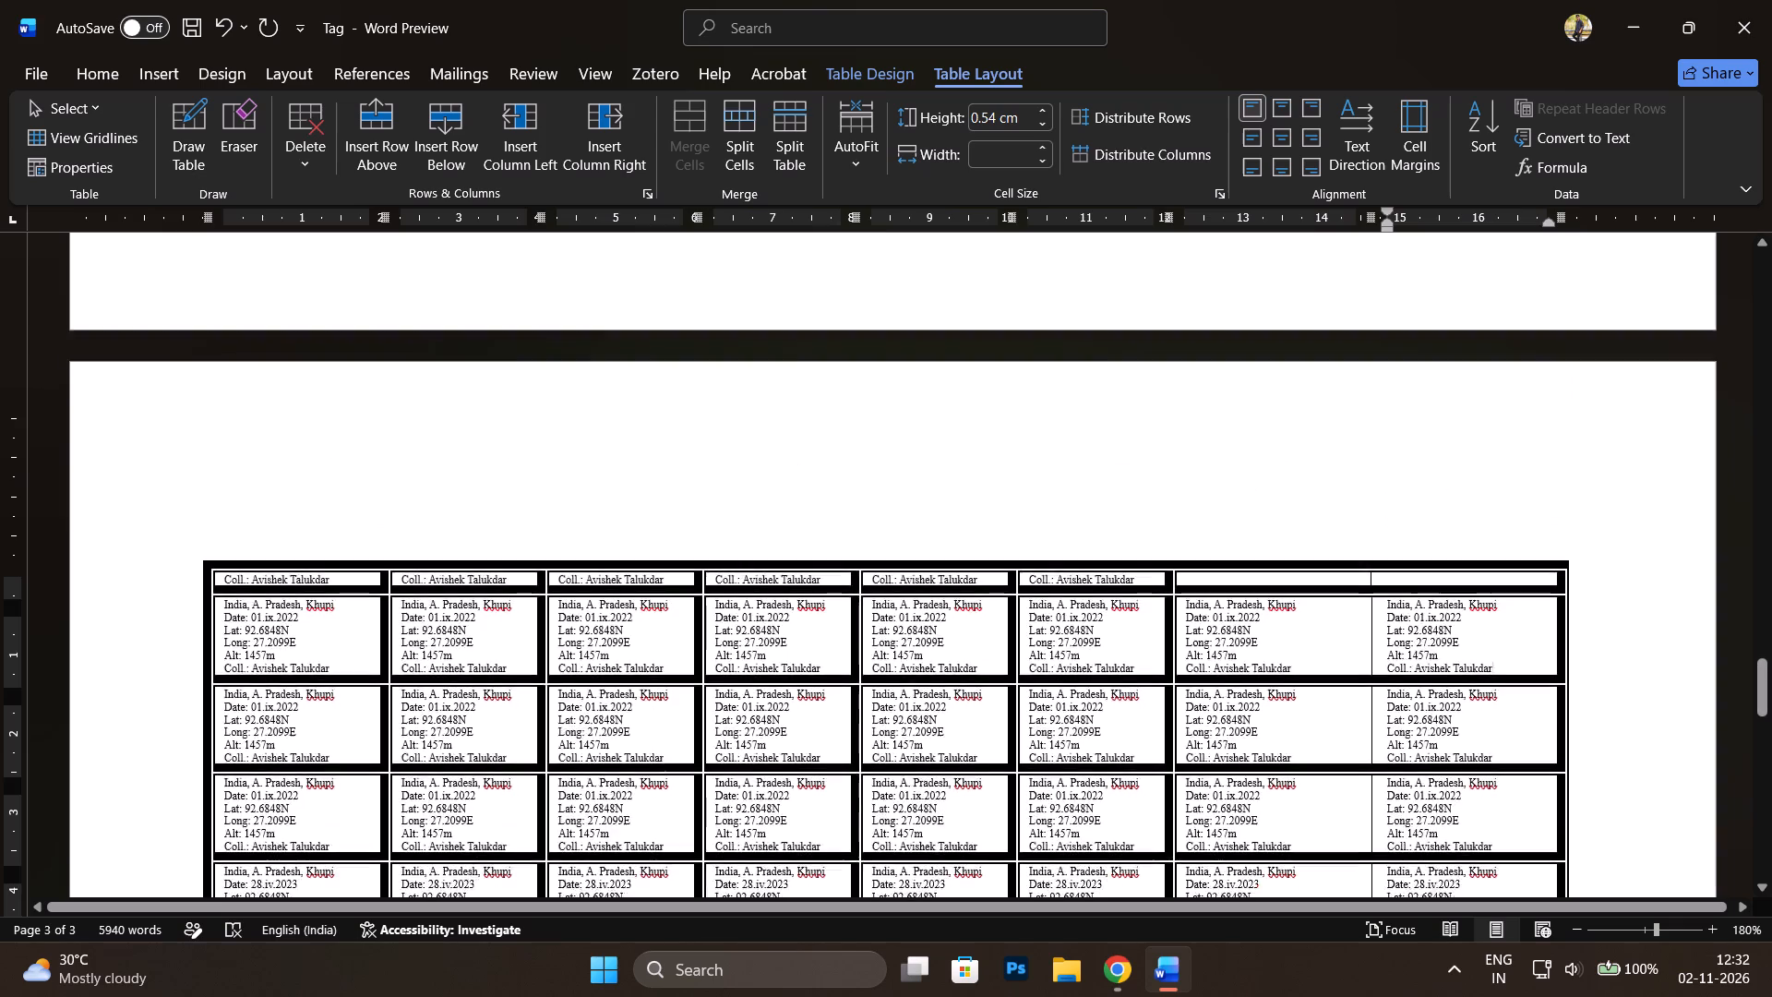
scroll(1291, 348, "up", 3)
left_click(1285, 404)
key("ctrl+v")
left_click(1484, 402)
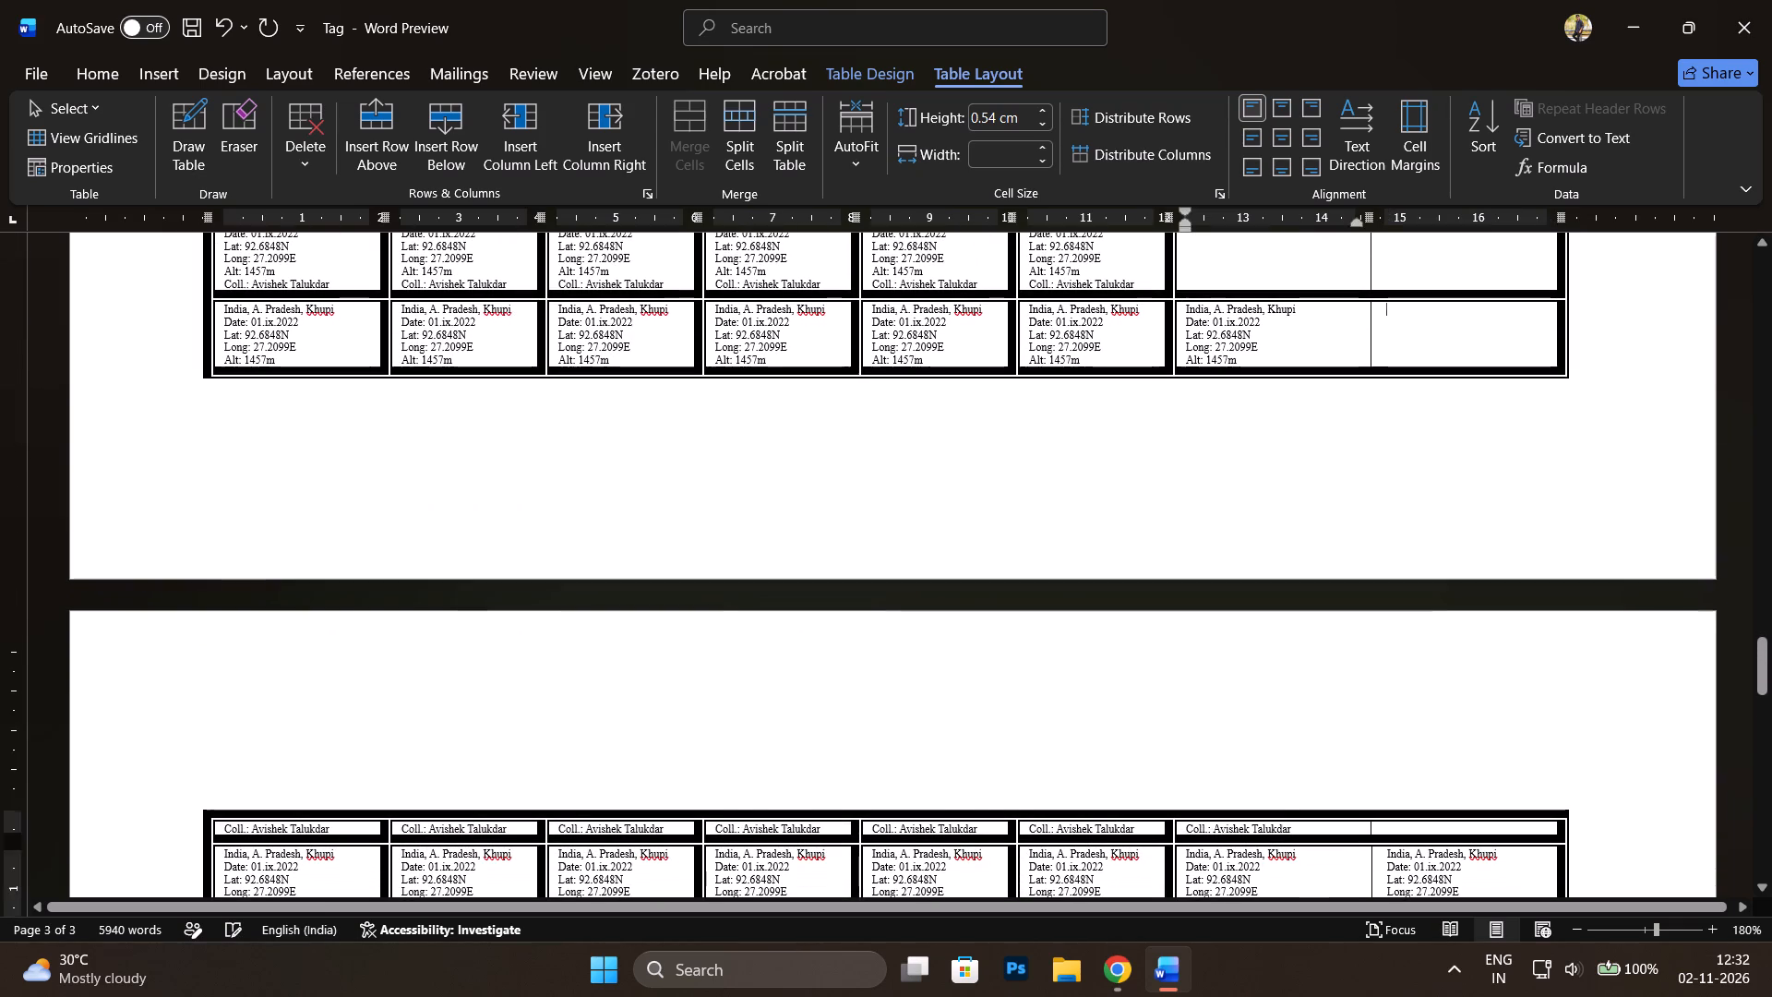
key("ctrl+v")
Paste the Khupi label dated 01.ix.2022 into both empty end cells of the thirty-ninth row, just above the page break row.
left_click(1300, 252)
key("ctrl+v")
left_click(1467, 318)
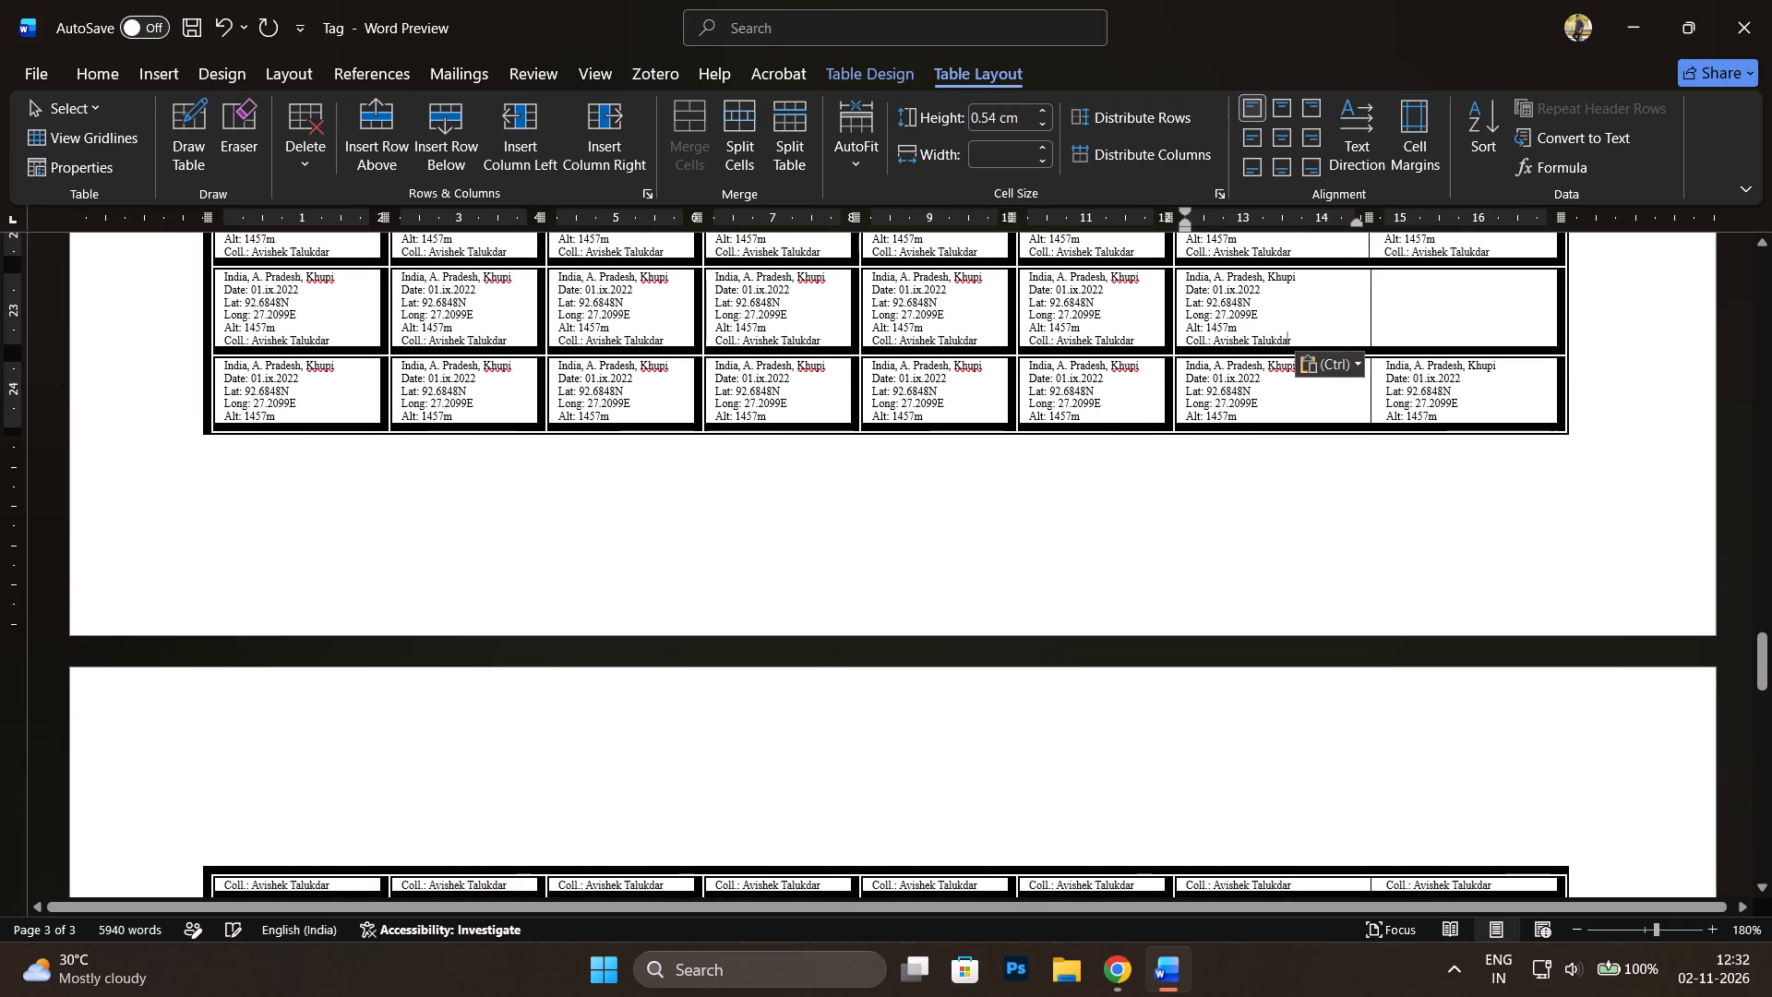
key("ctrl+v")
Look through the whole label table, from its last rows back to the first row, for cells still lacking a label.
scroll(1396, 500, "down", 12)
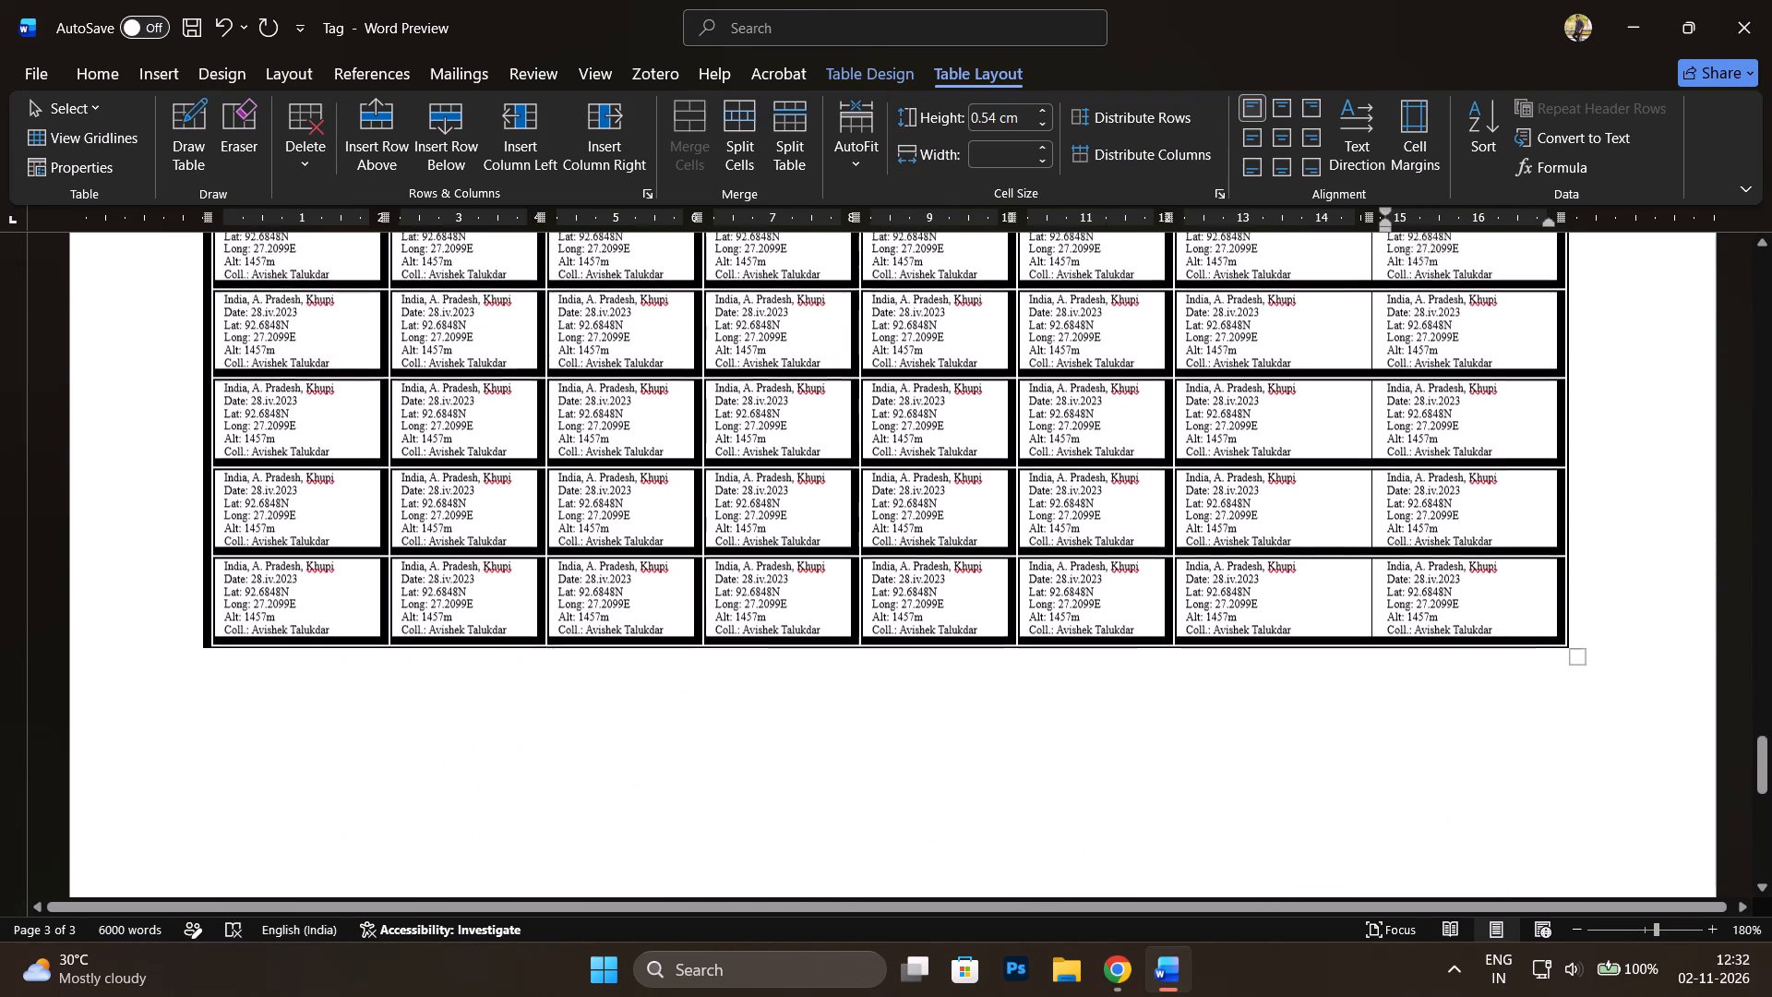
scroll(1402, 520, "down", 3)
scroll(1323, 556, "down", 4)
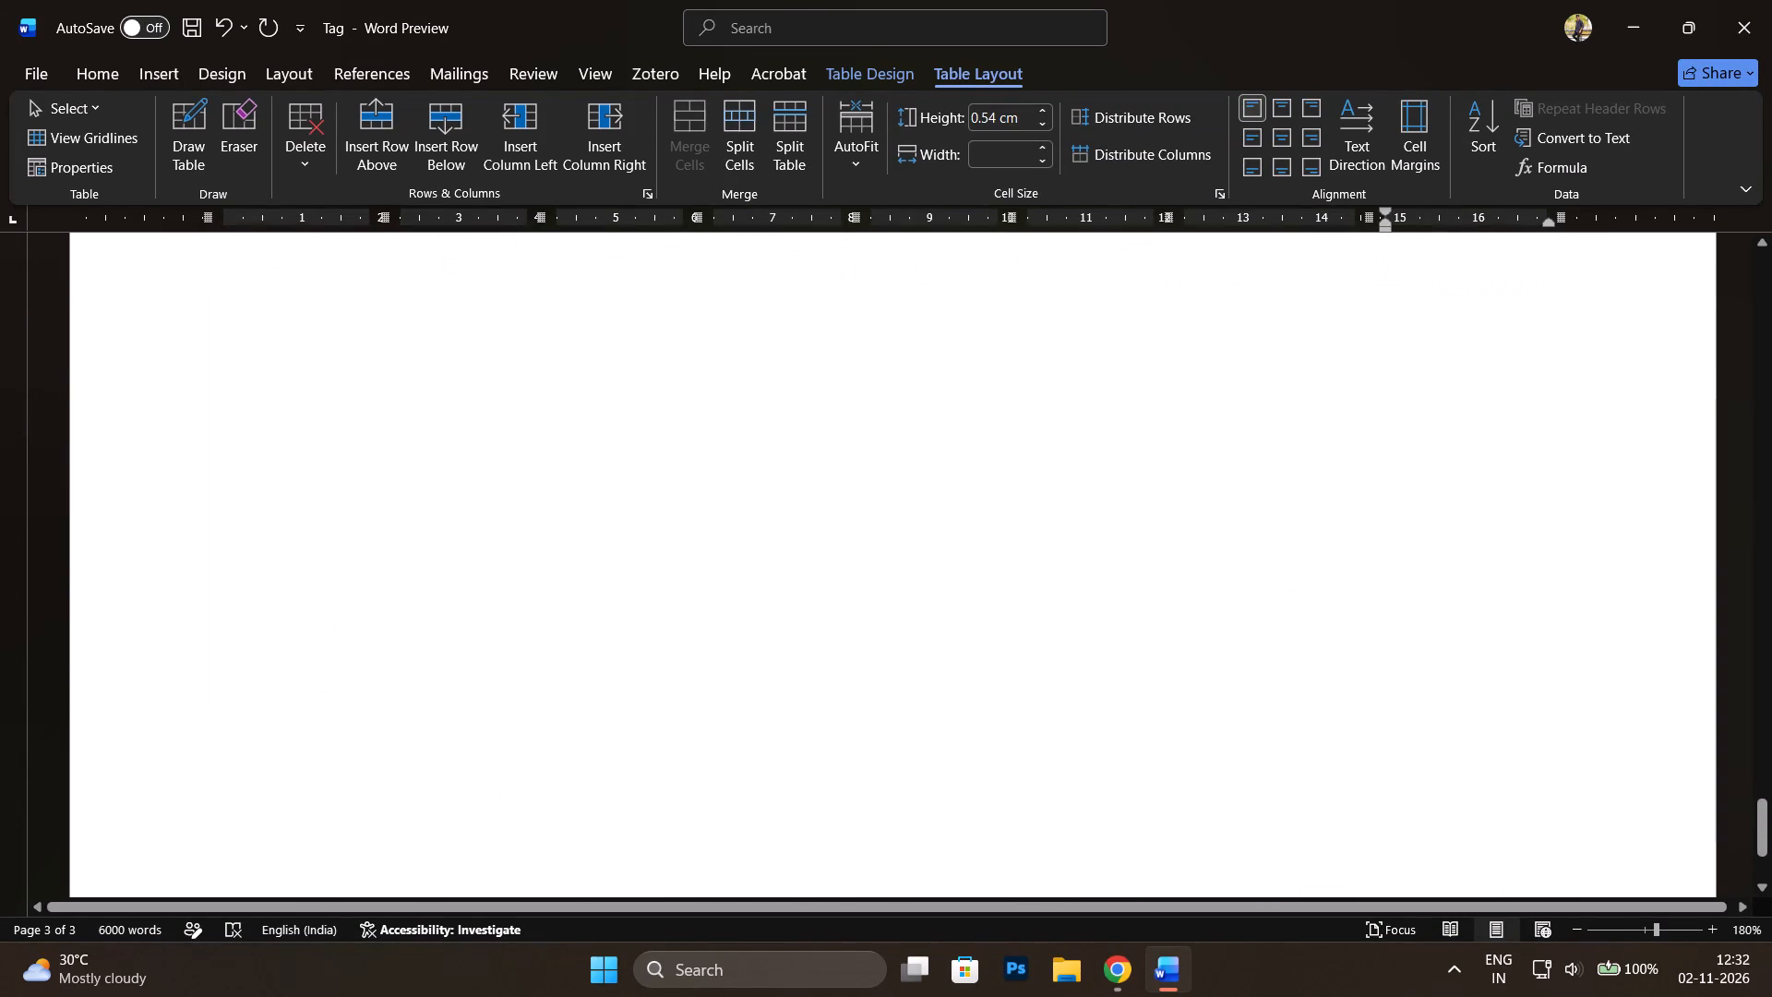
scroll(1276, 569, "down", 3)
scroll(1281, 567, "up", 9)
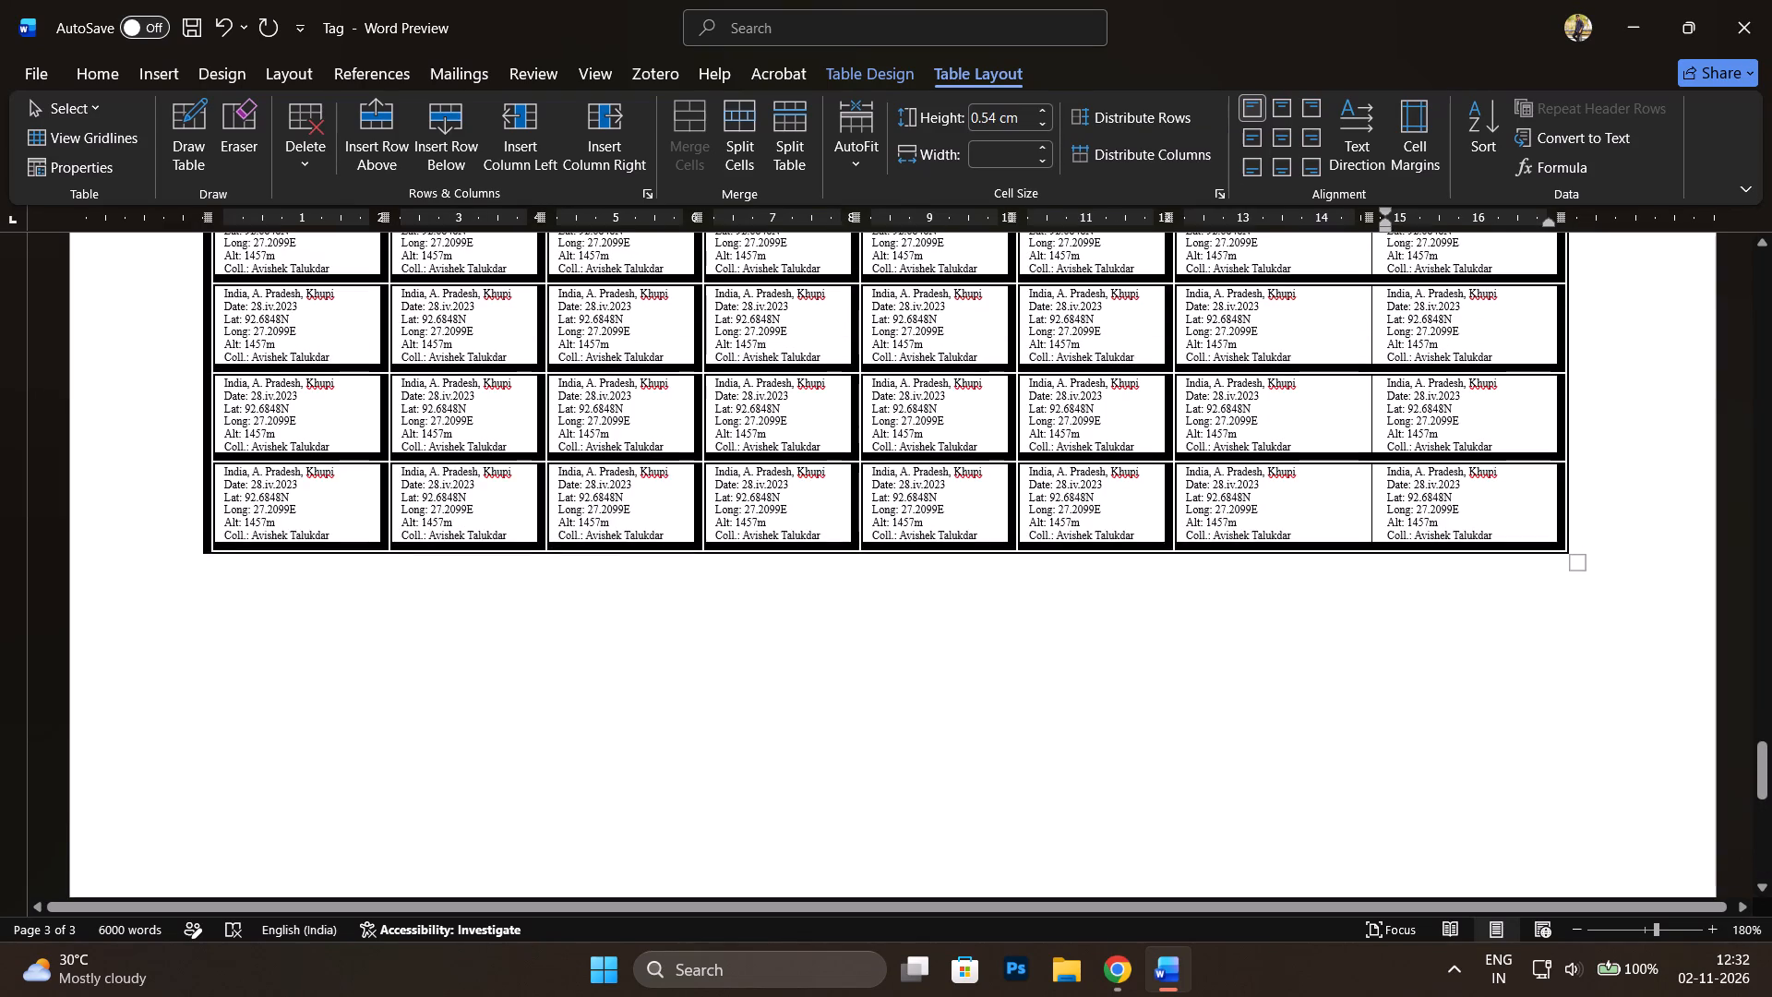
scroll(994, 577, "up", 3)
scroll(1107, 593, "up", 11)
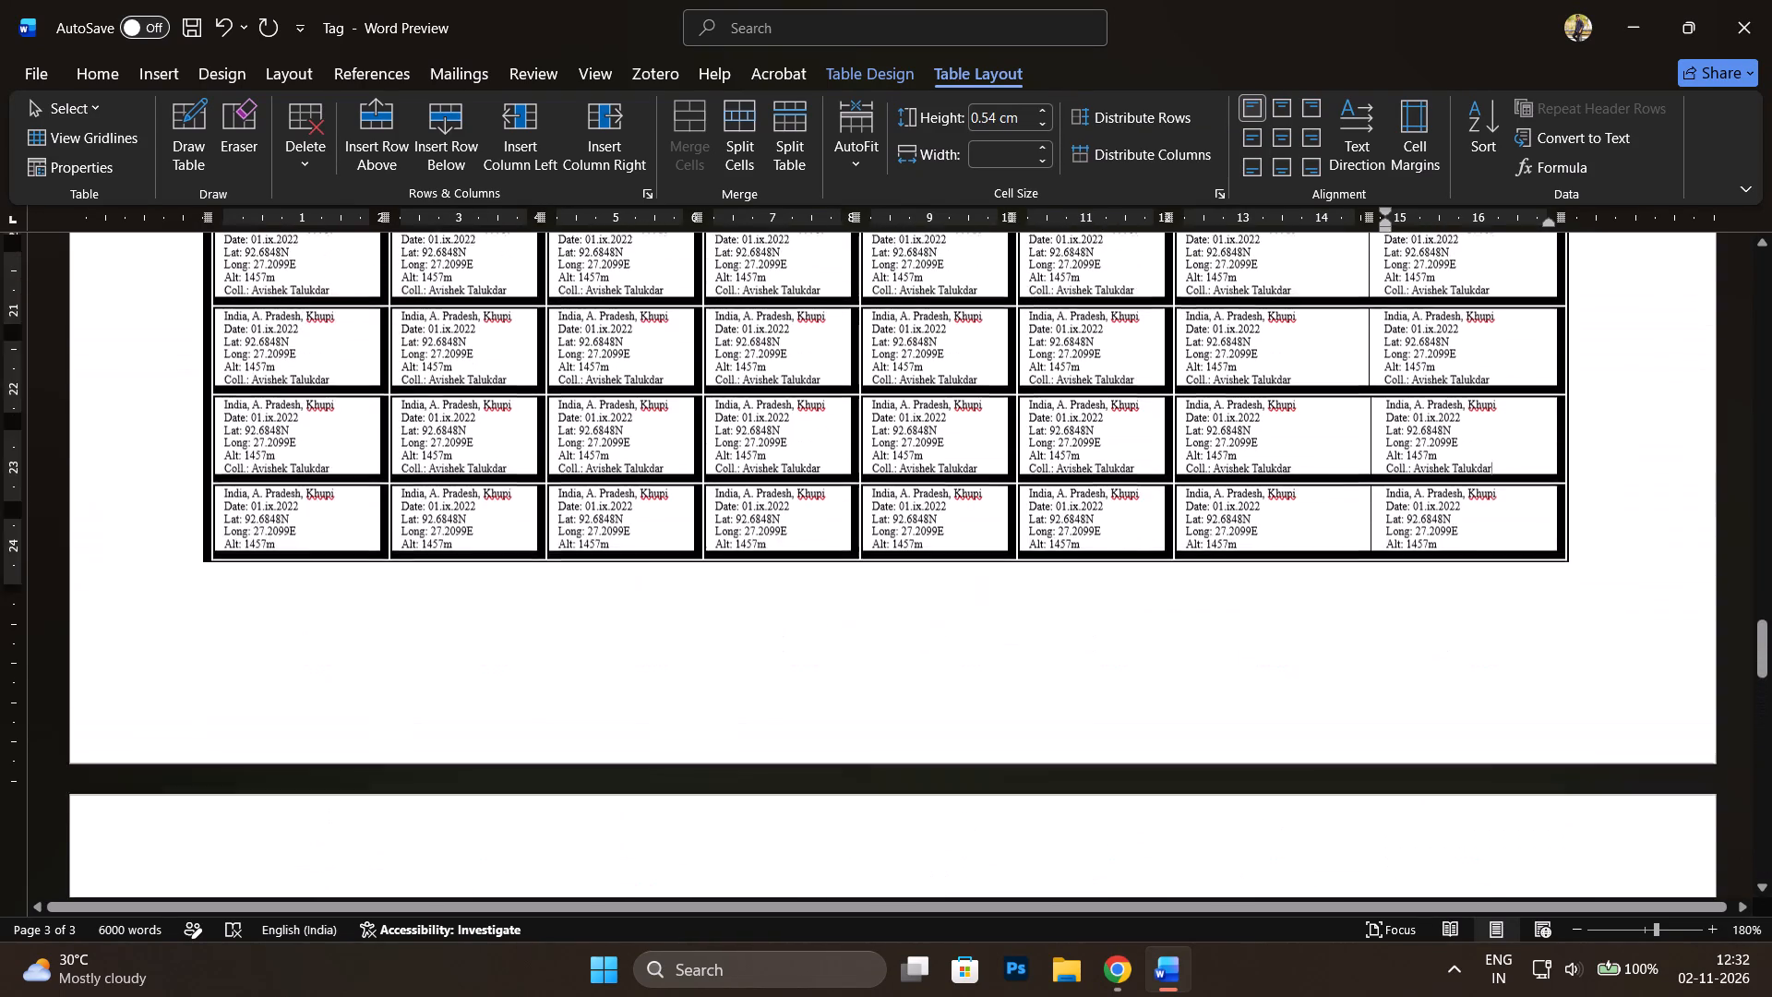
scroll(1117, 585, "up", 10)
scroll(1116, 587, "down", 1)
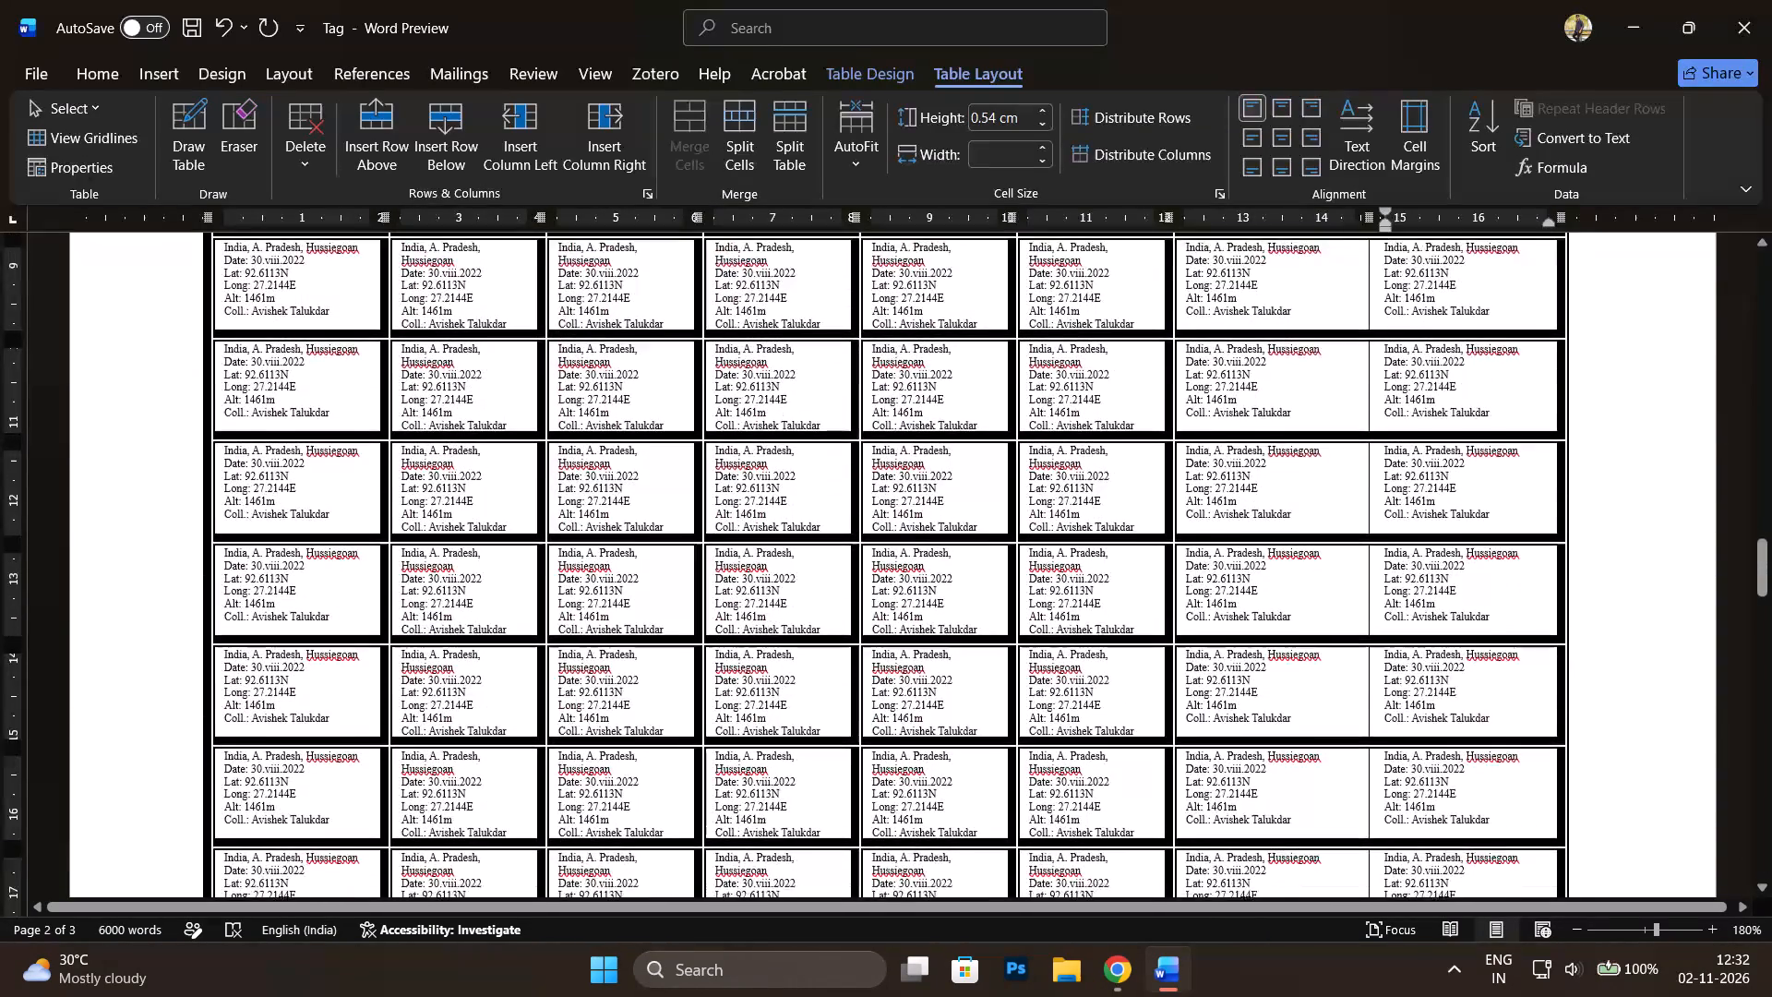
scroll(1119, 589, "up", 6)
scroll(1136, 595, "down", 1)
scroll(1136, 595, "up", 11)
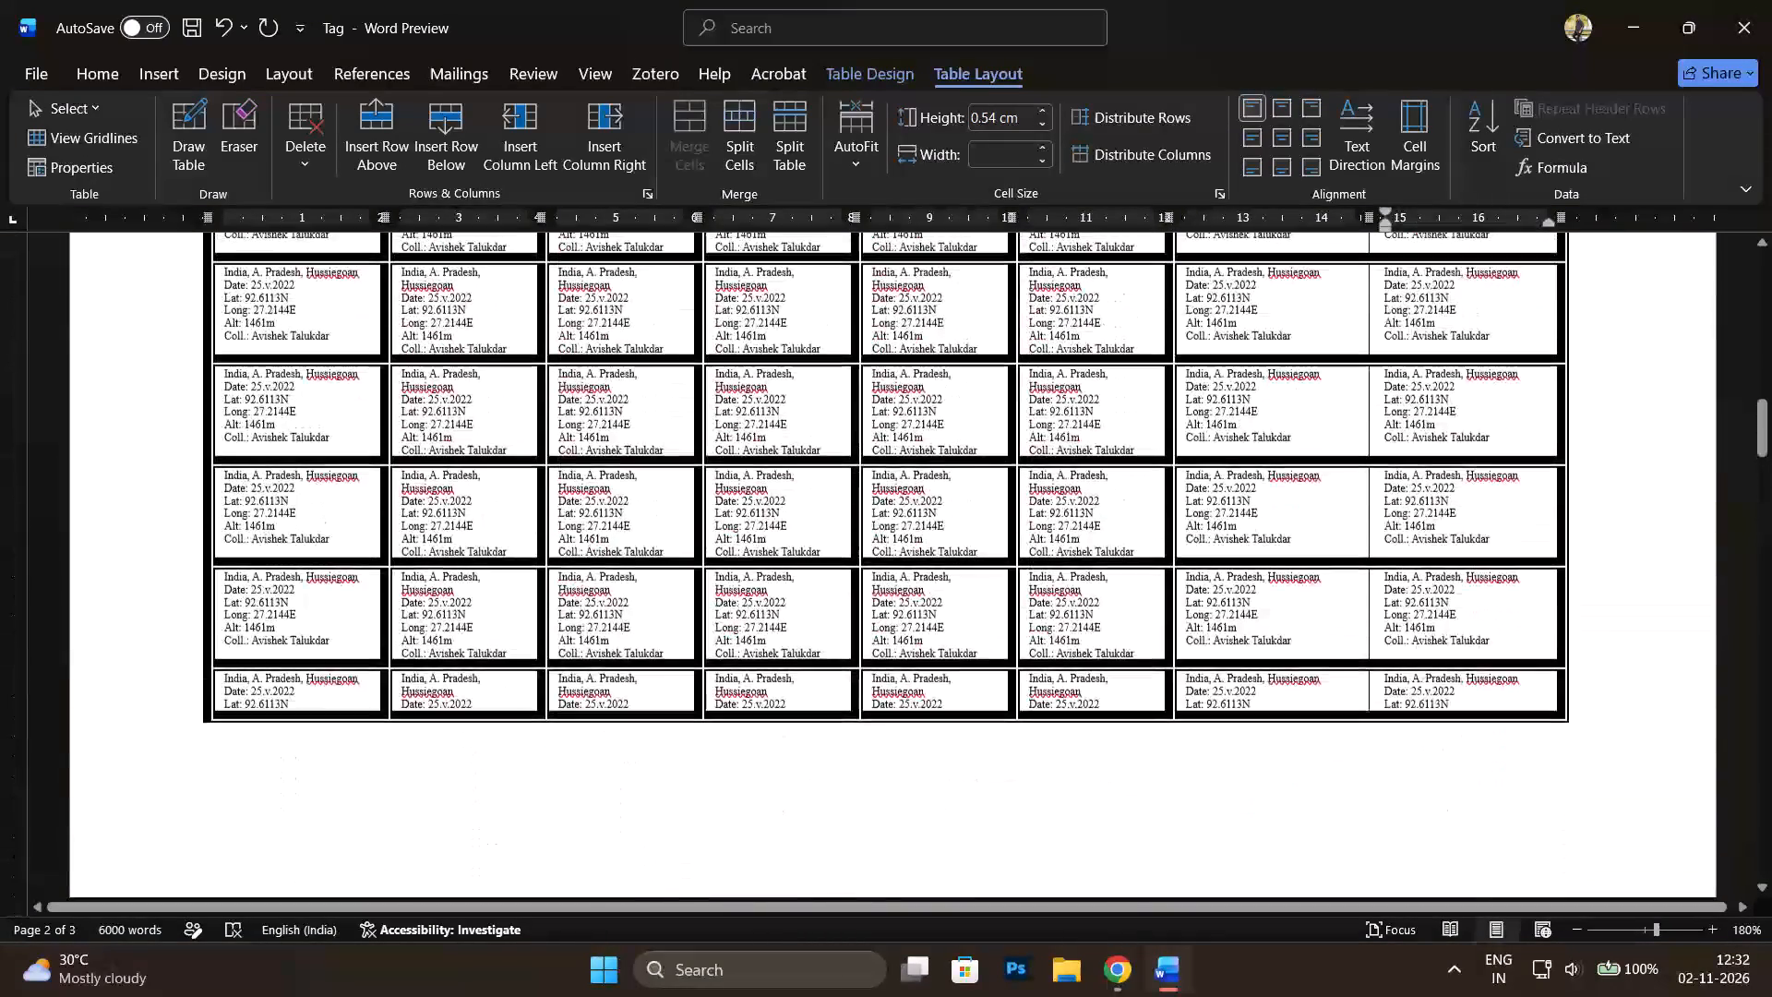
scroll(1136, 595, "up", 3)
left_click_drag(1766, 409, 1721, 354)
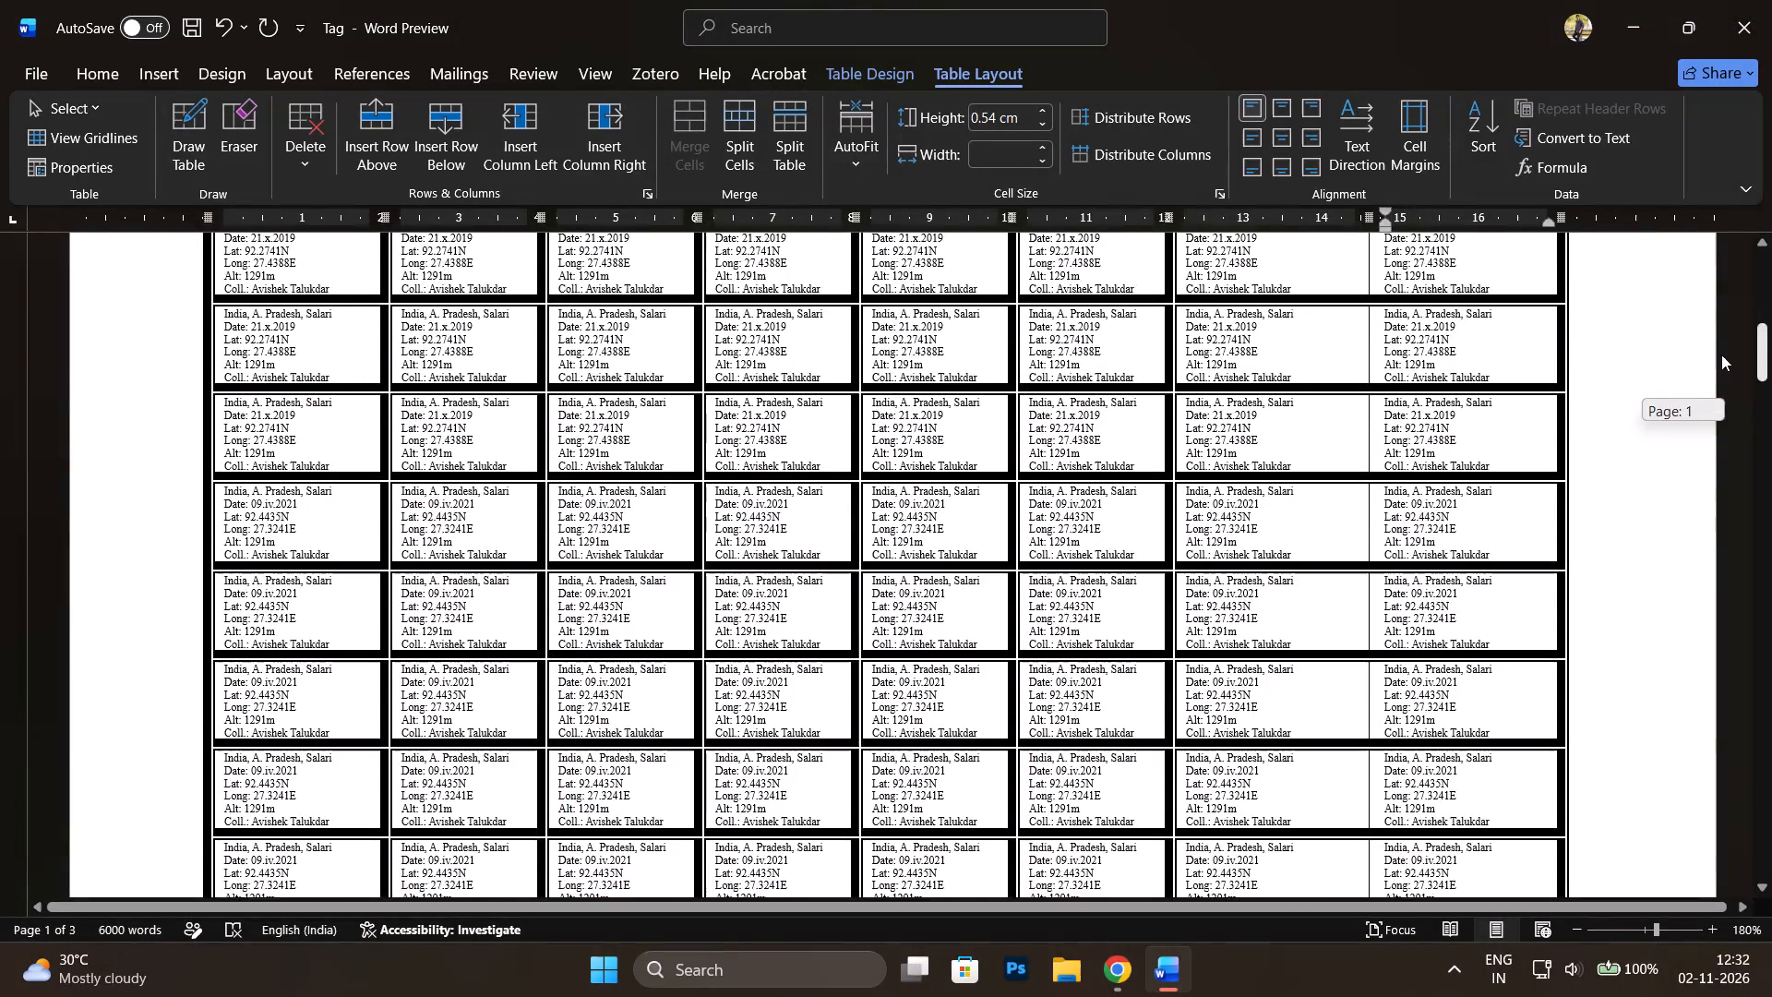
left_click_drag(1721, 354, 1696, 291)
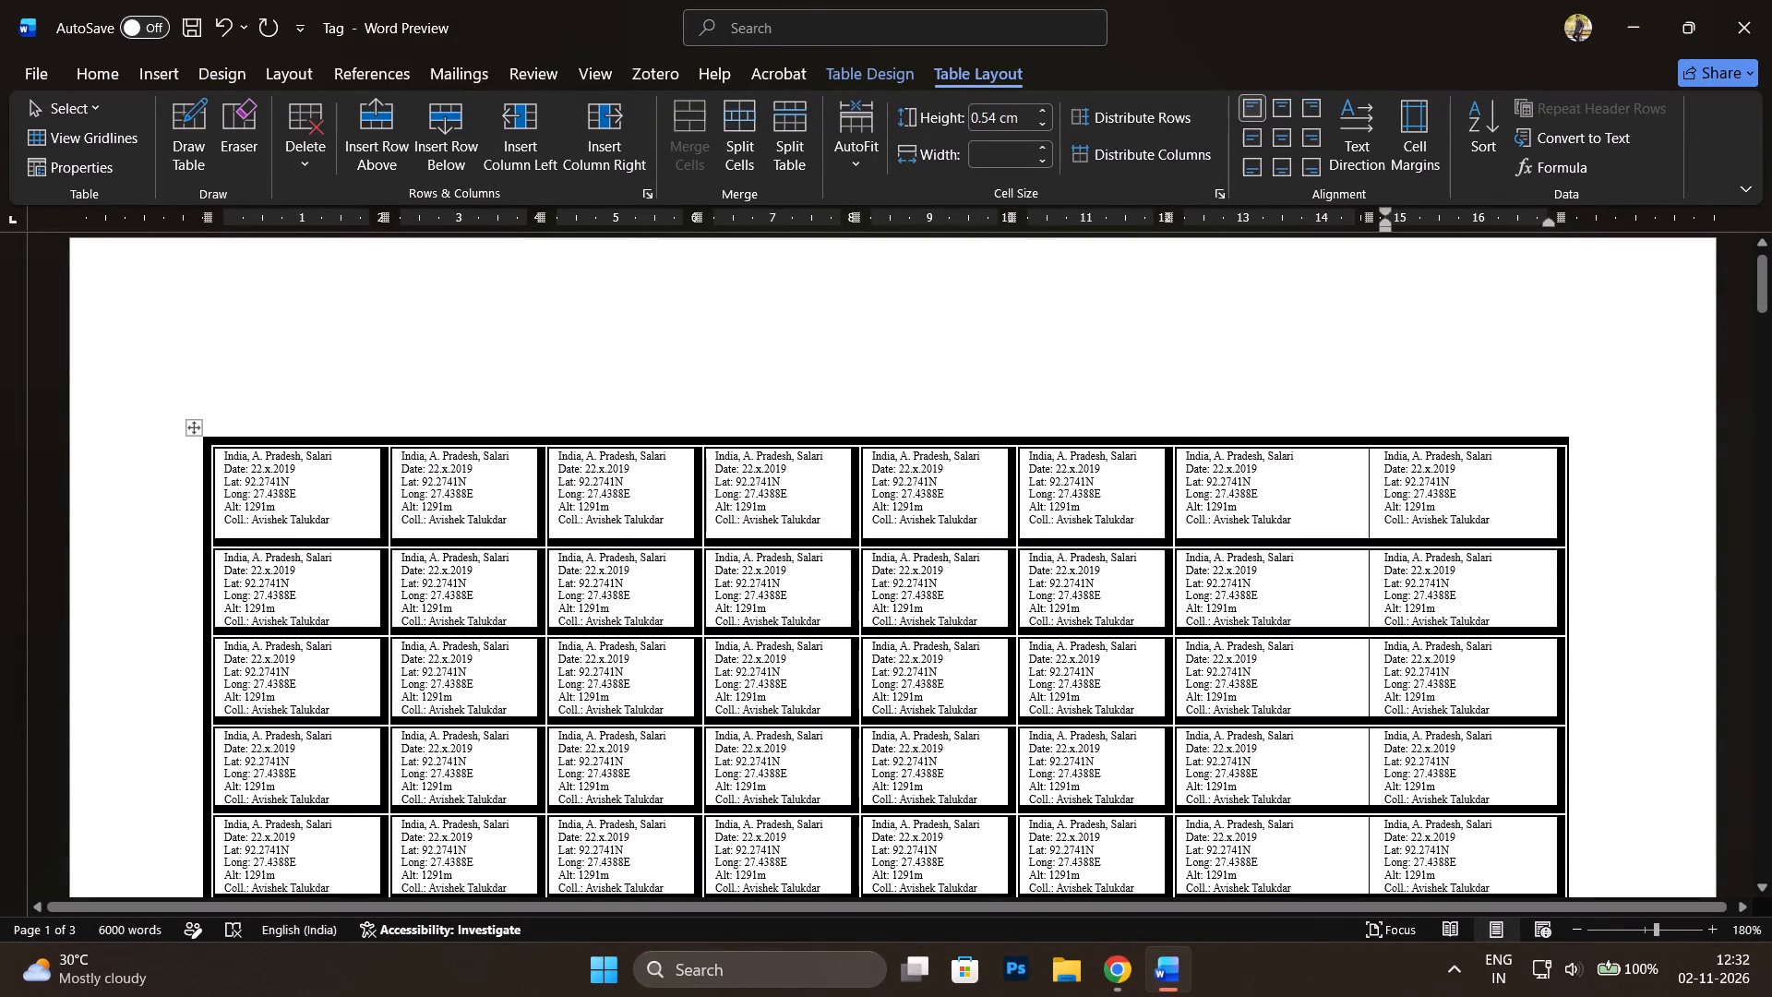
Widen the table's eighth and last column by extending its outer edge to about 17.8 cm on the ruler.
left_click(422, 342)
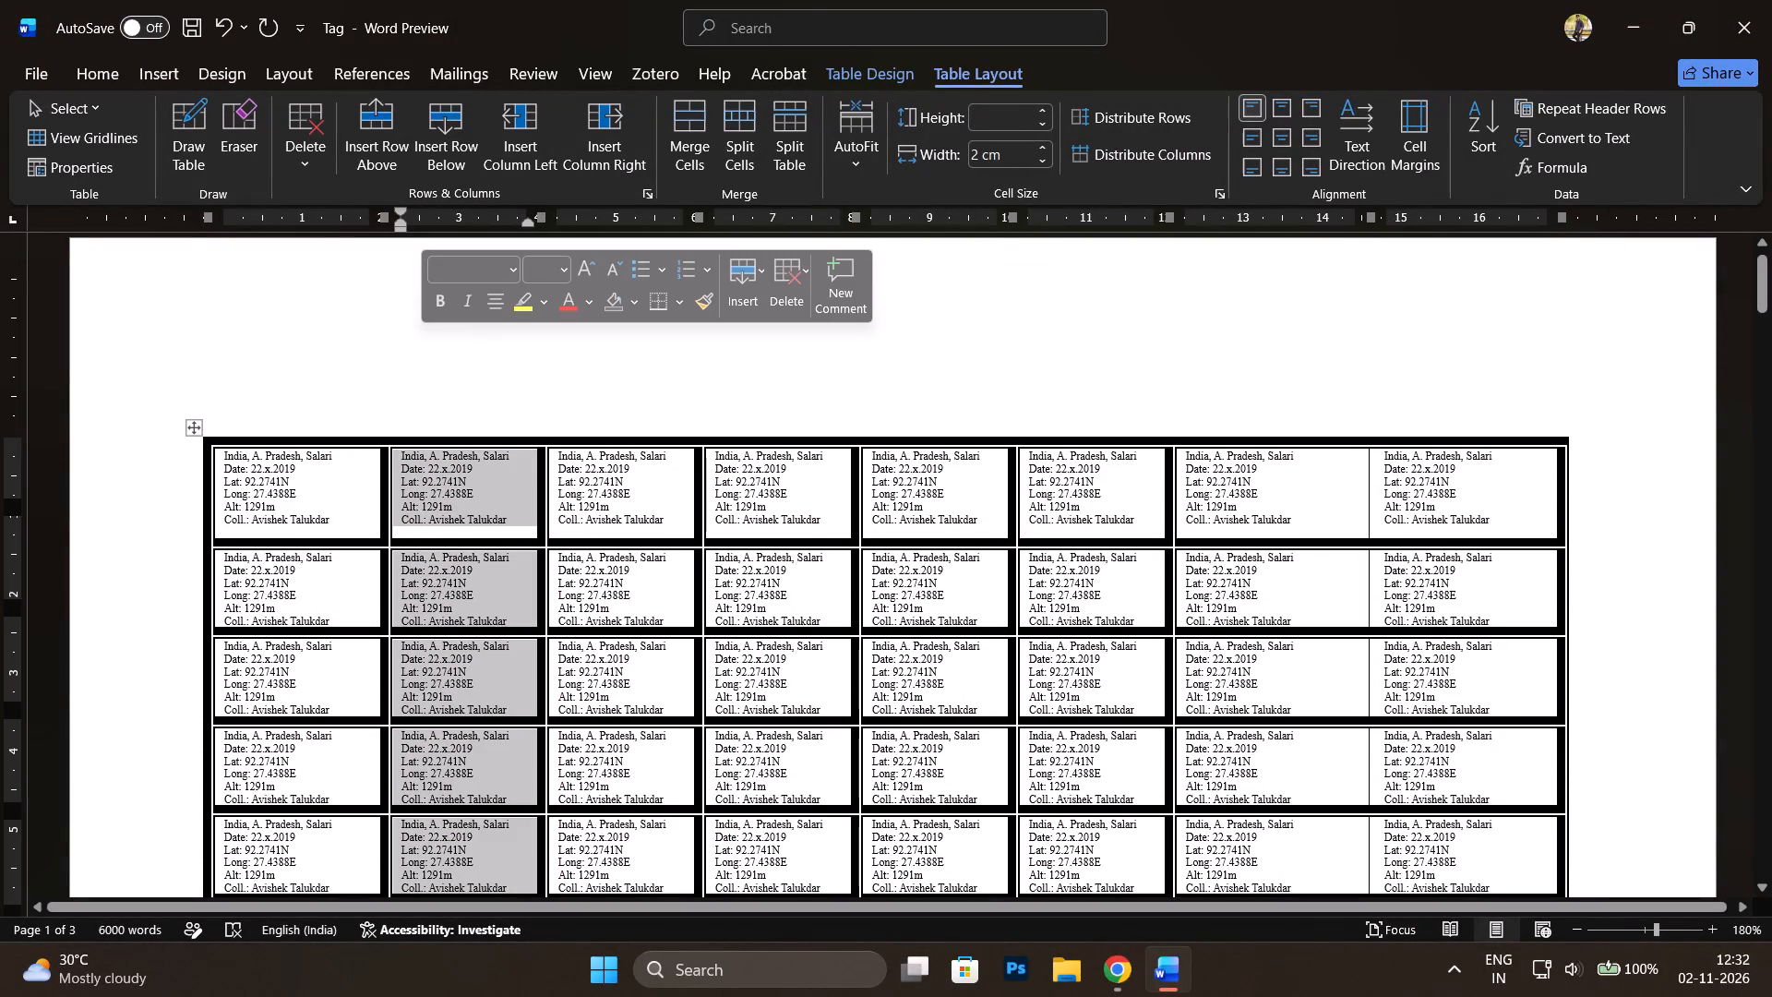
left_click(1697, 426)
left_click(1587, 307)
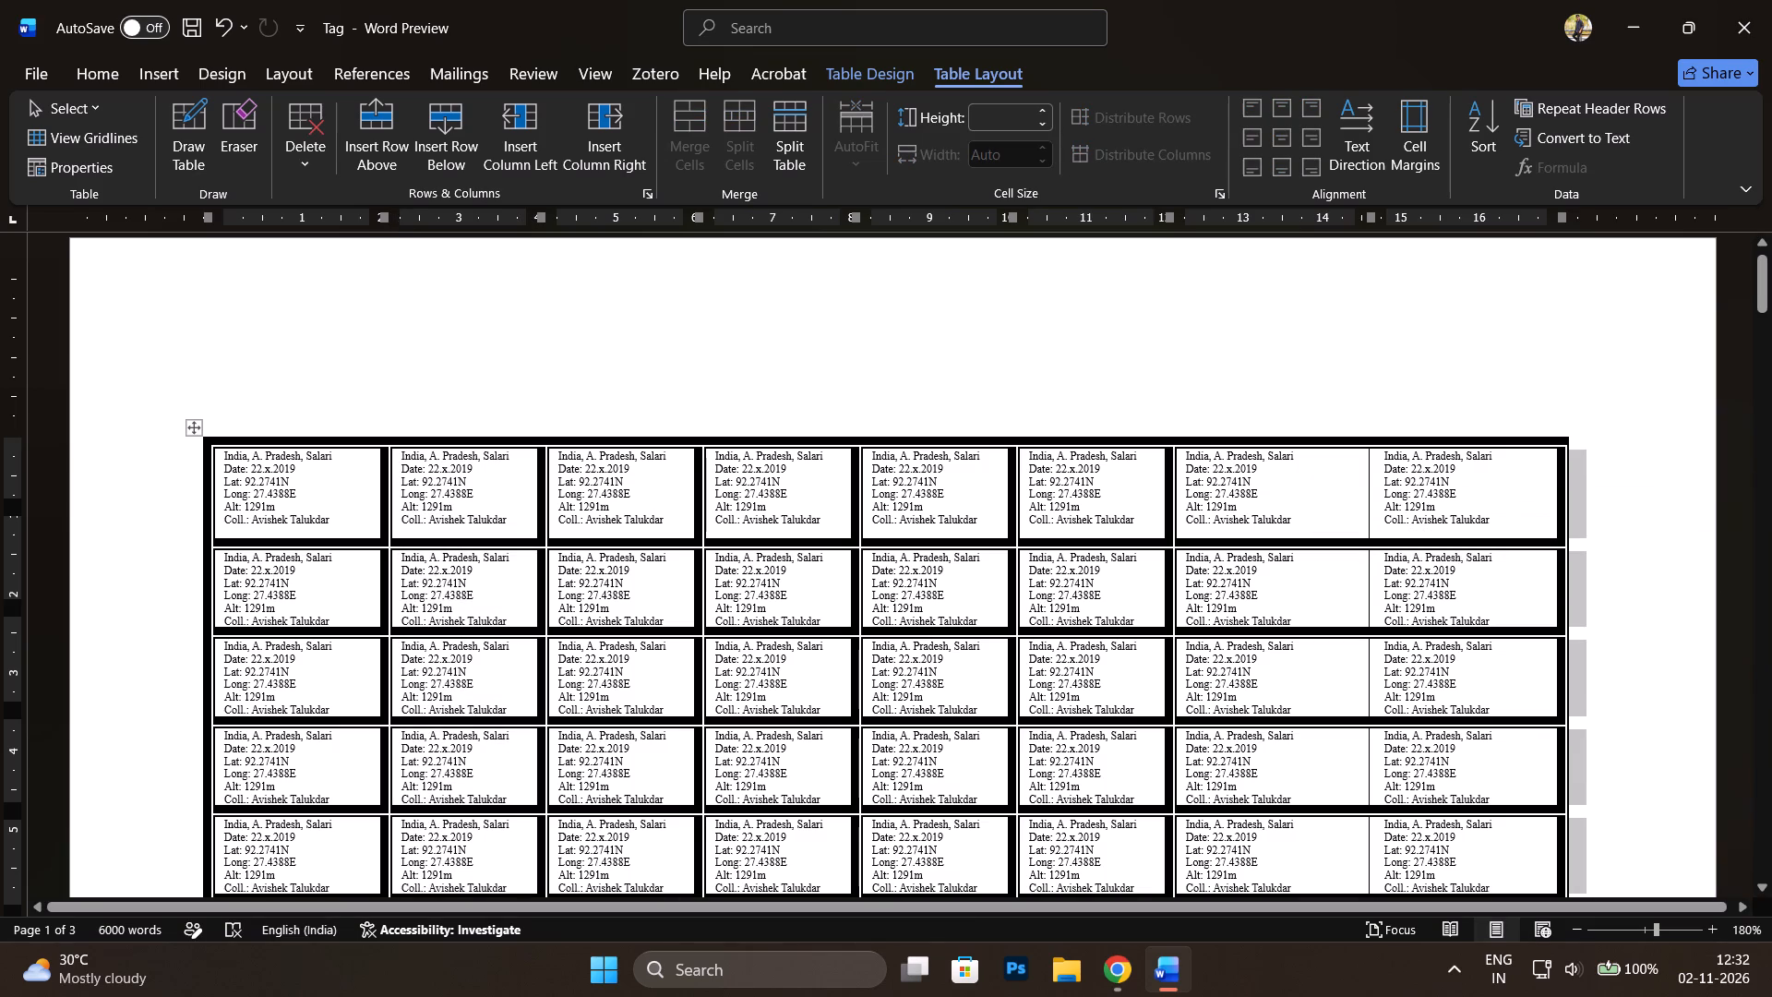
left_click(1707, 390)
left_click(1666, 299)
left_click(1548, 282)
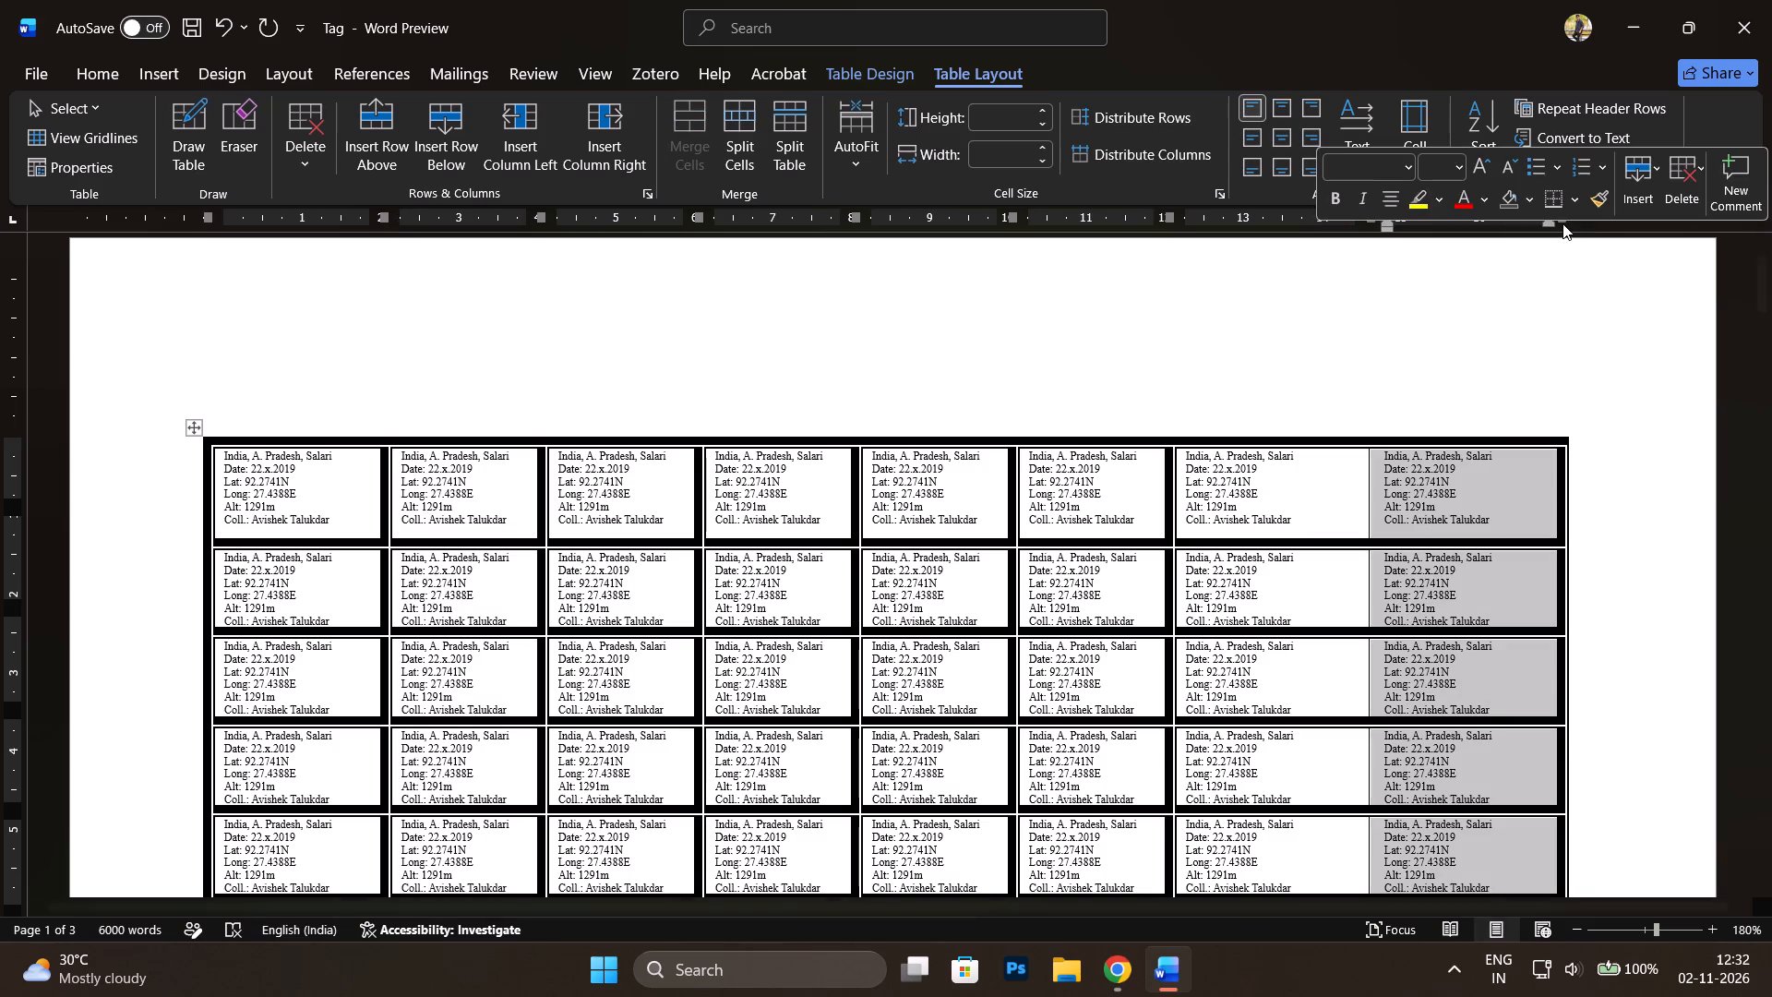
left_click(1615, 328)
left_click(1570, 307)
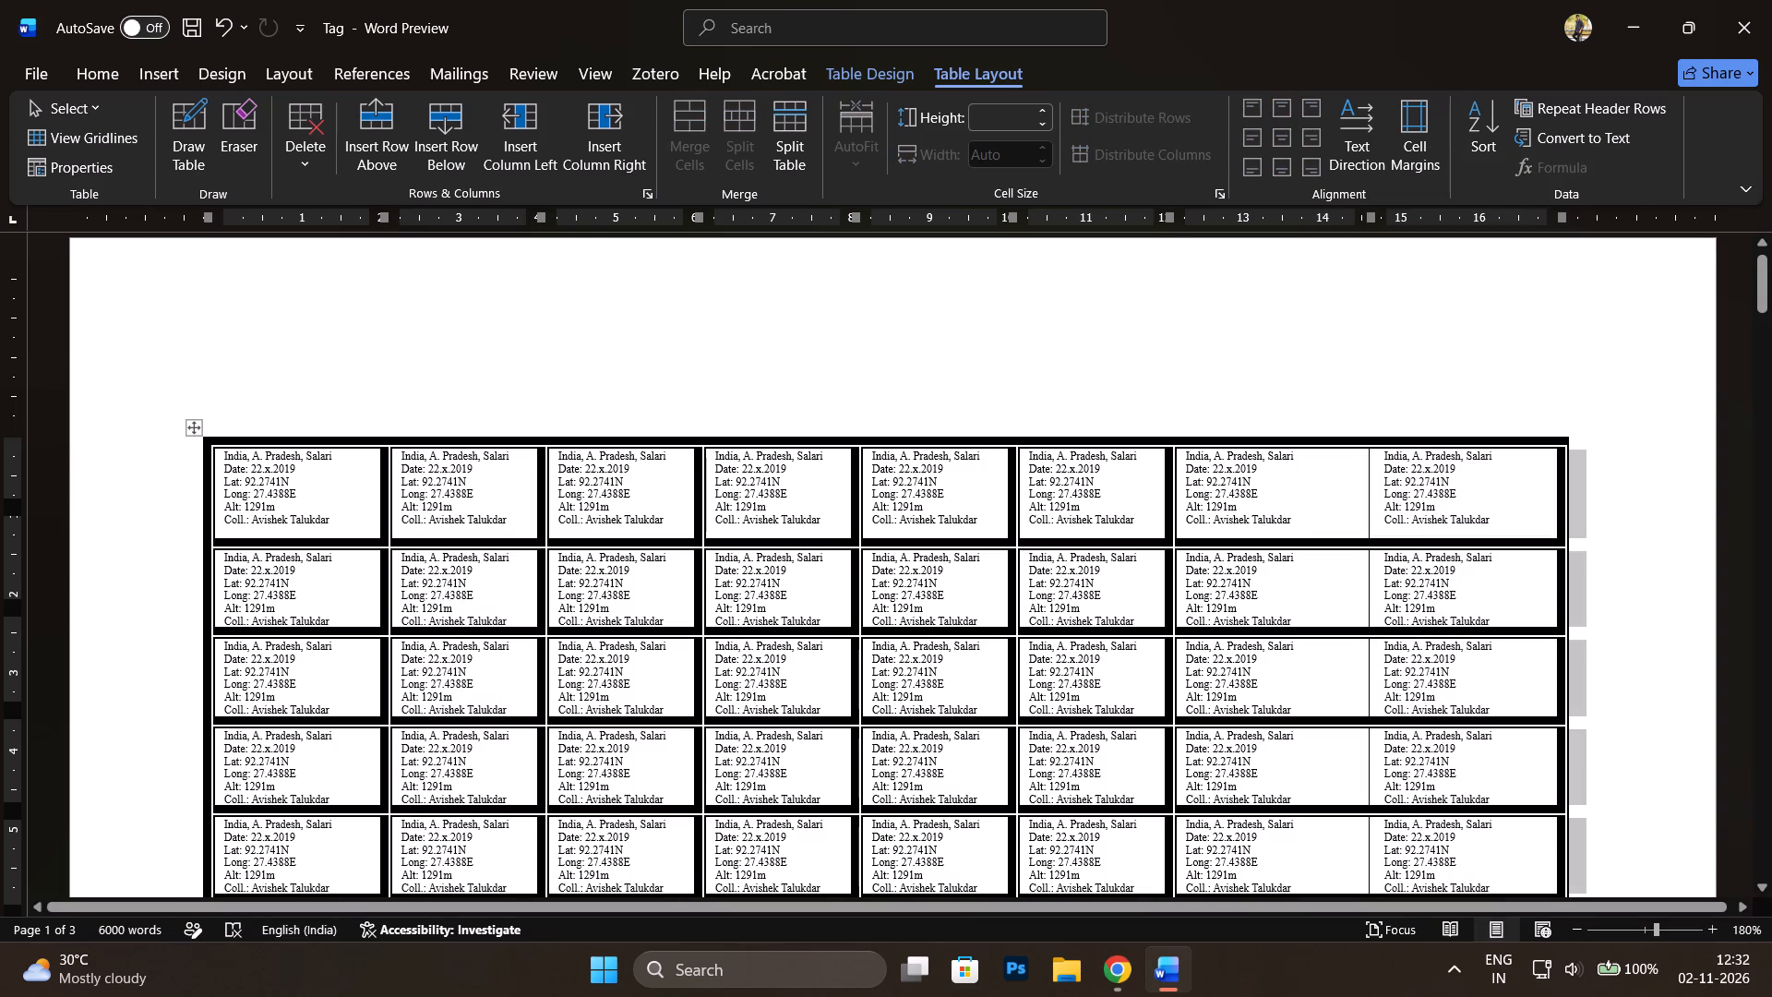
left_click_drag(1562, 219, 1666, 222)
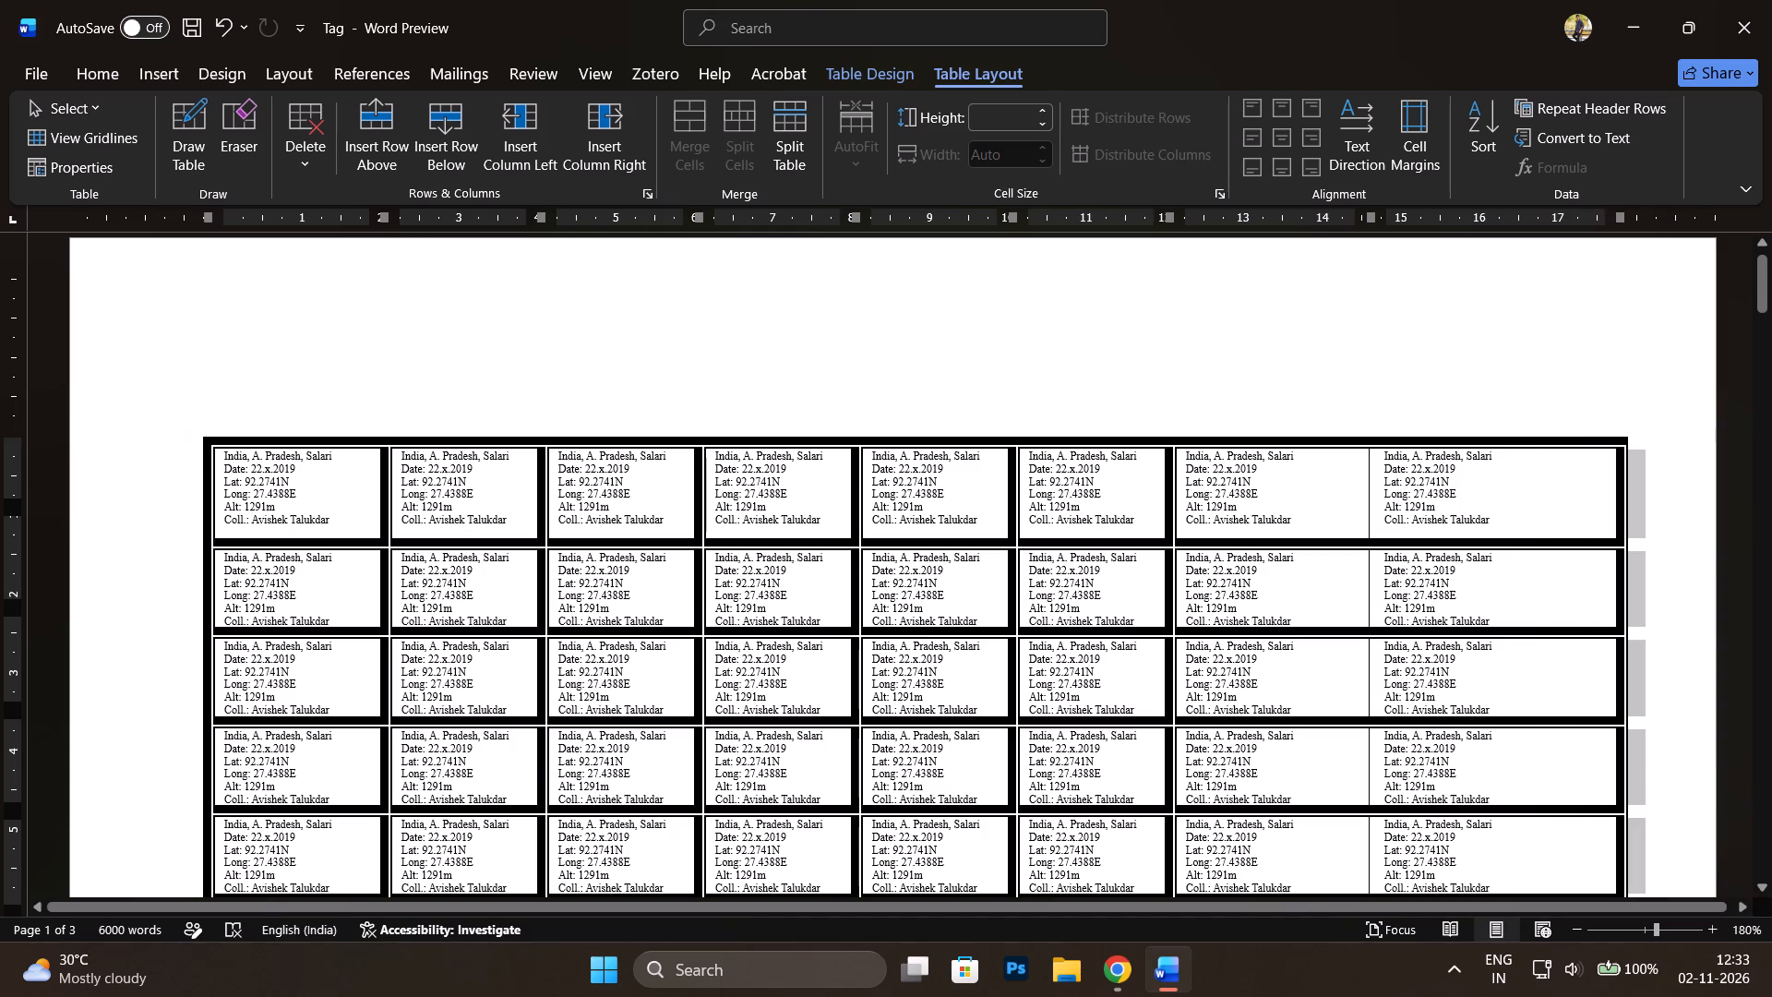
Narrow the page's left margin so the label table starts close to the page's left edge.
left_click_drag(204, 222, 138, 222)
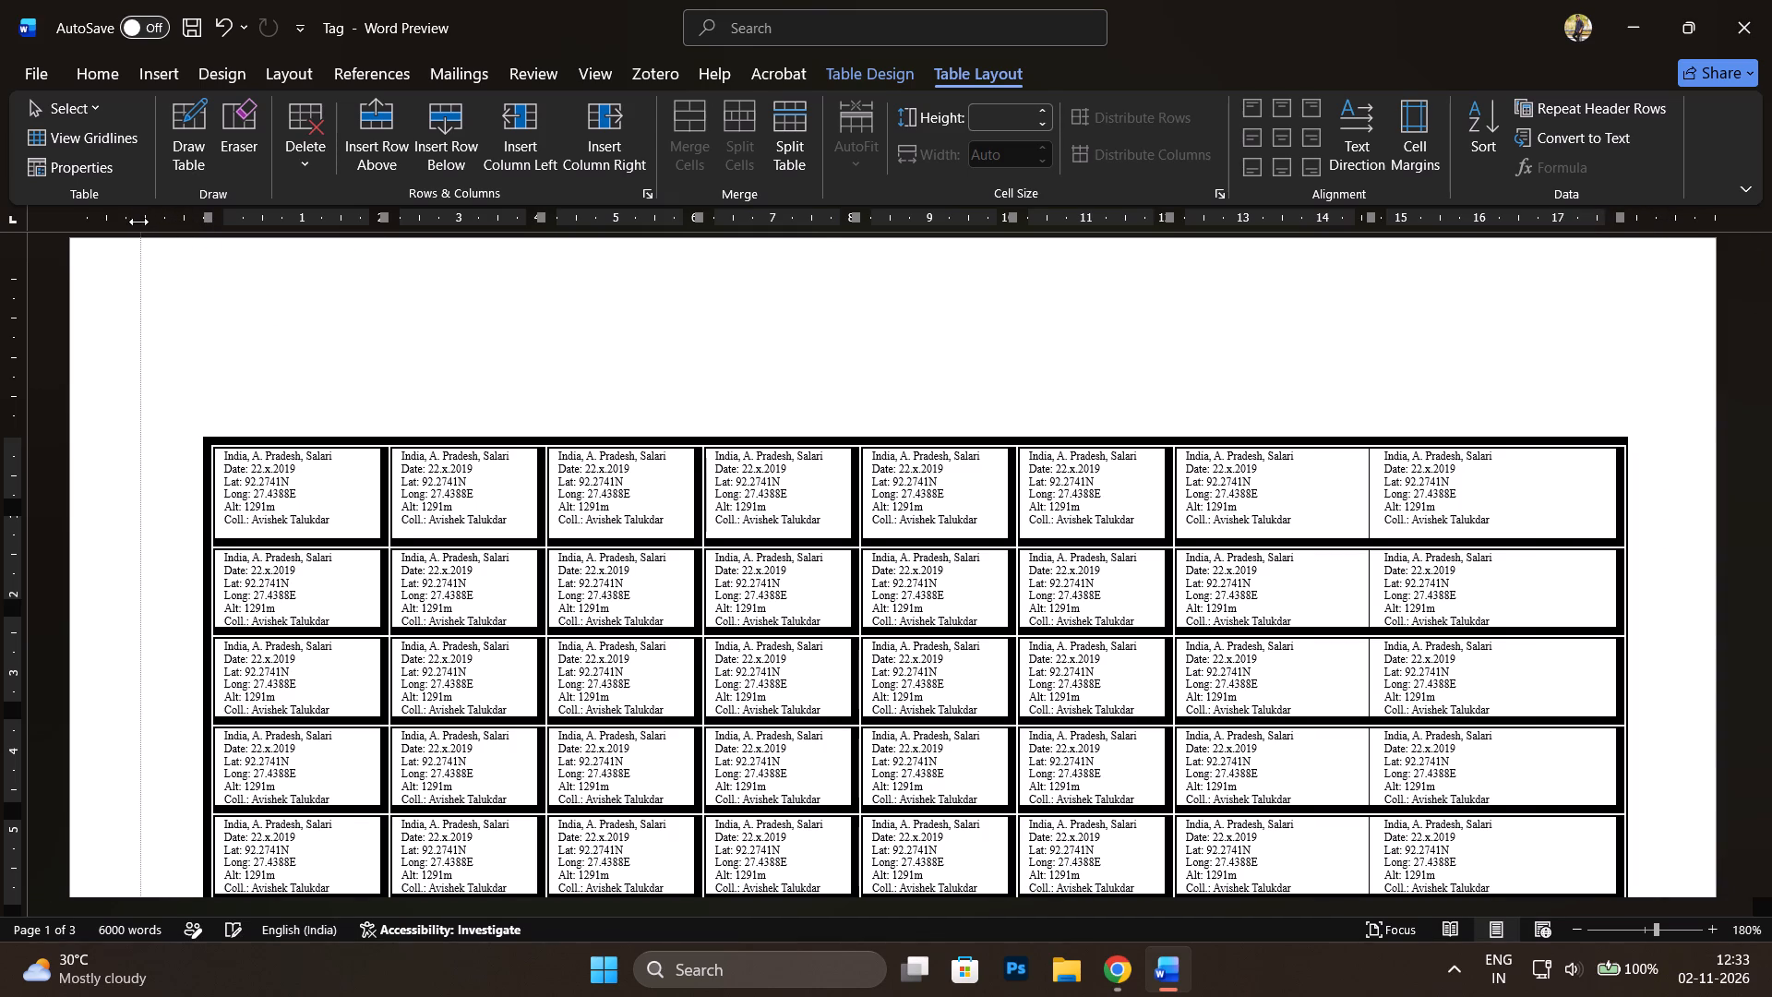
left_click_drag(138, 222, 110, 223)
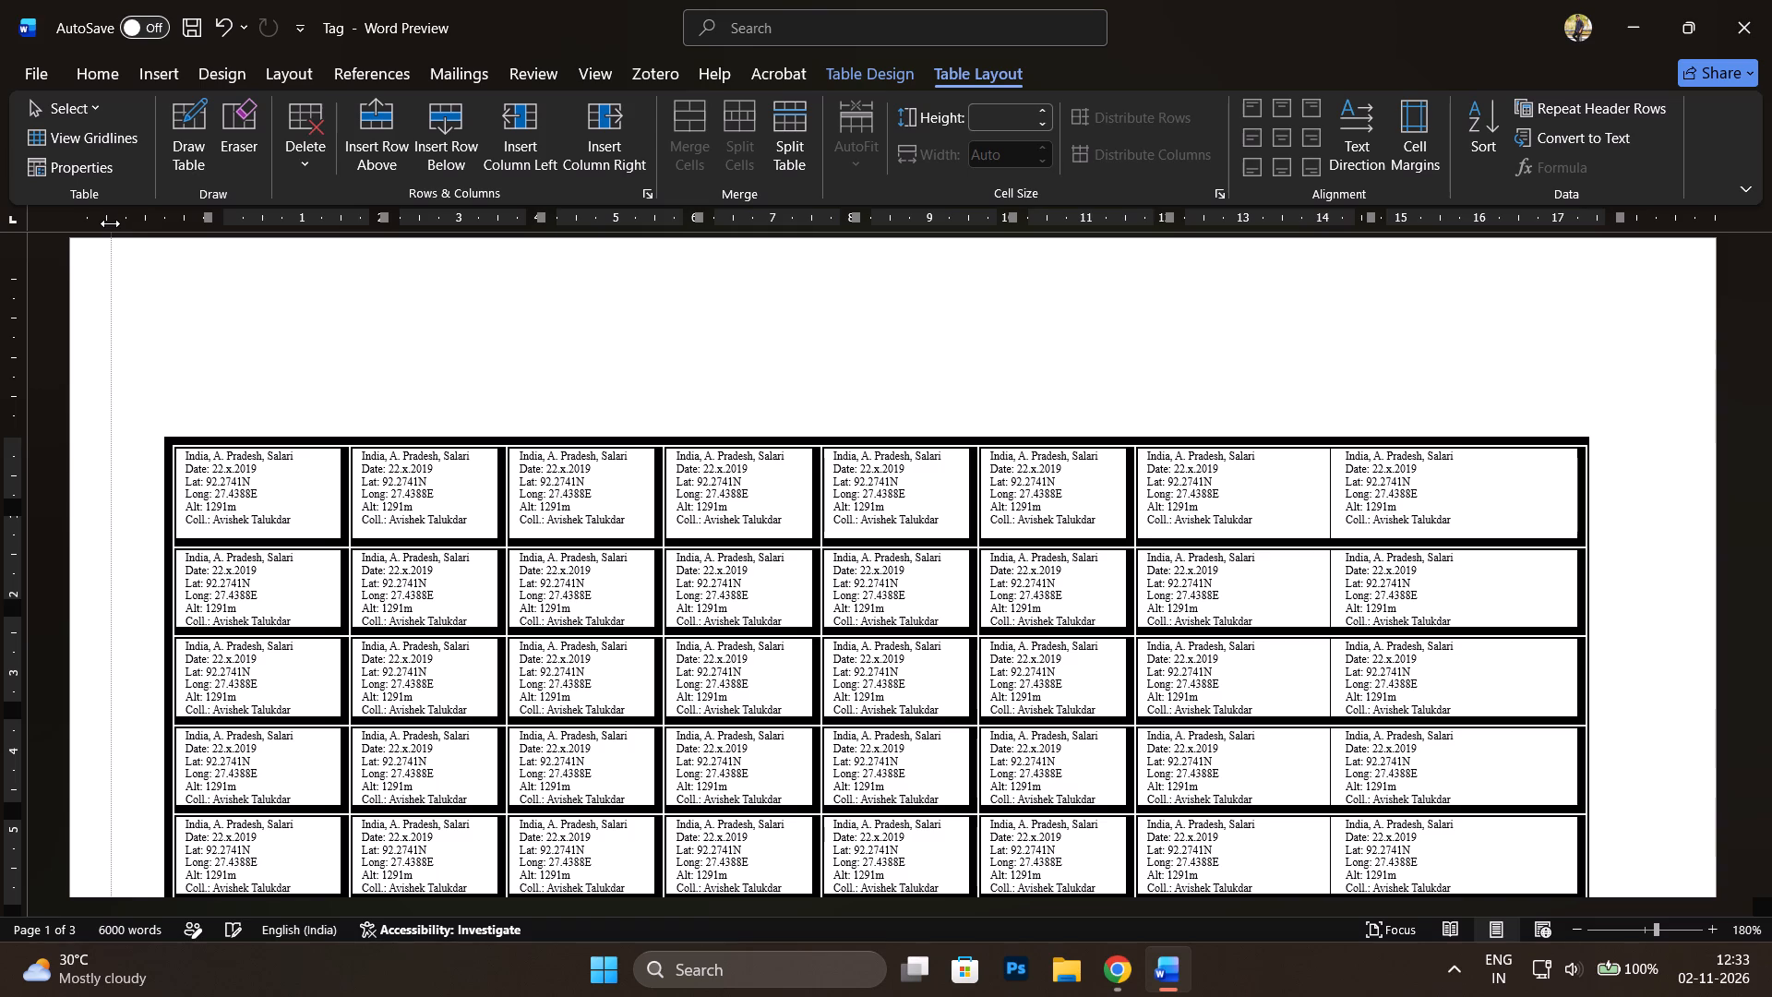
left_click_drag(110, 223, 95, 224)
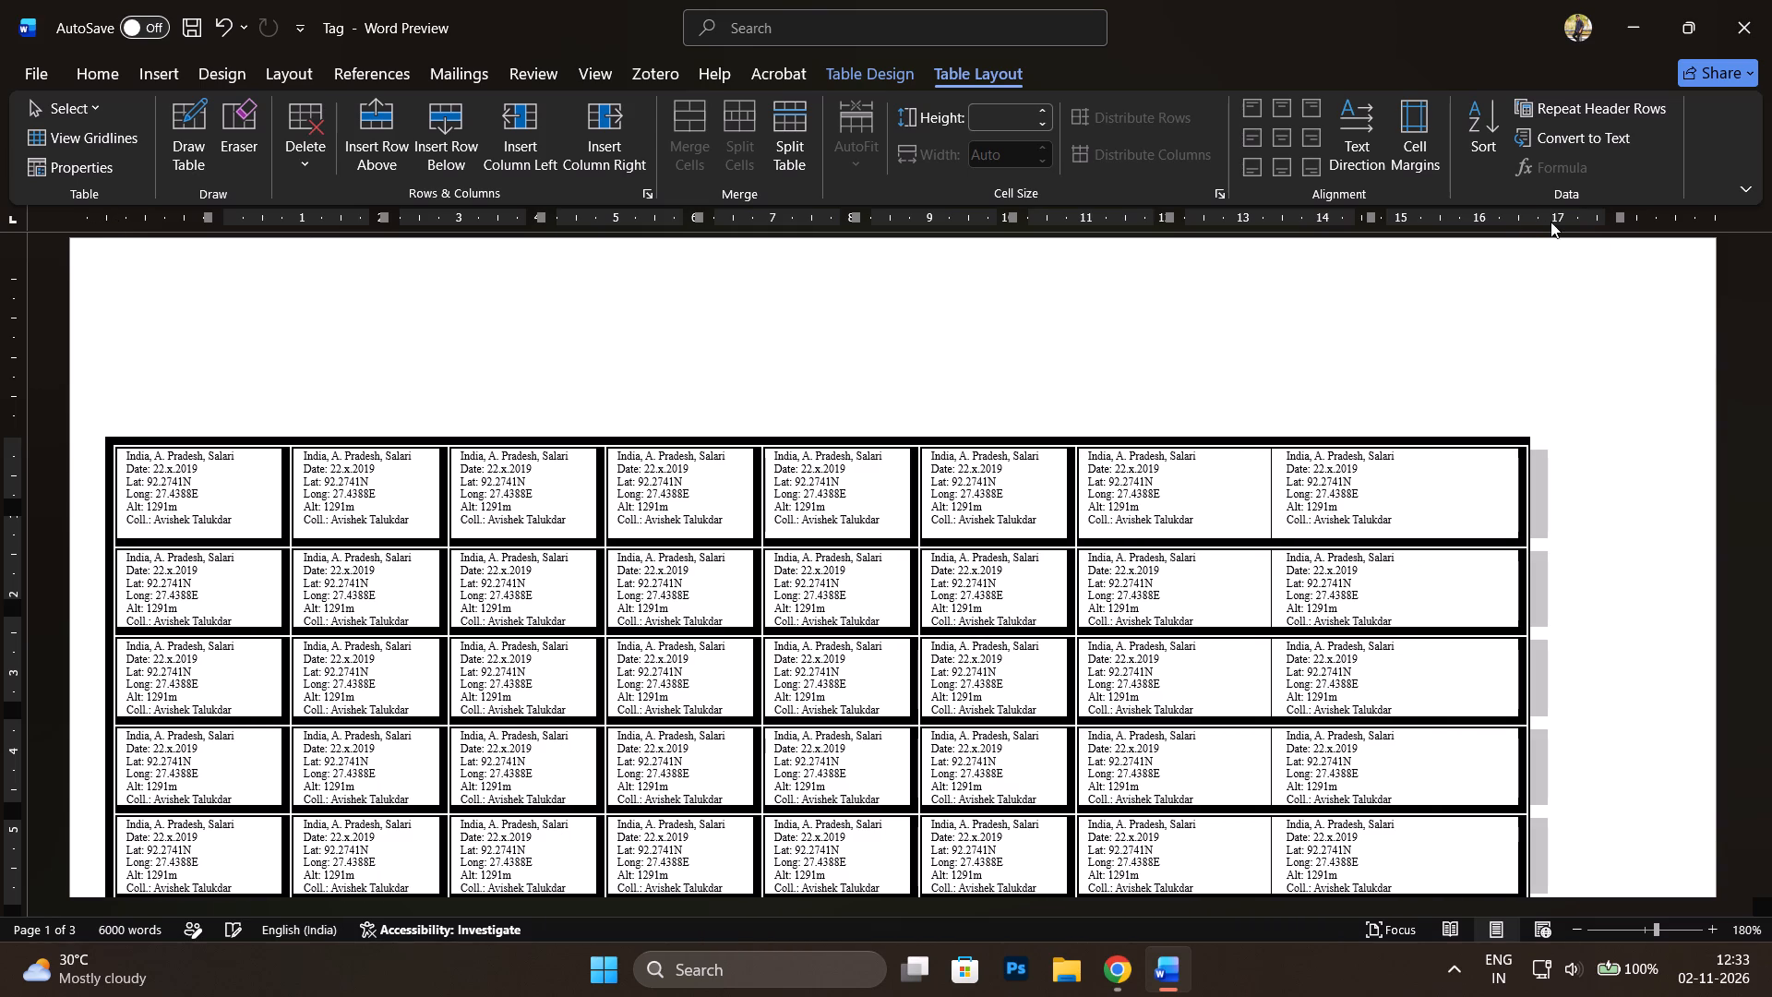
Widen the table's last column again, extending its outer edge to about 18.5 cm on the ruler.
left_click(1564, 367)
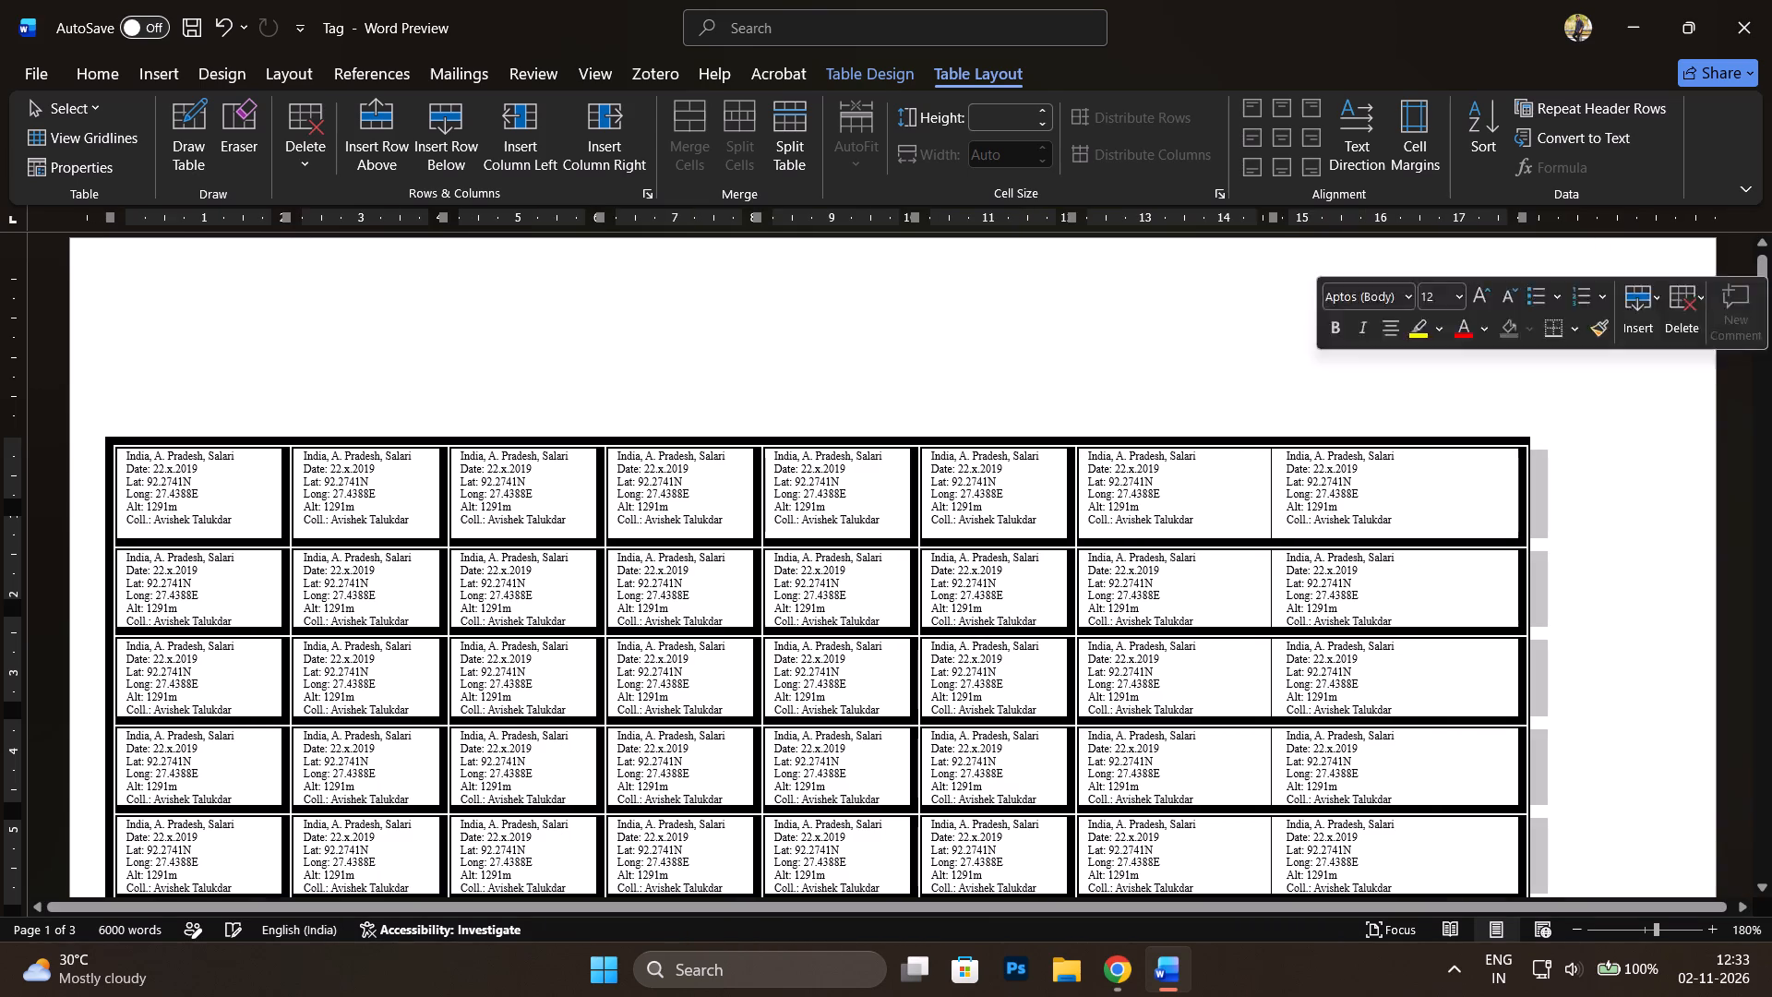
left_click(1653, 428)
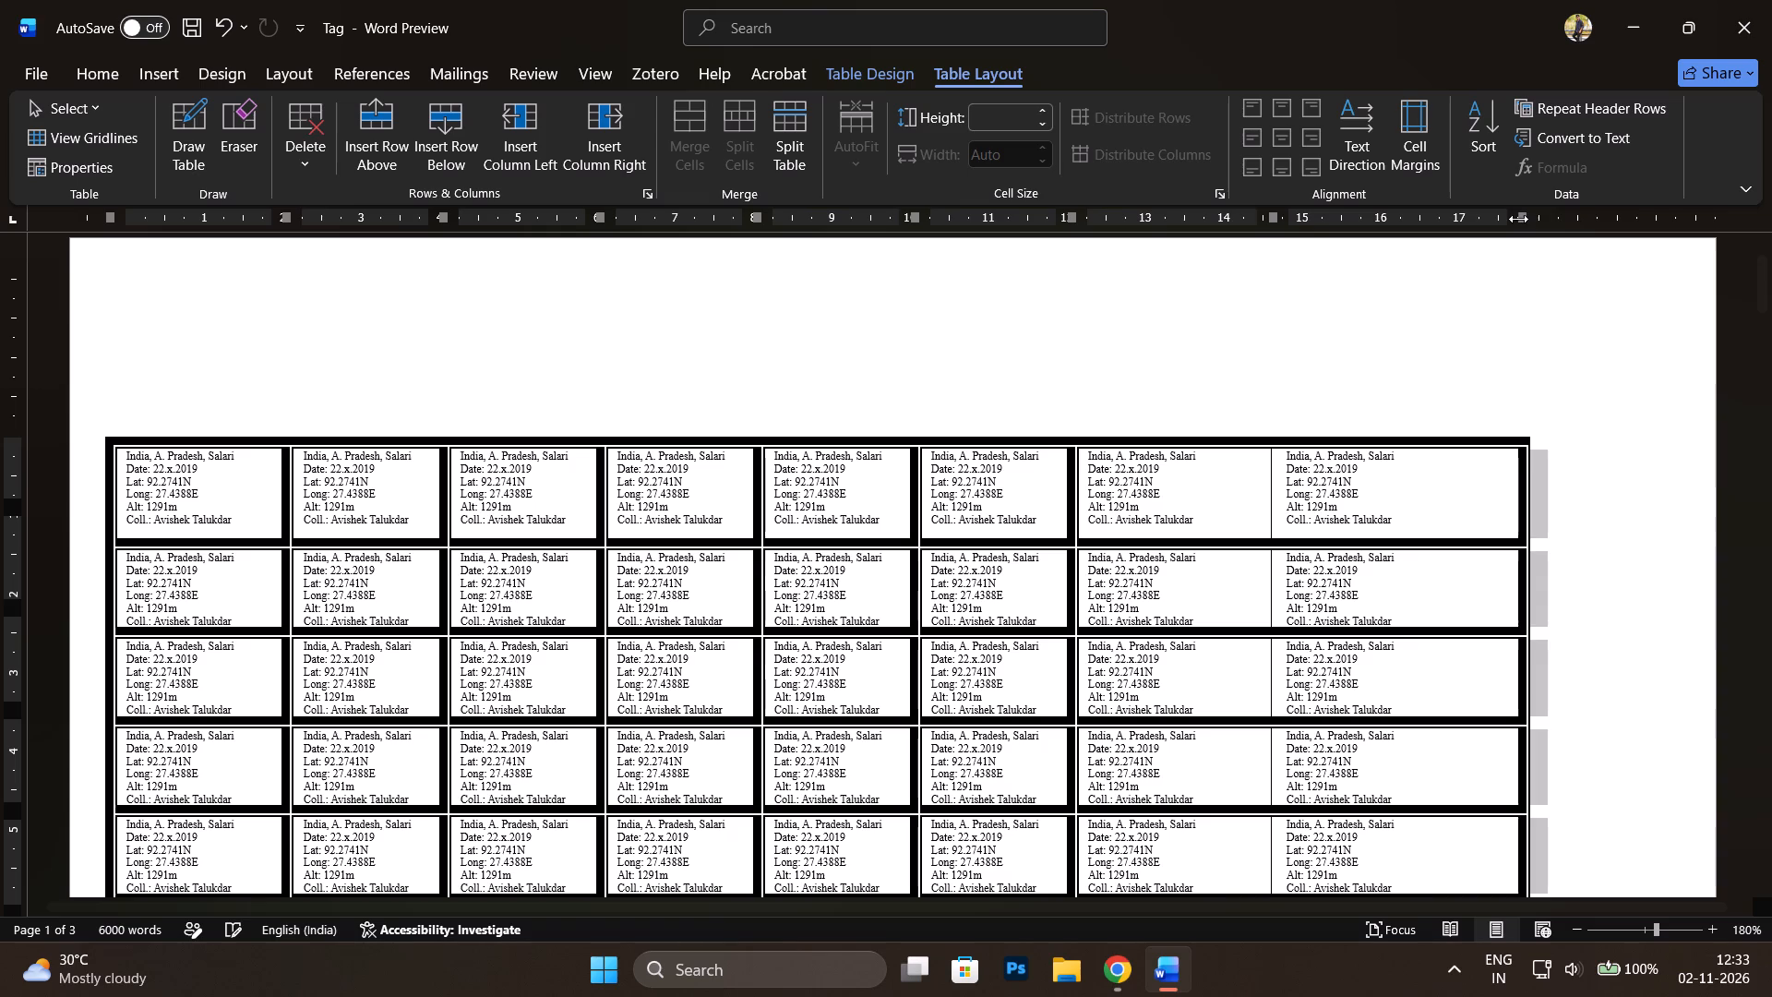
left_click_drag(1518, 219, 1681, 232)
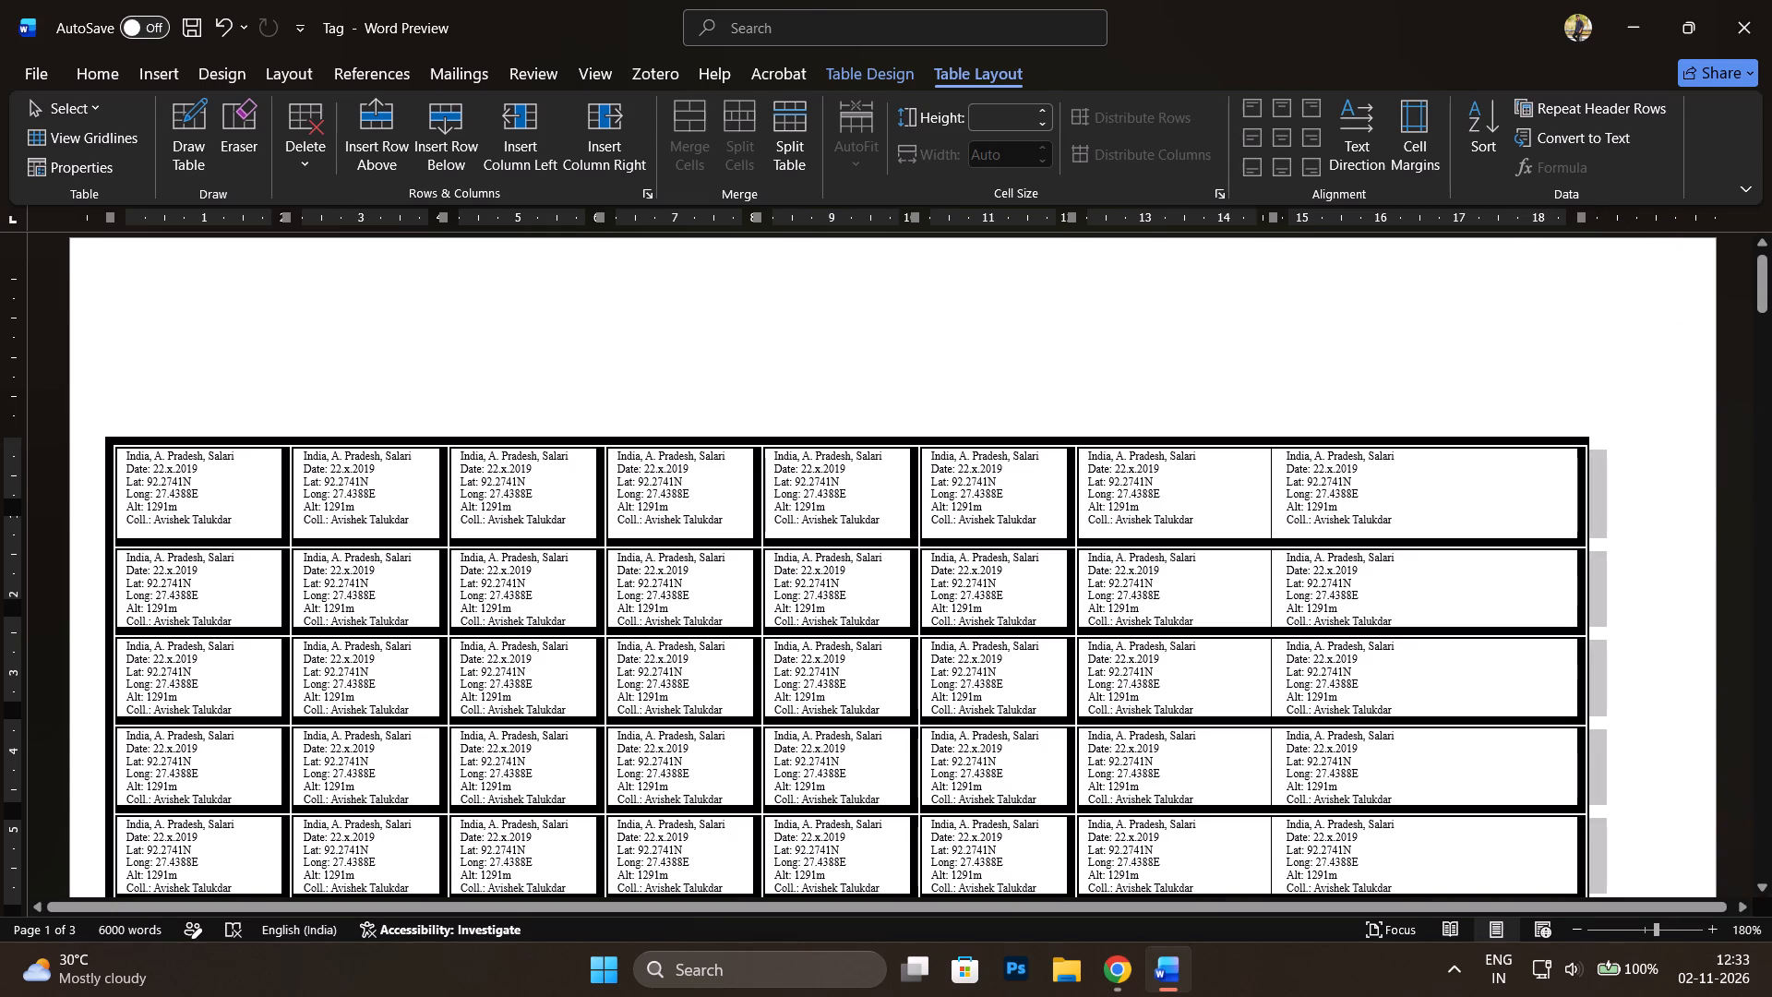
Shrink the page's top margin so the label table starts close to the top edge of the page.
left_click_drag(14, 436, 34, 338)
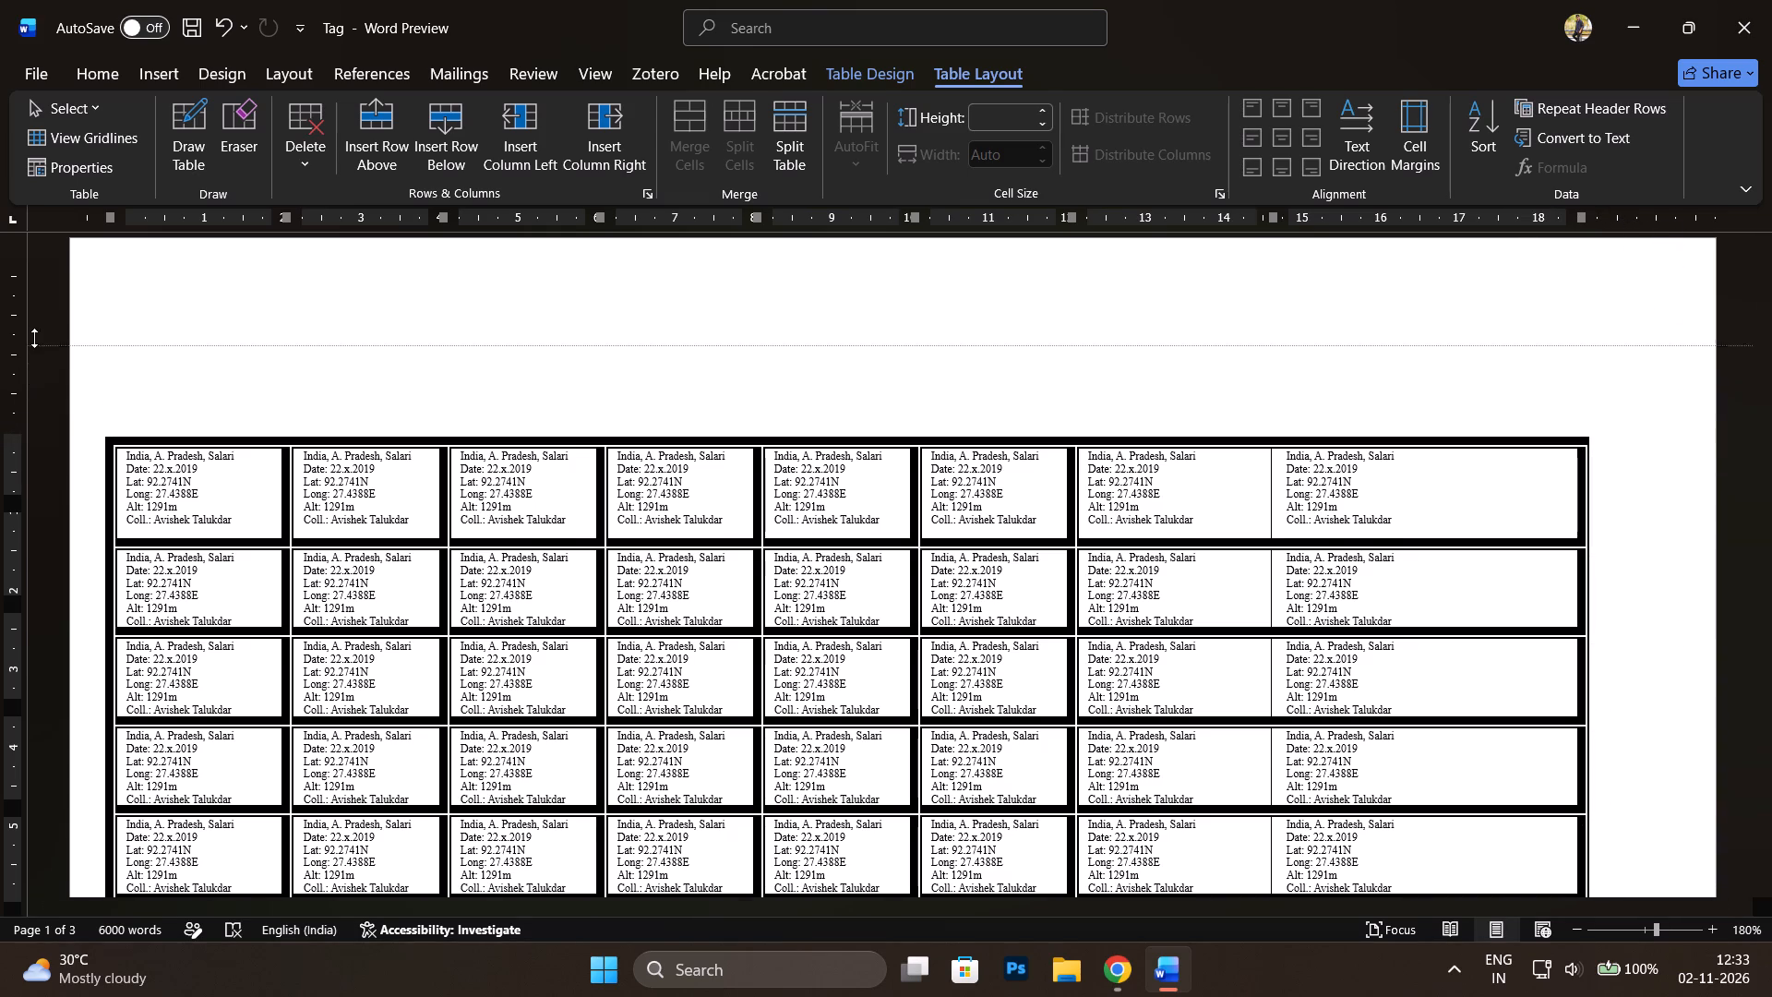
left_click_drag(34, 338, 38, 279)
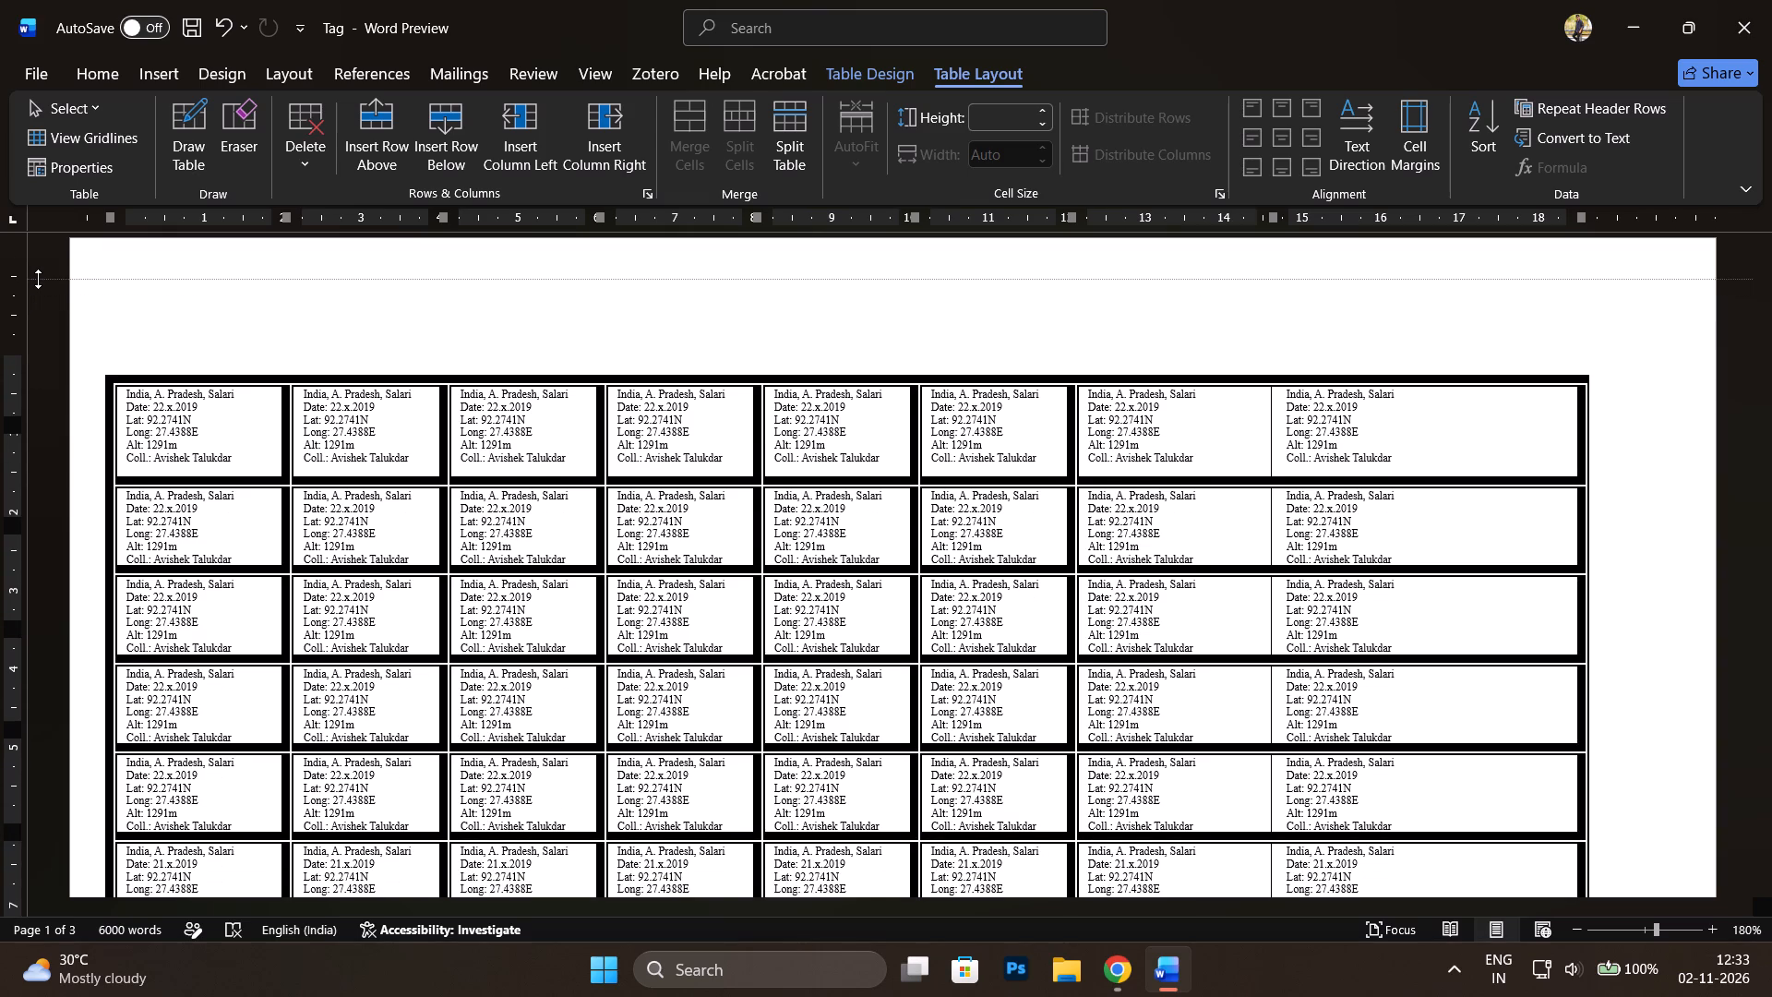
left_click_drag(38, 279, 39, 278)
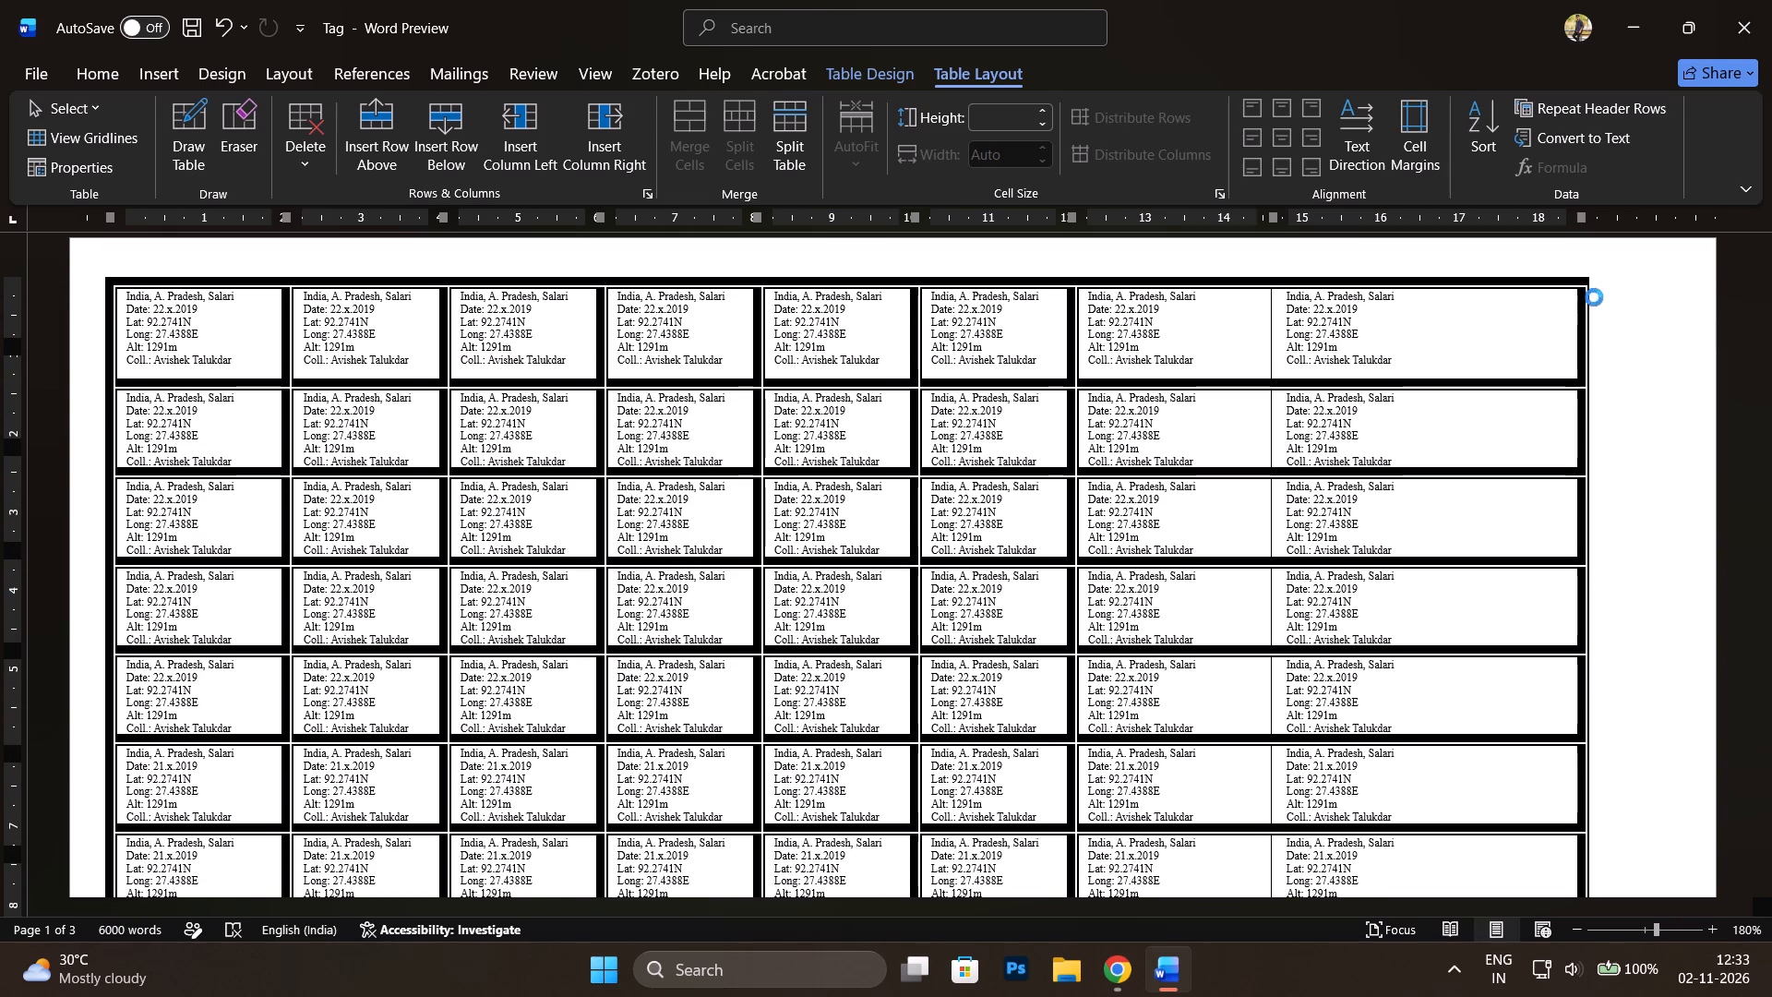
Extend the last column's outer edge to about 20 cm on the ruler, nearly reaching the page's right edge.
left_click_drag(1583, 219, 1694, 218)
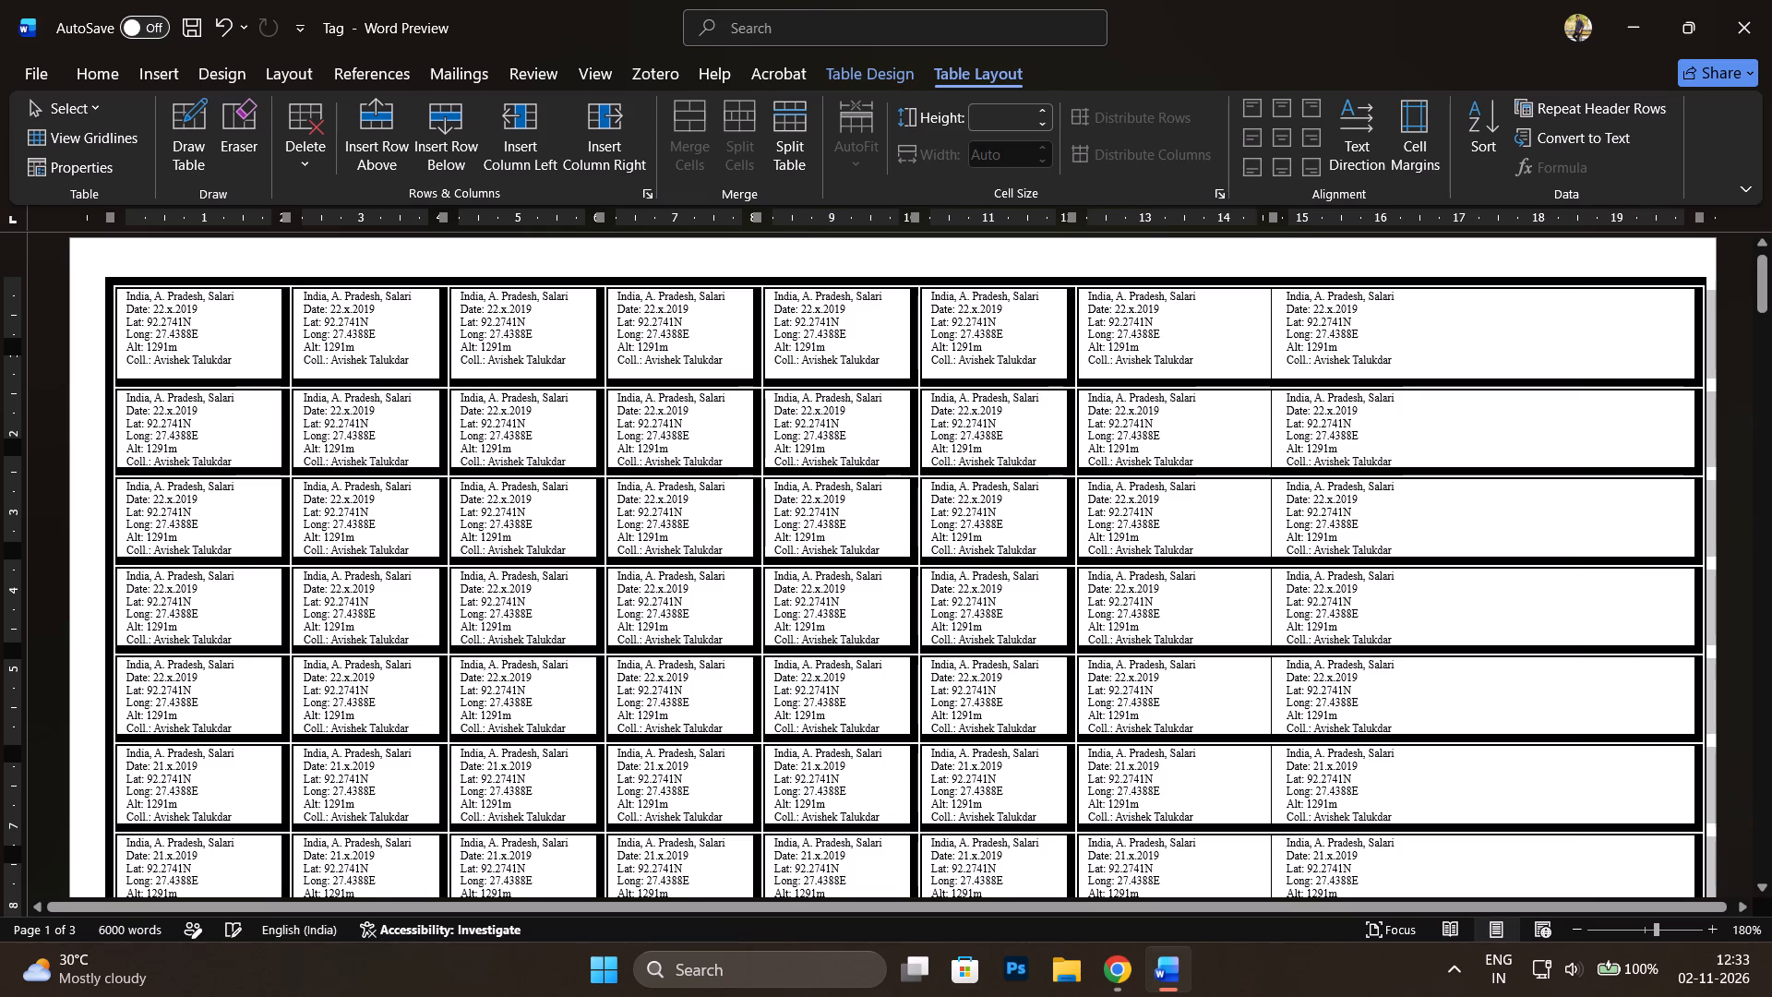
left_click(1552, 358)
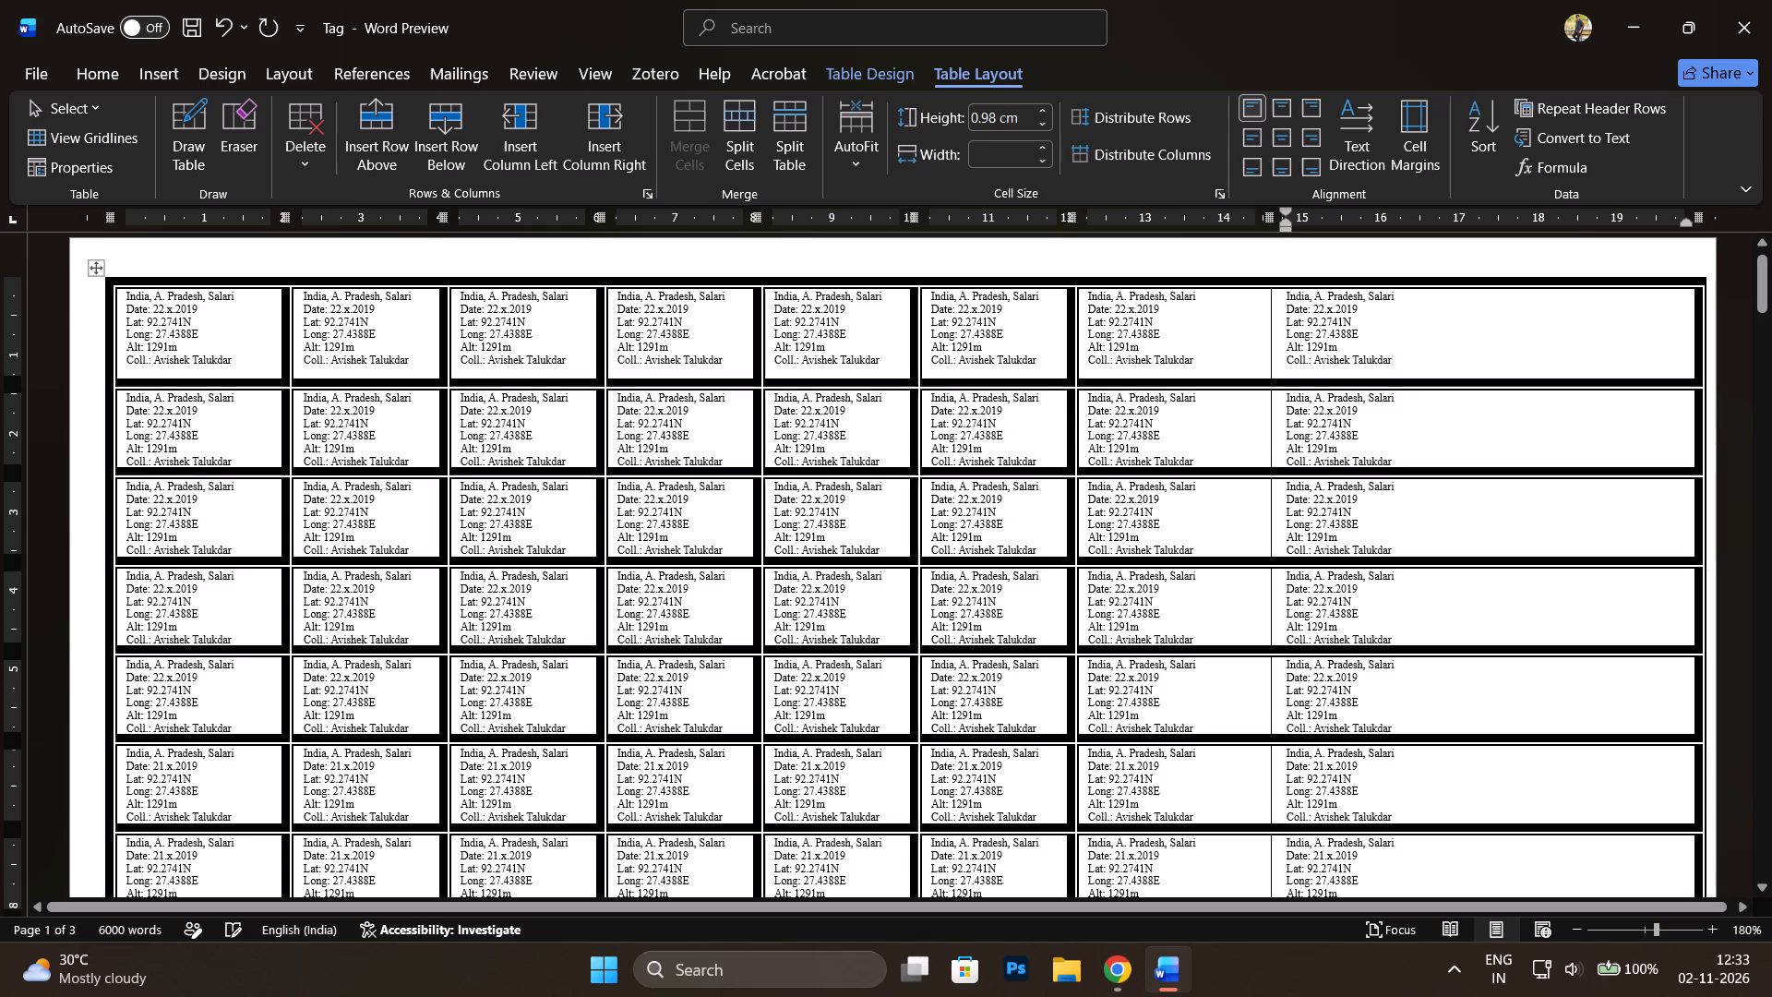
Check how the widened table is laid out from the first row to the end of page 1.
scroll(1273, 728, "down", 17)
scroll(1274, 726, "up", 1)
scroll(1274, 726, "down", 1)
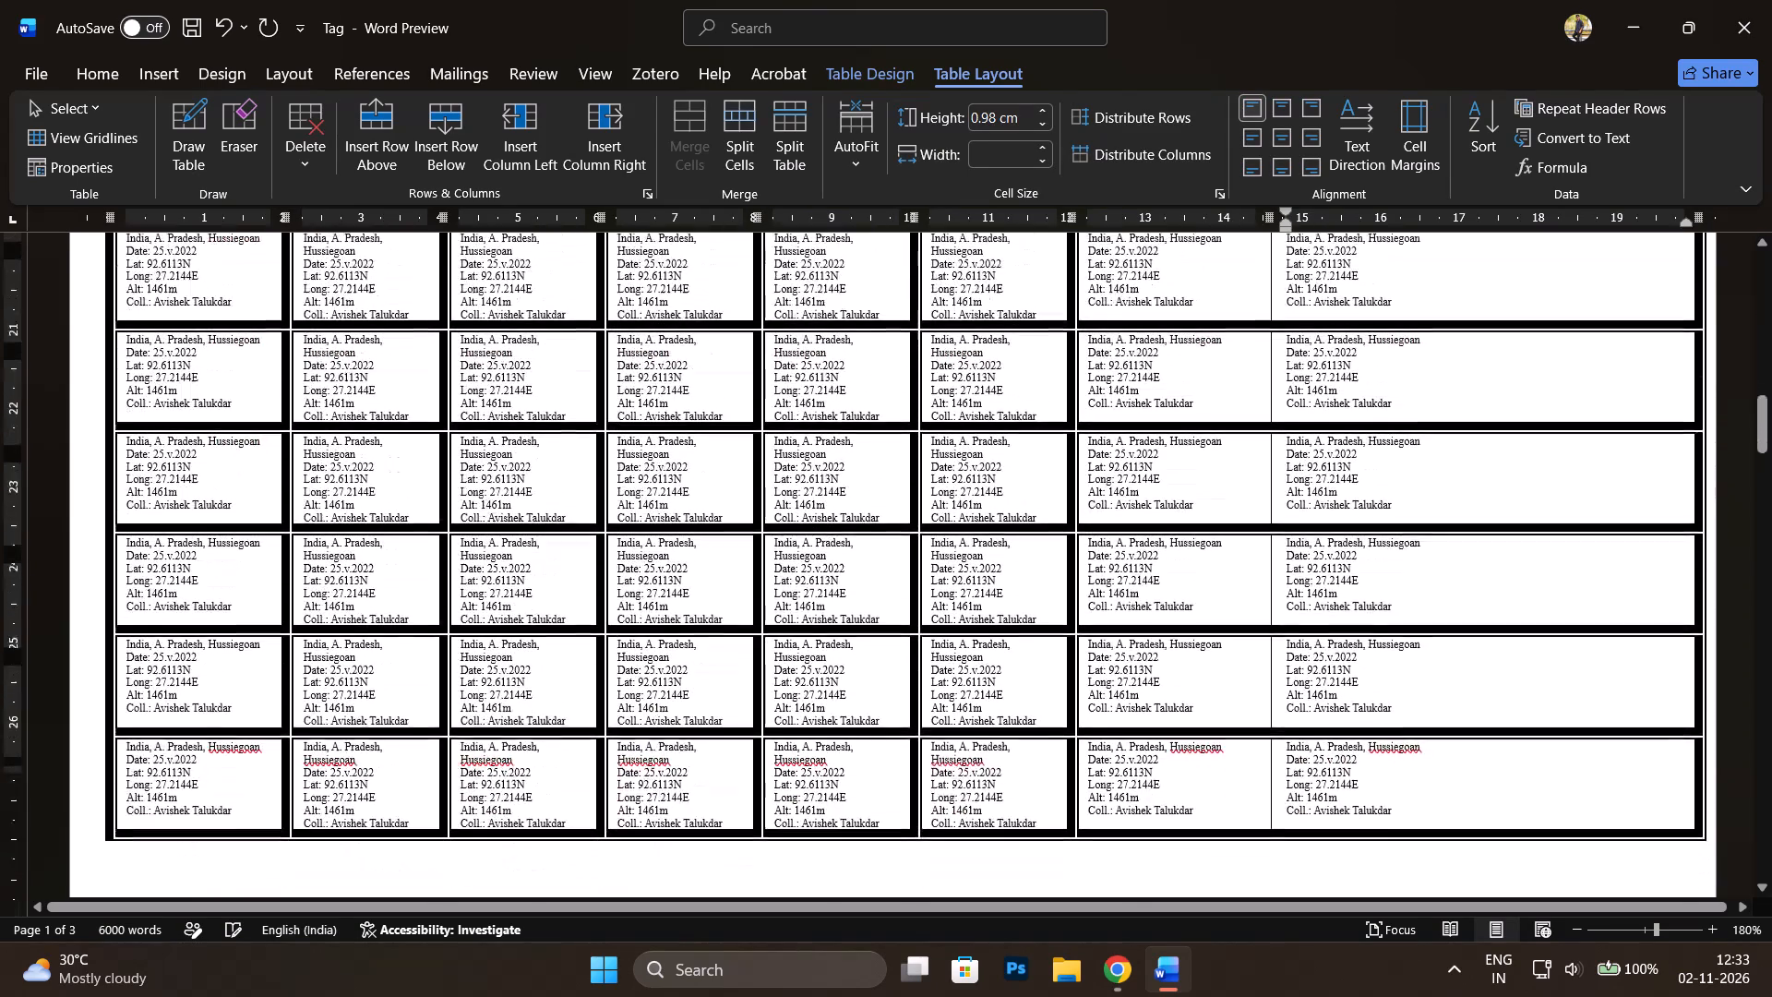
scroll(1275, 725, "up", 9)
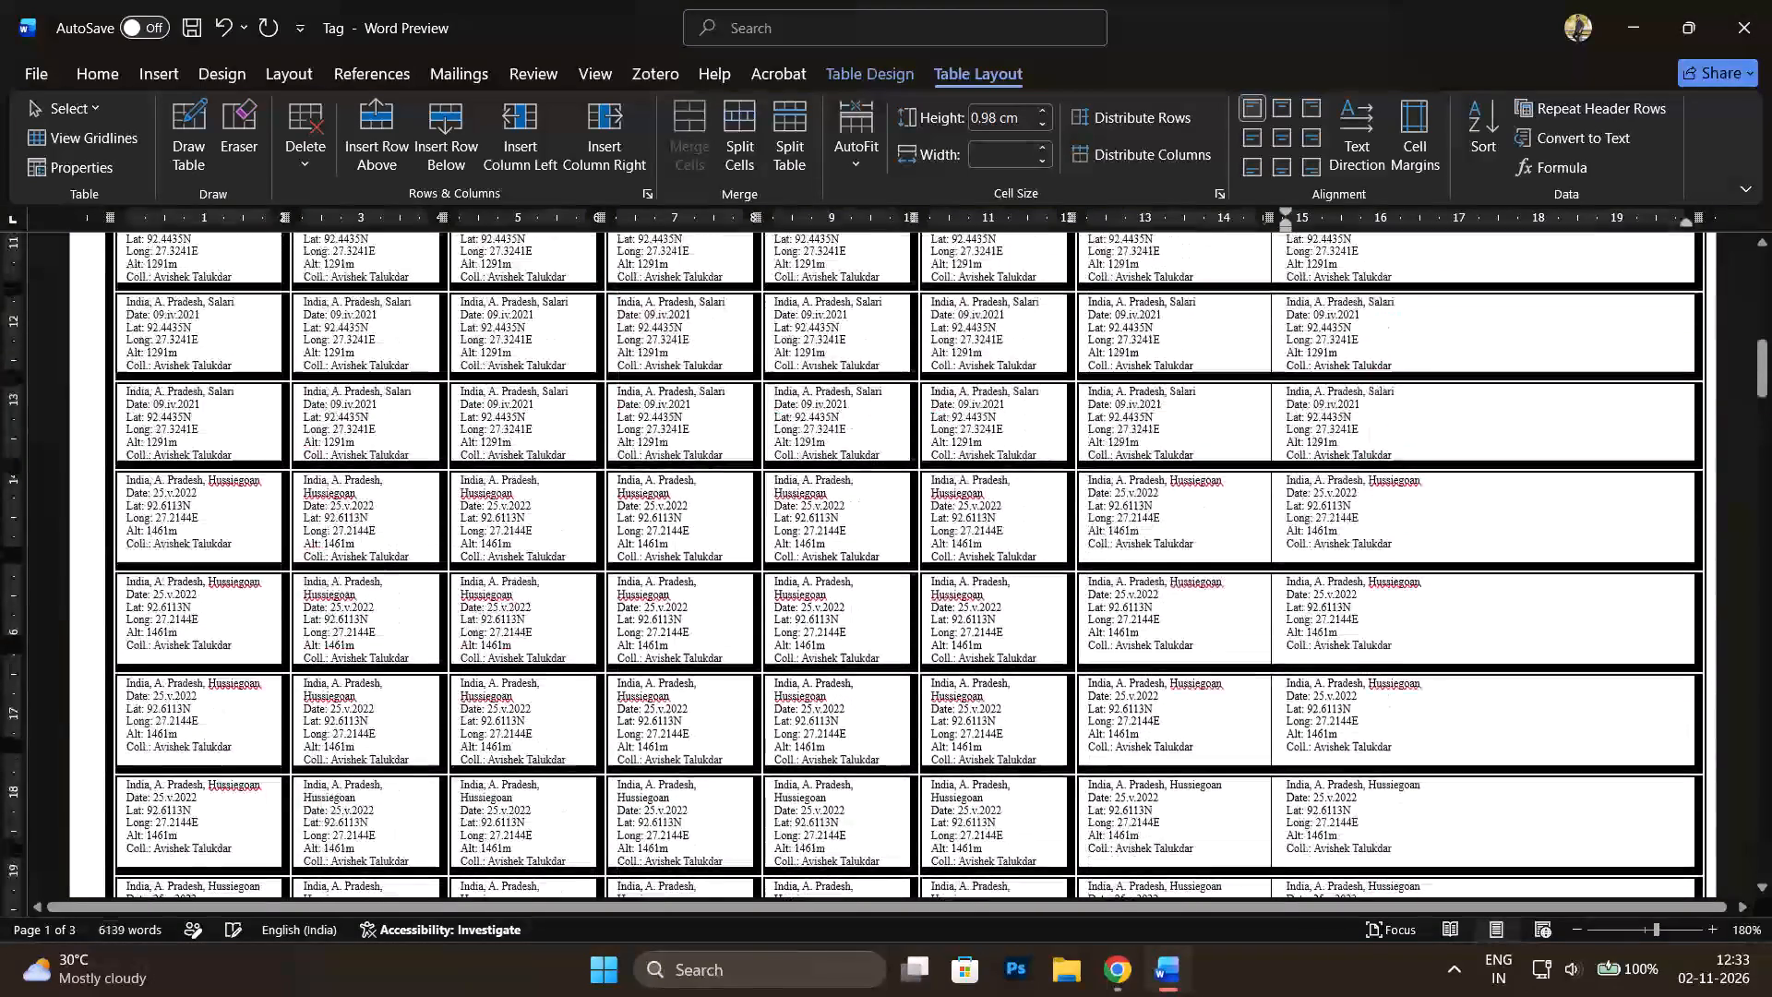
scroll(1380, 628, "up", 3)
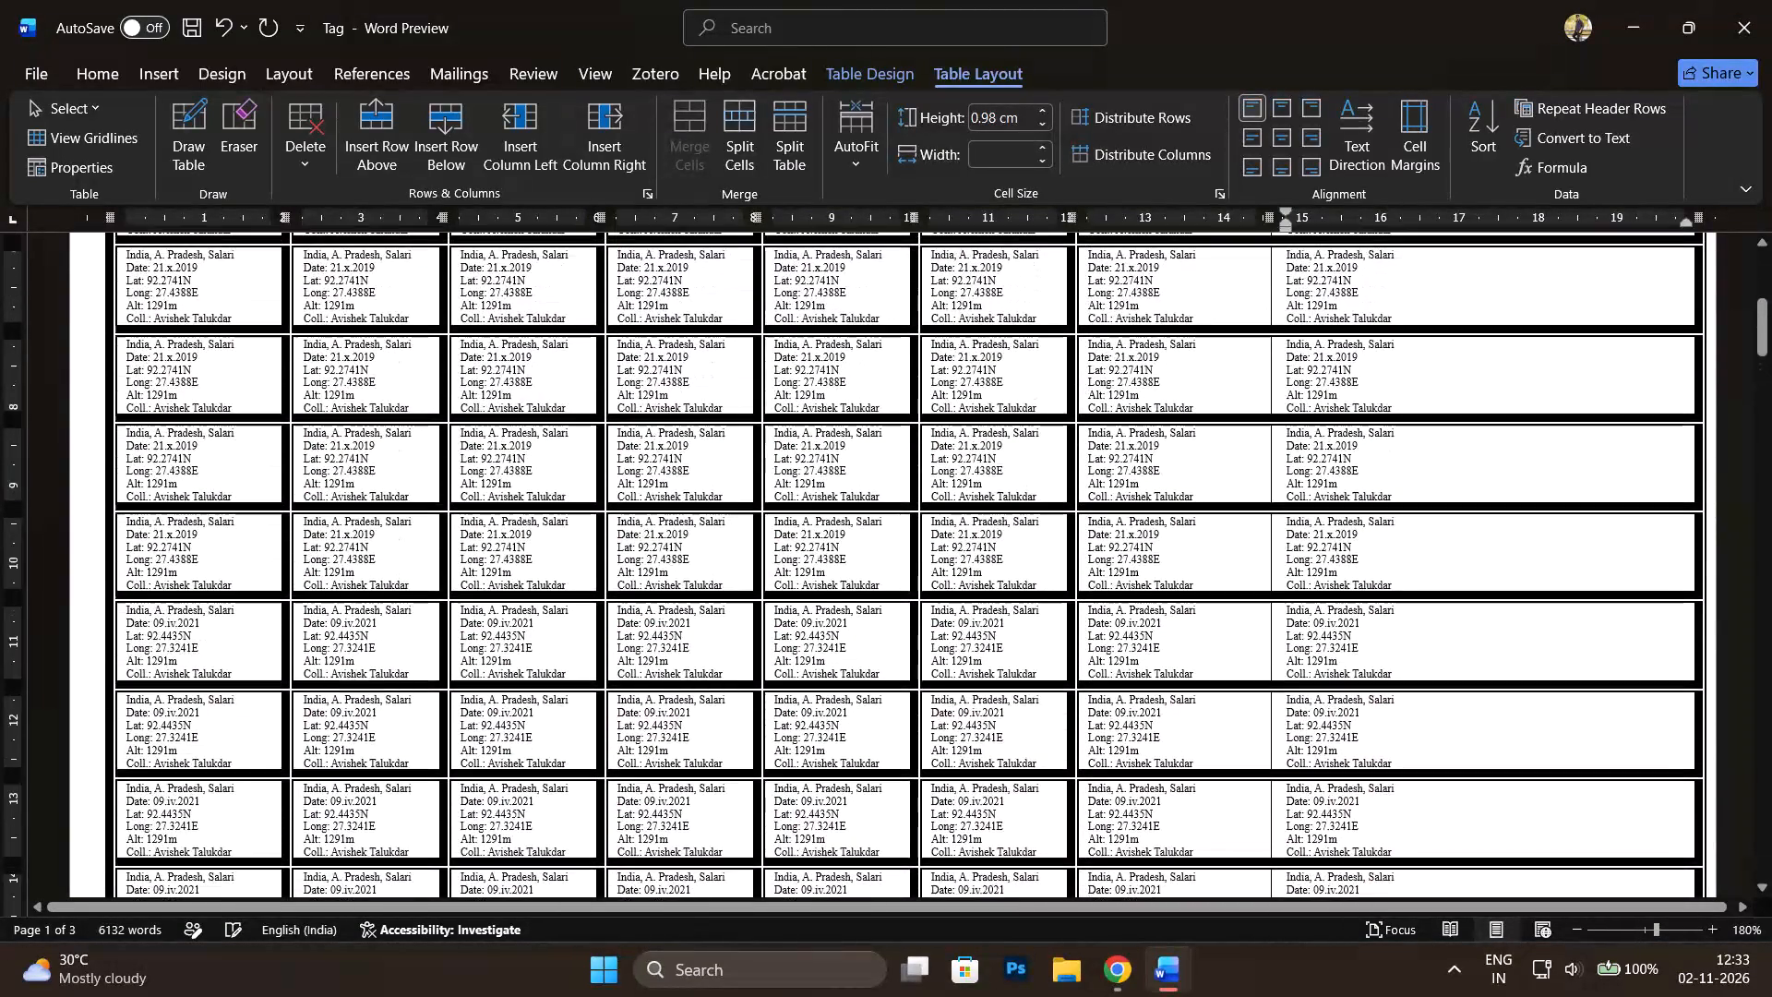
scroll(1421, 646, "up", 3)
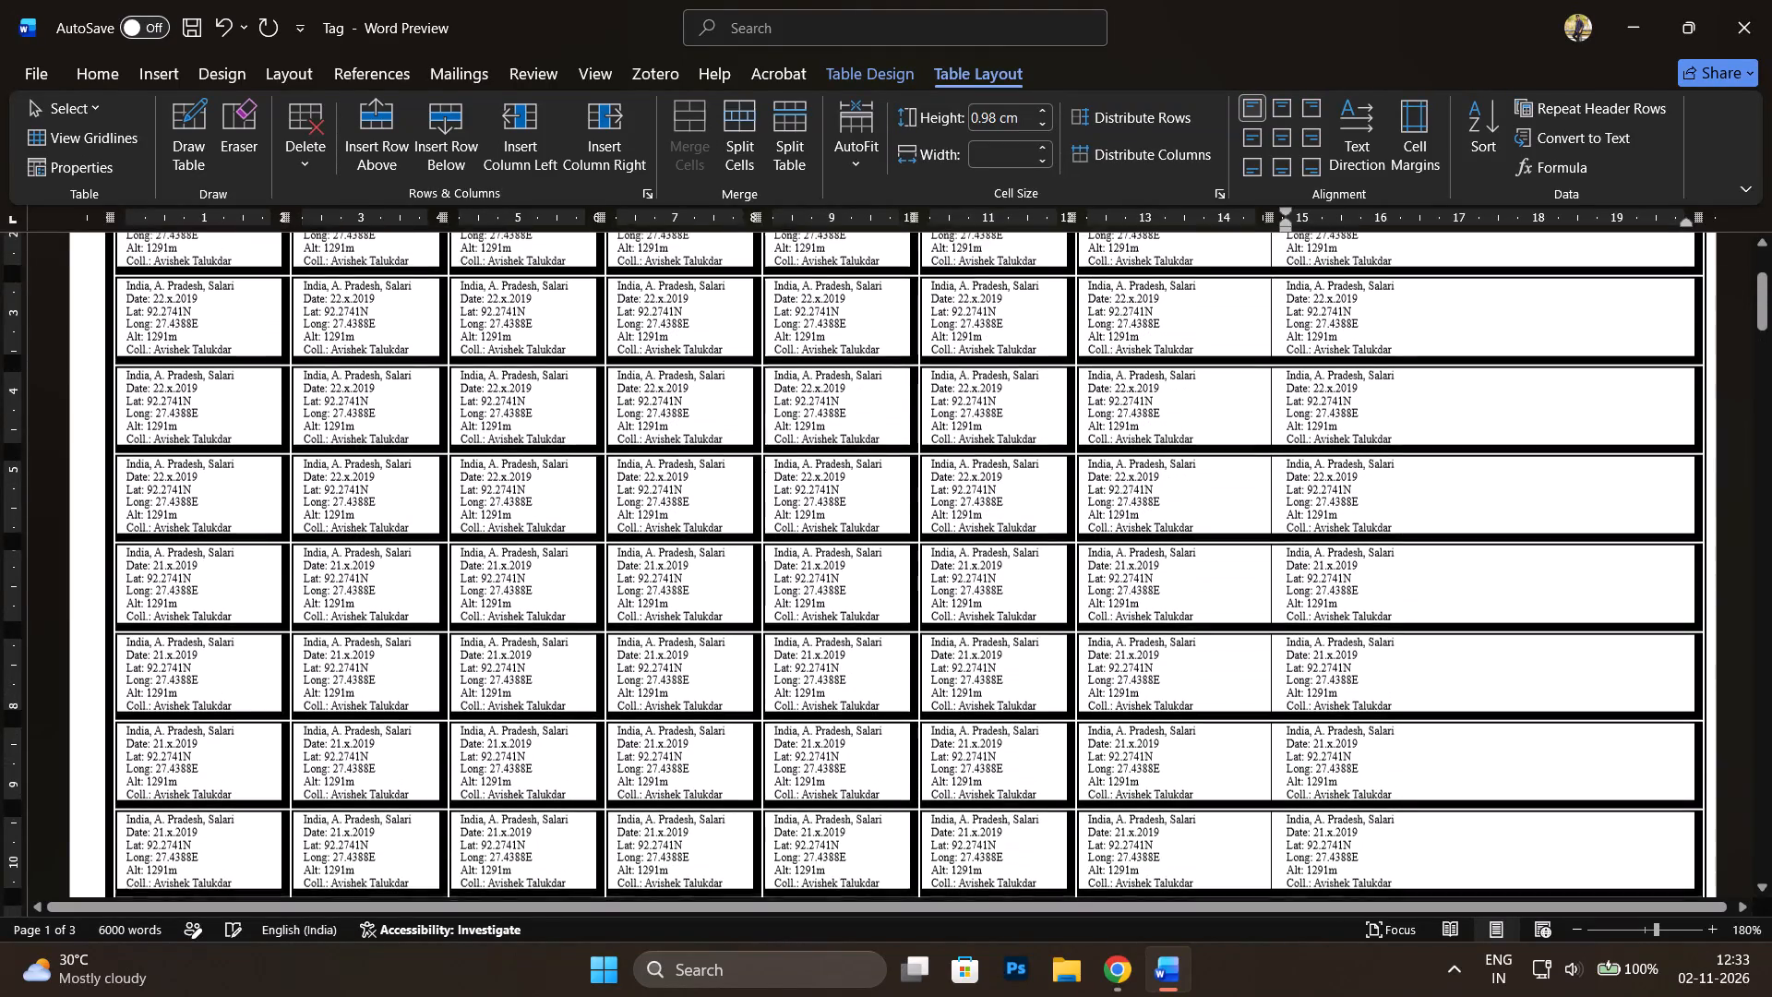
scroll(1419, 646, "up", 3)
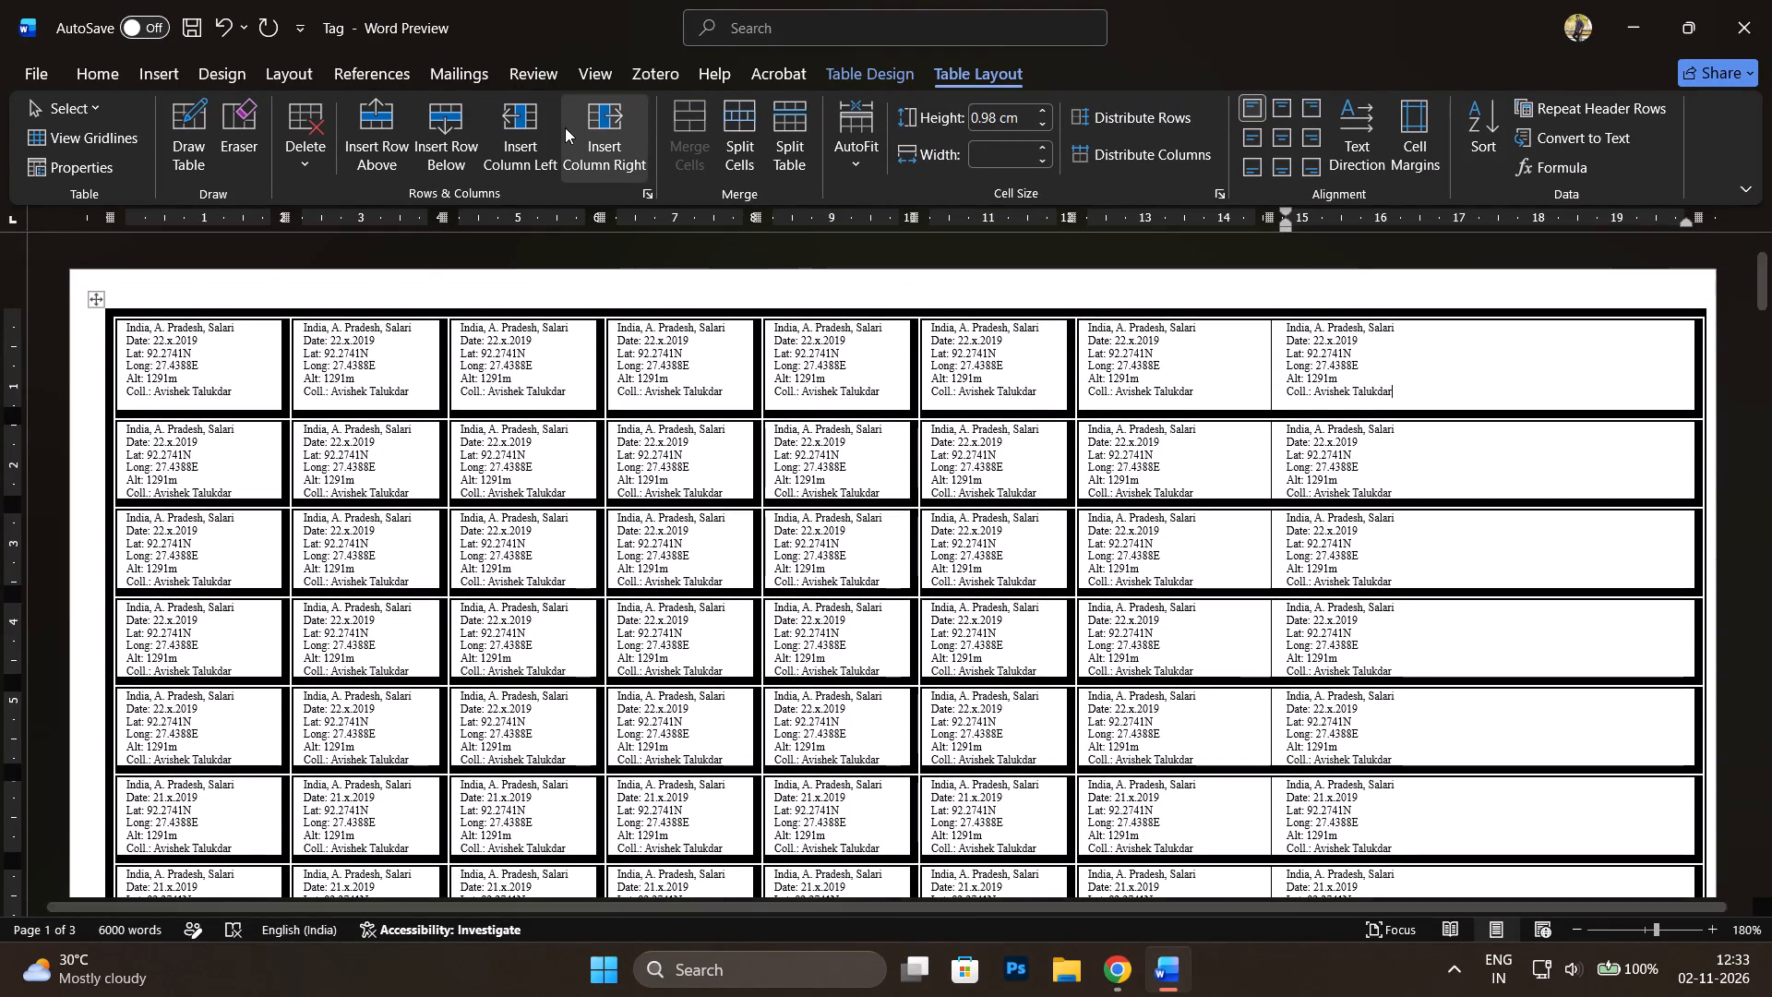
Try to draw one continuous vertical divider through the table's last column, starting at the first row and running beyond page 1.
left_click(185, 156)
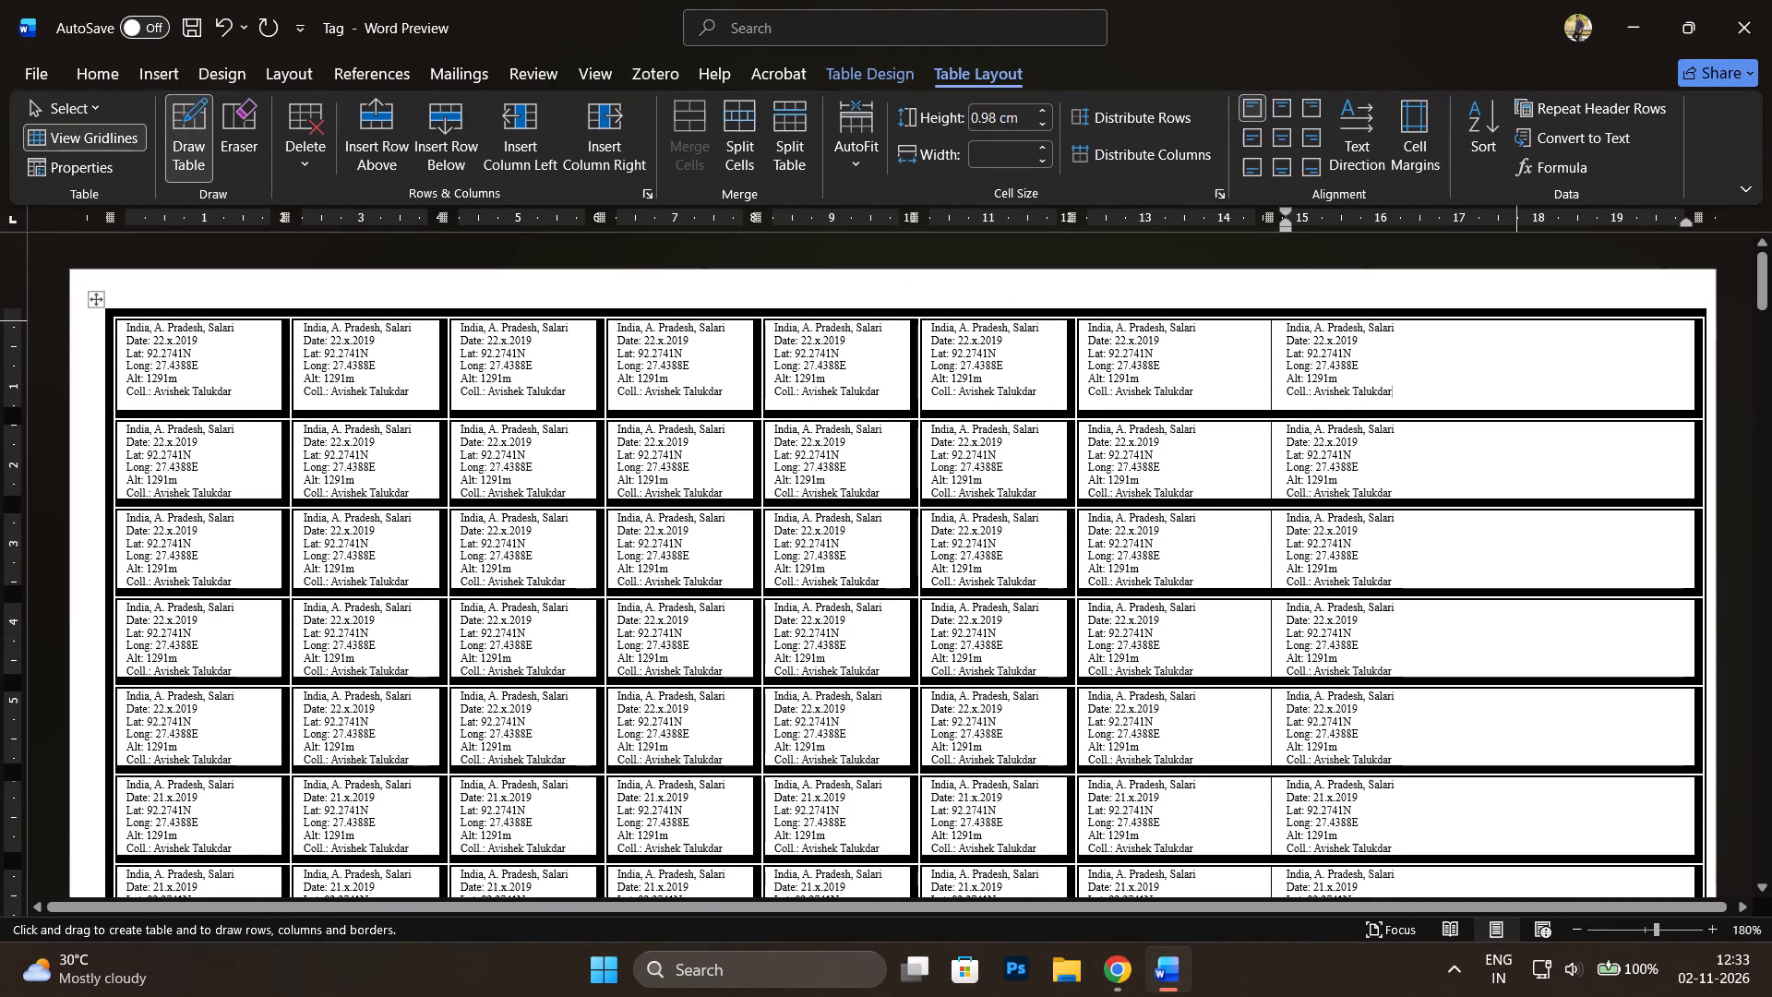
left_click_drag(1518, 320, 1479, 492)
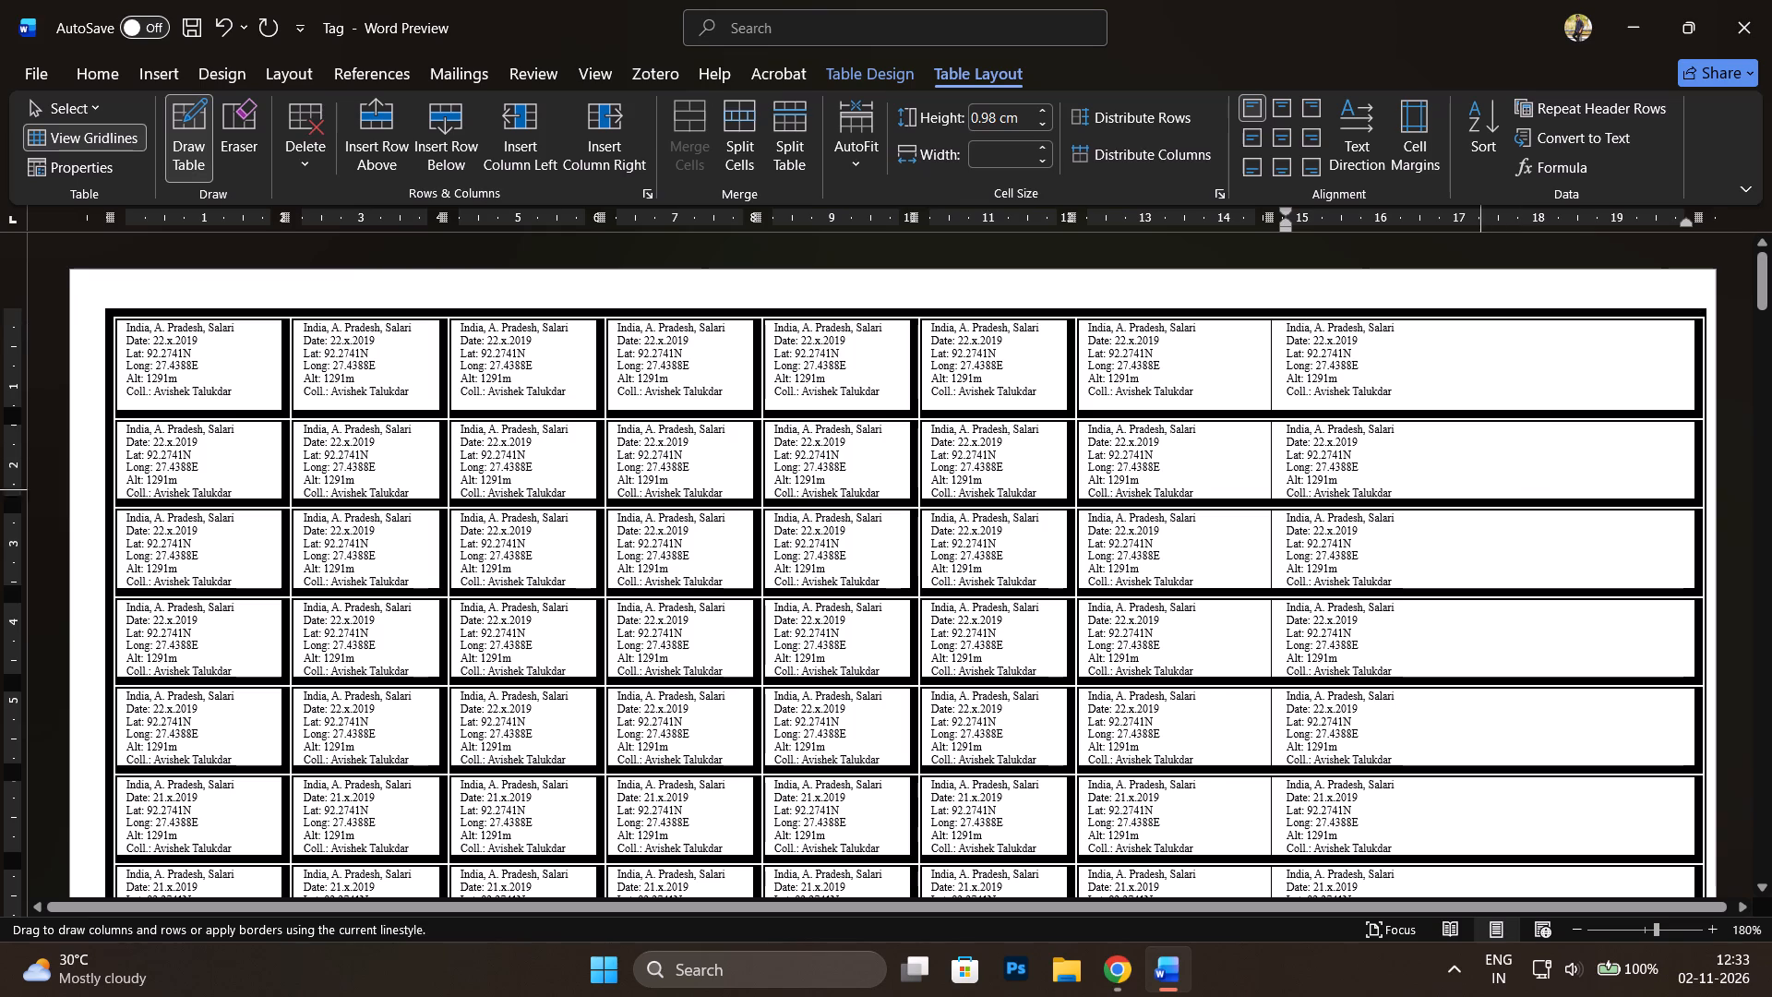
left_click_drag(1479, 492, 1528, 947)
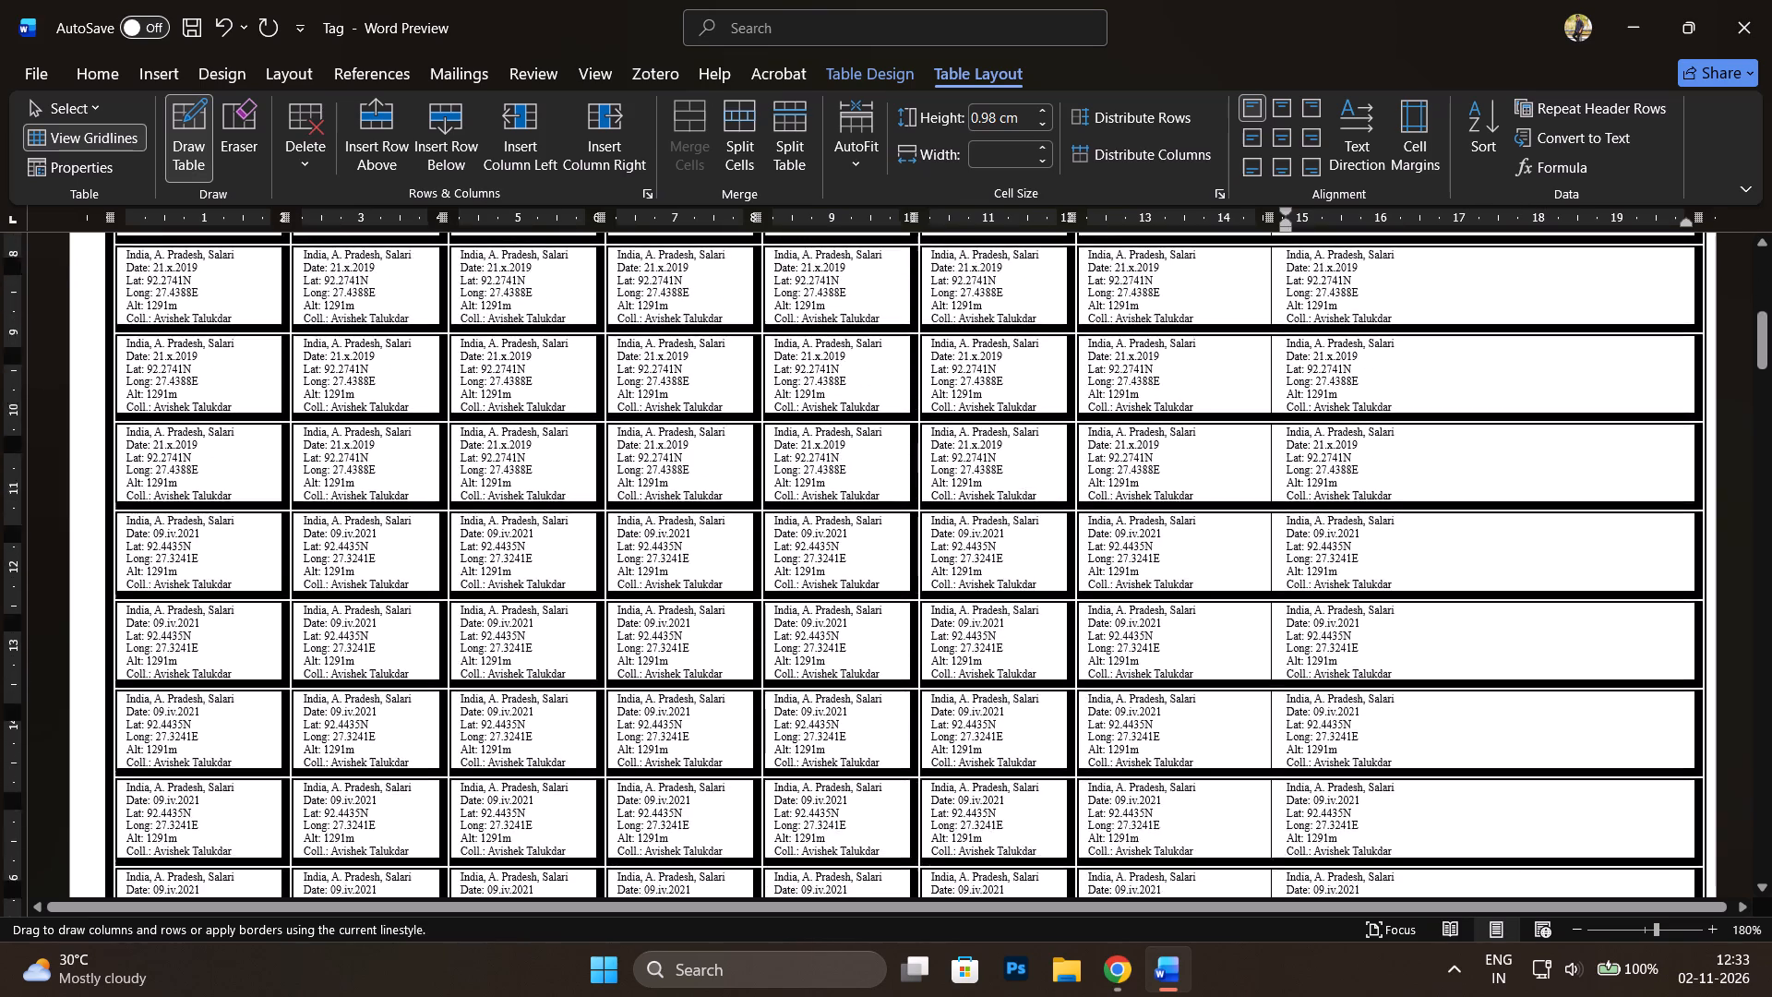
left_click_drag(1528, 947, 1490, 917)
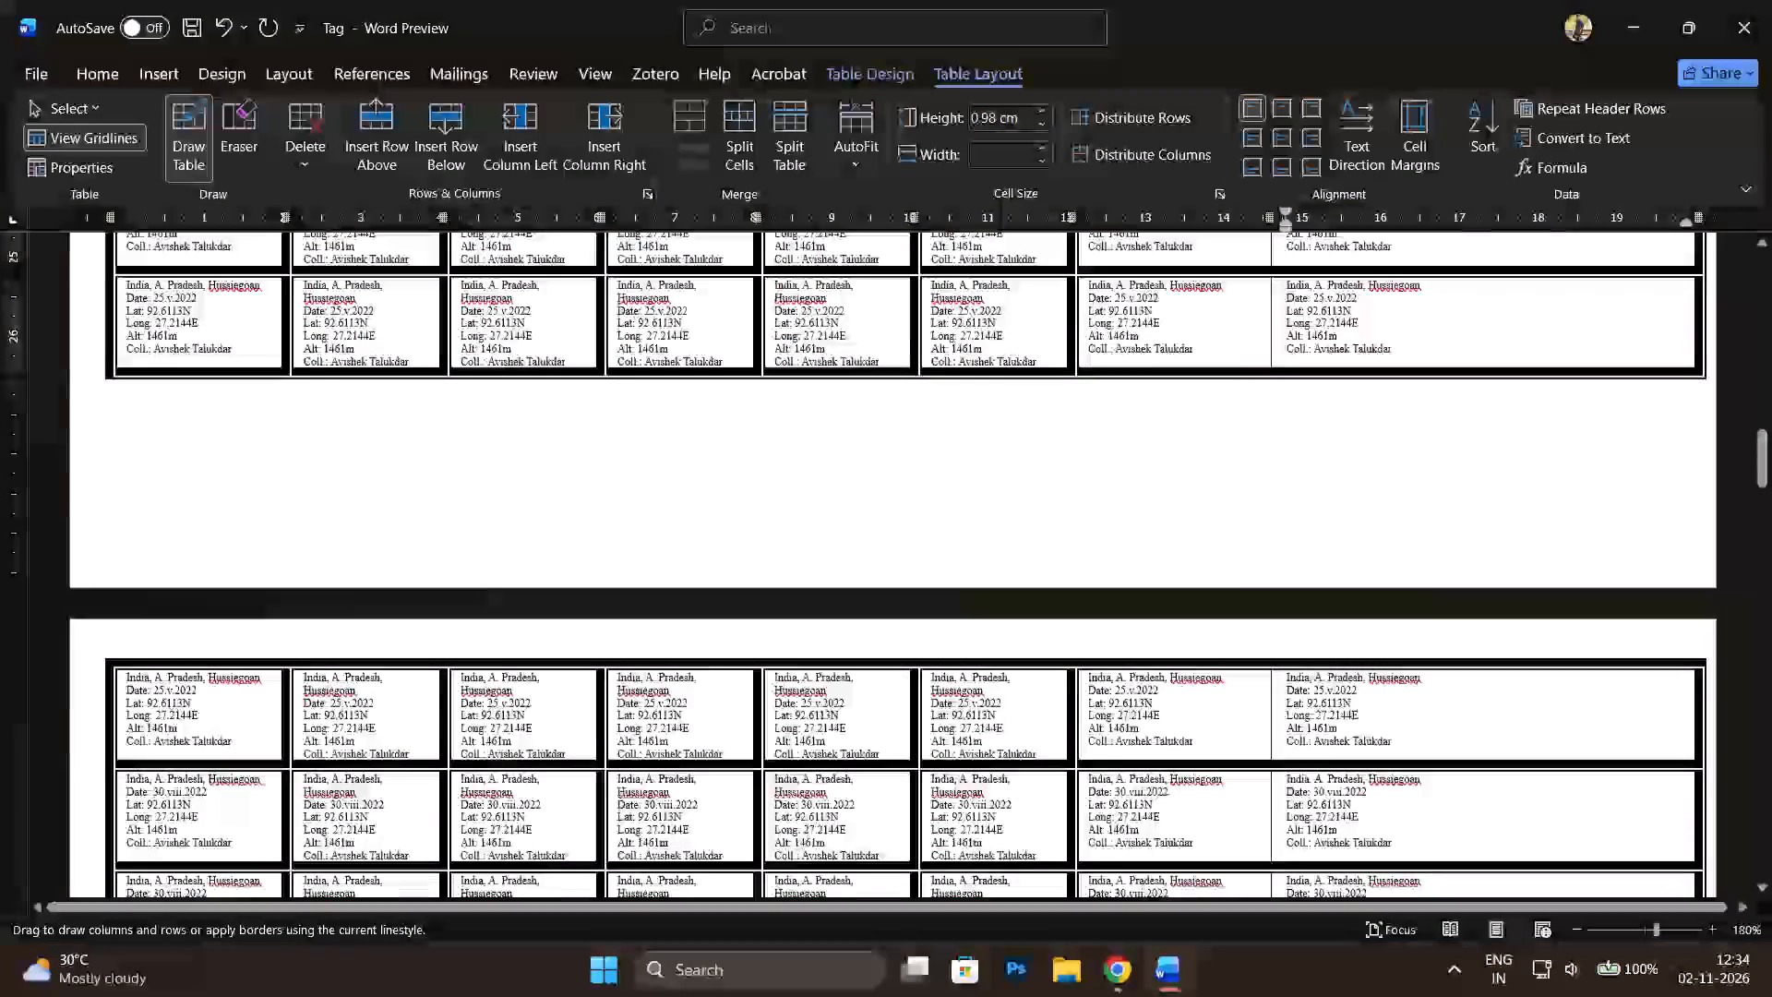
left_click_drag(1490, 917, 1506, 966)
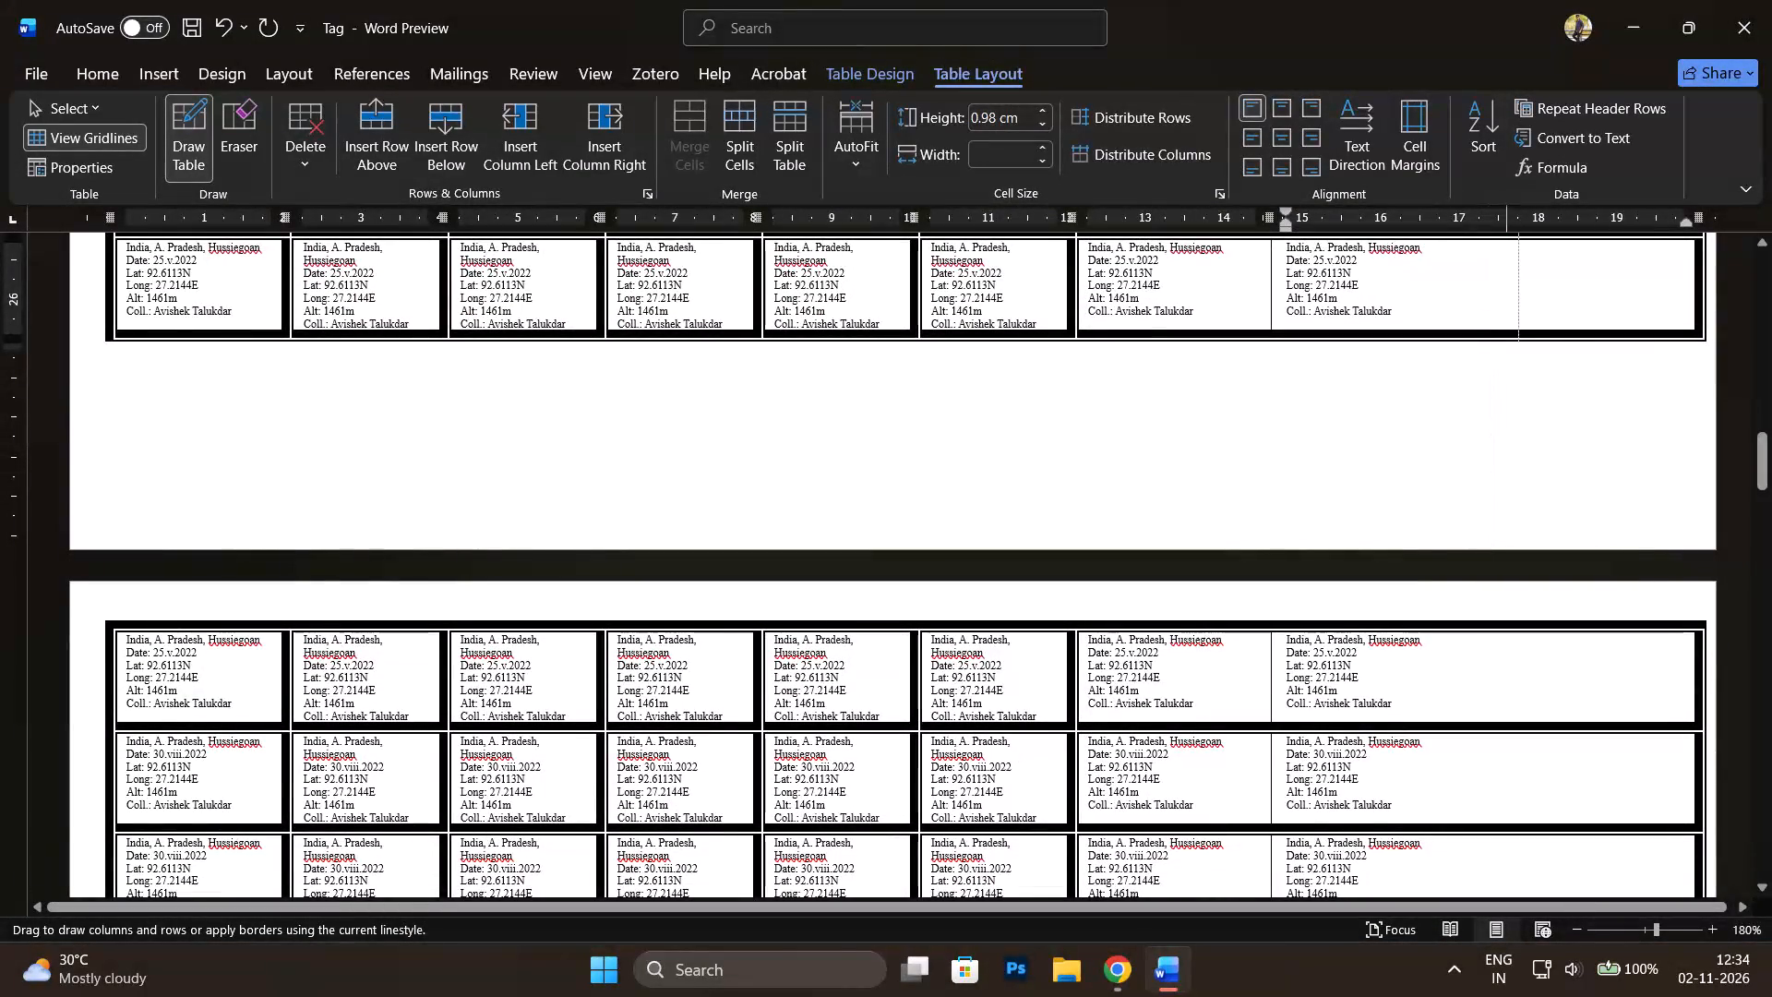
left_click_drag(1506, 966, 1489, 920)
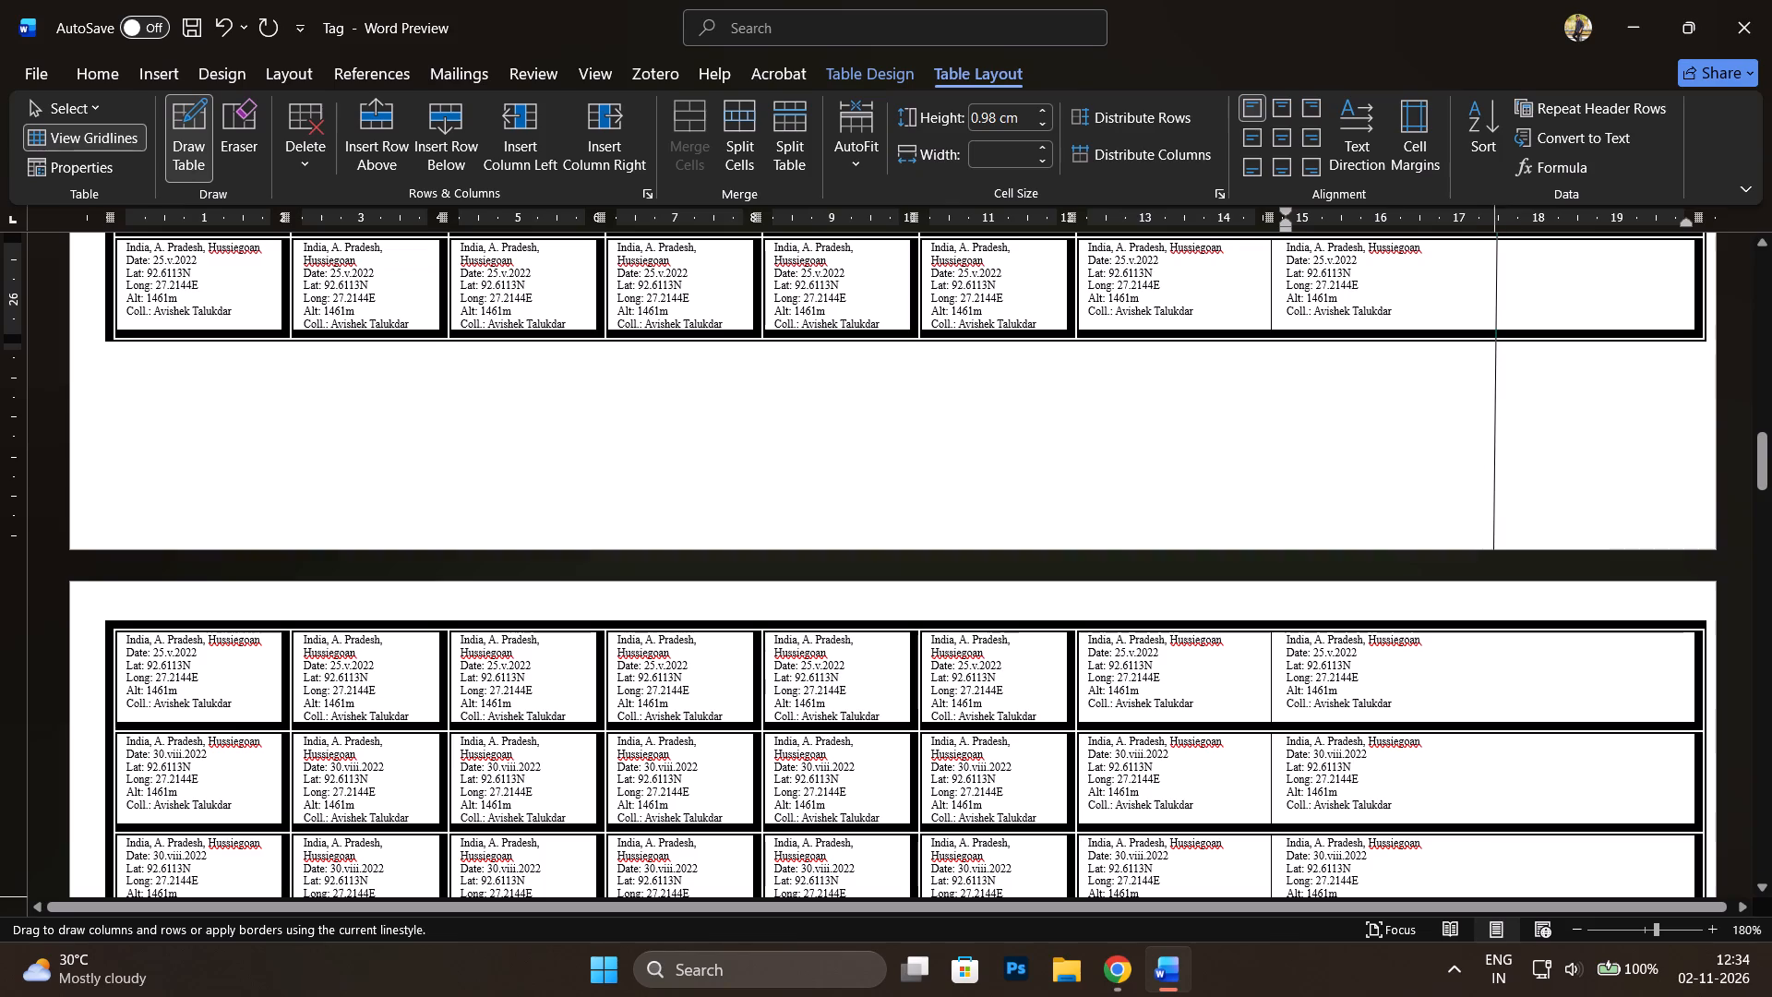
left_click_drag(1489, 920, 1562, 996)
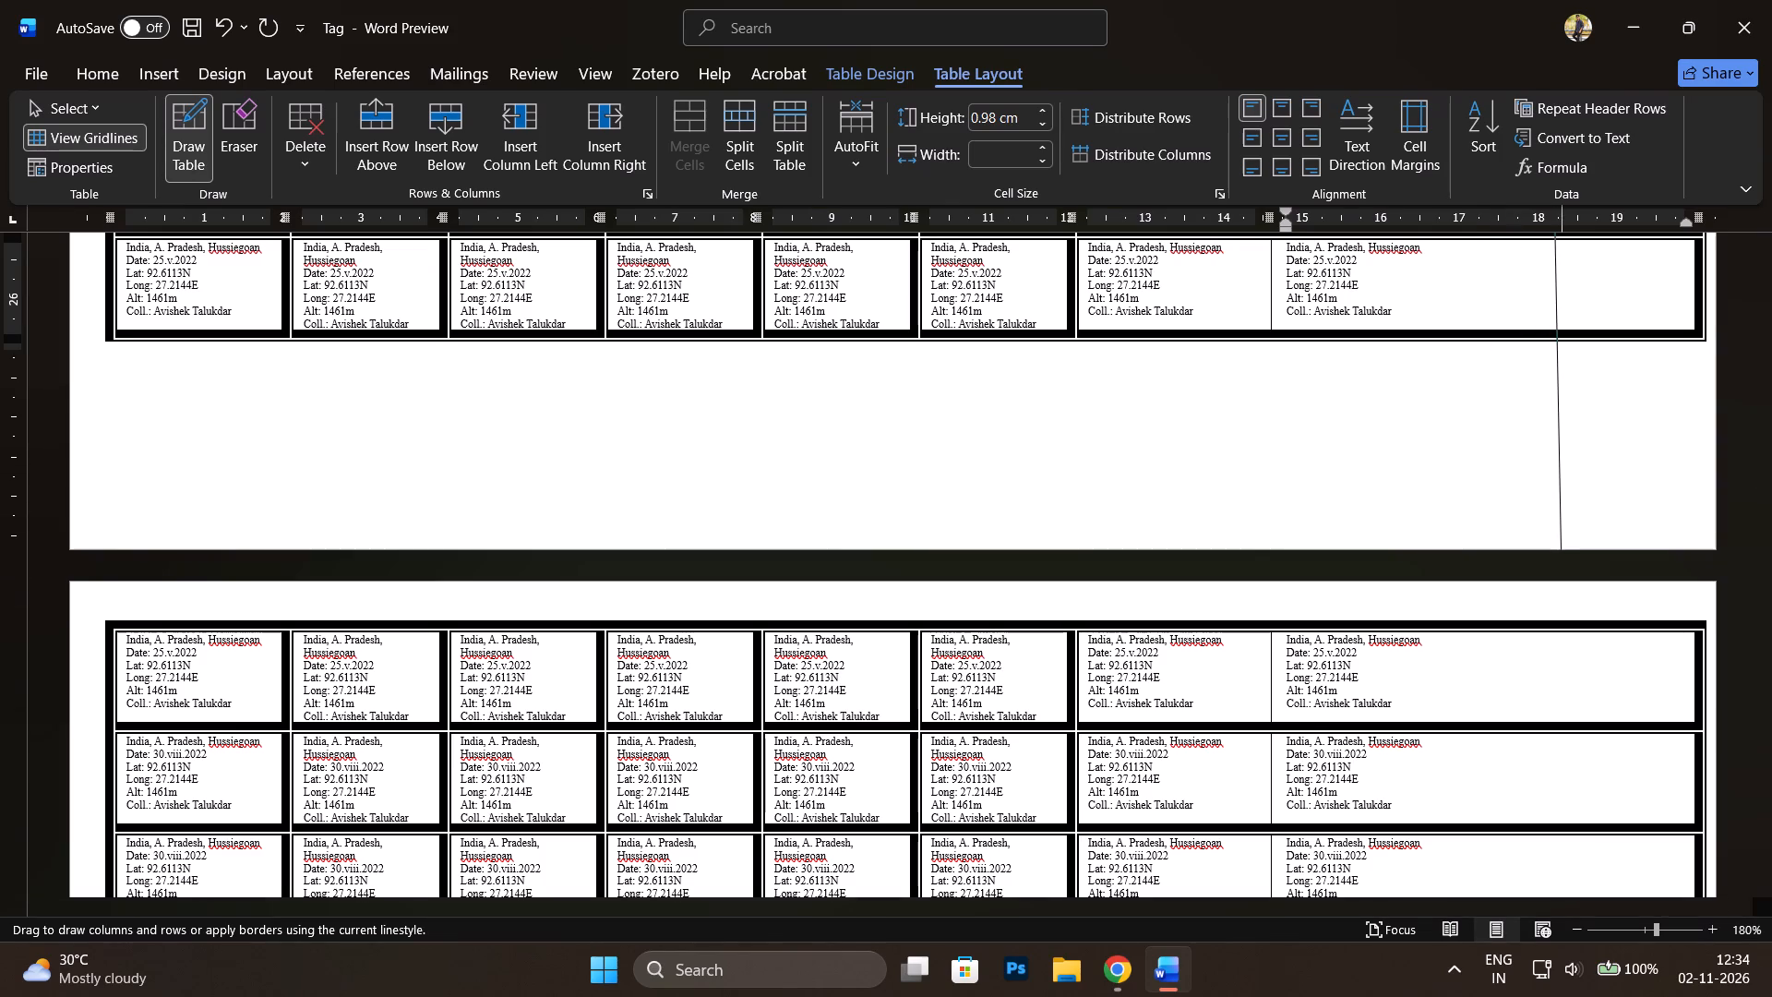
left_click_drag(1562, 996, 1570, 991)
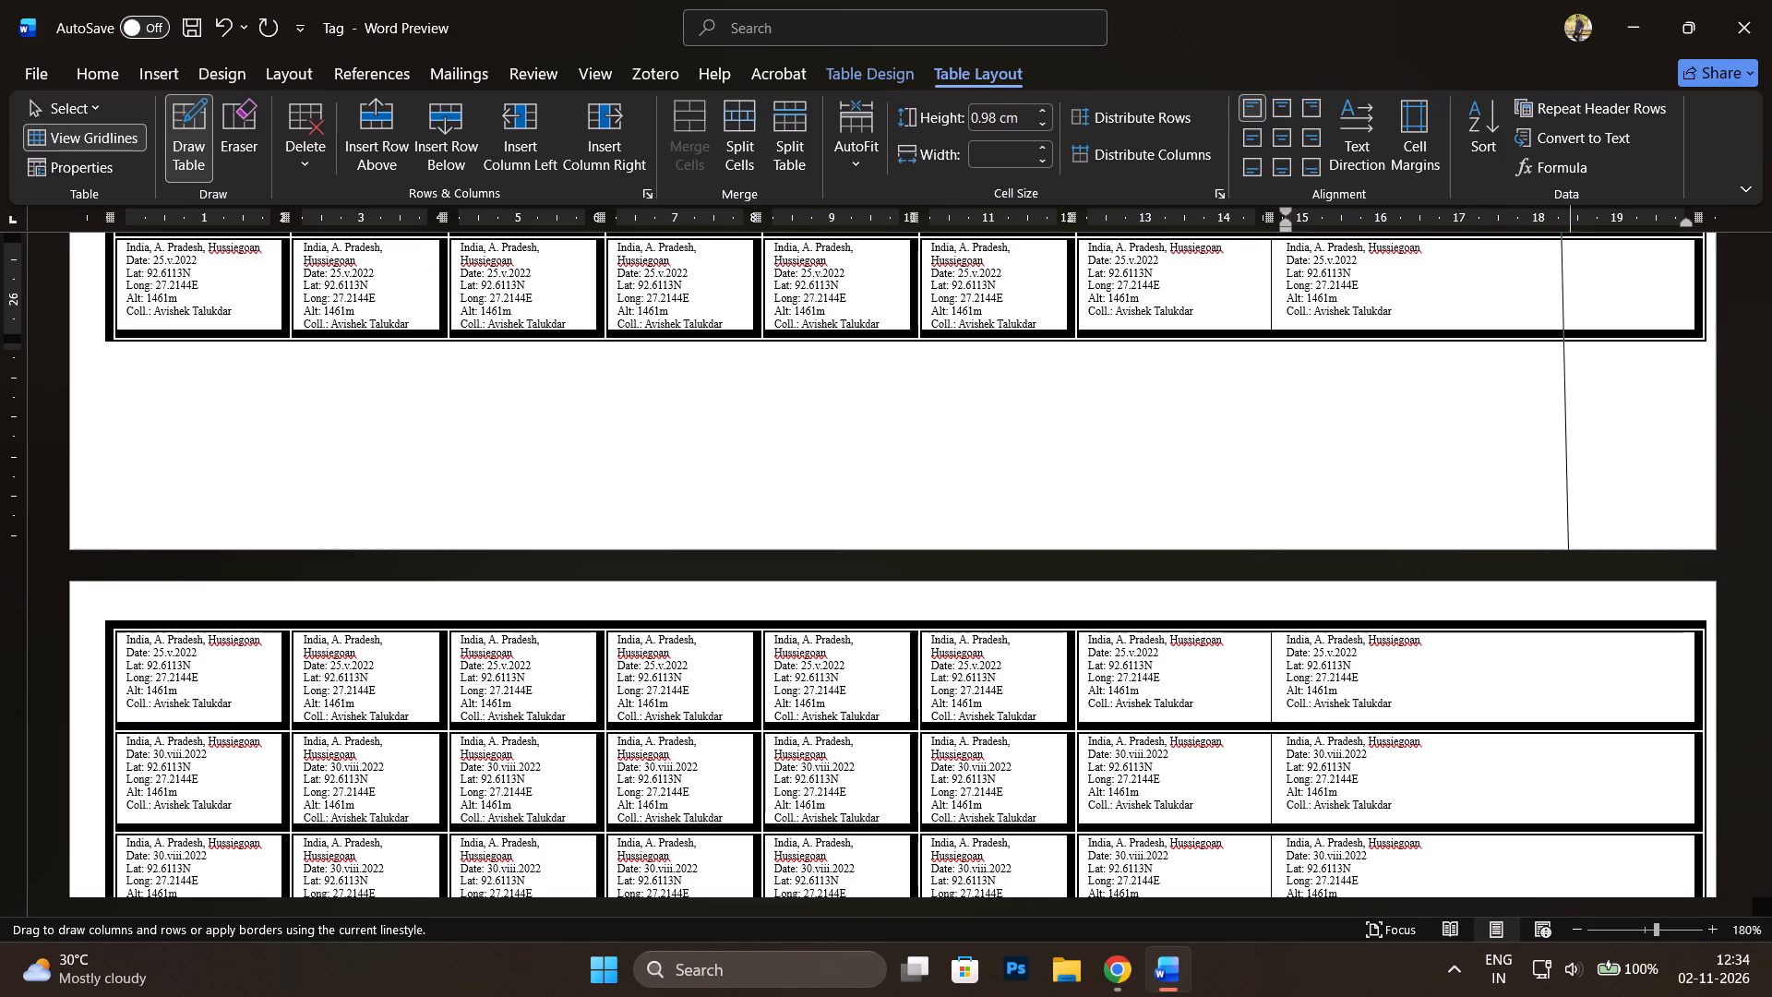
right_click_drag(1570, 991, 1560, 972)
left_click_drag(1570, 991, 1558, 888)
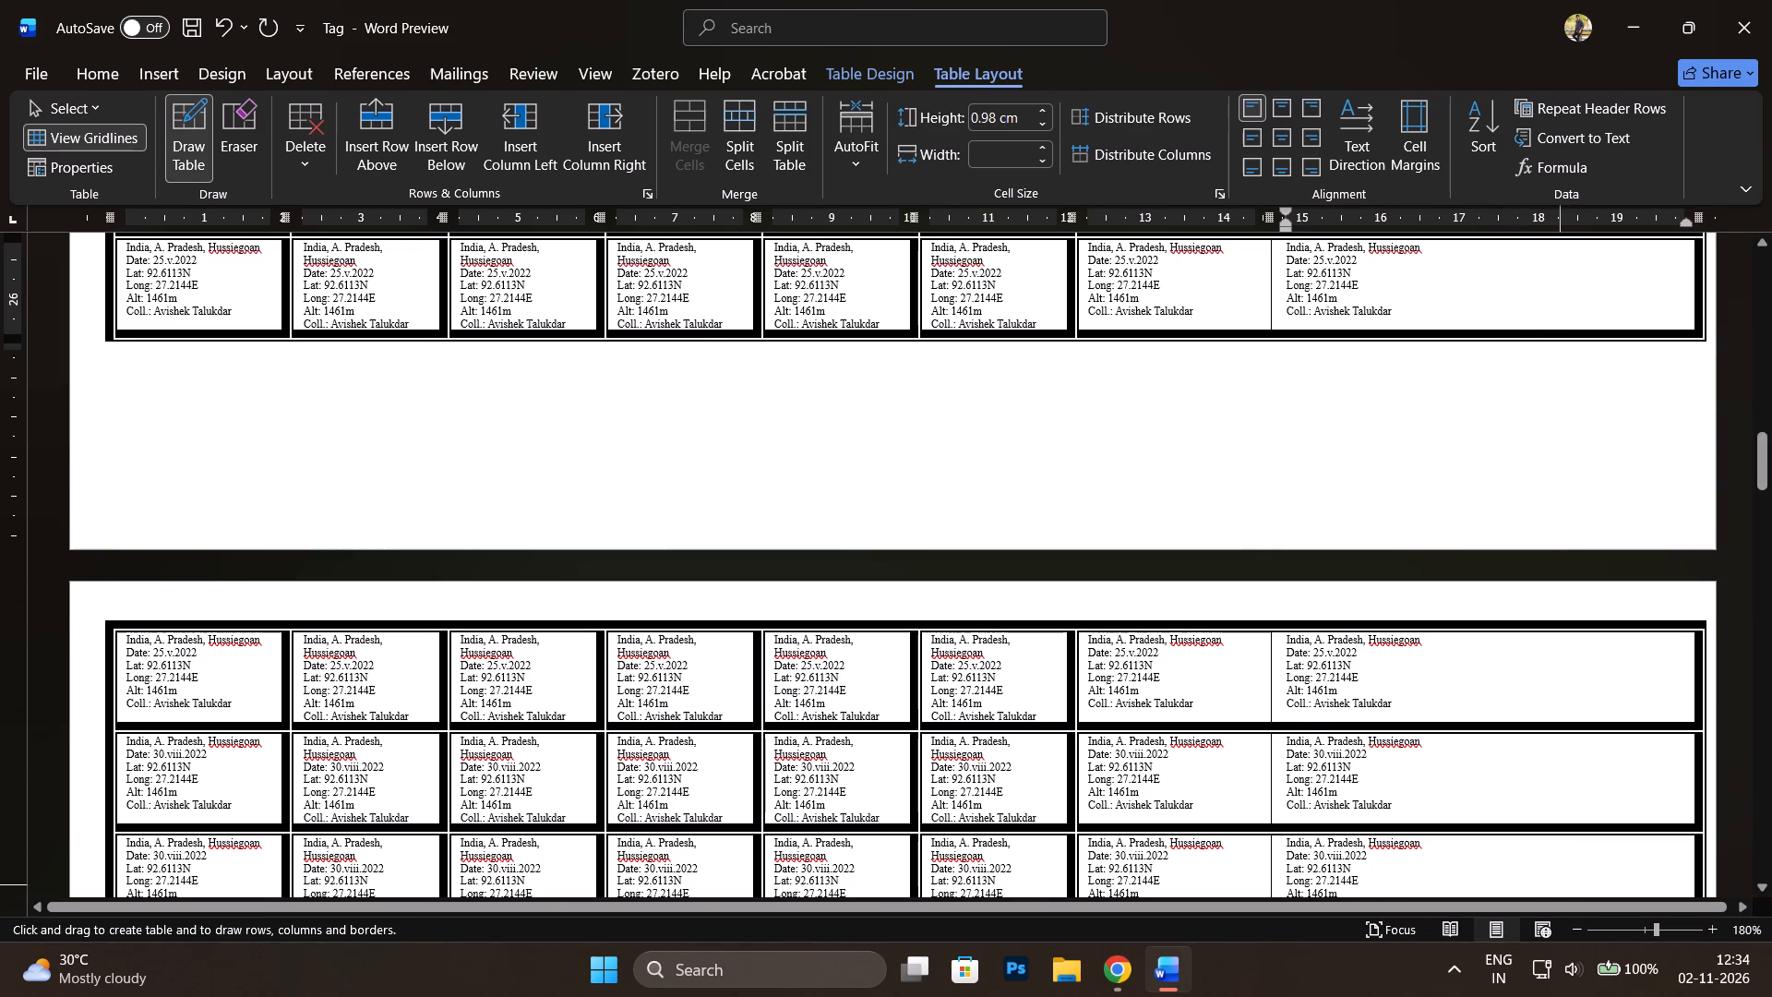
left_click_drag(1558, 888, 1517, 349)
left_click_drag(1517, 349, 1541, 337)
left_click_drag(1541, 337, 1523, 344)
Draw a vertical divider through the last column at about 17 cm on the ruler, from page 1's first row to its last.
scroll(1543, 482, "up", 3)
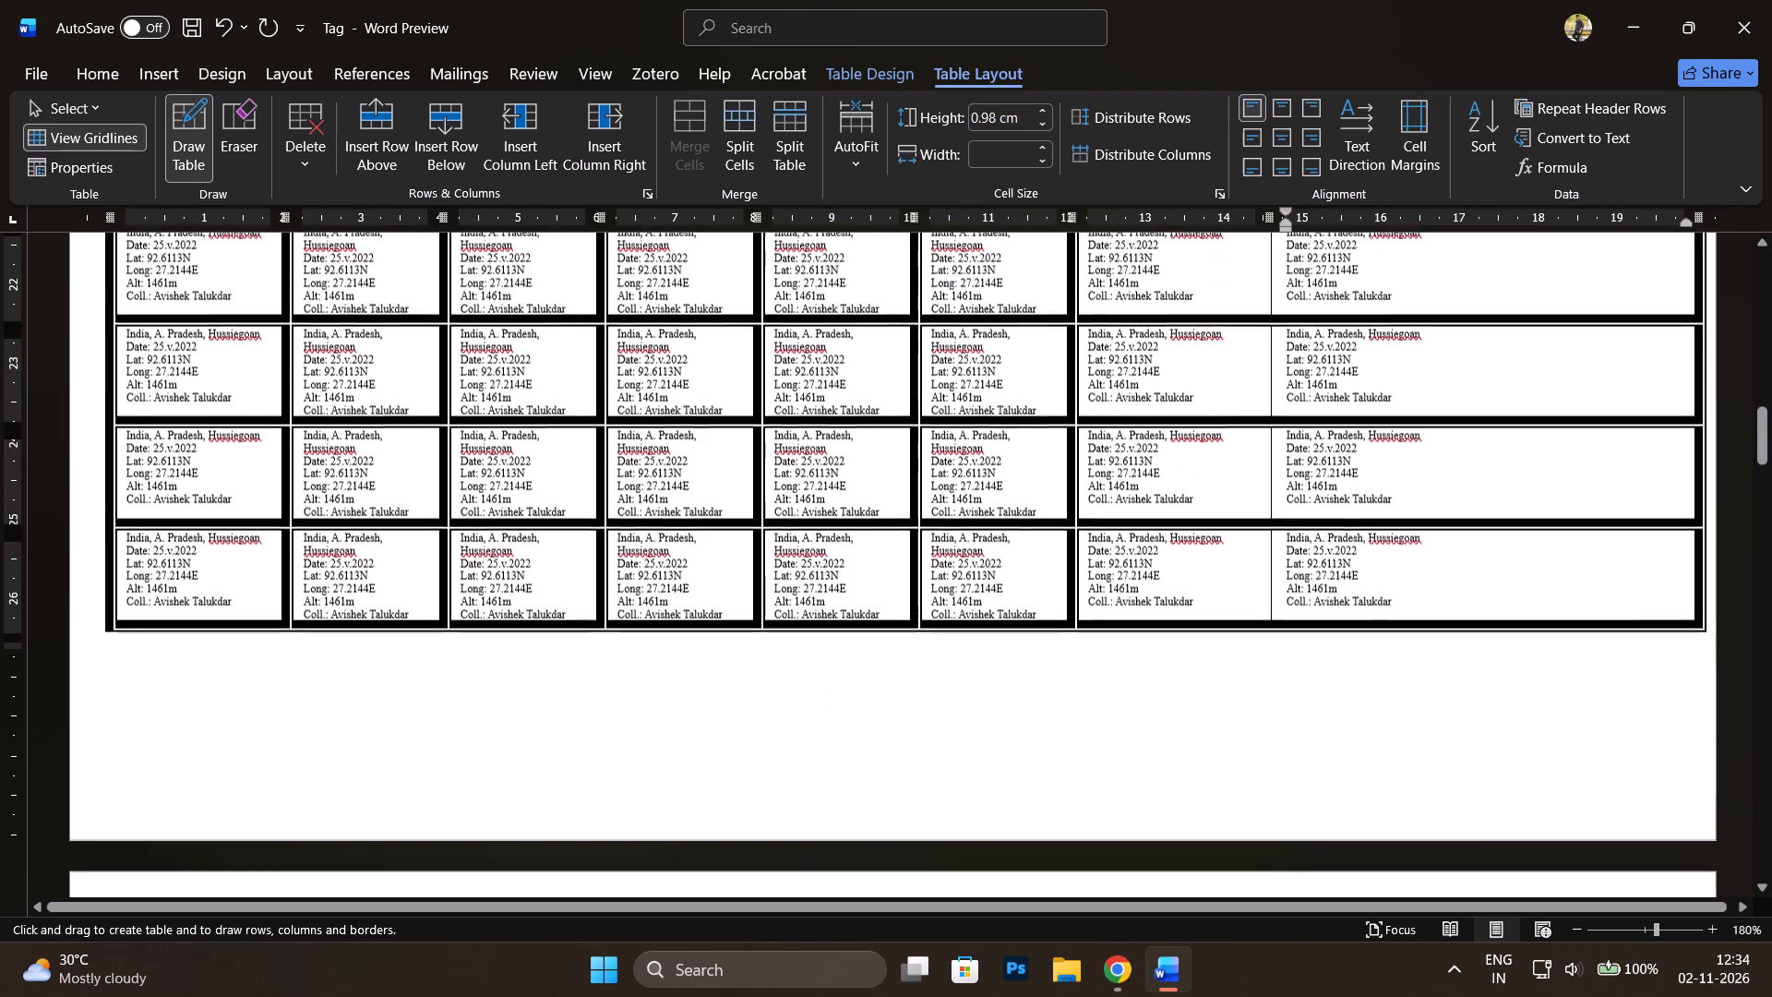
scroll(1543, 482, "up", 8)
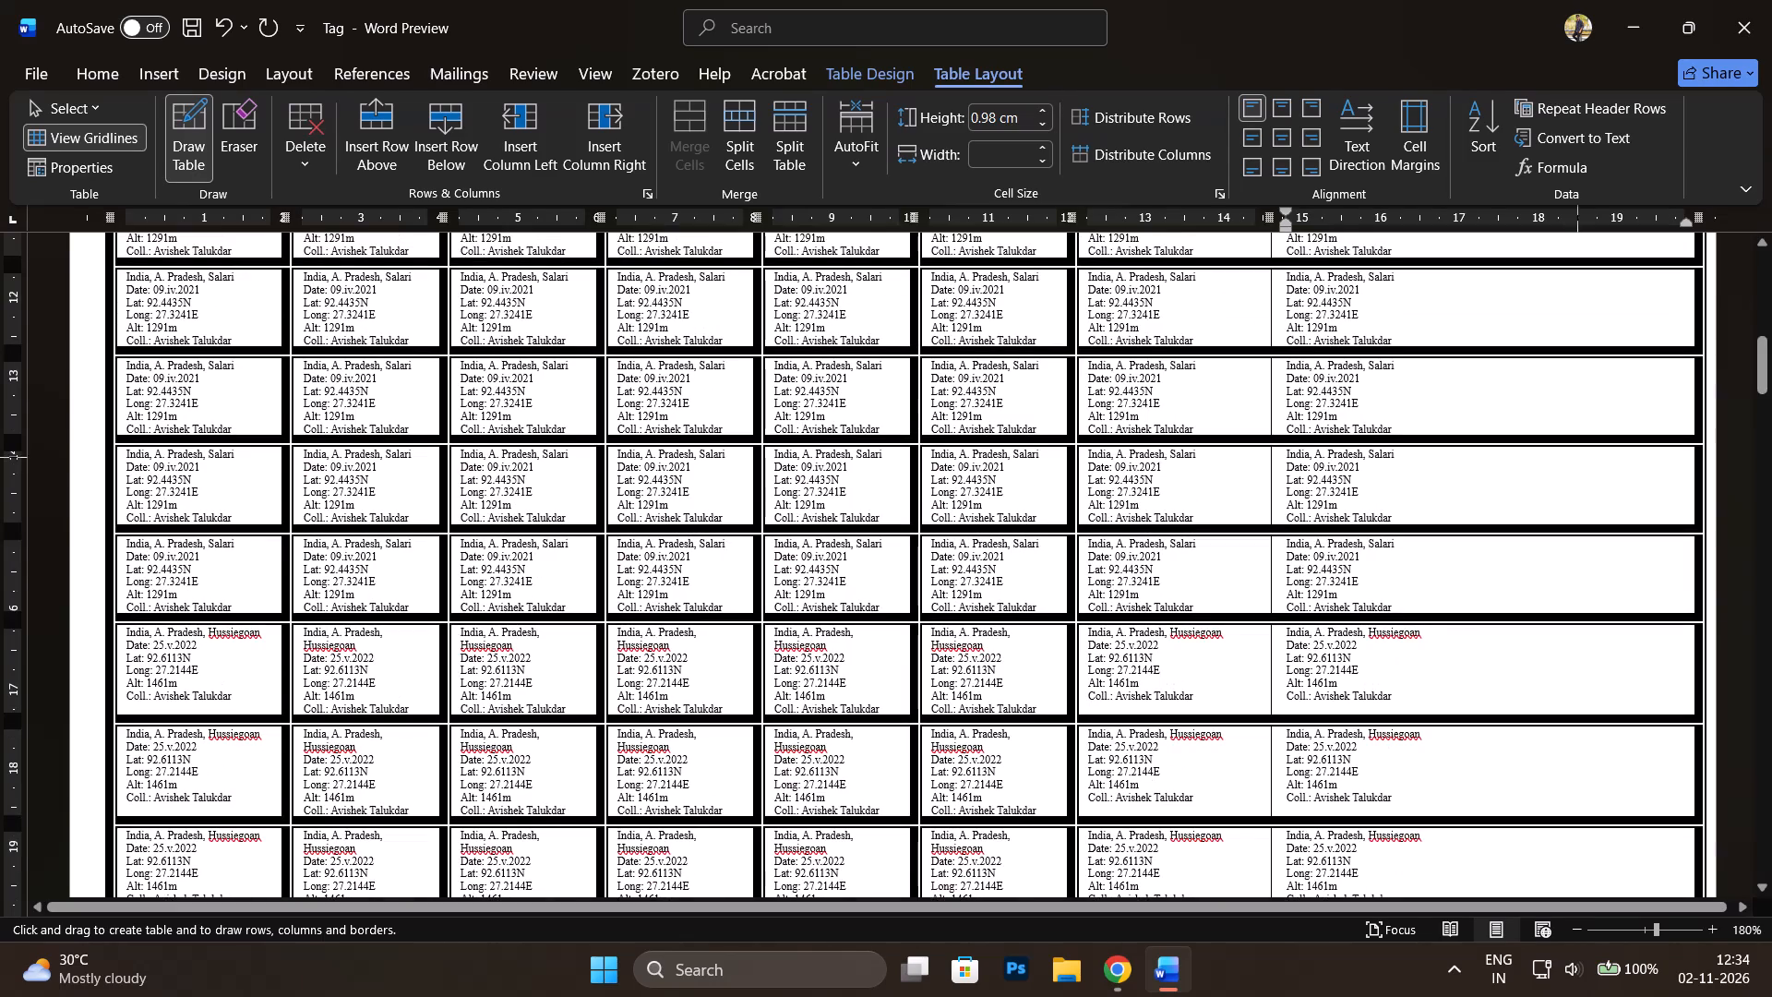
scroll(1576, 455, "up", 15)
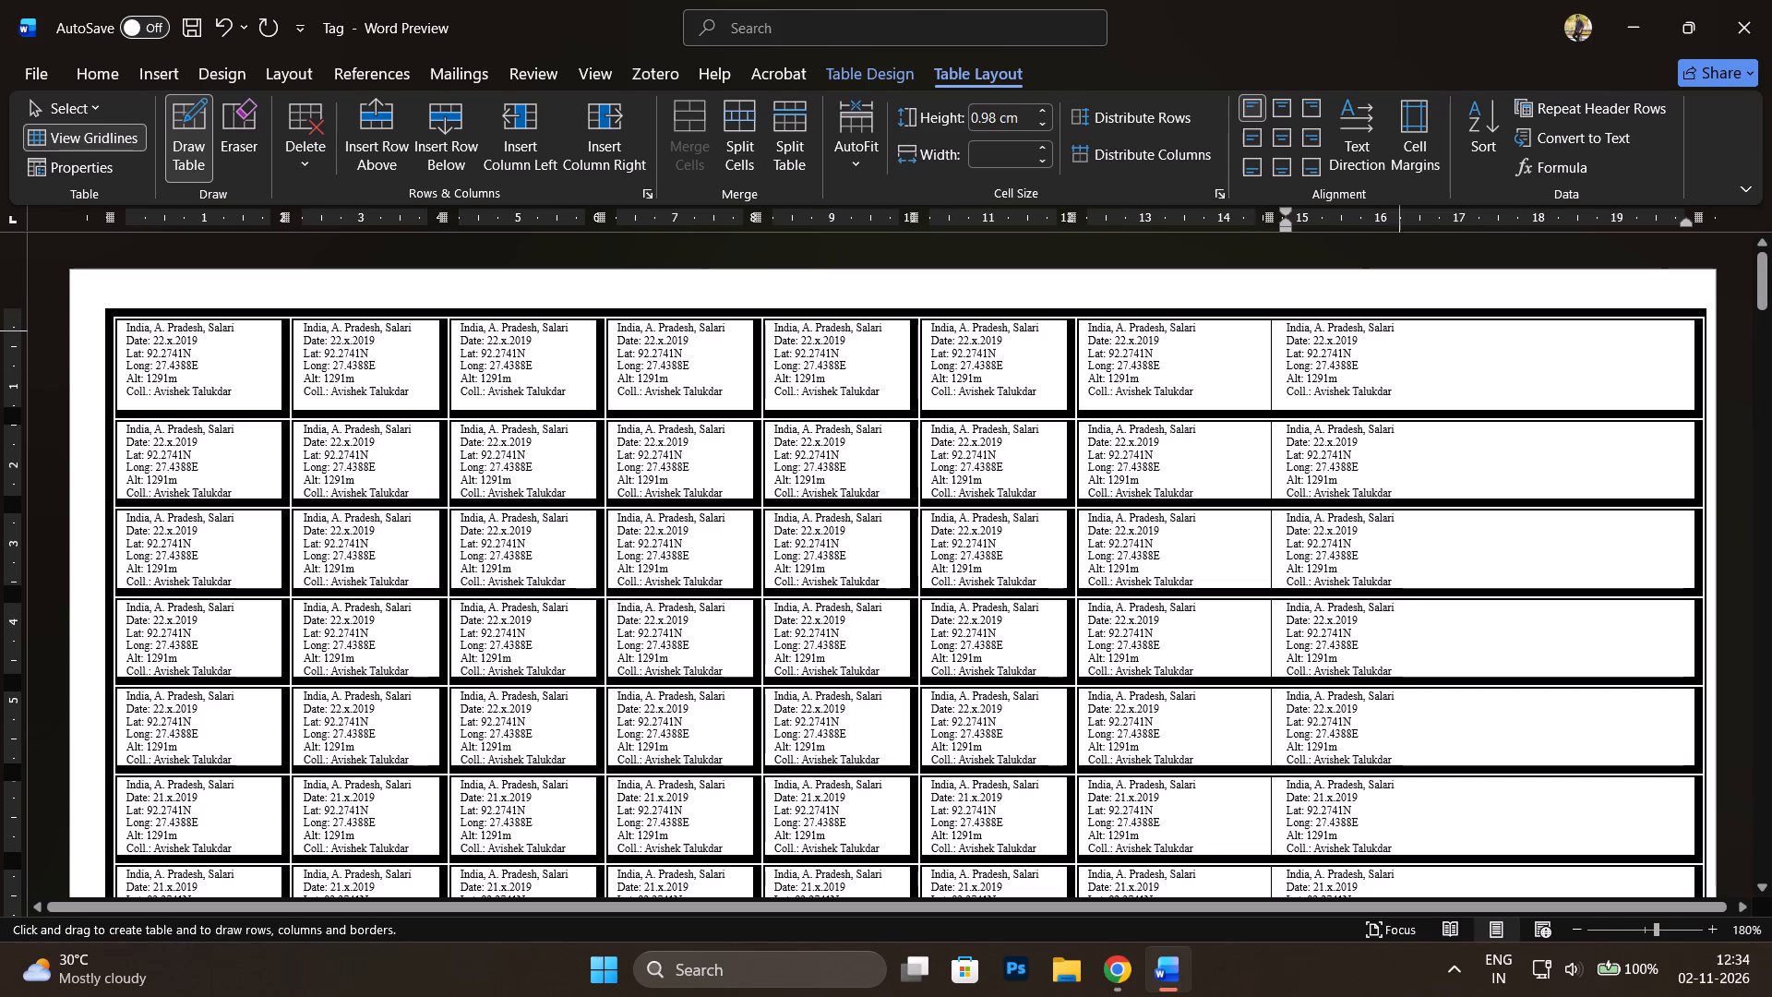
left_click_drag(1463, 318, 1475, 980)
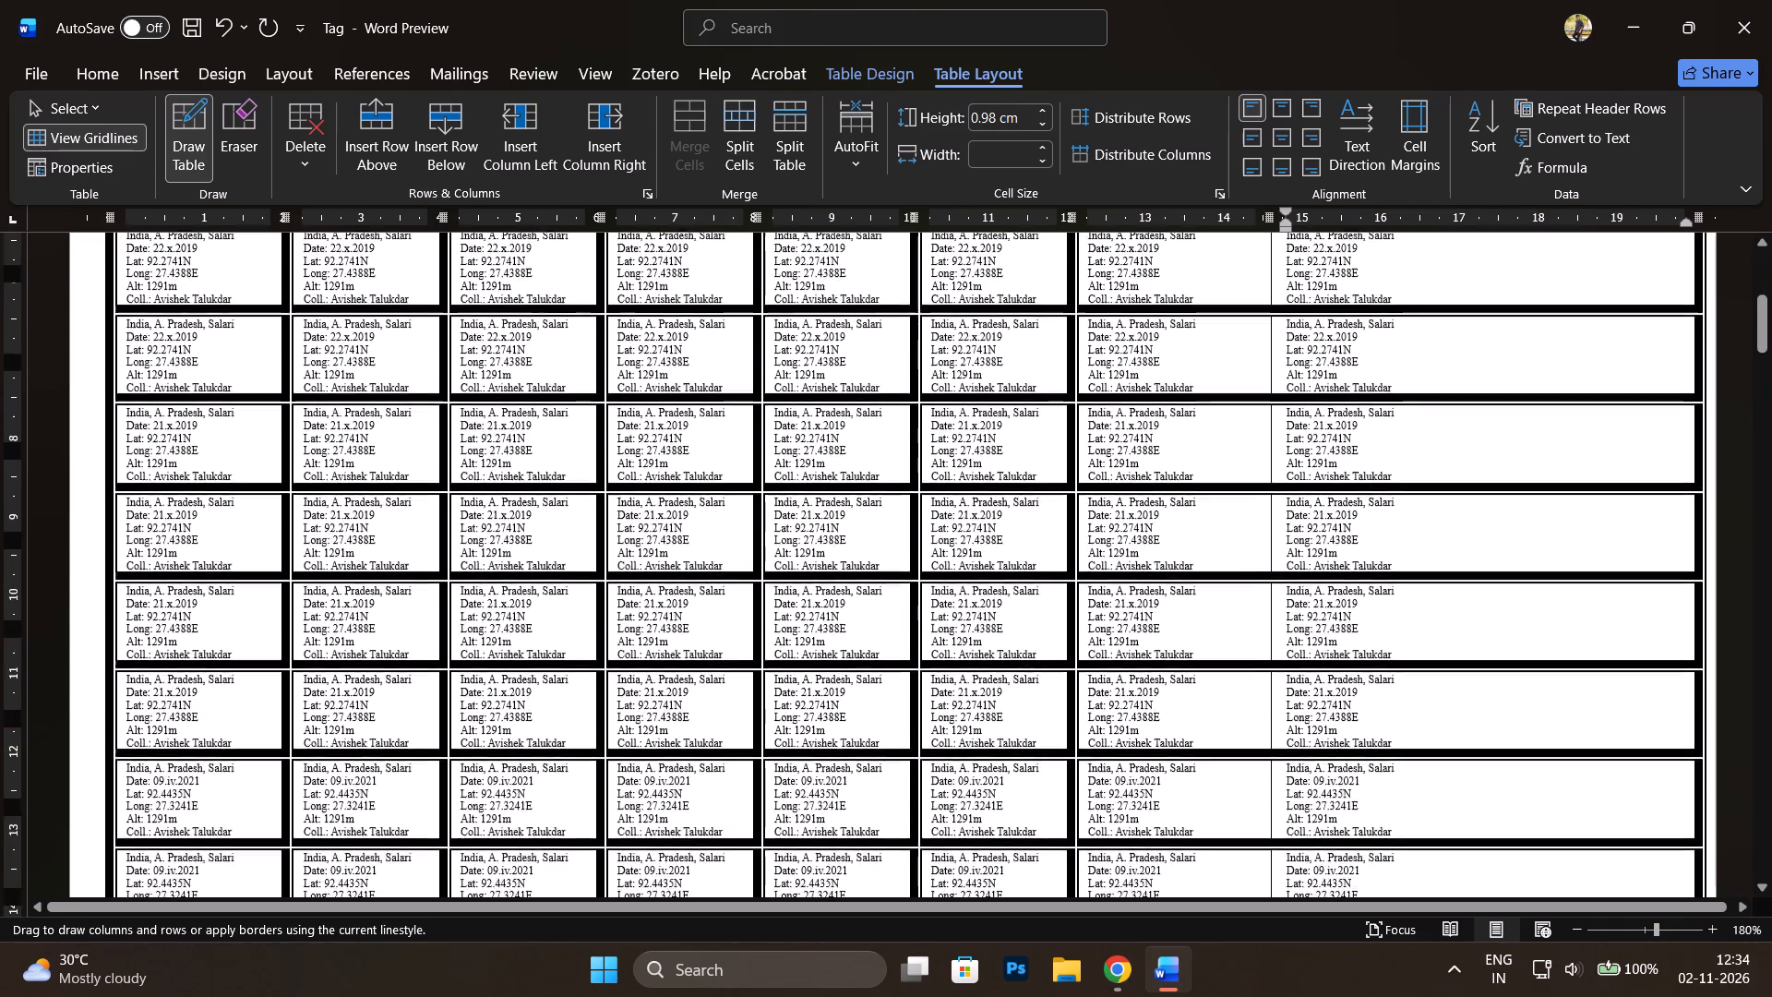
left_click_drag(1475, 980, 1480, 655)
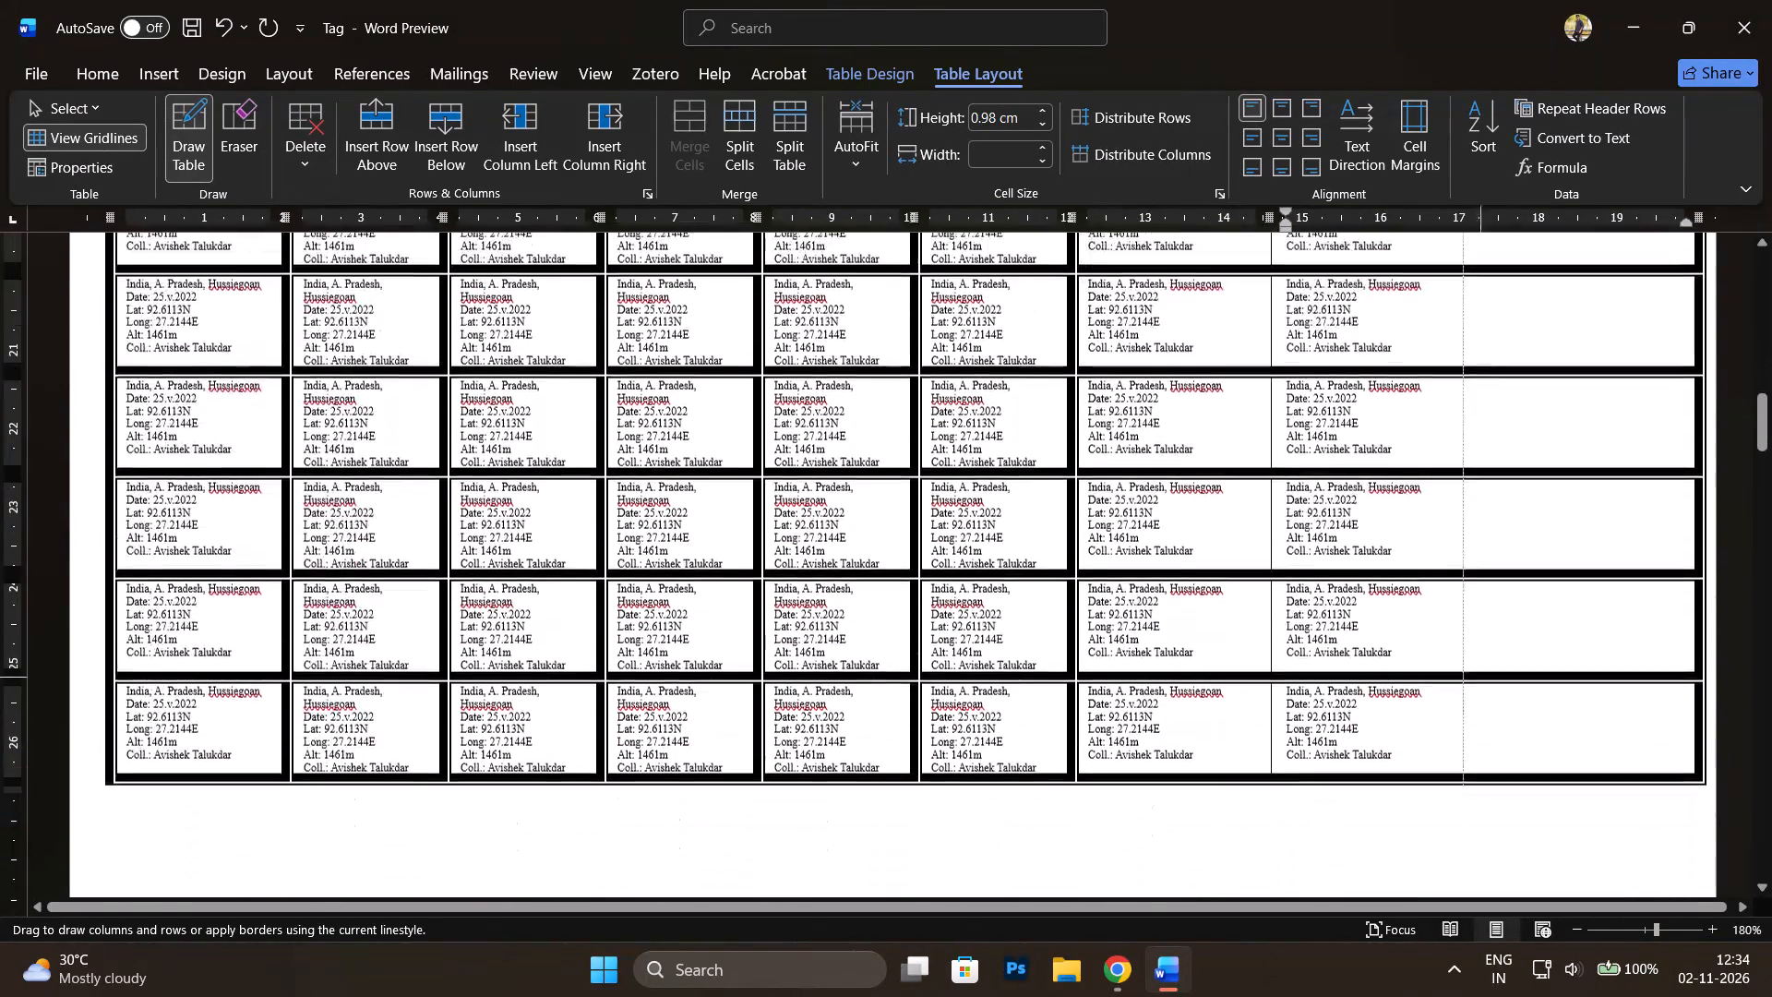
left_click_drag(1480, 655, 1467, 763)
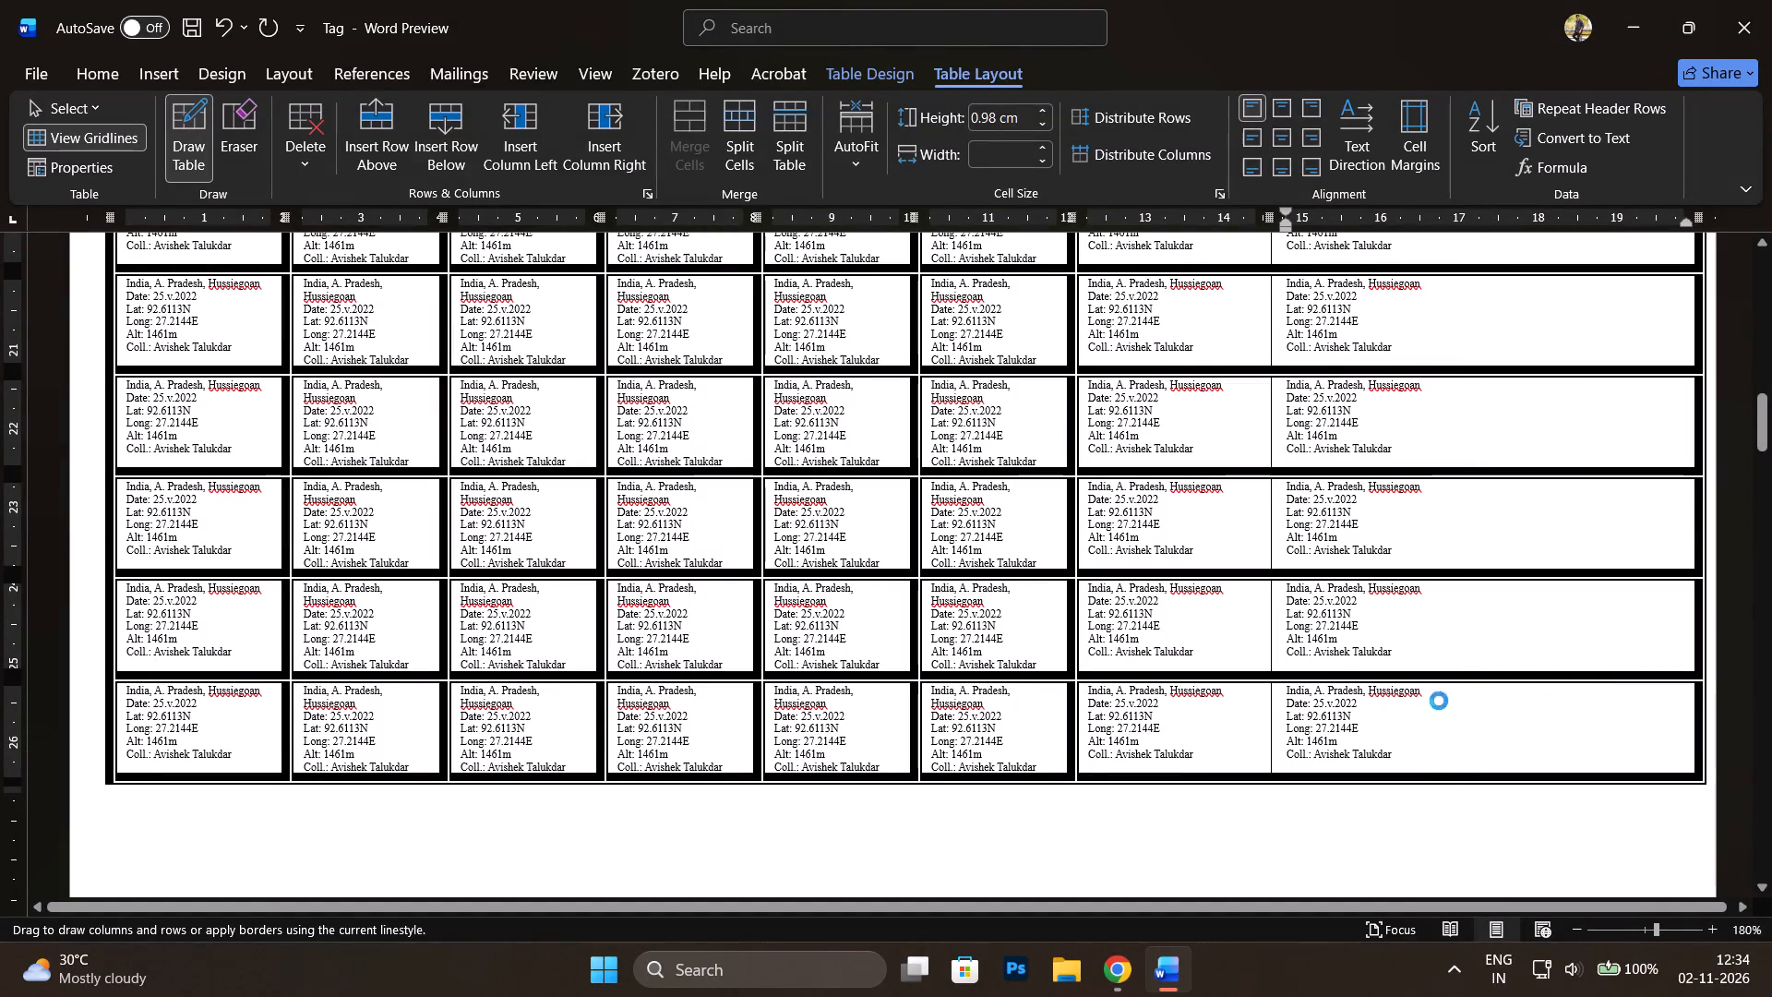
Draw the last column's divider down page 2 at about 17 cm, from the Hussiegoan 25.v.2022 row to the final Khupi row.
scroll(1585, 705, "down", 7)
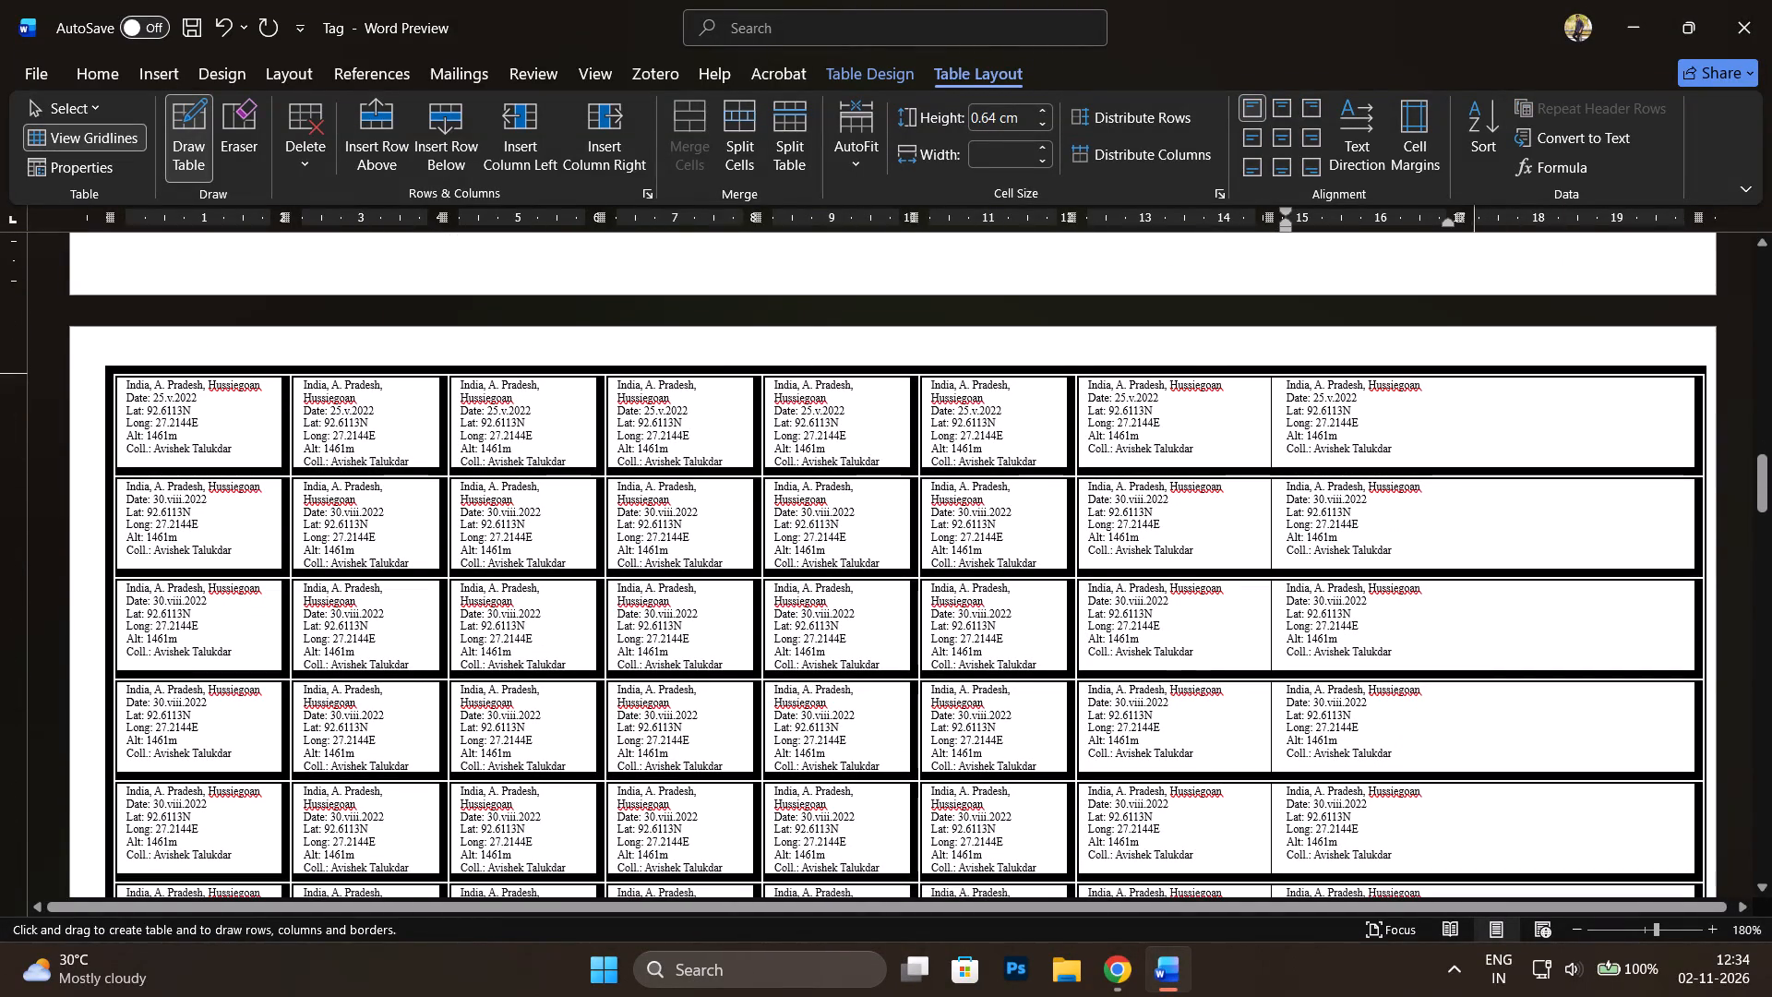
scroll(1501, 554, "up", 3)
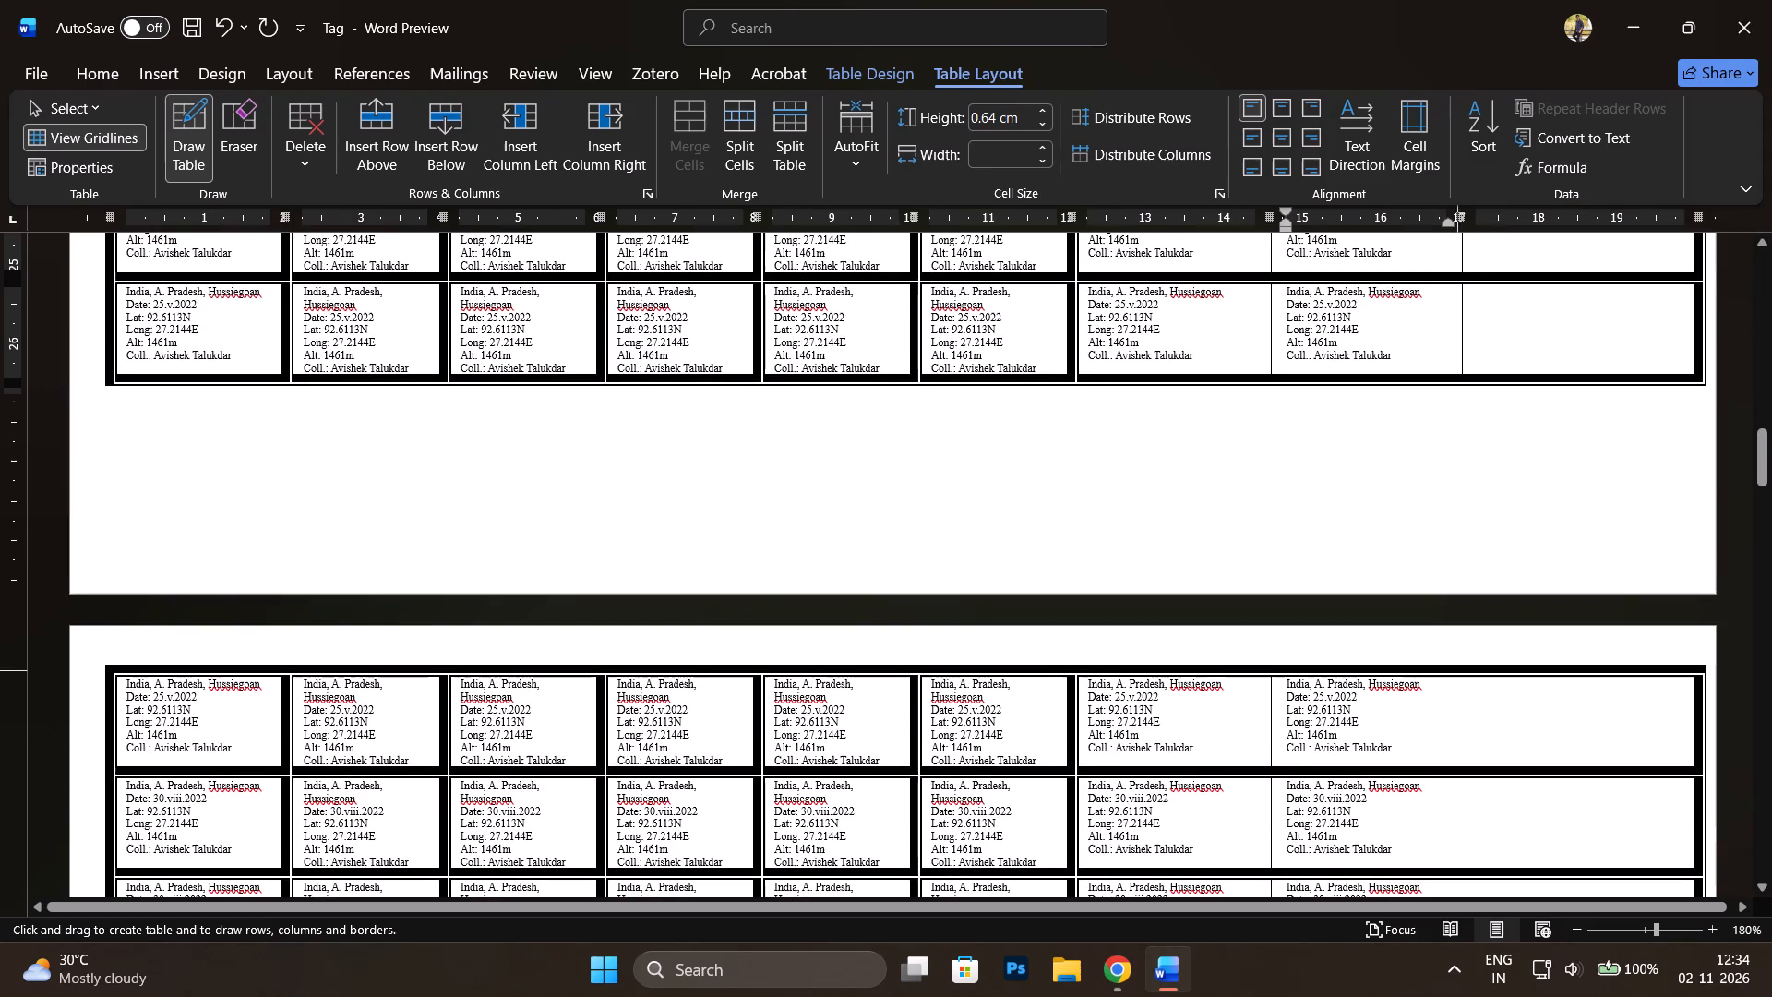
left_click_drag(1473, 673, 1478, 928)
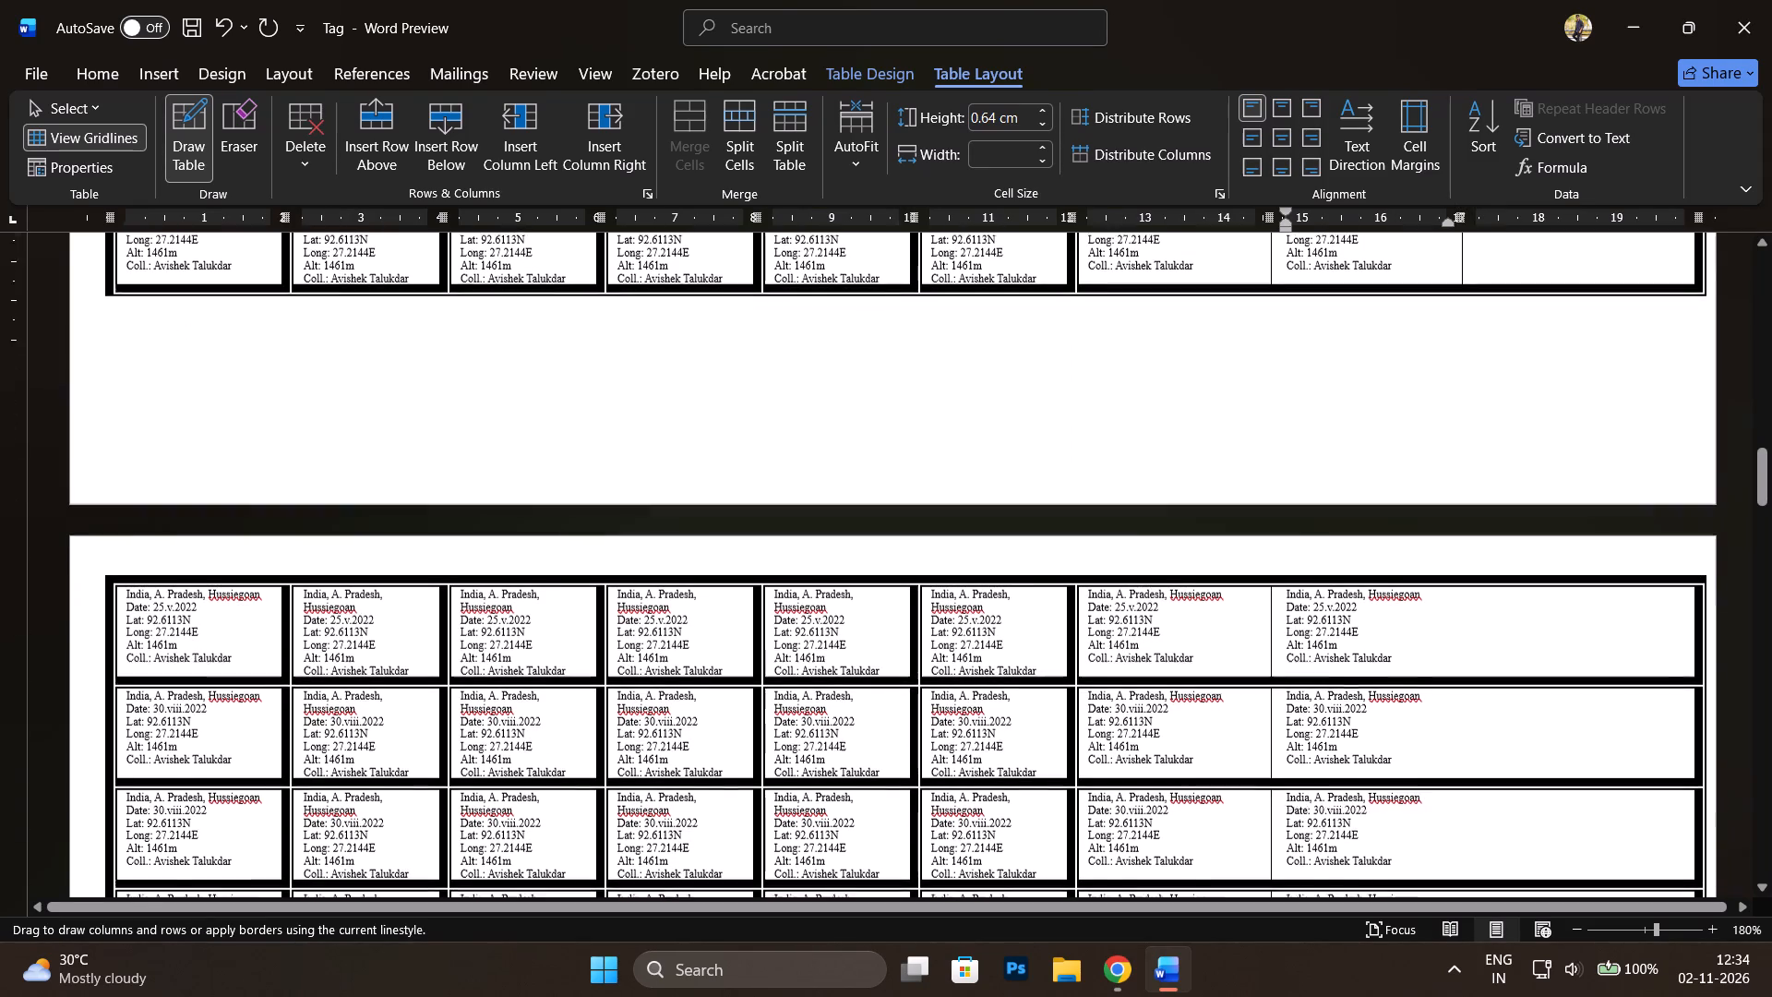
left_click_drag(1478, 928, 1459, 917)
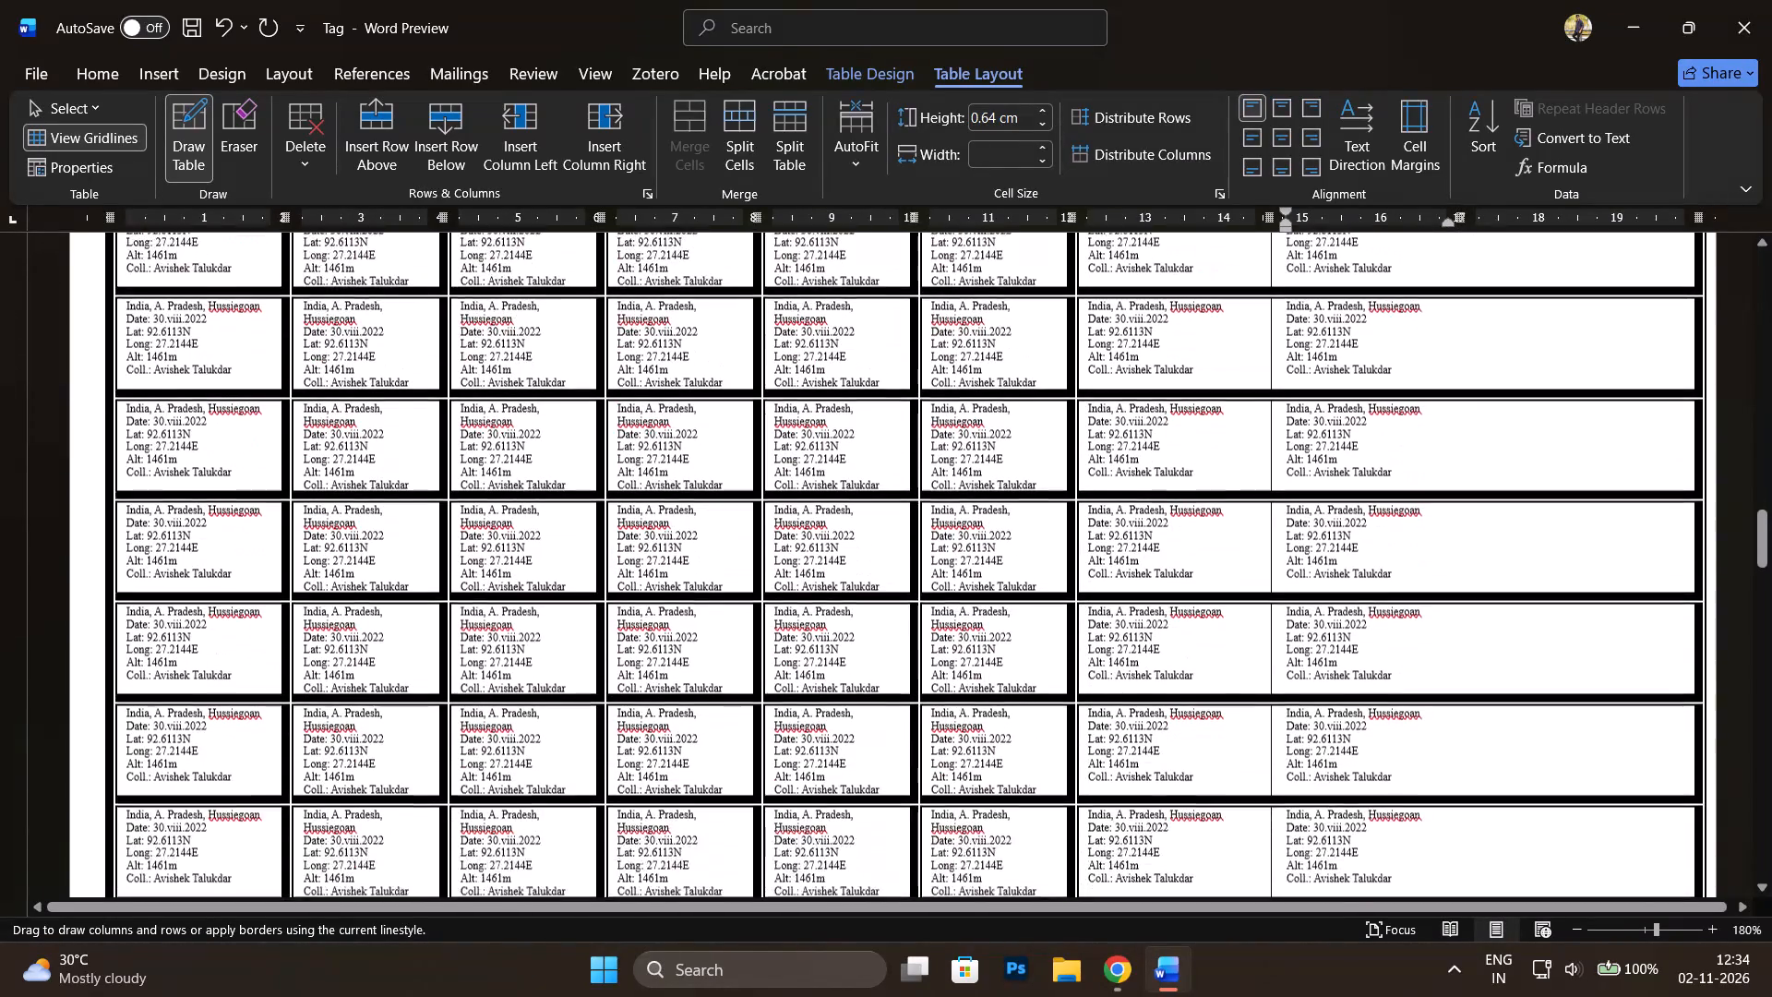
left_click_drag(1459, 917, 1457, 908)
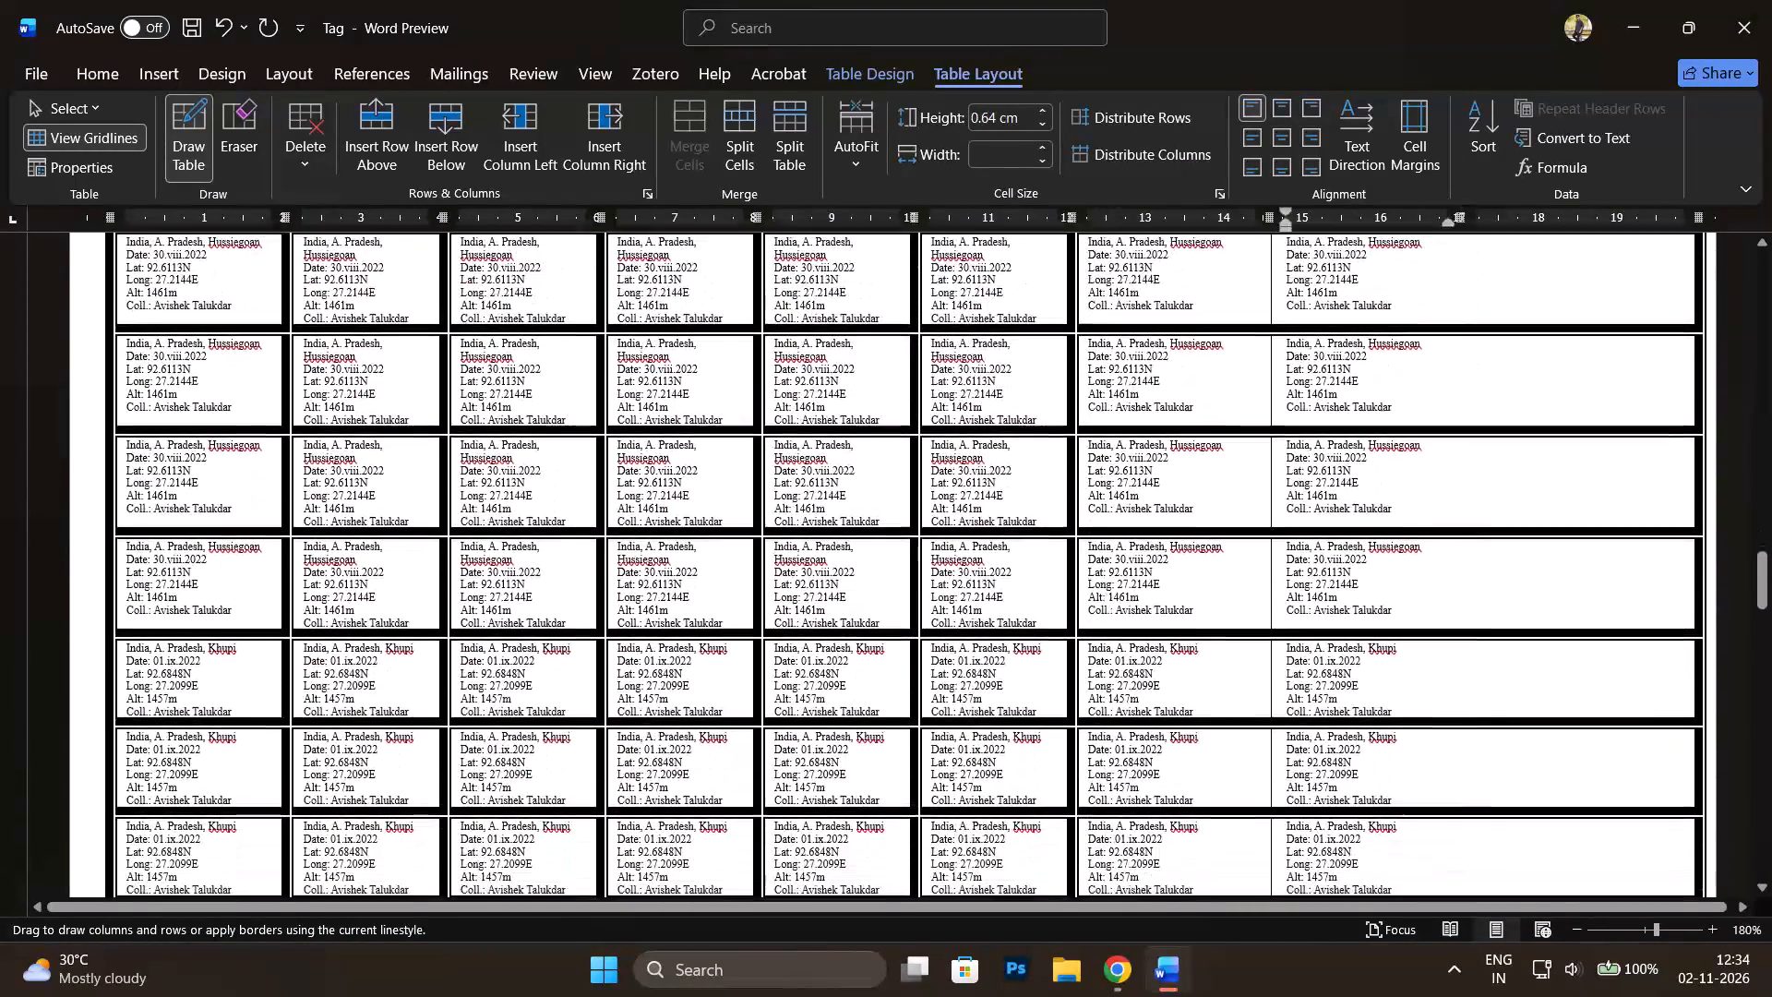
left_click_drag(1457, 908, 1483, 582)
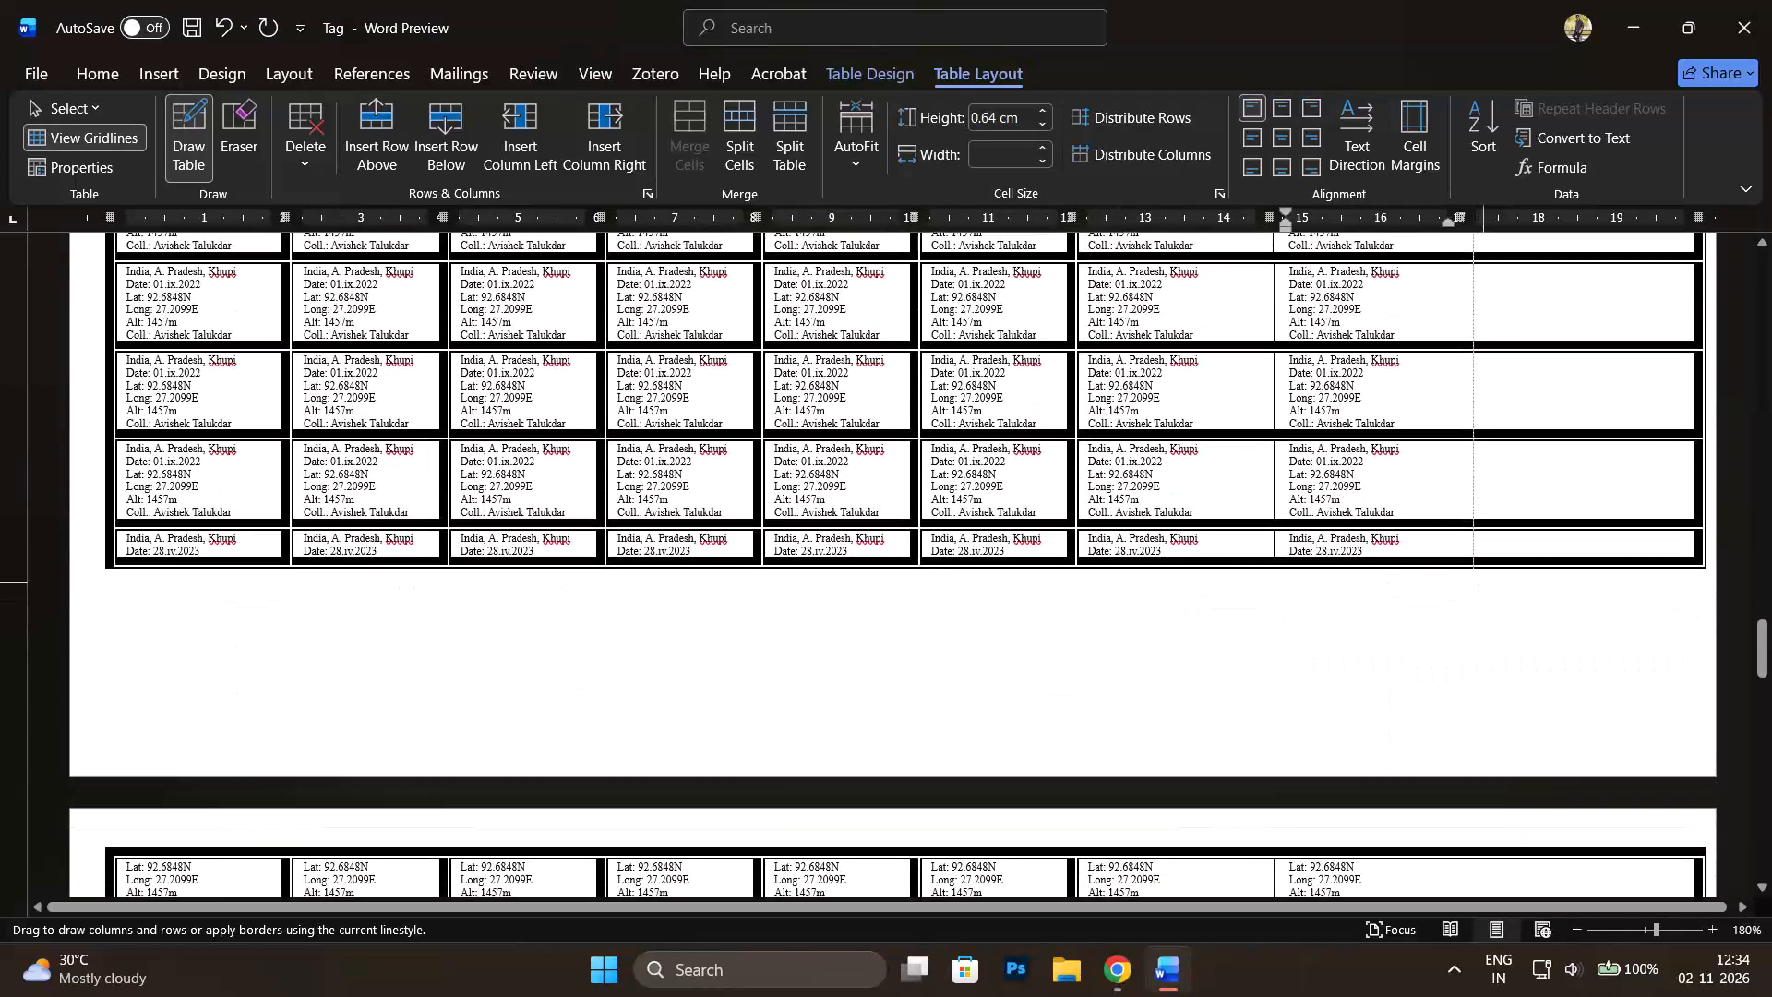
left_click_drag(1483, 582, 1470, 376)
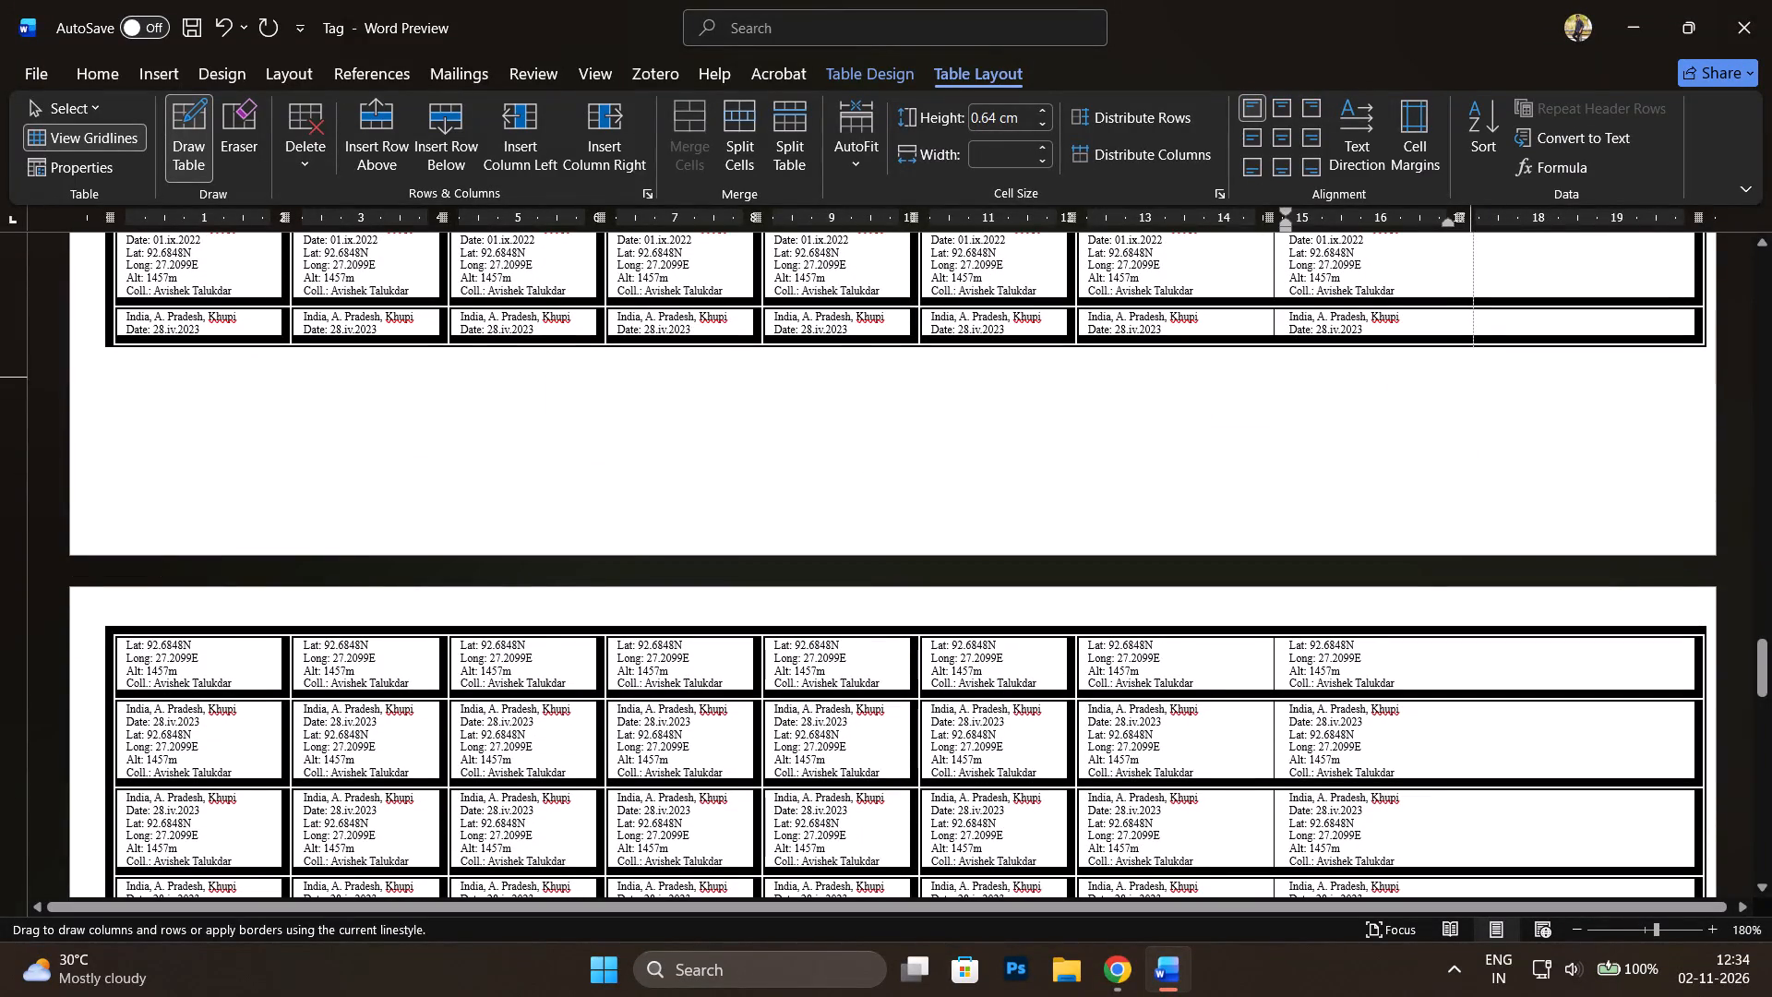
left_click_drag(1470, 376, 1474, 358)
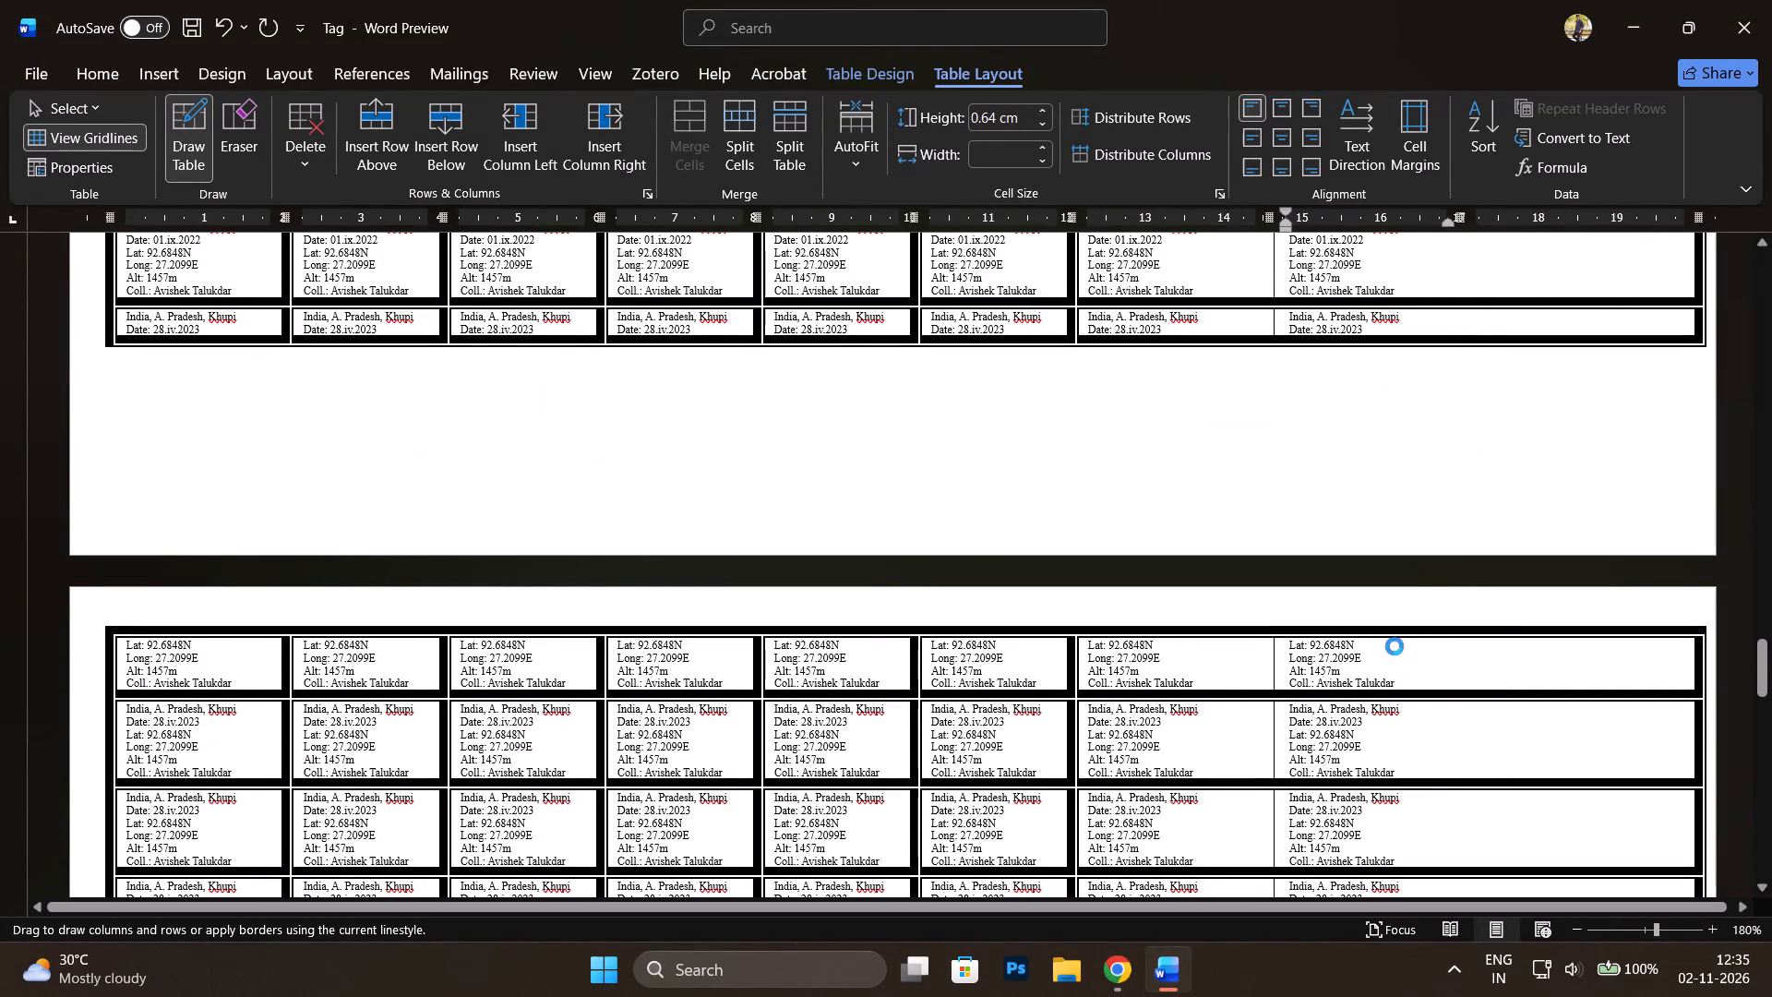
Continue the last column's divider on page 3 through the Khupi 28.iv.2023 rows to the end of the table.
scroll(1489, 499, "up", 2)
scroll(1512, 643, "down", 1)
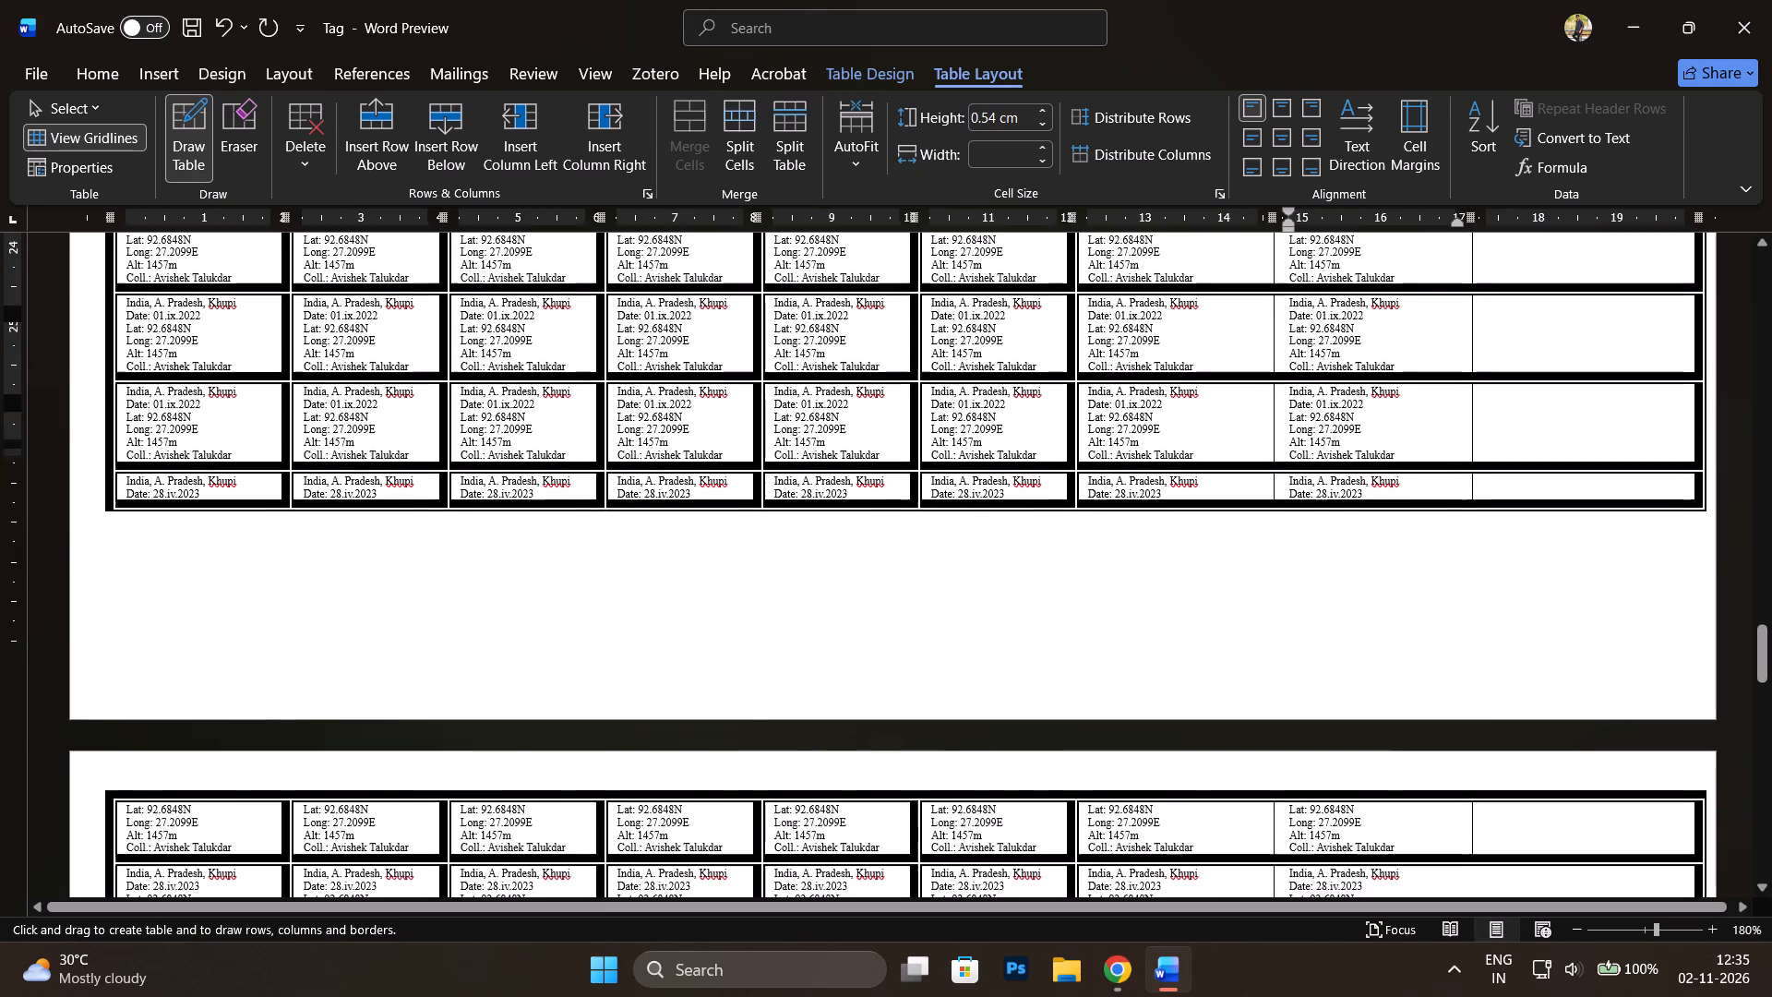
scroll(1512, 643, "down", 2)
left_click_drag(1474, 596, 1474, 600)
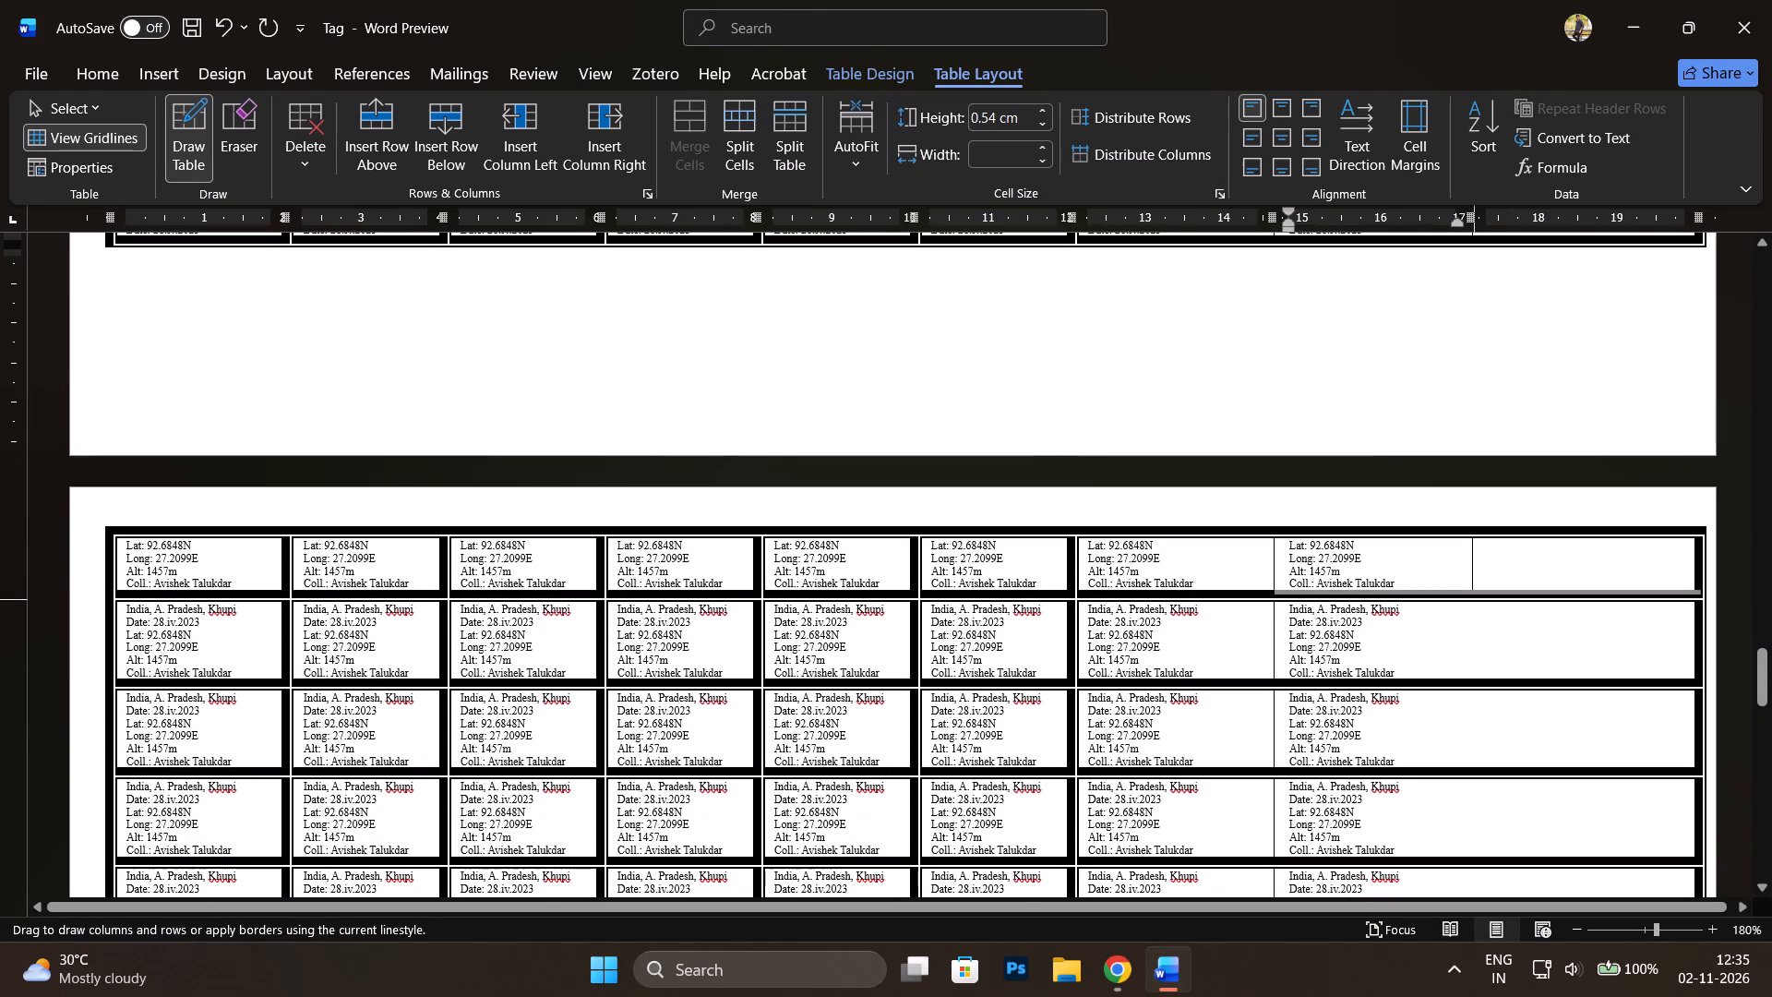
left_click_drag(1474, 600, 1499, 430)
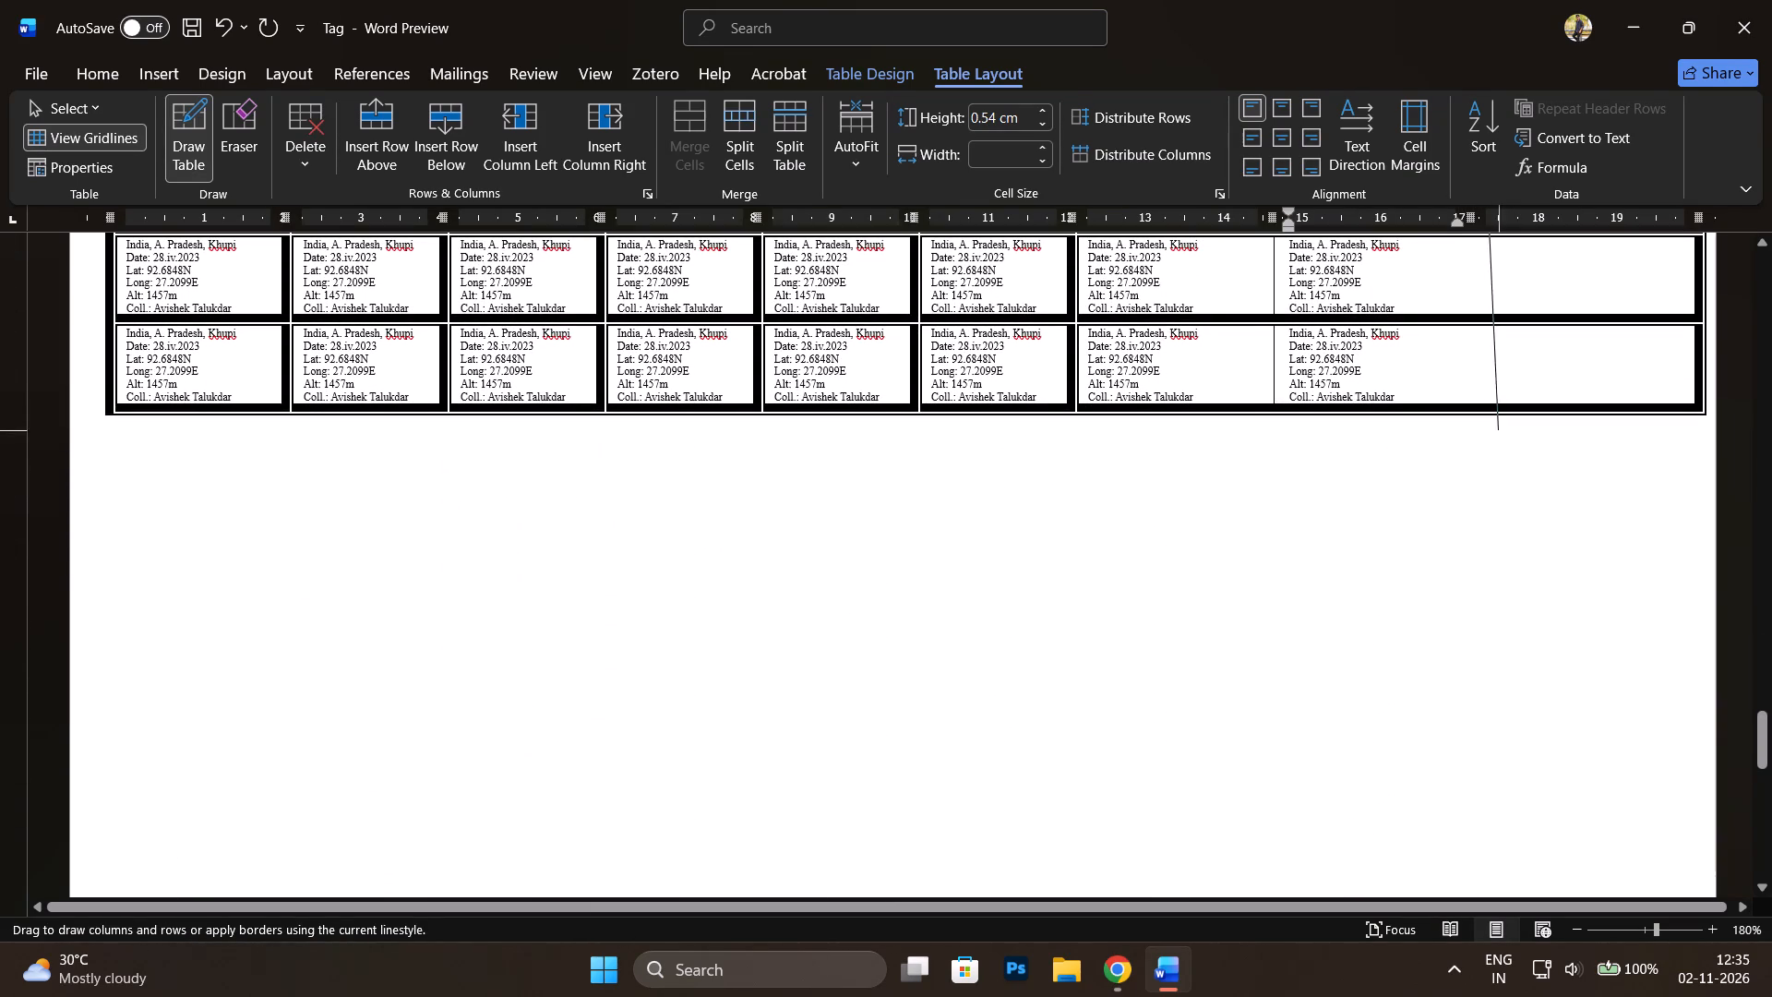
left_click_drag(1499, 430, 1474, 421)
Check the new divider from page 3 back up to the table's first row, and stop drawing in the table.
scroll(1554, 619, "up", 6)
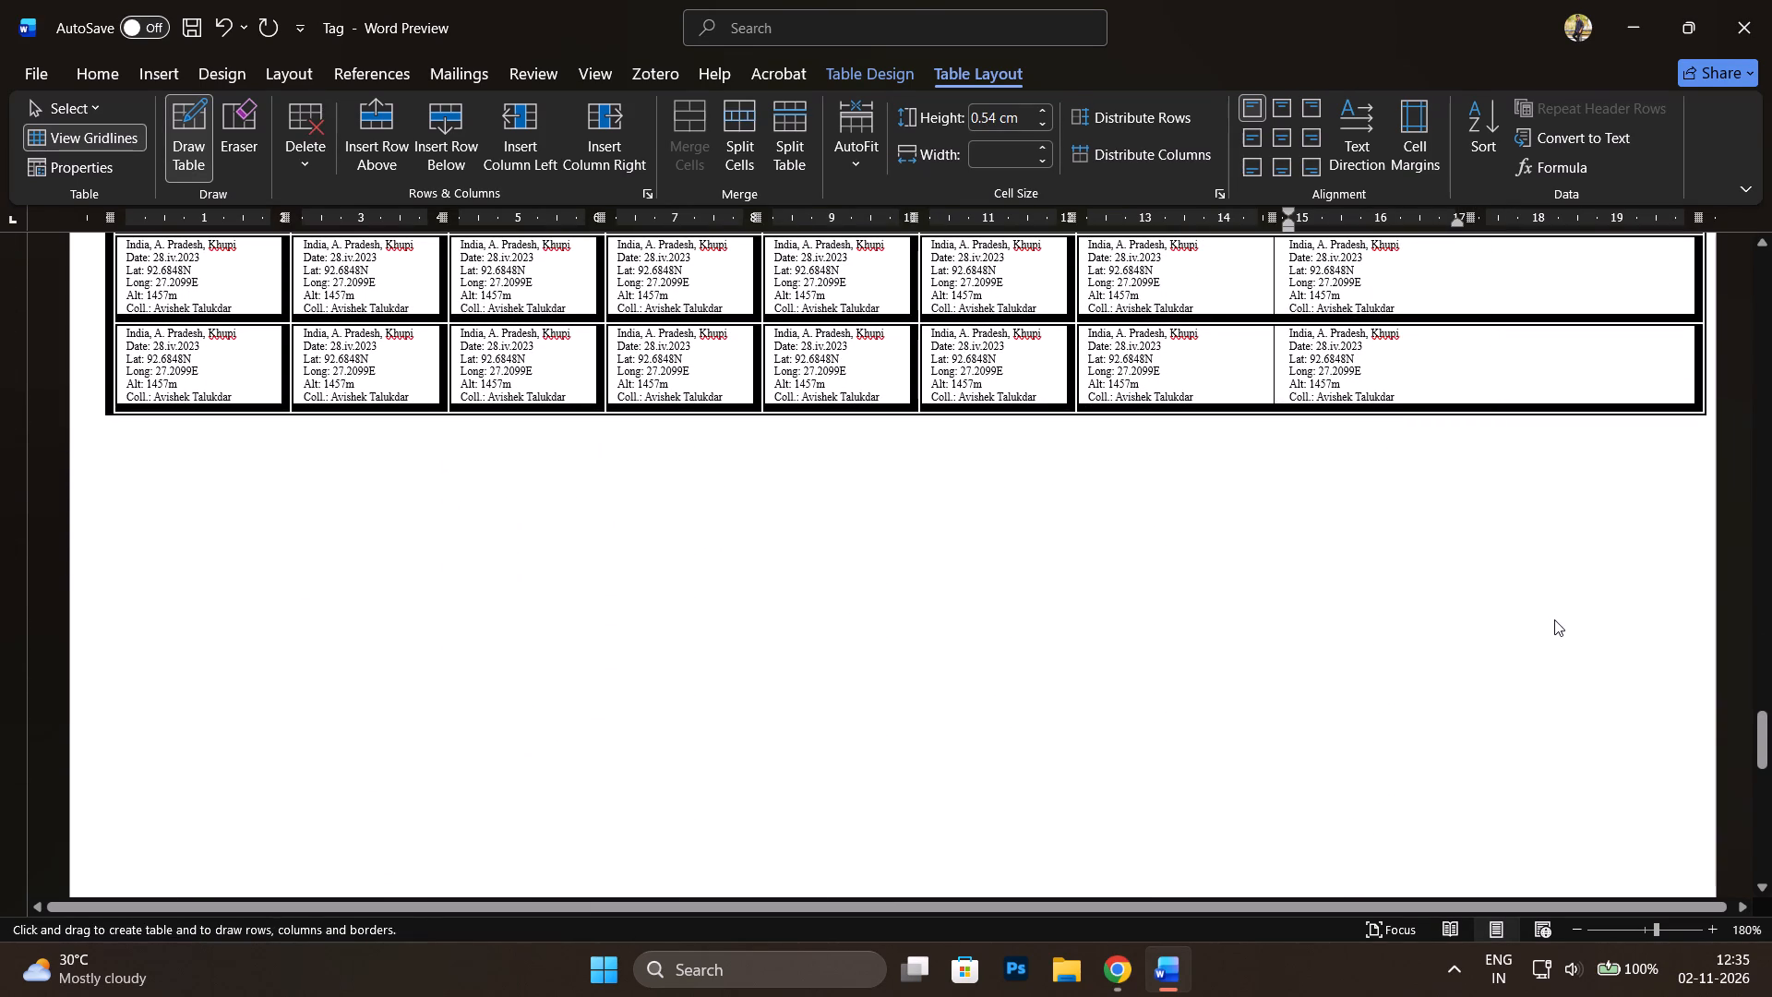
scroll(1276, 657, "up", 3)
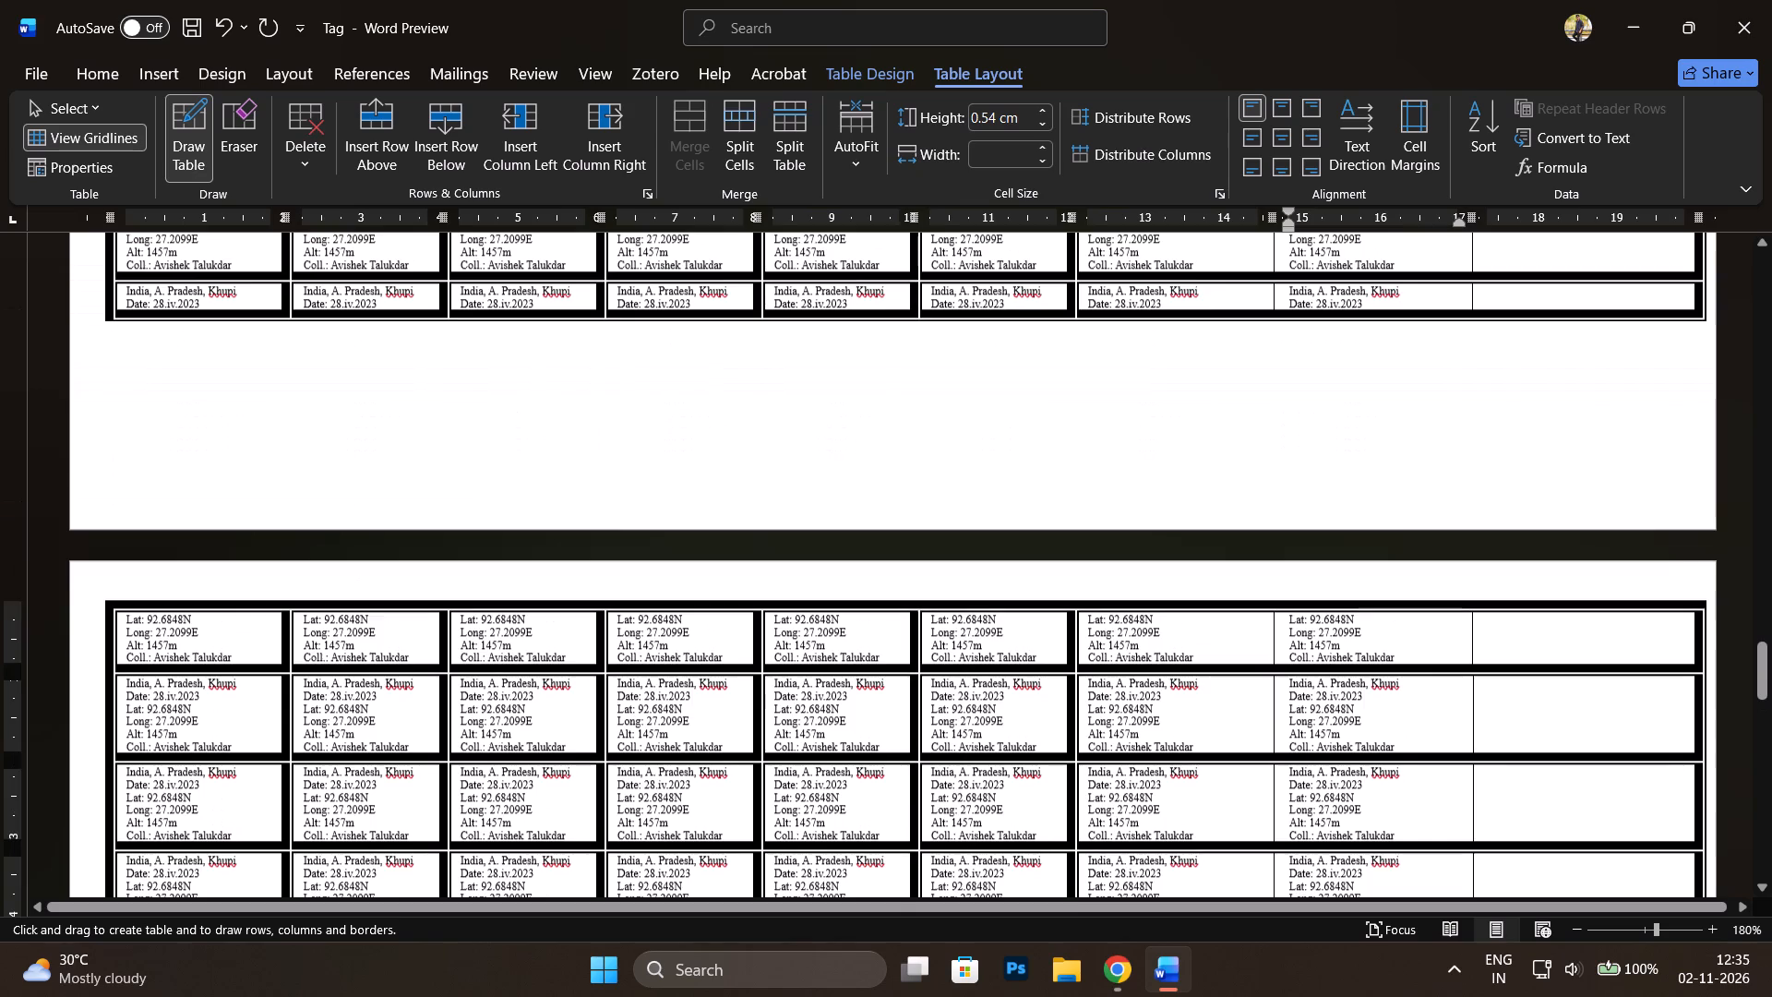
scroll(1300, 647, "up", 1)
scroll(1419, 624, "up", 3)
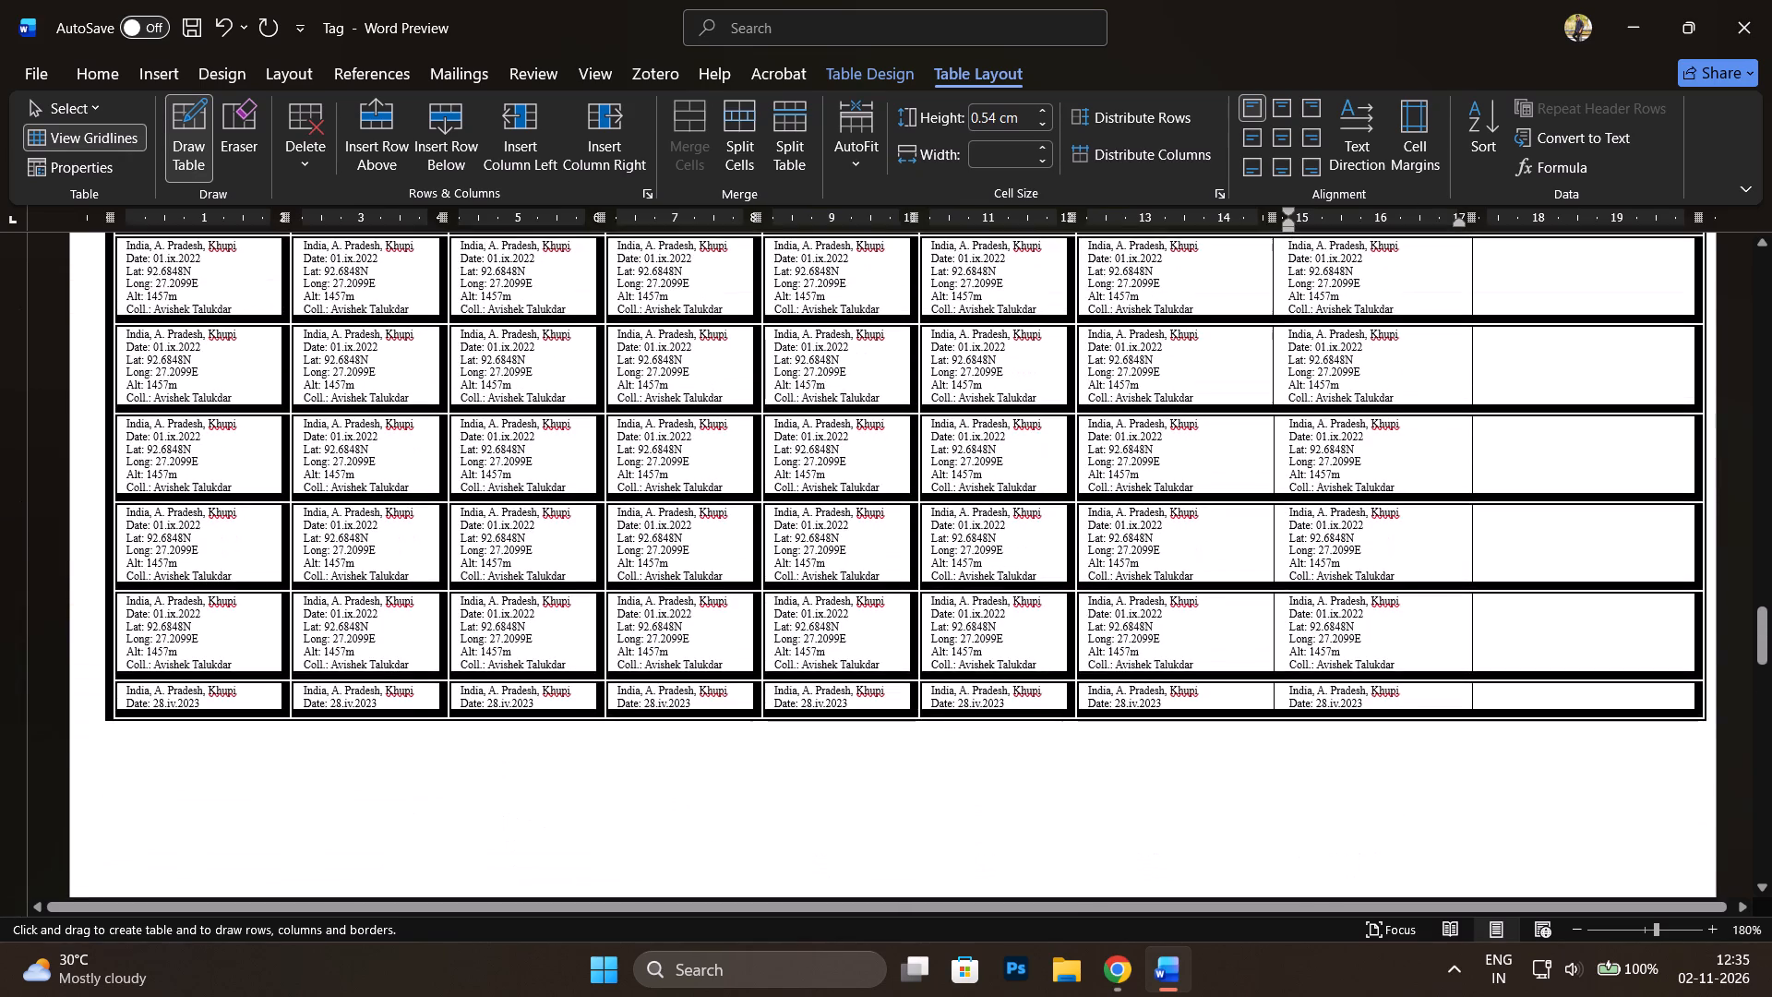
scroll(1419, 624, "up", 3)
scroll(1548, 660, "up", 2)
scroll(1459, 610, "up", 6)
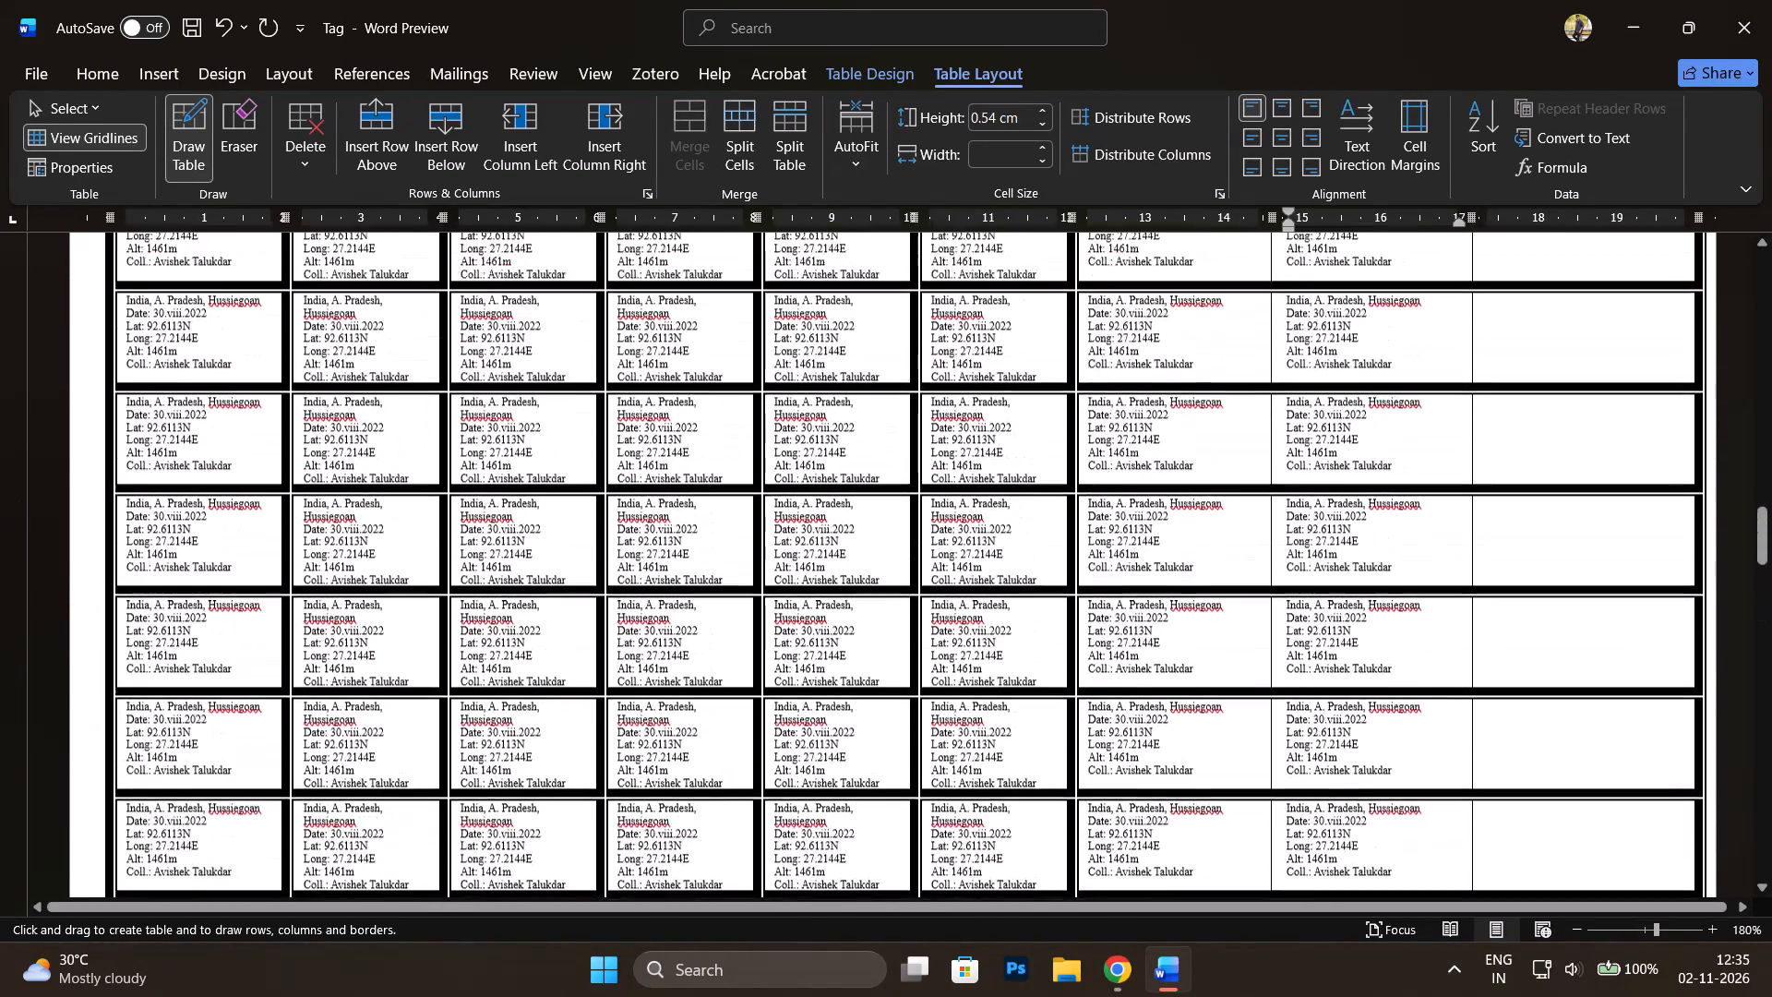
scroll(1456, 610, "up", 20)
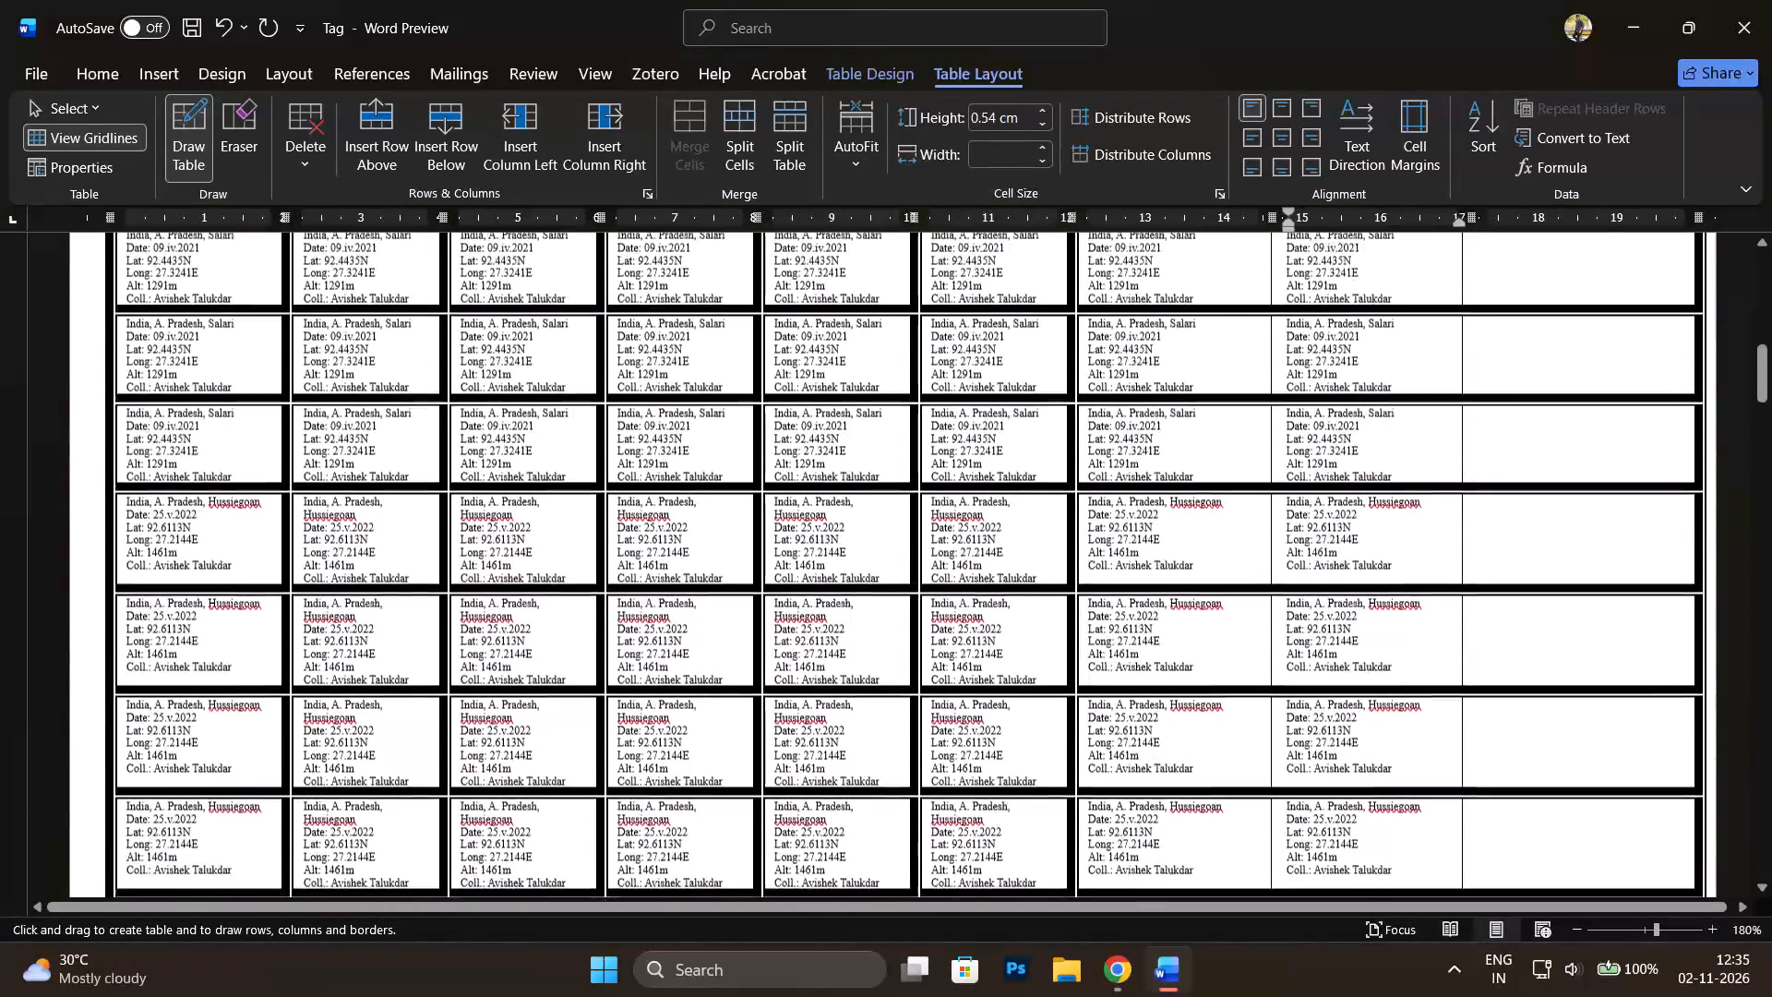
scroll(1457, 614, "up", 11)
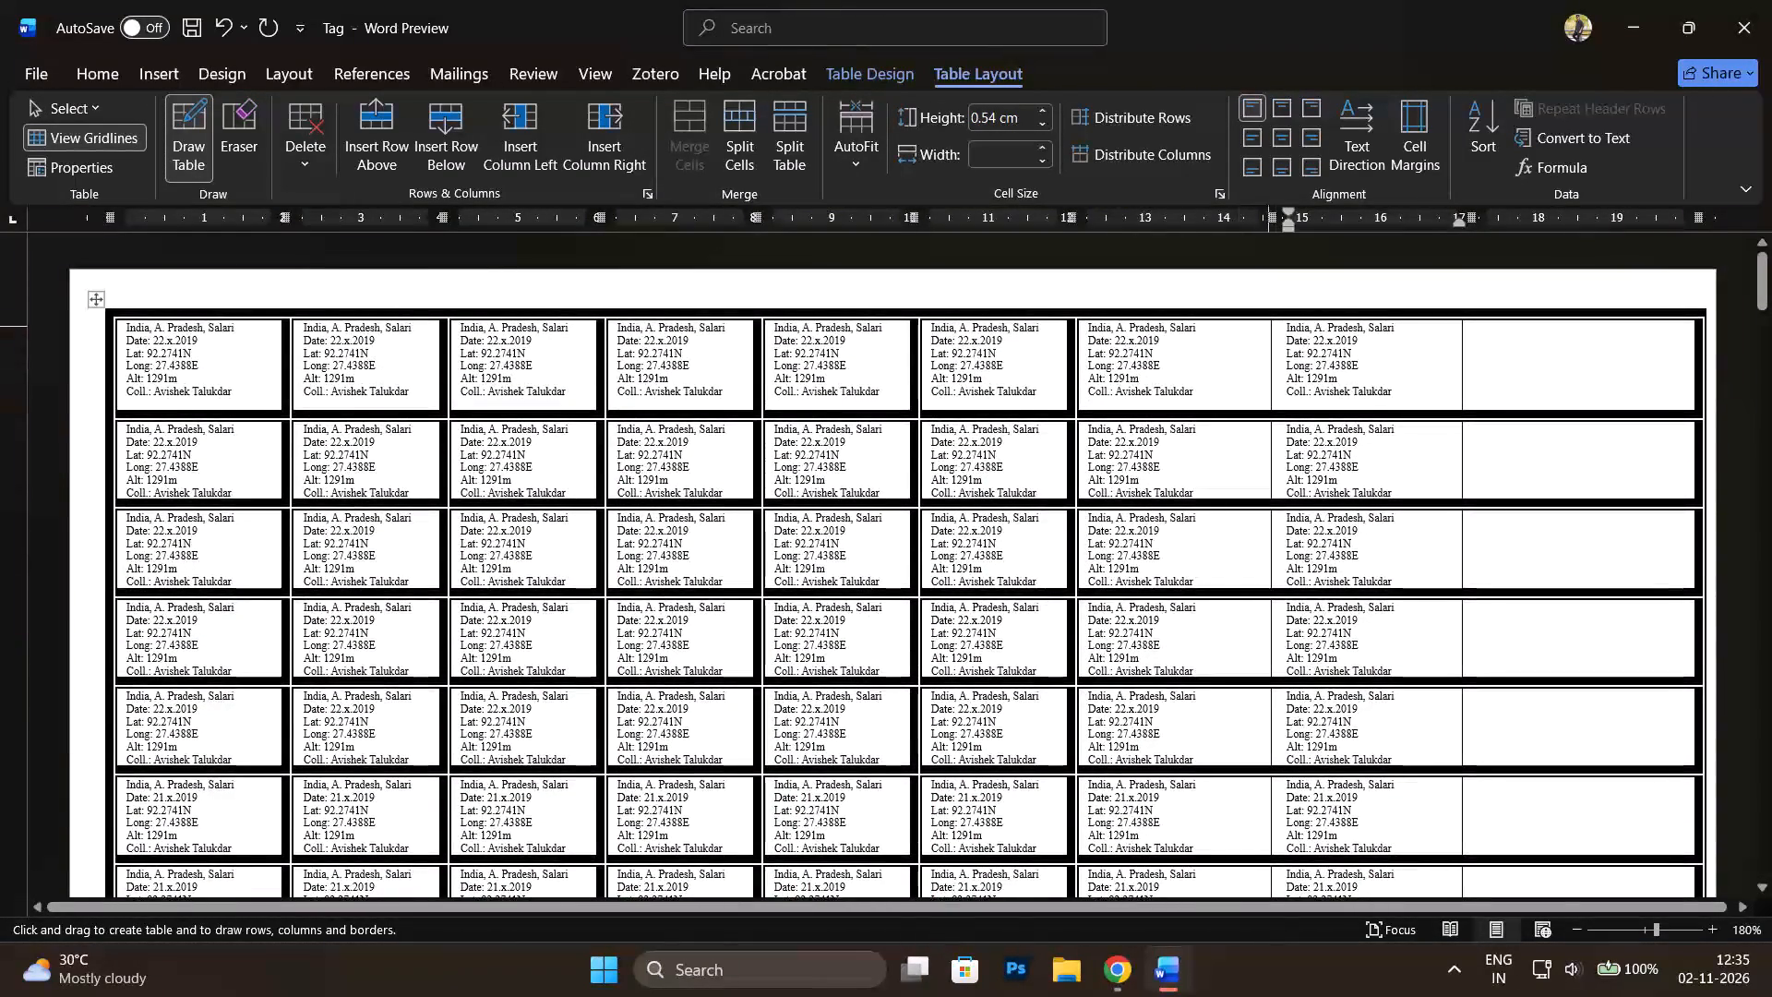
left_click(204, 130)
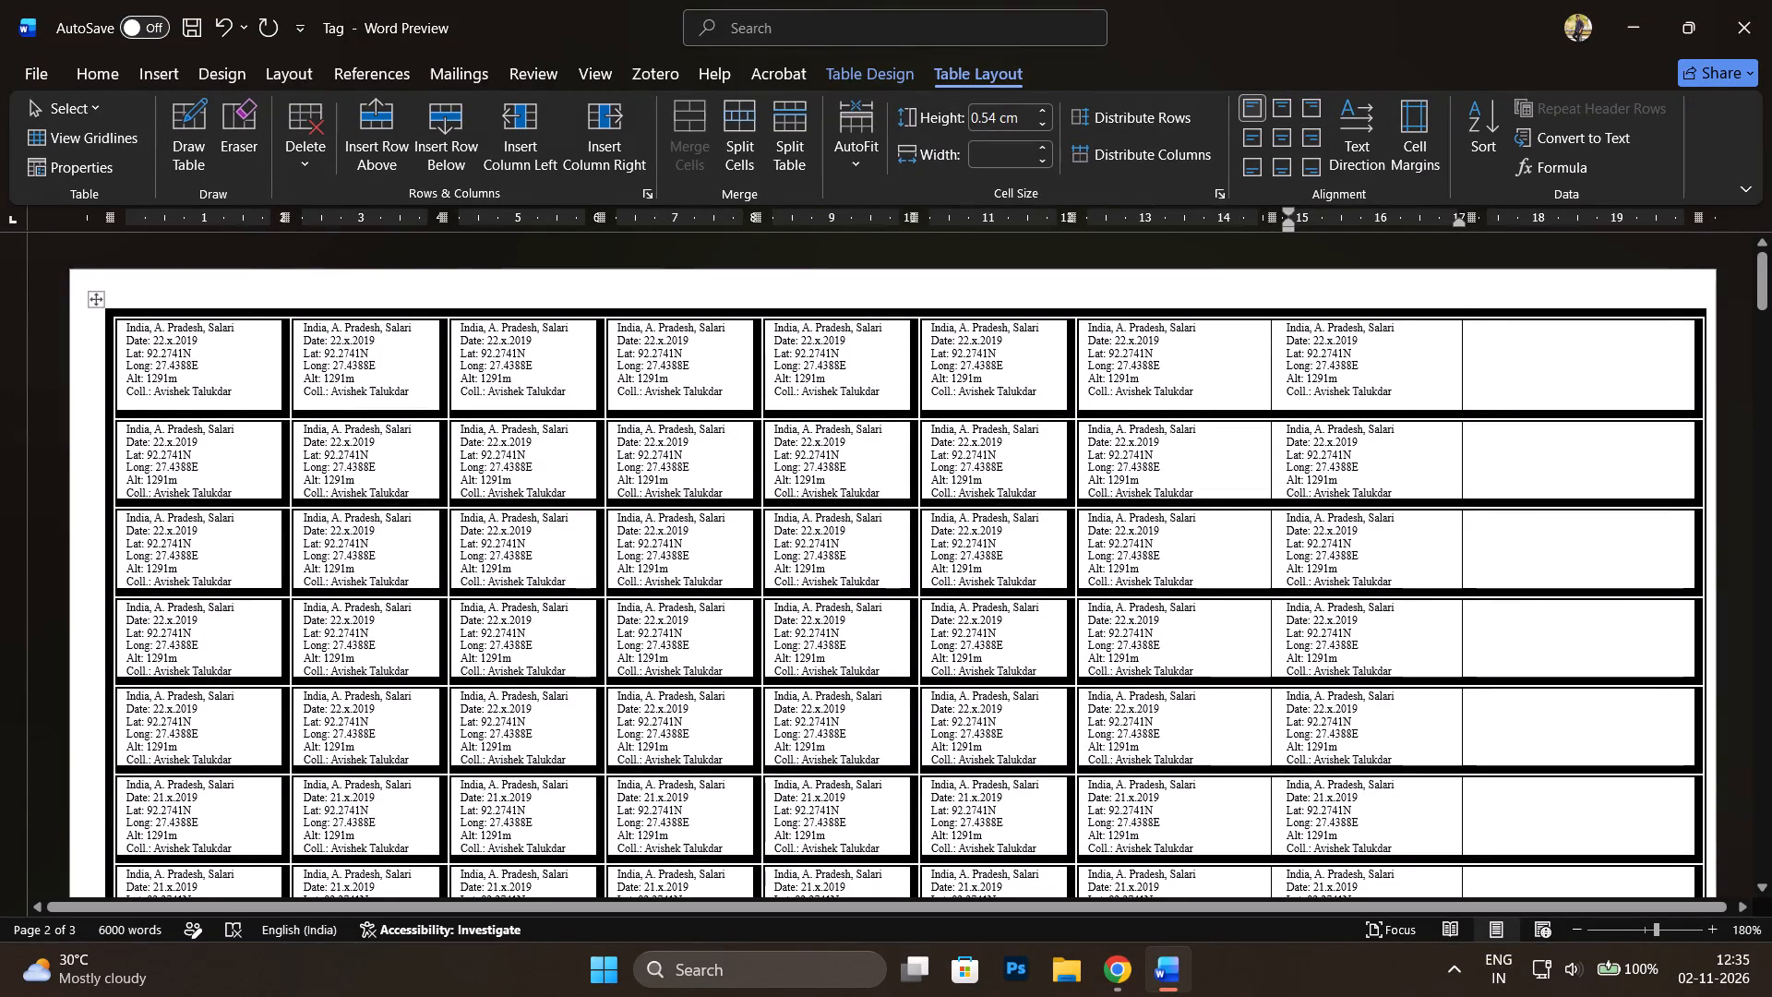
Move the divider between the seventh and eighth label columns to about 14 cm on the ruler.
left_click_drag(1269, 348, 1251, 348)
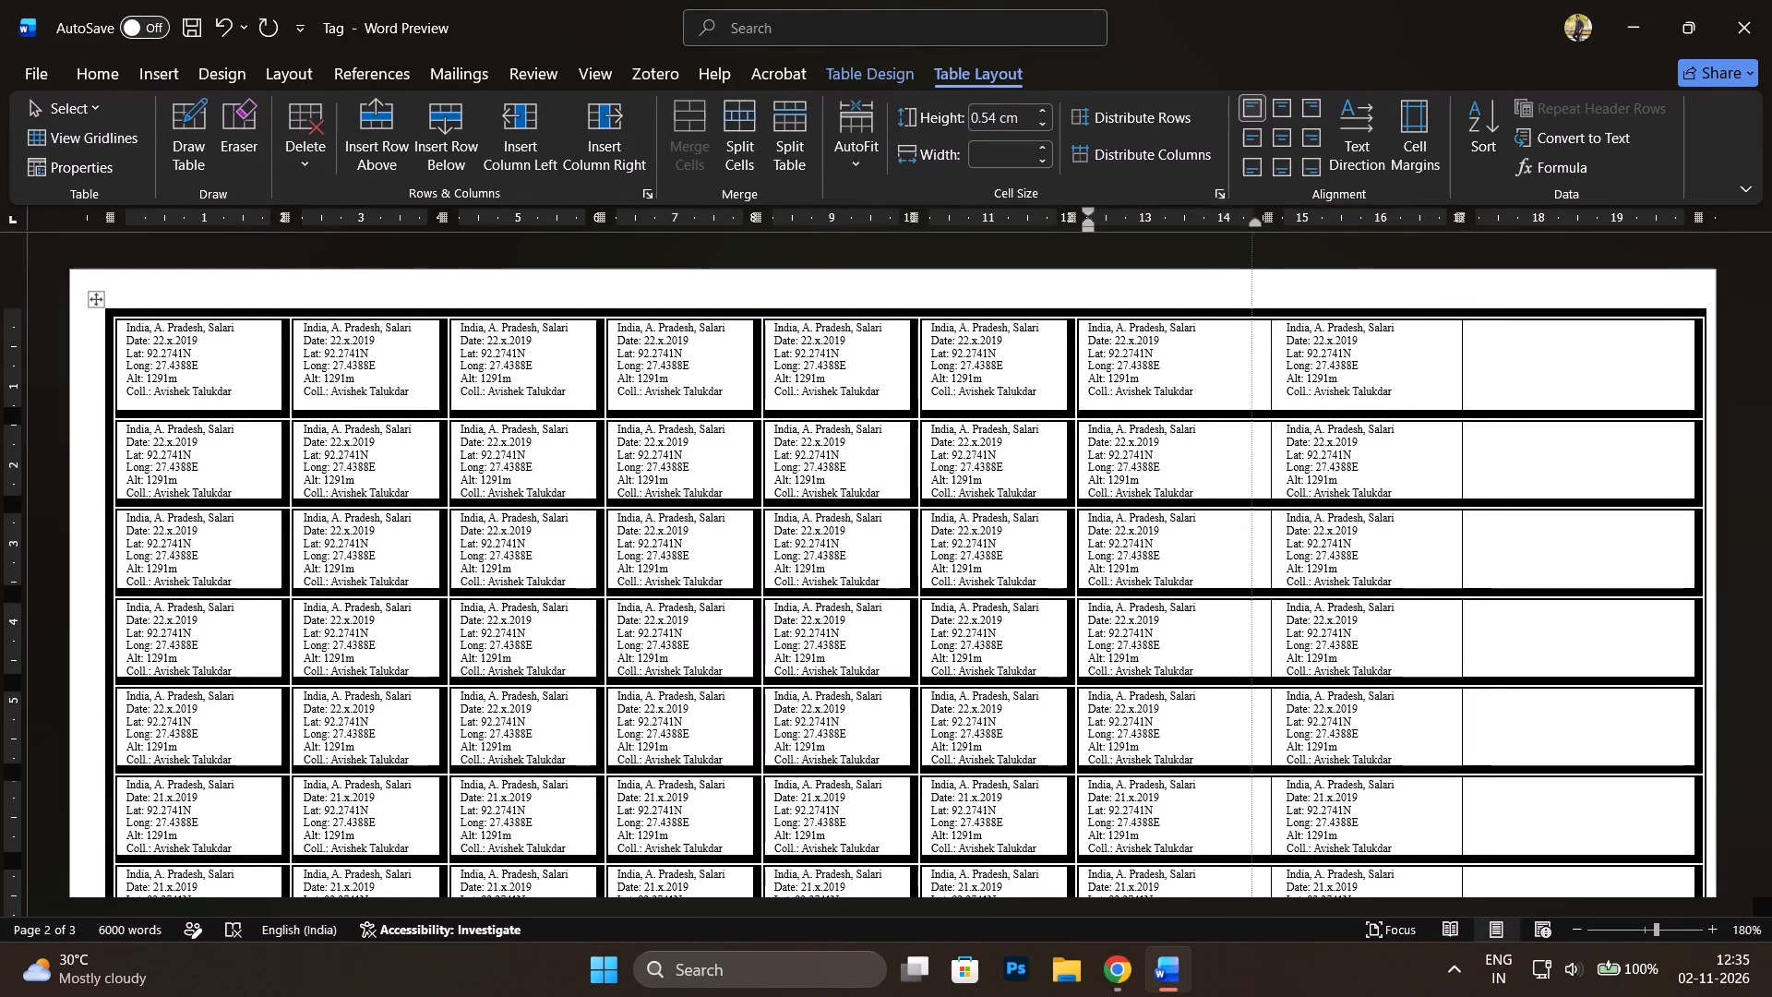
left_click_drag(1251, 348, 1234, 348)
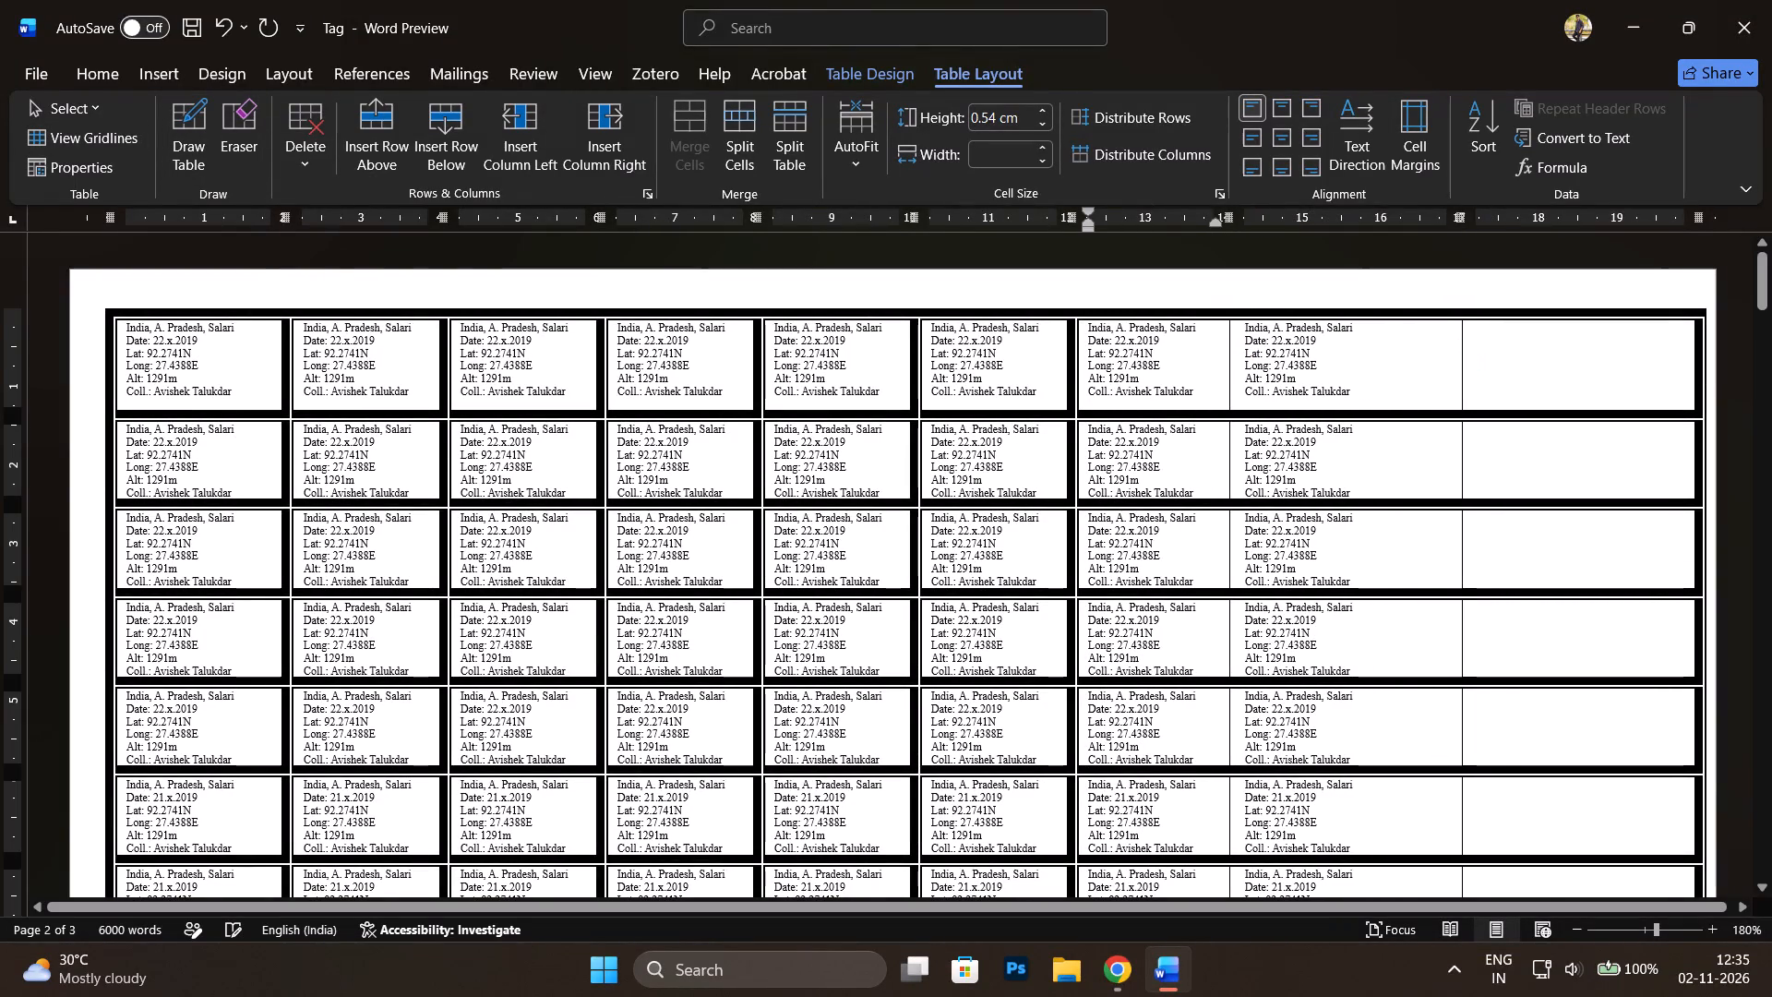
Move page 1's divider after the eighth label column to about 16 cm on the ruler.
scroll(1493, 540, "up", 11)
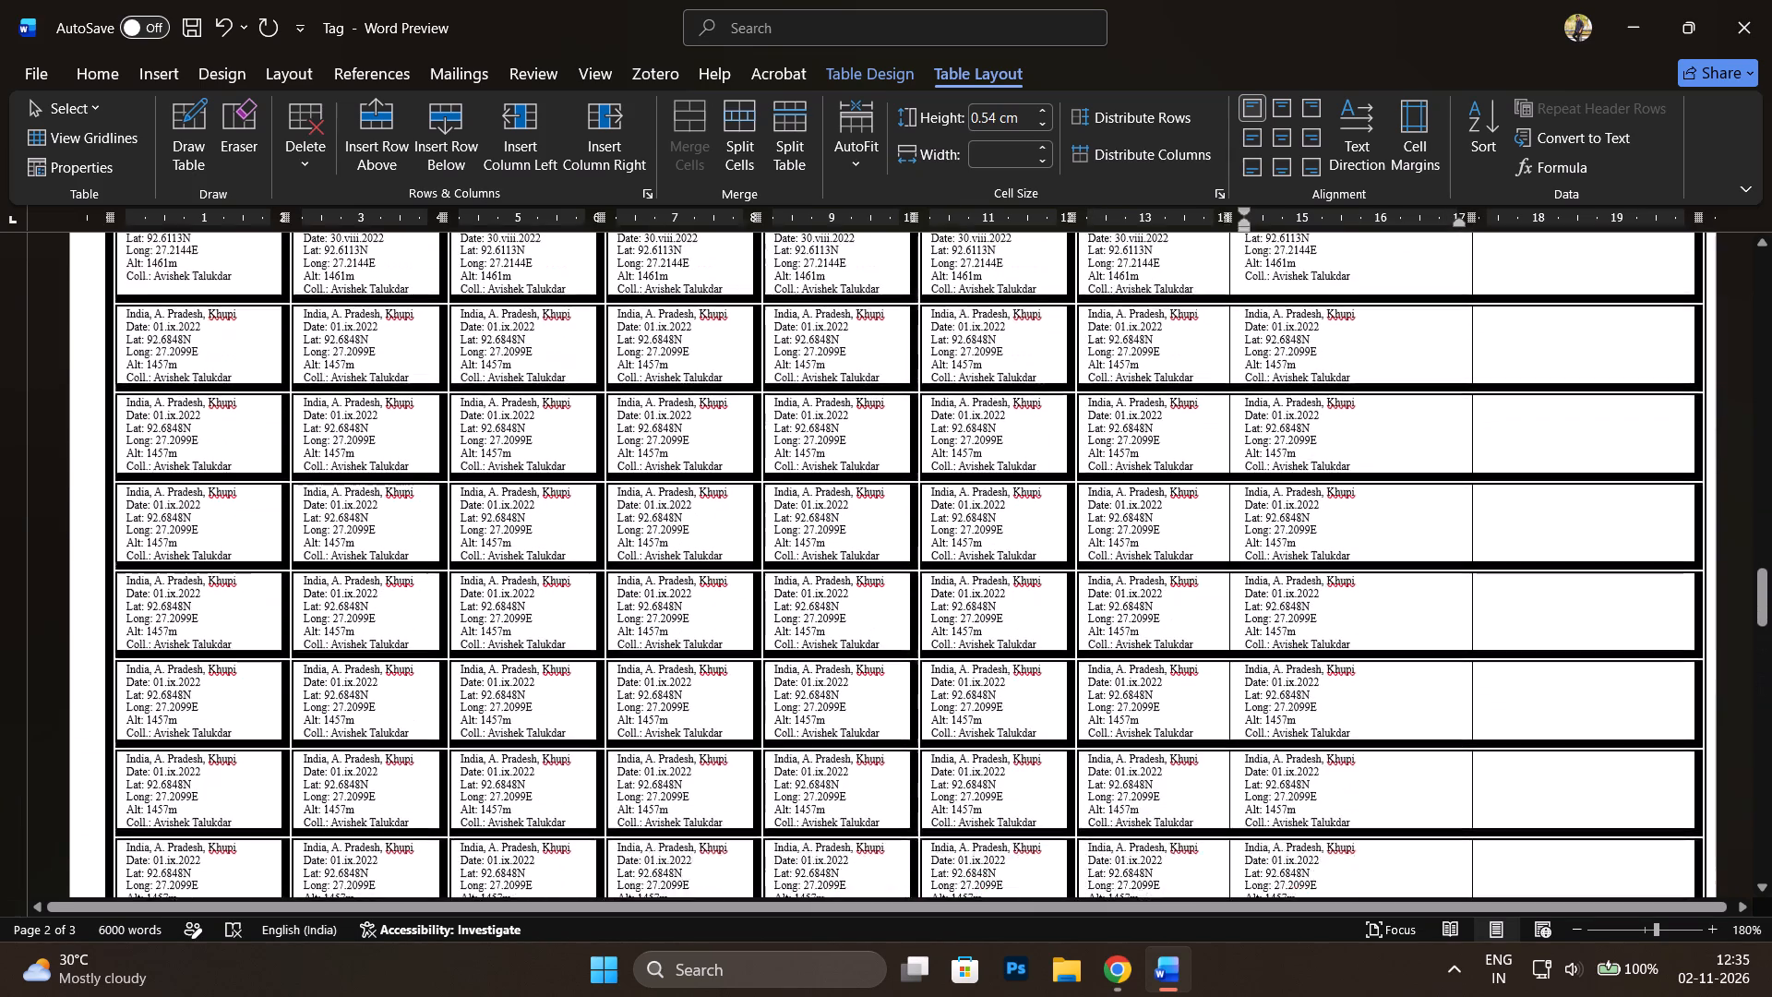
scroll(1496, 542, "up", 14)
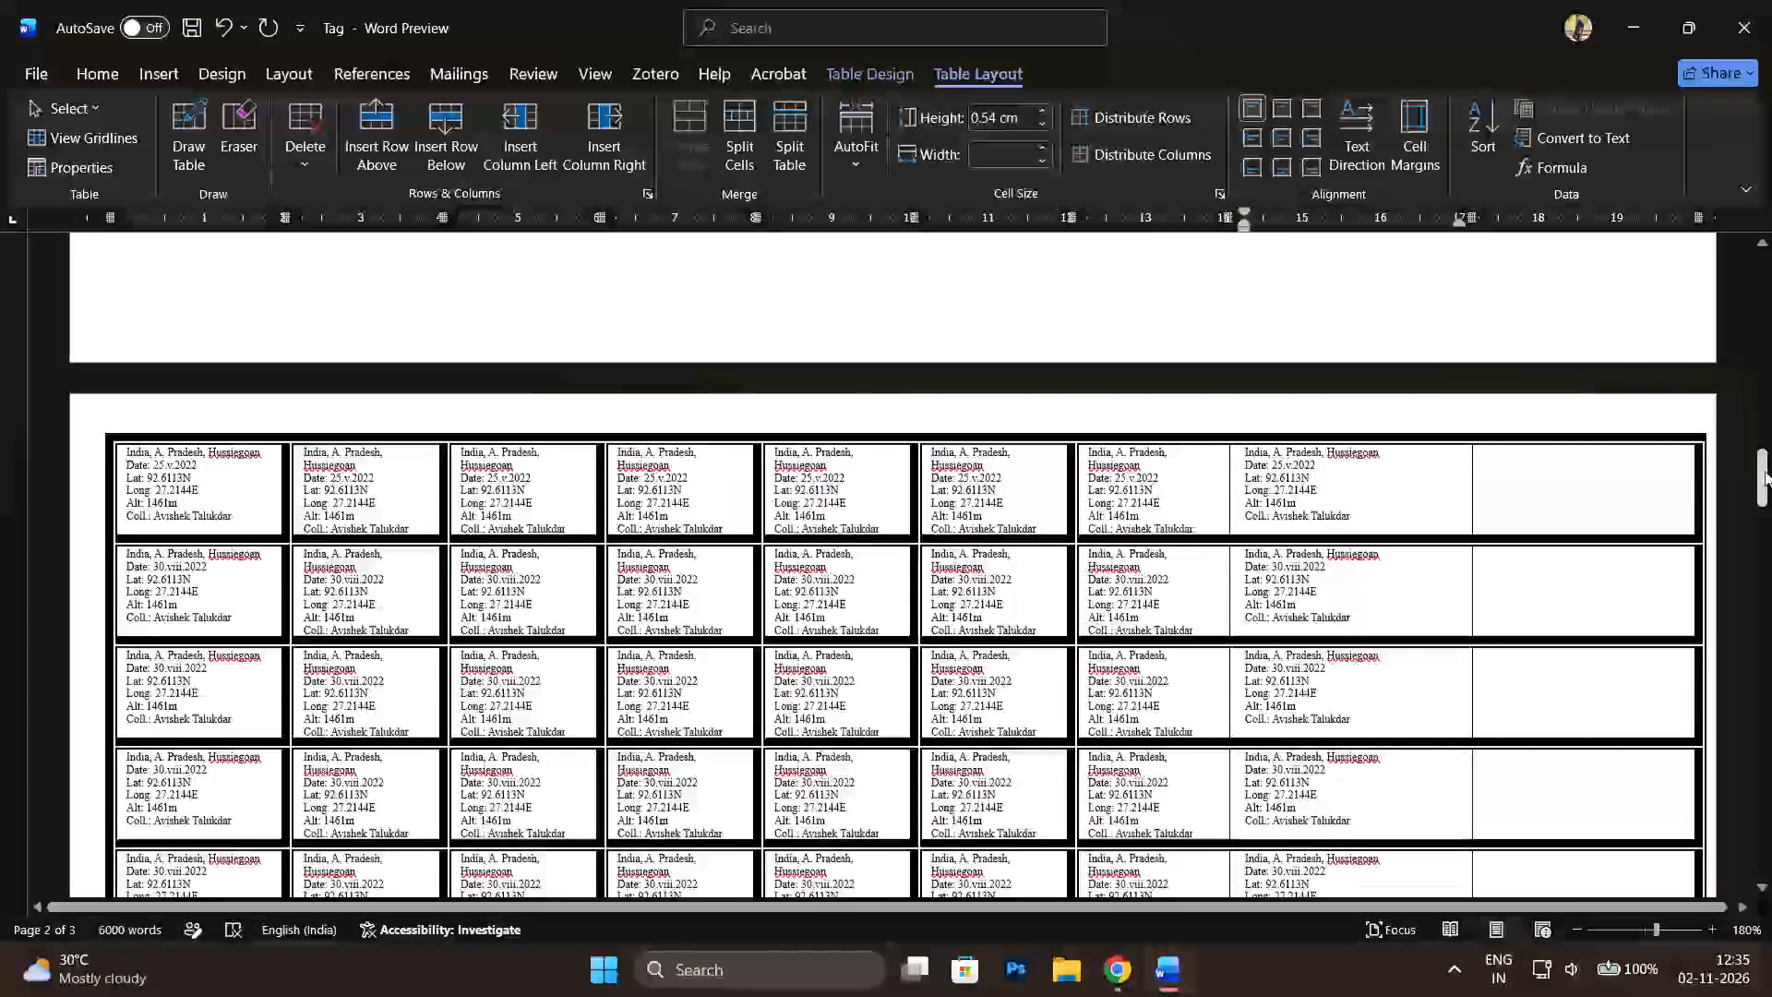
left_click_drag(1765, 471, 1767, 261)
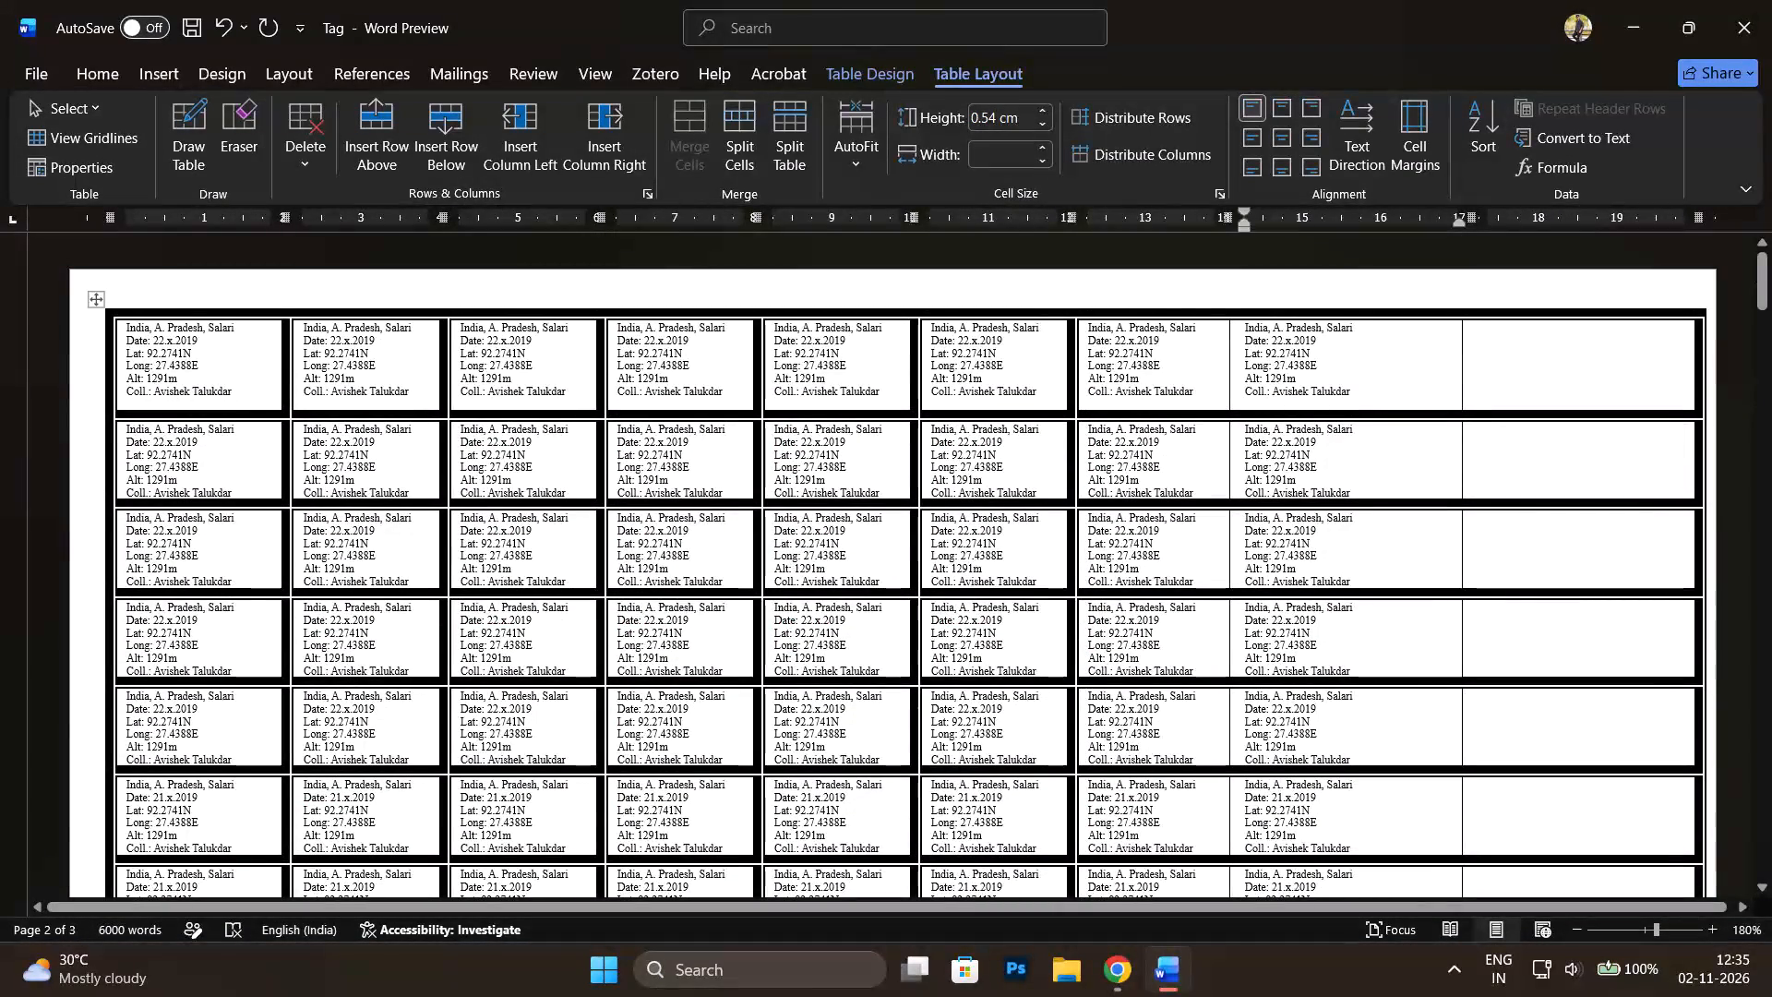
left_click_drag(1462, 350, 1394, 347)
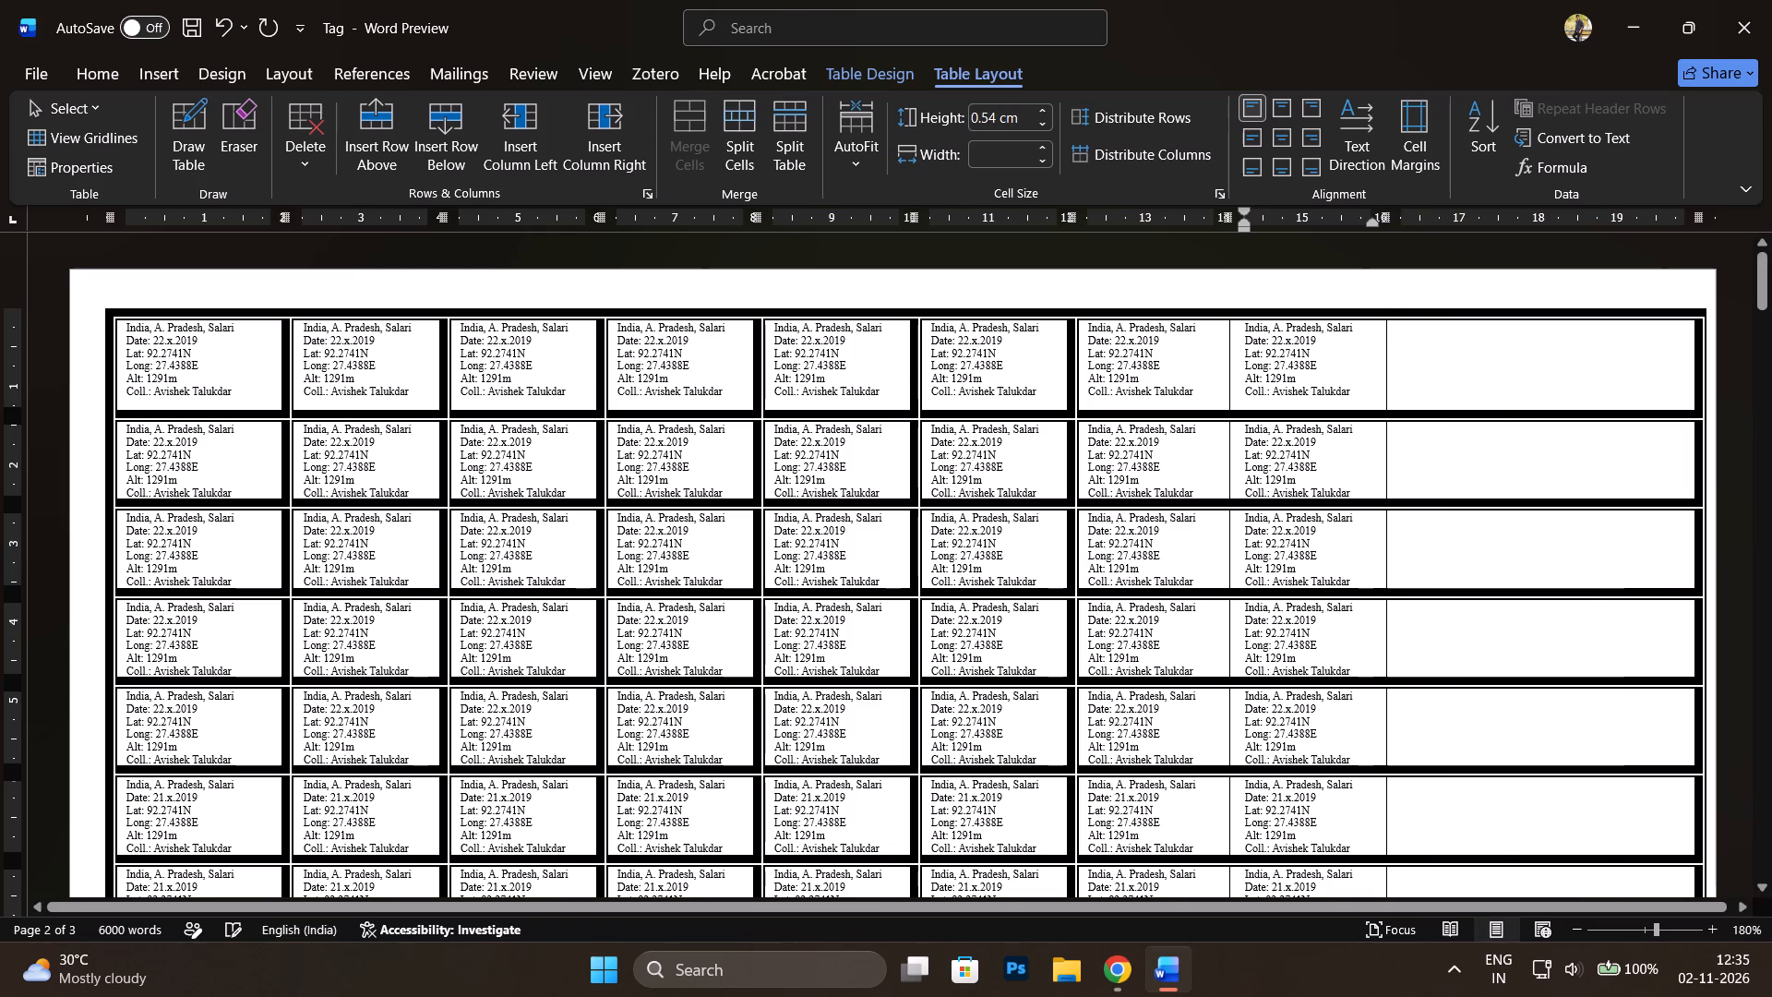
Draw another divider through page 1's empty last column at about 18 cm, from the first Salari row to the last Hussiegoan row.
scroll(1012, 498, "down", 3)
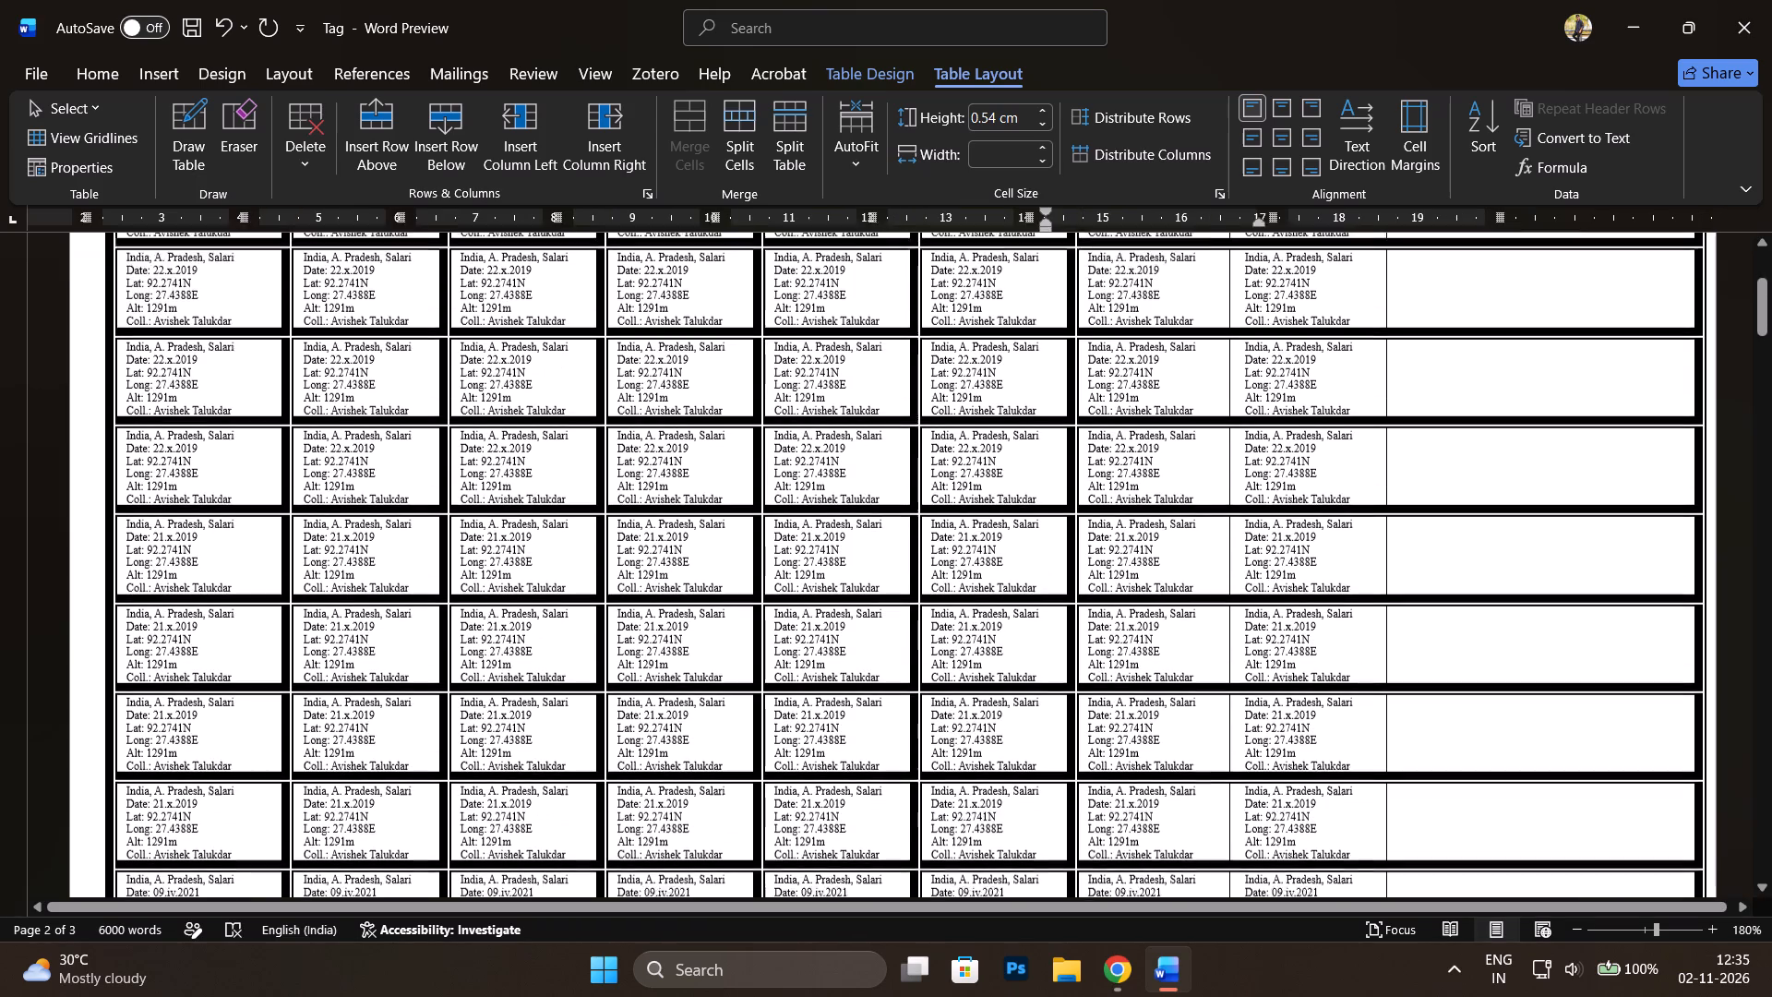
scroll(1015, 507, "down", 3)
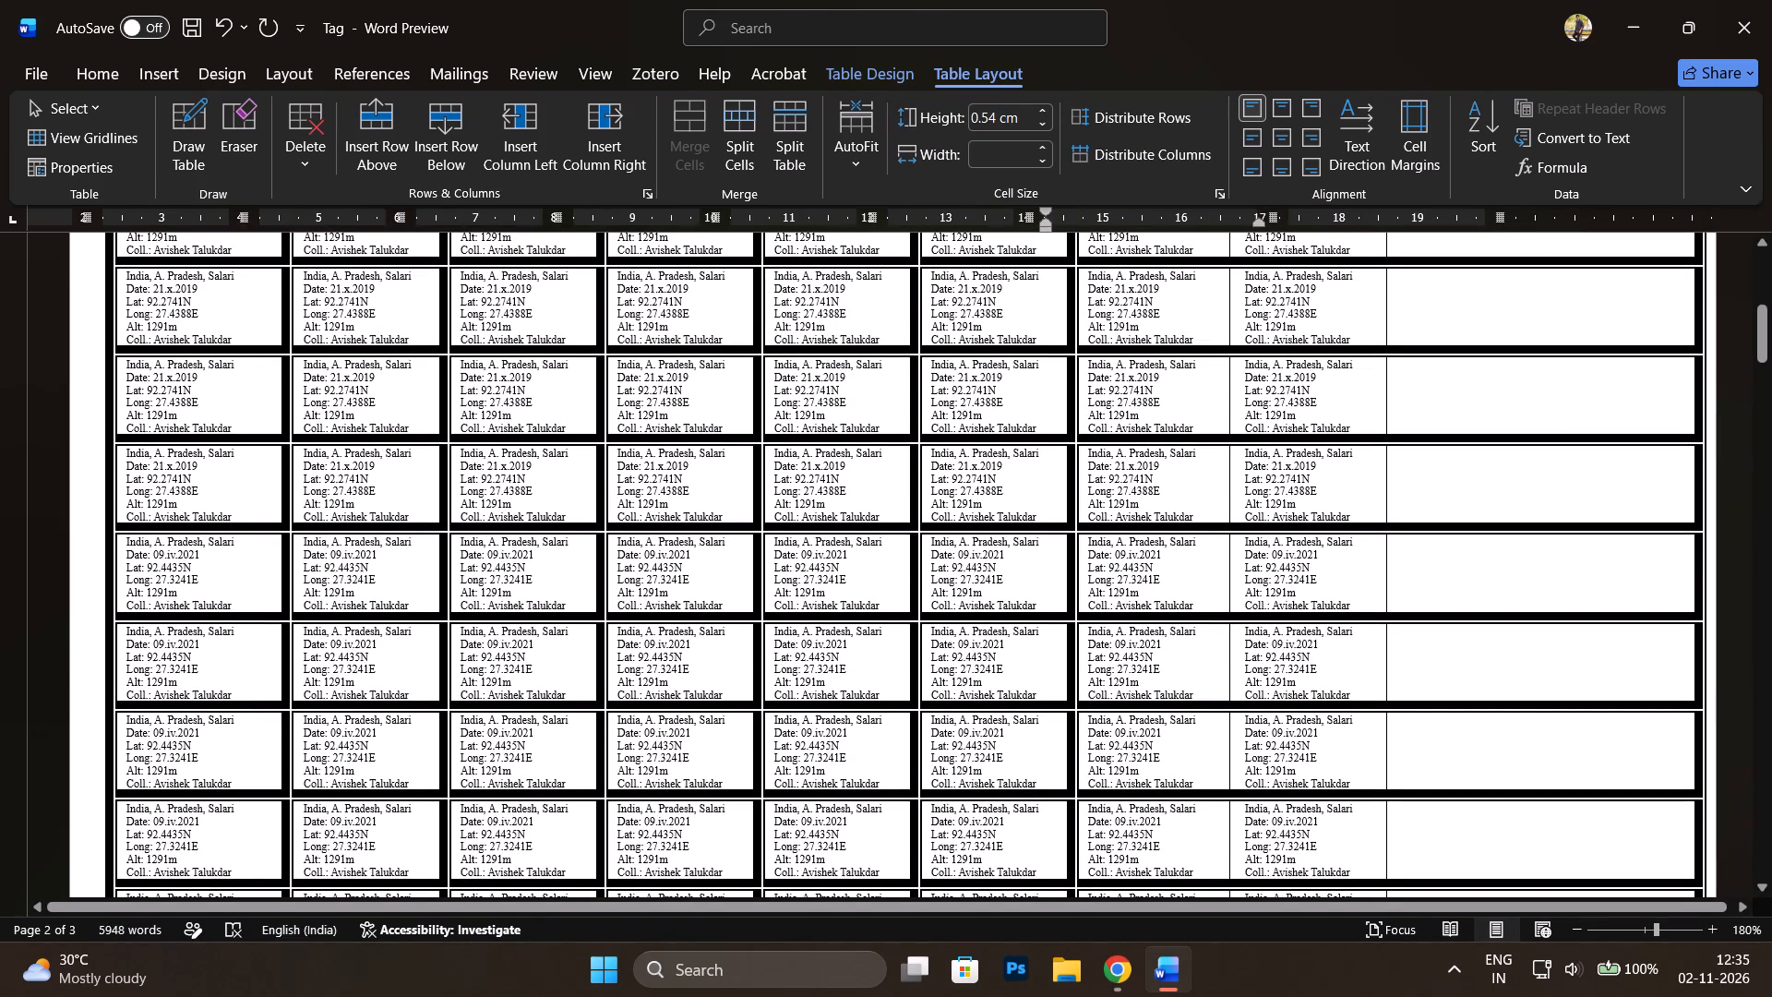
scroll(1515, 550, "up", 6)
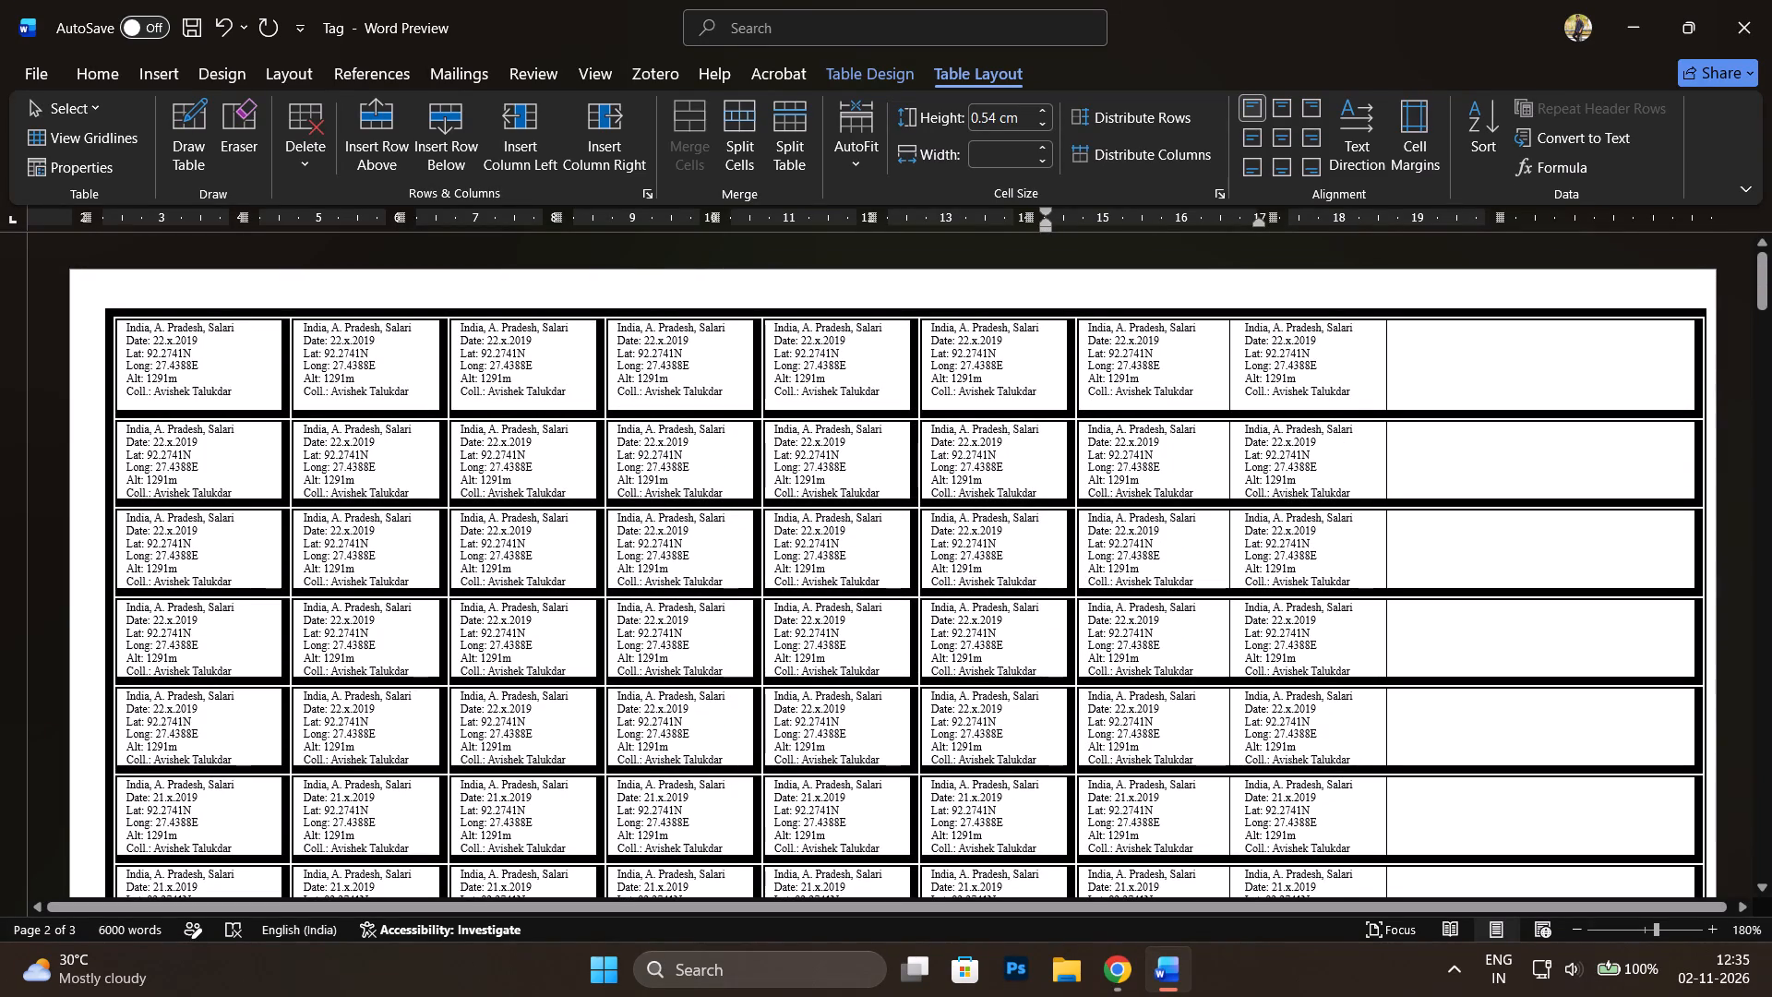
left_click(198, 162)
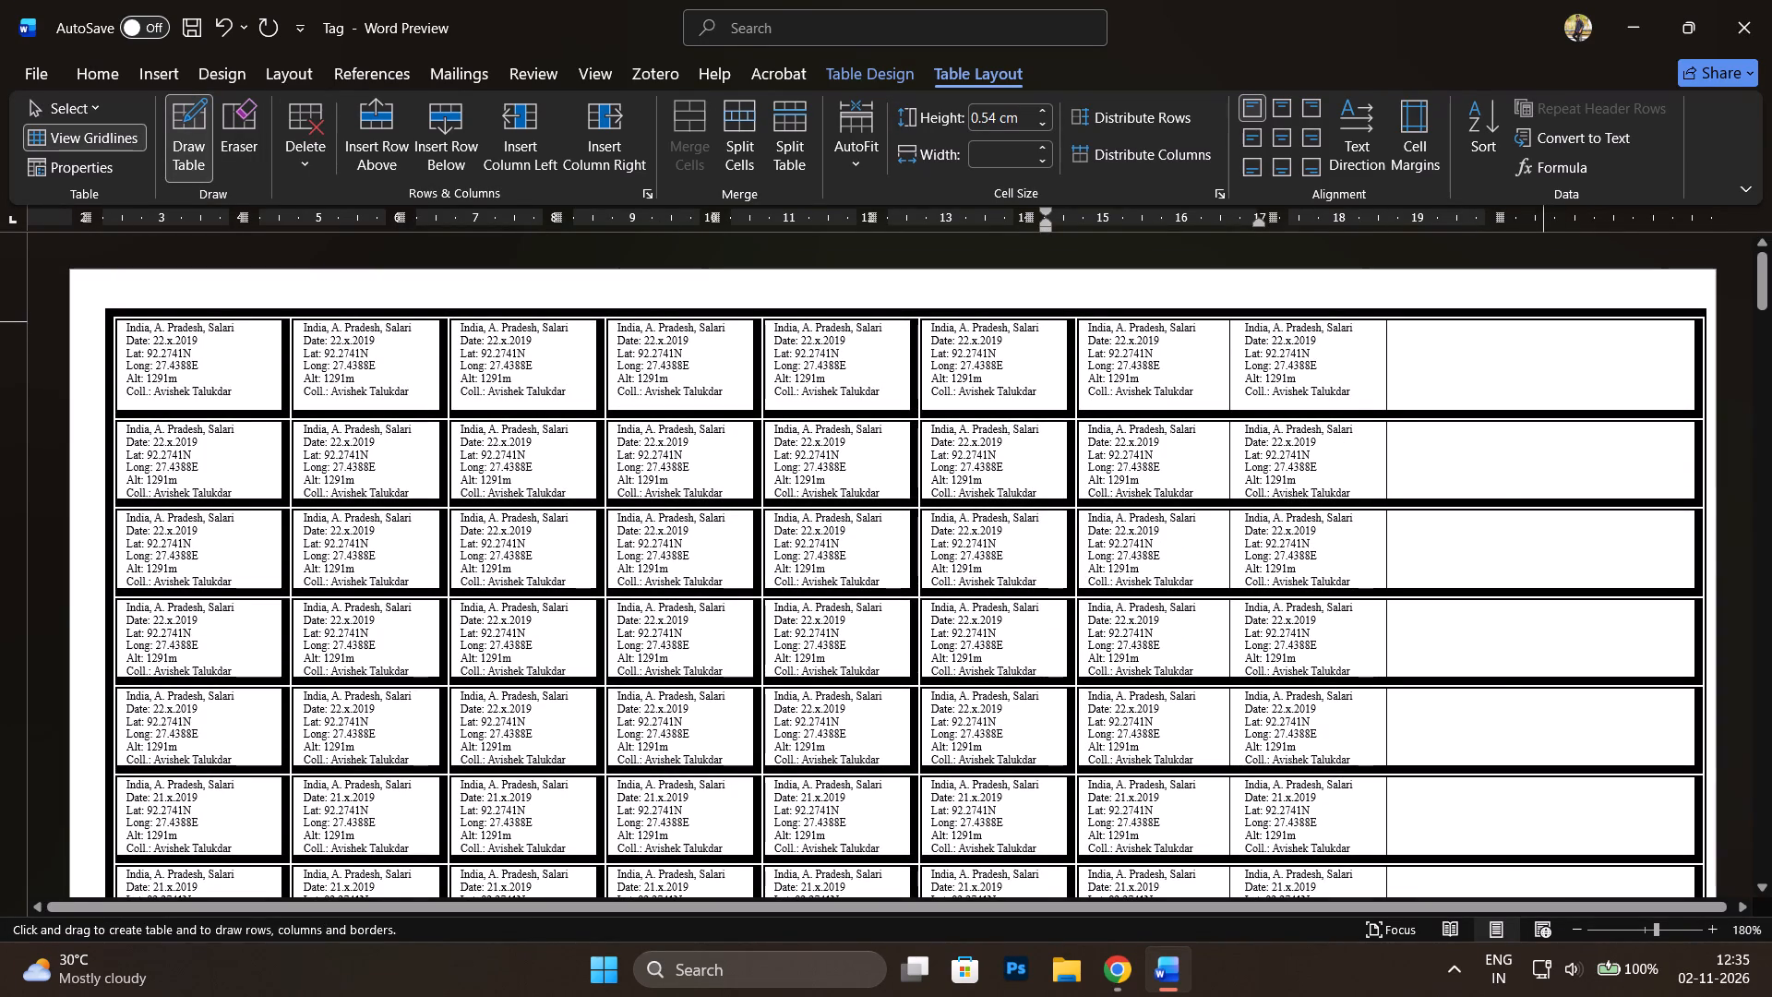
left_click_drag(1543, 321, 1515, 942)
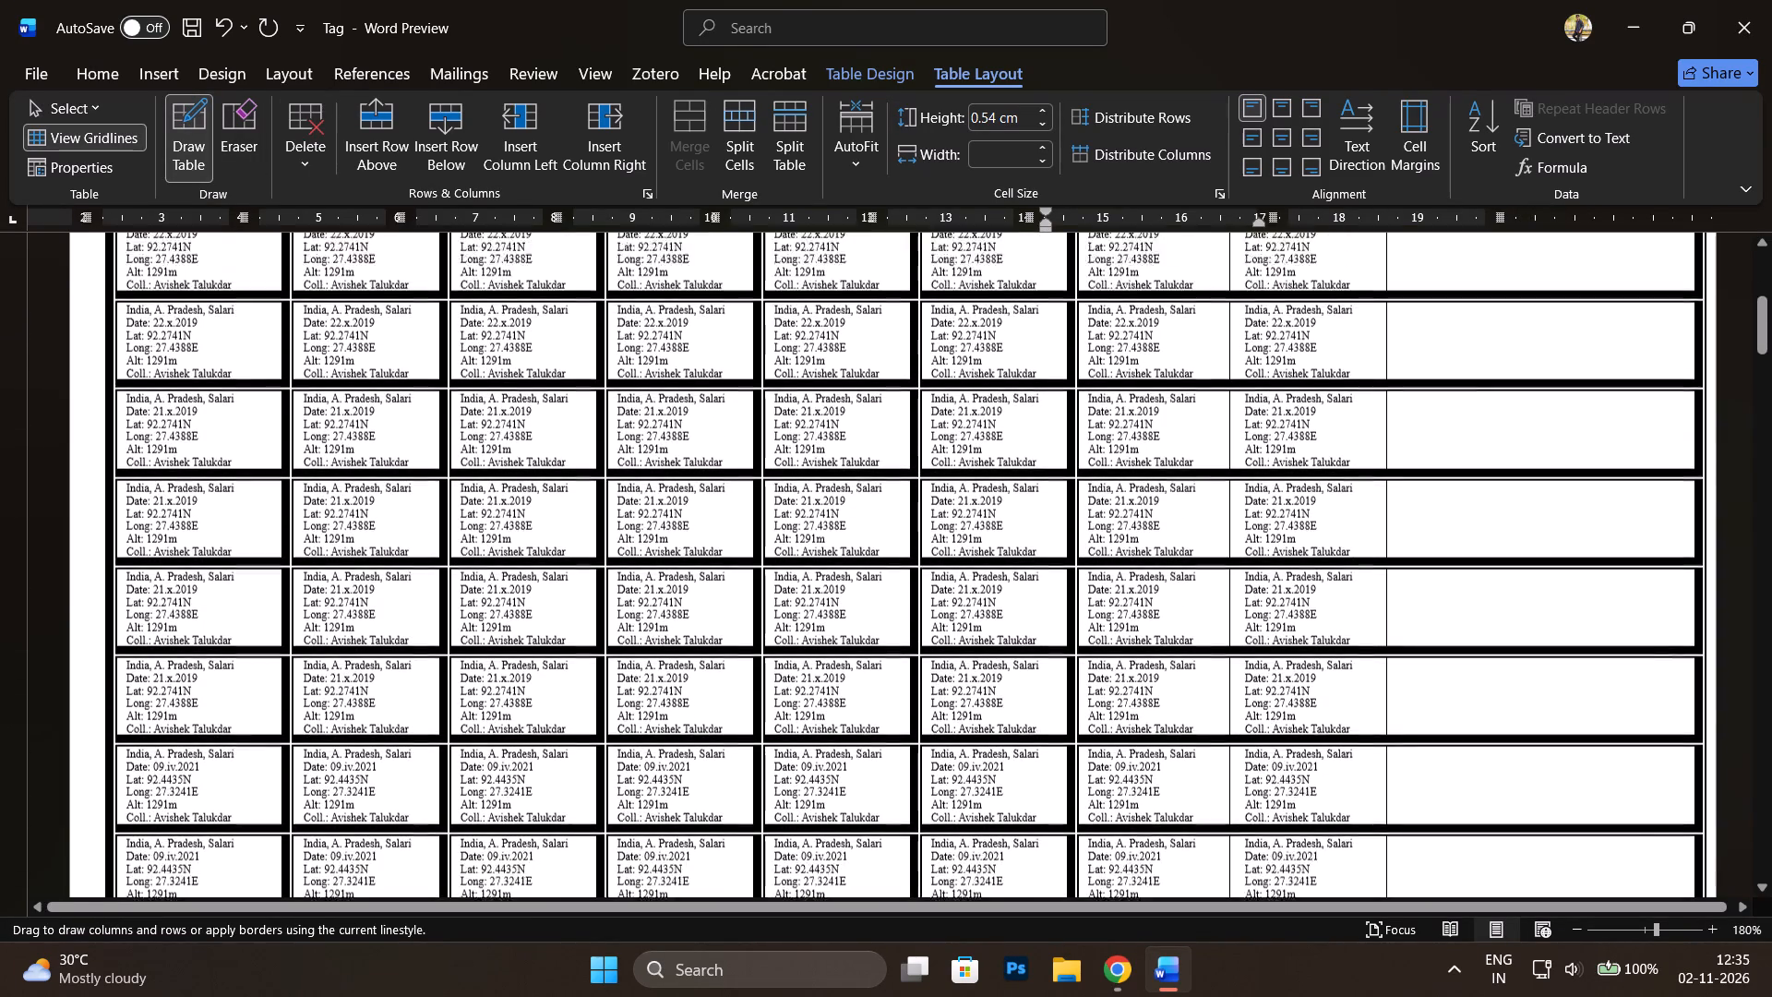
left_click_drag(1515, 942, 1575, 892)
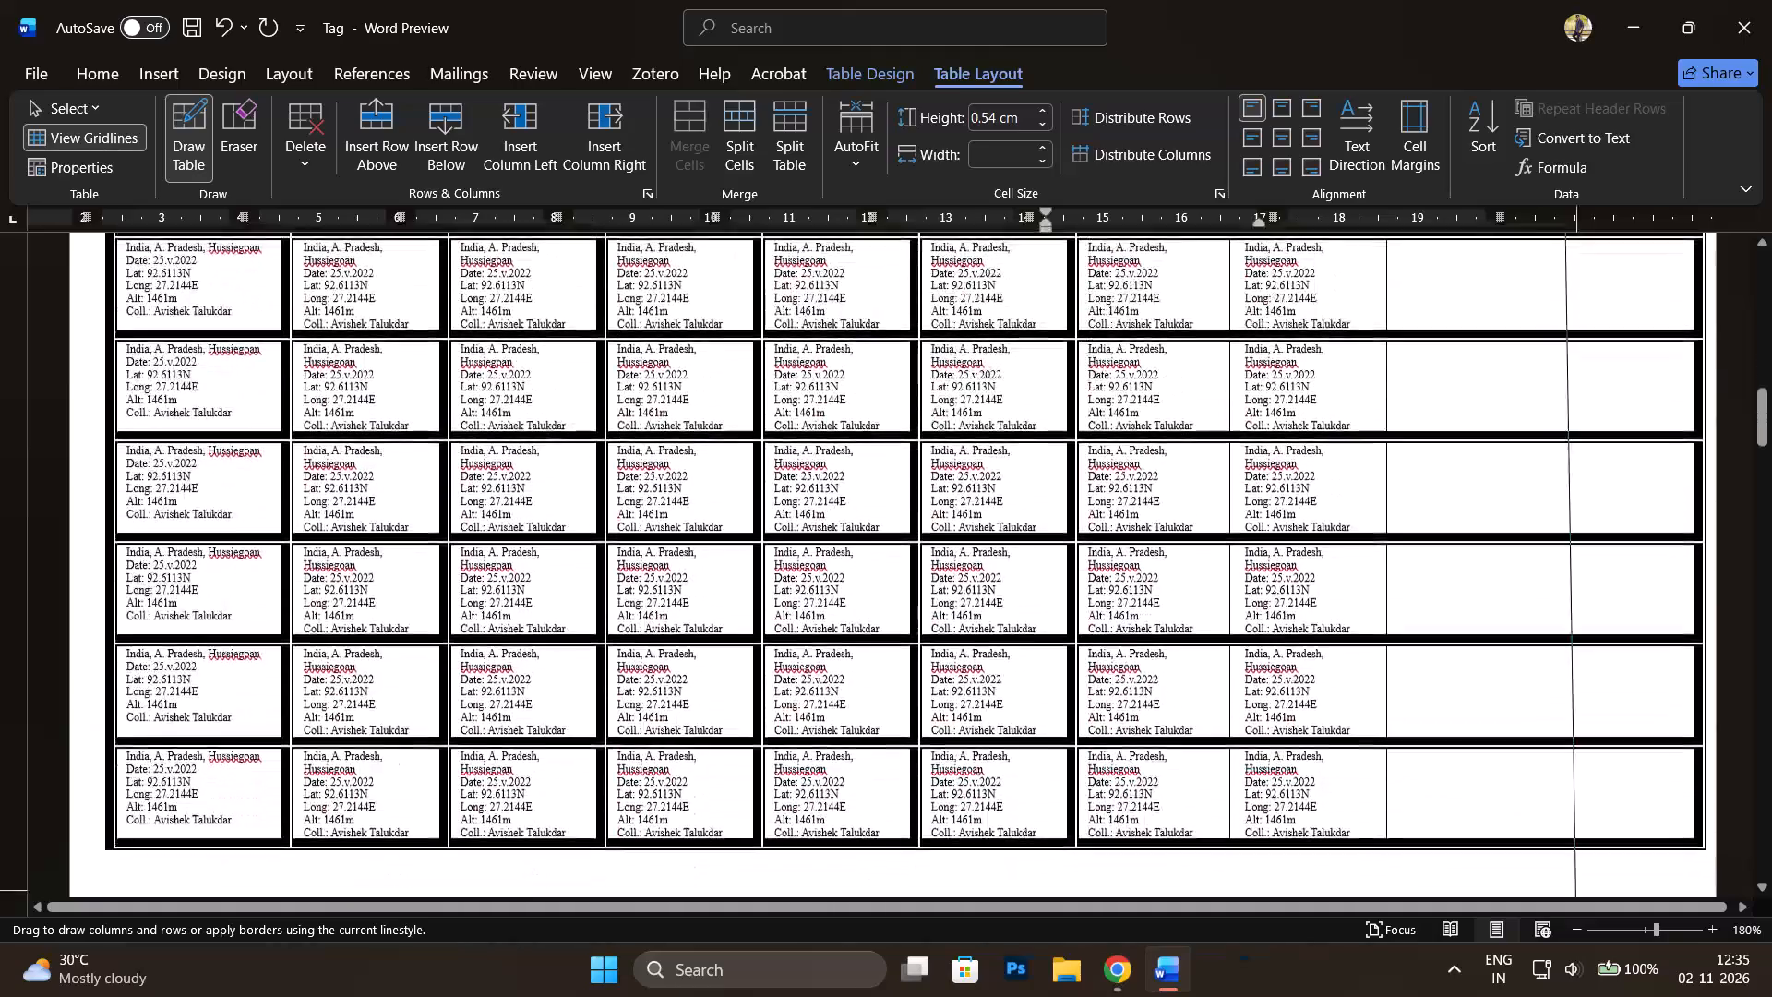
left_click_drag(1575, 892, 1574, 850)
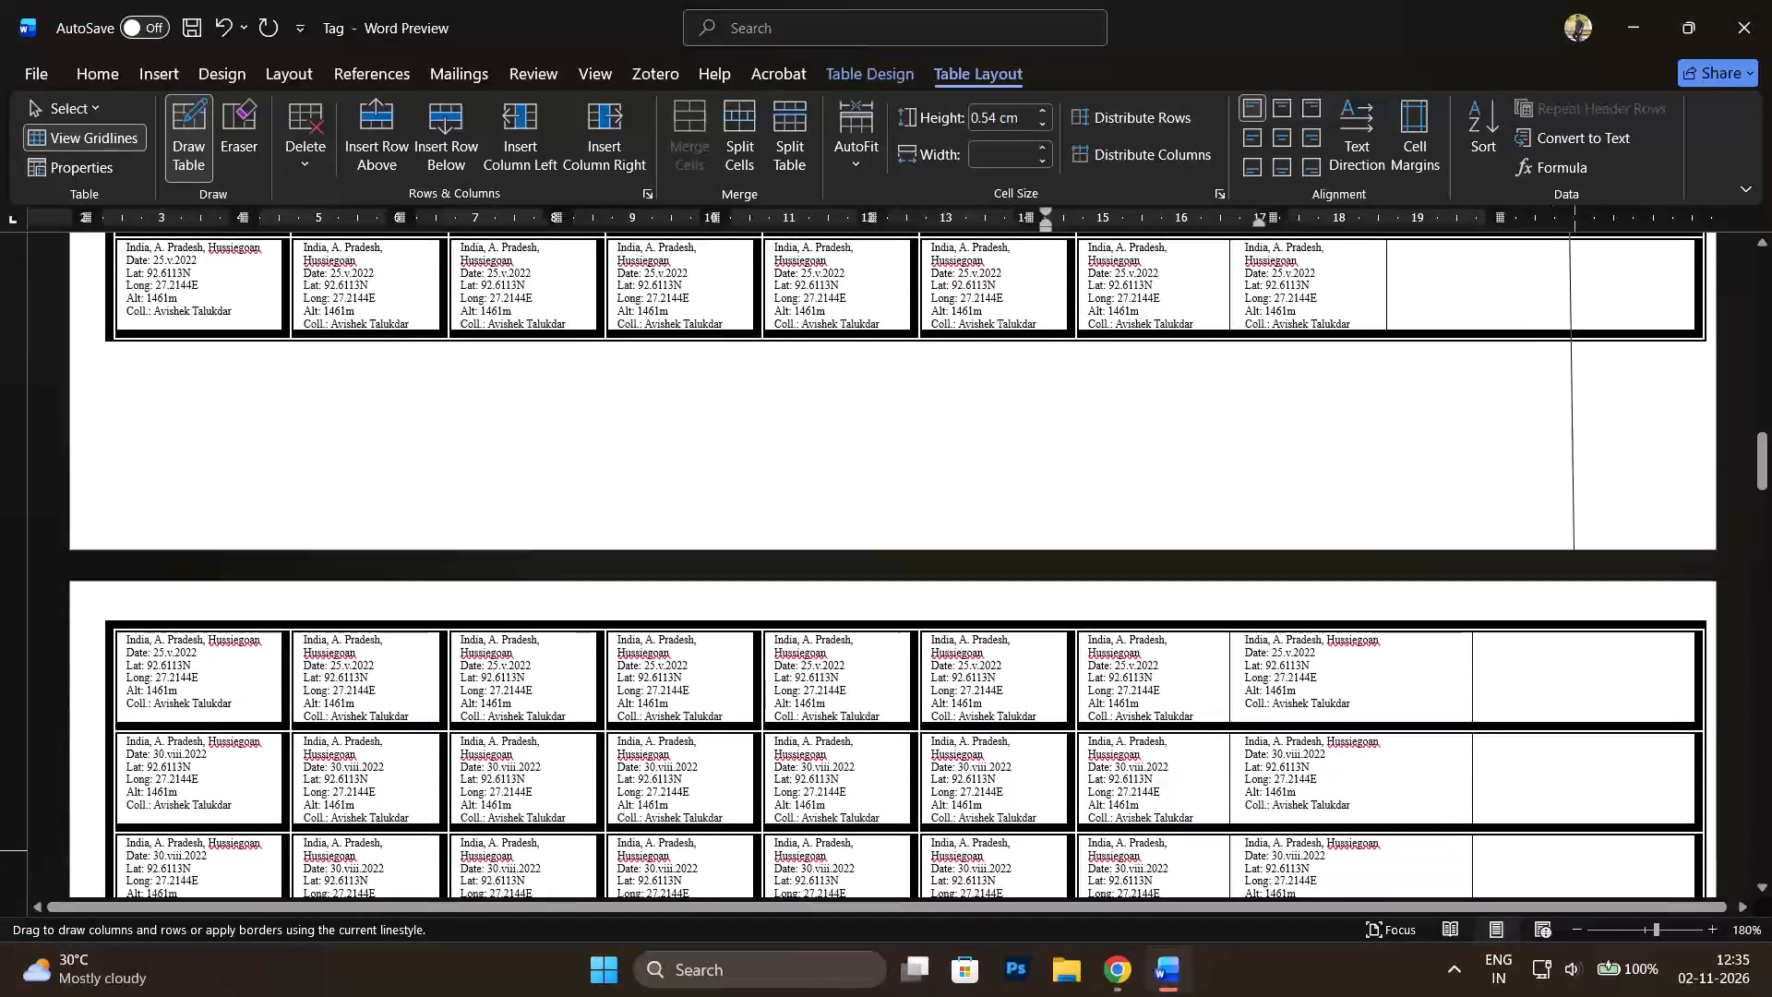
left_click_drag(1574, 850, 1559, 851)
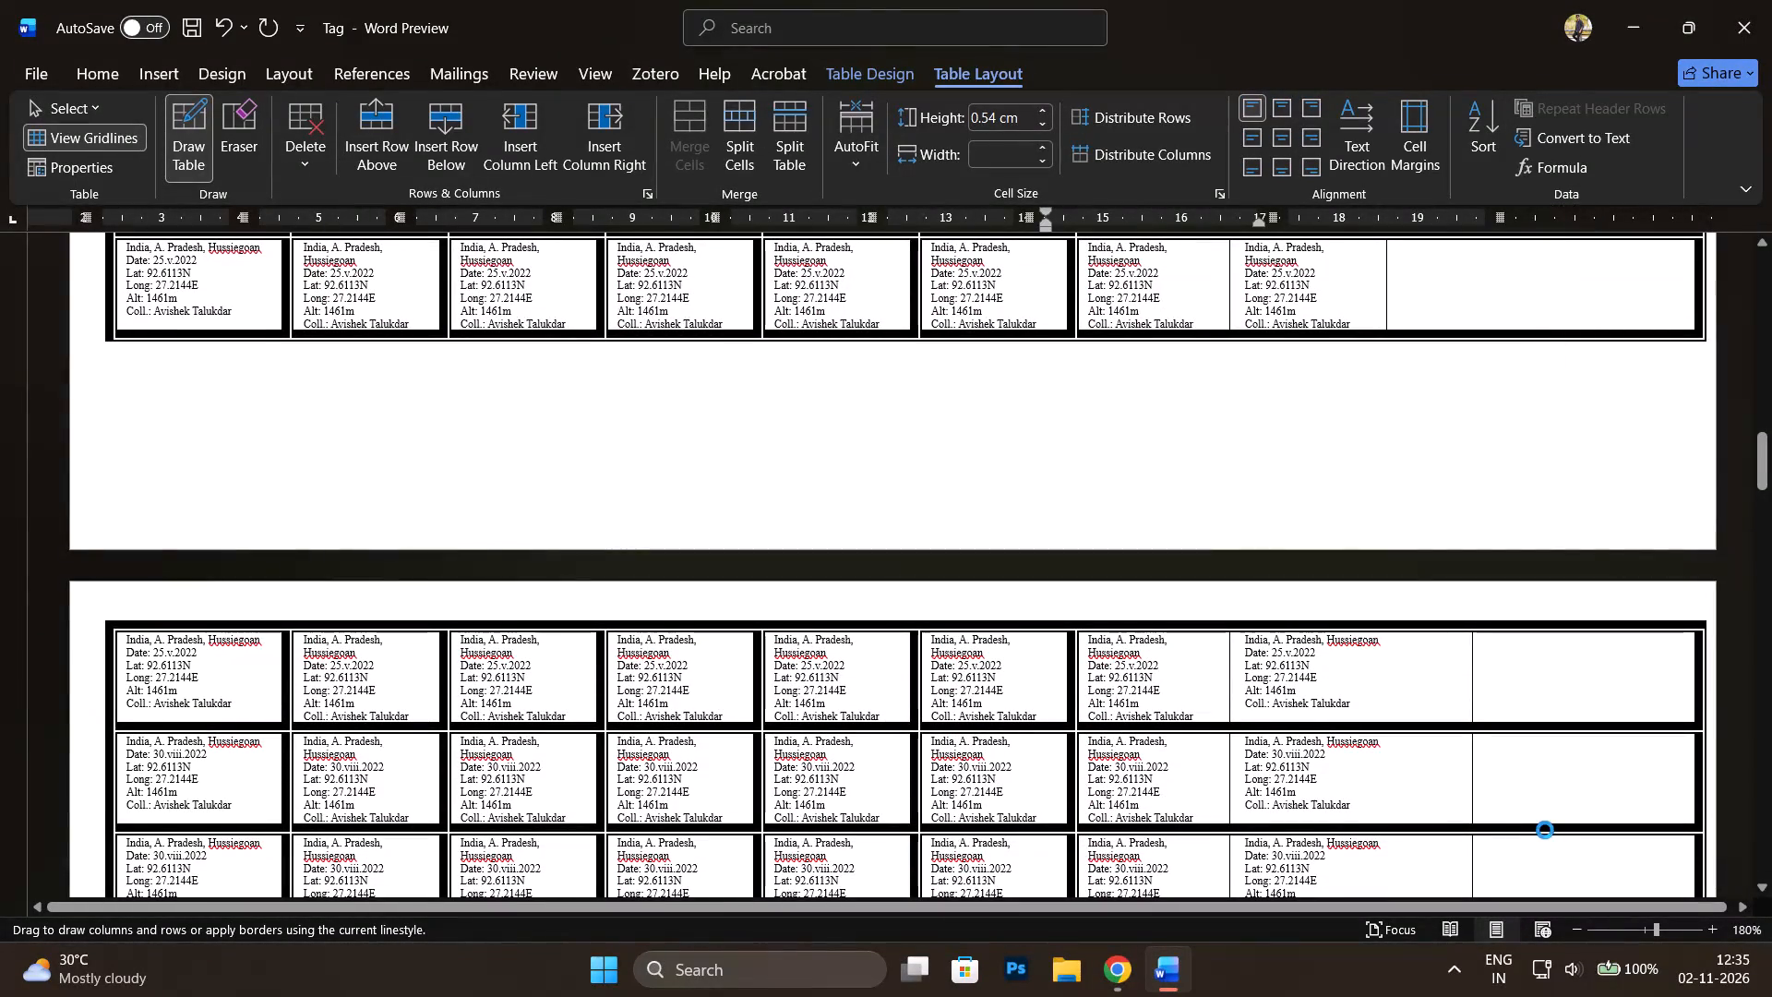
Check the new divider and the adjusted columns through page 1's Hussiegoan and Salari rows.
scroll(1546, 725, "up", 3)
scroll(1431, 366, "up", 3)
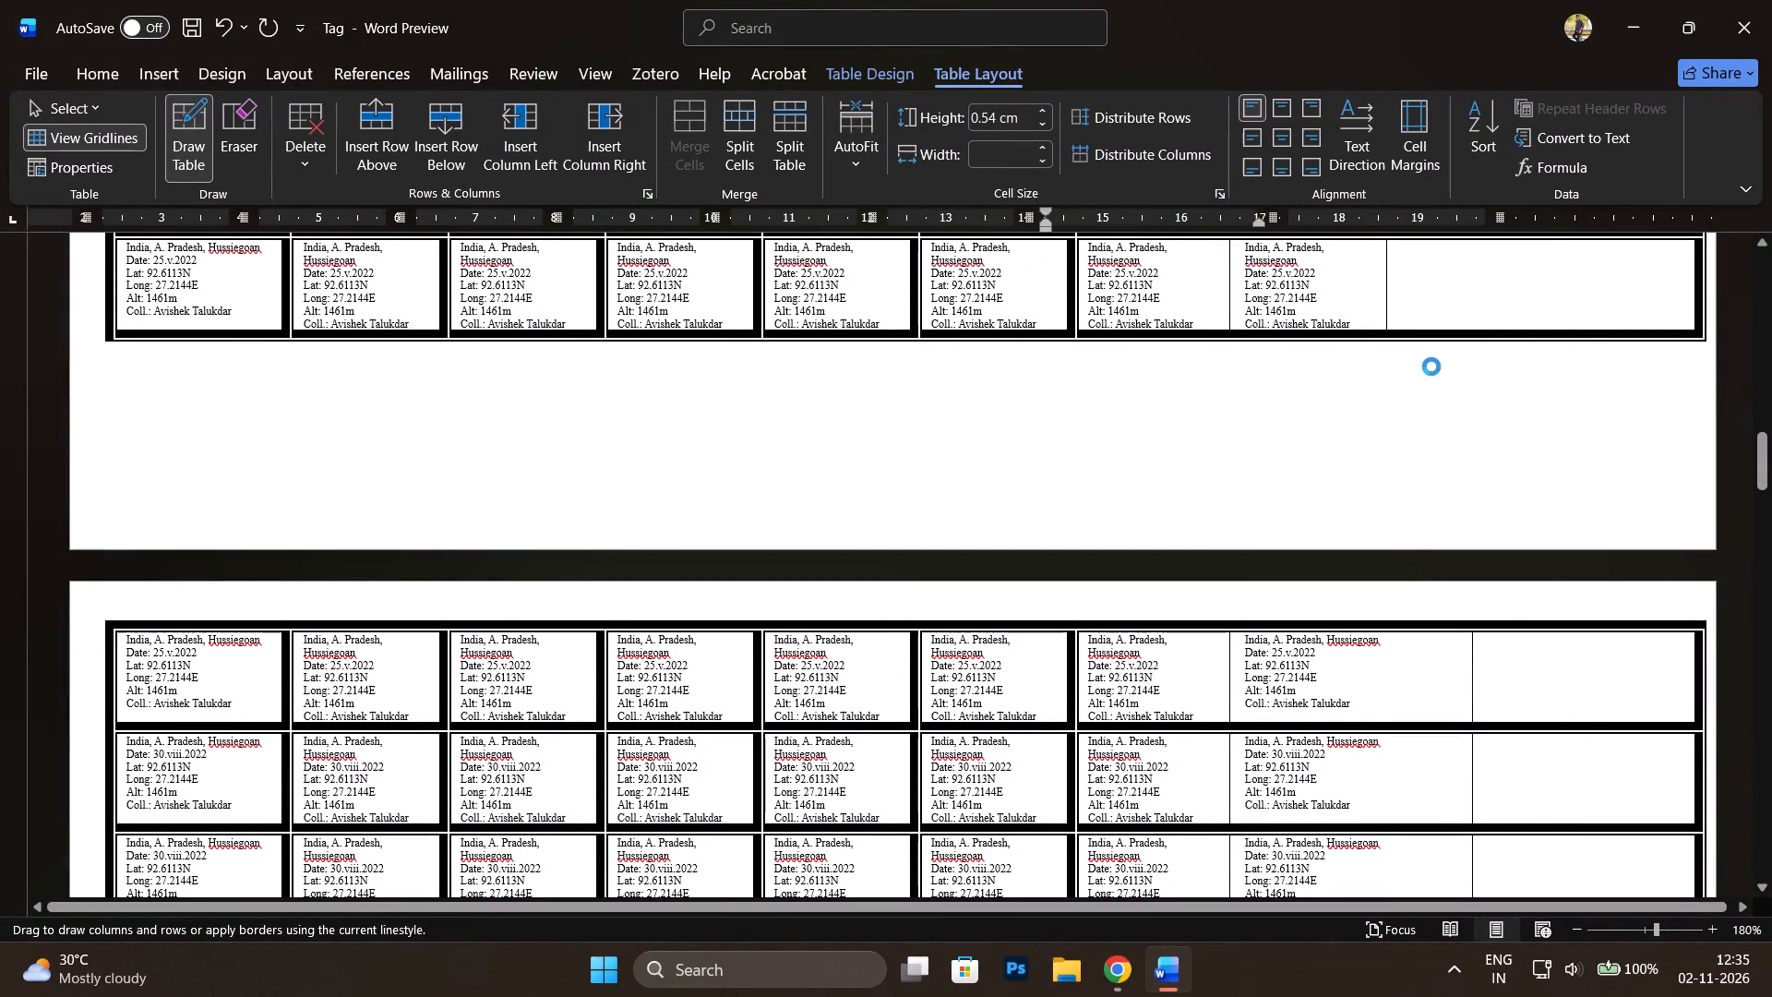
scroll(1431, 366, "up", 1)
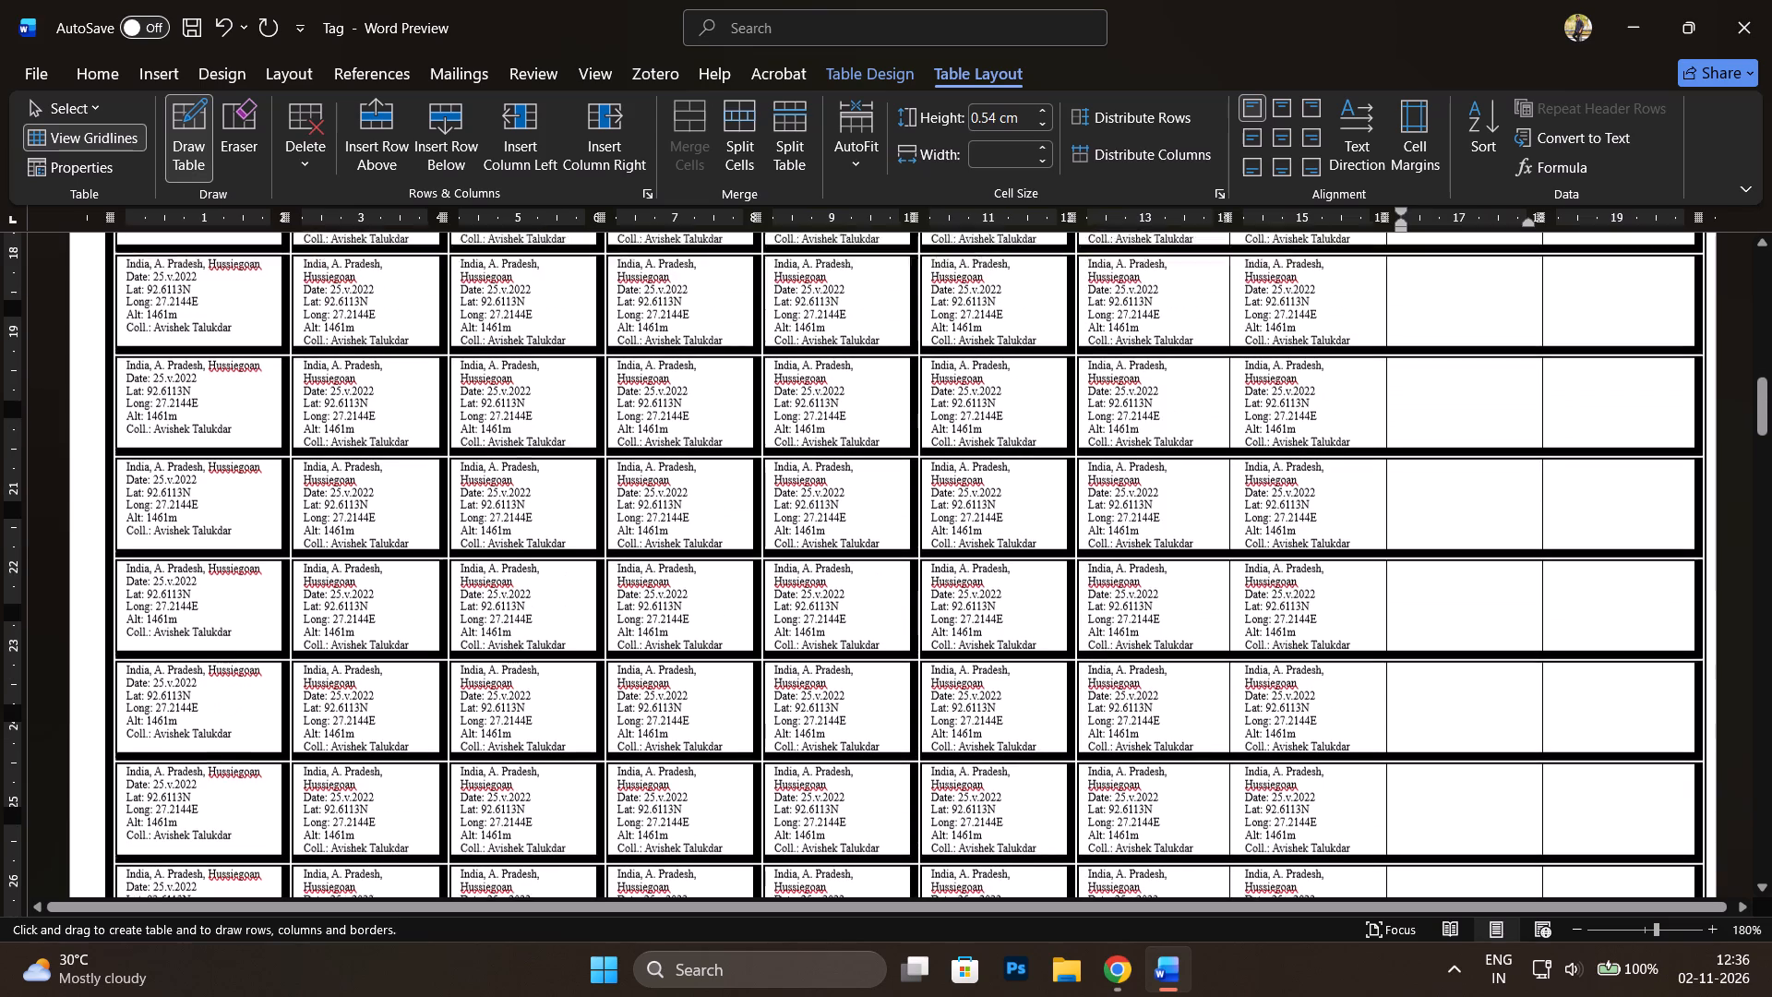
scroll(1409, 539, "up", 11)
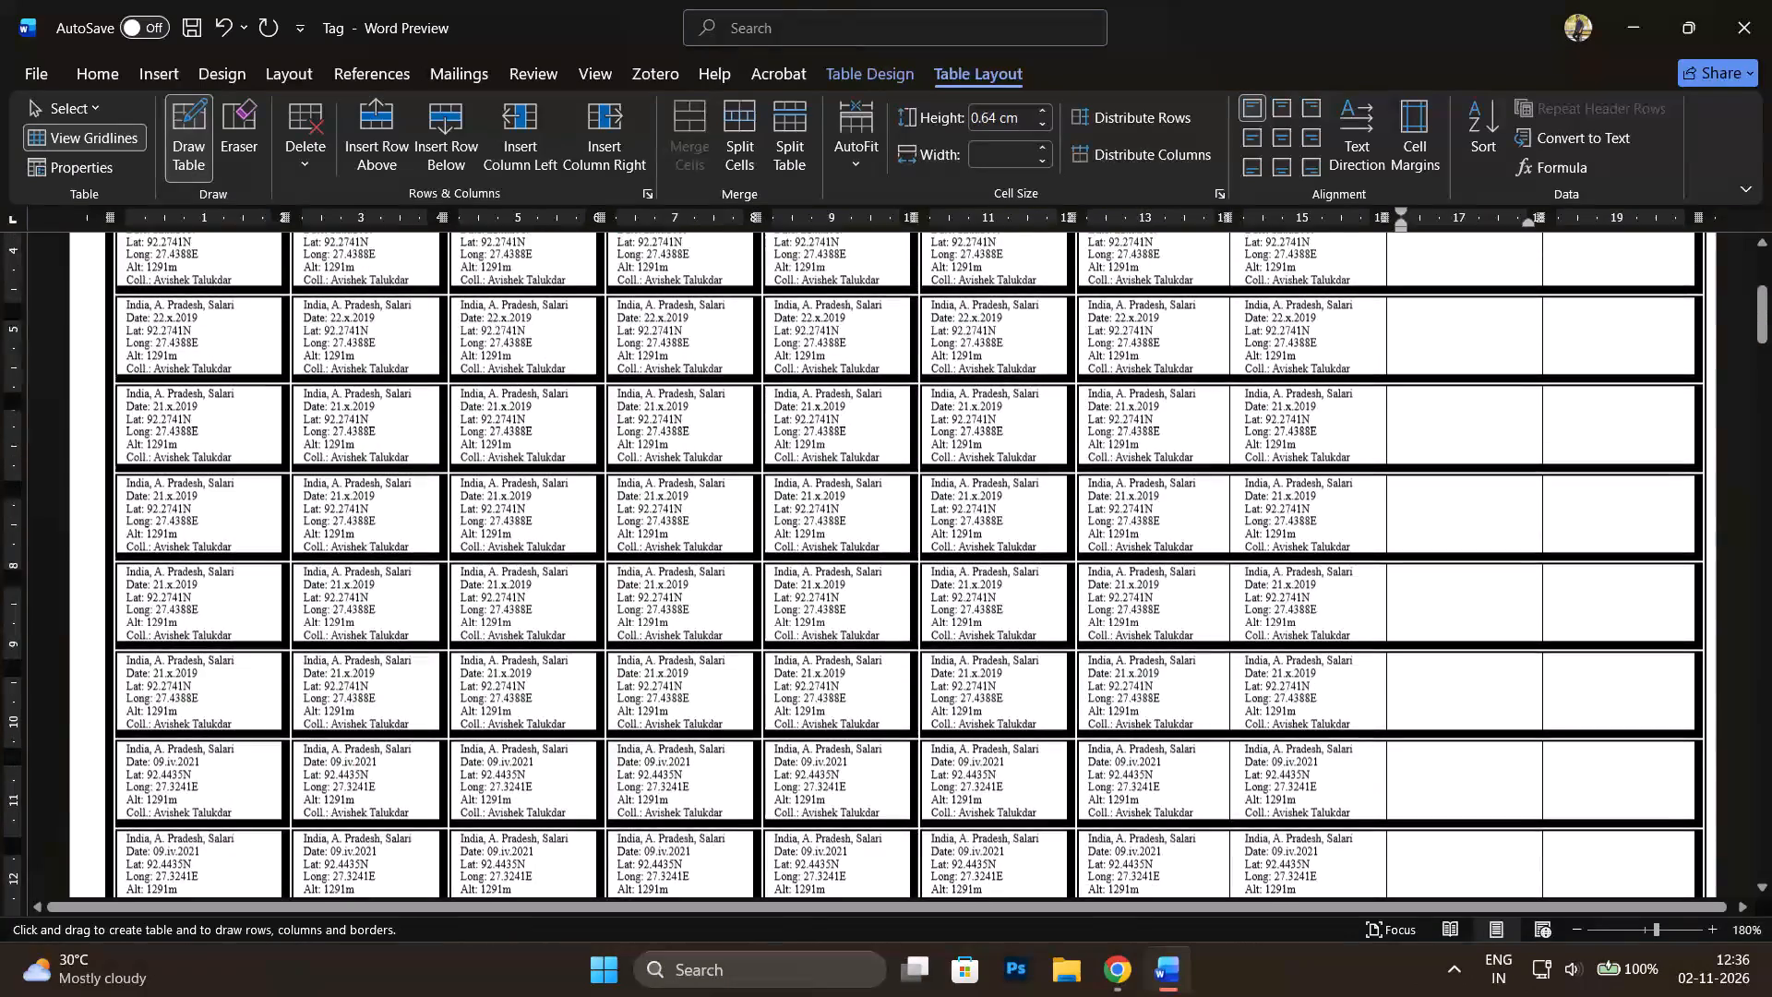
scroll(1409, 539, "up", 8)
scroll(1395, 748, "down", 6)
scroll(1399, 737, "up", 1)
Draw the second empty-column divider down page 2 at about 18 cm, from the Hussiegoan 25.v.2022 row to the Khupi 28.iv.2023 row.
scroll(1400, 739, "down", 9)
scroll(1562, 743, "down", 4)
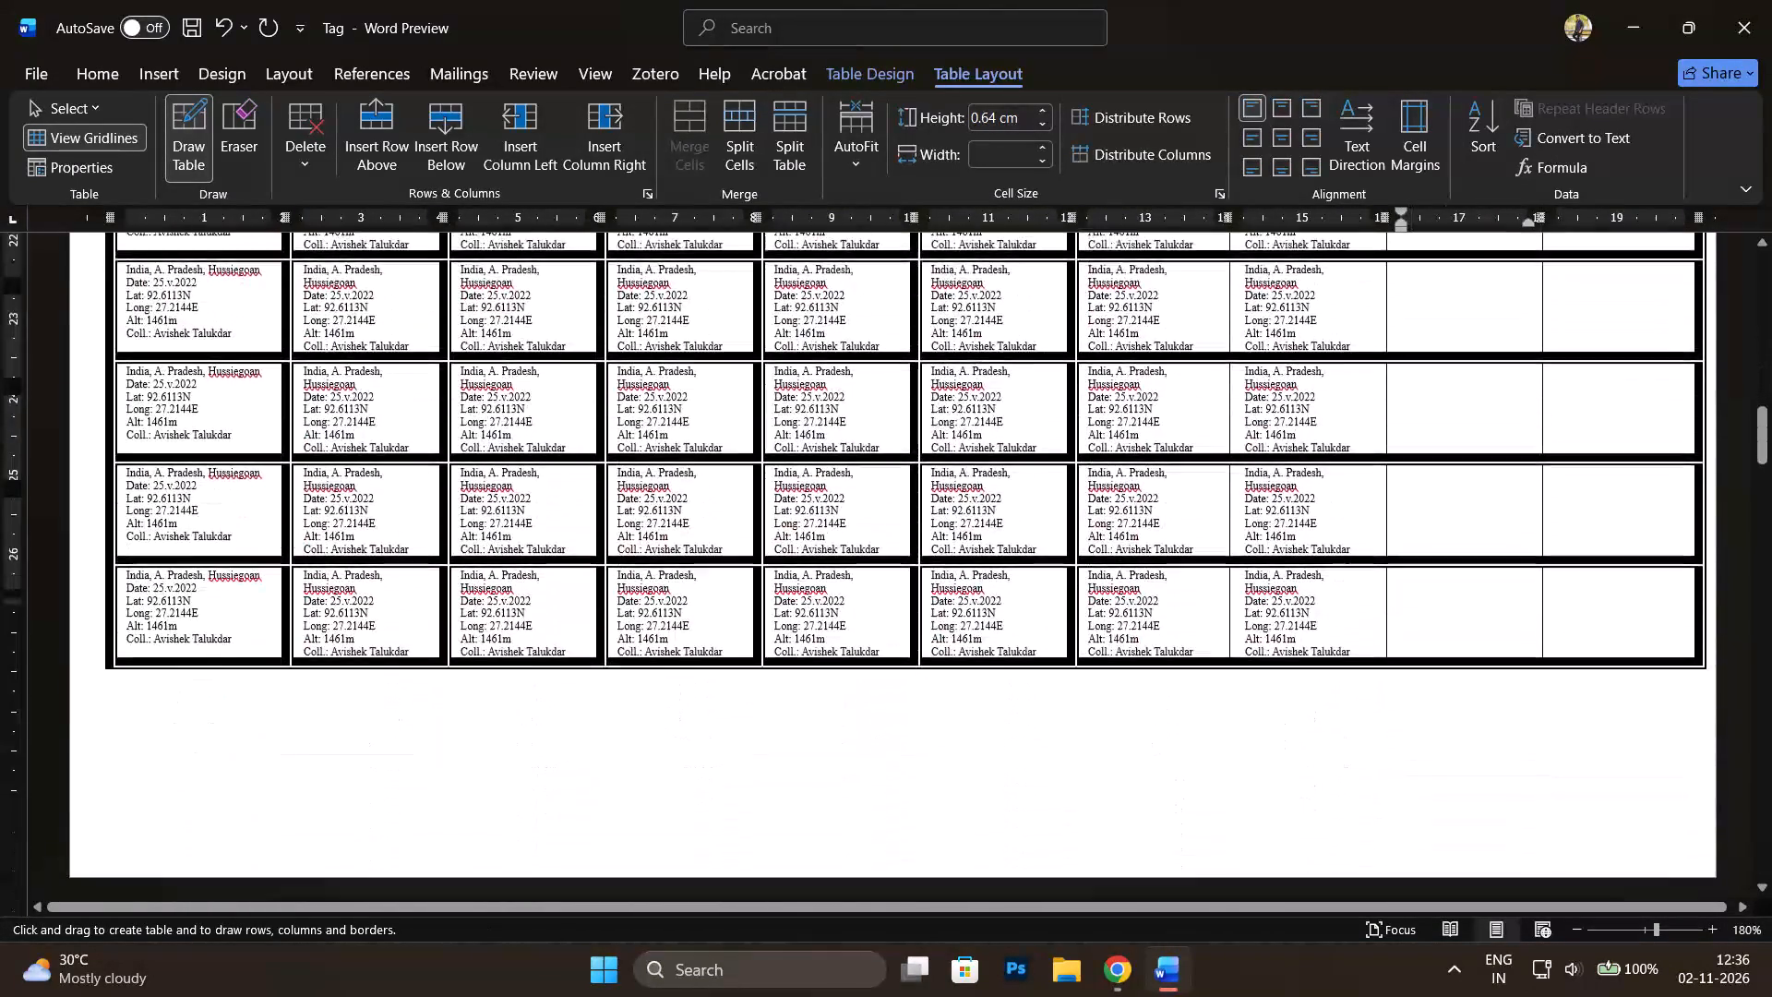
scroll(1562, 743, "down", 2)
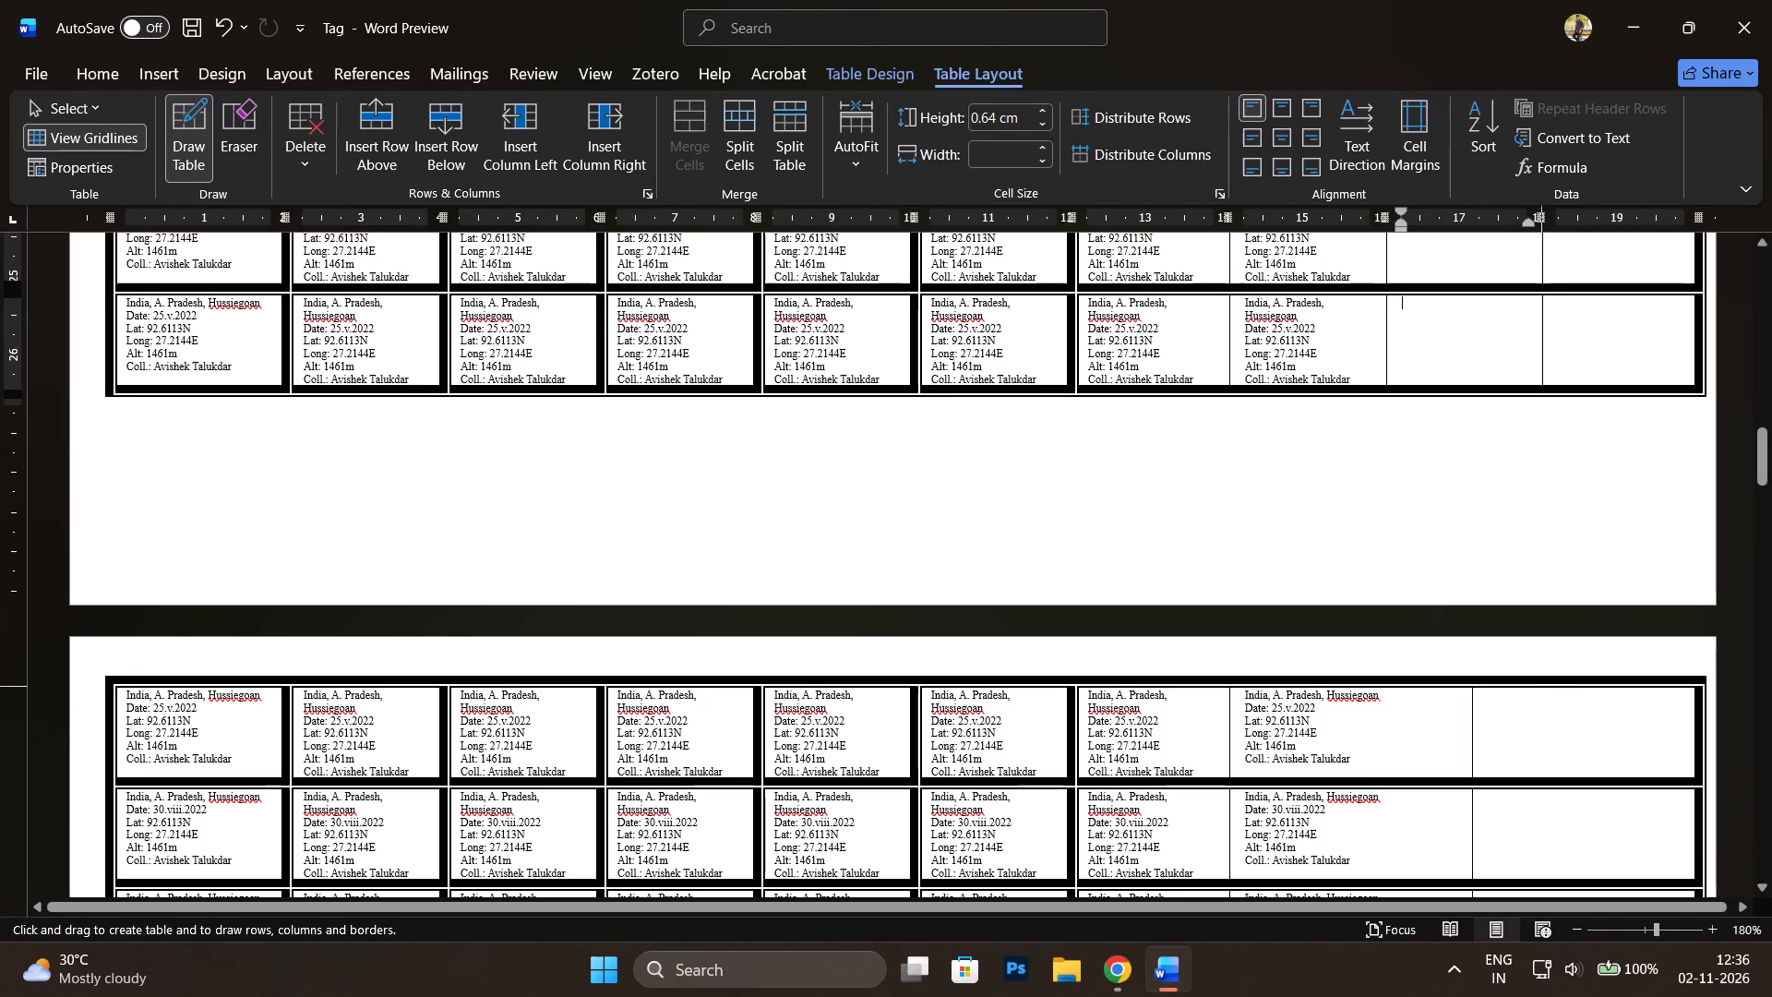
left_click_drag(1541, 686, 1536, 889)
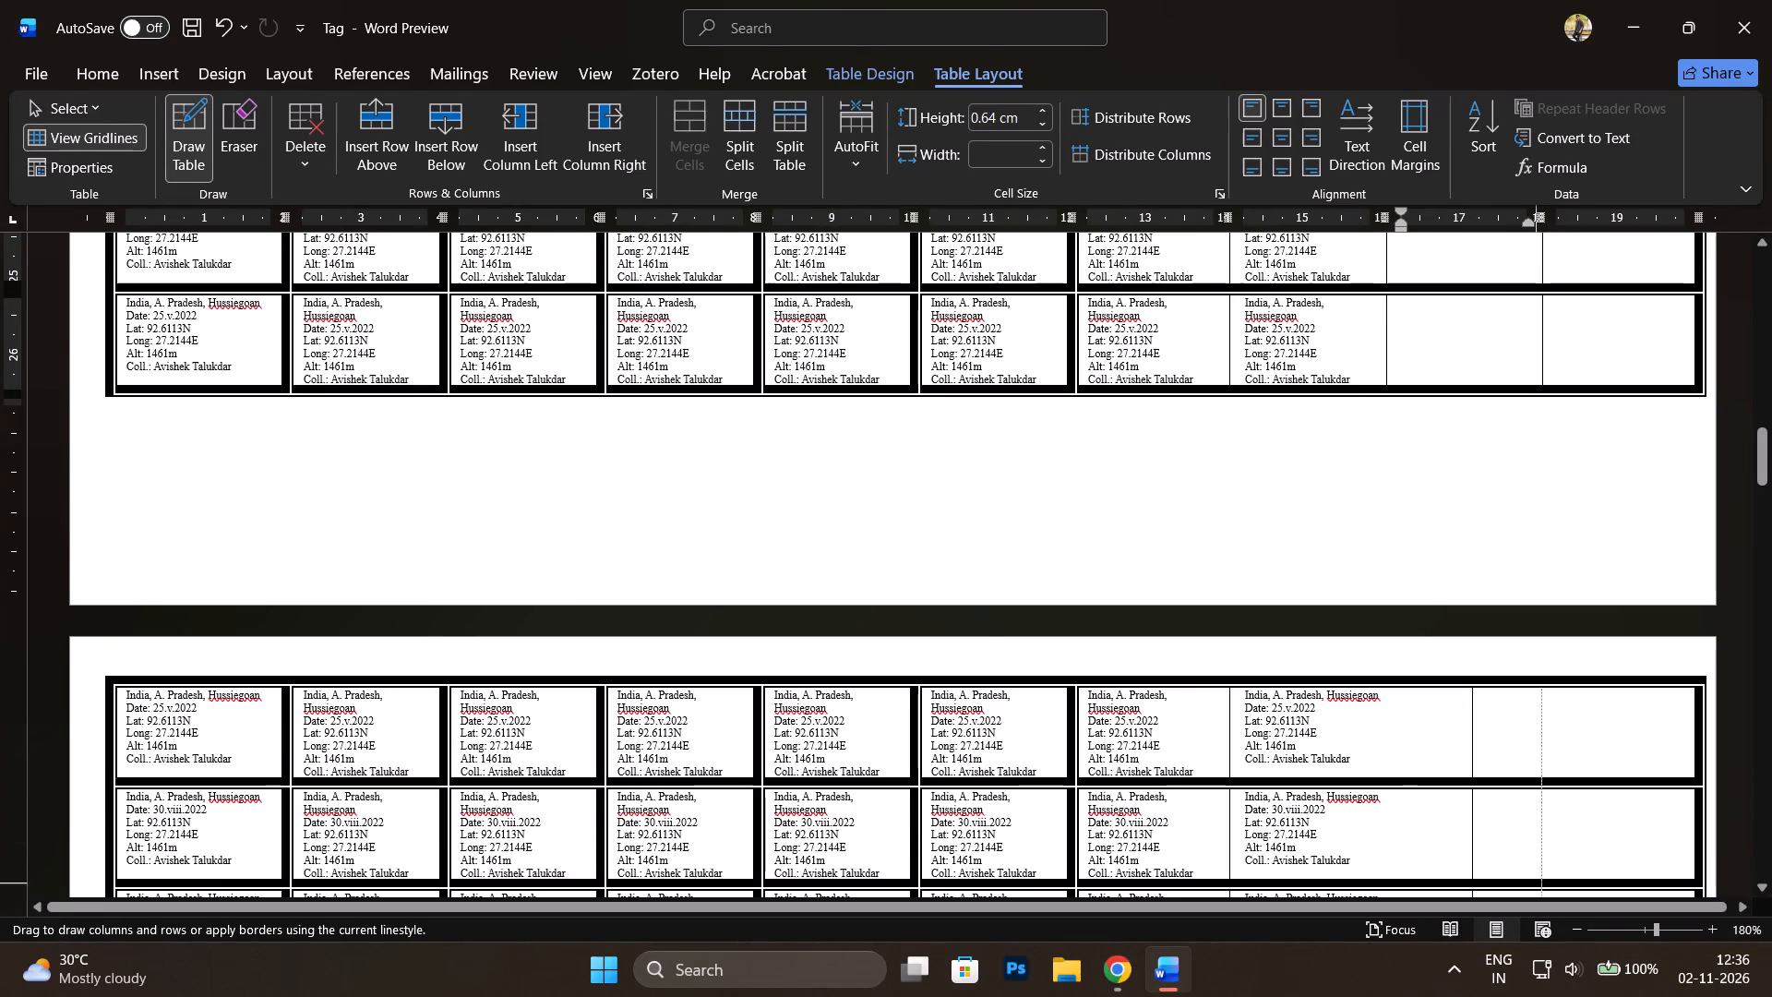
left_click_drag(1536, 889, 1536, 935)
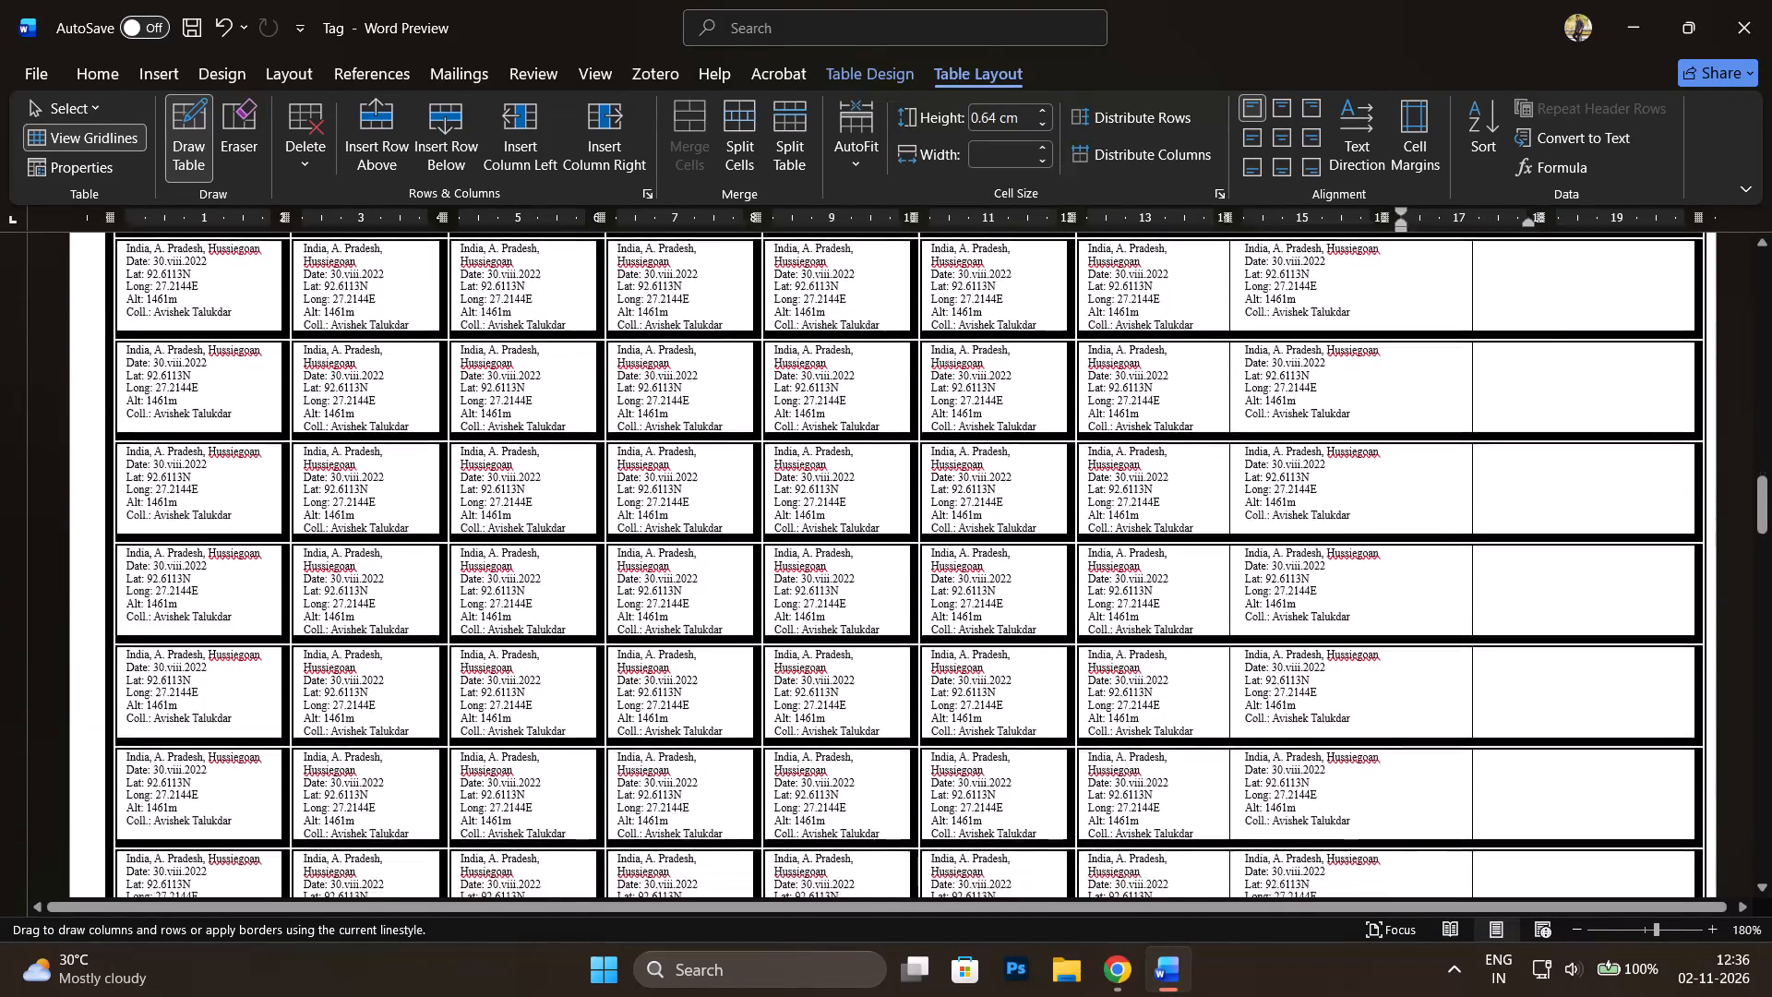
left_click_drag(1536, 935, 1527, 930)
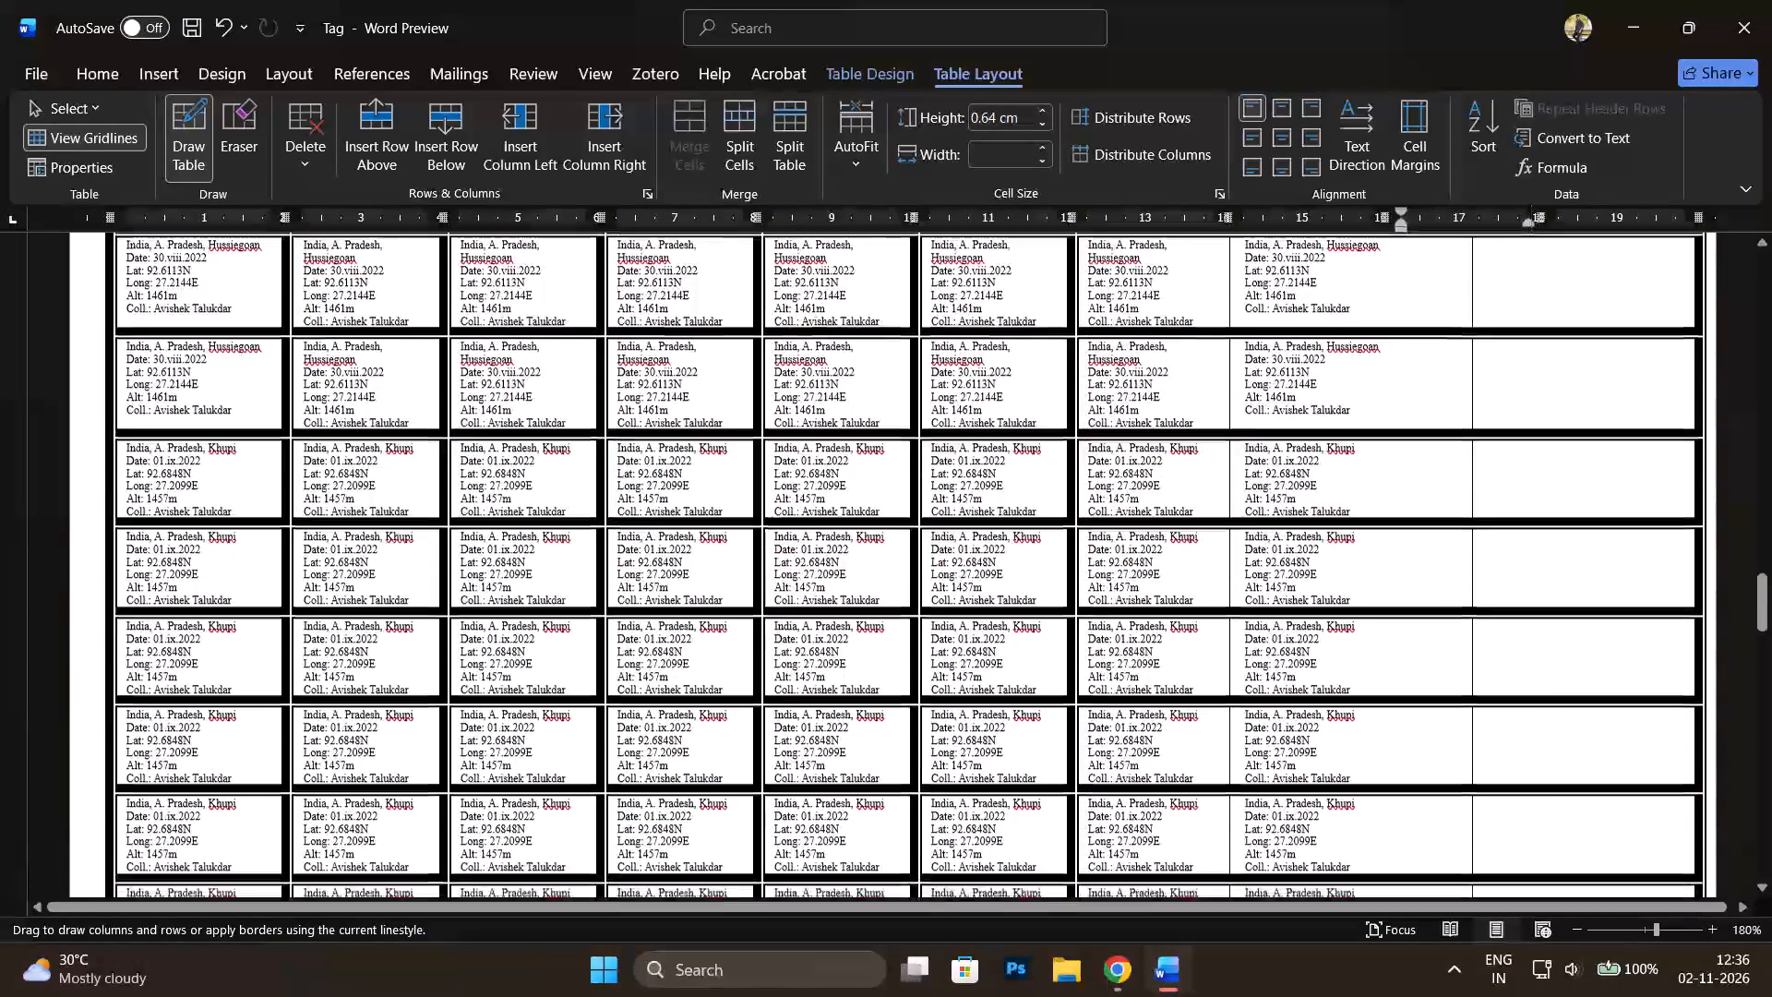
left_click_drag(1527, 930, 1533, 885)
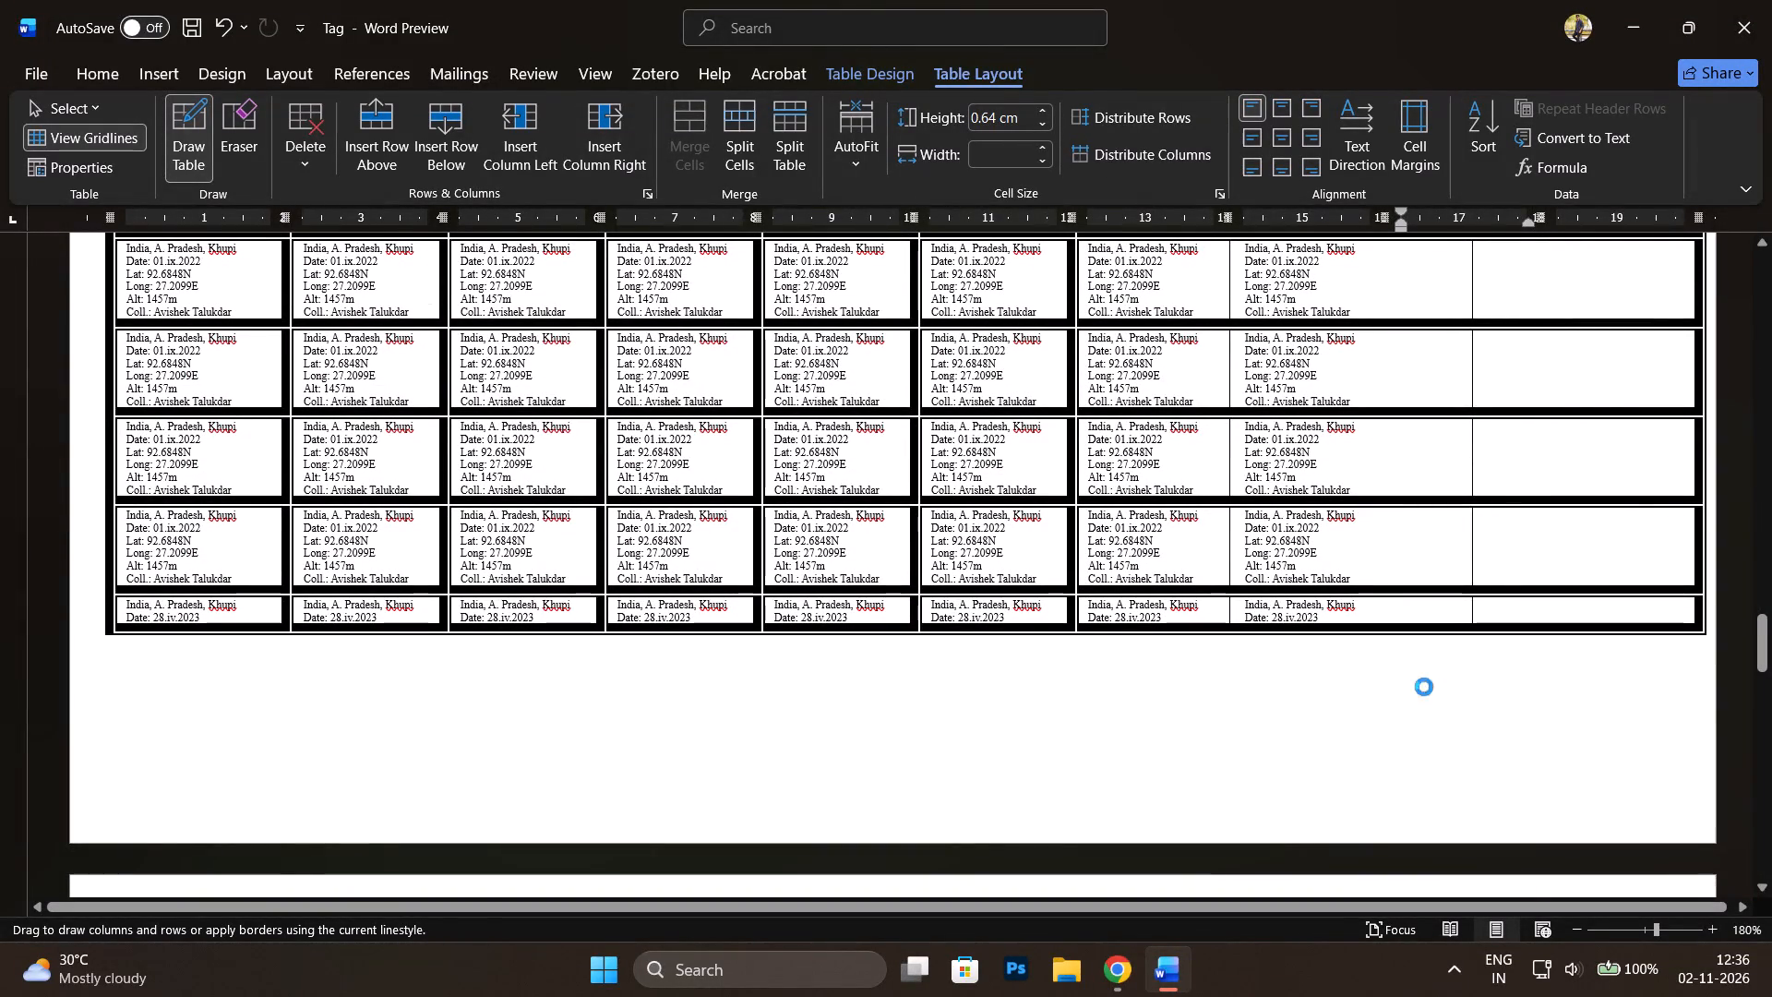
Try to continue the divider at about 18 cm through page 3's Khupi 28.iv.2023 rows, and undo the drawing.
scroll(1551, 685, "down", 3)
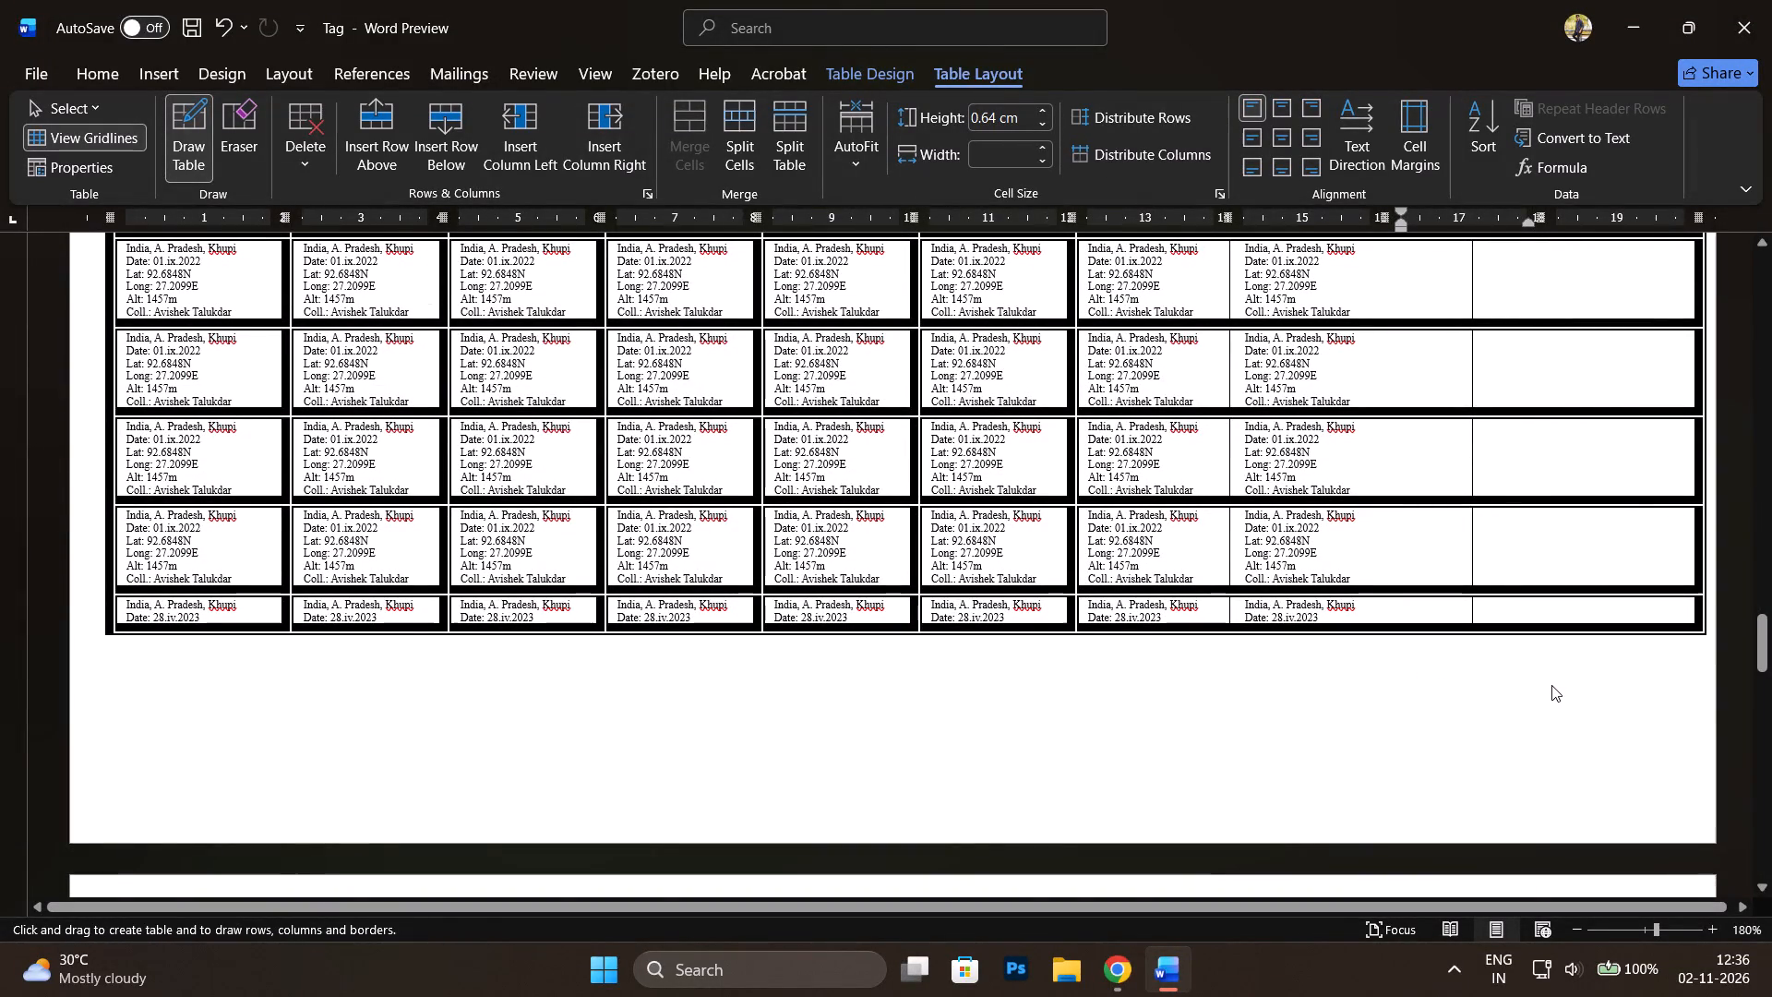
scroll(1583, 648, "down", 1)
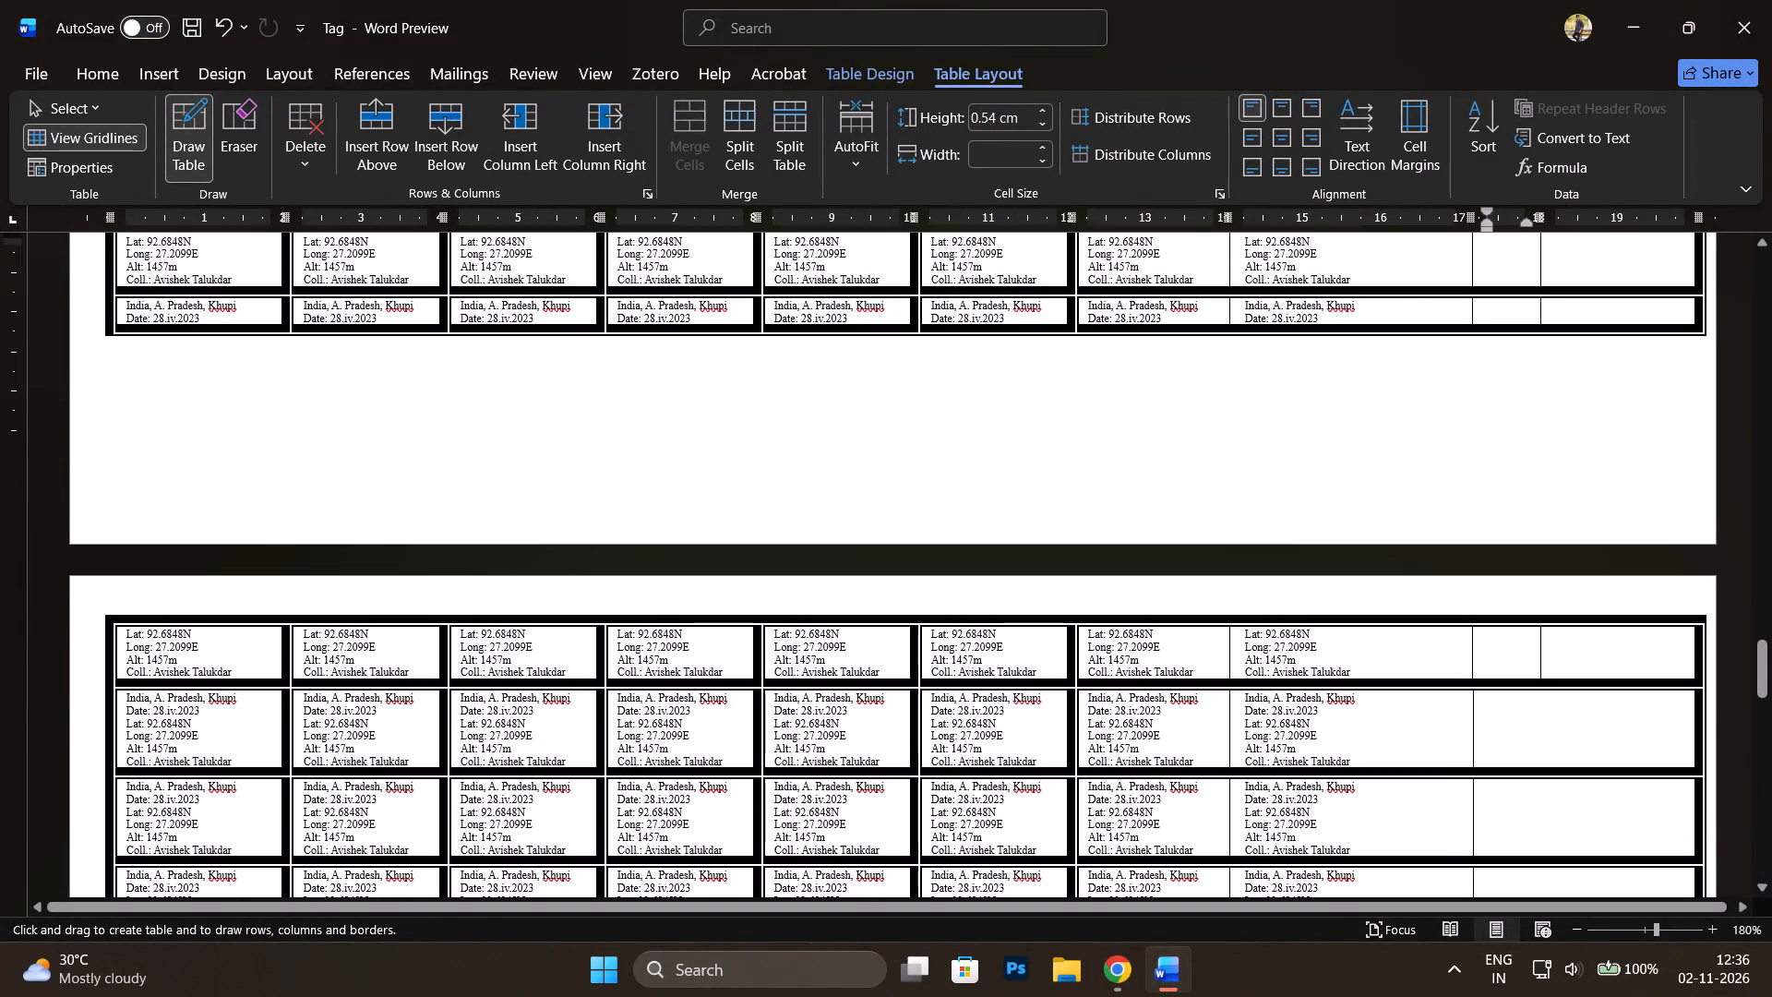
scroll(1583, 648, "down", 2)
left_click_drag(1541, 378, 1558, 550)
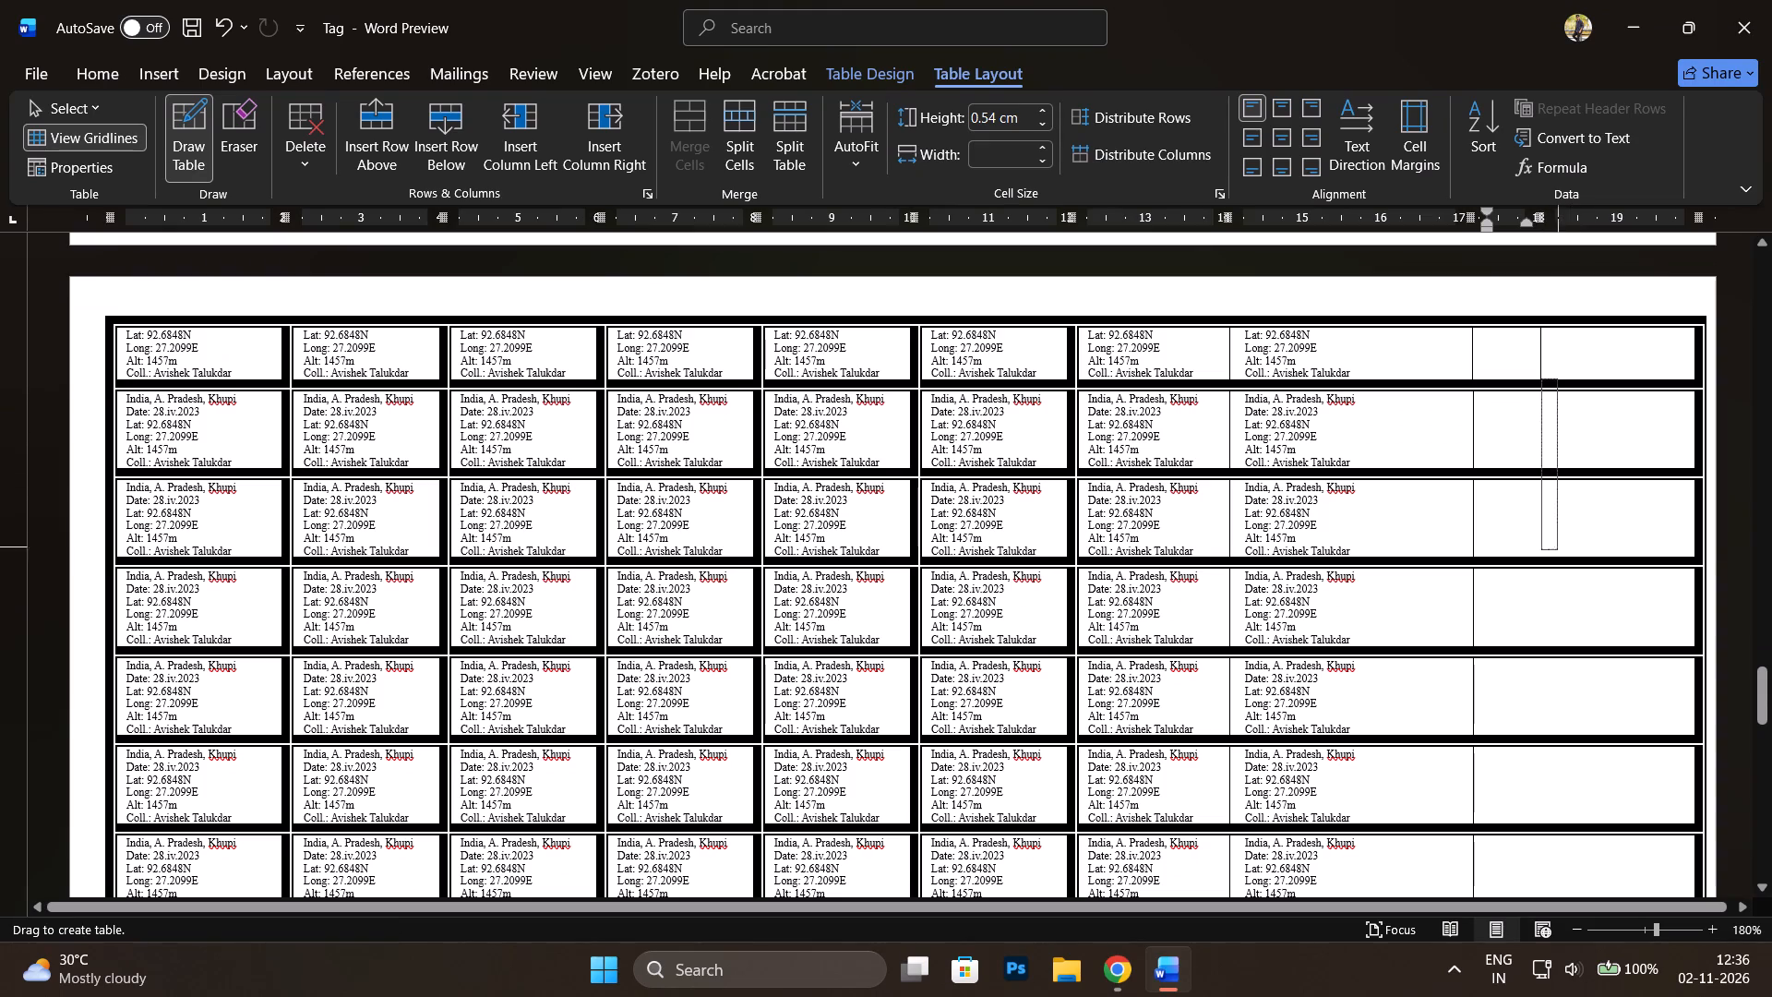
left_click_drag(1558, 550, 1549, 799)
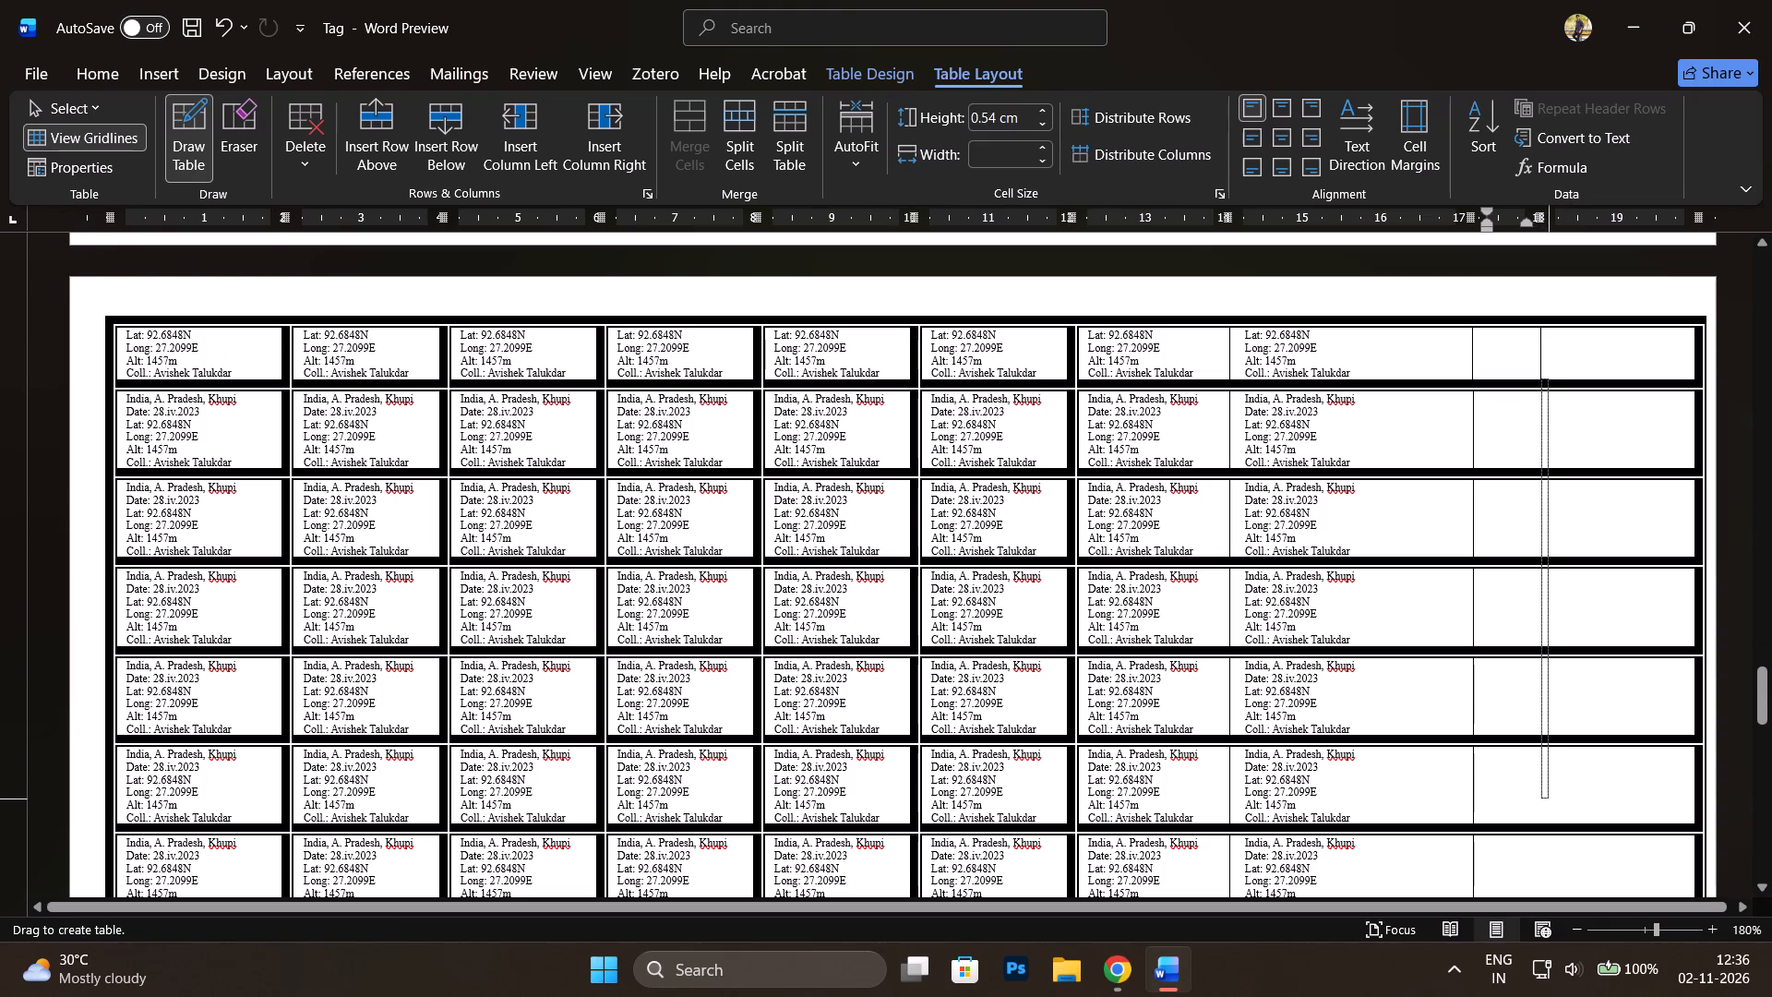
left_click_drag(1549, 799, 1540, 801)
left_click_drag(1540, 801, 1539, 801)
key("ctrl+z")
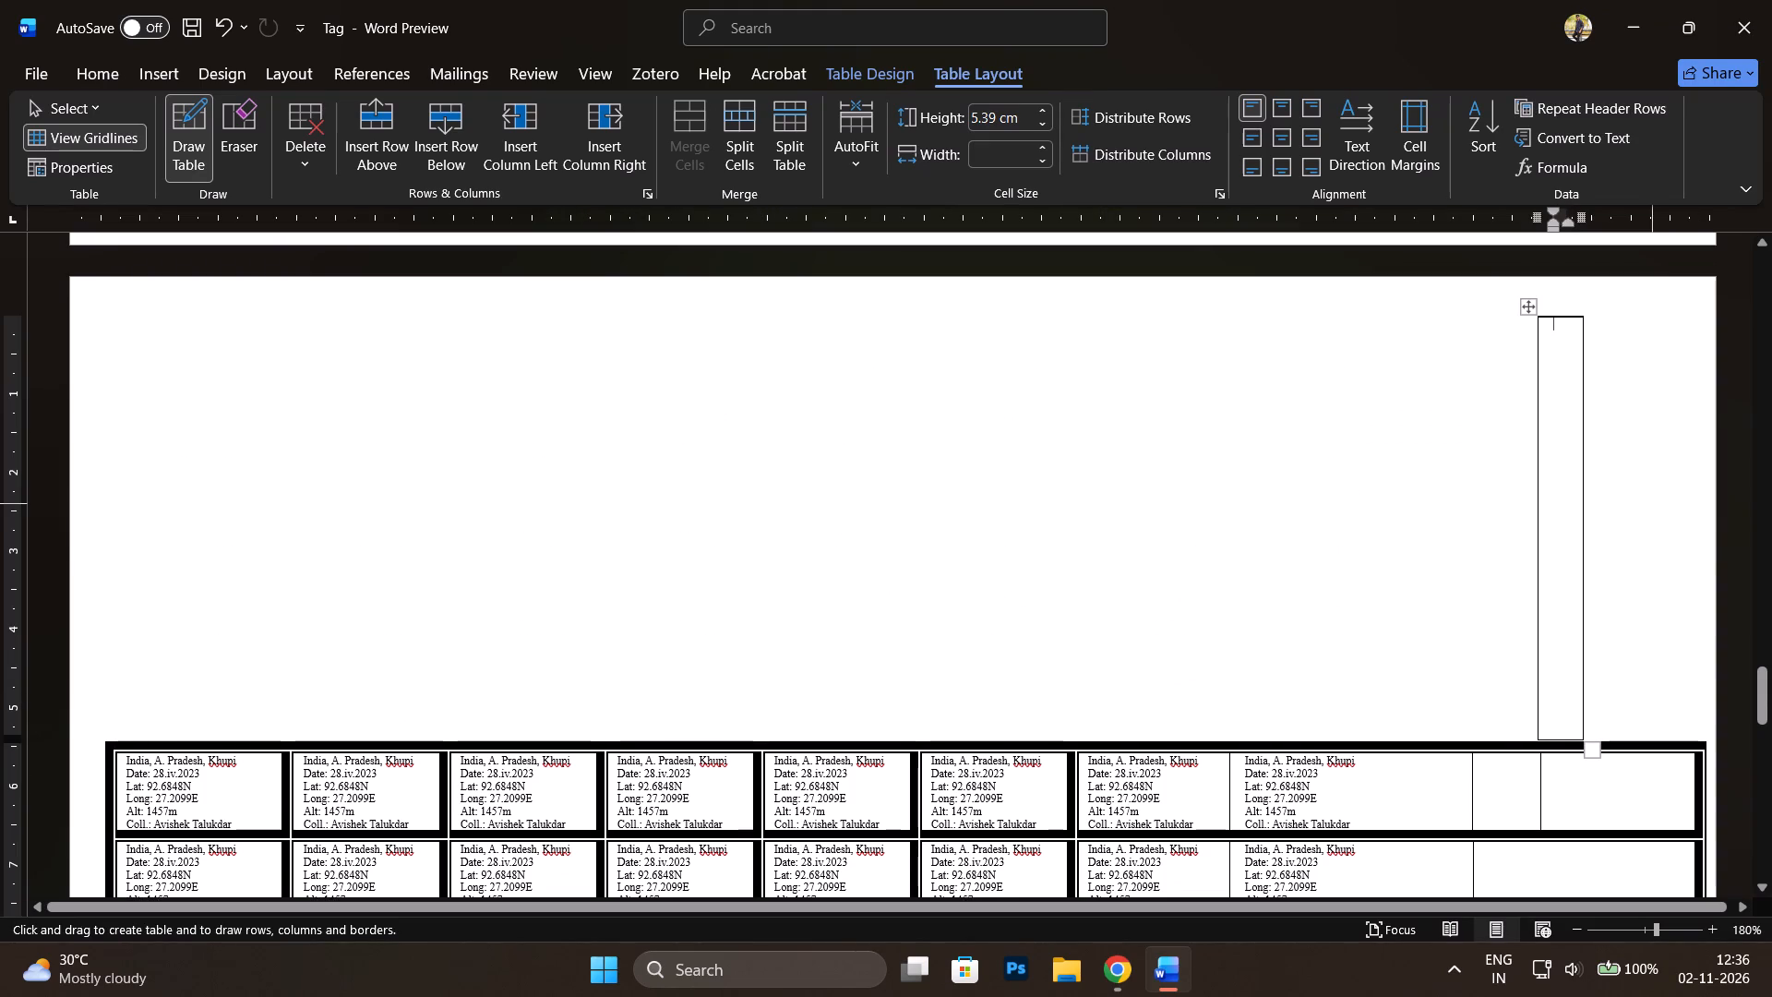
Draw the divider at about 18 cm down page 3, from the first complete Khupi 28.iv.2023 row to the table's end.
scroll(1563, 627, "down", 3)
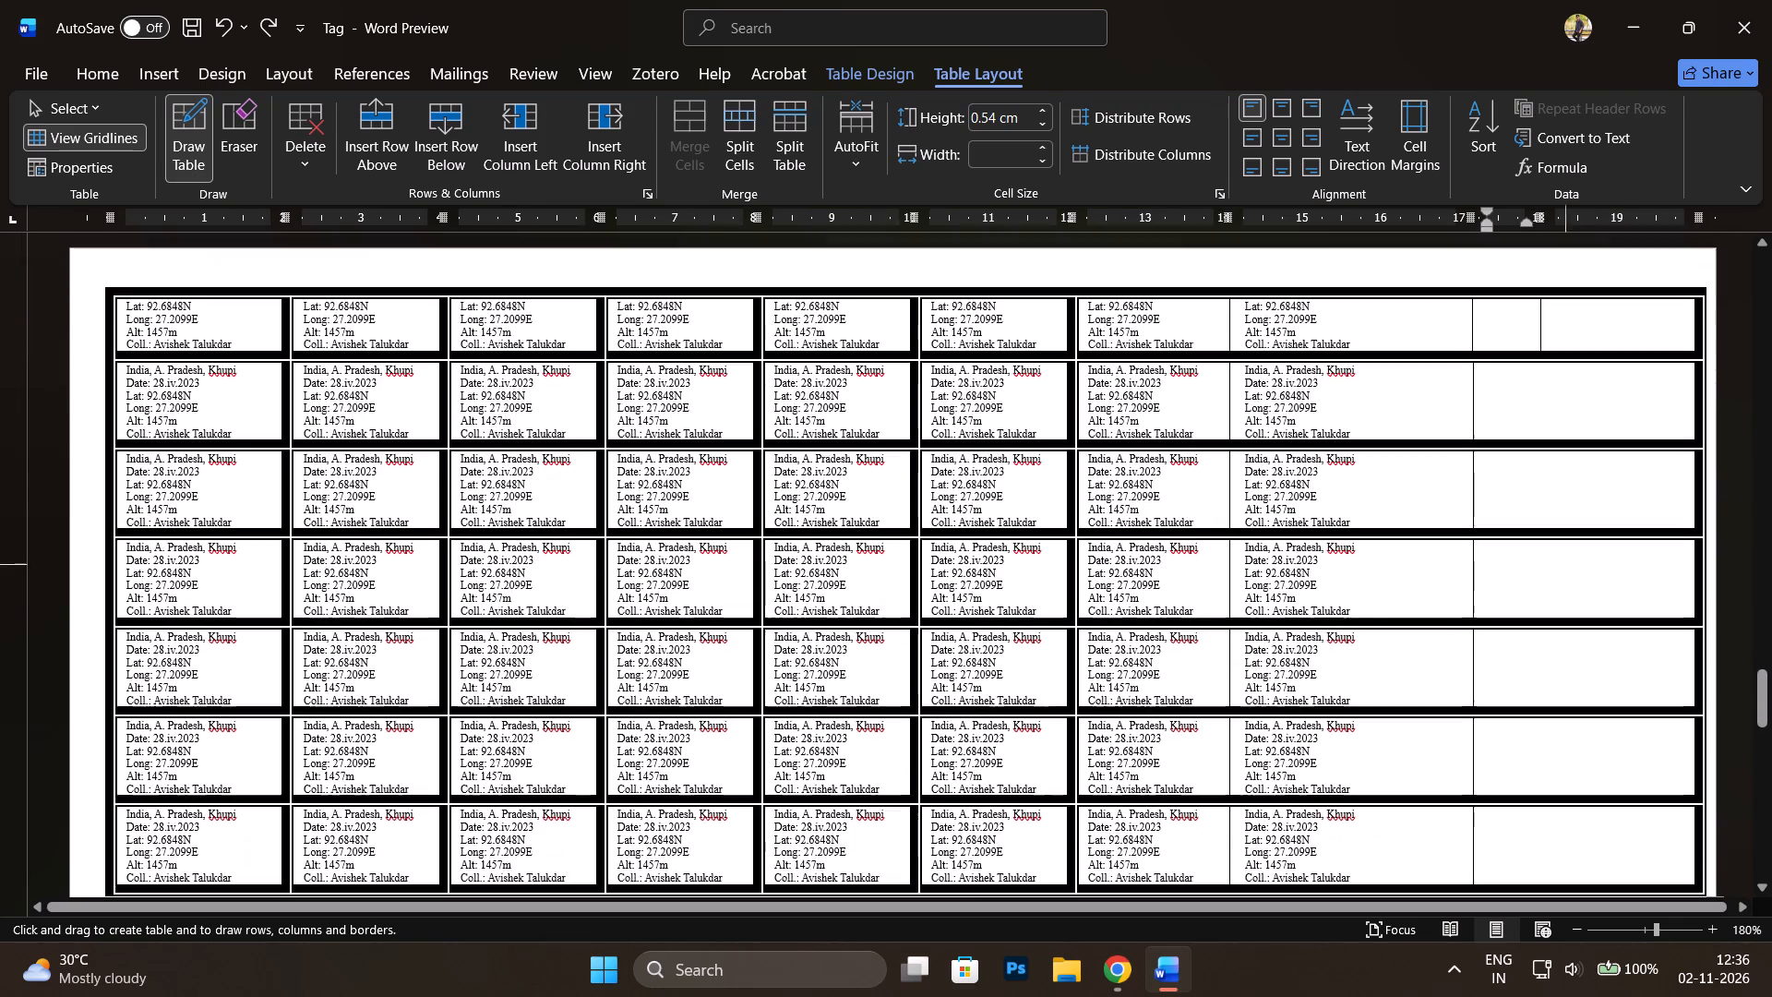
left_click_drag(1540, 354, 1549, 751)
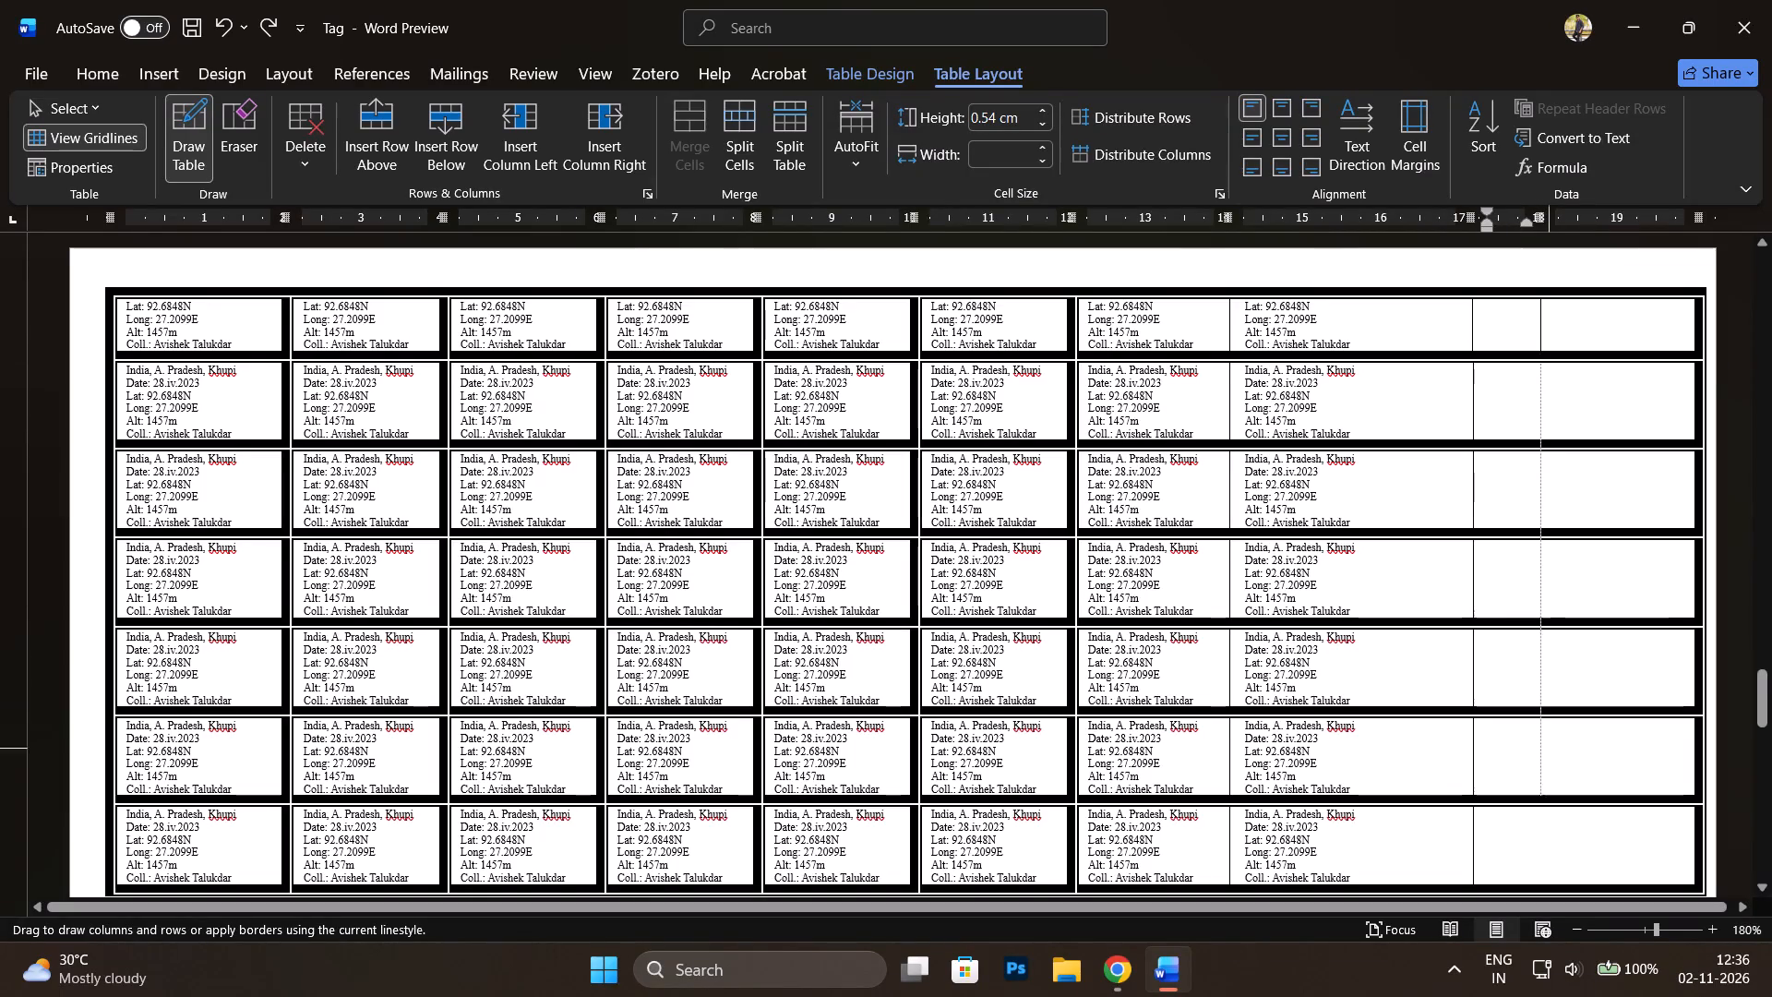
left_click_drag(1549, 751, 1534, 438)
Check the column dividers from page 3 back up to the break between pages 1 and 2, and stop drawing in the table.
scroll(1444, 609, "up", 4)
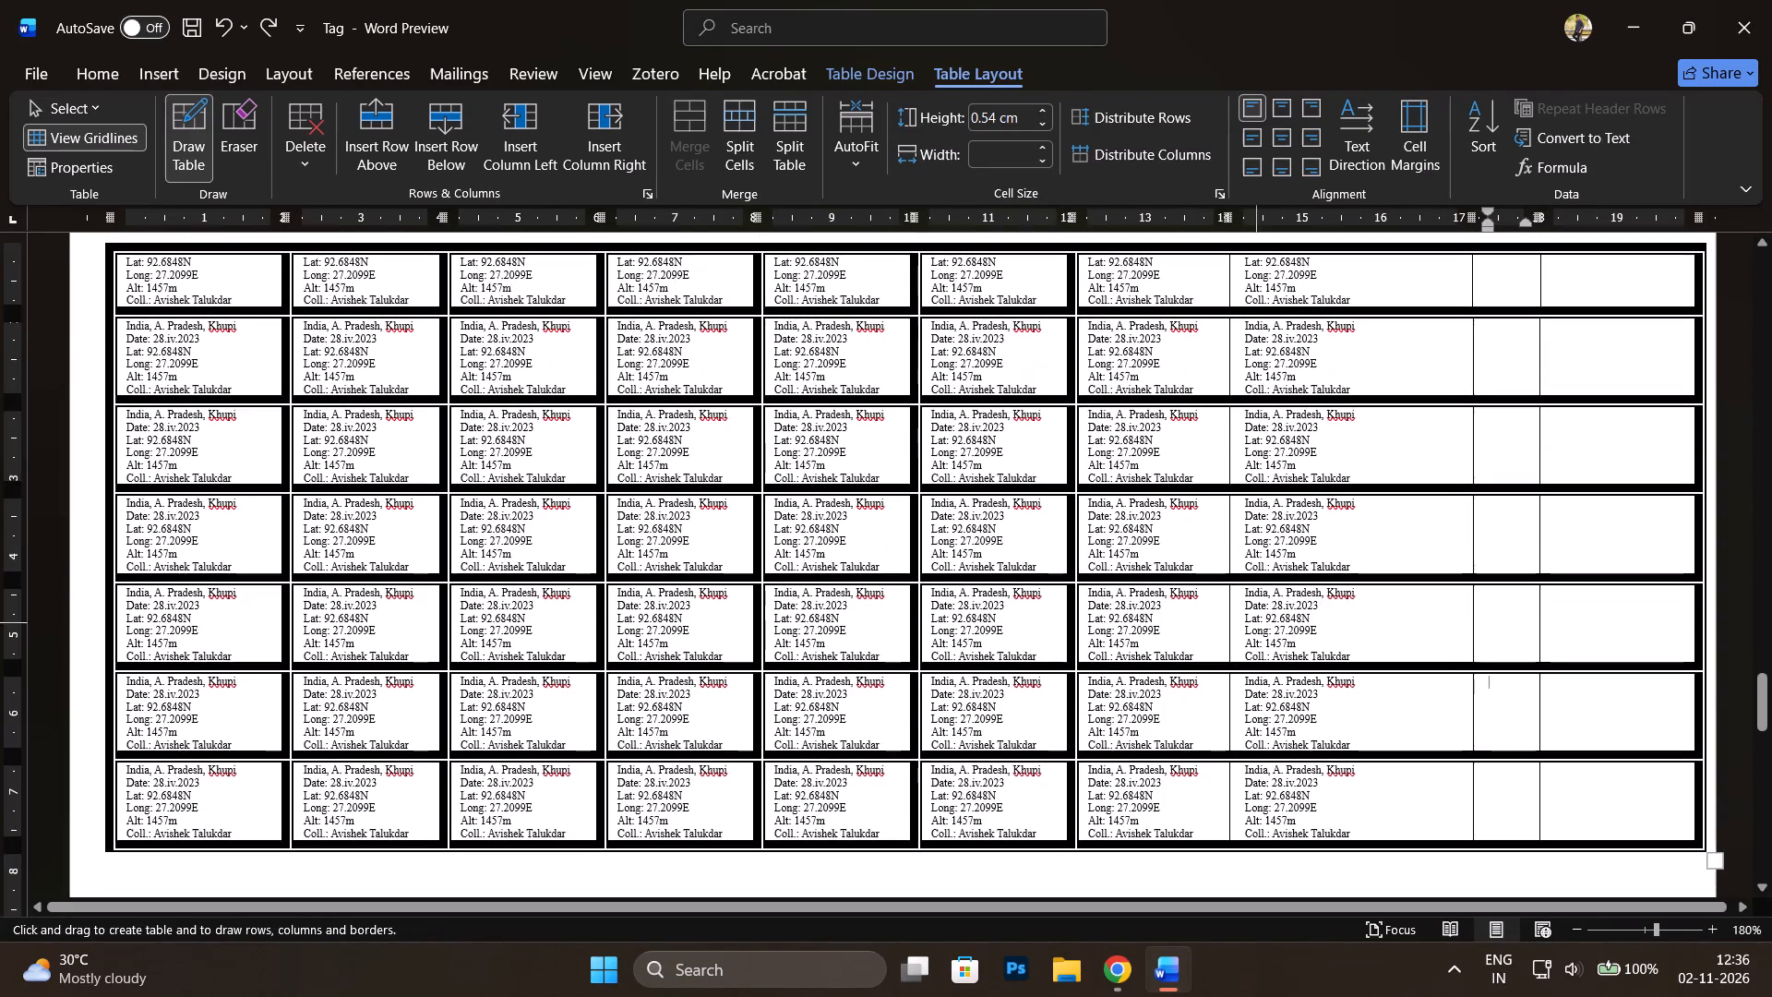
scroll(1303, 603, "up", 4)
scroll(1478, 412, "up", 9)
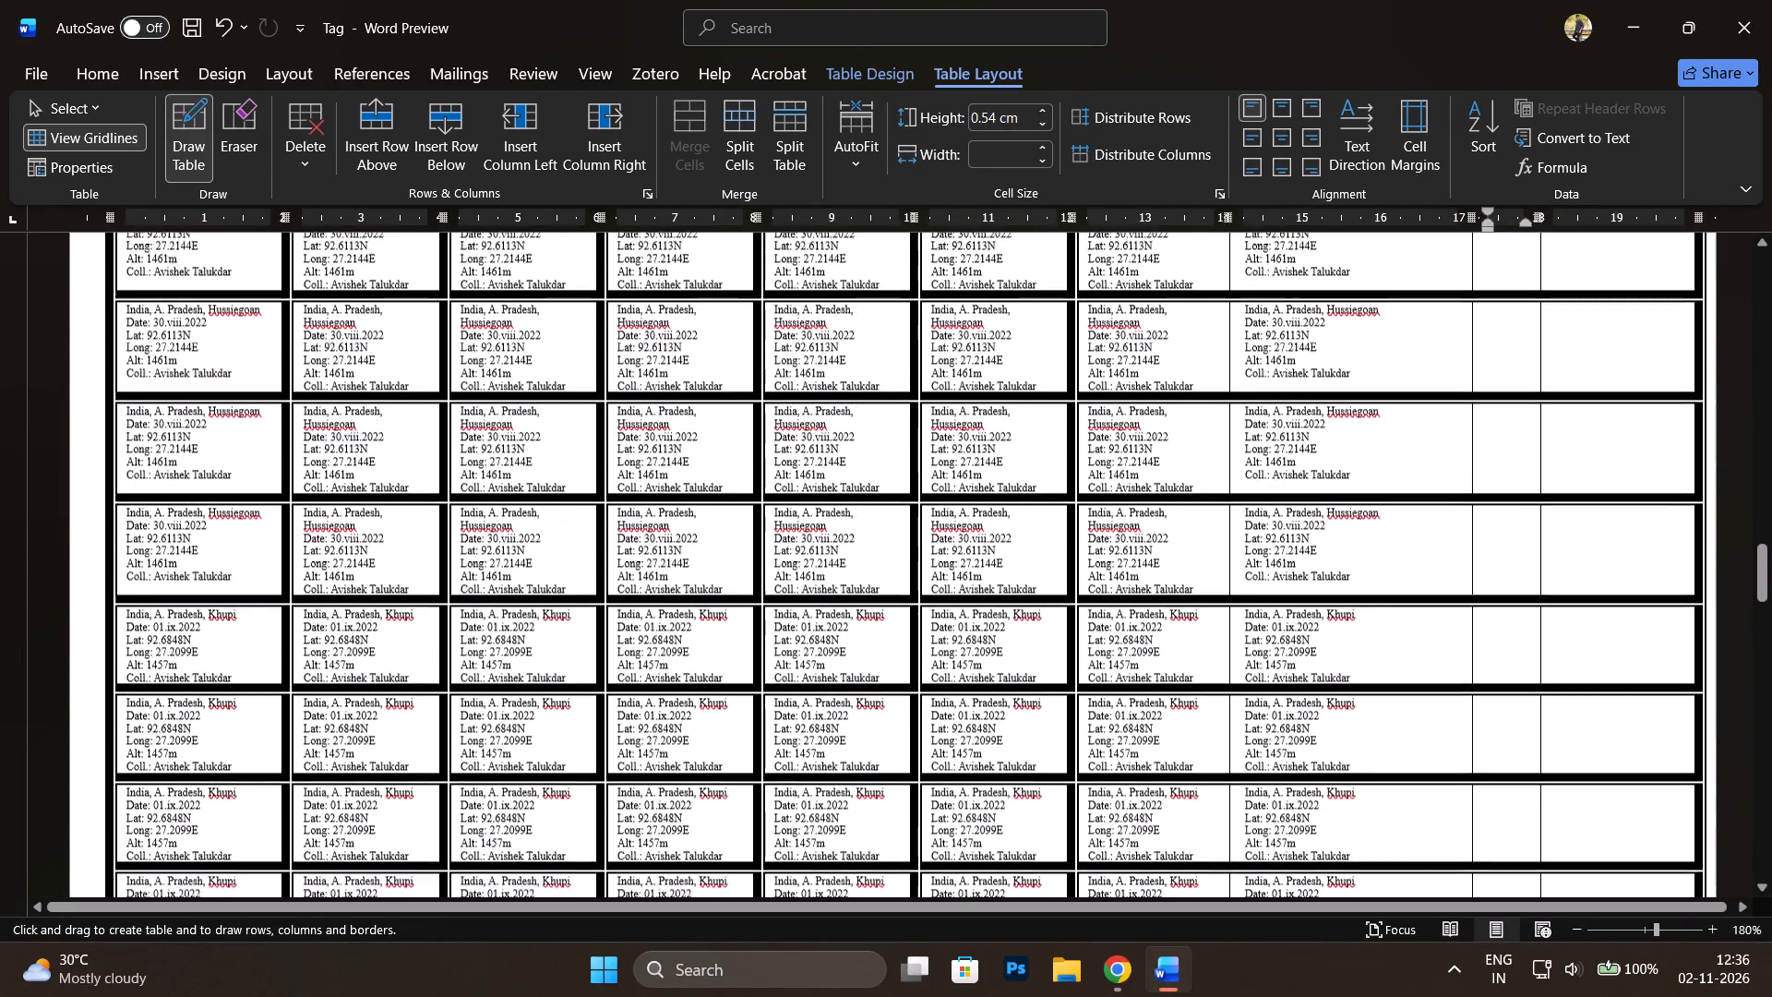
scroll(1495, 422, "up", 16)
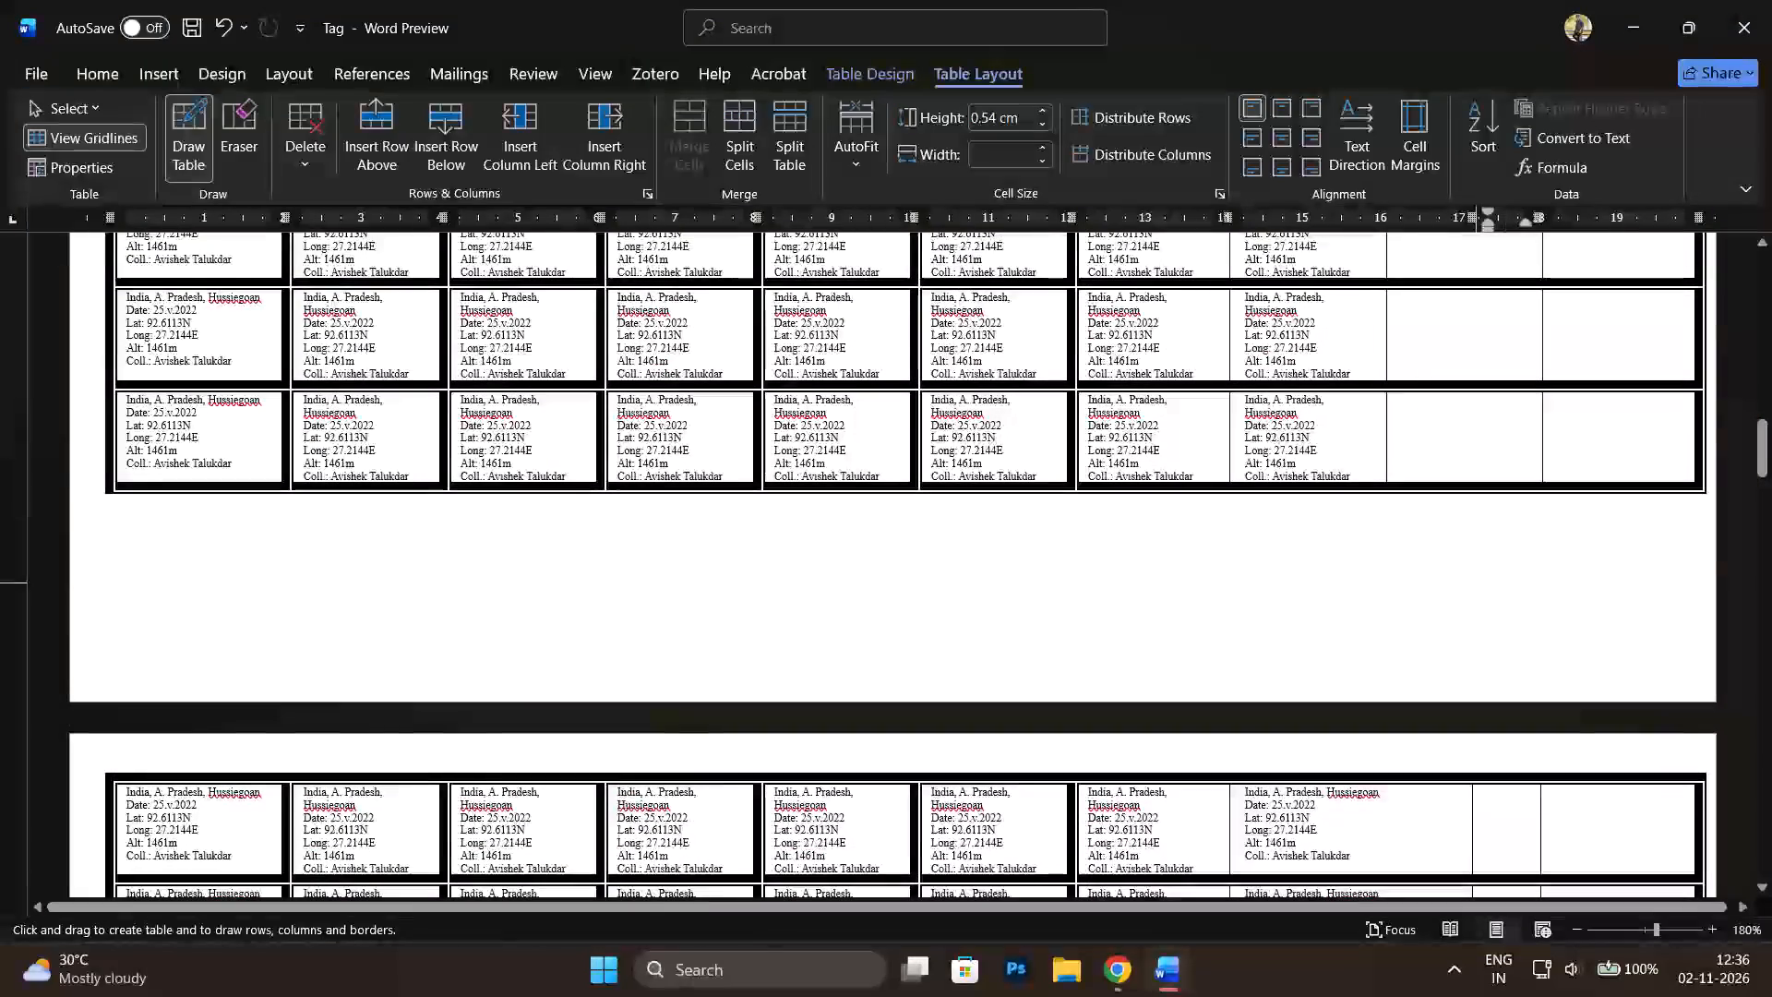
left_click(186, 145)
scroll(1478, 578, "down", 2)
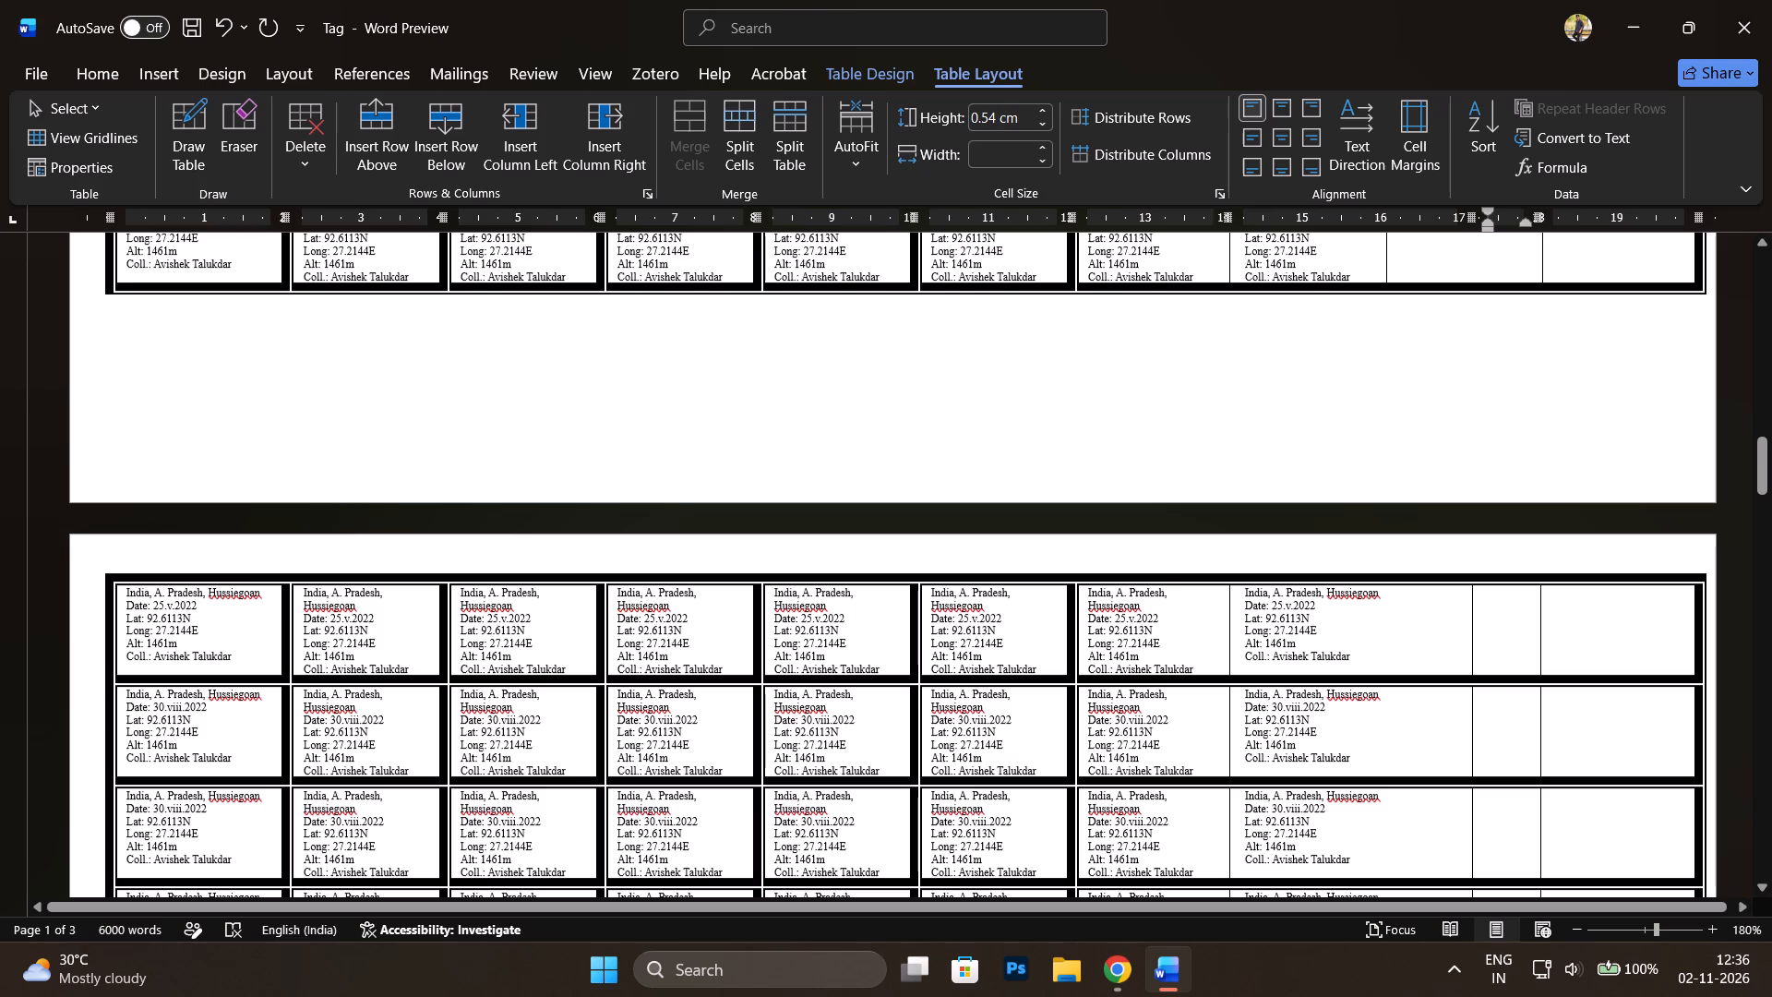
Move the first empty-column divider on page 2 to about 16 cm, in line with page 1's divider.
left_click_drag(1469, 639, 1384, 640)
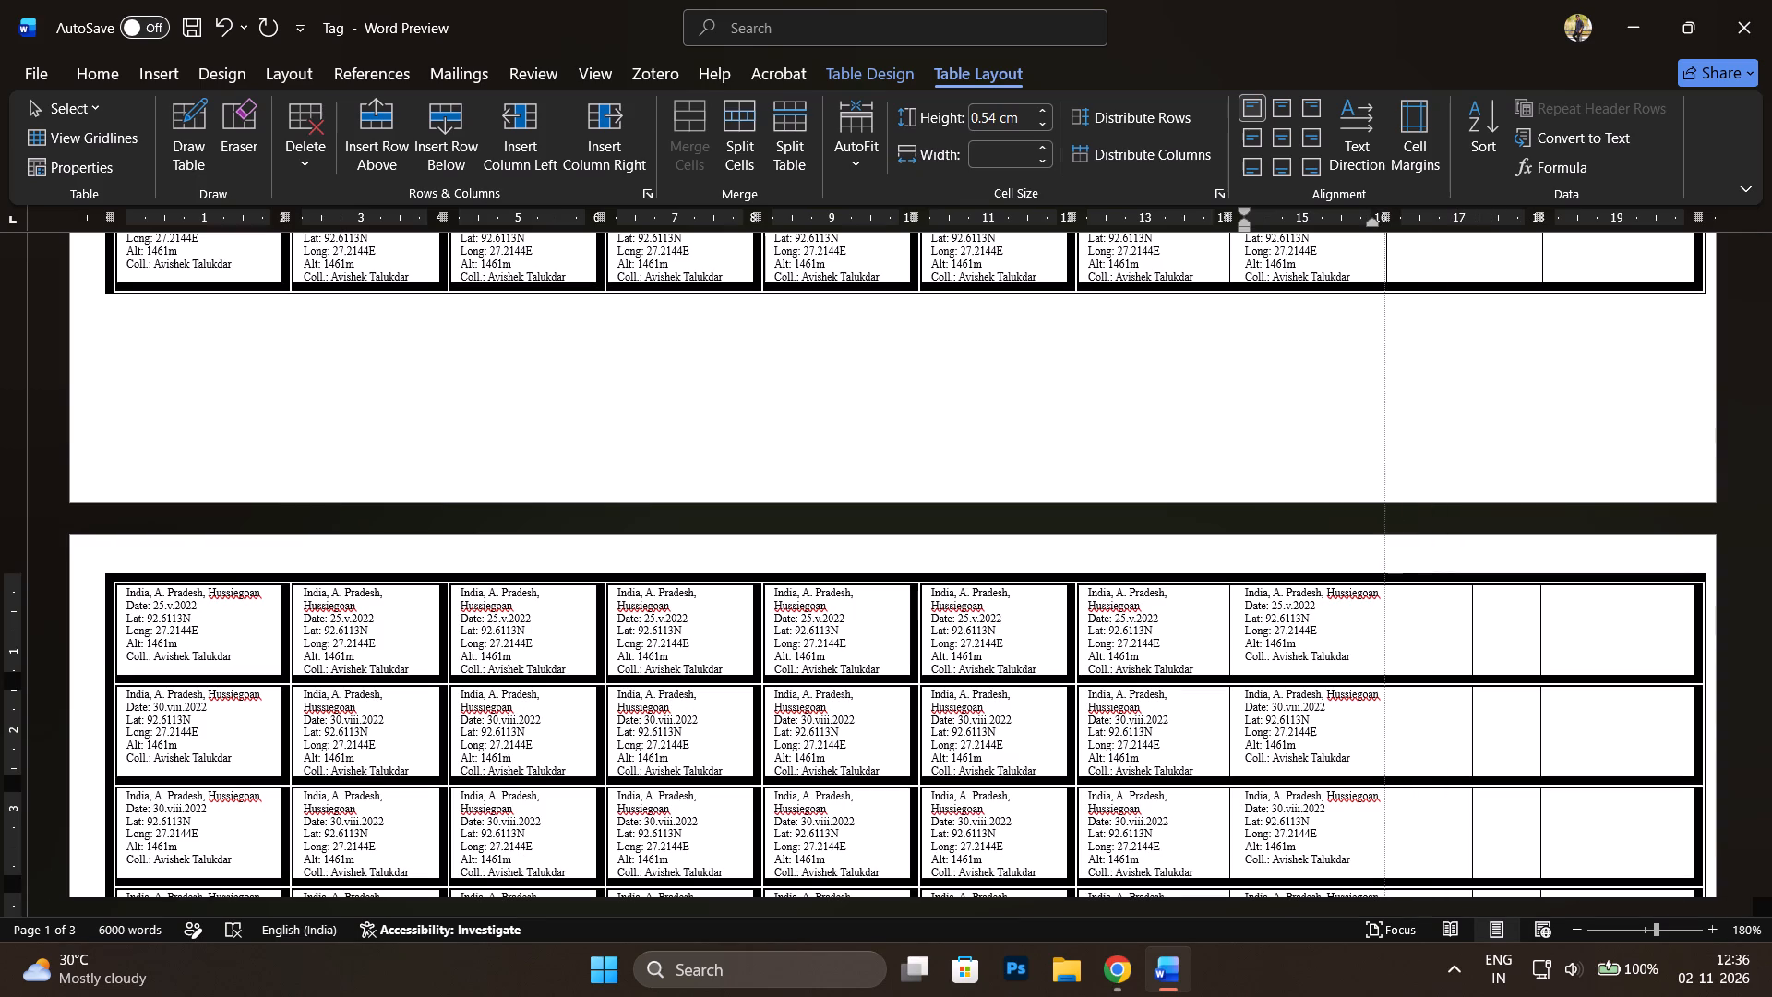
left_click_drag(1384, 640, 1386, 640)
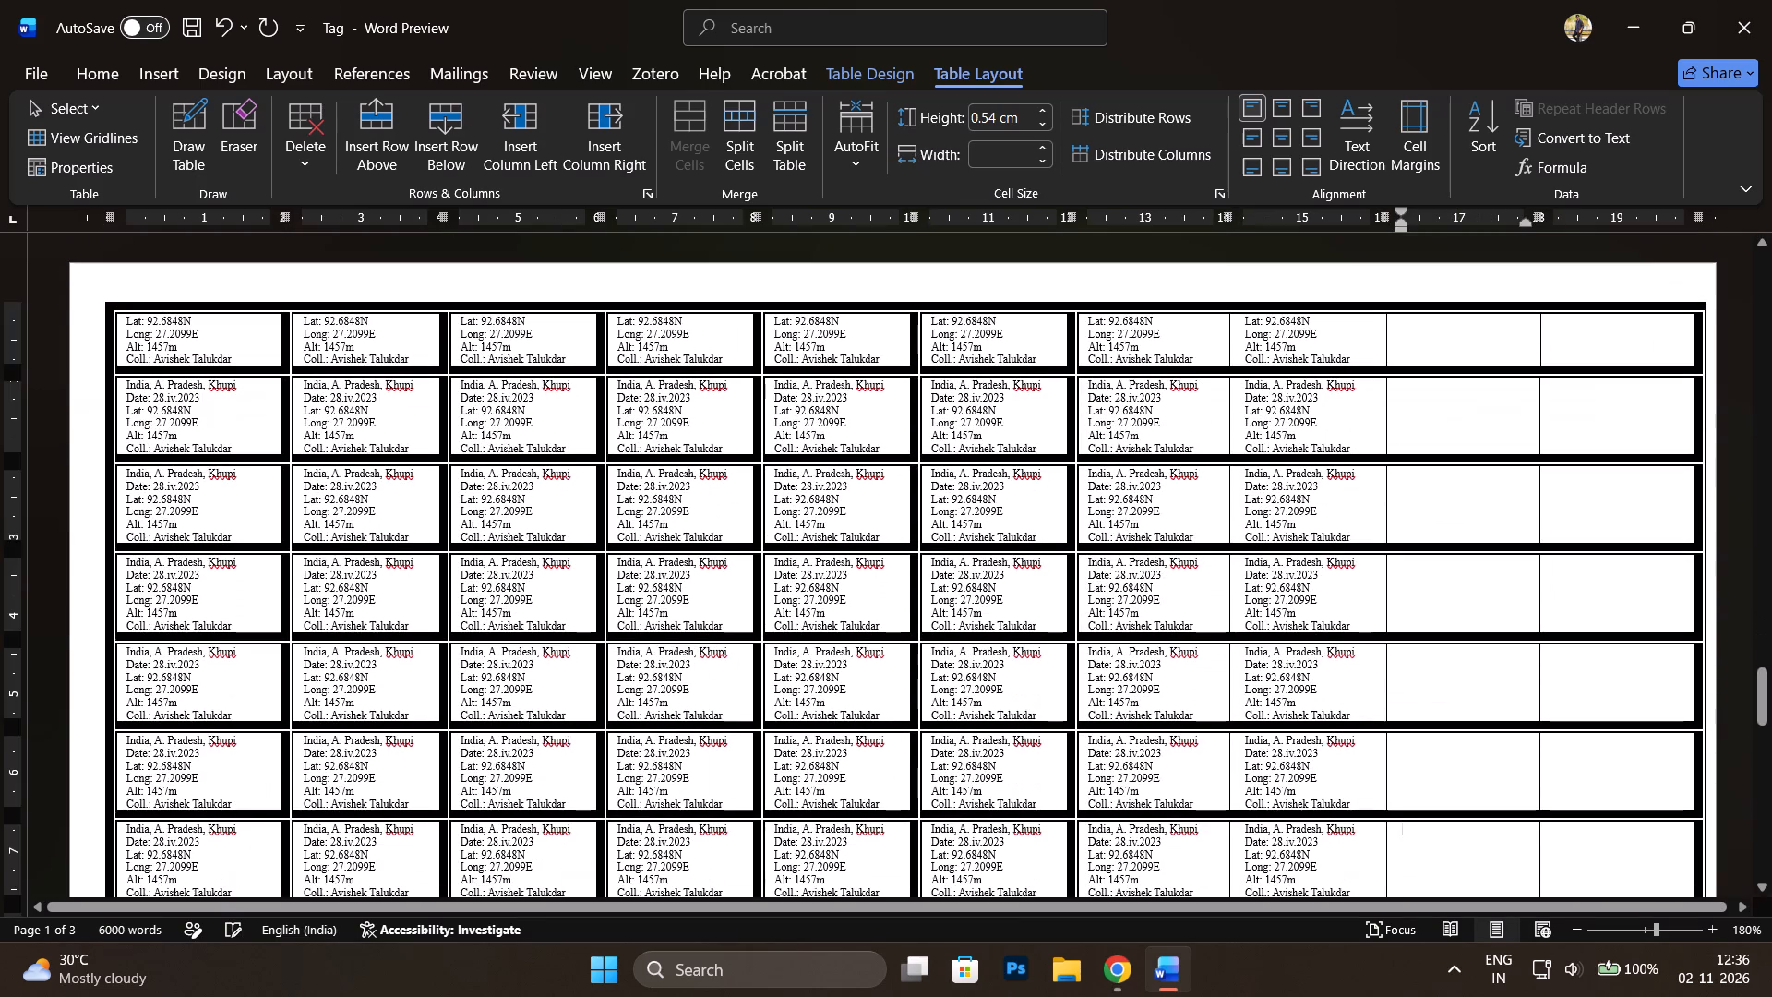
Check the alignment of the empty-column dividers across the table, from page 3 back up to page 1.
scroll(1442, 697, "down", 9)
scroll(1444, 692, "up", 9)
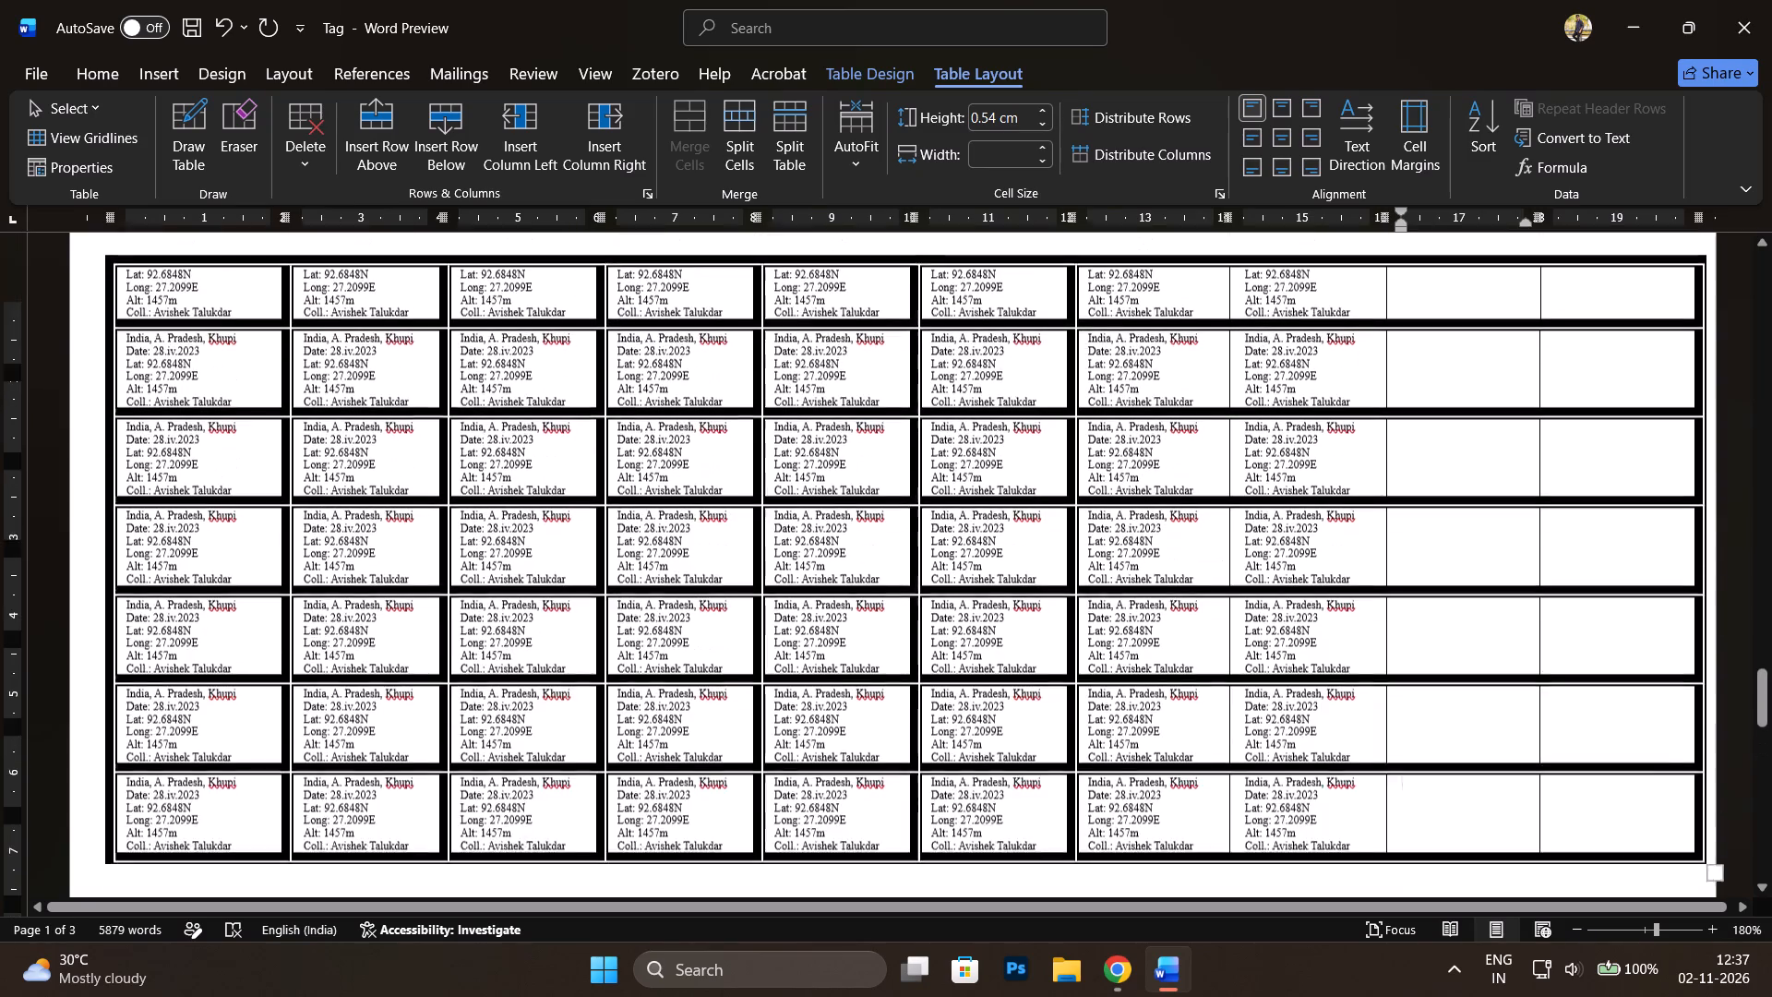
scroll(1444, 692, "up", 1)
scroll(1452, 553, "up", 2)
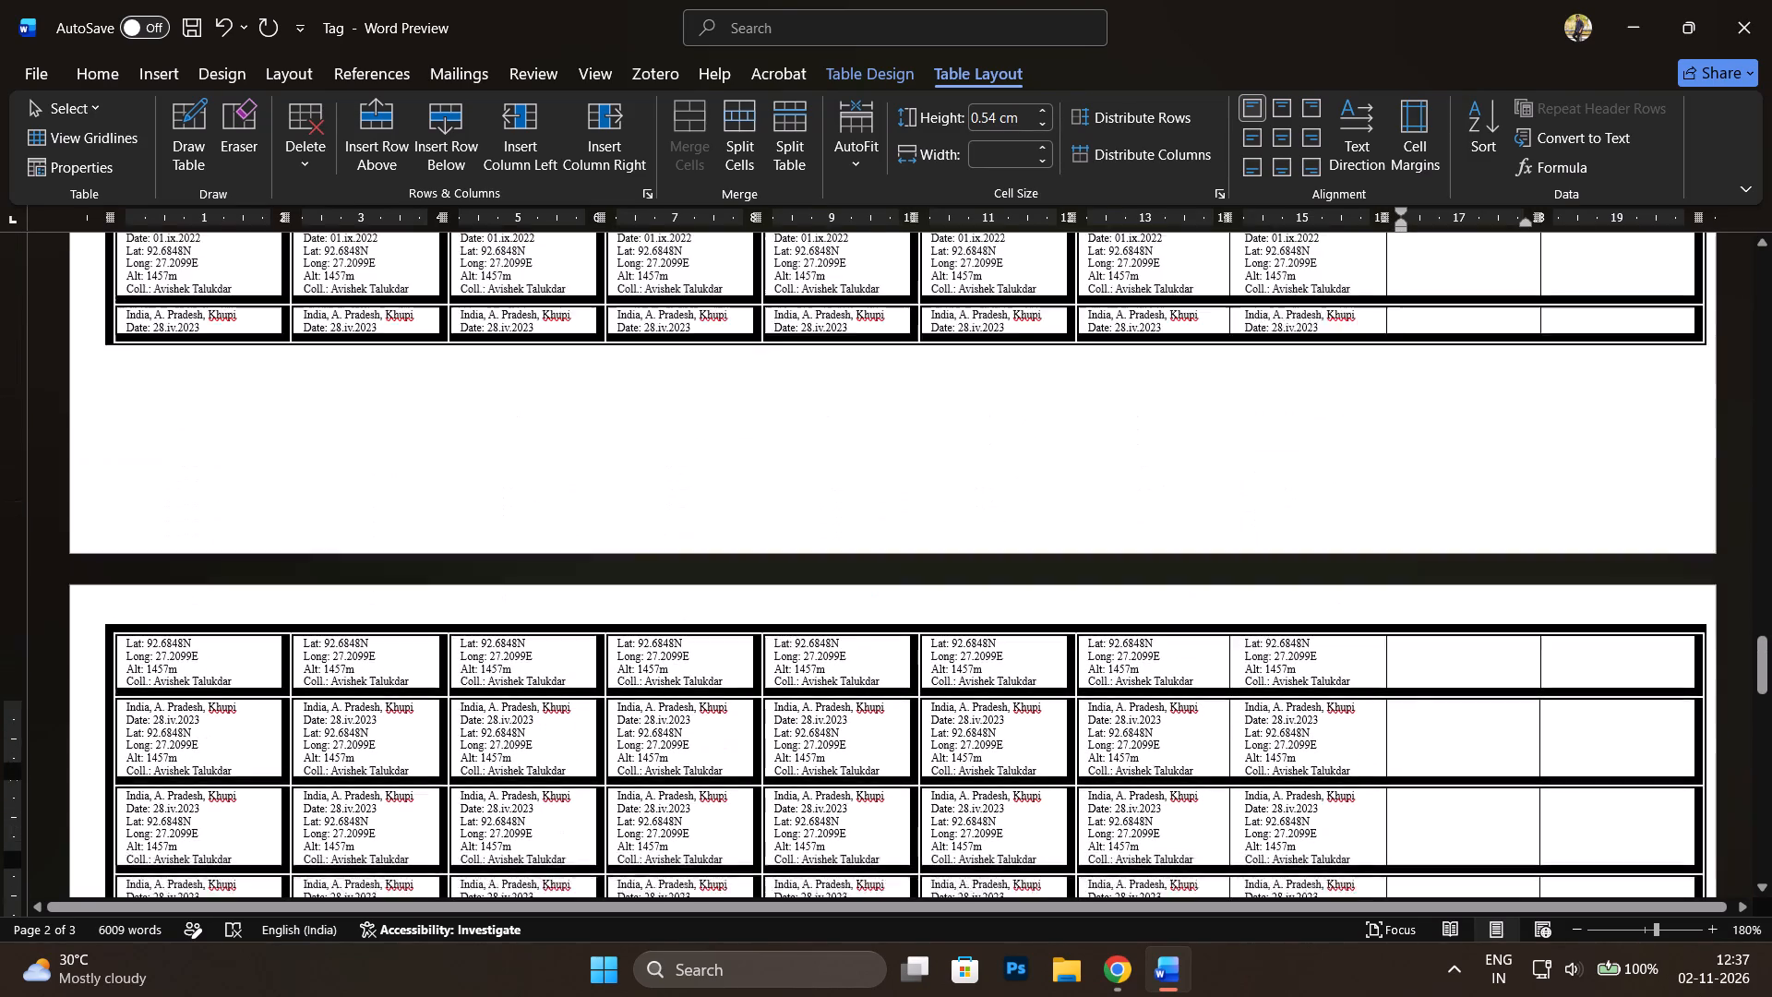
scroll(1452, 553, "up", 2)
scroll(995, 571, "up", 3)
scroll(771, 578, "up", 4)
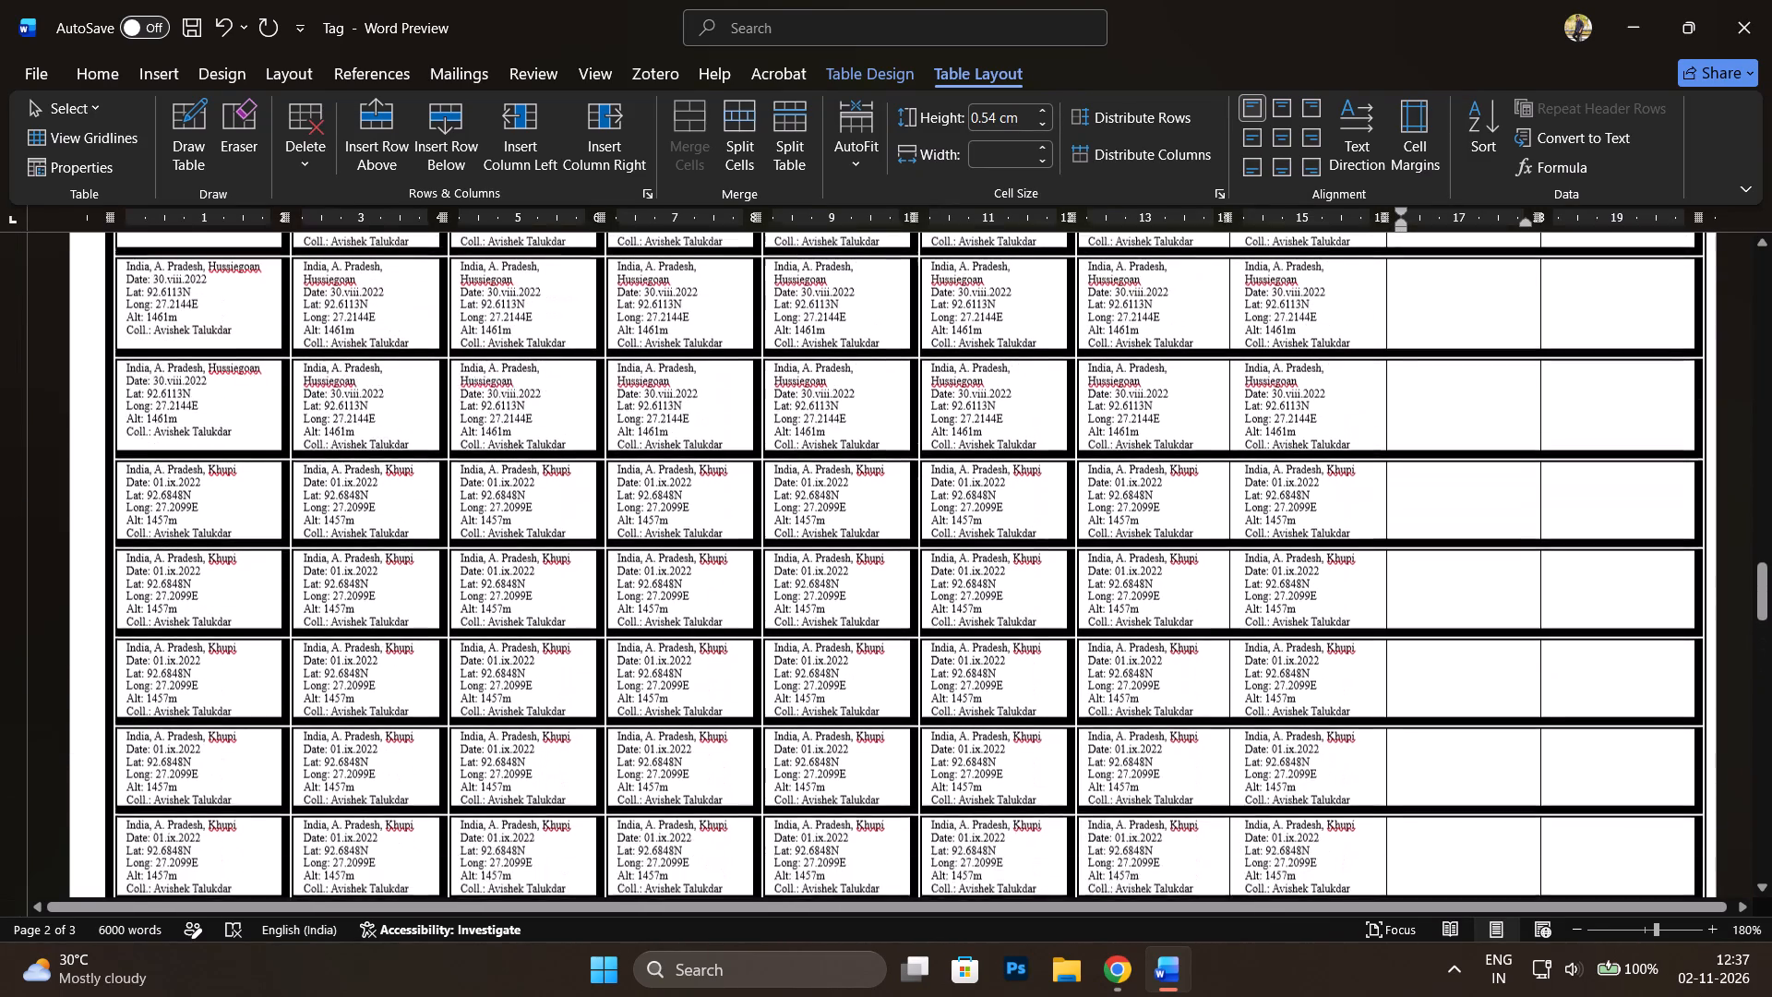
scroll(758, 578, "up", 12)
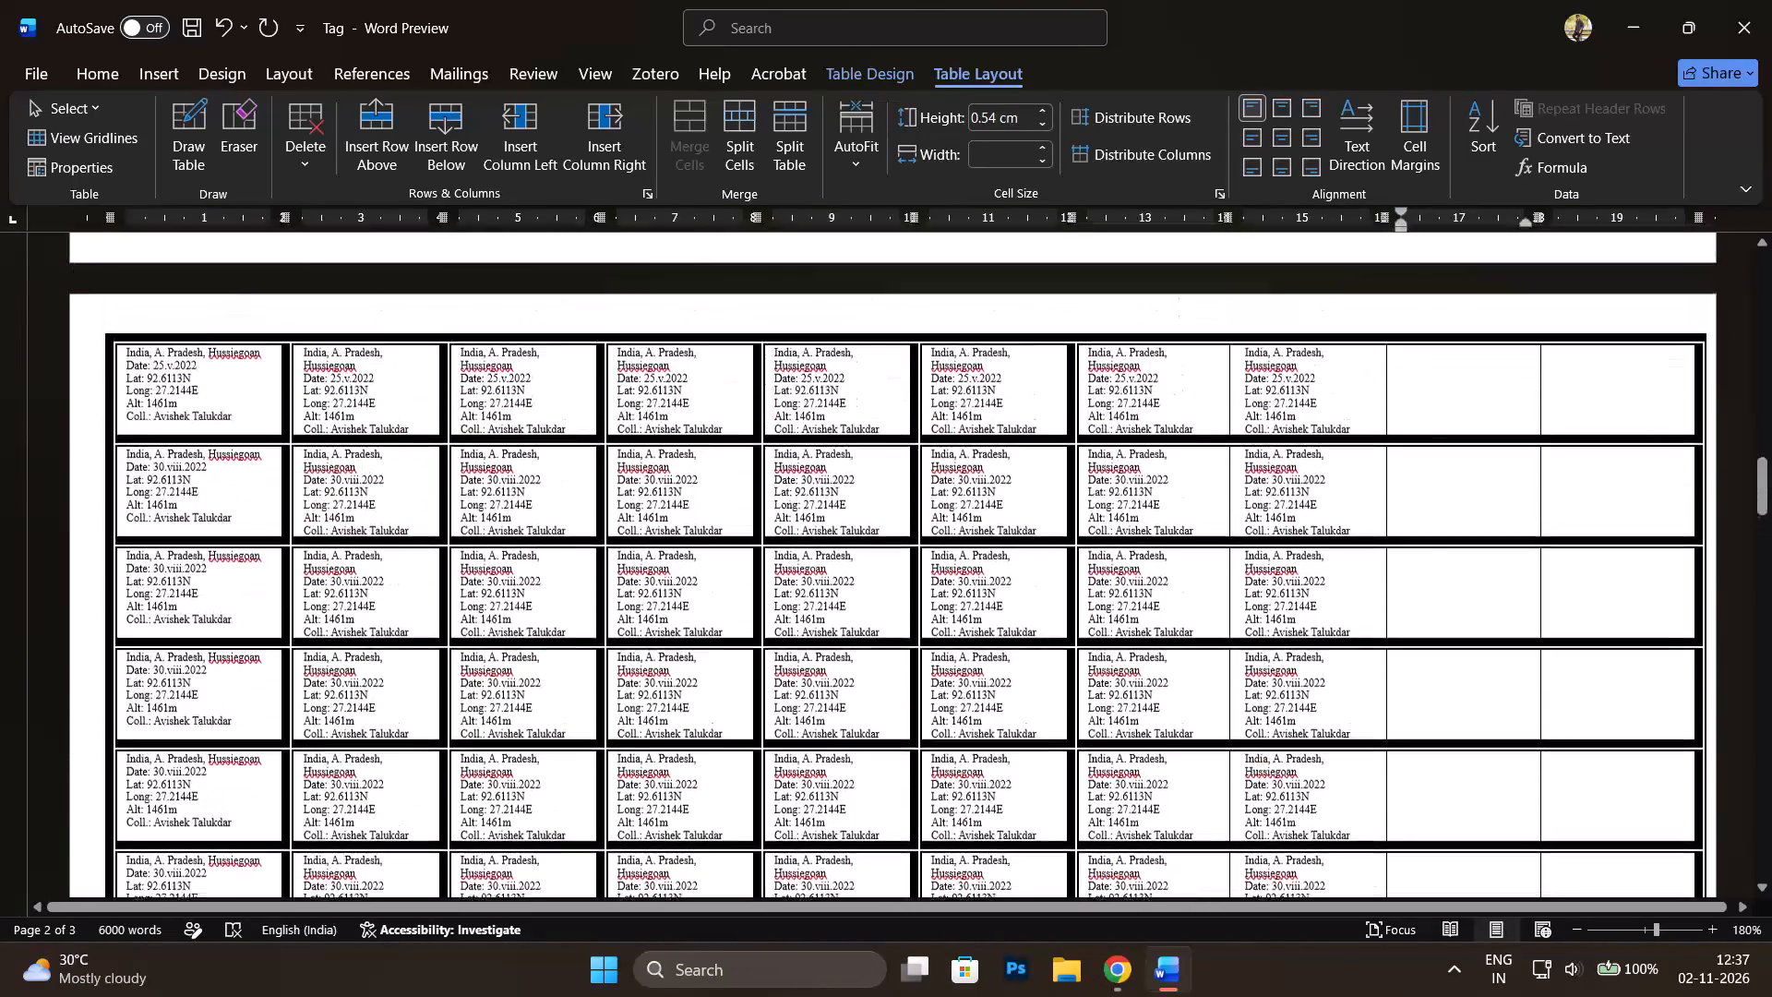
scroll(1074, 587, "up", 2)
scroll(1262, 584, "up", 11)
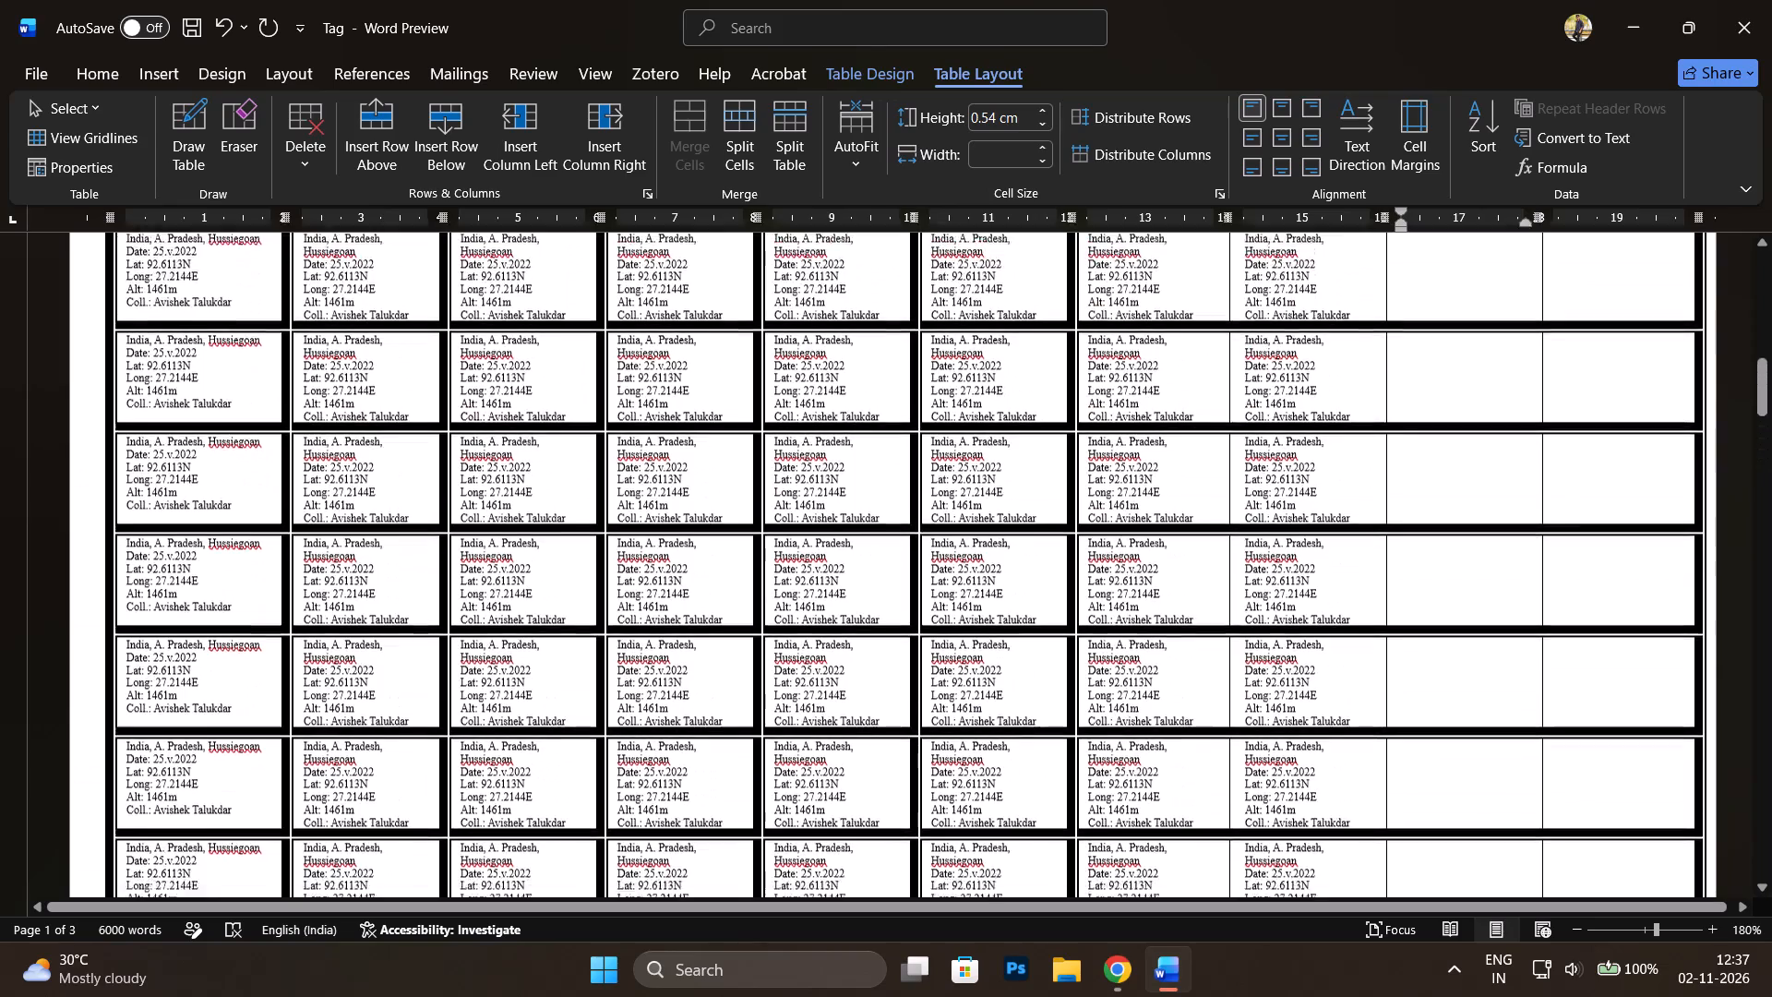
scroll(1290, 576, "up", 17)
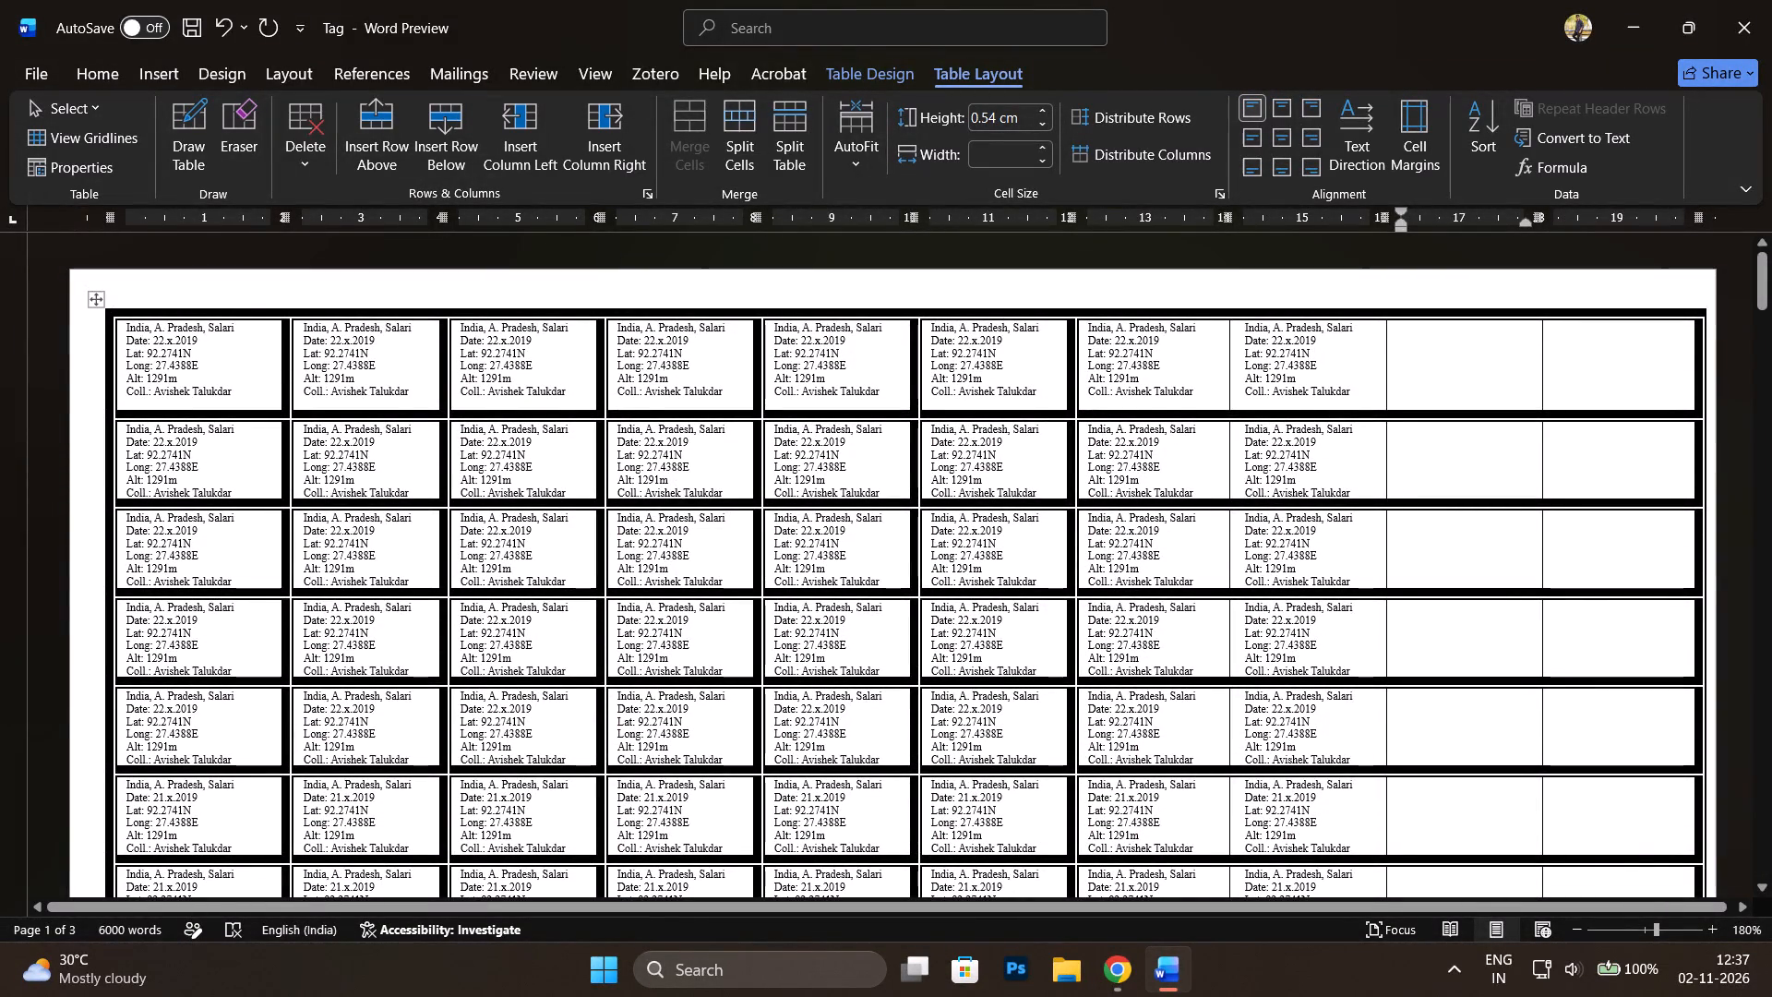
Examine page 1's columns from the Salari 22.x.2019 rows down to the last Hussiegoan 25.v.2022 row.
left_click(1648, 556)
scroll(1471, 654, "down", 7)
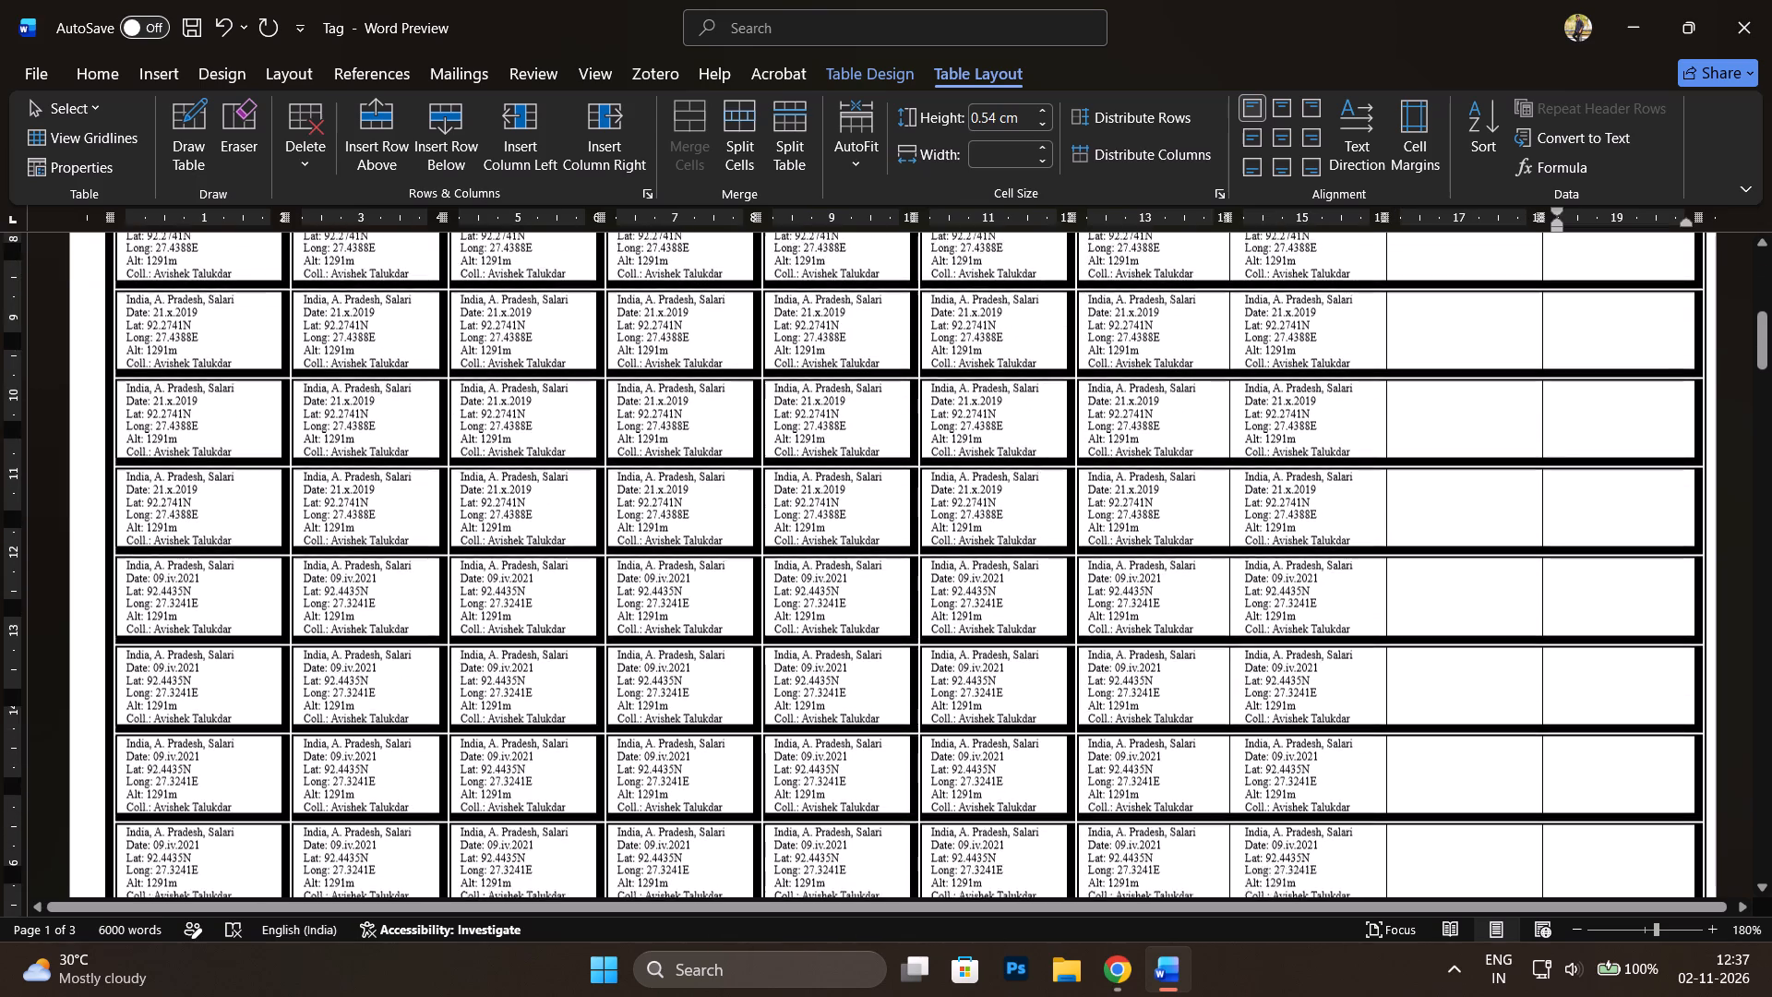
scroll(1469, 655, "down", 8)
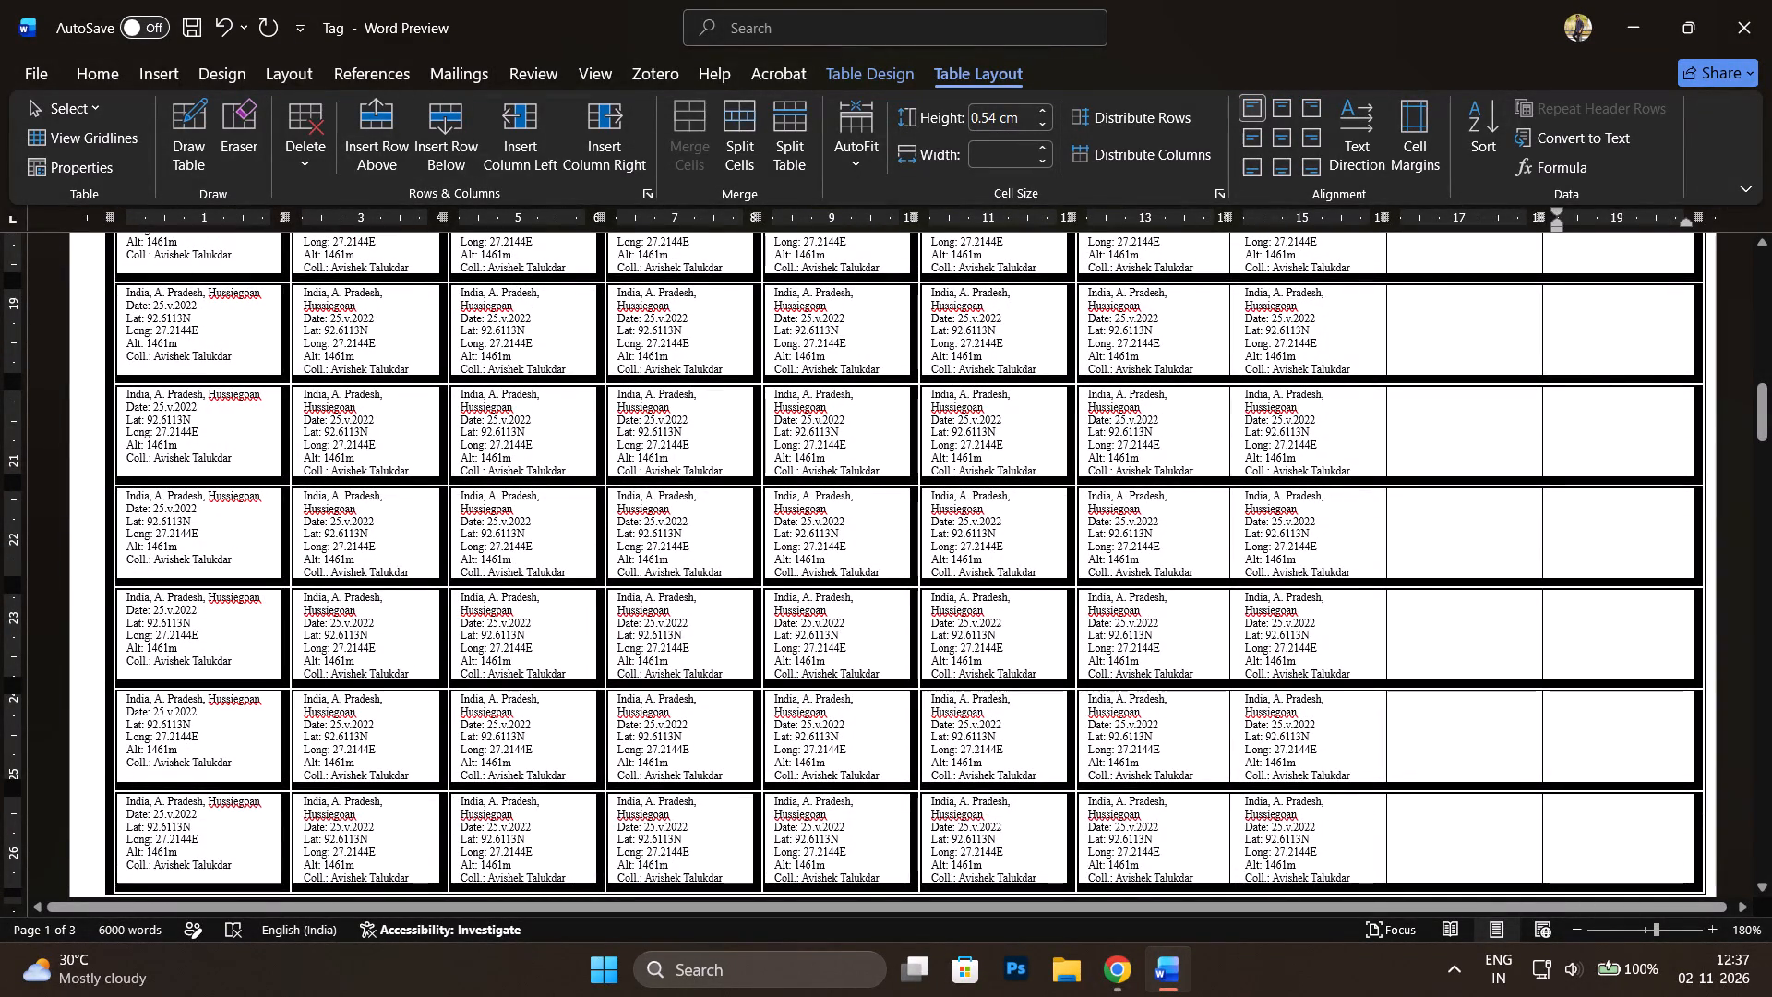
scroll(577, 587, "up", 5)
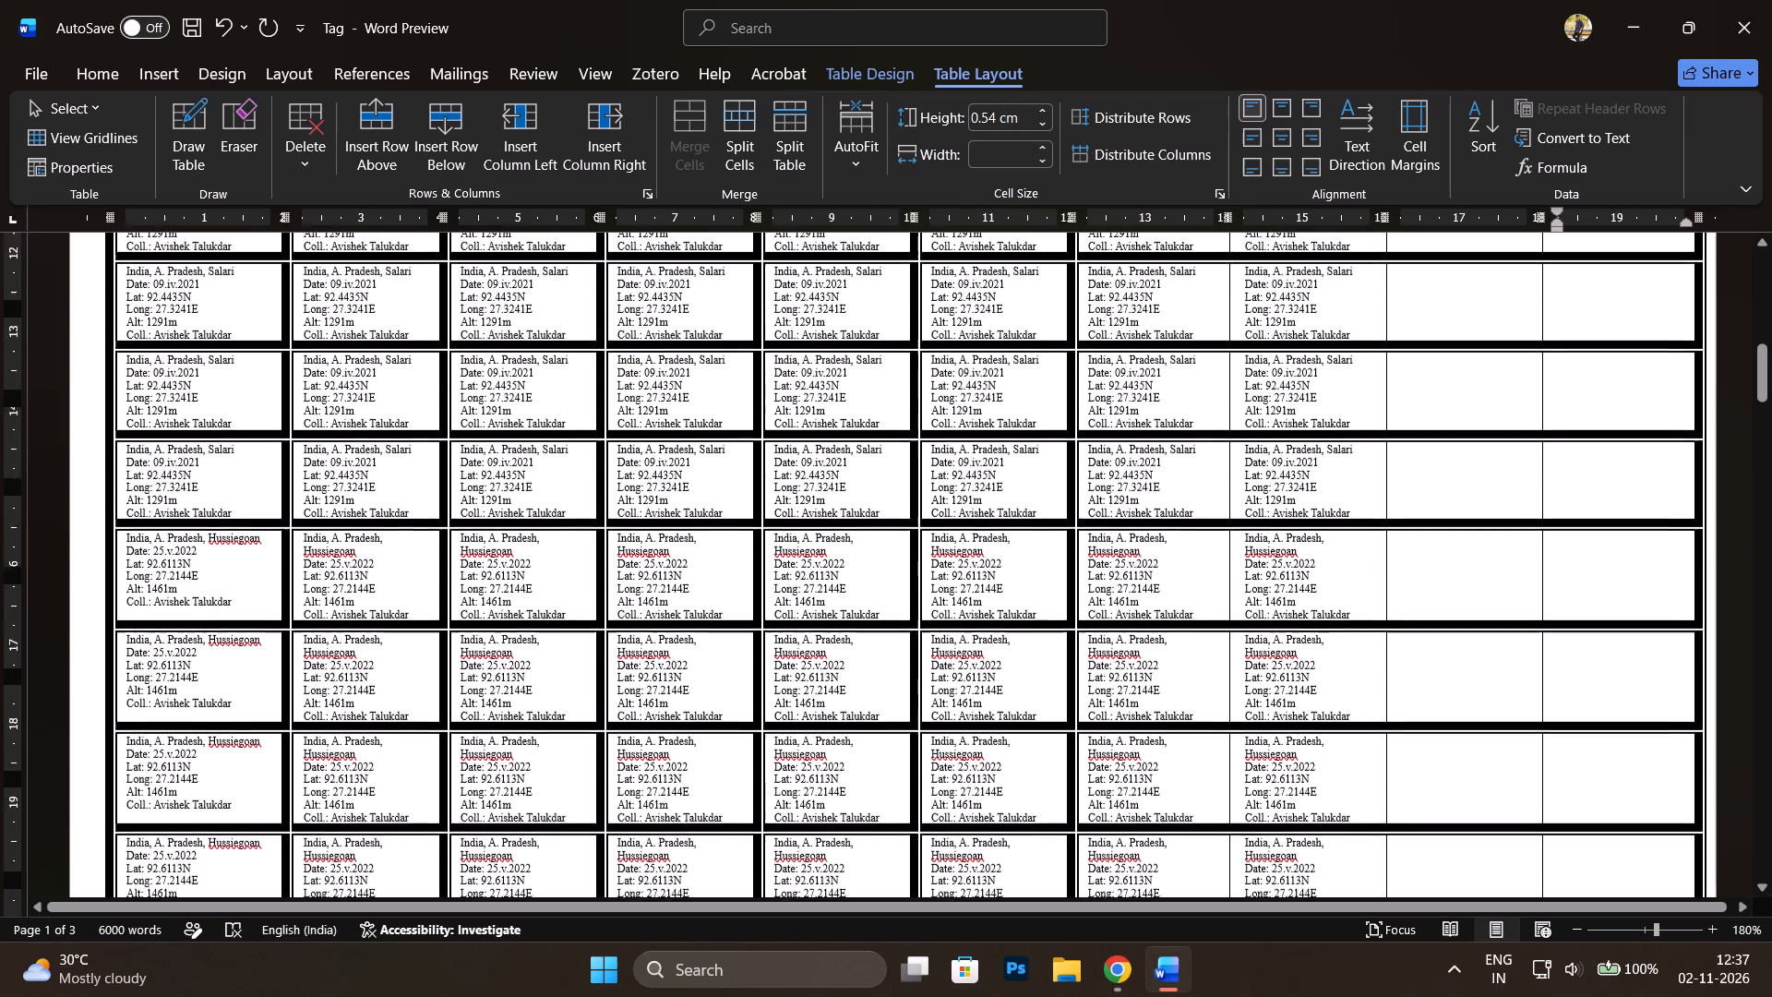
scroll(577, 587, "up", 16)
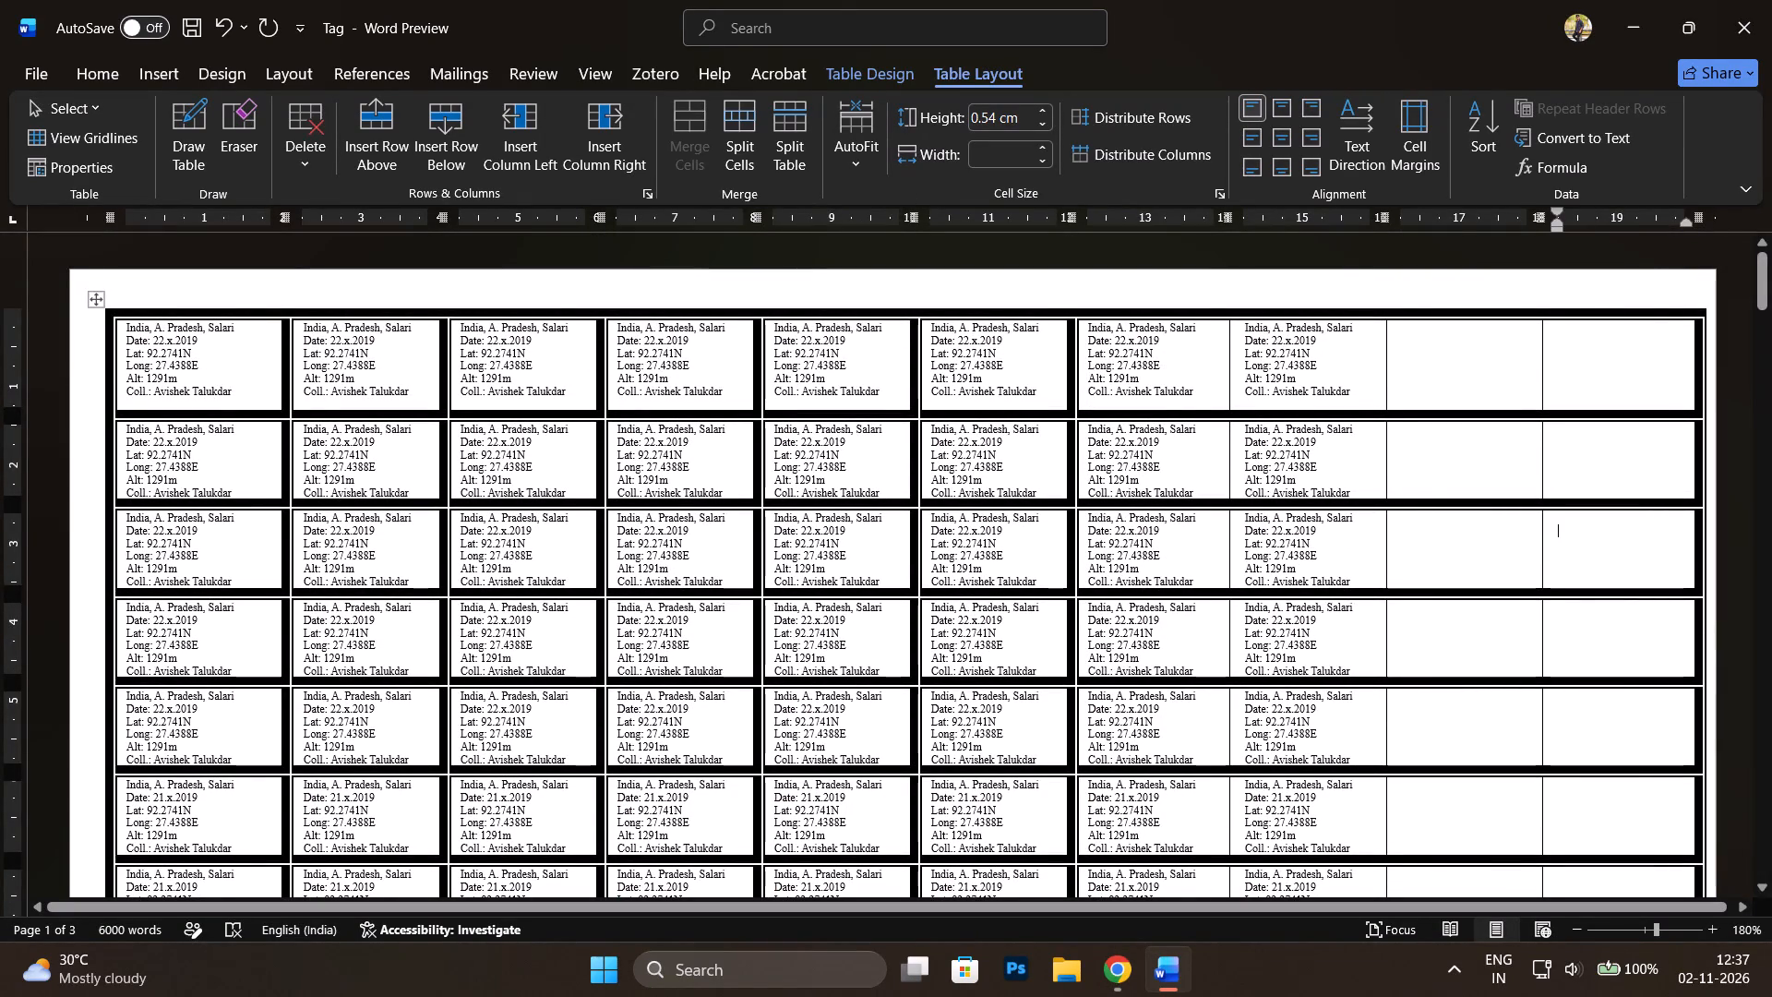
Move the second Salari 22.x.2019 row's bottom border down slightly, making the row height about 1.05 cm.
left_click(418, 502)
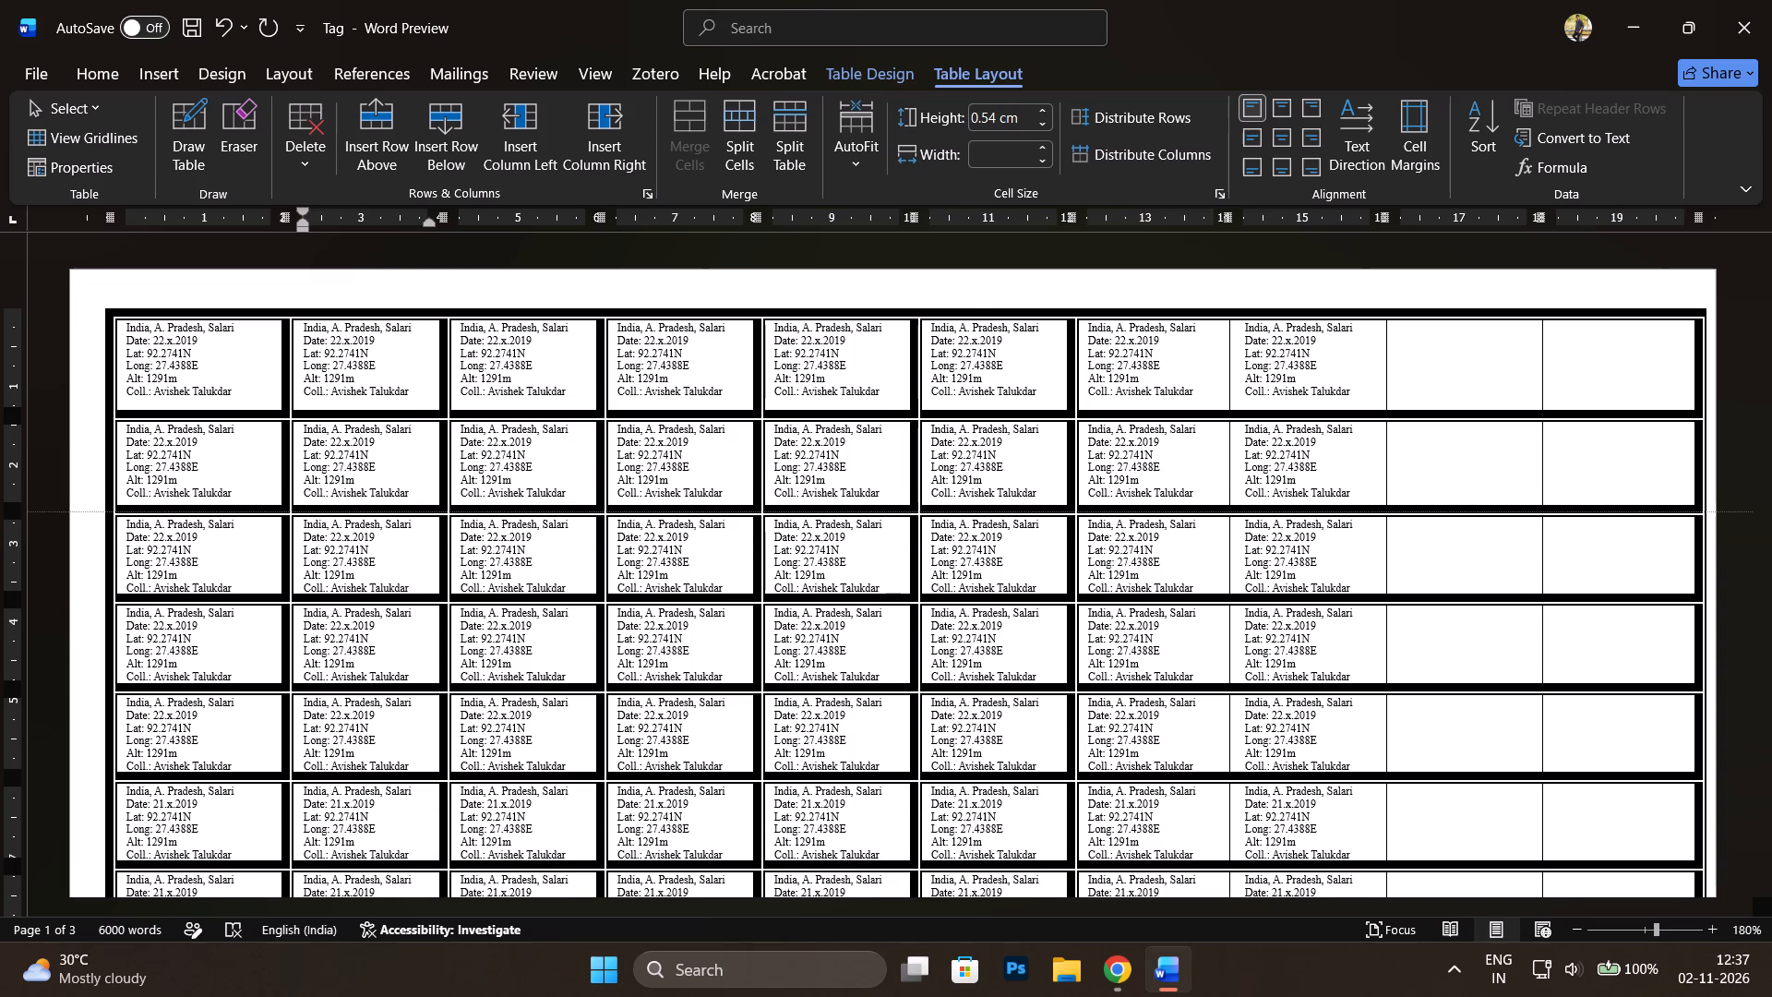
left_click(417, 595)
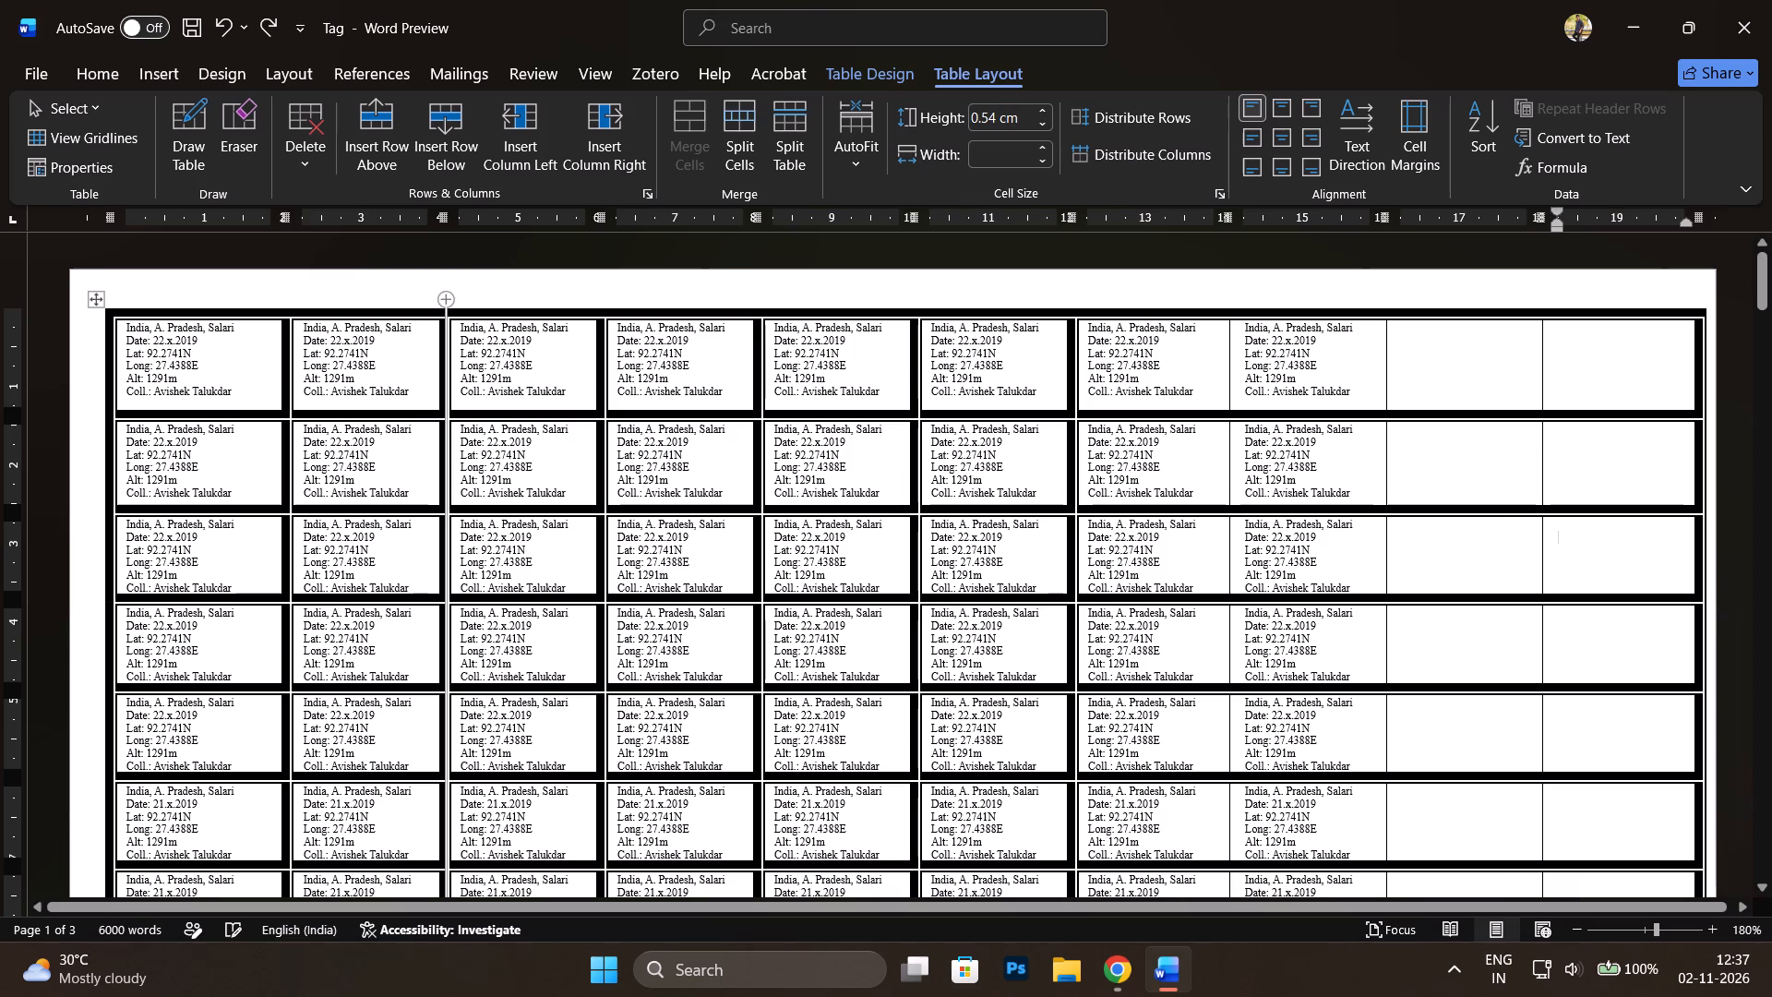
Try to shrink the first Salari 22.x.2019 row by raising its bottom border to a height of about 0.83 cm.
left_click_drag(269, 418, 269, 417)
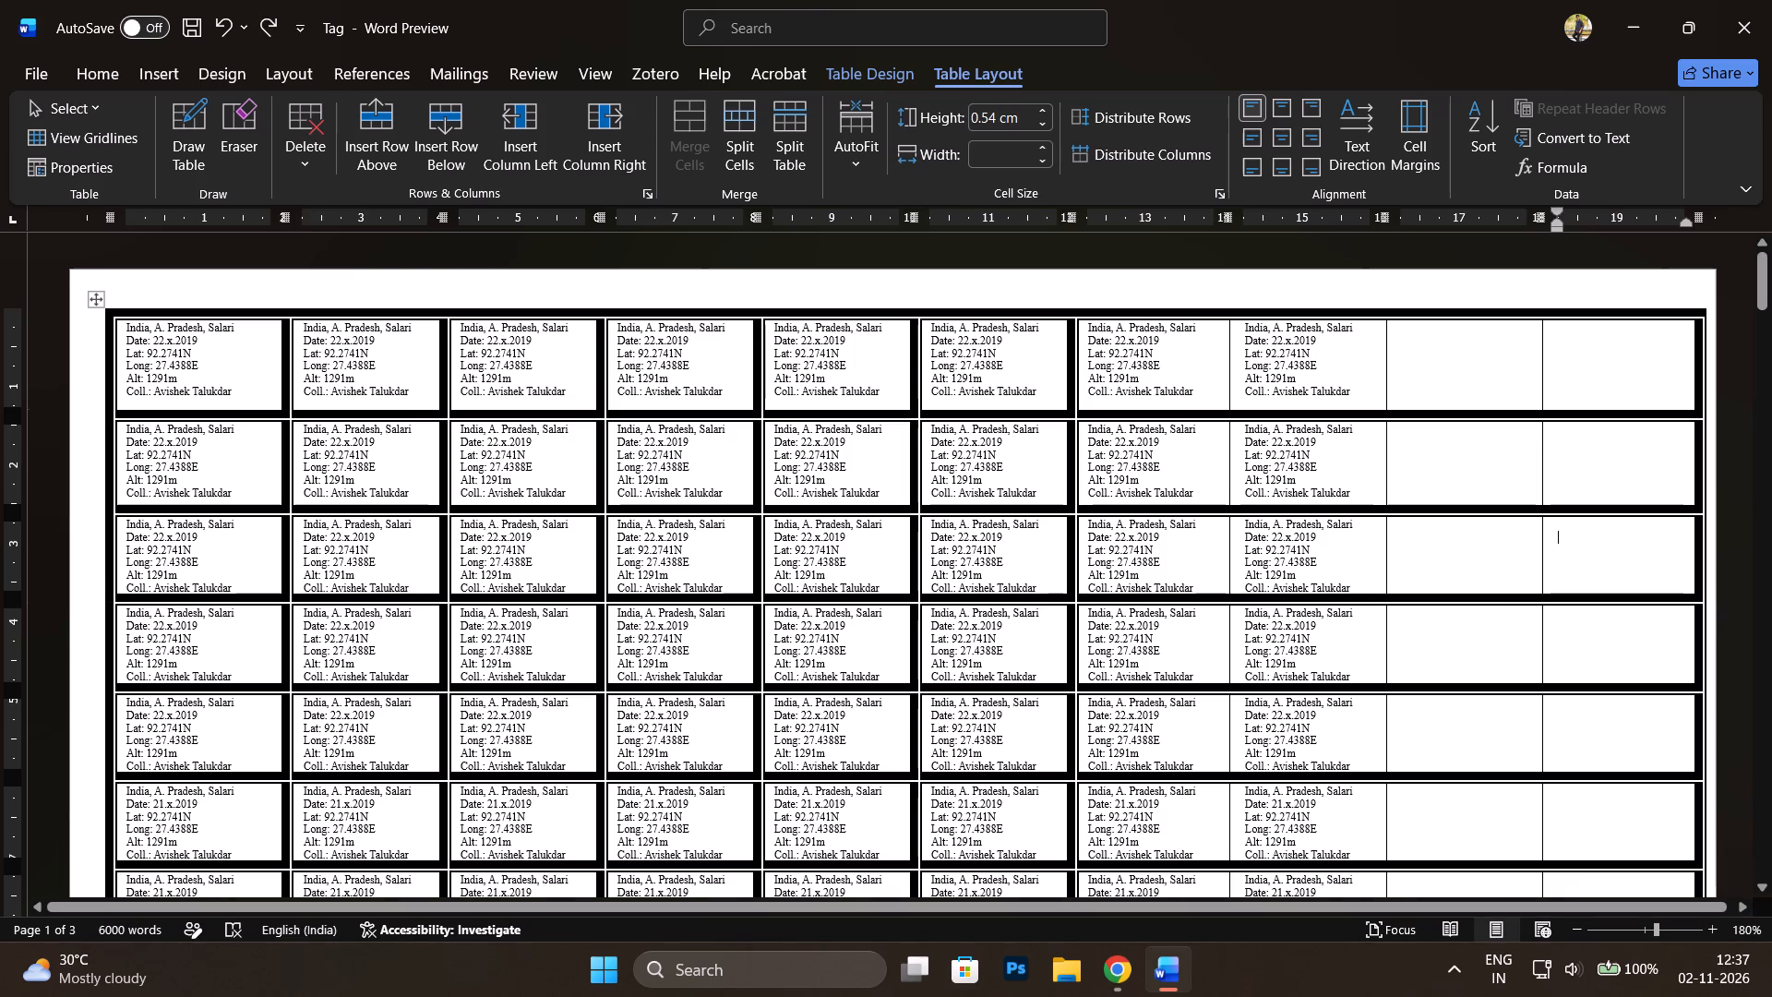
left_click_drag(269, 417, 288, 378)
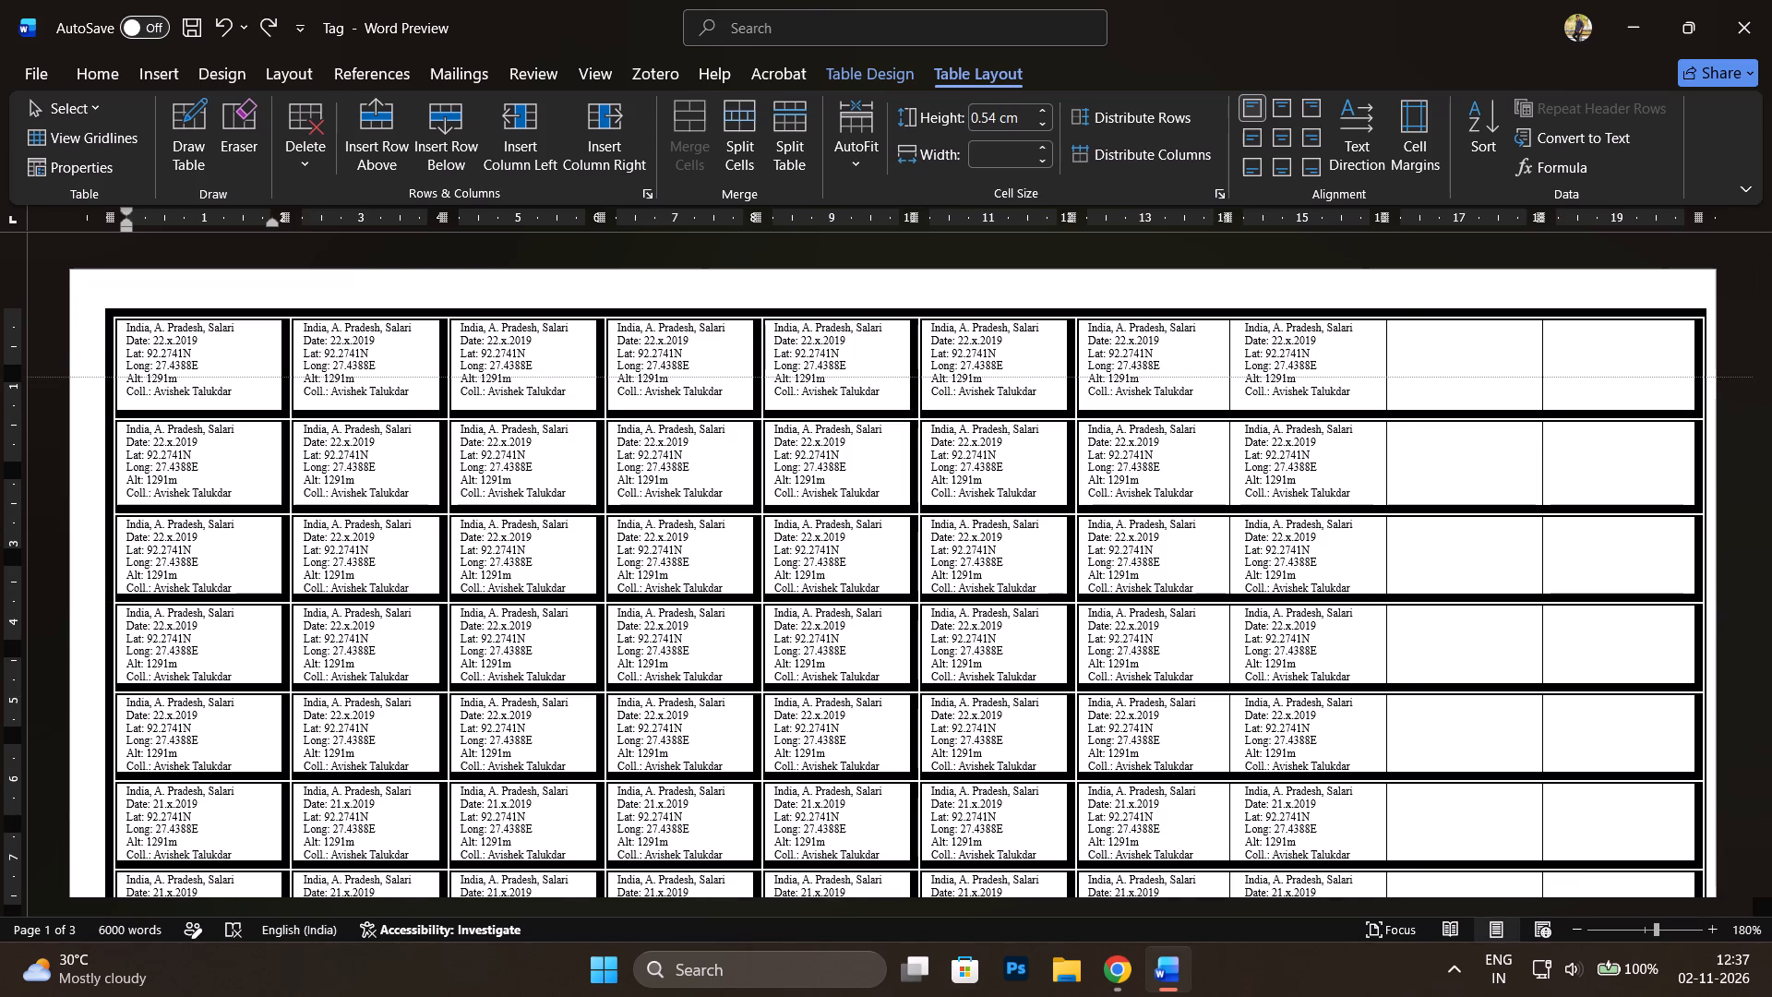
left_click_drag(288, 378, 292, 385)
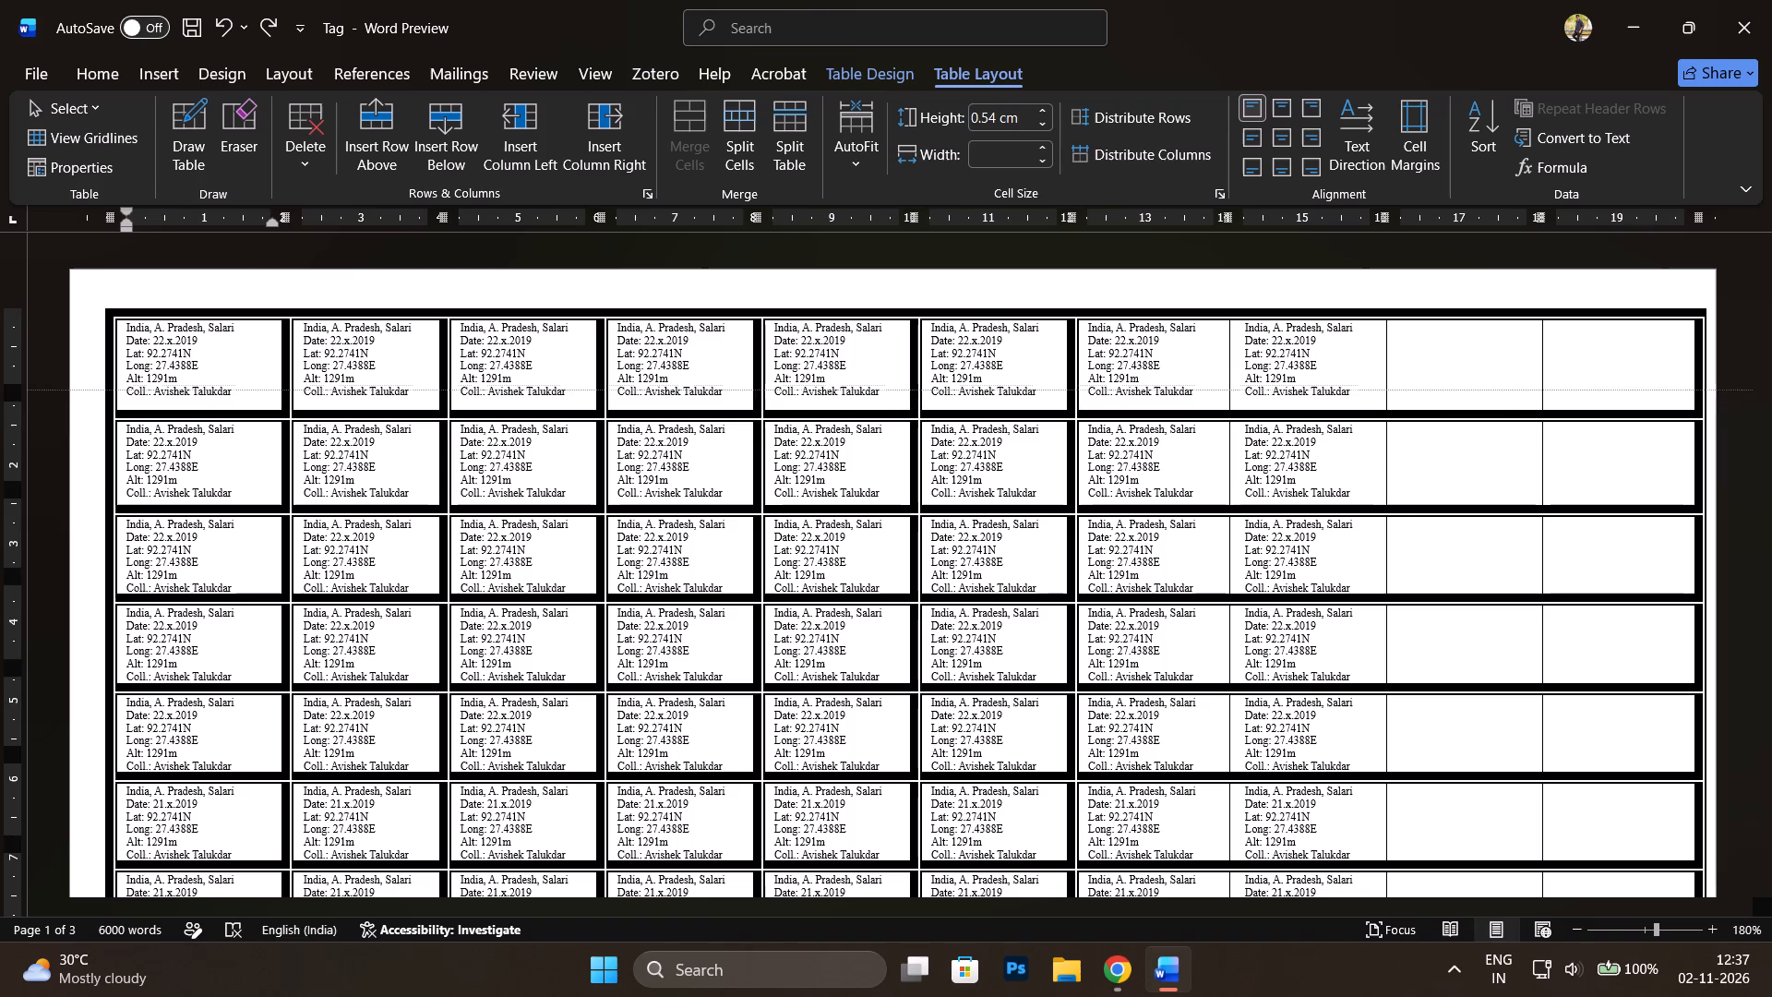
left_click_drag(292, 385, 293, 392)
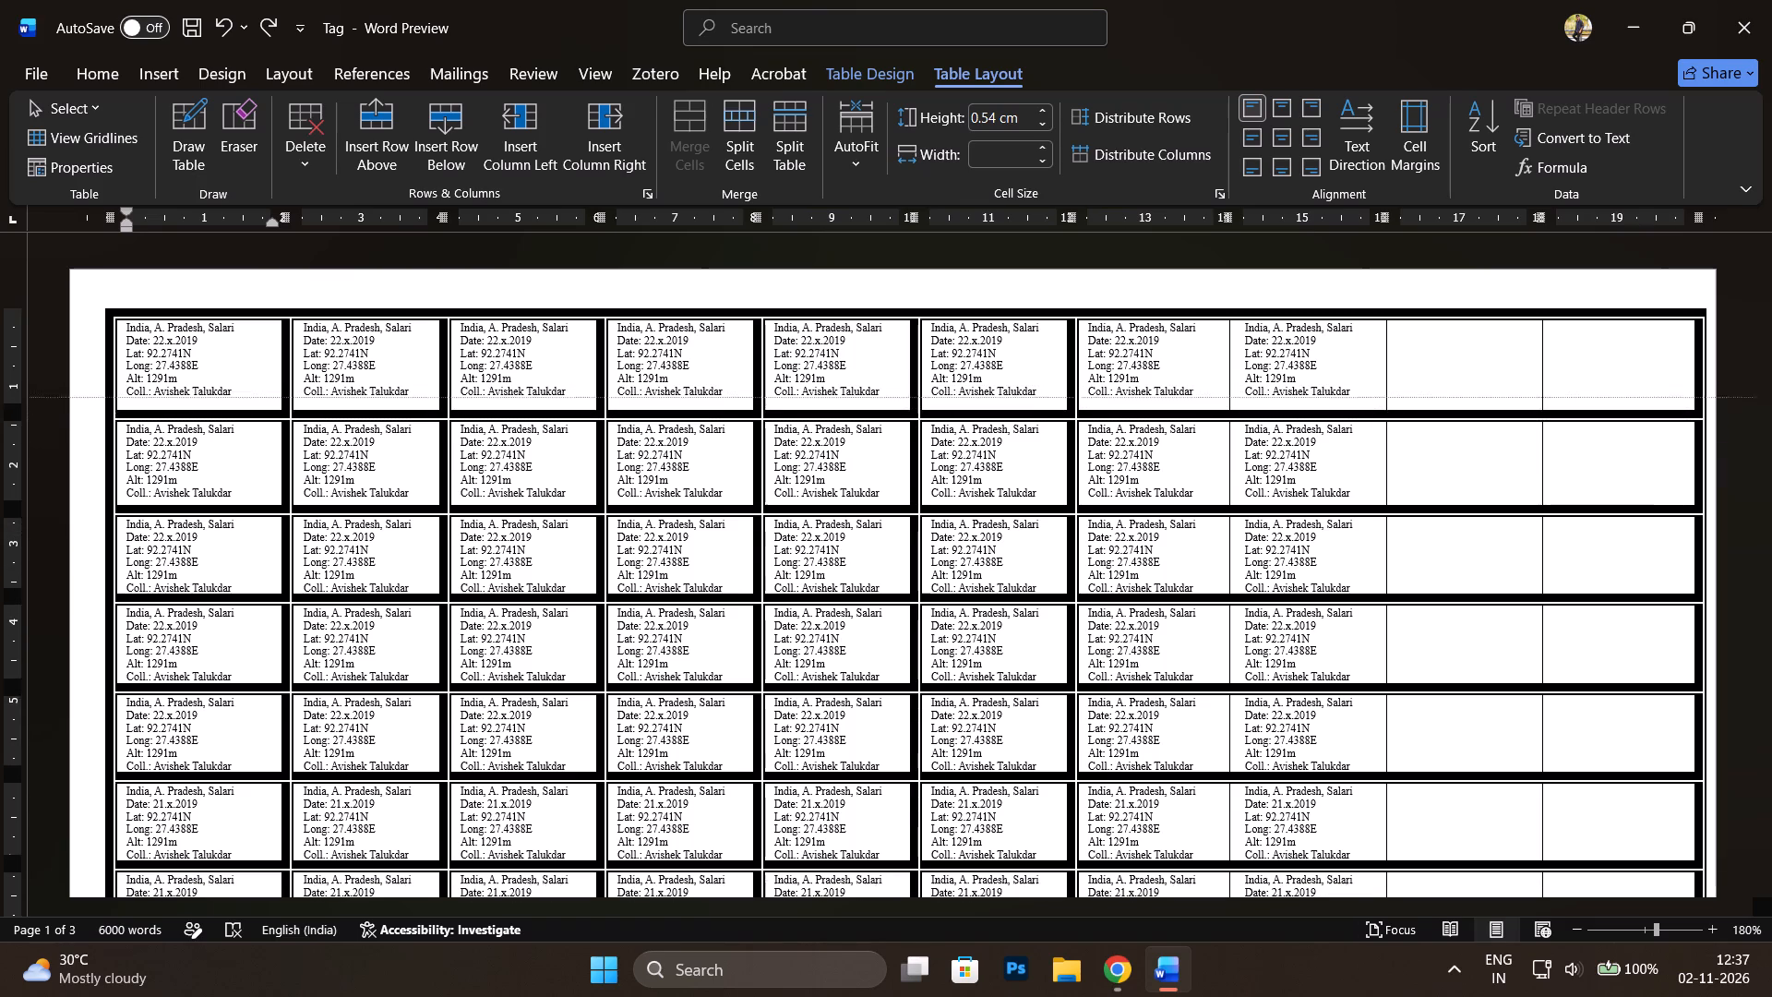
left_click_drag(293, 392, 293, 389)
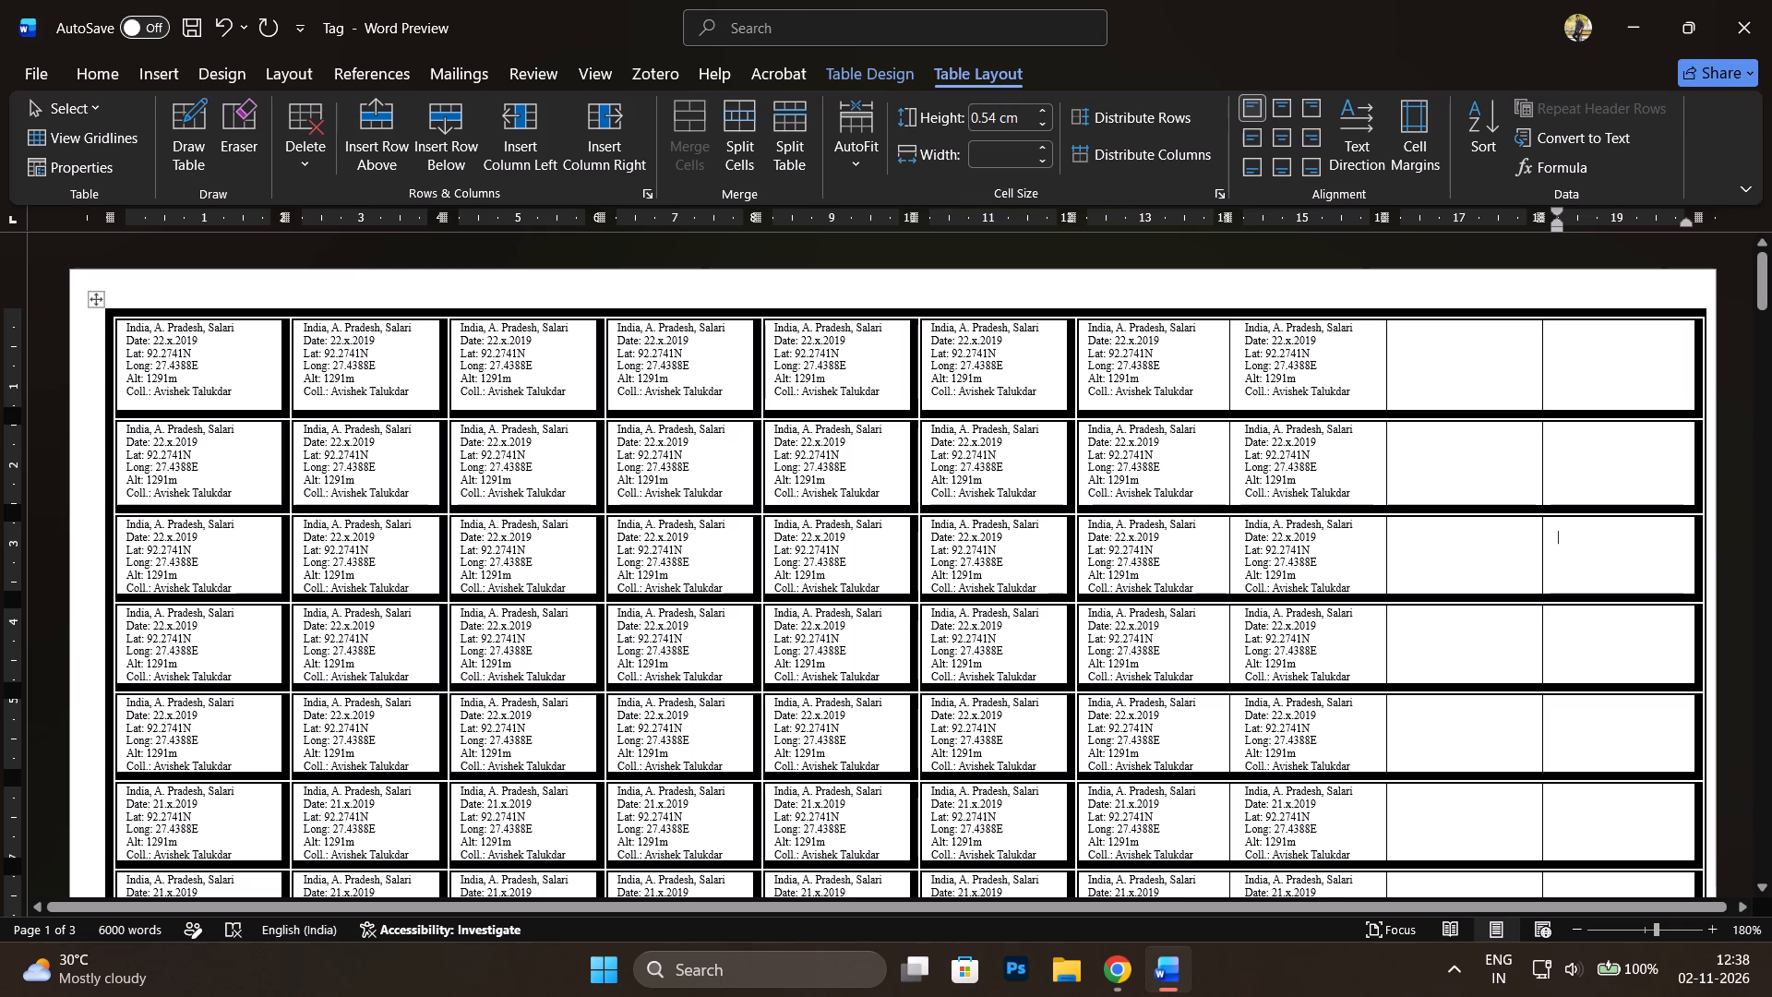
Join the Long: 27.4388E line onto the Lat: 92.2741N line in the first Salari label, separated by a space.
left_click(126, 367)
left_click(129, 367)
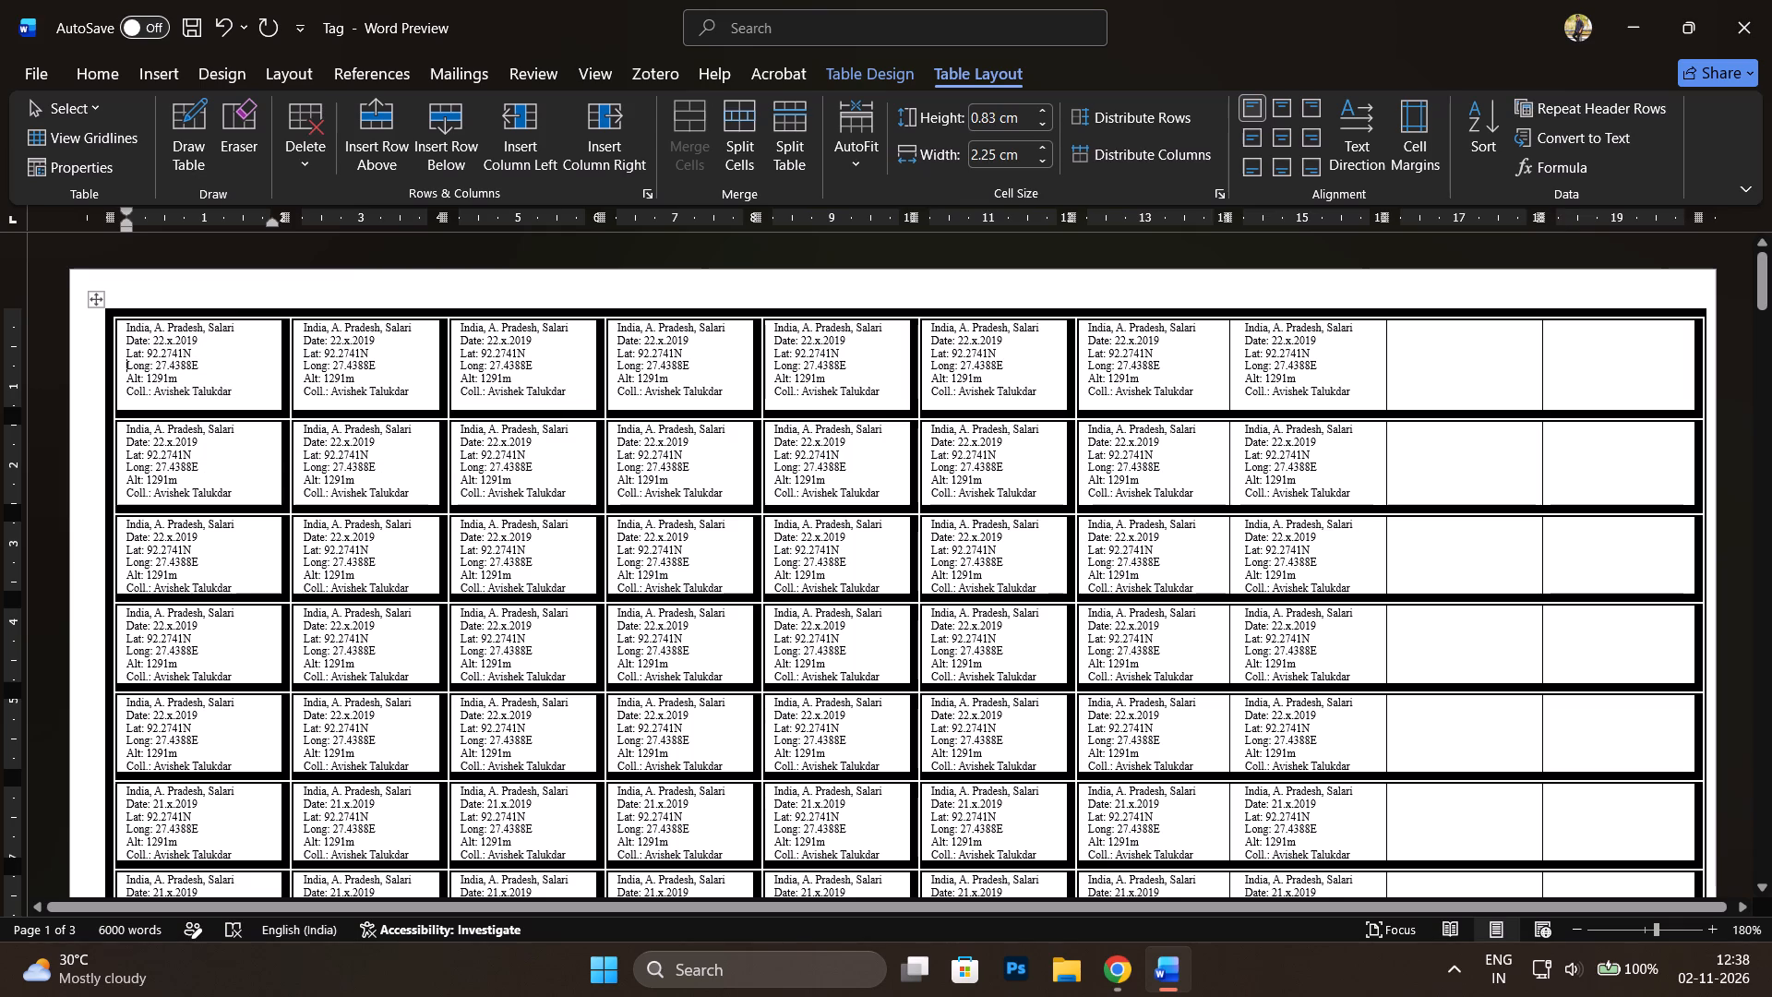
key("BackSpace")
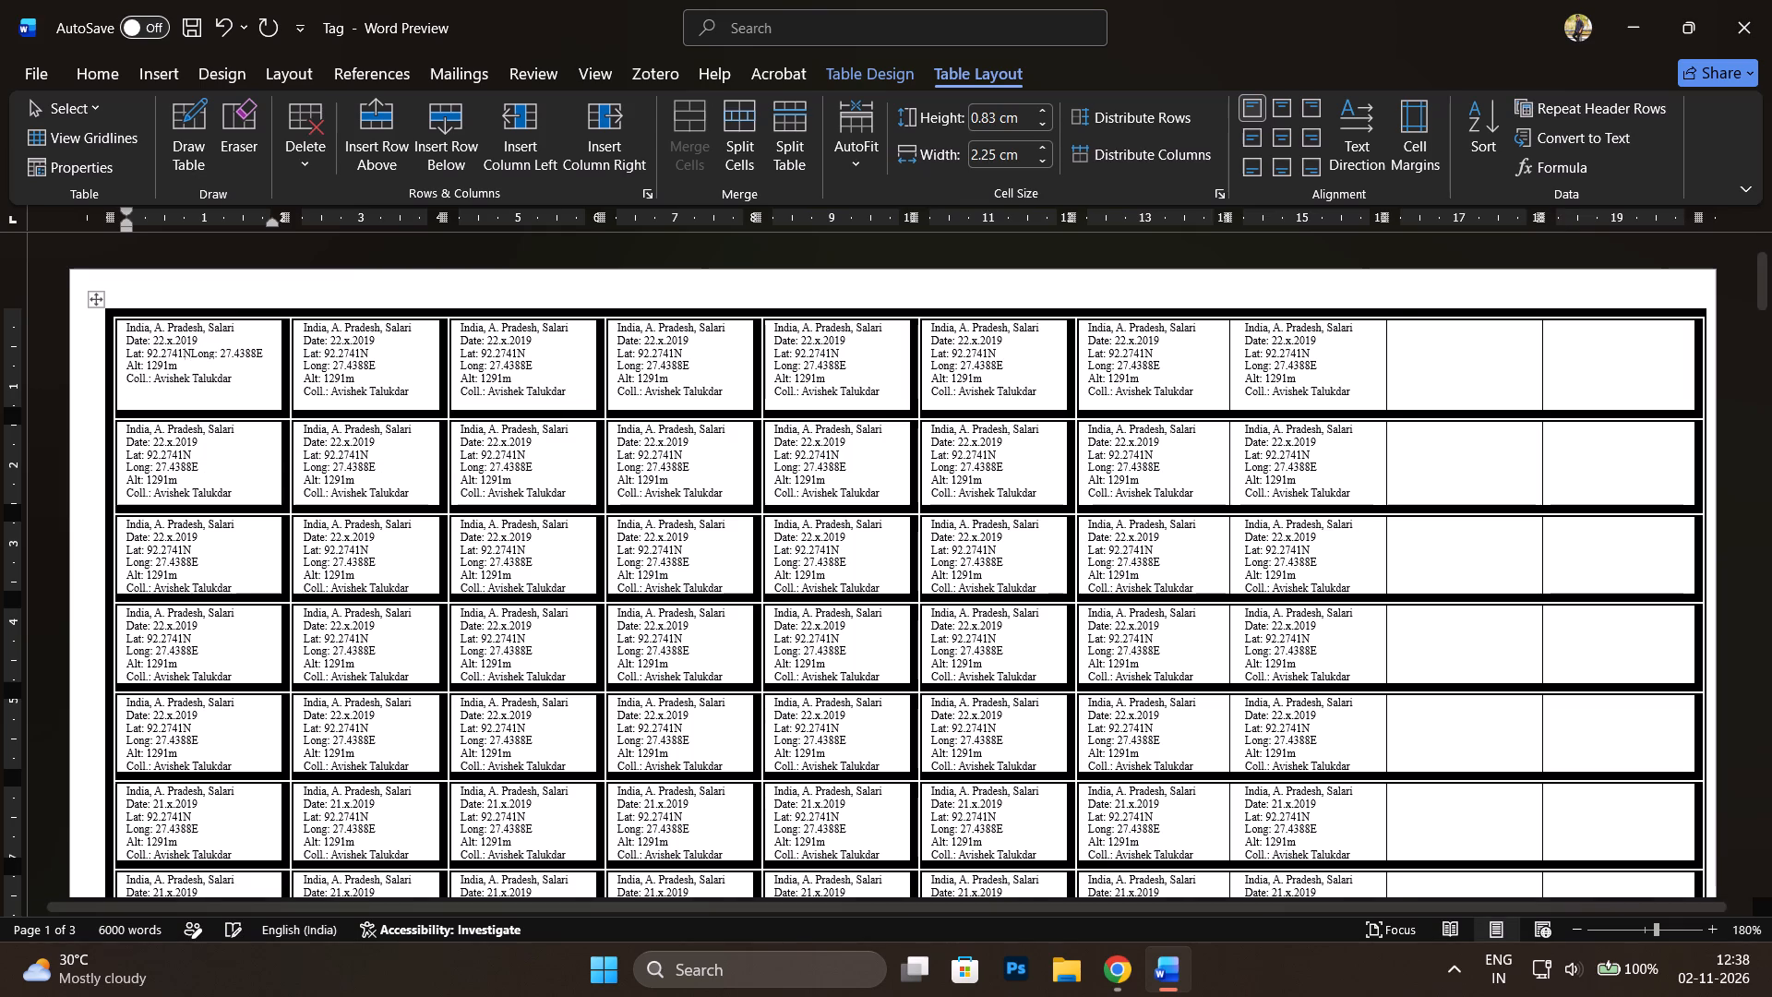
key("space")
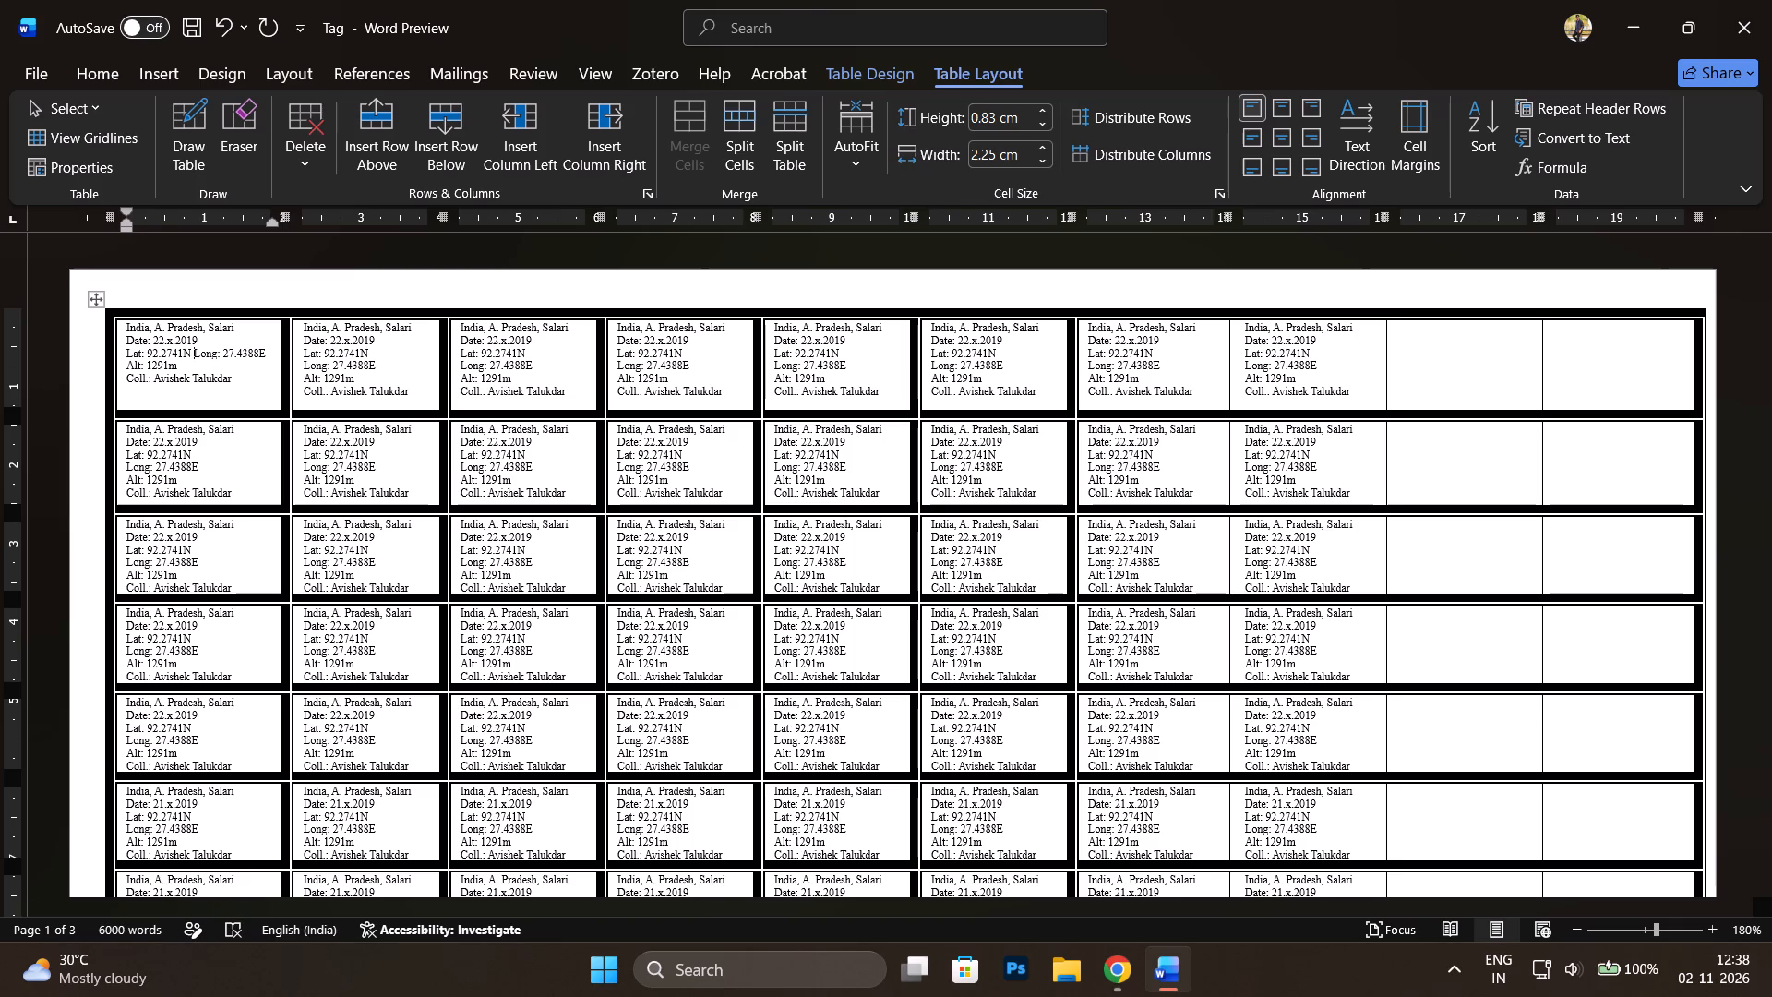
Remove "Coll.:" from the first Salari label and bring the collector's name up beside Alt: 1291m, separated by extra spaces.
left_click(153, 383)
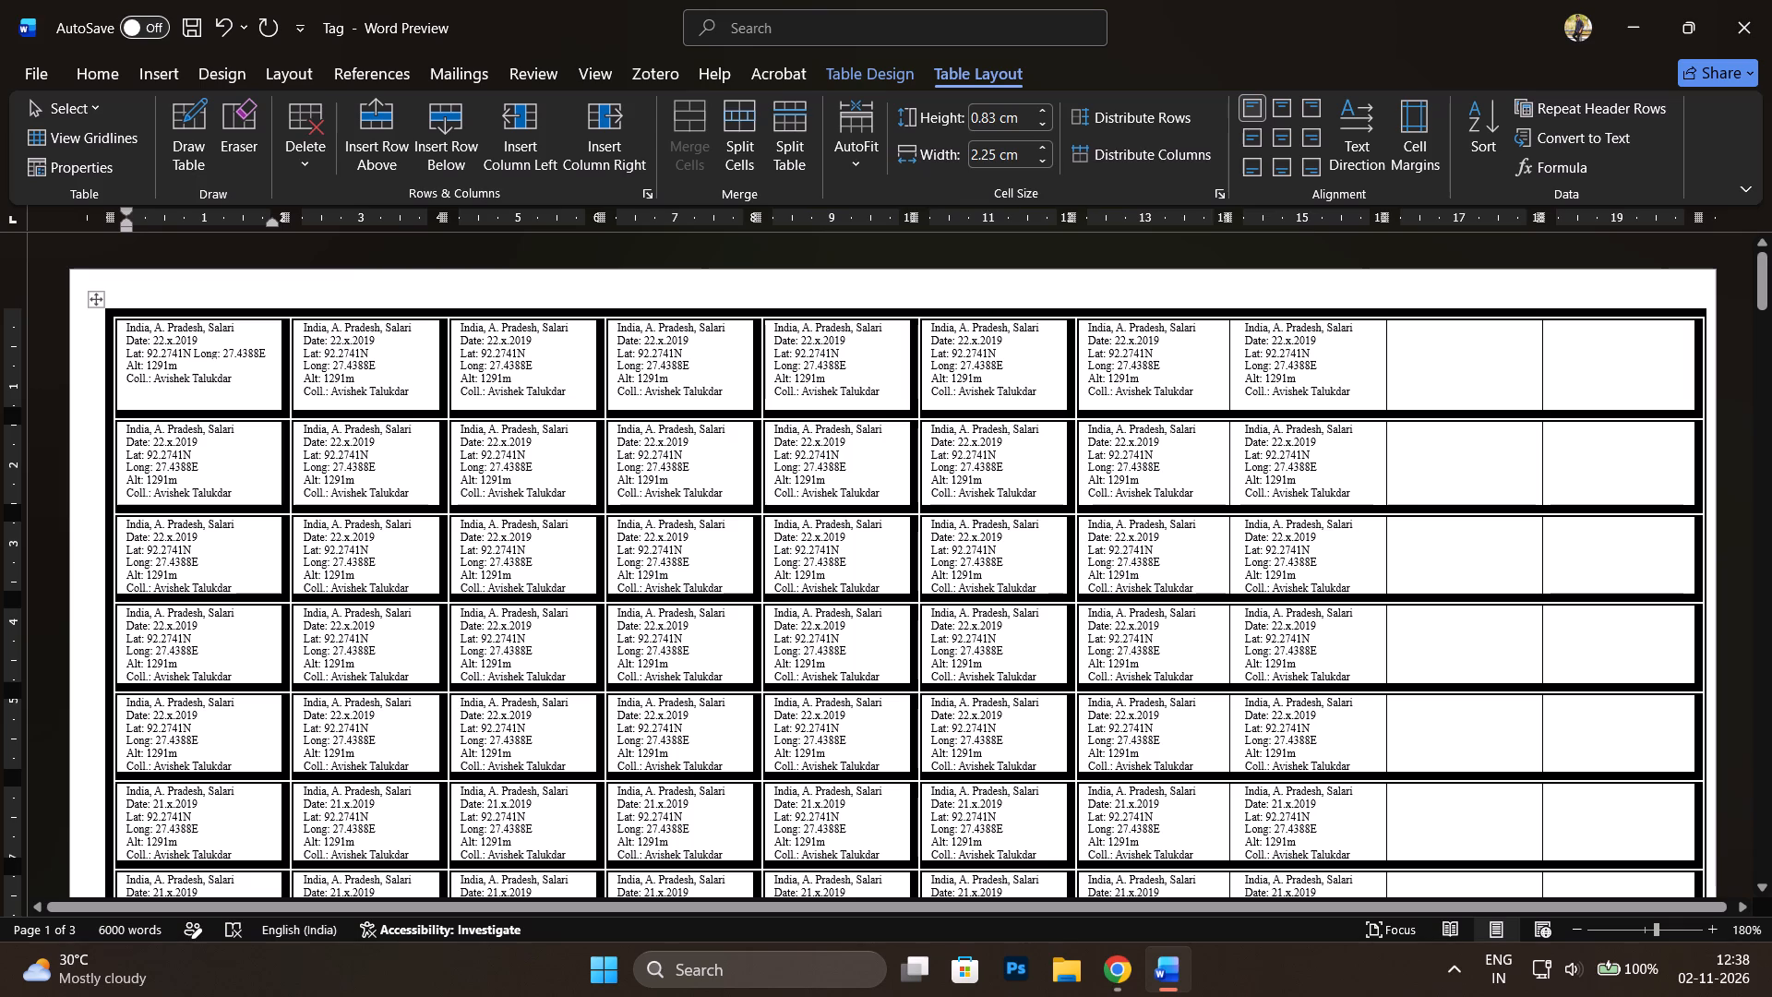
key("space")
key("BackSpace")
key("BackSpace")
key("BackSpace")
key("BackSpace")
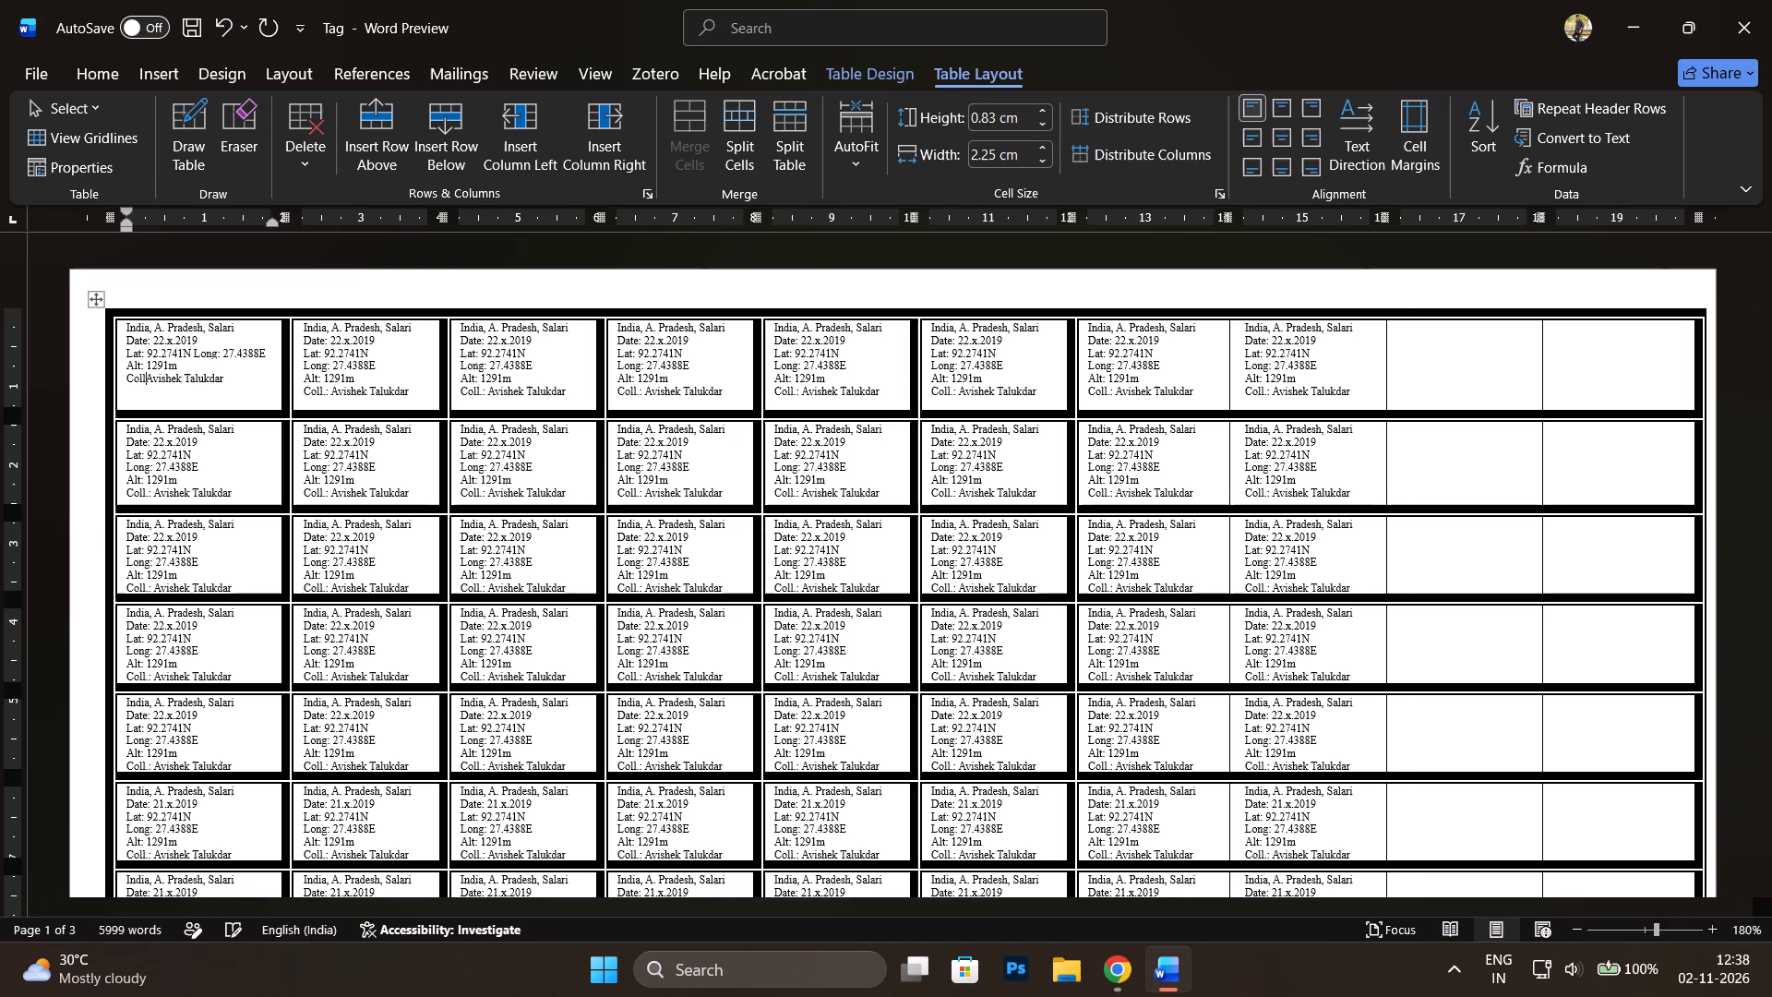
key("BackSpace")
key("BackSpace")
key("BackSpace")
key("BackSpace")
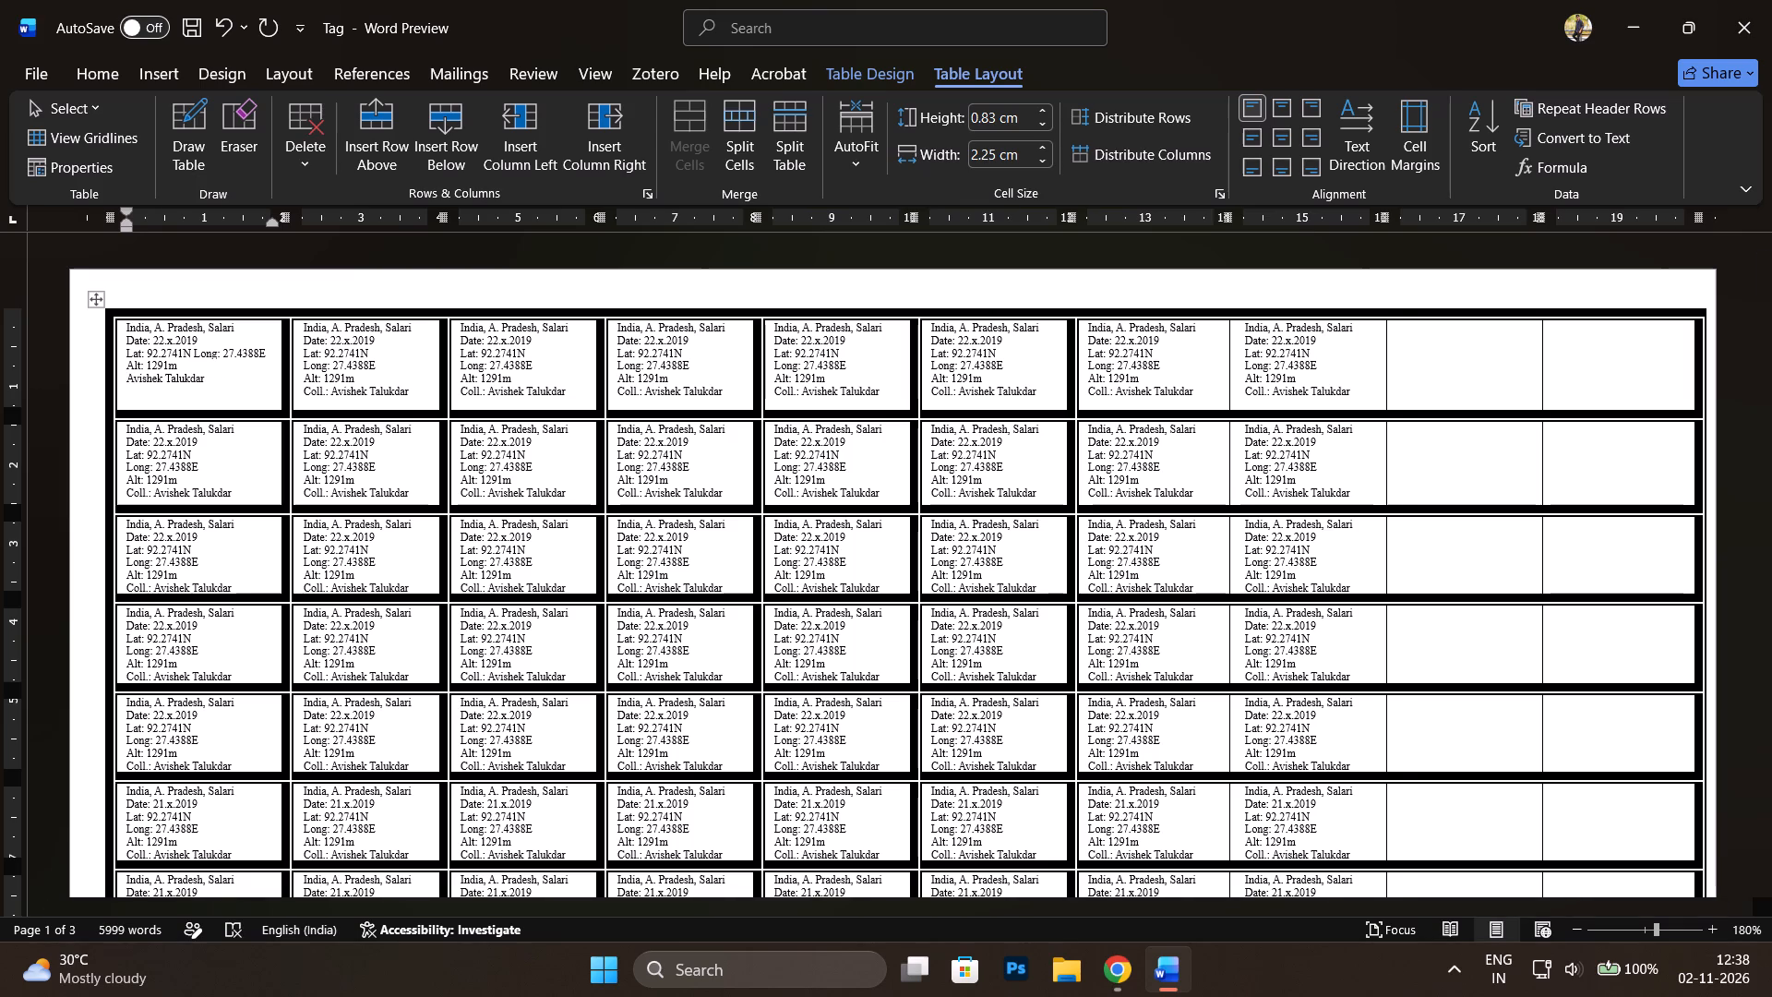
key("BackSpace")
key("space")
key("space")
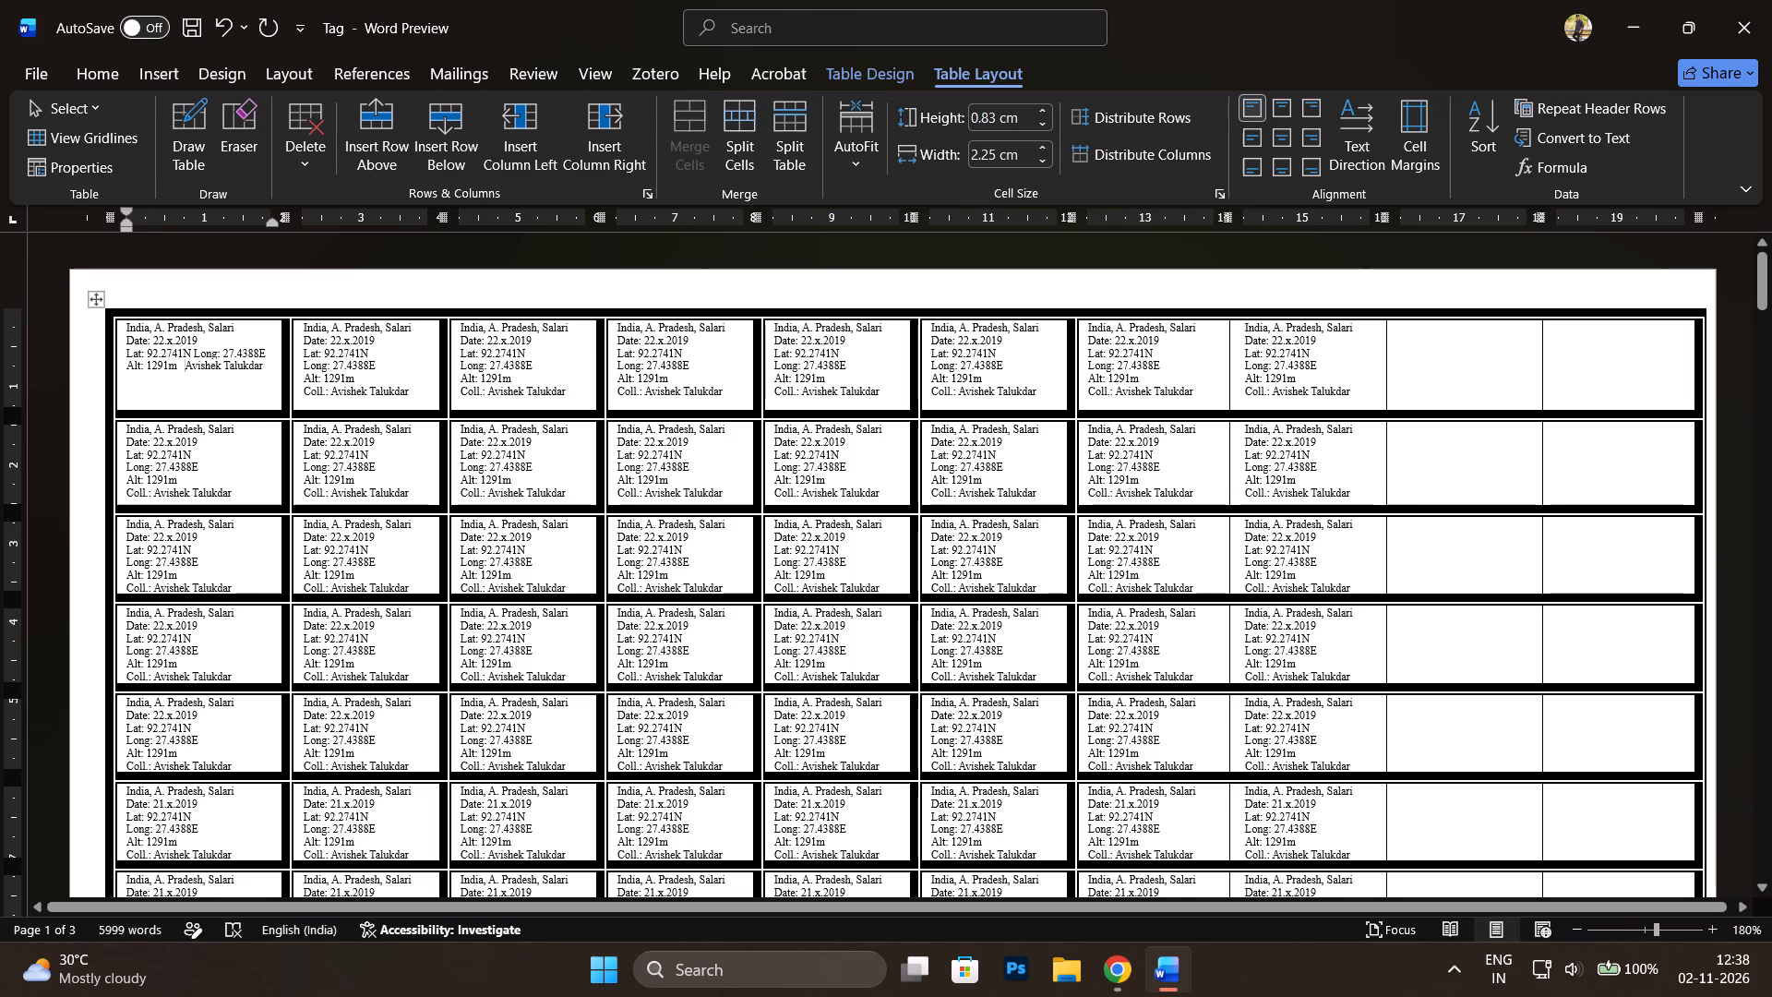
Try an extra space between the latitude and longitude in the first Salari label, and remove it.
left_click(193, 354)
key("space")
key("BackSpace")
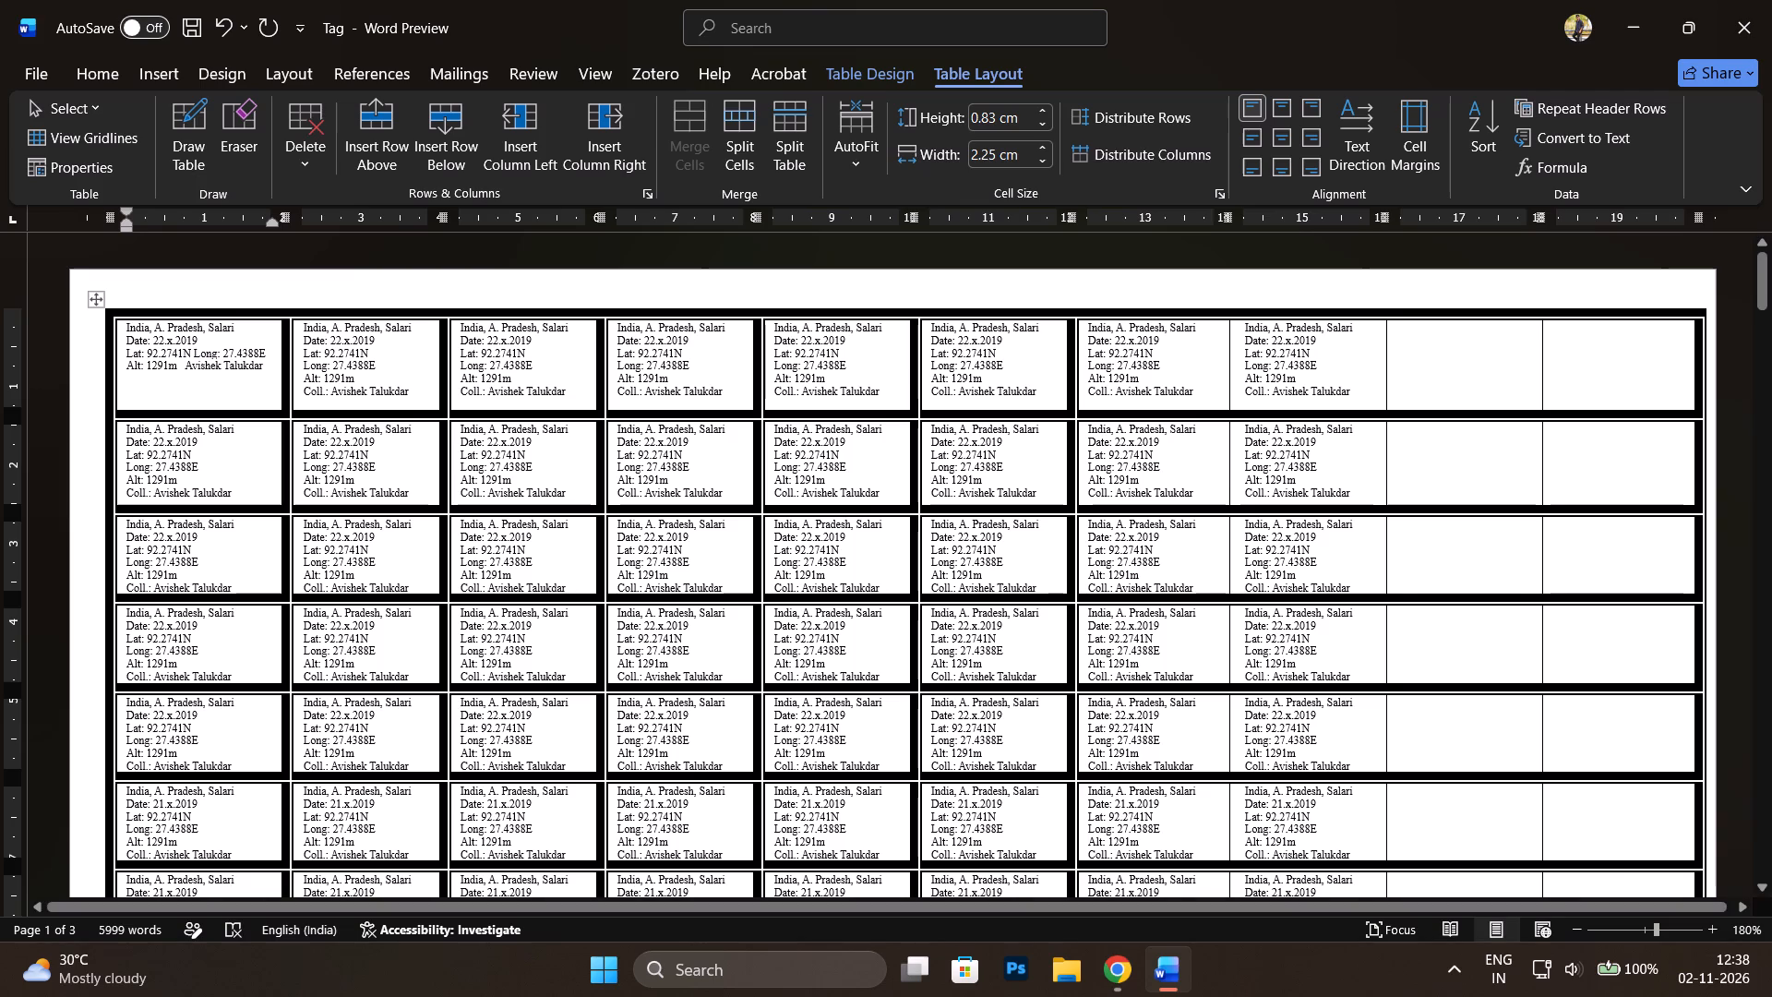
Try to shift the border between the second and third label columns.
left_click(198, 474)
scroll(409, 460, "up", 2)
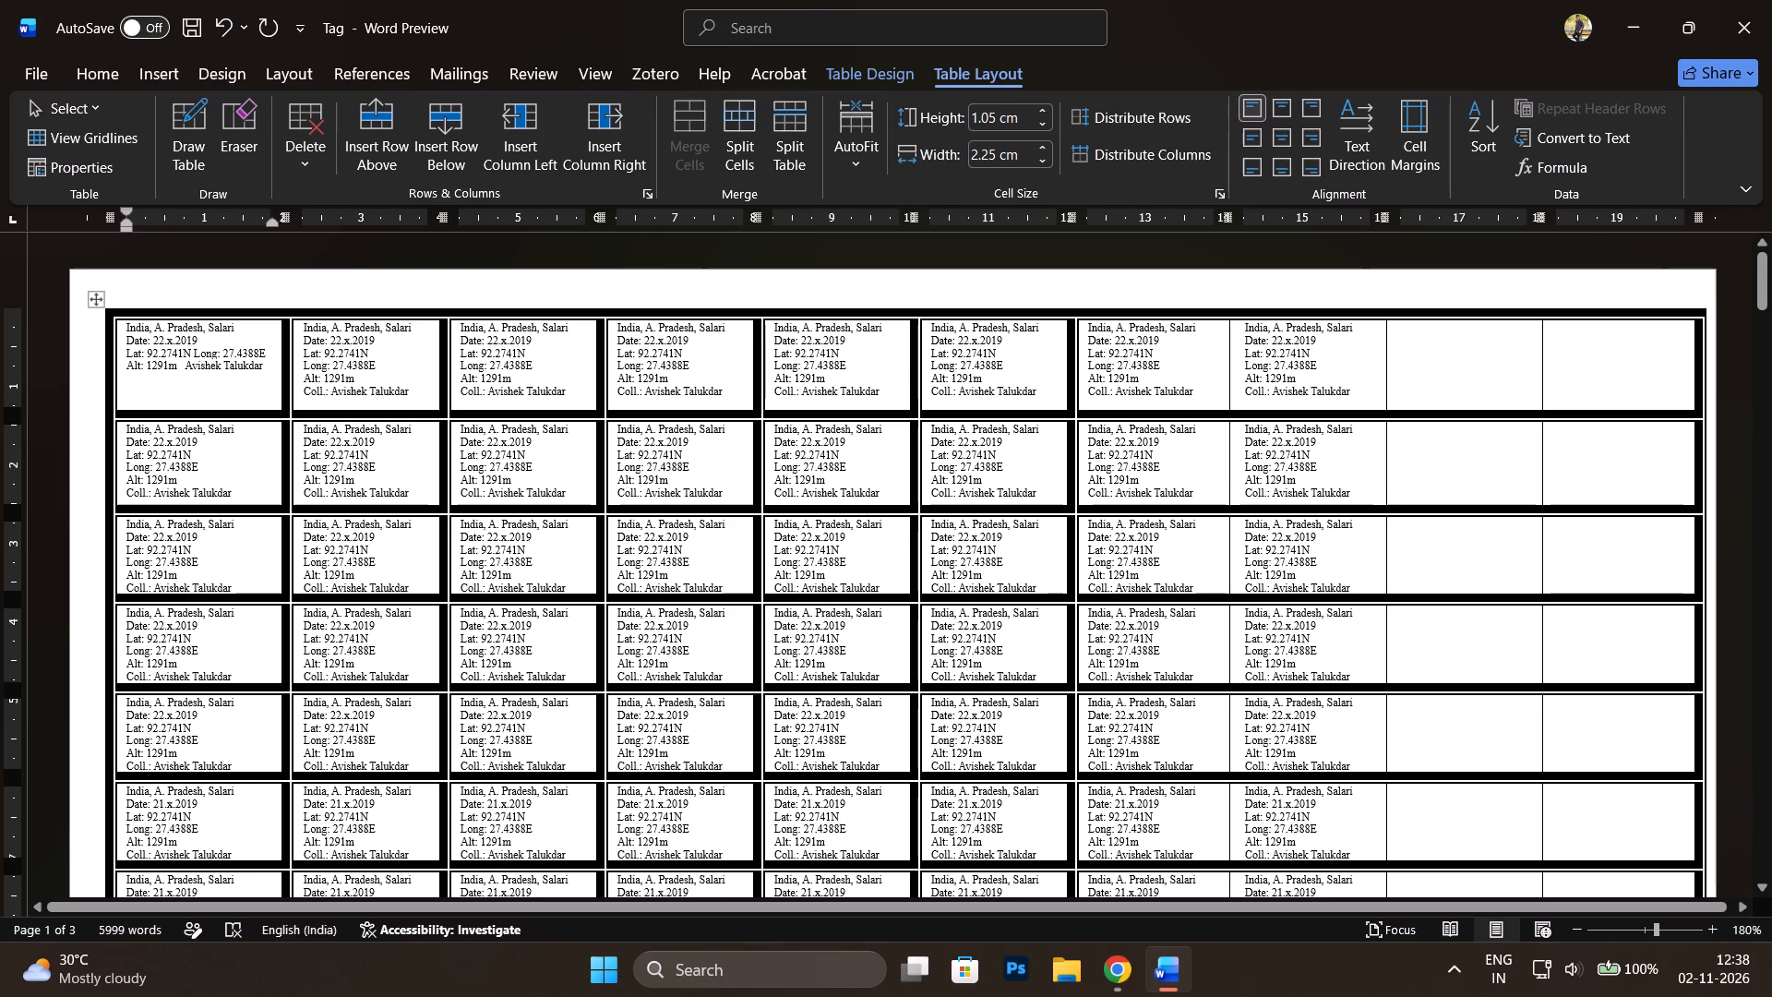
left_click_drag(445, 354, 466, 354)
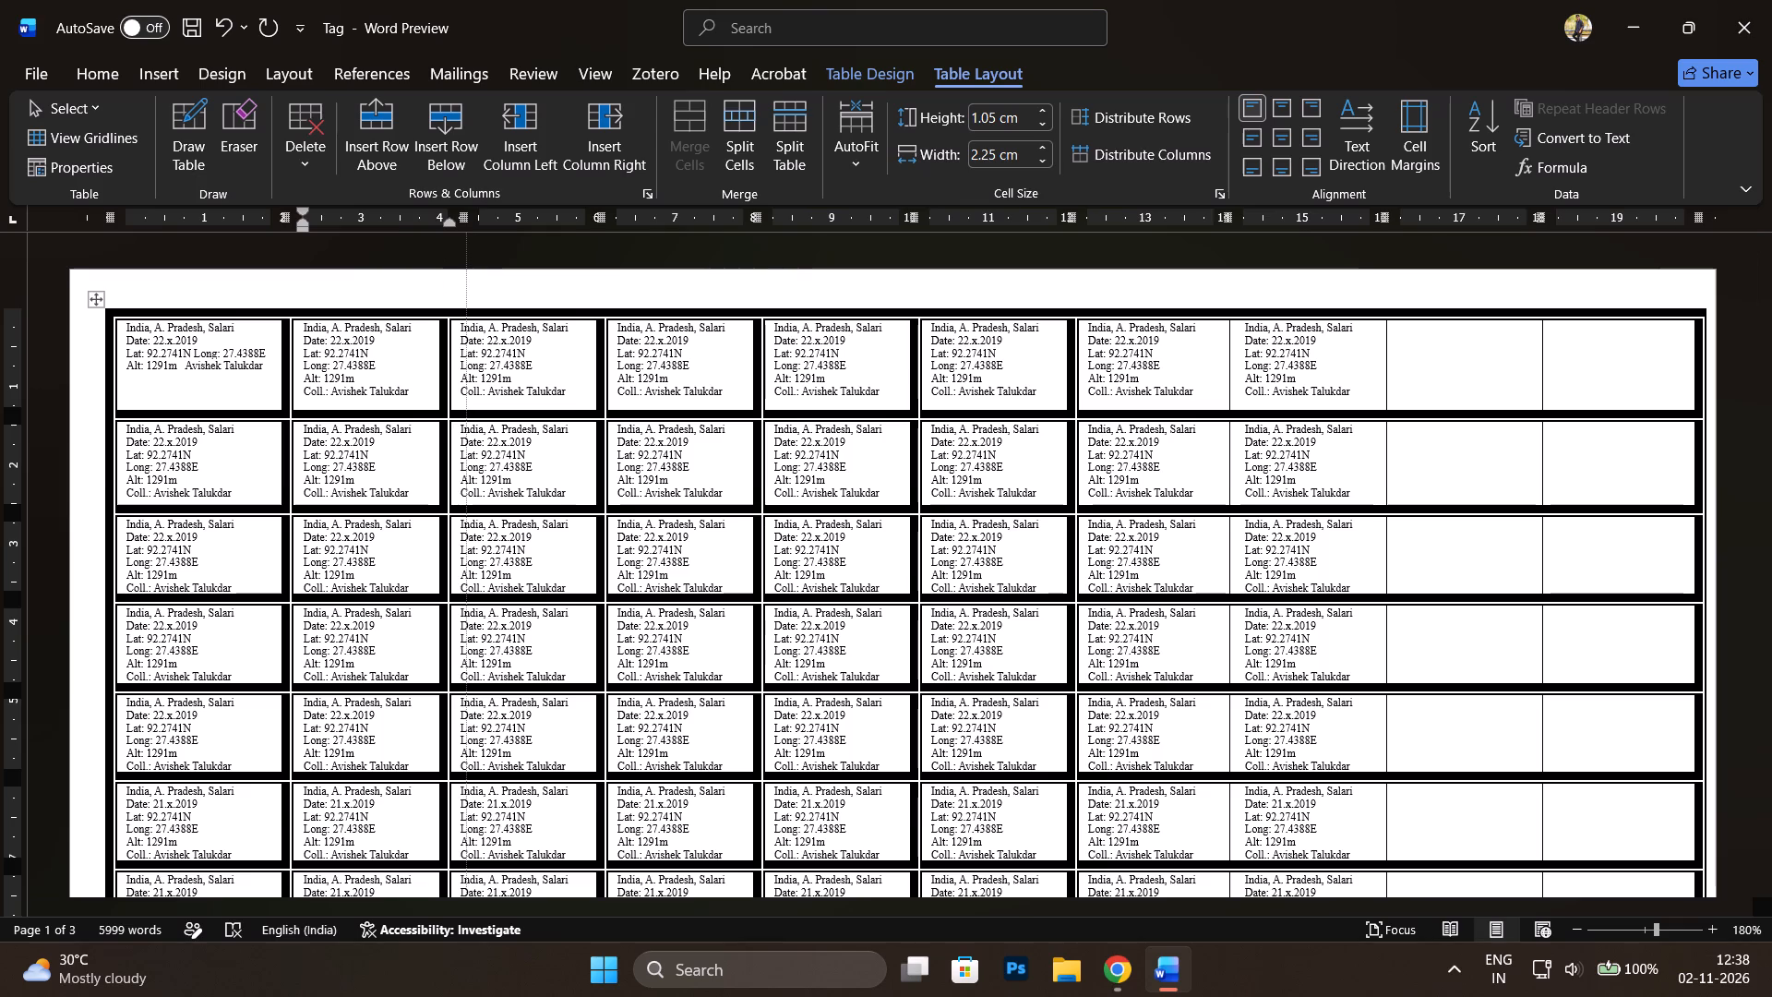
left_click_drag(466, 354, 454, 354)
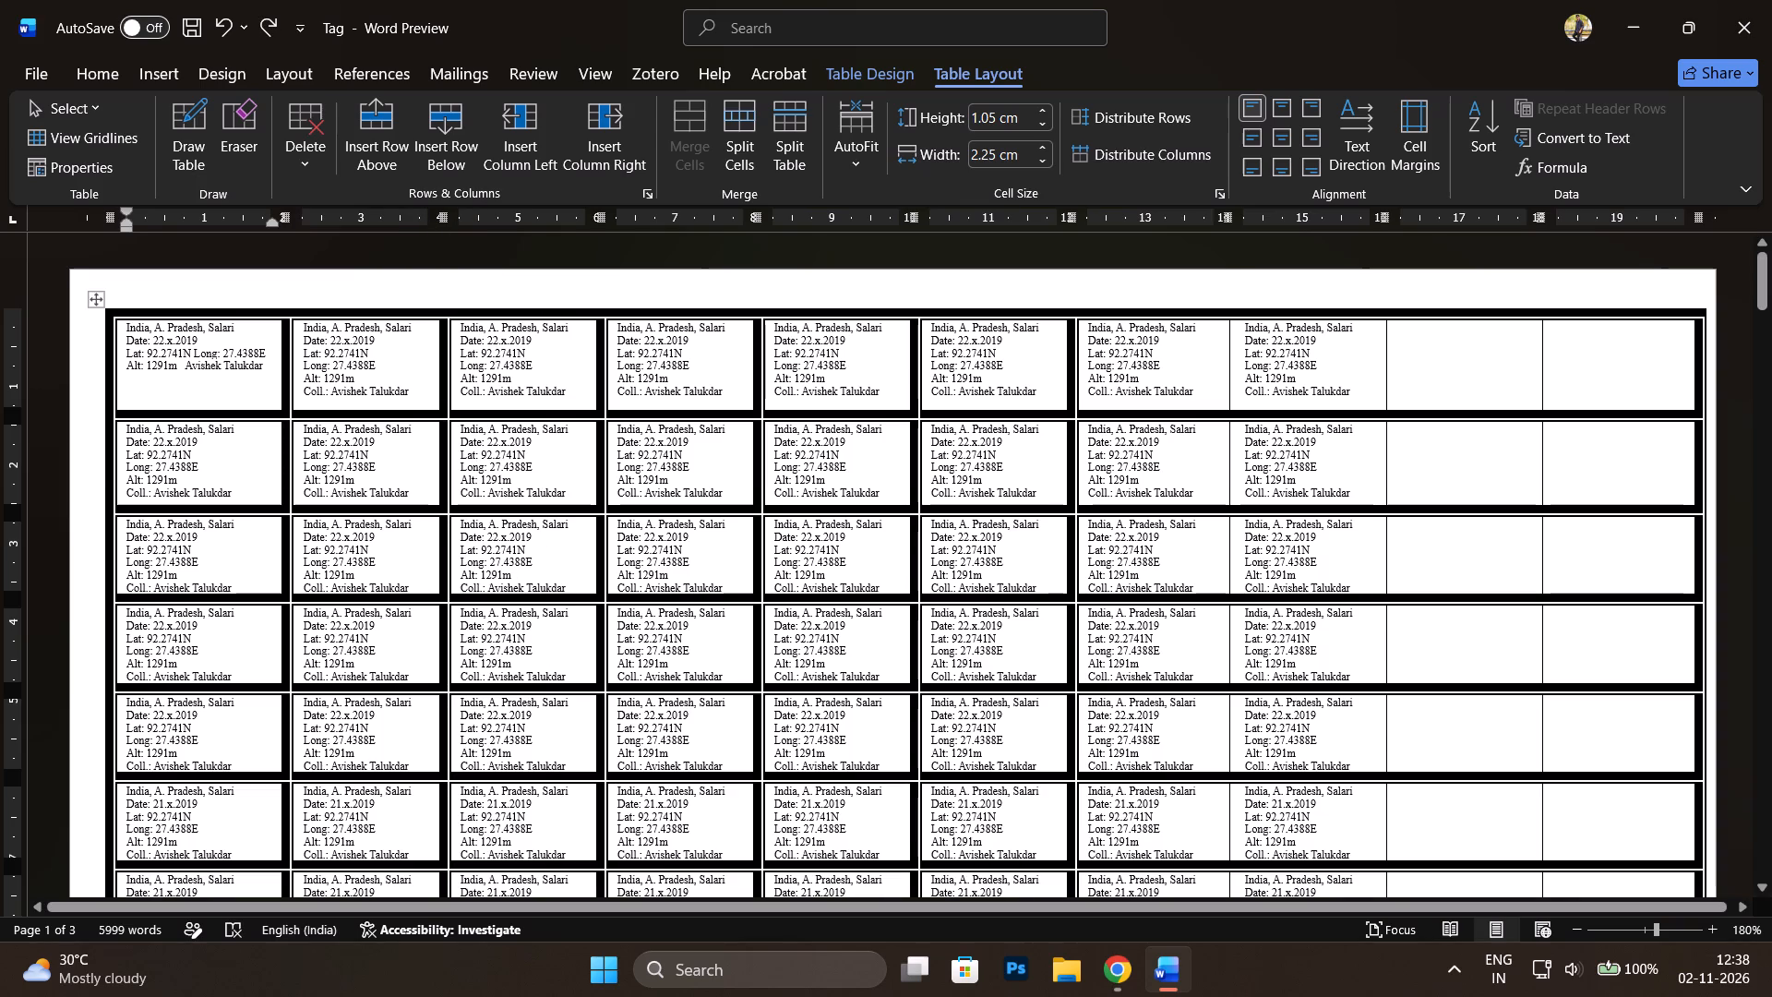
Insert "coll: " before the collector's name beside Alt: 1291m in the first Salari label.
scroll(556, 387, "up", 1)
left_click(212, 389)
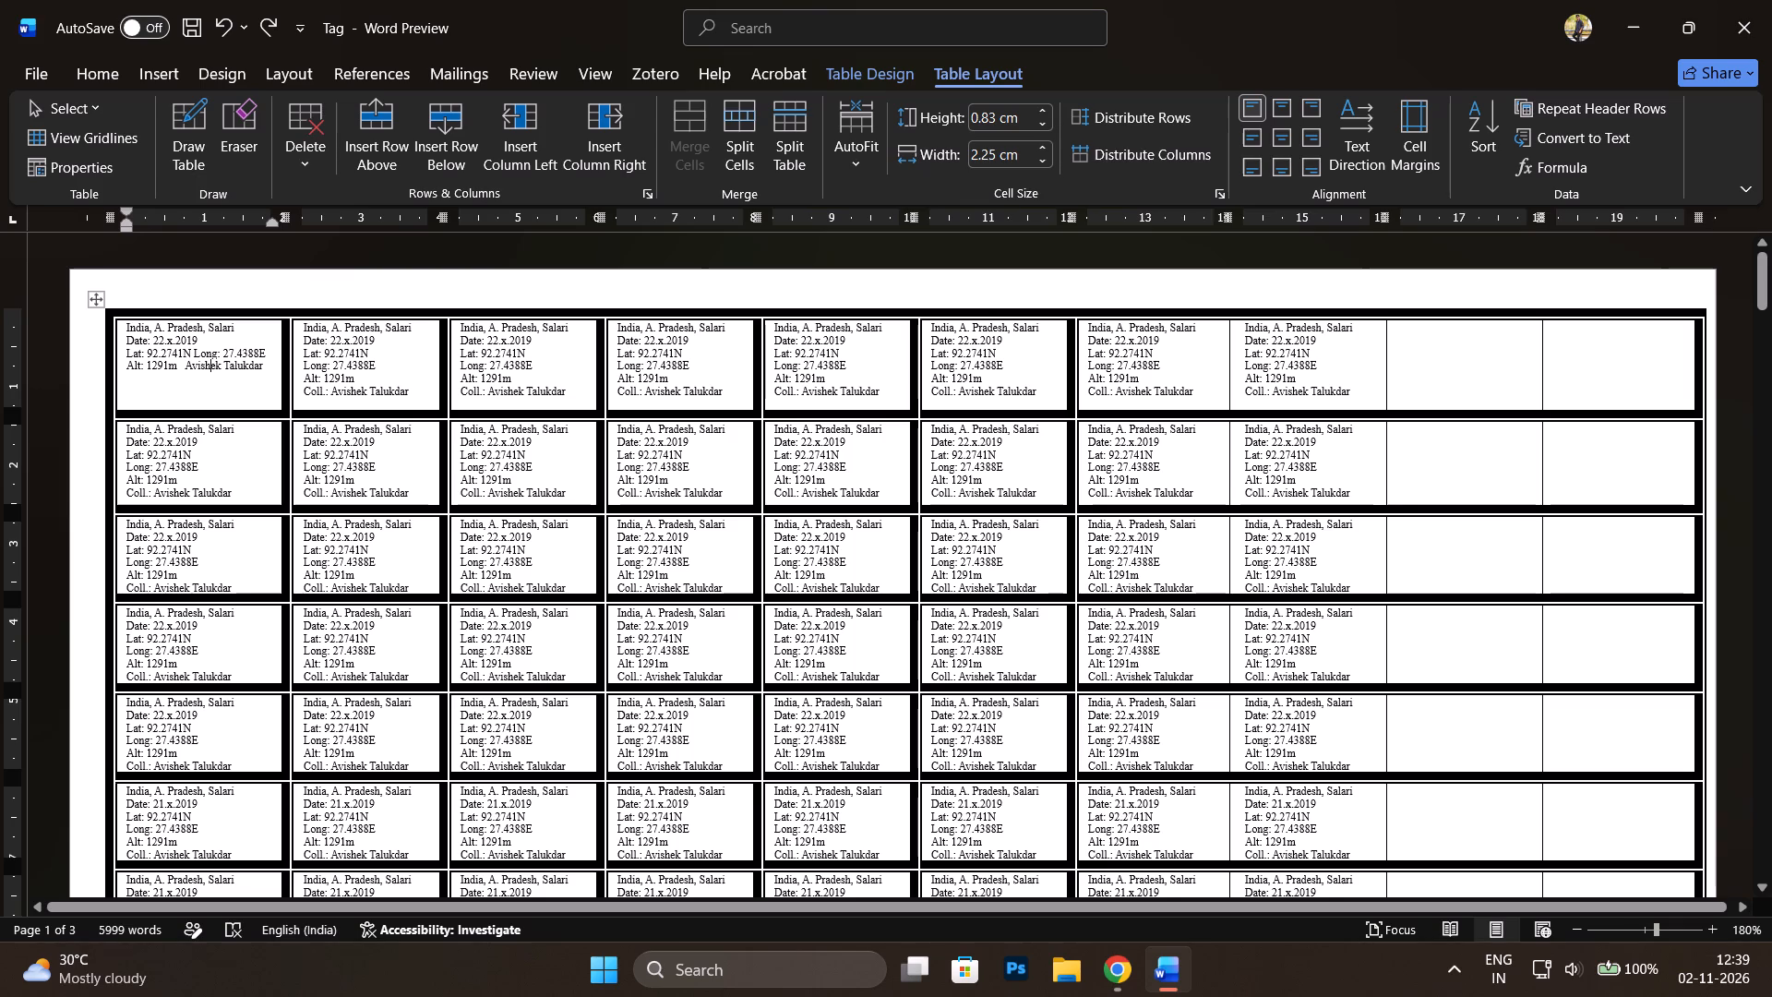
left_click(185, 368)
type("coll")
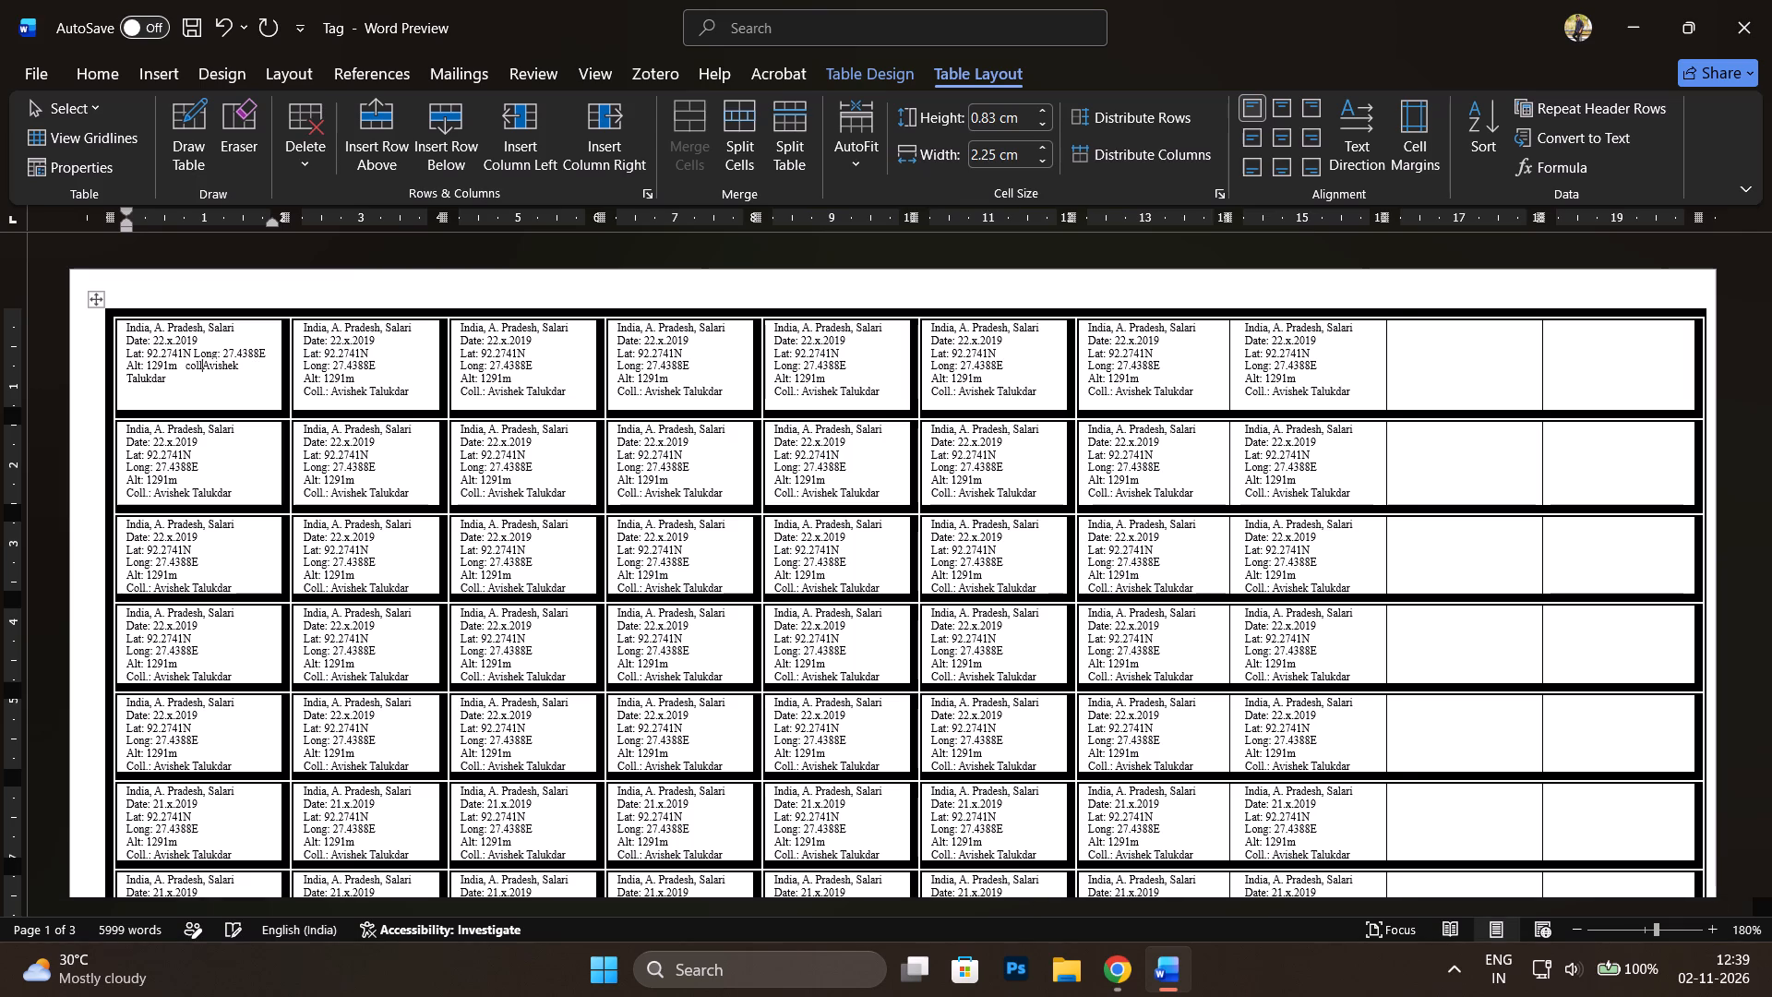
key("shift+colon")
key("space")
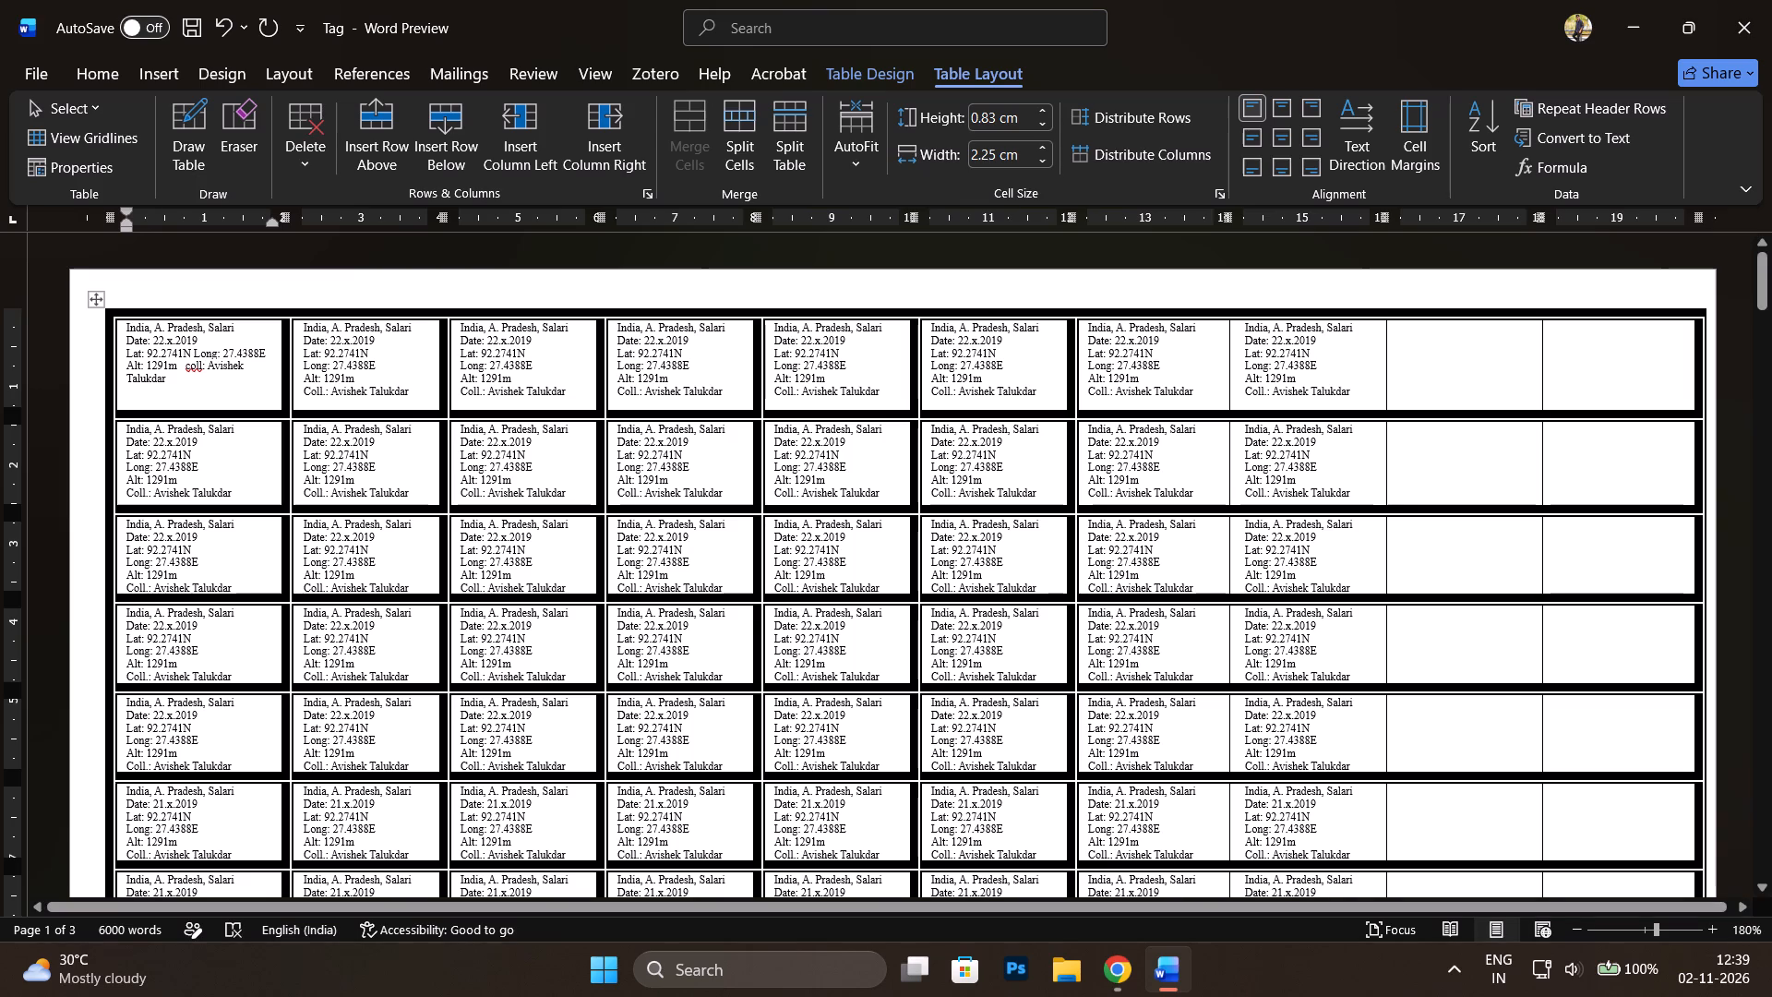
Widen the first label column to 2.5 cm.
left_click_drag(281, 366, 316, 366)
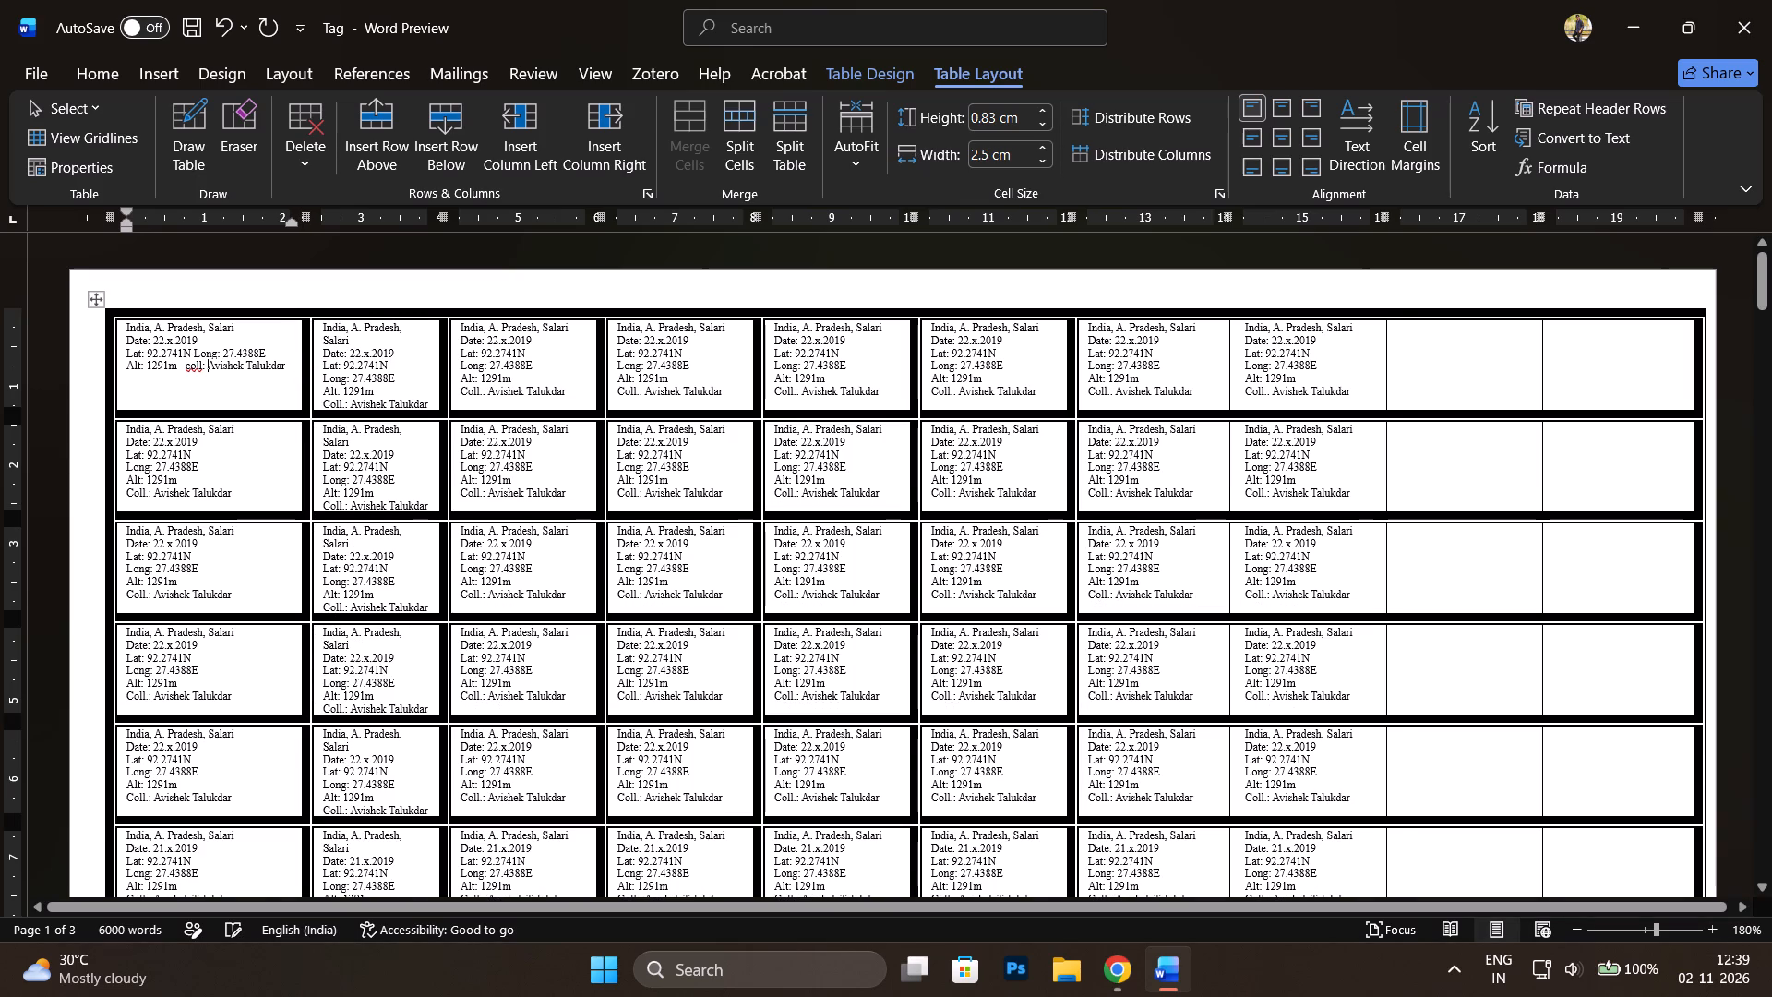
Correct "coll" to "Coll" in the first Salari label and remove one of the extra spaces before it.
left_click(198, 367)
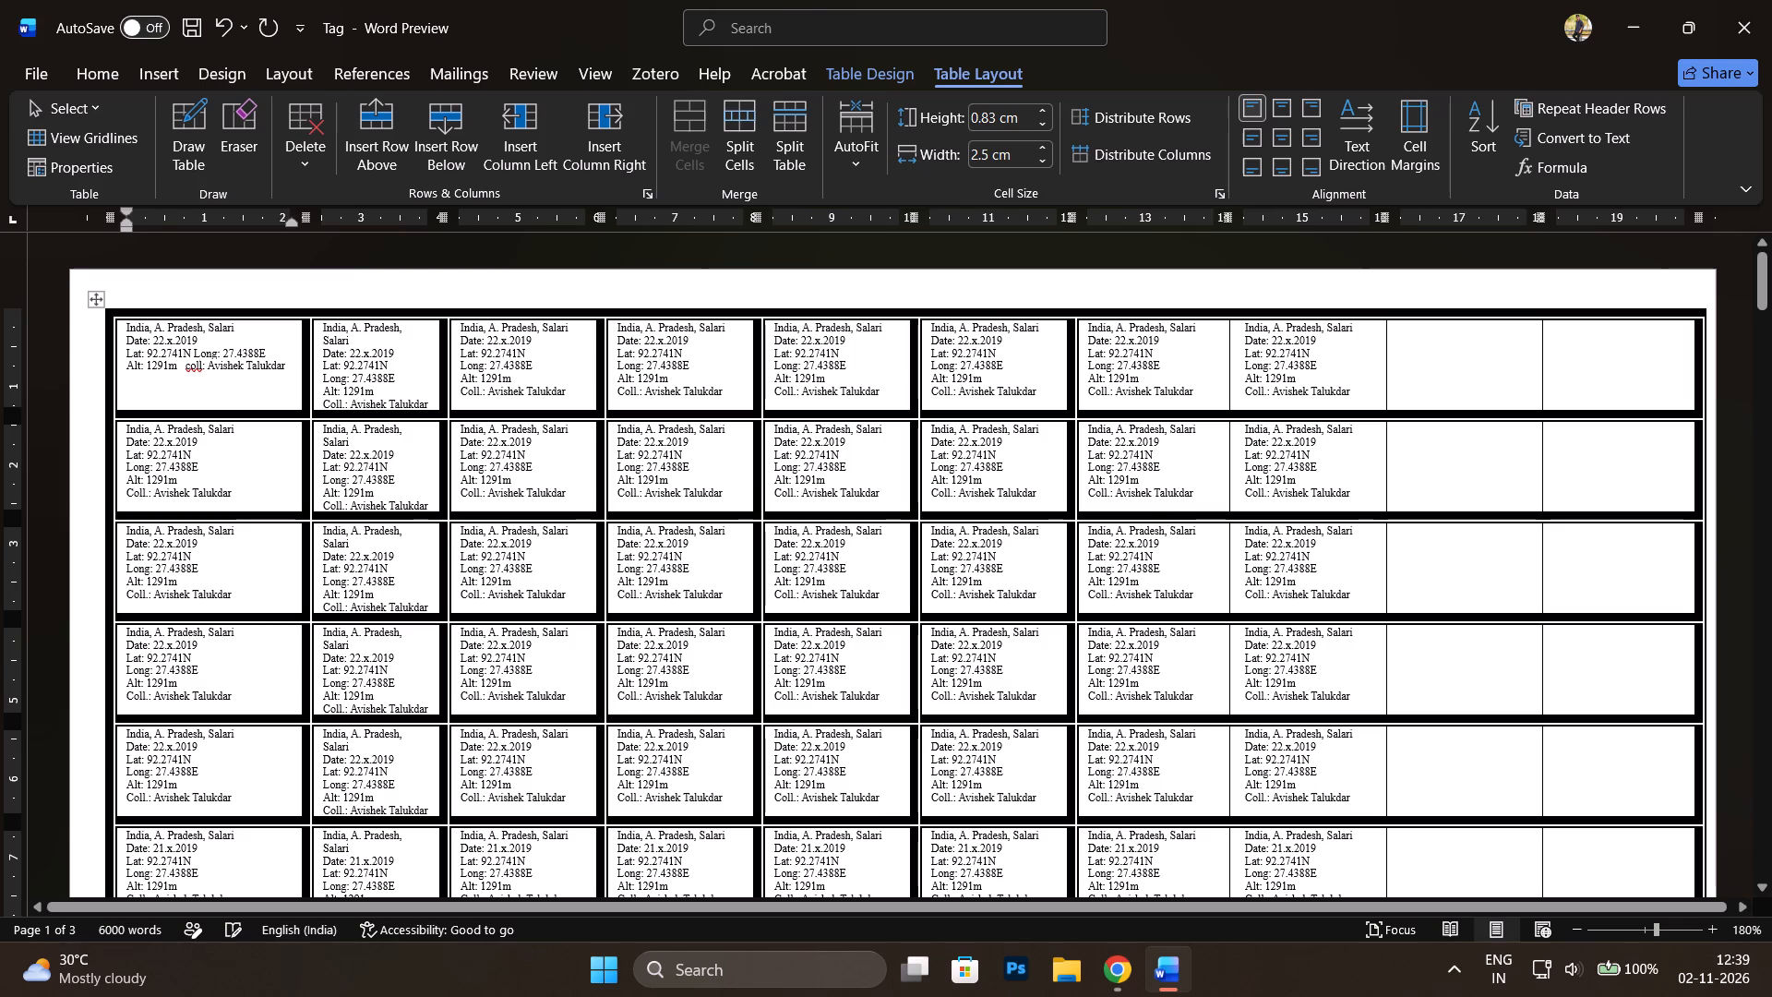
right_click(198, 365)
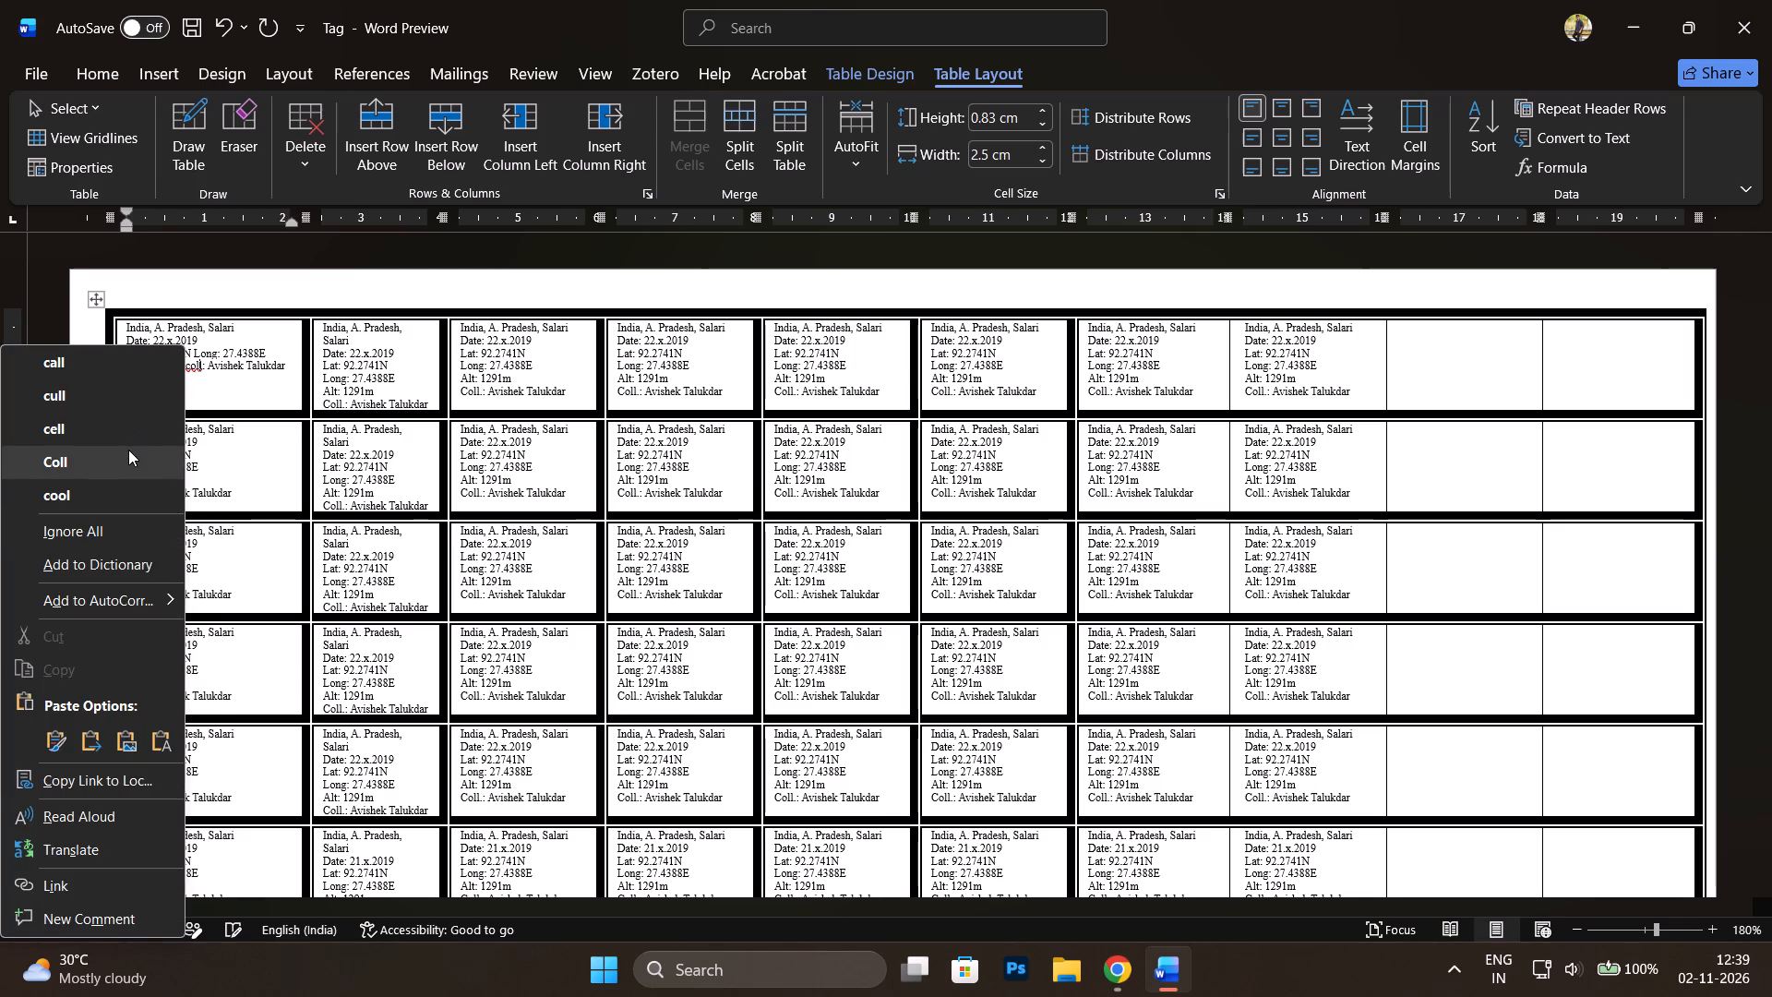
left_click(128, 450)
left_click(253, 387)
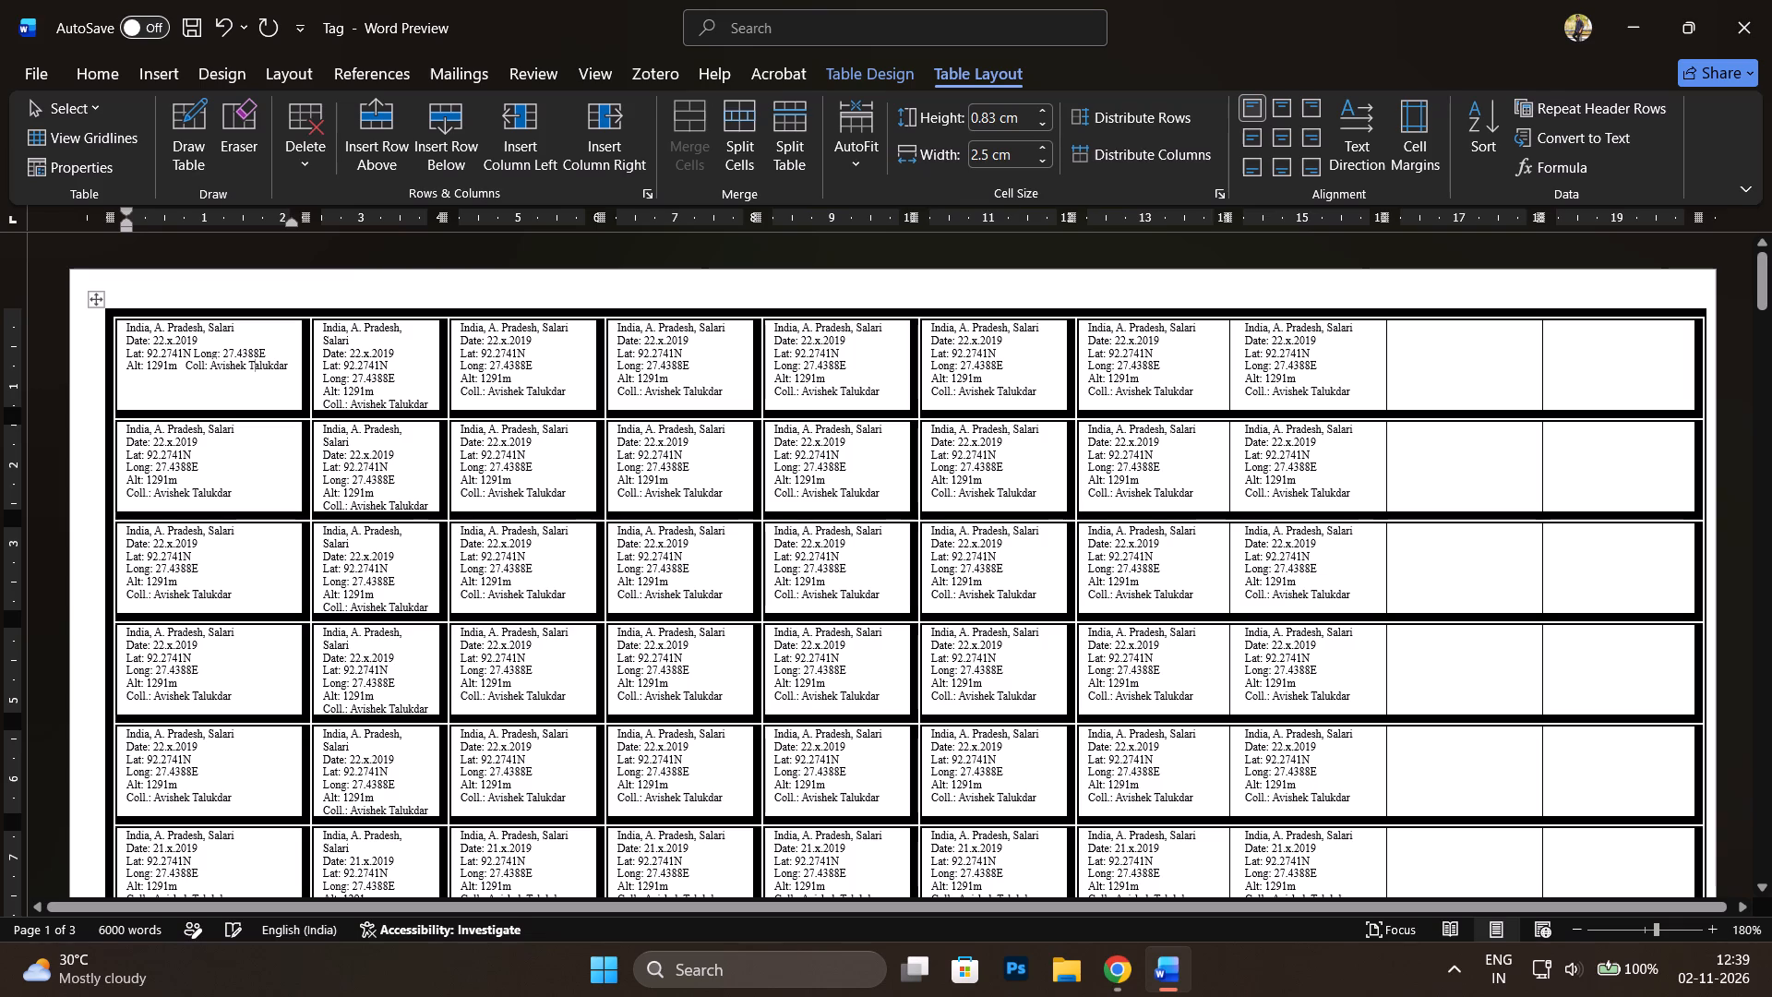
left_click(187, 369)
key("BackSpace")
left_click(250, 393)
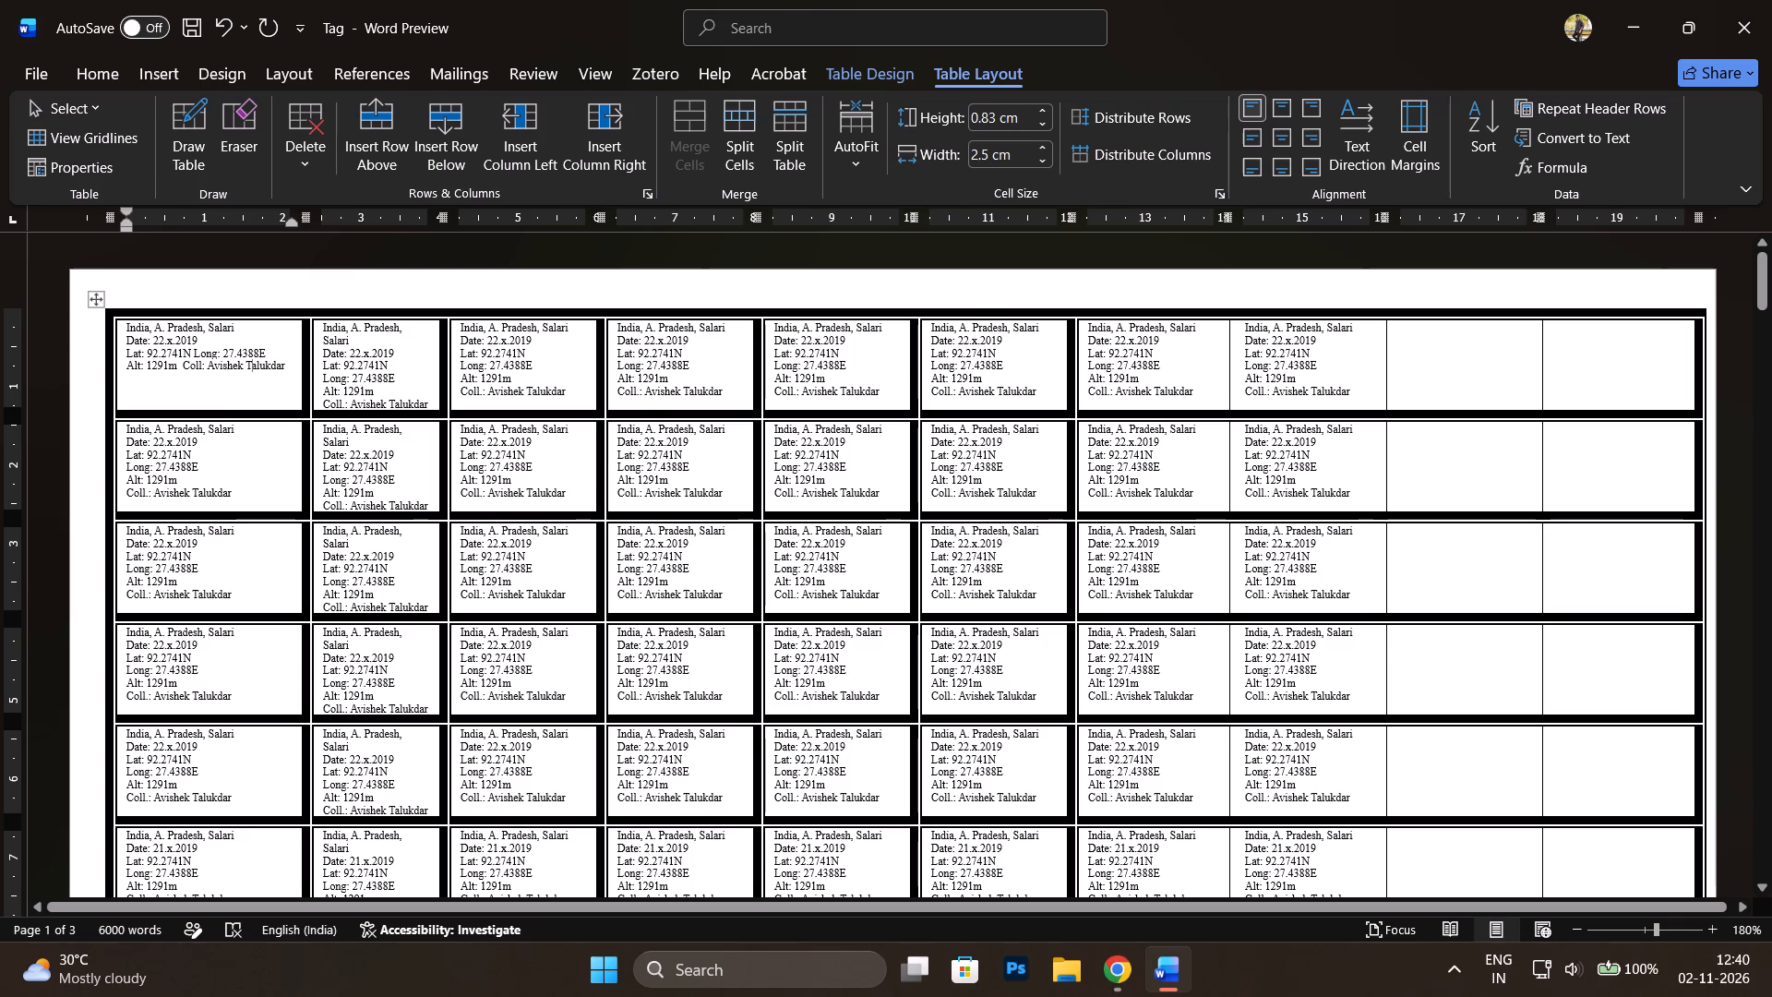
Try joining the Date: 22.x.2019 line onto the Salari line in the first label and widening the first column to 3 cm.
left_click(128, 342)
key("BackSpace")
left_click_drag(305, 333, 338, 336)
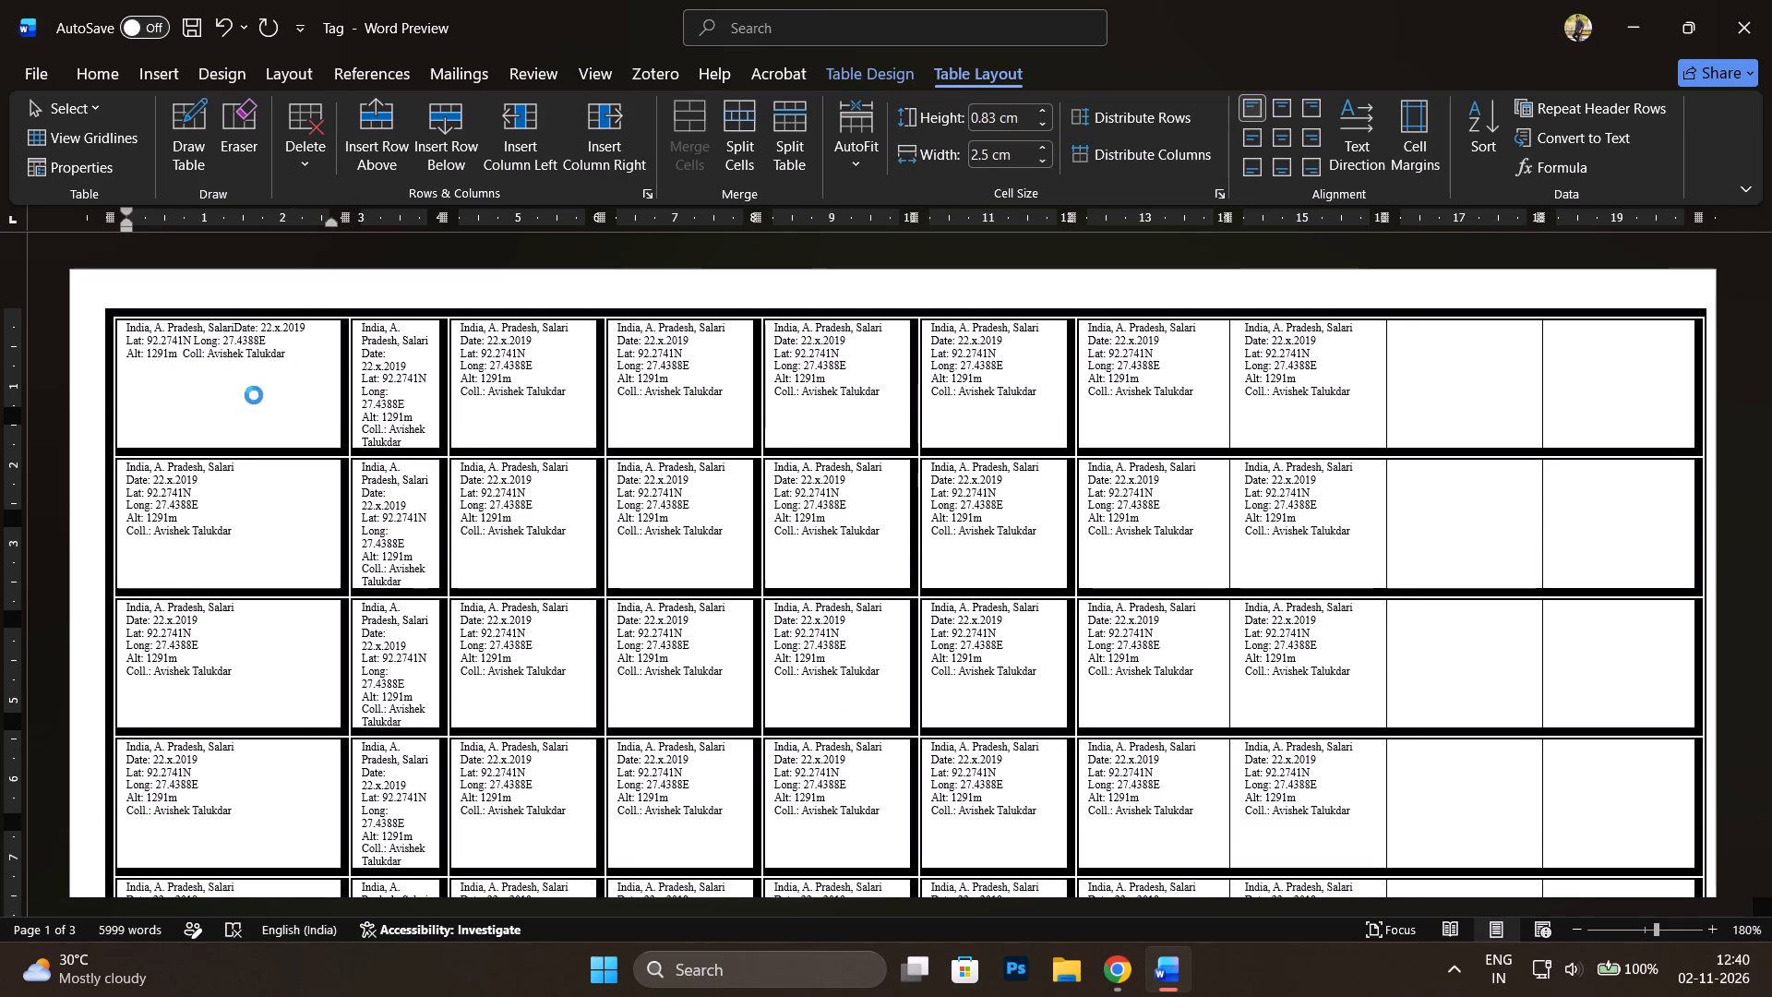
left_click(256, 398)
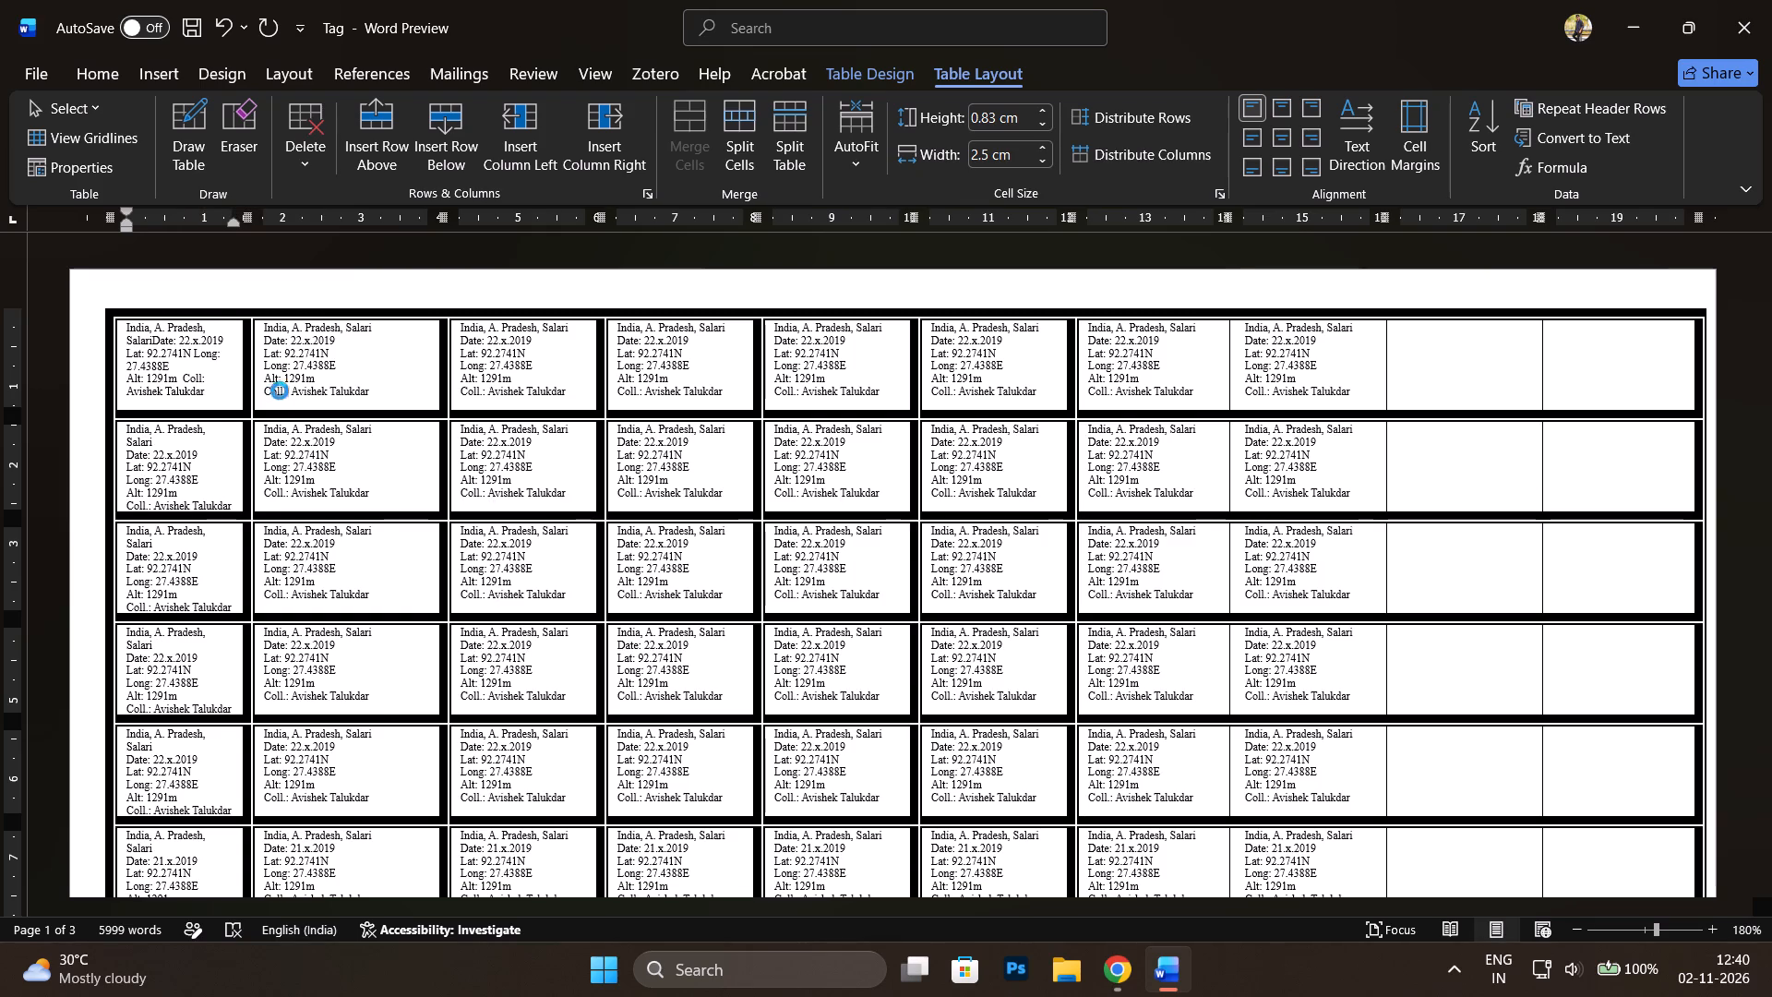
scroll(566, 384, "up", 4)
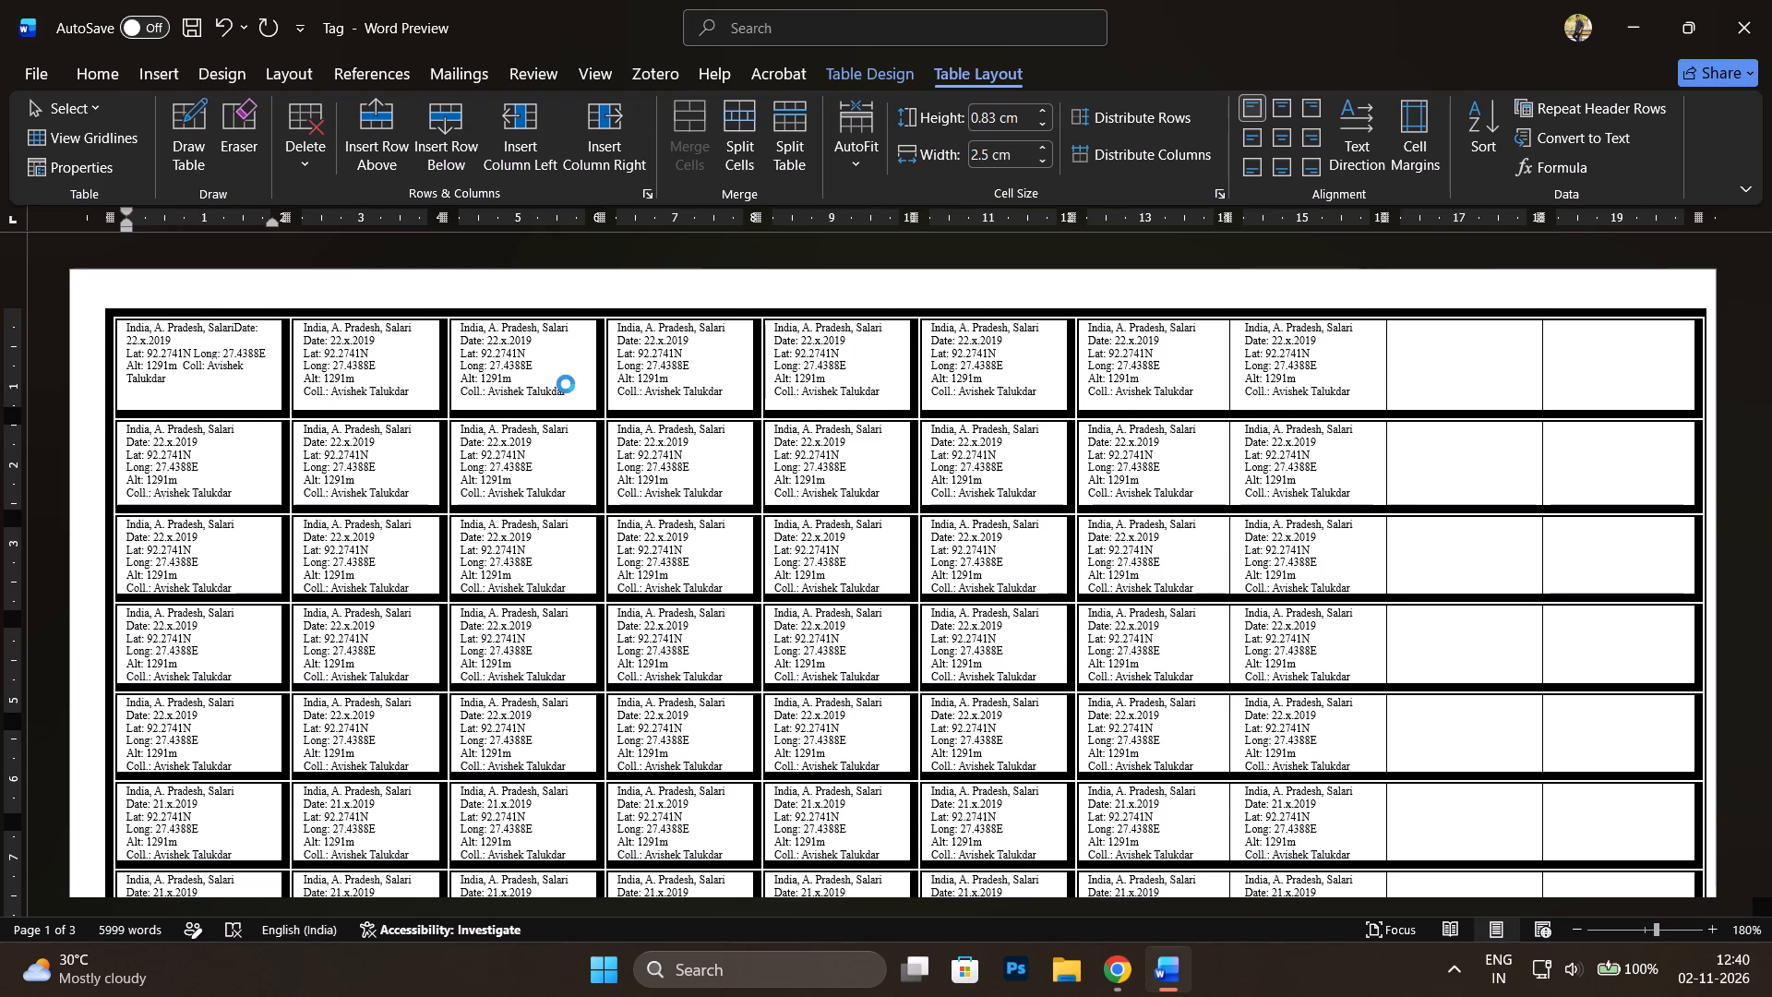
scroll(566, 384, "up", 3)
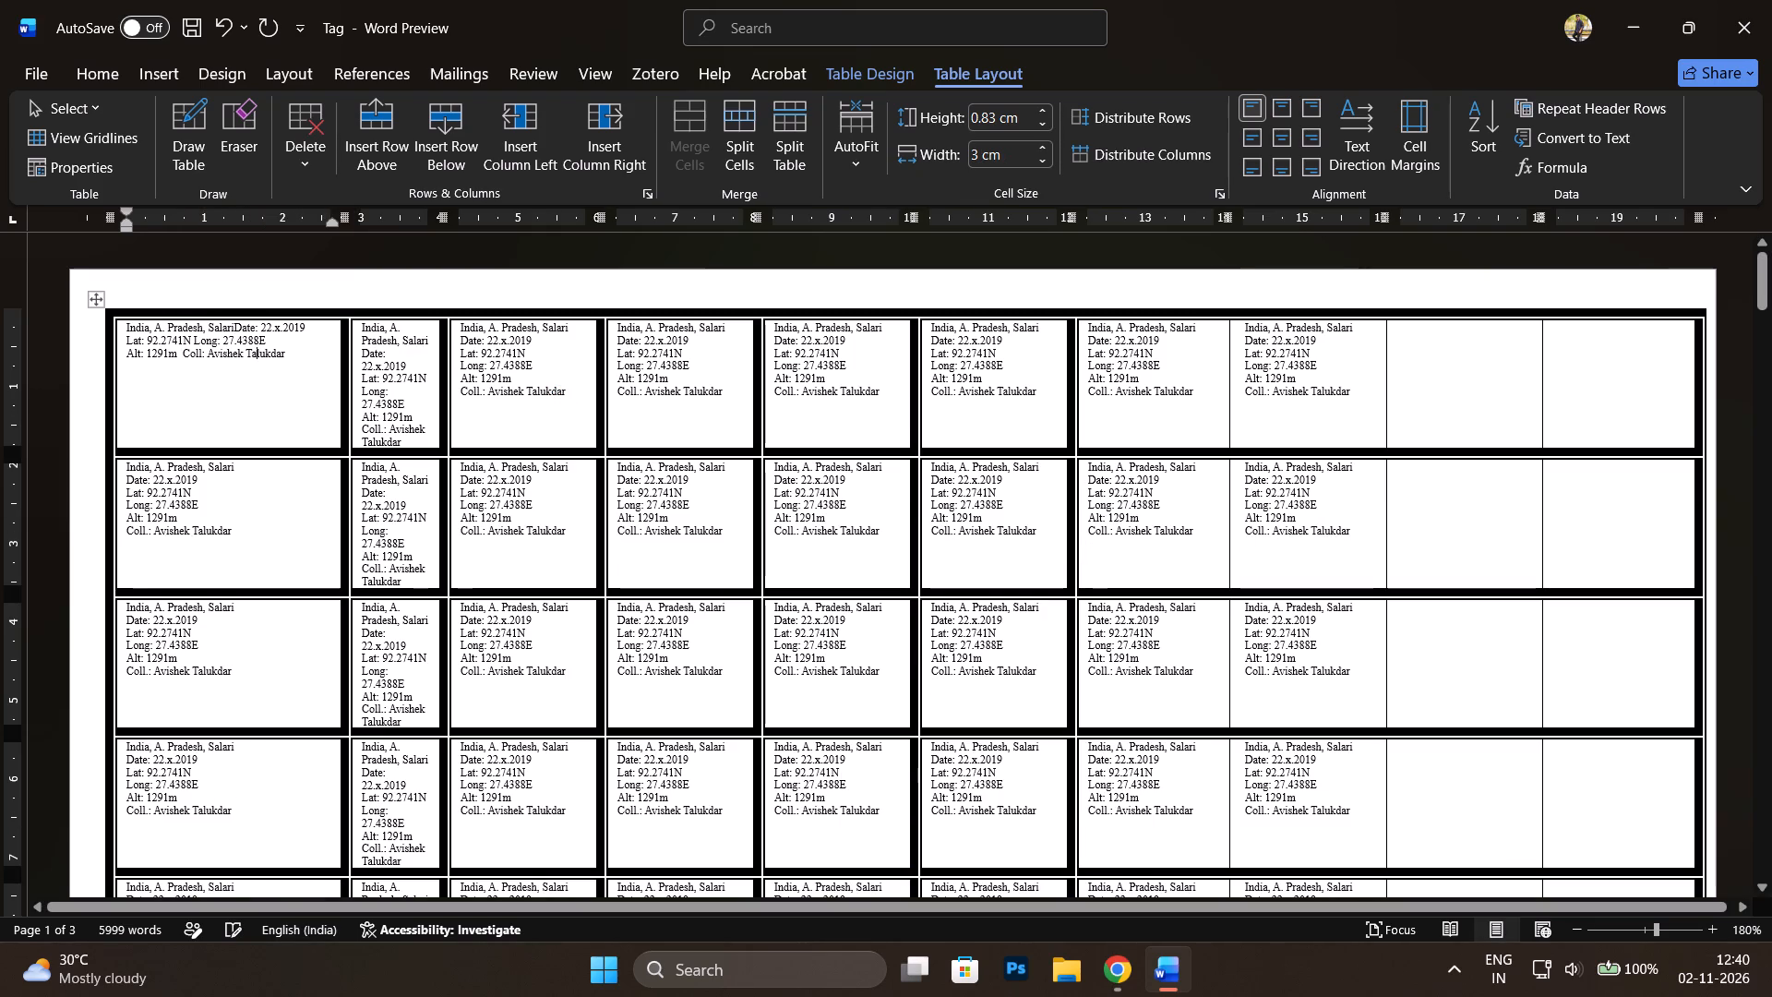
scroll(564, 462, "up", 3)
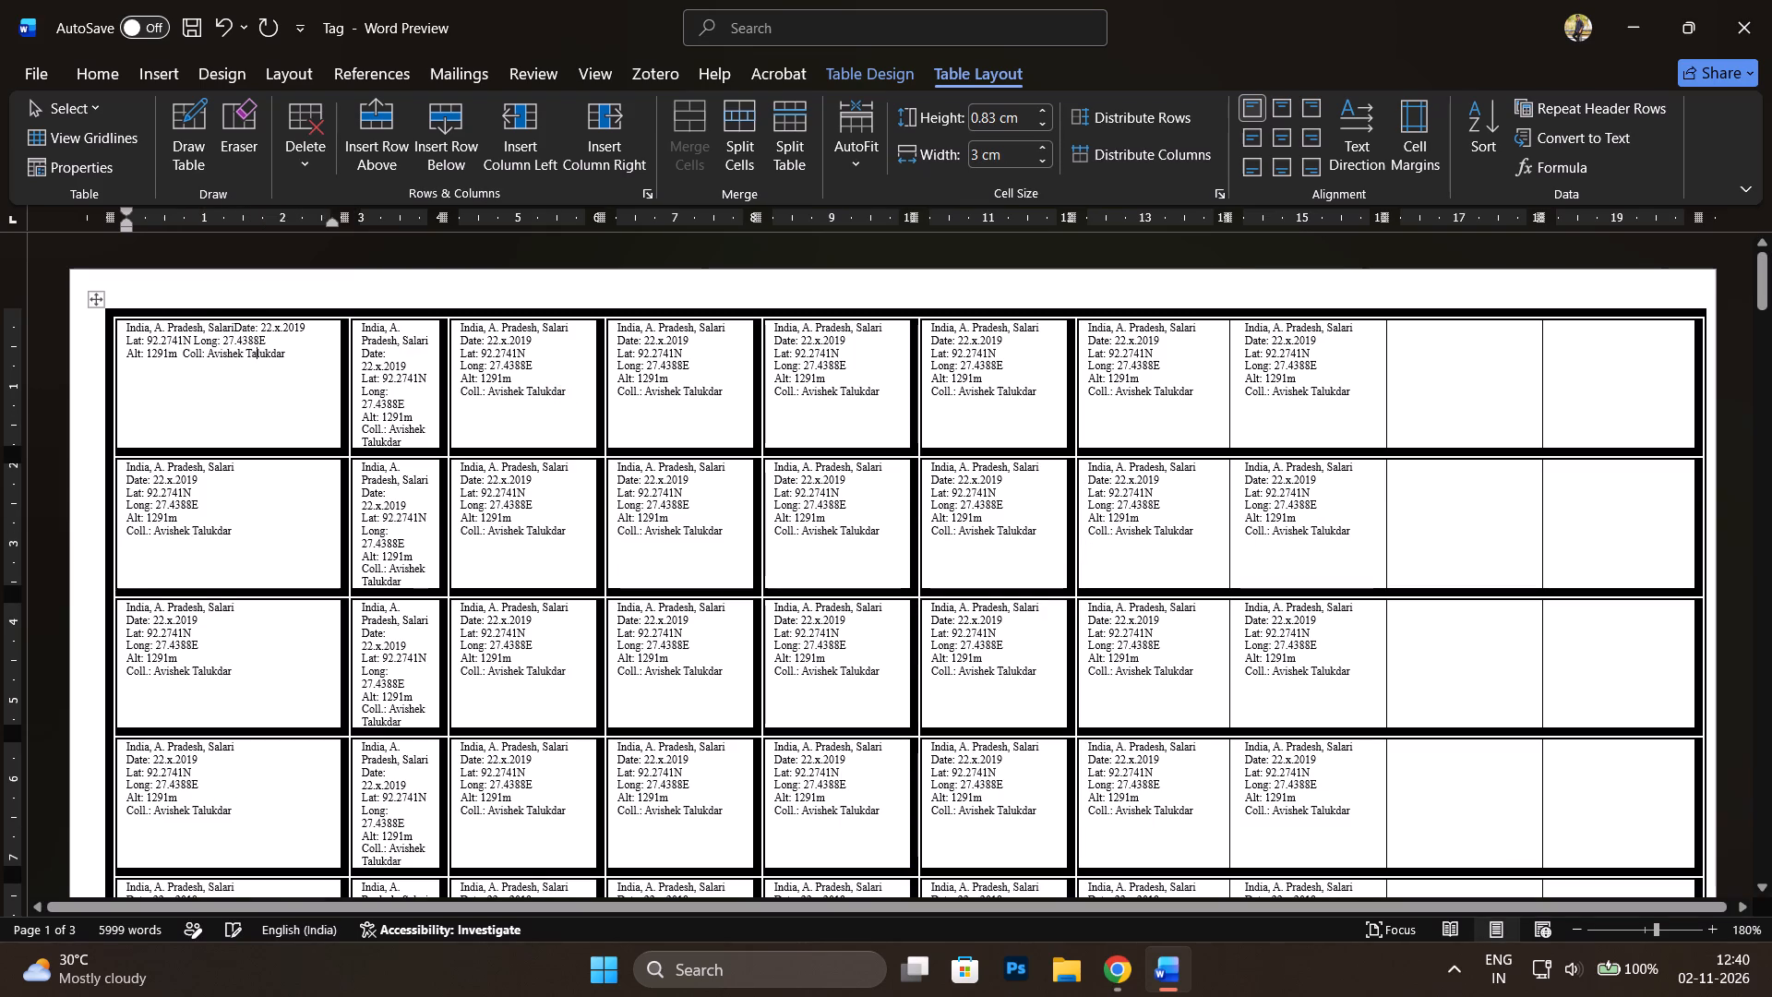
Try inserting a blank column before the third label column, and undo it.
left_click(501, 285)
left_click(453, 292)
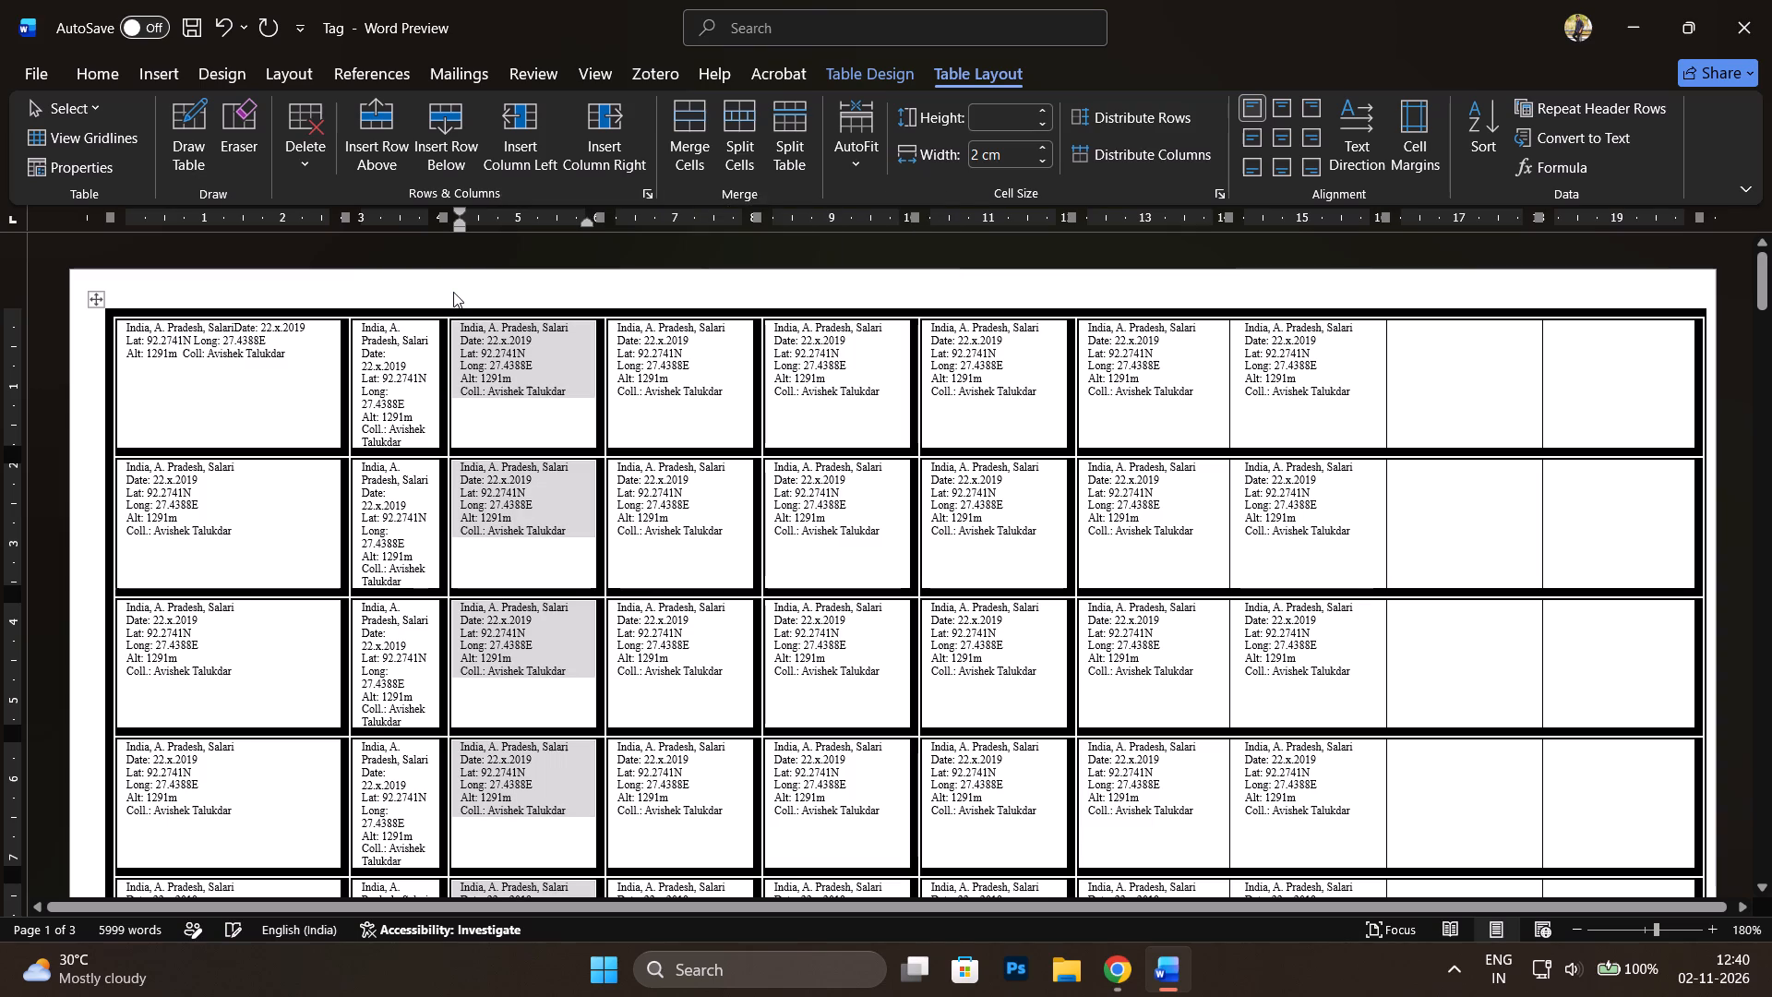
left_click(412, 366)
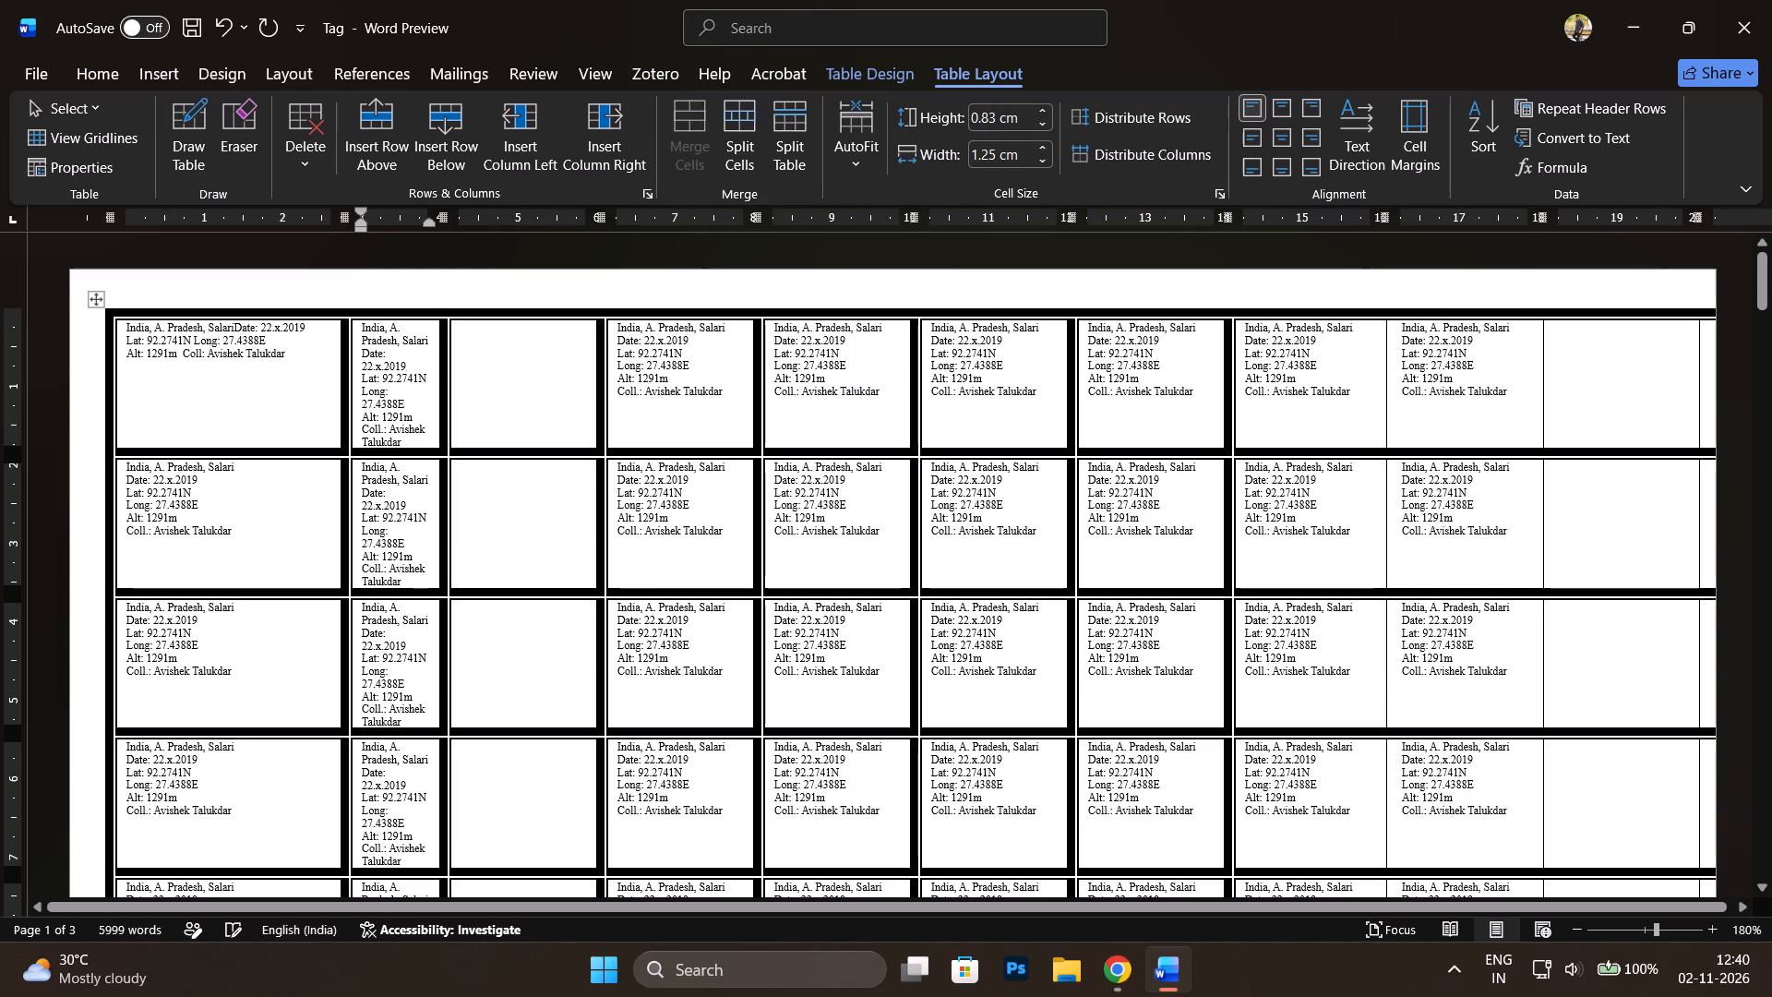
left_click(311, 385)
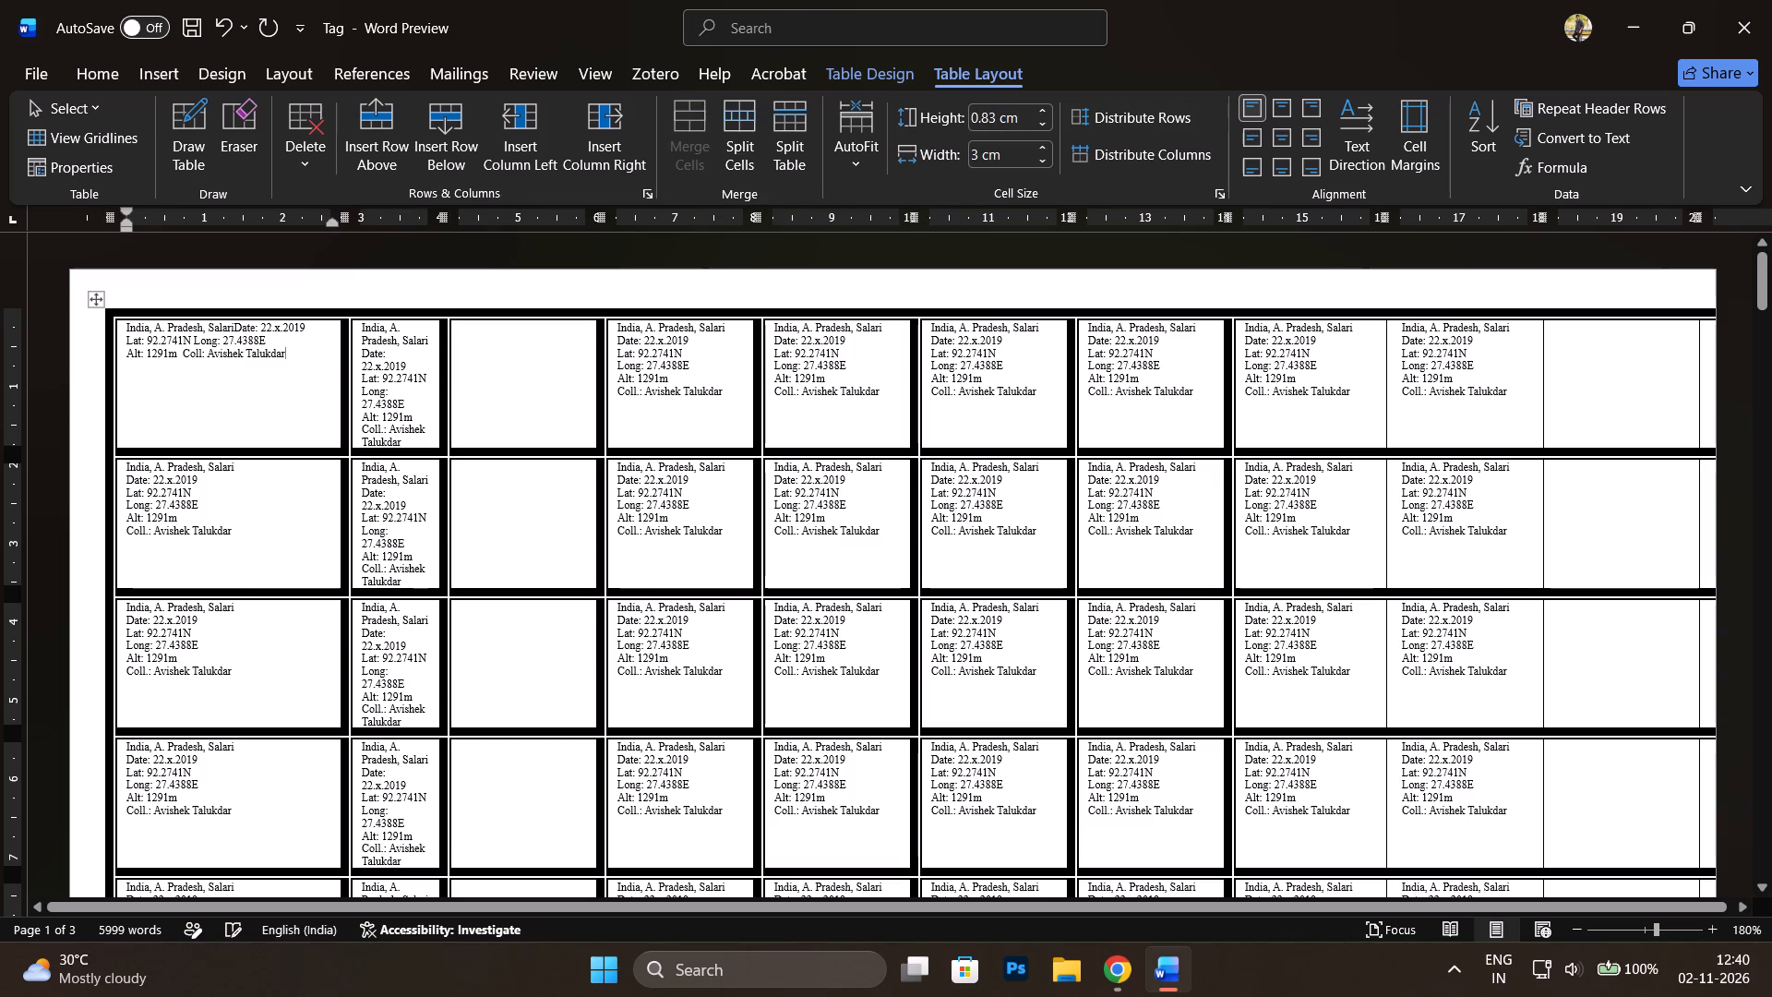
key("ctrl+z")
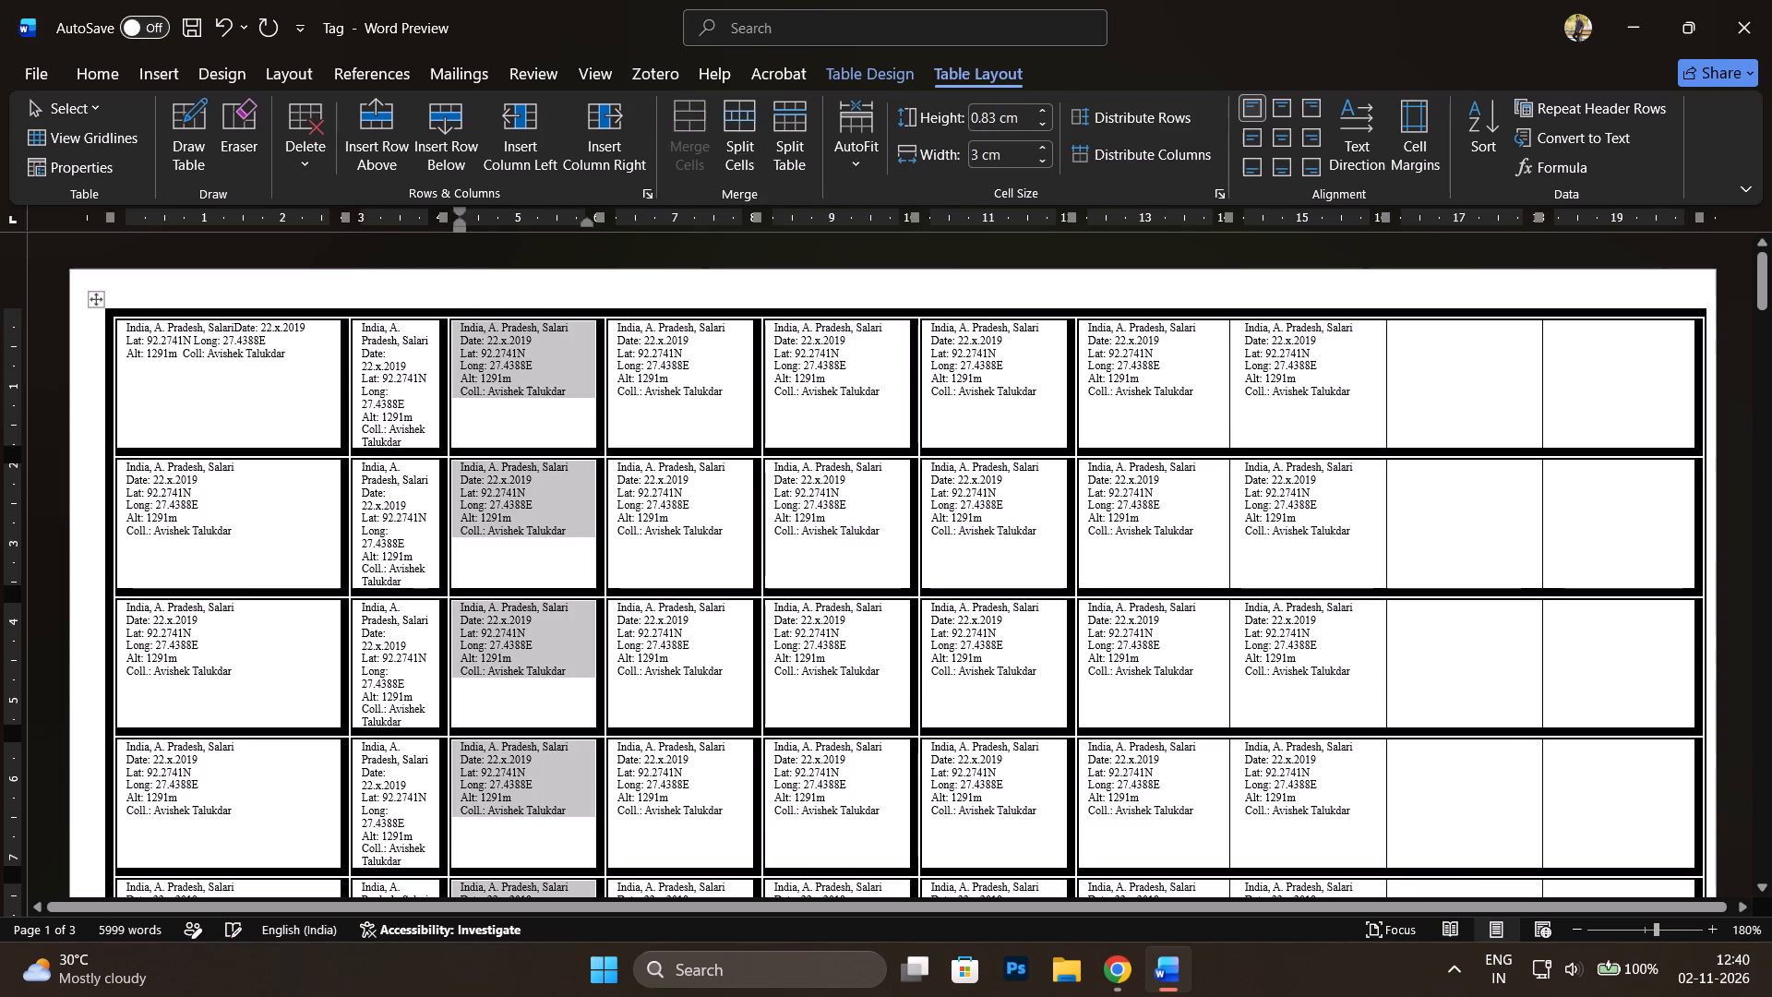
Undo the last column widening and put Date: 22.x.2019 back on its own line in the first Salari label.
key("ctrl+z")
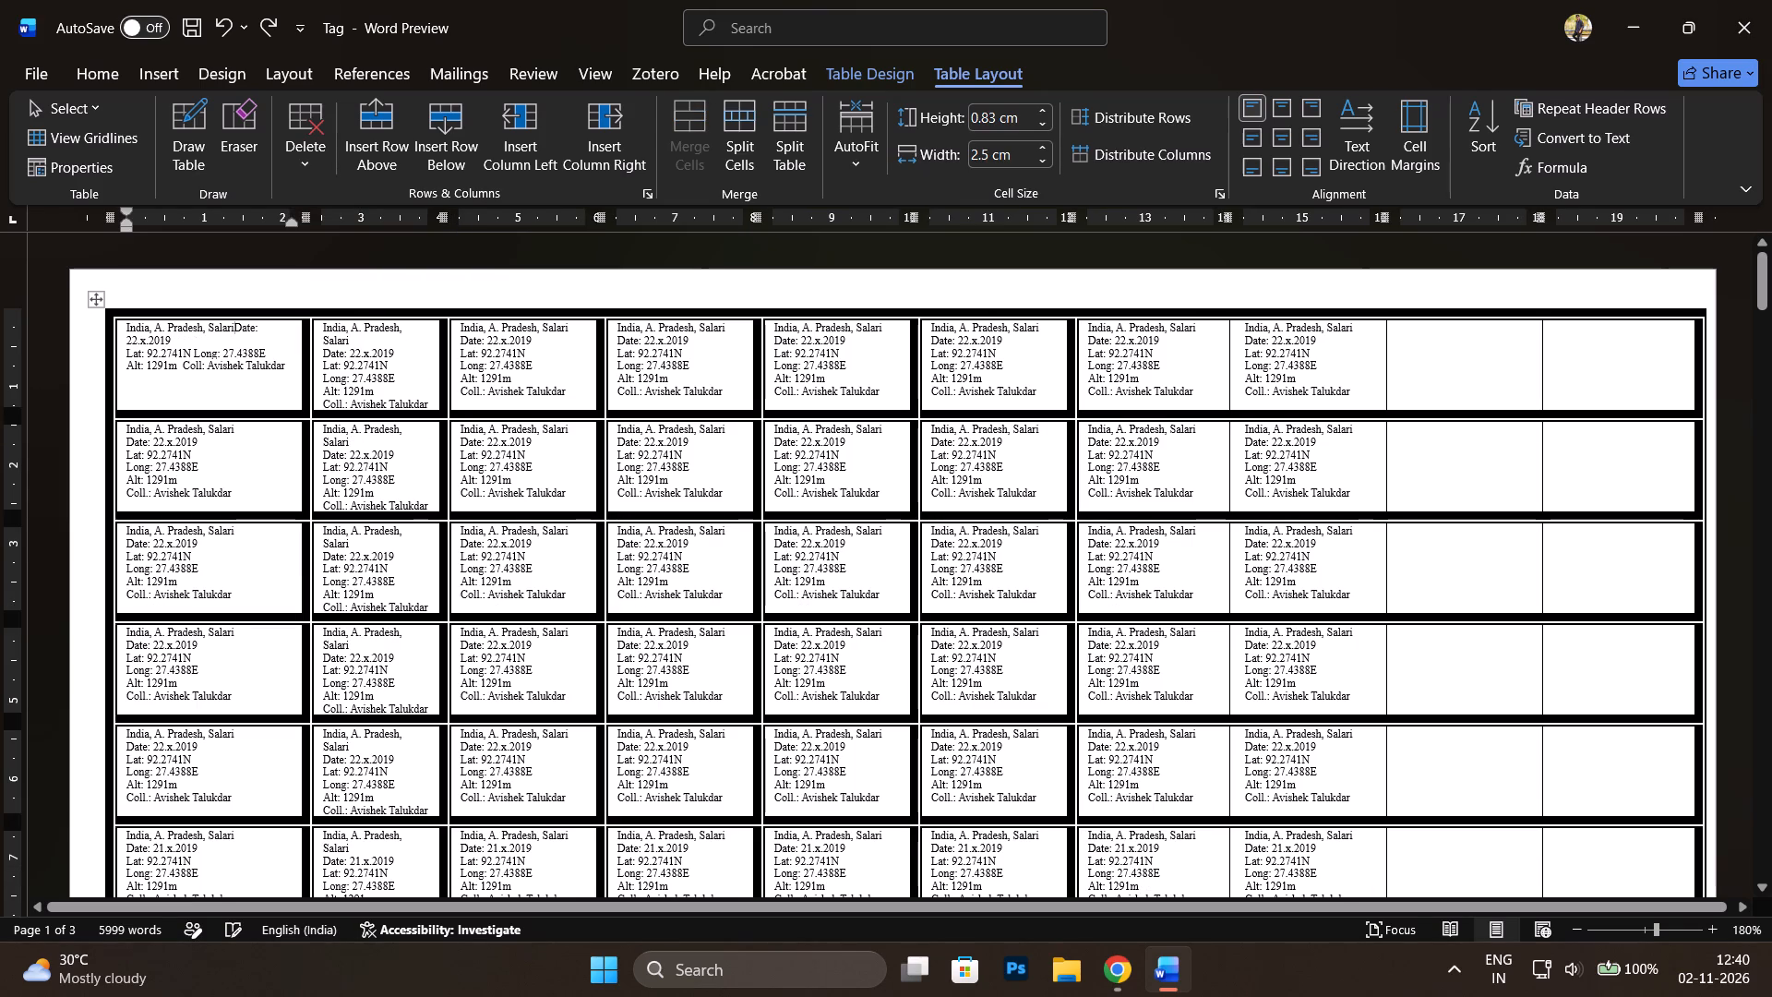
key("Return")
Replace the extra space after 1291m with a period in the first Salari label, so the line reads "Alt: 1291m. Coll:".
left_click(182, 366)
key("BackSpace")
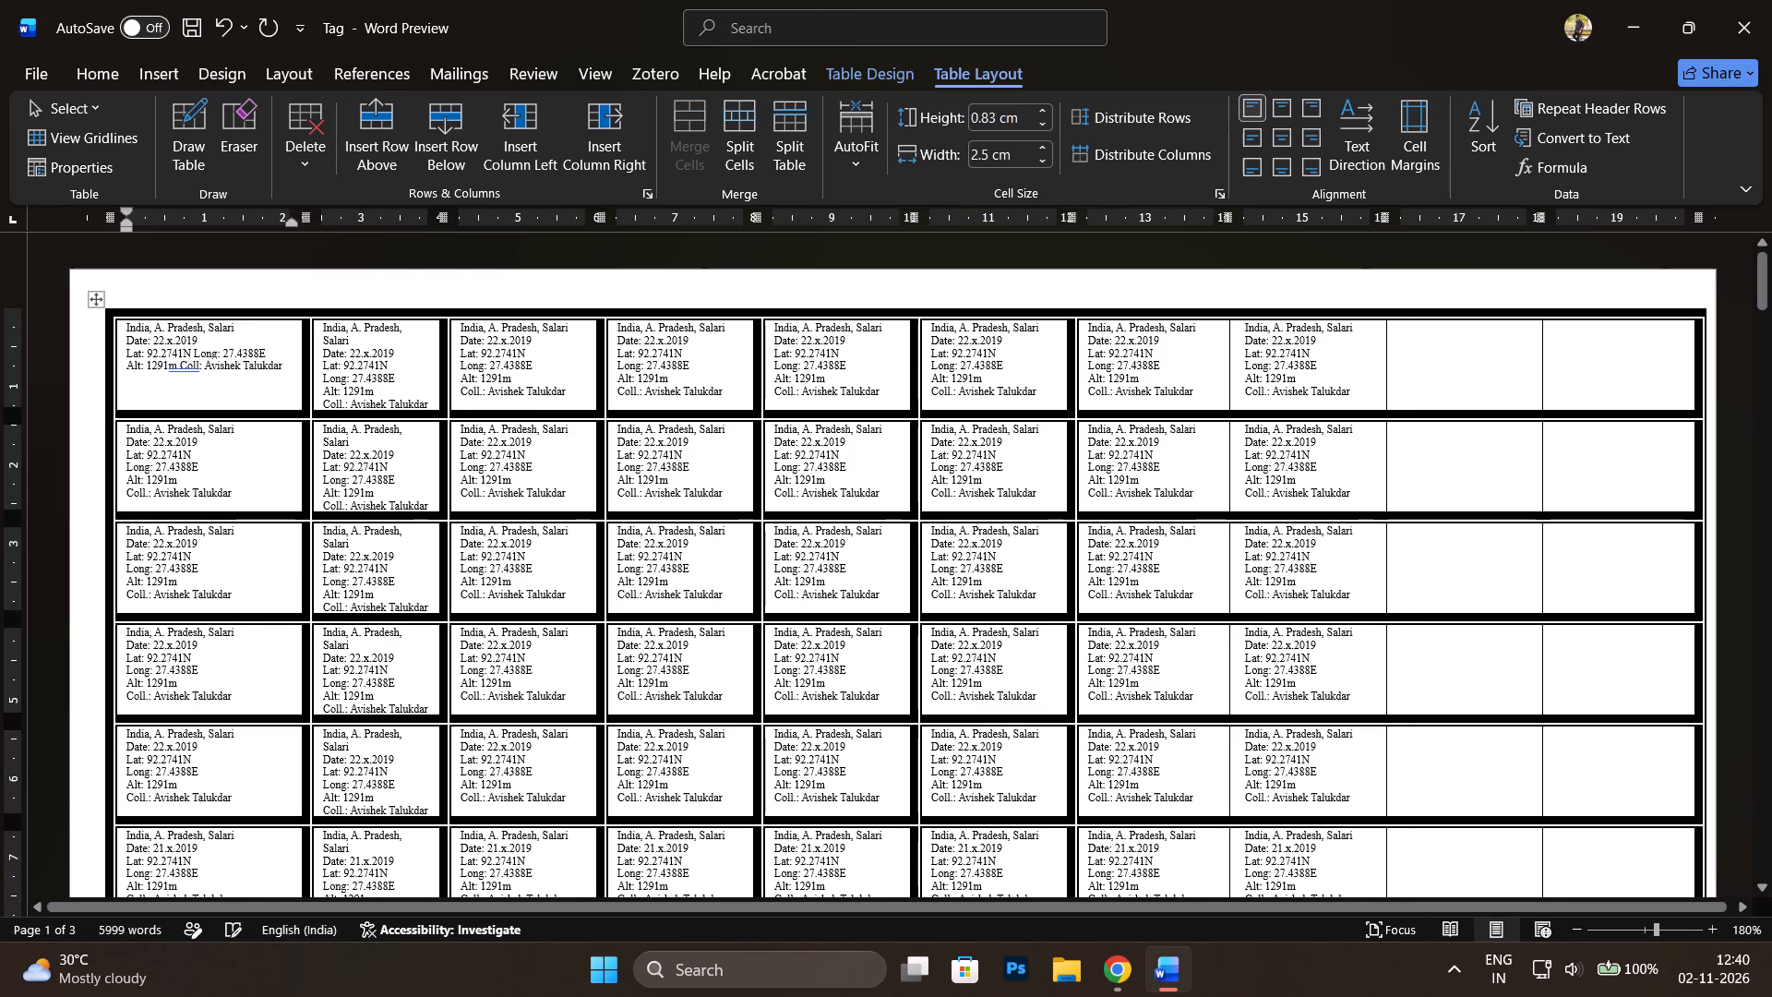
left_click(258, 402)
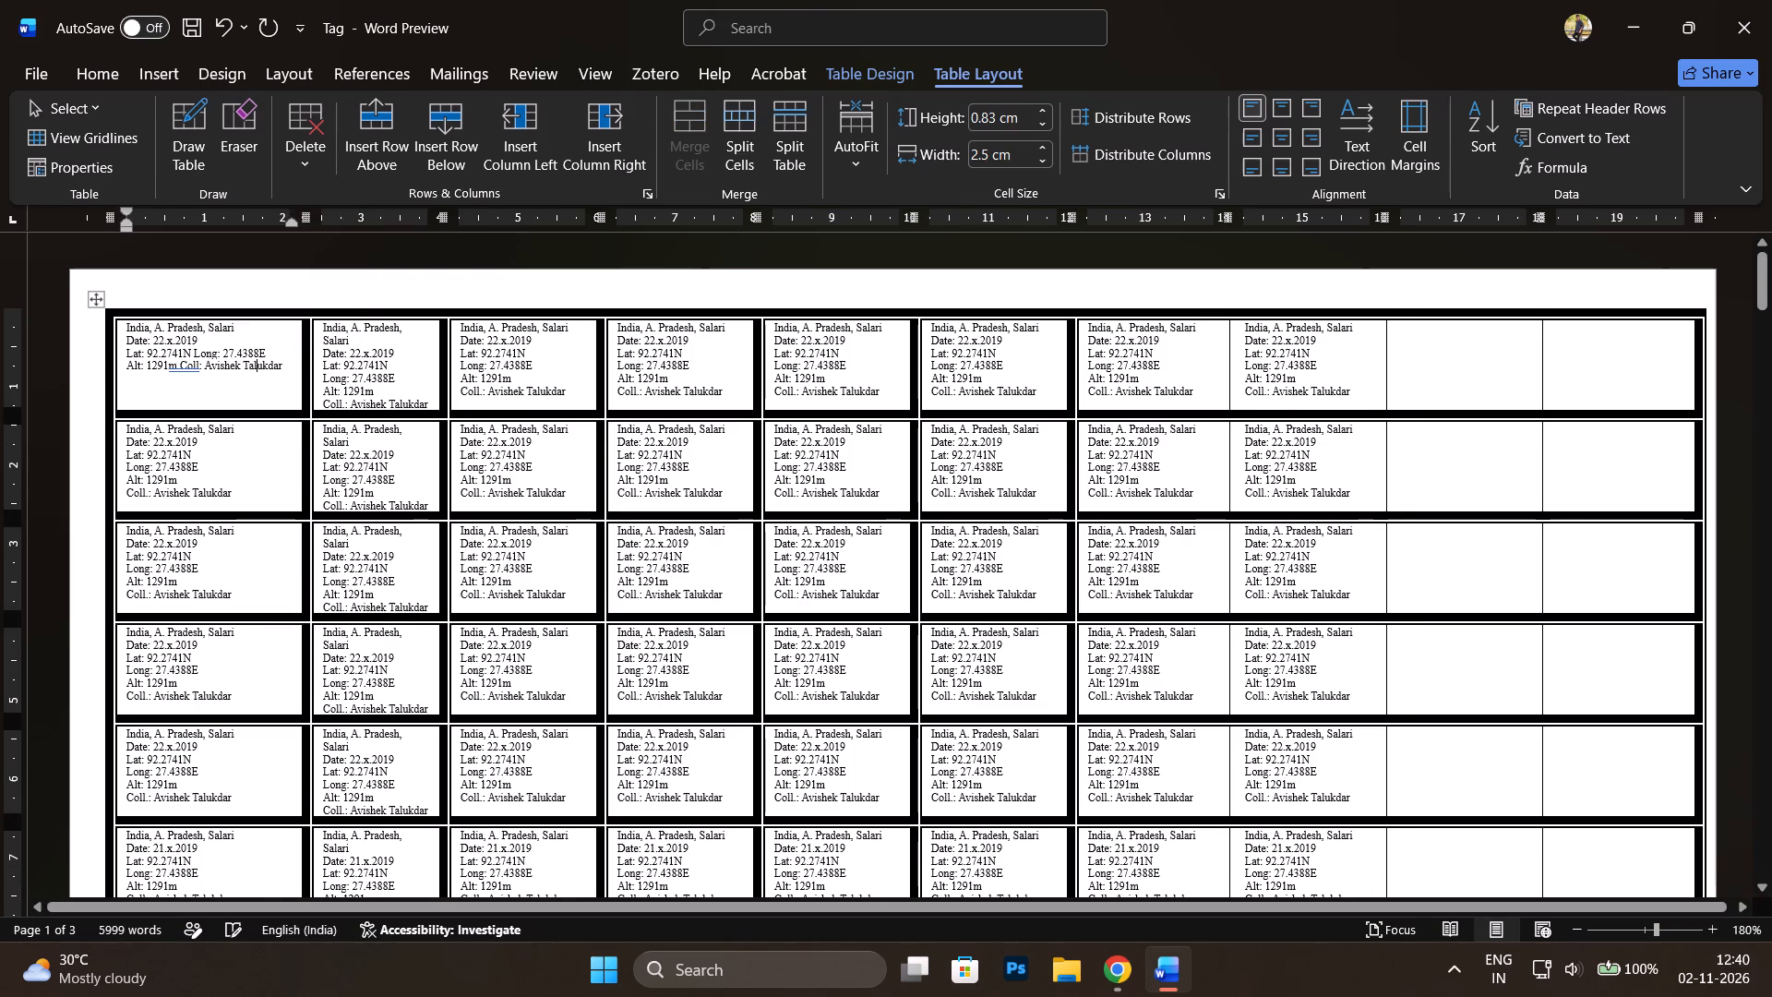
left_click(176, 361)
key("period")
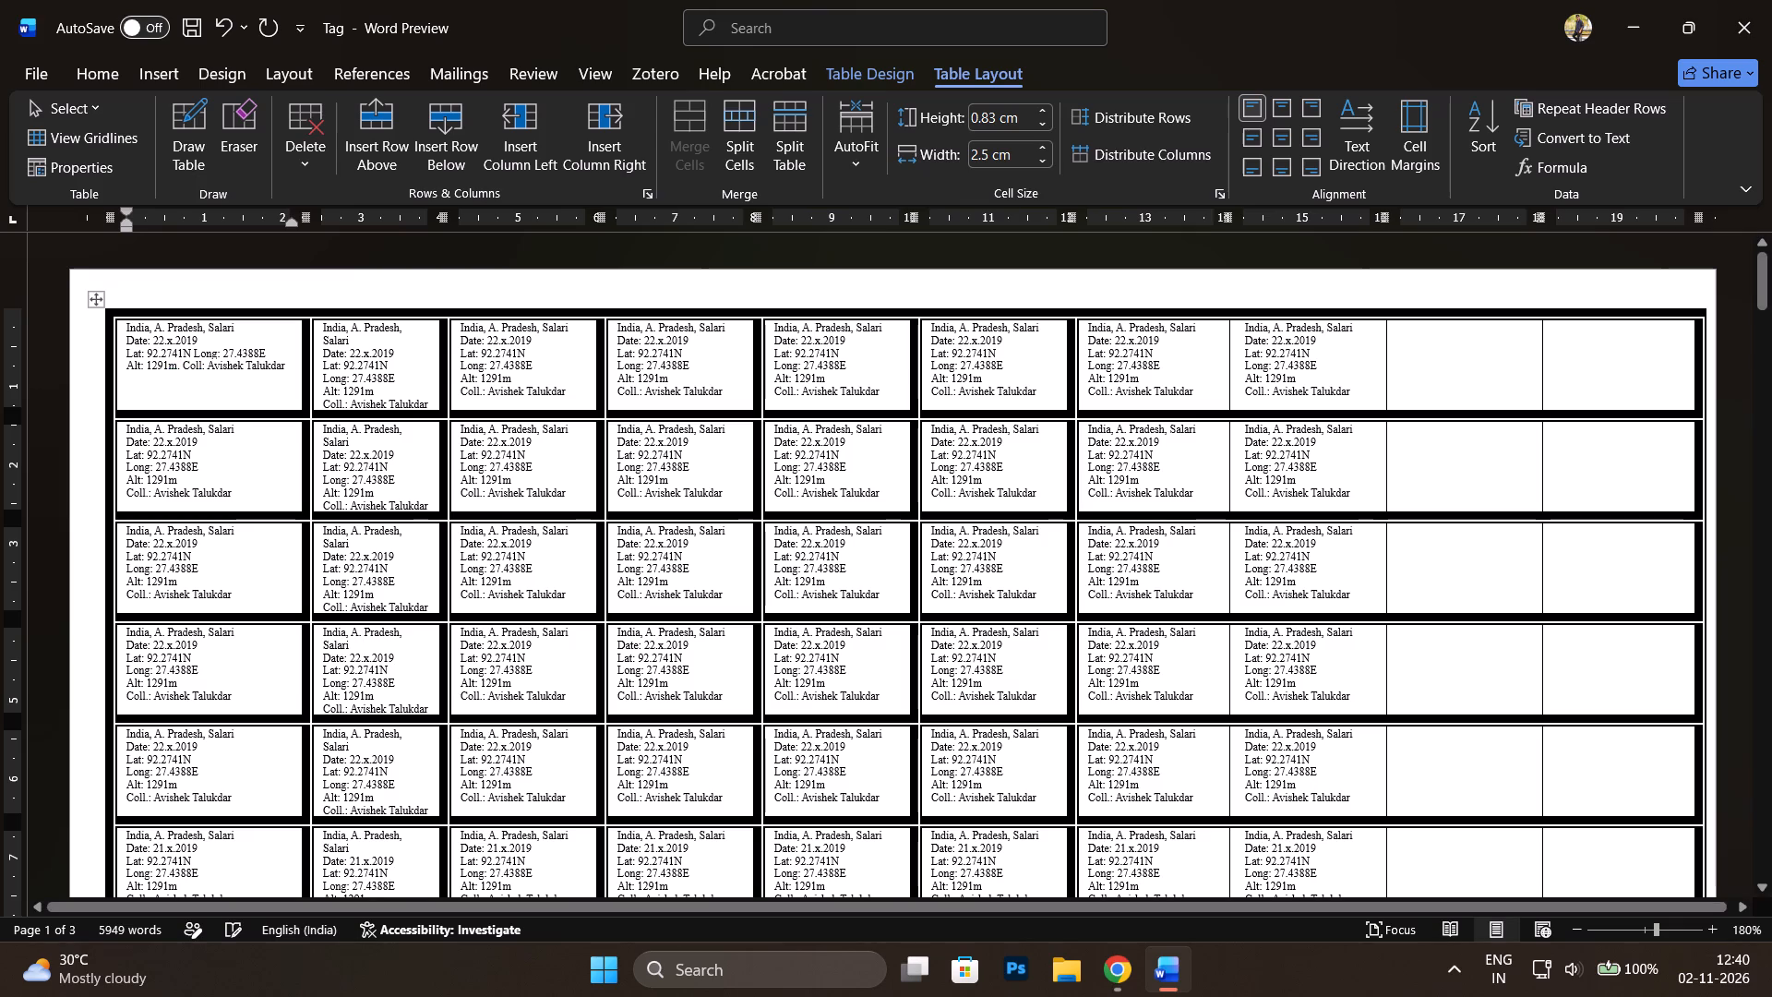
left_click(275, 394)
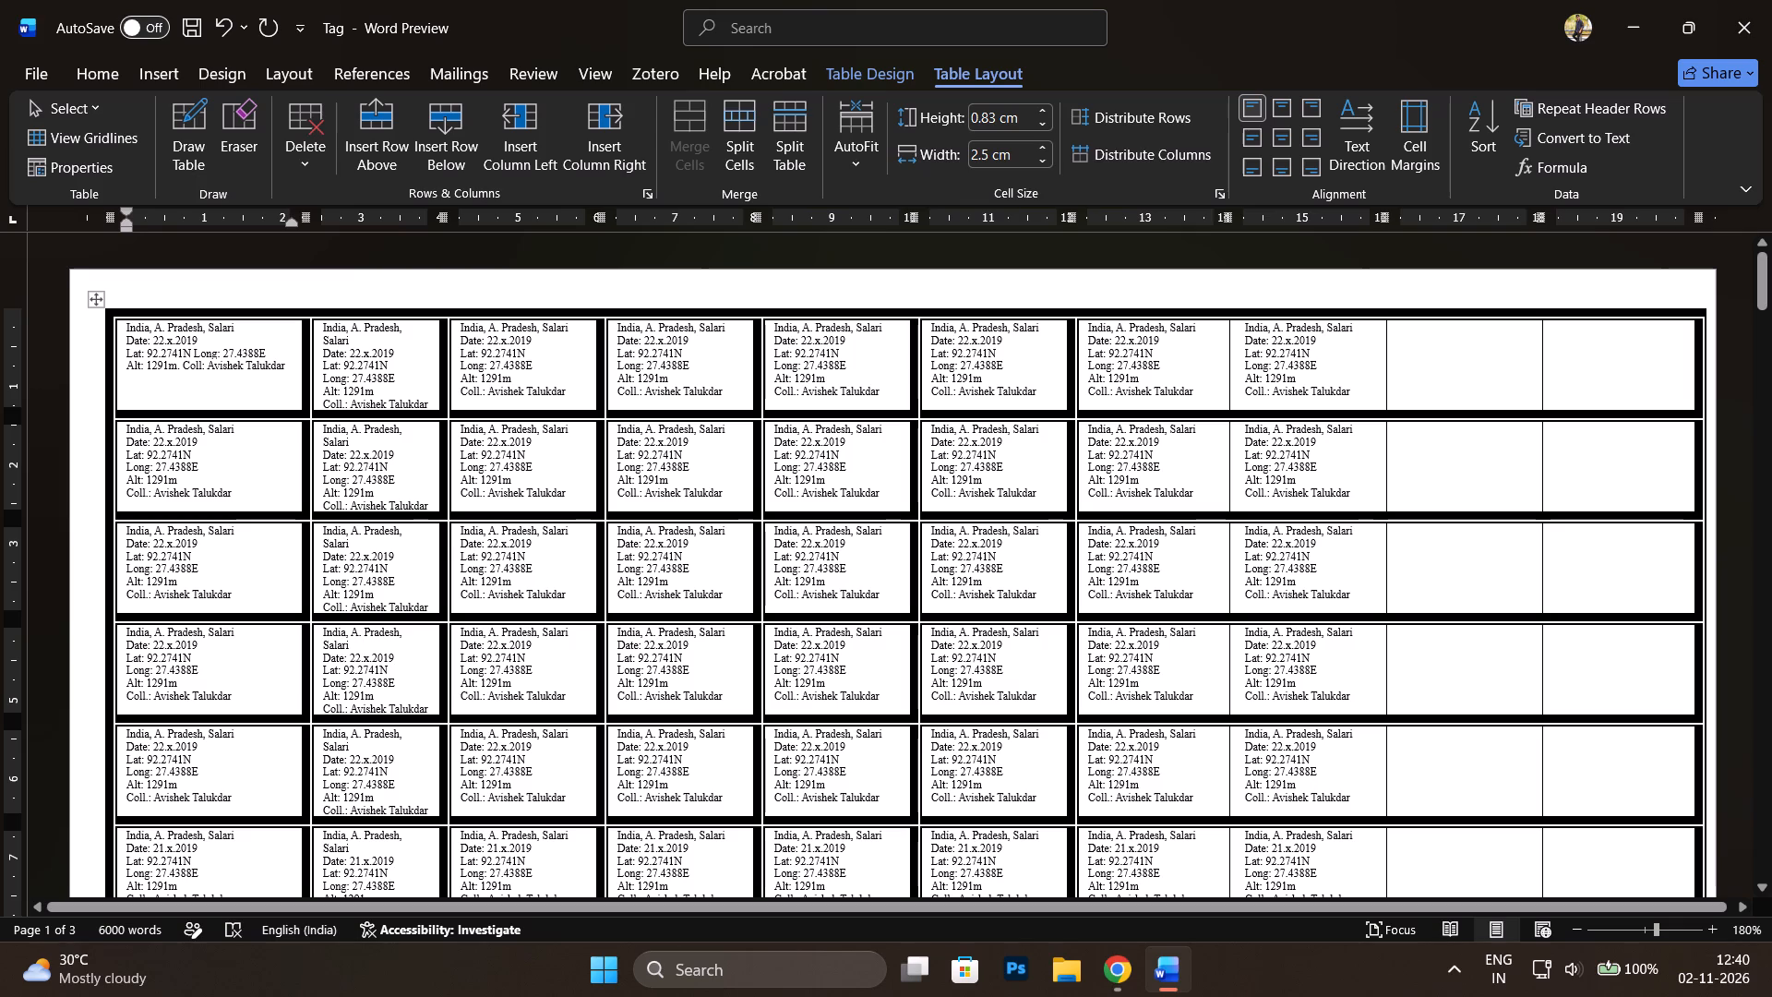
Erase the partition between the last two blank columns in the first three Salari rows.
left_click(1542, 351)
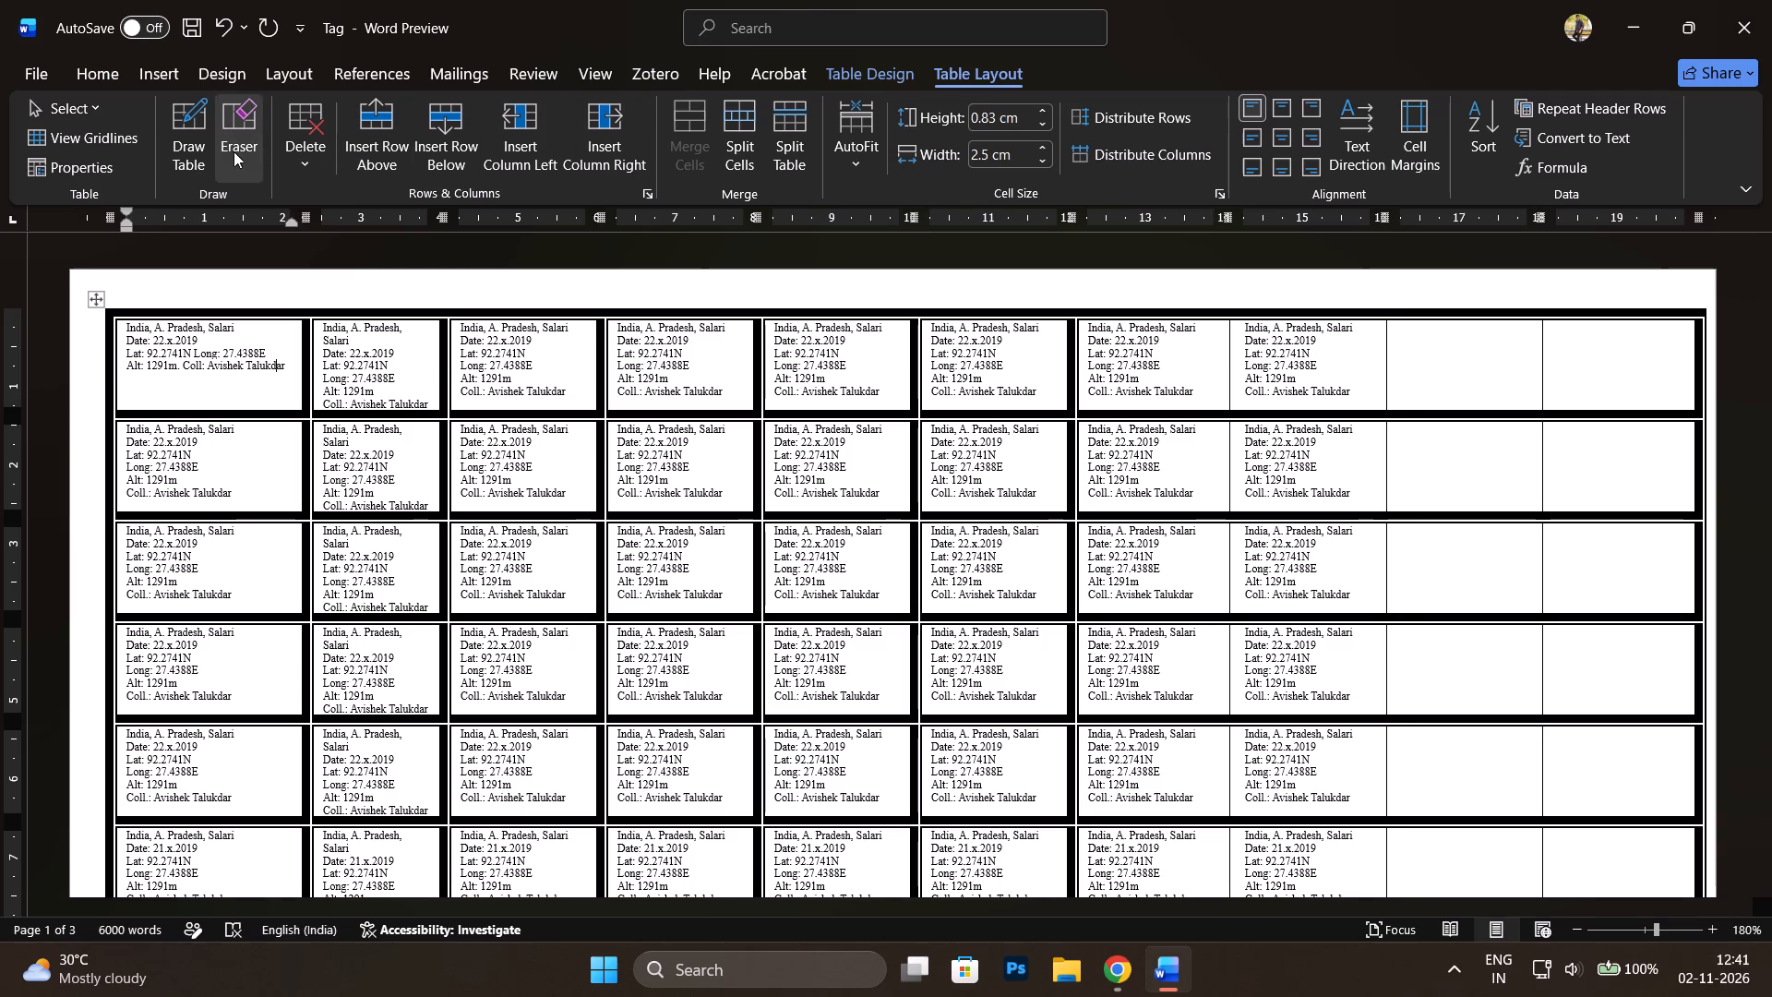
left_click(233, 150)
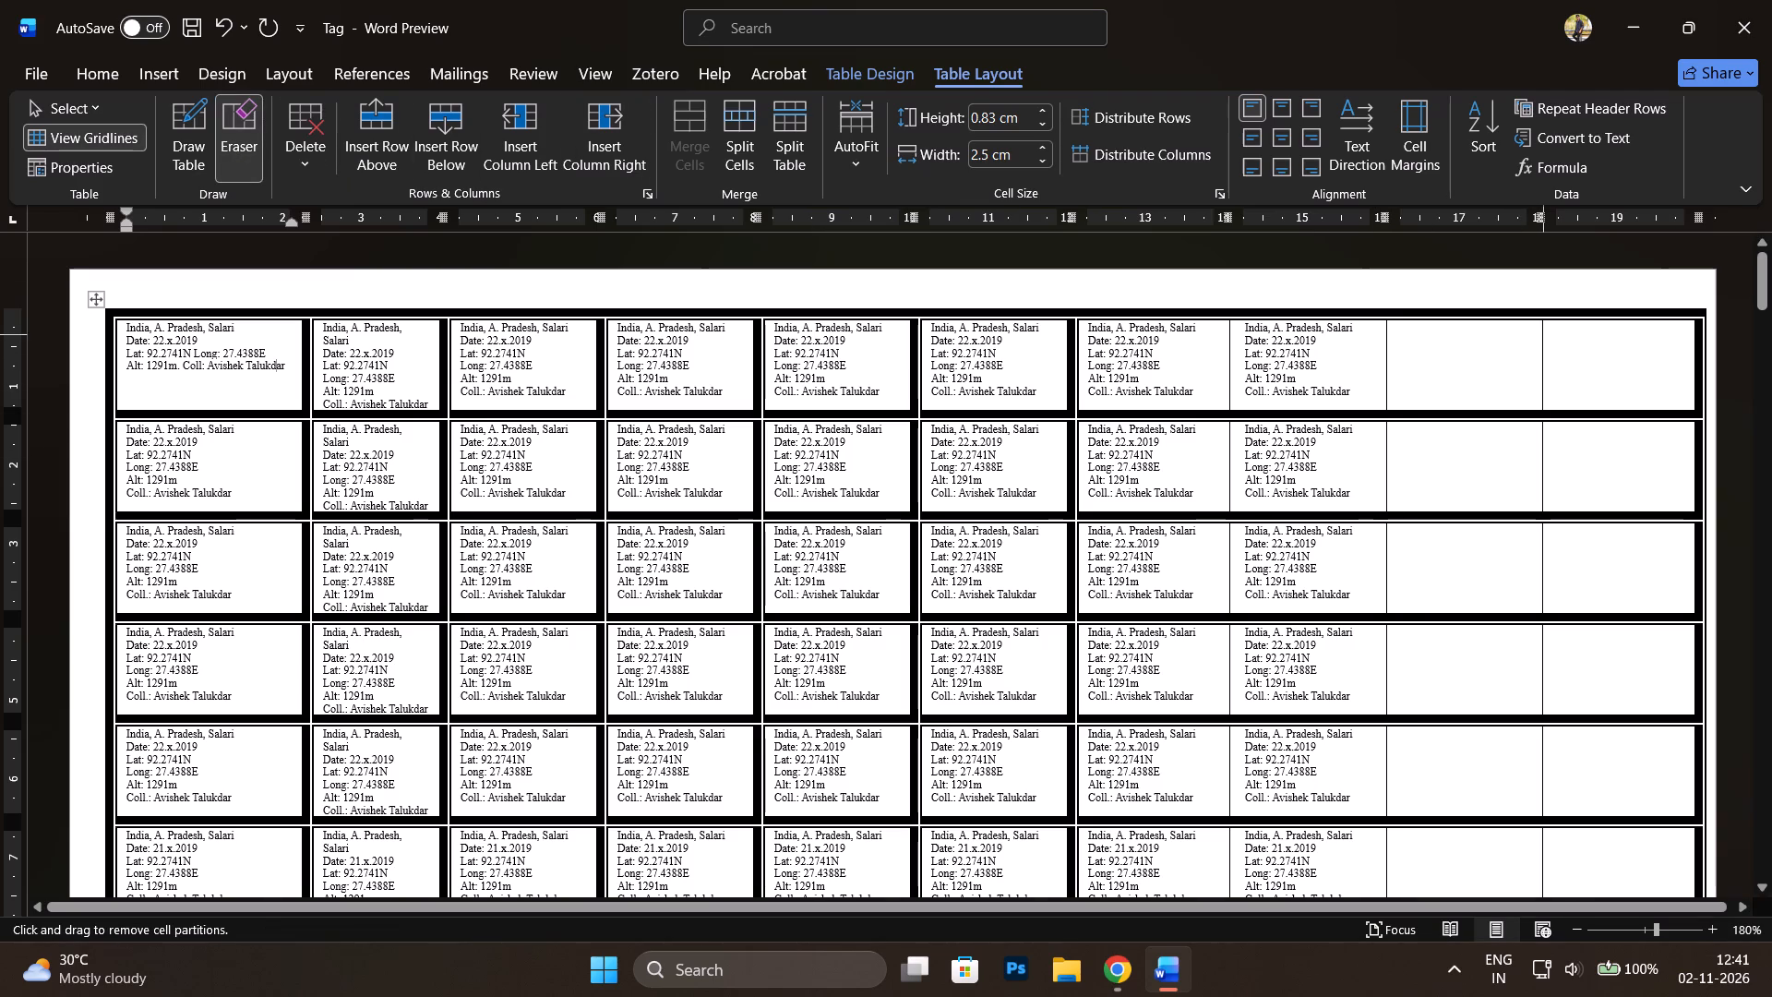
left_click_drag(1541, 330, 1541, 397)
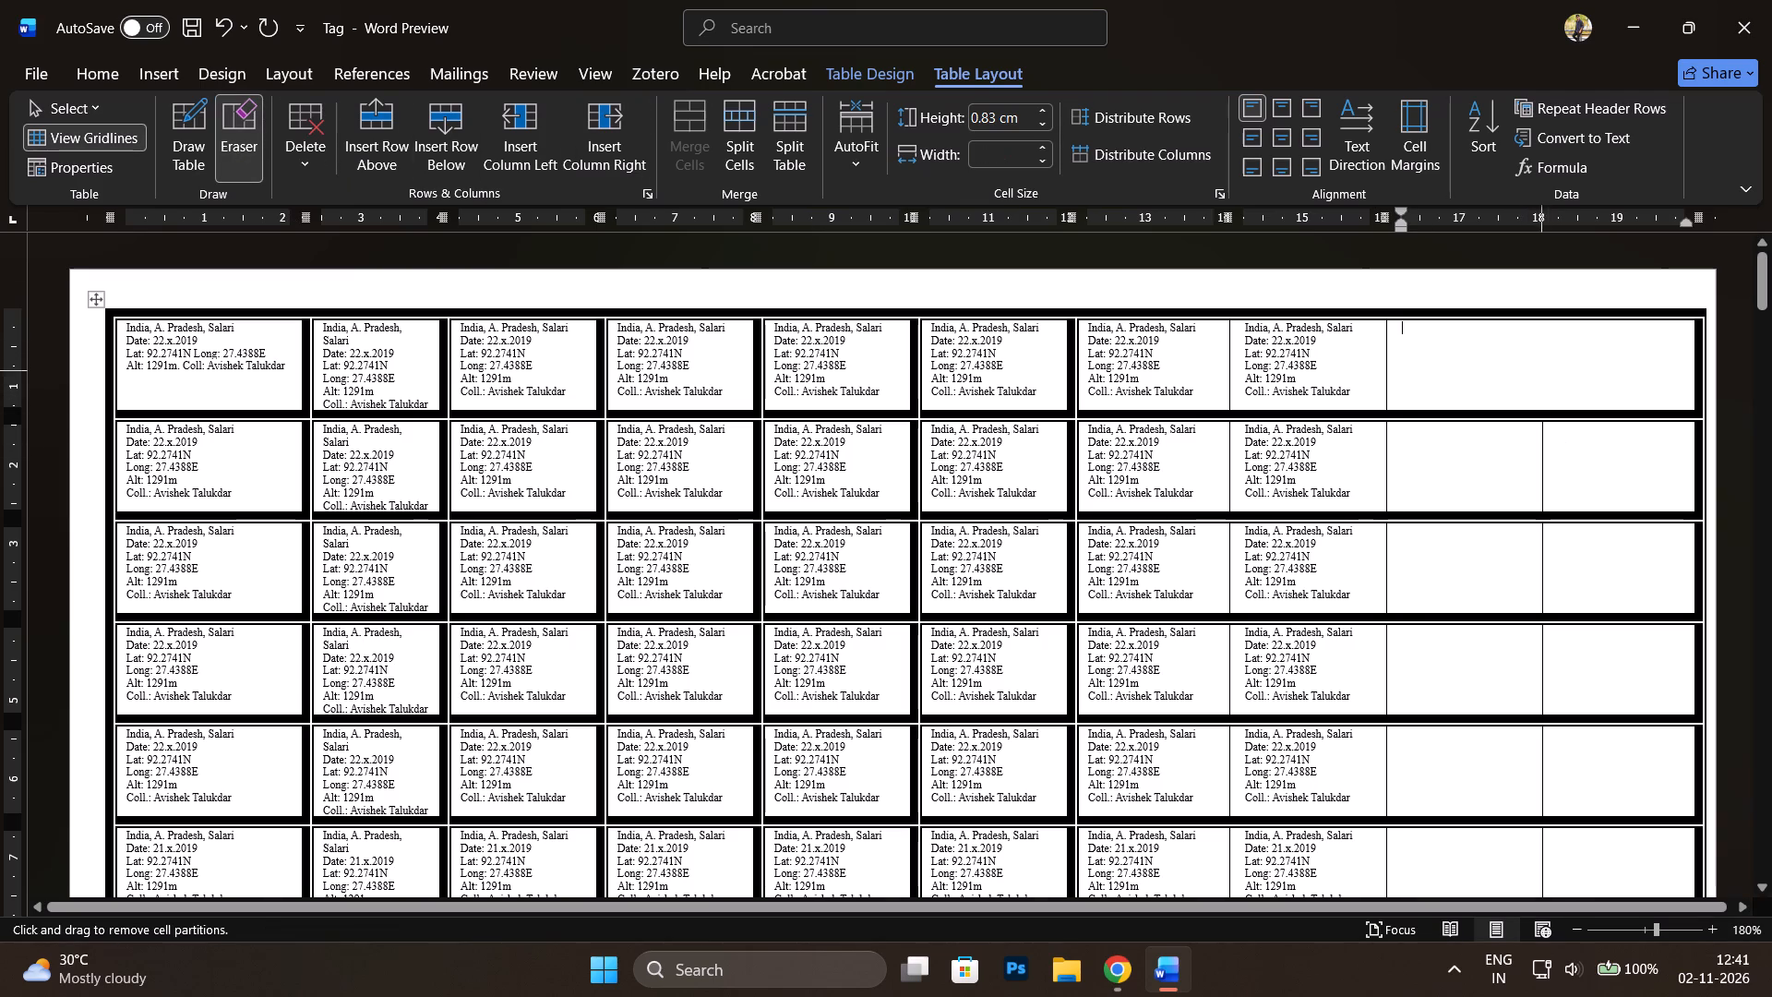
left_click_drag(1545, 434, 1545, 491)
scroll(1641, 491, "down", 2)
left_click_drag(1548, 333, 1544, 384)
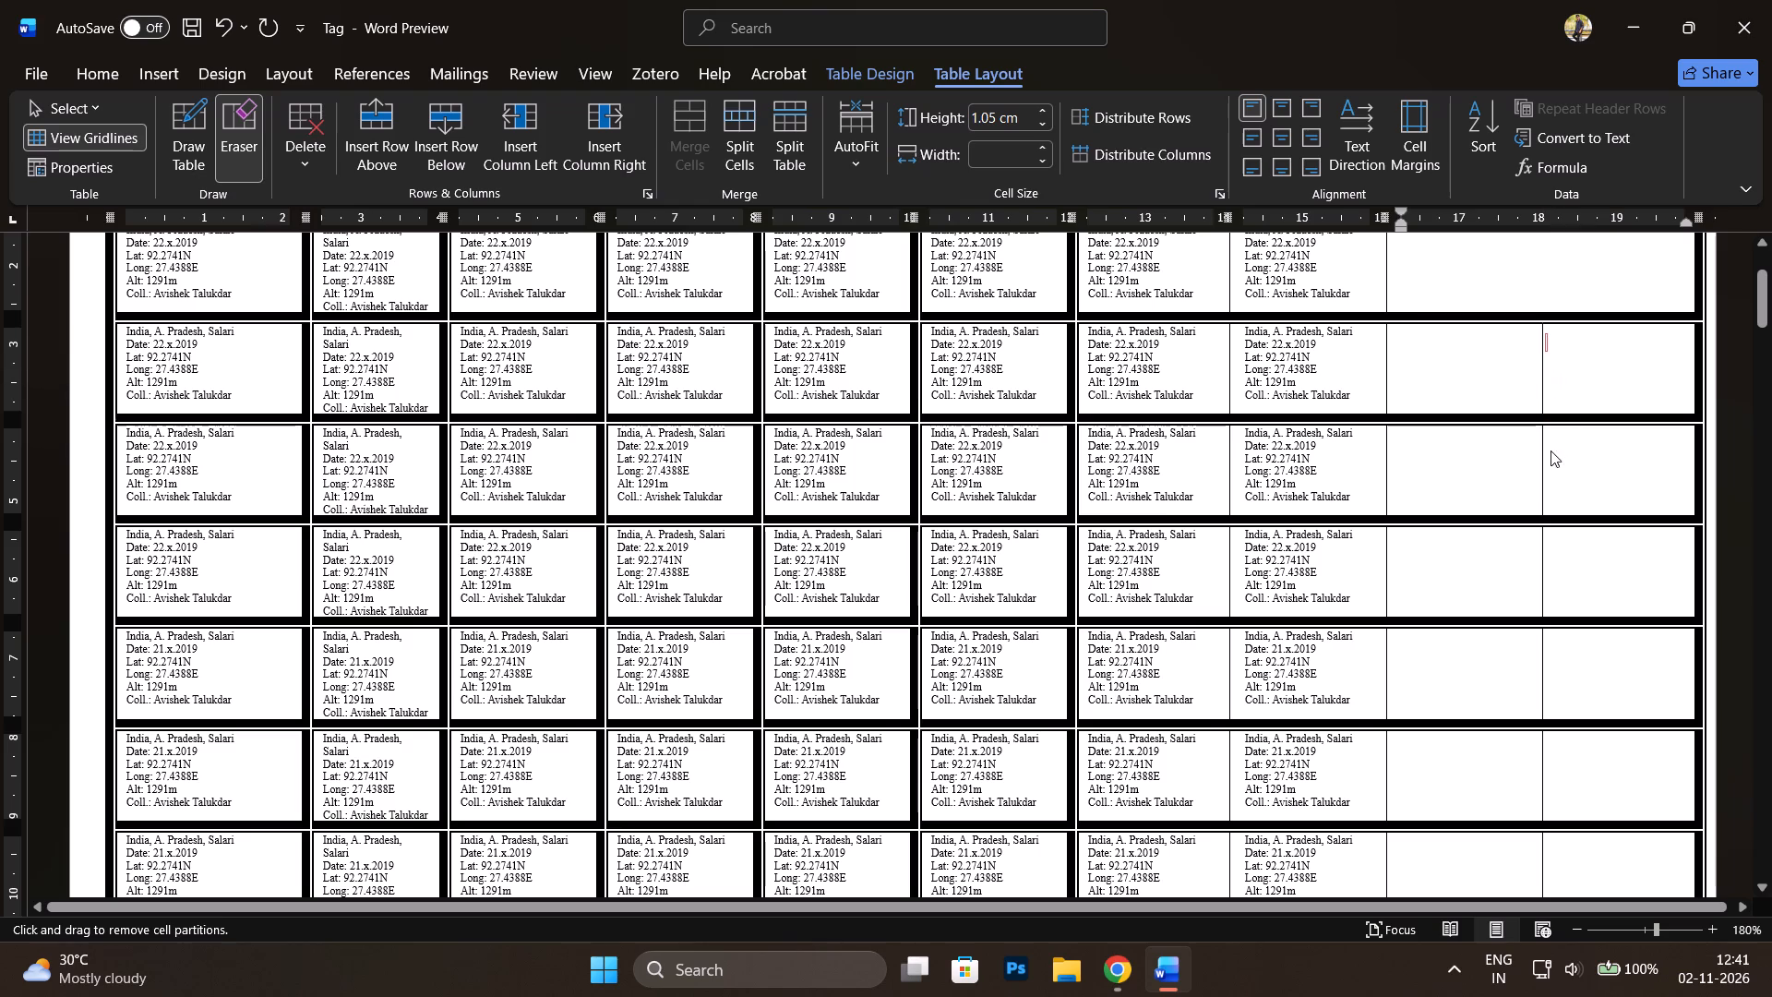
Erase the partition between the last two blank columns from the fourth Salari row down into the first page's Hussiegoan rows.
left_click_drag(1545, 437, 1560, 903)
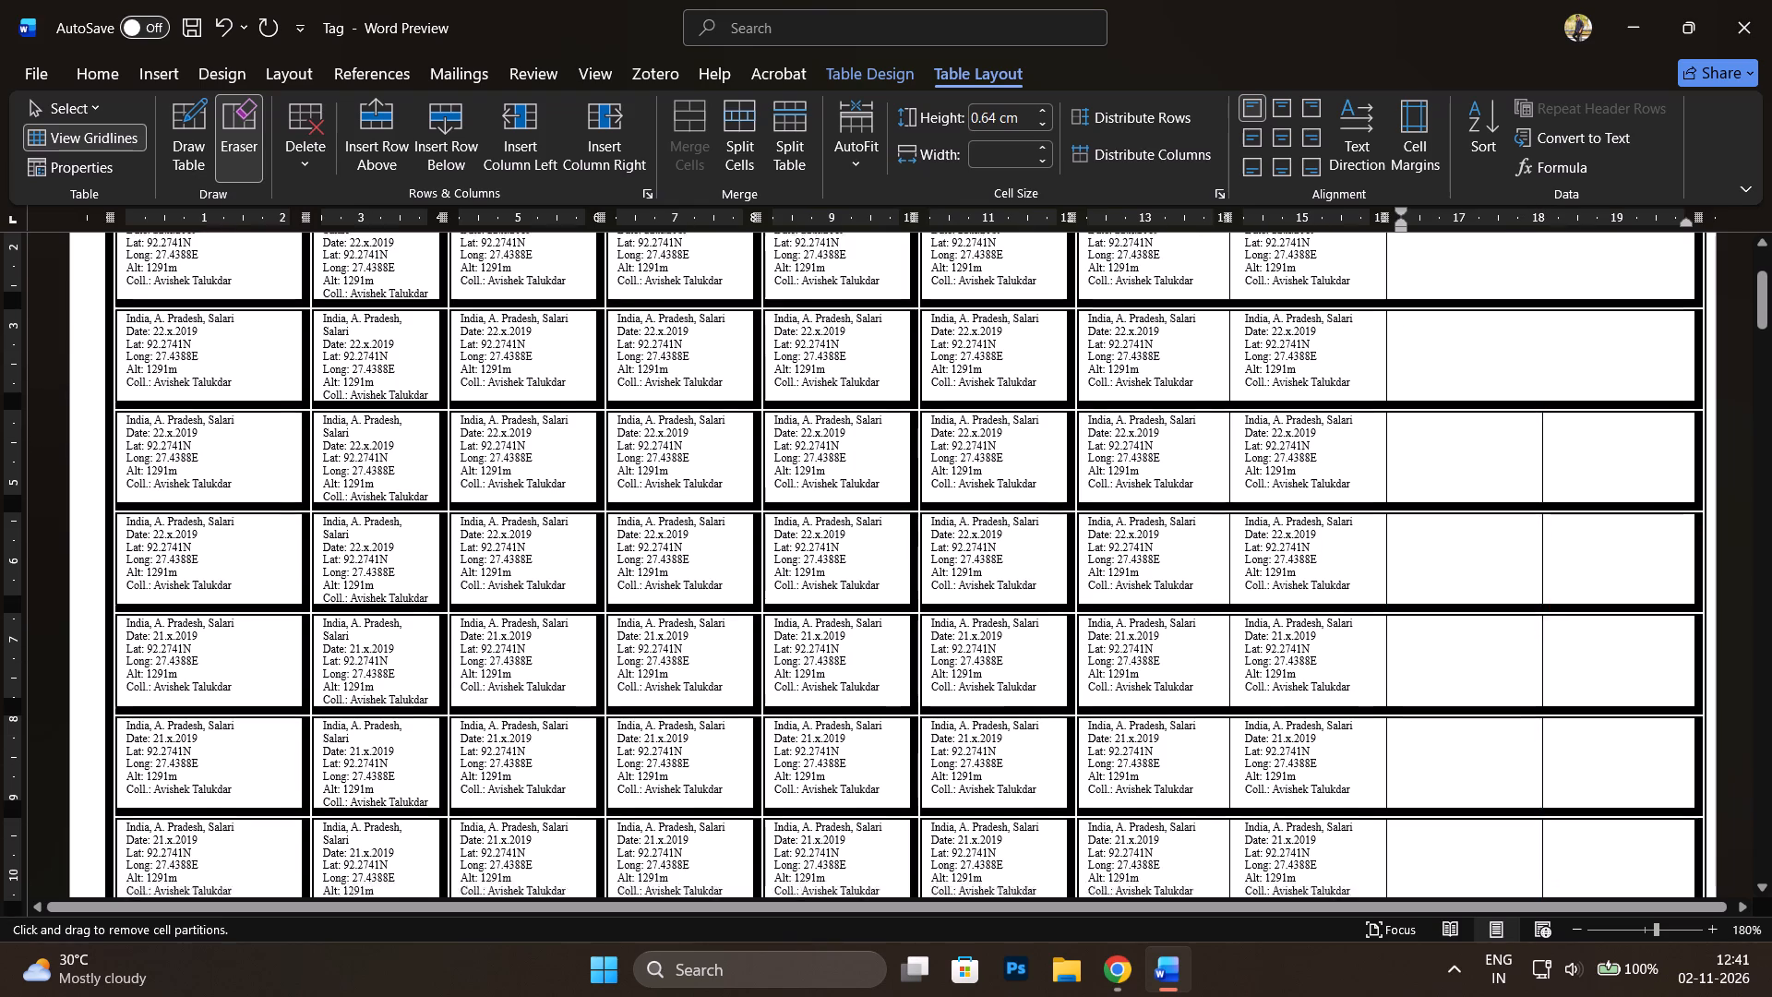
left_click_drag(1560, 903, 1544, 905)
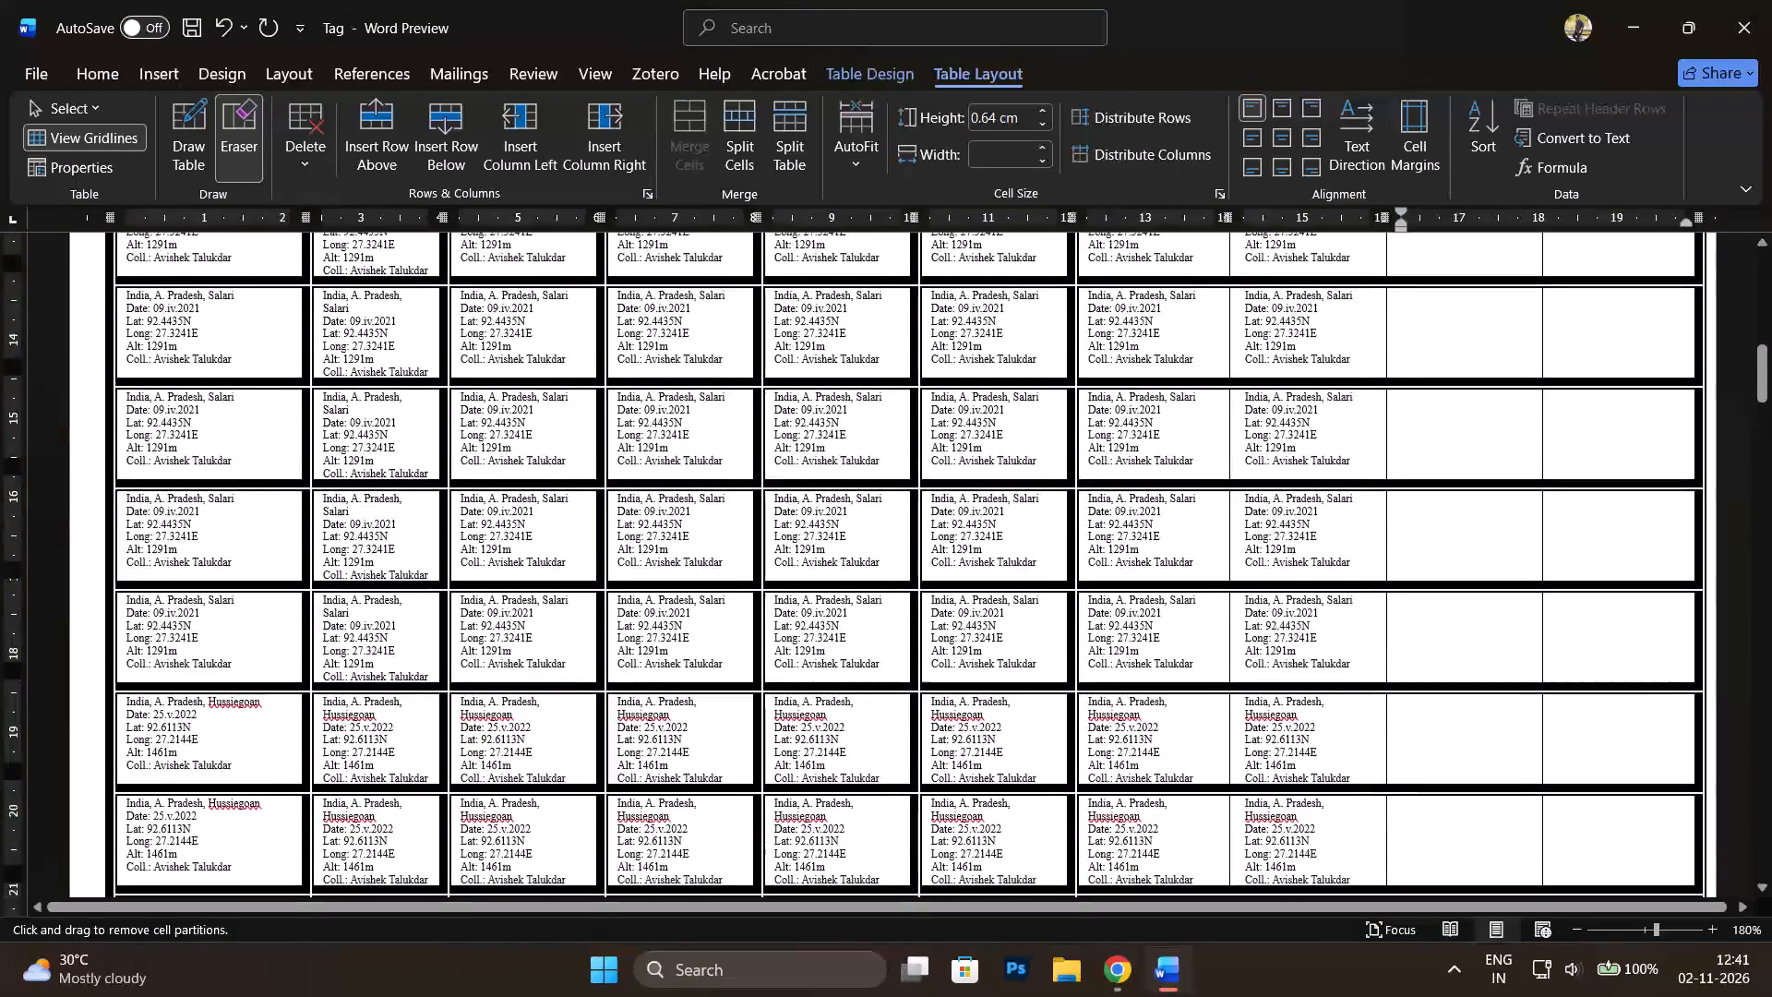
left_click_drag(1544, 905, 1564, 899)
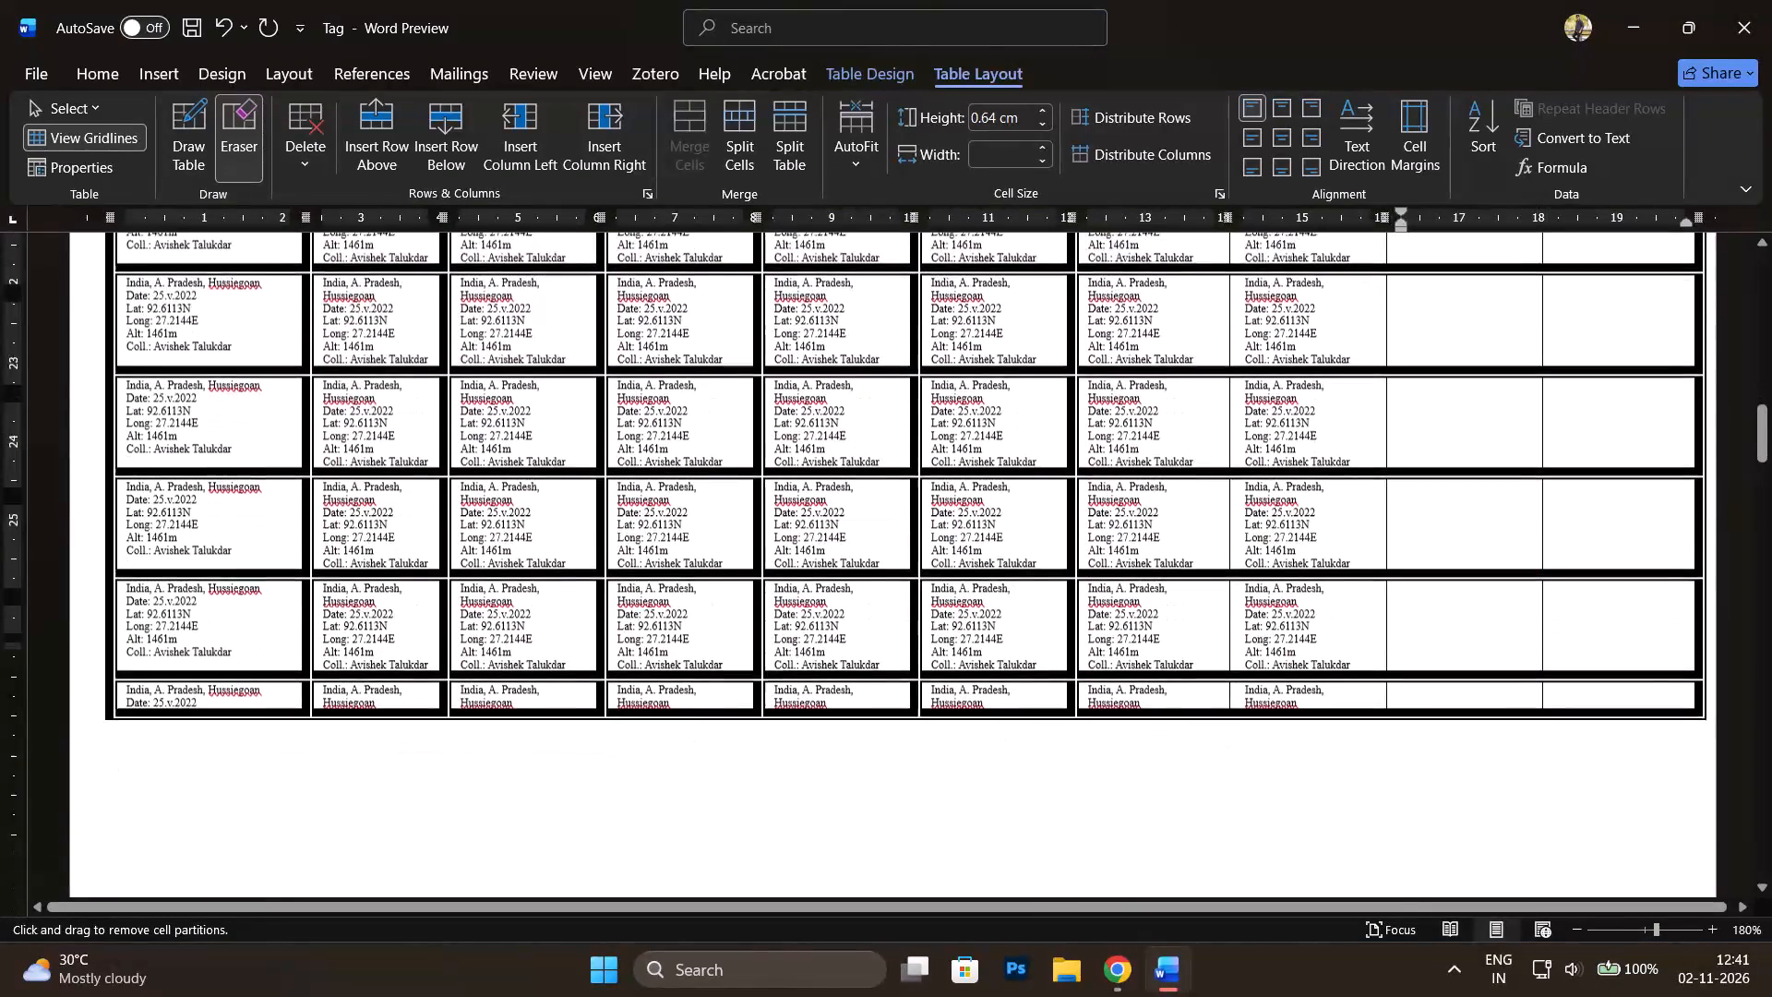
left_click_drag(1564, 899, 1531, 883)
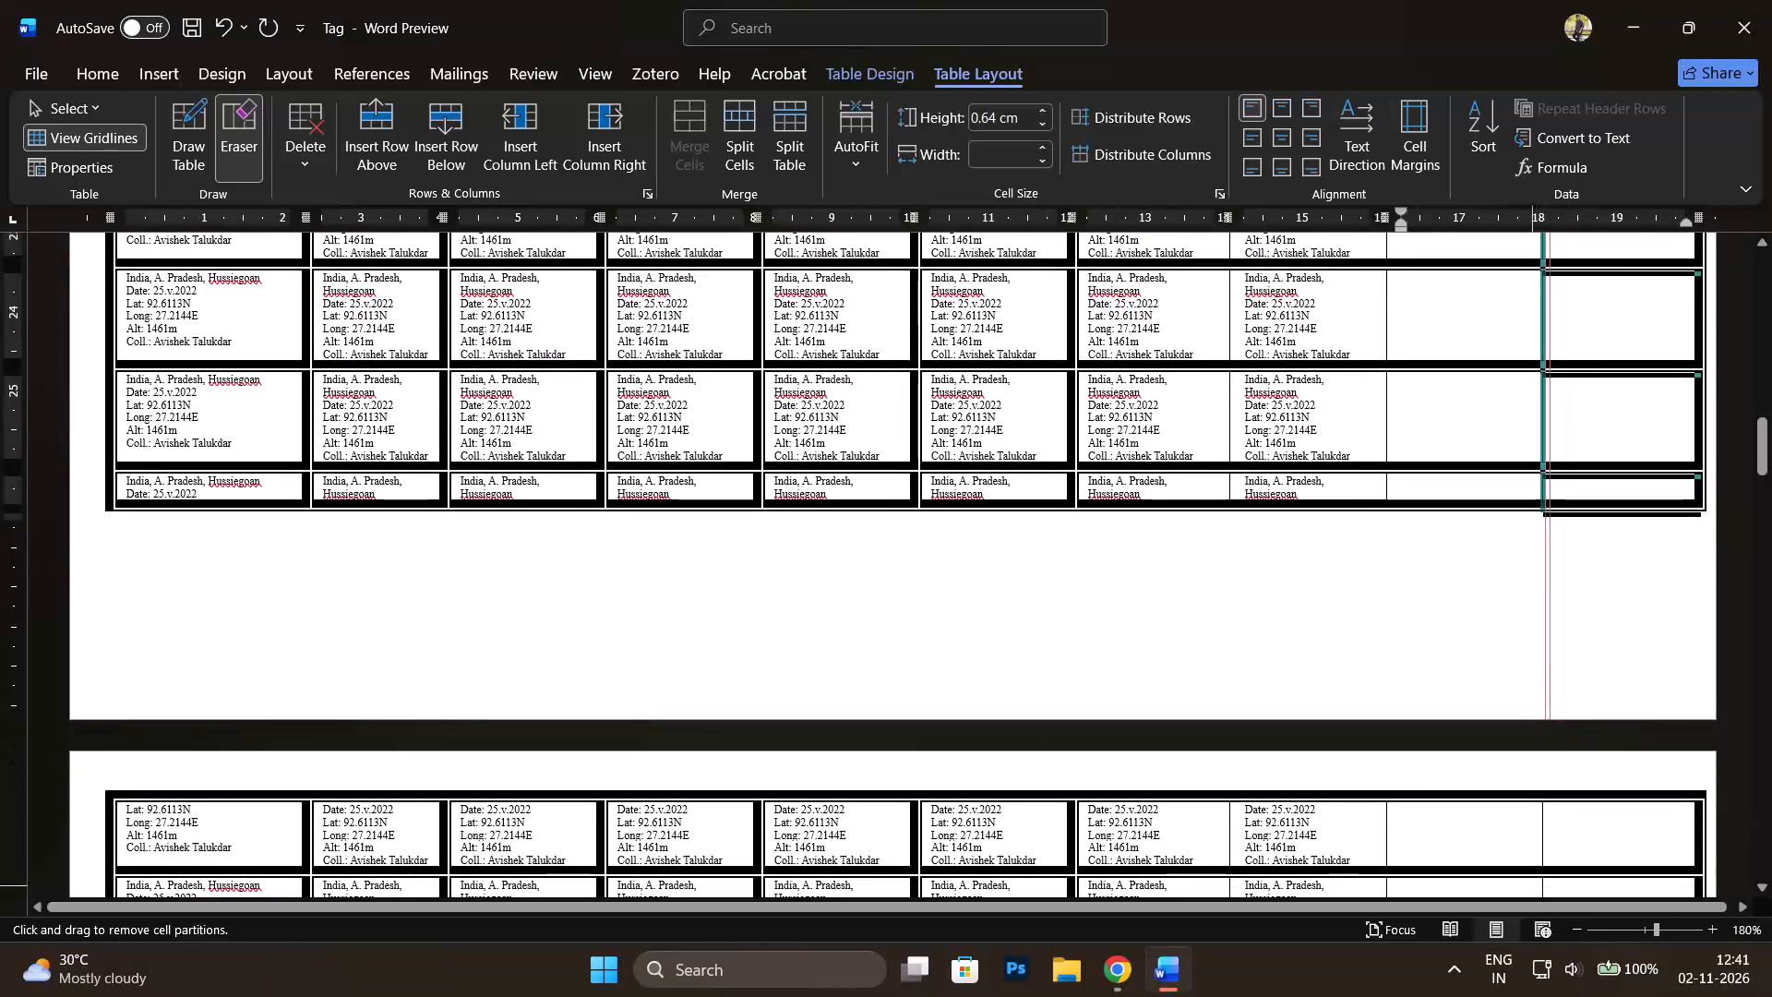
left_click_drag(1531, 883, 1538, 471)
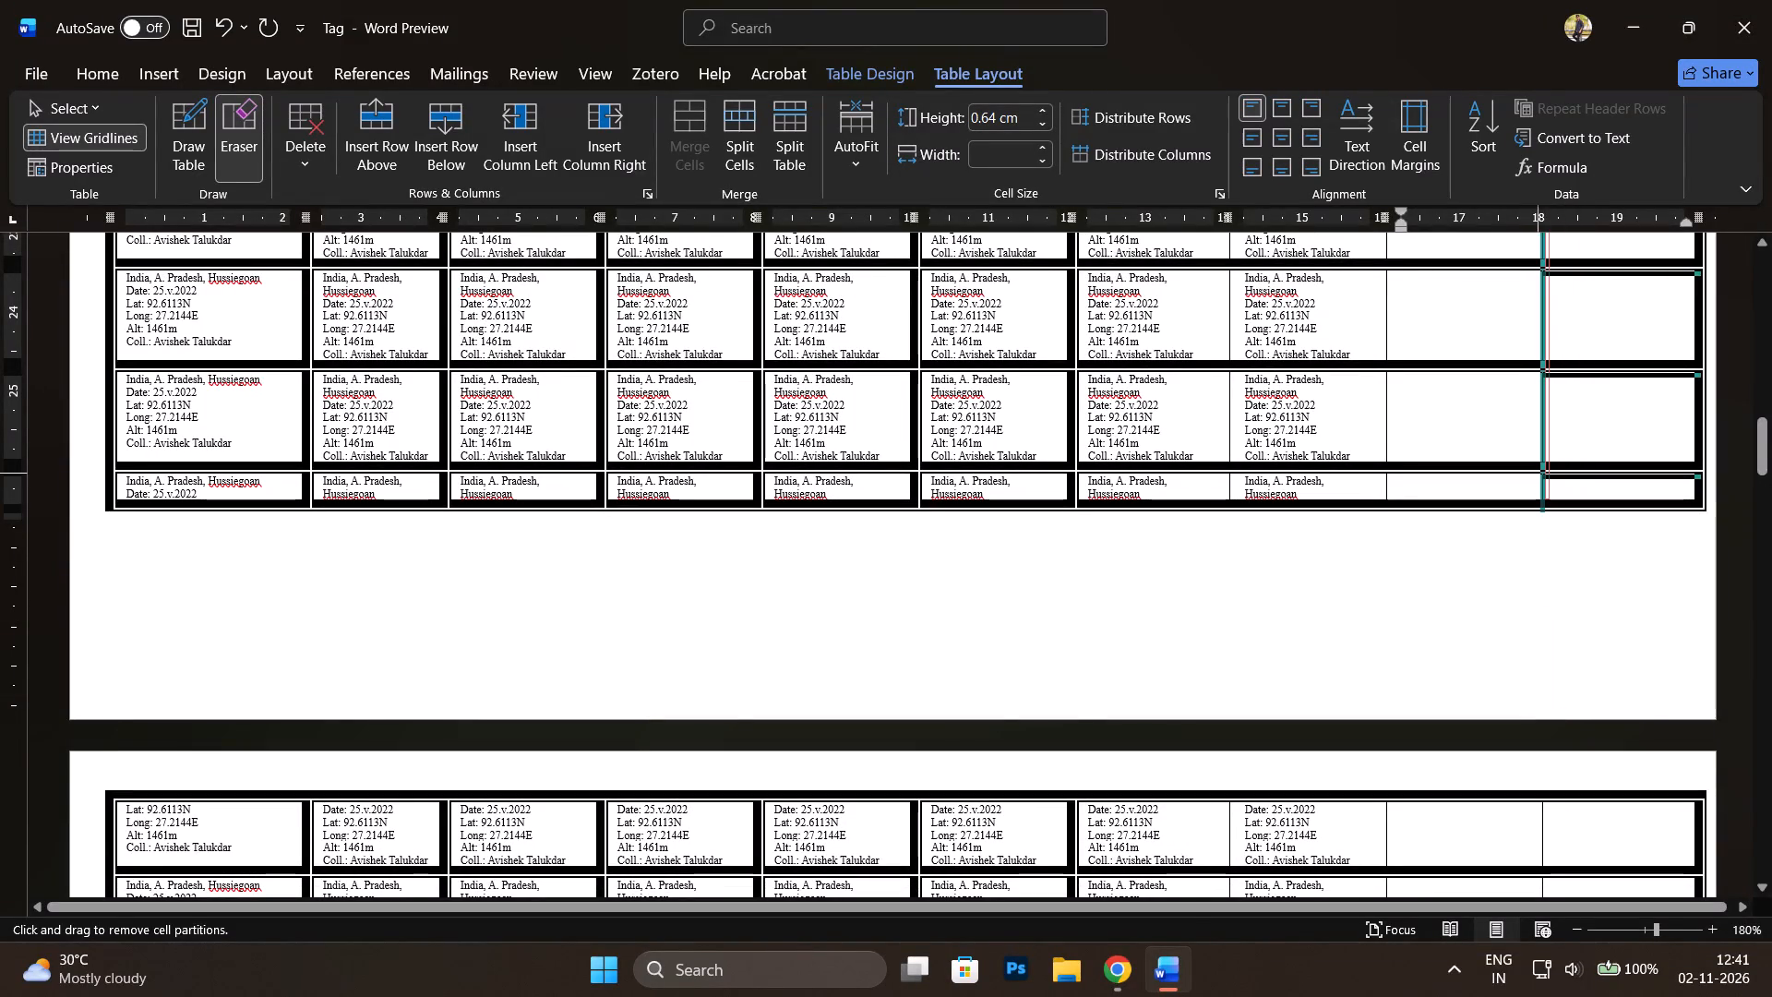
left_click_drag(1538, 471, 1536, 429)
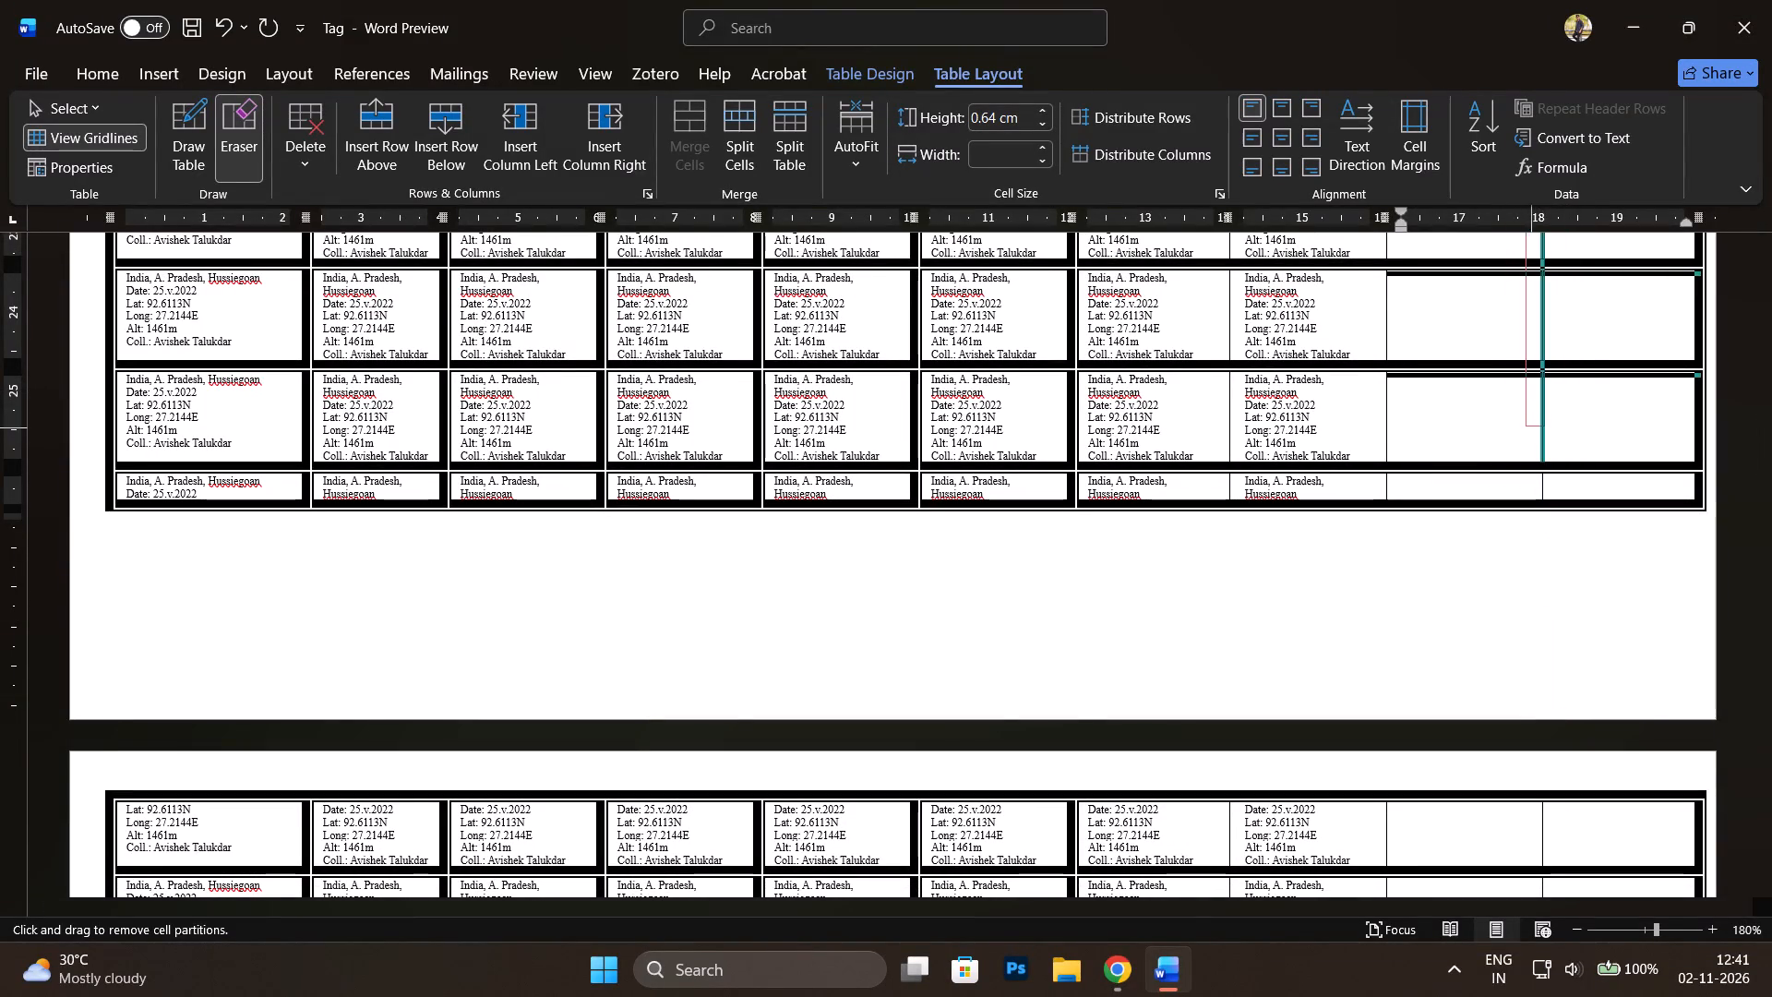
left_click_drag(1536, 429, 1543, 452)
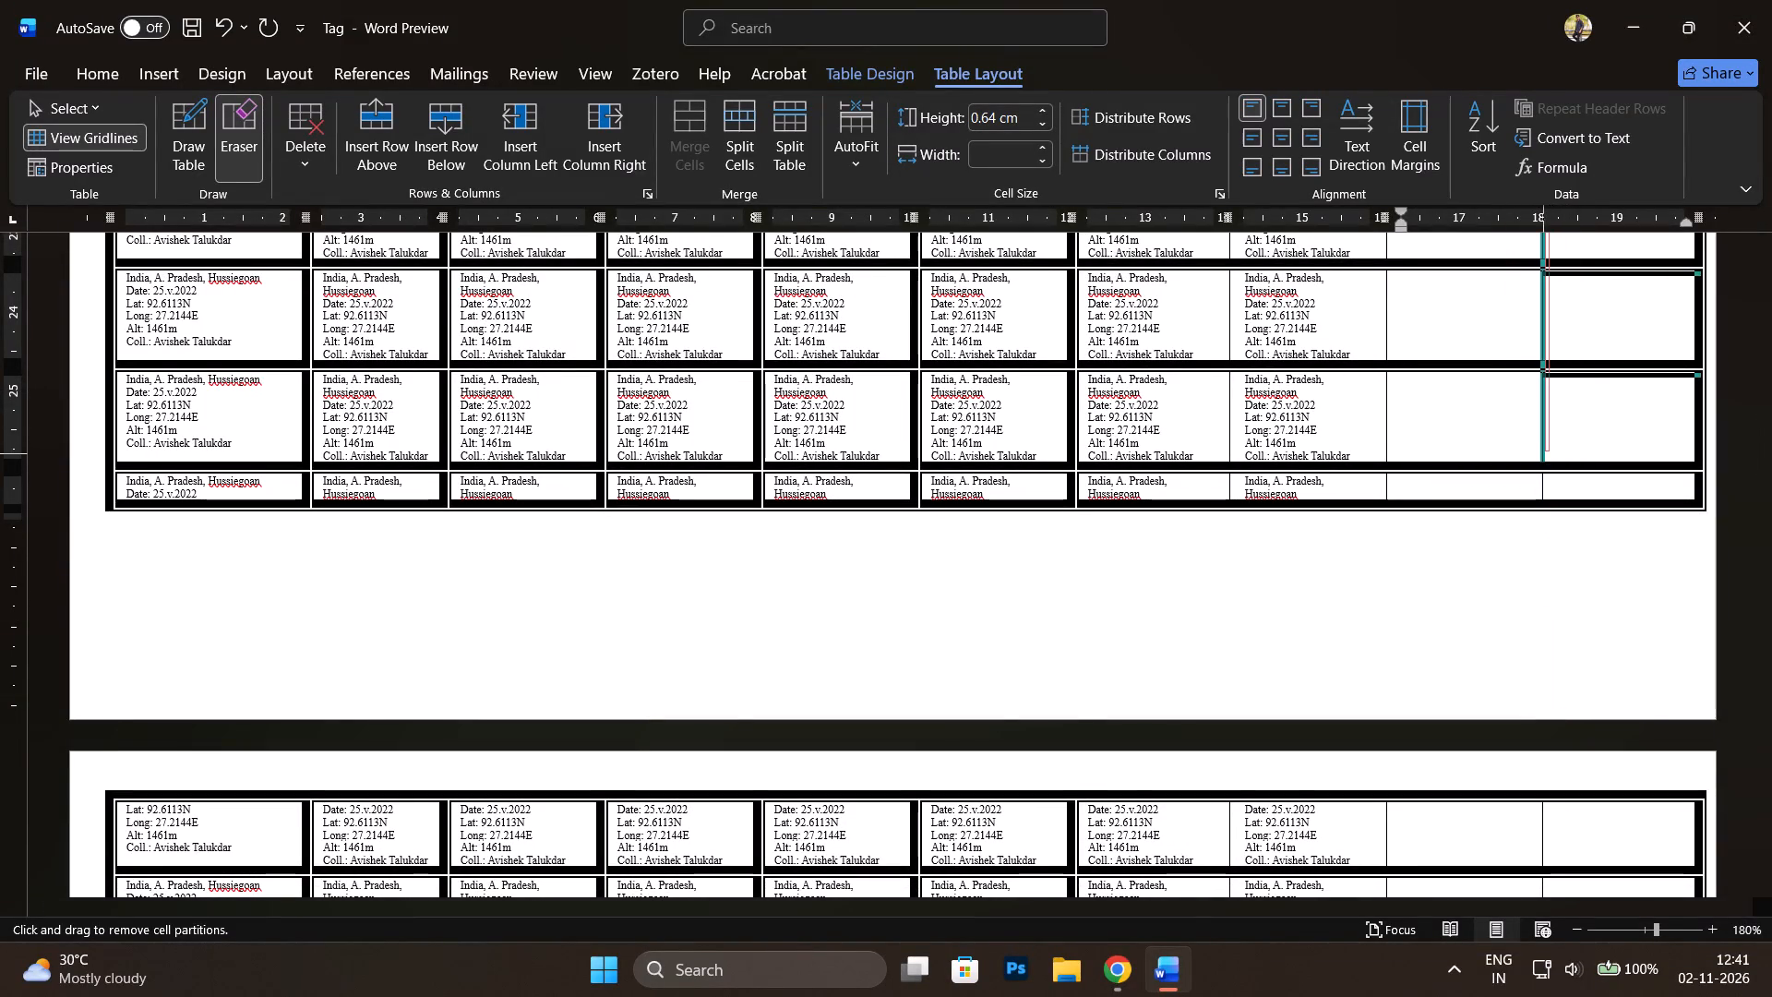
left_click_drag(1543, 452, 1544, 498)
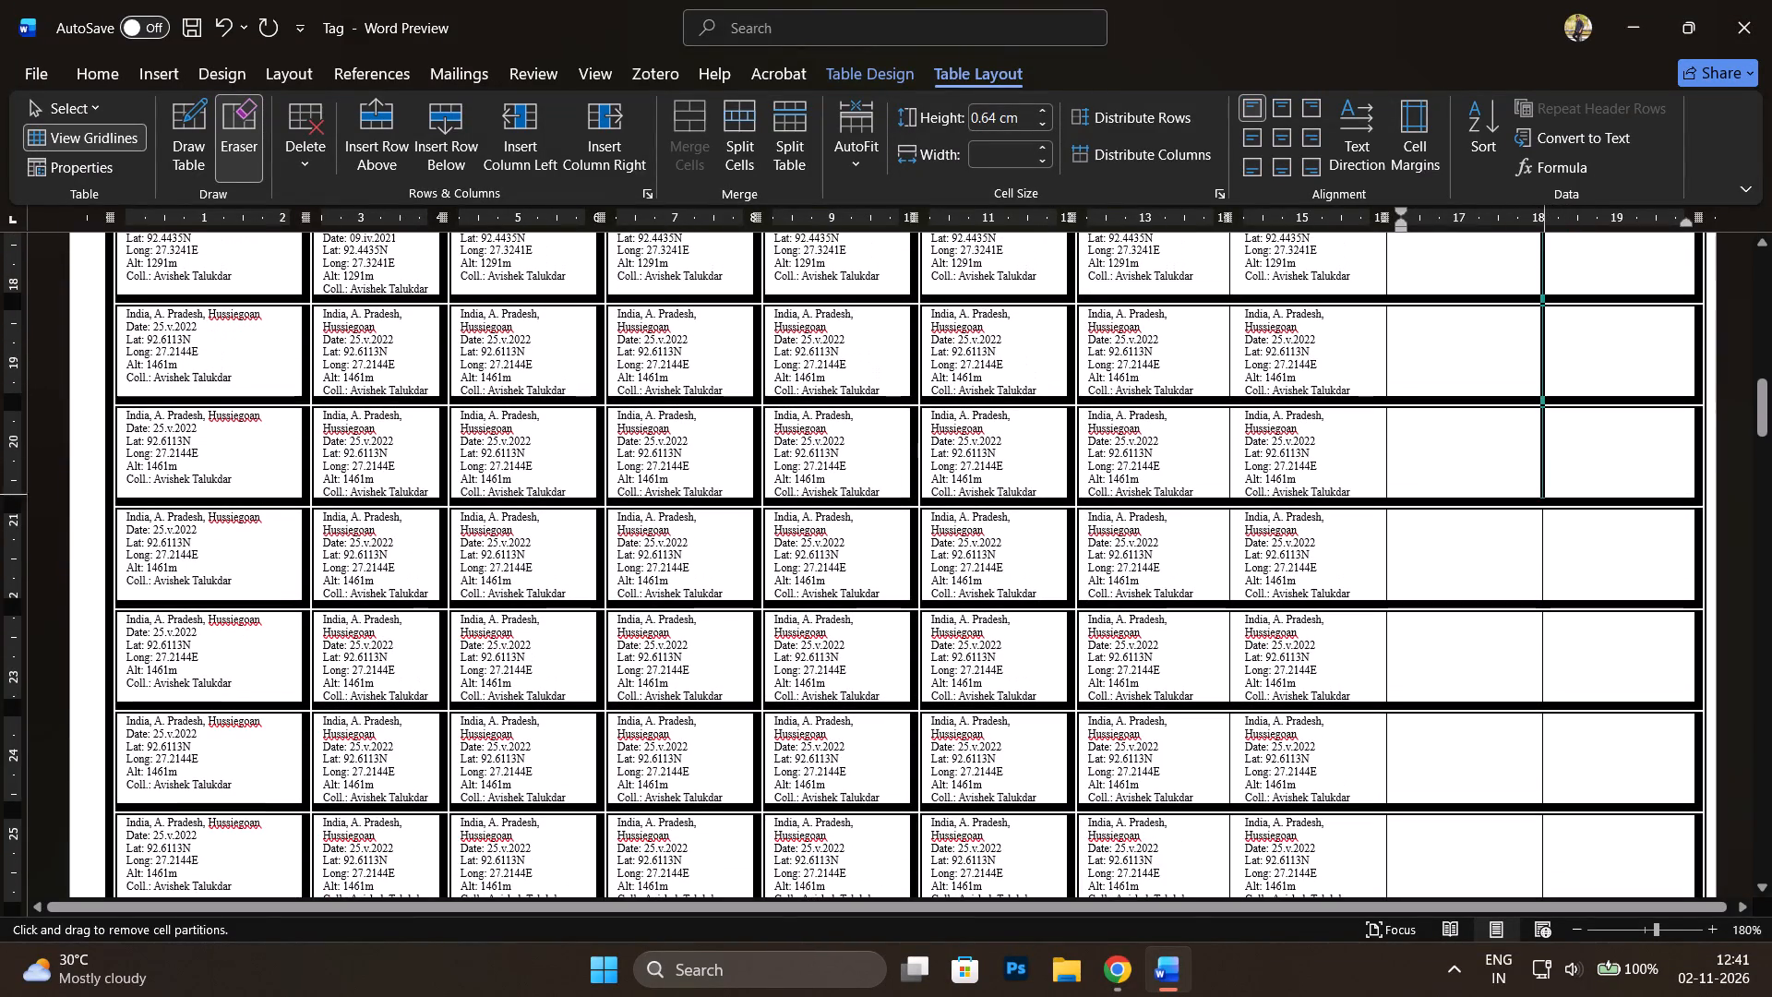
left_click_drag(1544, 498, 1541, 627)
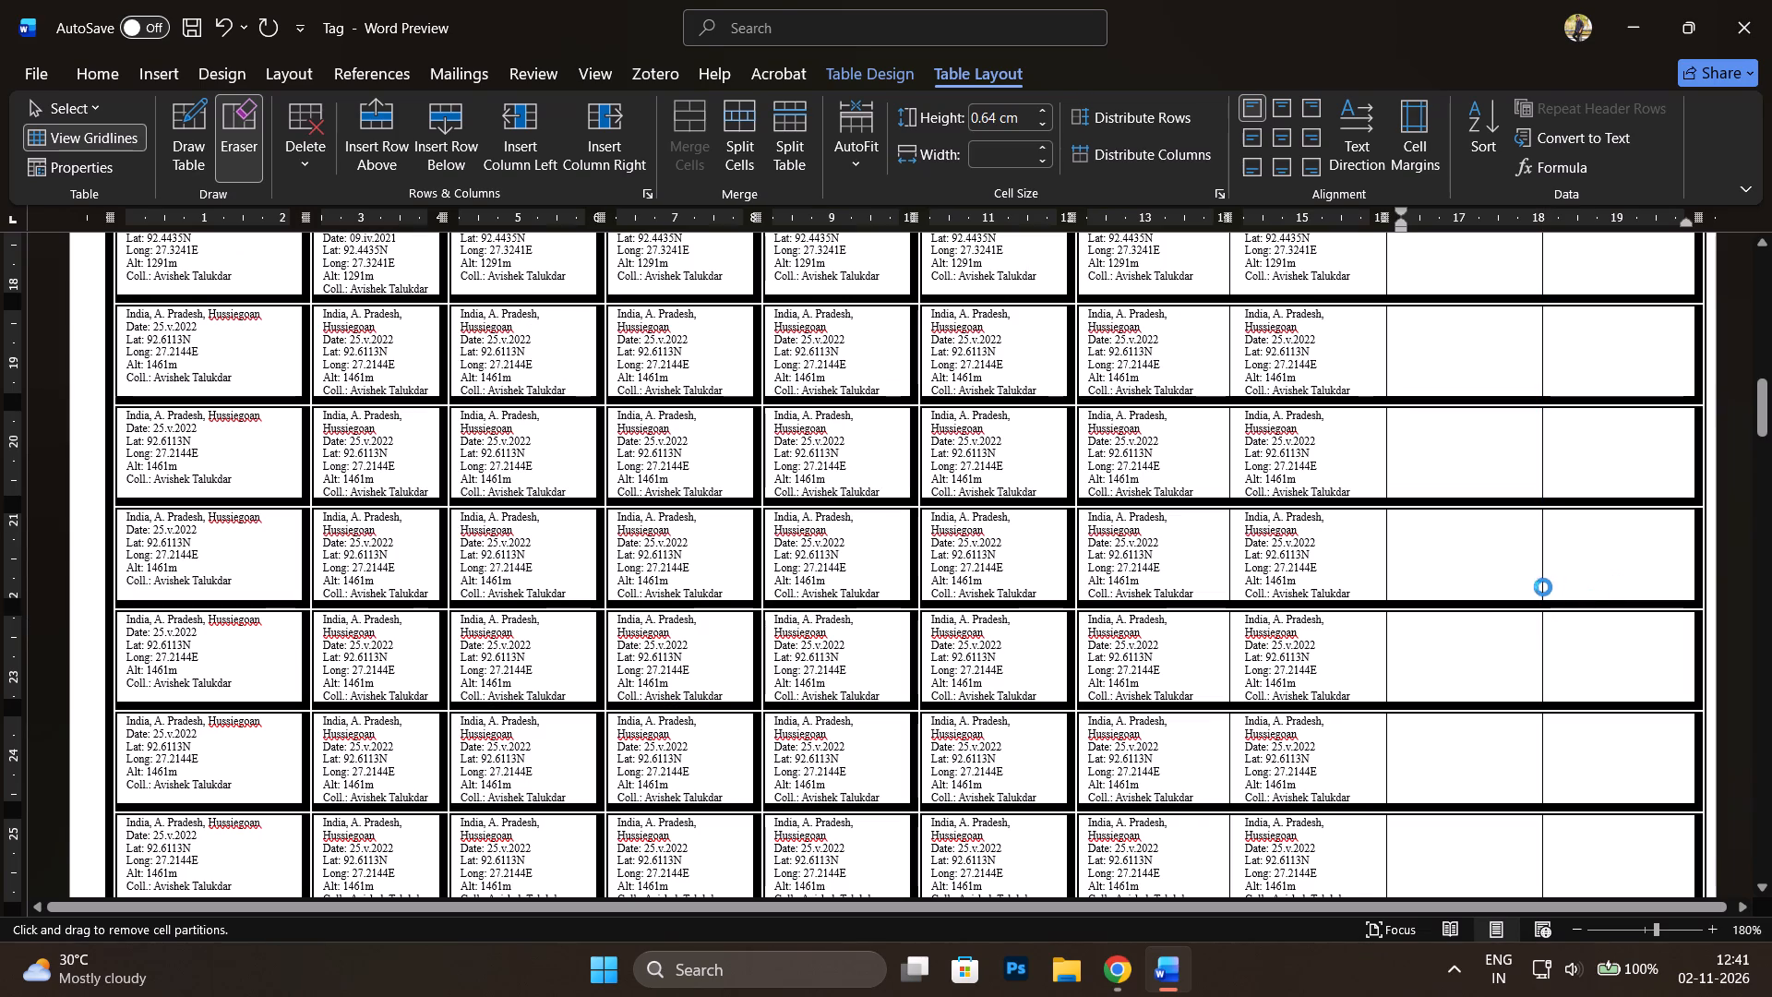
Erase the partition between the last two blank columns in the remaining 25.v.2022 Hussiegoan rows at the foot of the first page.
scroll(1603, 547, "up", 6)
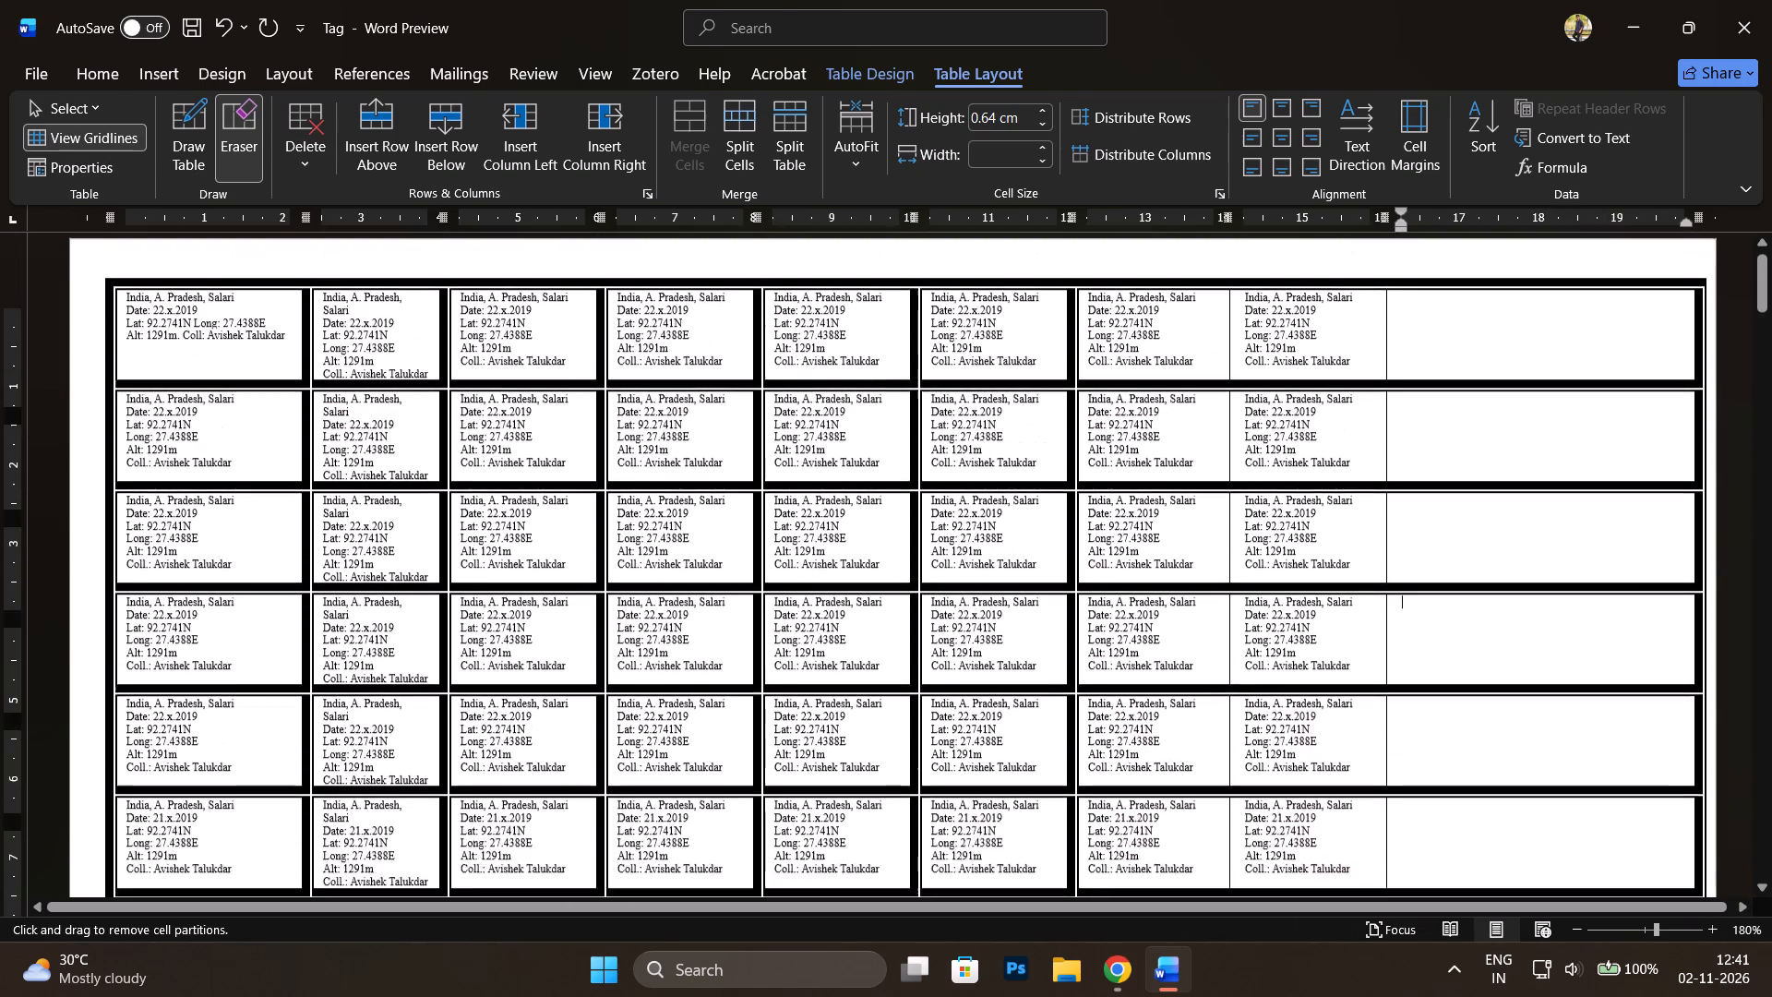
scroll(1603, 547, "up", 4)
scroll(1603, 547, "down", 3)
scroll(1603, 547, "up", 1)
scroll(1603, 547, "down", 10)
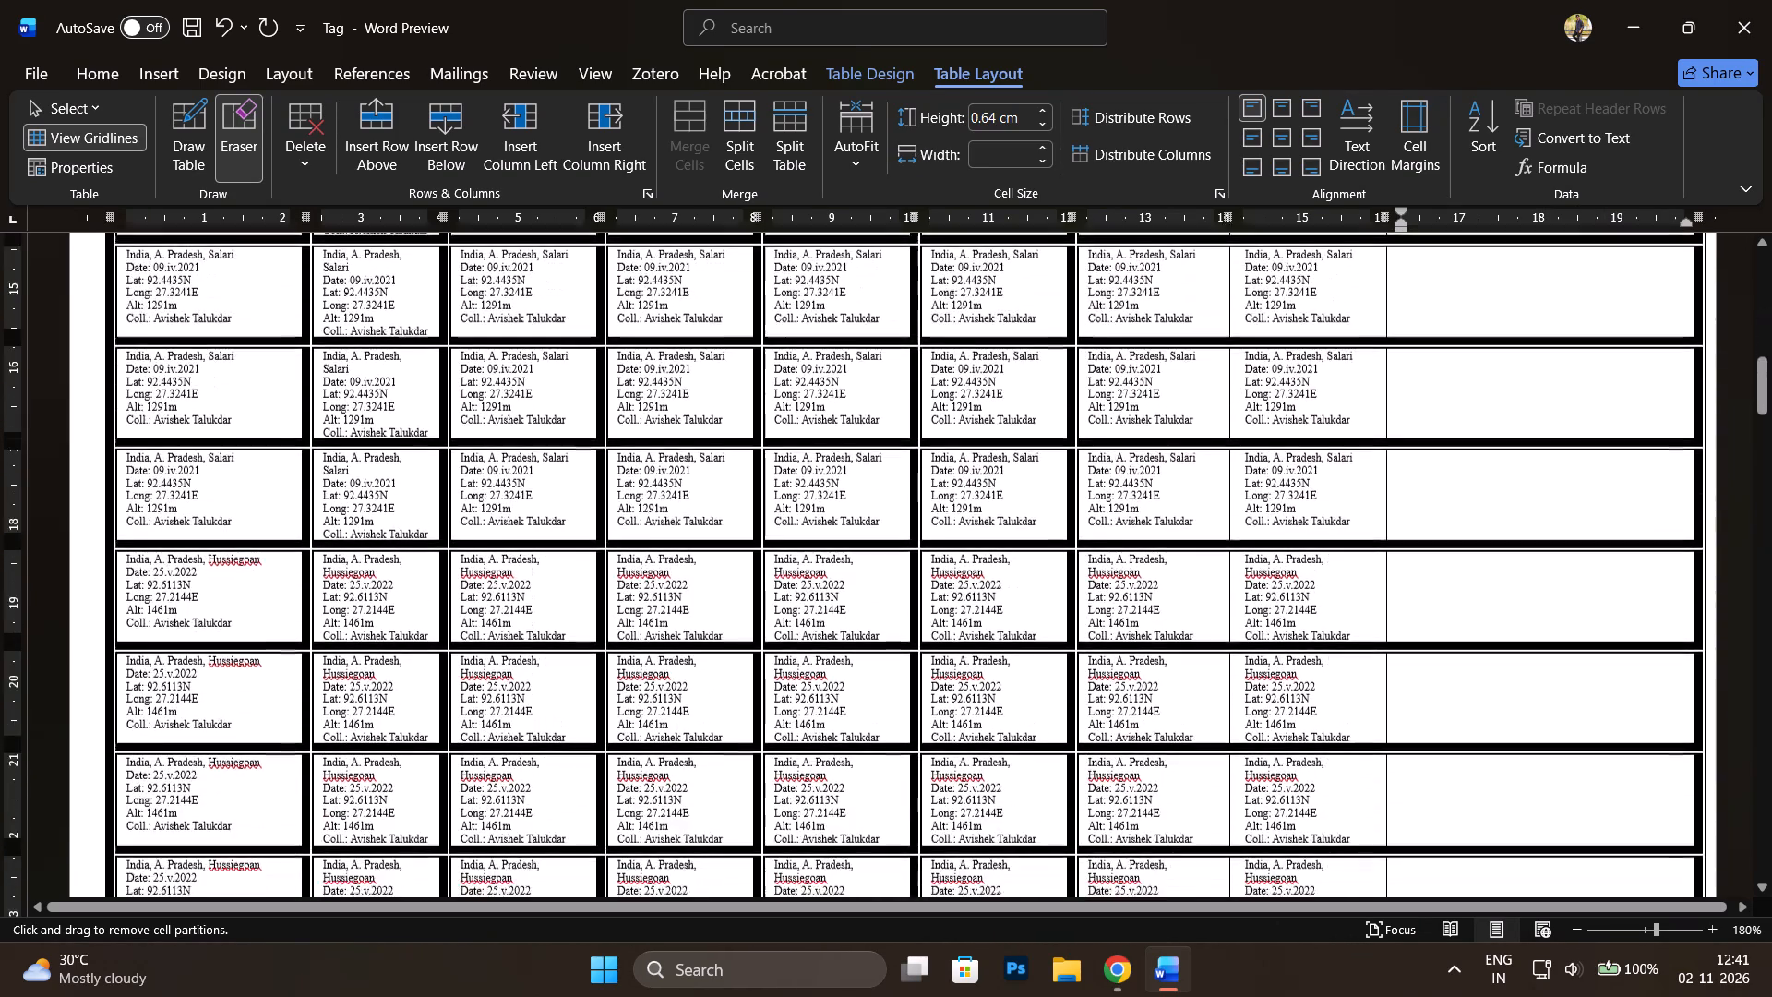
scroll(1602, 556, "down", 6)
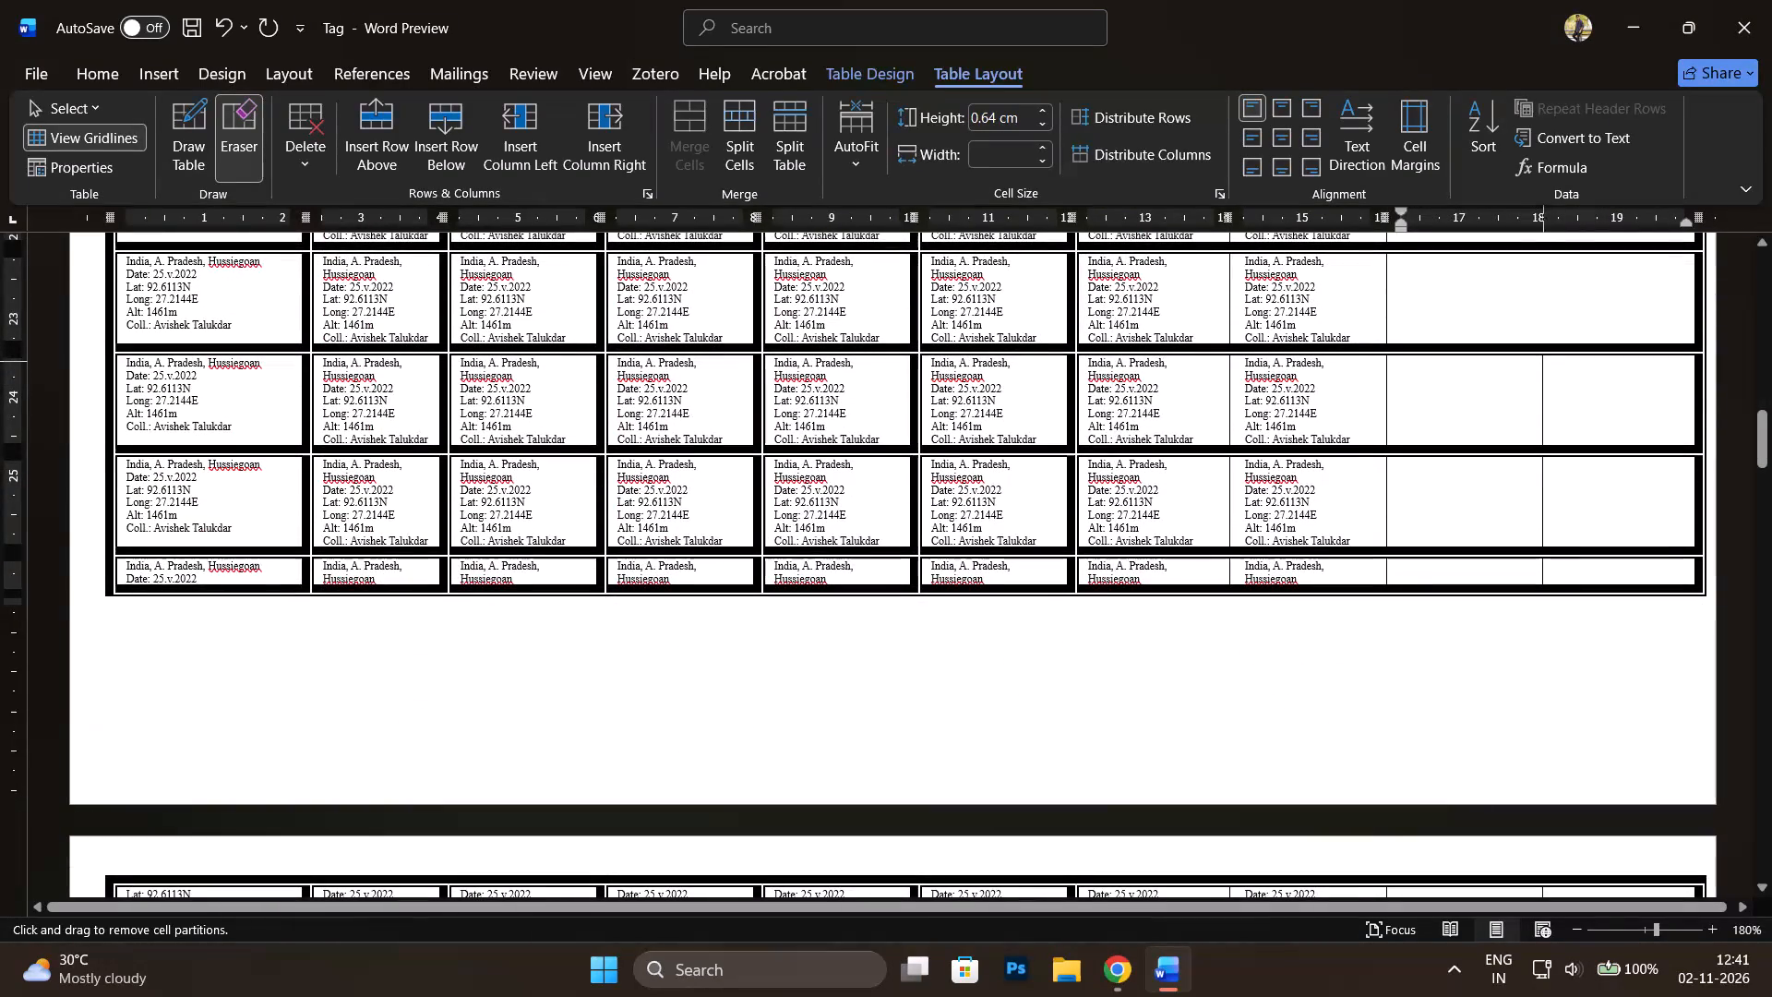
left_click_drag(1543, 362, 1549, 544)
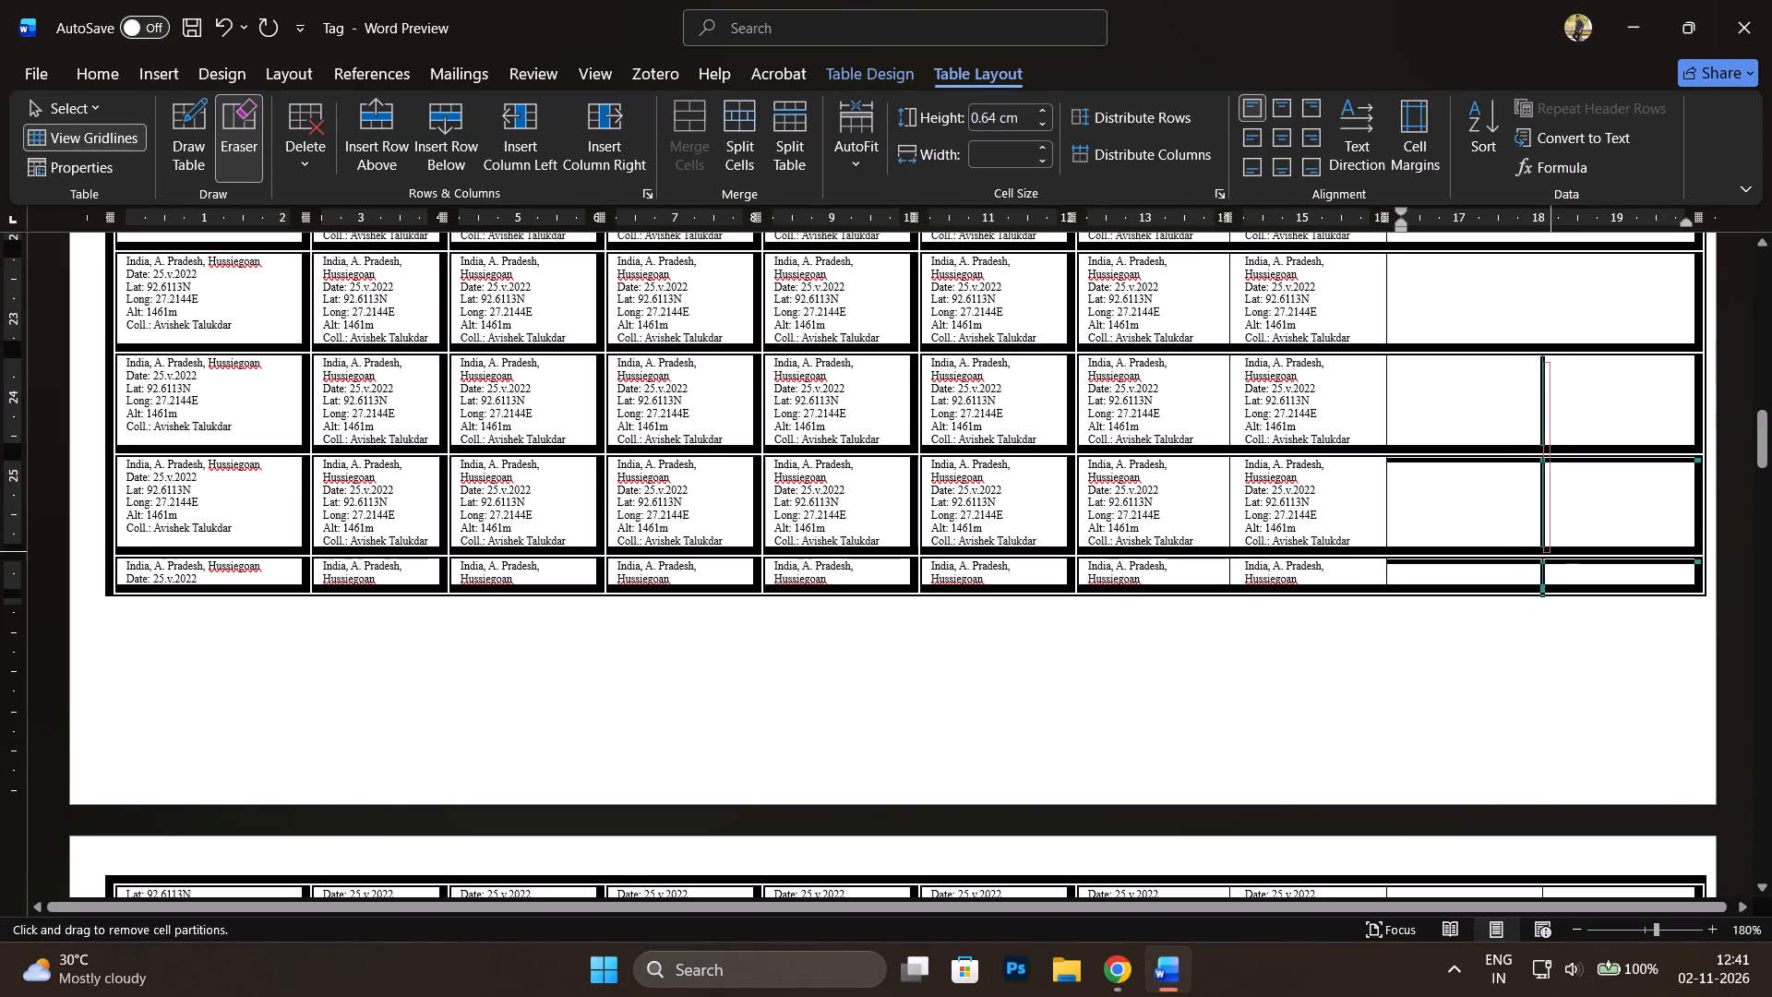
left_click_drag(1549, 544, 1547, 479)
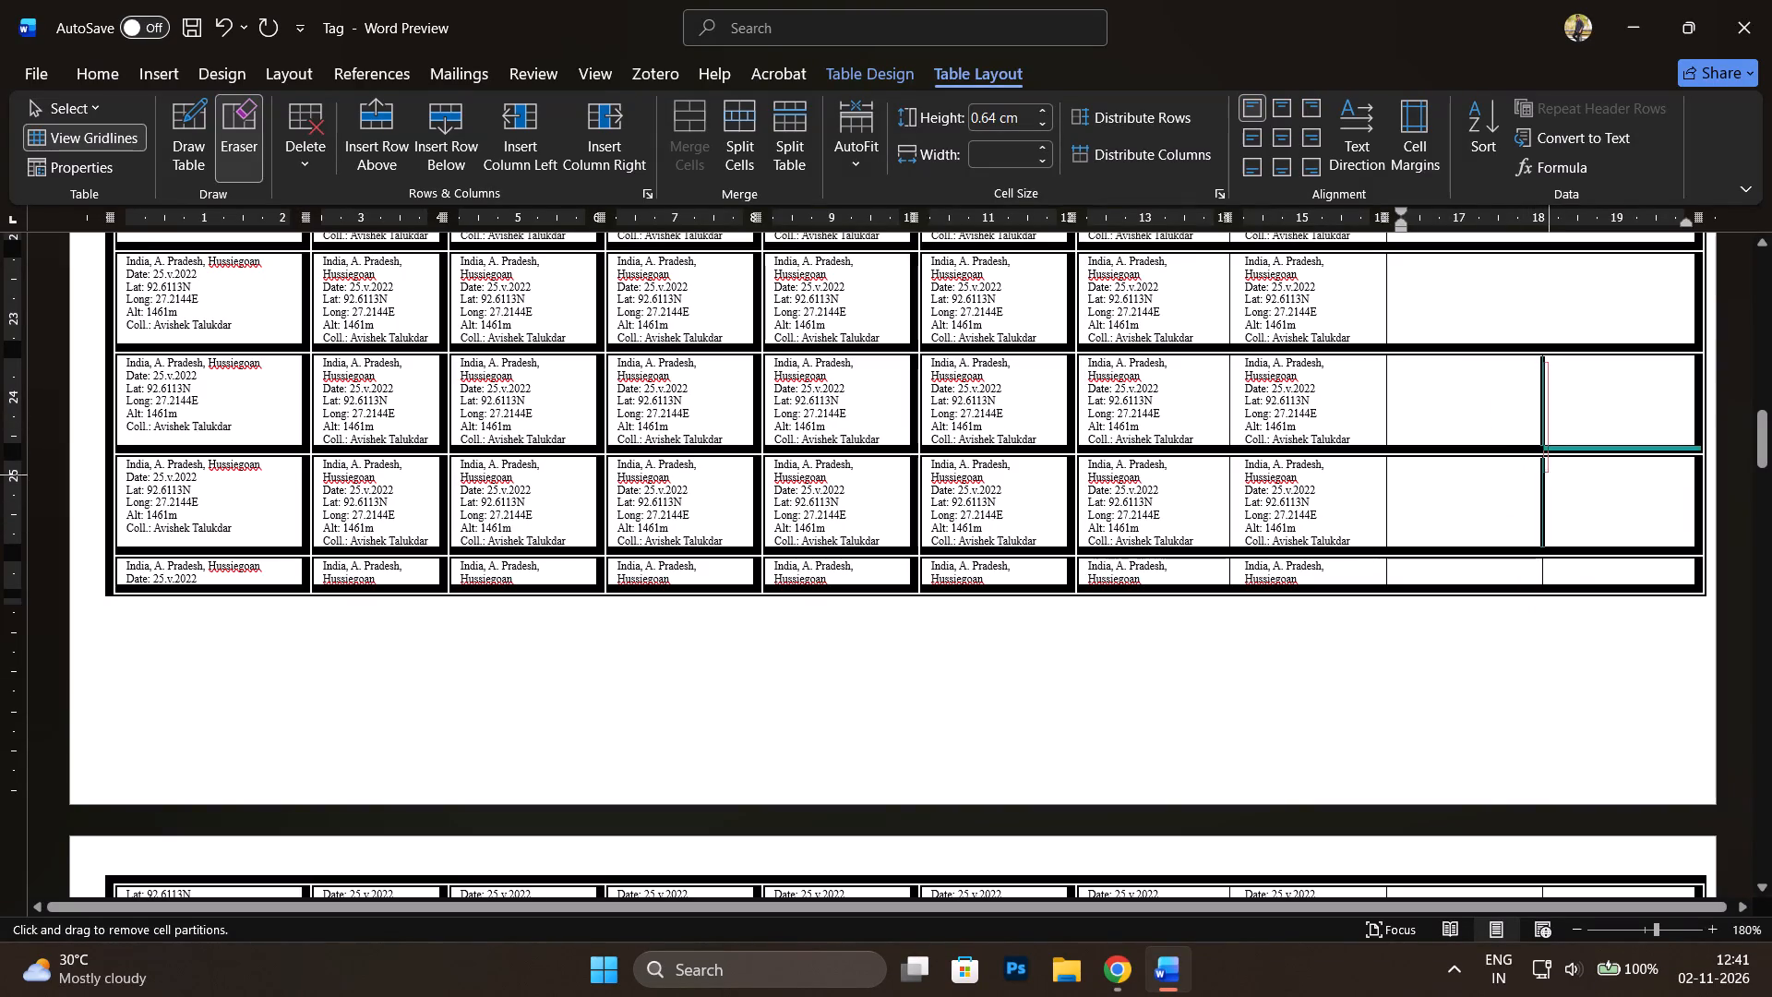
left_click_drag(1547, 479, 1545, 366)
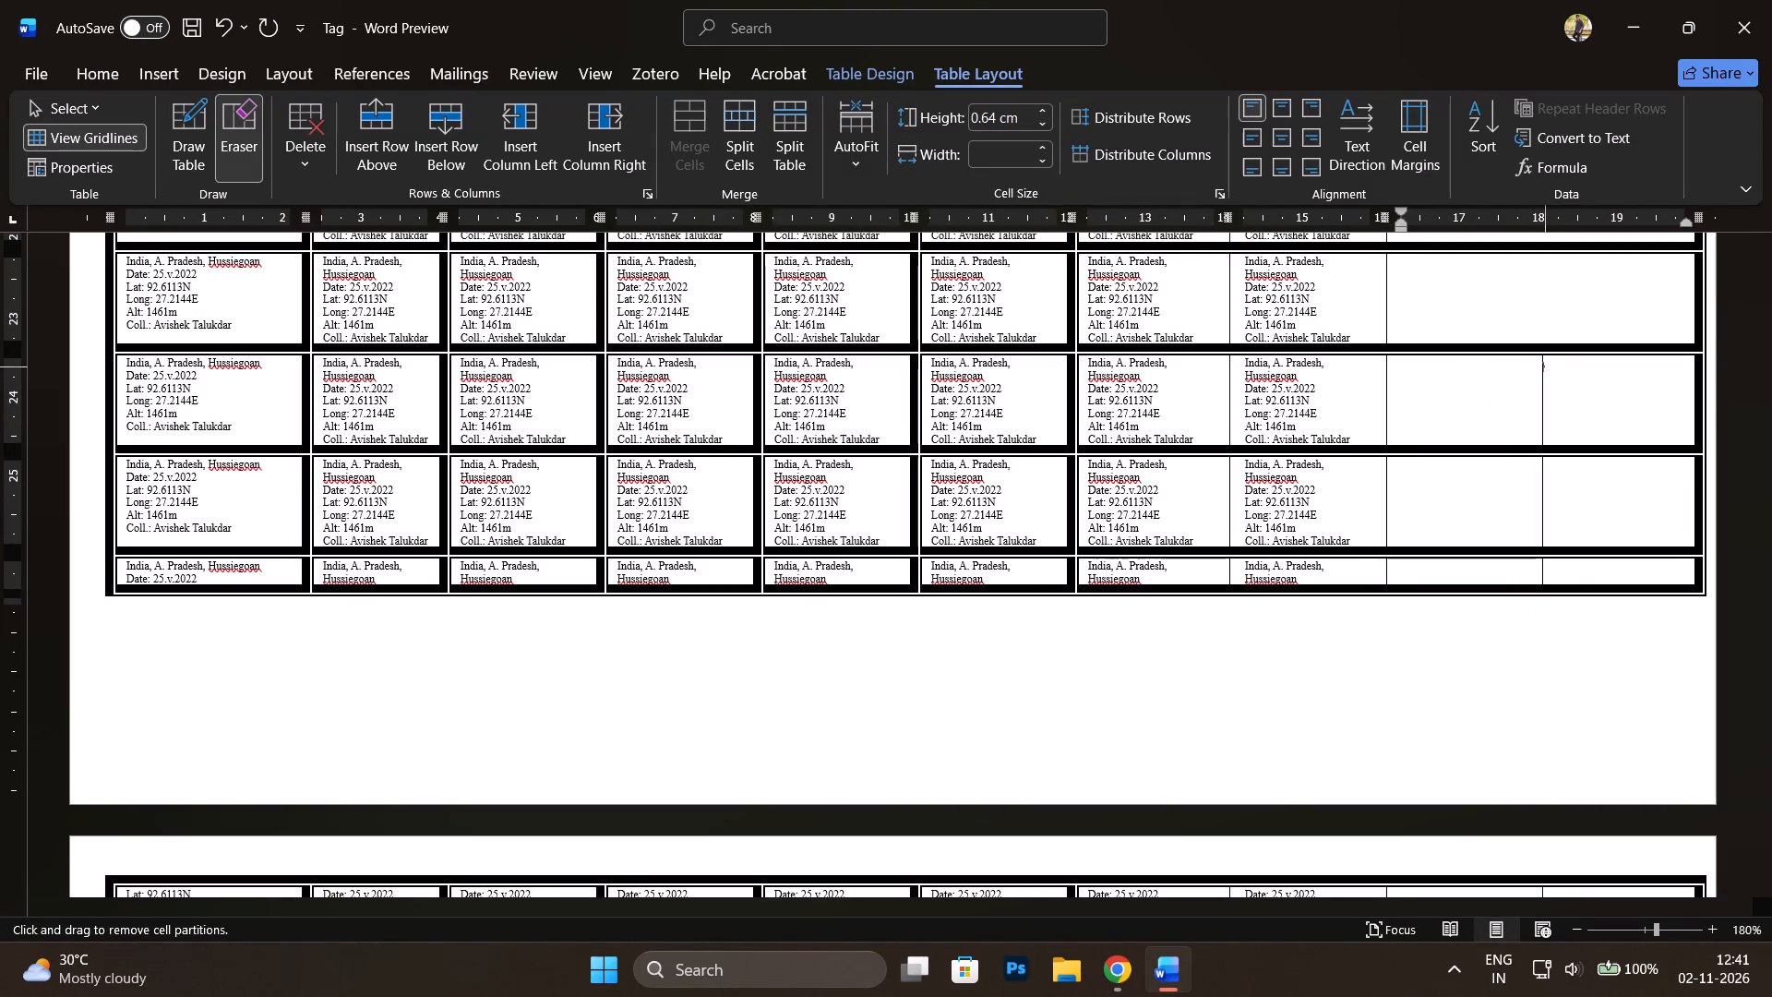
left_click_drag(1545, 366, 1538, 415)
scroll(1625, 481, "down", 2)
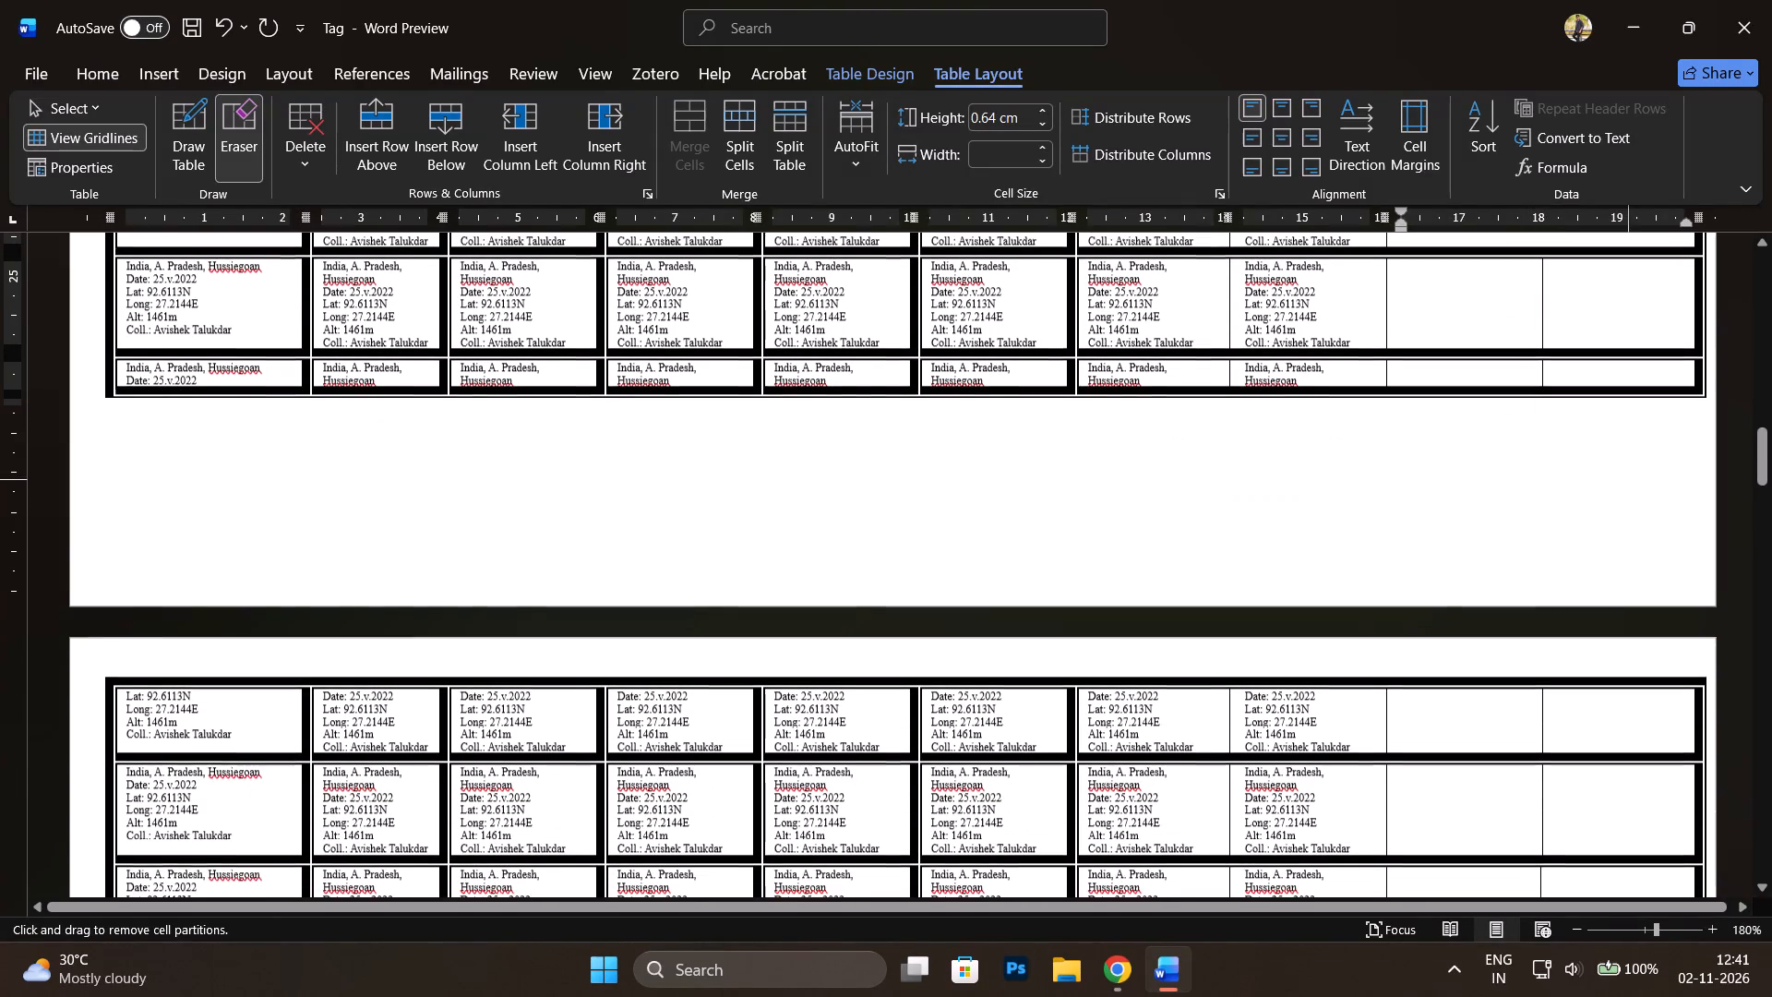
left_click_drag(1544, 272, 1541, 323)
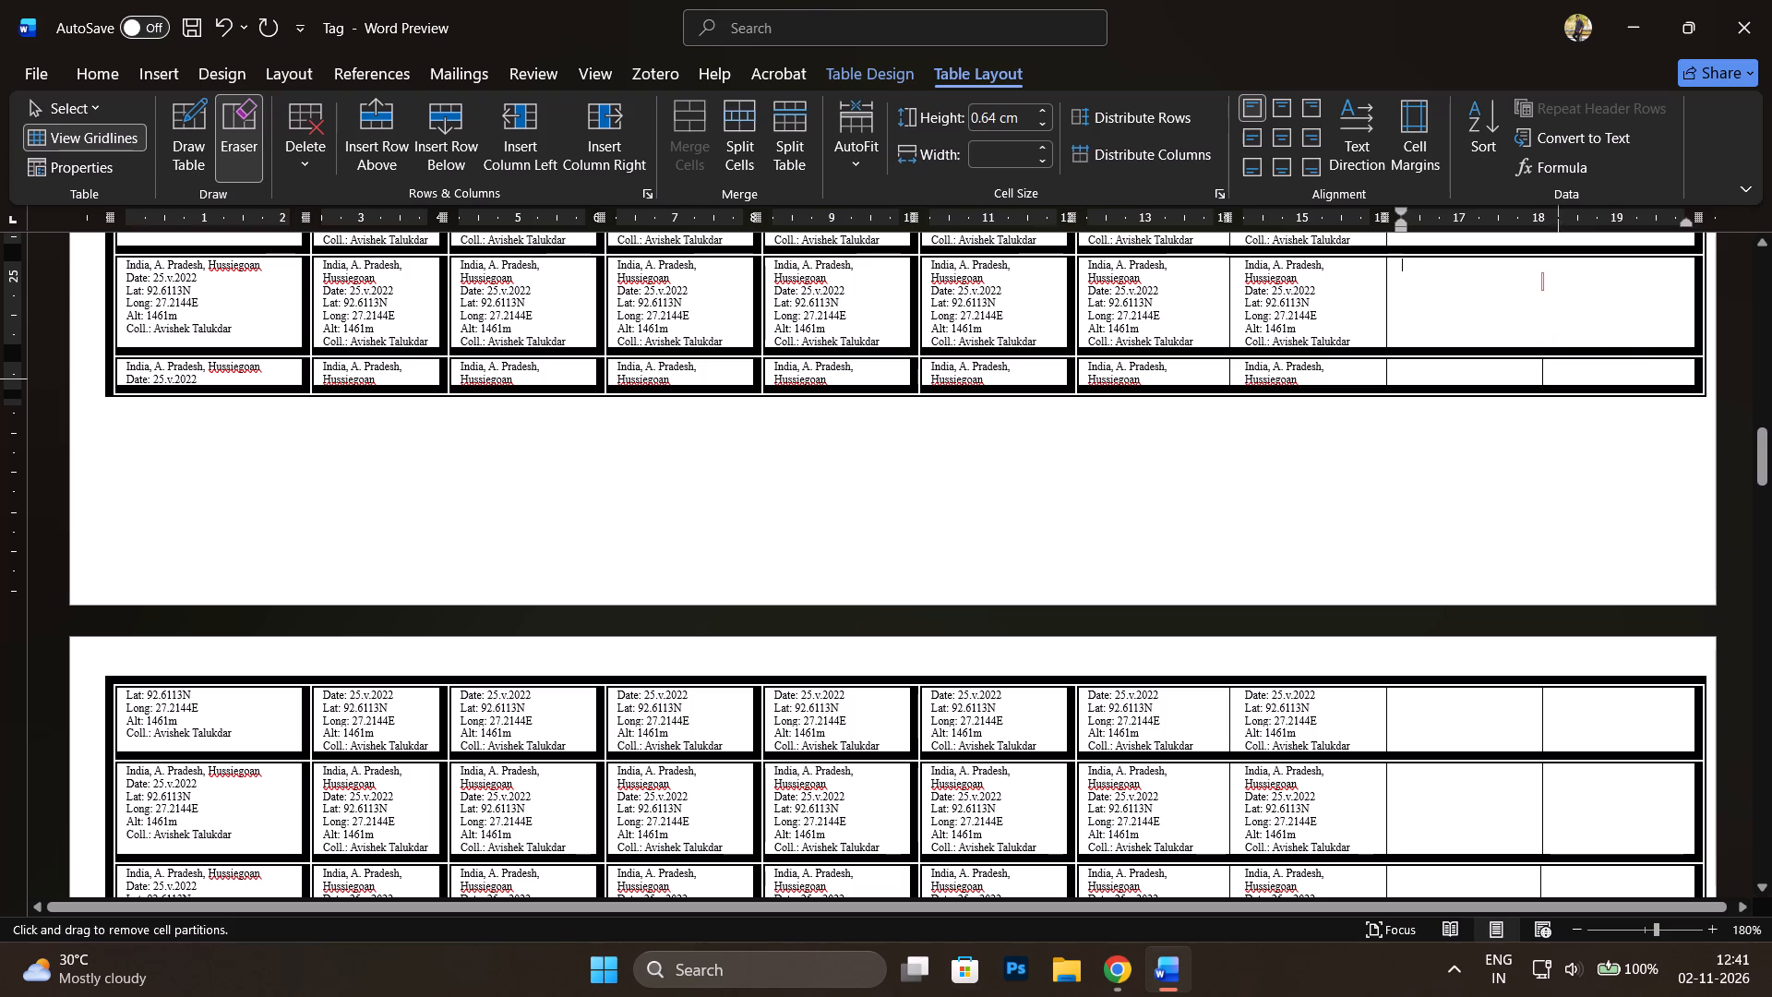
left_click_drag(1546, 375, 1547, 724)
left_click_drag(1547, 724, 1549, 730)
Erase the partition between the last two blank columns in the first full 25.v.2022 Hussiegoan row on the second page.
scroll(1565, 477, "down", 3)
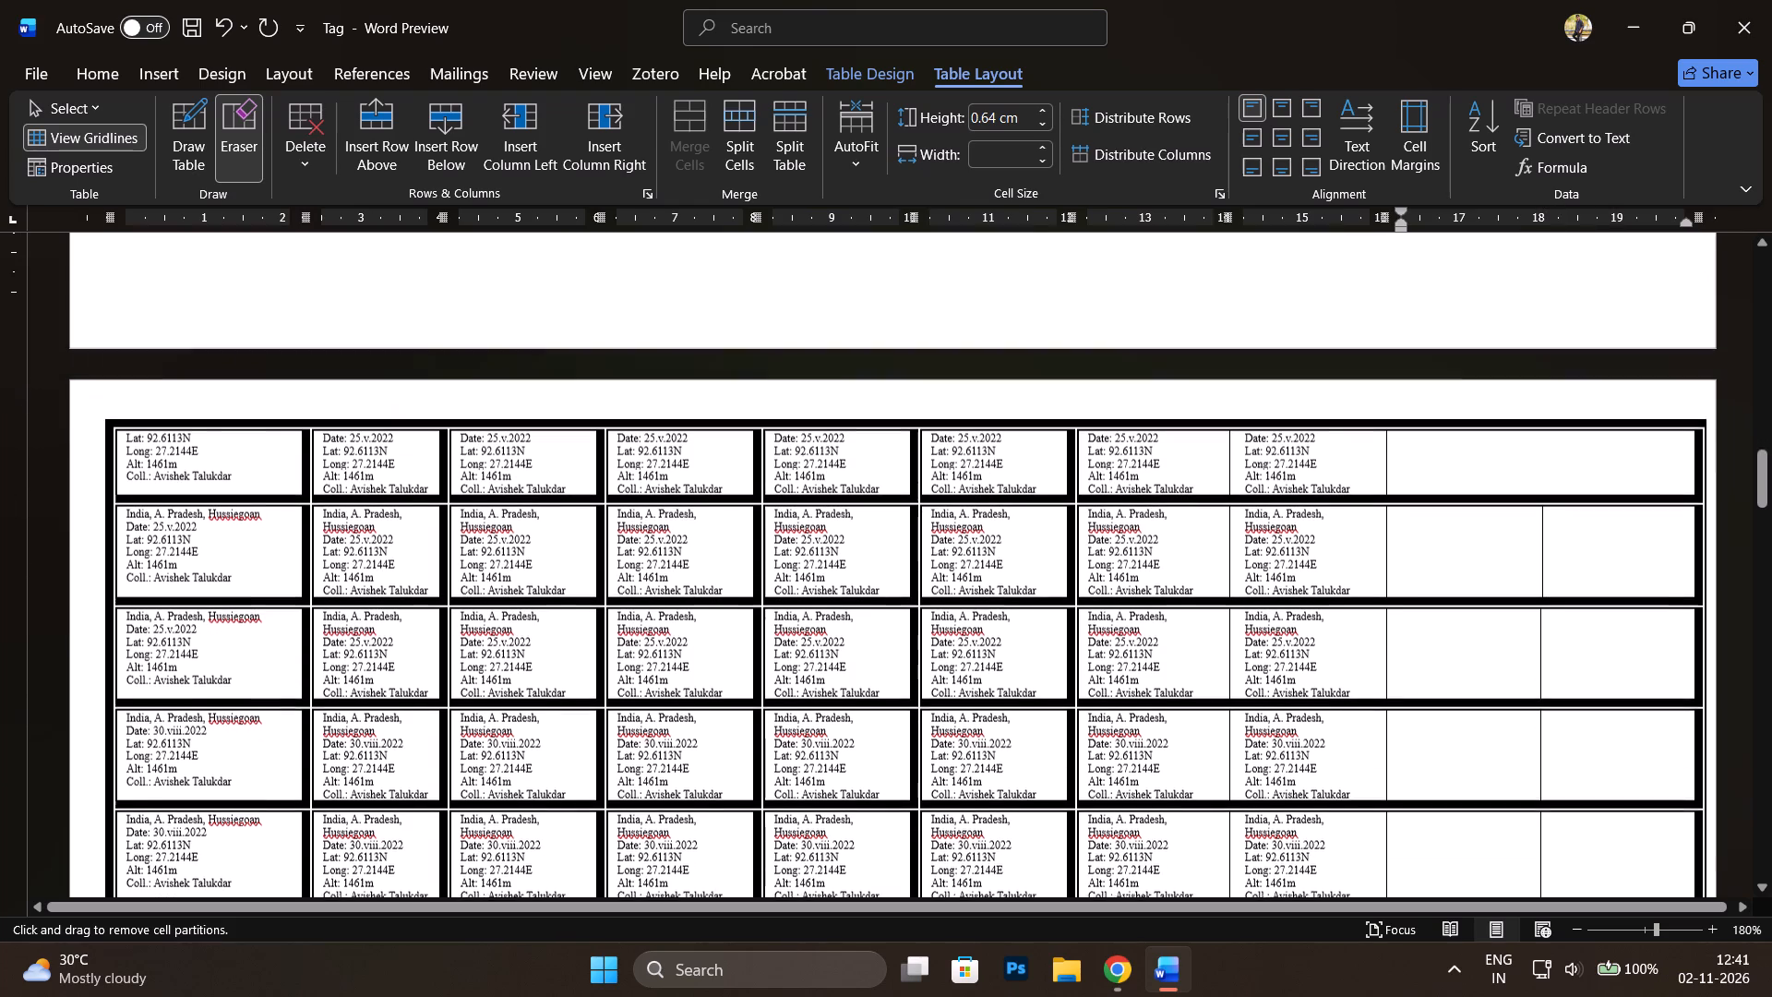
left_click_drag(1546, 475, 1548, 751)
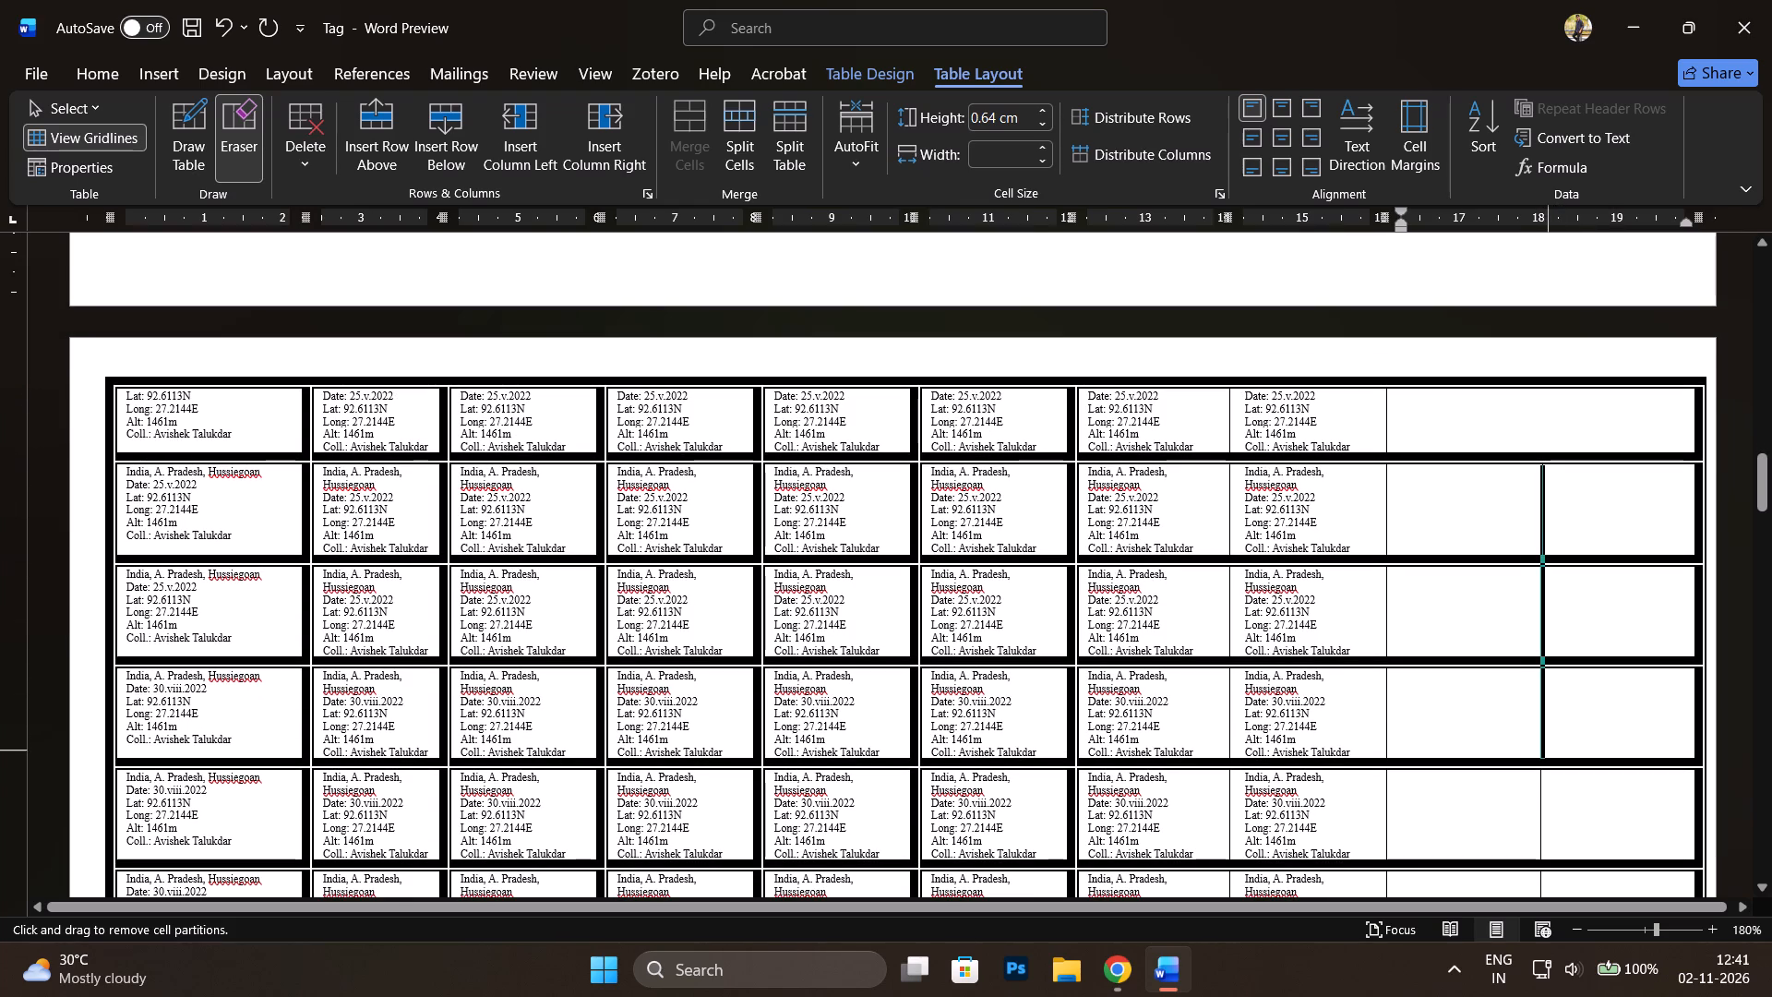
left_click_drag(1548, 751, 1550, 748)
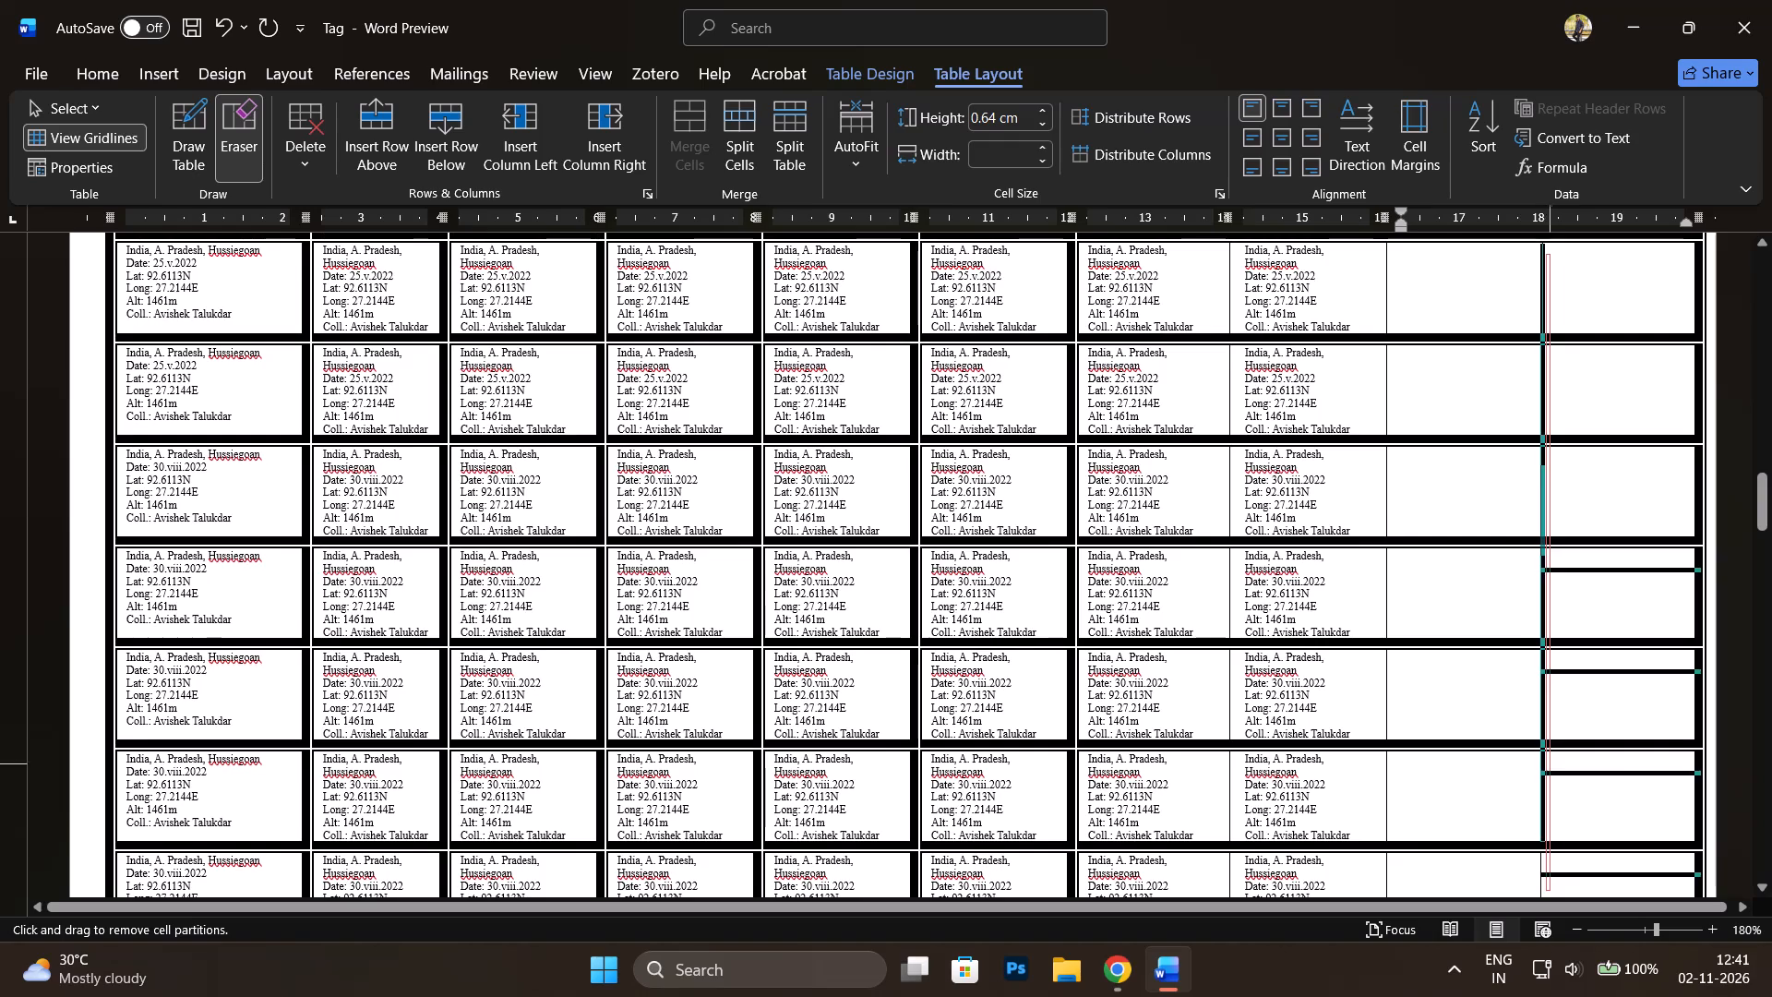
left_click_drag(1550, 748, 1556, 292)
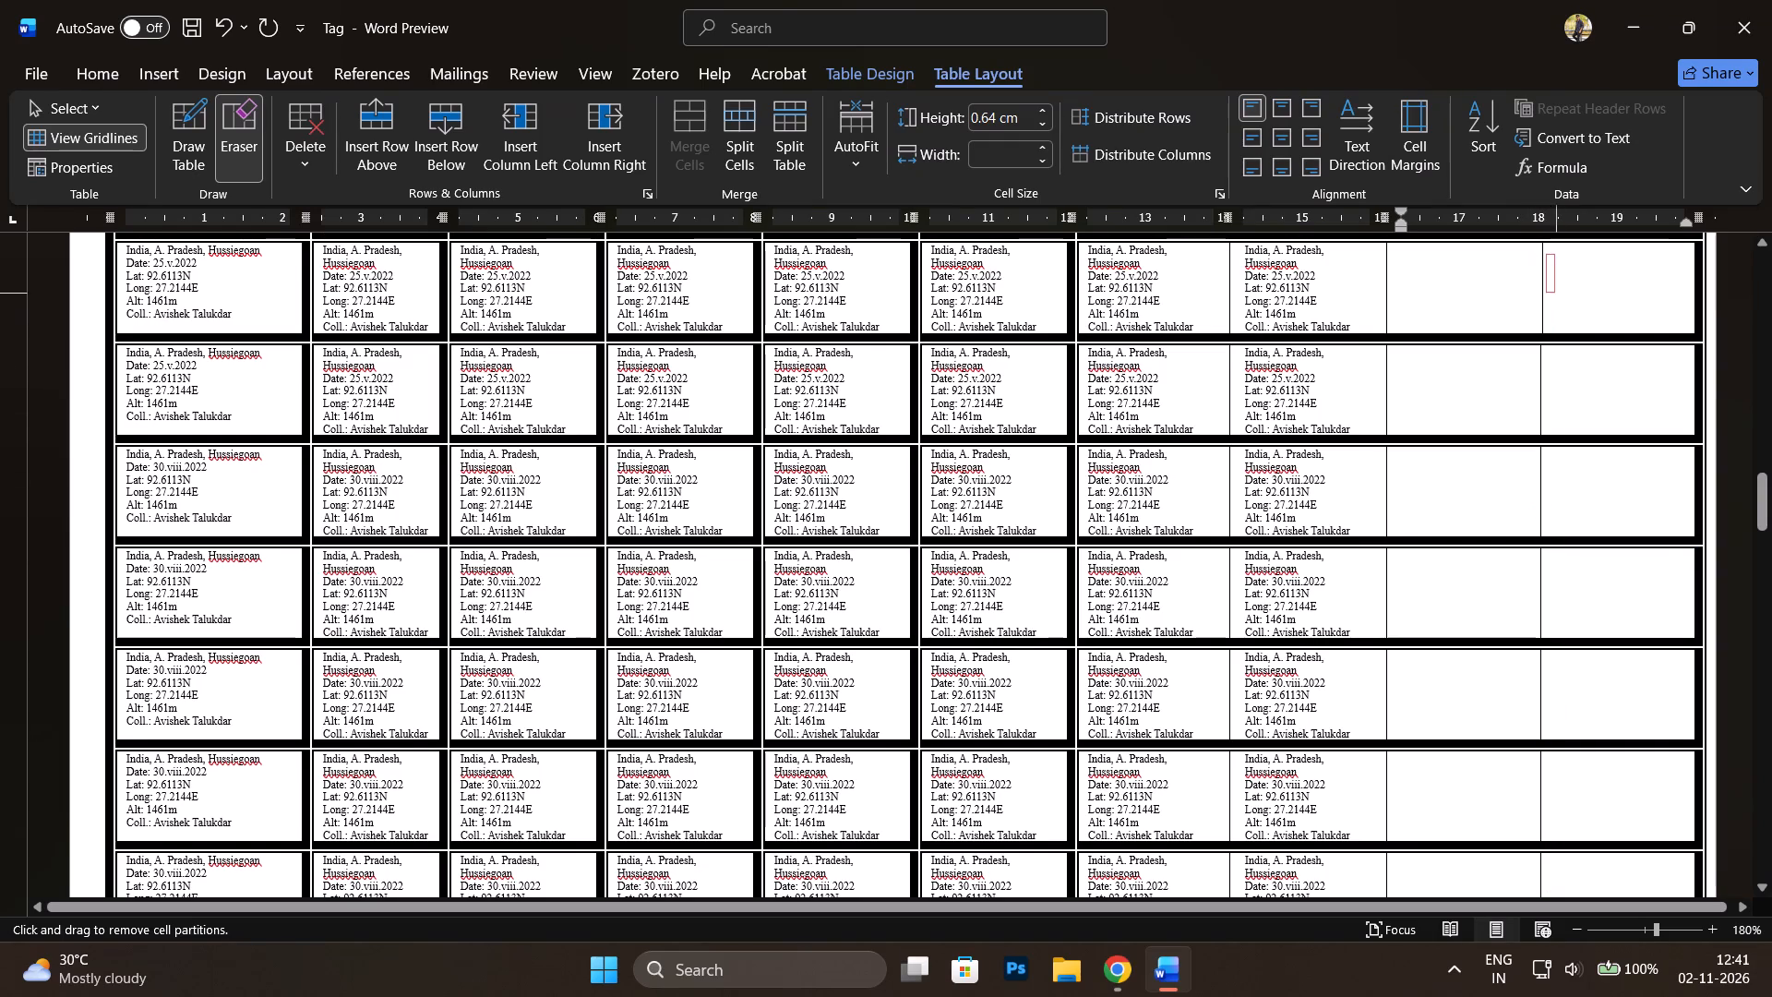
left_click_drag(1556, 292, 1542, 331)
Erase the partition between the last two blank columns from the last 25.v.2022 Hussiegoan row through the 30.viii.2022 rows.
scroll(1588, 410, "up", 2)
scroll(1570, 410, "down", 3)
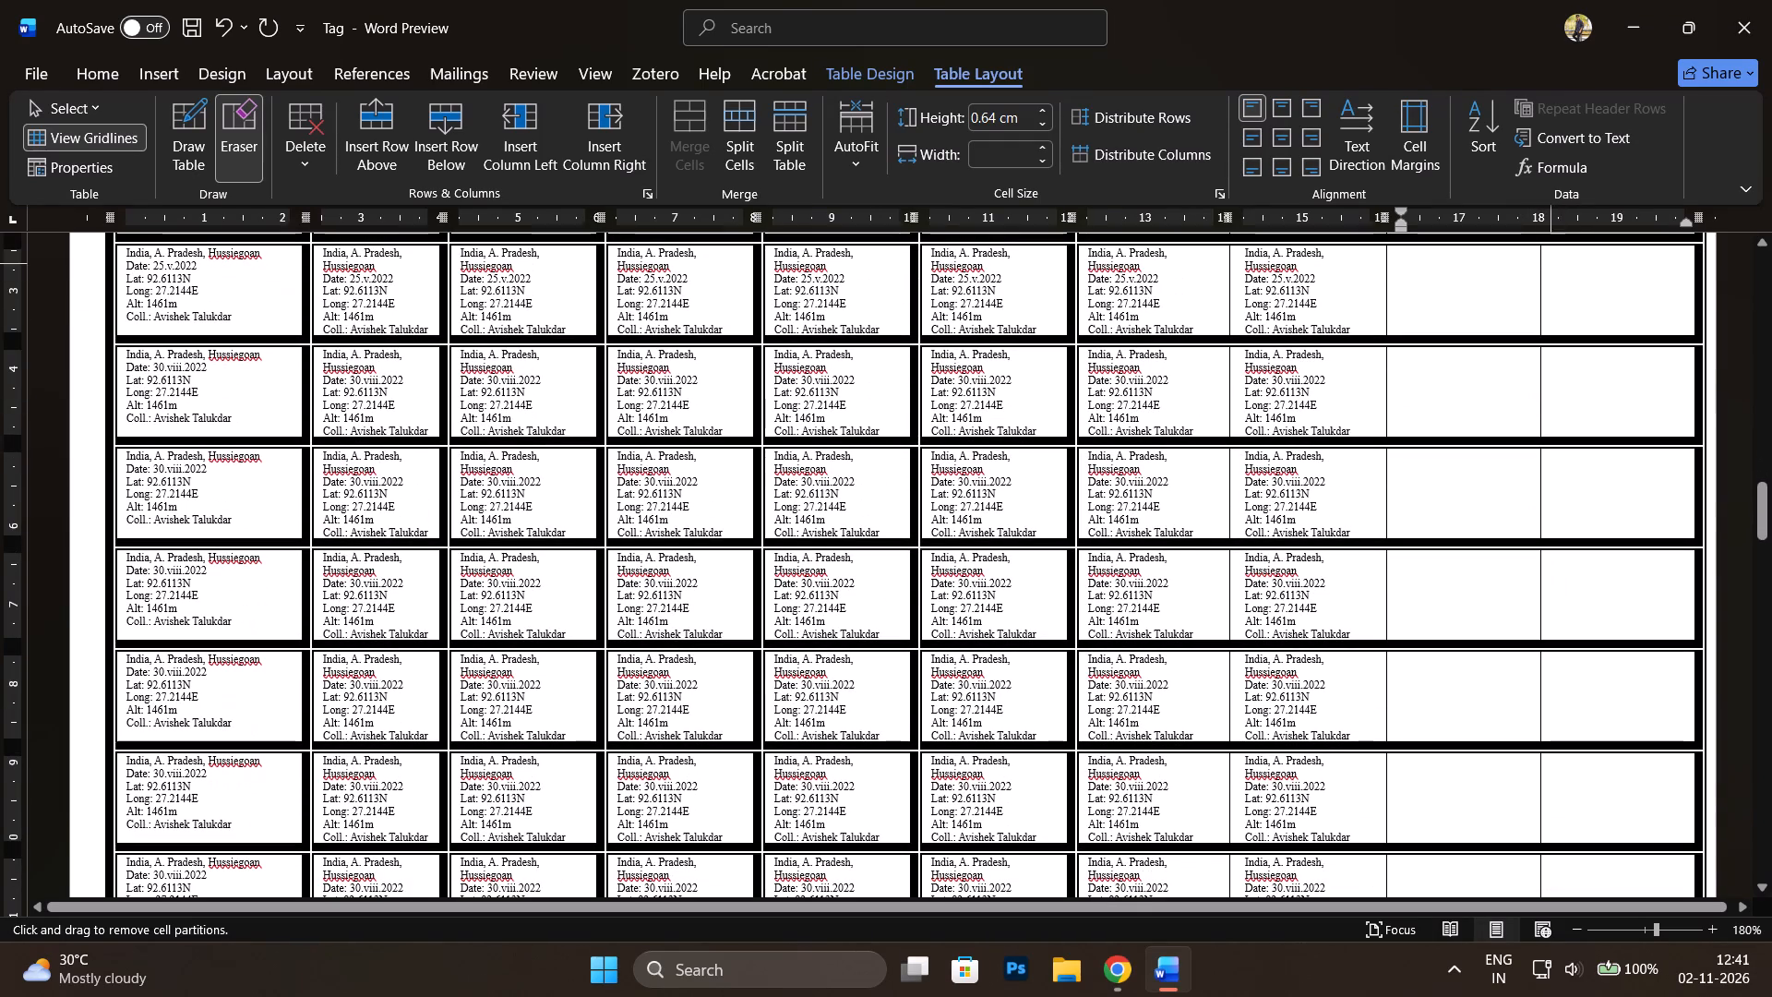
left_click_drag(1540, 265, 1537, 674)
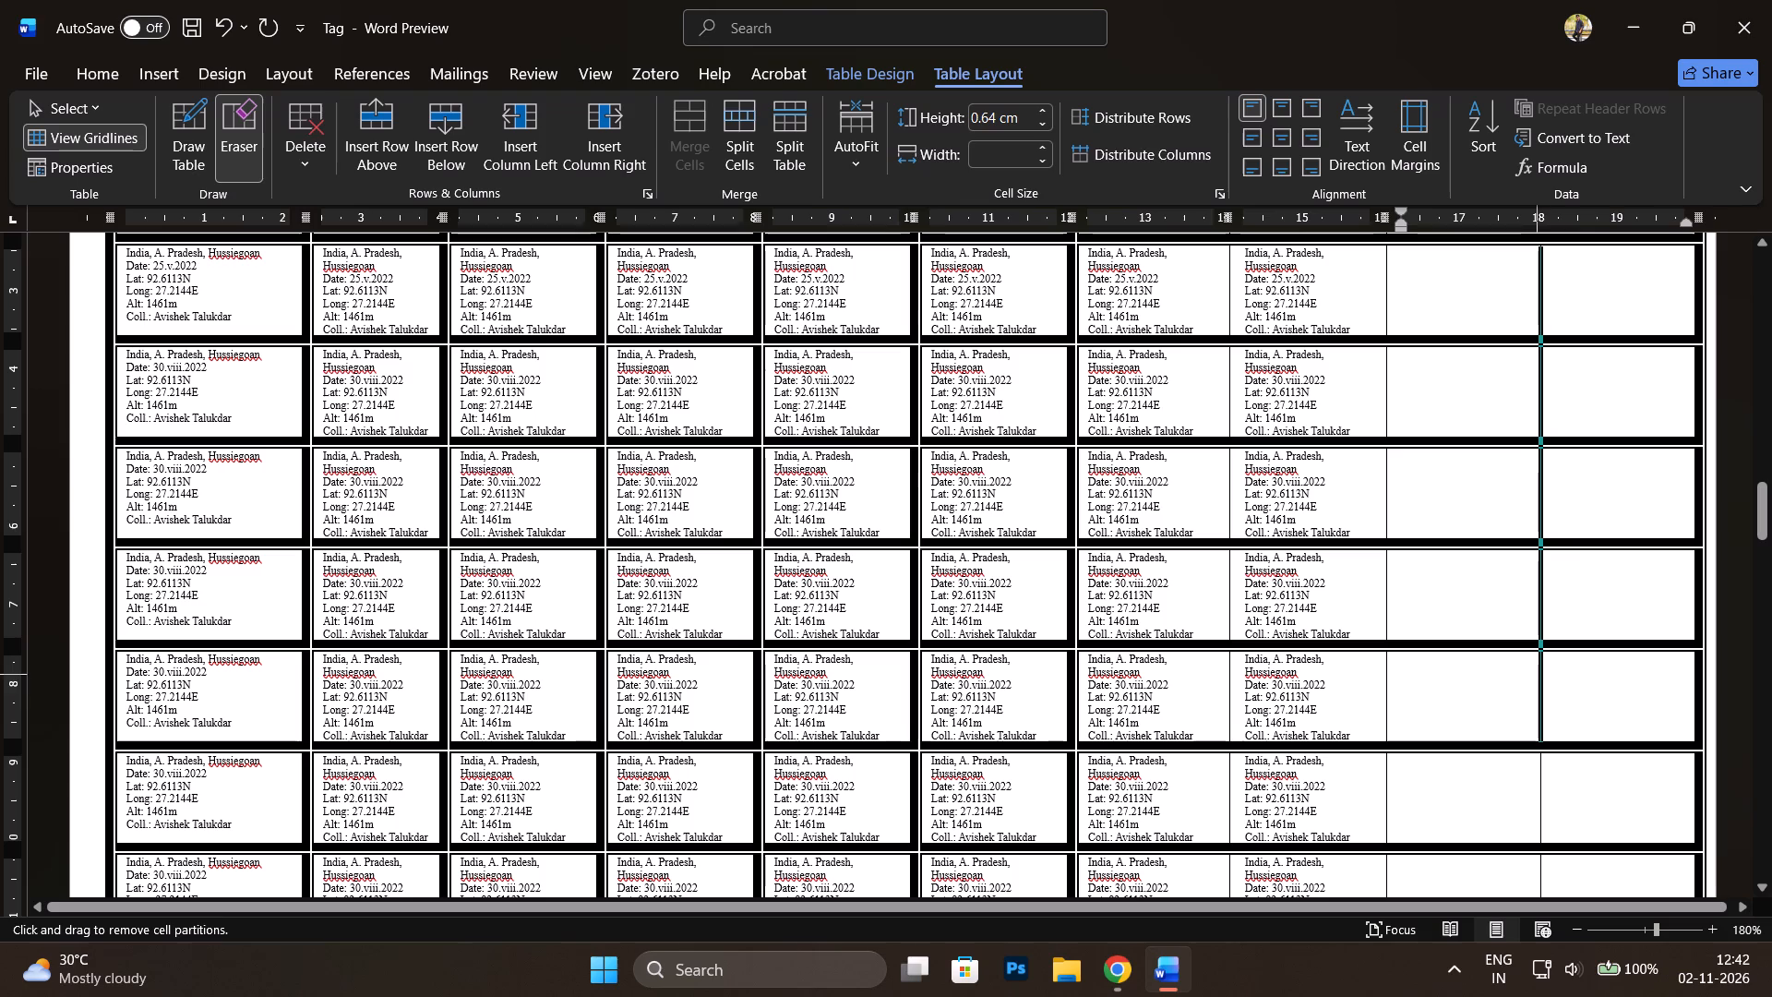
left_click_drag(1537, 674, 1539, 822)
scroll(1635, 655, "down", 4)
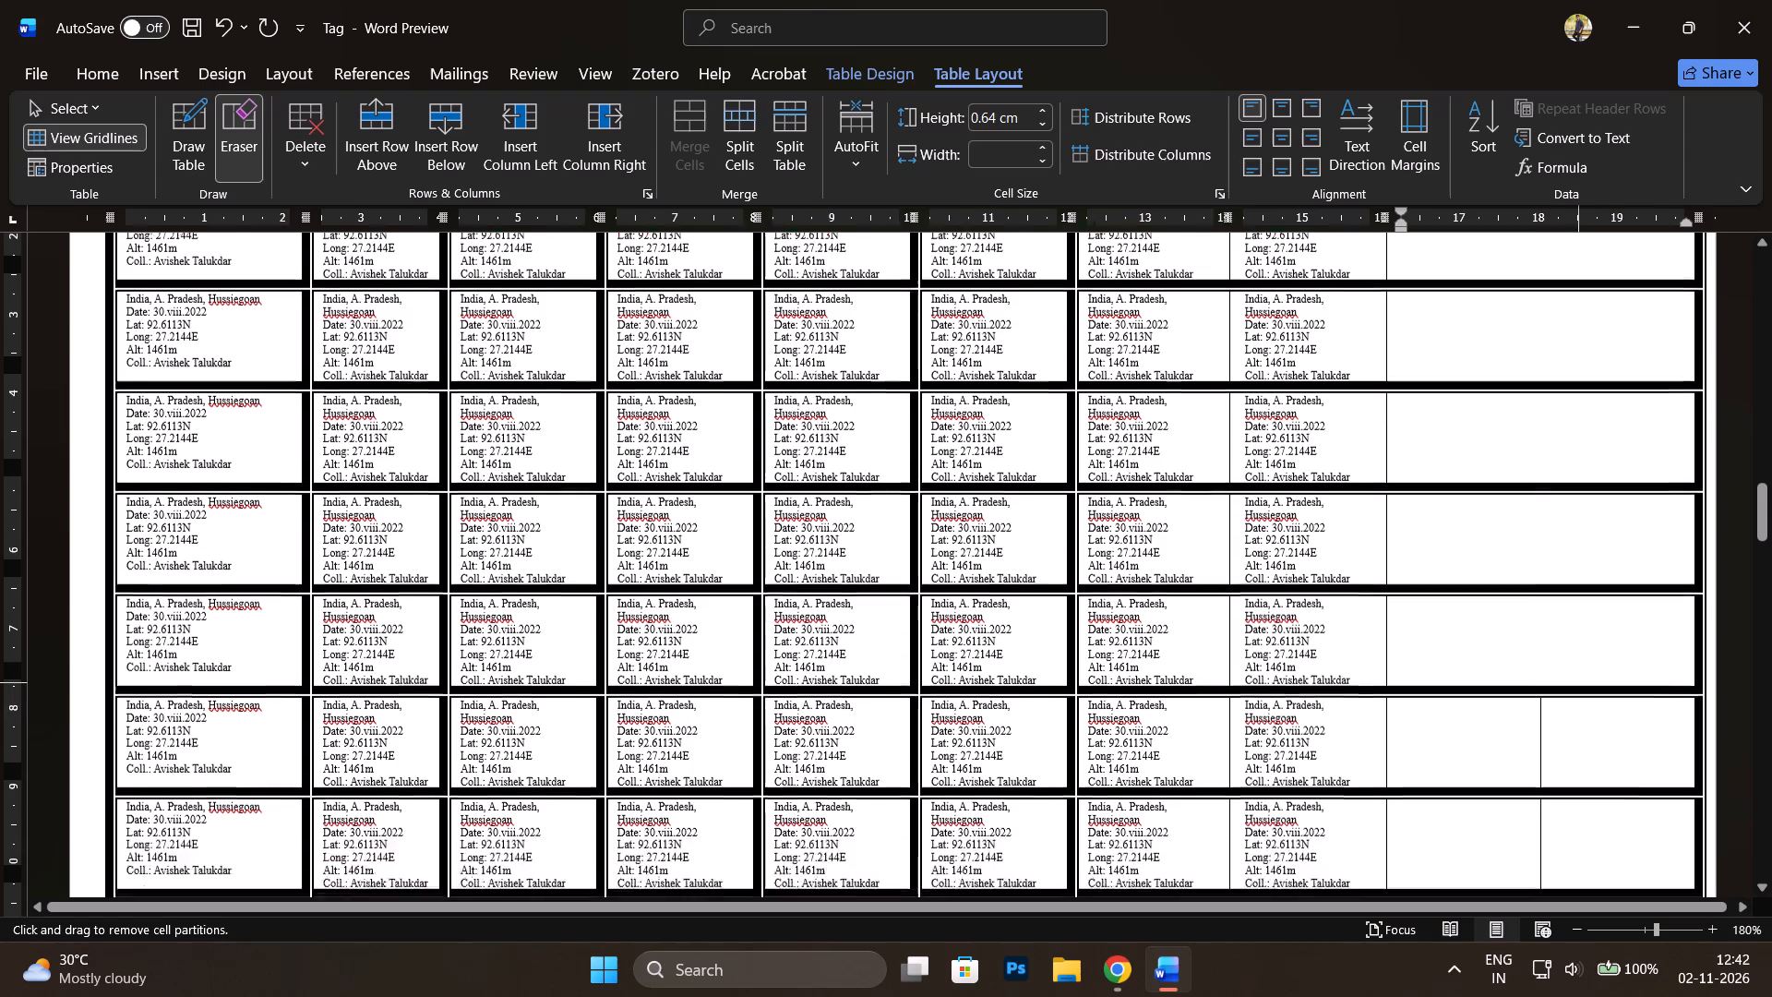
scroll(1598, 623, "down", 3)
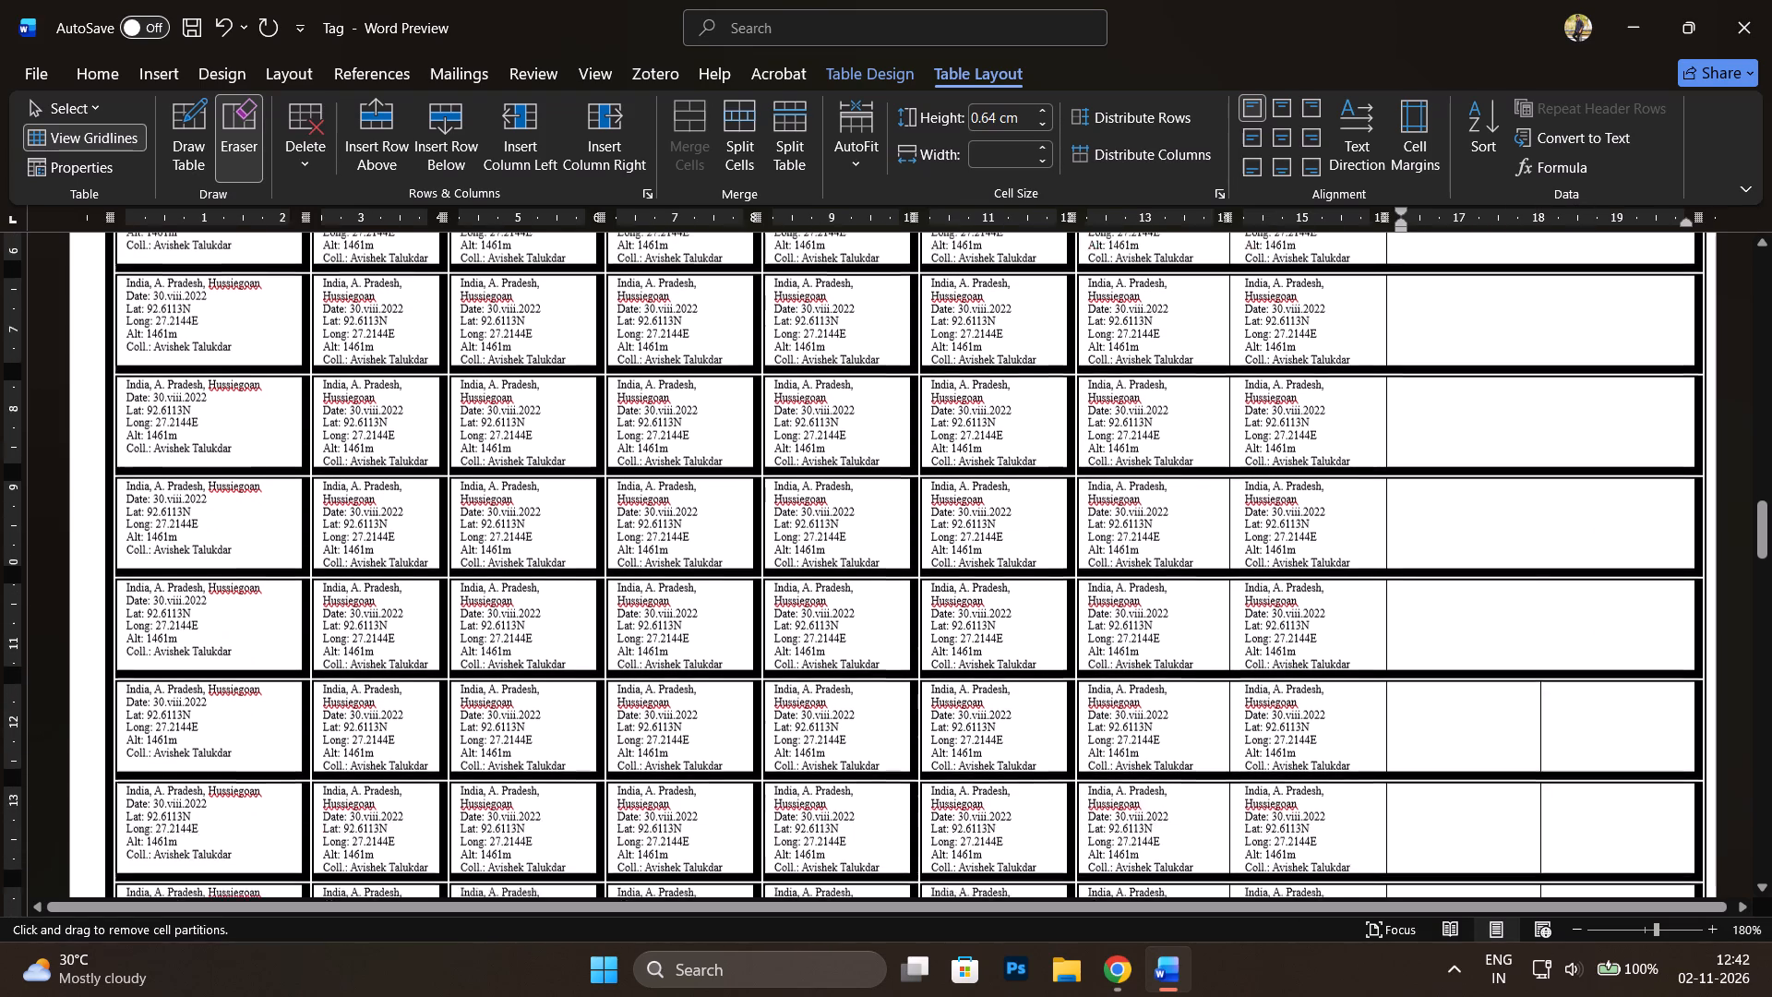
scroll(1598, 630, "down", 5)
scroll(1528, 358, "up", 2)
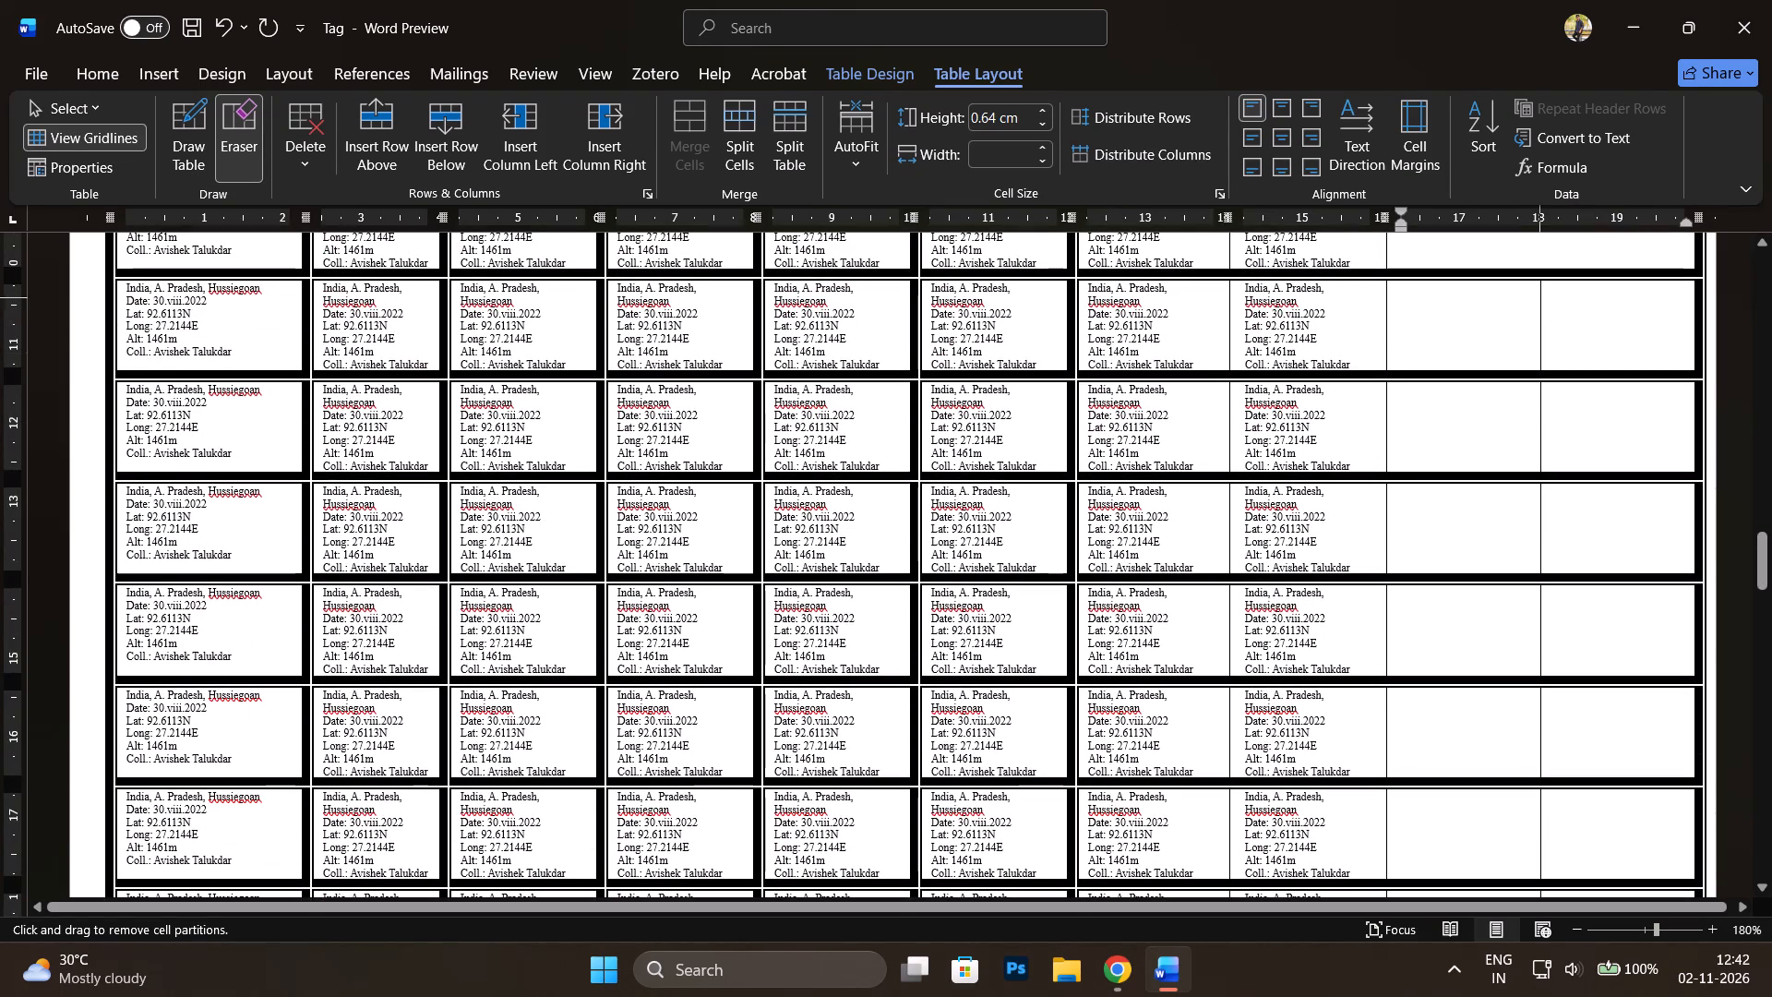
left_click_drag(1542, 297, 1530, 889)
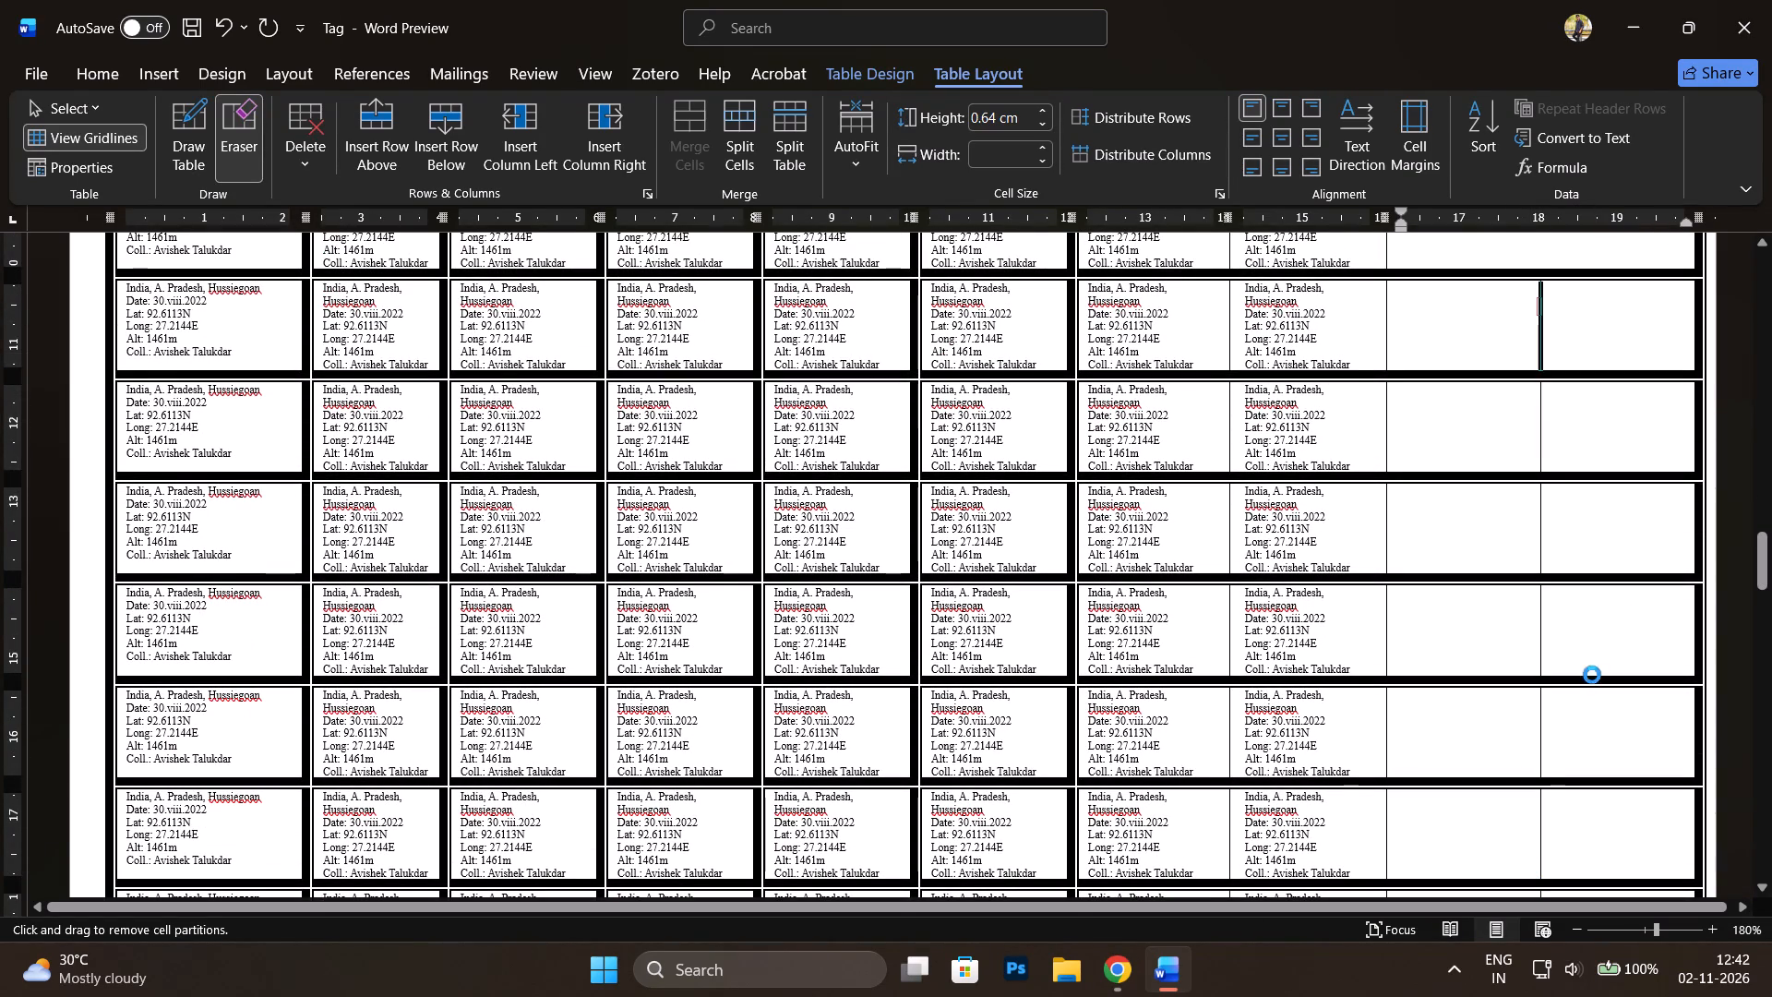
Erase the partition between the last two blank columns in the first 01.ix.2022 Khupi row on the second page.
scroll(1621, 619, "down", 2)
scroll(1542, 602, "down", 6)
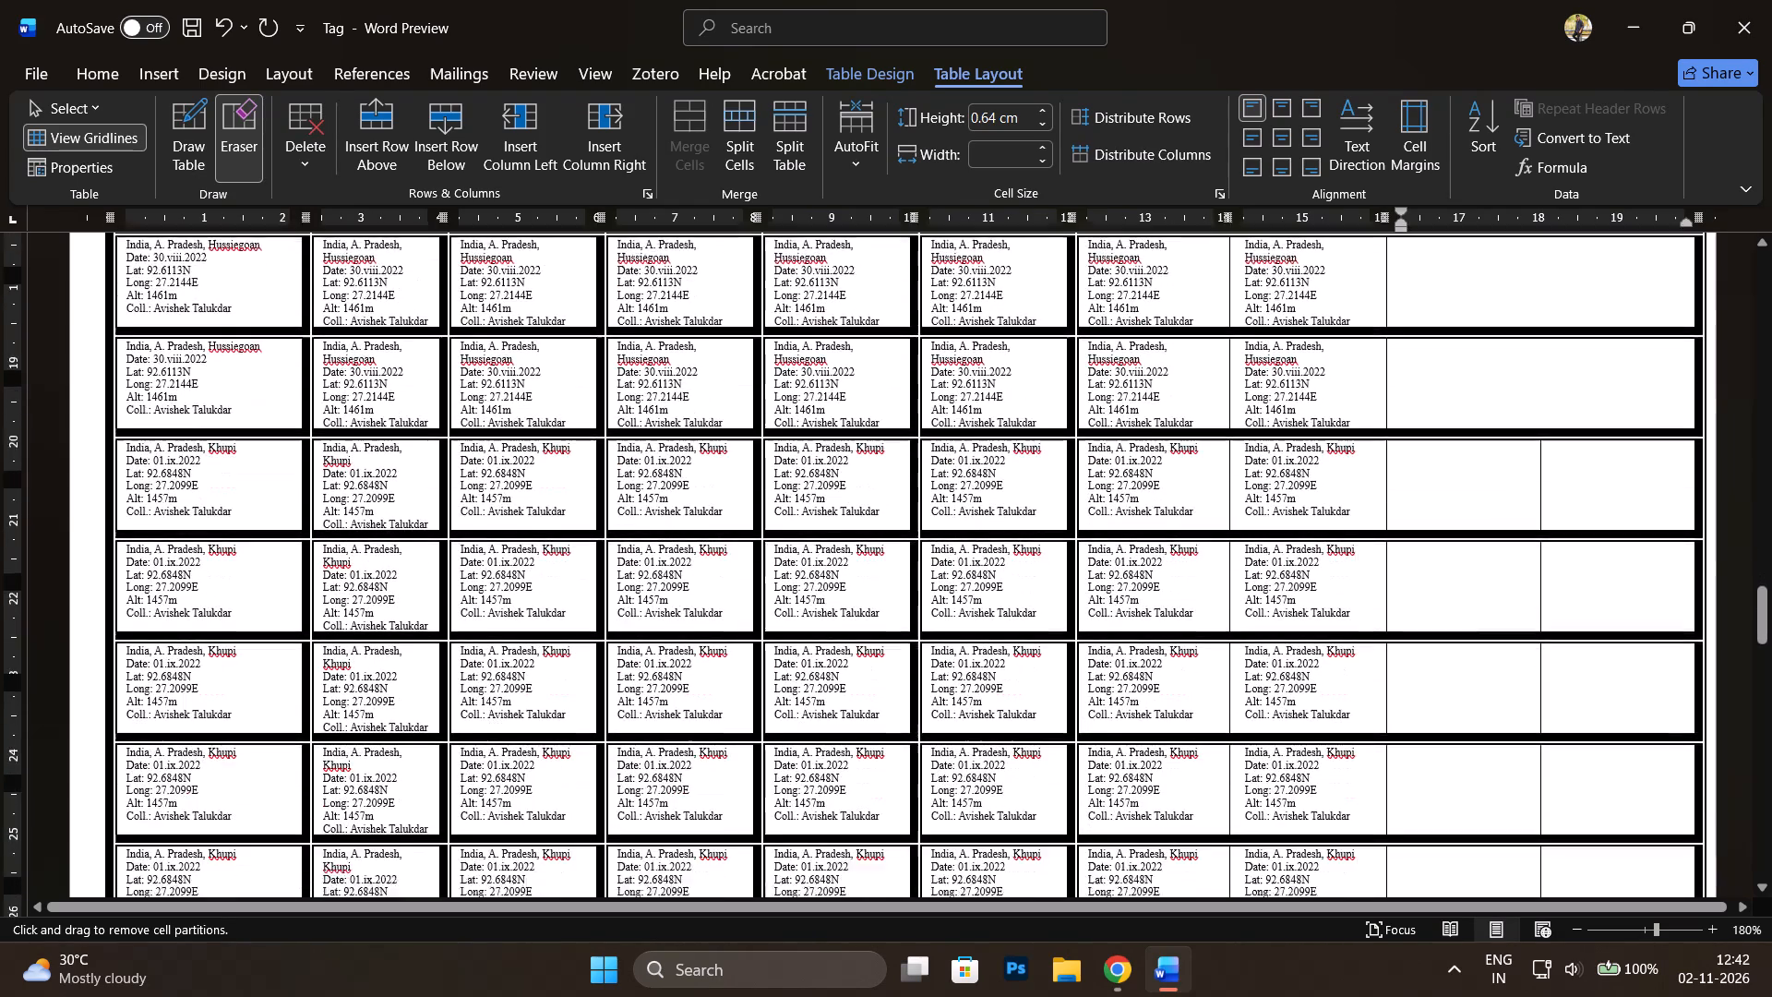
scroll(1542, 607, "down", 3)
scroll(1545, 399, "up", 2)
left_click_drag(1542, 320, 1558, 573)
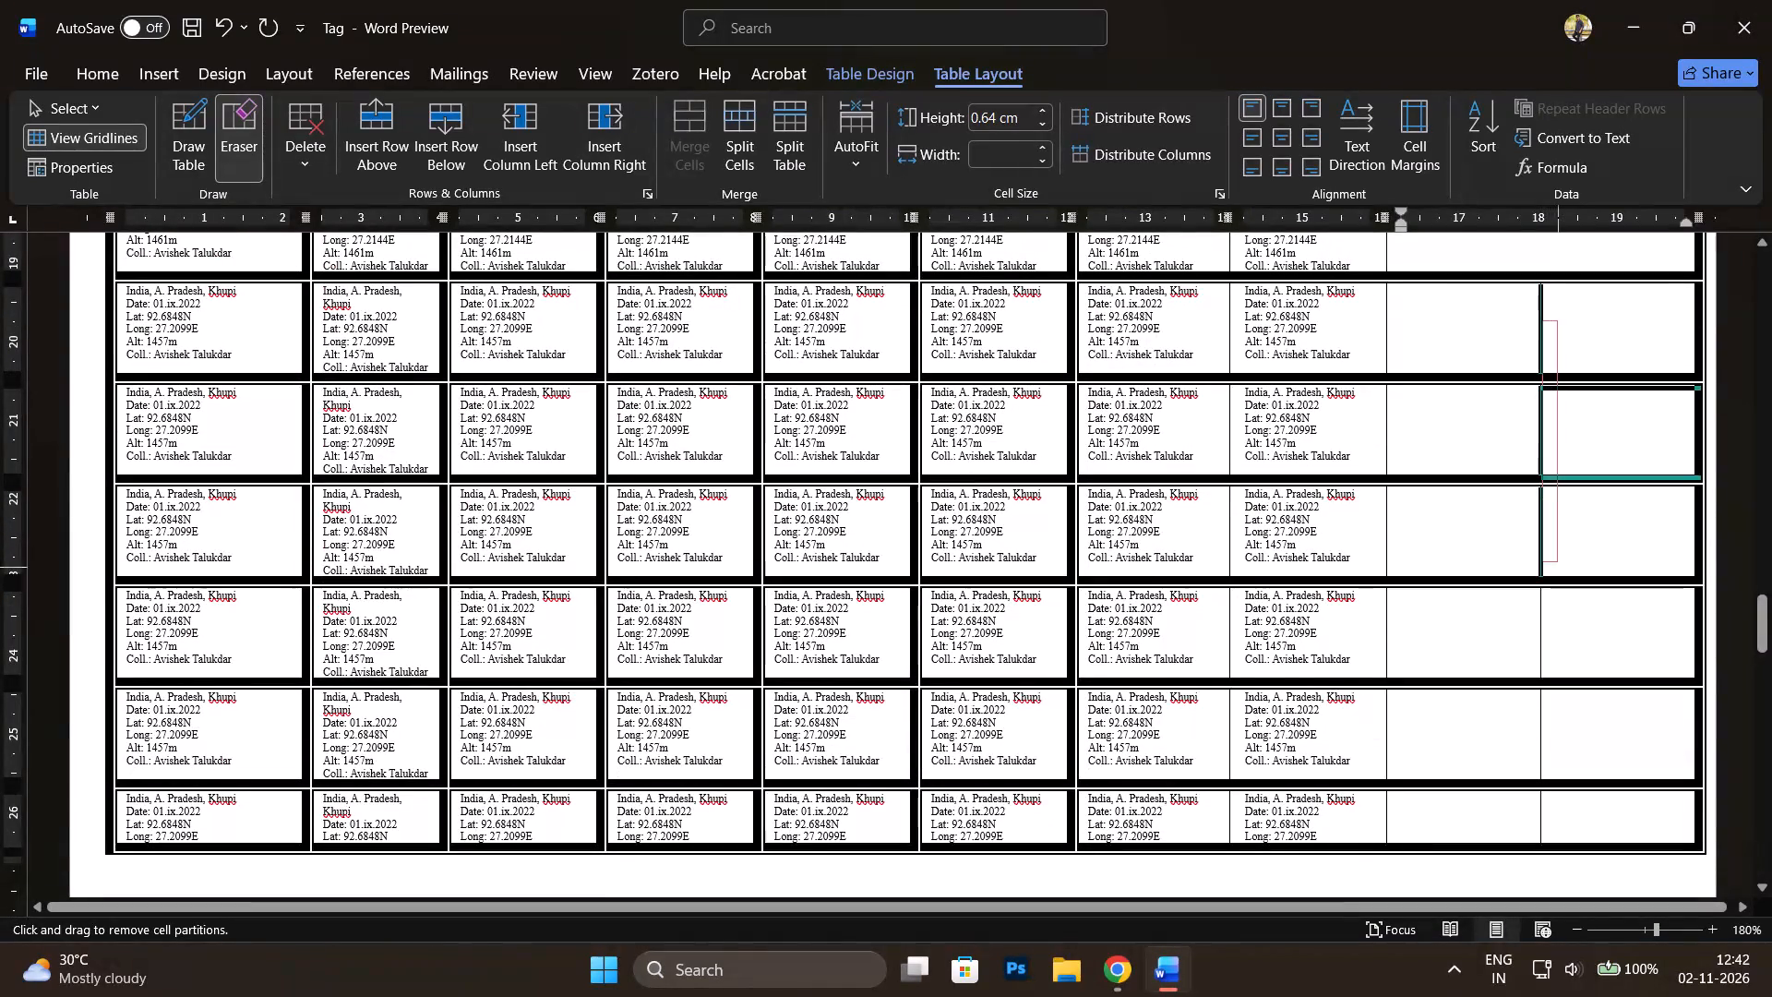
left_click_drag(1558, 573, 1647, 478)
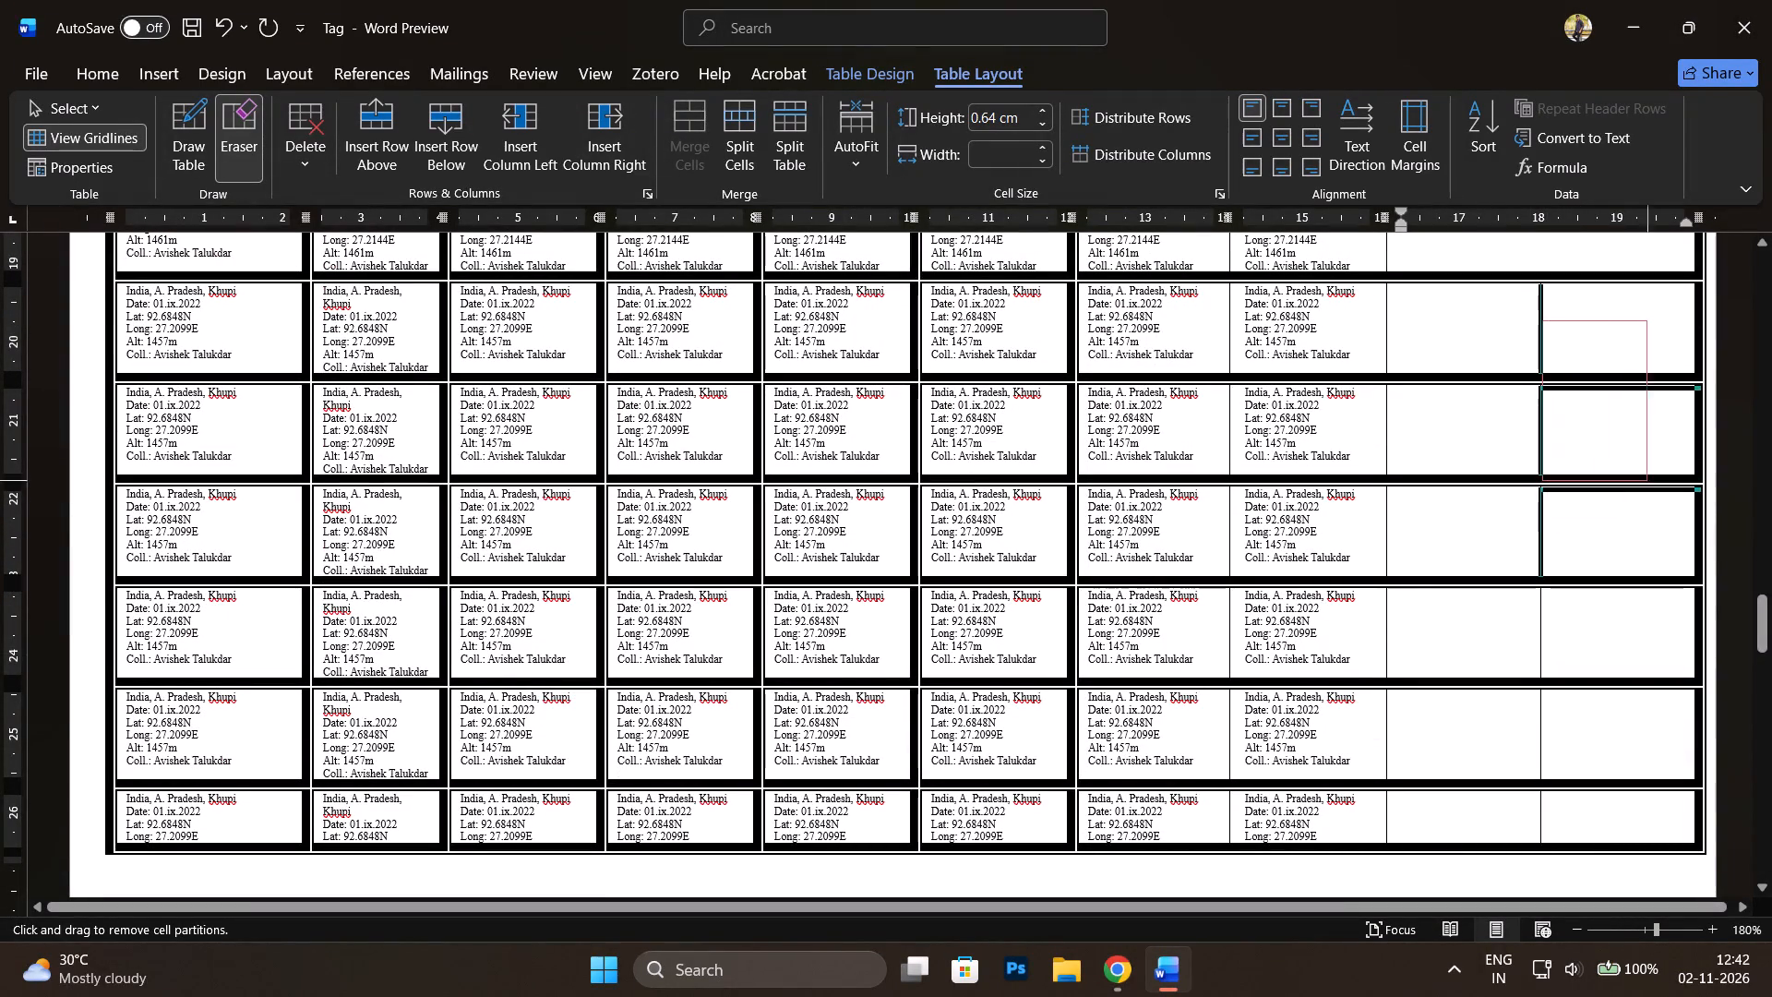
left_click_drag(1647, 478, 1535, 335)
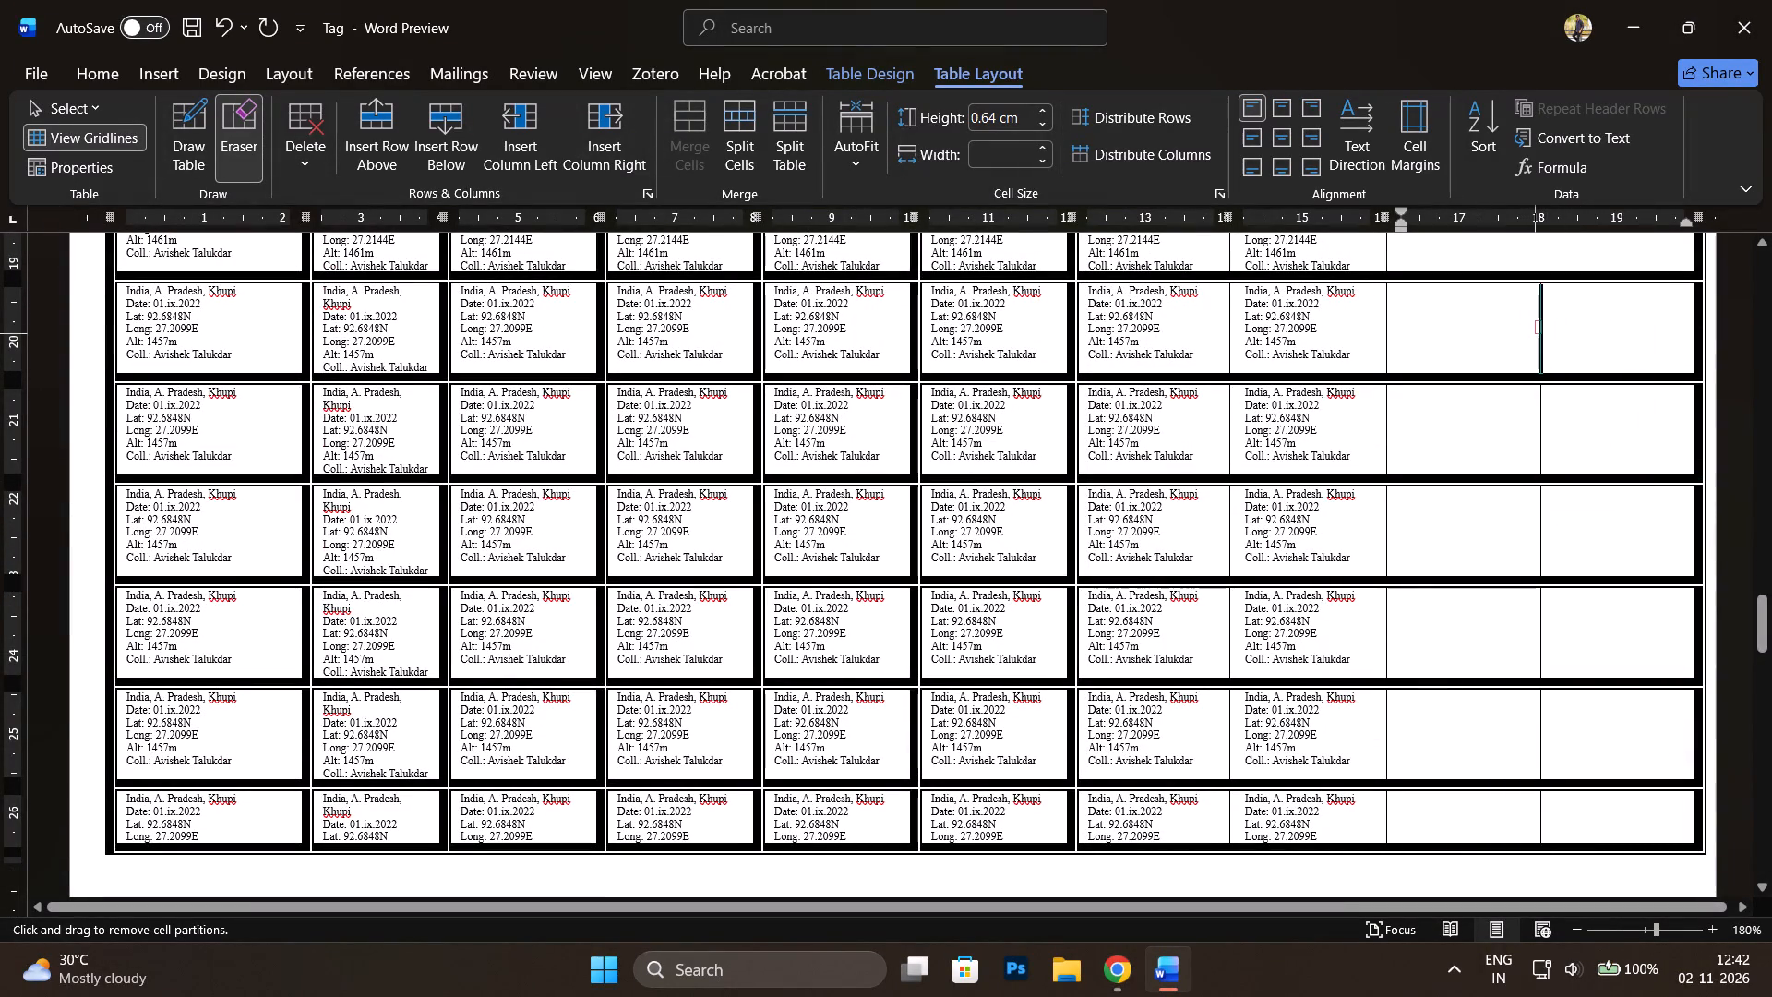
left_click_drag(1535, 335, 1535, 337)
Erase the partition between the last two blank columns from the second 01.ix.2022 Khupi row to the foot of the second page.
scroll(1597, 603, "down", 3)
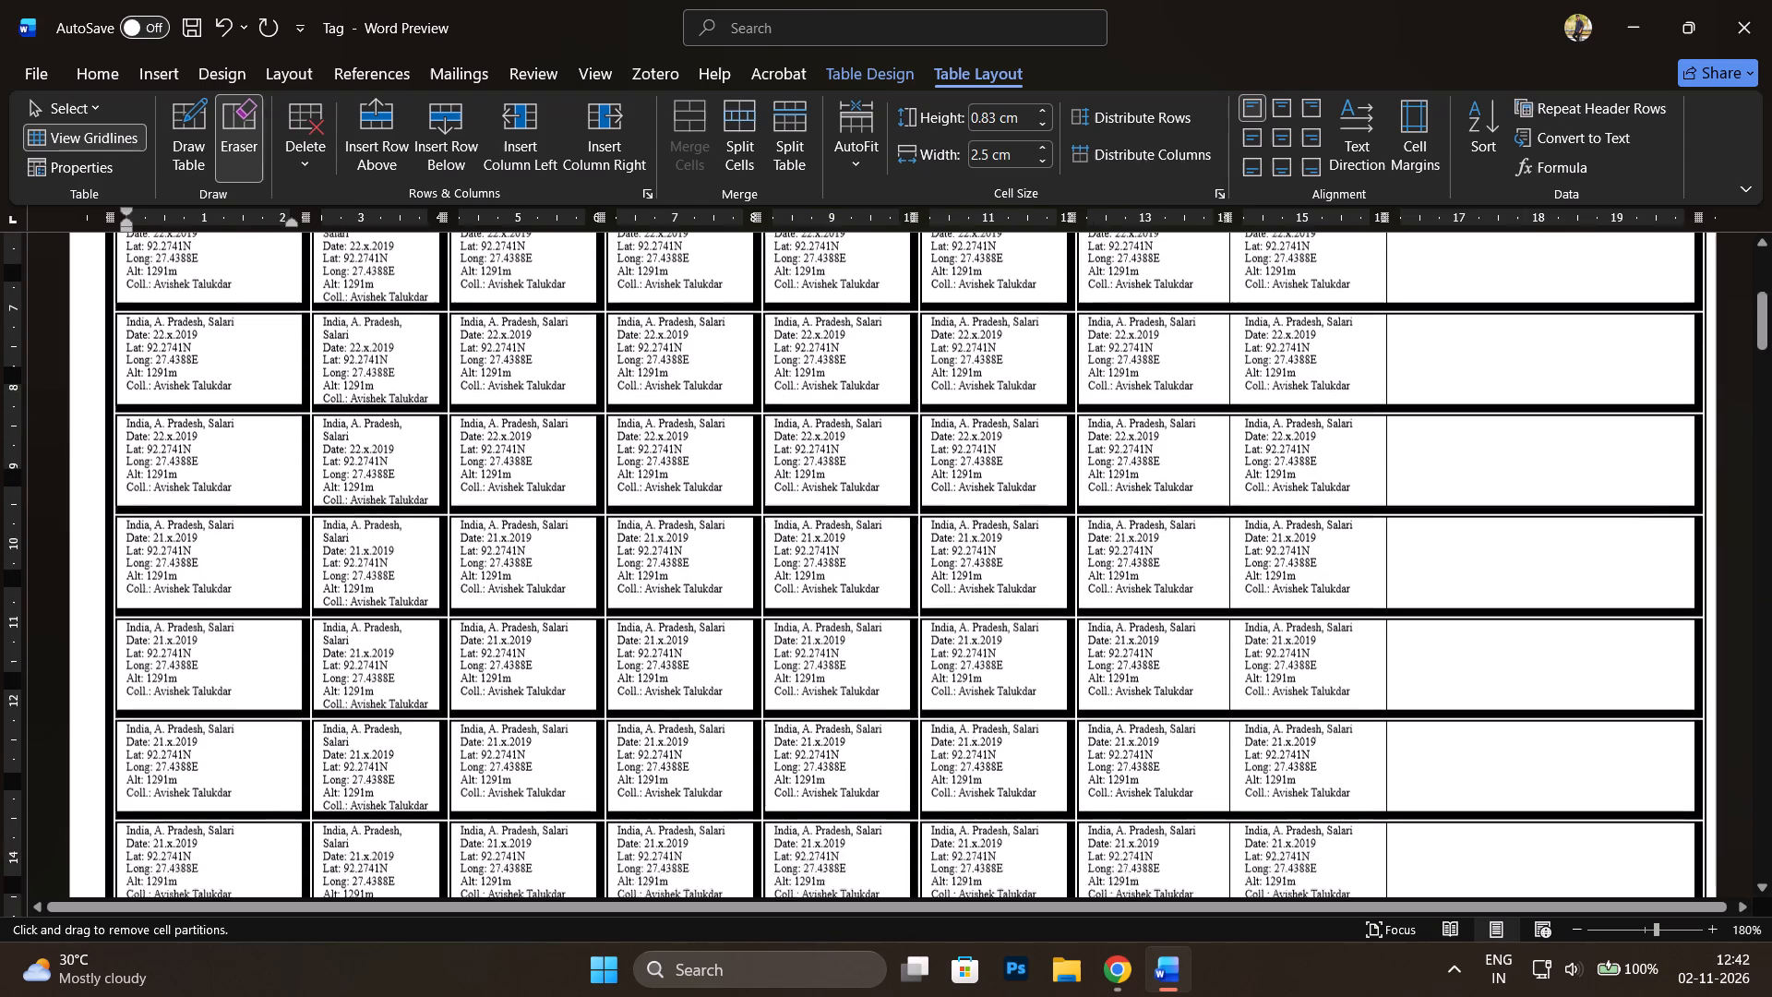
scroll(1598, 607, "down", 20)
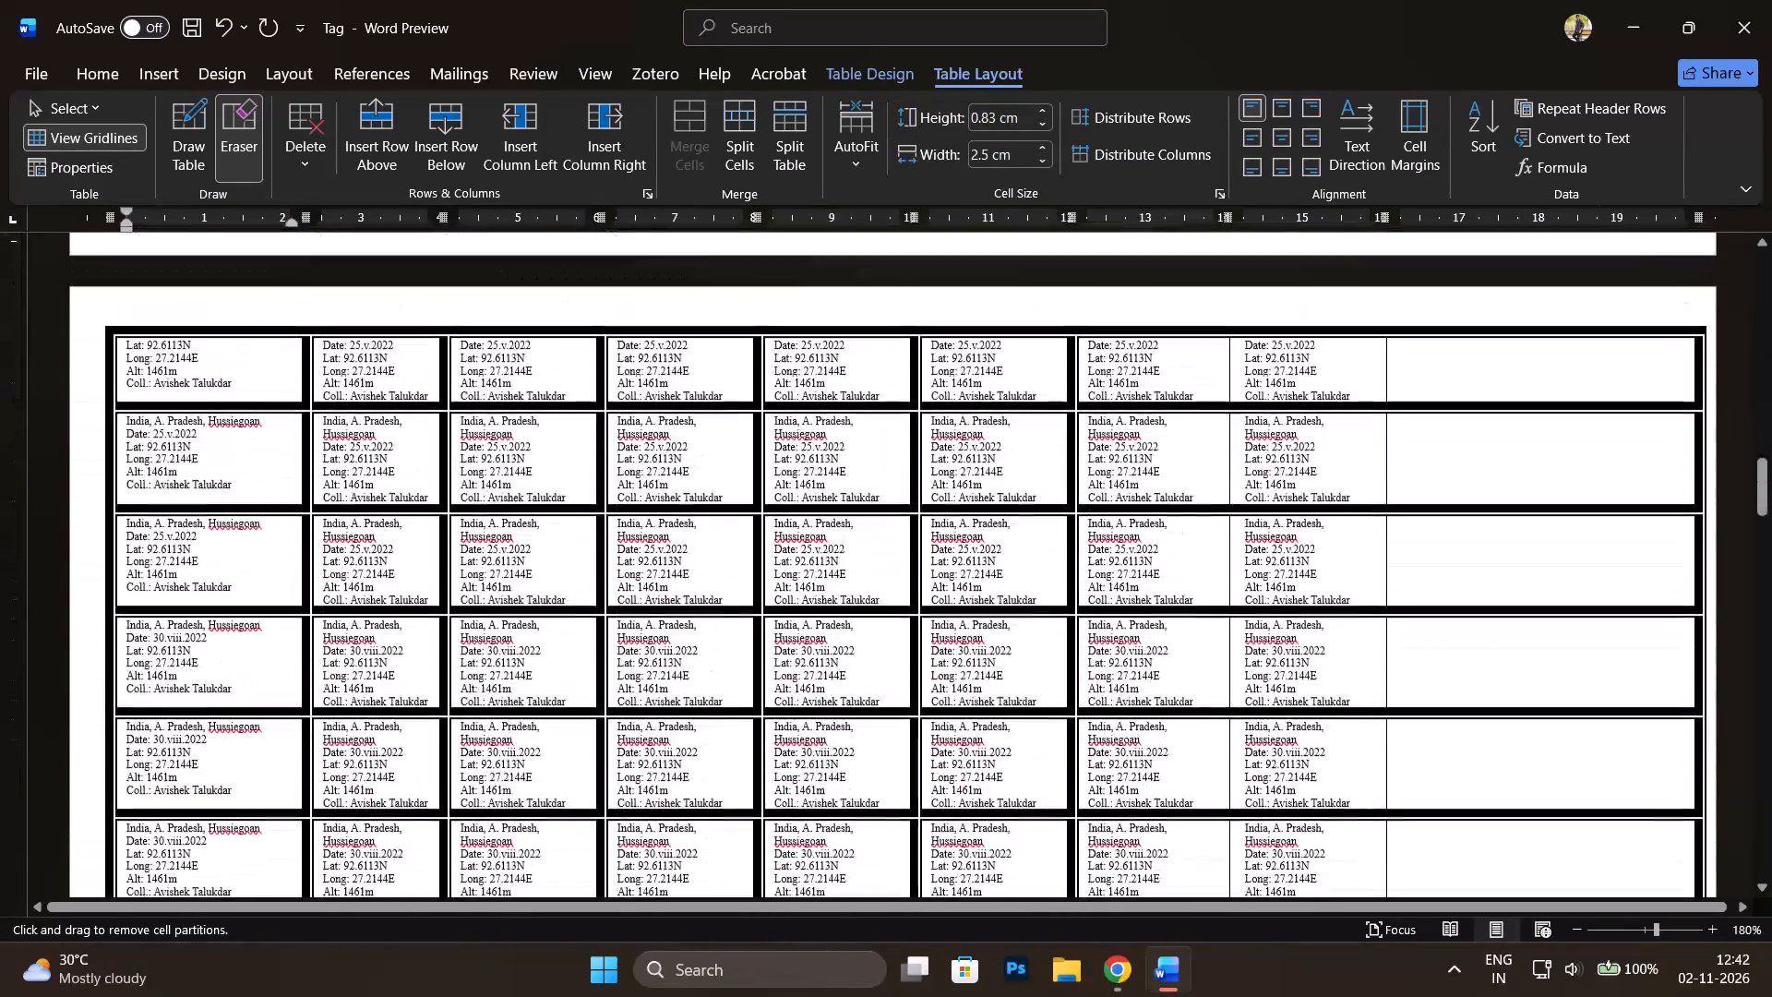
scroll(1600, 610, "down", 14)
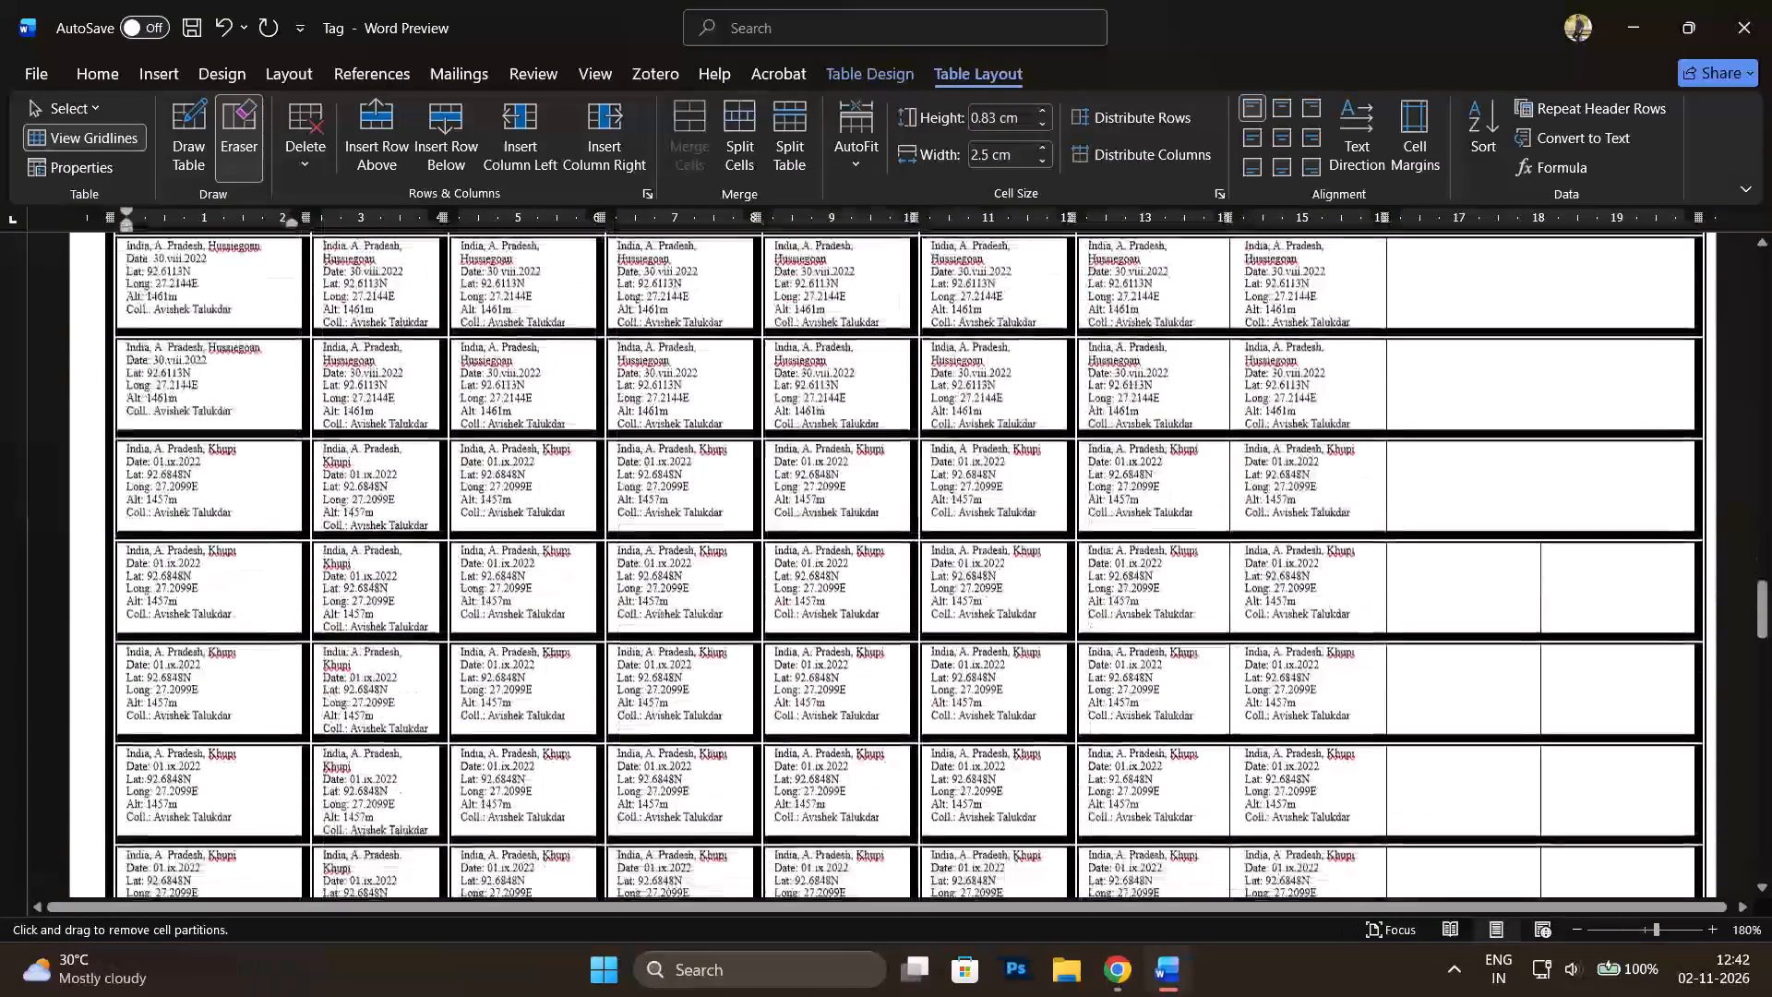
left_click_drag(1540, 568, 1542, 603)
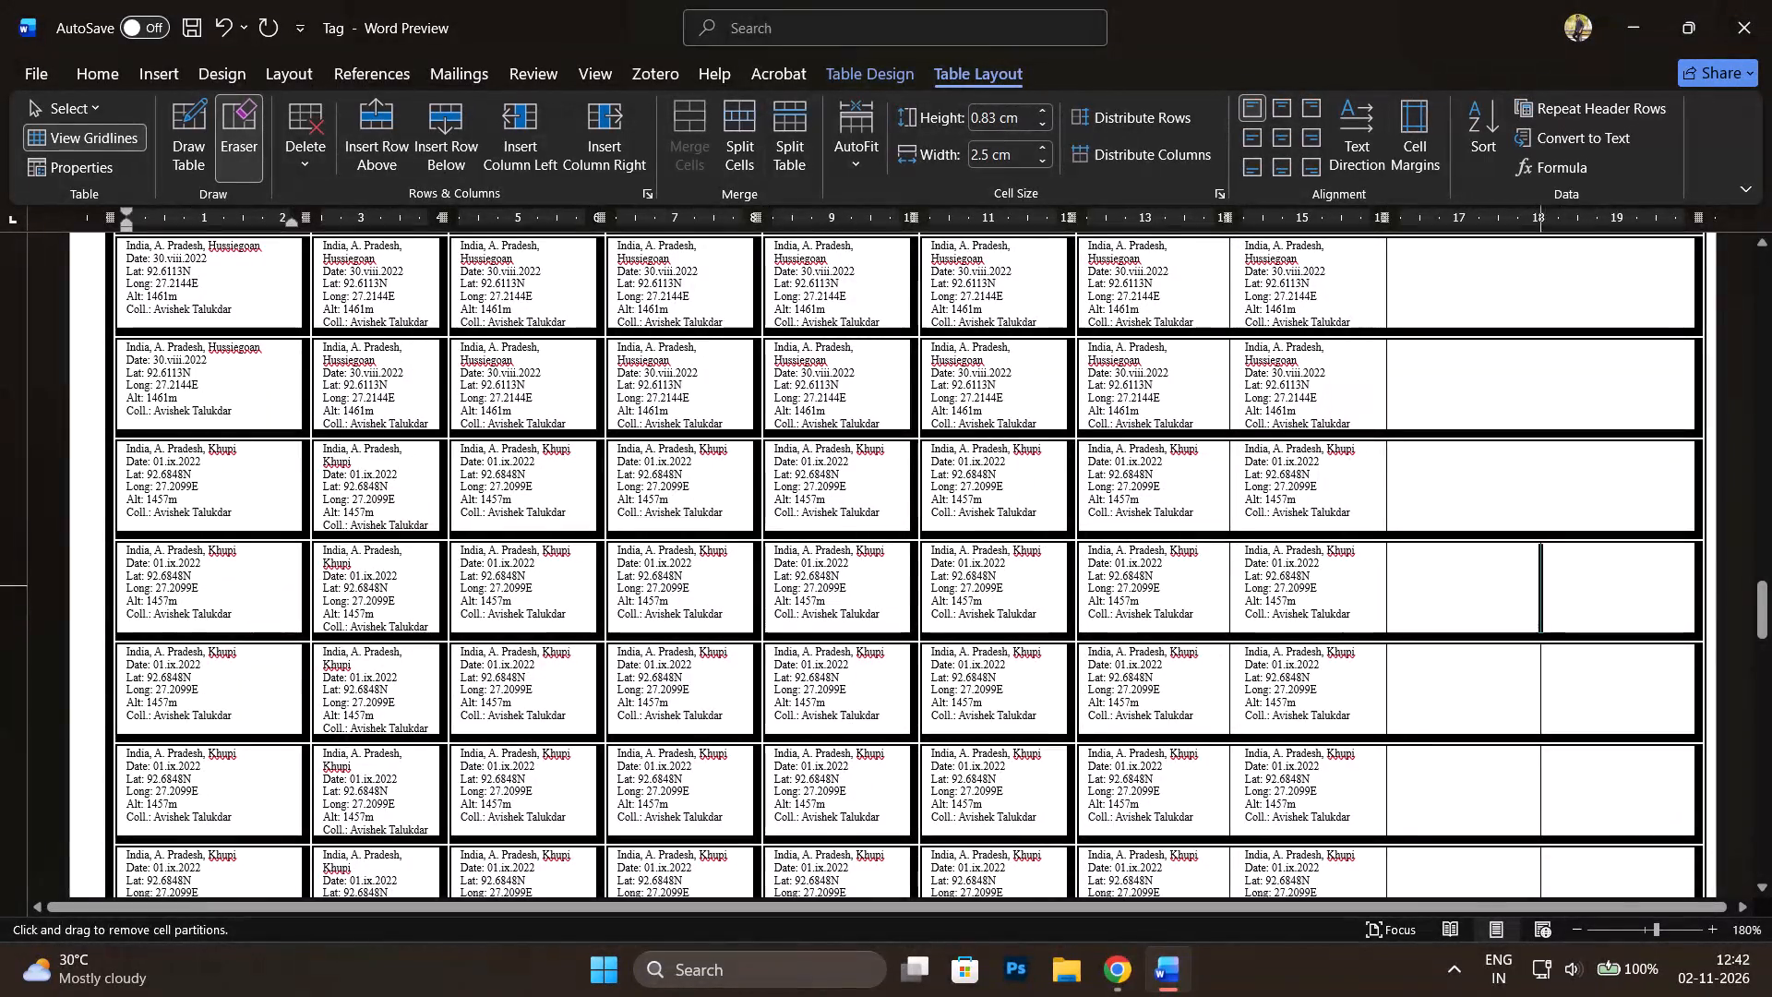
left_click_drag(1542, 603, 1541, 900)
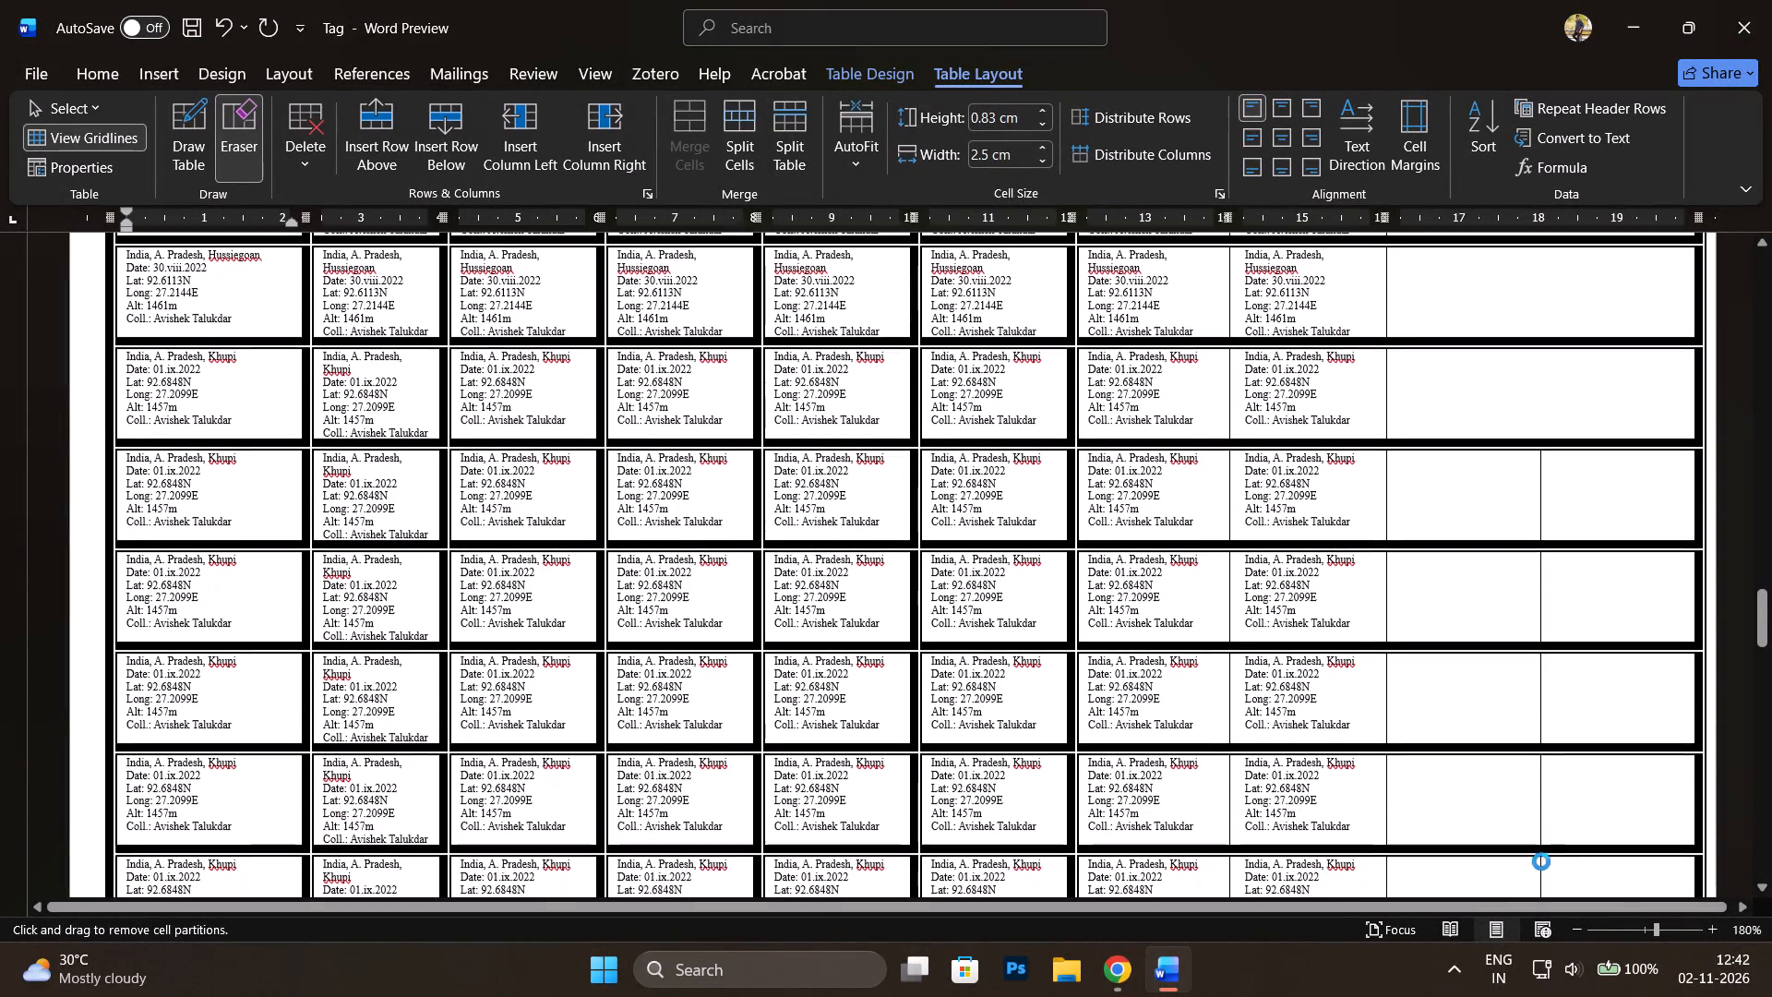
Erase the partition between the last two blank columns in the third page's full Khupi rows, from 01.ix.2022 through 28.iv.2023.
scroll(1565, 721, "down", 8)
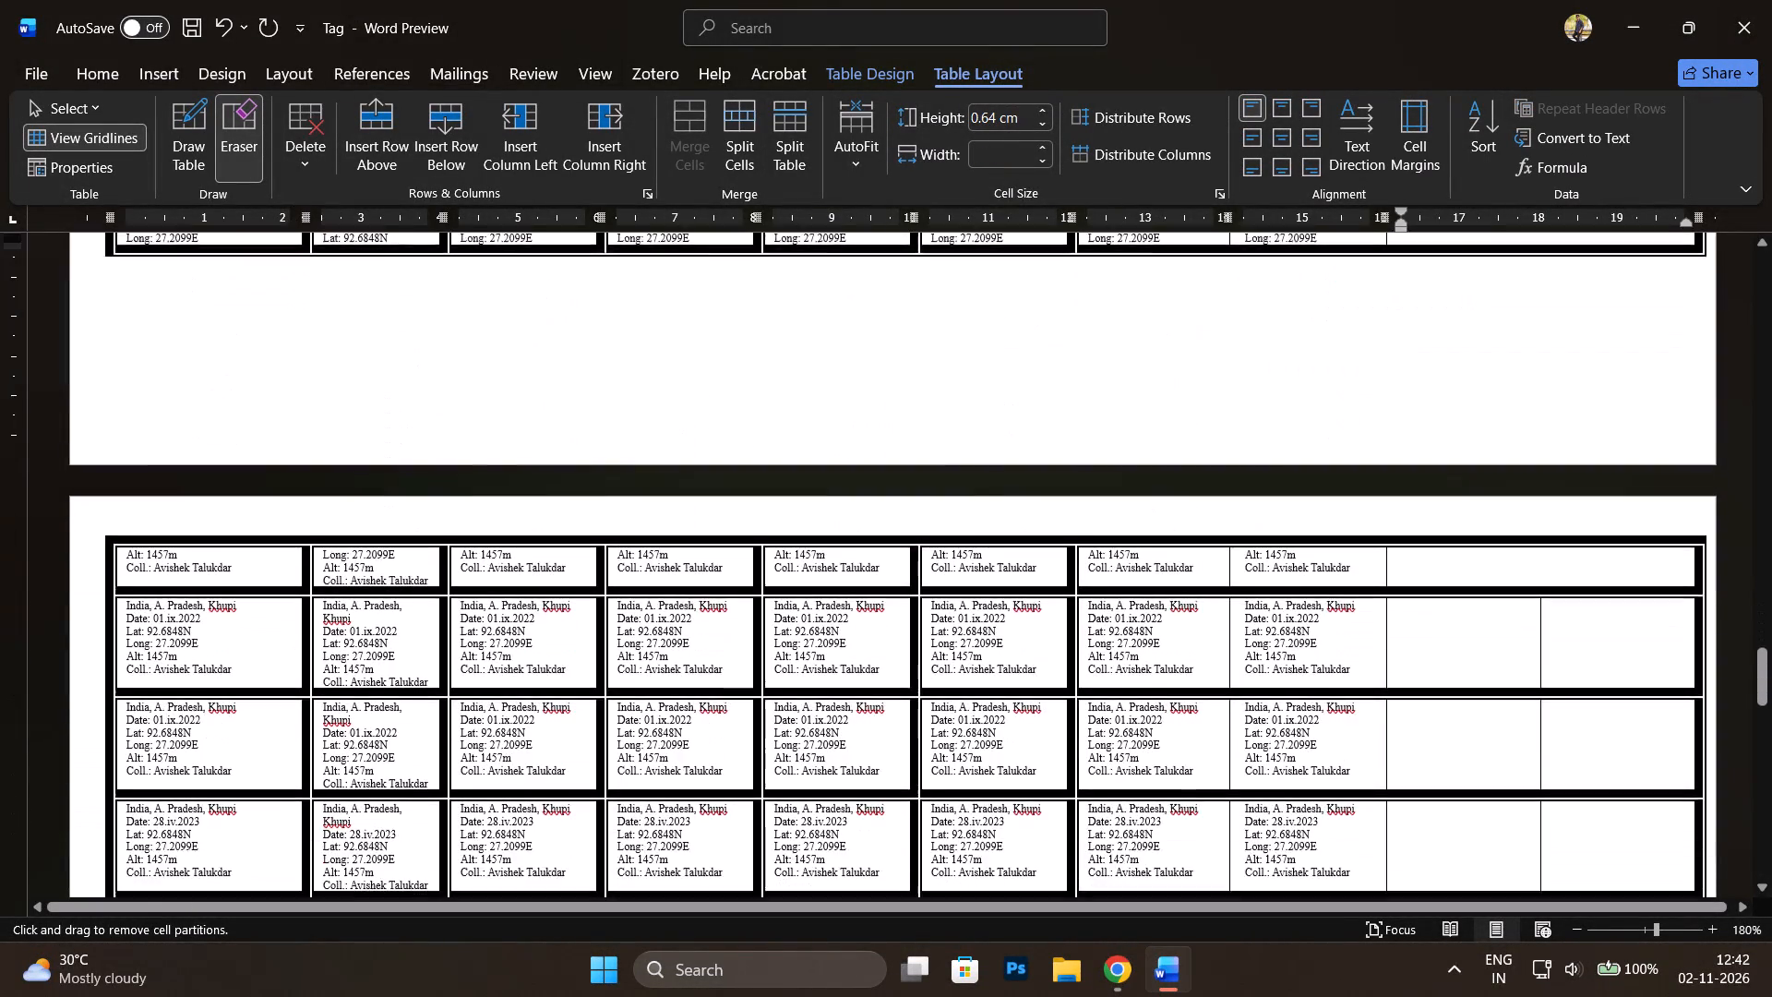
scroll(1515, 708, "down", 3)
left_click_drag(1543, 326, 1539, 562)
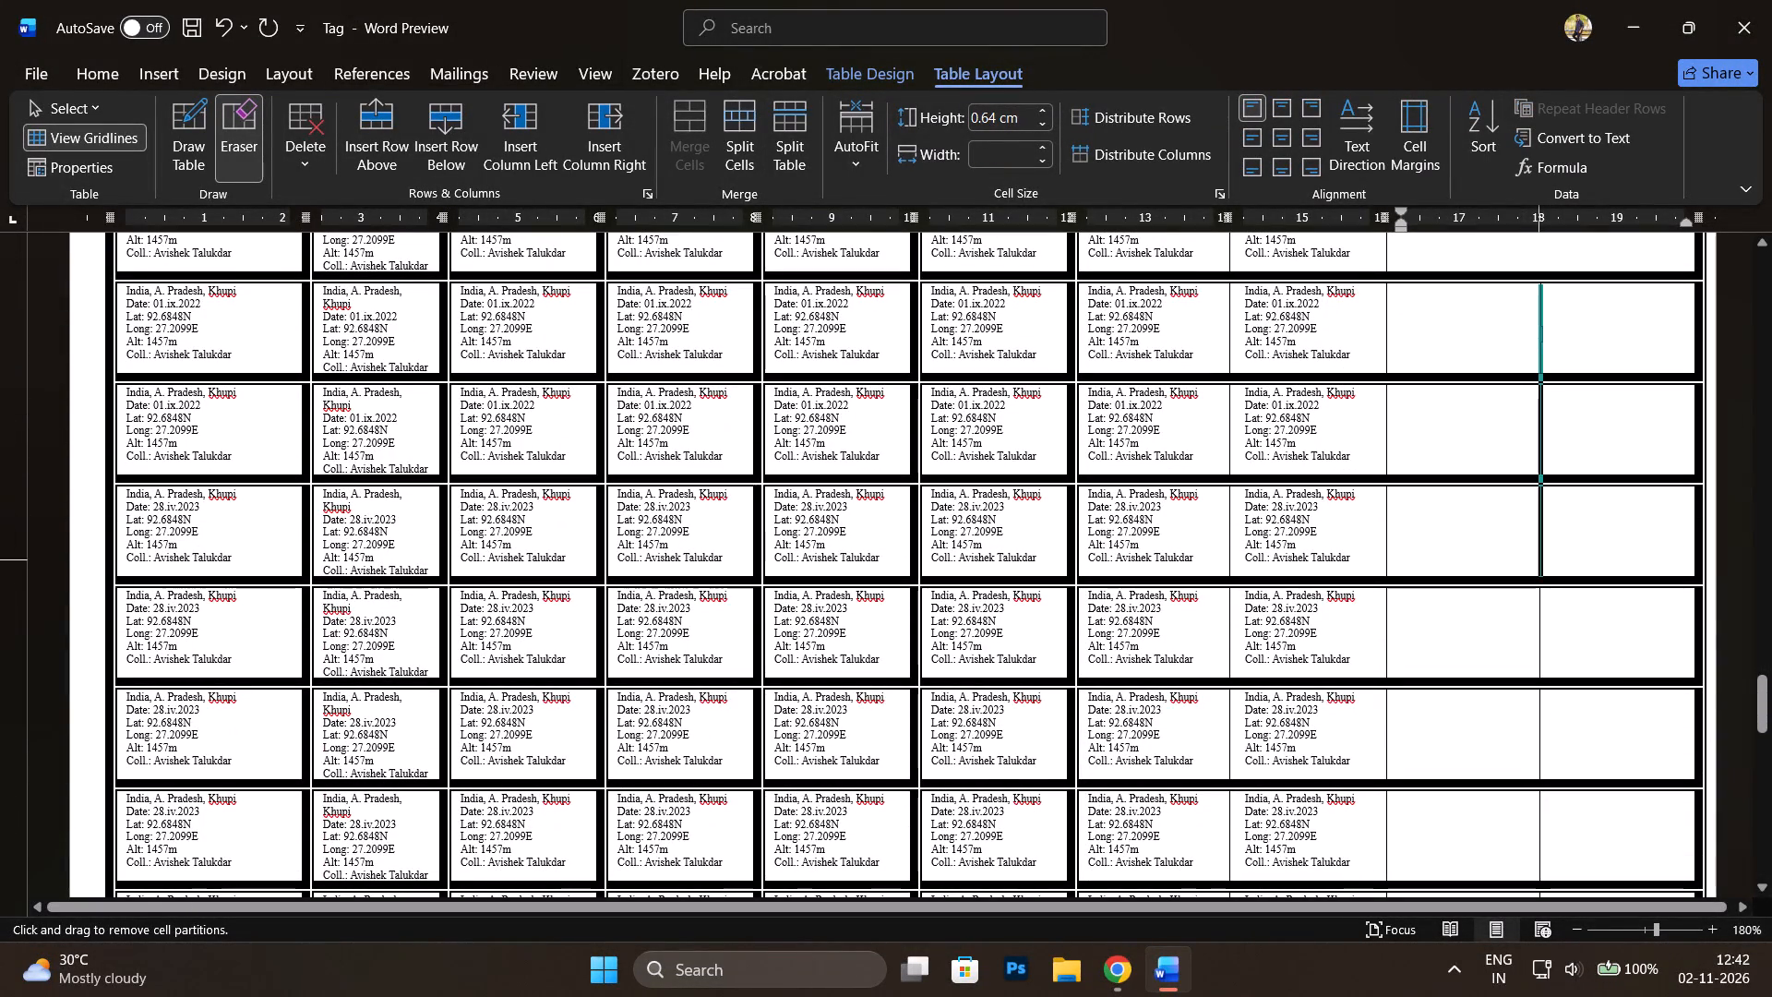
left_click_drag(1539, 562, 1539, 680)
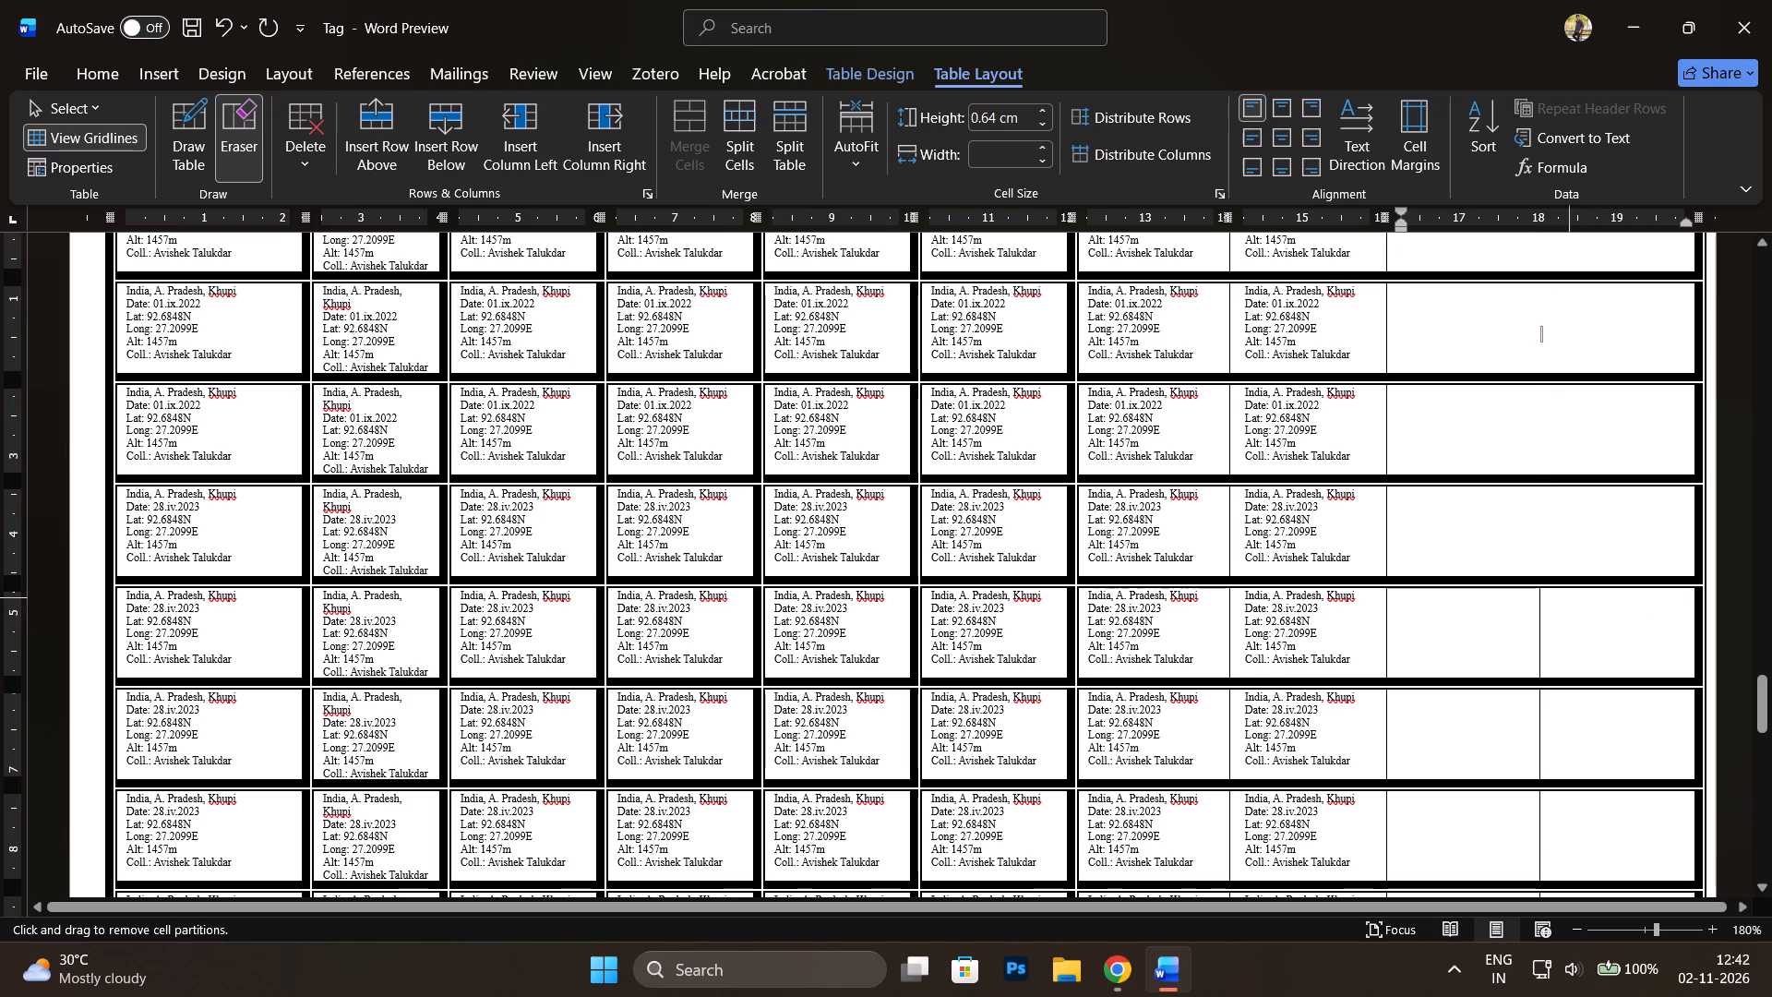
scroll(1569, 597, "down", 4)
scroll(1548, 354, "up", 1)
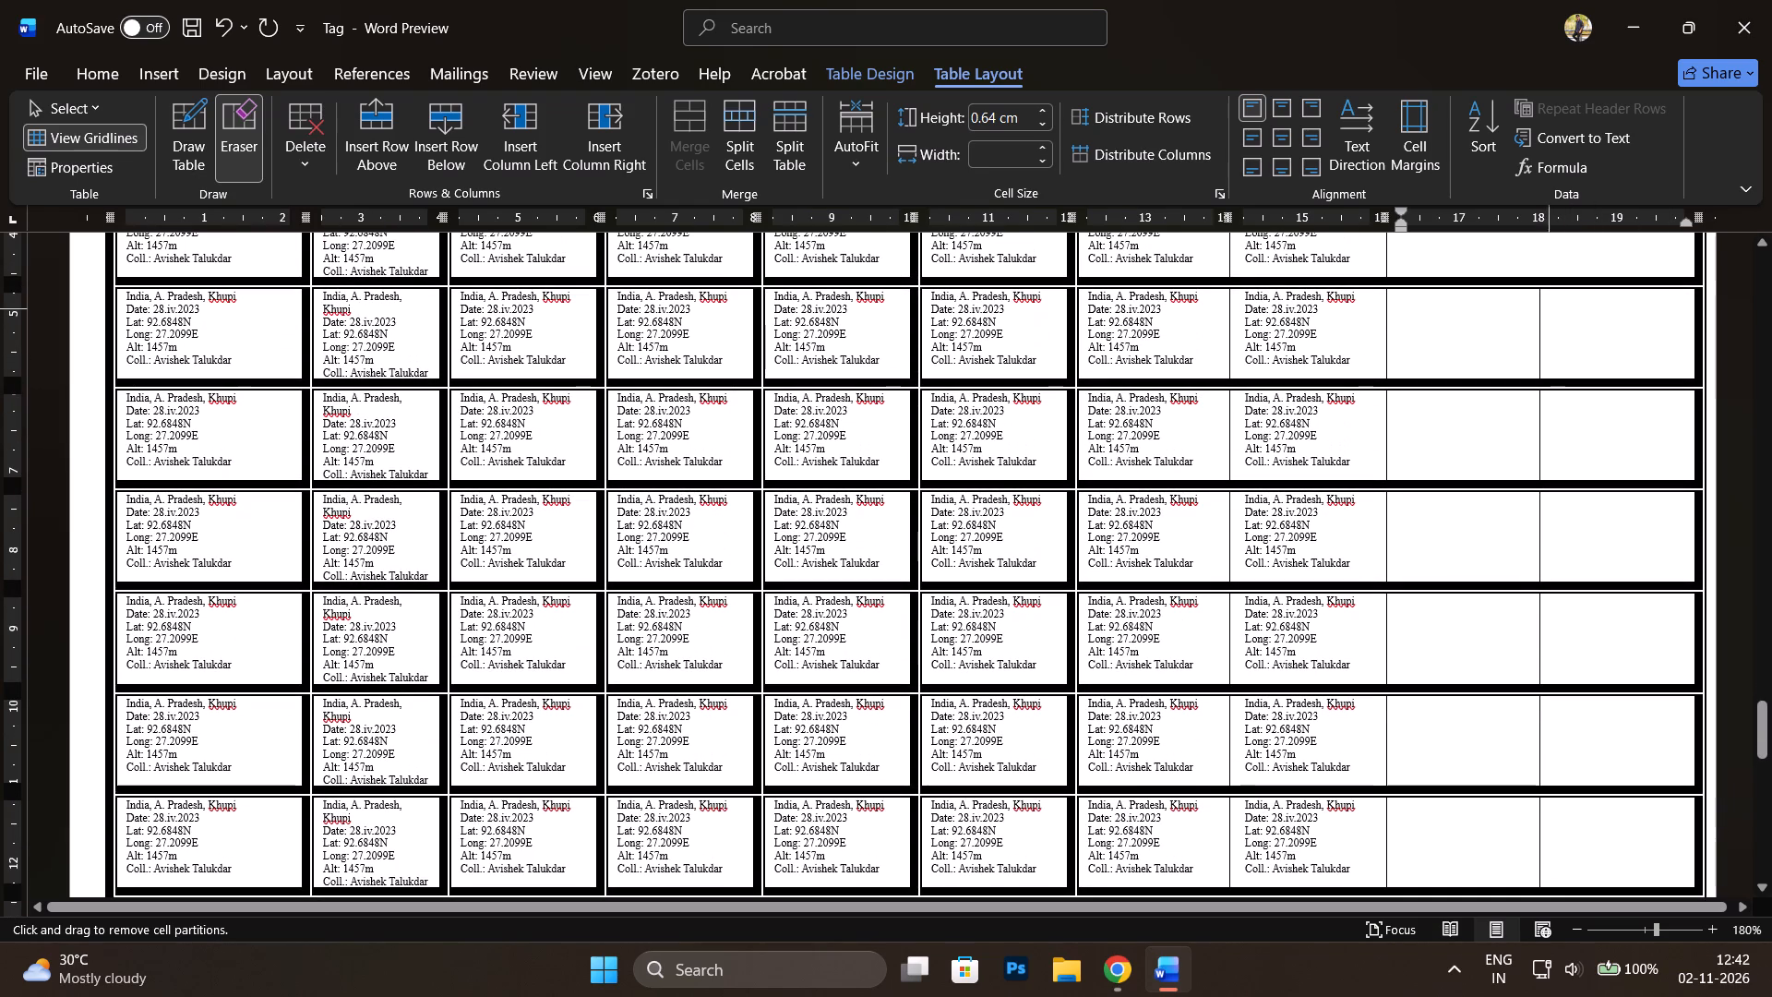
left_click_drag(1537, 312, 1539, 854)
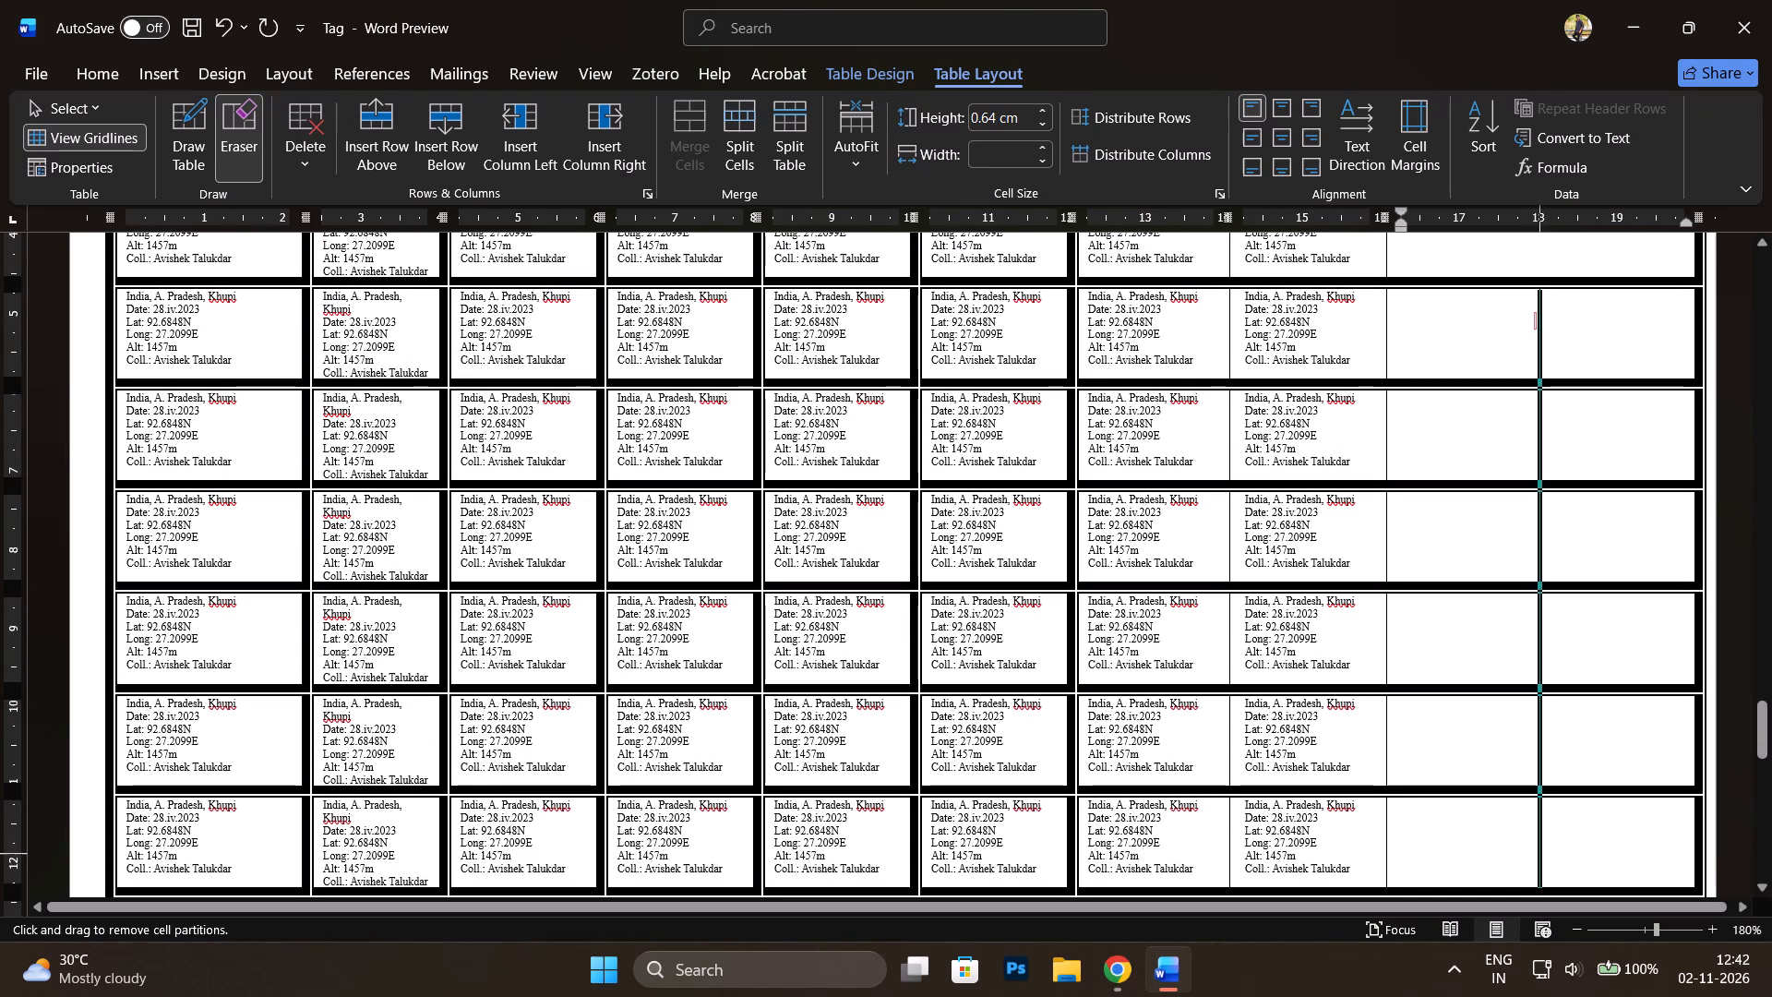
left_click_drag(1539, 854, 1539, 859)
Check the merged blank column in every row from the last page back to the first Salari row.
scroll(1495, 611, "down", 2)
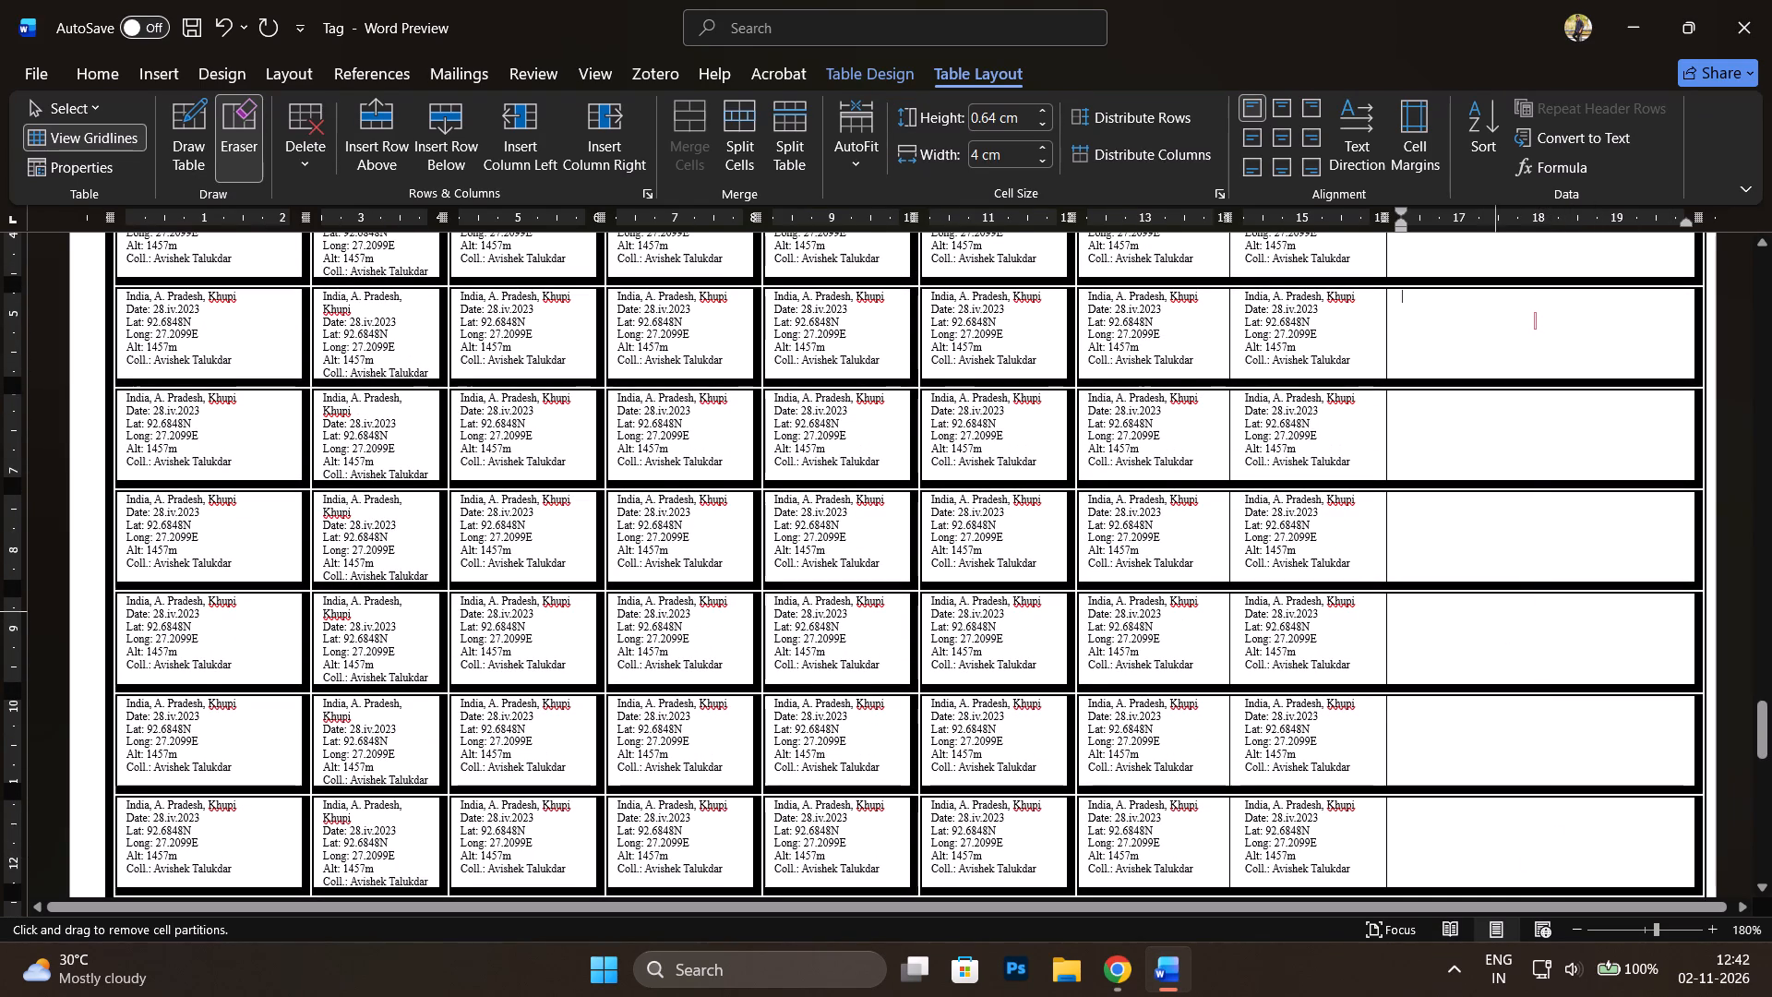
scroll(1495, 611, "down", 3)
scroll(1495, 611, "up", 13)
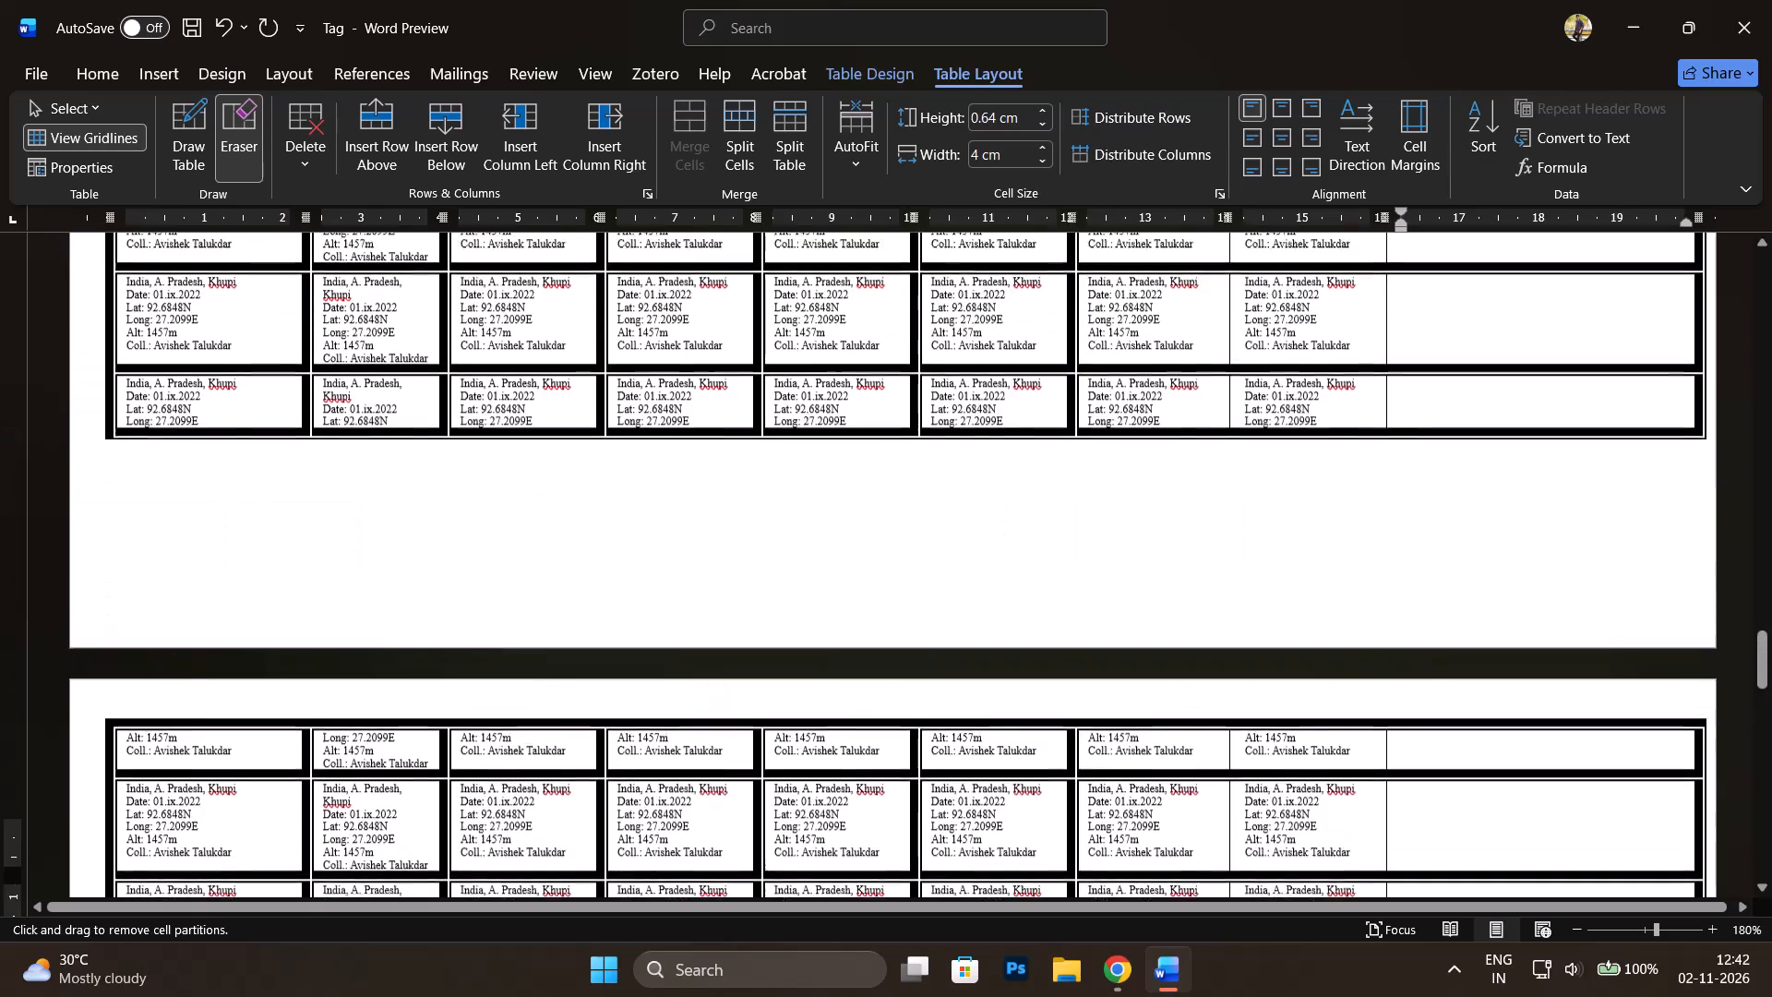
scroll(1495, 611, "up", 4)
scroll(1495, 611, "down", 1)
scroll(1495, 611, "up", 20)
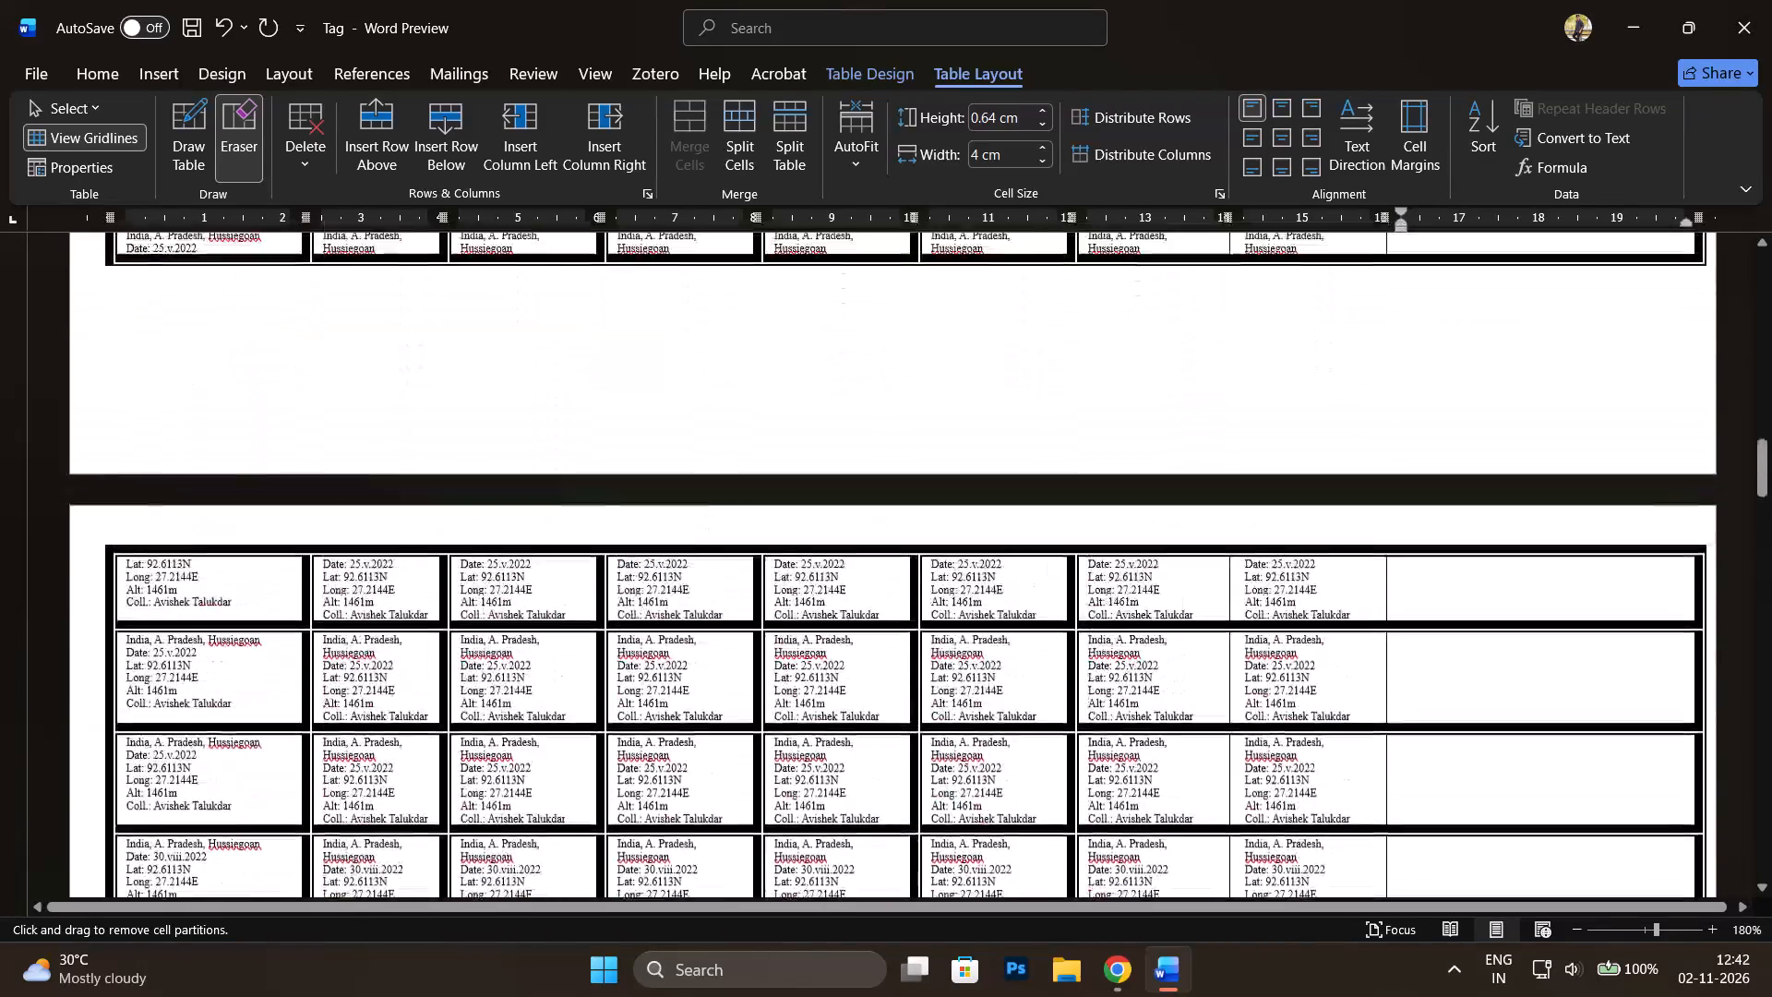
scroll(1495, 611, "up", 17)
scroll(1495, 611, "down", 1)
scroll(1495, 611, "up", 6)
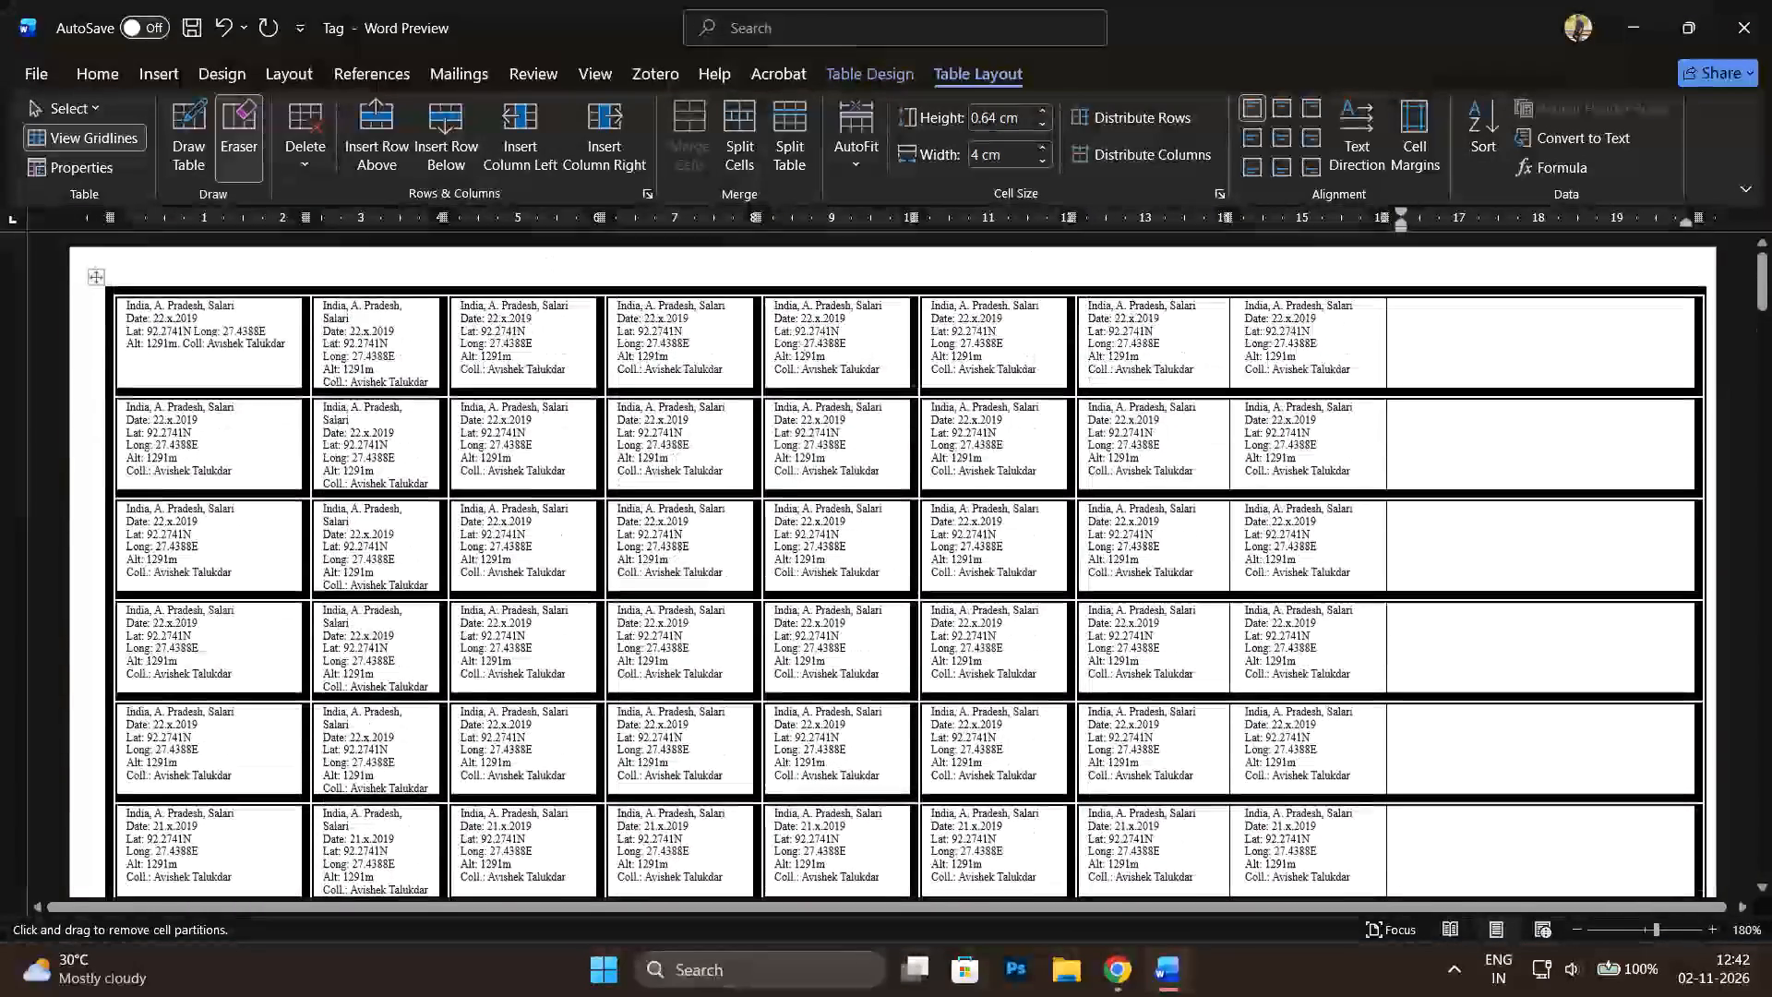
scroll(1495, 611, "up", 6)
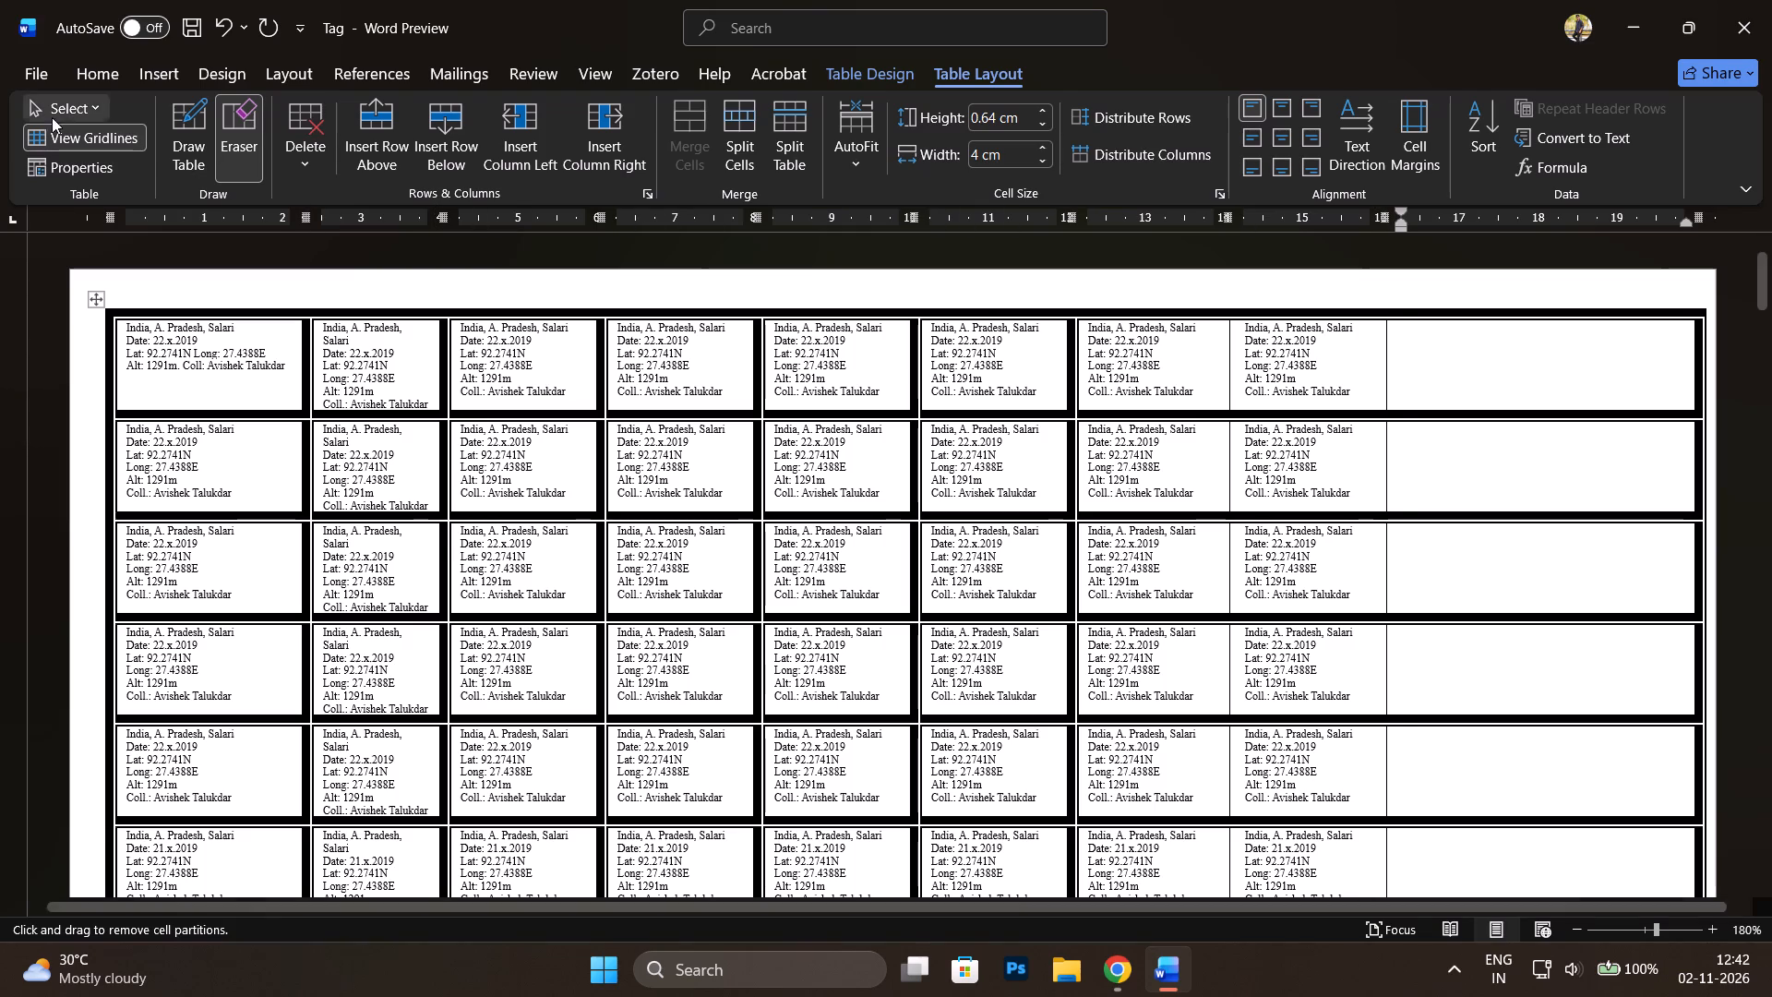
Stop erasing and widen the second label column to 2.5 cm, matching the first column.
left_click(244, 159)
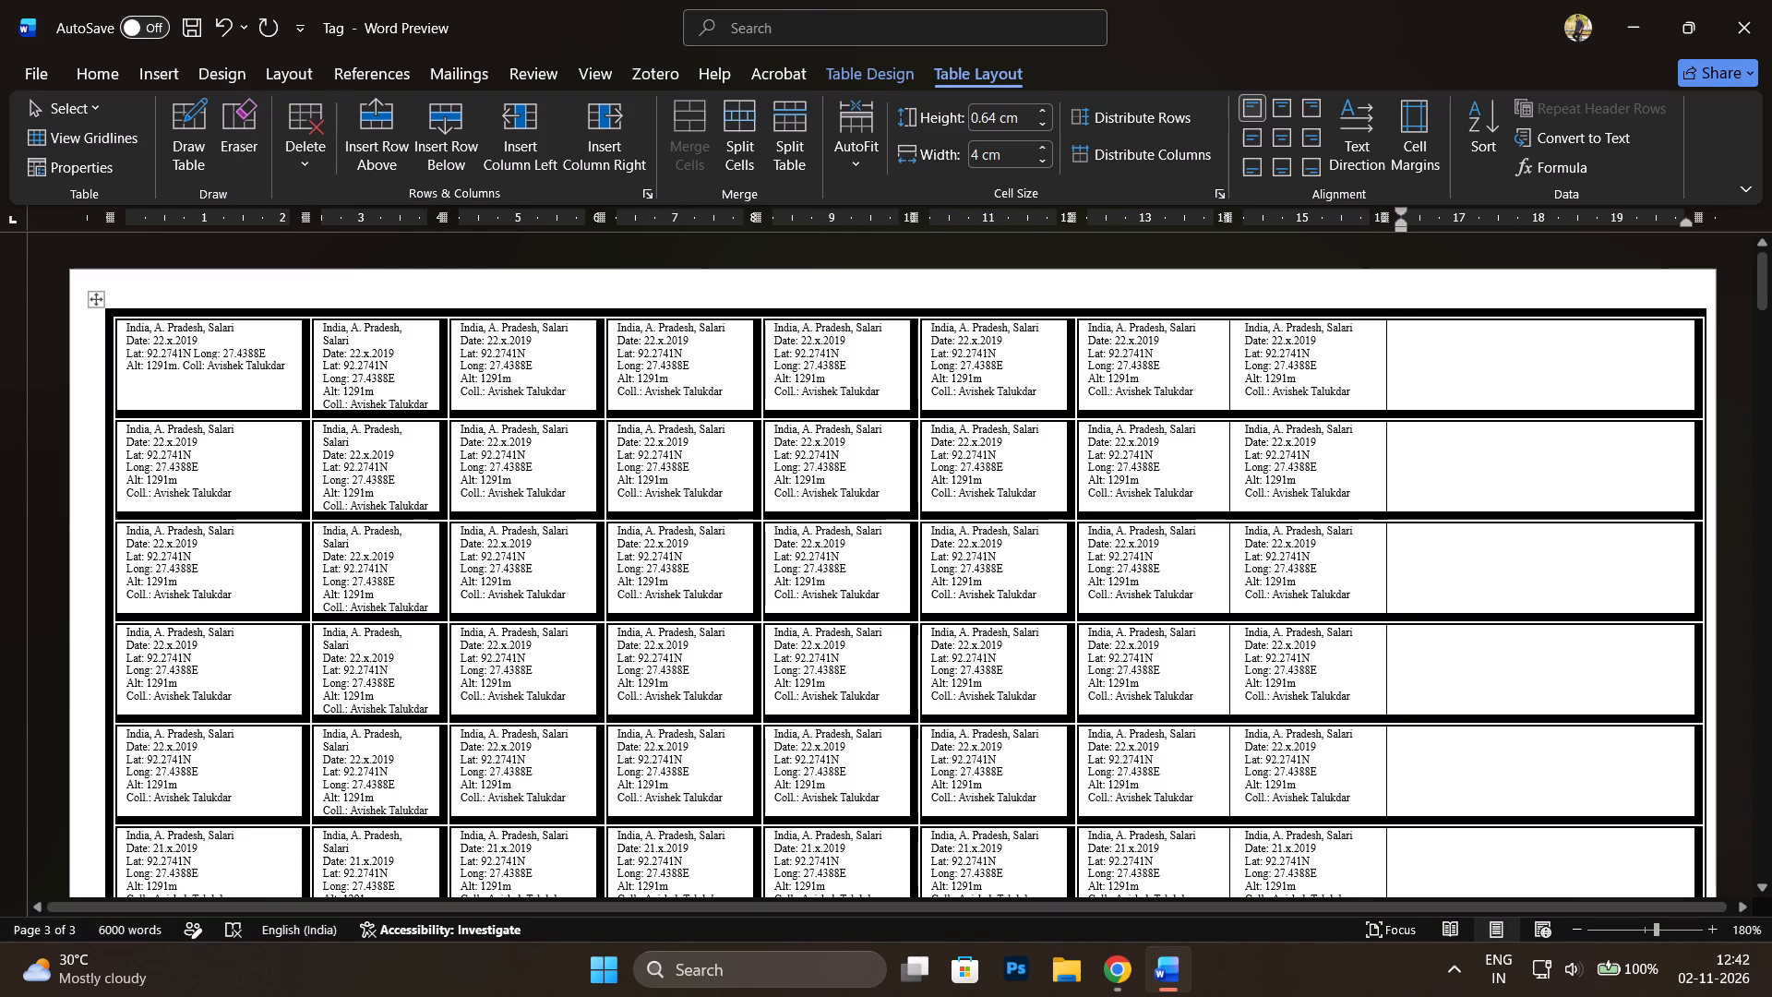
left_click_drag(440, 344, 507, 354)
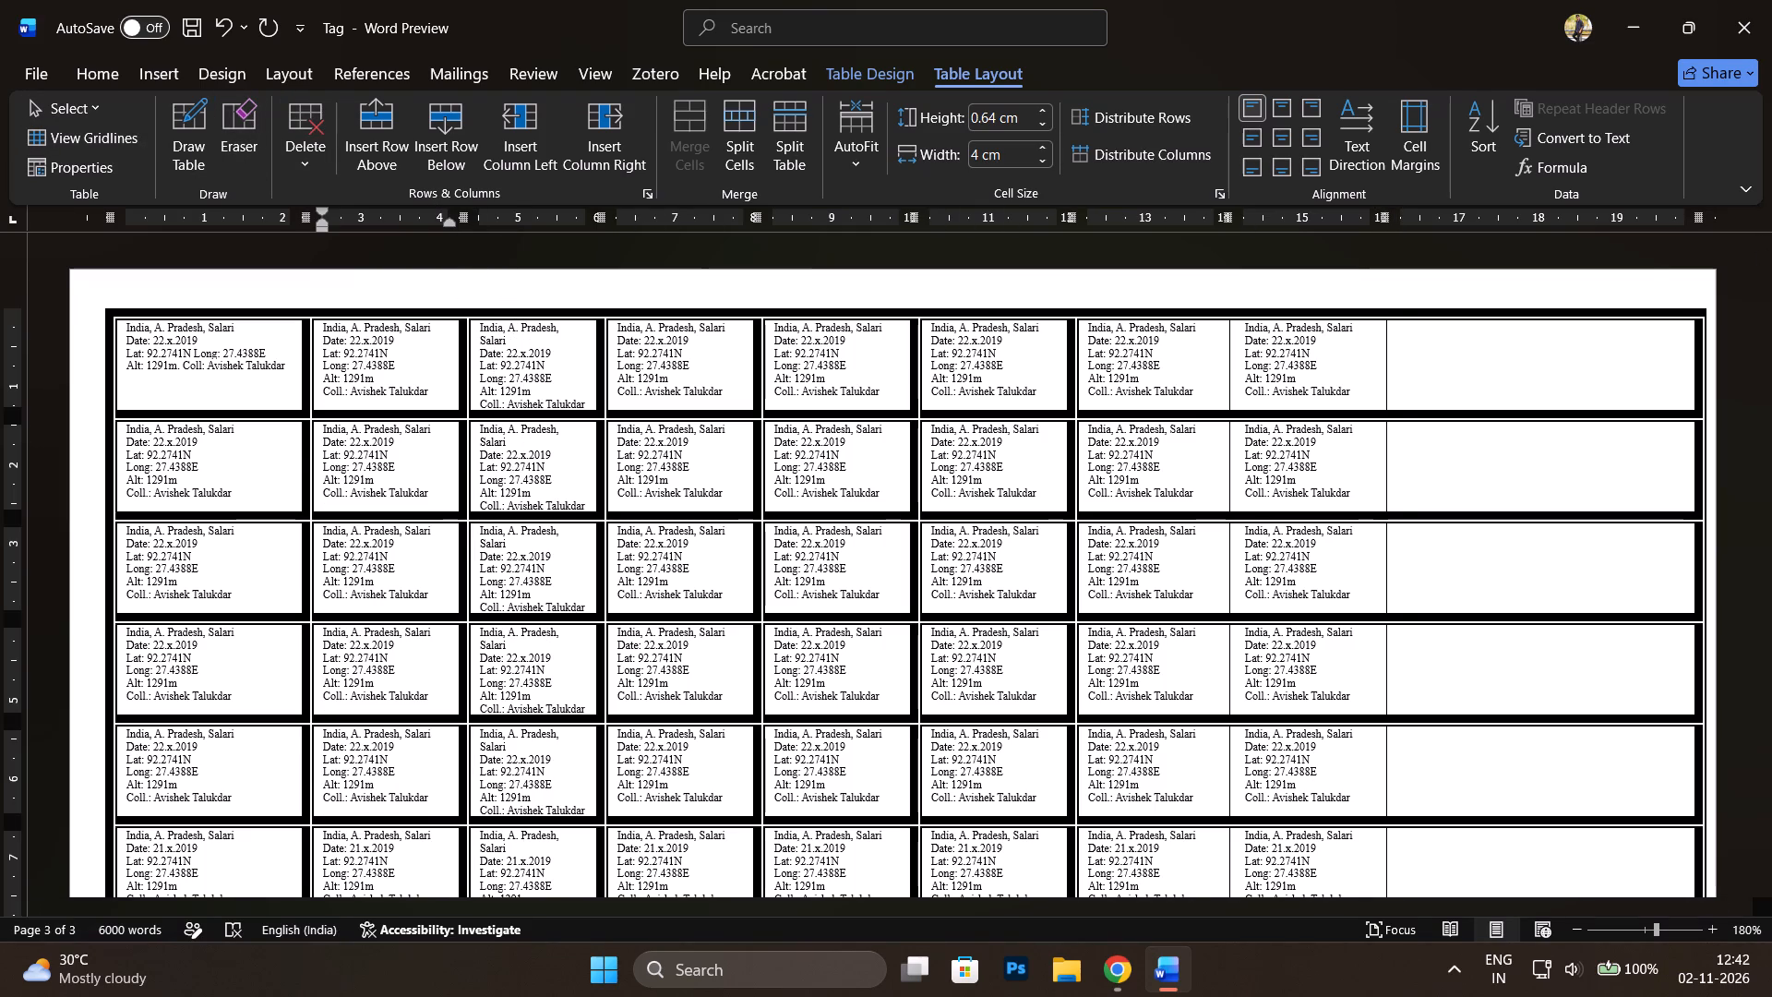
left_click(602, 354)
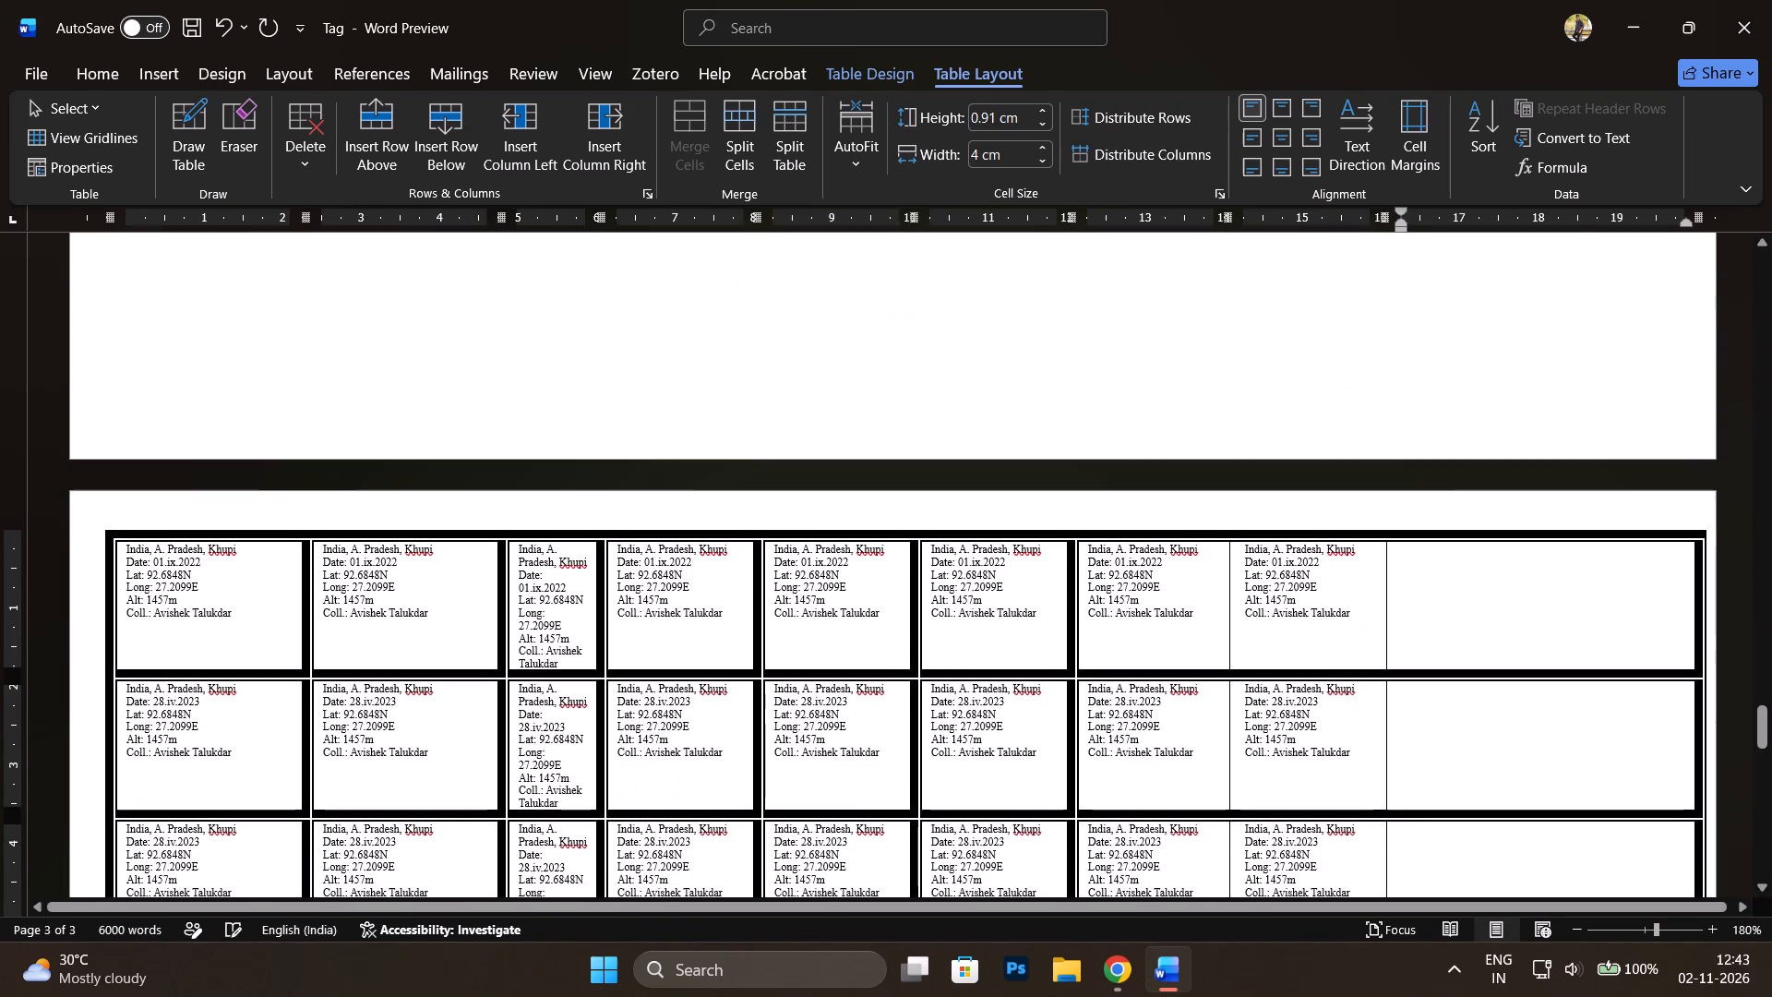
Widen the third label column by moving its boundary into the fourth column, so its Salari label lines no longer wrap.
scroll(858, 481, "up", 20)
scroll(858, 481, "up", 6)
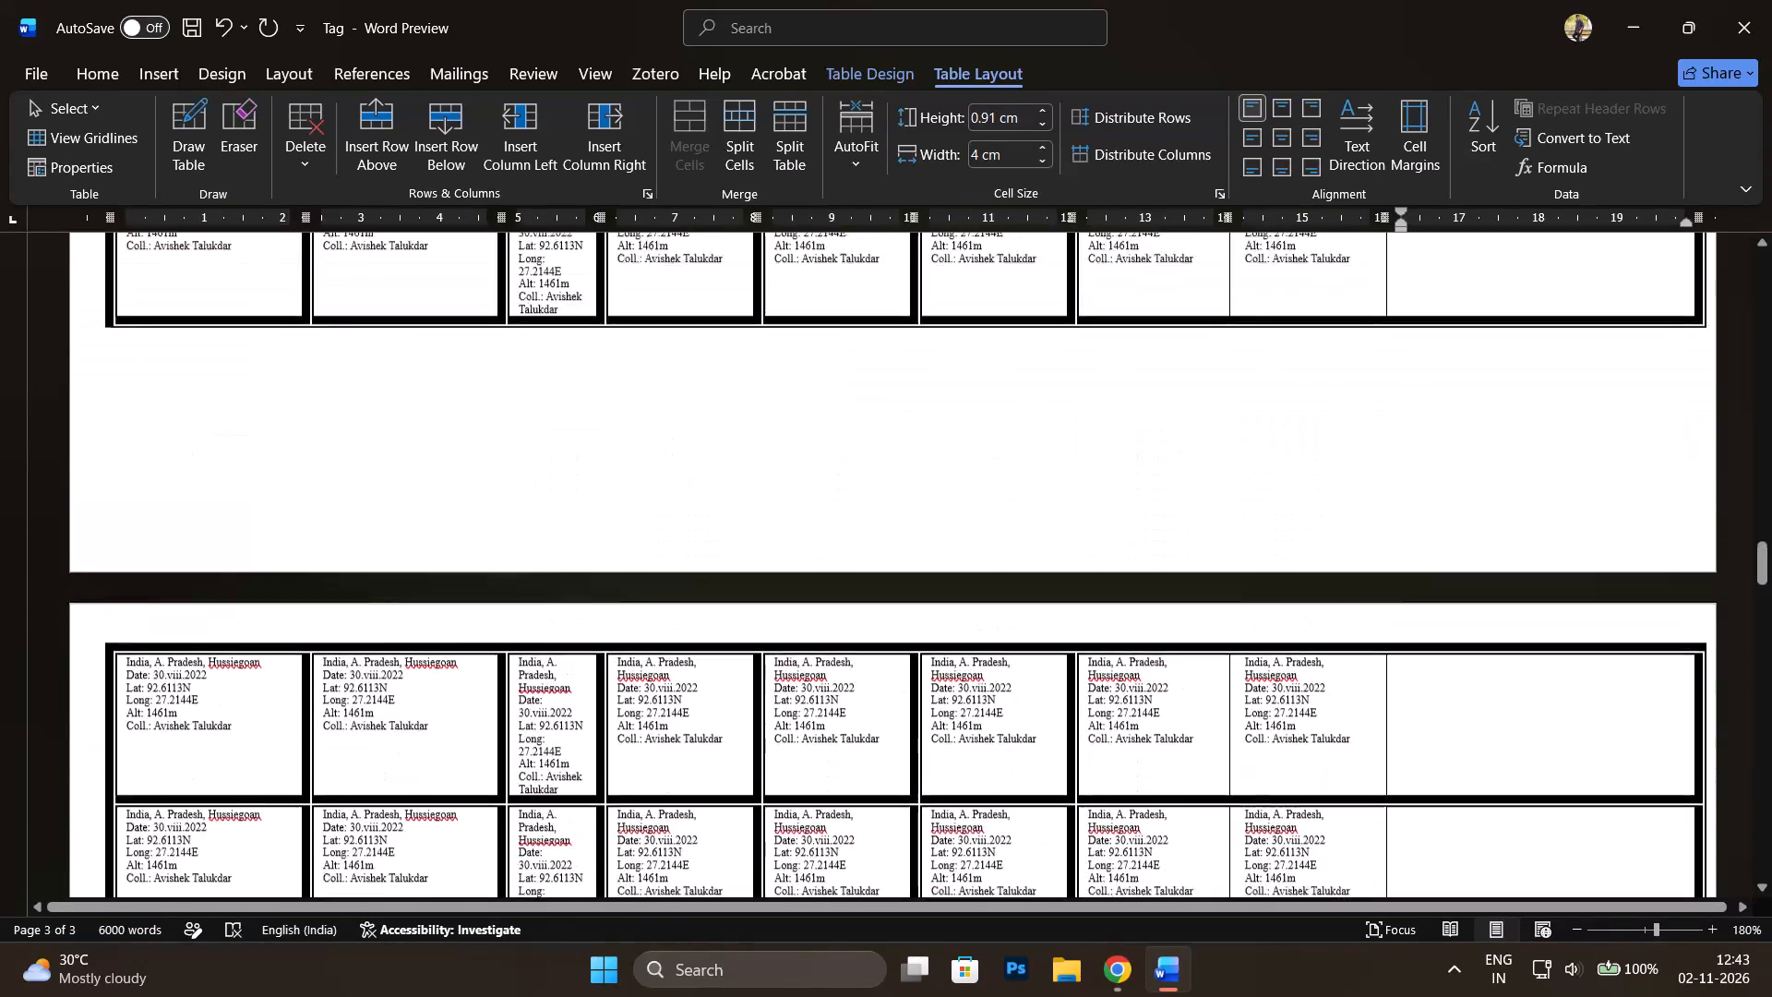
scroll(858, 481, "up", 9)
scroll(858, 481, "down", 1)
scroll(858, 481, "up", 1)
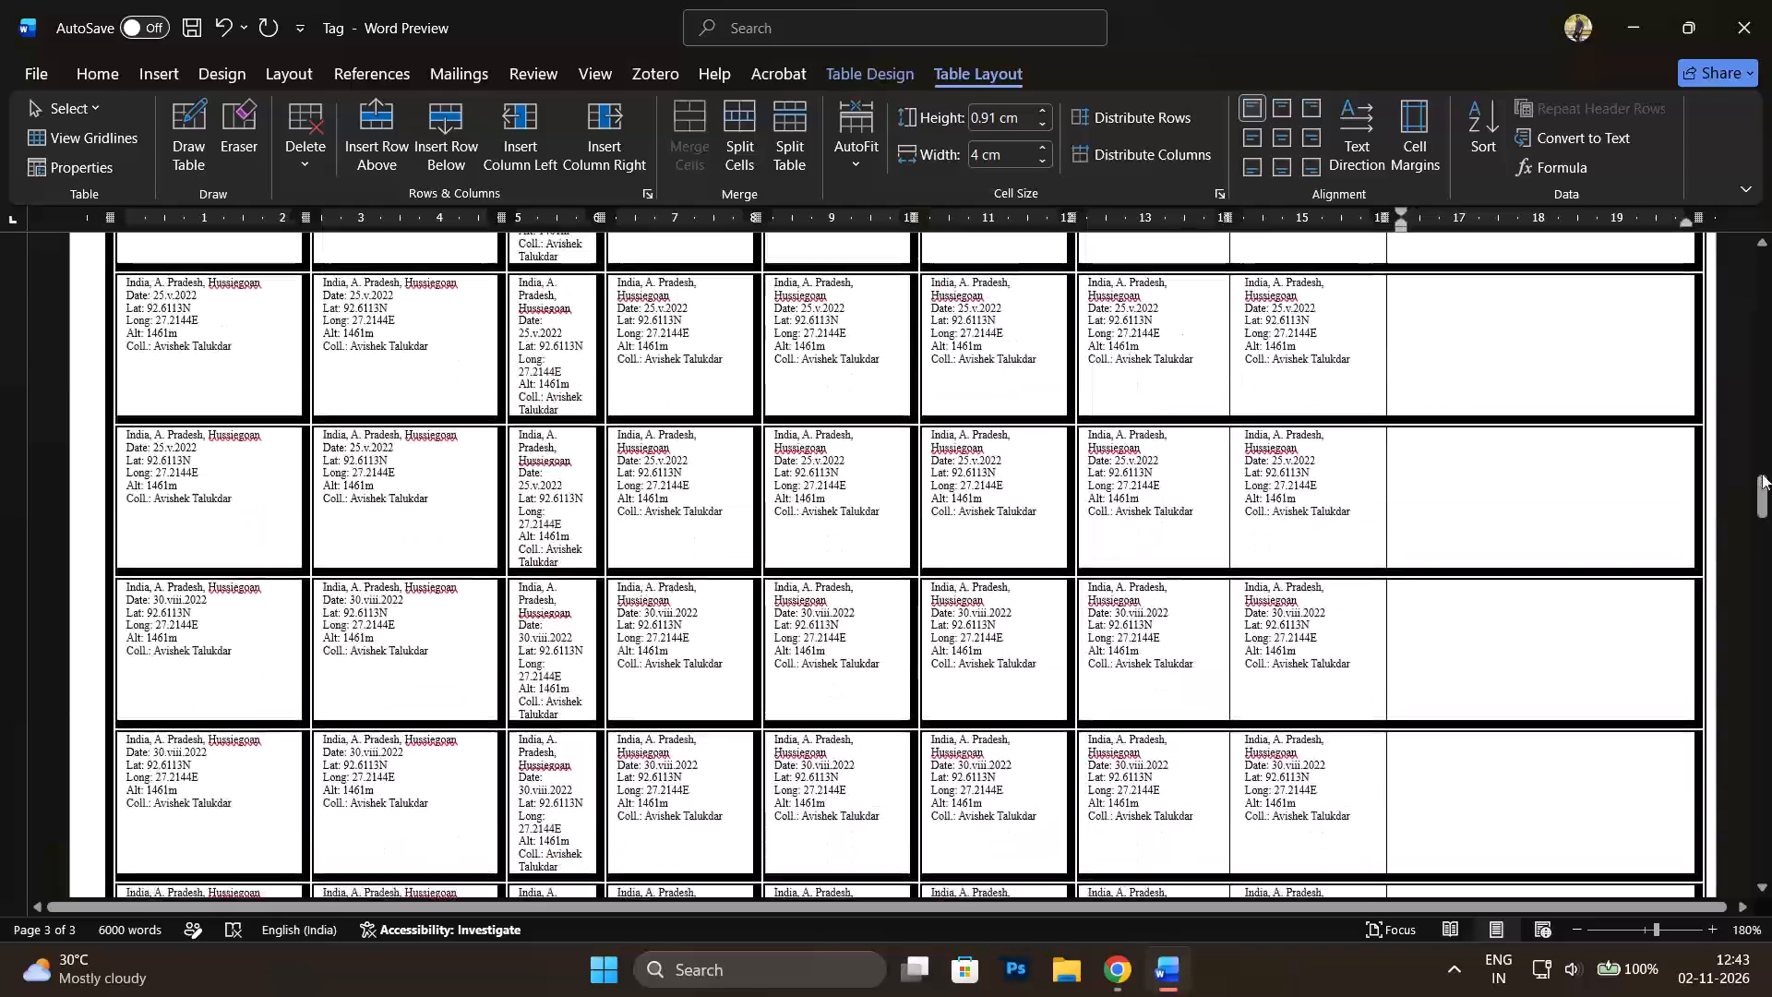
left_click_drag(1766, 492, 1766, 249)
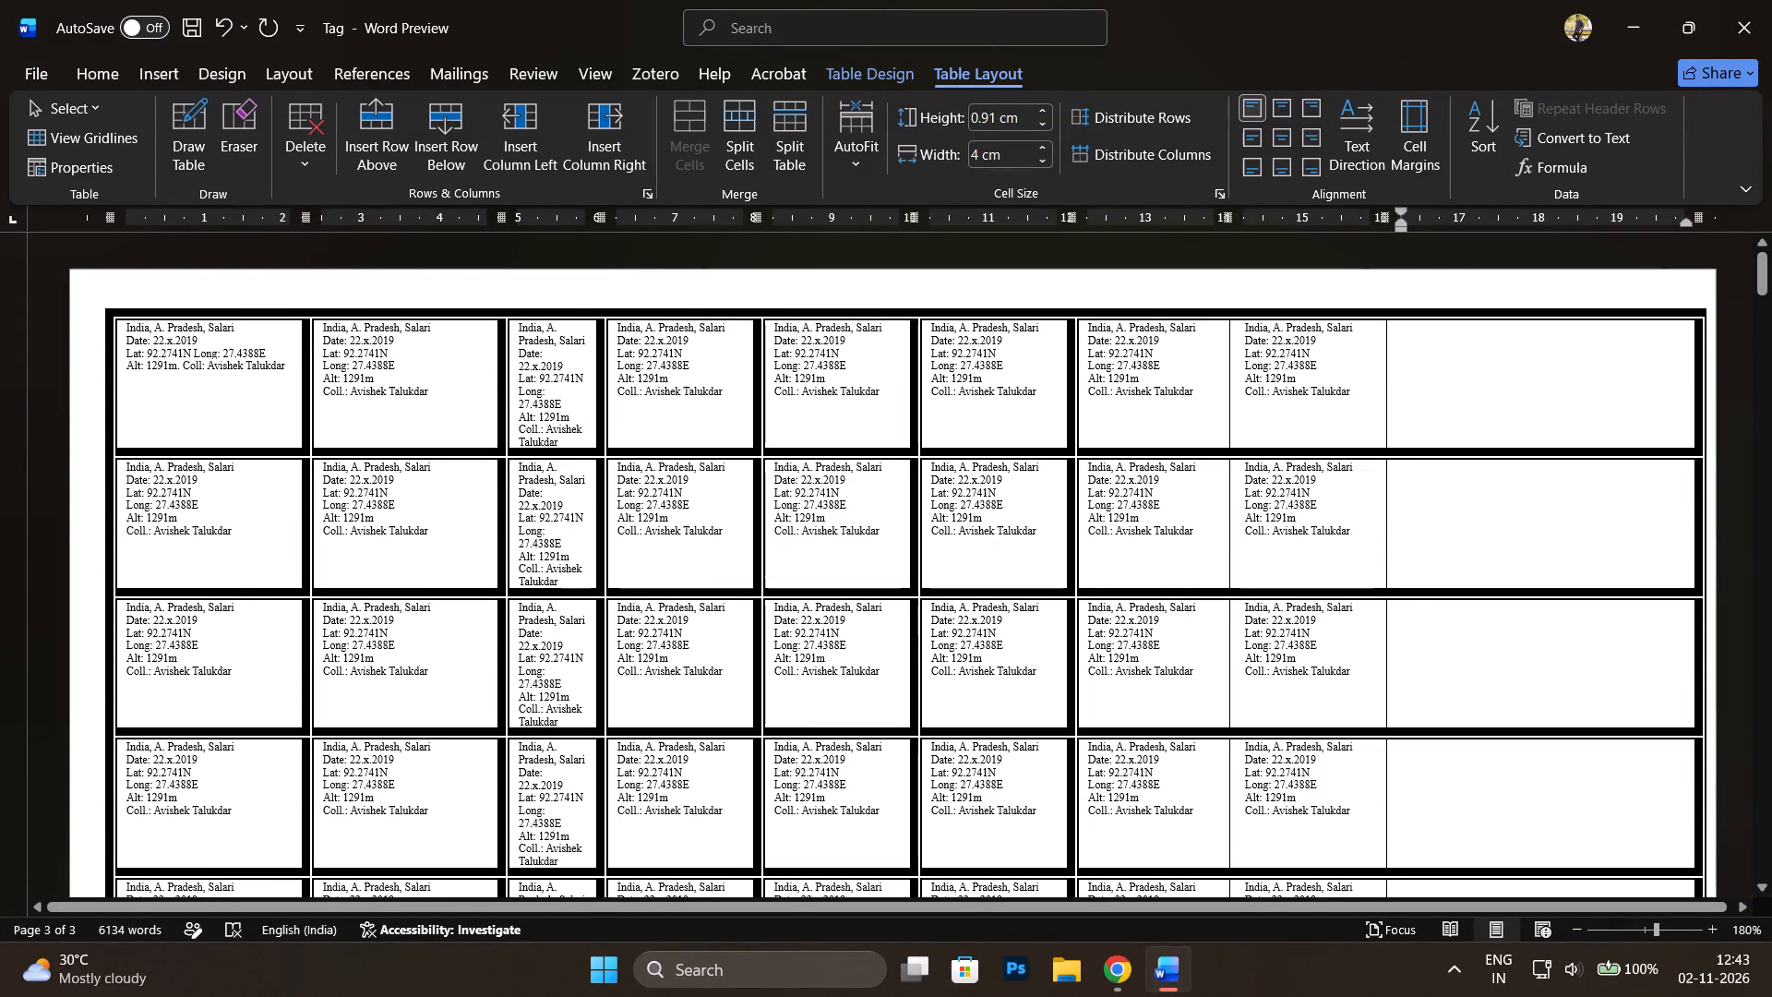
left_click_drag(597, 366, 620, 366)
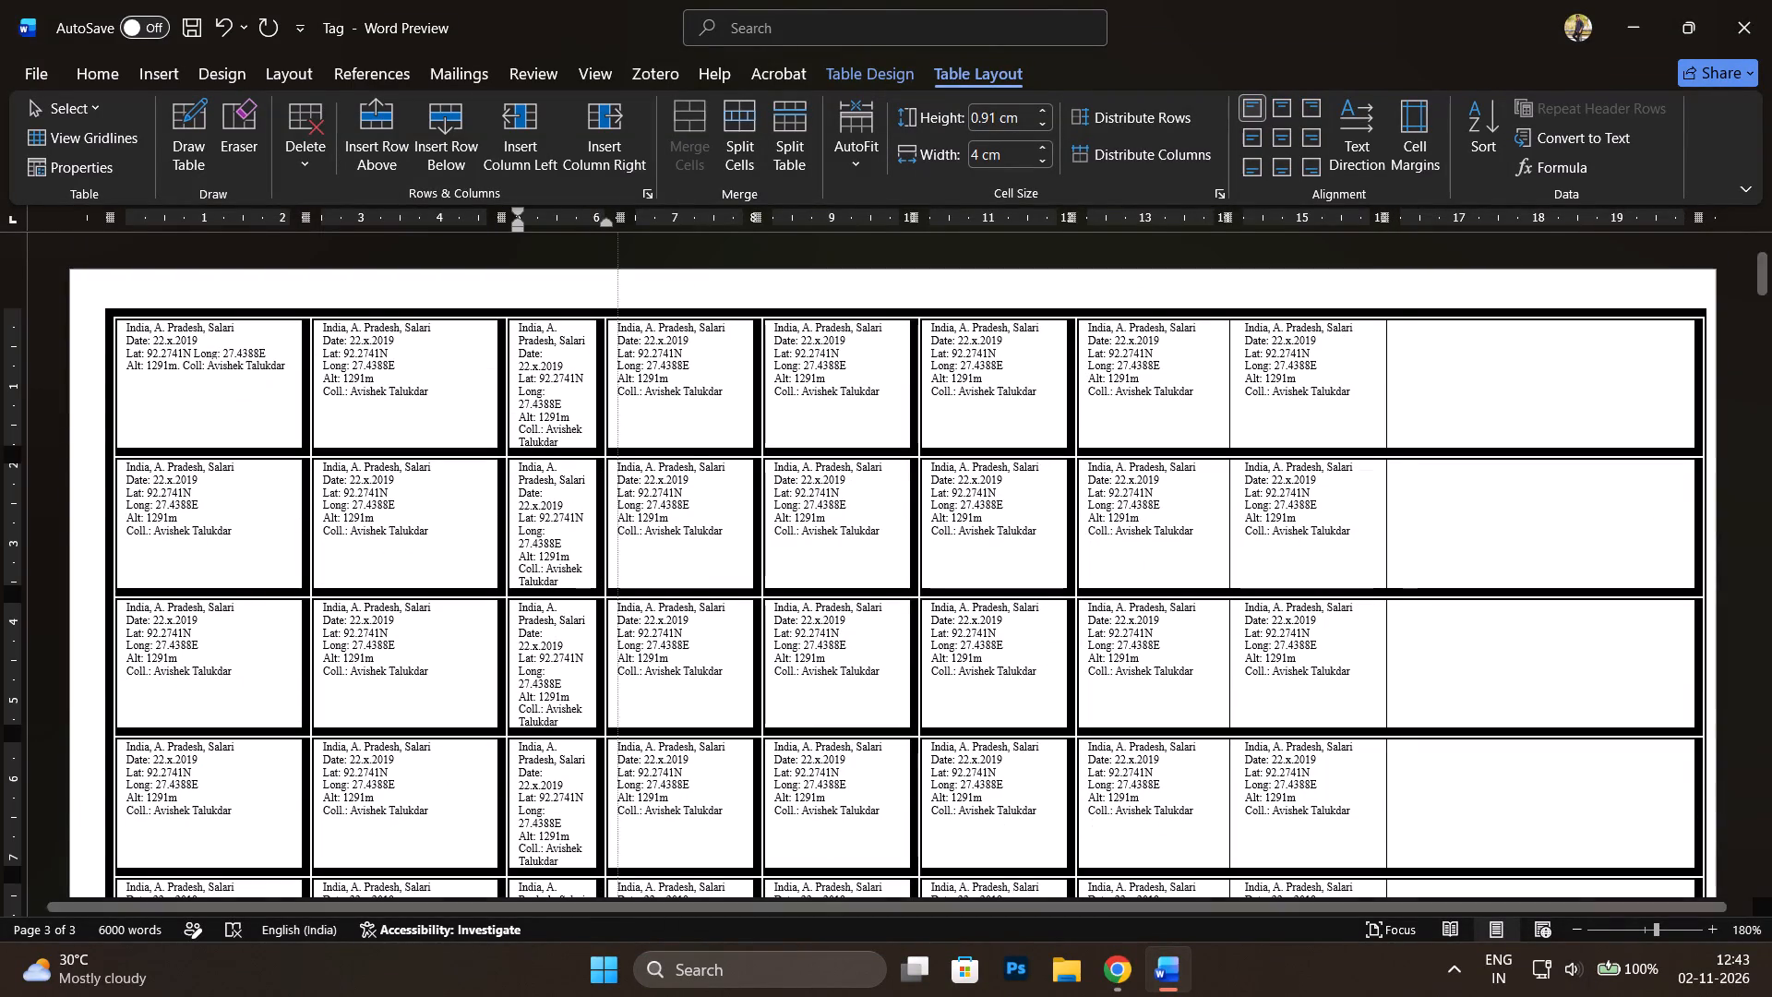
left_click_drag(620, 366, 694, 367)
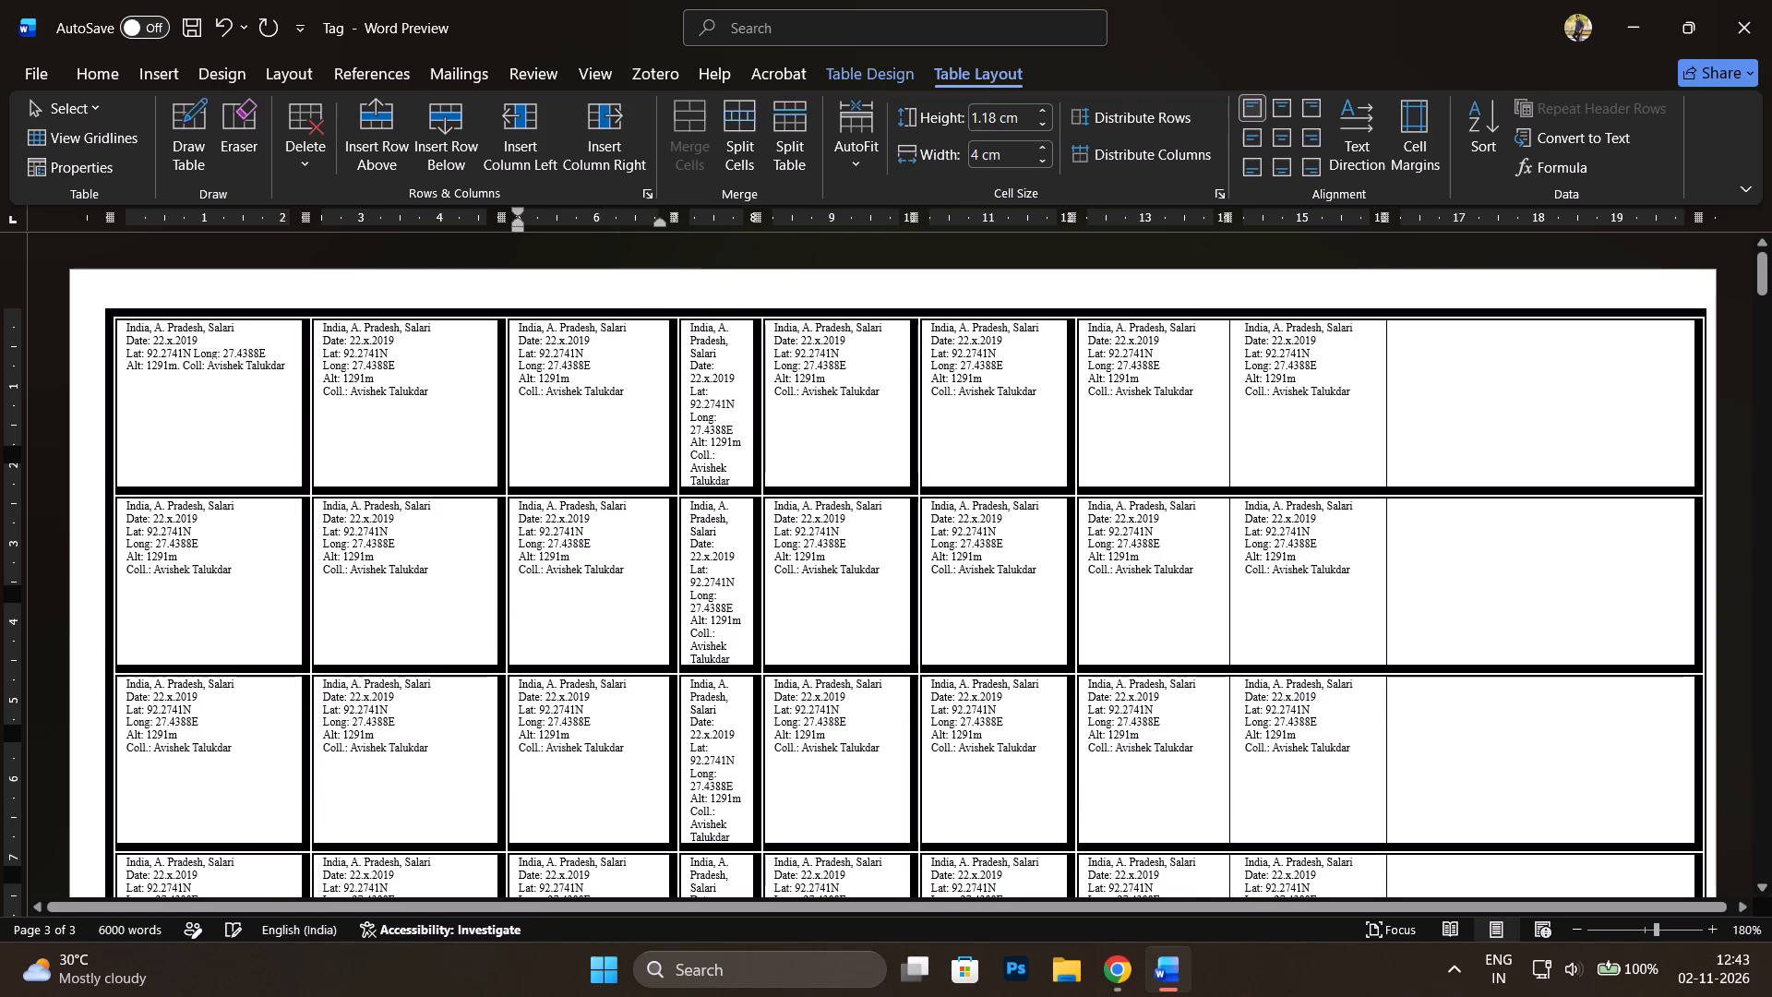
Copy the condensed four-line Salari label from the first cell over the label in the second cell of the first row.
left_click_drag(284, 367, 125, 340)
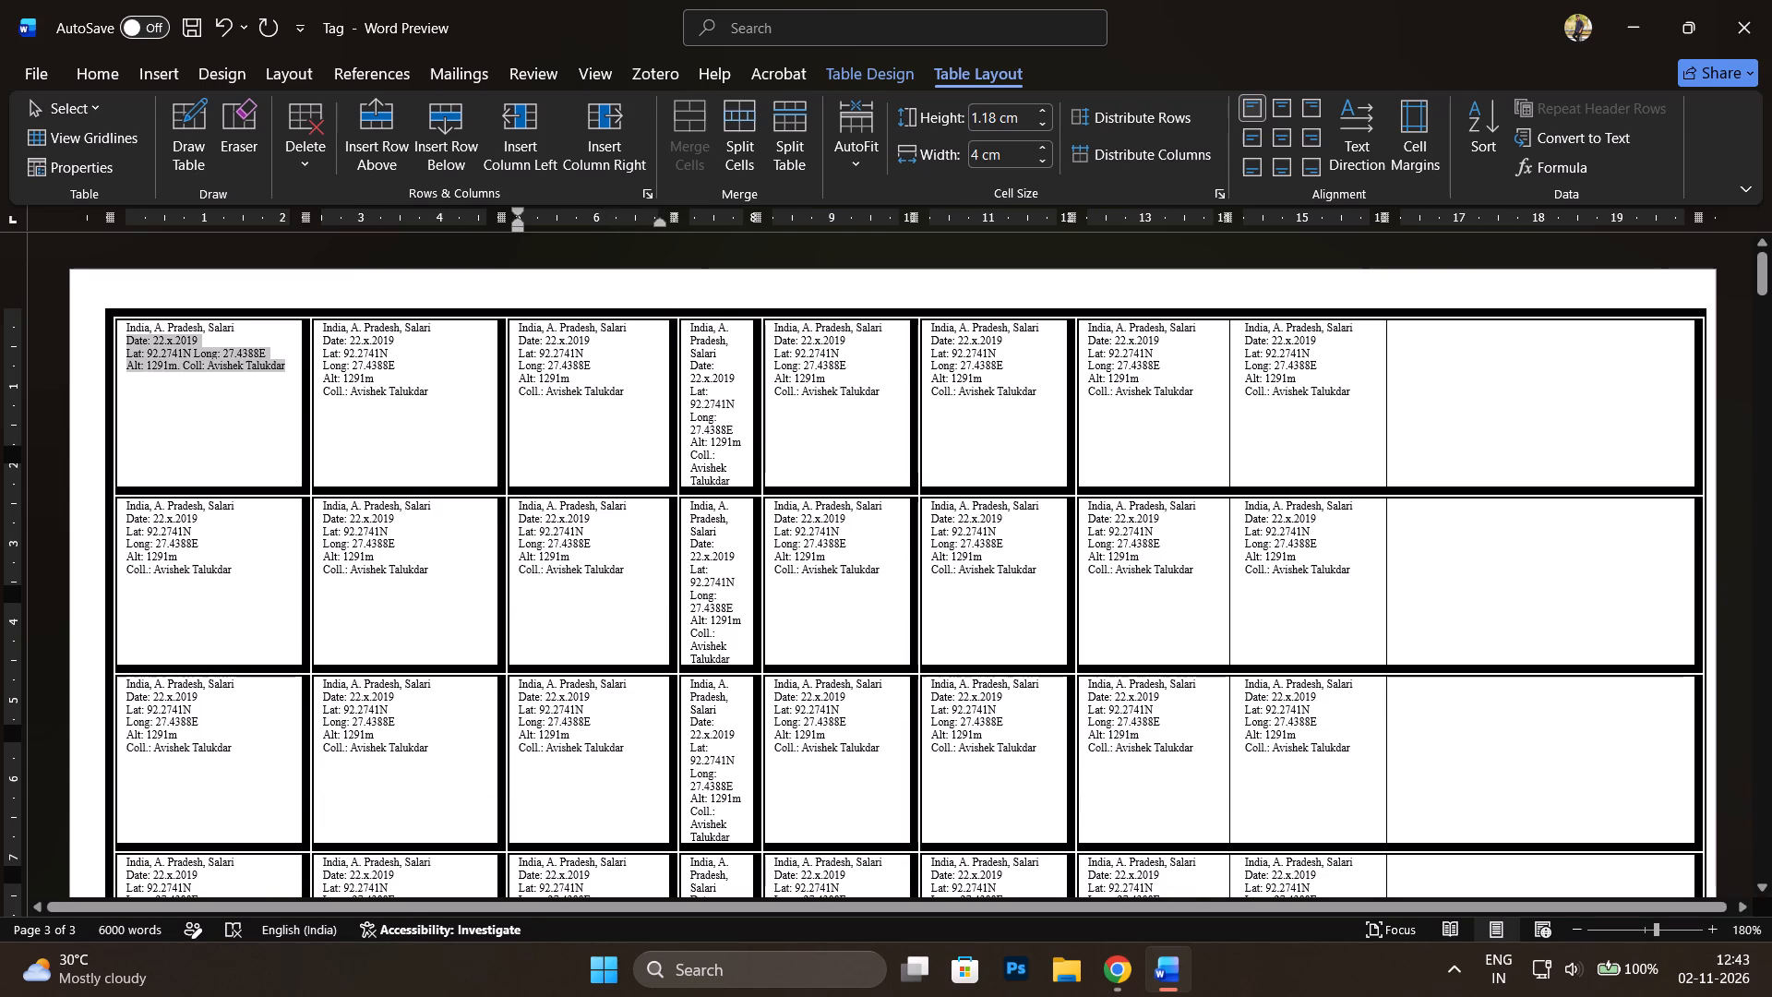
left_click_drag(125, 340, 125, 329)
key("ctrl+c")
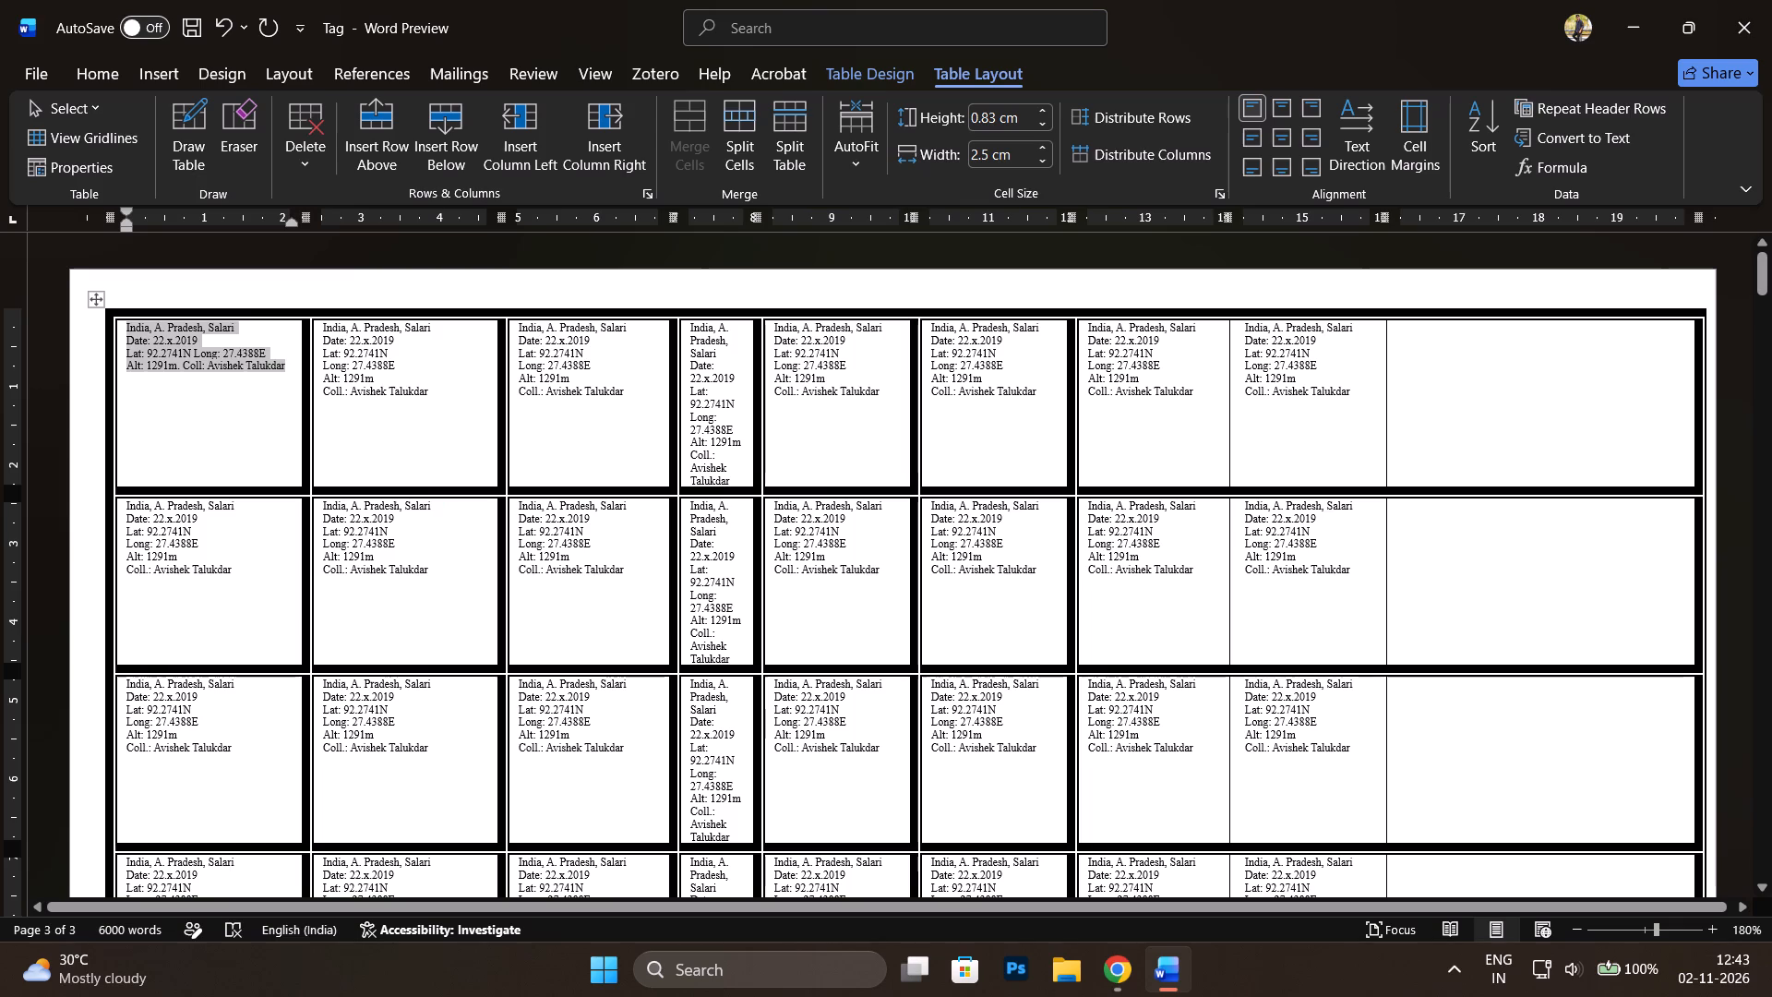
left_click_drag(460, 407, 319, 326)
key("ctrl+v")
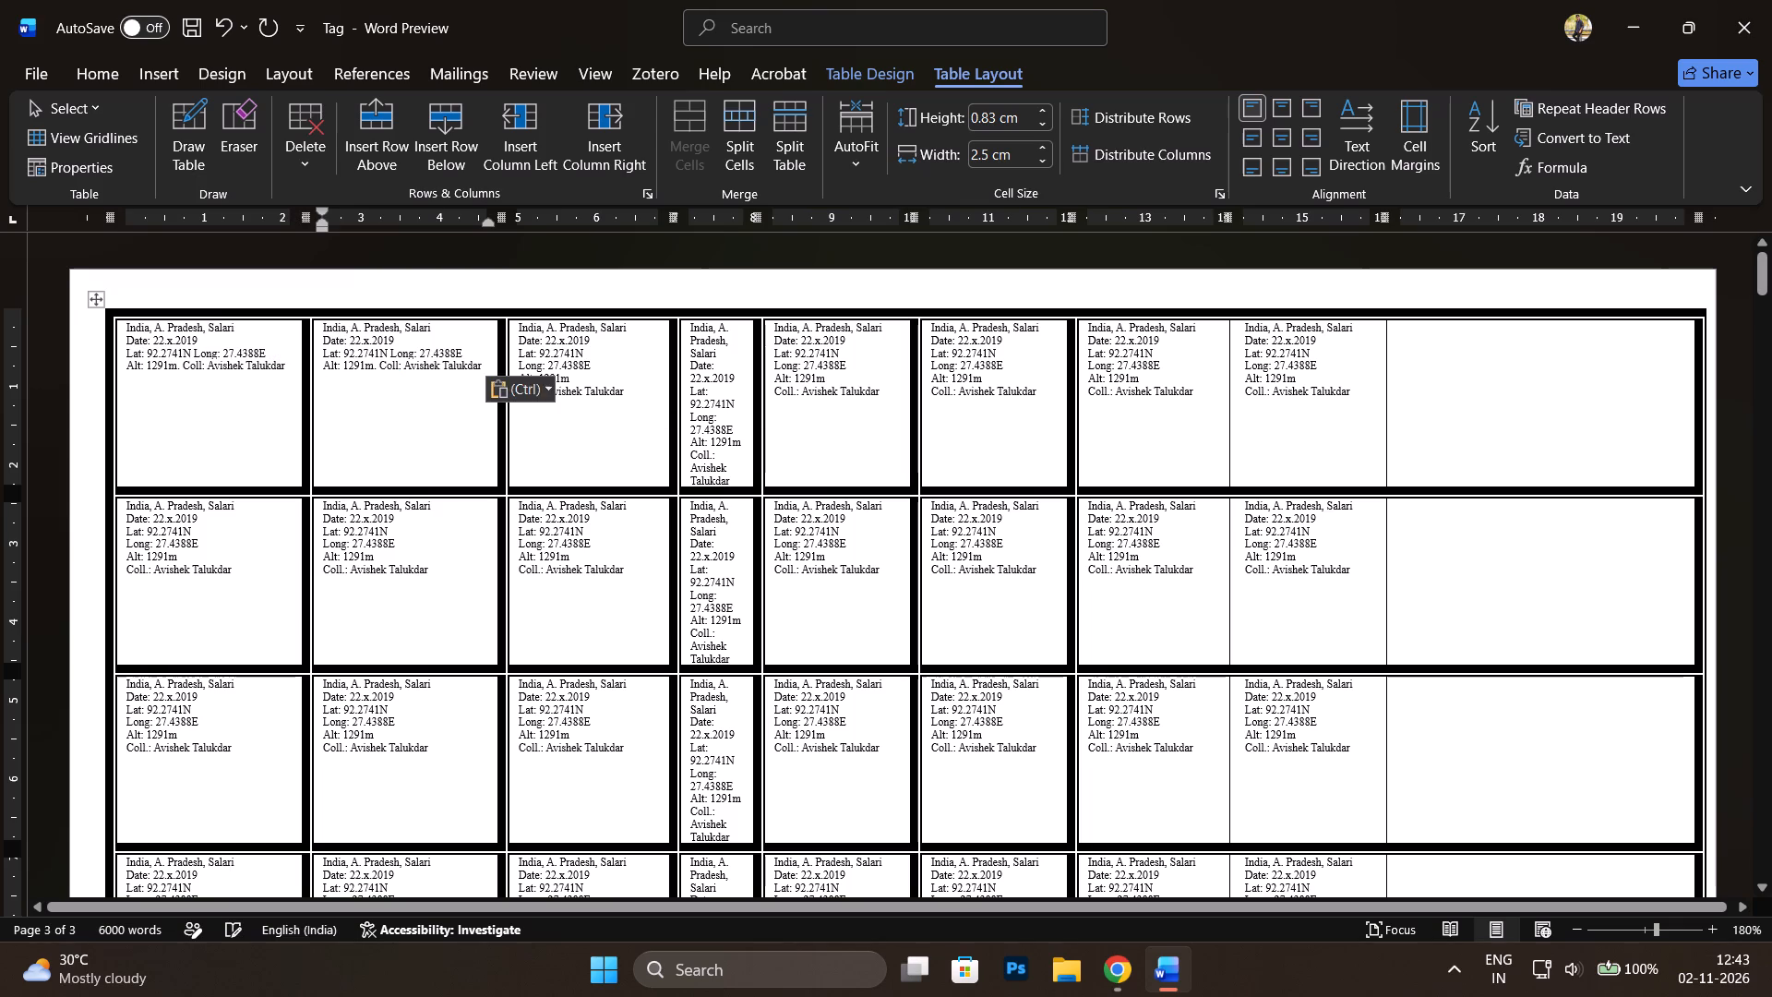
Try to paste the copied four-line Salari label over all cells of the first row from the second to the last column.
left_click_drag(645, 401, 515, 329)
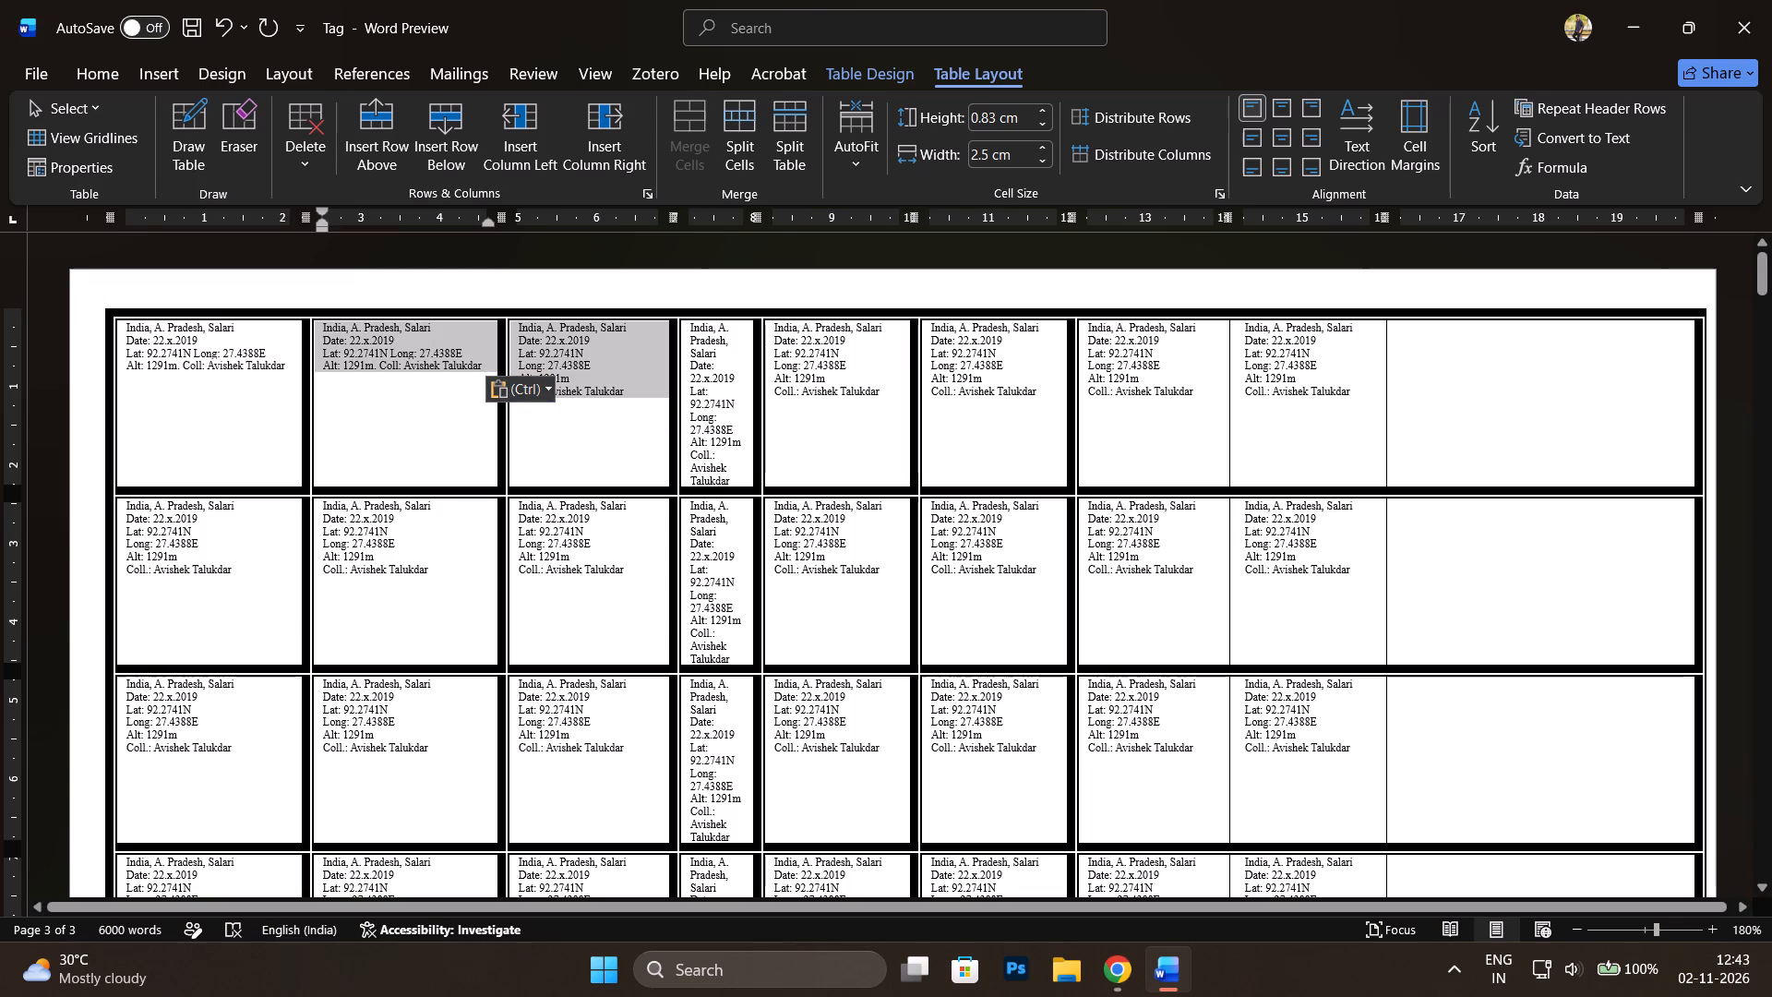
left_click_drag(515, 329, 520, 329)
left_click(1250, 442)
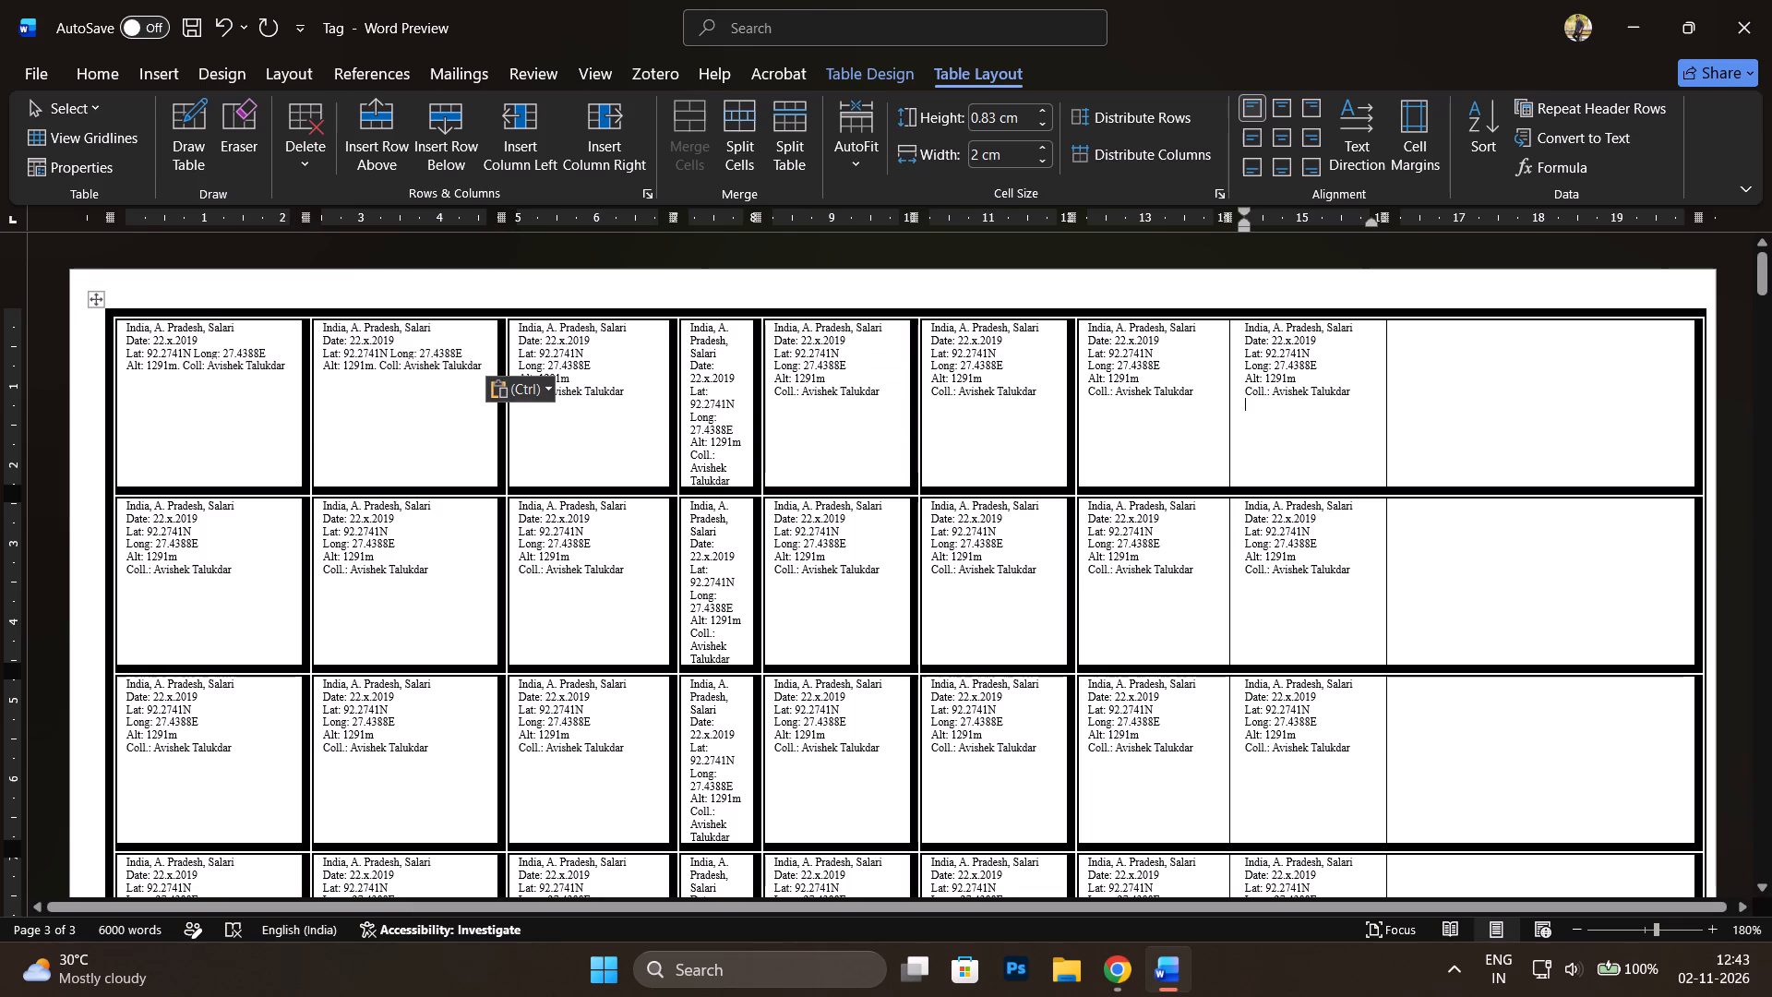
left_click_drag(1565, 452, 311, 426)
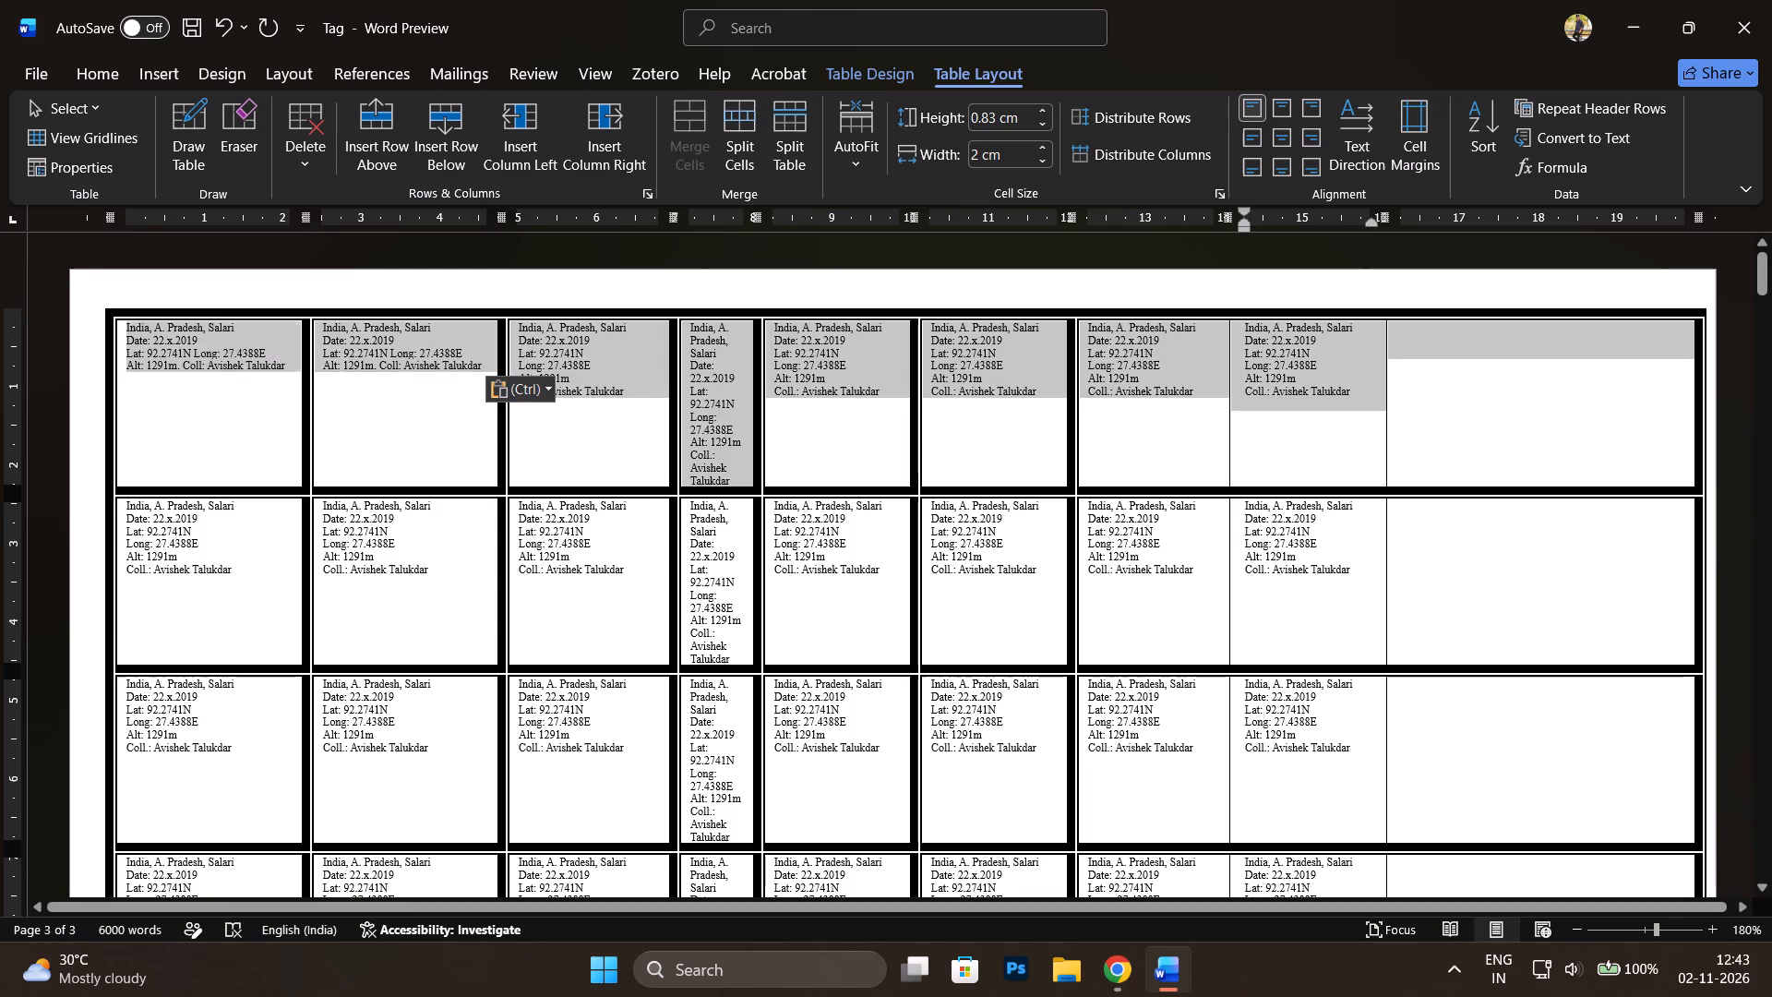
left_click_drag(311, 426, 347, 426)
key("ctrl+v")
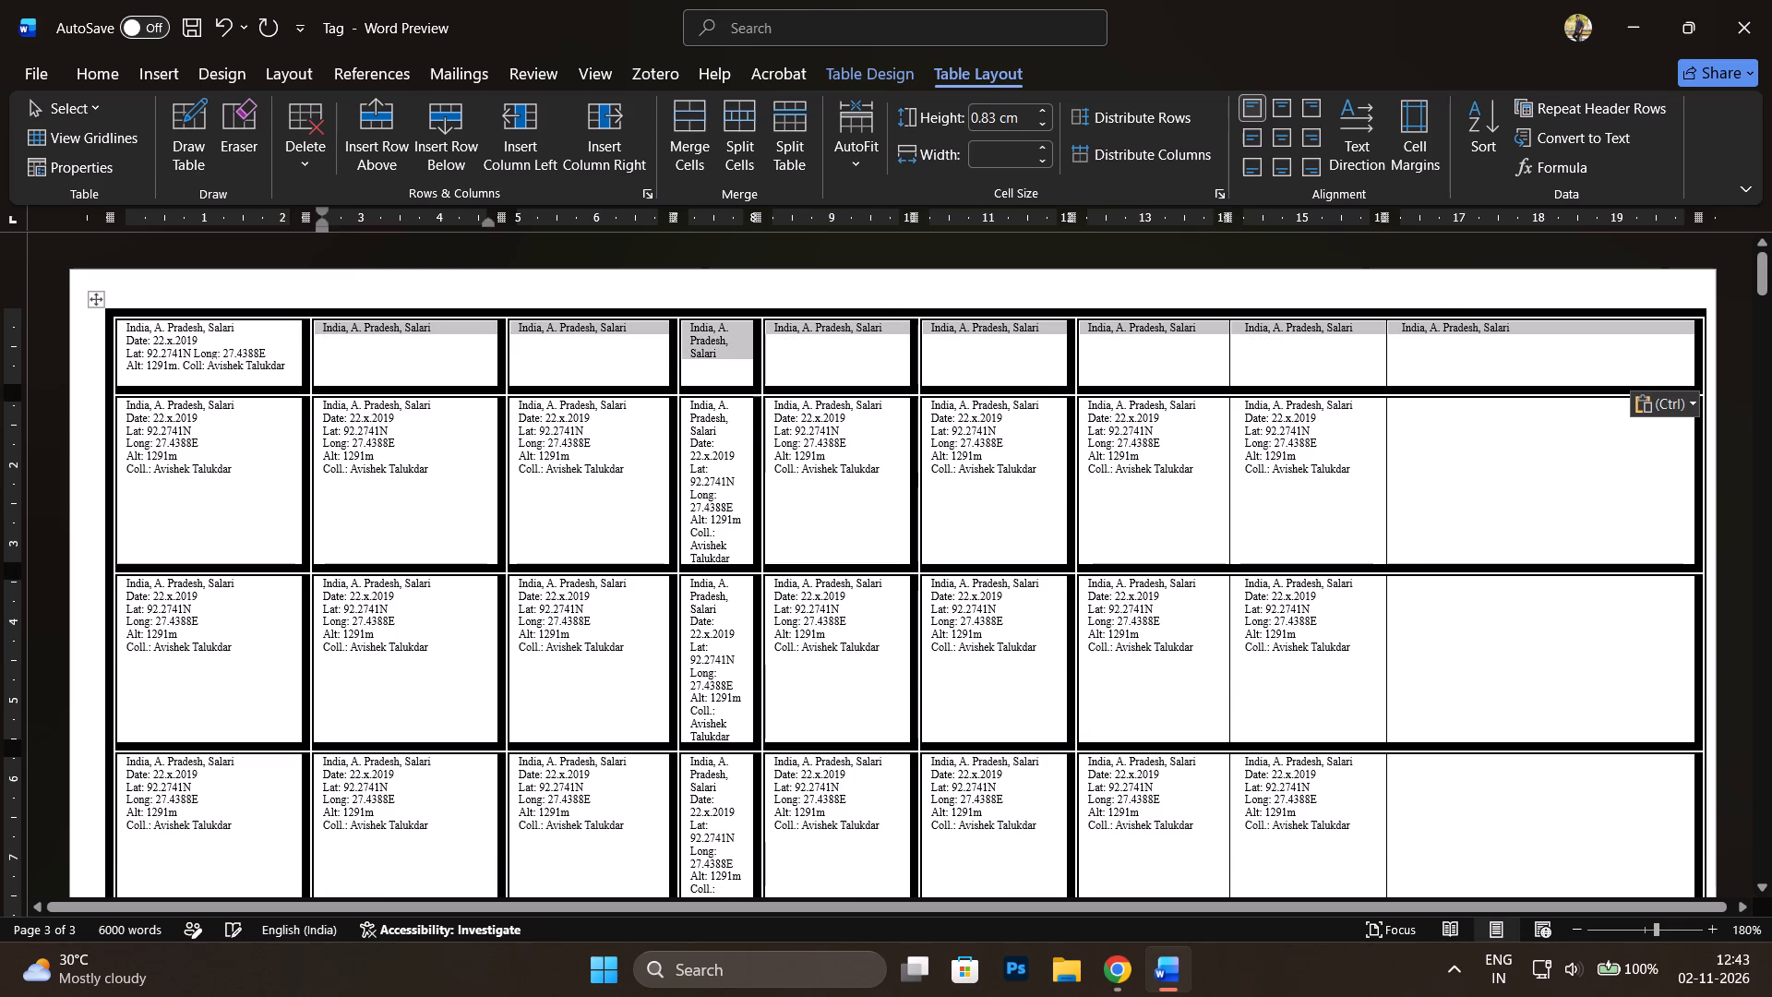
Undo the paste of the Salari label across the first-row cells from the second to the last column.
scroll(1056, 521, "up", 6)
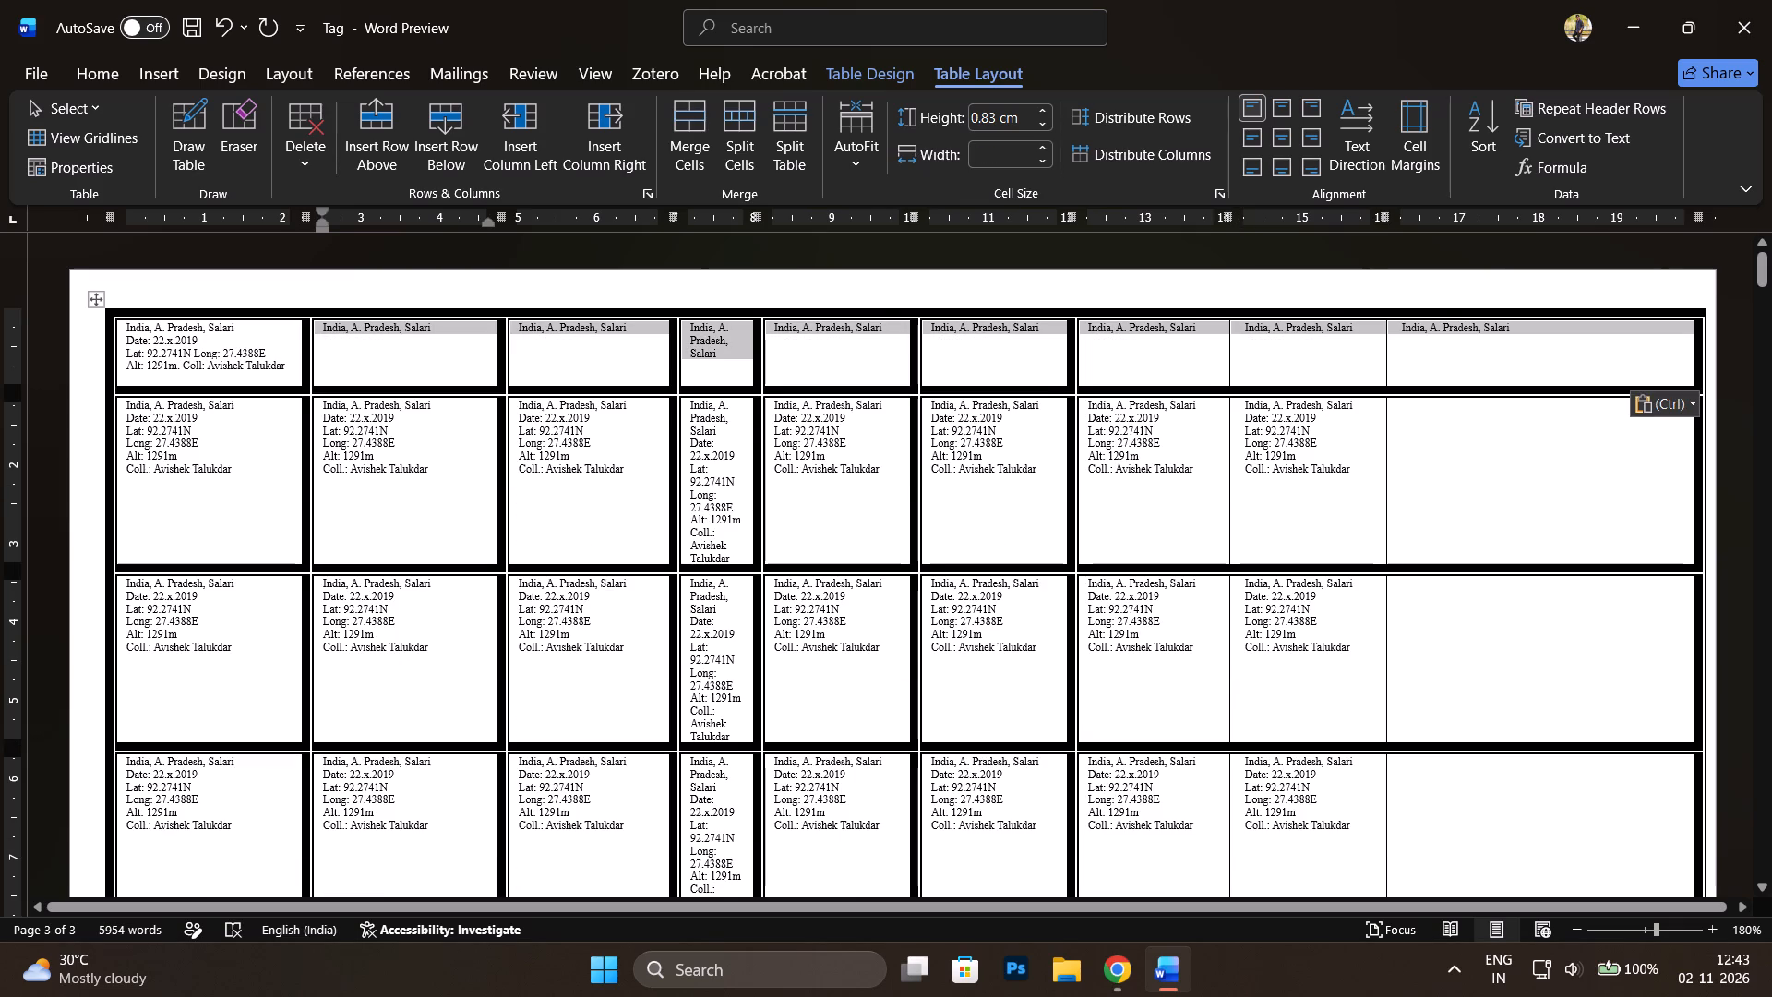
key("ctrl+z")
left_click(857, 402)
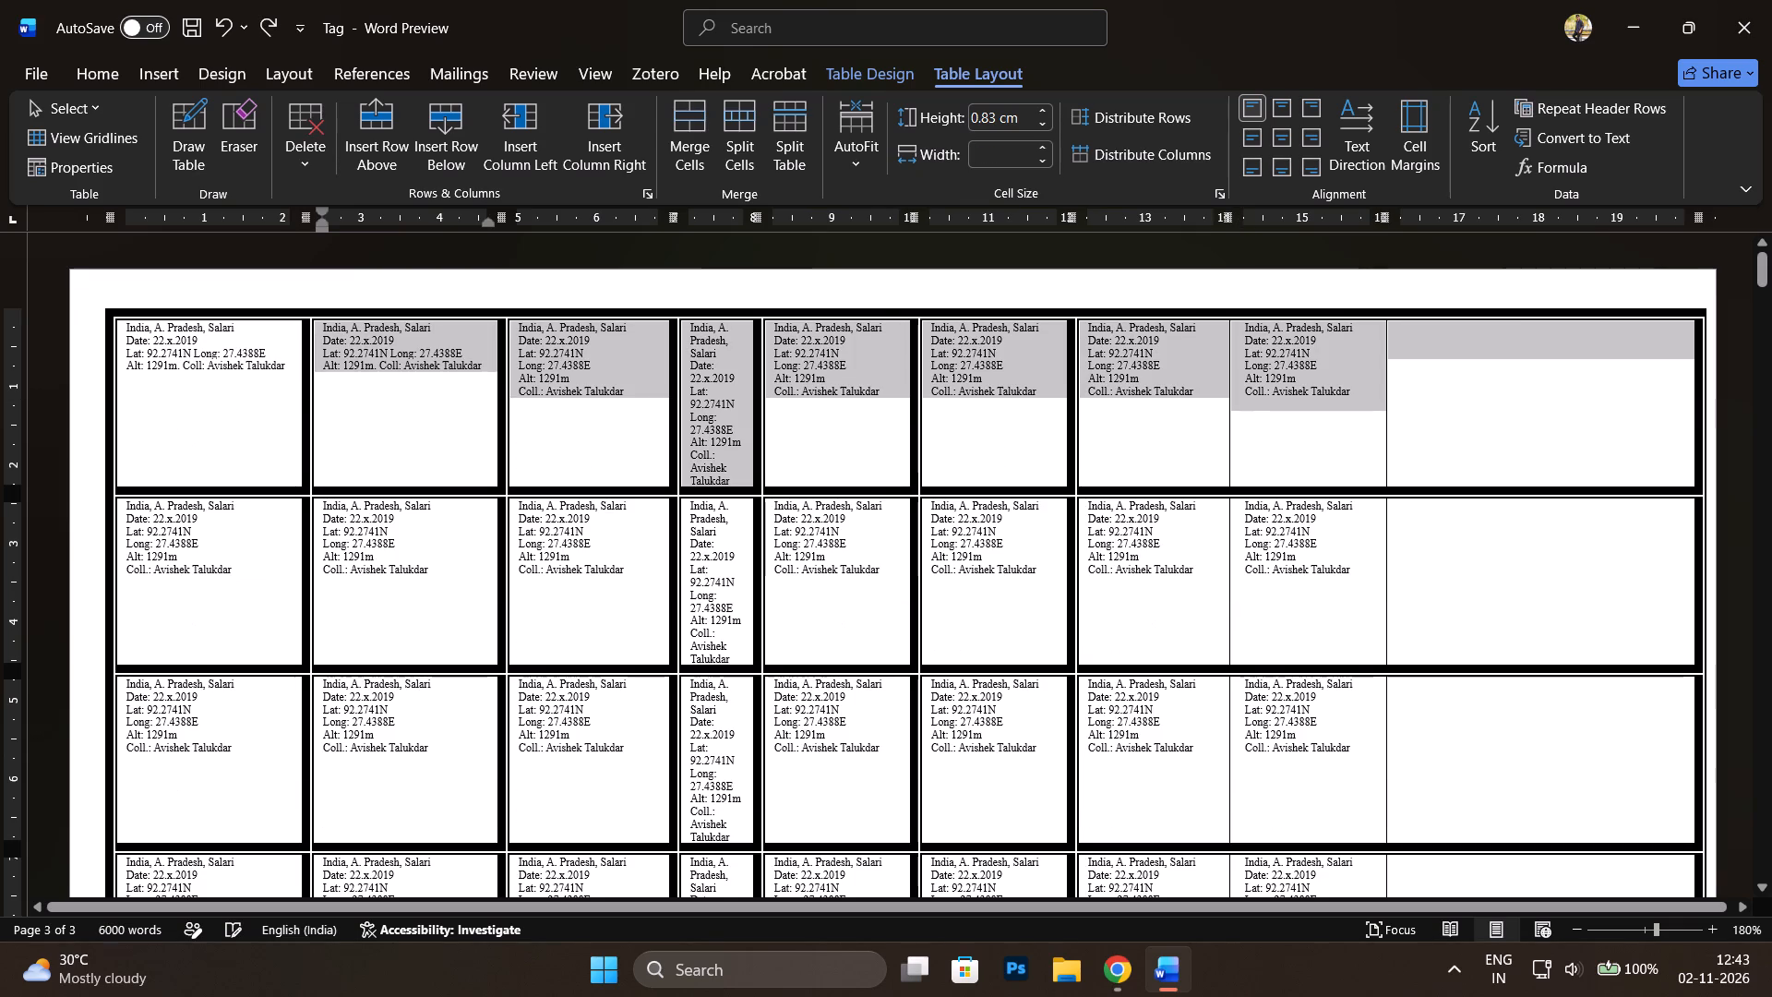
Paste the condensed four-line Salari label over the labels in the third and fourth cells of the first row.
left_click_drag(638, 402, 529, 329)
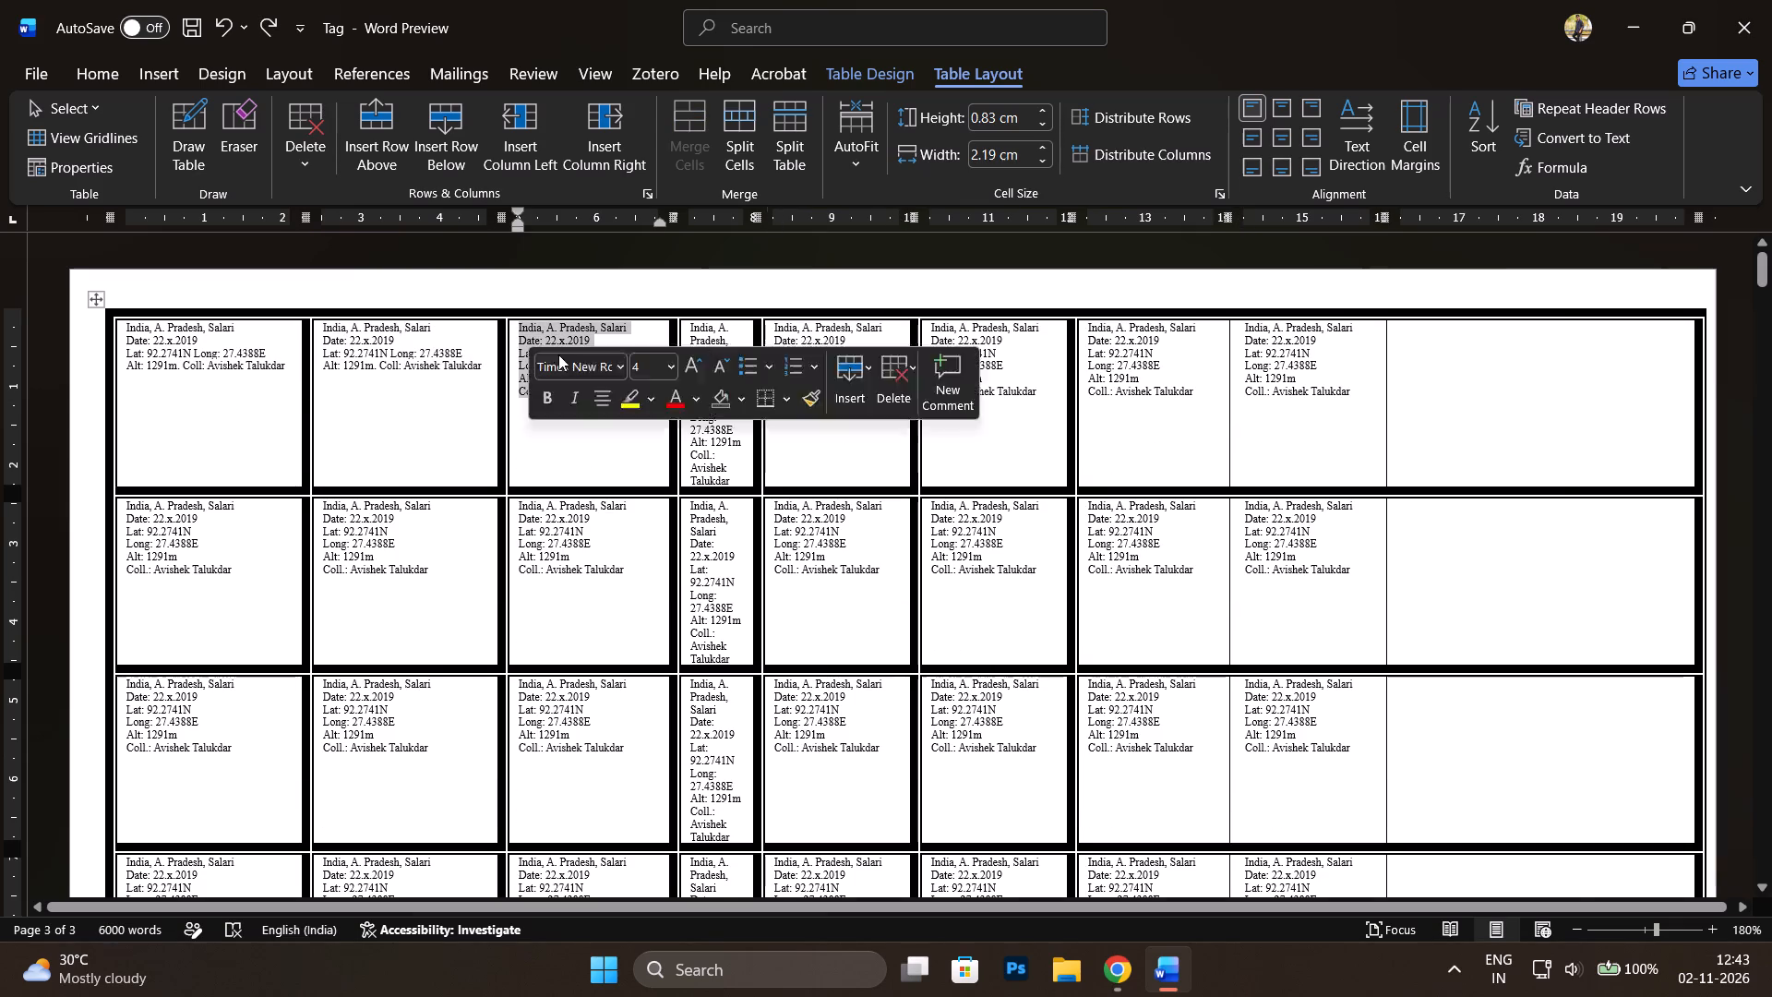
key("ctrl+v")
left_click_drag(742, 474, 683, 363)
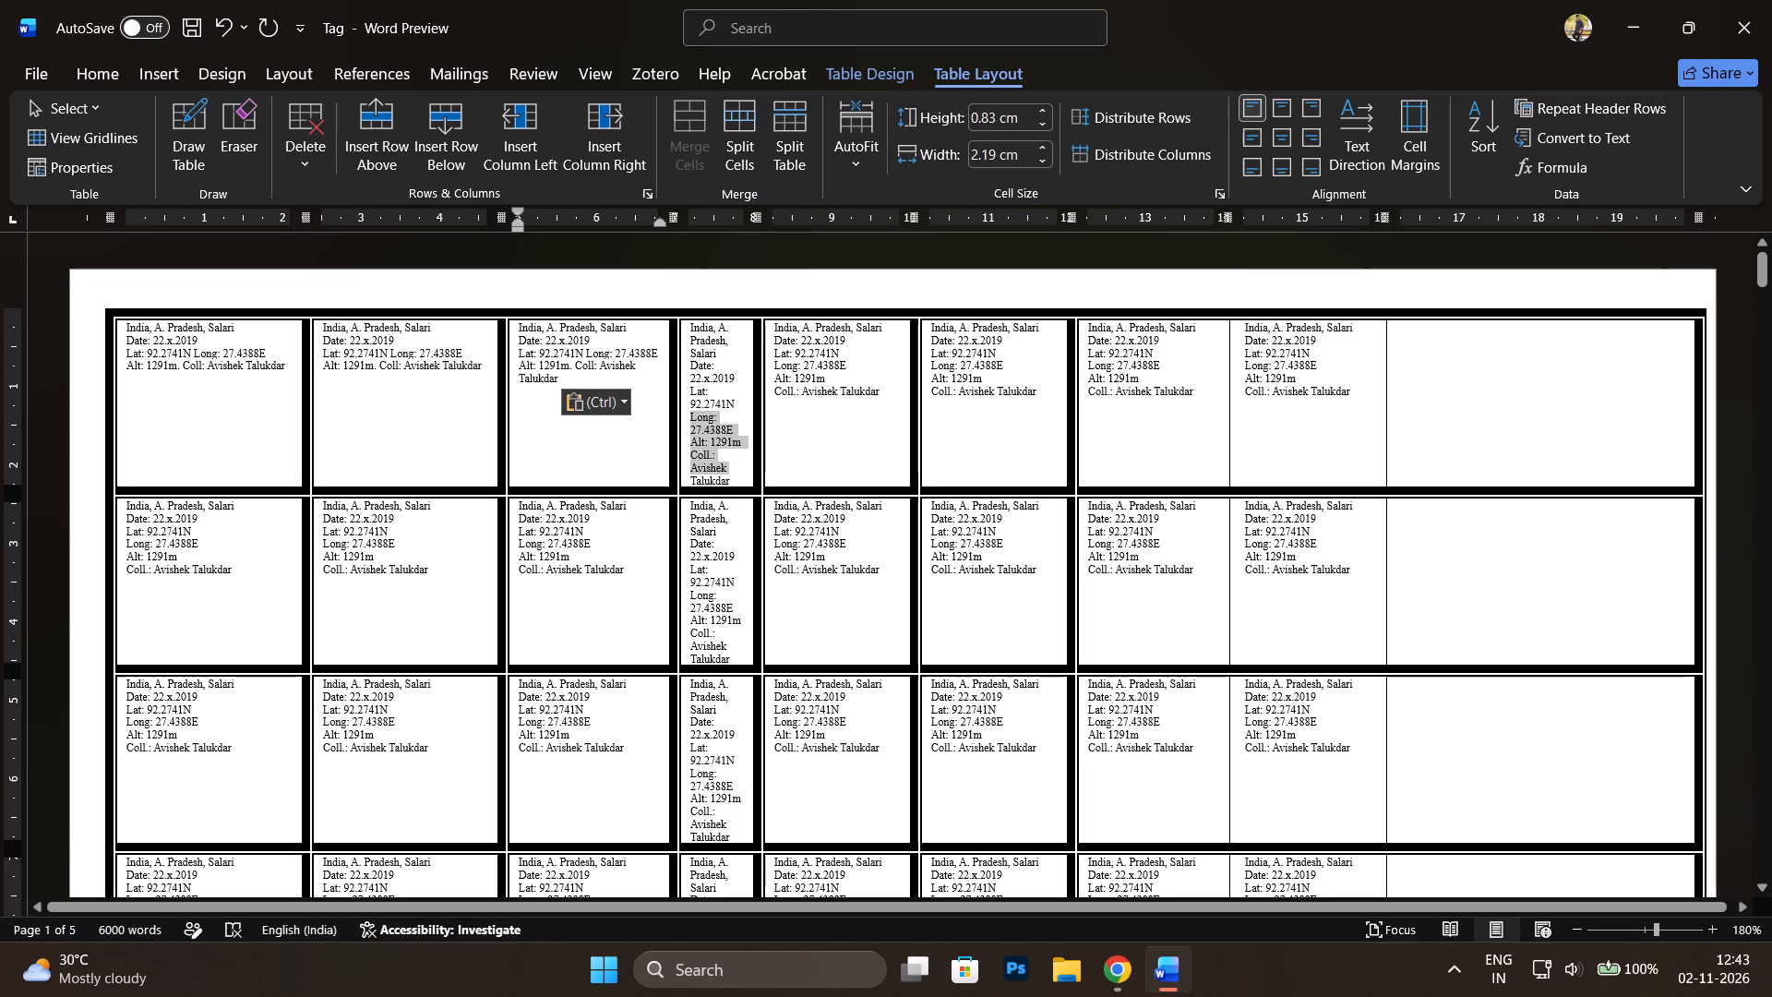
left_click_drag(683, 363, 680, 330)
triple_click(727, 453)
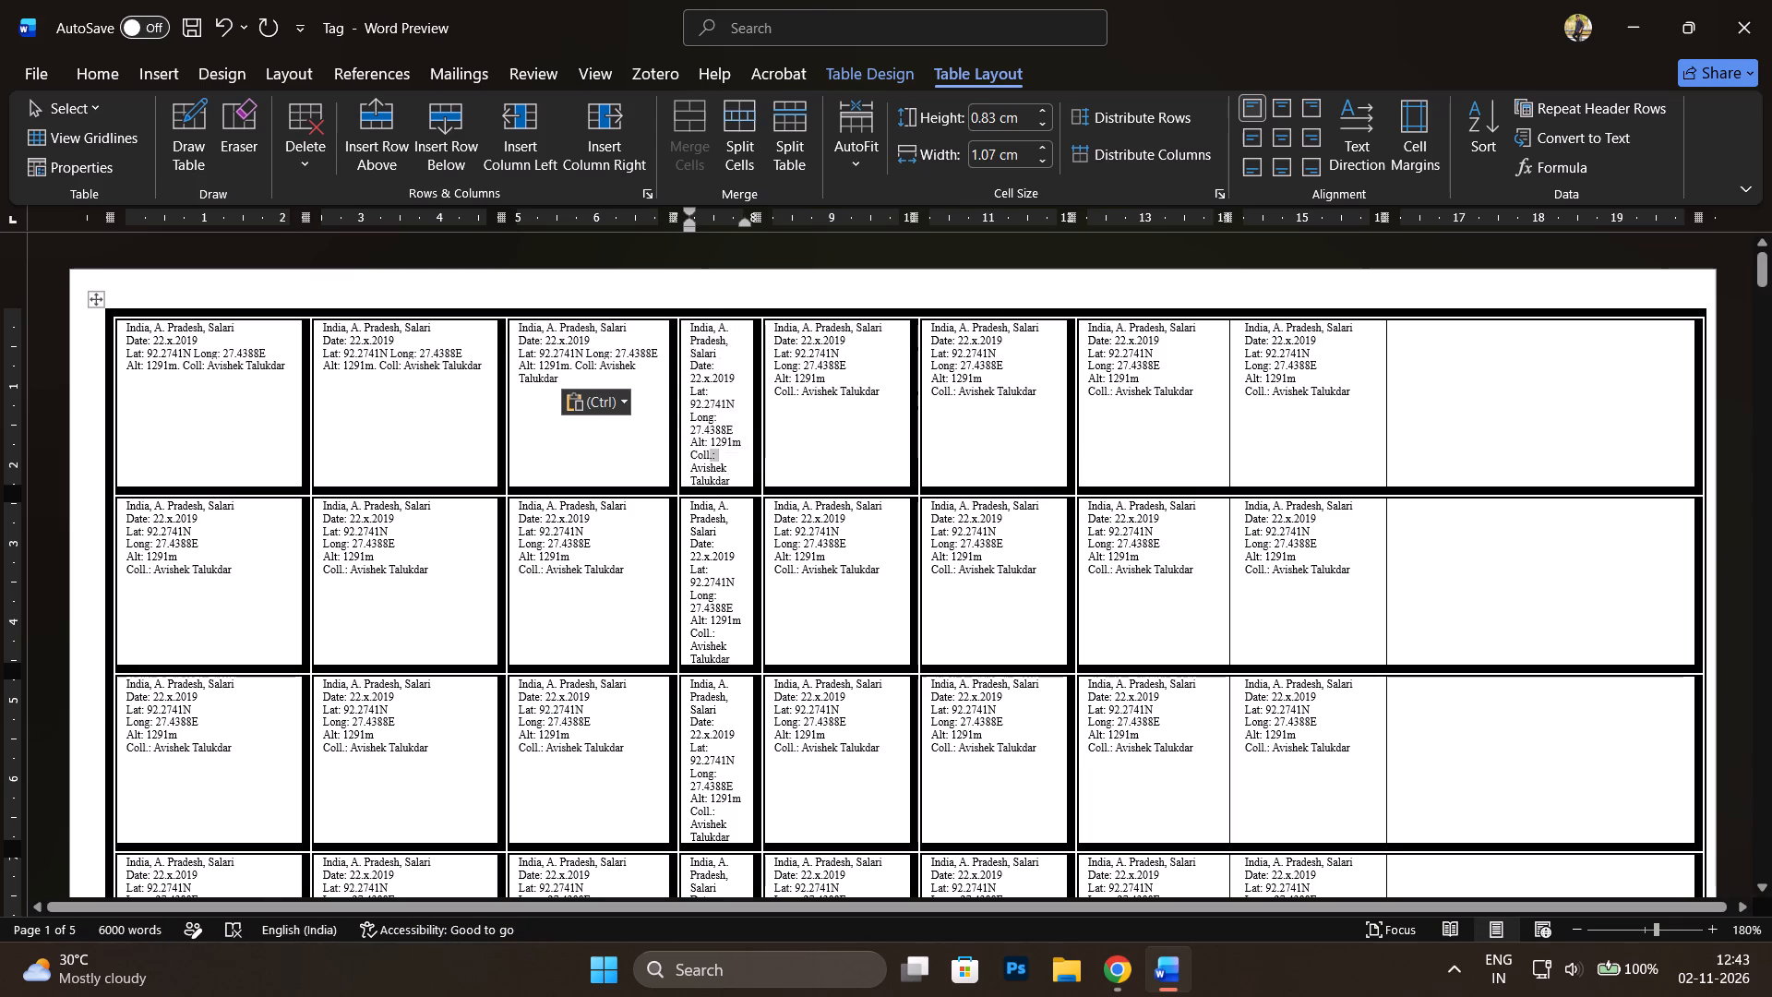
key("ctrl+v")
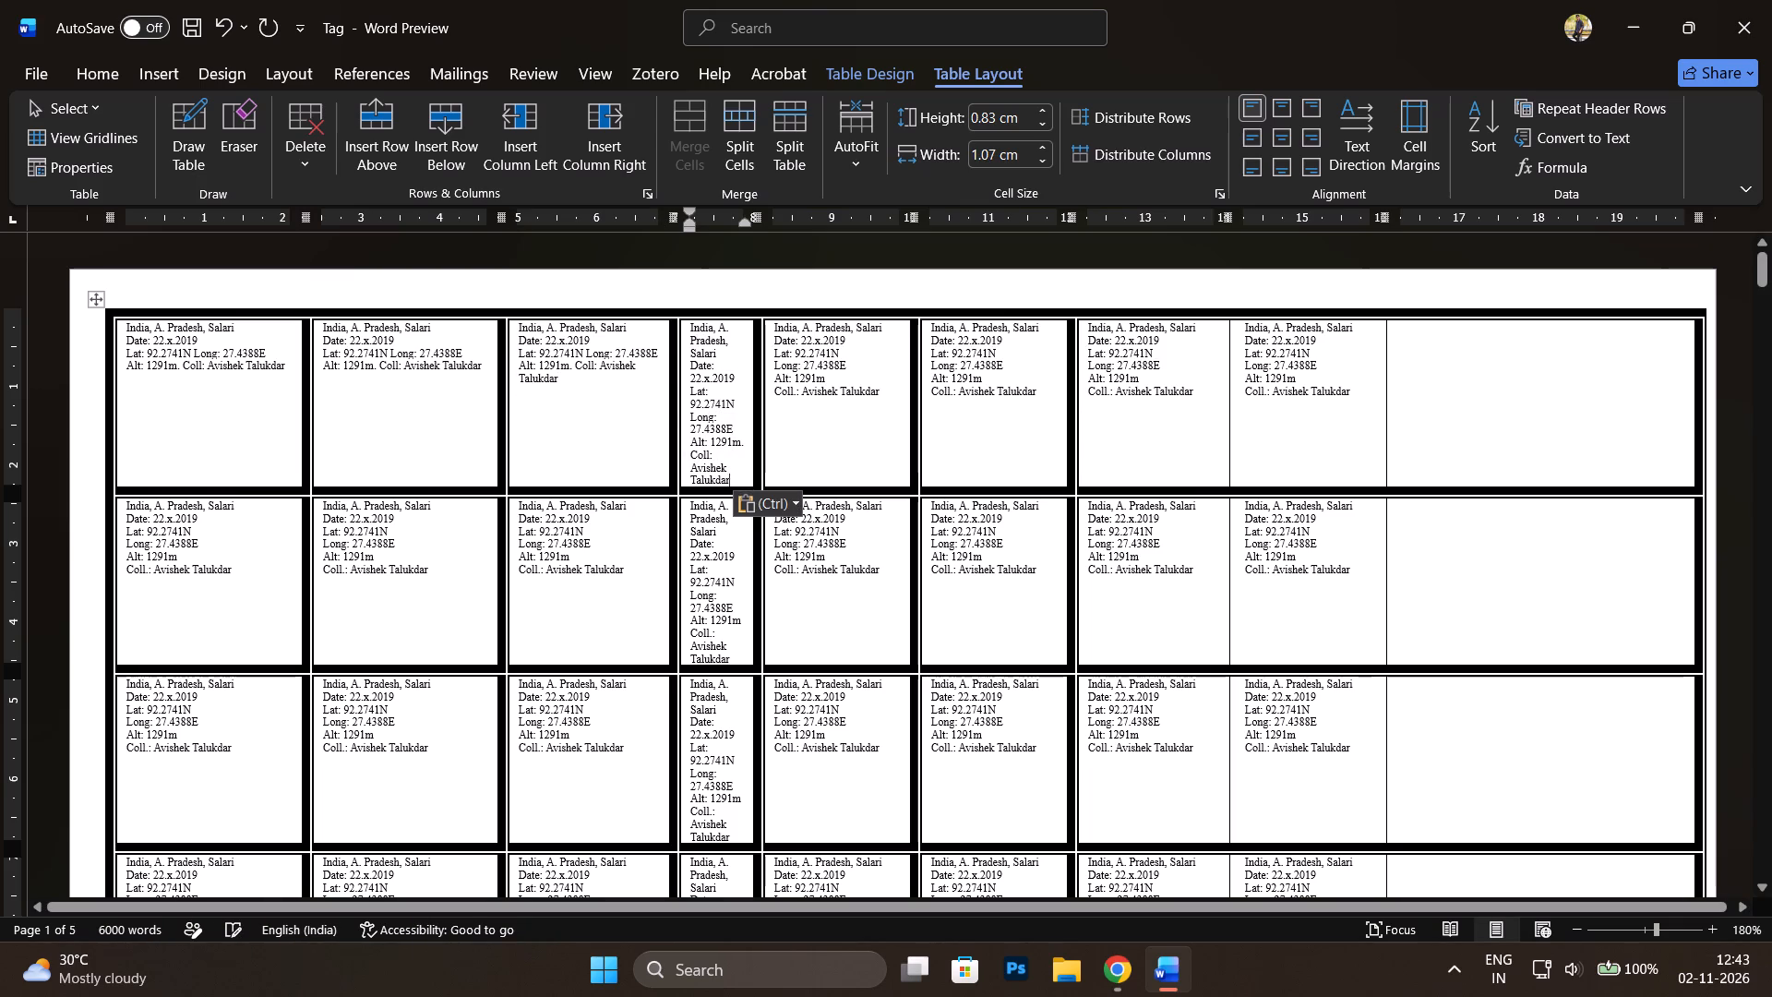
Widen the fourth label column to 2 cm by moving its boundary into the fifth column.
left_click_drag(753, 367, 871, 372)
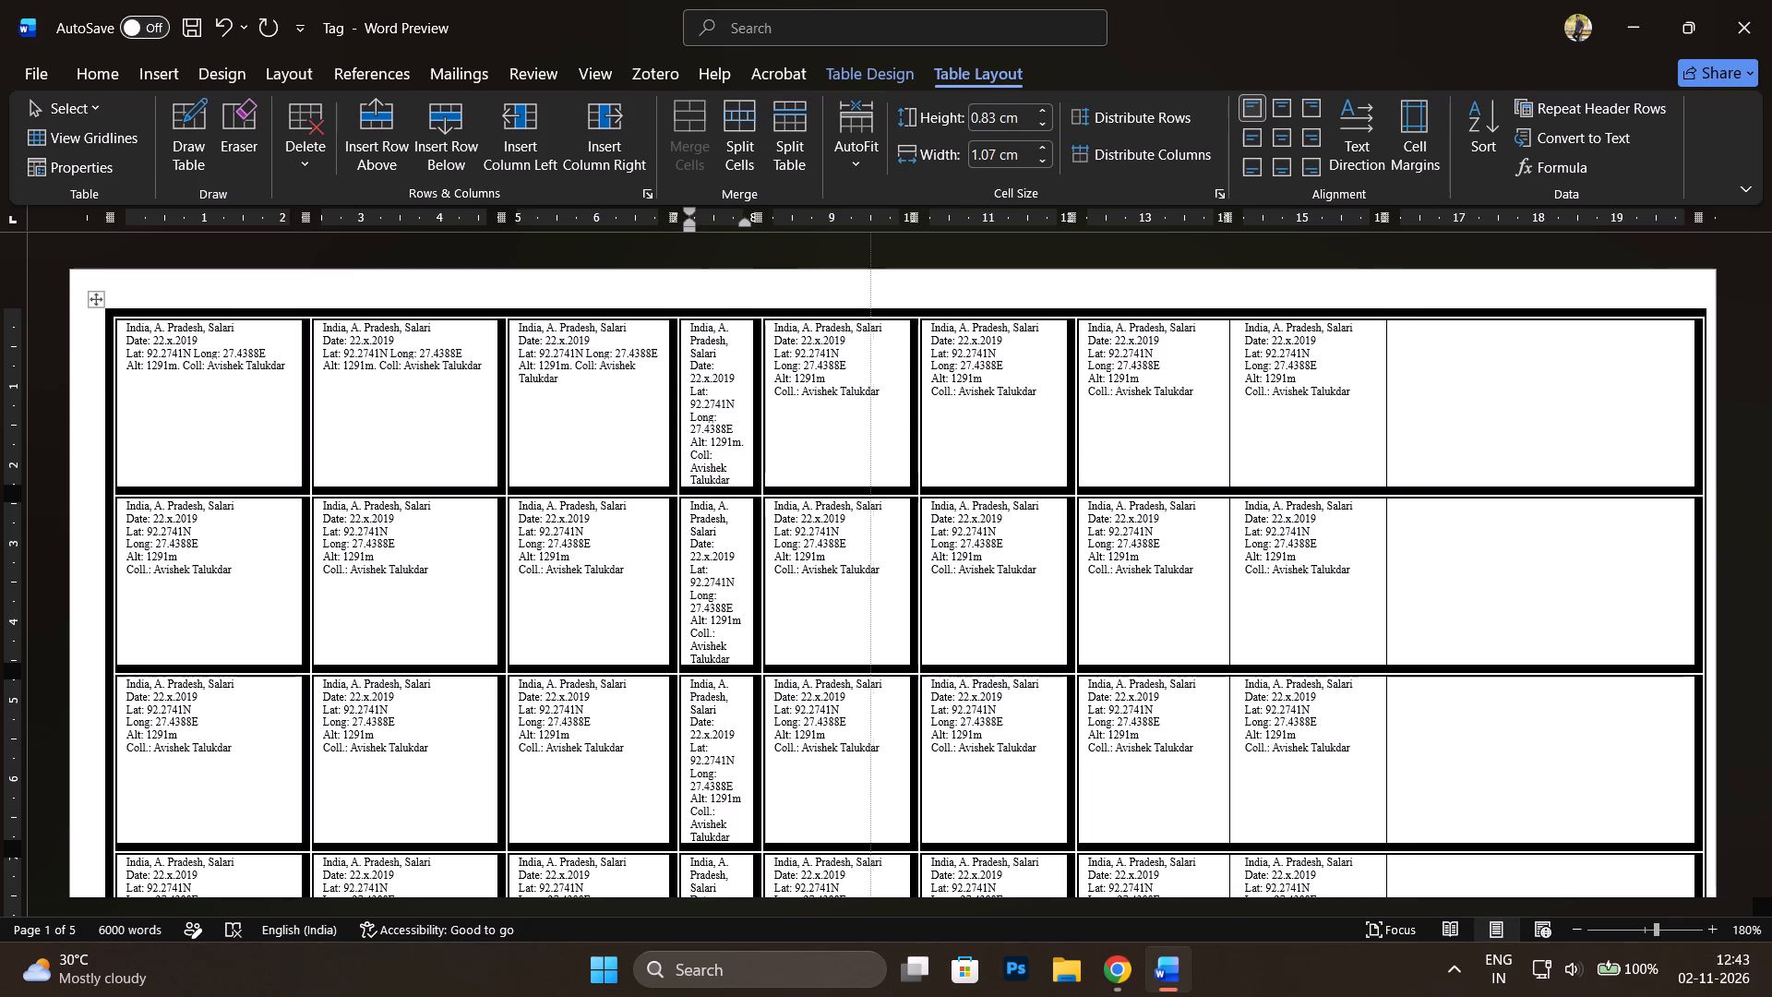
left_click_drag(871, 372, 877, 374)
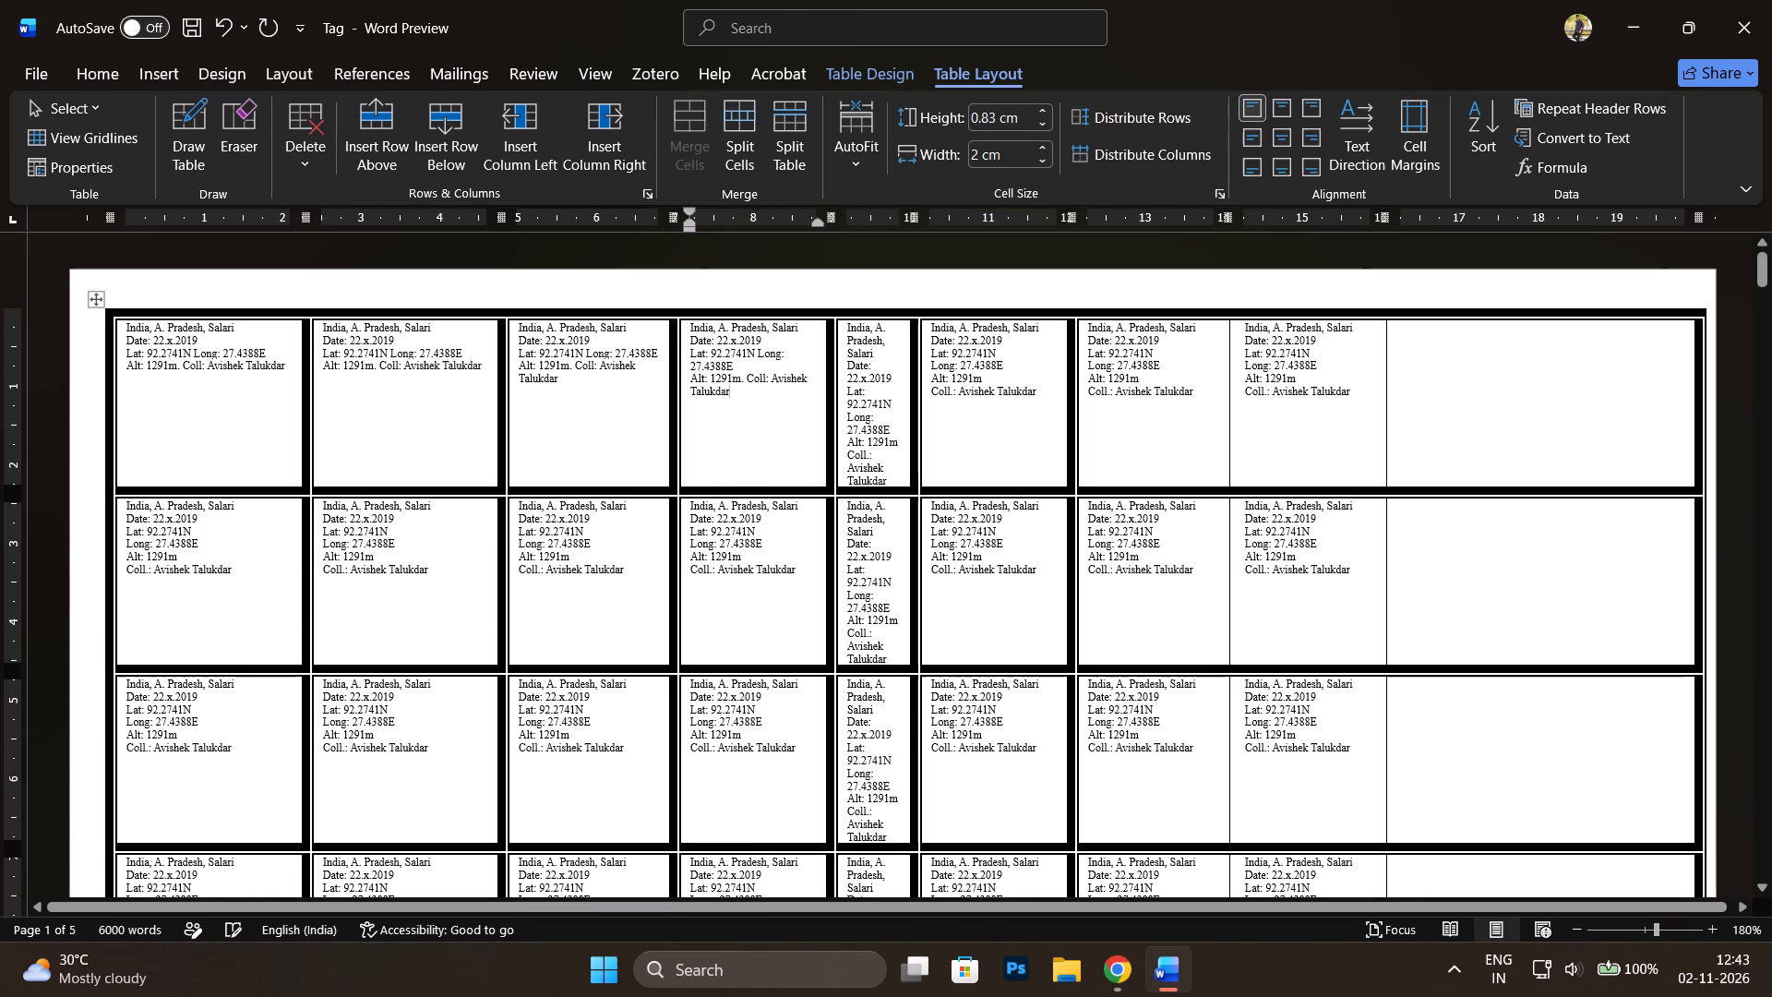
Shift the boundaries after the eighth, seventh, sixth and fifth columns toward the empty last column, leaving the fifth column wide.
left_click_drag(1384, 377, 1391, 377)
left_click_drag(1391, 377, 1551, 375)
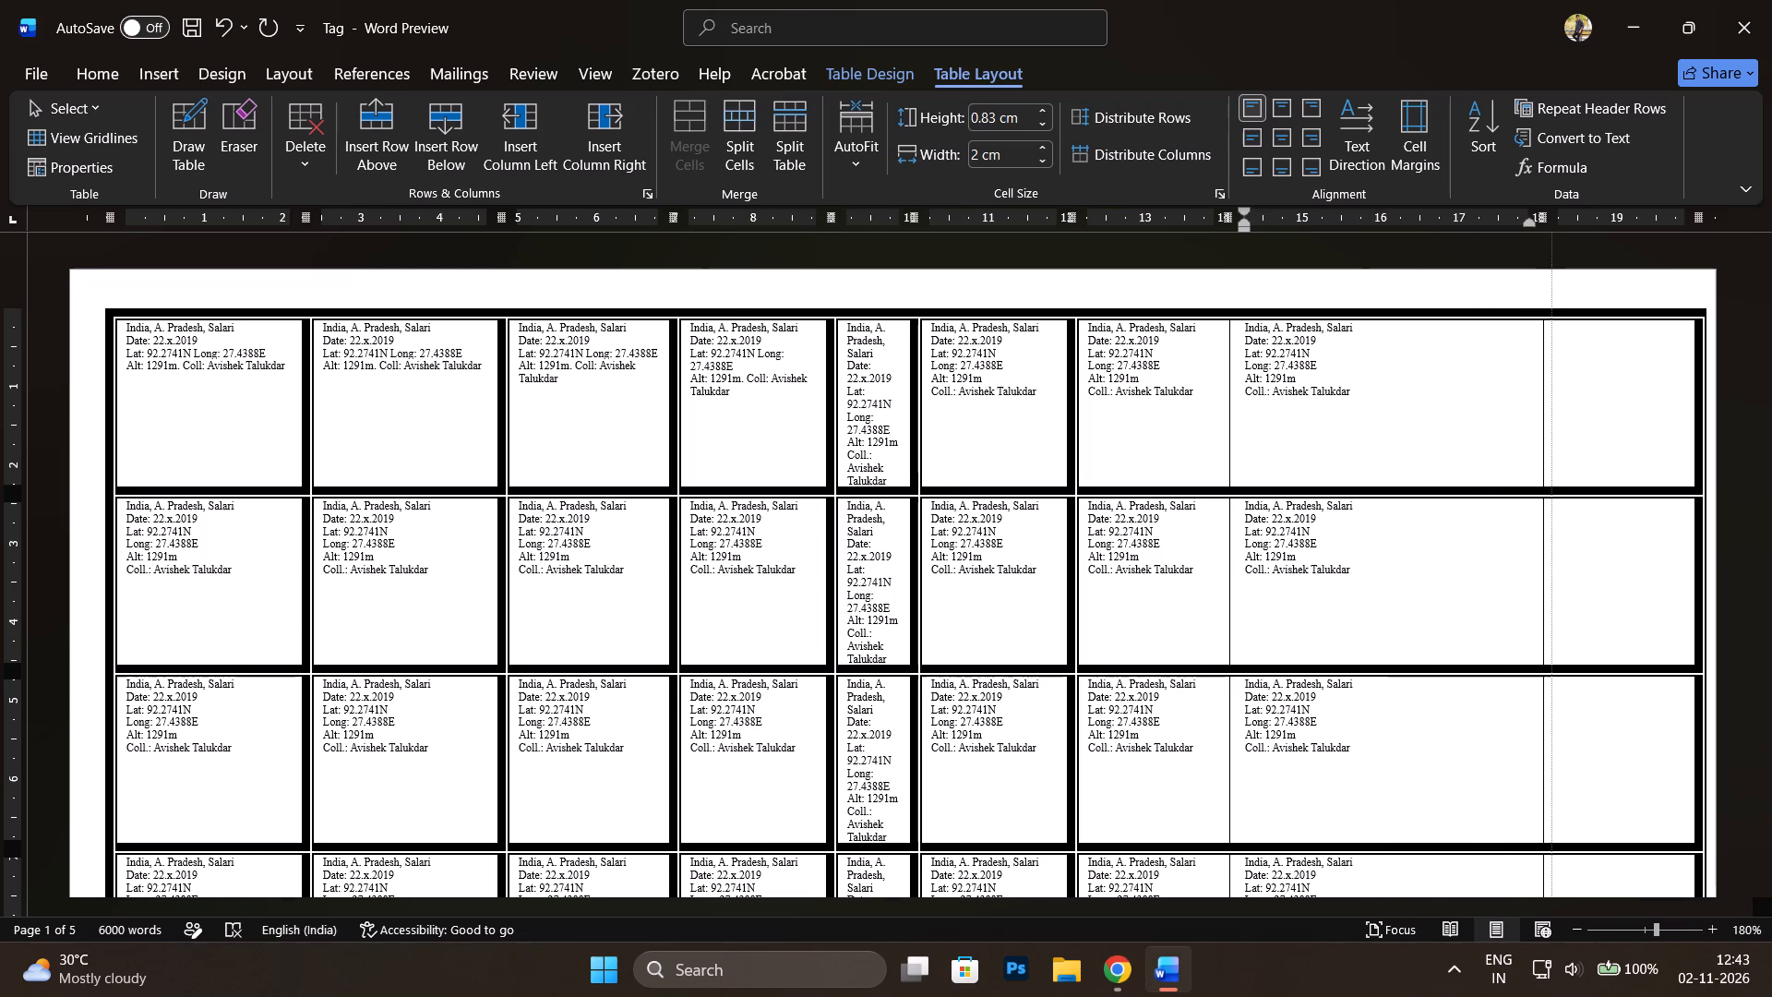
left_click_drag(1551, 375, 1548, 375)
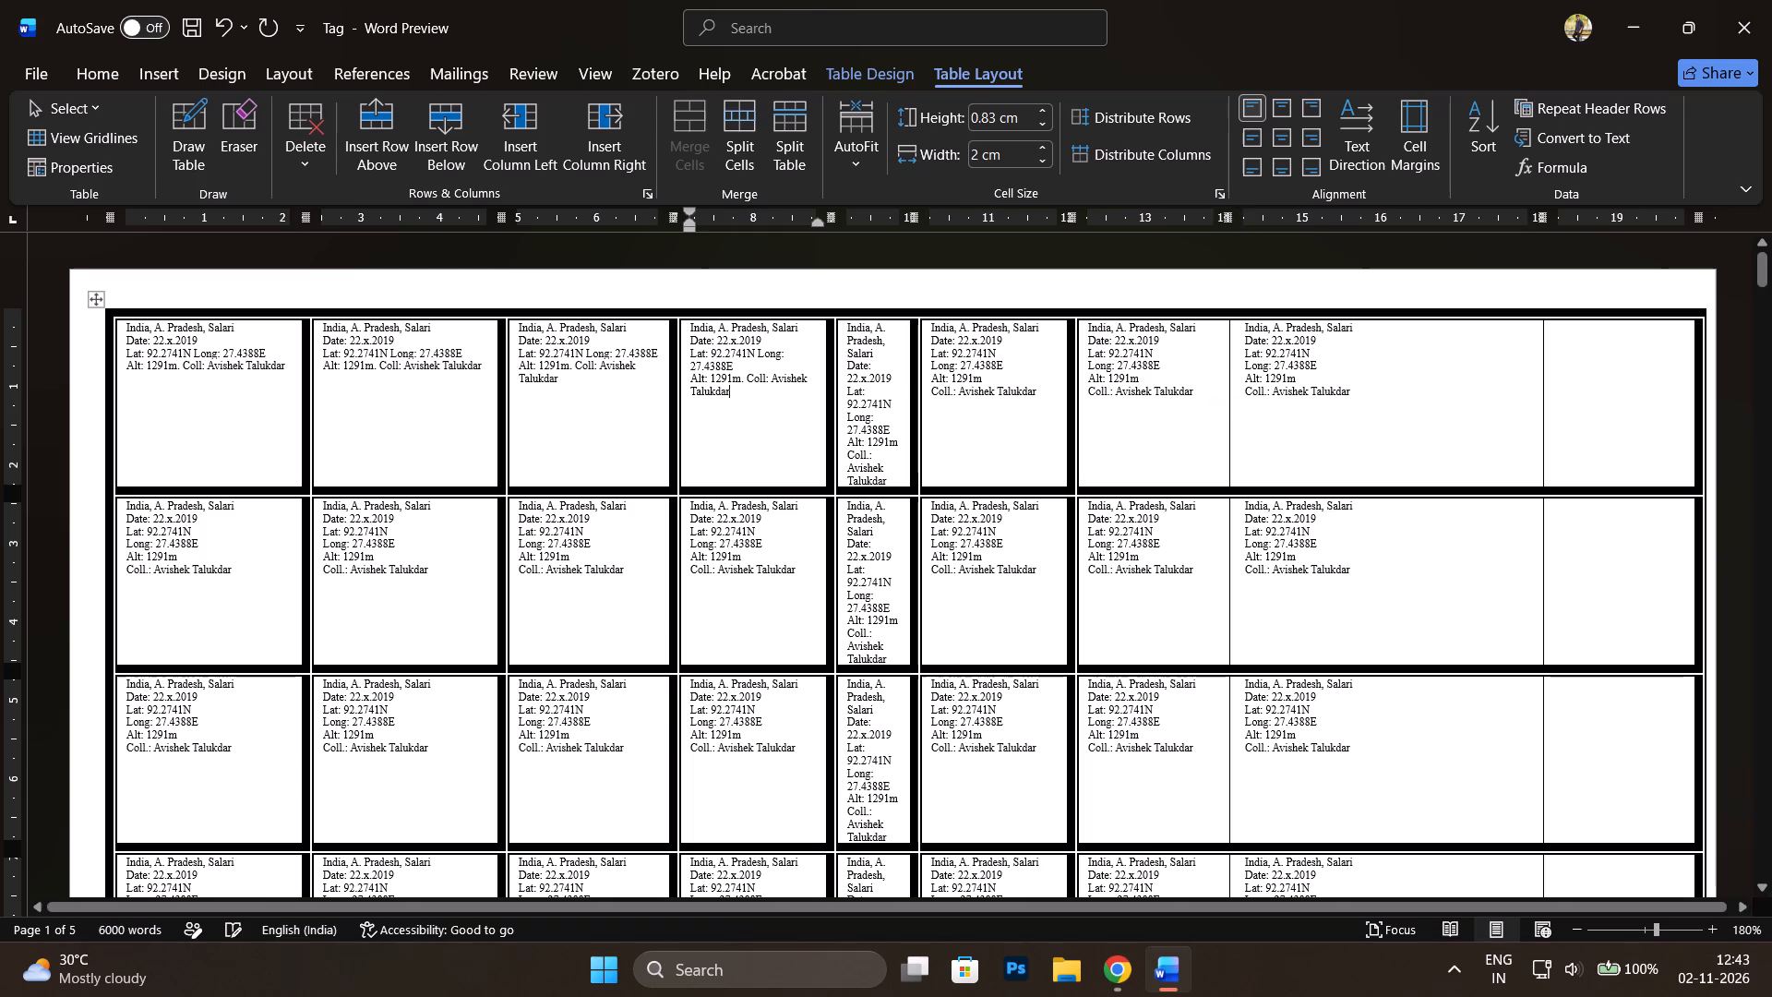
left_click_drag(1227, 414, 1379, 414)
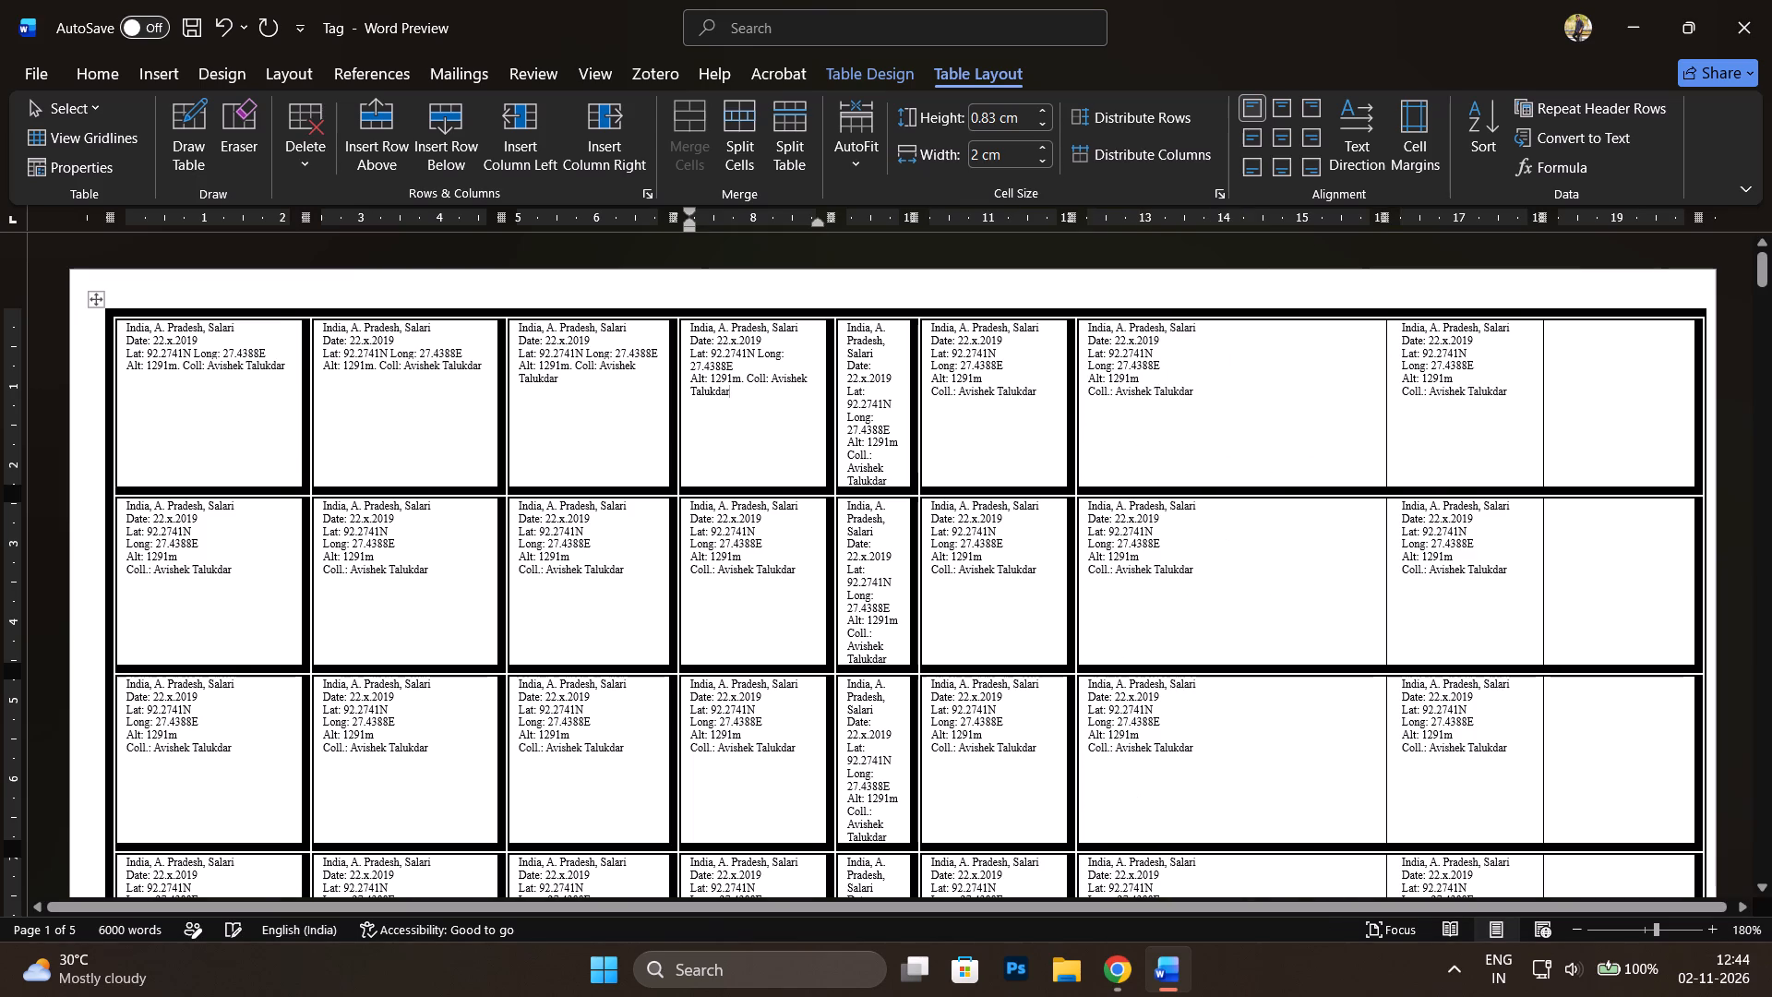
left_click_drag(1069, 418, 1263, 425)
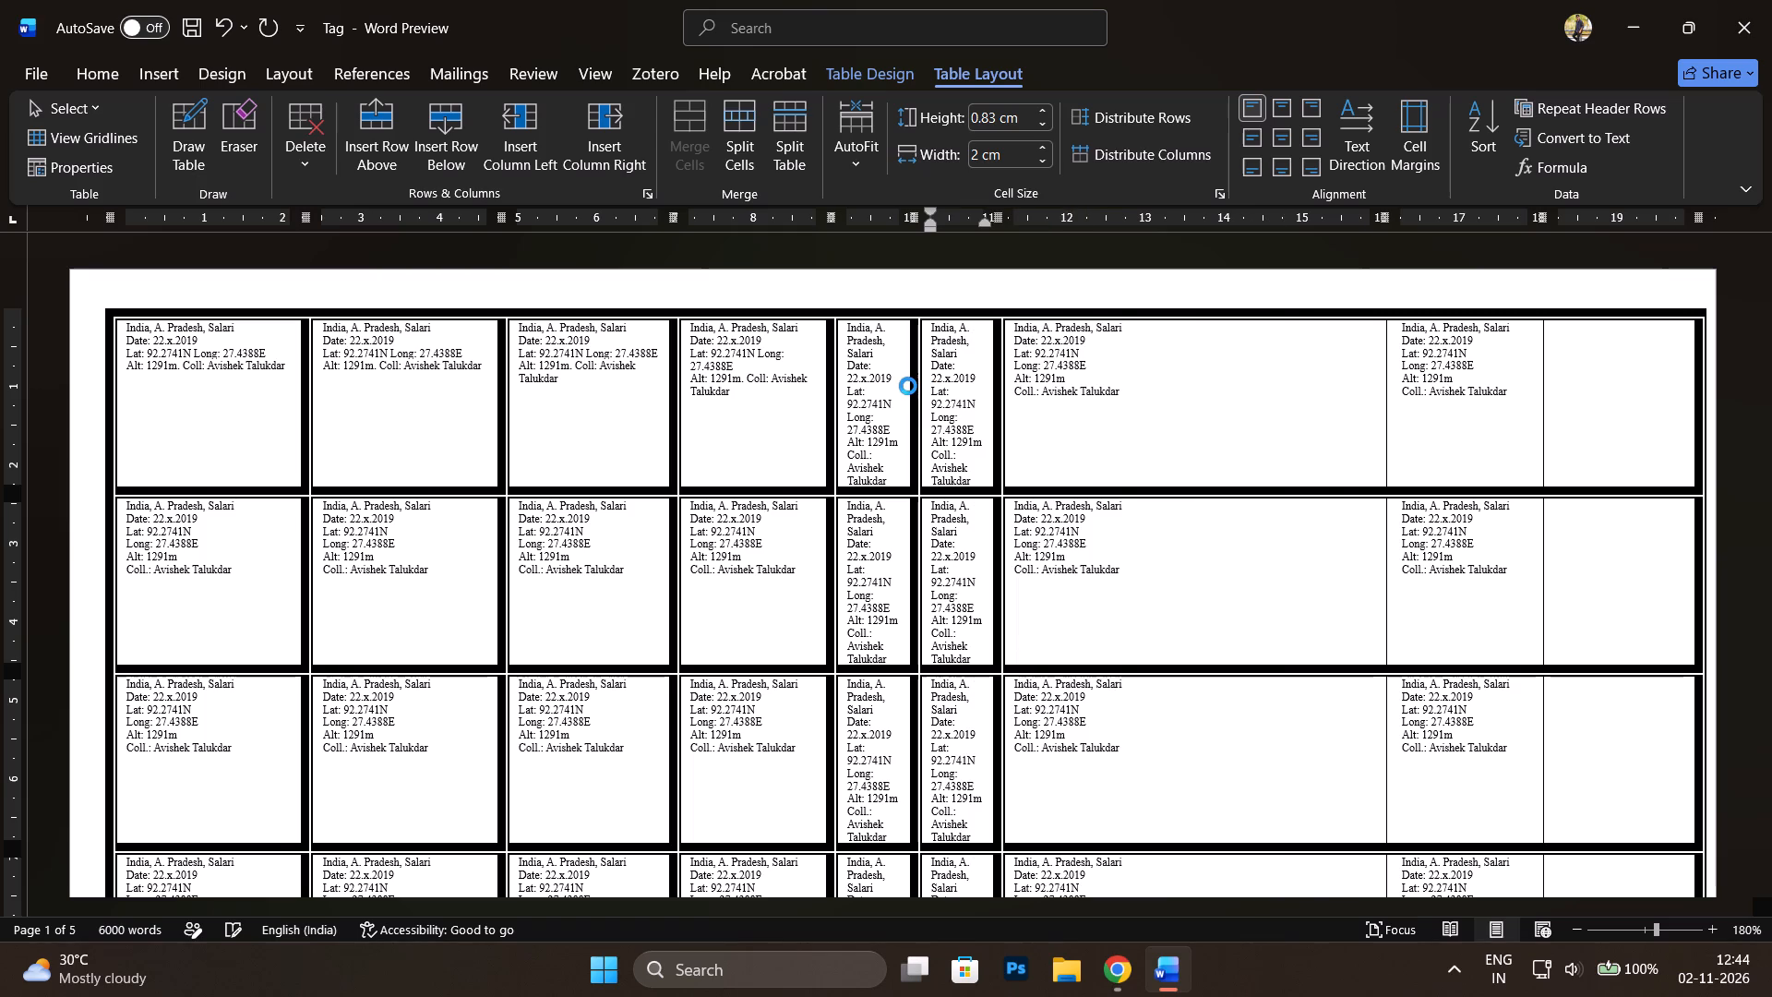
left_click_drag(912, 385, 1041, 396)
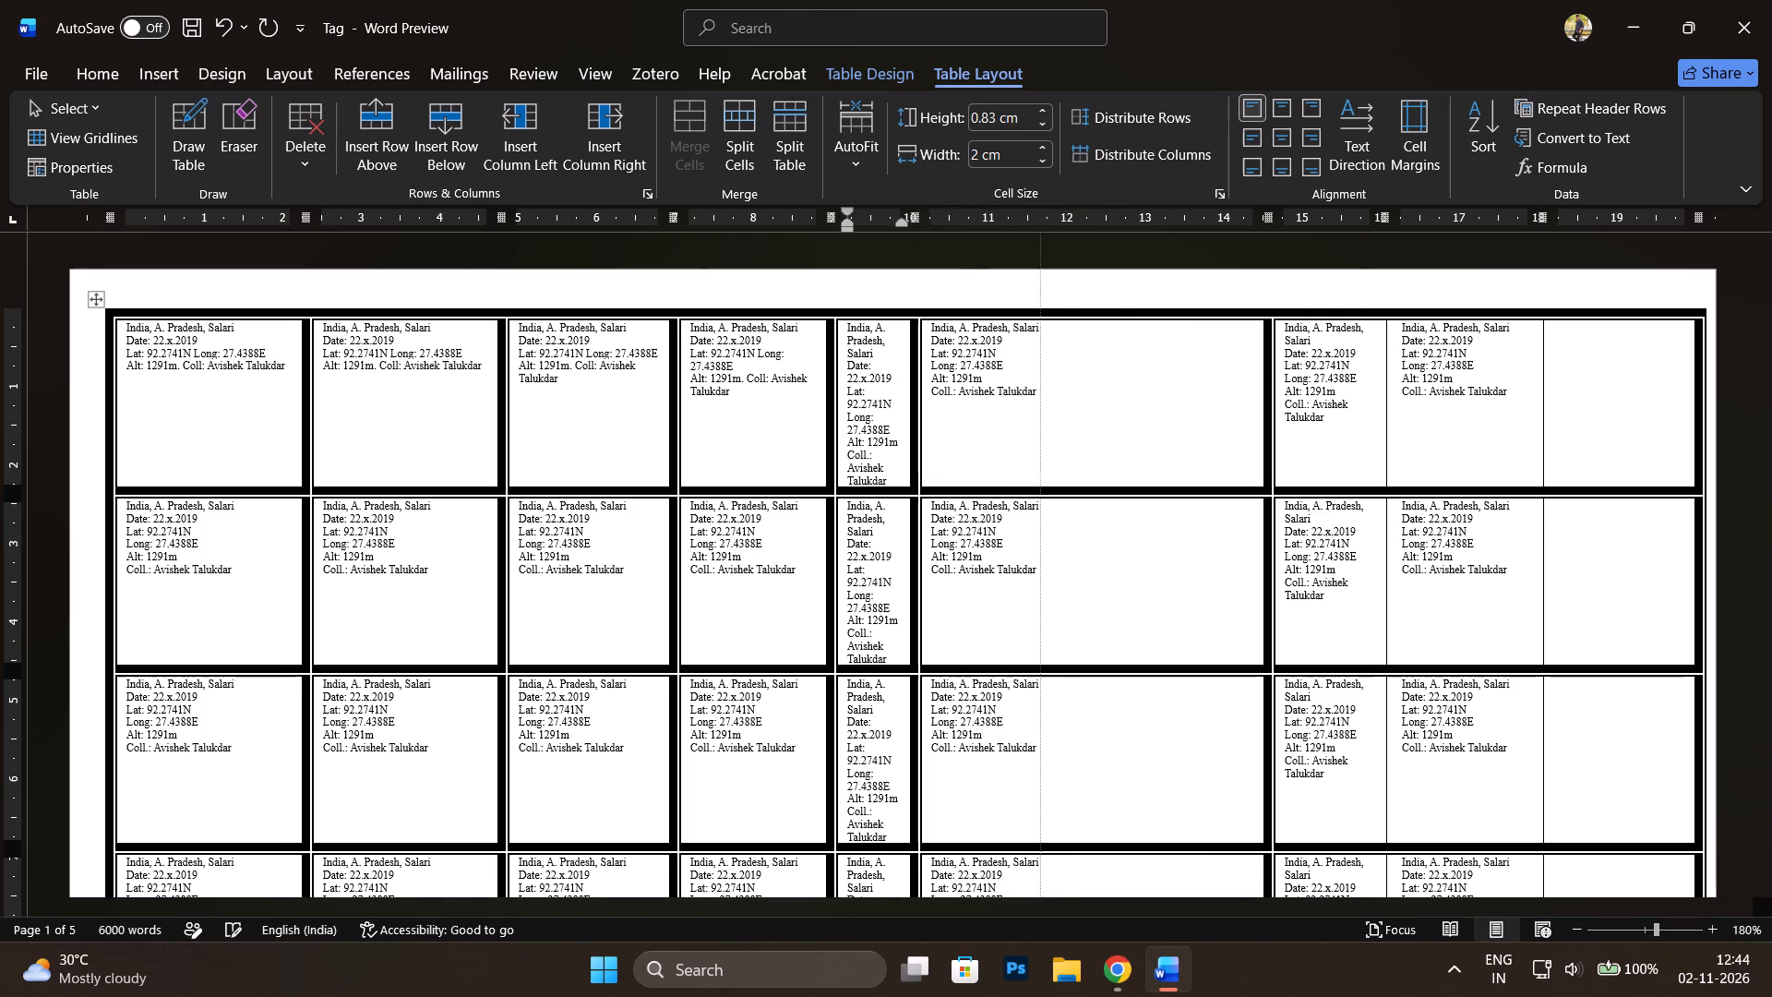
left_click_drag(1041, 396, 1105, 407)
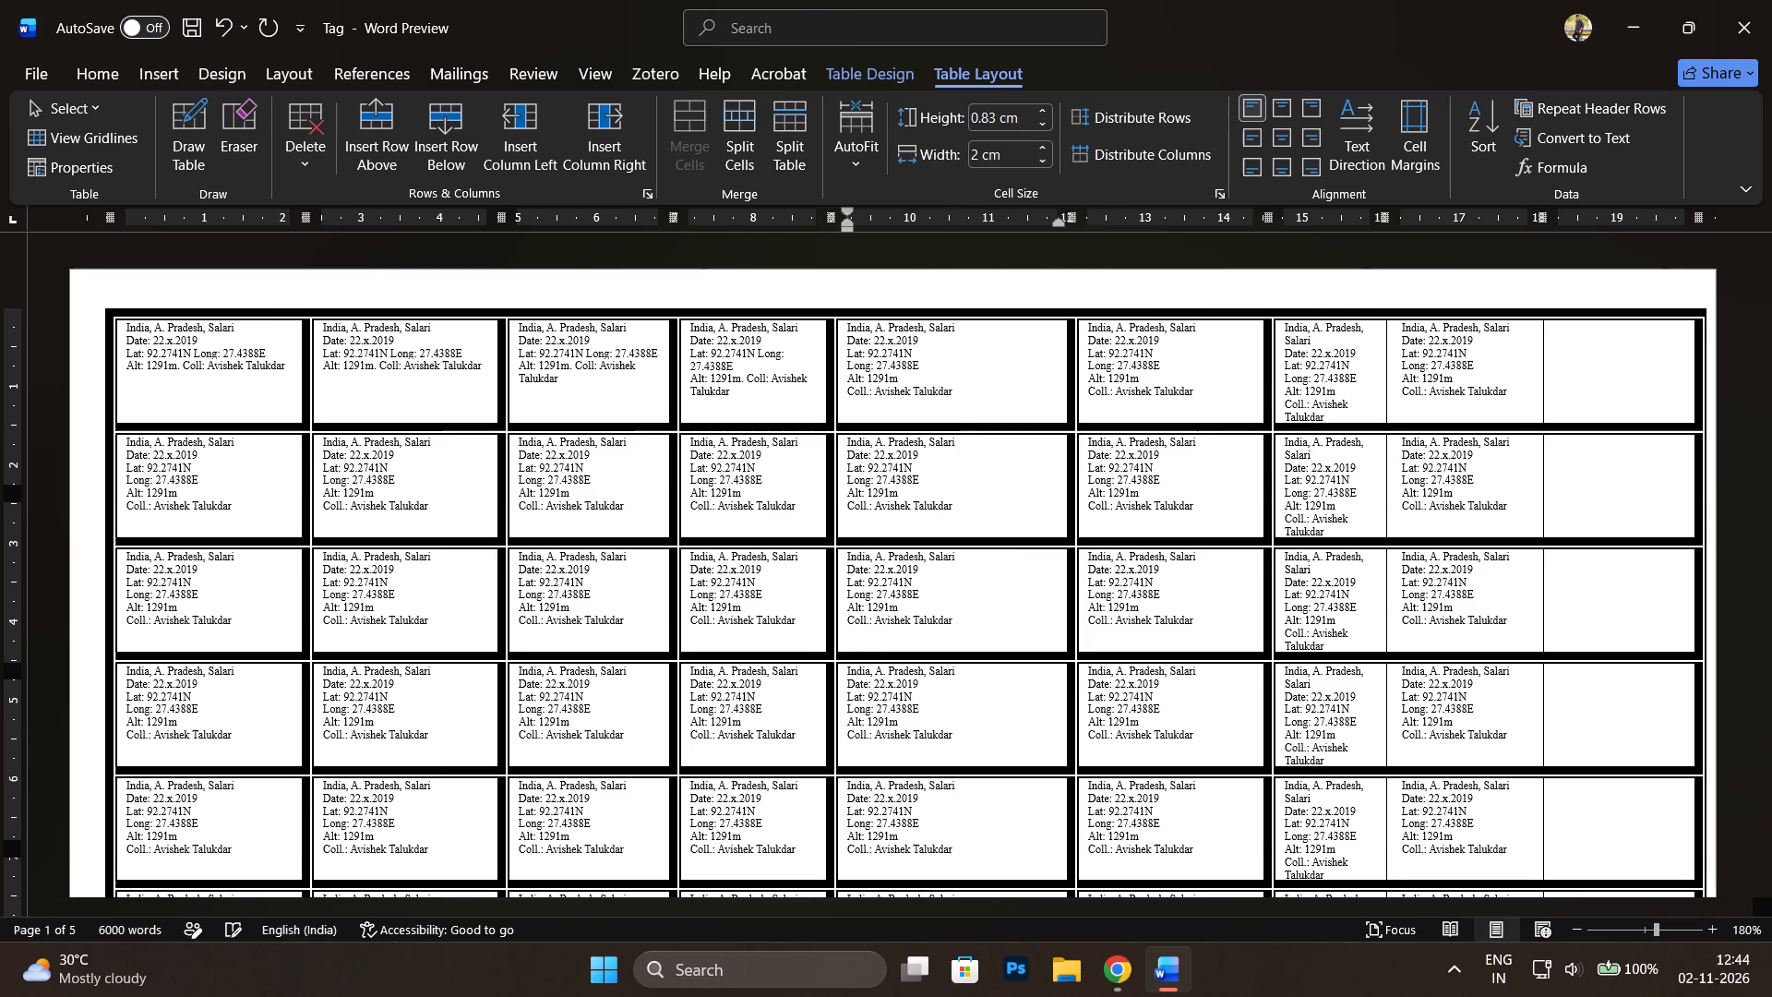
scroll(1012, 545, "up", 3)
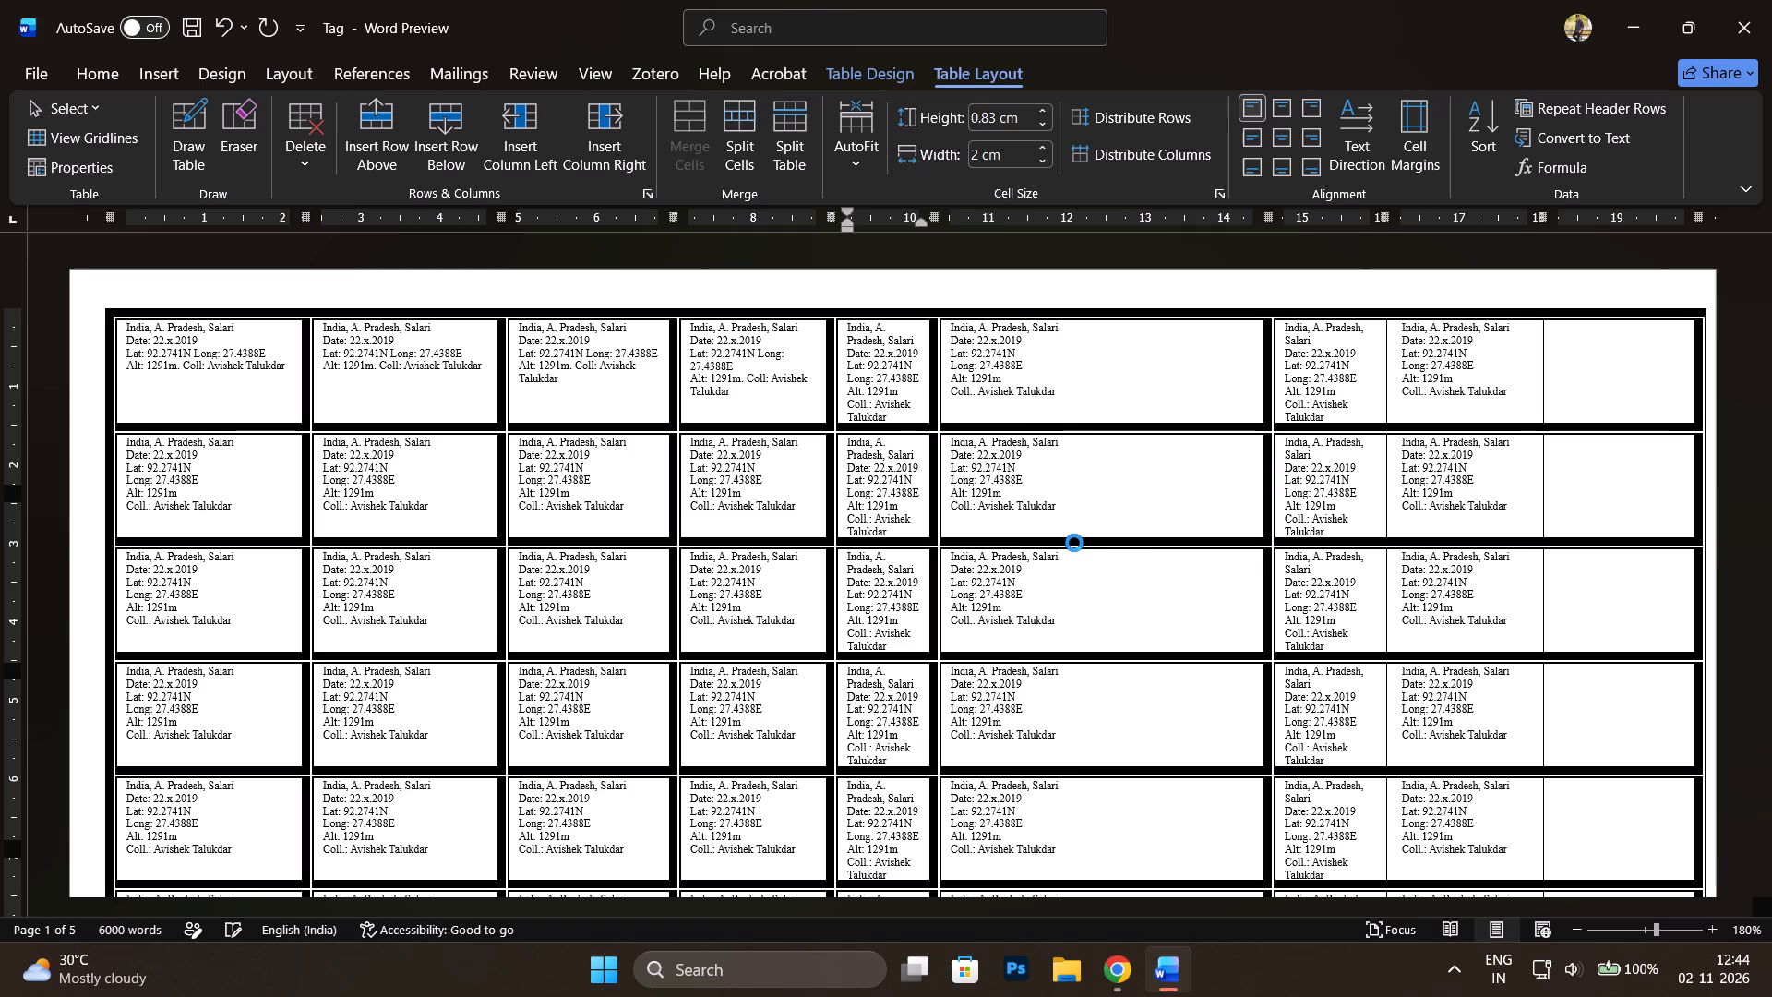
scroll(1074, 543, "up", 2)
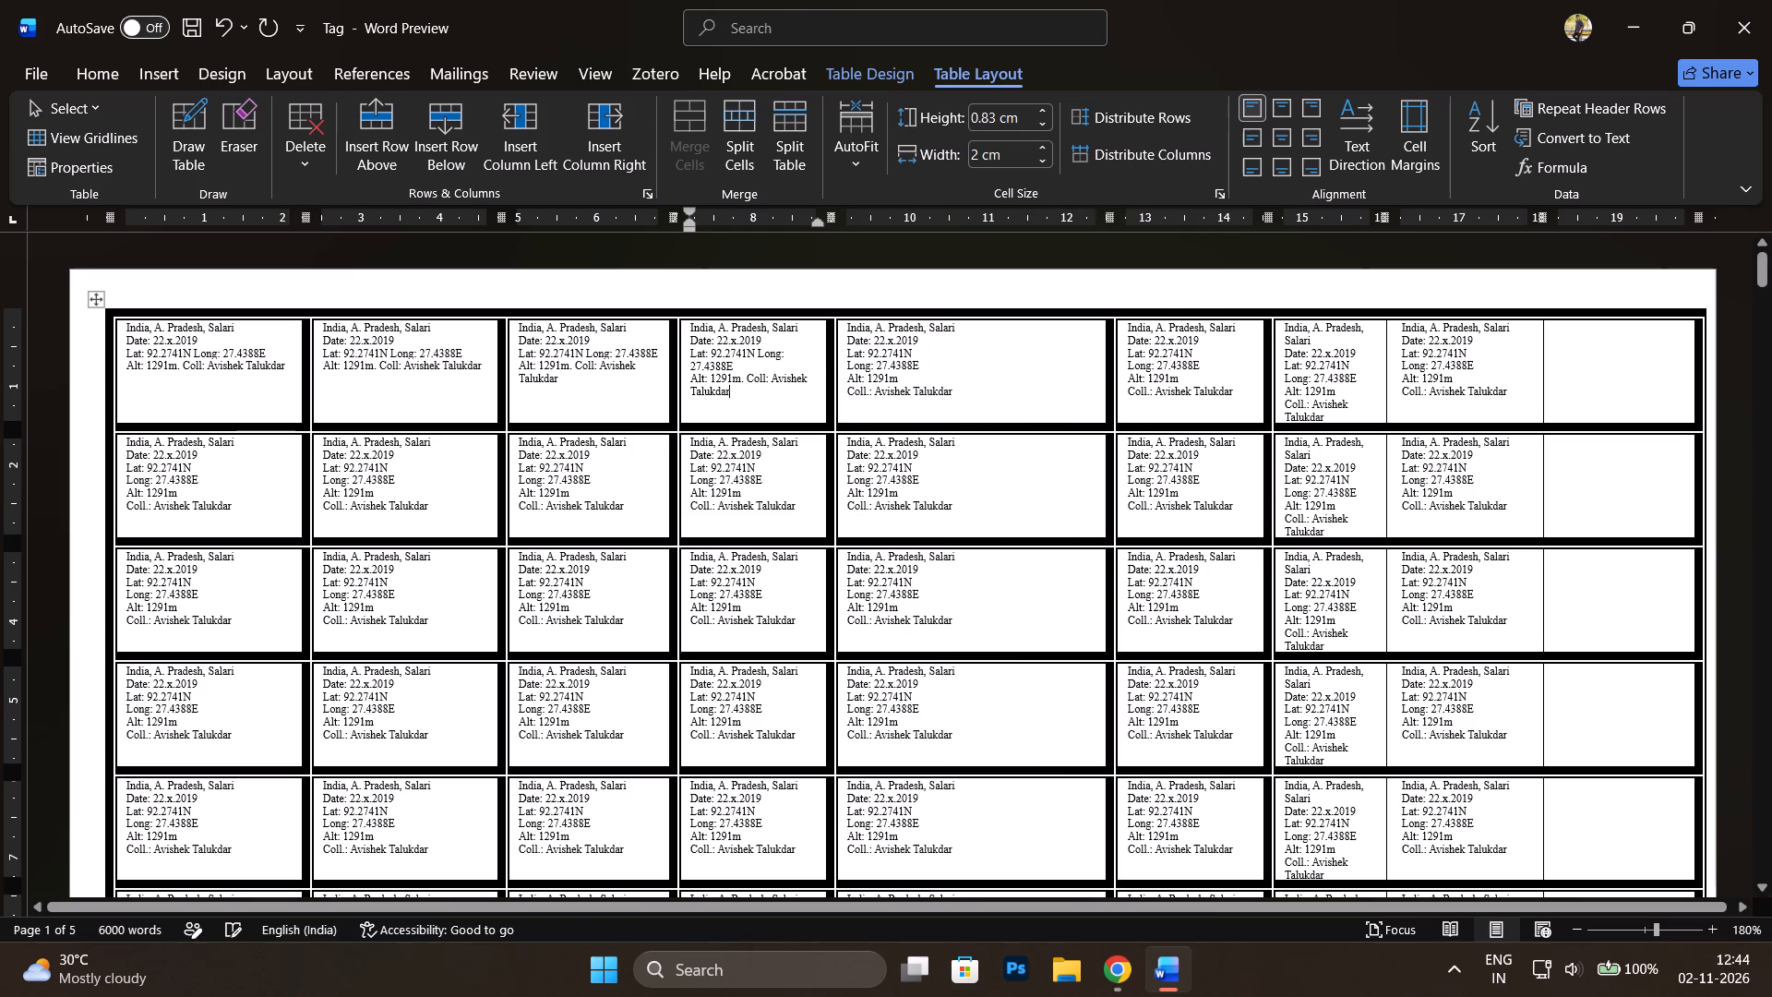
scroll(868, 577, "up", 2)
Widen the third, fourth and fifth columns to fit the four-line Salari label, making the fourth 2.5 cm and the fifth 3 cm.
left_click_drag(831, 370, 893, 373)
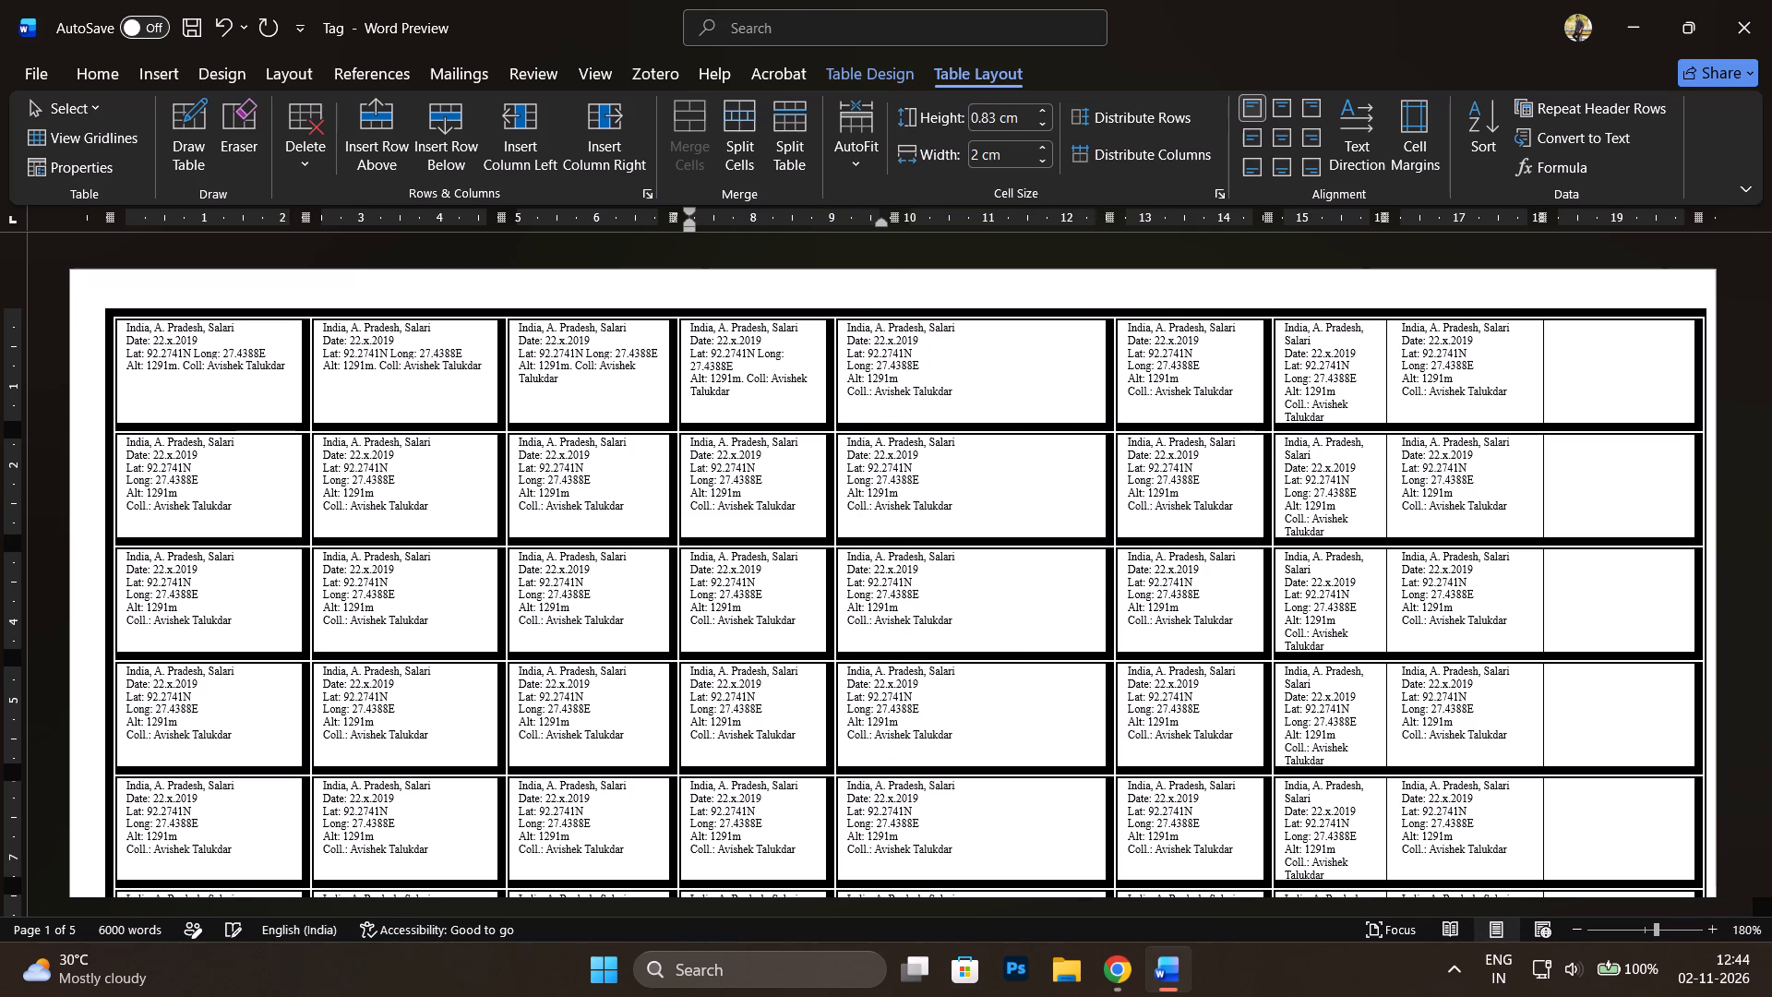
scroll(775, 511, "up", 2)
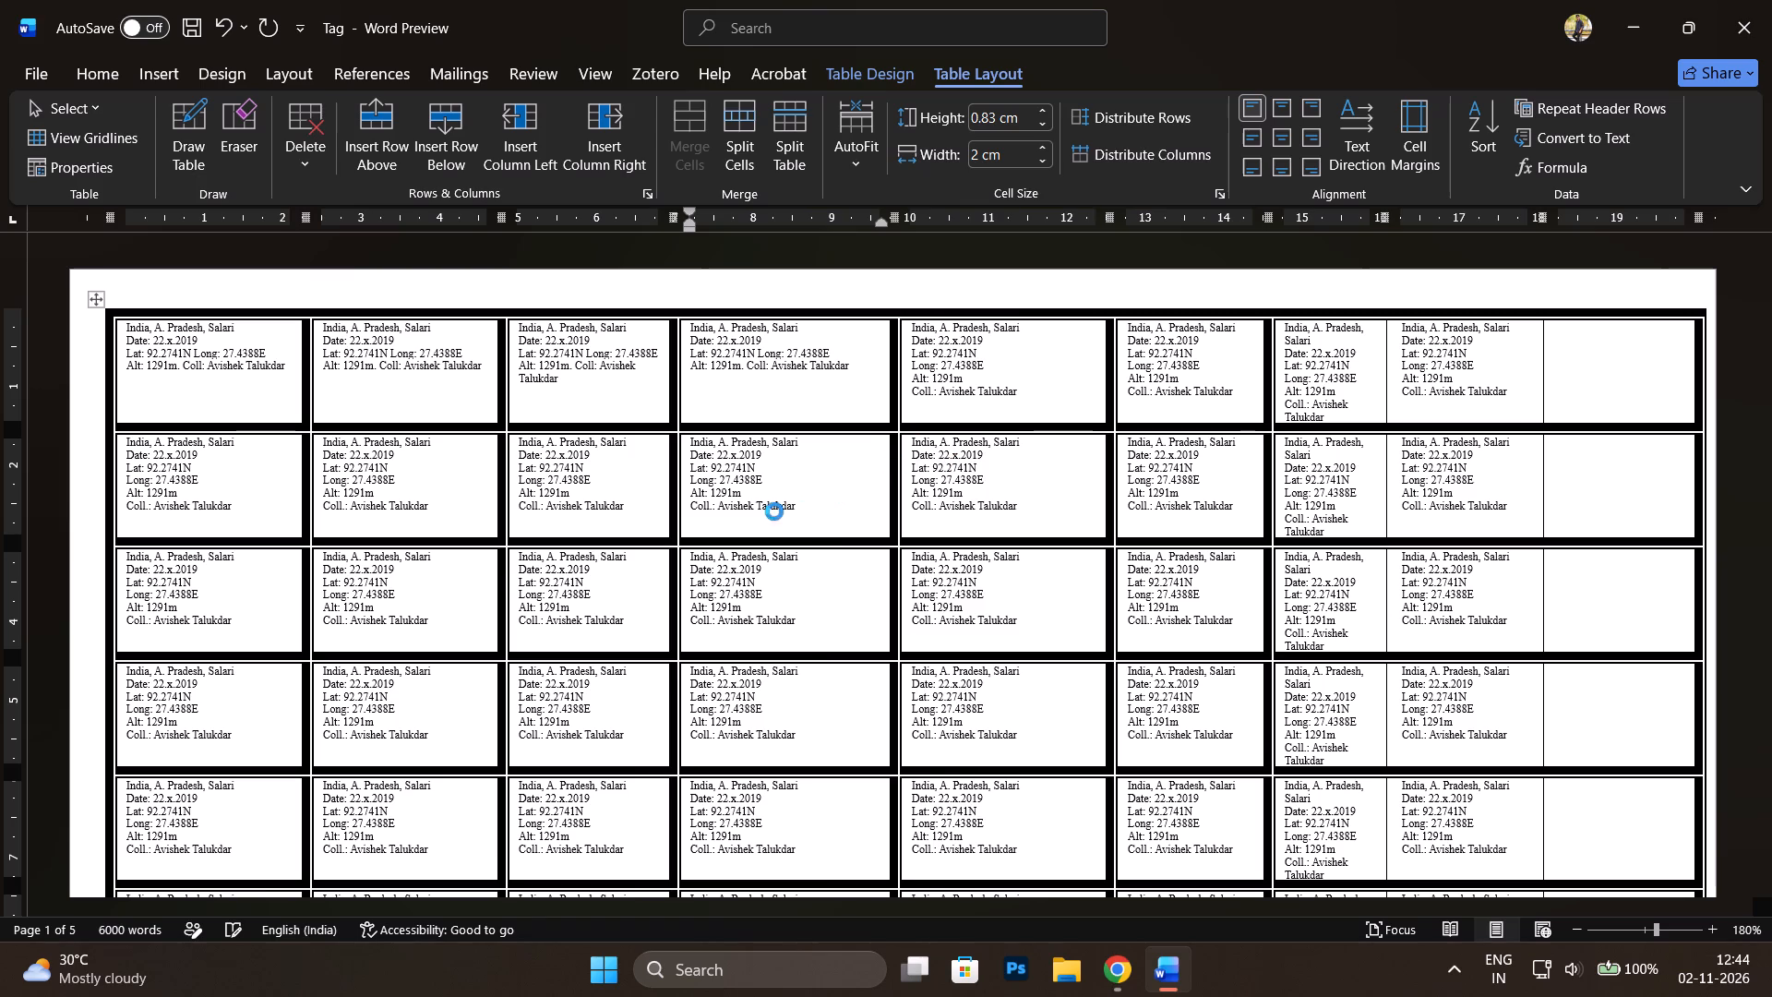
left_click_drag(669, 372, 706, 374)
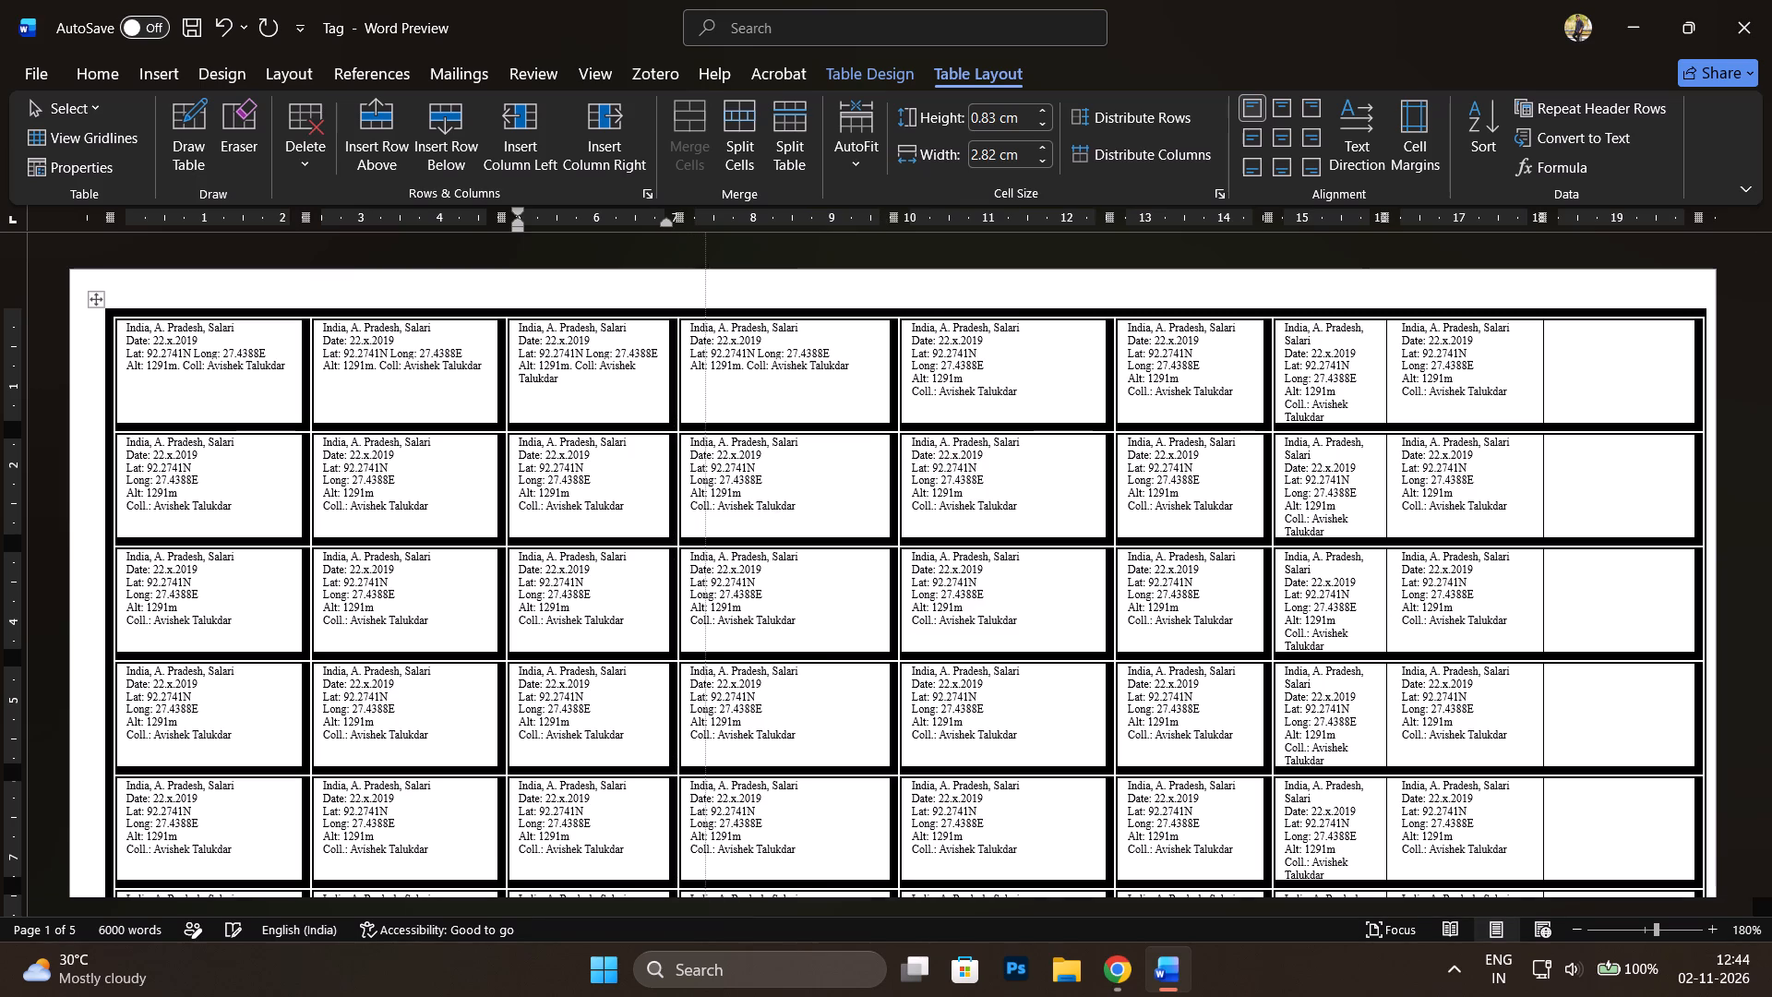
left_click_drag(706, 374, 712, 374)
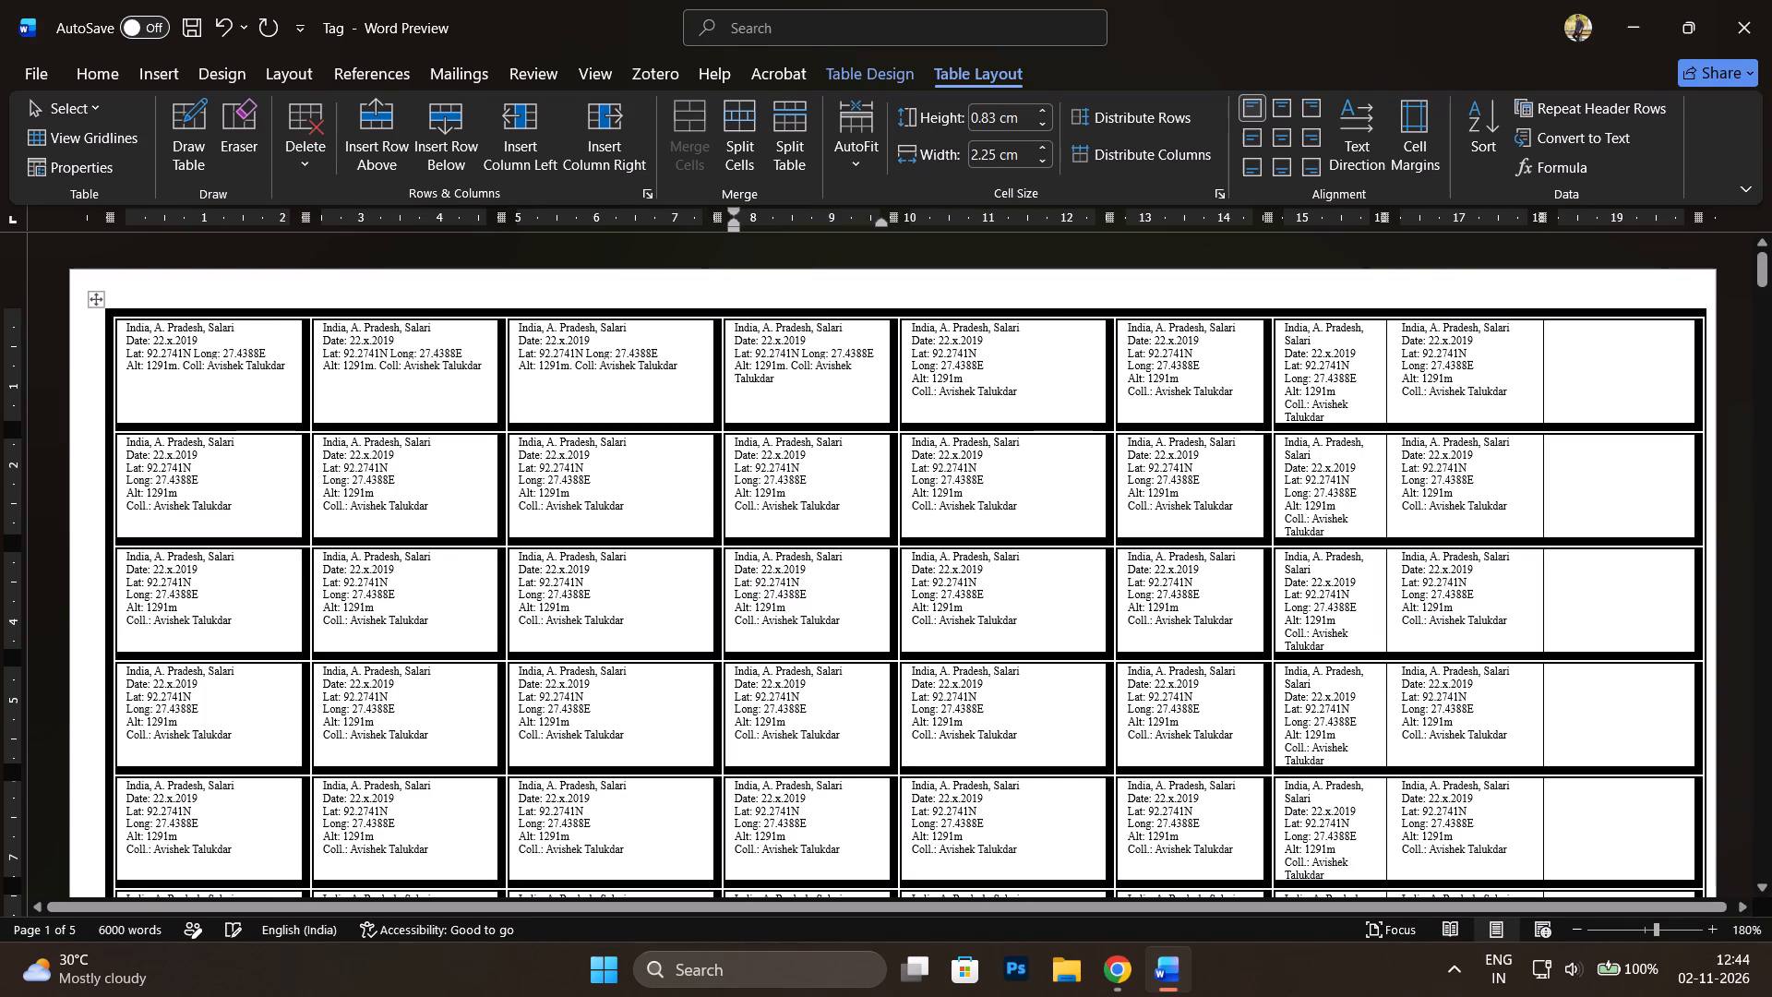
left_click_drag(892, 352, 903, 352)
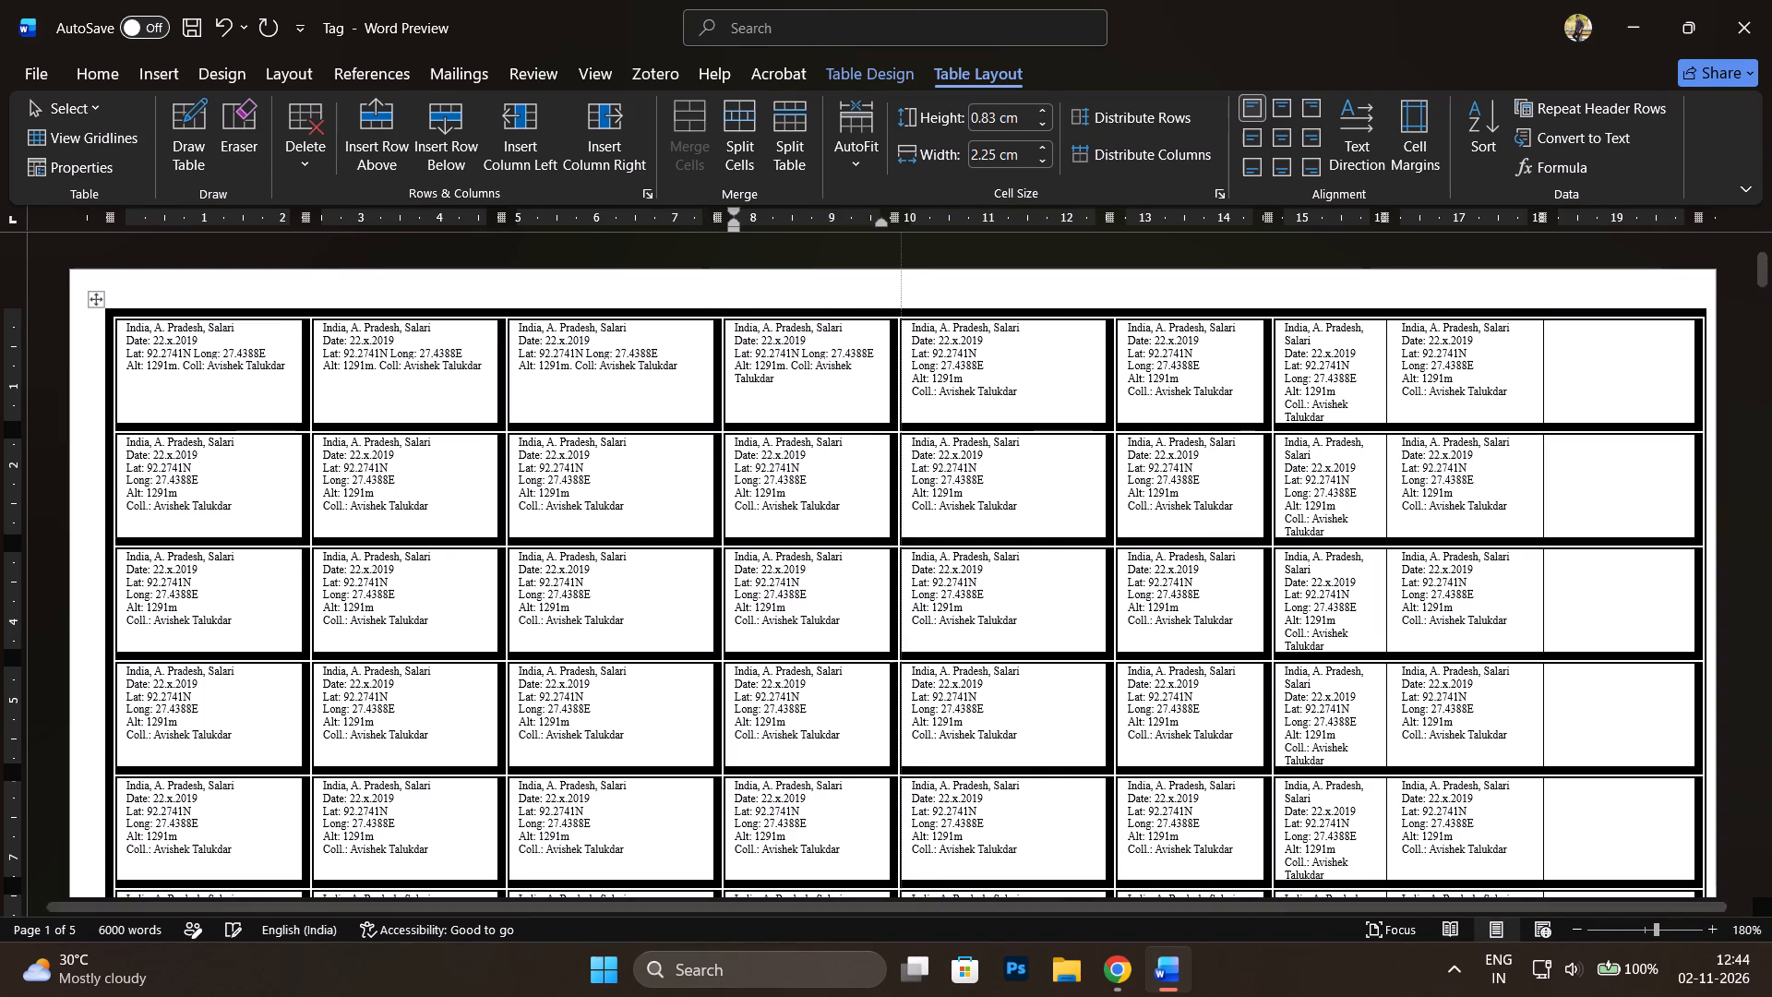
left_click_drag(903, 352, 924, 356)
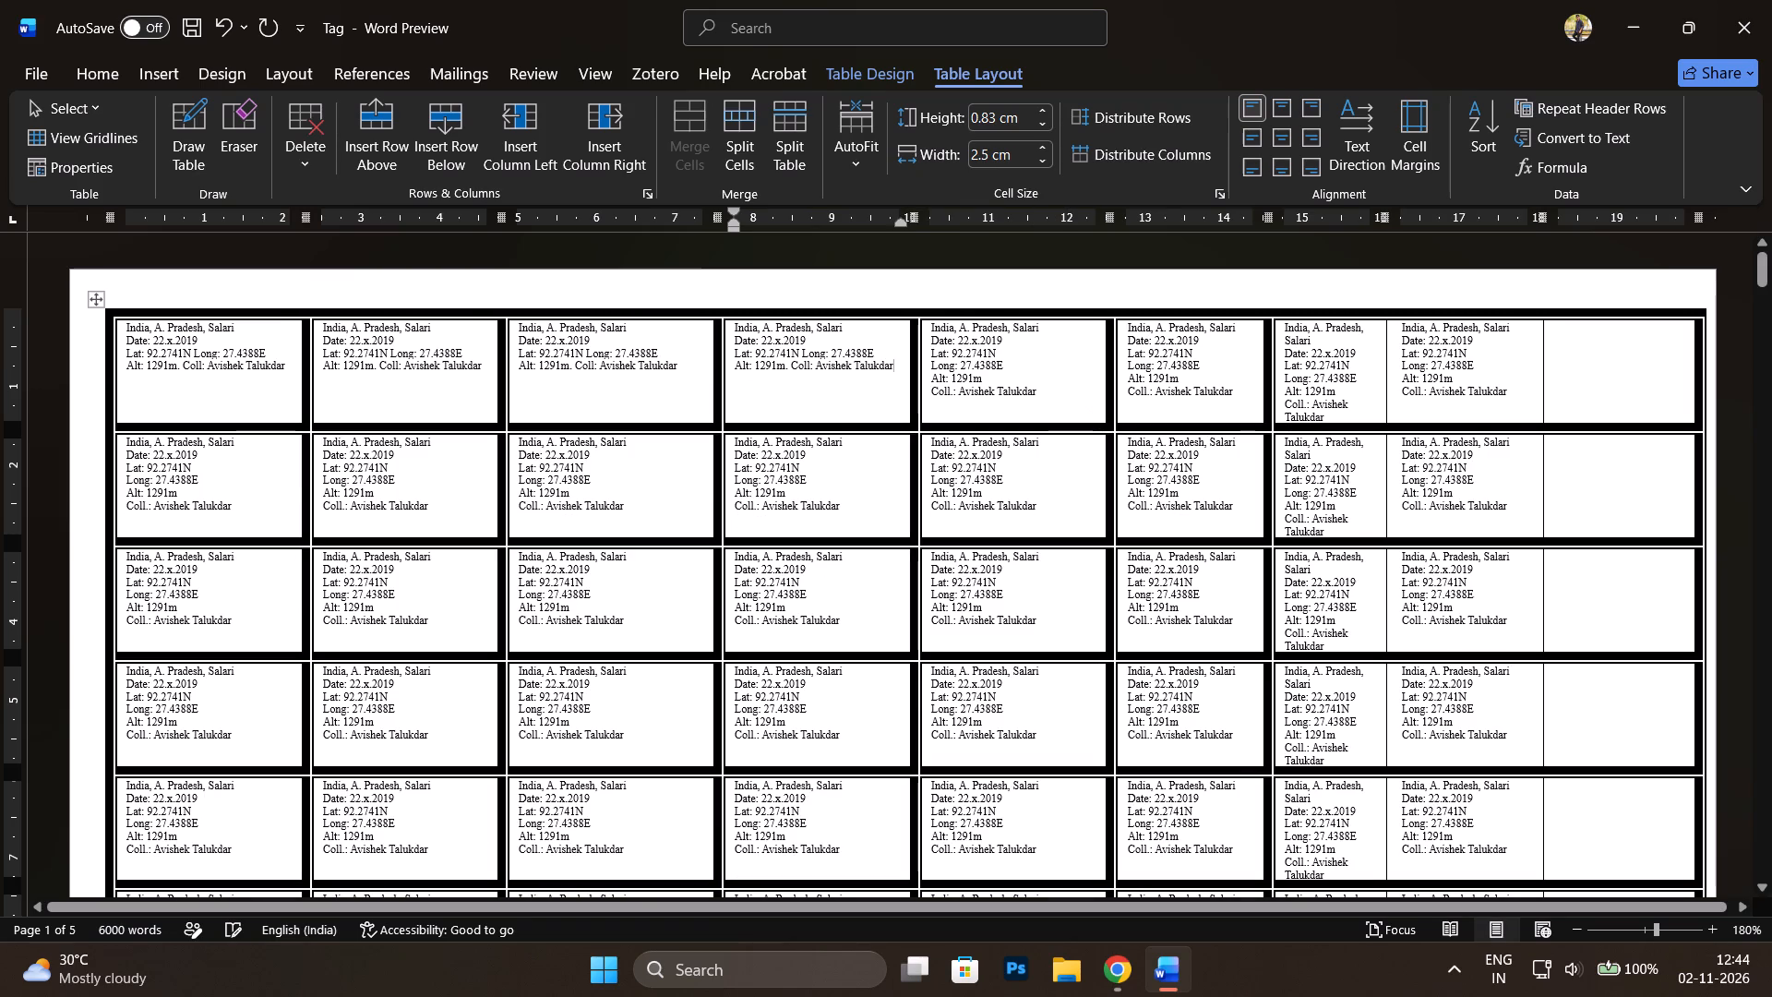
left_click_drag(1108, 368, 1150, 373)
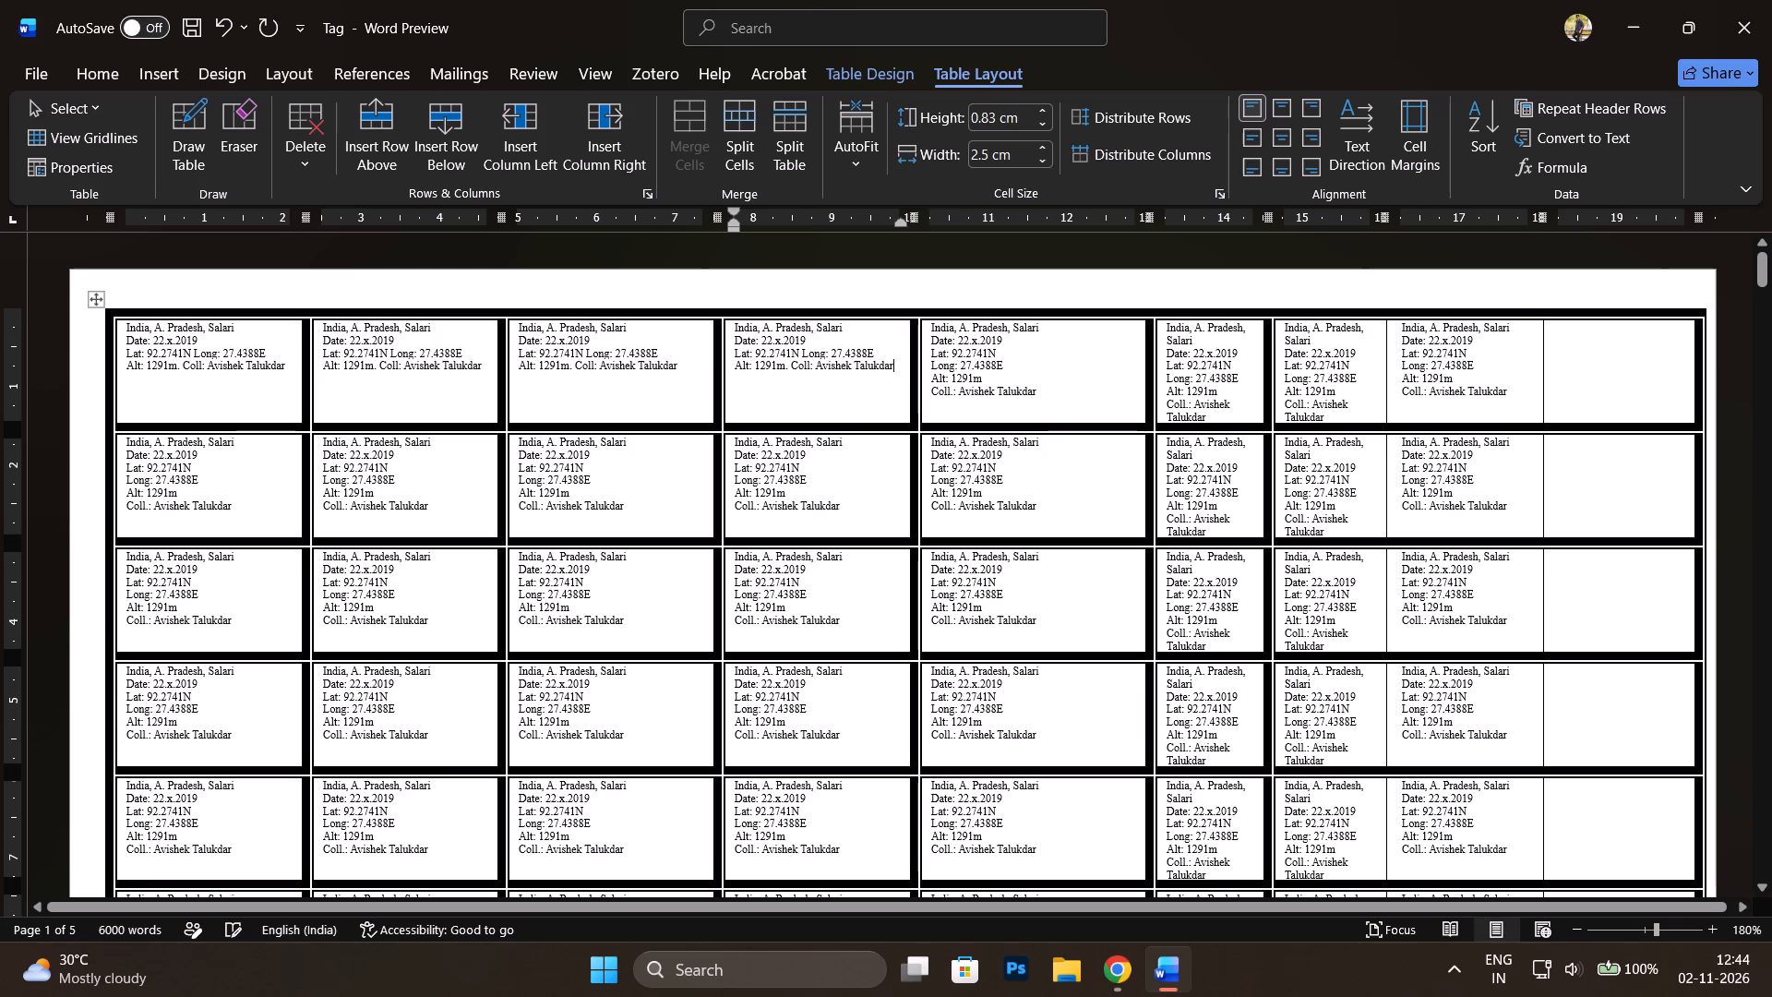
Paste the condensed four-line Salari label over the labels in the fifth, sixth, seventh and eighth cells of the first row.
left_click_drag(1058, 387, 924, 334)
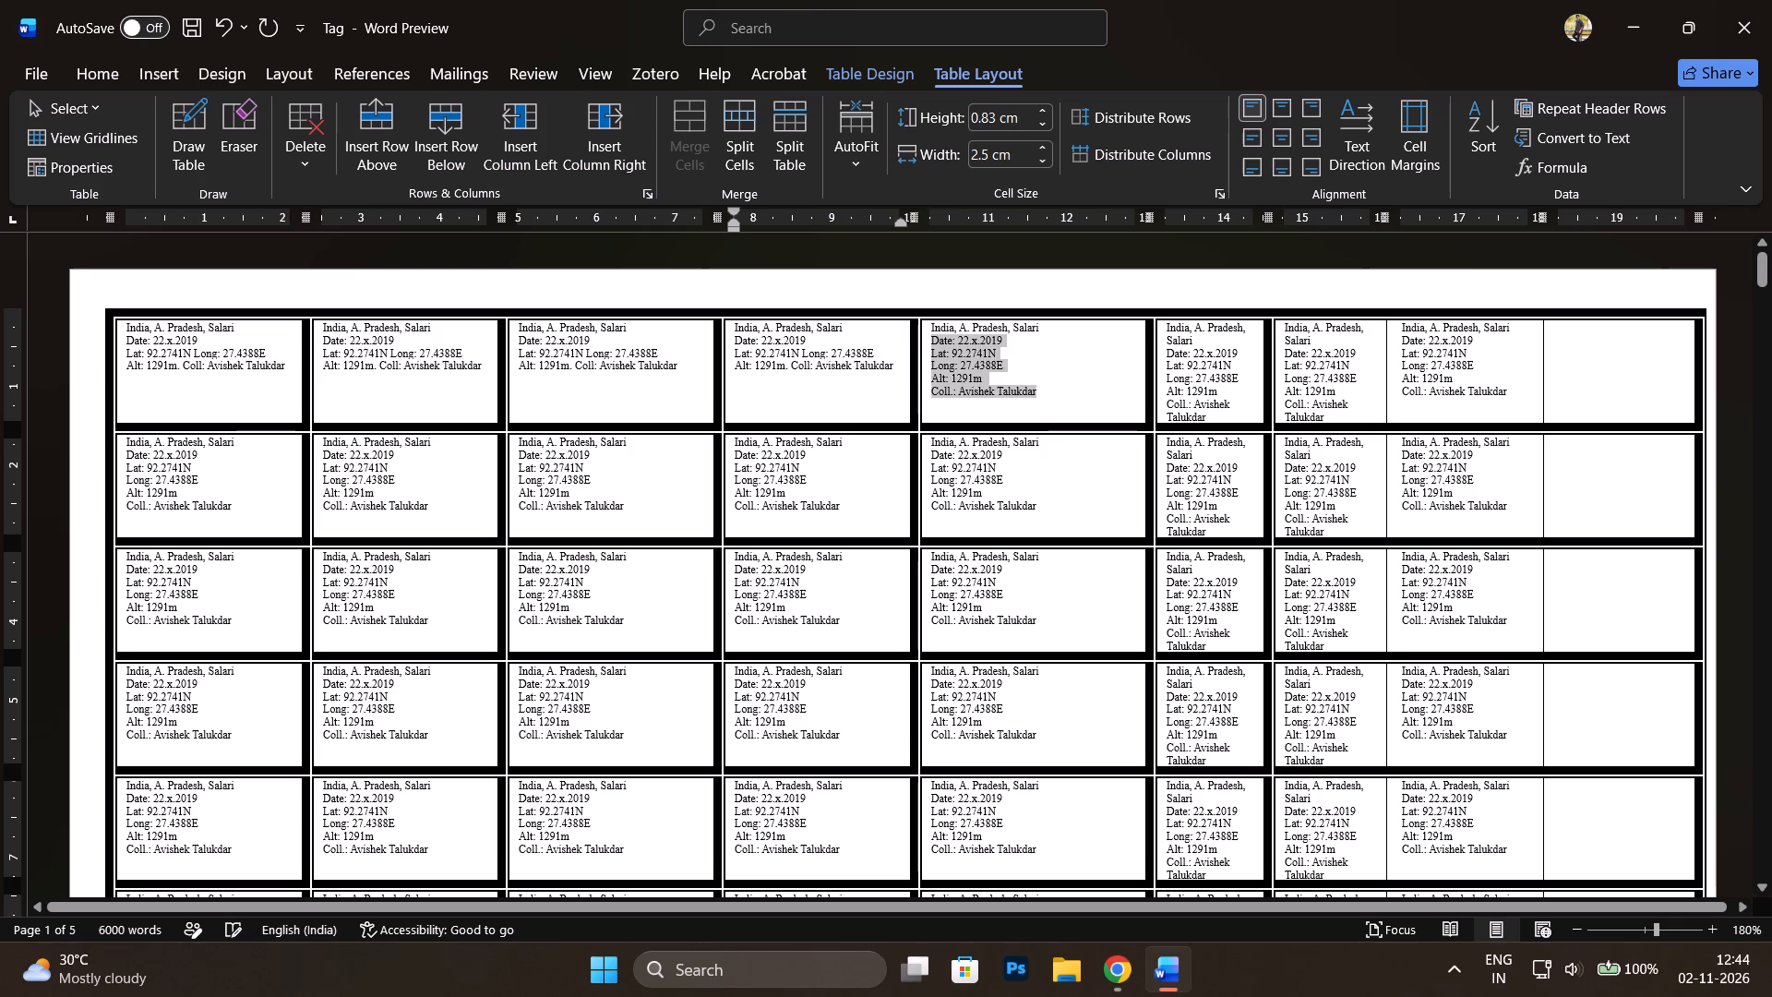
left_click_drag(924, 334, 925, 328)
key("ctrl+v")
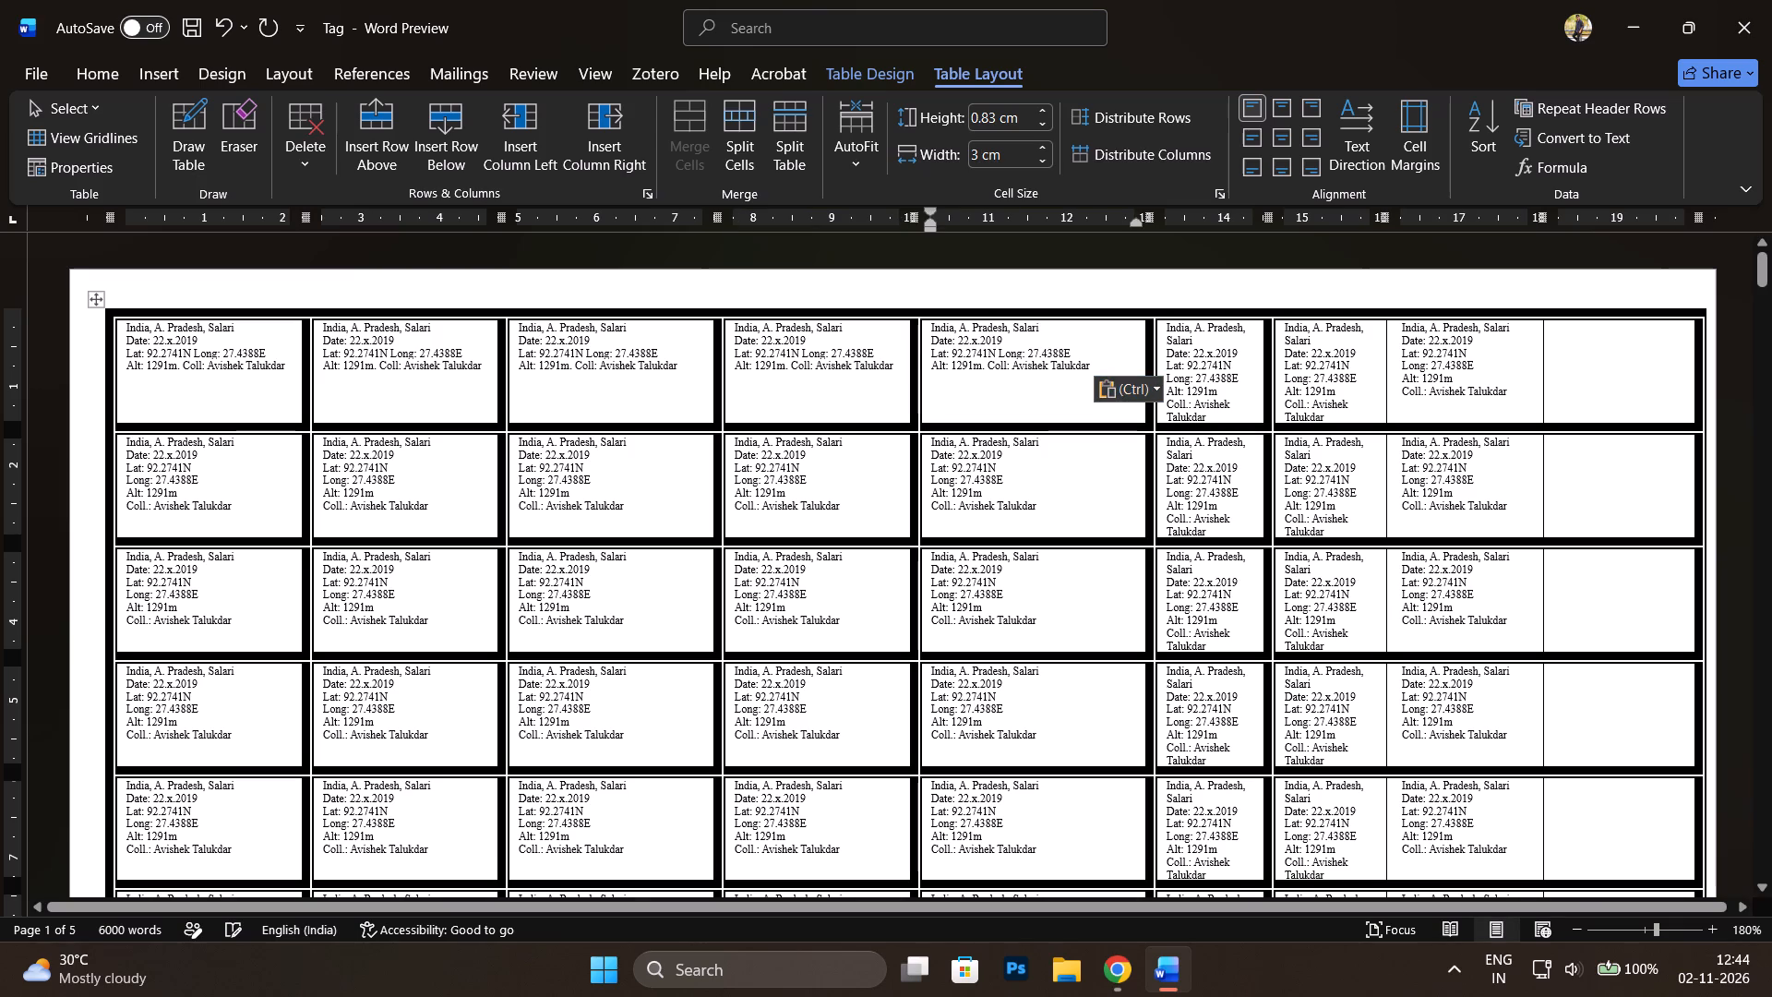
left_click(1206, 354)
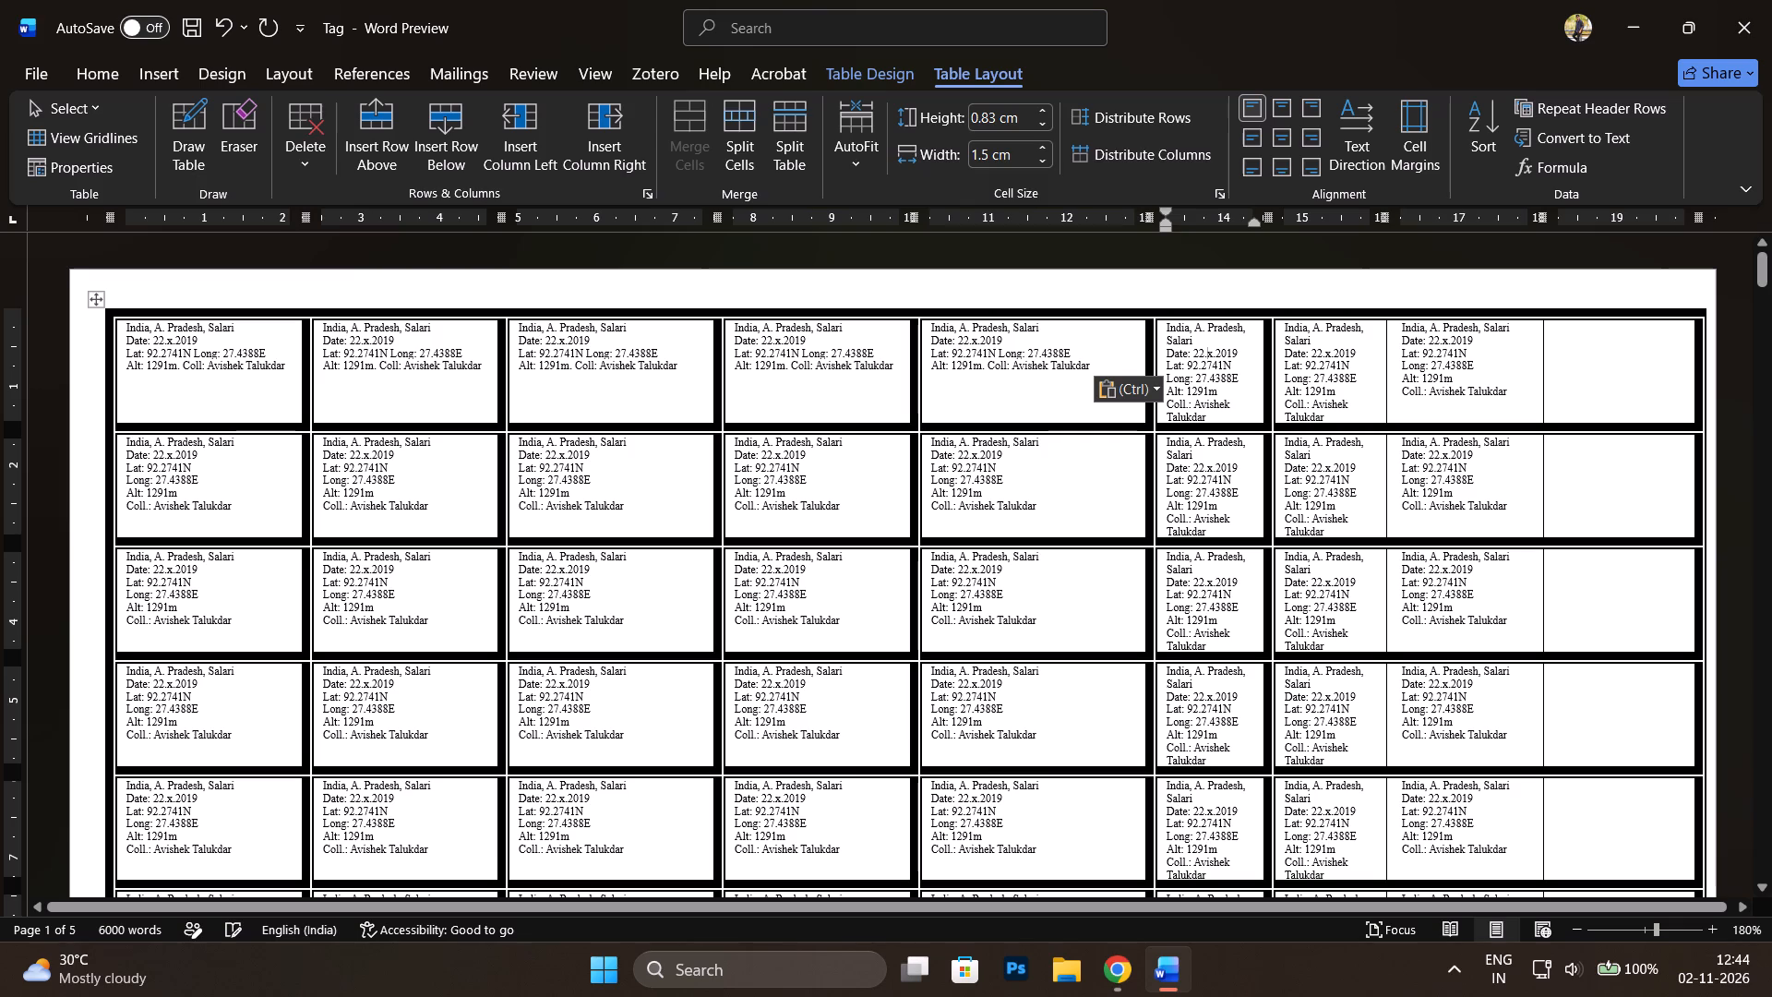
left_click_drag(1229, 420, 1166, 324)
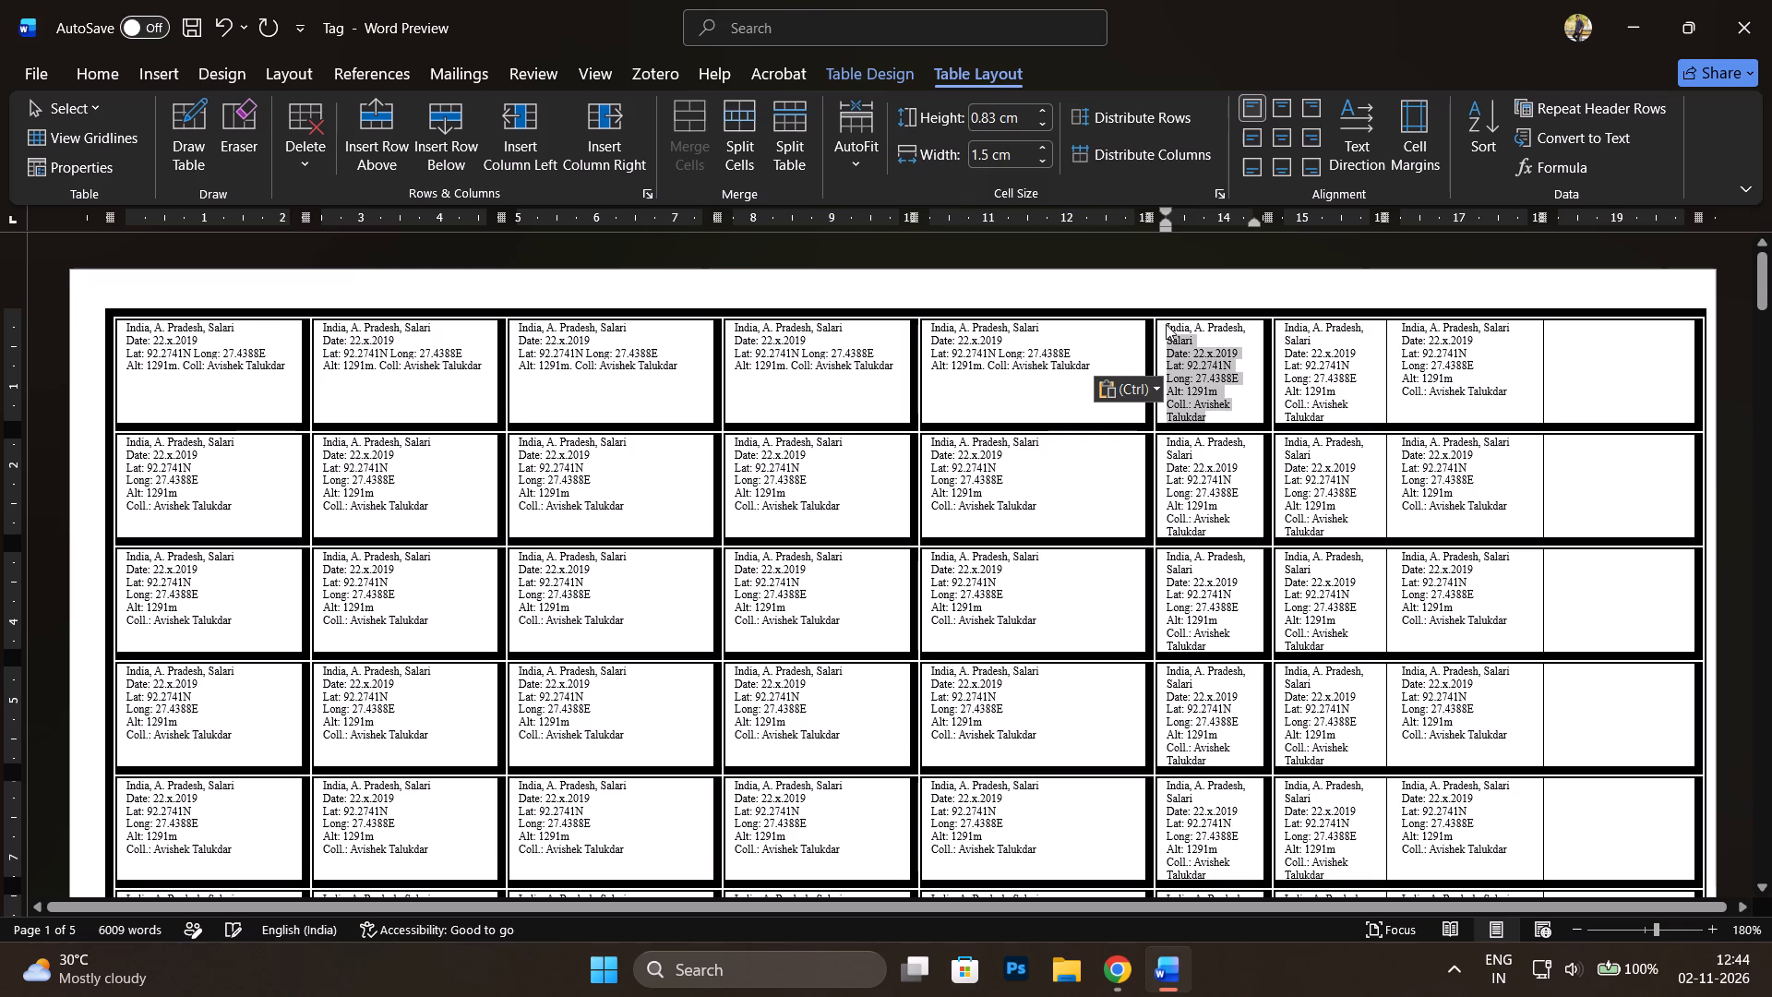
left_click_drag(1166, 324, 1166, 322)
key("ctrl+v")
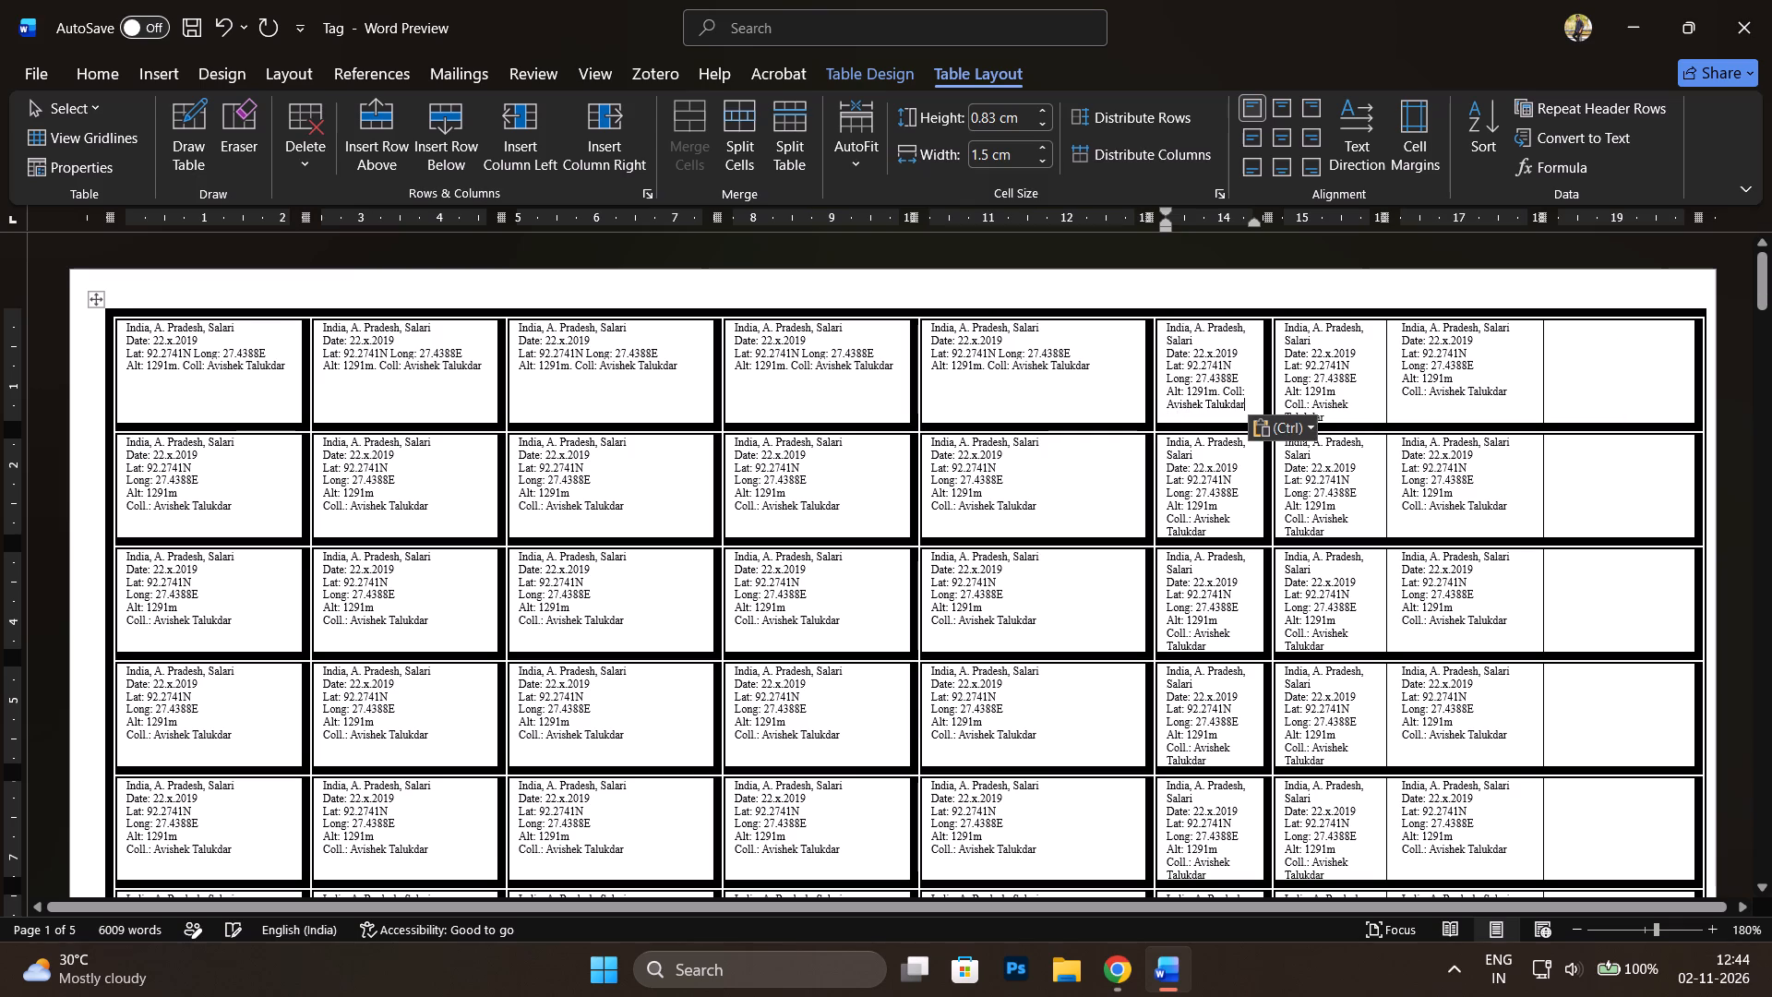
left_click_drag(1354, 415, 1272, 324)
key("ctrl+v")
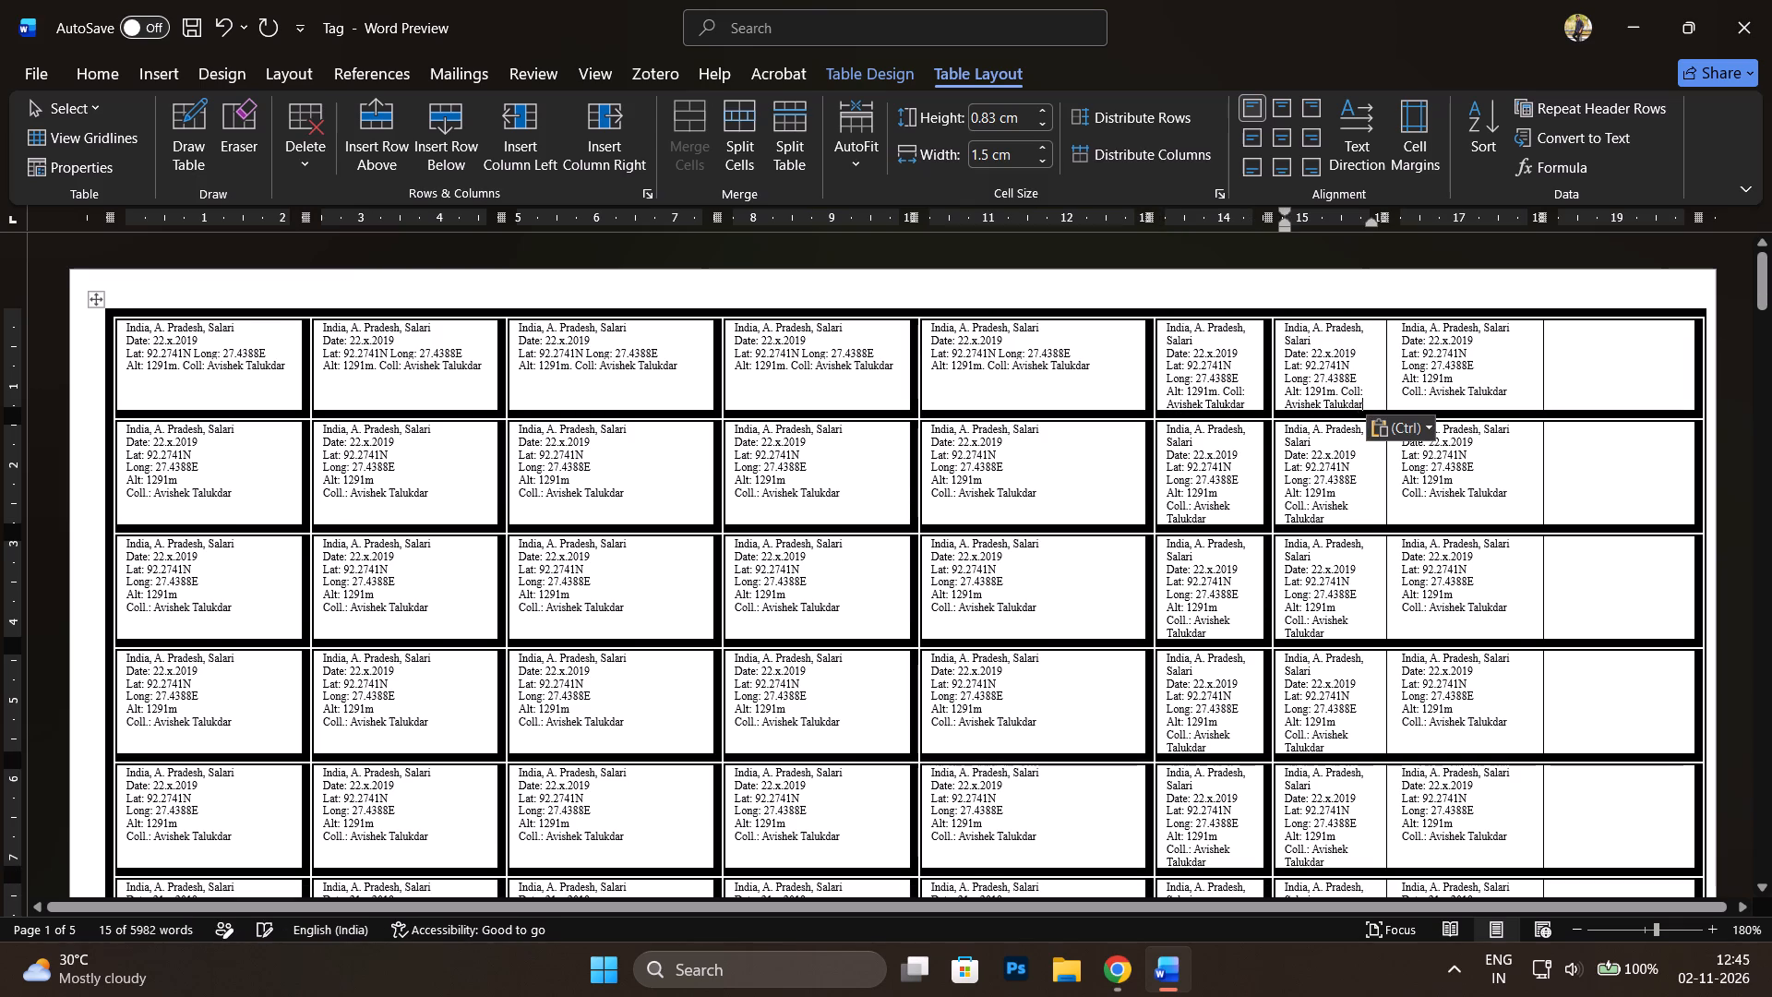
left_click_drag(1519, 391, 1396, 350)
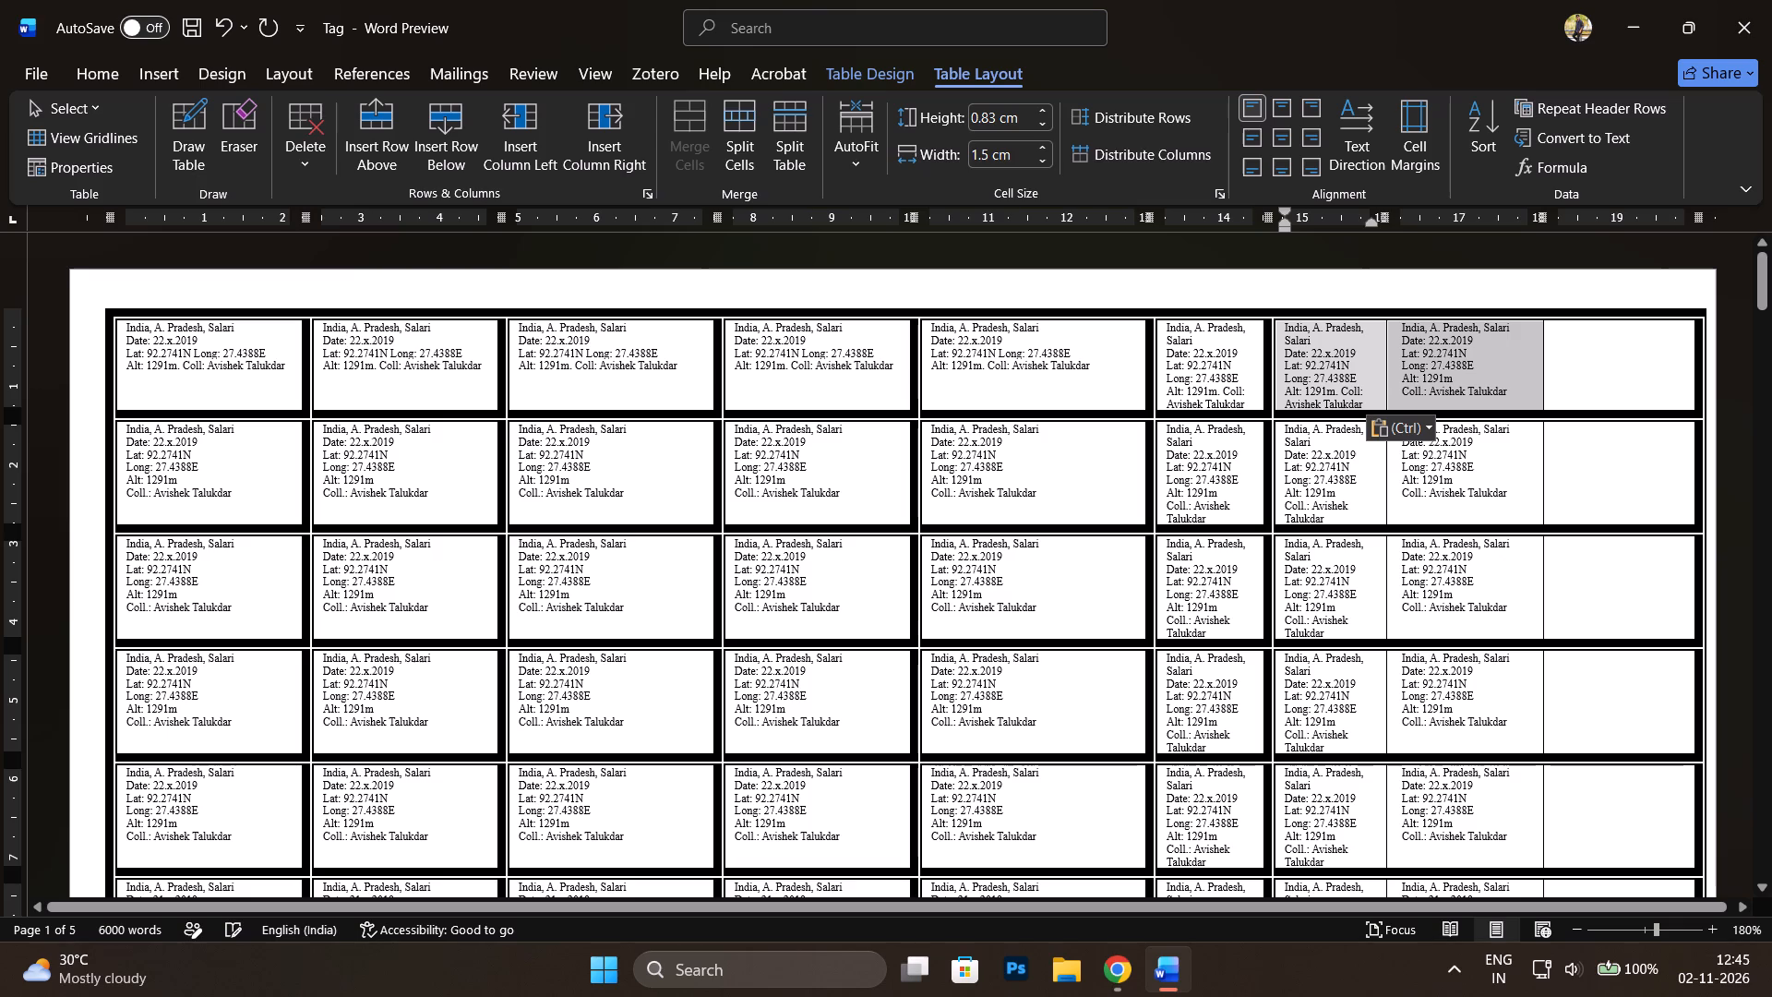
left_click_drag(1396, 350, 1396, 347)
key("ctrl+v")
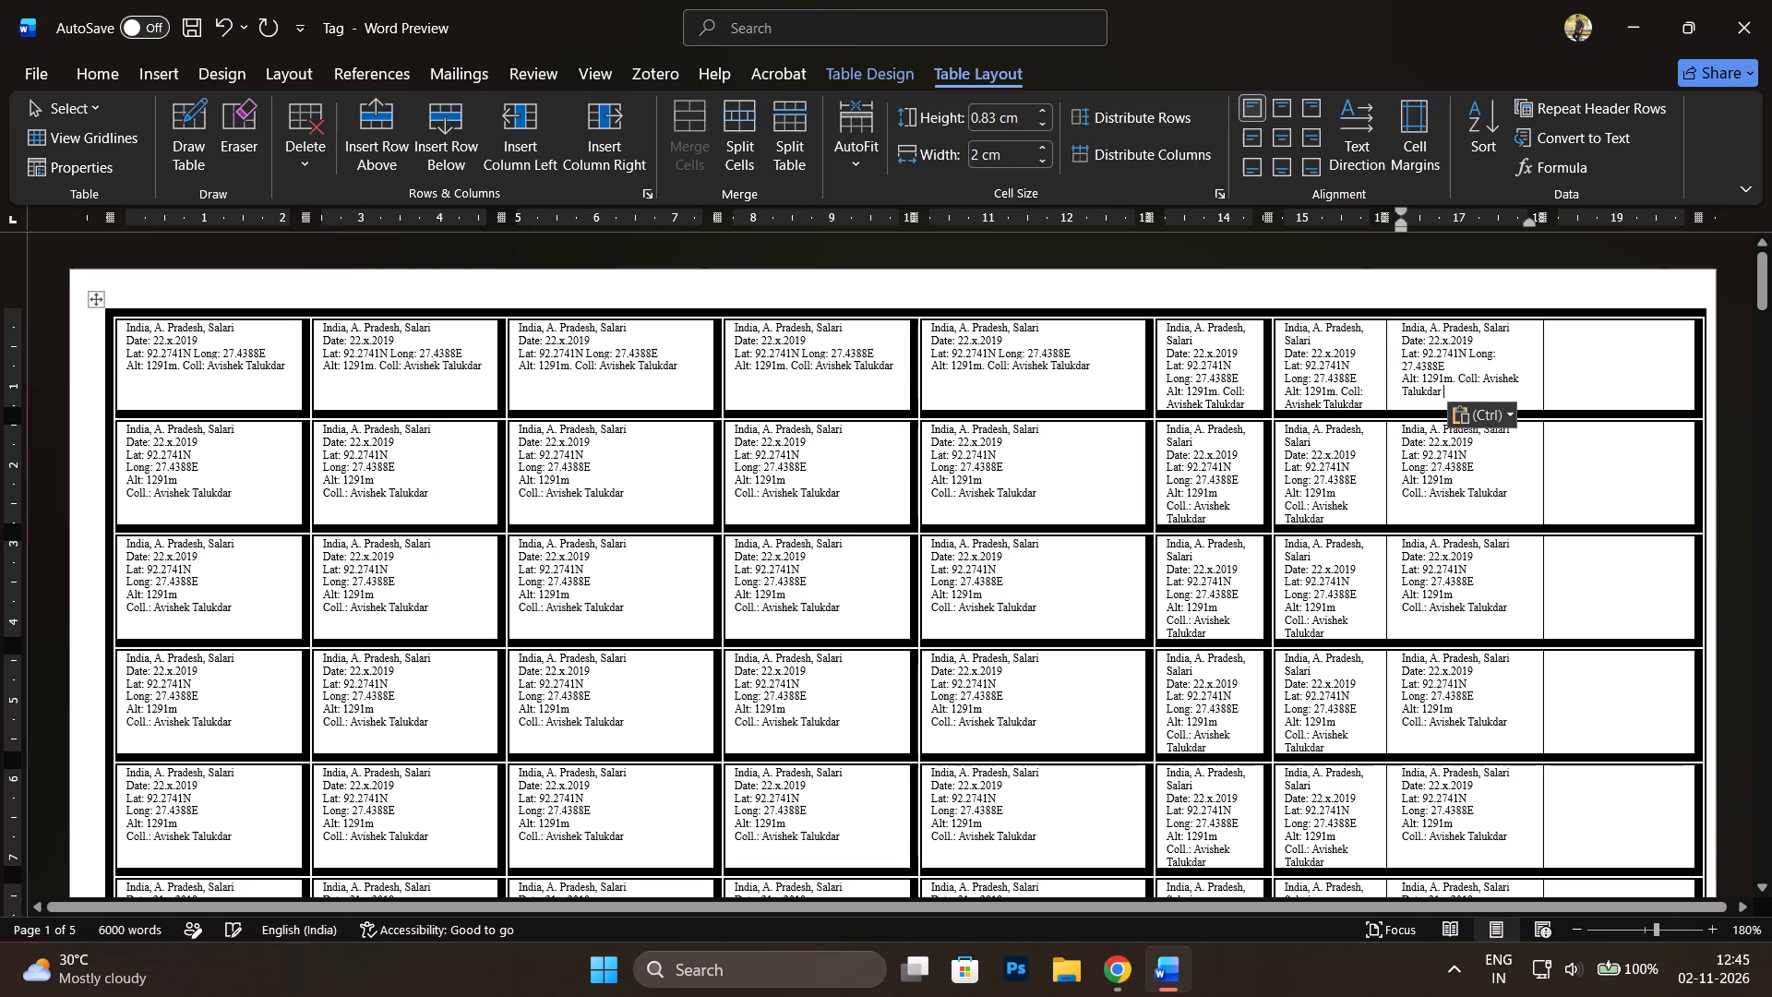
Shift the boundaries after the sixth, seventh and eighth columns toward the empty last column, making the eighth 2 cm and the last 0.5 cm wide.
left_click_drag(1268, 354, 1323, 354)
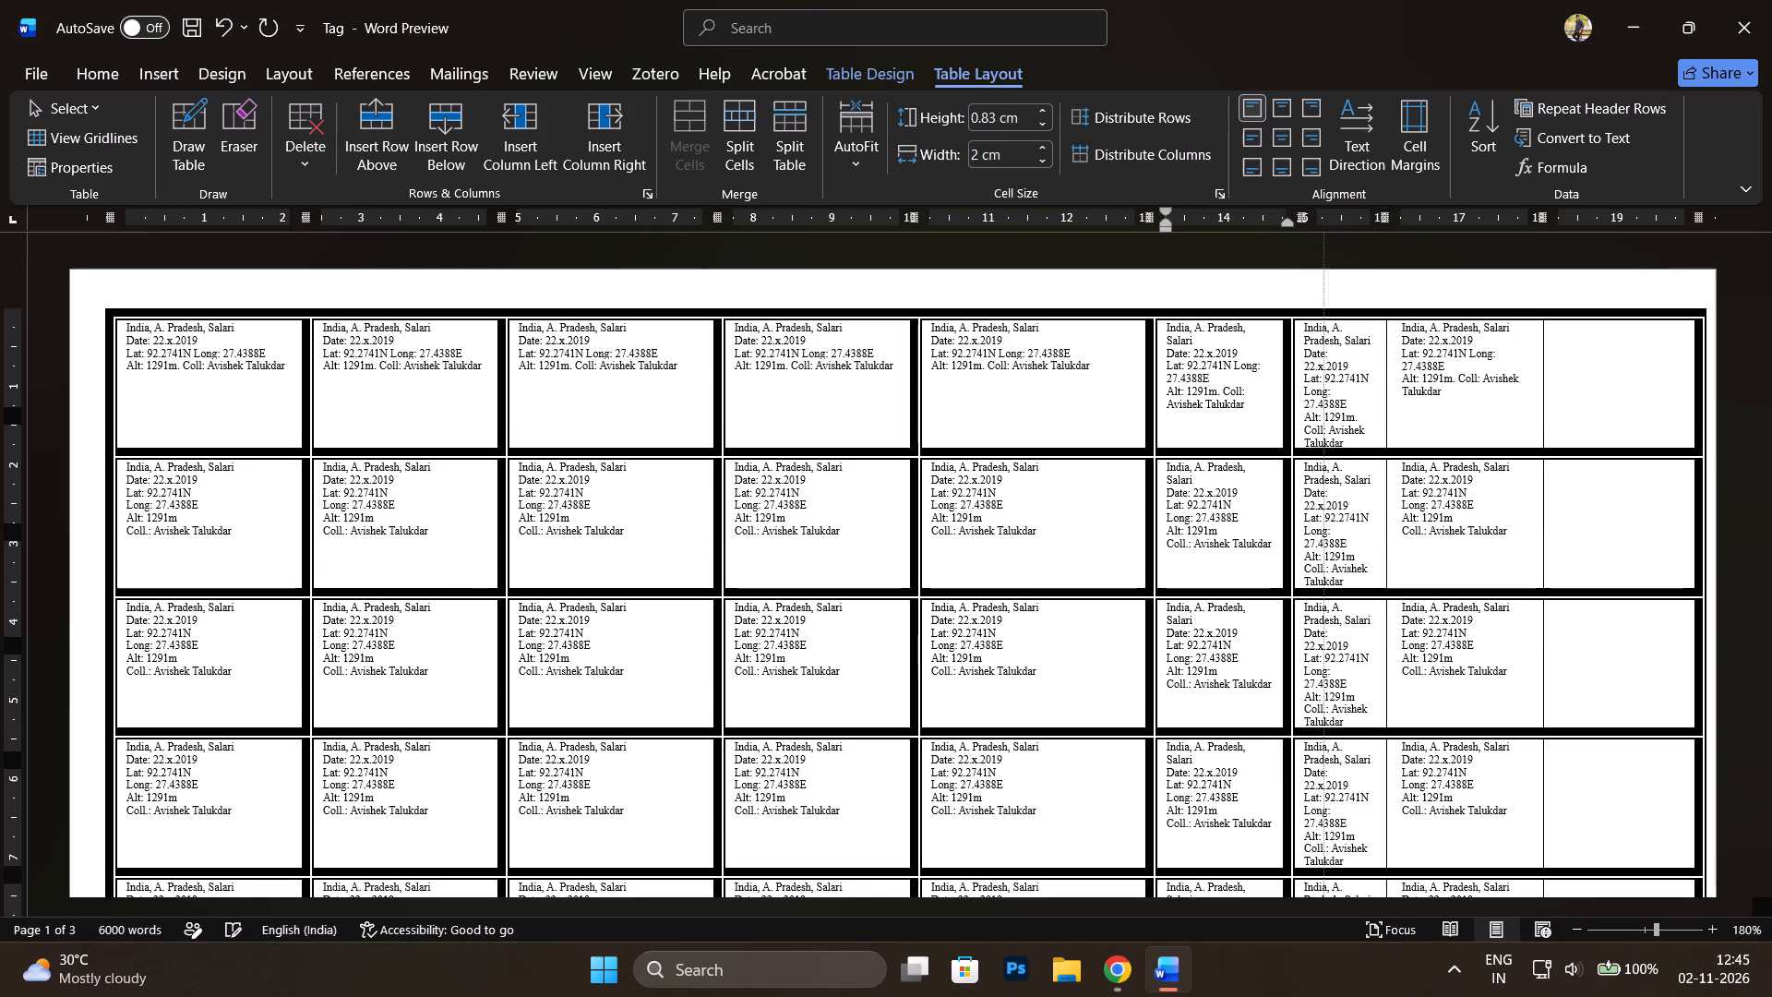
left_click_drag(1323, 354, 1331, 354)
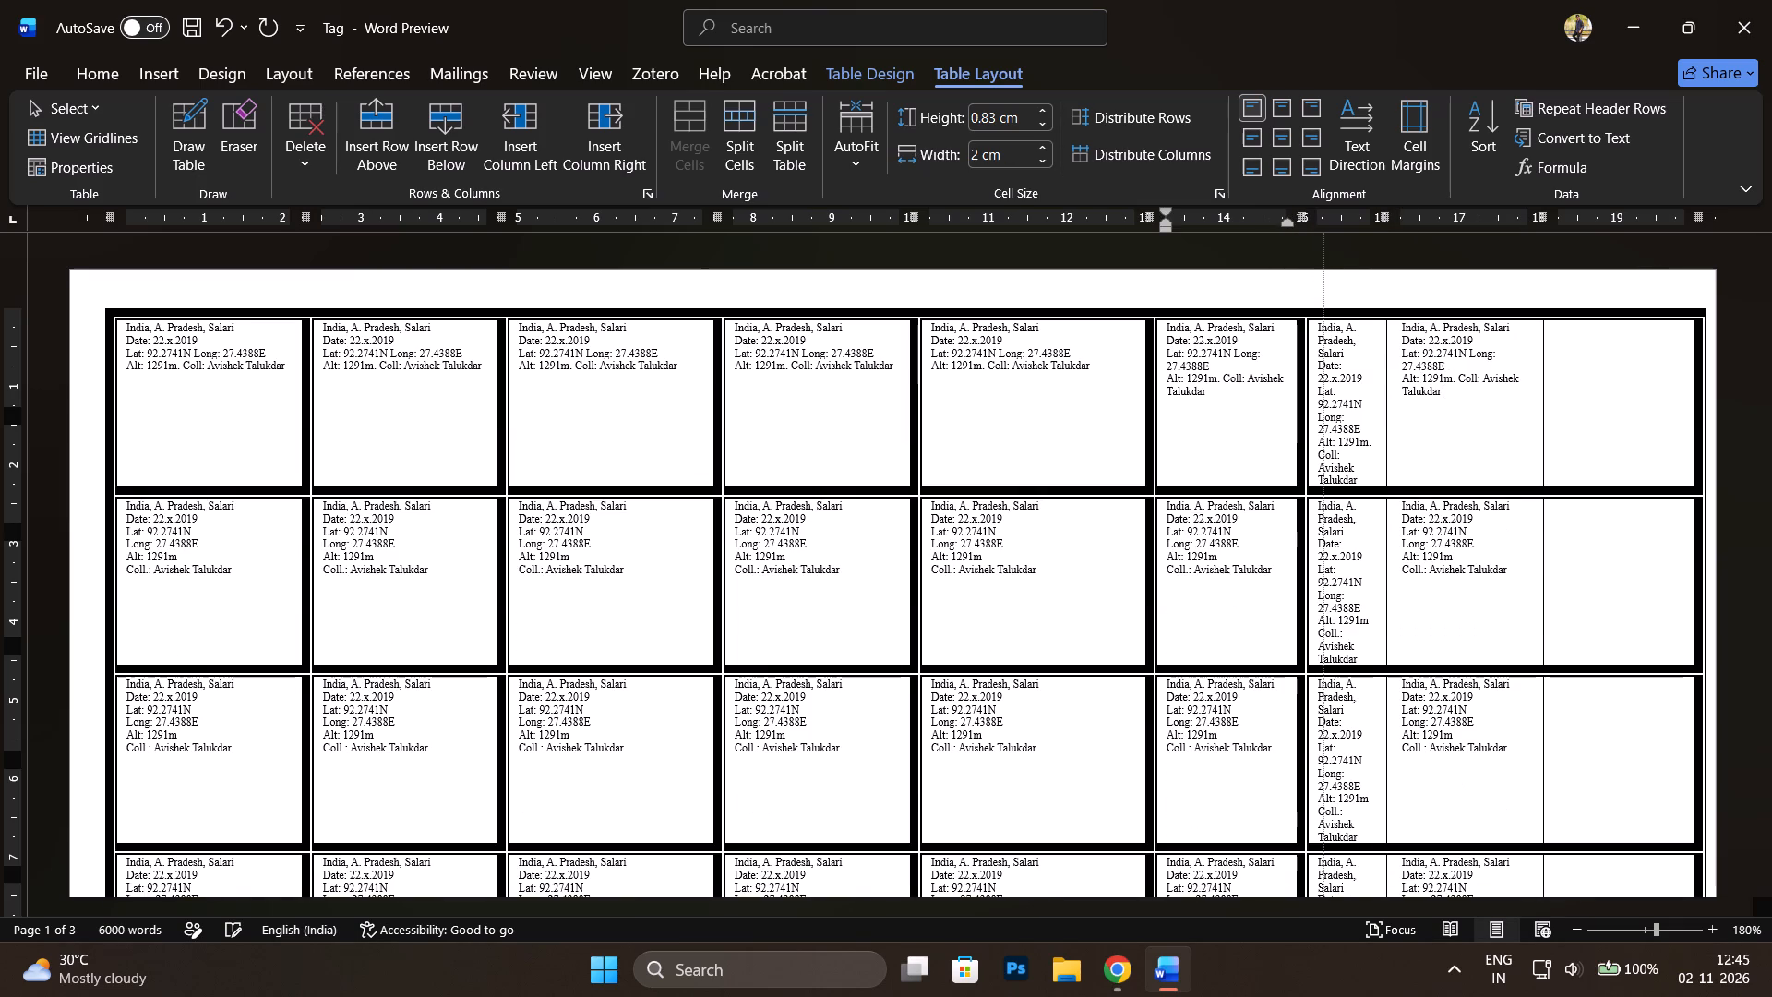
left_click_drag(1331, 354, 1339, 354)
left_click_drag(1339, 354, 1341, 354)
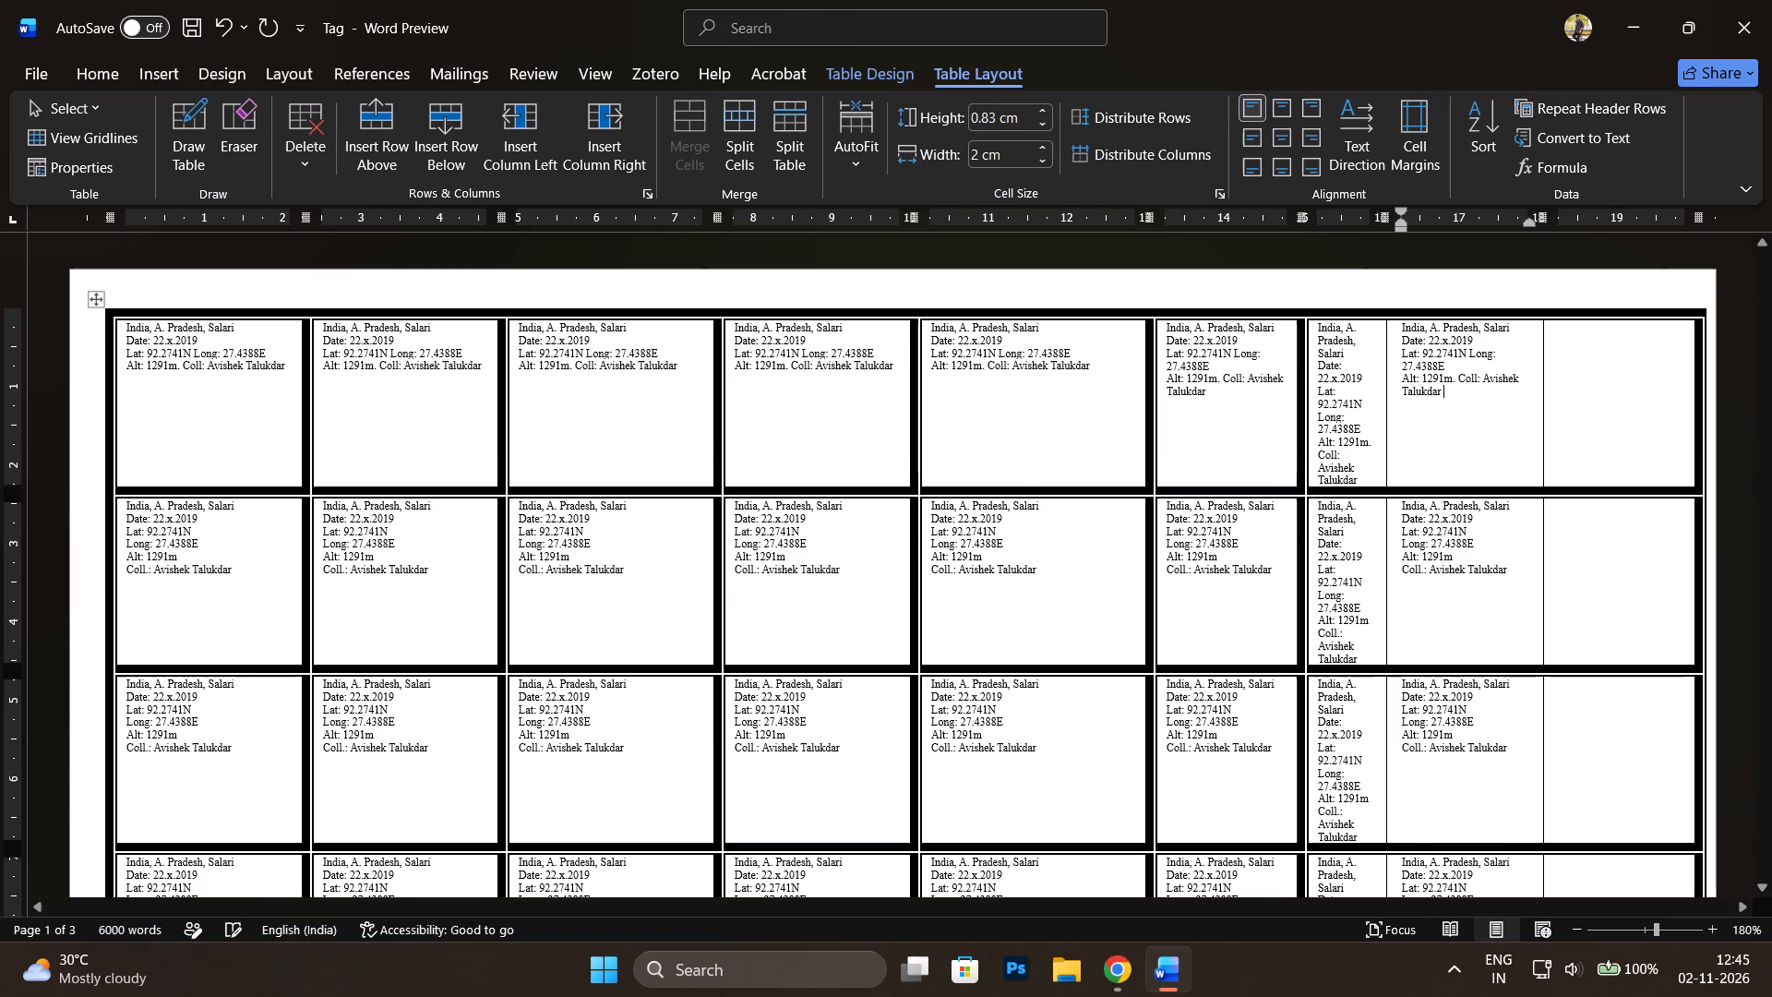
left_click_drag(1297, 345, 1313, 344)
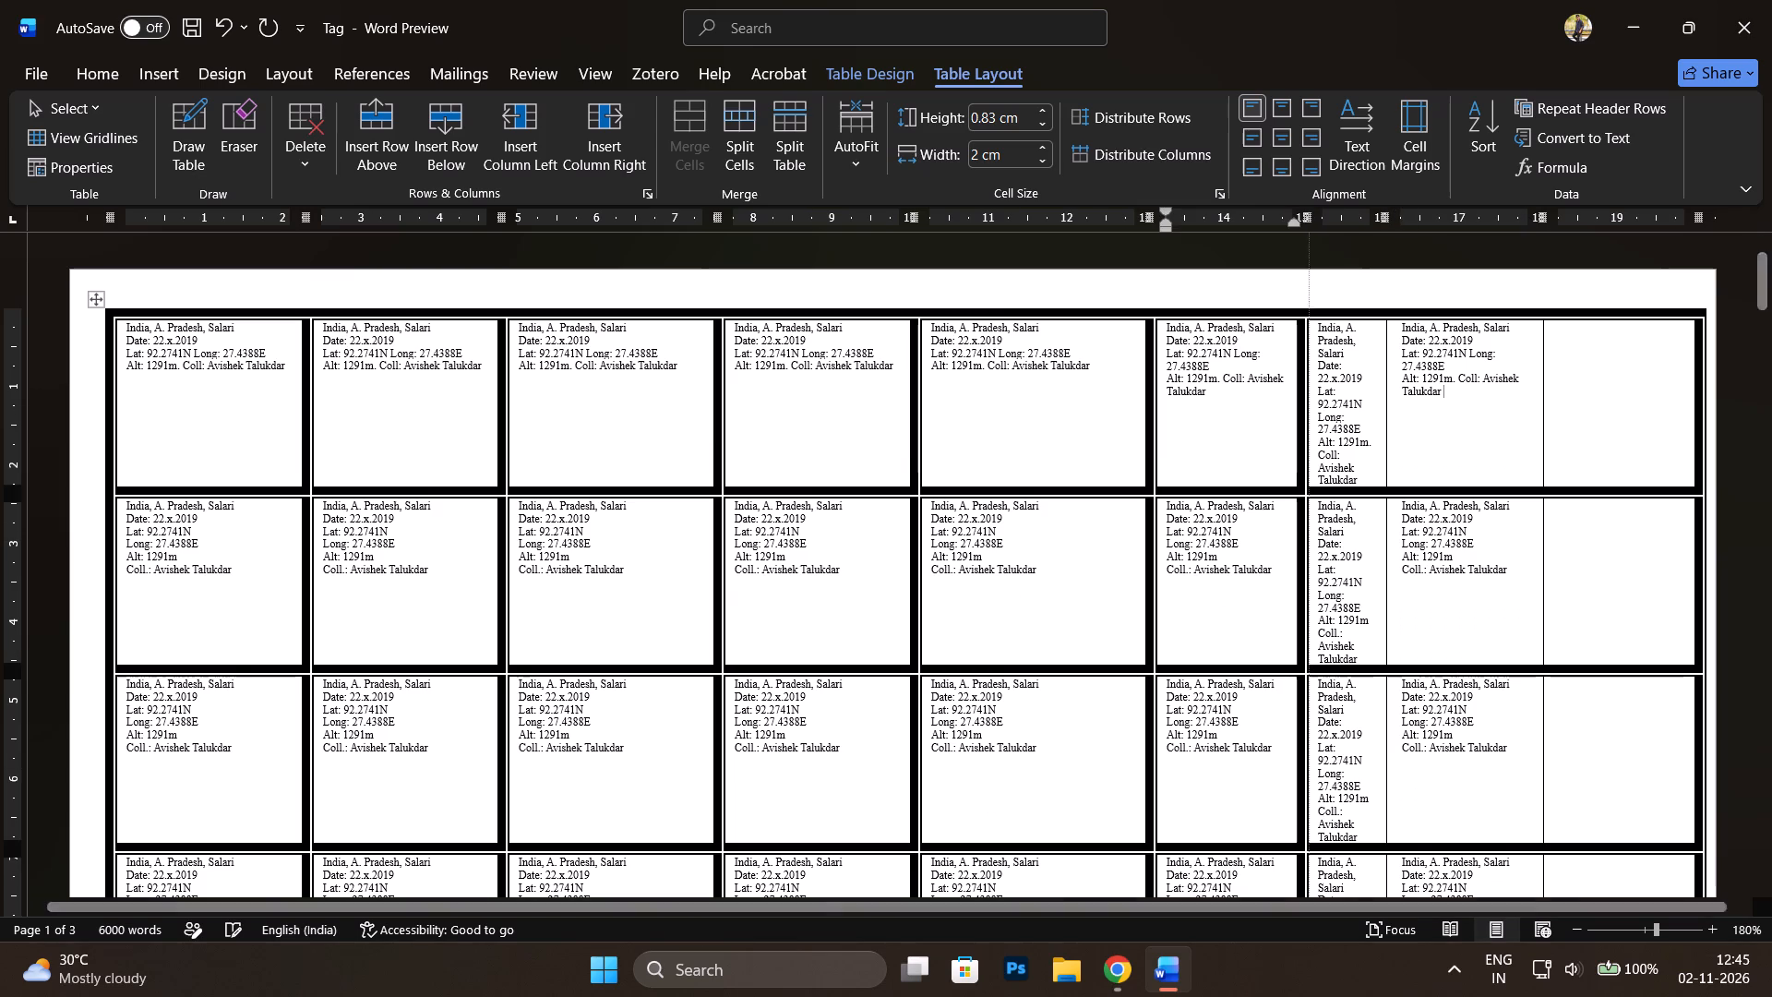
left_click_drag(1313, 344, 1334, 347)
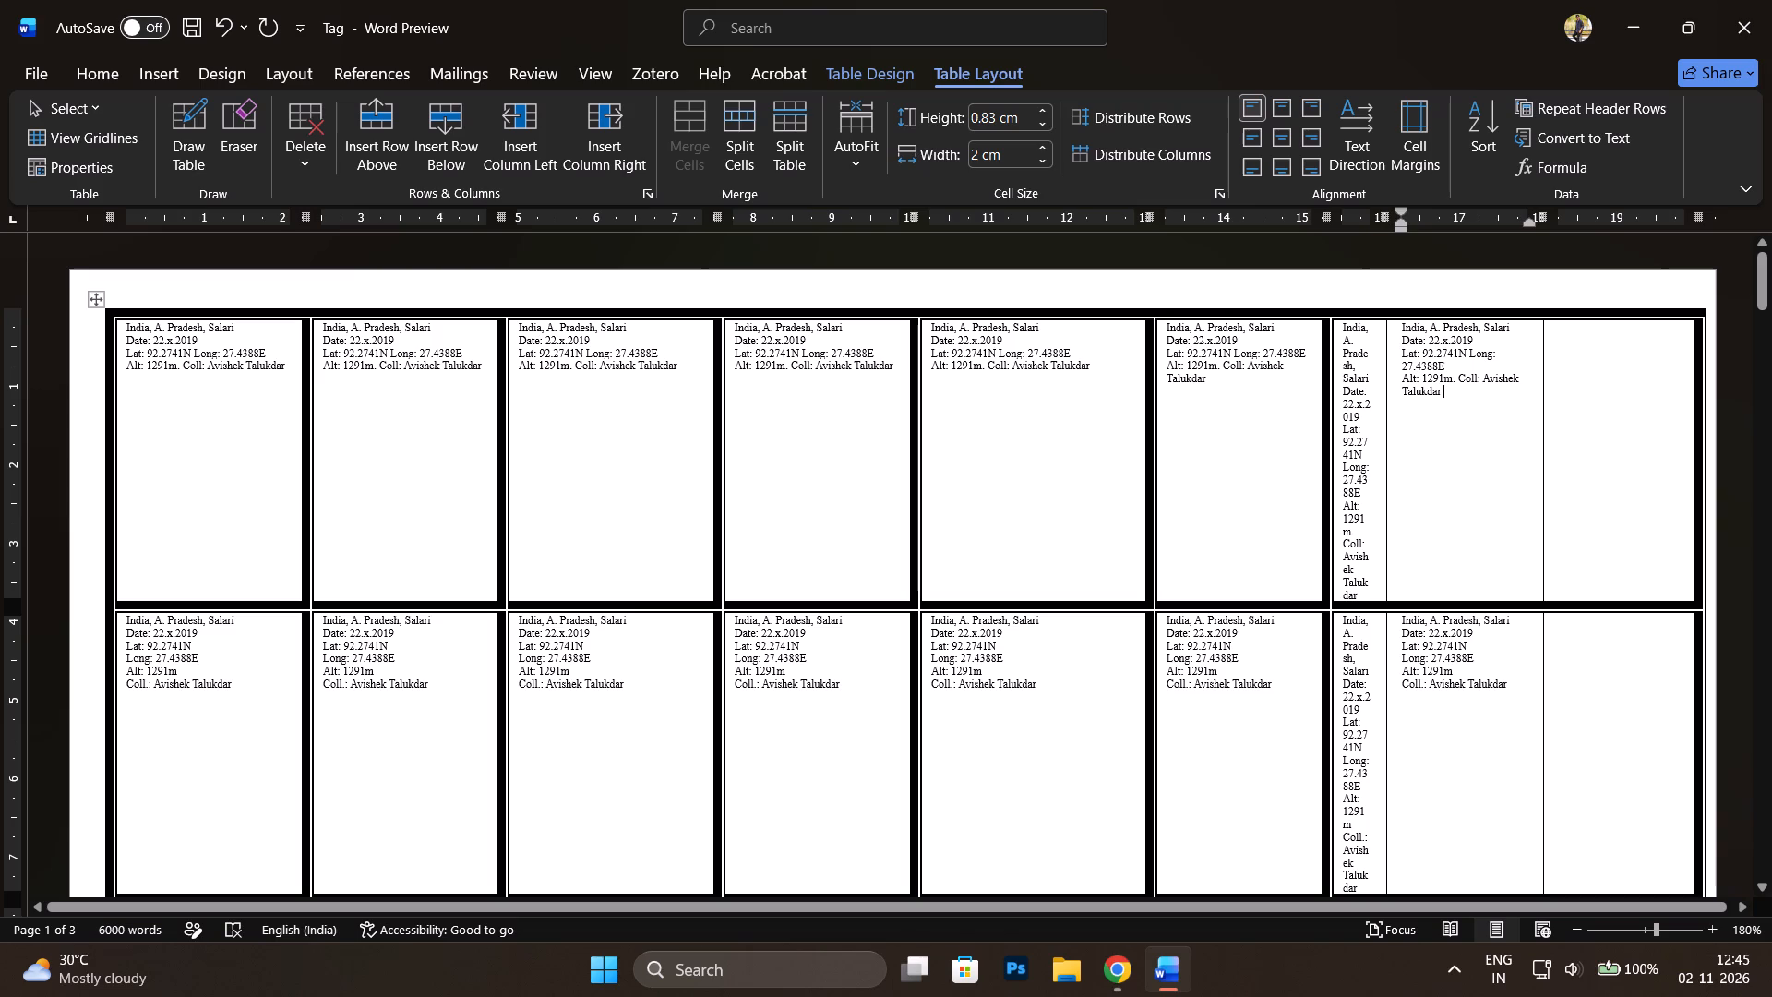
left_click_drag(1386, 349, 1530, 359)
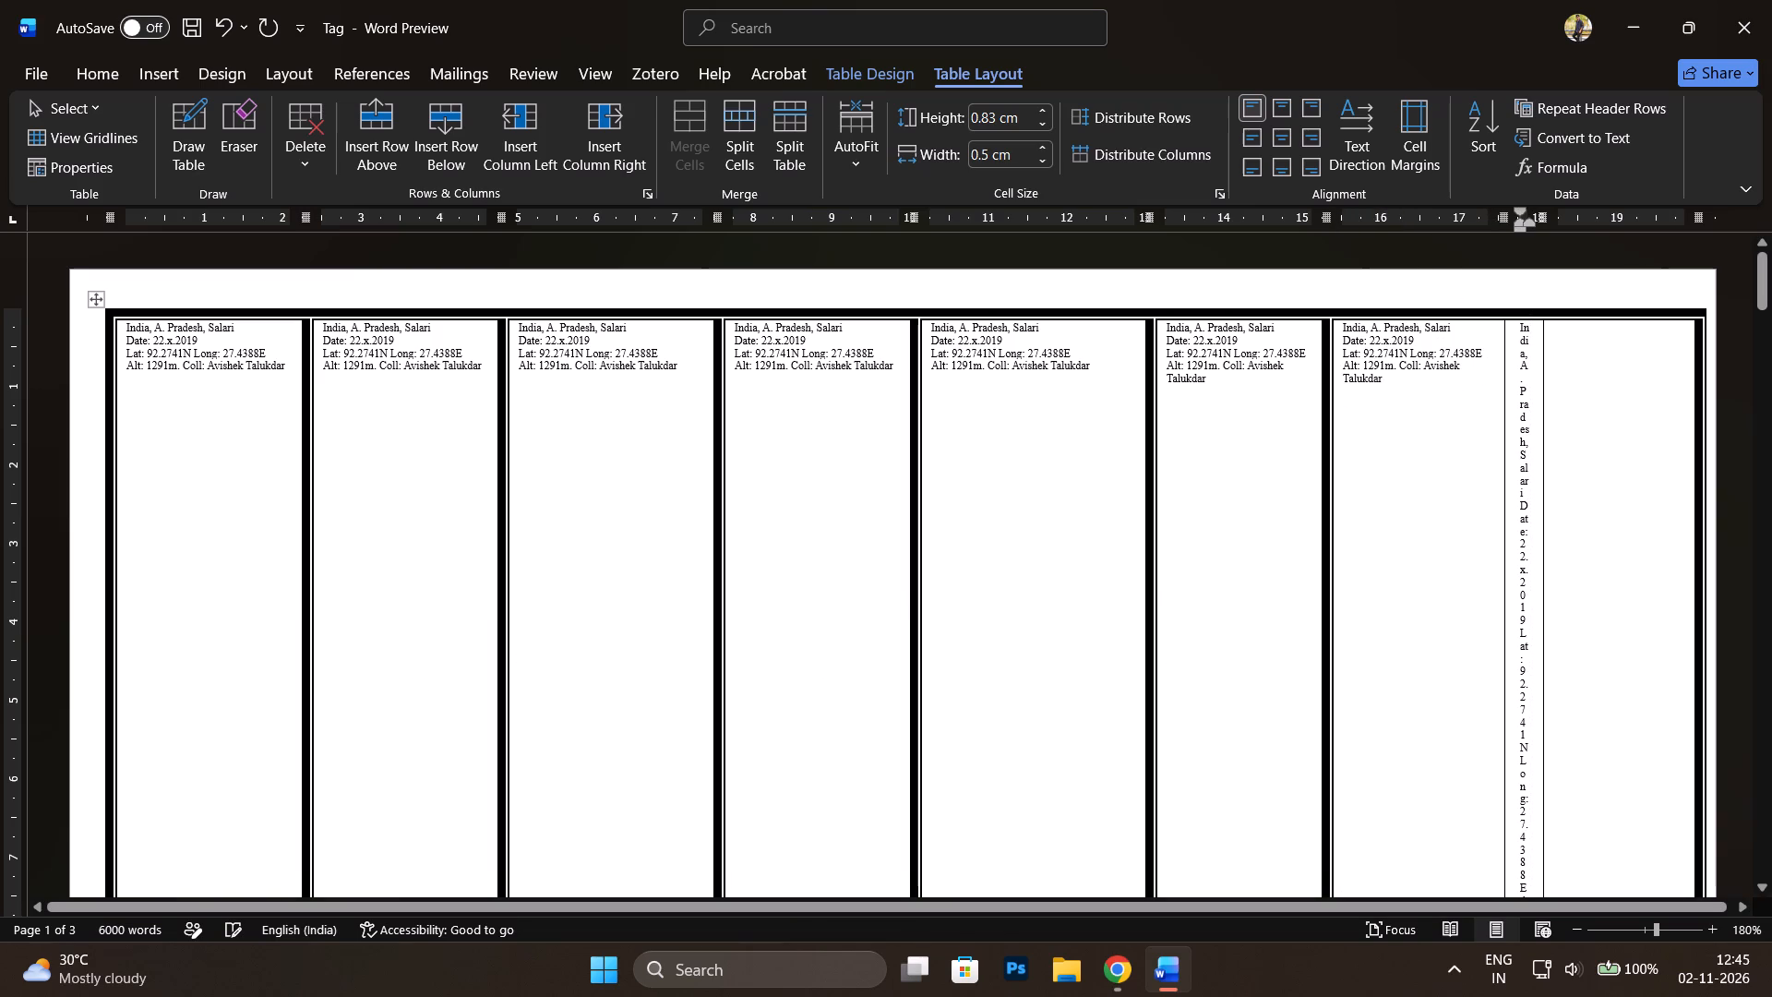
left_click_drag(1543, 380, 1683, 403)
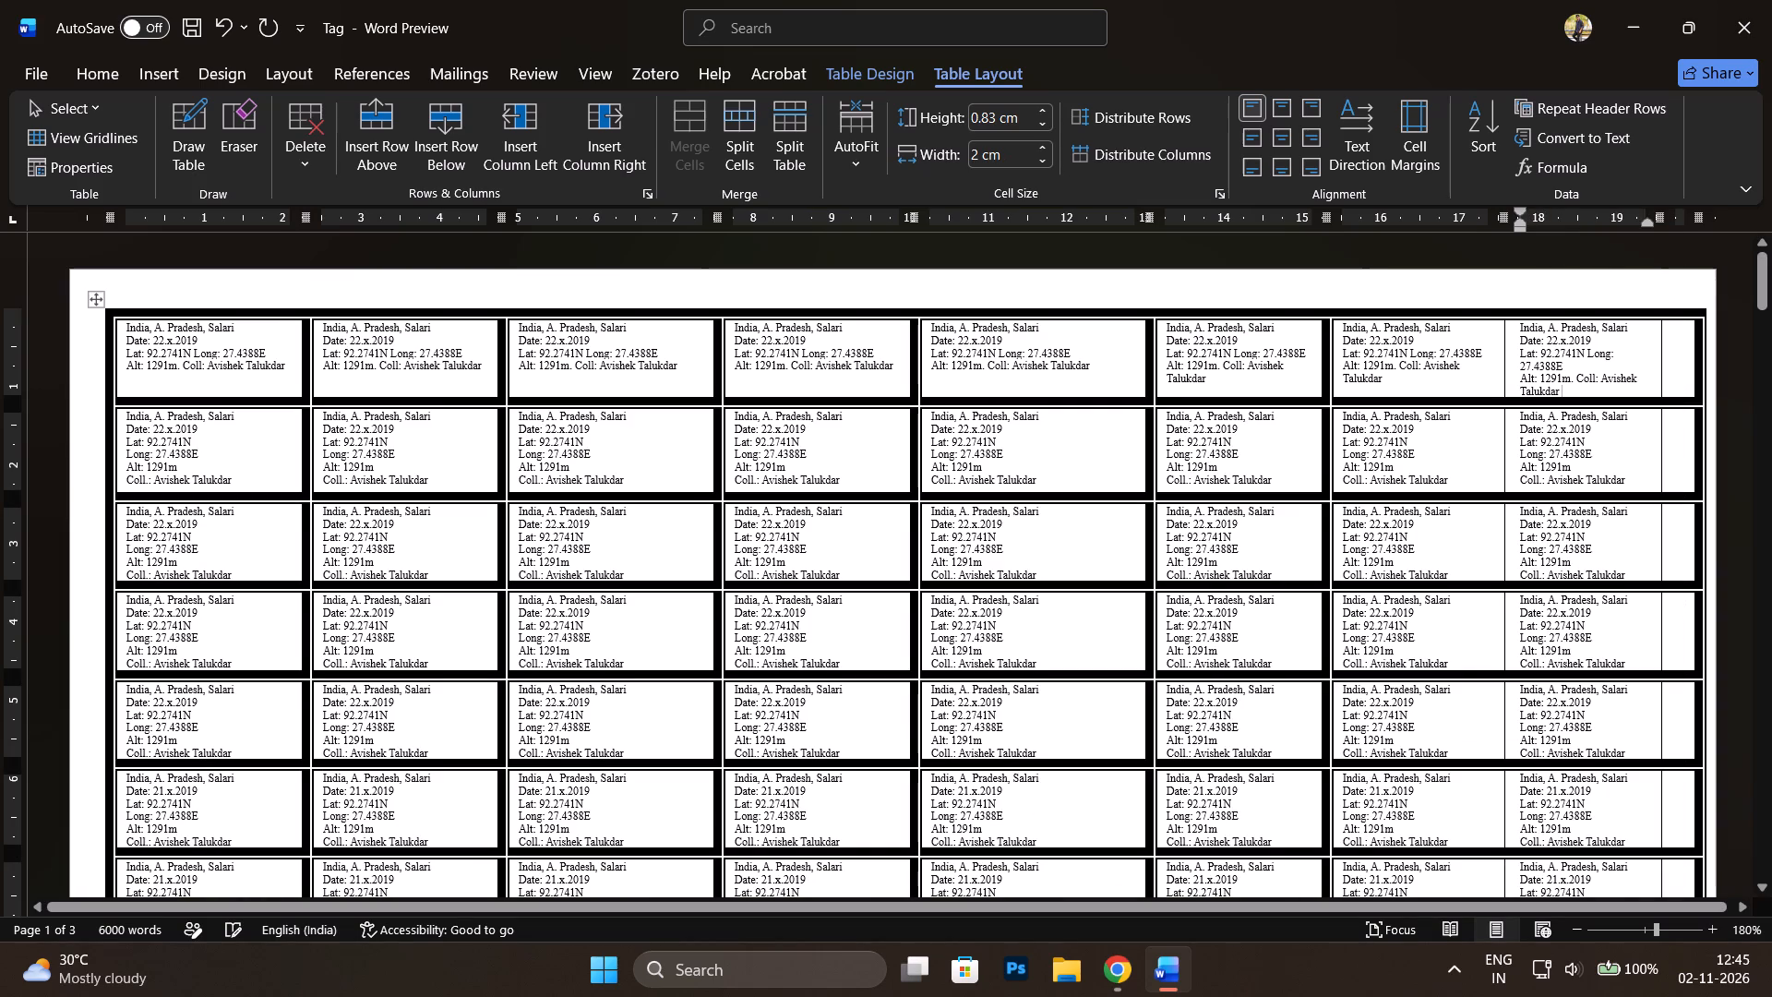
Erase the divider between the eighth label column and the narrow empty last column in the first three Salari rows.
left_click(1667, 358)
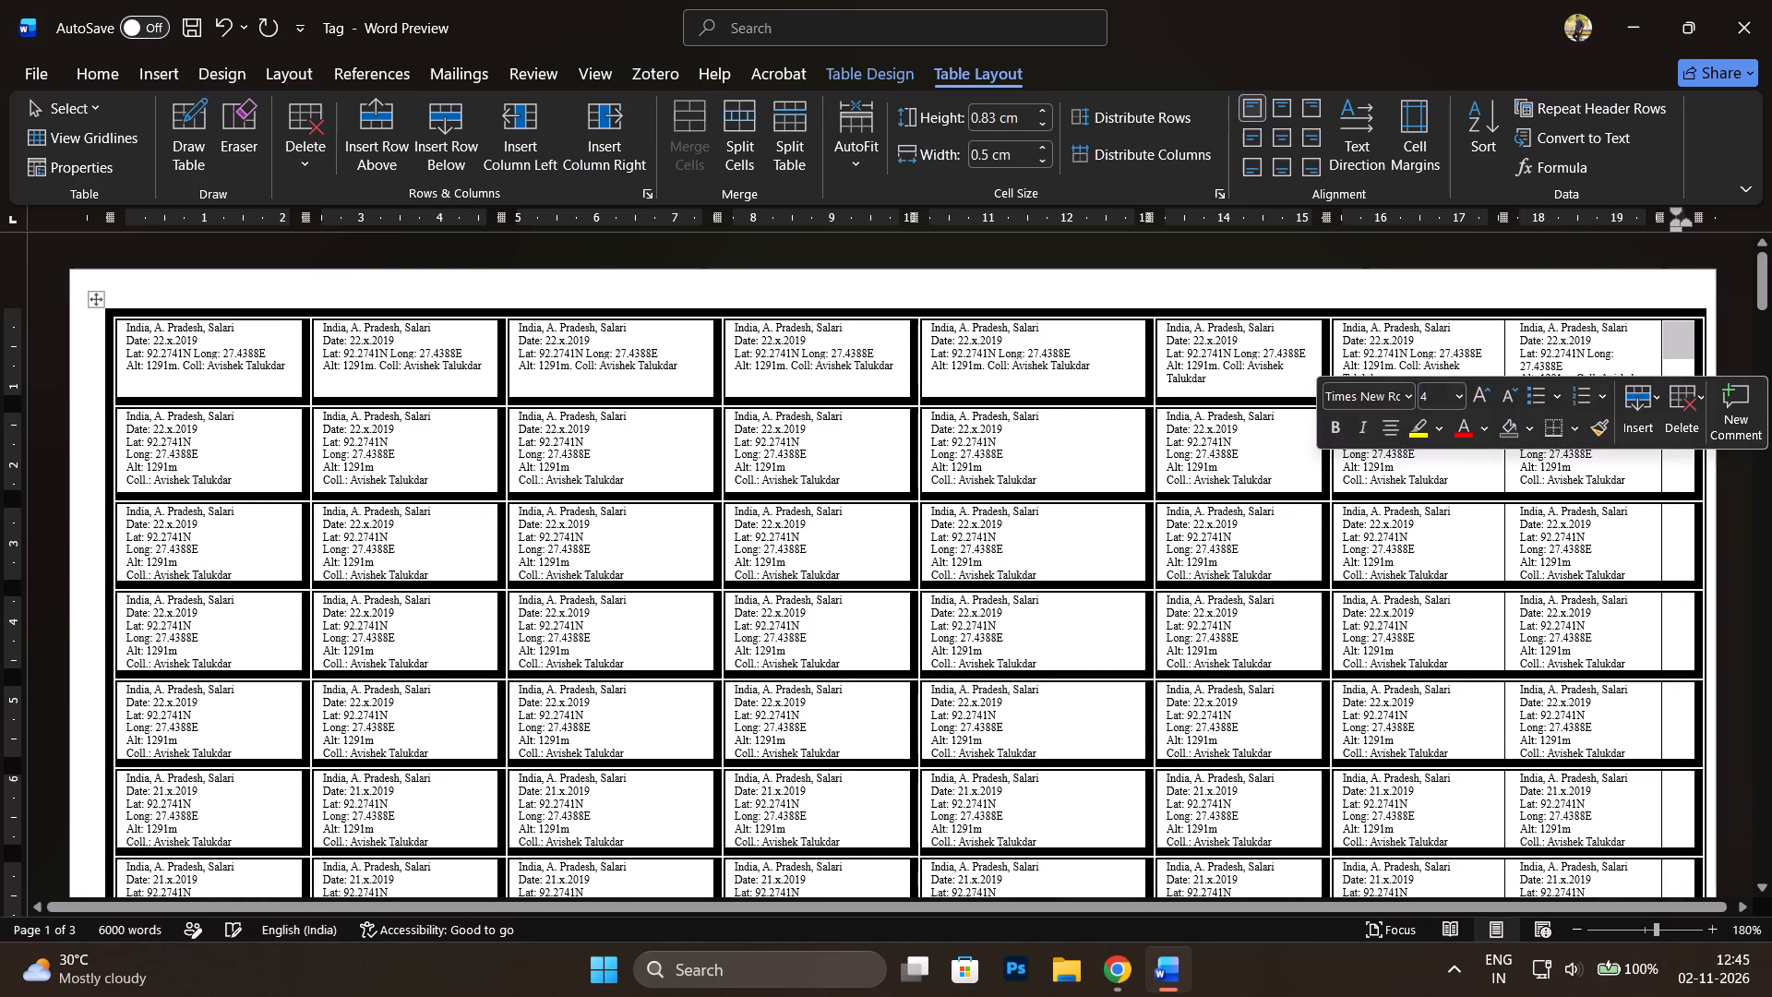
left_click(1586, 614)
left_click(1660, 354)
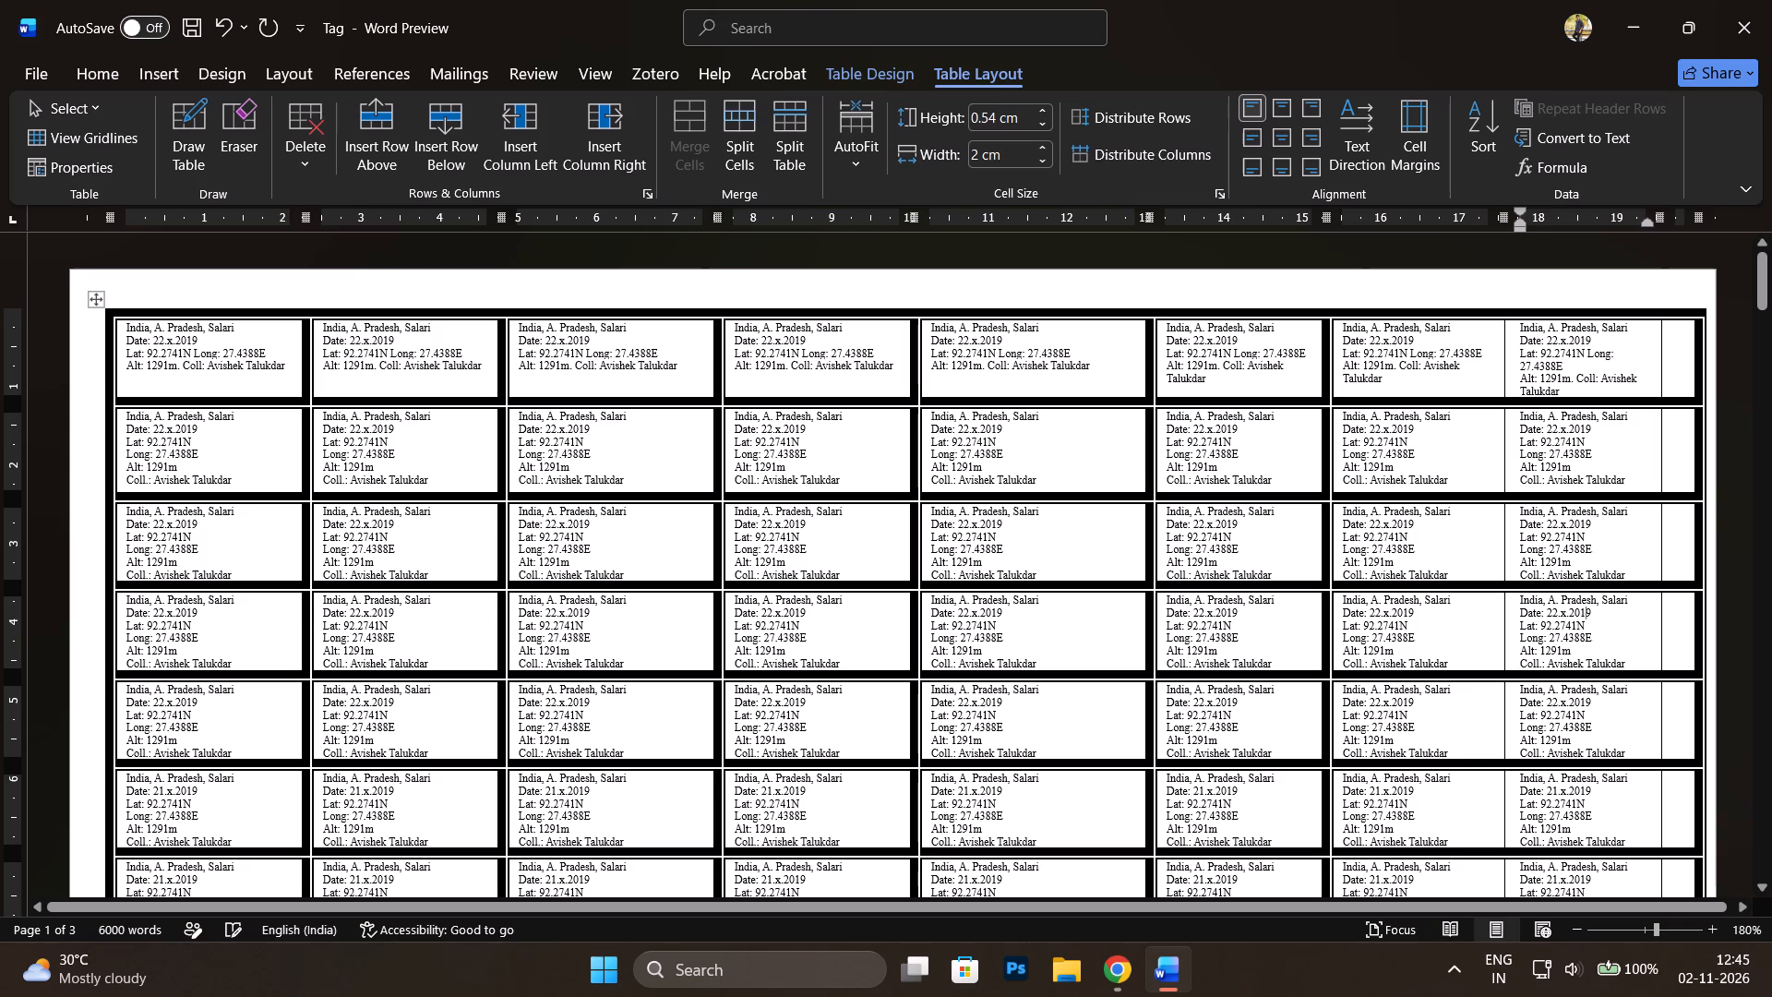
left_click(240, 153)
left_click_drag(1663, 338, 1663, 352)
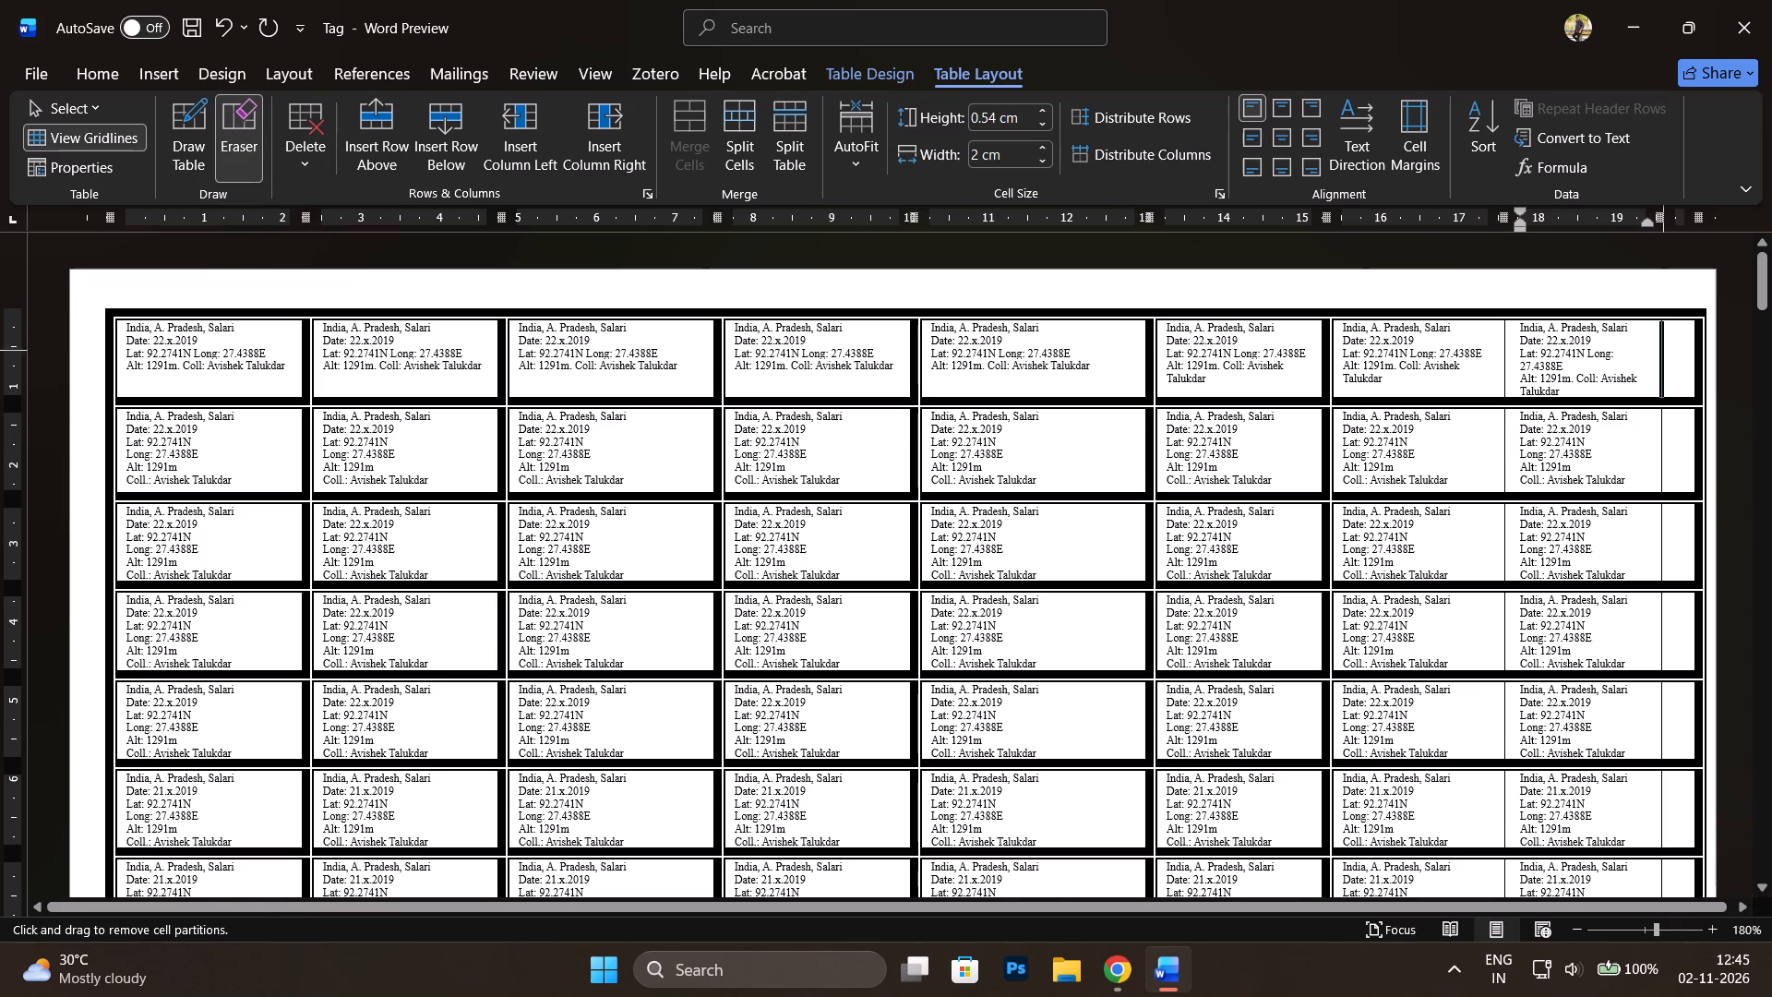
left_click_drag(1663, 352, 1659, 677)
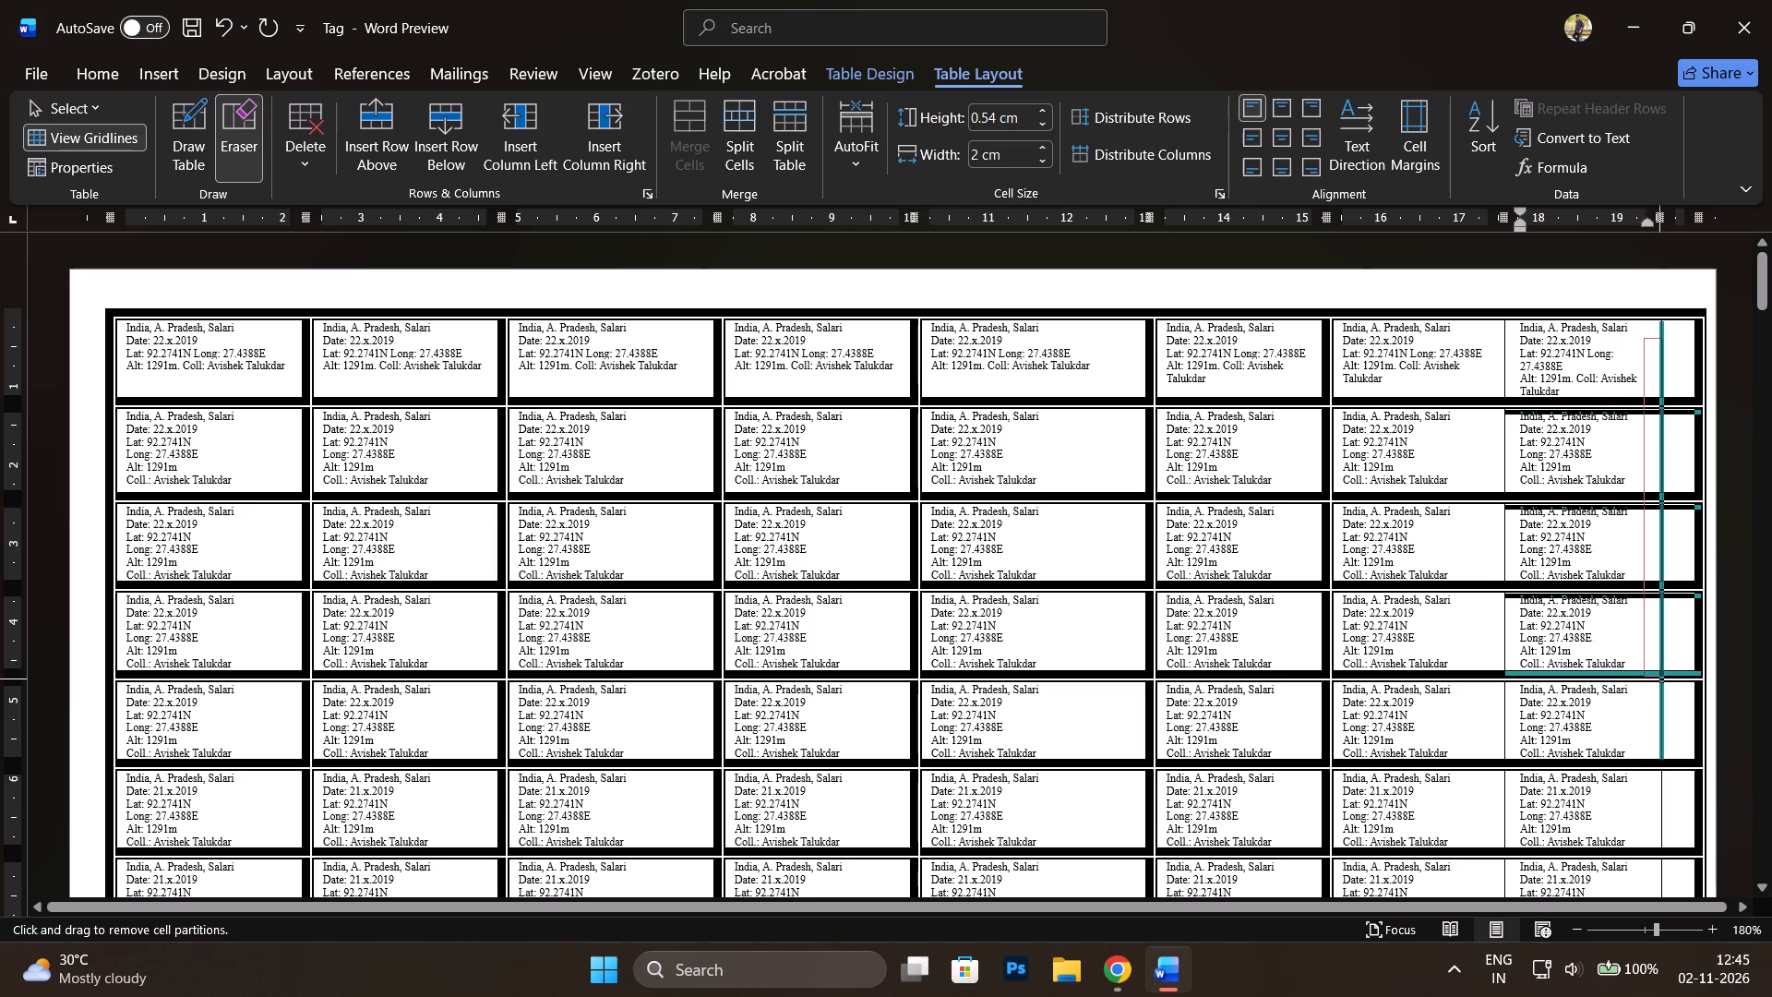
left_click_drag(1659, 677, 1657, 374)
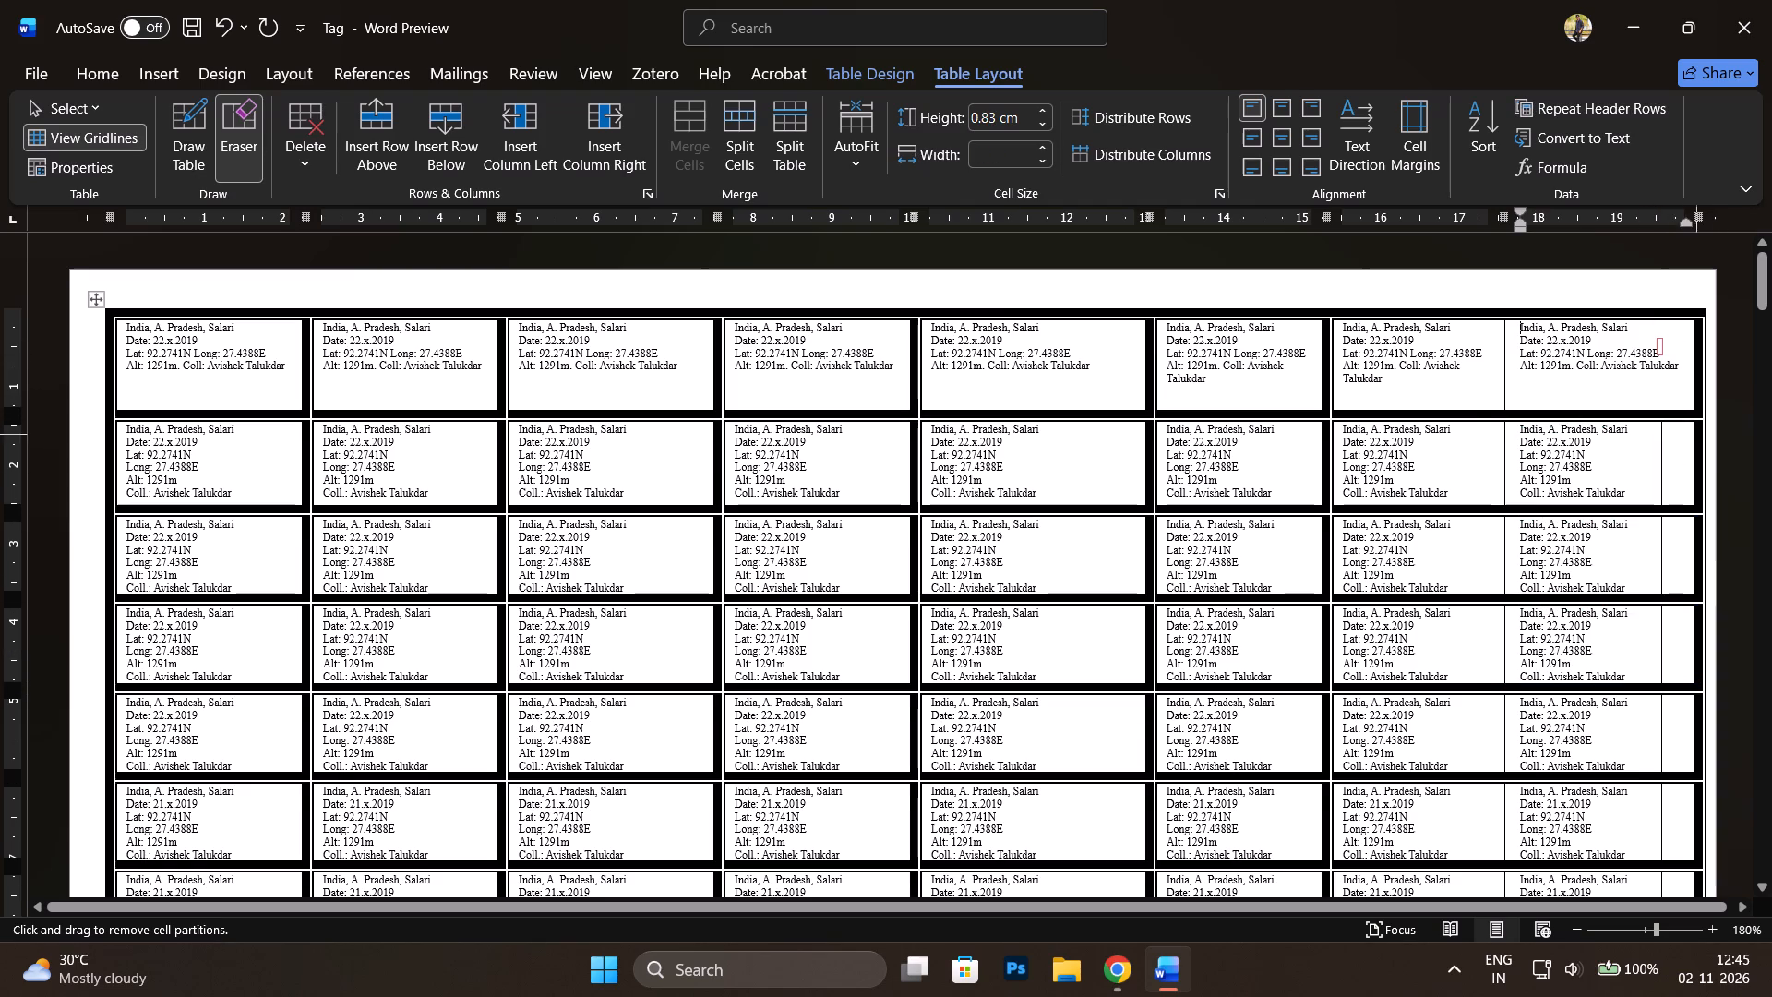
left_click_drag(1662, 434, 1659, 512)
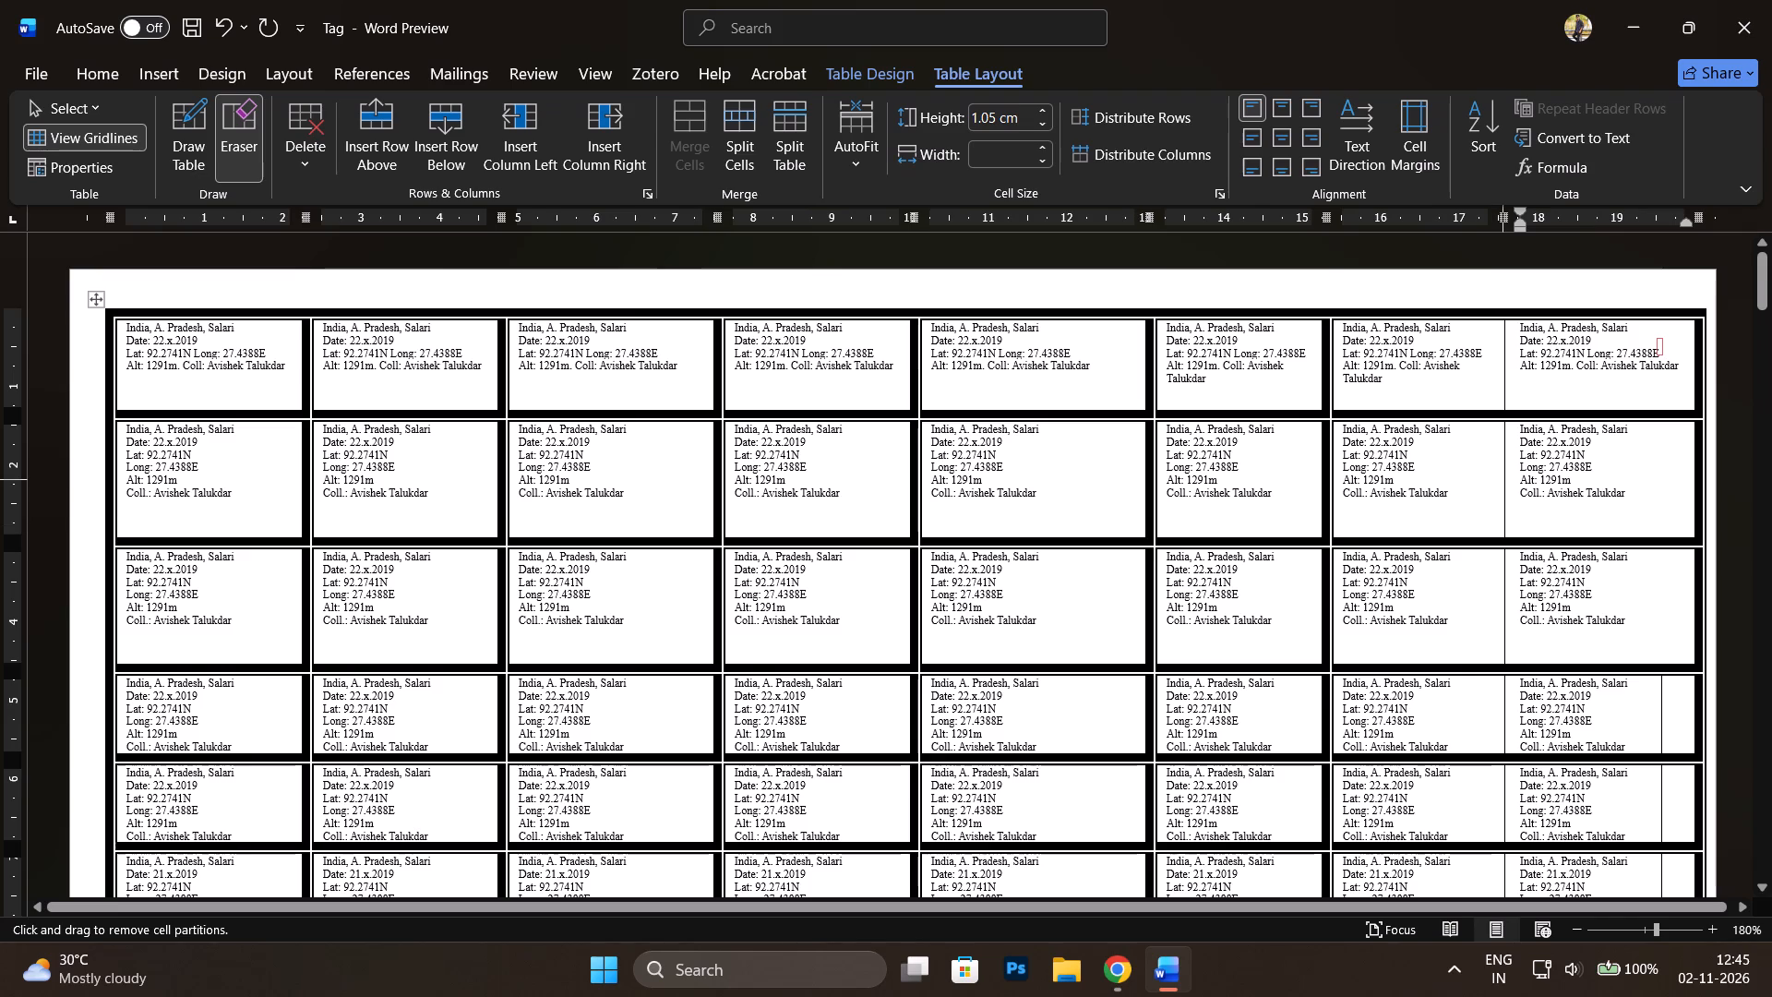
Erase the divider between the eighth and empty last columns through the remaining Salari rows dated 22.x.2019, 21.x.2019 and 09.iv.2021.
scroll(1536, 540, "down", 3)
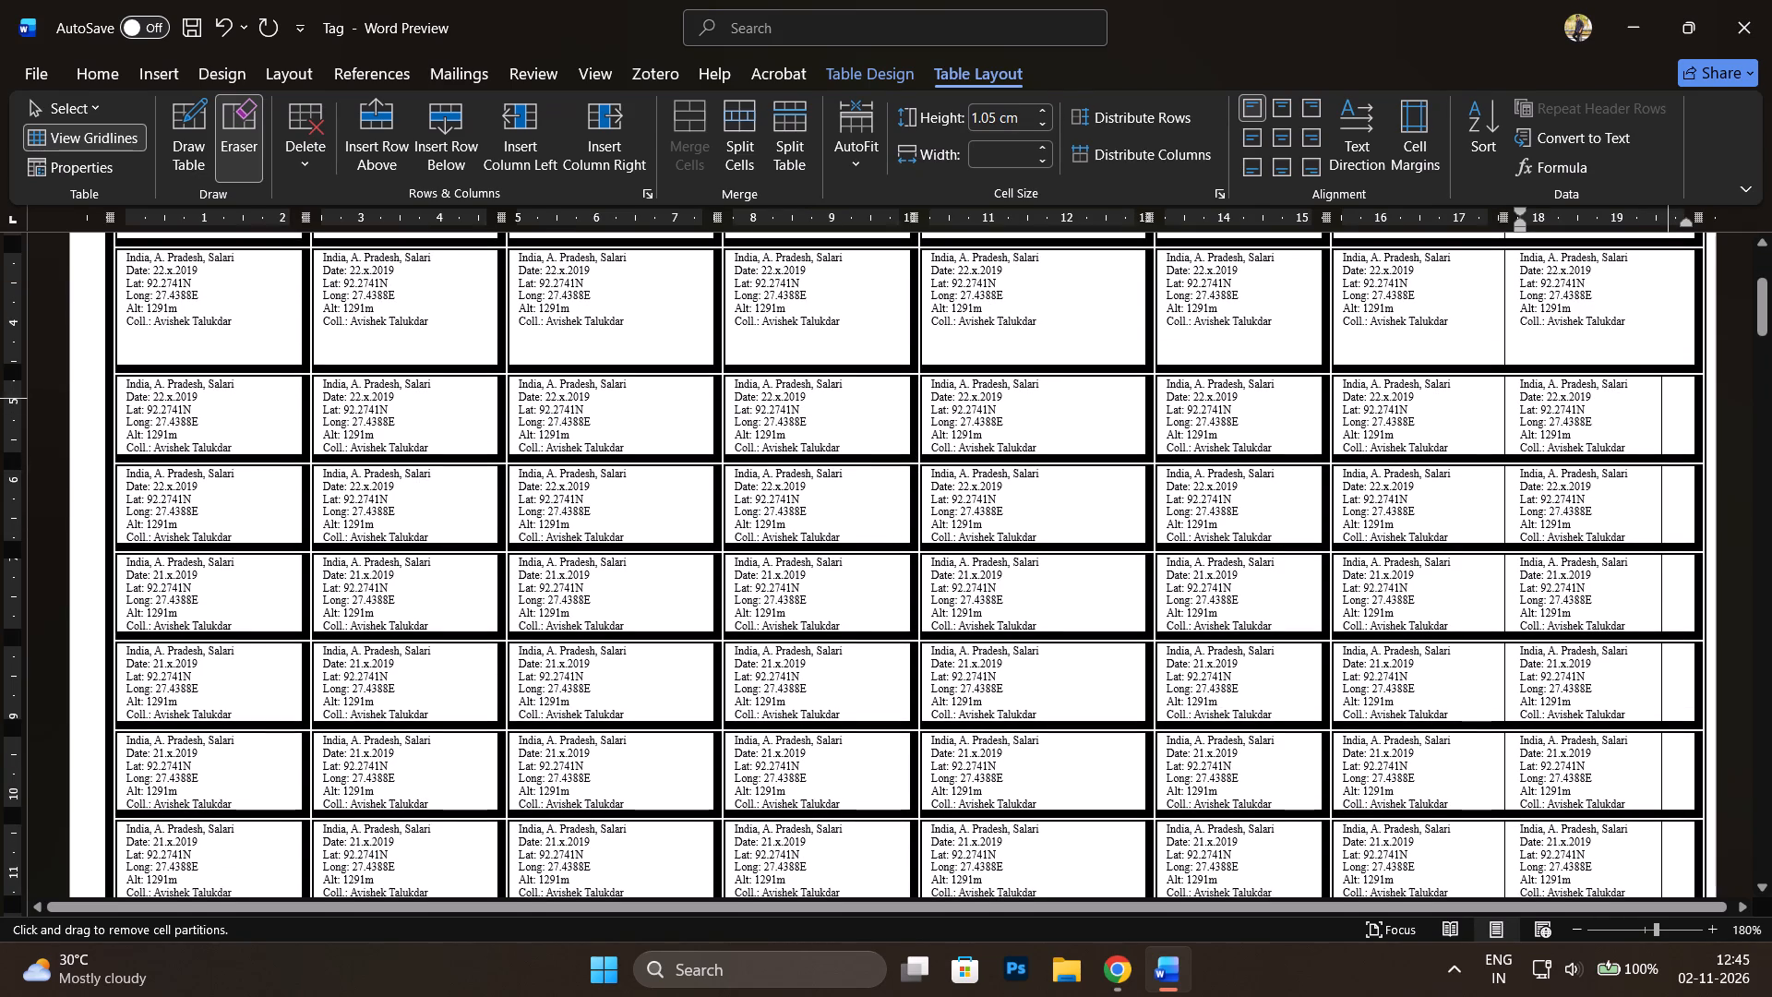
left_click_drag(1661, 395, 1652, 606)
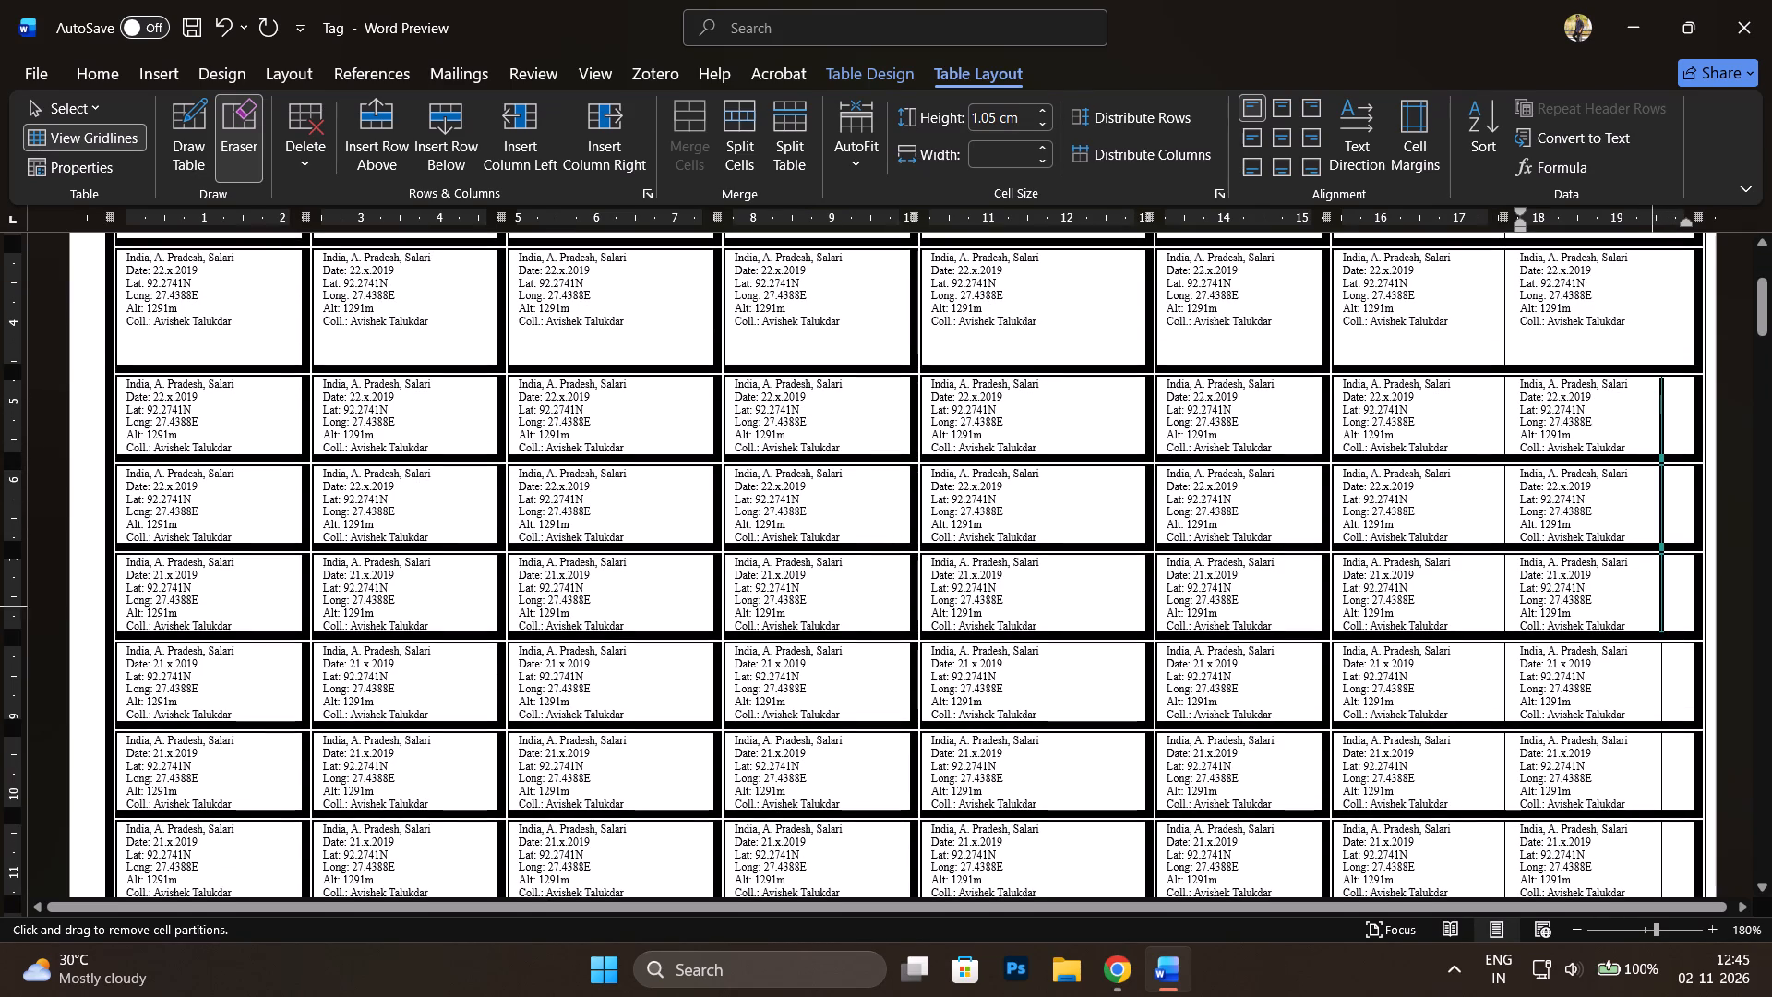
left_click_drag(1652, 606, 1663, 867)
scroll(1560, 645, "down", 4)
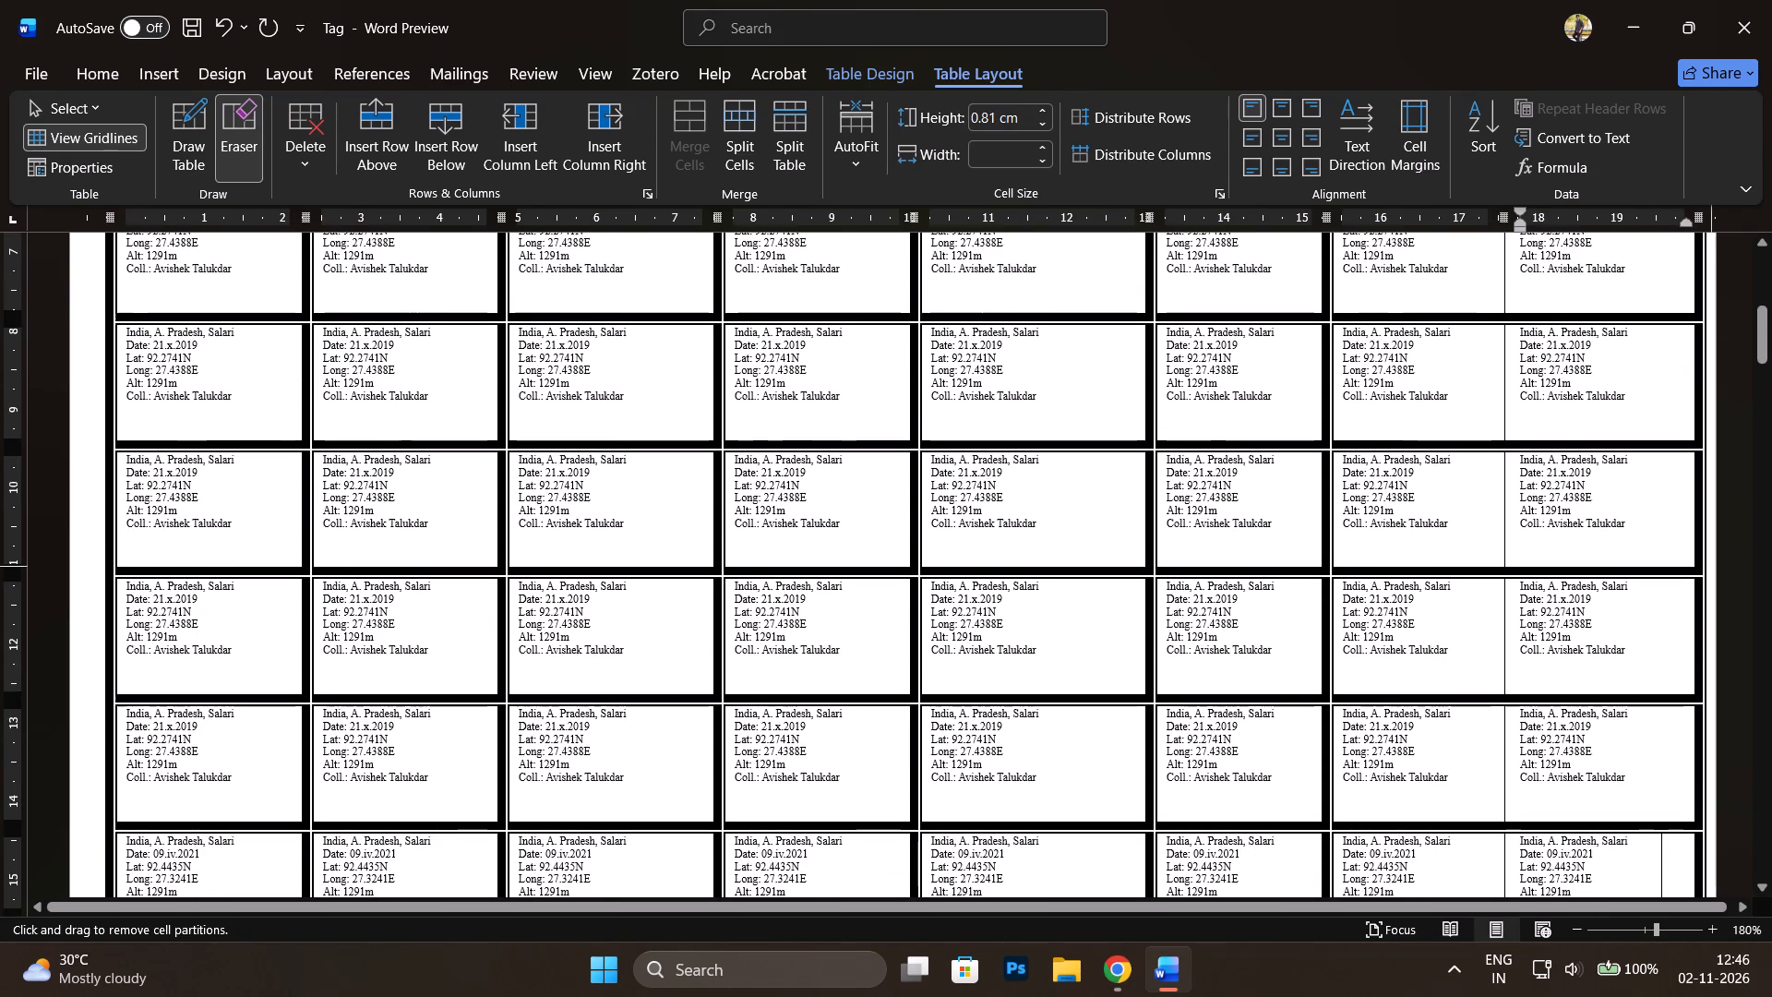
scroll(1711, 566, "down", 4)
scroll(1682, 572, "up", 1)
scroll(1680, 573, "down", 1)
left_click_drag(1663, 472, 1661, 563)
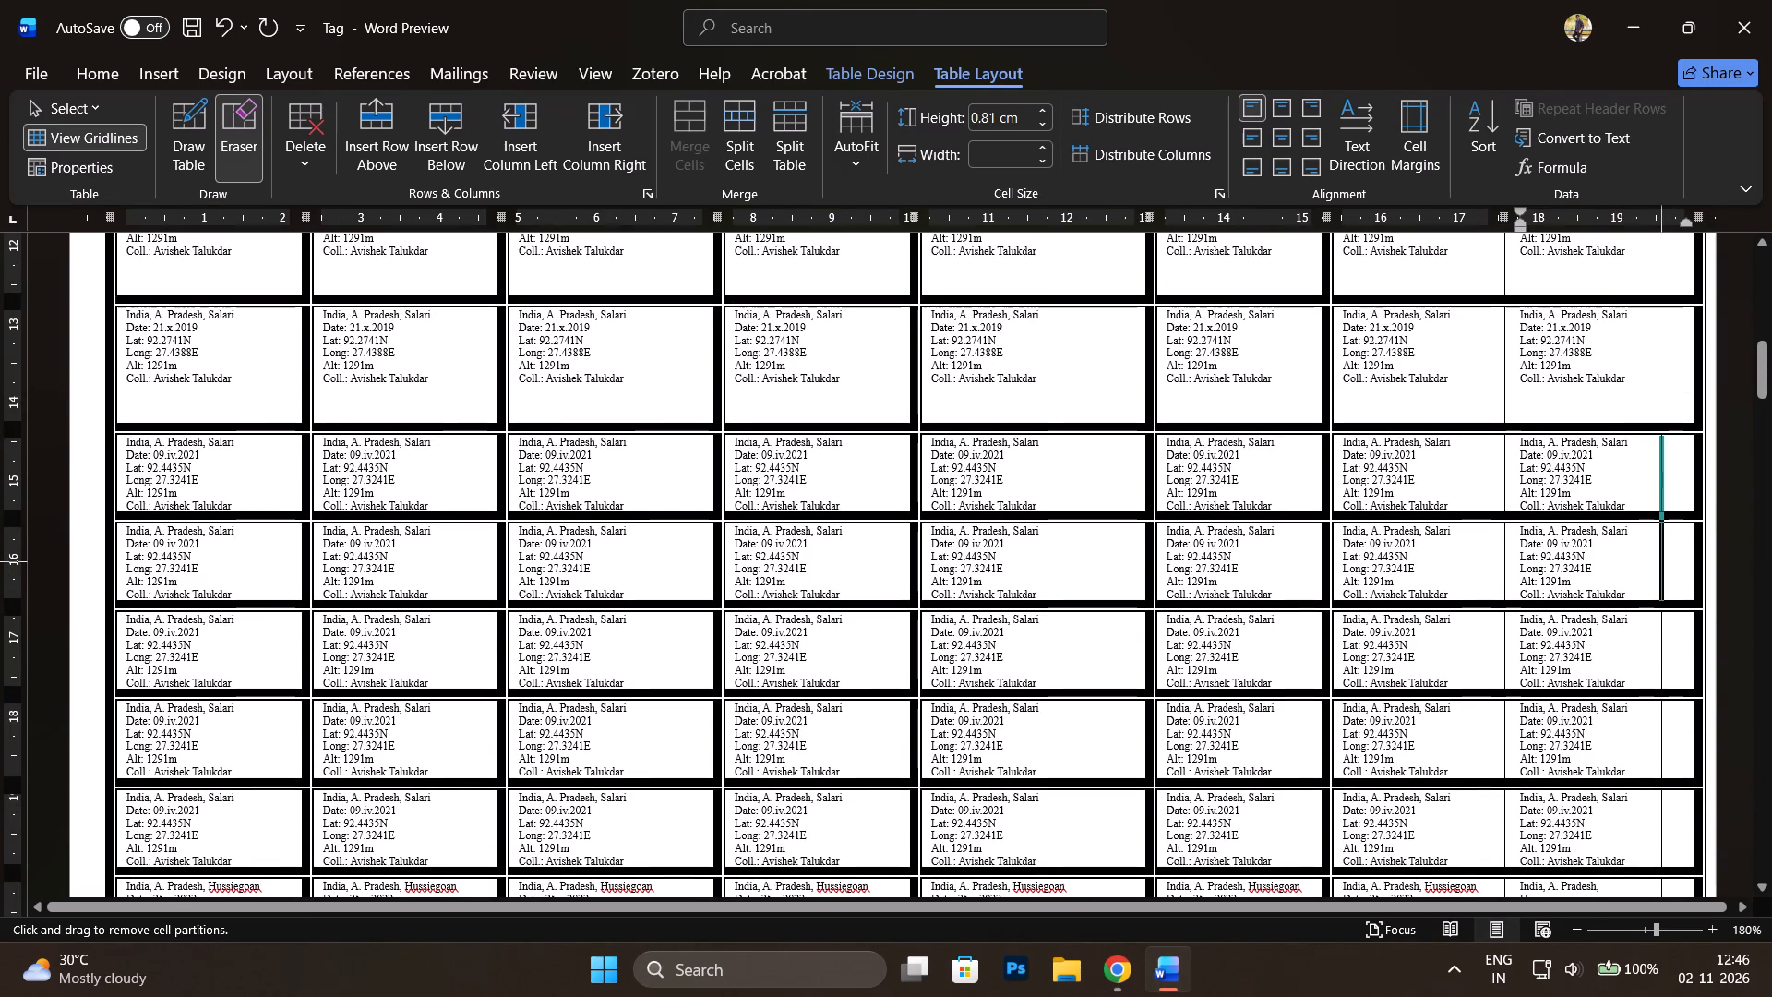
left_click_drag(1661, 563, 1660, 832)
Erase the divider beside the eighth column in the three Hussiegoan rows dated 25.v.2022 at the bottom of the first page.
scroll(1556, 636, "down", 3)
scroll(1625, 582, "down", 6)
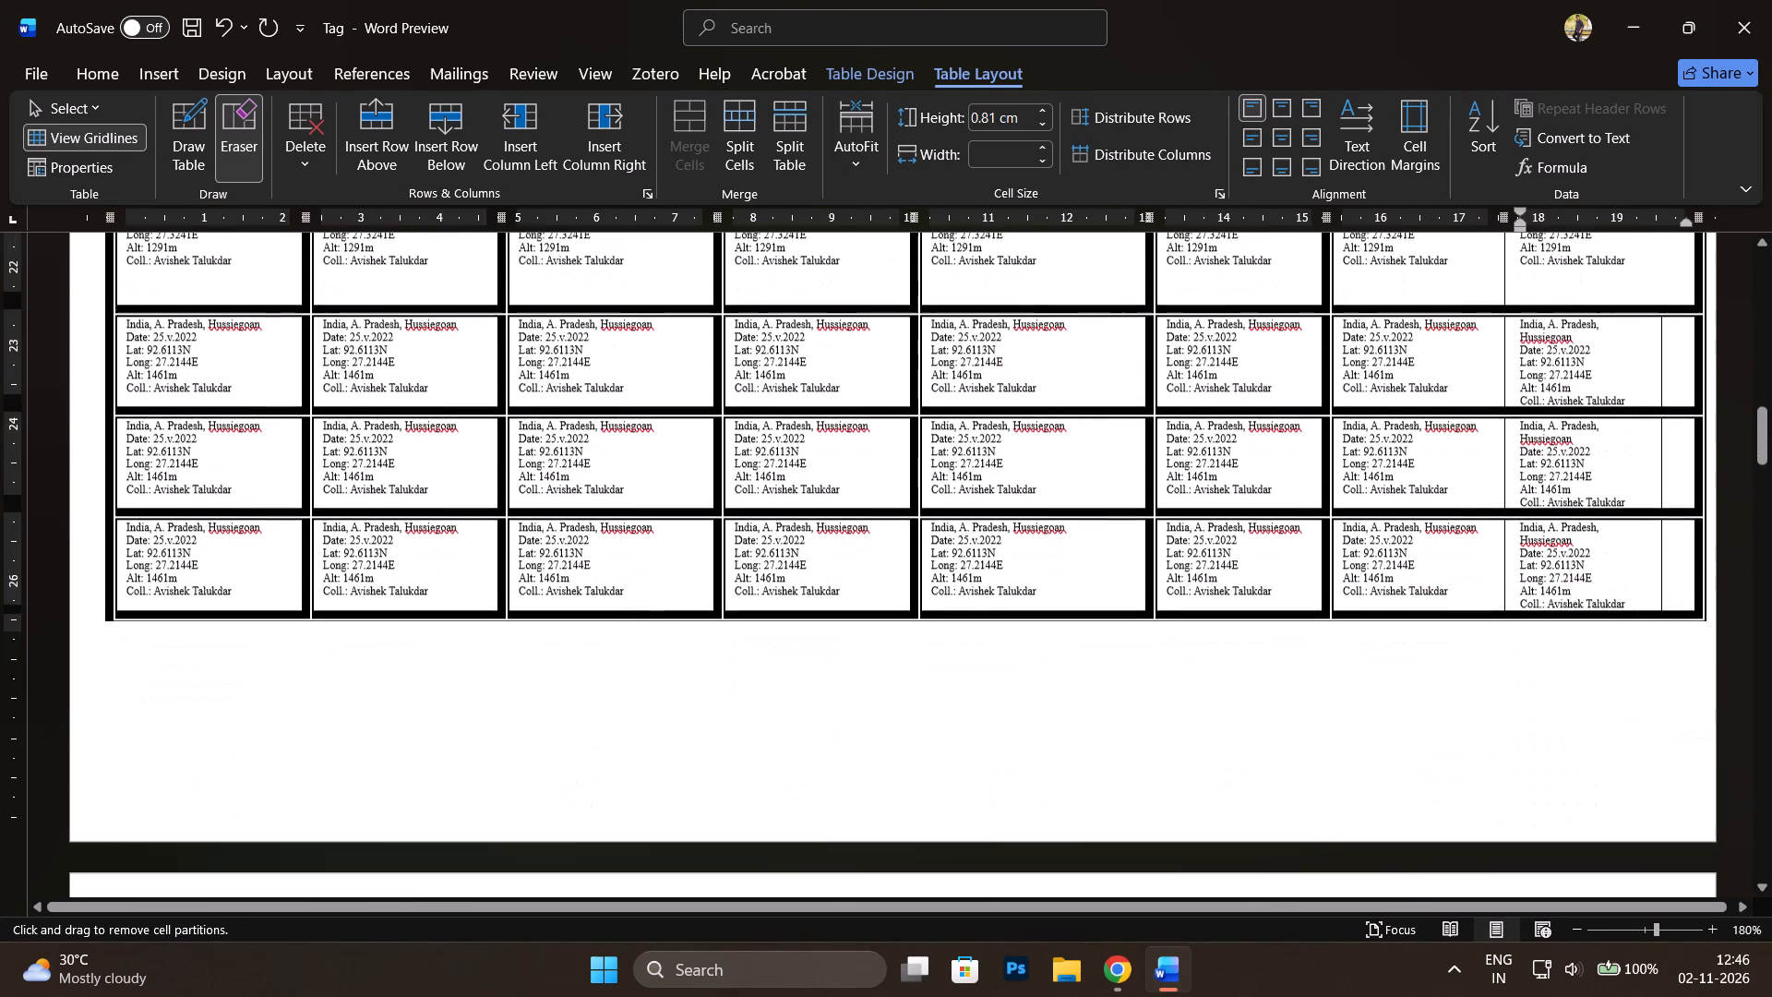
left_click_drag(1666, 327, 1662, 523)
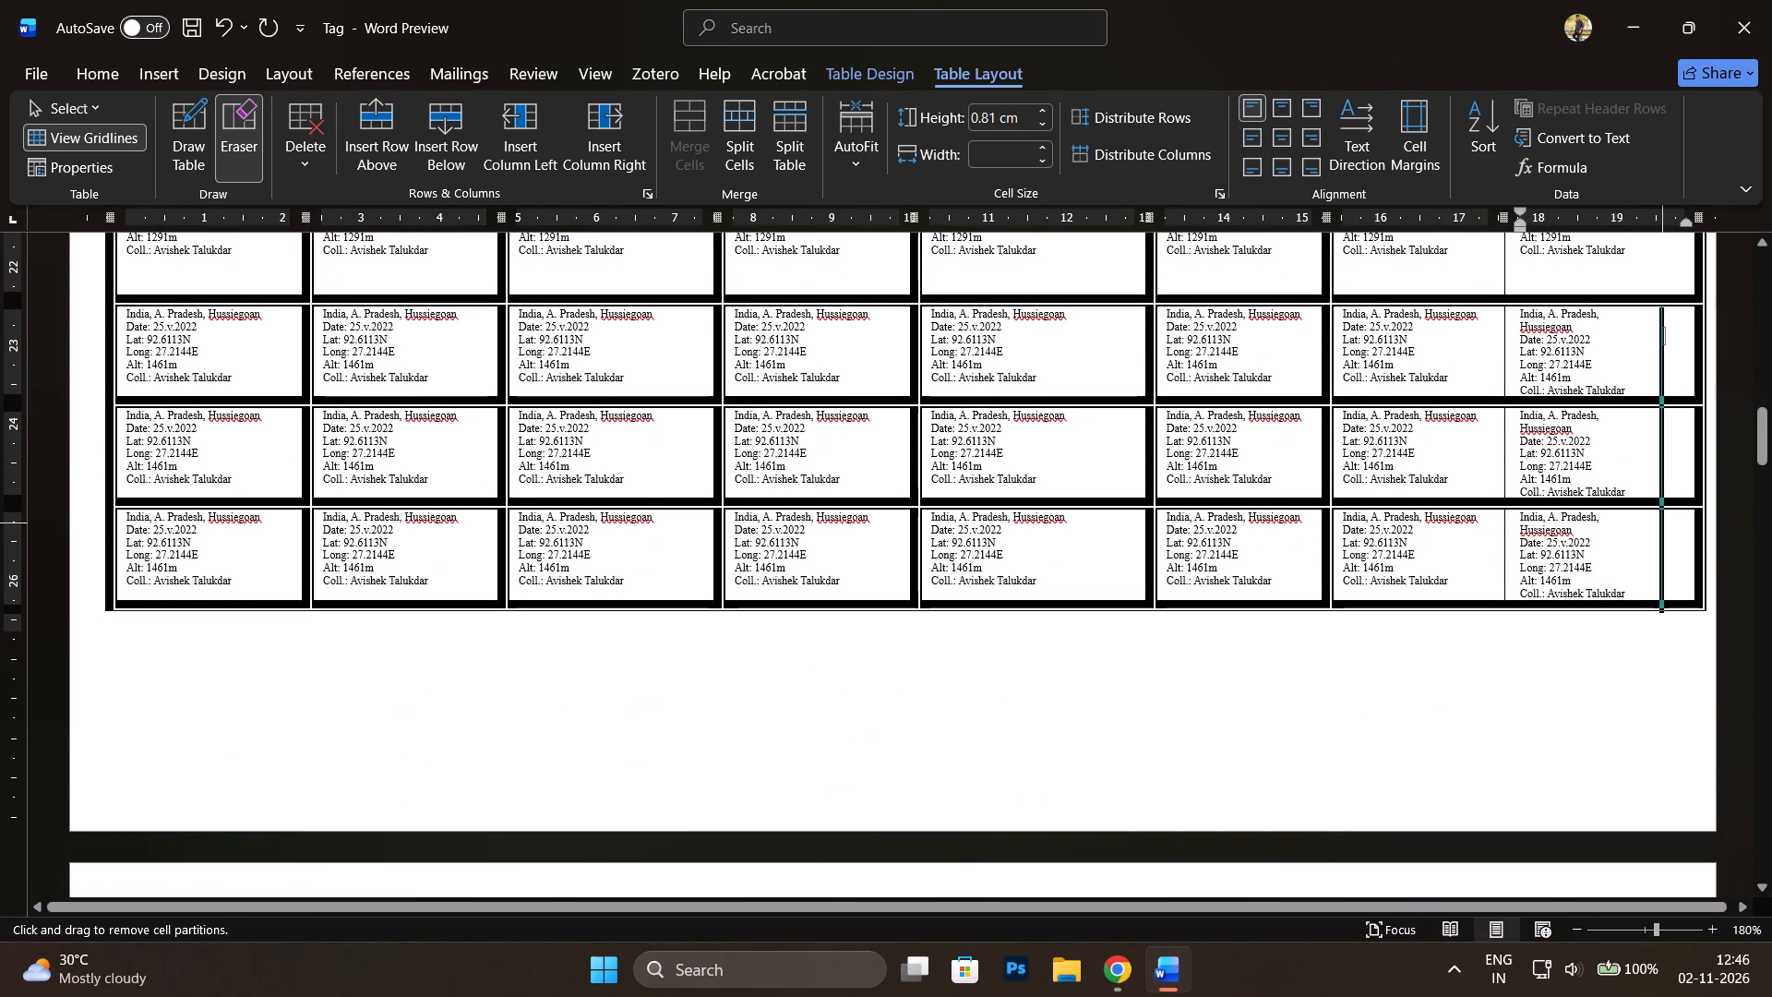
left_click_drag(1662, 523, 1662, 528)
Erase the divider between the eighth and empty last columns in the second page's Hussiegoan rows dated 25.v.2022.
scroll(1562, 558, "down", 6)
scroll(1710, 487, "down", 2)
scroll(1666, 306, "up", 2)
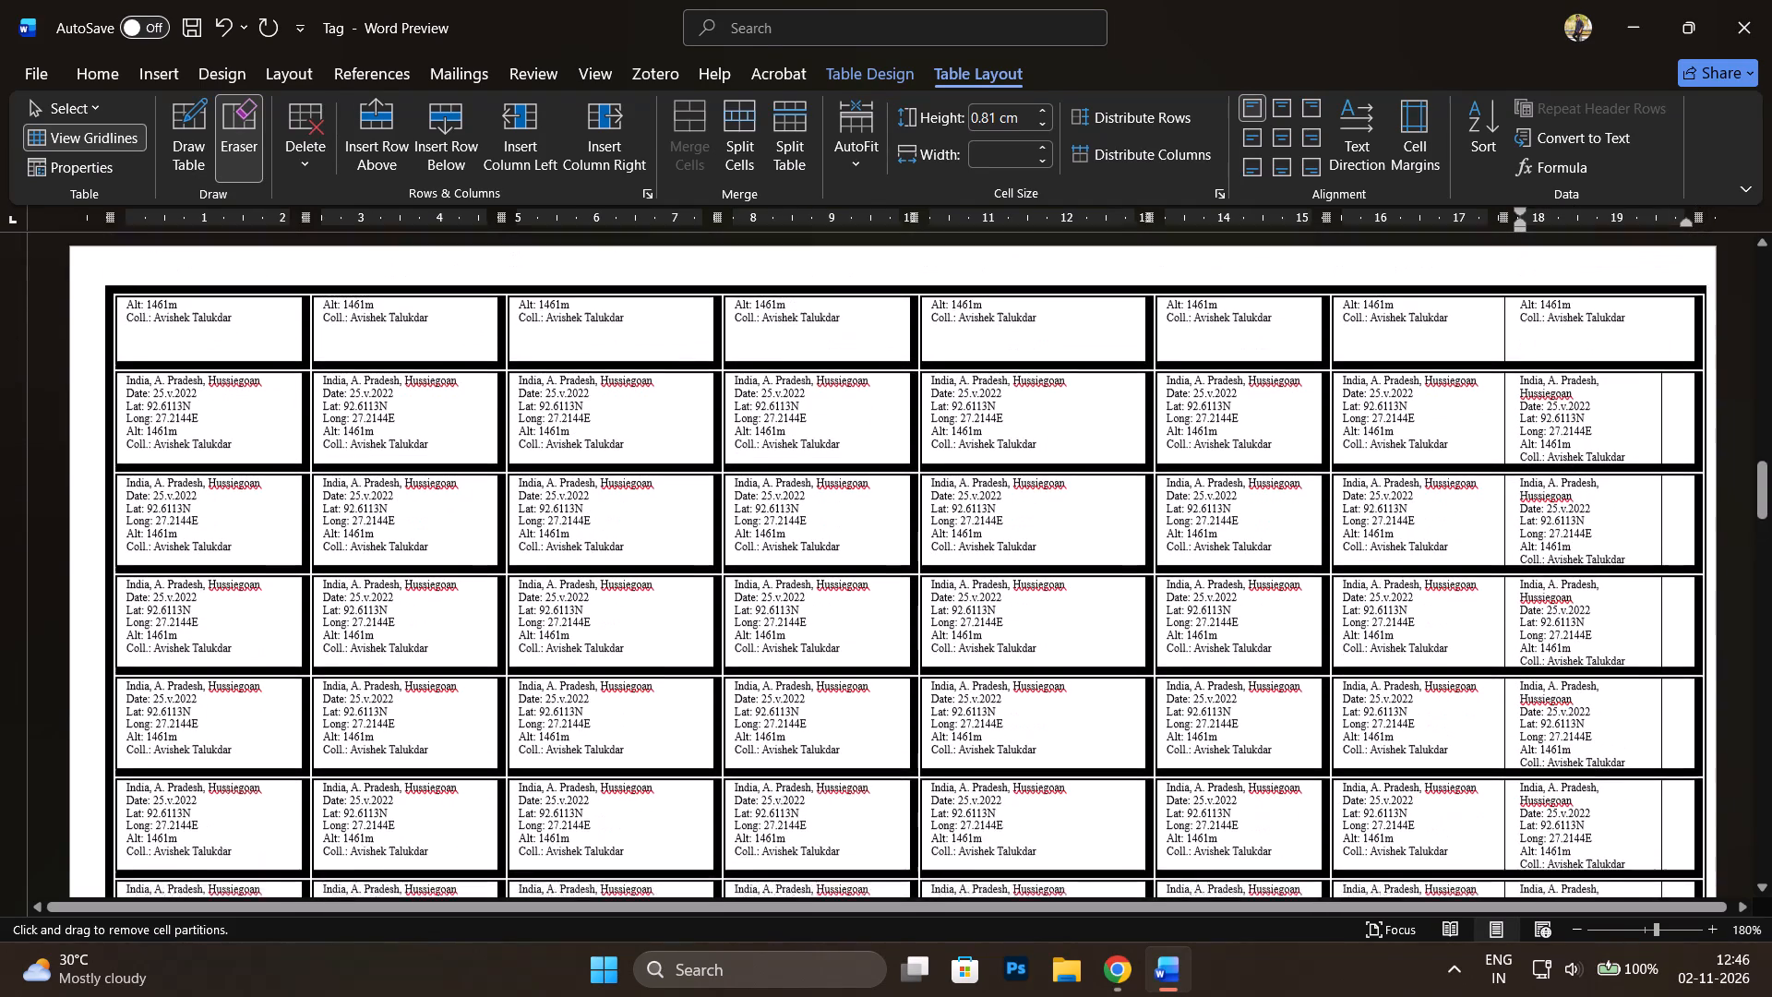
left_click_drag(1663, 402, 1664, 697)
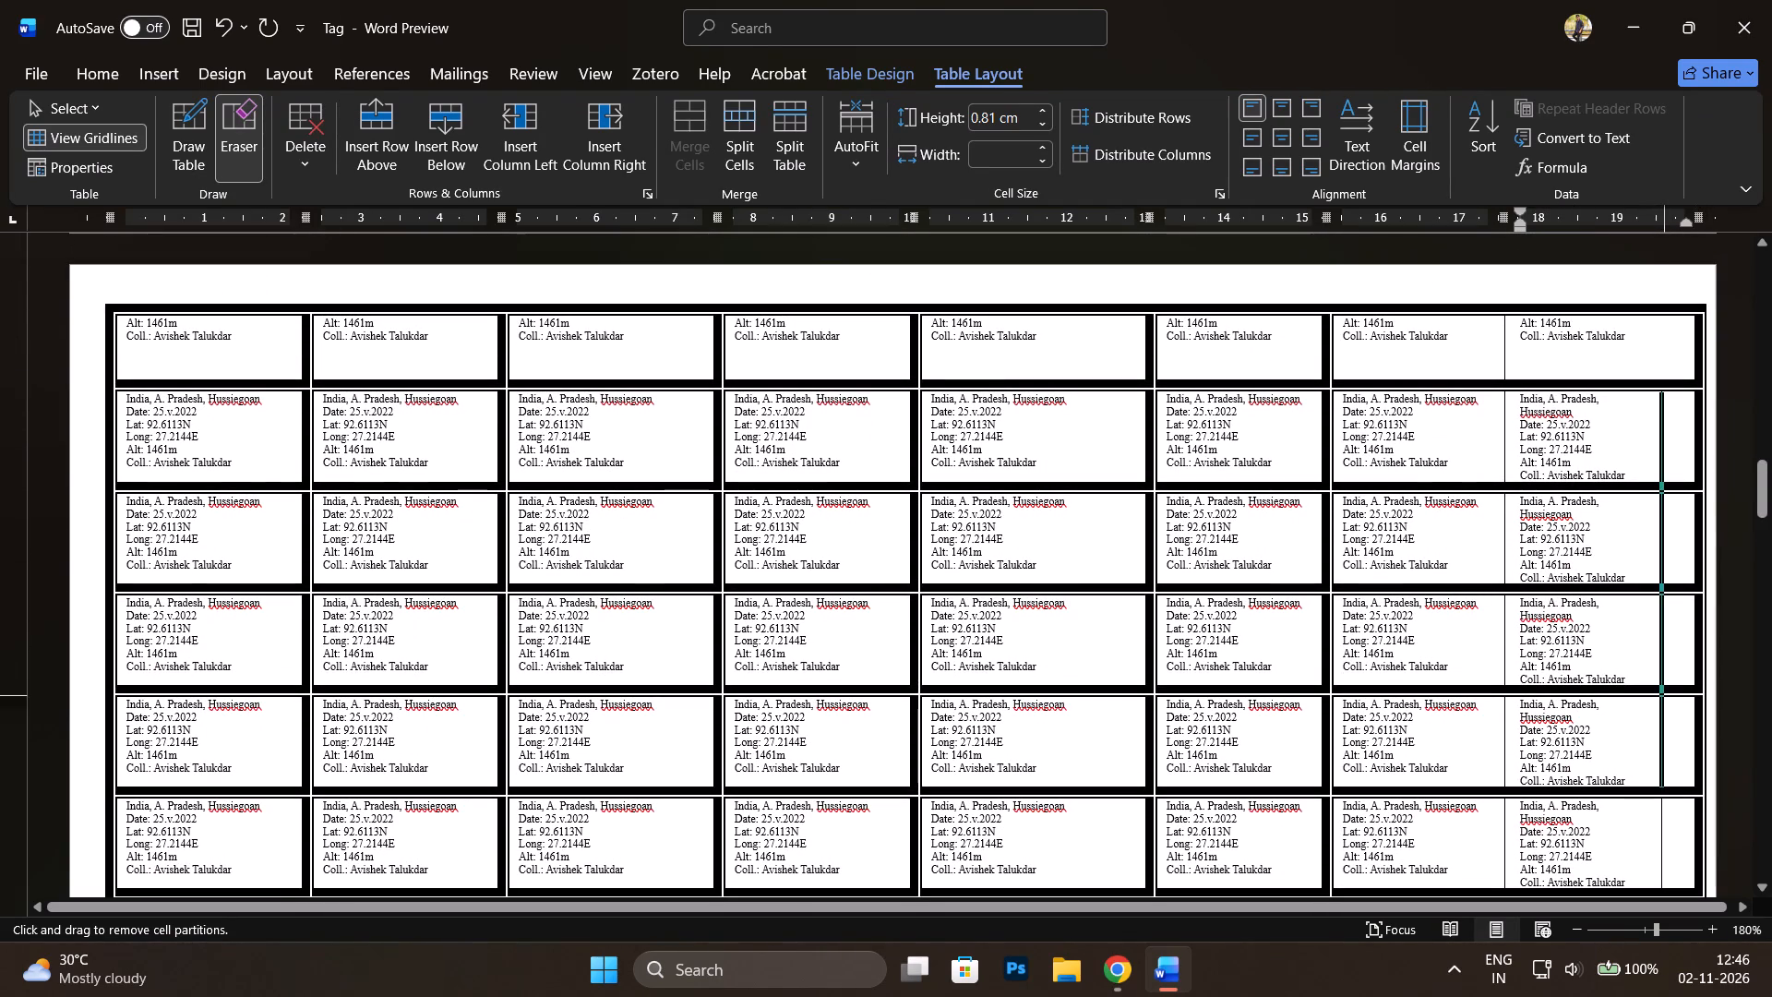
left_click_drag(1664, 697, 1664, 707)
scroll(1611, 620, "down", 3)
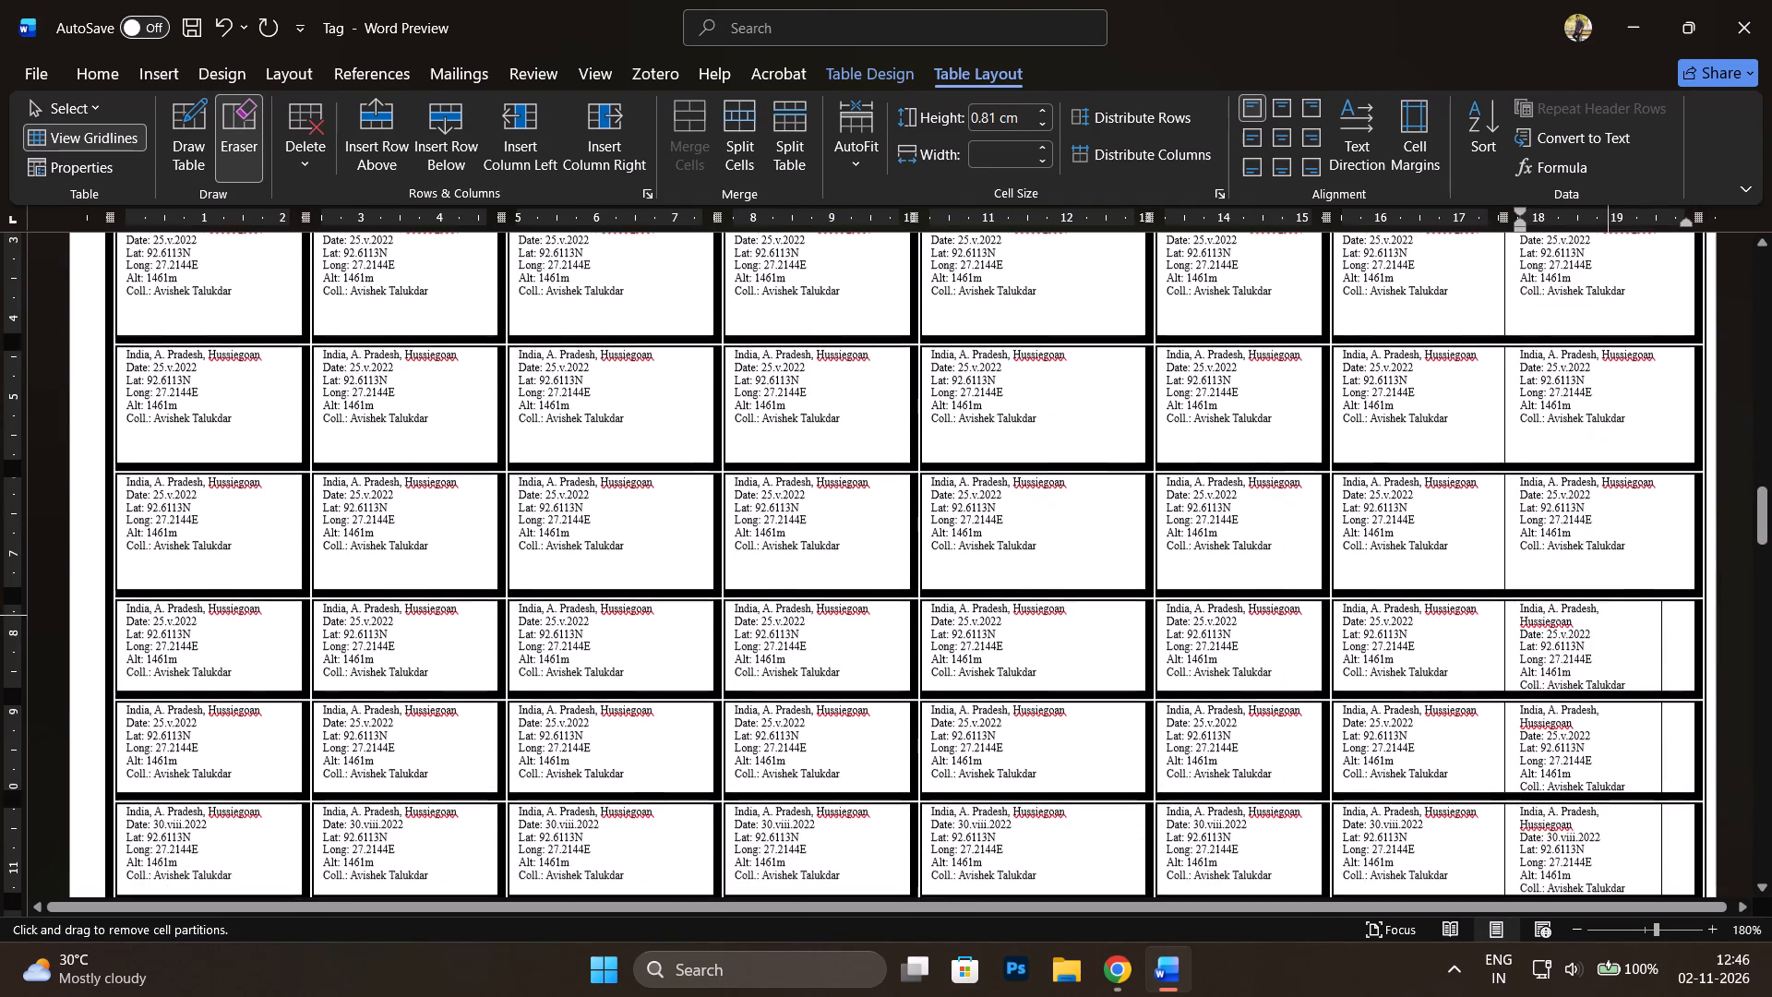
scroll(1608, 615, "down", 3)
left_click_drag(1663, 327, 1669, 499)
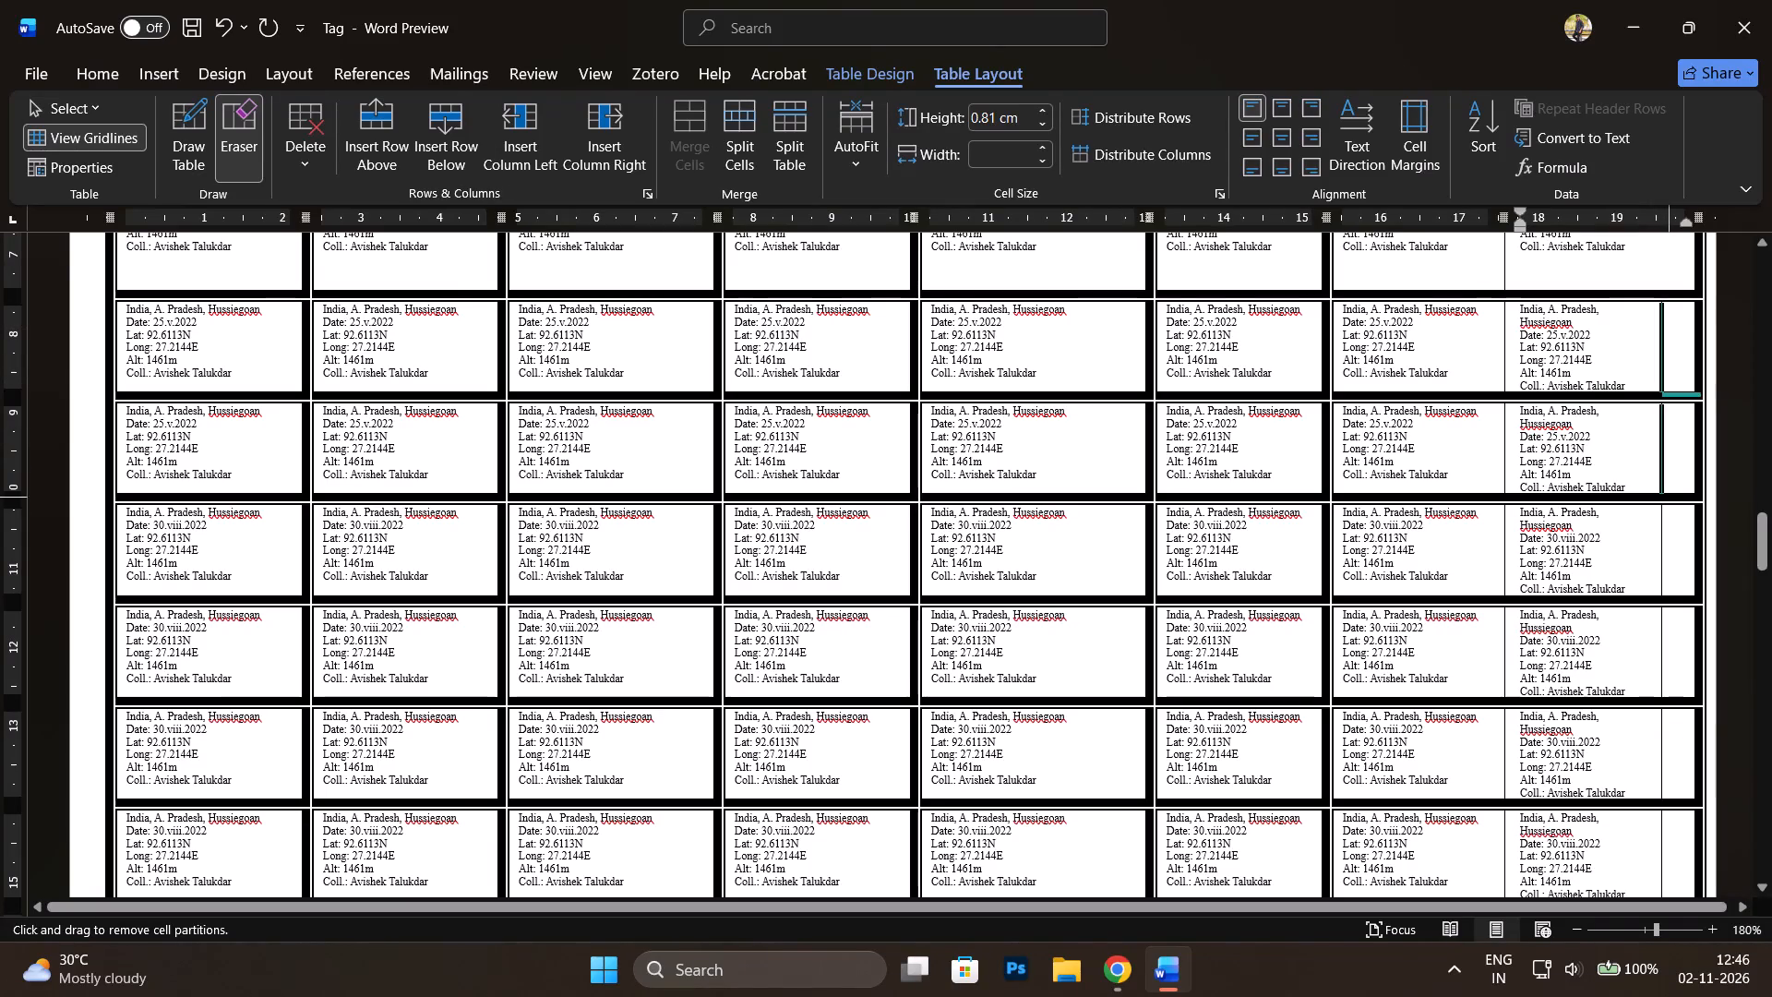
left_click_drag(1669, 499, 1669, 337)
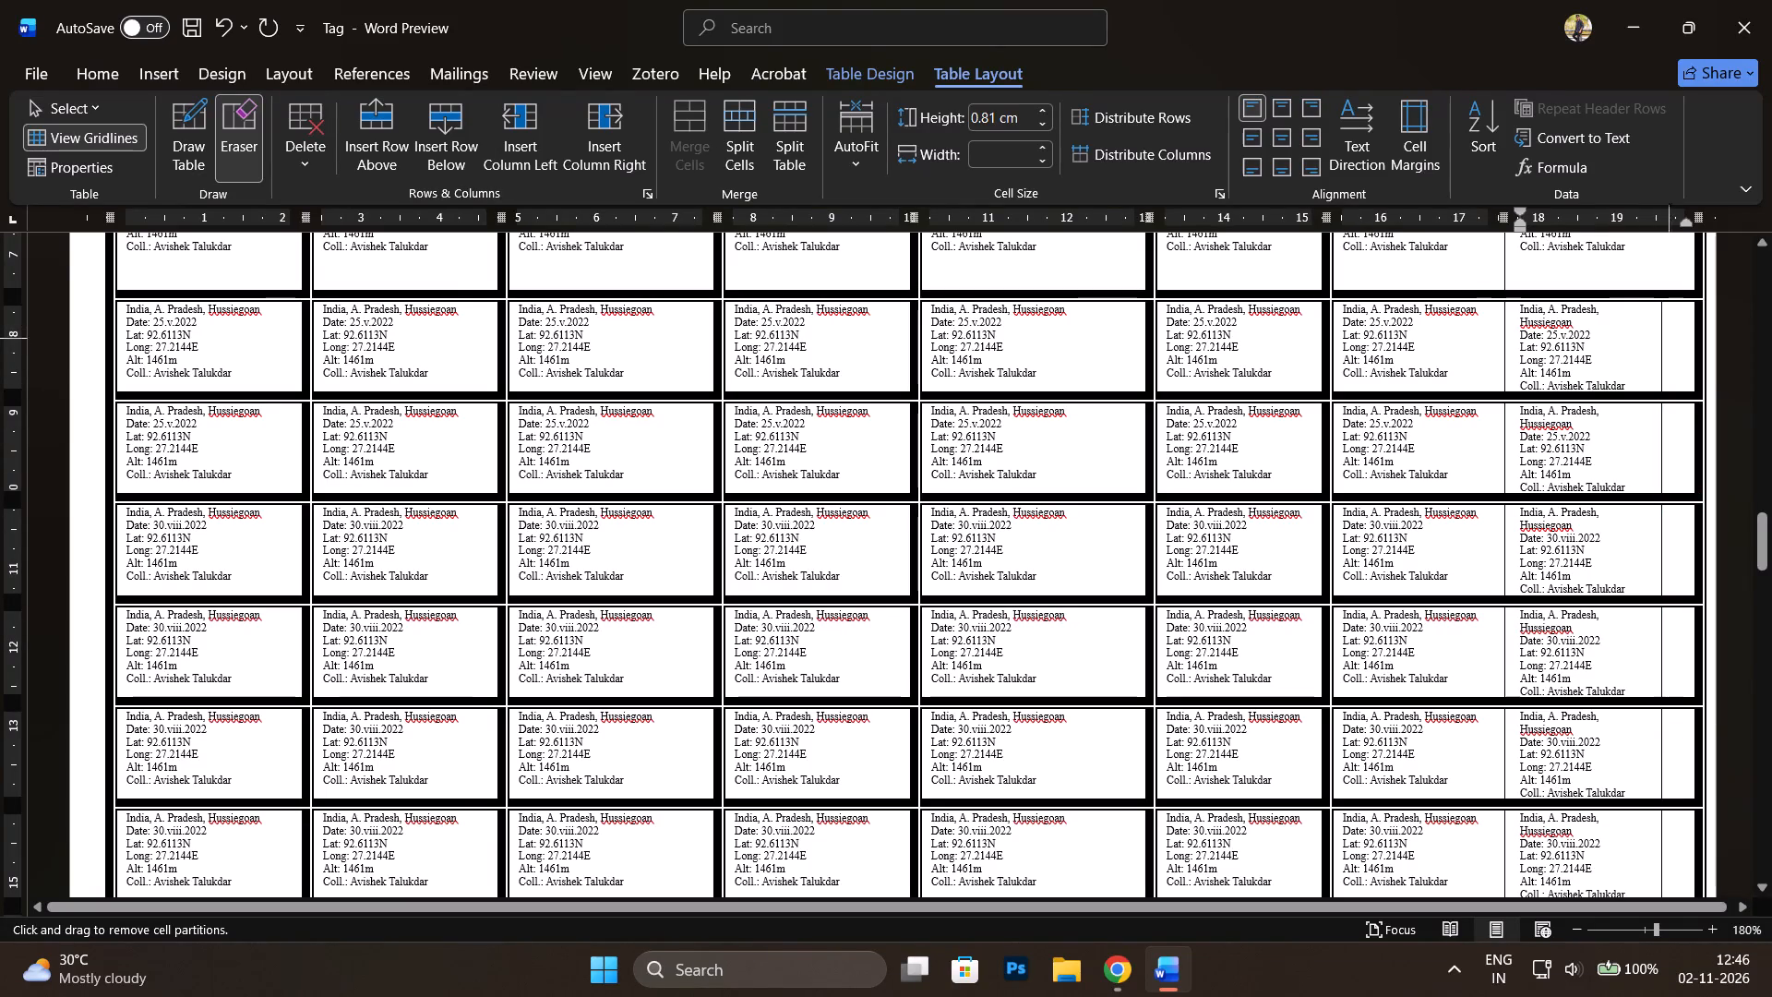
left_click_drag(1669, 337, 1669, 523)
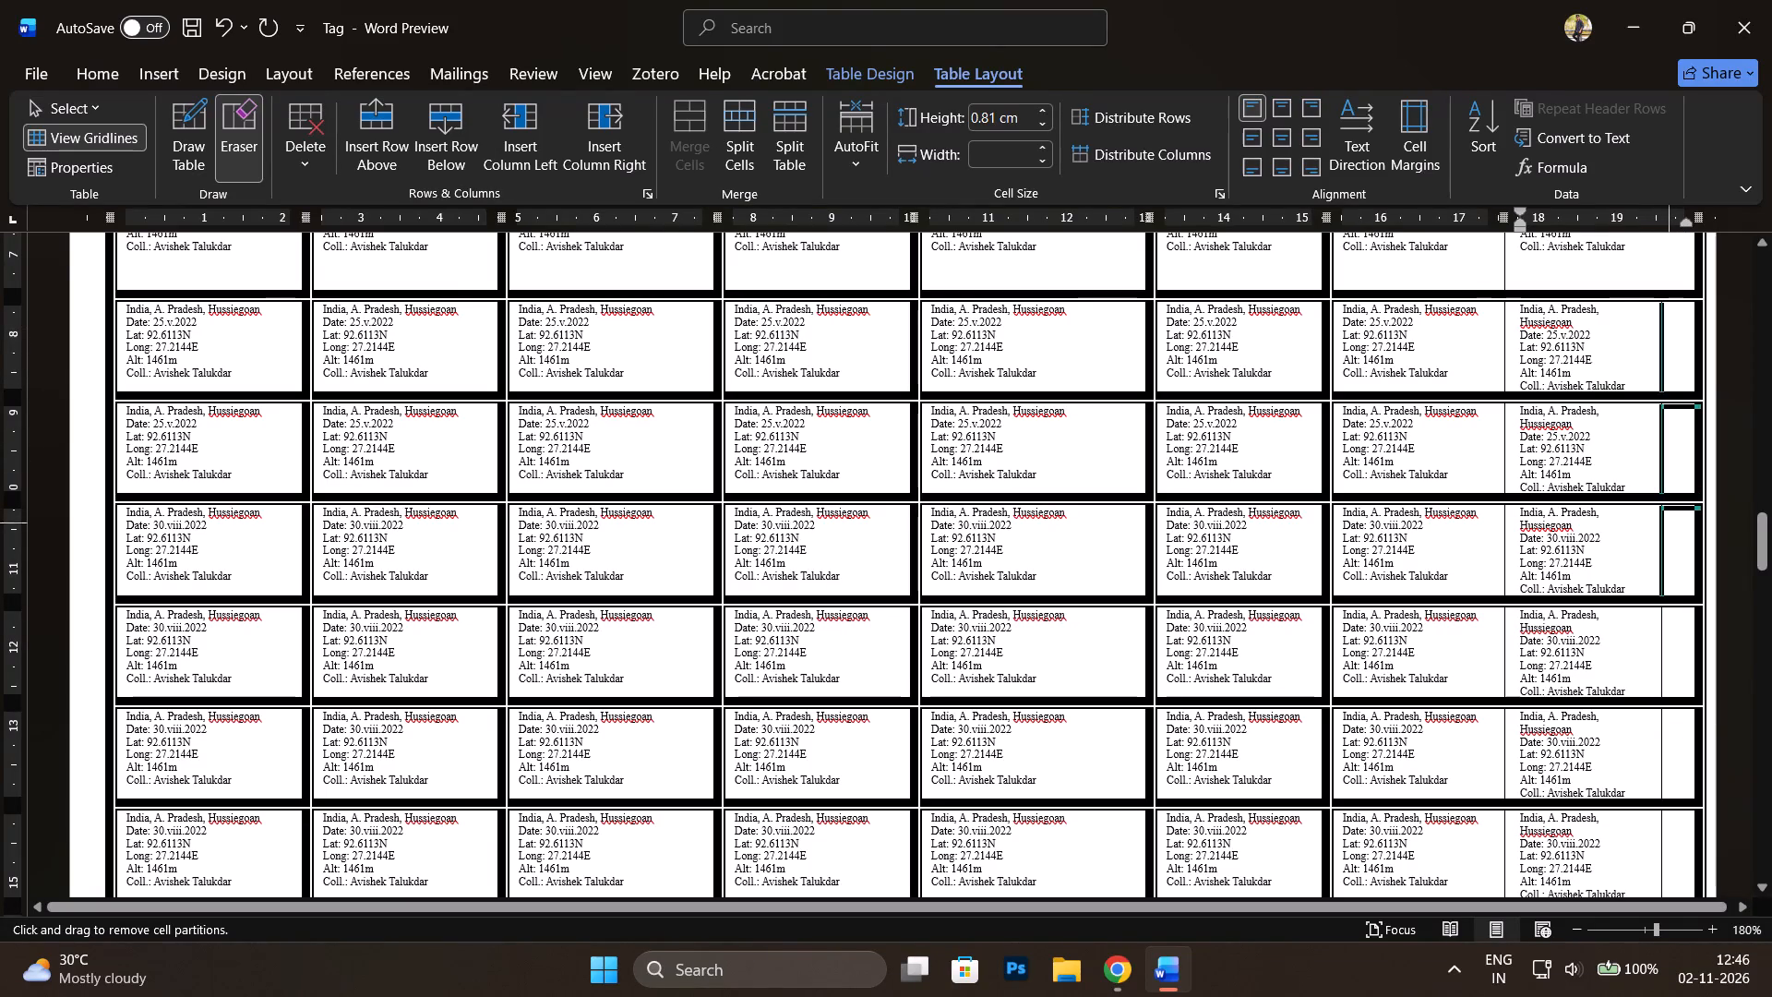
left_click_drag(1669, 523, 1665, 461)
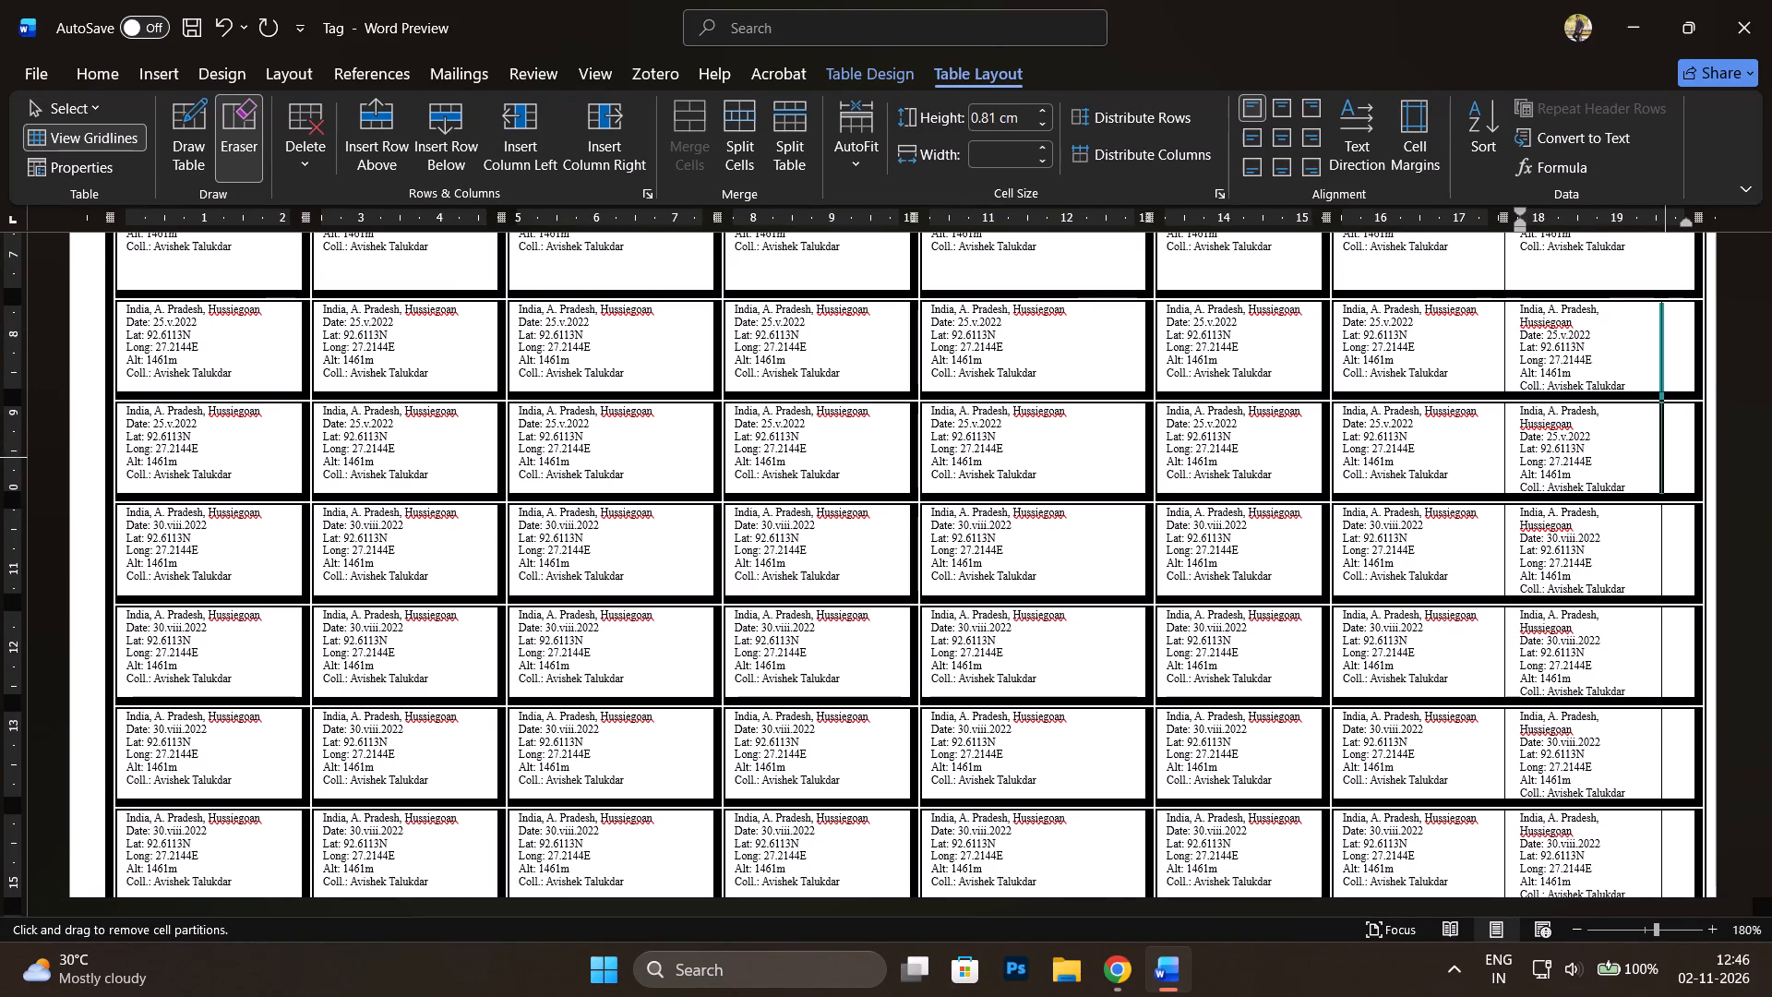
left_click_drag(1665, 461, 1664, 477)
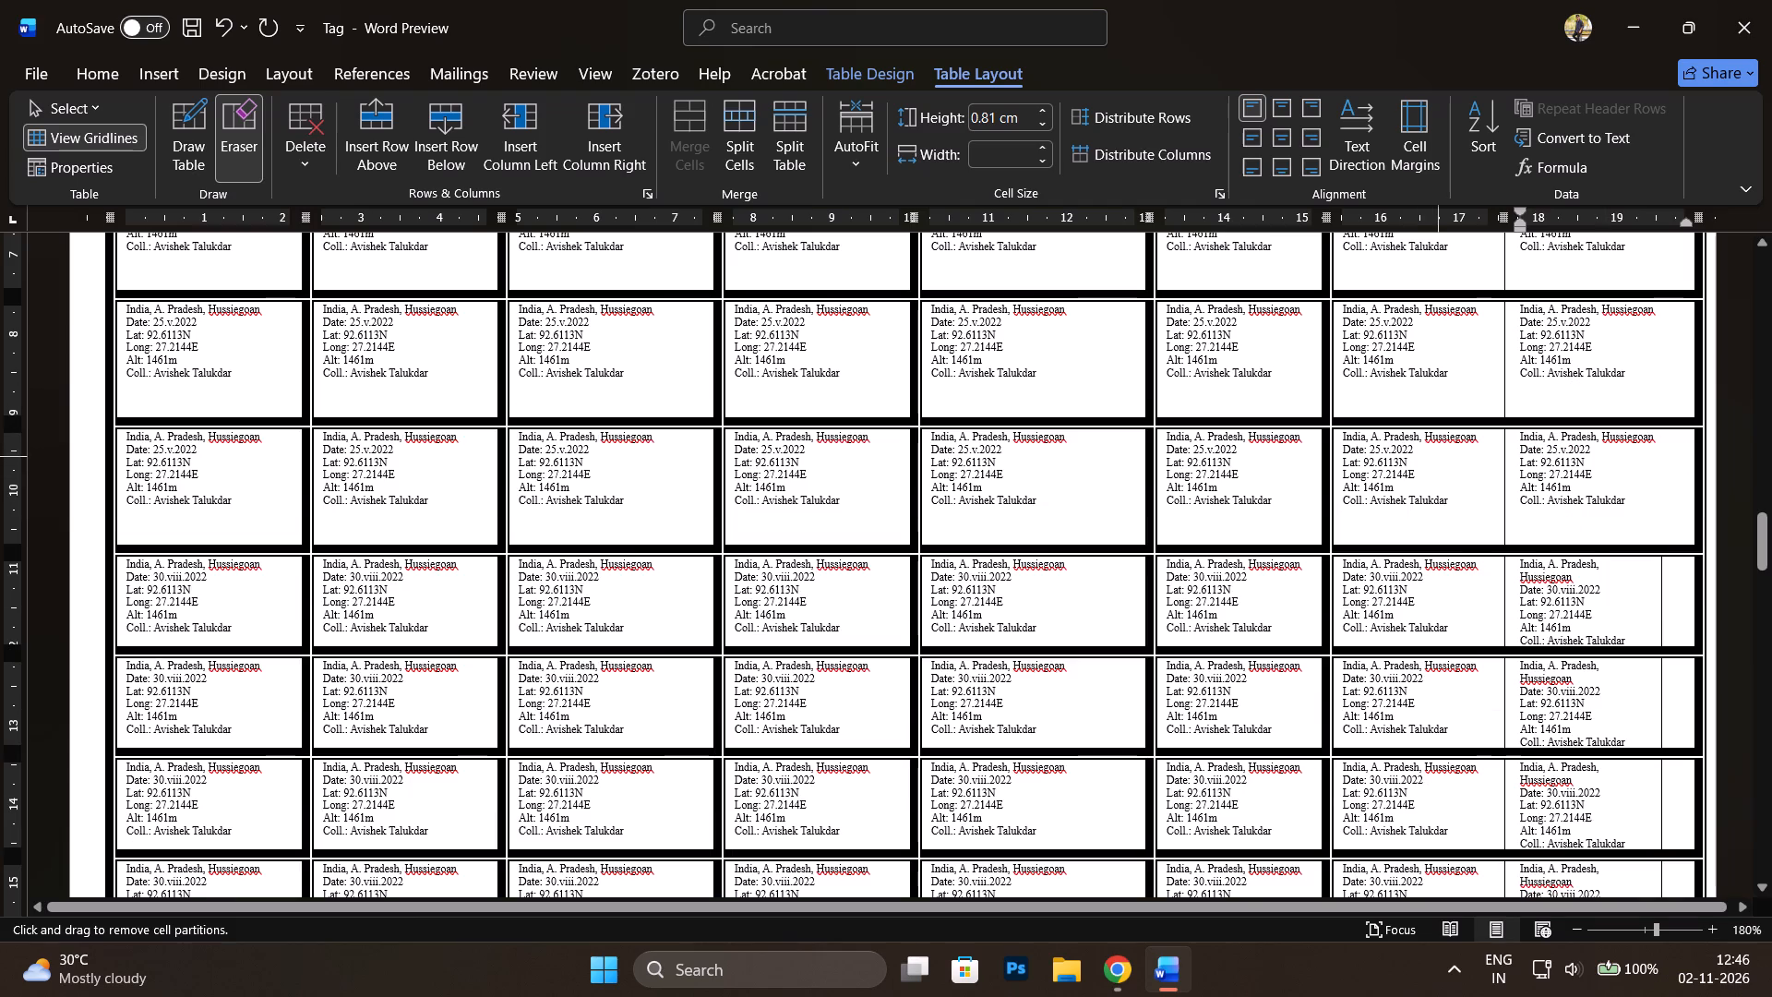
Erase the divider between the eighth and empty last columns in the Hussiegoan rows dated 30.viii.2022.
scroll(1443, 449, "down", 2)
left_click_drag(1665, 371, 1665, 372)
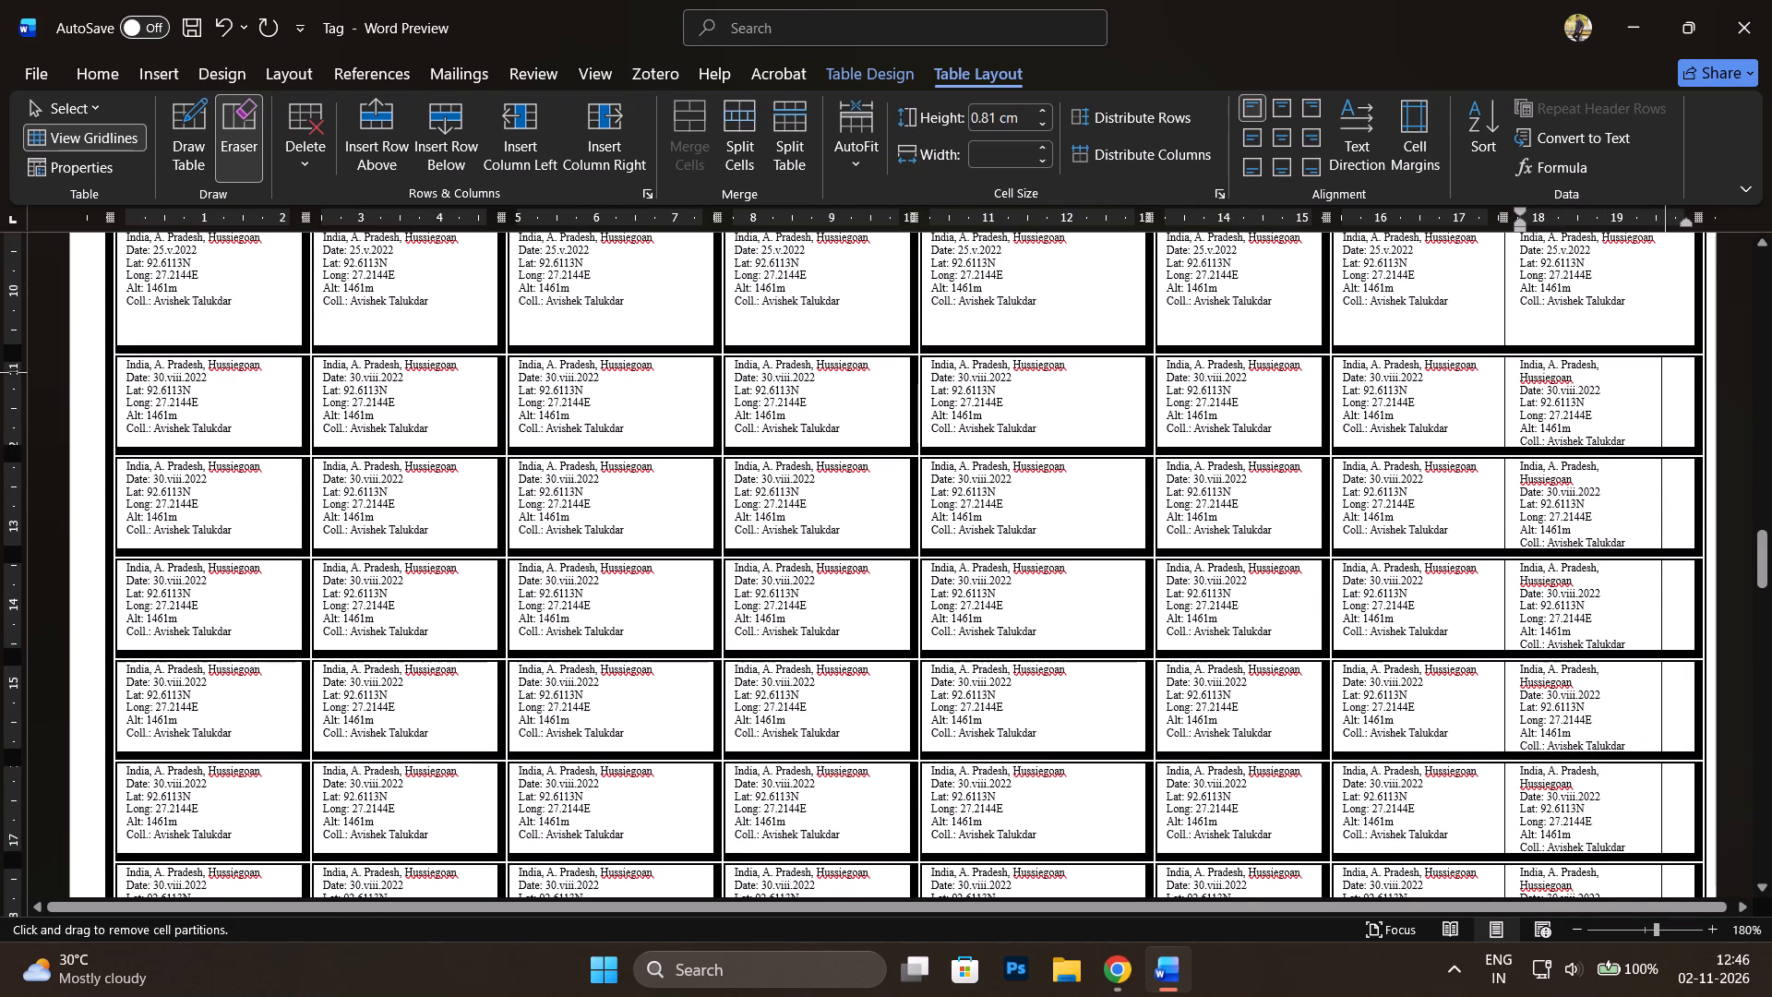
left_click_drag(1665, 372, 1658, 767)
scroll(1519, 634, "down", 3)
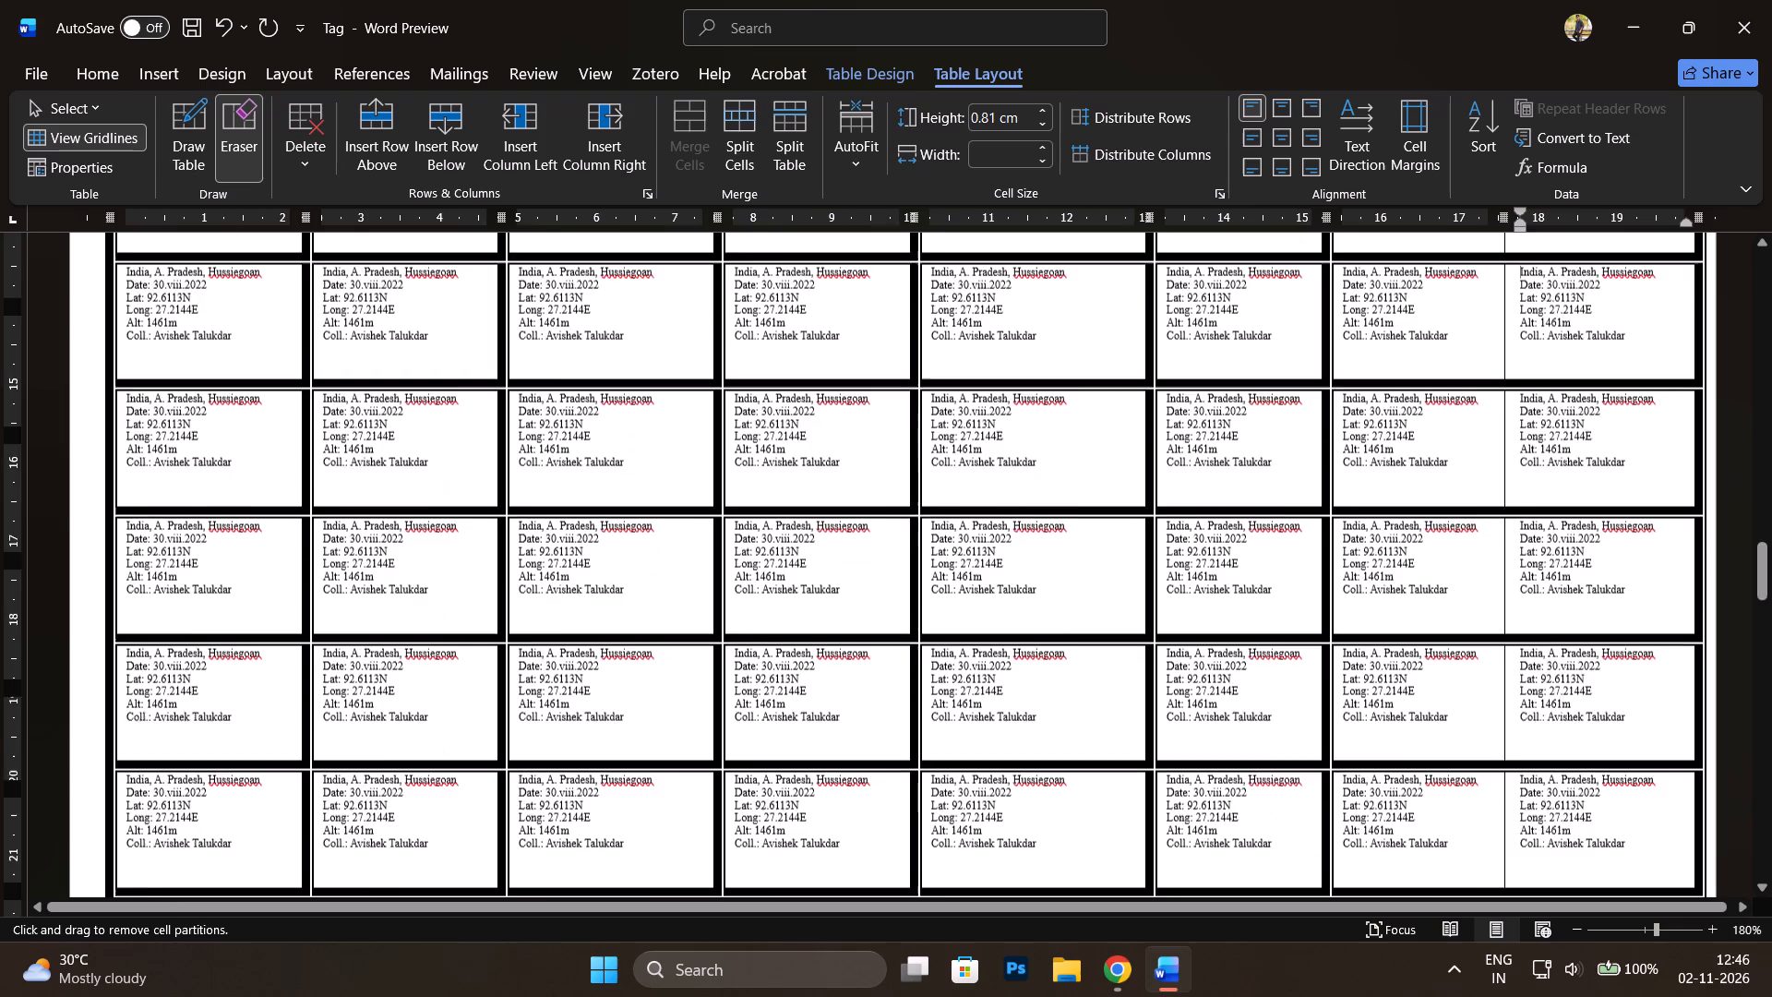
scroll(1519, 634, "down", 1)
scroll(1679, 544, "down", 3)
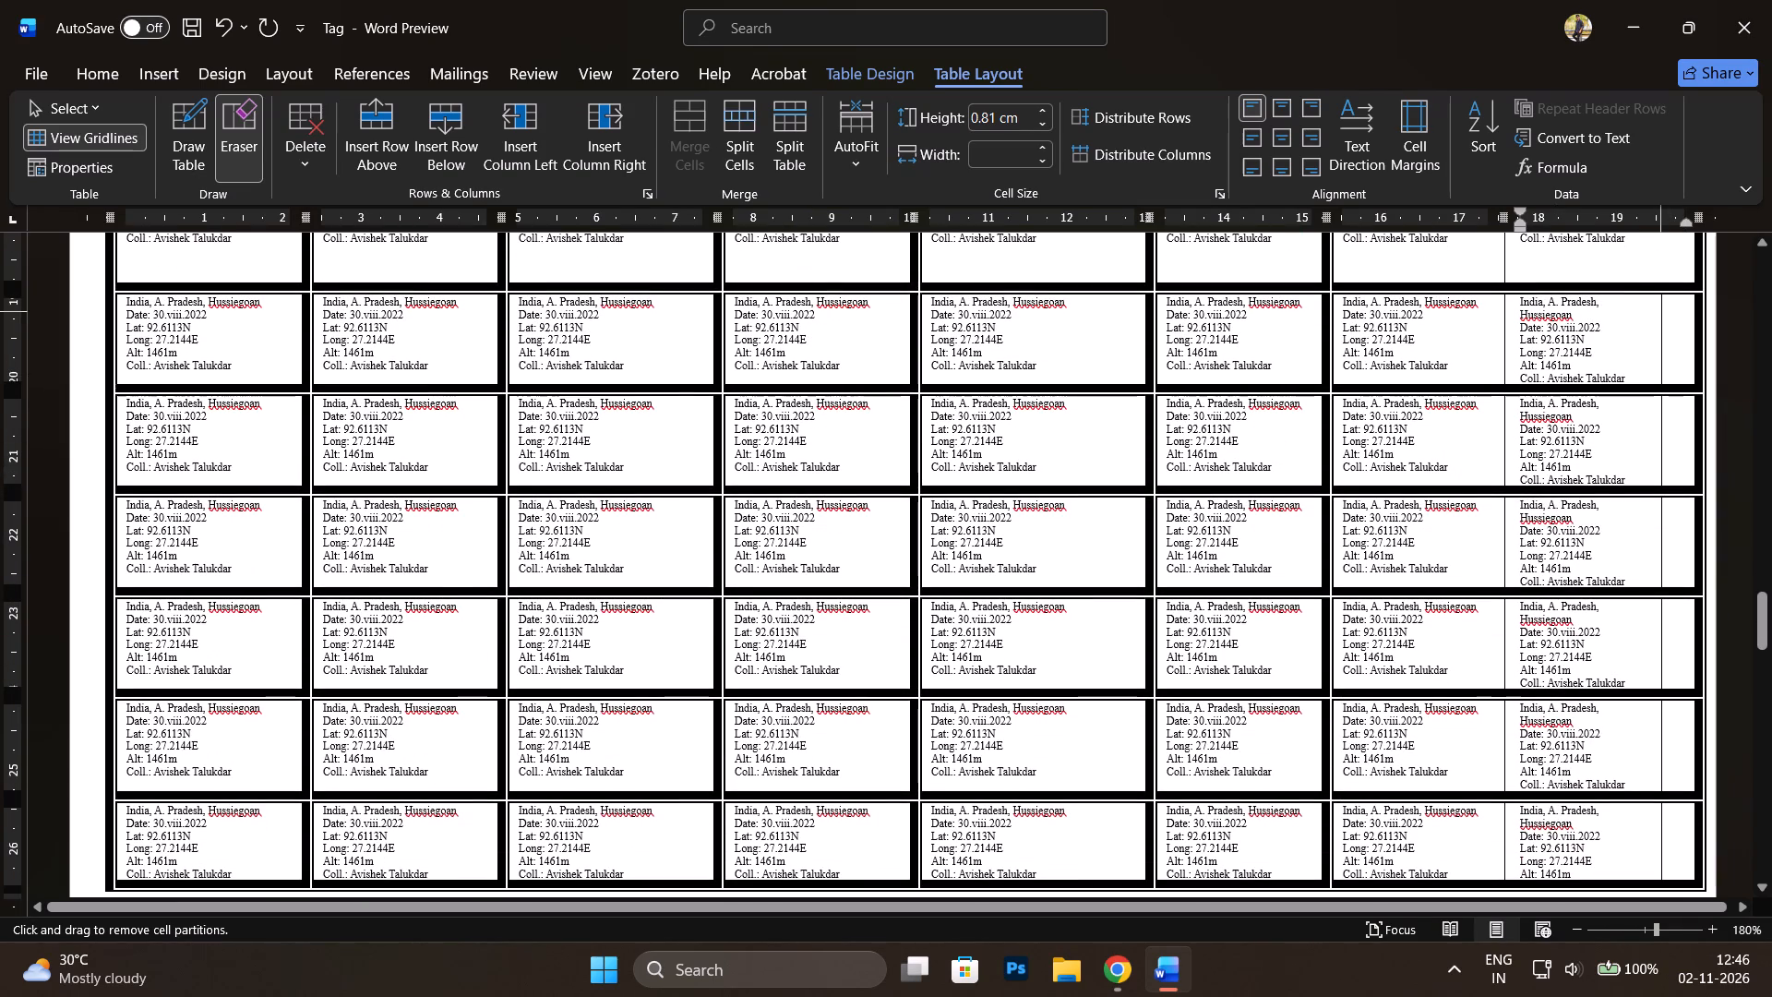
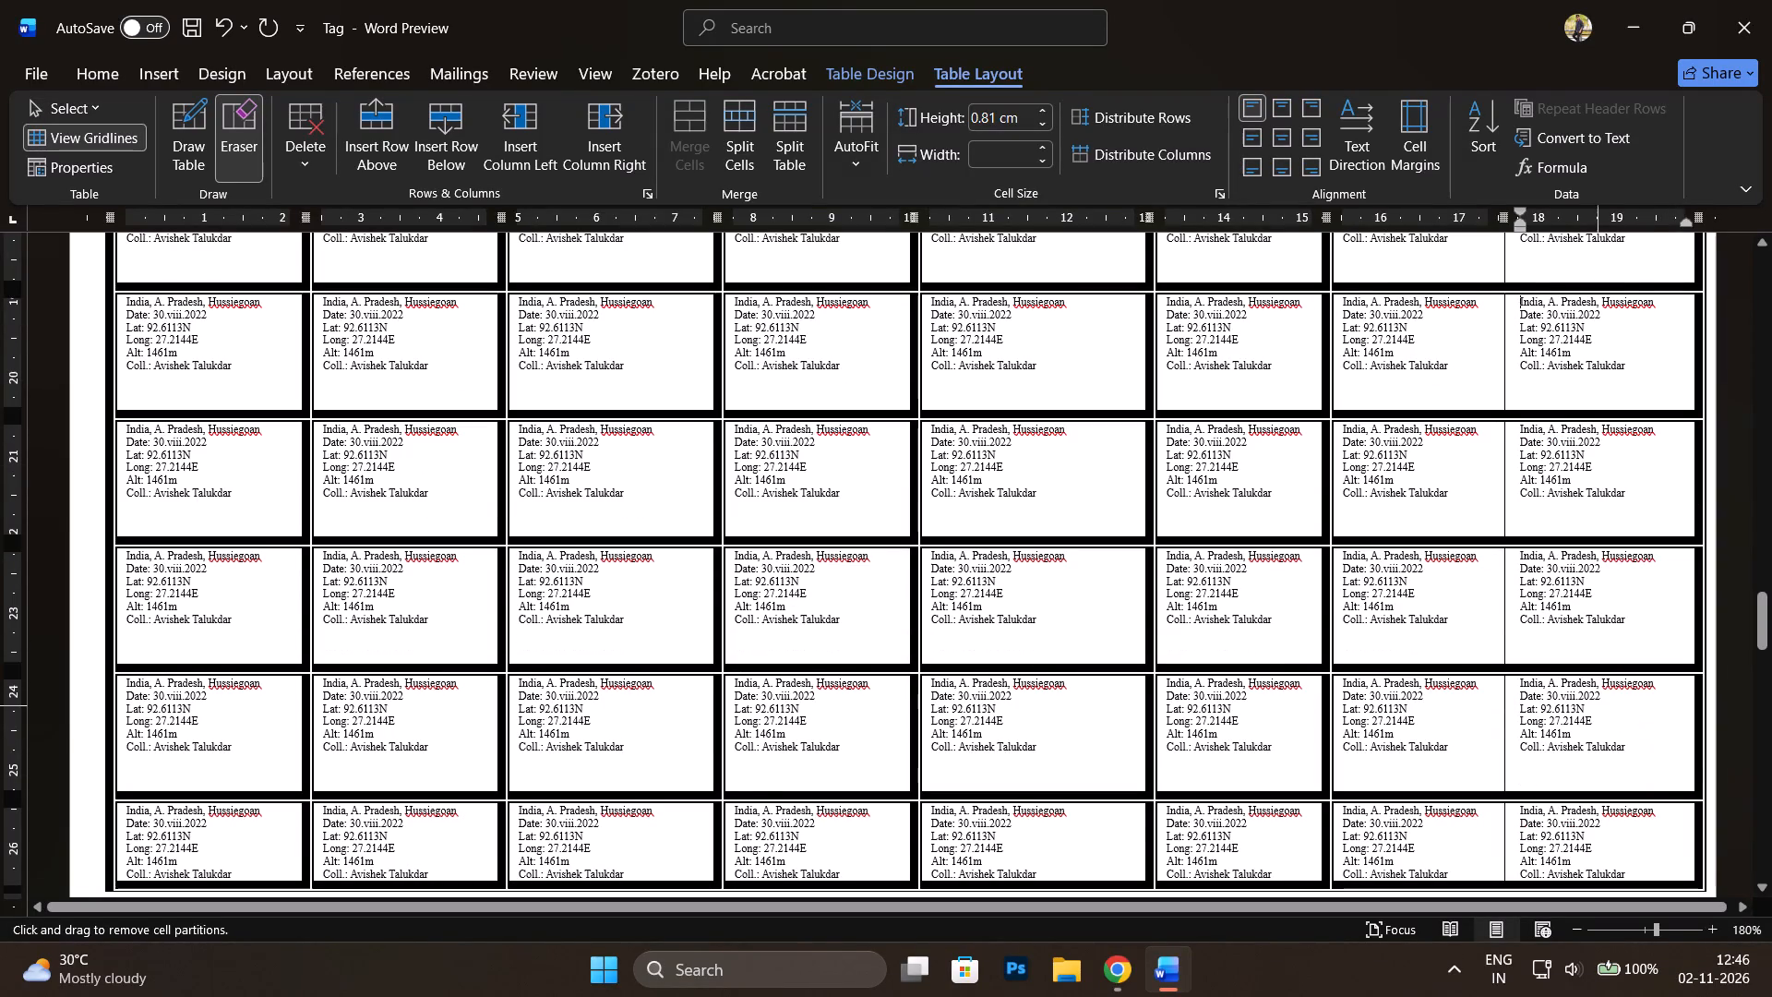
Erase the extra vertical divider in the last column of the two Hussiegoan 30.viii.2022 rows and first Khupi rows on the third page.
scroll(1693, 655, "down", 7)
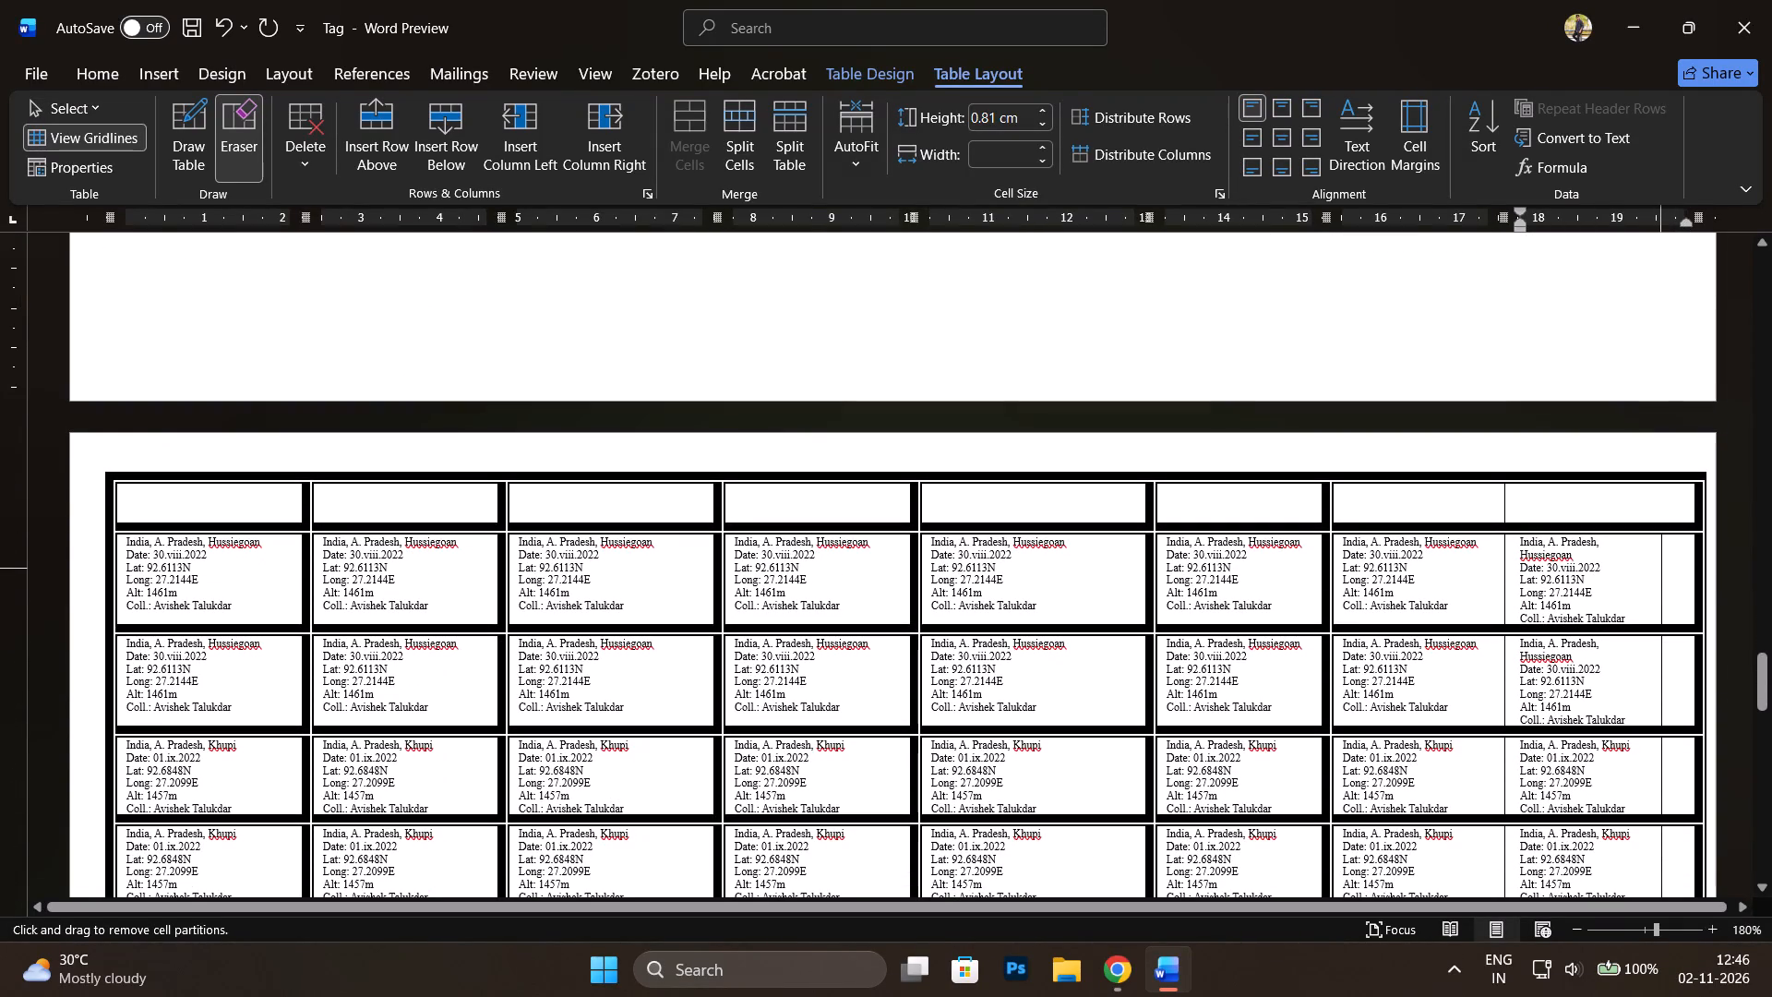
left_click_drag(1661, 567, 1642, 763)
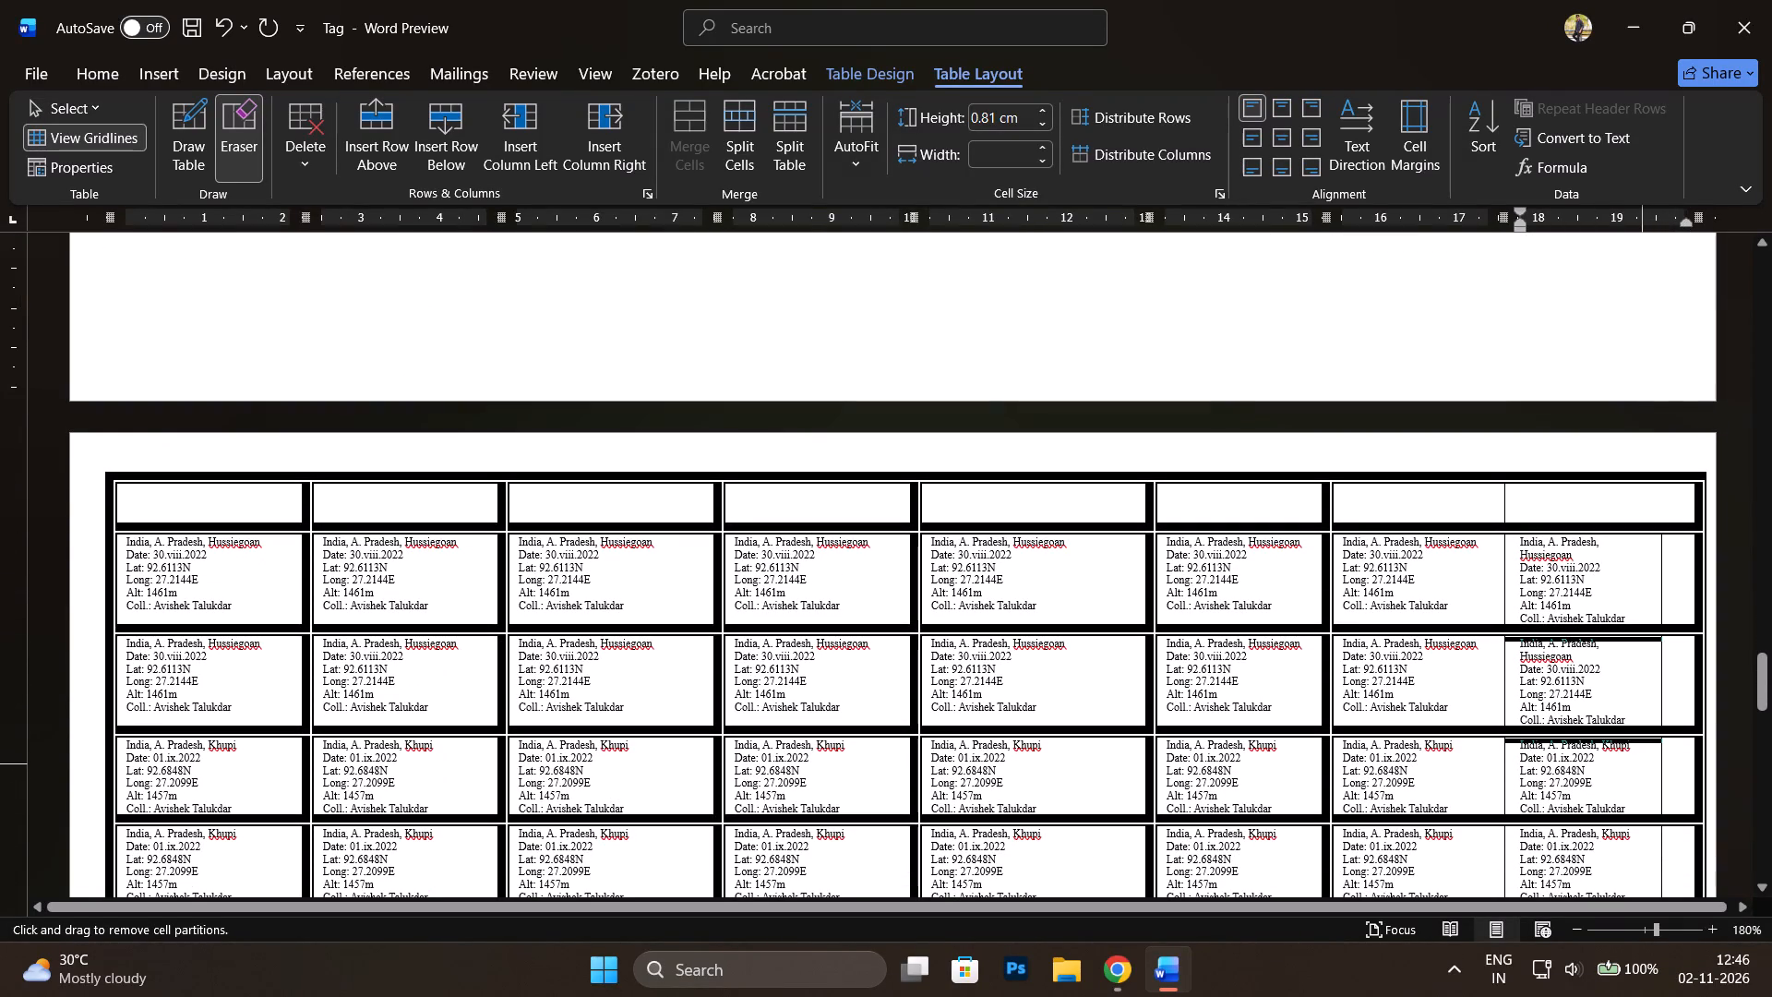
left_click_drag(1642, 763, 1658, 819)
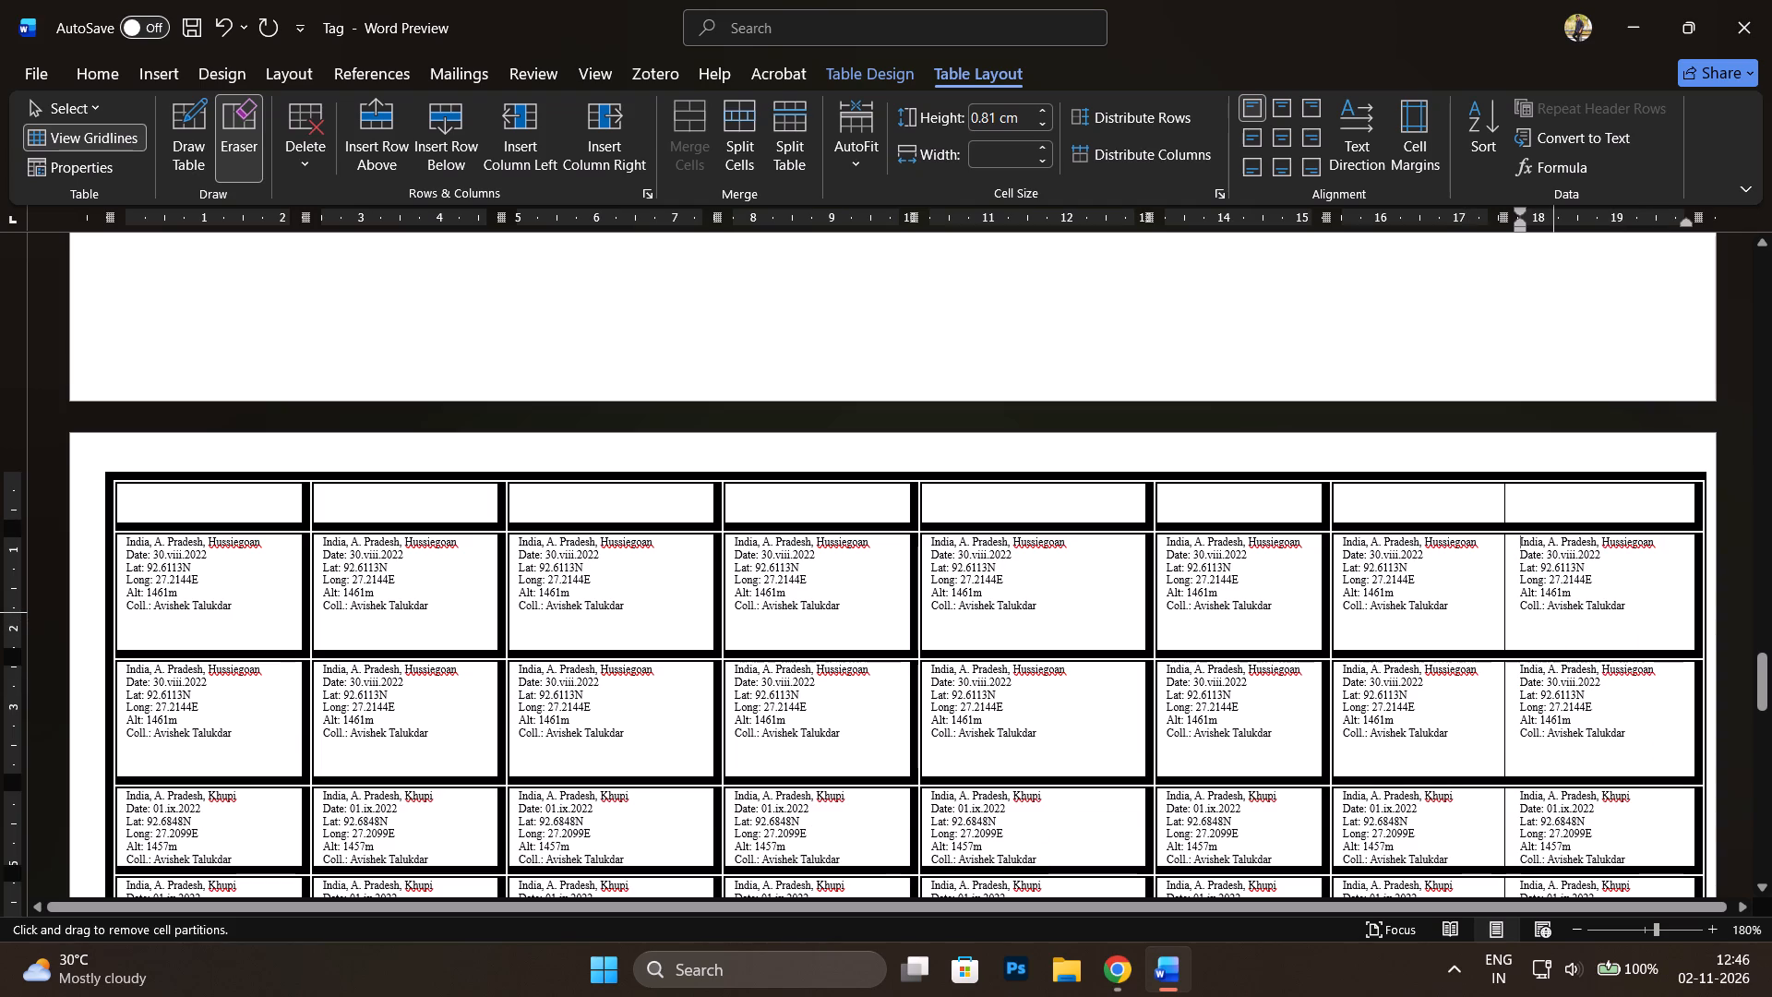
Erase the extra vertical divider in the last column of the following Khupi 01.ix.2022 rows, through the first 28.iv.2023 row.
scroll(1559, 611, "down", 7)
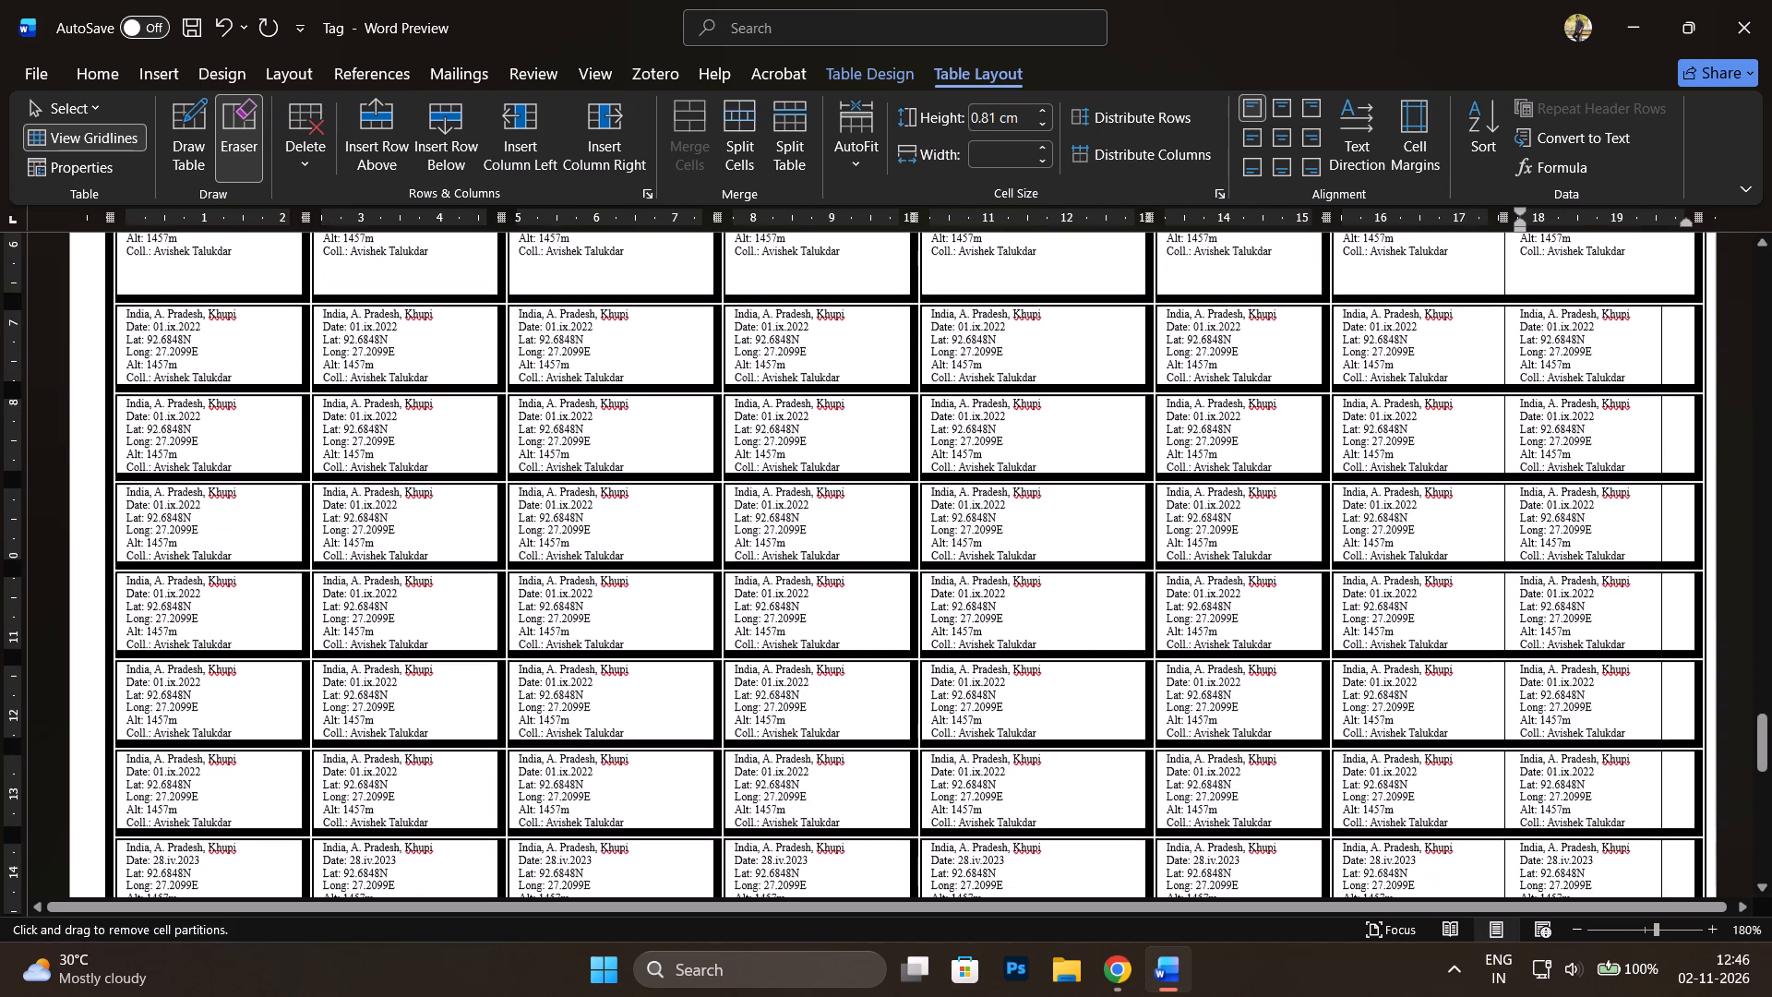
scroll(1571, 601, "up", 14)
scroll(1575, 599, "down", 7)
scroll(1575, 599, "up", 1)
scroll(1575, 599, "down", 5)
scroll(1692, 557, "down", 5)
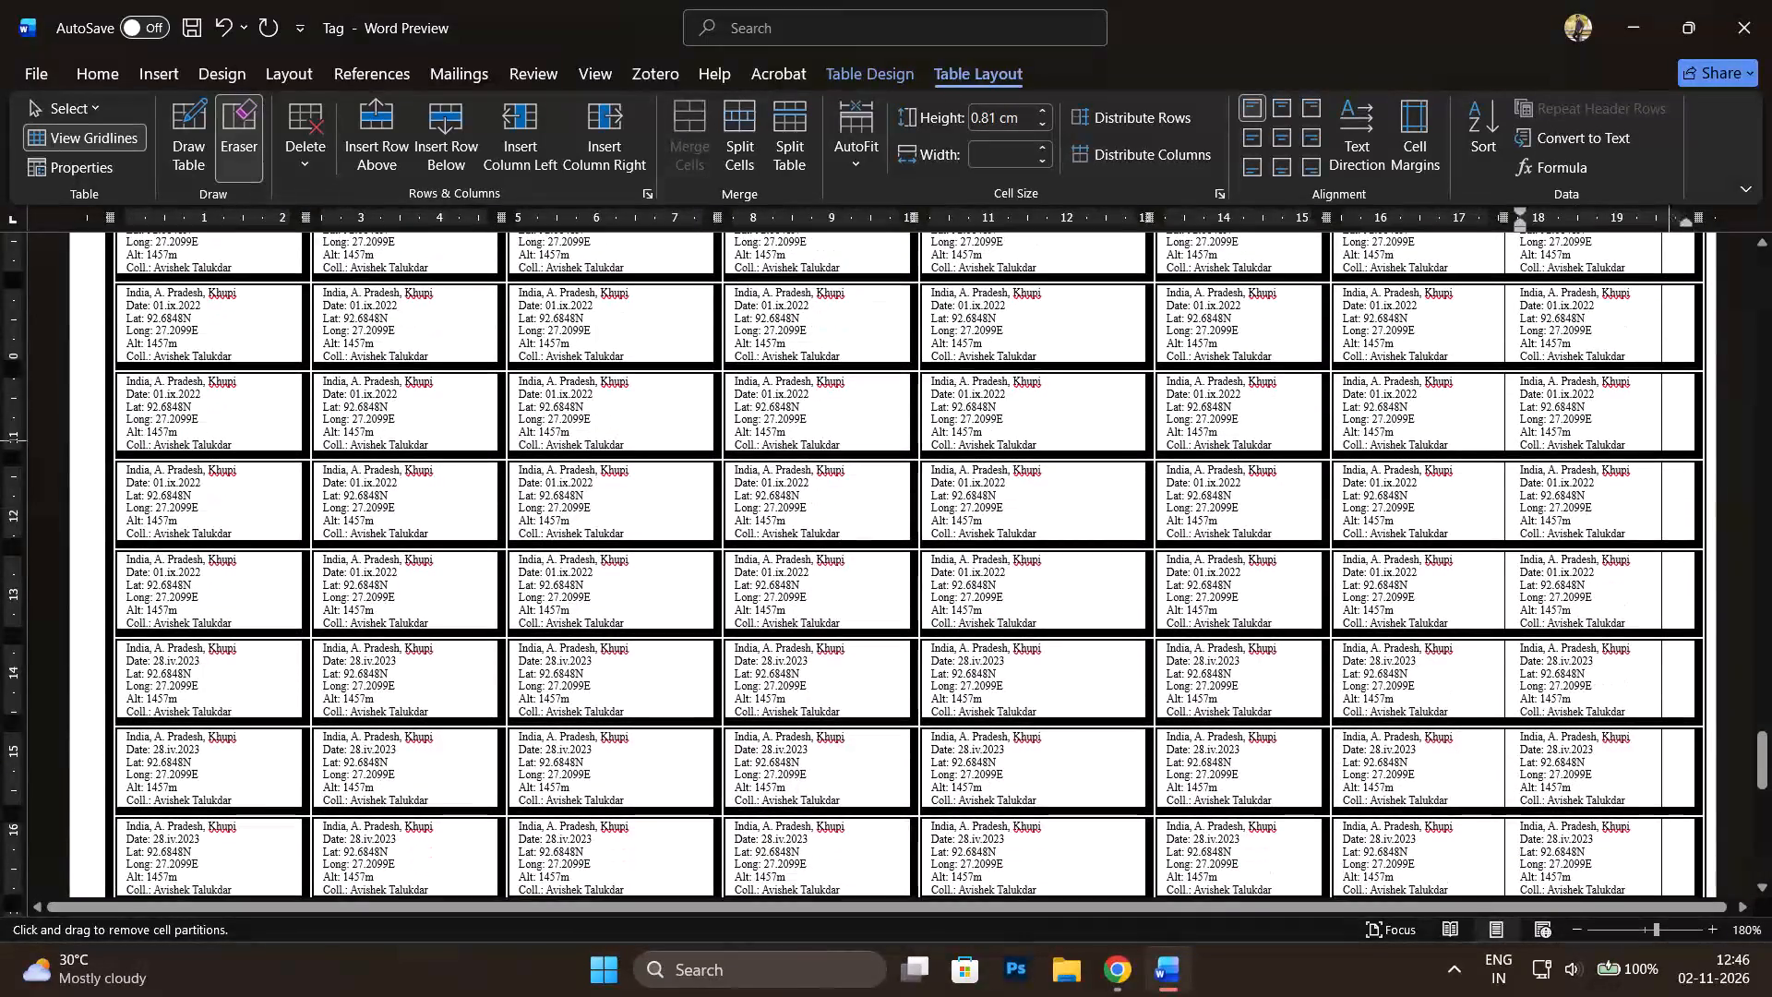
scroll(1678, 300, "up", 2)
left_click_drag(1661, 316, 1661, 368)
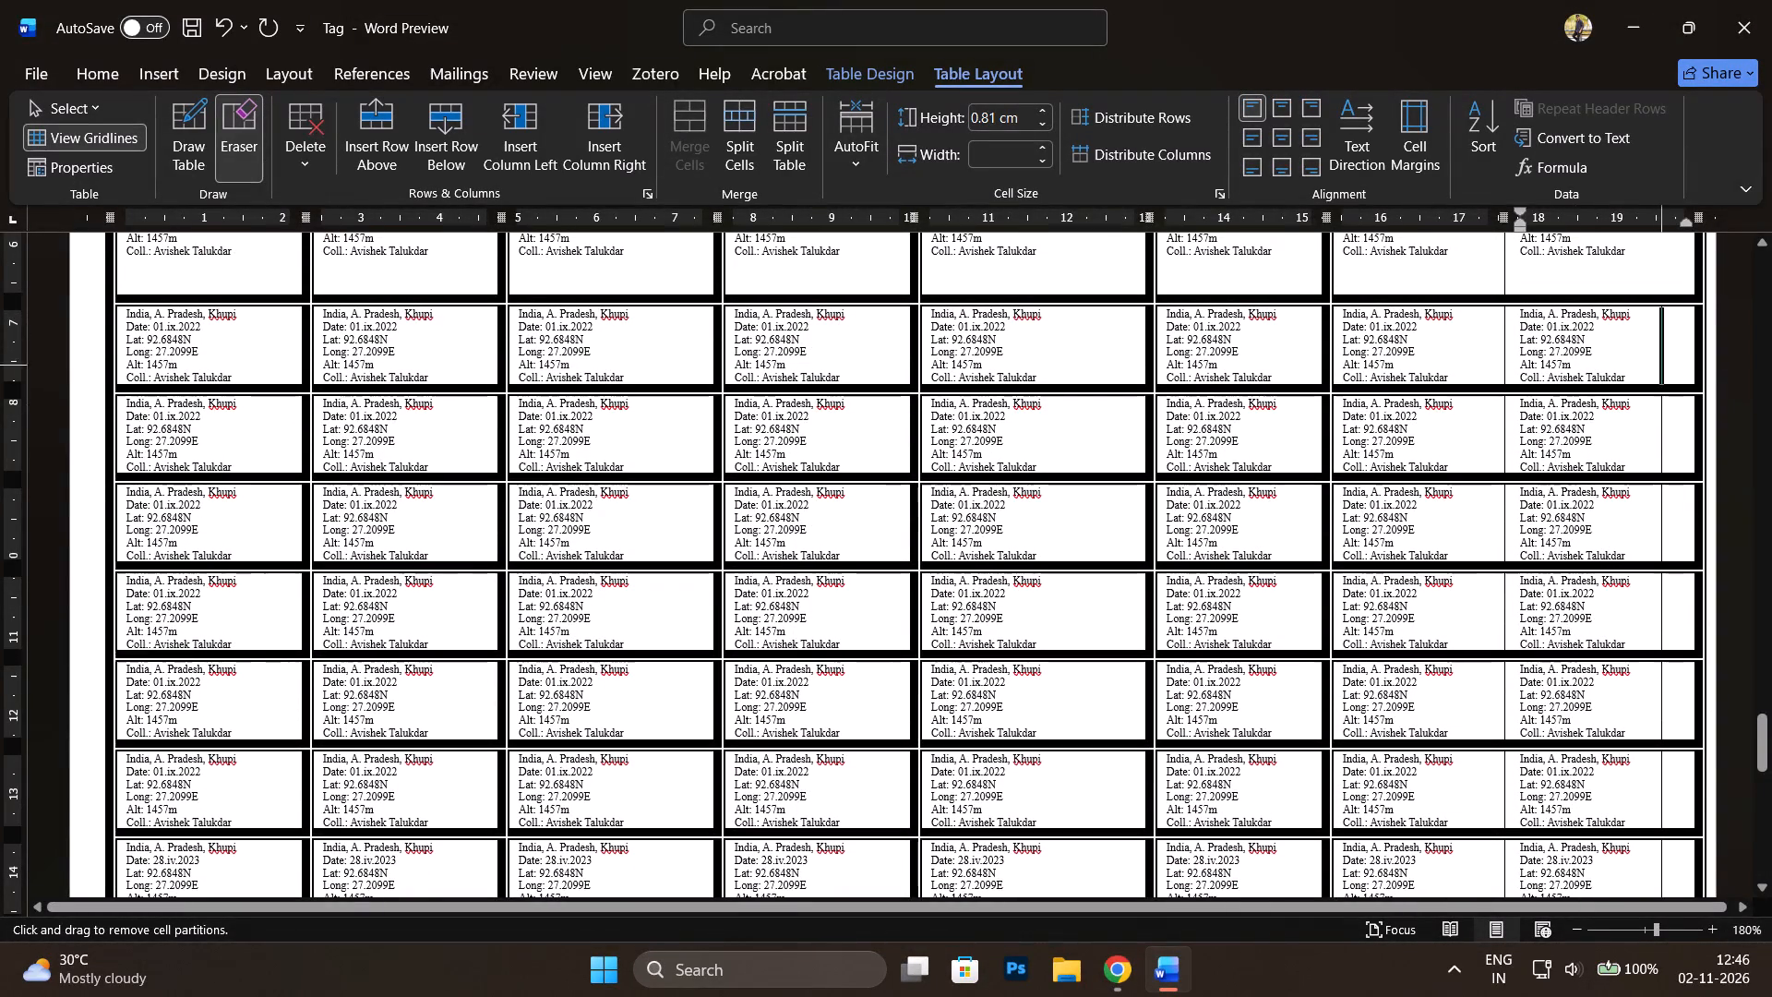
left_click_drag(1661, 368, 1663, 836)
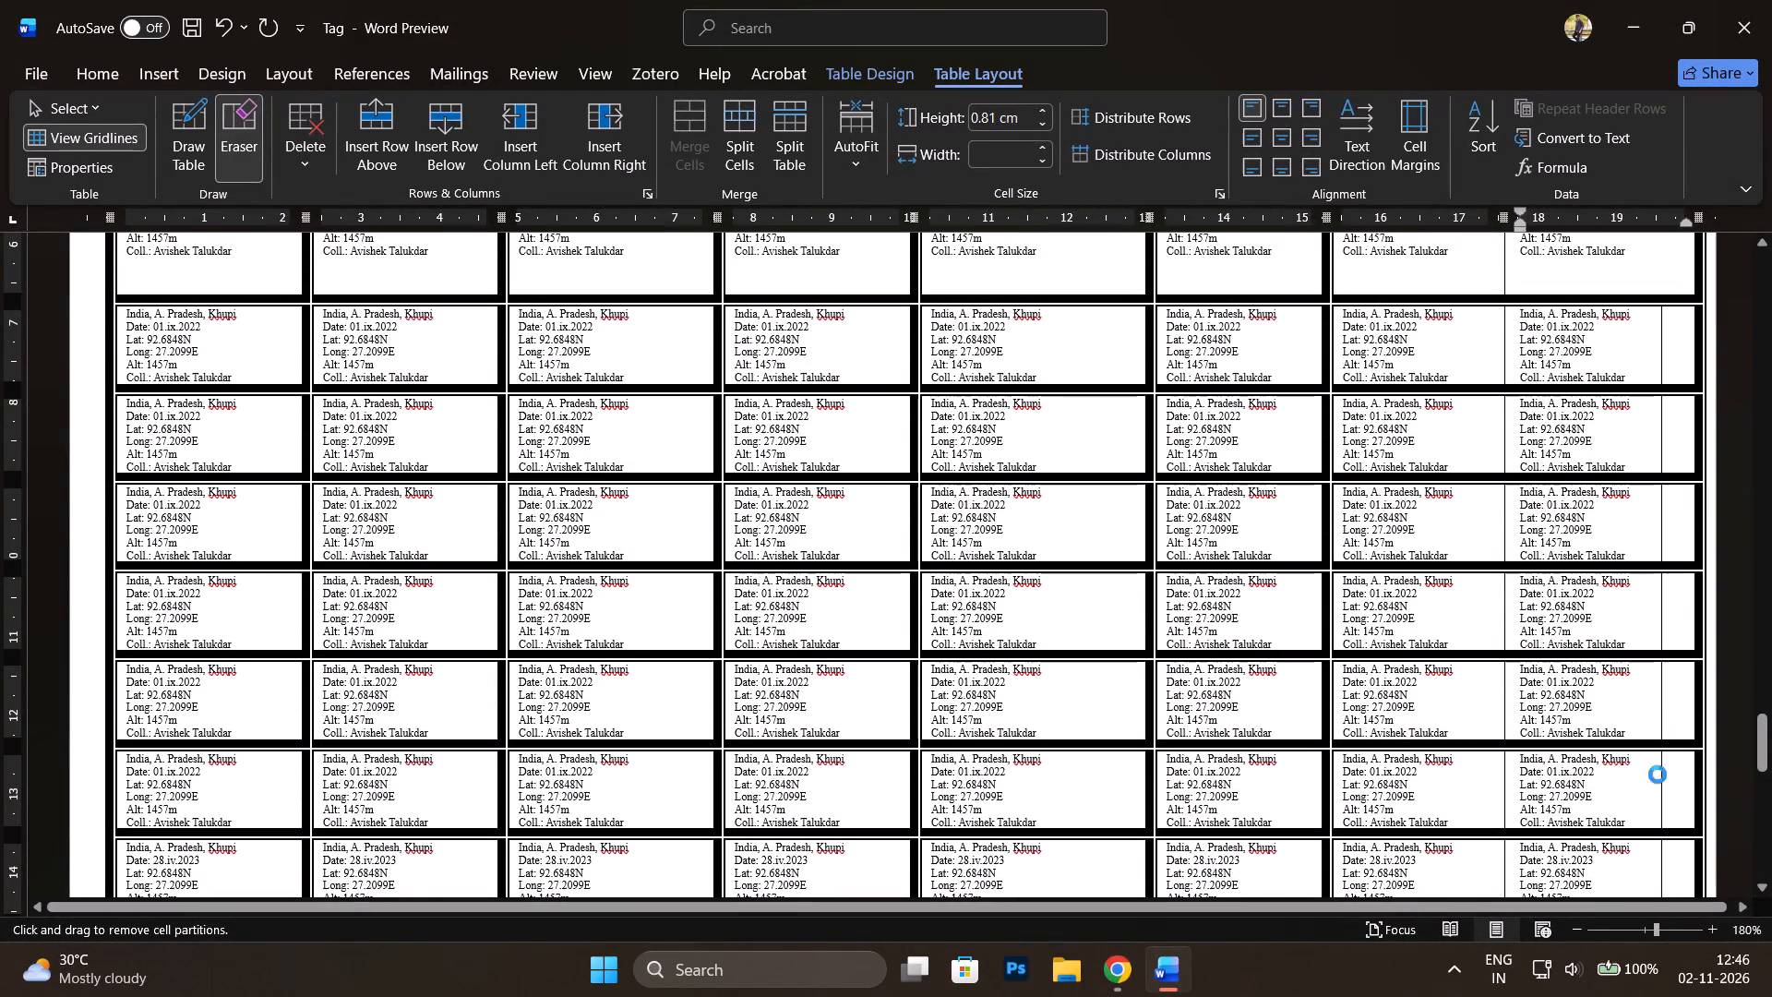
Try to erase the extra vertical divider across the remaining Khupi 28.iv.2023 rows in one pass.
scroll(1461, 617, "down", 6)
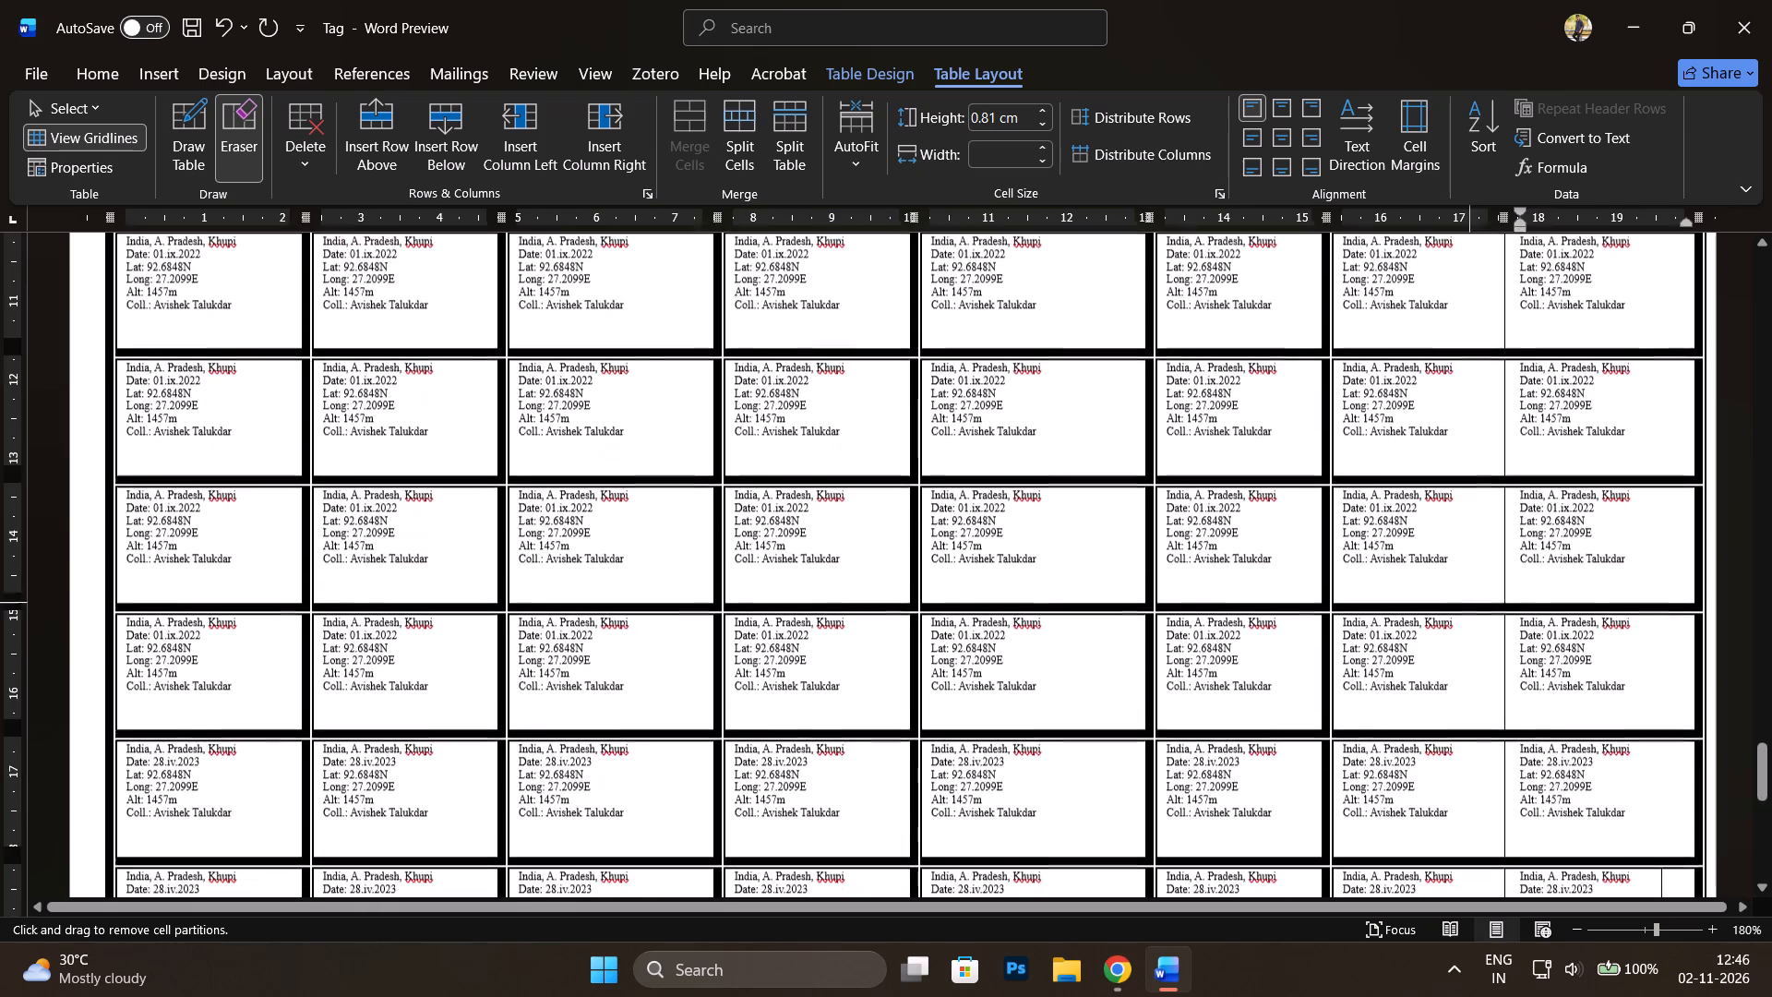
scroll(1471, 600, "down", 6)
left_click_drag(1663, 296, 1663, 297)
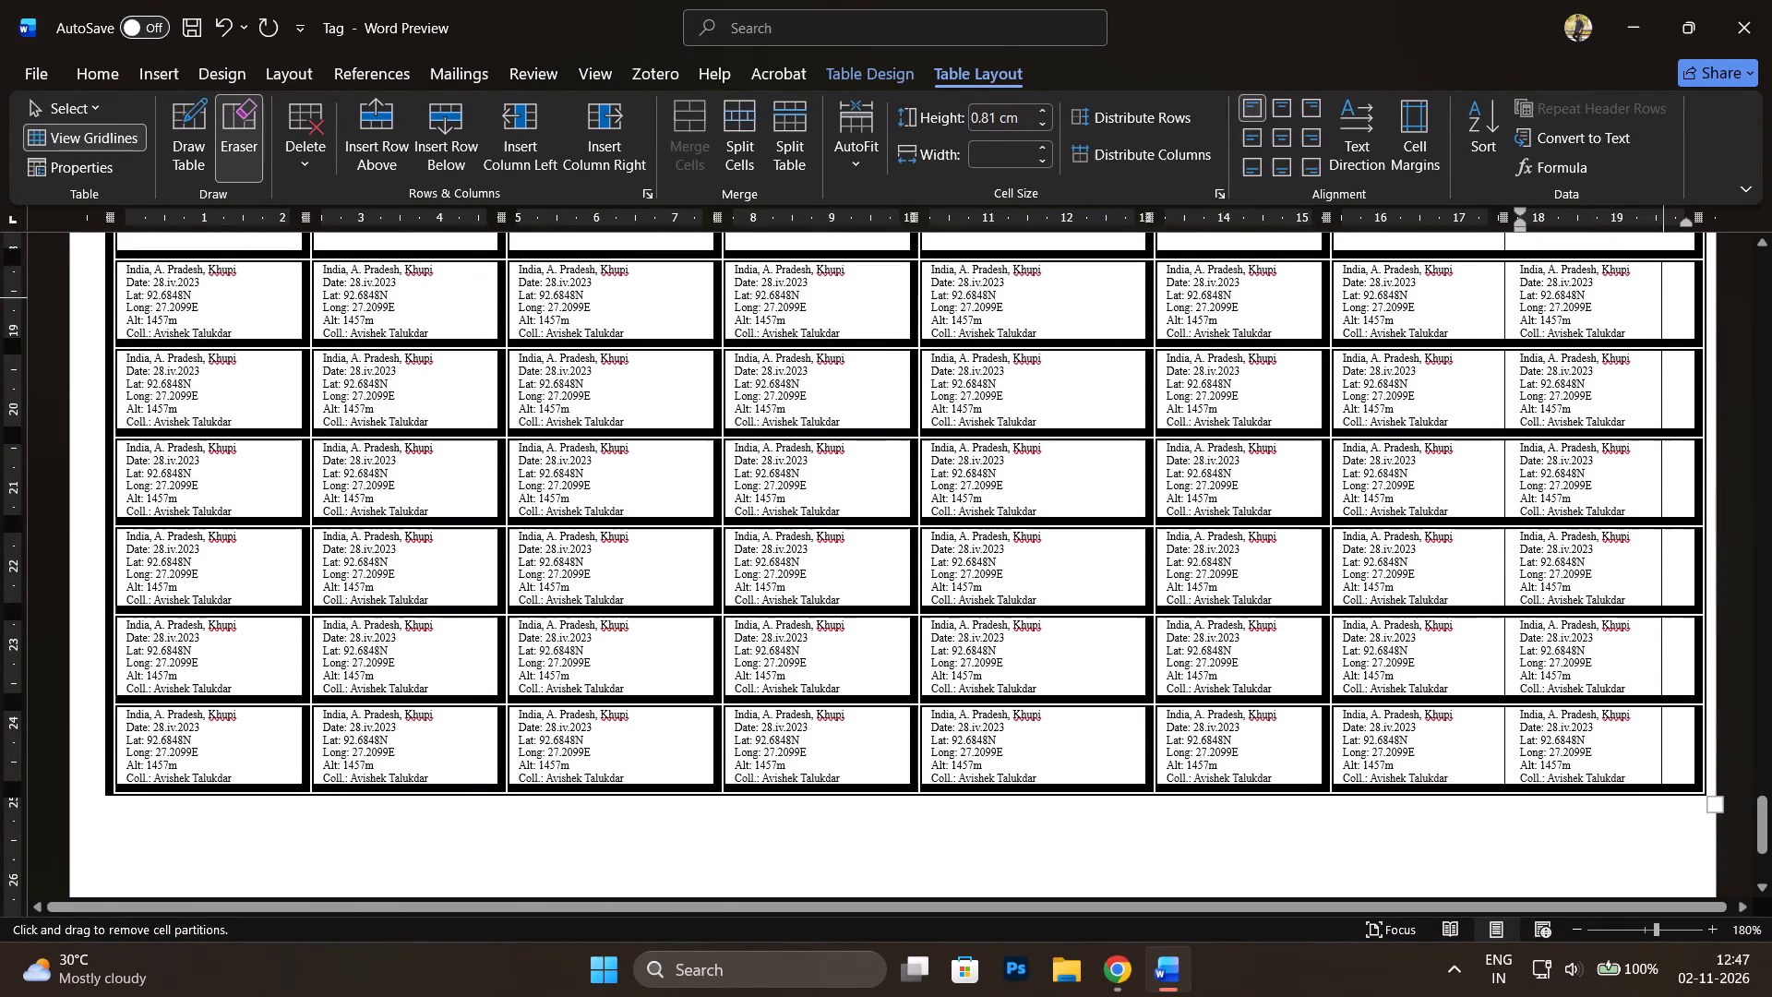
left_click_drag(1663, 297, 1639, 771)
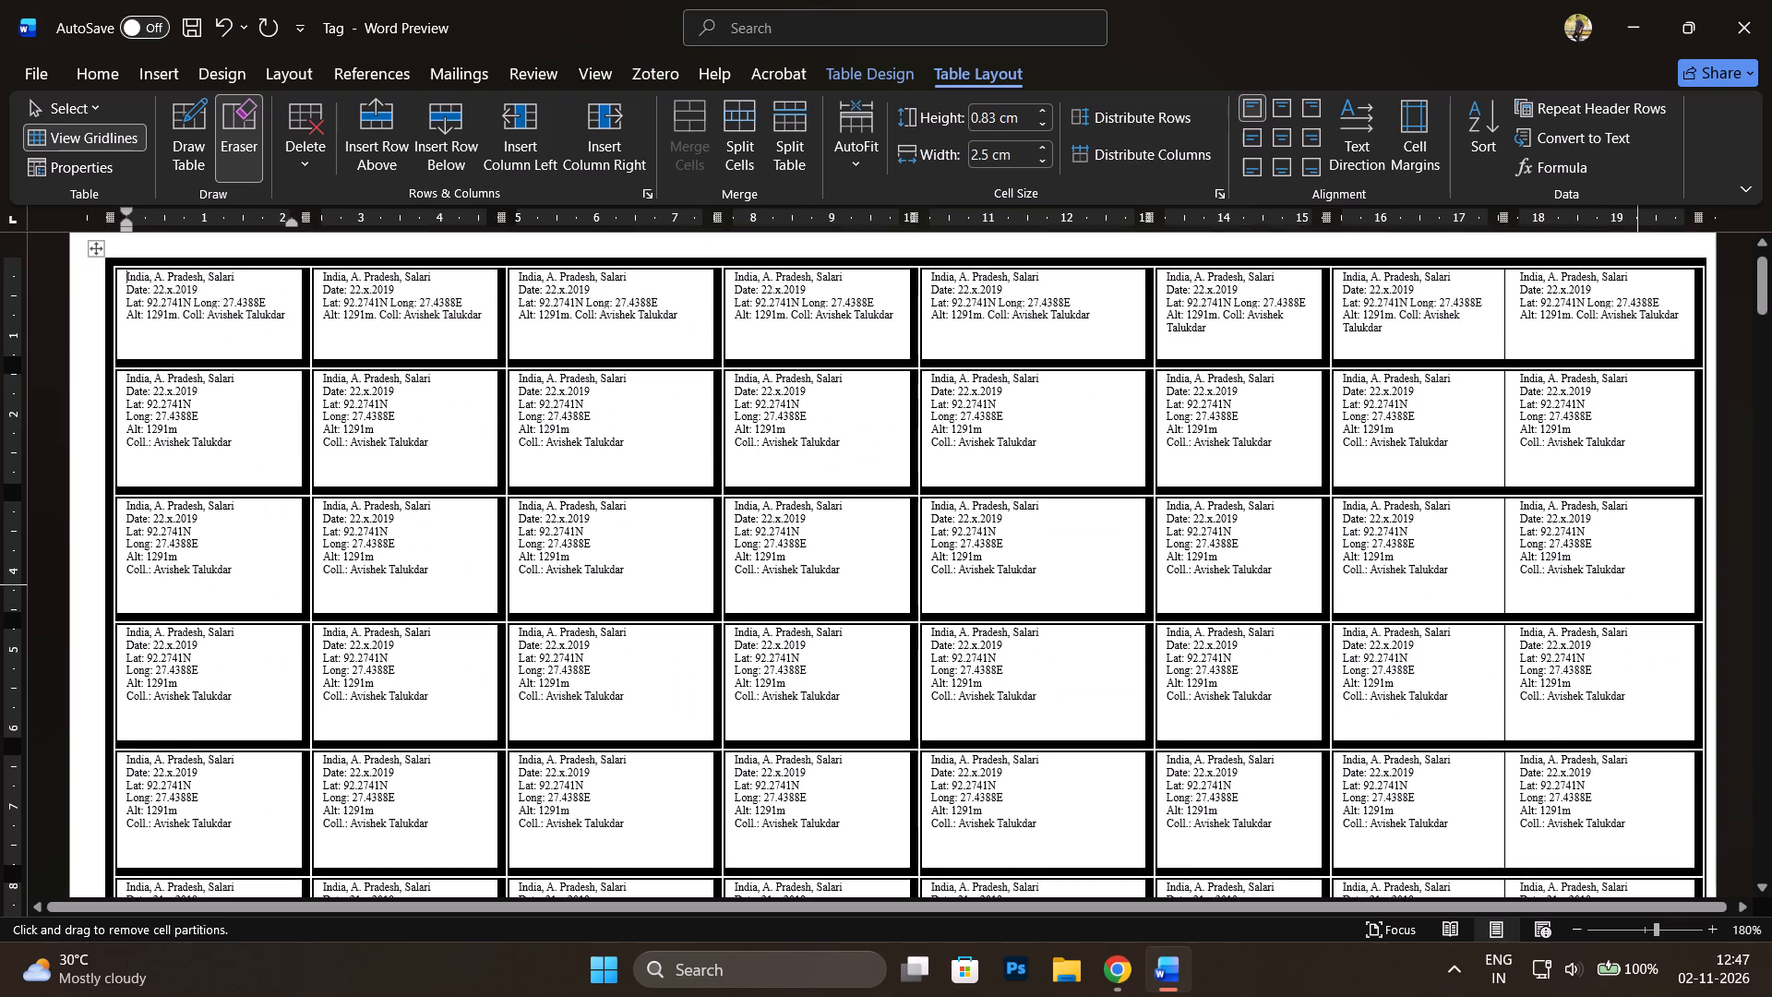
Check the last column of the label table from the first page to the end for leftover dividers and damaged cells.
scroll(1637, 584, "down", 10)
scroll(1638, 590, "up", 1)
scroll(1638, 590, "down", 7)
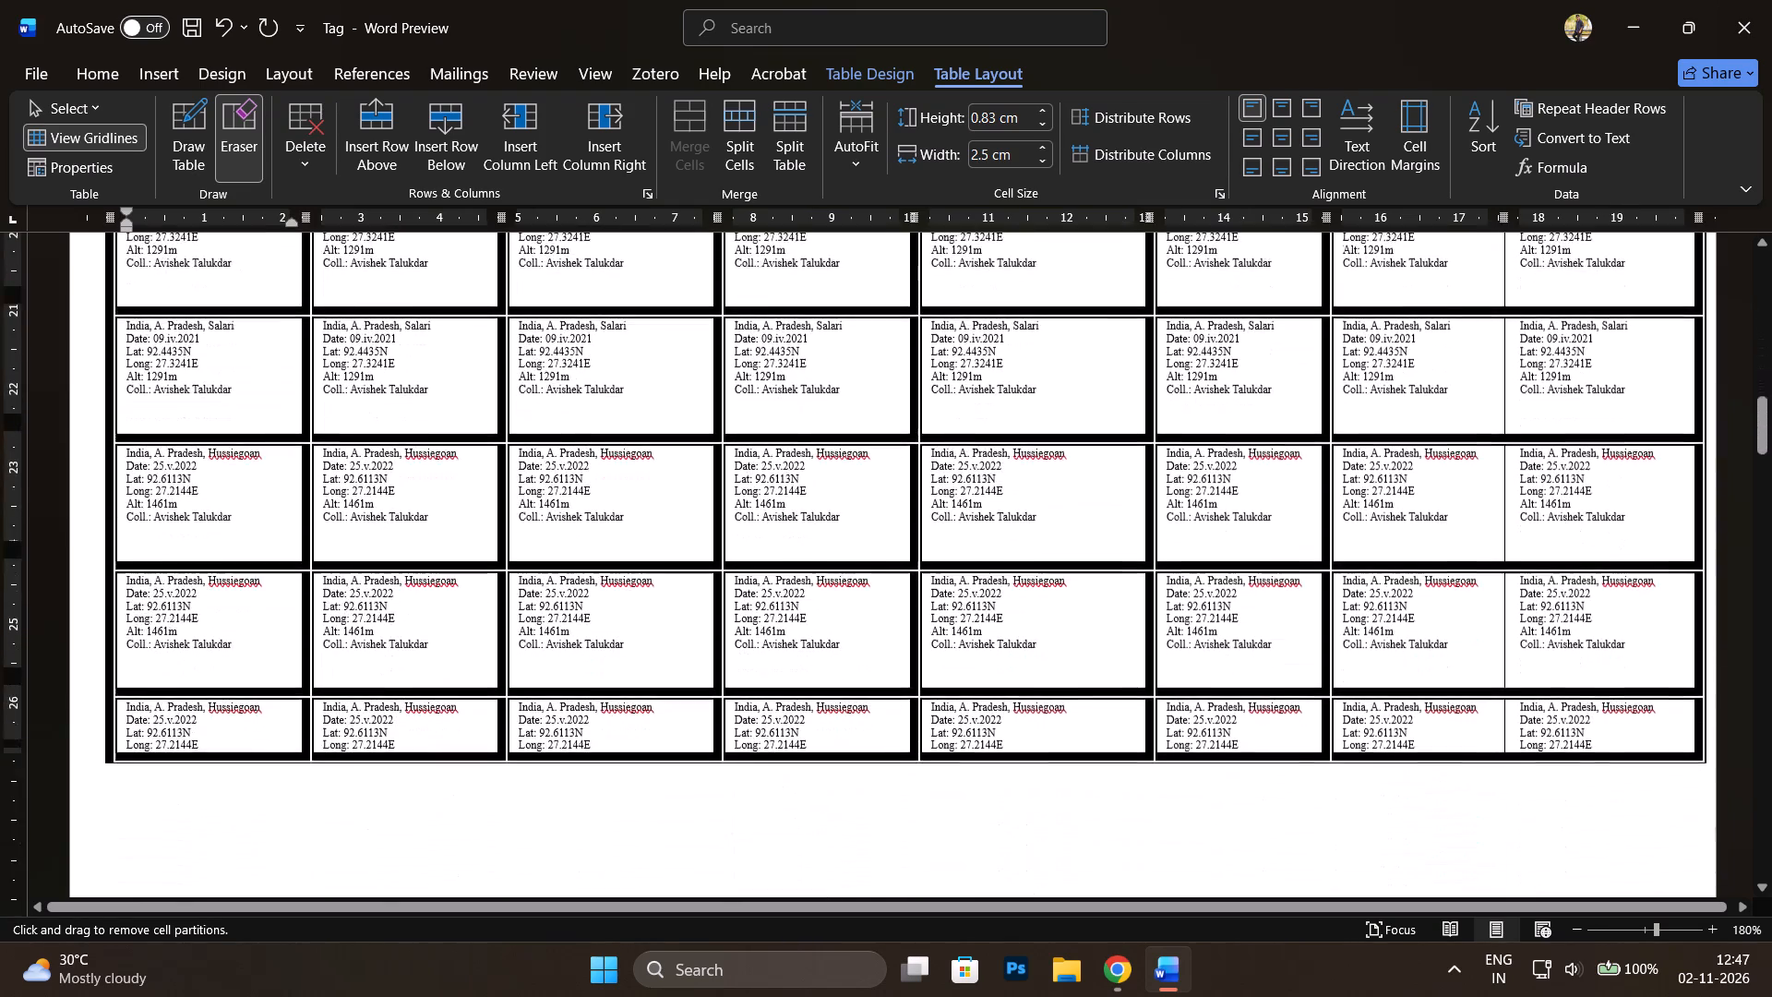
scroll(1639, 594, "down", 5)
scroll(1639, 594, "up", 1)
scroll(1639, 594, "down", 11)
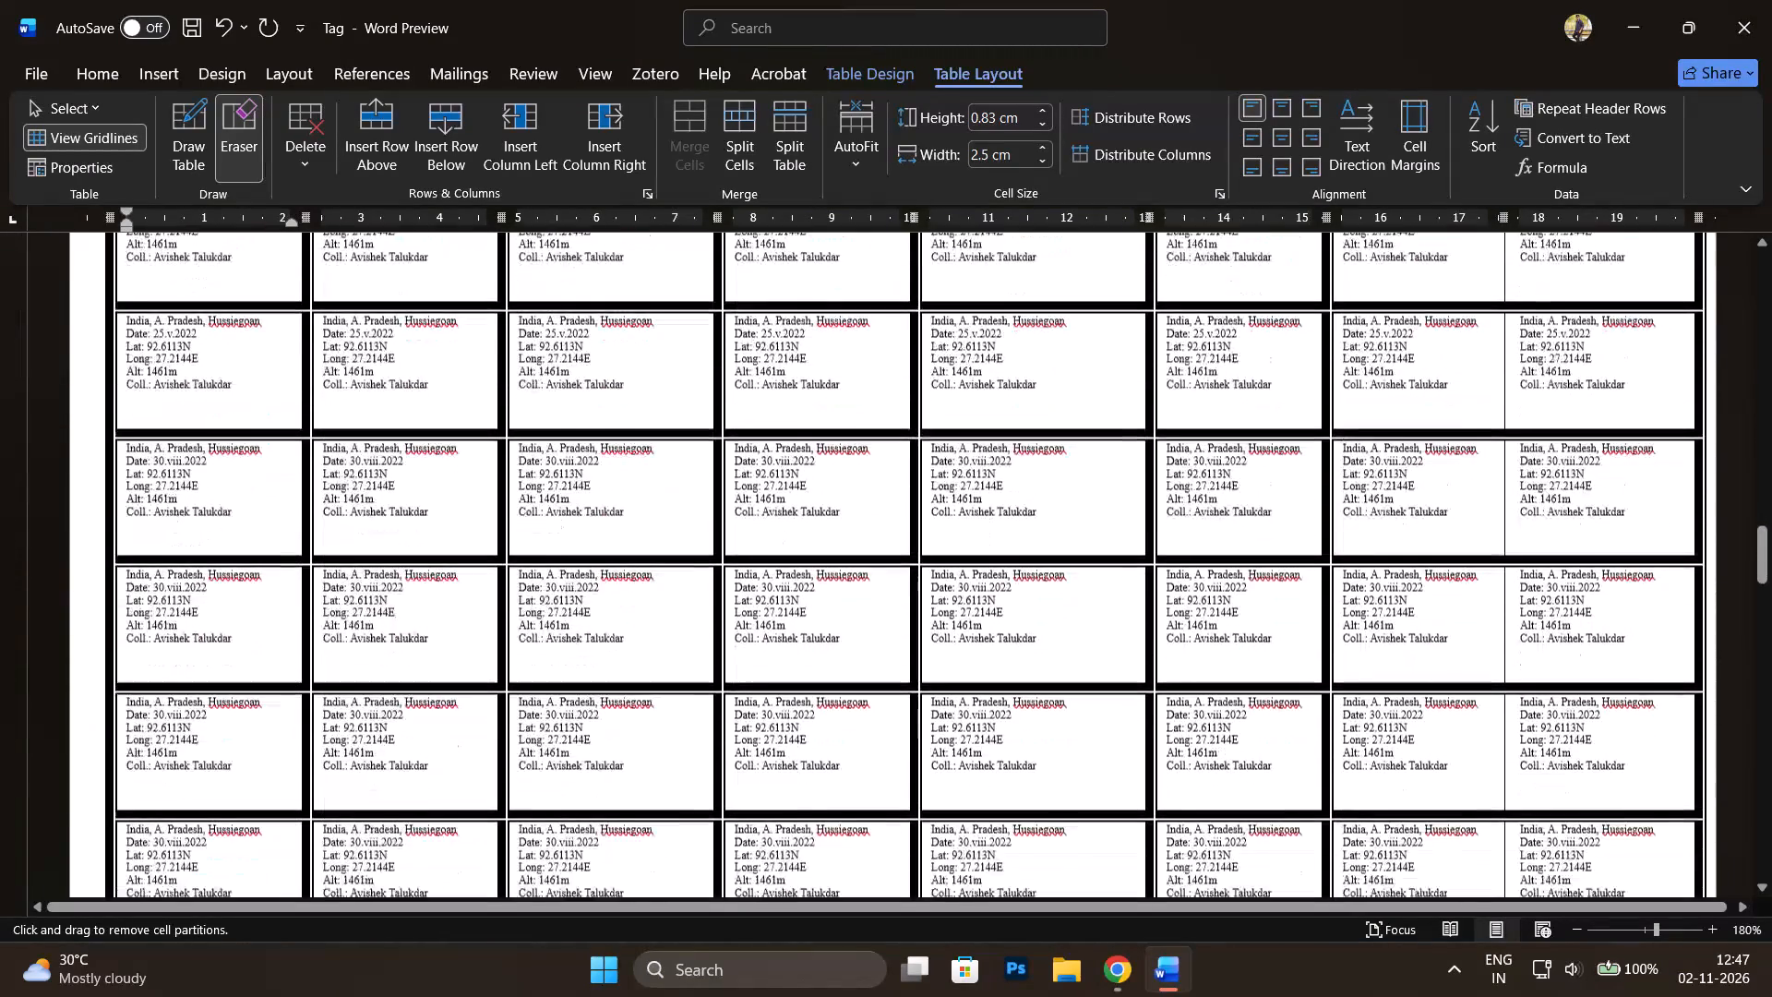
scroll(1641, 593, "down", 9)
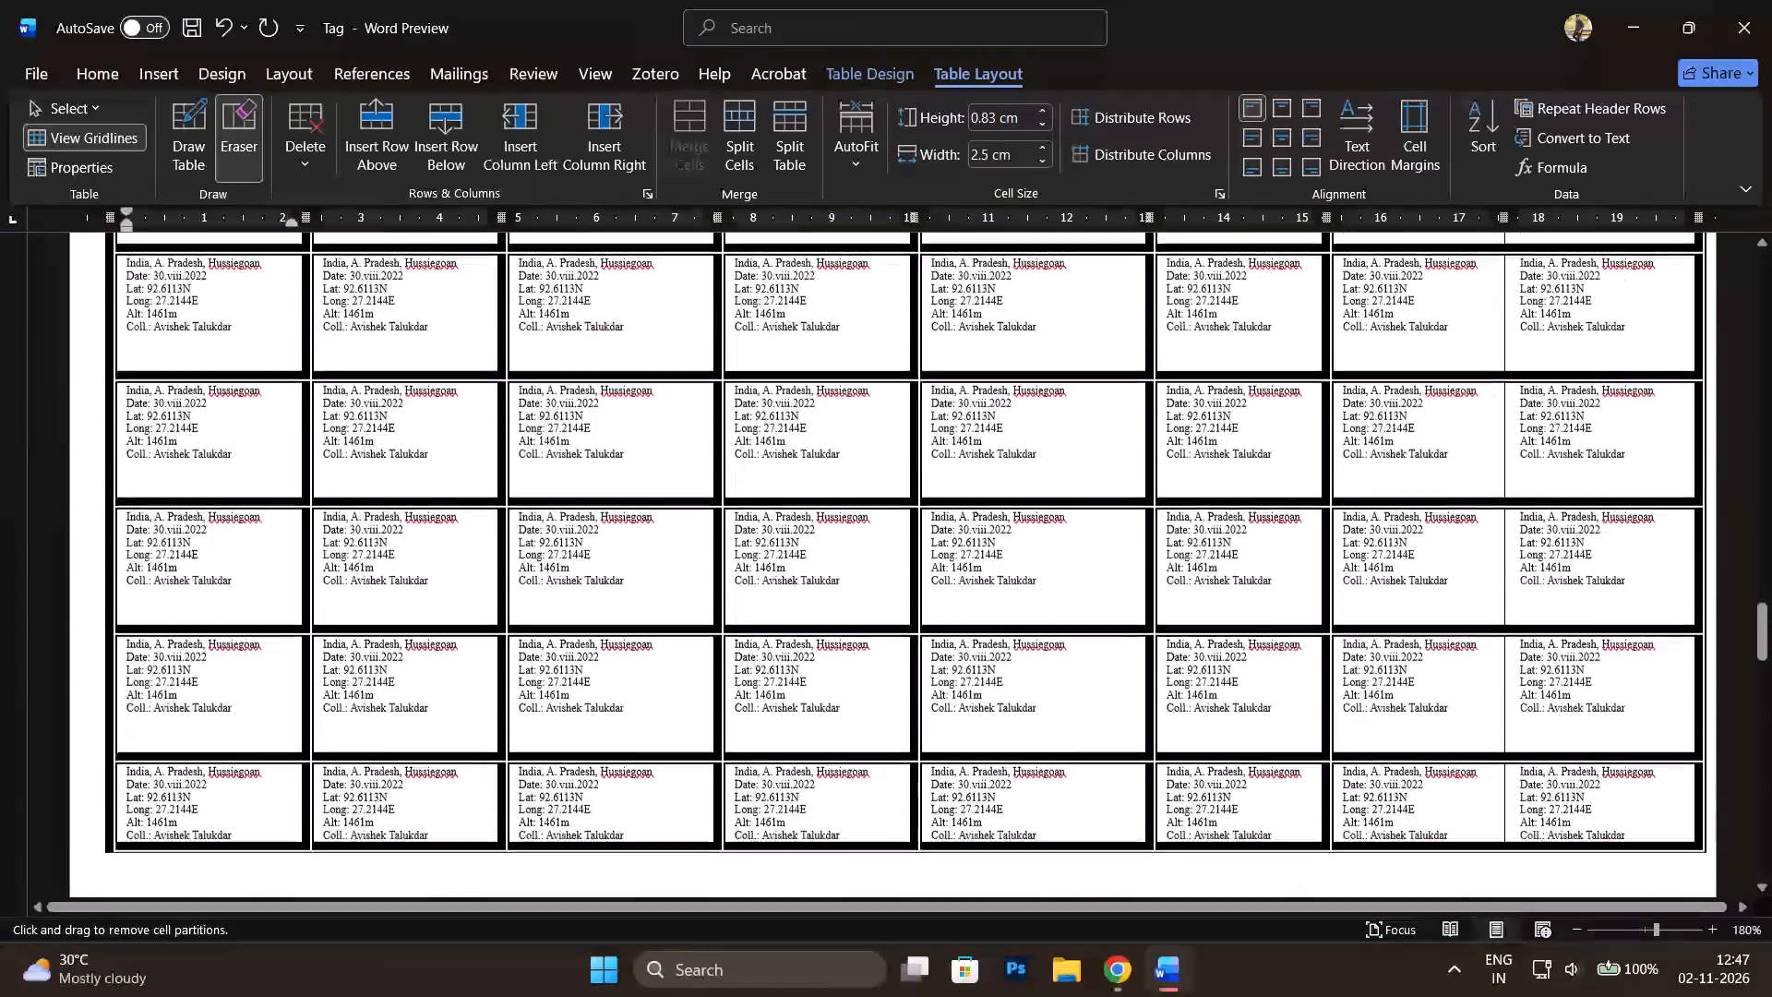
scroll(1664, 628, "down", 5)
scroll(1634, 611, "up", 1)
scroll(1634, 612, "down", 10)
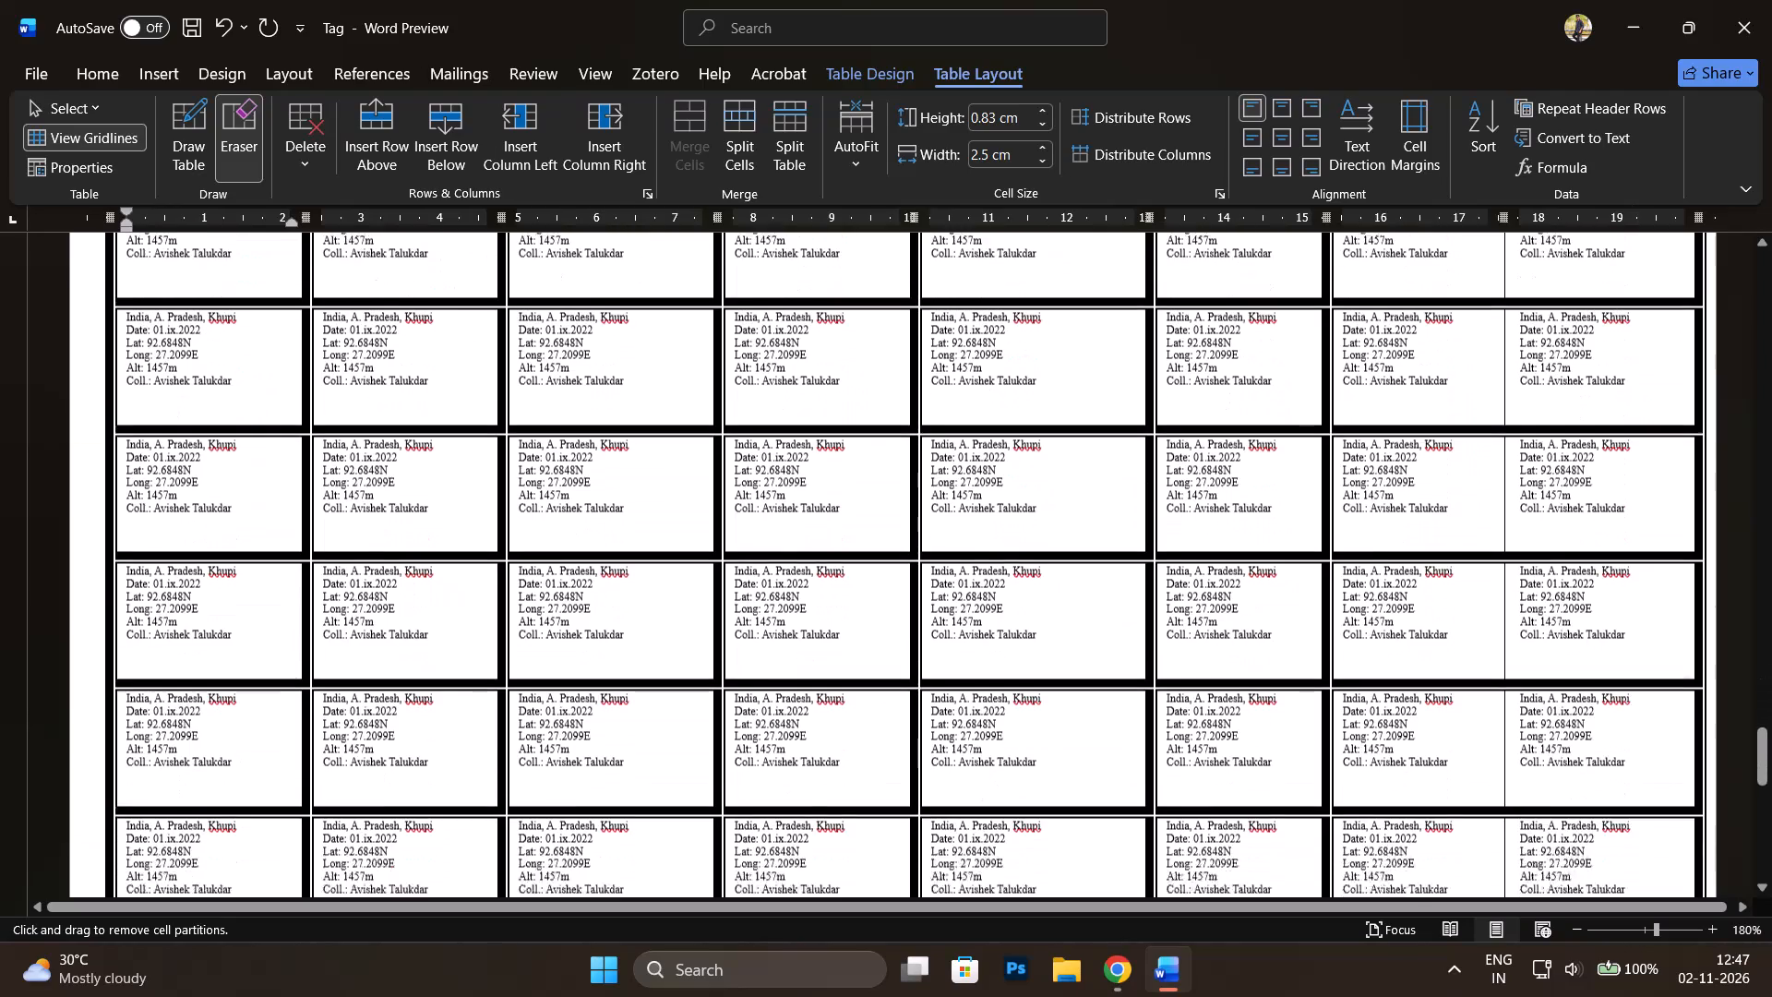
scroll(1632, 615, "down", 8)
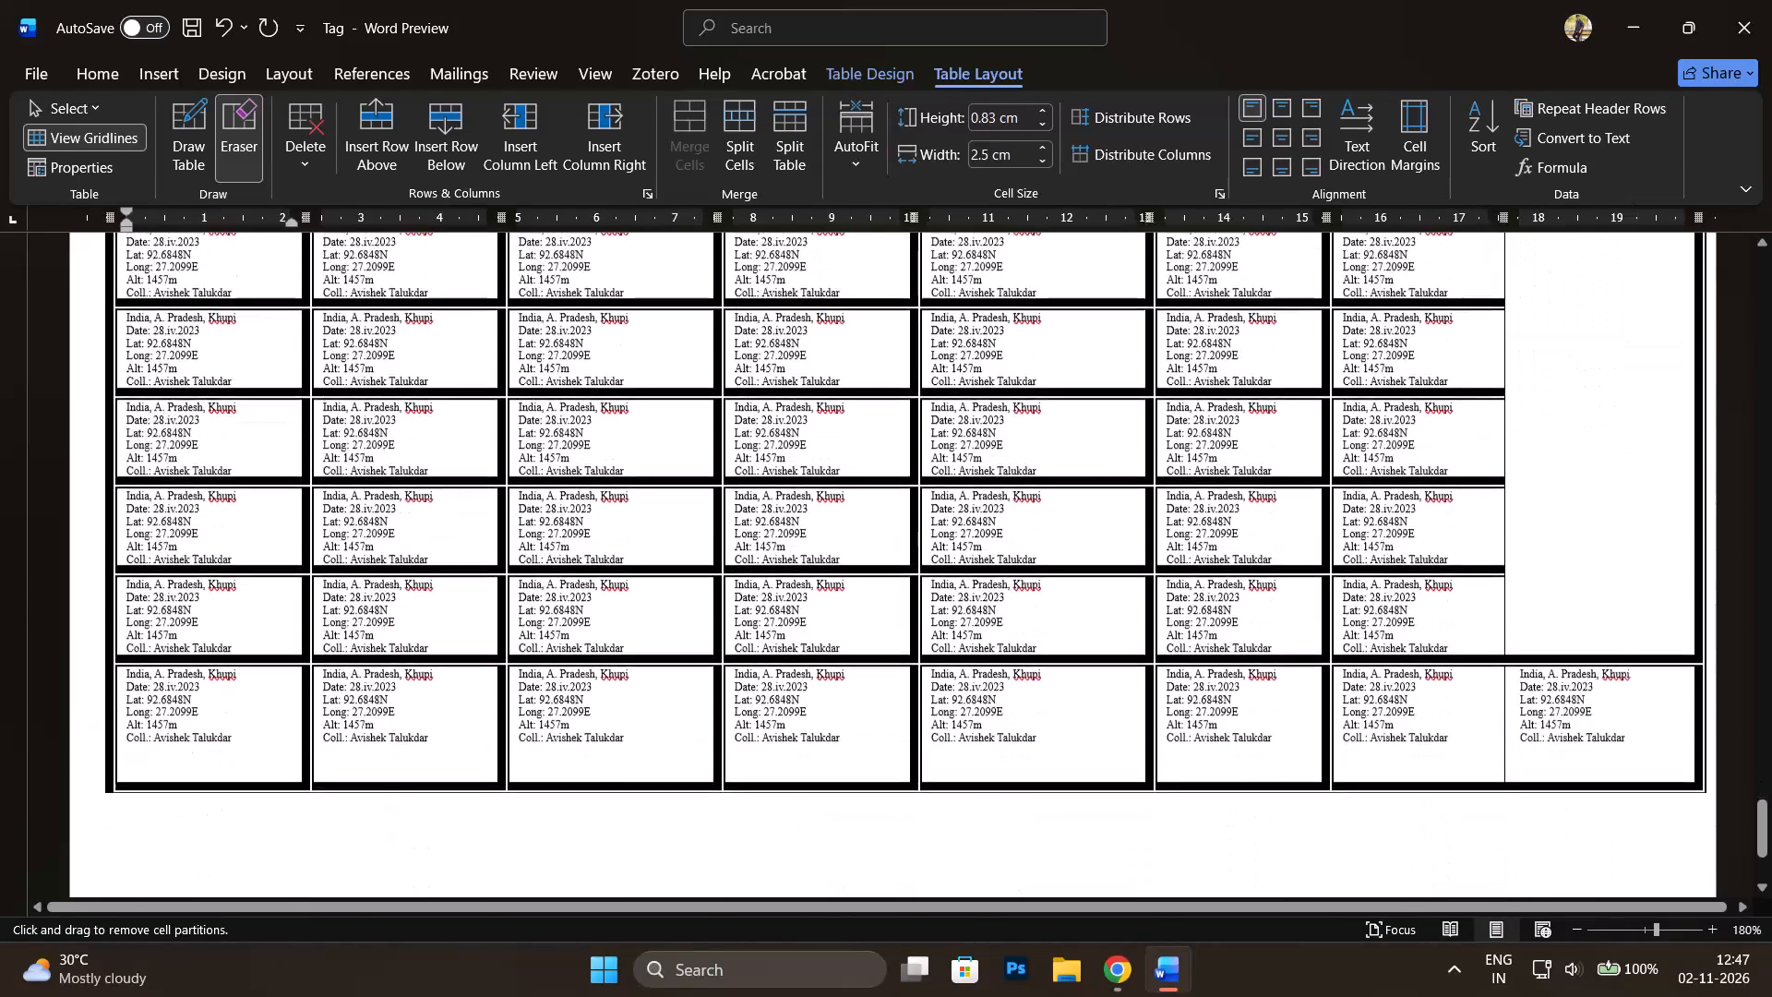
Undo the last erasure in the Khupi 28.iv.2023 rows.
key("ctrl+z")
Erase only the extra vertical divider in the last column of the remaining Khupi 28.iv.2023 rows, keeping the horizontal borders.
scroll(1539, 600, "down", 2)
scroll(1539, 601, "up", 1)
scroll(1539, 603, "down", 2)
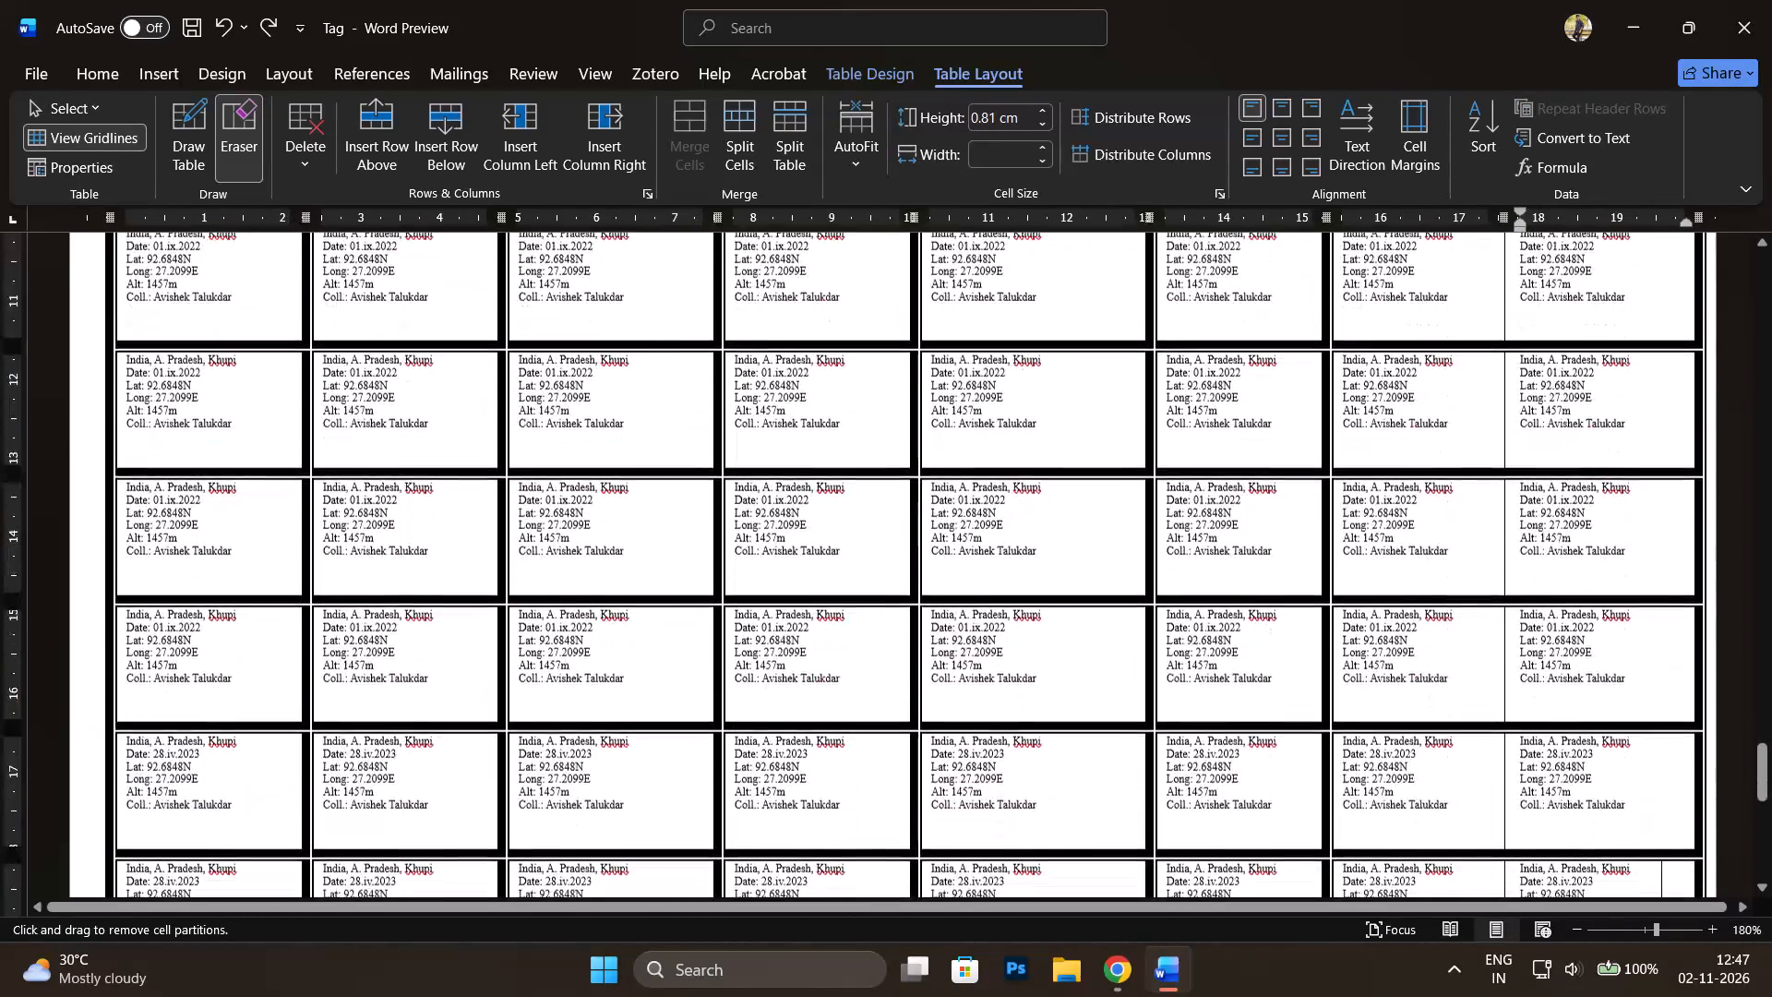
scroll(1539, 603, "down", 8)
scroll(1641, 552, "up", 3)
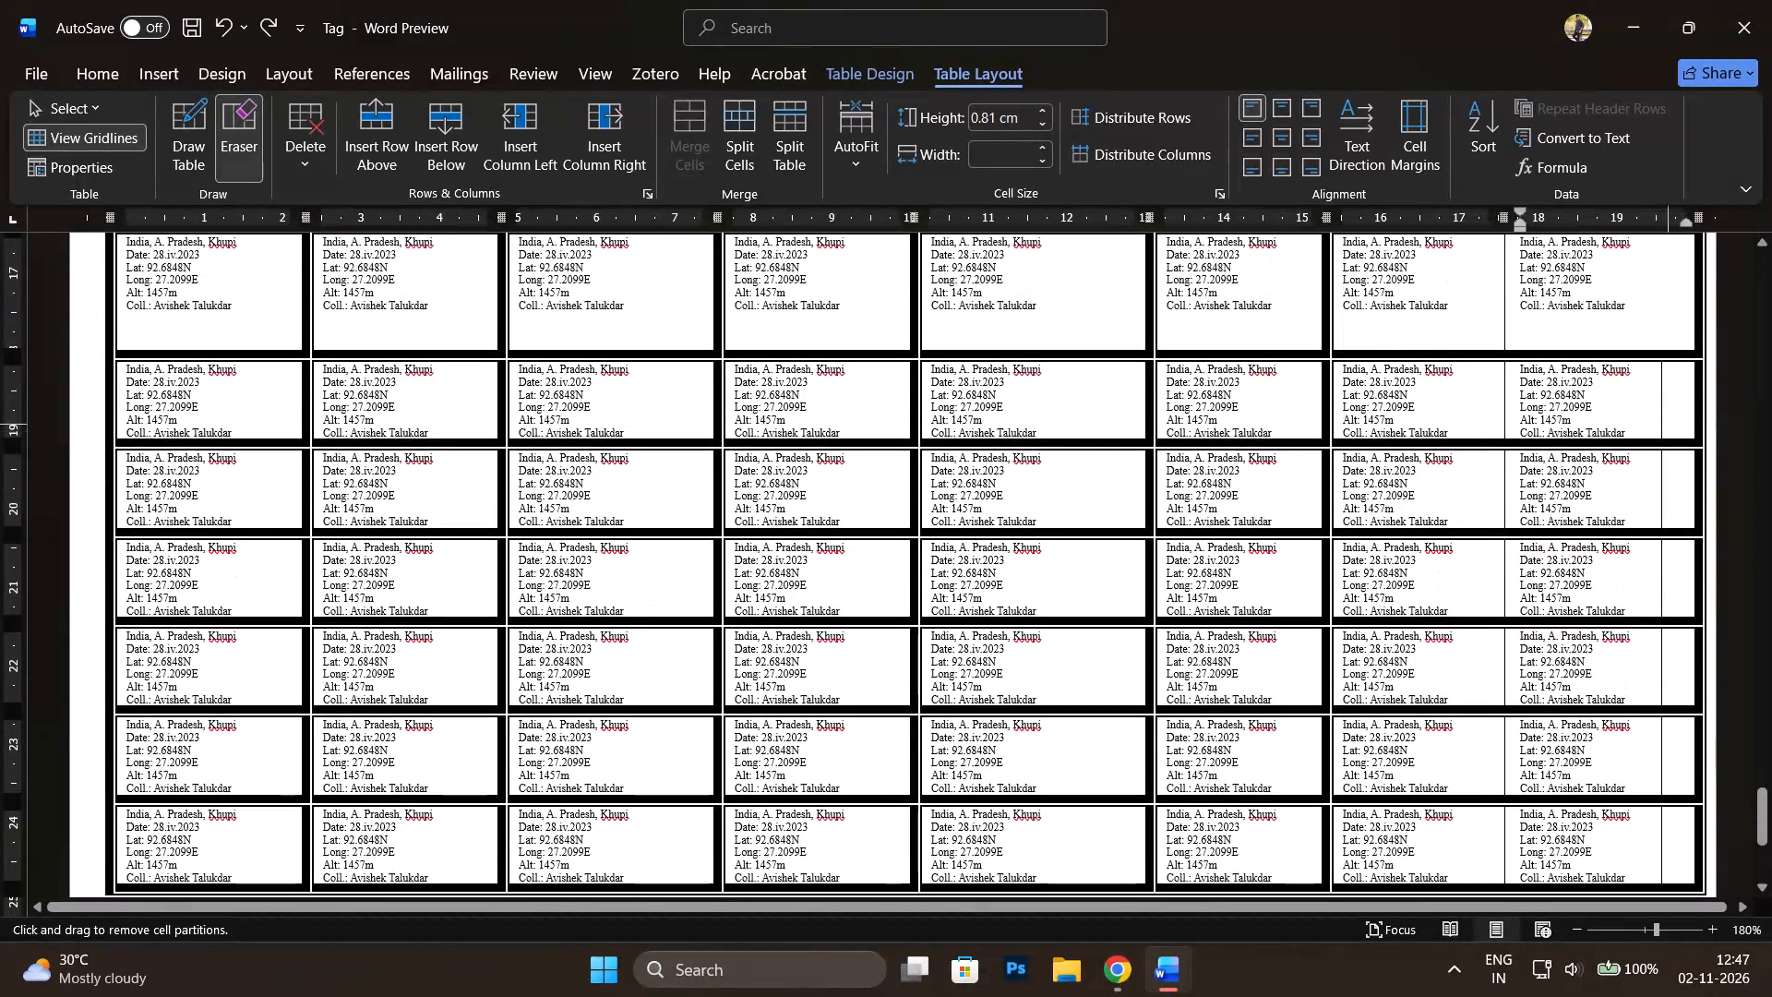
left_click_drag(1665, 385, 1645, 755)
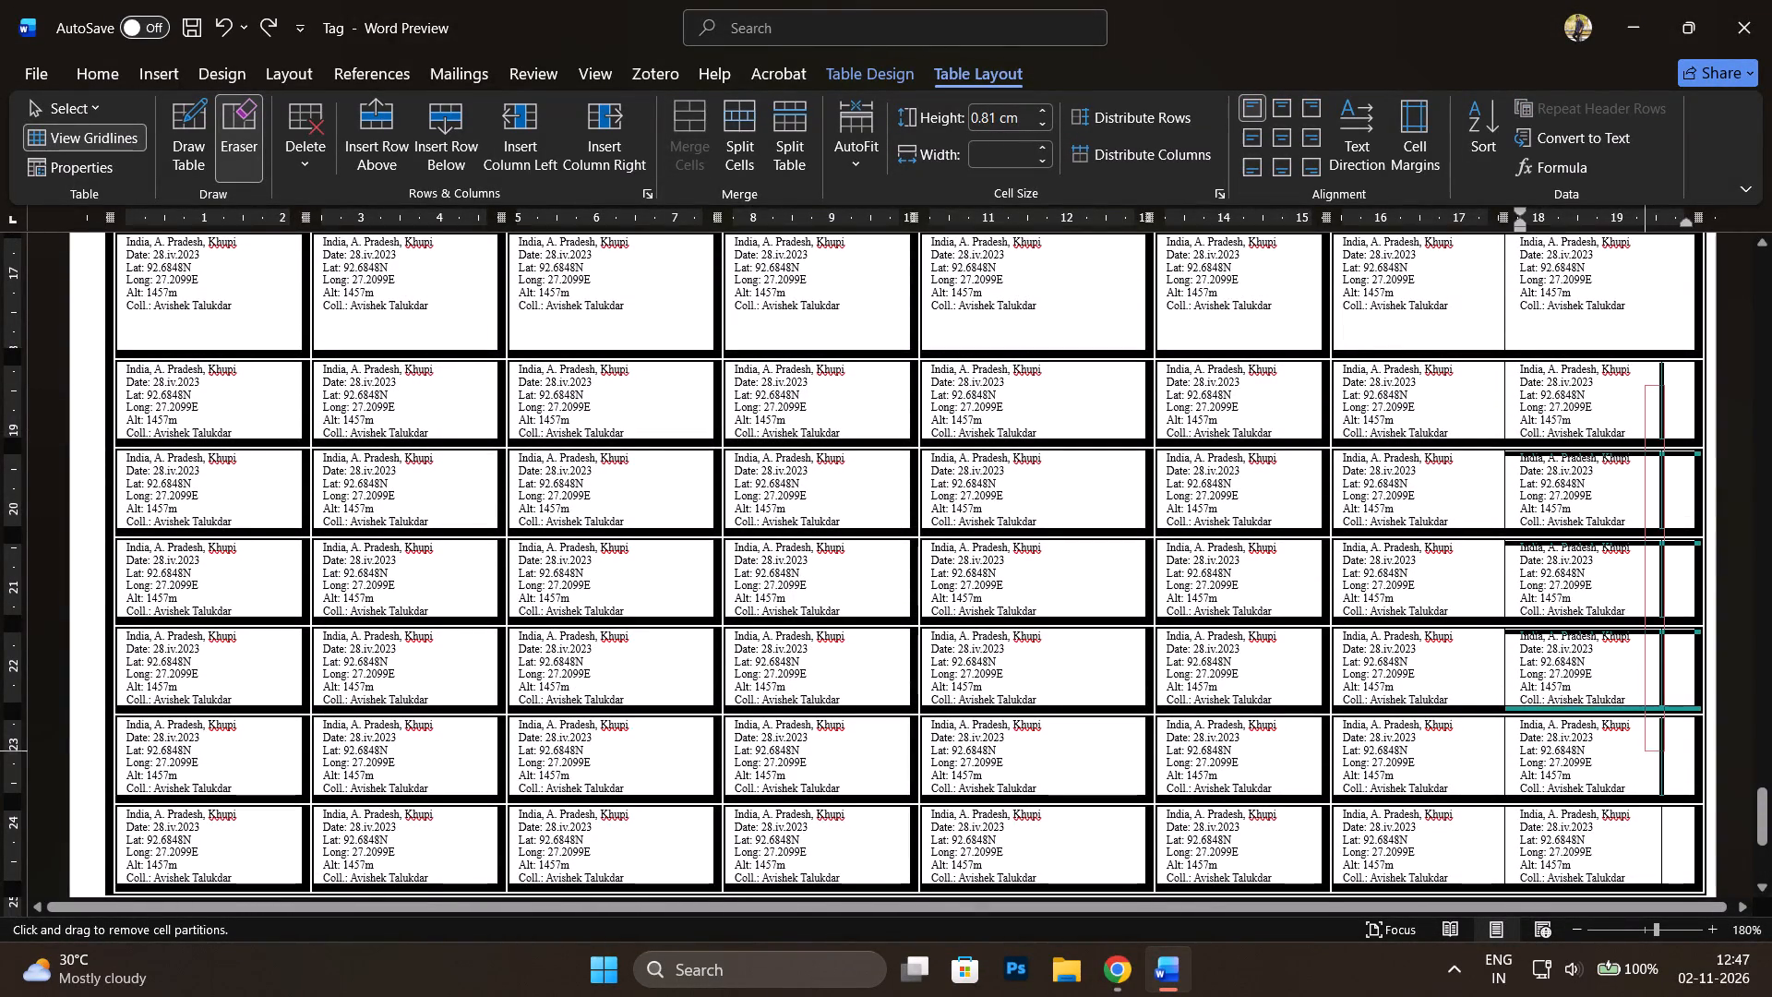
left_click_drag(1645, 755, 1662, 400)
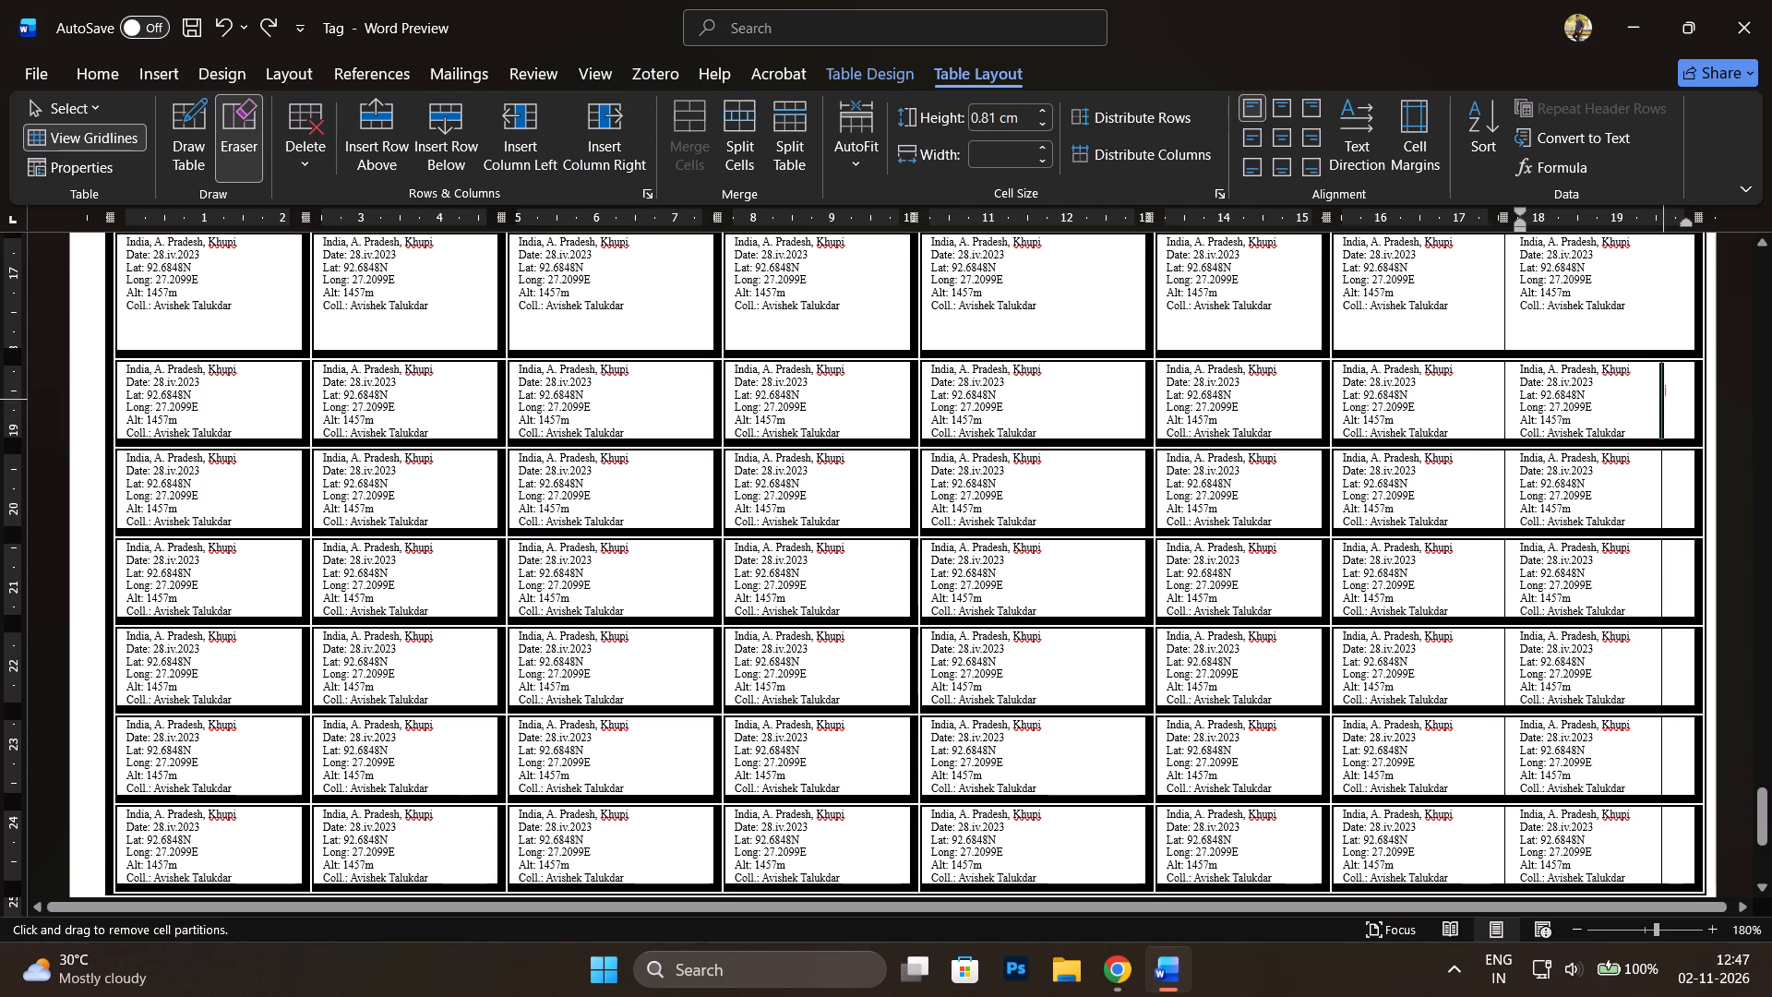
left_click_drag(1662, 400, 1664, 434)
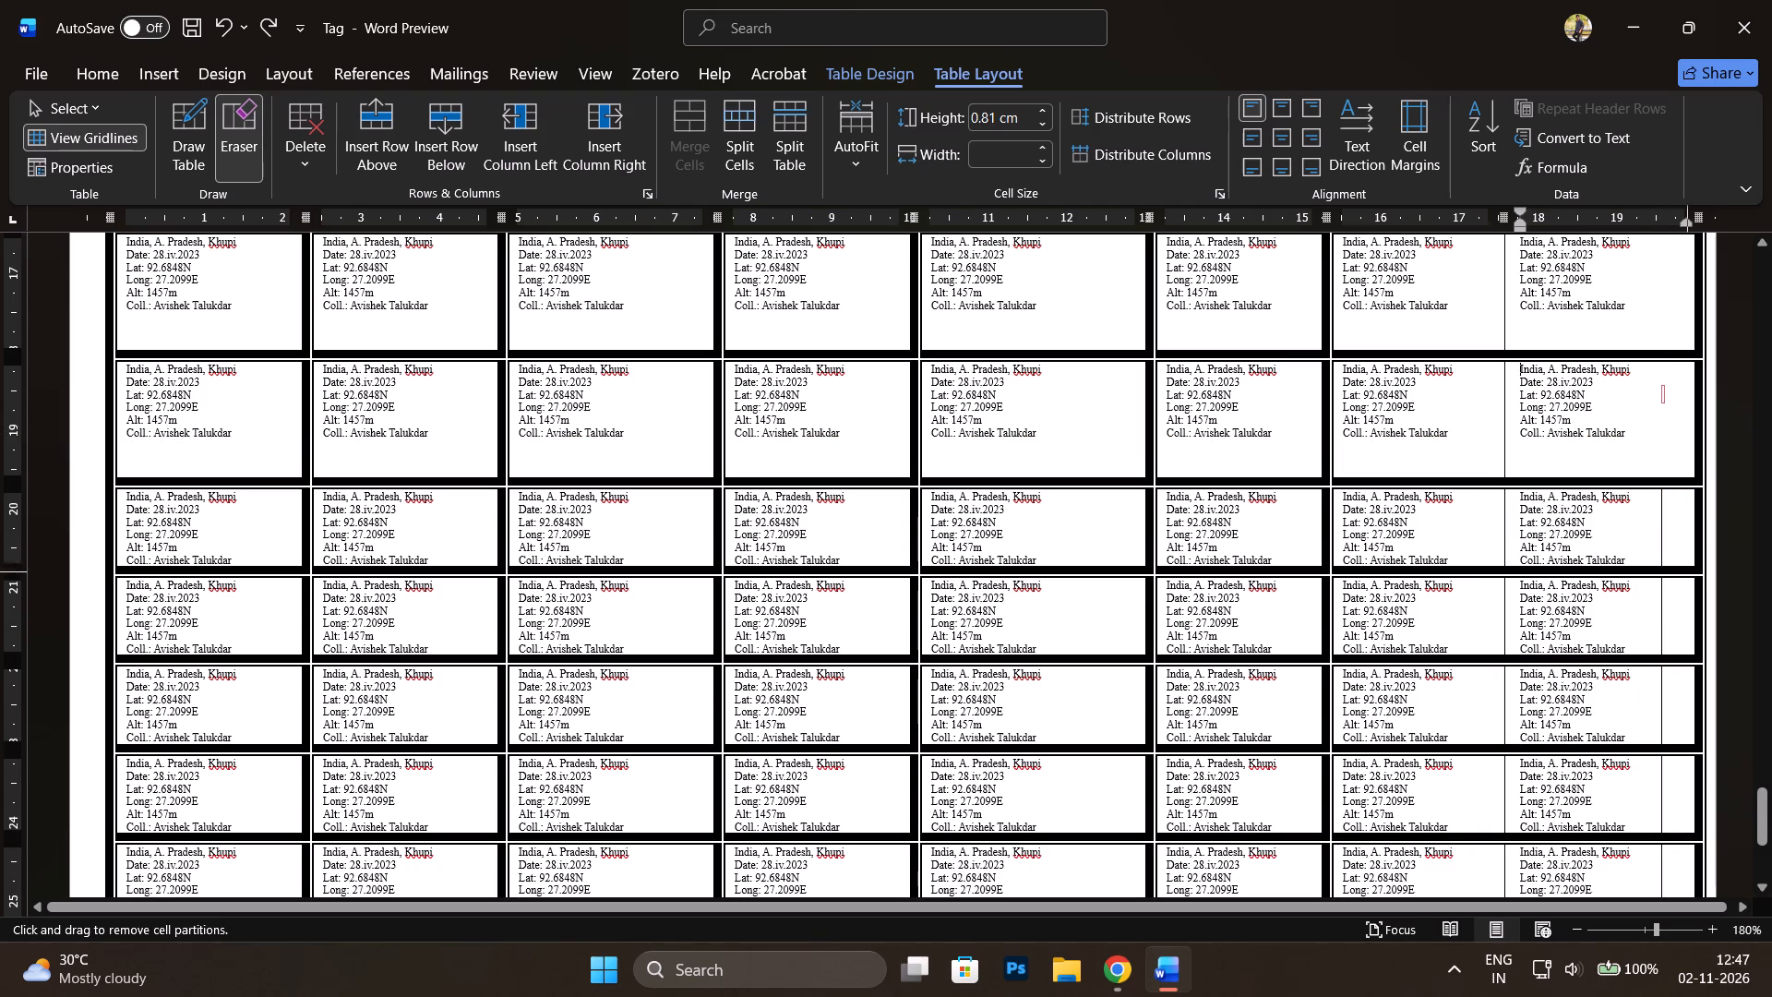
left_click_drag(1664, 505, 1662, 576)
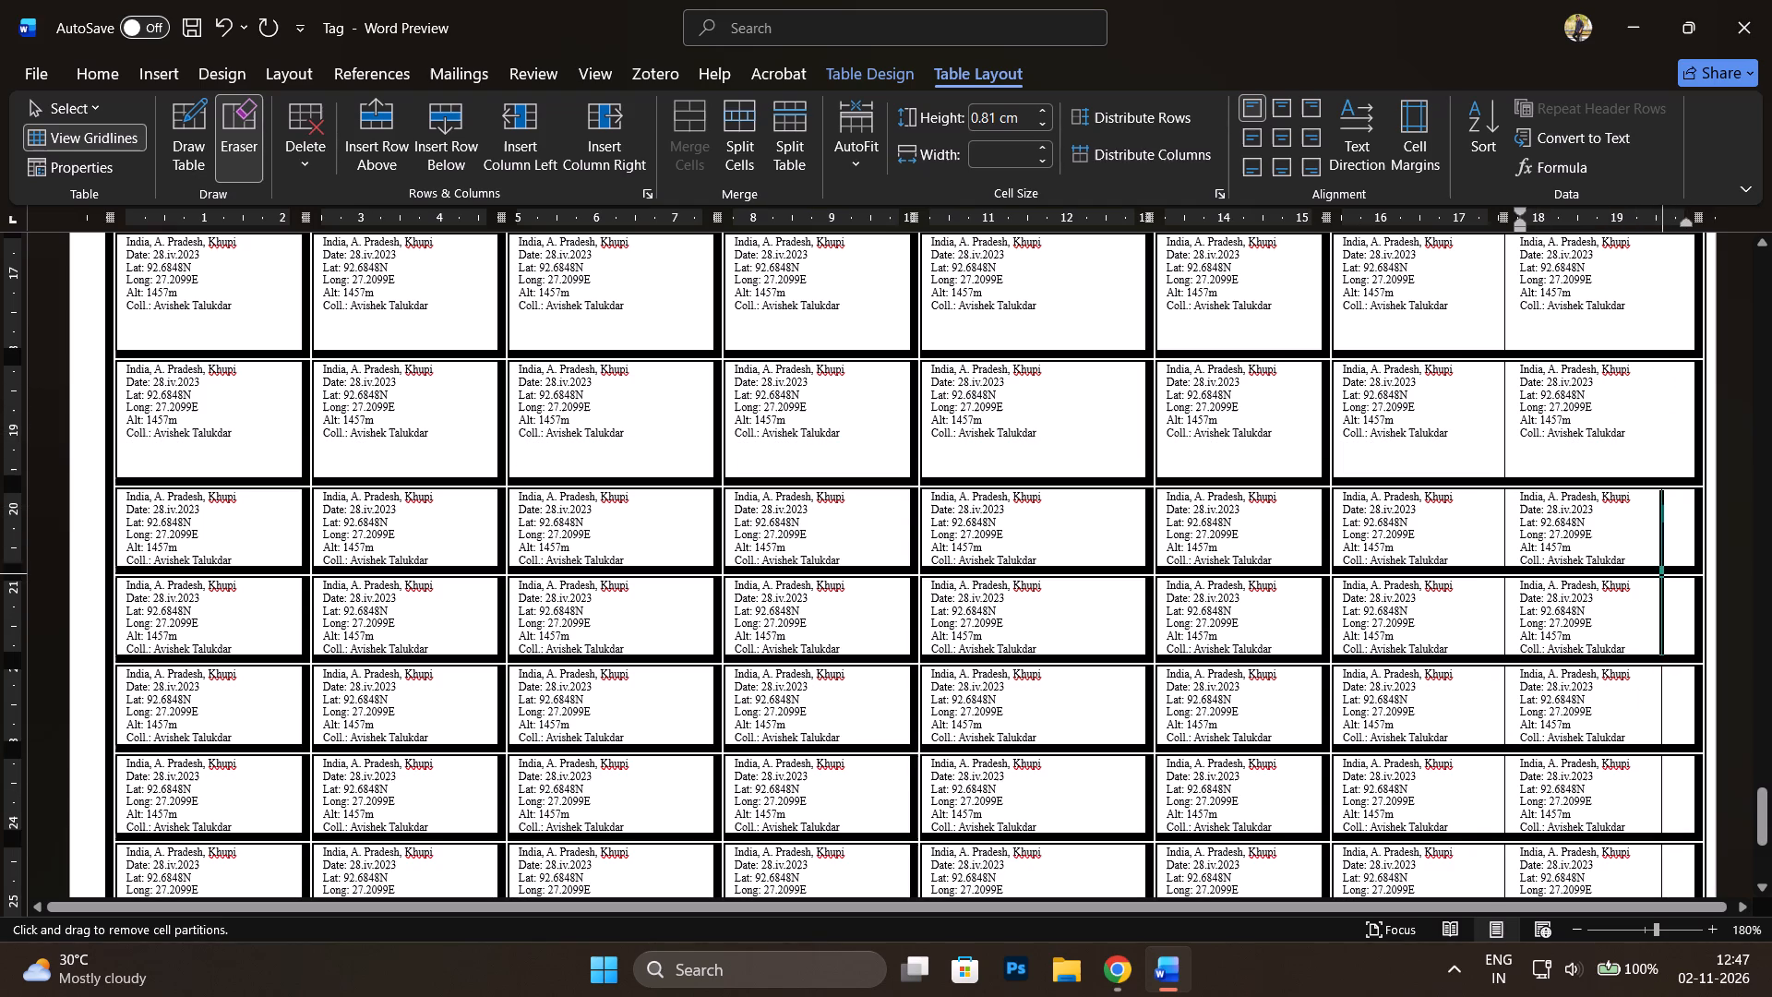
left_click_drag(1662, 576, 1658, 571)
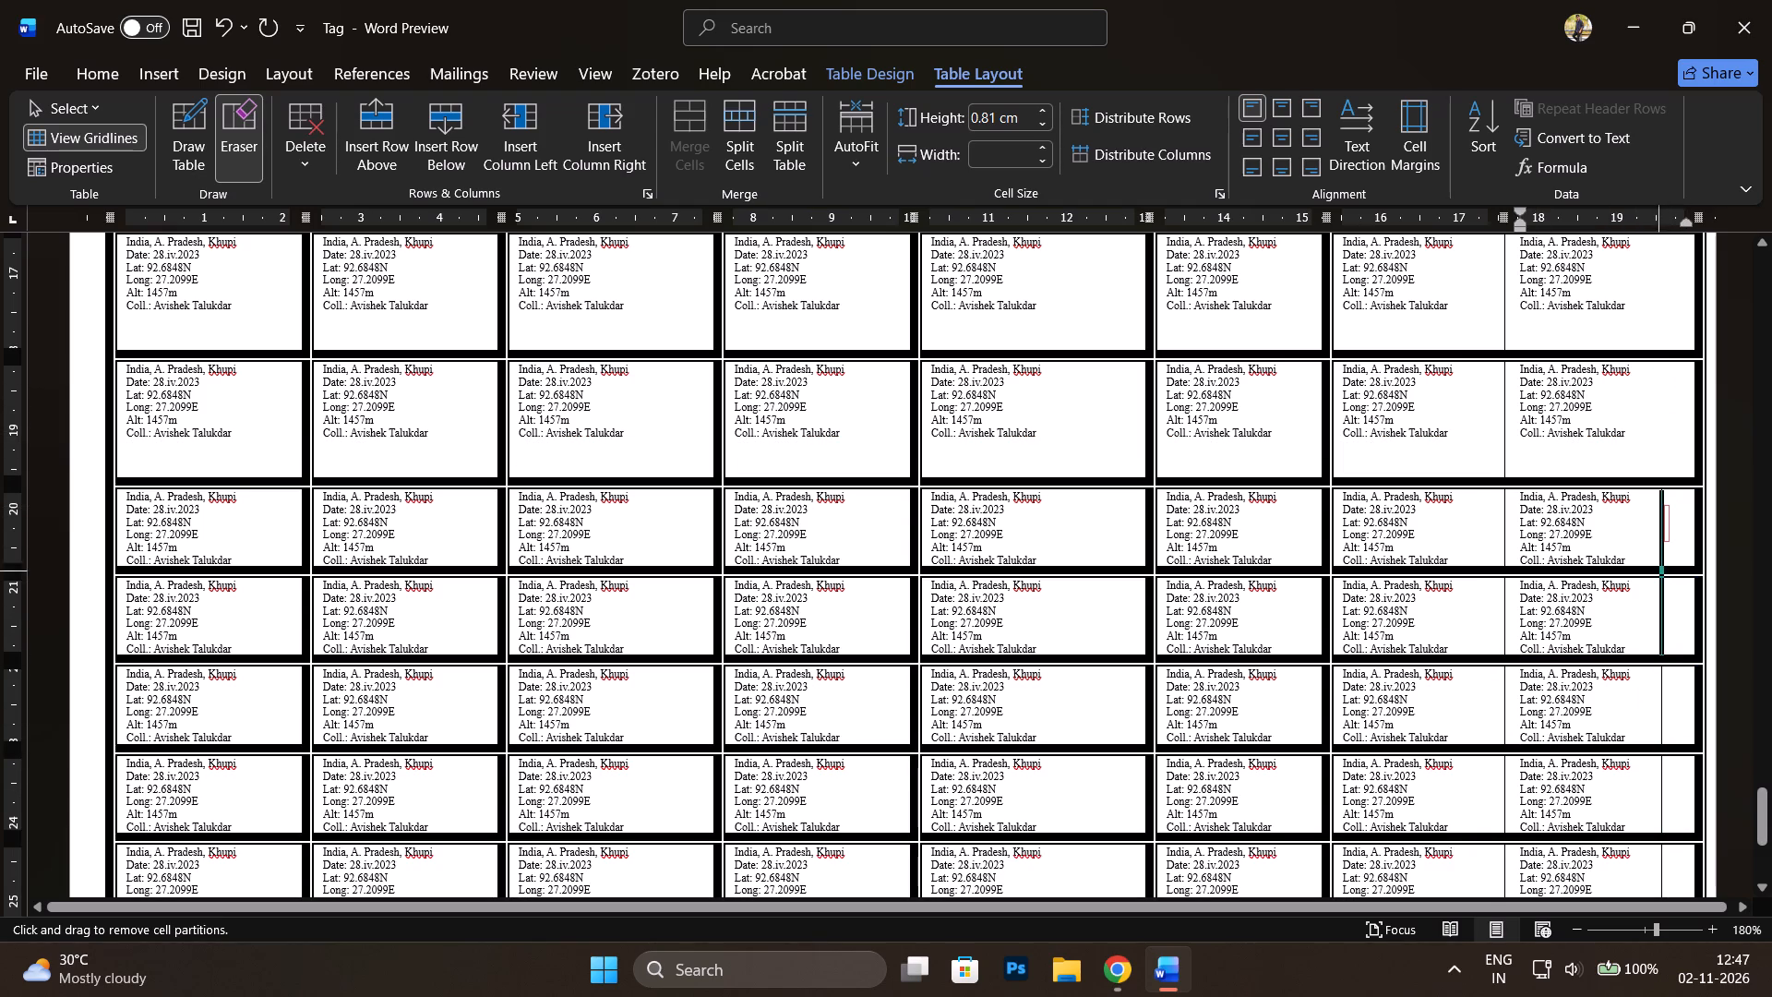
left_click_drag(1658, 571, 1663, 877)
Review the whole label table, from its last rows back to the first page, for consistent cells in the last column.
scroll(1472, 627, "down", 4)
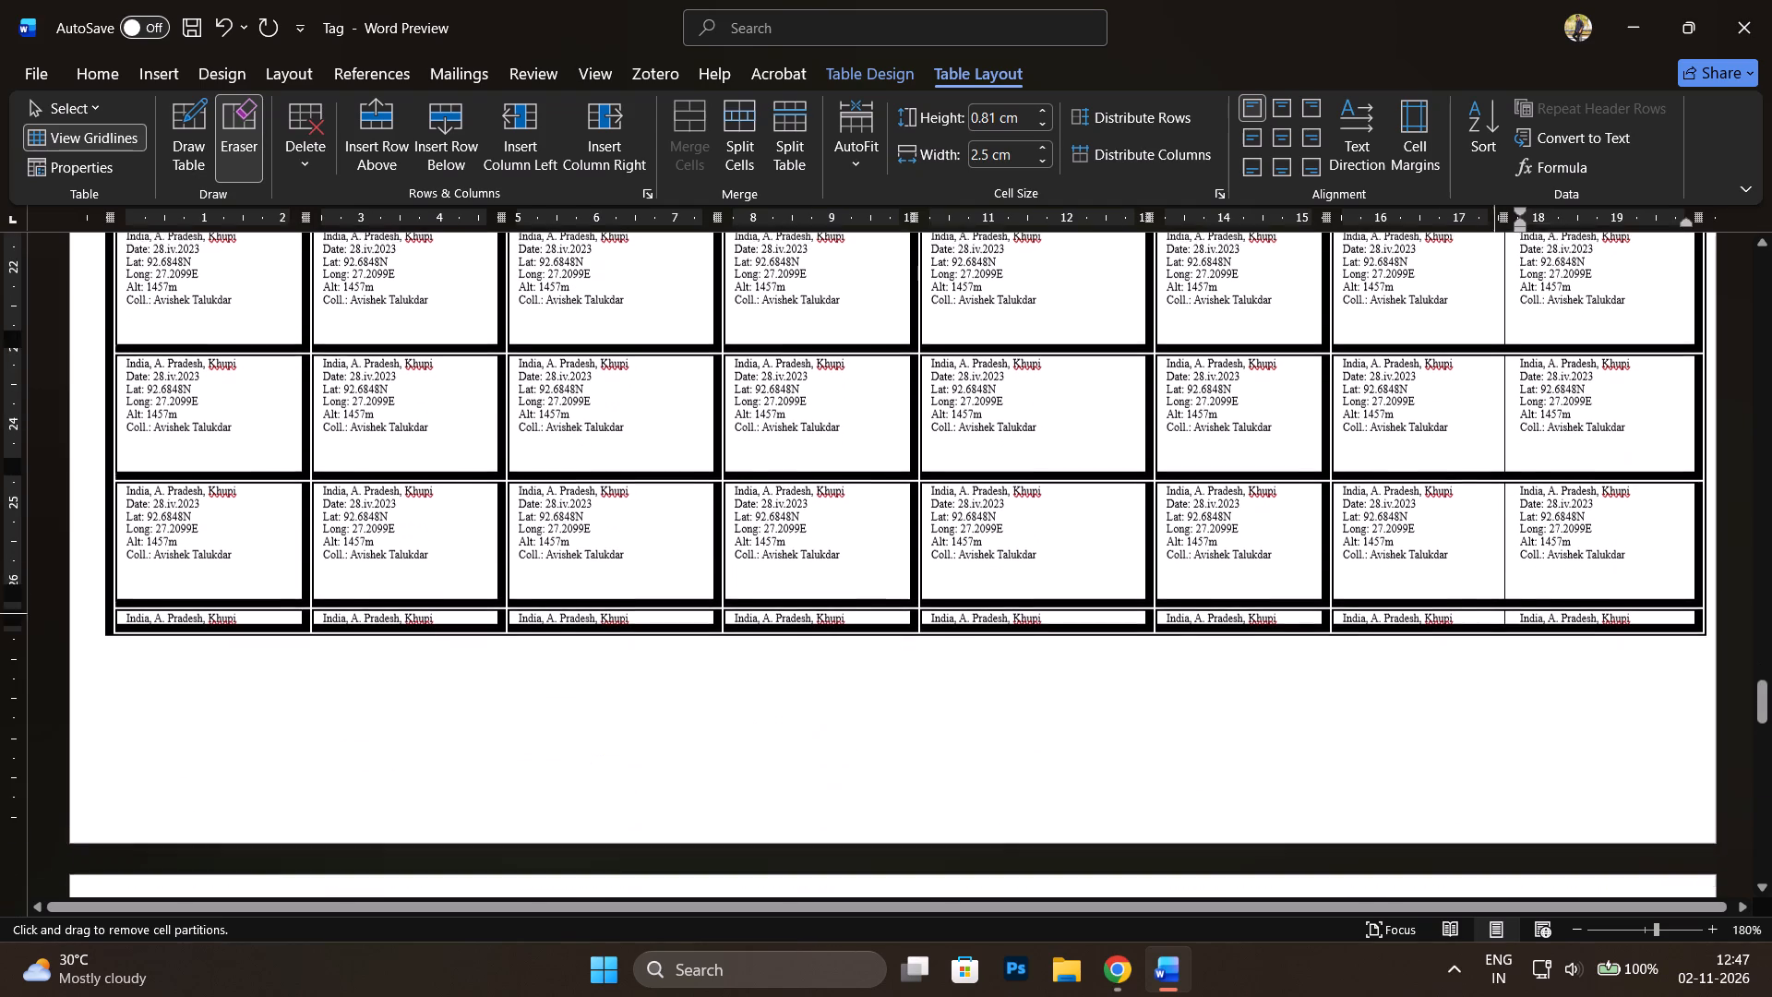
scroll(1591, 570, "down", 9)
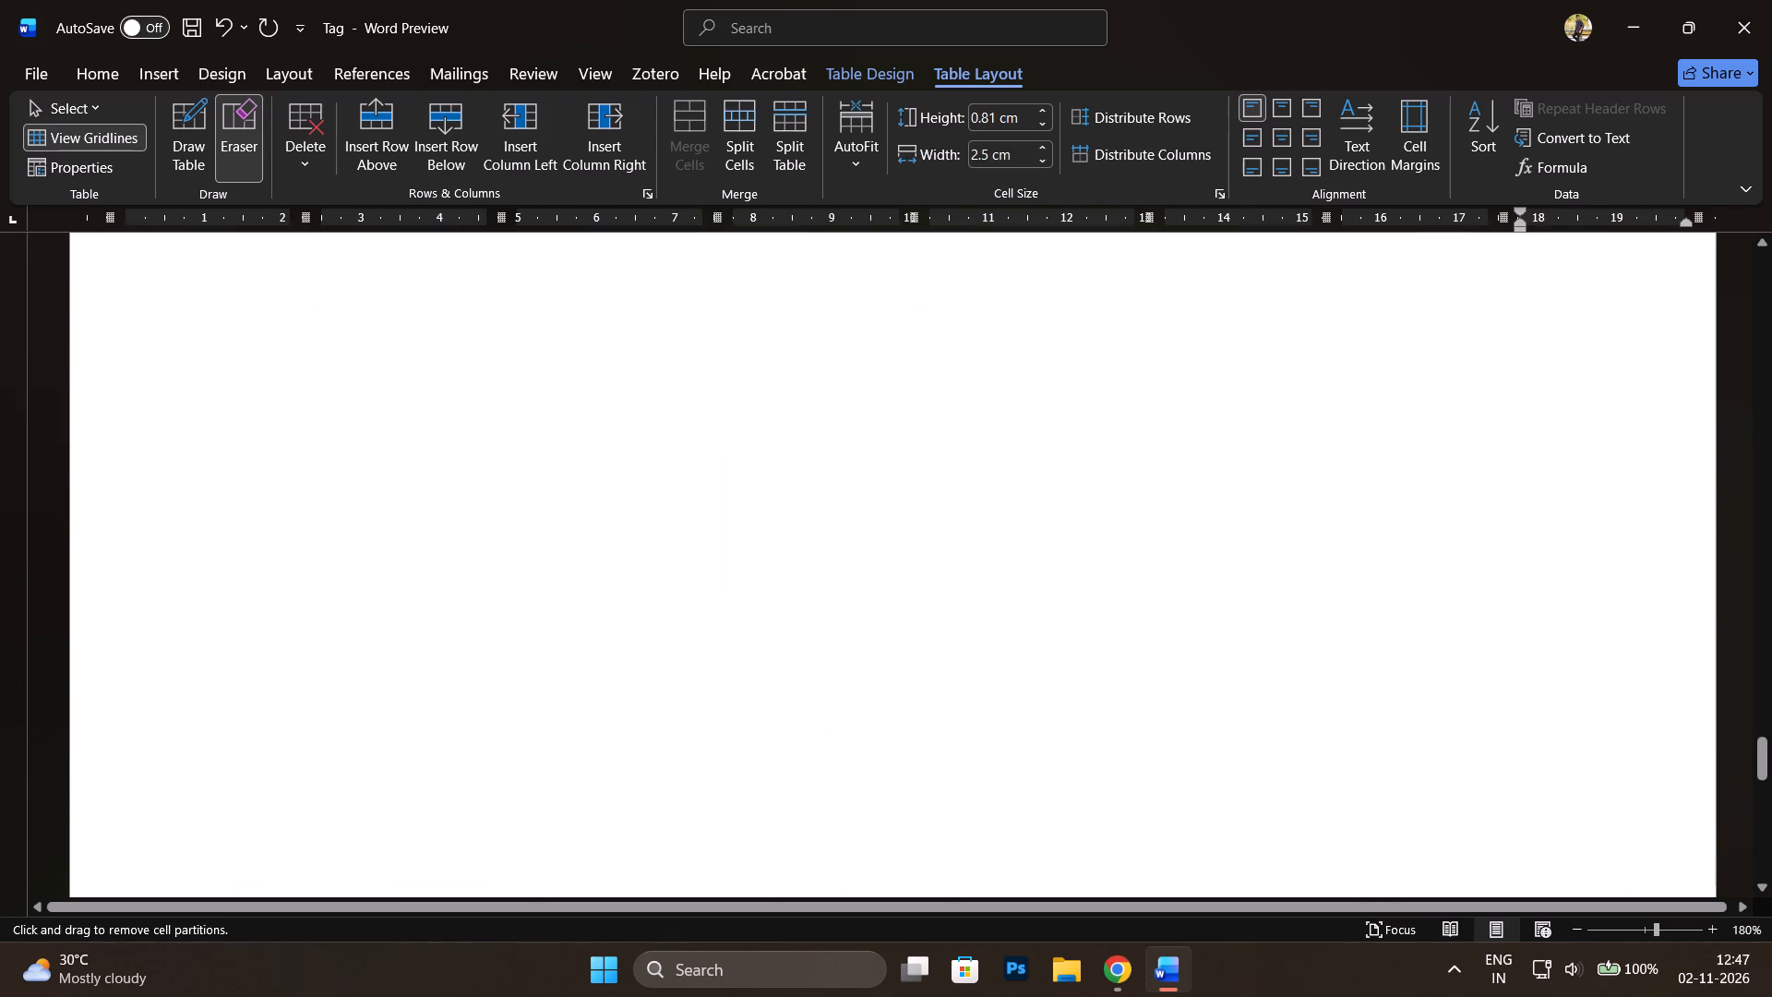
scroll(1643, 557, "down", 1)
scroll(1643, 557, "up", 12)
scroll(1502, 571, "up", 1)
scroll(1481, 571, "down", 1)
scroll(1465, 573, "up", 2)
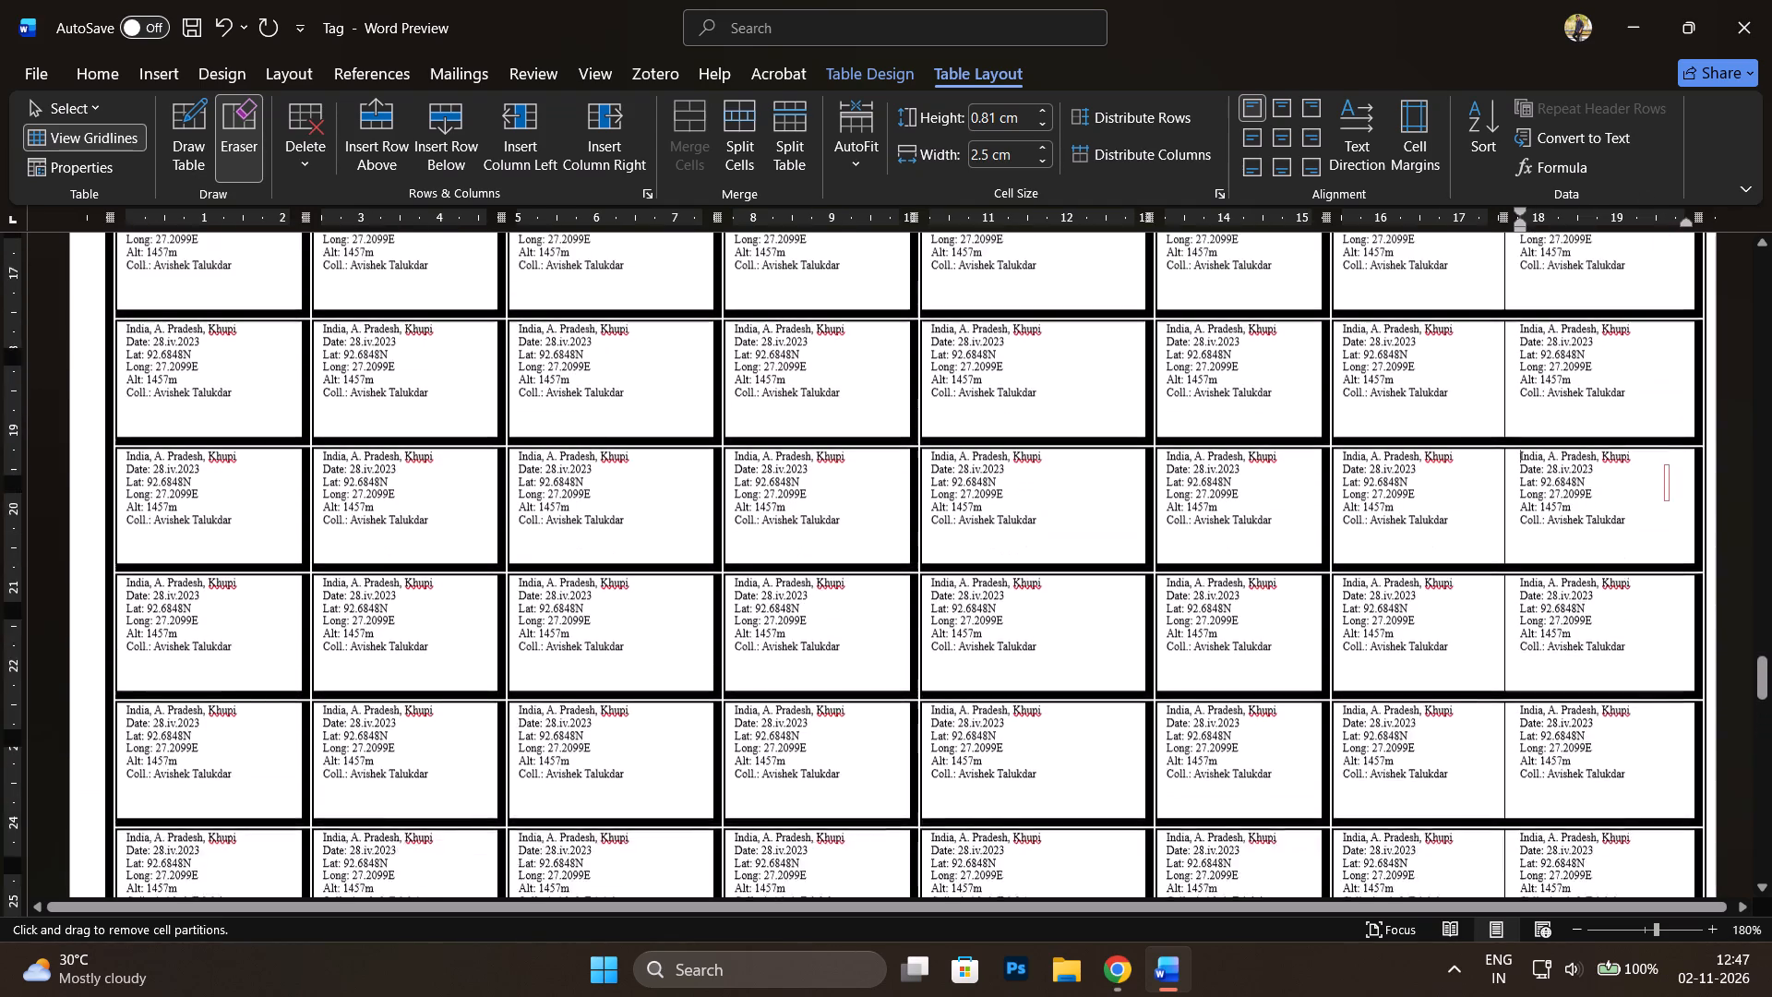
scroll(1464, 573, "up", 4)
scroll(1464, 573, "down", 1)
scroll(1464, 573, "up", 19)
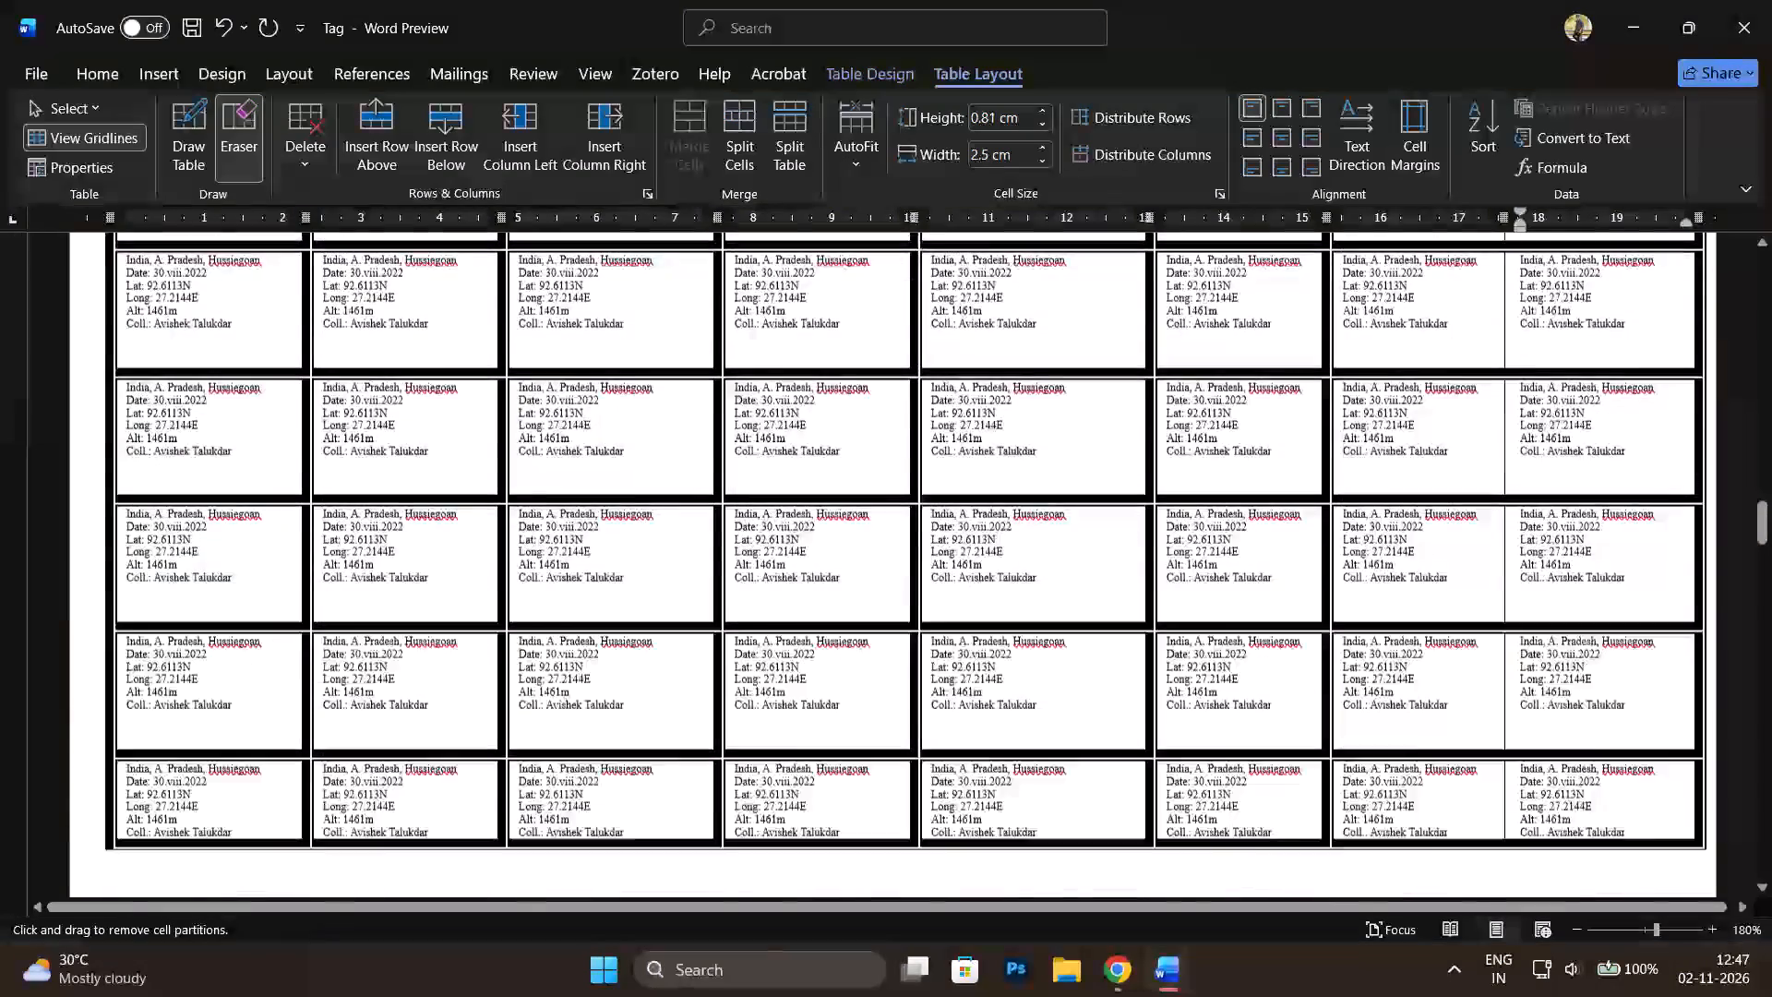
scroll(1464, 573, "up", 7)
scroll(1470, 575, "down", 1)
scroll(1470, 575, "up", 7)
scroll(1491, 578, "down", 1)
scroll(1491, 578, "up", 8)
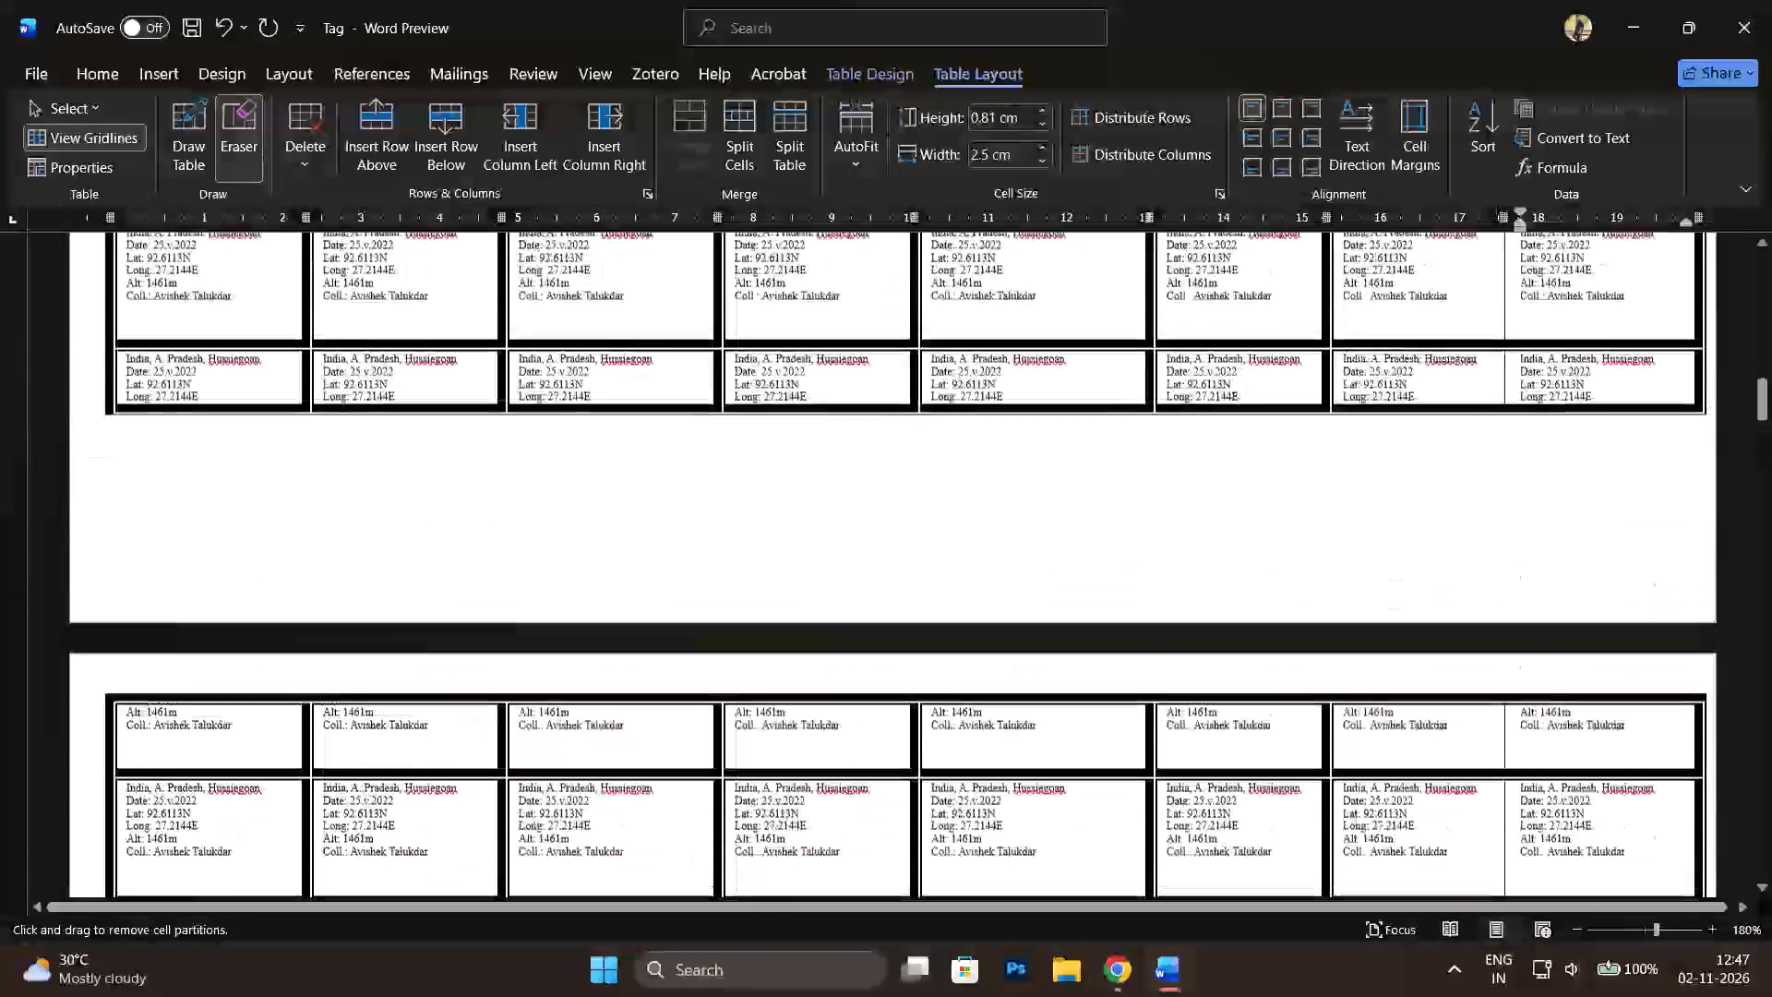
scroll(1499, 578, "up", 20)
scroll(1499, 578, "up", 4)
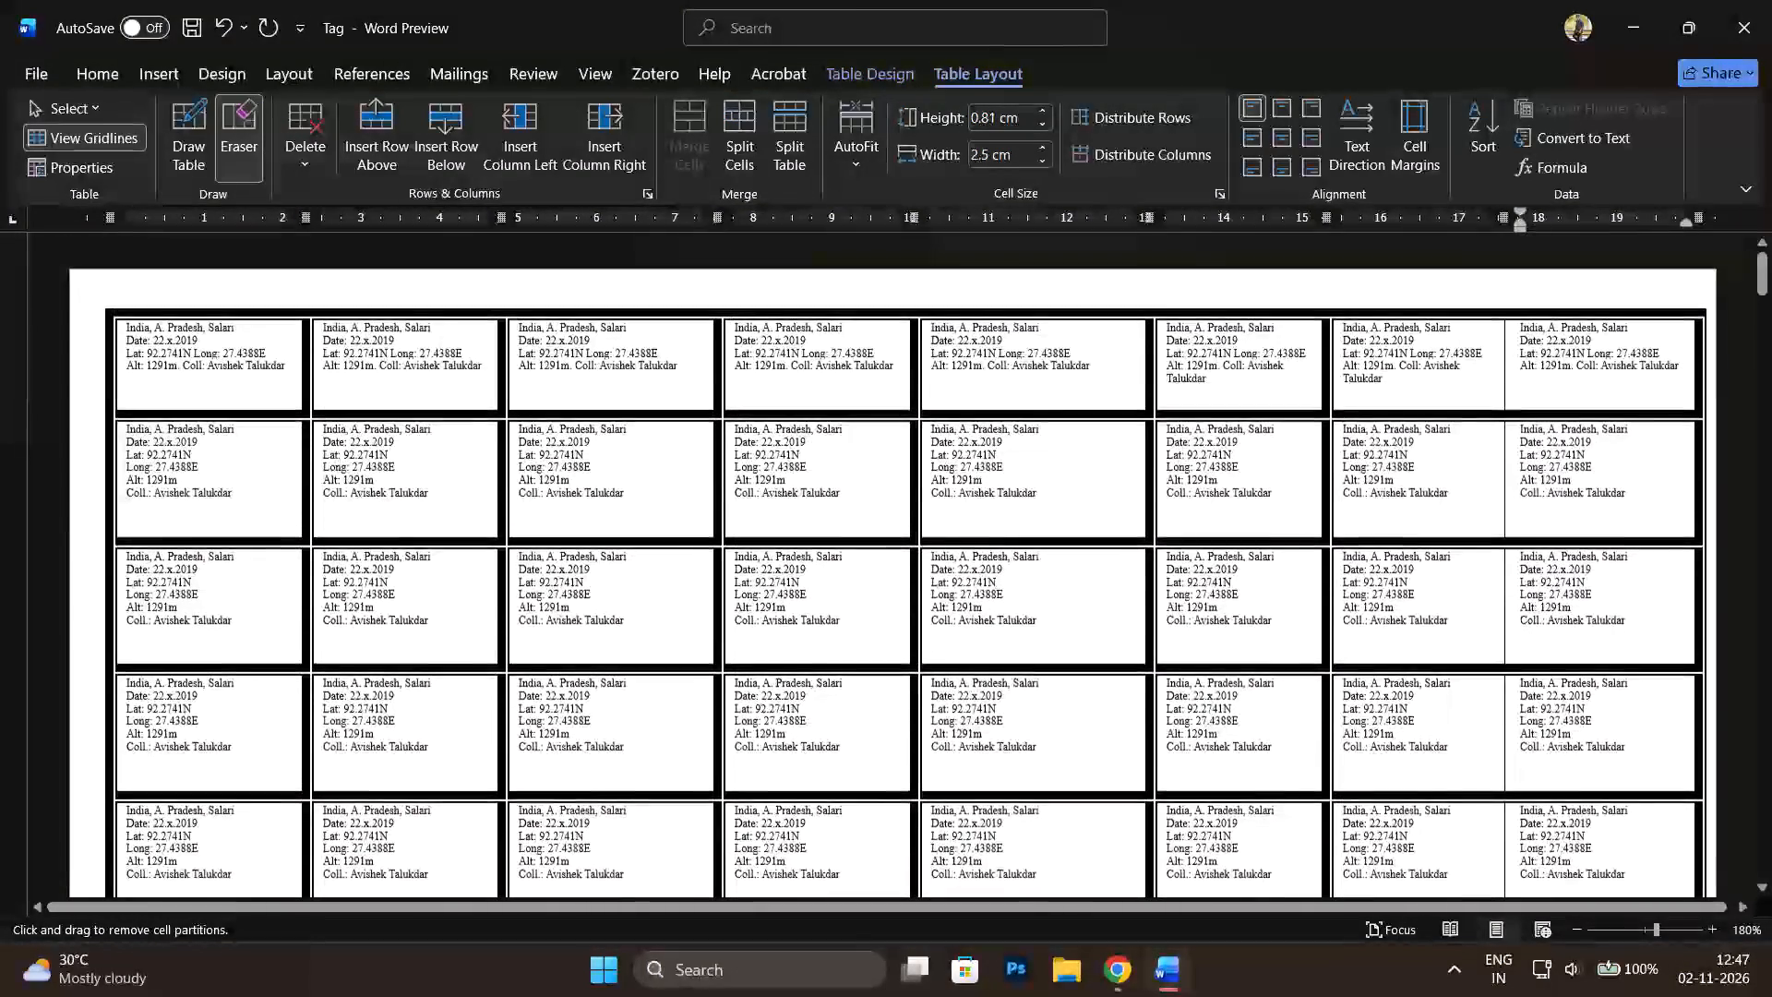
scroll(1499, 578, "up", 2)
scroll(1499, 578, "down", 1)
scroll(1499, 578, "up", 1)
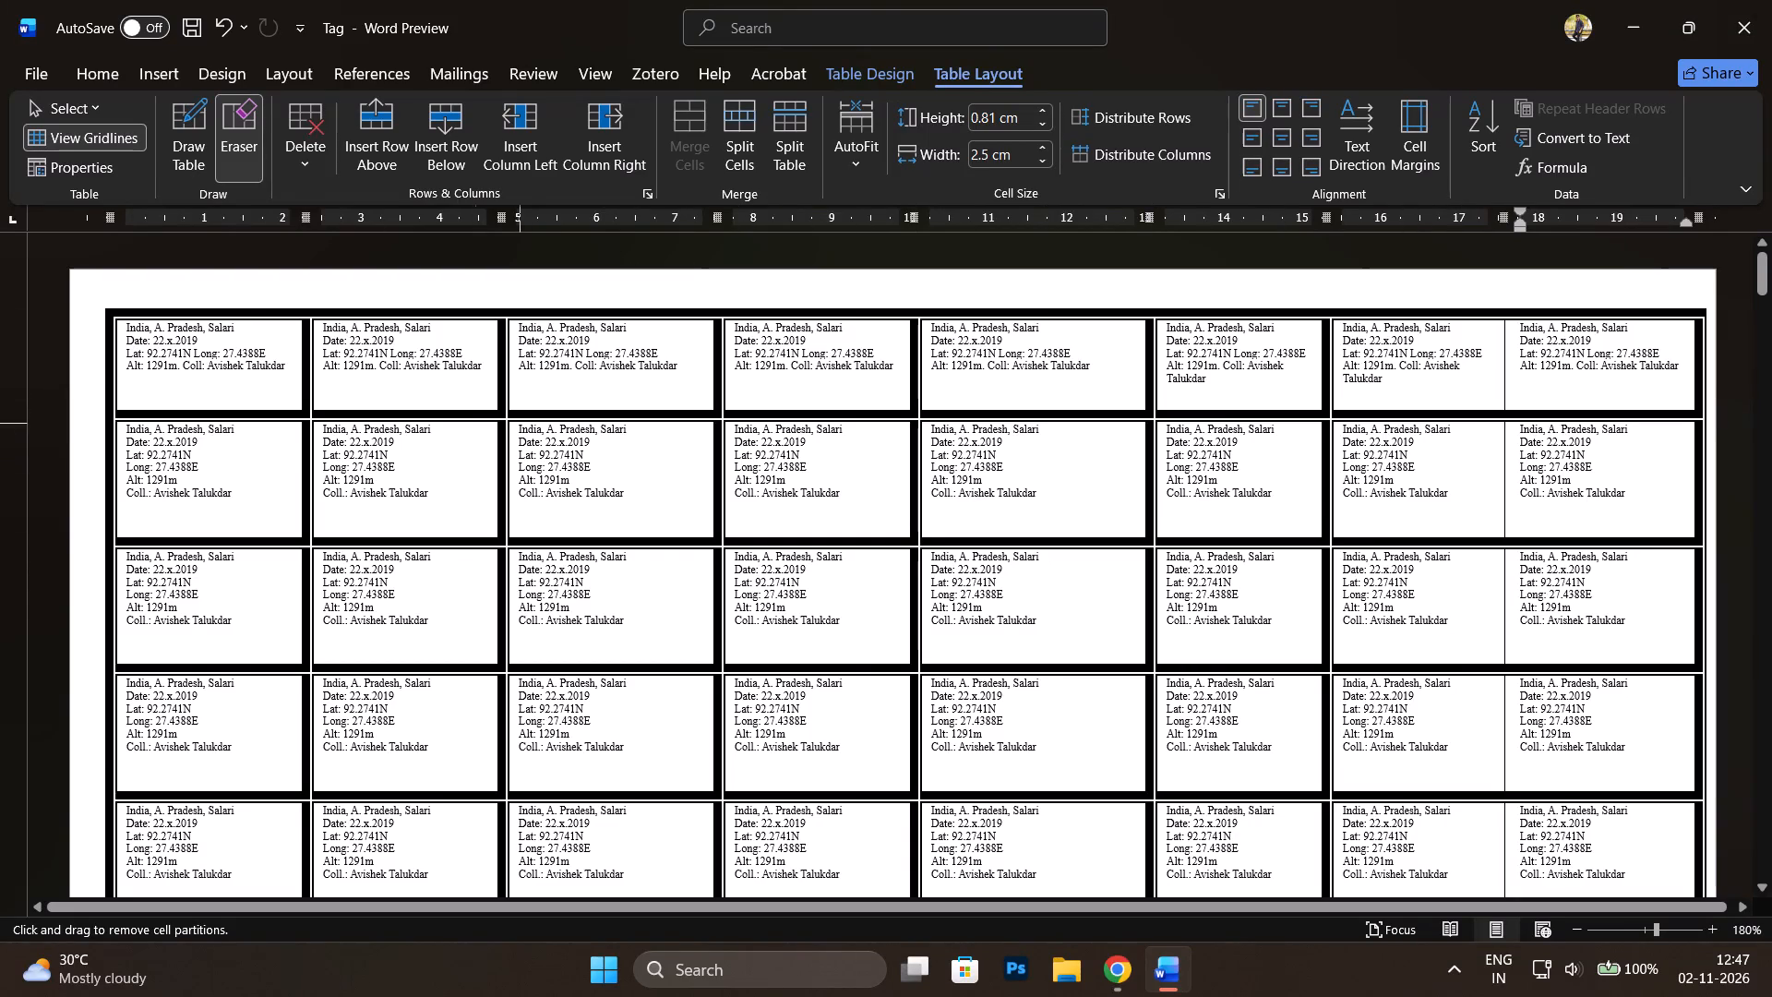
Turn off the table Eraser.
left_click(251, 168)
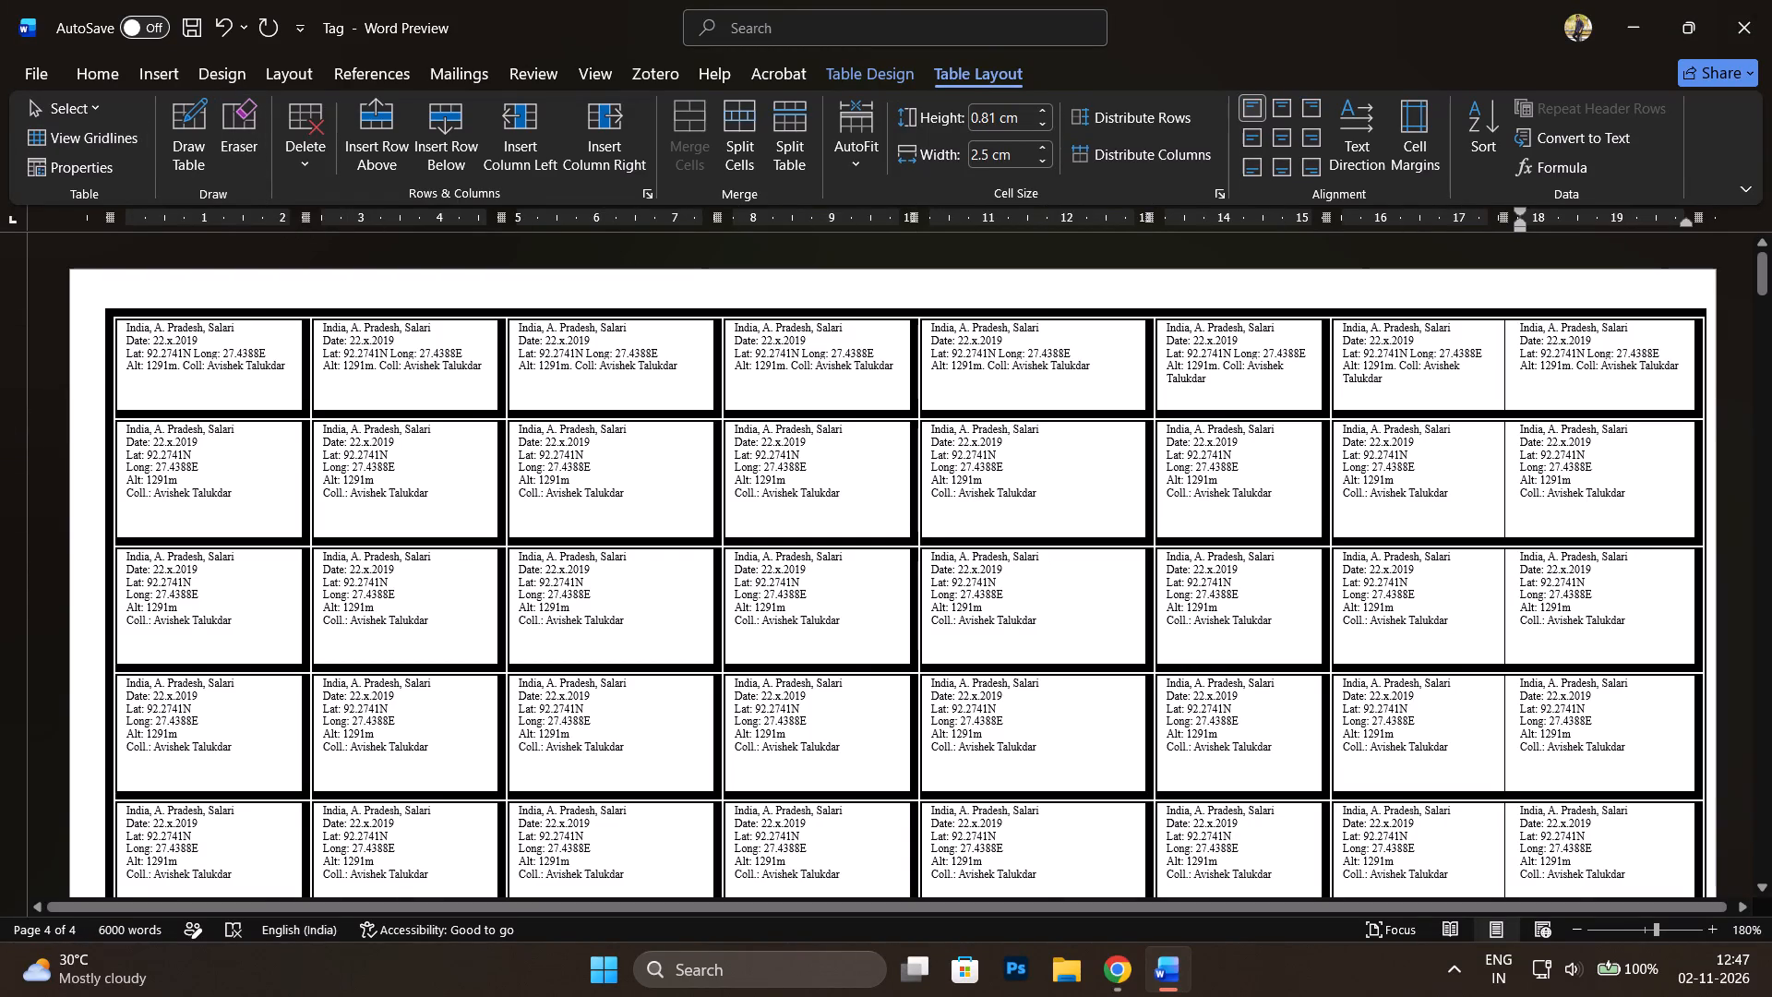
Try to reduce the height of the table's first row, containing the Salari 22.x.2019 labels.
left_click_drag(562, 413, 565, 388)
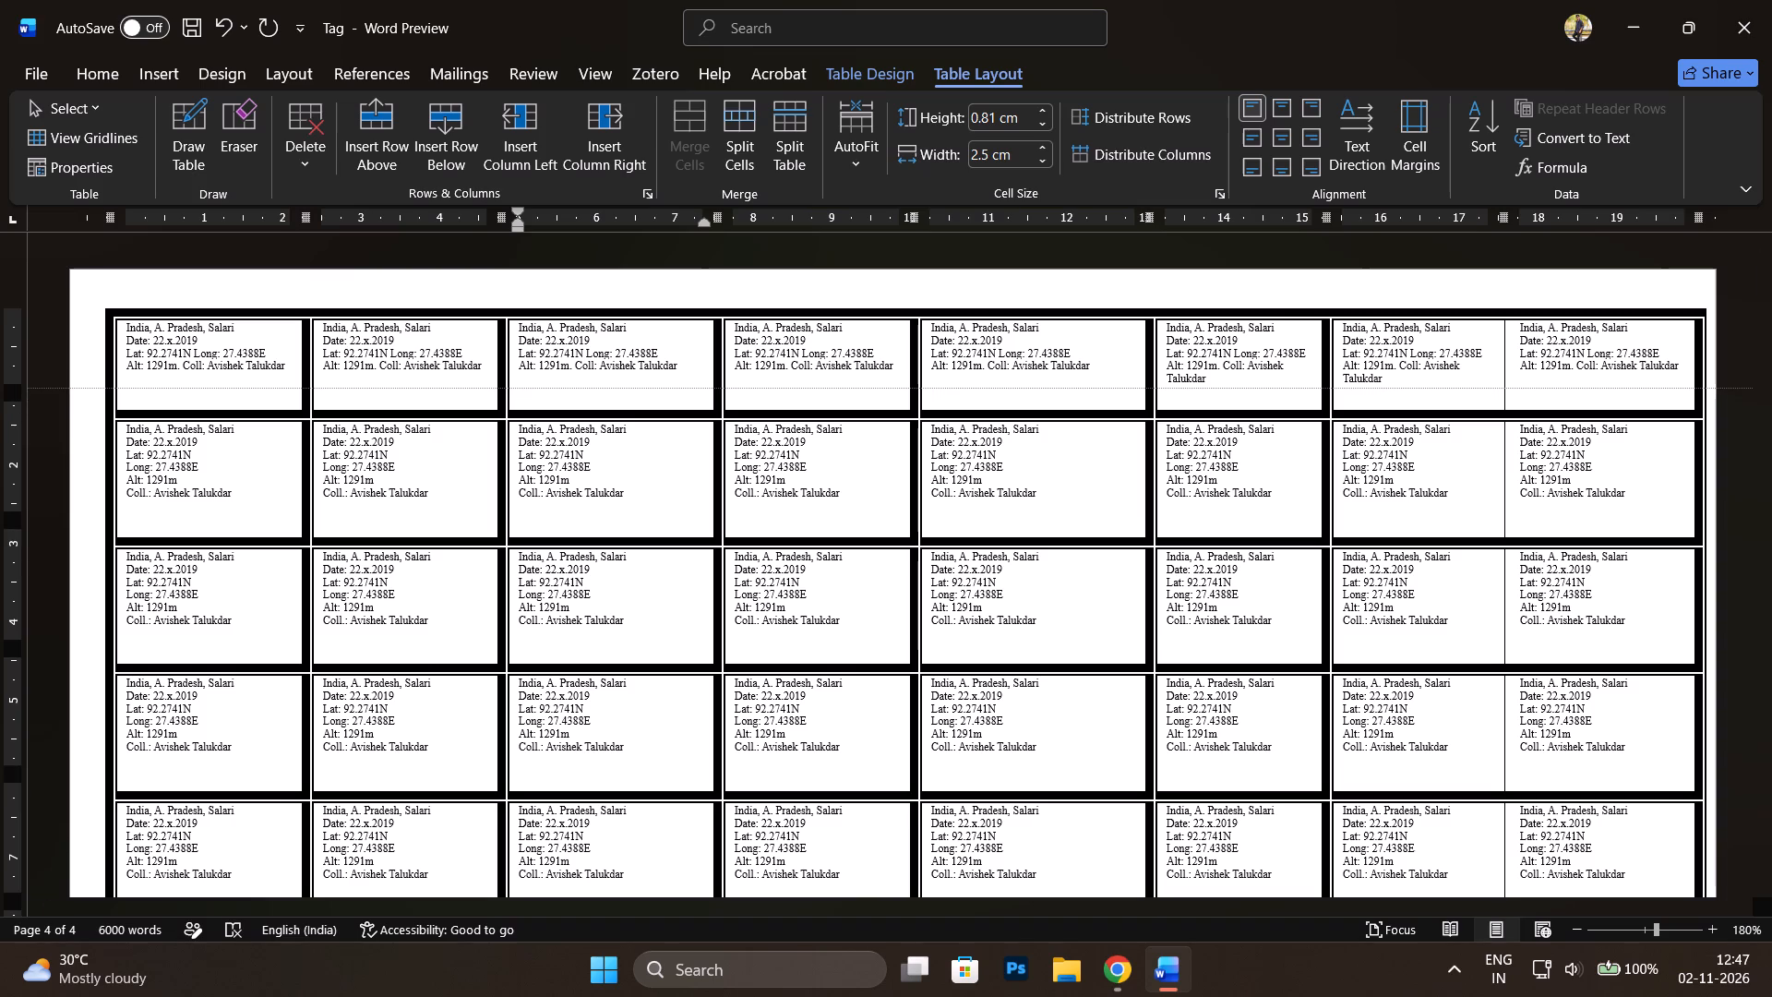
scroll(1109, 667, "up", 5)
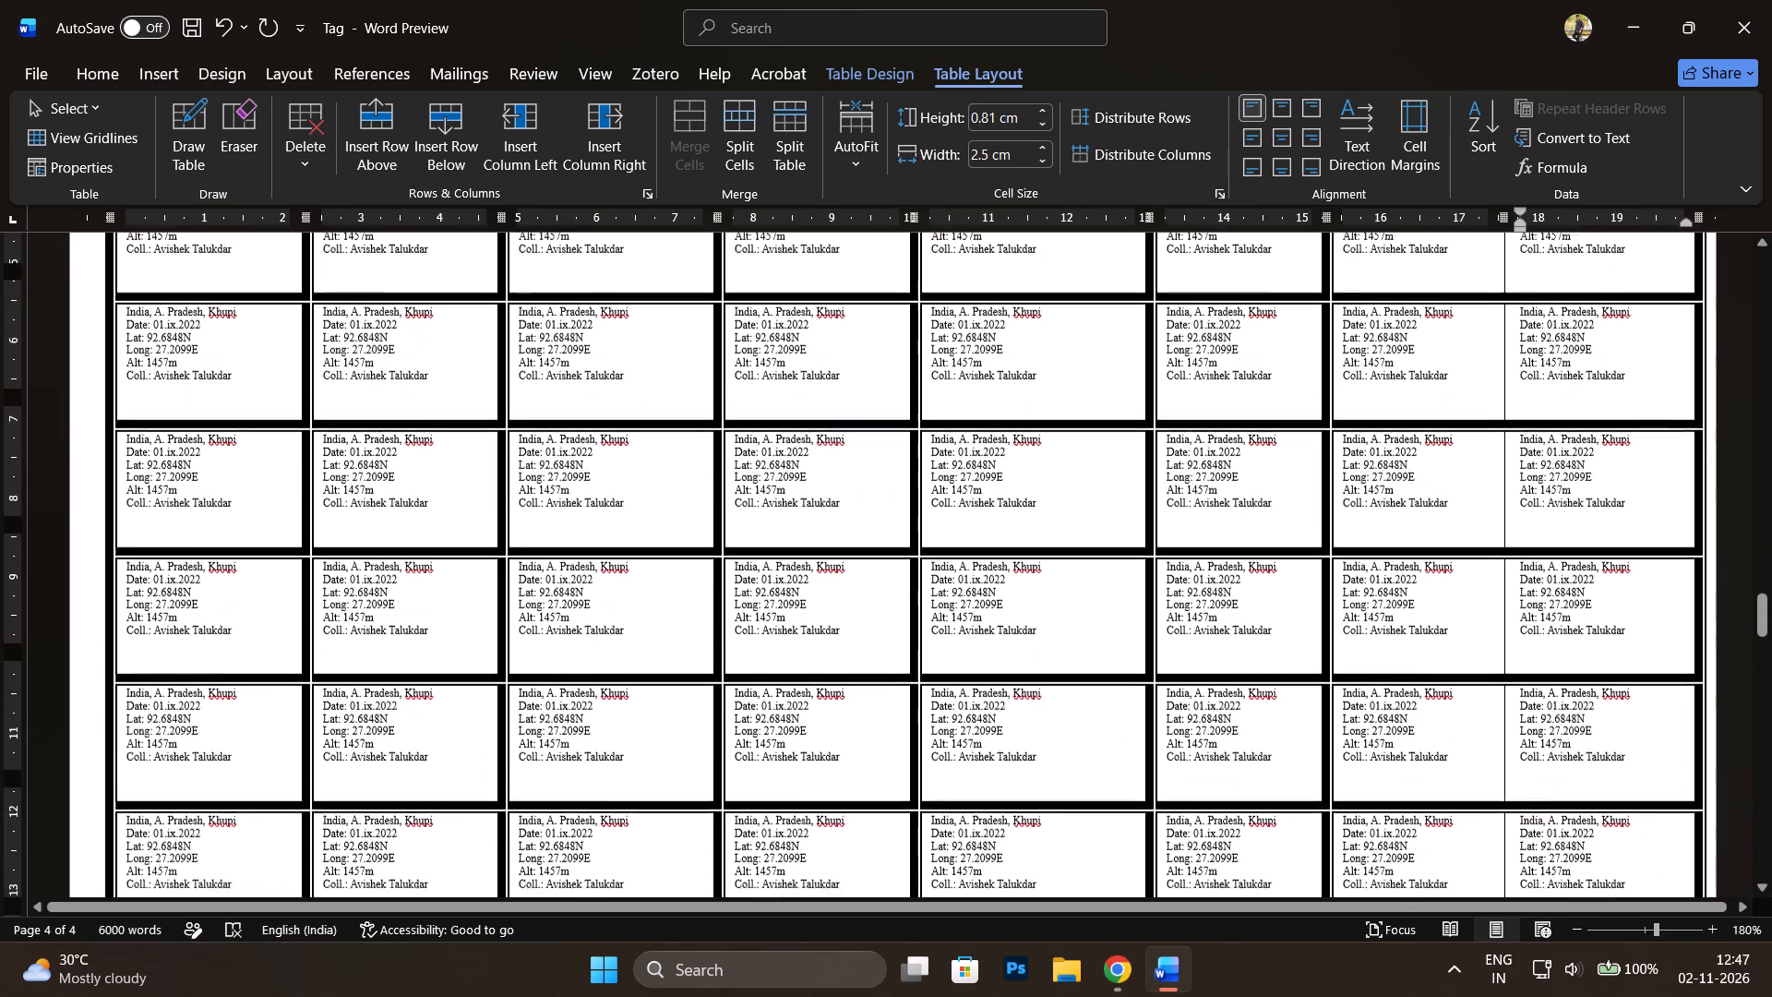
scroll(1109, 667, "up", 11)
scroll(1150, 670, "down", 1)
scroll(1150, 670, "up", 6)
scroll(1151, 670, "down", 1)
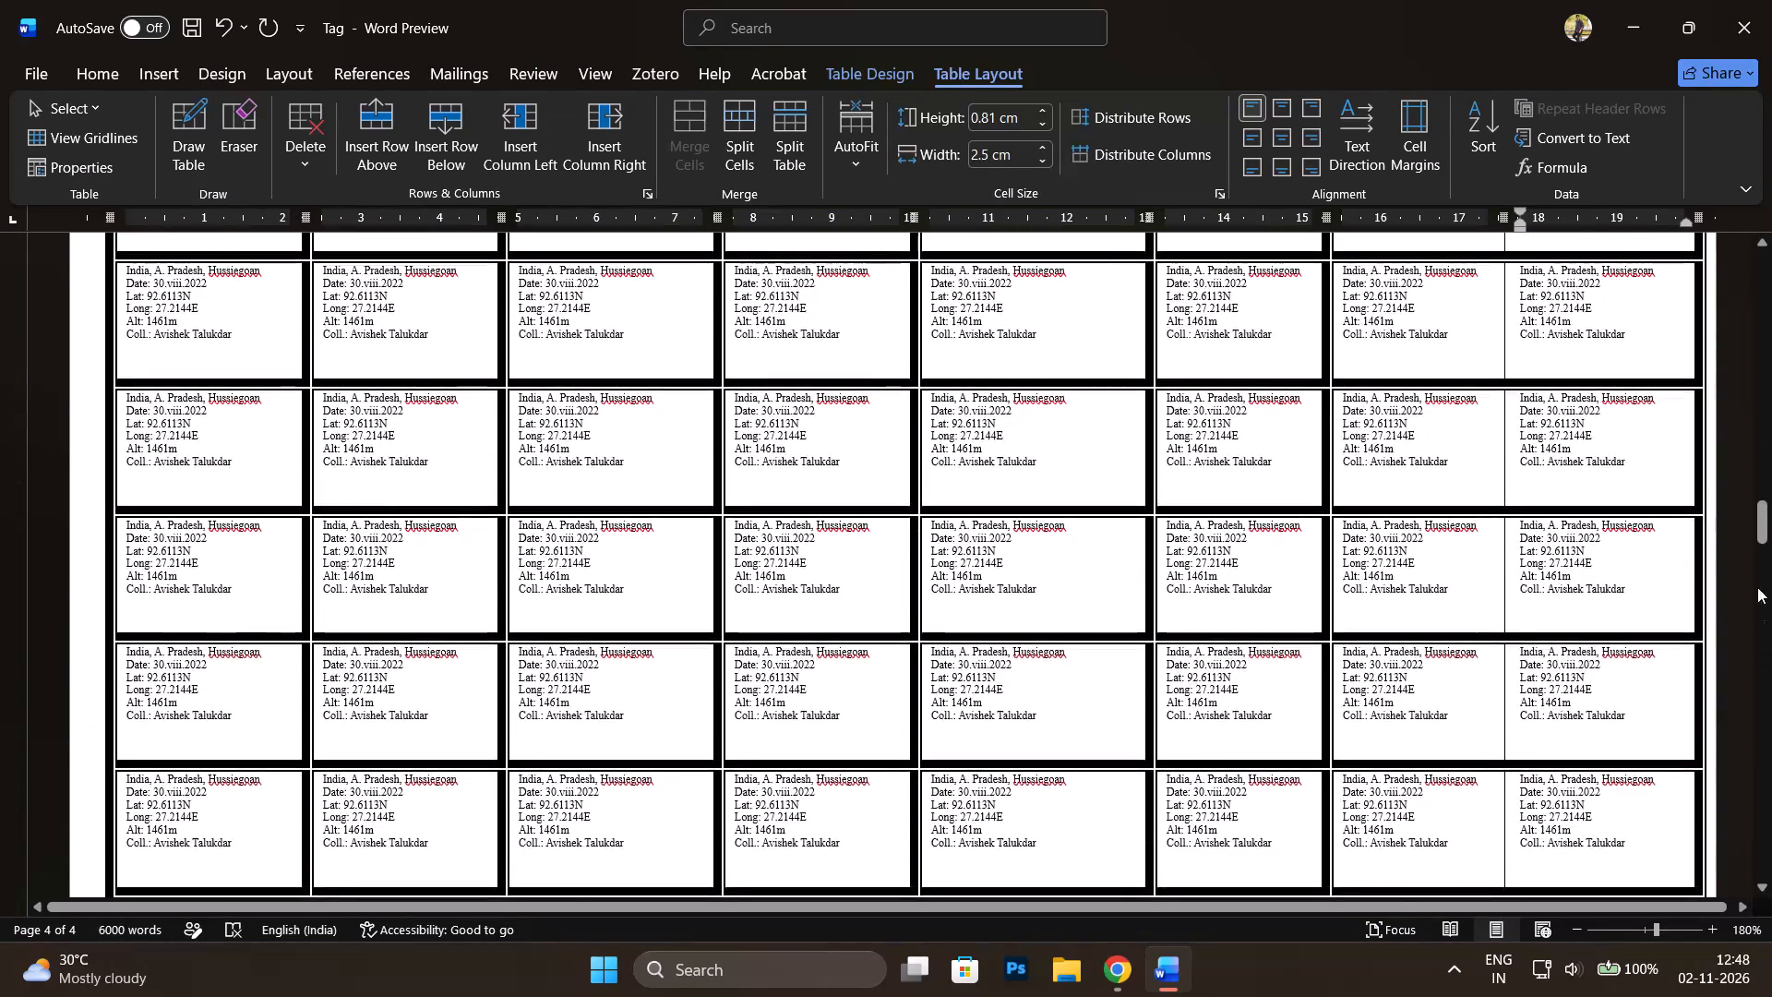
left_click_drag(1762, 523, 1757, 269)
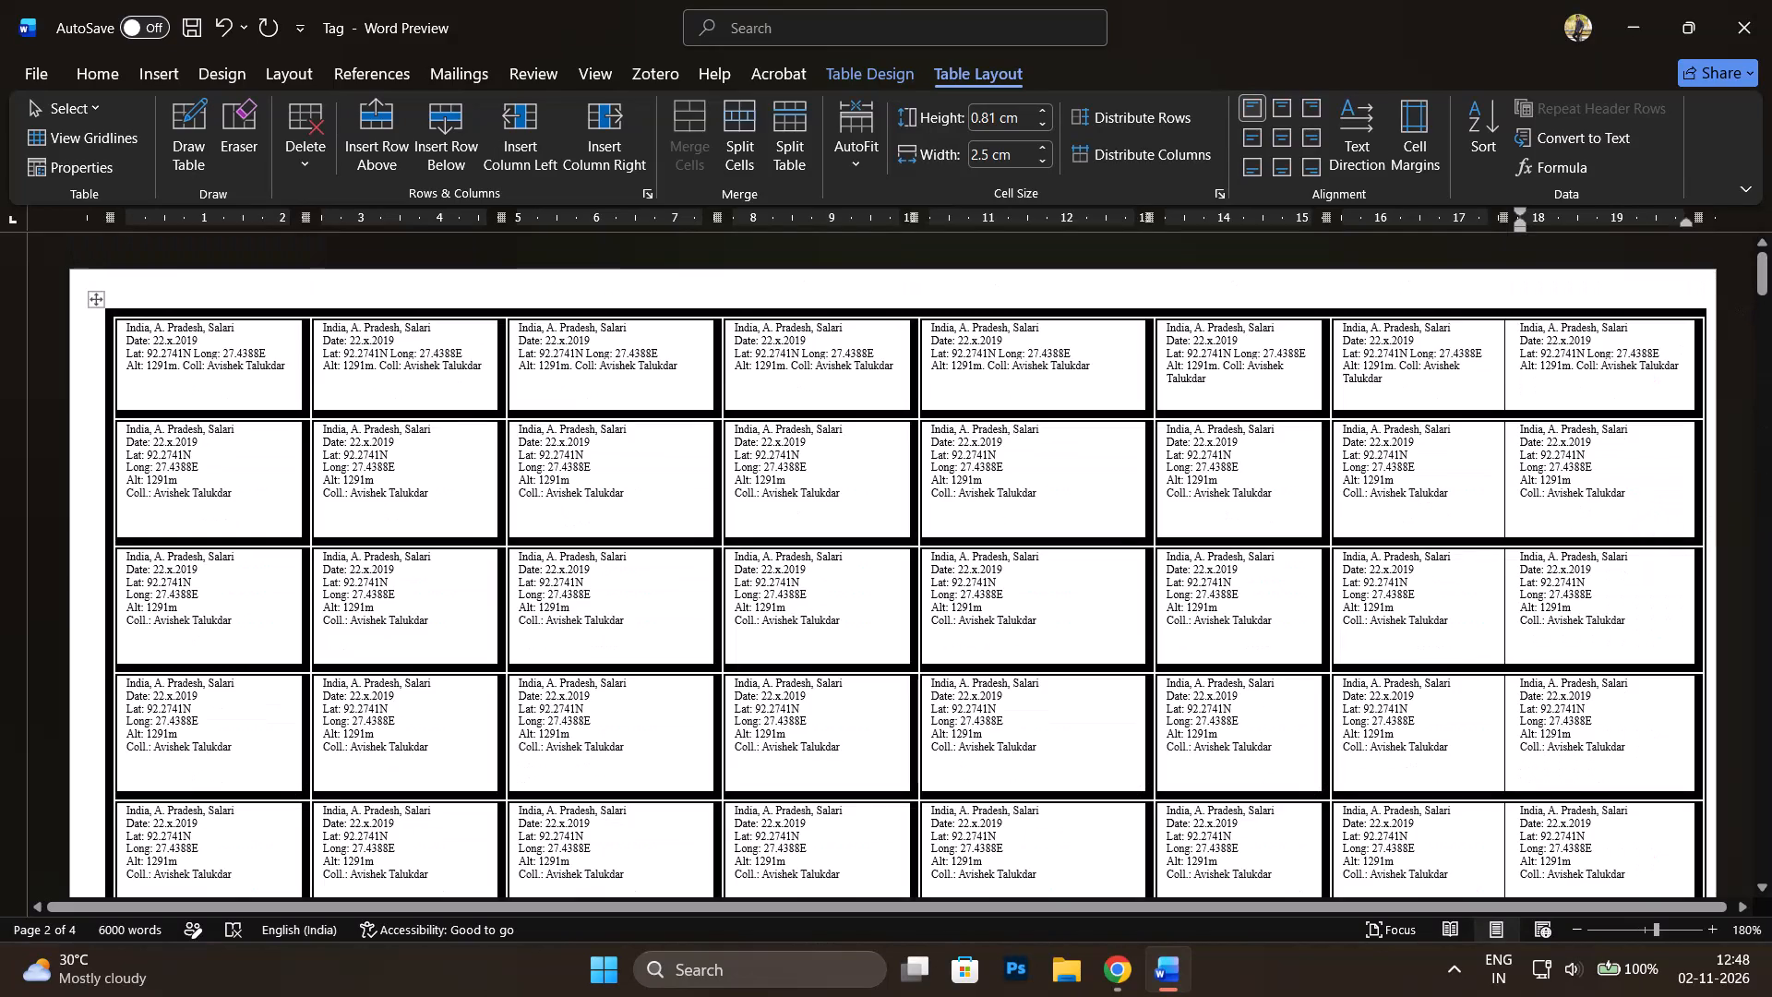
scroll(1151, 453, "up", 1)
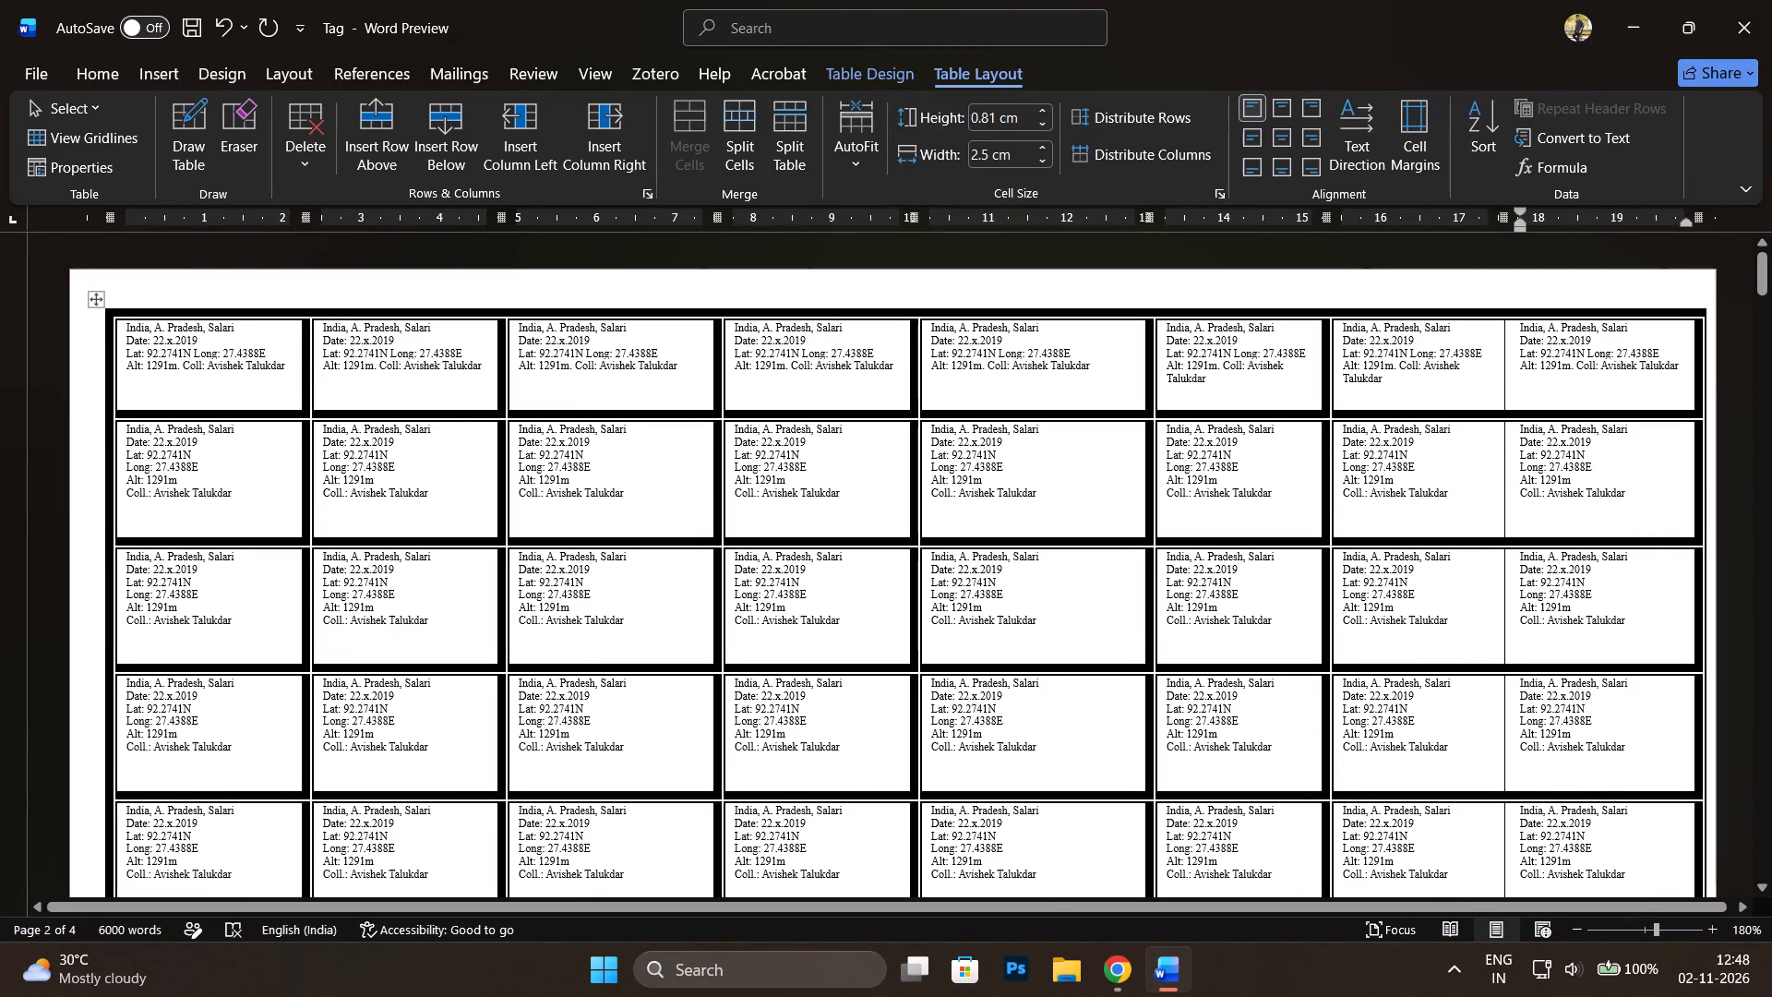
Move the borders after the table's third, fourth, fifth and sixth columns to give the label columns nearly equal widths of about 2.5 cm.
left_click_drag(714, 353, 706, 352)
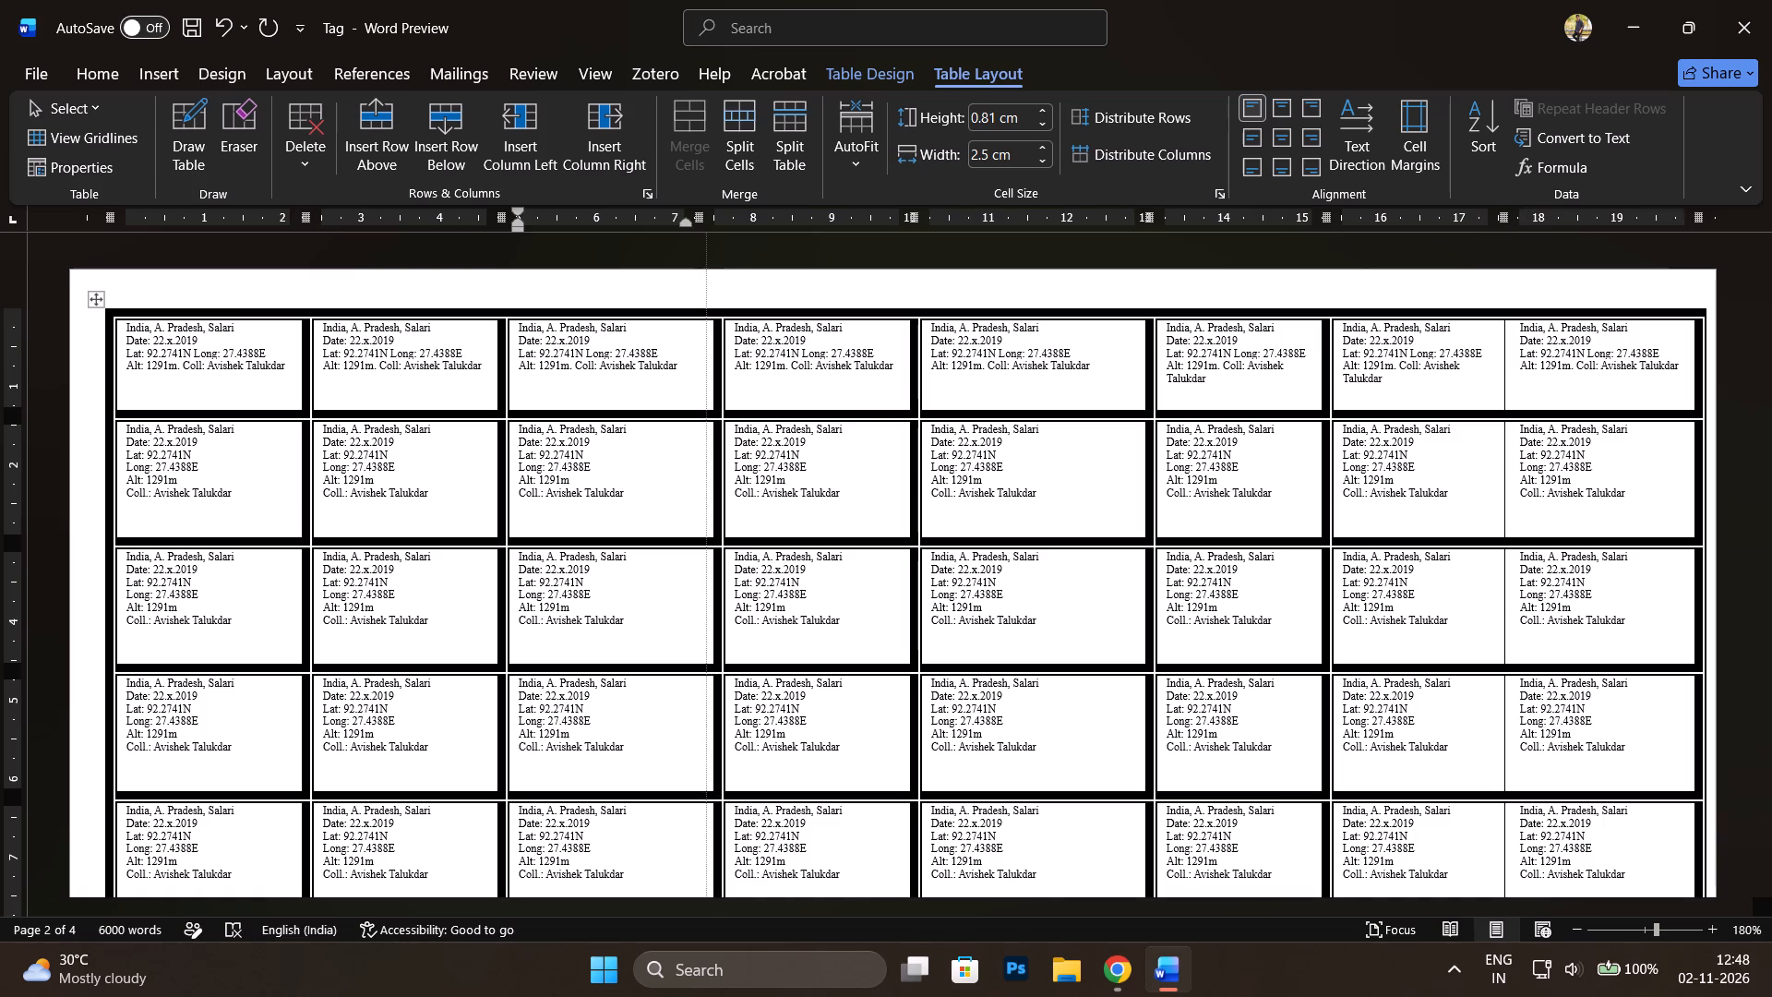
left_click_drag(706, 352, 700, 352)
left_click_drag(911, 352, 897, 352)
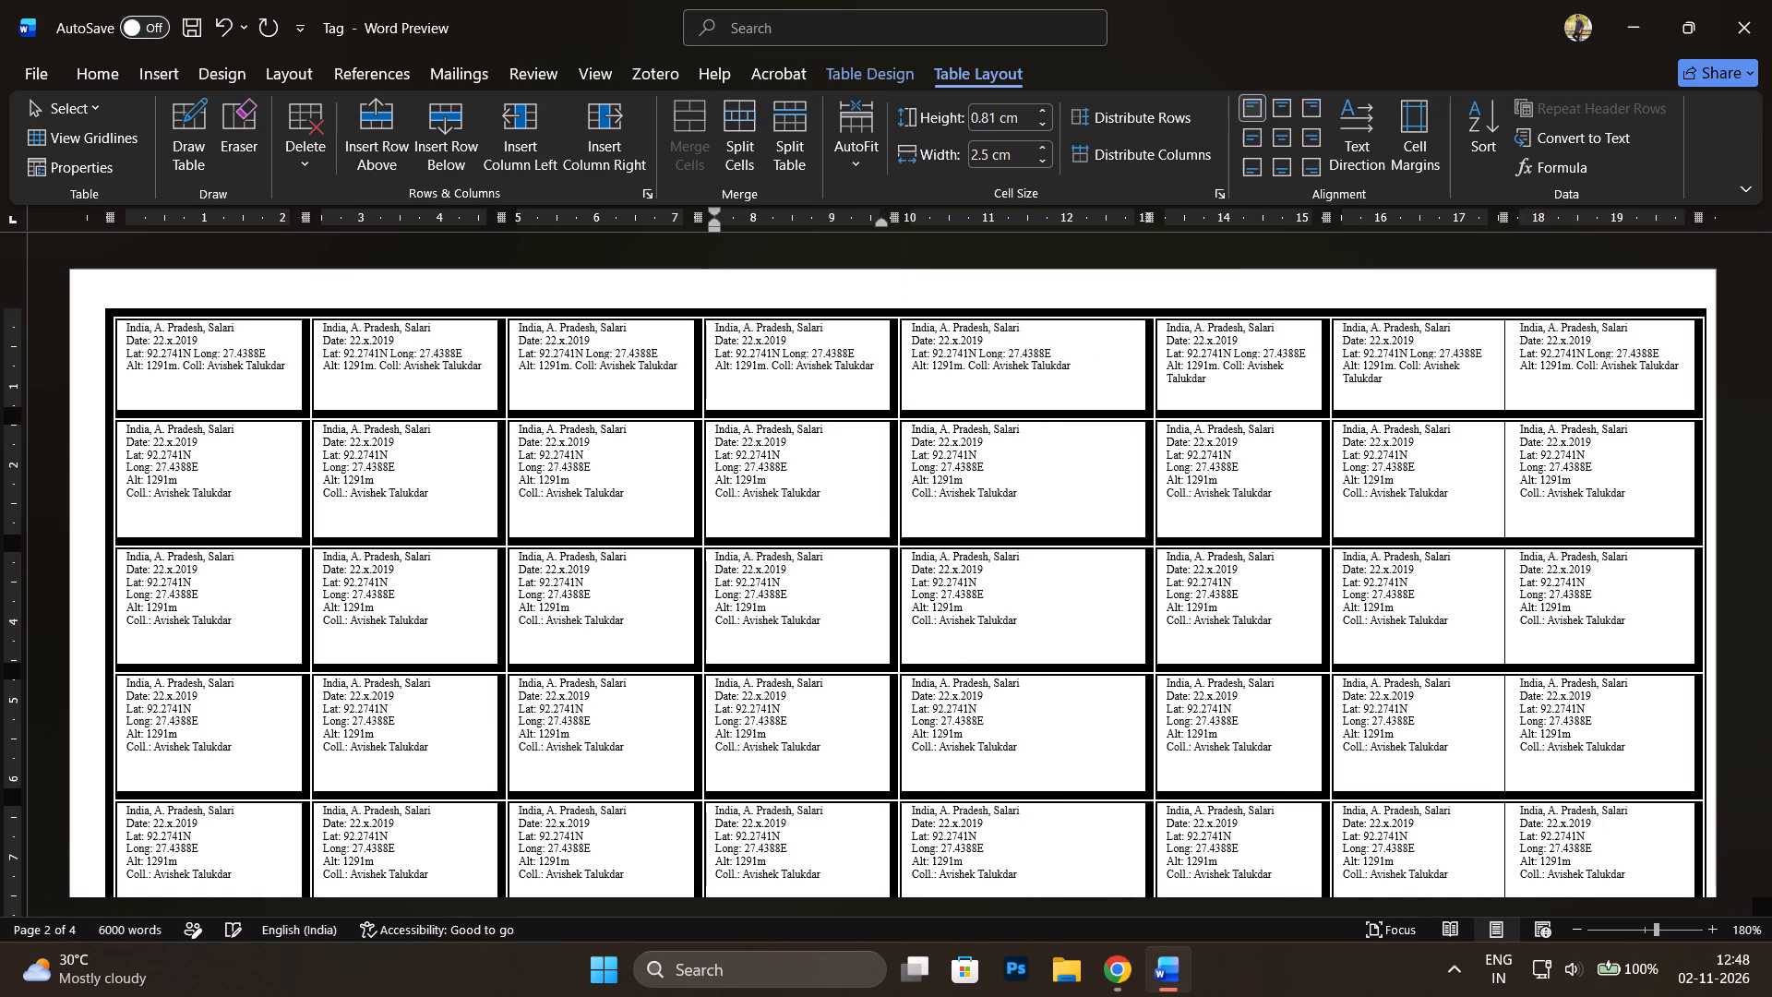
left_click_drag(1150, 355, 1110, 354)
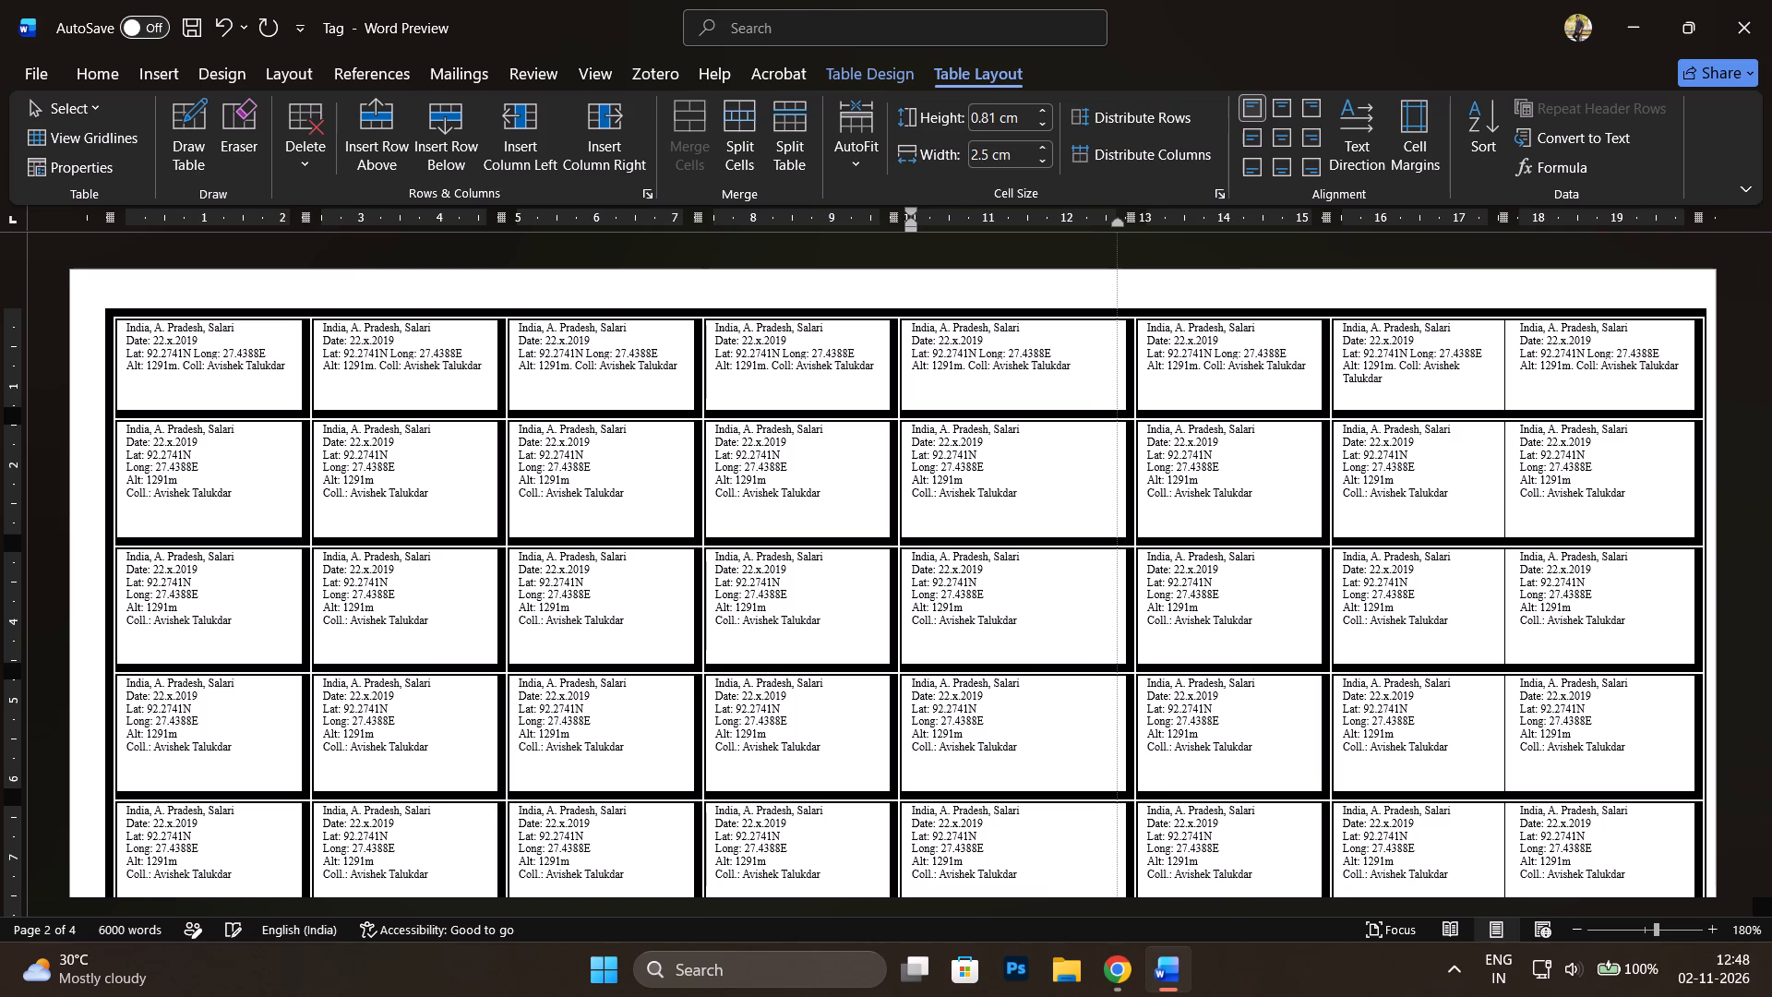
left_click_drag(1110, 354, 1106, 354)
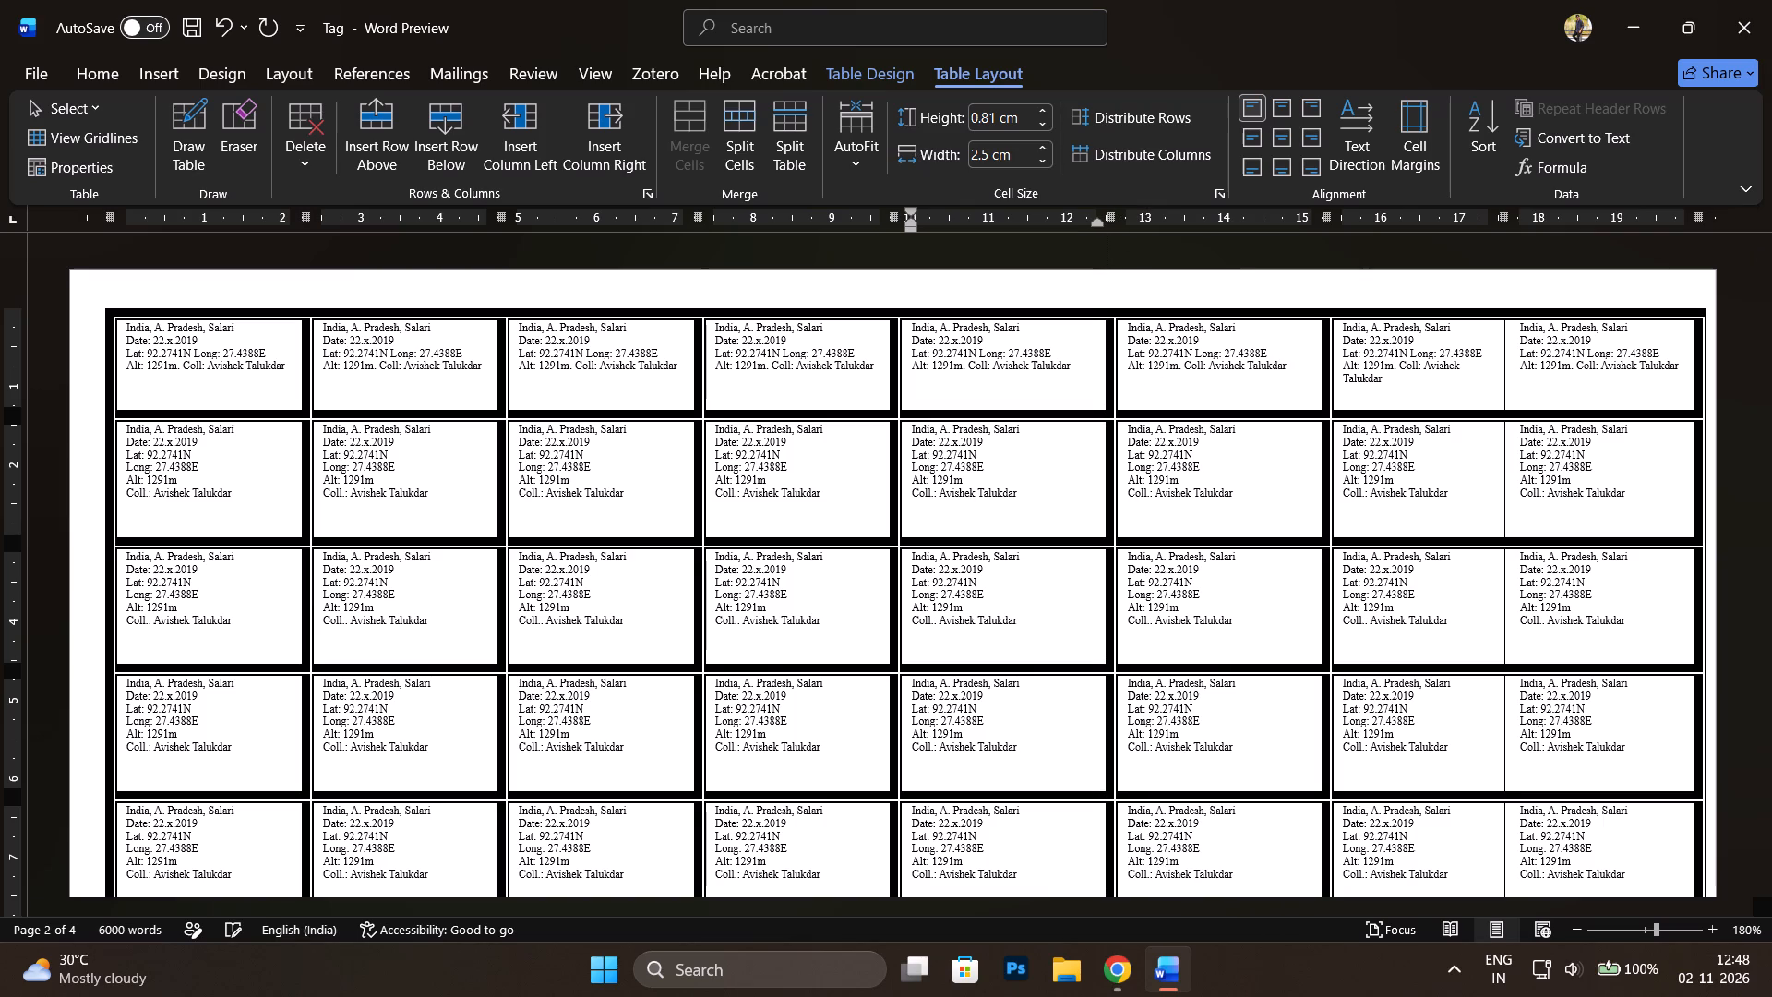
left_click_drag(1326, 347, 1313, 347)
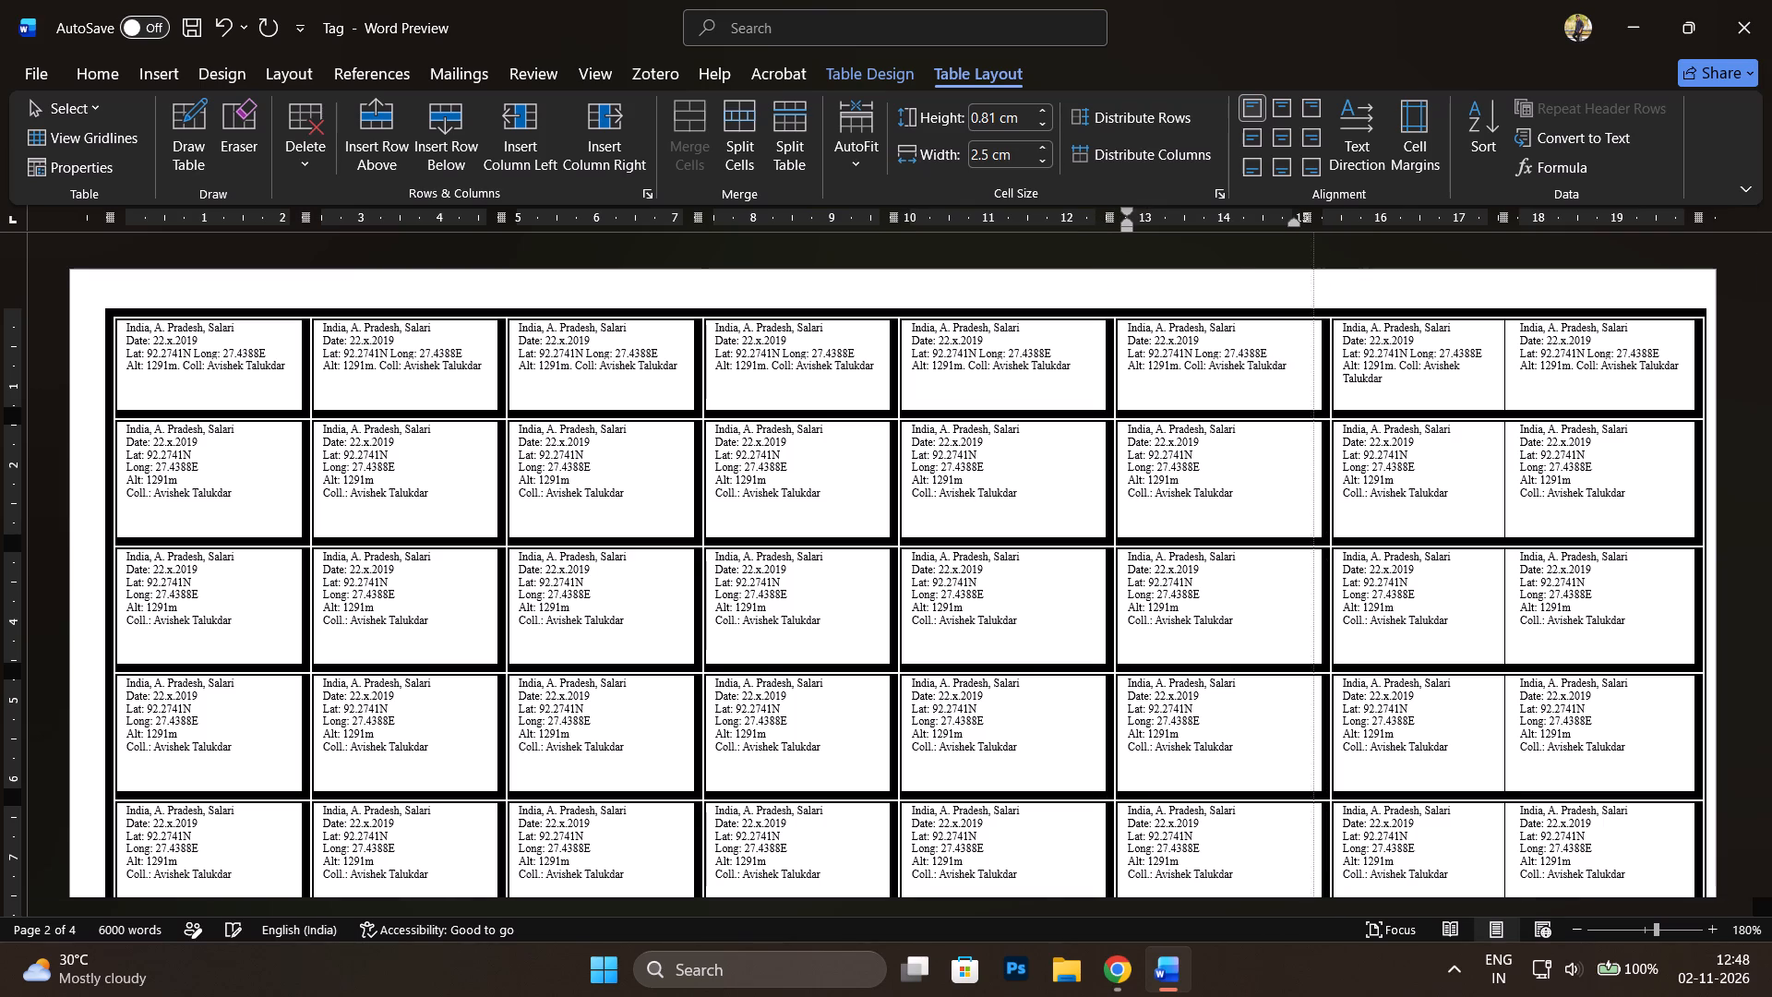
left_click_drag(1313, 347, 1306, 347)
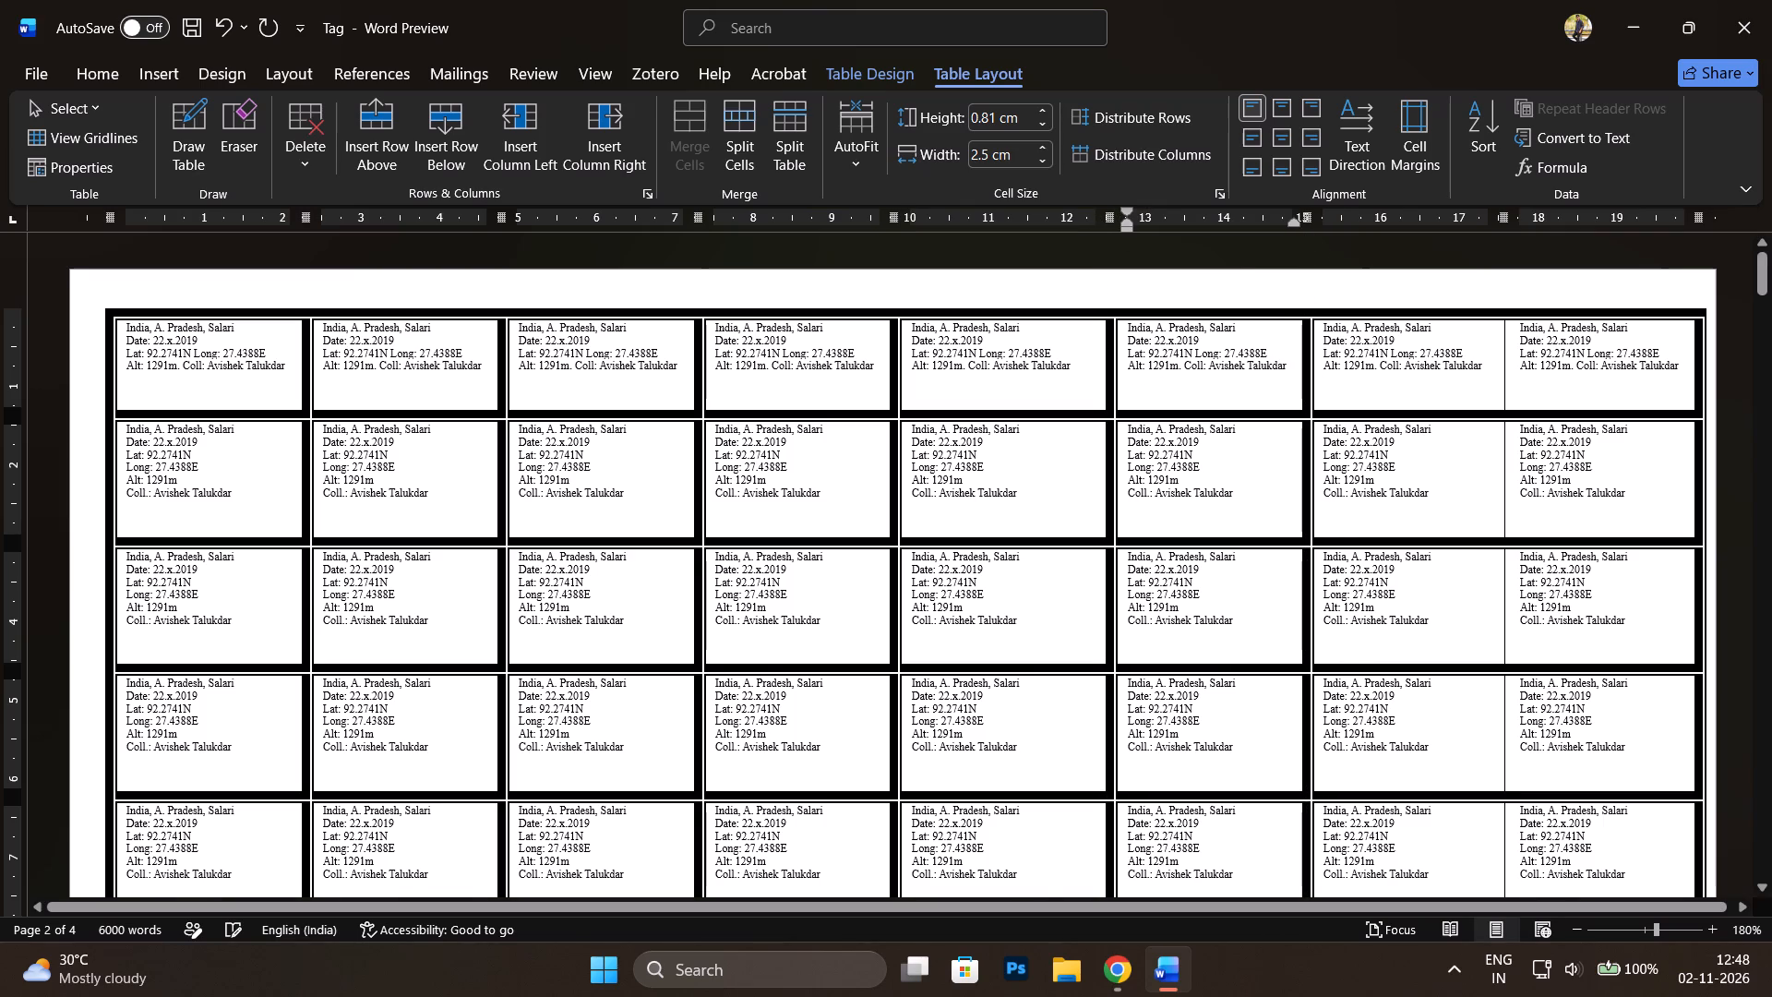
left_click(1507, 353)
left_click(1319, 486)
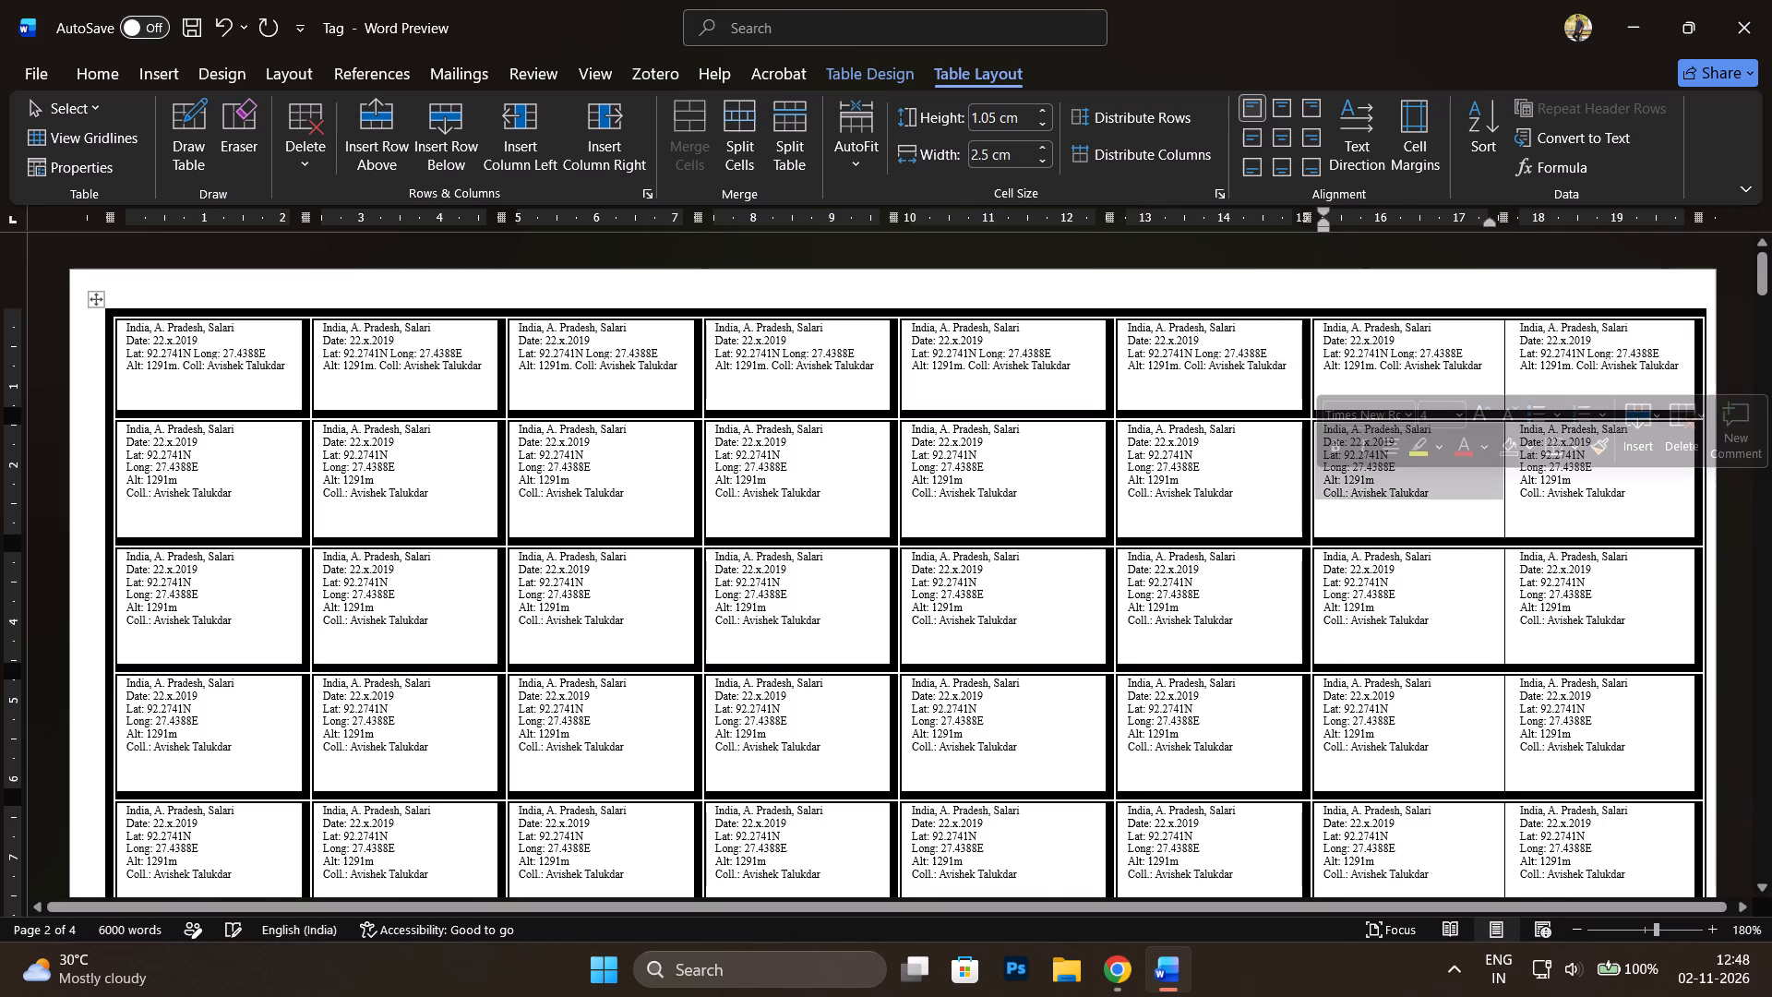
left_click(1204, 498)
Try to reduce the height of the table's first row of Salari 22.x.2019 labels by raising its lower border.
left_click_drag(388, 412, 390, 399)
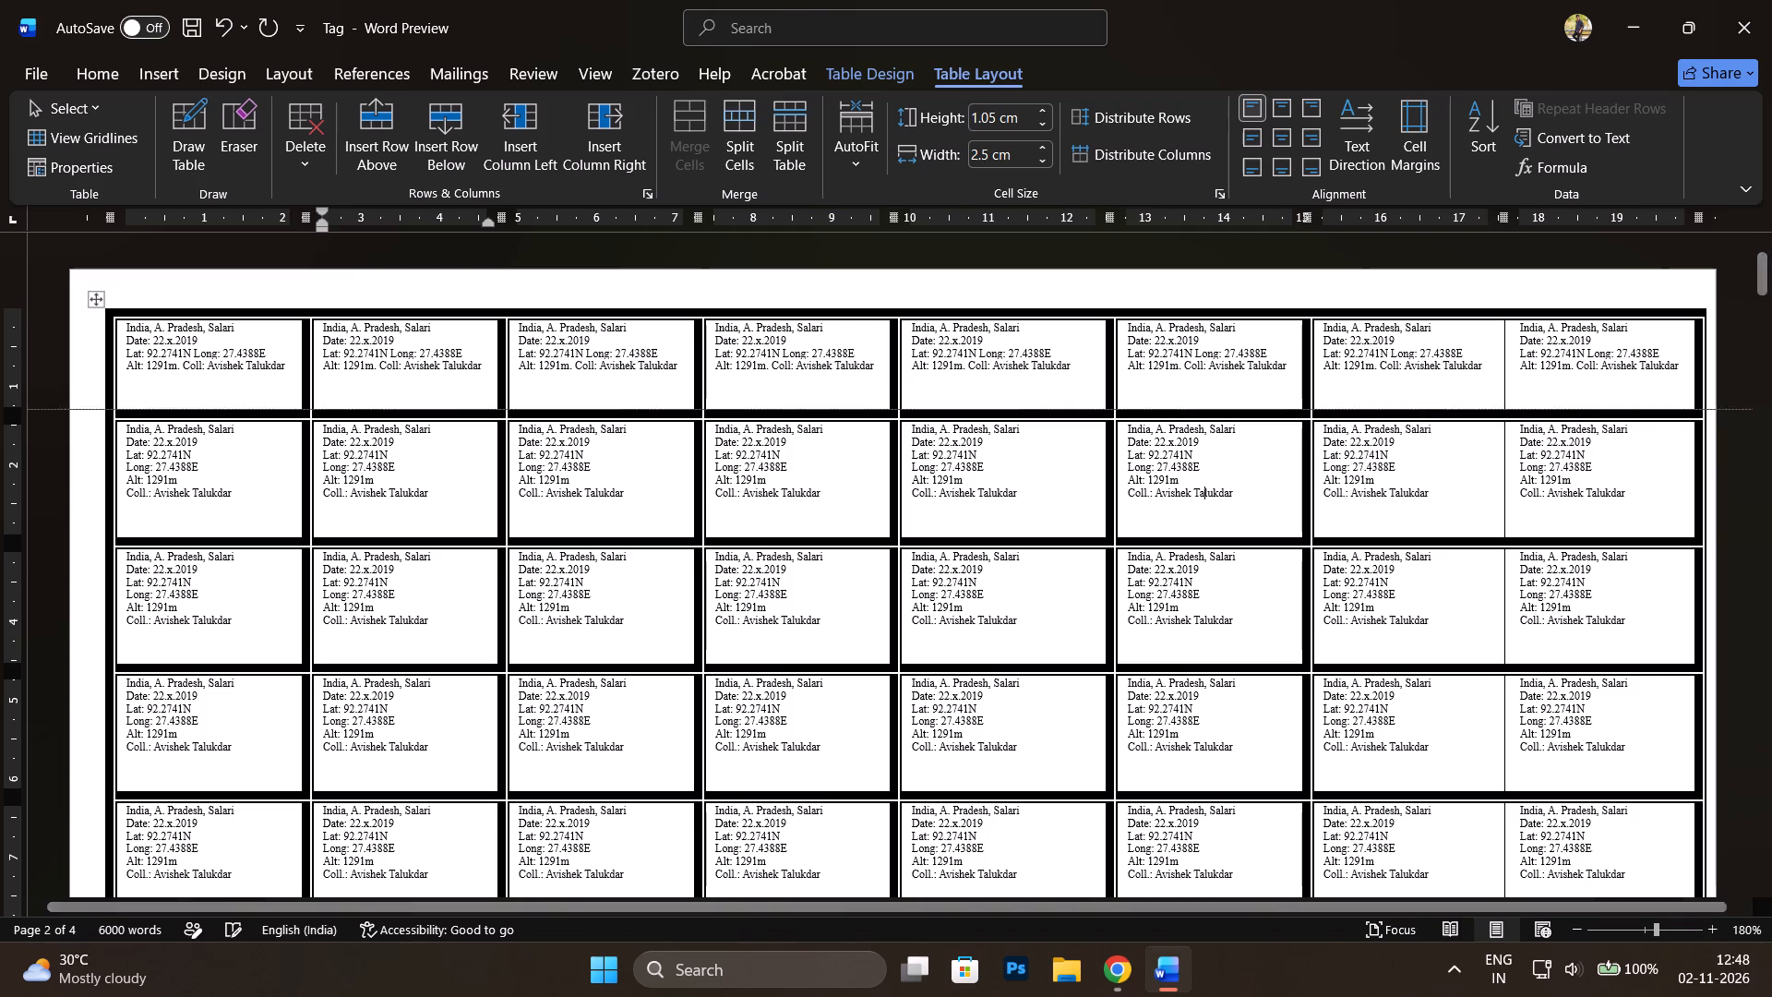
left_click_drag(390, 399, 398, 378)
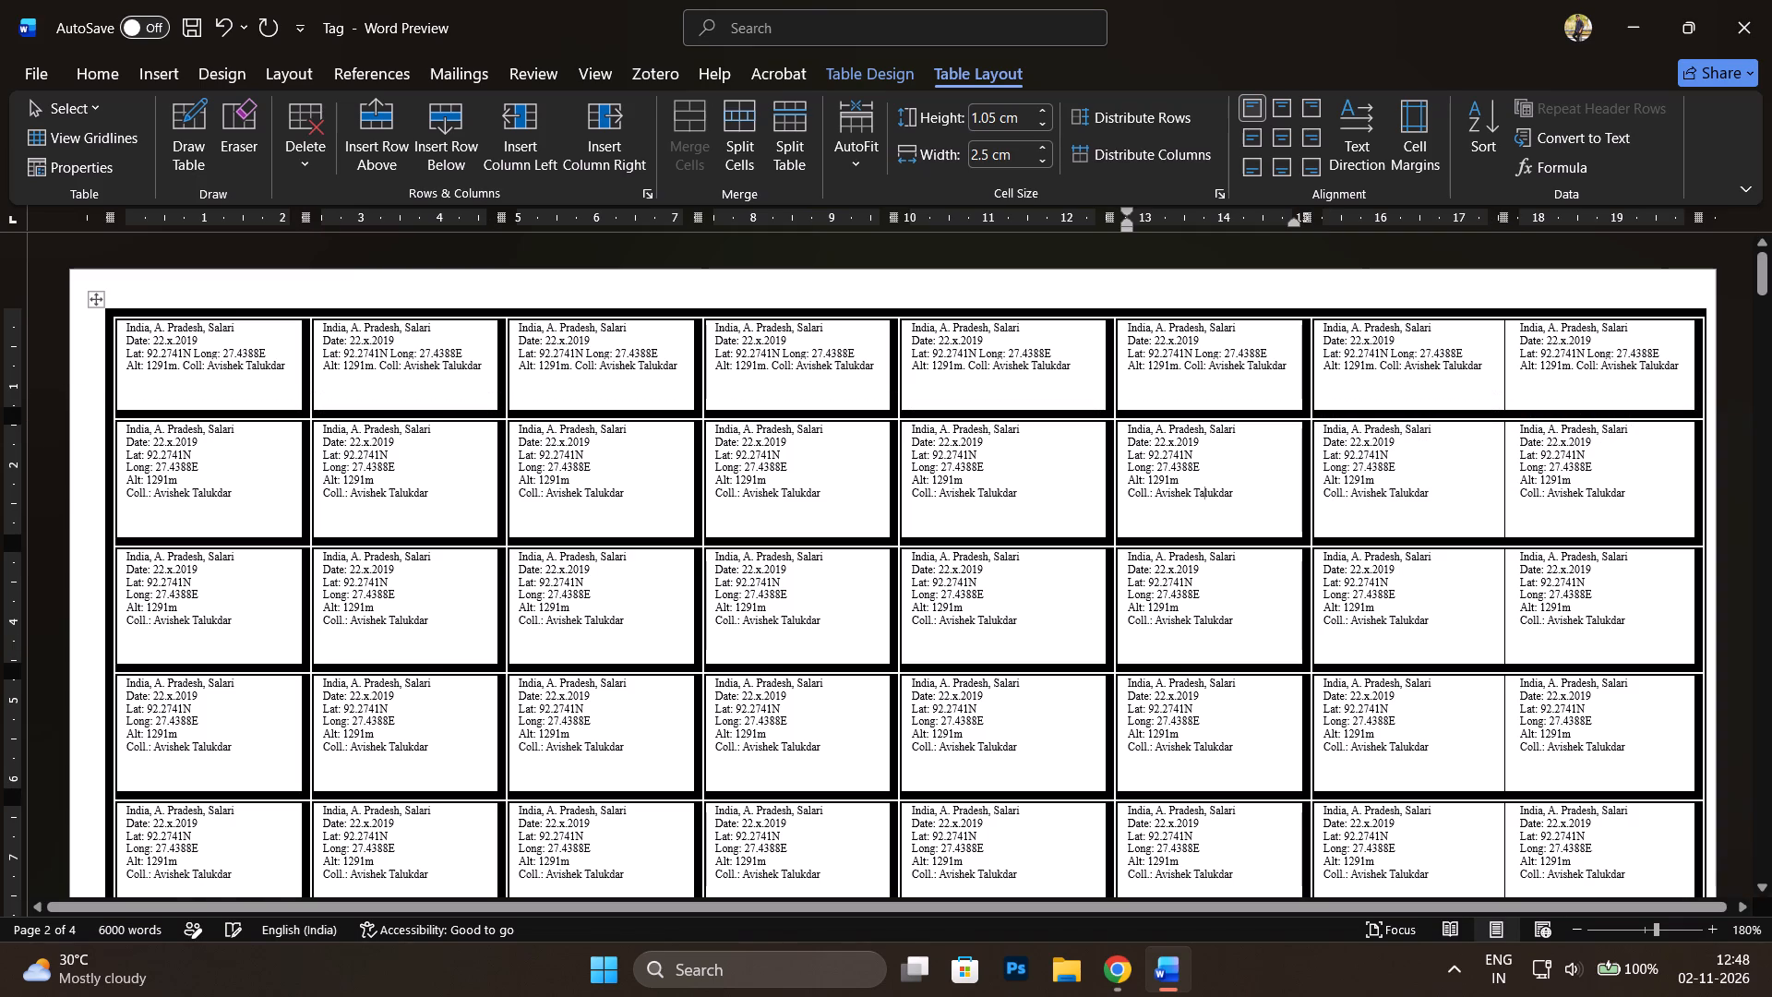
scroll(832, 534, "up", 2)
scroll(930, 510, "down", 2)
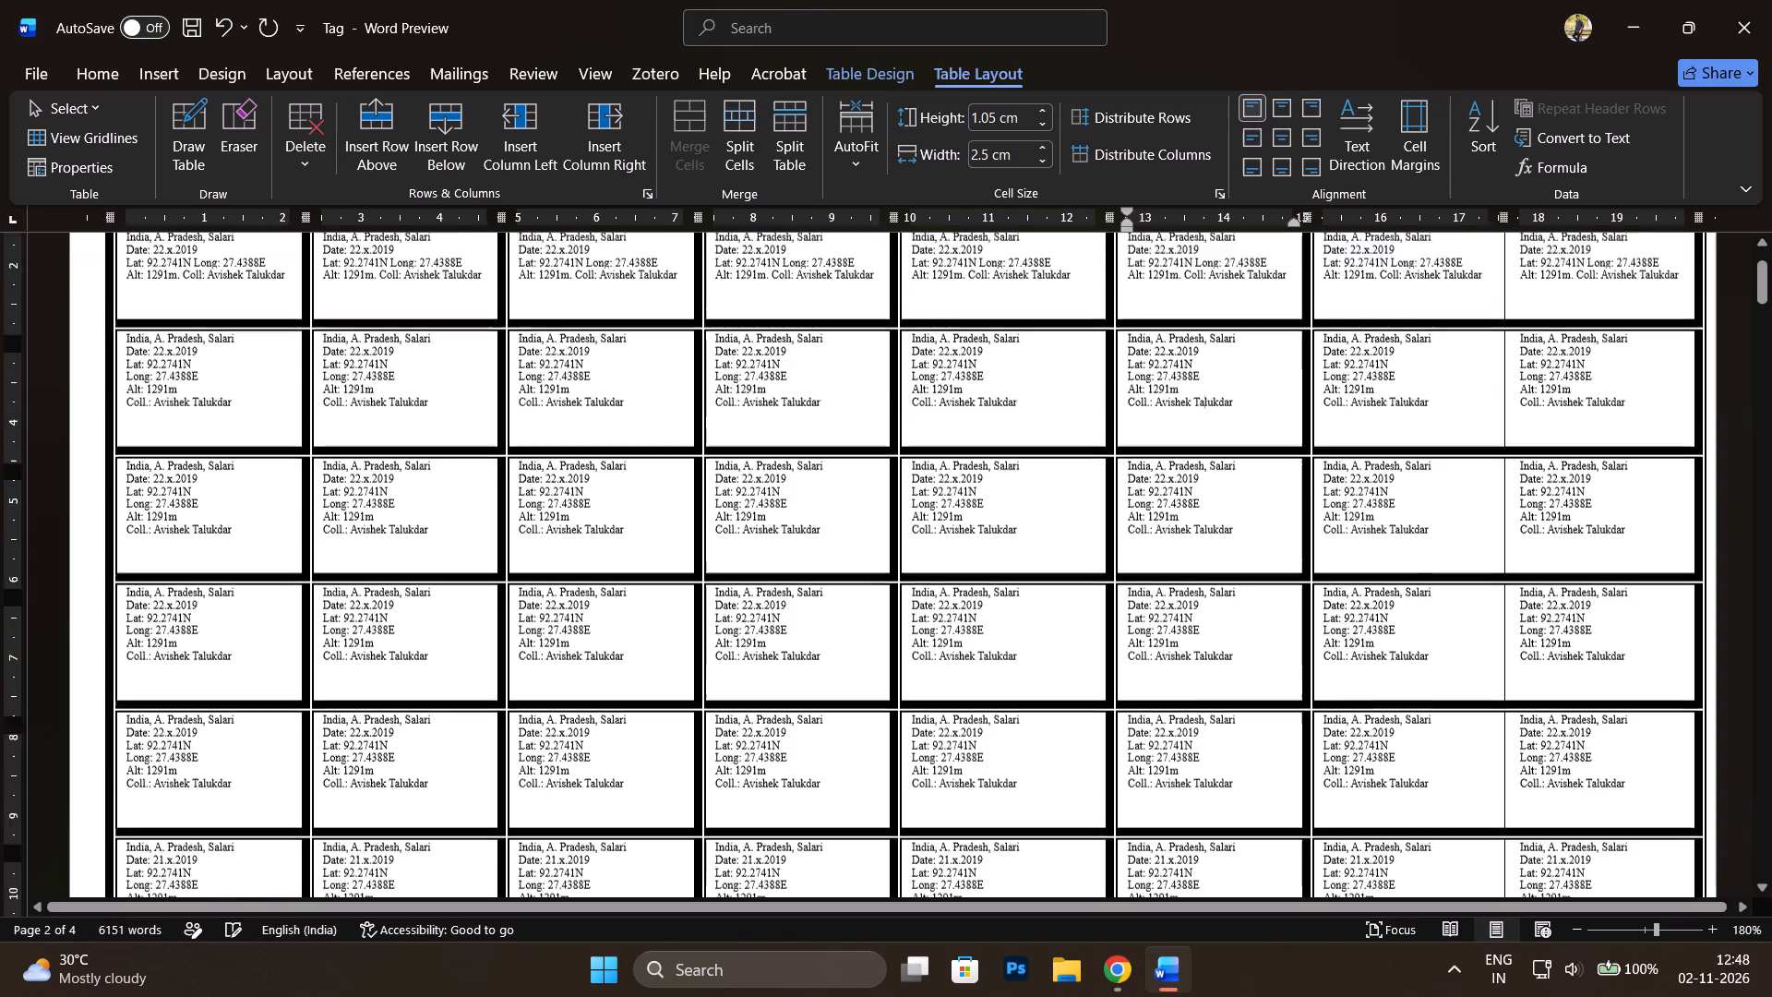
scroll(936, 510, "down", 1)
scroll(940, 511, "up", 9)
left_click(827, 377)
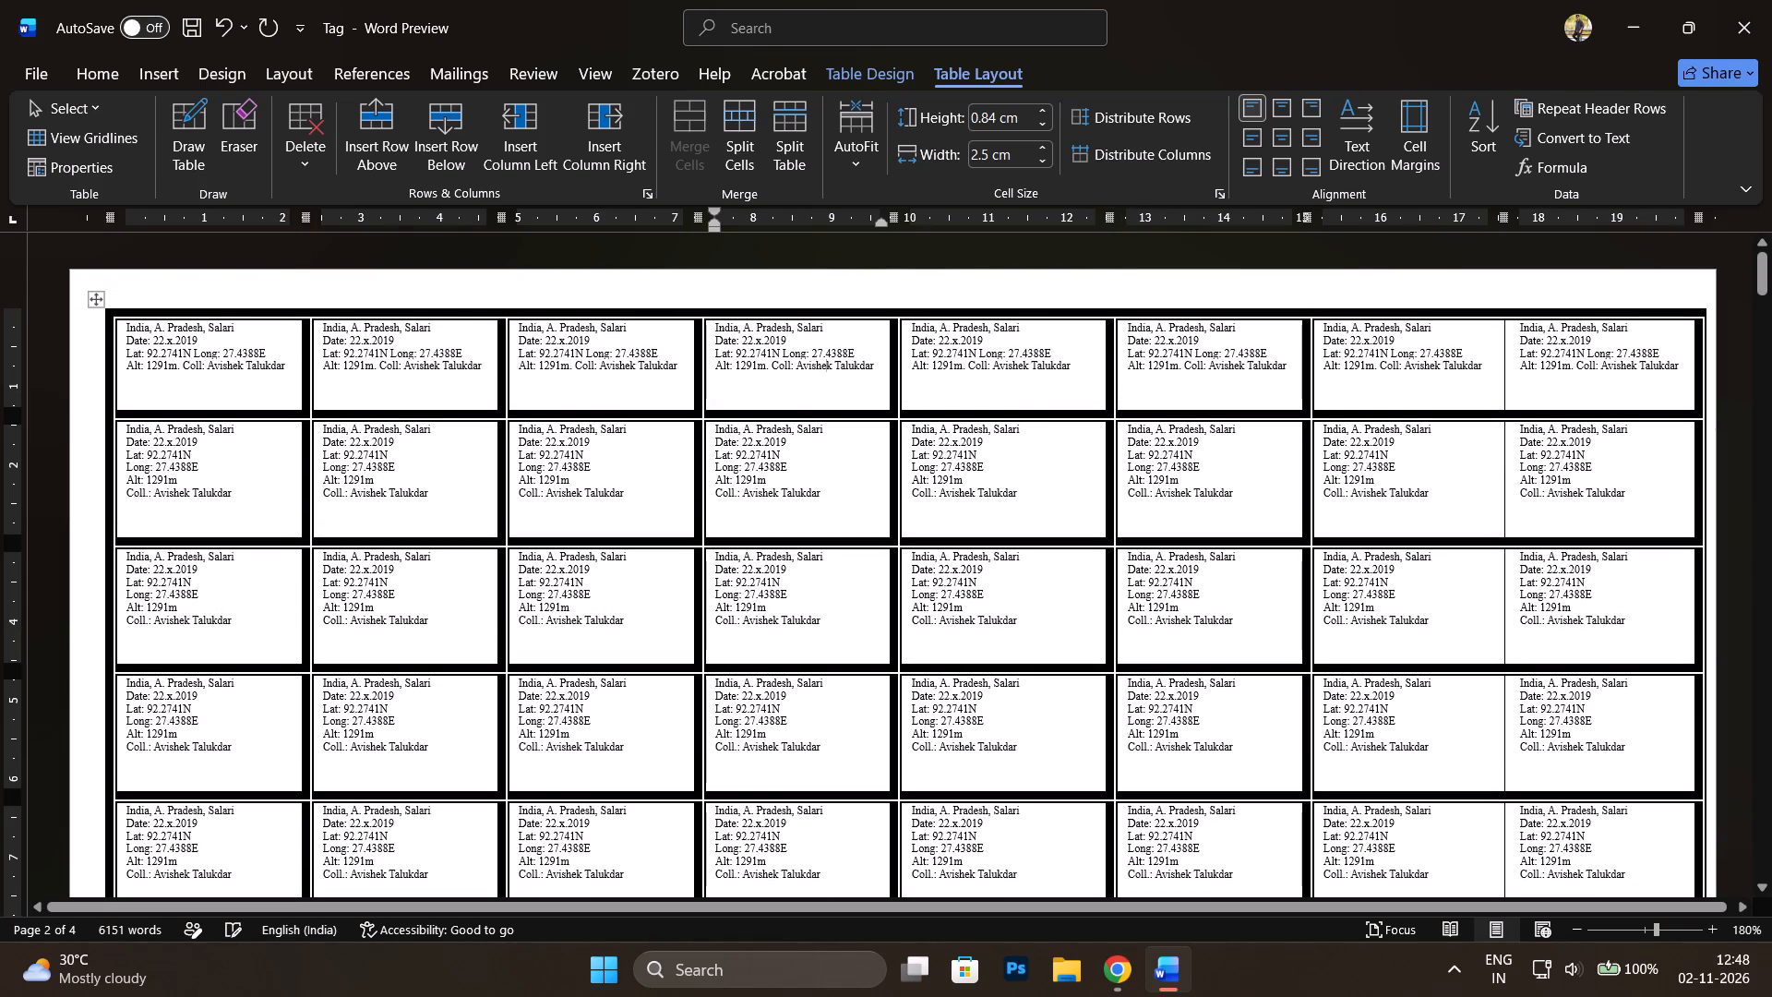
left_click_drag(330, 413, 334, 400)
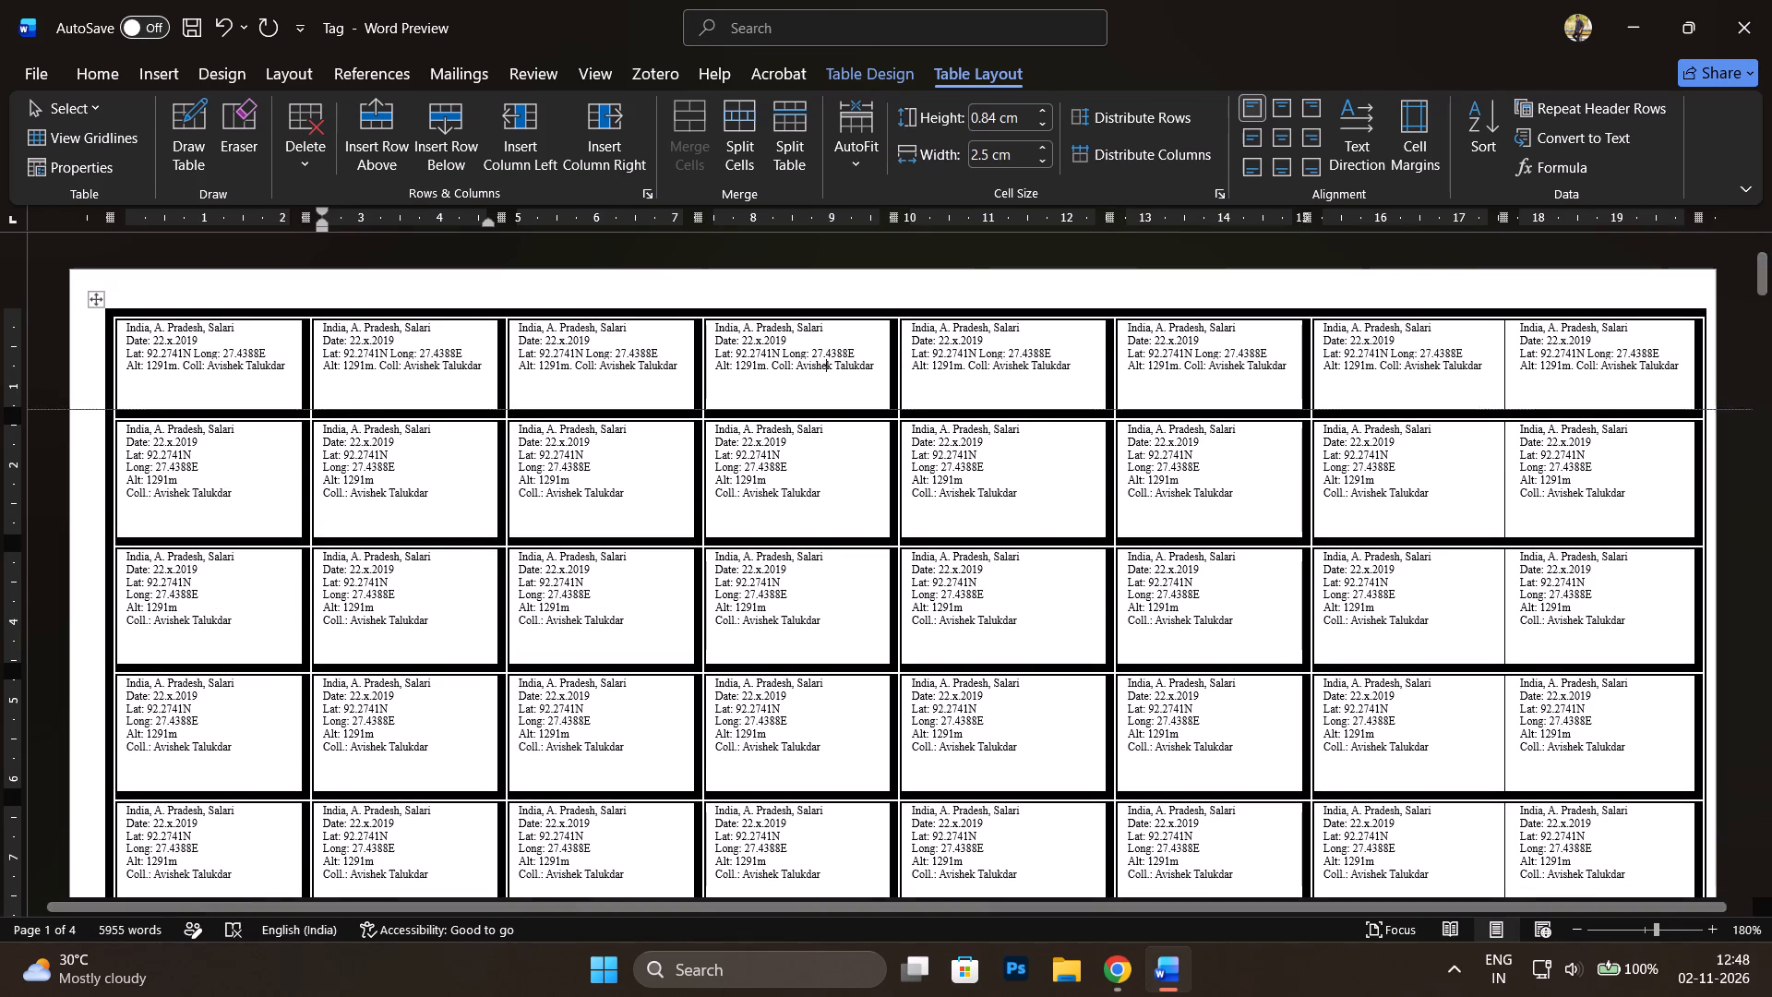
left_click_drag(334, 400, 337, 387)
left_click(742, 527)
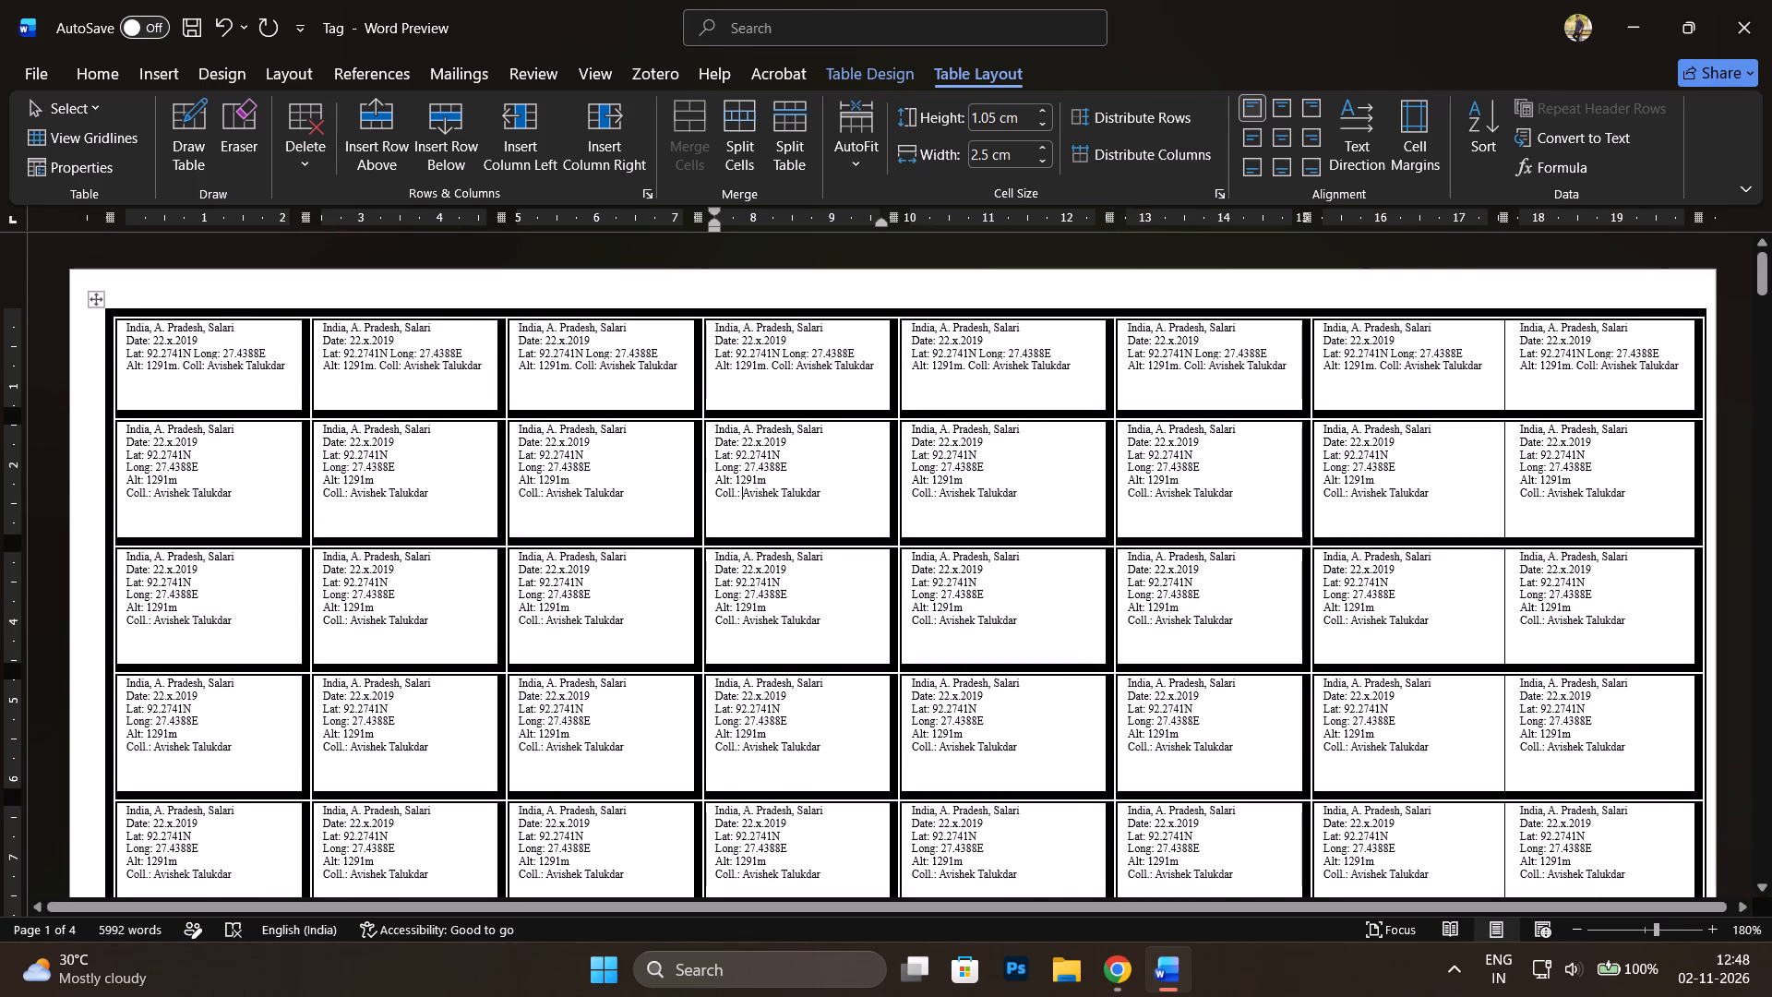
Review the whole label table, from the first page to its last row and back, for consistent column widths and row heights.
scroll(1033, 570, "down", 4)
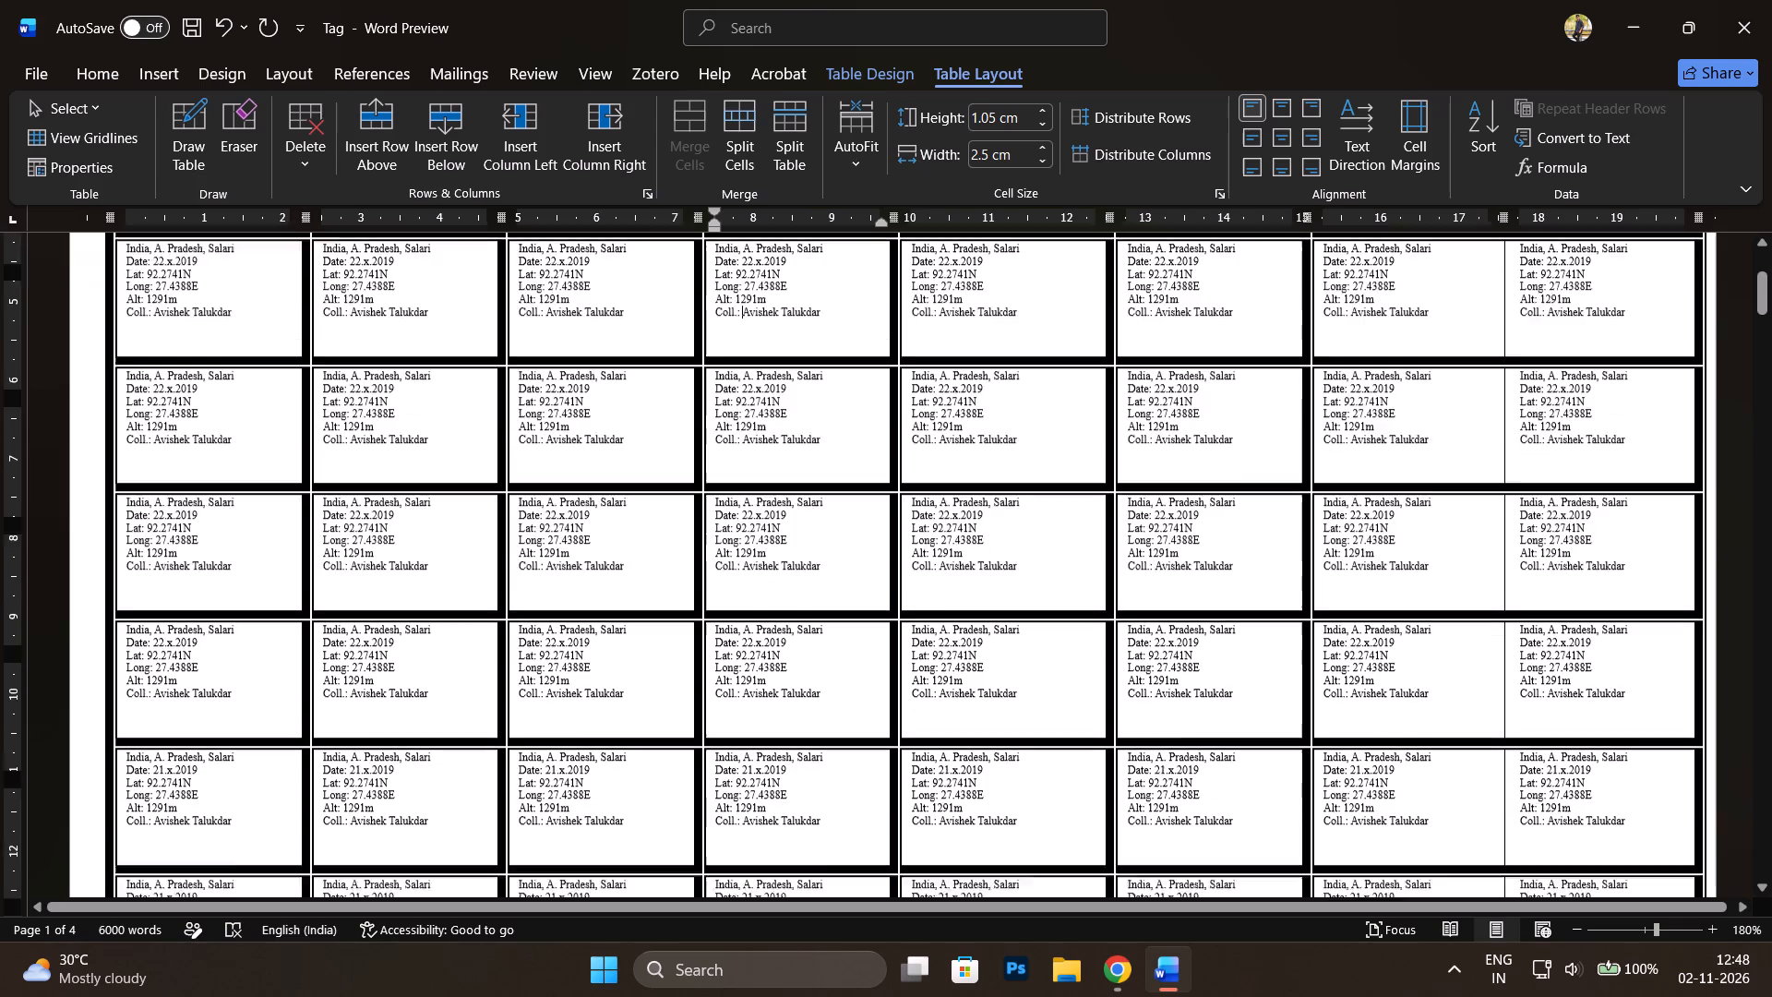
scroll(1037, 565, "down", 20)
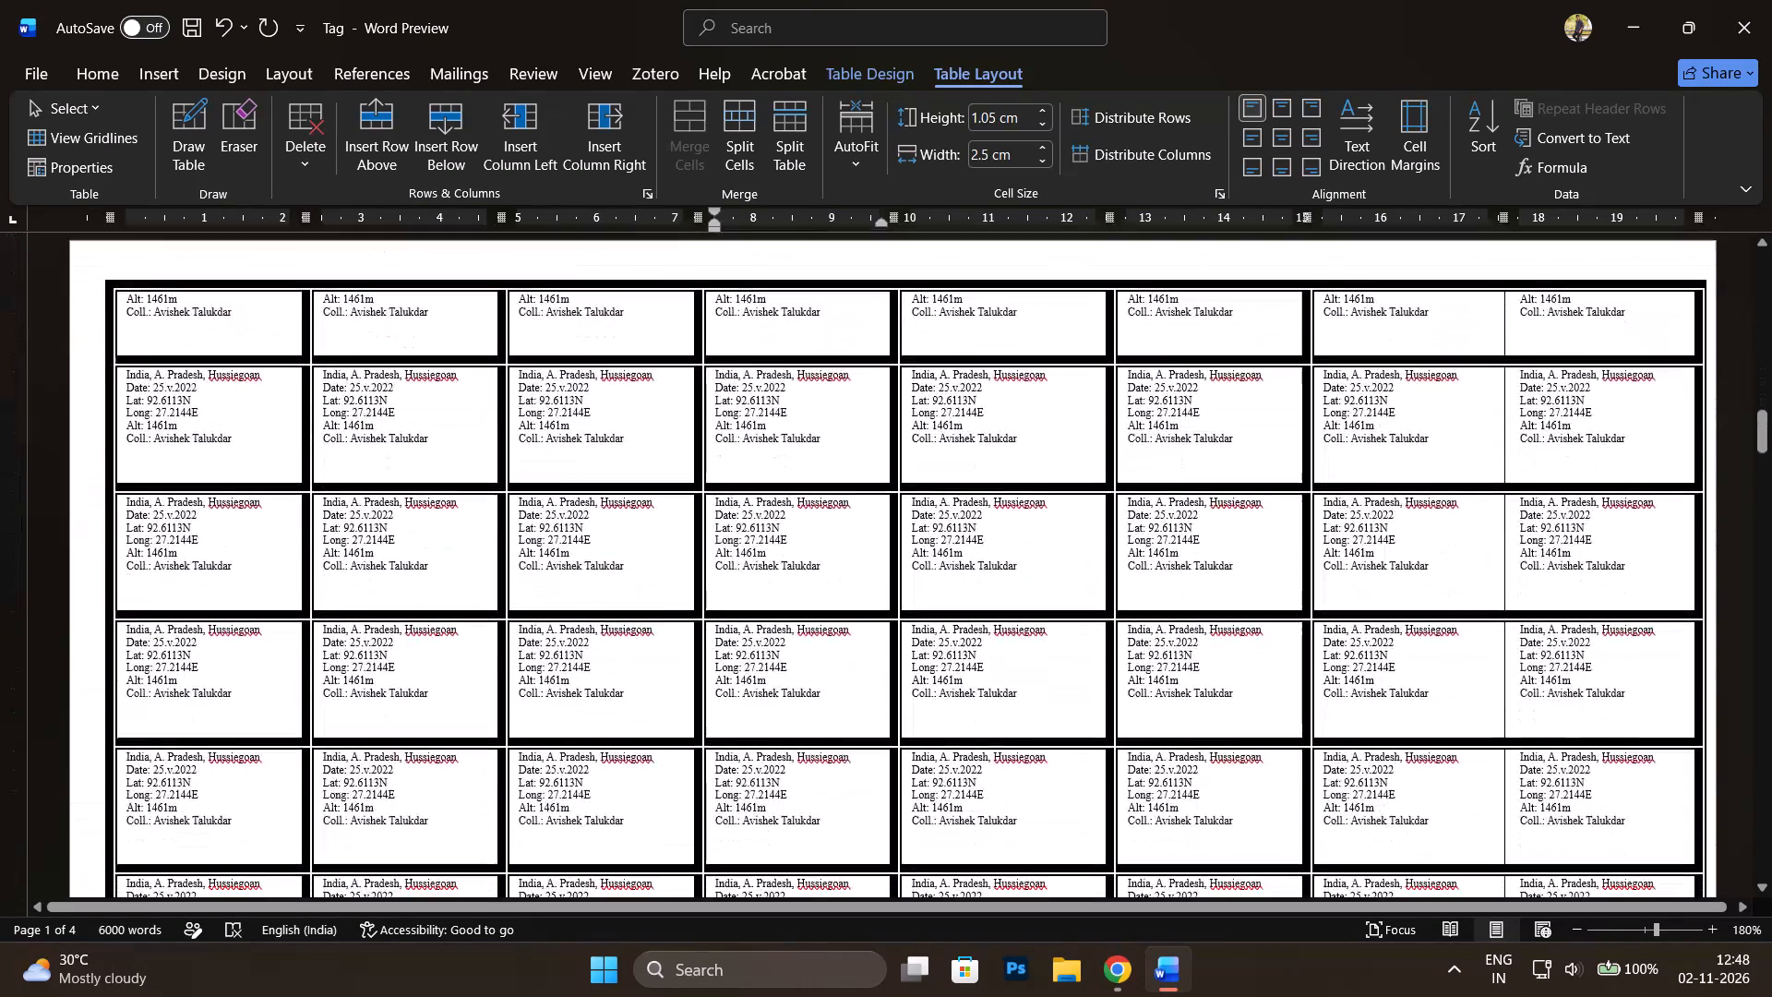
scroll(1051, 565, "down", 15)
scroll(1047, 571, "up", 1)
scroll(1046, 571, "down", 4)
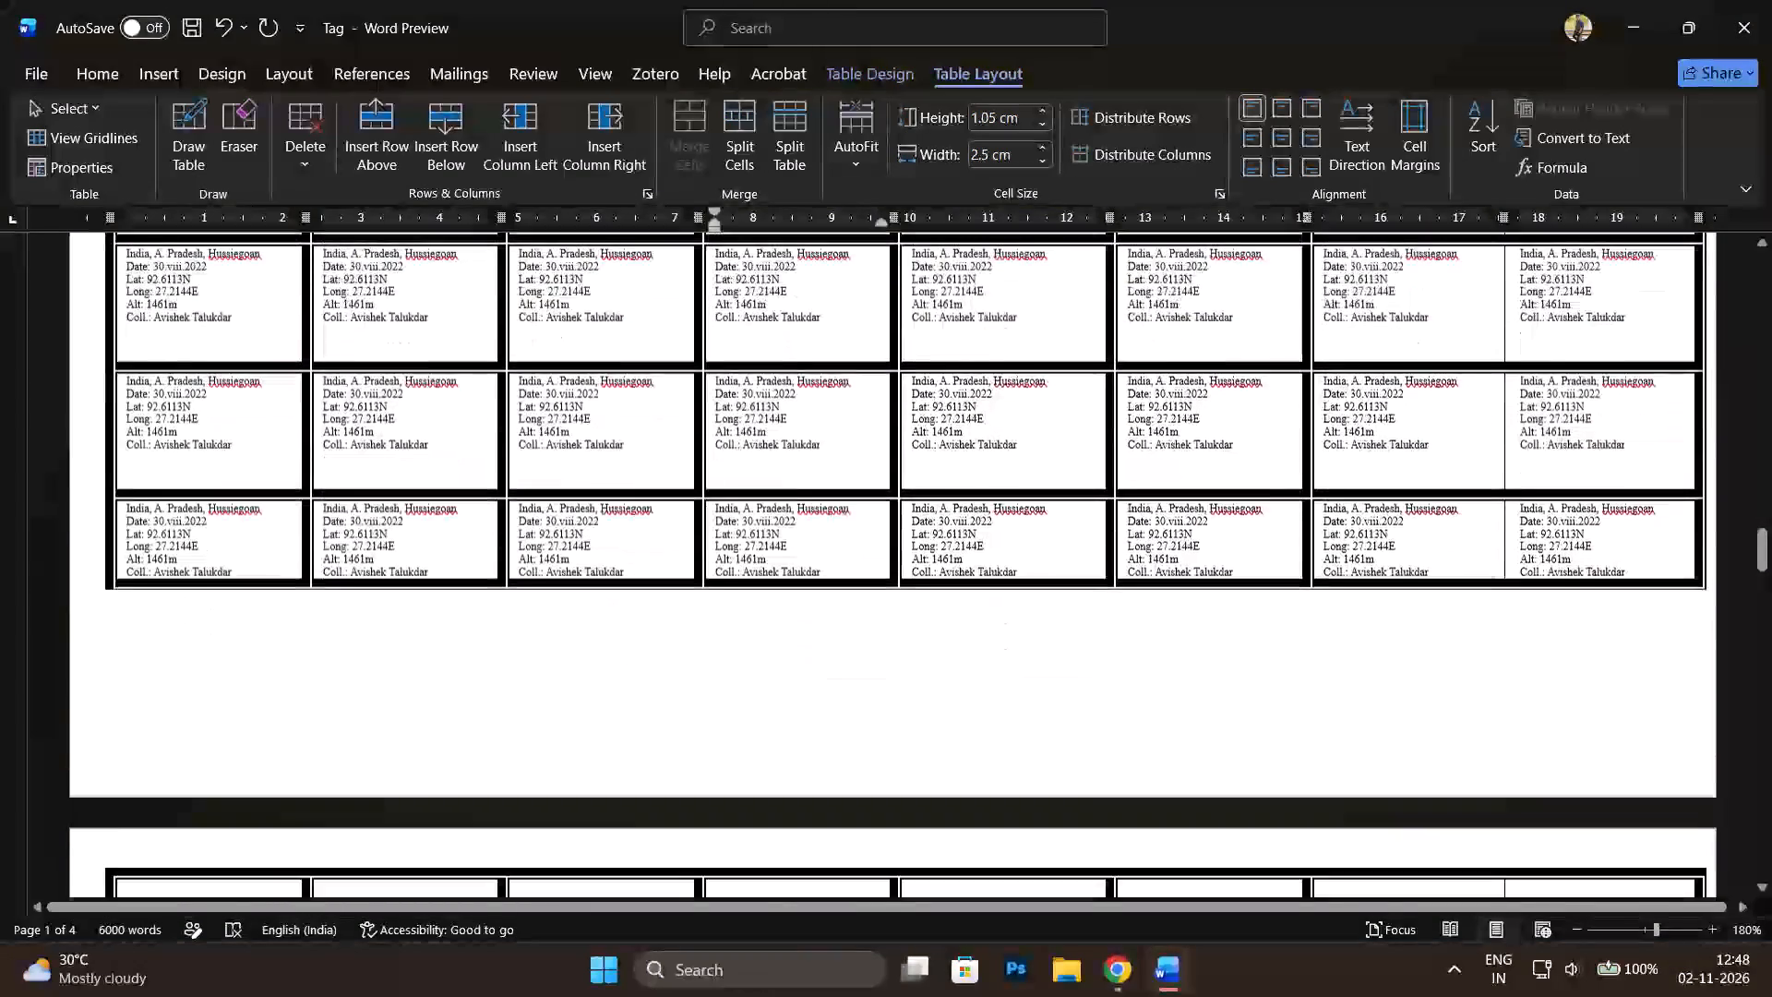
scroll(1523, 574, "down", 1)
scroll(1511, 576, "up", 1)
scroll(1510, 577, "down", 8)
scroll(1503, 583, "up", 4)
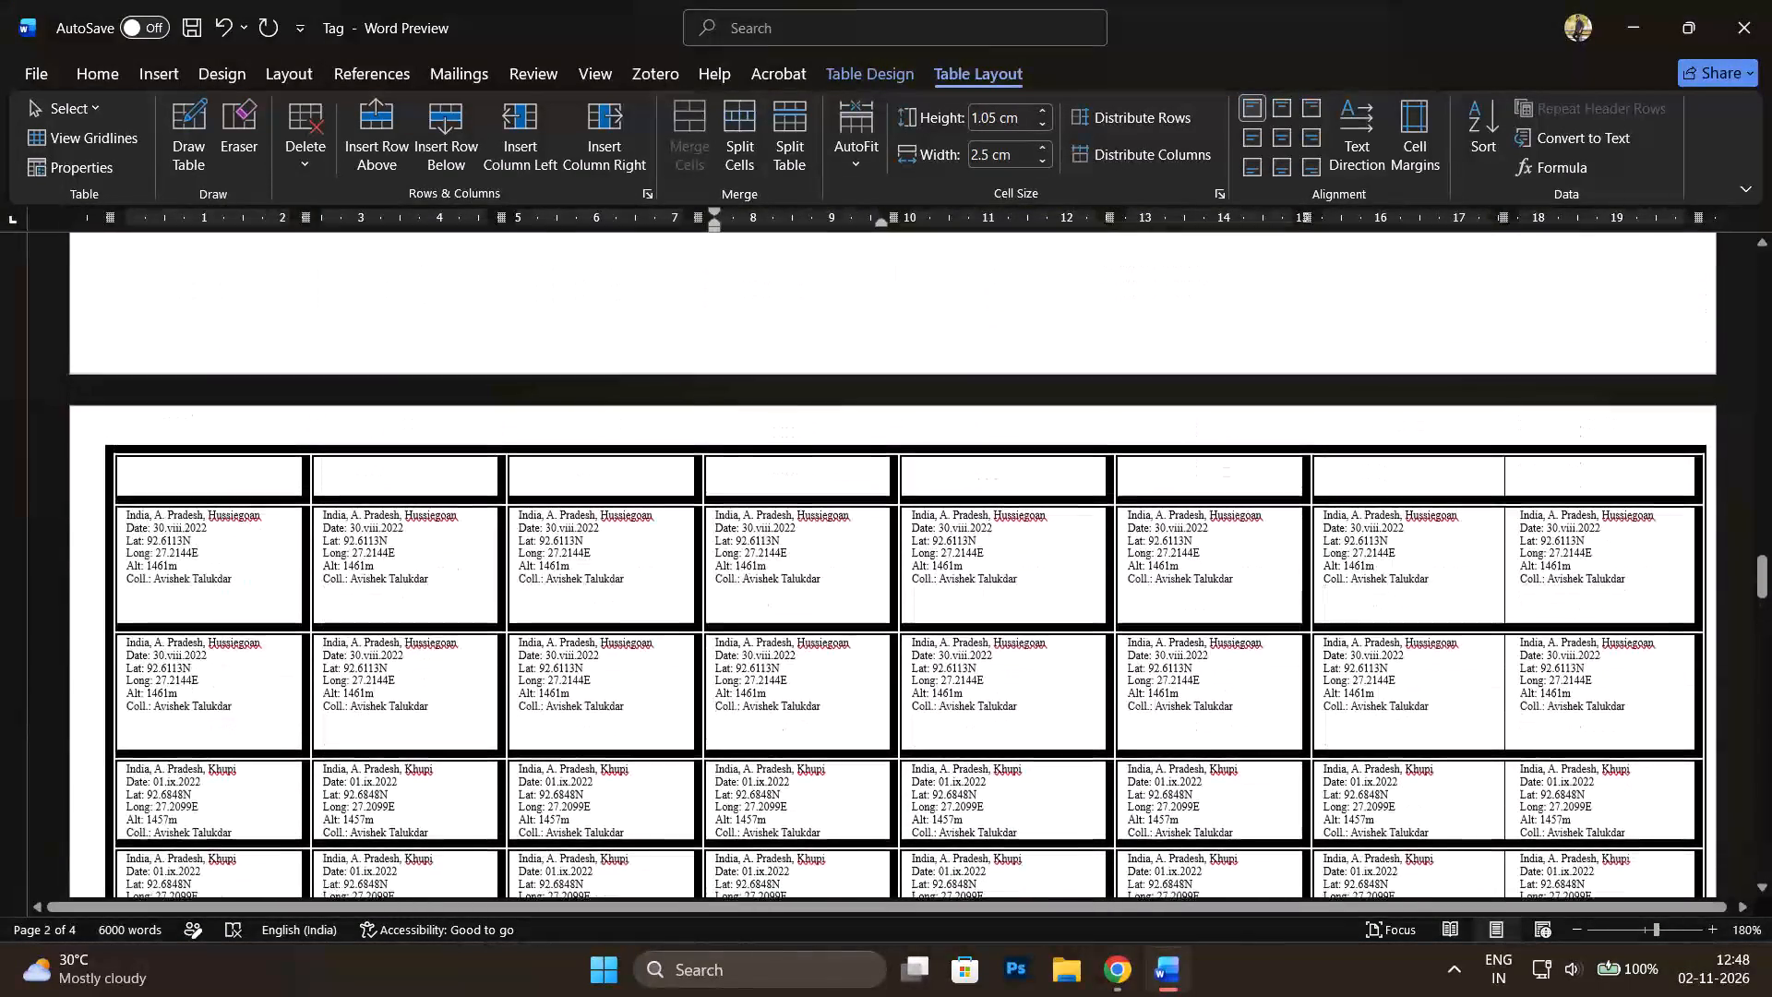
scroll(1503, 583, "up", 3)
scroll(1503, 583, "down", 3)
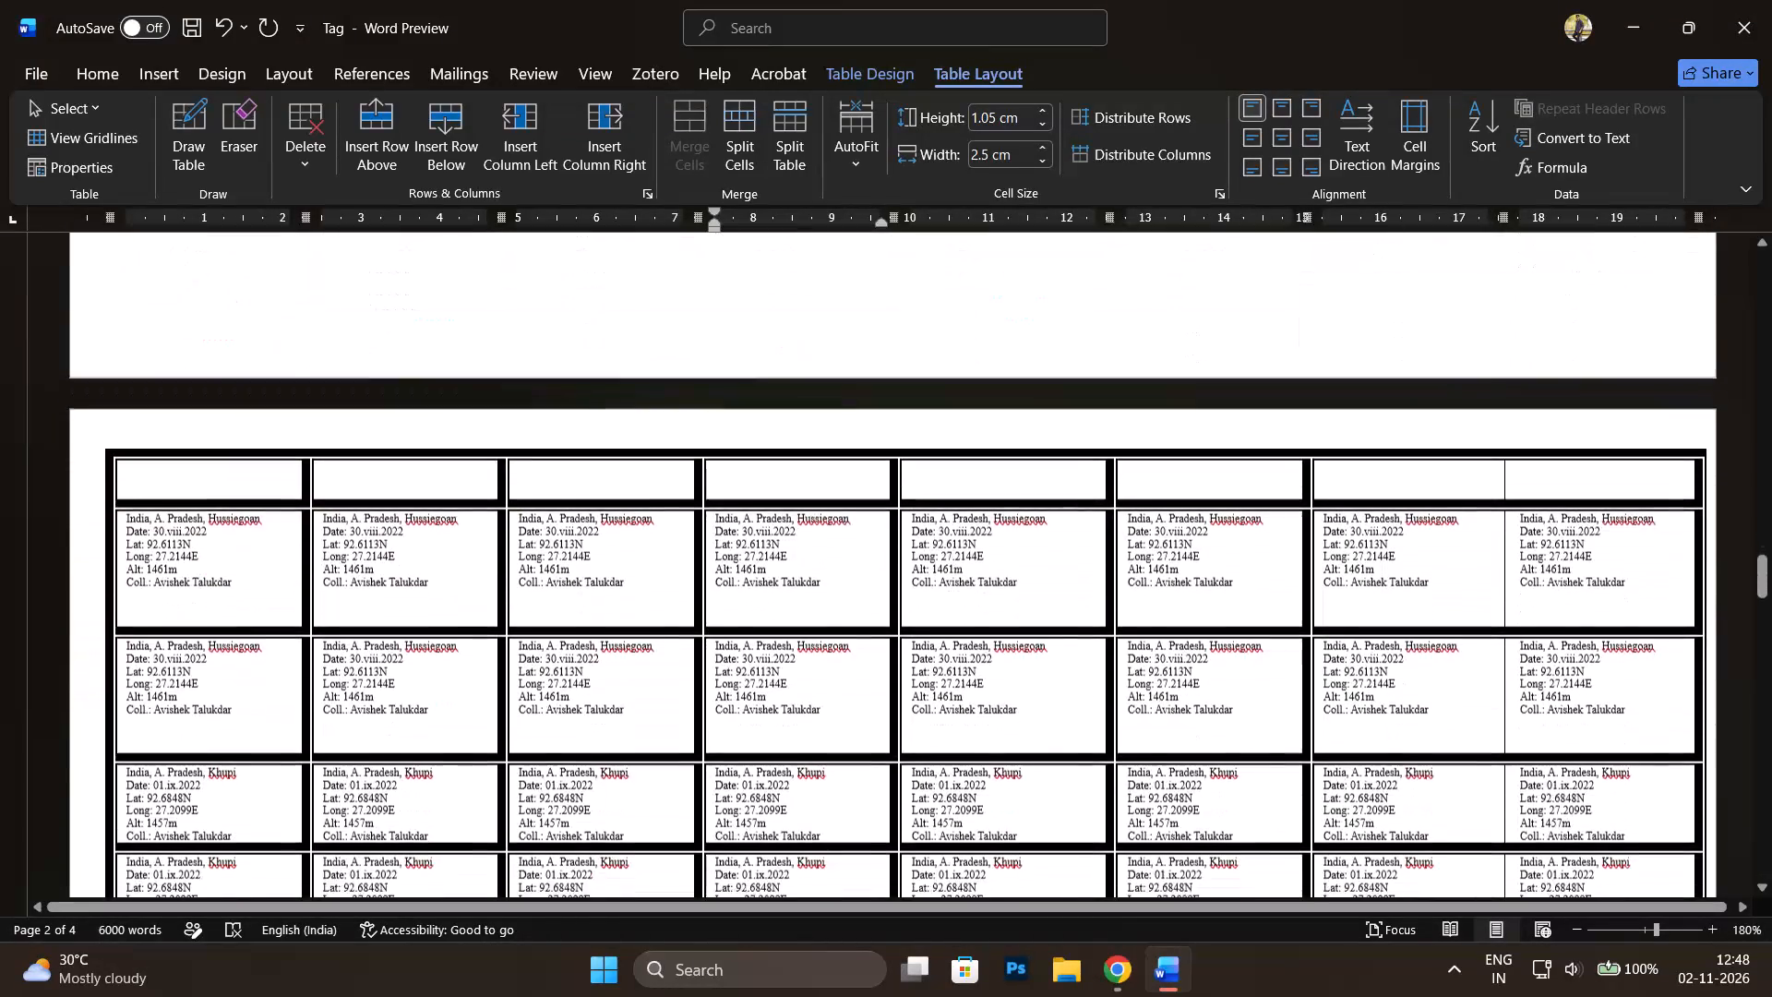
scroll(1503, 583, "down", 9)
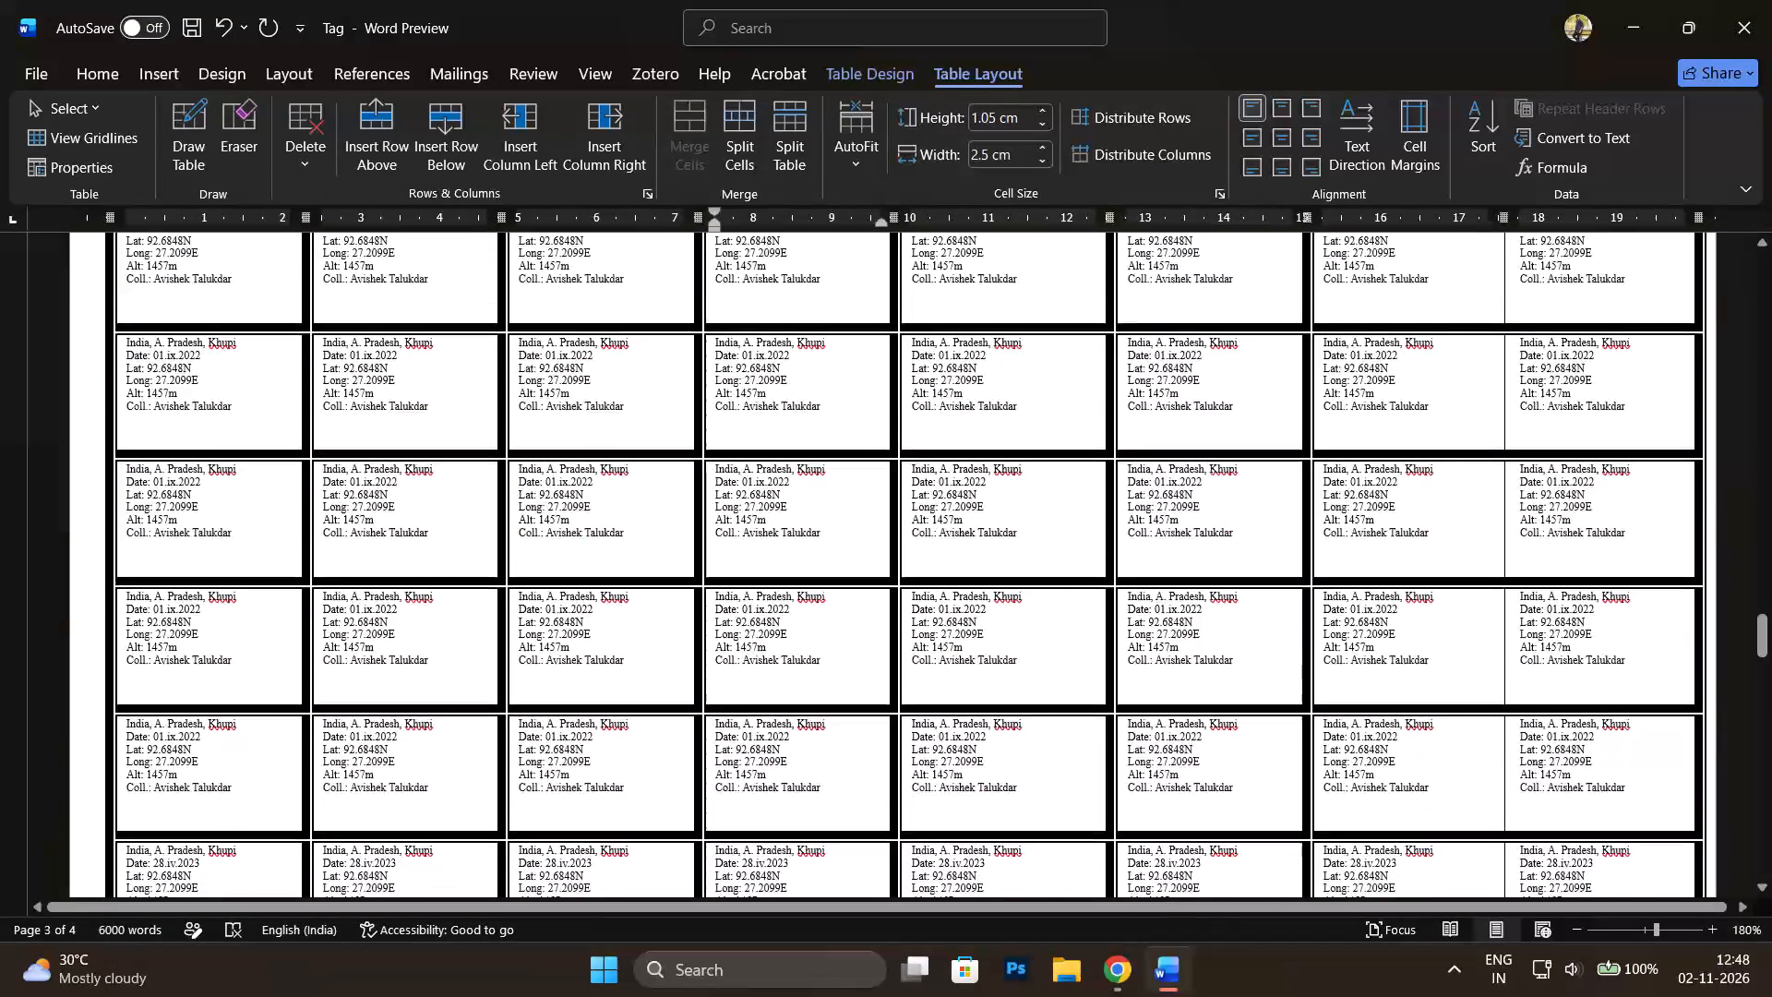
scroll(1500, 590, "down", 18)
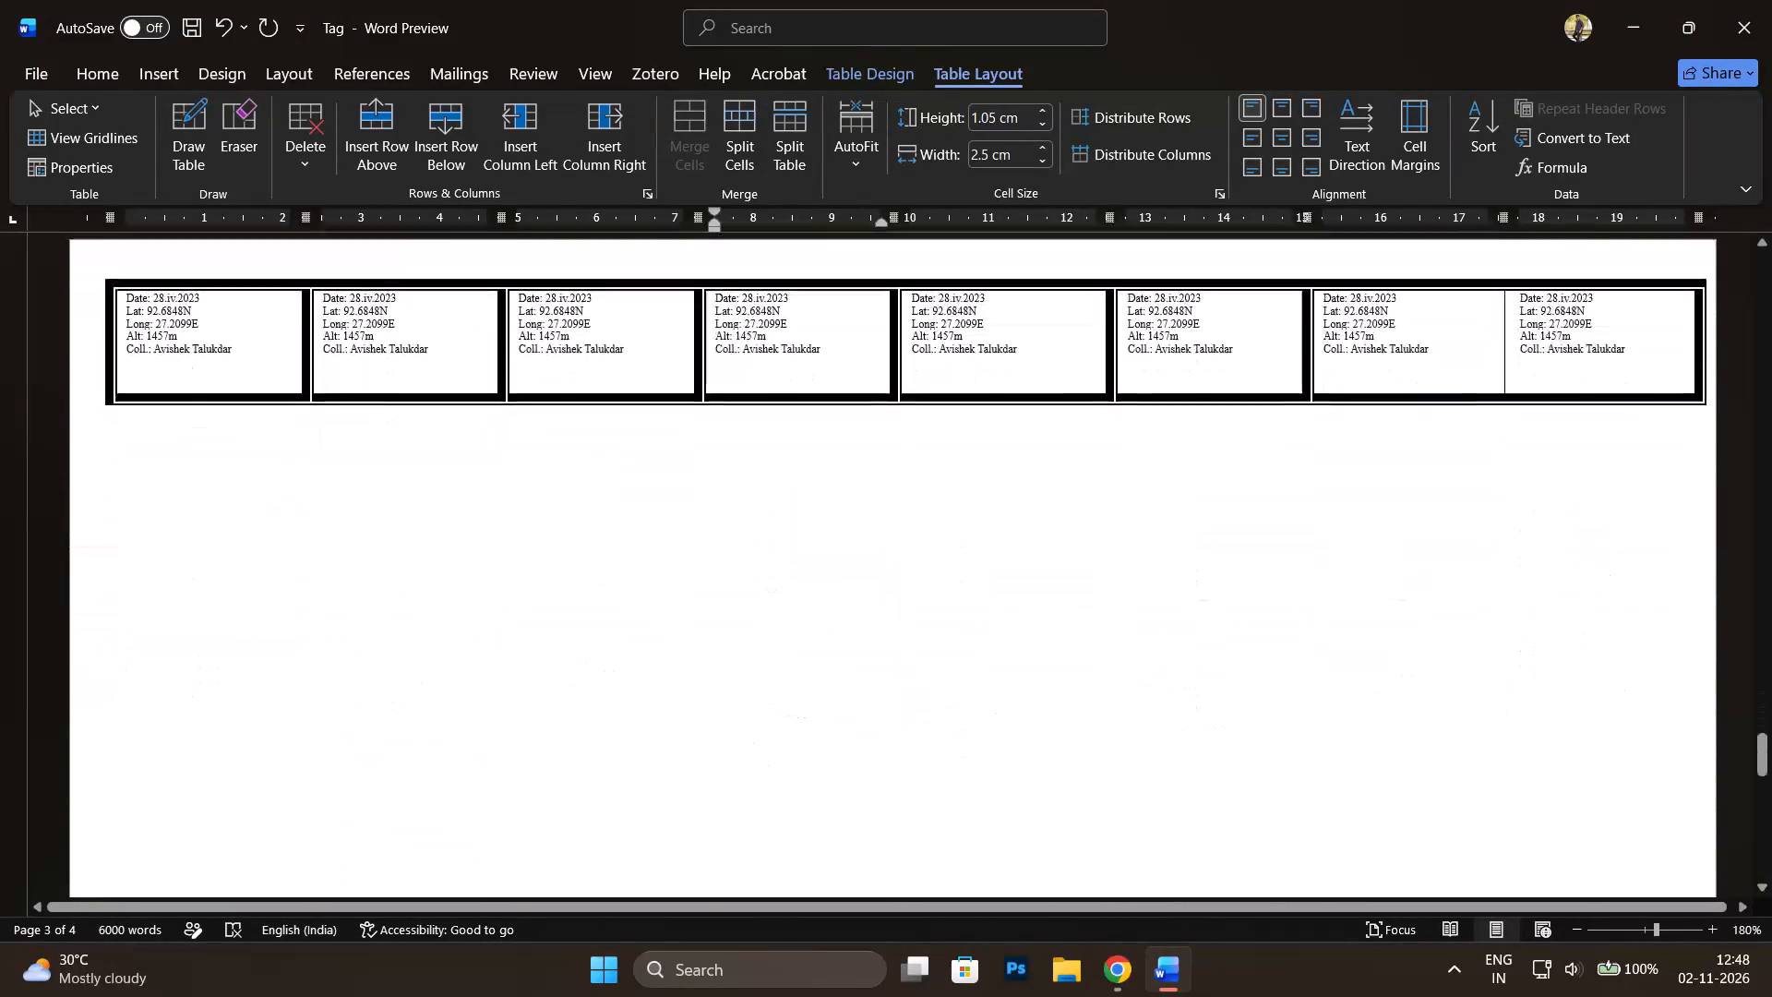
scroll(1511, 600, "down", 2)
scroll(1515, 597, "up", 9)
scroll(1510, 596, "down", 1)
scroll(1510, 596, "up", 12)
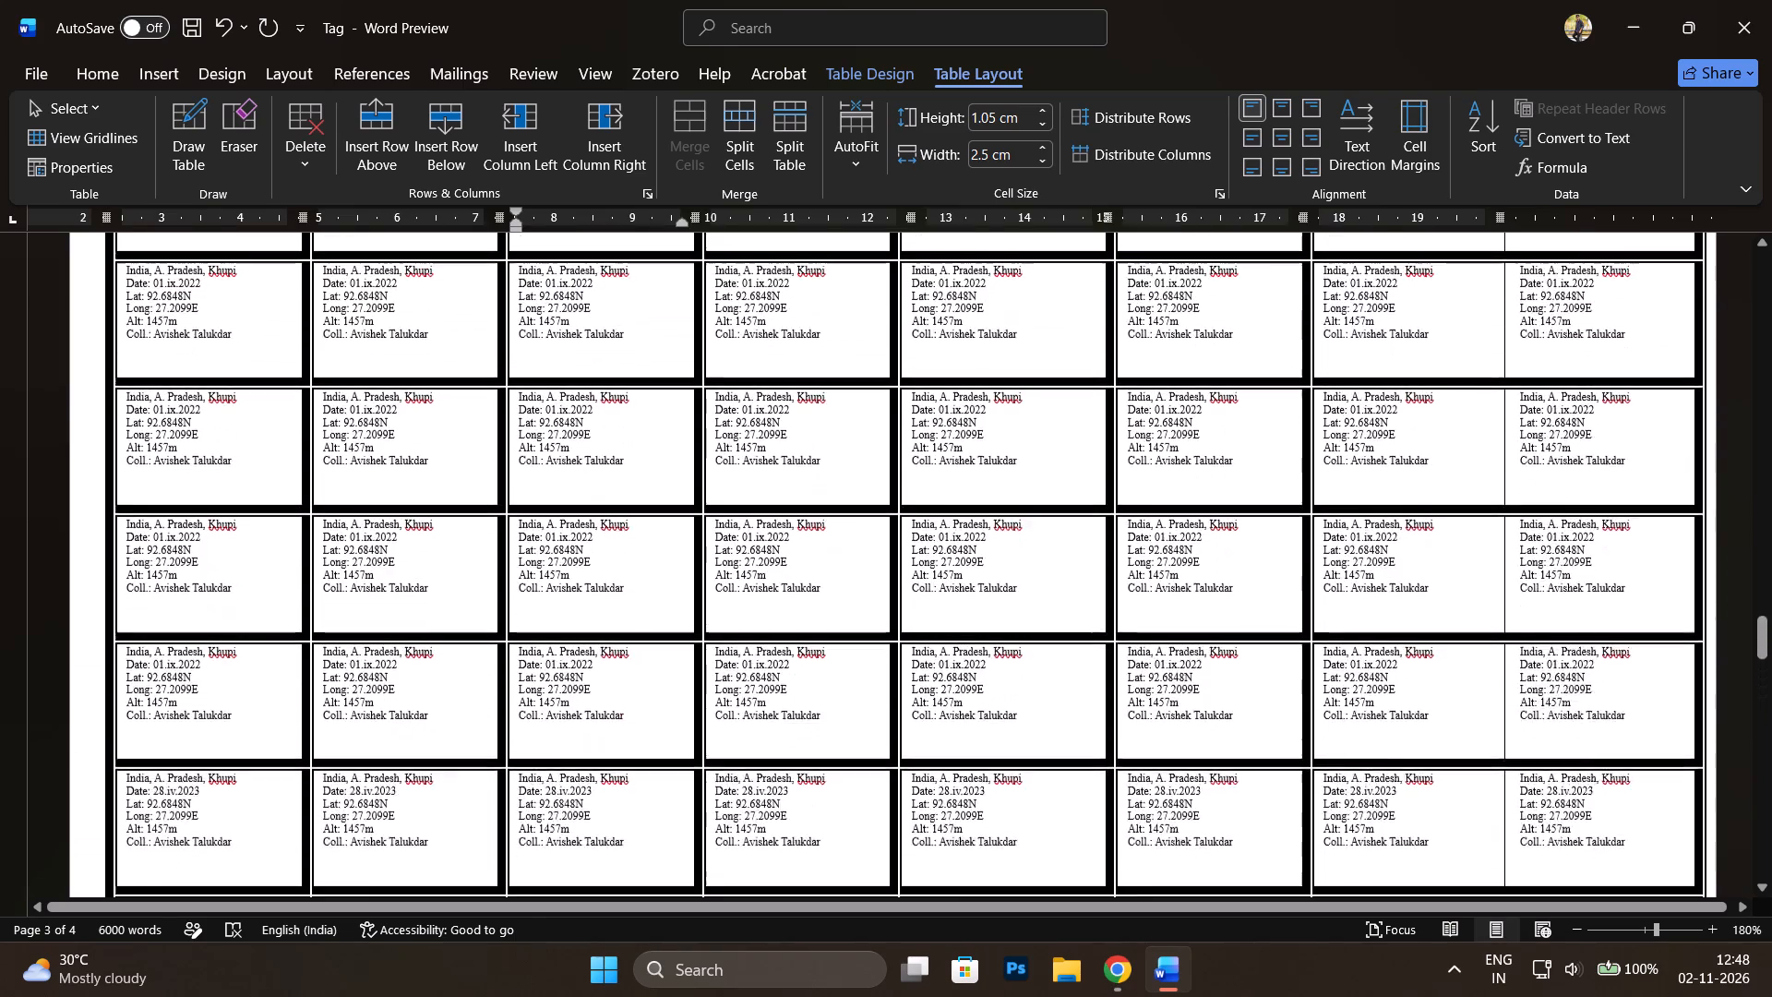
scroll(1497, 597, "up", 7)
scroll(1497, 597, "down", 1)
scroll(1497, 597, "up", 18)
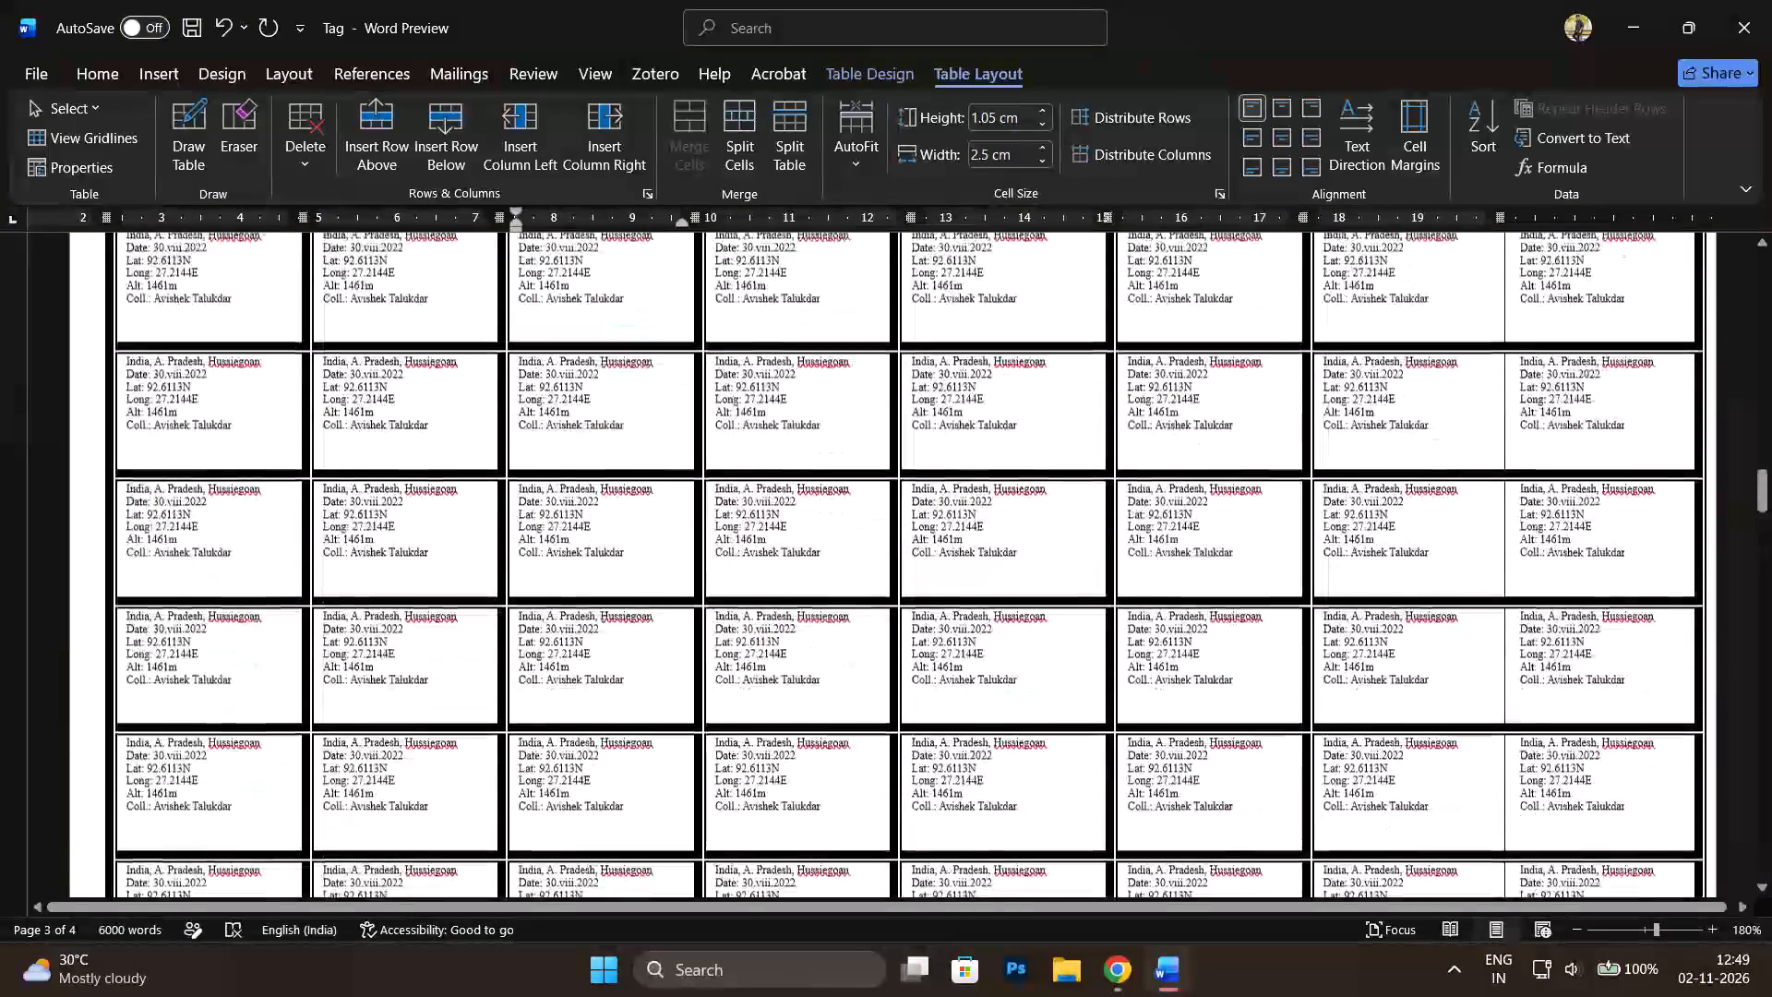
scroll(1497, 597, "up", 16)
scroll(1497, 597, "down", 1)
scroll(1497, 597, "up", 4)
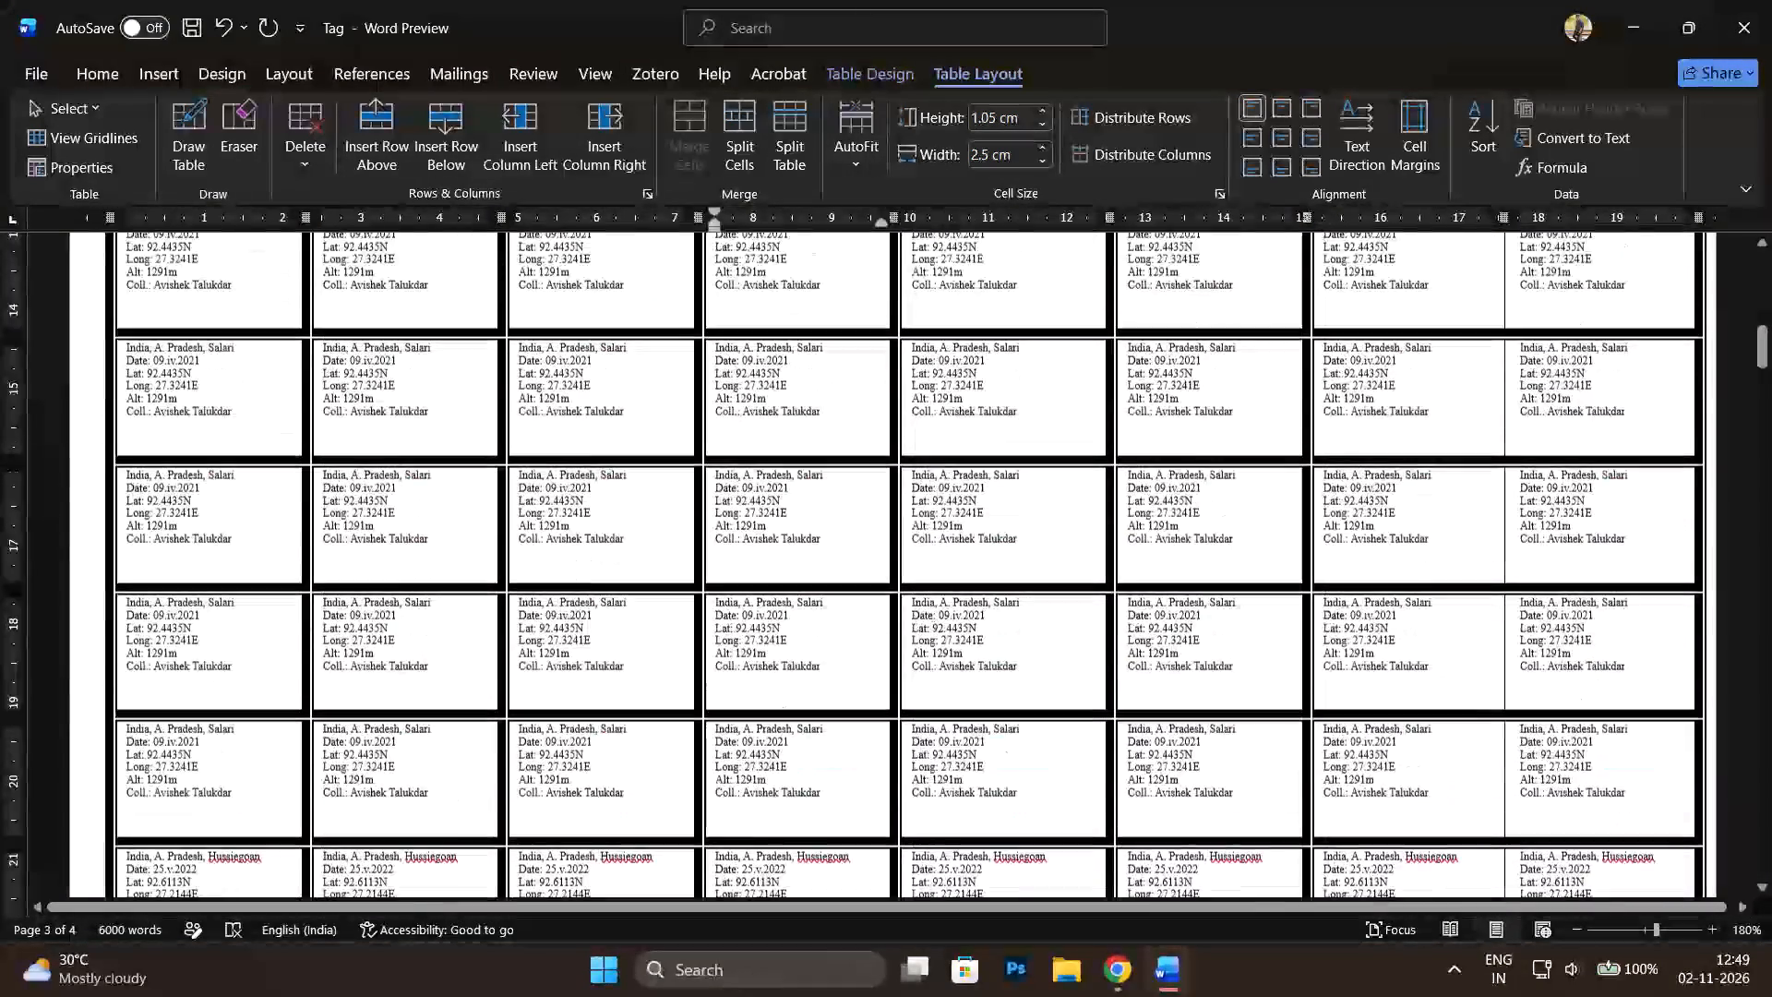
scroll(1497, 597, "up", 2)
scroll(1497, 597, "down", 1)
scroll(1497, 597, "up", 6)
scroll(1497, 597, "down", 1)
scroll(1497, 597, "up", 14)
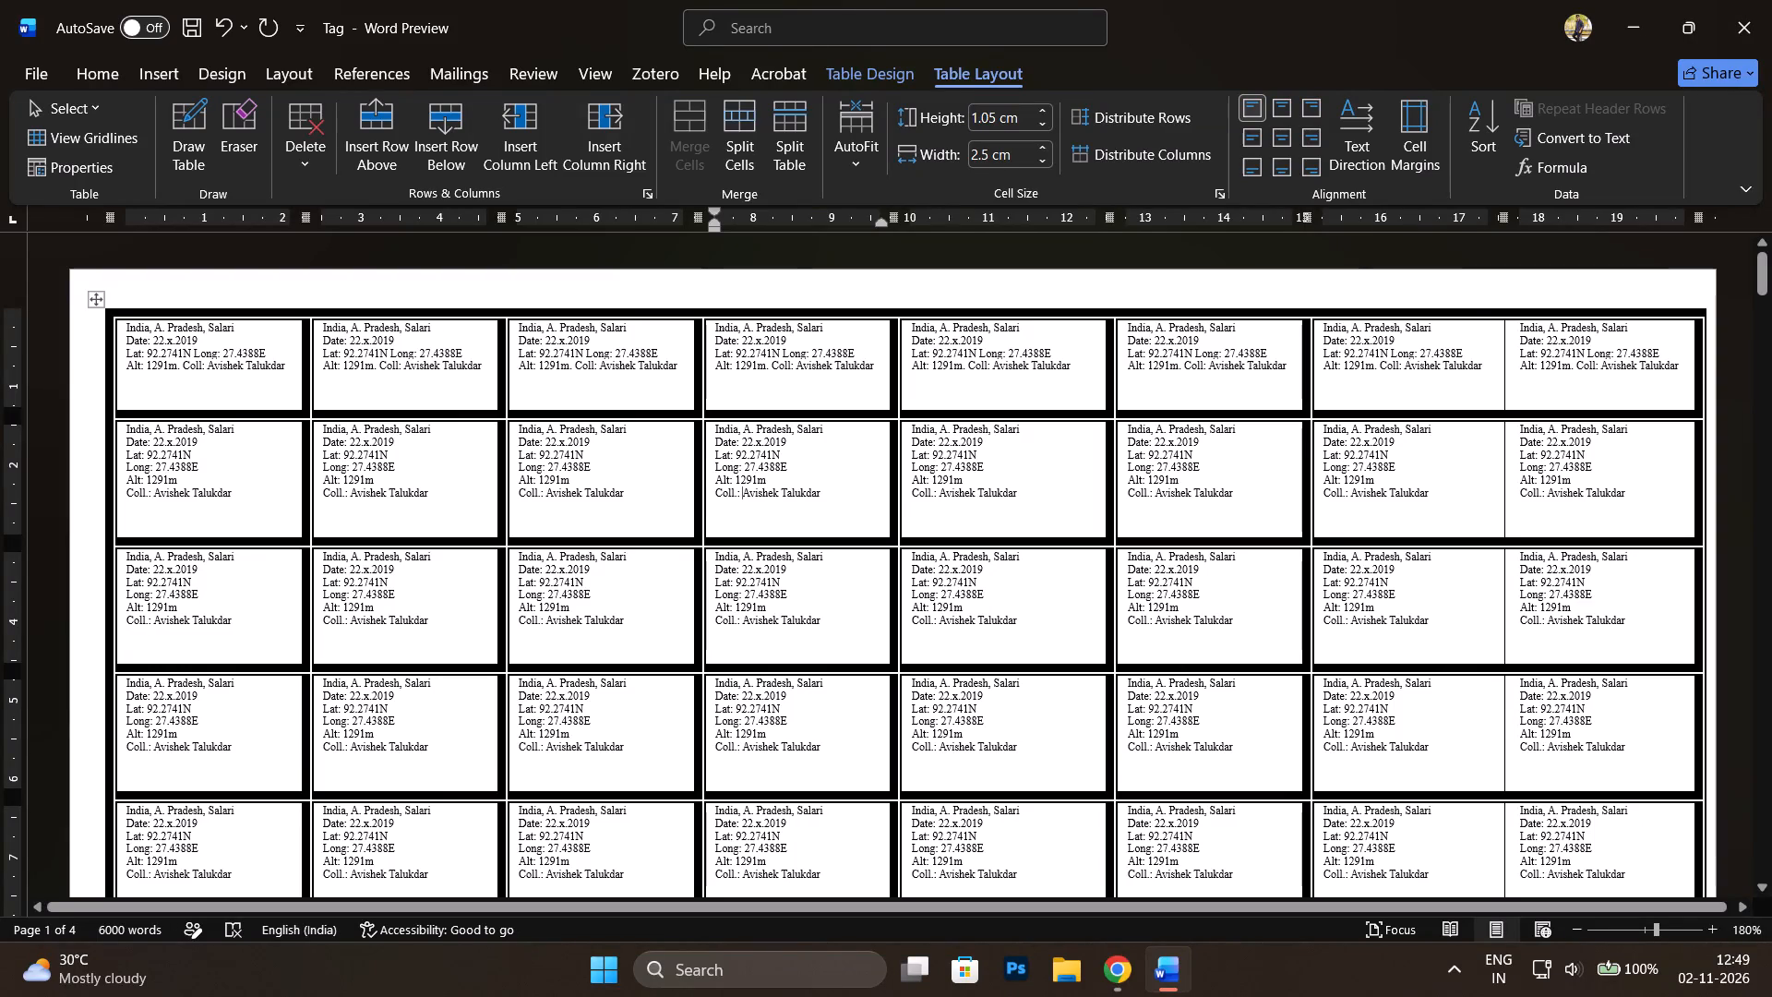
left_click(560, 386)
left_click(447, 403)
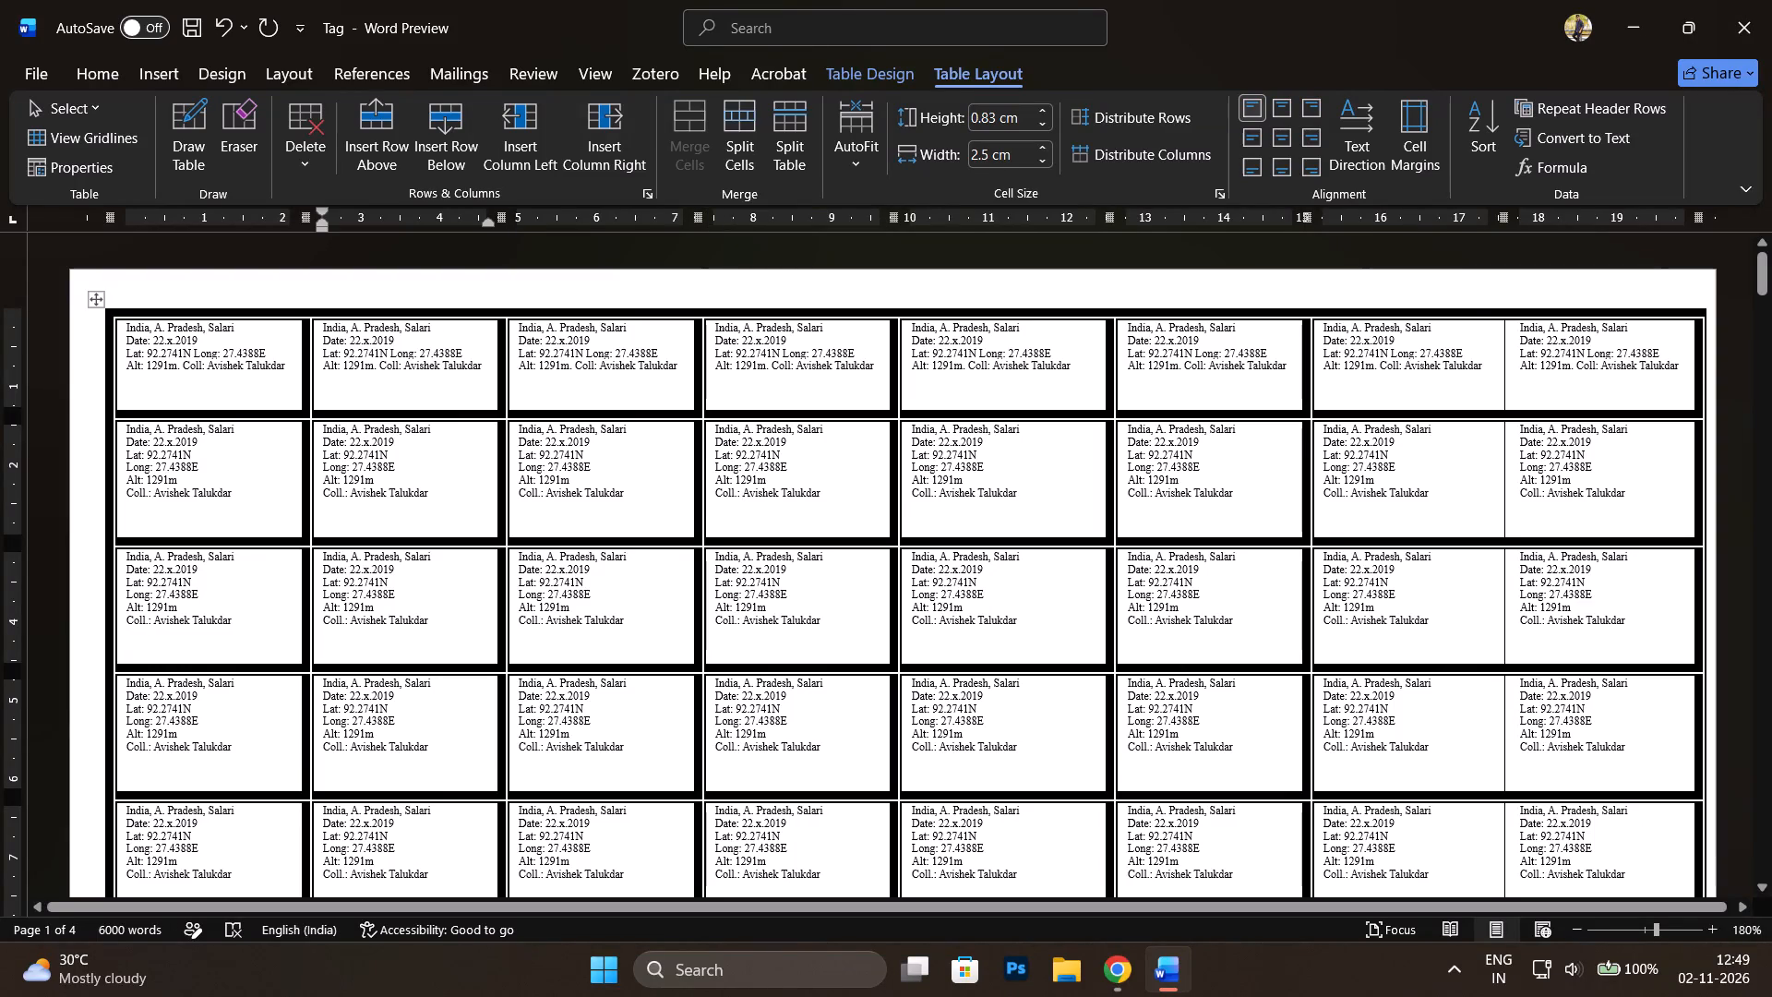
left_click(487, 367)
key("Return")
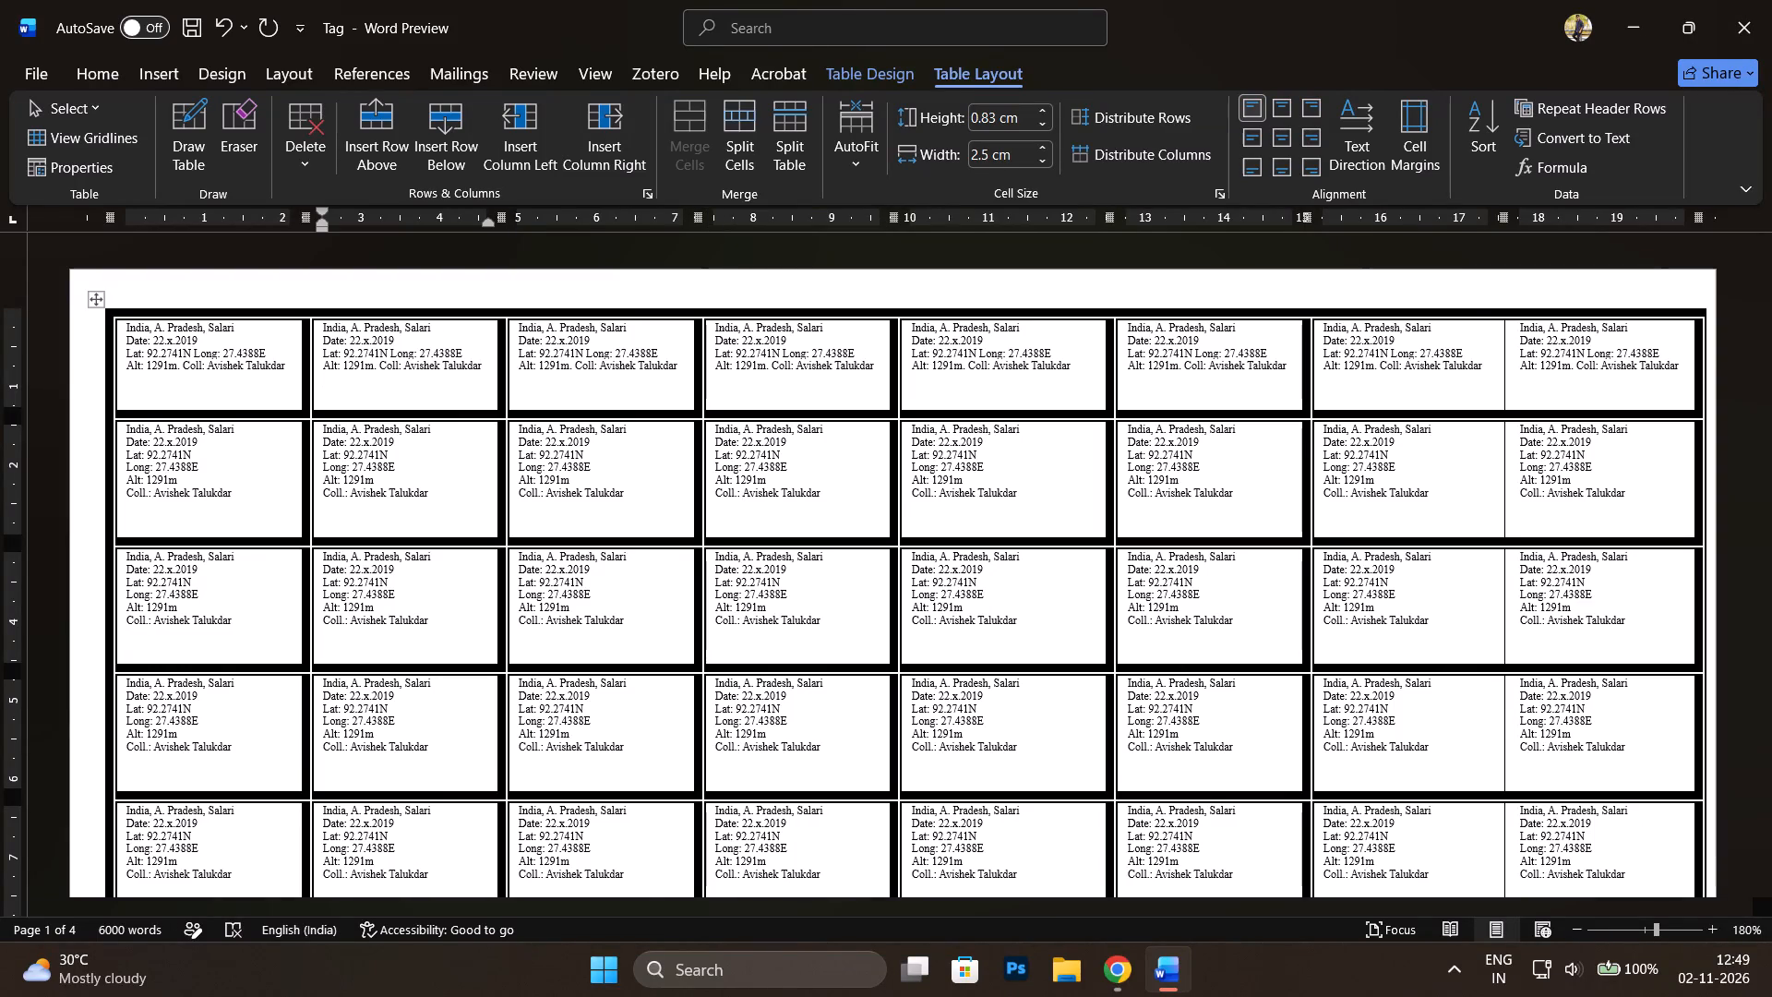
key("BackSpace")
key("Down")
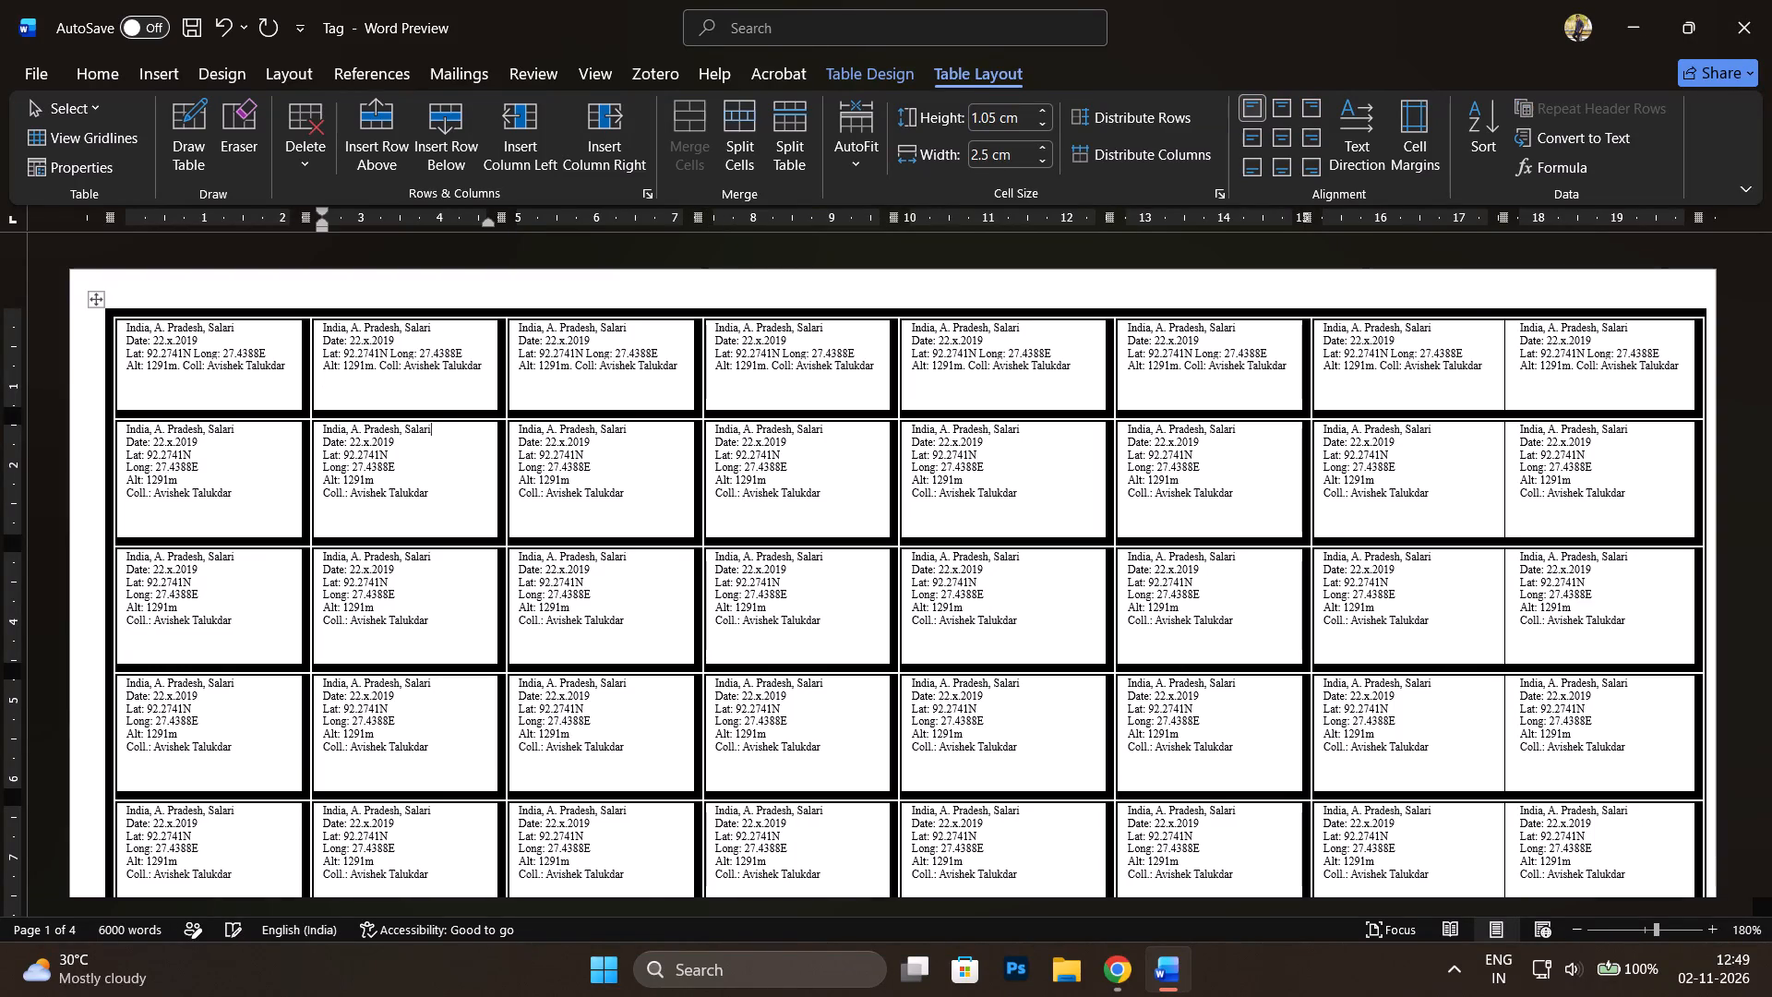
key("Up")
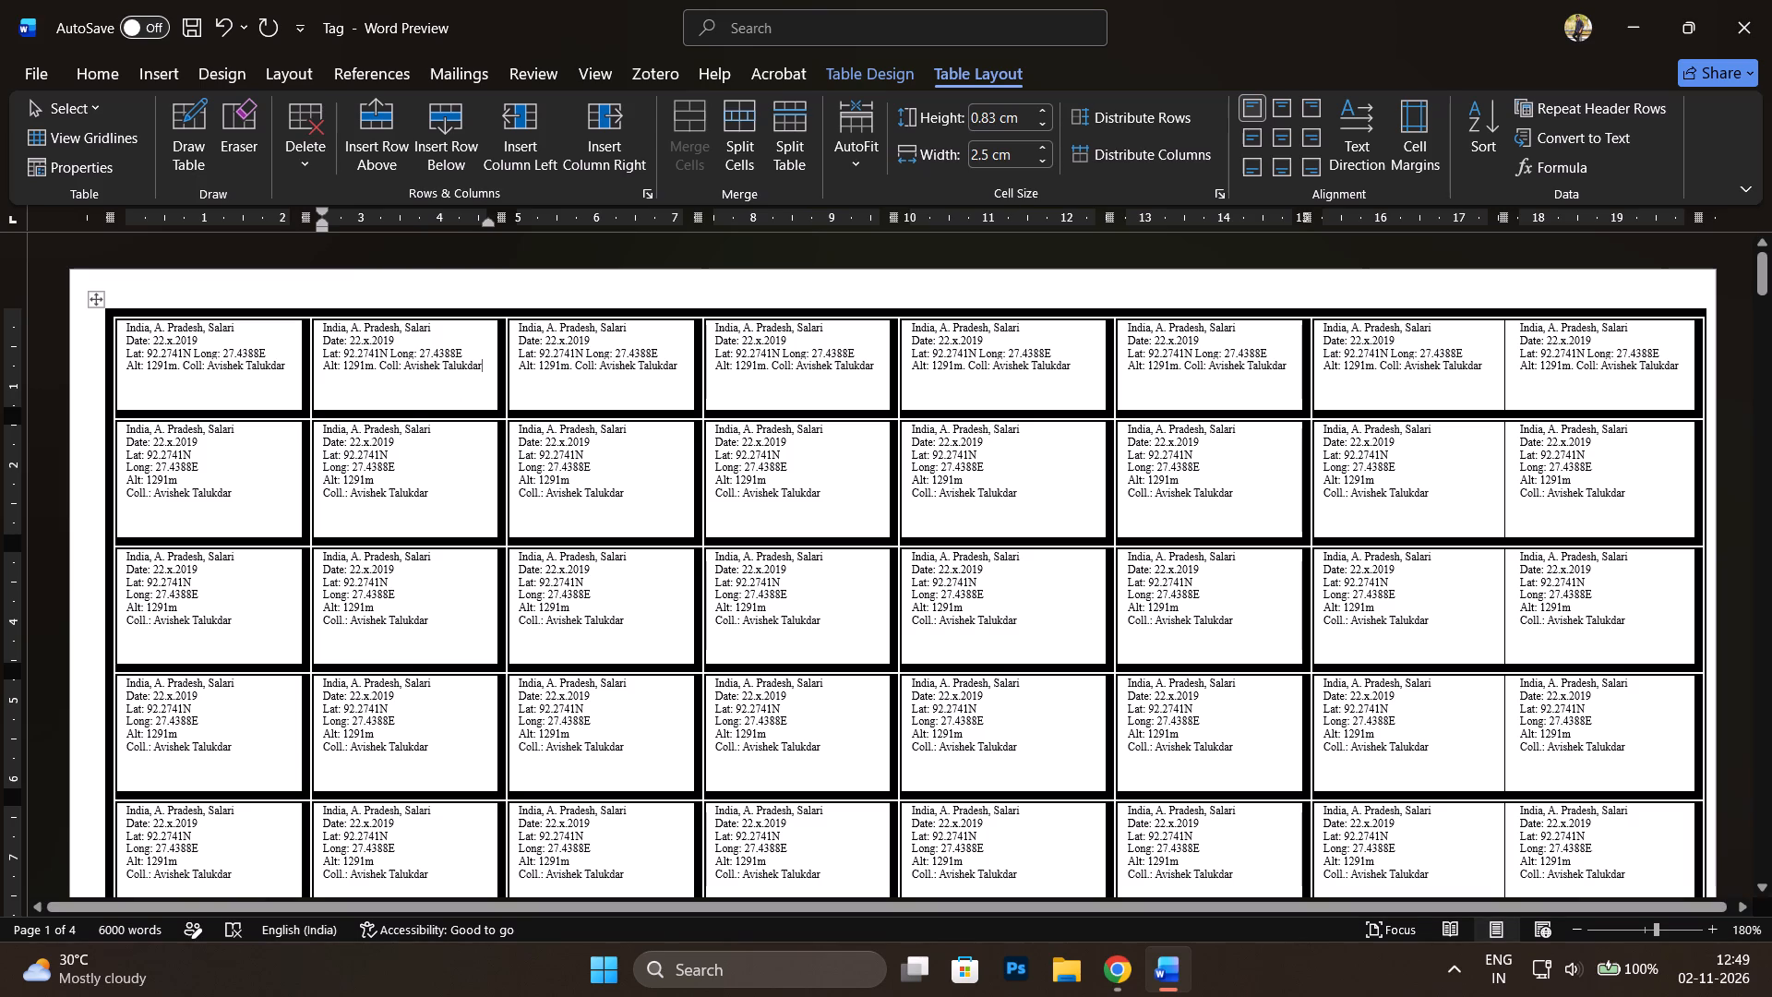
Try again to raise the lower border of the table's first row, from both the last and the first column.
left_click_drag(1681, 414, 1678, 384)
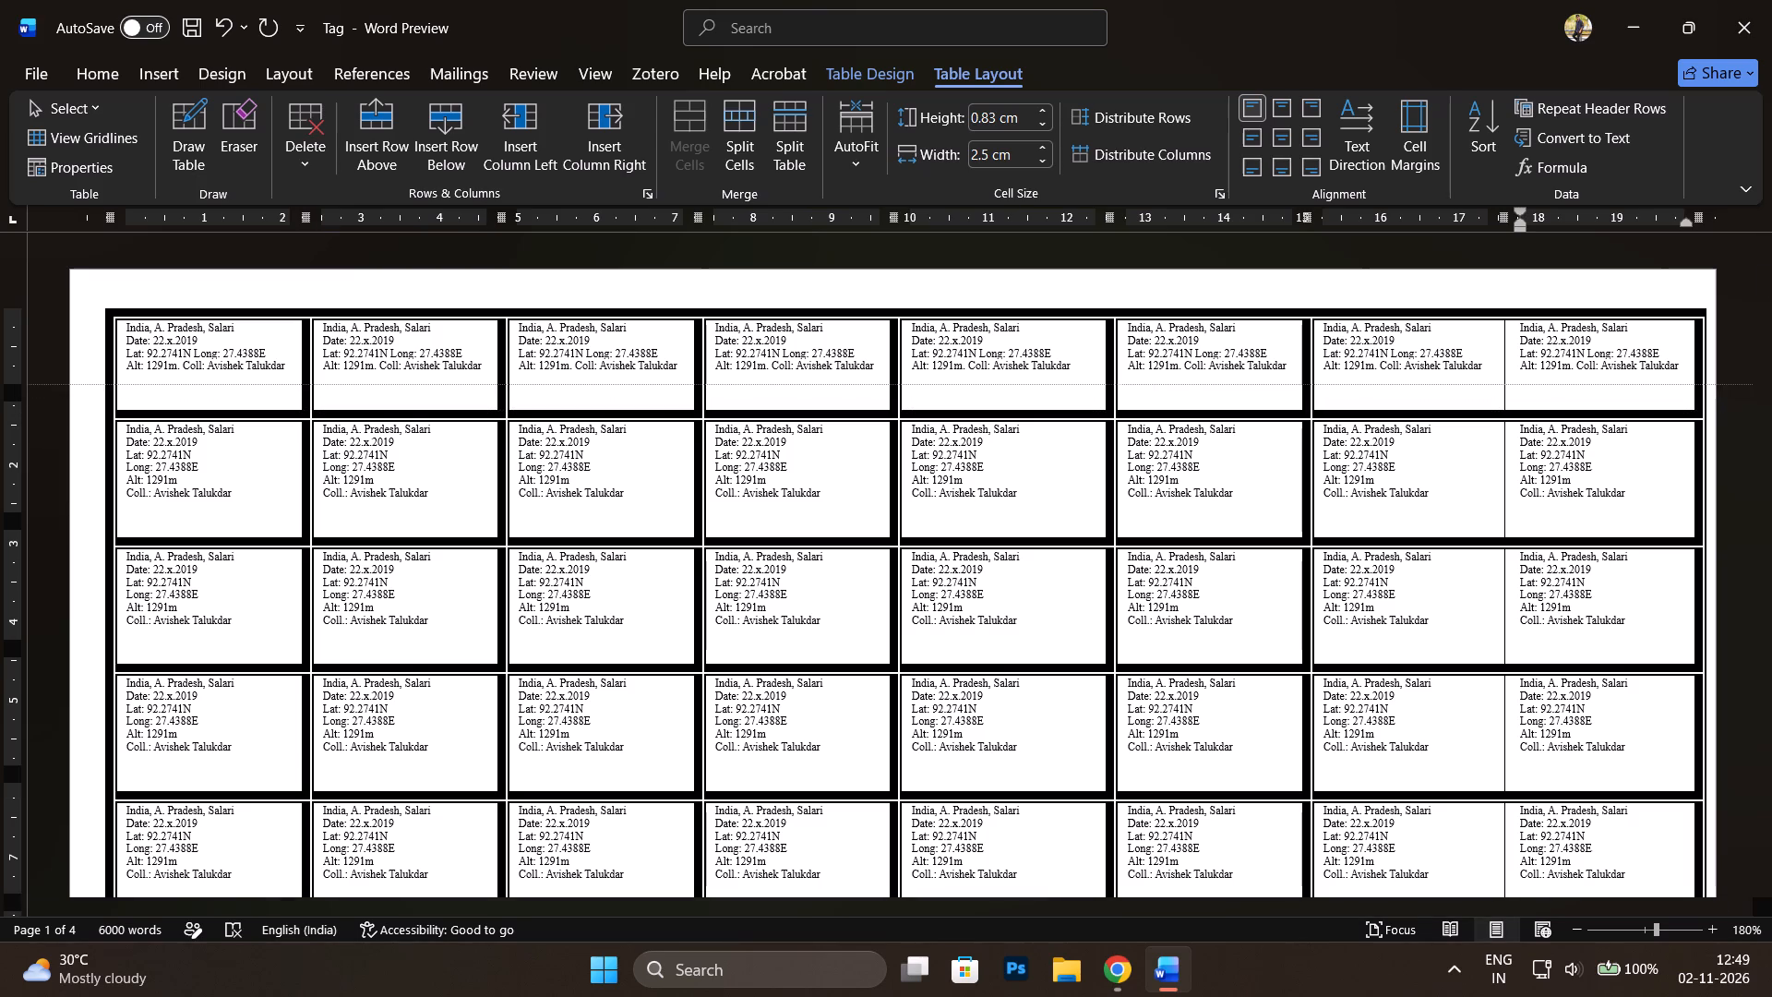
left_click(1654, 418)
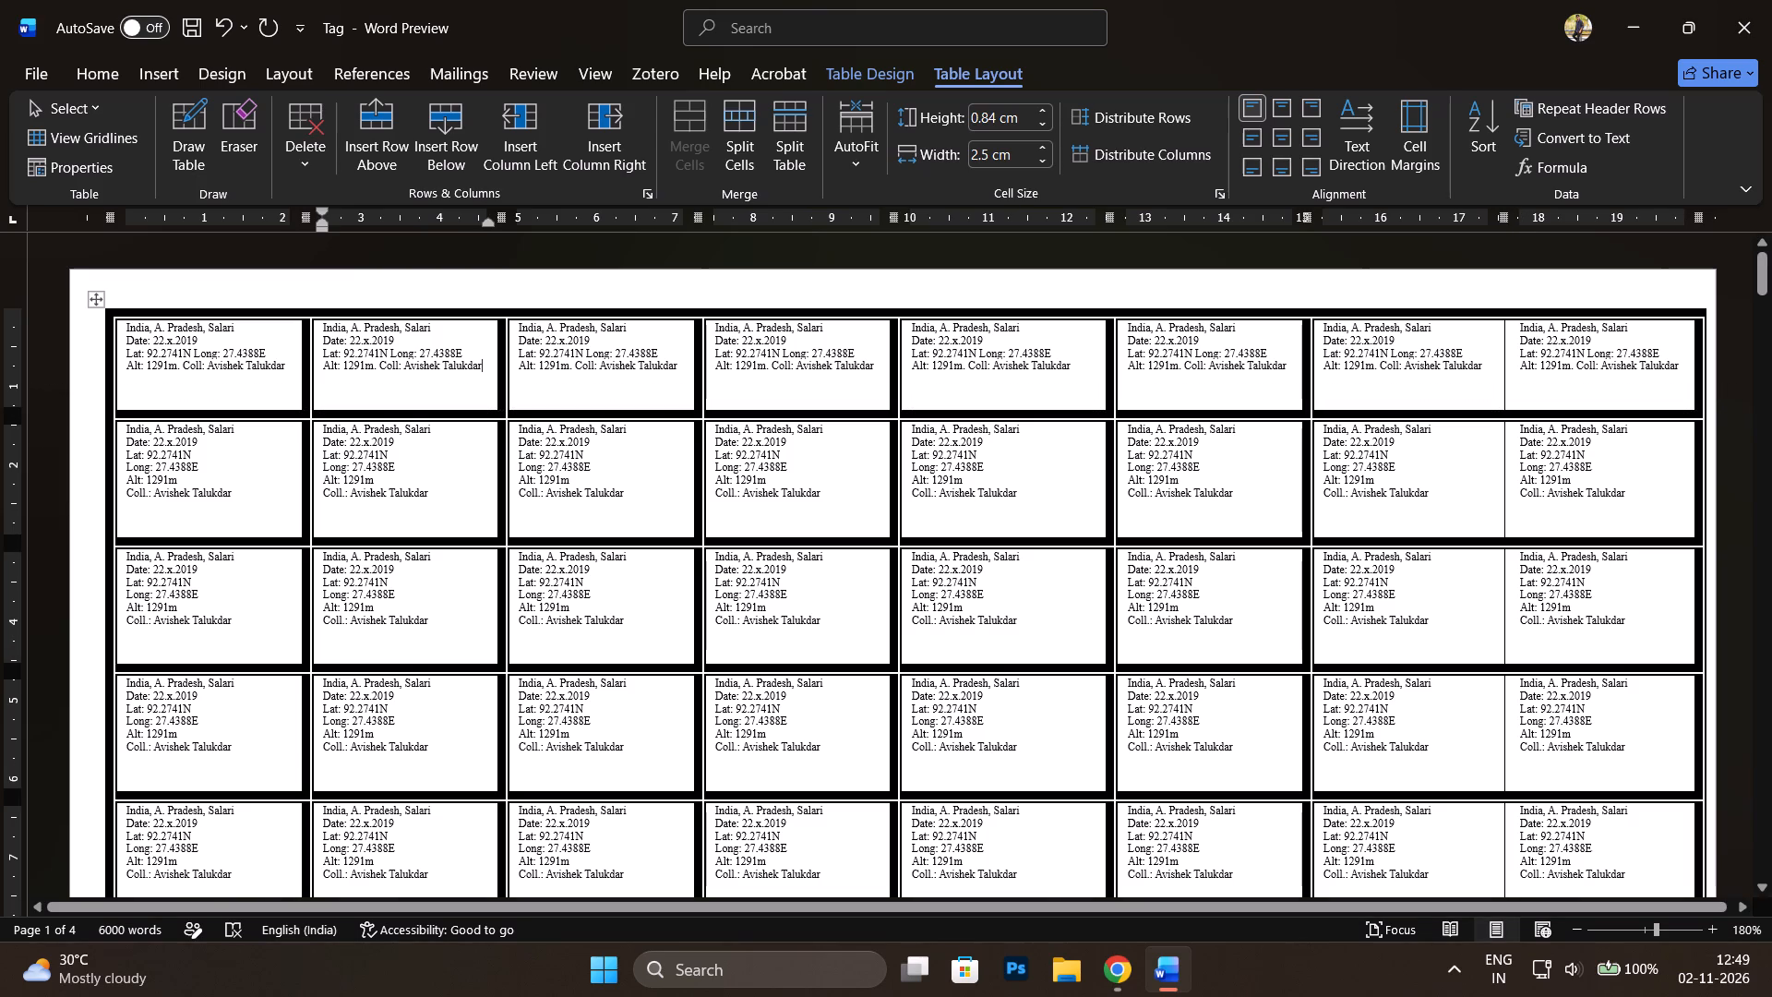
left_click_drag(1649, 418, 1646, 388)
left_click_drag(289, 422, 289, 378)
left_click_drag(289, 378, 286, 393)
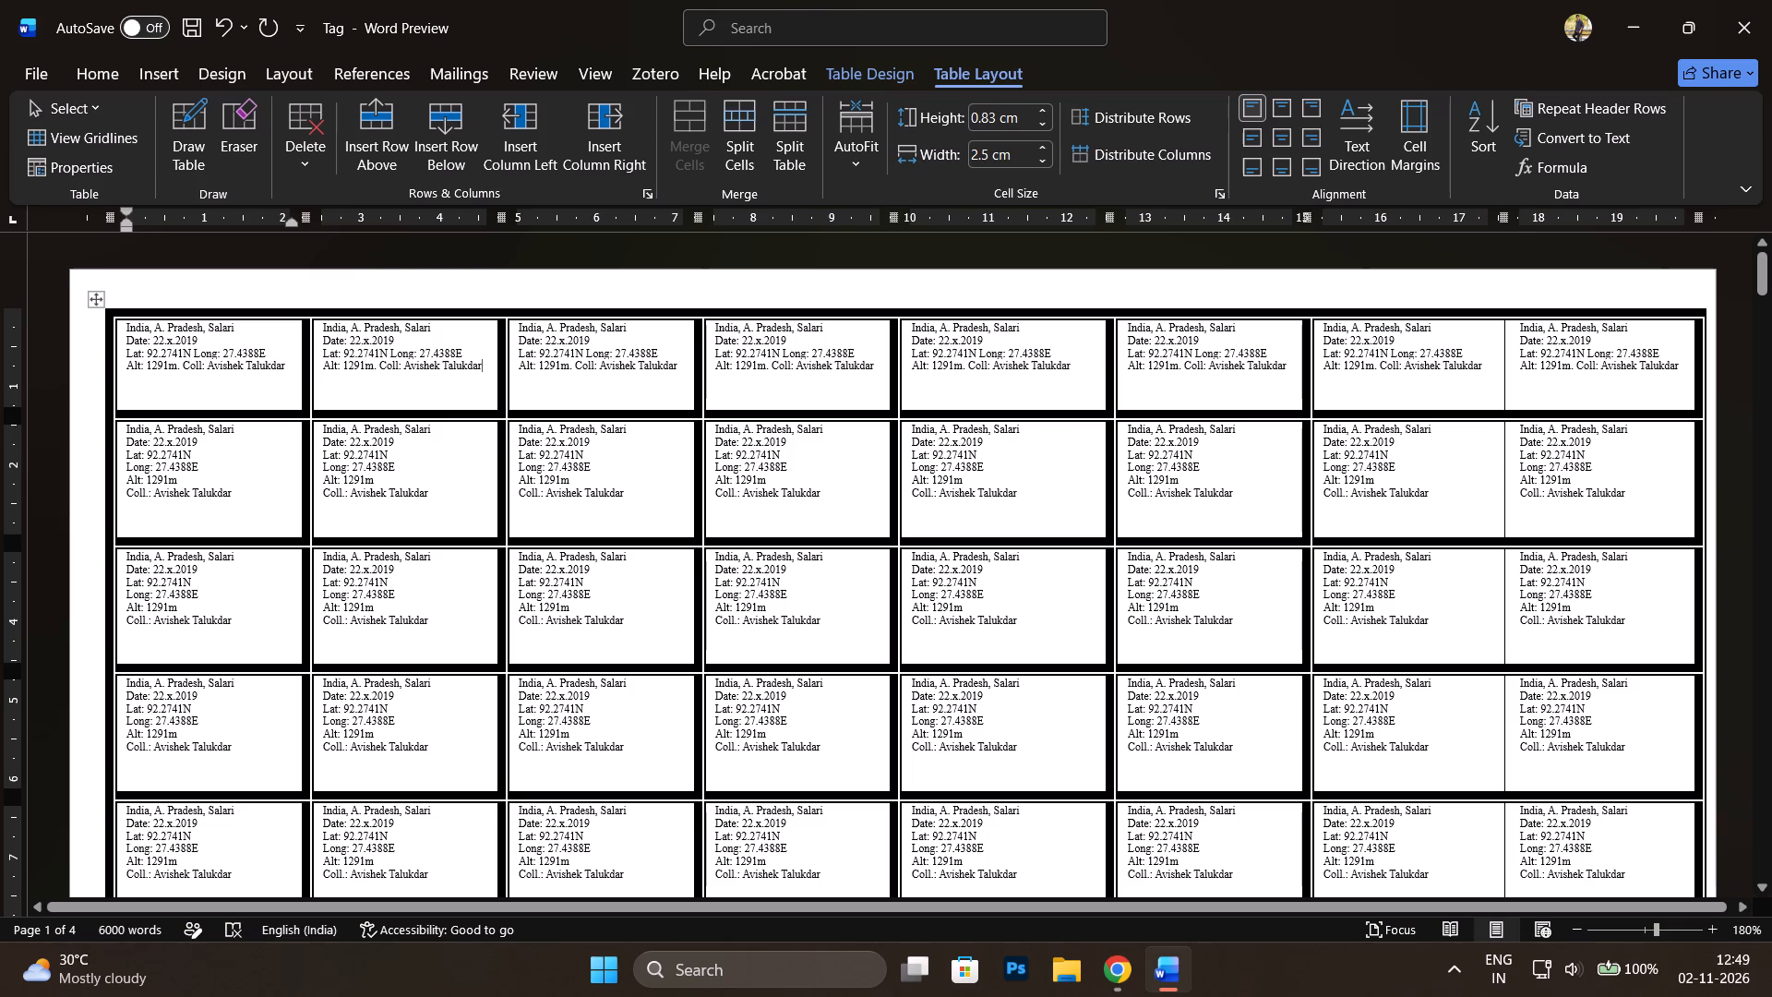
Copy the four-line Salari 22.x.2019 label from the table's first cell over the labels in the second row's first two cells.
scroll(235, 637, "down", 3)
scroll(405, 681, "up", 3)
left_click_drag(289, 369, 127, 332)
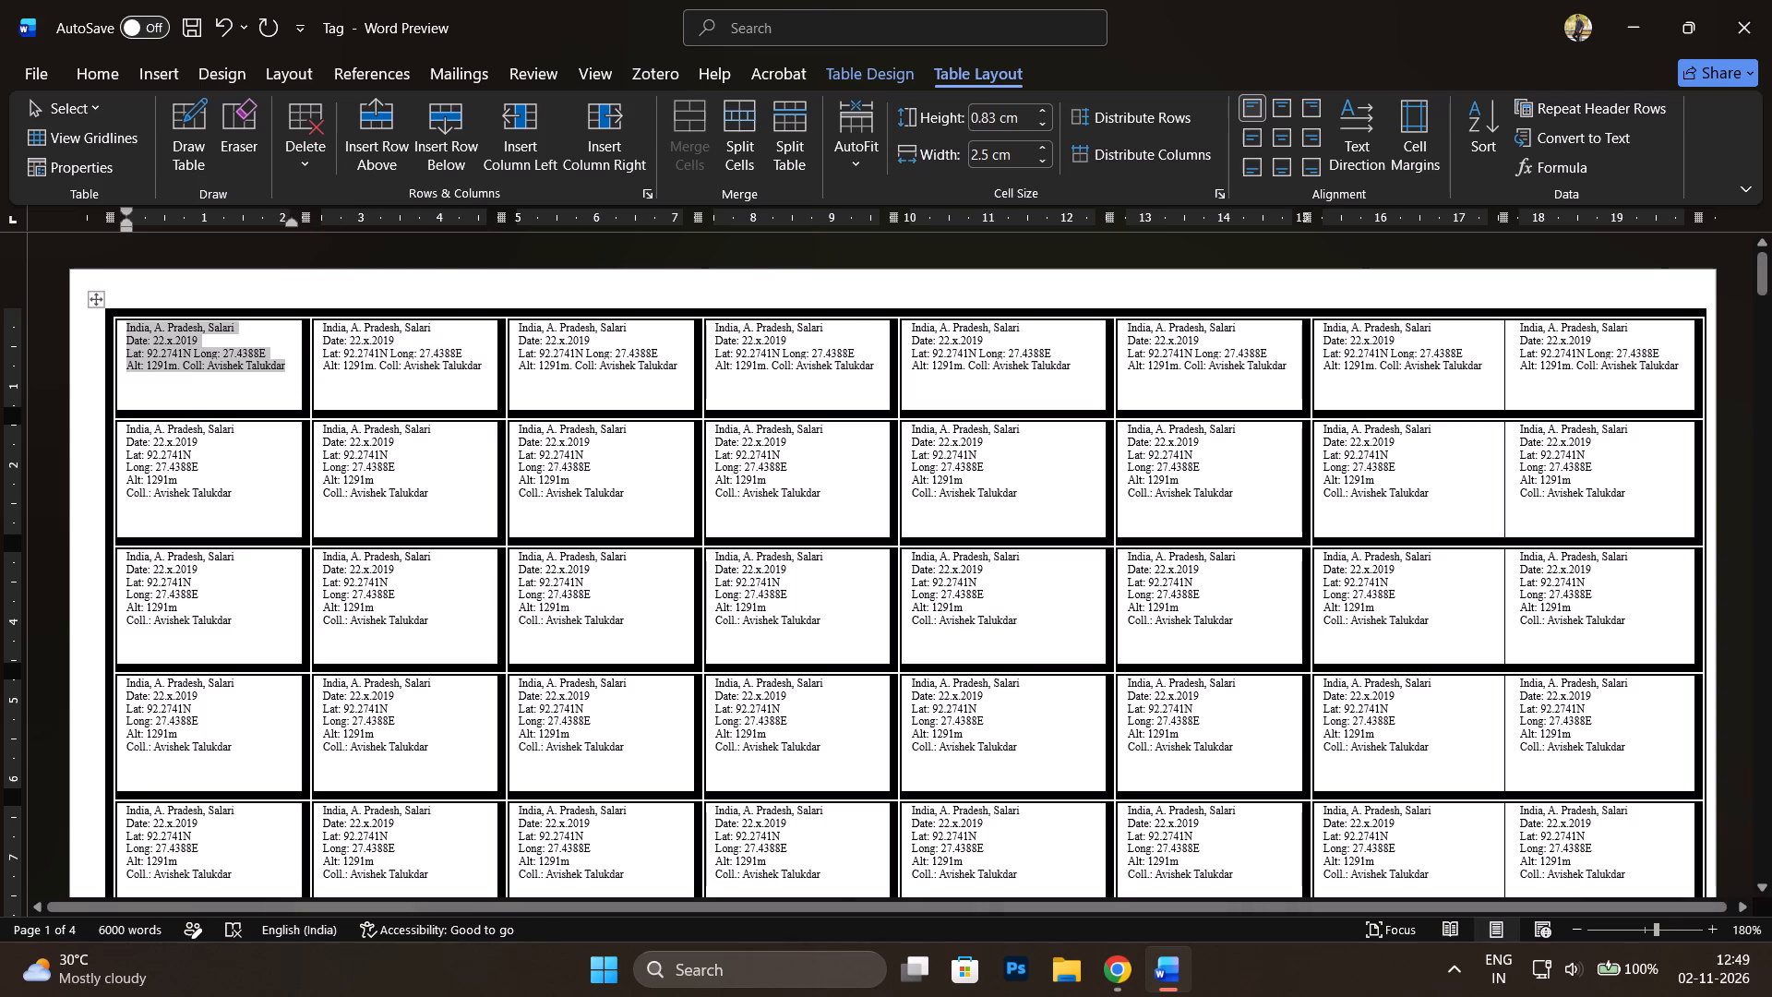
key("ctrl+c")
left_click_drag(267, 499, 134, 434)
key("ctrl+v")
left_click_drag(462, 504, 319, 443)
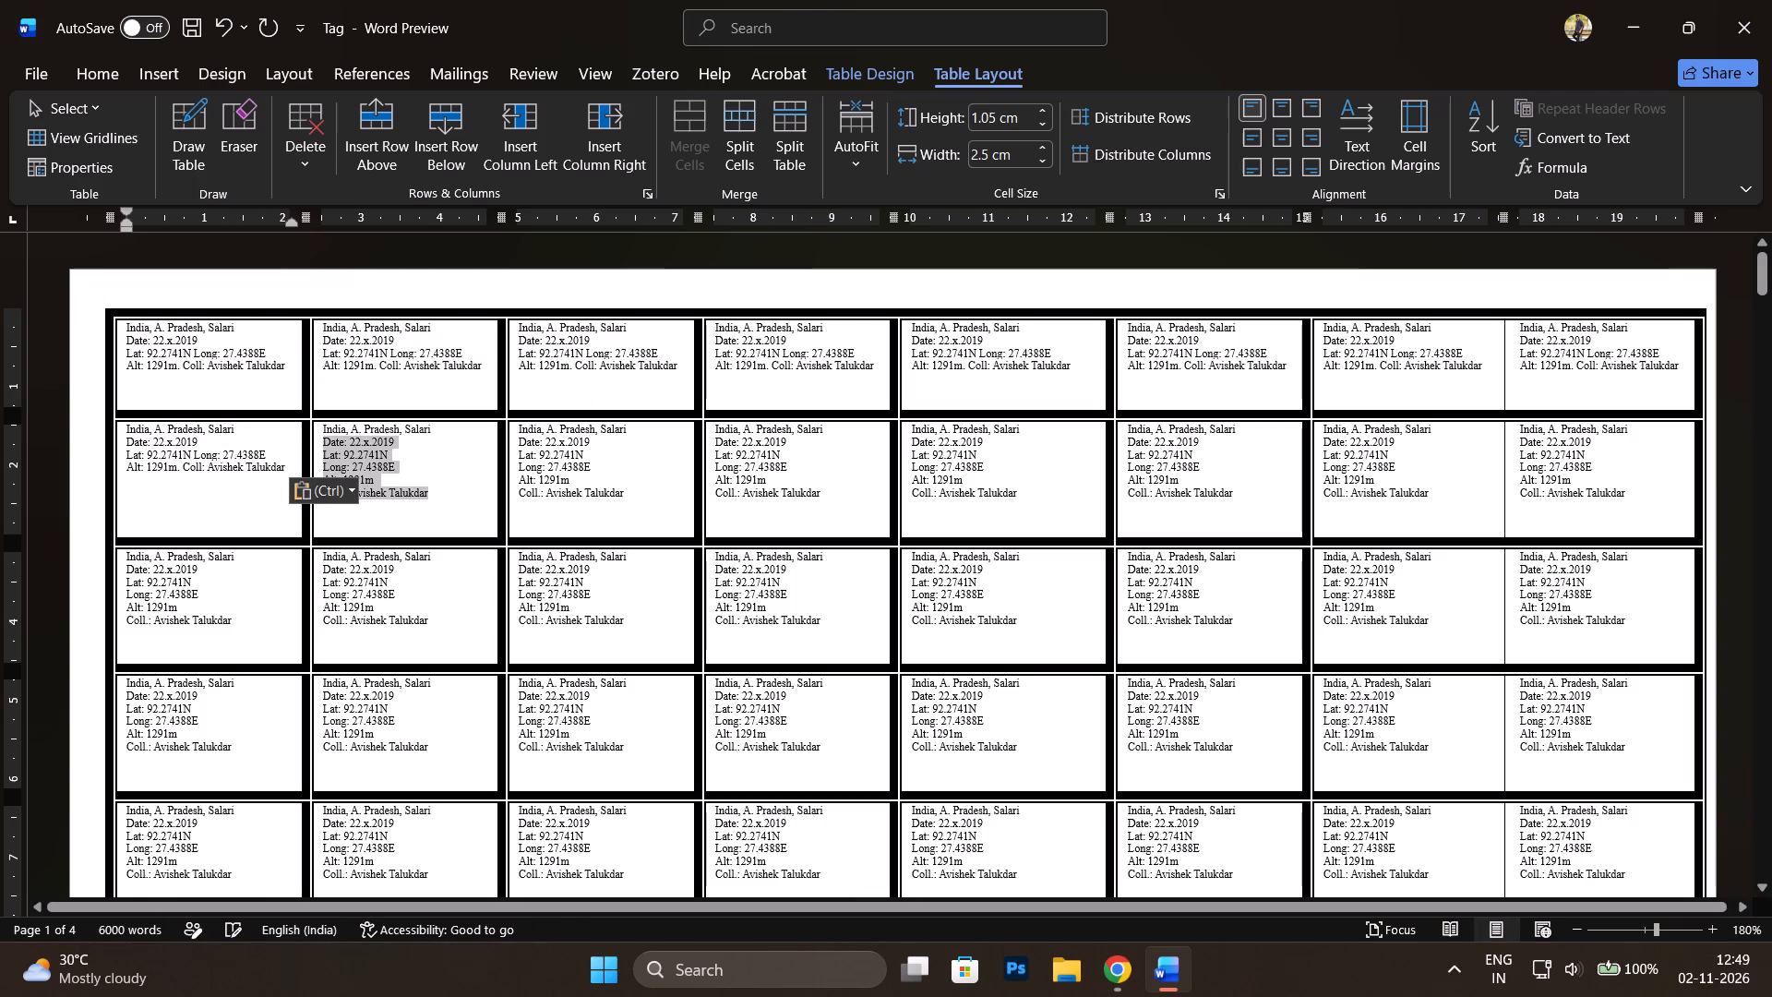
left_click_drag(319, 443, 316, 429)
key("ctrl+v")
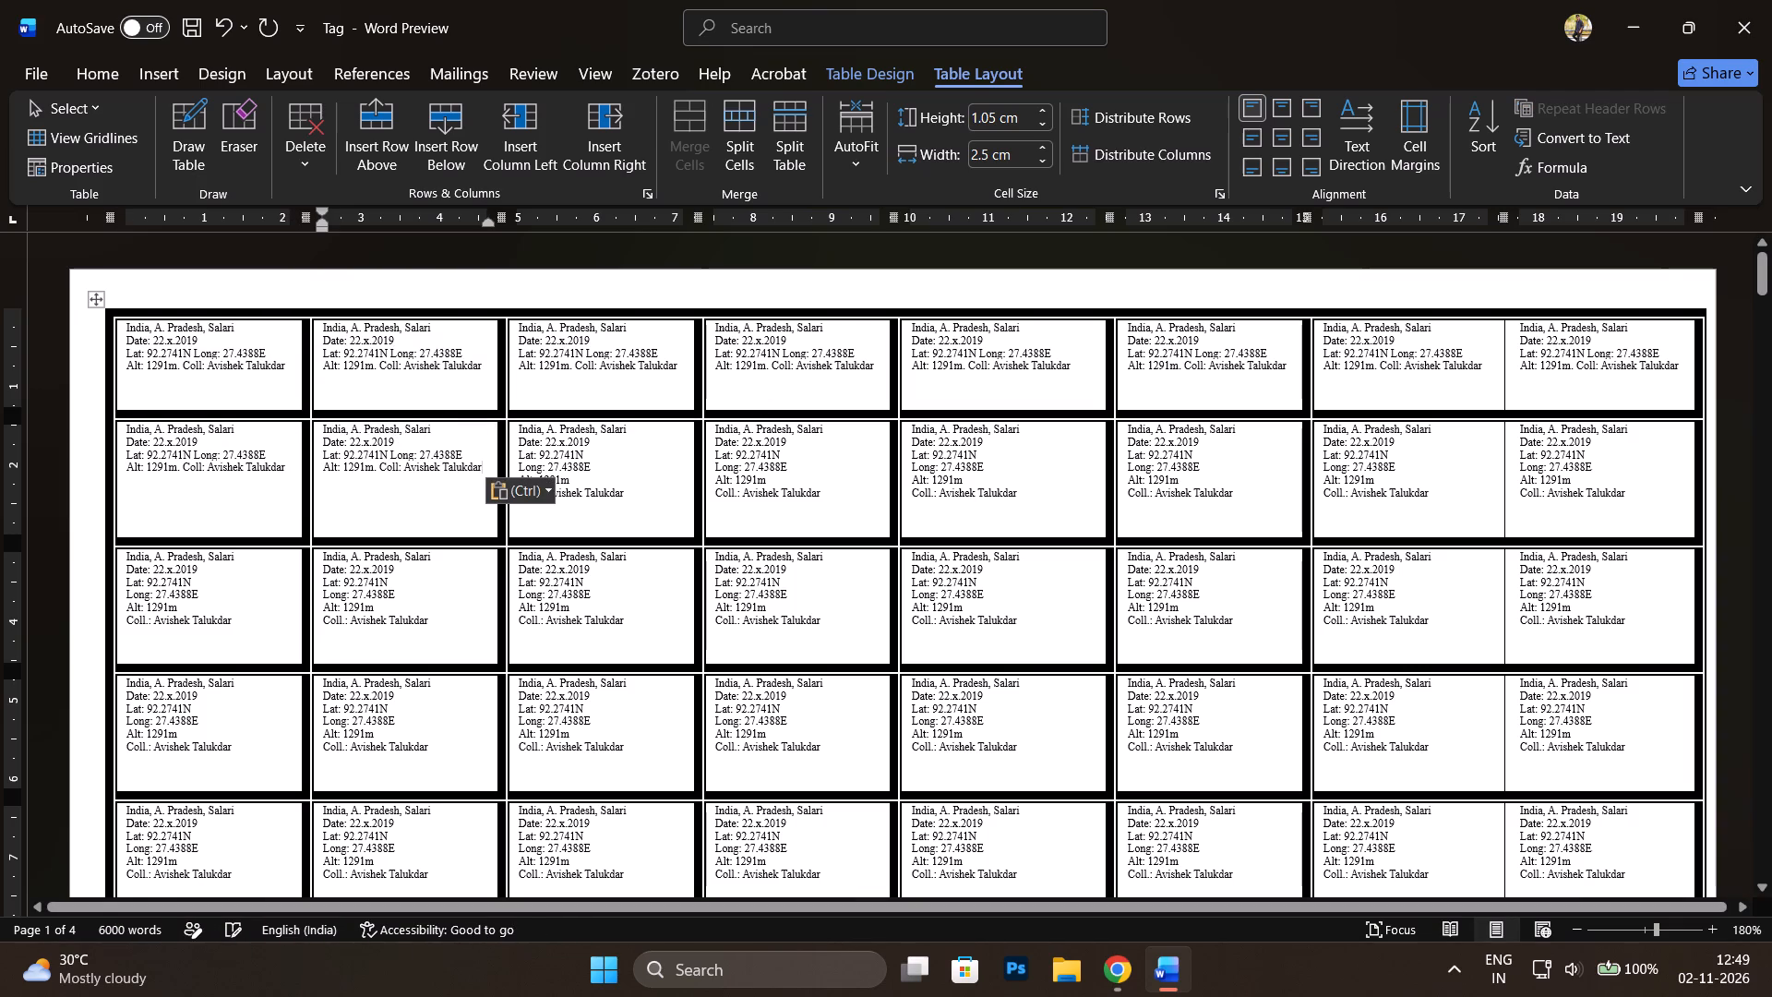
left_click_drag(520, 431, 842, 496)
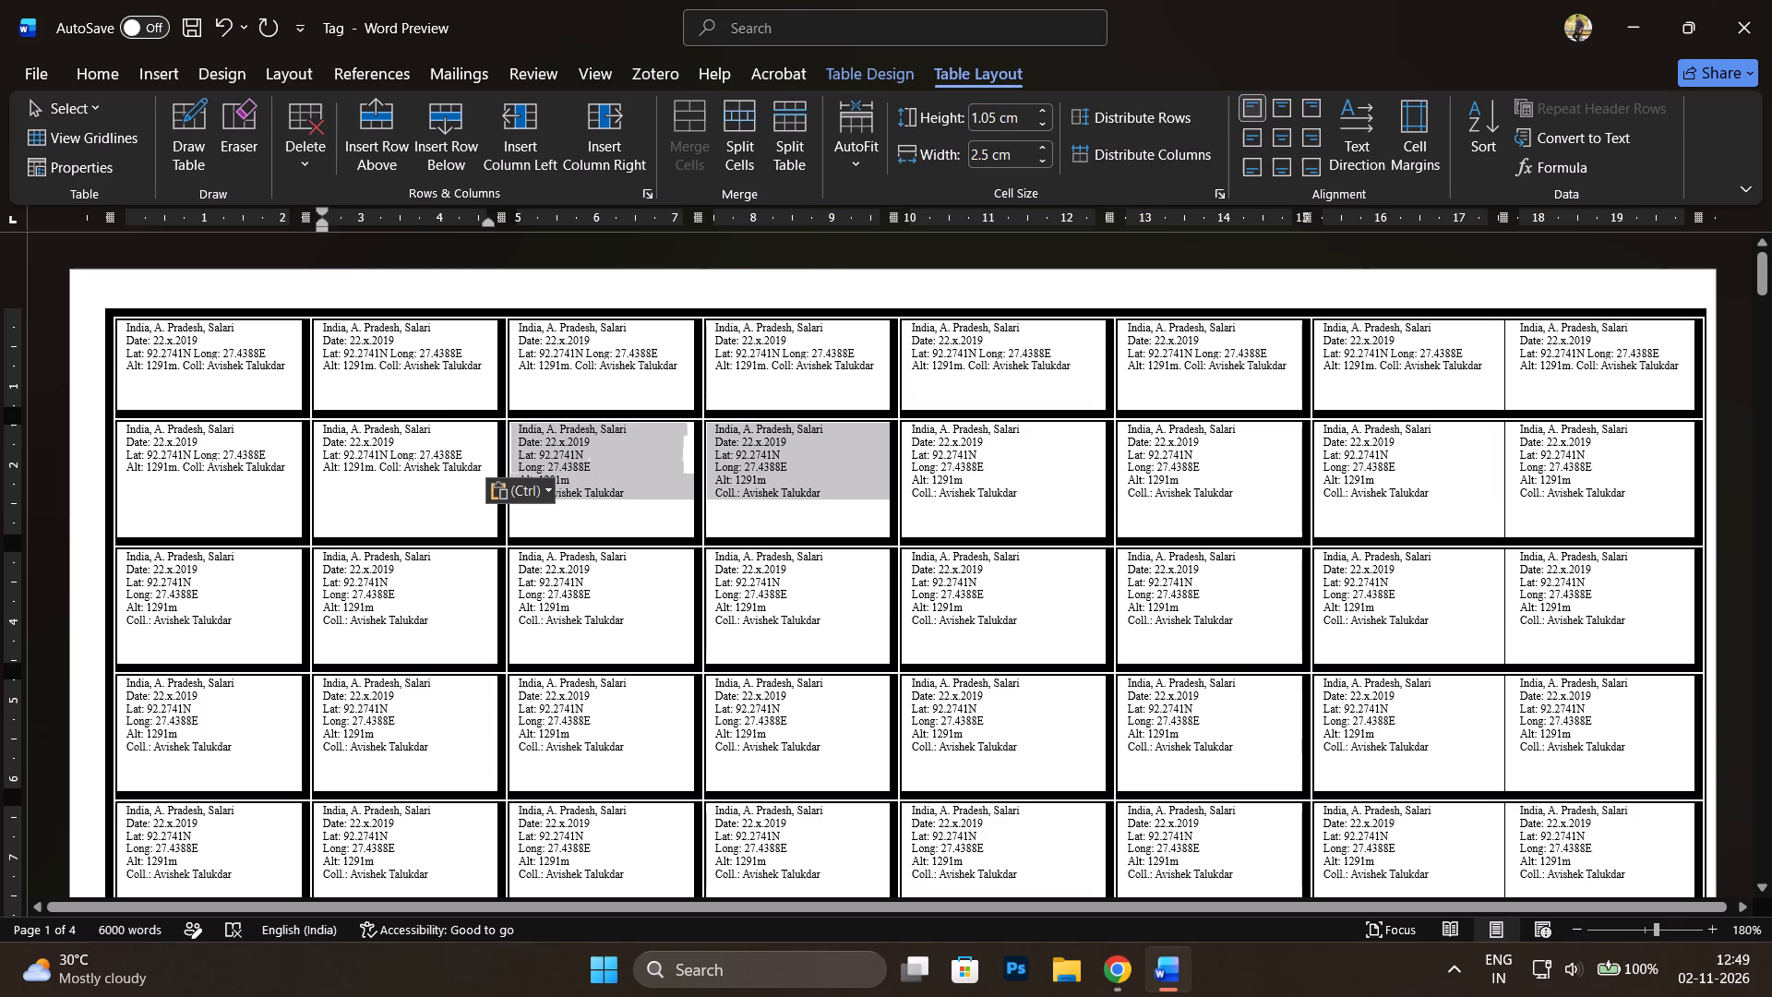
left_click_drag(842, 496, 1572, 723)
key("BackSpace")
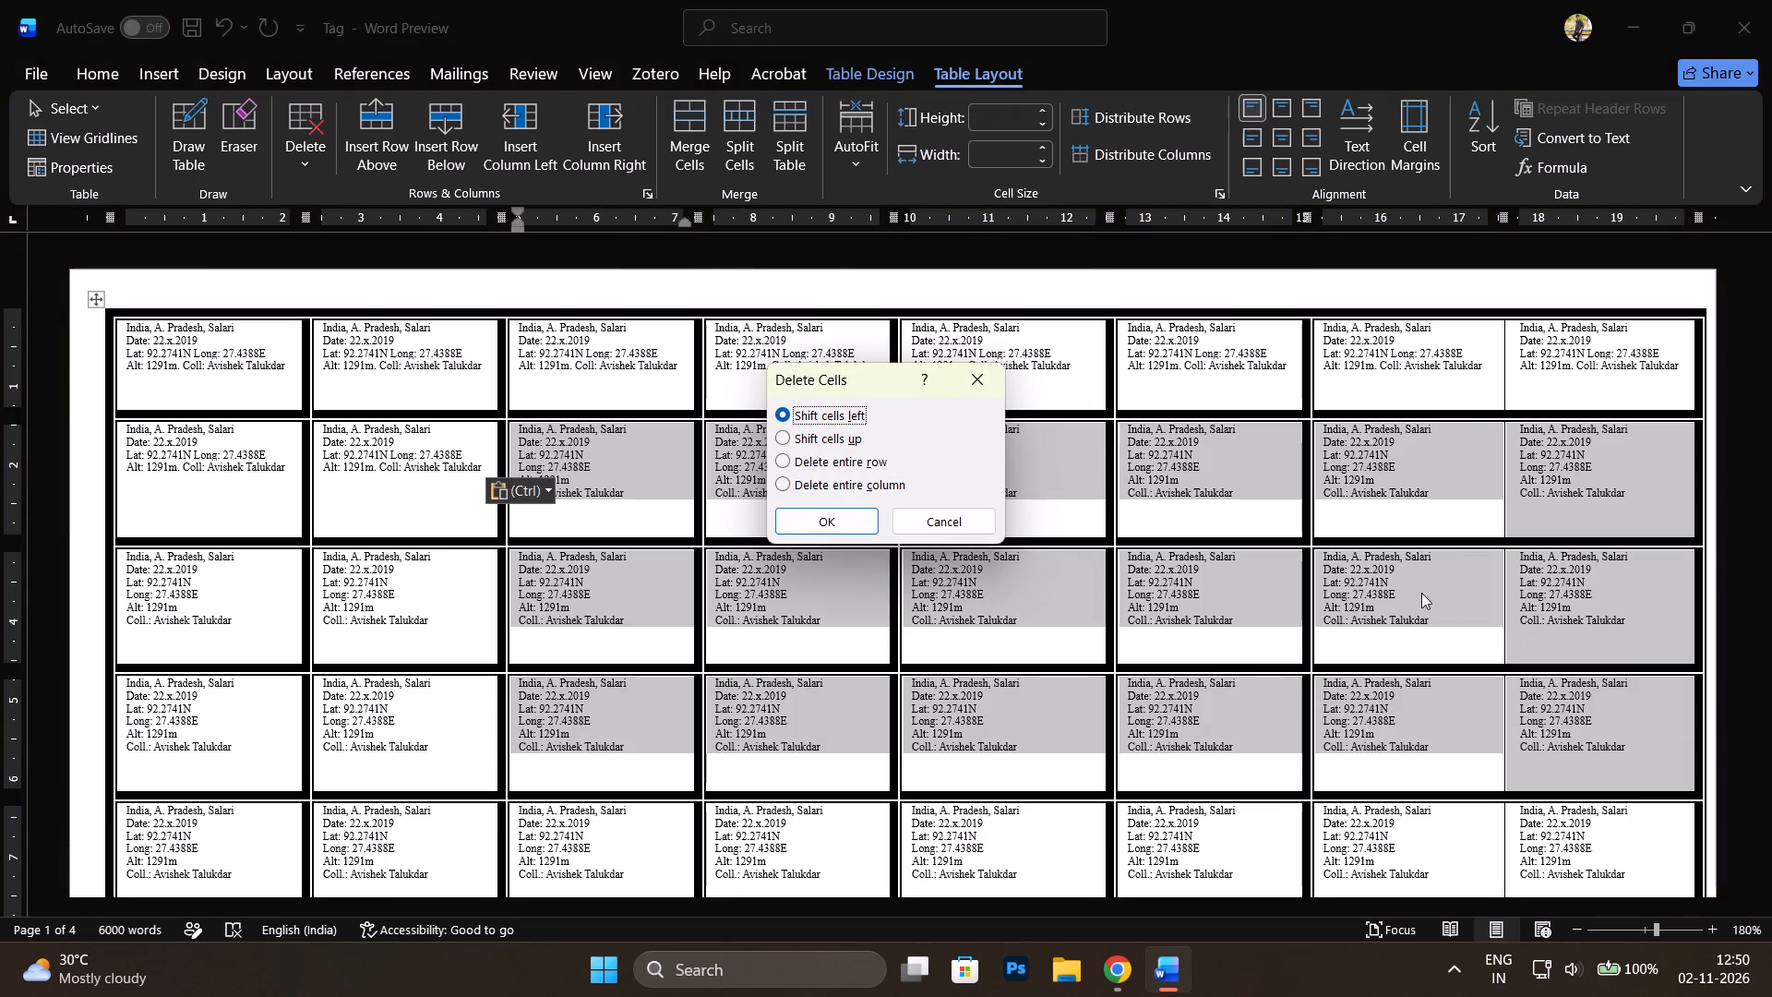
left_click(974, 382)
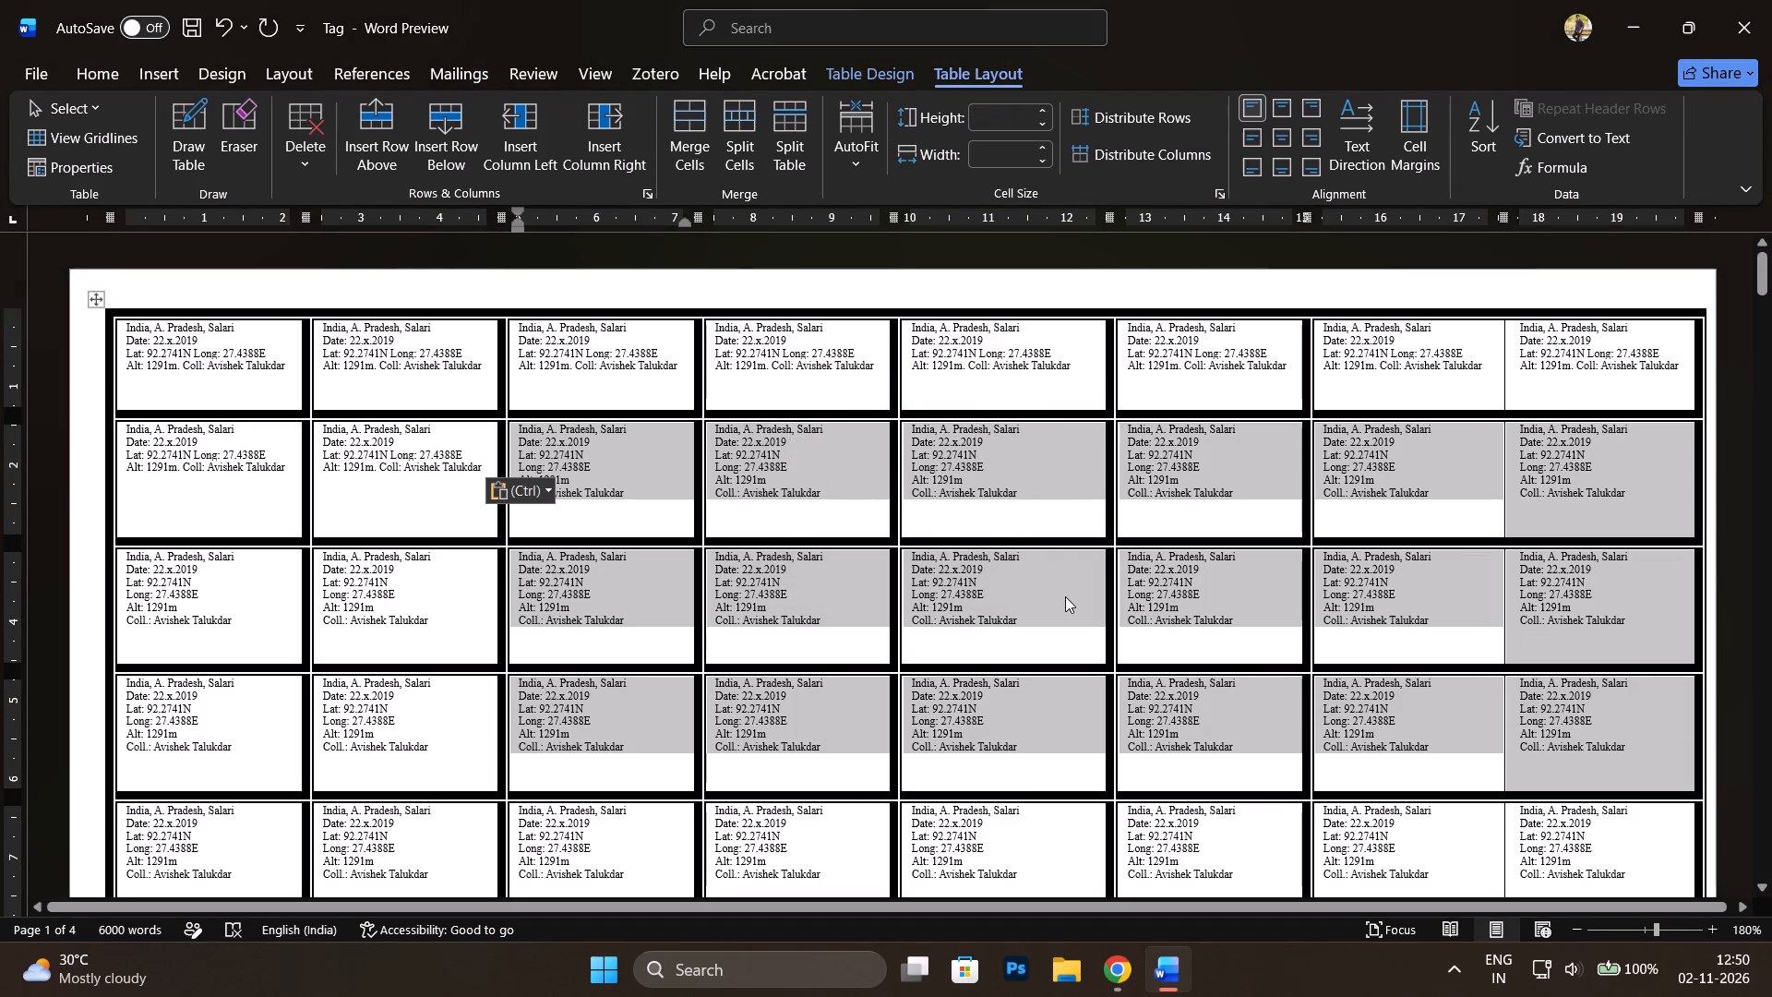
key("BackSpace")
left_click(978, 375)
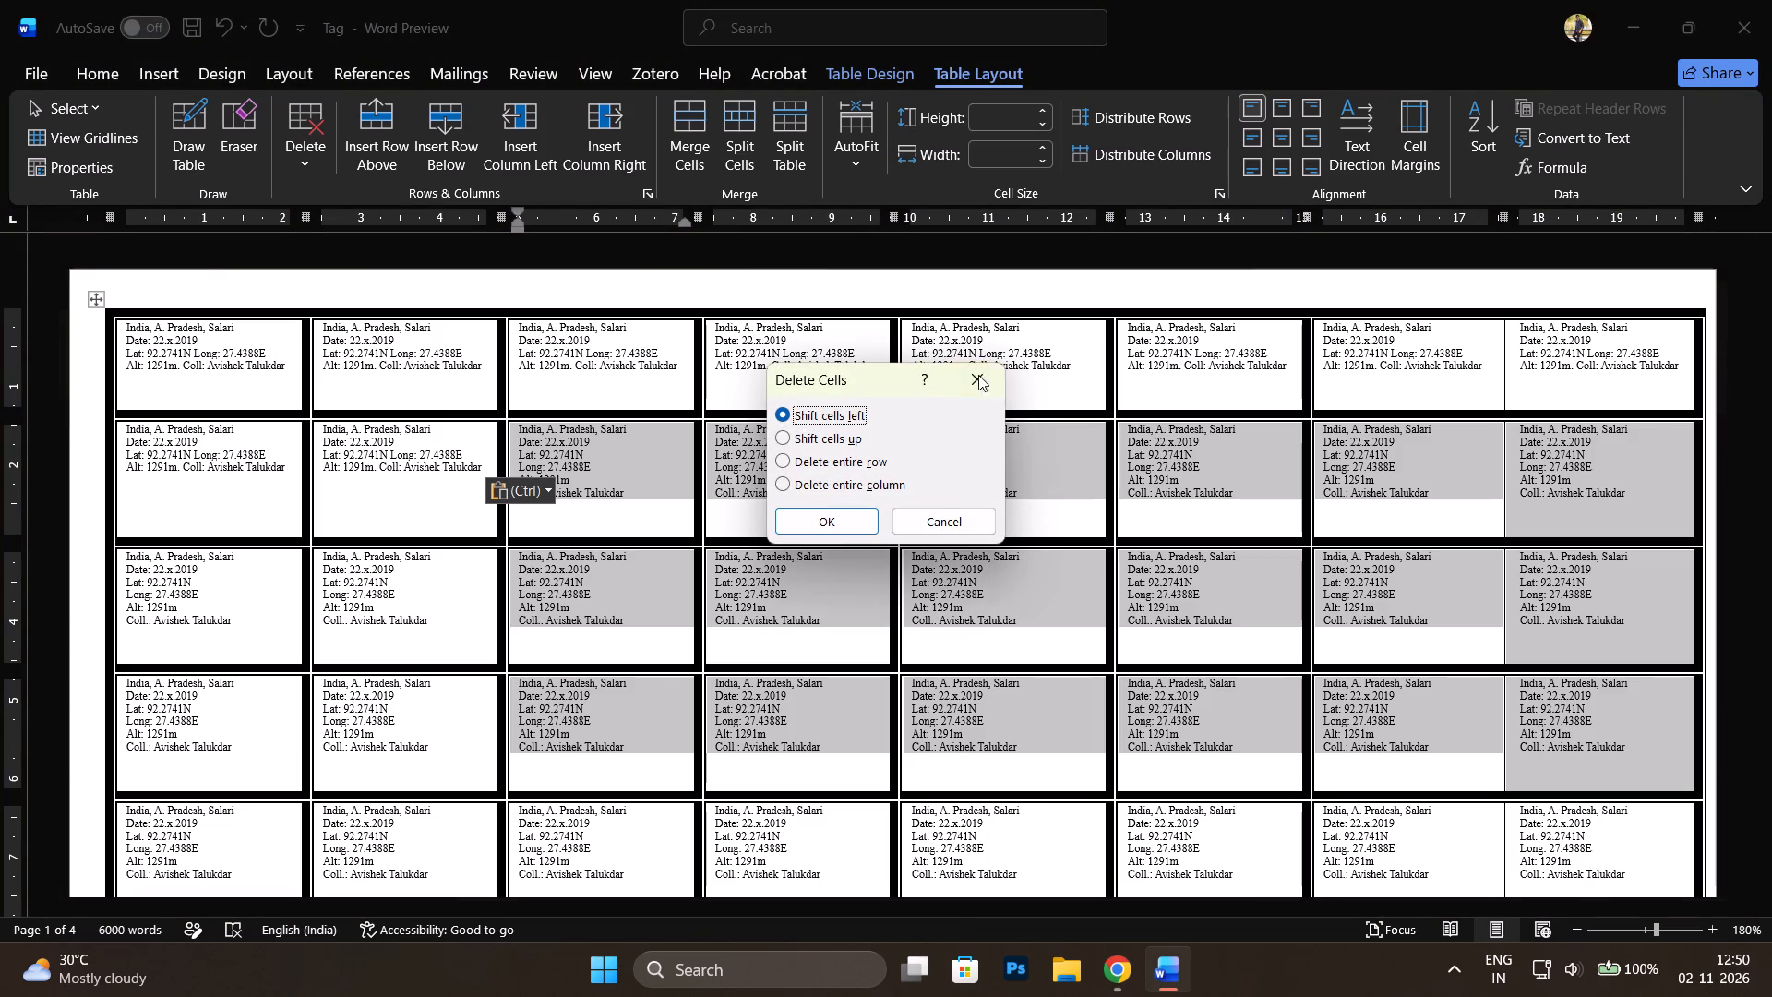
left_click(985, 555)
Replace the labels in the third to eighth cells of the table's second row with the copied four-line Salari label.
left_click_drag(667, 499, 521, 431)
key("ctrl+v")
left_click_drag(837, 497, 710, 426)
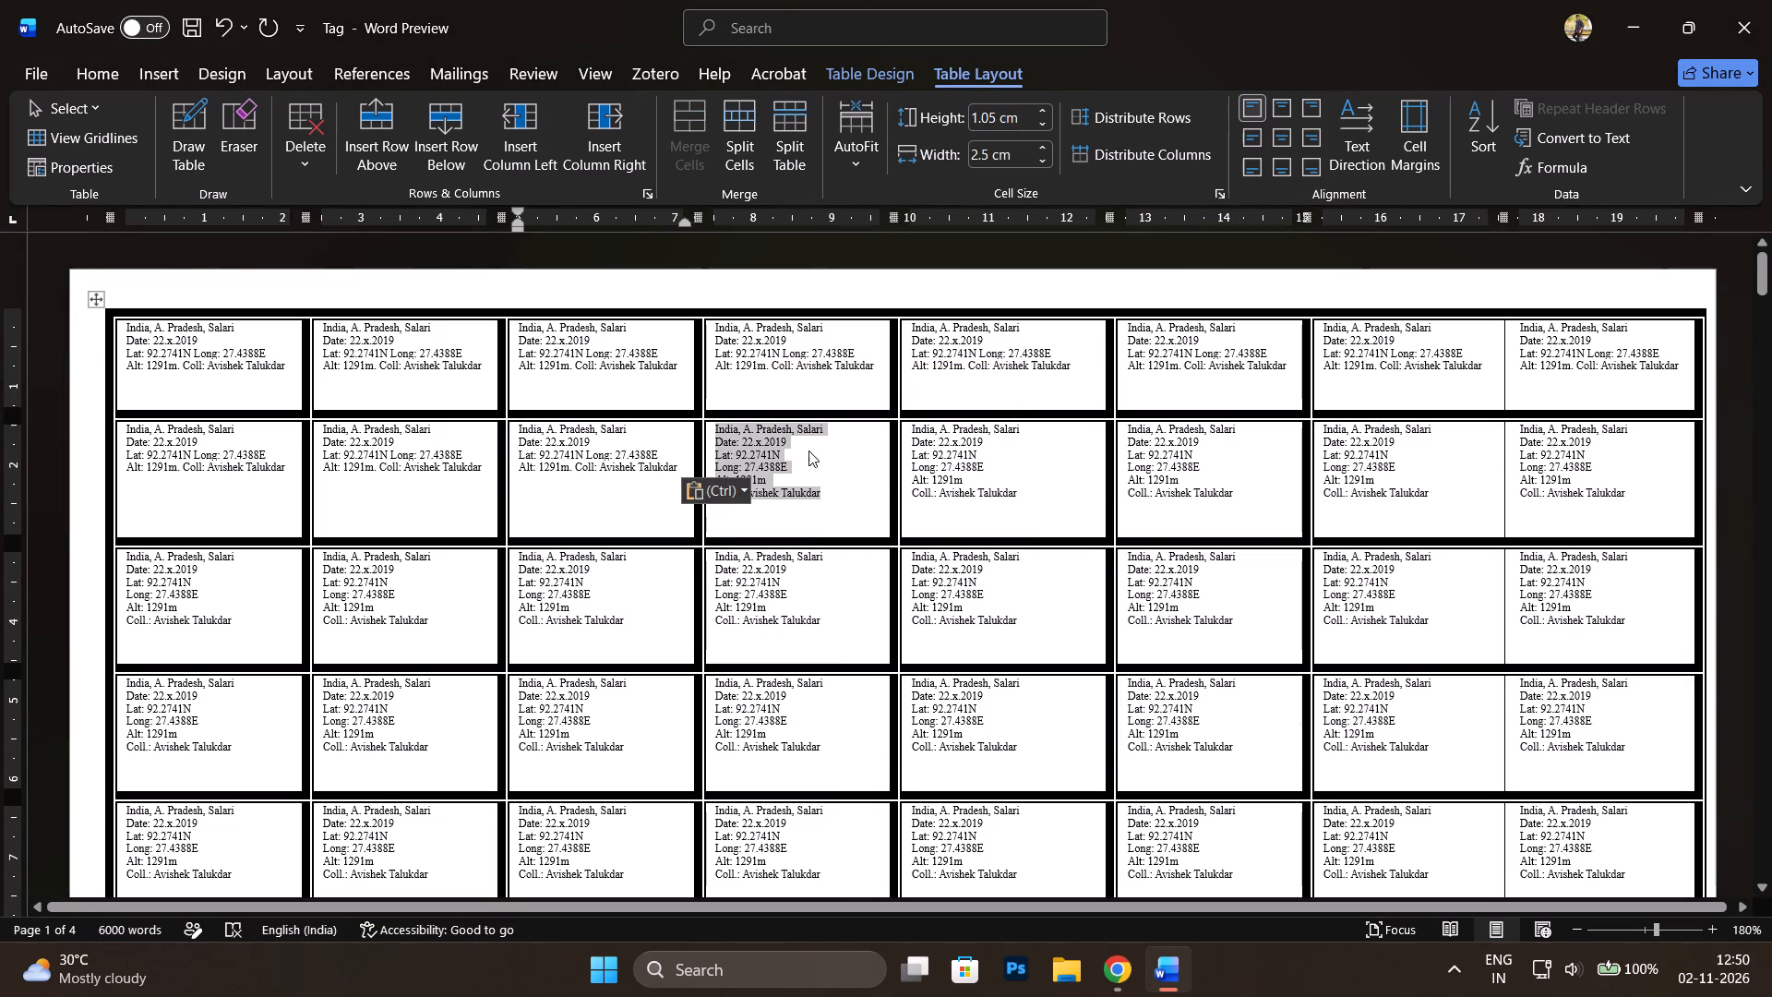
key("ctrl+v")
left_click_drag(1057, 505, 898, 434)
key("ctrl+v")
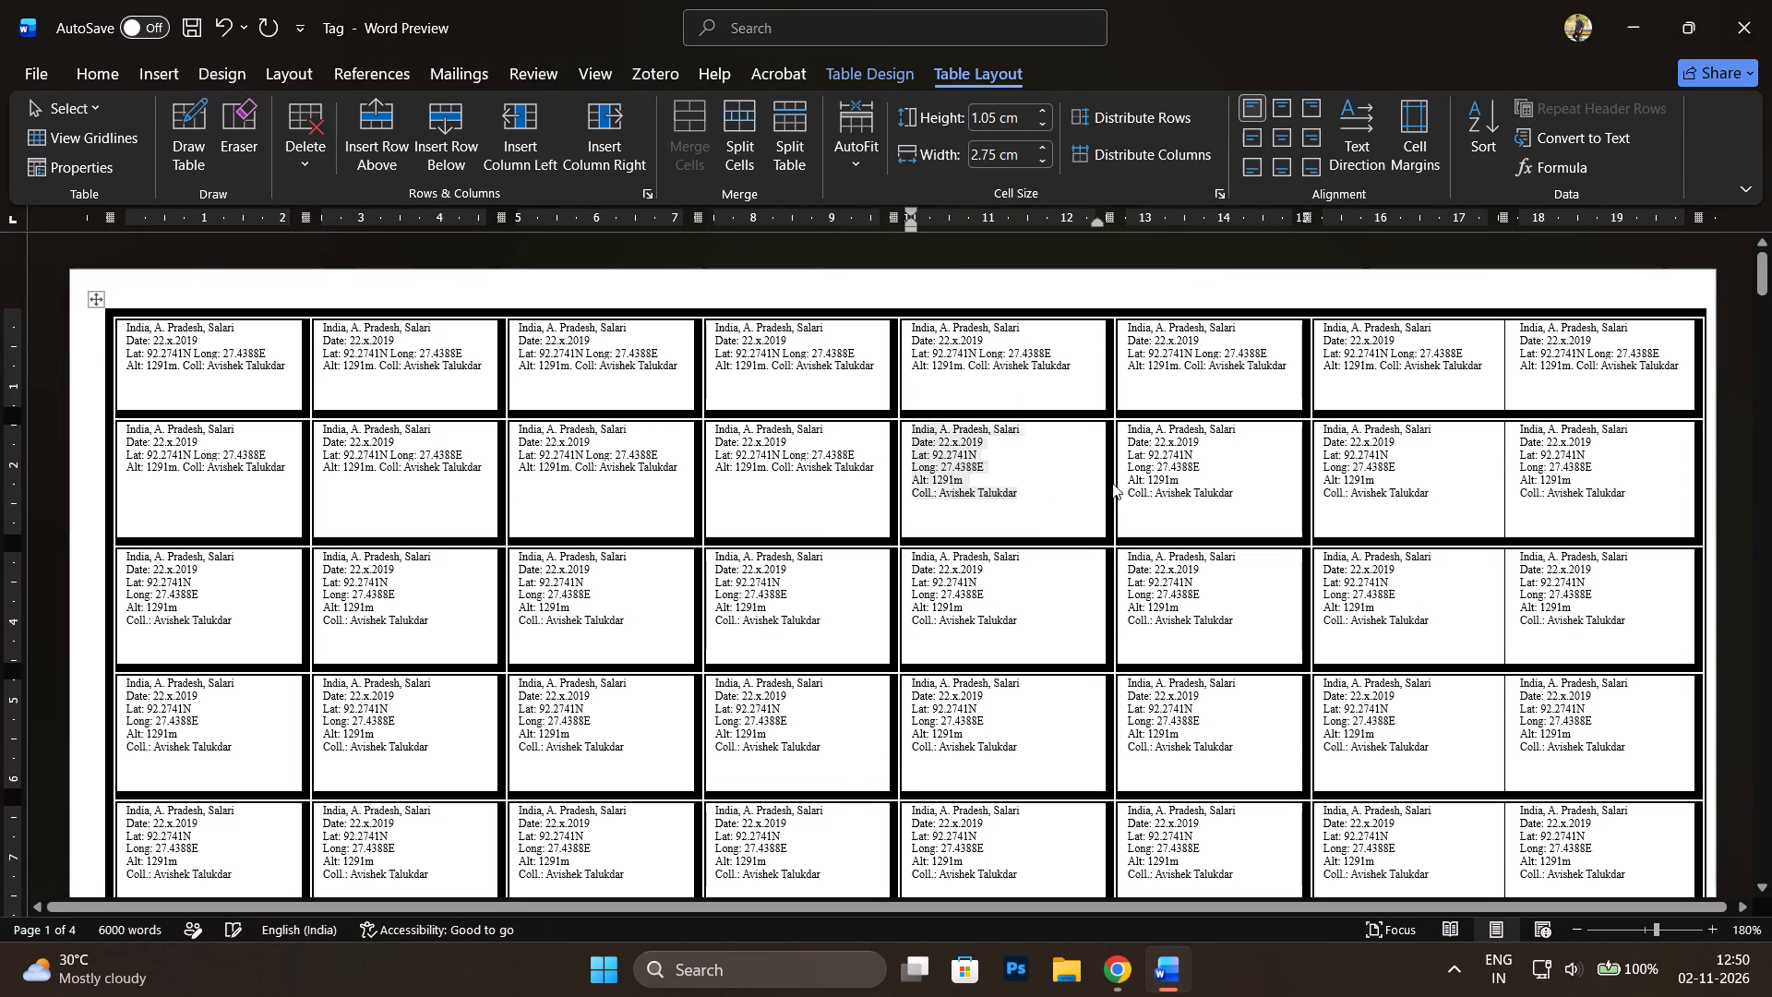
left_click_drag(1250, 506, 1128, 442)
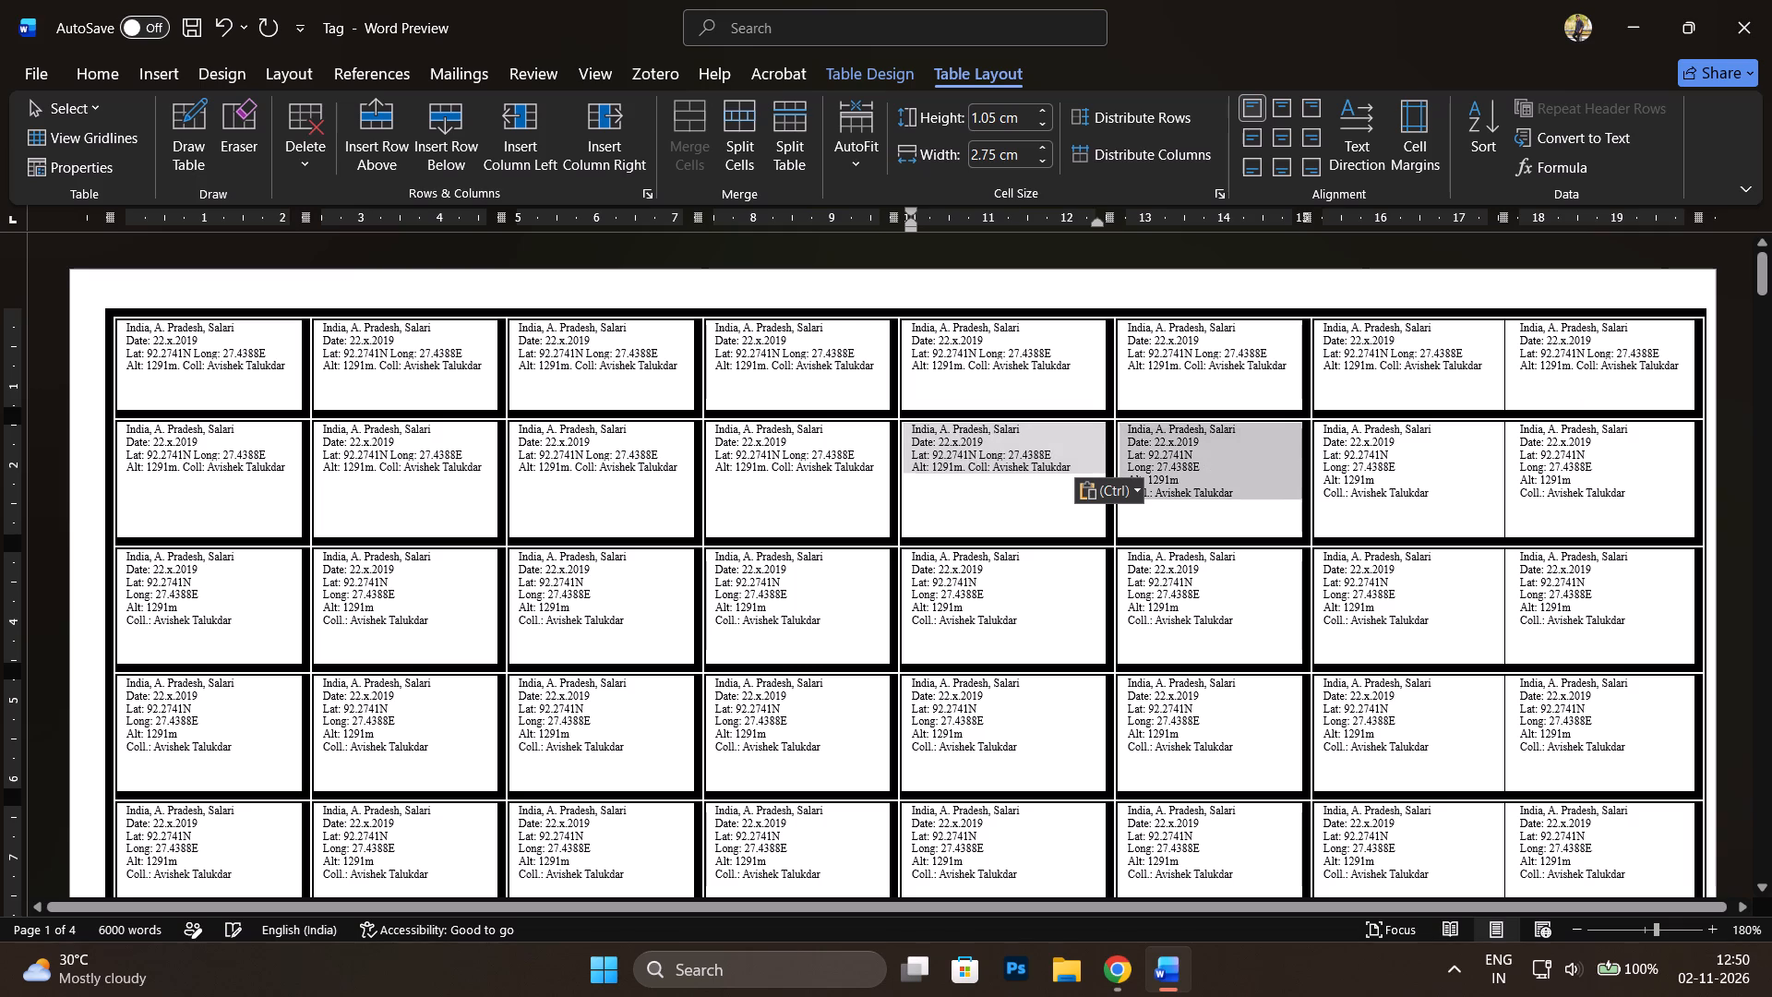
key("ctrl+v")
left_click_drag(1458, 508, 1332, 424)
key("ctrl+v")
left_click_drag(1655, 509, 1507, 430)
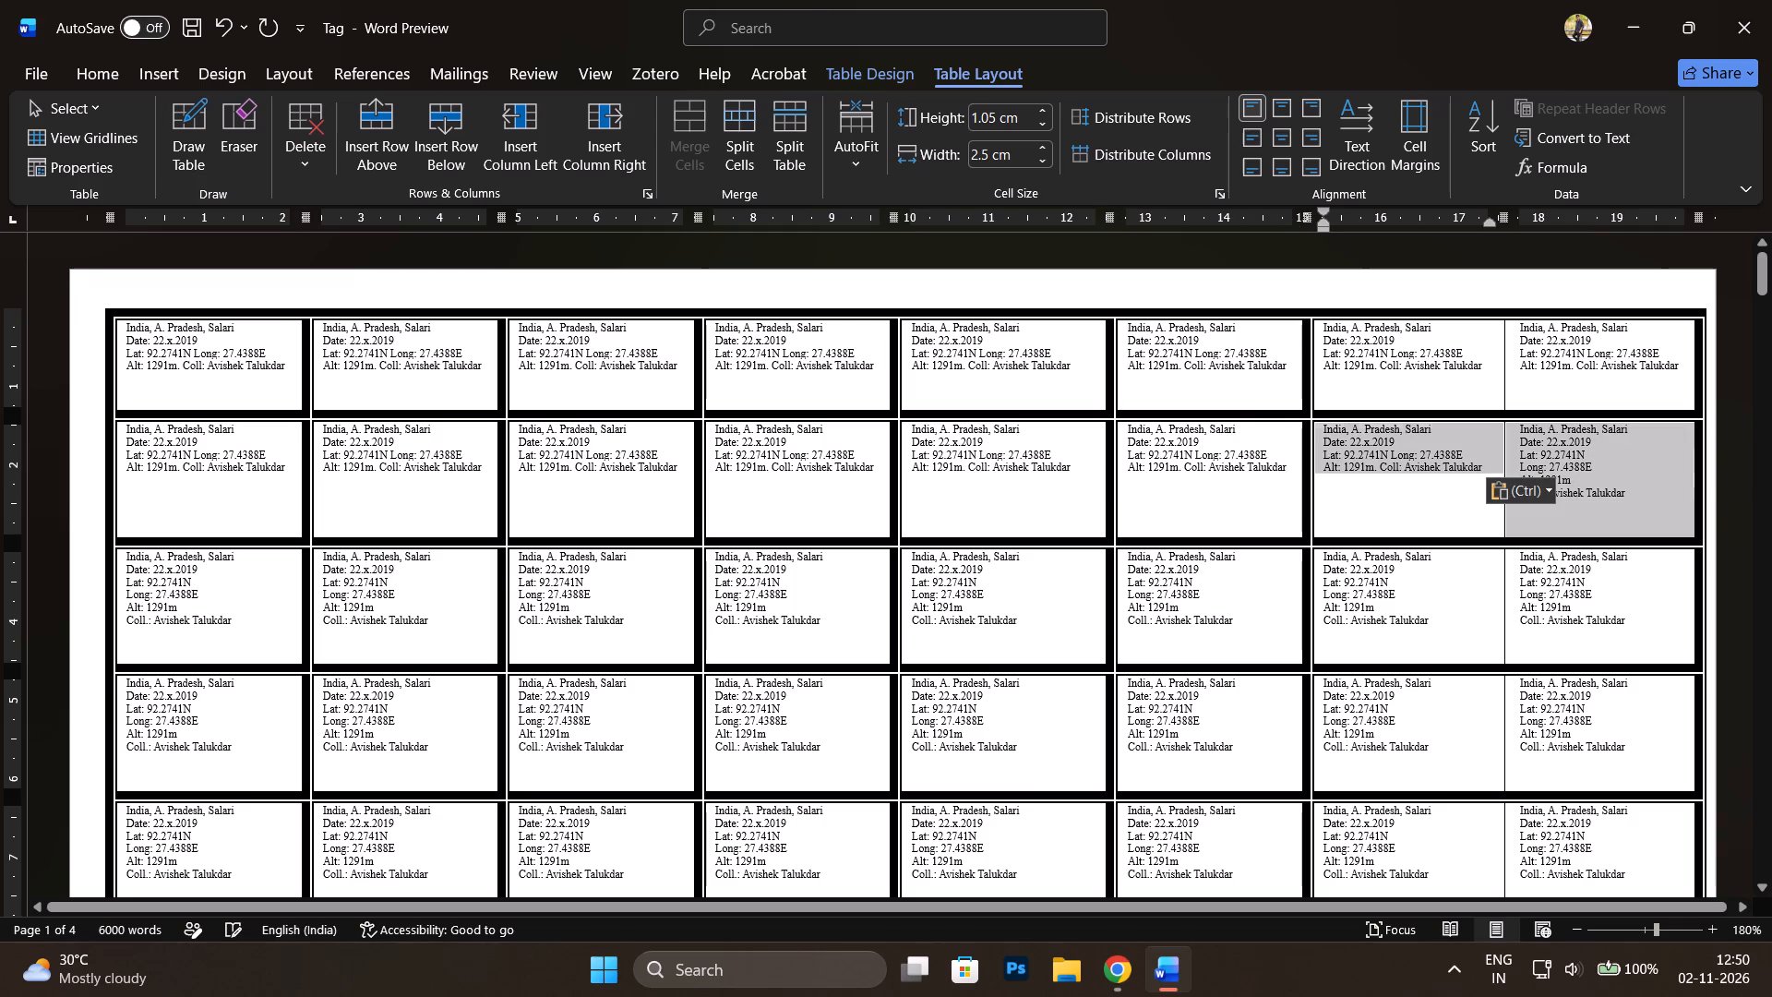
left_click_drag(1507, 430, 1523, 435)
key("ctrl+v")
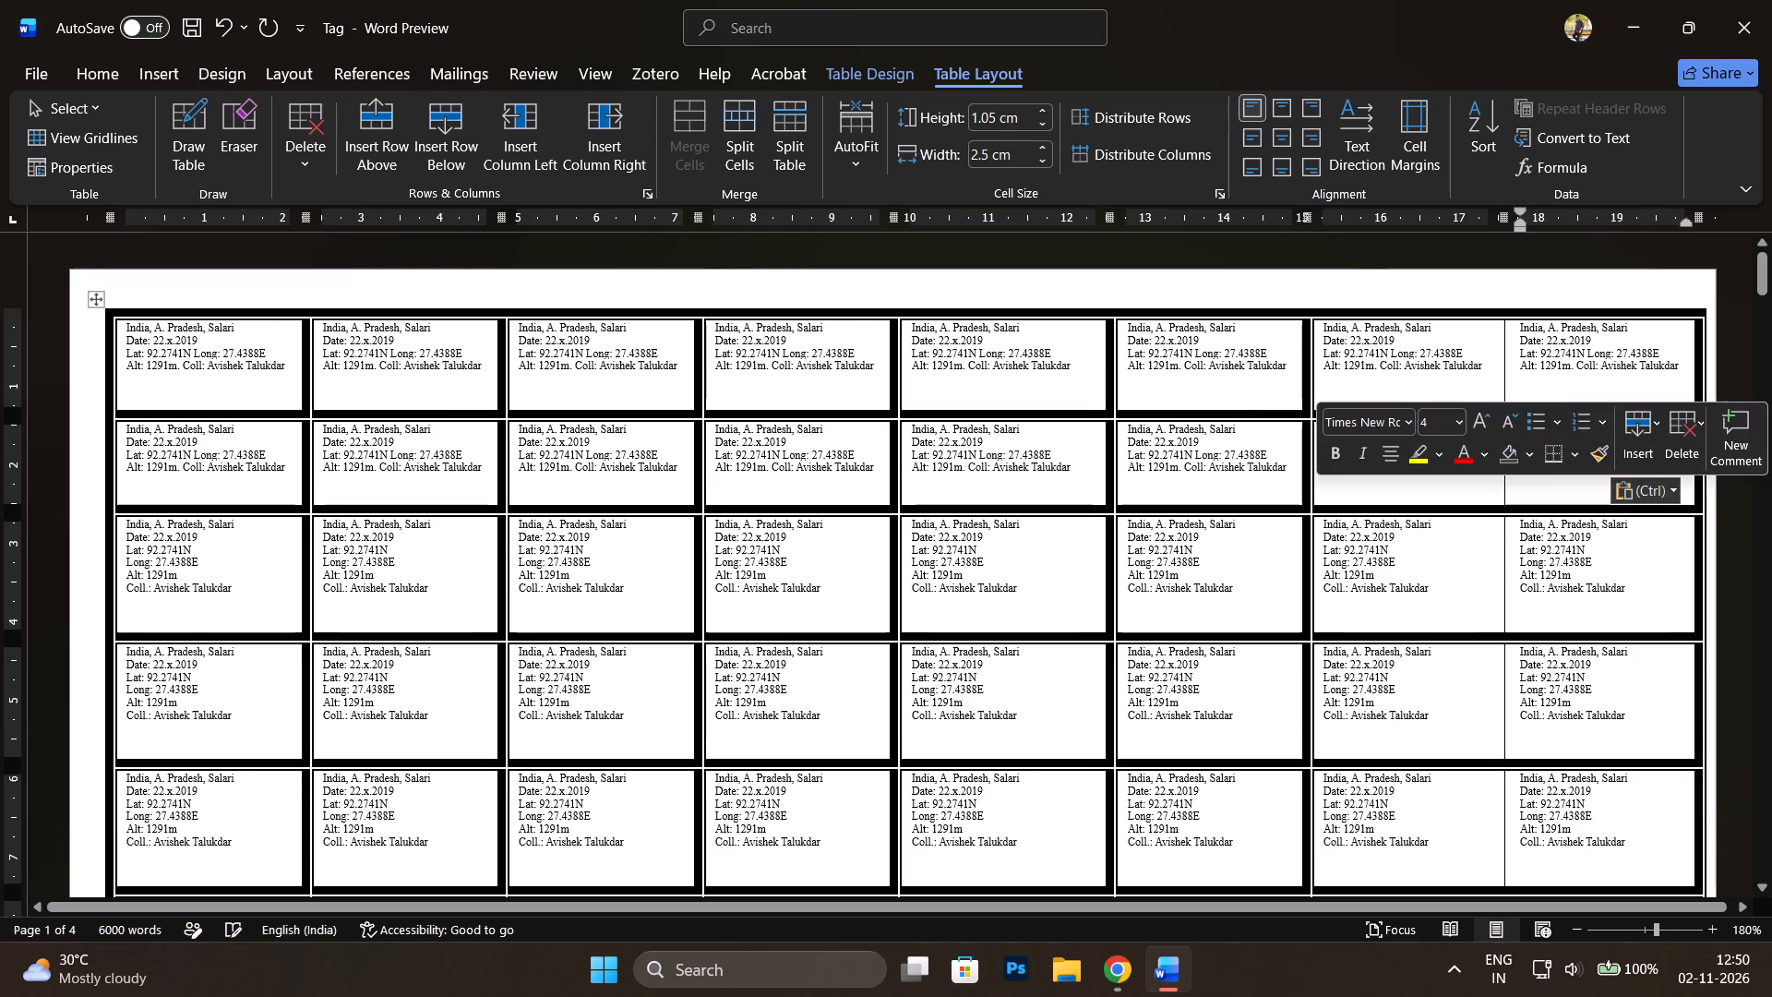
left_click(1349, 570)
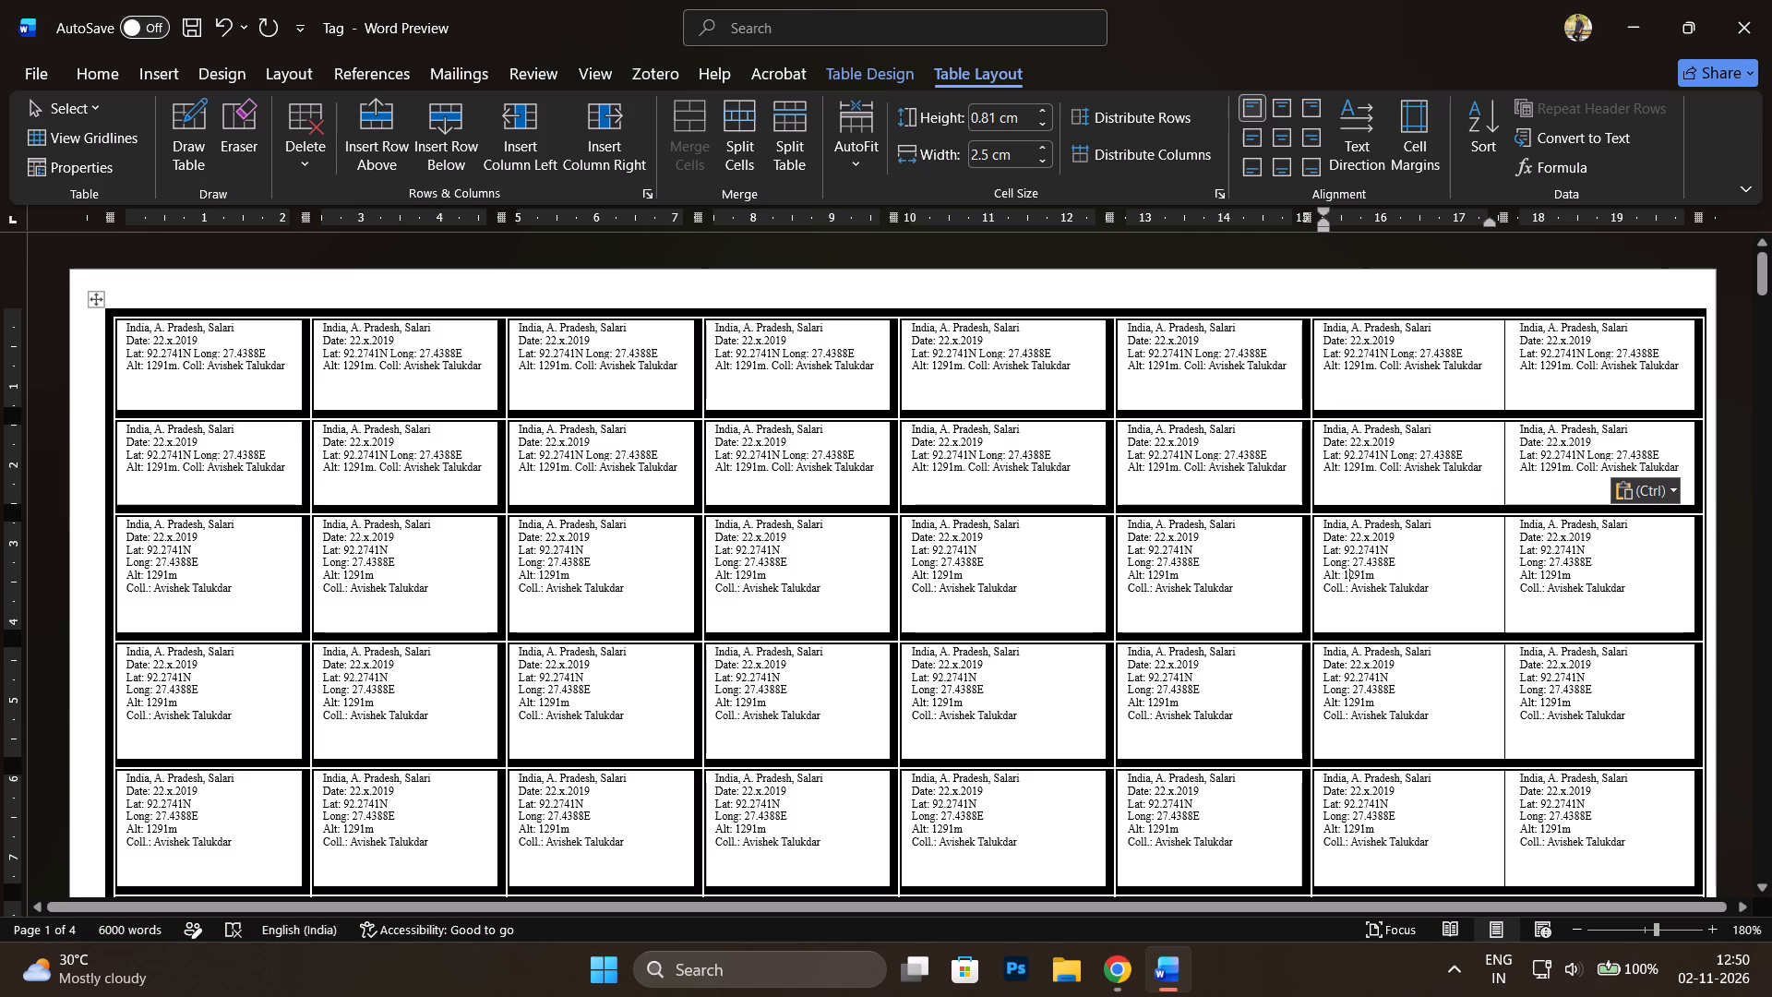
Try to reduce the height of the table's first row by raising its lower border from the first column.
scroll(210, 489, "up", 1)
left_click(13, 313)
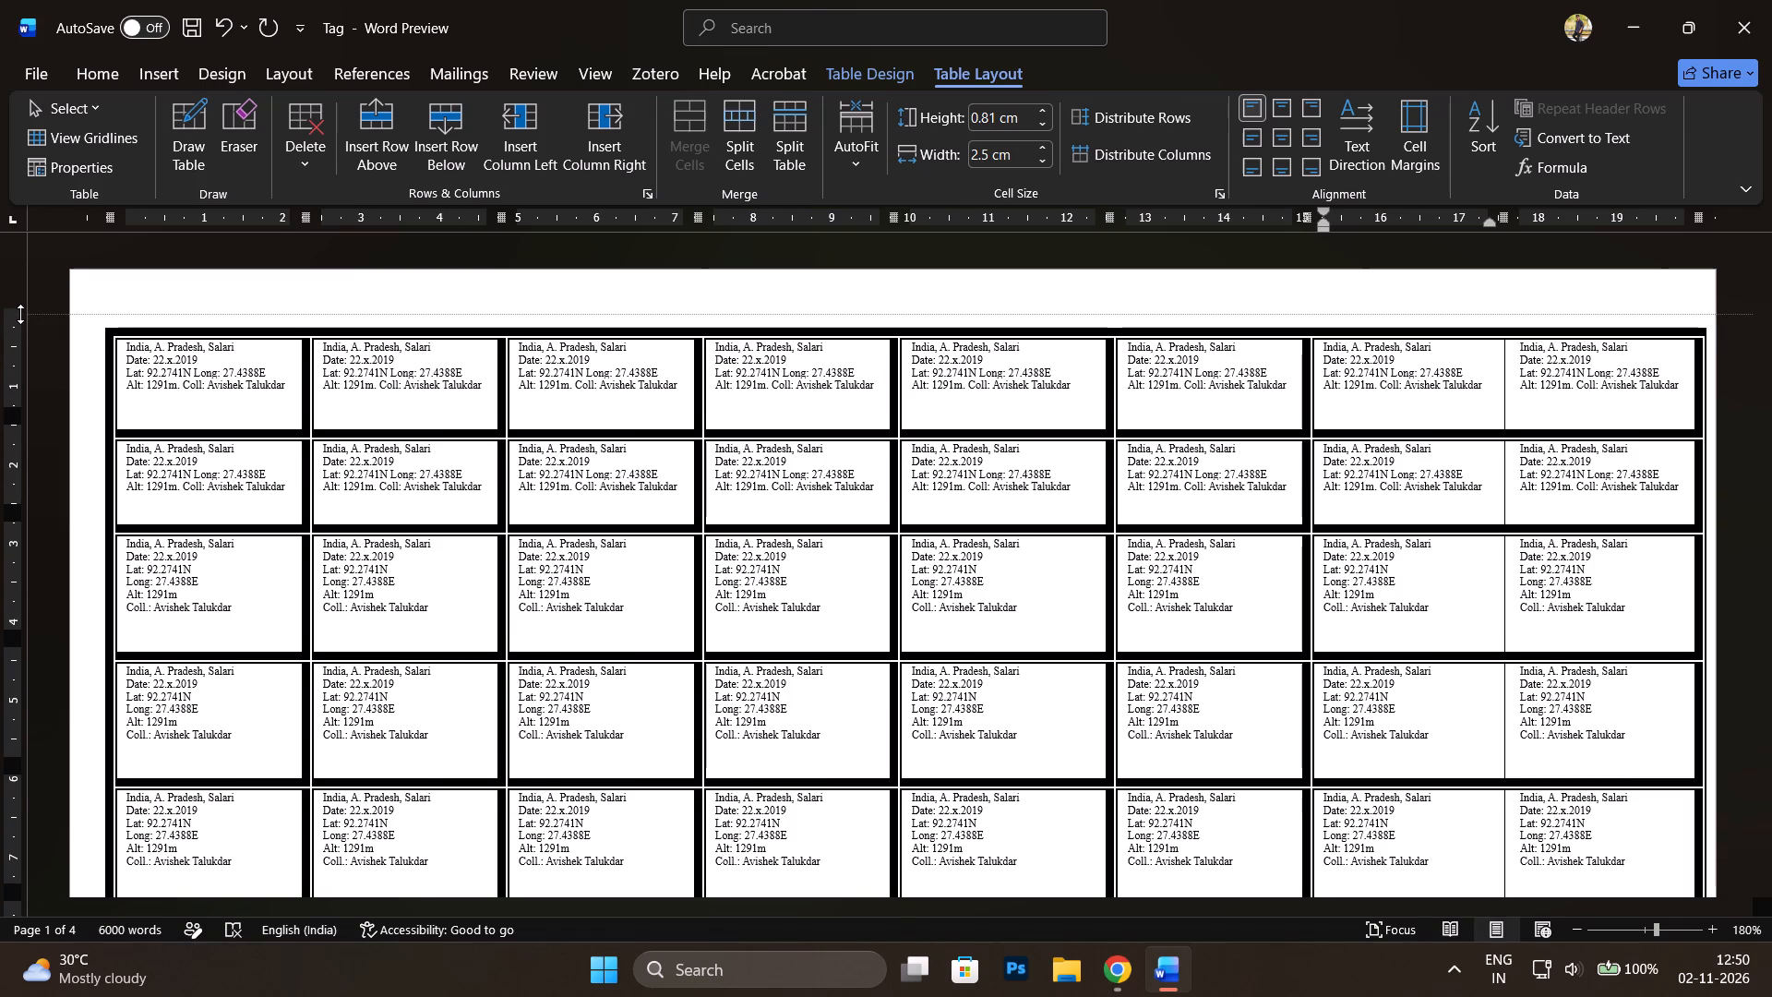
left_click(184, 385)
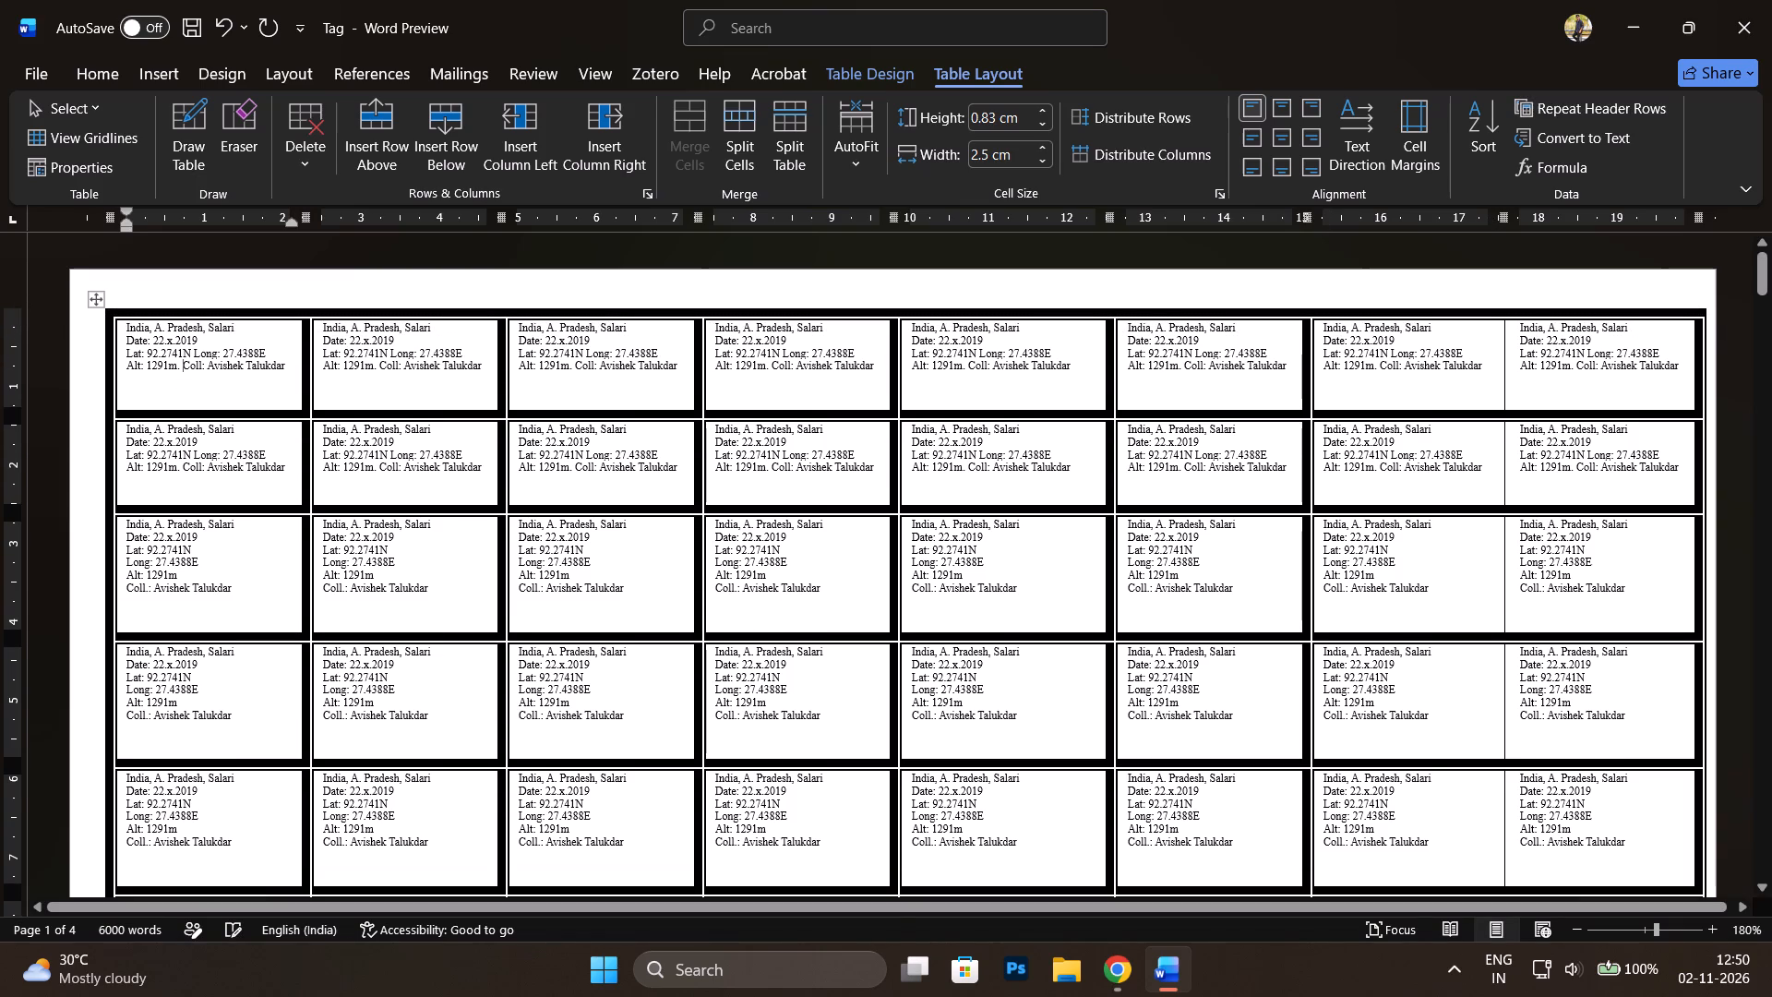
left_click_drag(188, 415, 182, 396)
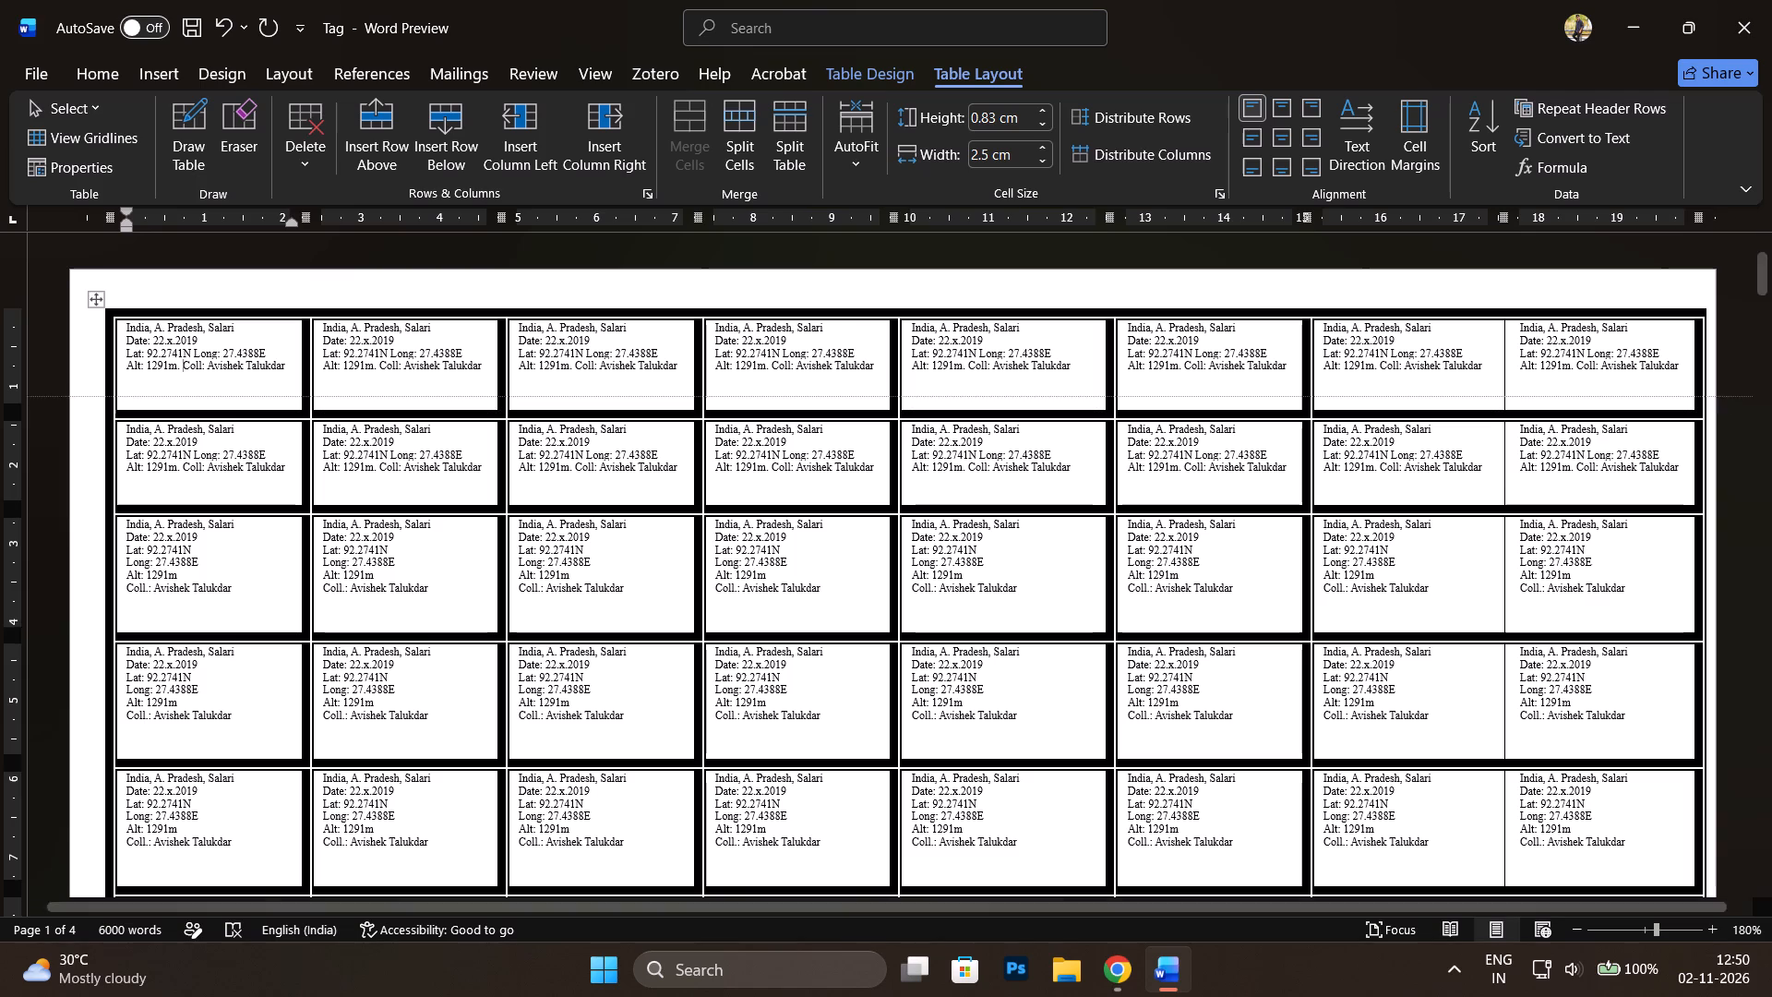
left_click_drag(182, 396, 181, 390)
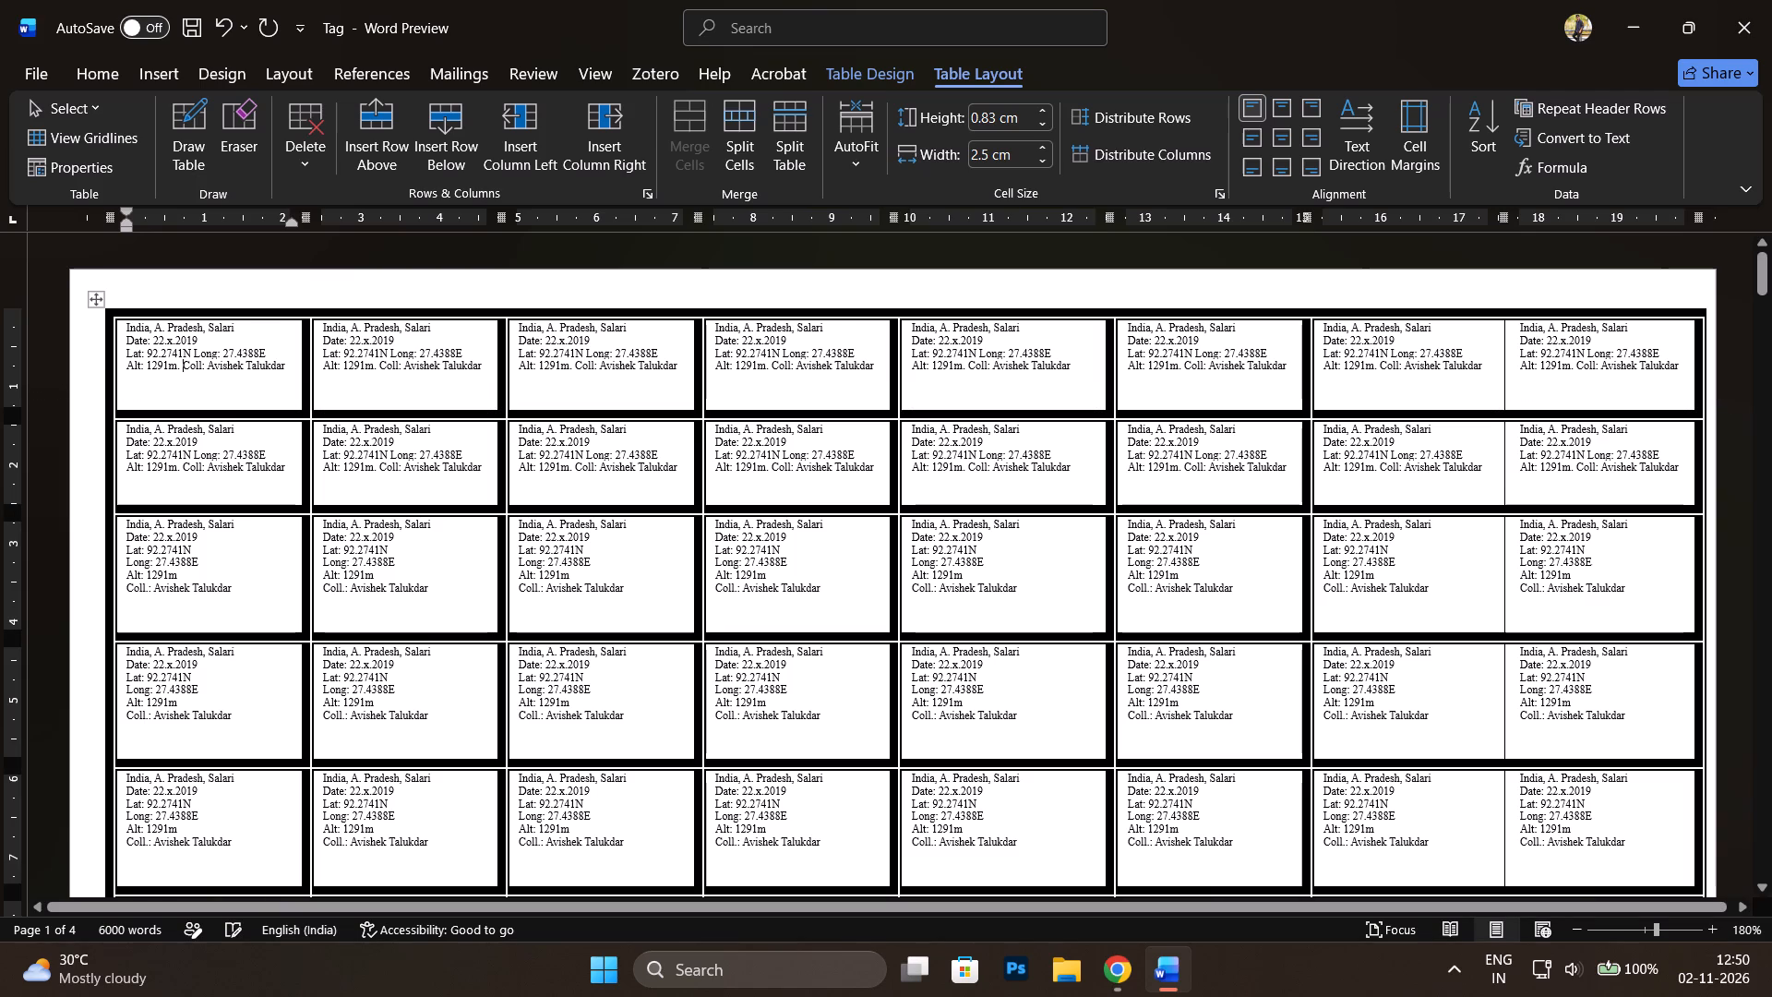
Remove the blank lines below the label text in the last cell of the table's first row.
left_click(1571, 399)
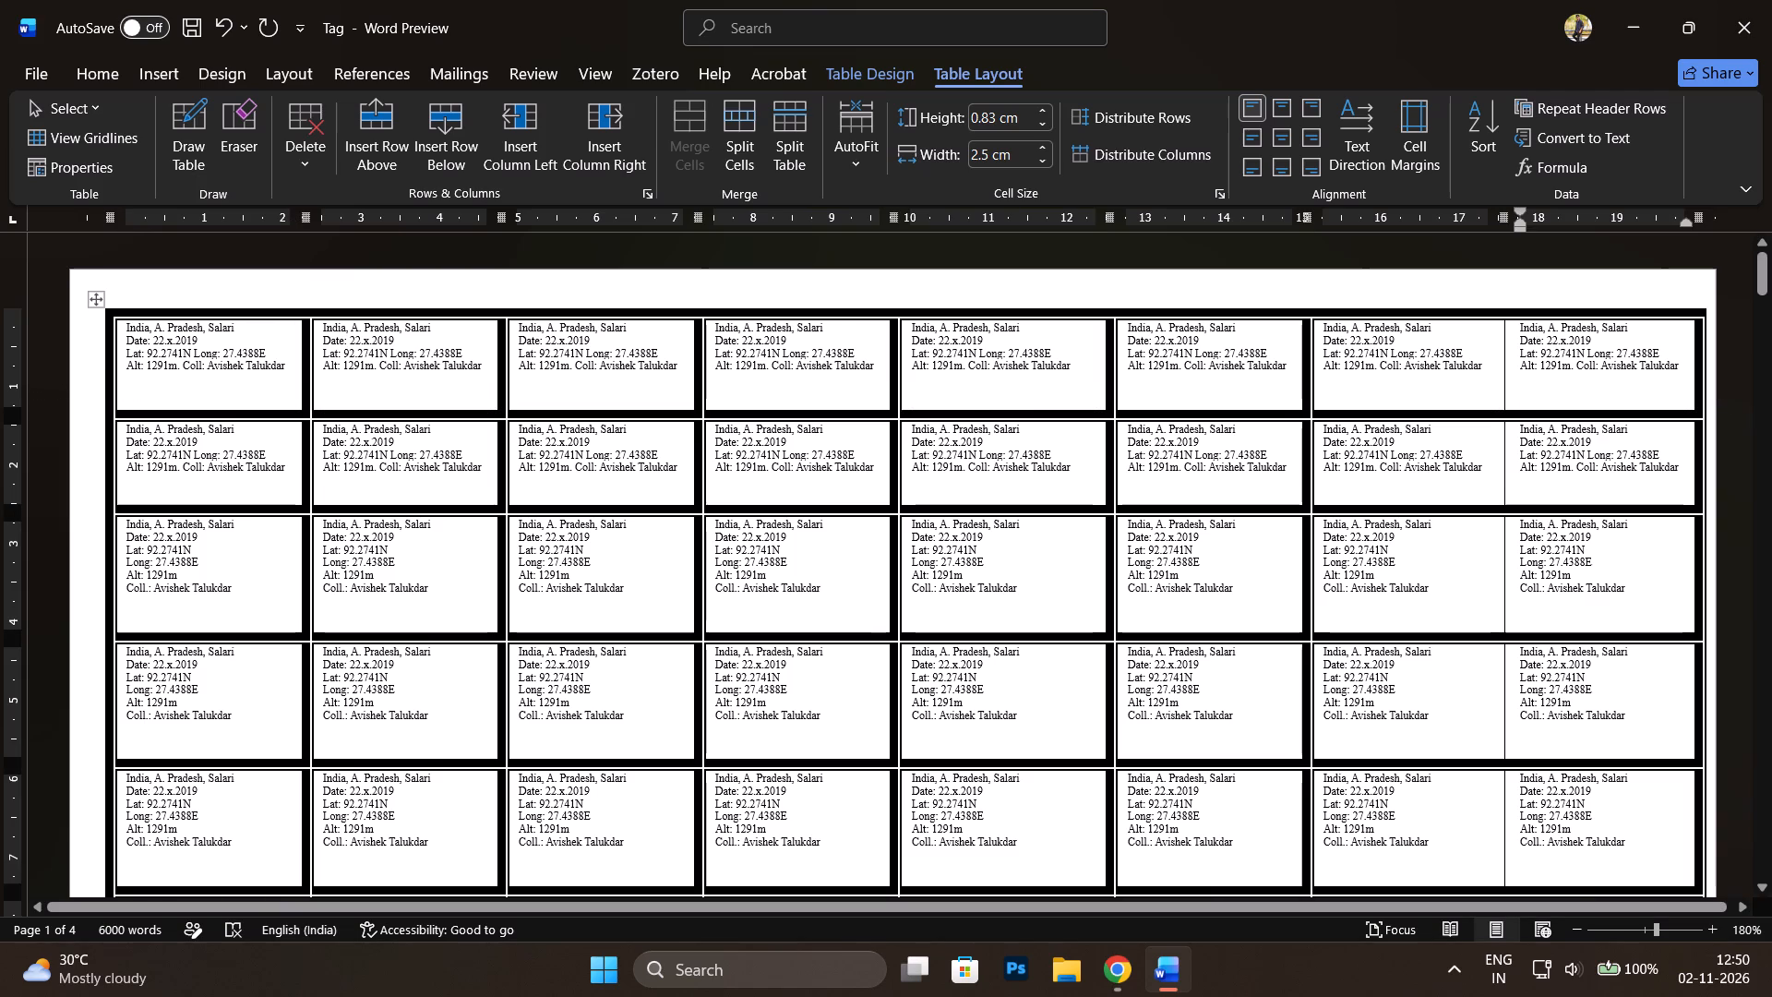
key("BackSpace")
key("BackSpace")
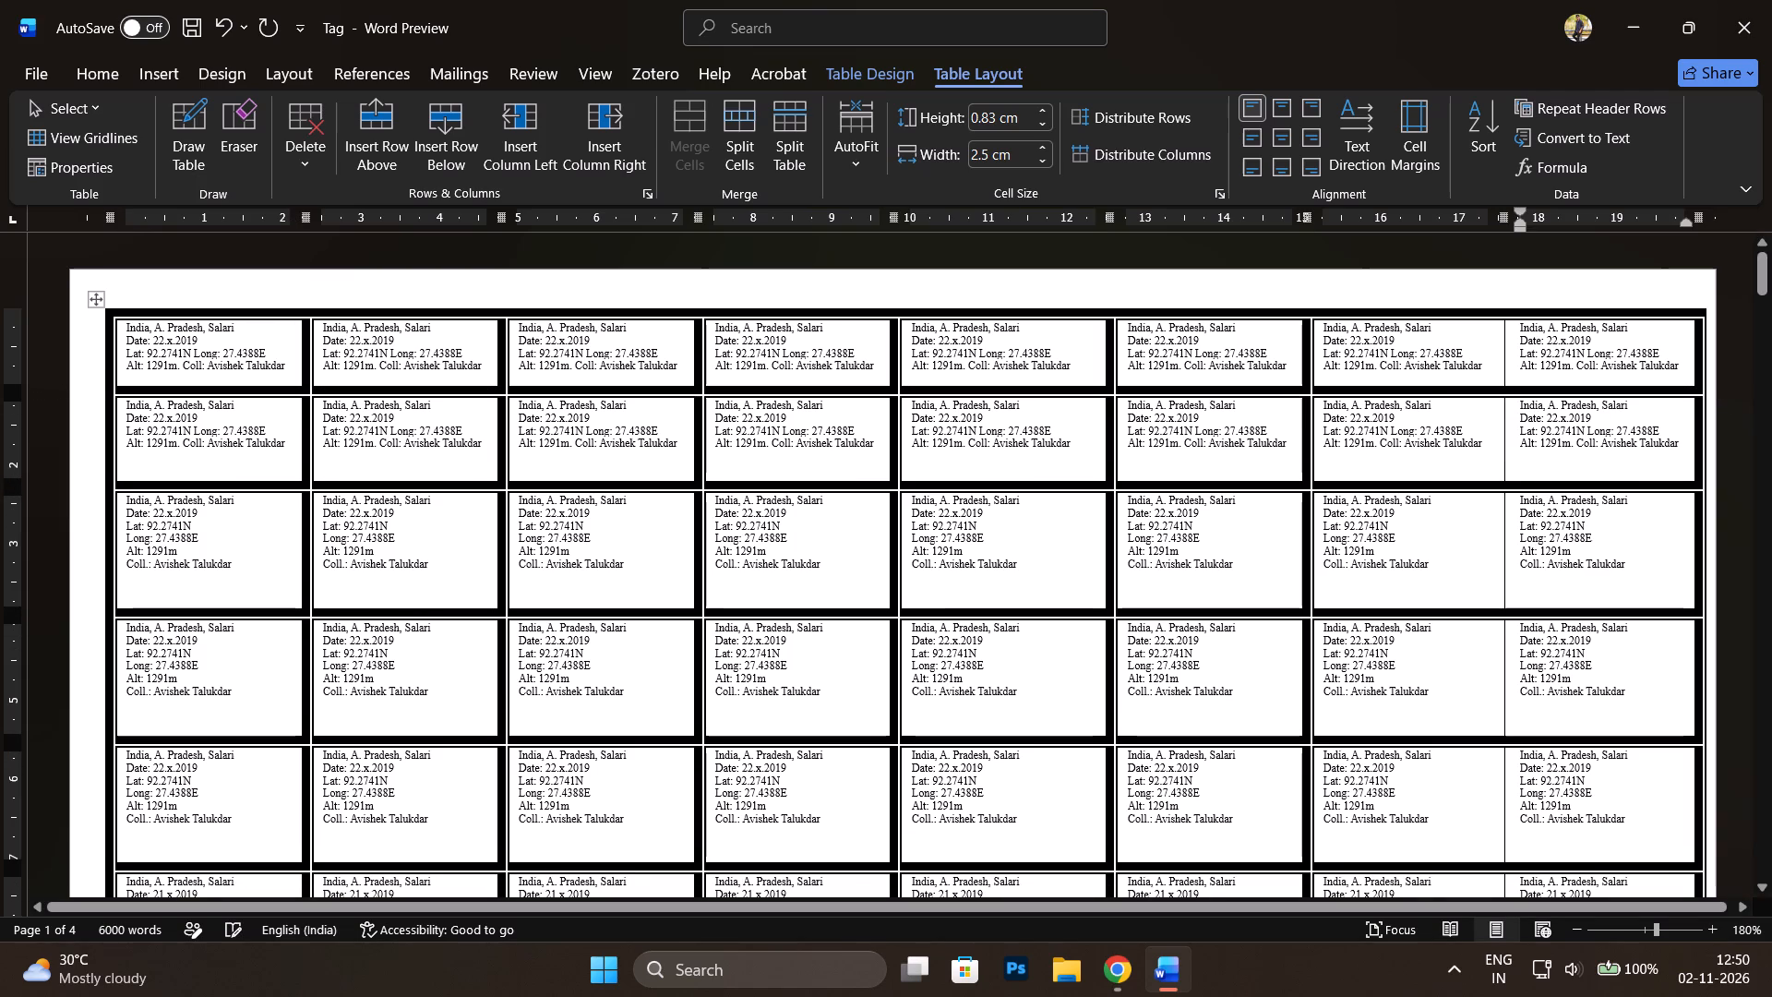
key("BackSpace")
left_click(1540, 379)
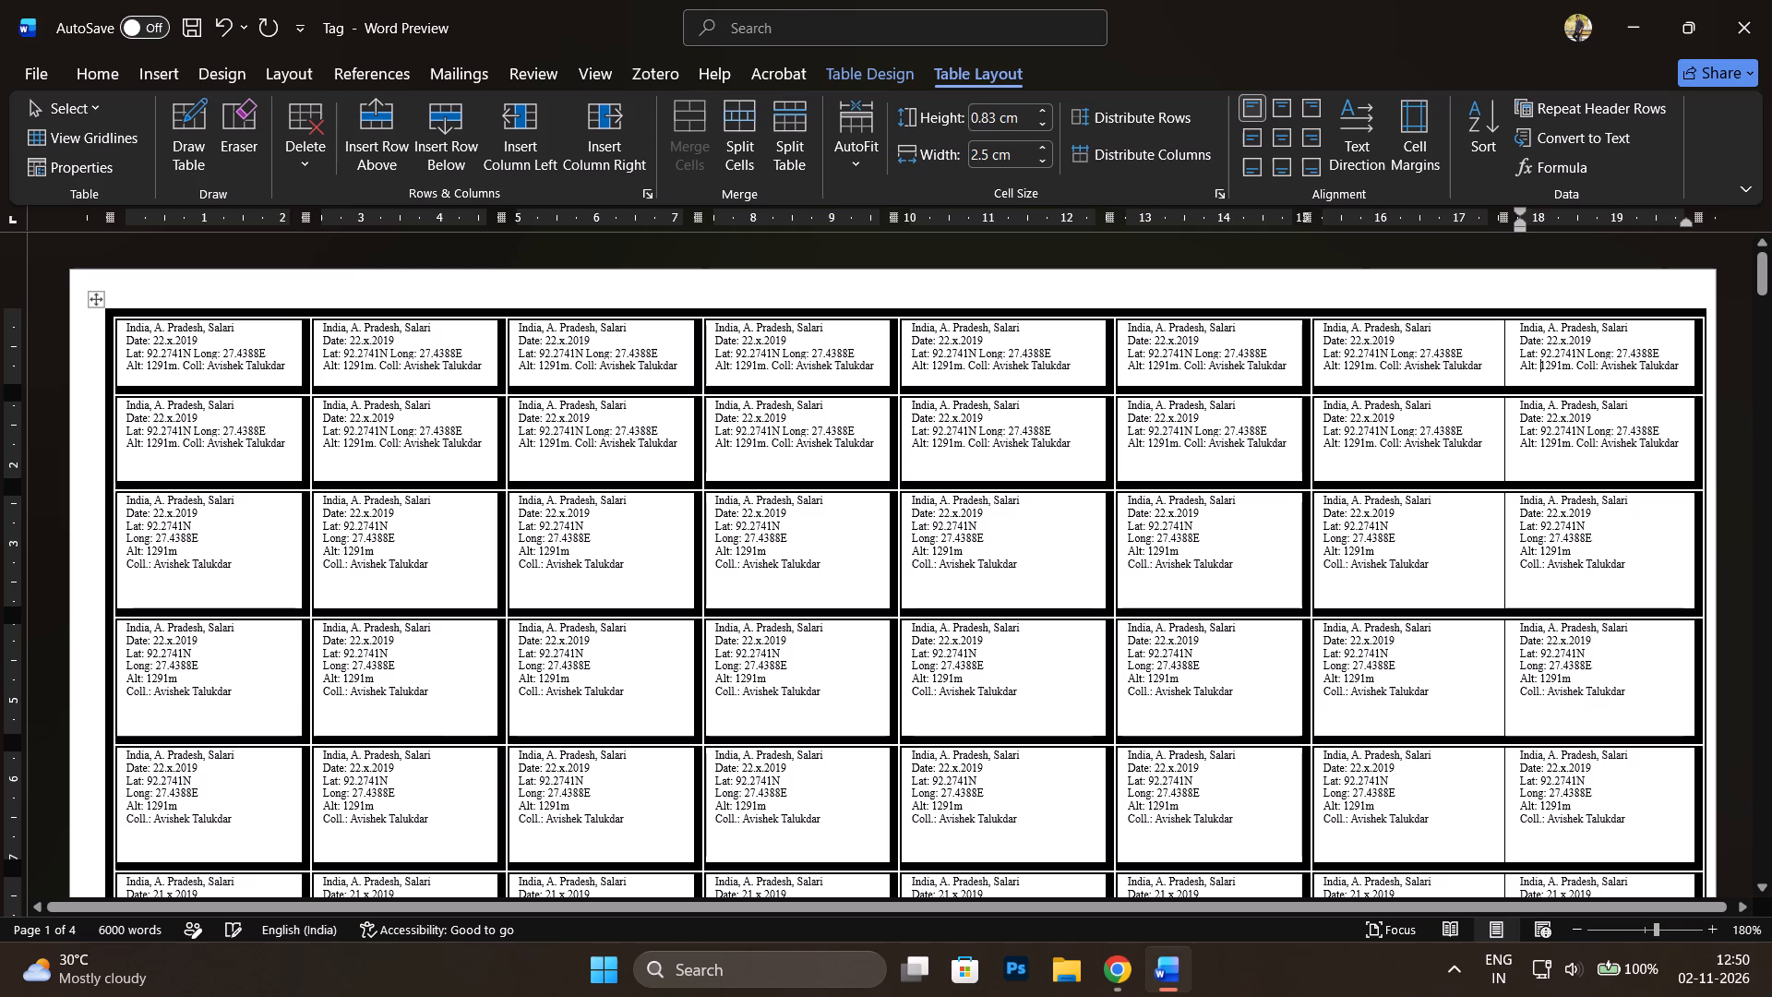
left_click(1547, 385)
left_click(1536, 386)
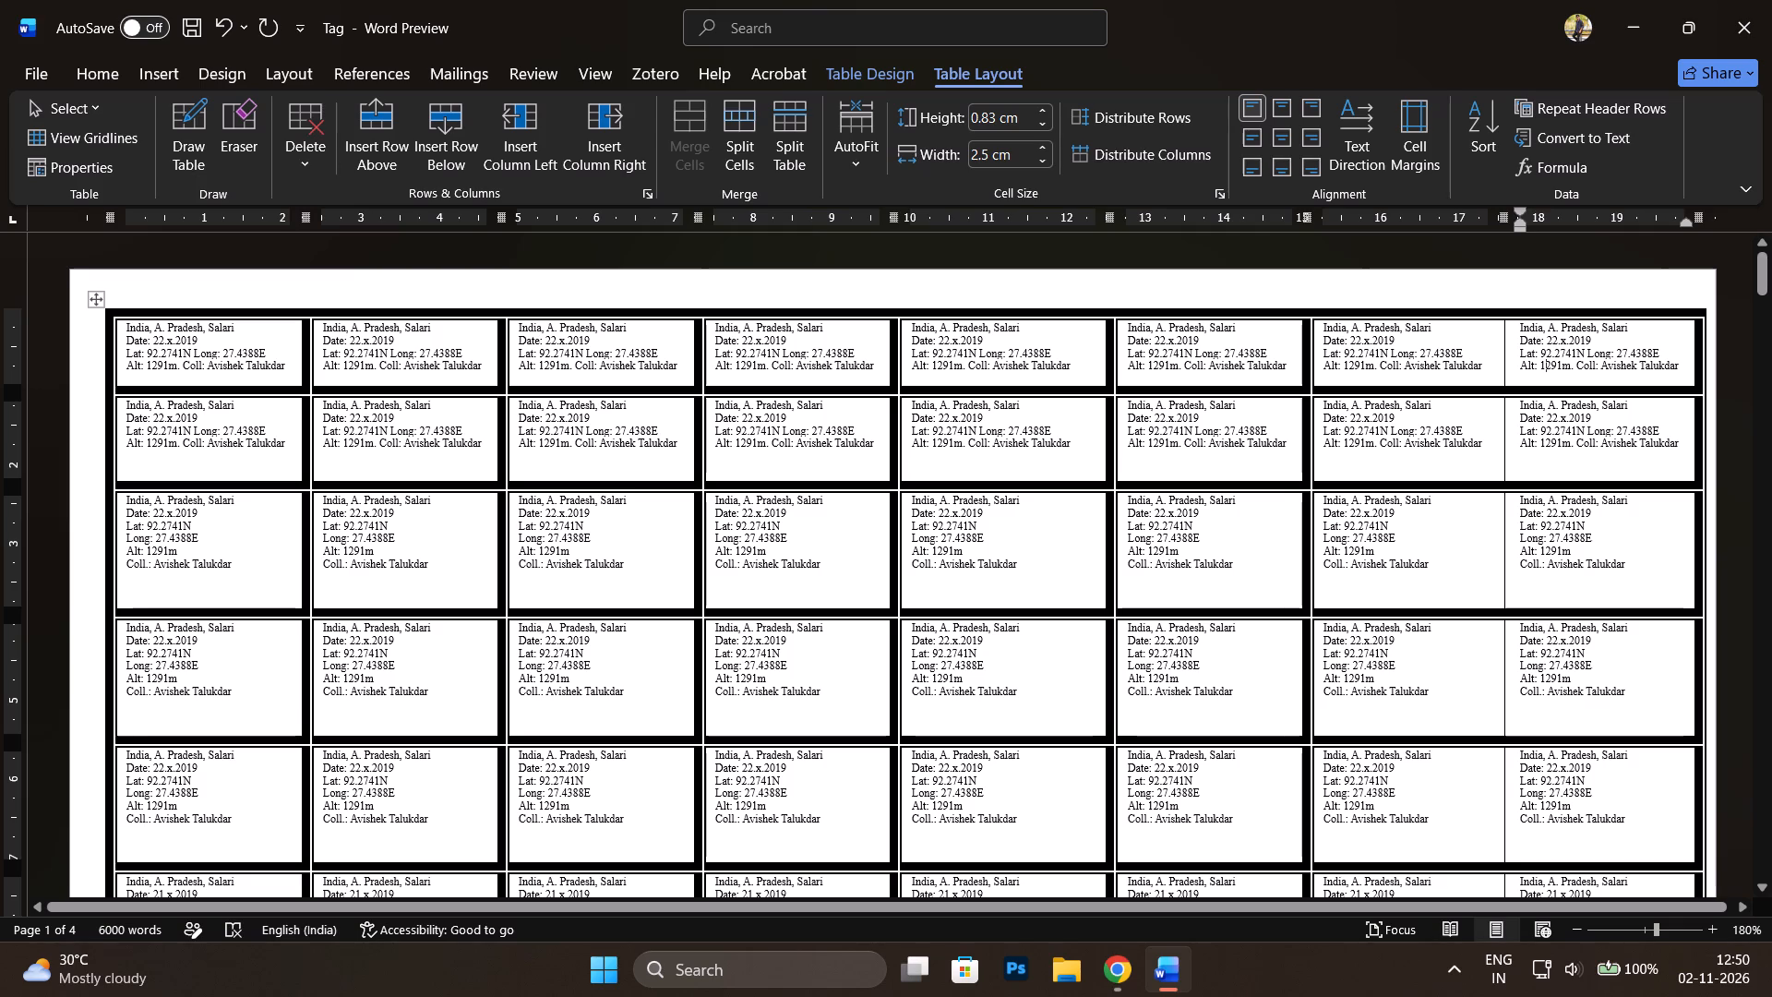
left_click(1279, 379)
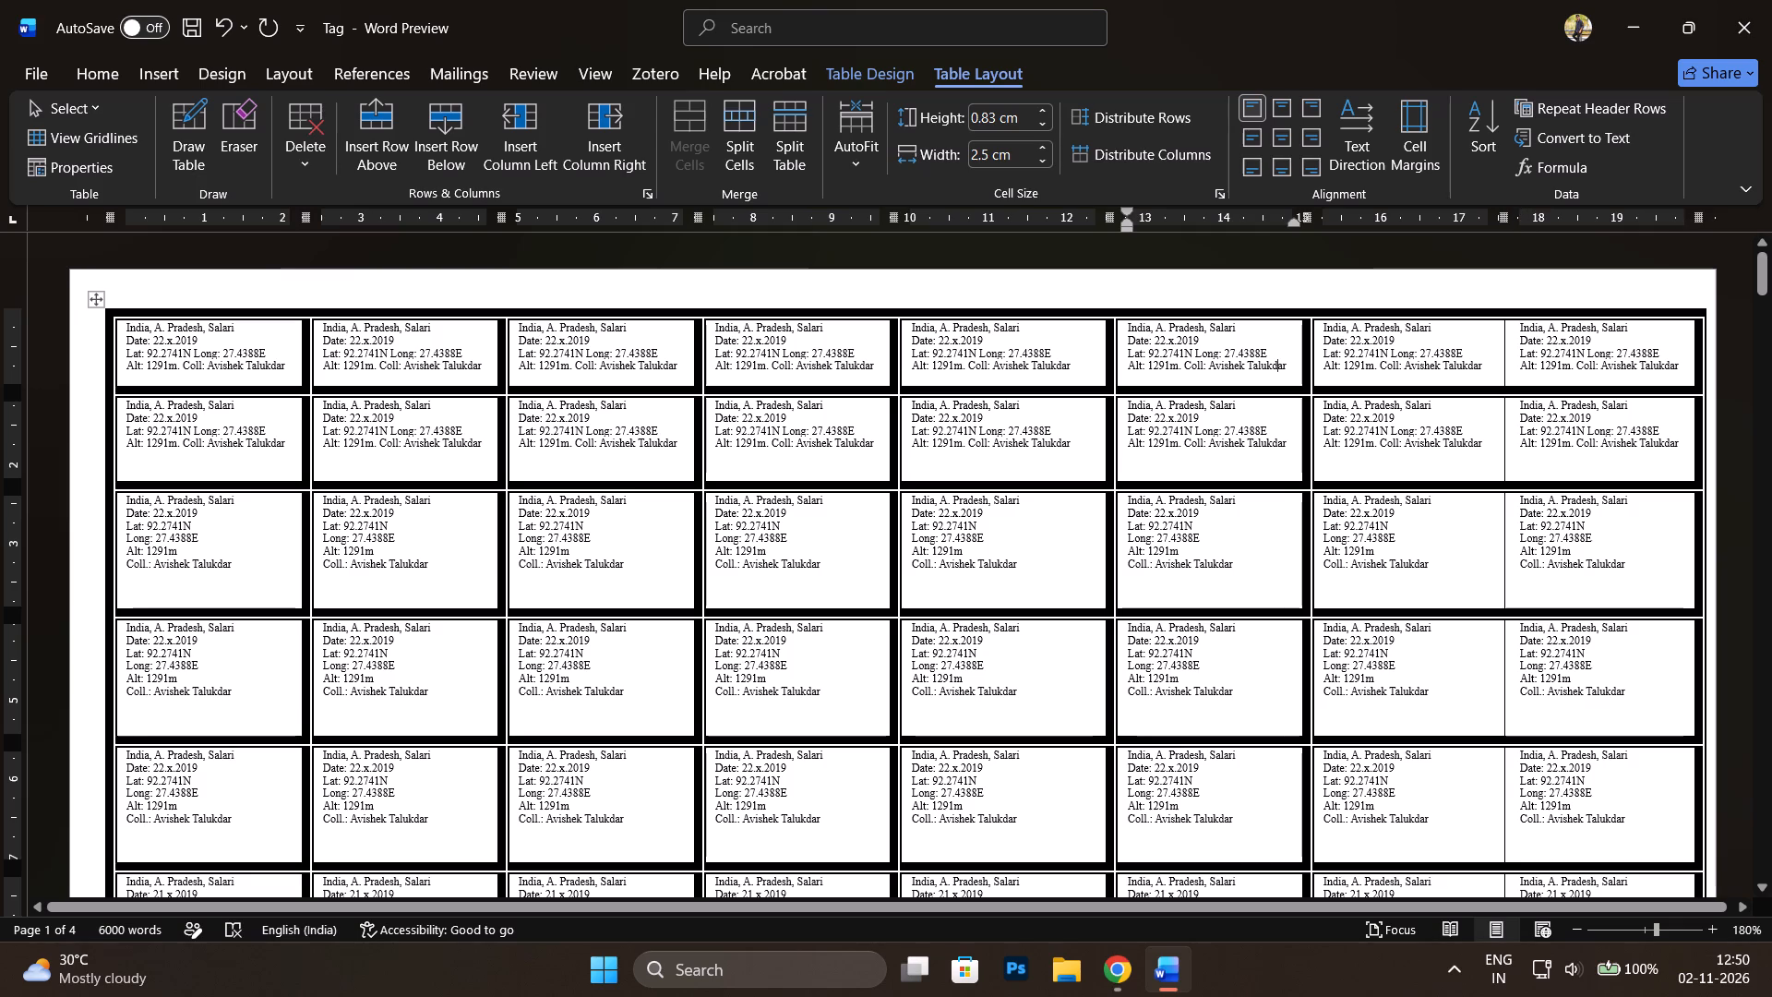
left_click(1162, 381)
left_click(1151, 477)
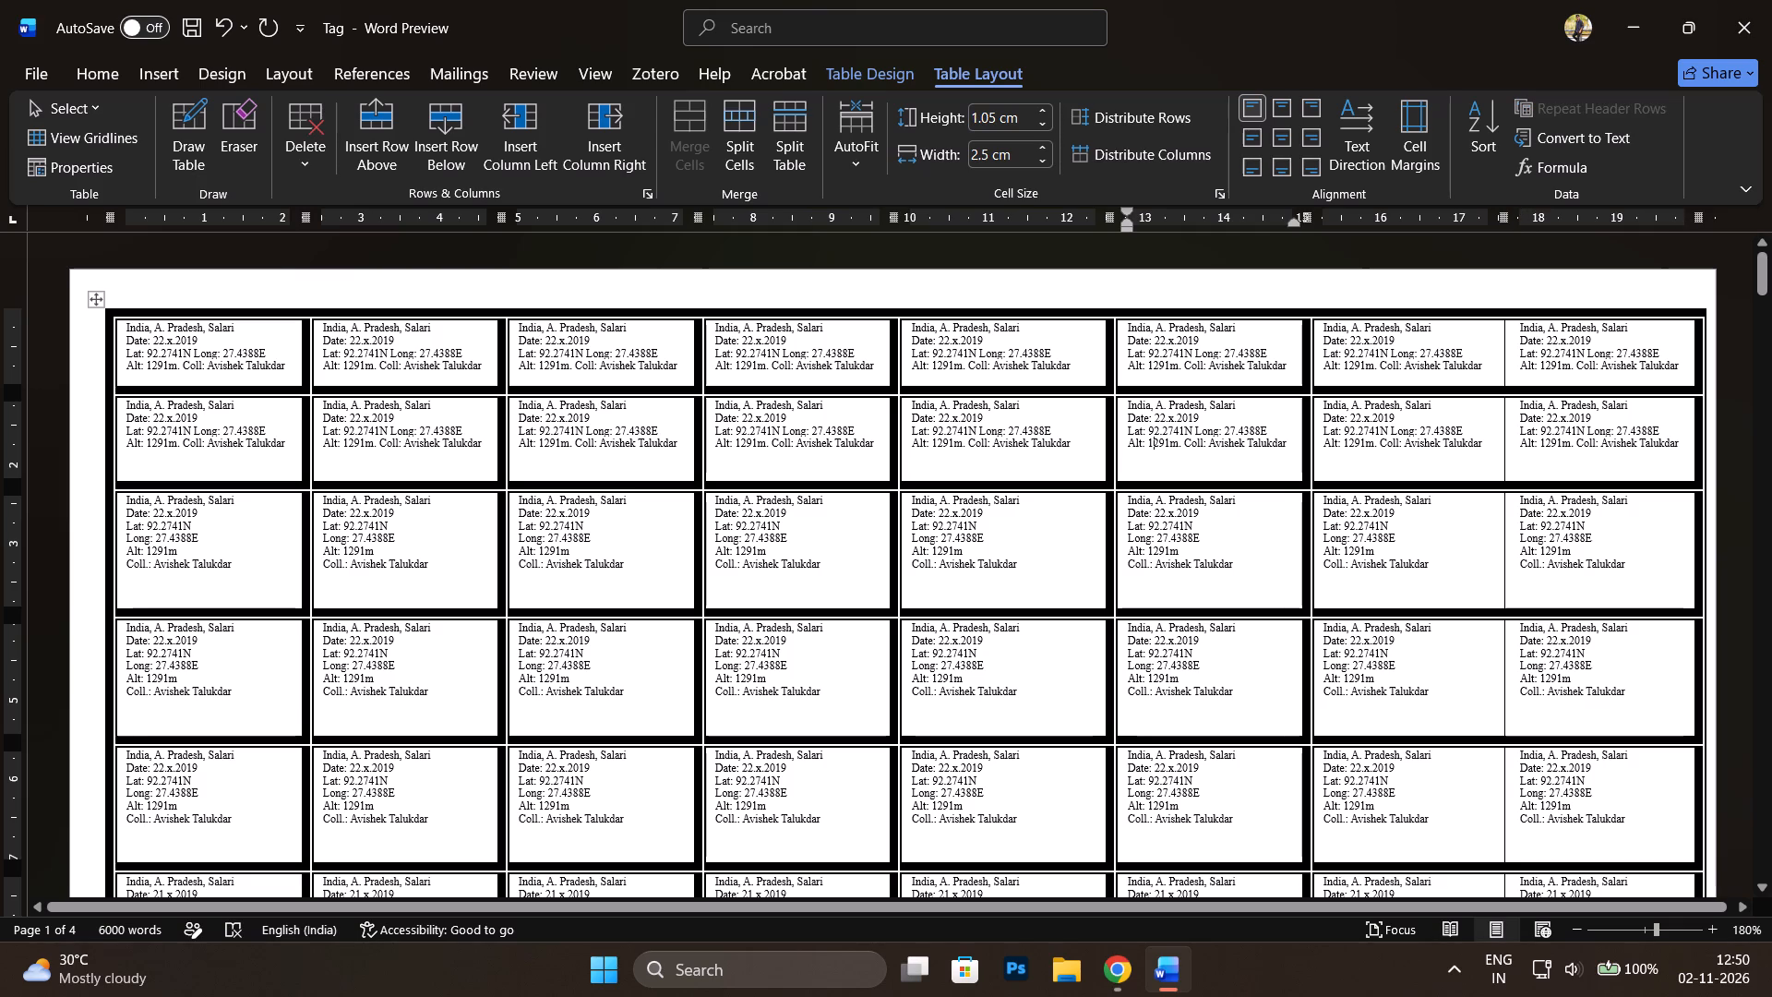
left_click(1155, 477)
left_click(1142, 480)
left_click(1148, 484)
Raise the lower borders of the second and first rows close to their four-line labels, making the second row about 0.6 cm high.
left_click_drag(792, 484, 792, 474)
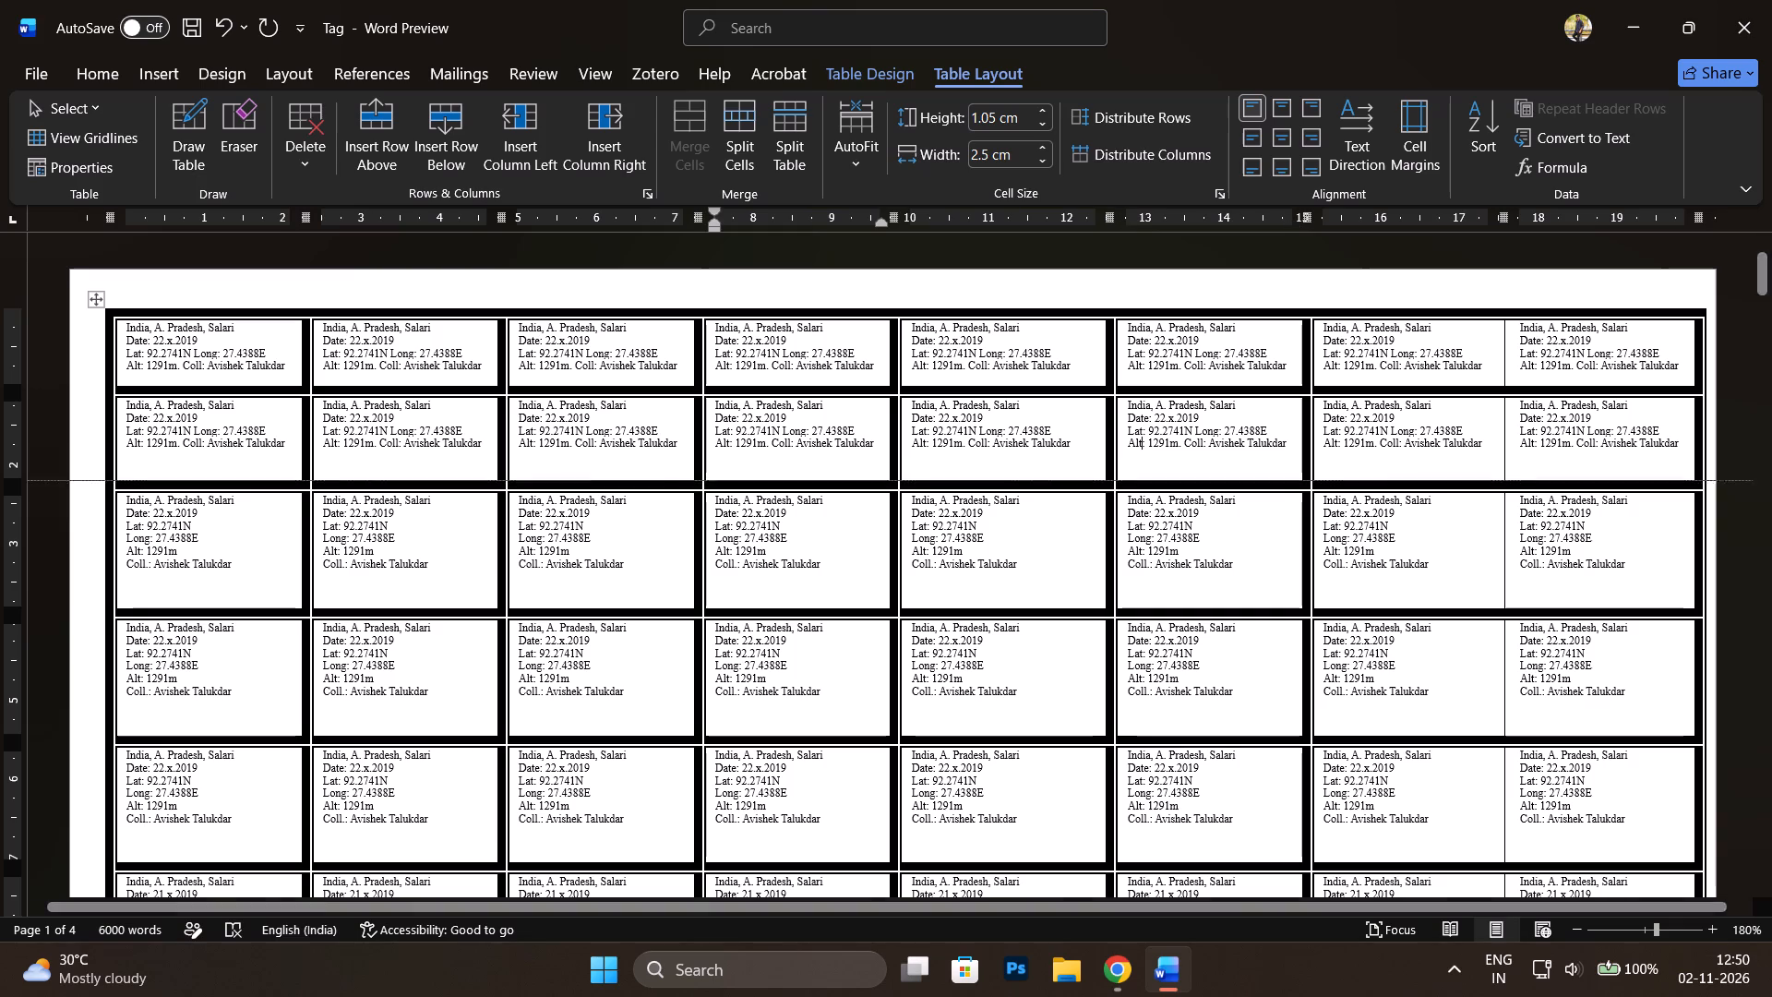
left_click_drag(792, 474, 795, 457)
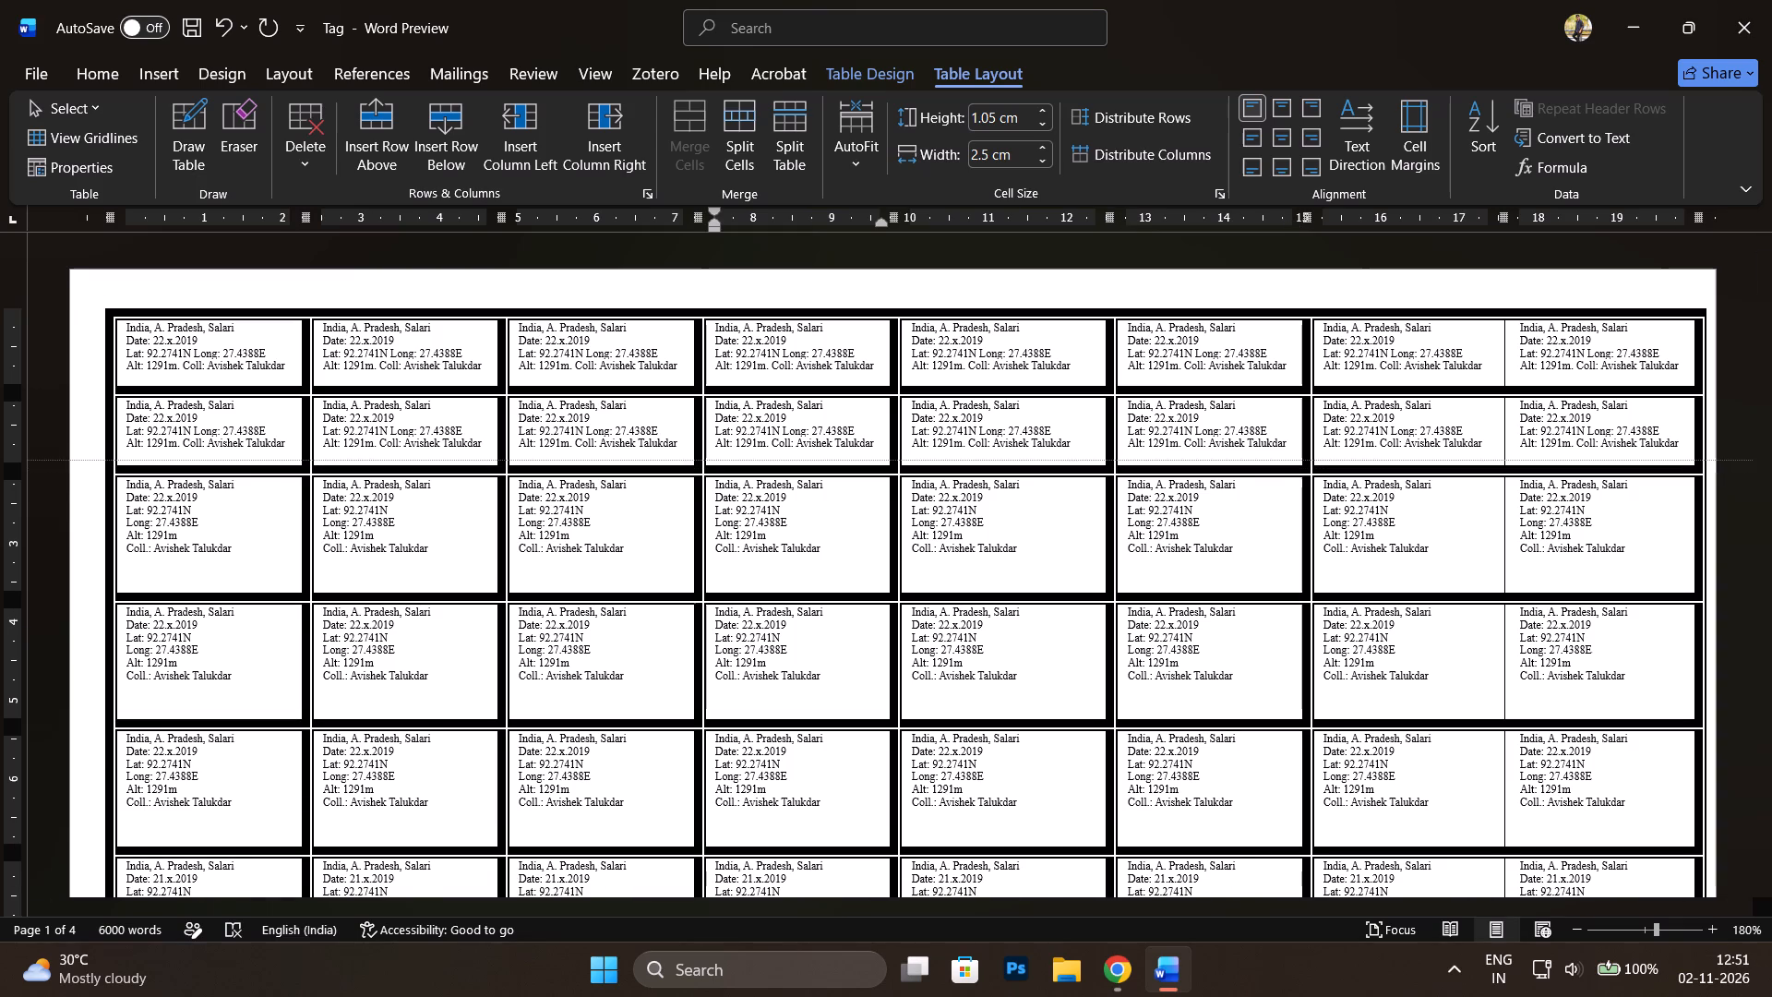
left_click_drag(795, 457, 796, 455)
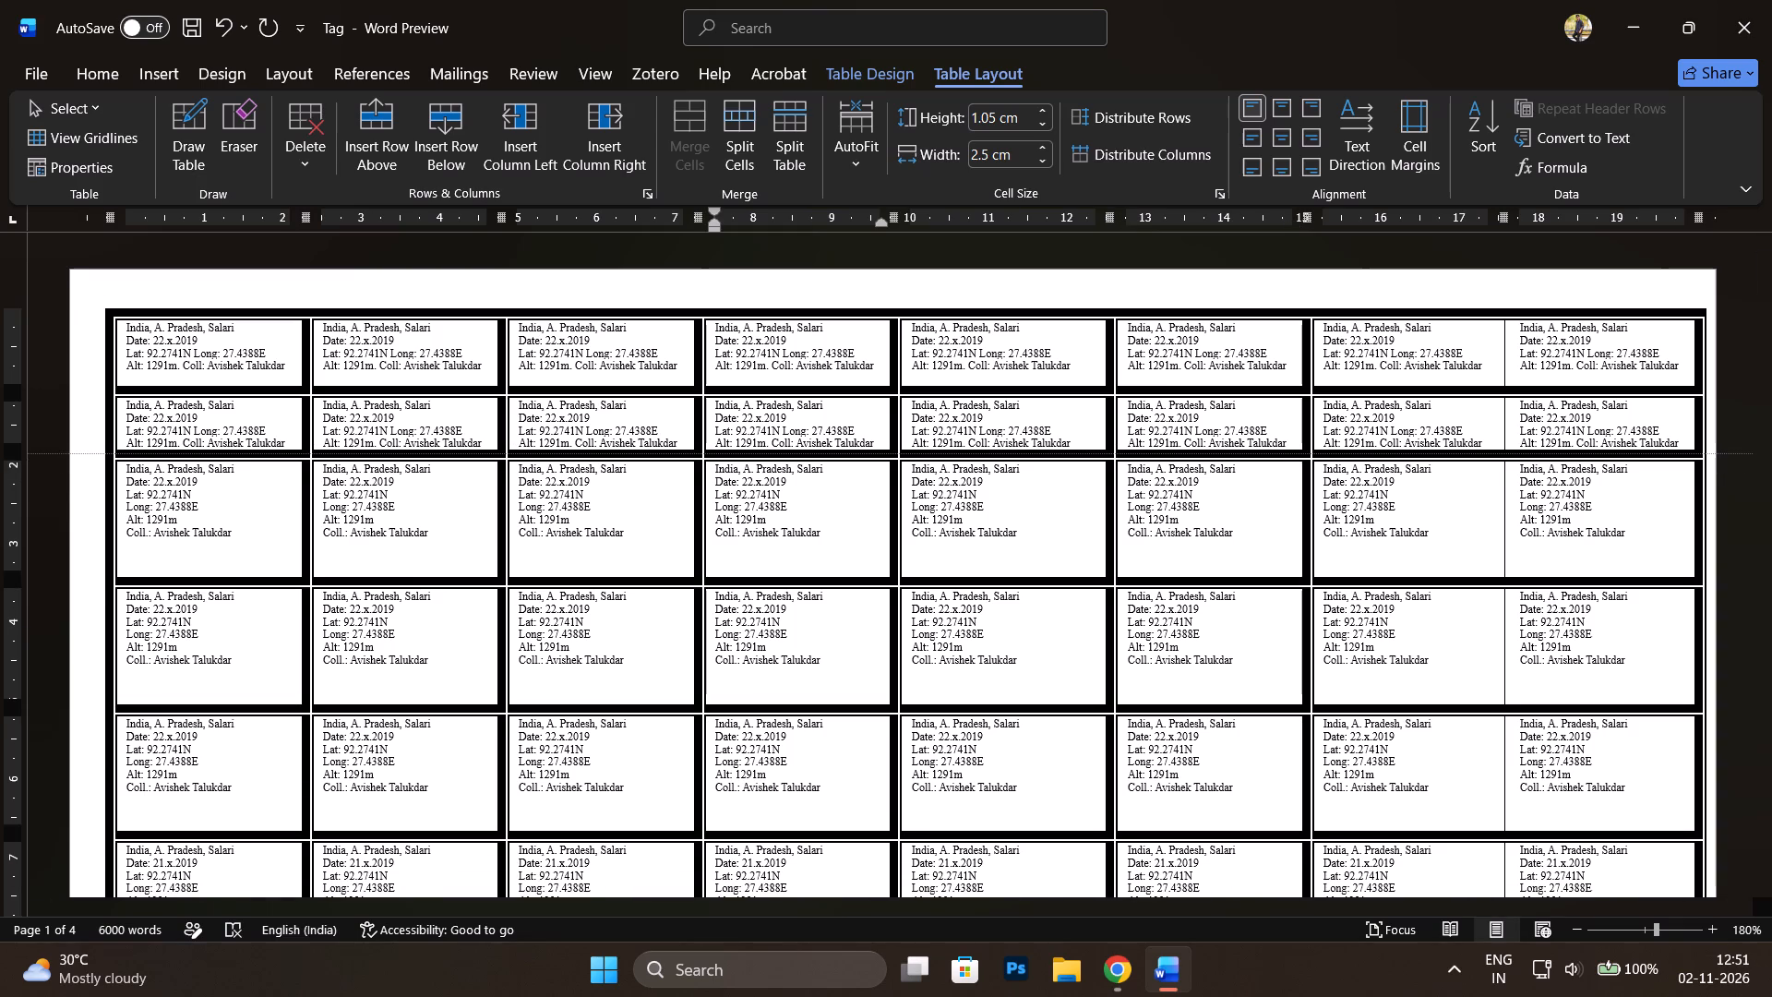
left_click_drag(796, 455, 796, 454)
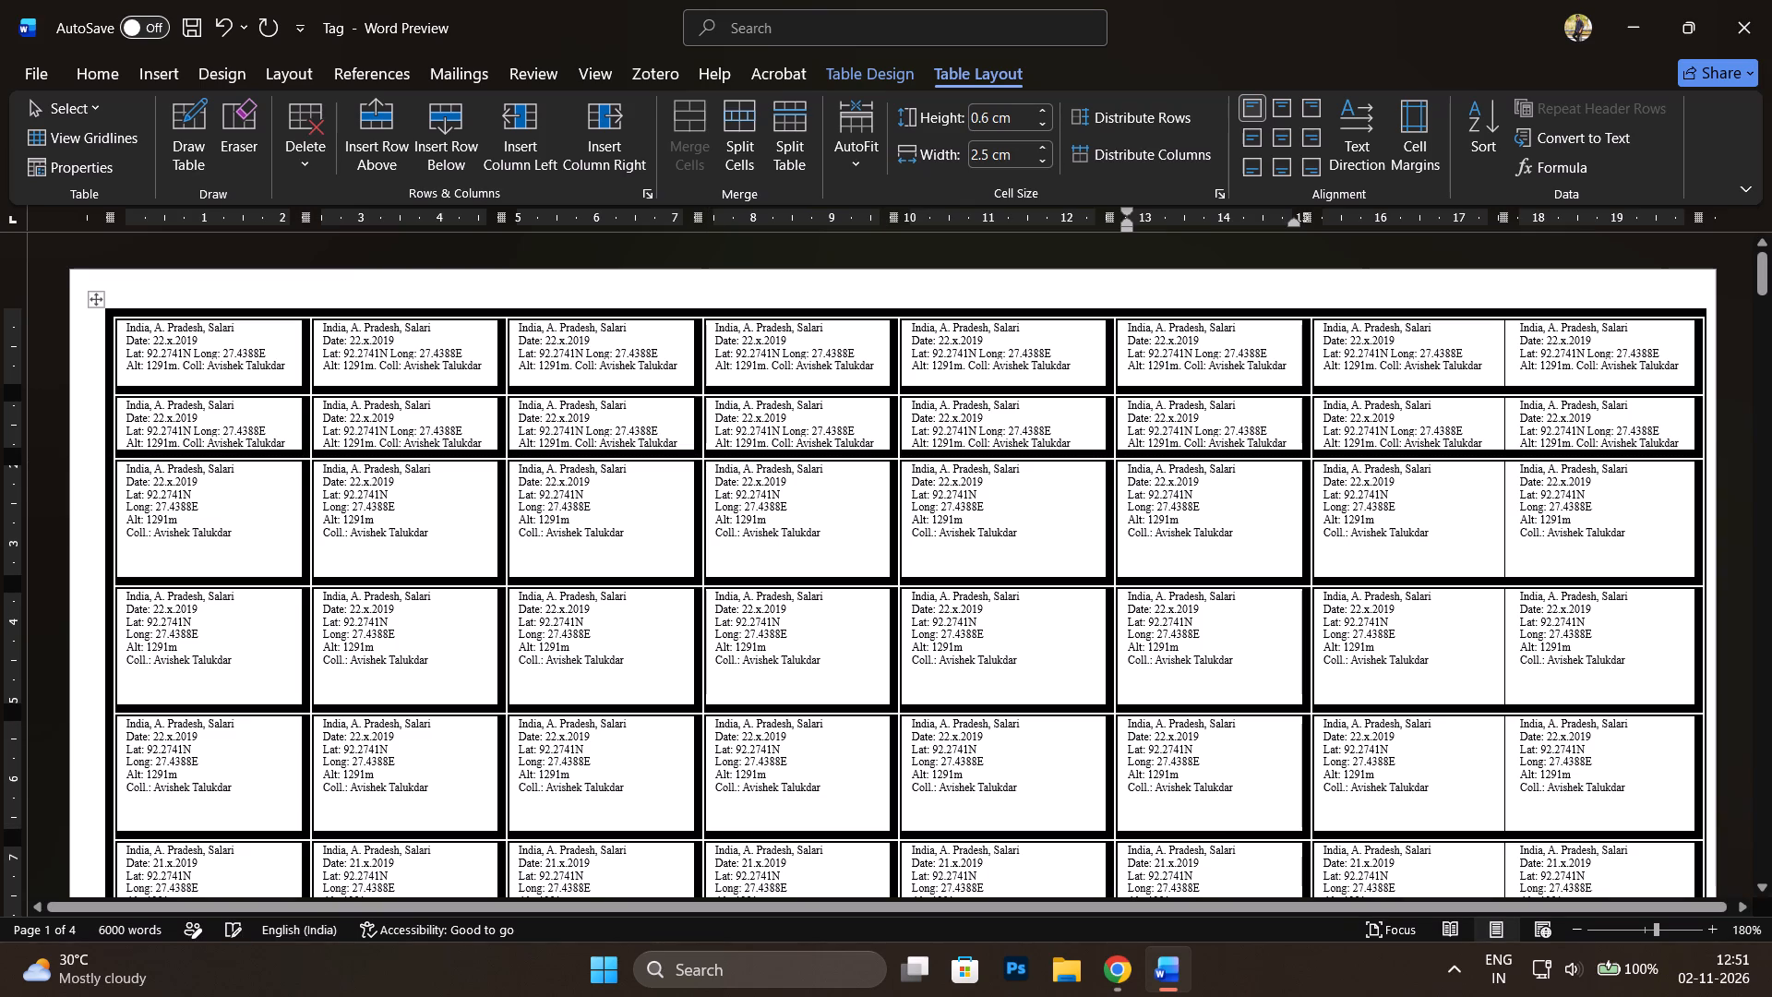
left_click_drag(685, 391, 688, 376)
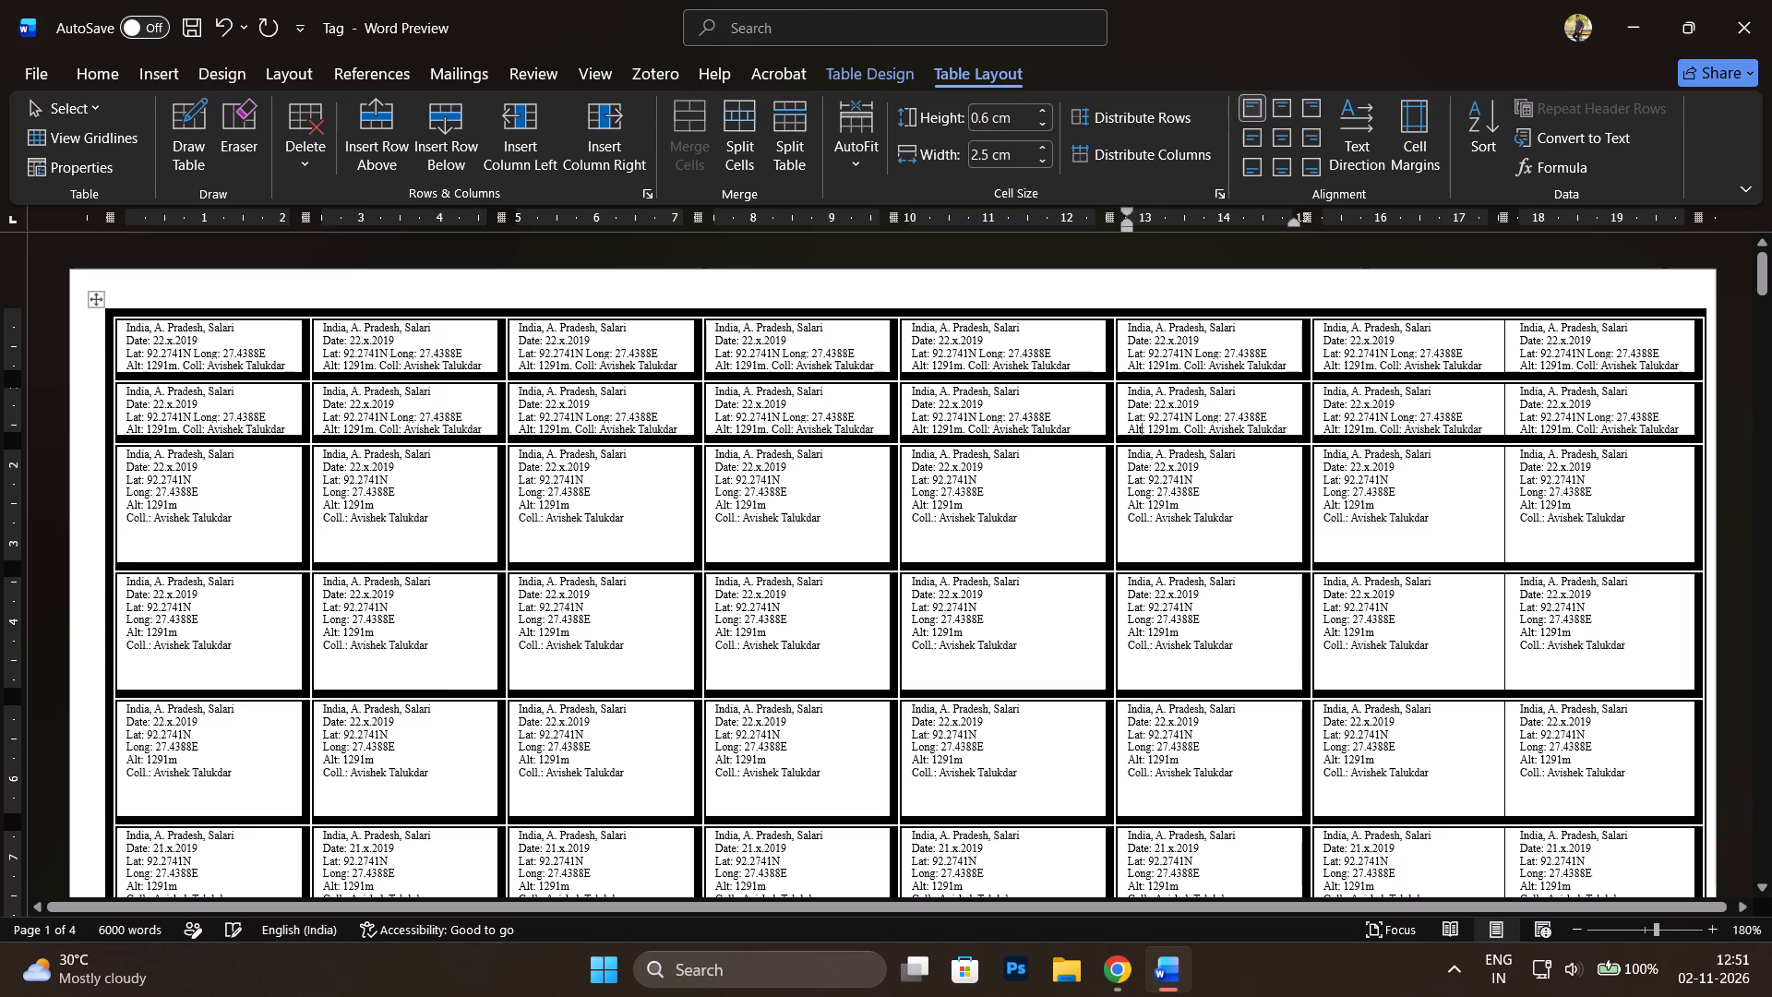
Replace the labels in the first three cells of the table's third row with the copied four-line Salari label.
left_click_drag(252, 523, 138, 453)
key("ctrl+v")
left_click_drag(453, 527, 341, 475)
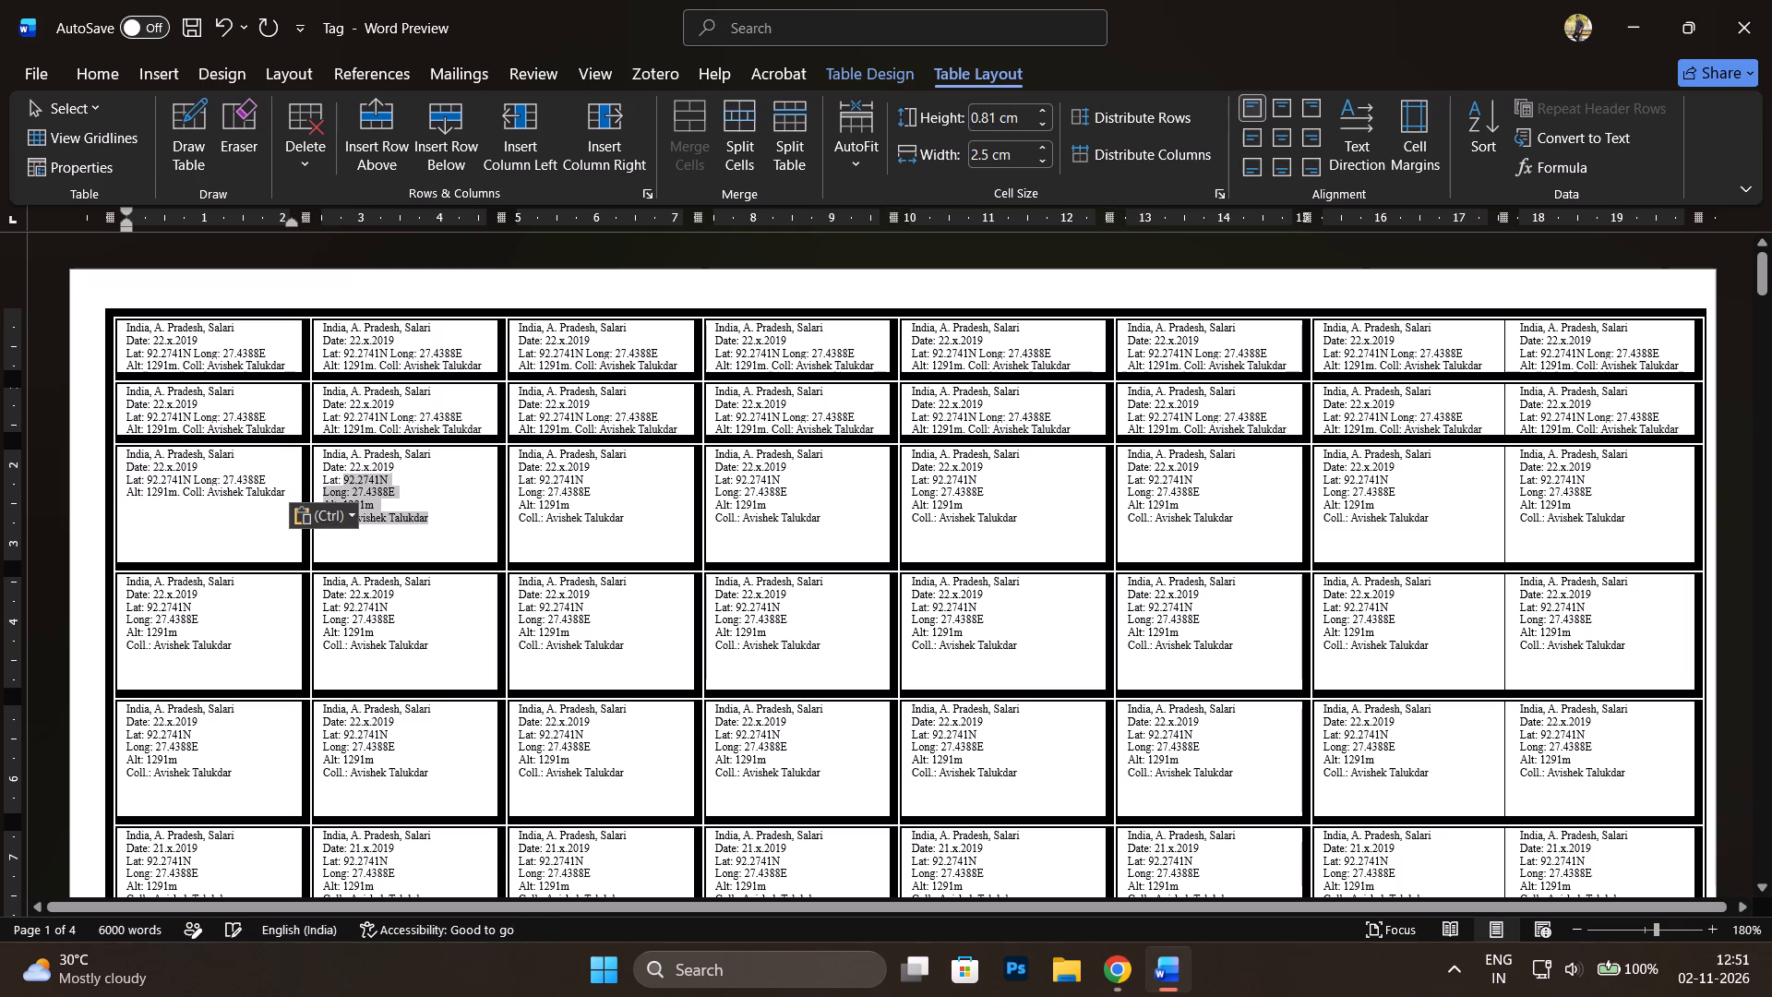
left_click_drag(341, 475, 335, 455)
key("ctrl+v")
left_click_drag(671, 528, 538, 480)
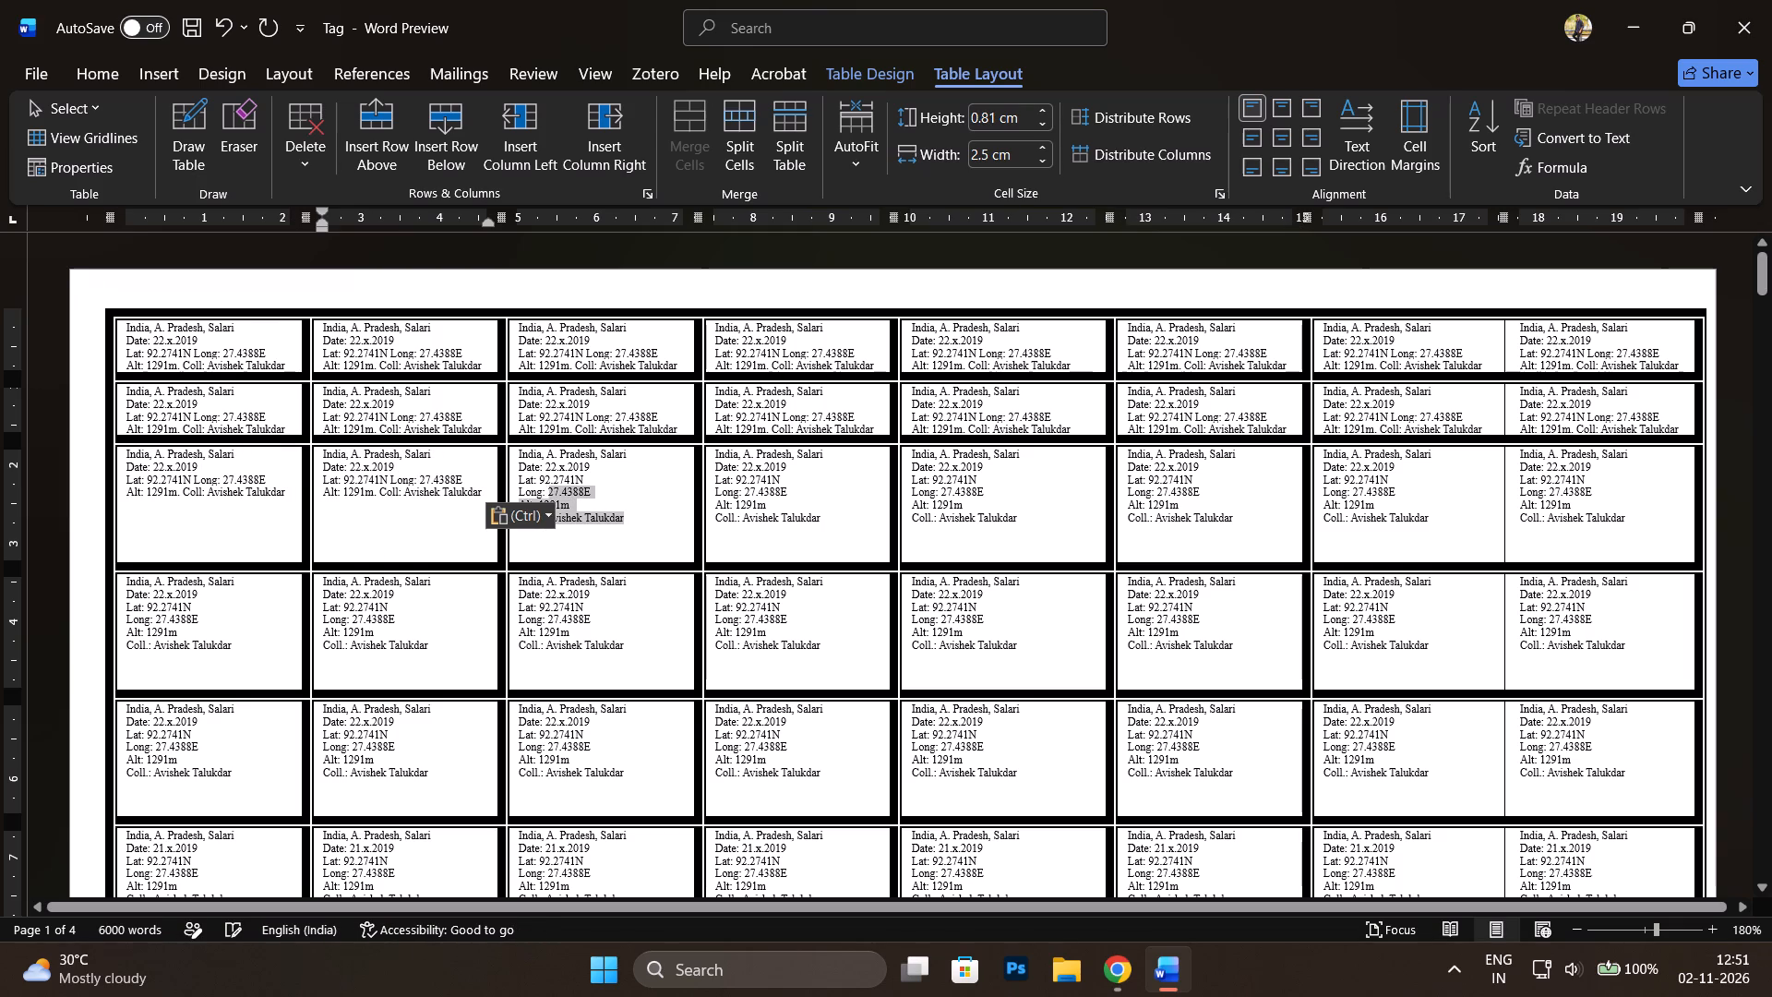
left_click_drag(538, 480, 522, 459)
key("ctrl+v")
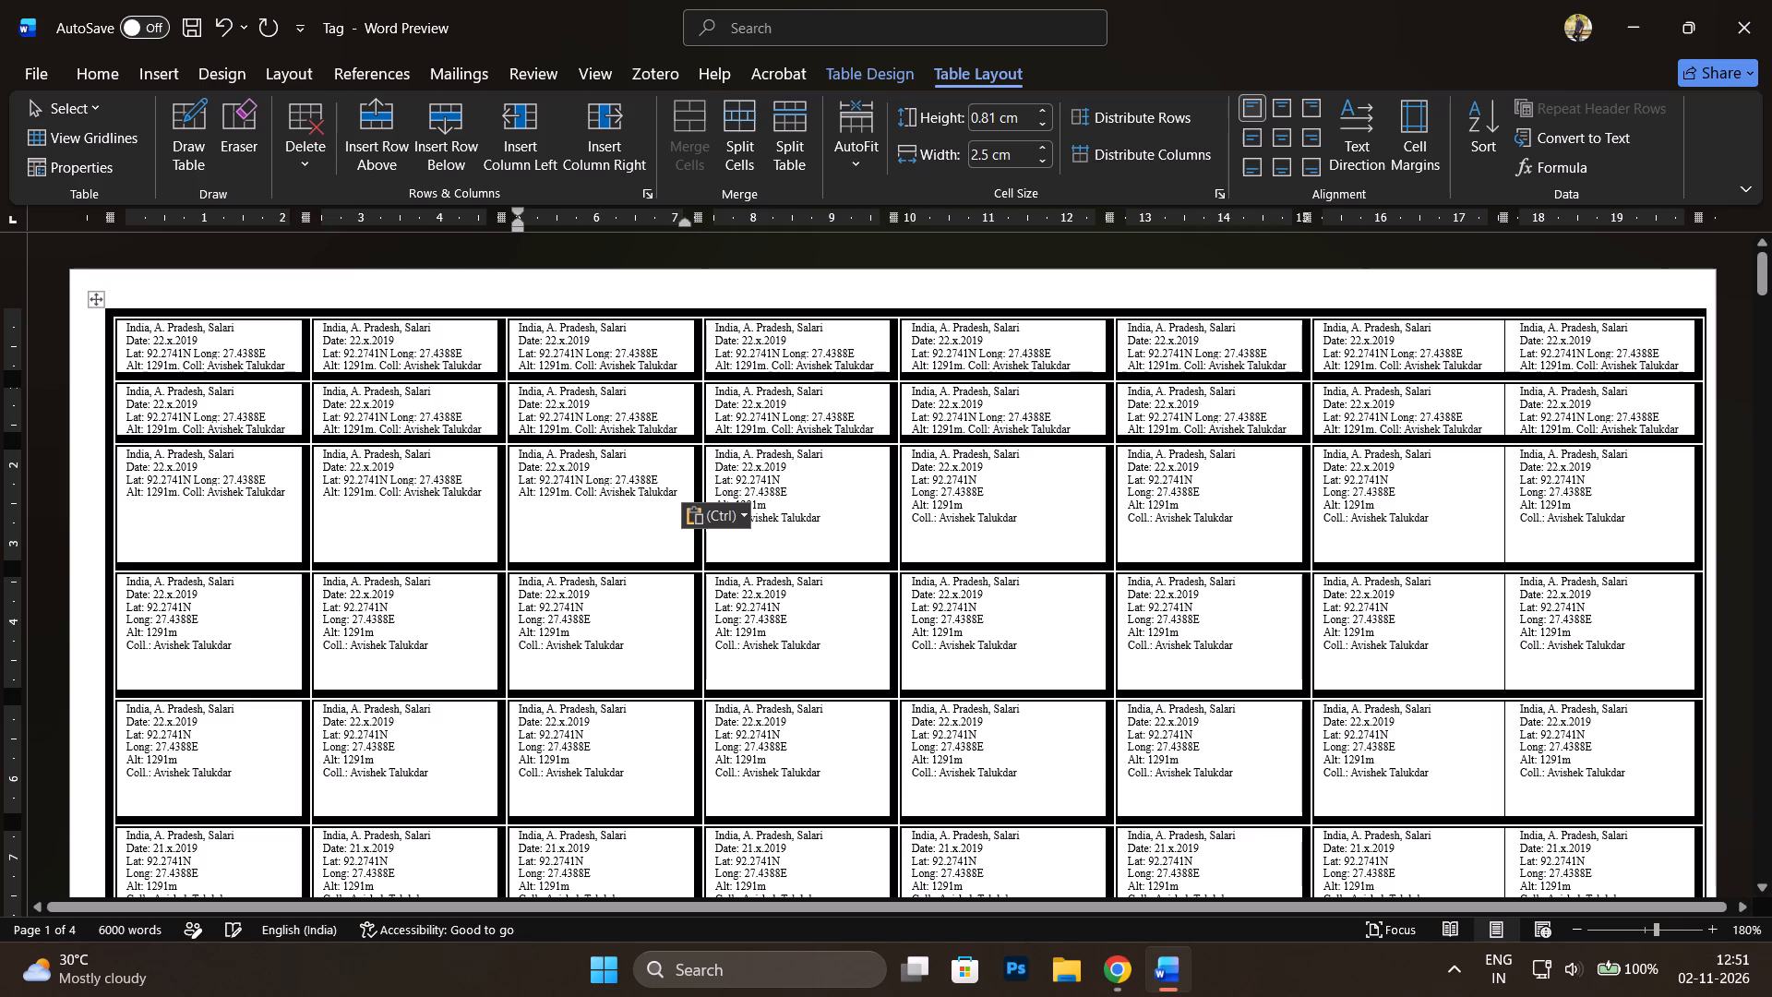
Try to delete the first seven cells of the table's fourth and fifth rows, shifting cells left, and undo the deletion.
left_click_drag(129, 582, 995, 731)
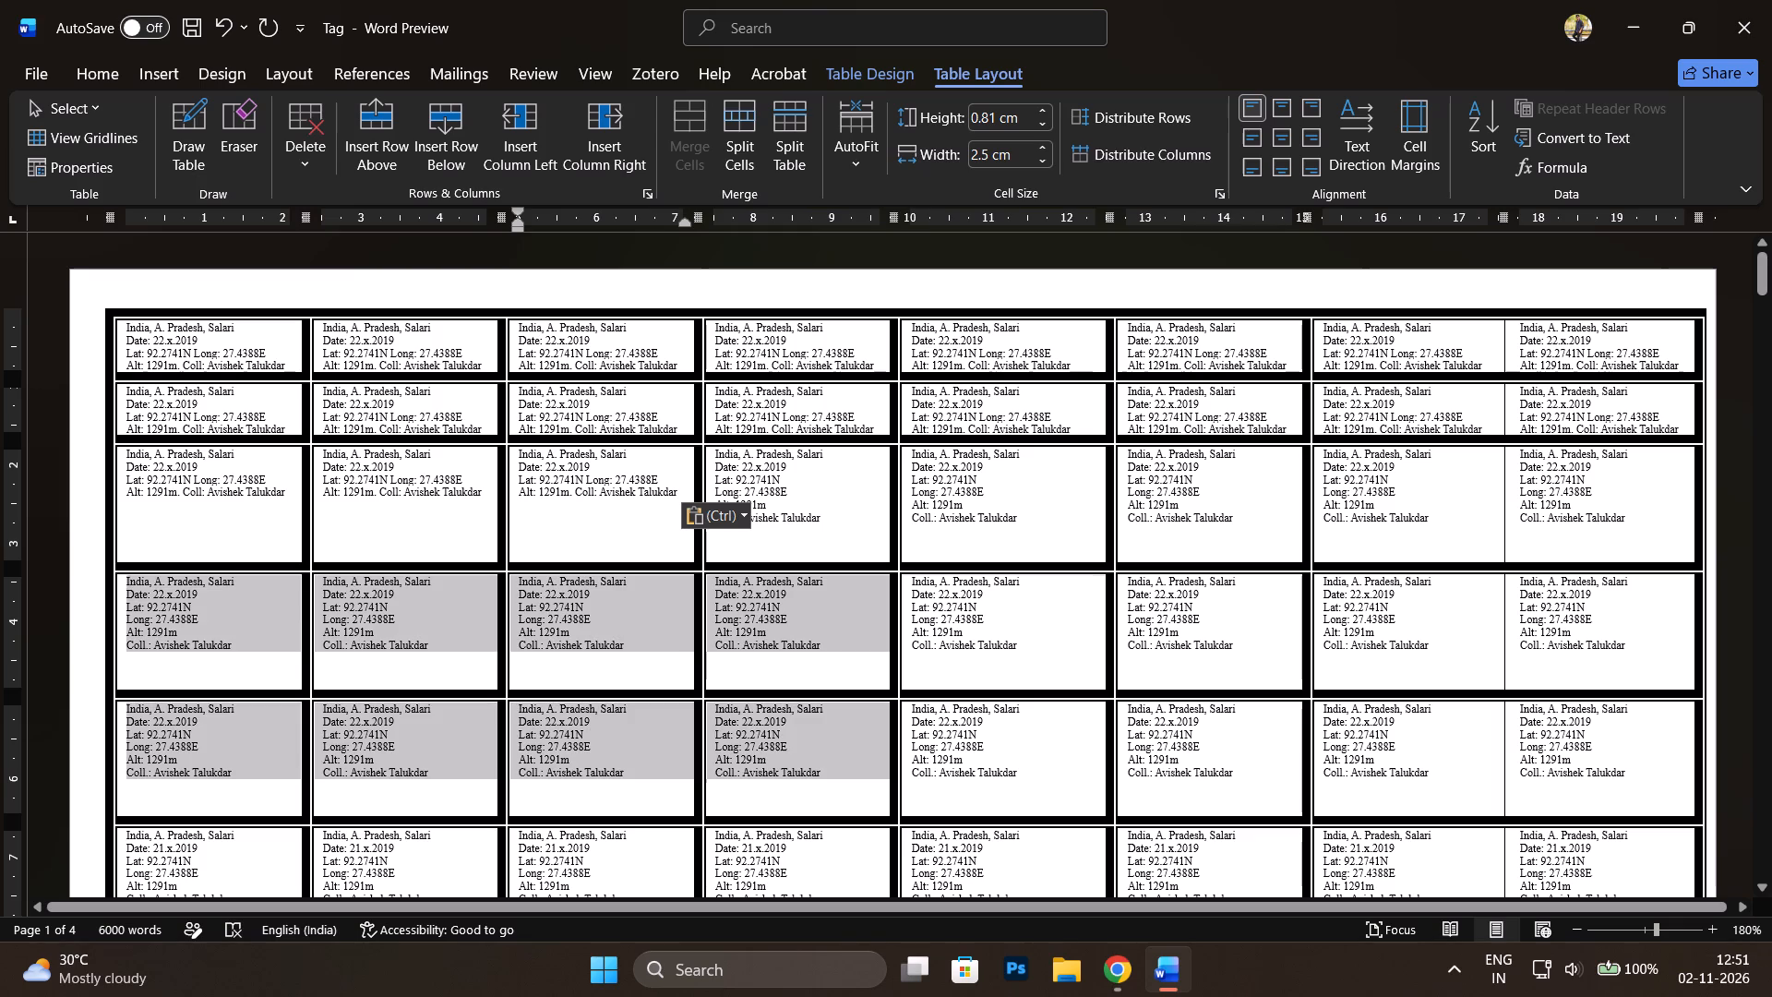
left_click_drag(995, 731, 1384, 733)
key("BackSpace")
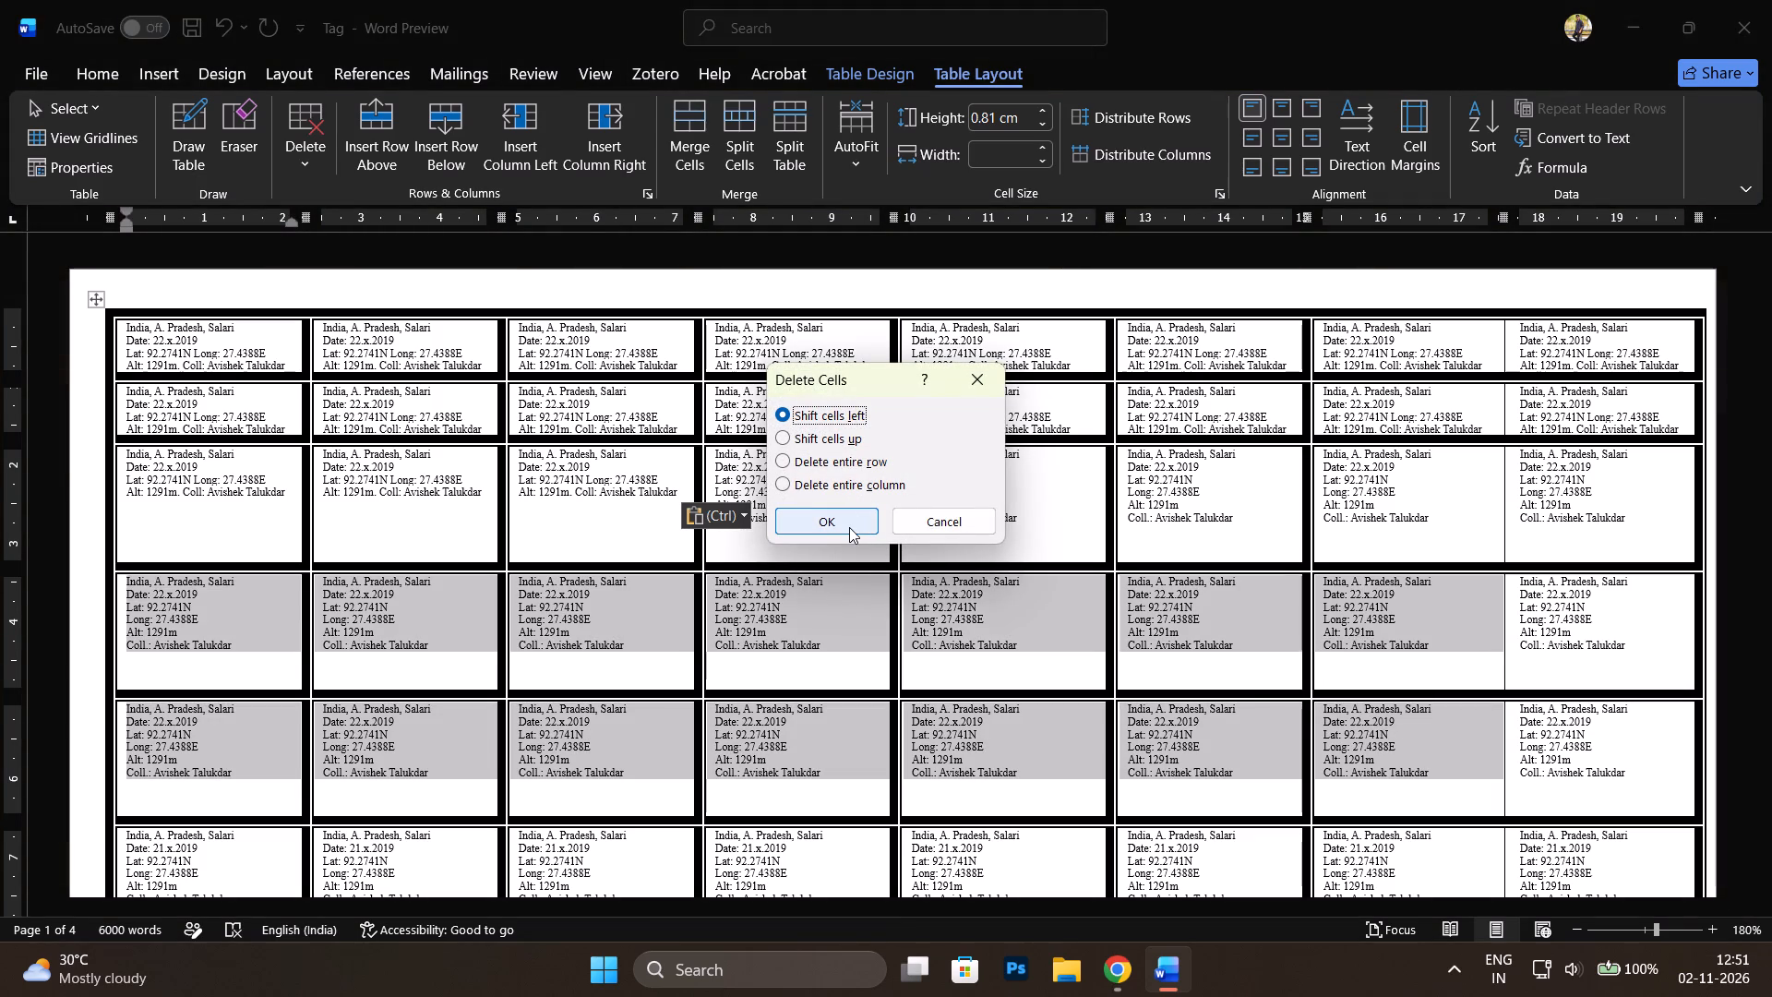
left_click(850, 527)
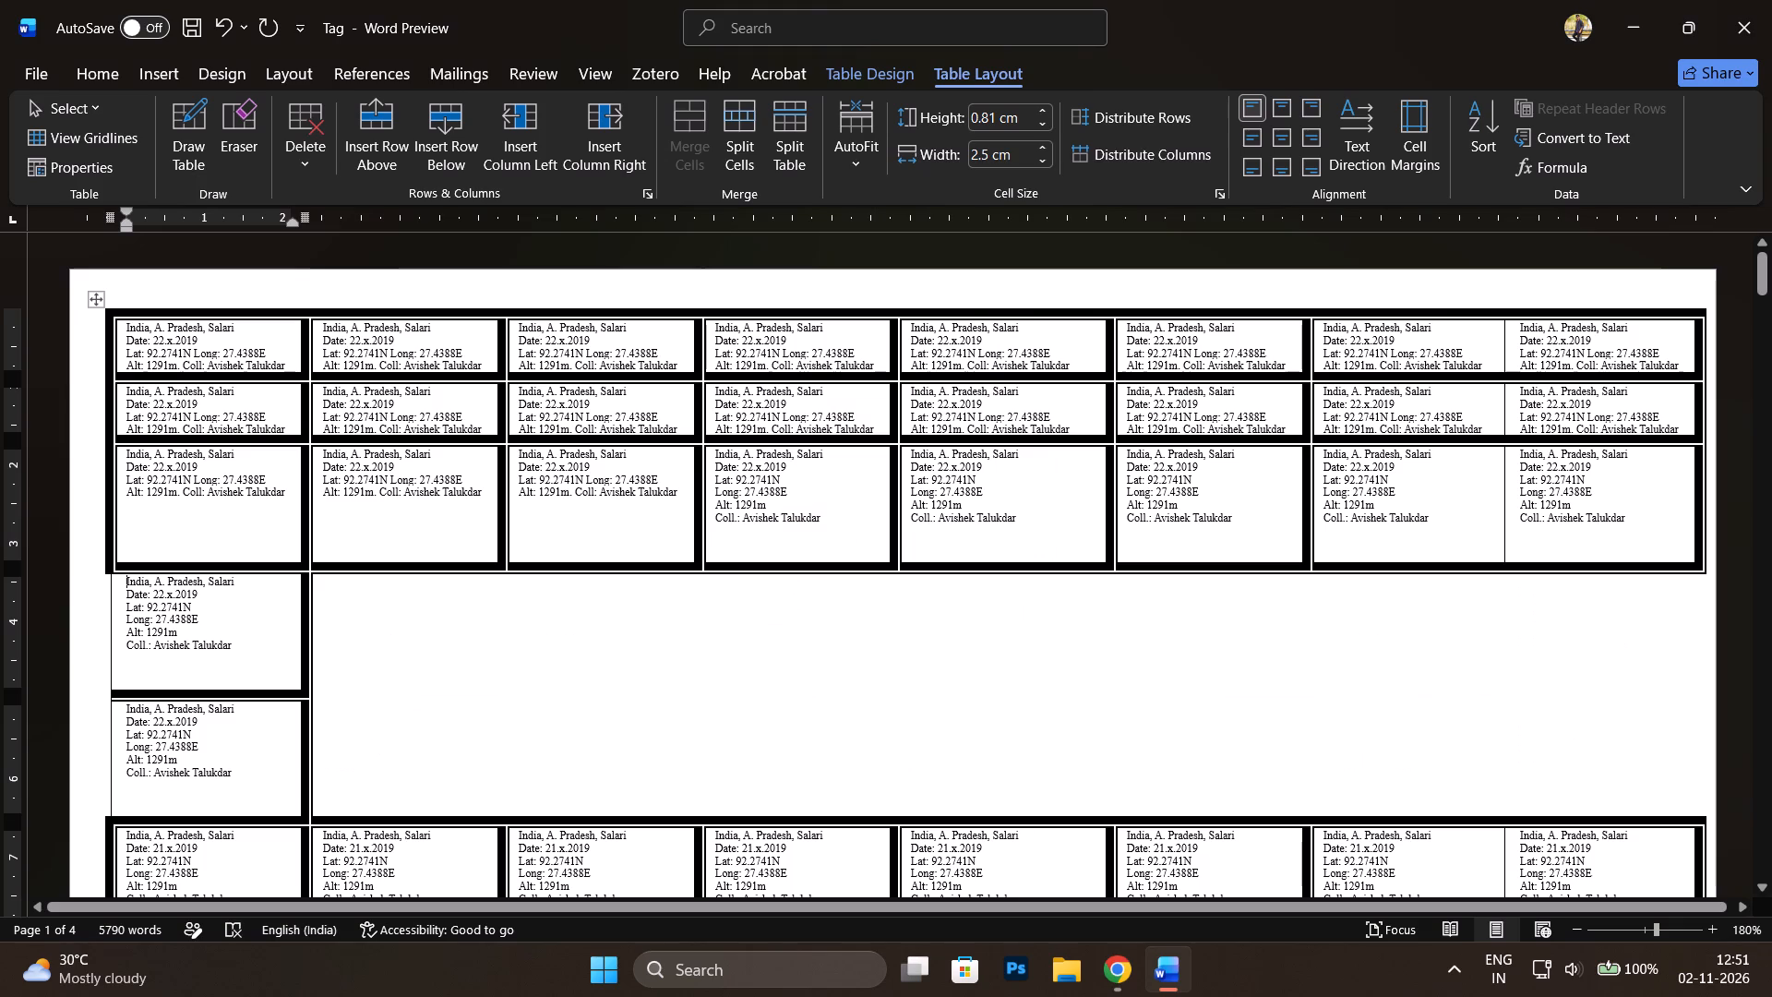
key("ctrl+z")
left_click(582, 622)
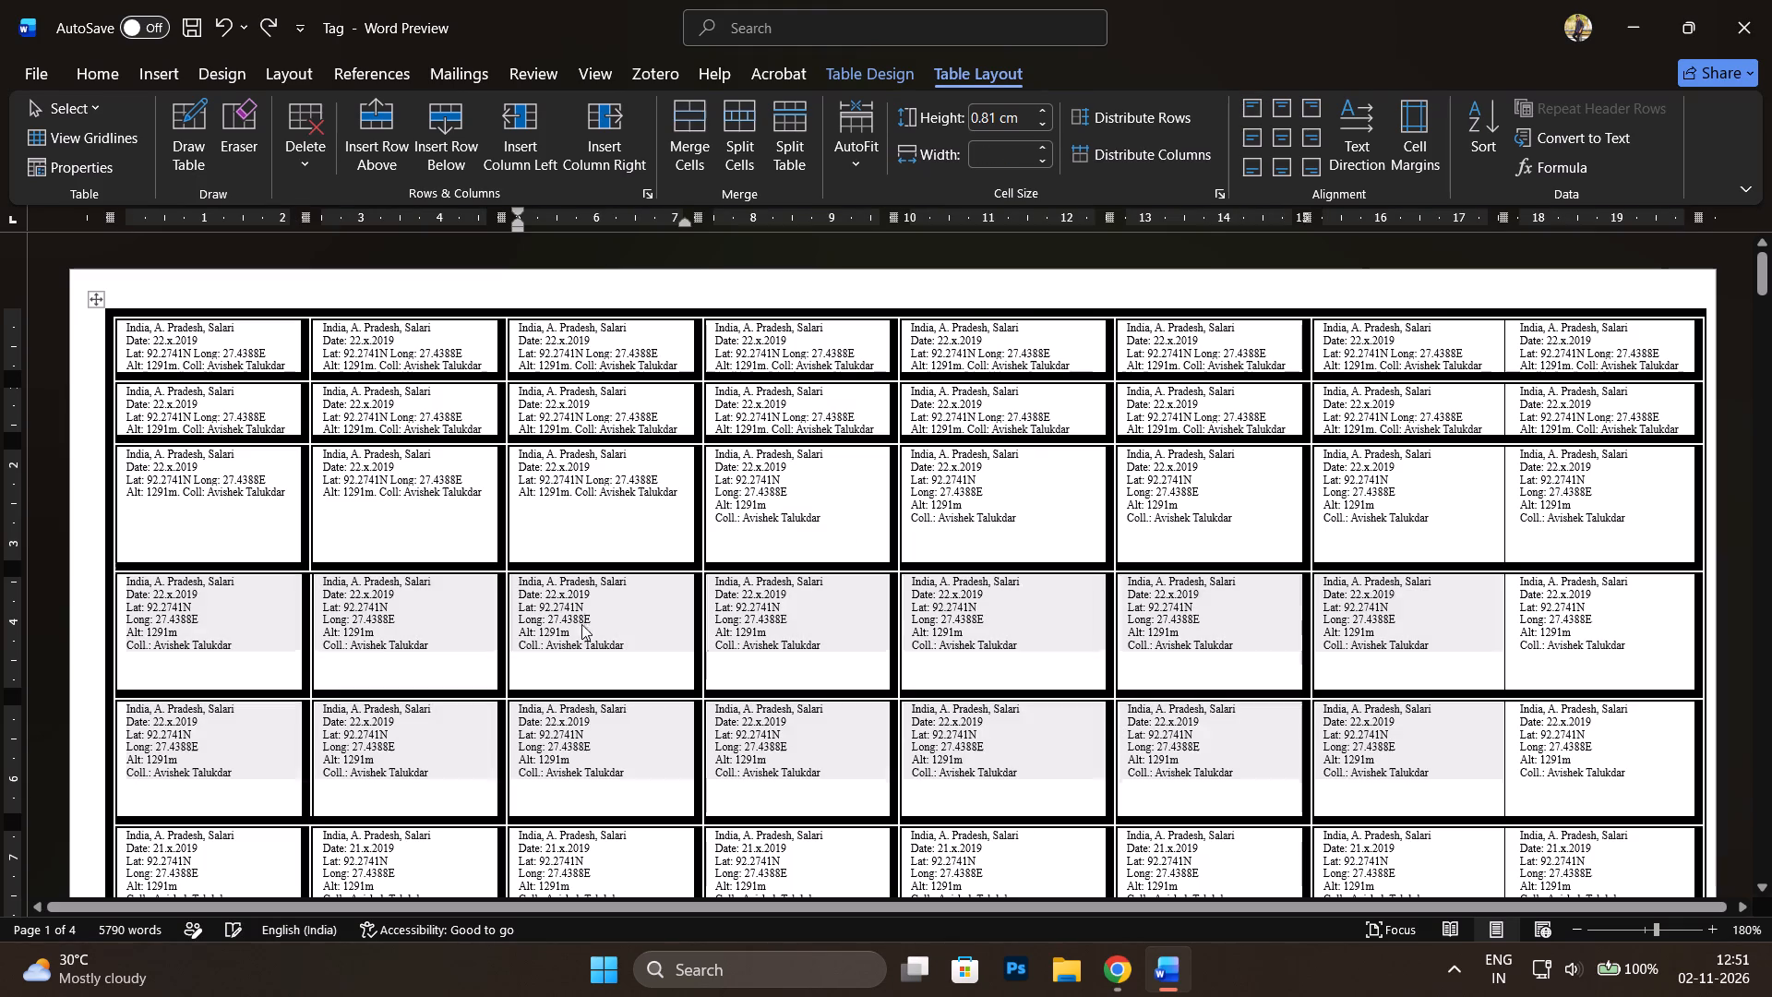
Replace the labels in the last five cells of the table's third row with the copied four-line Salari label.
left_click_drag(845, 531, 726, 460)
key("ctrl+v")
left_click_drag(1044, 536, 916, 453)
key("ctrl+v")
left_click_drag(1261, 524, 1145, 469)
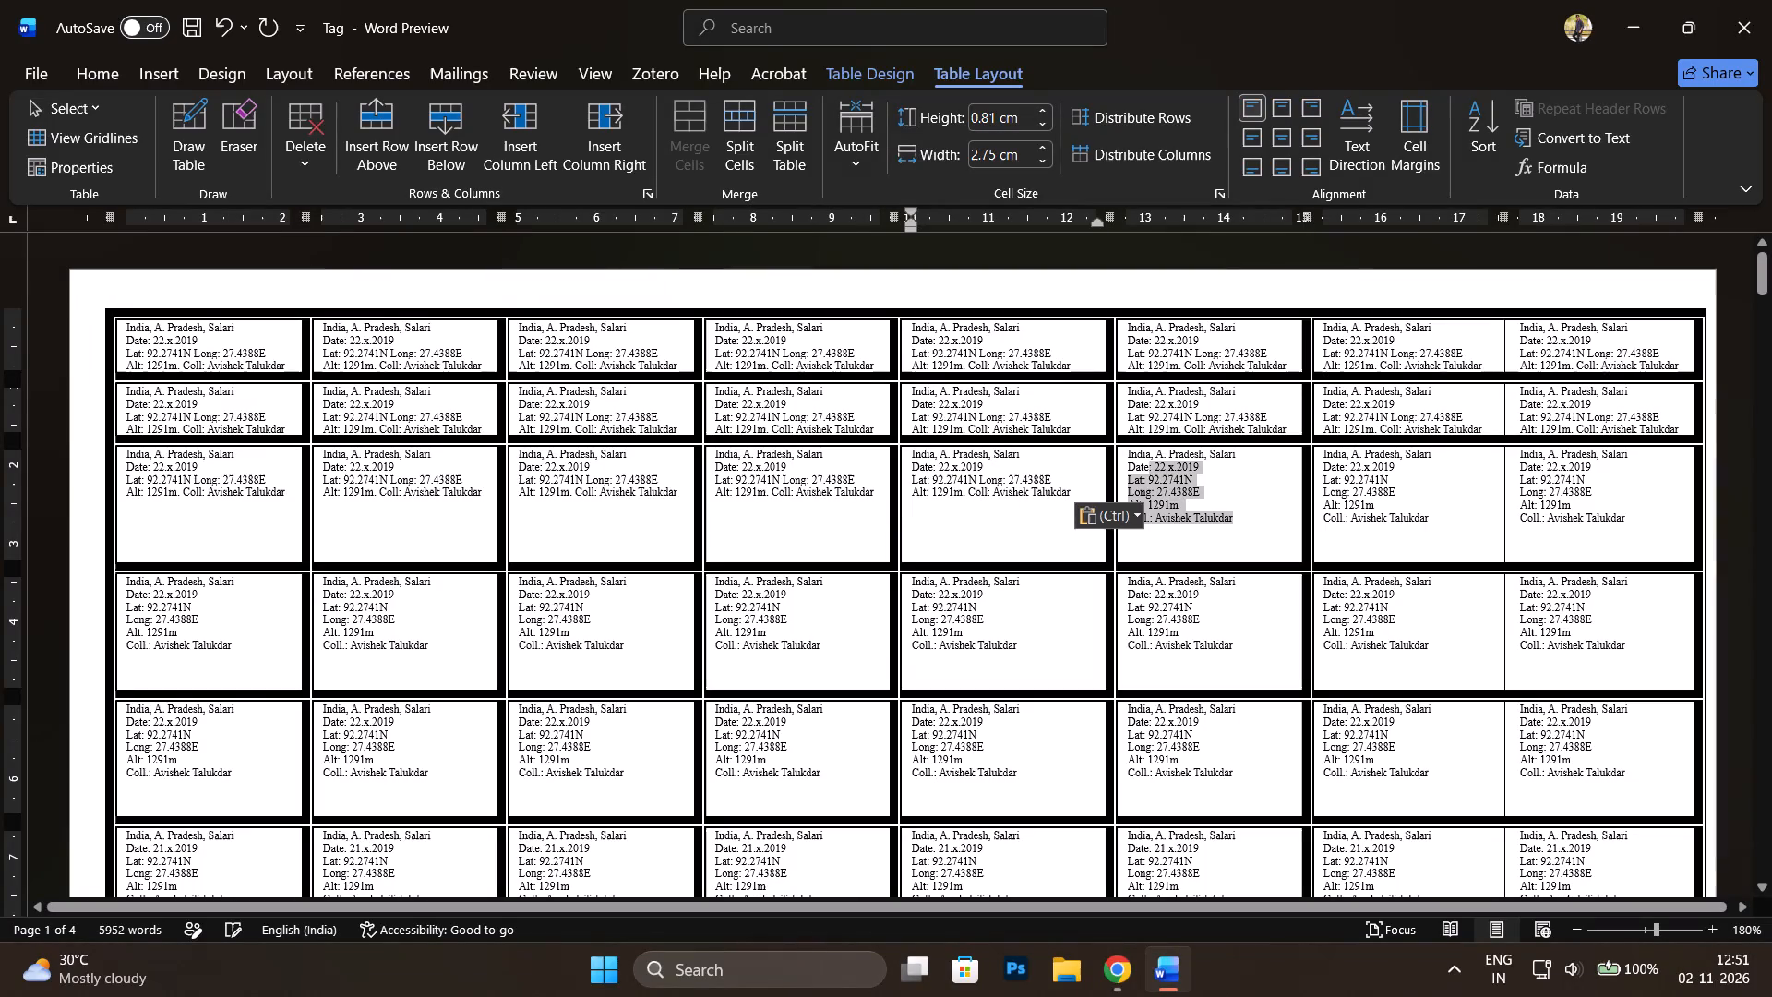
left_click_drag(1145, 469, 1137, 462)
left_click(1227, 515)
left_click_drag(1257, 514, 1160, 498)
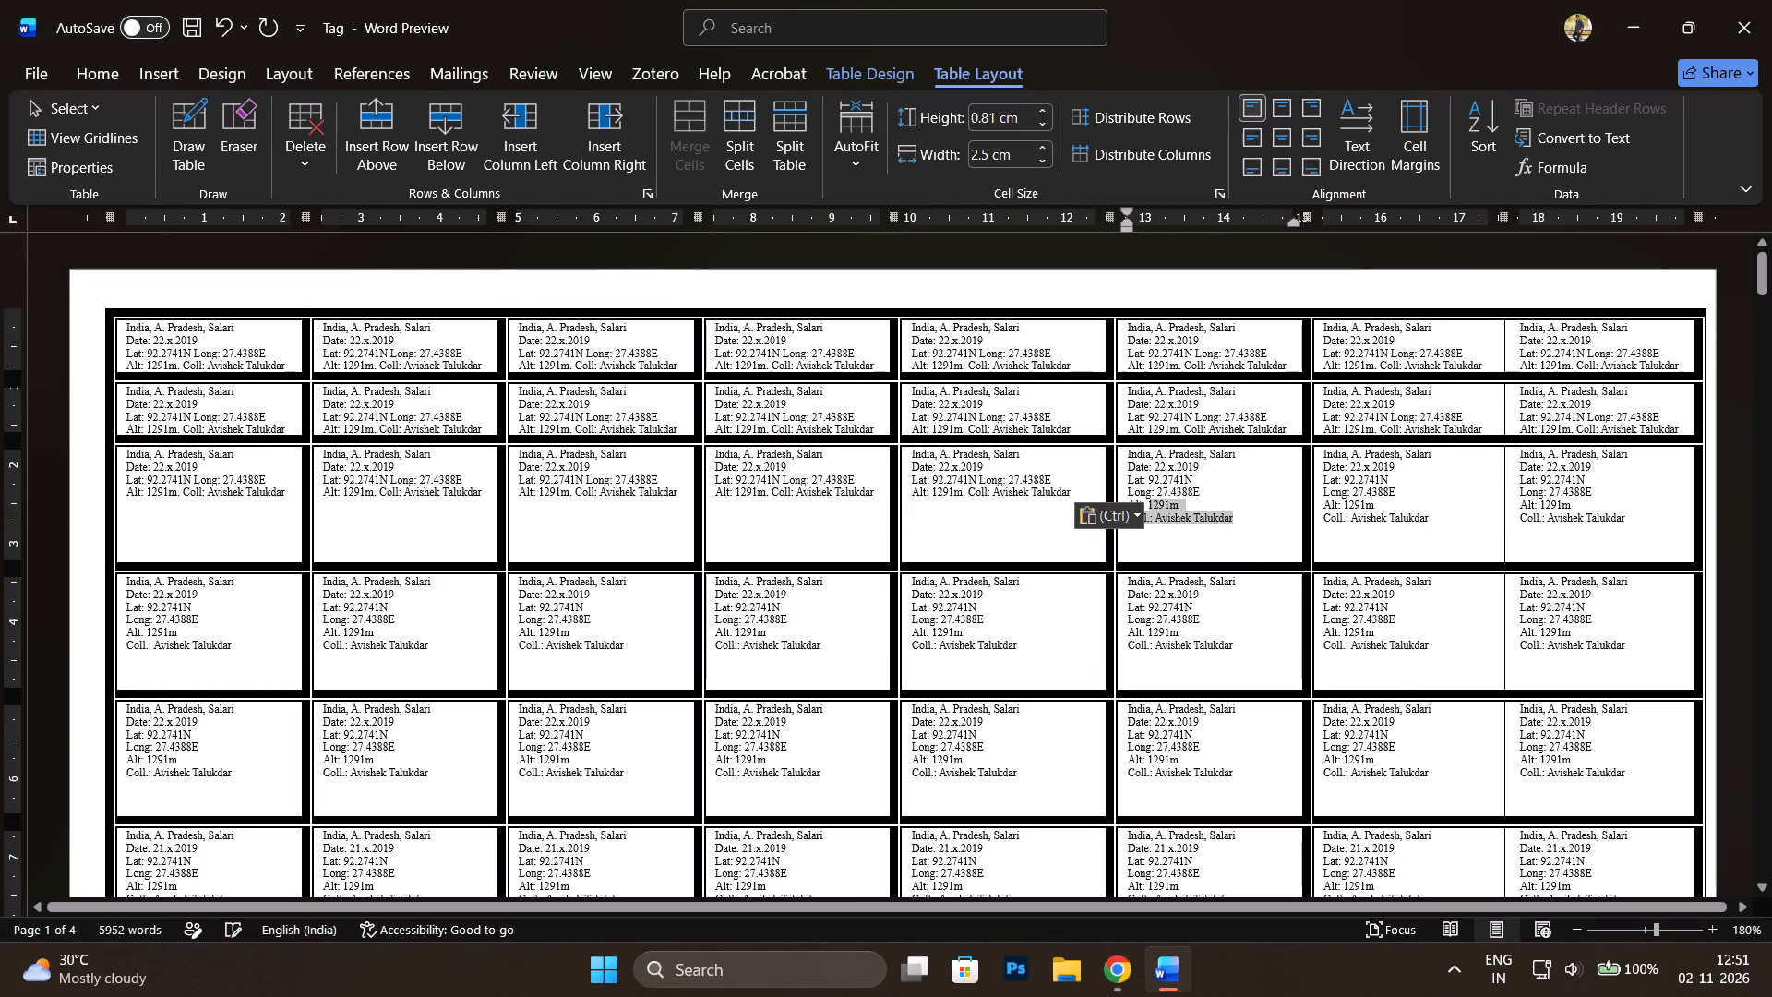
left_click_drag(1160, 498, 1132, 456)
key("ctrl+v")
left_click_drag(1456, 522, 1442, 519)
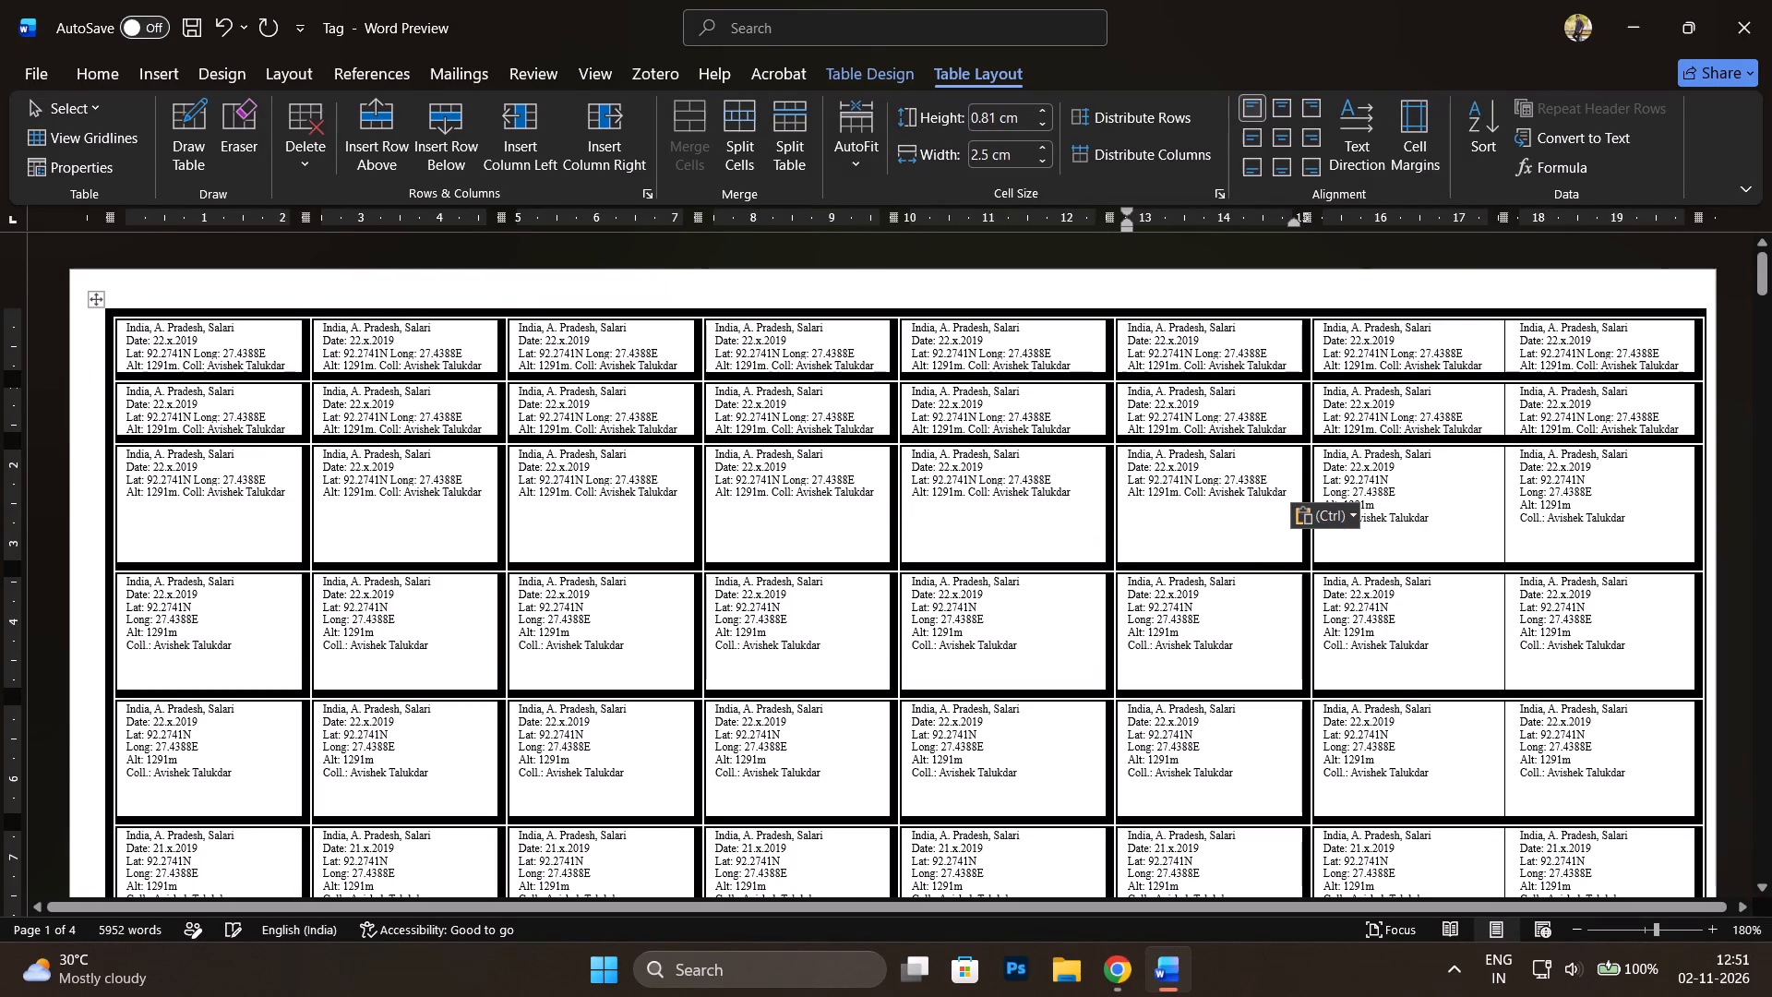
left_click_drag(1442, 519, 1318, 451)
key("ctrl+v")
left_click_drag(1651, 524, 1519, 471)
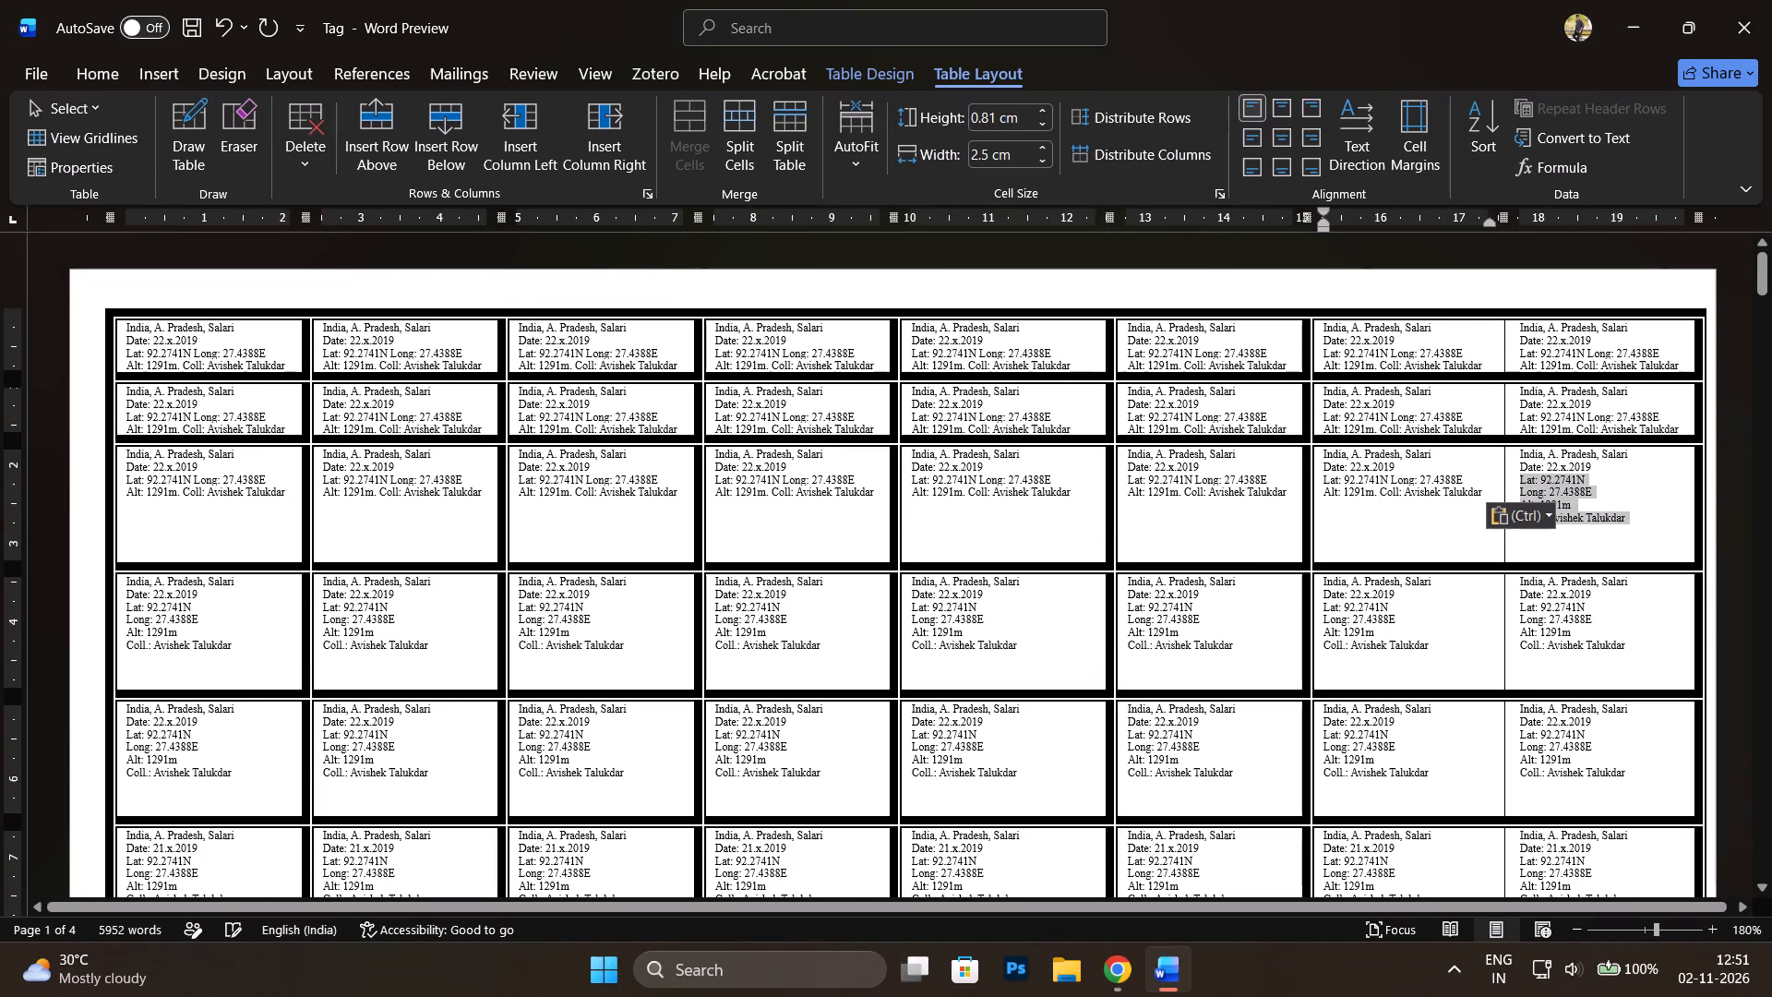
left_click_drag(1519, 471, 1514, 458)
key("ctrl+v")
Replace the labels in the last six cells of the table's fourth row with the copied four-line Salari label.
left_click_drag(1453, 620, 1330, 546)
key("ctrl+v")
left_click_drag(1668, 619, 1523, 547)
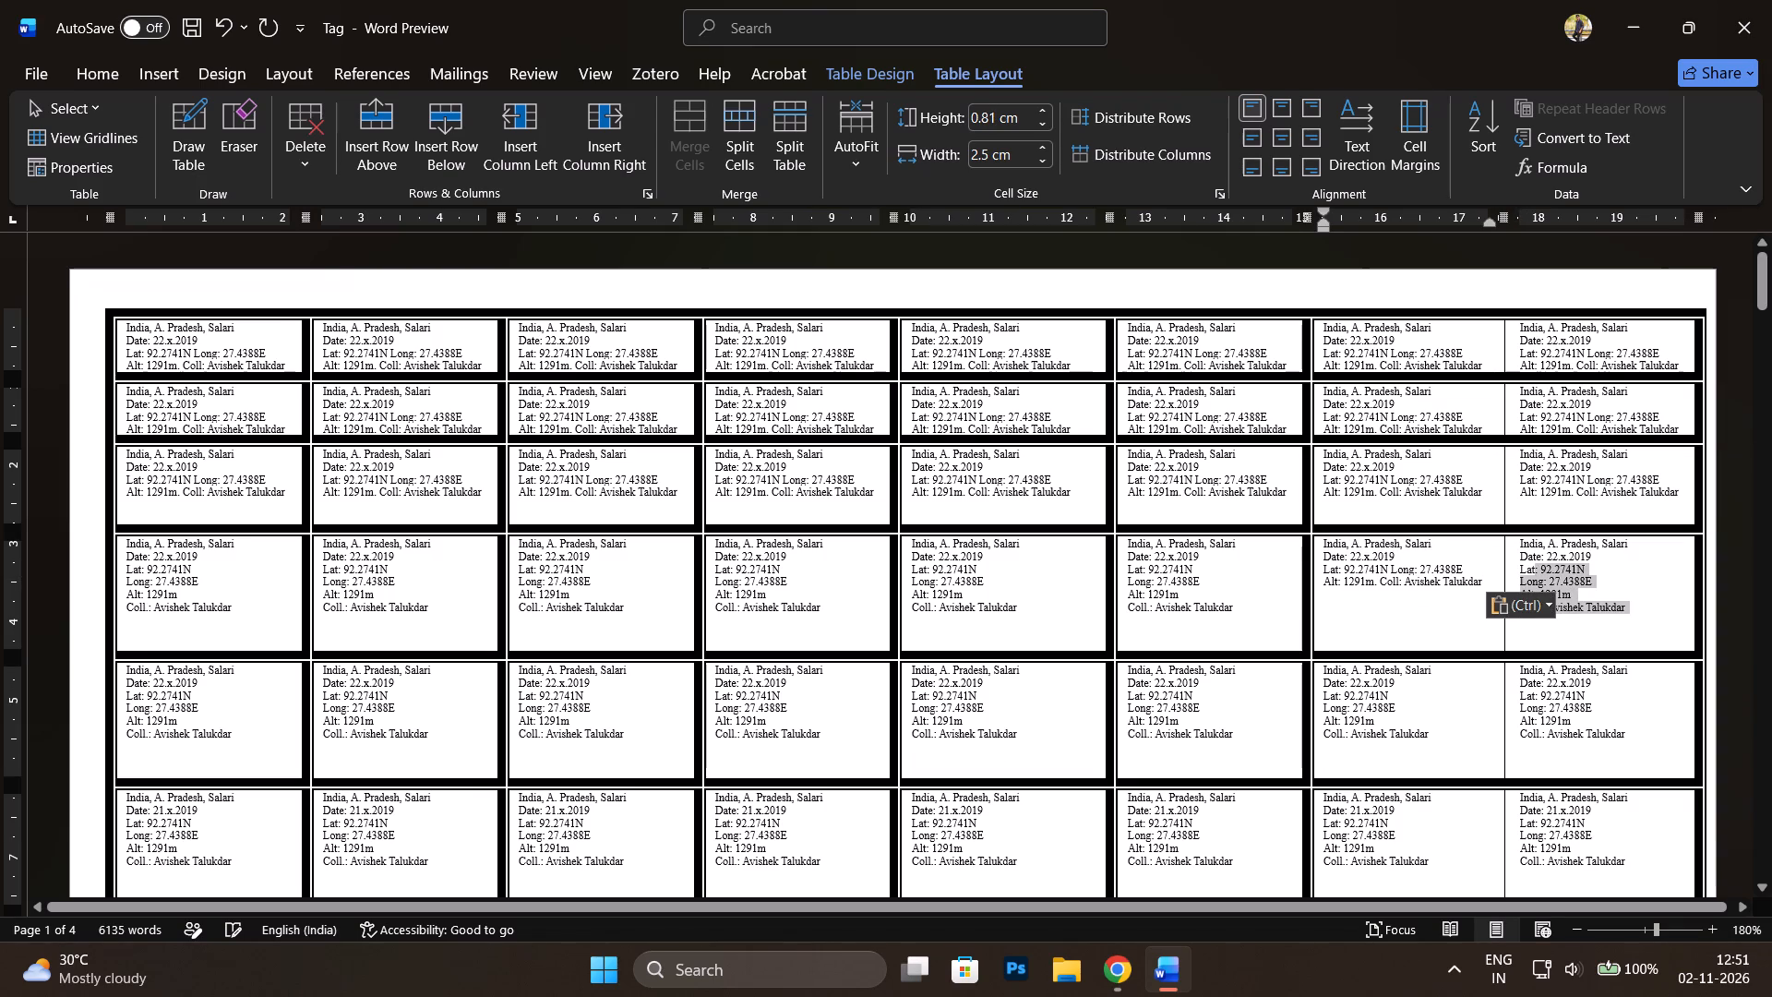
left_click_drag(1523, 547, 1520, 538)
key("ctrl+v")
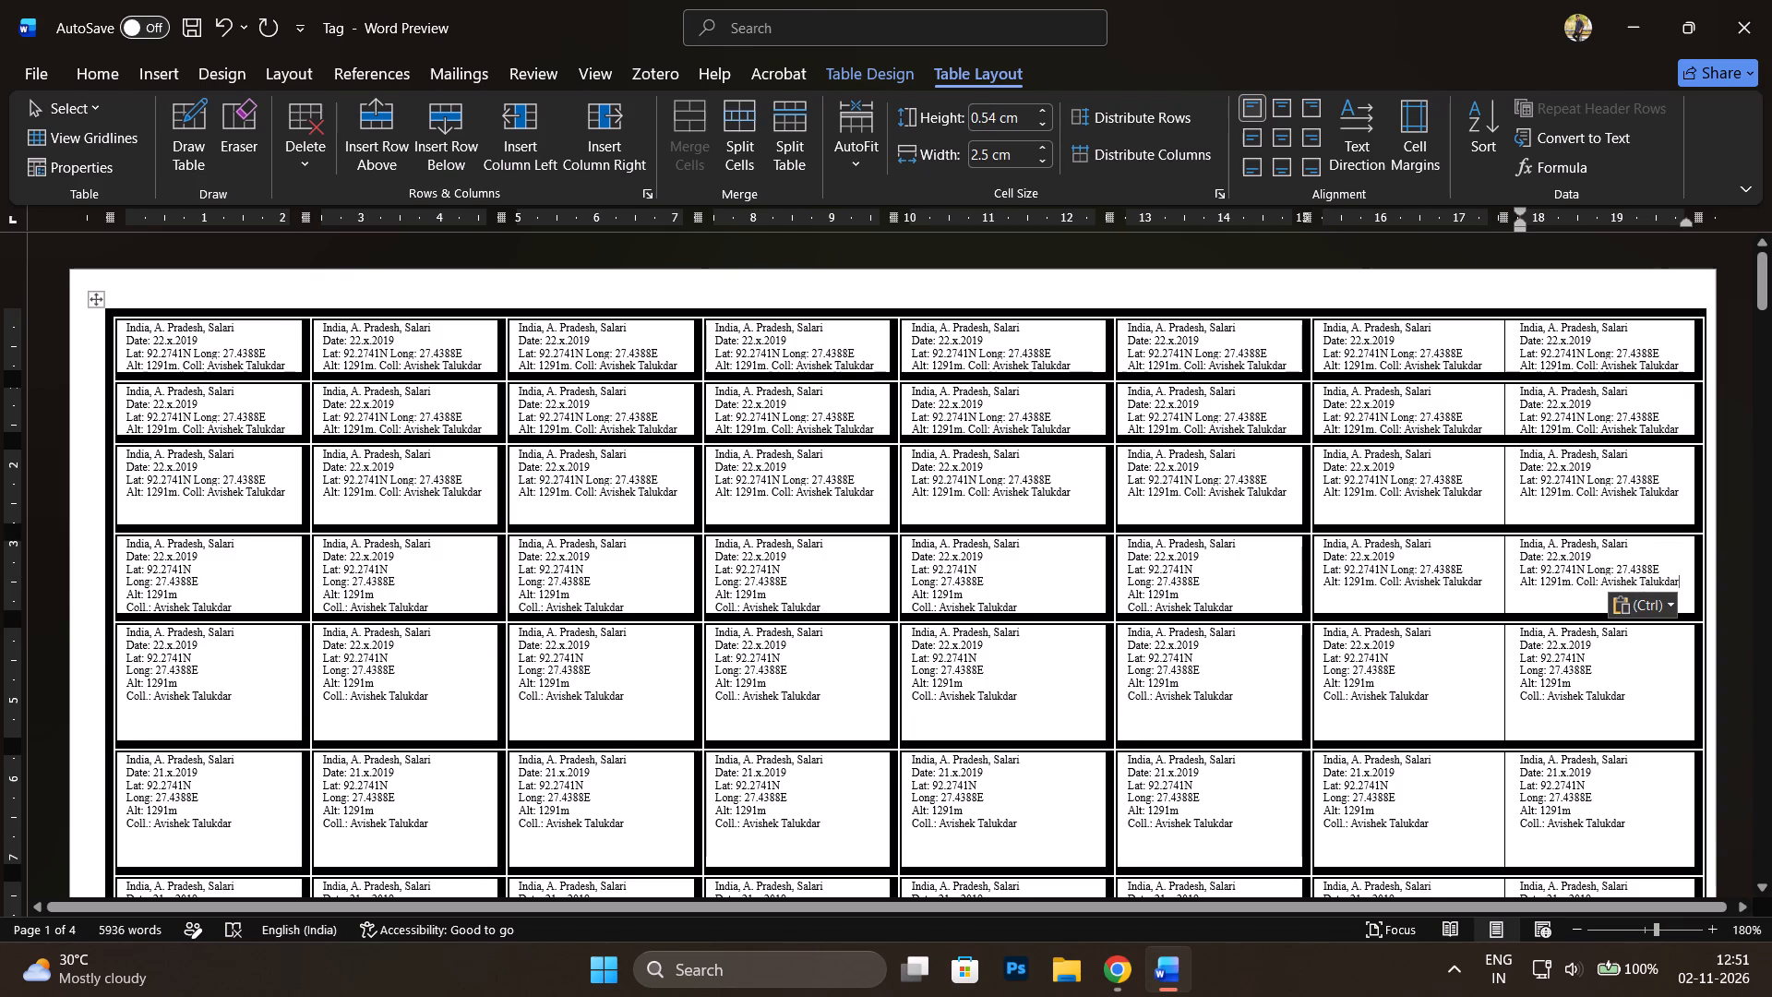
left_click_drag(1260, 600, 1156, 546)
left_click(1227, 589)
left_click_drag(1243, 607, 1200, 606)
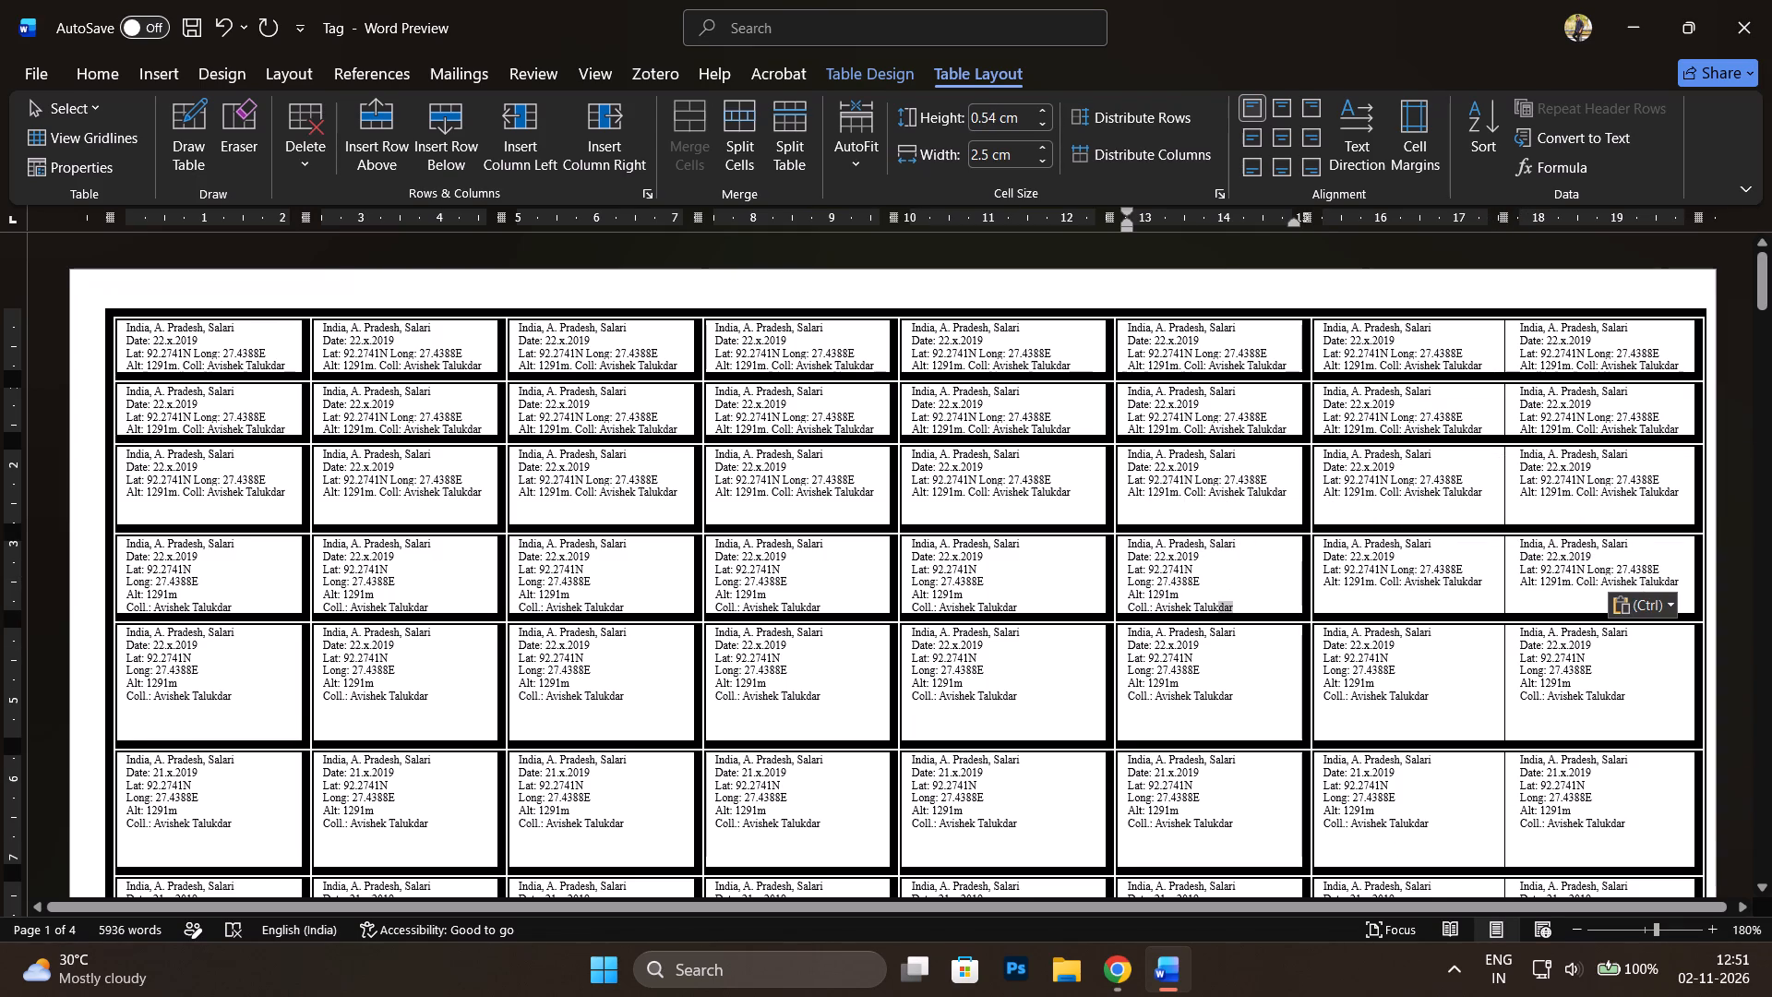
left_click_drag(1200, 606, 1134, 548)
key("ctrl+v")
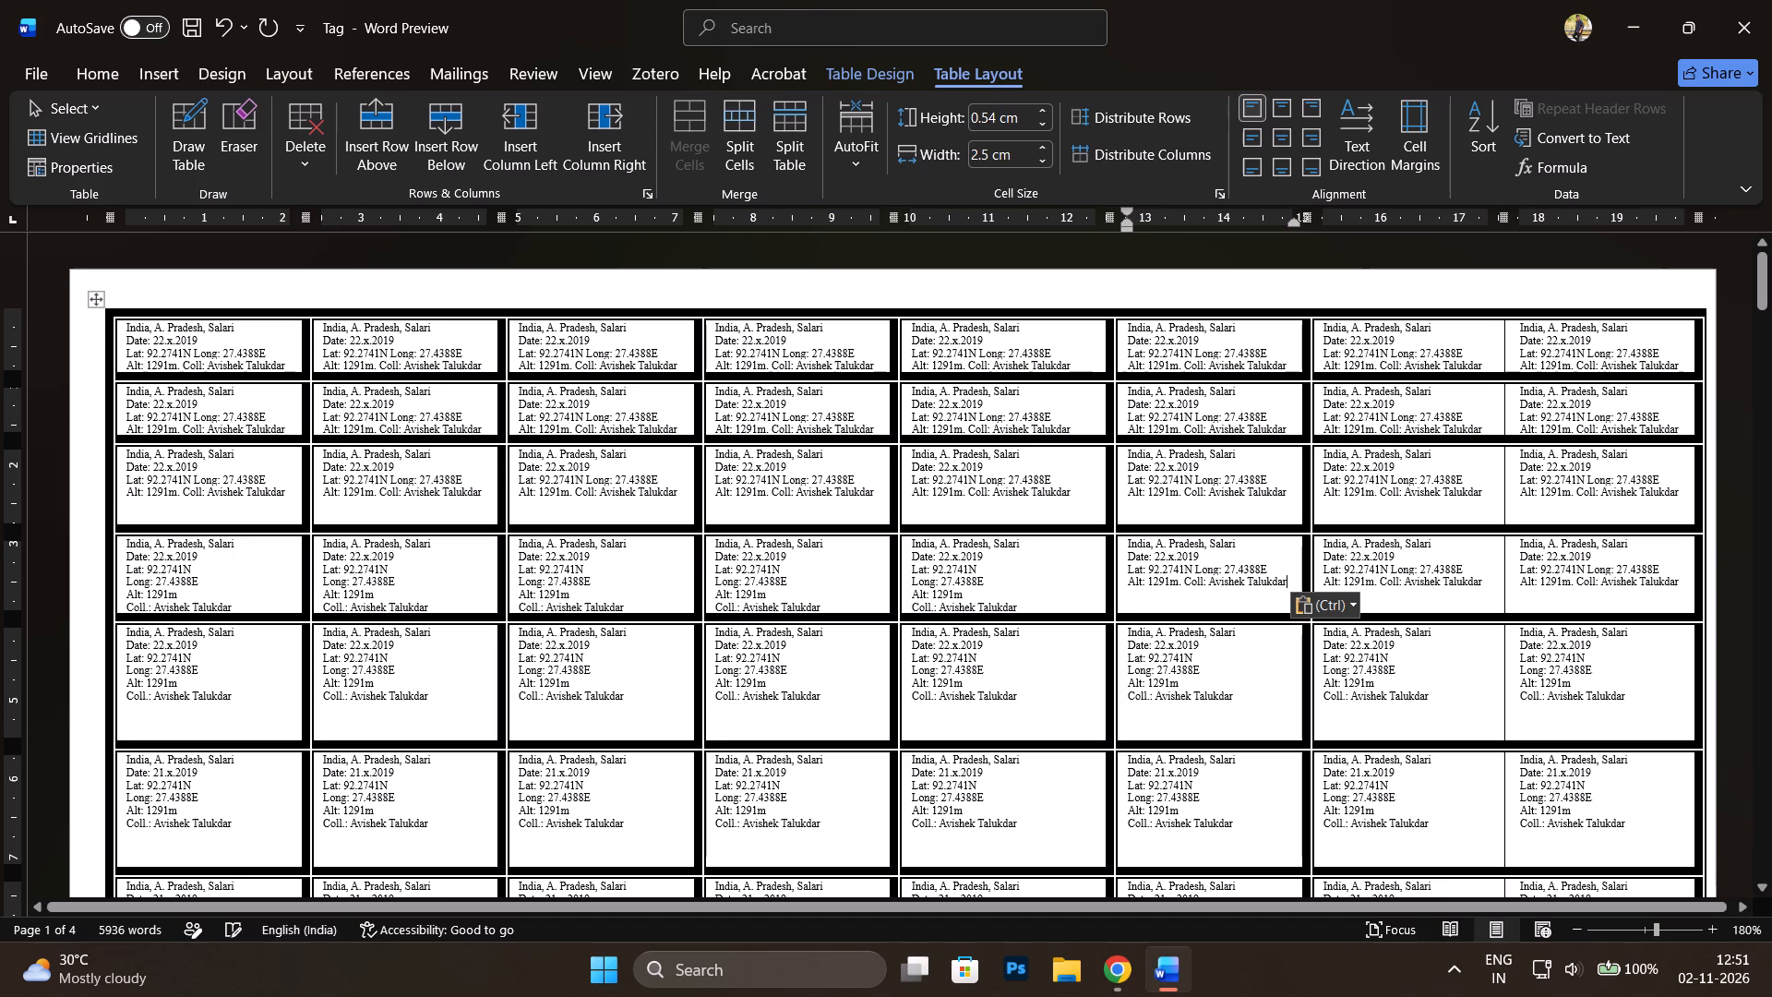
left_click_drag(1038, 605, 916, 544)
key("ctrl+v")
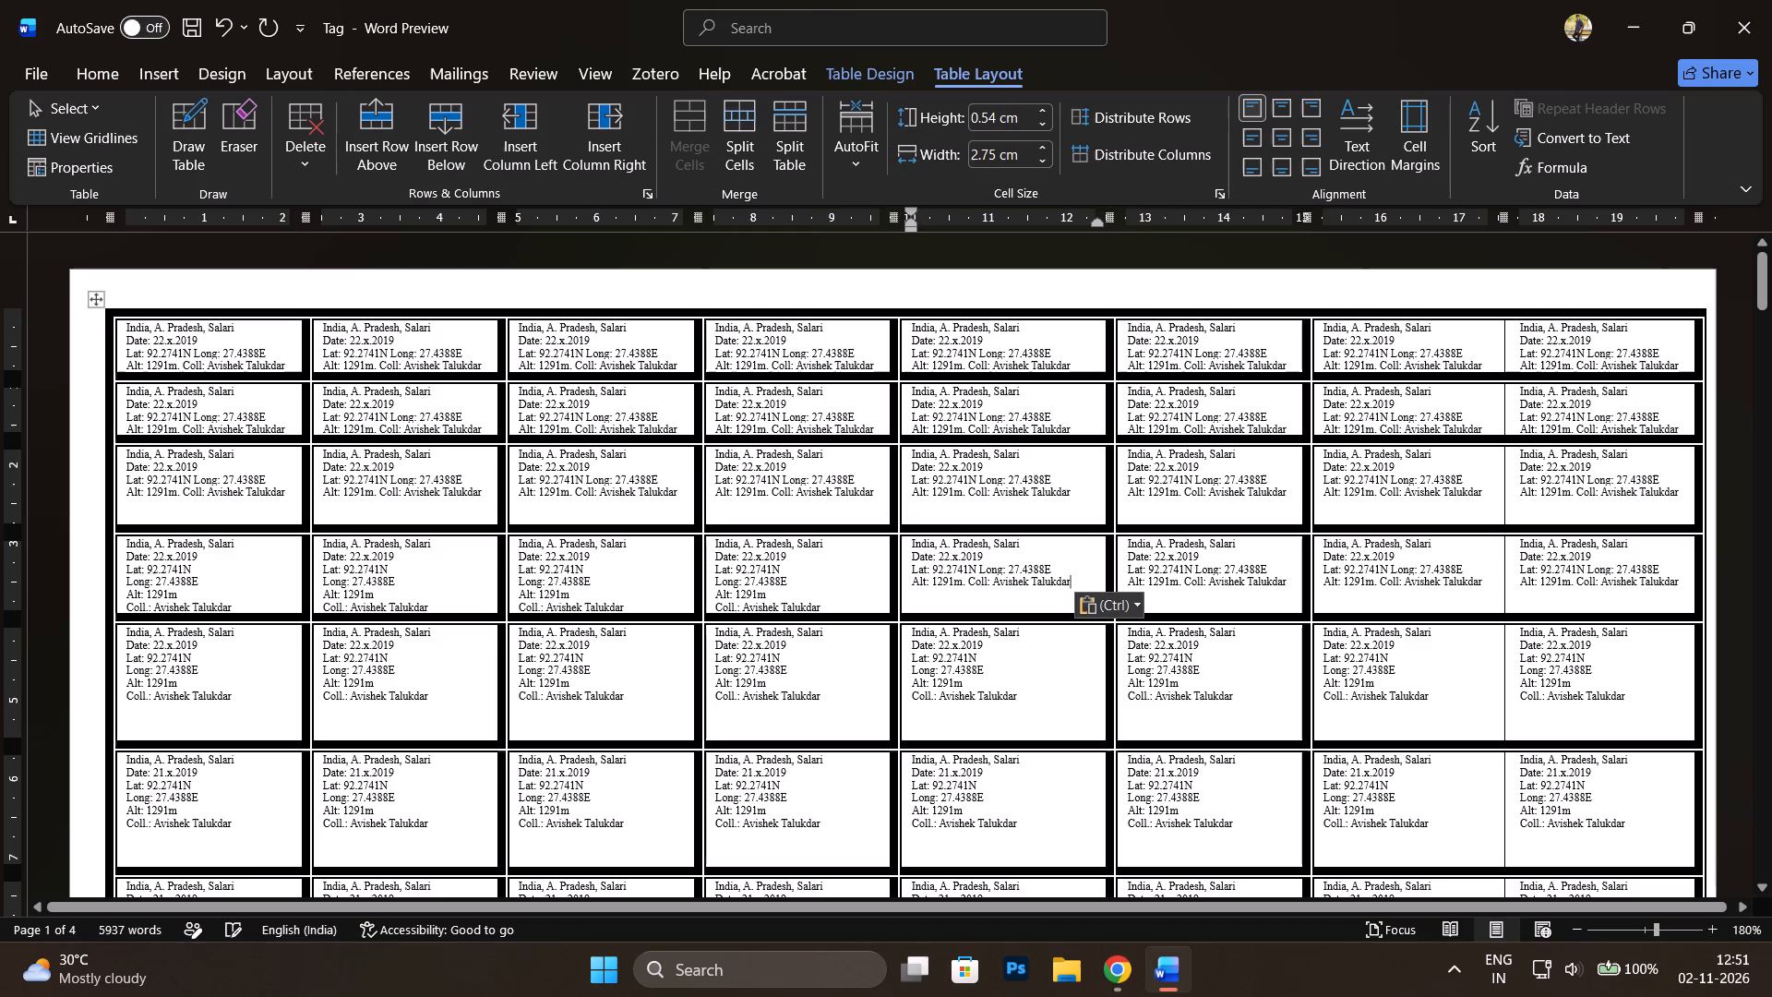
left_click_drag(844, 606, 712, 548)
key("ctrl+v")
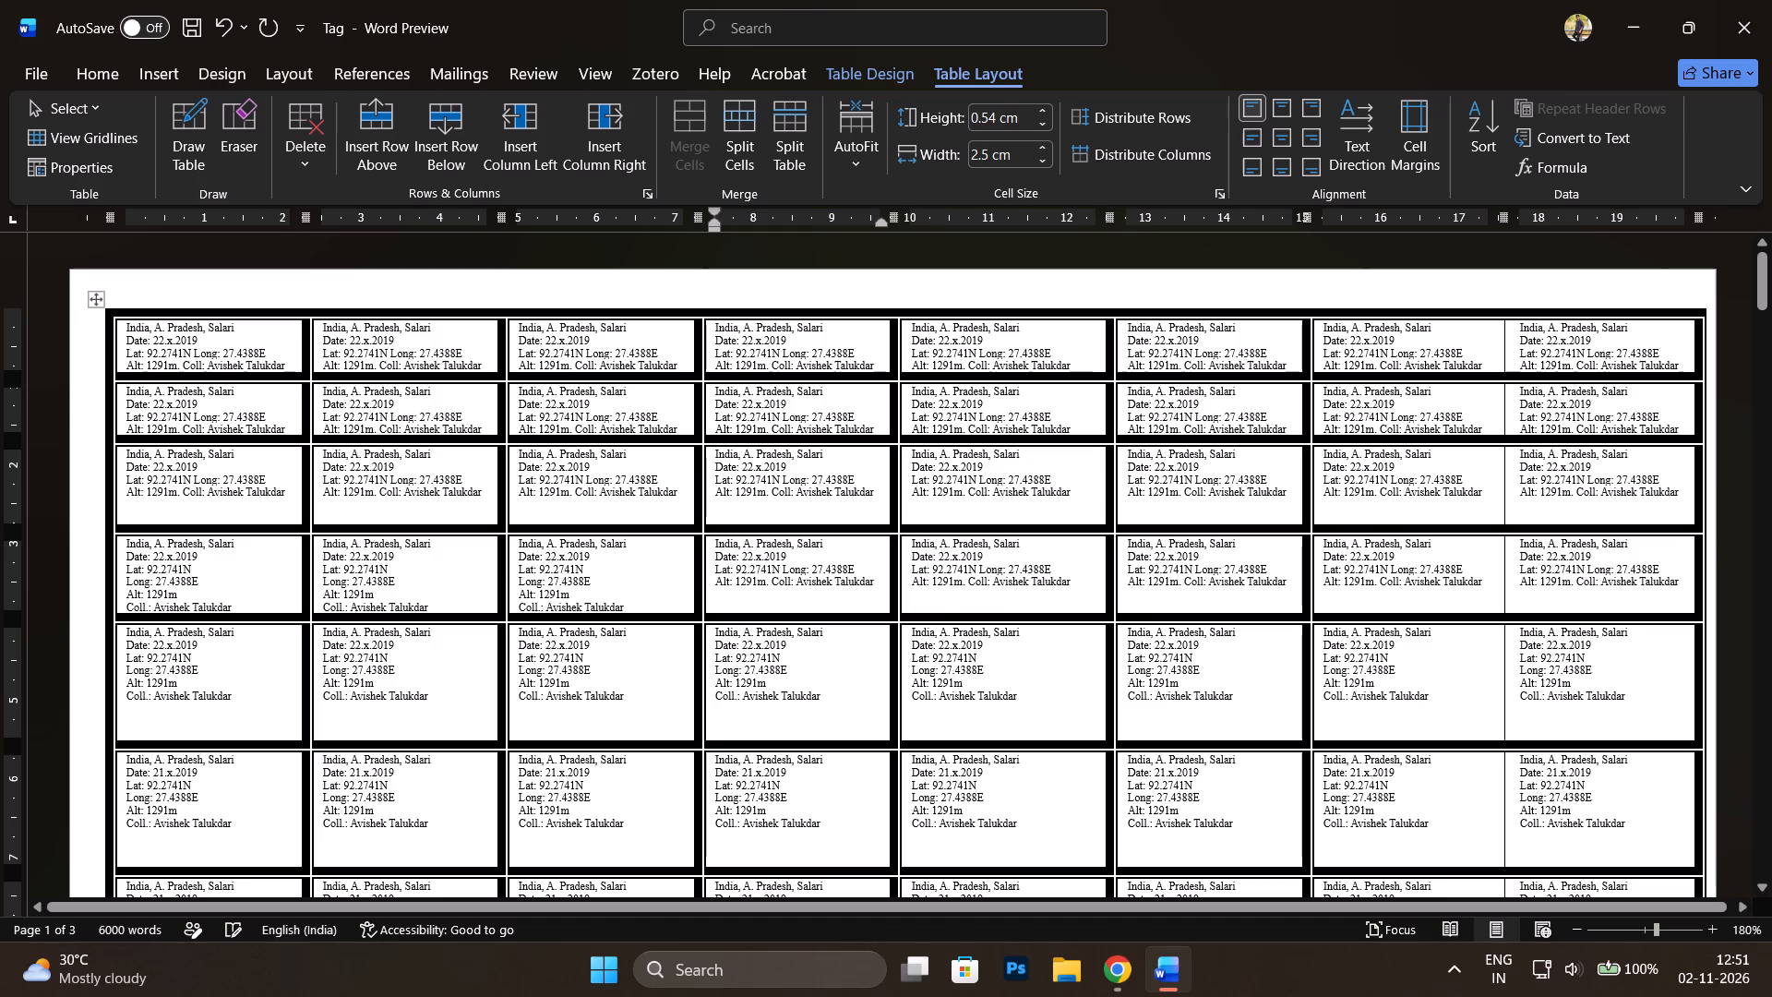
left_click_drag(631, 609, 523, 538)
key("ctrl+v")
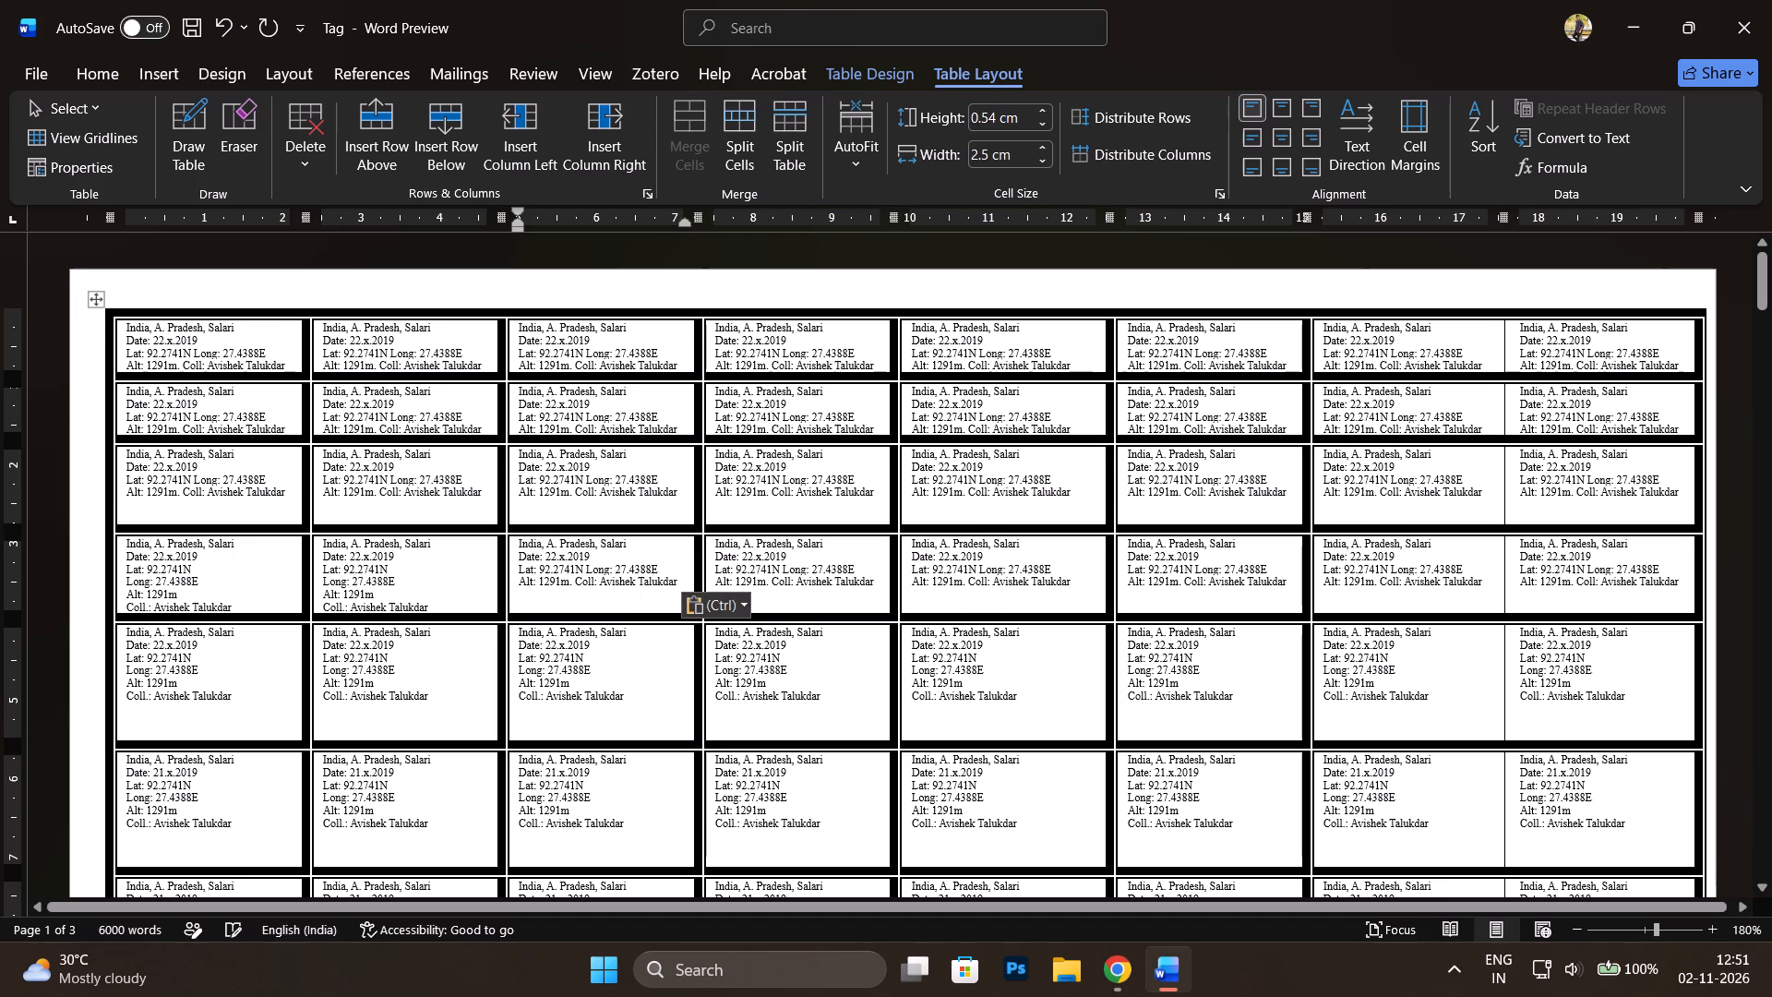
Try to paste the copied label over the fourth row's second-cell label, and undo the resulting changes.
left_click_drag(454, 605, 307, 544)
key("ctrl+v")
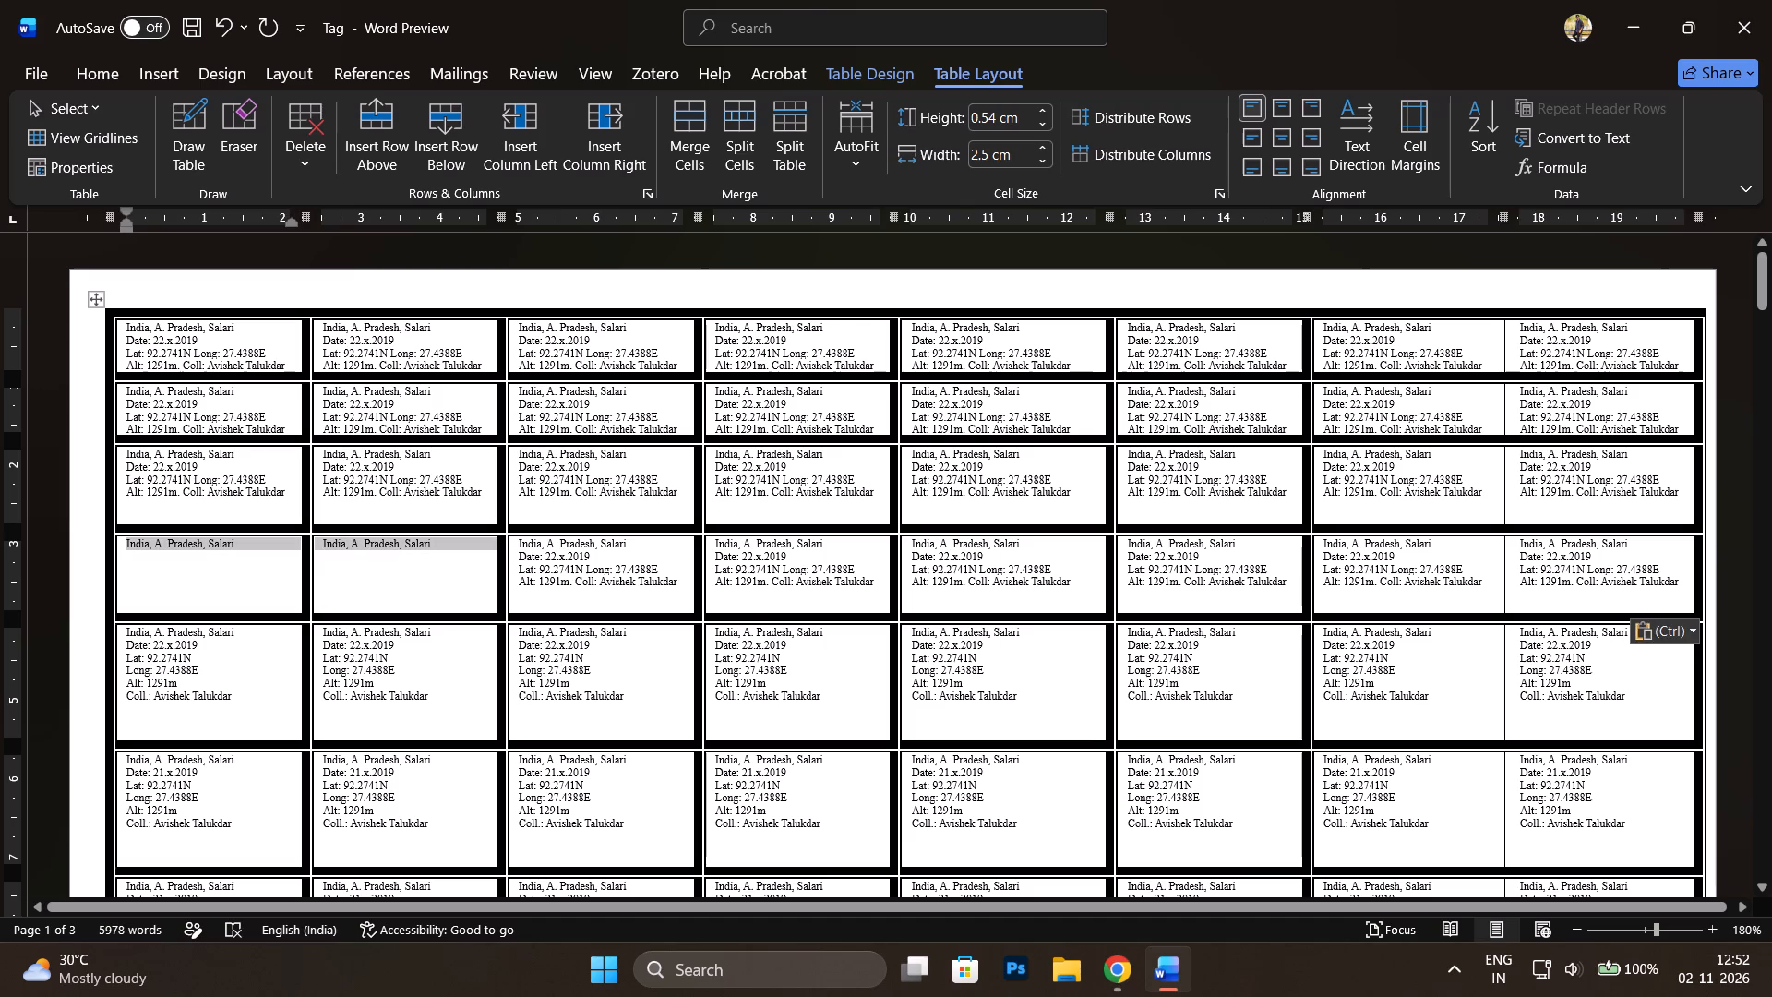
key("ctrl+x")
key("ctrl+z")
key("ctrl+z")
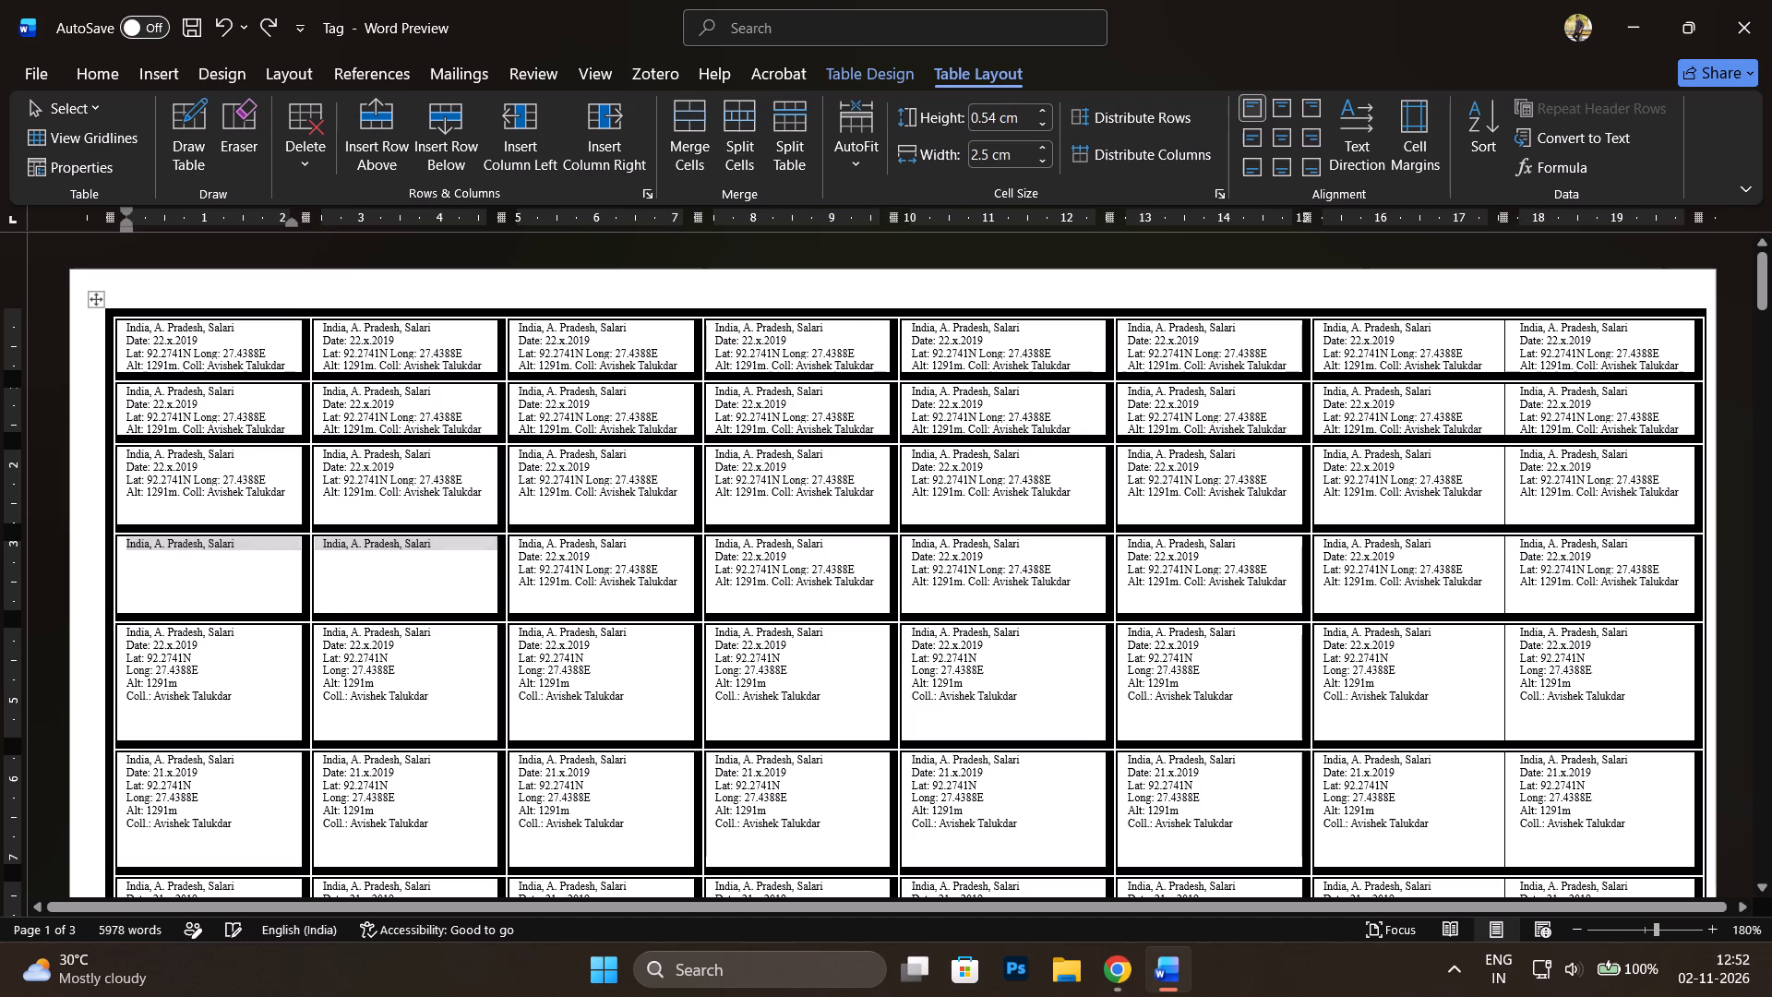
Copy the four-line label from the fourth row's third cell and replace the labels in that row's second and first cells with it.
left_click(429, 597)
left_click_drag(445, 607, 317, 550)
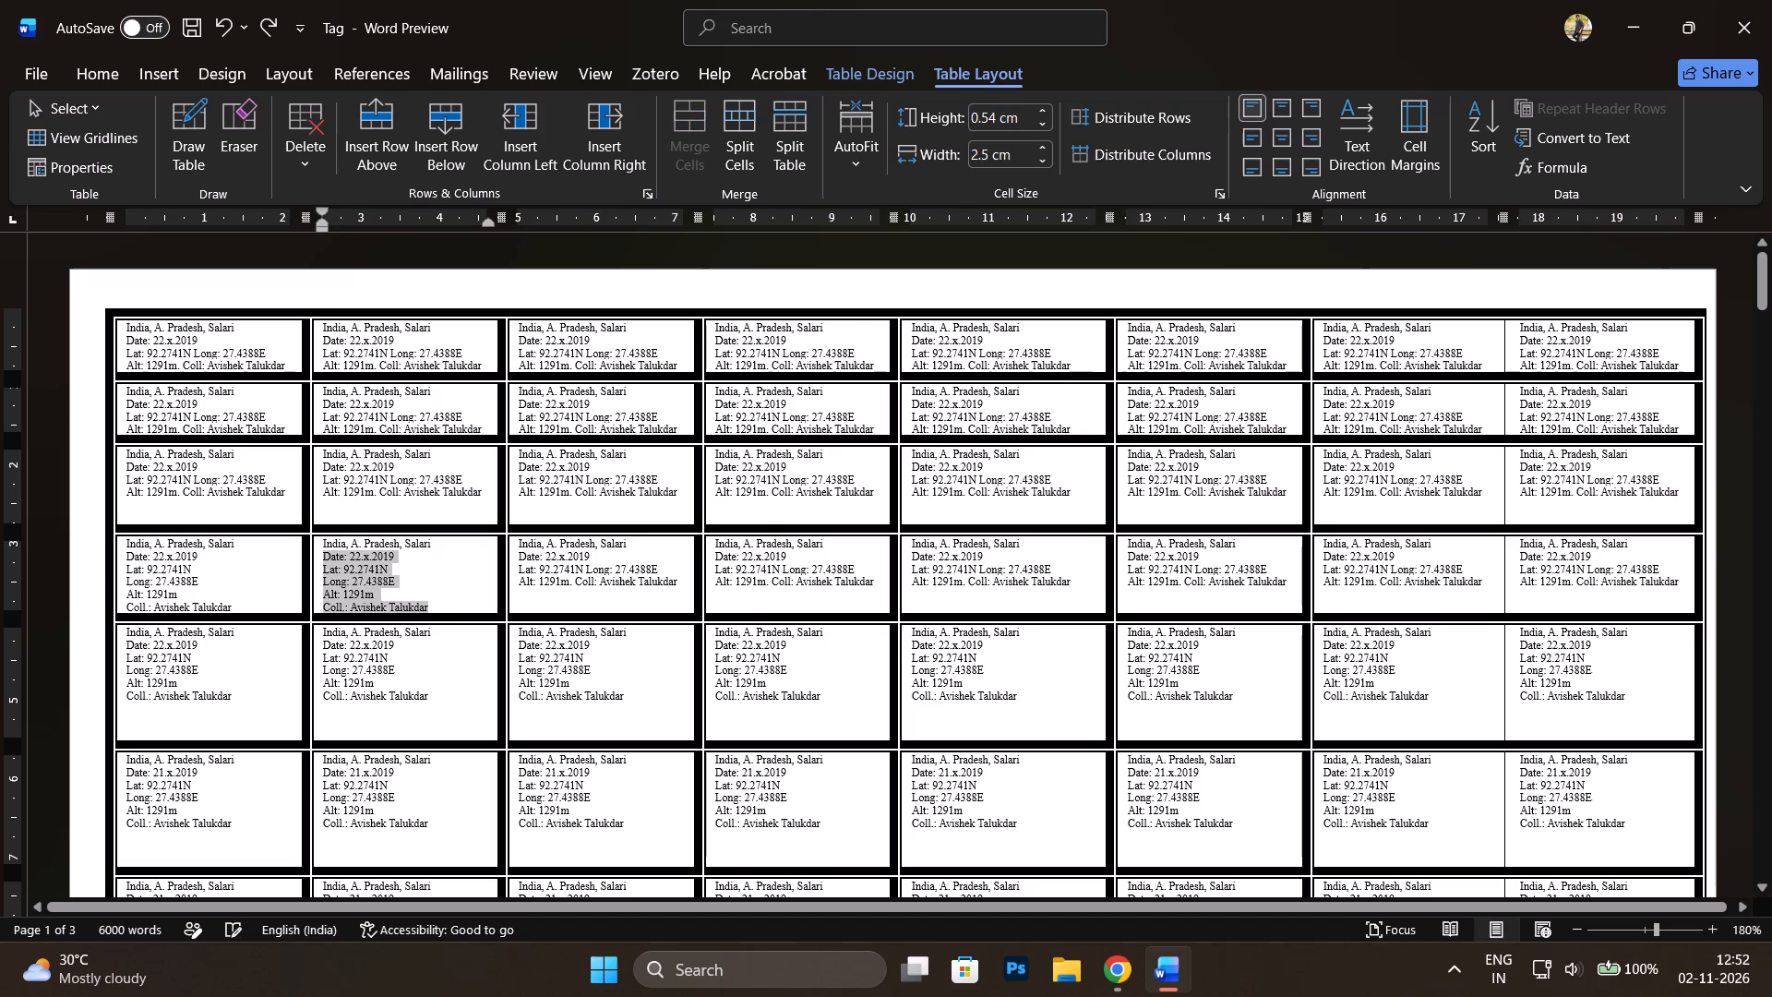
left_click_drag(317, 550, 317, 549)
left_click(377, 580)
left_click(569, 580)
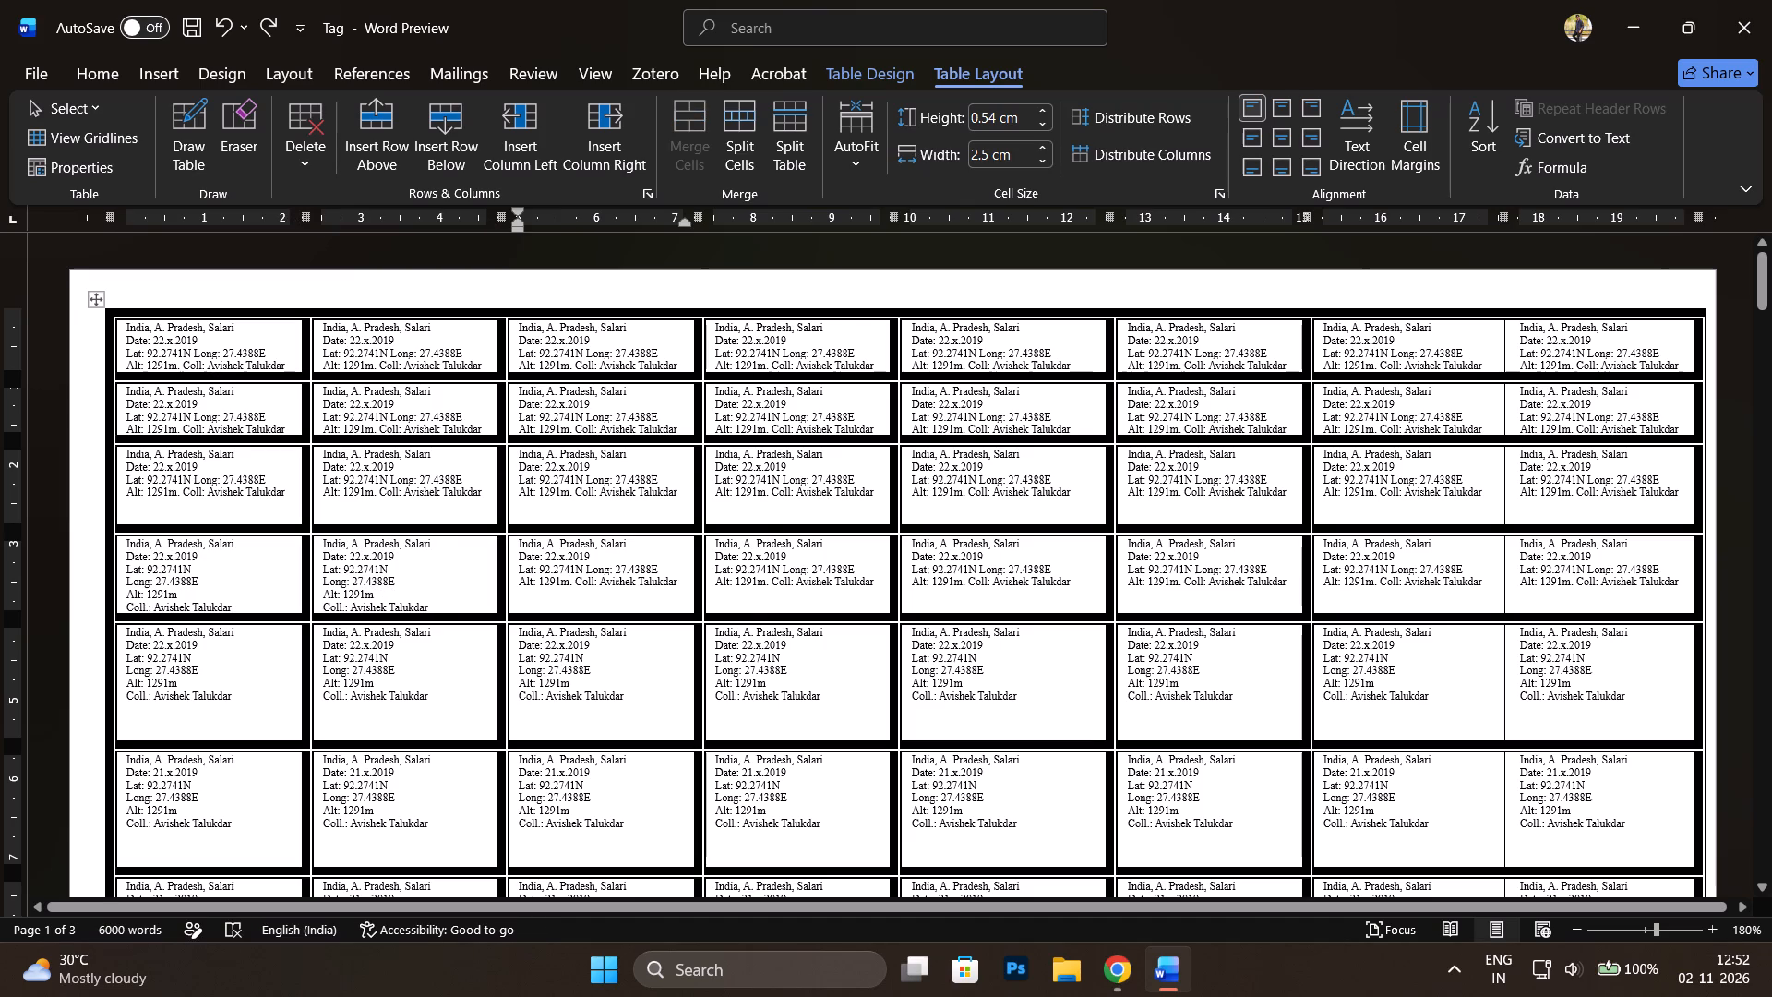
left_click_drag(687, 586, 525, 547)
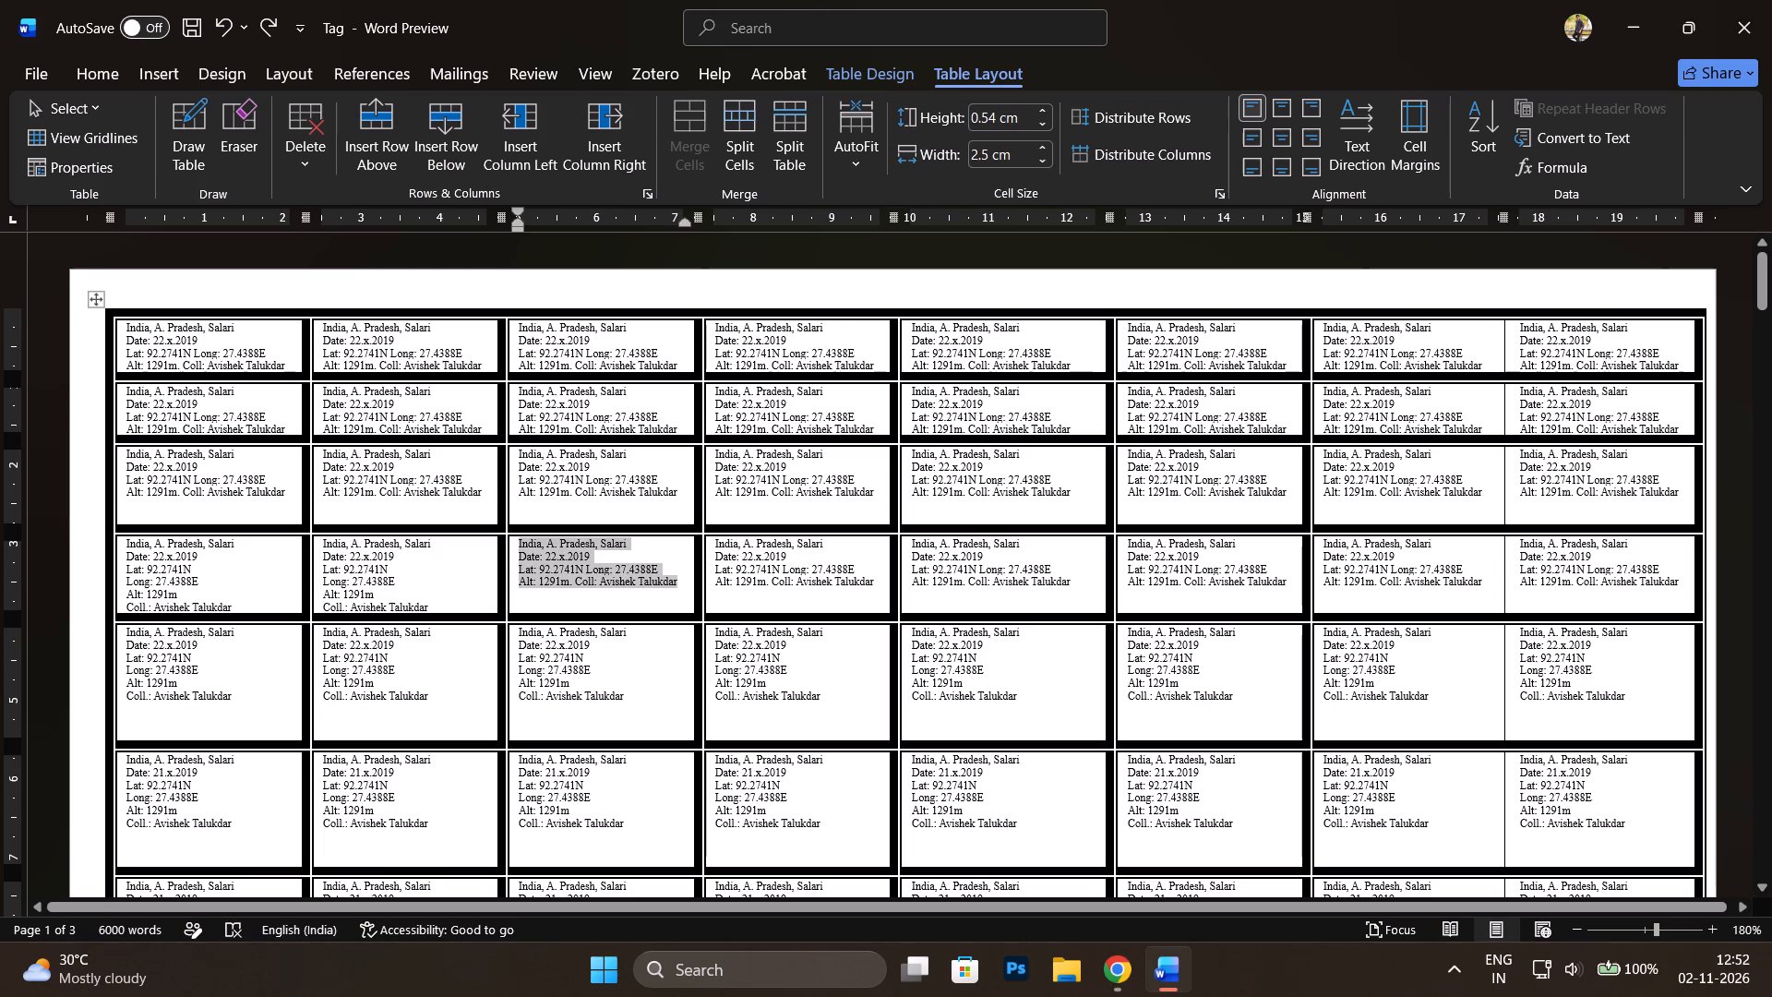
key("ctrl+c")
left_click(443, 611)
left_click_drag(449, 611, 332, 542)
key("ctrl+v")
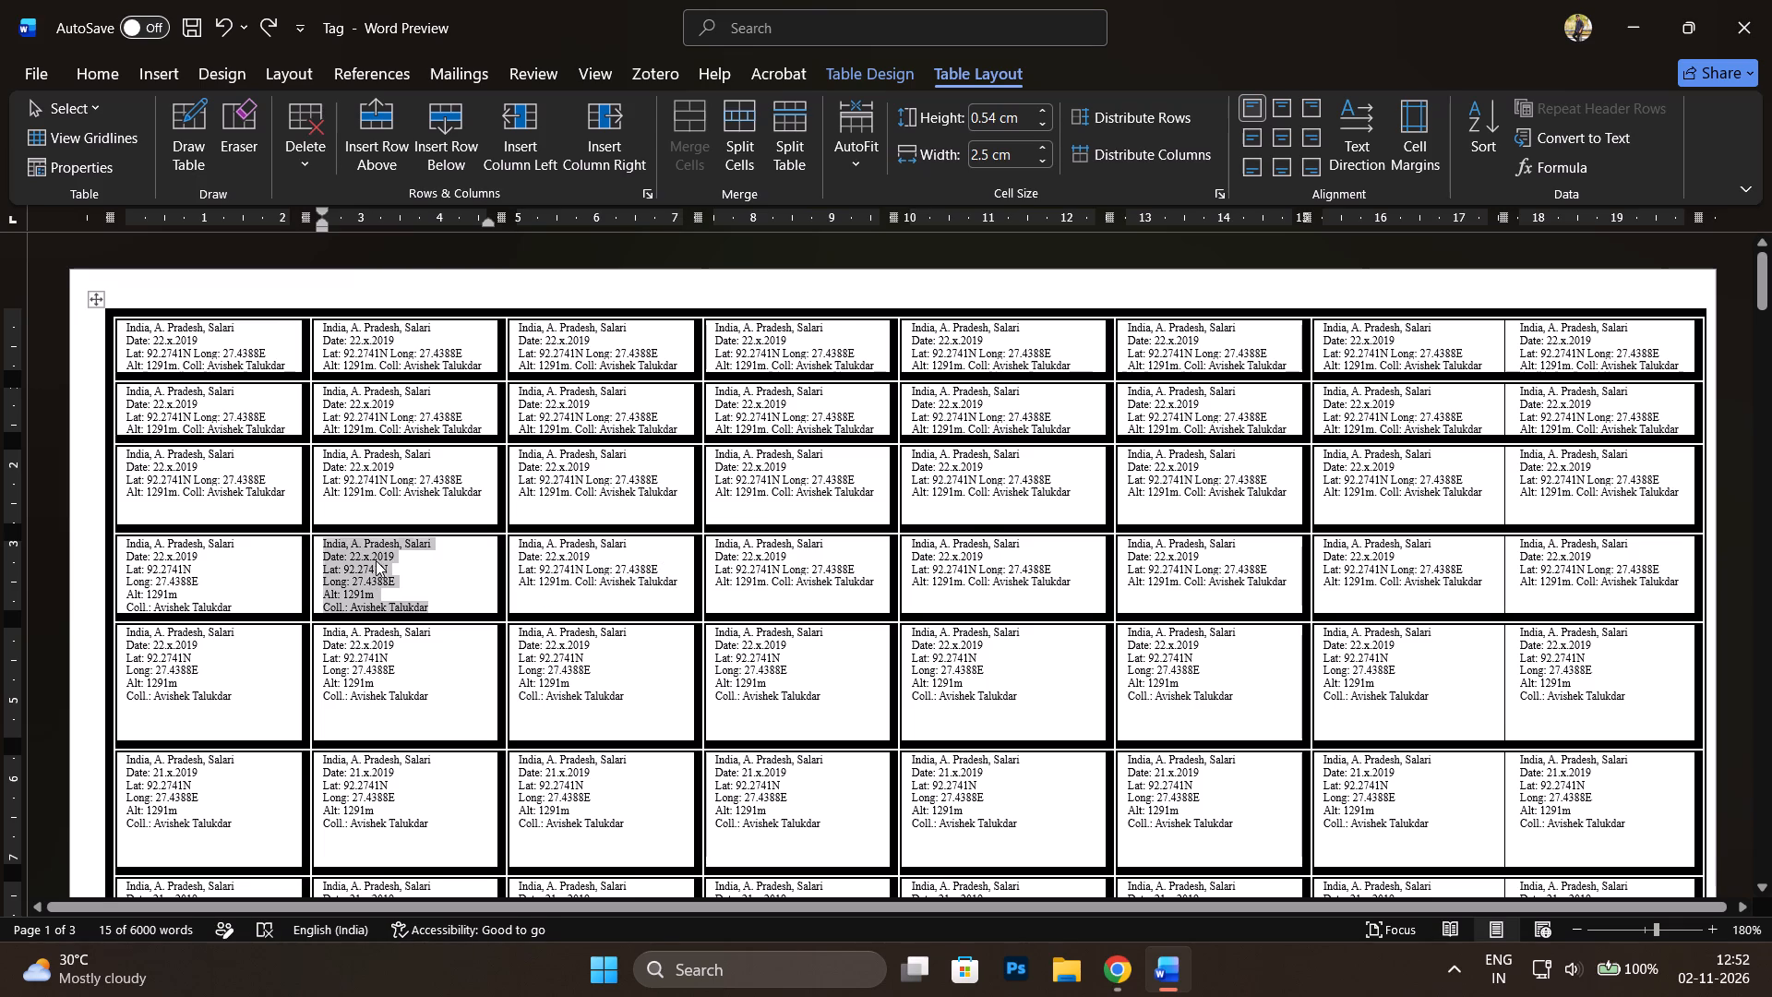
left_click_drag(255, 608, 136, 538)
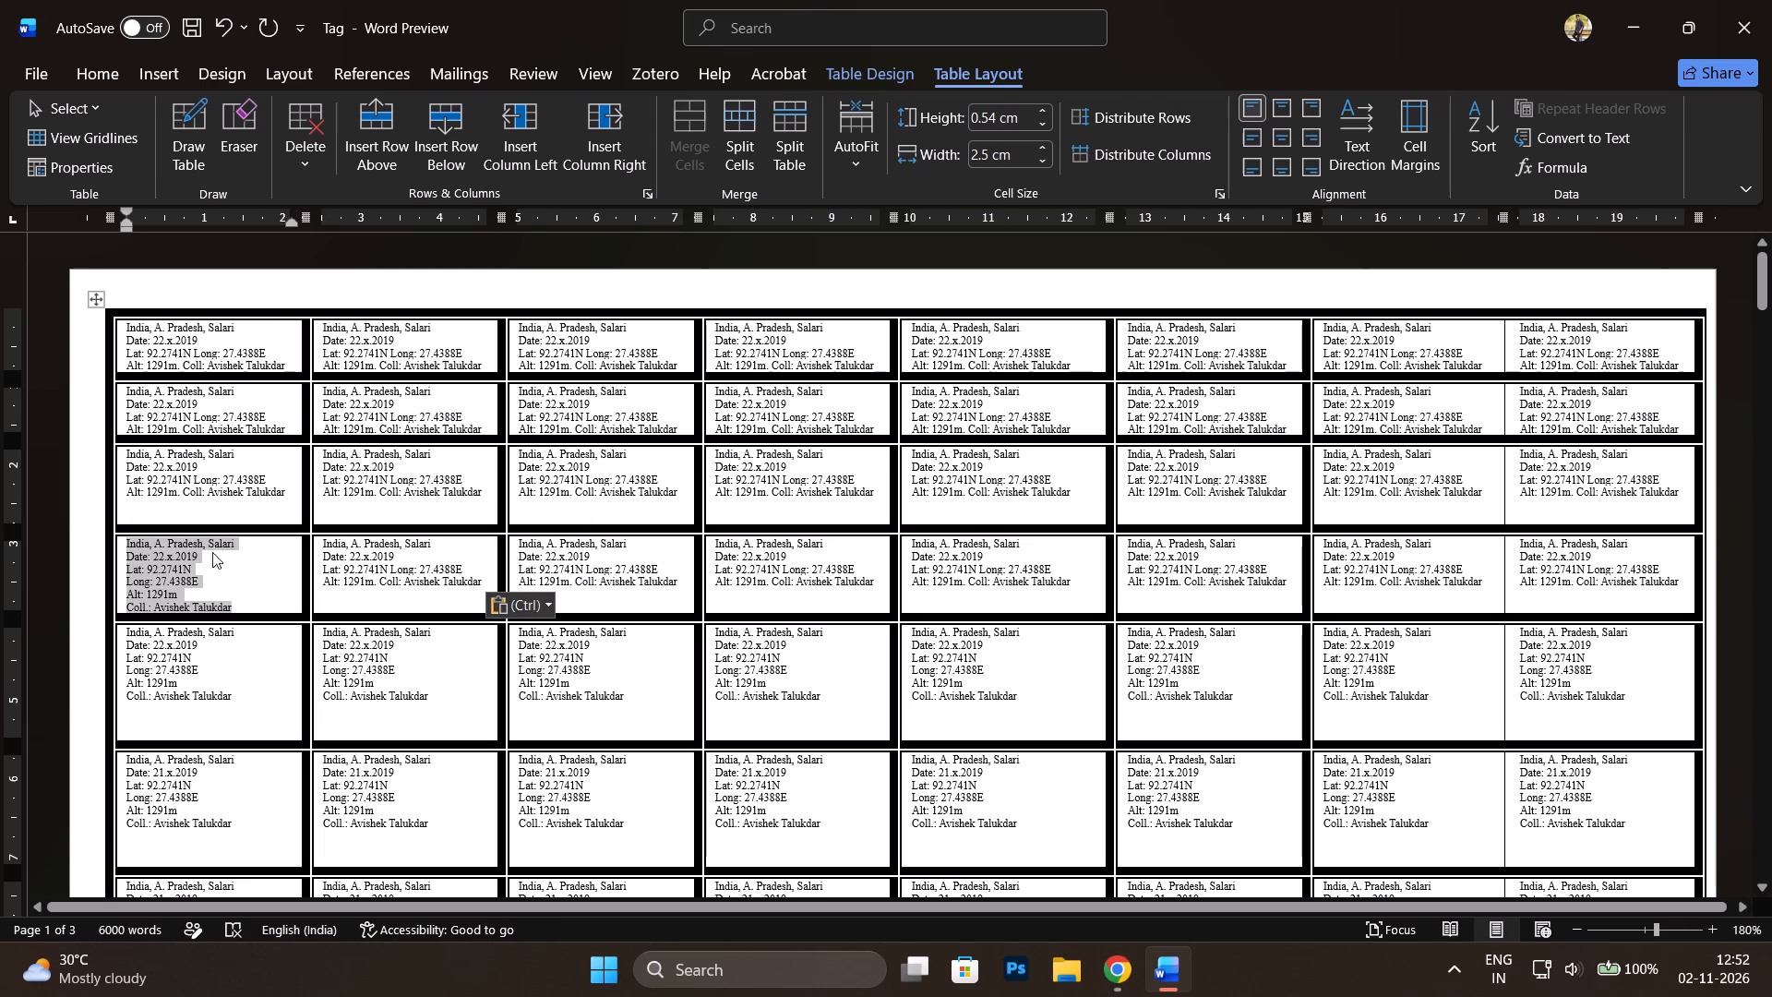
key("ctrl+v")
Try to tighten the table's fourth row by raising its lower border, giving a row height of about 0.82 cm.
left_click(869, 639)
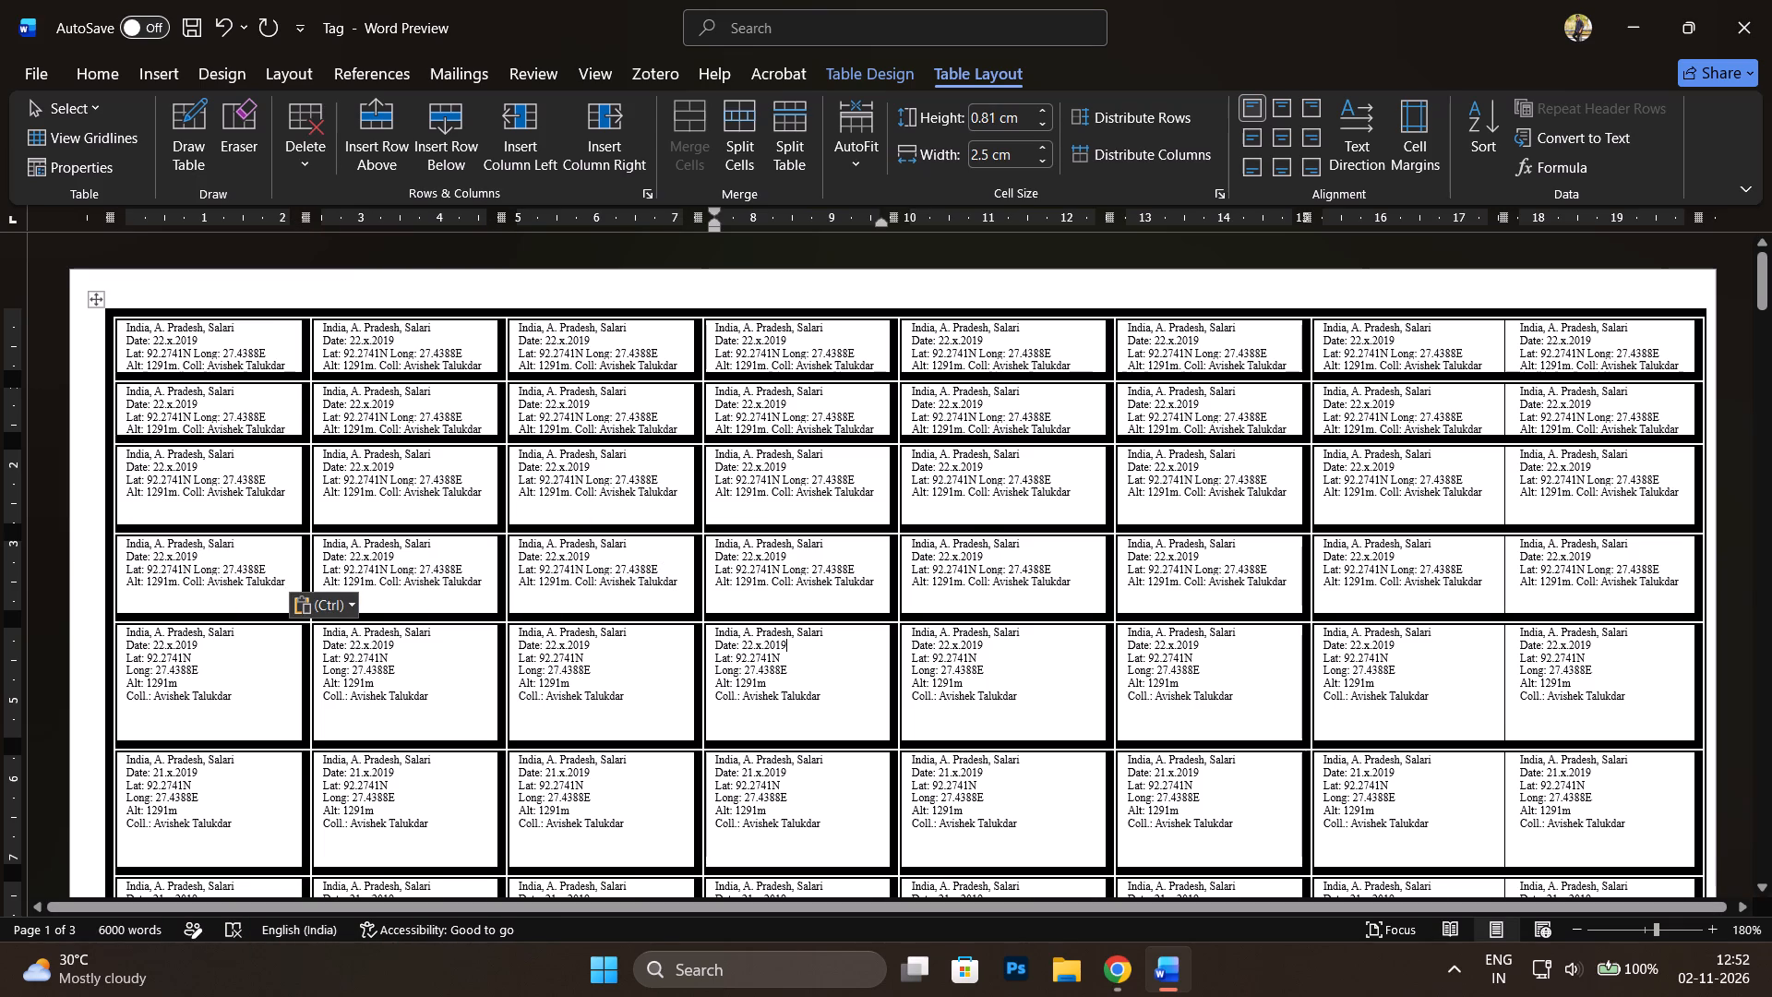
left_click(850, 610)
left_click_drag(849, 616, 845, 603)
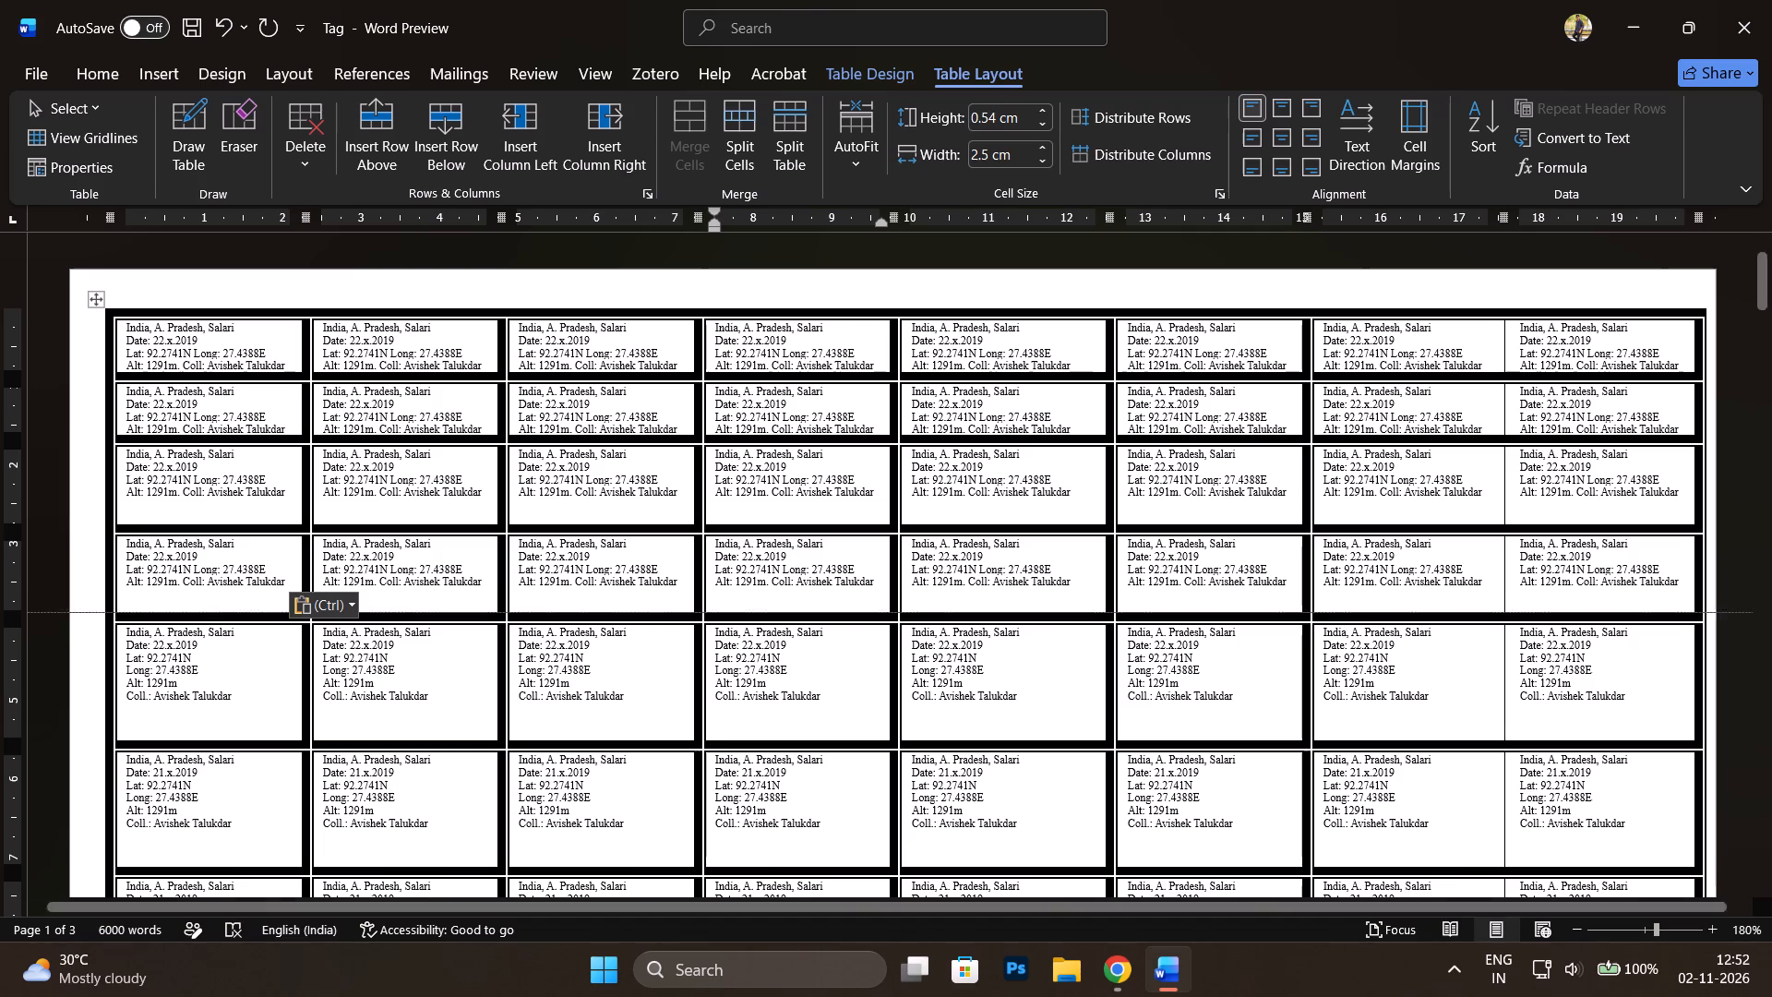
left_click_drag(845, 603, 845, 599)
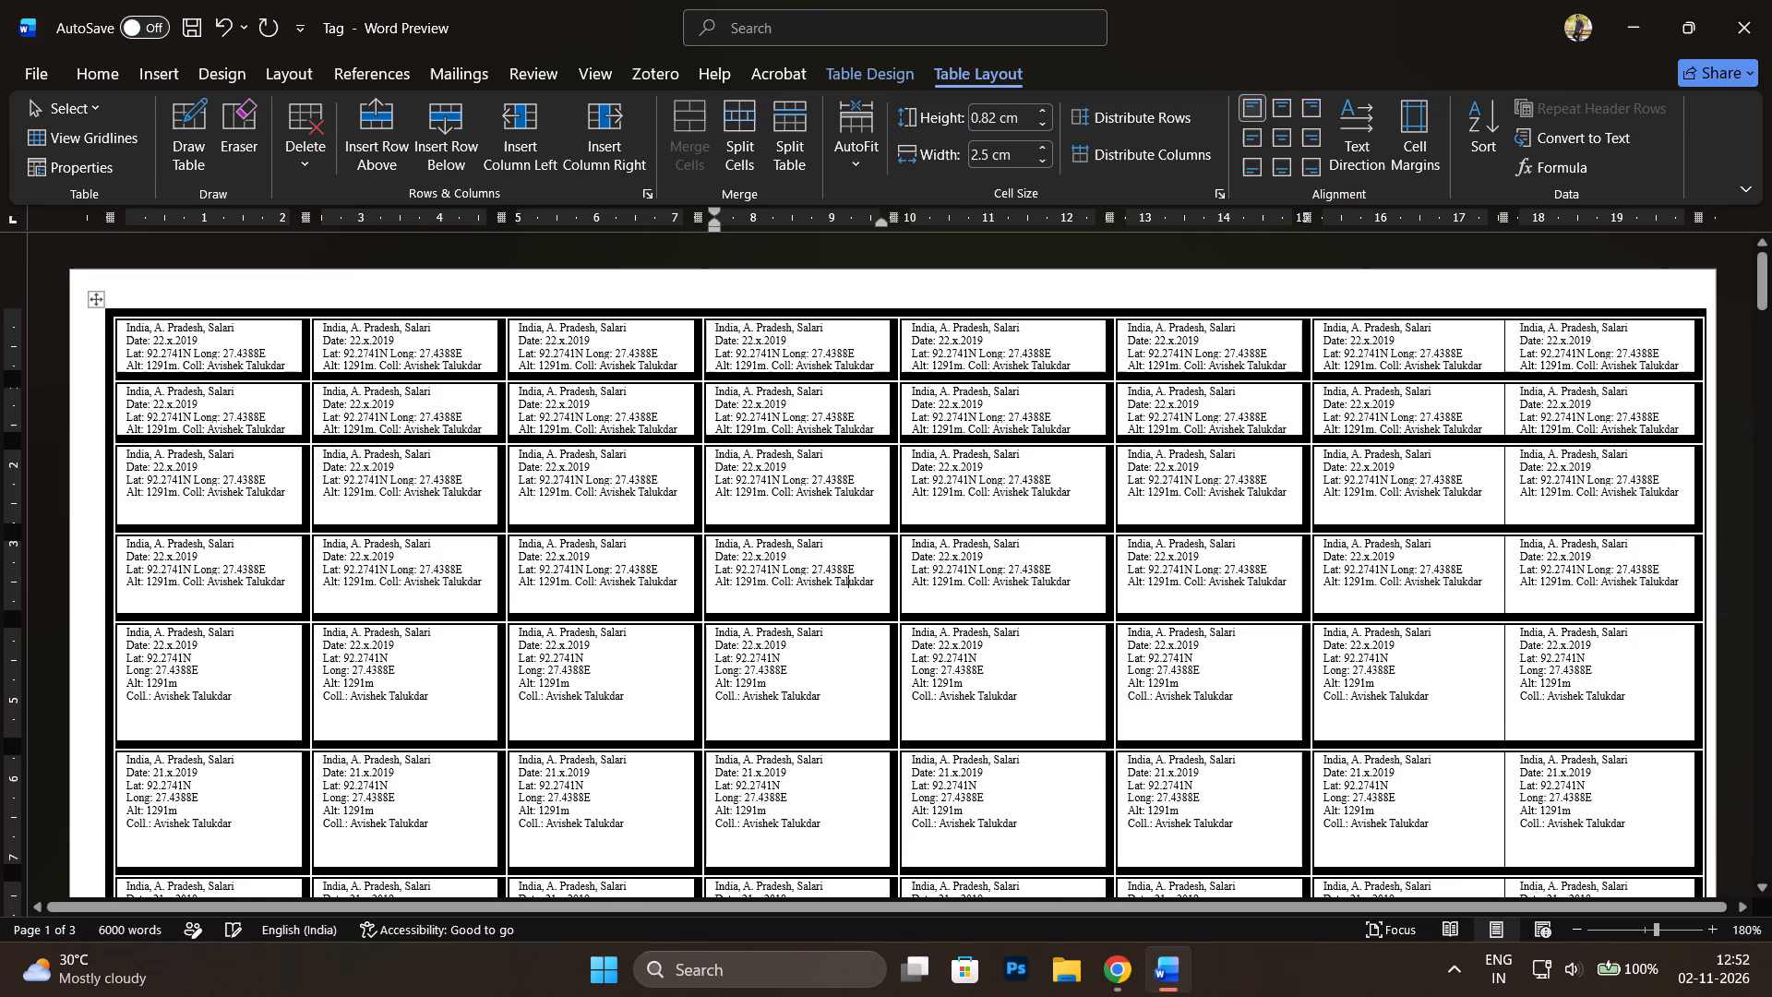
left_click_drag(853, 624, 853, 595)
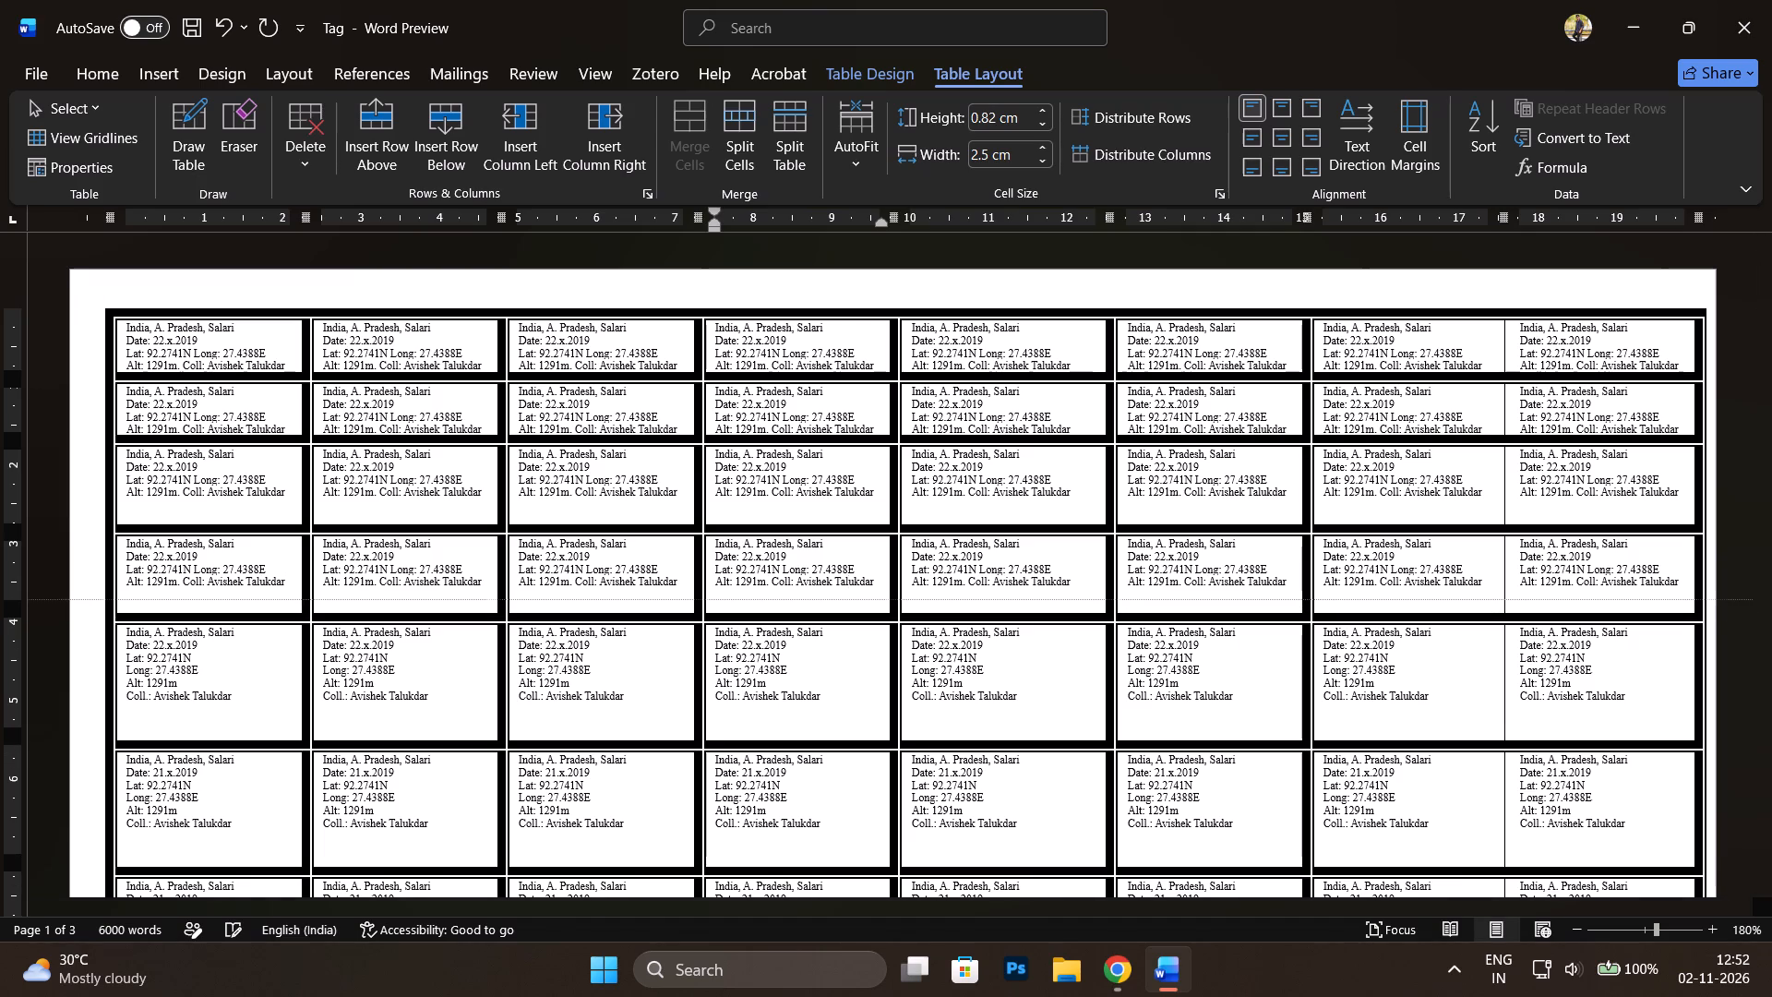
left_click(771, 610)
left_click(783, 608)
left_click(756, 608)
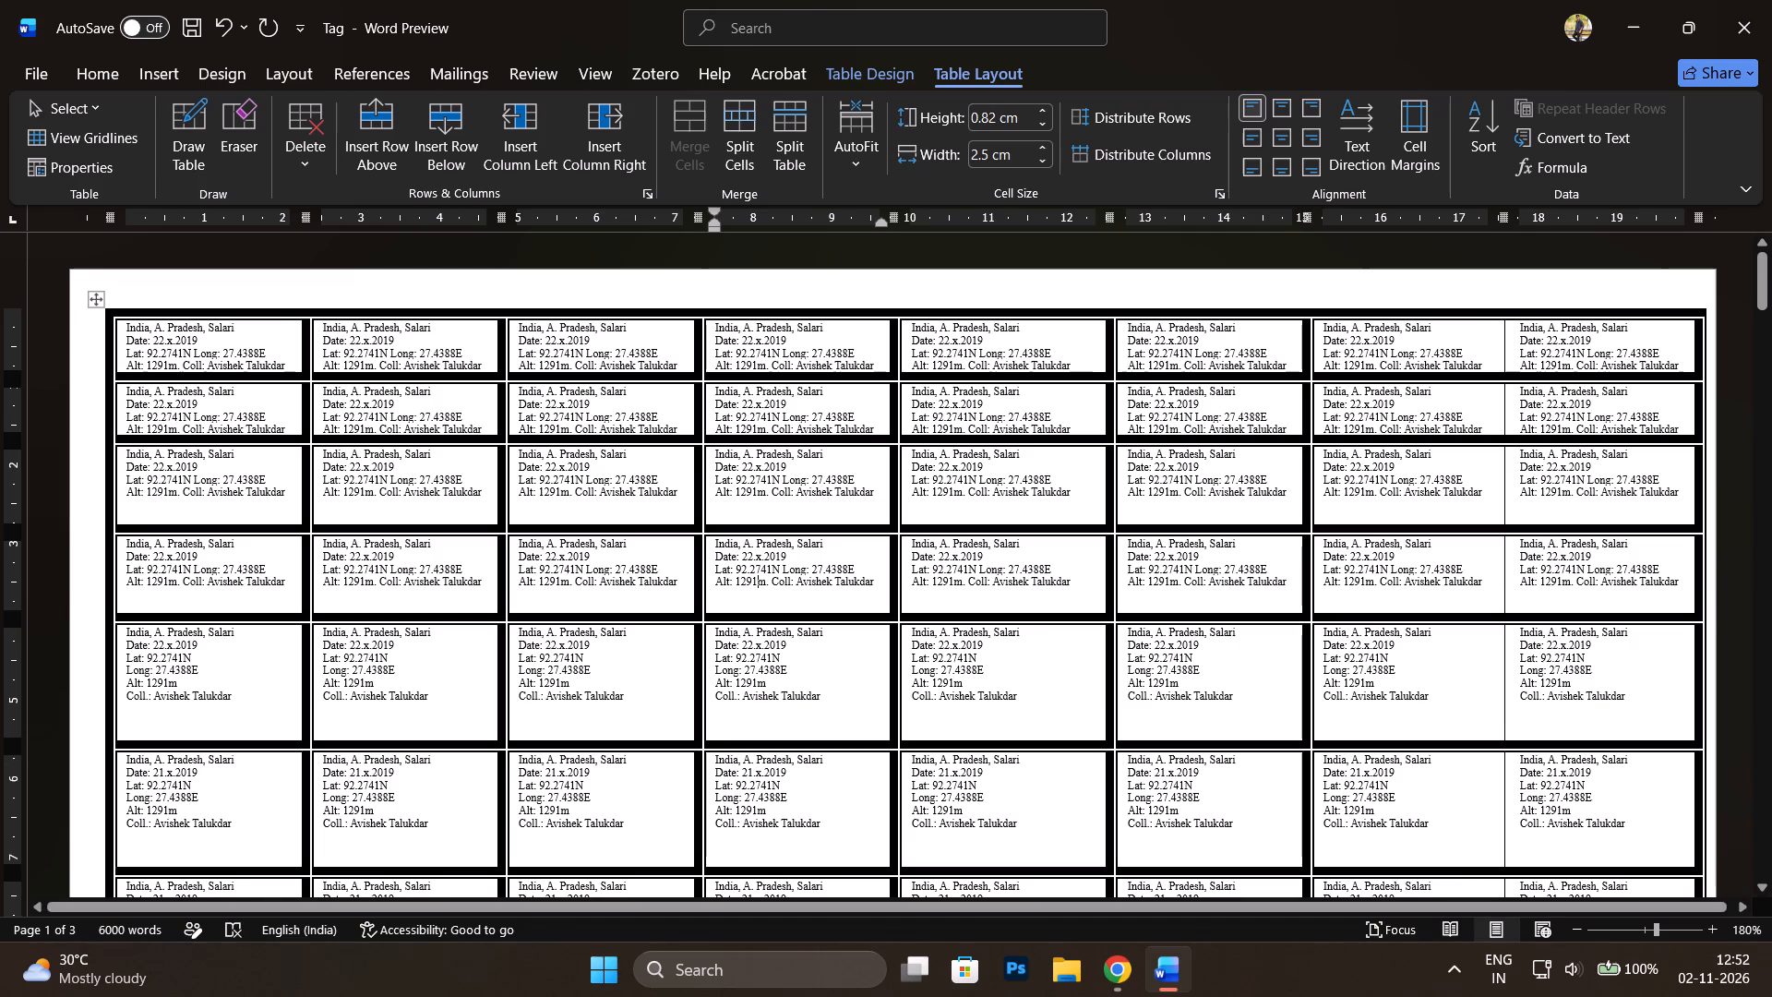
left_click(752, 614)
left_click(792, 639)
Replace the labels in the first three cells of the table's fifth row with the copied four-line Salari label.
left_click_drag(253, 715, 123, 629)
key("ctrl+v")
left_click_drag(450, 702, 360, 632)
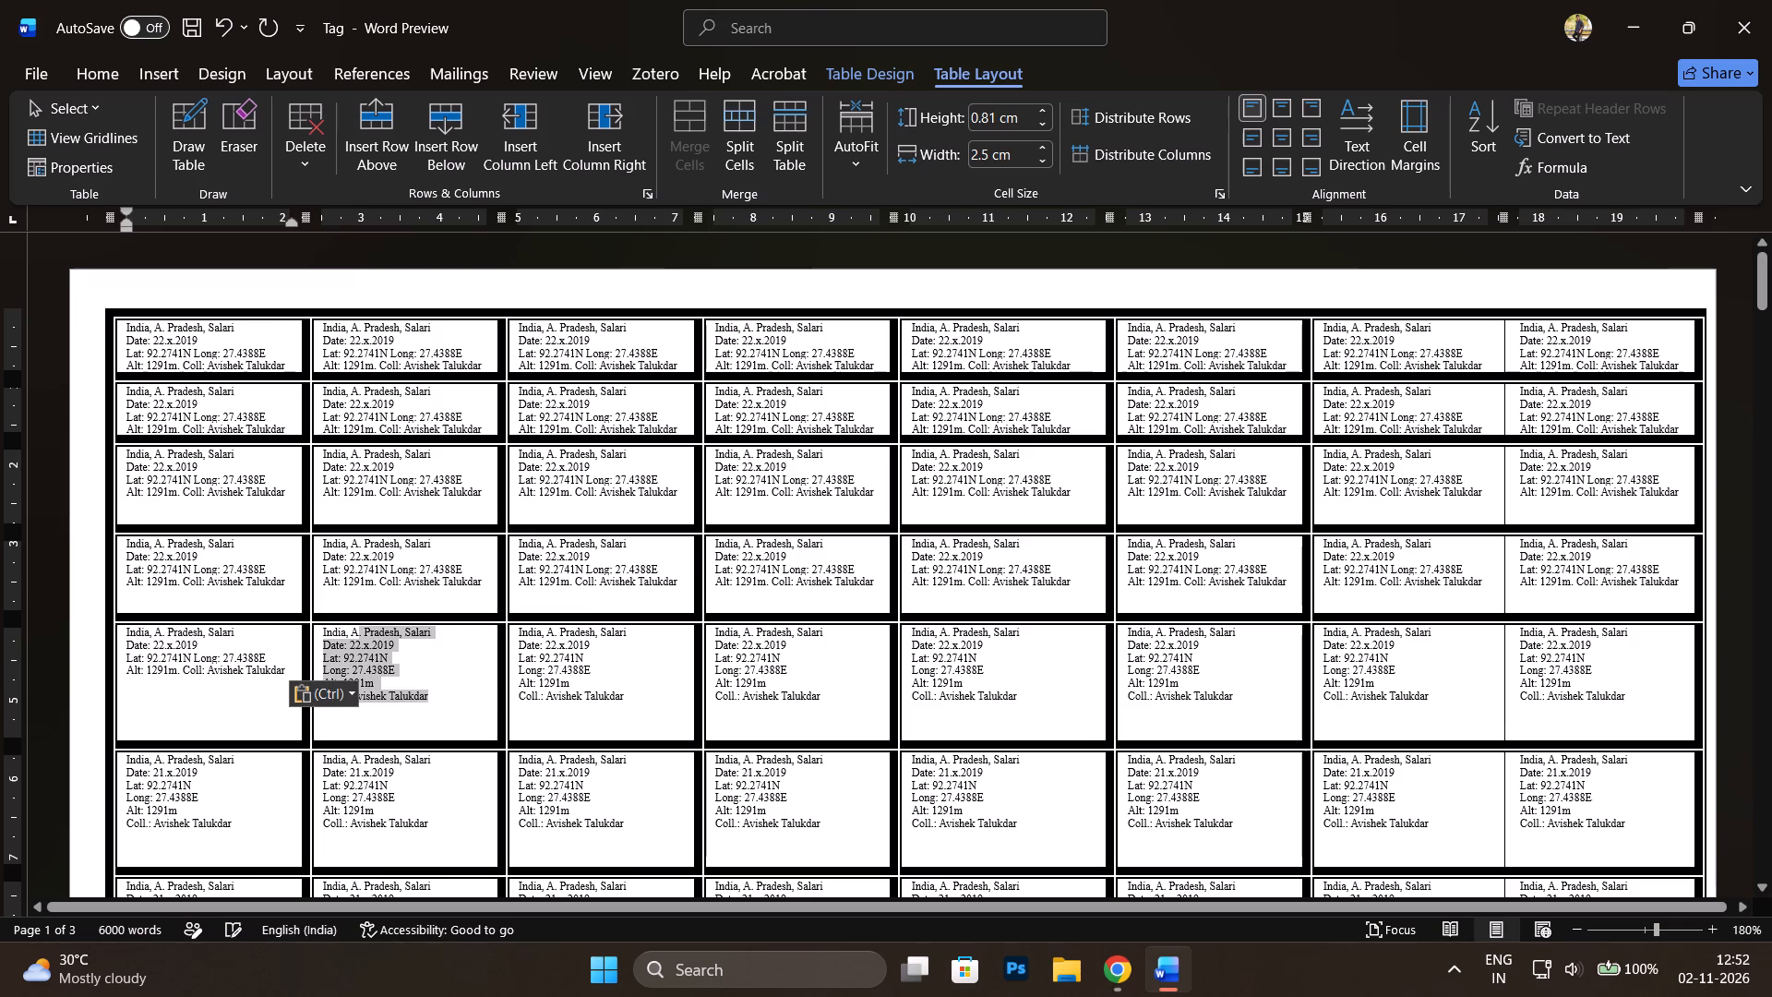
left_click_drag(360, 632, 335, 631)
key("ctrl+v")
left_click_drag(650, 702, 562, 678)
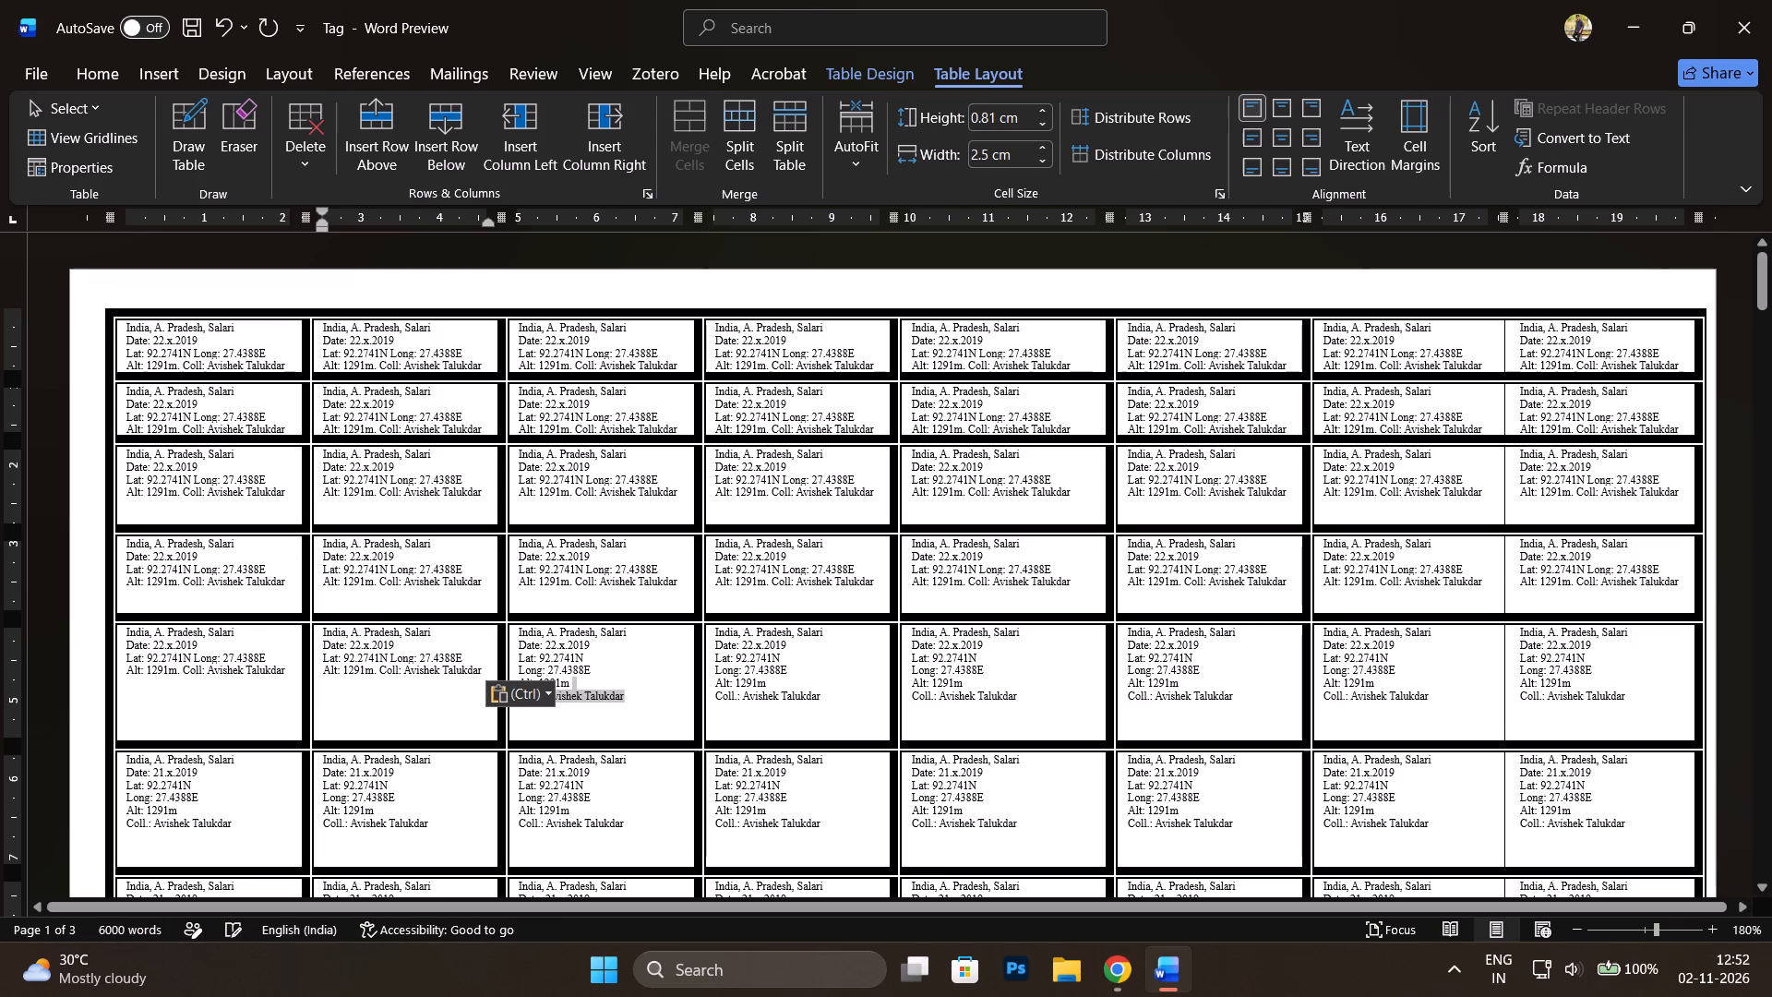
left_click_drag(562, 678, 503, 636)
left_click(546, 662)
left_click_drag(636, 698, 571, 685)
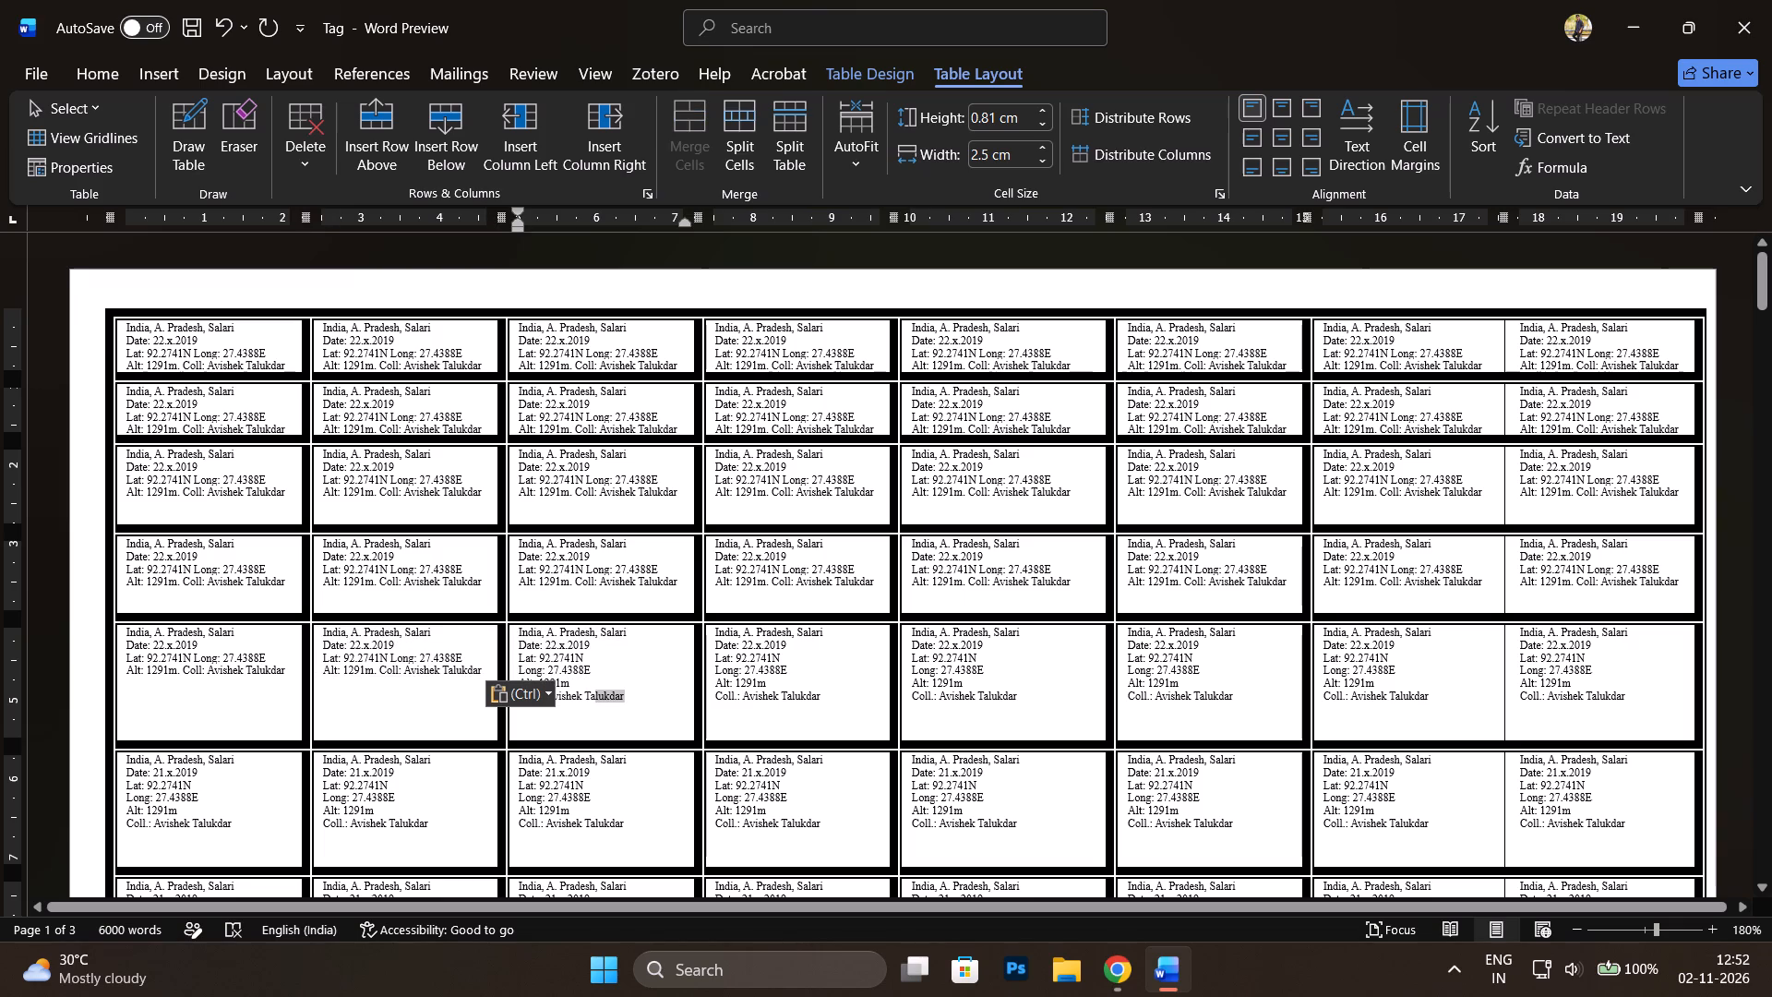
left_click_drag(571, 685, 512, 635)
key("ctrl+v")
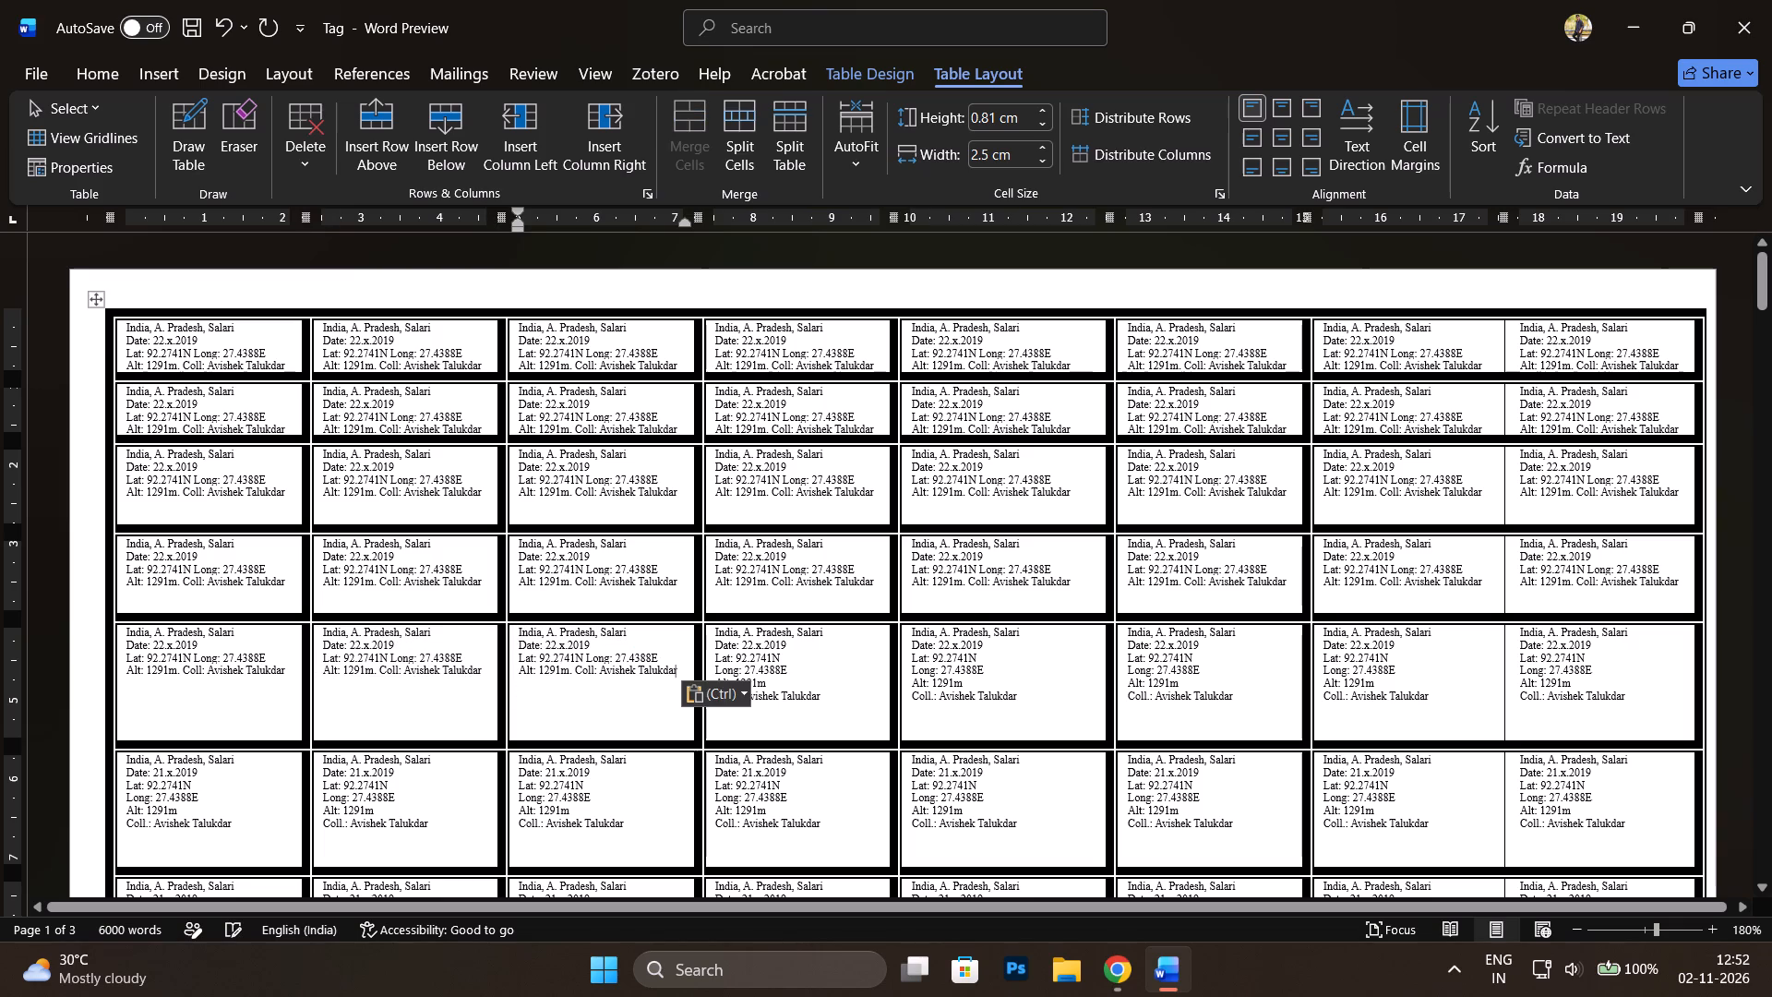
Replace the labels in the fourth to seventh cells of the table's fifth row with the copied four-line Salari label.
left_click_drag(832, 703, 712, 636)
key("ctrl+v")
left_click_drag(1048, 710, 937, 649)
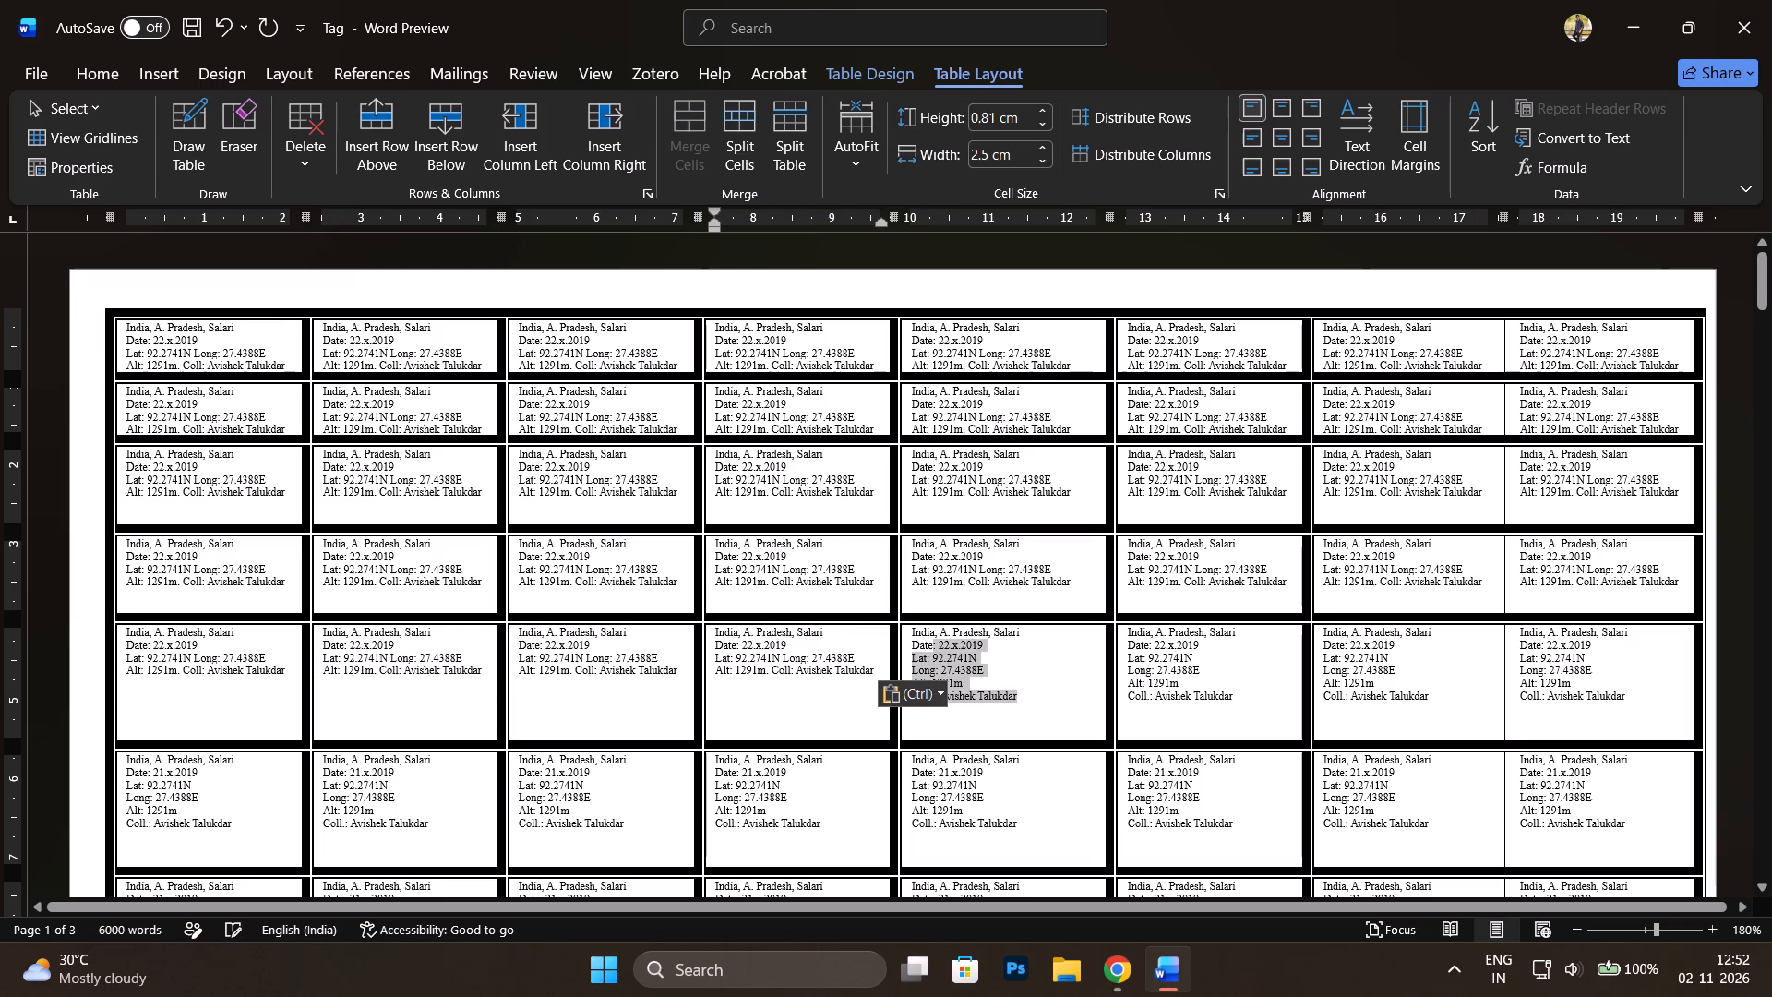
left_click_drag(937, 649, 923, 633)
key("ctrl+v")
left_click_drag(1242, 703, 1130, 637)
key("ctrl+v")
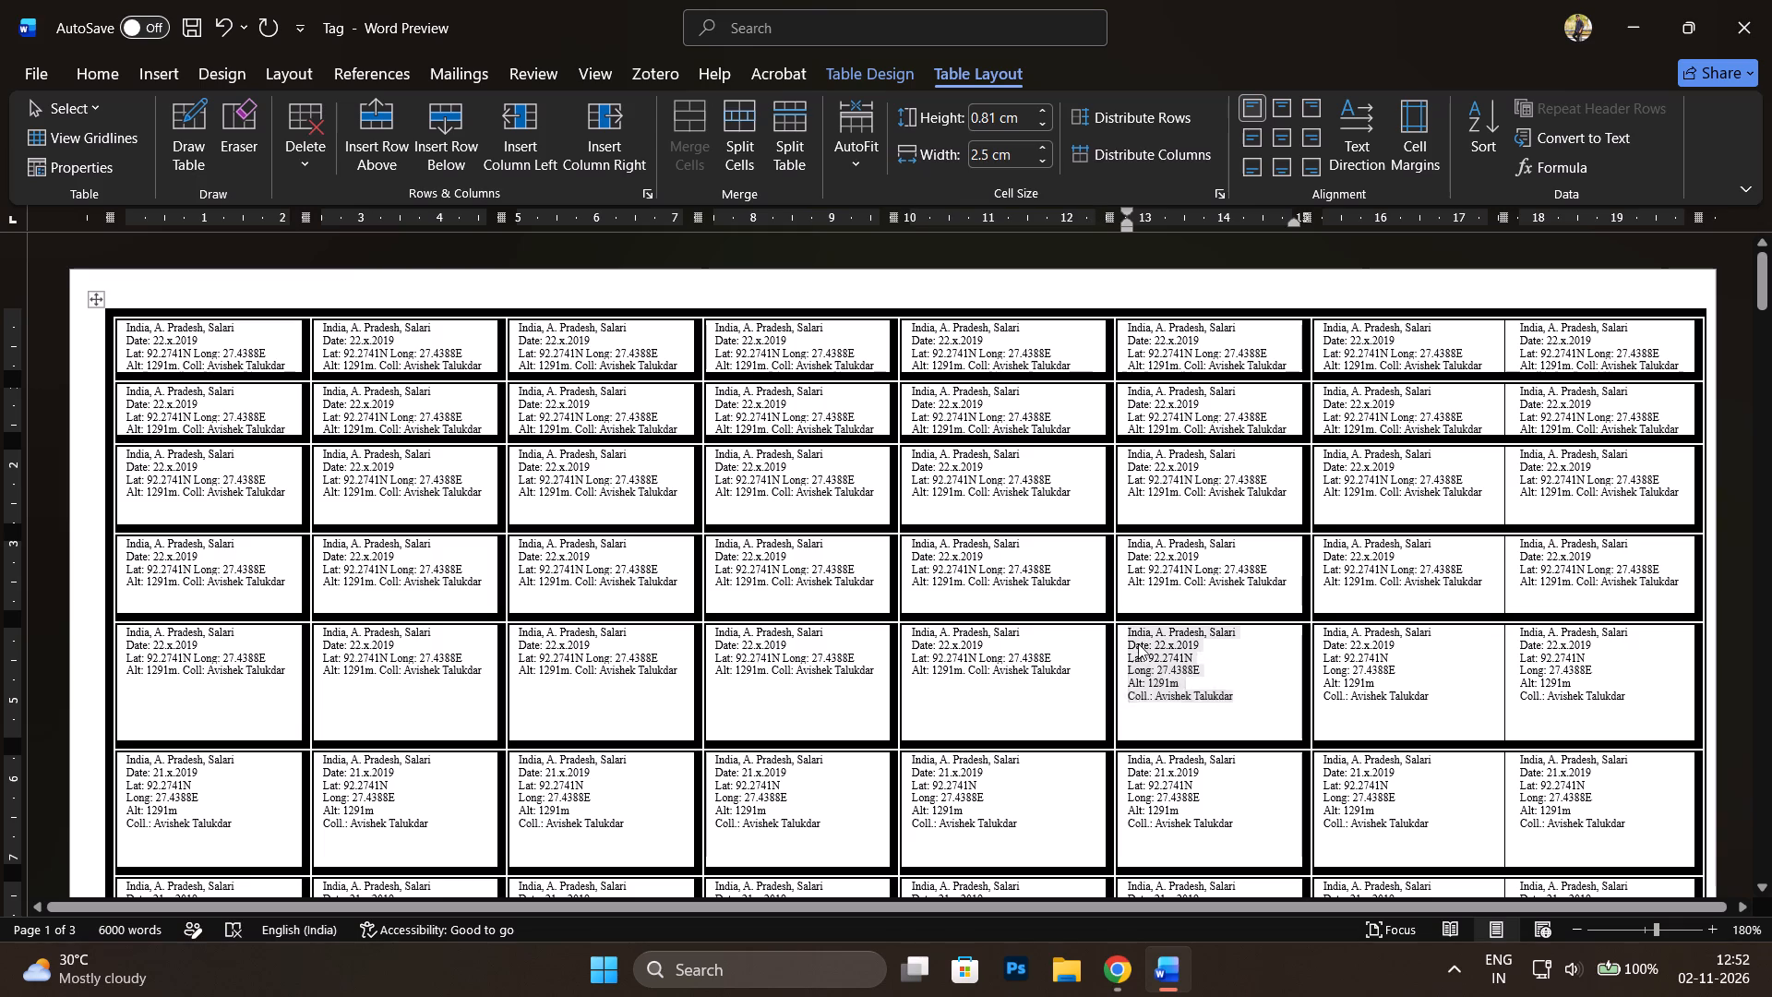
left_click_drag(1448, 704, 1326, 623)
key("ctrl+v")
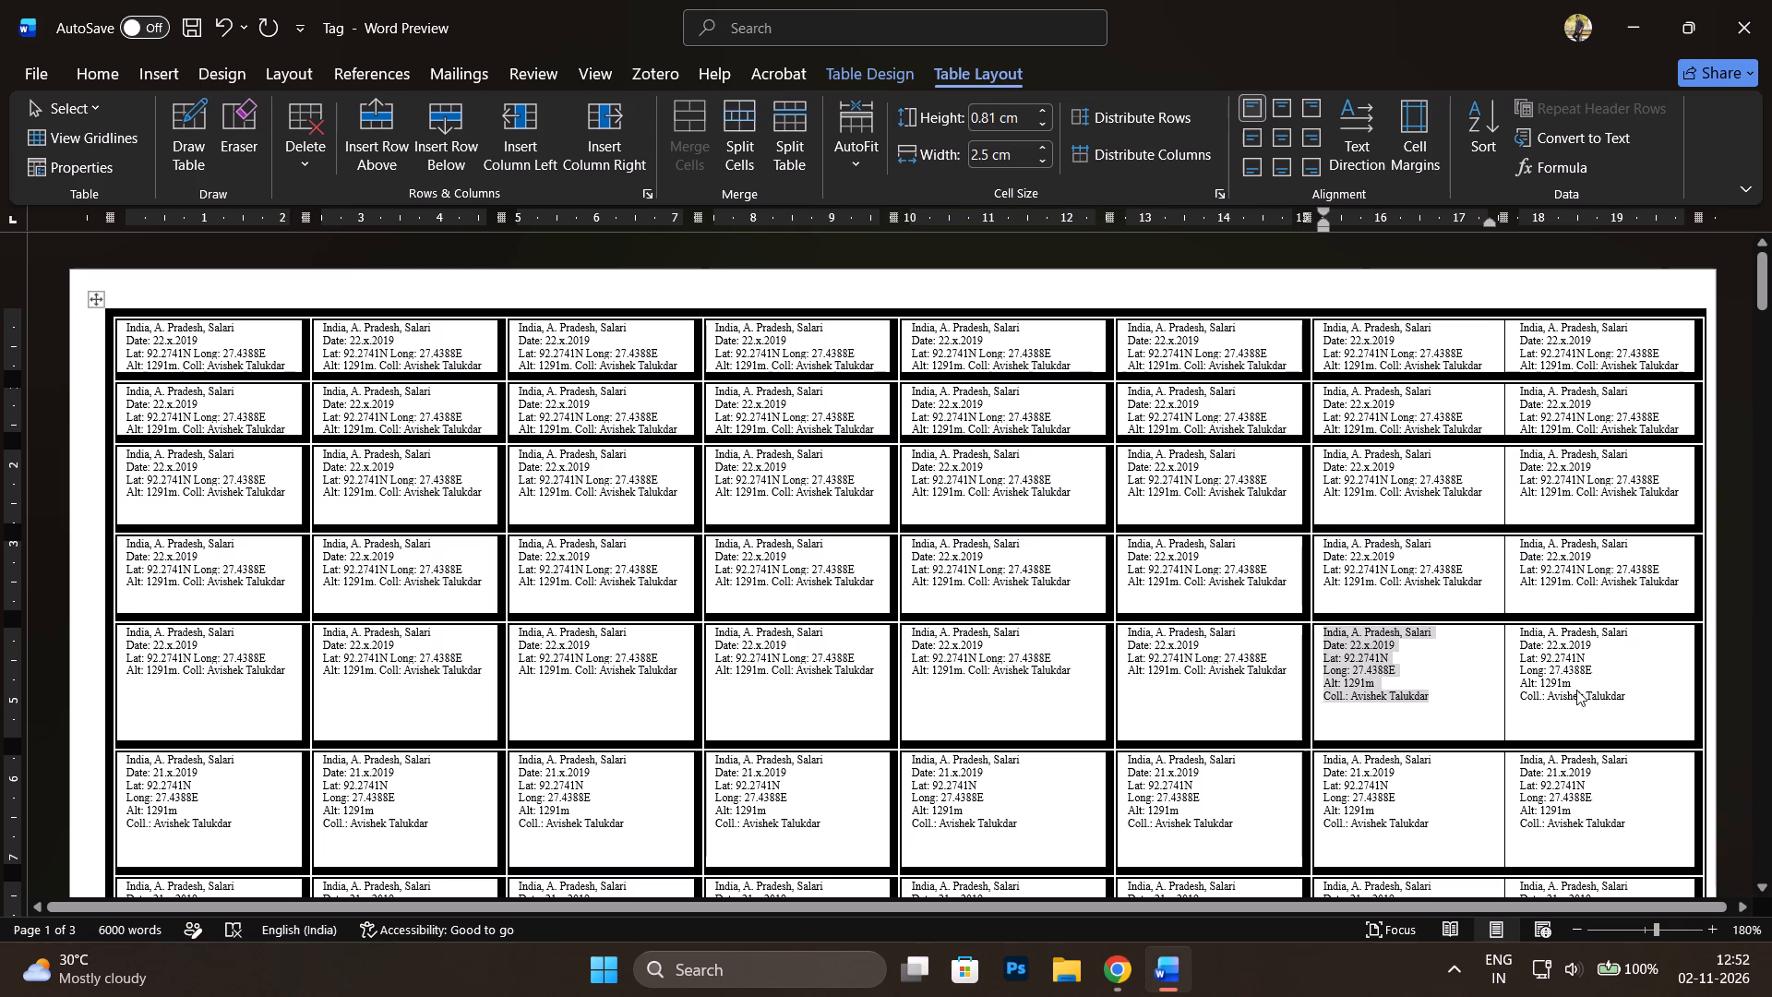
Replace the label in the eighth cell of the table's fifth row with the copied four-line Salari label.
left_click_drag(1639, 706, 1524, 636)
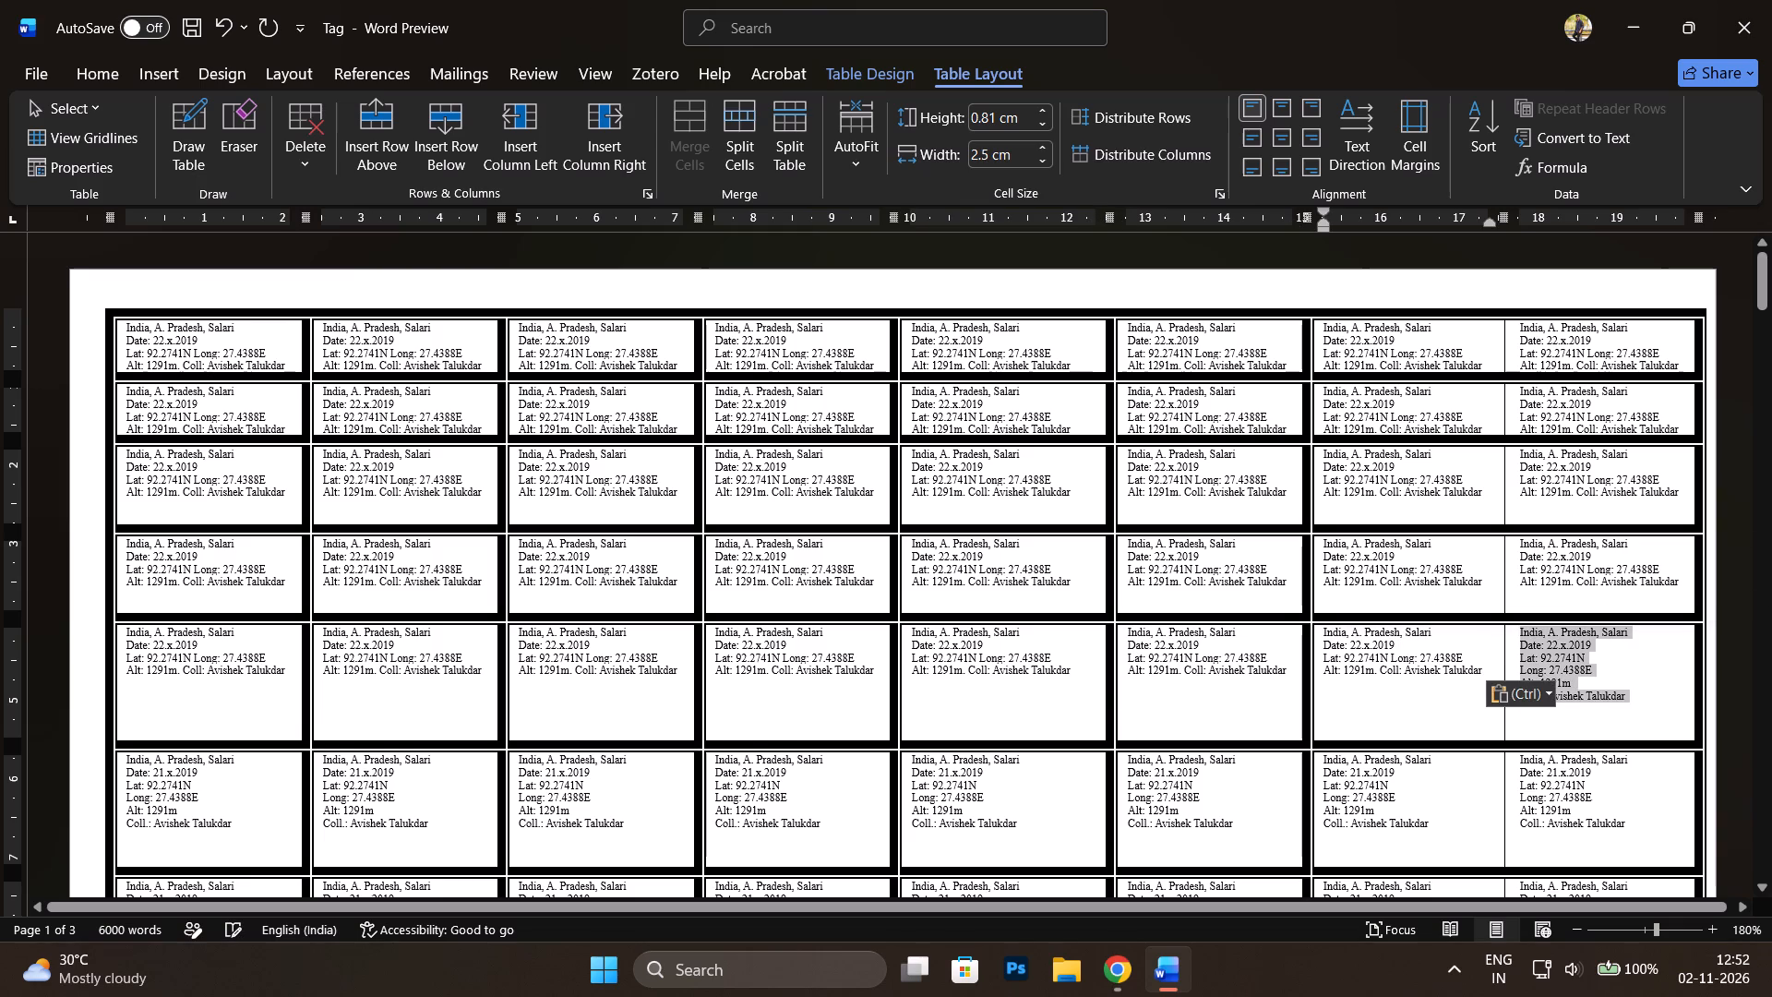
left_click_drag(1524, 636, 1524, 635)
key("ctrl+v")
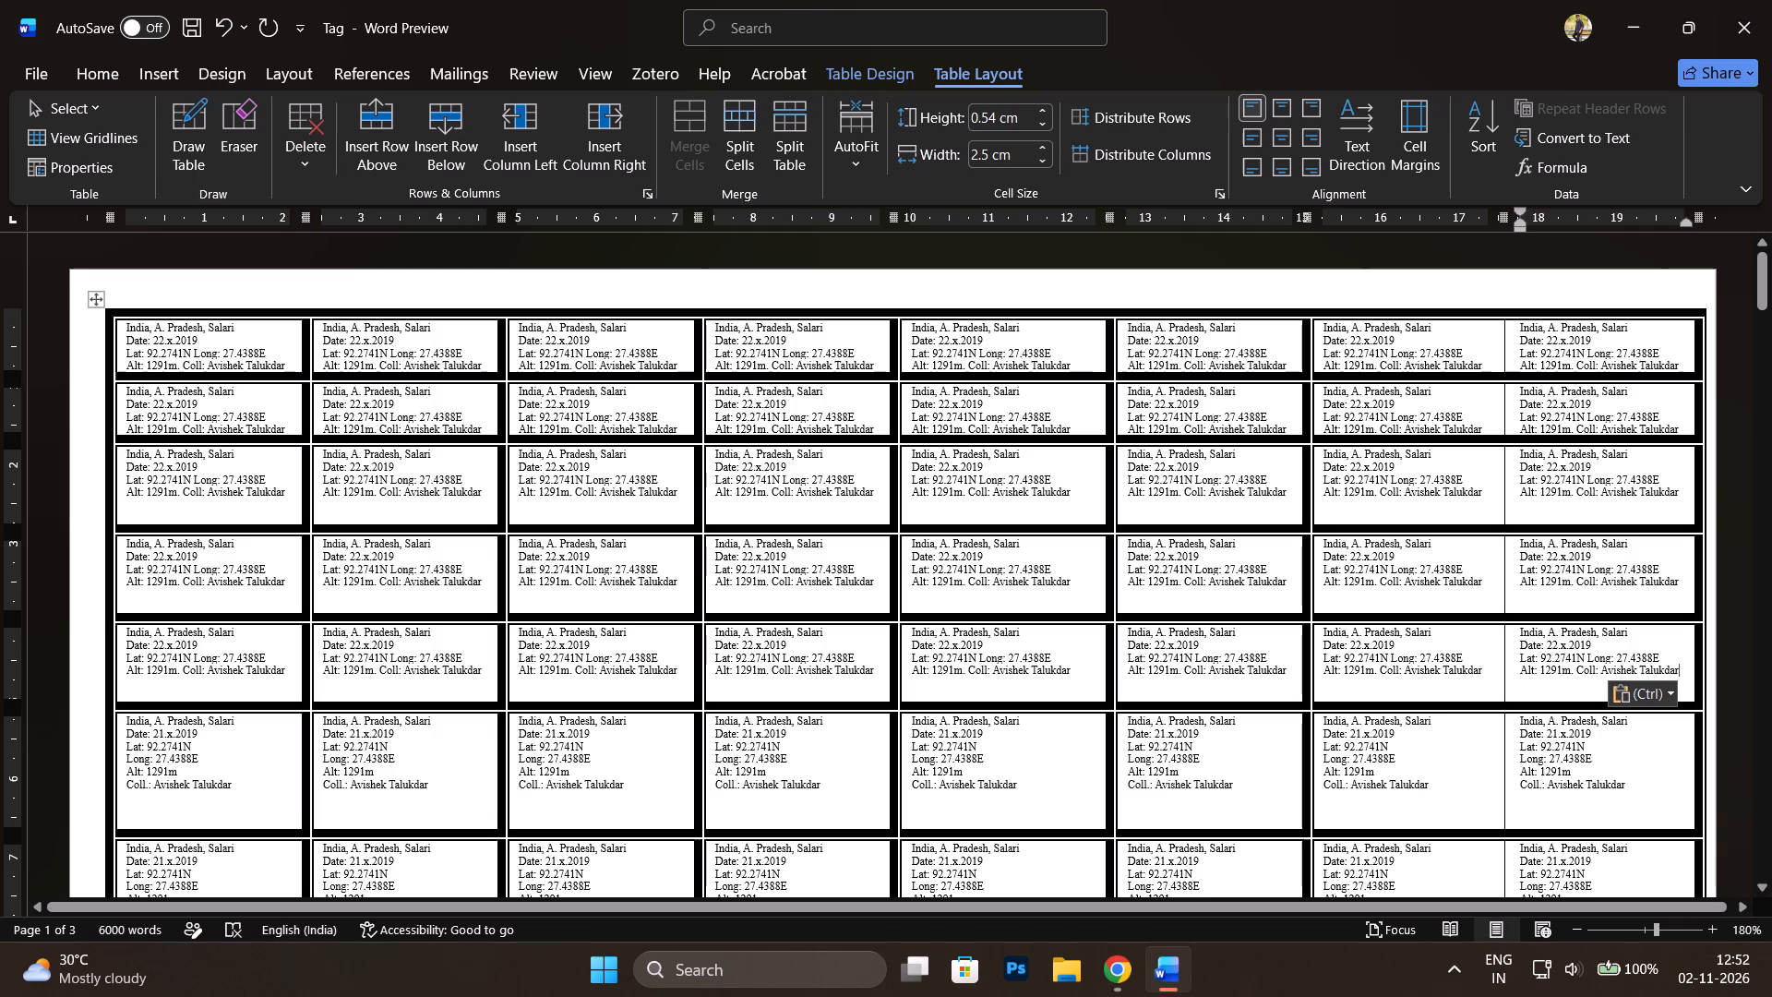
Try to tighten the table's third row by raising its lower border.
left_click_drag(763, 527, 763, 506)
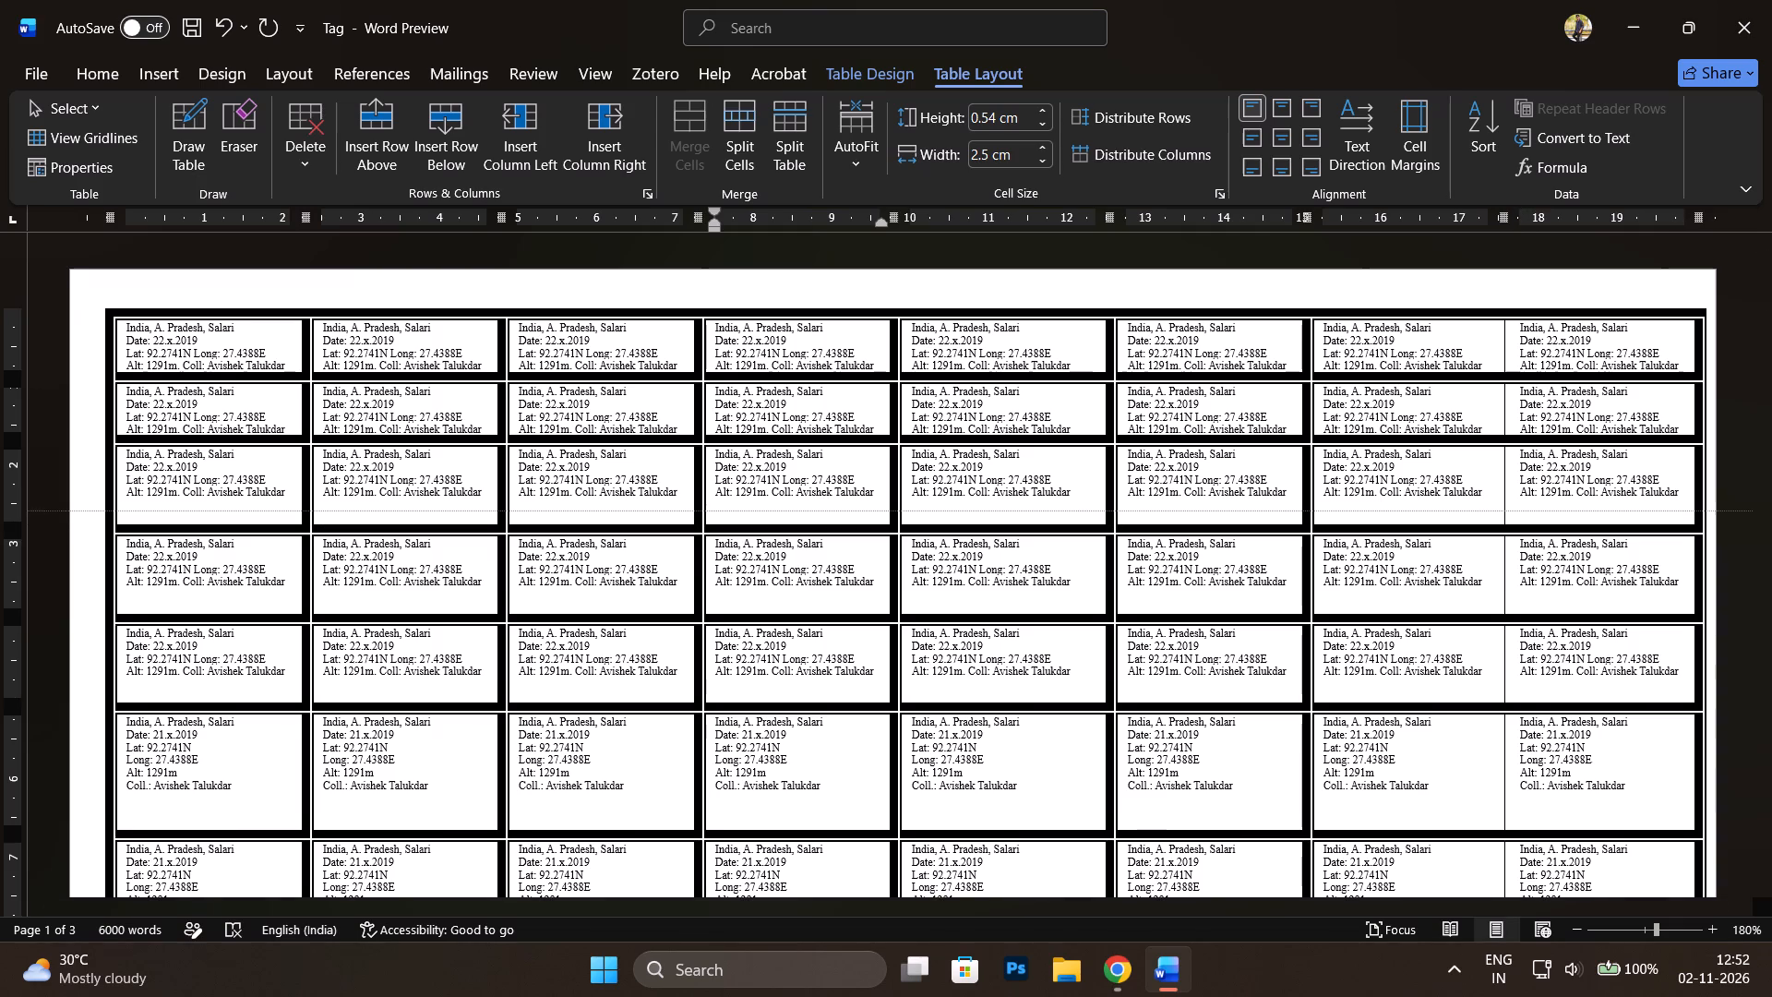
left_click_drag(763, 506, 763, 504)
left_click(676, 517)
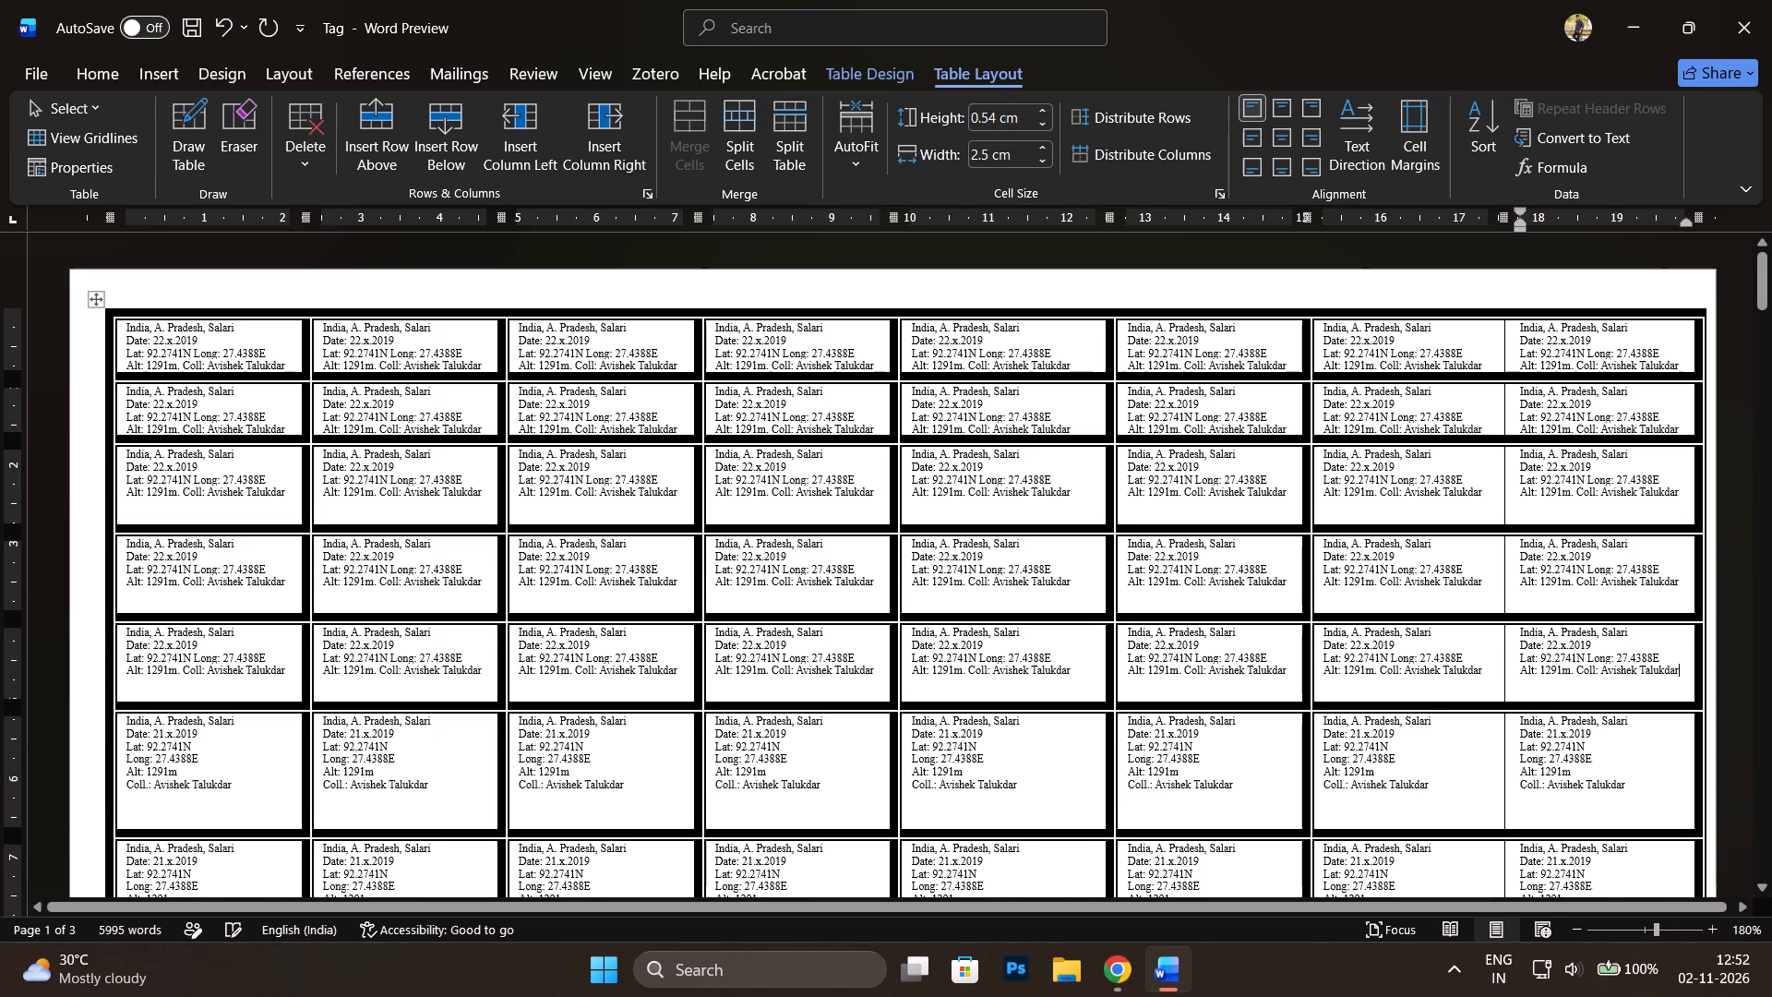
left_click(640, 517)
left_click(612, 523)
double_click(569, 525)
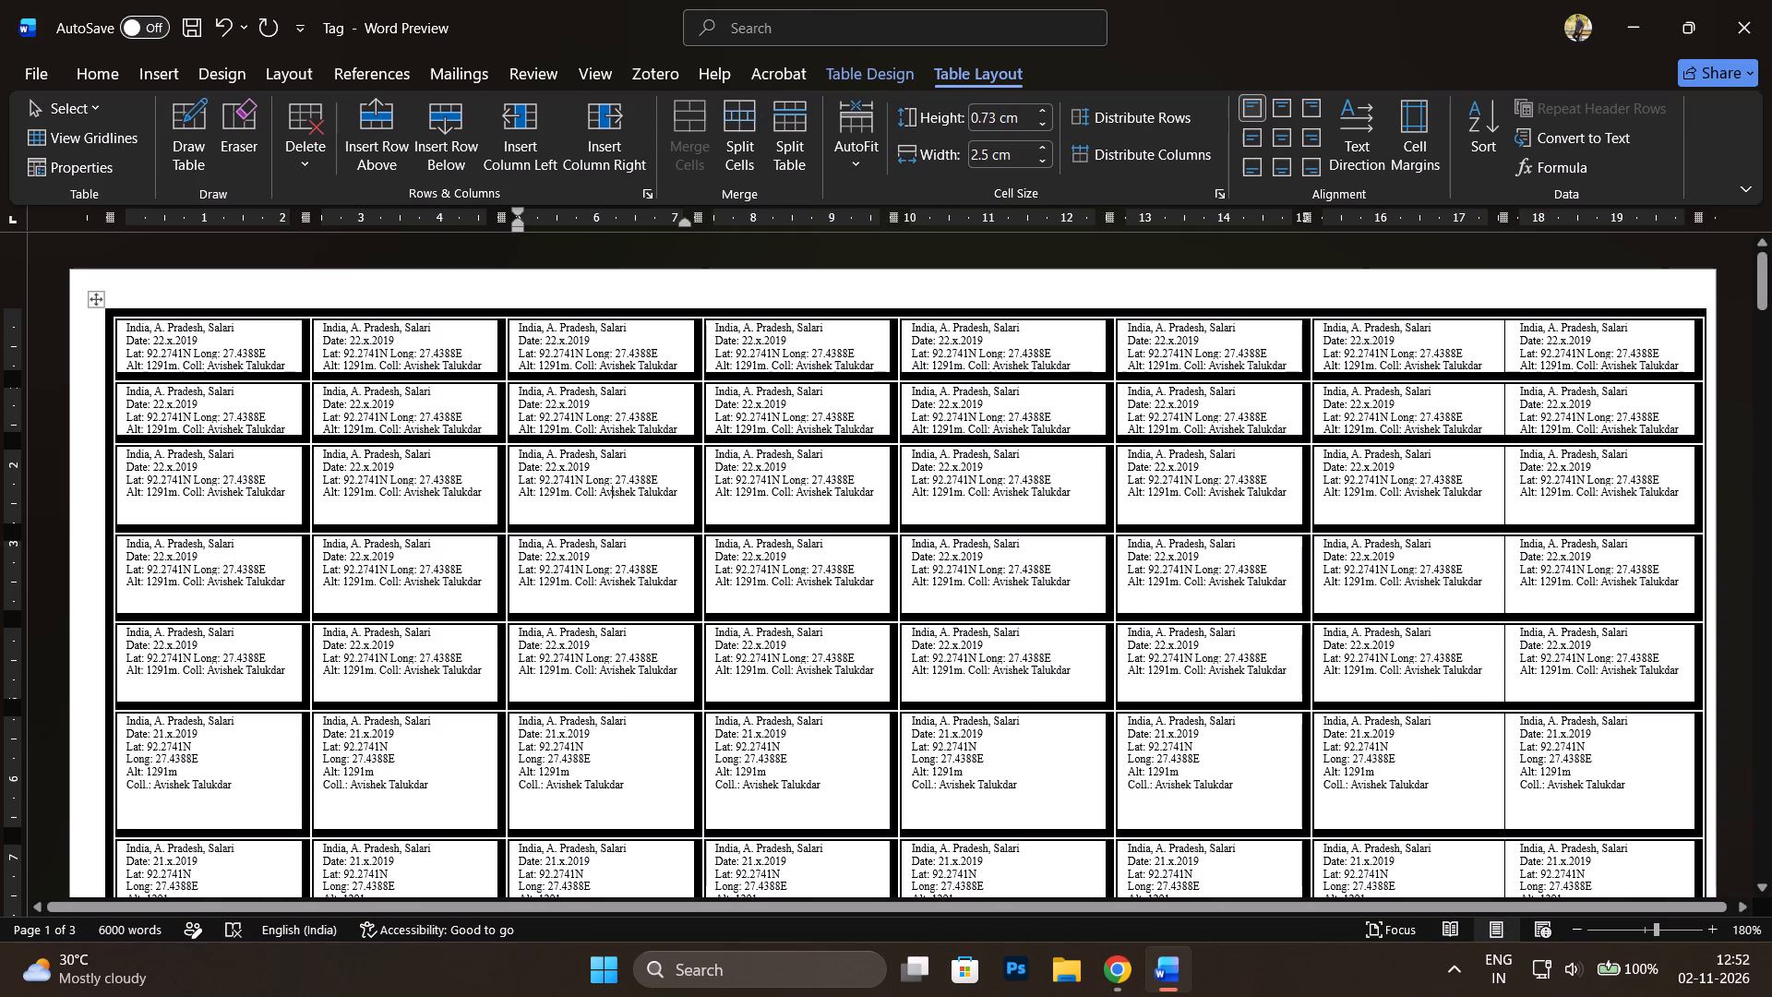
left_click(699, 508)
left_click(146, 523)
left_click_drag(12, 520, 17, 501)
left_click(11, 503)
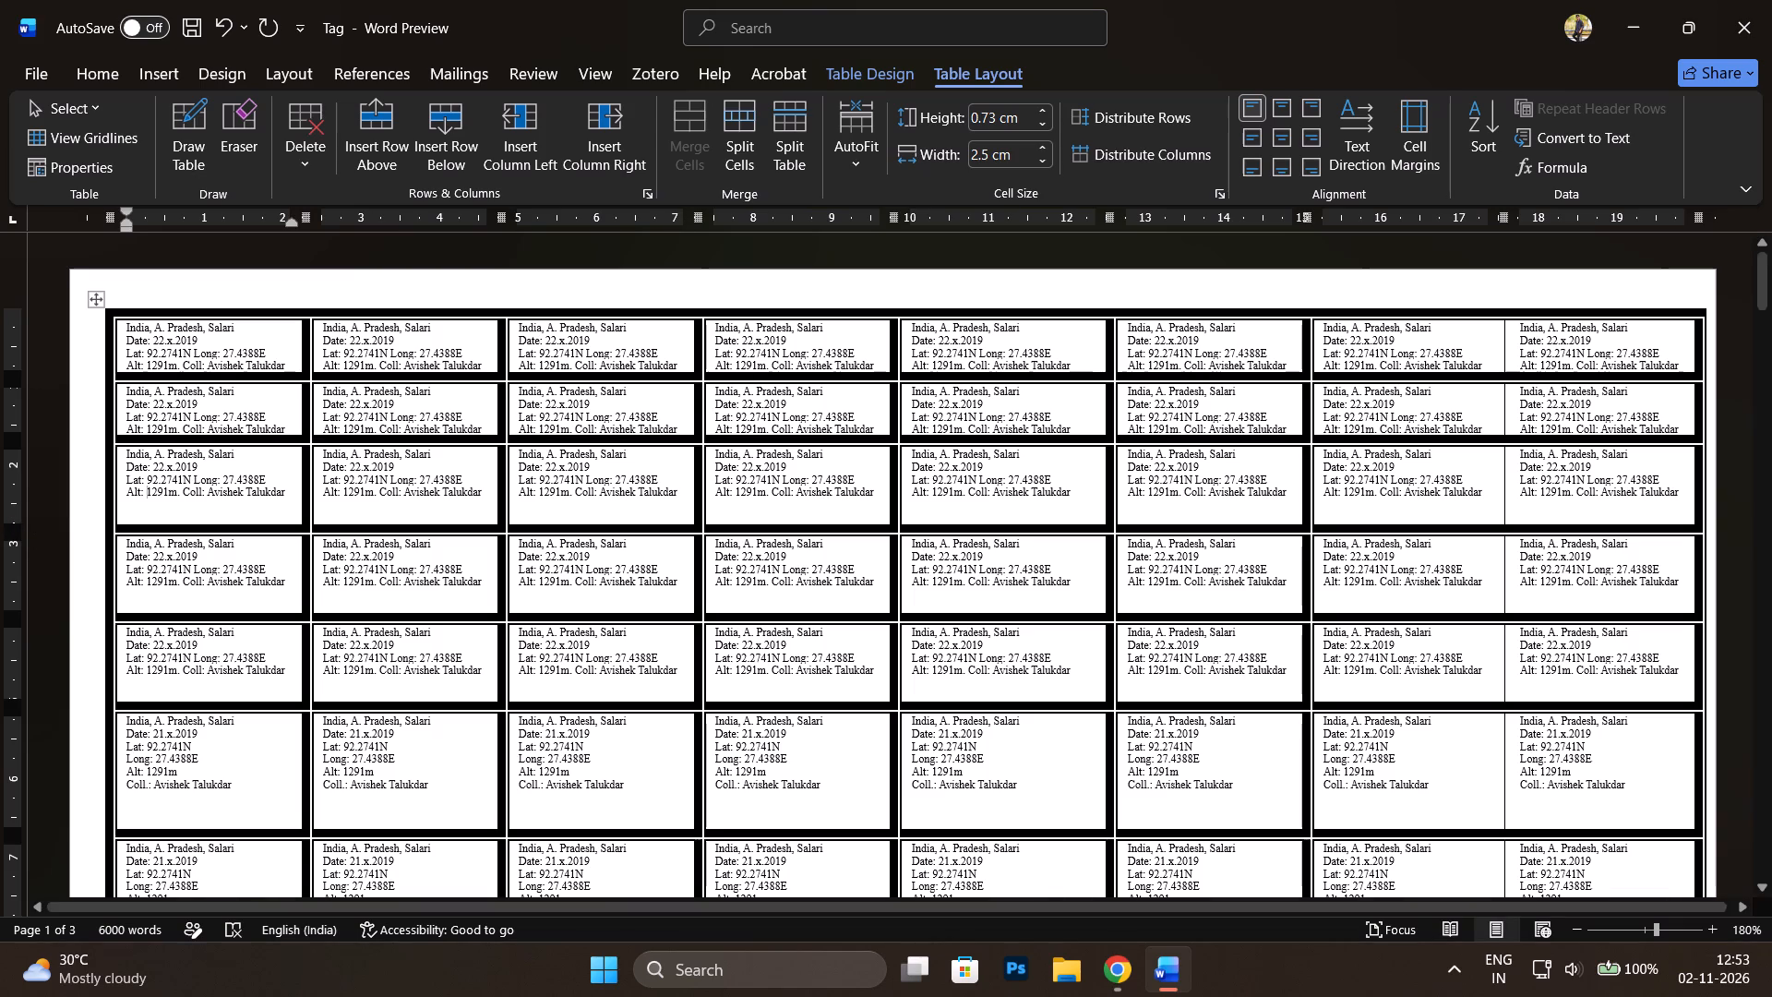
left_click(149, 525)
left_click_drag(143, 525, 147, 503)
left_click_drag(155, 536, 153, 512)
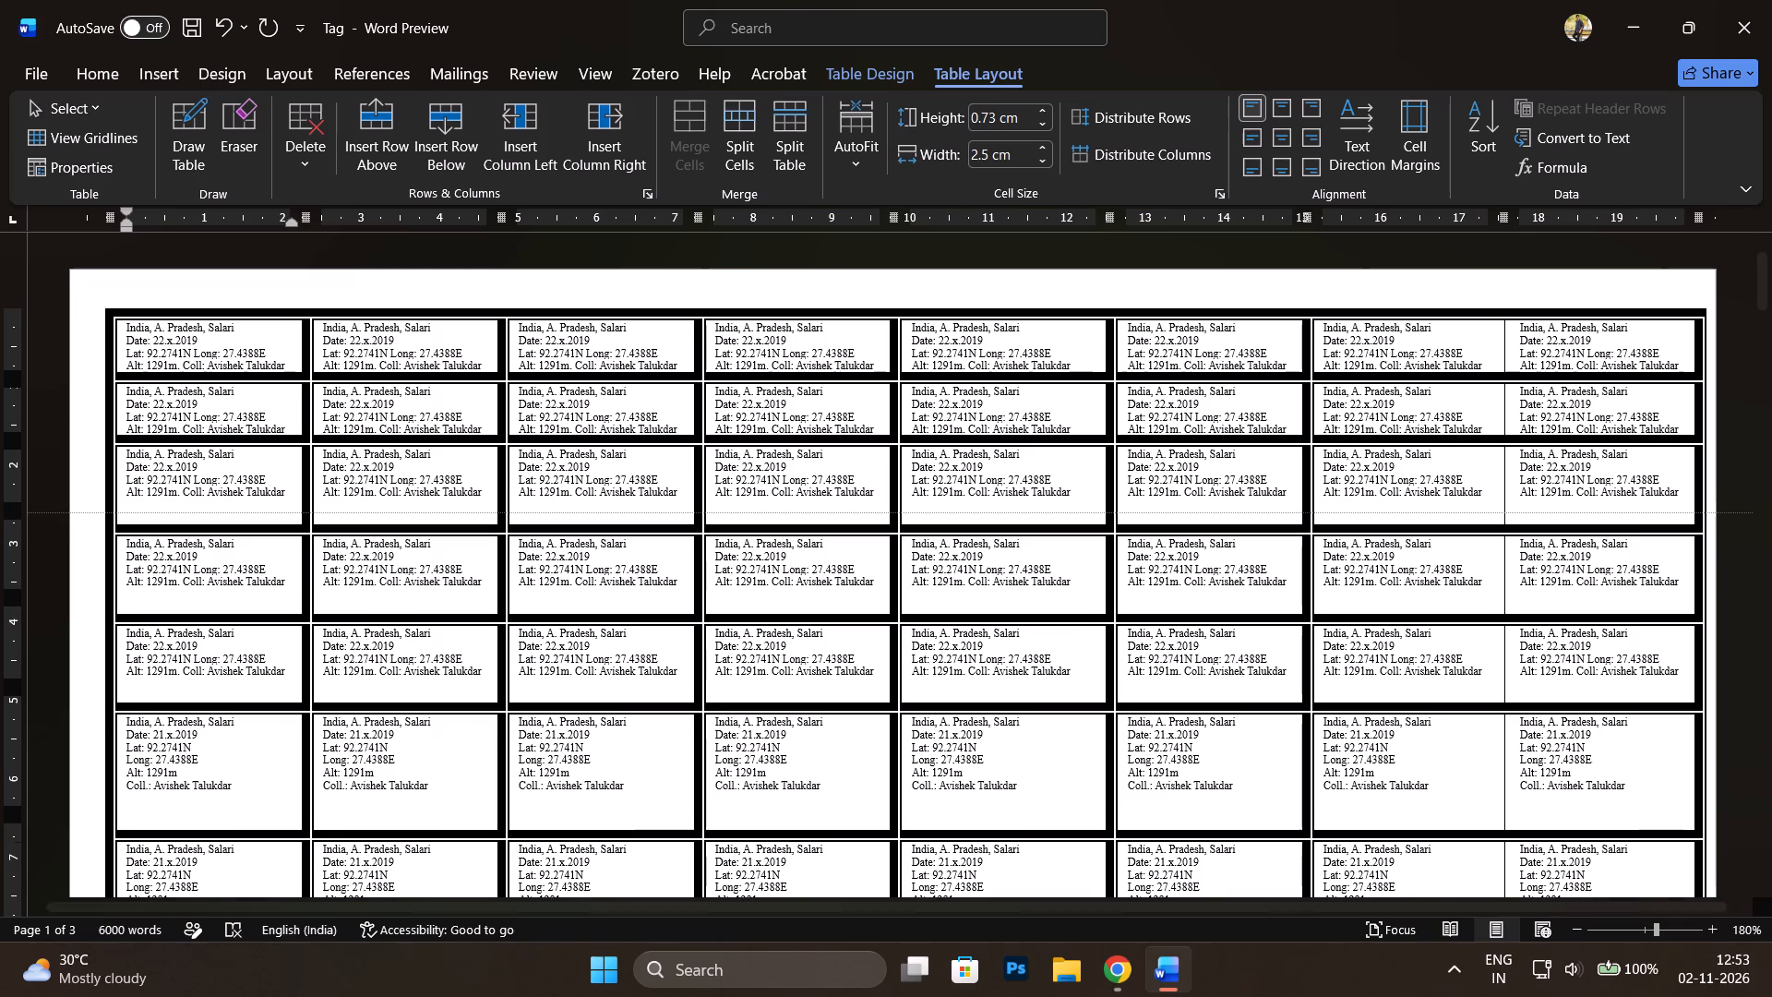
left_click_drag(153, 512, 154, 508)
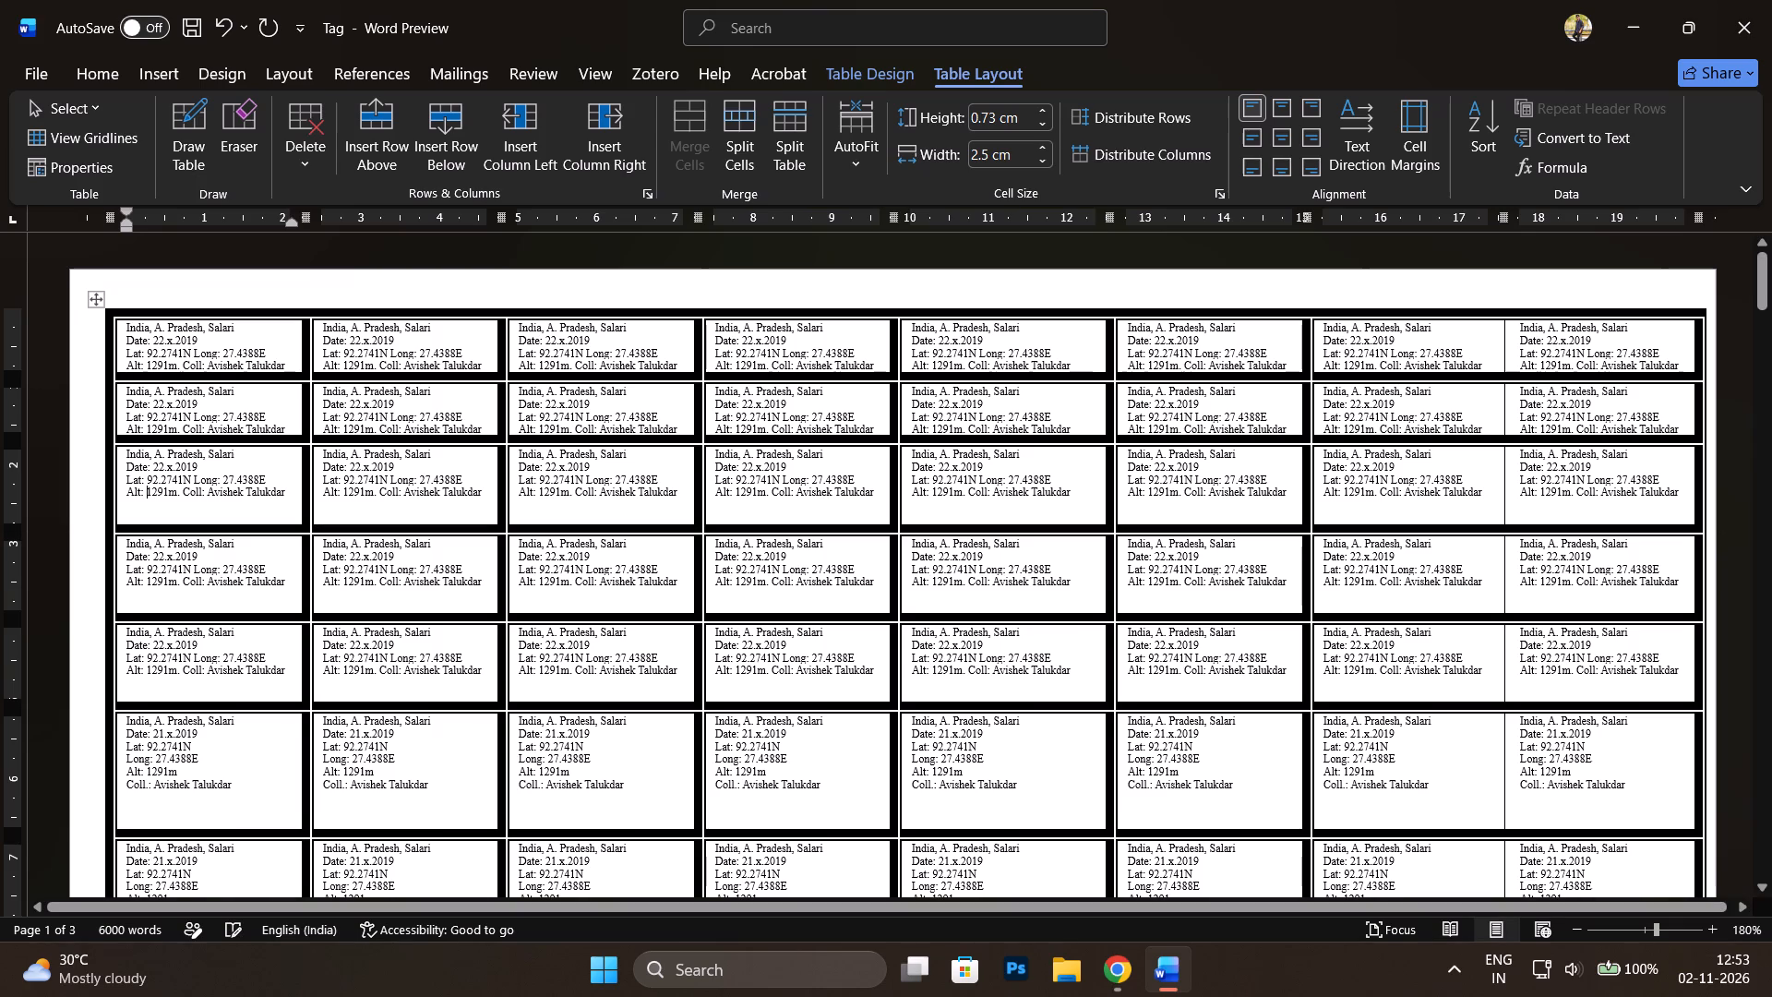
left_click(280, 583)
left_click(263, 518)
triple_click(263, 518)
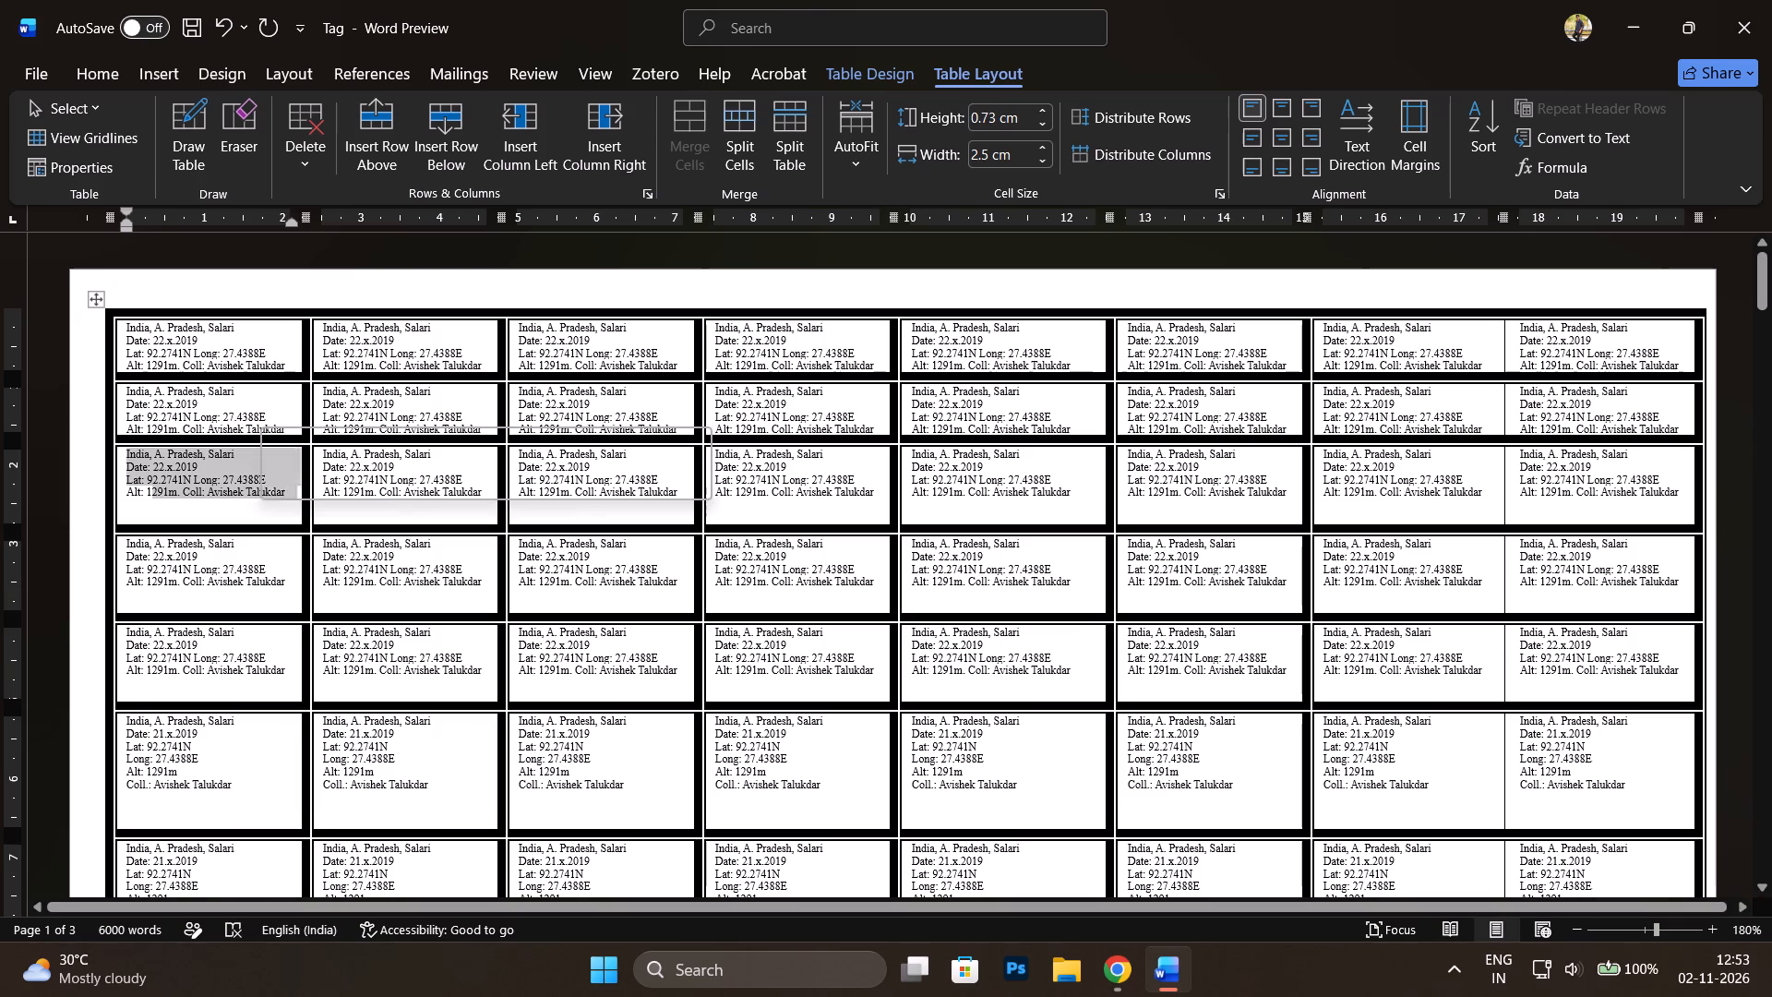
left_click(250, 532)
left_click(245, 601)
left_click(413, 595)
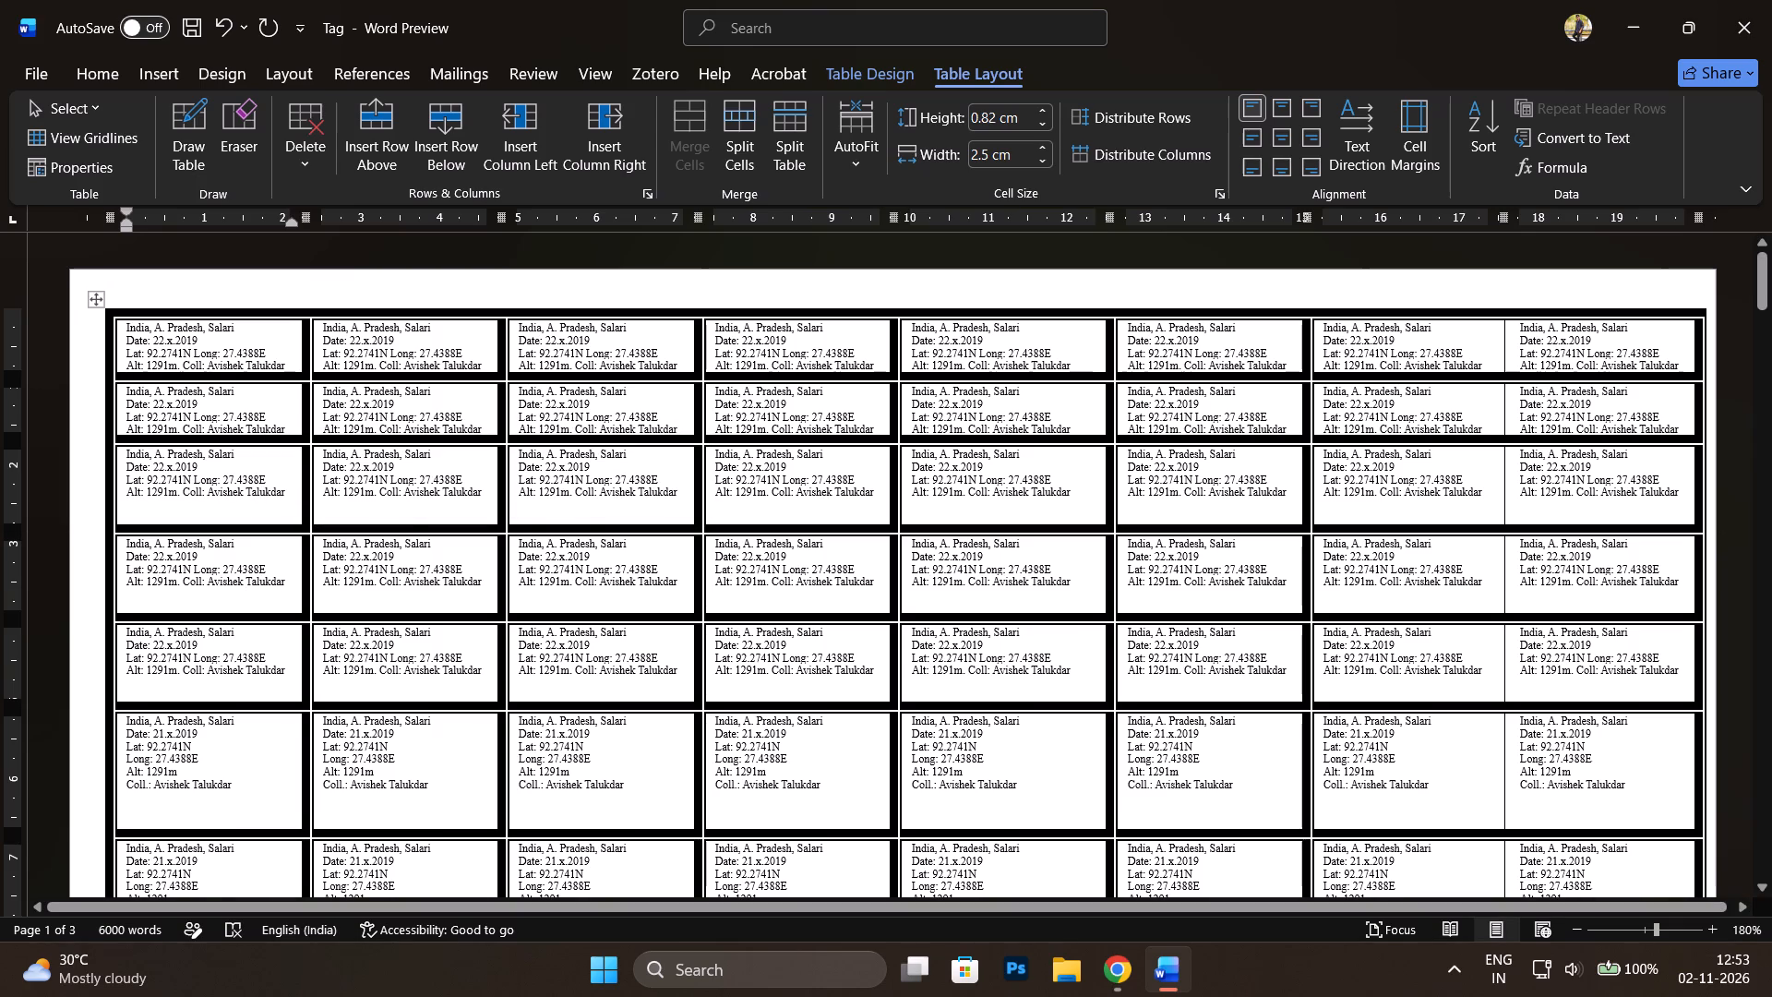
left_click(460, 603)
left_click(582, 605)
Join the Long line to the Lat line with a space in the first label of the table's sixth row.
left_click(125, 762)
left_click(254, 792)
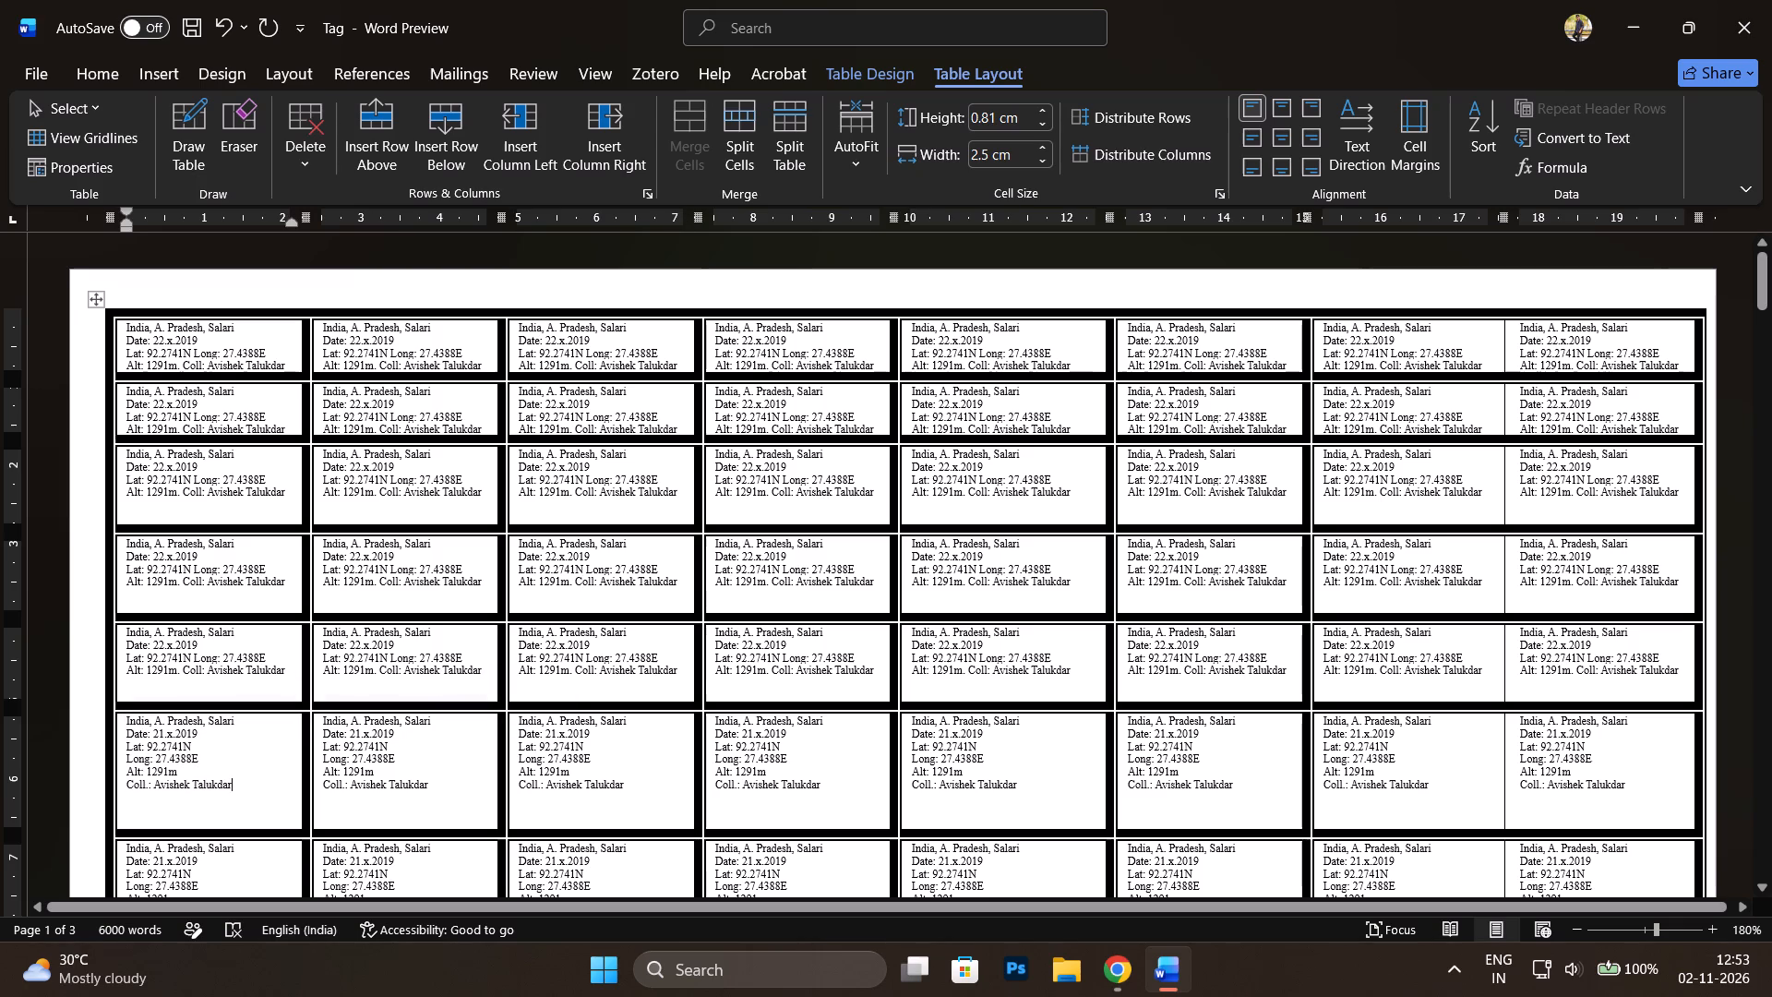
left_click(130, 761)
key("Left")
key("BackSpace")
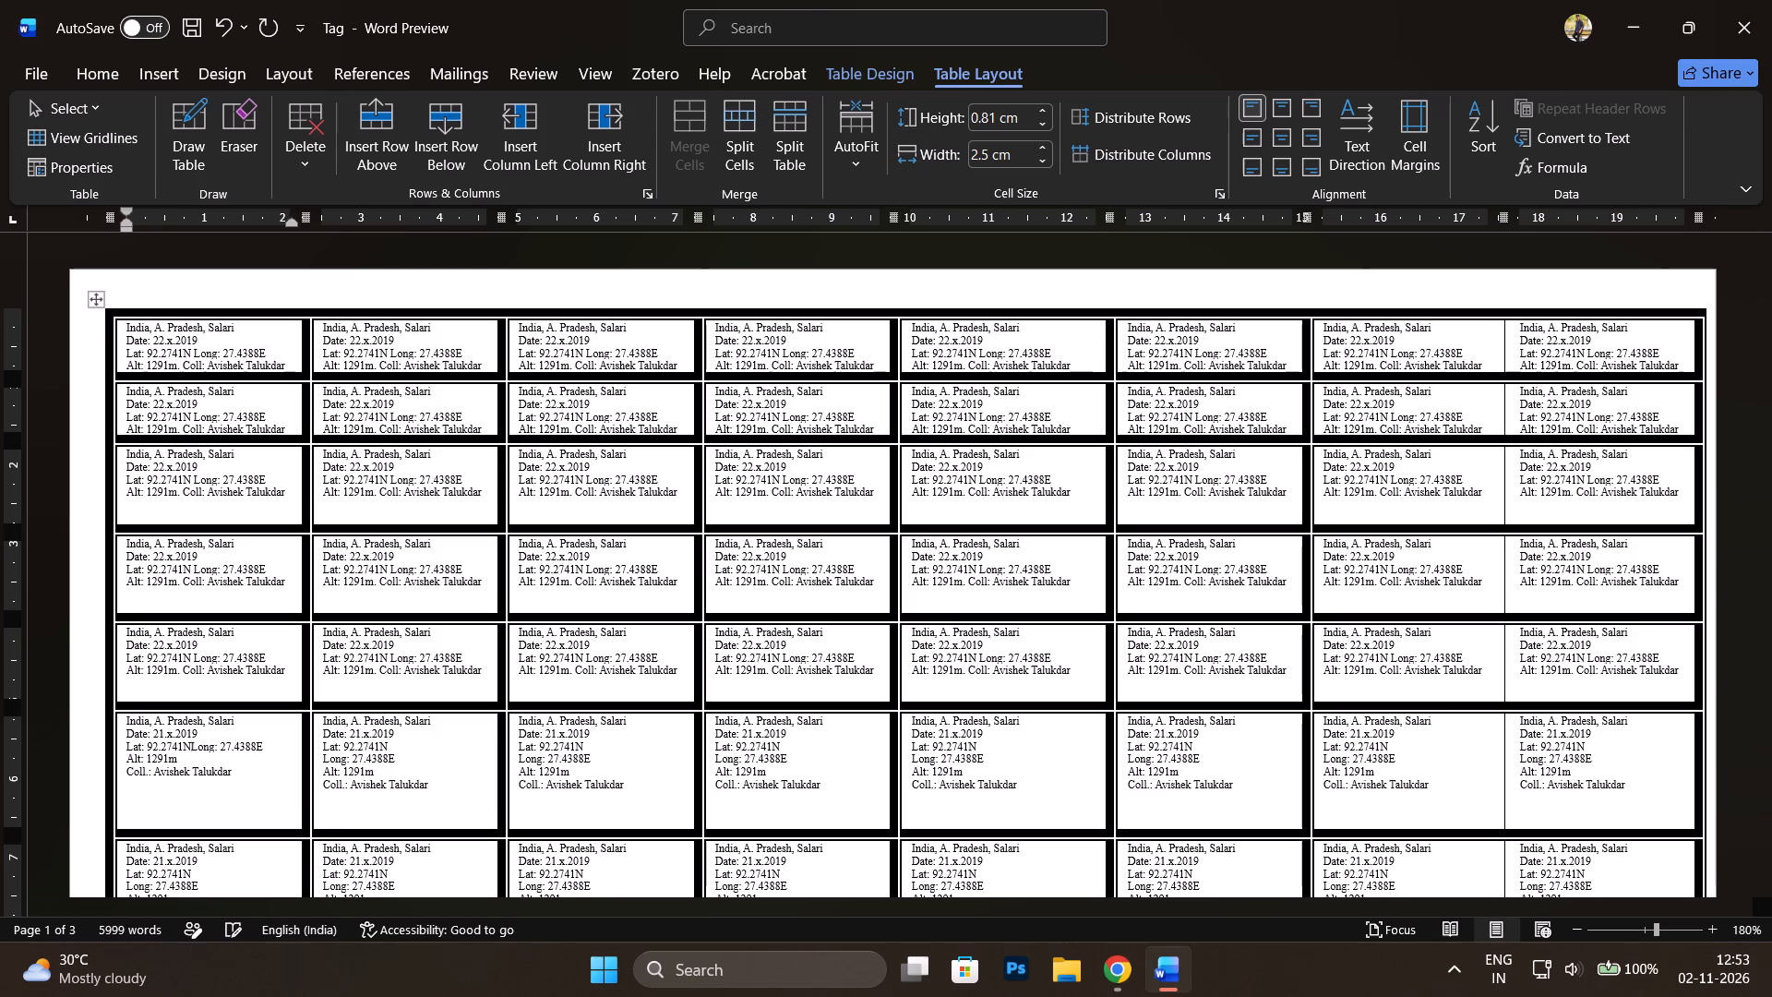
key("space")
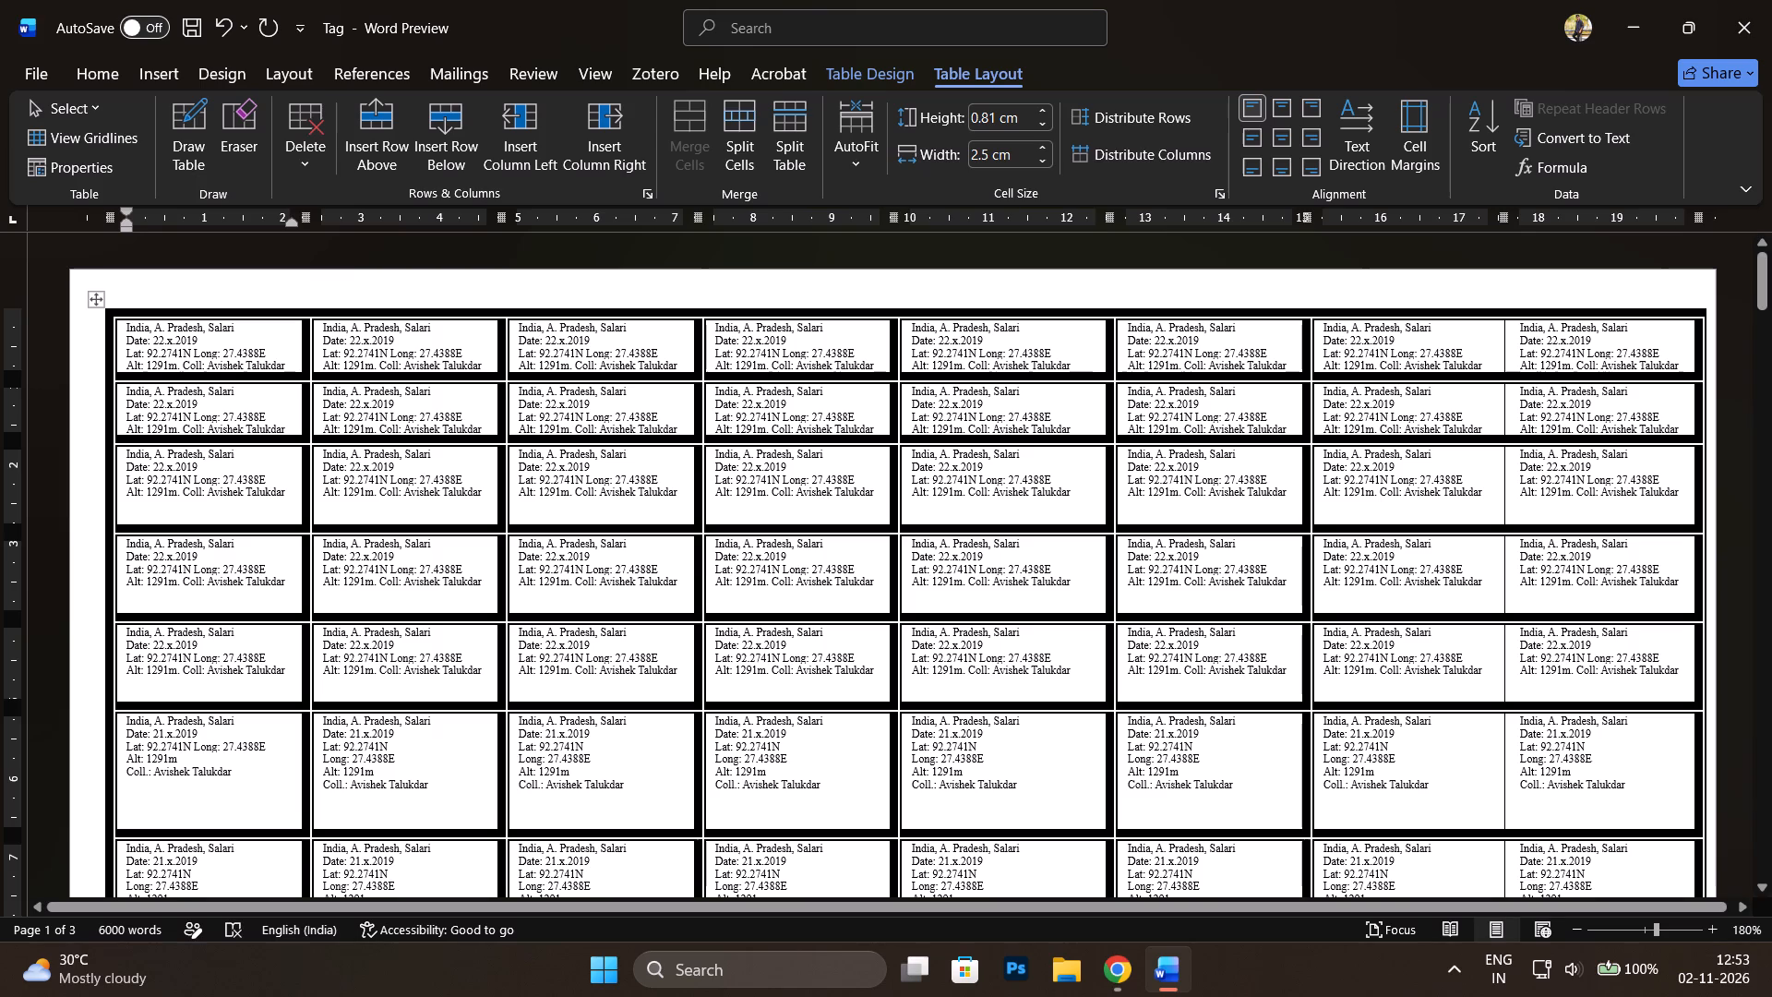
Join the Coll. line to the Alt line in the sixth row's first label, adding a period after 1291m.
left_click(131, 773)
key("Left")
key("BackSpace")
key("space")
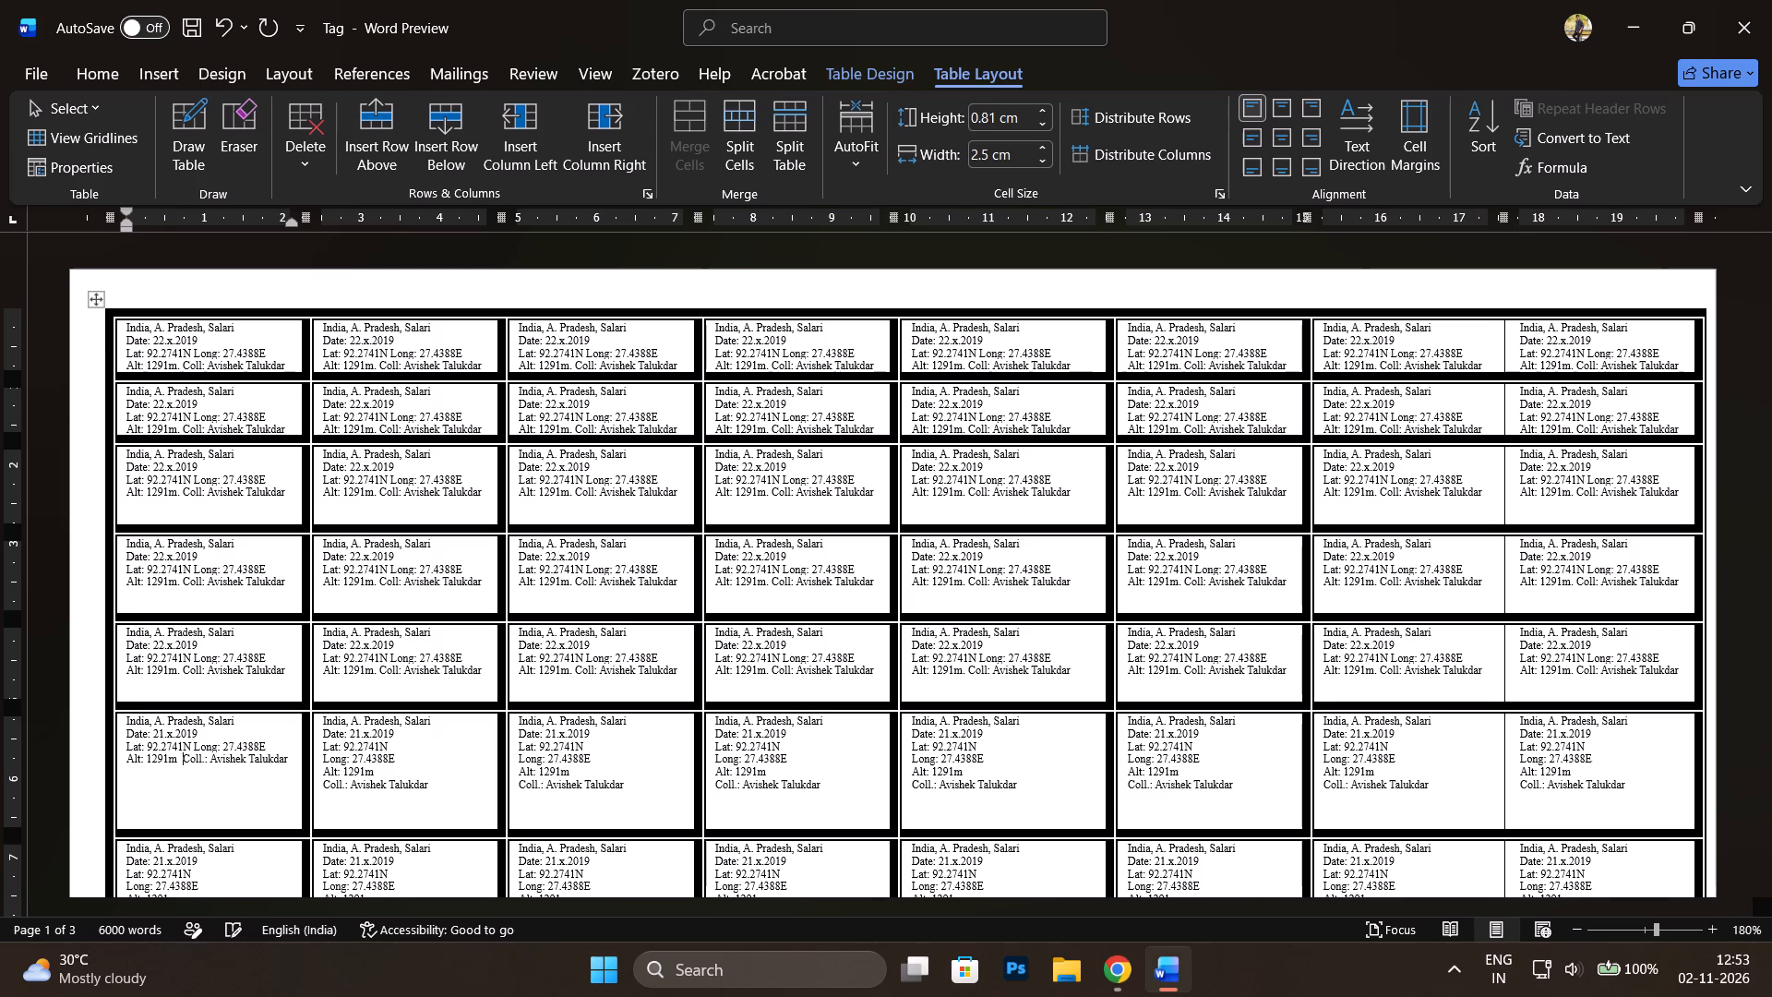
left_click(351, 767)
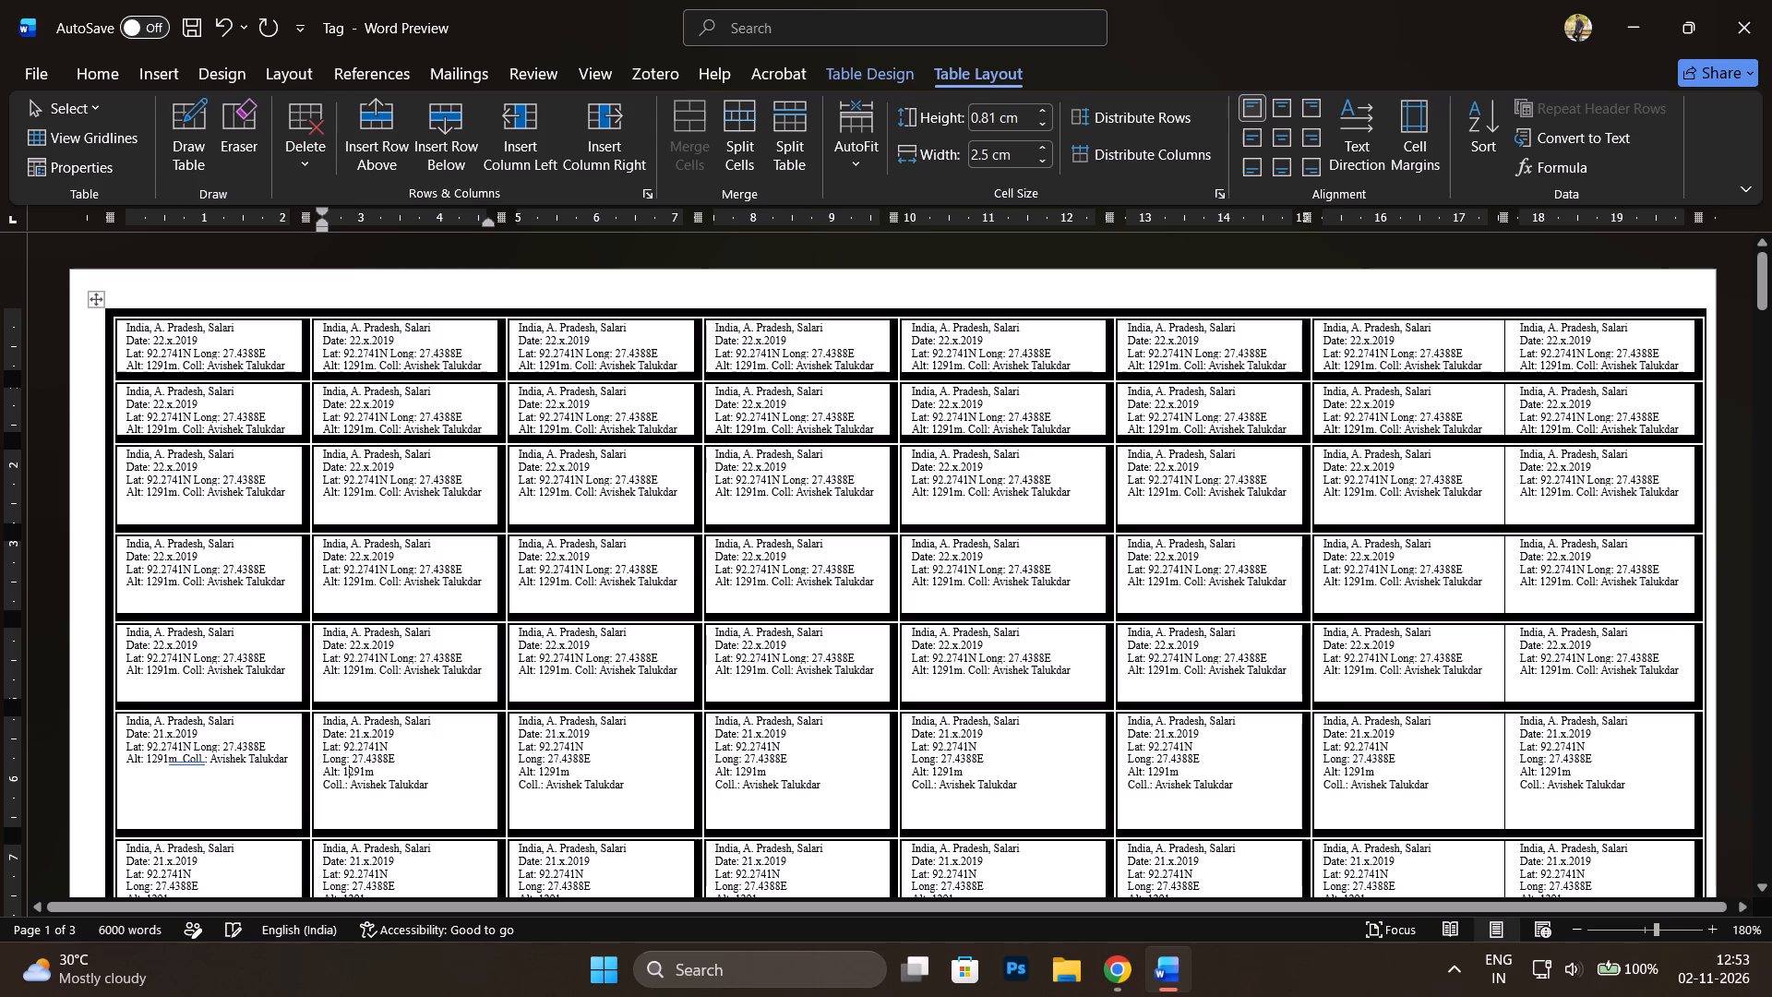
left_click(177, 764)
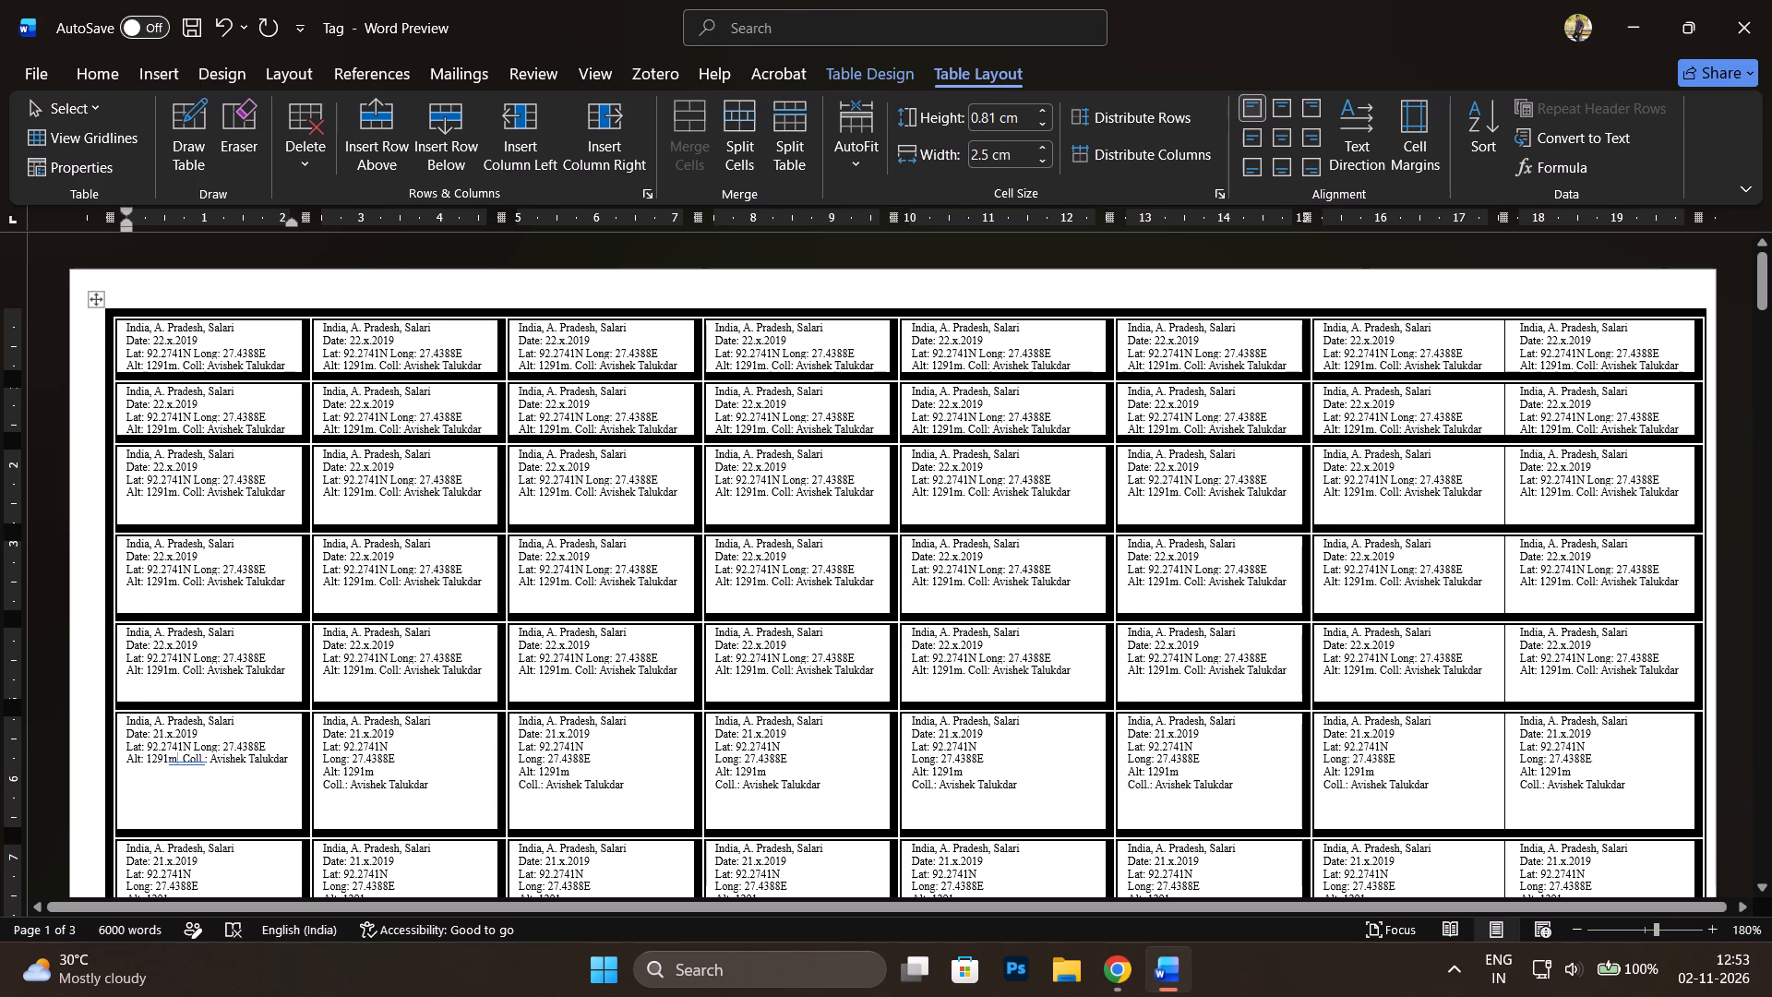
key("period")
key("Right")
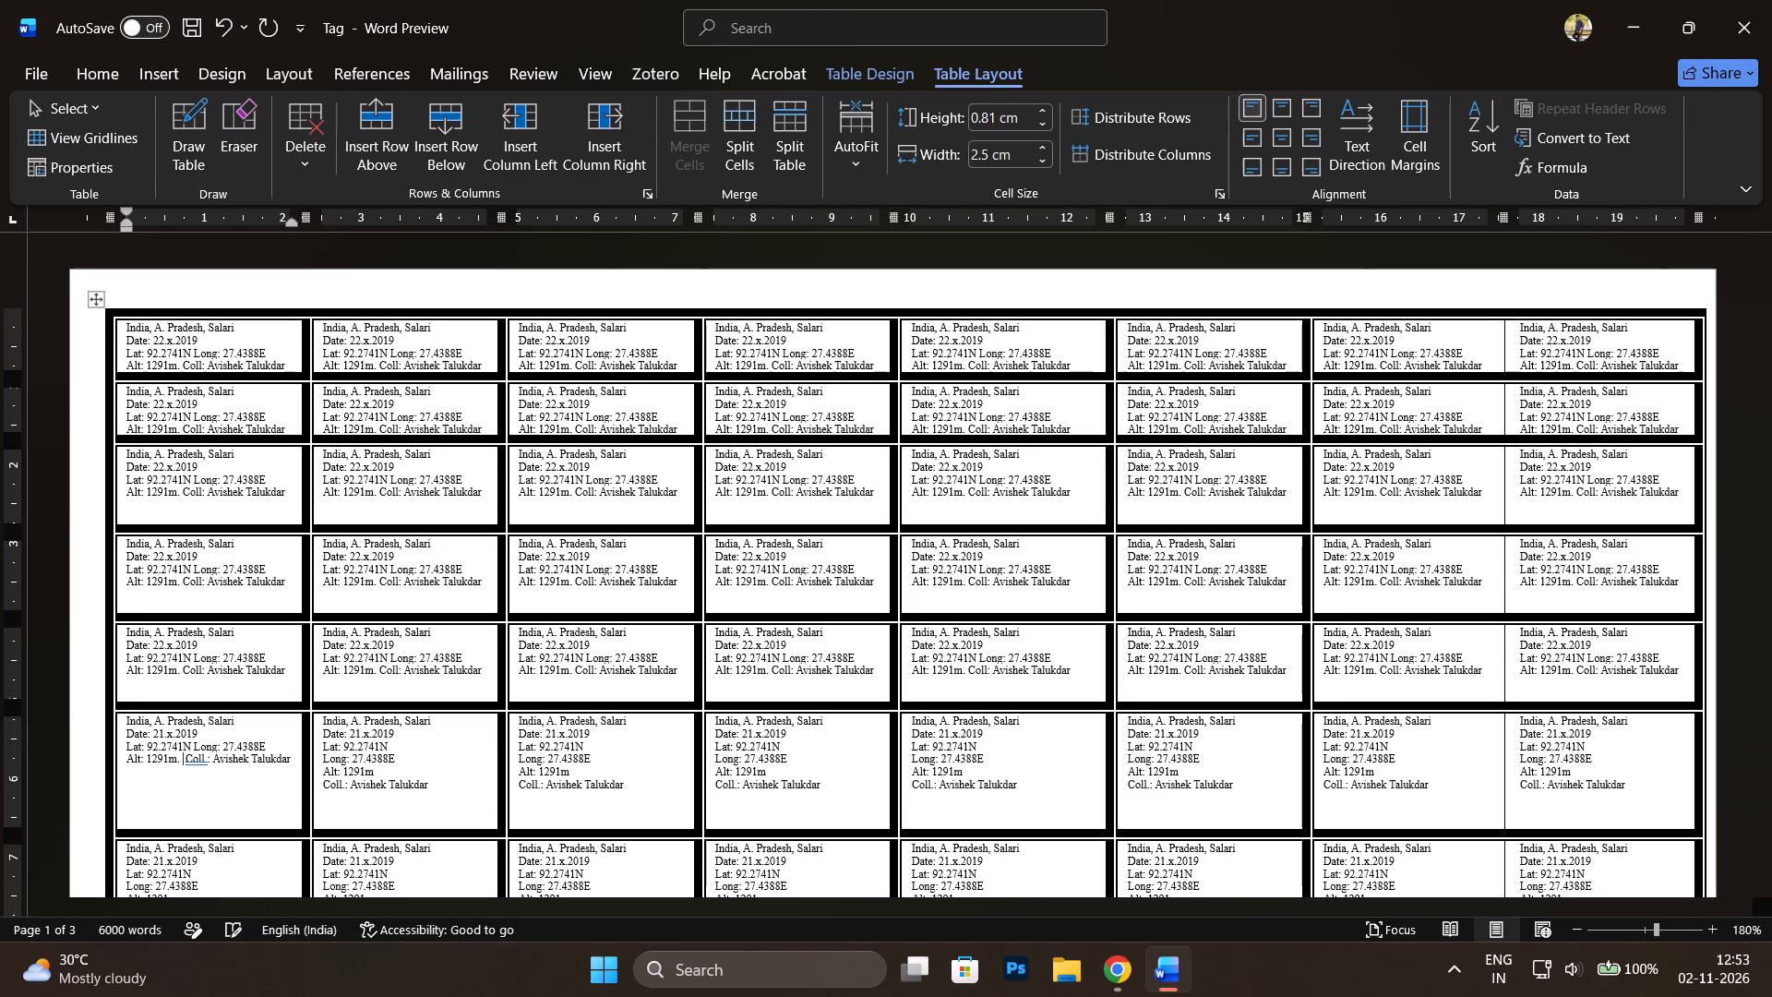
key("BackSpace")
Copy the condensed 21.x.2019 label from the sixth row's first cell and replace the labels in that row's second to fourth cells with it.
left_click(410, 786)
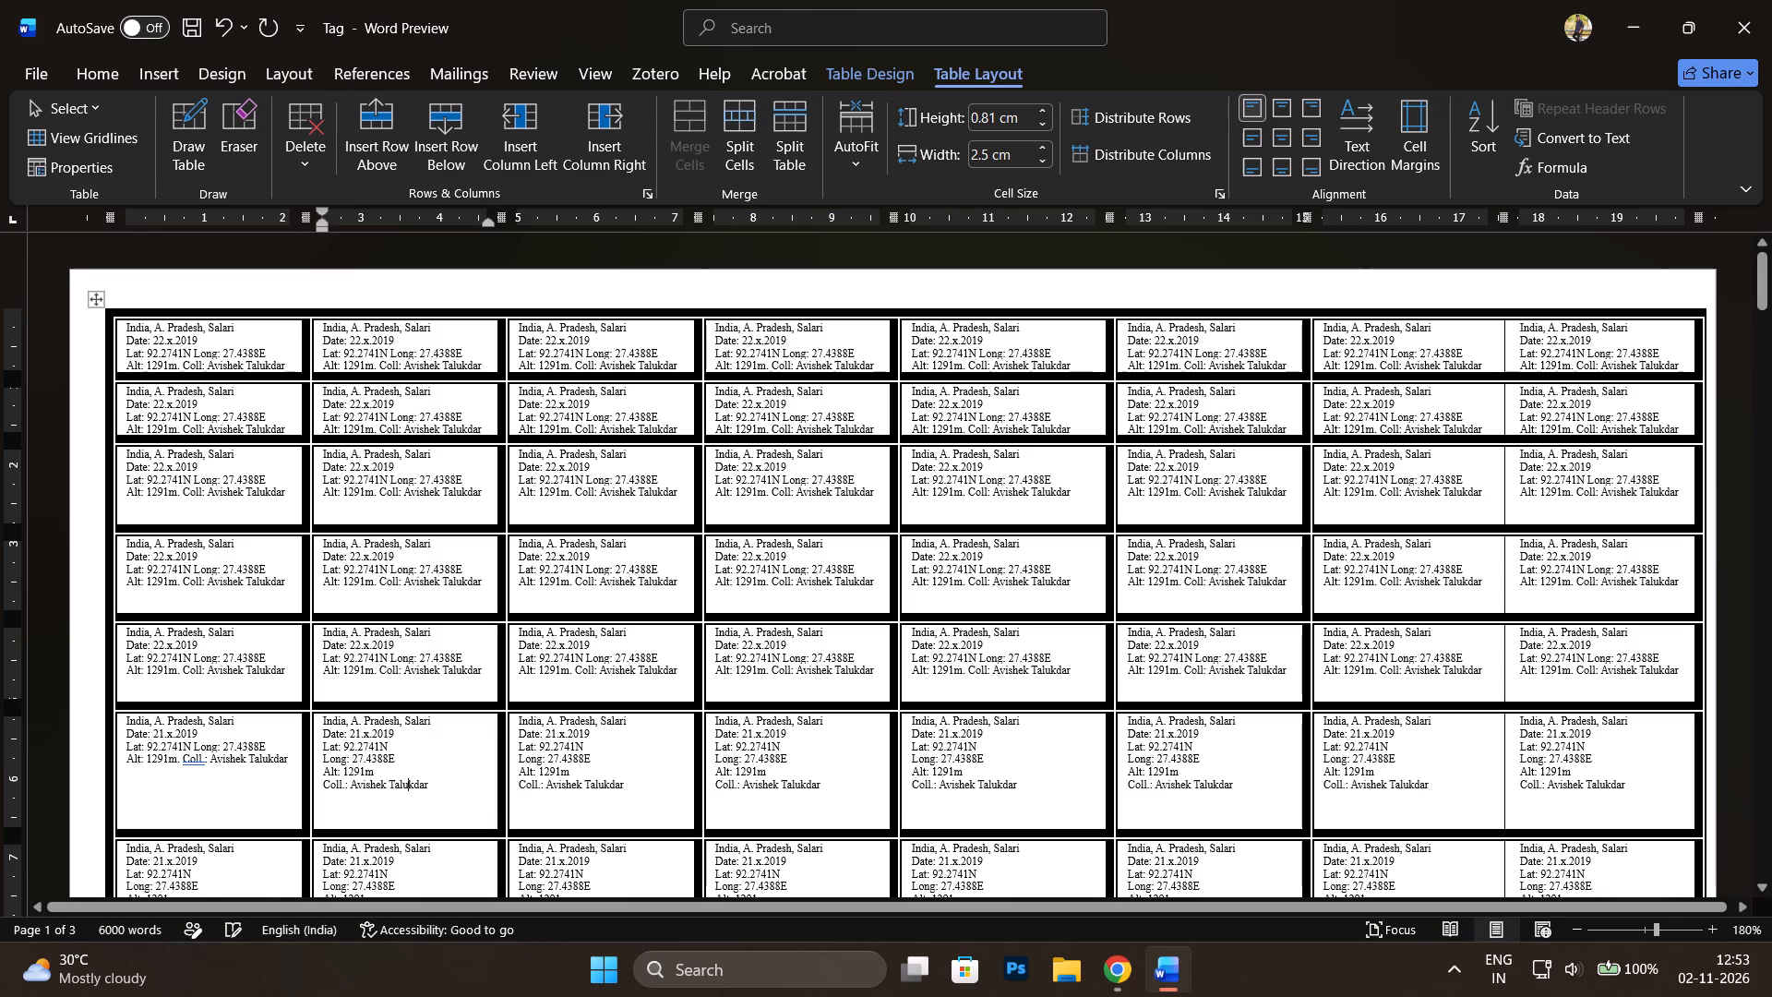
left_click(243, 784)
left_click_drag(291, 761, 126, 725)
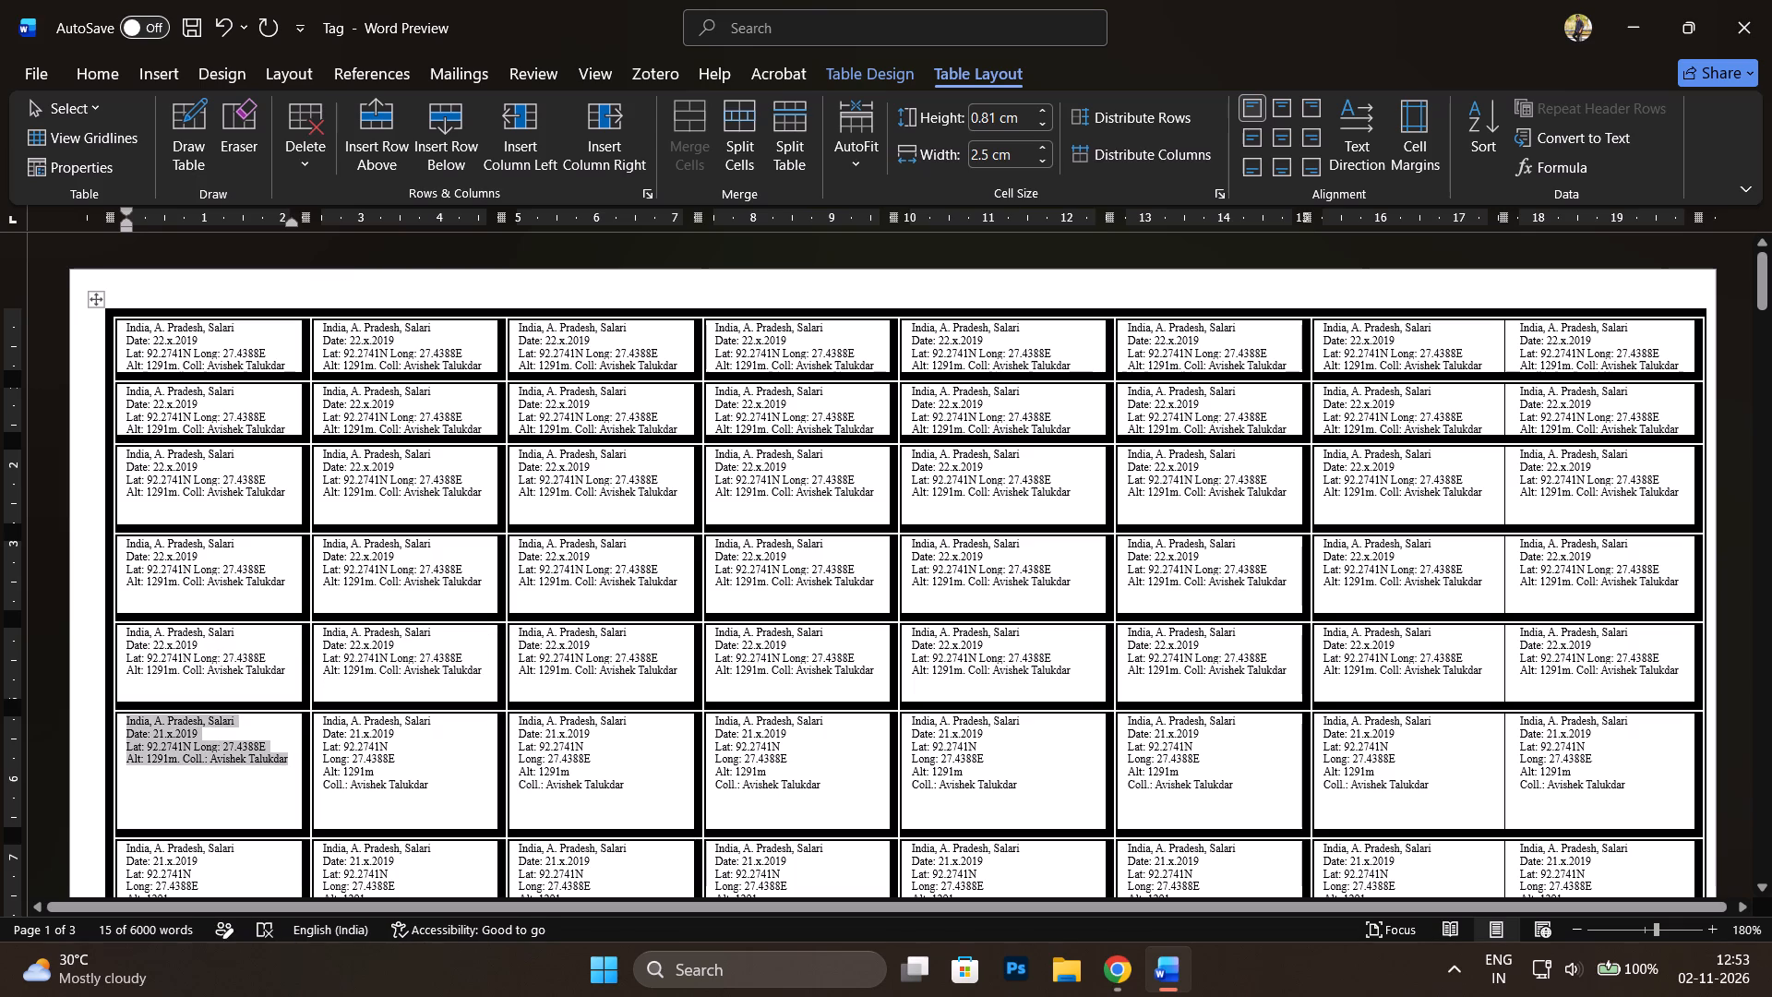
key("ctrl+c")
left_click(374, 784)
left_click_drag(441, 792, 329, 724)
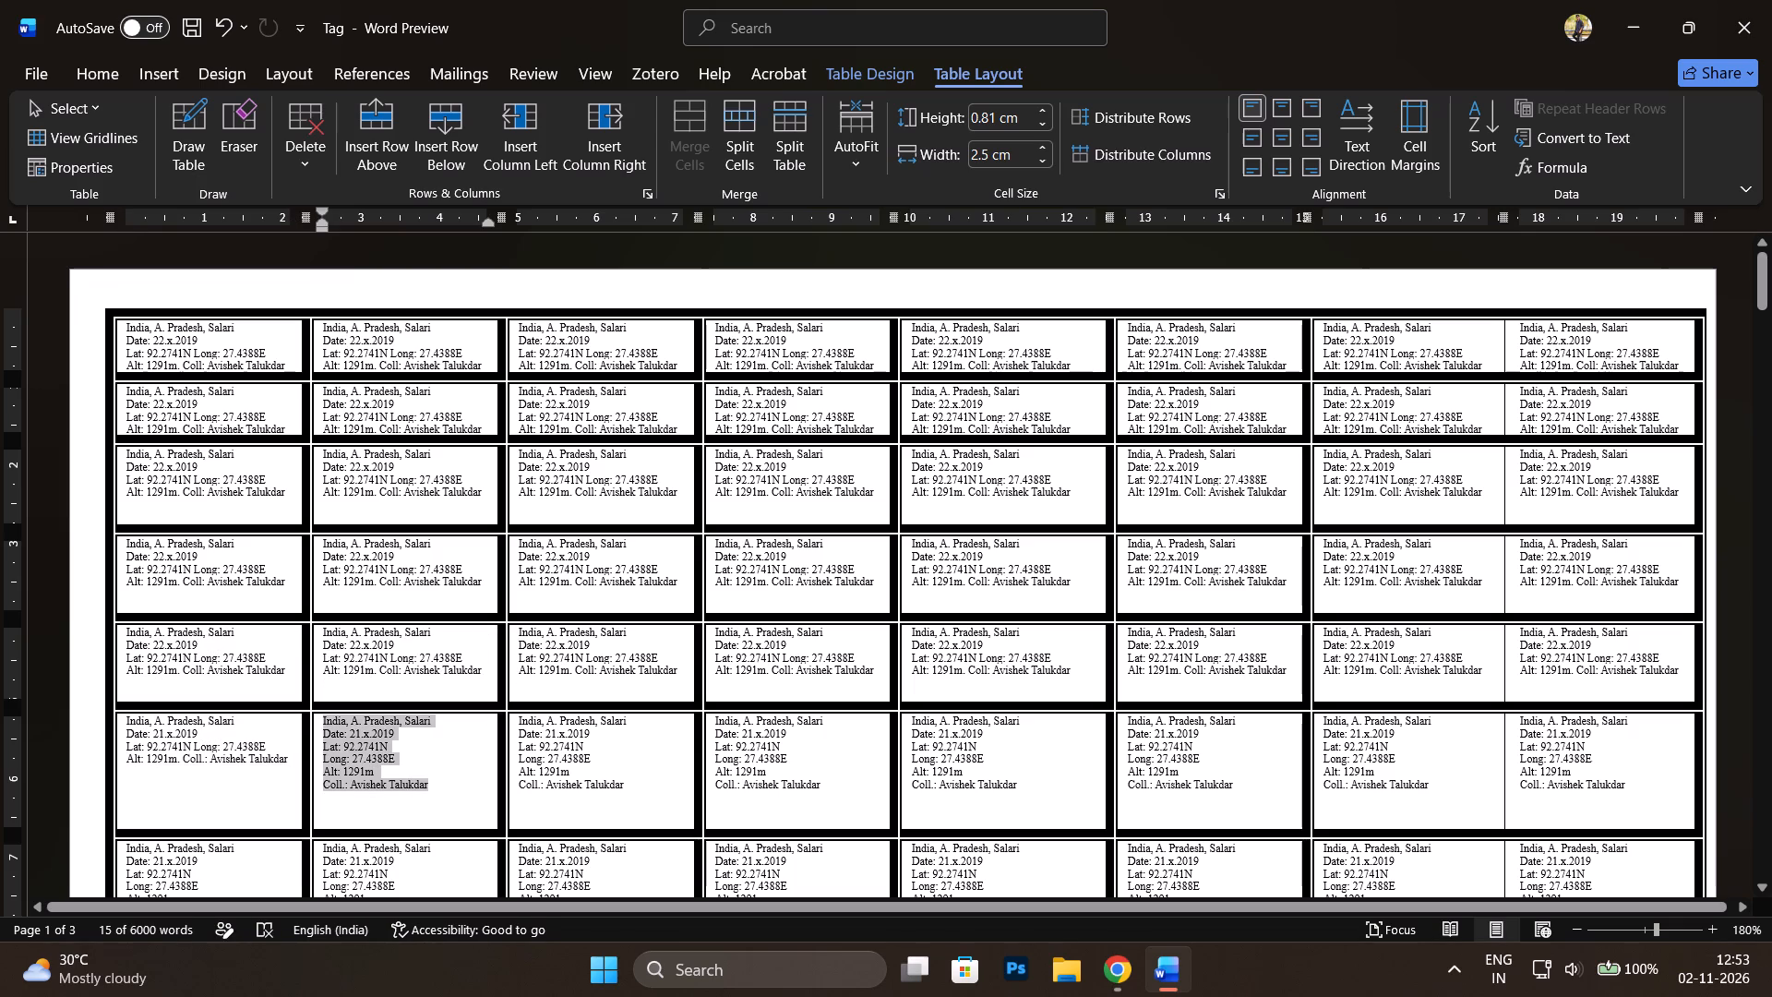
left_click_drag(329, 724, 328, 723)
key("ctrl+v")
left_click_drag(649, 798, 505, 720)
key("ctrl+v")
left_click_drag(859, 805, 706, 719)
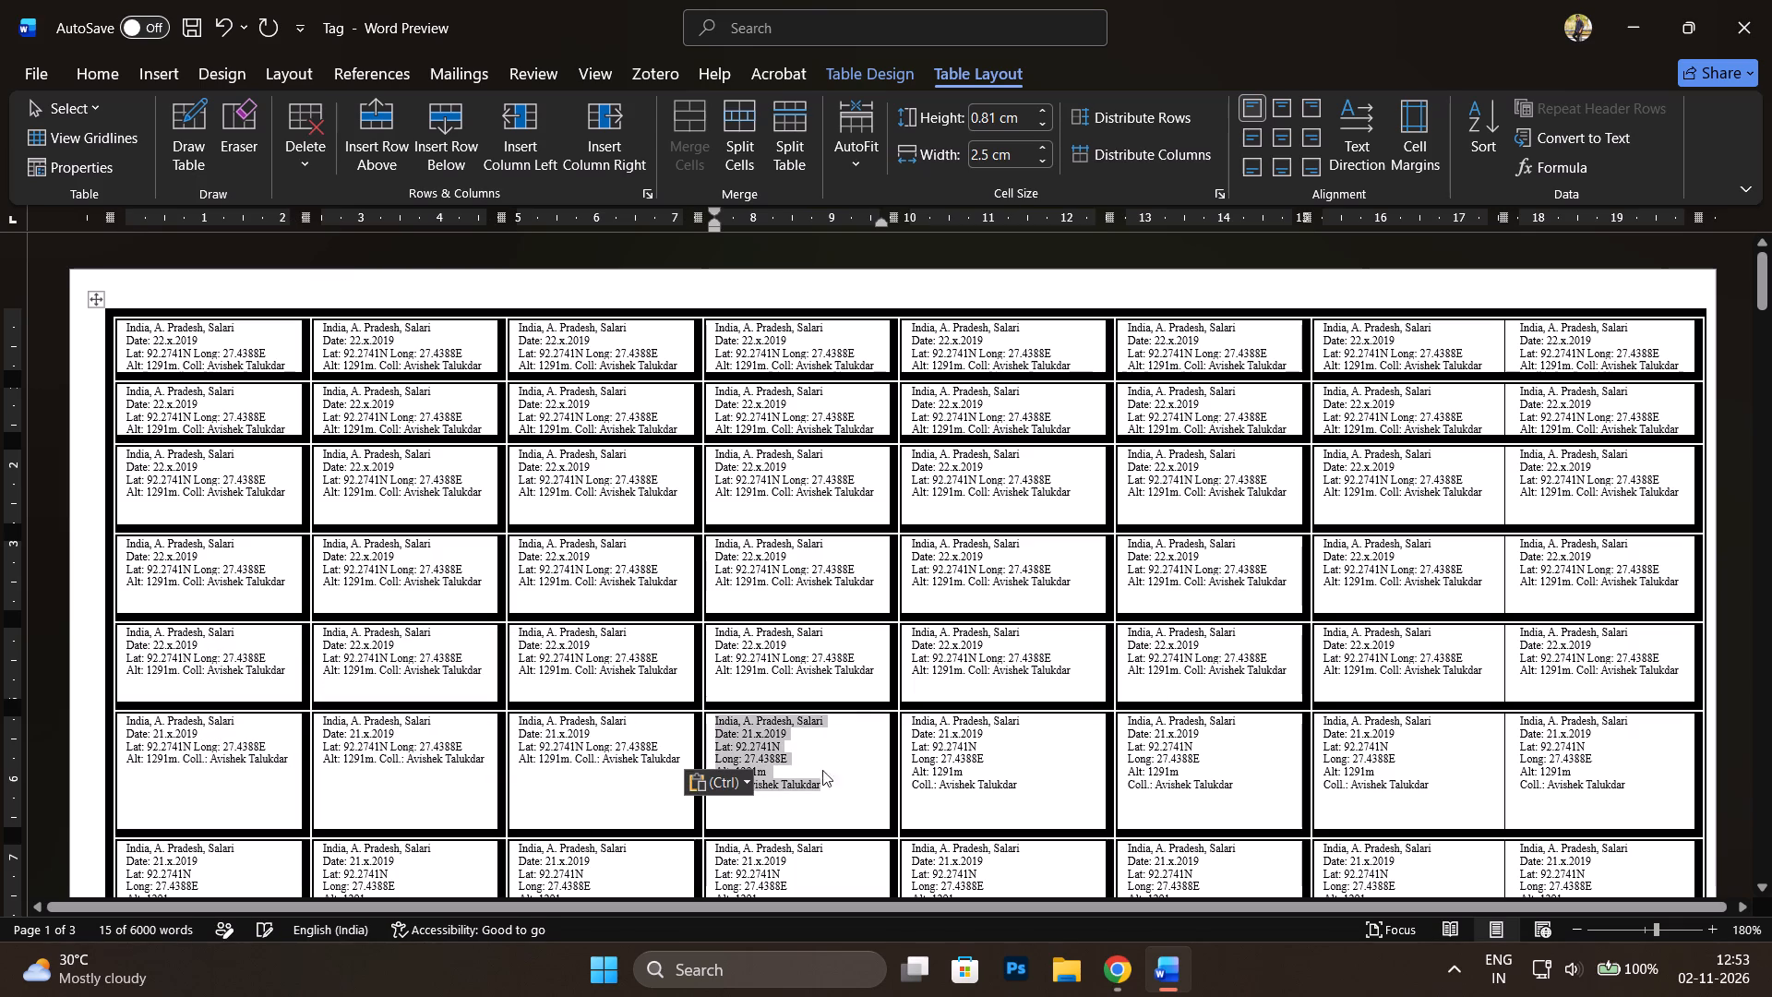
key("ctrl+v")
Replace the labels in the fifth to eighth cells of the table's sixth row with the copied four-line 21.x.2019 label.
left_click_drag(1046, 796, 911, 727)
key("ctrl+v")
left_click_drag(1250, 794, 1143, 745)
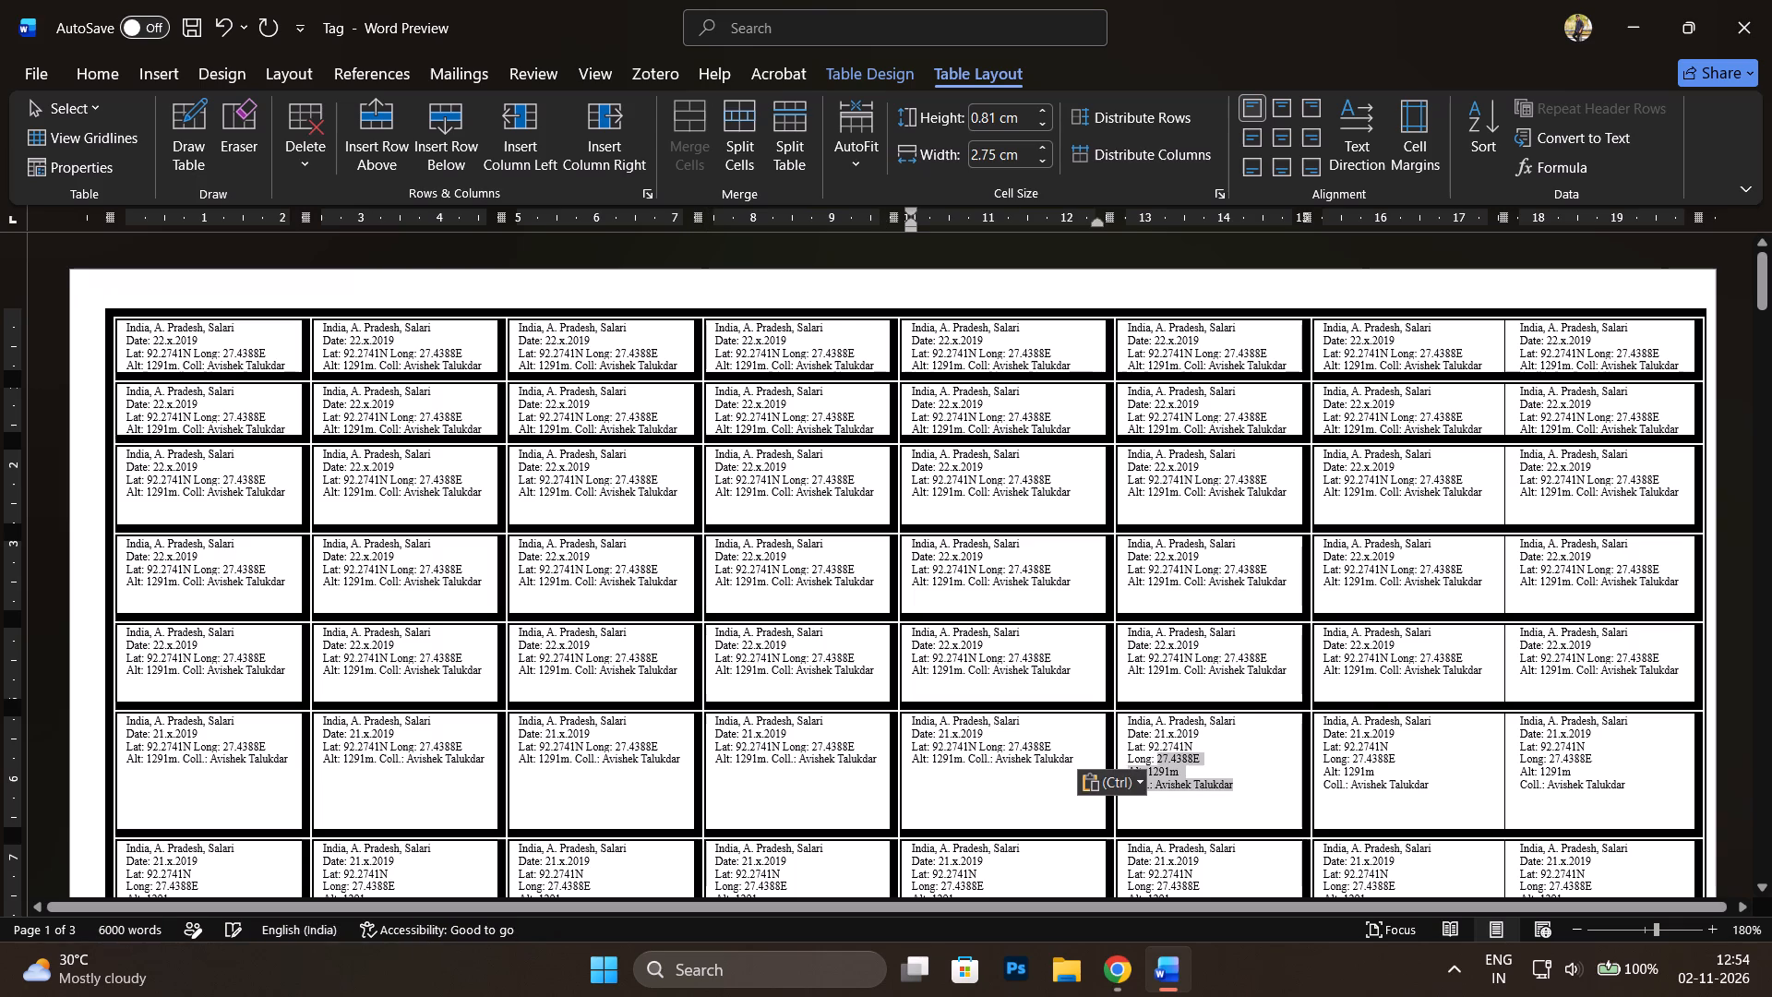
left_click_drag(1143, 745, 1133, 722)
key("ctrl+v")
left_click_drag(1471, 806, 1345, 733)
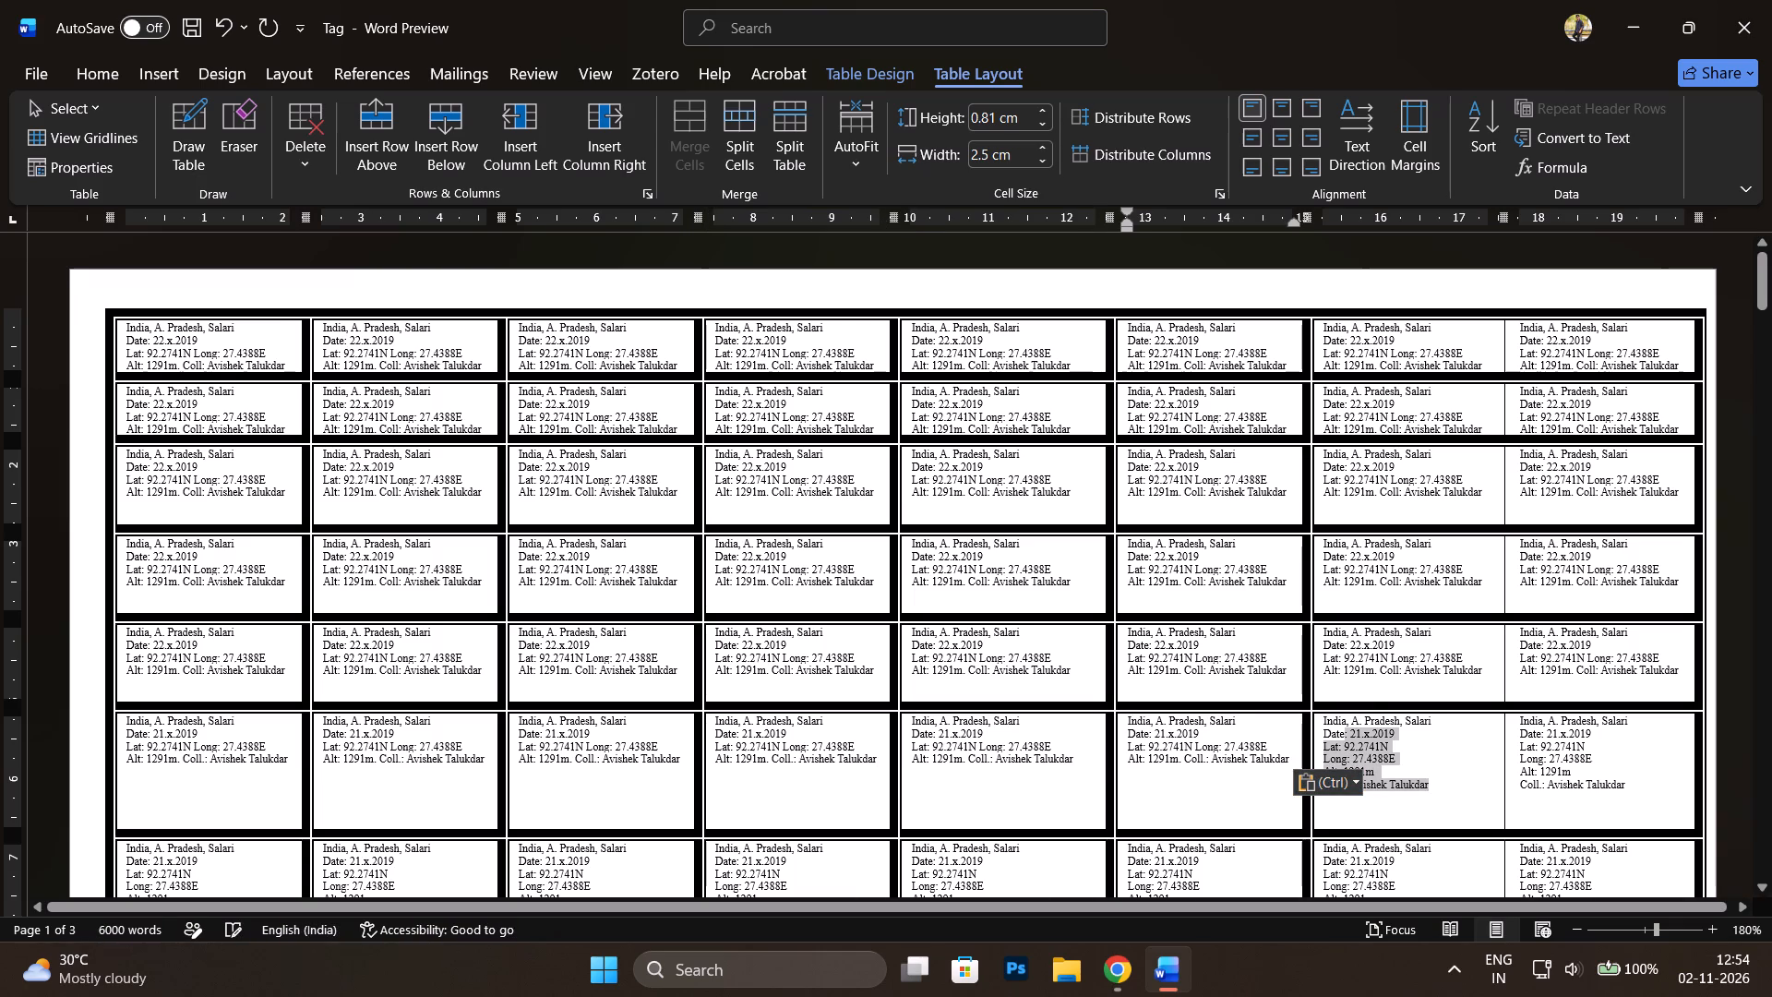
left_click_drag(1345, 733, 1335, 720)
key("ctrl+v")
left_click_drag(1660, 793, 1538, 726)
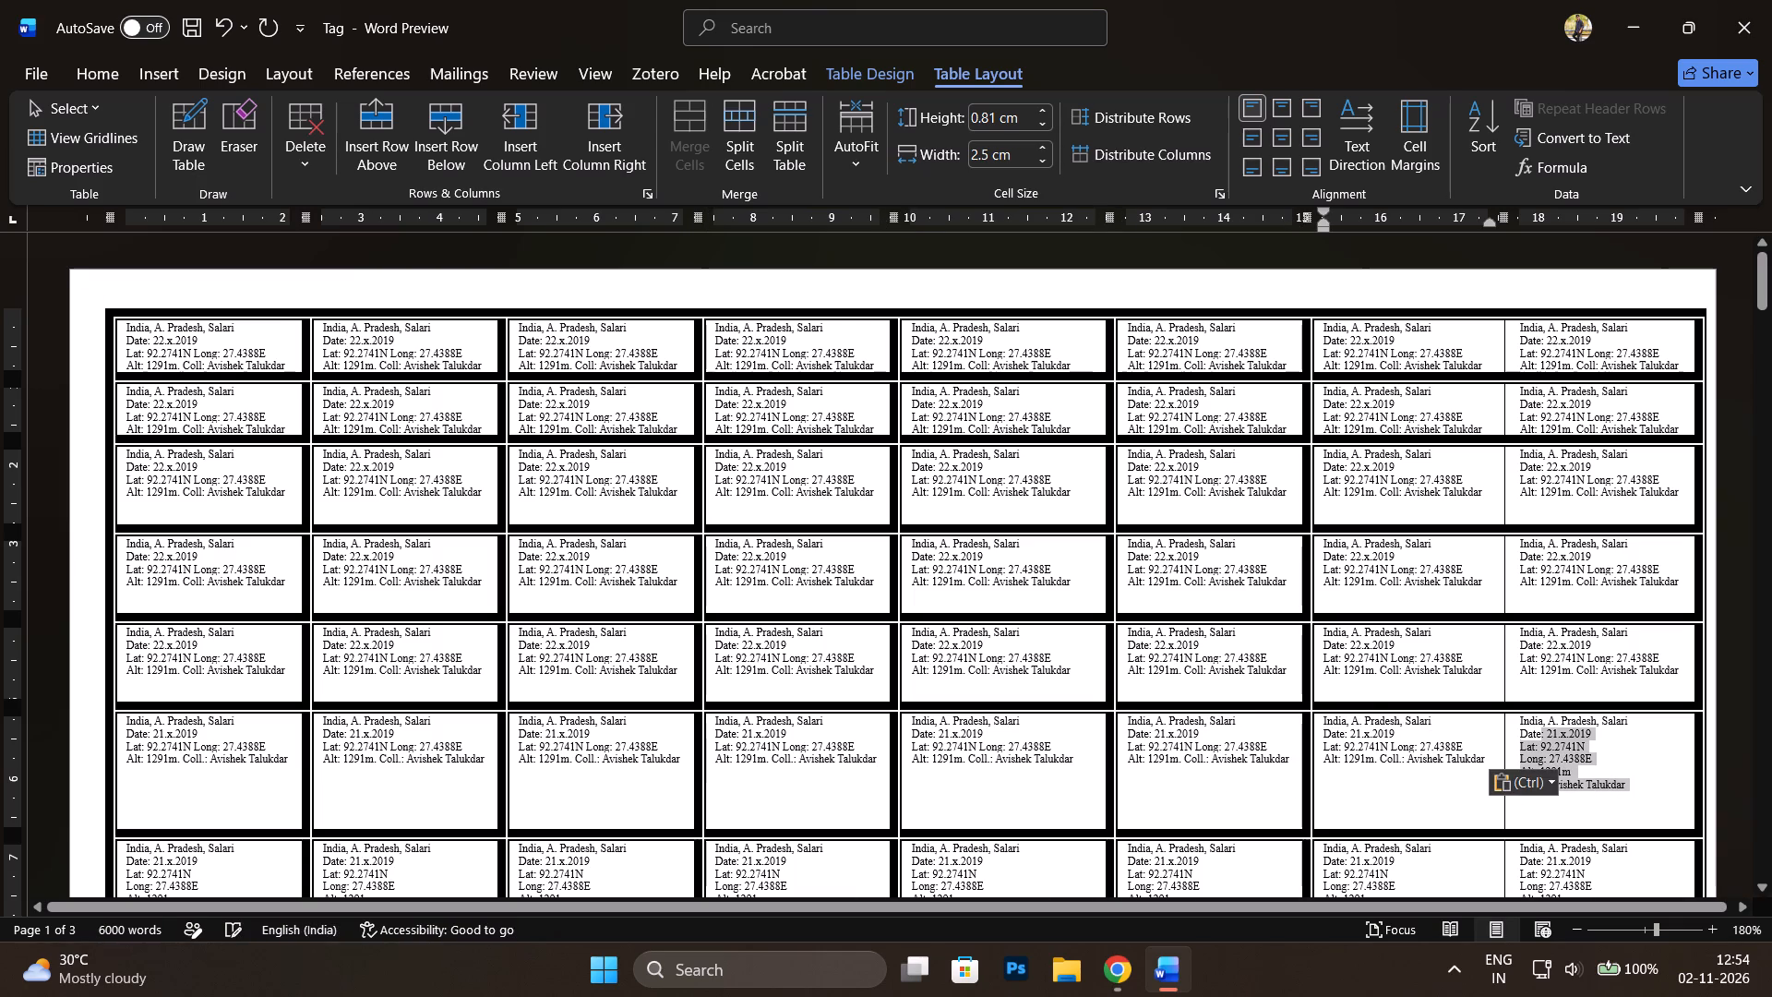
left_click_drag(1538, 726, 1526, 719)
key("ctrl+v")
Replace the labels in the first three cells of the table's seventh row with the copied four-line 21.x.2019 label.
scroll(937, 778, "down", 3)
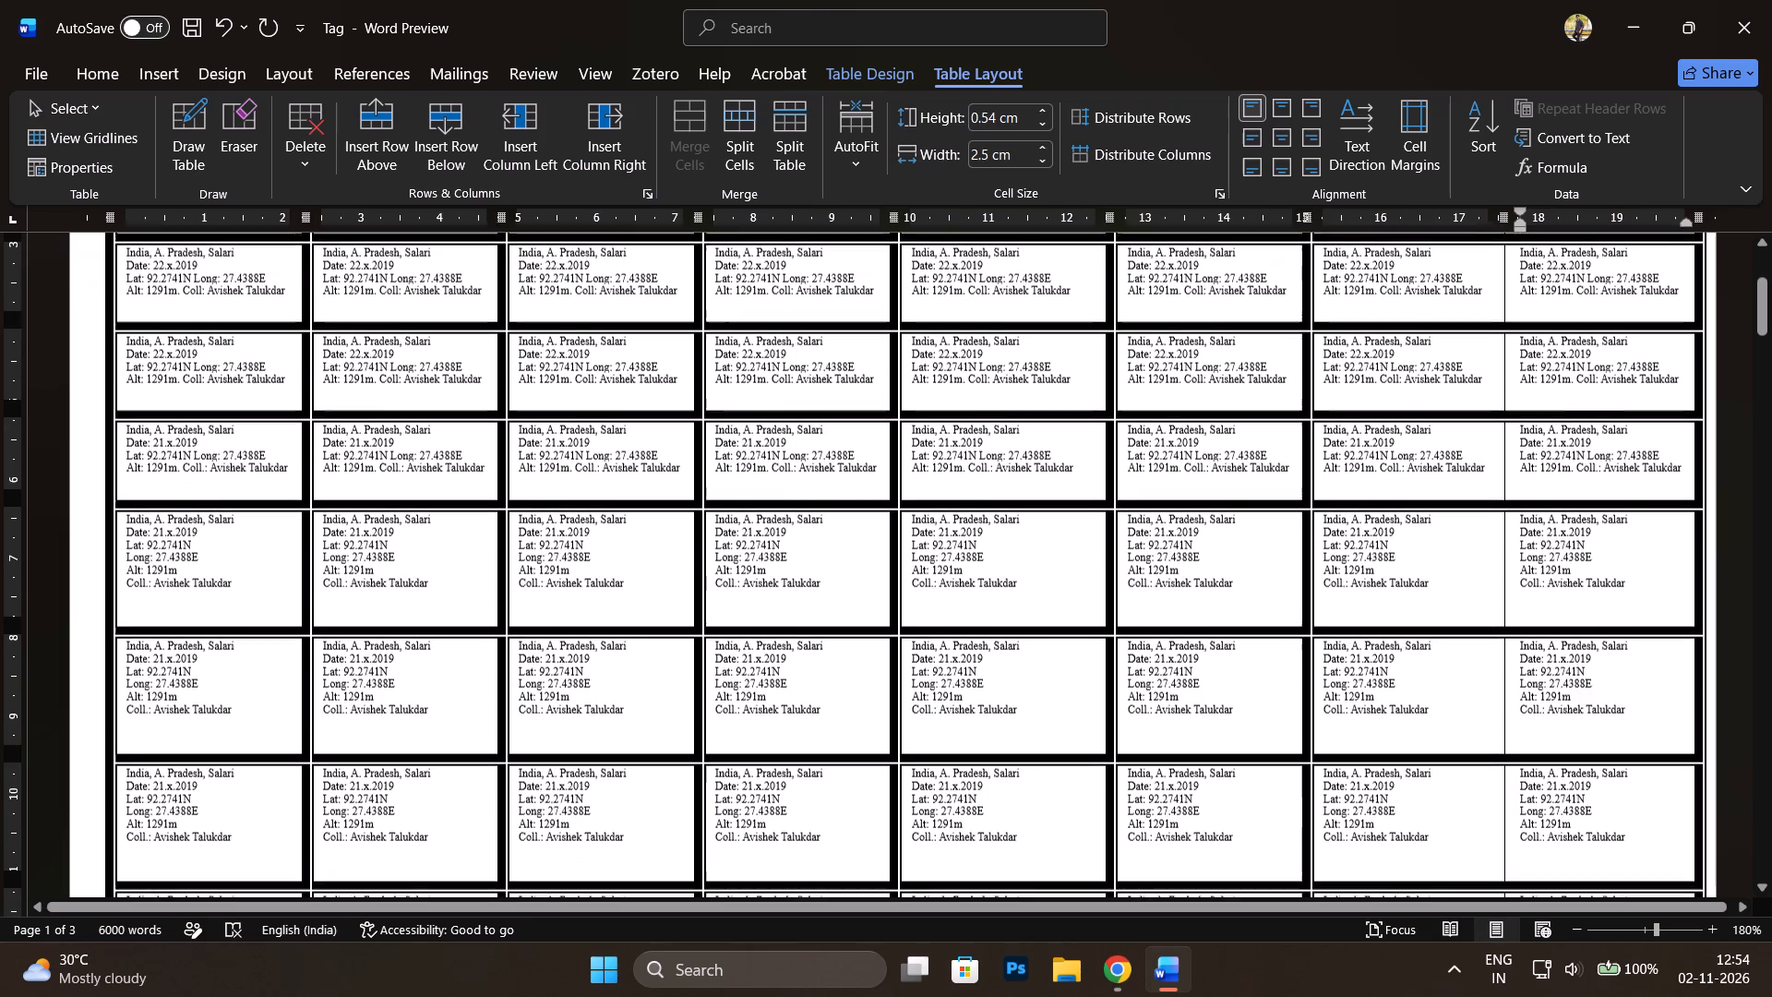
left_click_drag(253, 599, 181, 551)
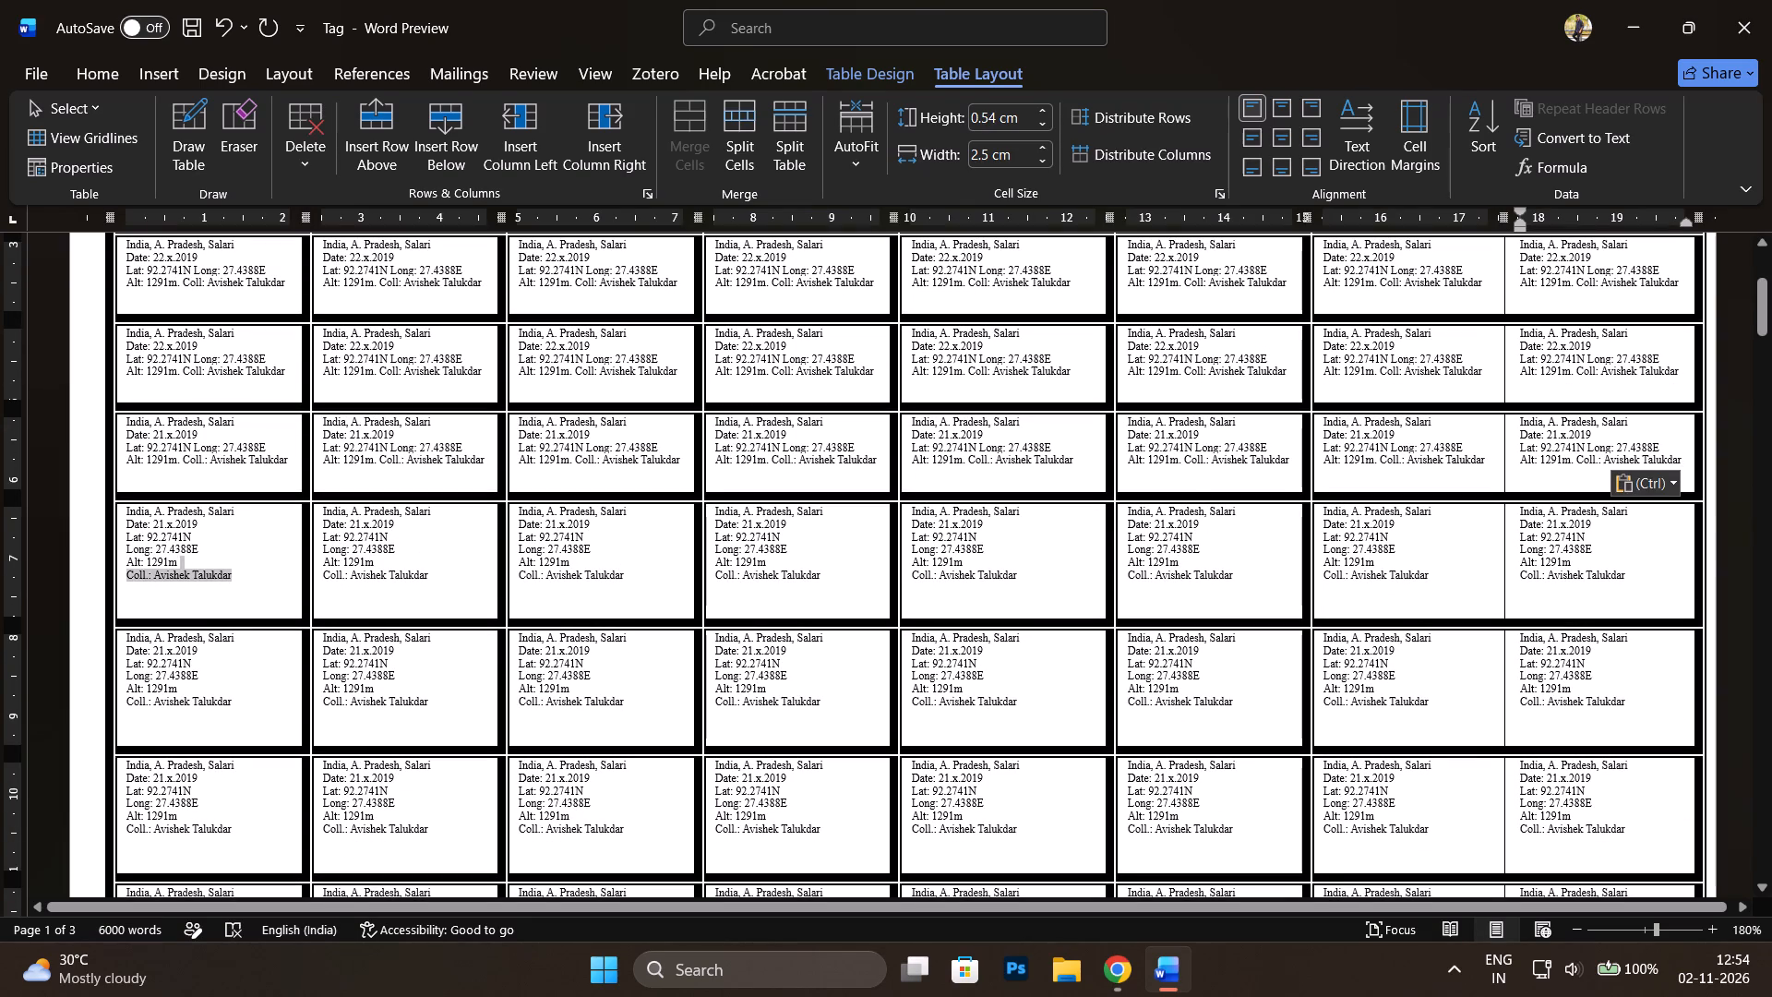
left_click_drag(181, 551, 135, 516)
key("ctrl+v")
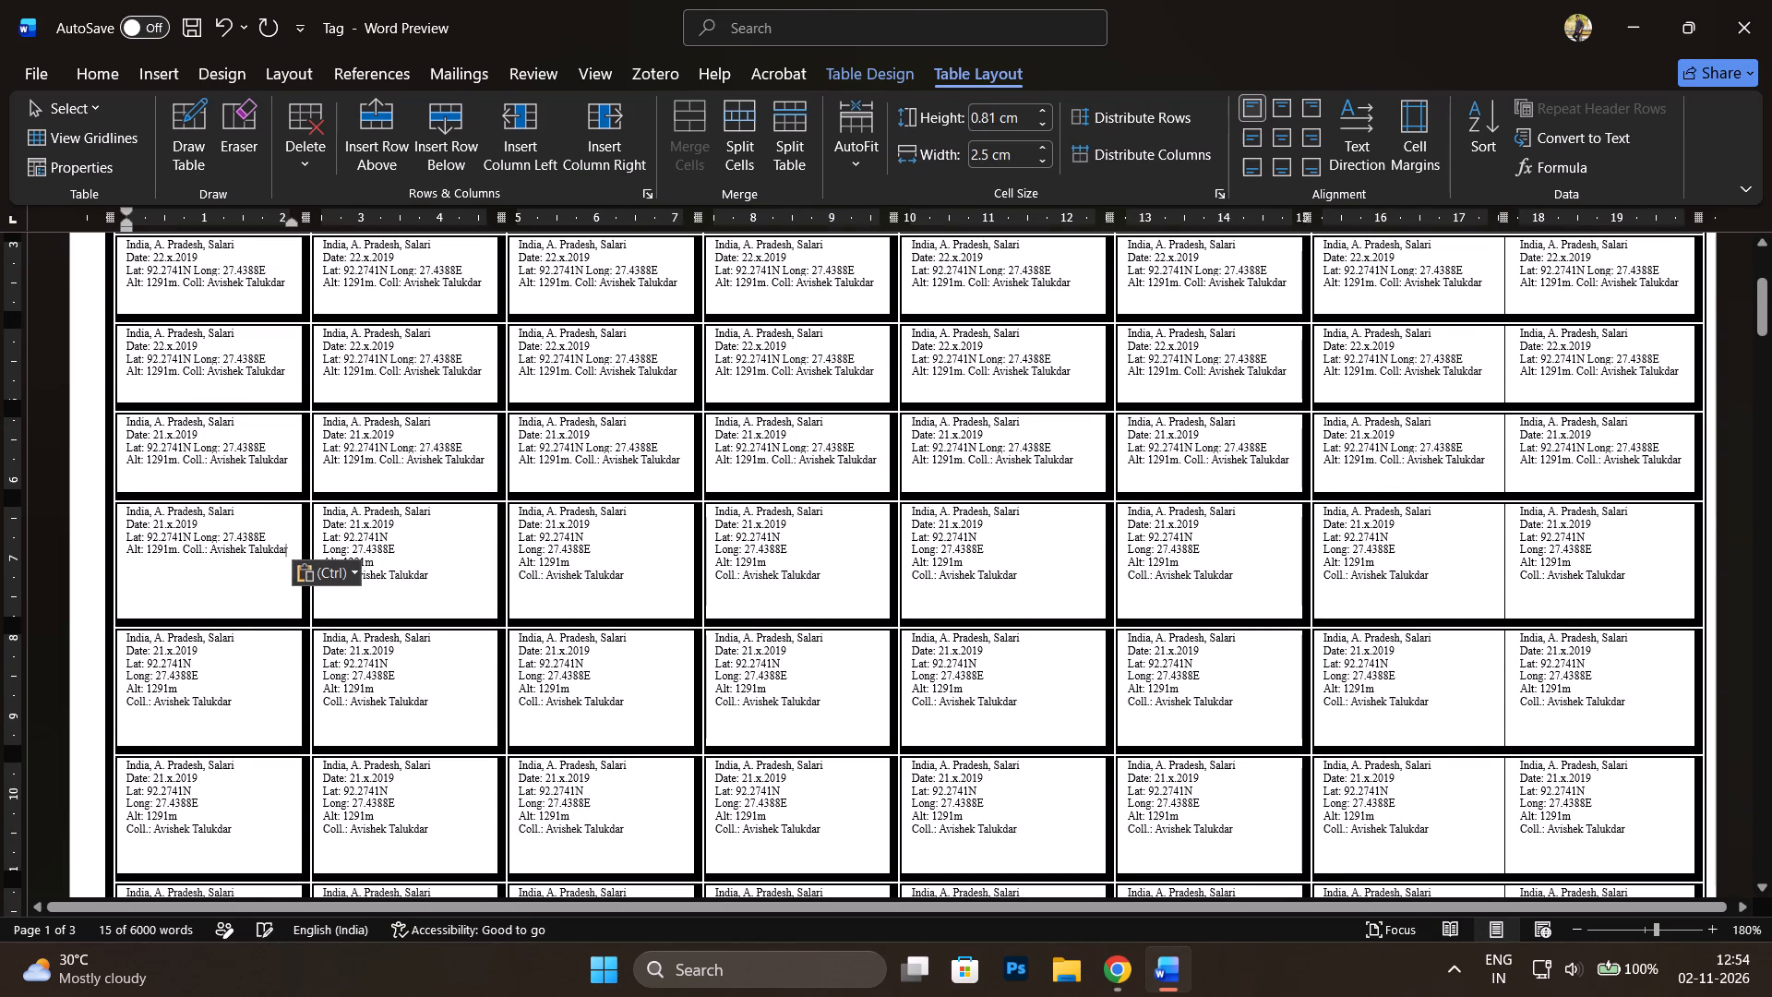
left_click_drag(441, 579, 329, 511)
key("ctrl+v")
left_click_drag(628, 579, 584, 568)
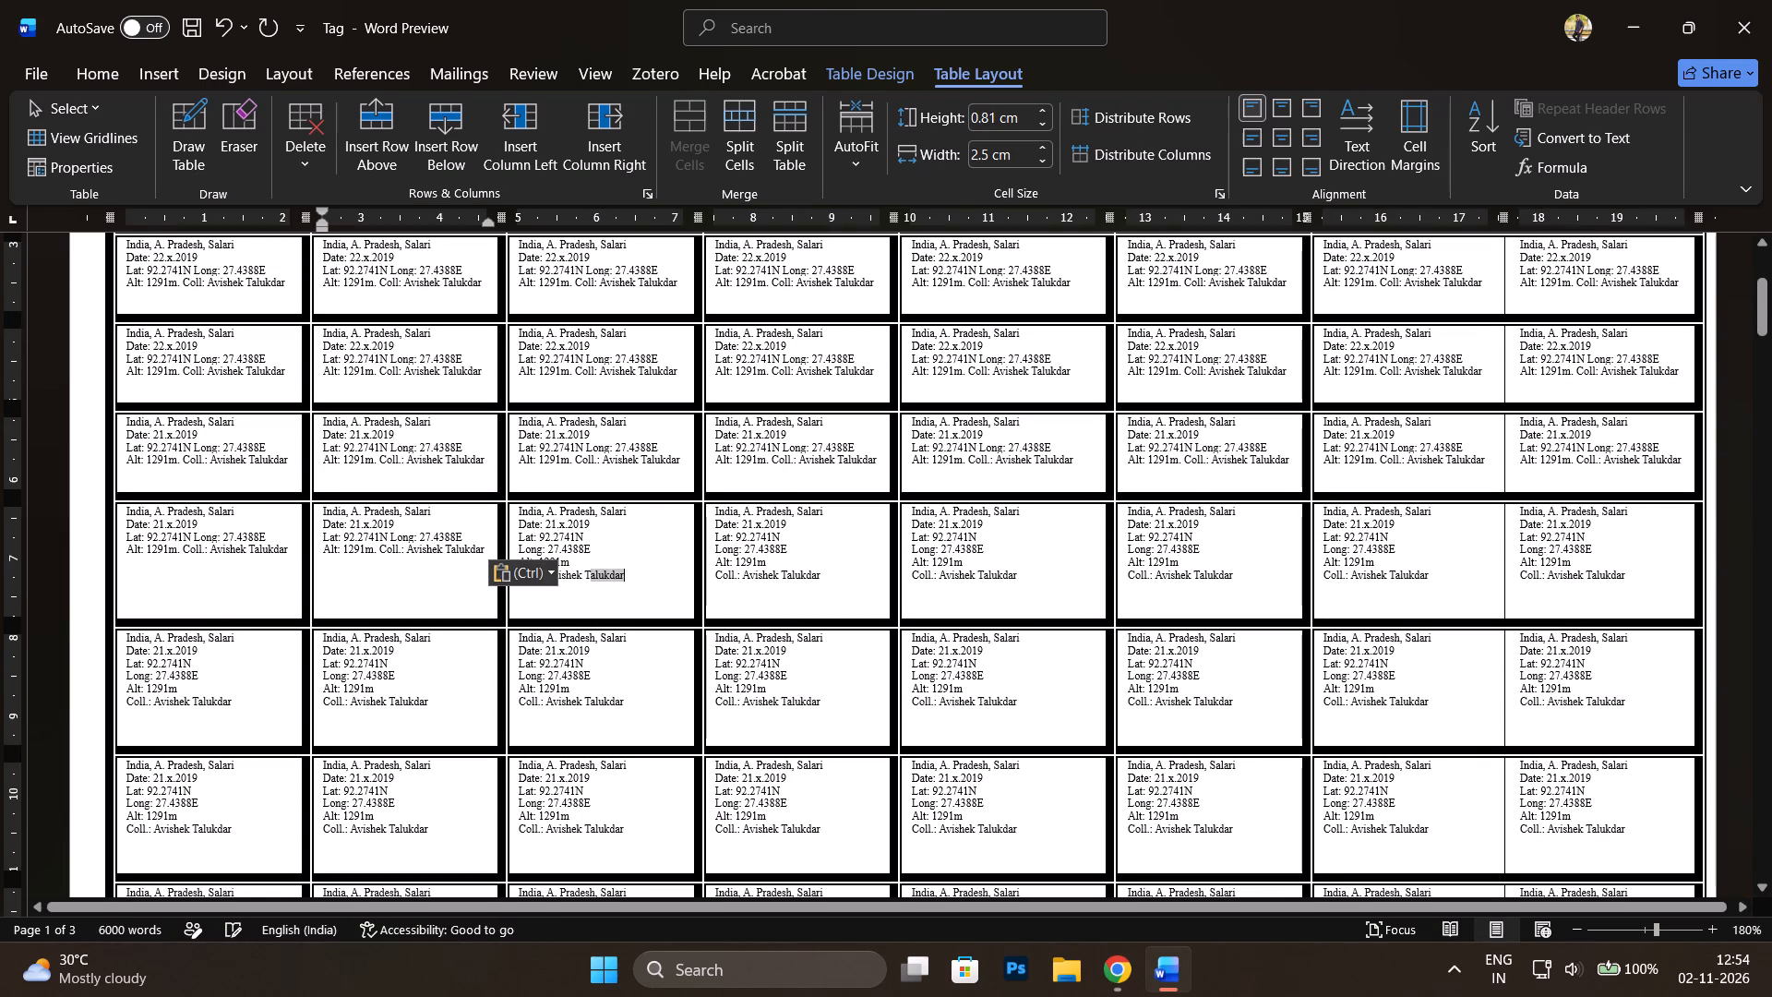
left_click_drag(584, 568, 515, 511)
key("ctrl+v")
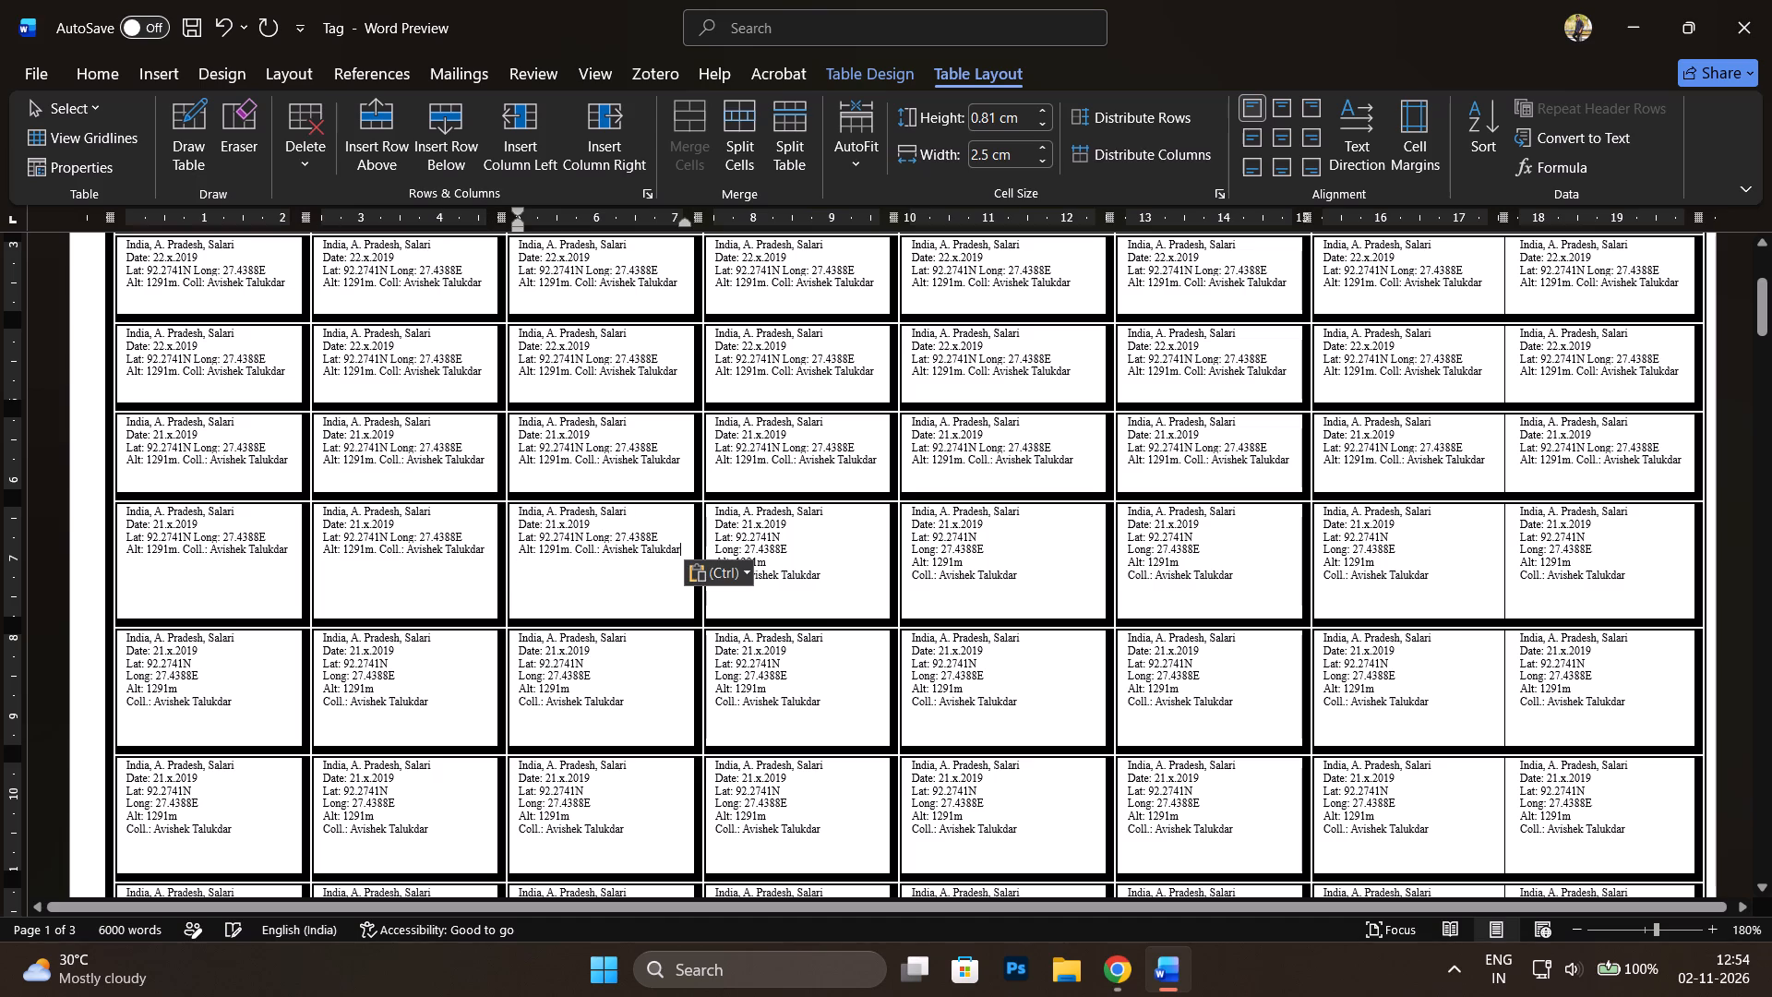
Replace the labels in the fourth and fifth cells of the table's seventh row with the copied four-line 21.x.2019 label.
left_click_drag(859, 581, 698, 506)
left_click(698, 506)
left_click(759, 557)
left_click_drag(842, 582, 827, 582)
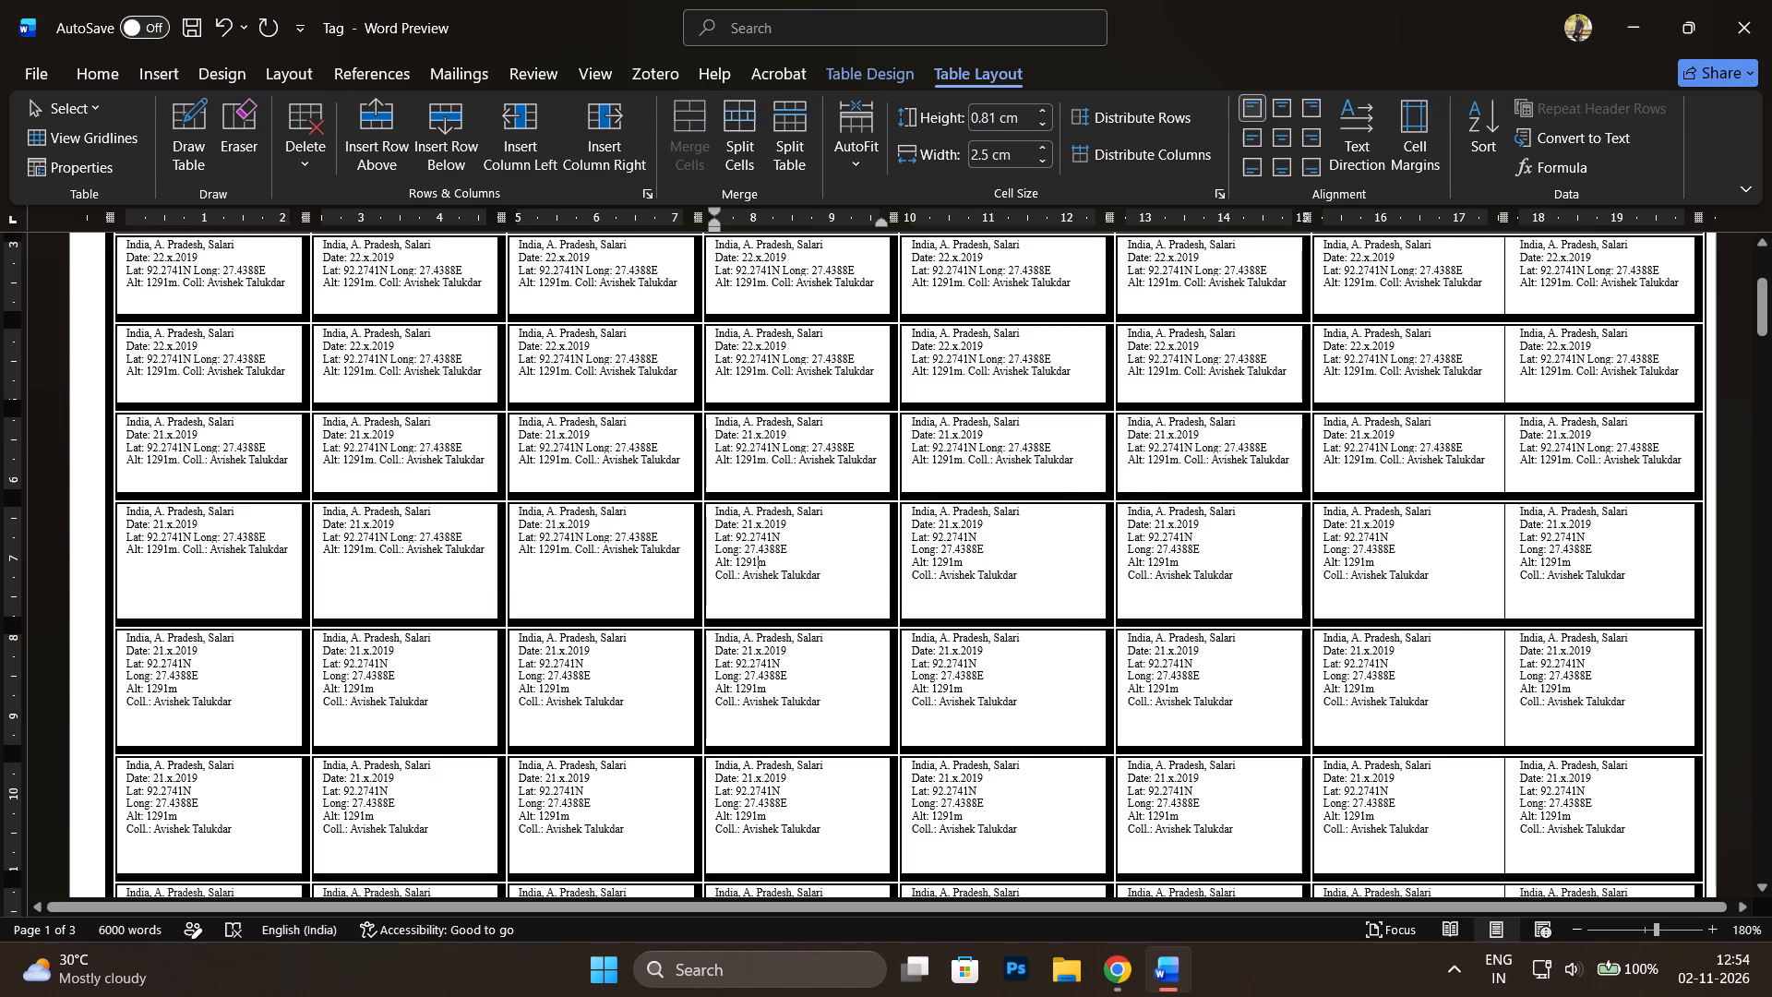
left_click_drag(827, 582, 711, 513)
key("ctrl+v")
left_click_drag(1044, 588, 925, 534)
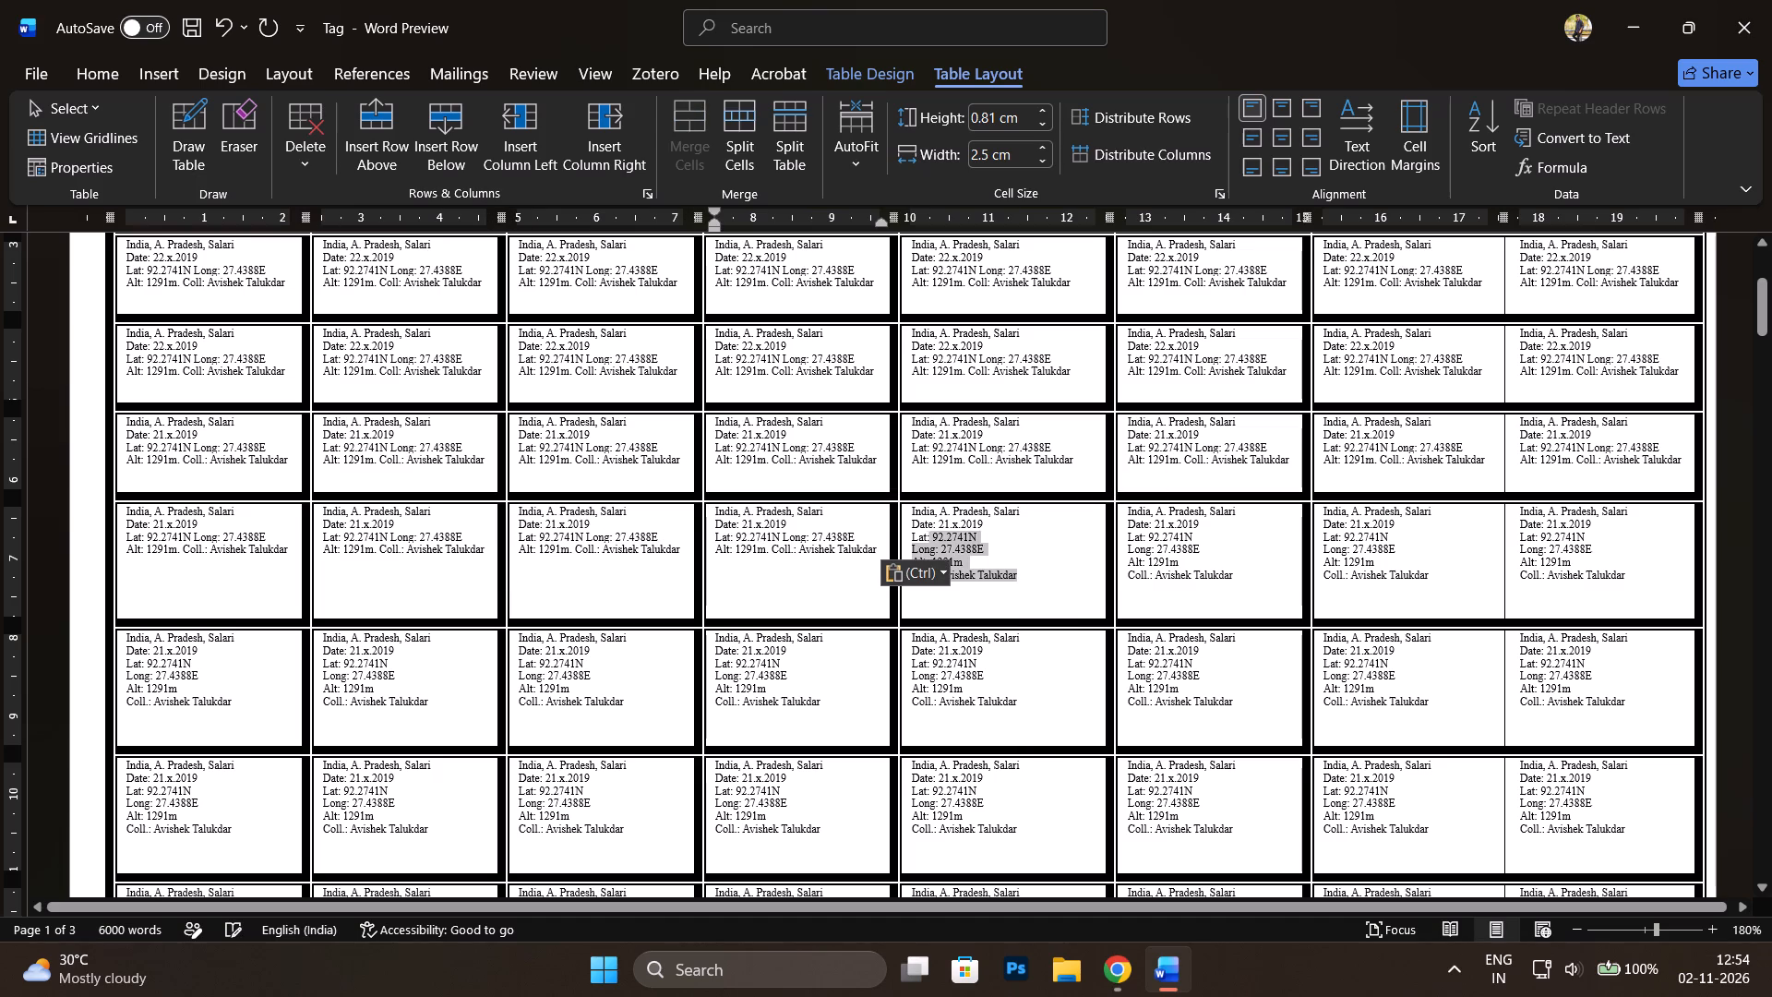
left_click_drag(925, 534, 914, 517)
key("ctrl+v")
Replace the labels in the sixth to eighth cells of the table's seventh row with the copied four-line 21.x.2019 label.
left_click_drag(1243, 587, 1143, 536)
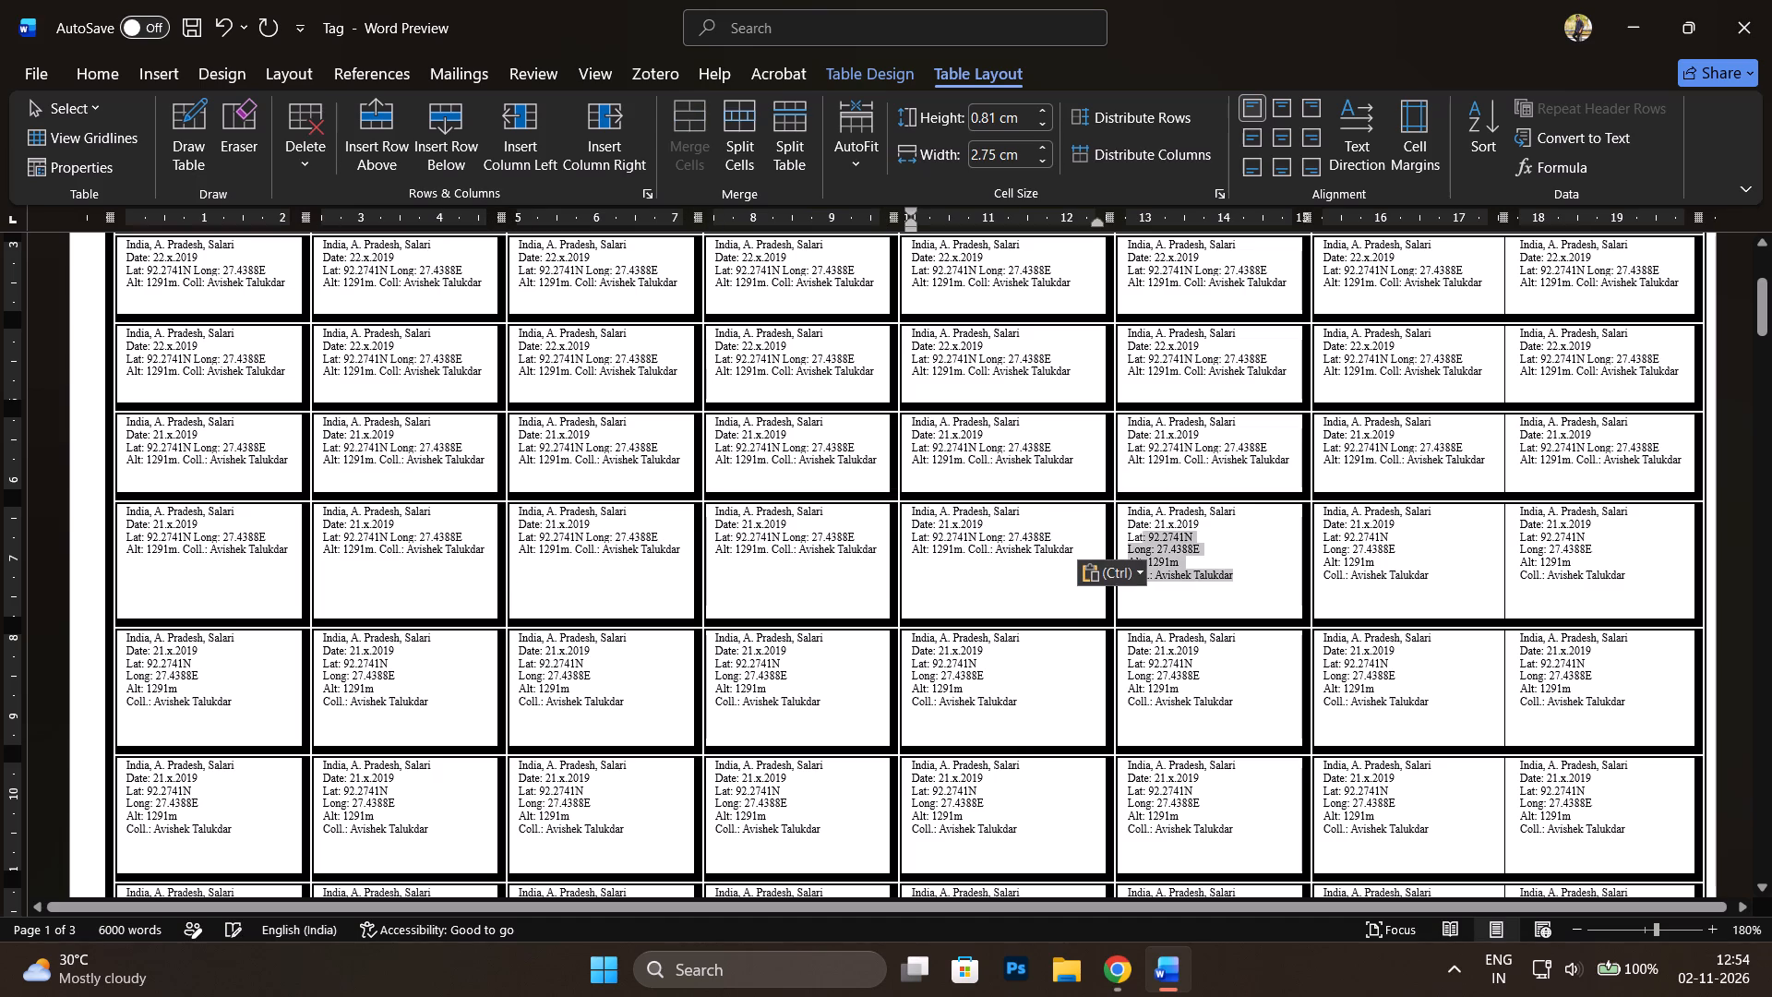
left_click_drag(1143, 536, 1133, 514)
key("ctrl+v")
left_click_drag(1468, 588, 1339, 532)
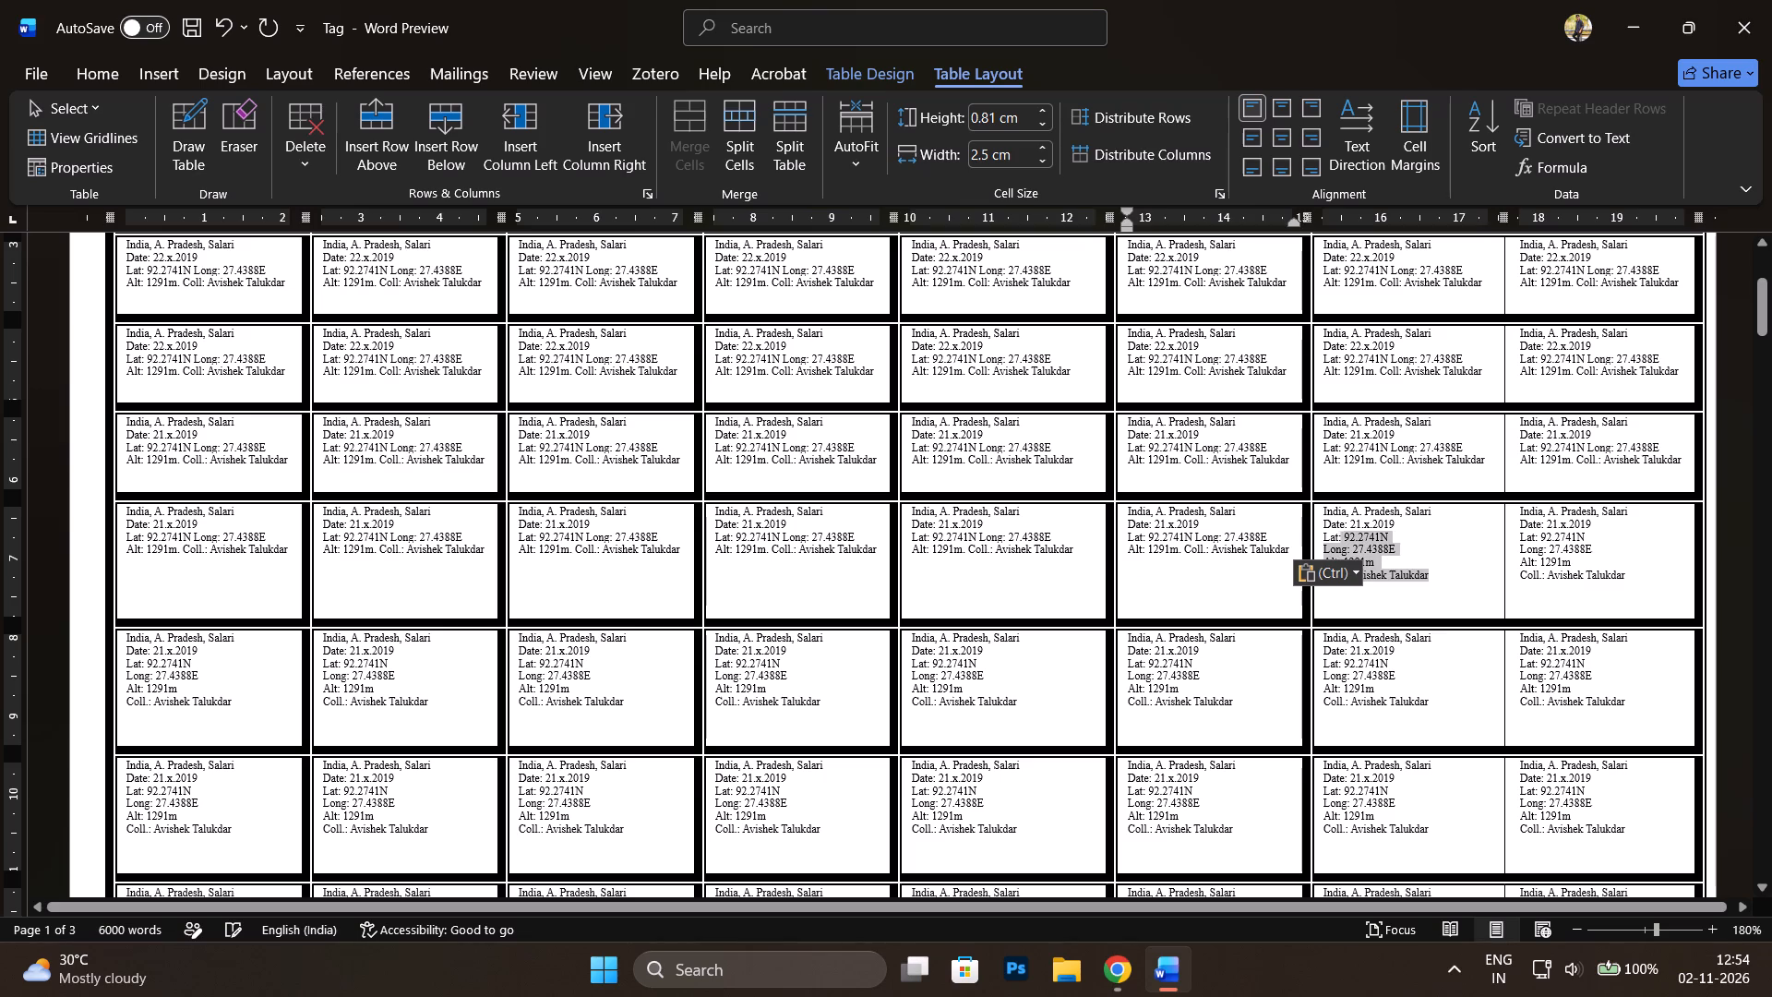
left_click_drag(1339, 532, 1333, 511)
key("ctrl+v")
left_click_drag(1640, 590, 1547, 528)
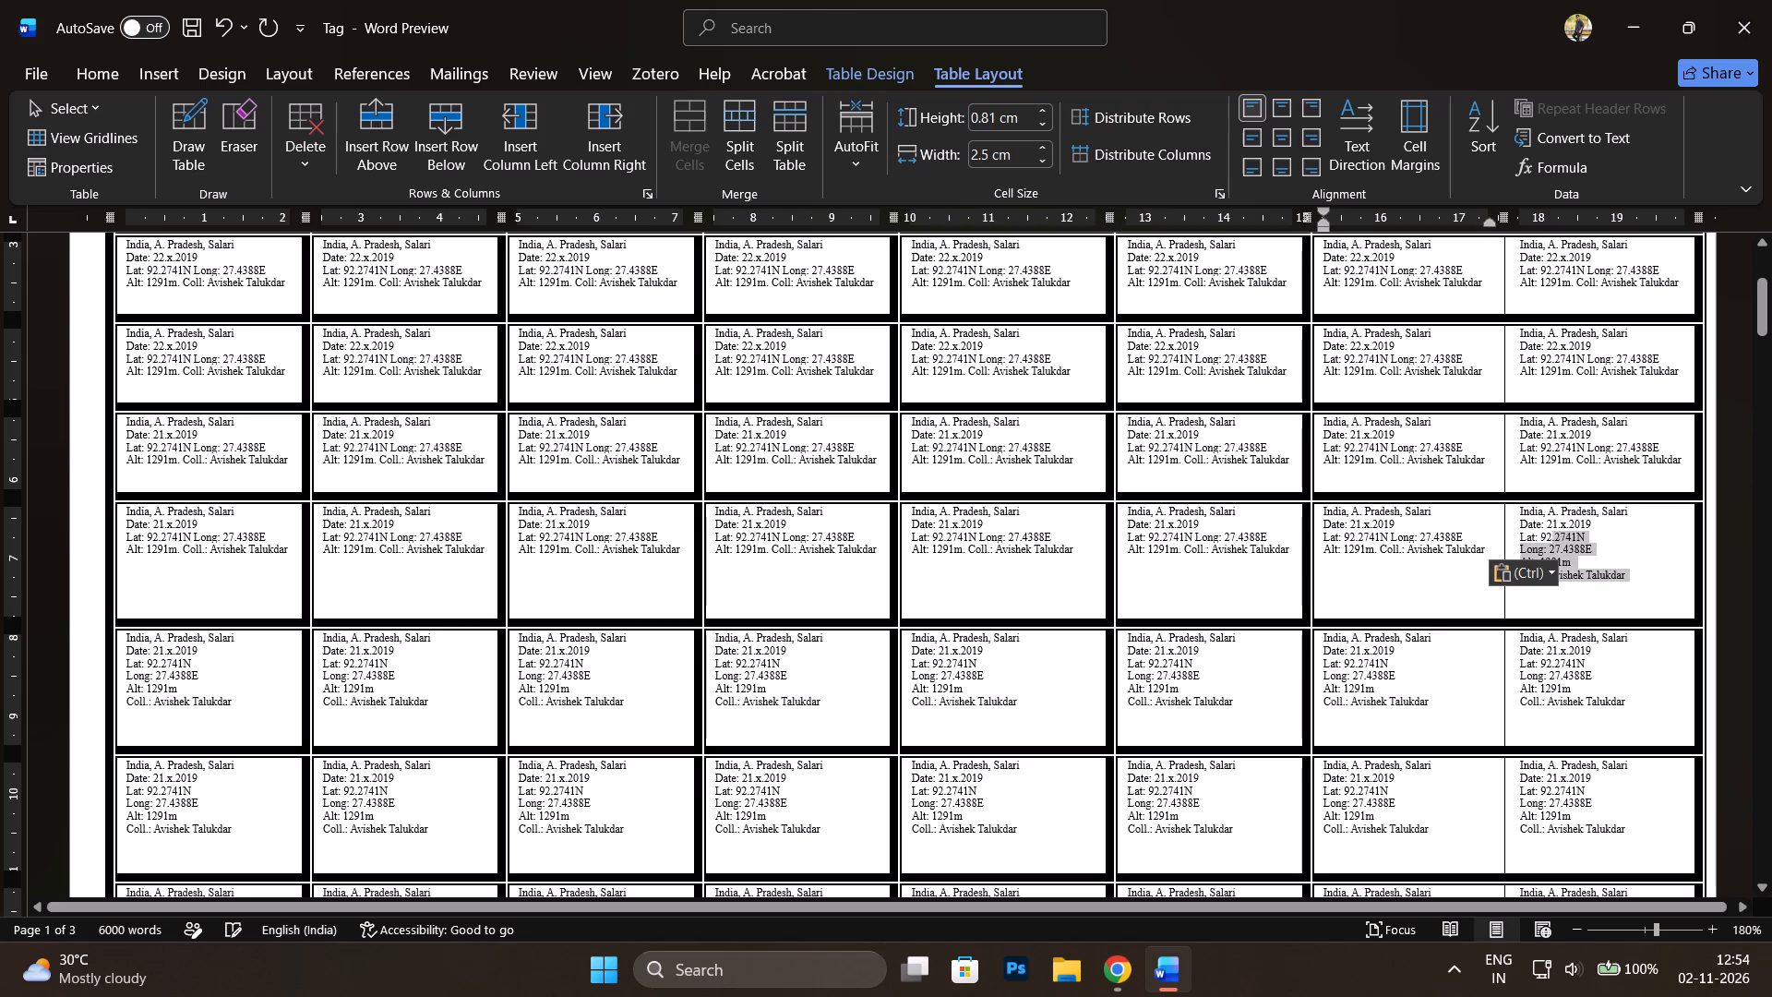
left_click_drag(1547, 528, 1534, 508)
key("ctrl+v")
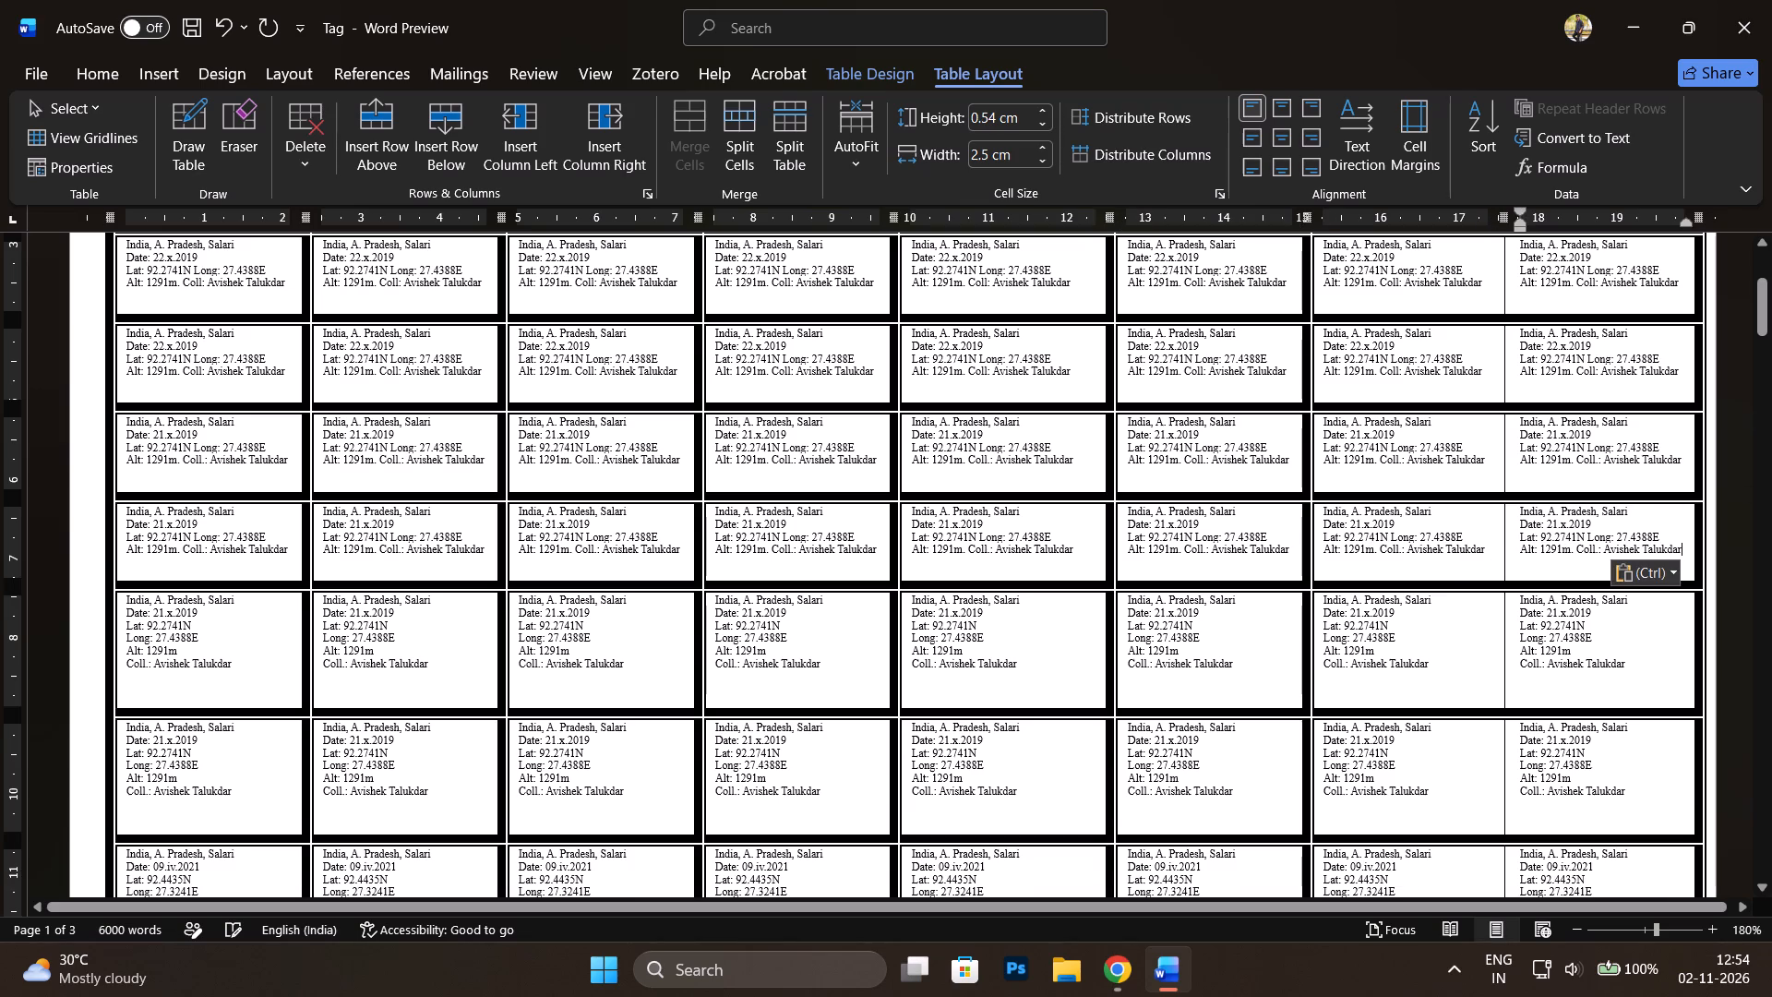
Replace the labels in the first four cells of the table's eighth row with the copied four-line 21.x.2019 label.
left_click_drag(271, 678, 134, 606)
key("ctrl+v")
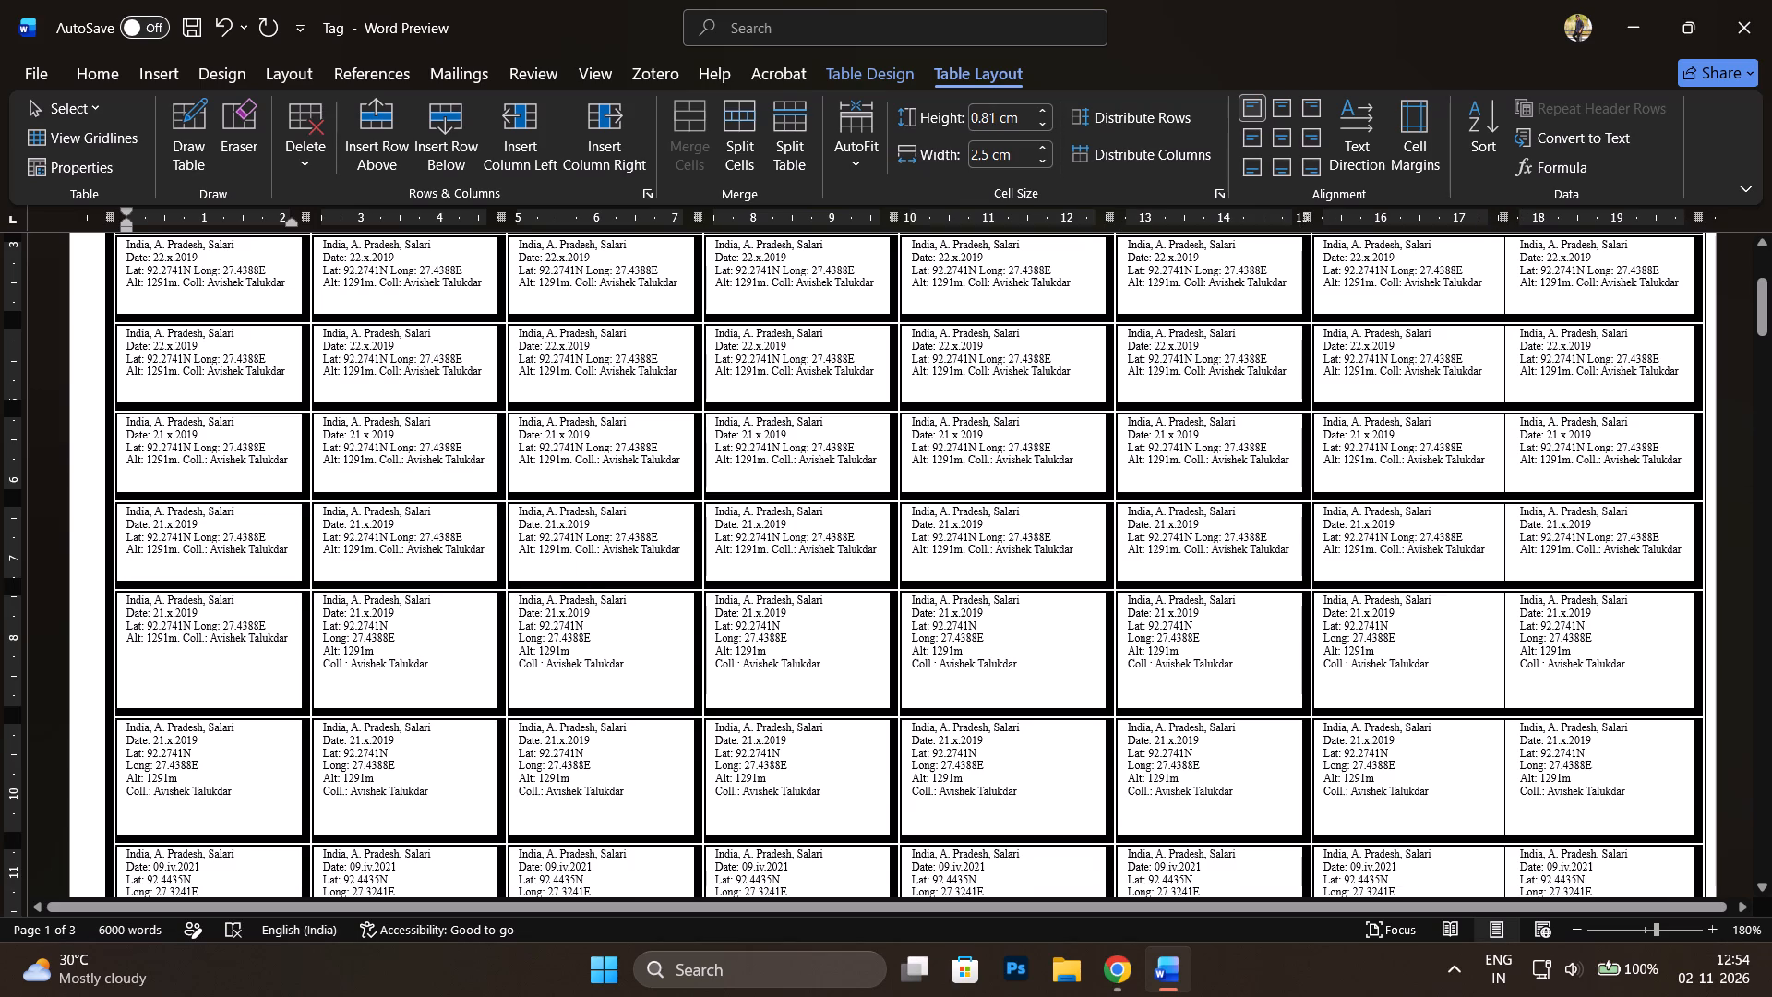
left_click_drag(446, 667, 324, 596)
key("ctrl+v")
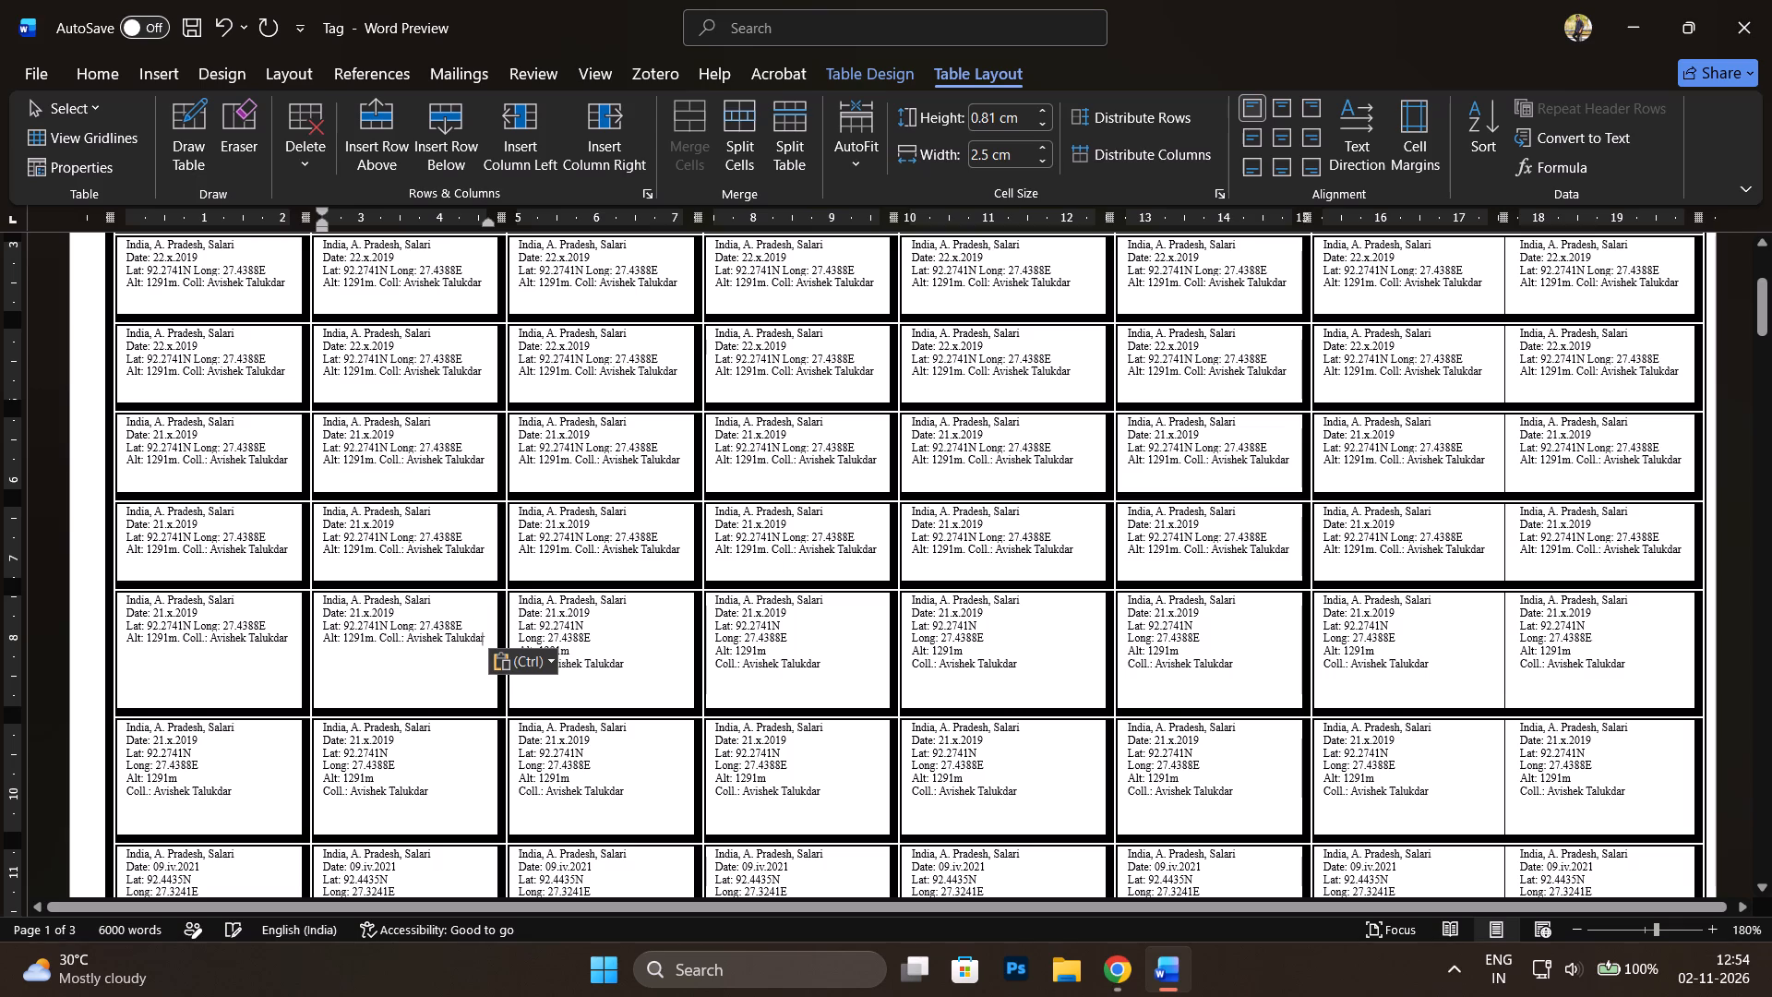
left_click_drag(652, 683, 516, 602)
key("ctrl+v")
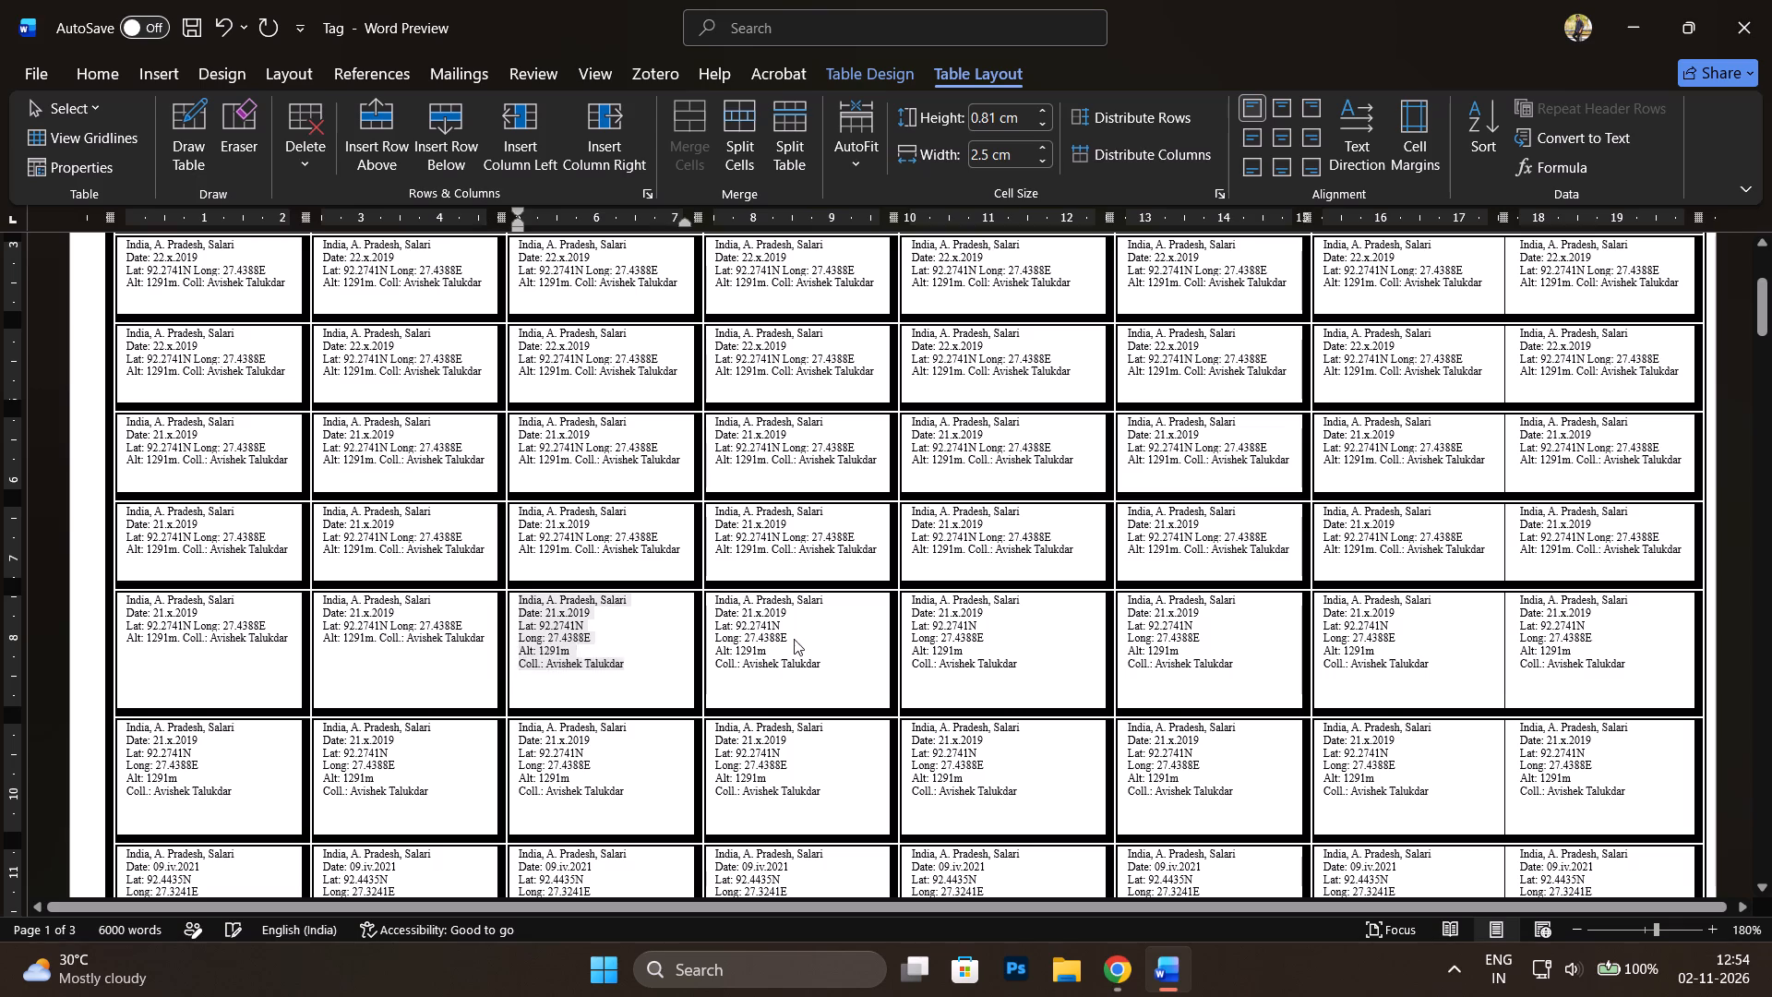
left_click_drag(859, 668, 704, 598)
key("ctrl+v")
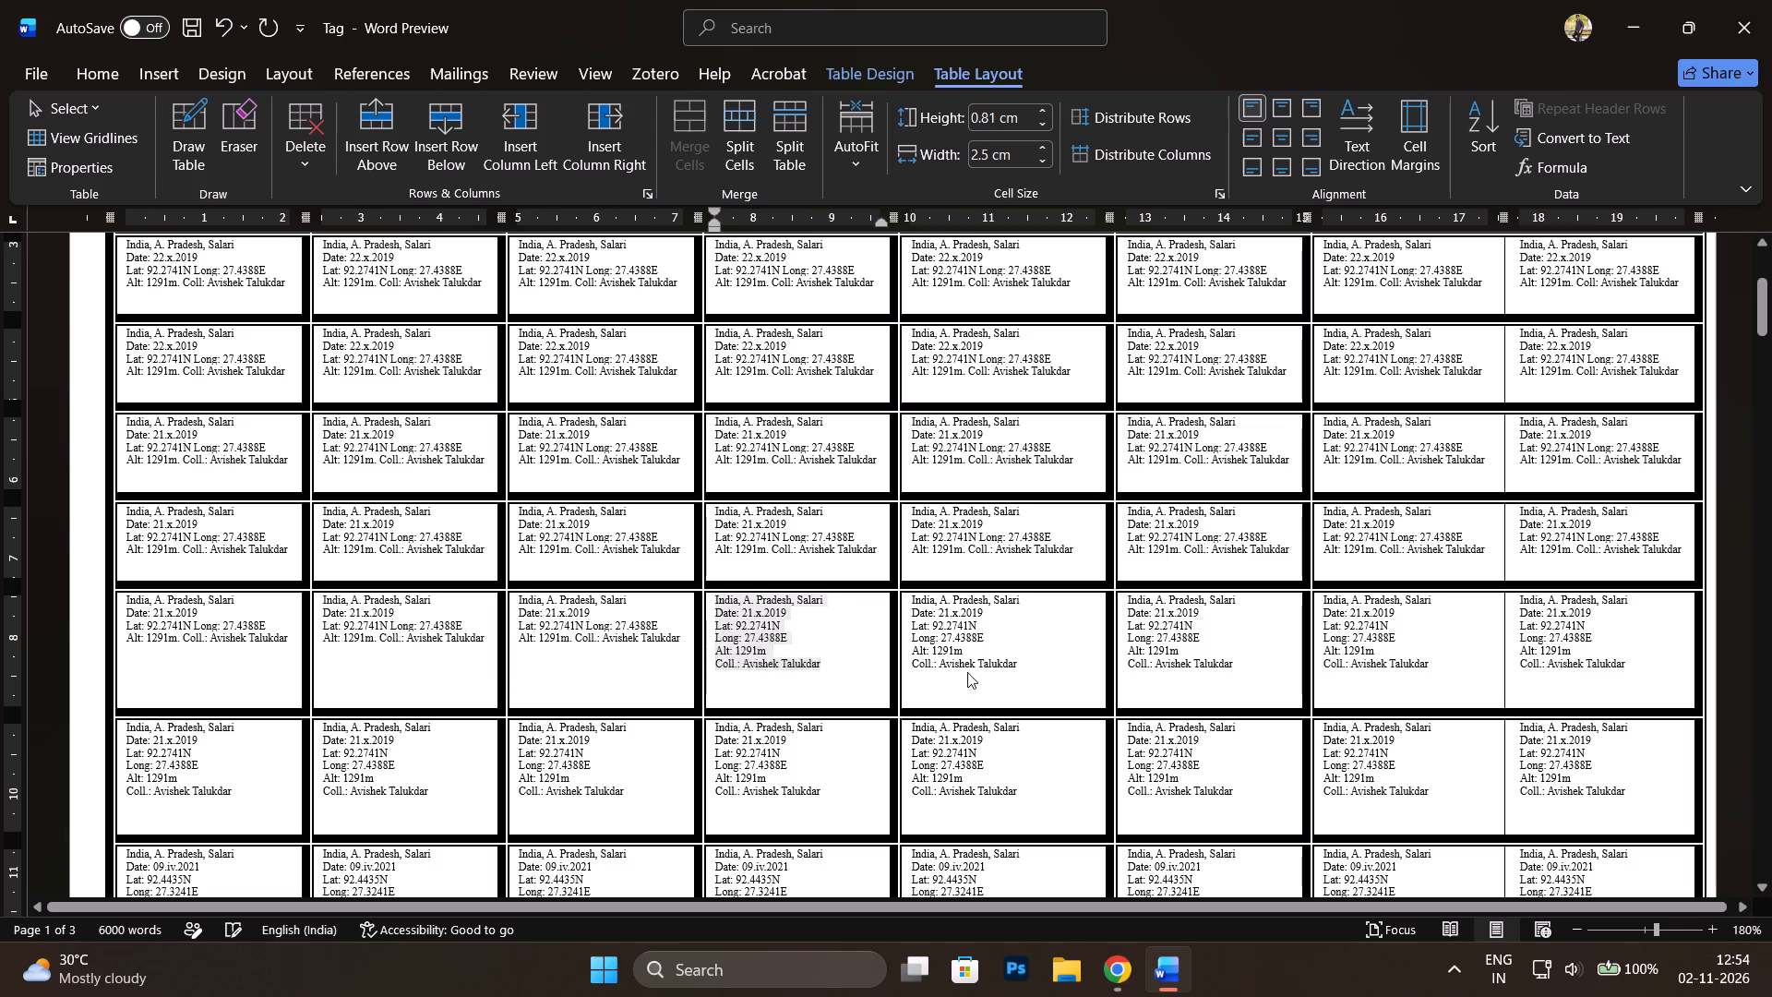
Replace the labels in the fifth to eighth cells of the table's eighth row with the copied four-line 21.x.2019 label.
left_click_drag(1057, 680, 921, 597)
key("ctrl+v")
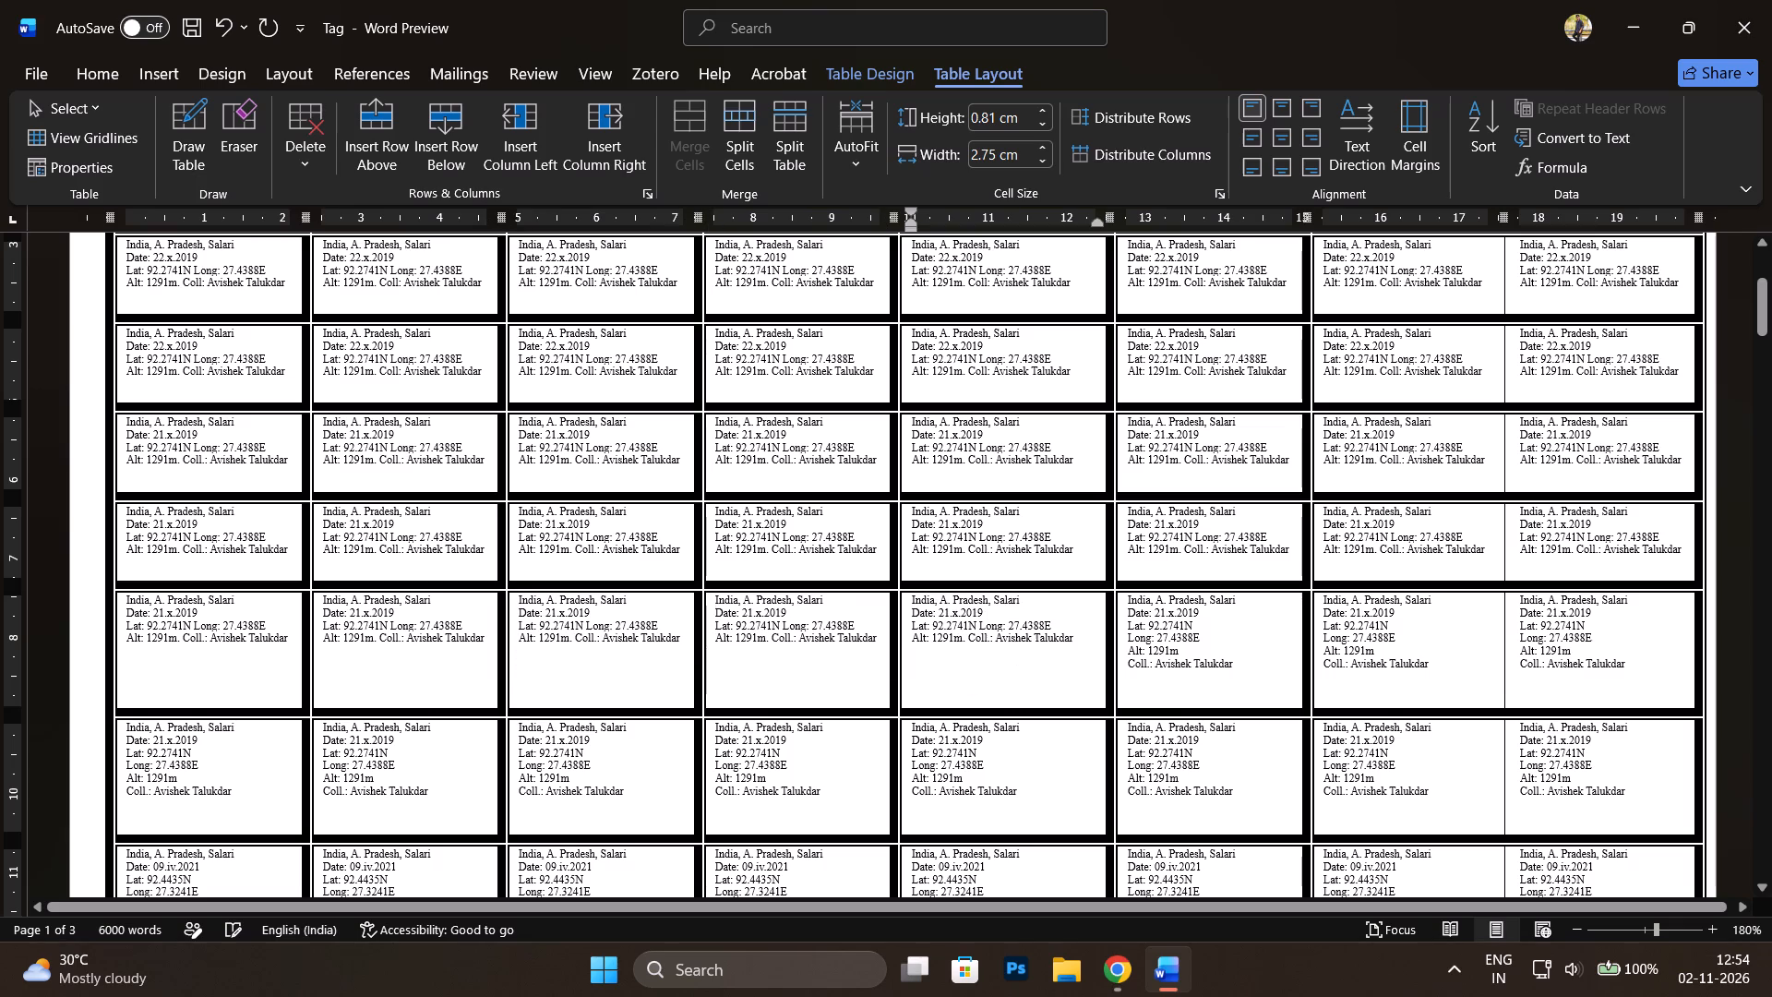
left_click_drag(1259, 678, 1125, 601)
key("ctrl+v")
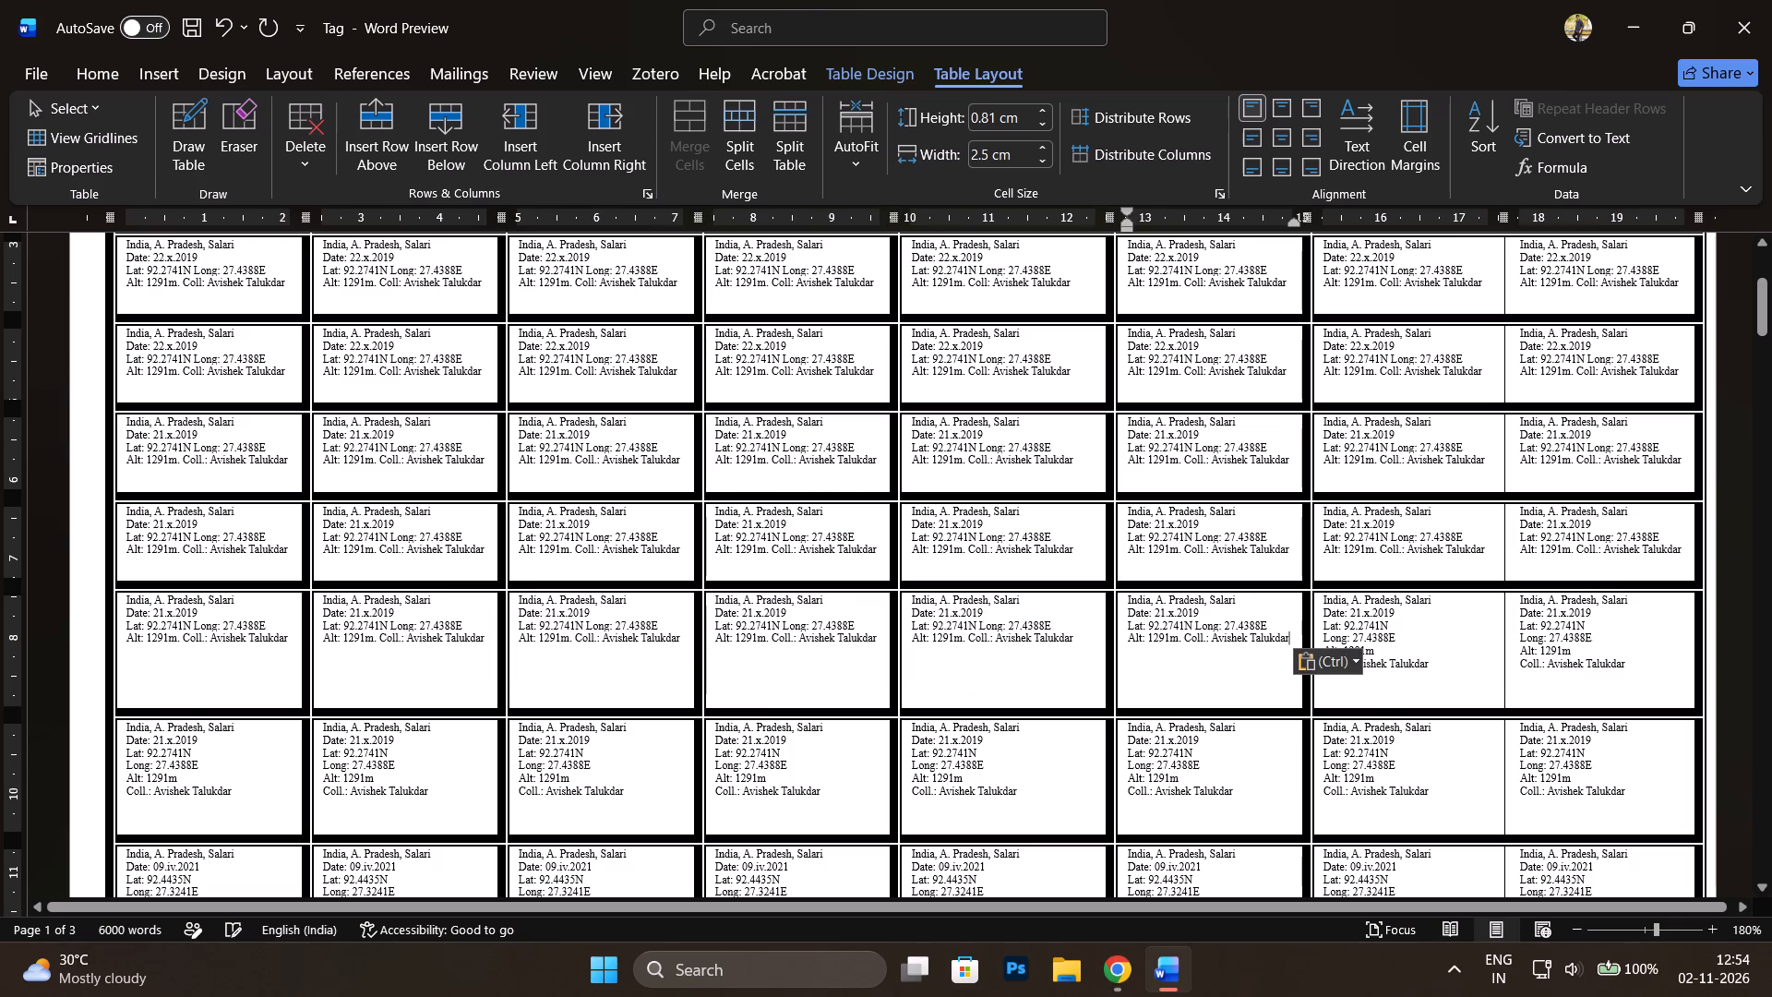
left_click_drag(1435, 670, 1315, 599)
key("ctrl+v")
left_click_drag(1662, 671, 1661, 669)
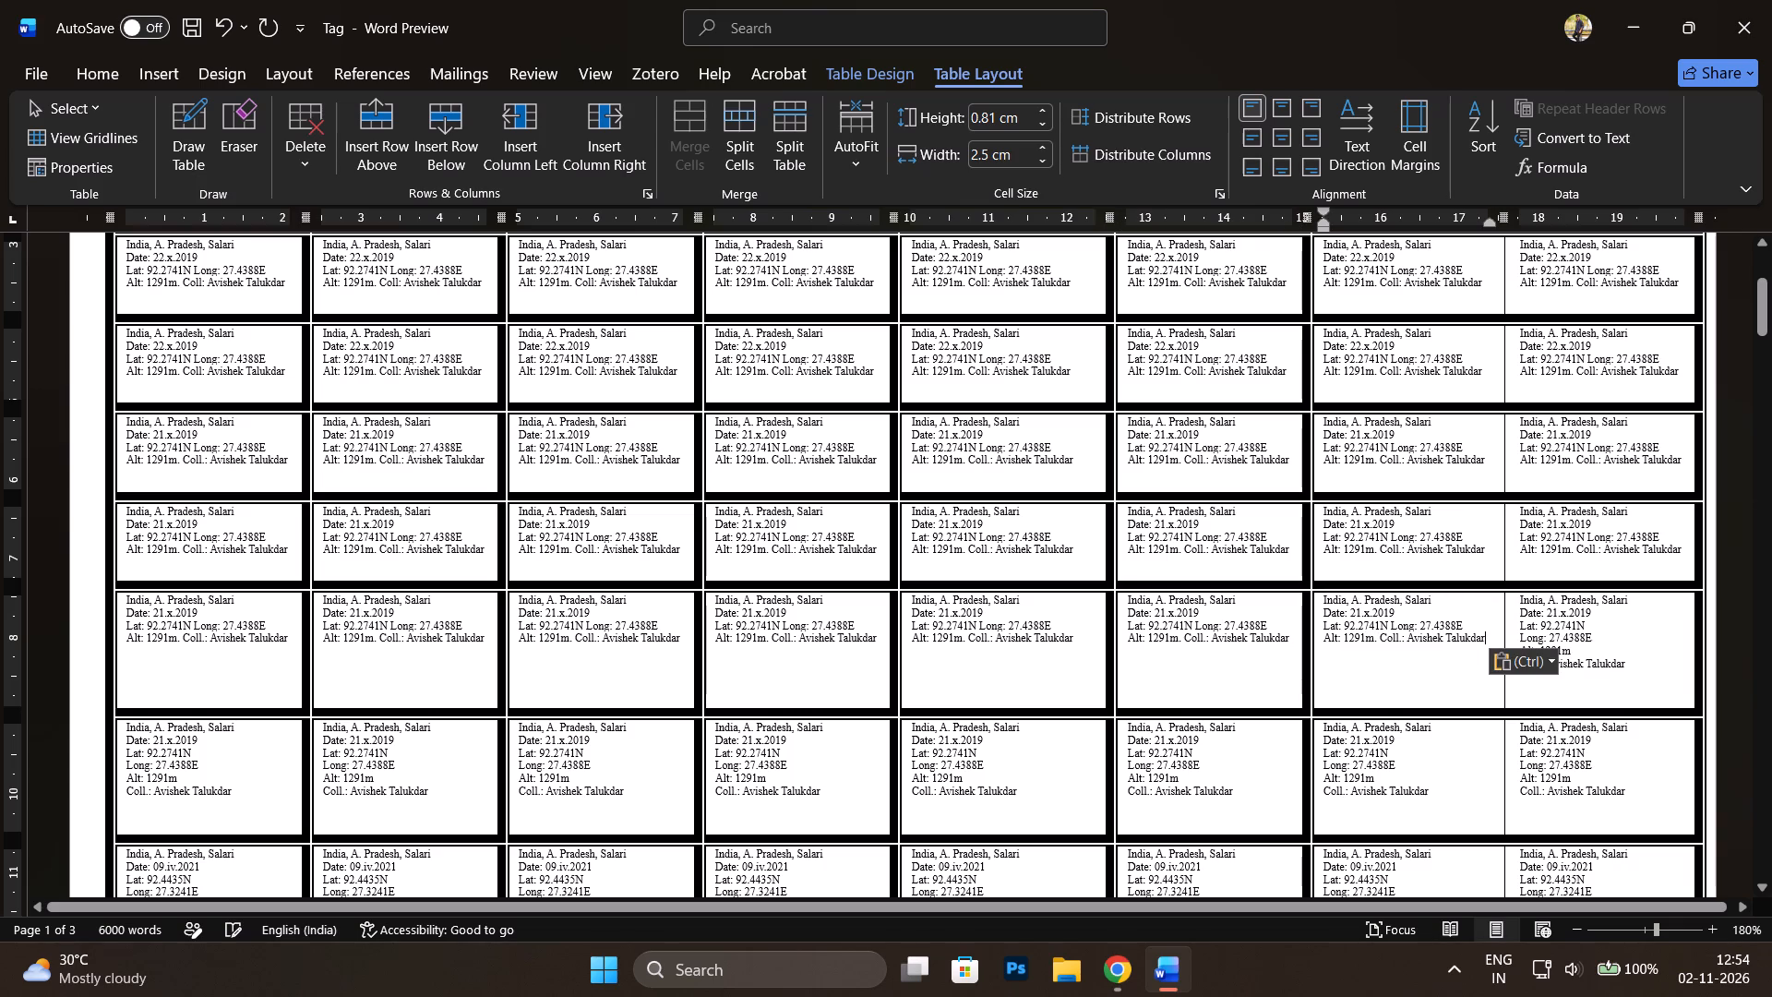
left_click_drag(1661, 669, 1512, 604)
key("ctrl+v")
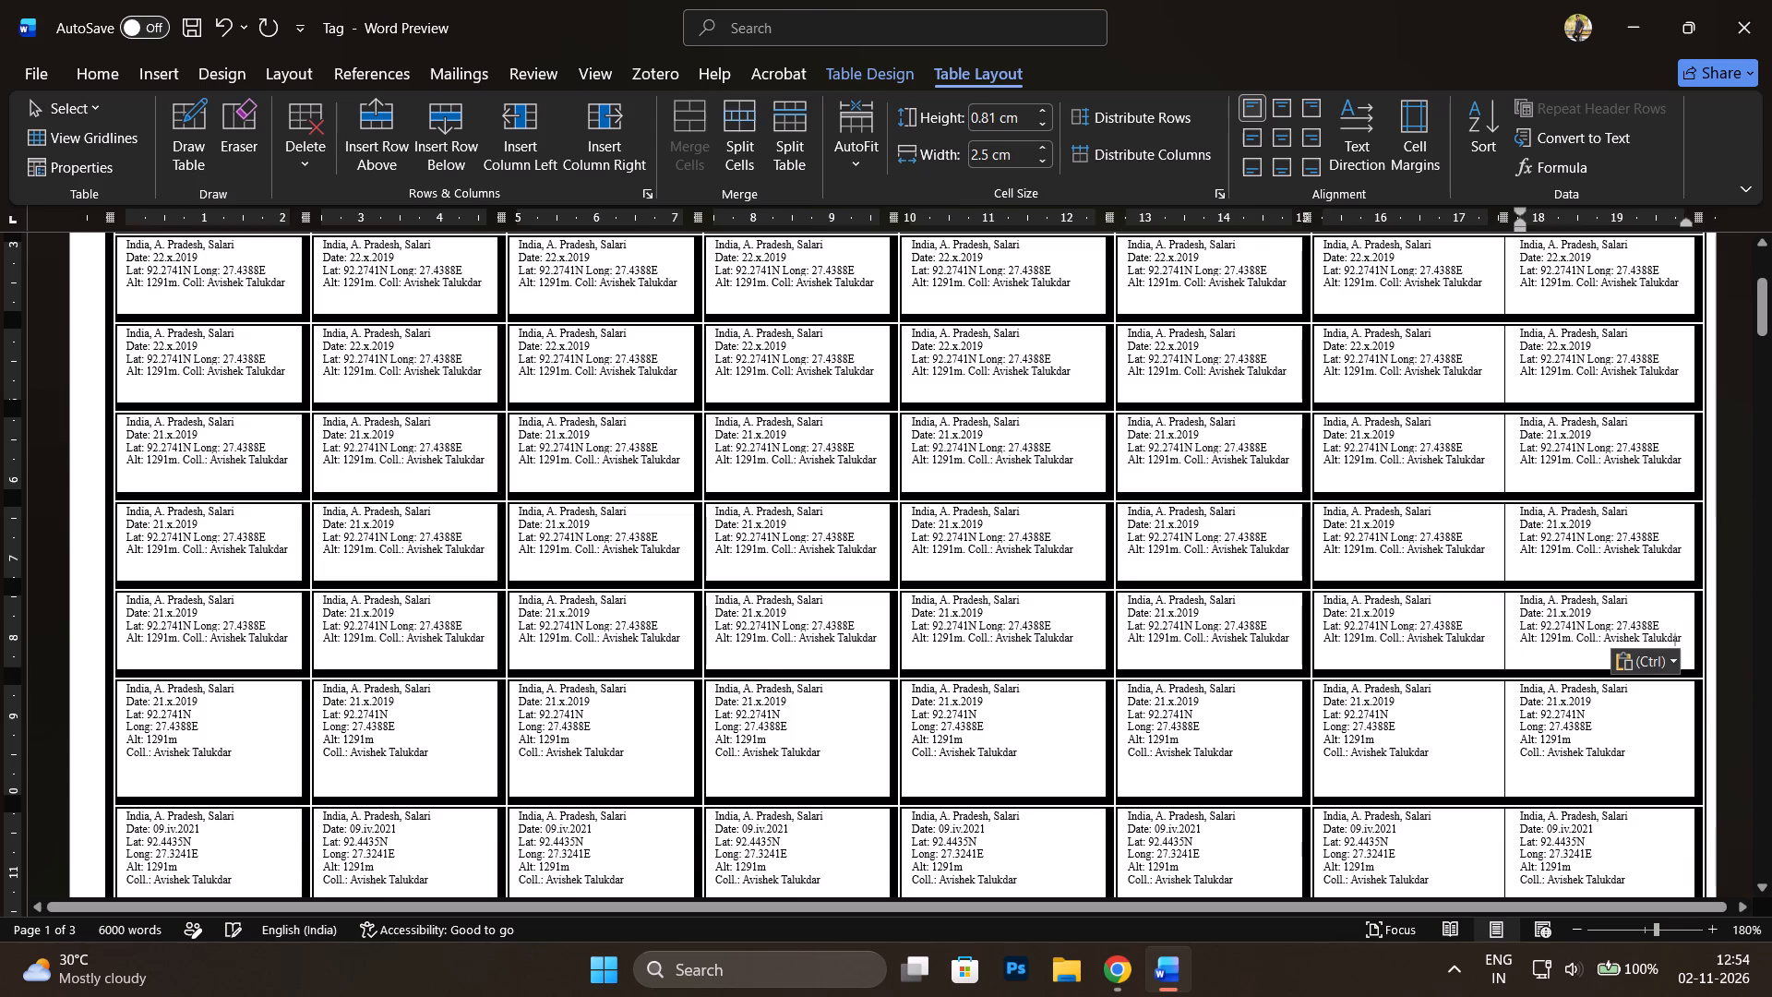
Replace the labels in the first four cells of the table's ninth row with the copied four-line 21.x.2019 label.
left_click_drag(254, 763, 136, 698)
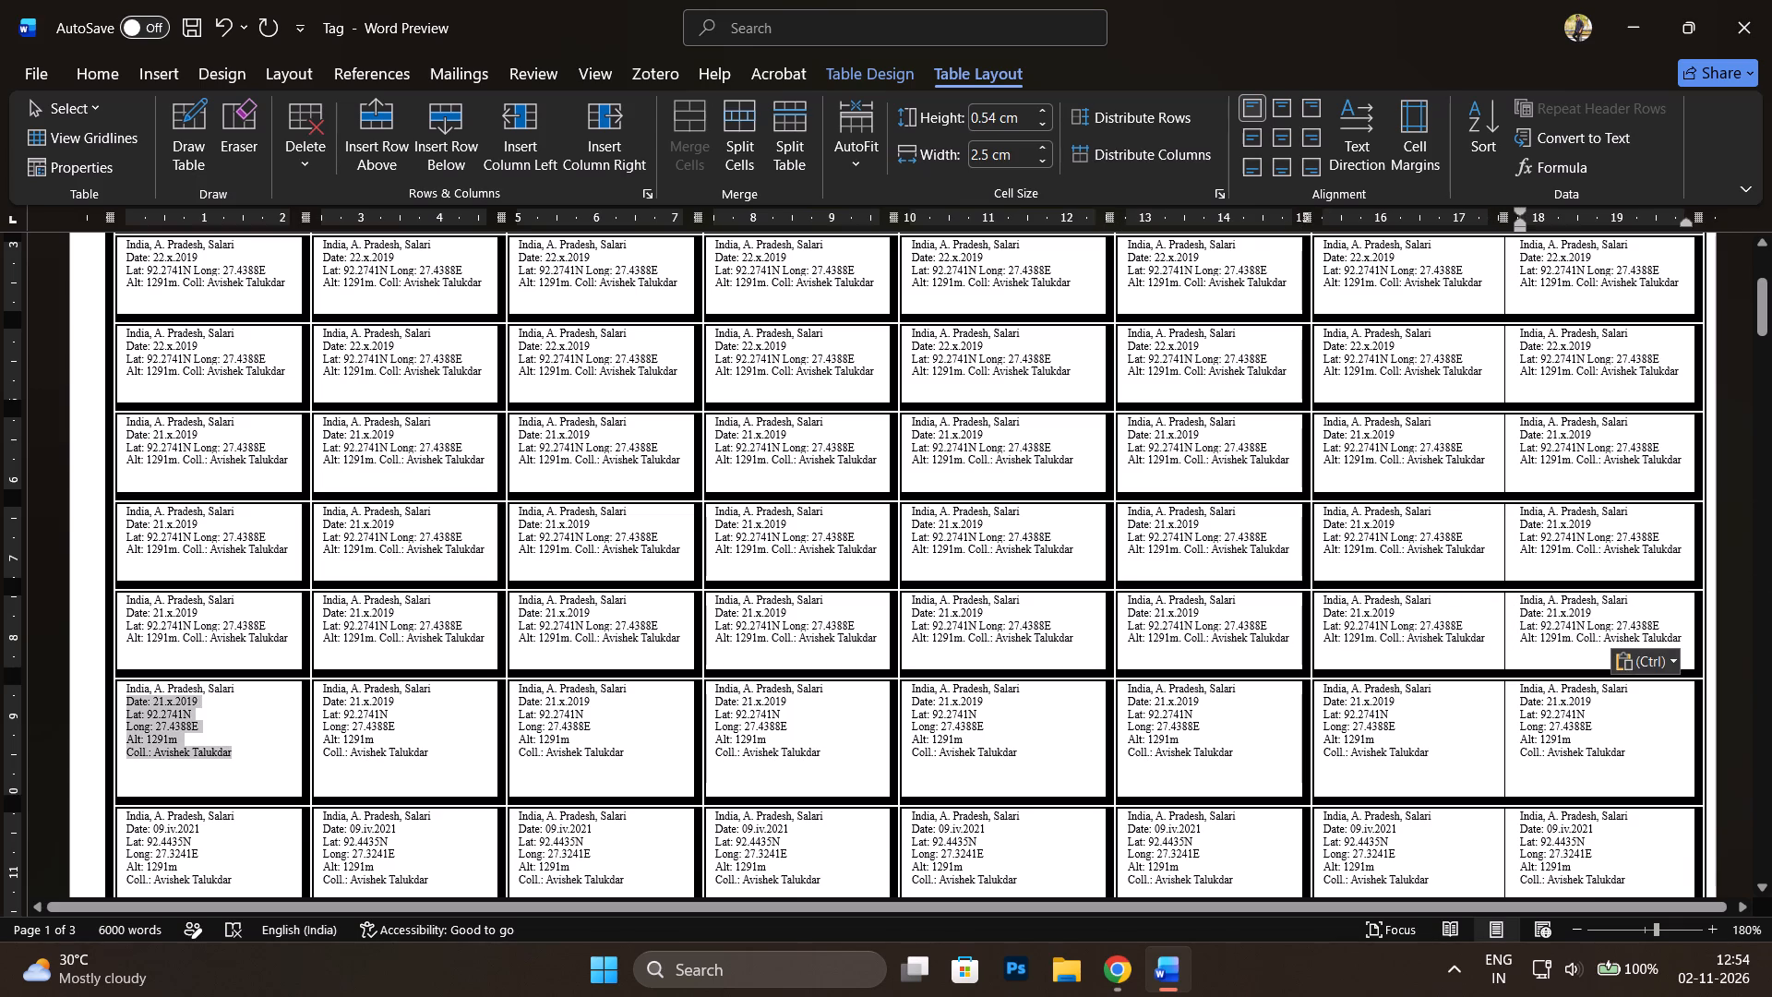
left_click_drag(136, 698, 132, 692)
key("ctrl+v")
left_click_drag(454, 744, 322, 699)
left_click(440, 751)
left_click_drag(450, 760, 336, 689)
key("ctrl+v")
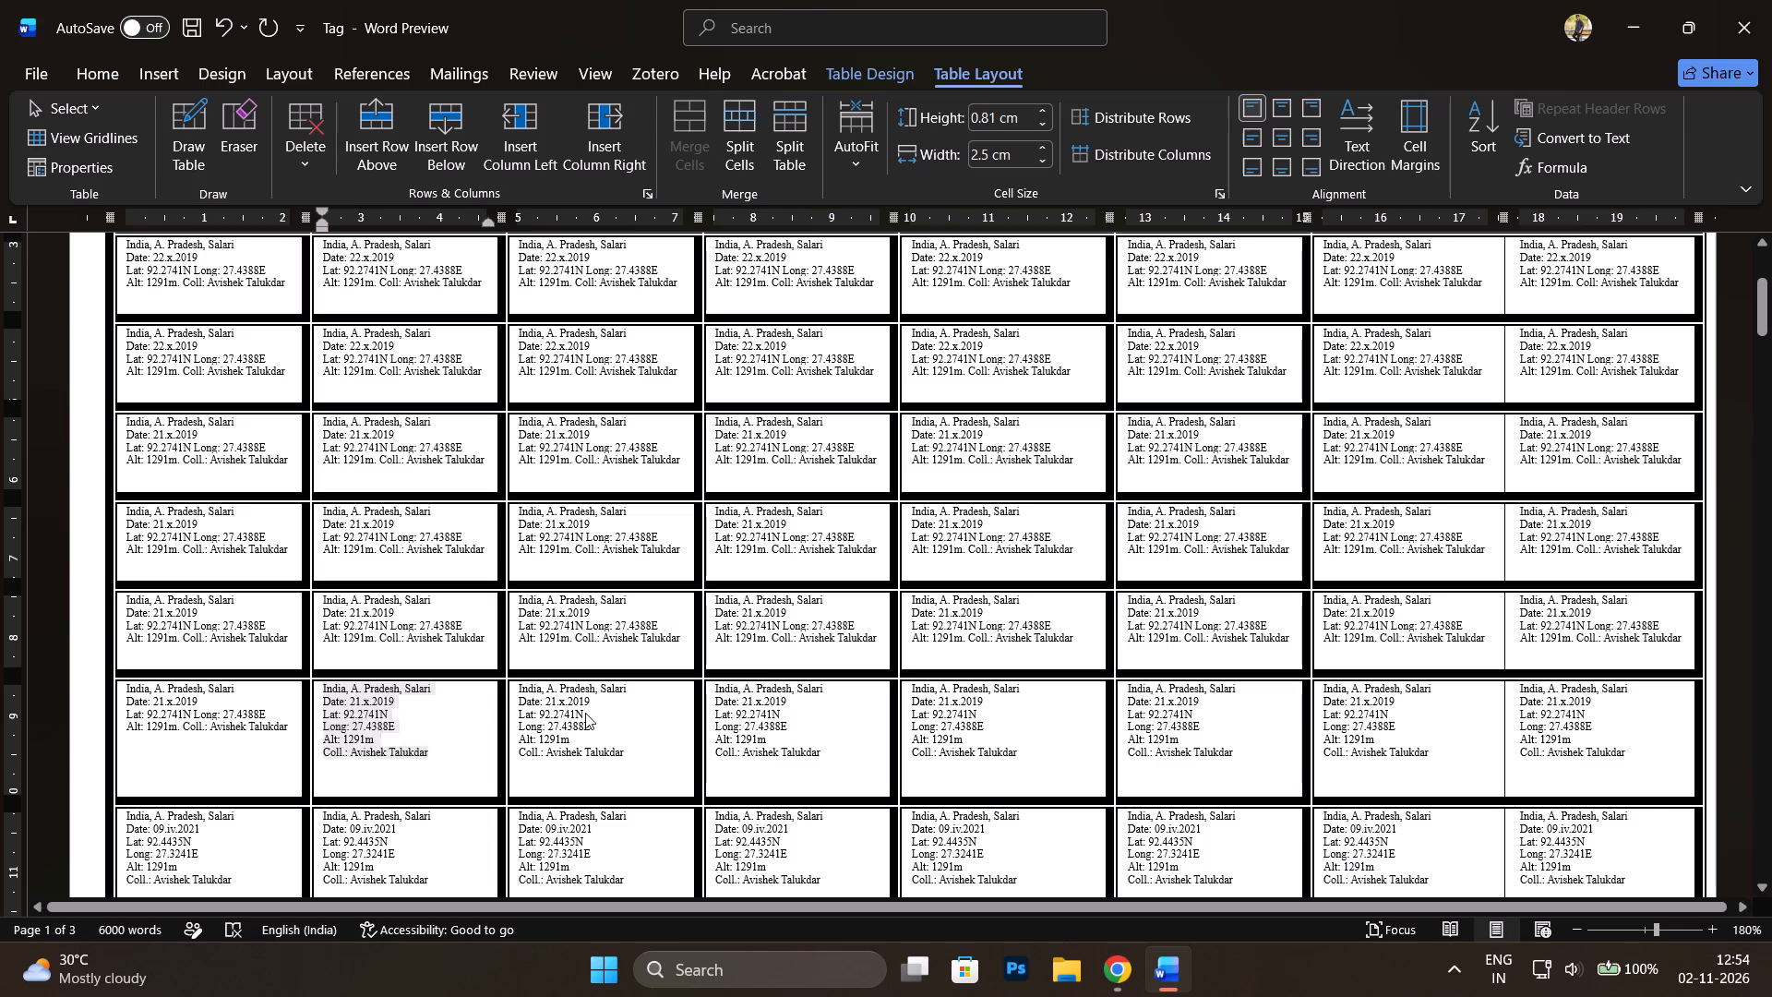
left_click_drag(630, 760, 521, 692)
key("ctrl+v")
left_click_drag(851, 765, 712, 687)
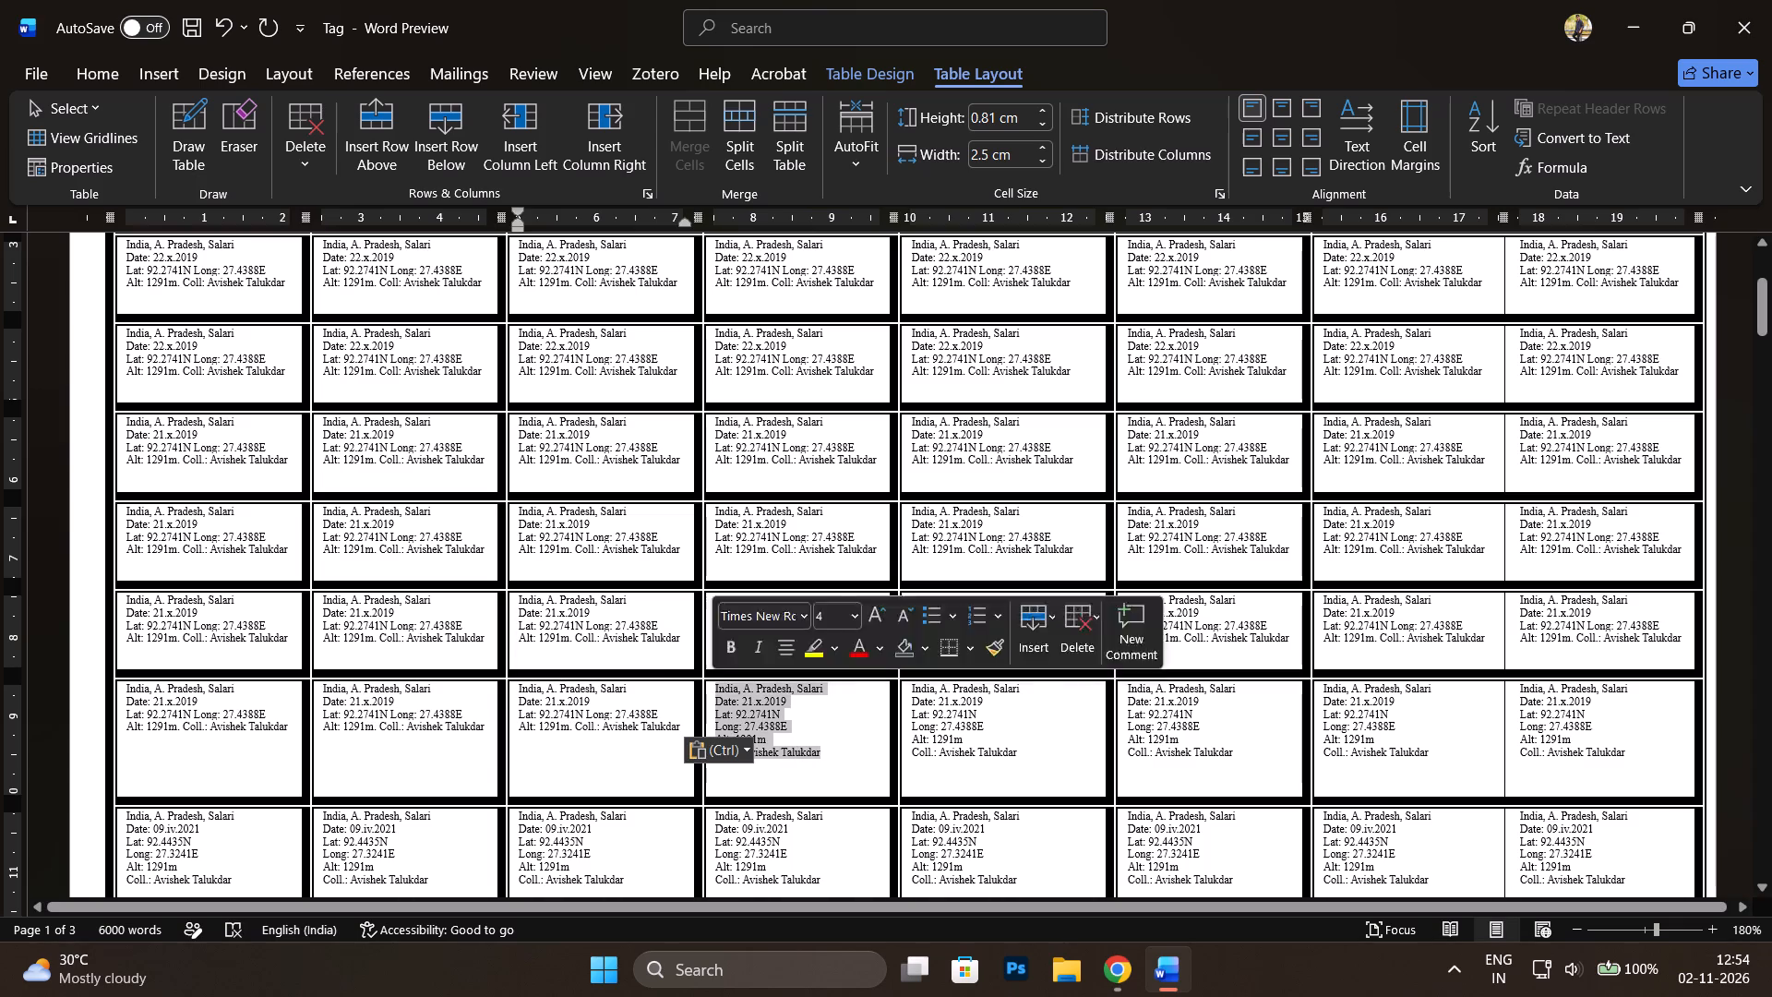
key("ctrl+v")
Replace the labels in the fifth to eighth cells of the table's ninth row with the copied four-line 21.x.2019 label.
left_click_drag(1040, 761, 922, 694)
key("ctrl+v")
left_click_drag(1263, 770, 1134, 684)
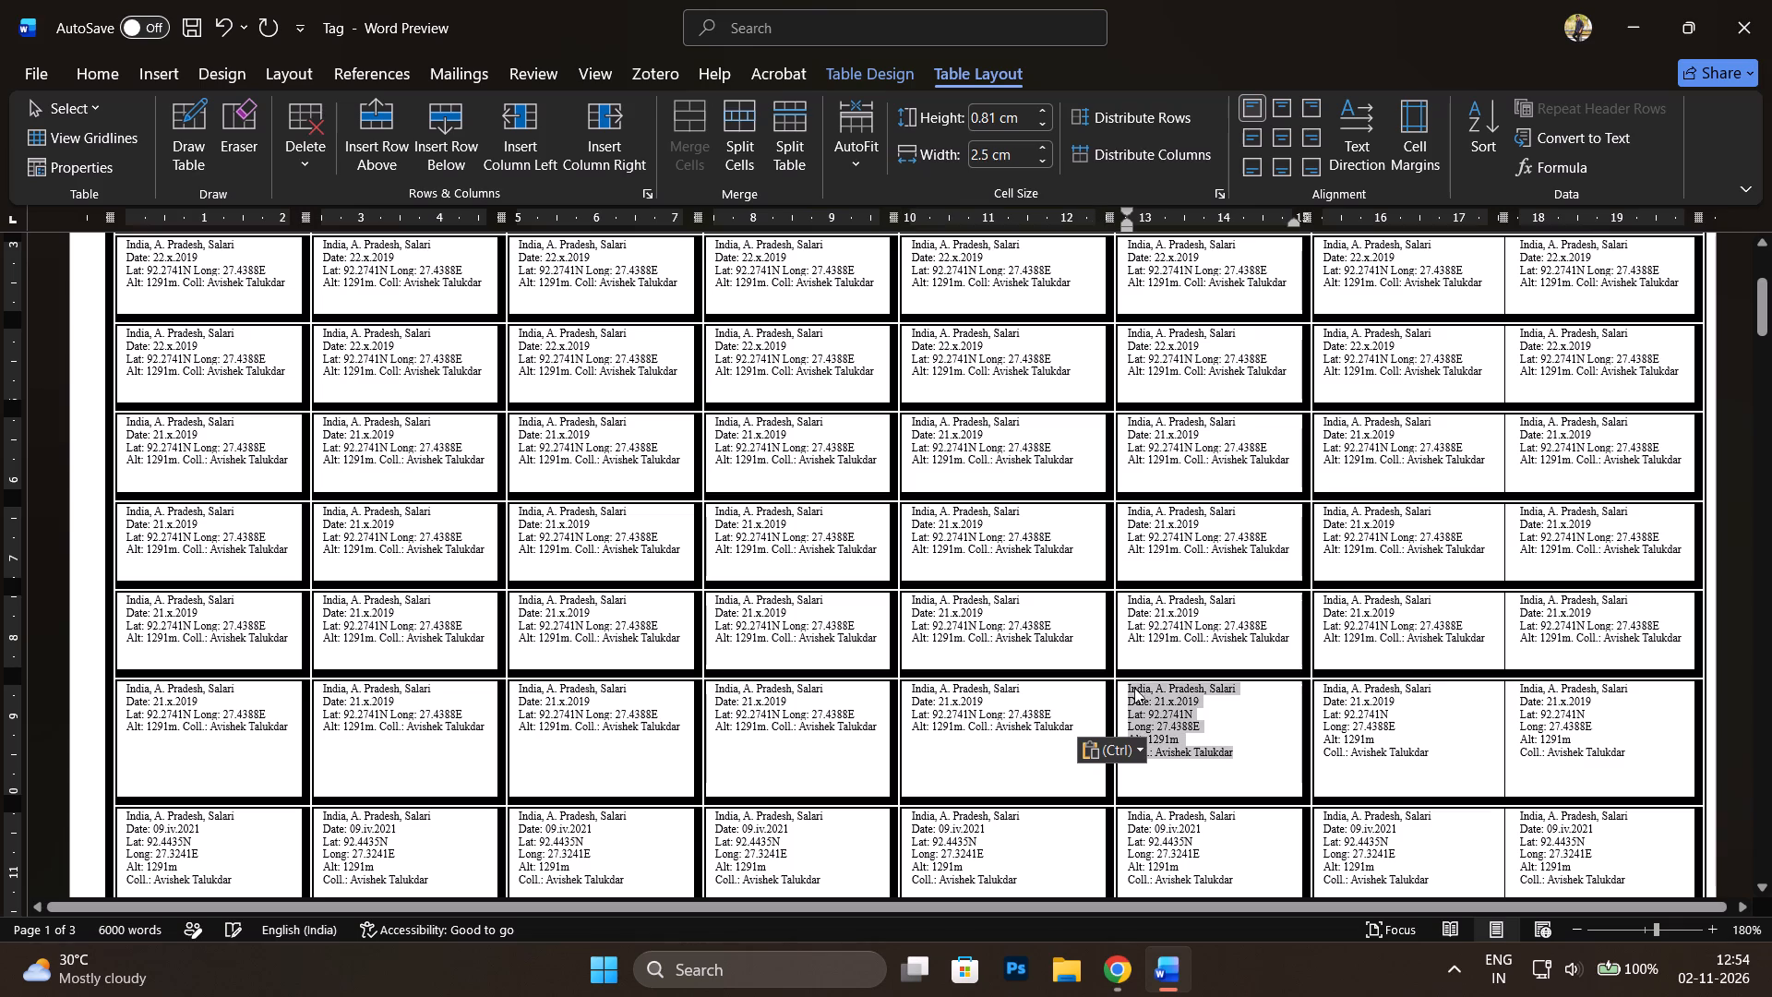
key("ctrl+v")
left_click_drag(1455, 763, 1311, 691)
key("ctrl+v")
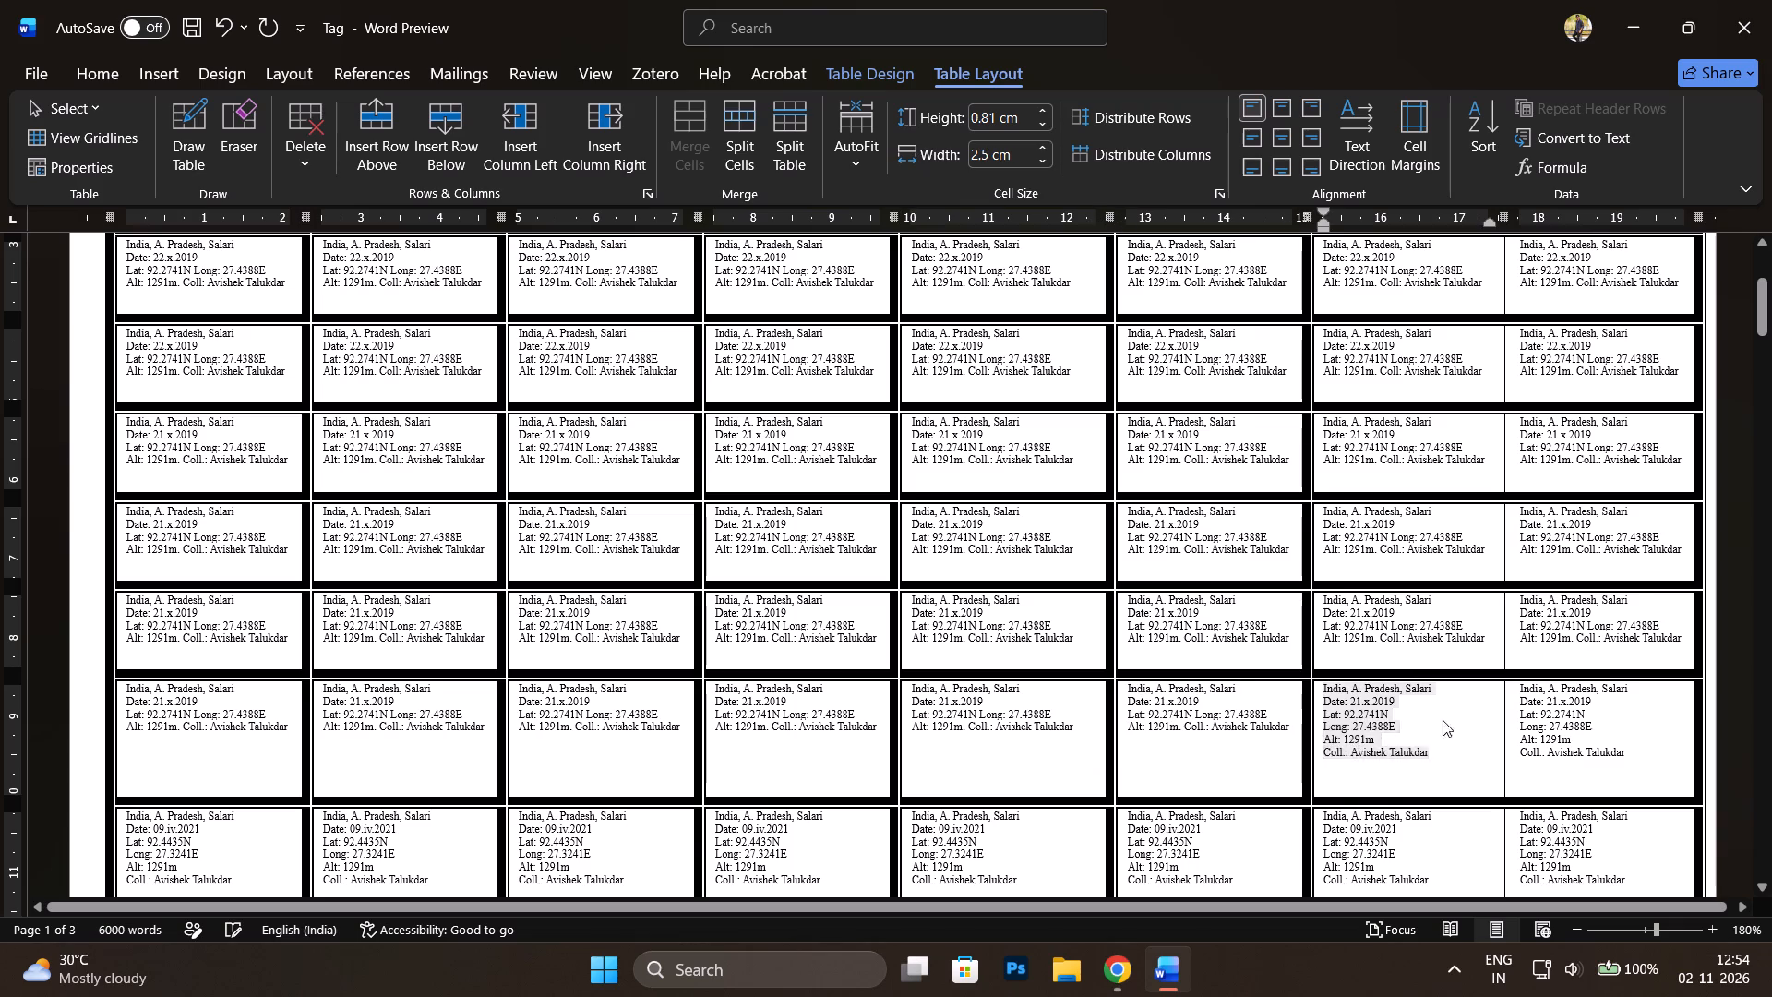
left_click_drag(1648, 759, 1513, 688)
key("ctrl+v")
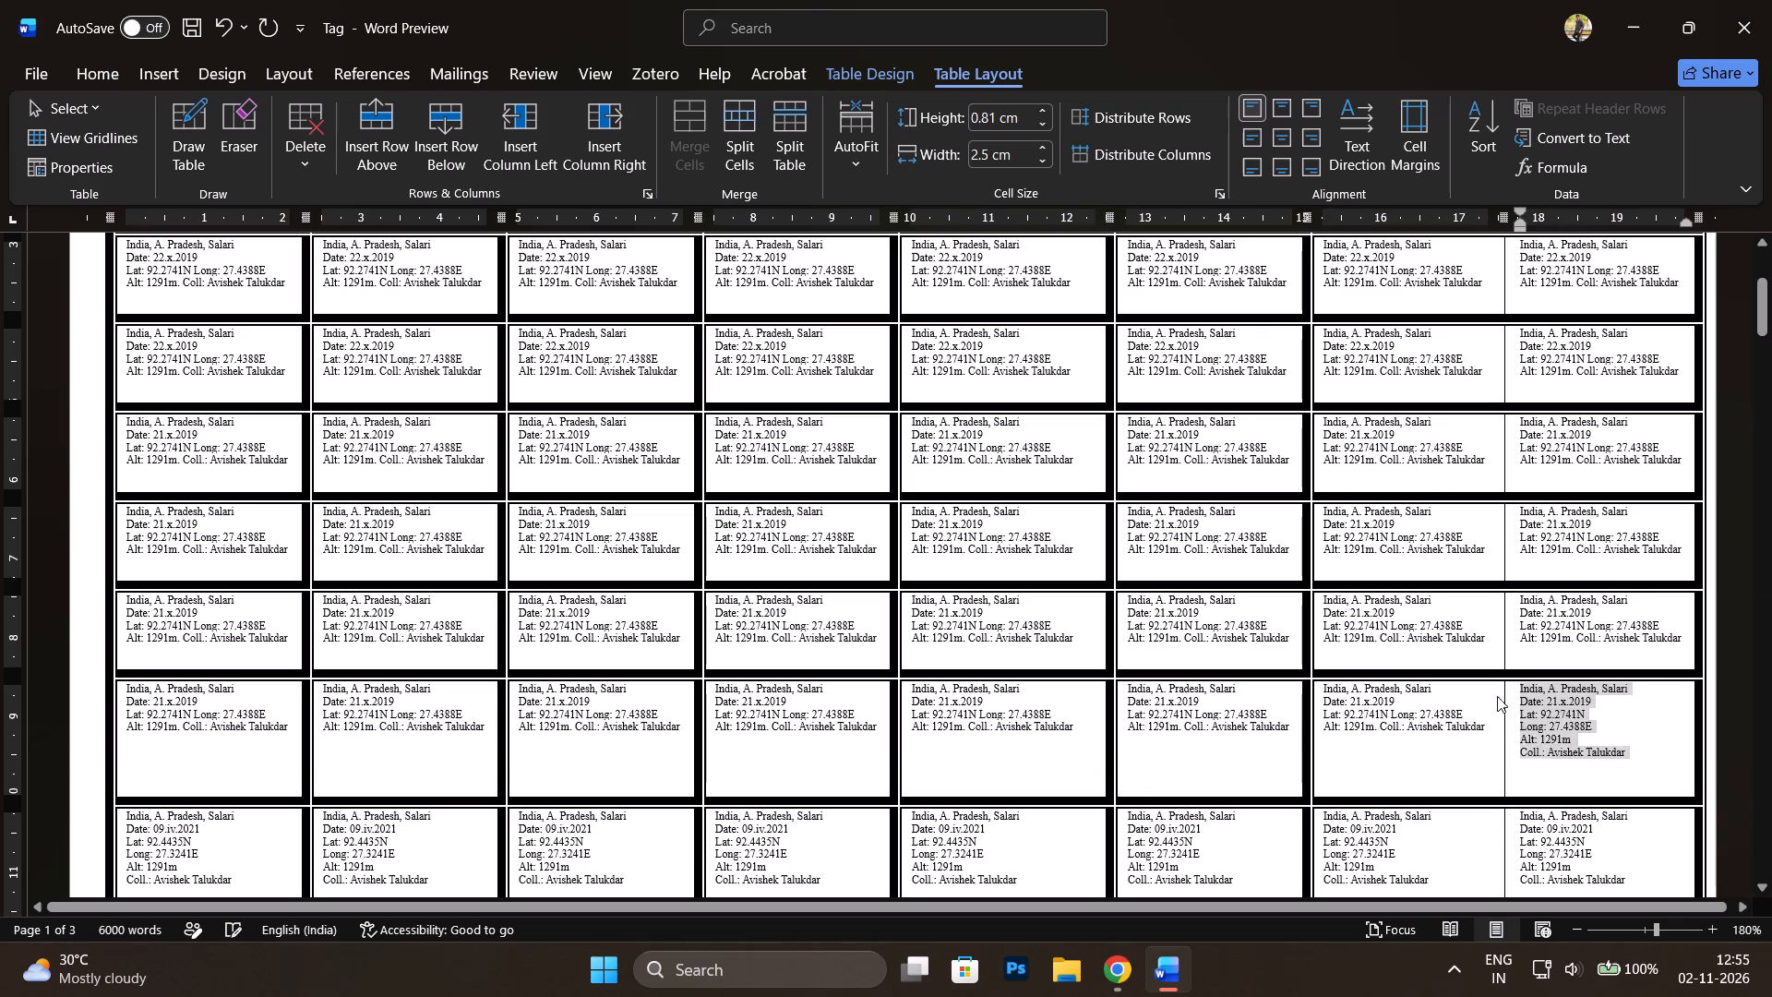
Condense the tenth row's first 09.iv.2021 label to four lines, joining Coll. to Alt with a period after 1291m and Long to Lat.
scroll(674, 717, "down", 1)
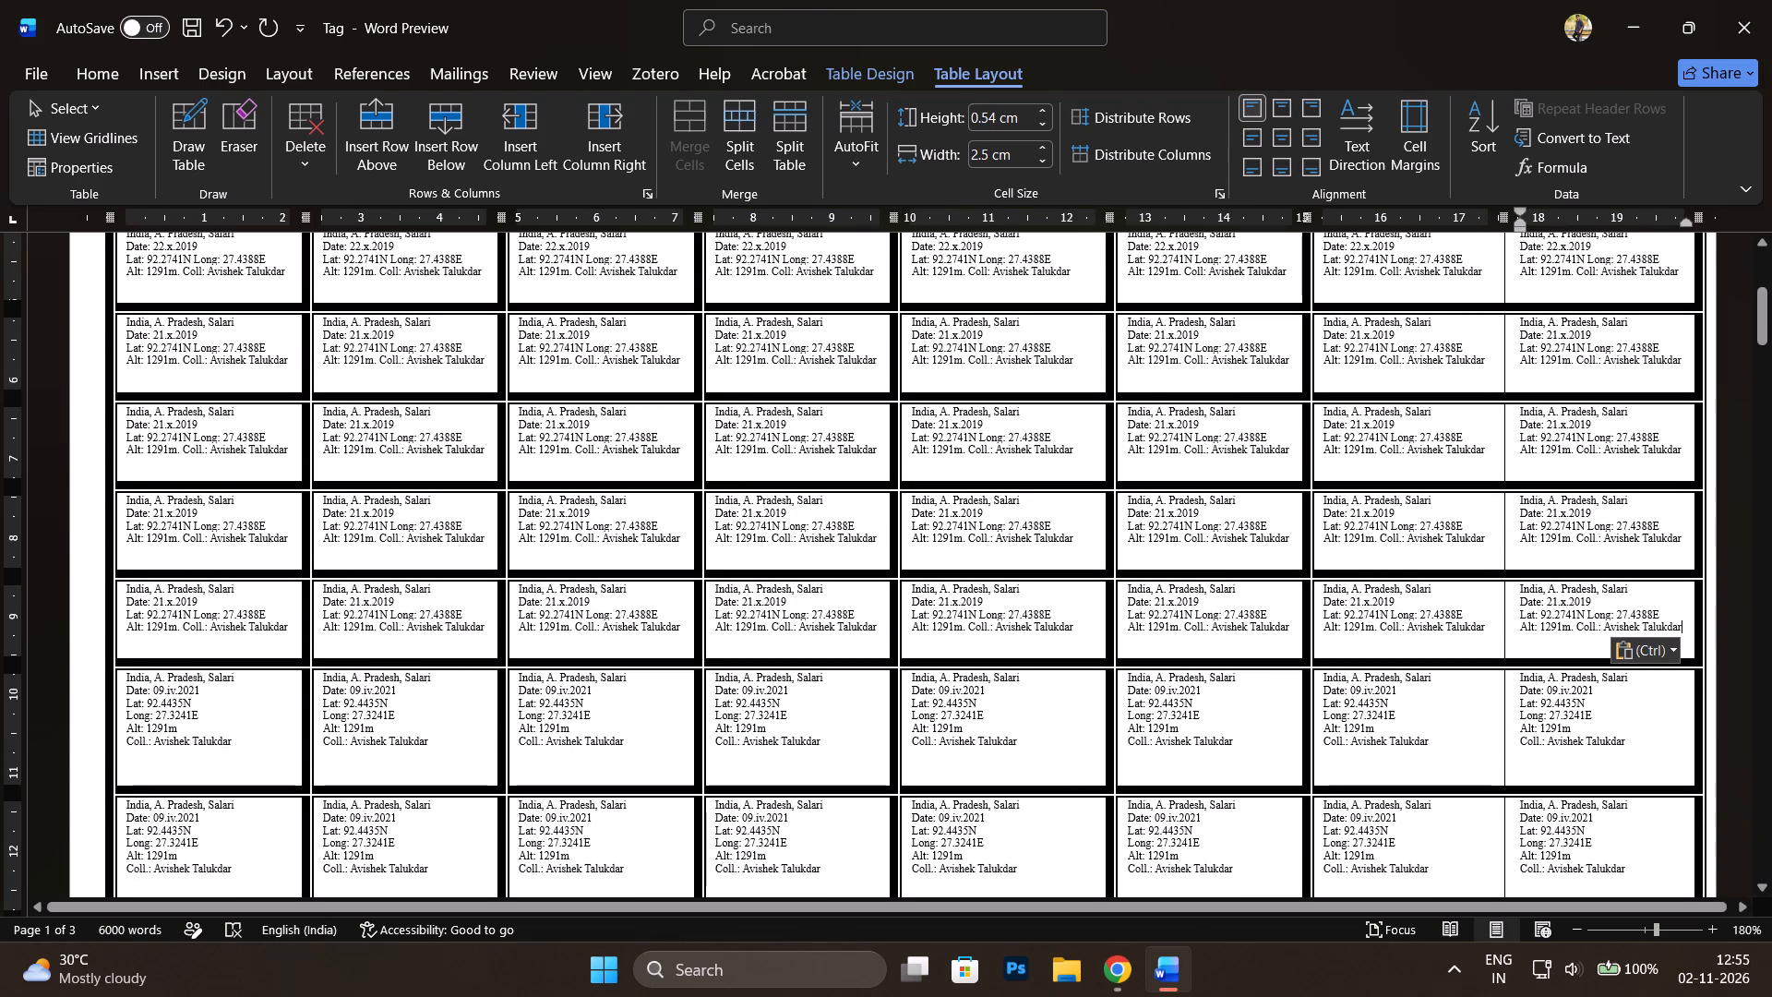
left_click(127, 741)
key("BackSpace")
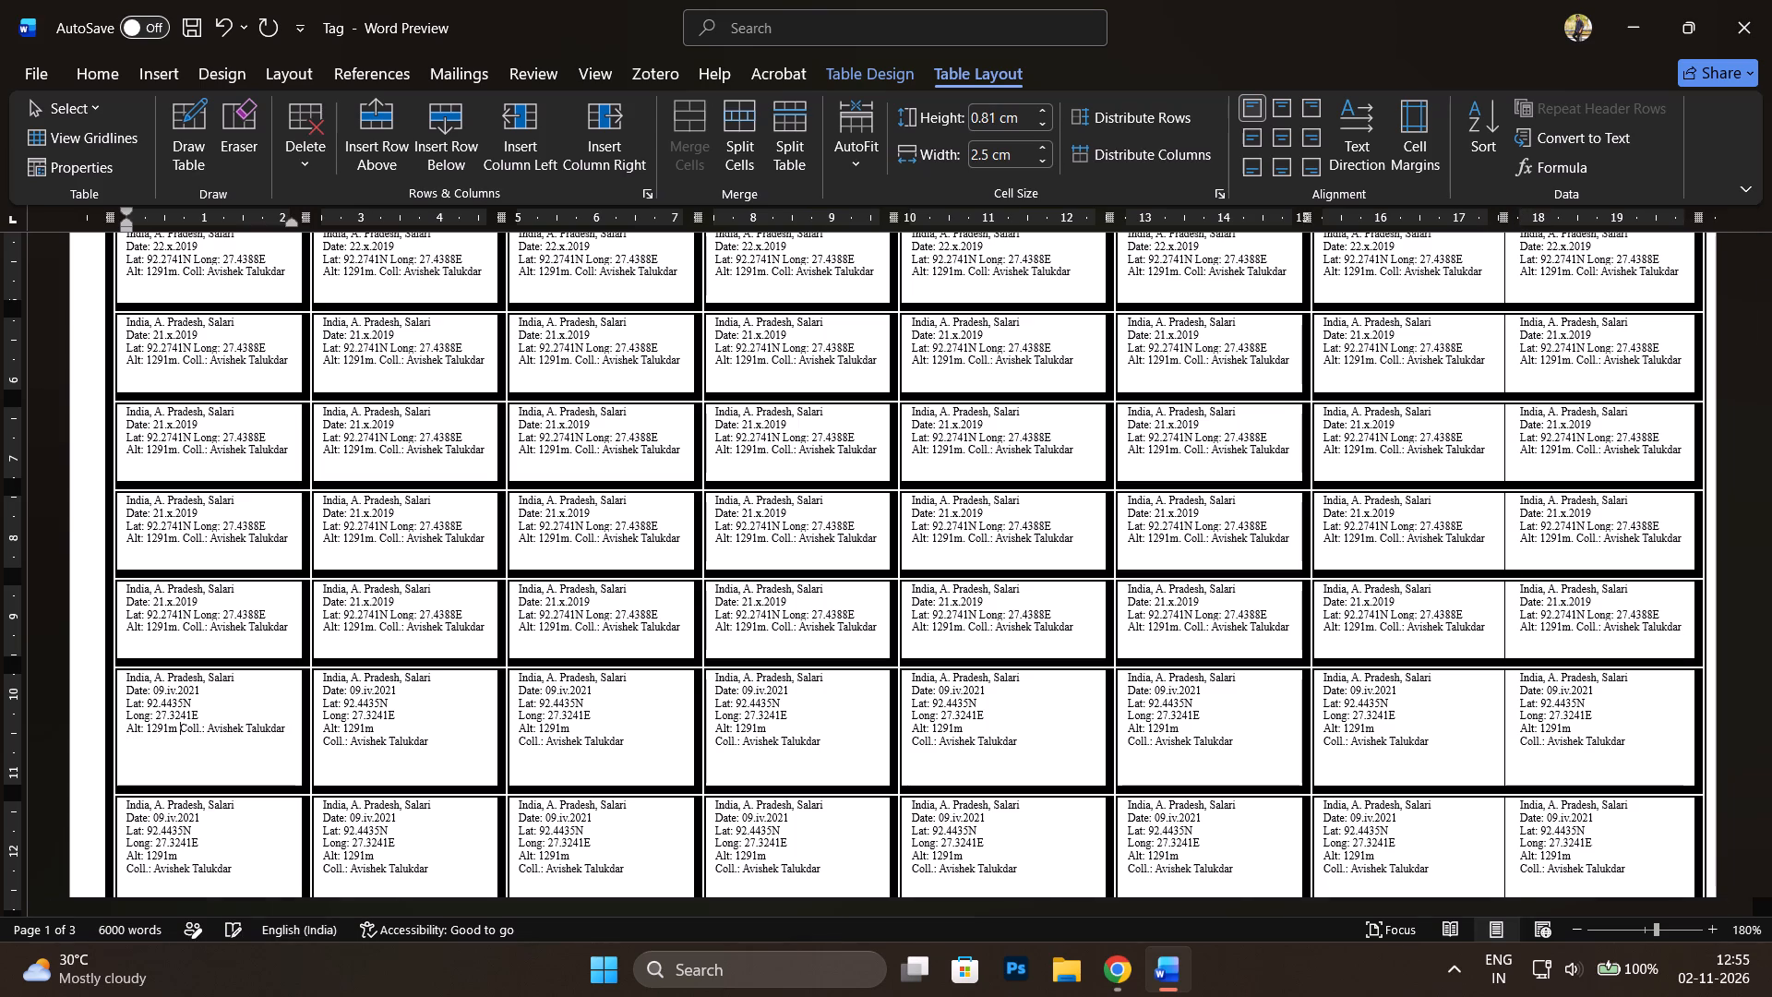
key("Left")
key("period")
left_click(126, 716)
key("BackSpace")
key("space")
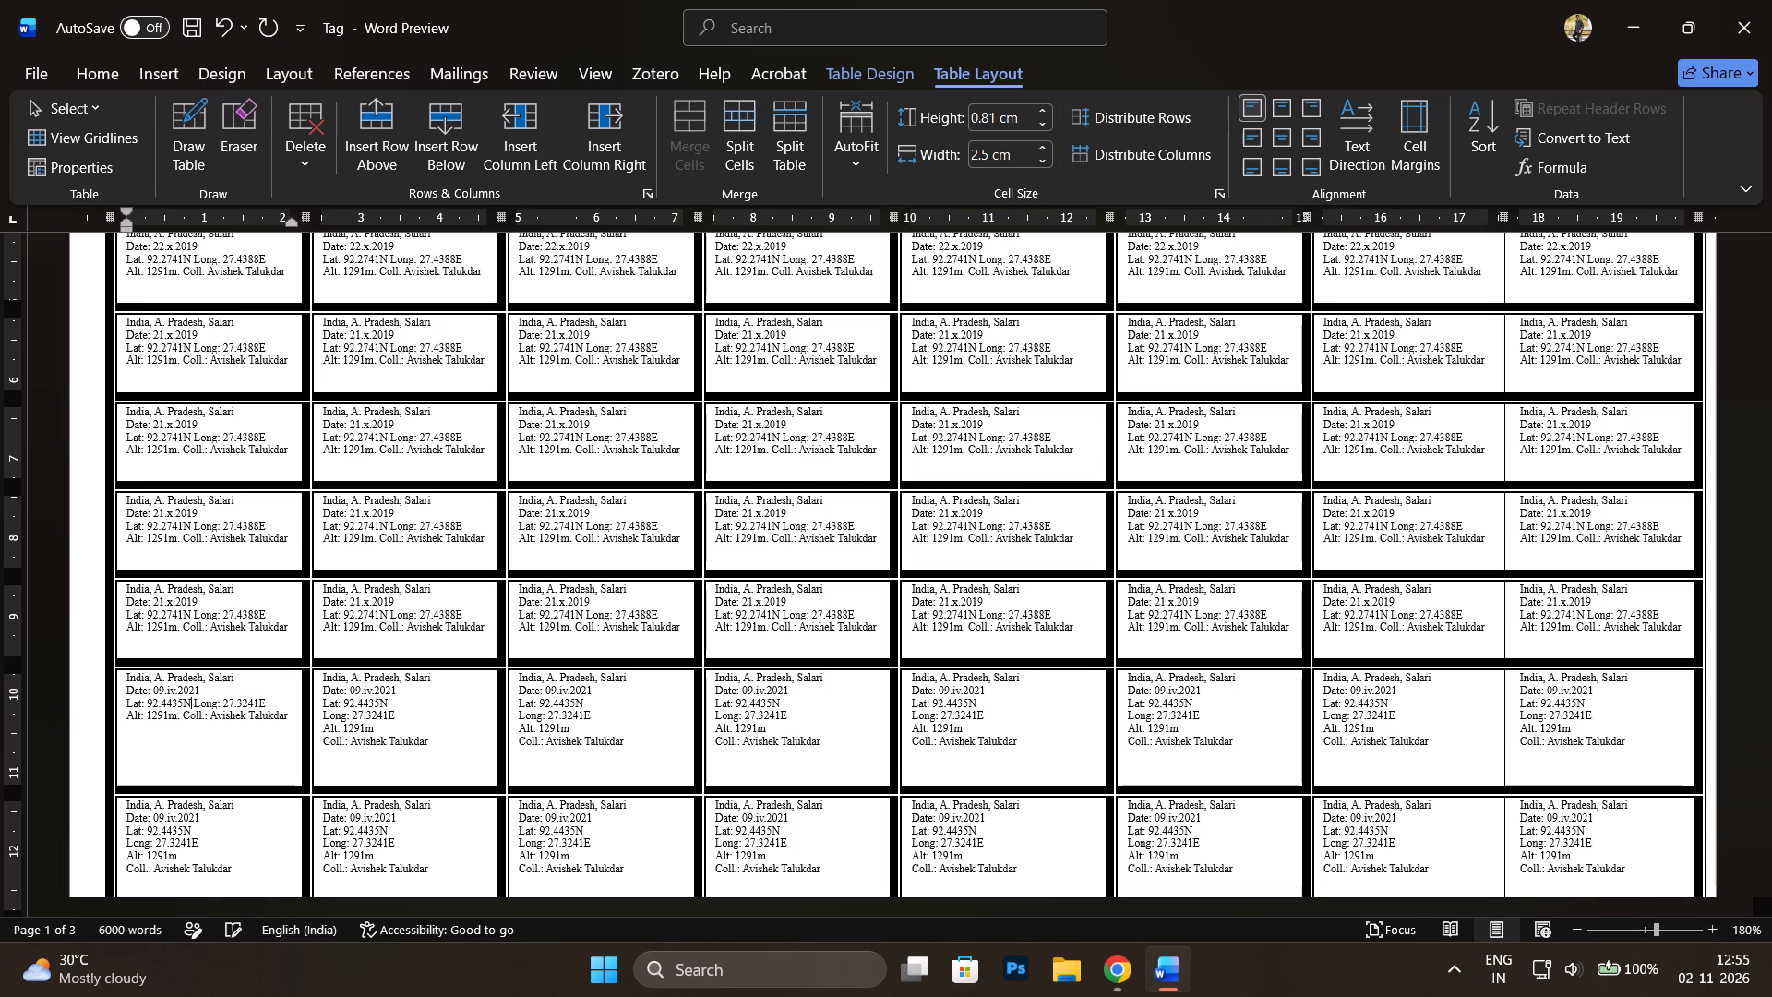
Copy the condensed 09.iv.2021 label from the tenth row's first cell and replace the labels in that row's second to fourth cells with it.
left_click(195, 693)
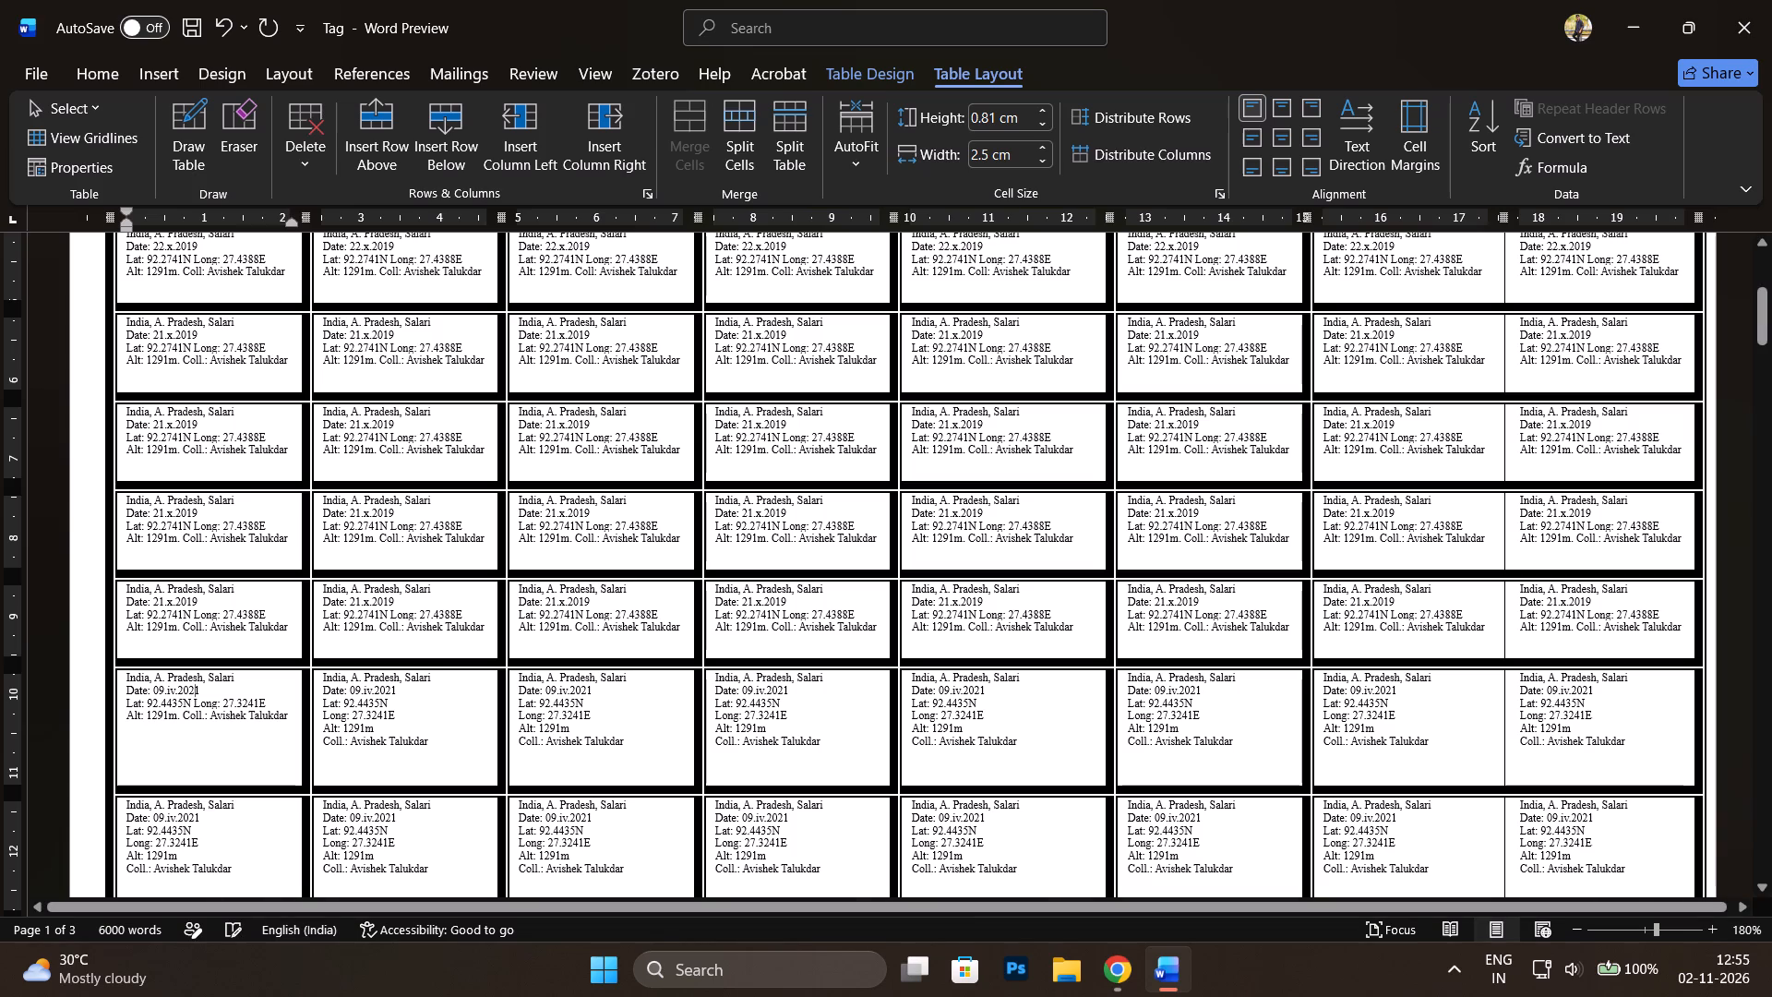
left_click_drag(284, 715, 262, 712)
left_click(283, 718)
left_click_drag(292, 720, 201, 689)
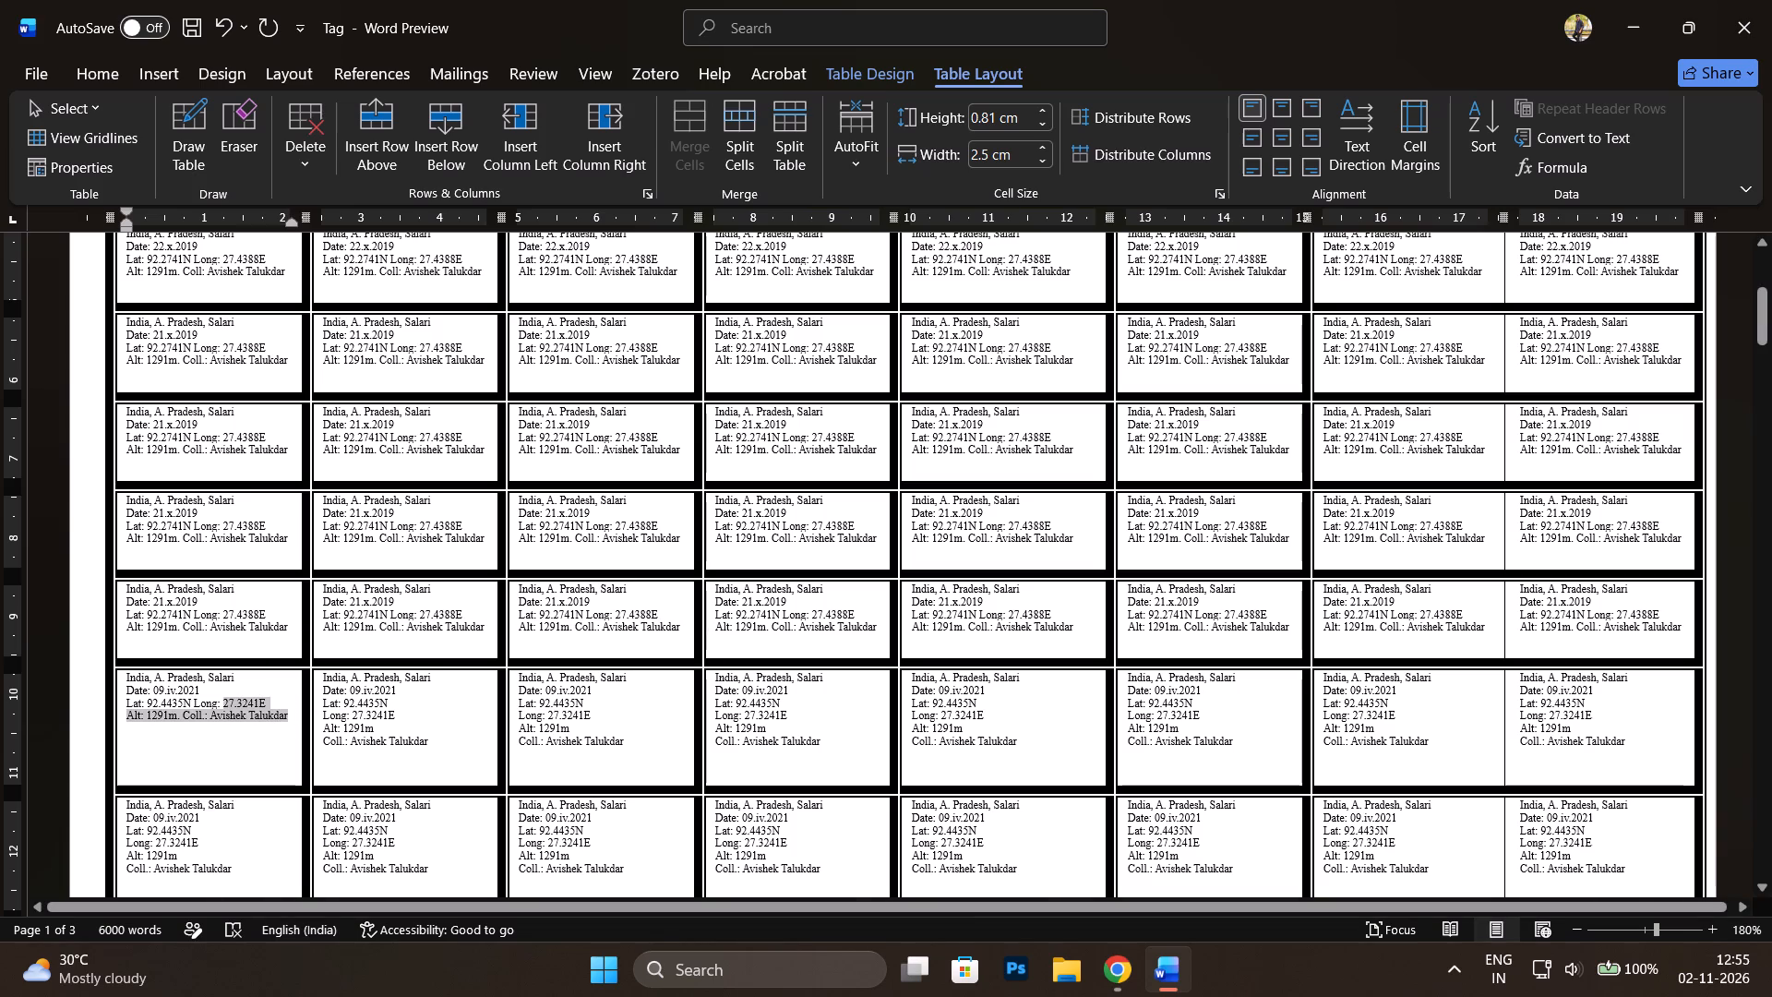
left_click_drag(201, 689, 129, 676)
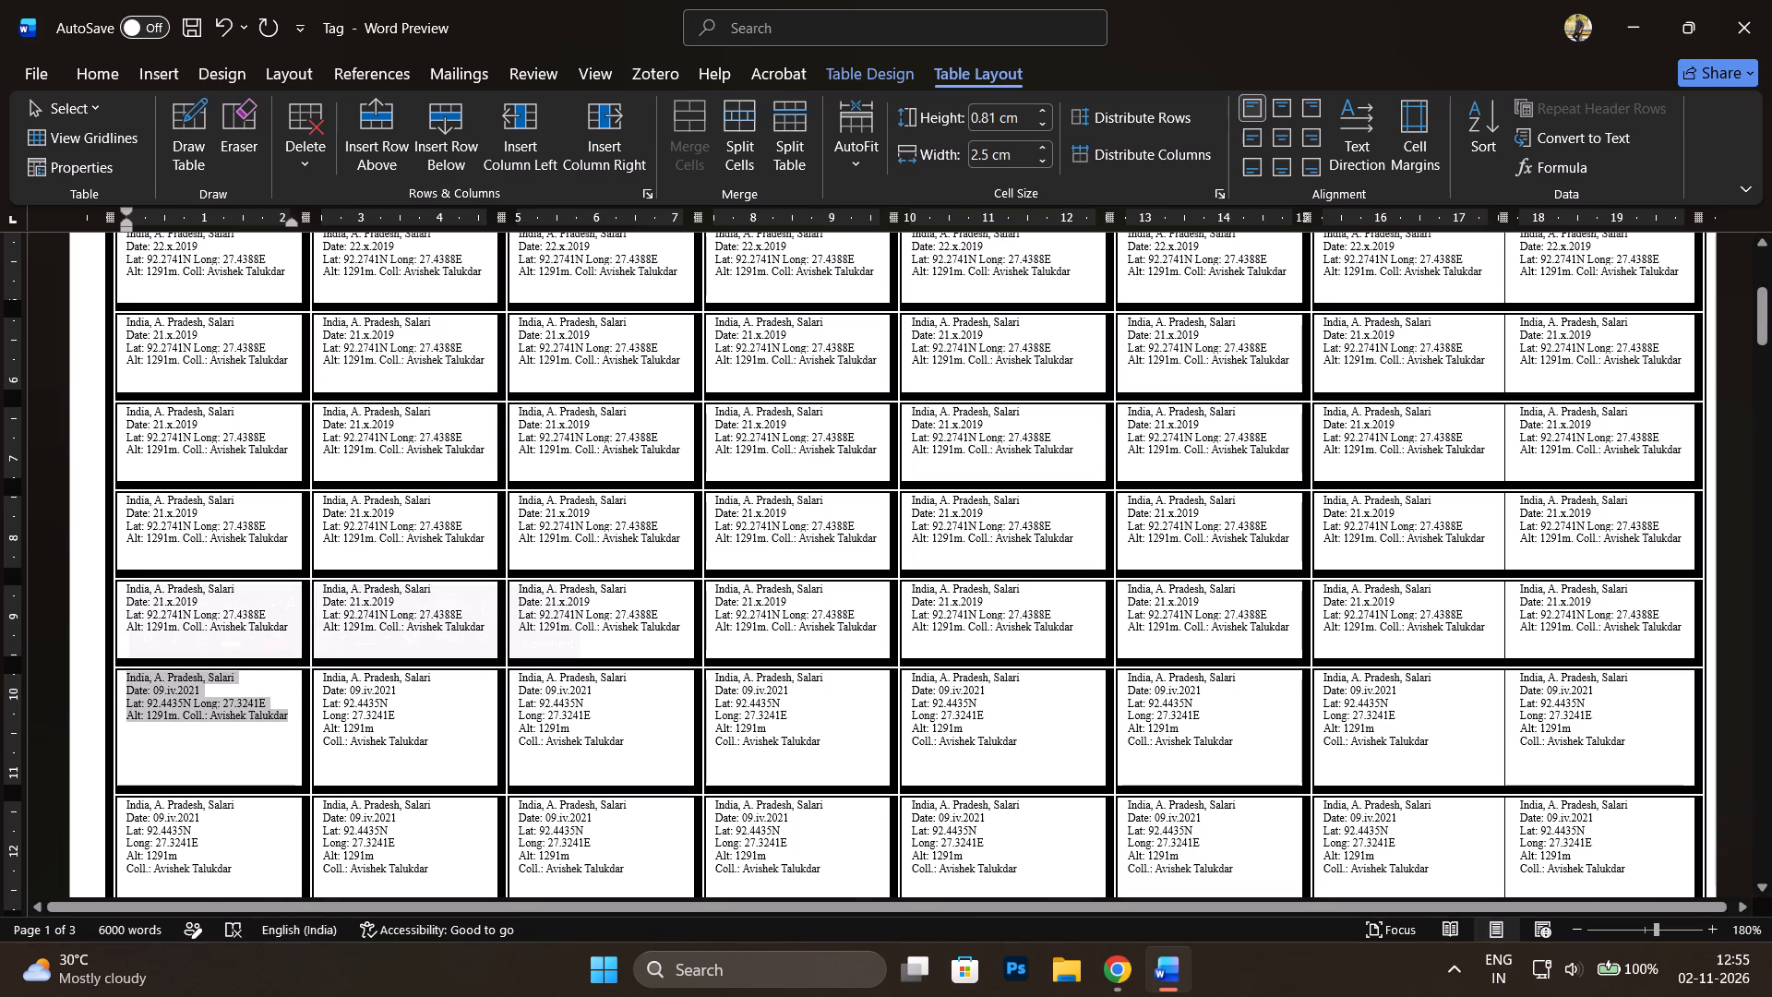
key("ctrl+c")
left_click(440, 756)
left_click_drag(449, 751, 338, 681)
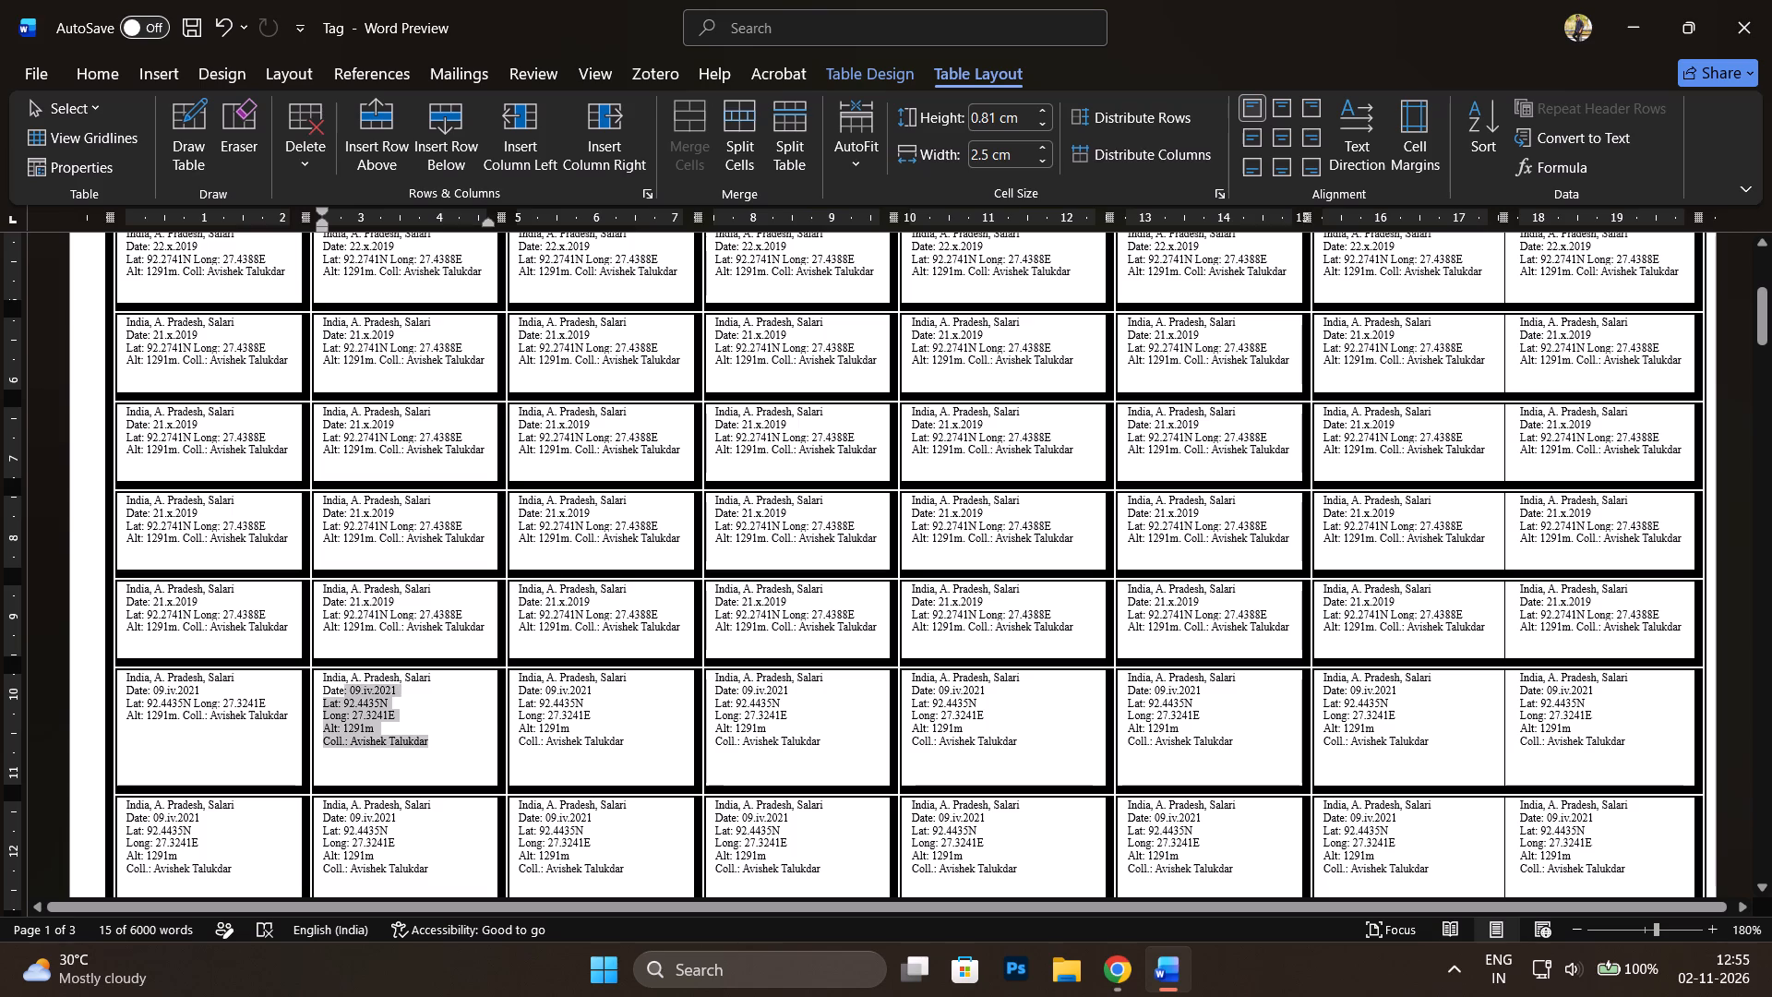
left_click_drag(338, 681, 333, 672)
key("ctrl+v")
left_click_drag(643, 747, 517, 676)
key("ctrl+v")
left_click_drag(853, 746, 710, 679)
key("ctrl+v")
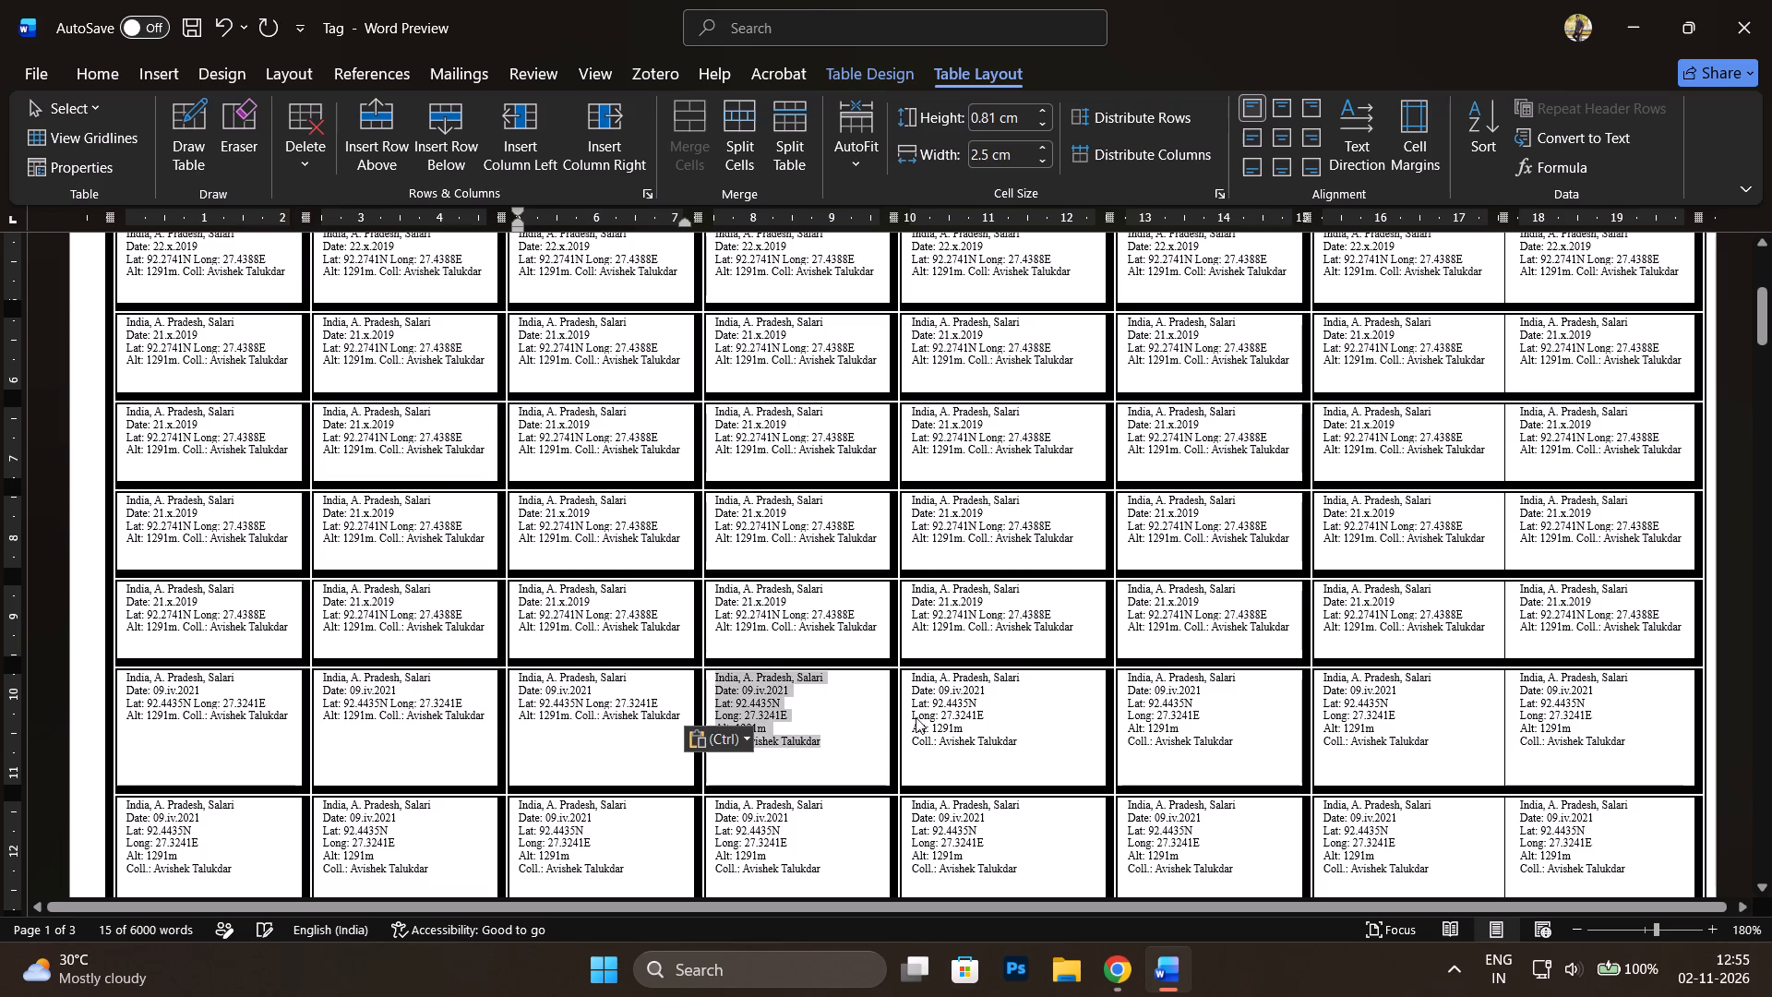
Replace the labels in the fifth to eighth cells of the table's tenth row with the copied four-line 09.iv.2021 label.
left_click_drag(1061, 750, 934, 676)
left_click(934, 676)
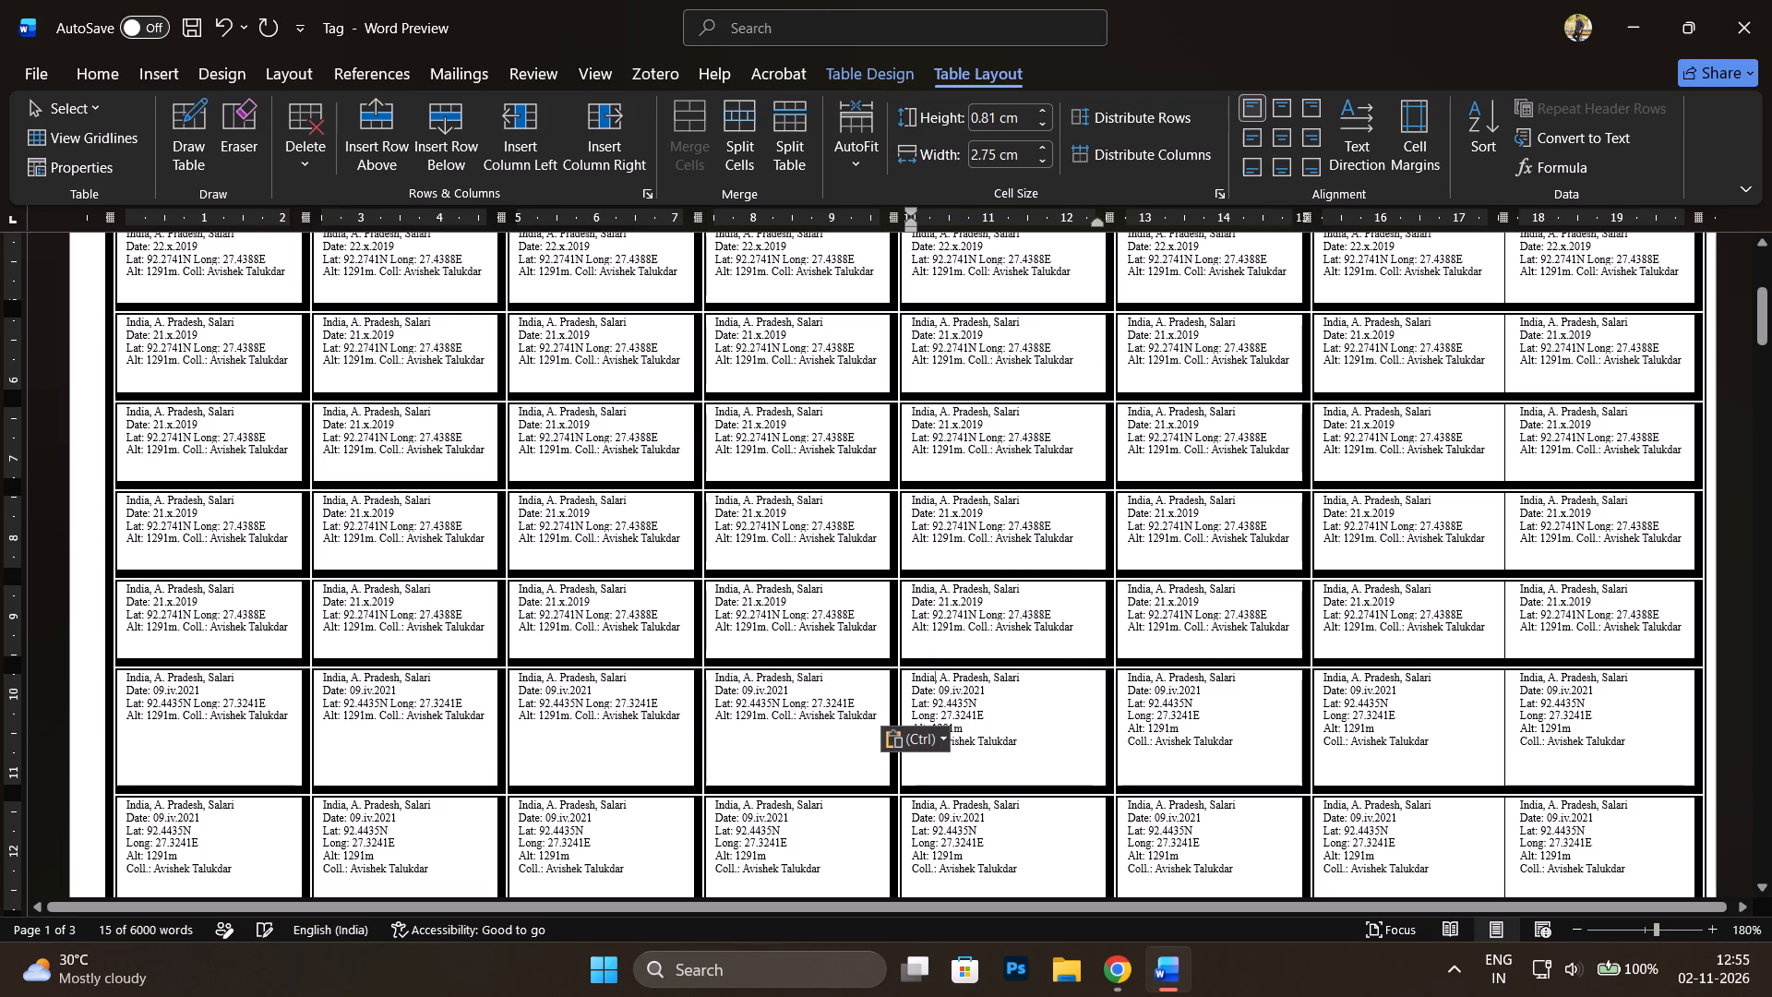
left_click(957, 713)
left_click_drag(1020, 742, 913, 687)
key("ctrl+v")
left_click_drag(1276, 757, 1274, 757)
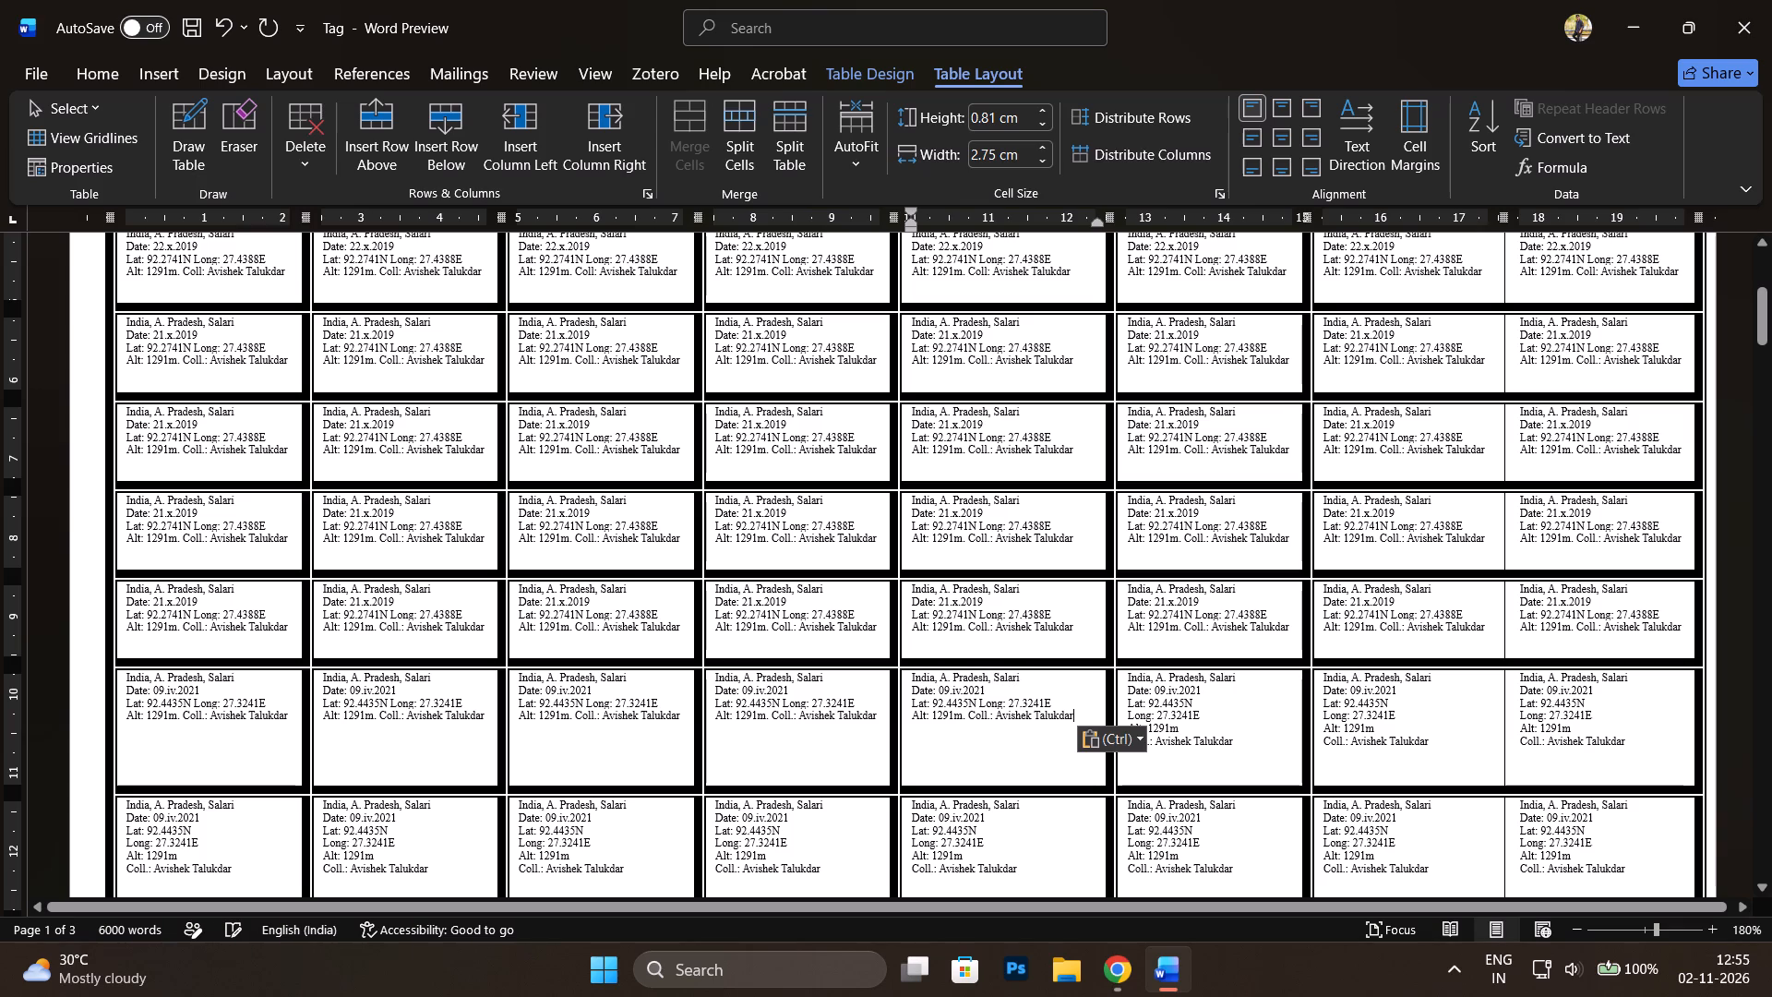
left_click_drag(1274, 757, 1131, 679)
key("ctrl+v")
left_click_drag(1443, 752, 1323, 673)
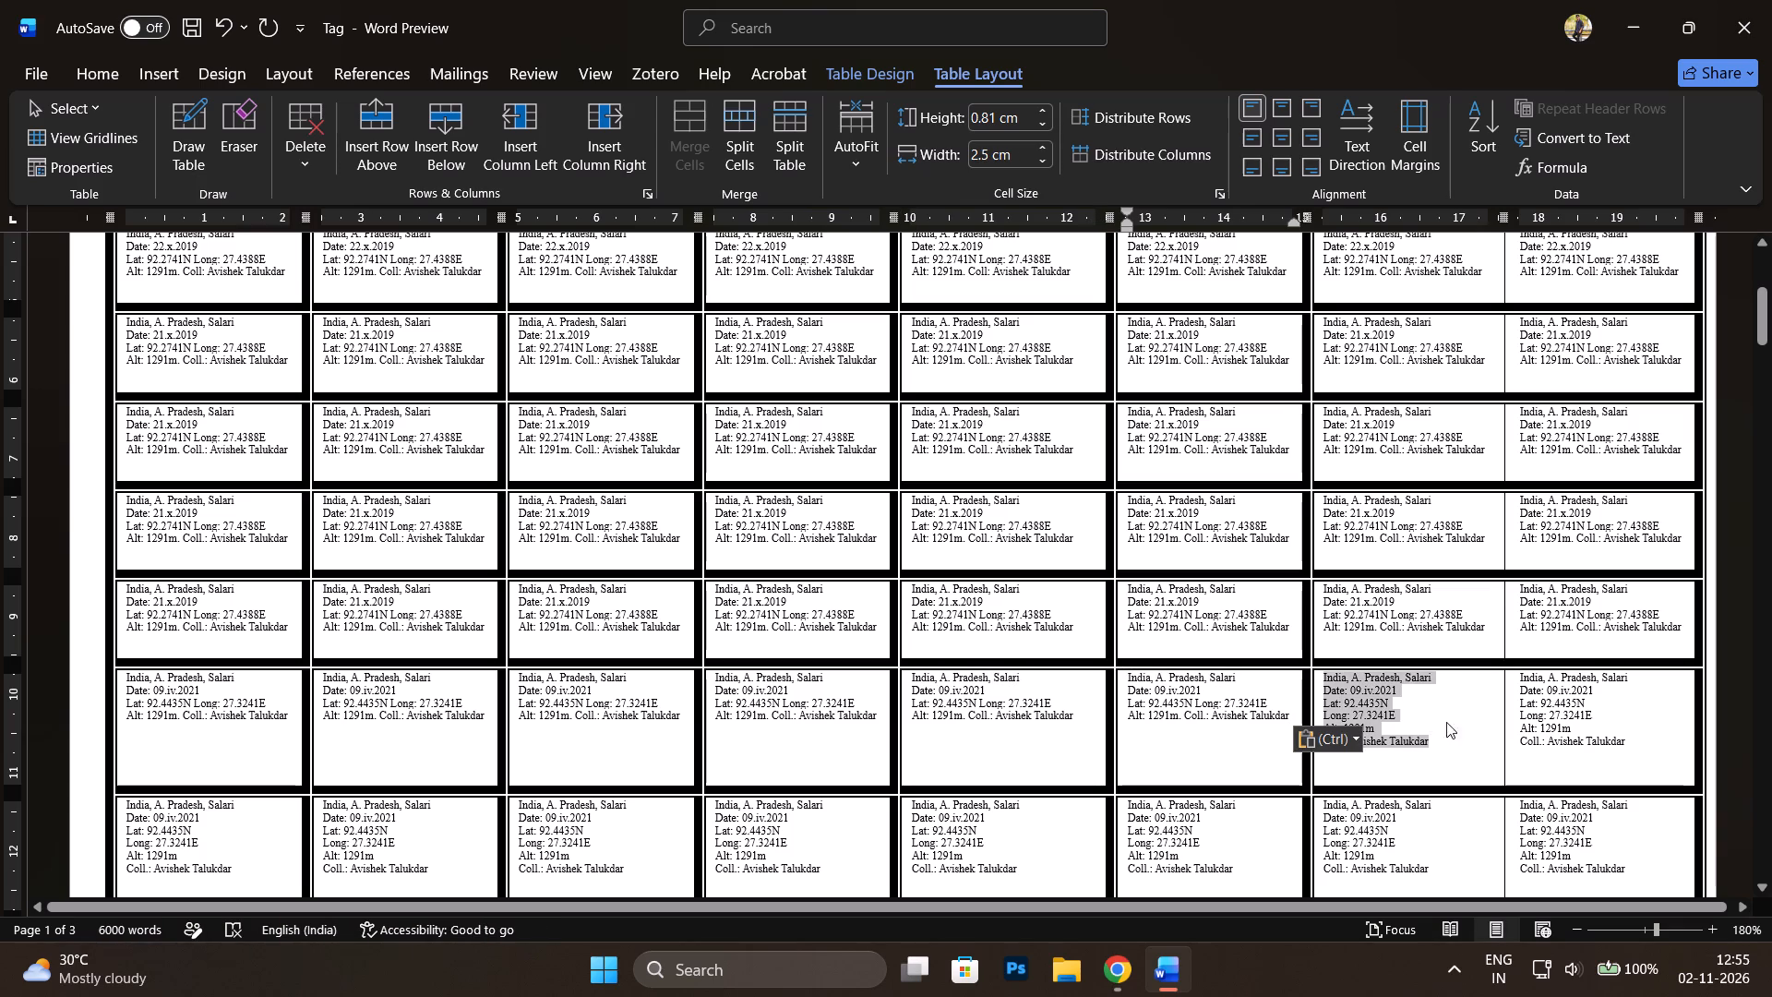
key("ctrl+v")
left_click_drag(1640, 745, 1520, 683)
key("ctrl+v")
Replace the labels in the first to fourth cells of the table's eleventh row with the copied four-line 09.iv.2021 label.
scroll(749, 761, "down", 1)
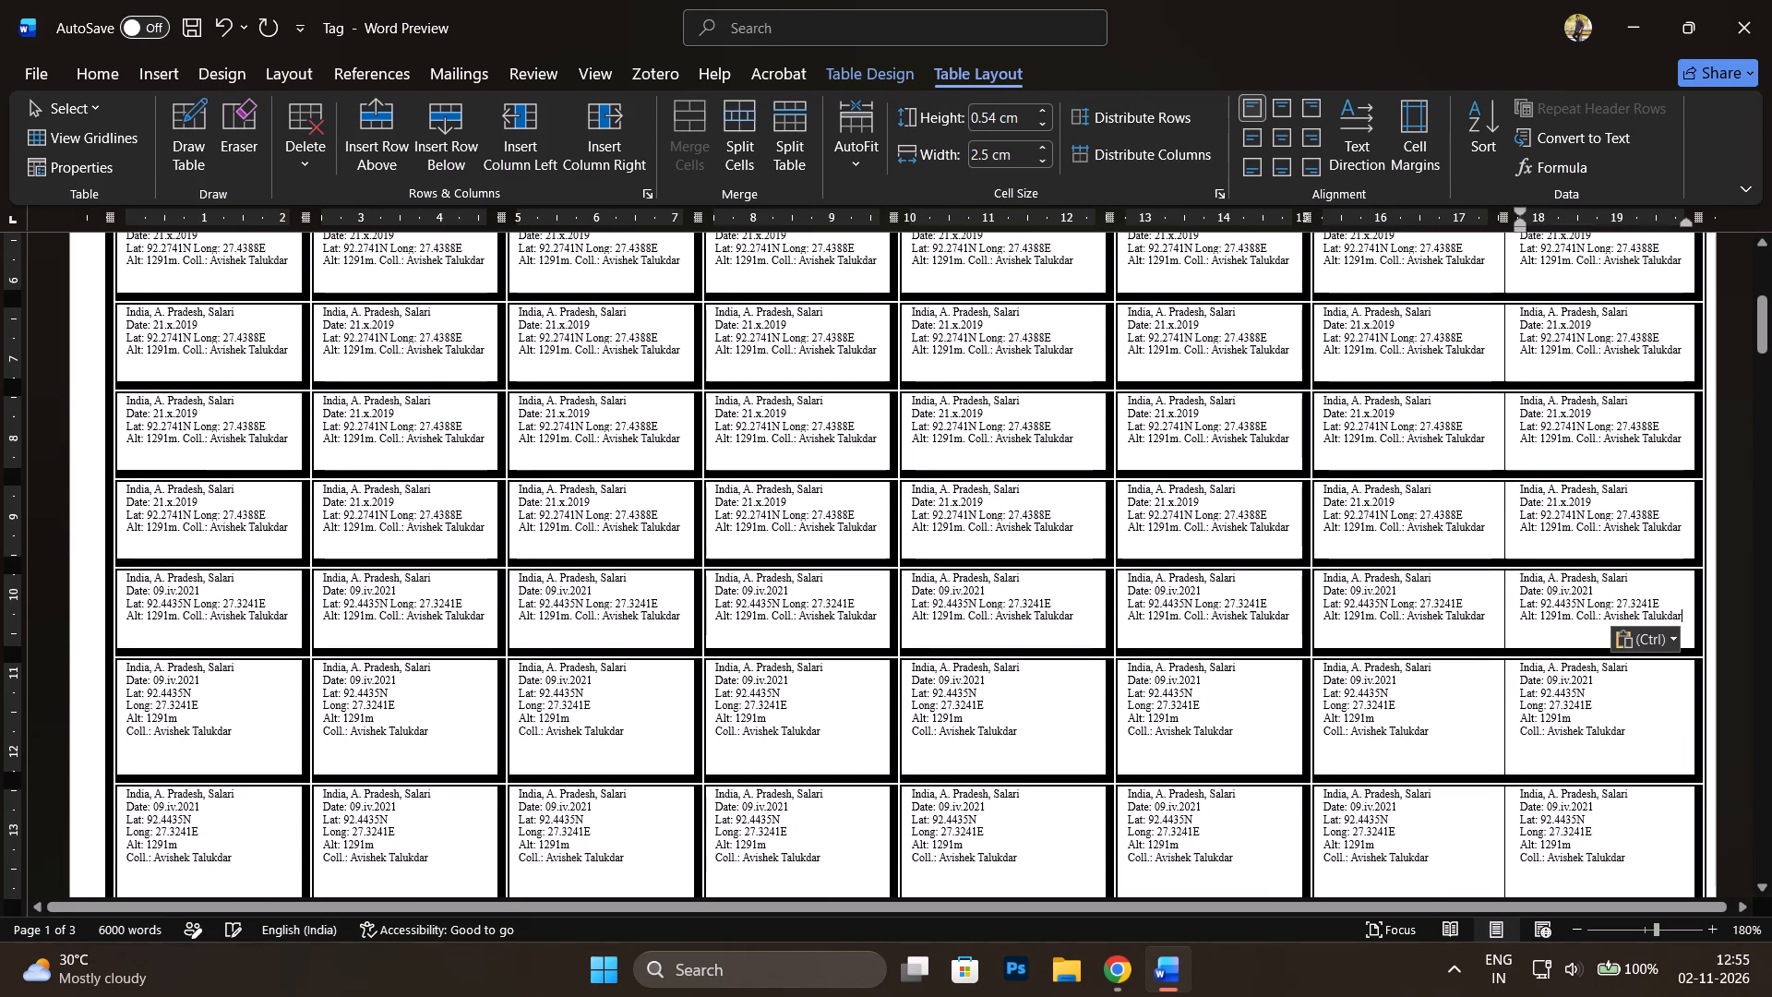
left_click_drag(260, 747, 135, 669)
key("ctrl+v")
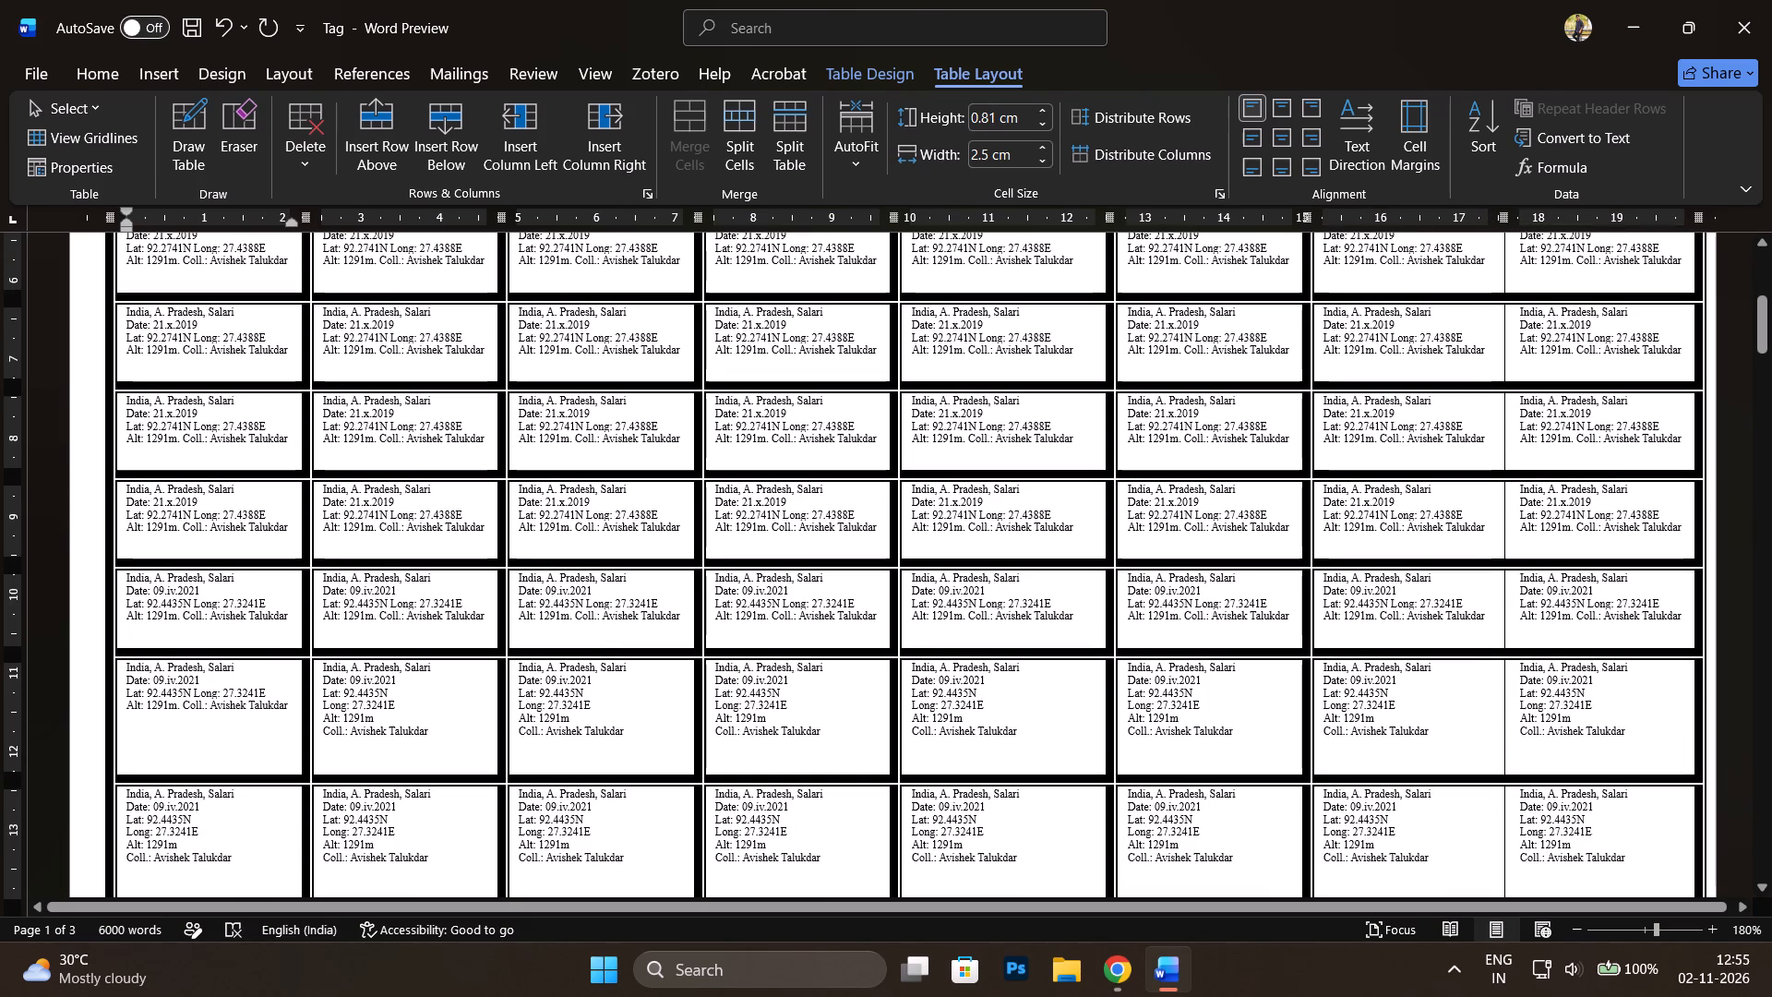
left_click_drag(444, 736, 323, 668)
key("ctrl+v")
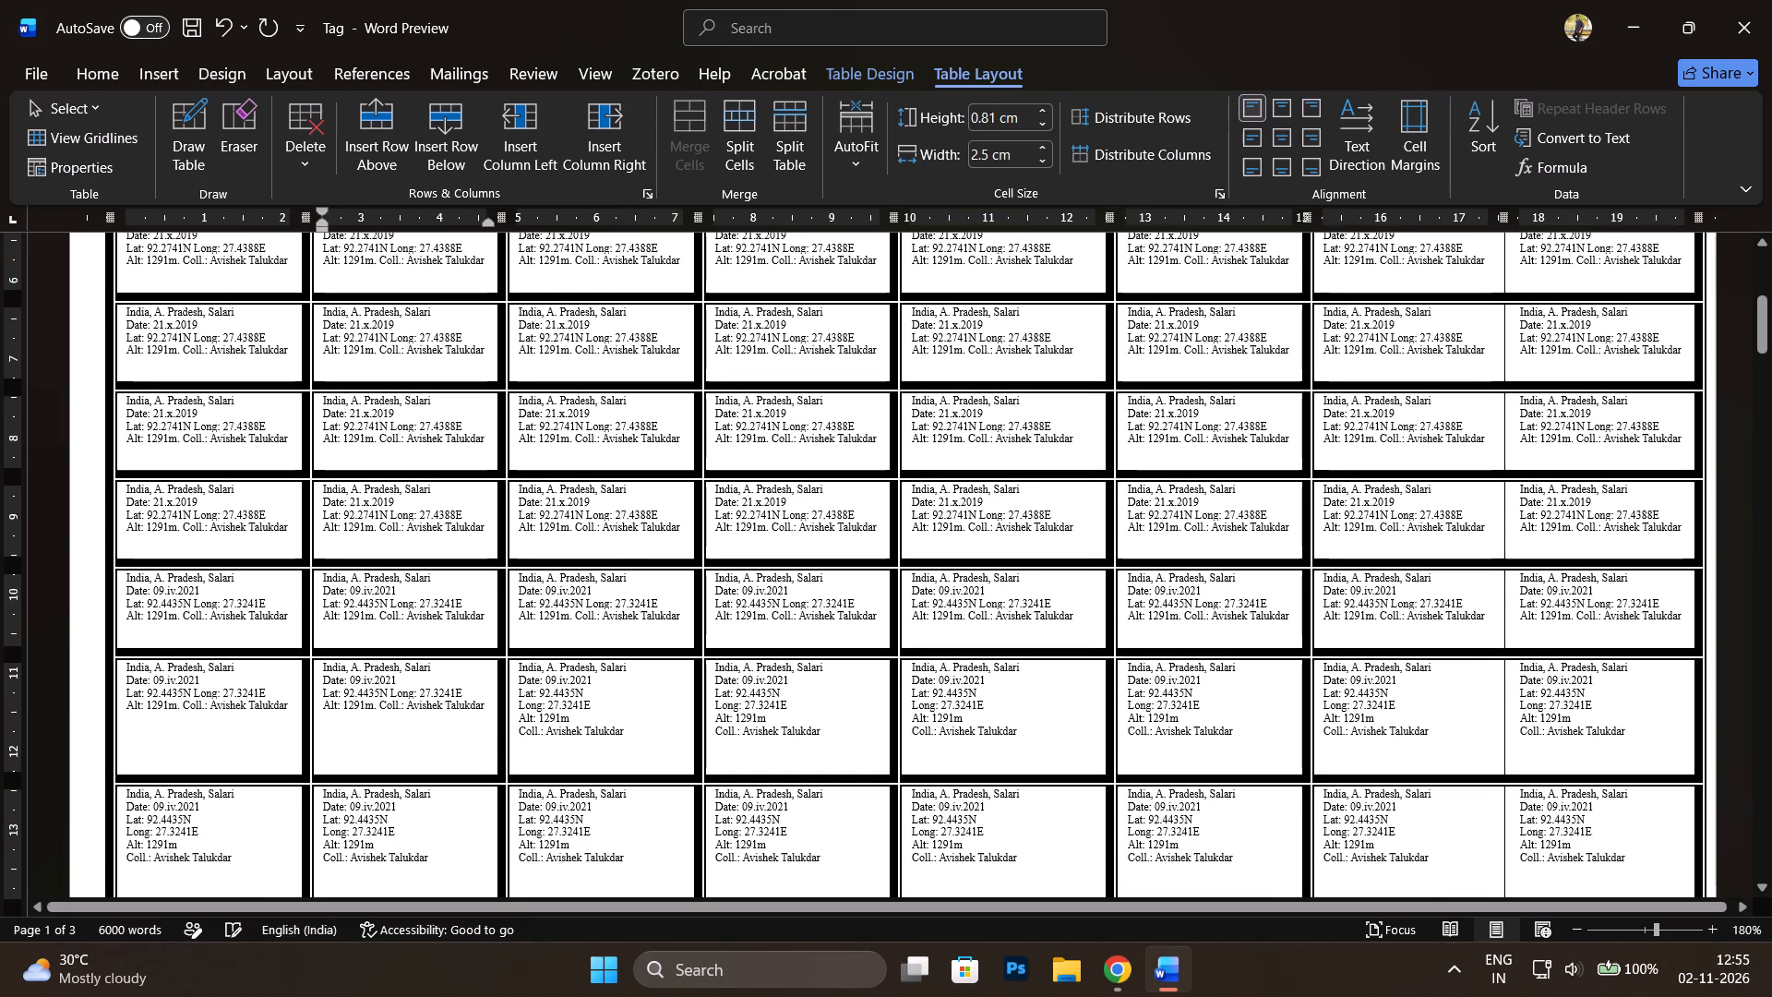
left_click_drag(662, 736, 524, 673)
key("ctrl+v")
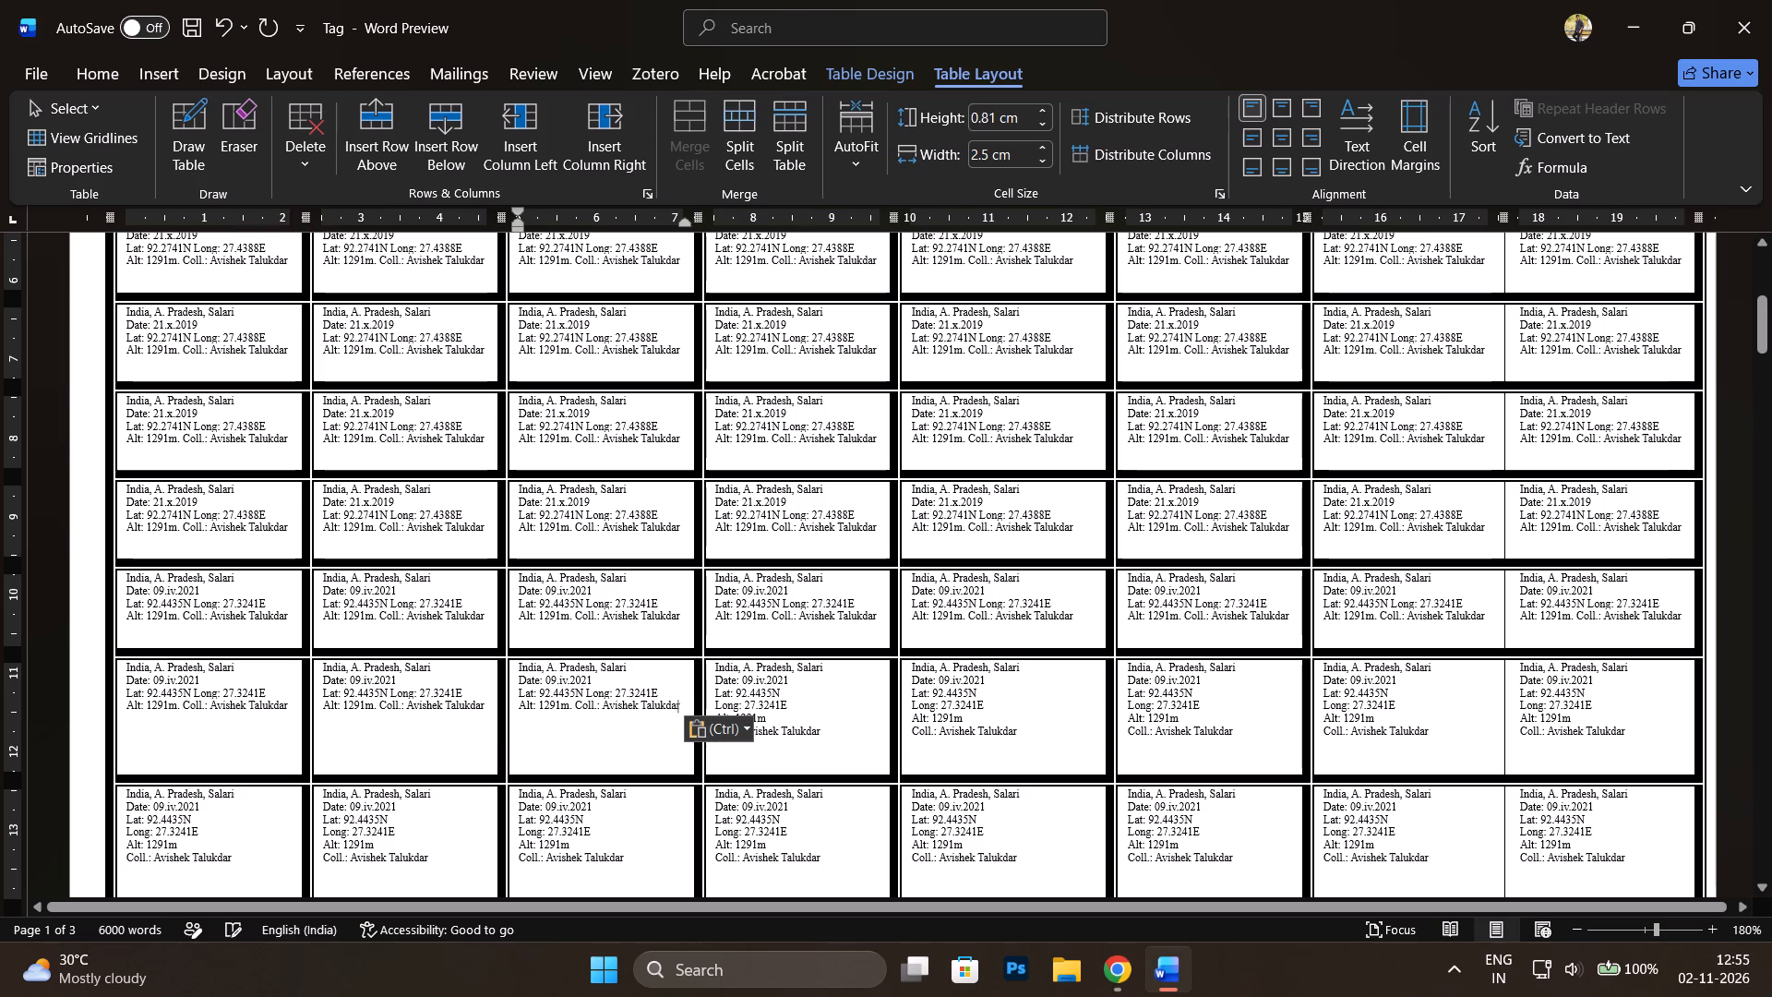
left_click_drag(856, 745, 706, 671)
key("ctrl+v")
Replace the labels in the fifth to eighth cells of the table's eleventh row with the copied four-line 09.iv.2021 label.
left_click_drag(1044, 744, 904, 667)
key("ctrl+v")
left_click_drag(1241, 739, 1130, 673)
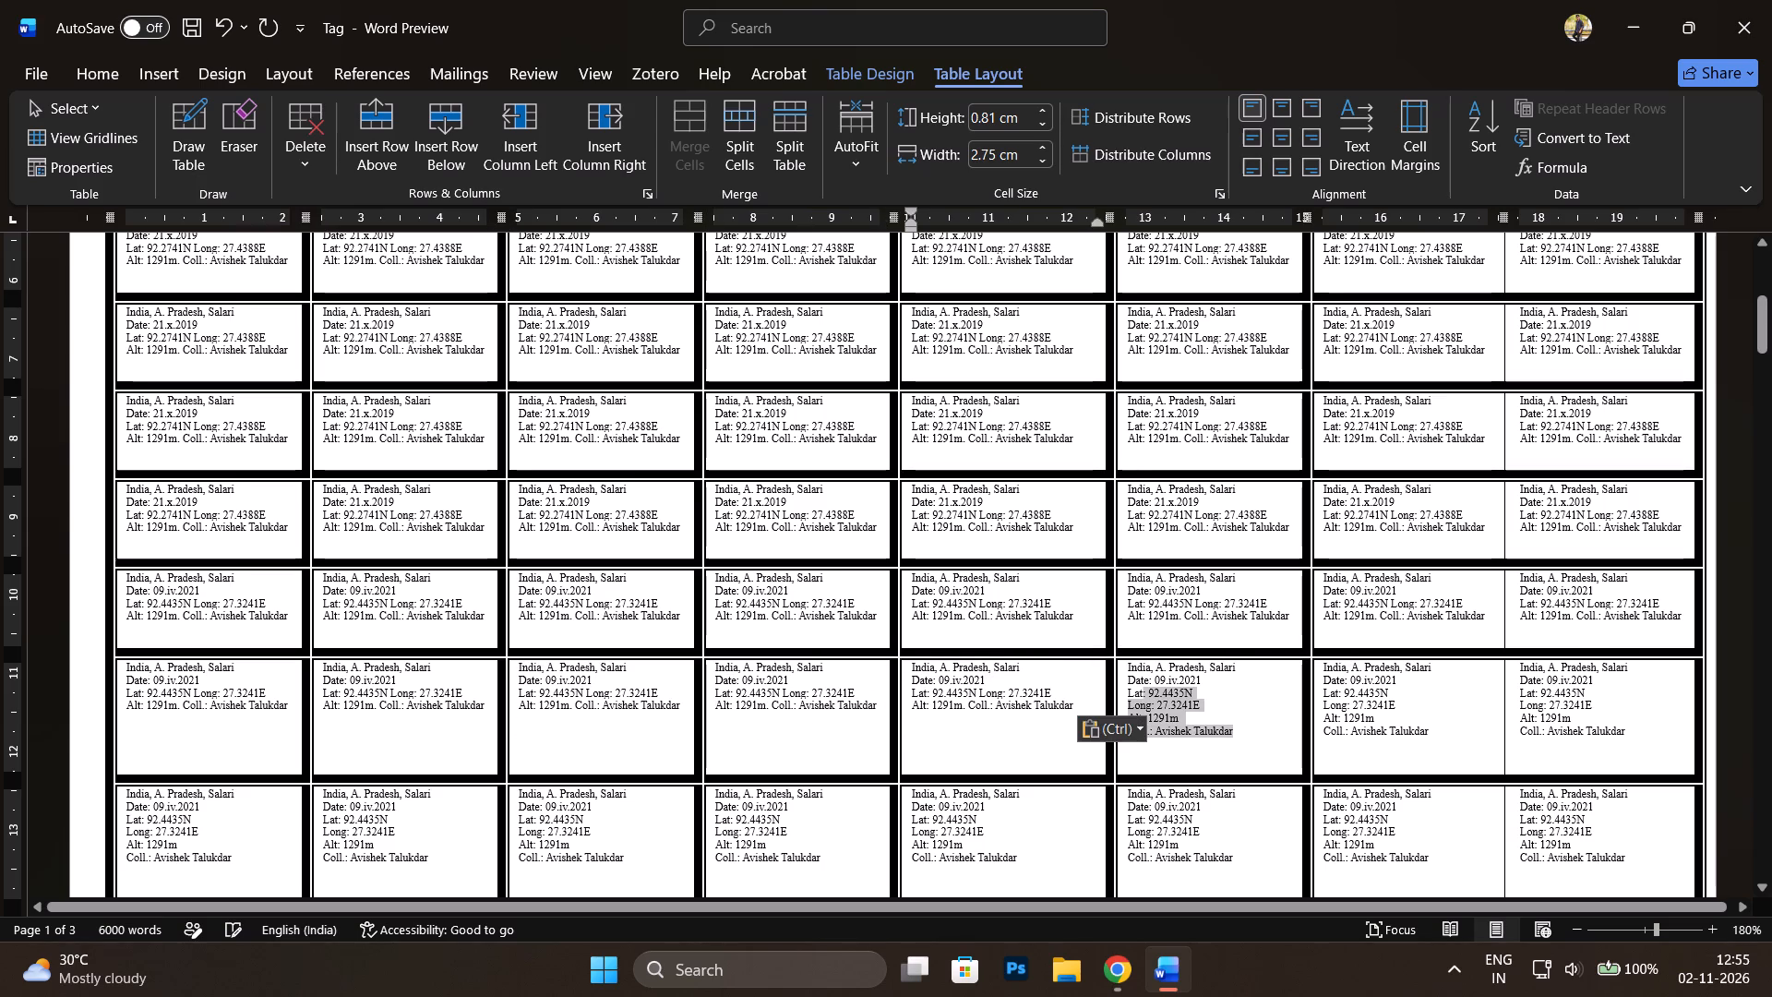
left_click_drag(1130, 673, 1128, 669)
key("ctrl+v")
left_click_drag(1443, 745, 1312, 673)
key("ctrl+v")
left_click_drag(1648, 744, 1540, 677)
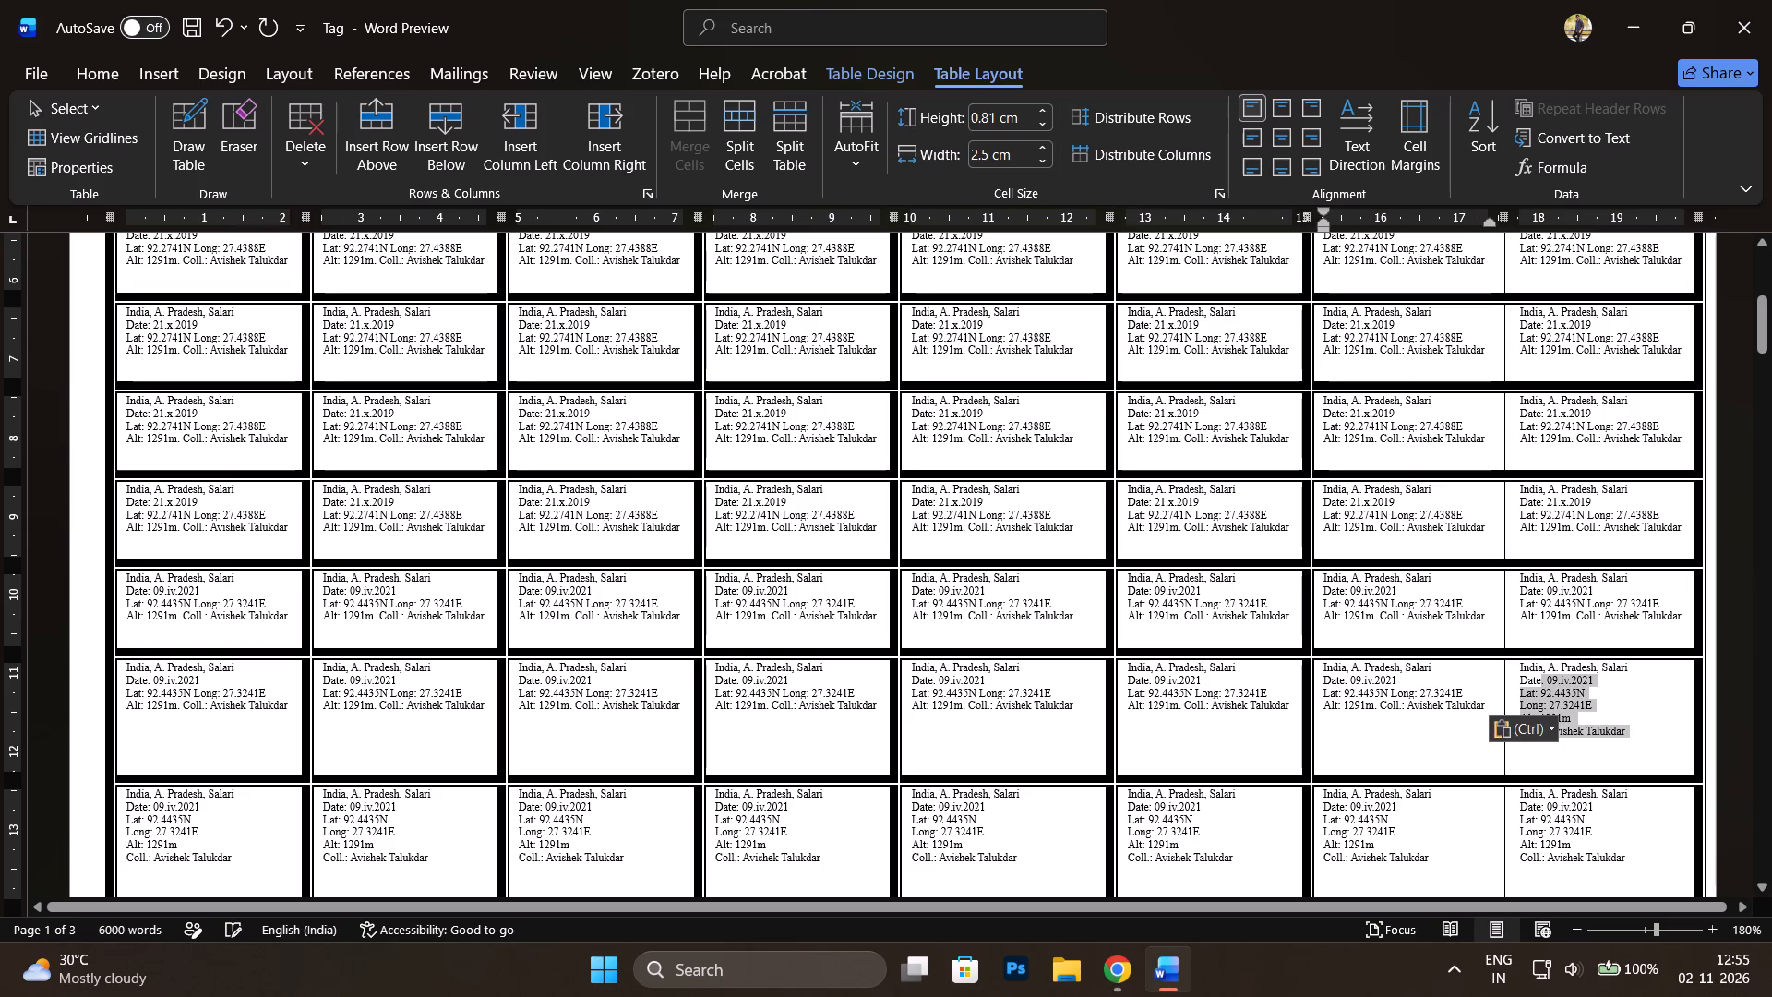
left_click_drag(1540, 677, 1522, 665)
key("ctrl+v")
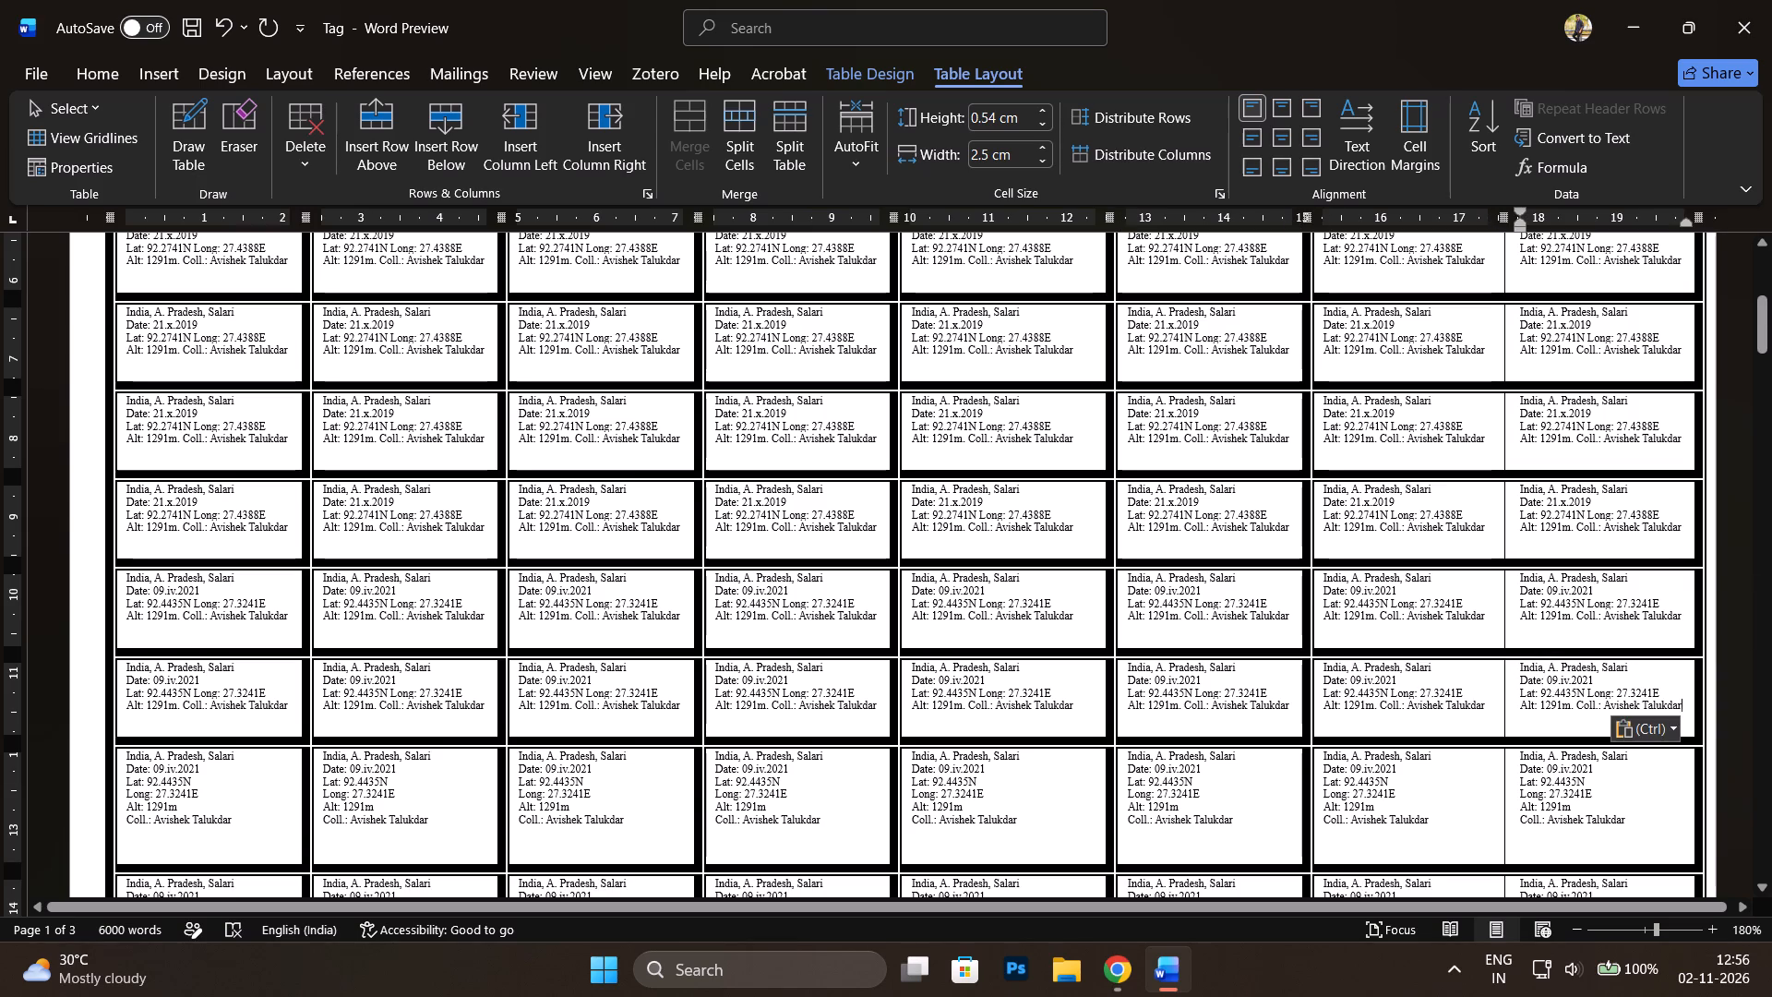
Replace the labels in the first to fourth cells of the table's twelfth row with the copied four-line 09.iv.2021 label.
scroll(641, 649, "down", 2)
left_click_drag(236, 625, 160, 597)
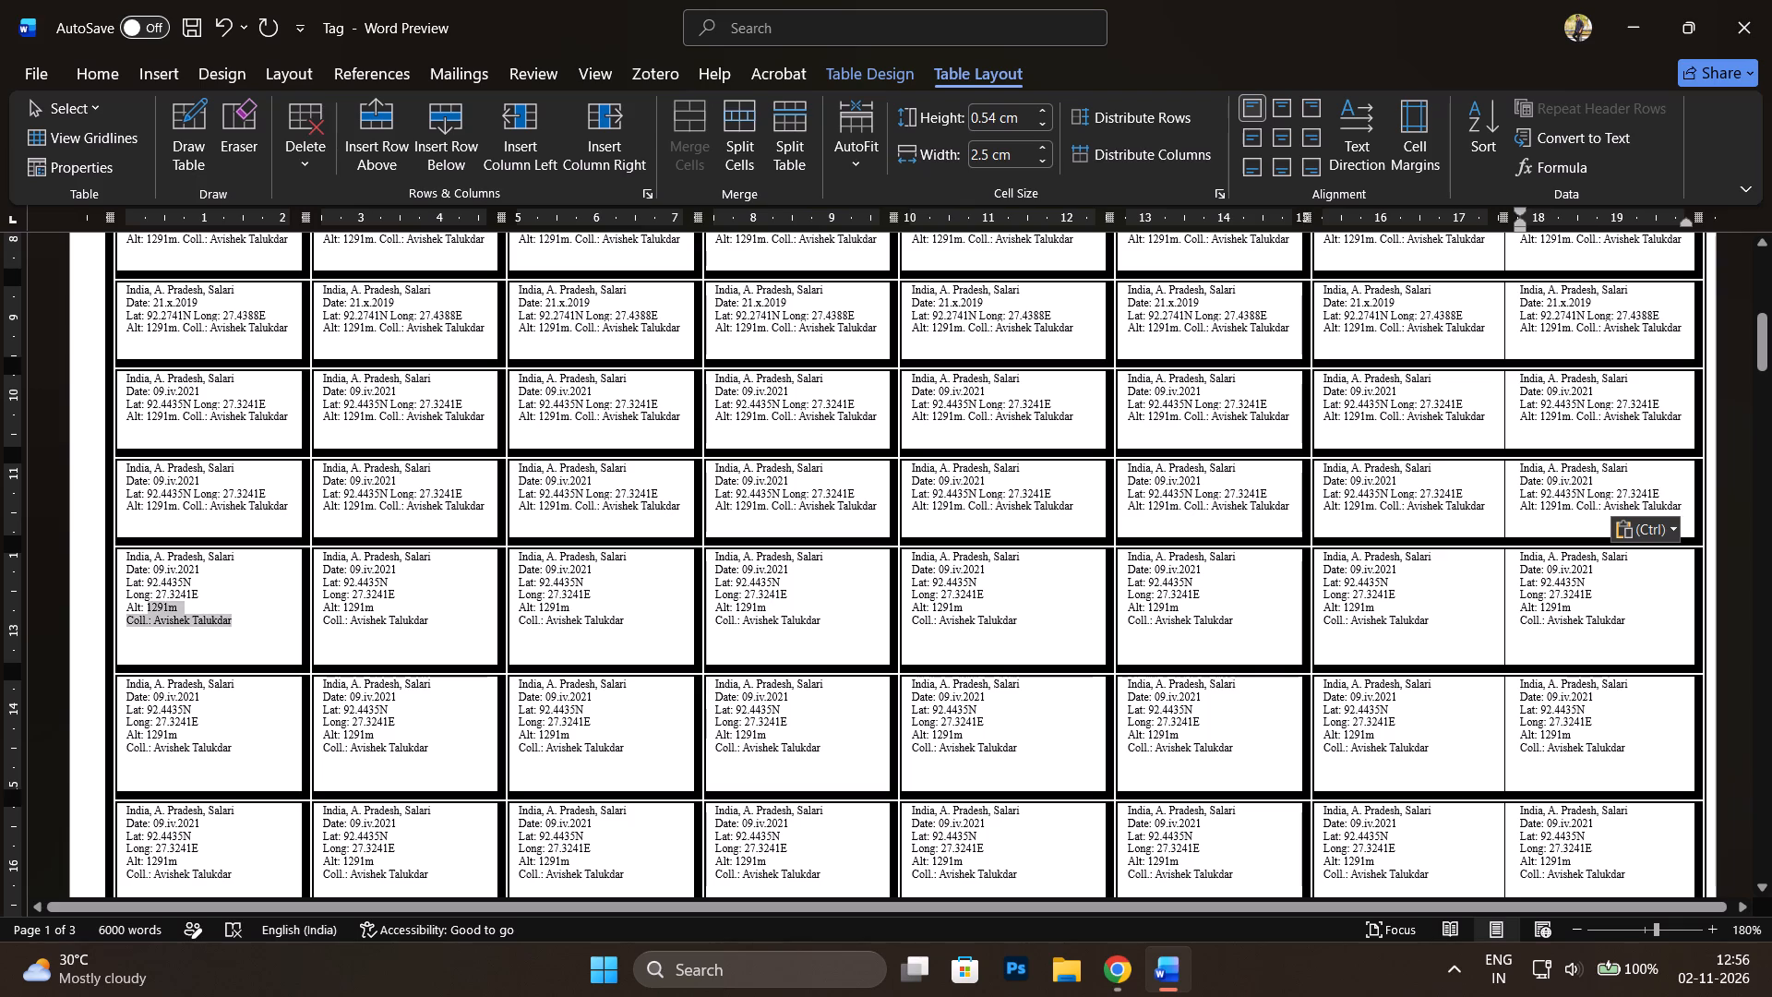
left_click_drag(160, 597, 127, 557)
key("ctrl+v")
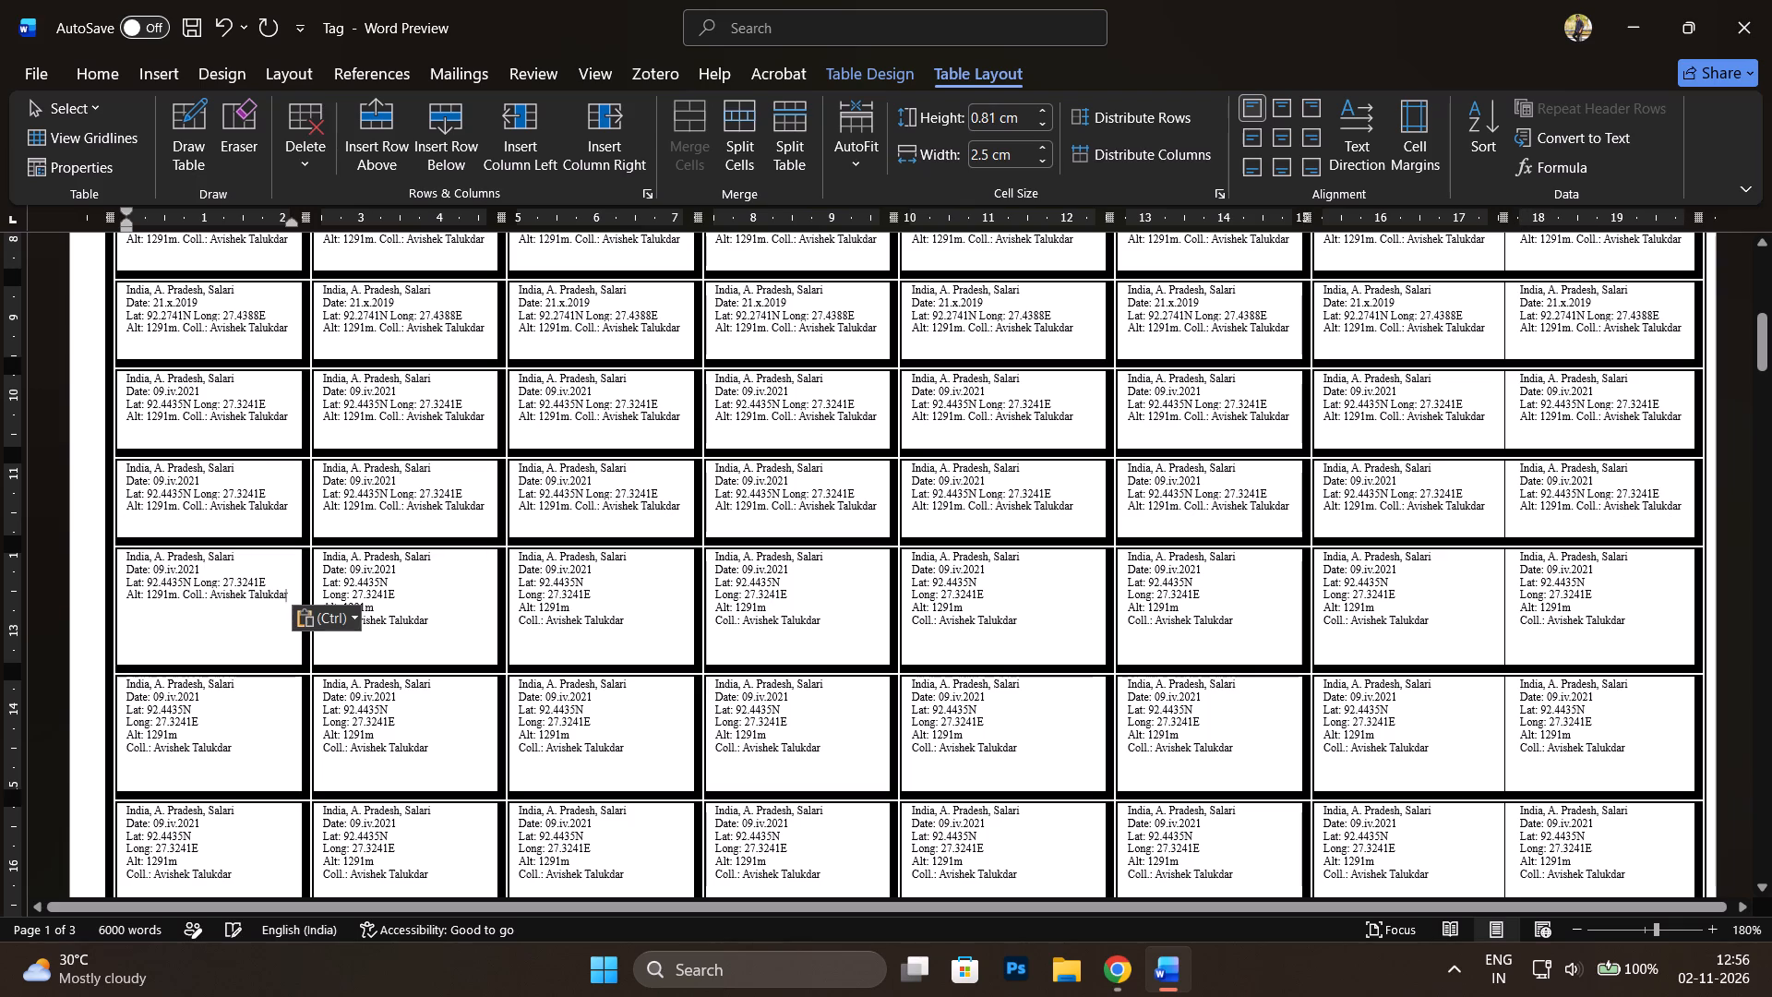
left_click_drag(448, 625, 321, 556)
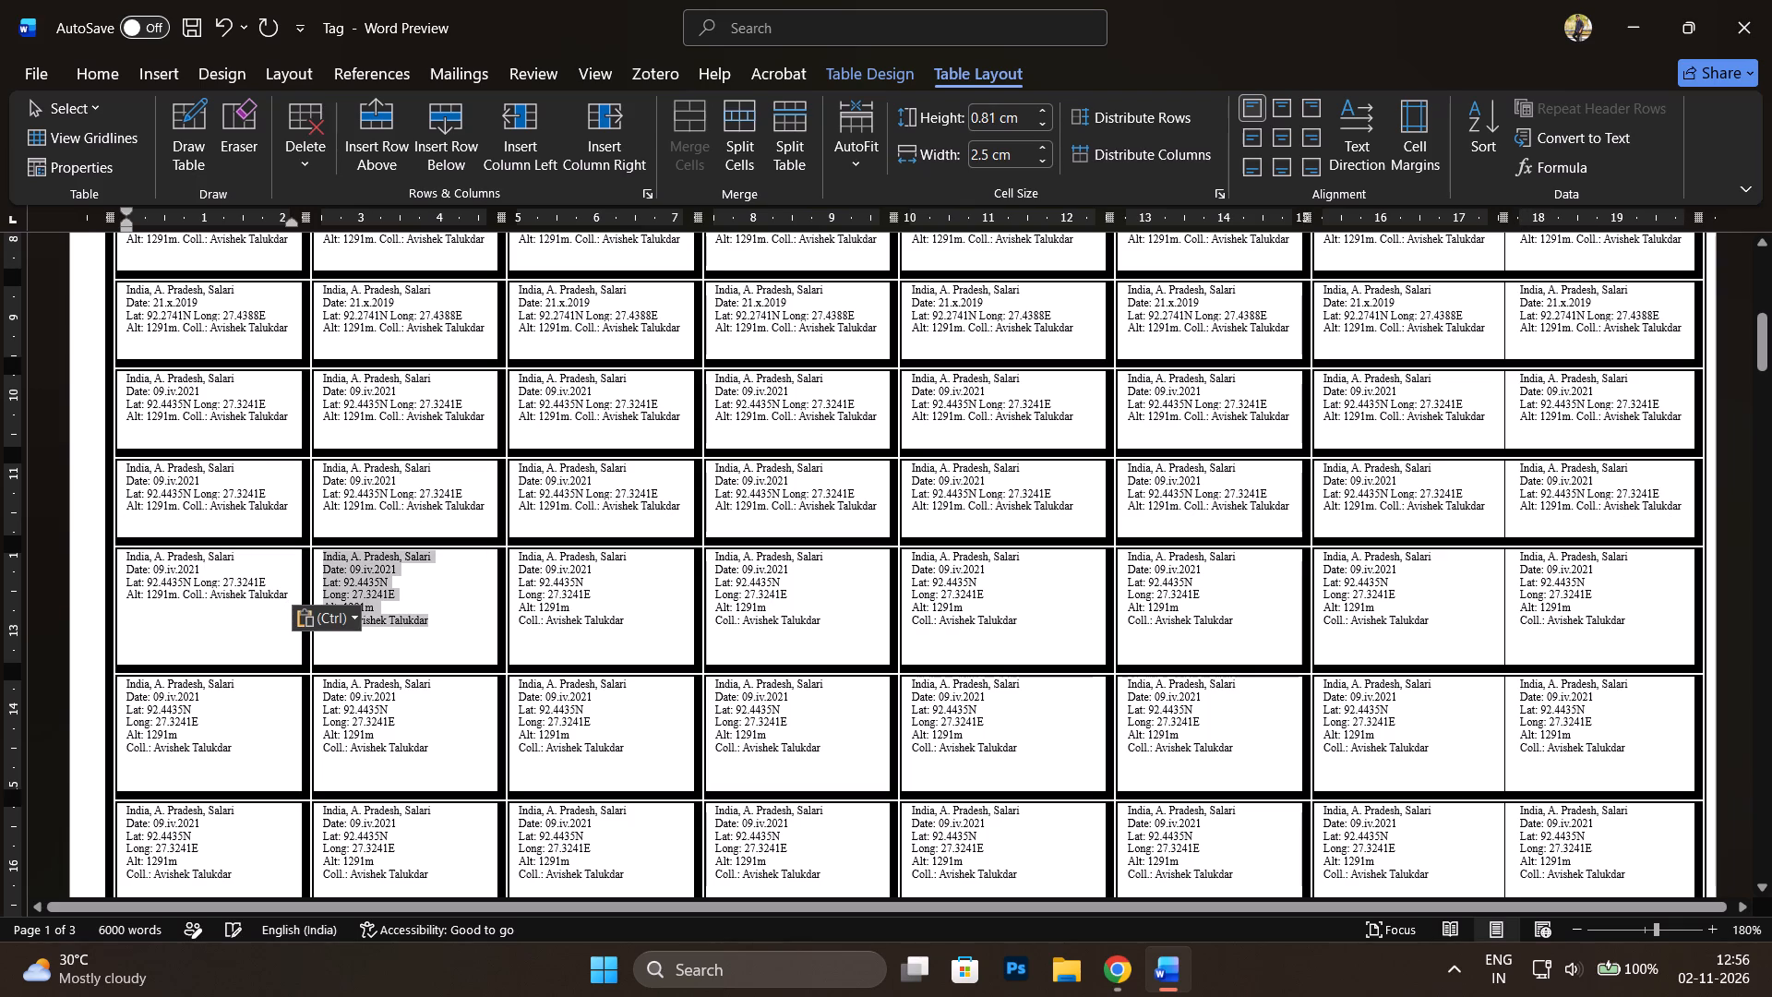
key("ctrl+v")
left_click_drag(668, 628, 509, 549)
key("ctrl+v")
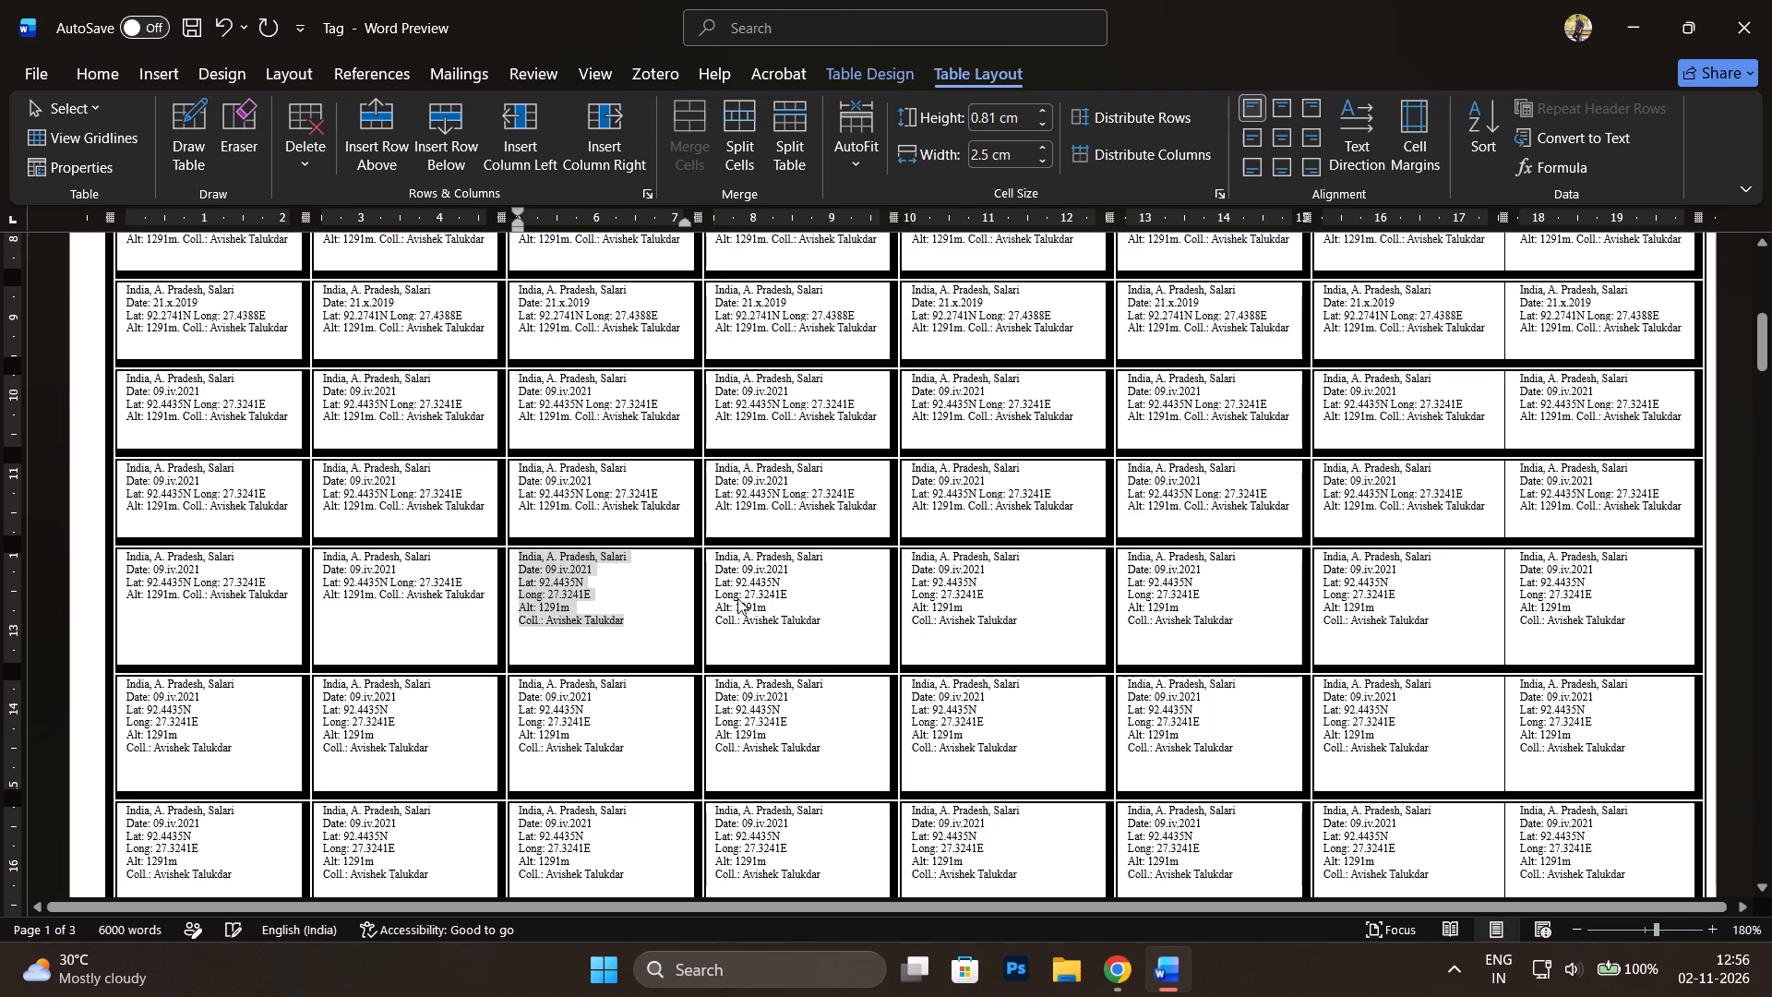
left_click_drag(869, 642, 716, 559)
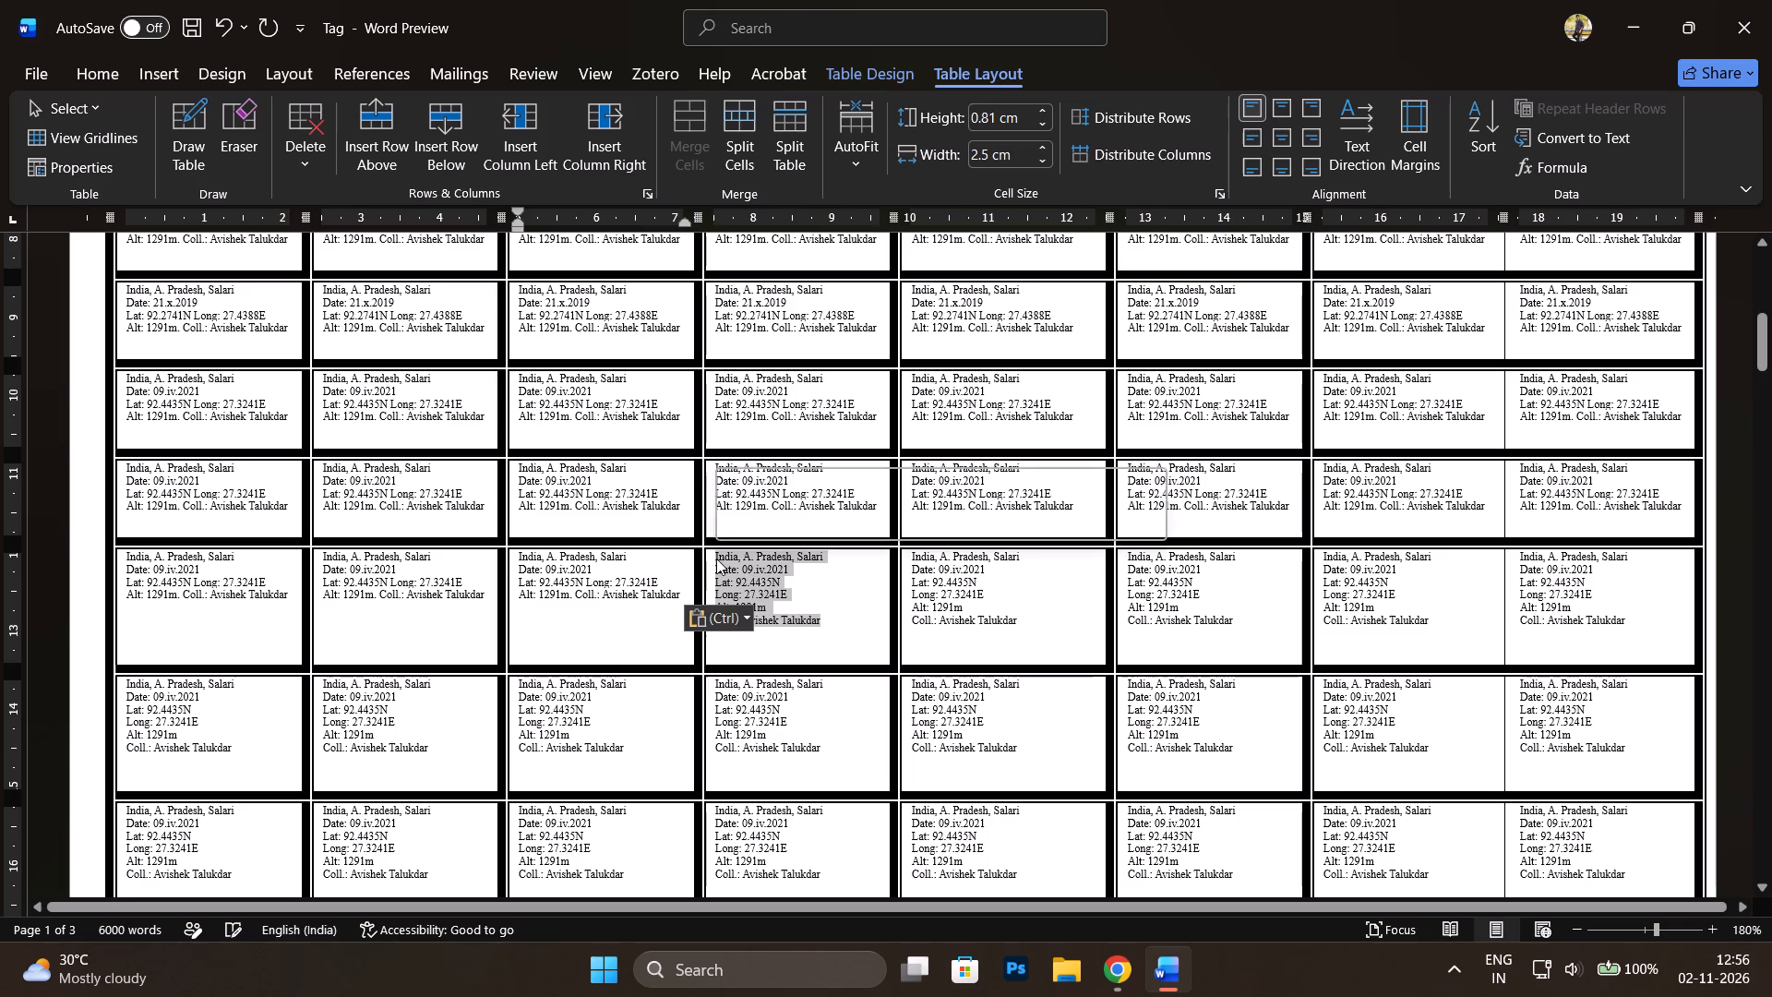
key("ctrl+v")
Replace the labels in the fifth to eighth cells of the table's twelfth row with the copied four-line 09.iv.2021 label.
left_click_drag(1047, 625, 914, 558)
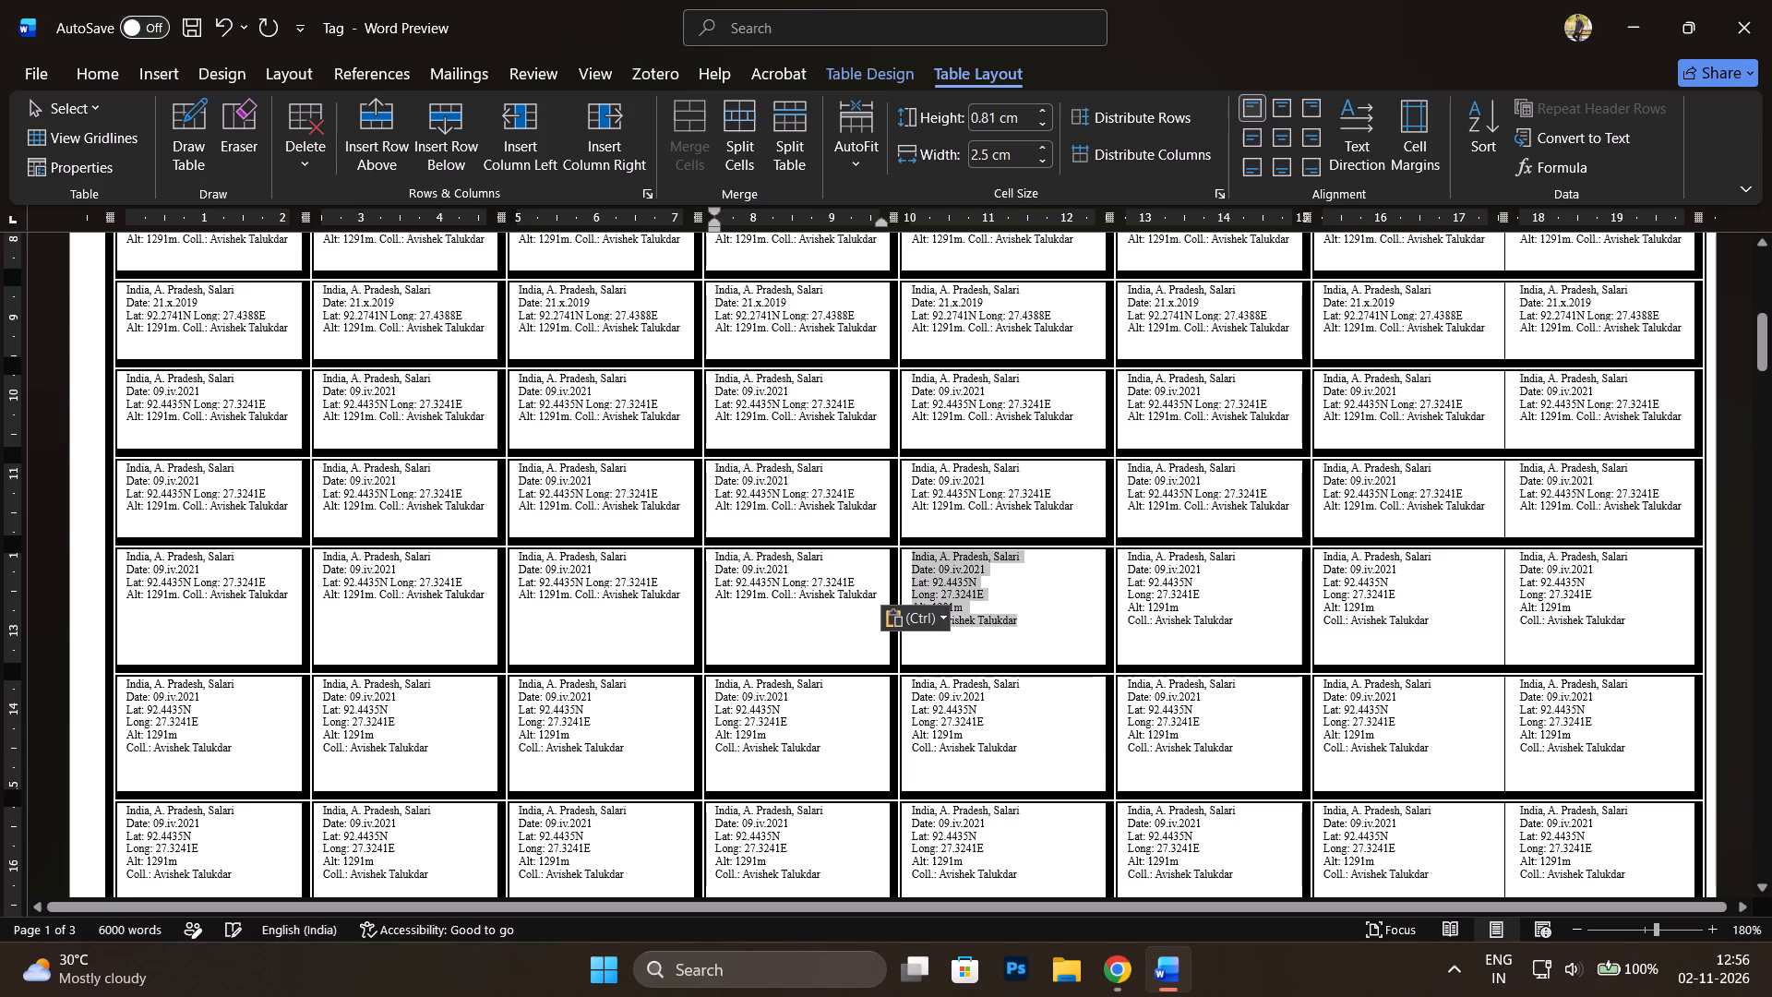
key("ctrl+v")
left_click_drag(1266, 629, 1123, 561)
key("ctrl+v")
left_click_drag(1458, 628, 1311, 555)
key("ctrl+v")
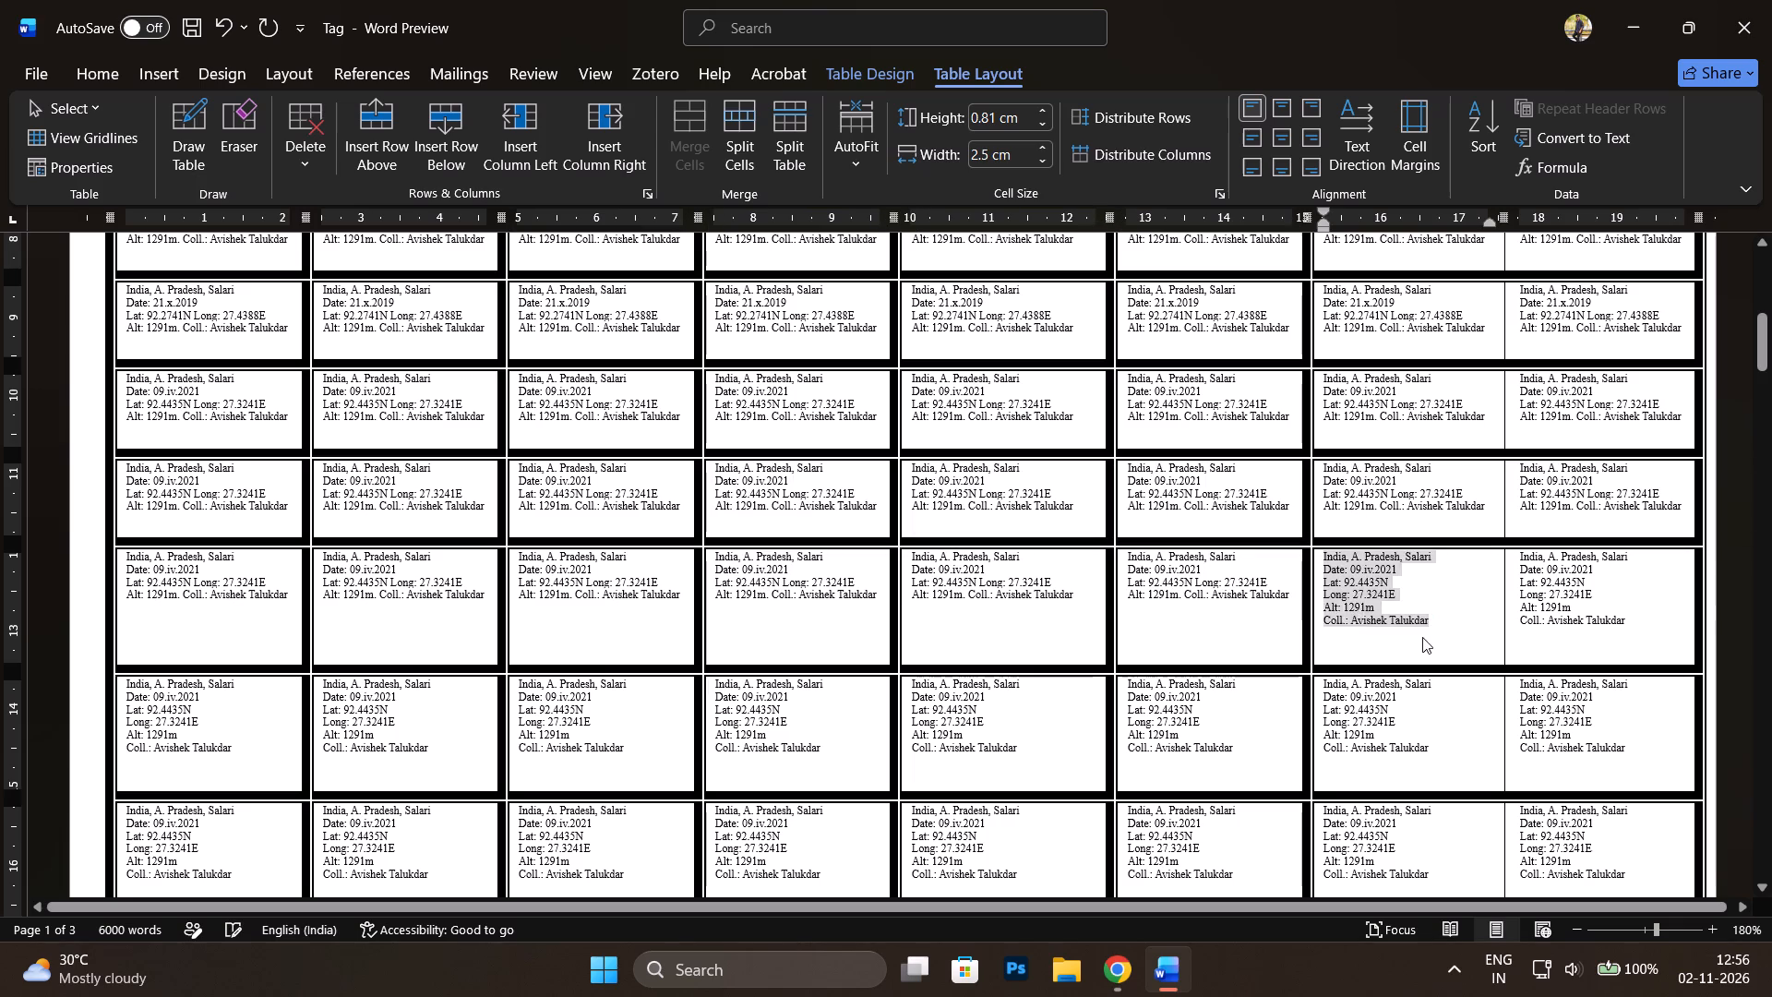
left_click_drag(1670, 621, 1518, 558)
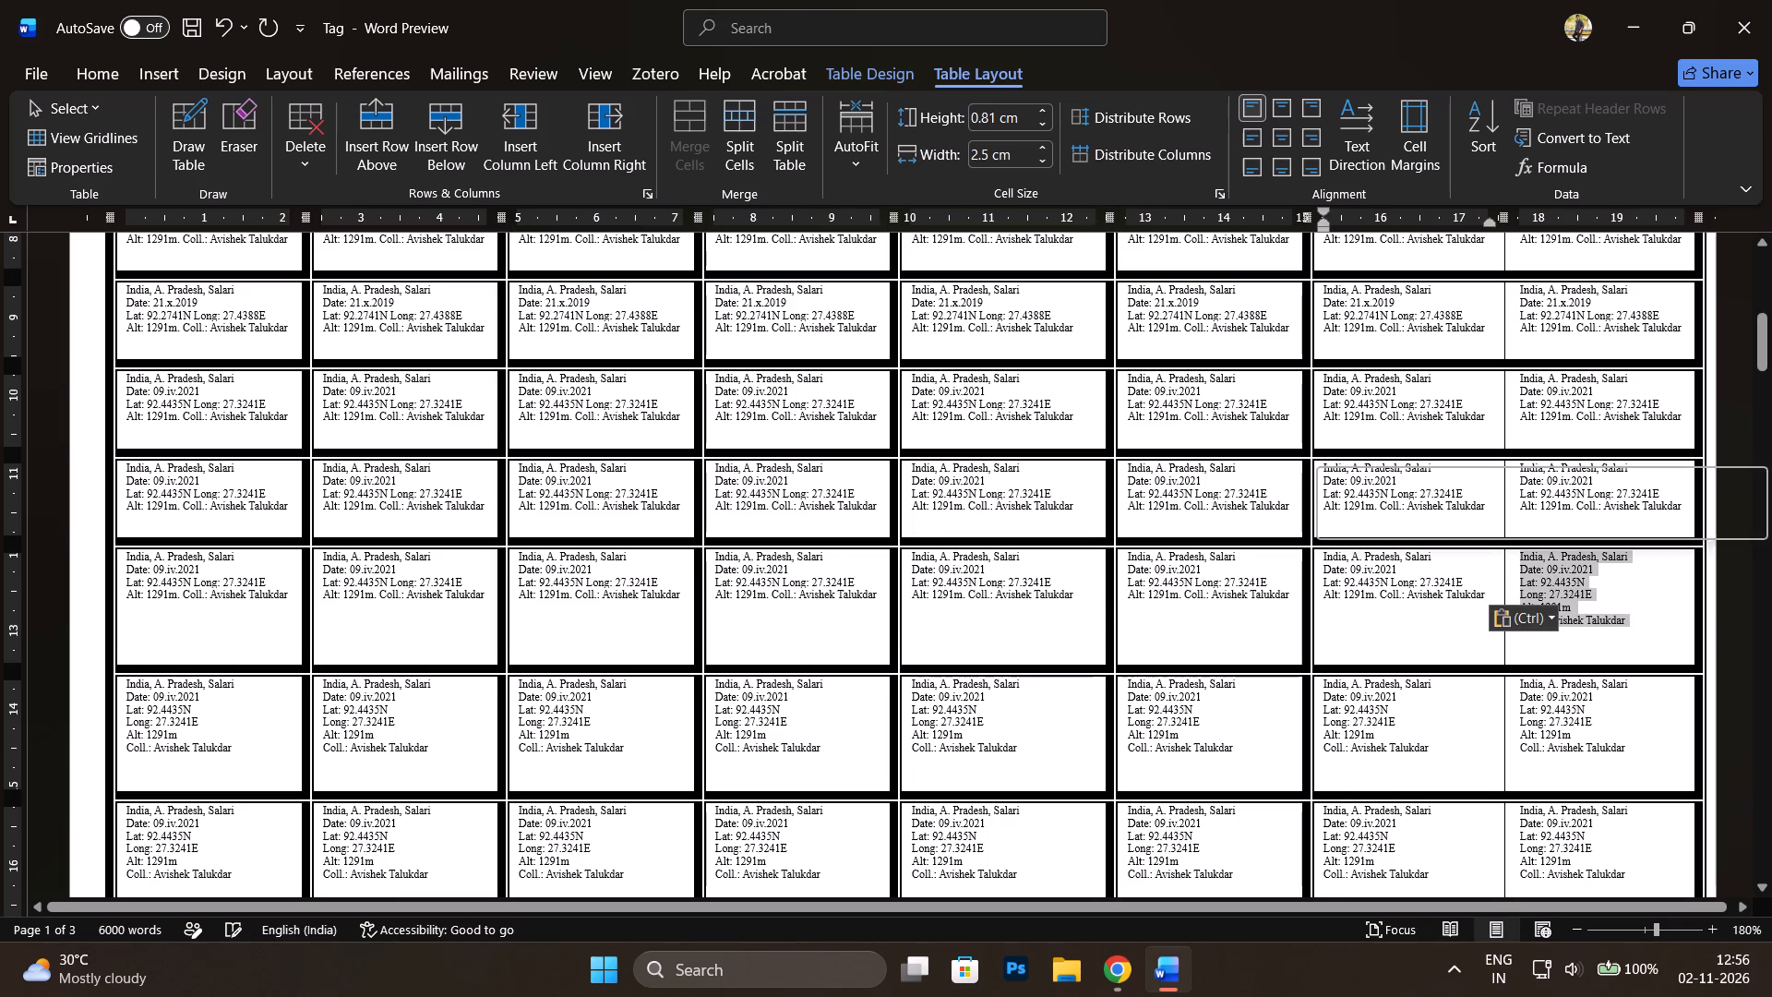
key("ctrl+v")
Replace the labels in the first to fourth cells of the table's thirteenth row with the copied four-line 09.iv.2021 label.
left_click_drag(257, 719, 219, 704)
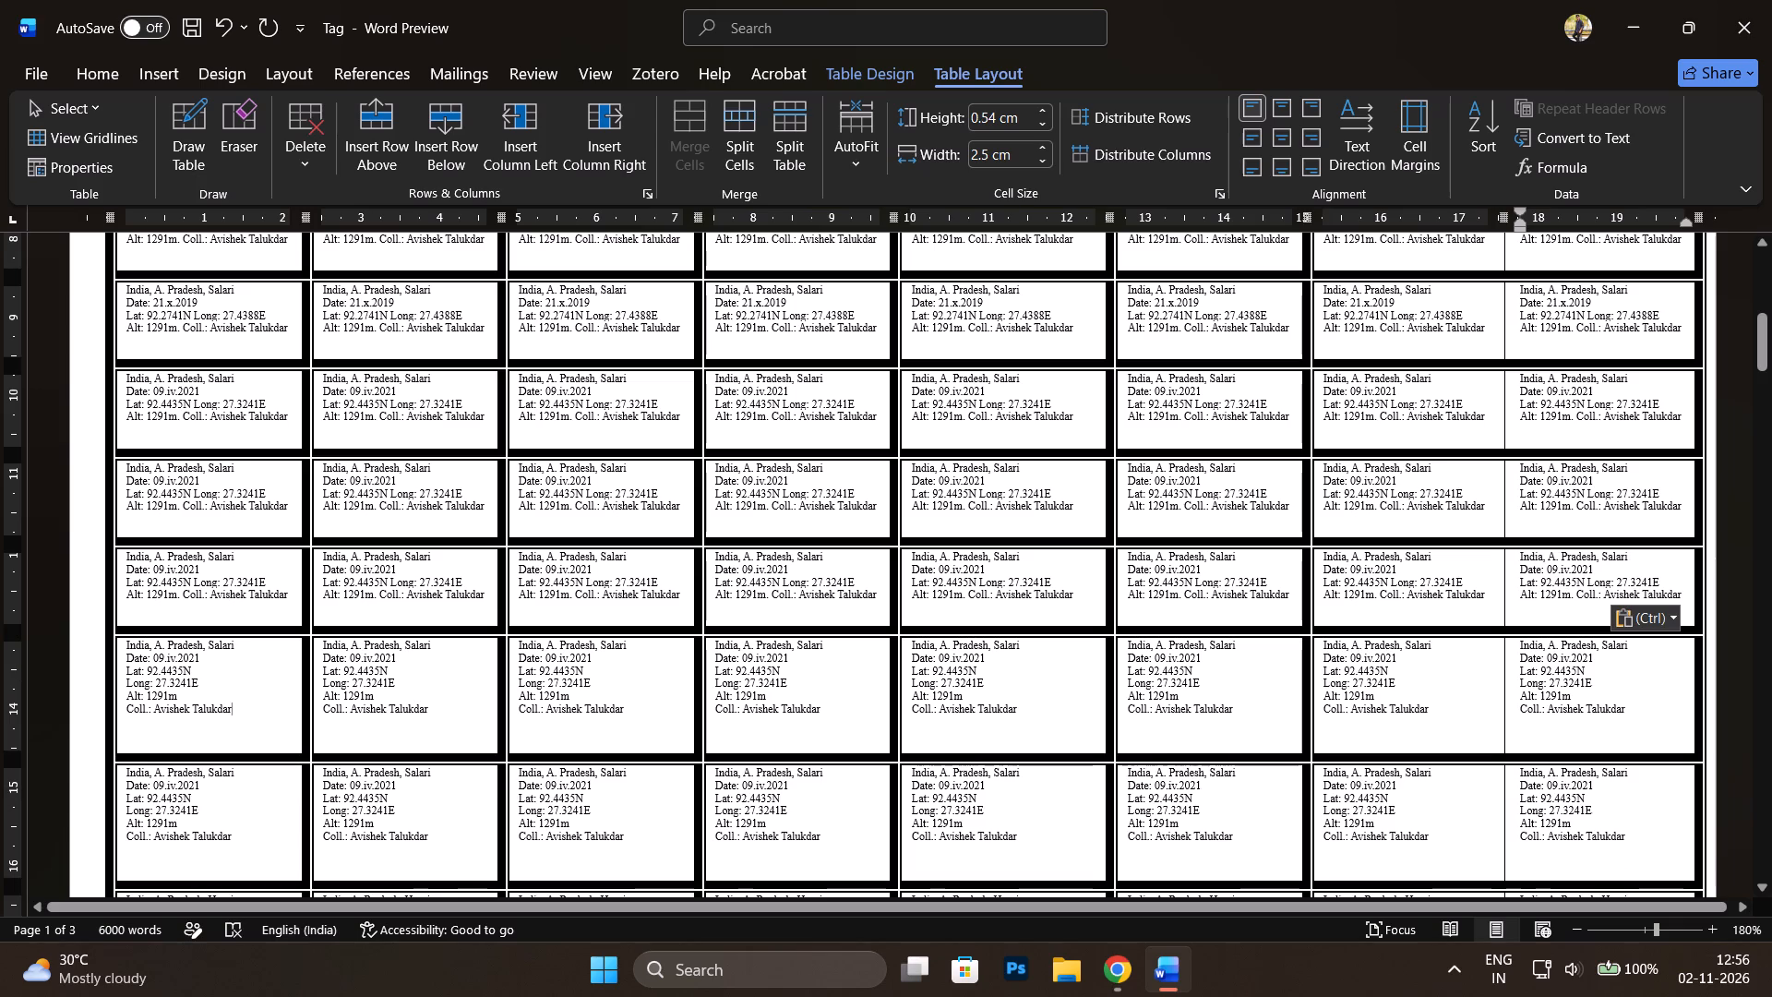
left_click_drag(219, 704, 122, 643)
key("ctrl+v")
left_click_drag(444, 710, 441, 711)
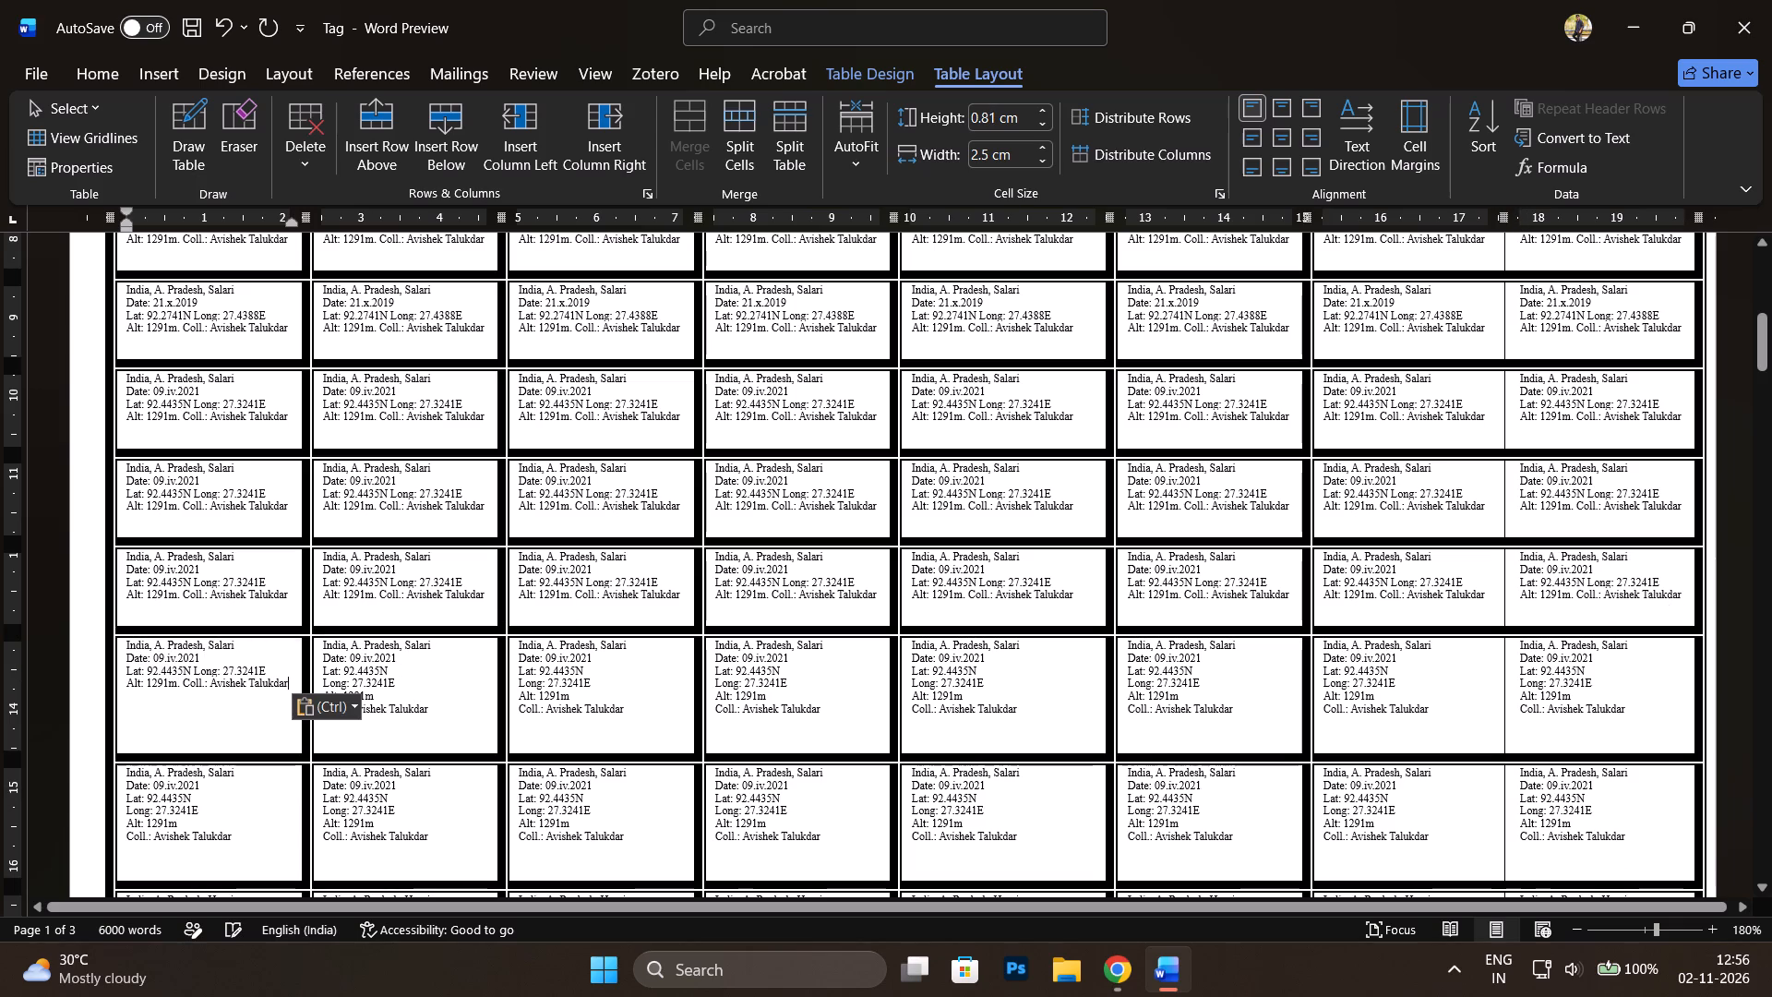
left_click_drag(441, 711, 318, 647)
key("ctrl+v")
left_click_drag(637, 722, 519, 663)
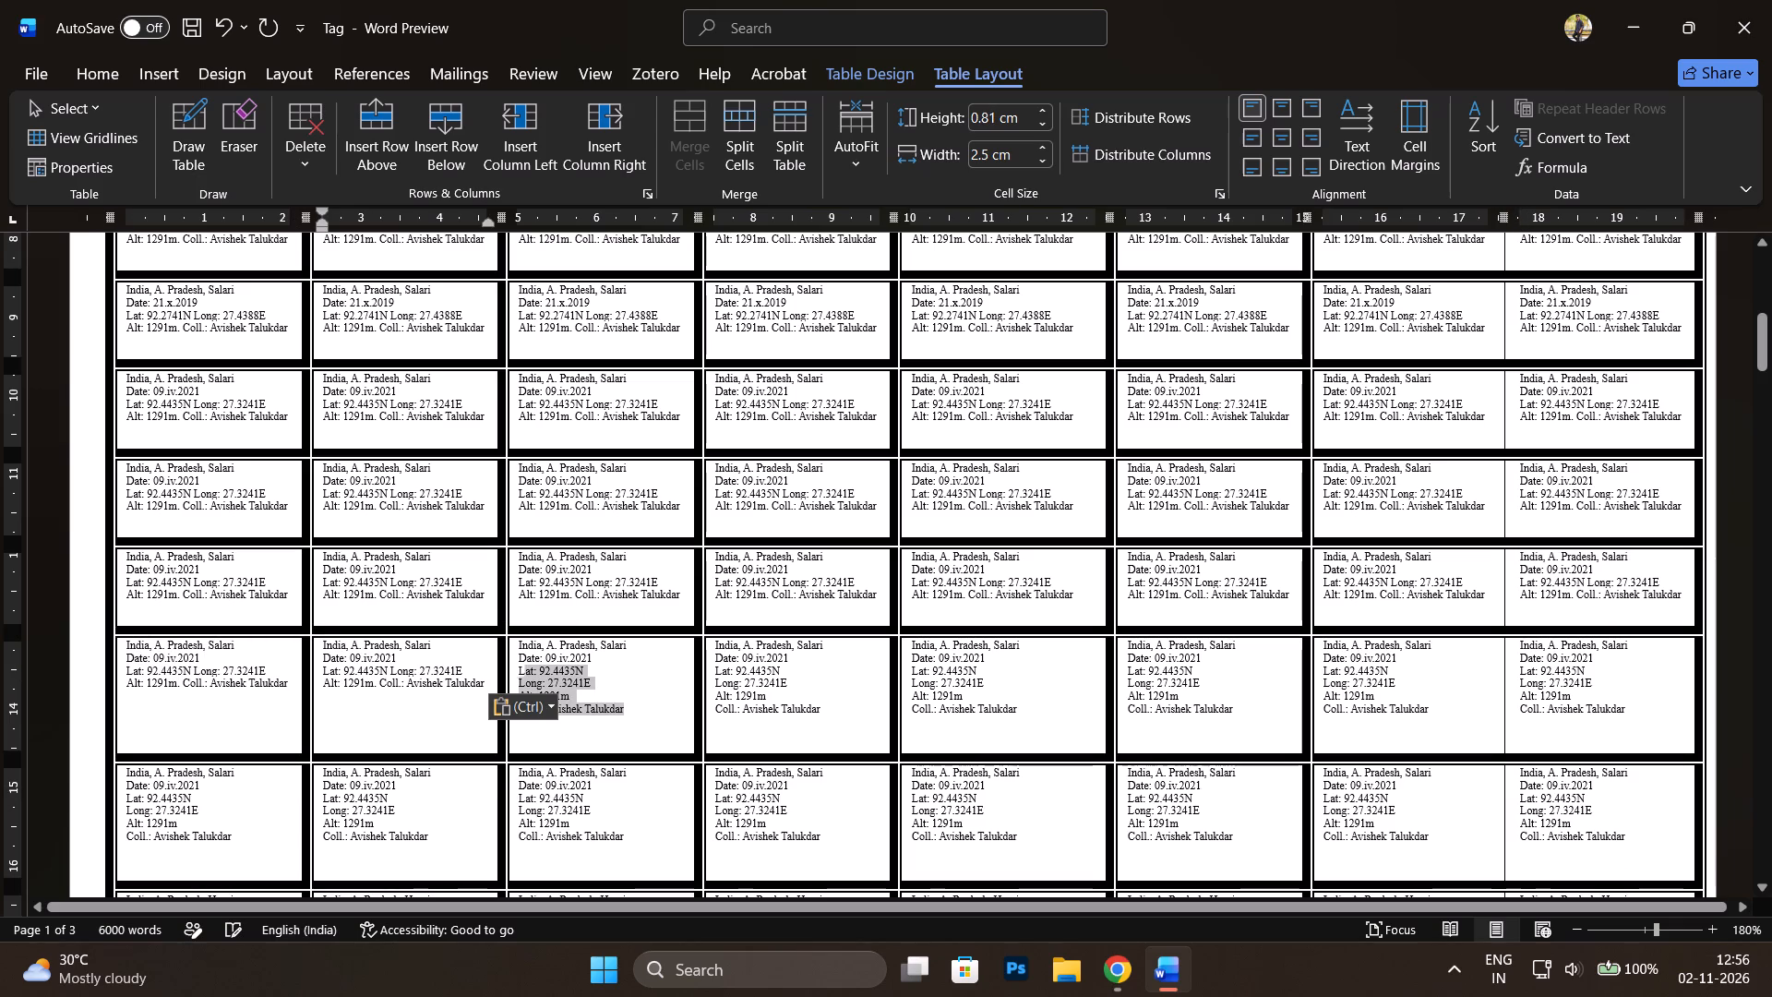
left_click_drag(519, 663, 509, 650)
key("ctrl+v")
left_click_drag(835, 720, 712, 653)
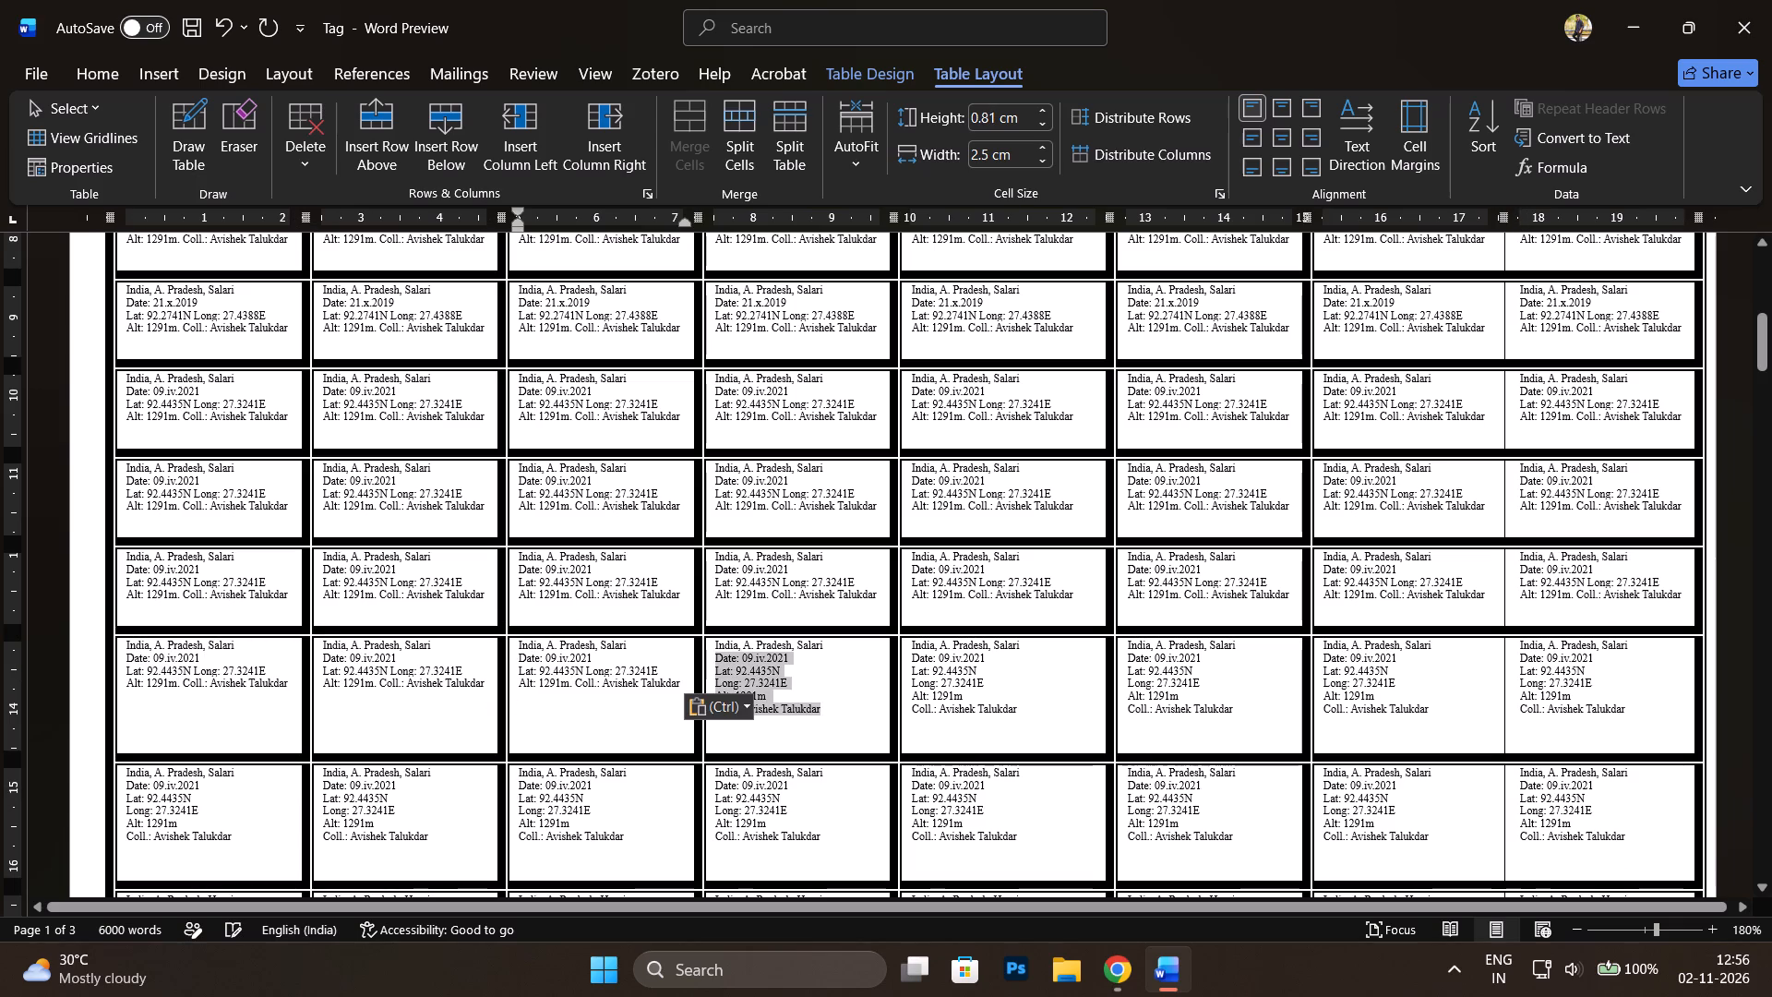
left_click_drag(712, 653, 704, 648)
key("ctrl+v")
Replace the labels in the fifth to eighth cells of the table's thirteenth row with the copied four-line 09.iv.2021 label.
left_click_drag(1036, 713, 905, 651)
key("ctrl+v")
left_click_drag(1254, 727, 1125, 643)
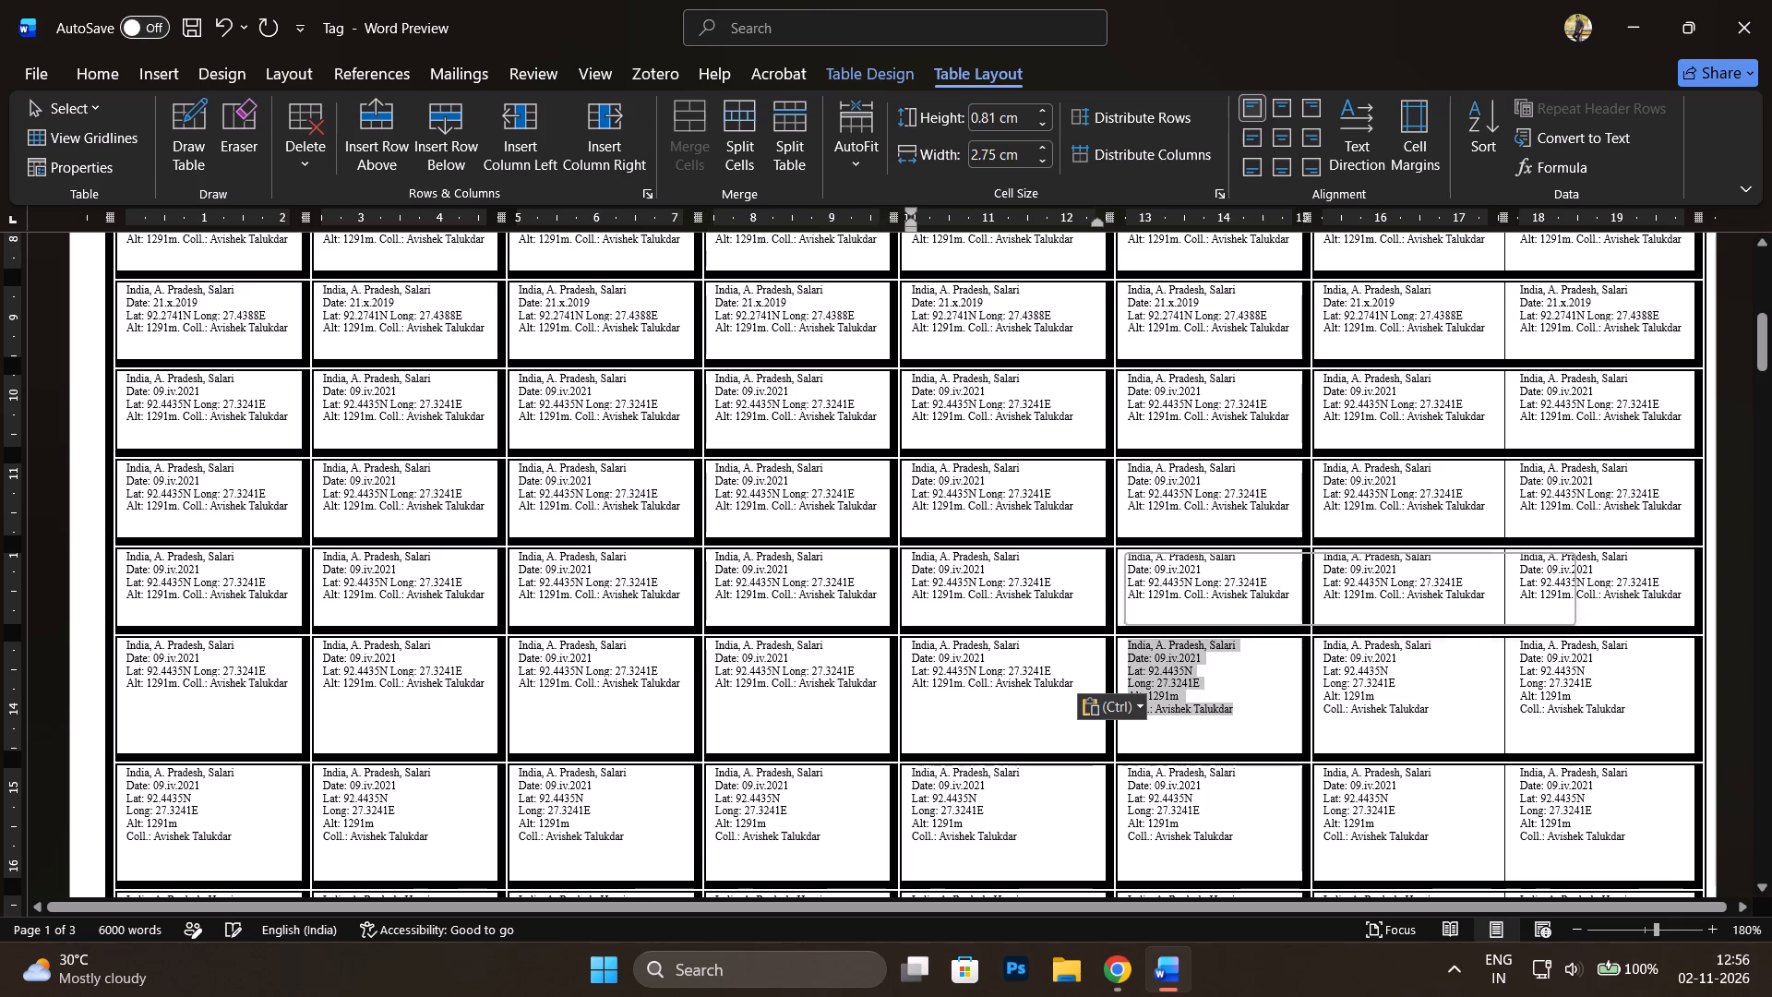
key("ctrl+v")
left_click_drag(1455, 723, 1322, 643)
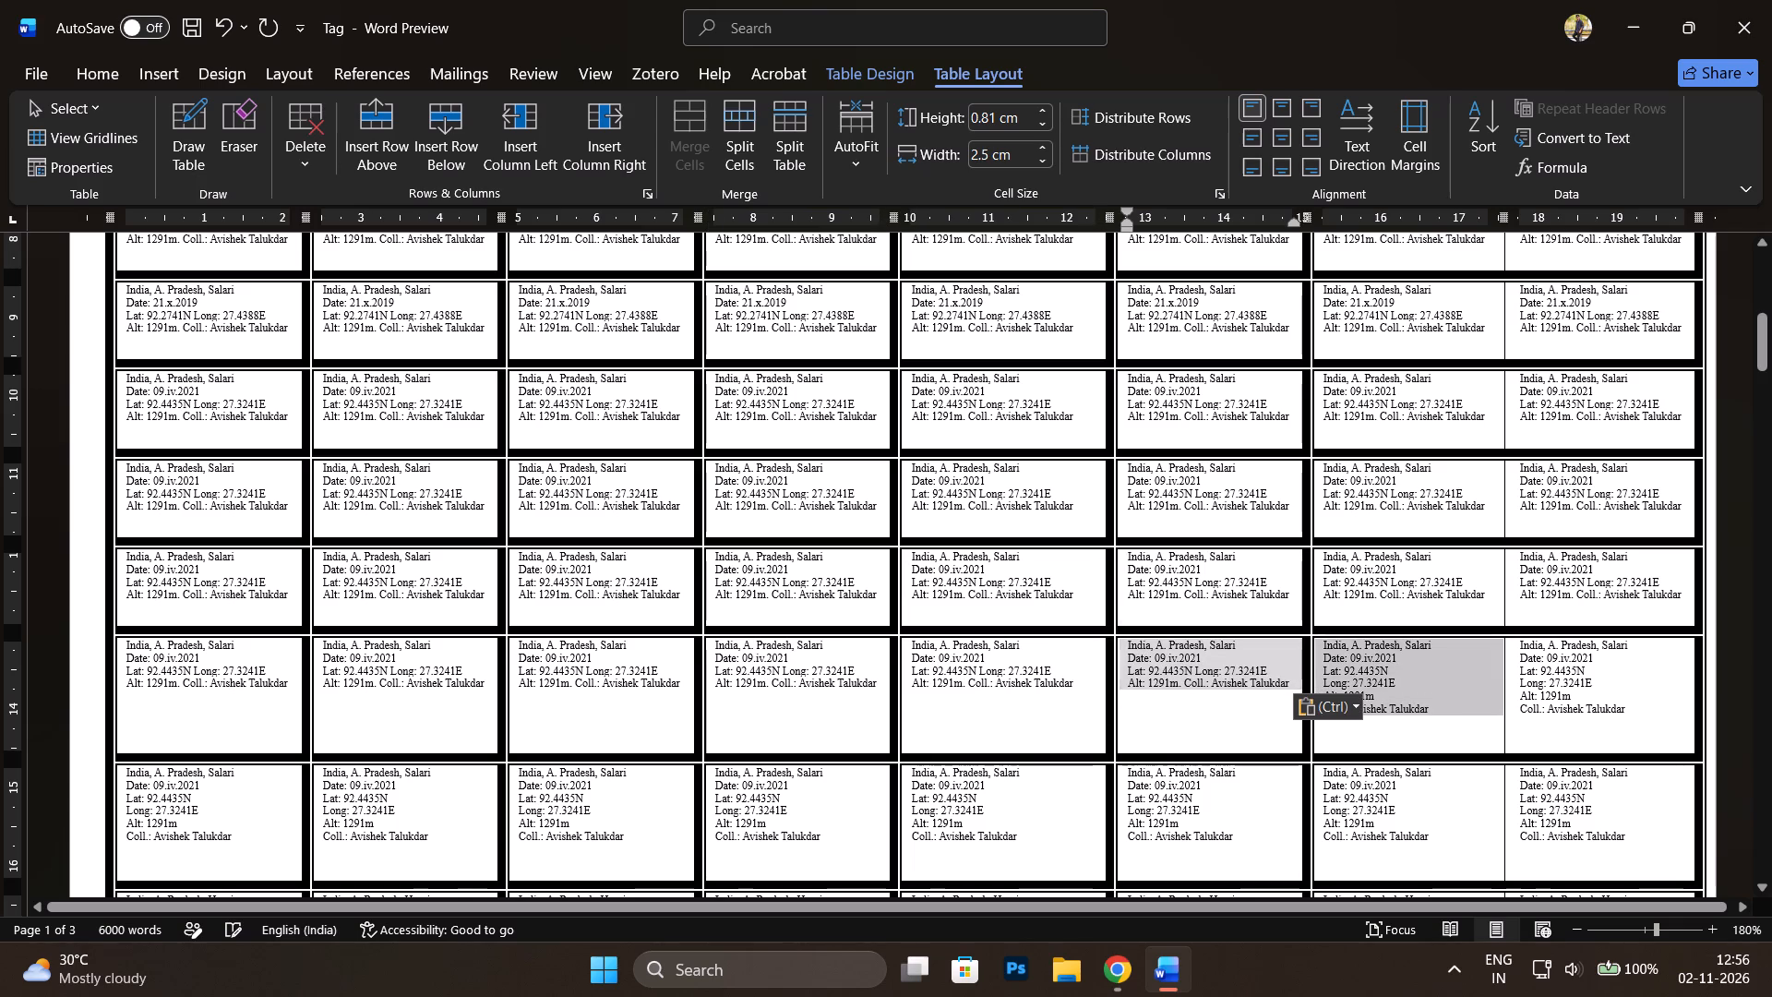
left_click_drag(1322, 643, 1326, 649)
key("ctrl+v")
left_click_drag(1645, 719, 1529, 654)
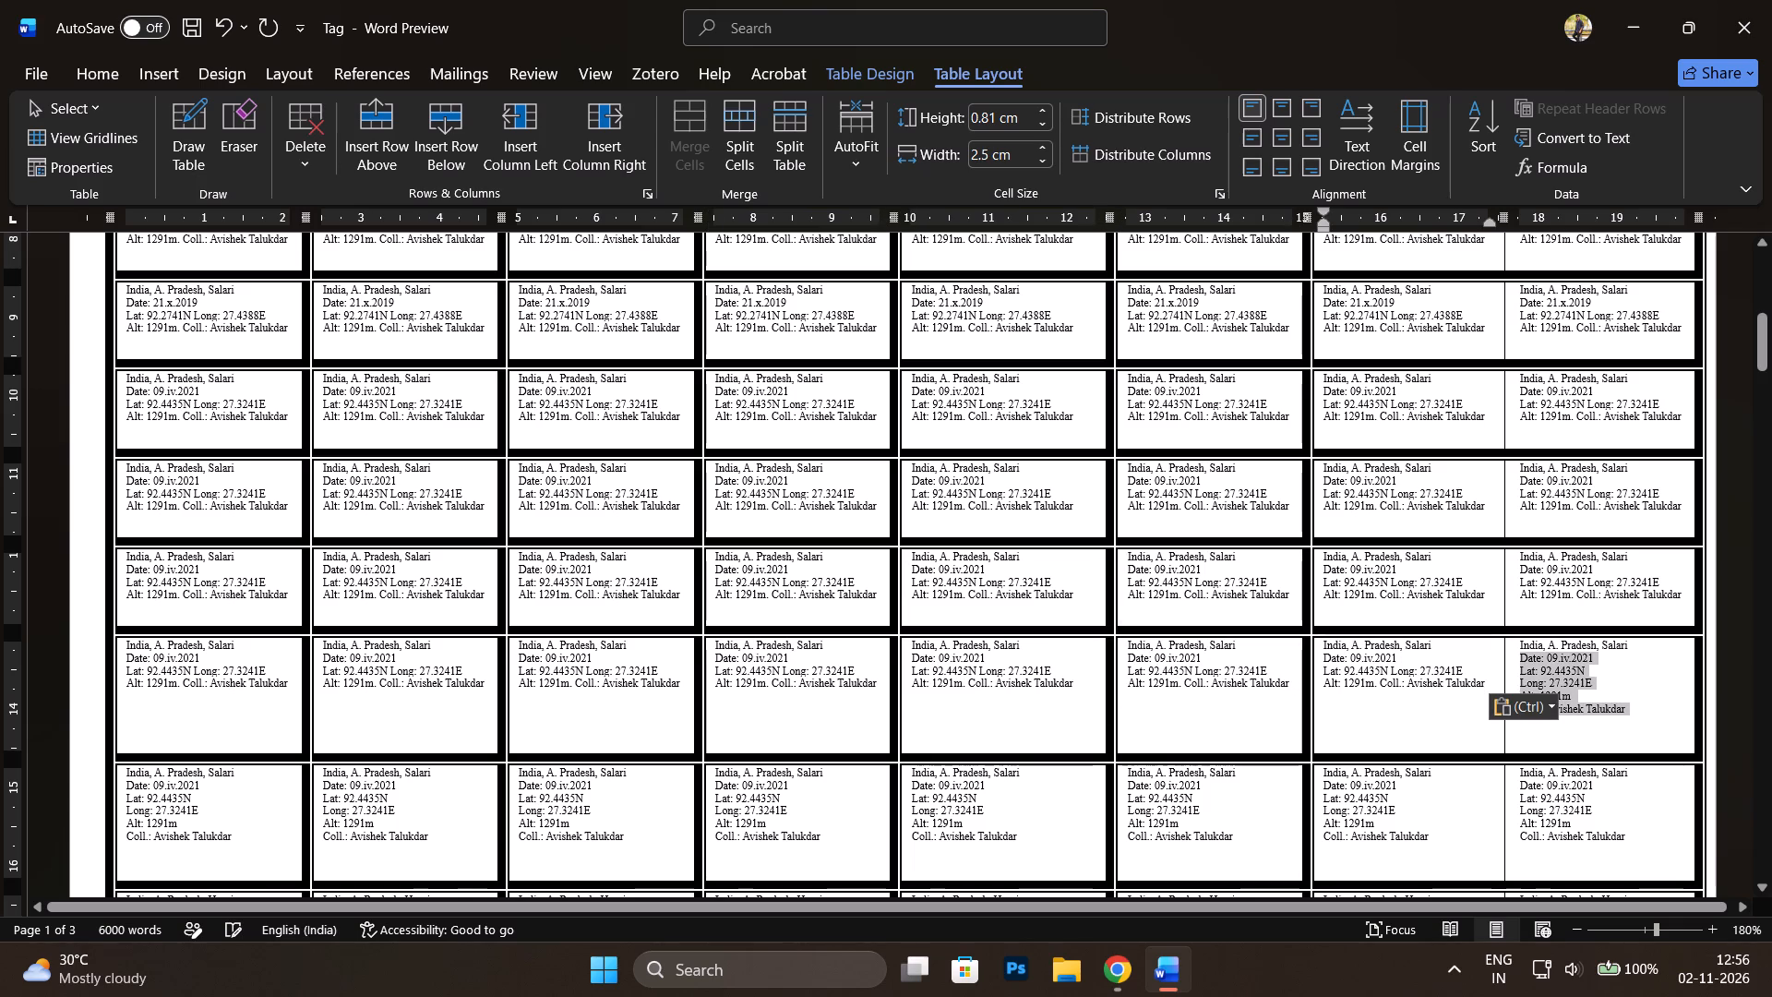
left_click_drag(1529, 654, 1522, 643)
key("ctrl+v")
Replace the labels in the first to fourth cells of the table's fourteenth row with the copied four-line 09.iv.2021 label.
scroll(734, 702, "down", 1)
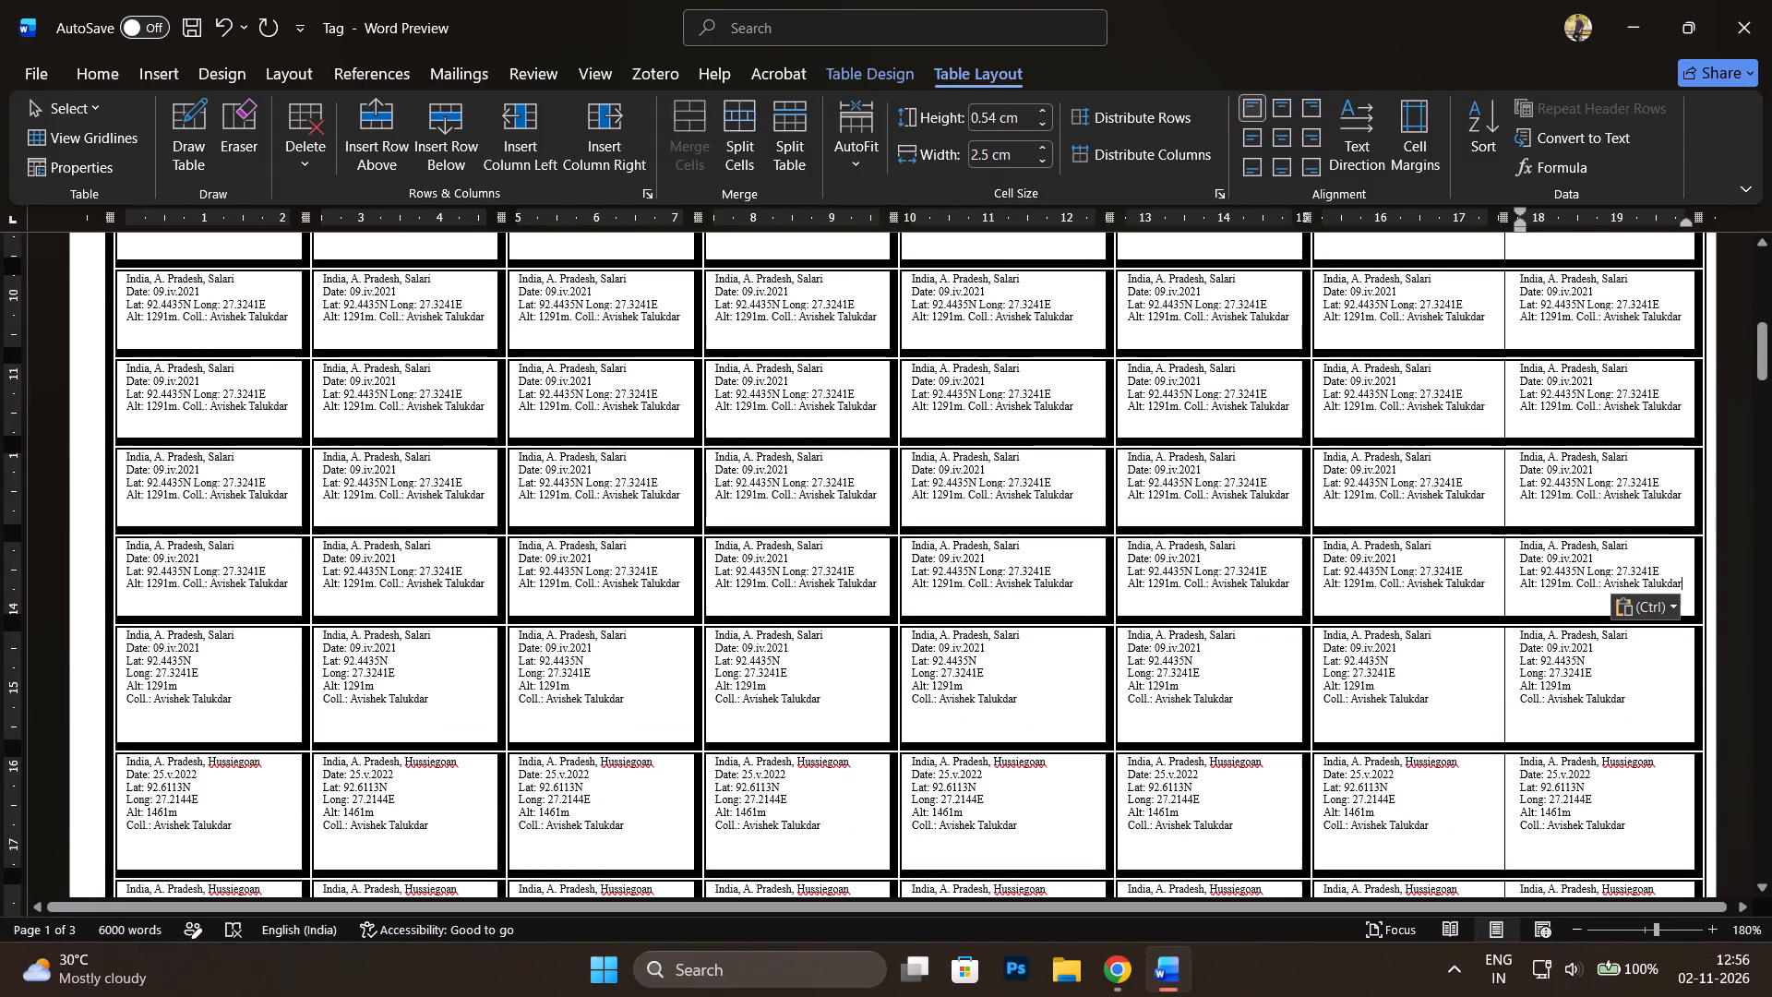
left_click_drag(252, 718, 130, 641)
key("ctrl+v")
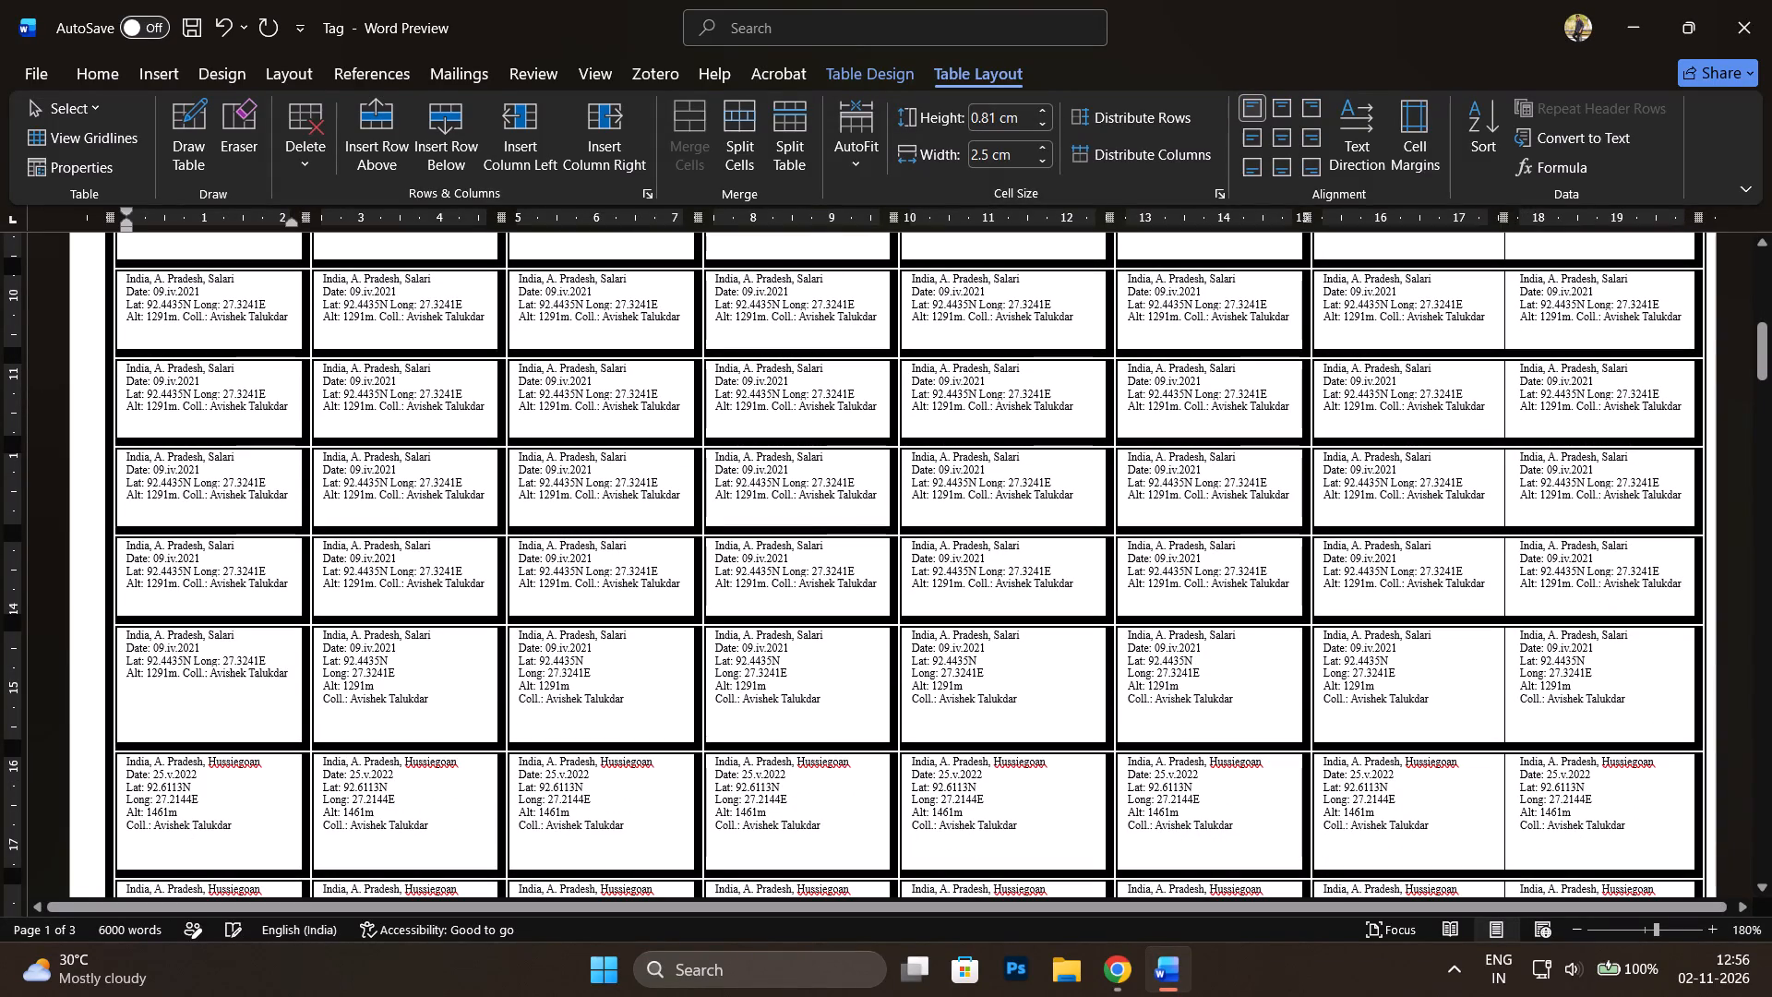
left_click_drag(459, 701, 313, 633)
key("ctrl+v")
left_click_drag(652, 721, 611, 709)
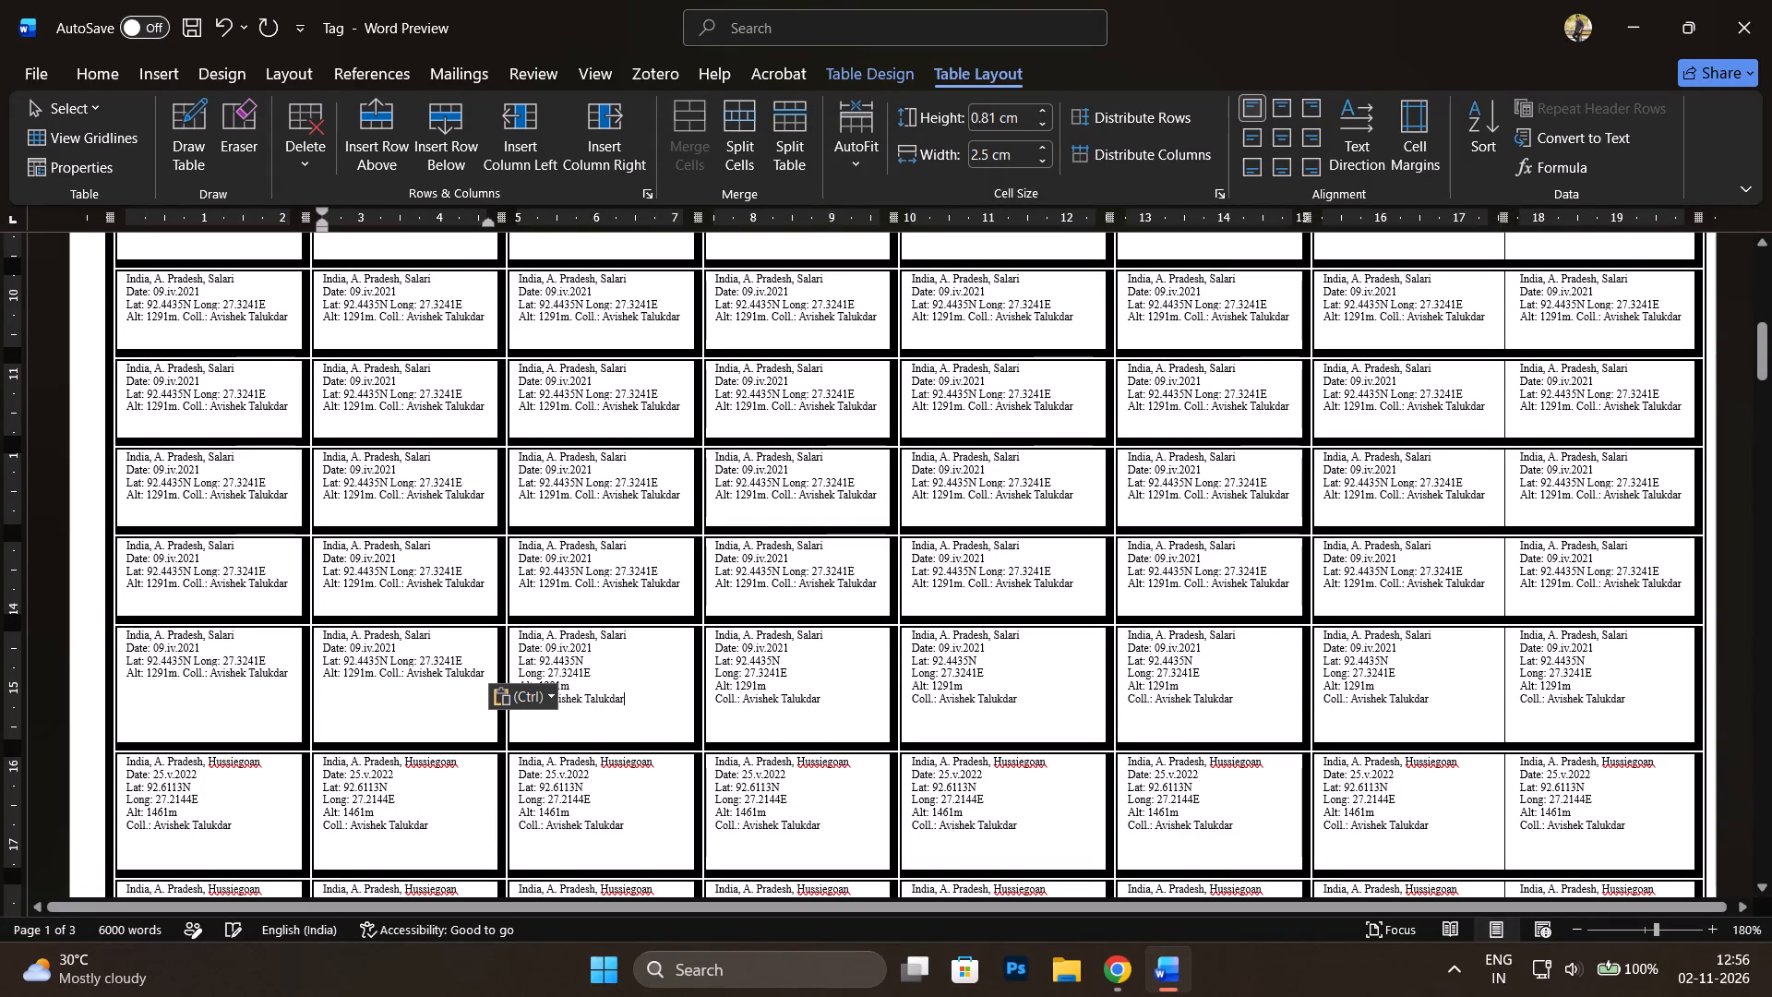
left_click_drag(611, 709, 515, 639)
key("ctrl+v")
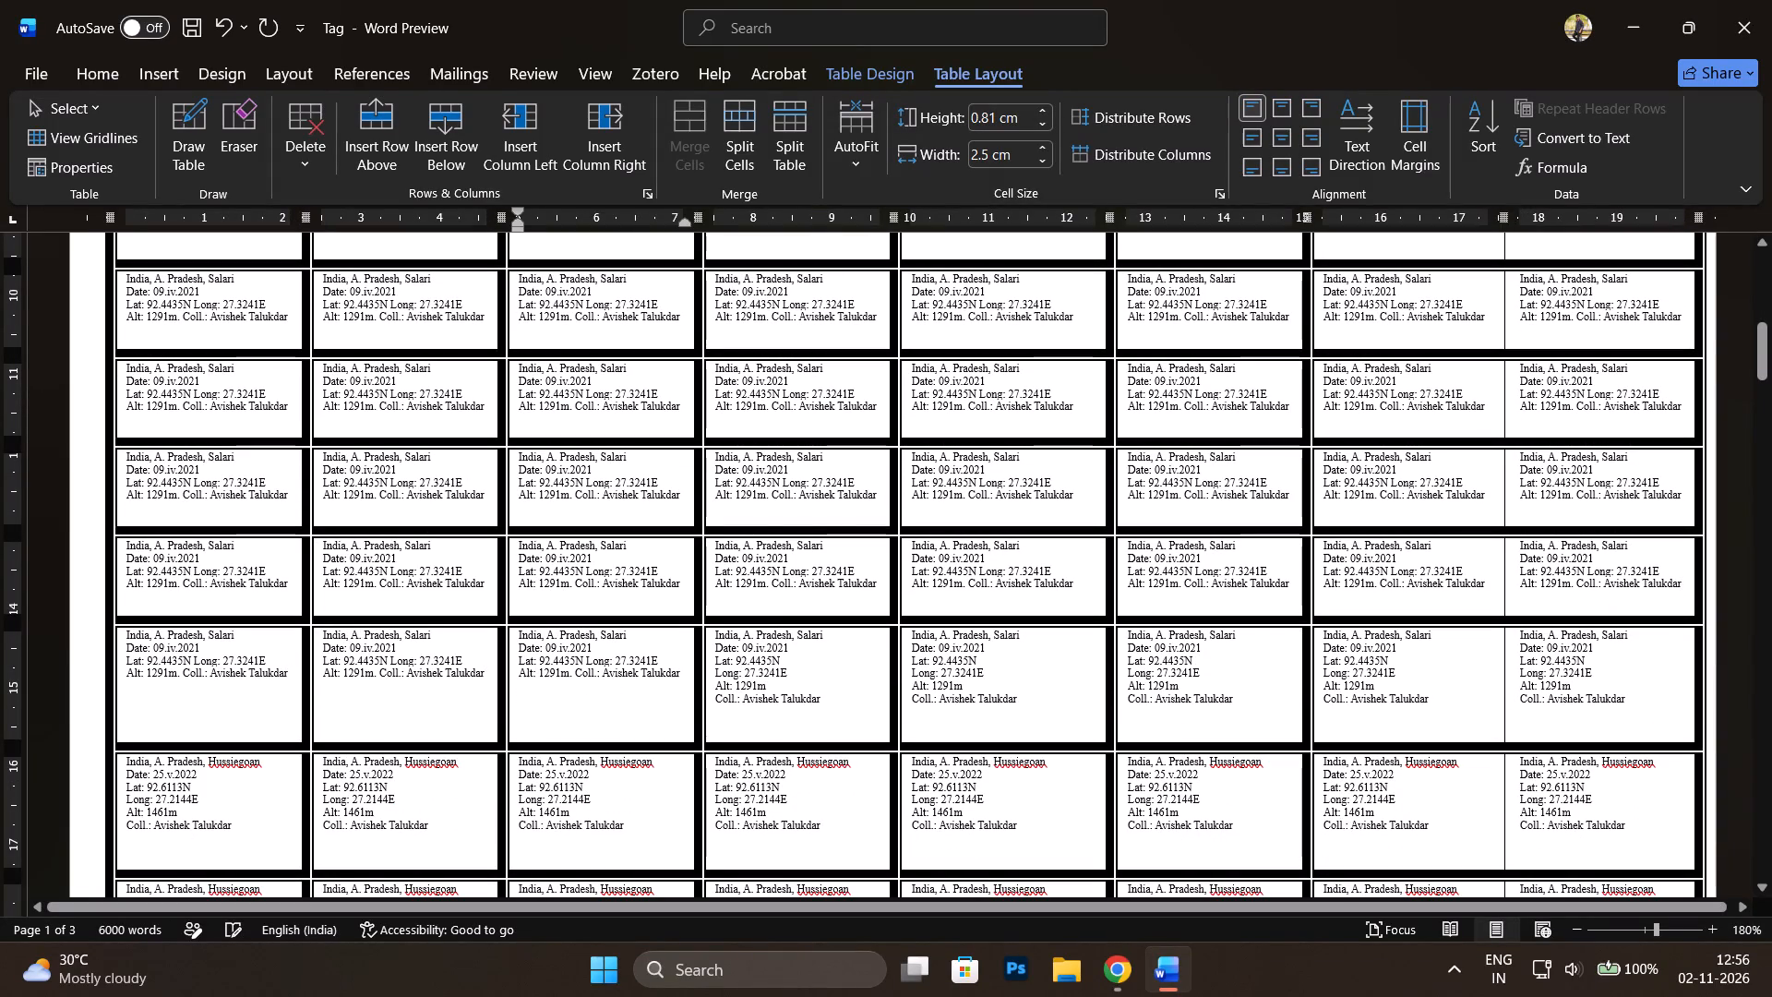
left_click_drag(851, 715, 715, 643)
key("ctrl+v")
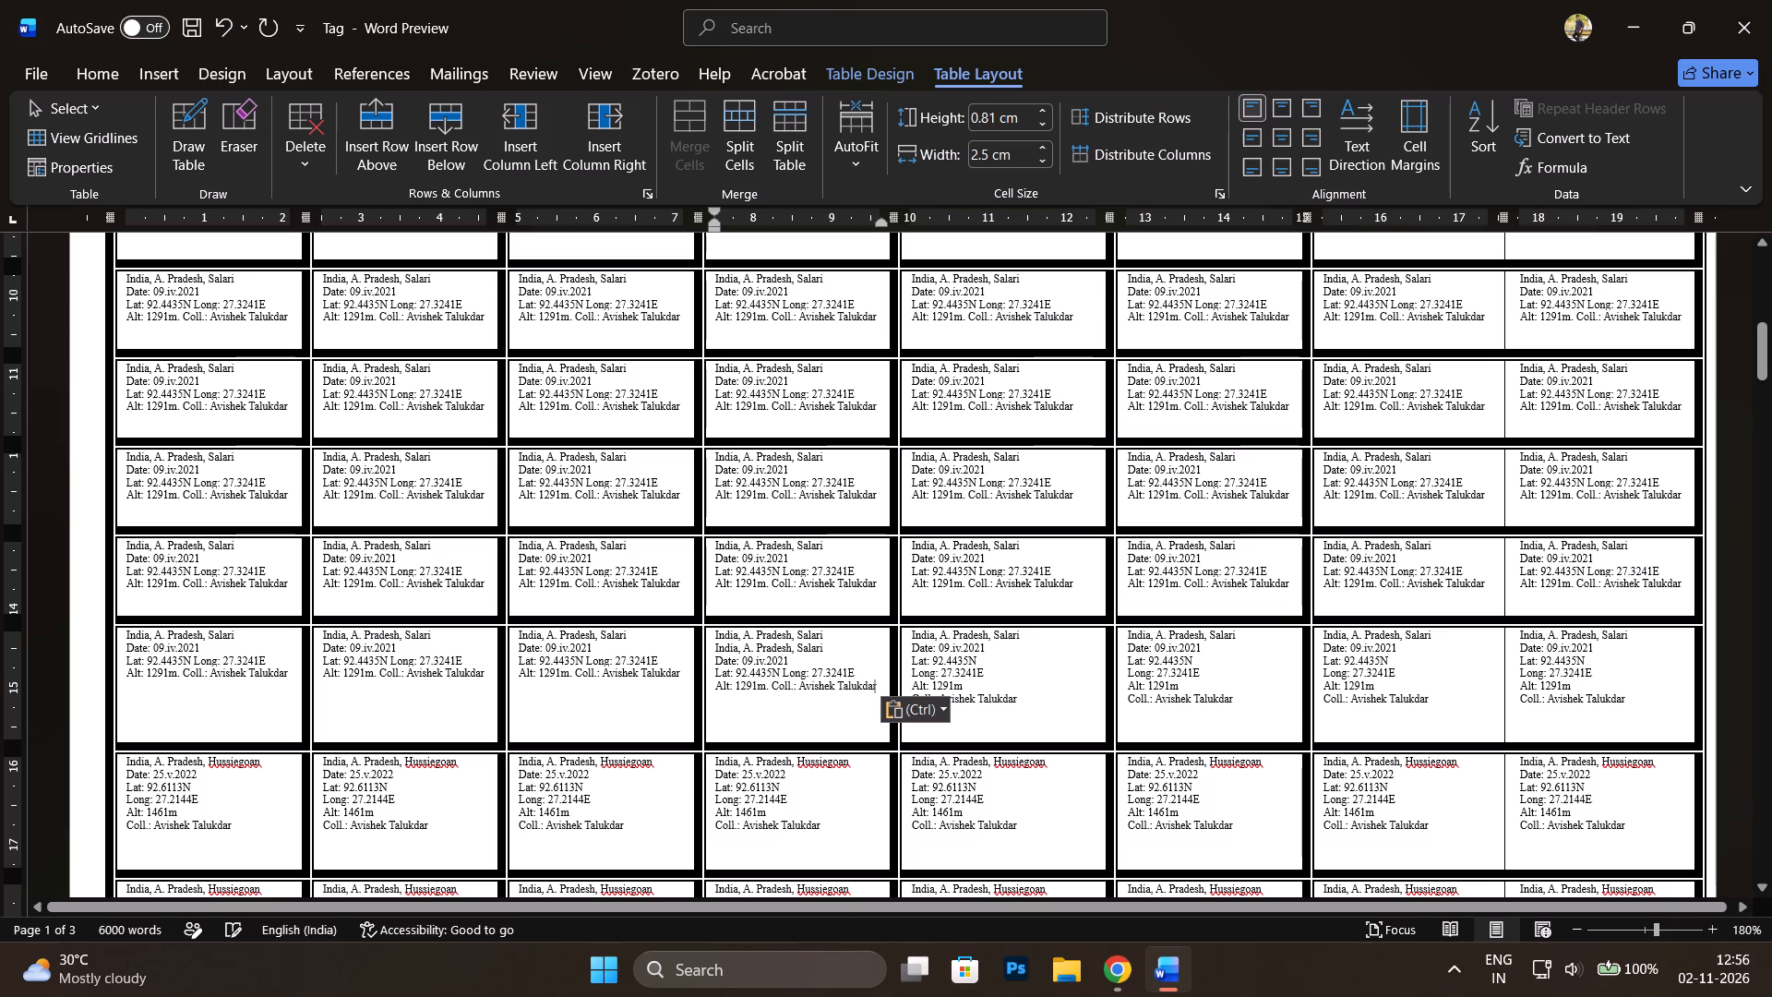
left_click_drag(888, 688, 719, 631)
key("ctrl+v")
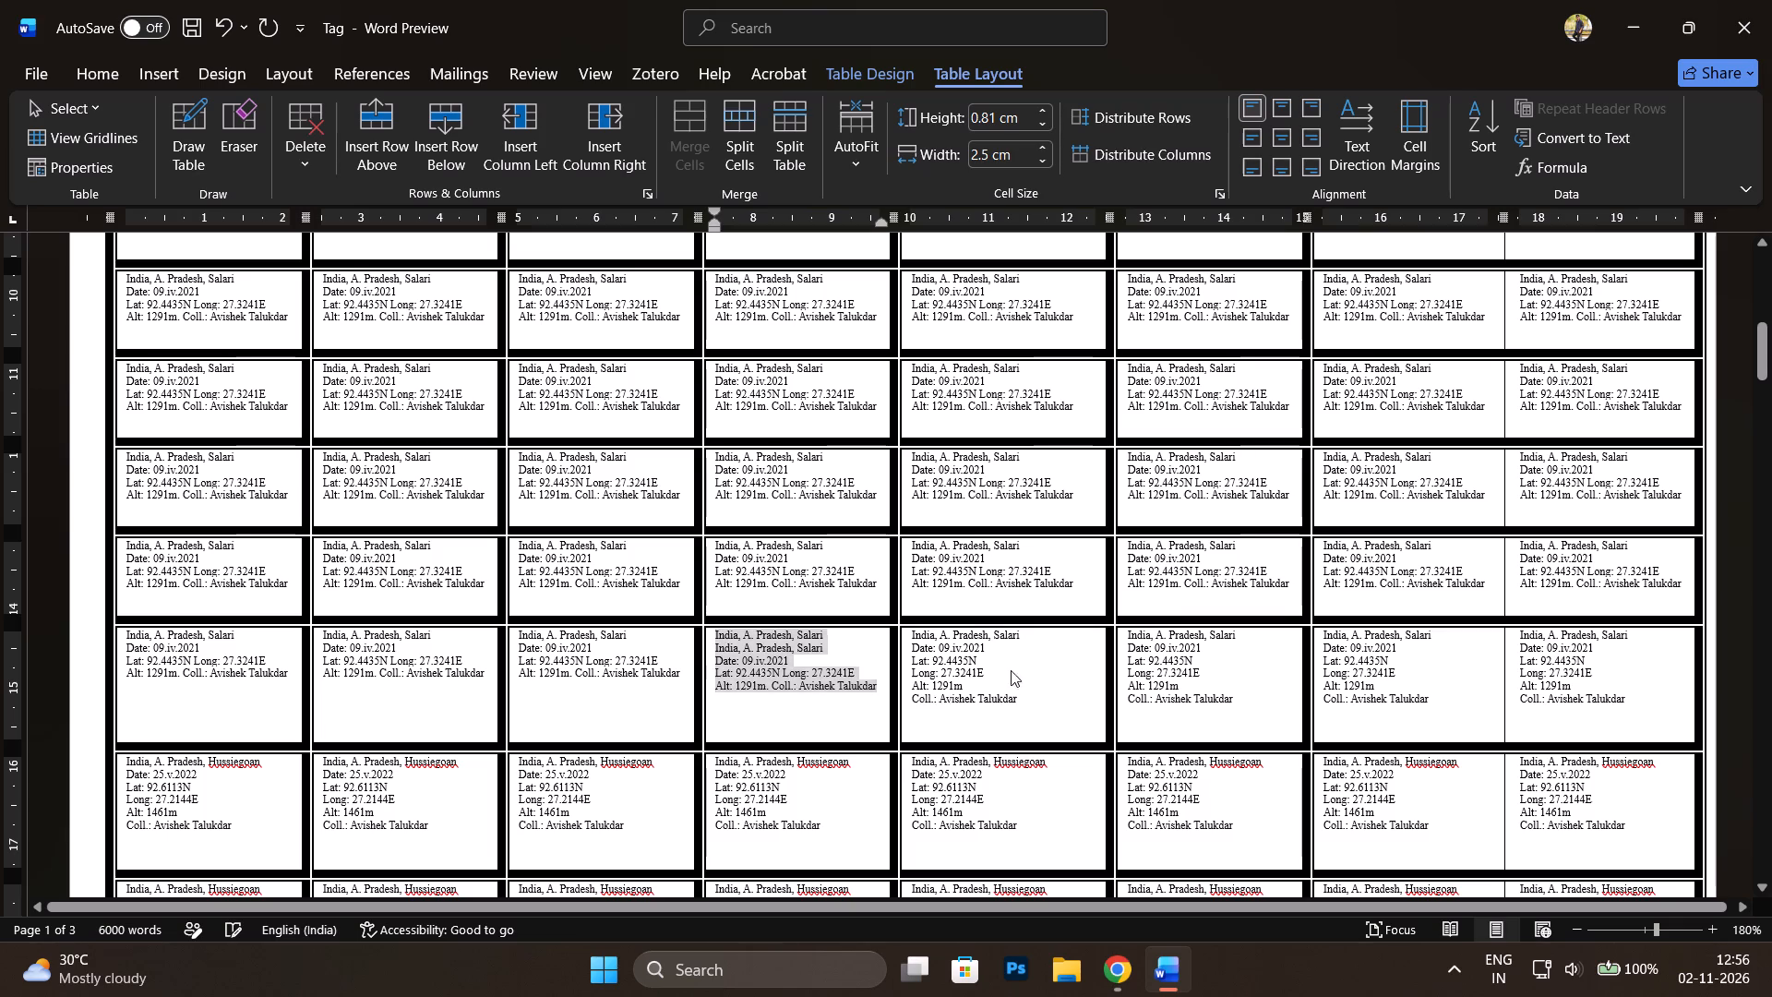
Replace the labels in the fifth to eighth cells of the table's fourteenth row with the copied four-line 09.iv.2021 label.
left_click_drag(1067, 713, 913, 633)
key("ctrl+v")
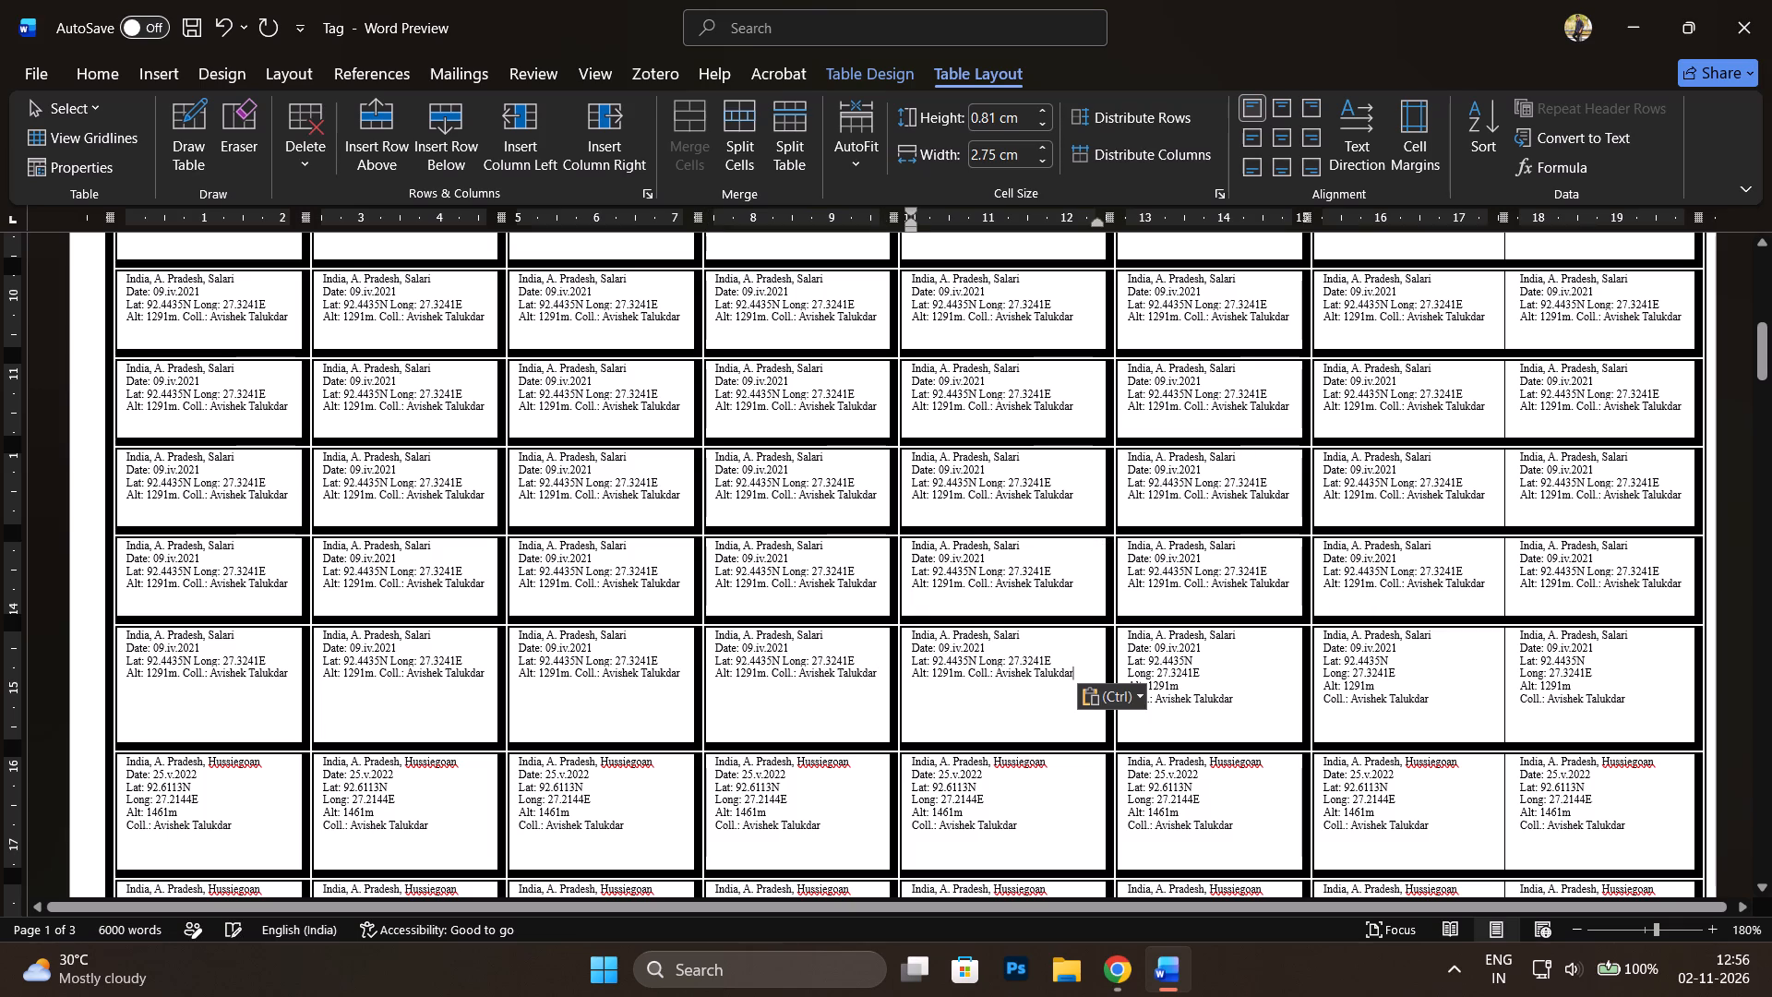
left_click_drag(1263, 717, 1132, 631)
key("ctrl+v")
left_click_drag(1446, 703, 1426, 701)
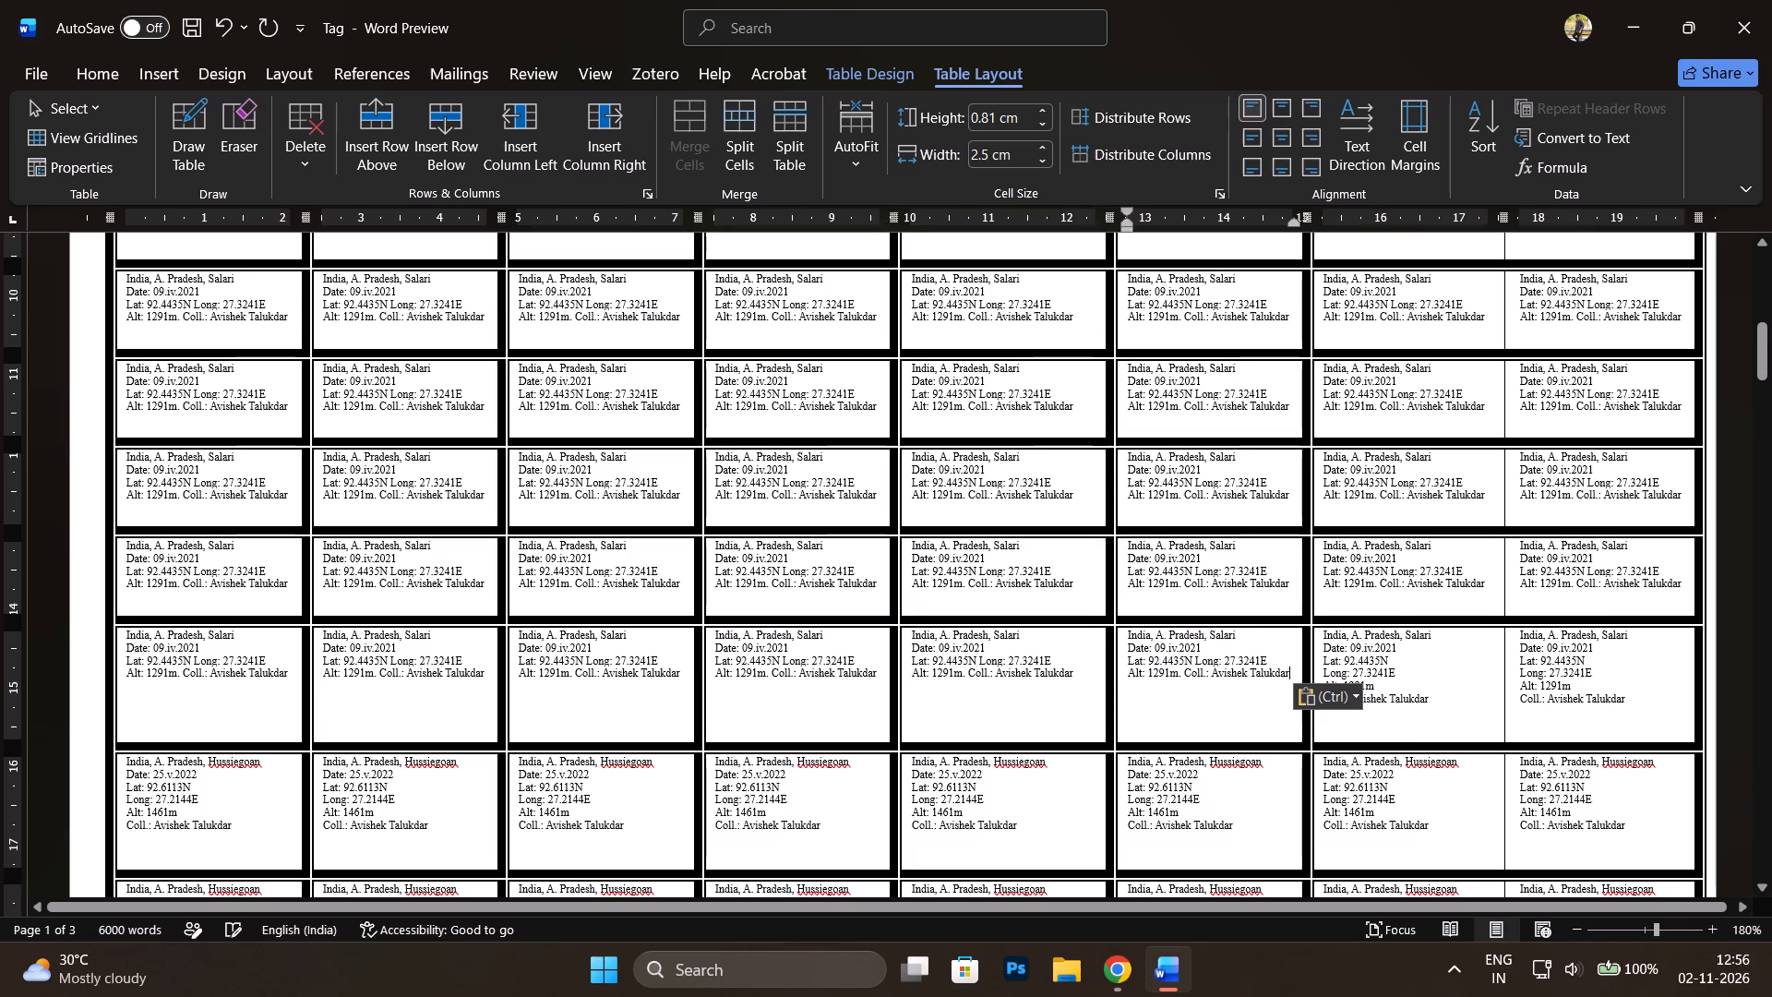
left_click_drag(1426, 701, 1302, 634)
left_click(1347, 666)
left_click_drag(1438, 691, 1420, 691)
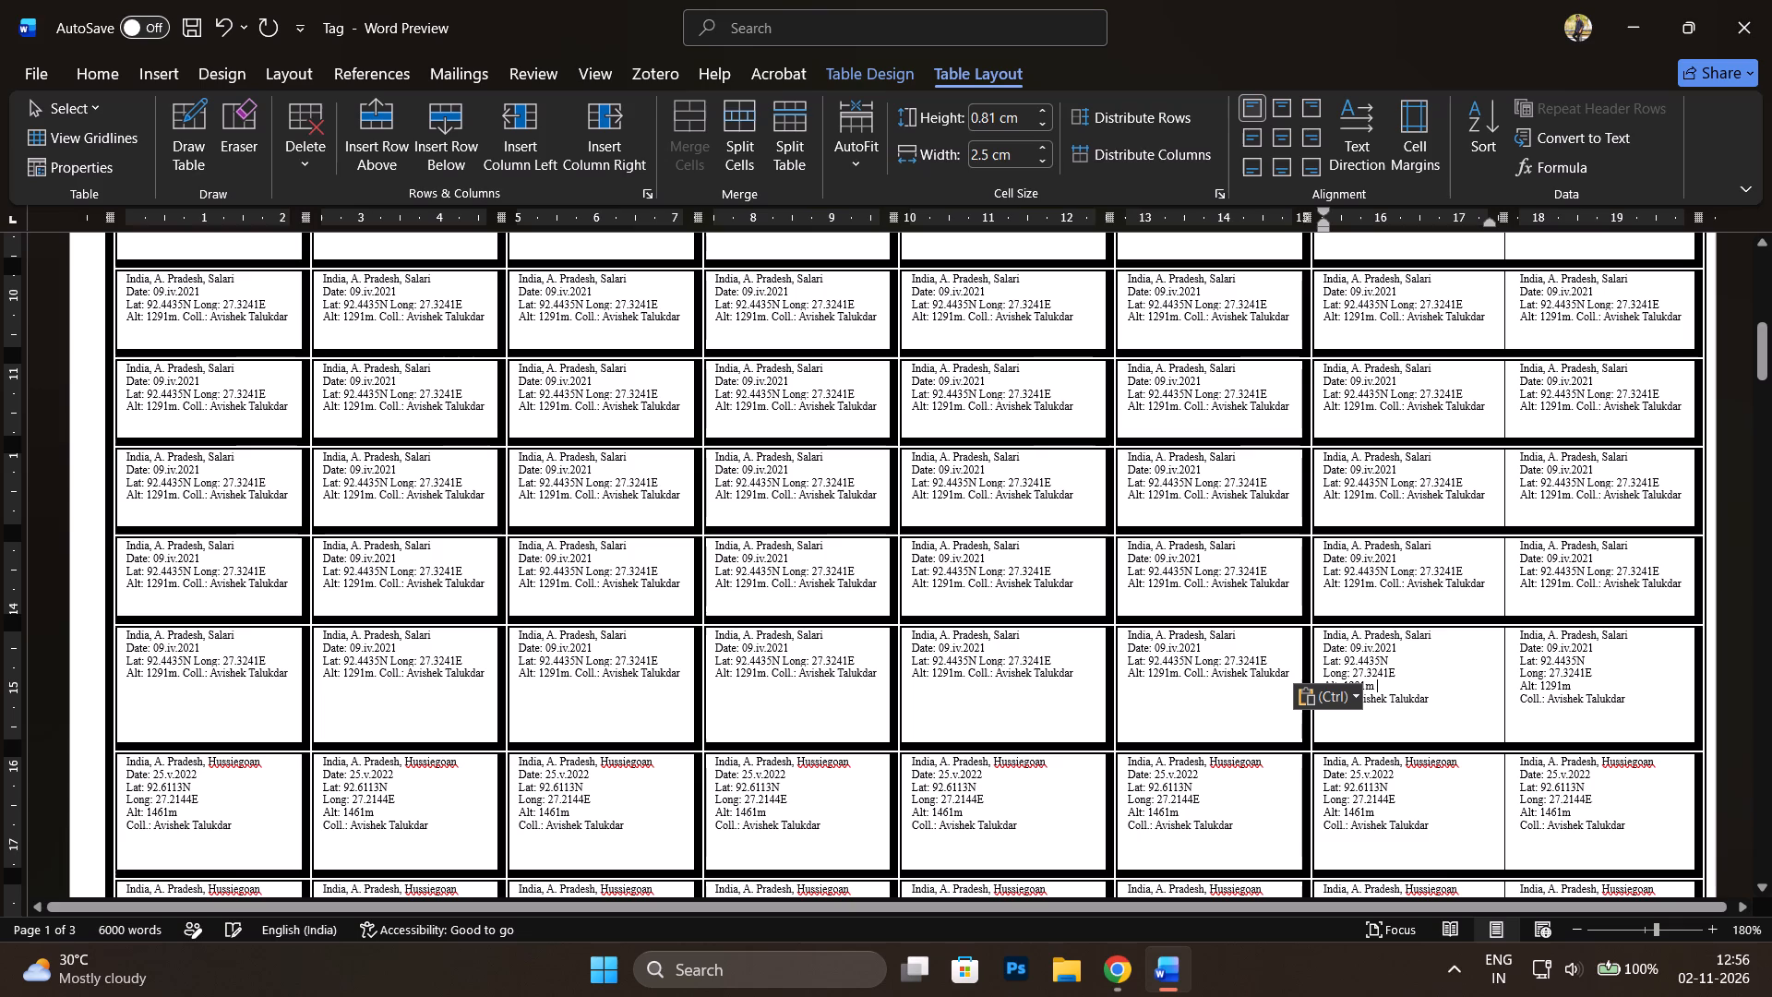
left_click_drag(1420, 691, 1341, 649)
left_click(1421, 699)
left_click_drag(1437, 703, 1327, 630)
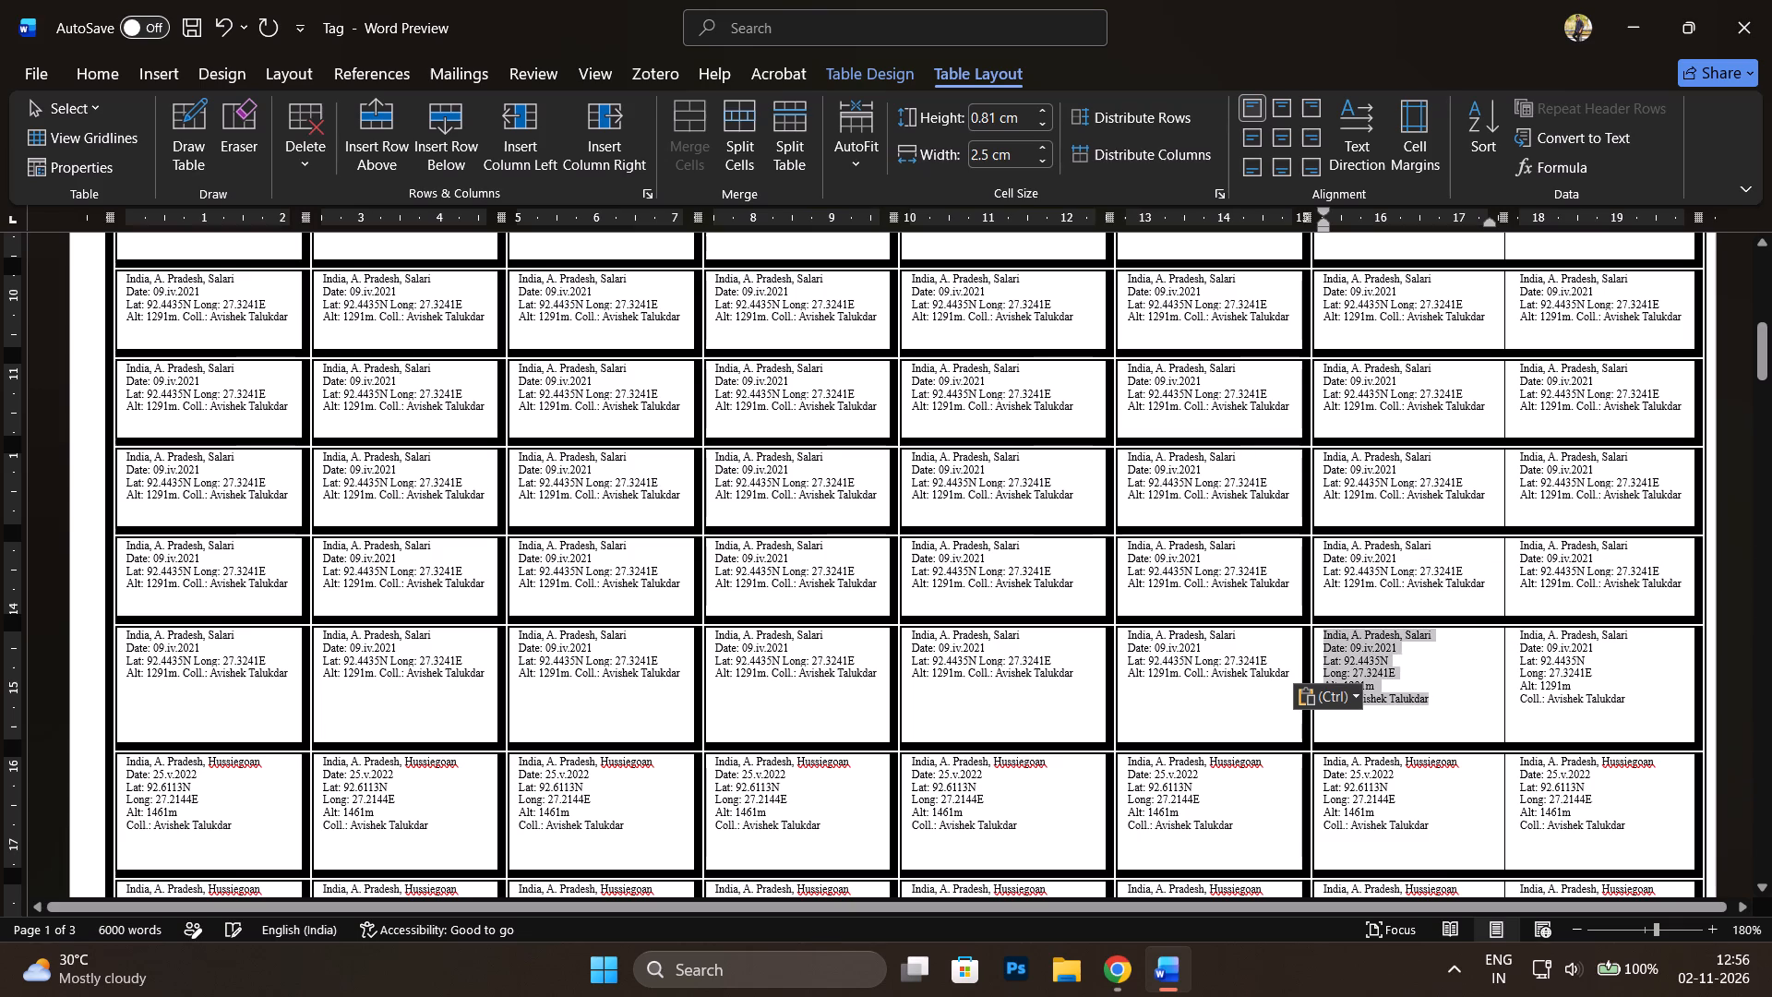
left_click_drag(1327, 630, 1326, 628)
key("ctrl+v")
left_click_drag(1646, 704, 1510, 637)
key("ctrl+v")
Condense the first label of the table's fifteenth row (25.v.2022) to four lines, joining Lat with Long and "Alt: 1461m." with Coll.
scroll(553, 747, "down", 1)
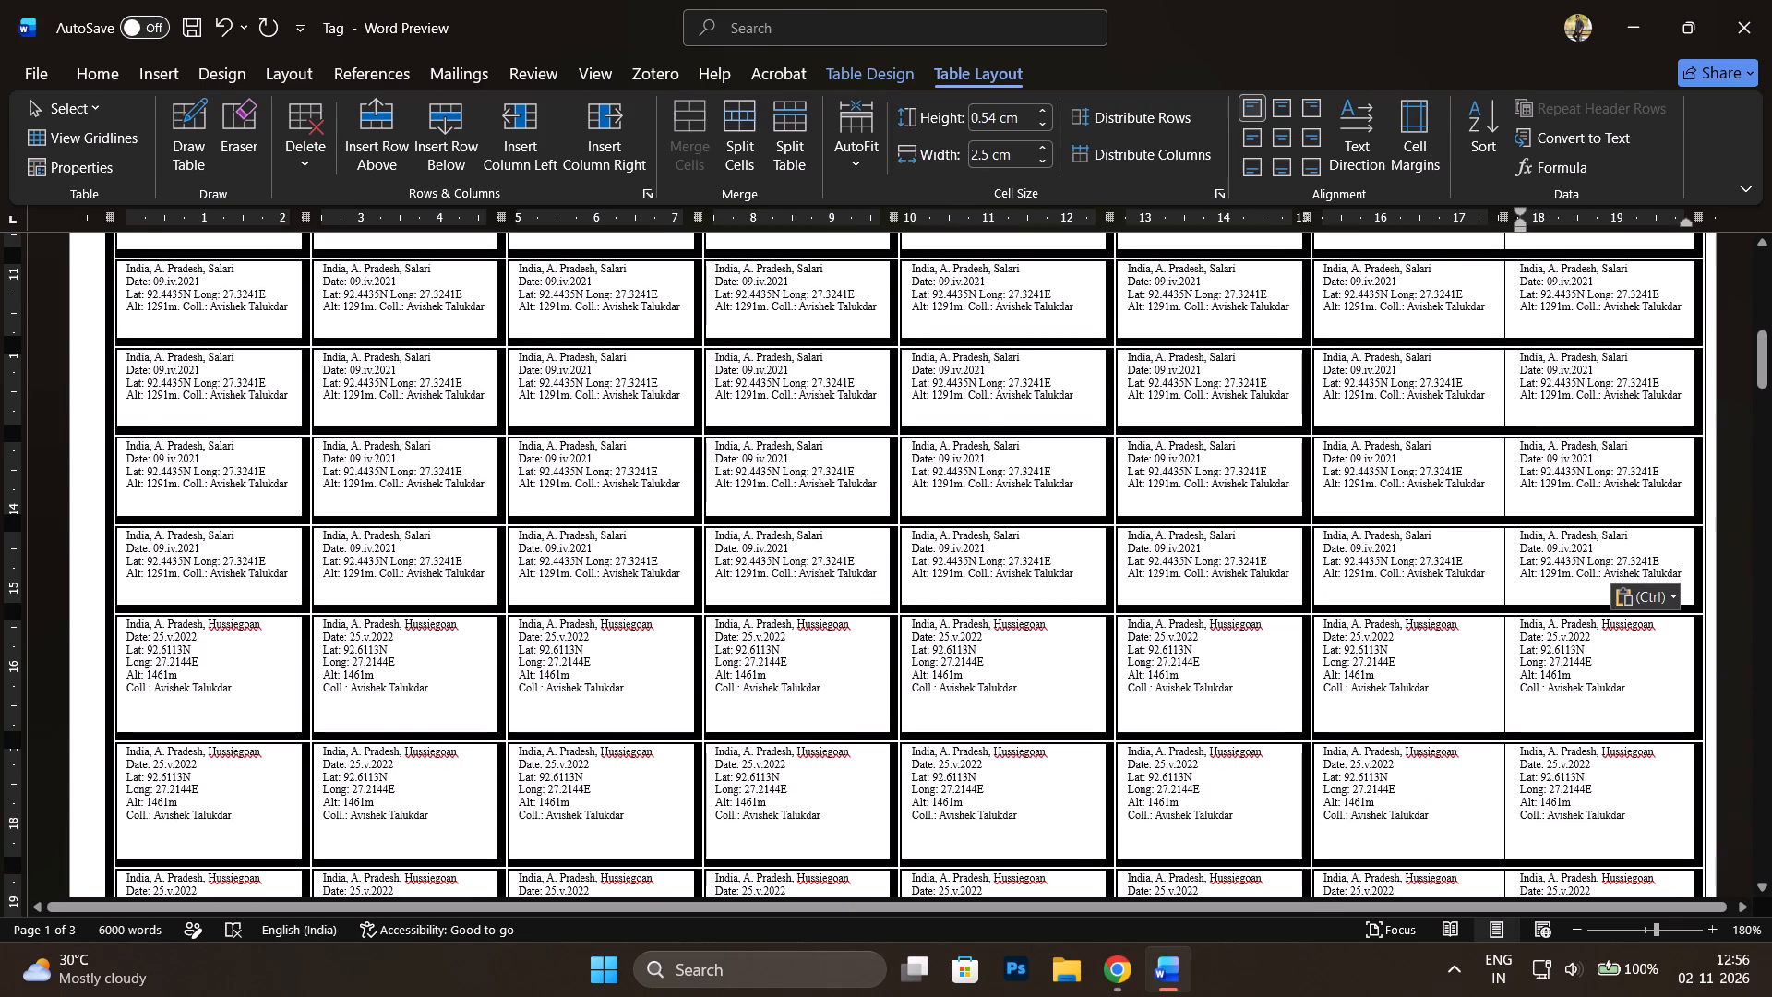
left_click(128, 662)
key("BackSpace")
key("space")
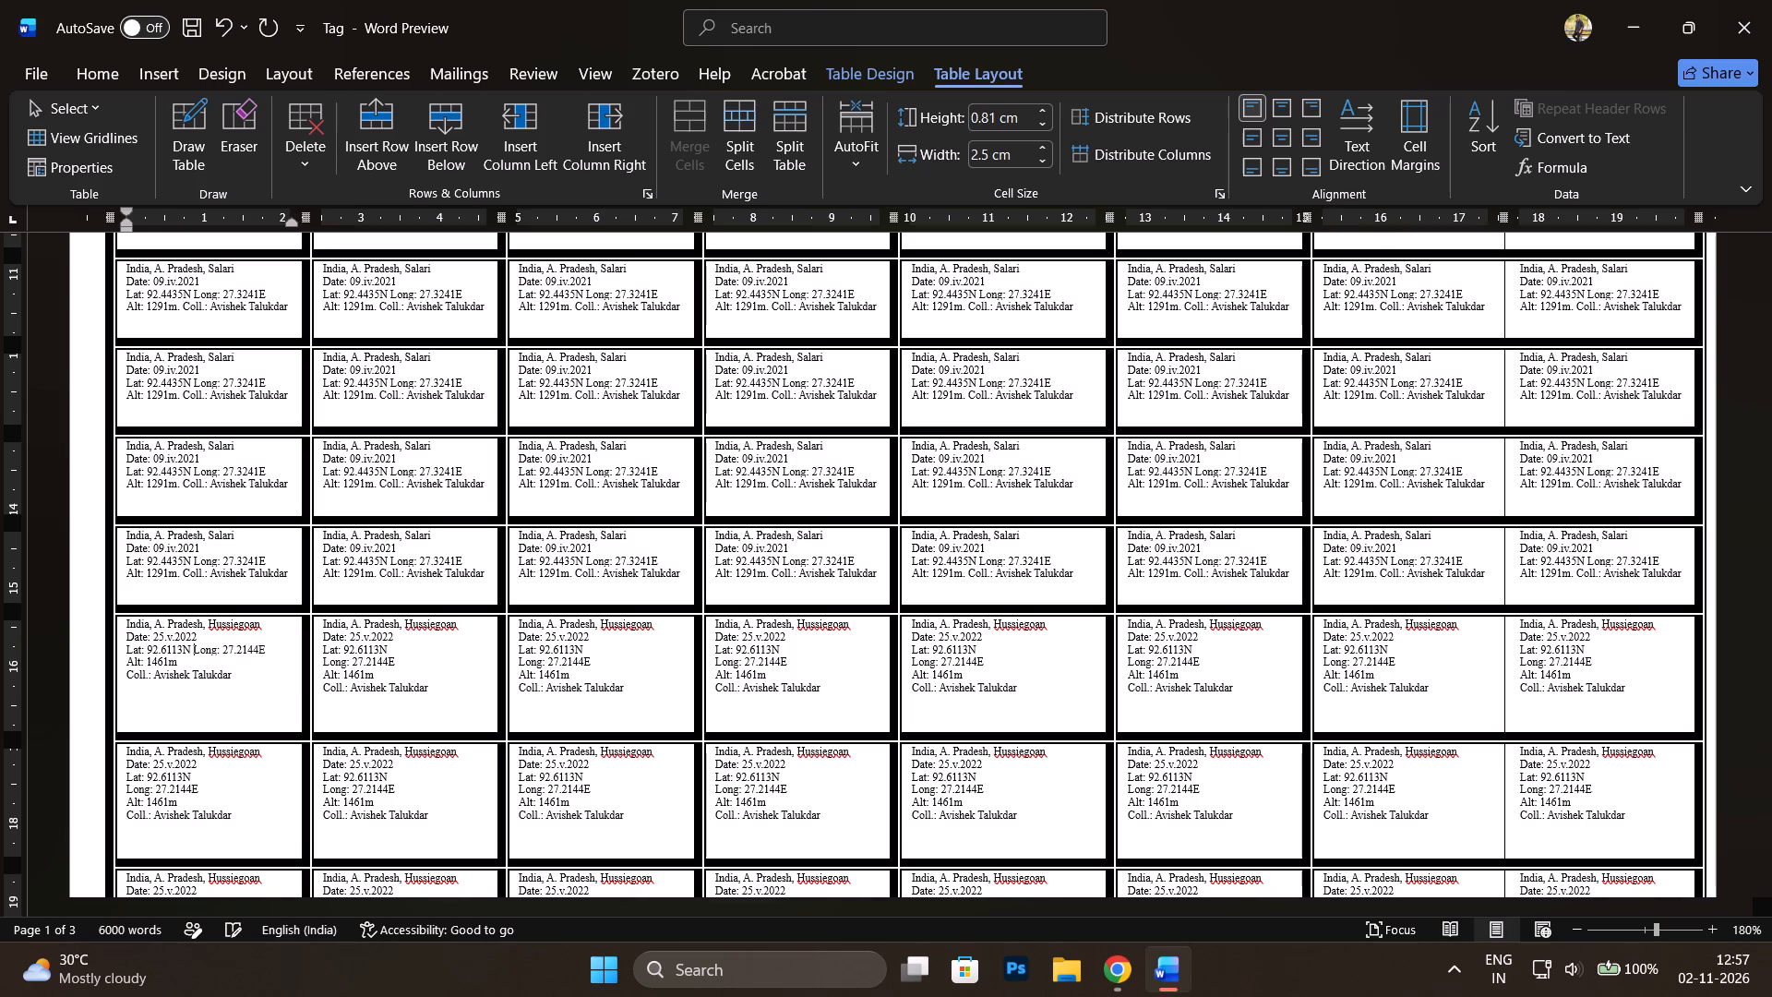
left_click(128, 683)
key("BackSpace")
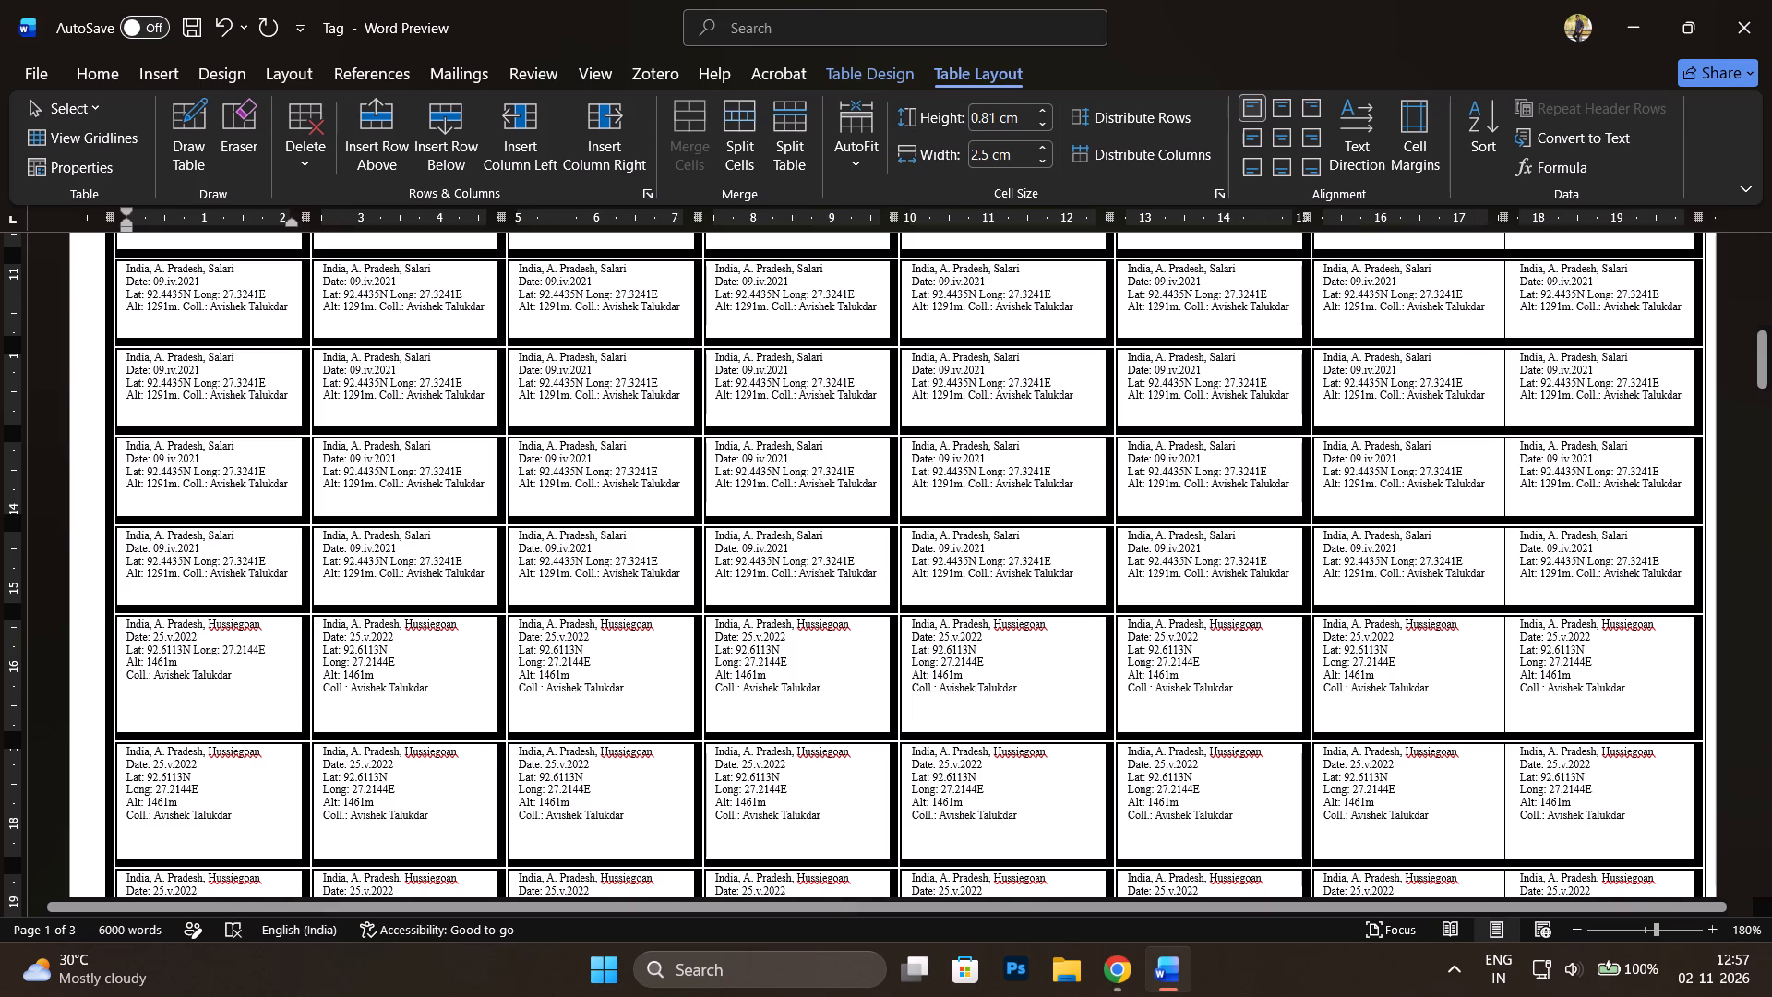
key("Left")
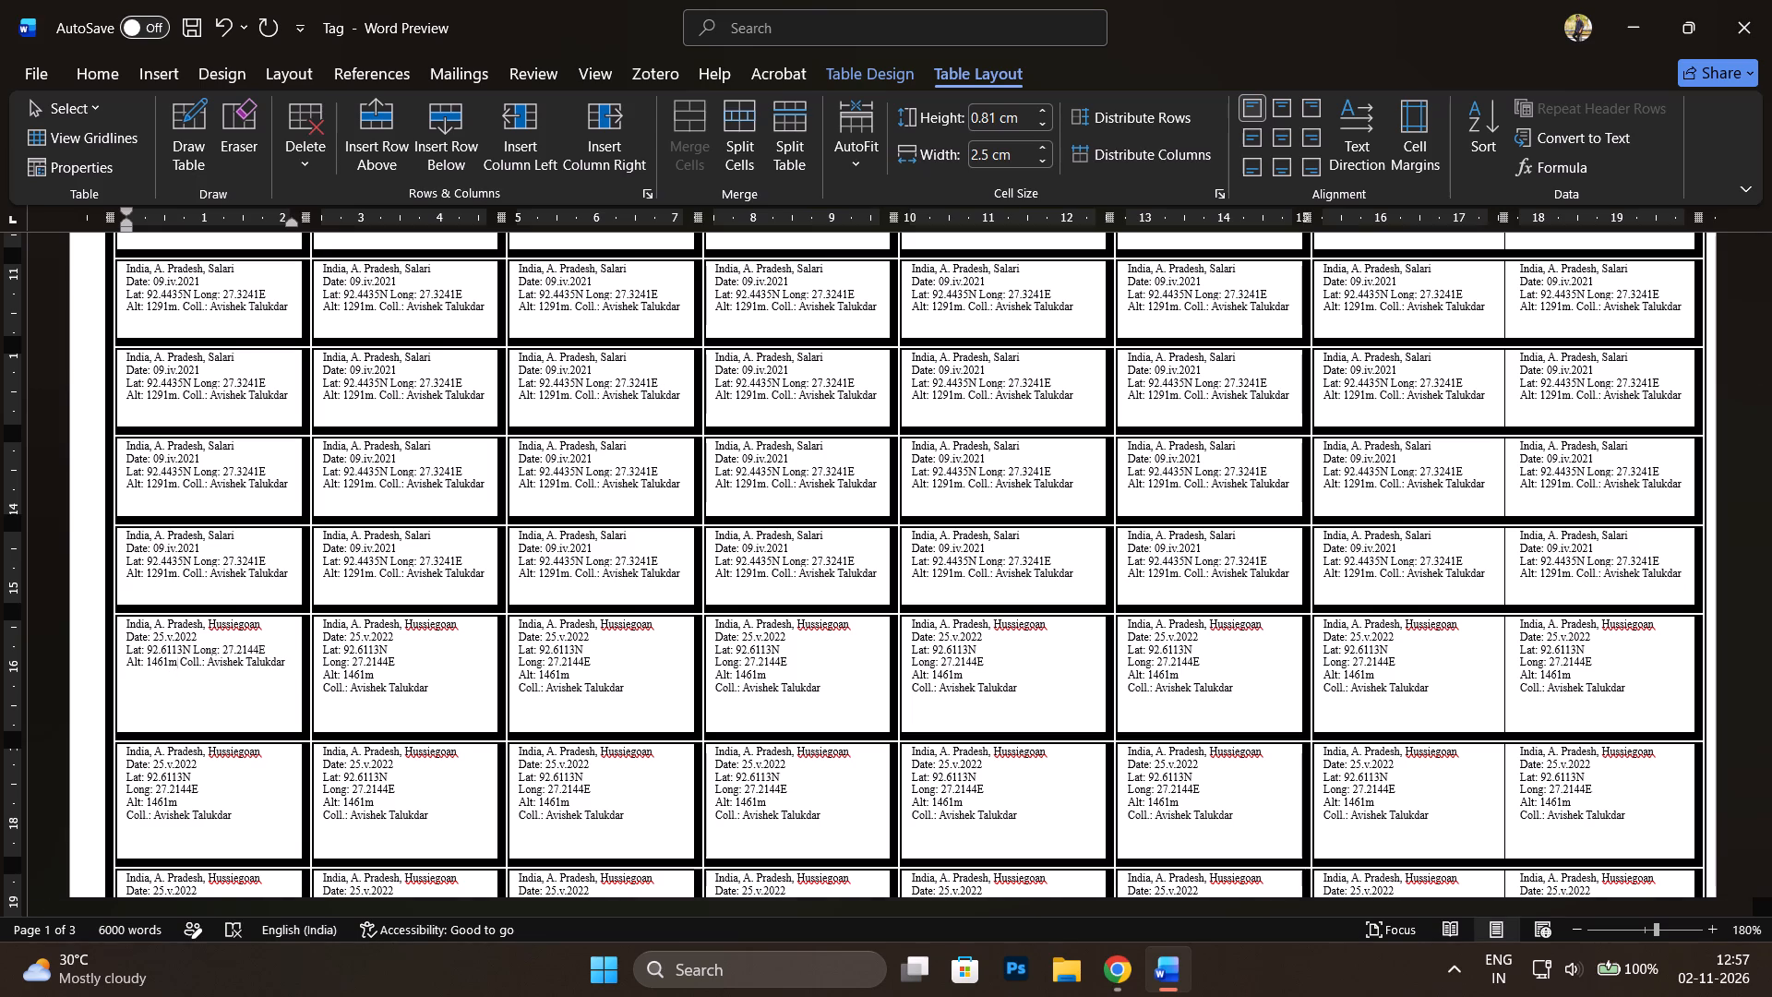
key("period")
left_click(203, 674)
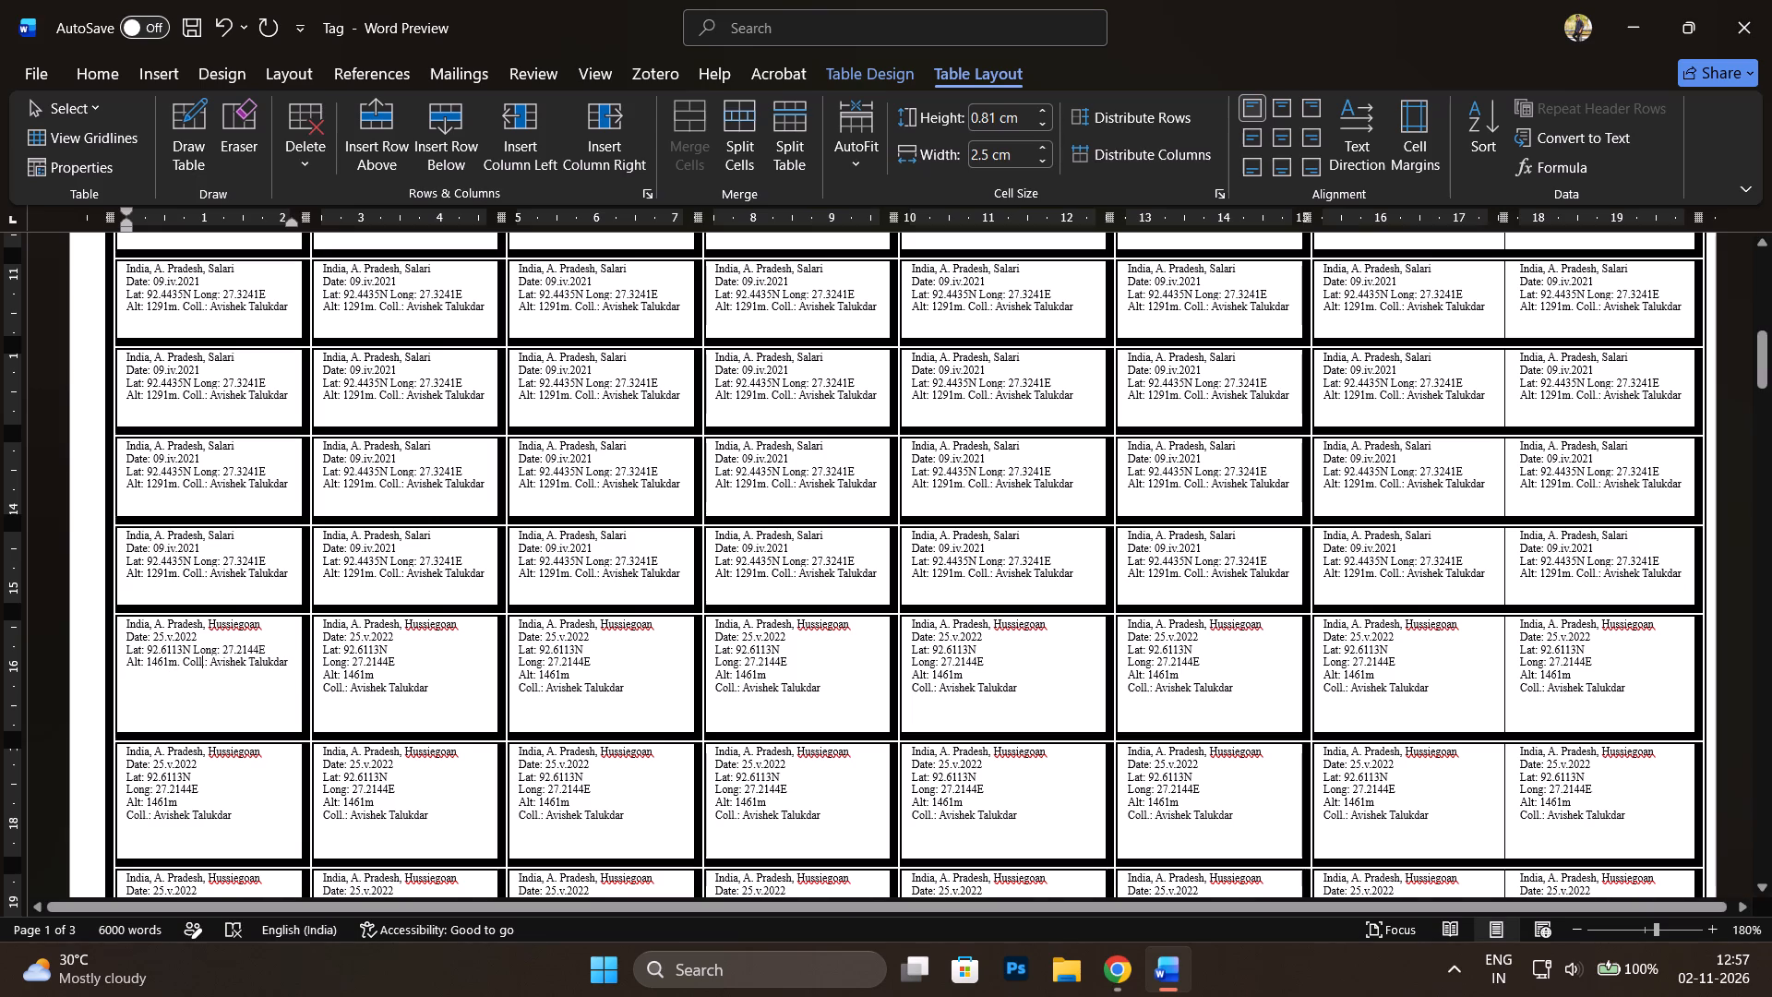
Copy the condensed 25.v.2022 label over the labels in the second to fourth cells of the table's fifteenth row.
left_click_drag(286, 667, 138, 617)
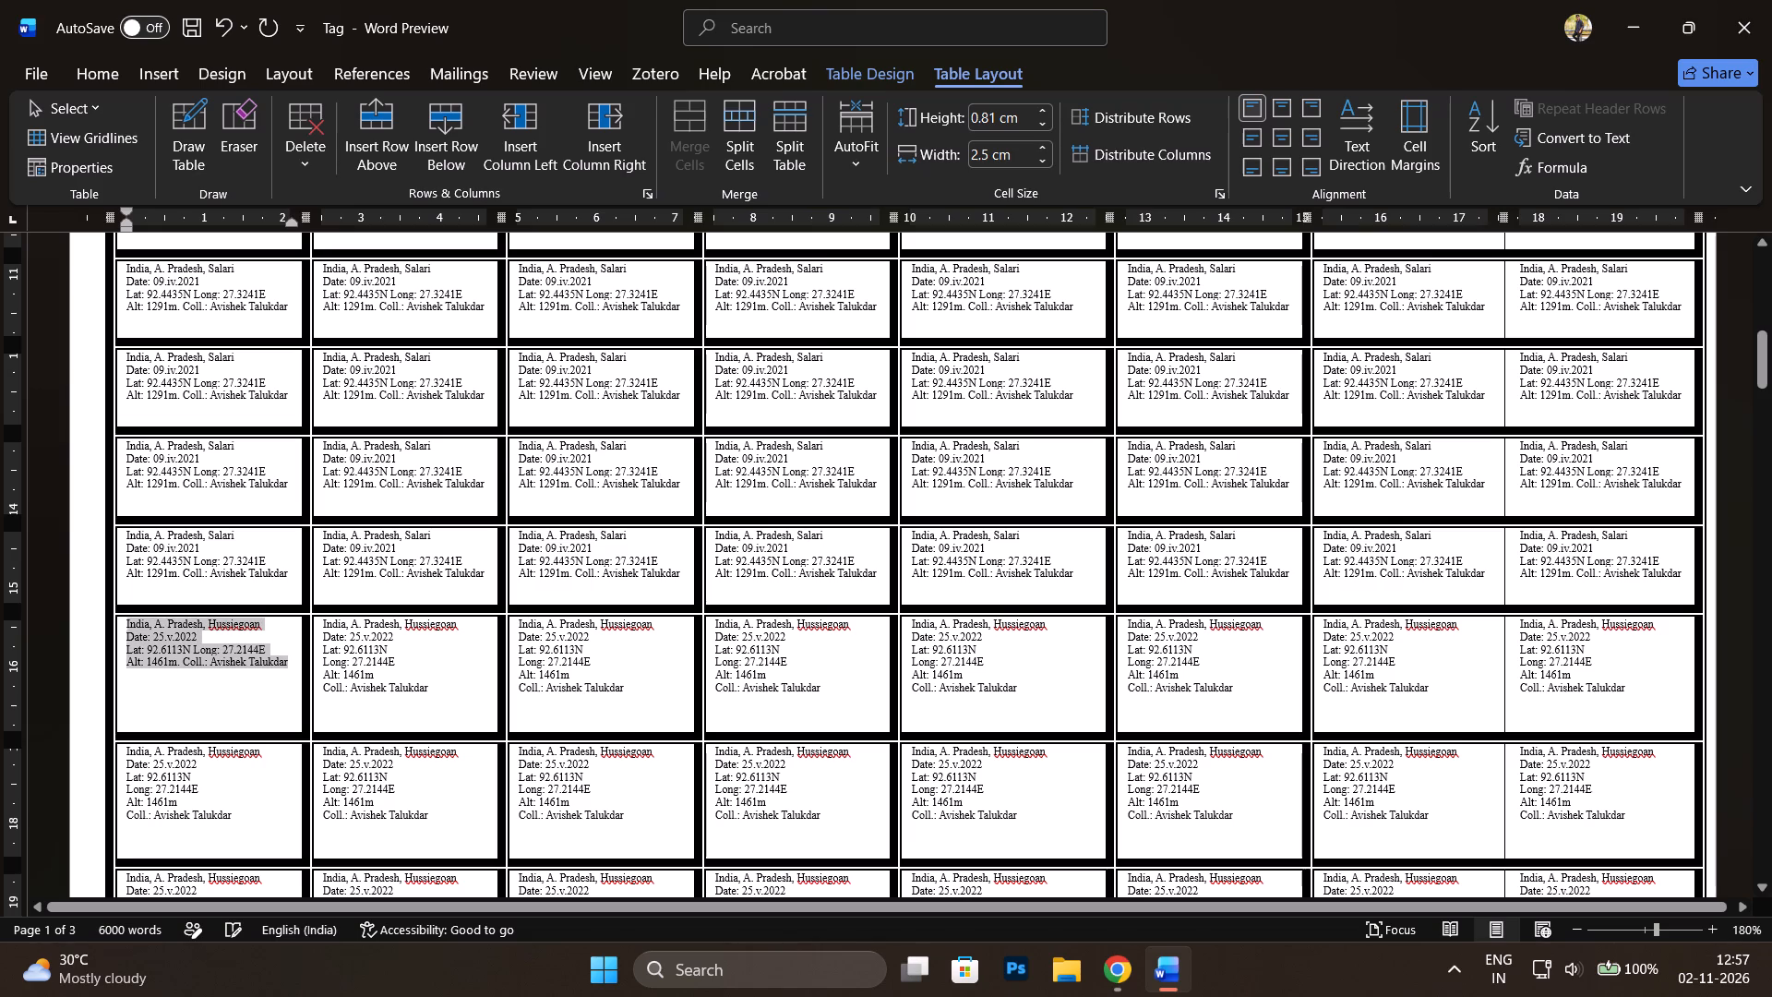
key("ctrl+c")
left_click_drag(457, 689, 318, 624)
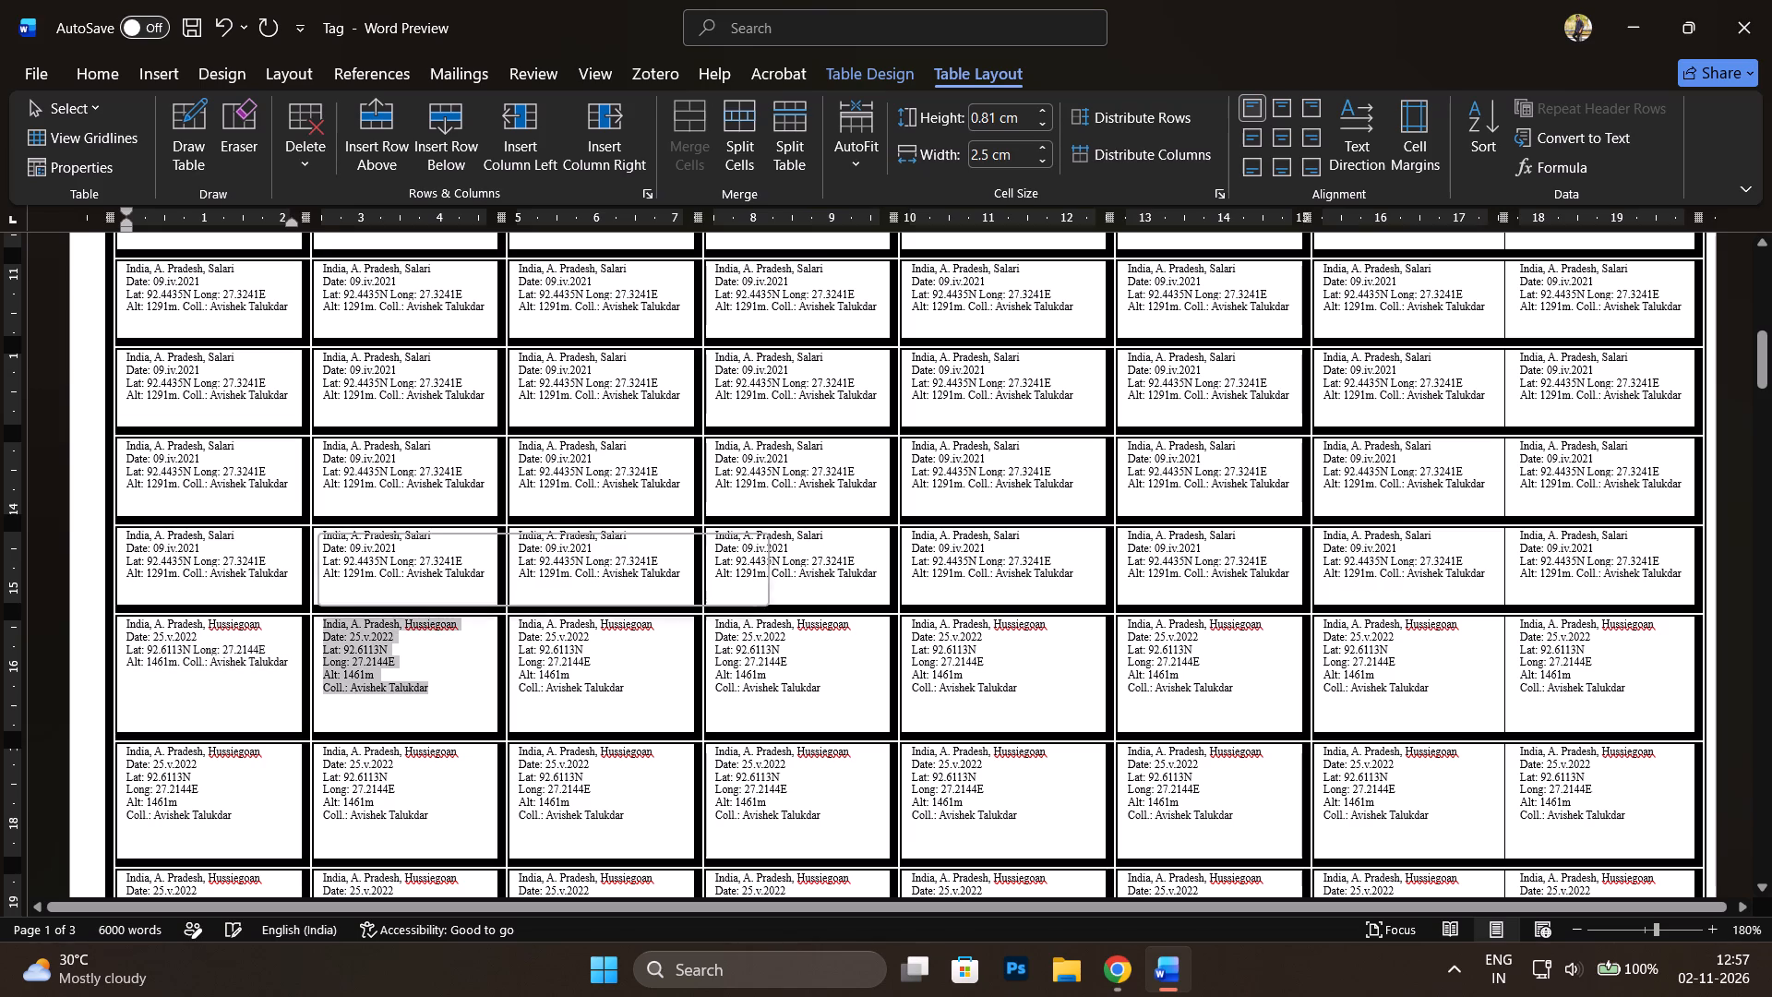
key("ctrl+v")
left_click_drag(633, 691, 517, 631)
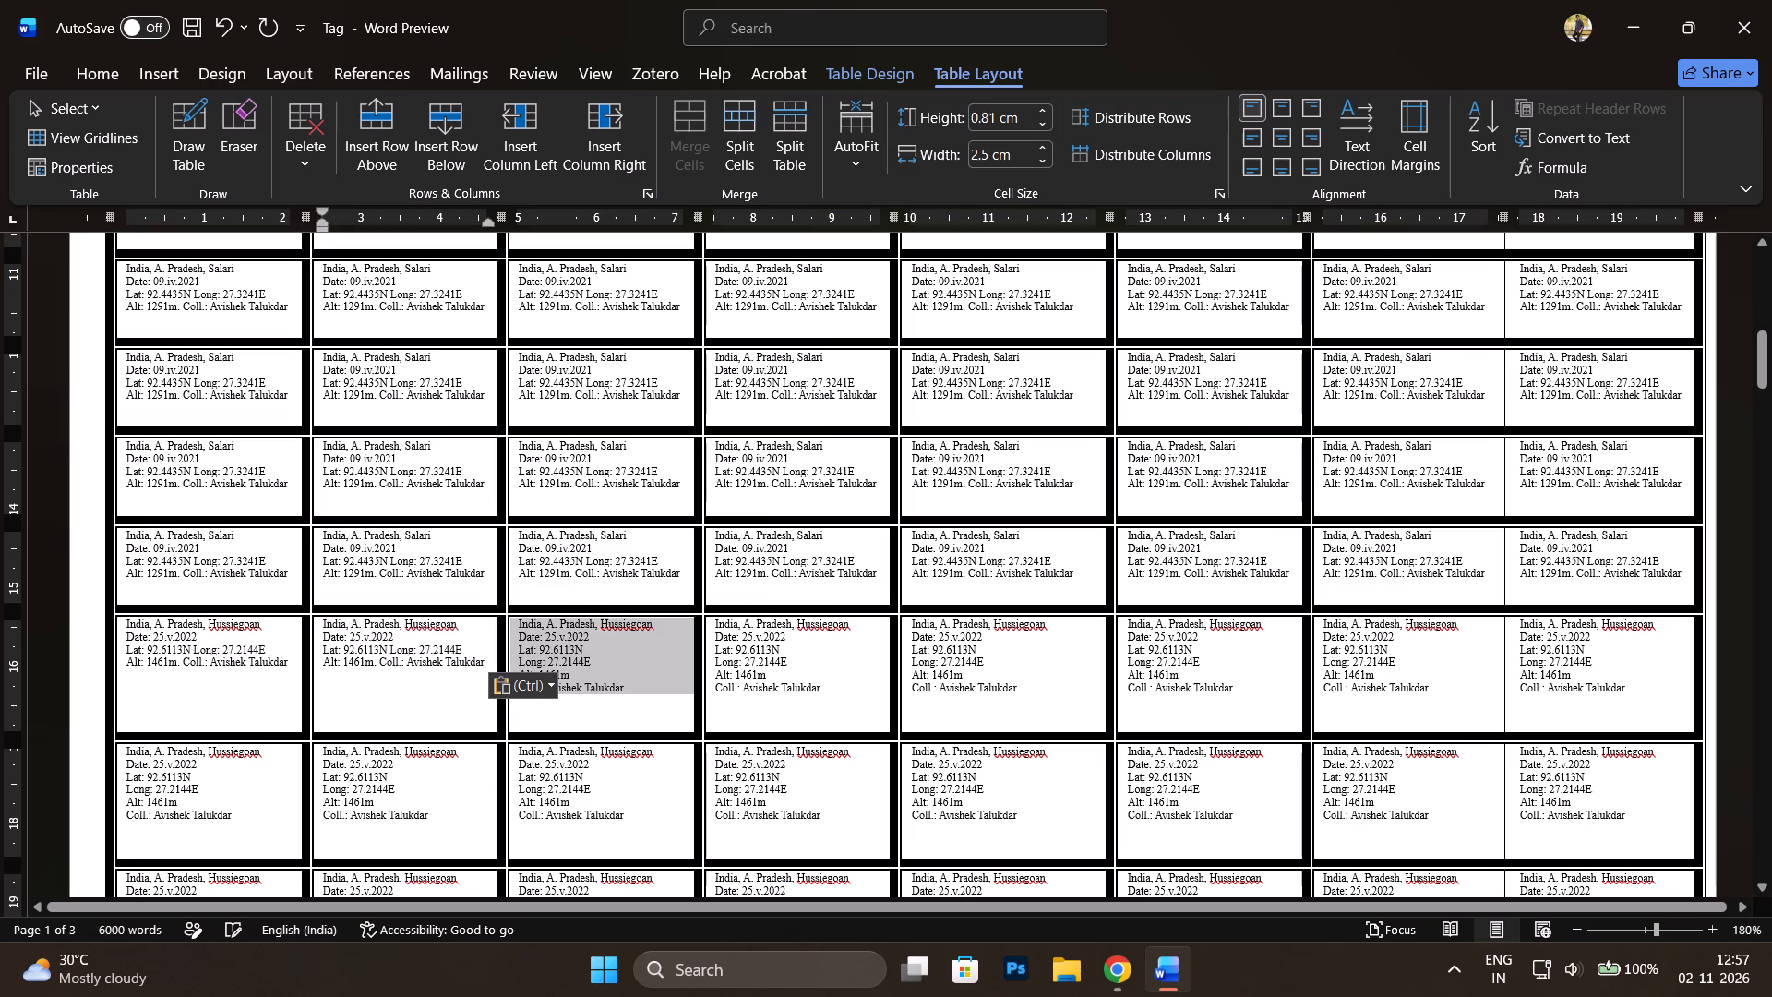
left_click_drag(517, 631, 518, 631)
key("ctrl+v")
left_click_drag(857, 700, 712, 625)
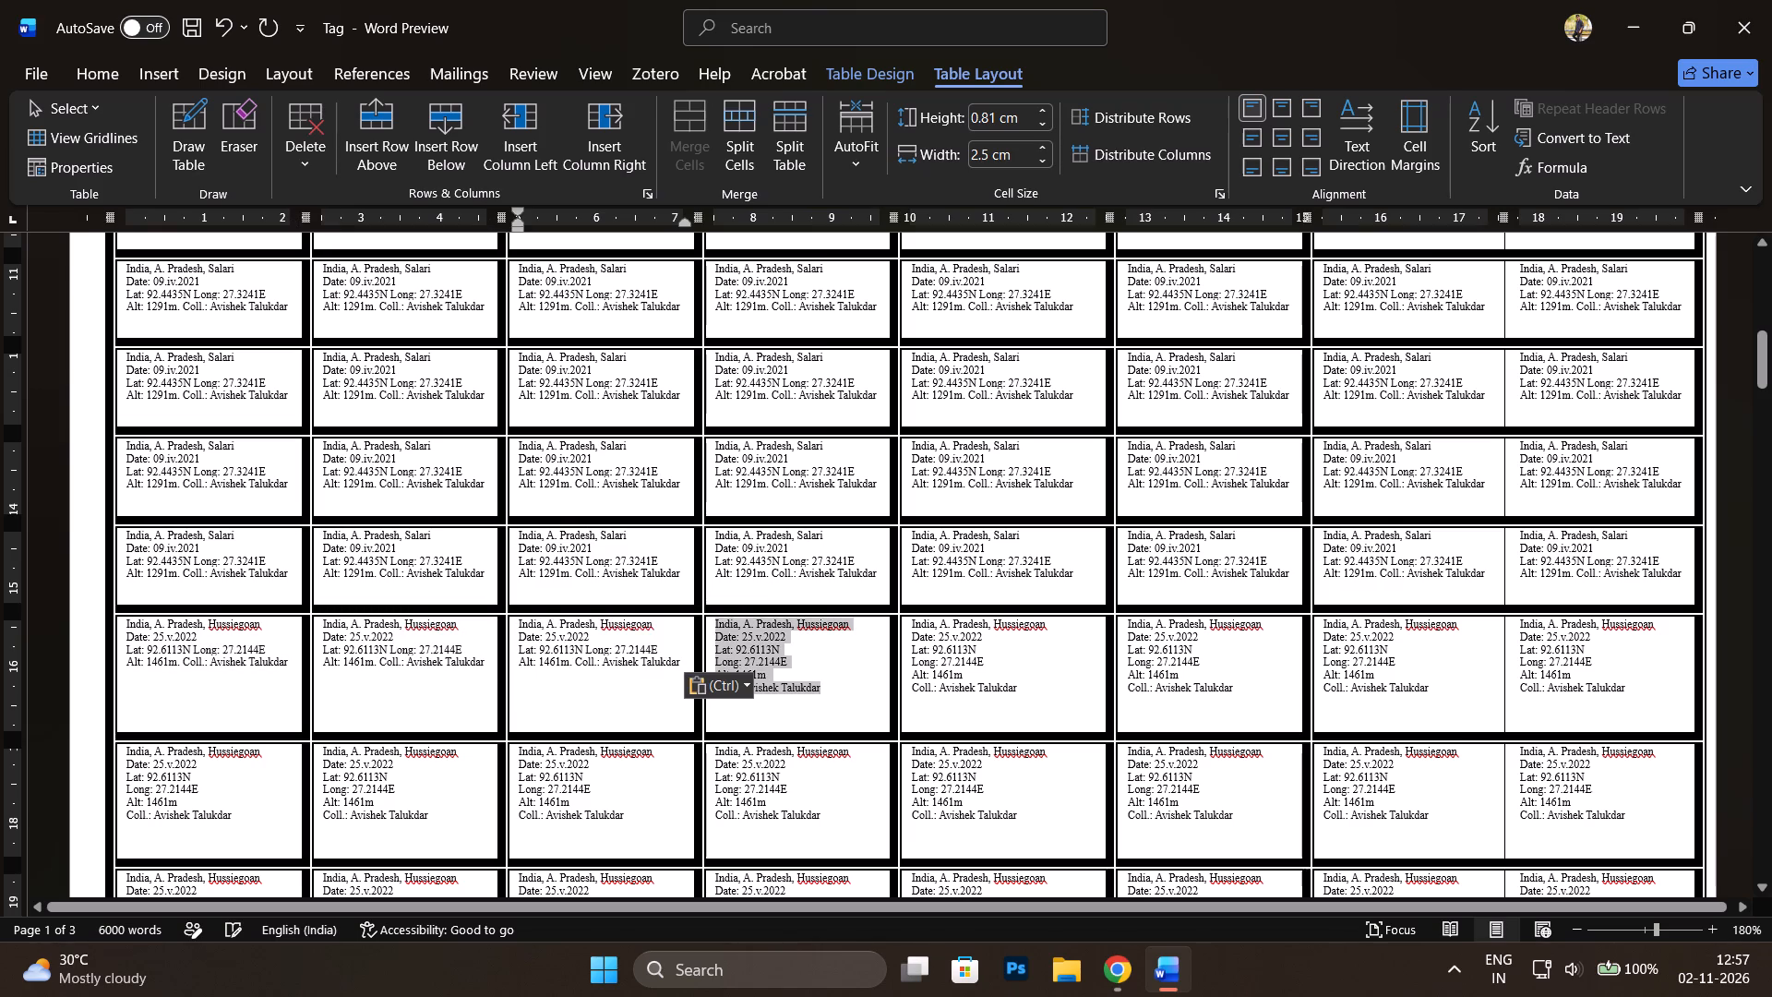
left_click_drag(712, 625, 712, 624)
key("ctrl+v")
Replace the labels in the fifth to eighth cells of the table's fifteenth row with the copied four-line 25.v.2022 label.
left_click_drag(1037, 688, 900, 623)
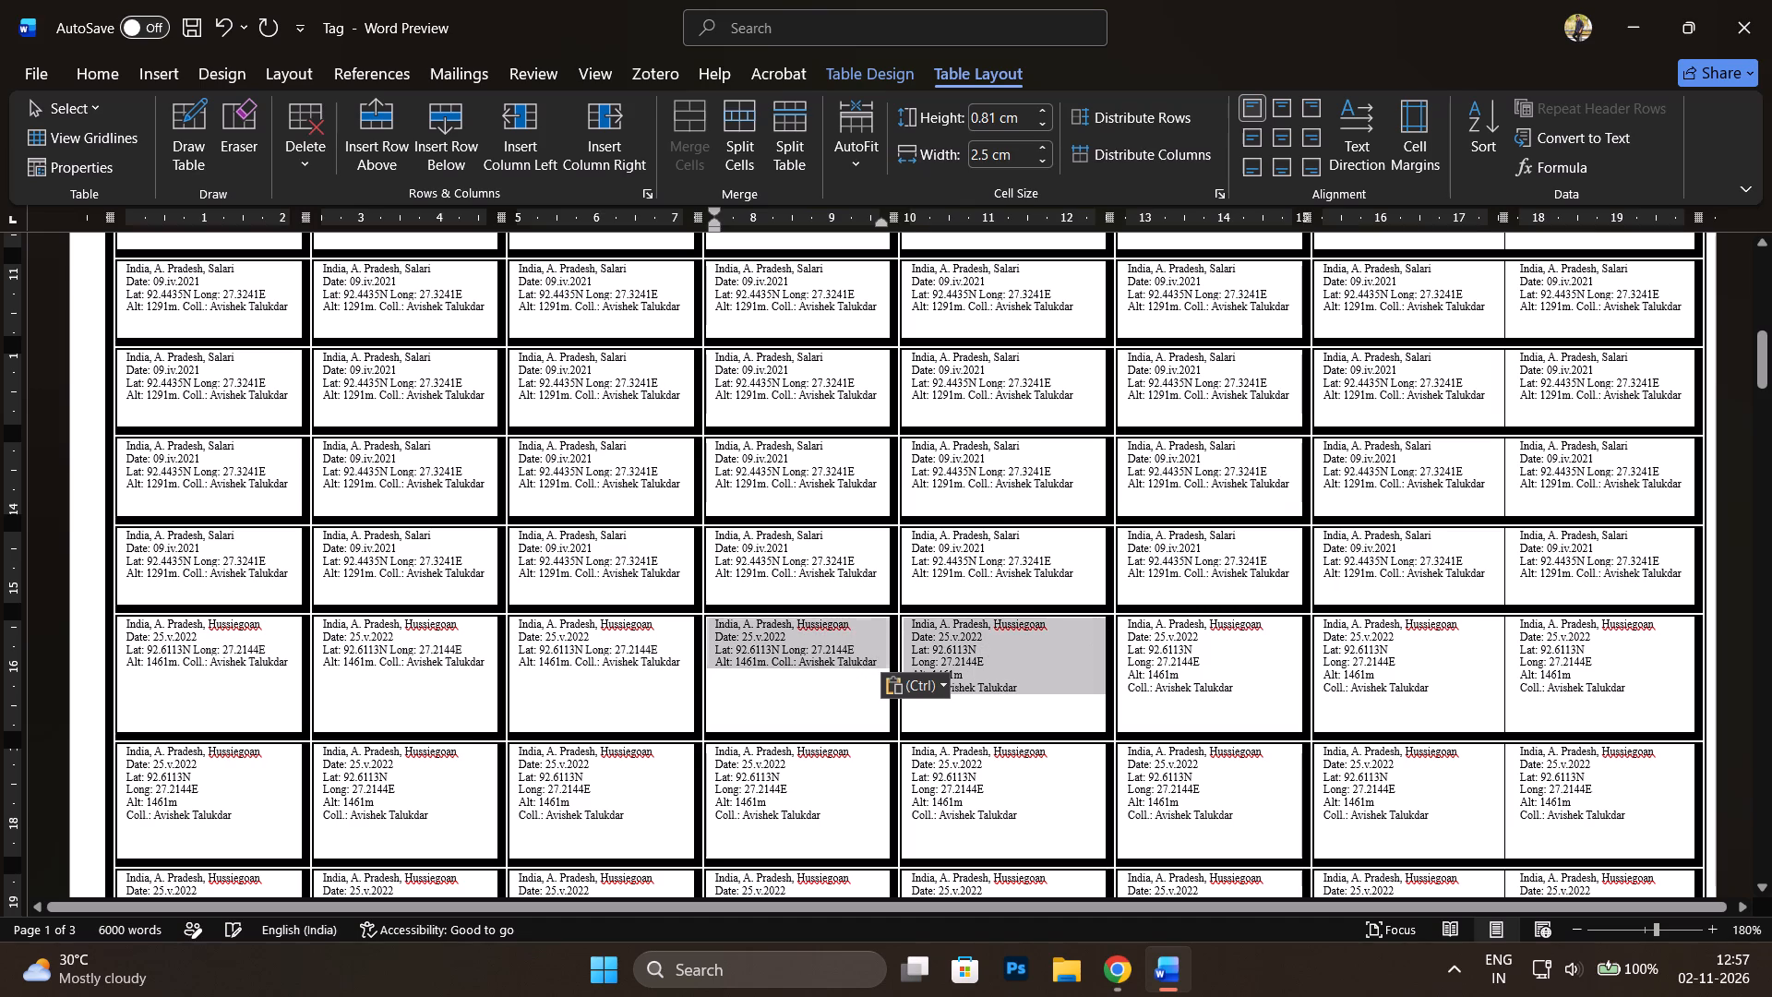
left_click_drag(900, 623, 909, 624)
key("ctrl+v")
left_click_drag(1262, 691, 1128, 637)
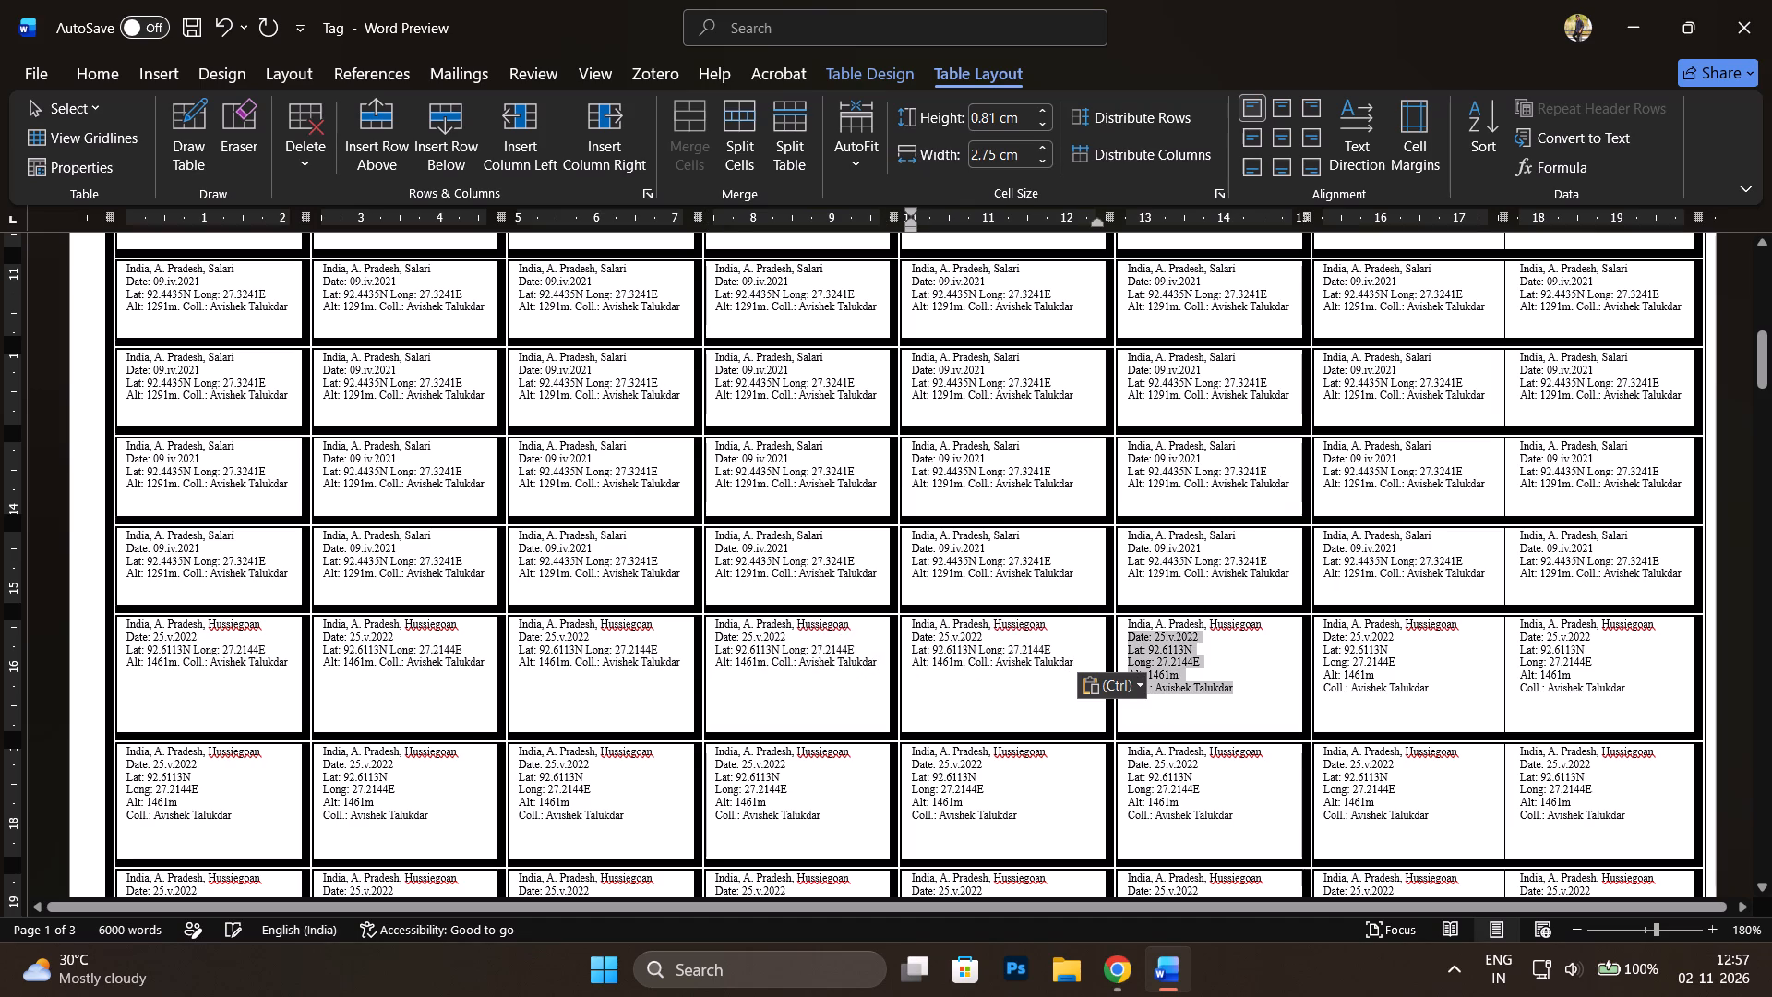
left_click_drag(1128, 637, 1129, 625)
key("ctrl+v")
left_click_drag(1446, 700, 1371, 644)
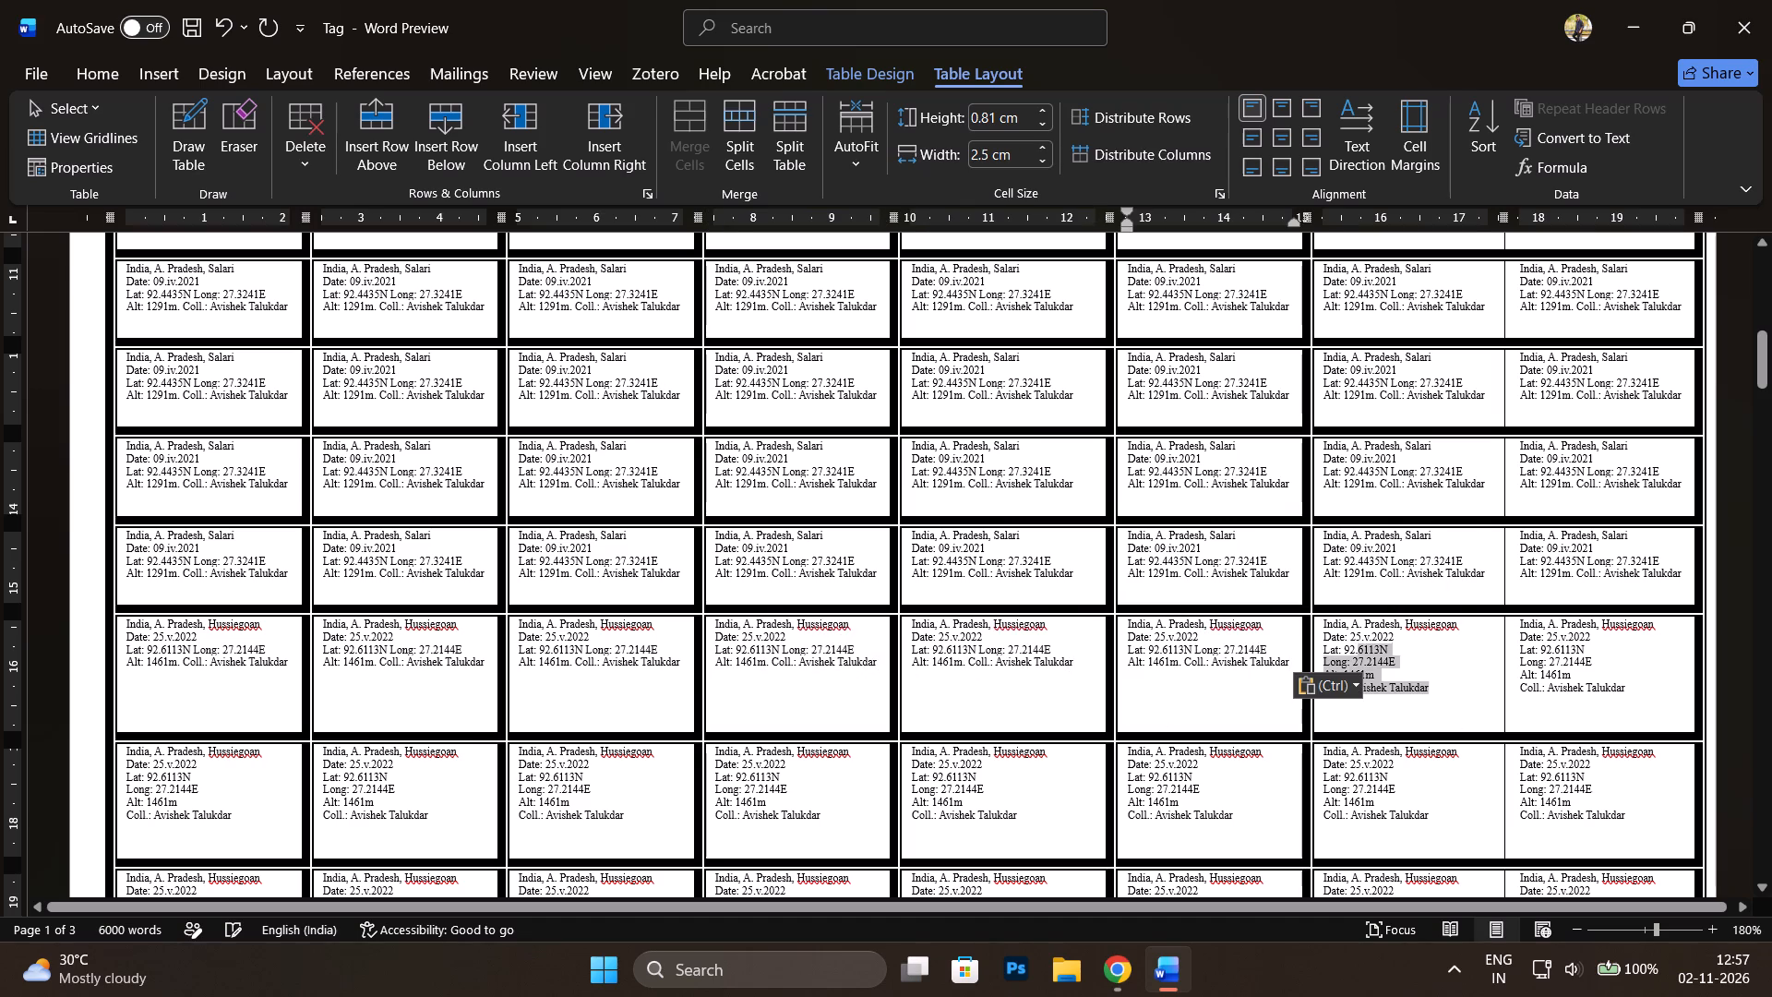
left_click_drag(1371, 644, 1341, 619)
key("ctrl+v")
left_click_drag(1658, 701, 1526, 627)
key("ctrl+v")
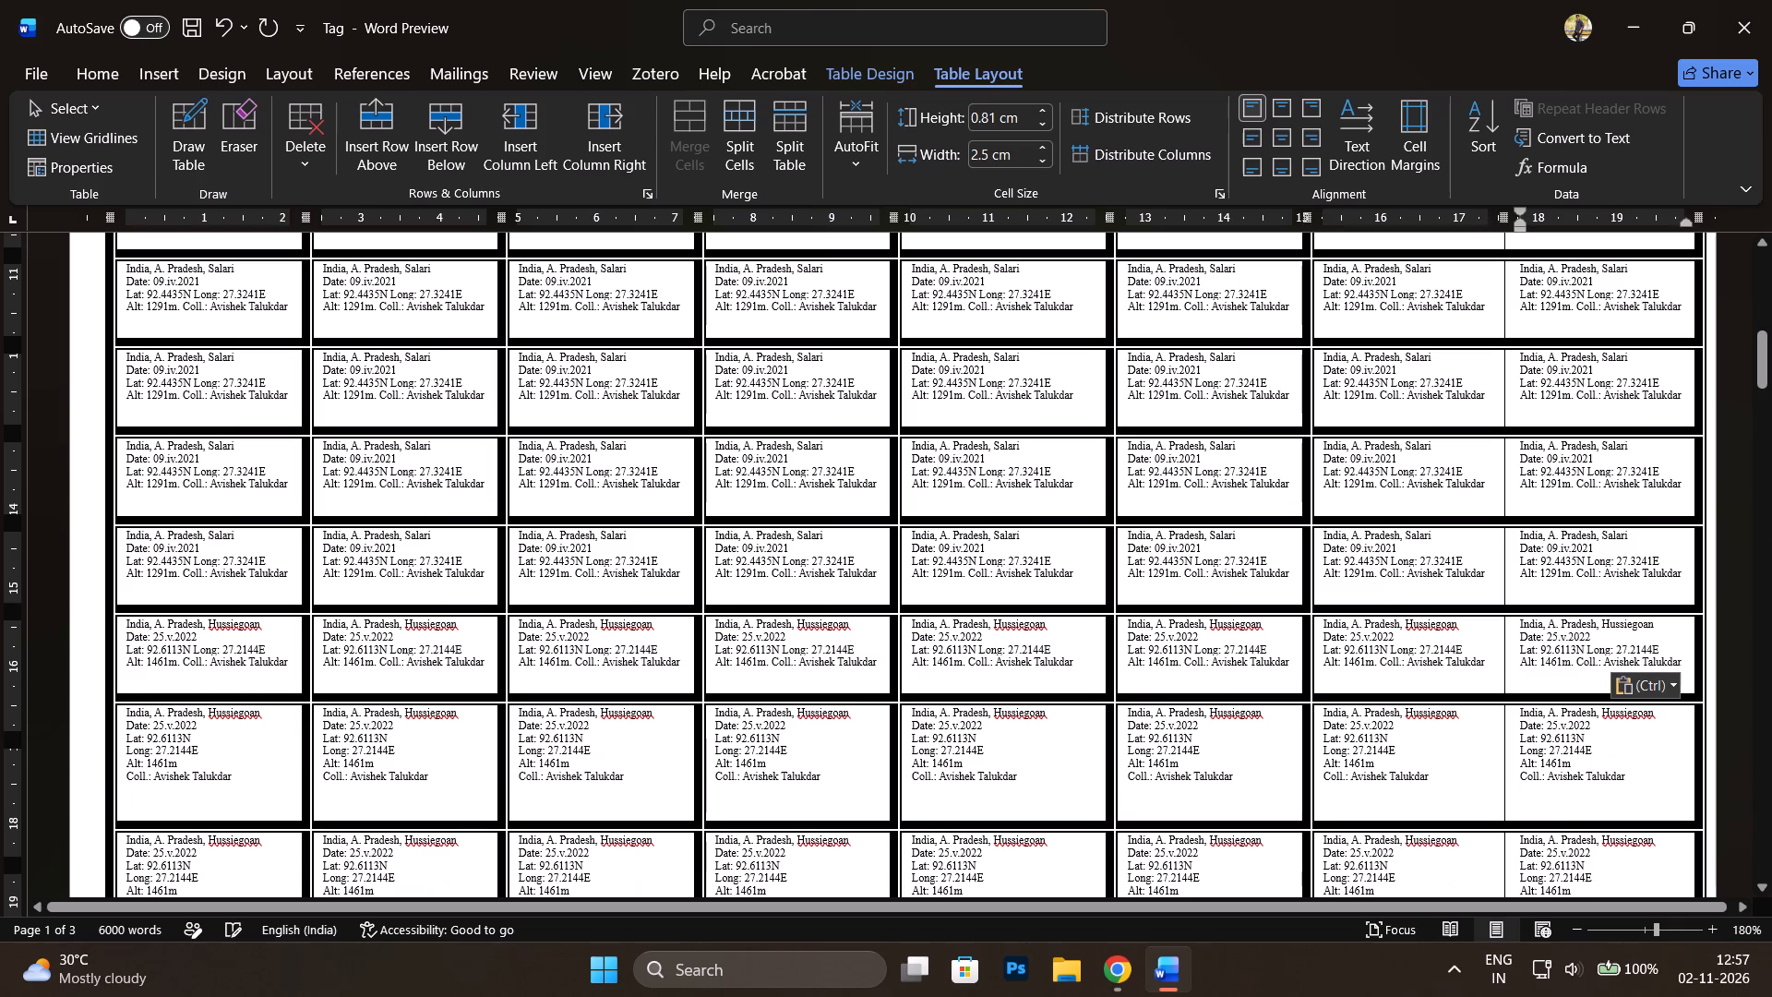
Replace the labels in the first to fourth cells of the table's sixteenth row with the copied four-line 25.v.2022 label.
left_click_drag(252, 781, 140, 714)
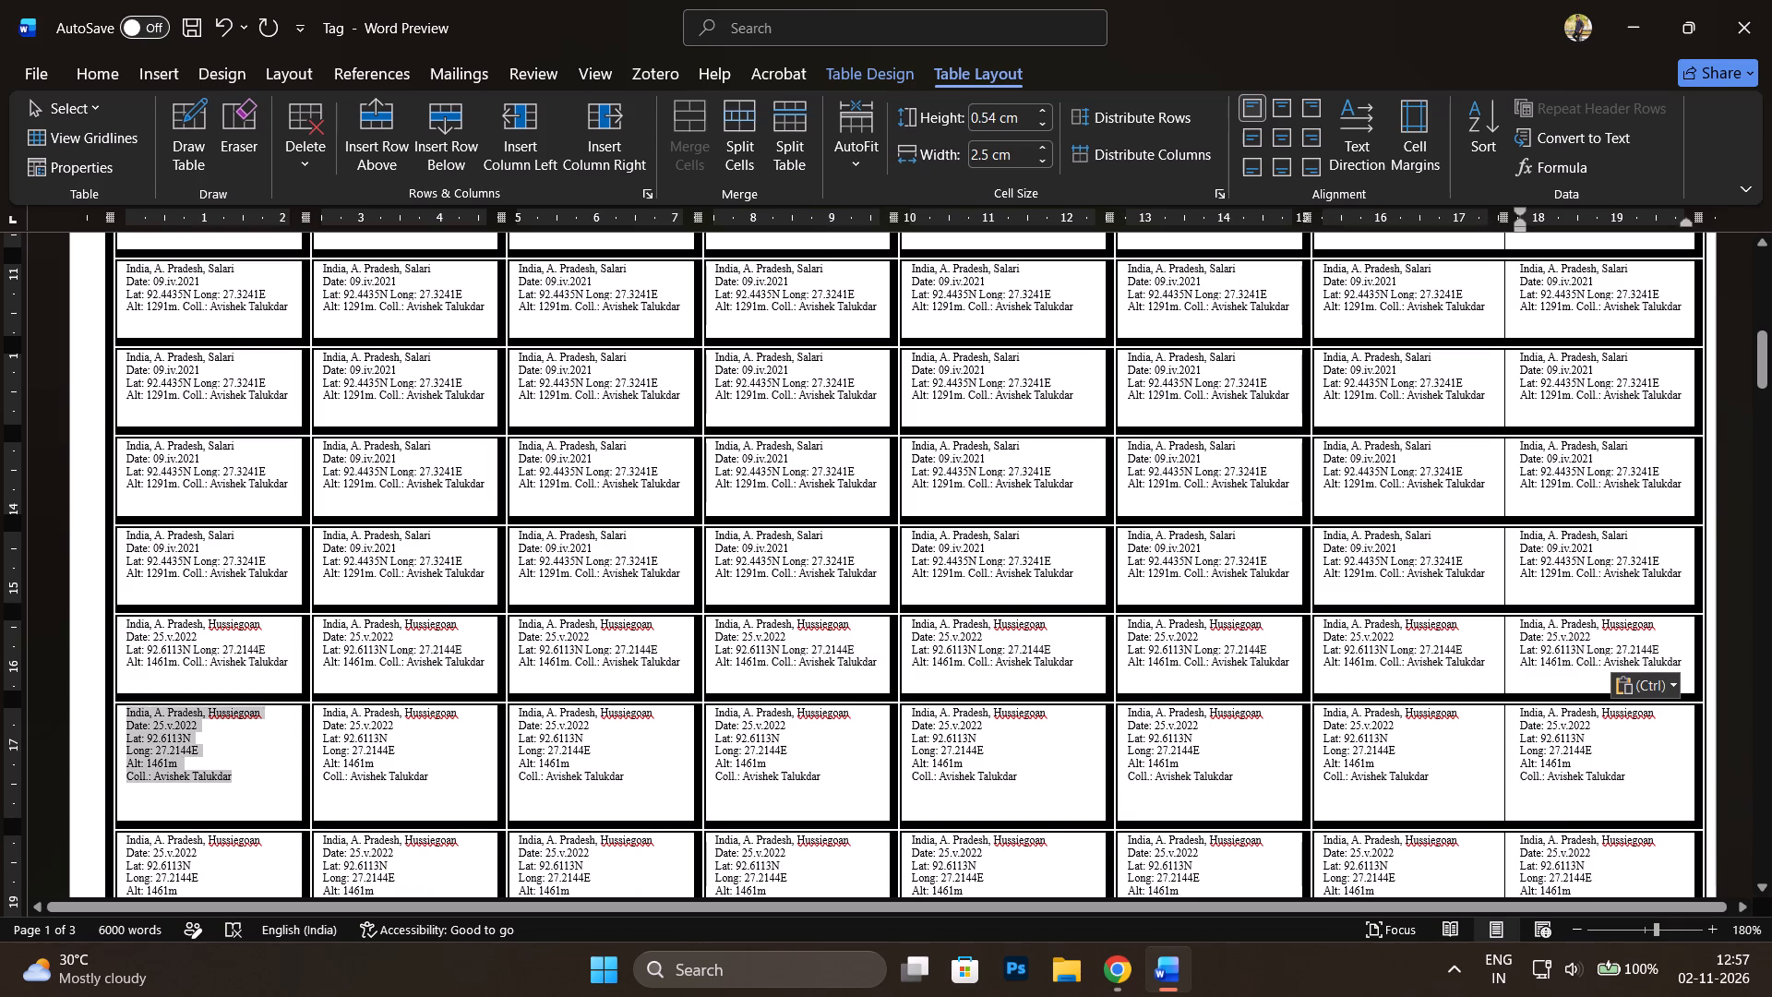
left_click_drag(140, 714, 140, 713)
key("ctrl+v")
left_click_drag(441, 784, 321, 724)
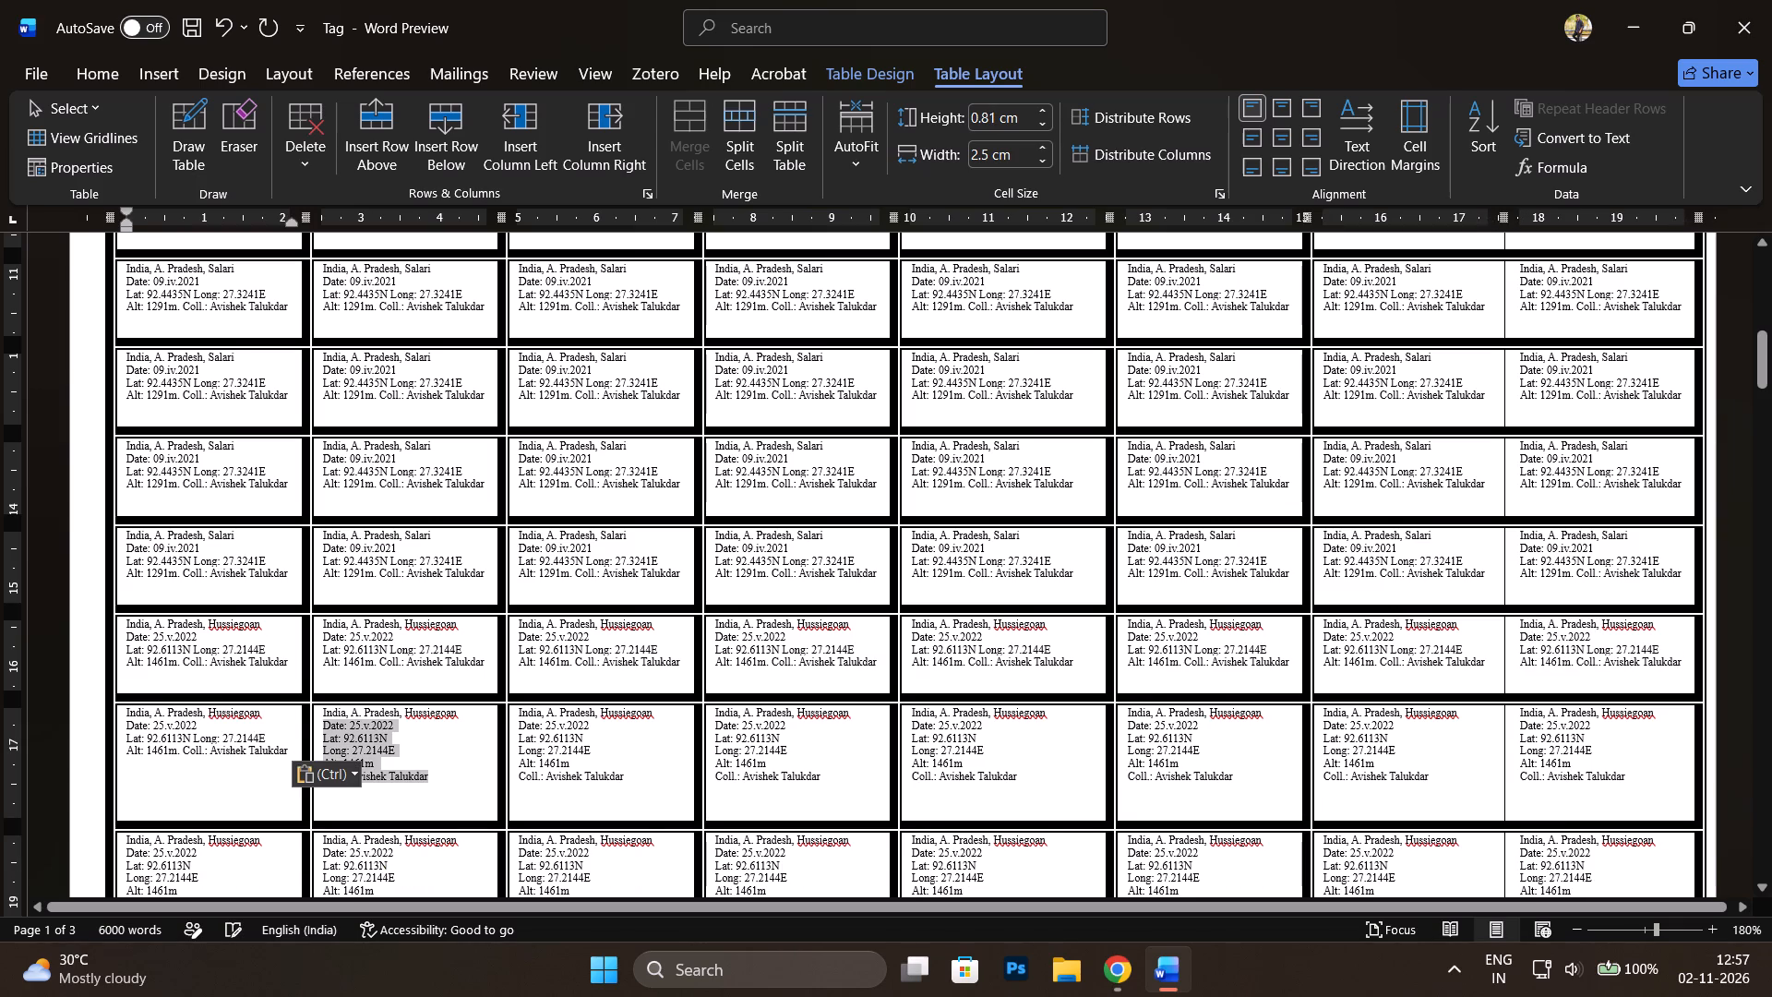
left_click_drag(321, 724, 318, 718)
key("ctrl+v")
left_click_drag(645, 782, 516, 709)
key("ctrl+v")
left_click_drag(846, 789, 707, 711)
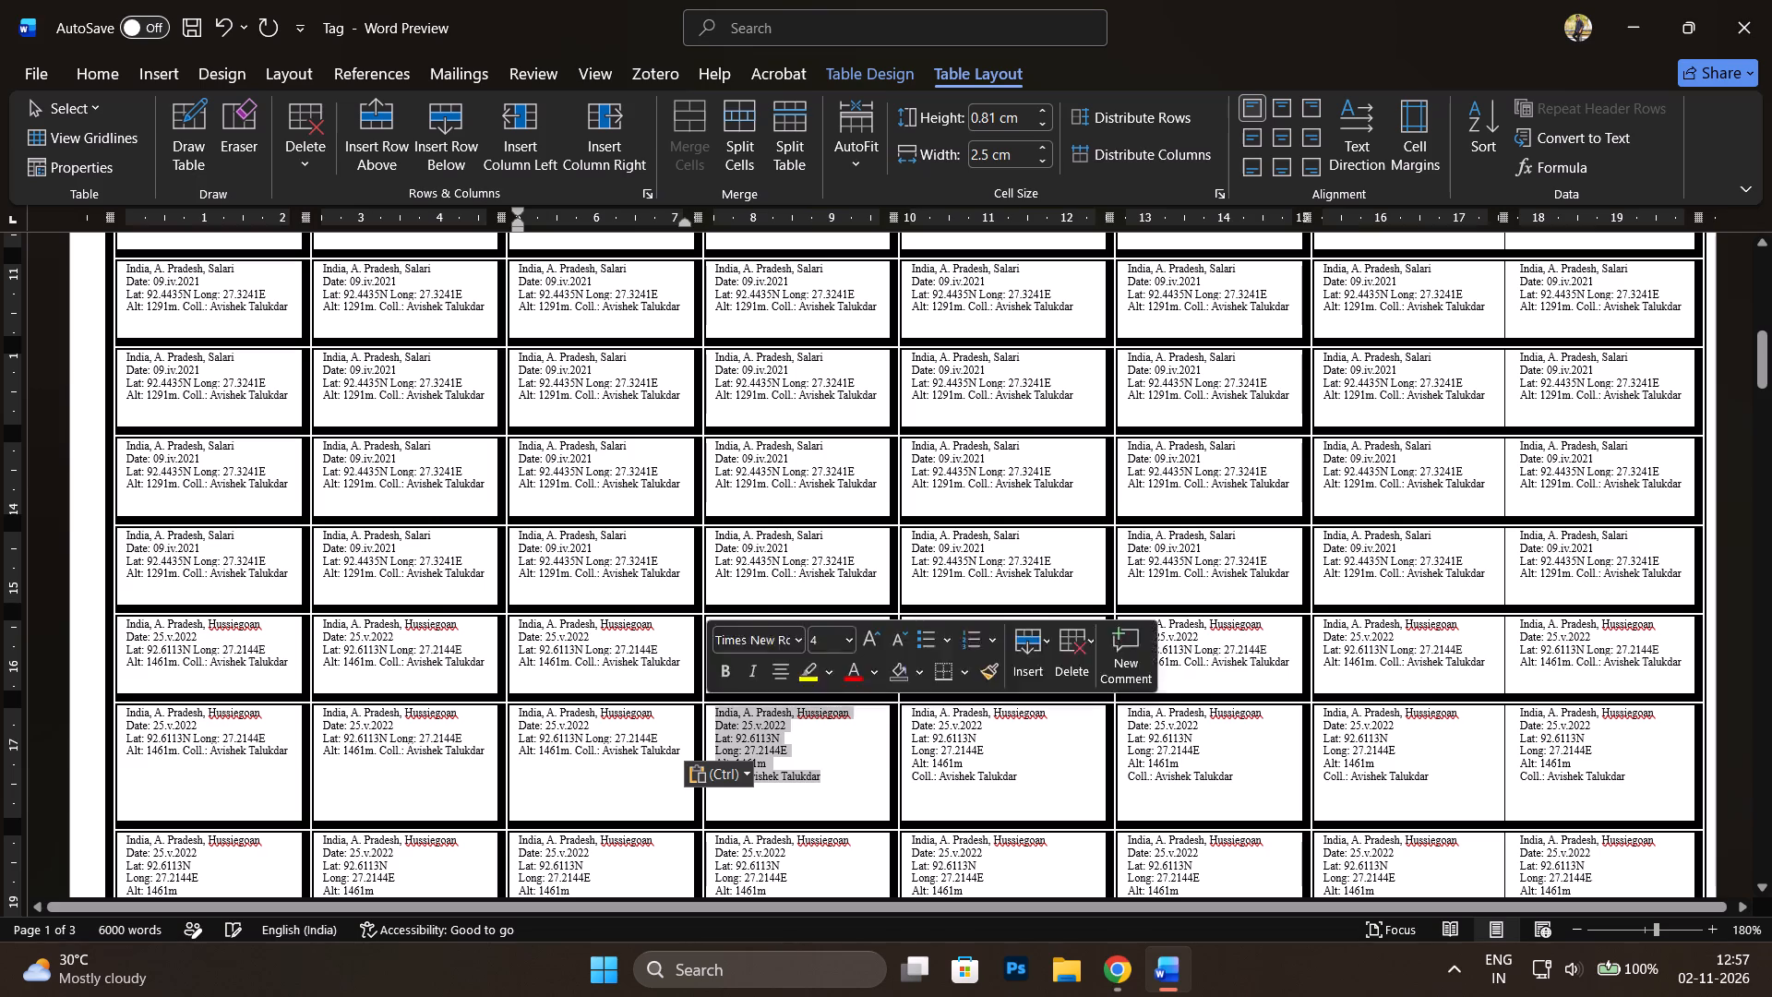
key("ctrl+v")
Replace the labels in the fifth to eighth cells of the table's sixteenth row with the copied four-line 25.v.2022 label.
left_click_drag(1039, 787, 913, 712)
key("ctrl+v")
left_click_drag(1244, 787, 1121, 709)
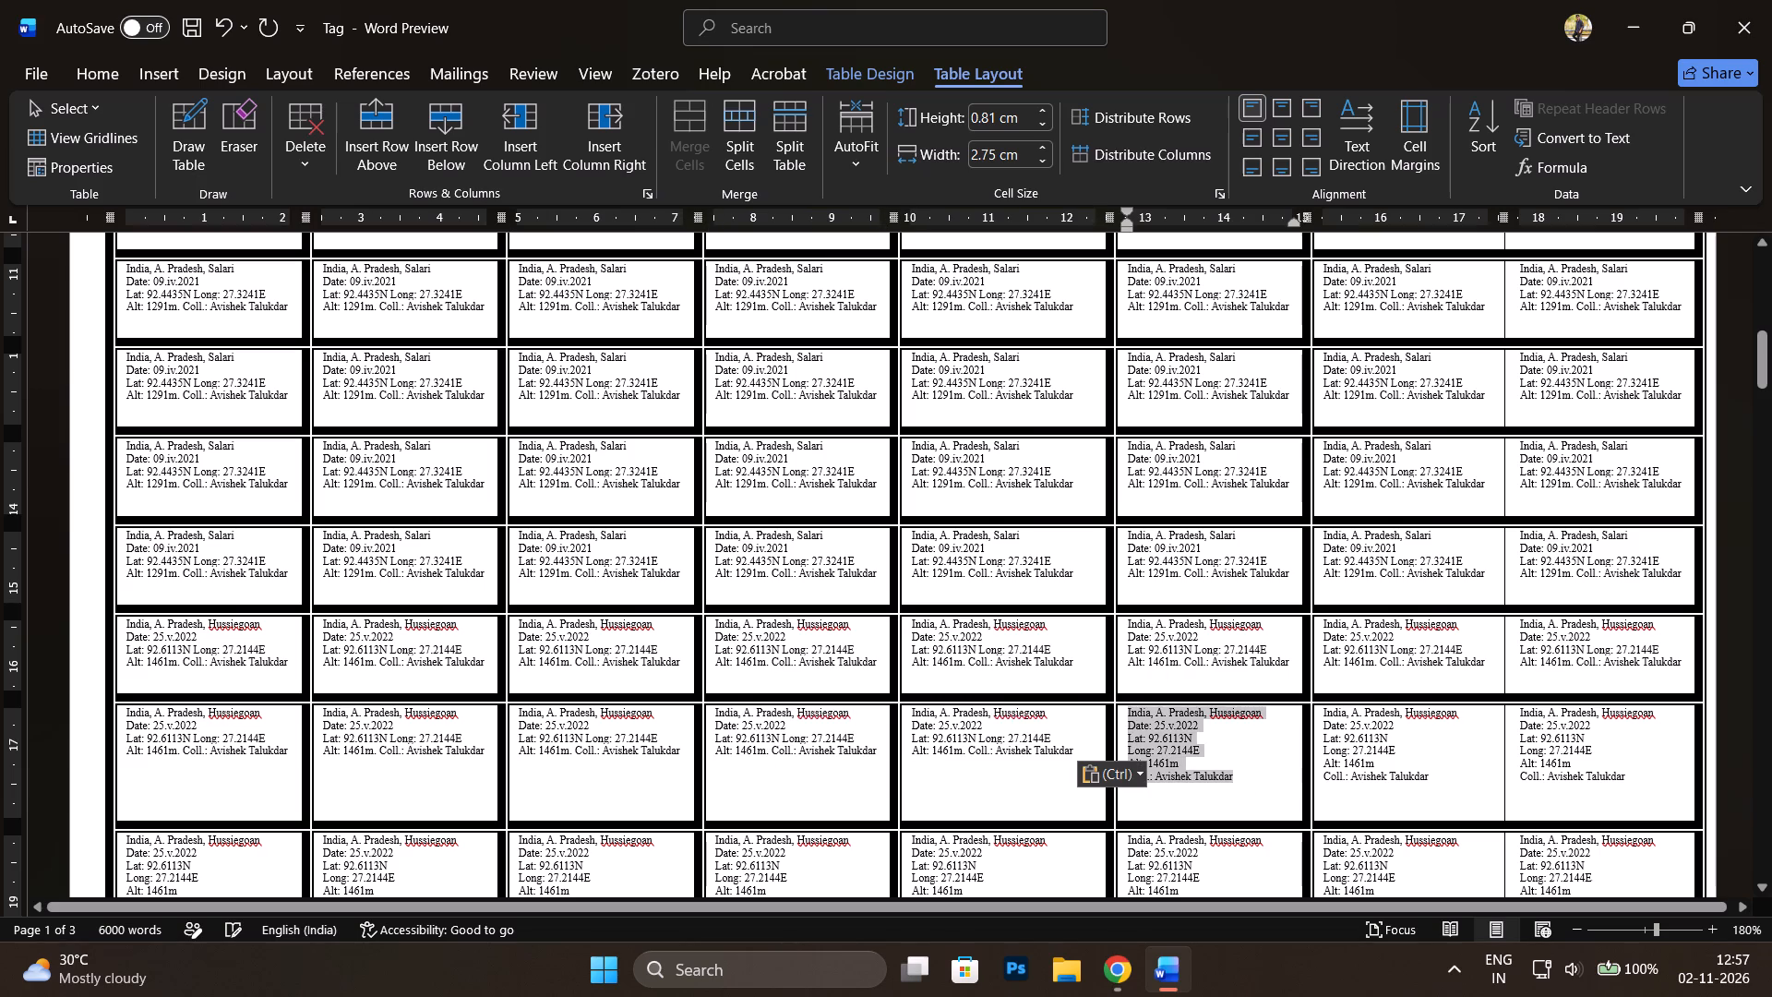
key("ctrl+v")
left_click_drag(1445, 778, 1316, 715)
key("ctrl+v")
left_click_drag(1652, 786, 1523, 740)
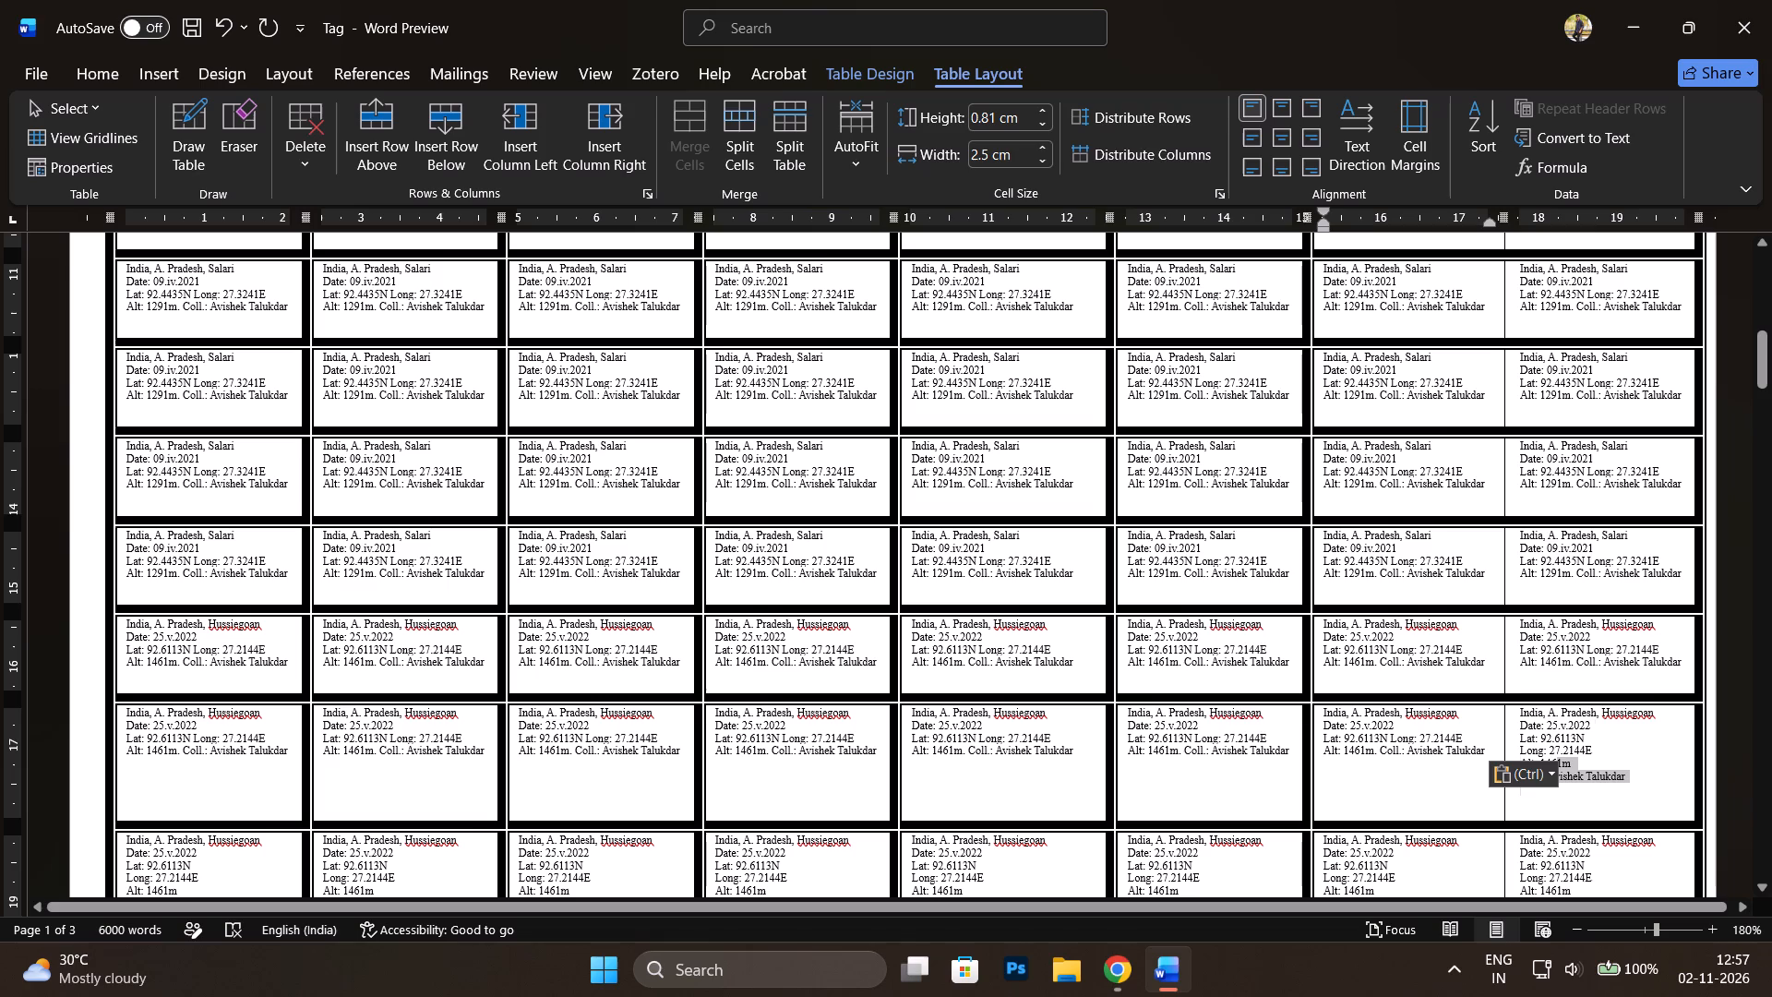
left_click_drag(1523, 740, 1511, 707)
key("ctrl+v")
Replace the labels in the first two cells of the table's seventeenth row with the copied four-line 25.v.2022 label.
scroll(679, 727, "down", 1)
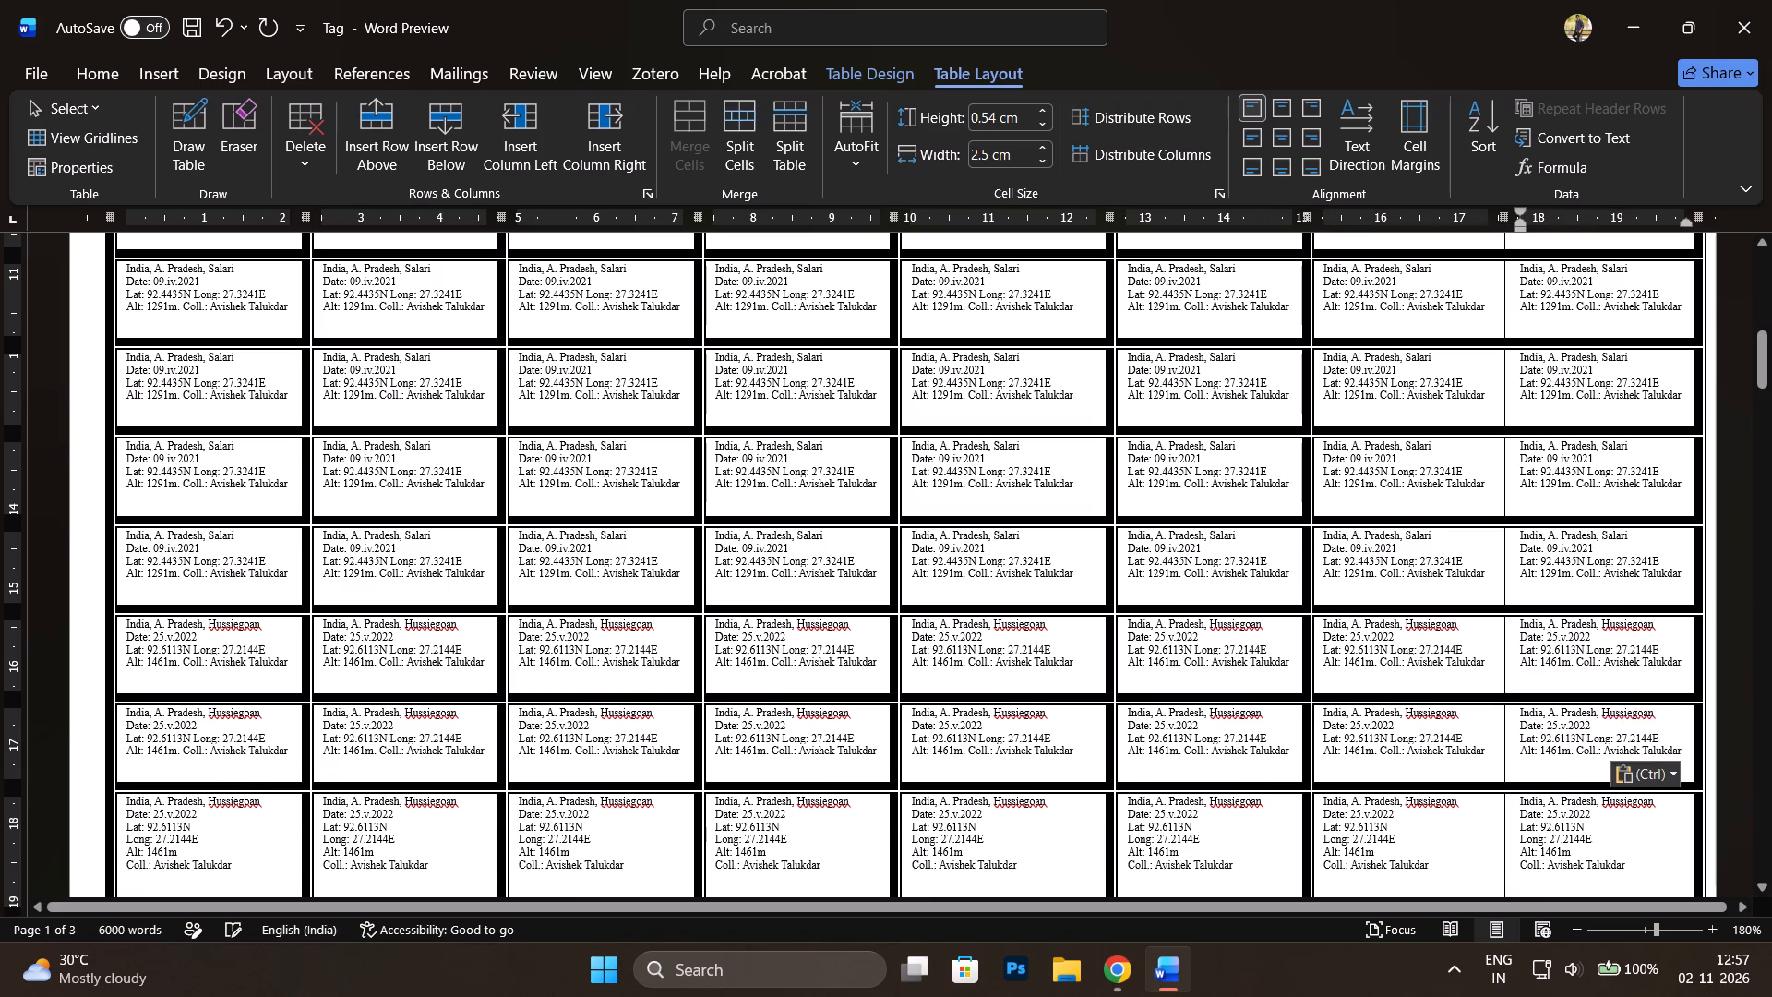
scroll(616, 724, "down", 2)
left_click_drag(257, 575, 171, 539)
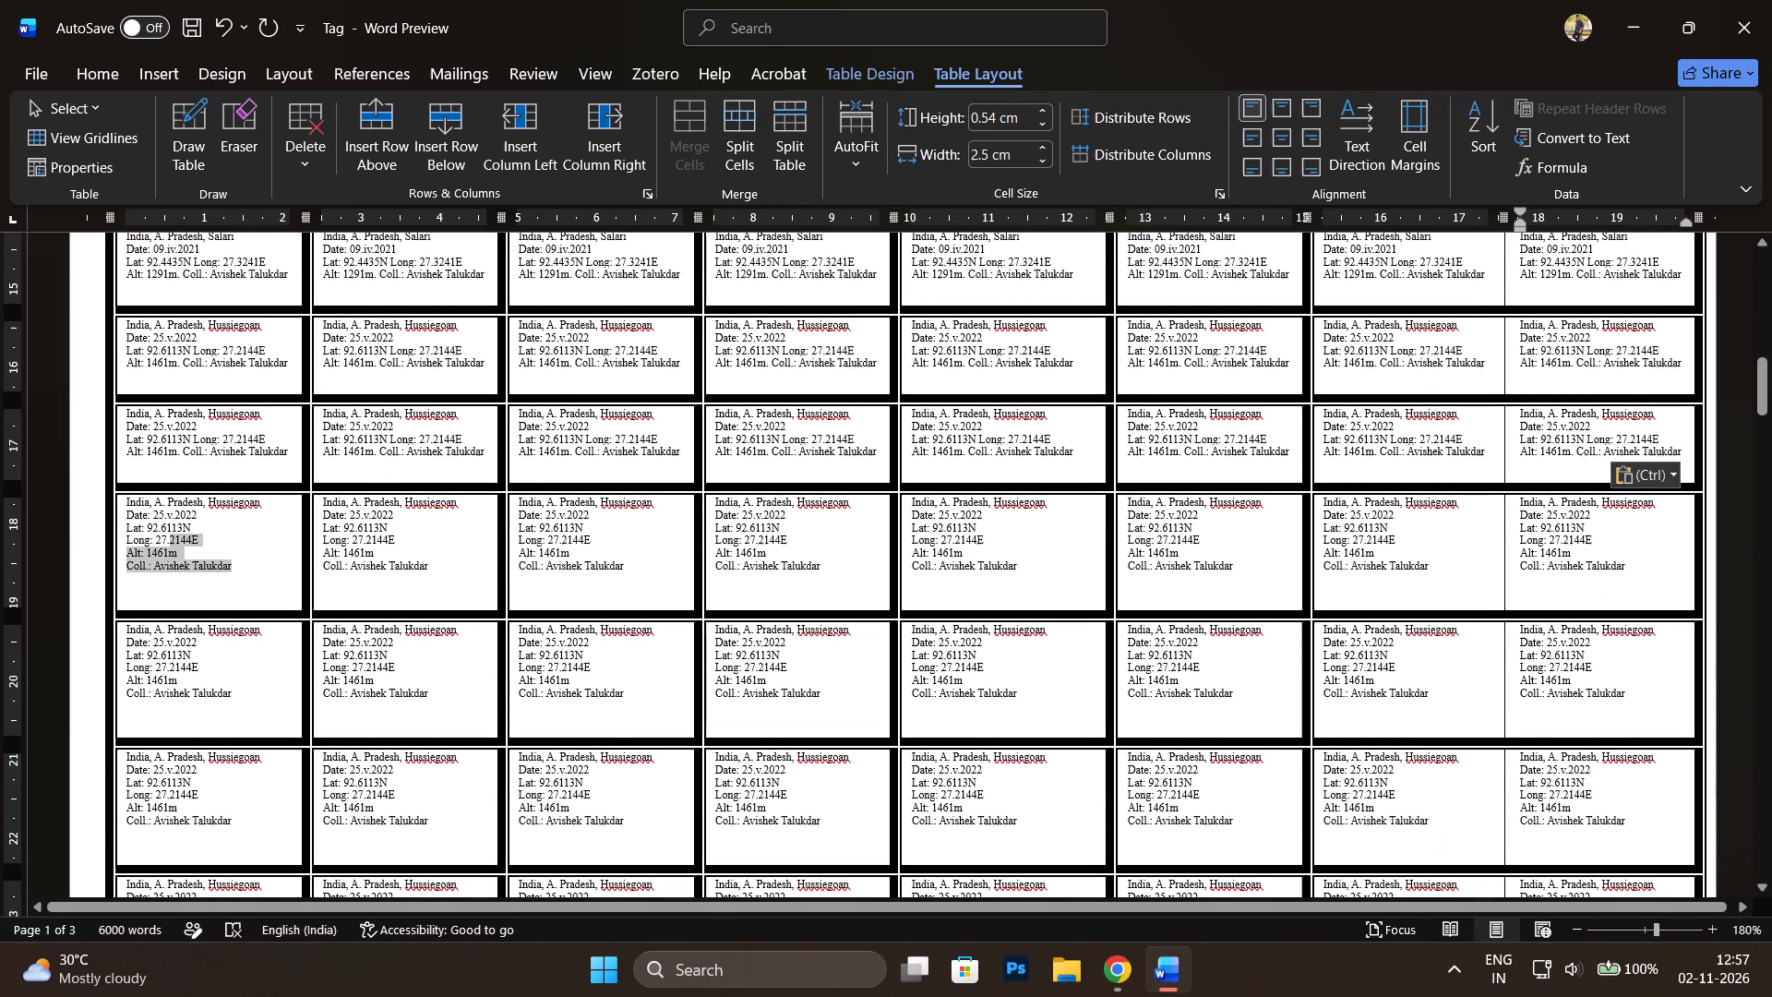
left_click_drag(171, 539, 116, 505)
key("ctrl+v")
left_click_drag(449, 569, 325, 504)
key("ctrl+v")
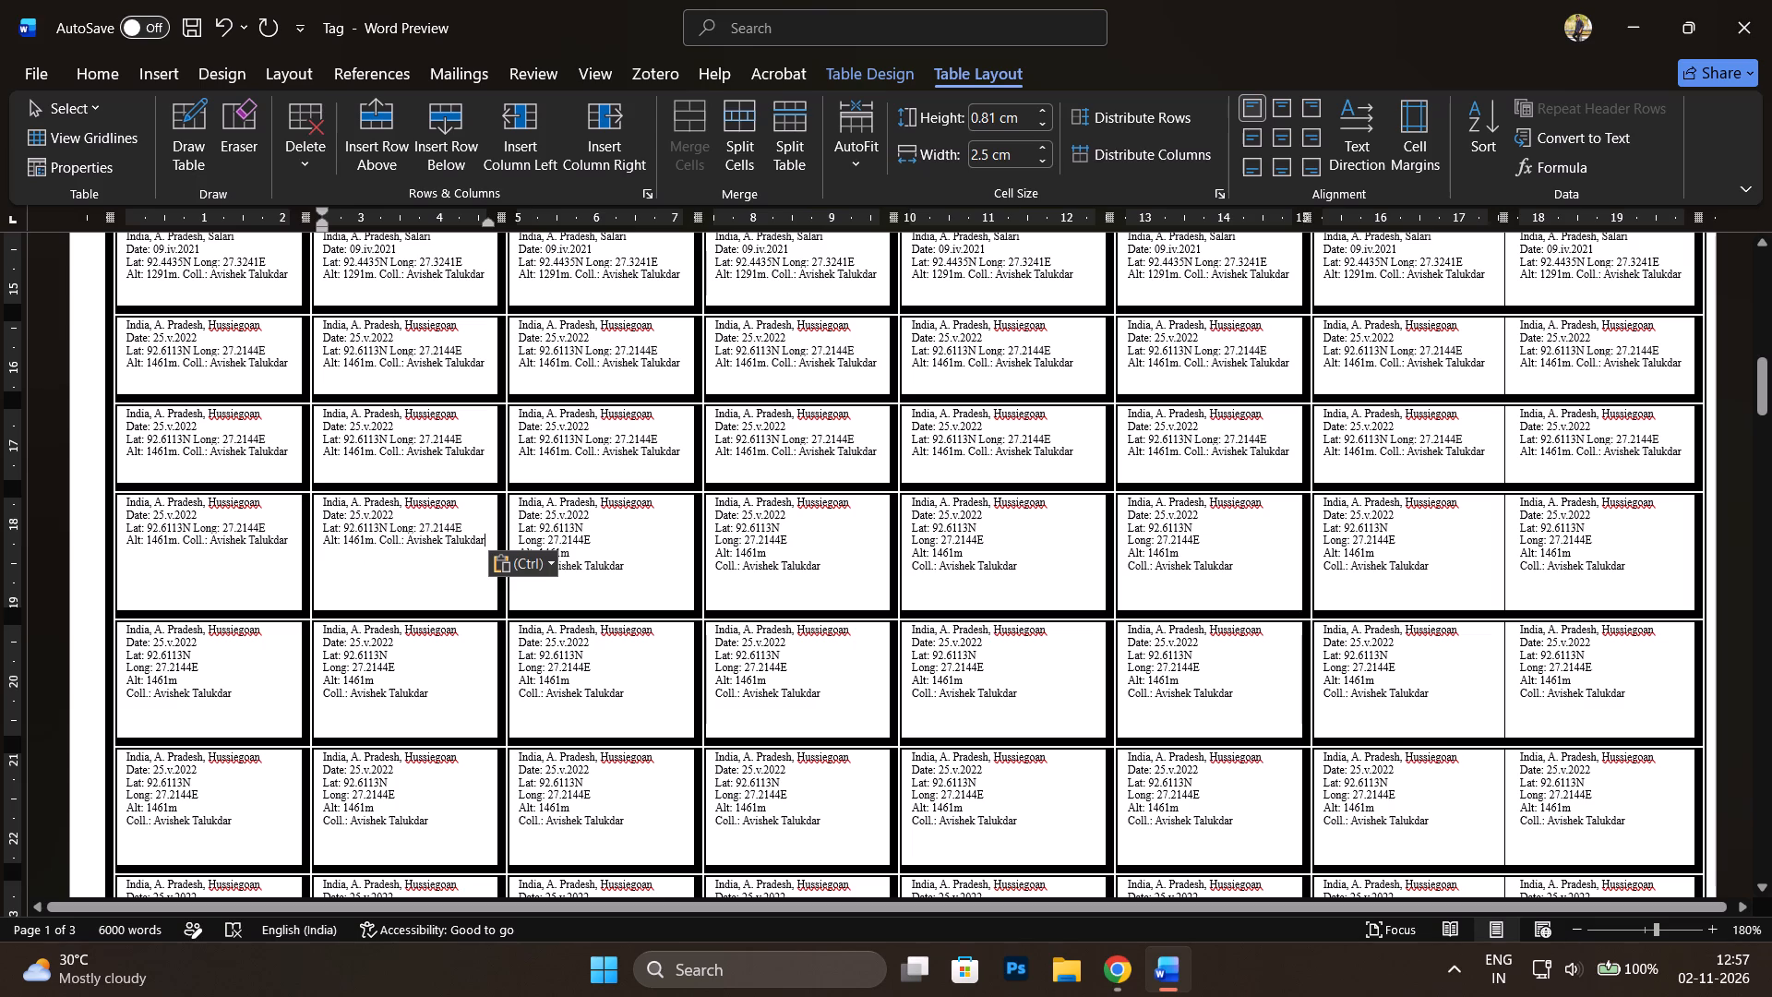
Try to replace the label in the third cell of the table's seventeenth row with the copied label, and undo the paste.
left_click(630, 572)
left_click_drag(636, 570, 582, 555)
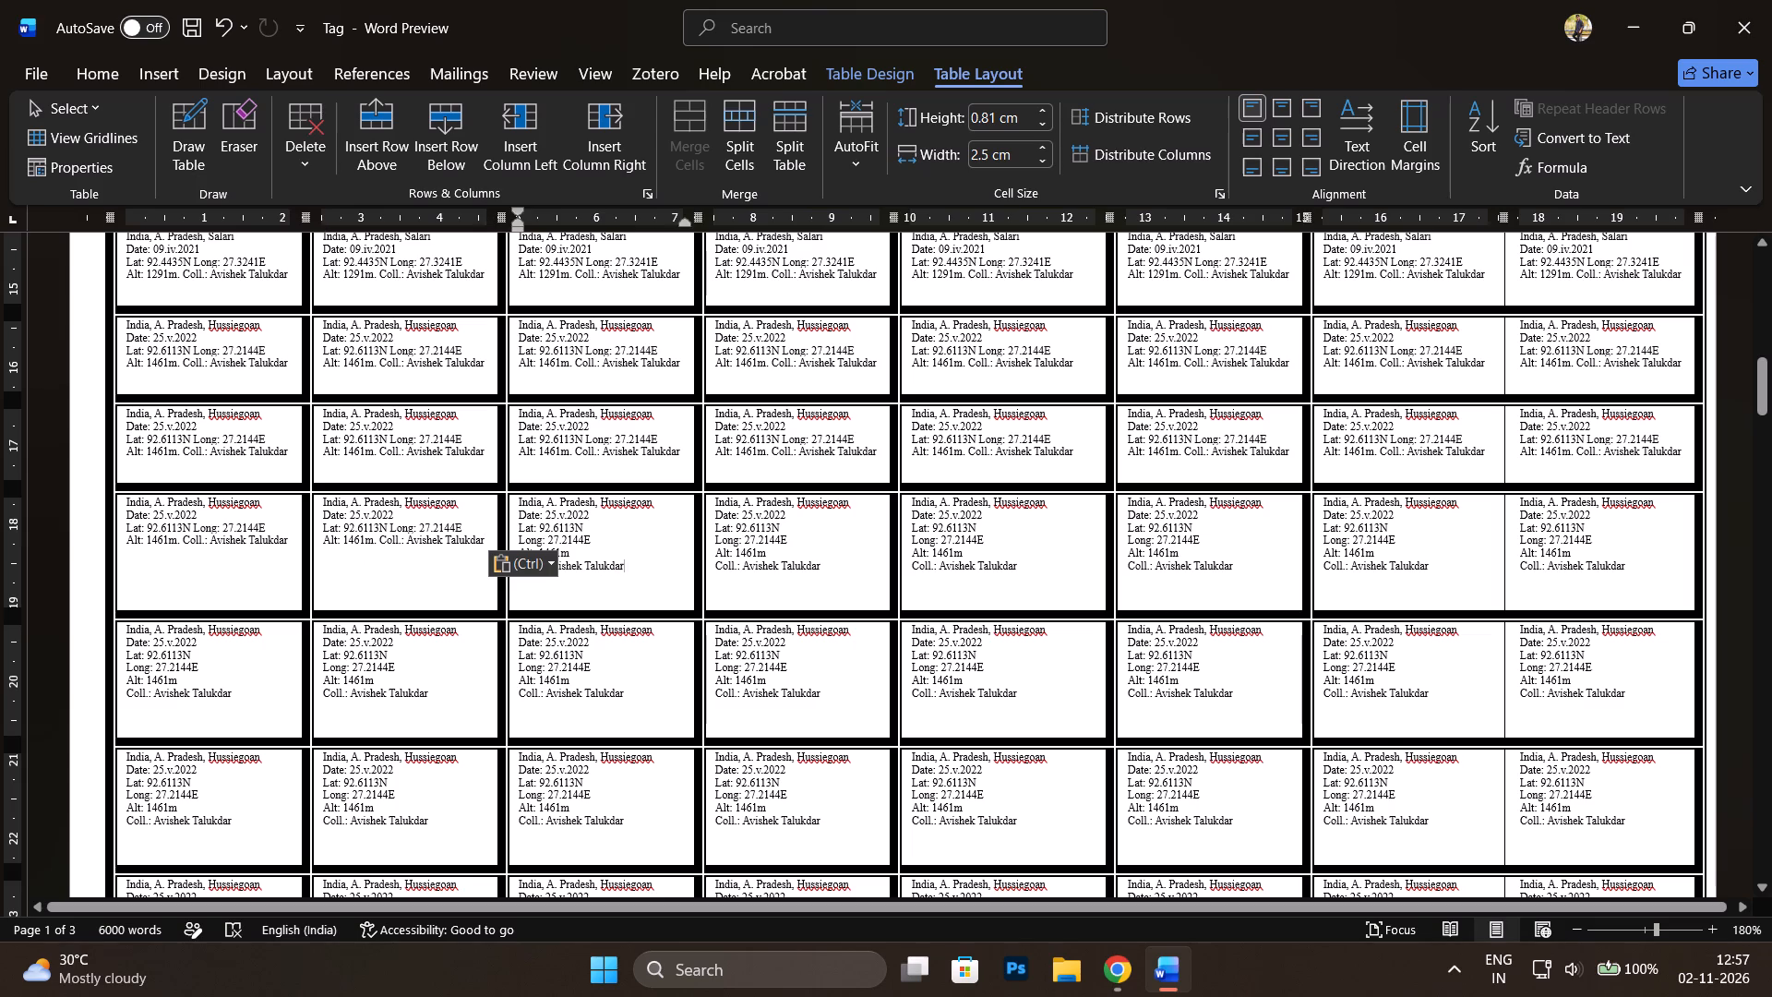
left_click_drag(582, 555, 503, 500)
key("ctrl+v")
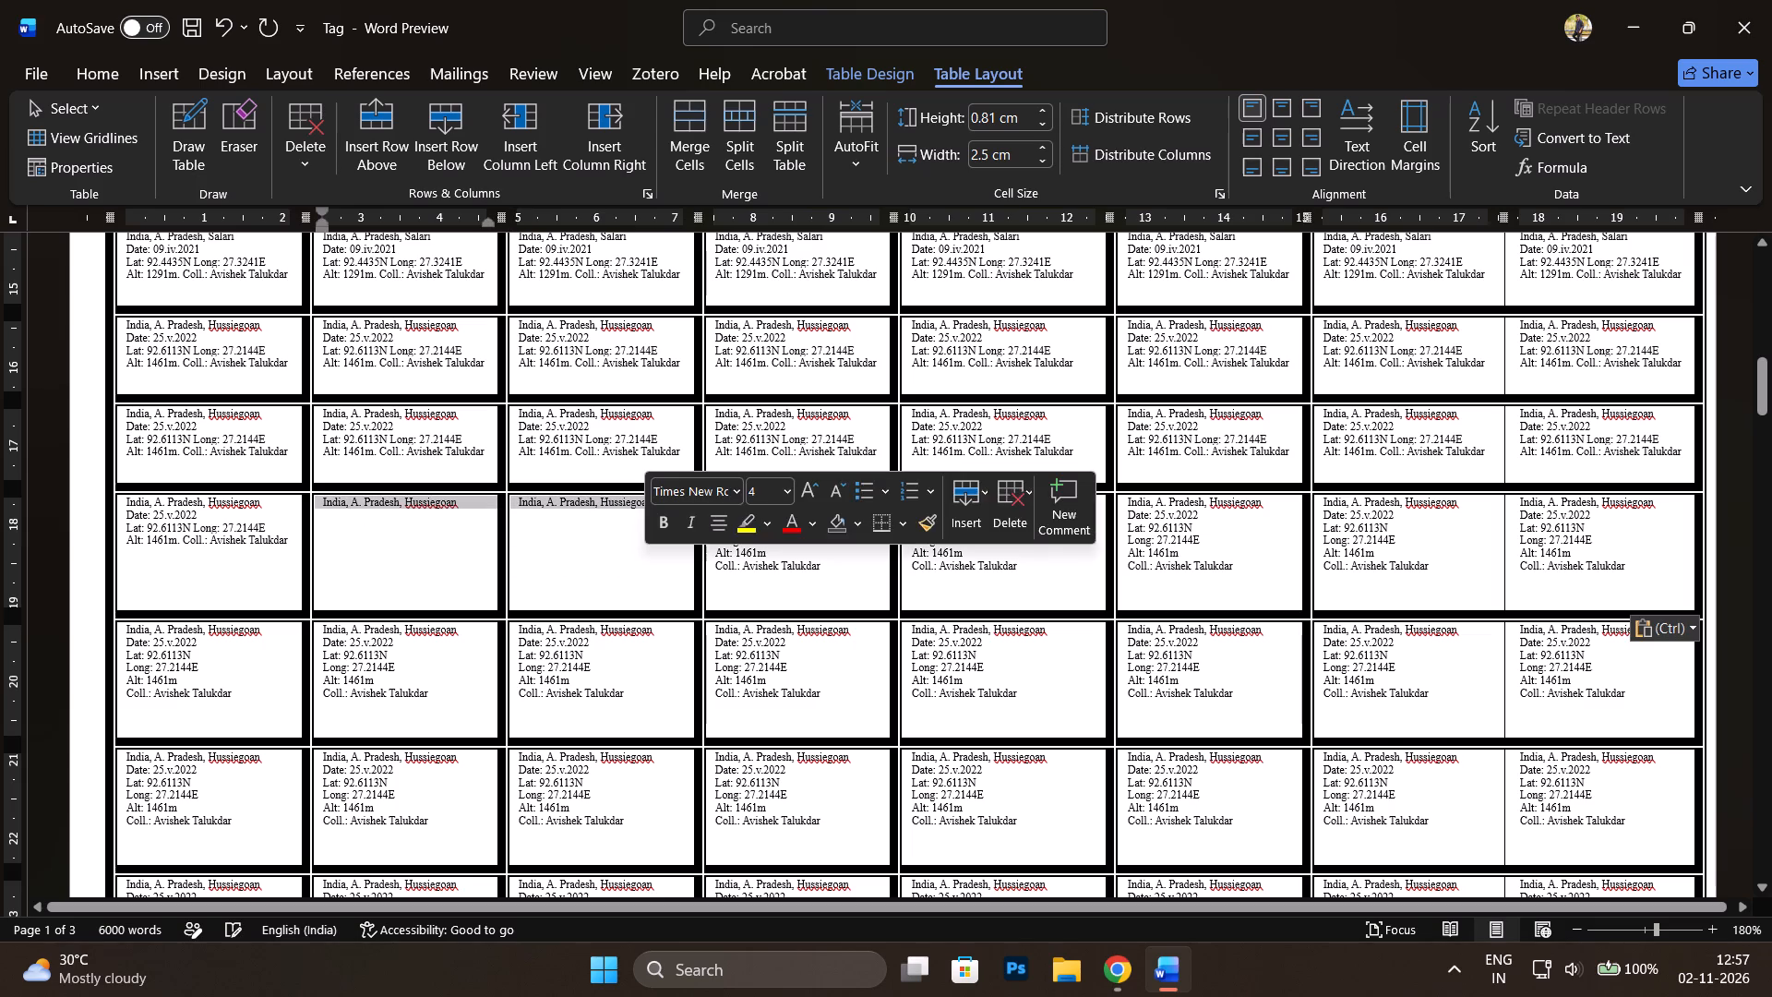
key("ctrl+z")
Replace the labels in the third to eighth cells of the table's seventeenth row with the copied four-line 25.v.2022 label.
left_click(655, 569)
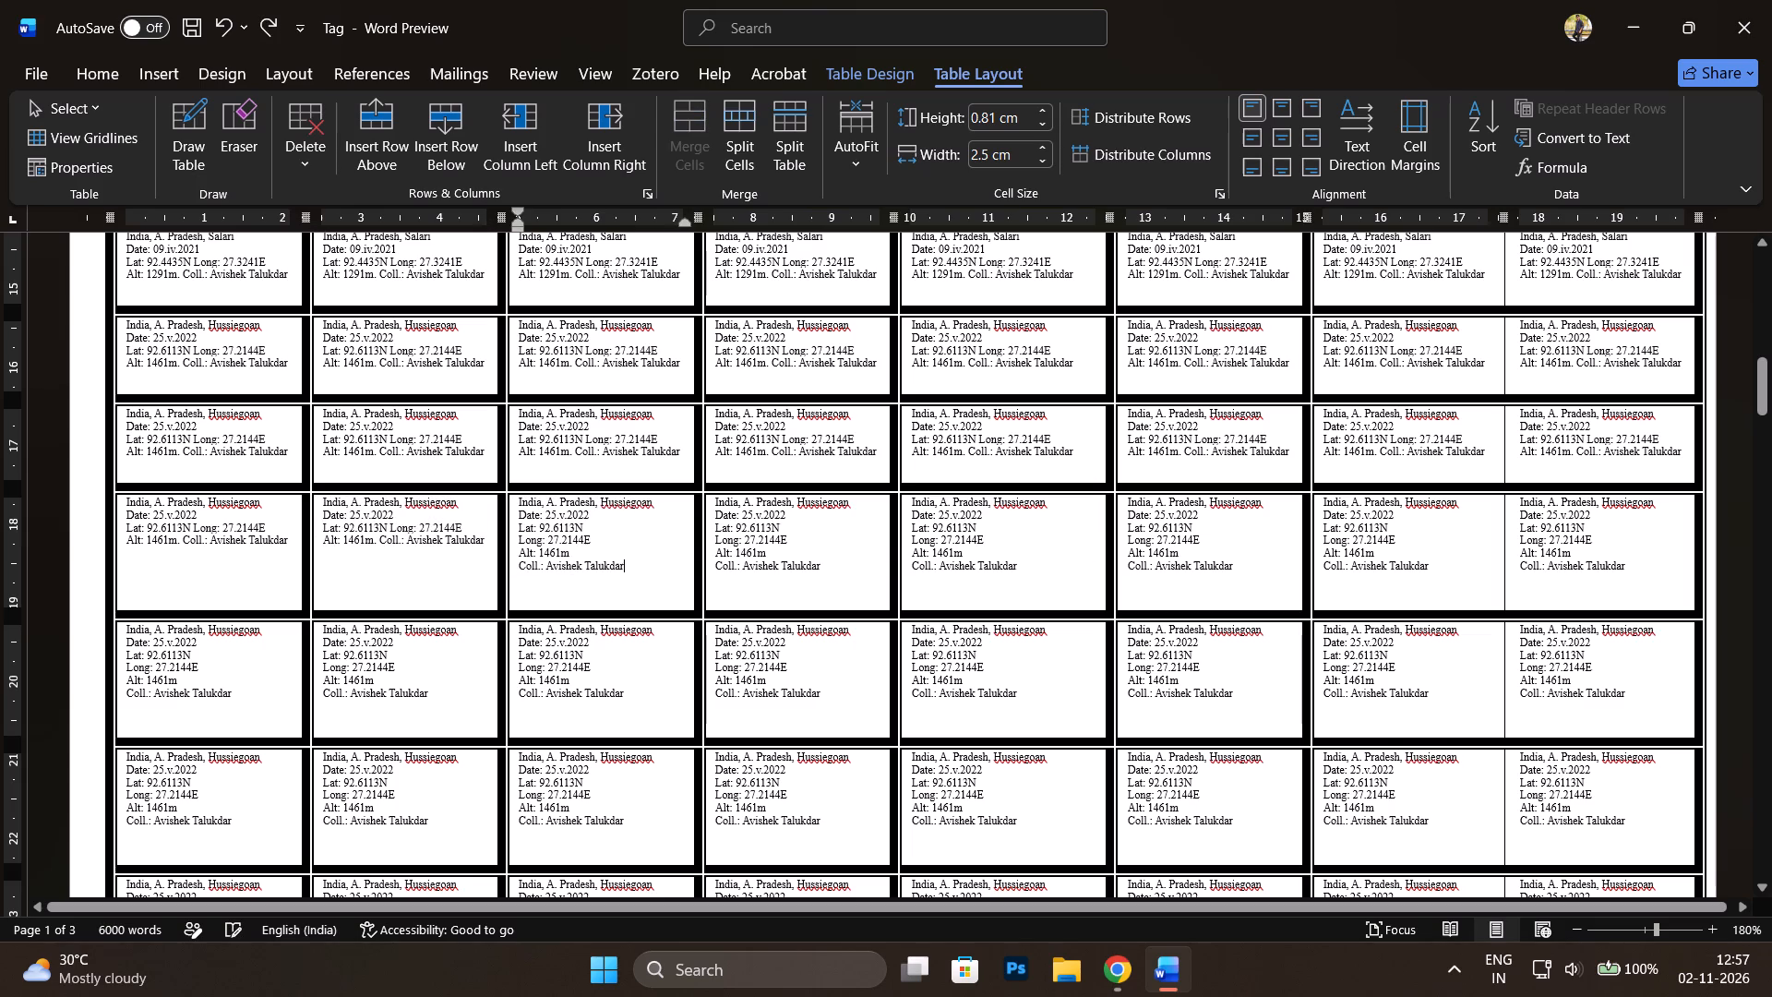
left_click_drag(644, 573, 529, 507)
key("ctrl+v")
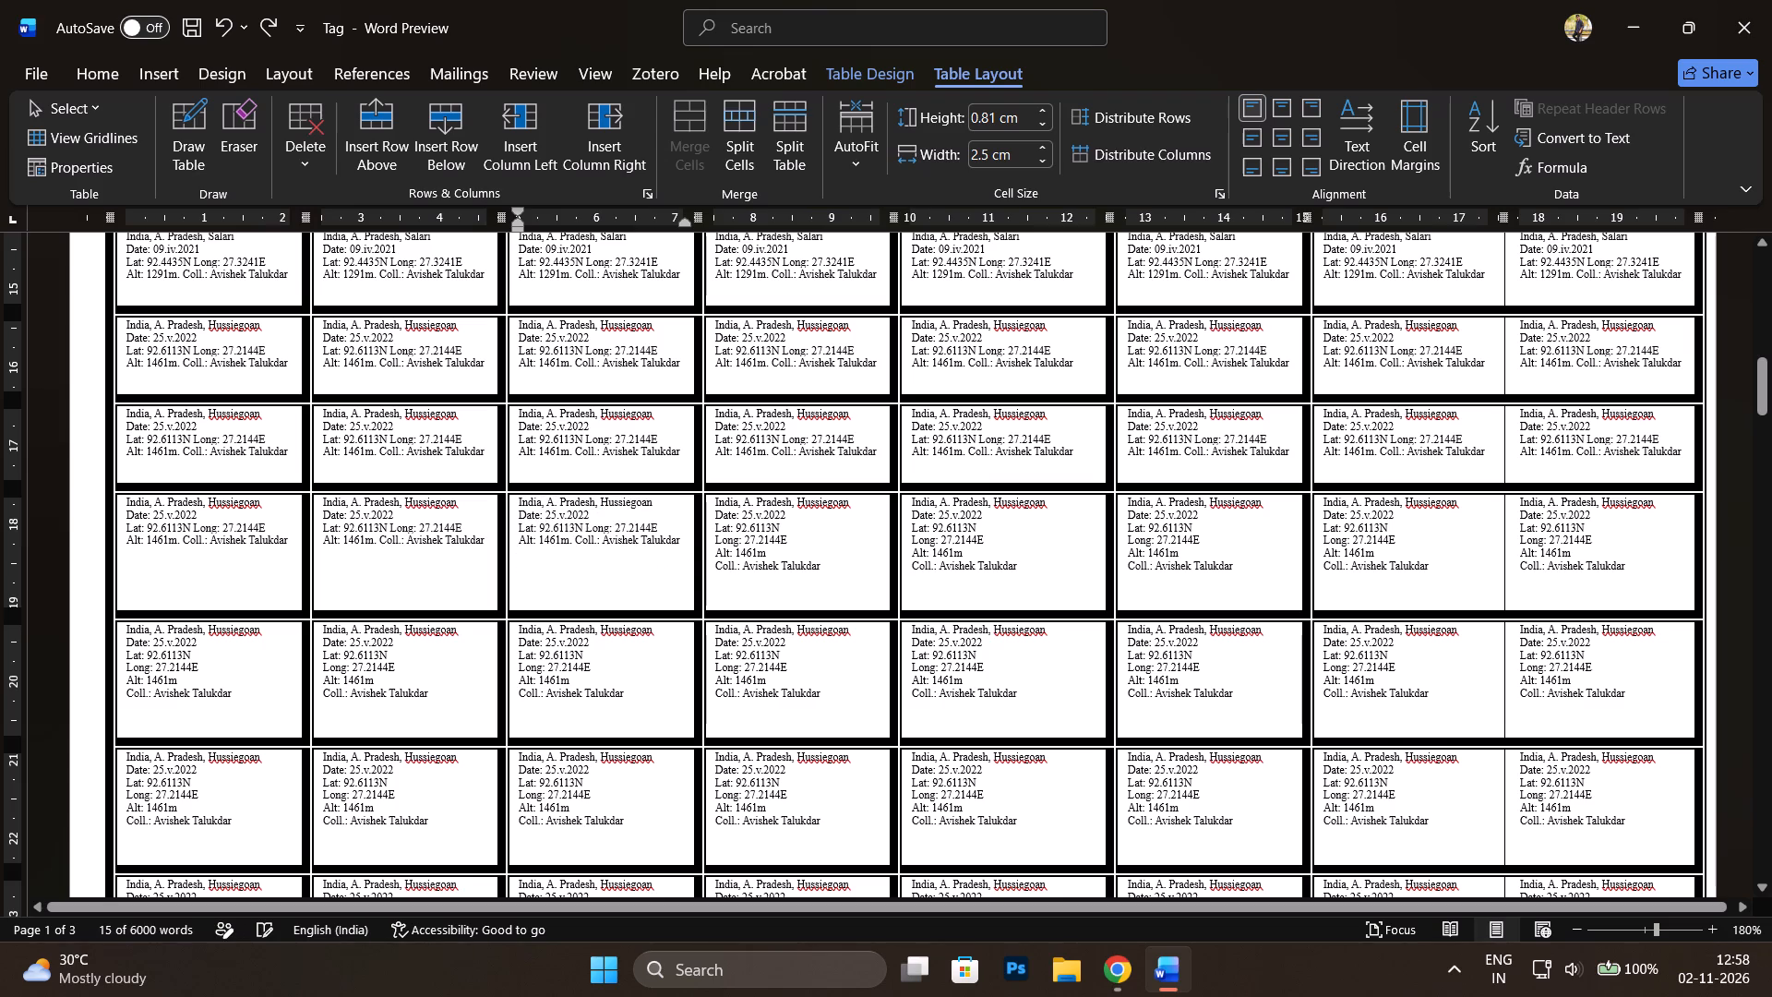
left_click_drag(836, 574, 726, 503)
key("ctrl+v")
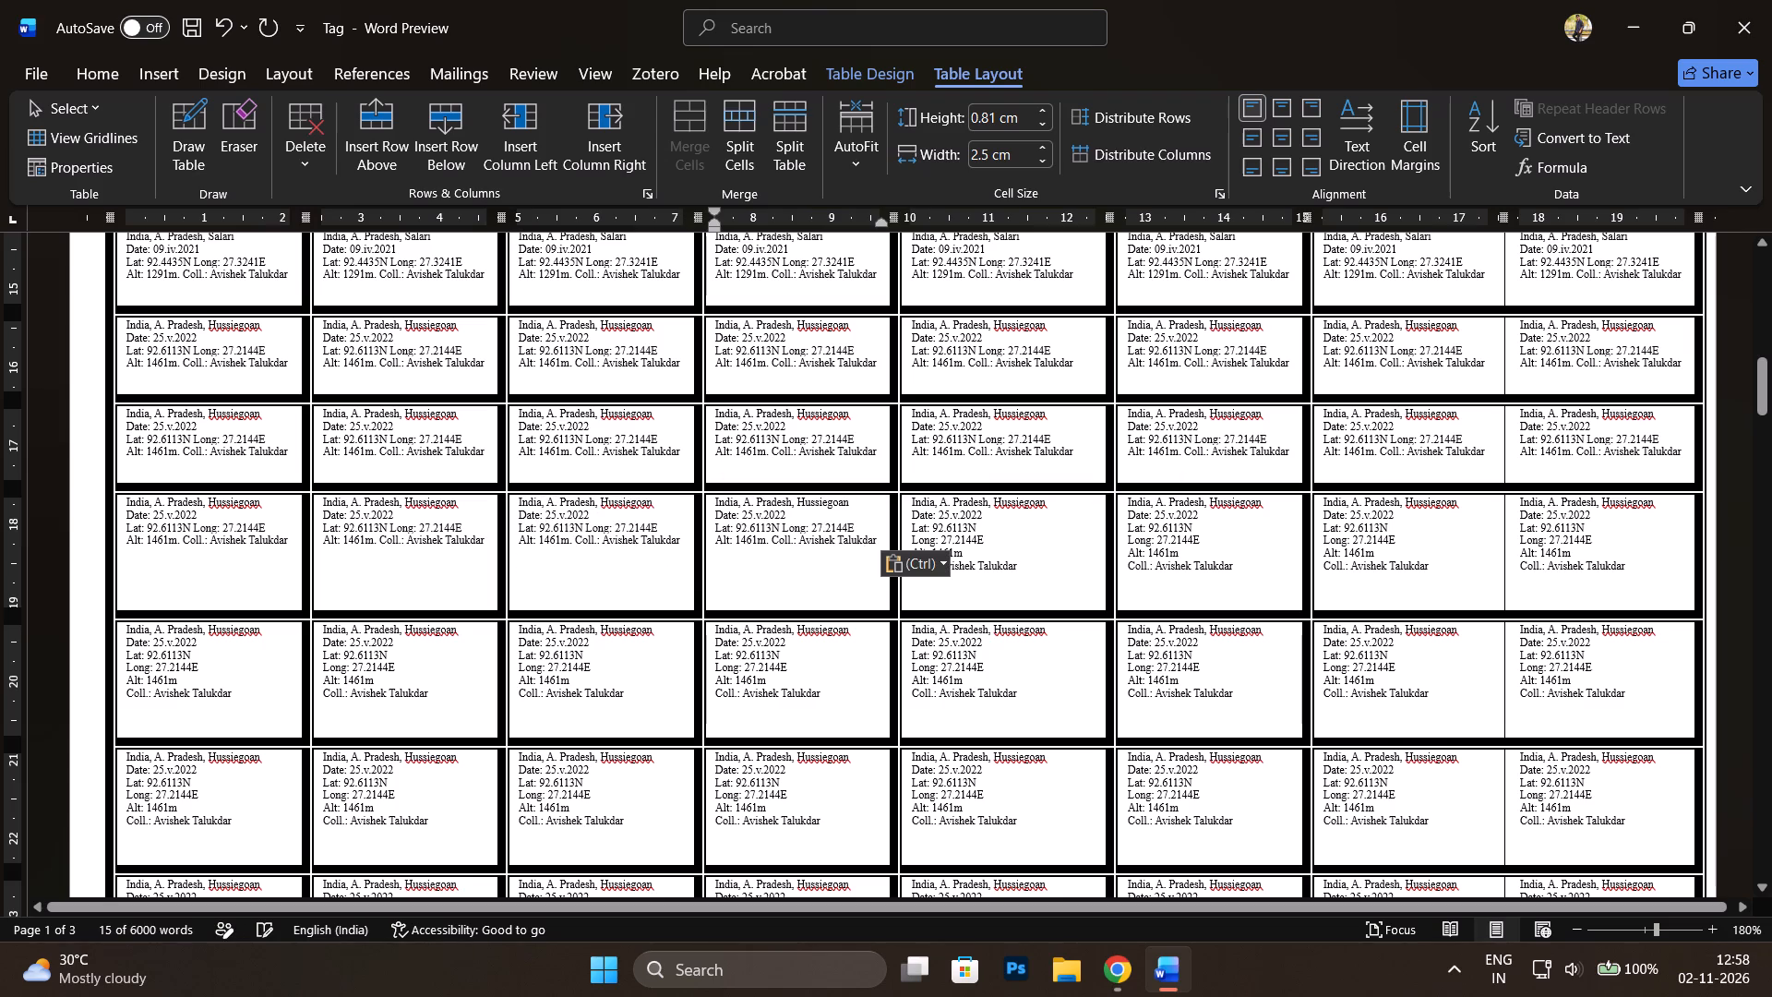
left_click_drag(1034, 574, 905, 507)
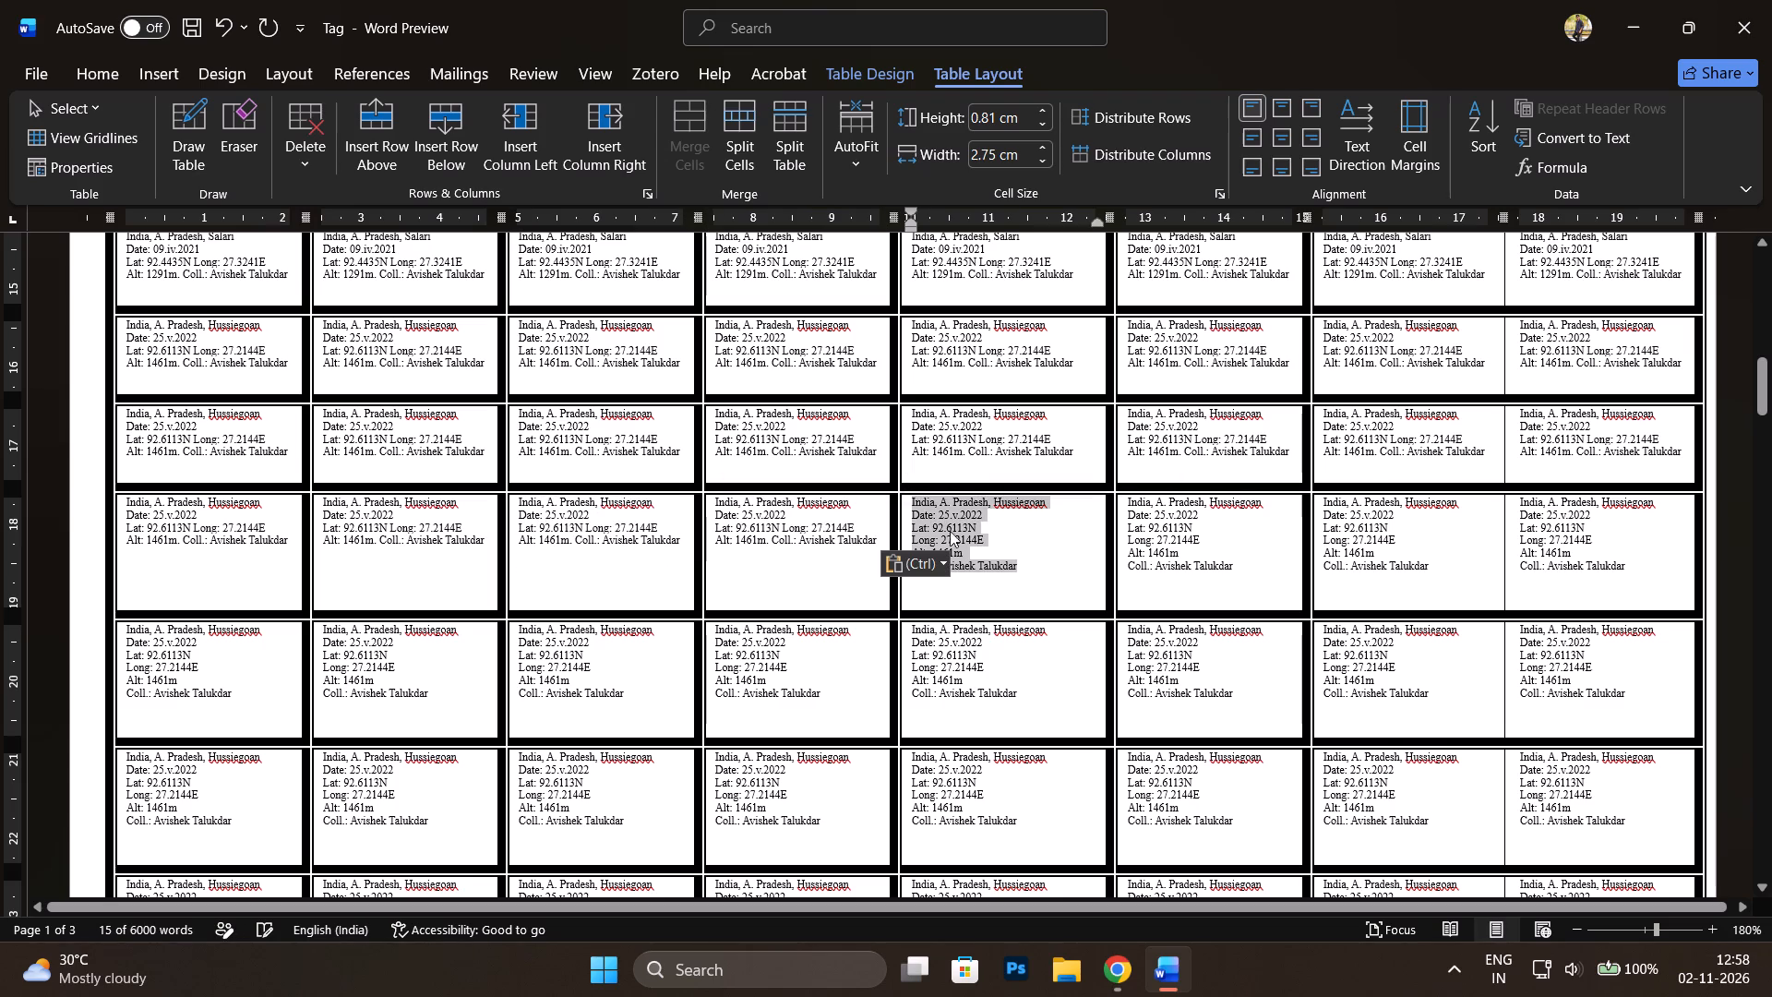
key("ctrl+v")
left_click_drag(1267, 582, 1128, 500)
key("ctrl+v")
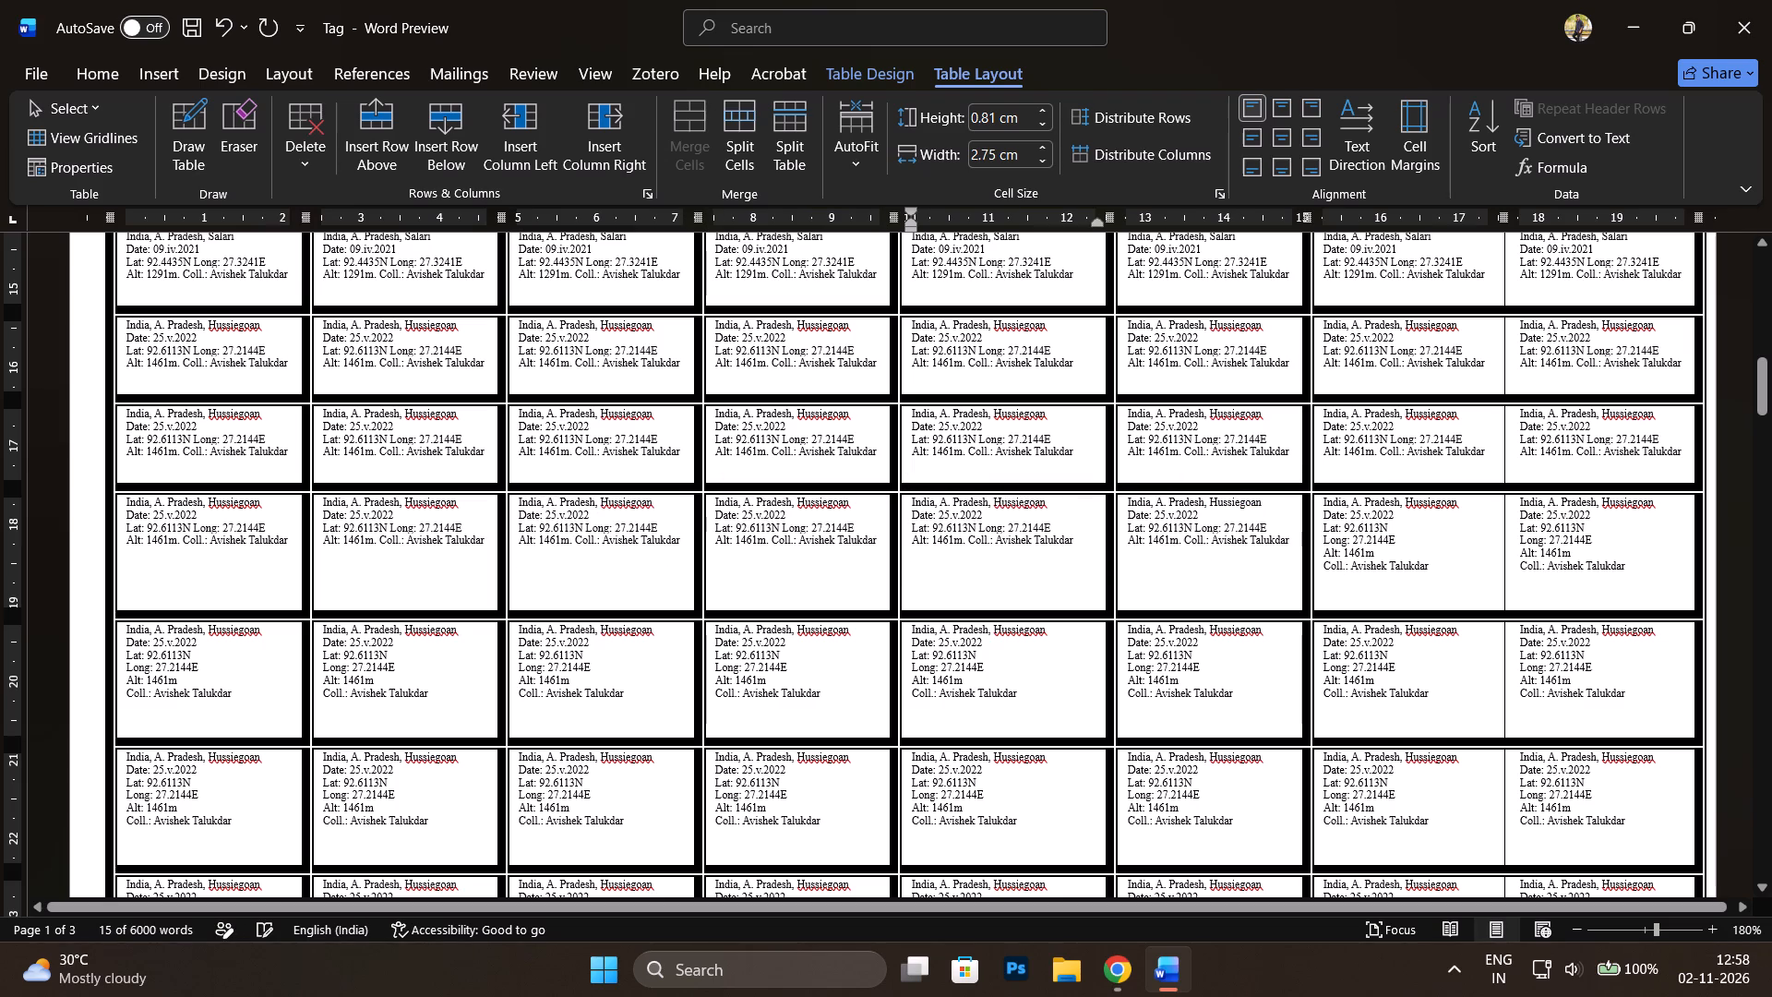
left_click_drag(1452, 582, 1312, 508)
key("ctrl+v")
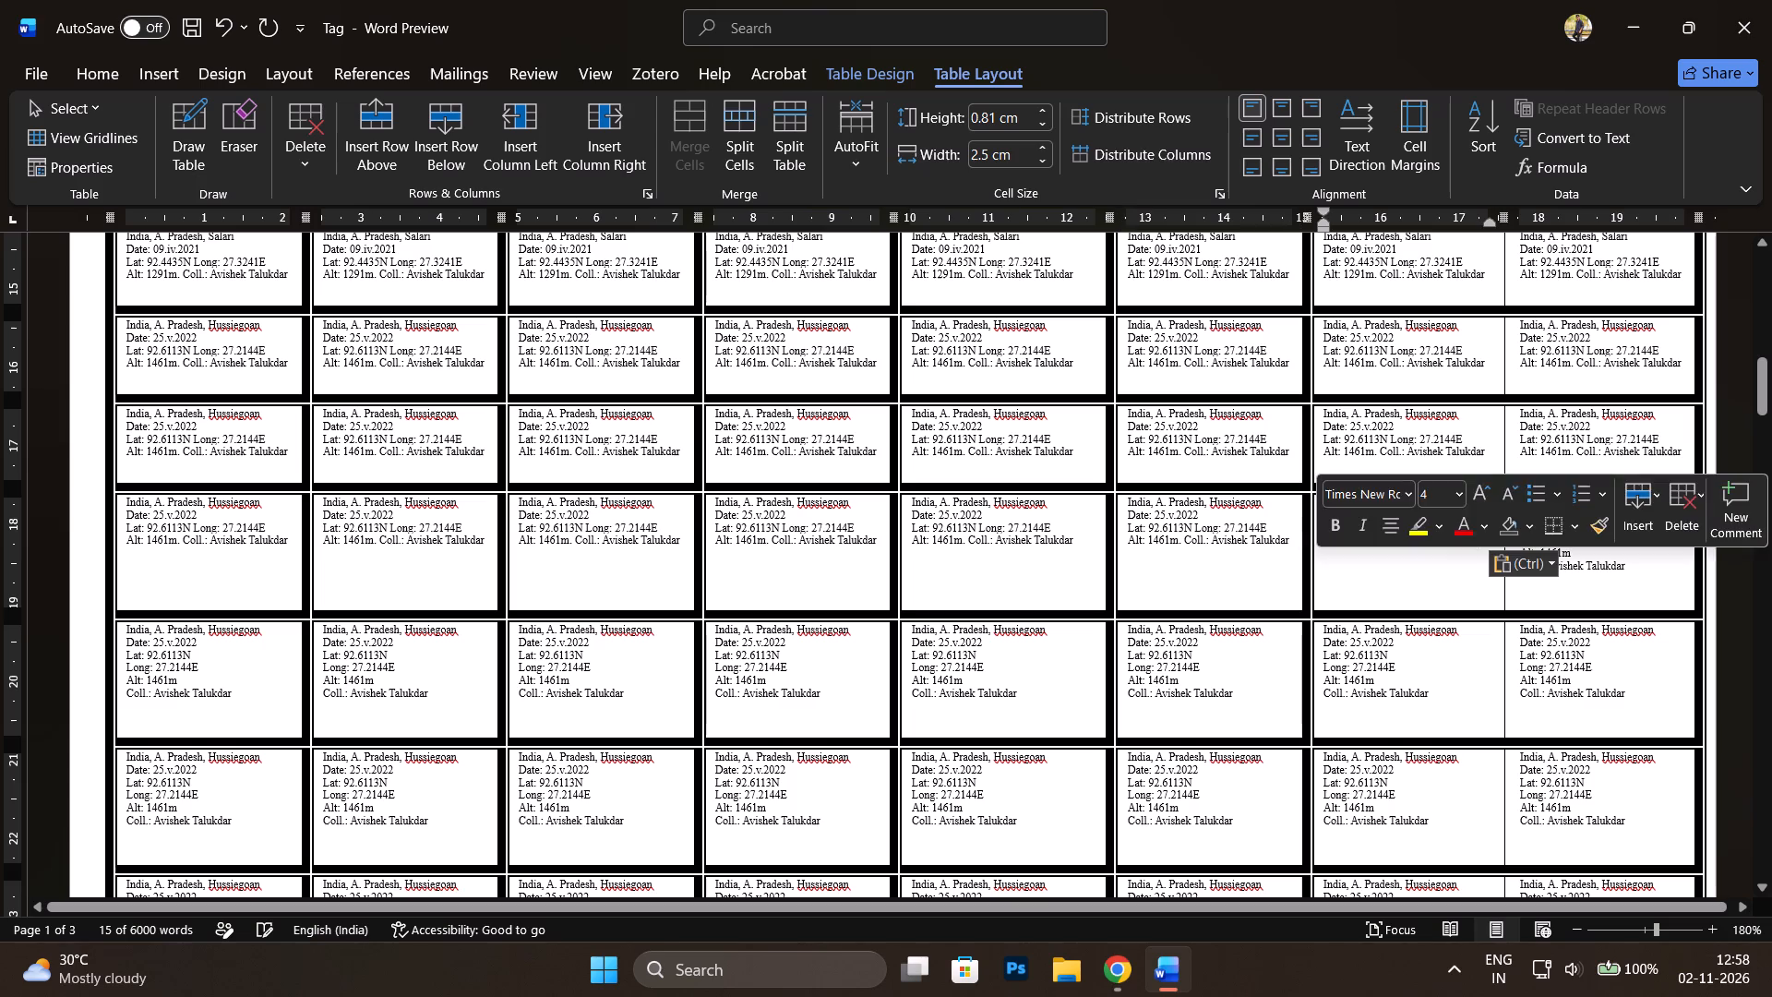
left_click_drag(1650, 574, 1523, 504)
key("ctrl+v")
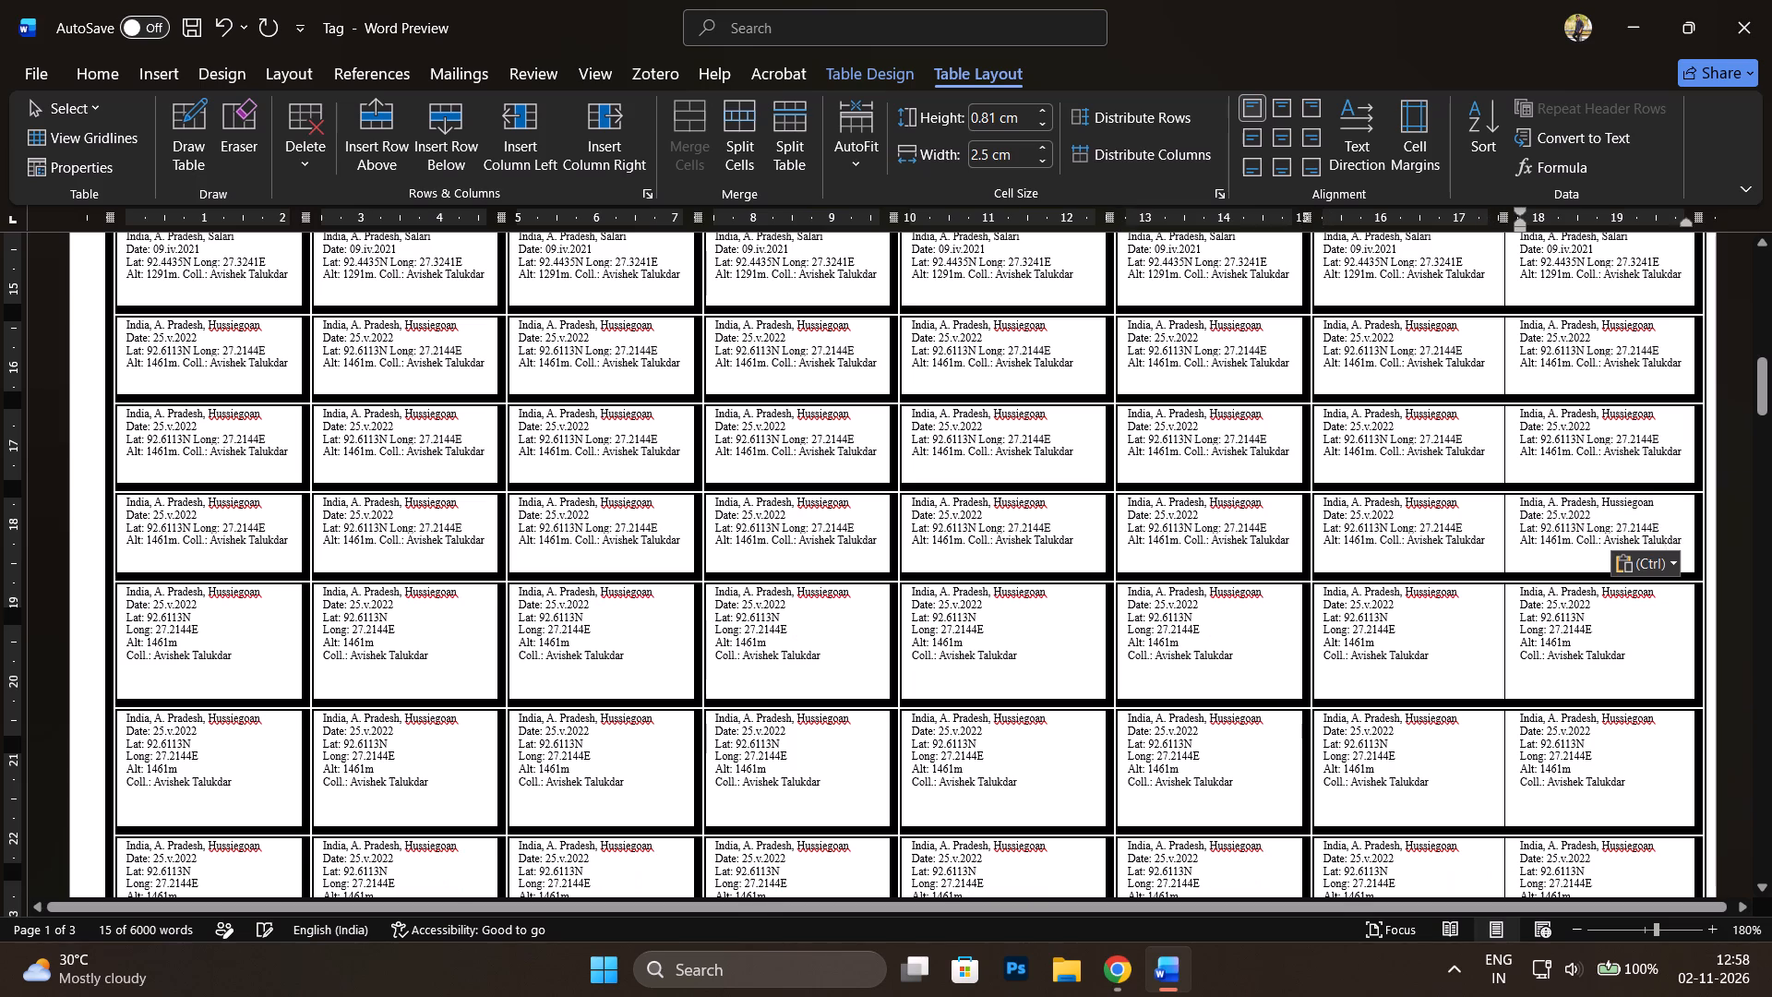
Replace the labels in the first four cells of the table's eighteenth row with the copied four-line 25.v.2022 label.
left_click_drag(236, 676, 120, 602)
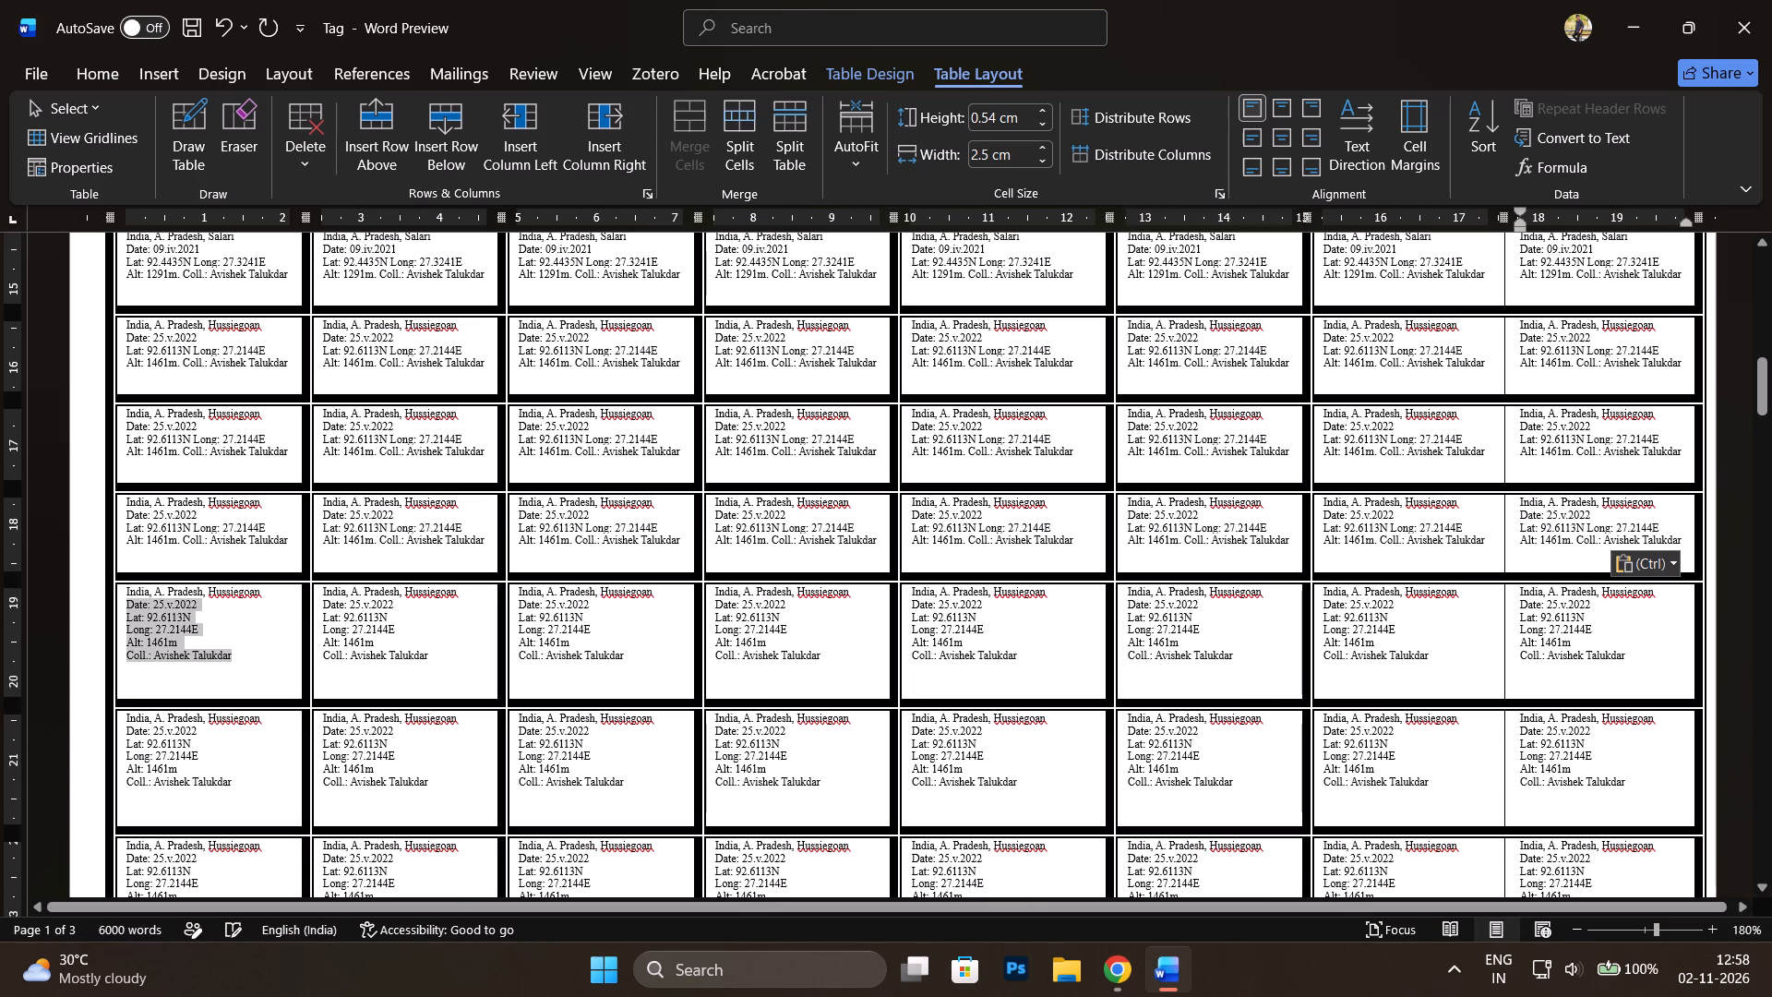
left_click_drag(120, 602, 120, 595)
key("ctrl+v")
left_click_drag(441, 667, 346, 619)
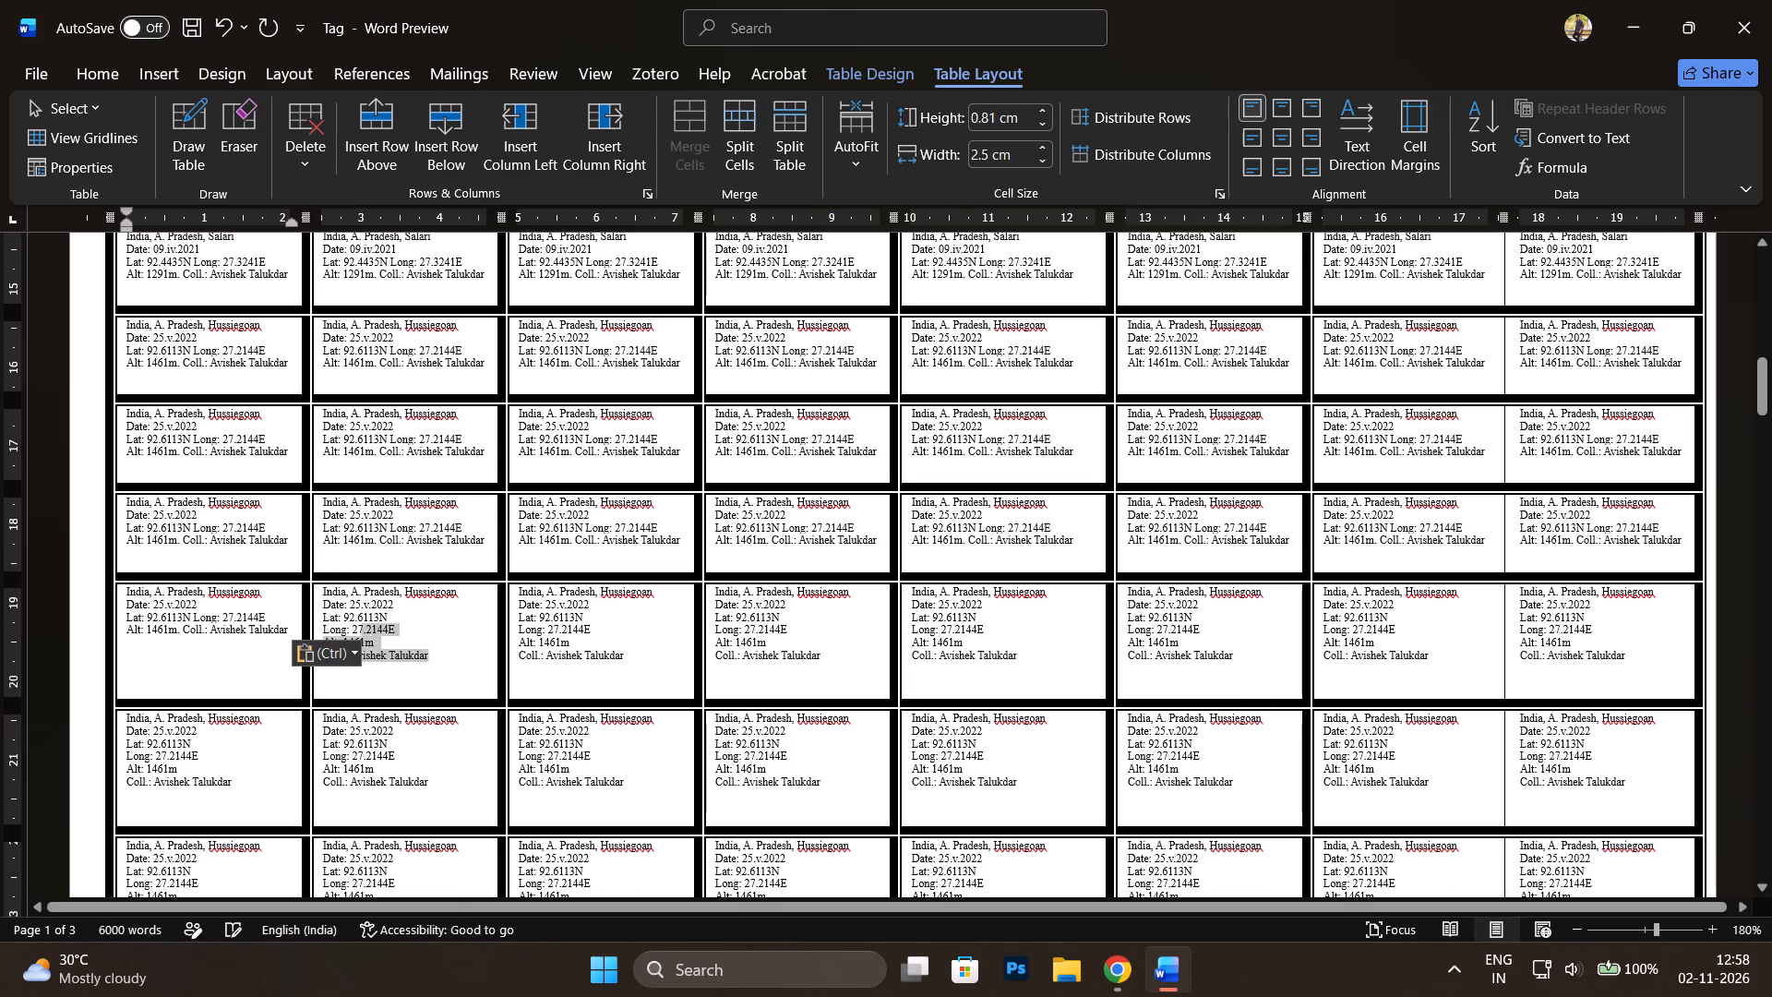
left_click_drag(346, 619, 323, 592)
key("ctrl+v")
left_click_drag(664, 660, 505, 588)
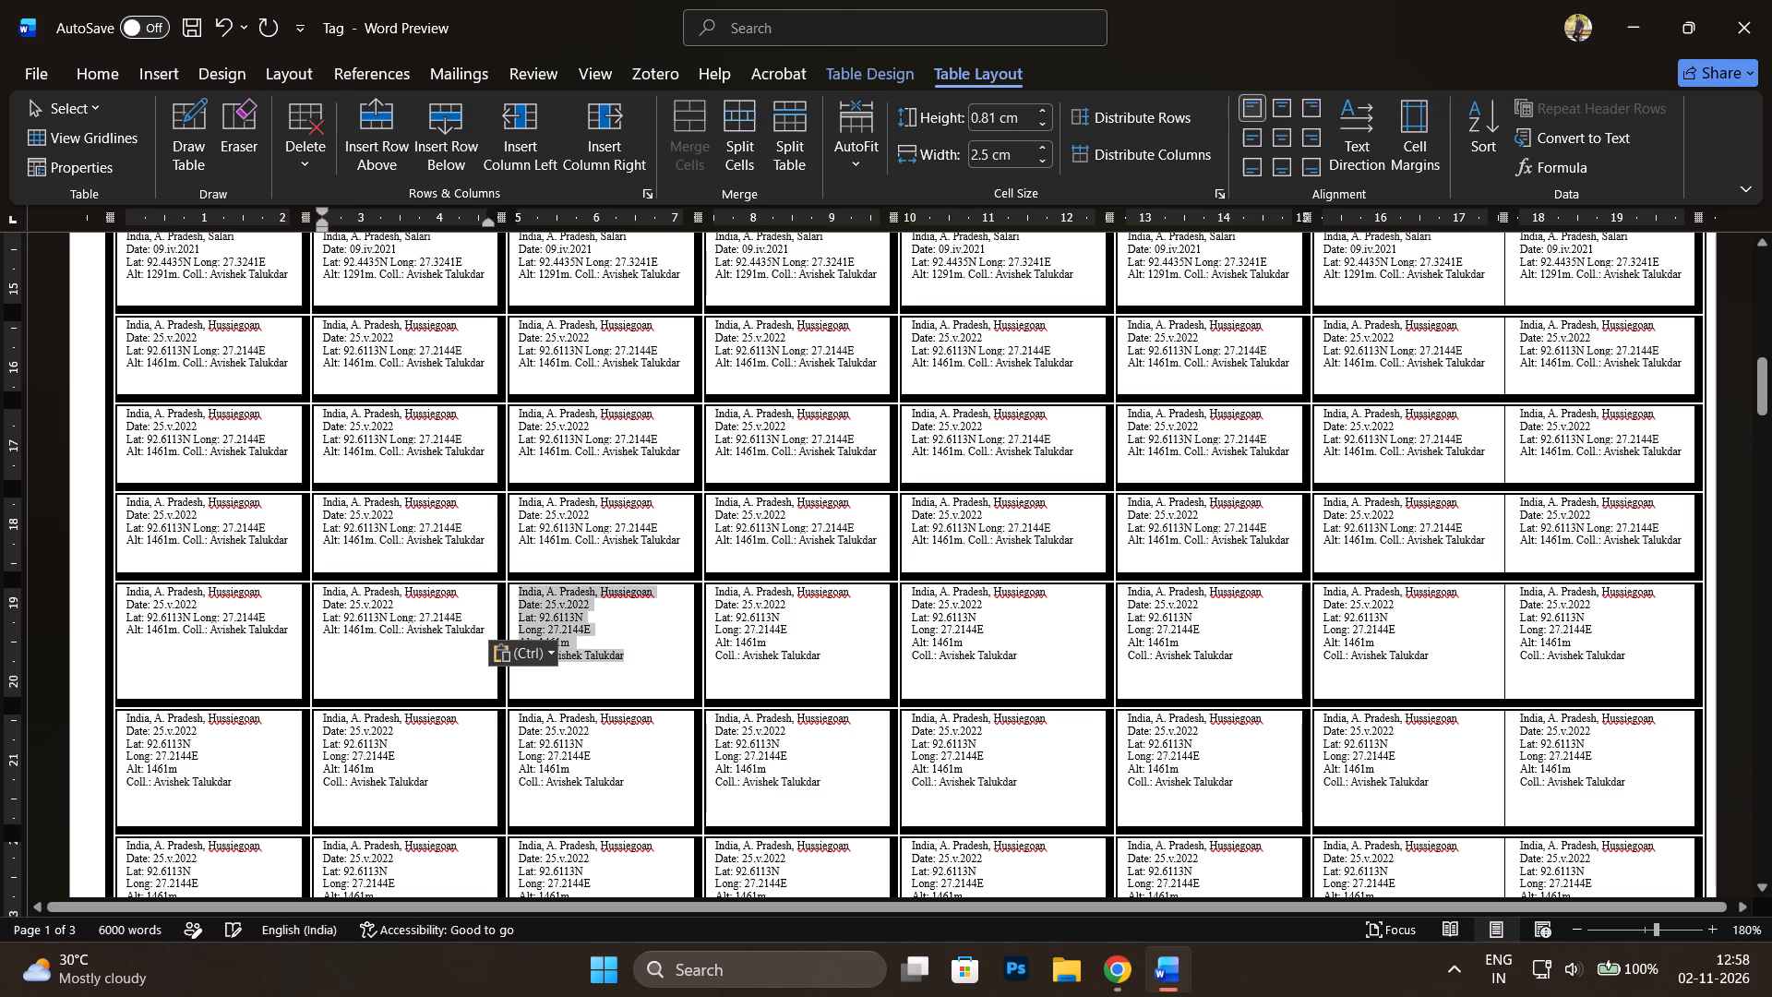
left_click_drag(505, 588, 518, 605)
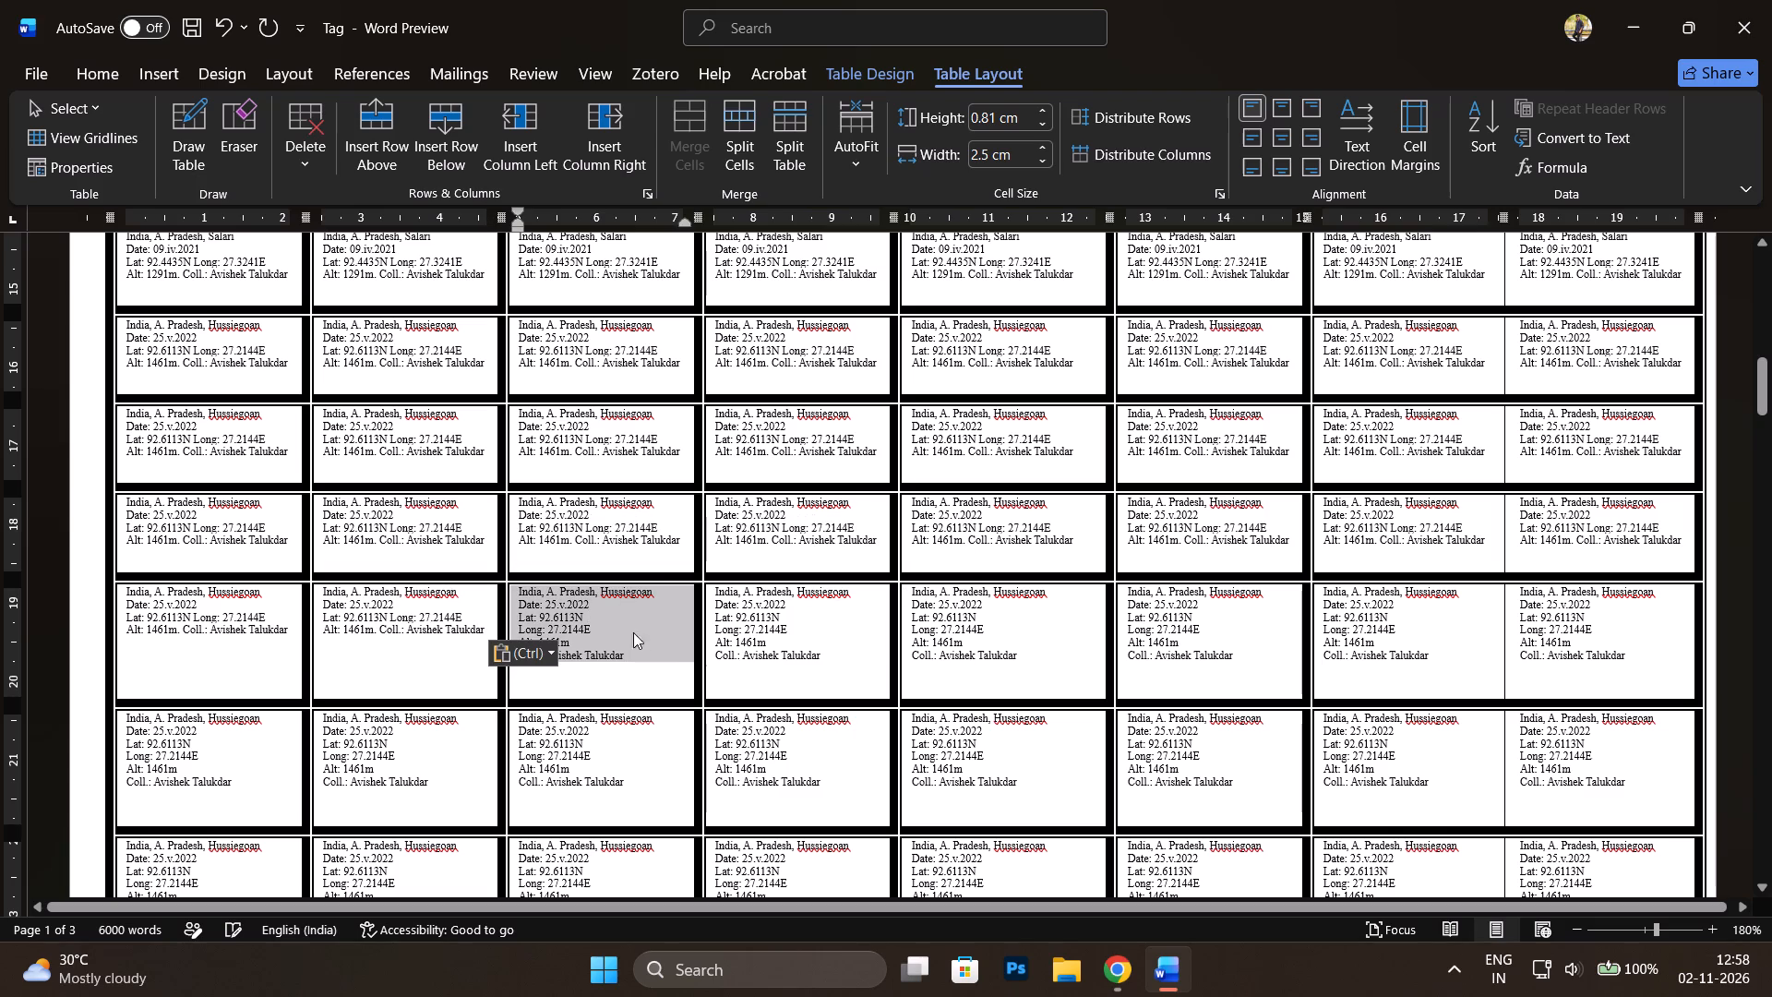
key("ctrl+v")
left_click_drag(867, 673, 711, 596)
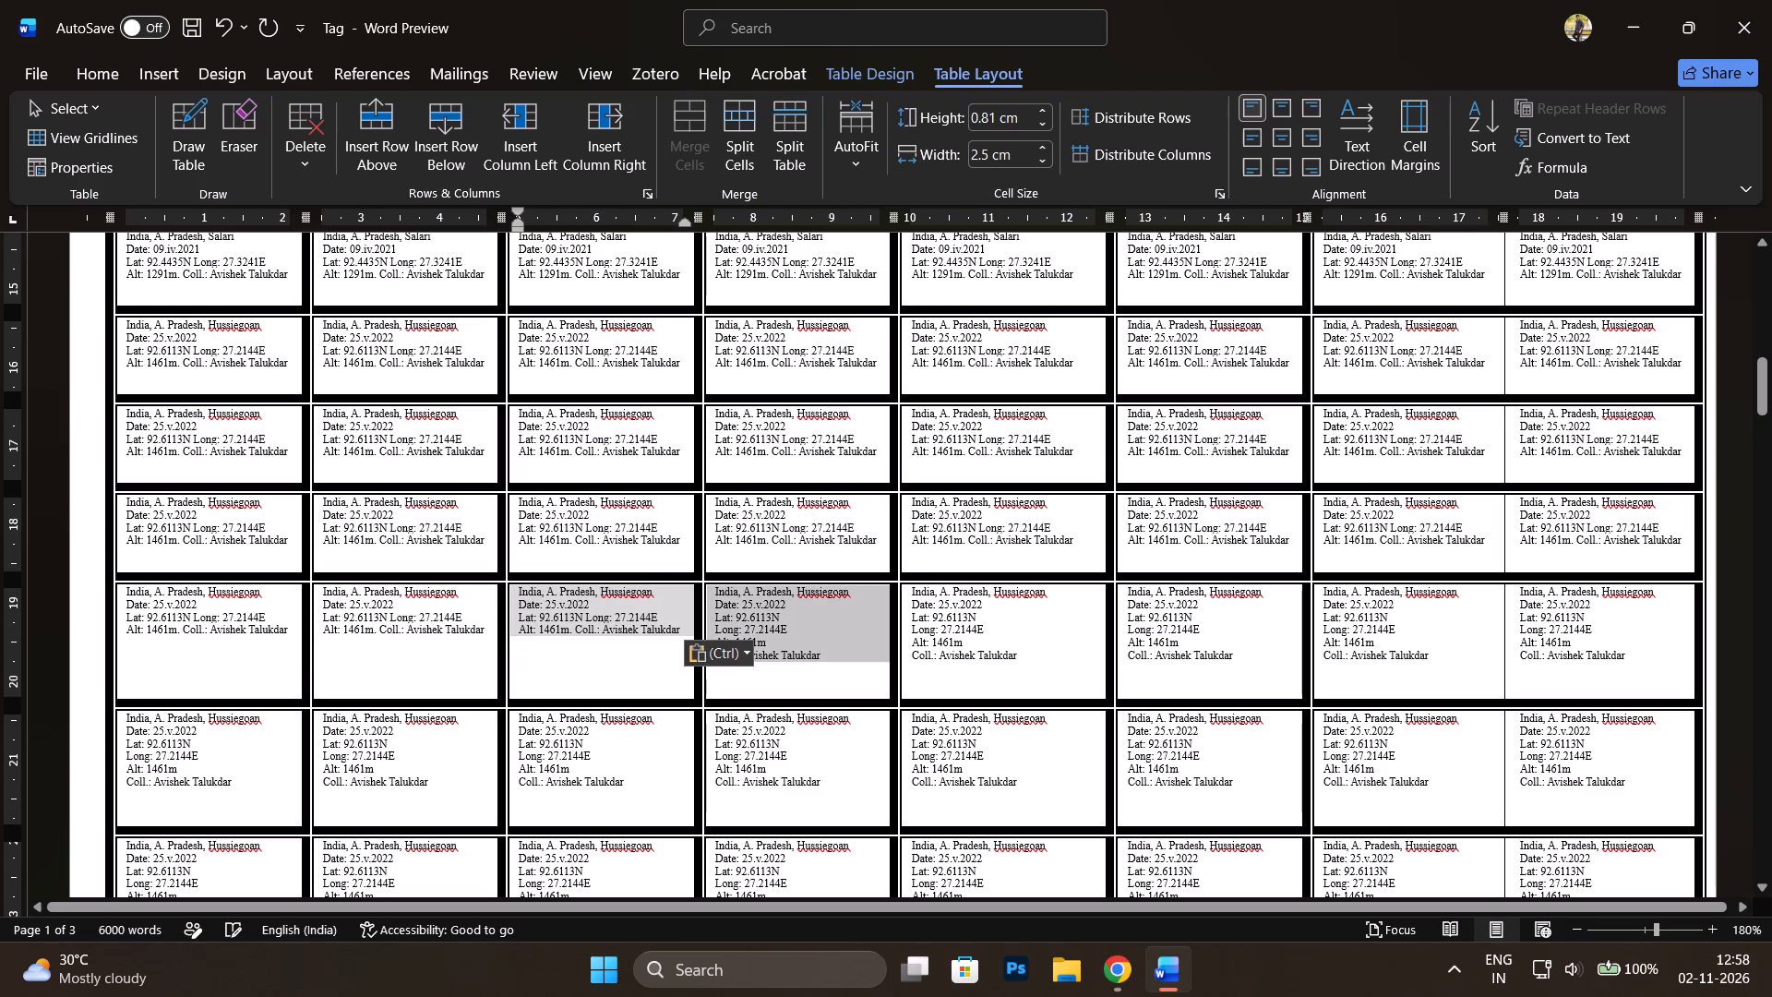
left_click_drag(711, 596, 712, 596)
key("ctrl+v")
key("ctrl+b")
Replace the labels in the fifth to eighth cells of the table's eighteenth row with the copied four-line 25.v.2022 label.
left_click_drag(1051, 666, 950, 634)
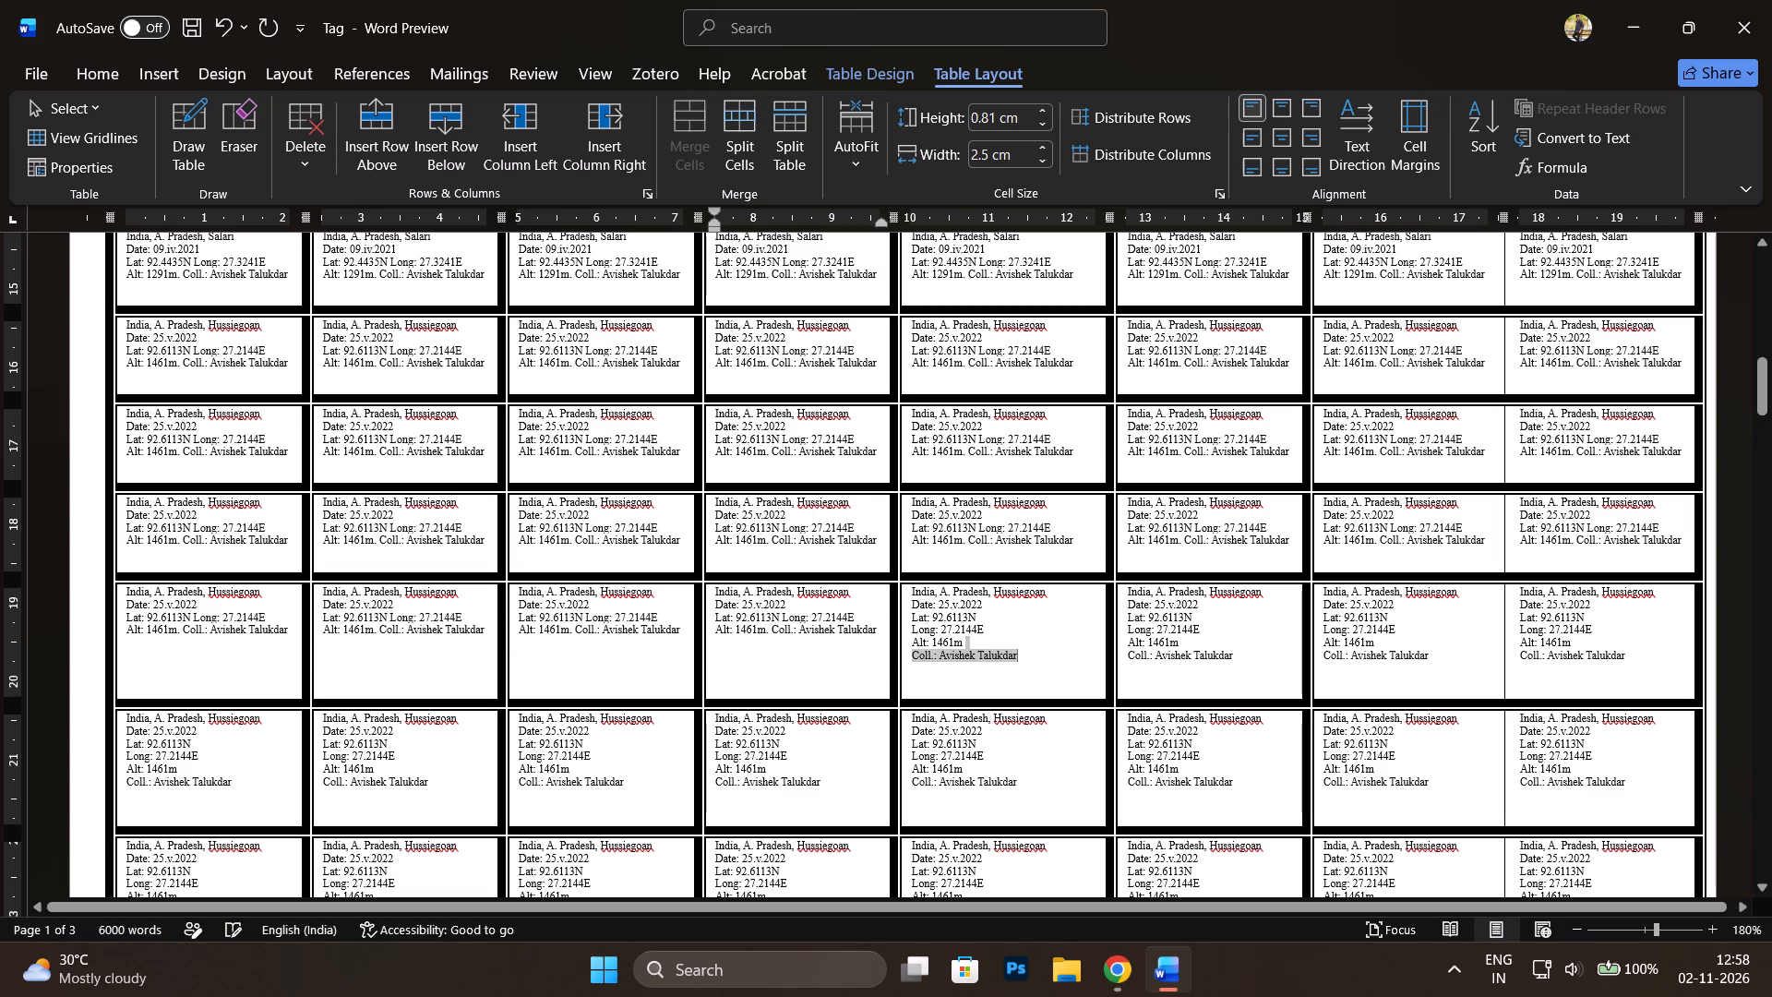
left_click_drag(950, 634, 904, 593)
key("ctrl+v")
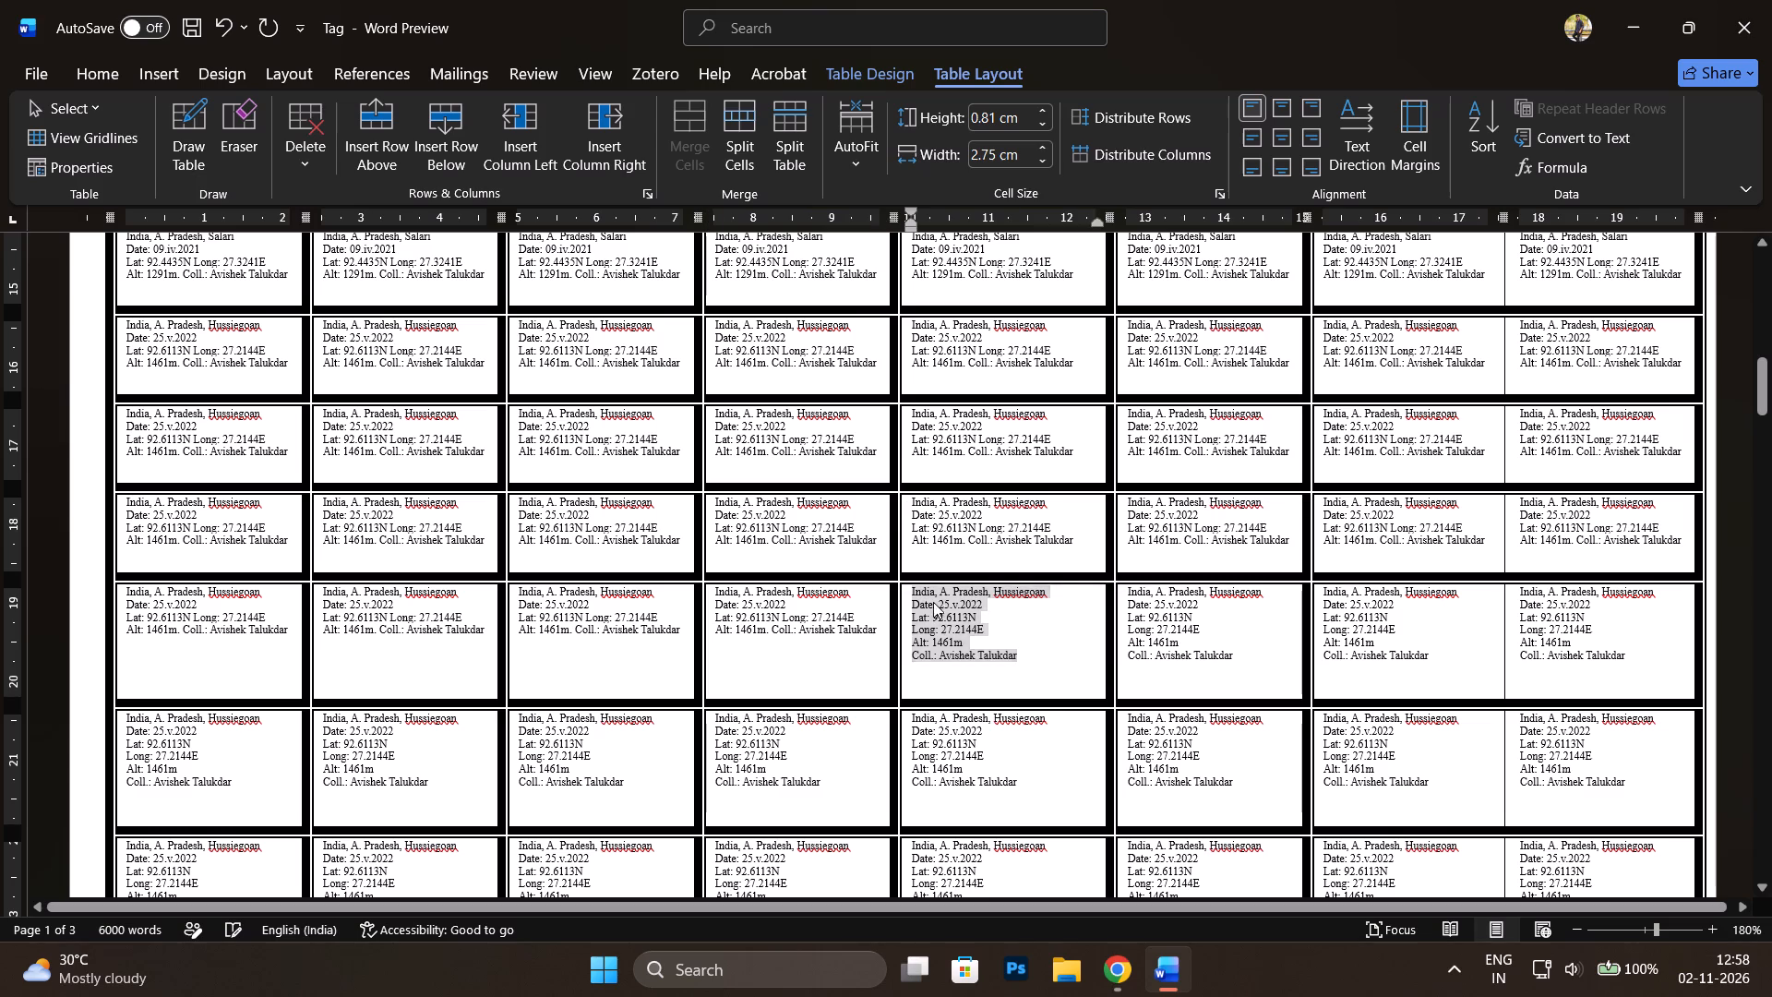
left_click_drag(1251, 658, 1136, 594)
key("ctrl+v")
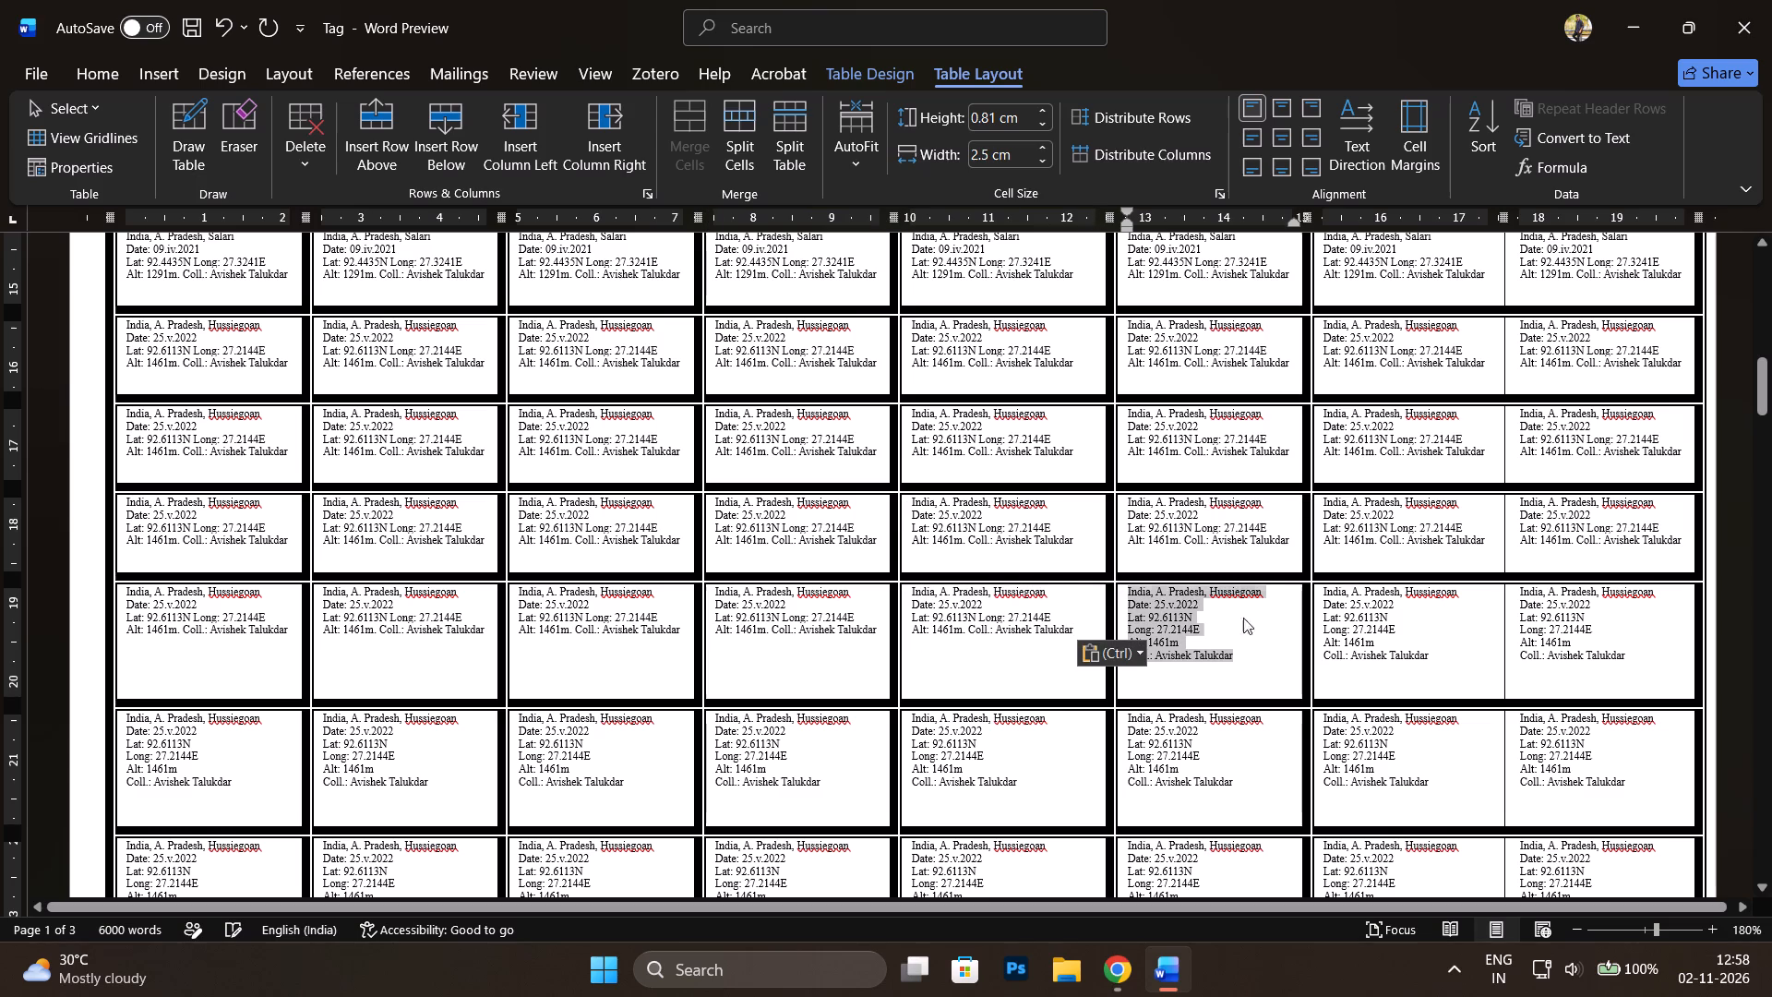
left_click_drag(1464, 657, 1308, 594)
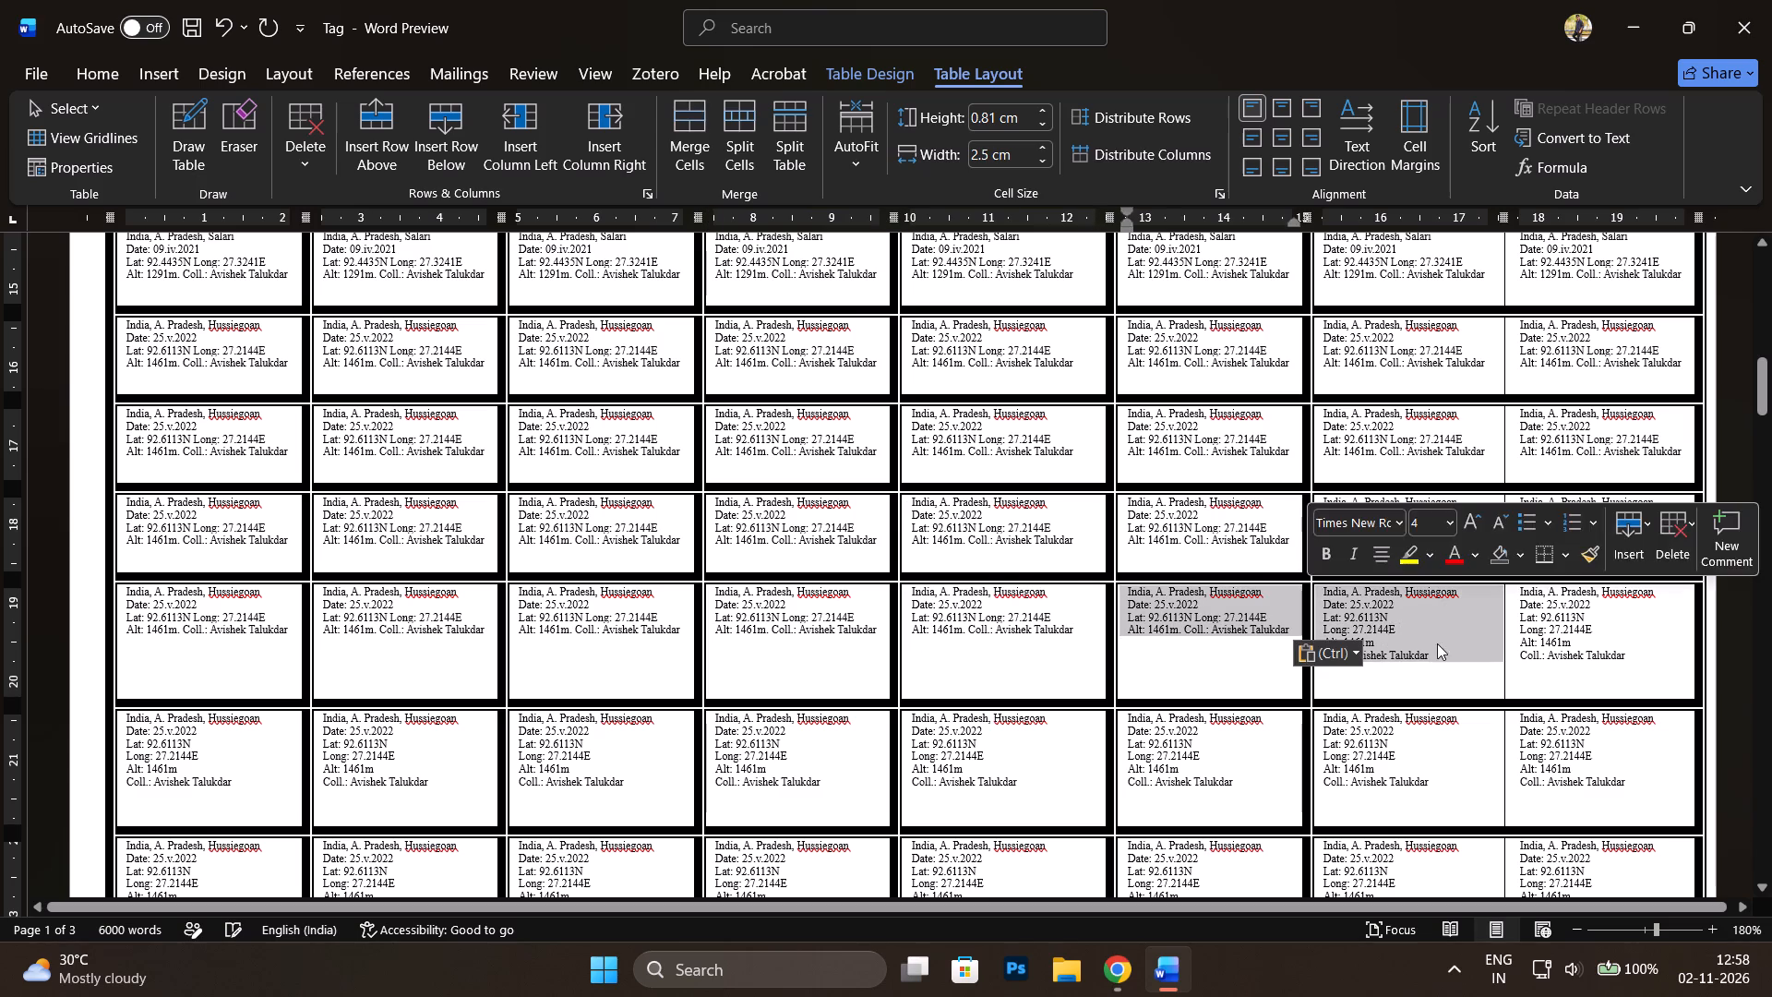
left_click(1438, 643)
left_click_drag(1465, 661, 1335, 589)
key("ctrl+v")
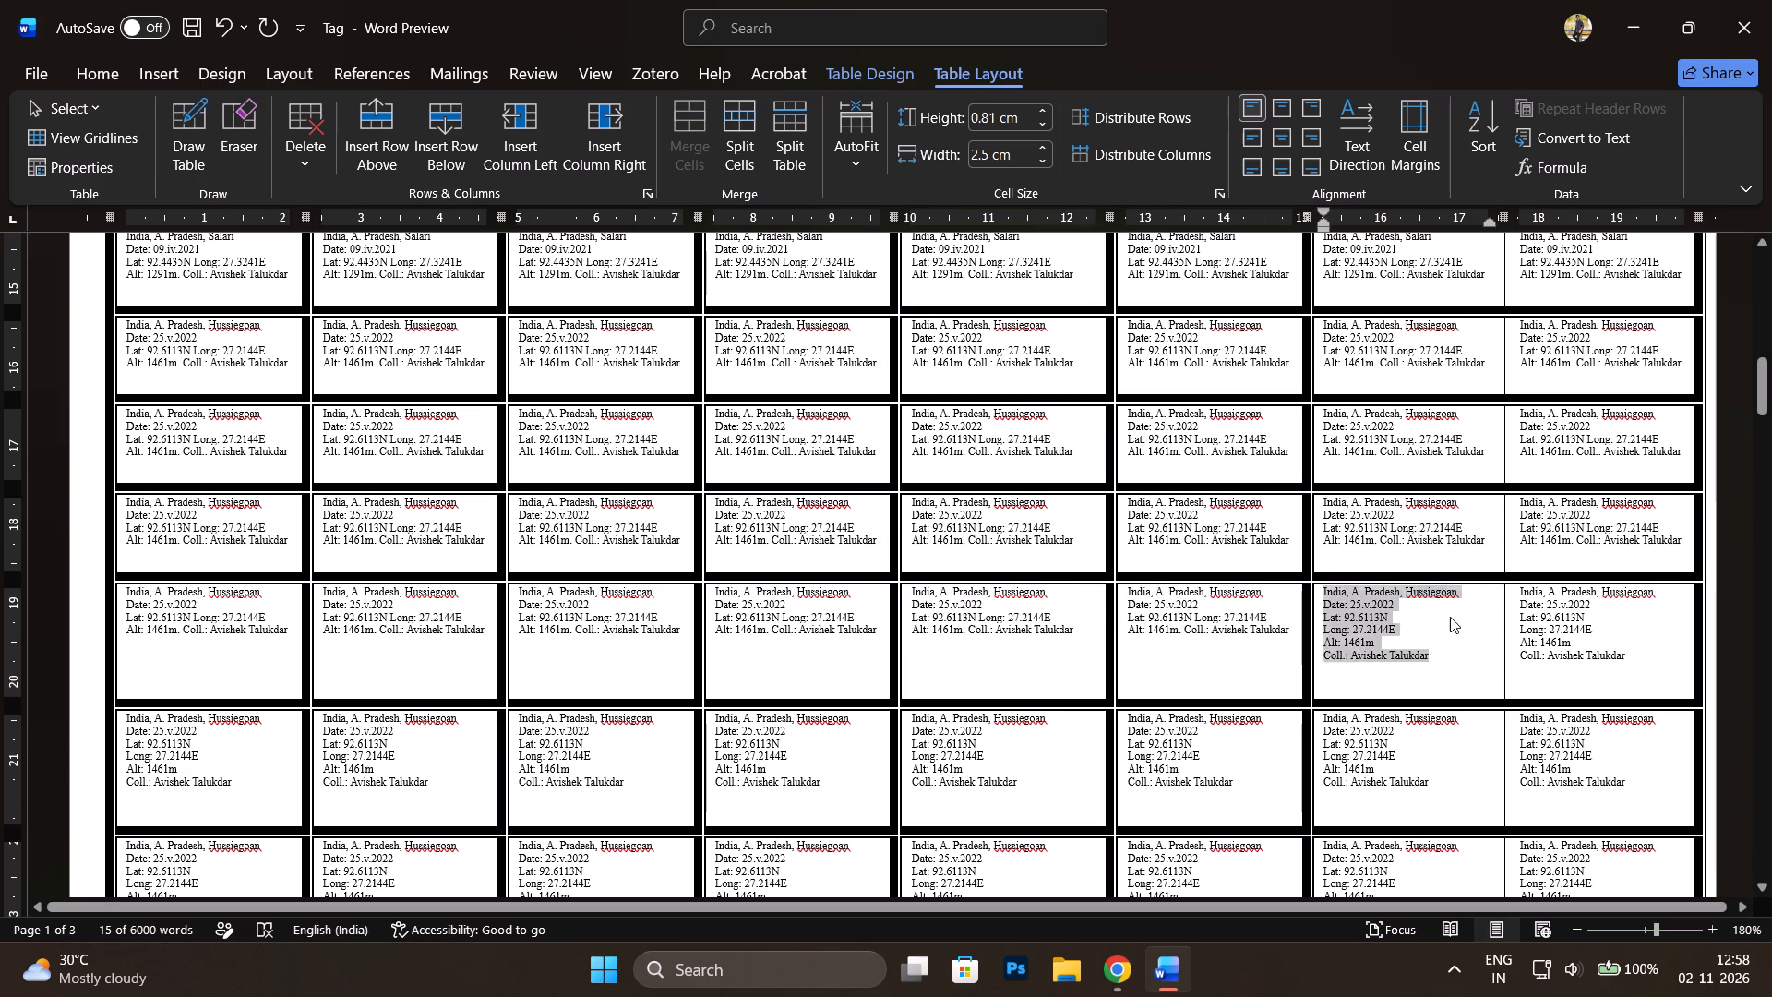
left_click_drag(1645, 670, 1527, 592)
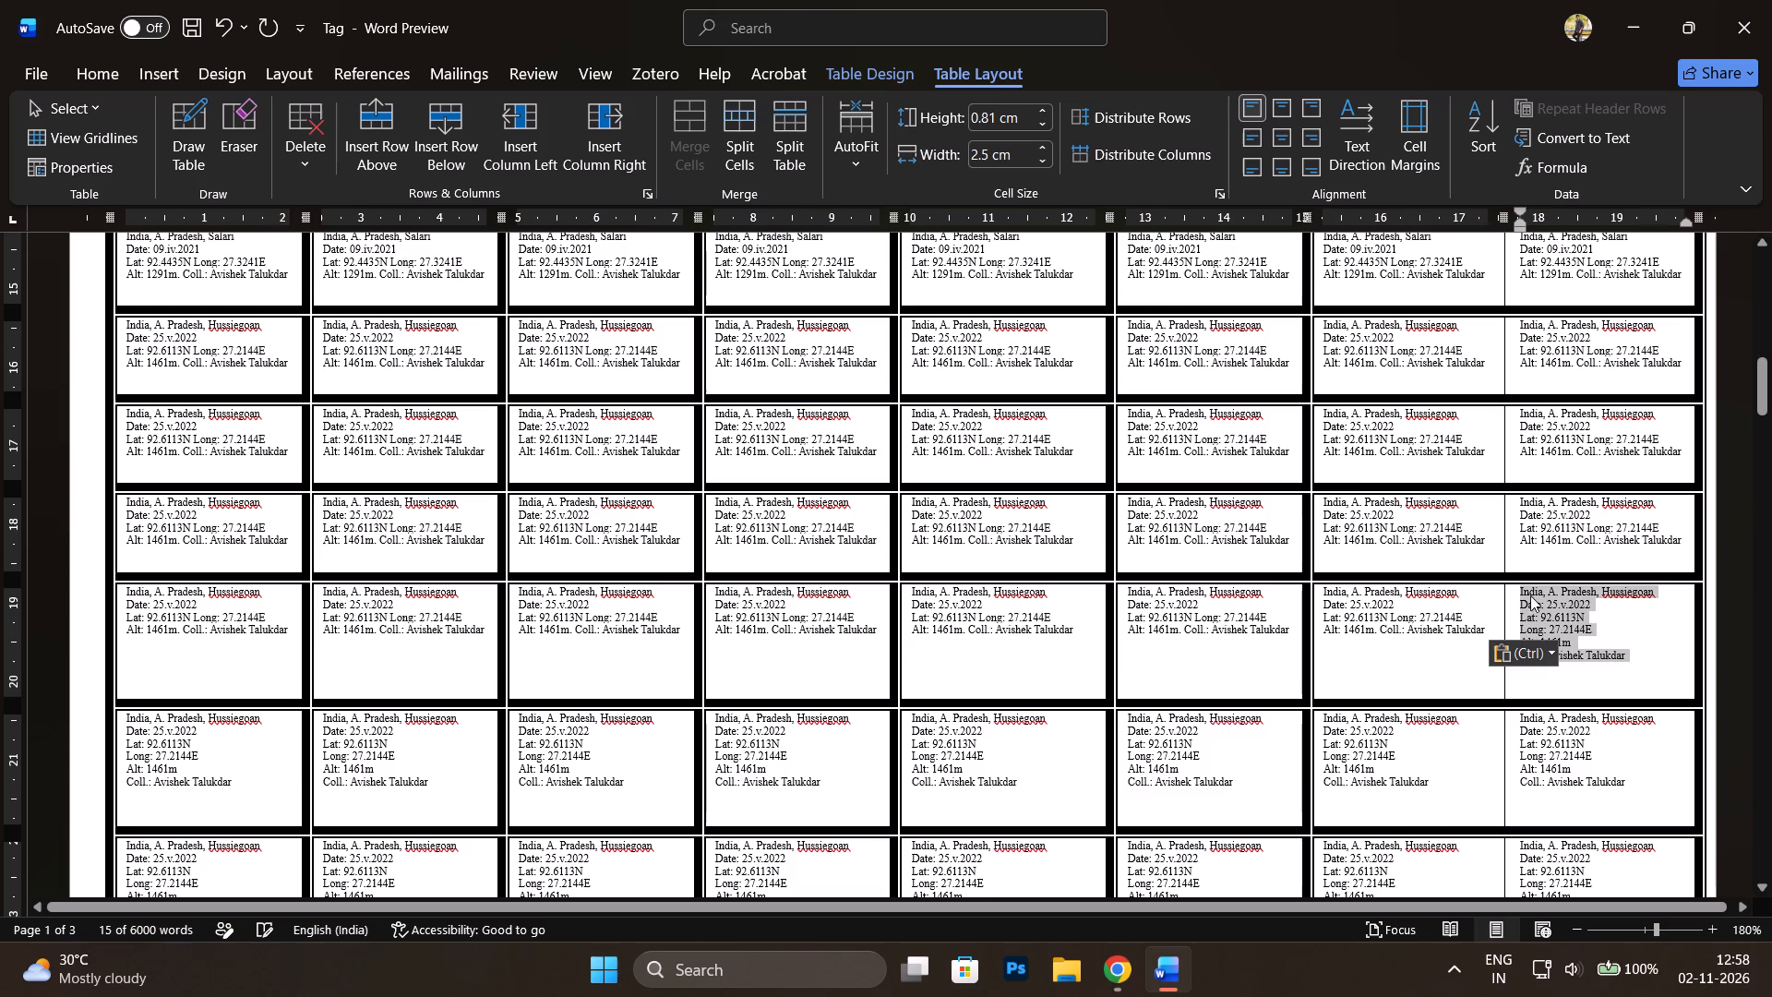
key("ctrl+v")
Replace the labels in the first four cells of the table's nineteenth row with the copied four-line 25.v.2022 label.
scroll(628, 715, "down", 1)
left_click_drag(248, 660, 126, 583)
key("ctrl+v")
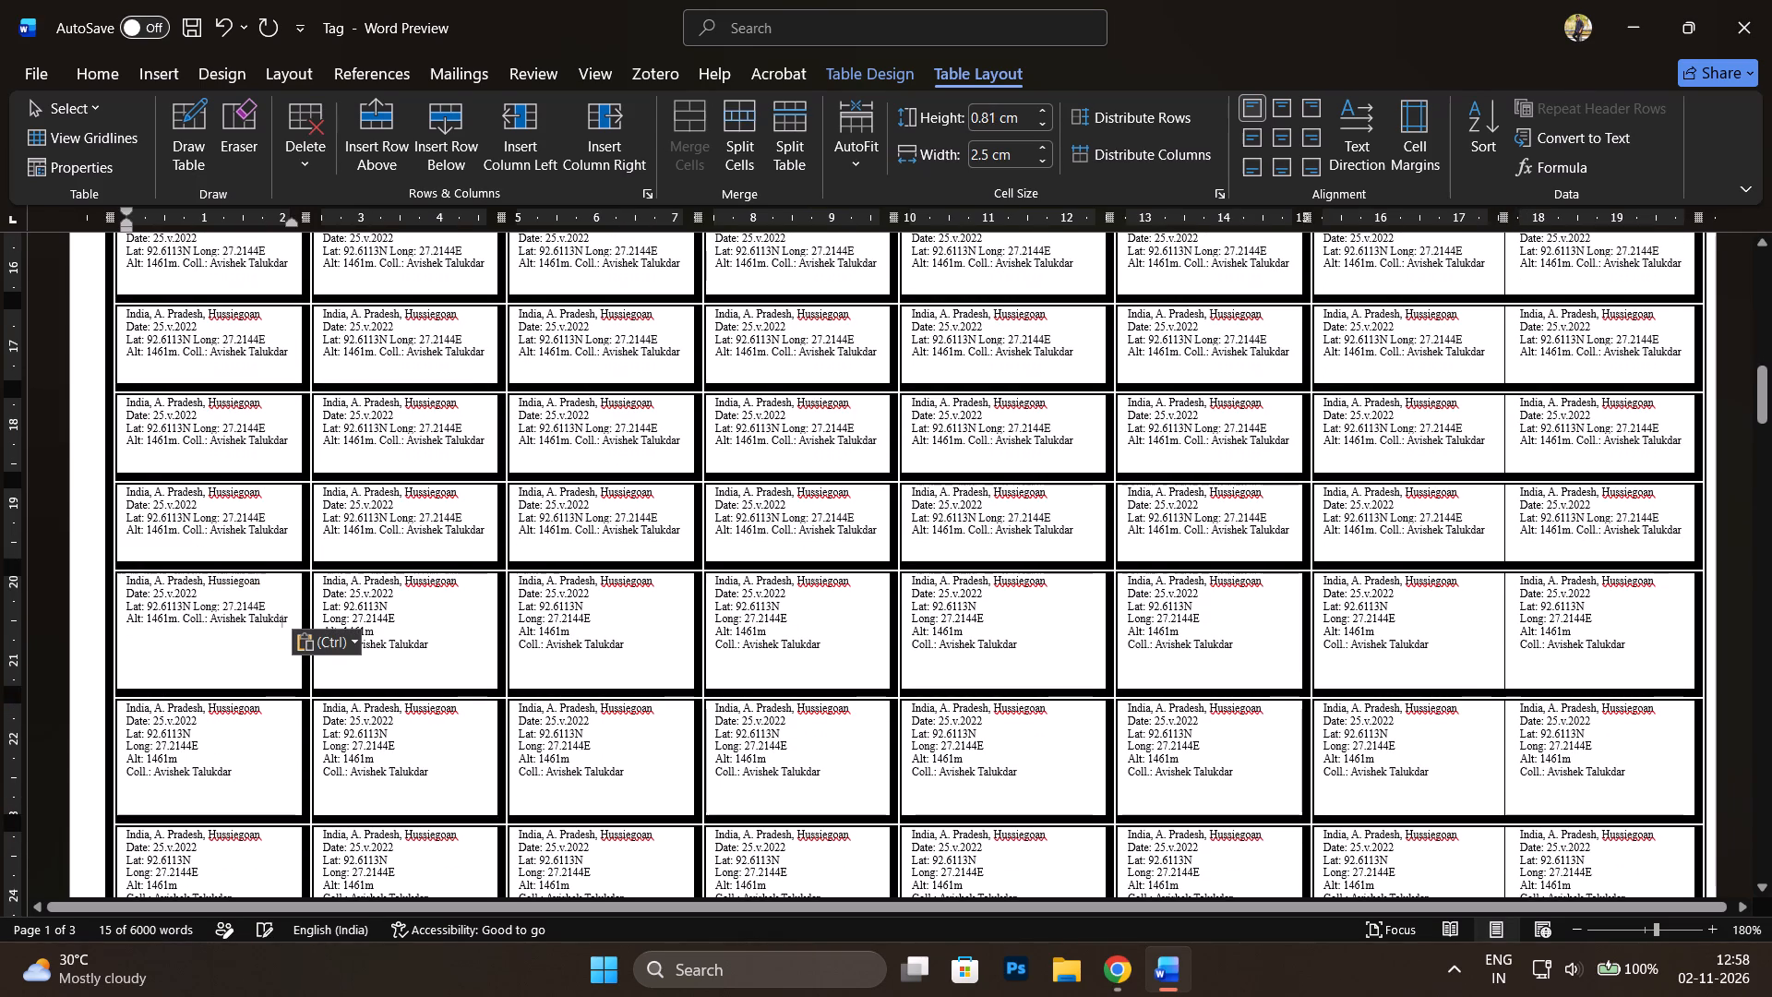
left_click_drag(441, 652, 321, 584)
key("ctrl+v")
left_click_drag(669, 662, 521, 584)
key("ctrl+v")
left_click_drag(842, 661, 706, 585)
key("ctrl+v")
Replace the labels in the fifth to eighth cells of the table's nineteenth row with the copied four-line 25.v.2022 label.
left_click_drag(1045, 651, 952, 604)
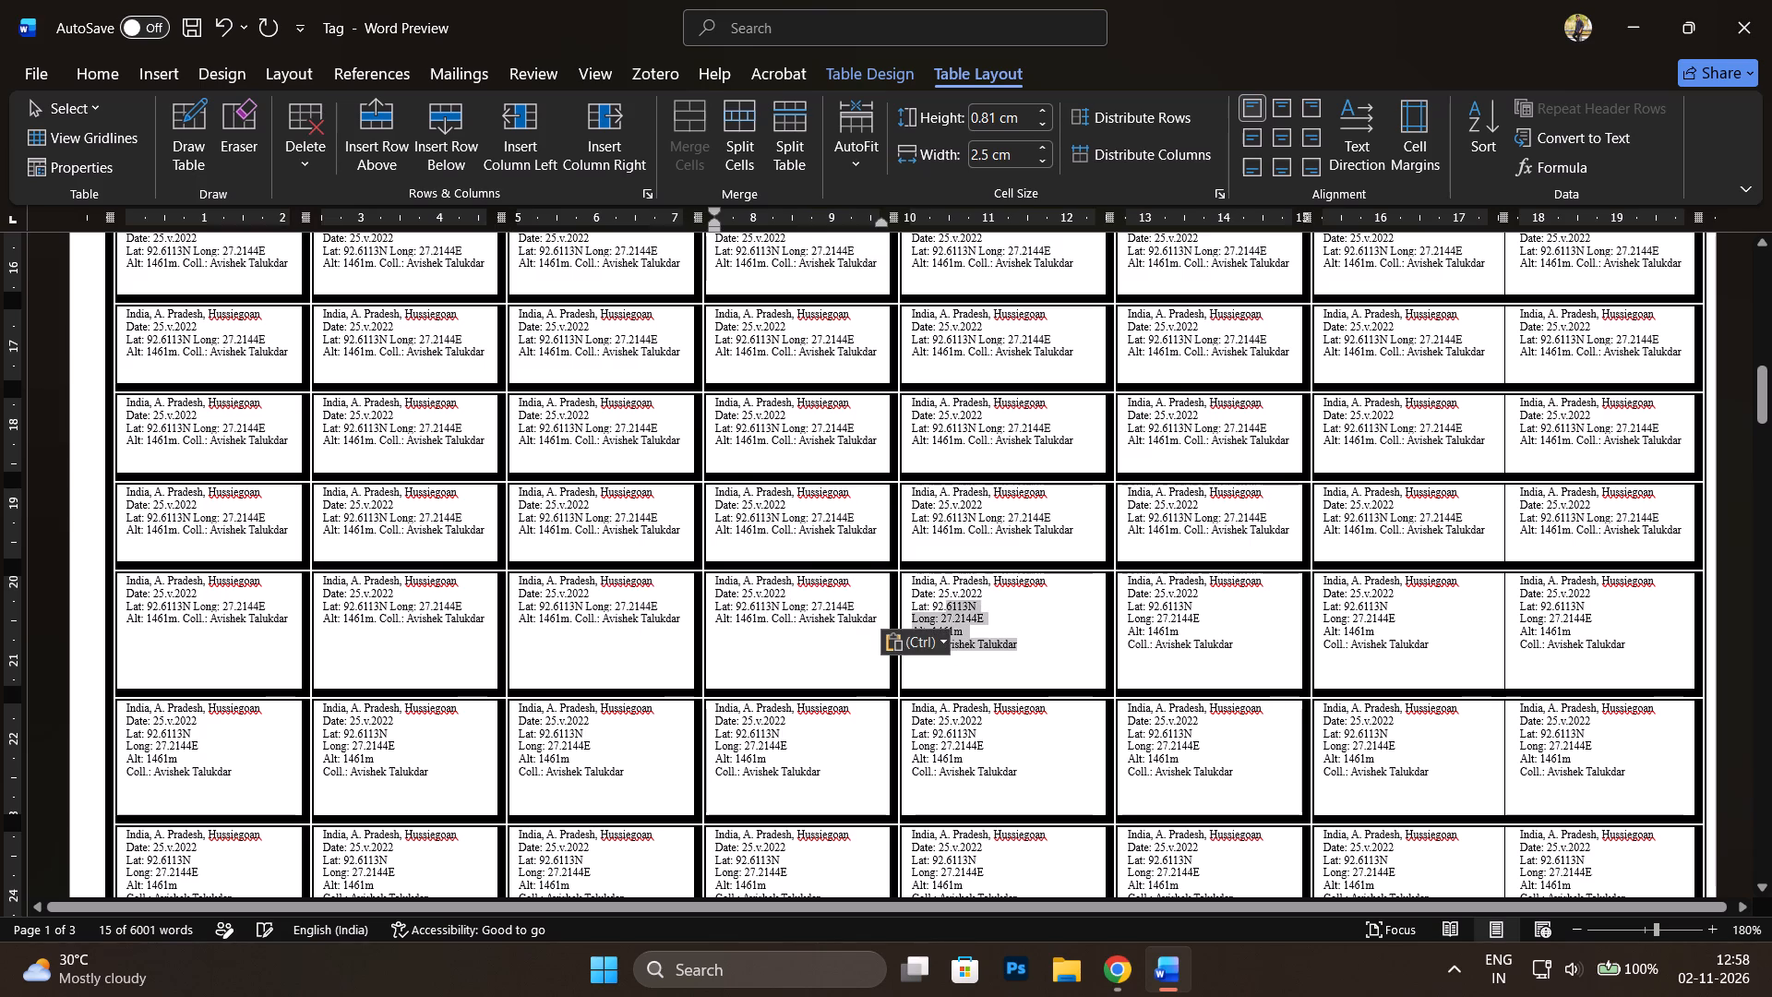
left_click_drag(952, 604, 929, 581)
key("ctrl+v")
left_click_drag(1243, 652, 1189, 642)
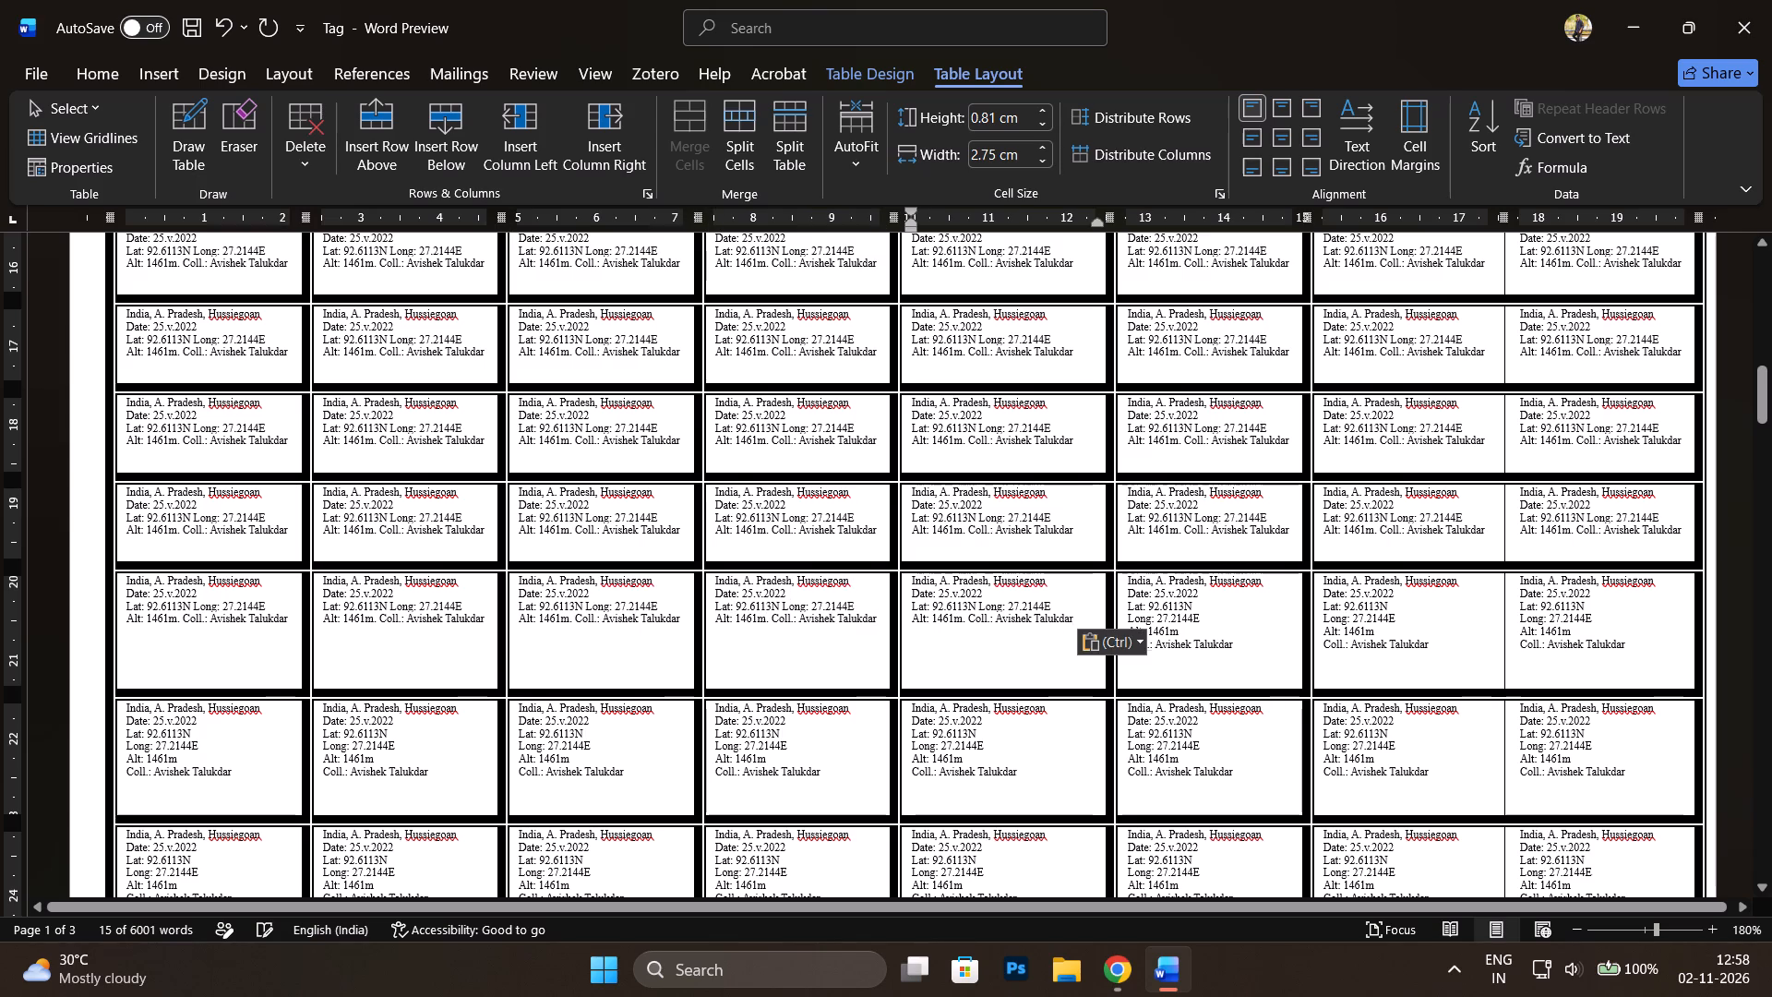
left_click_drag(1189, 642, 1135, 592)
left_click(1135, 592)
left_click_drag(1235, 648, 1131, 588)
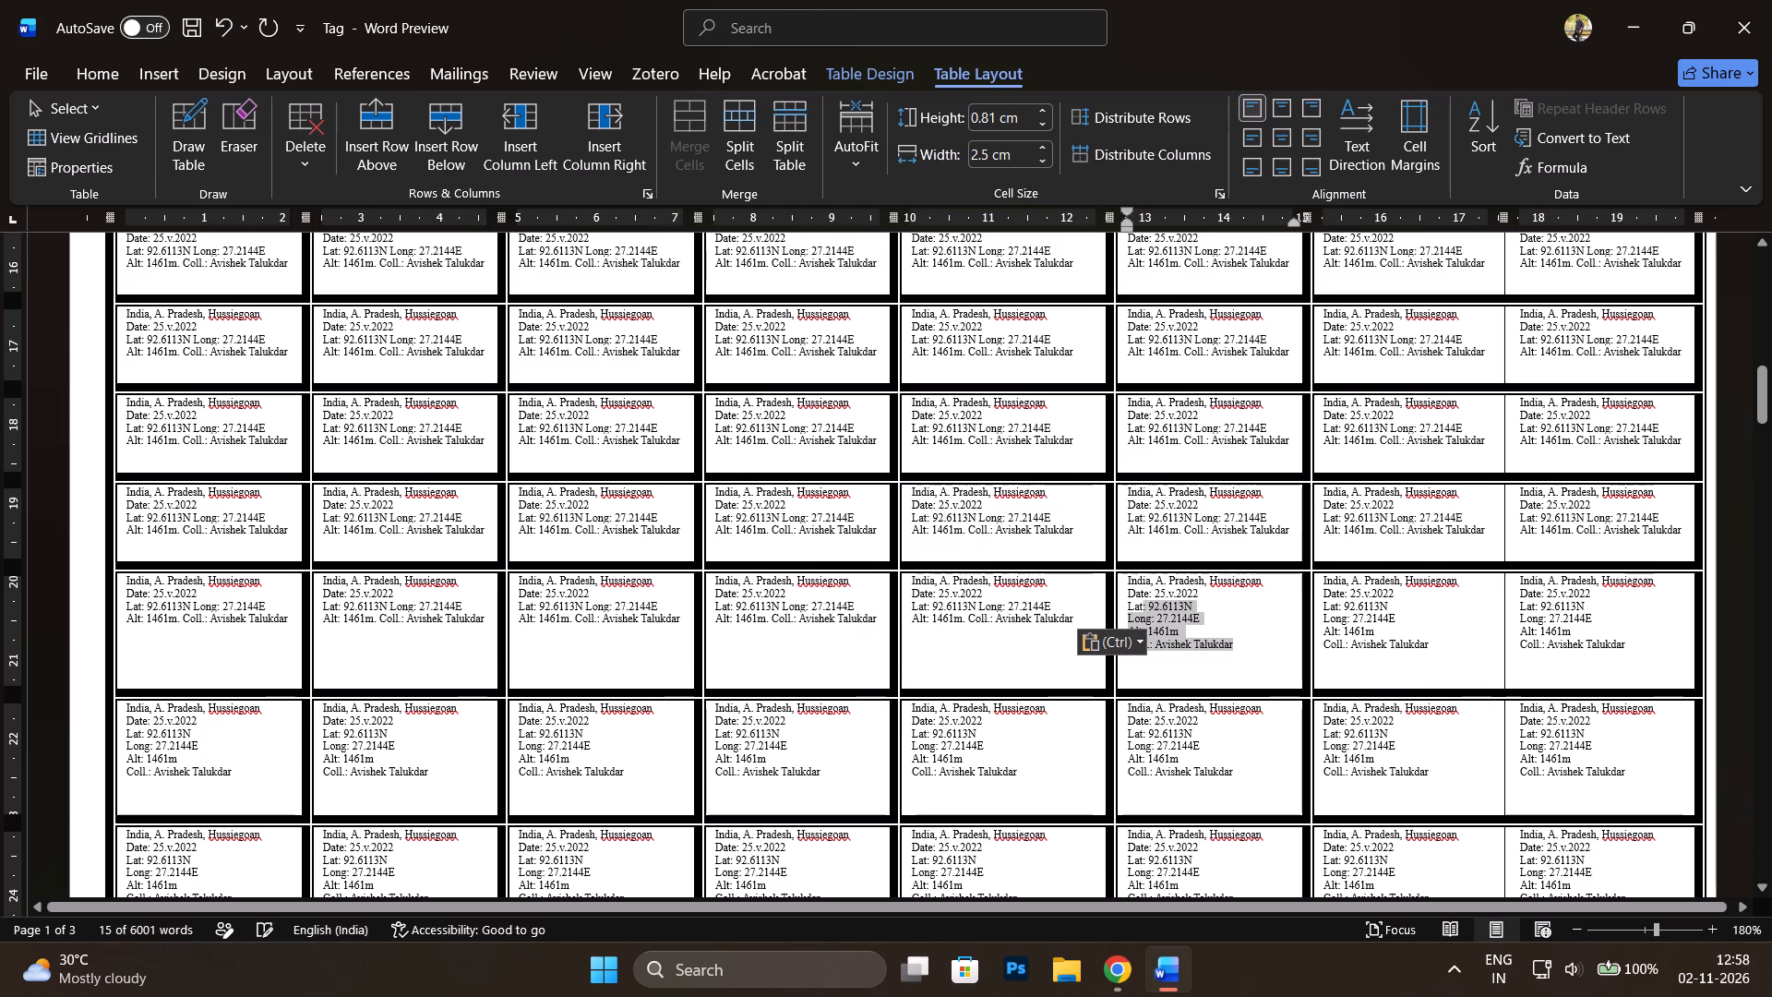
left_click_drag(1131, 588, 1128, 580)
key("ctrl+v")
left_click_drag(1445, 659, 1323, 592)
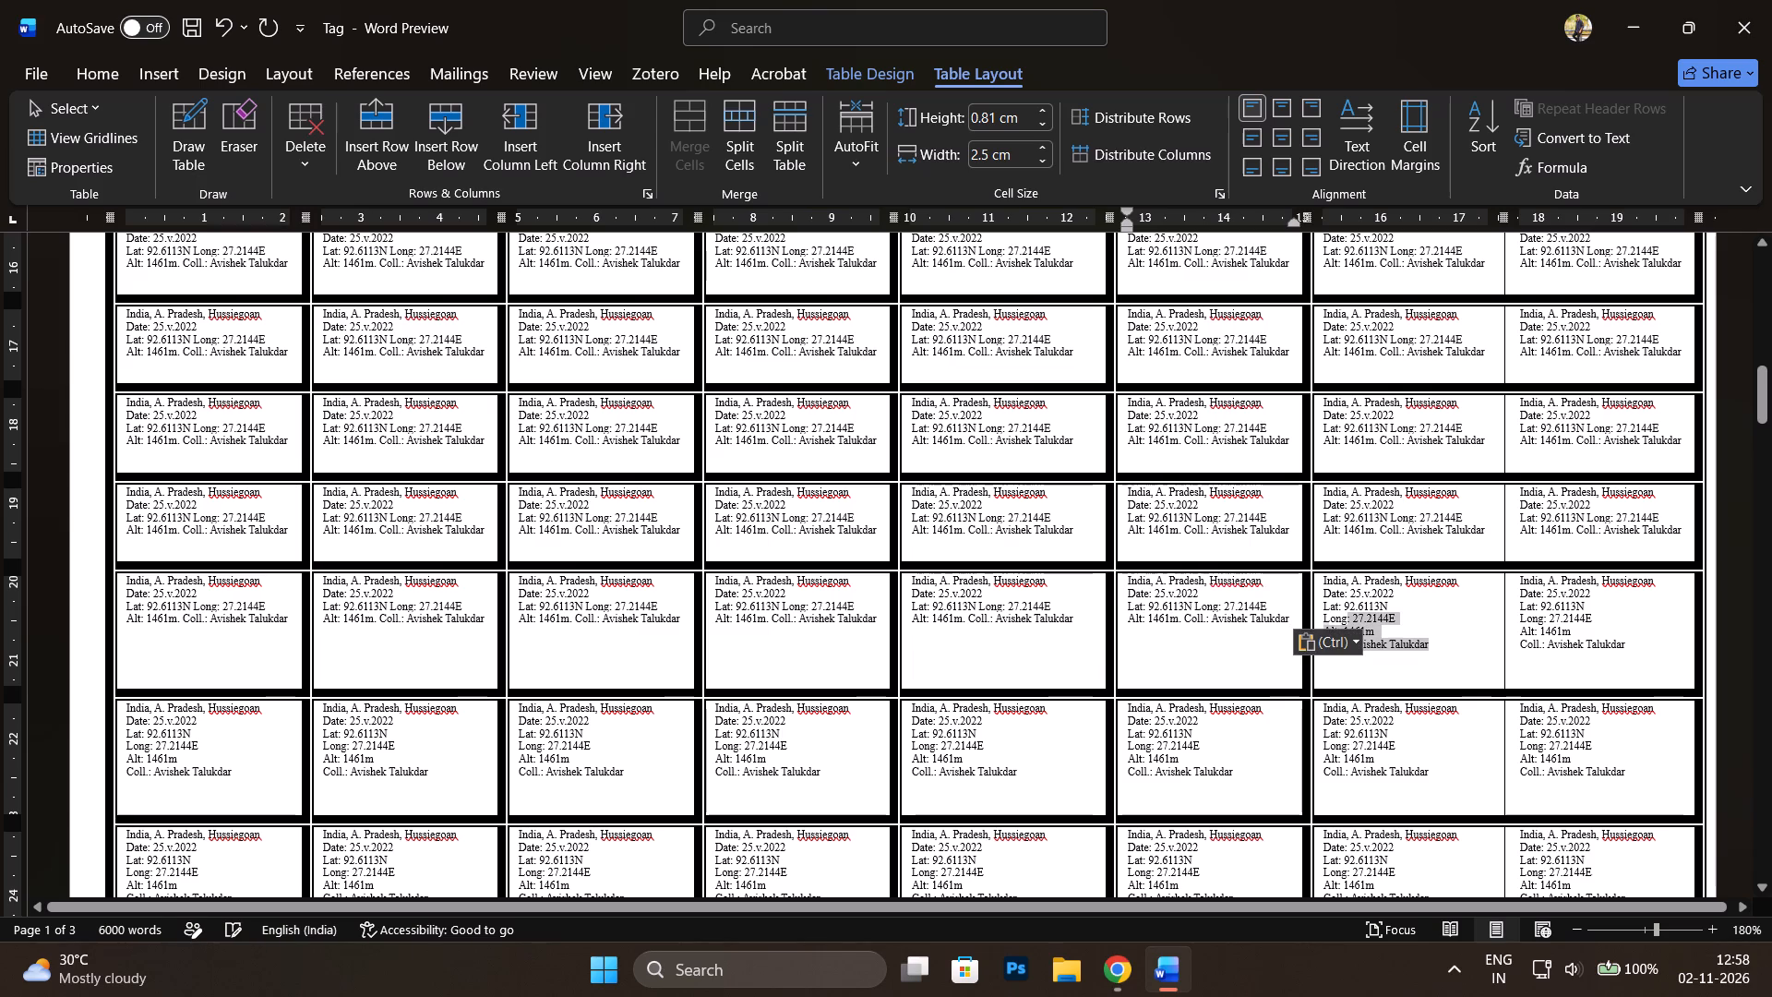
left_click_drag(1323, 592, 1321, 581)
key("ctrl+v")
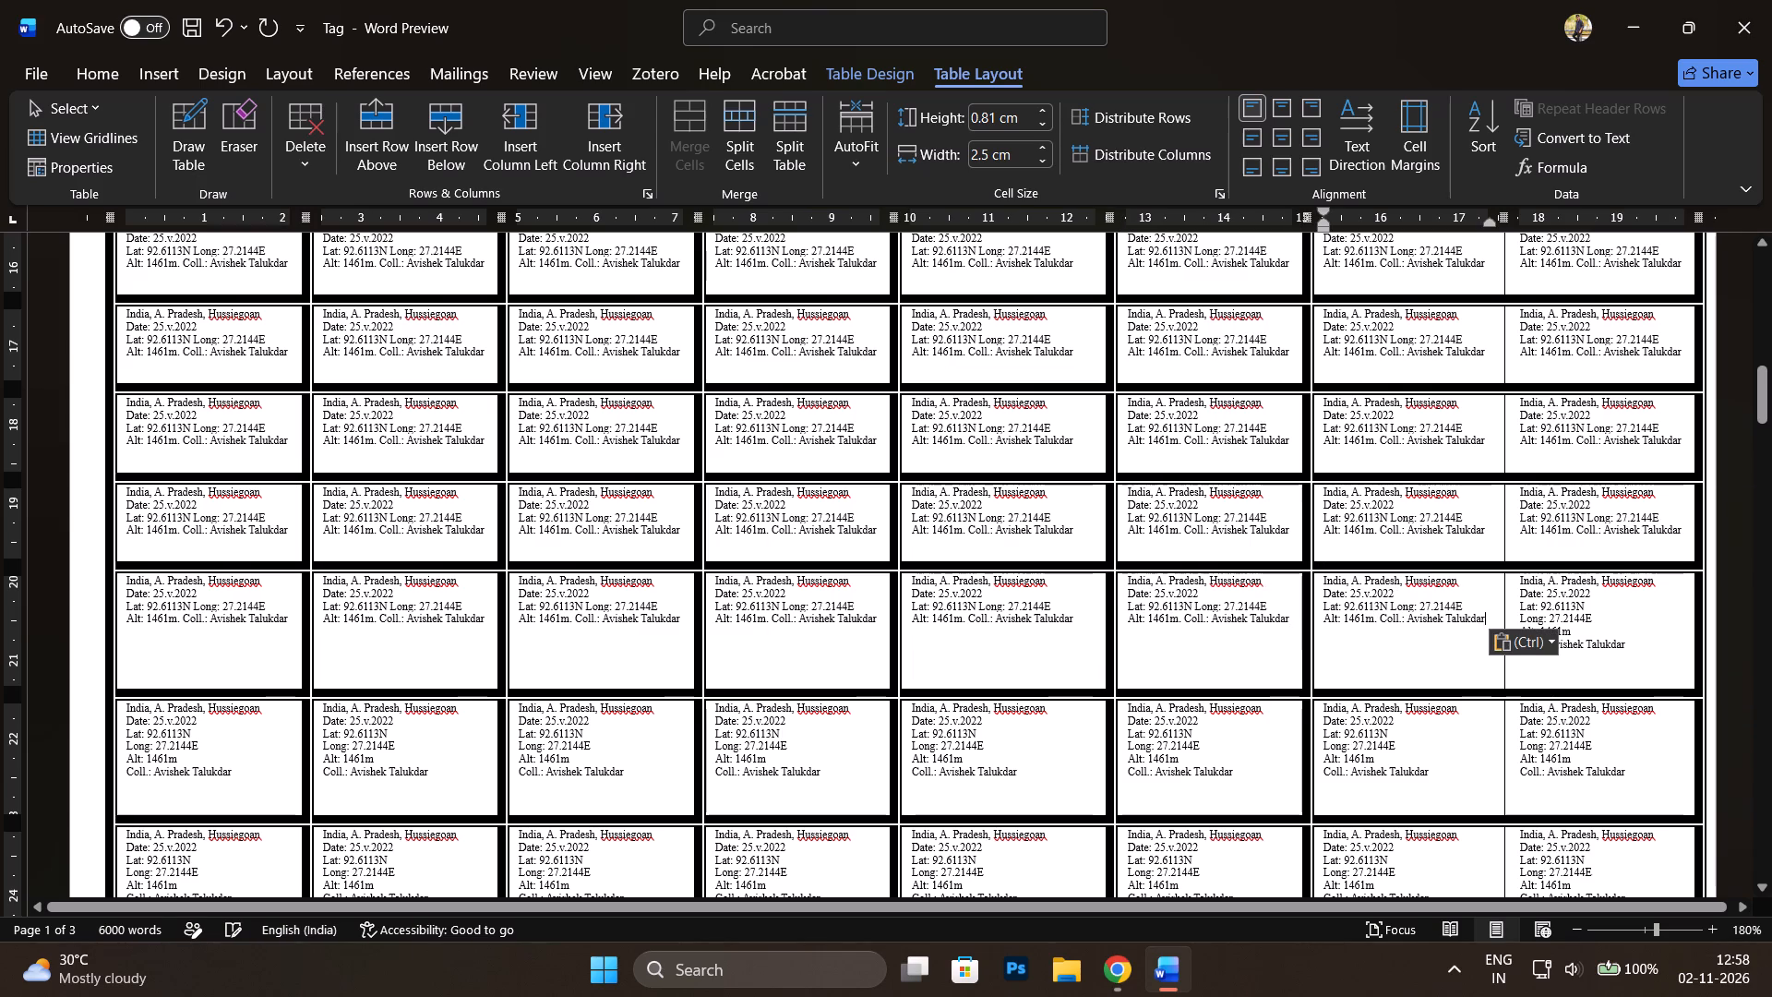
left_click_drag(1633, 651, 1524, 580)
key("ctrl+v")
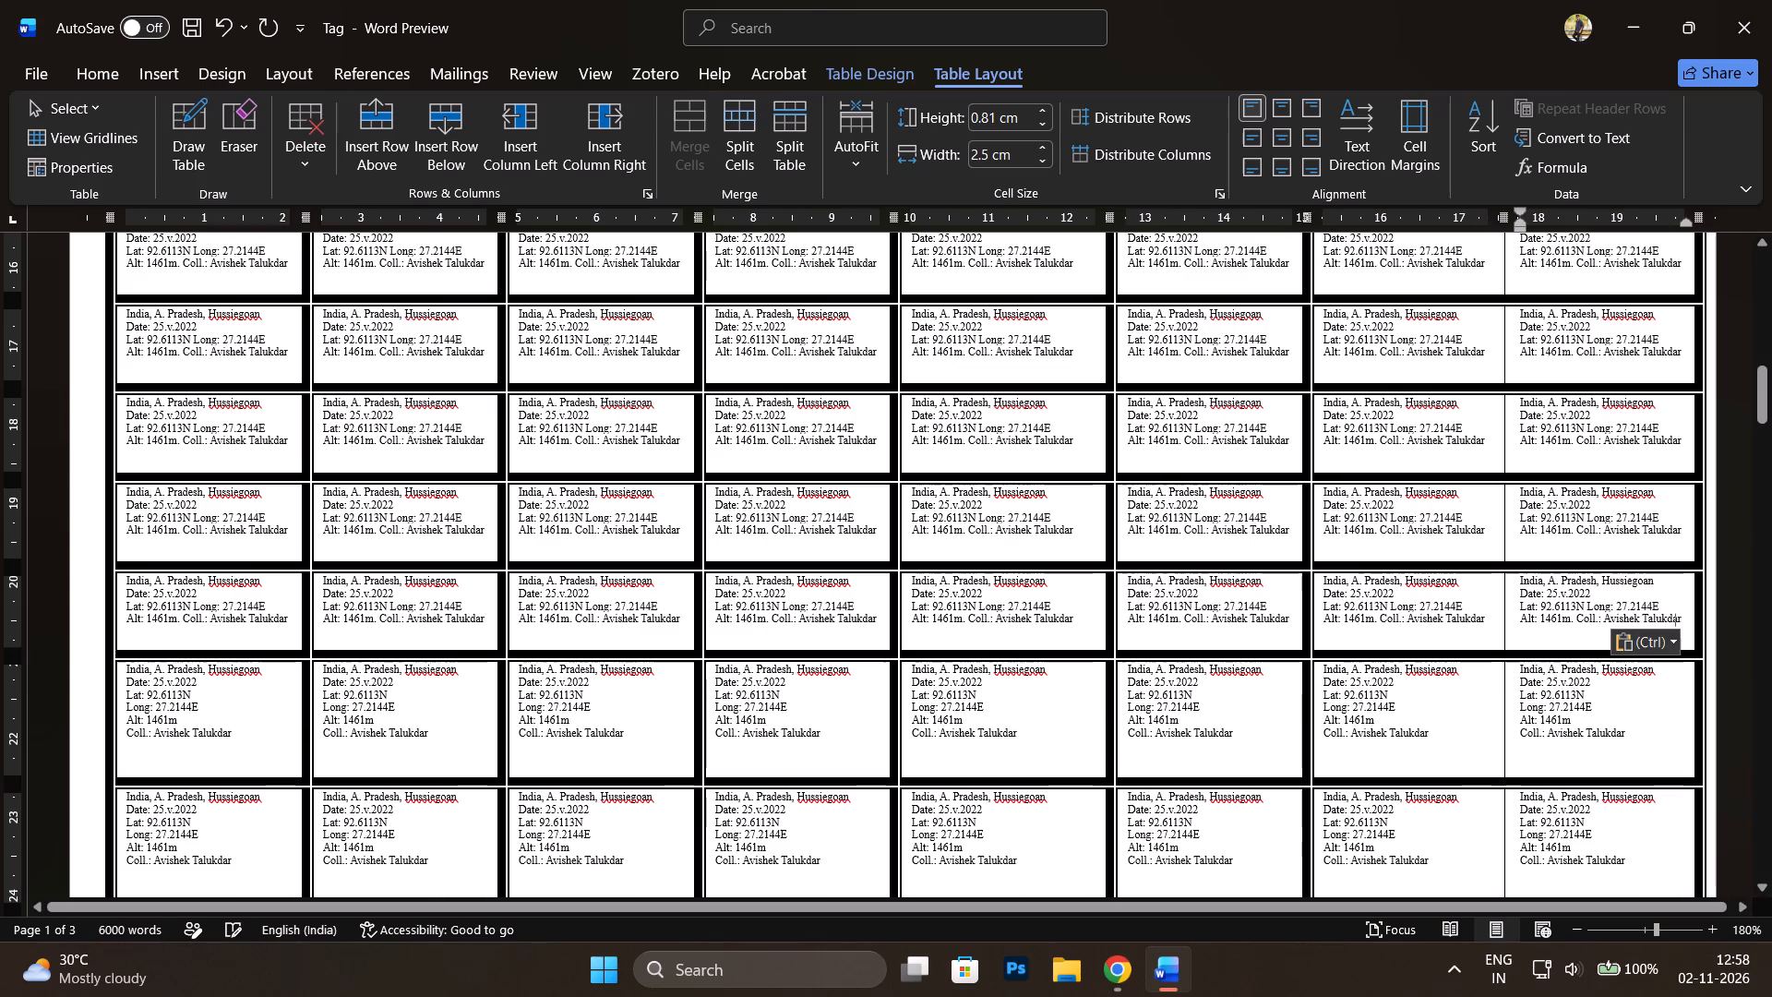
Replace the labels in the first four cells of the table's twentieth row with the copied four-line 25.v.2022 label.
left_click_drag(247, 750, 137, 687)
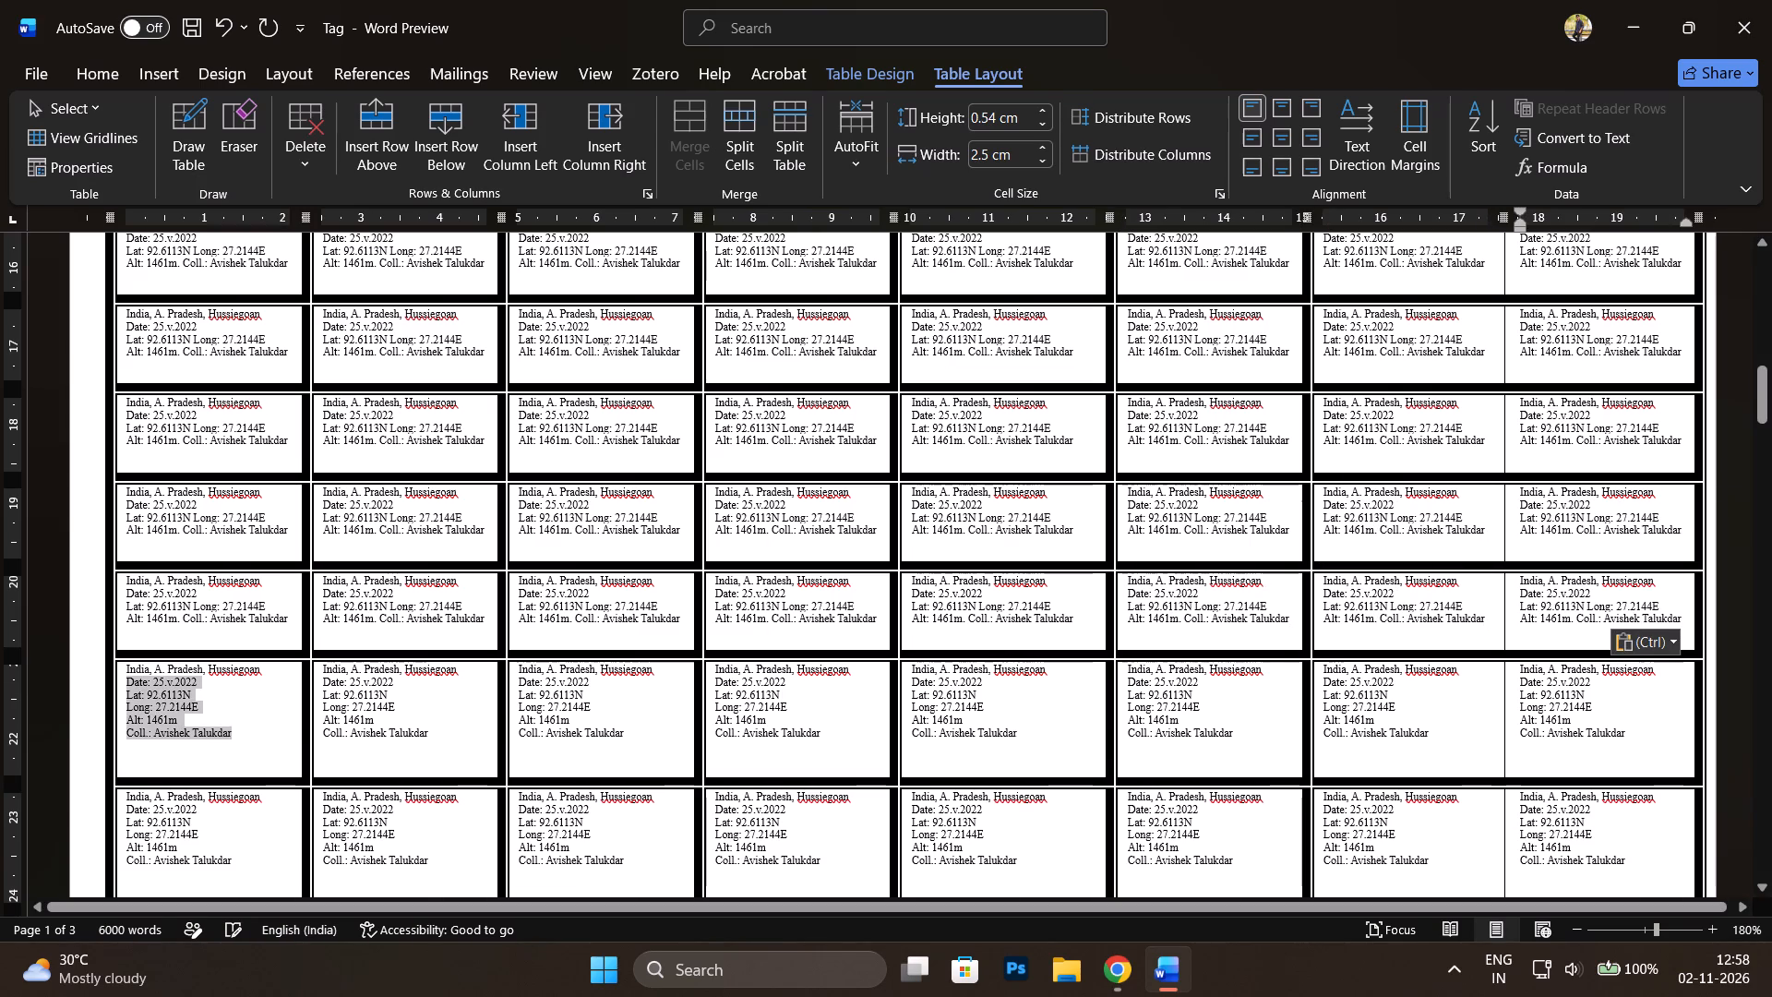
left_click_drag(137, 687, 123, 674)
key("ctrl+v")
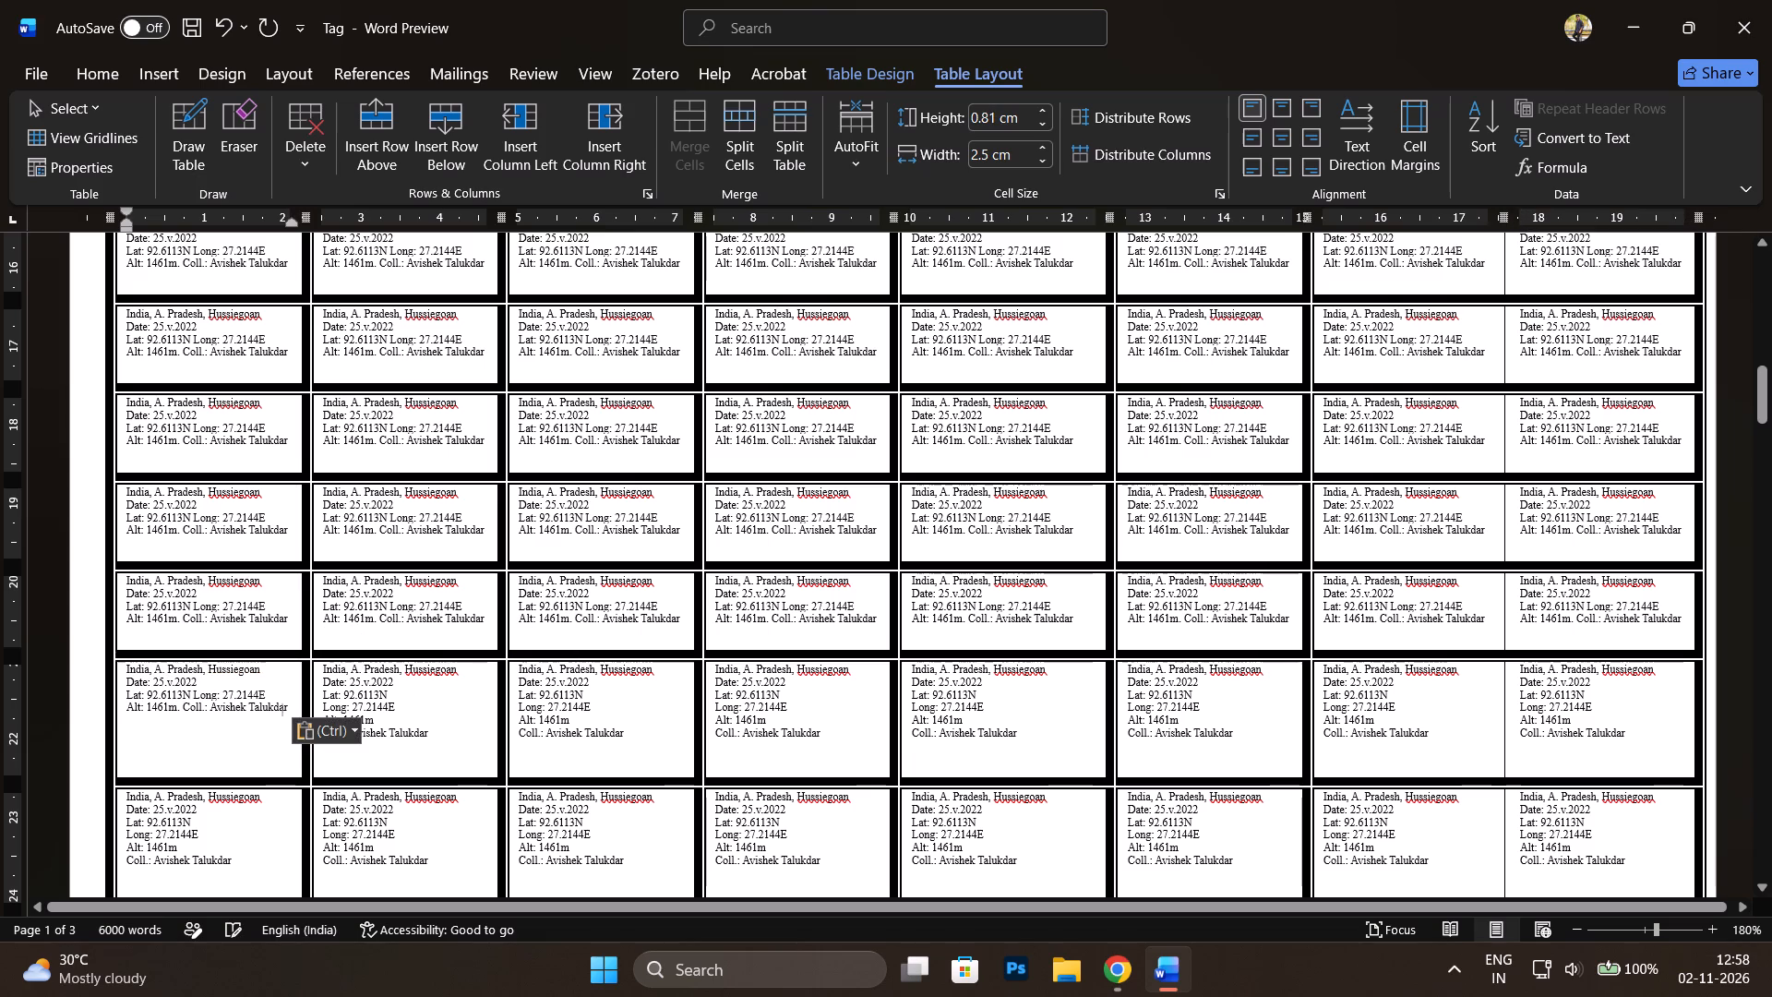
left_click_drag(457, 733, 333, 669)
key("ctrl+v")
left_click_drag(665, 749, 663, 747)
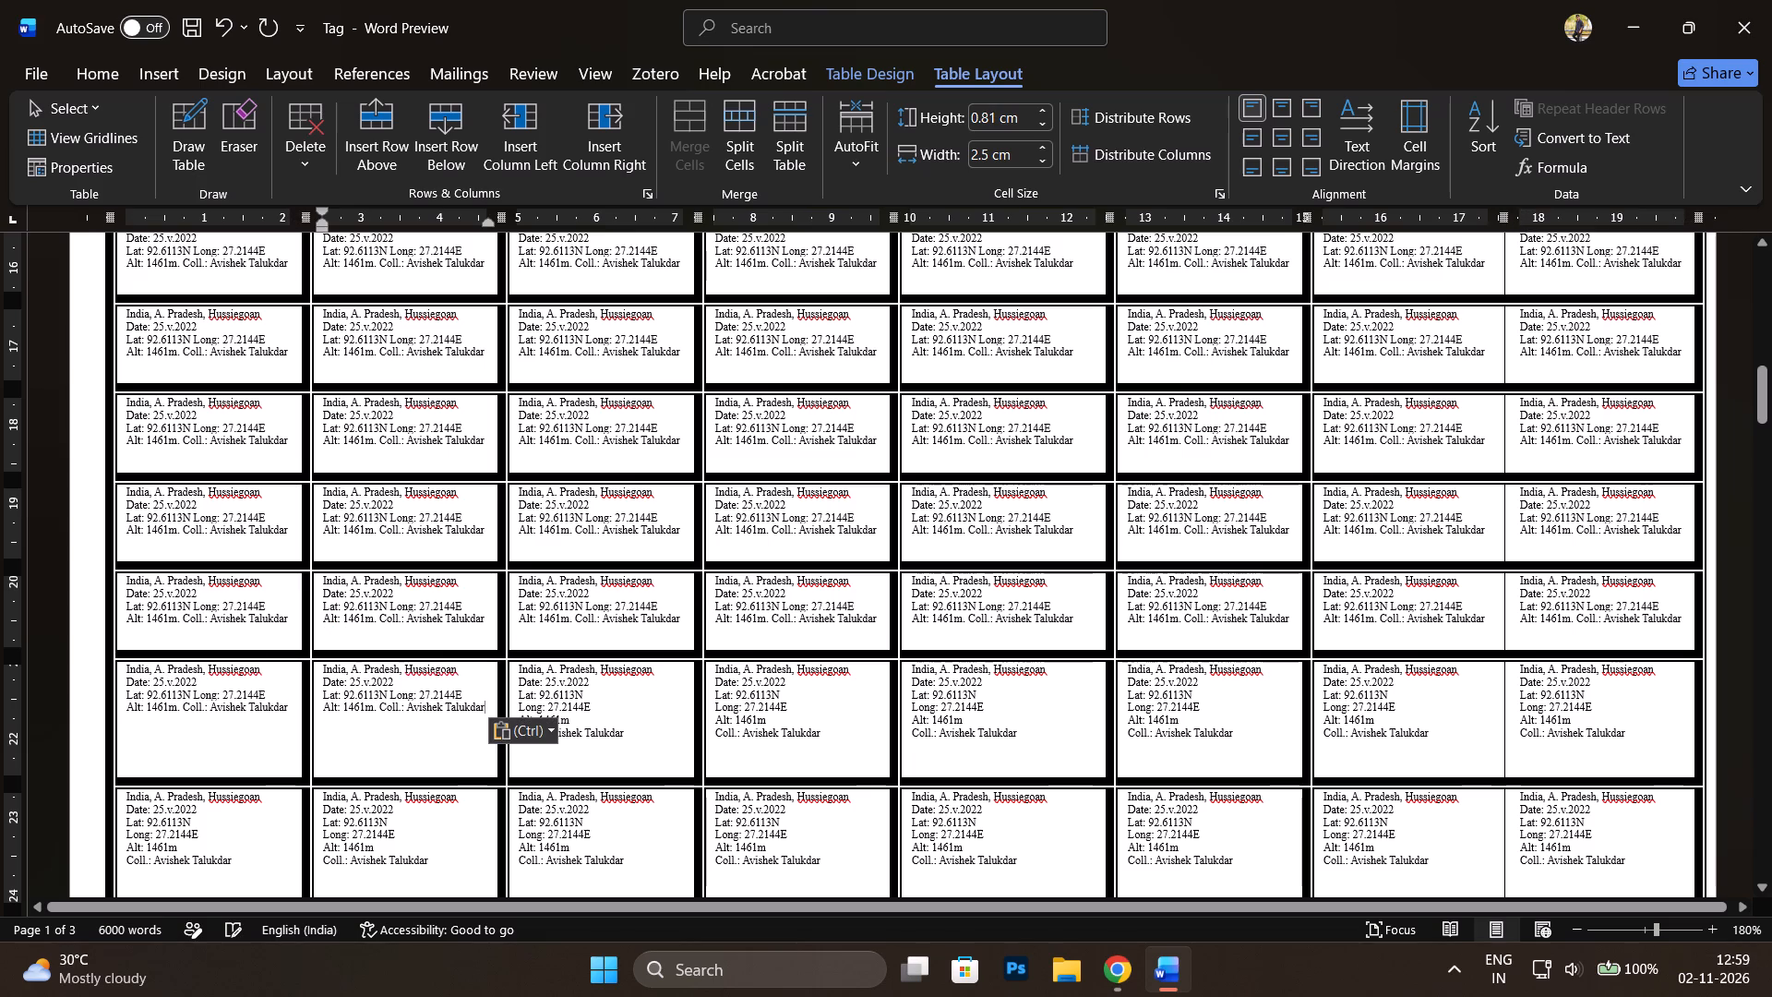
left_click_drag(663, 747, 533, 670)
key("ctrl+v")
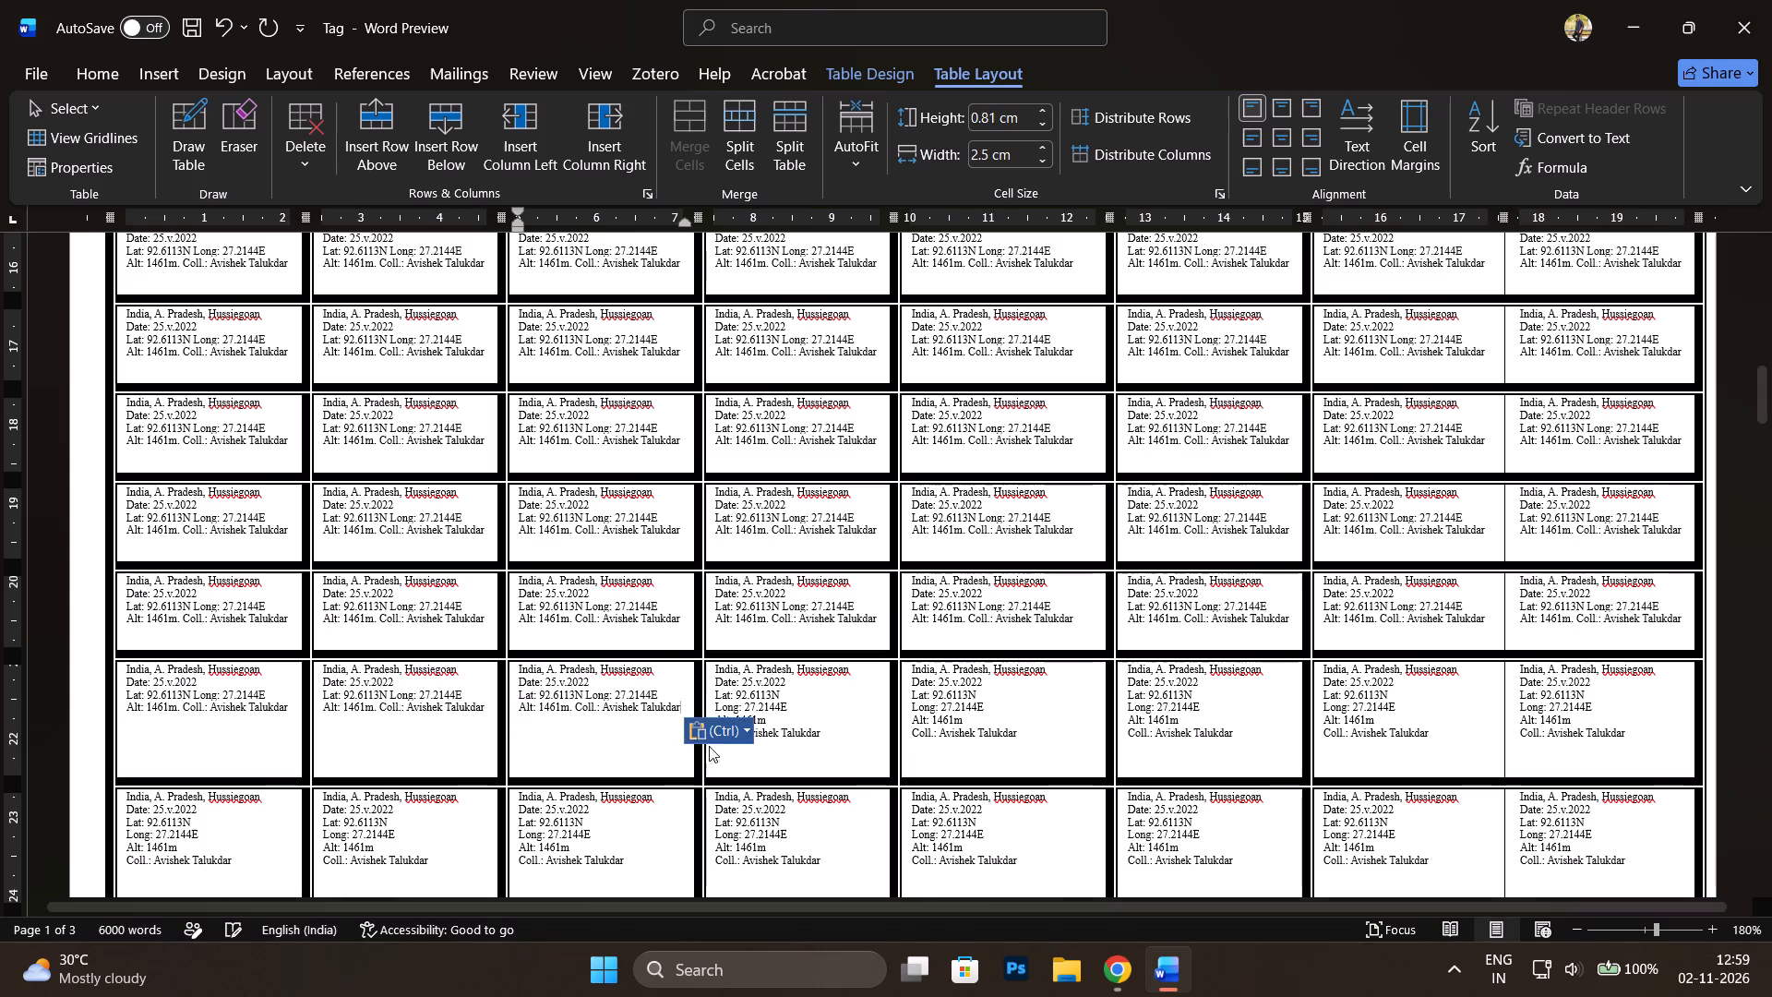
left_click_drag(837, 751, 717, 672)
key("ctrl+v")
Replace the labels in the fifth to eighth cells of the table's twentieth row with the copied four-line 25.v.2022 label.
left_click_drag(1033, 735, 928, 674)
key("ctrl+v")
left_click_drag(1253, 744, 1123, 662)
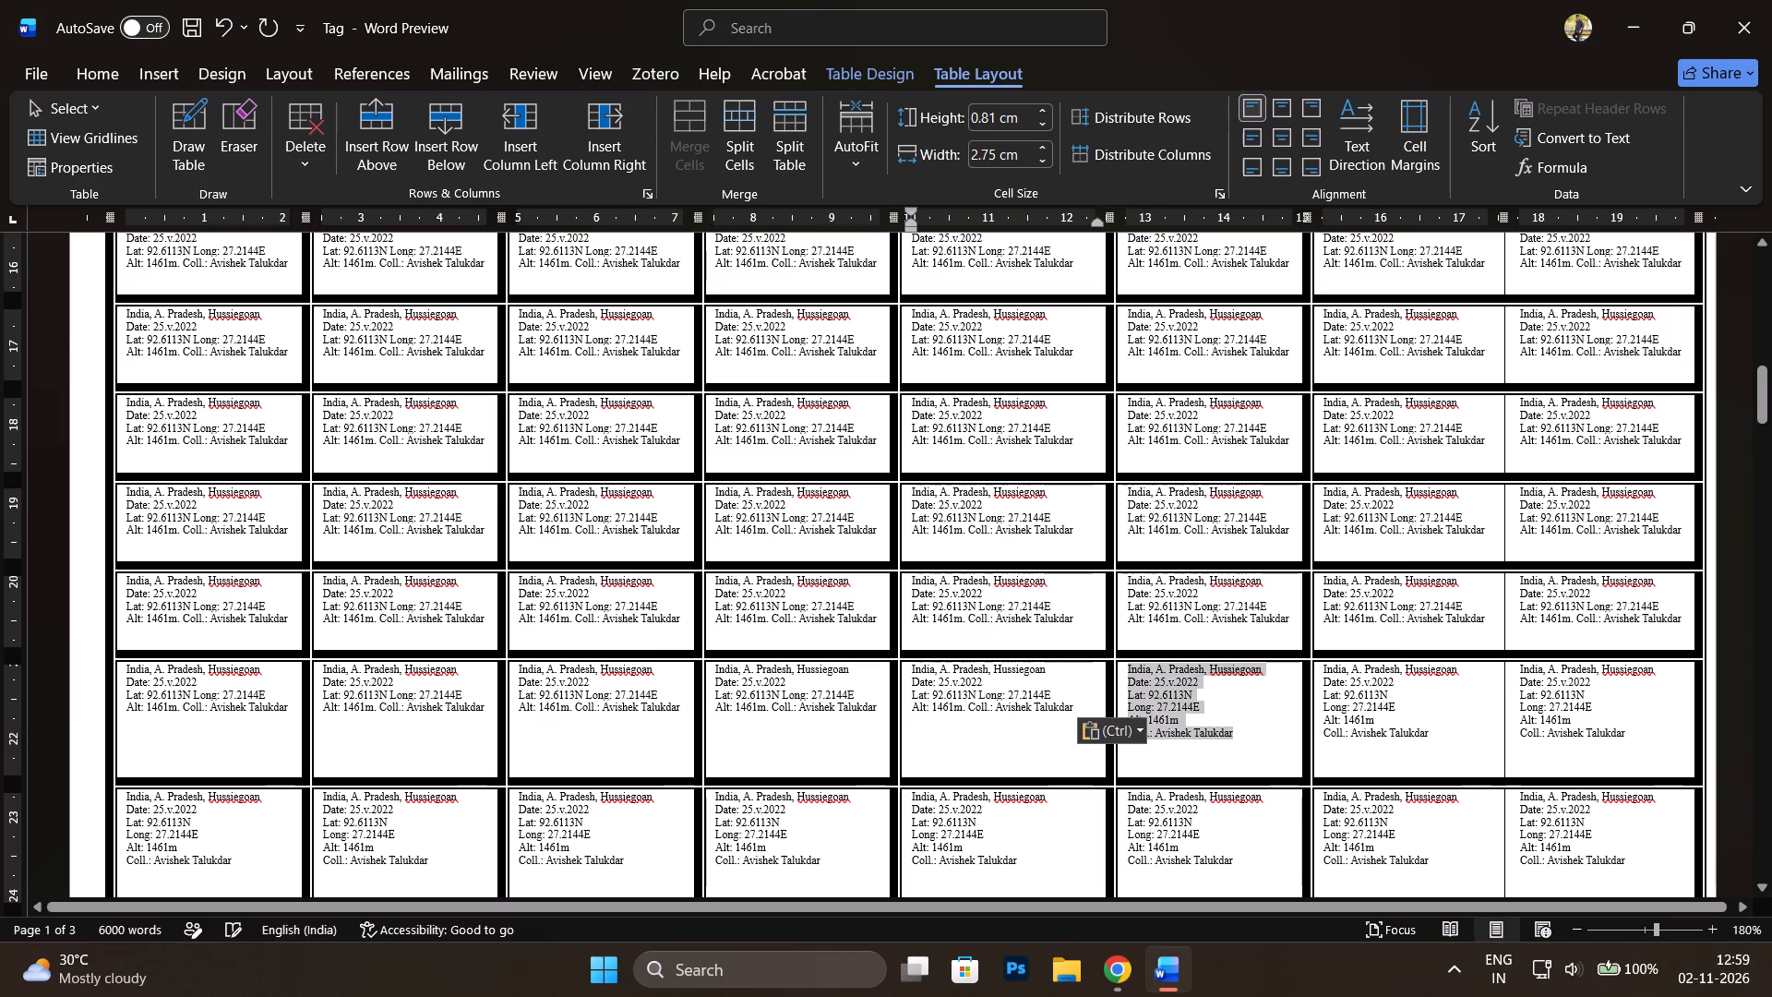
key("ctrl+v")
left_click_drag(1456, 745, 1326, 674)
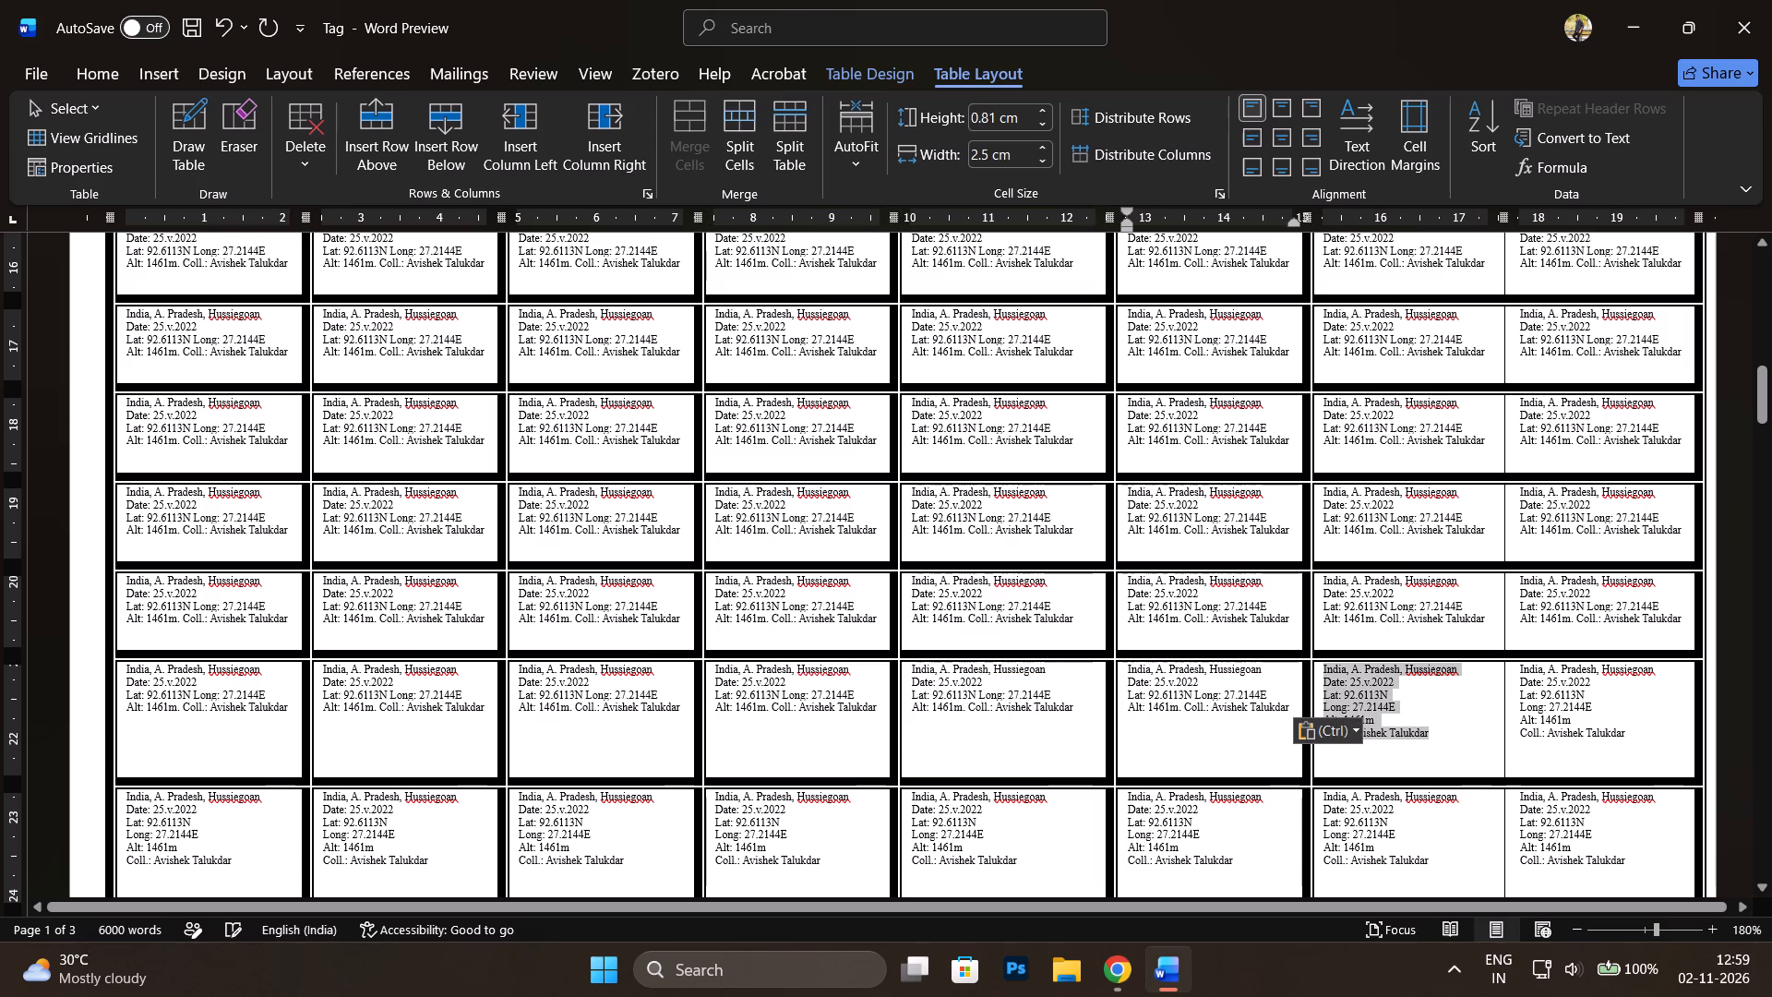
key("ctrl+v")
left_click_drag(1685, 739, 1530, 667)
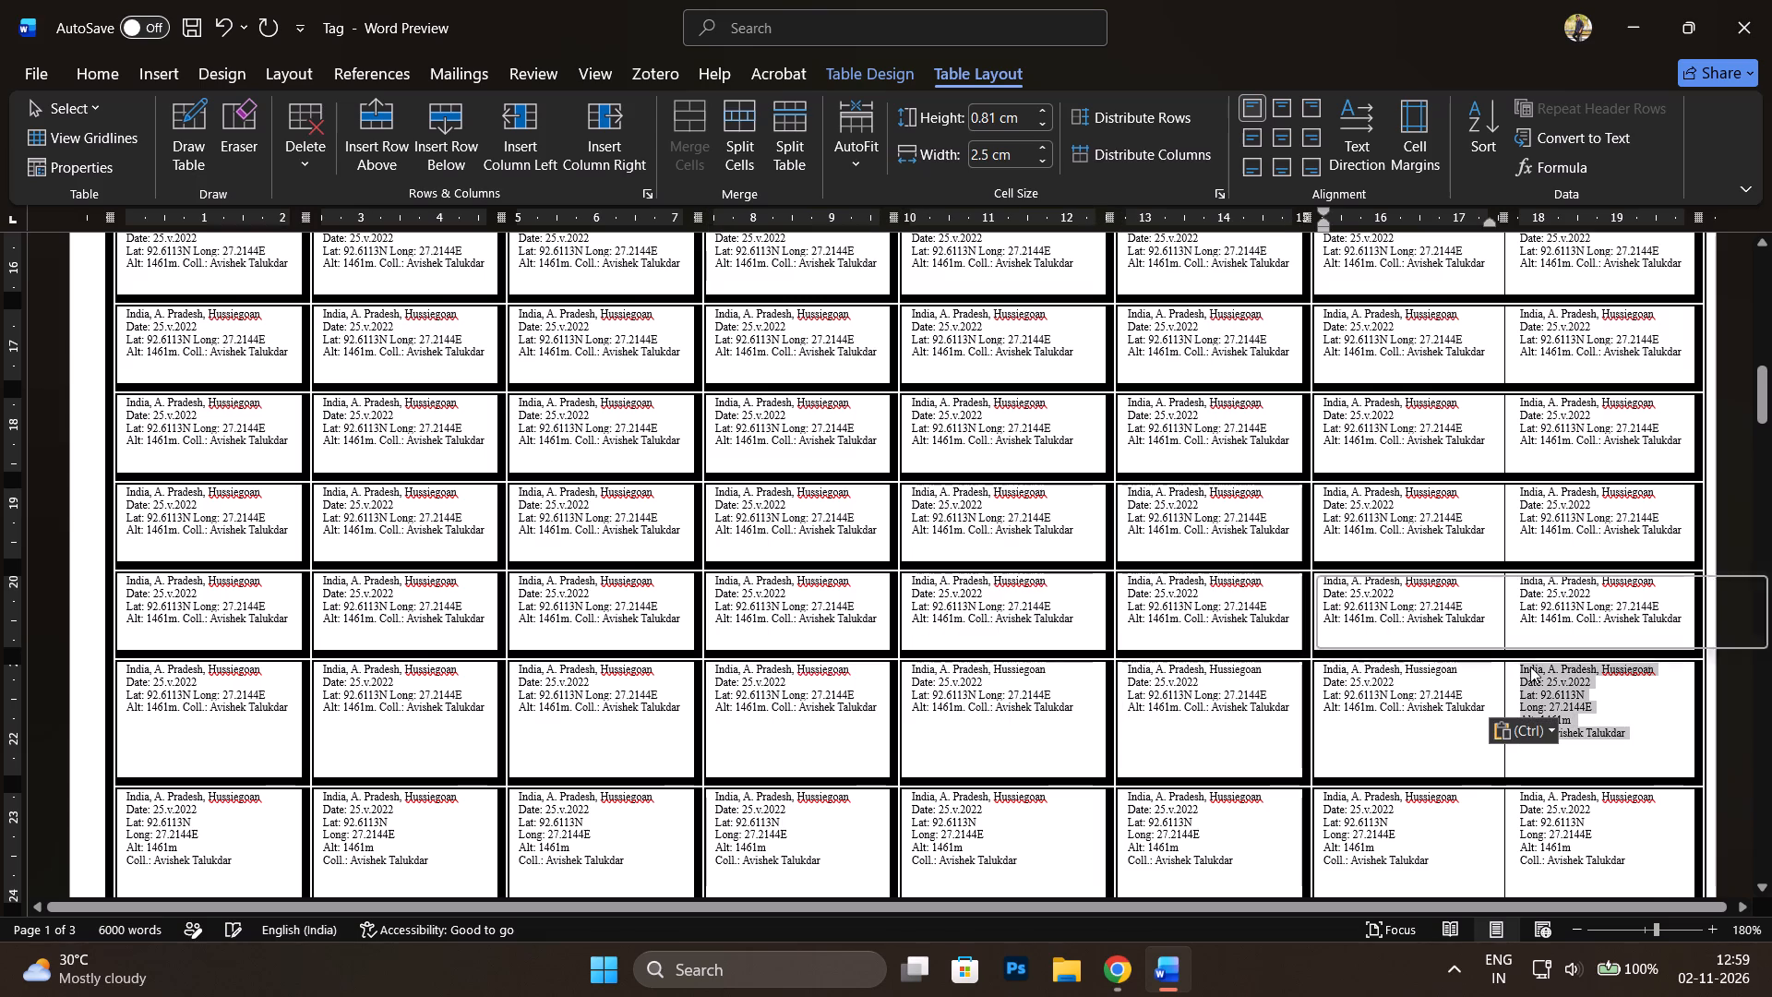
key("ctrl+v")
Replace the labels in the first two cells of the table's twenty-second and twenty-third rows with the copied four-line 25.v.2022 label.
scroll(879, 679, "down", 3)
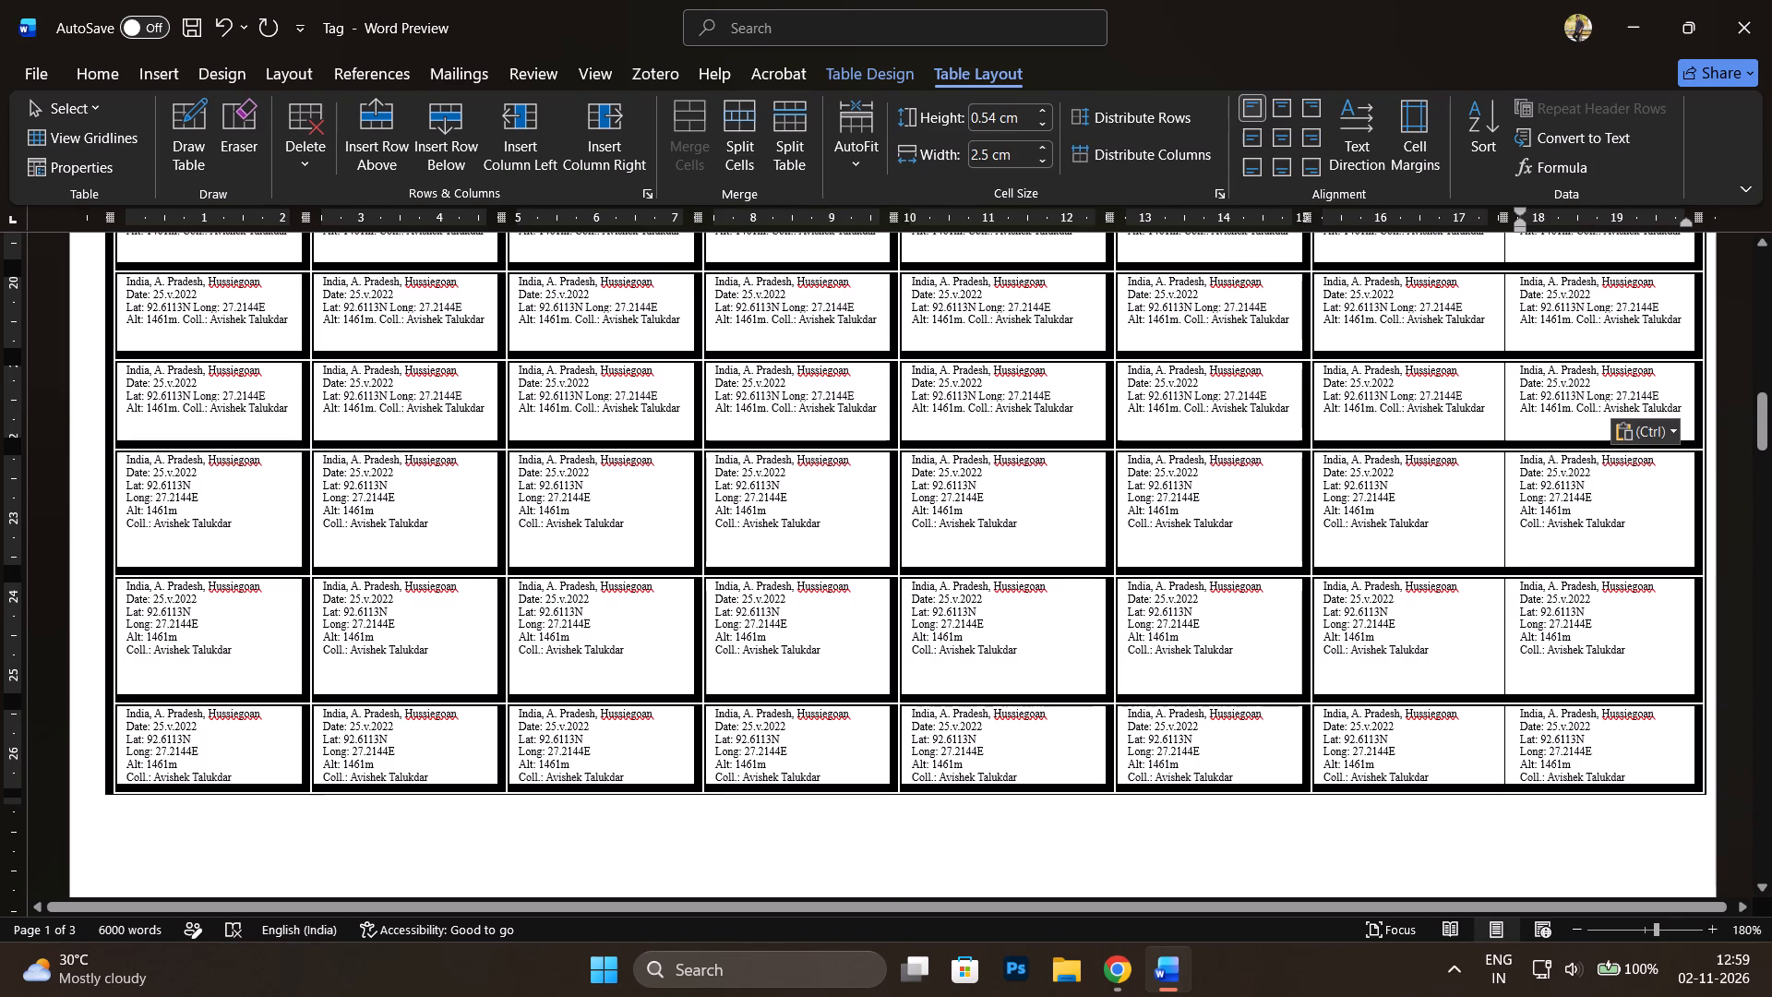
left_click_drag(457, 778, 326, 717)
key("ctrl+v")
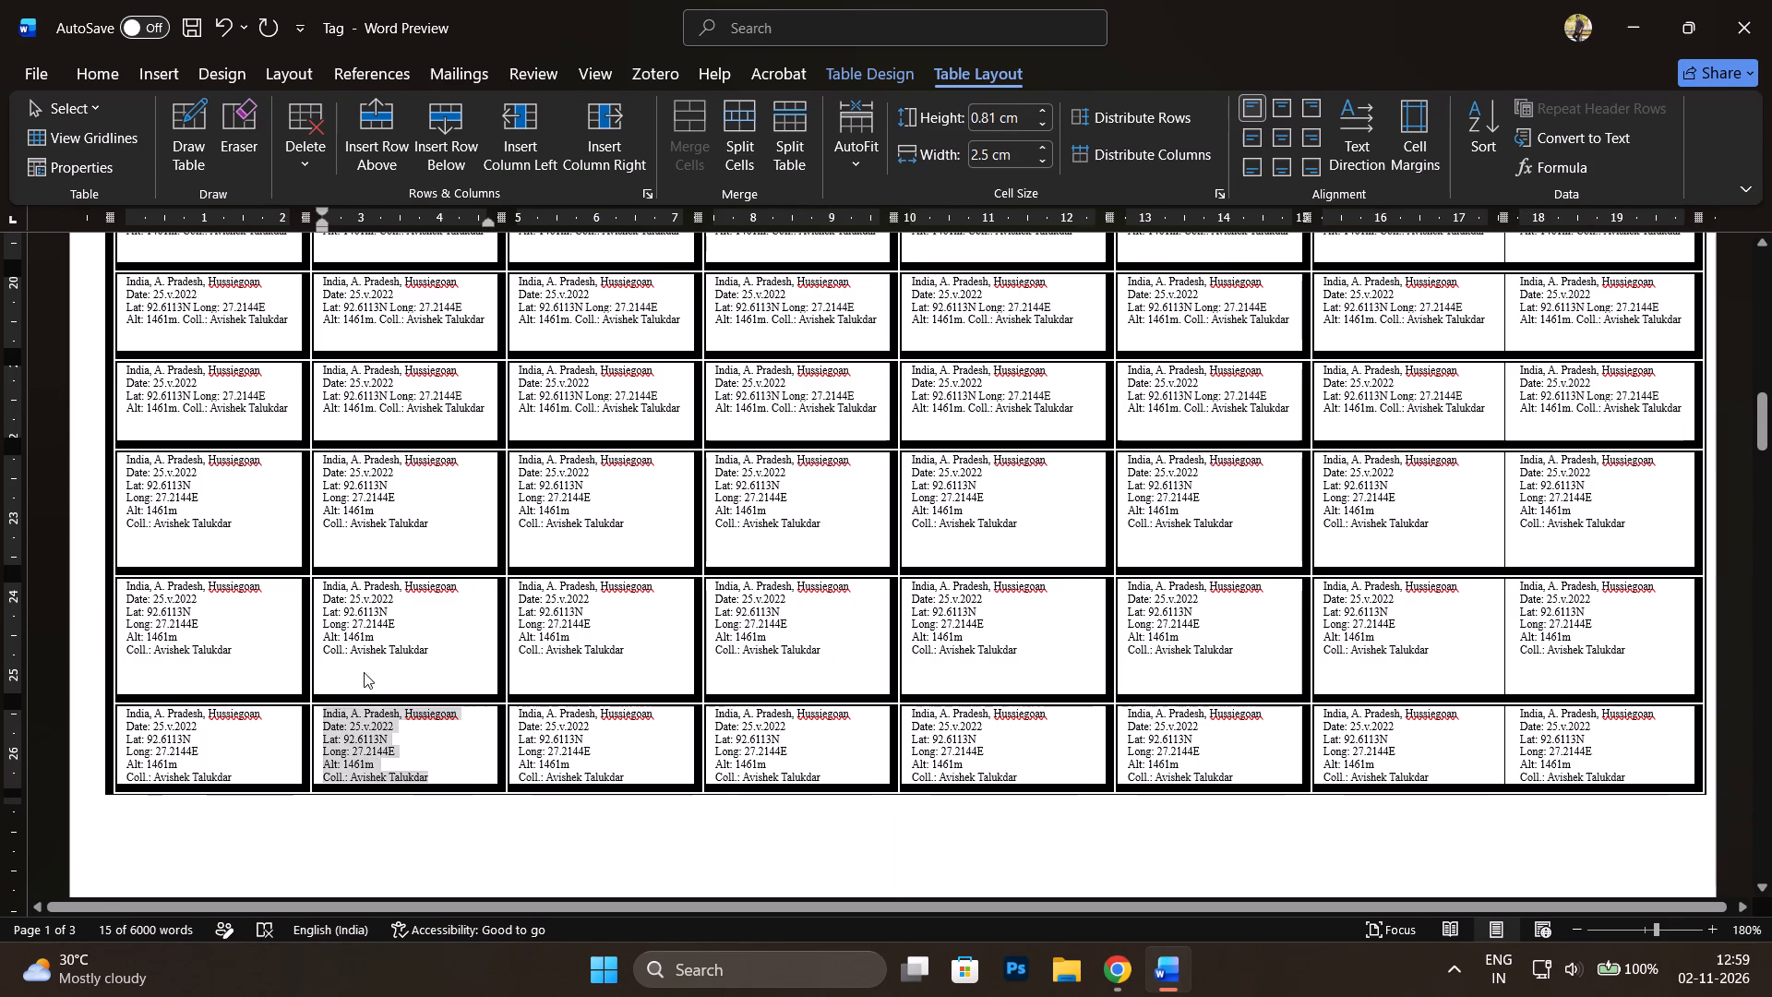
left_click_drag(458, 645, 329, 583)
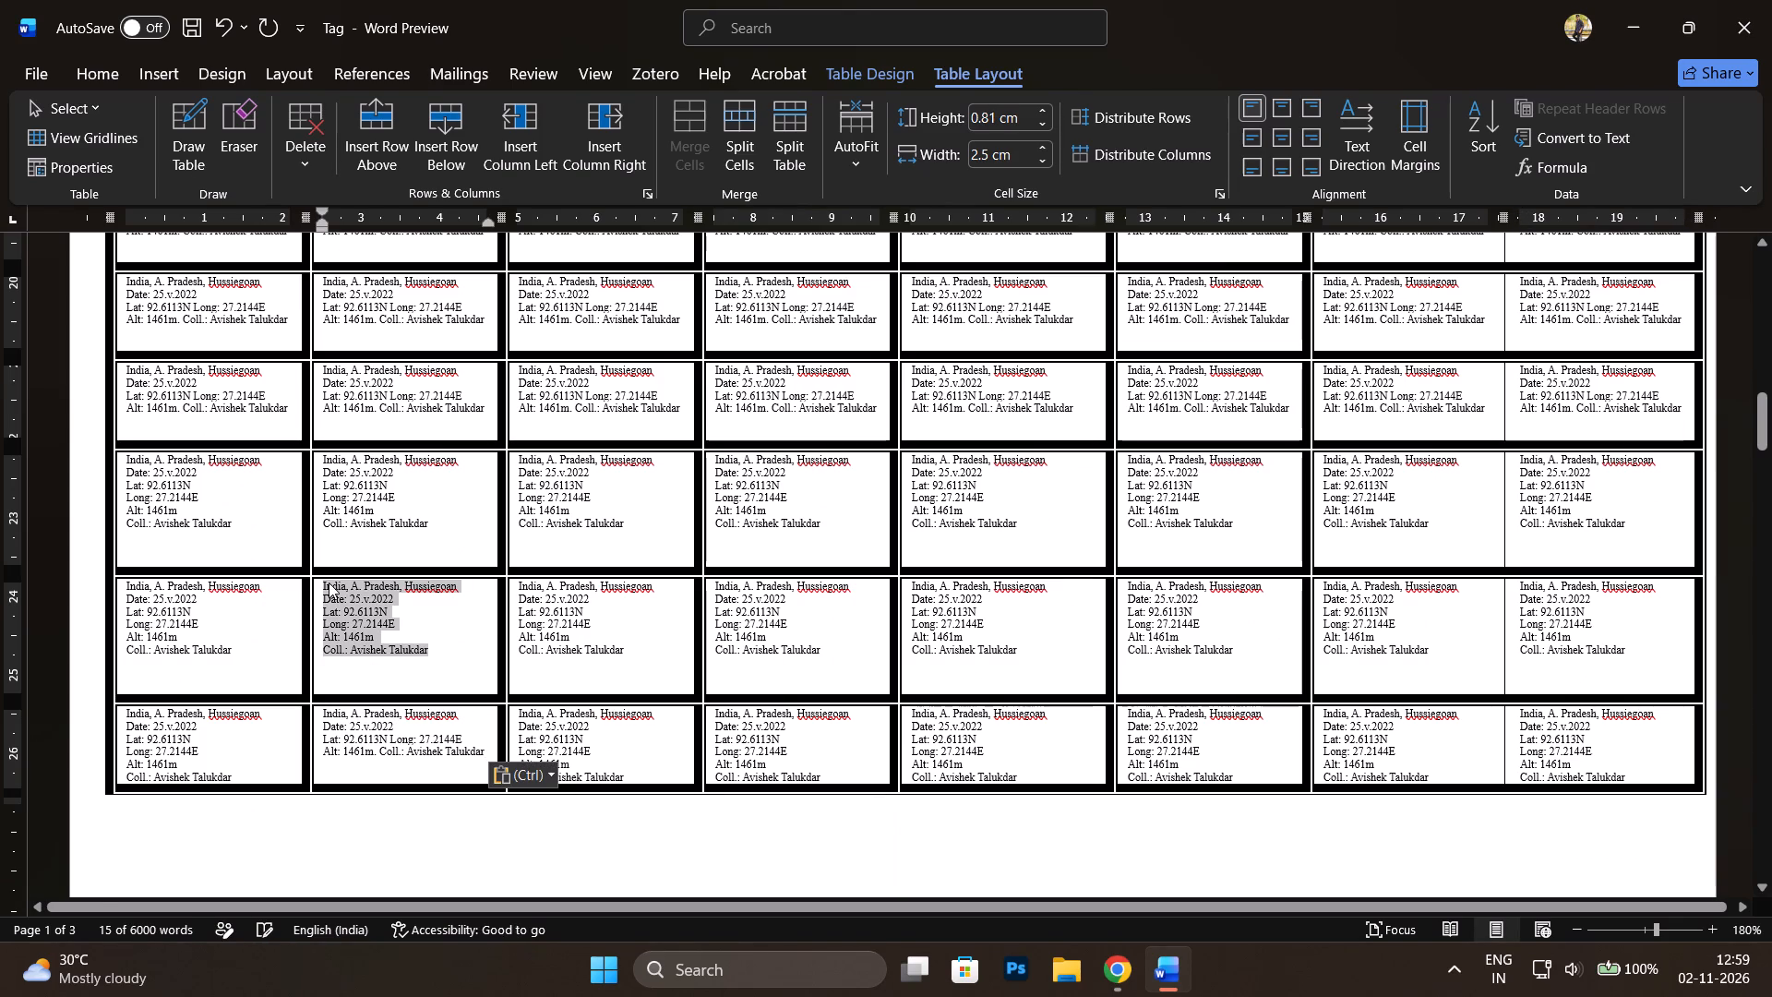
key("ctrl+v")
left_click_drag(243, 777, 120, 718)
key("ctrl+v")
left_click_drag(249, 652, 138, 595)
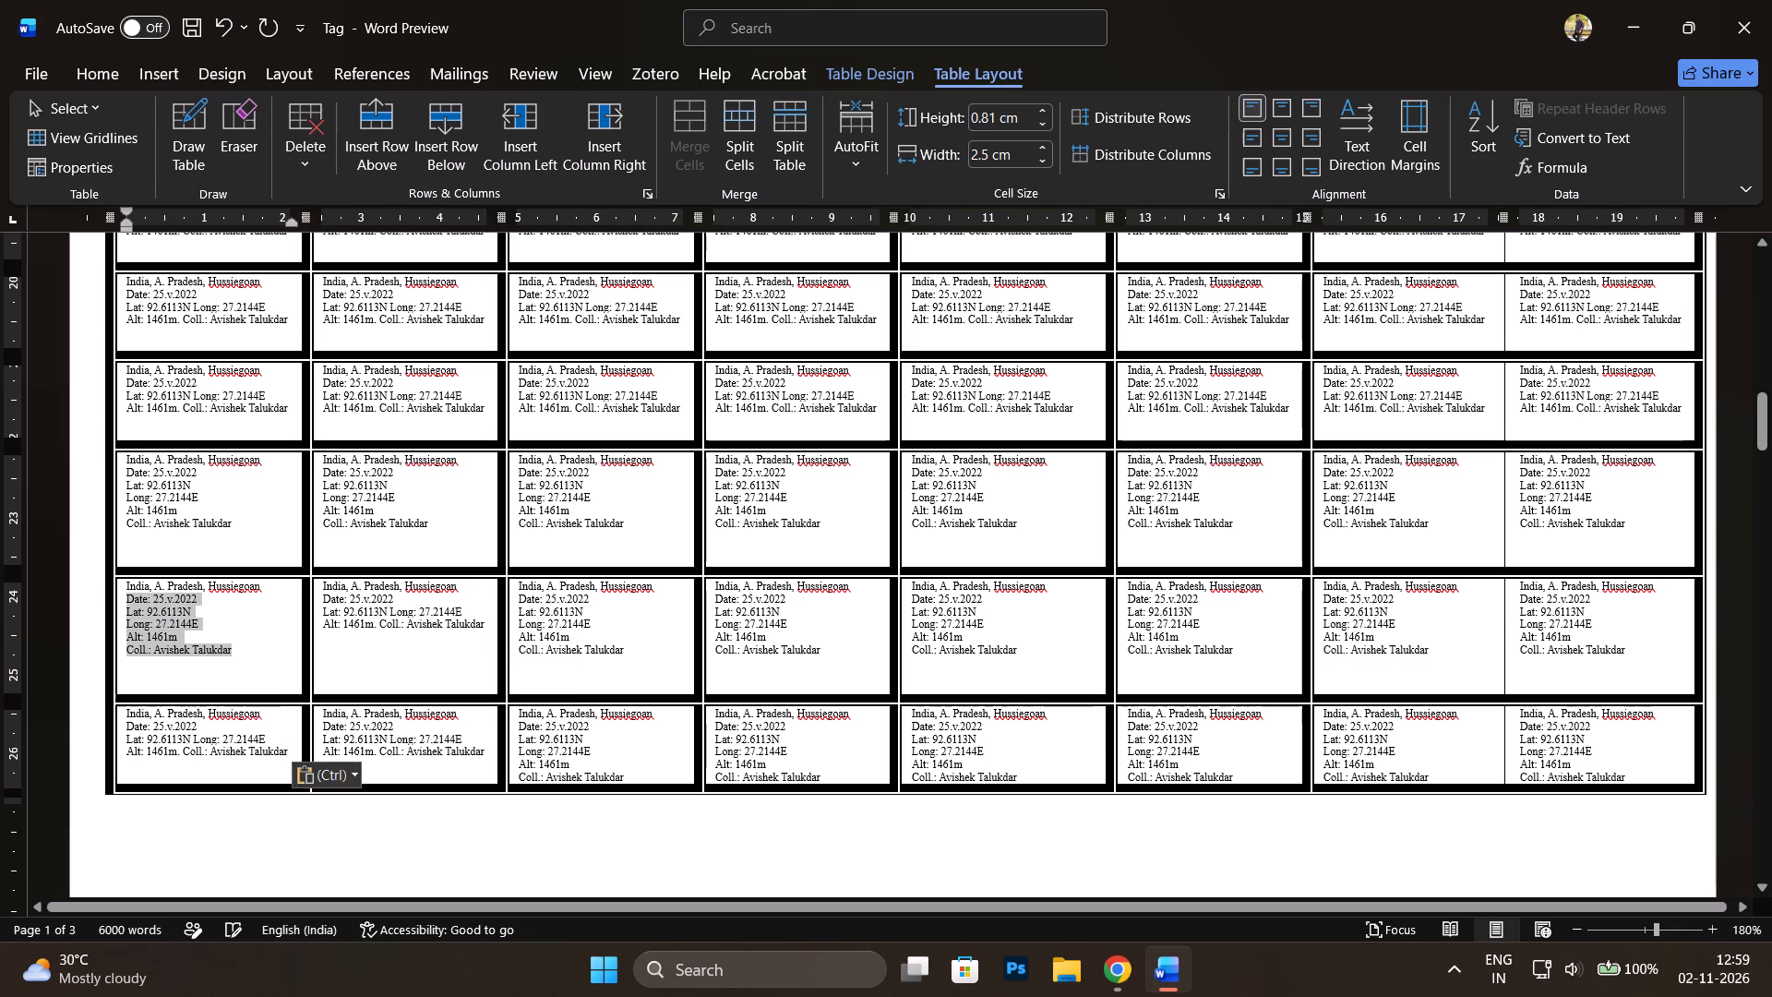
left_click_drag(138, 595, 132, 586)
key("ctrl+v")
Replace the labels in the first three cells of the table's twenty-first row with the copied four-line 25.v.2022 label.
left_click_drag(245, 525, 148, 486)
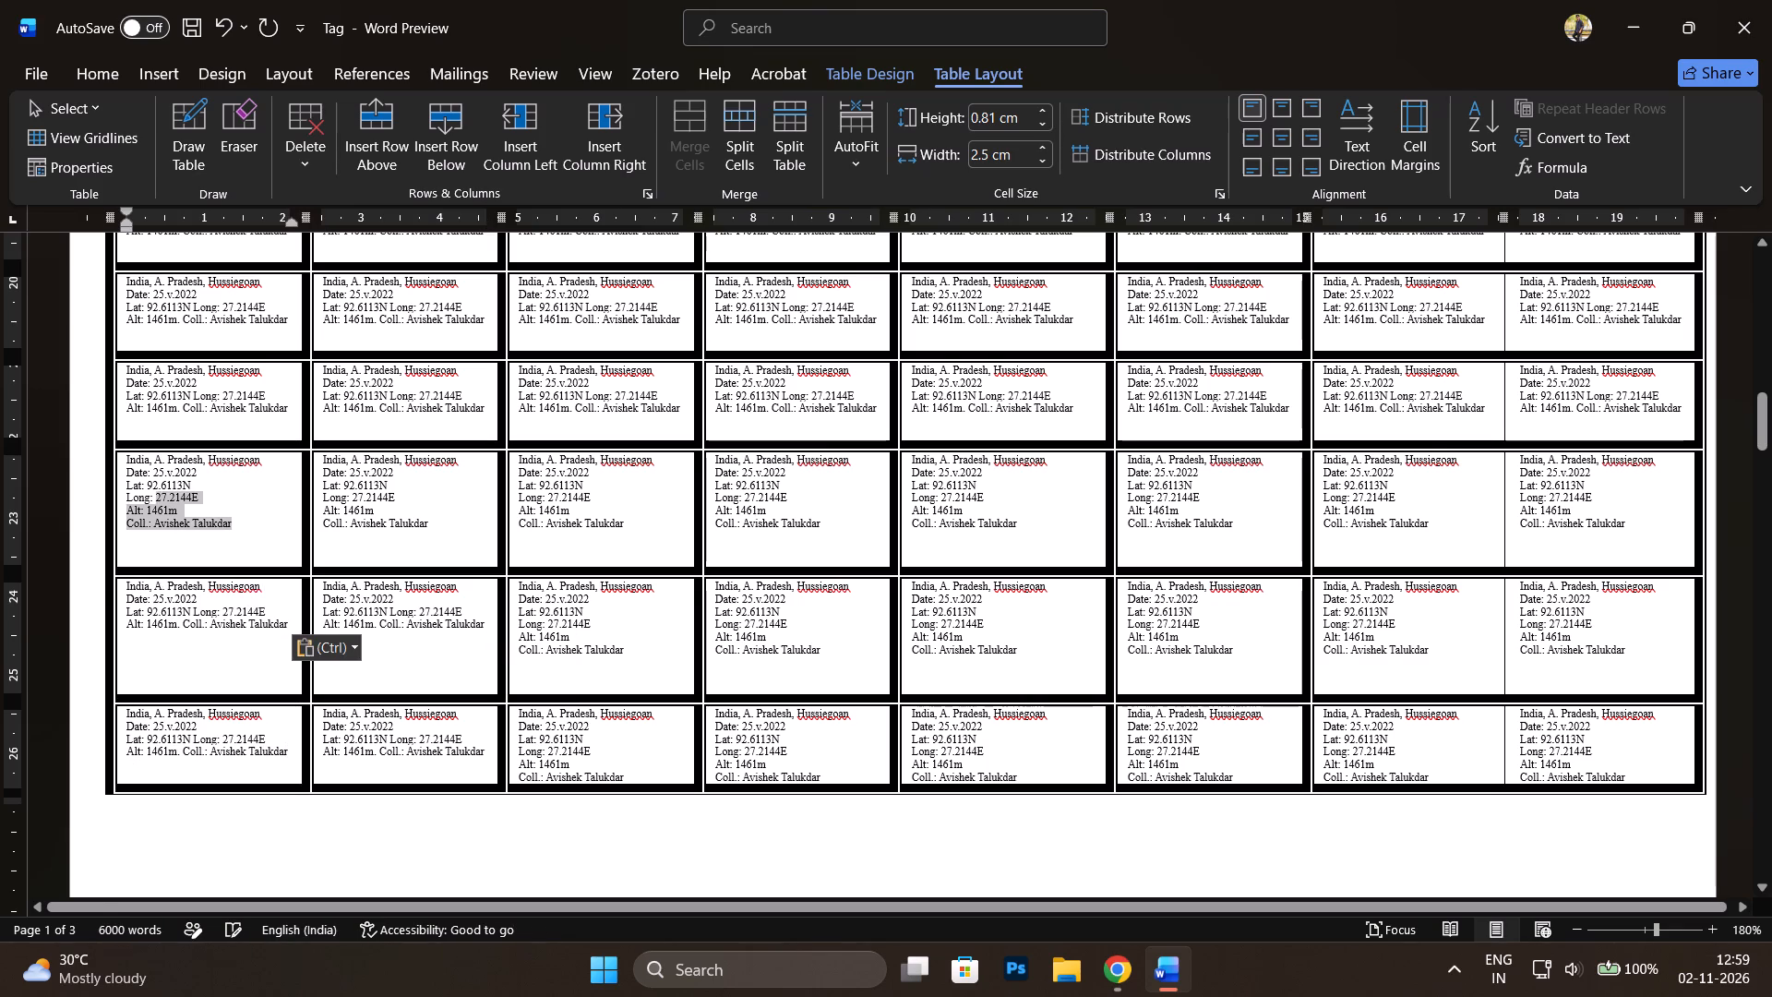
left_click_drag(148, 486, 128, 462)
key("ctrl+v")
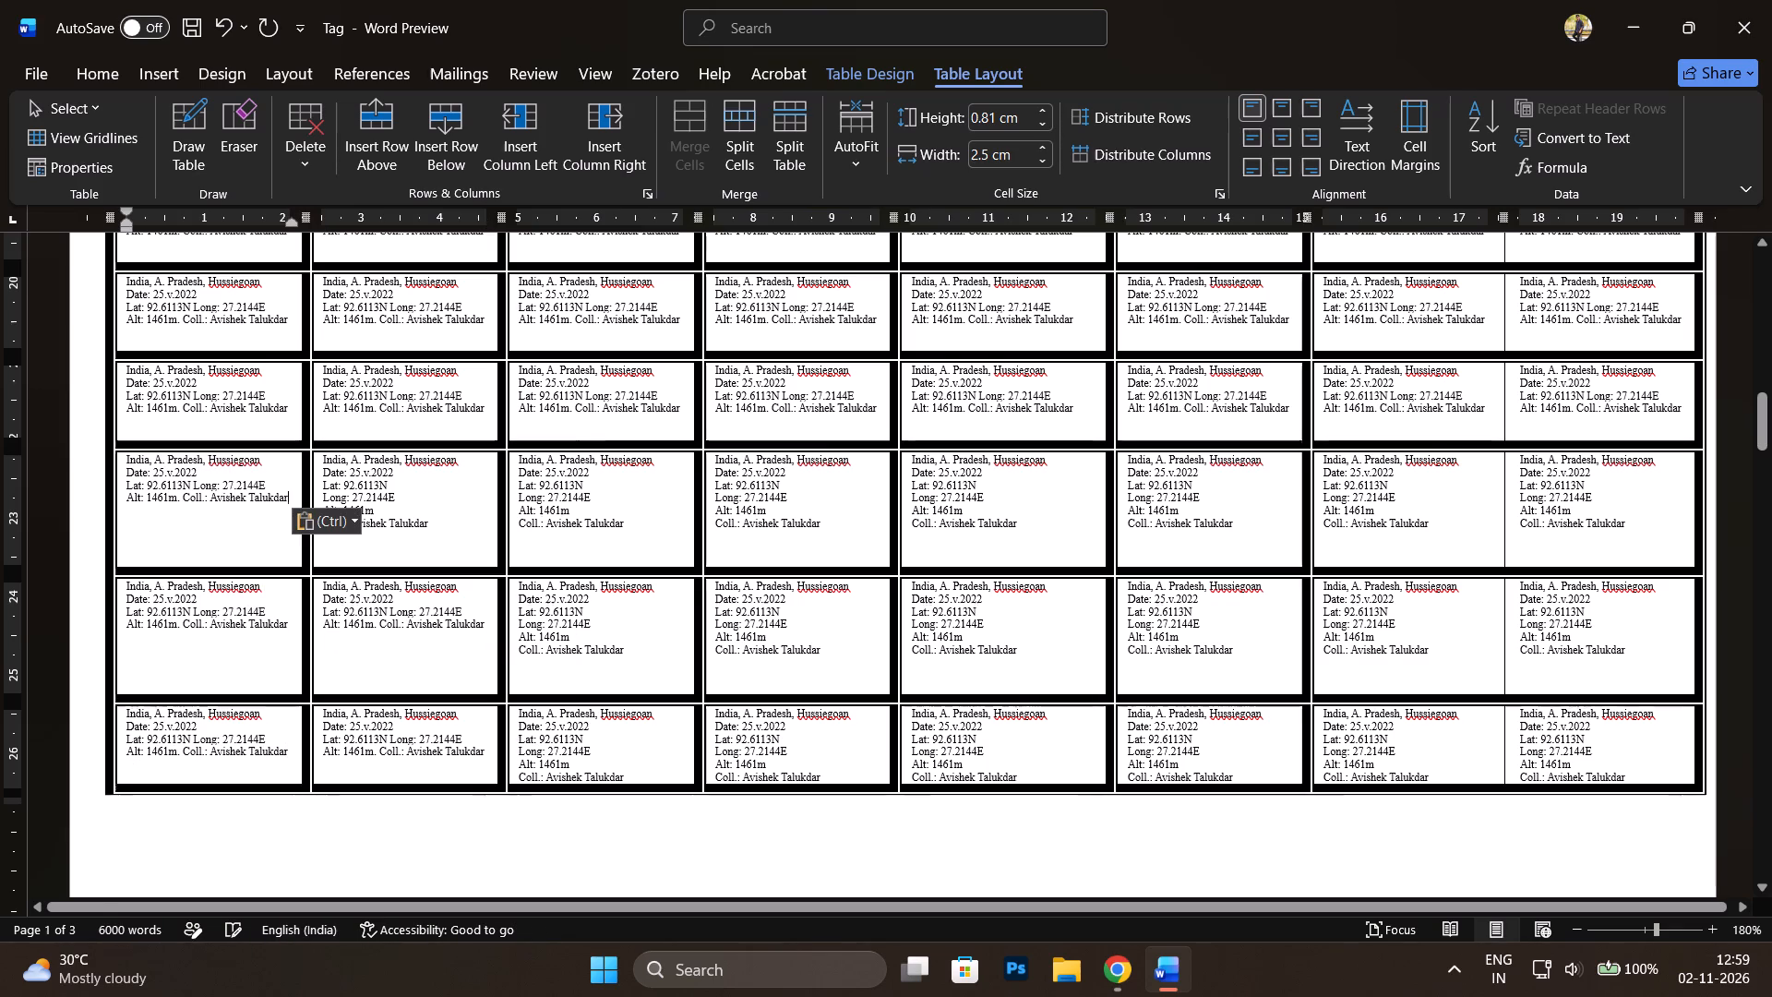
left_click_drag(651, 529, 635, 525)
left_click_drag(645, 542, 507, 463)
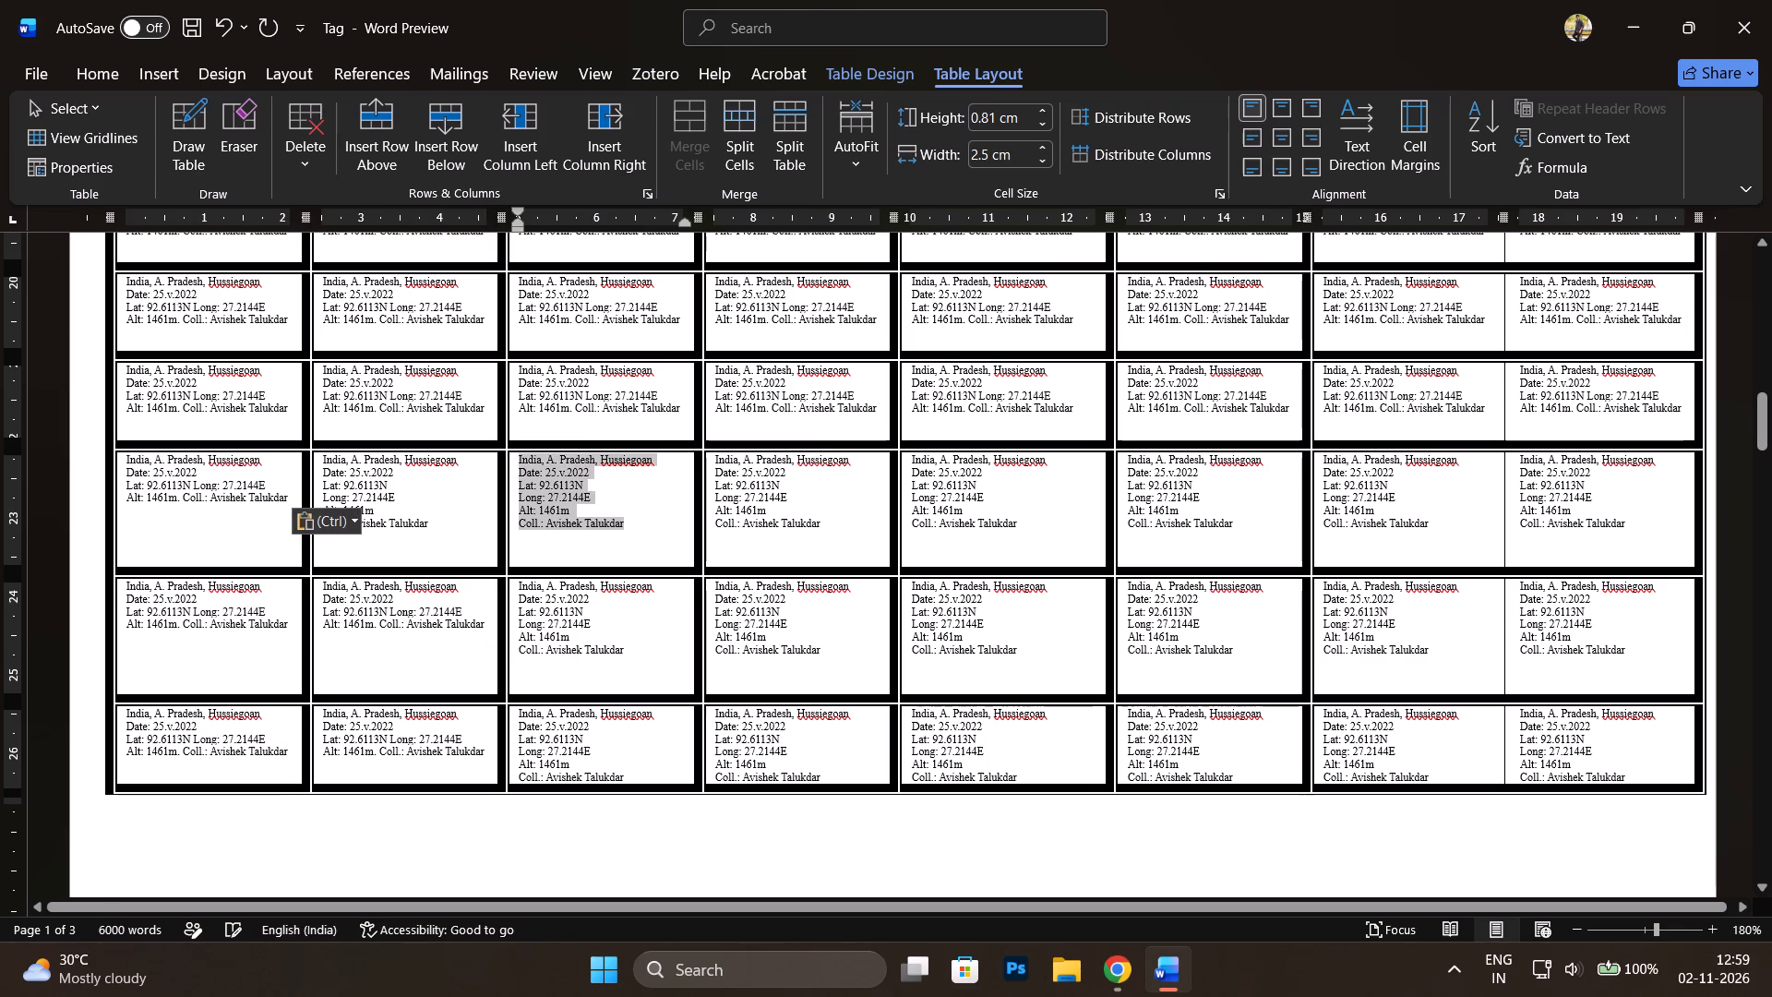
left_click_drag(507, 463, 507, 462)
key("ctrl+v")
left_click_drag(438, 522, 325, 466)
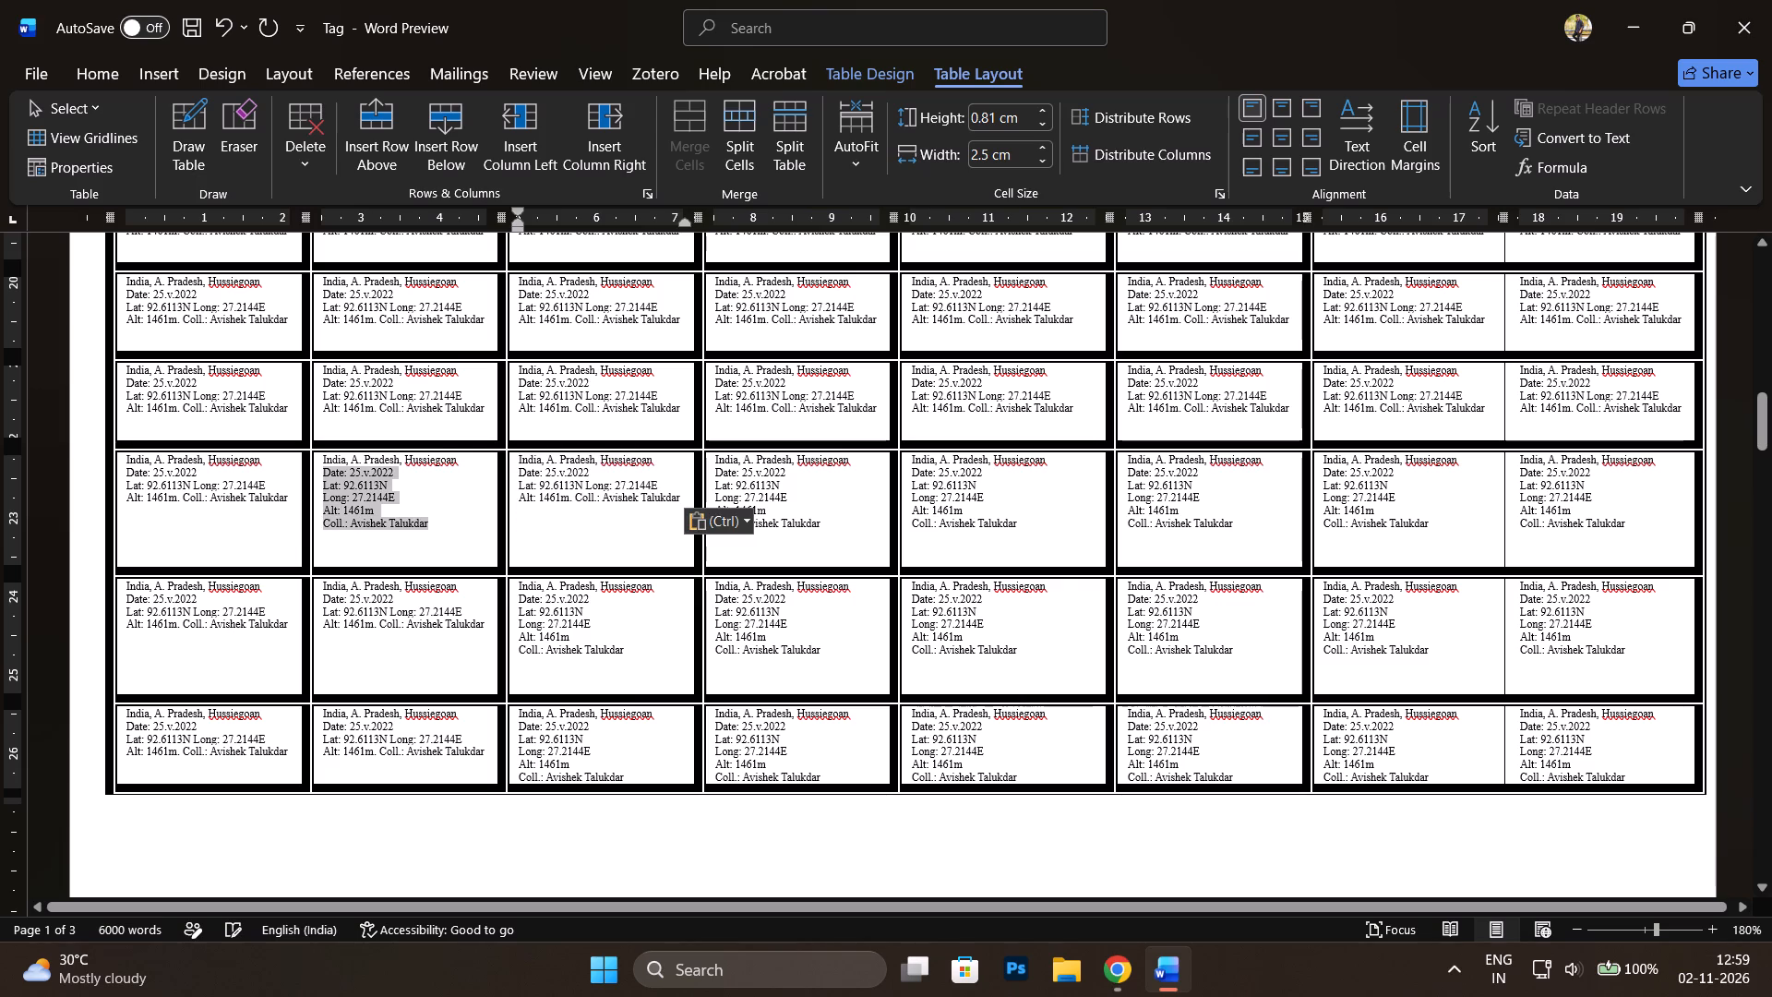
left_click_drag(325, 466, 322, 463)
key("ctrl+v")
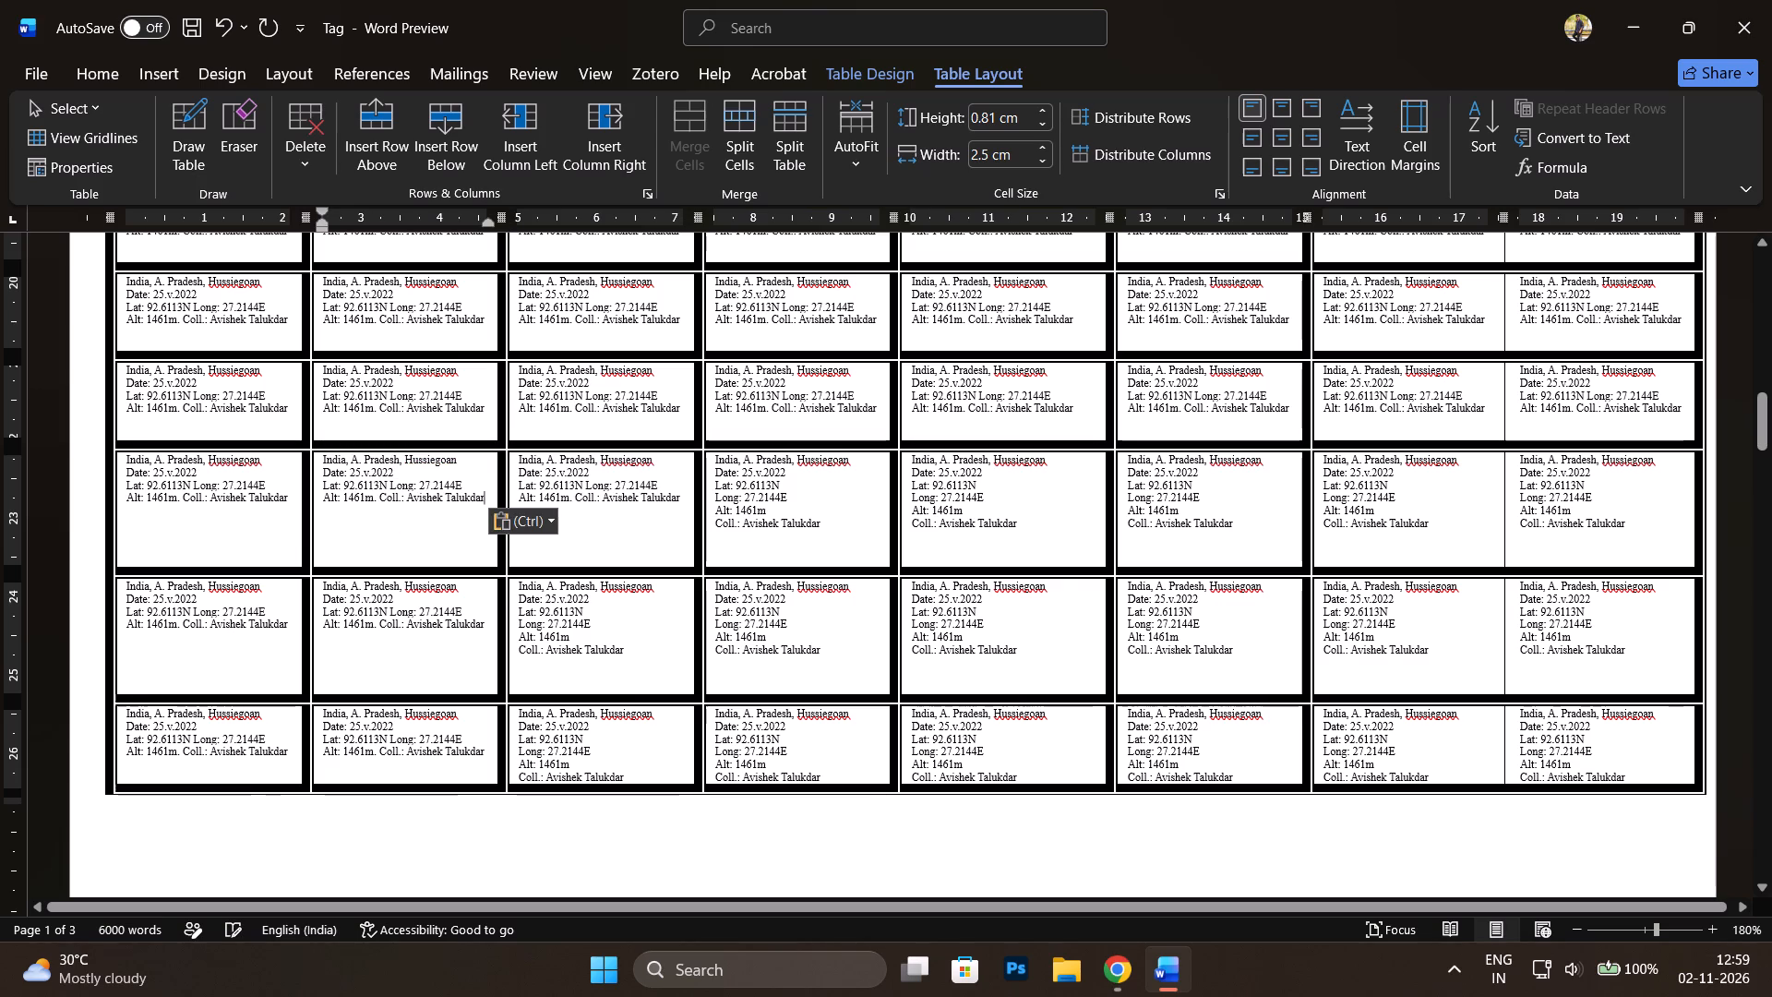
Replace the labels in the twenty-second row's third and fourth cells and the twenty-first row's fourth cell with the copied four-line 25.v.2022 label.
left_click_drag(651, 663, 515, 589)
key("ctrl+v")
left_click_drag(844, 646, 708, 583)
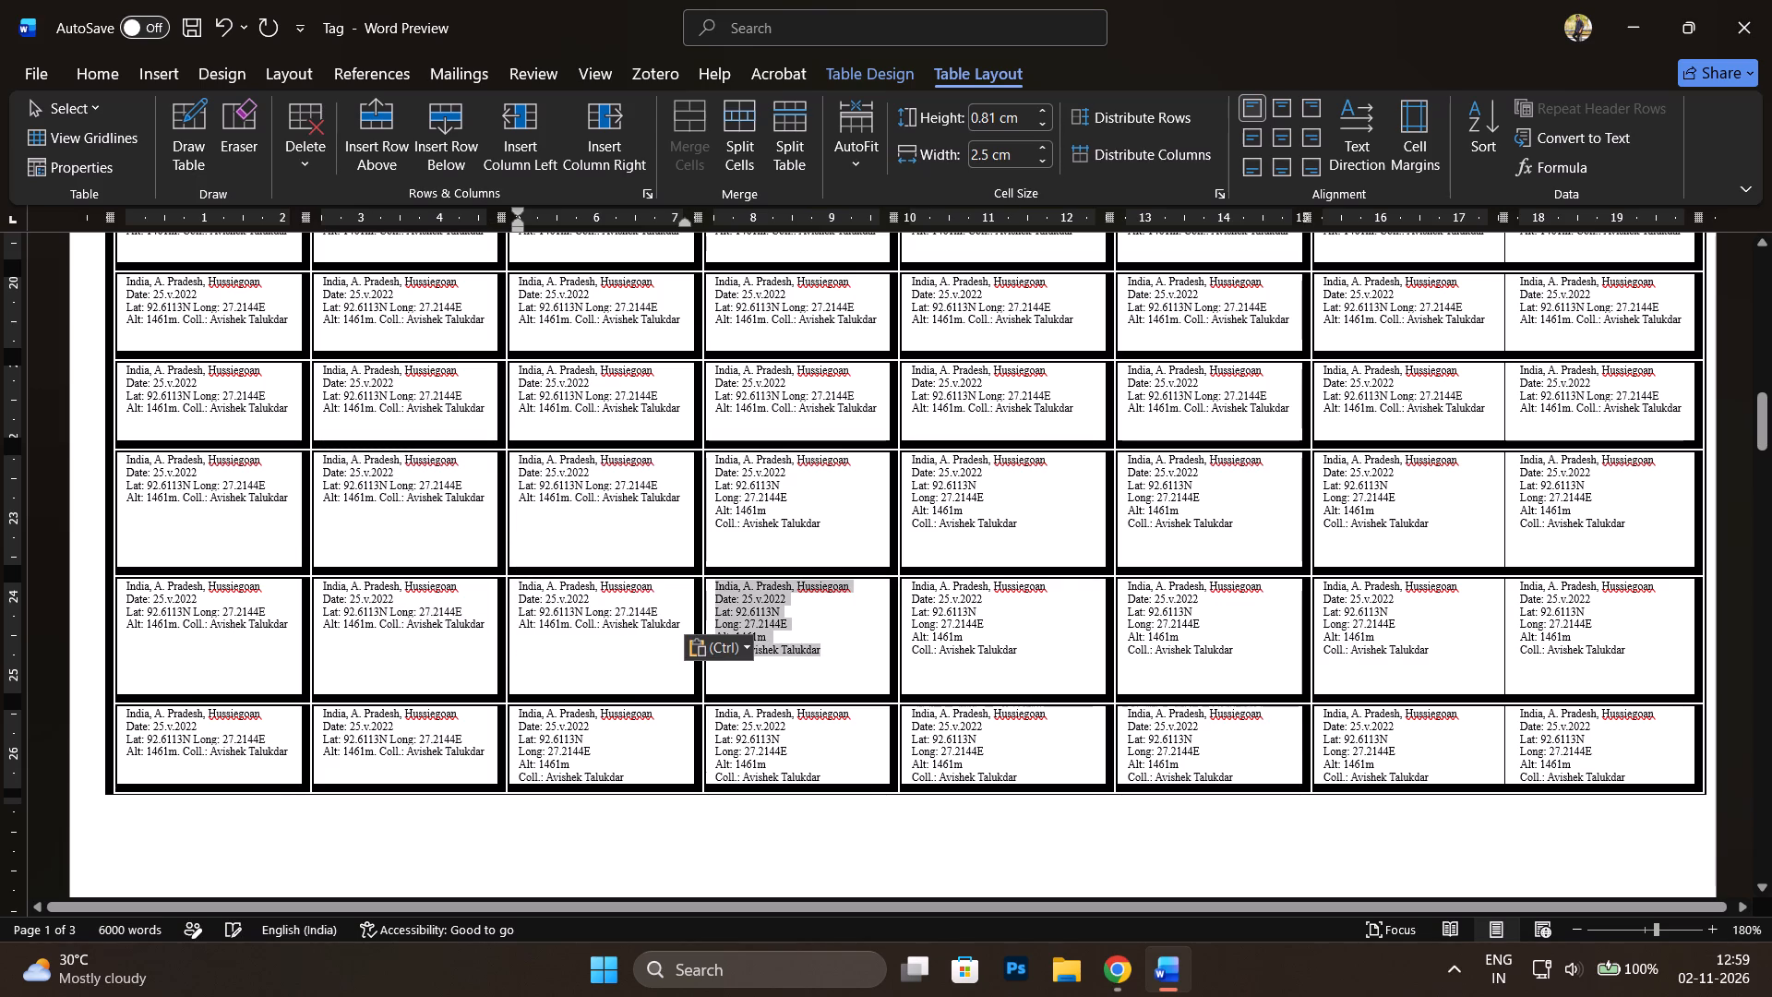
key("ctrl+v")
left_click_drag(856, 526, 710, 458)
key("ctrl+v")
Replace the labels in the fifth cells of the table's twenty-first to twenty-third rows with the copied four-line 25.v.2022 label.
left_click_drag(1049, 532, 916, 467)
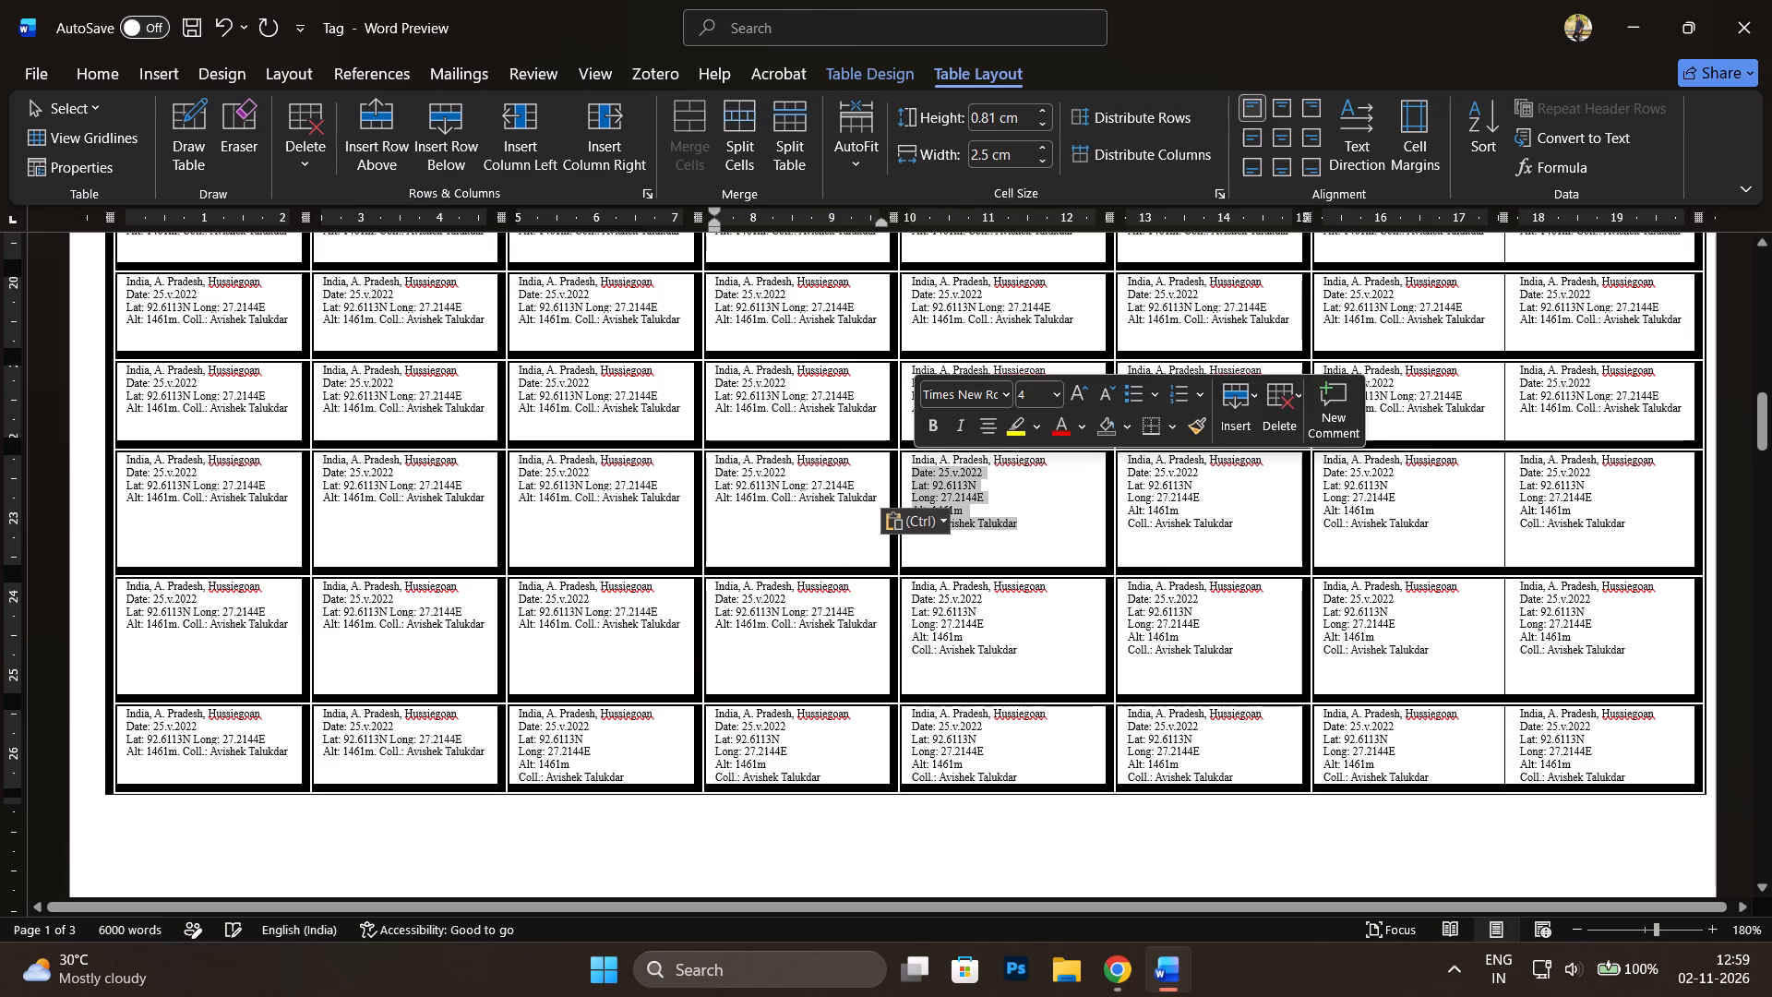
left_click(1001, 526)
left_click_drag(1025, 524, 920, 462)
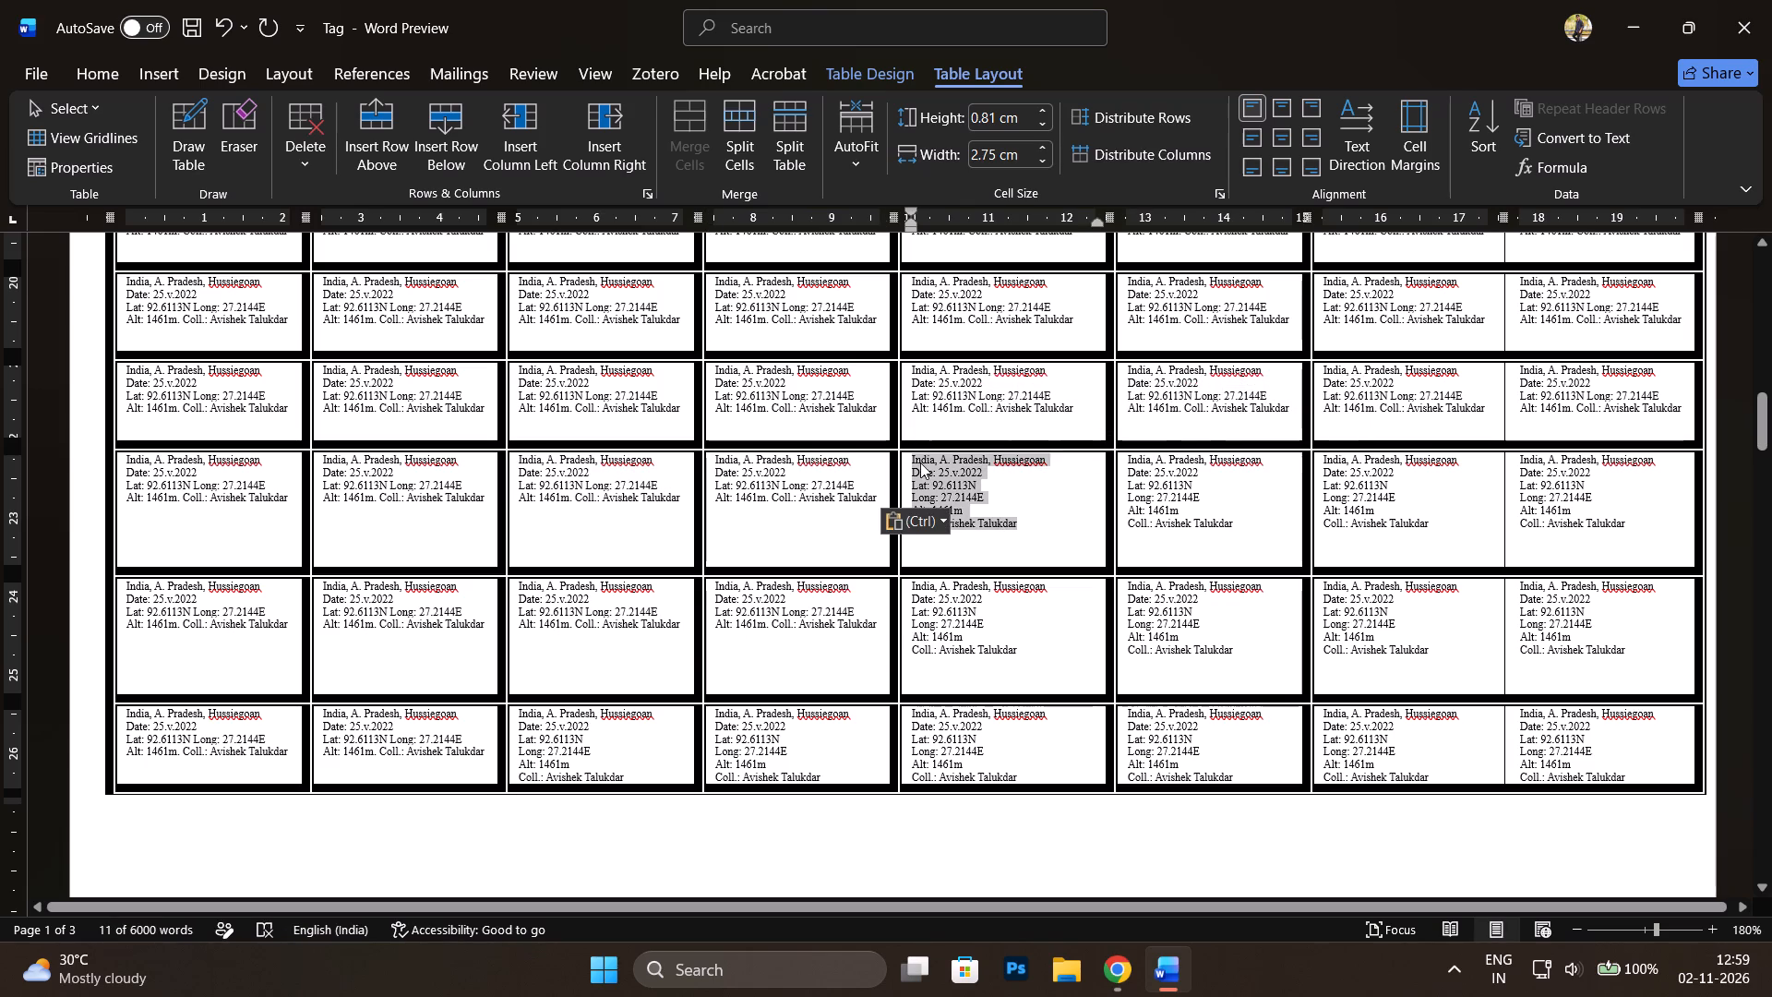
key("ctrl+v")
left_click_drag(1039, 652, 919, 588)
key("ctrl+v")
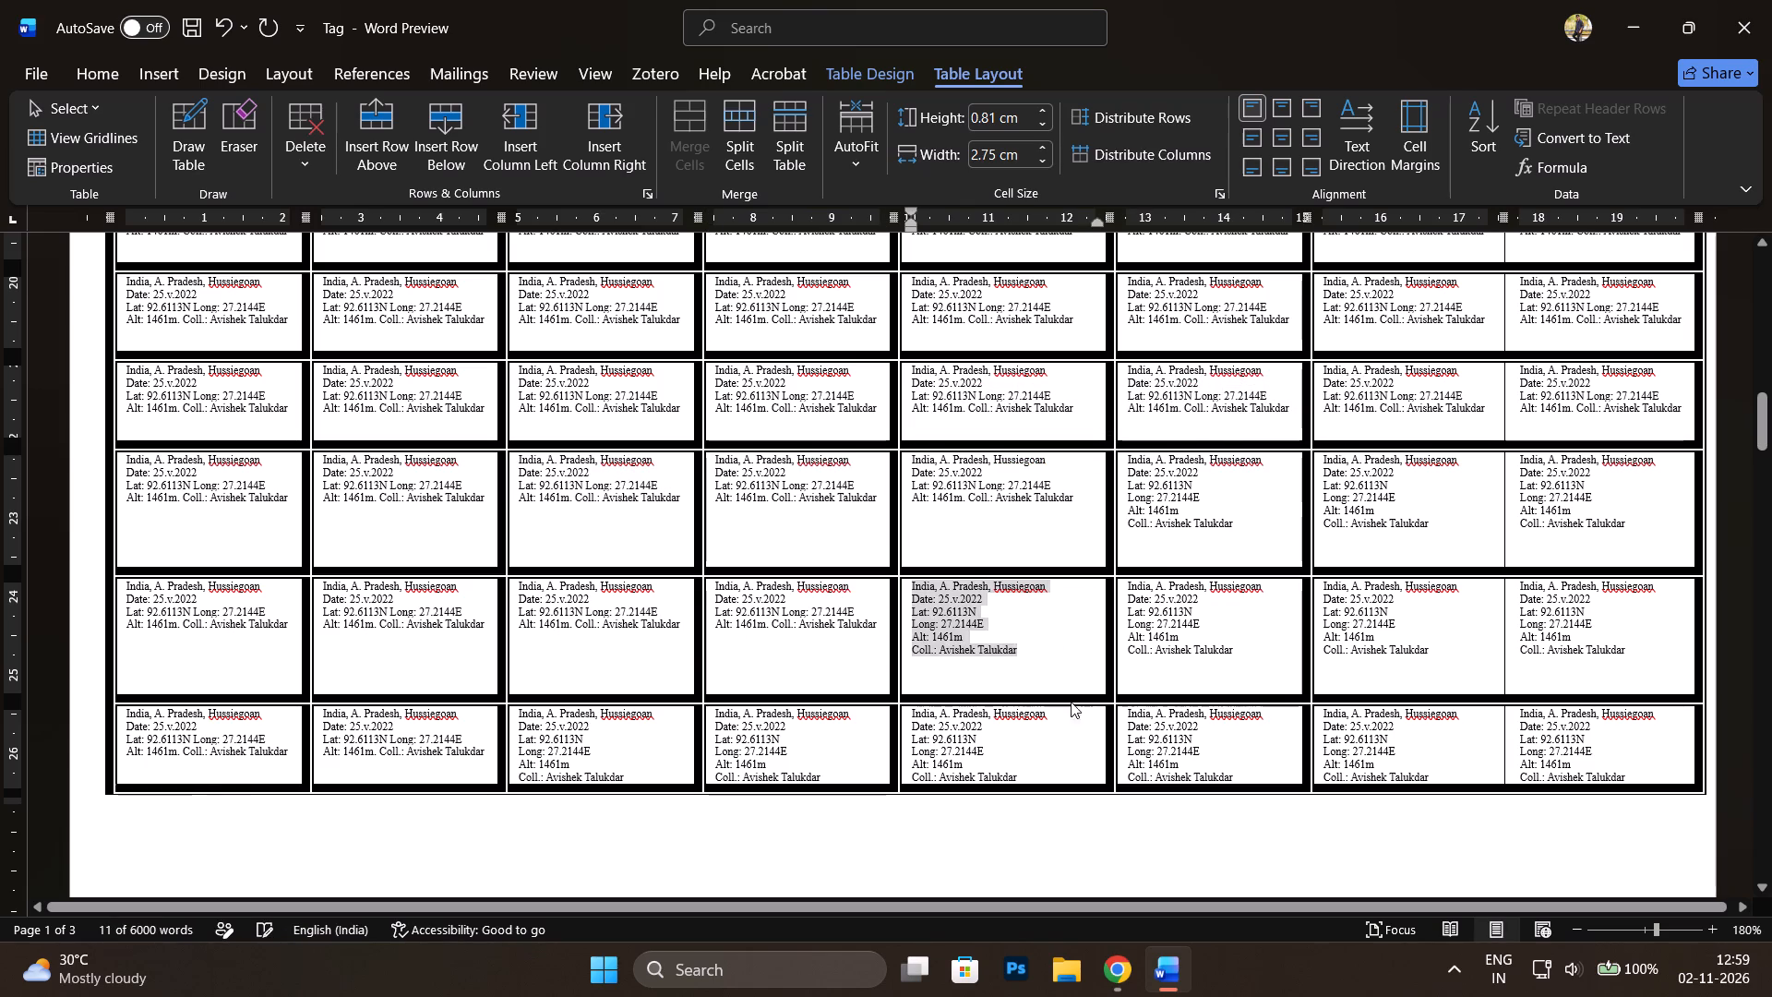
left_click_drag(1045, 776, 920, 711)
key("ctrl+v")
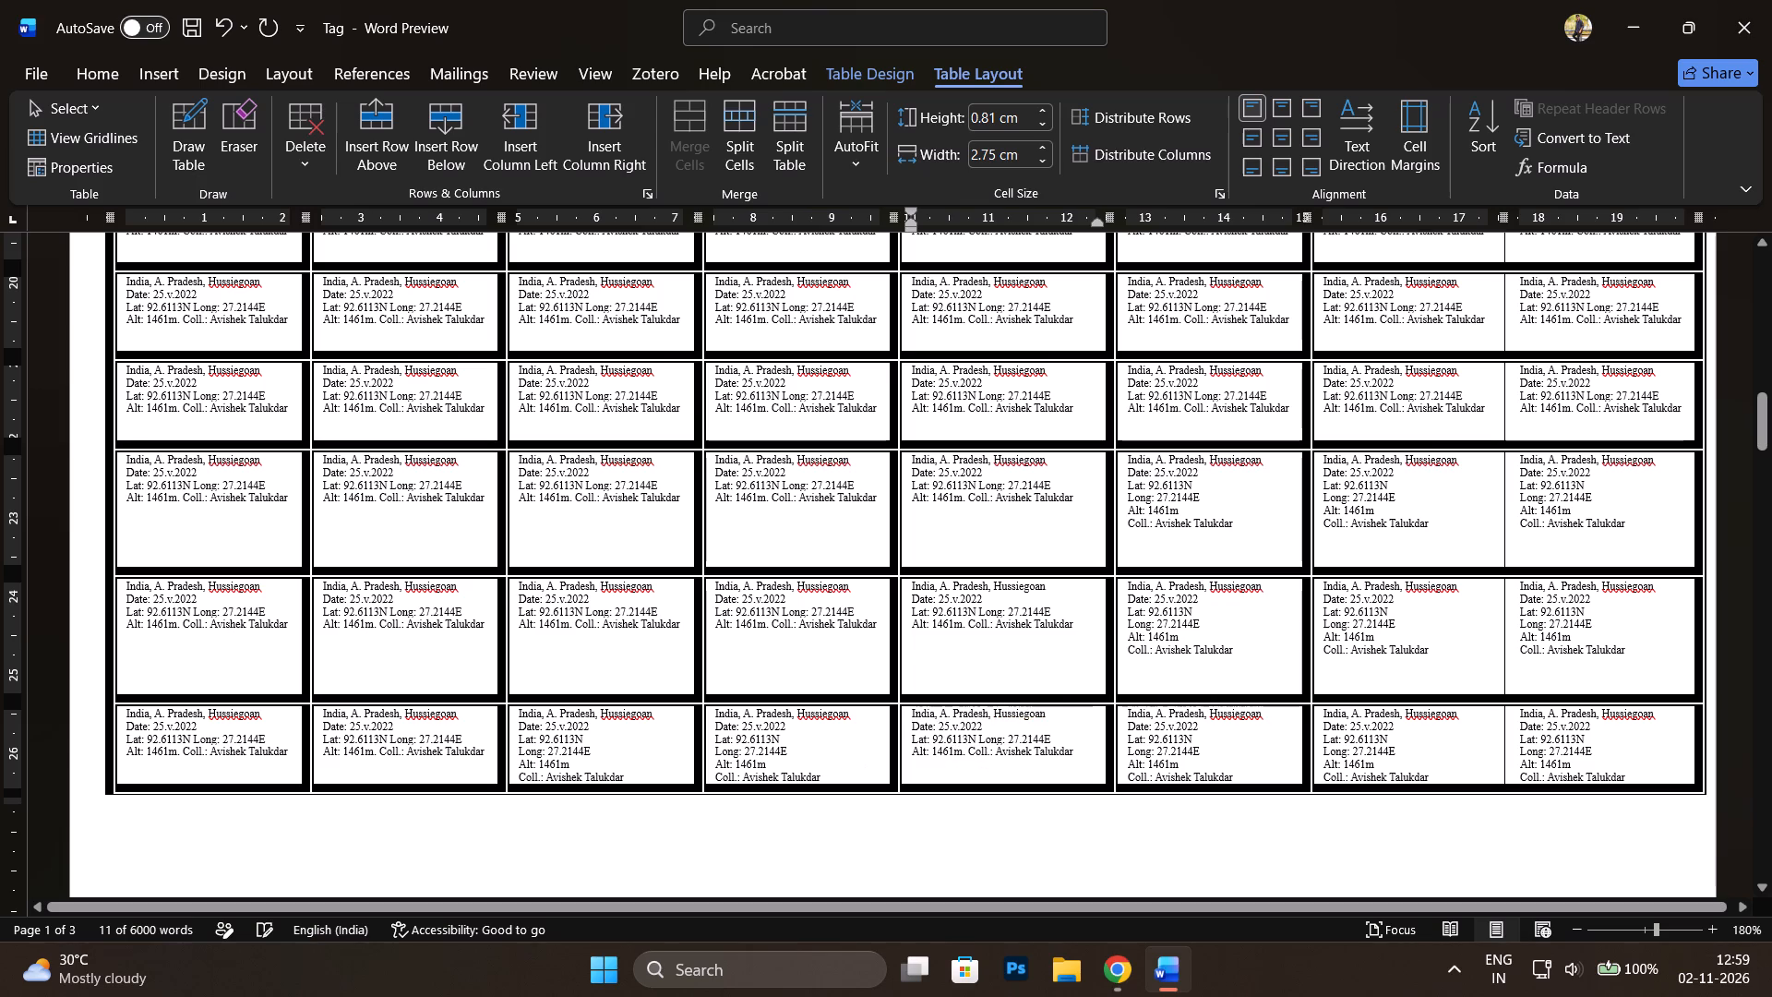
Replace the labels in the fourth and third cells of the table's twenty-third row with the copied four-line 25.v.2022 label.
left_click_drag(834, 779, 724, 715)
key("ctrl+v")
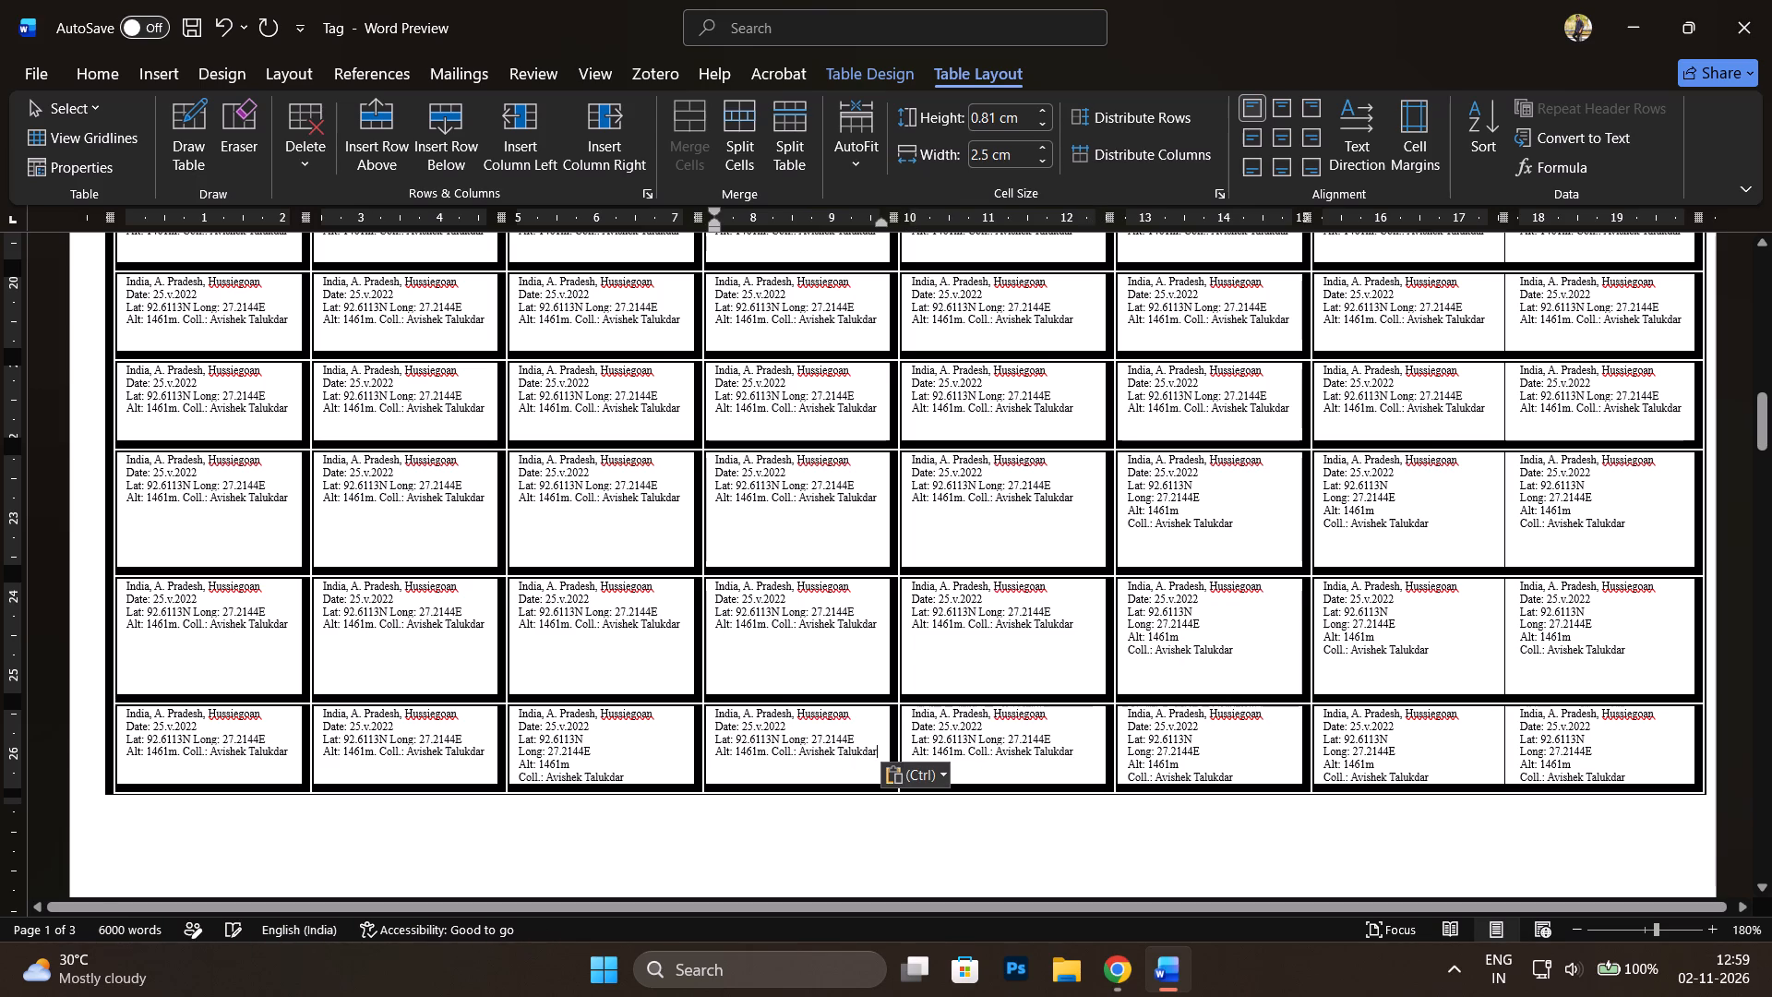
left_click_drag(635, 782, 527, 733)
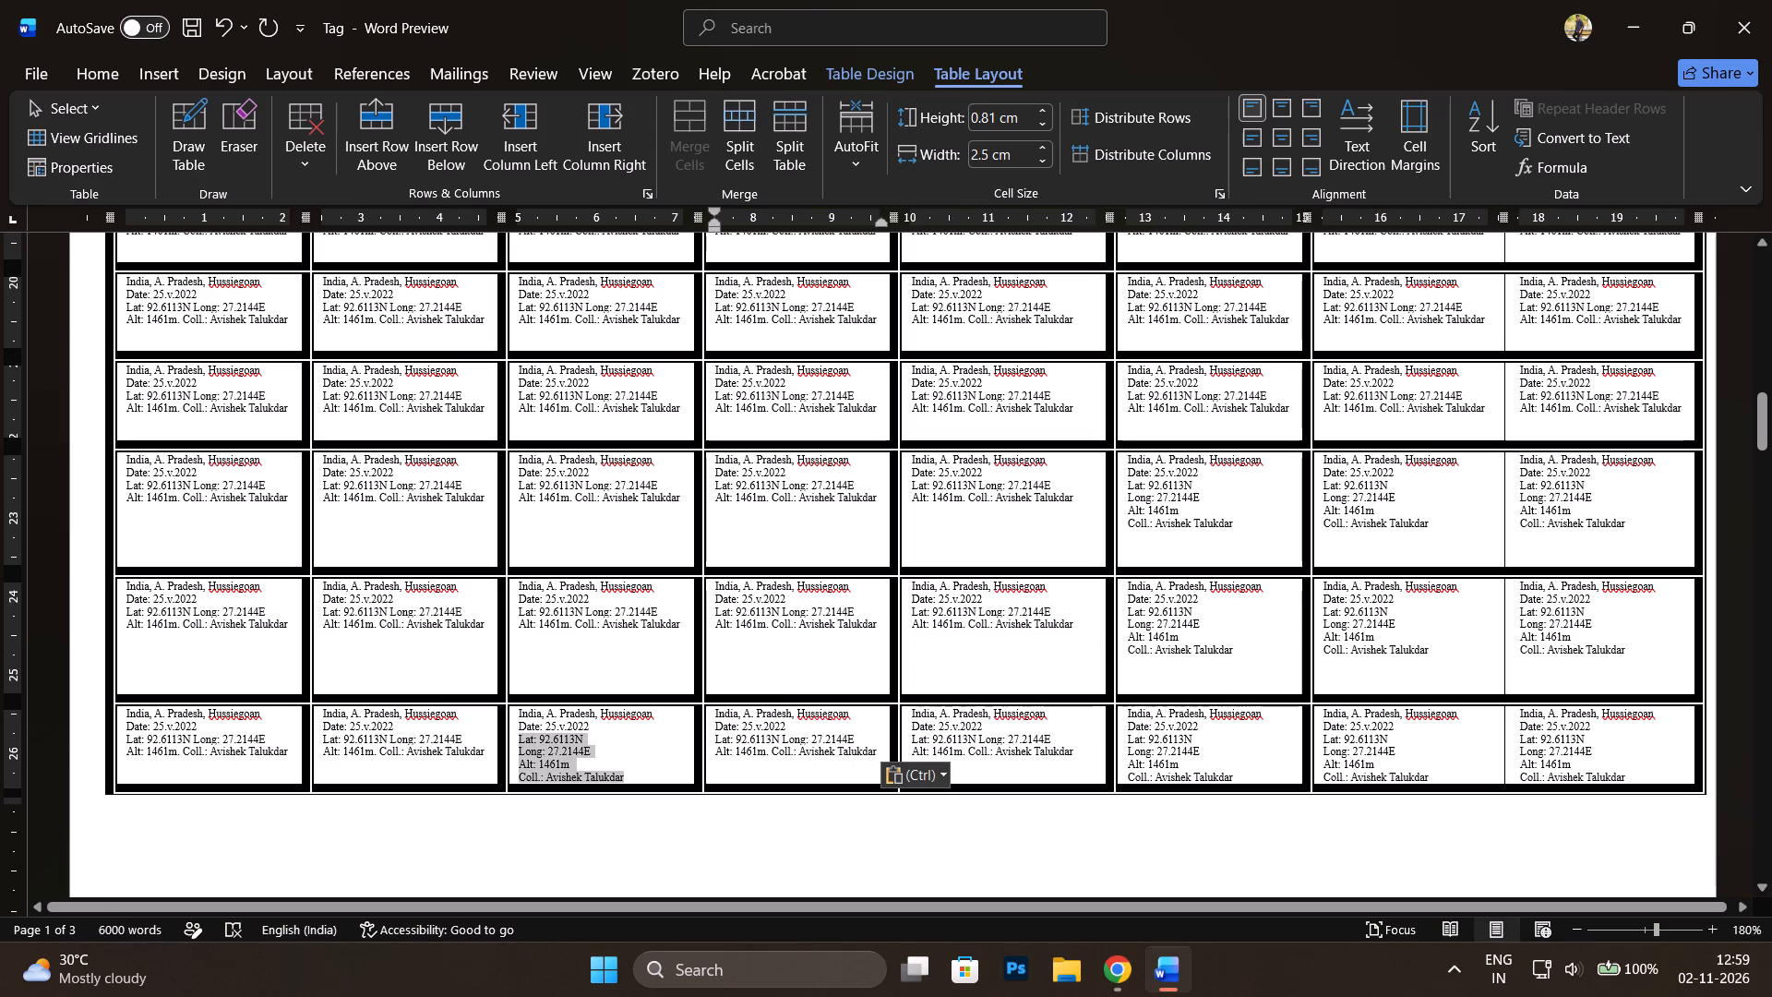
left_click_drag(527, 733, 521, 719)
key("ctrl+v")
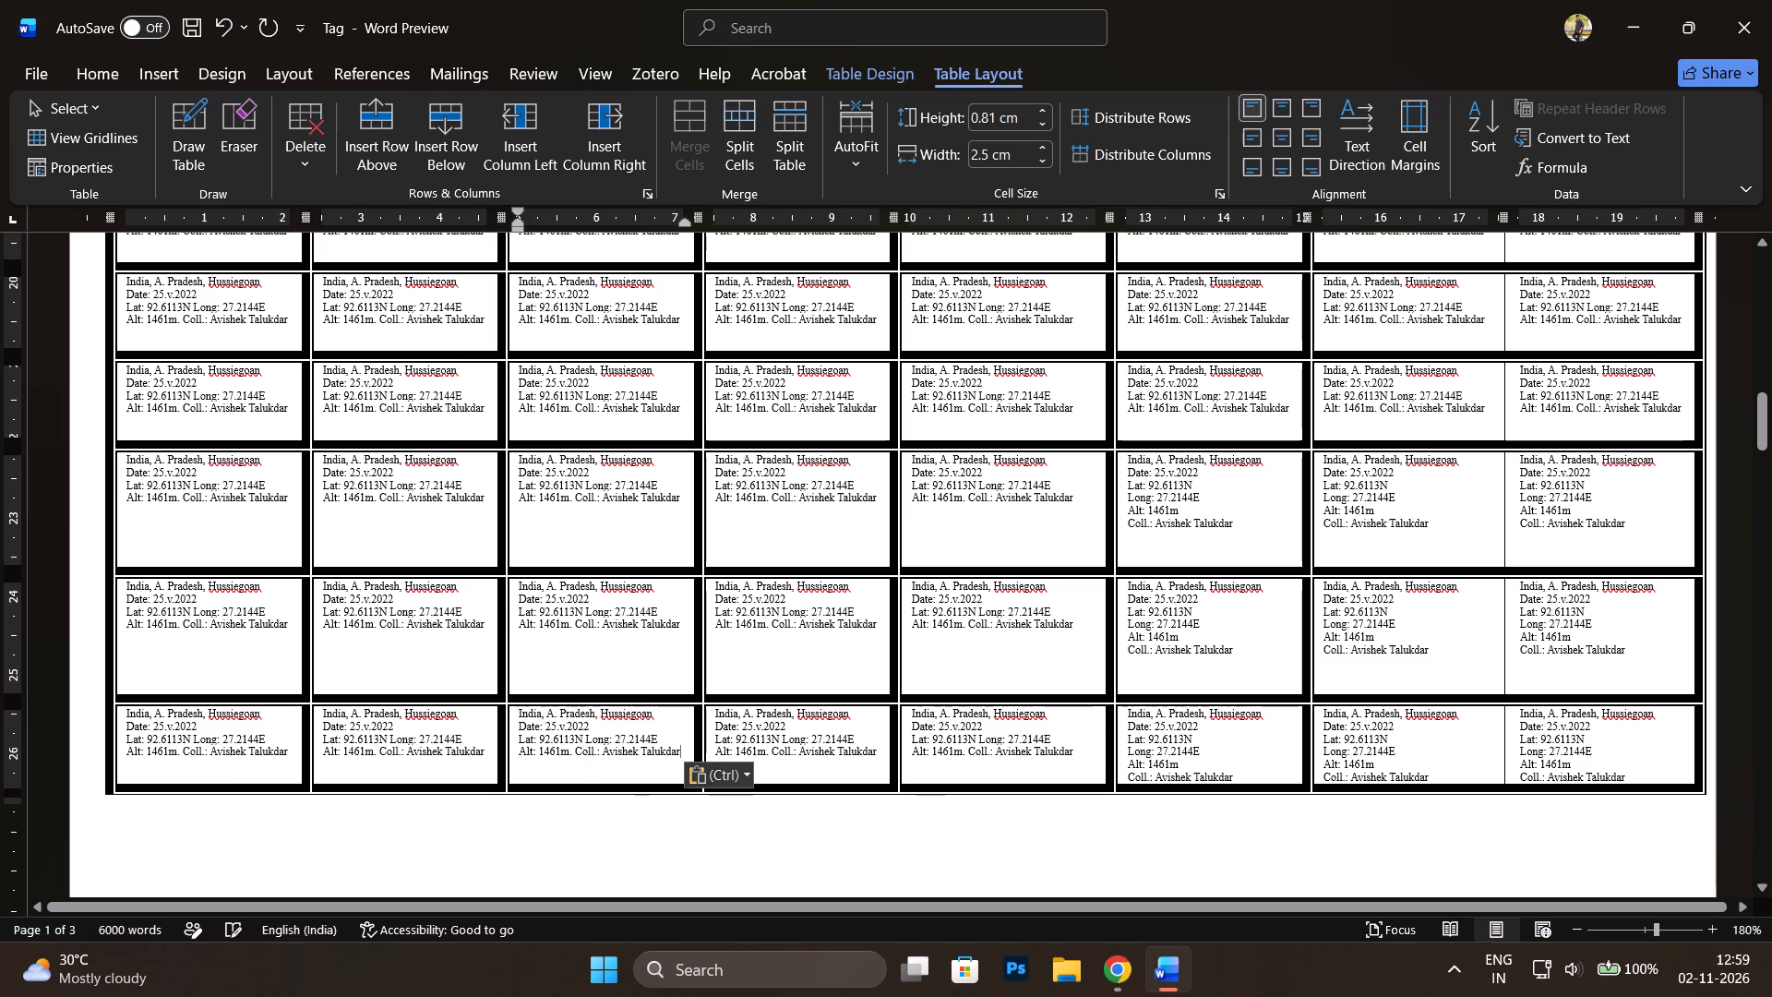
Replace the labels in the sixth cells of the table's twenty-first to twenty-third rows with the copied four-line 25.v.2022 label.
left_click_drag(1252, 777, 1148, 719)
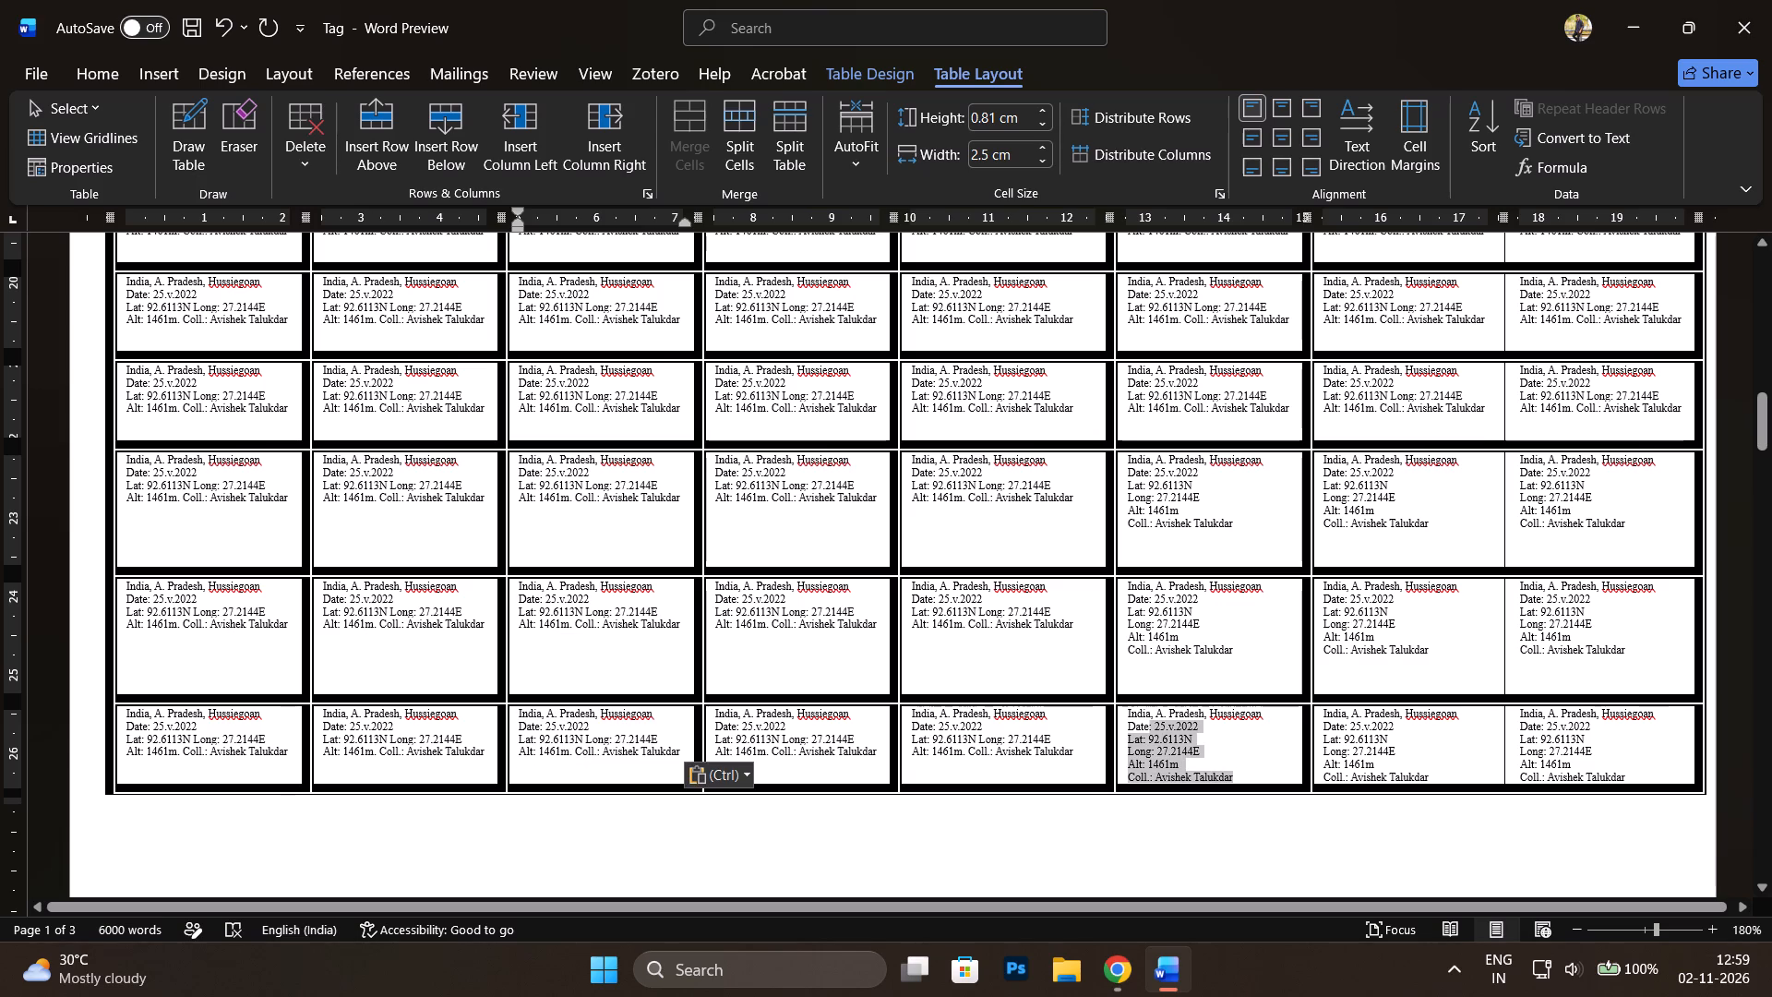
left_click_drag(1148, 719, 1131, 715)
key("ctrl+v")
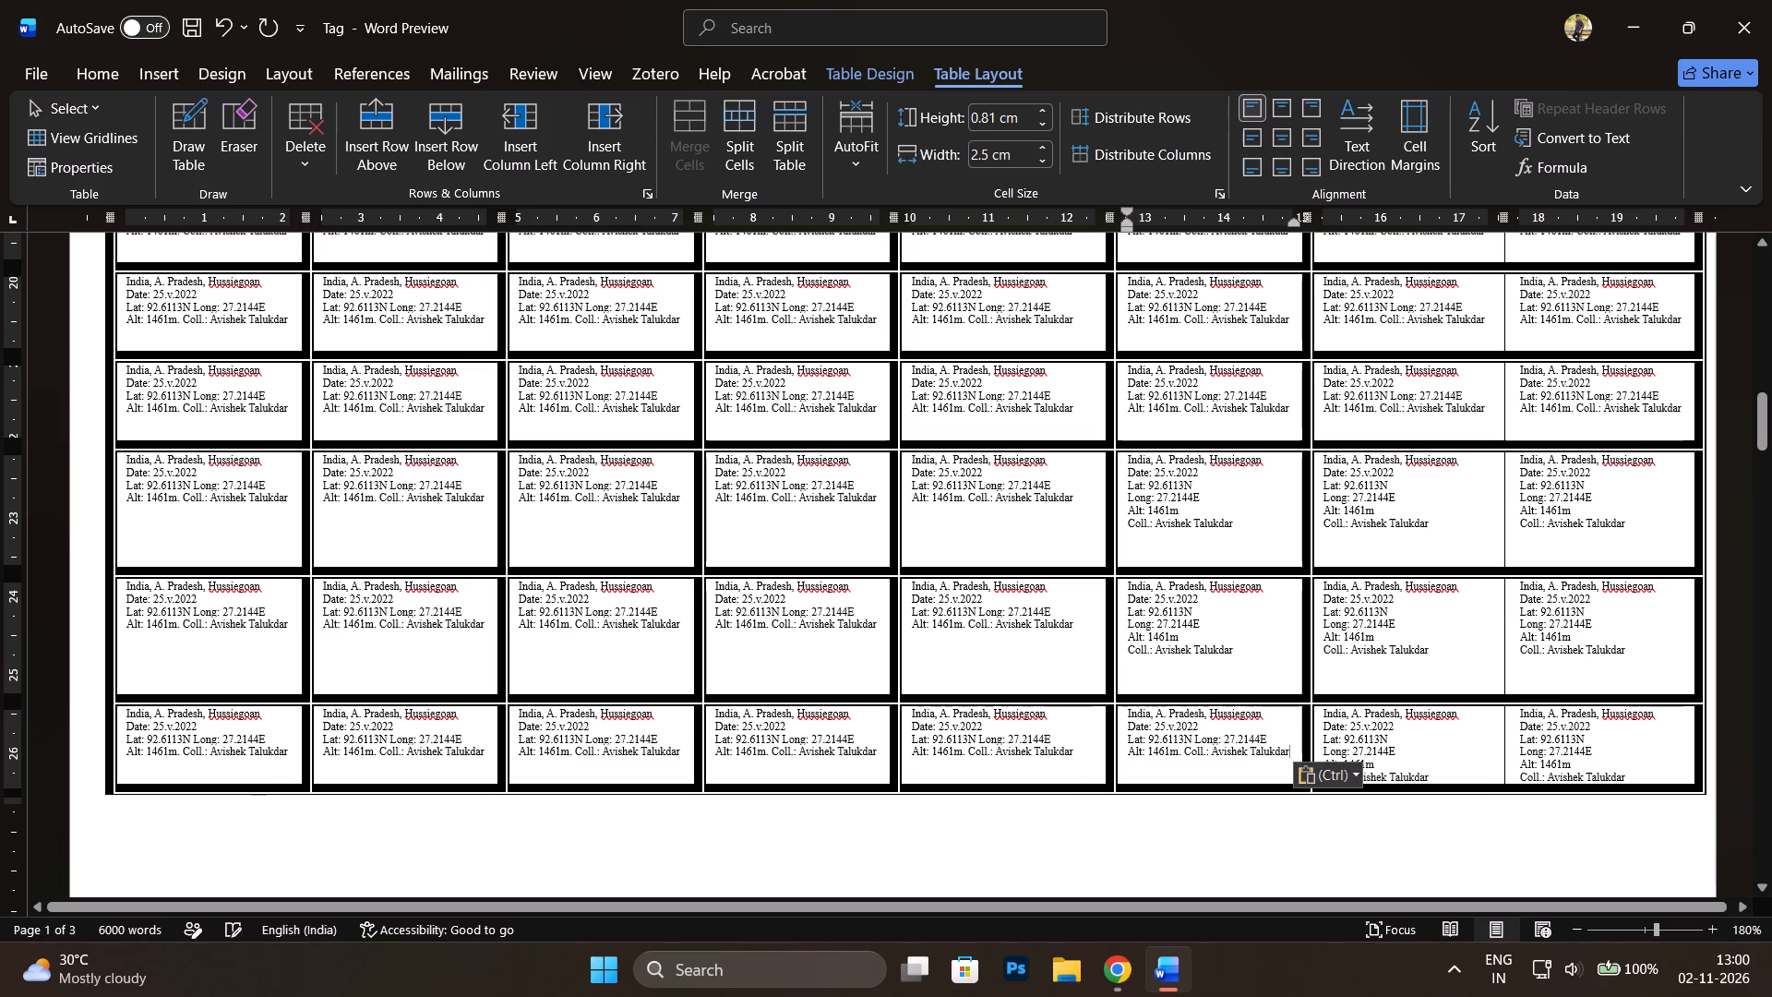
left_click_drag(1239, 655, 1119, 588)
key("ctrl+v")
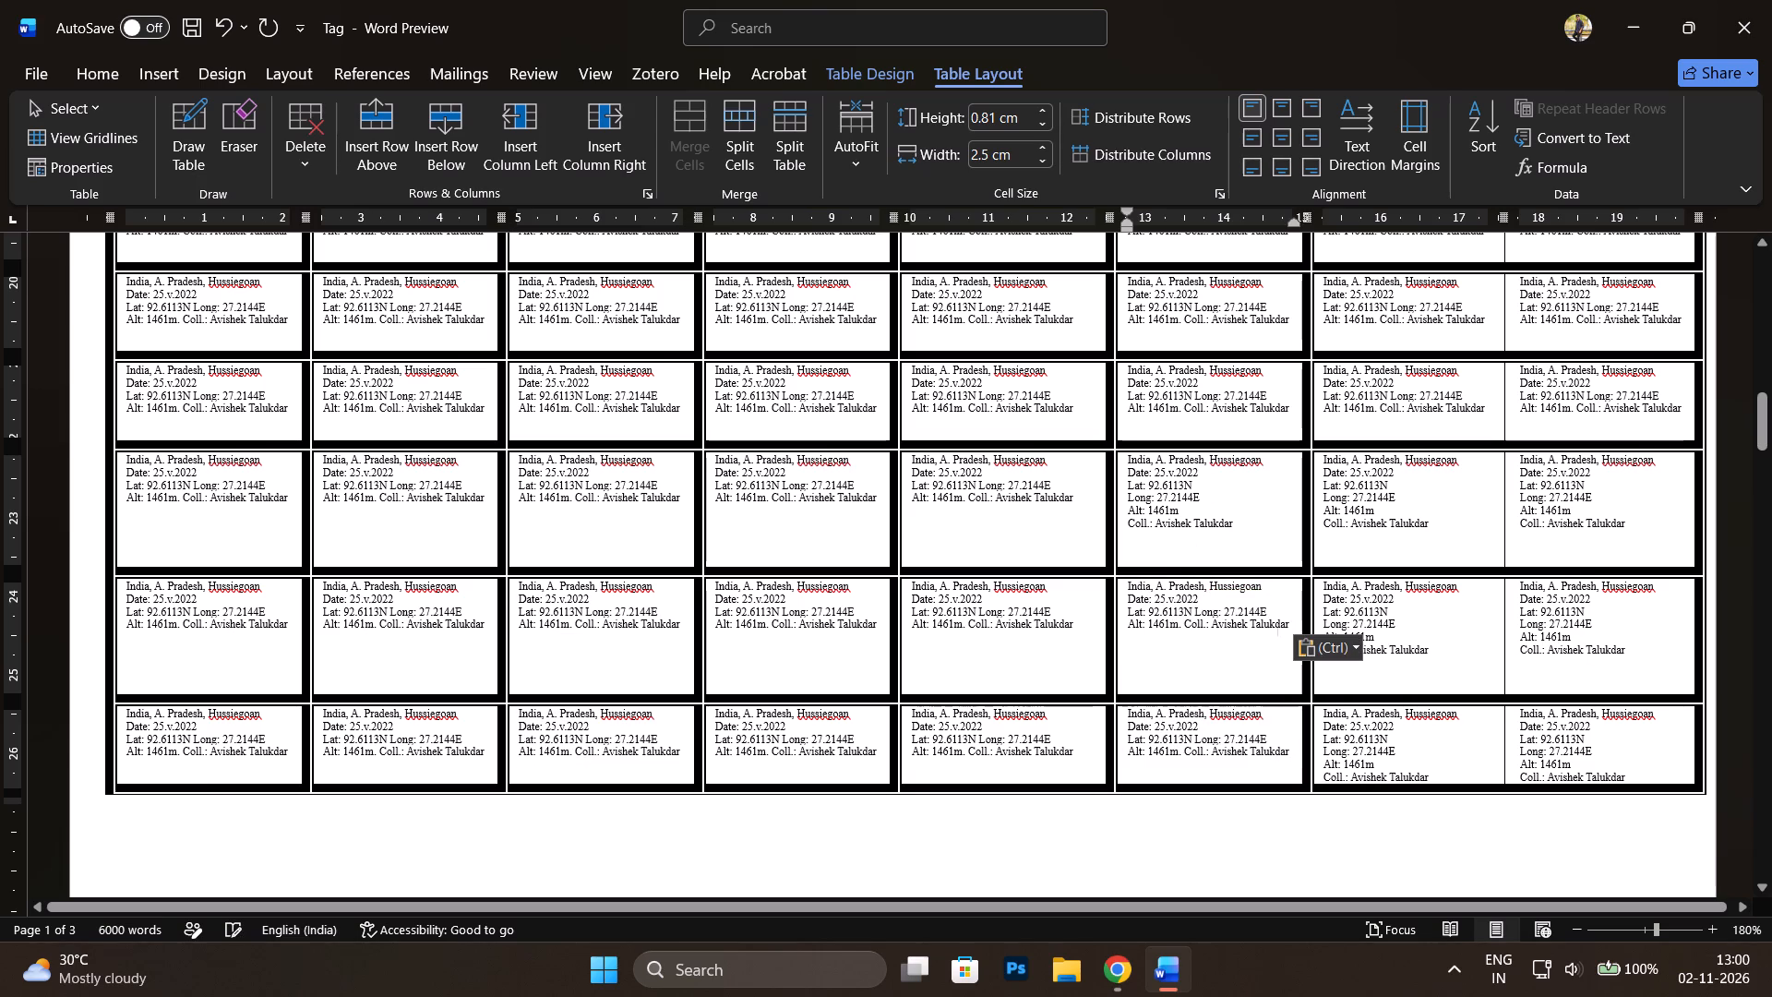
left_click_drag(1251, 523, 1136, 462)
key("ctrl+v")
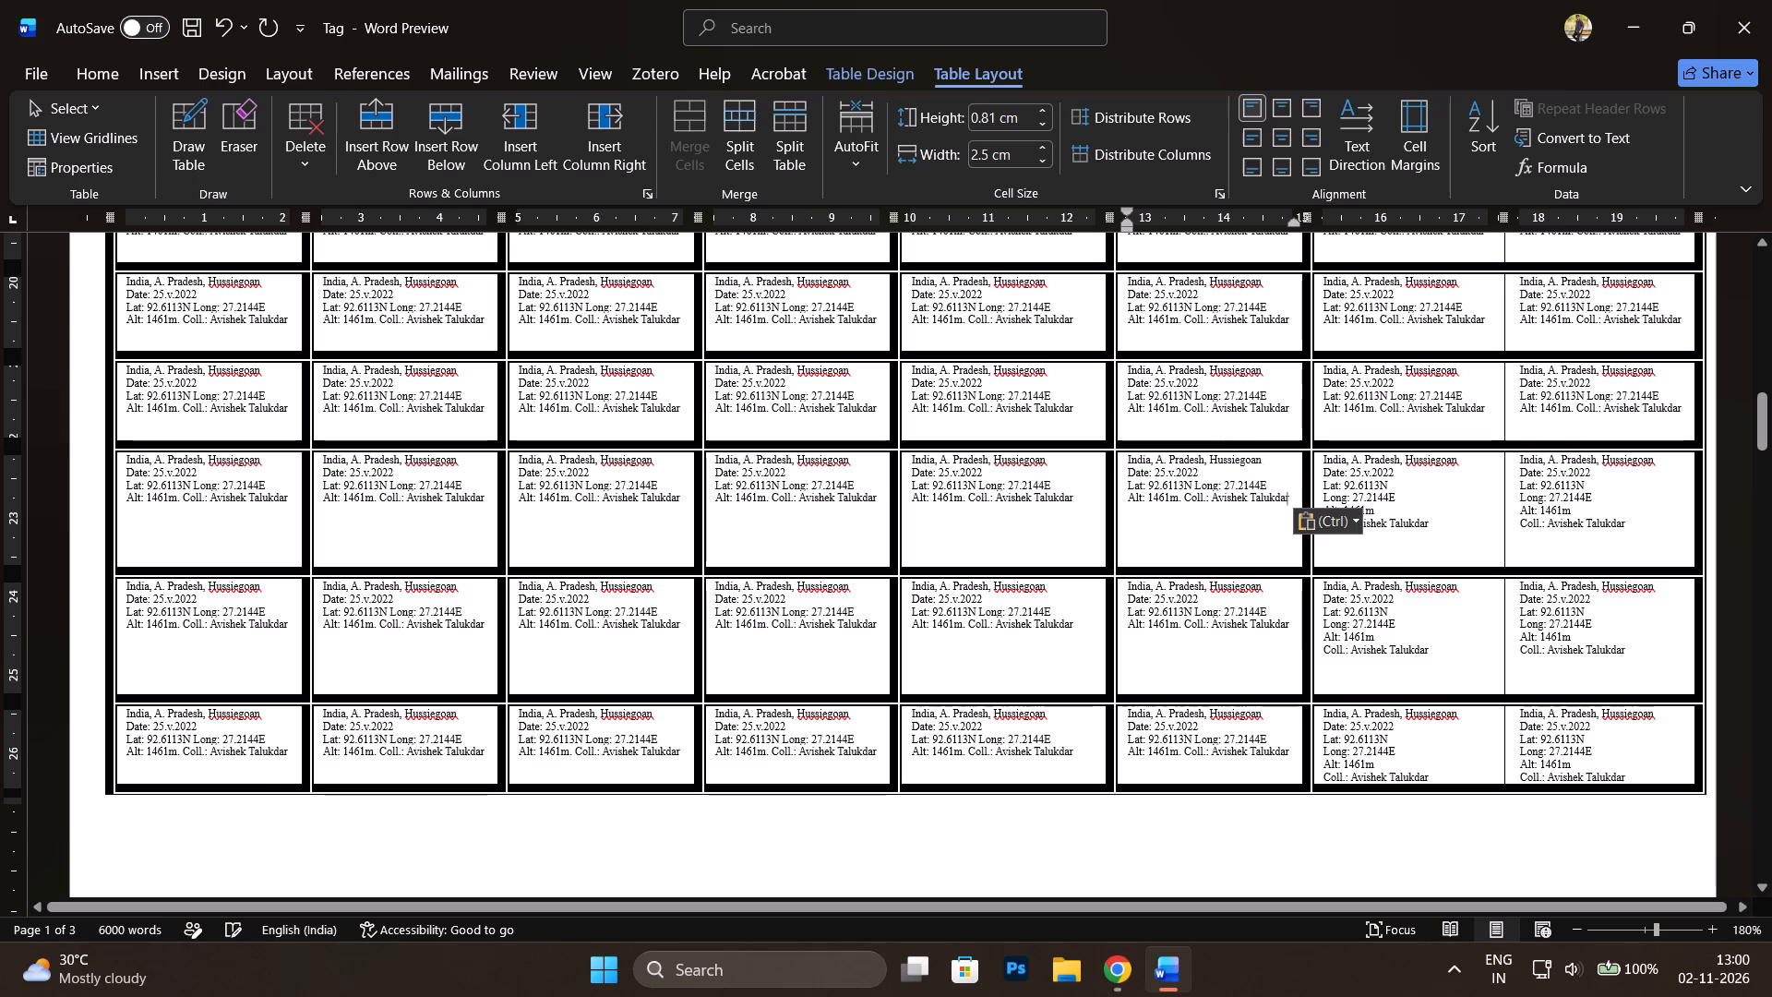
Replace the labels in the seventh cells of the table's twenty-first to twenty-third rows with the copied four-line 25.v.2022 label.
left_click_drag(1442, 524, 1328, 462)
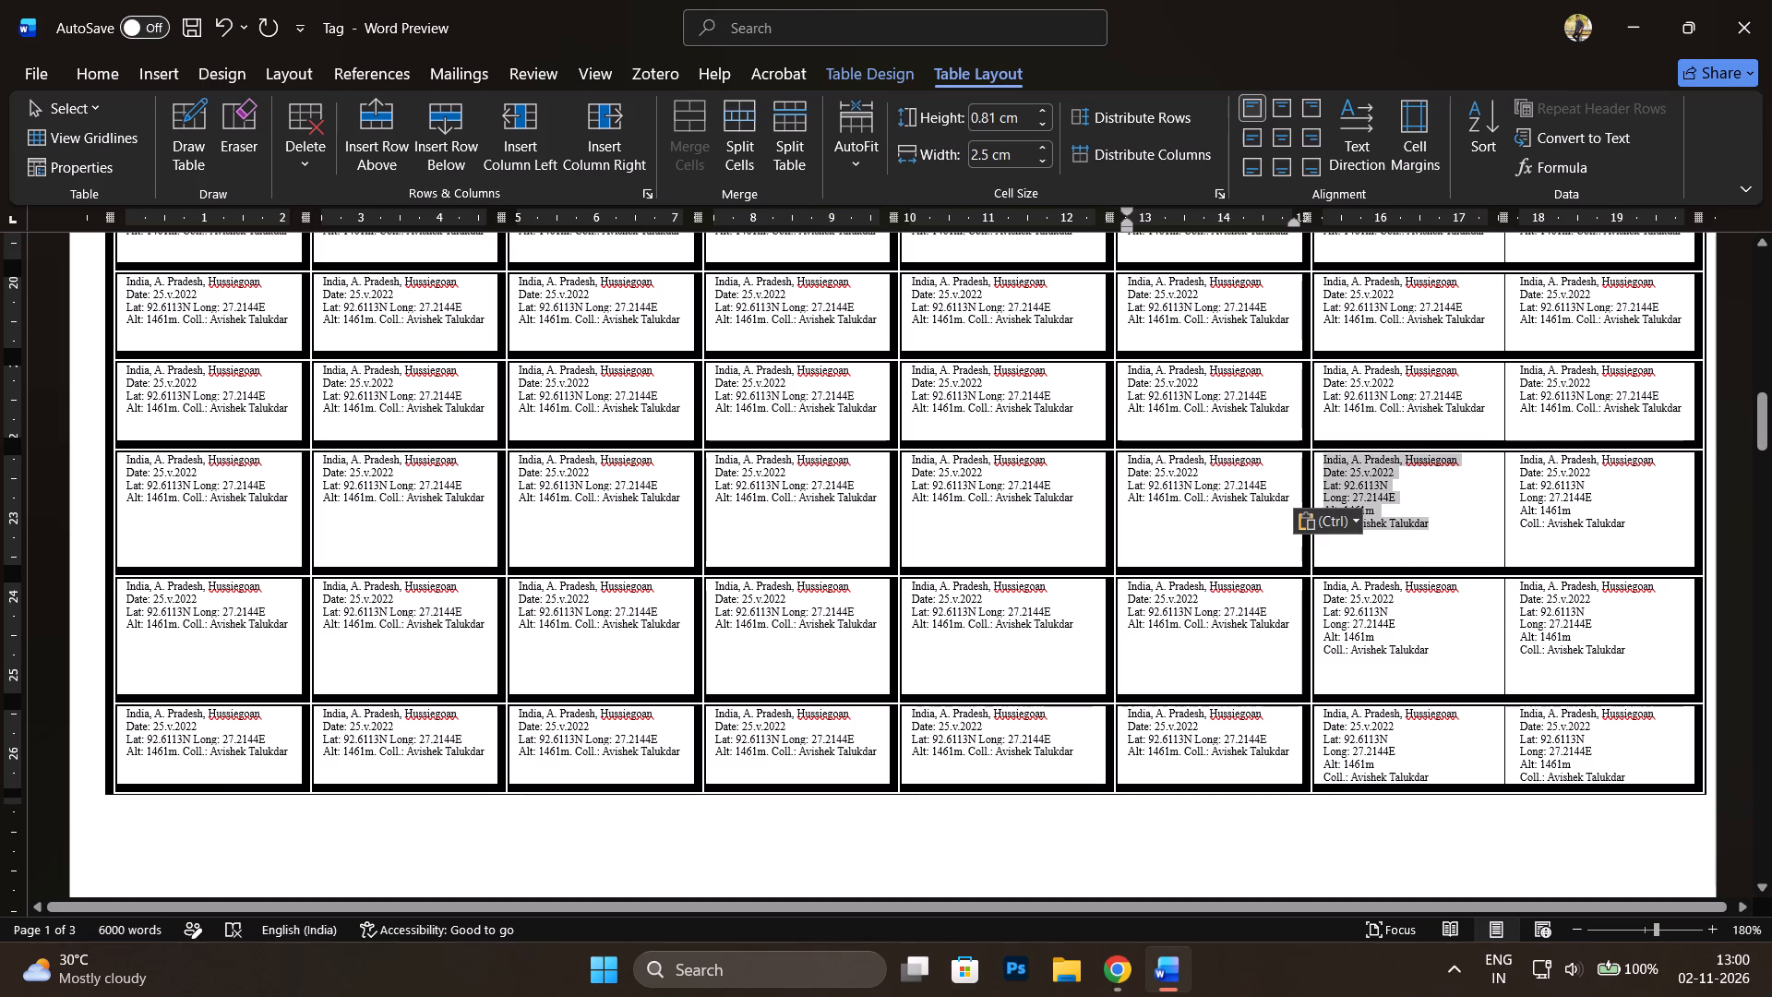
left_click_drag(1328, 462, 1327, 462)
key("ctrl+v")
left_click_drag(1451, 657, 1335, 594)
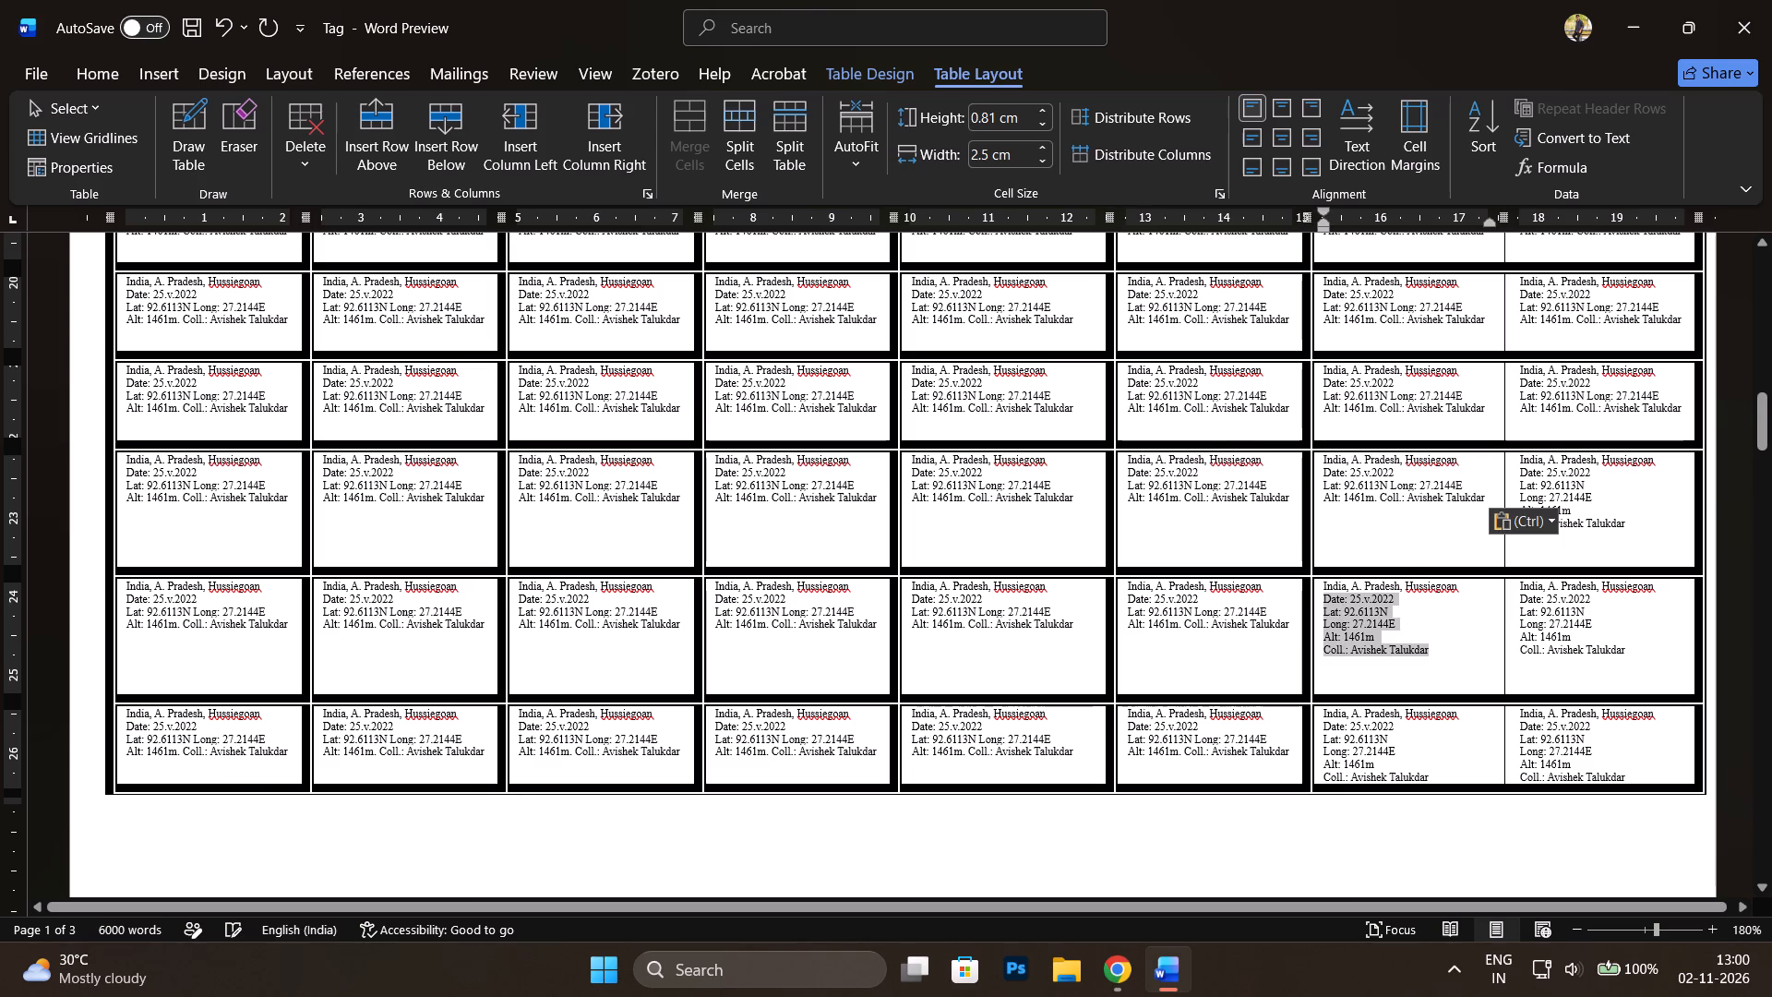
left_click_drag(1335, 594, 1329, 592)
key("ctrl+v")
left_click_drag(1451, 776, 1338, 727)
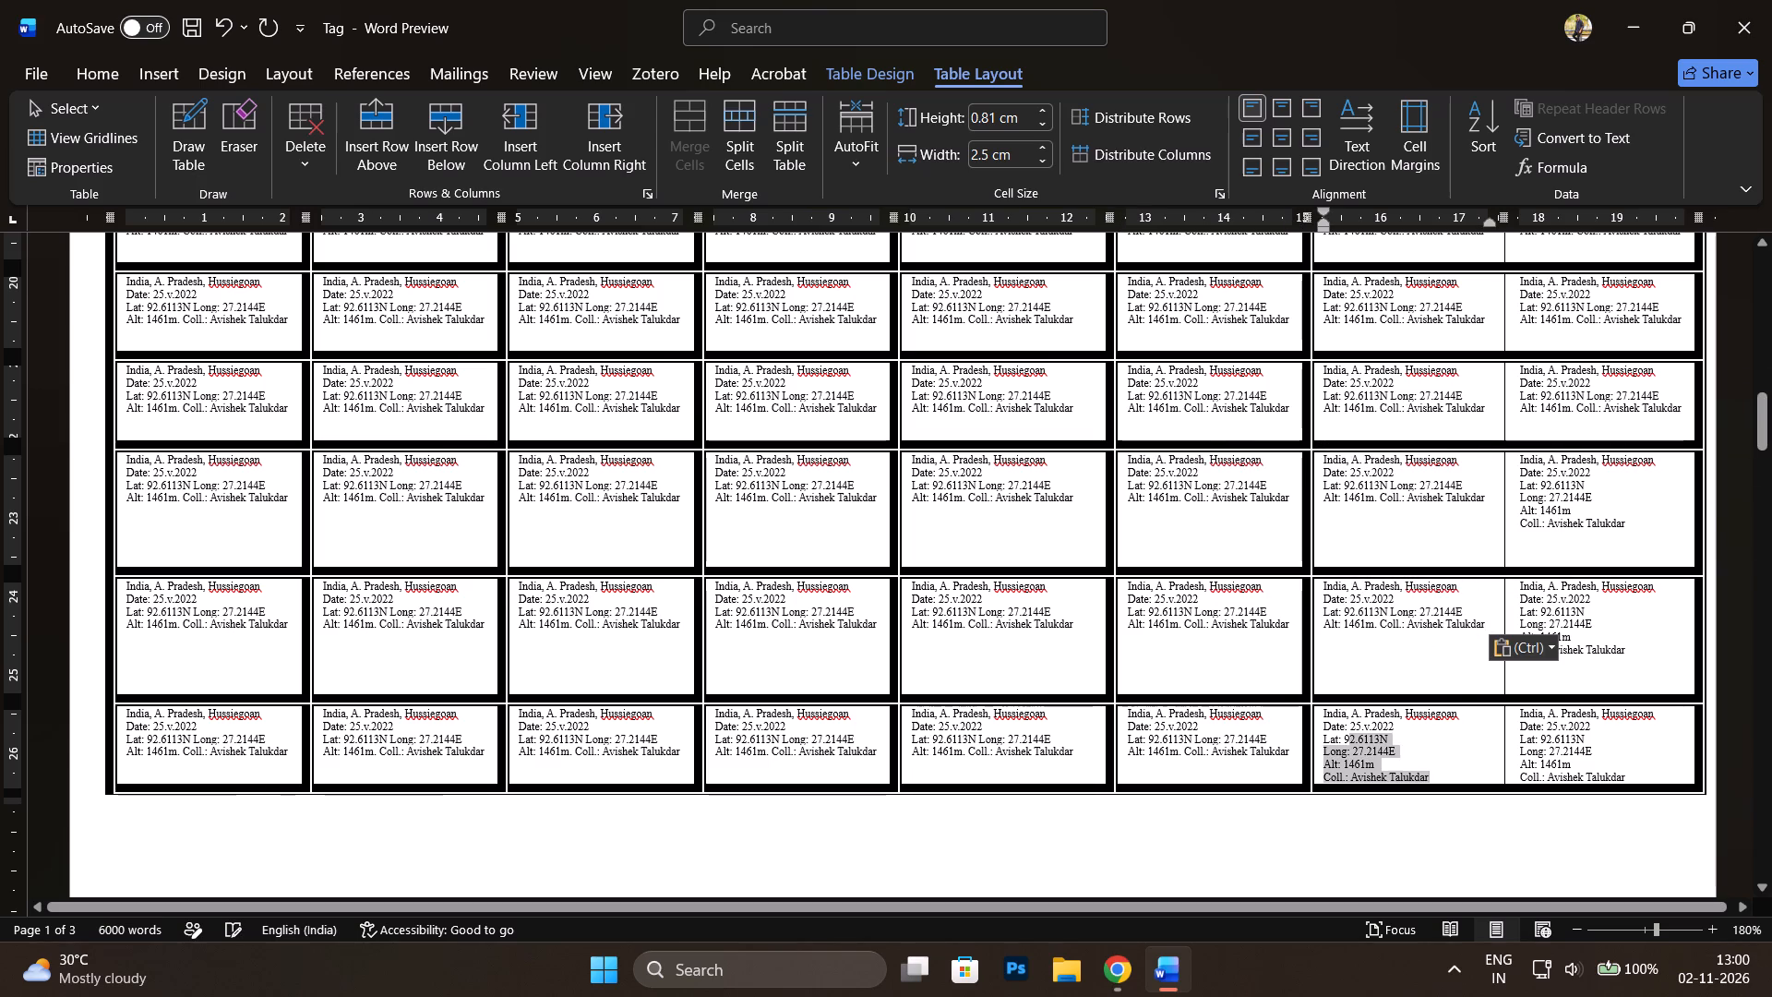
left_click_drag(1338, 727, 1323, 707)
key("ctrl+v")
Replace the labels in the eighth cells of the table's twenty-first to twenty-third rows with the copied four-line 25.v.2022 label.
left_click_drag(1646, 776, 1522, 714)
key("ctrl+v")
left_click_drag(1645, 655, 1522, 595)
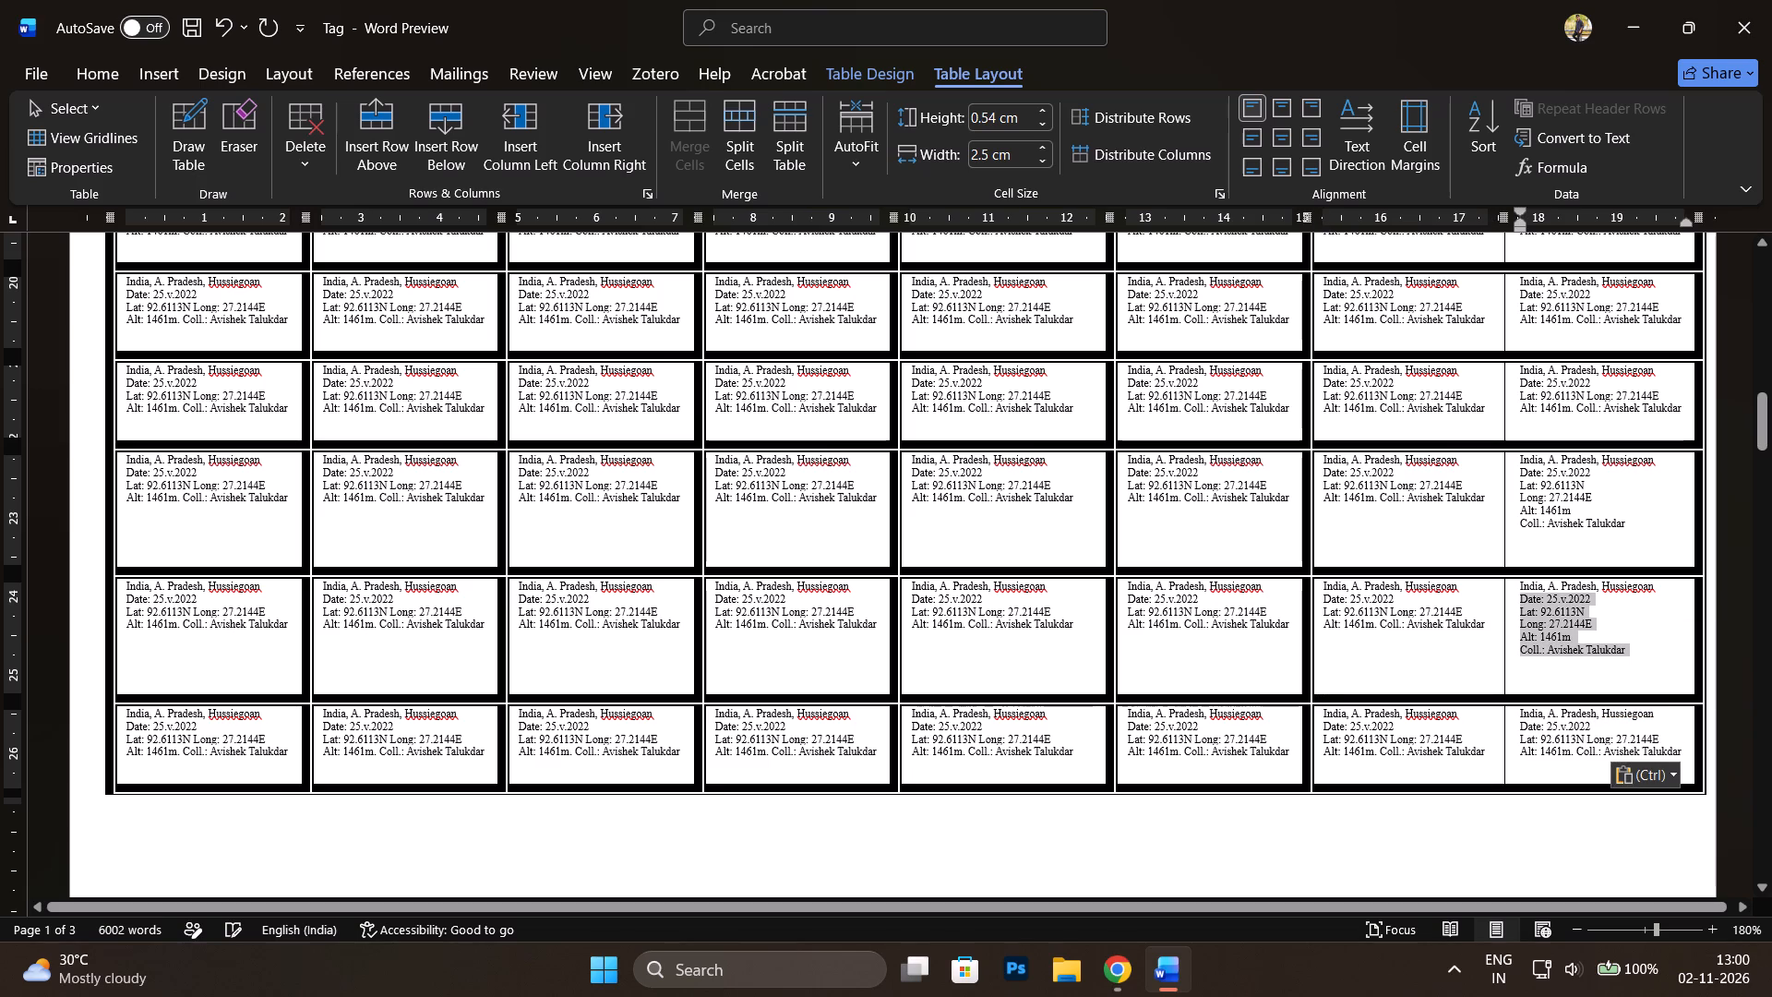
left_click_drag(1522, 595, 1520, 590)
key("ctrl+v")
left_click_drag(1642, 525, 1526, 483)
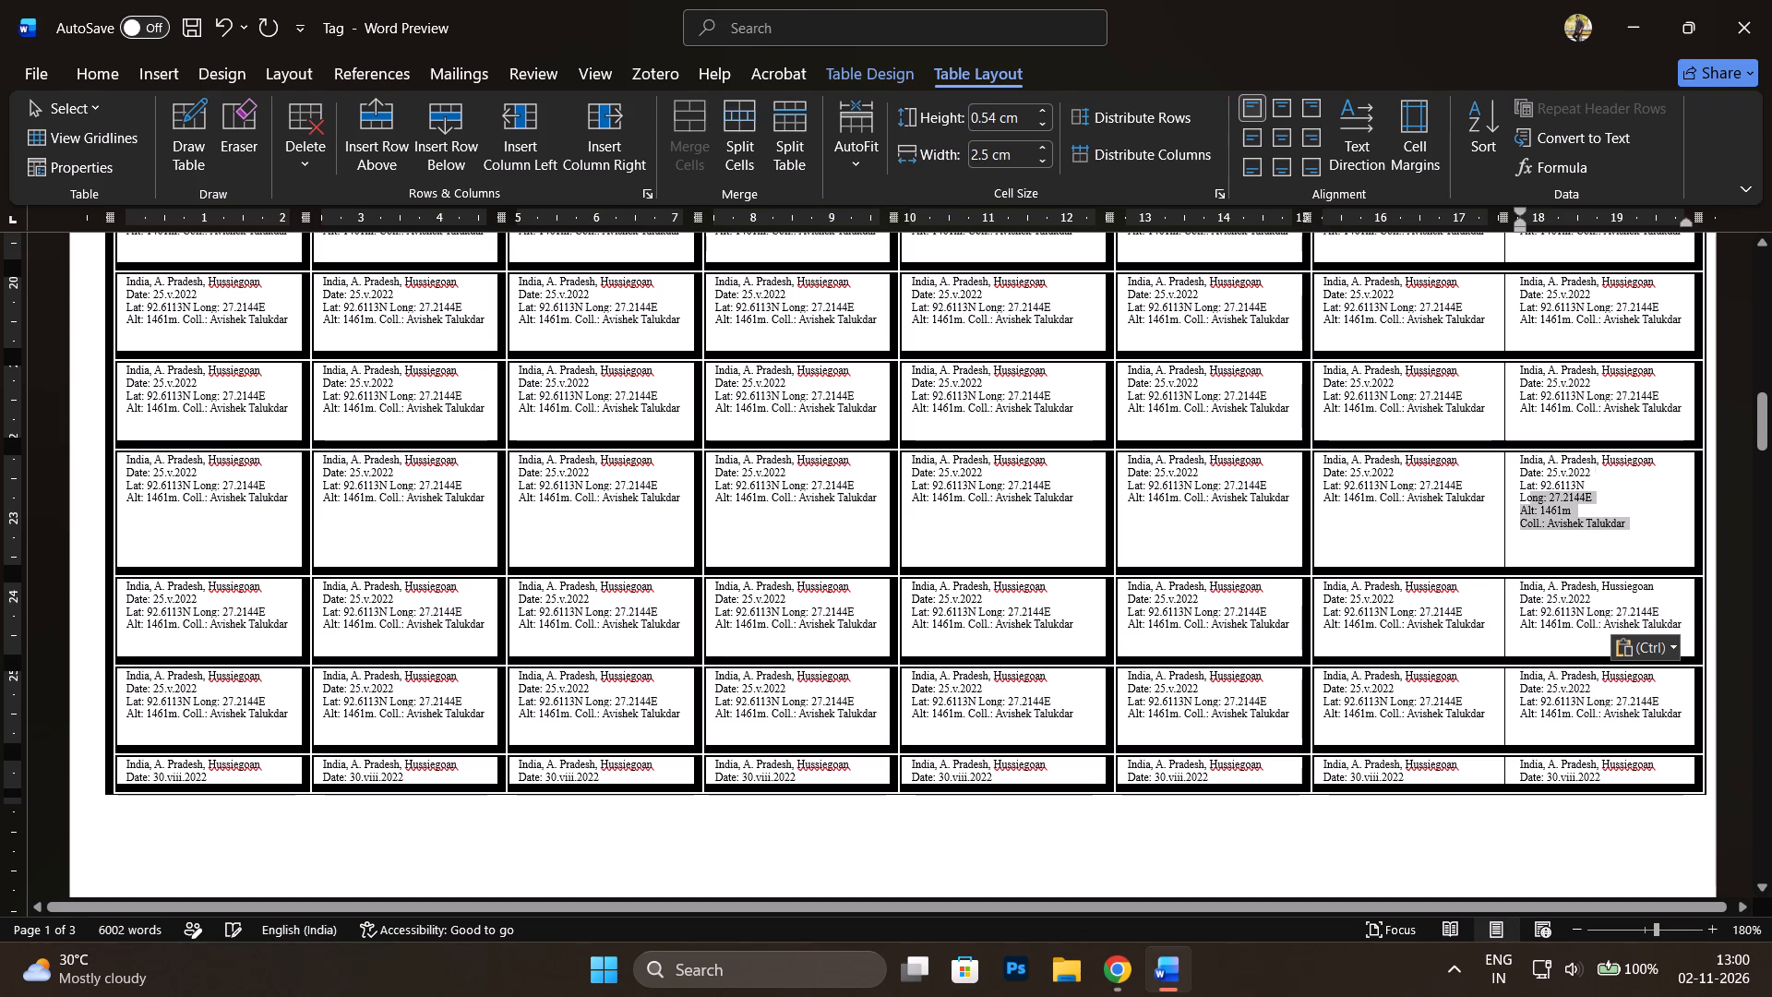
left_click_drag(1526, 483, 1522, 463)
key("ctrl+b")
key("ctrl+v")
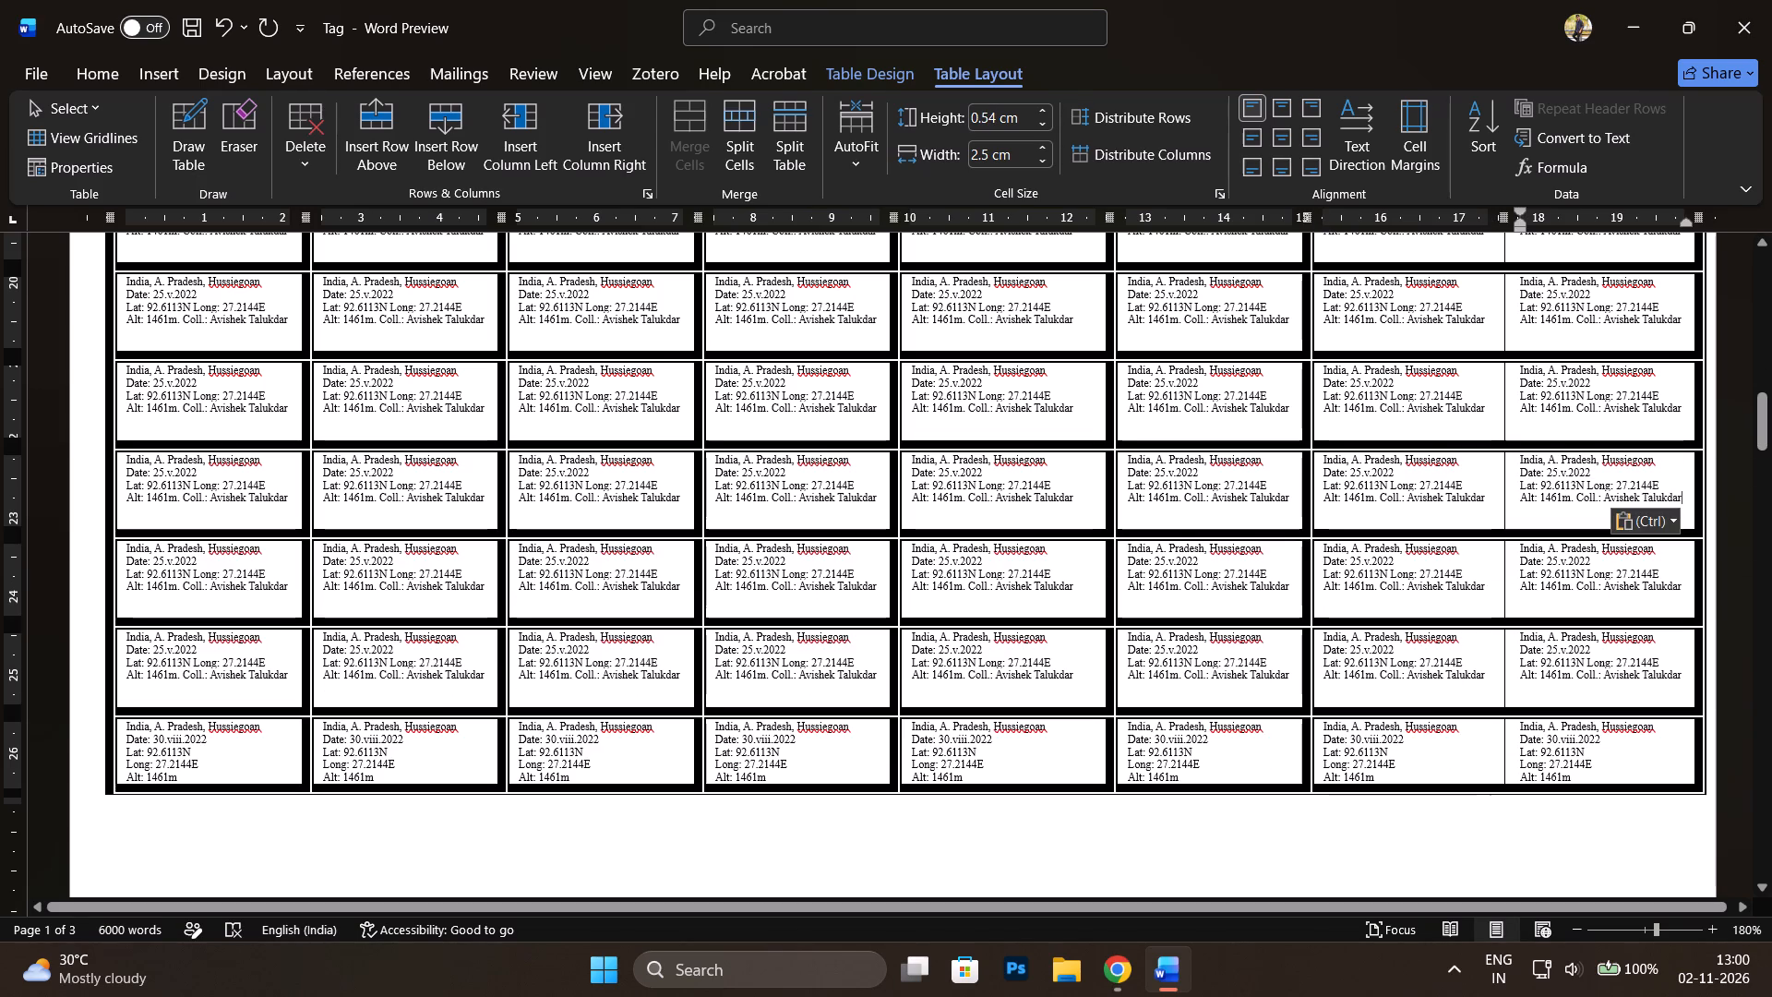
Condense the first 30.viii.2022 label to four lines by joining Long to the Lat line and Coll. to the Alt line, with a period after 1461m.
left_click(1159, 851)
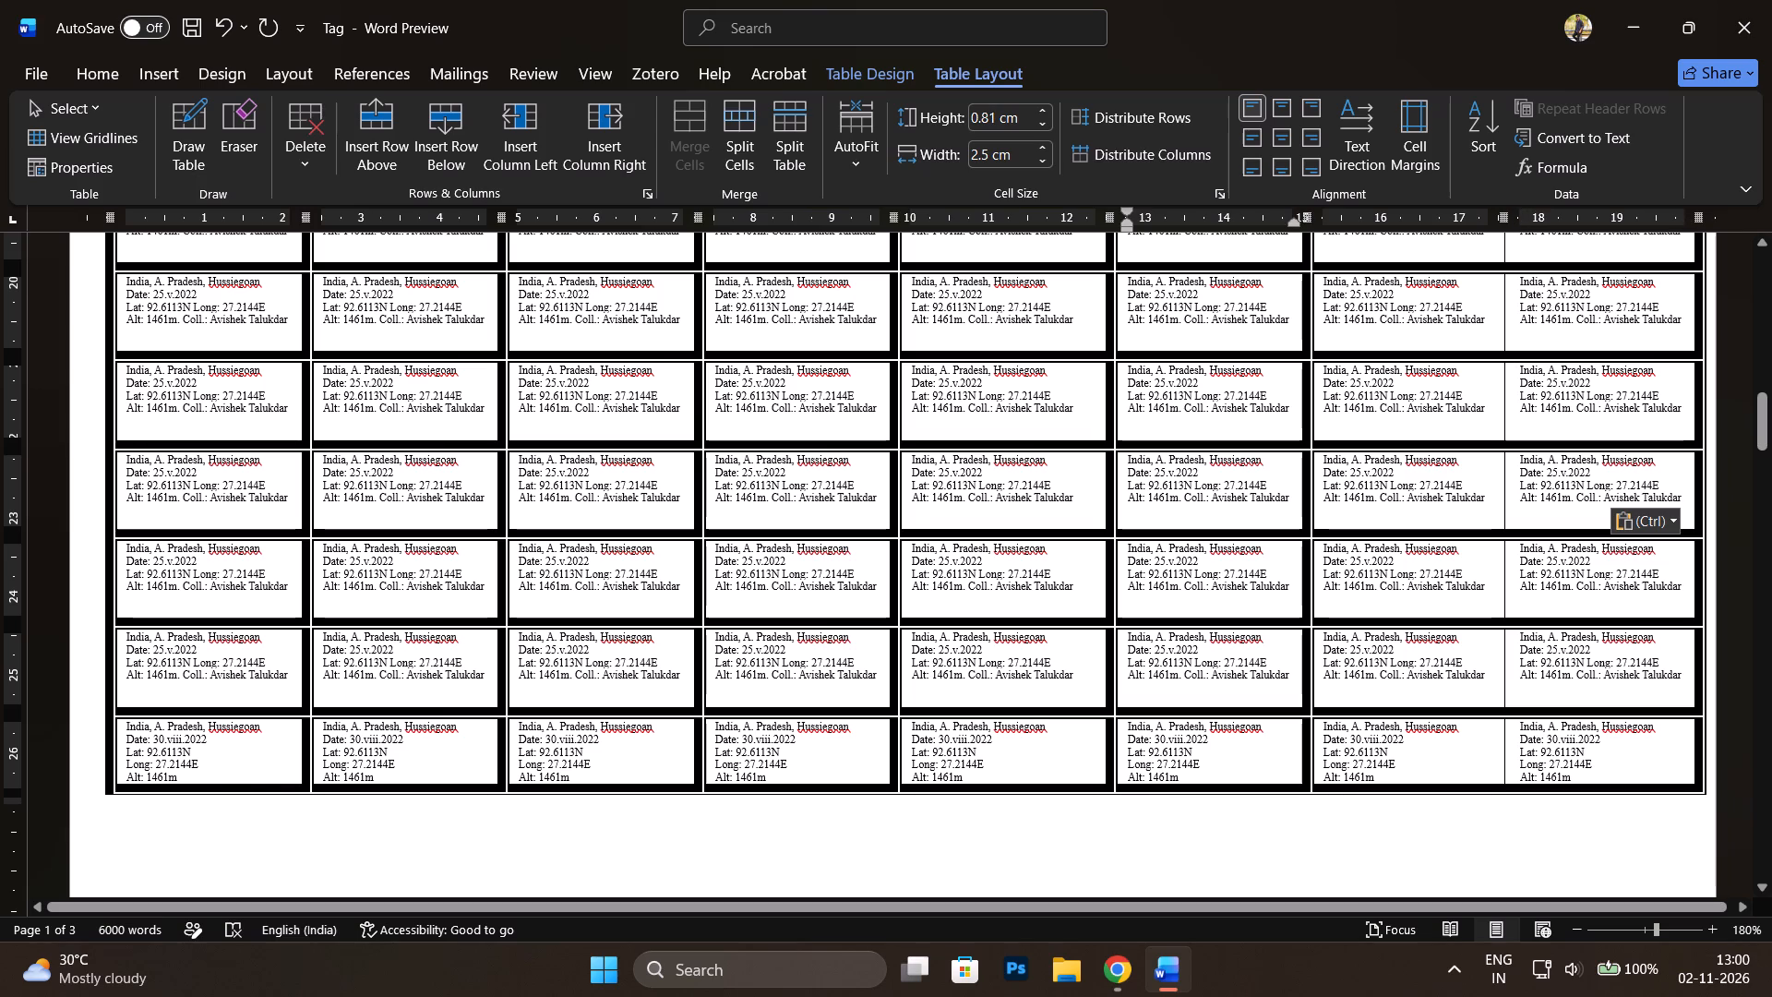
scroll(1142, 727, "down", 2)
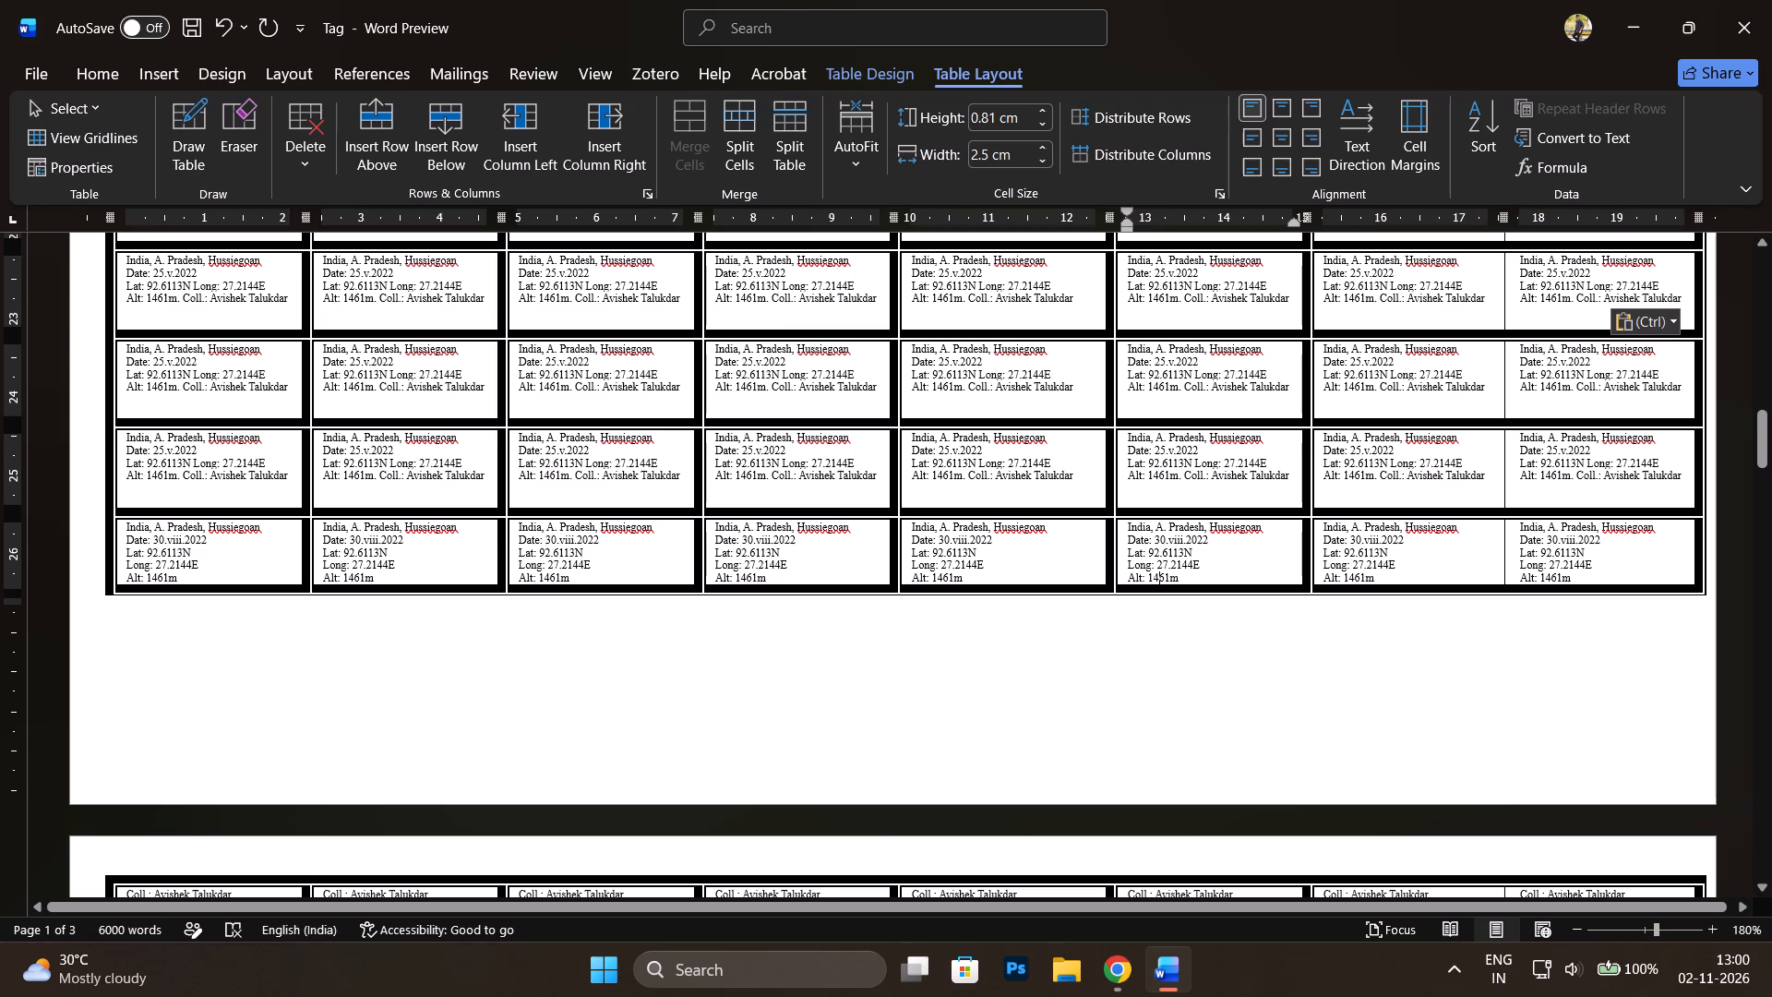
scroll(454, 616, "down", 2)
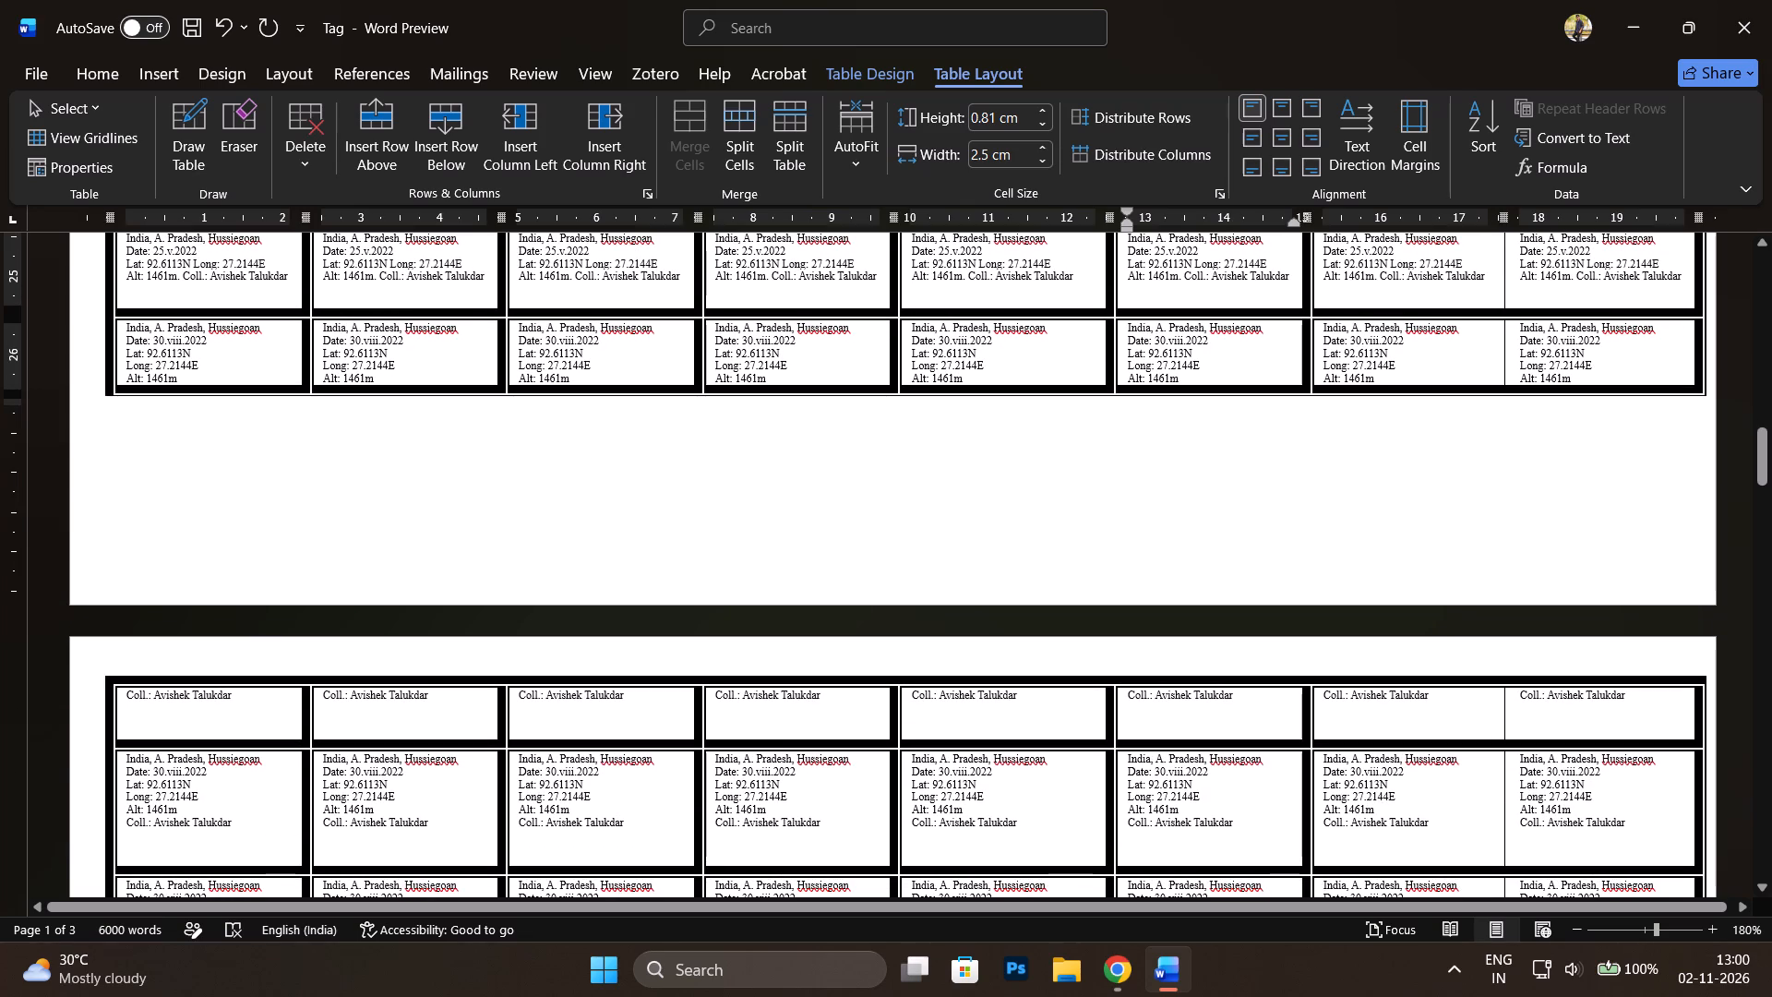
scroll(198, 418, "up", 1)
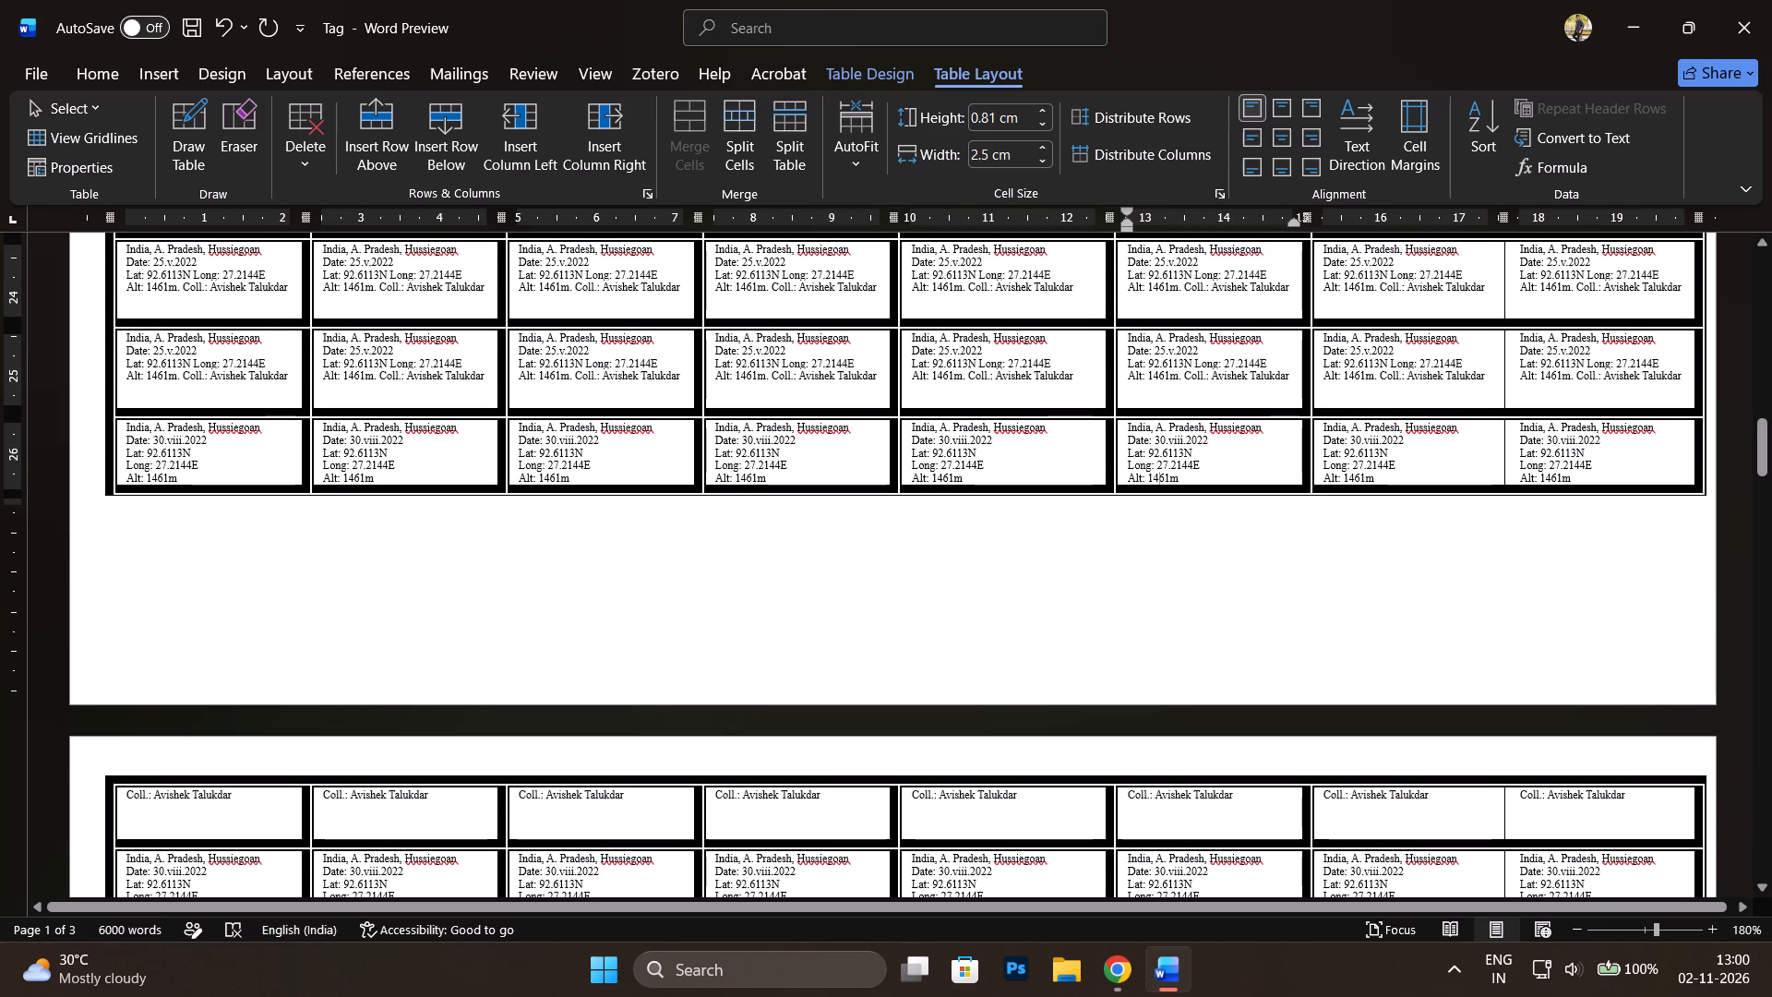
left_click(126, 465)
key("BackSpace")
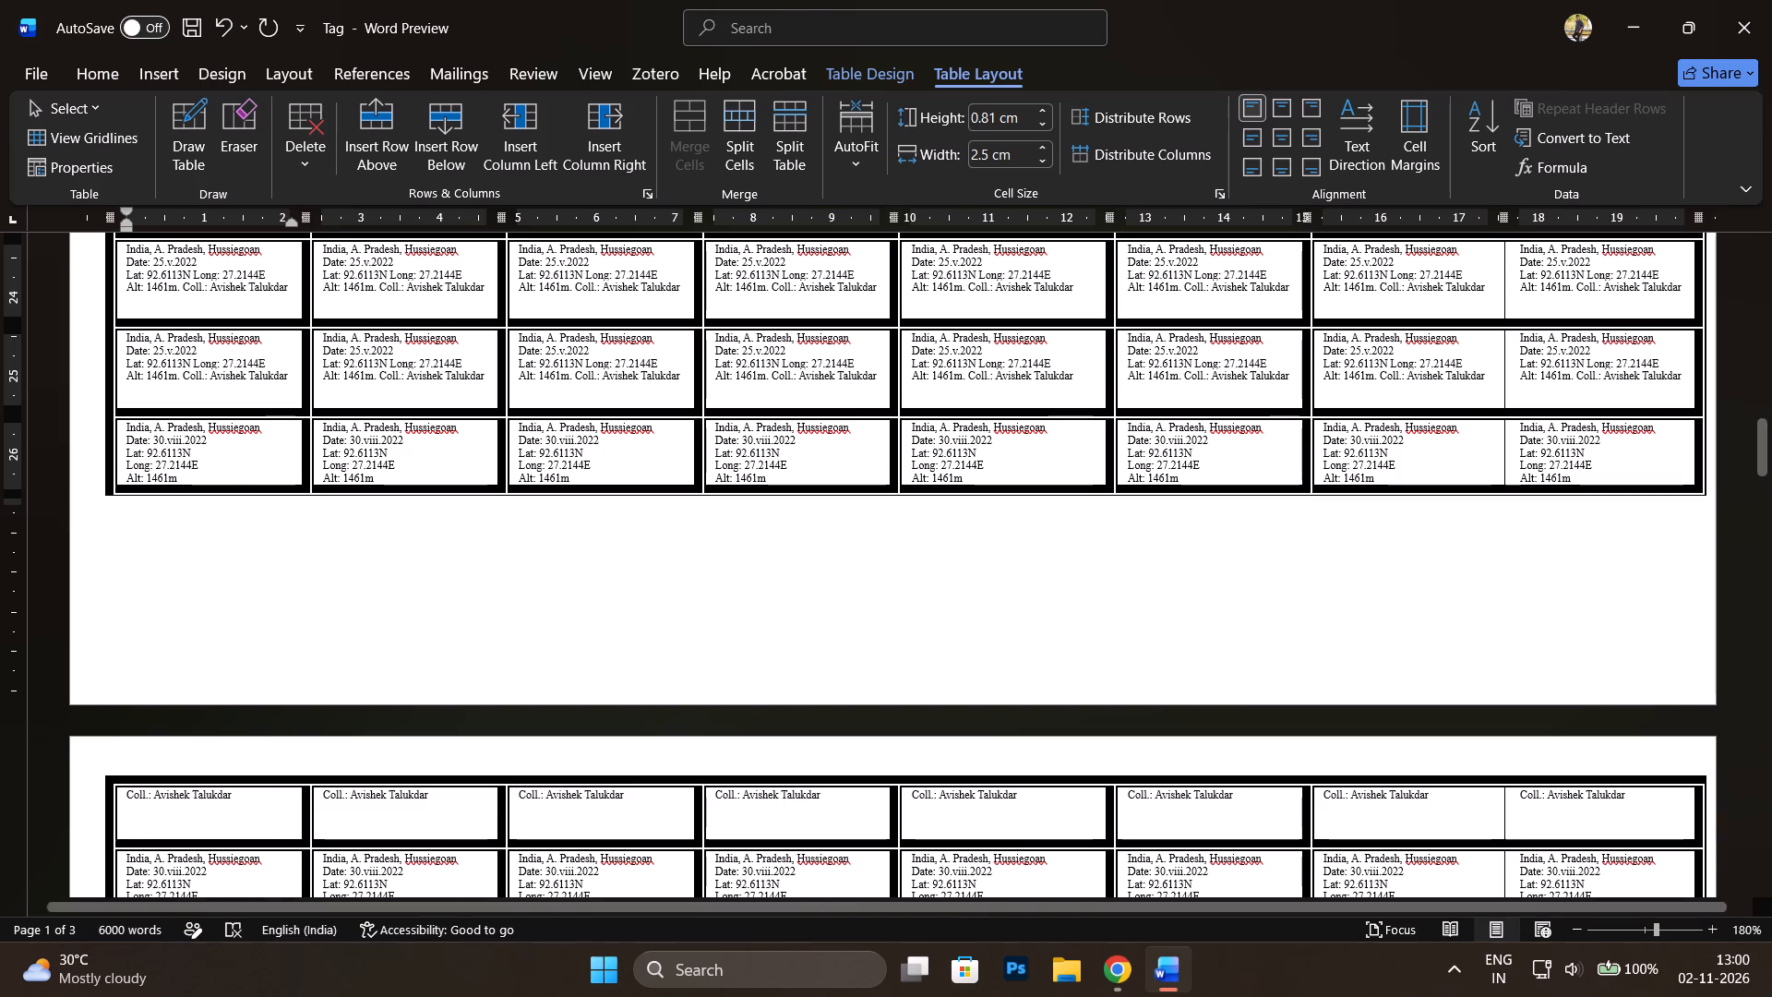
key("space")
left_click(127, 477)
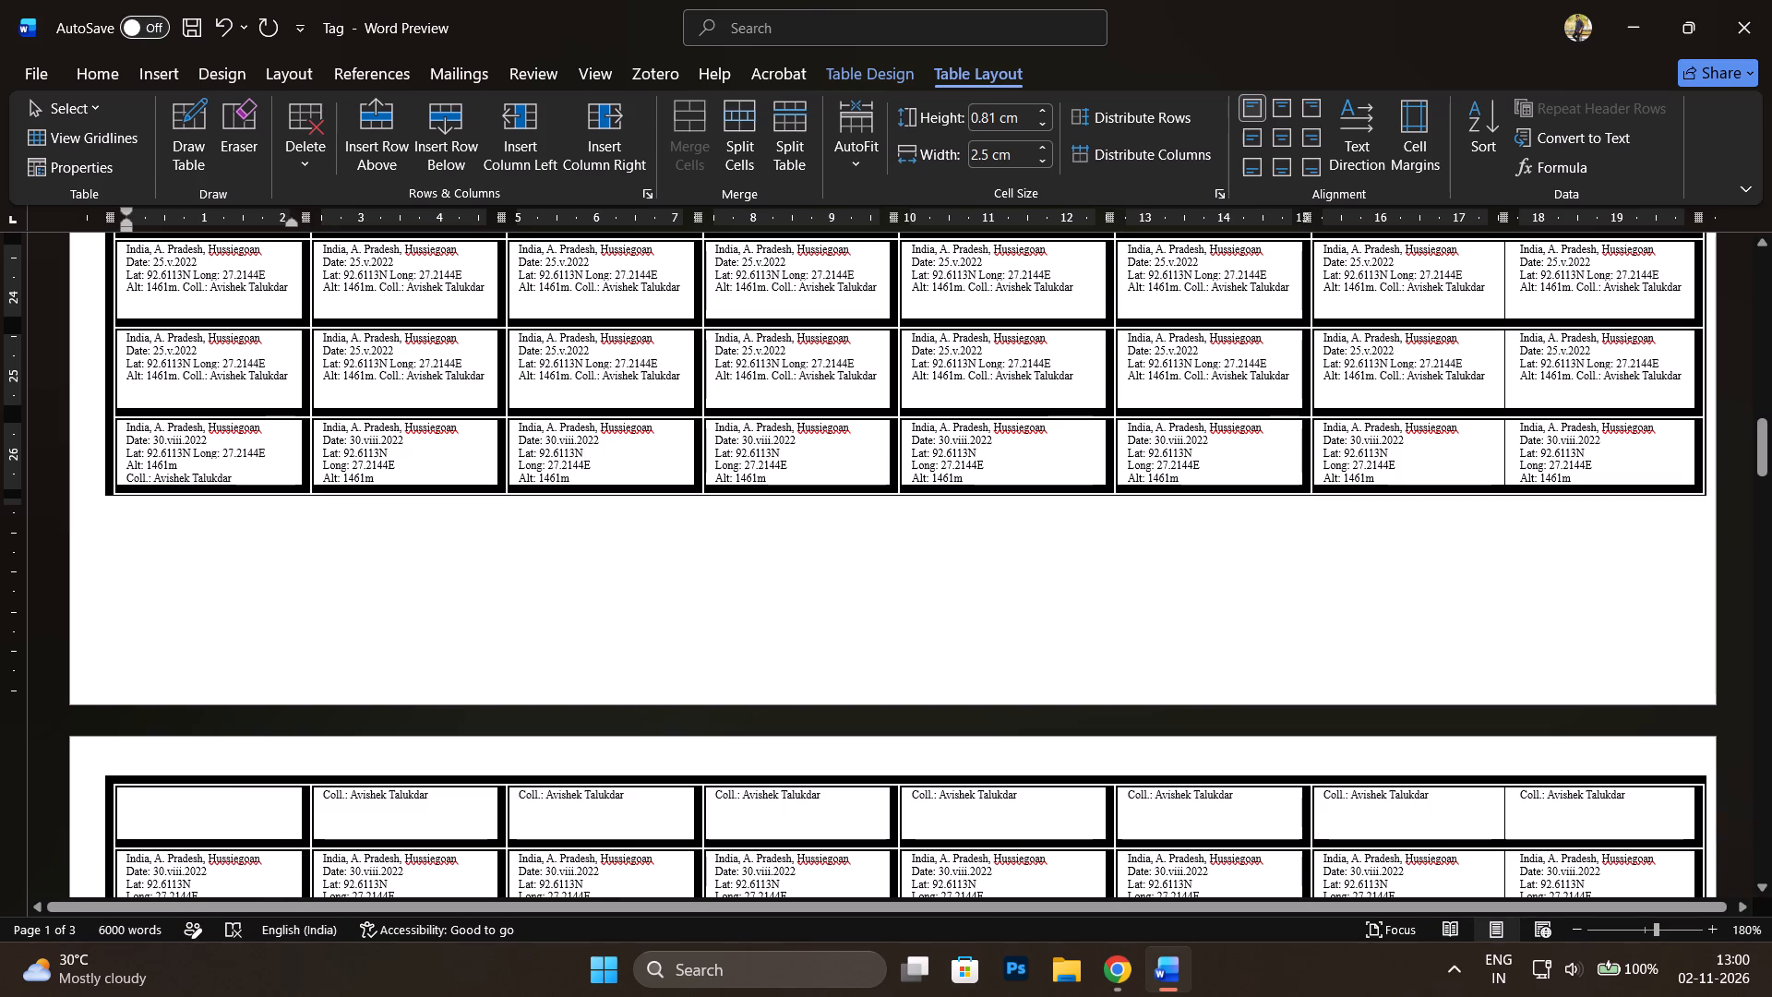
key("BackSpace")
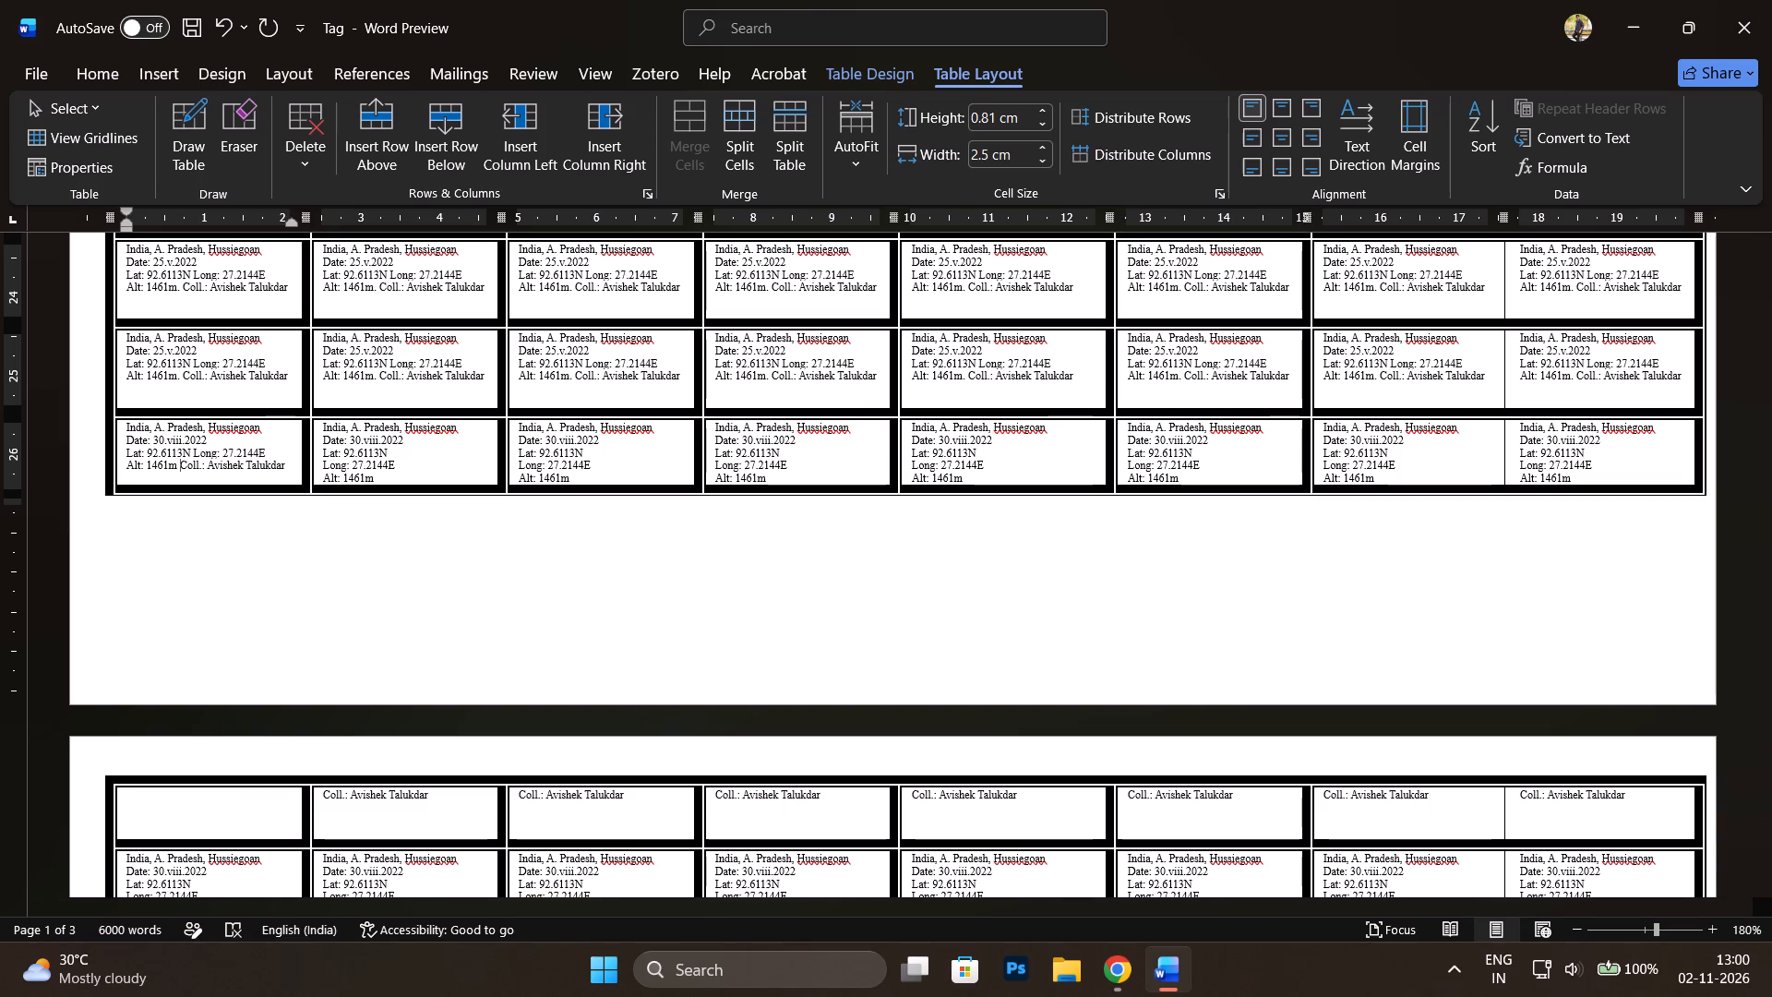
key("Left")
key("period")
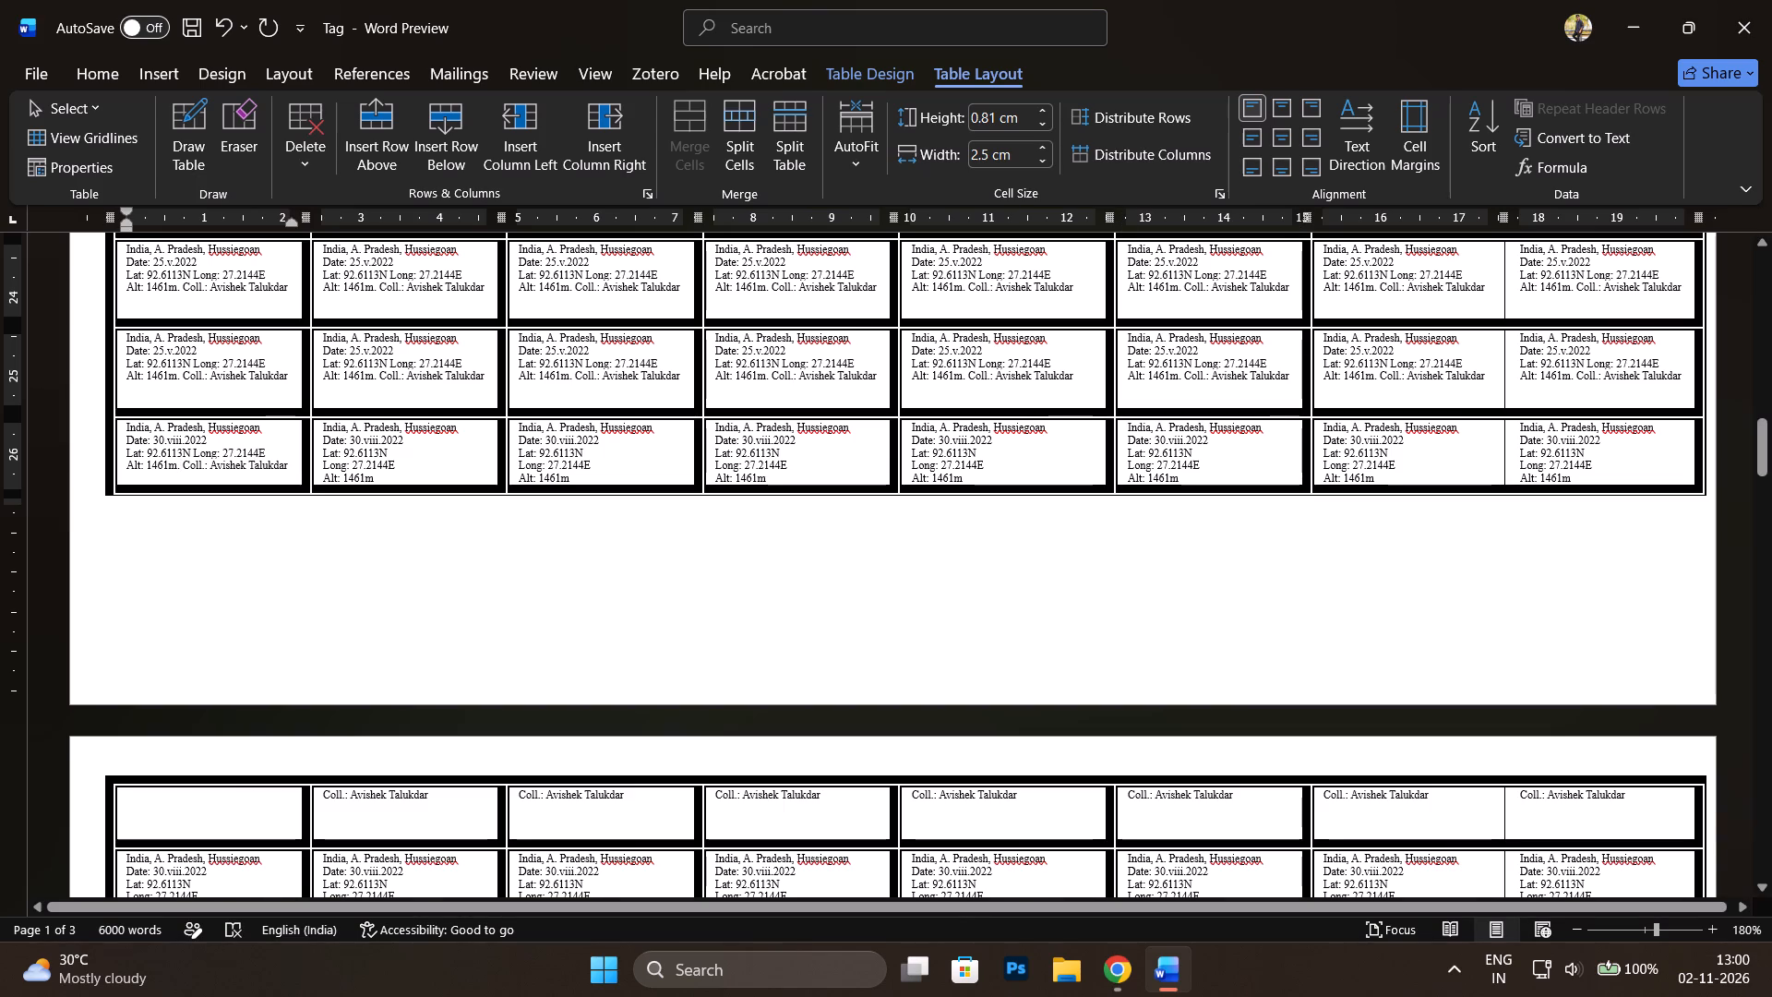
Copy the condensed 30.viii.2022 label and paste it over the label text in the same row's second to fourth cells.
left_click_drag(290, 466, 125, 430)
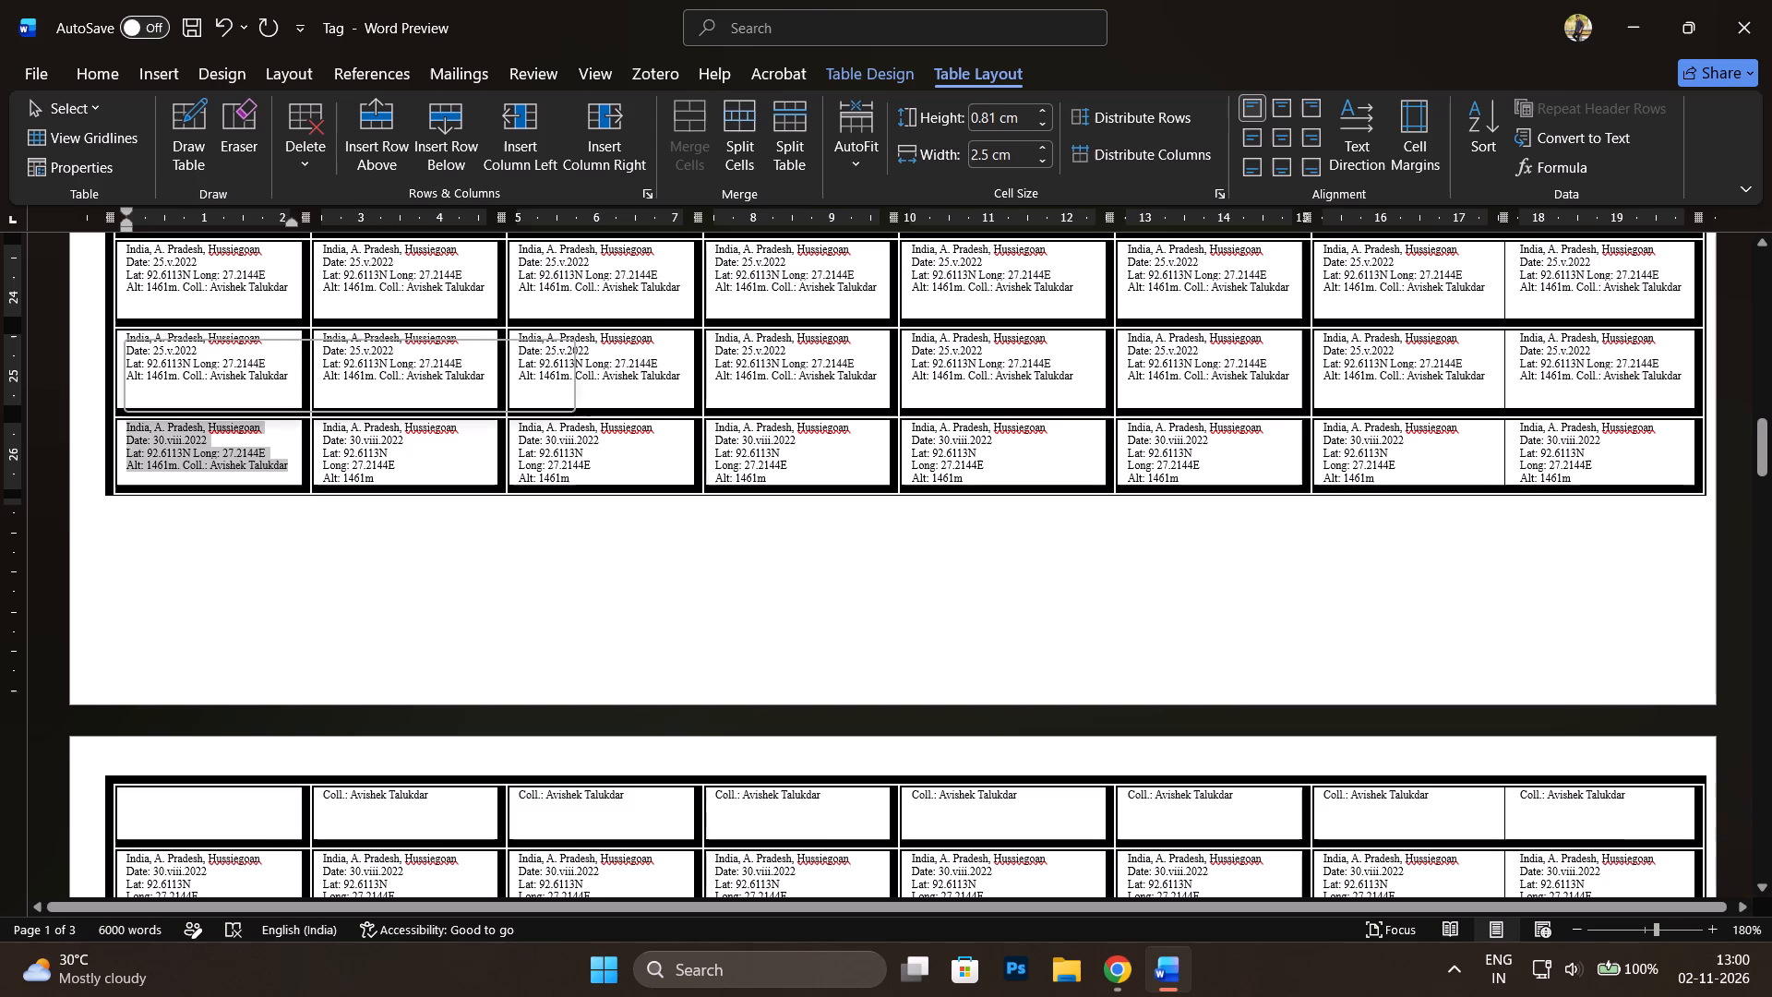
key("ctrl+c")
left_click_drag(407, 480, 320, 424)
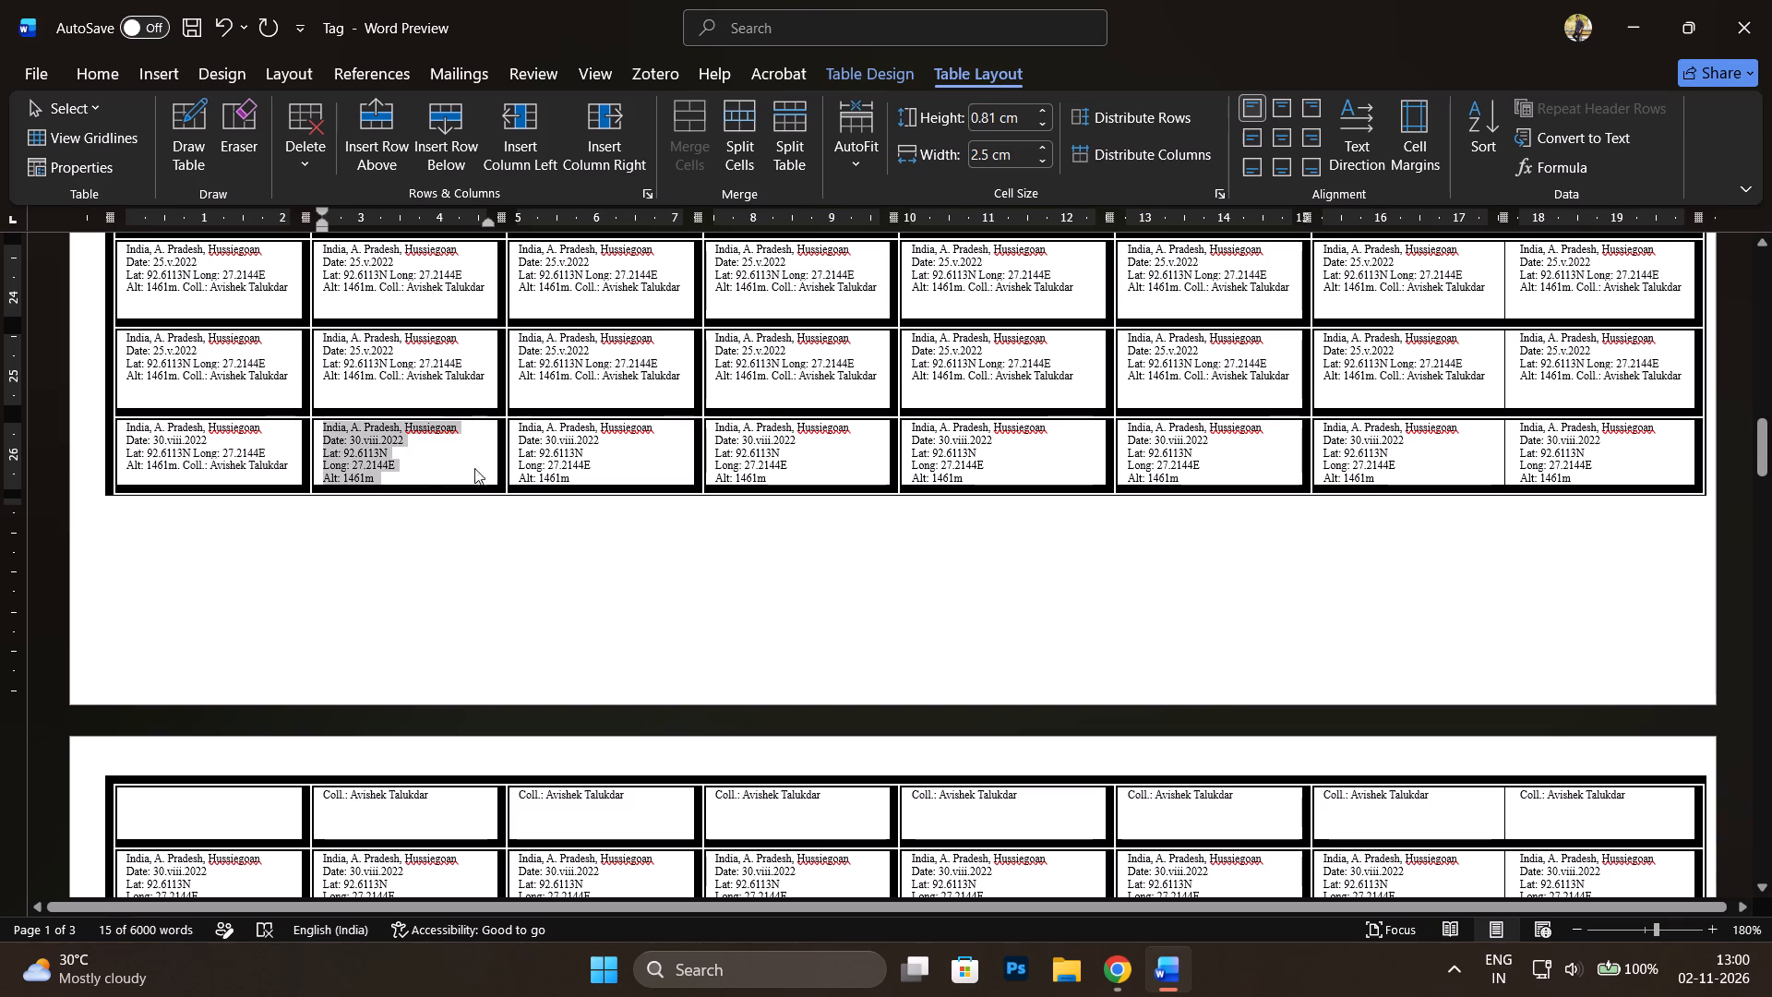
key("ctrl+v")
left_click_drag(610, 484, 541, 428)
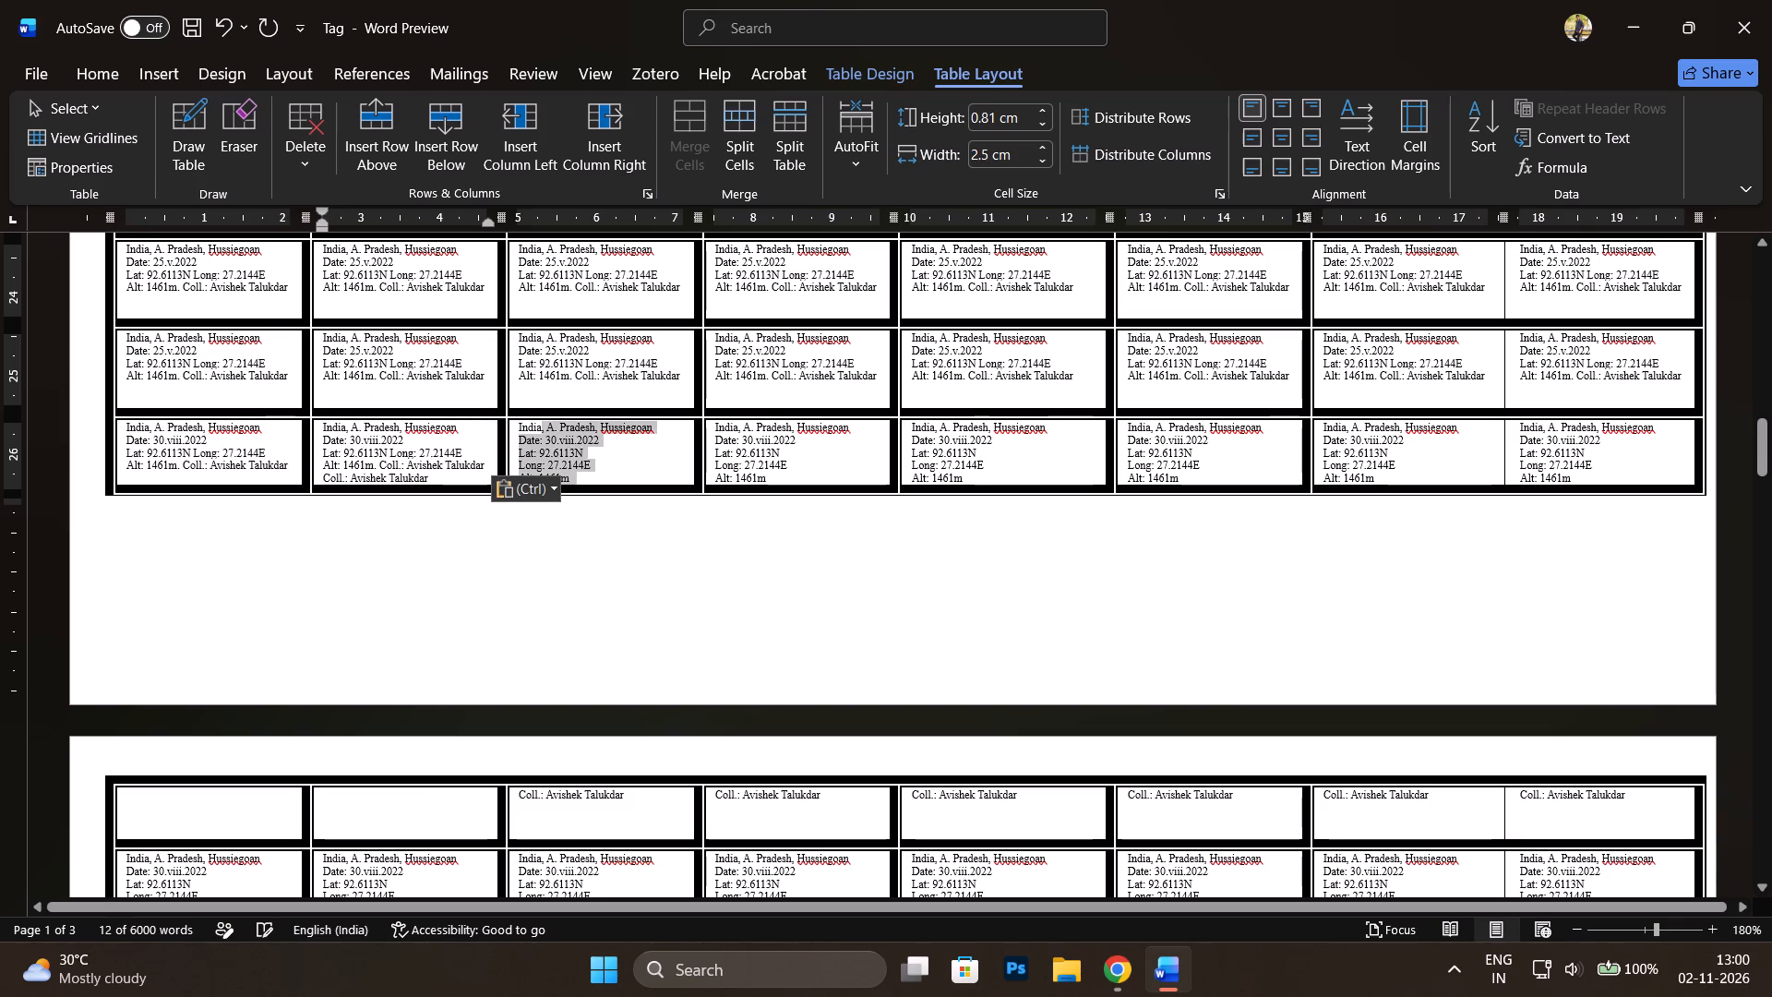
left_click_drag(541, 428, 525, 423)
key("ctrl+v")
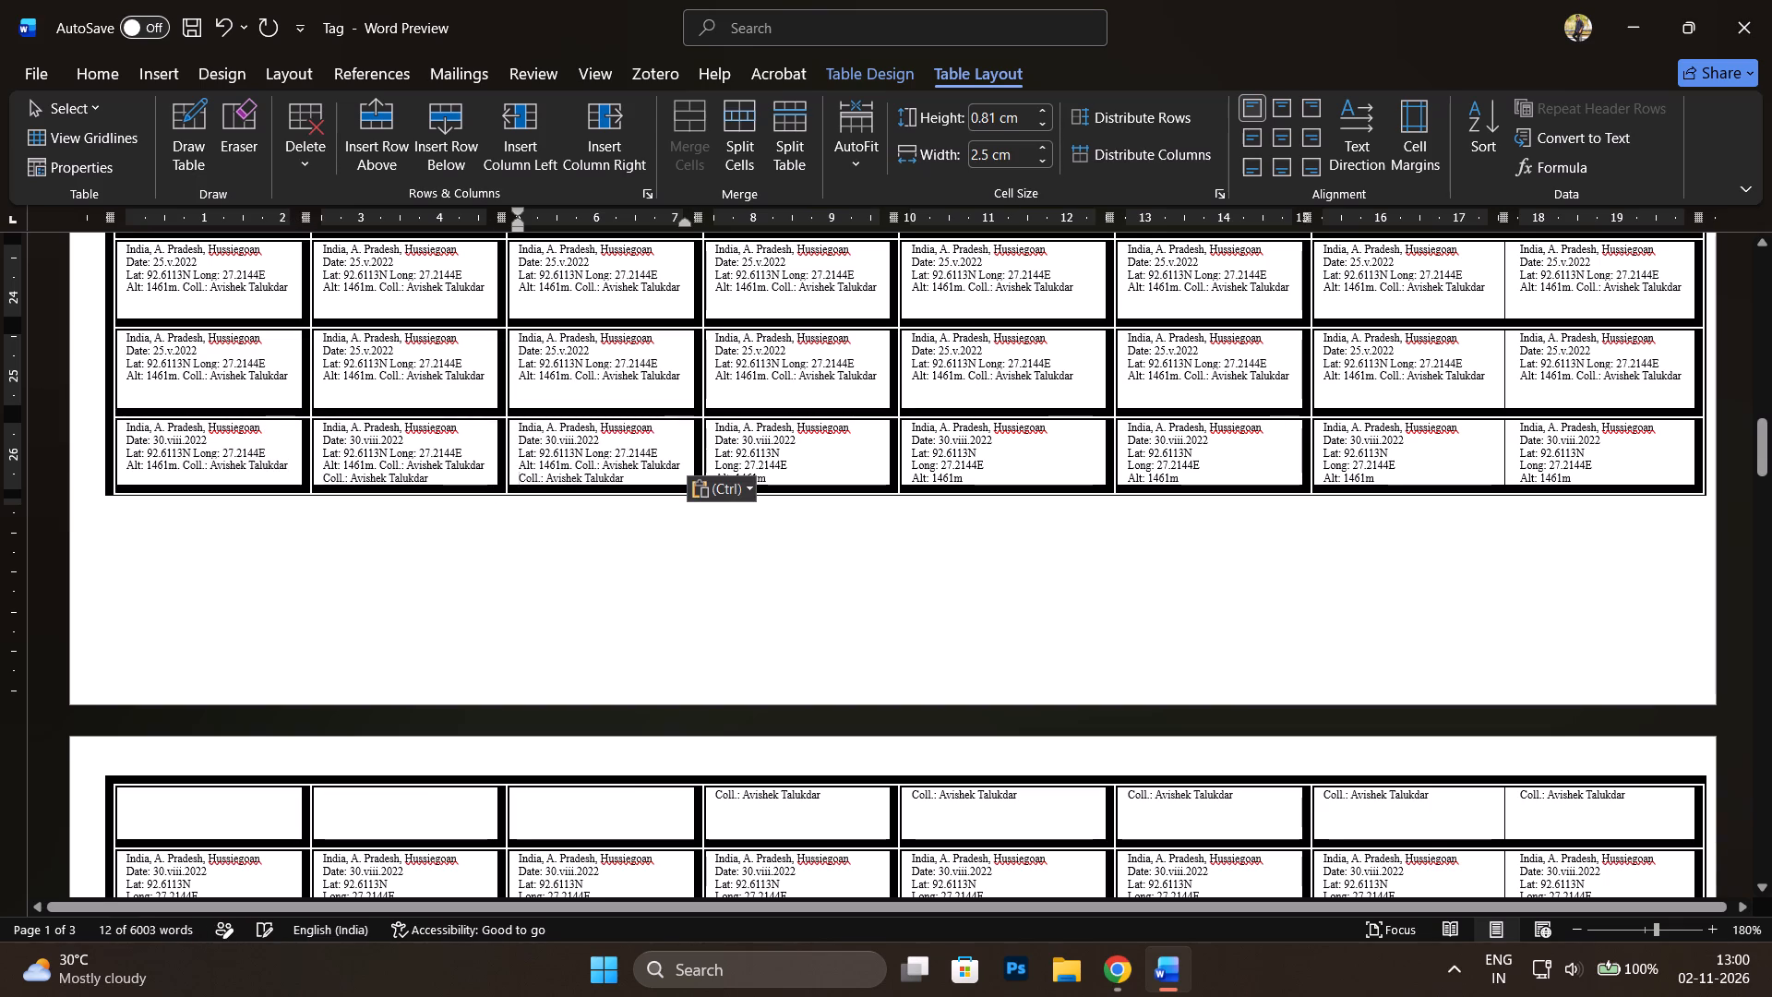
left_click_drag(799, 476, 715, 436)
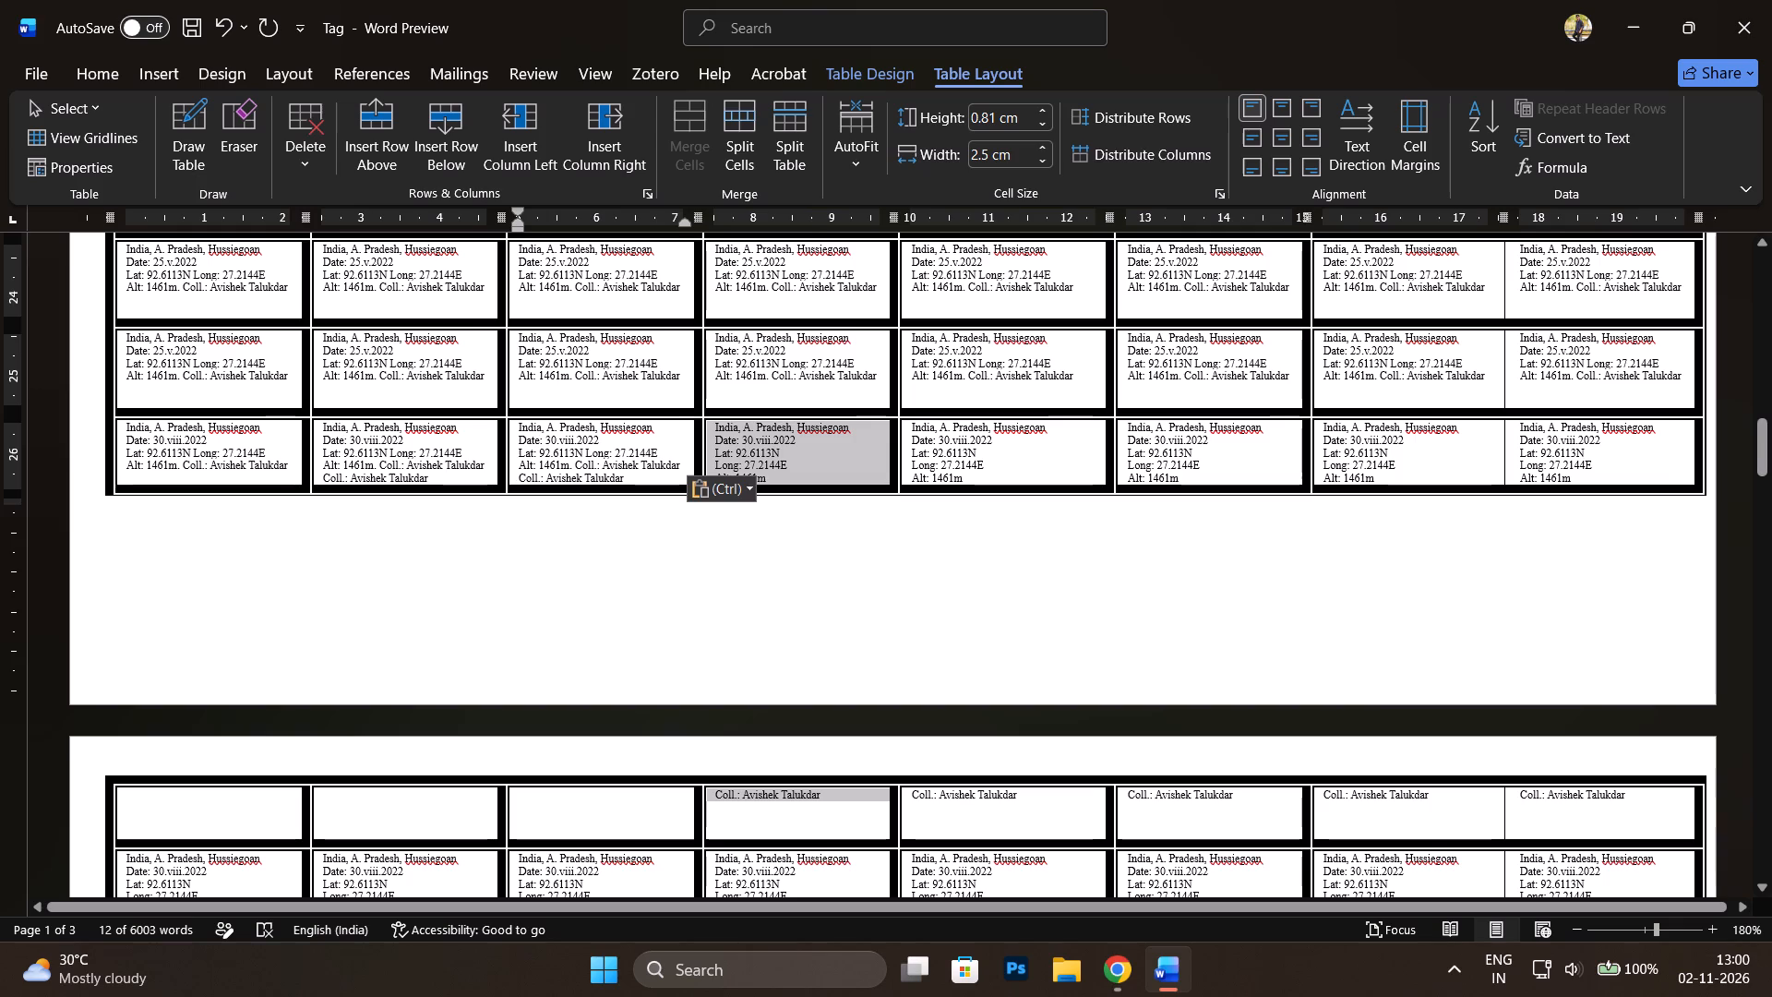
left_click_drag(715, 436, 716, 436)
key("ctrl+v")
Paste the copied 30.viii.2022 label over the first-page label text in the same row's fifth to seventh cells.
left_click_drag(1027, 476, 955, 462)
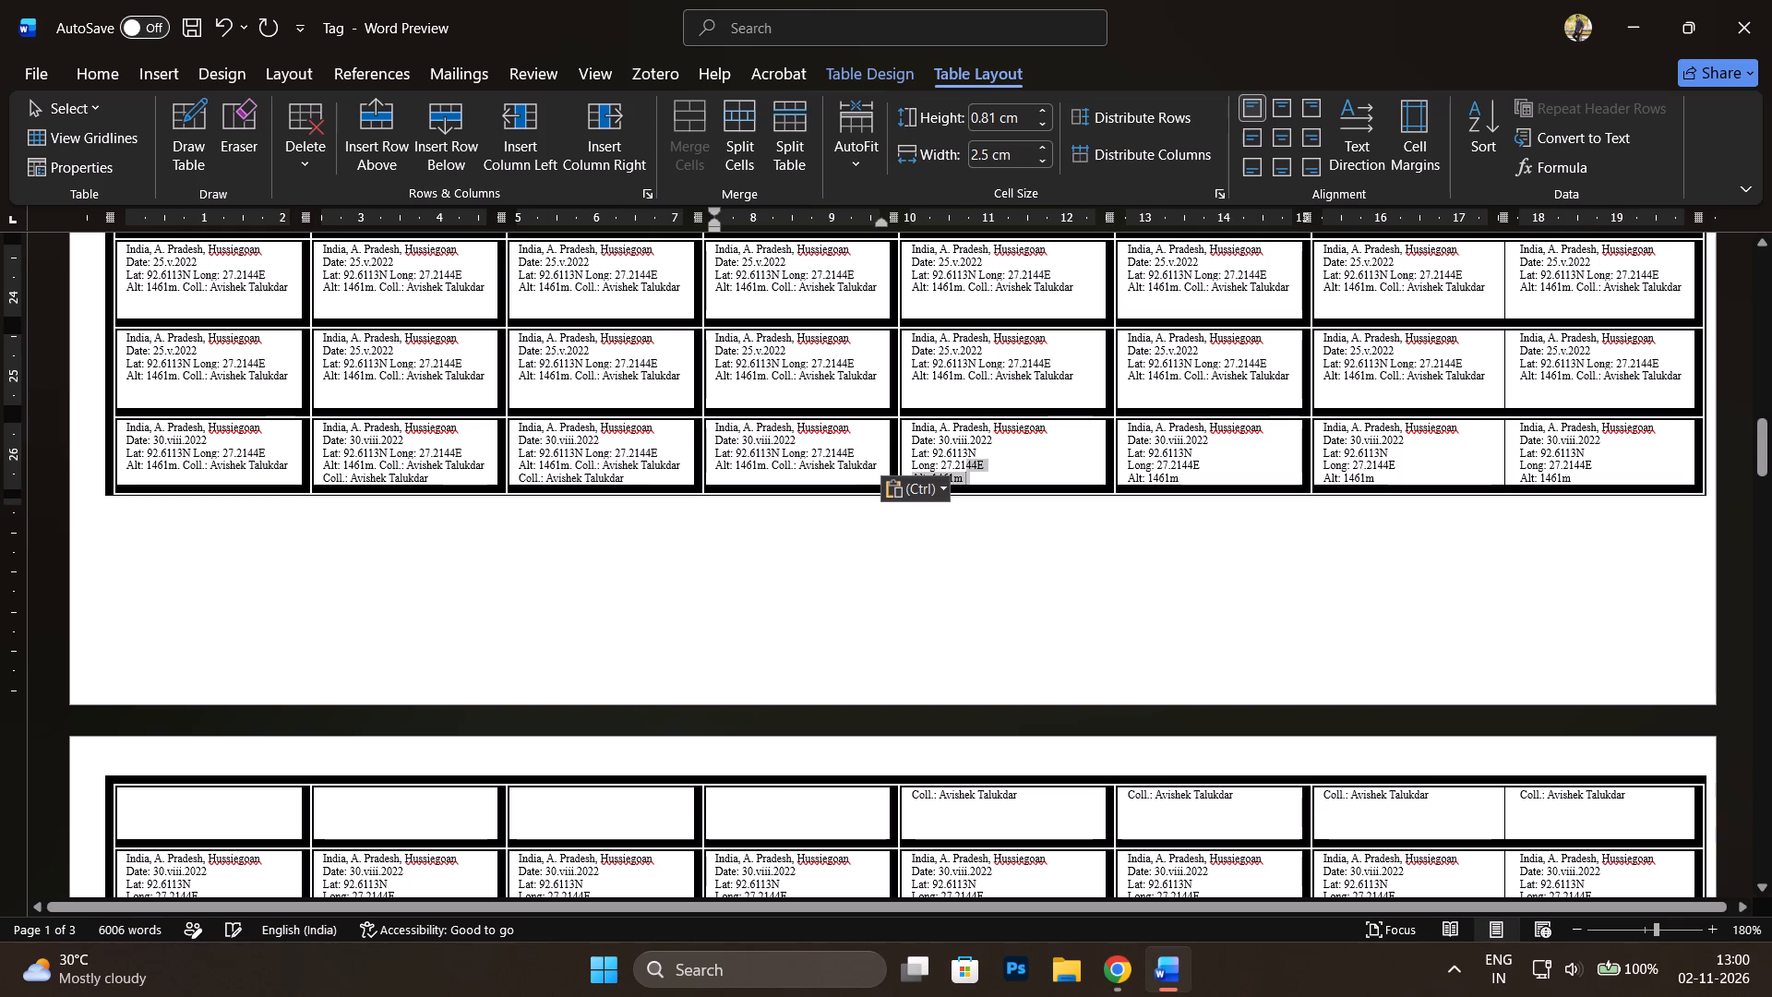
left_click_drag(955, 462, 922, 427)
key("ctrl+v")
left_click_drag(1215, 477, 1215, 477)
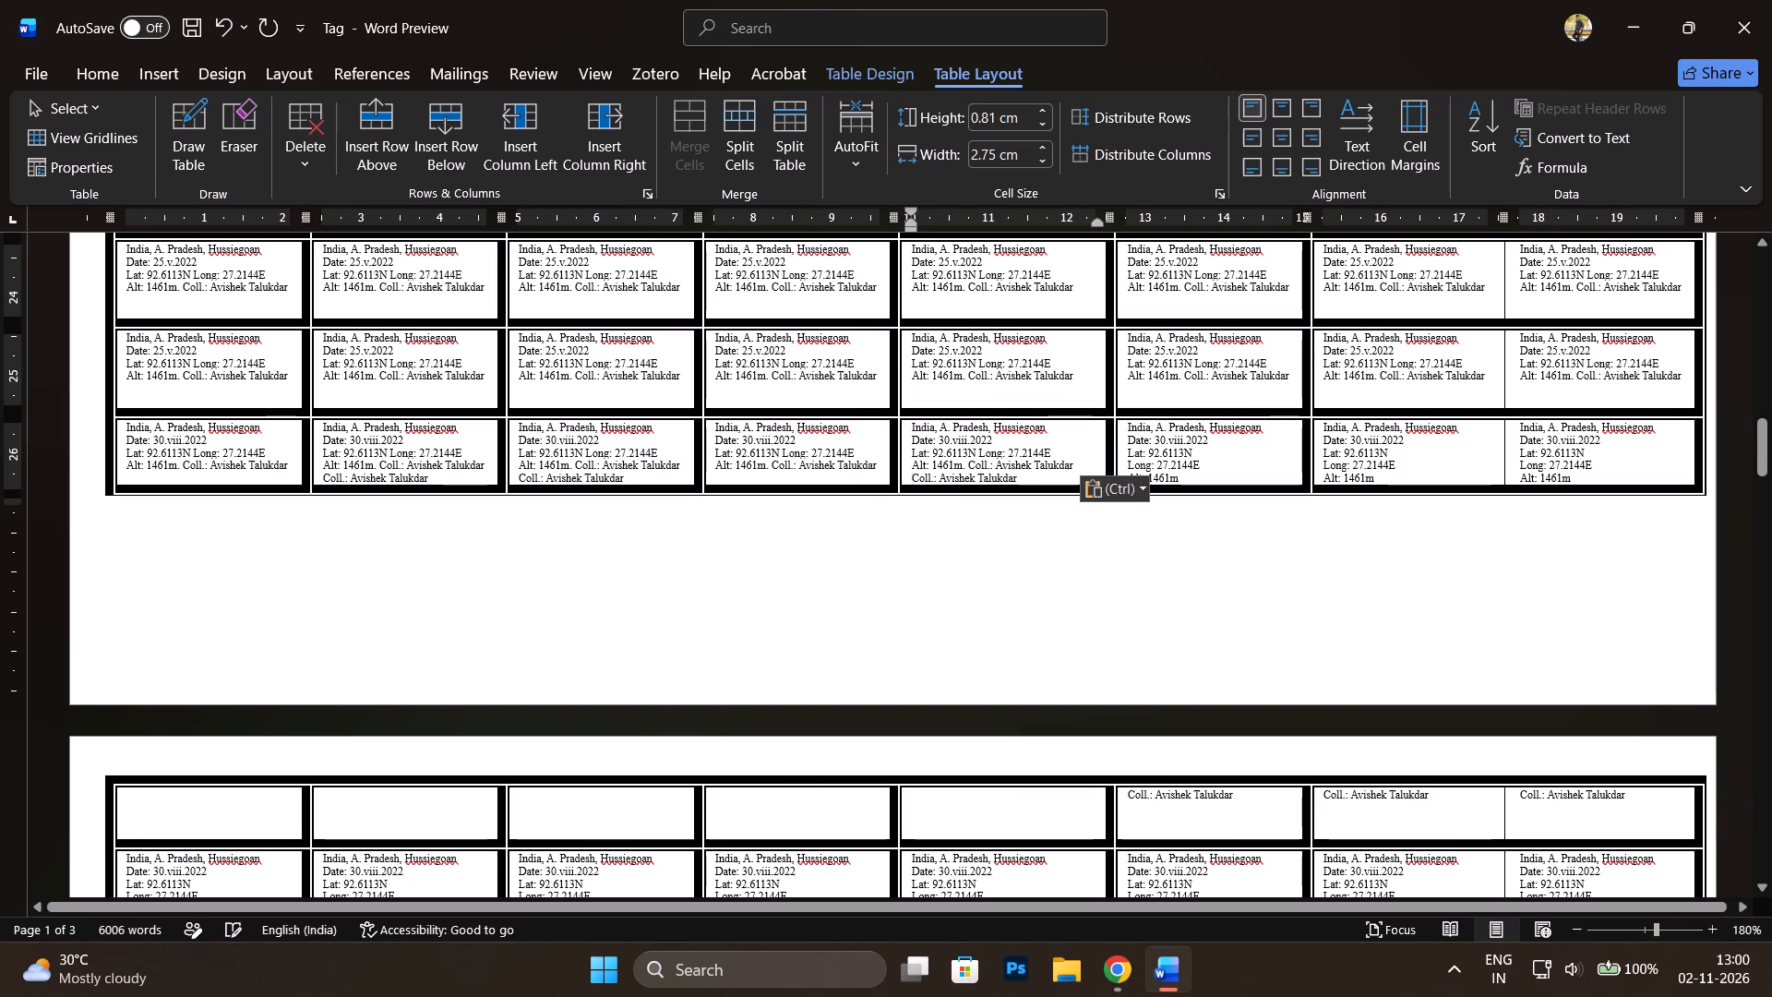
left_click_drag(1215, 477, 1123, 429)
key("ctrl+v")
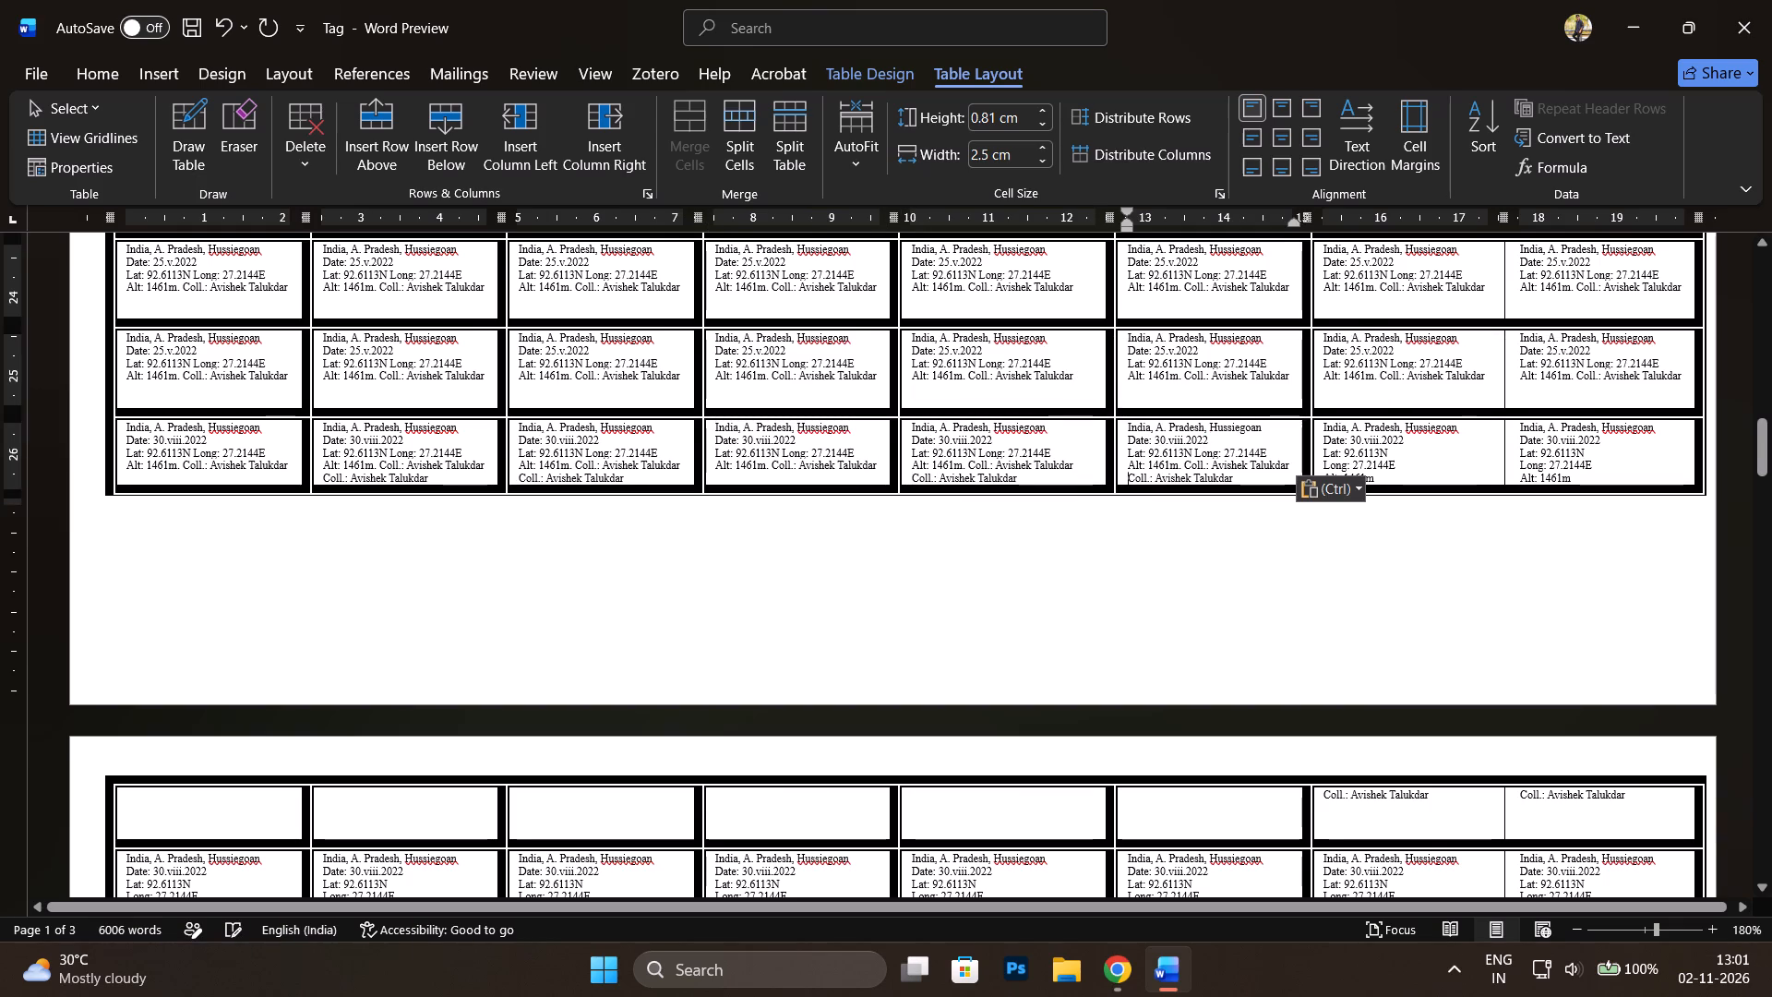
left_click_drag(1391, 479, 1334, 427)
key("ctrl+v")
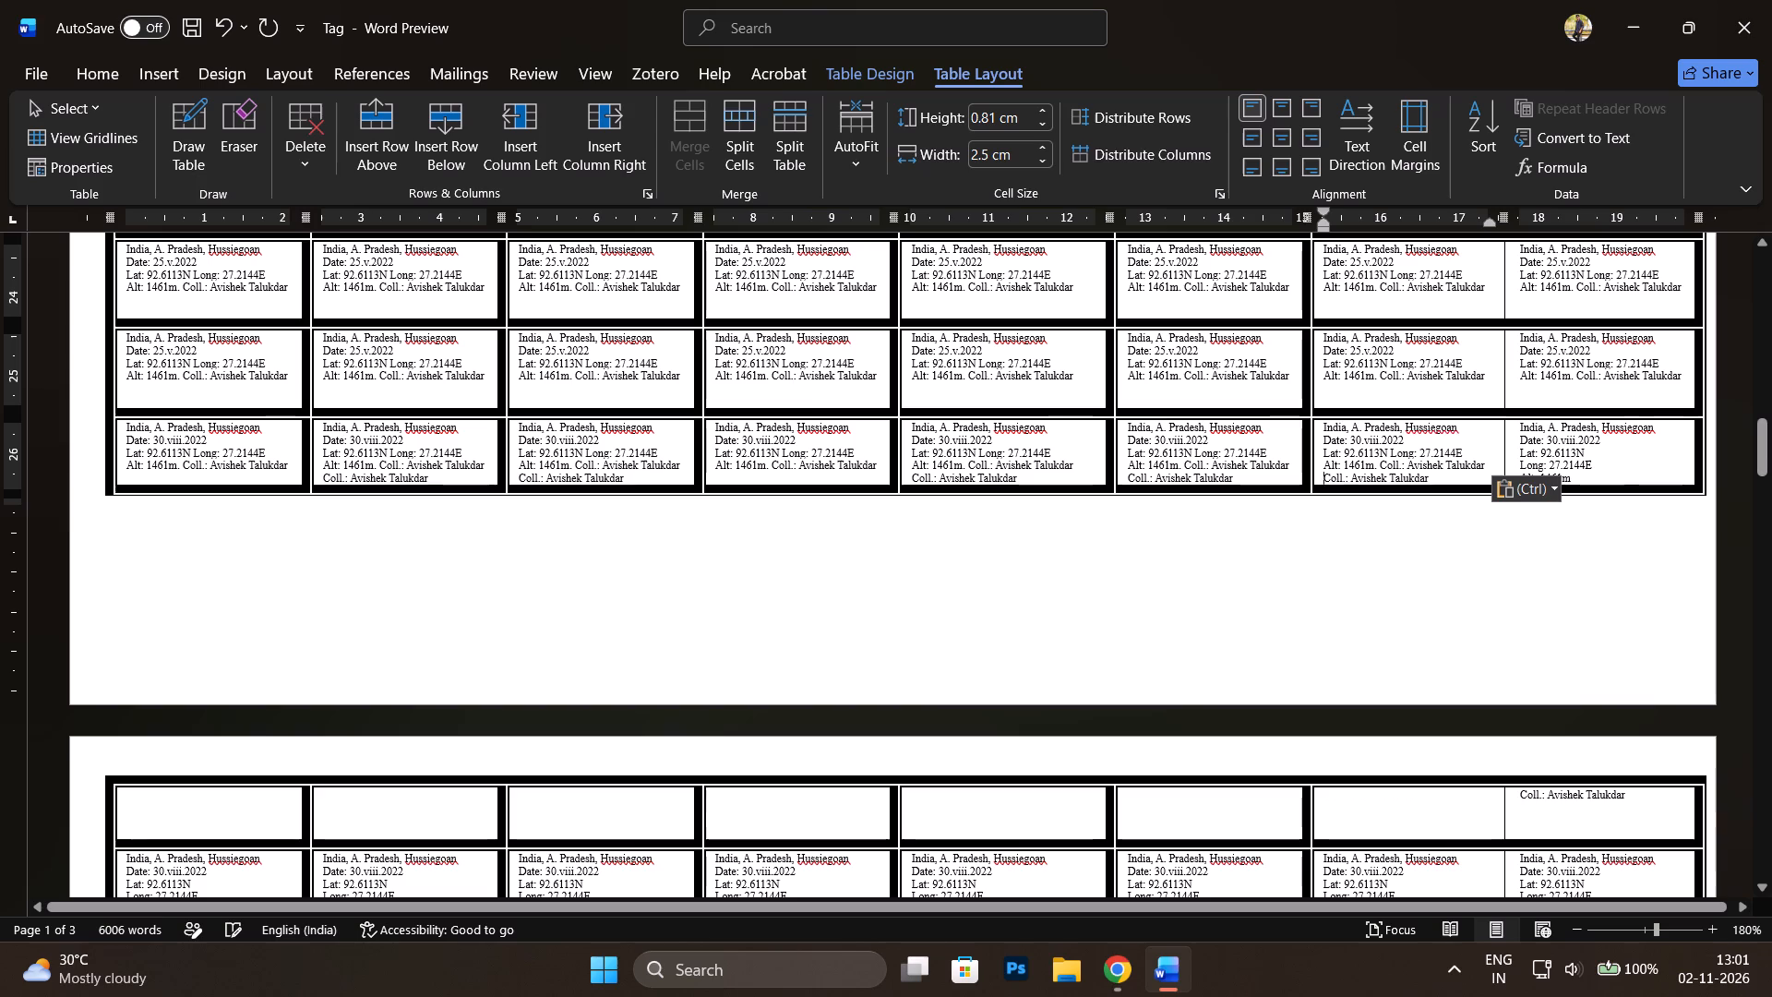
Paste the copied 30.viii.2022 label over the first-page label text in the same row's eighth cell.
left_click_drag(1601, 477, 1526, 433)
key("ctrl+v")
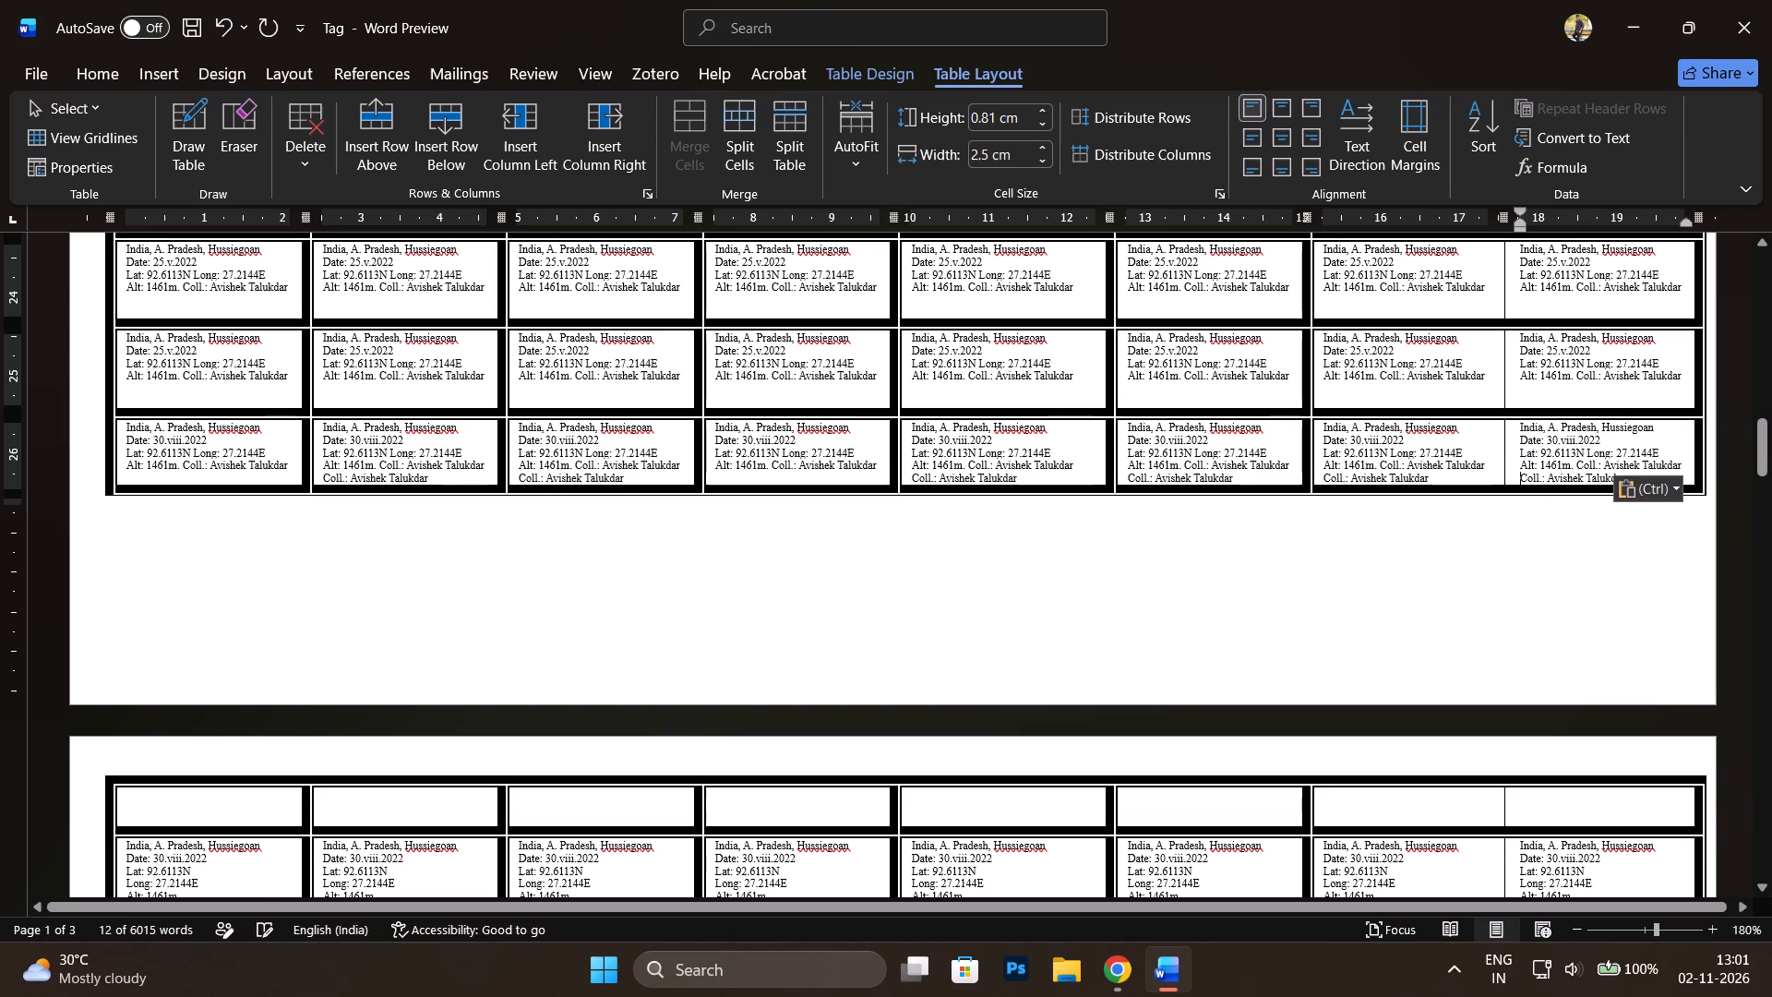
Delete the duplicate Coll. line beneath the 30.viii.2022 labels in the row's sixth, fifth, third and second cells.
scroll(669, 621, "down", 1)
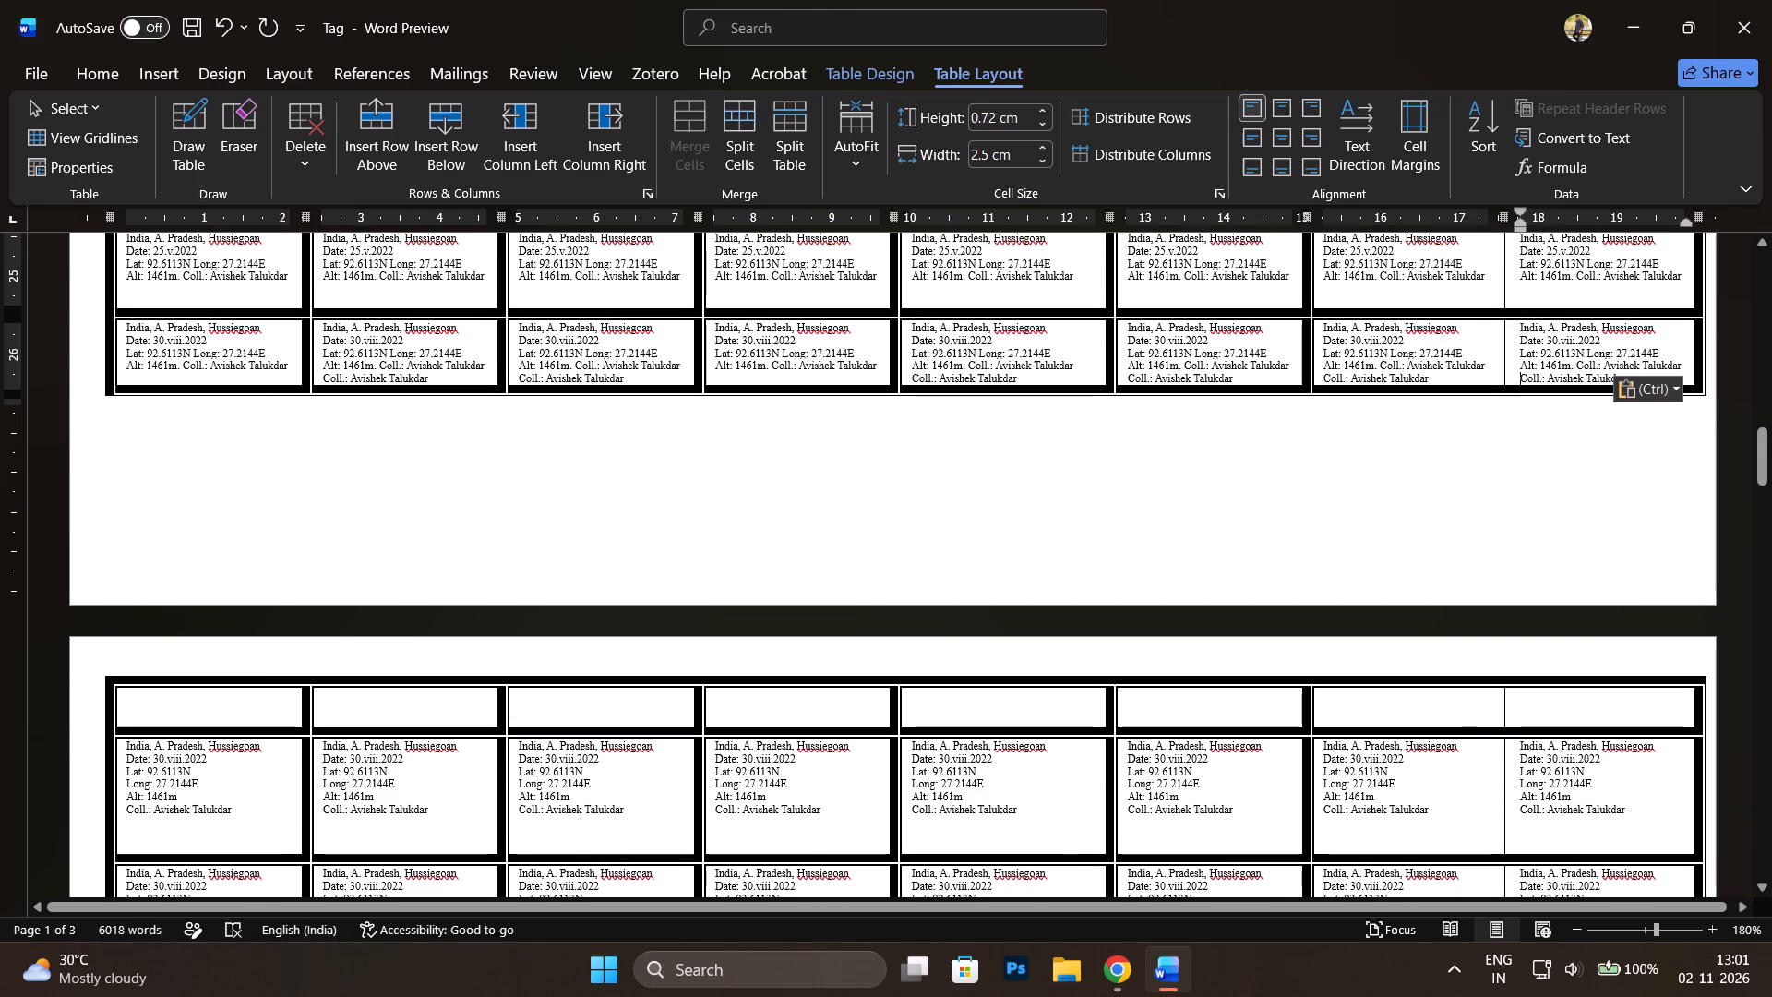
left_click_drag(1247, 380, 1137, 378)
key("BackSpace")
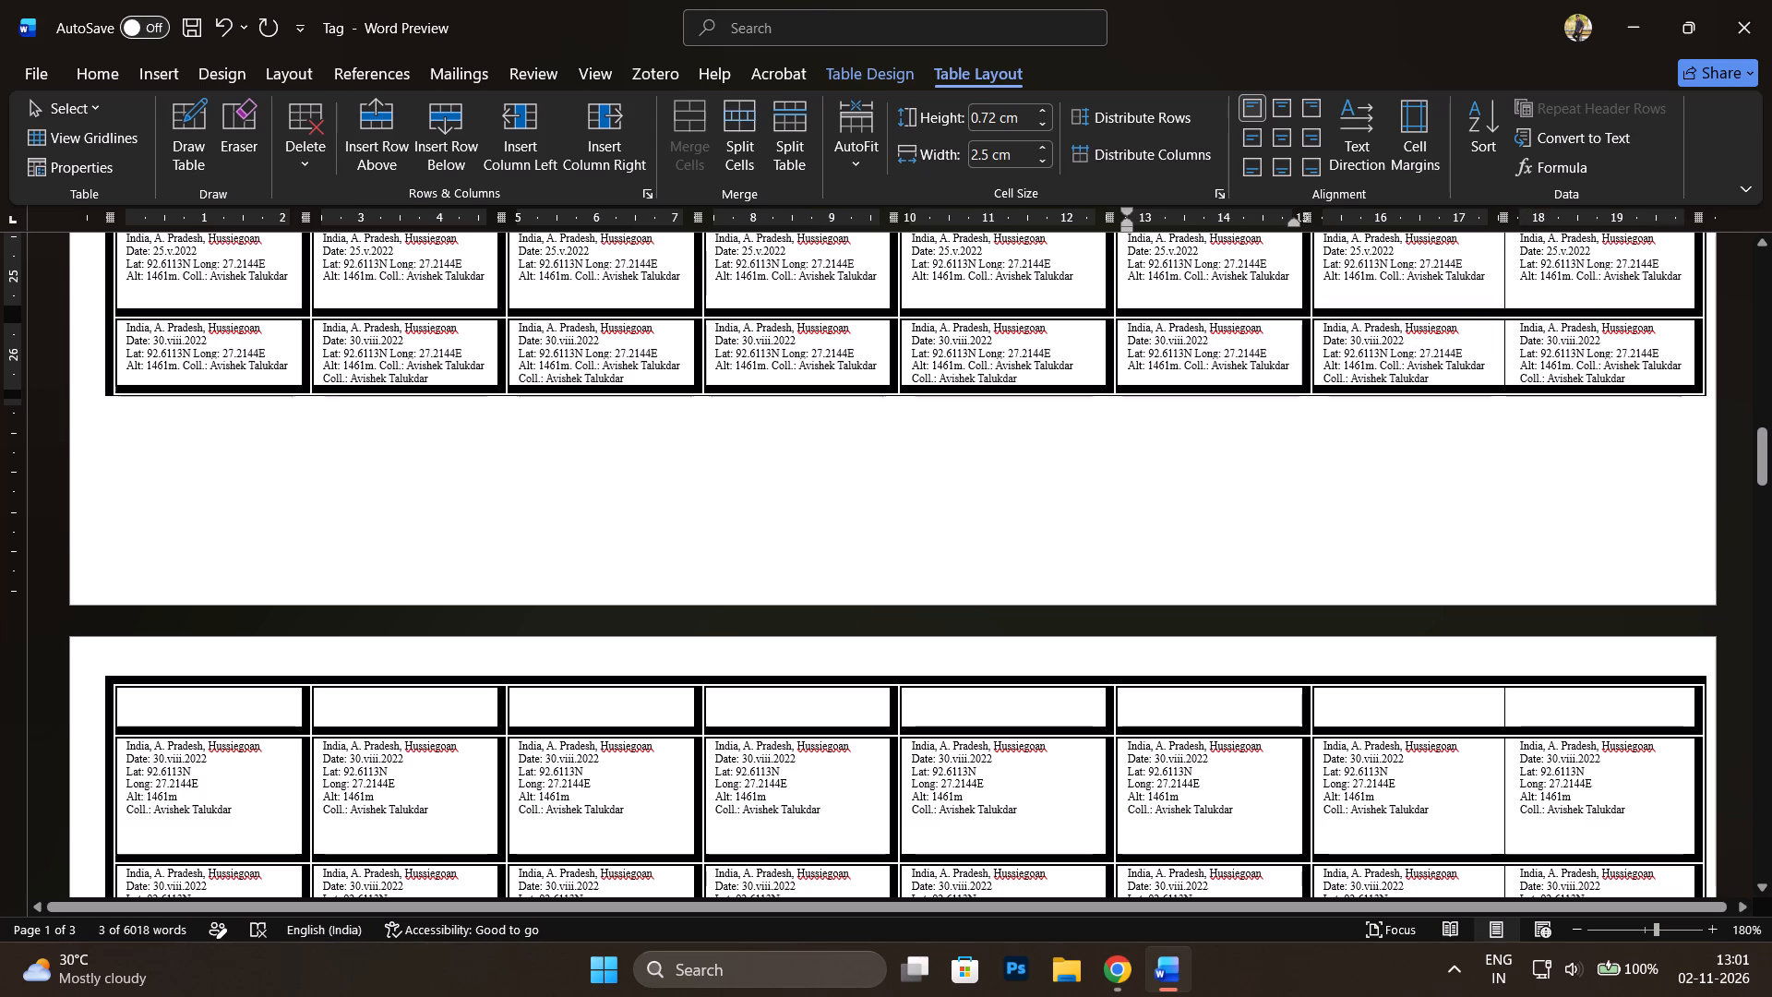
left_click_drag(1041, 383, 930, 384)
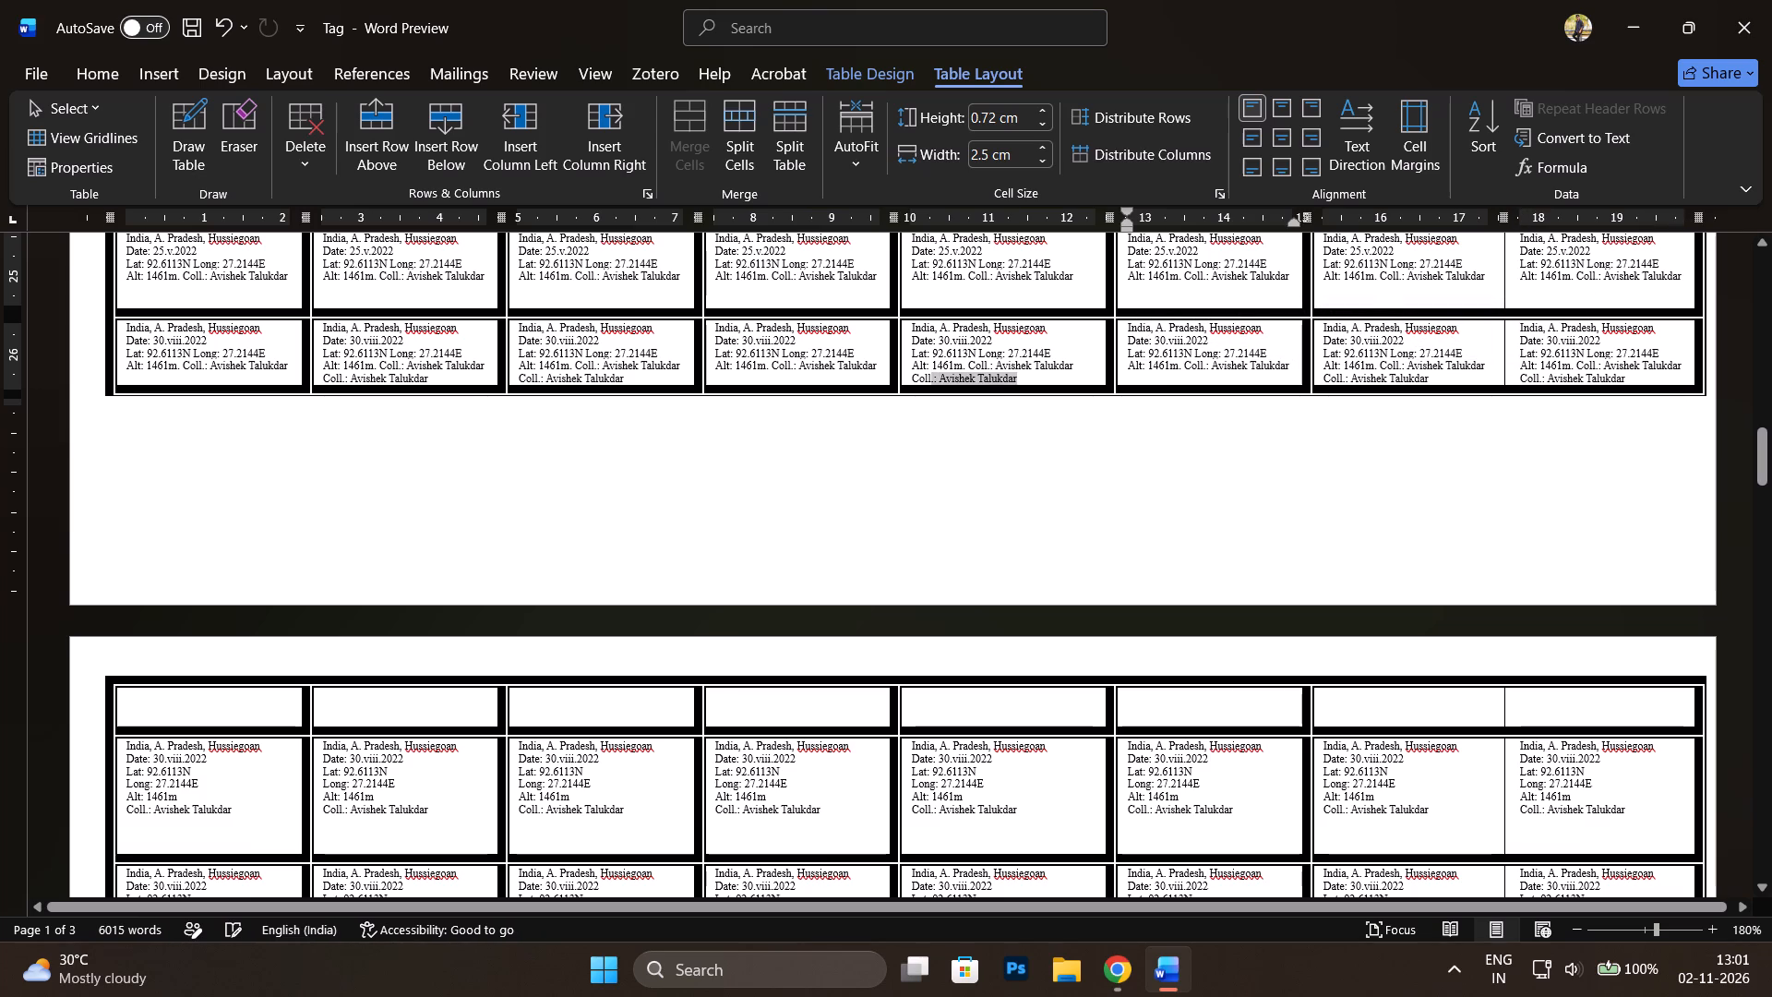
left_click_drag(930, 384, 921, 382)
key("BackSpace")
left_click_drag(633, 383, 588, 383)
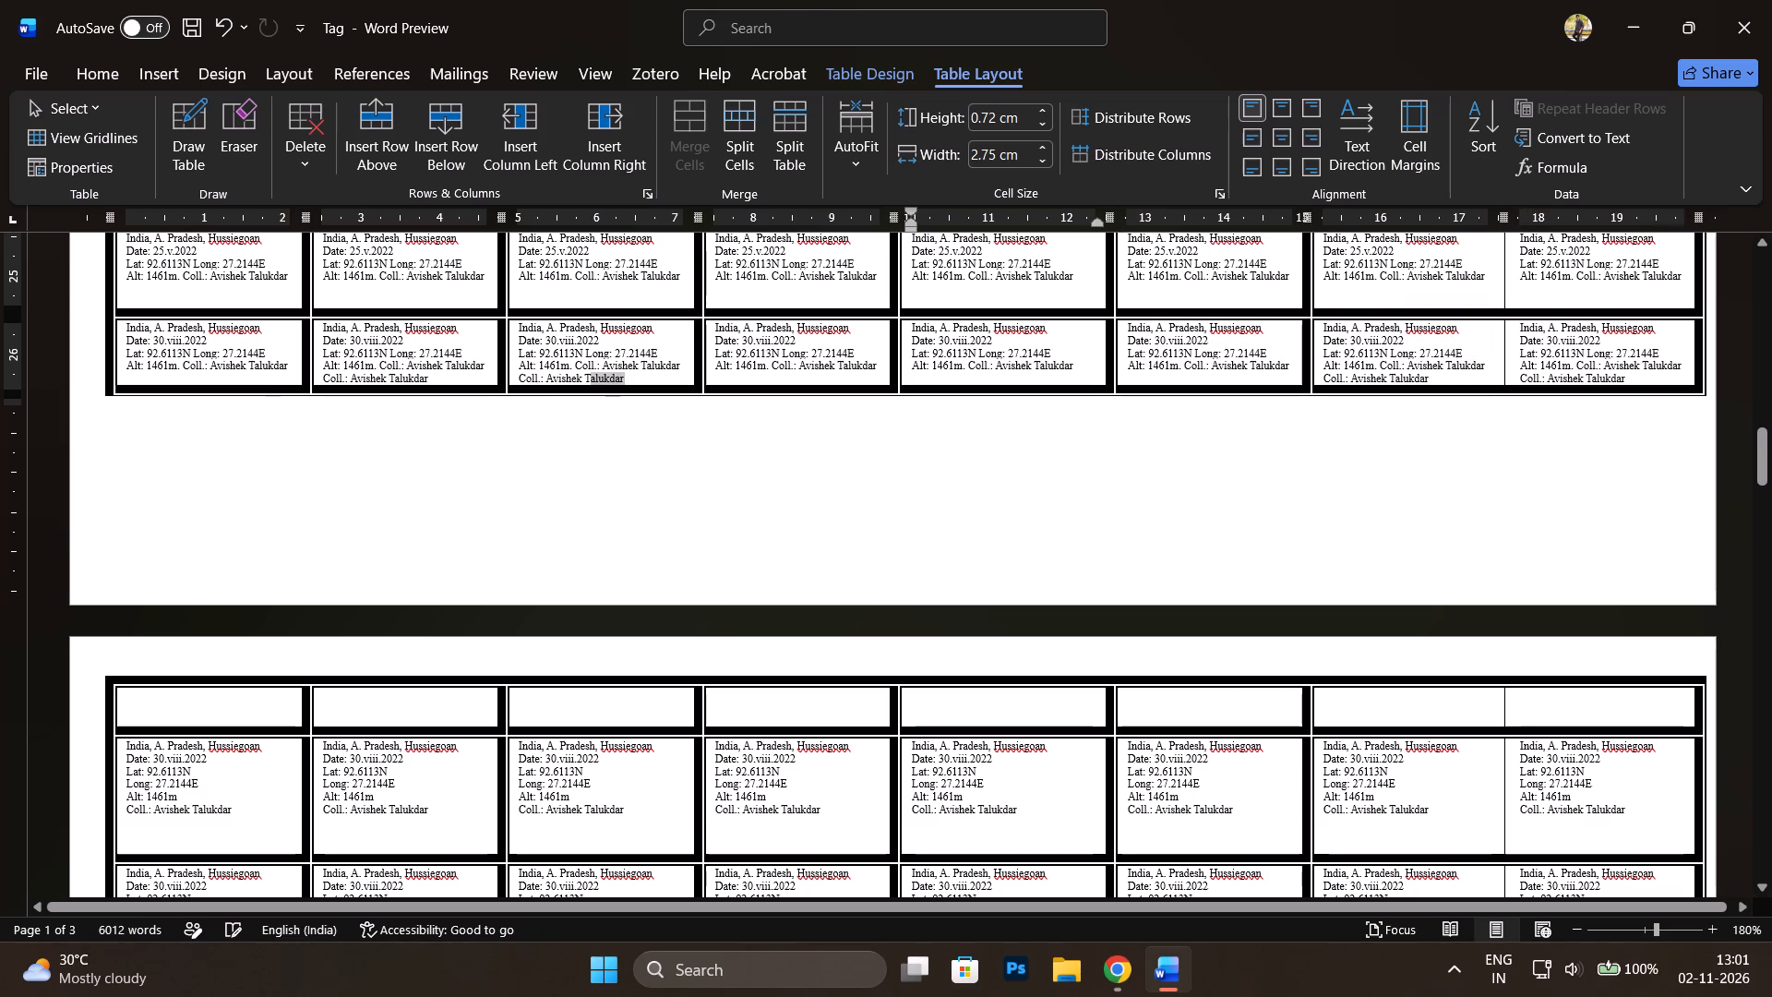
left_click_drag(588, 383, 525, 383)
key("BackSpace")
left_click_drag(438, 381, 326, 378)
key("BackSpace")
Delete the duplicate Coll. line from the 30.viii.2022 labels in the row's seventh and eighth cells.
left_click_drag(1451, 380, 1364, 378)
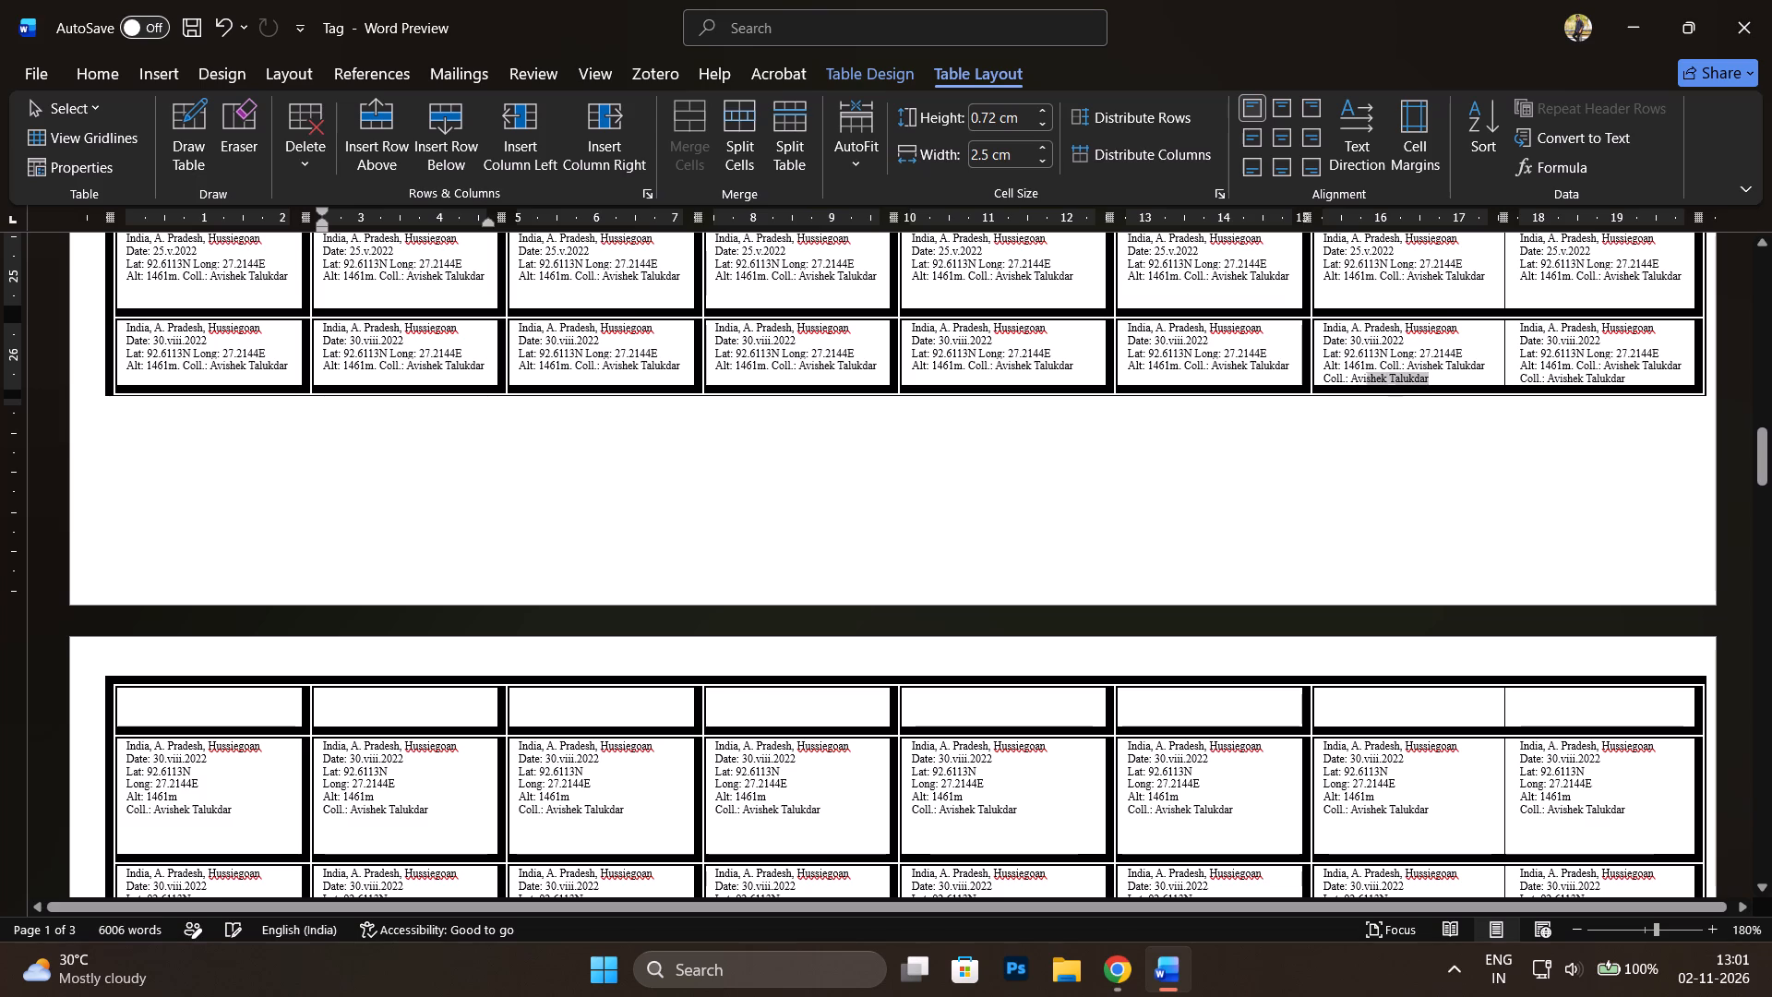
left_click_drag(1364, 378, 1333, 378)
key("BackSpace")
left_click_drag(1646, 376, 1530, 376)
key("BackSpace")
key("BackSpace")
key("BackSpace")
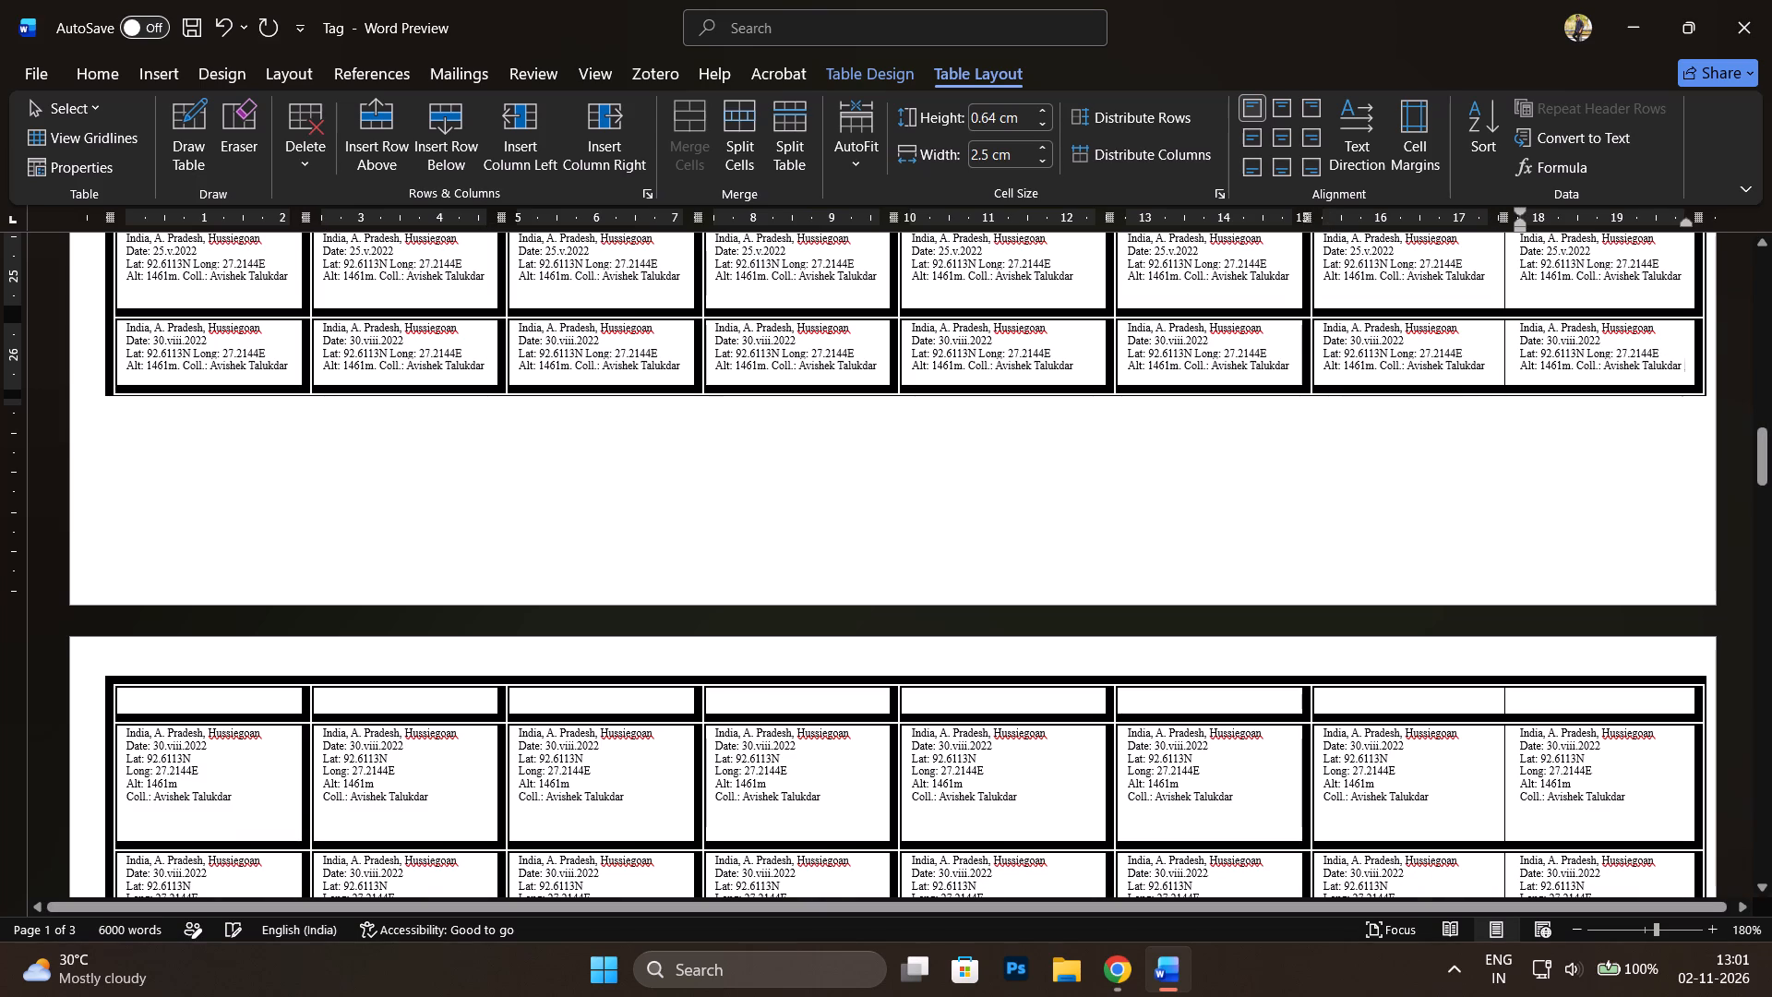
Remove the leftover text split onto the next page and the trailing blank lines from the 30.viii.2022 row's eighth cell.
left_click(1589, 378)
key("BackSpace")
left_click(1481, 378)
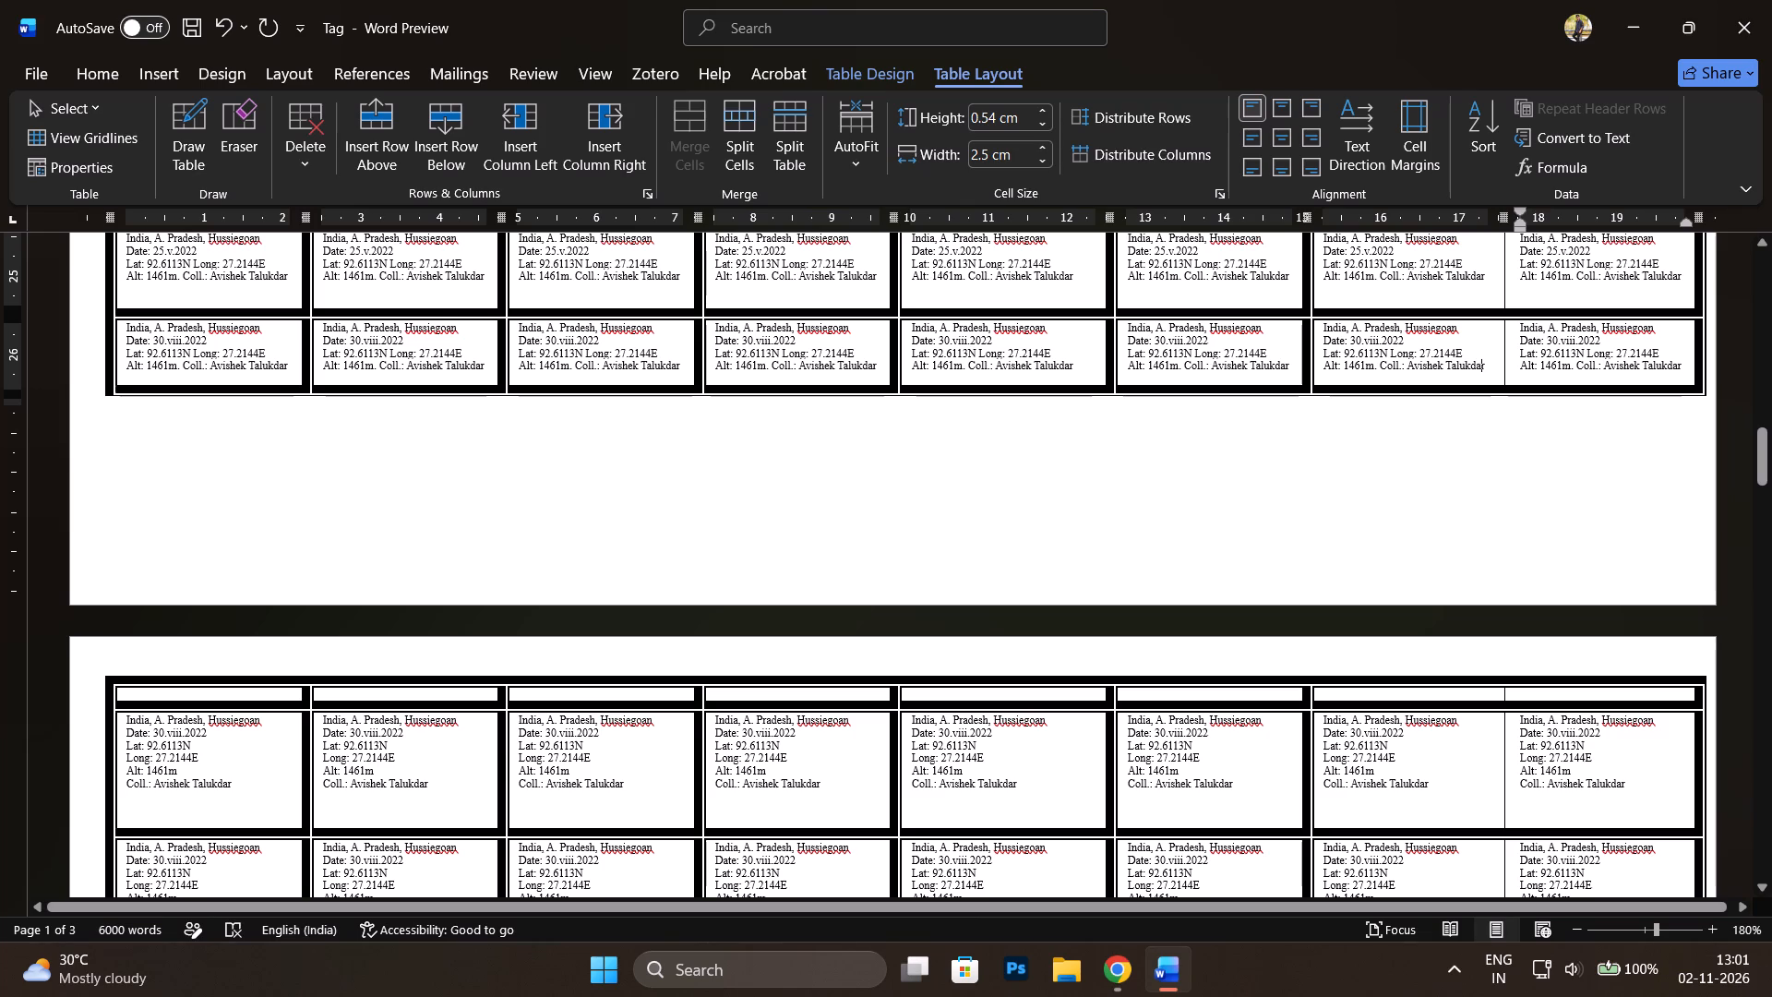
left_click(1471, 382)
left_click(1586, 382)
key("BackSpace")
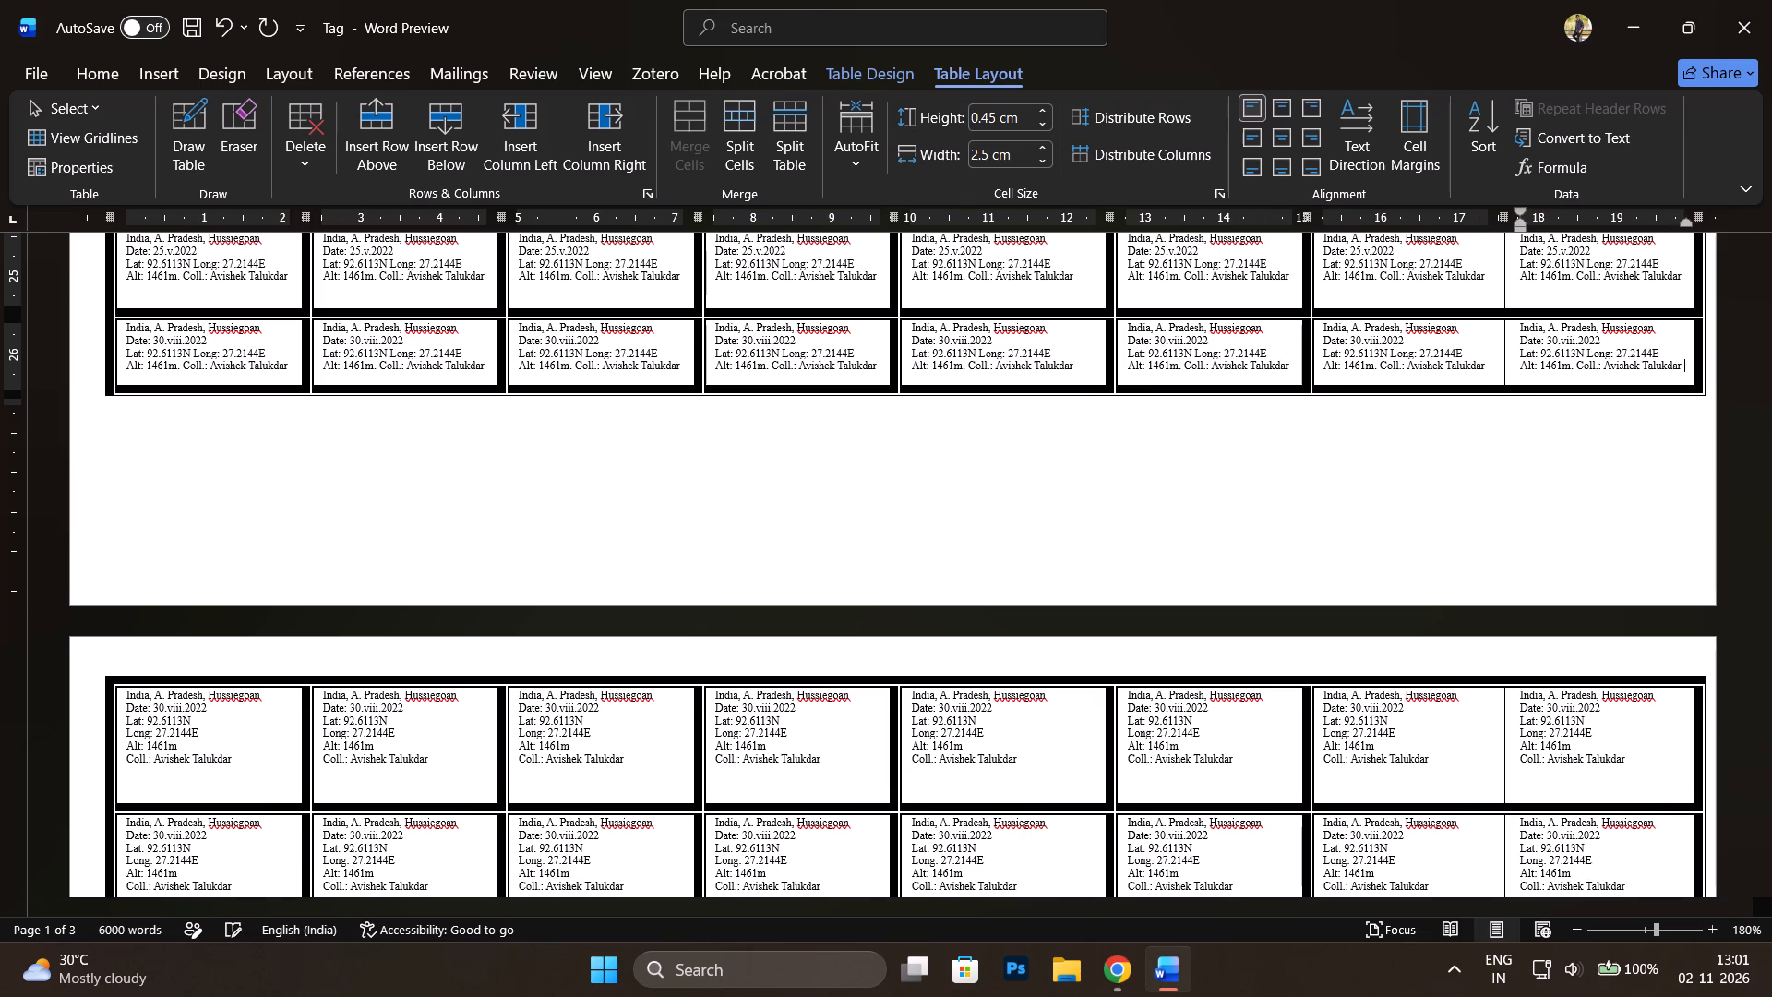
key("BackSpace")
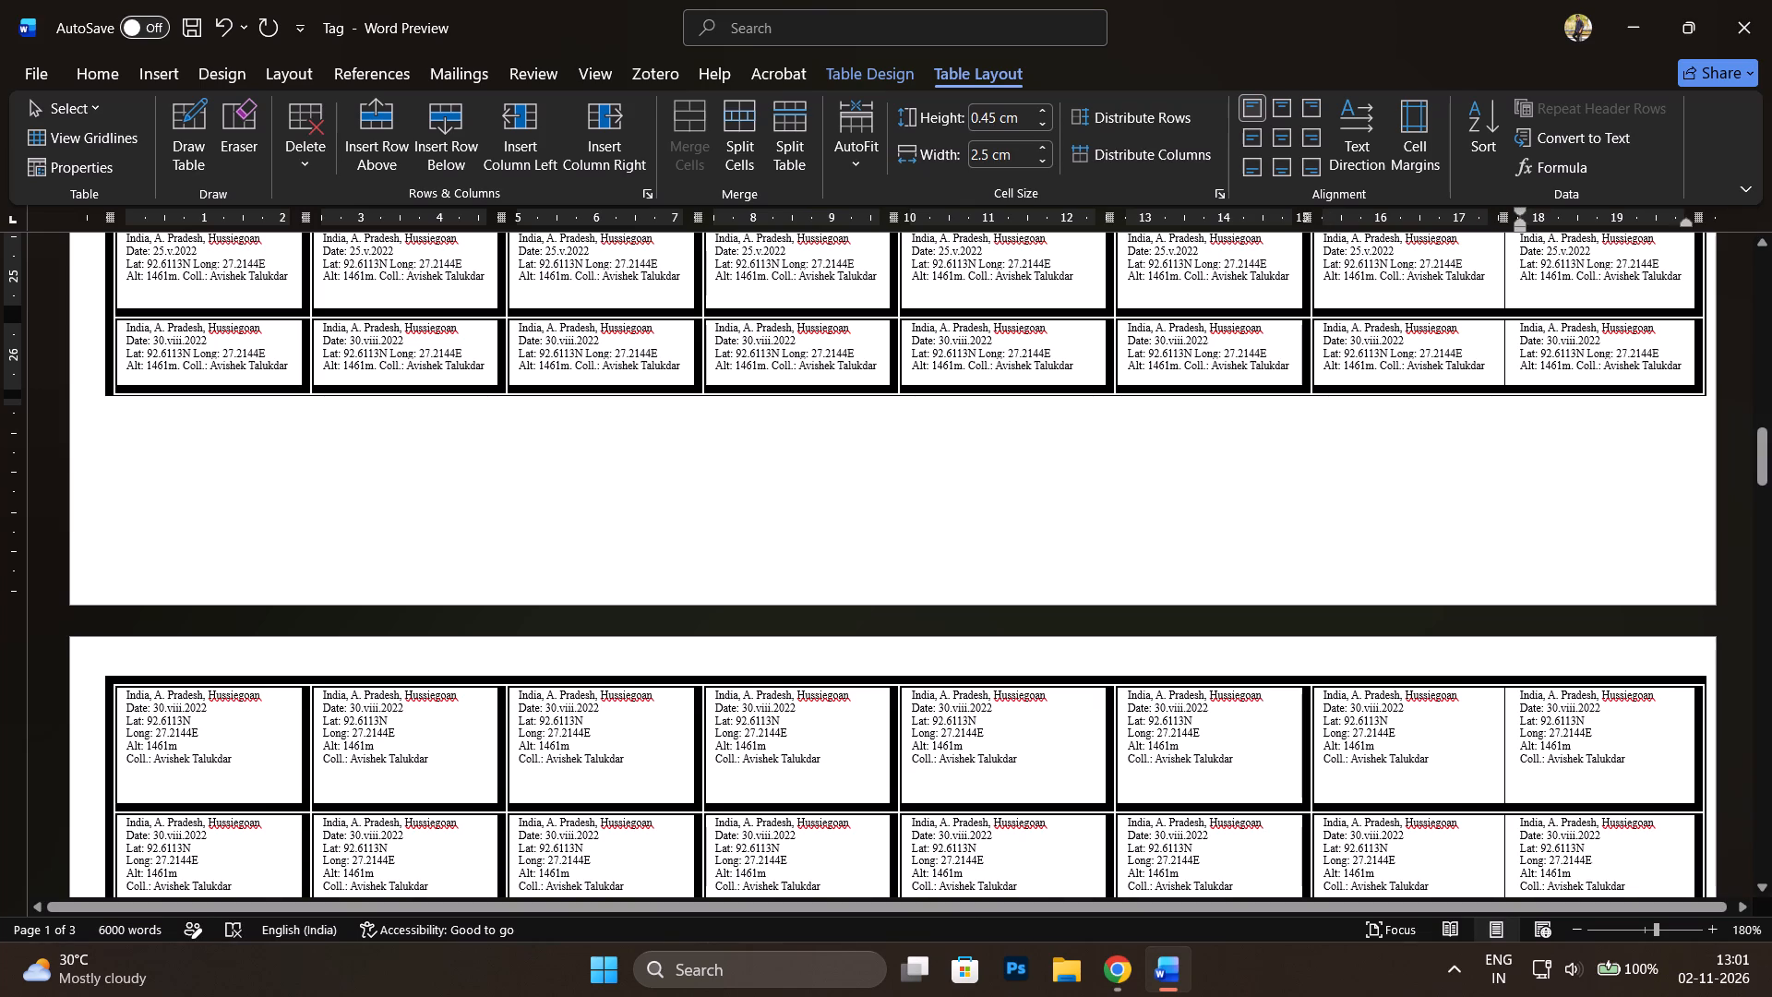
left_click(1081, 380)
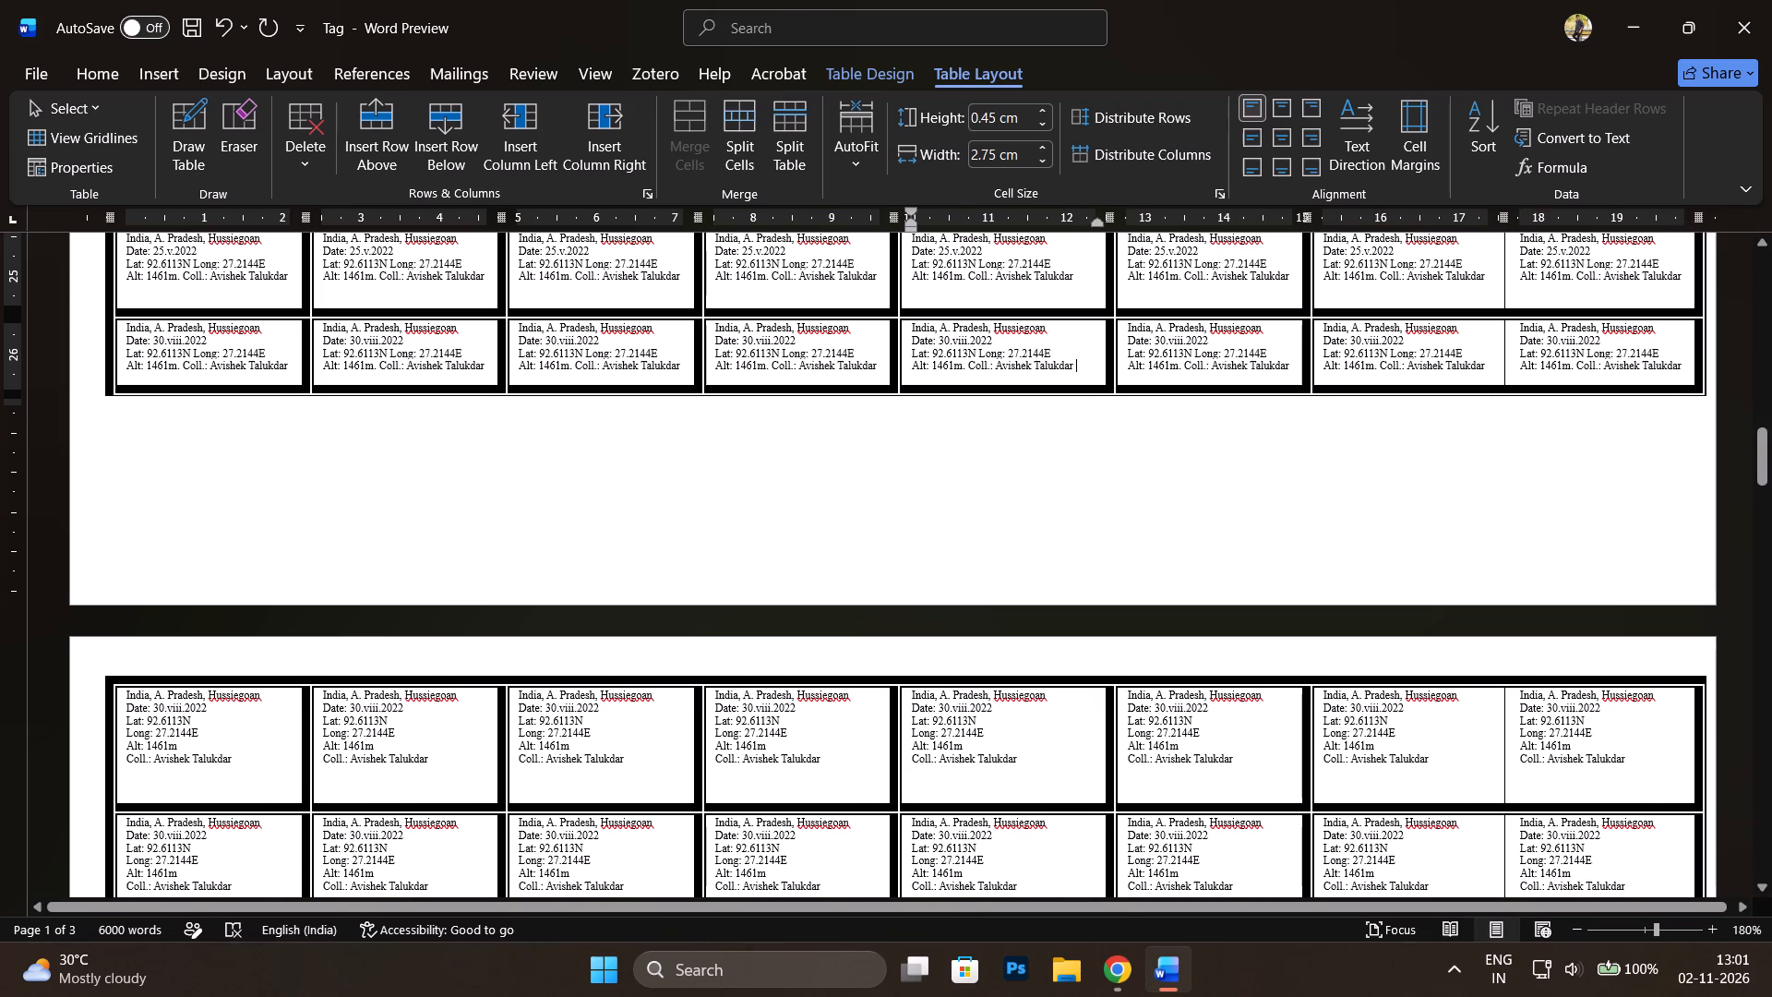
scroll(1126, 592, "up", 2)
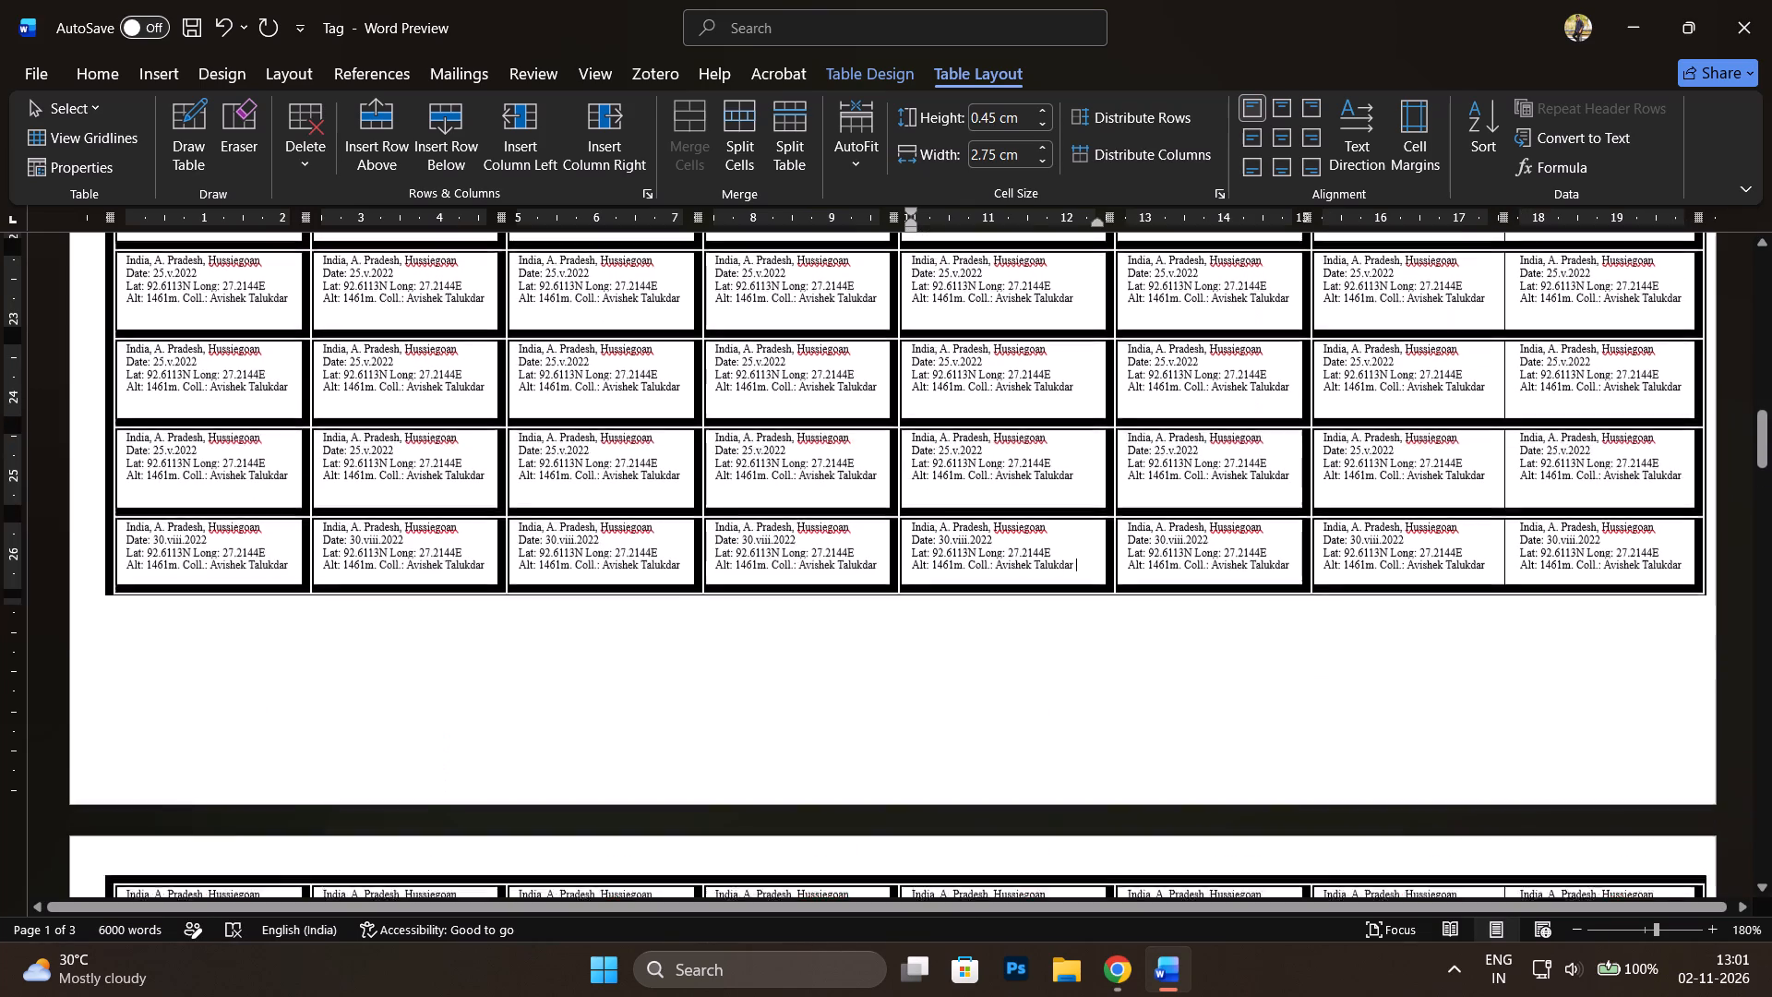
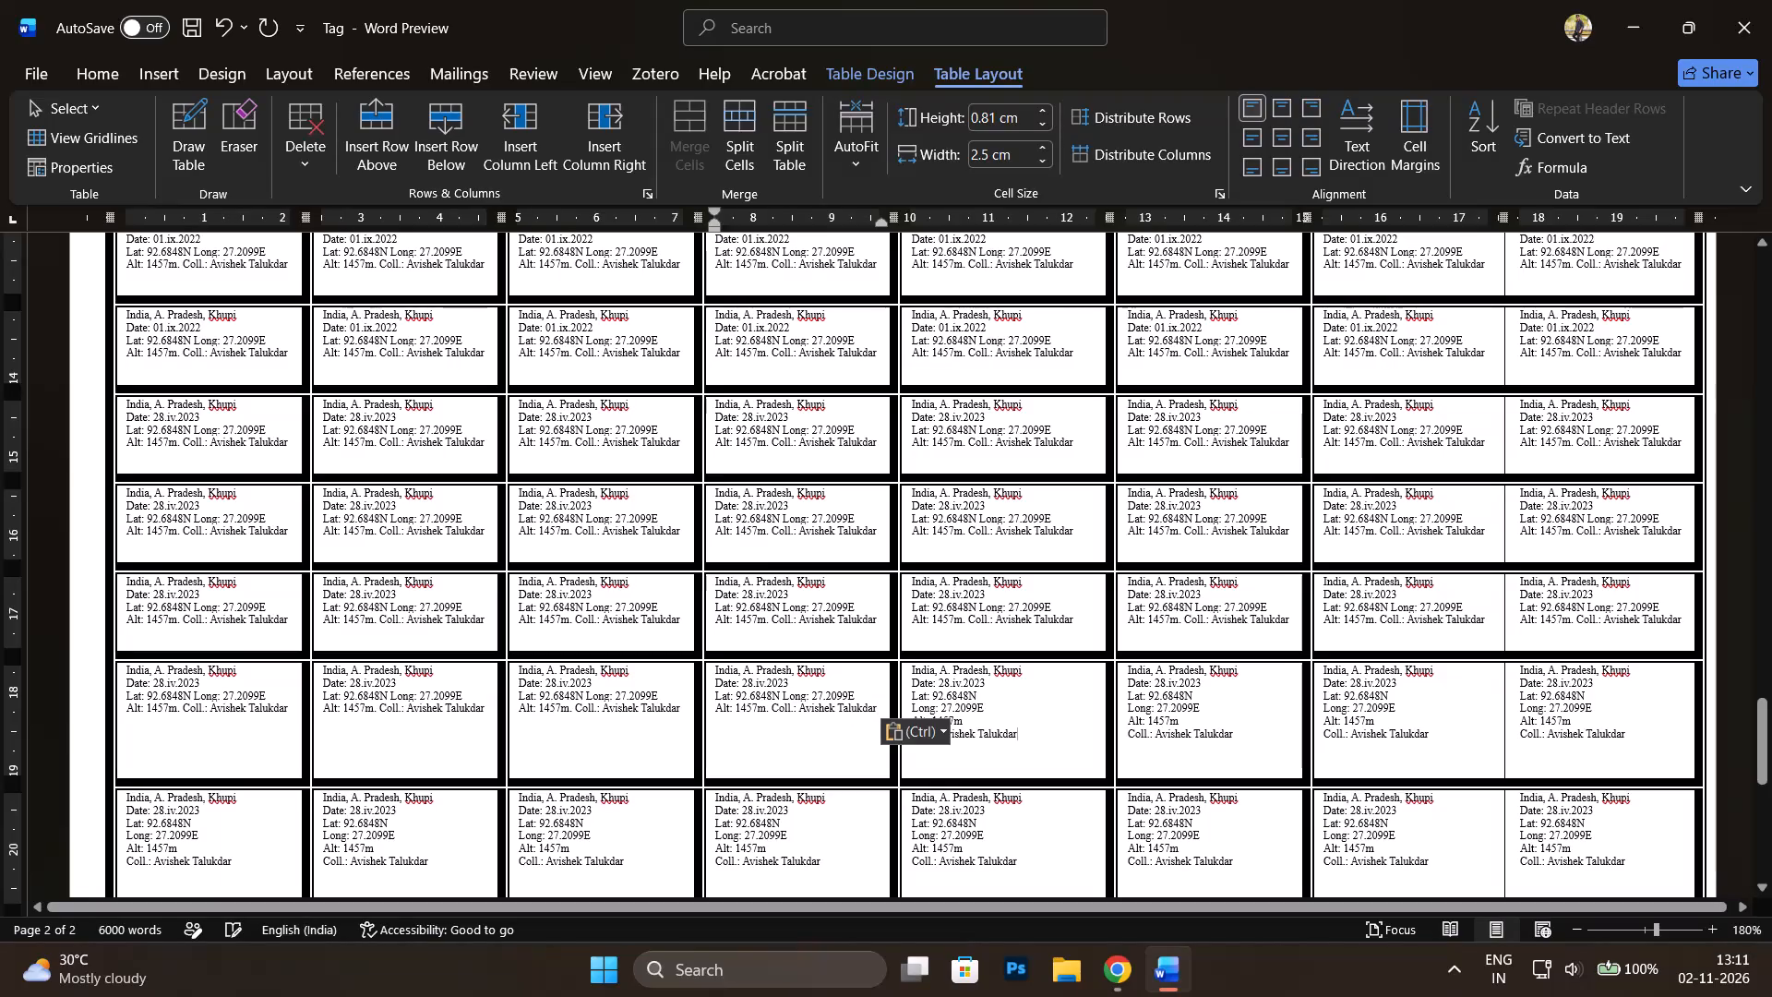
Paste the condensed four-line label over the old text in the fourth 28.iv.2023 row's fifth to eighth cells.
key("ctrl+v")
left_click_drag(1241, 736, 1131, 671)
key("ctrl+v")
left_click_drag(1459, 739, 1458, 740)
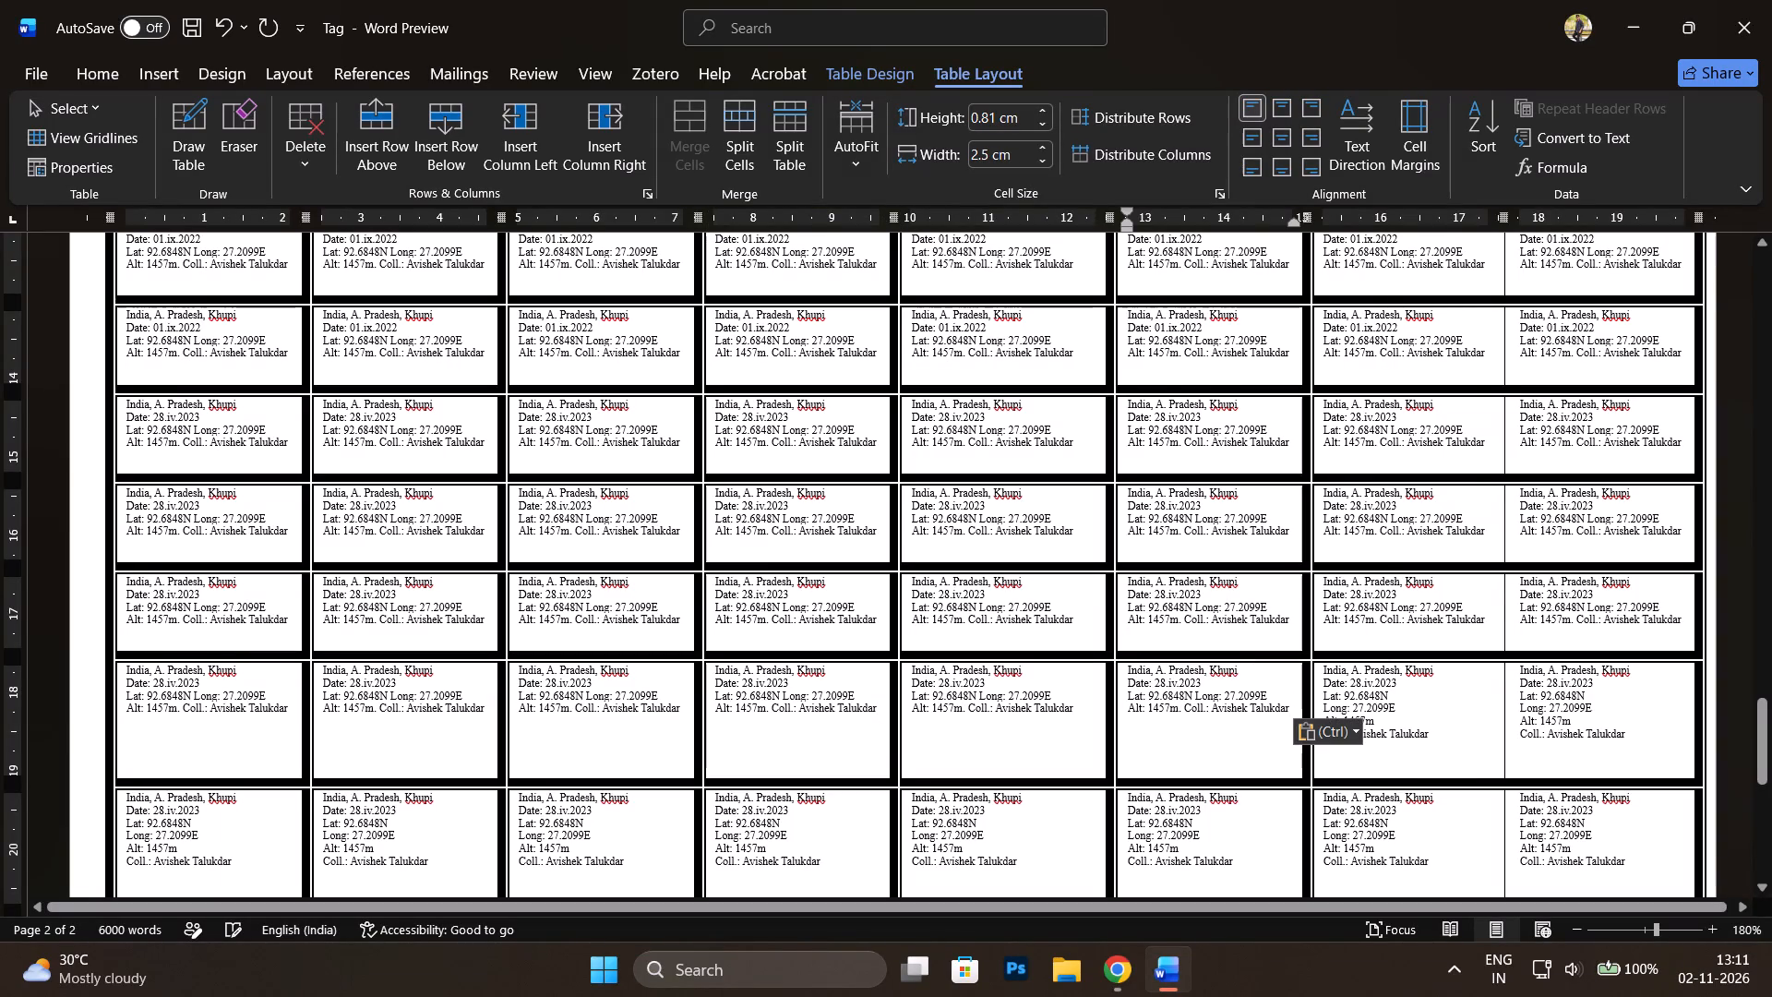
left_click_drag(1458, 740, 1312, 669)
key("ctrl+v")
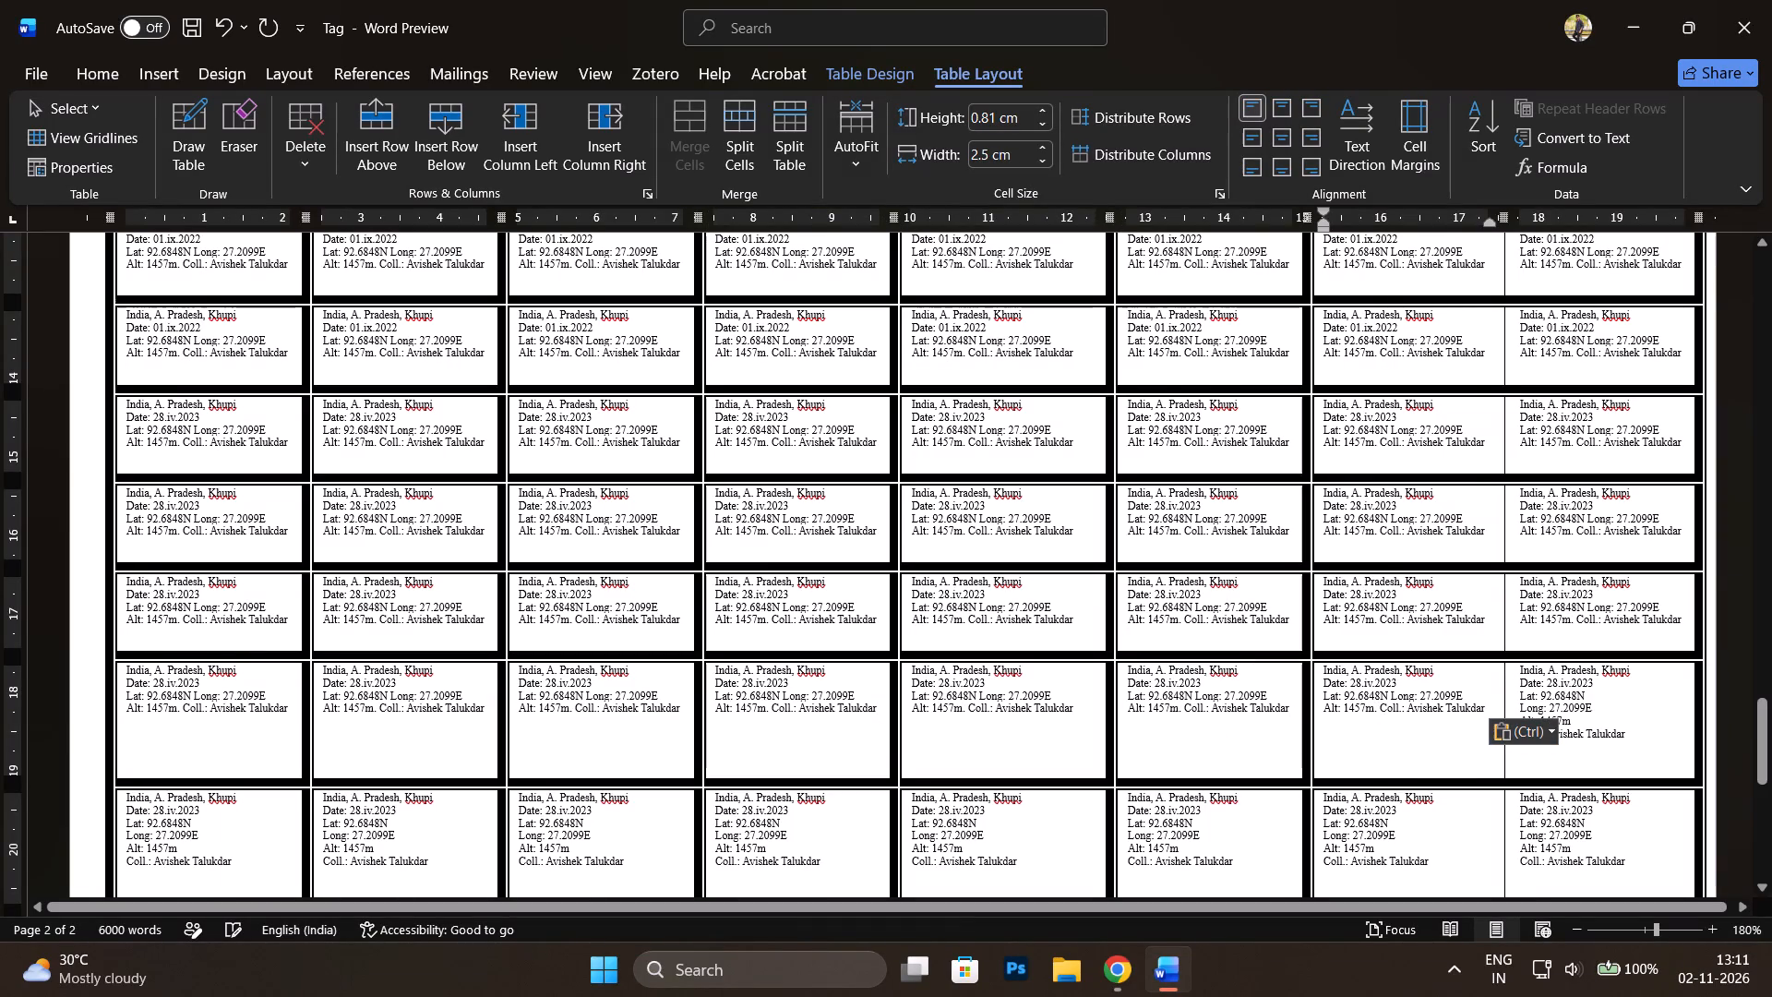
left_click_drag(1634, 738, 1528, 669)
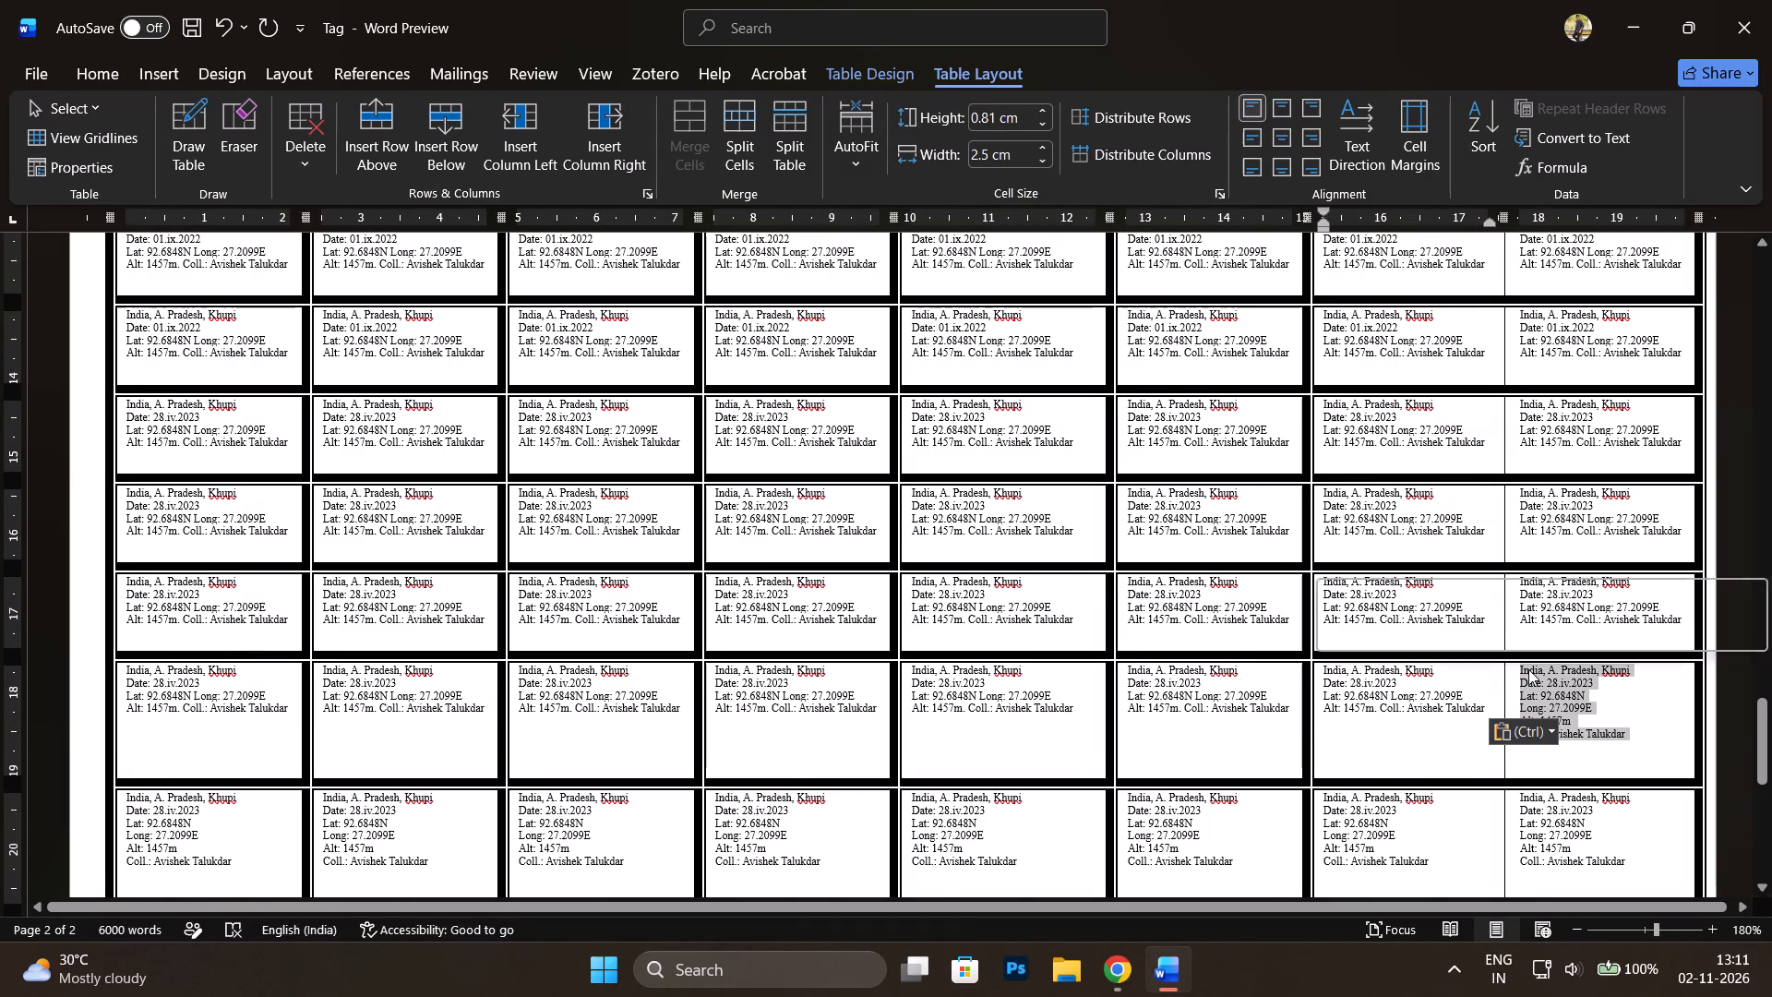
key("ctrl+v")
Replace the six-line labels in the first four cells of the fifth 28.iv.2023 row with the copied four-line label.
scroll(558, 708, "down", 2)
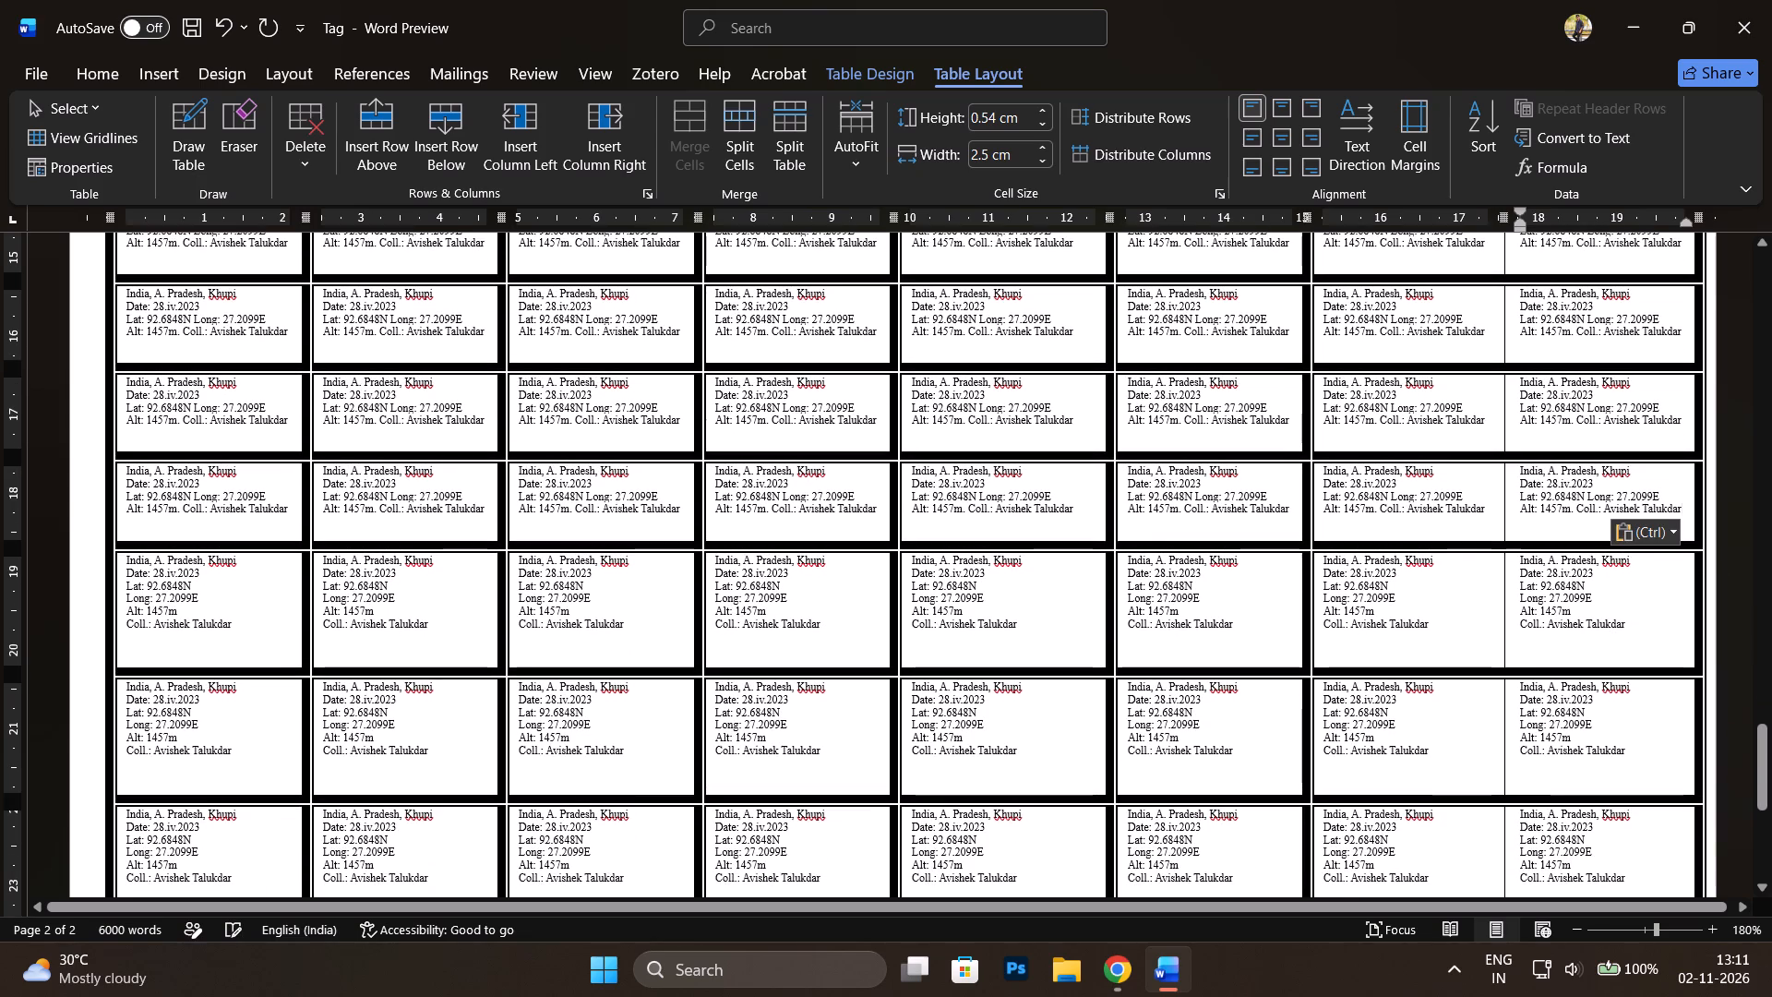
left_click_drag(255, 638, 123, 563)
key("ctrl+v")
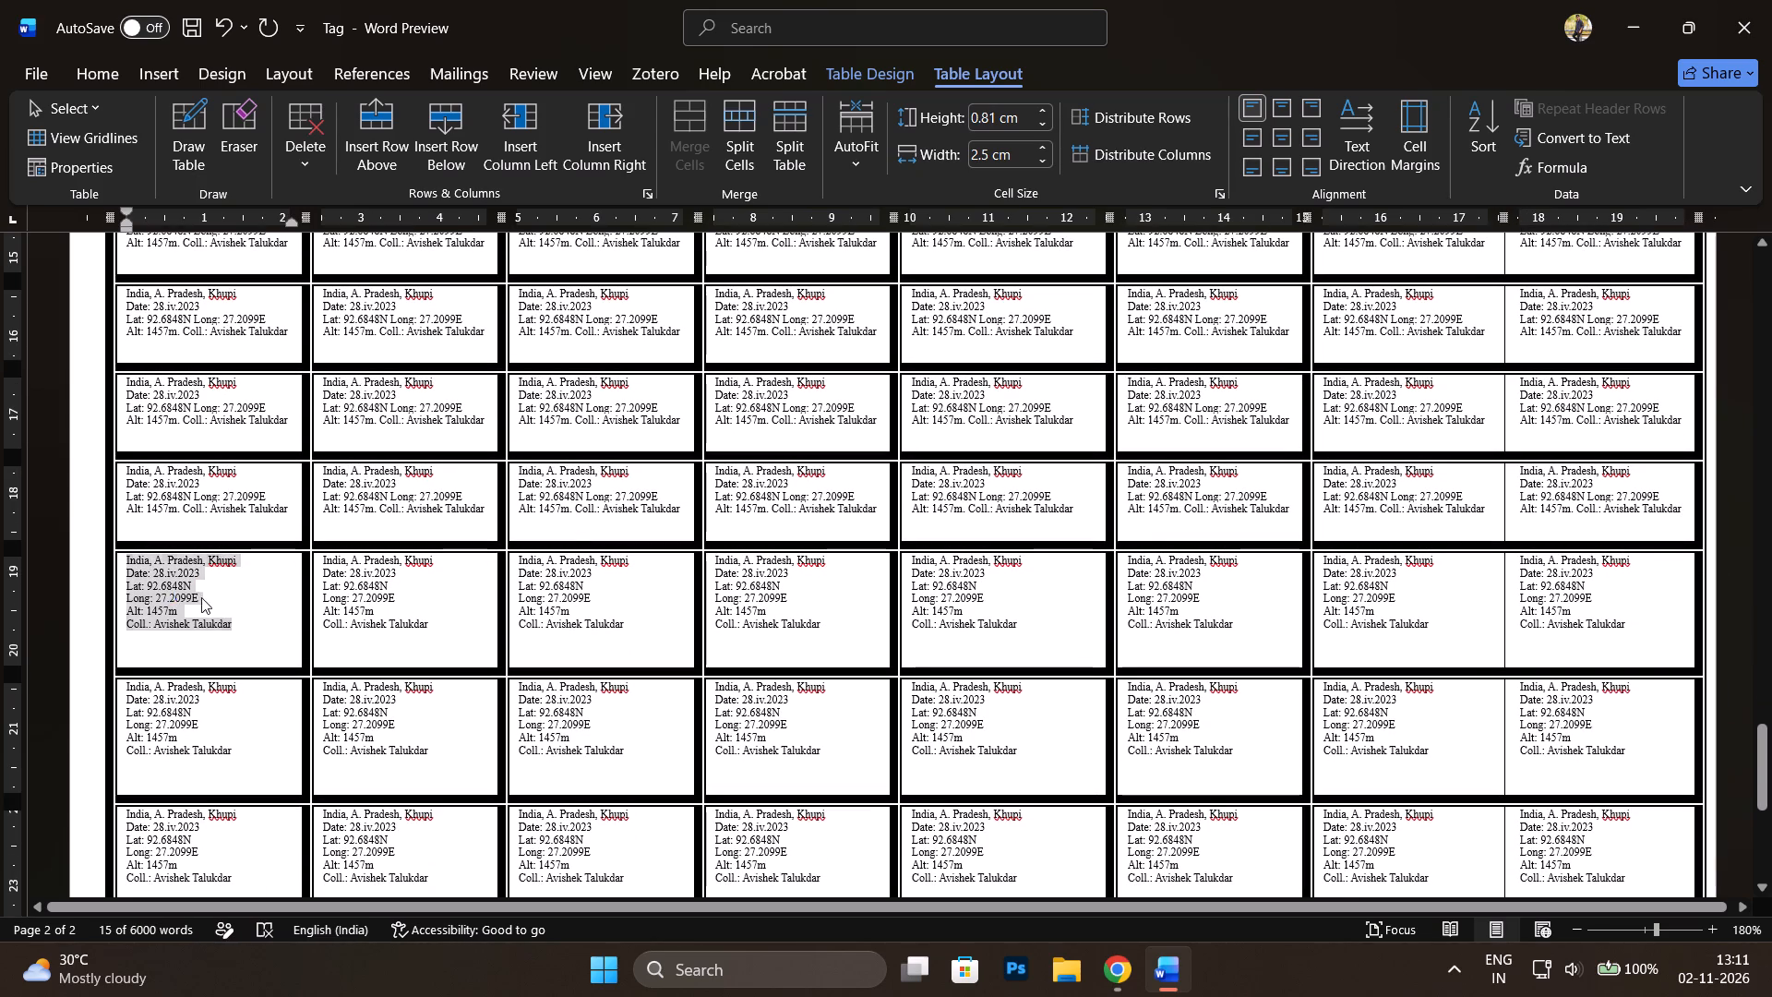
left_click_drag(444, 639, 329, 560)
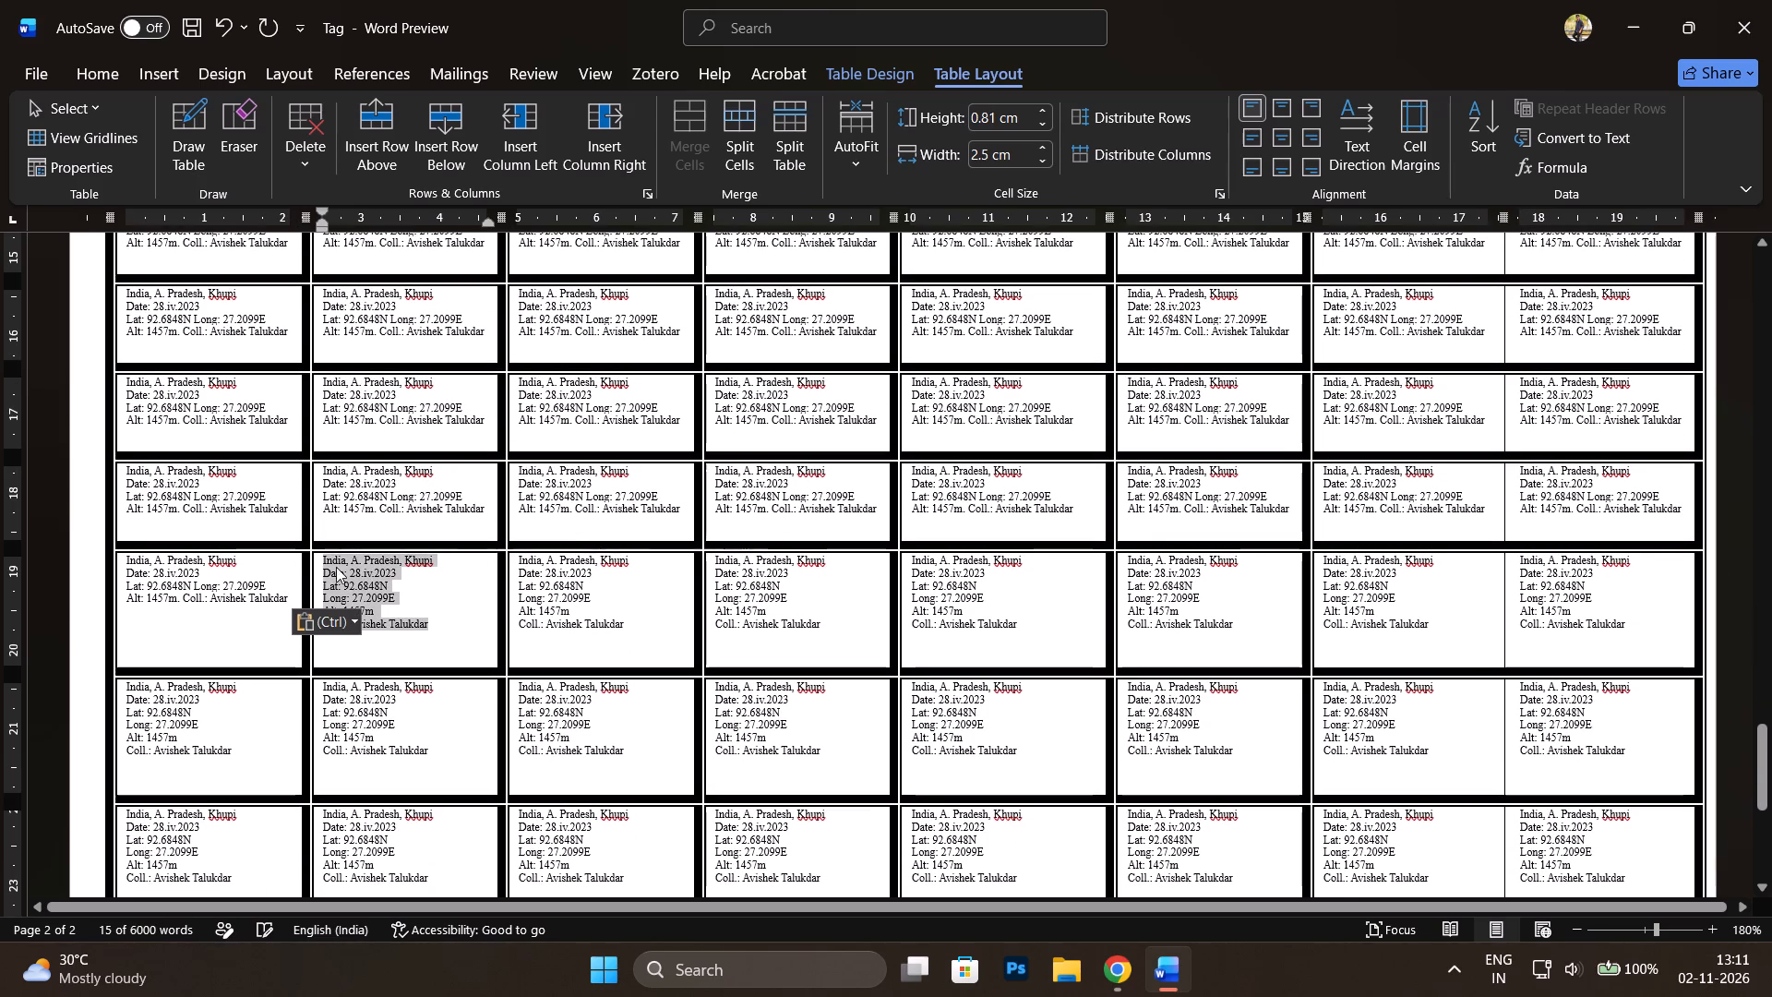
key("ctrl+v")
left_click_drag(642, 627, 509, 563)
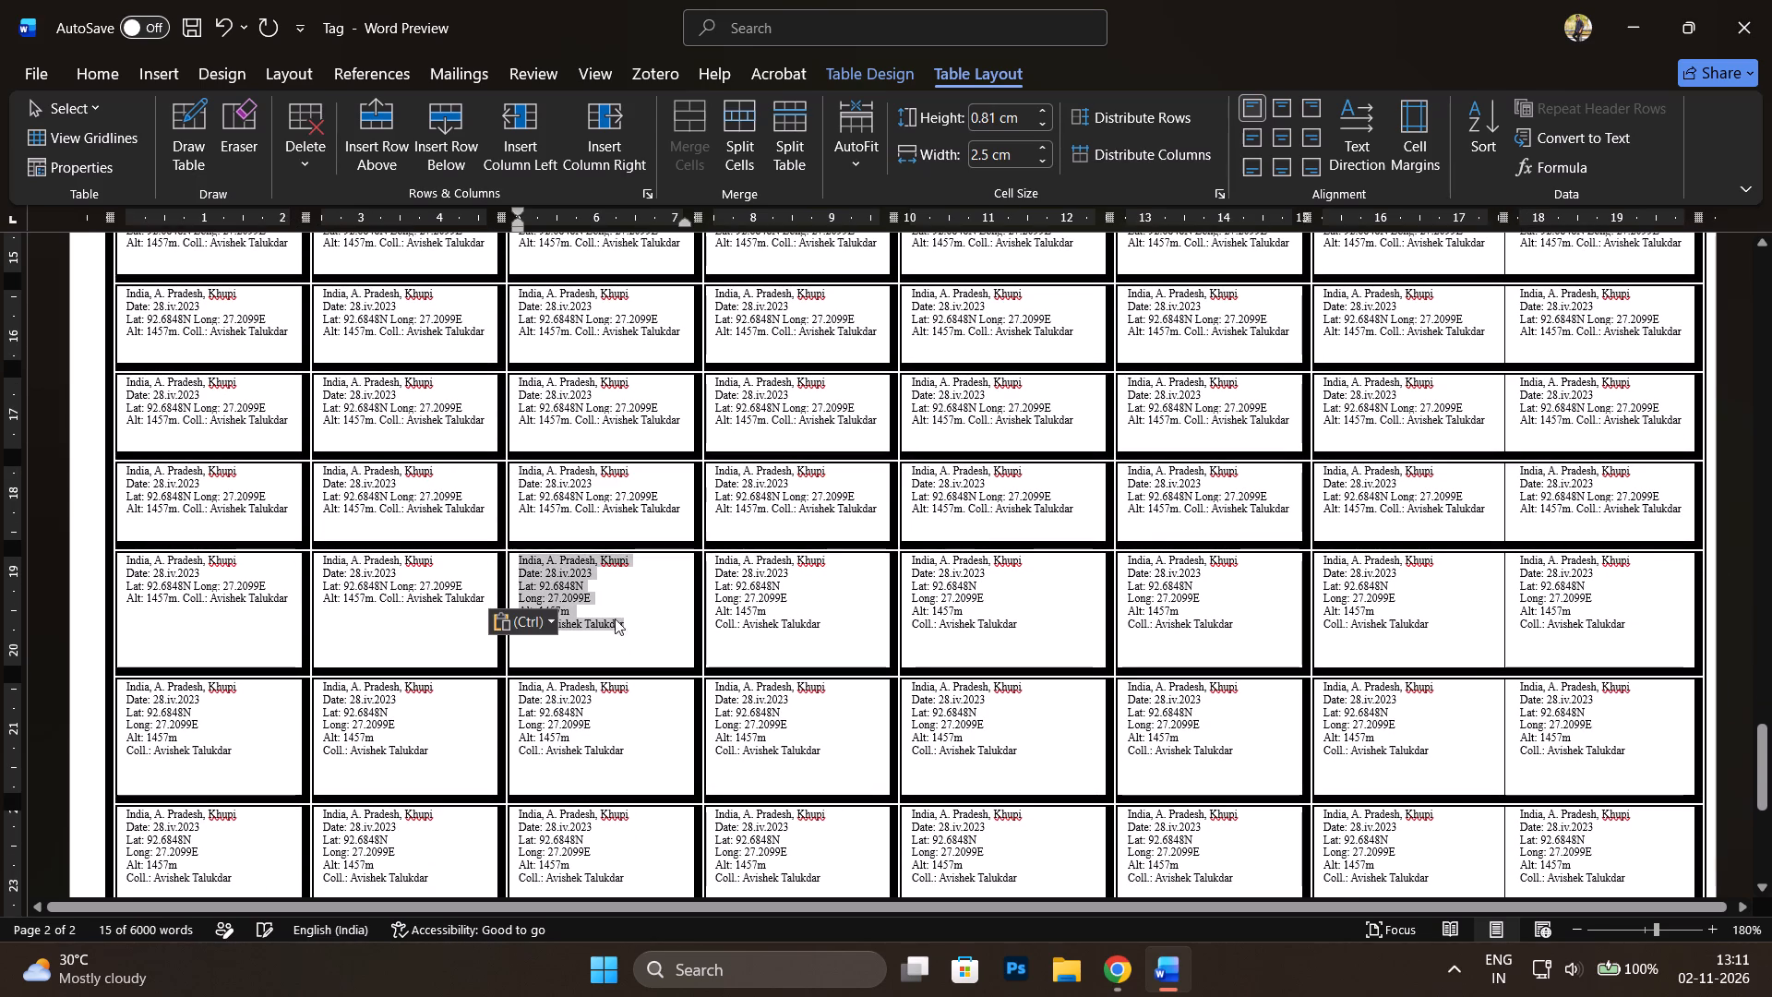
key("ctrl+v")
left_click_drag(836, 631, 722, 557)
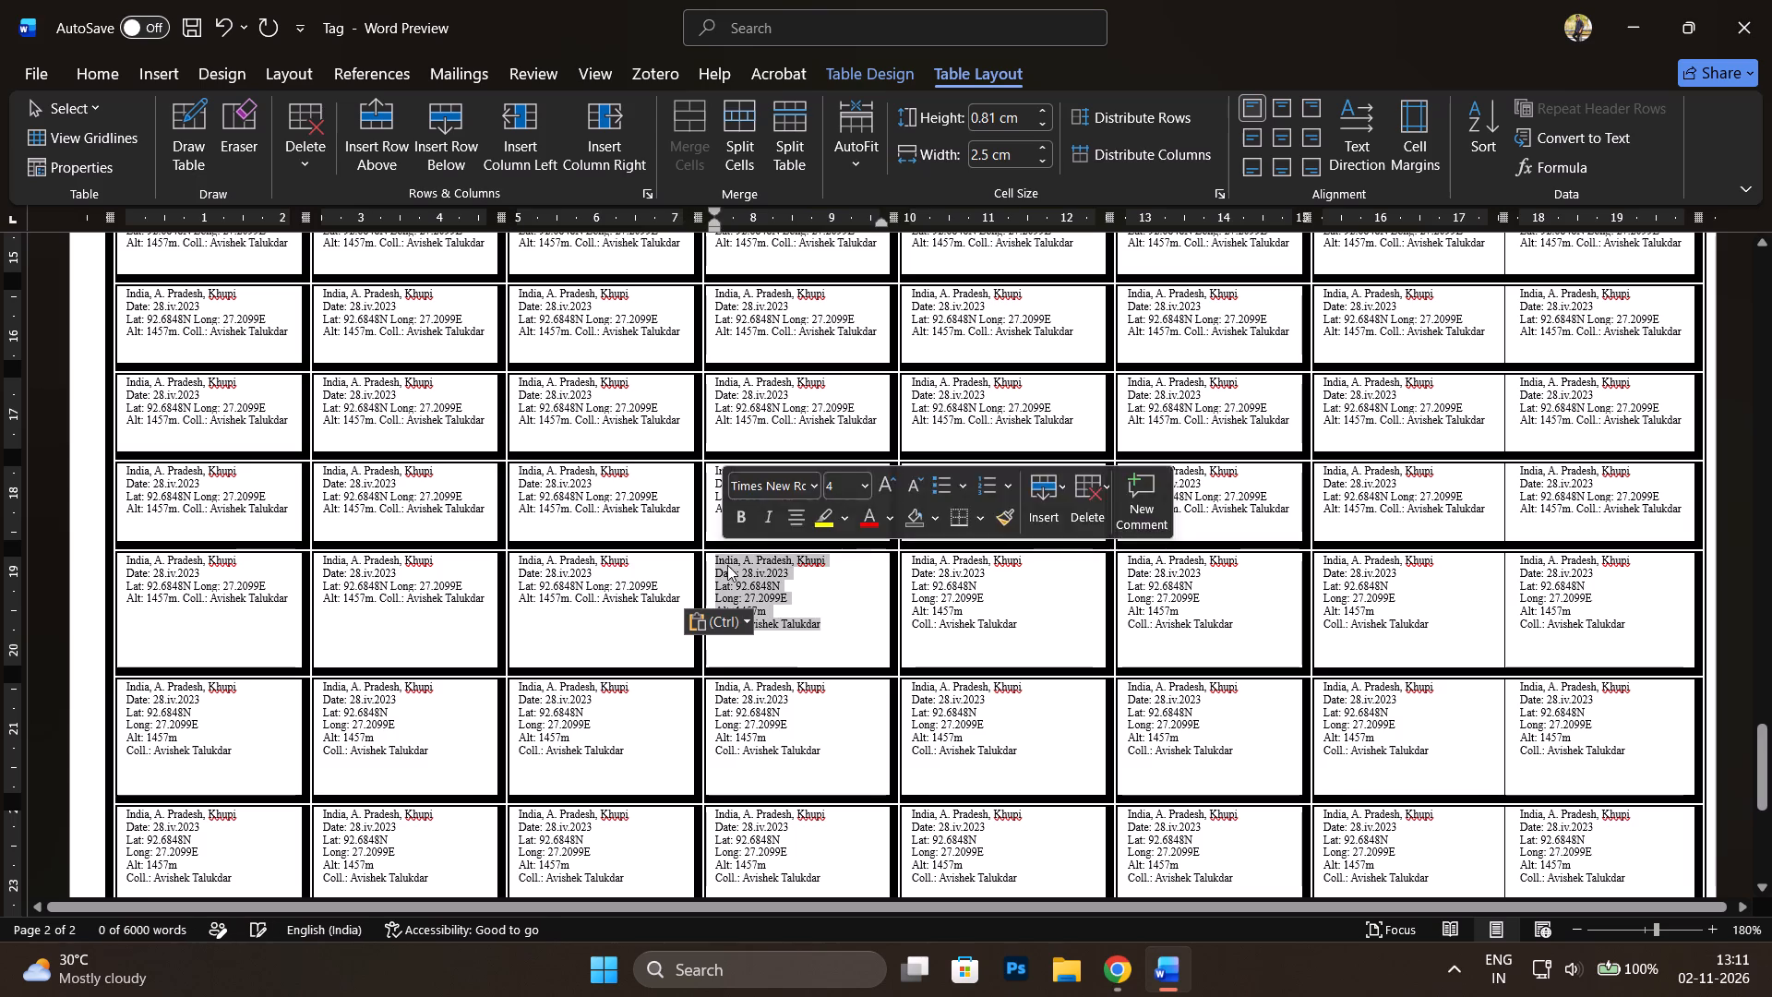
key("ctrl+v")
Paste the four-line label over the old text in the fifth 28.iv.2023 row's fifth to eighth cells.
left_click_drag(1033, 626, 910, 566)
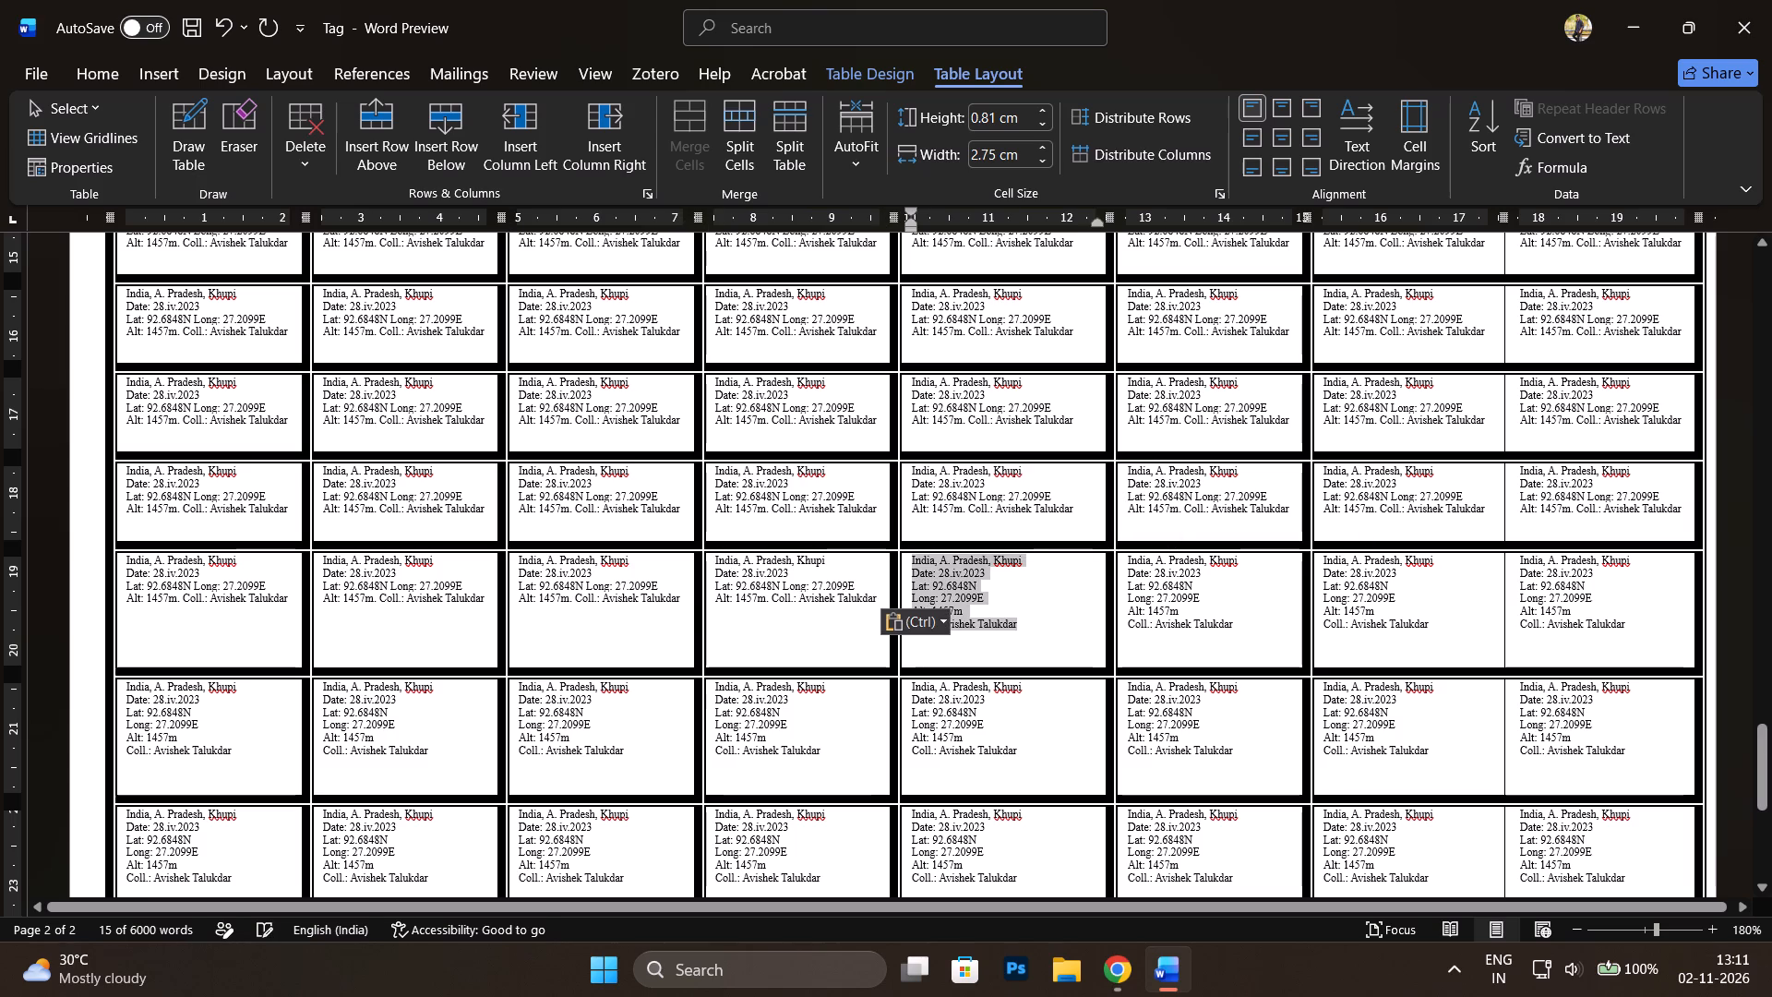
key("ctrl+v")
left_click_drag(1266, 640, 1141, 559)
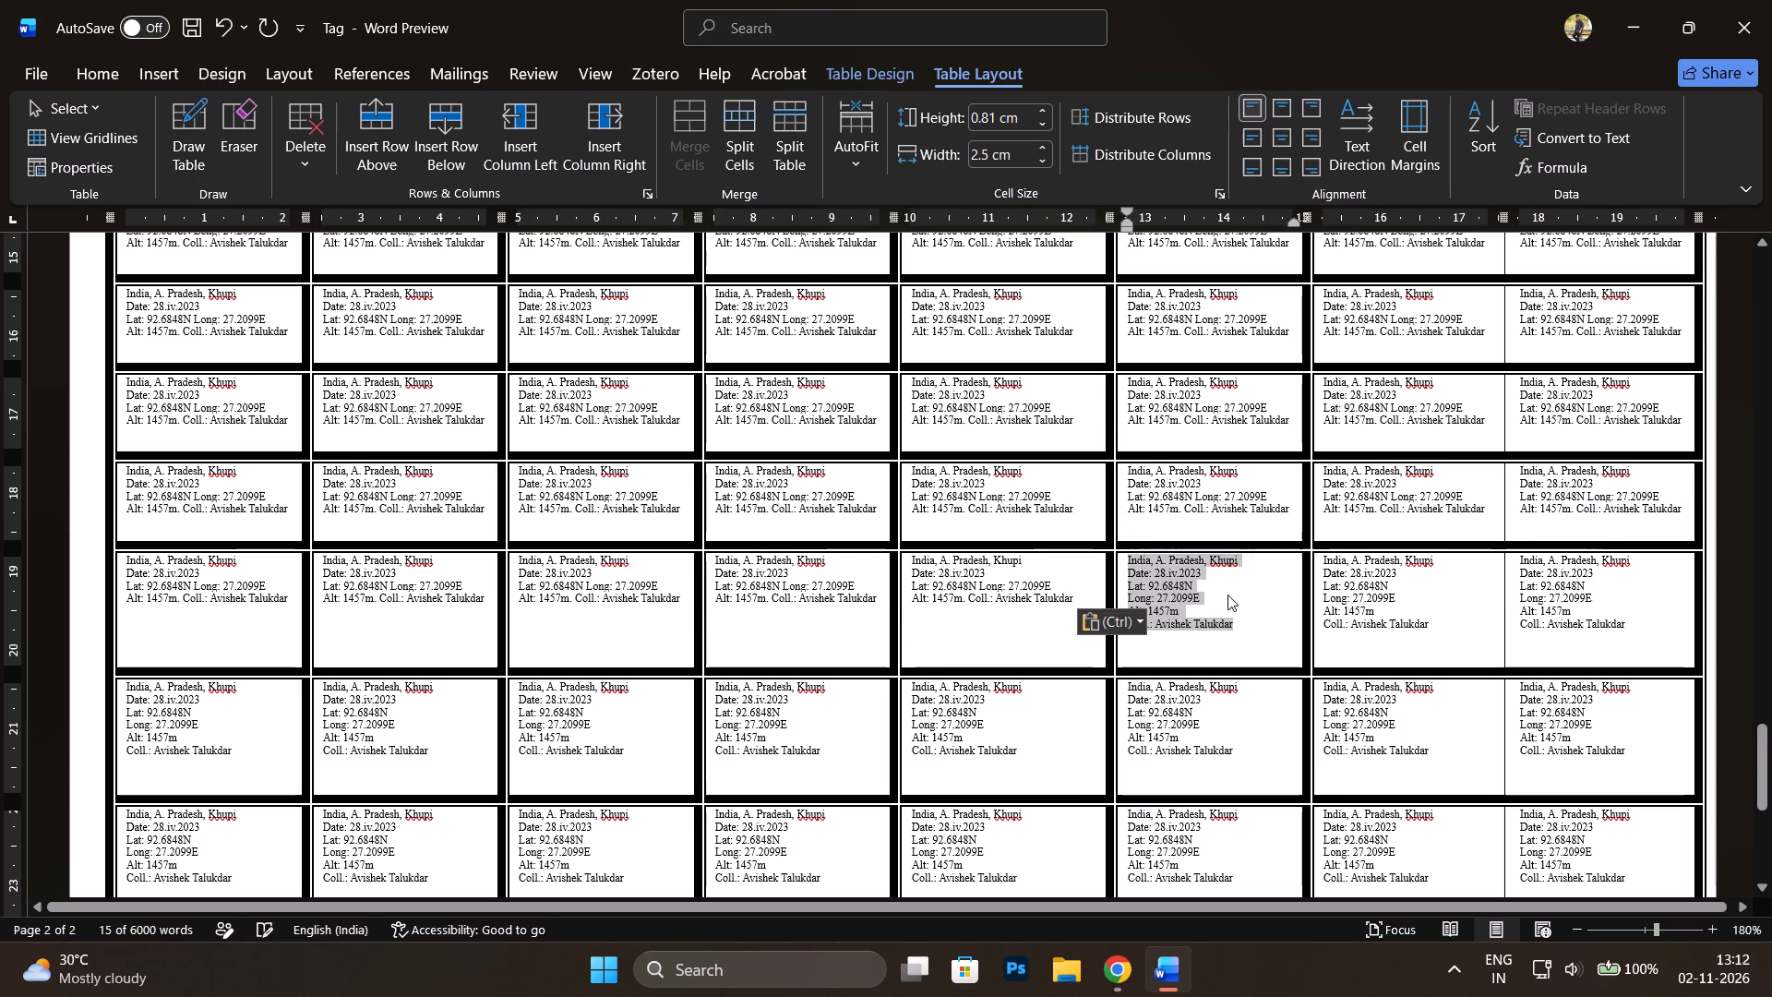
key("ctrl+v")
left_click_drag(1446, 634, 1323, 559)
key("ctrl+v")
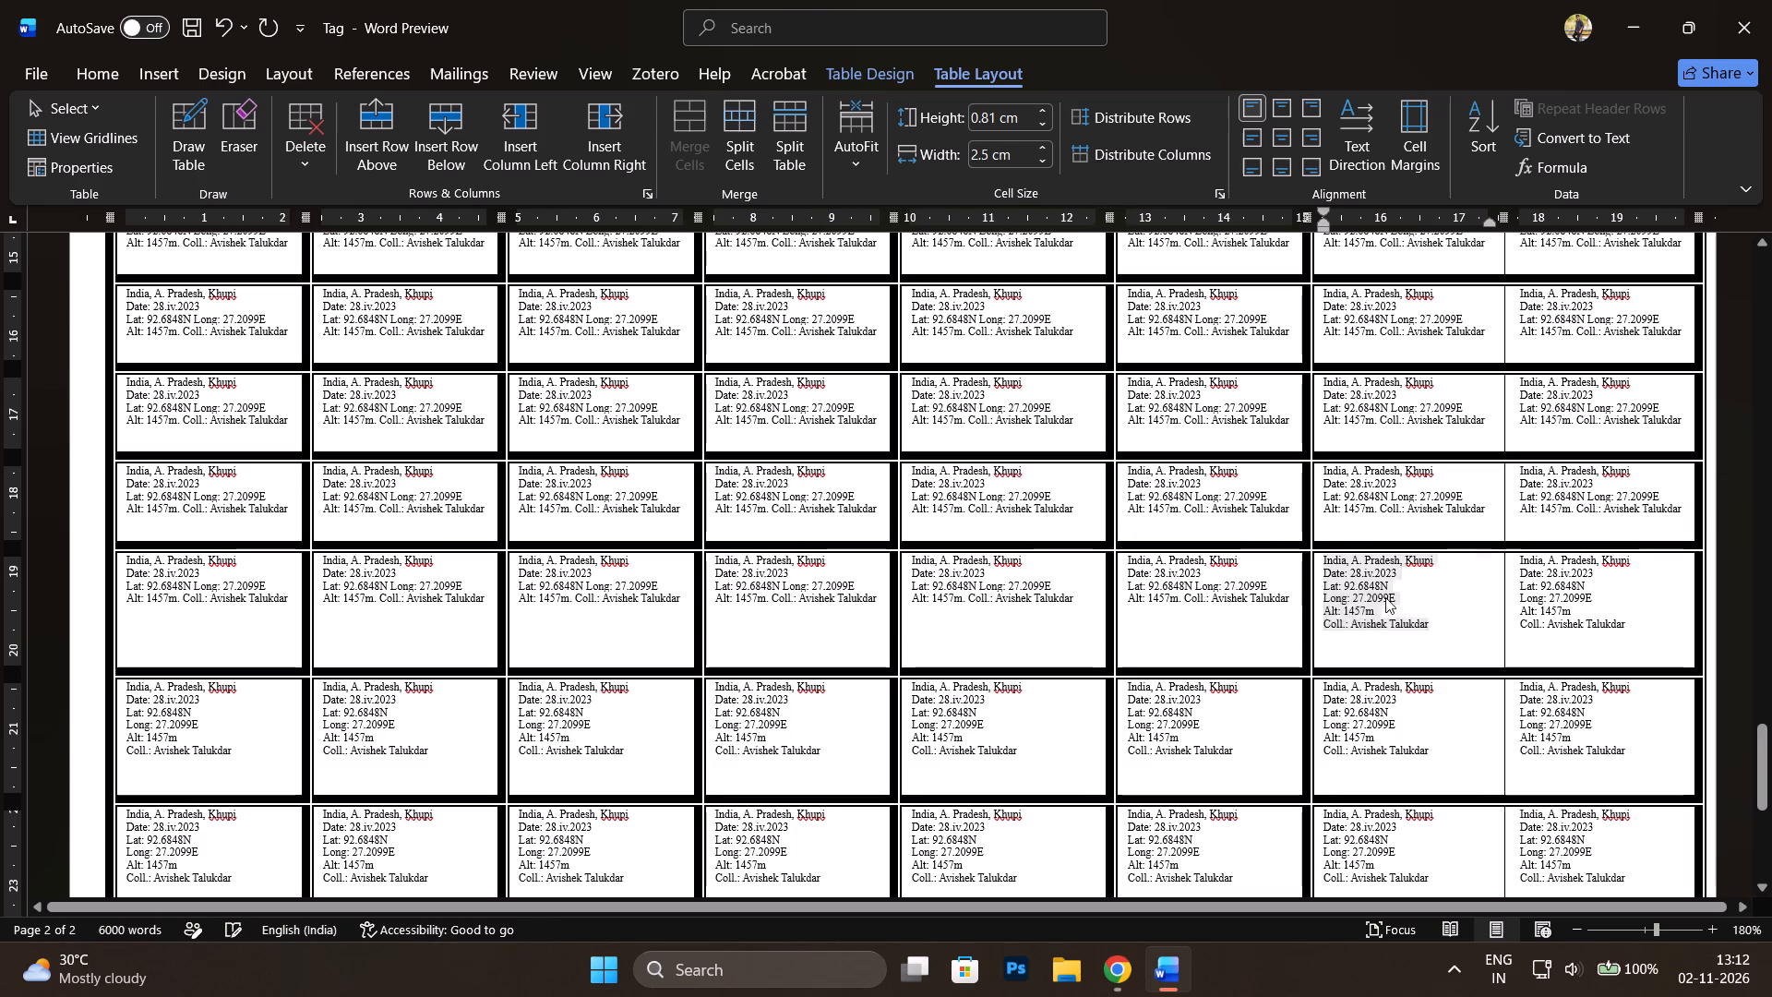
left_click_drag(1647, 631, 1531, 561)
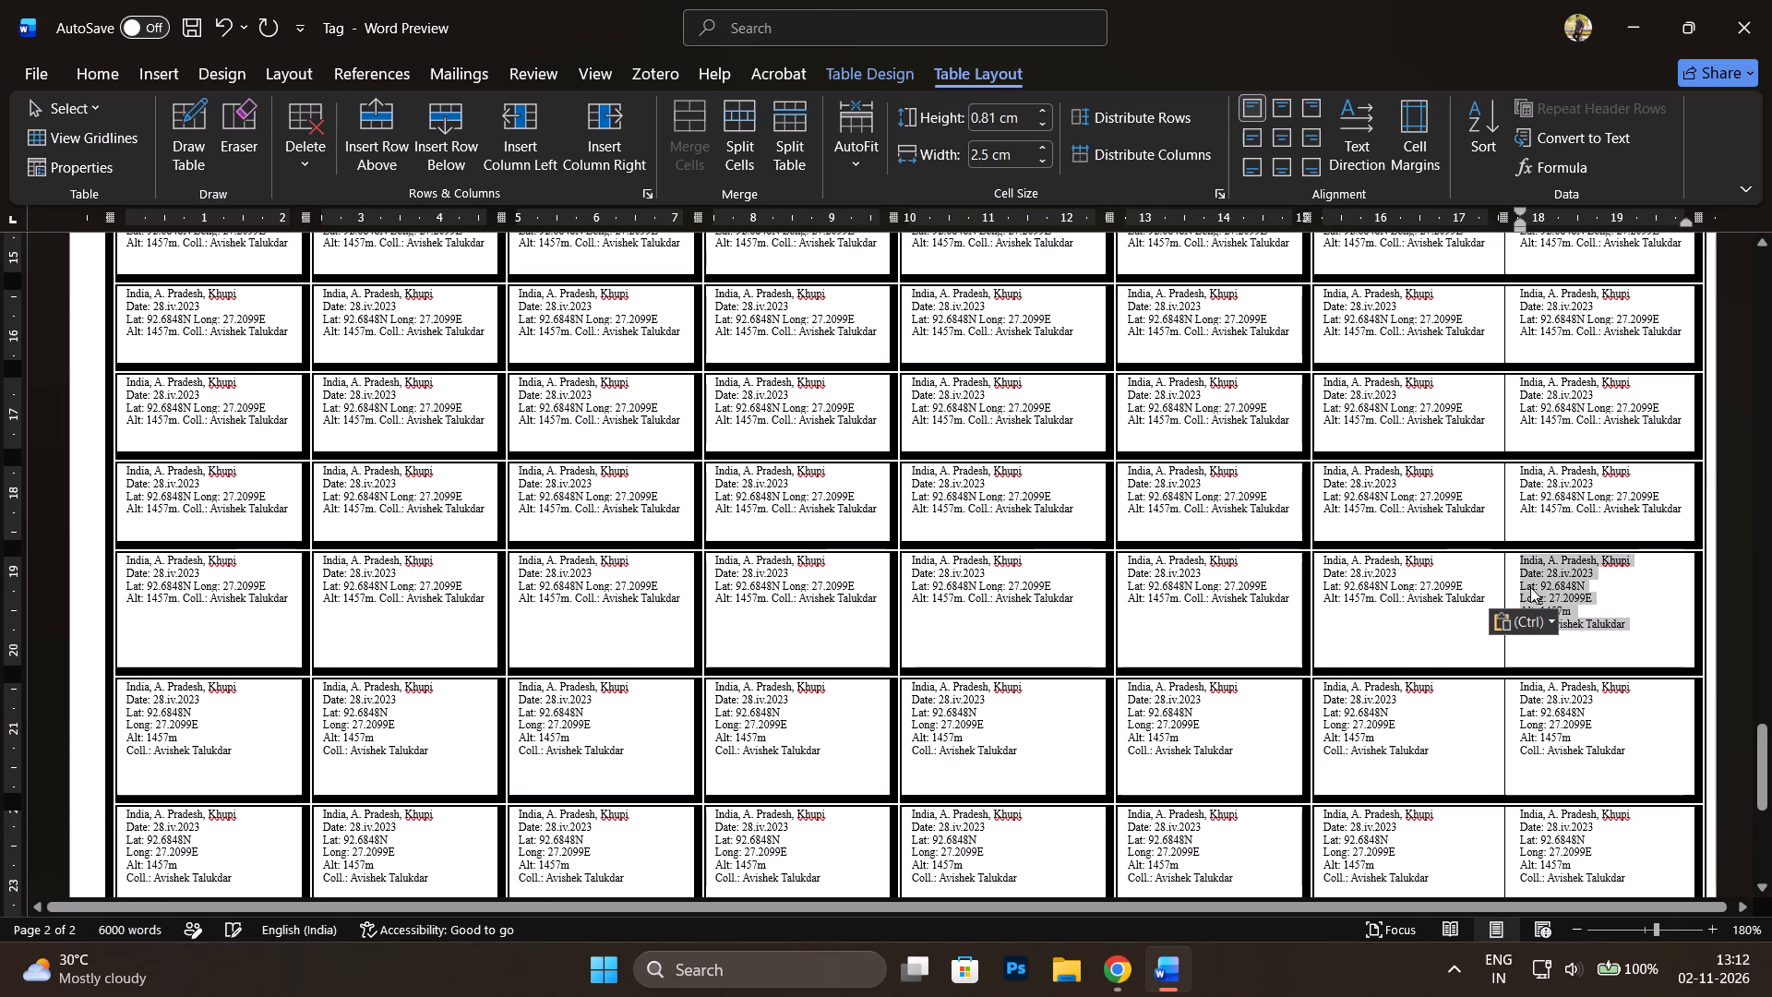
key("ctrl+v")
Replace the six-line labels in the first four cells of the second-to-last 28.iv.2023 row with the copied four-line label.
left_click_drag(259, 720, 132, 661)
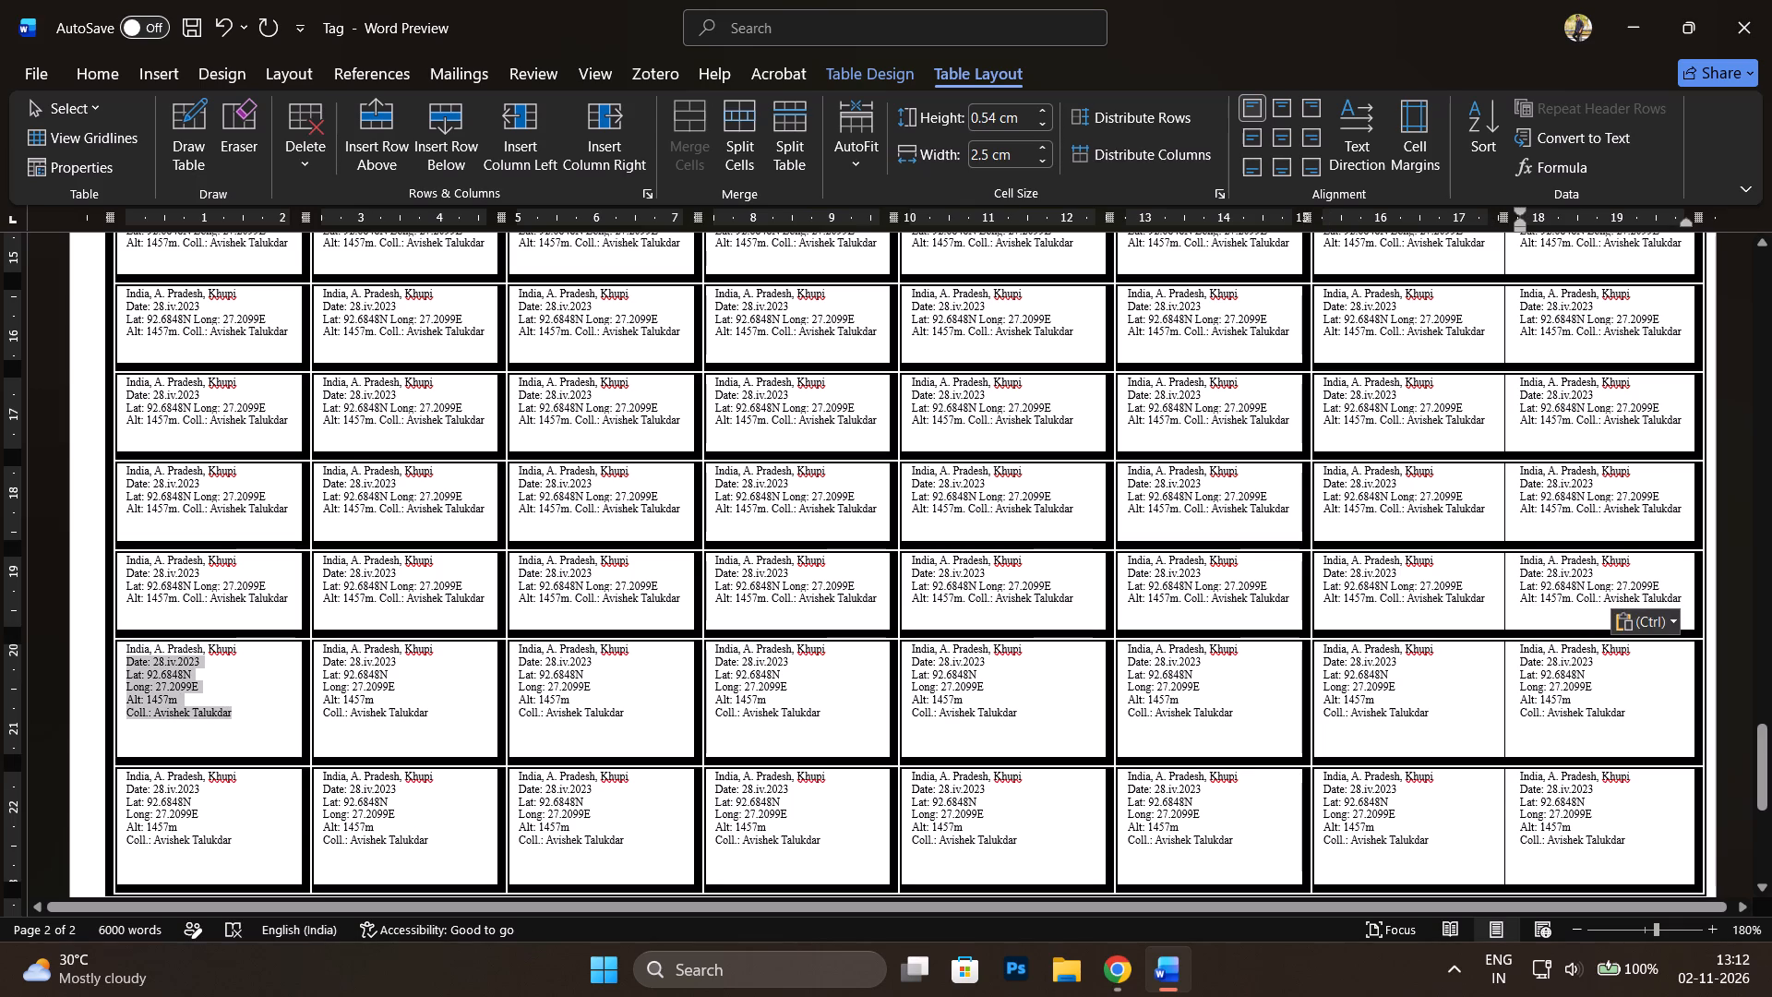
left_click_drag(132, 661, 124, 654)
key("ctrl+v")
left_click_drag(455, 721, 320, 660)
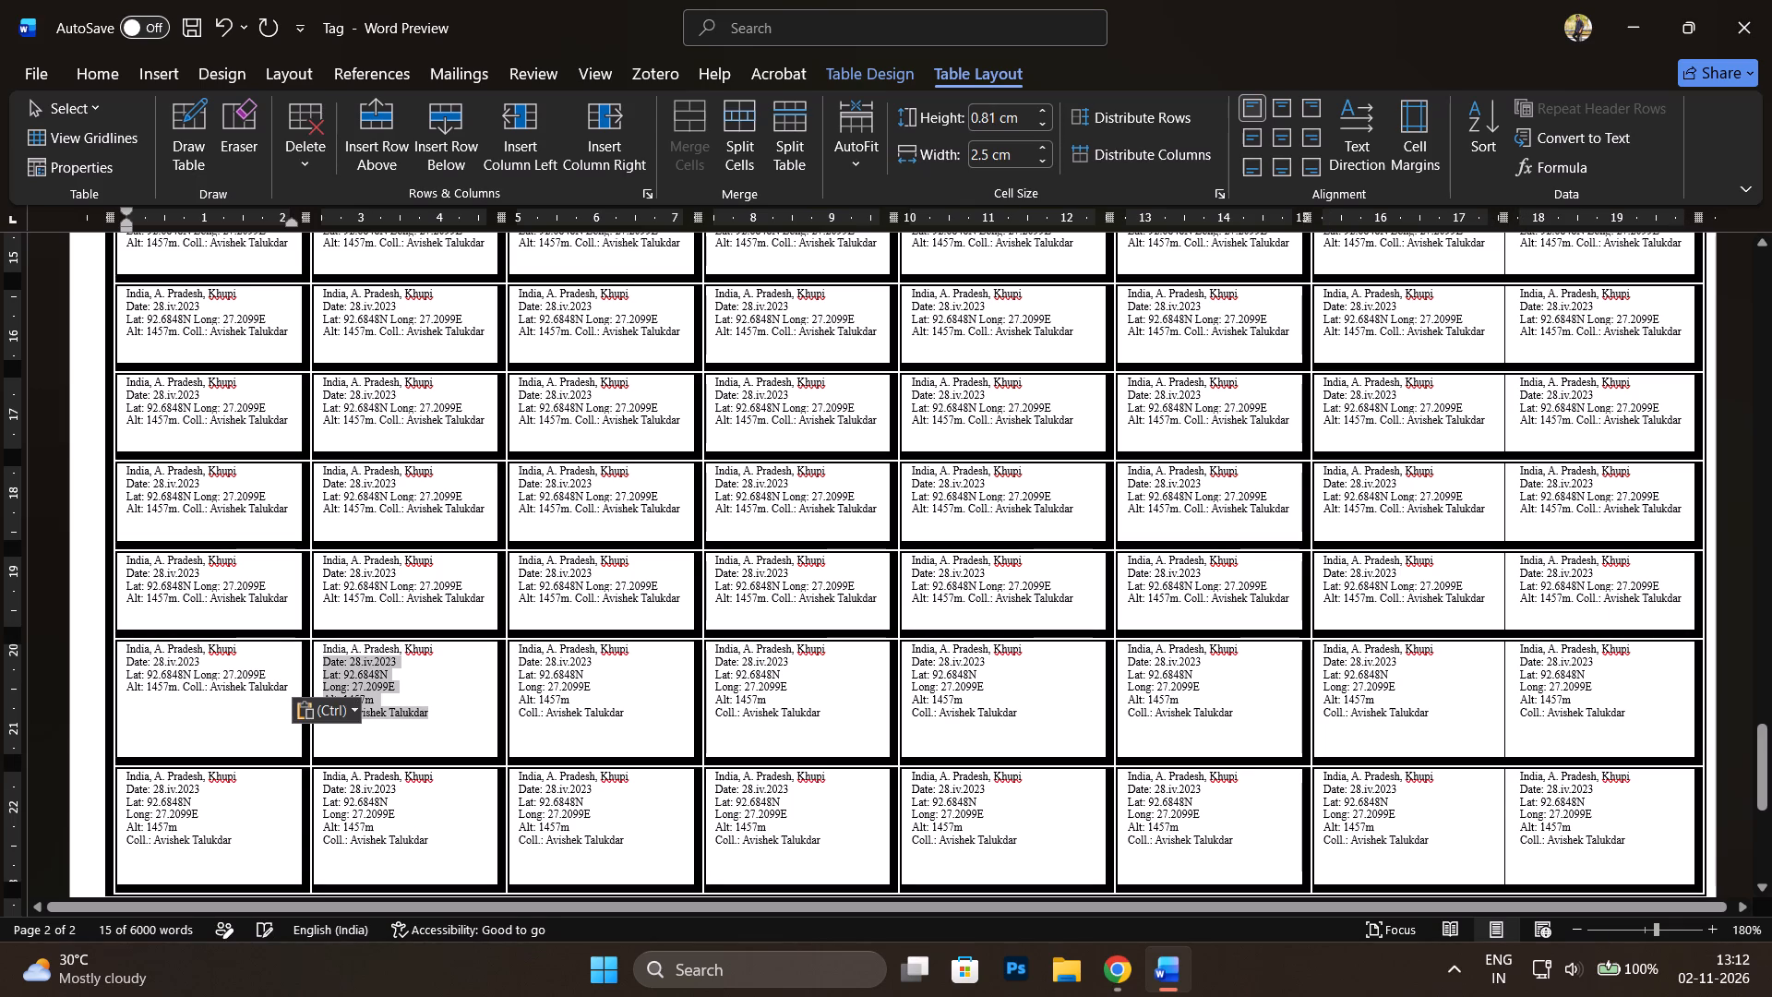
left_click_drag(320, 660, 317, 654)
key("ctrl+v")
left_click_drag(650, 717, 545, 667)
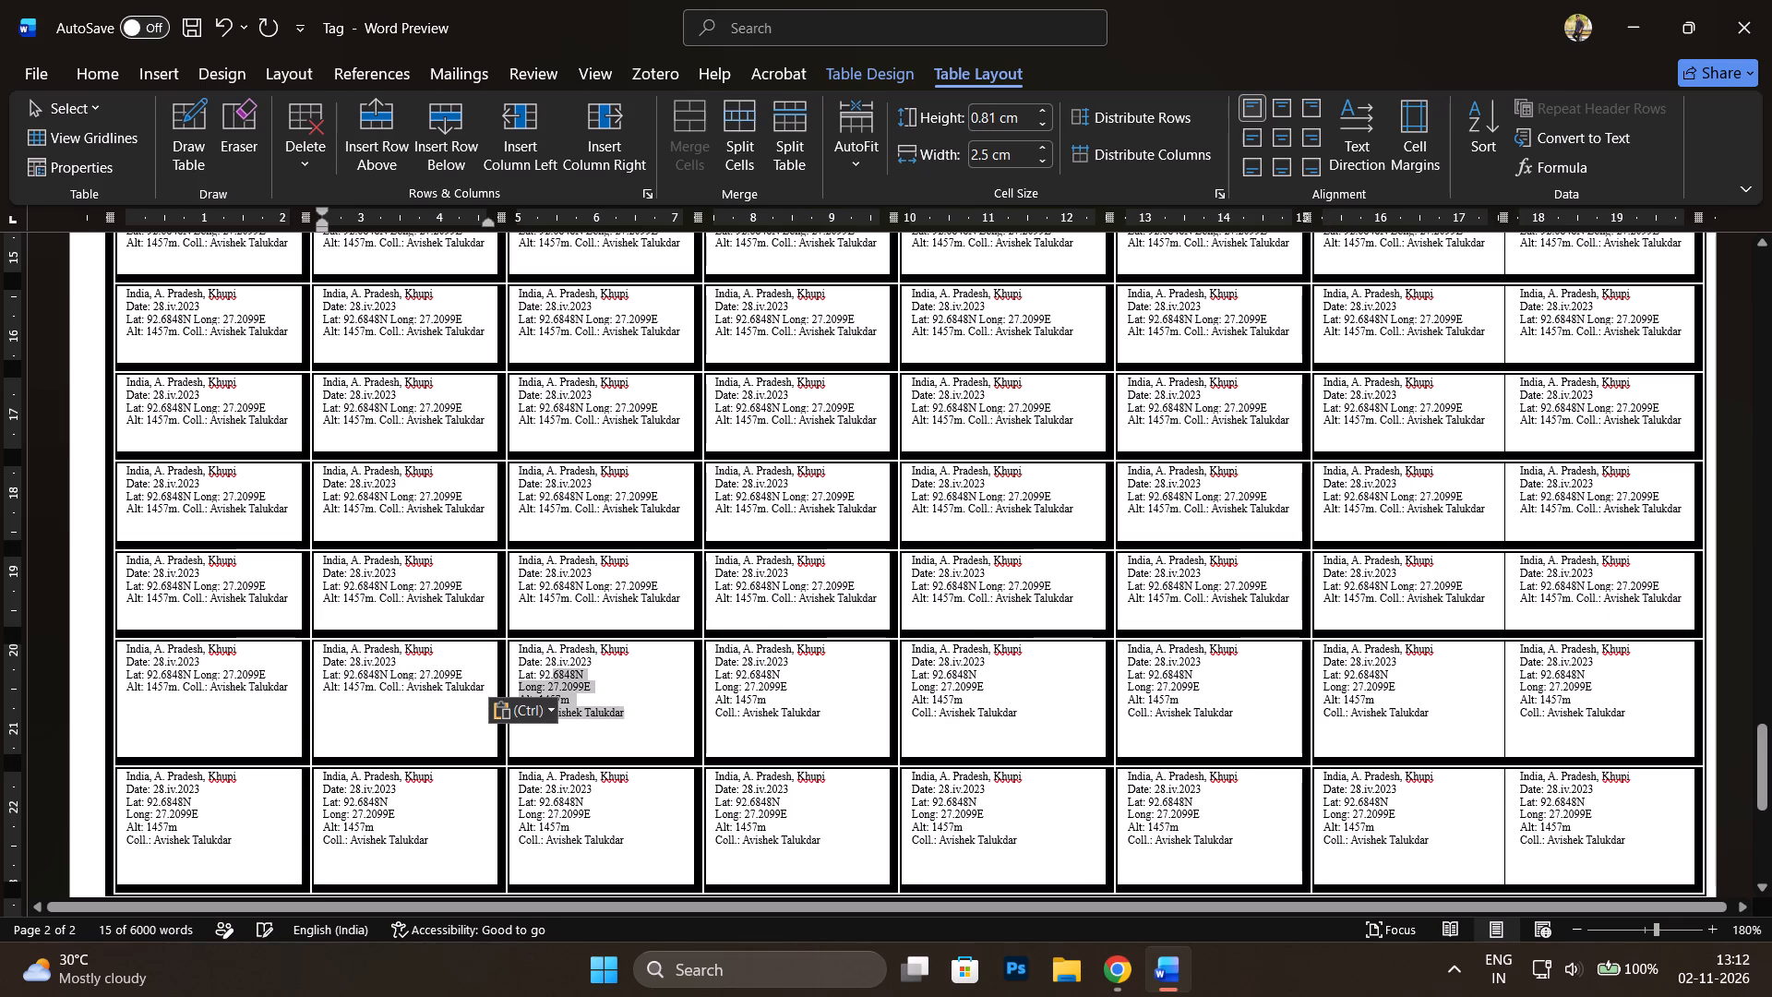
left_click_drag(545, 667, 524, 650)
key("ctrl+v")
left_click_drag(863, 726, 720, 654)
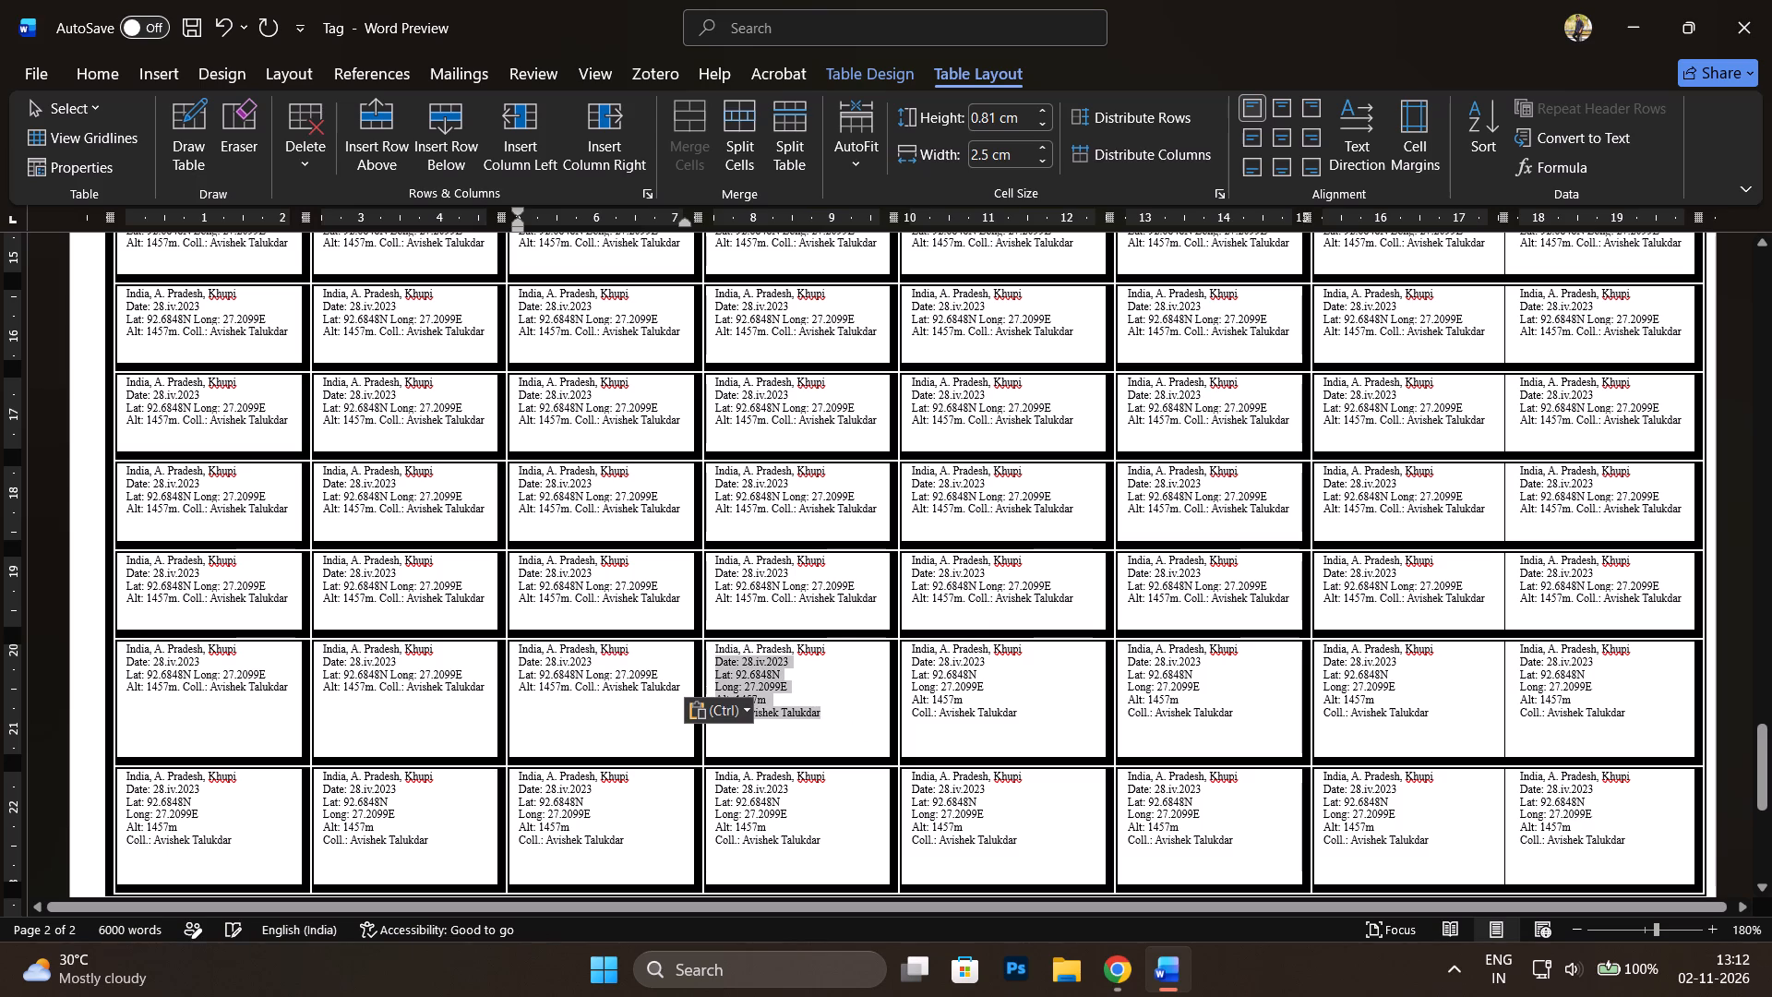
left_click_drag(720, 654, 717, 651)
key("ctrl+v")
Paste the four-line label over the old text in the second-to-last row's fifth to eighth cells.
left_click_drag(1046, 727, 916, 651)
key("ctrl+v")
left_click_drag(1247, 719, 1131, 656)
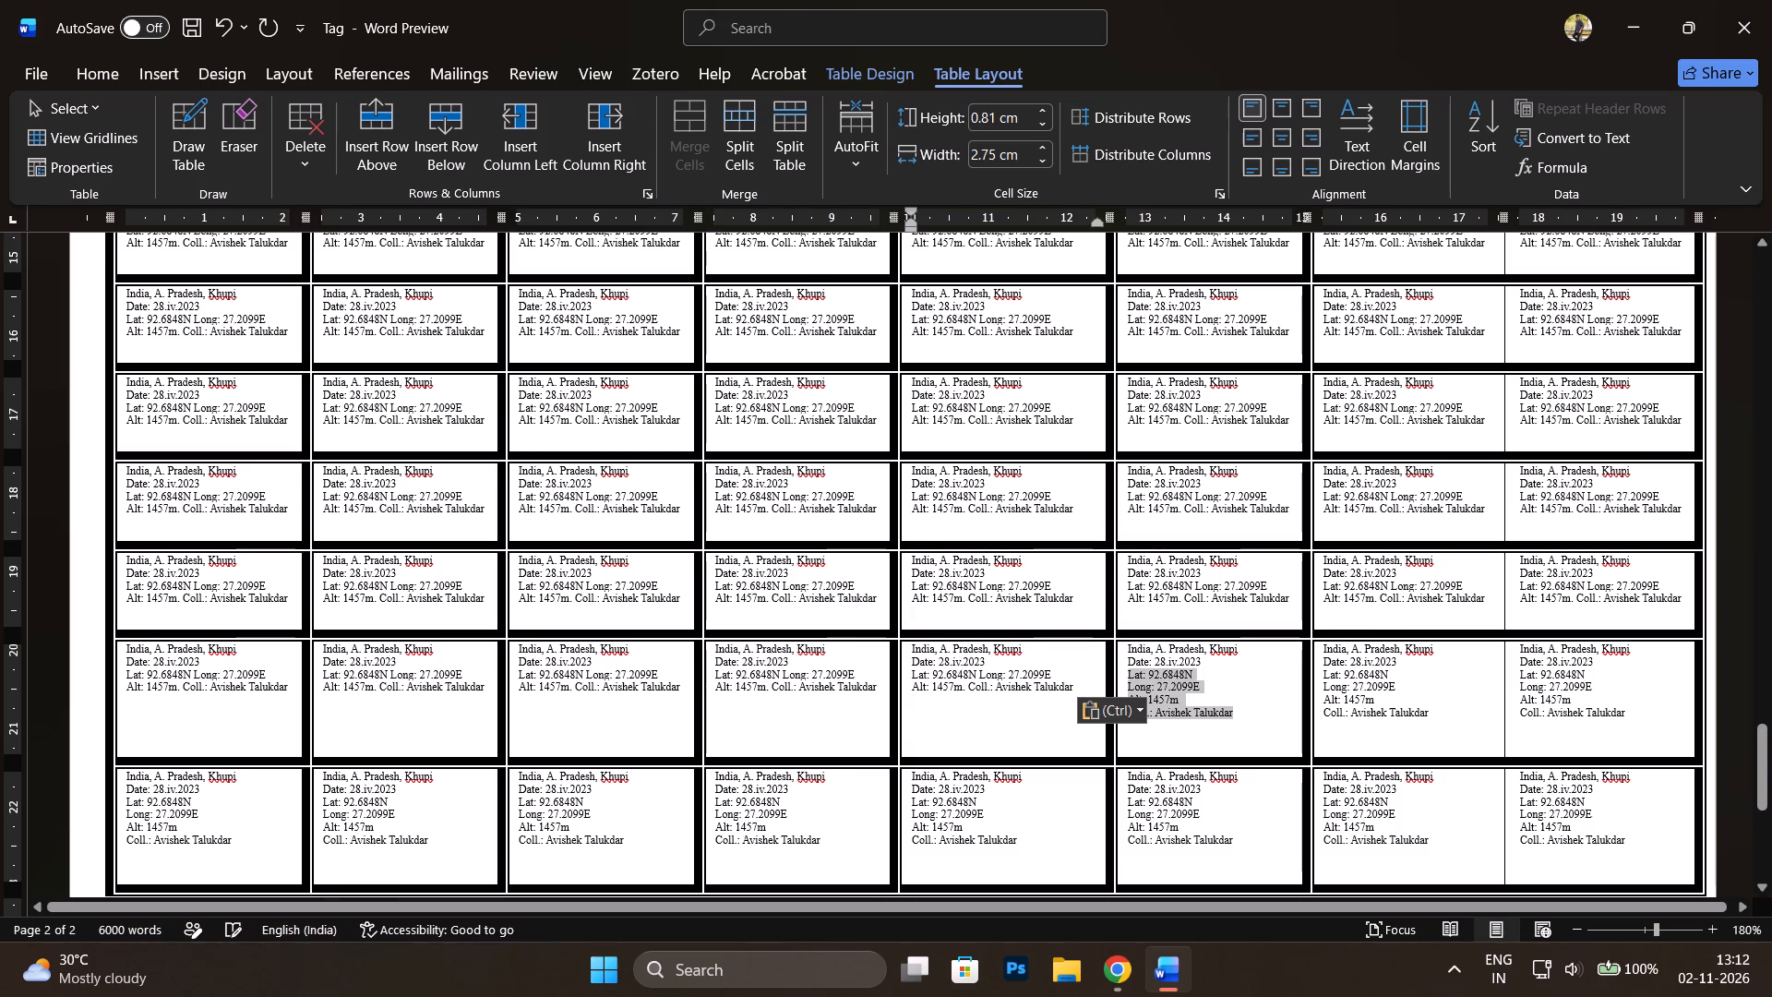
left_click_drag(1131, 656, 1130, 653)
key("ctrl+v")
left_click_drag(1450, 717, 1378, 699)
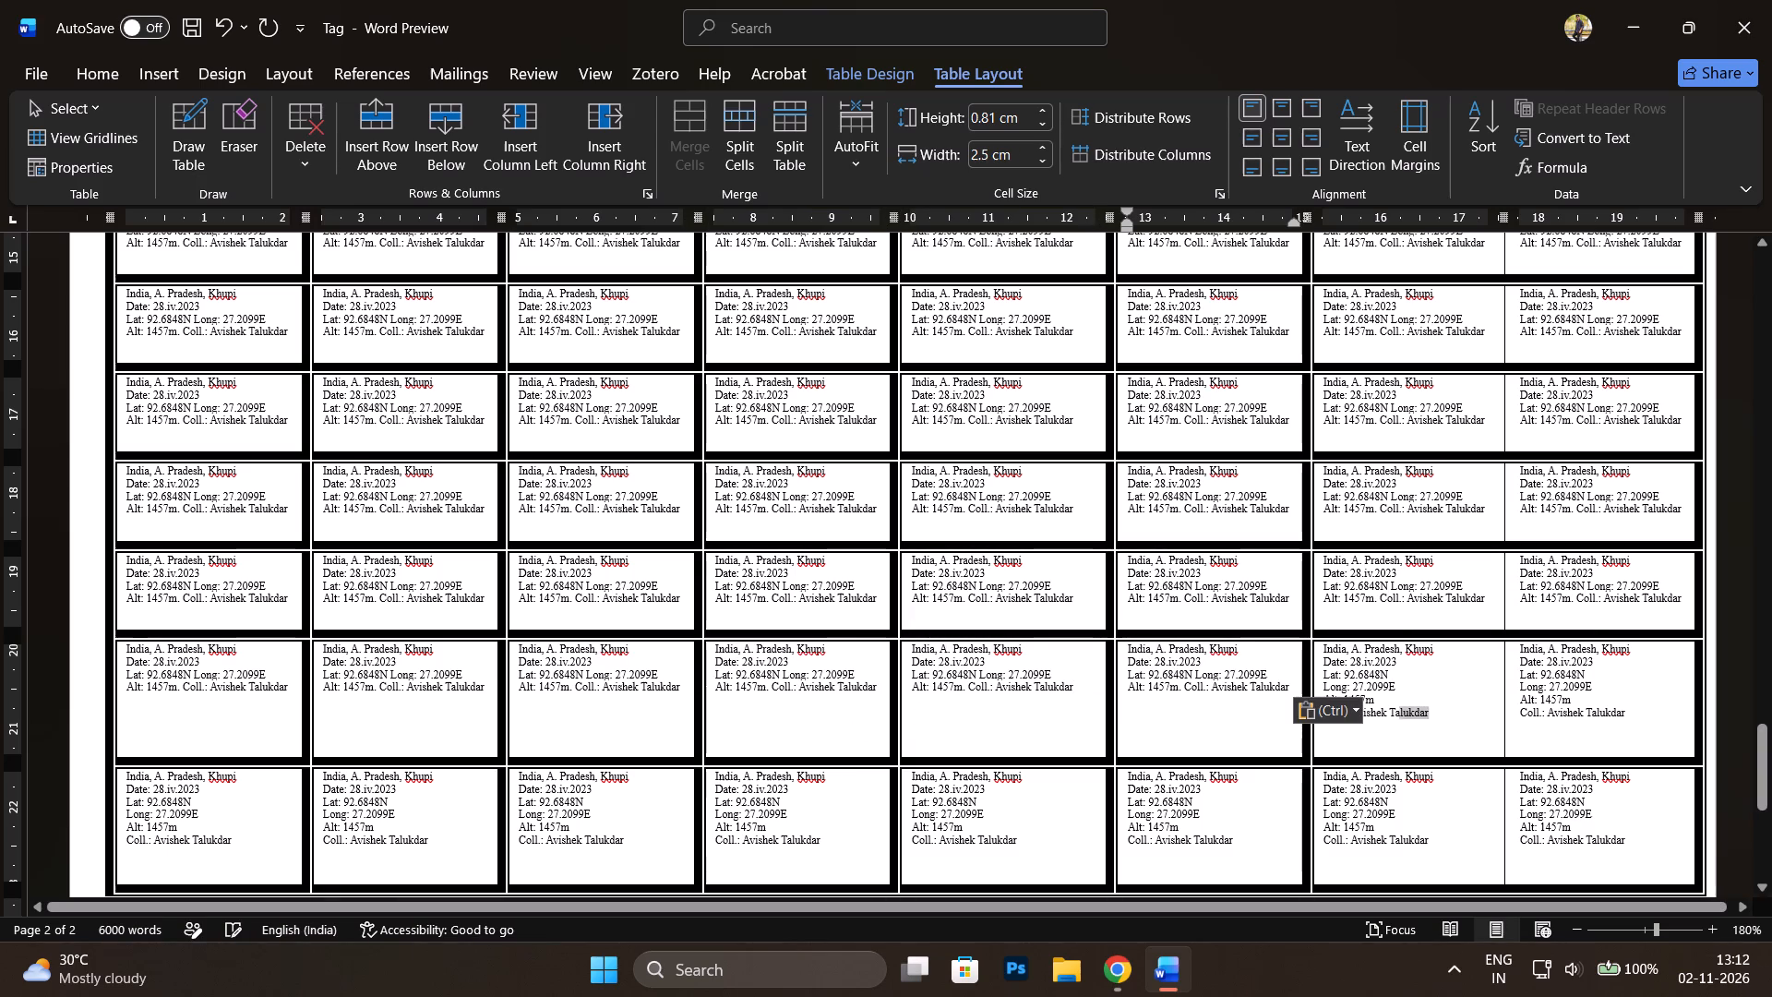
left_click_drag(1378, 699, 1325, 654)
key("ctrl+v")
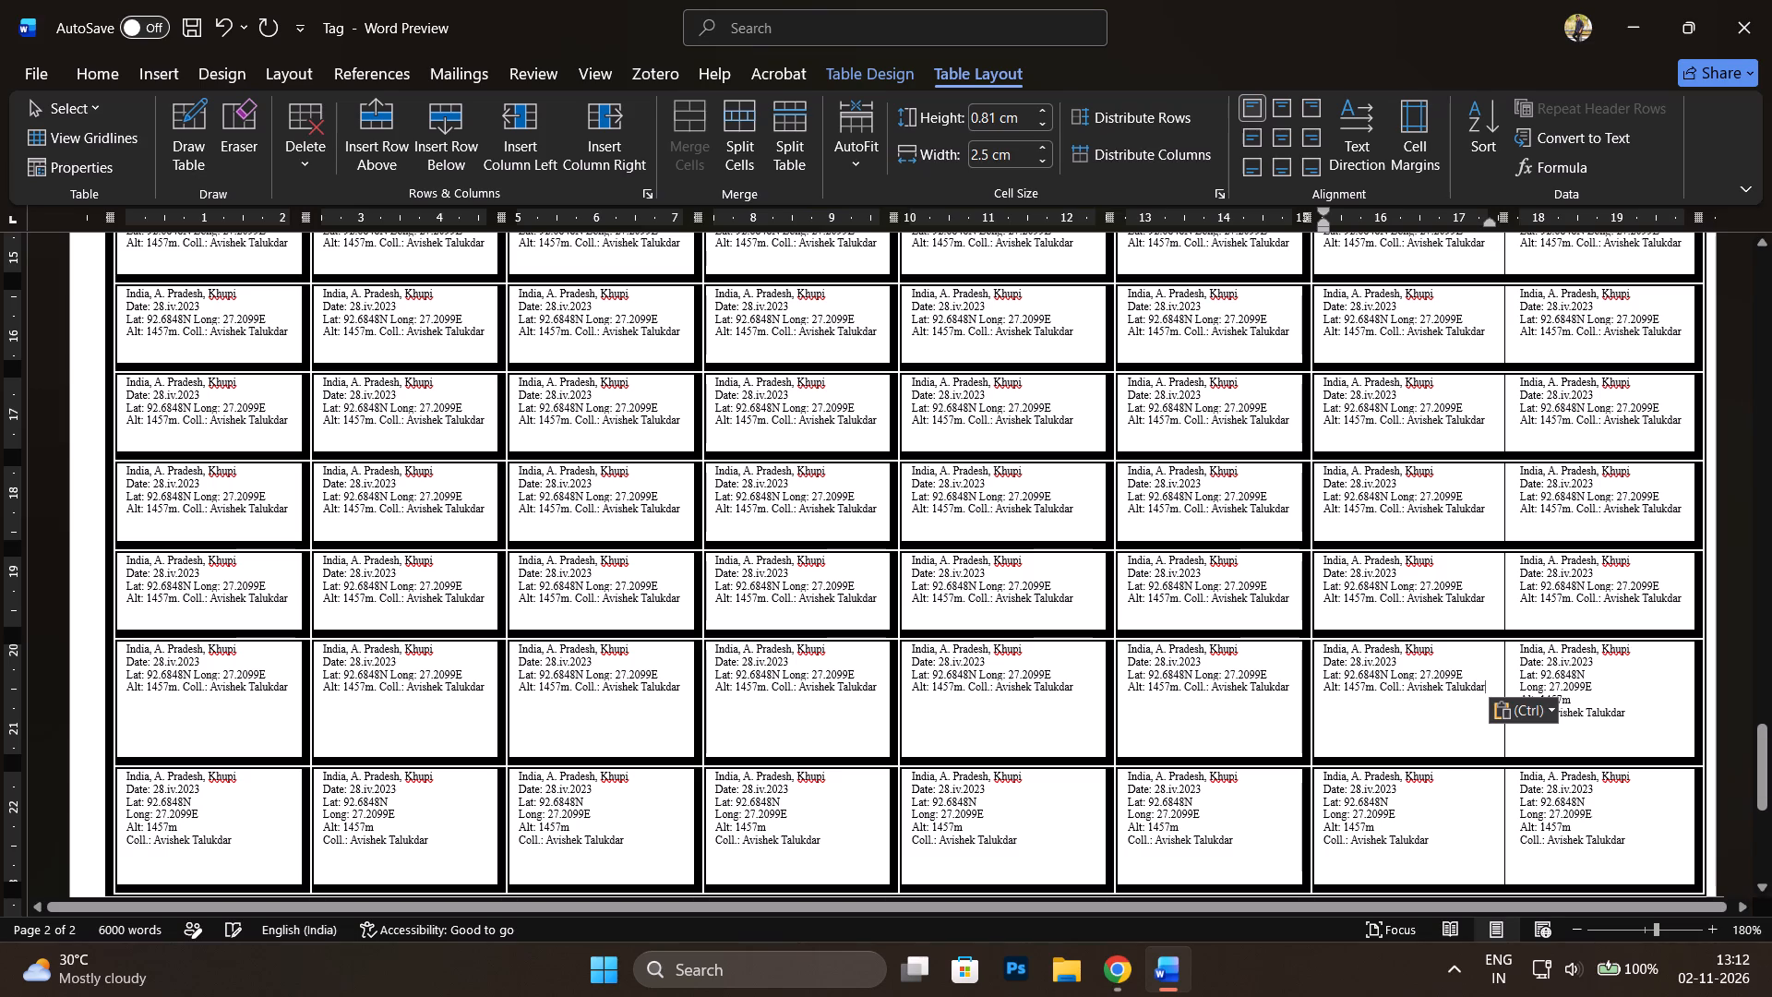
left_click_drag(1635, 722, 1530, 651)
key("ctrl+v")
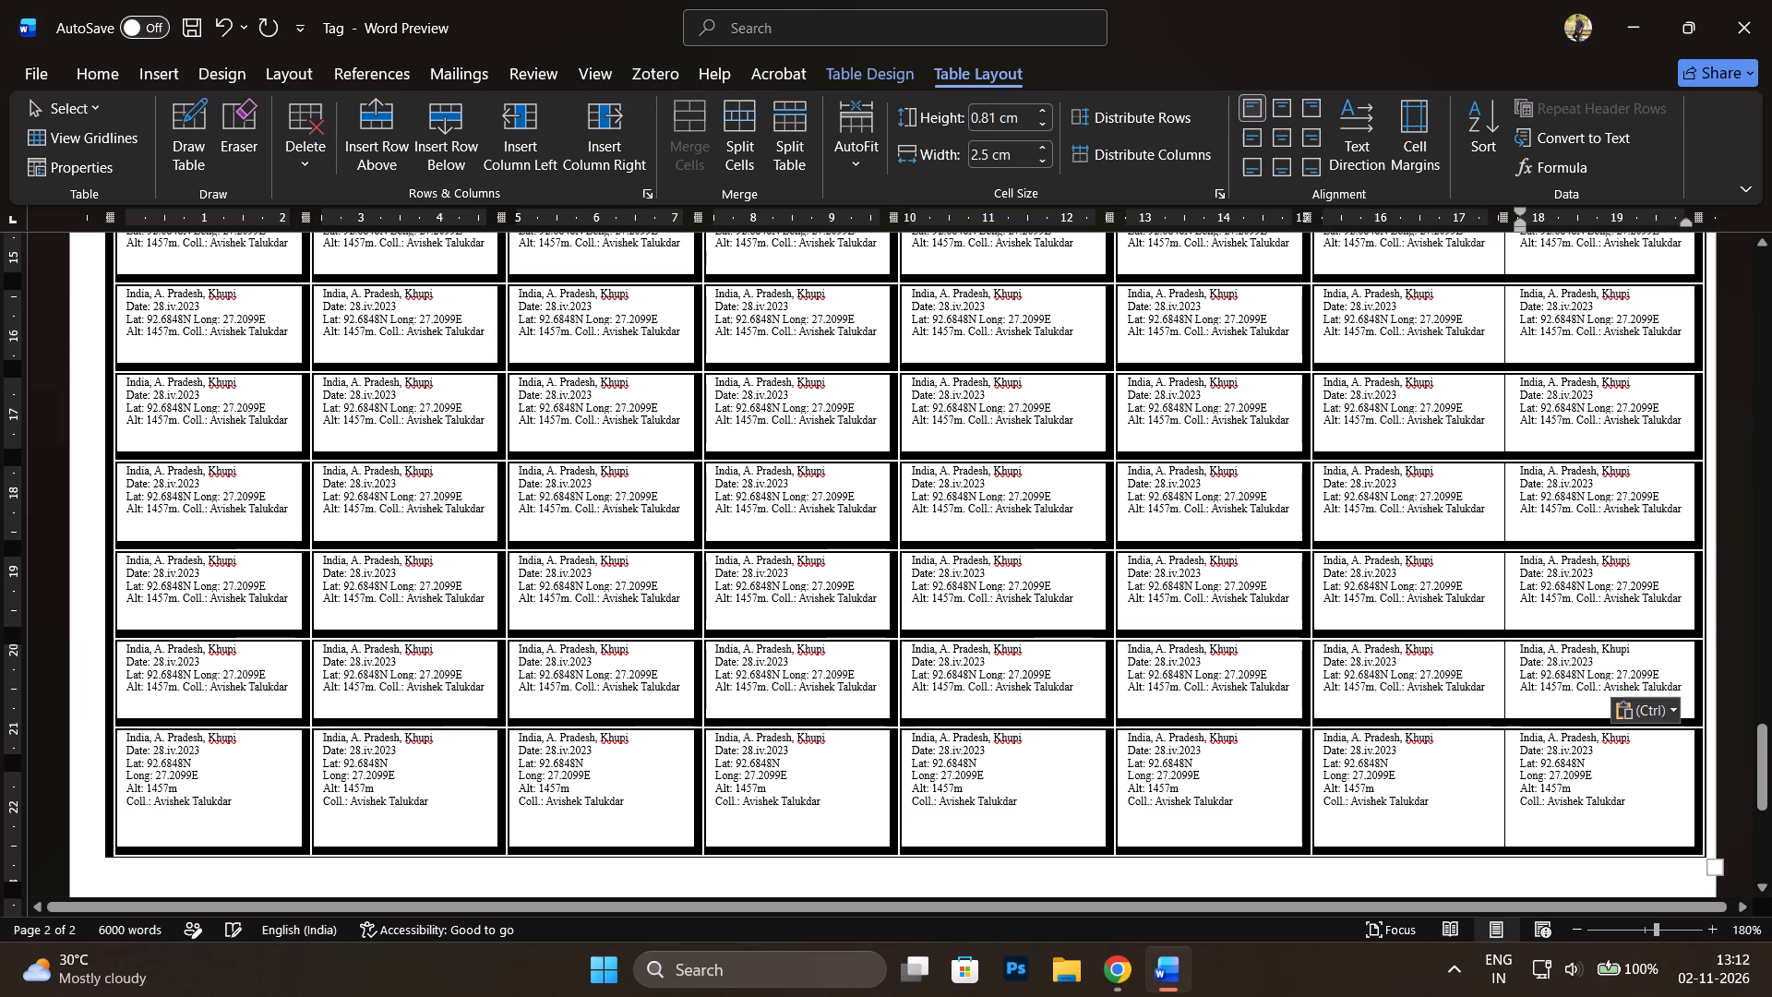
Replace the six-line labels in the first four cells of the table's last row with the copied four-line 28.iv.2023 label.
scroll(506, 666, "down", 1)
left_click_drag(250, 713, 209, 699)
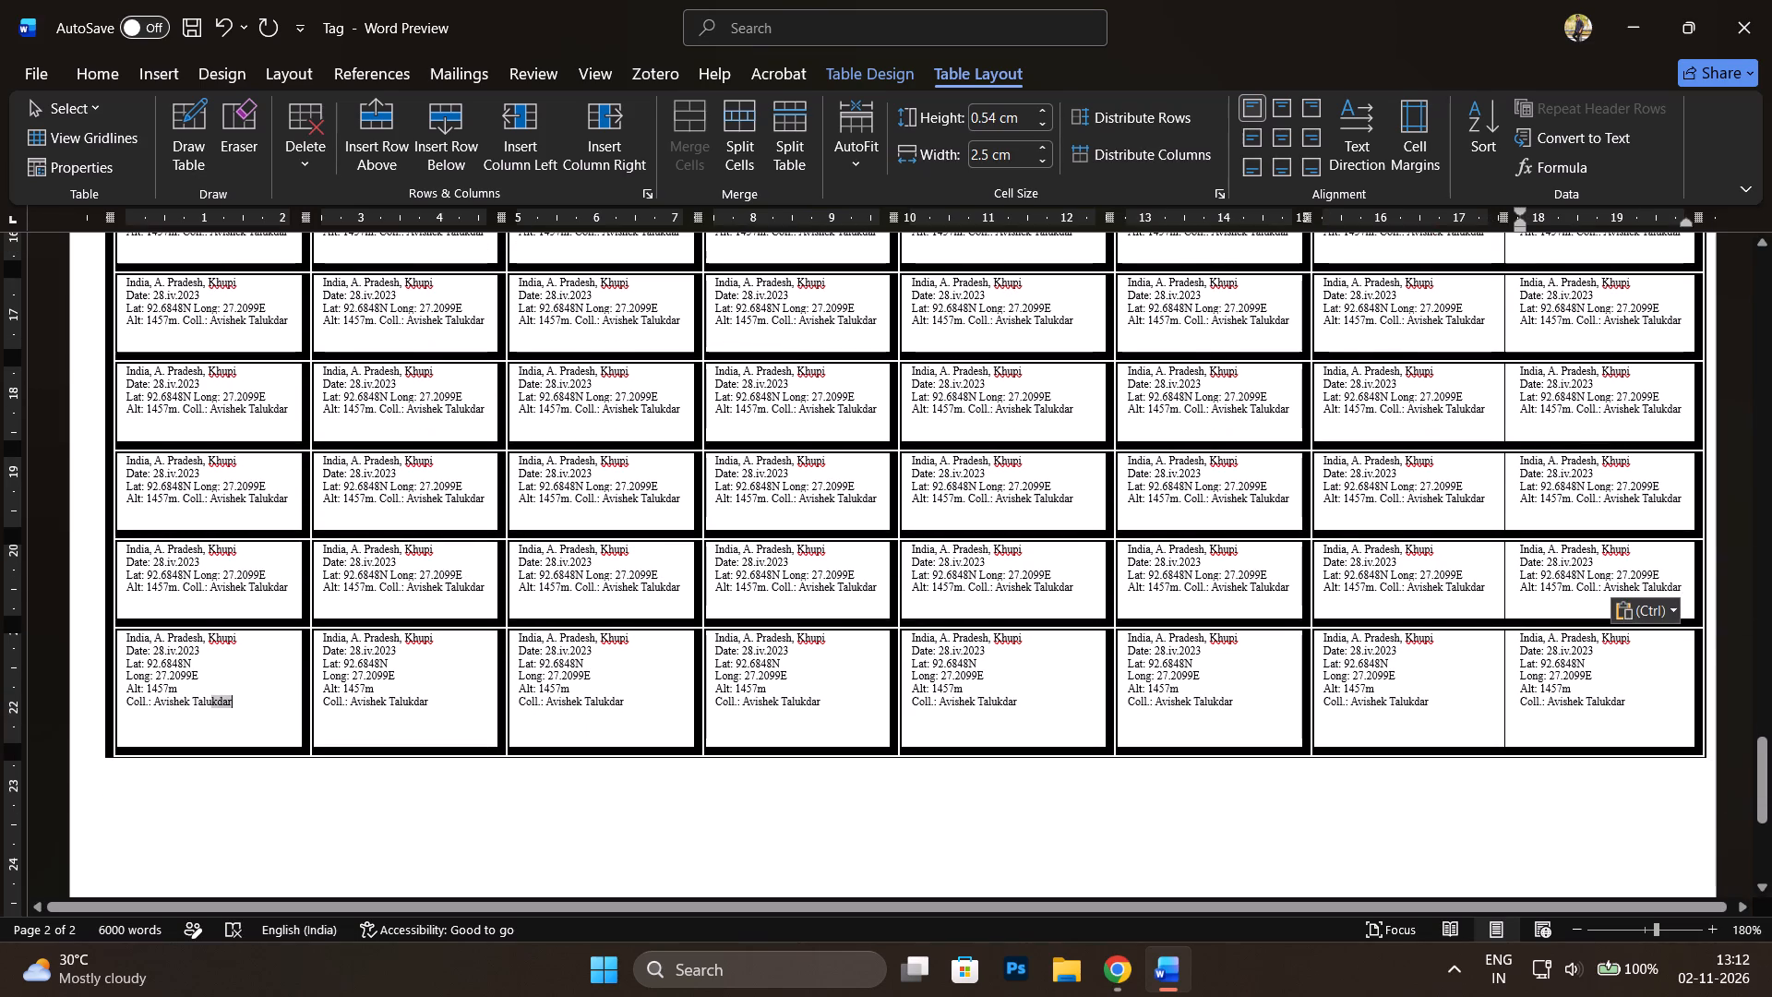
left_click_drag(209, 699, 125, 641)
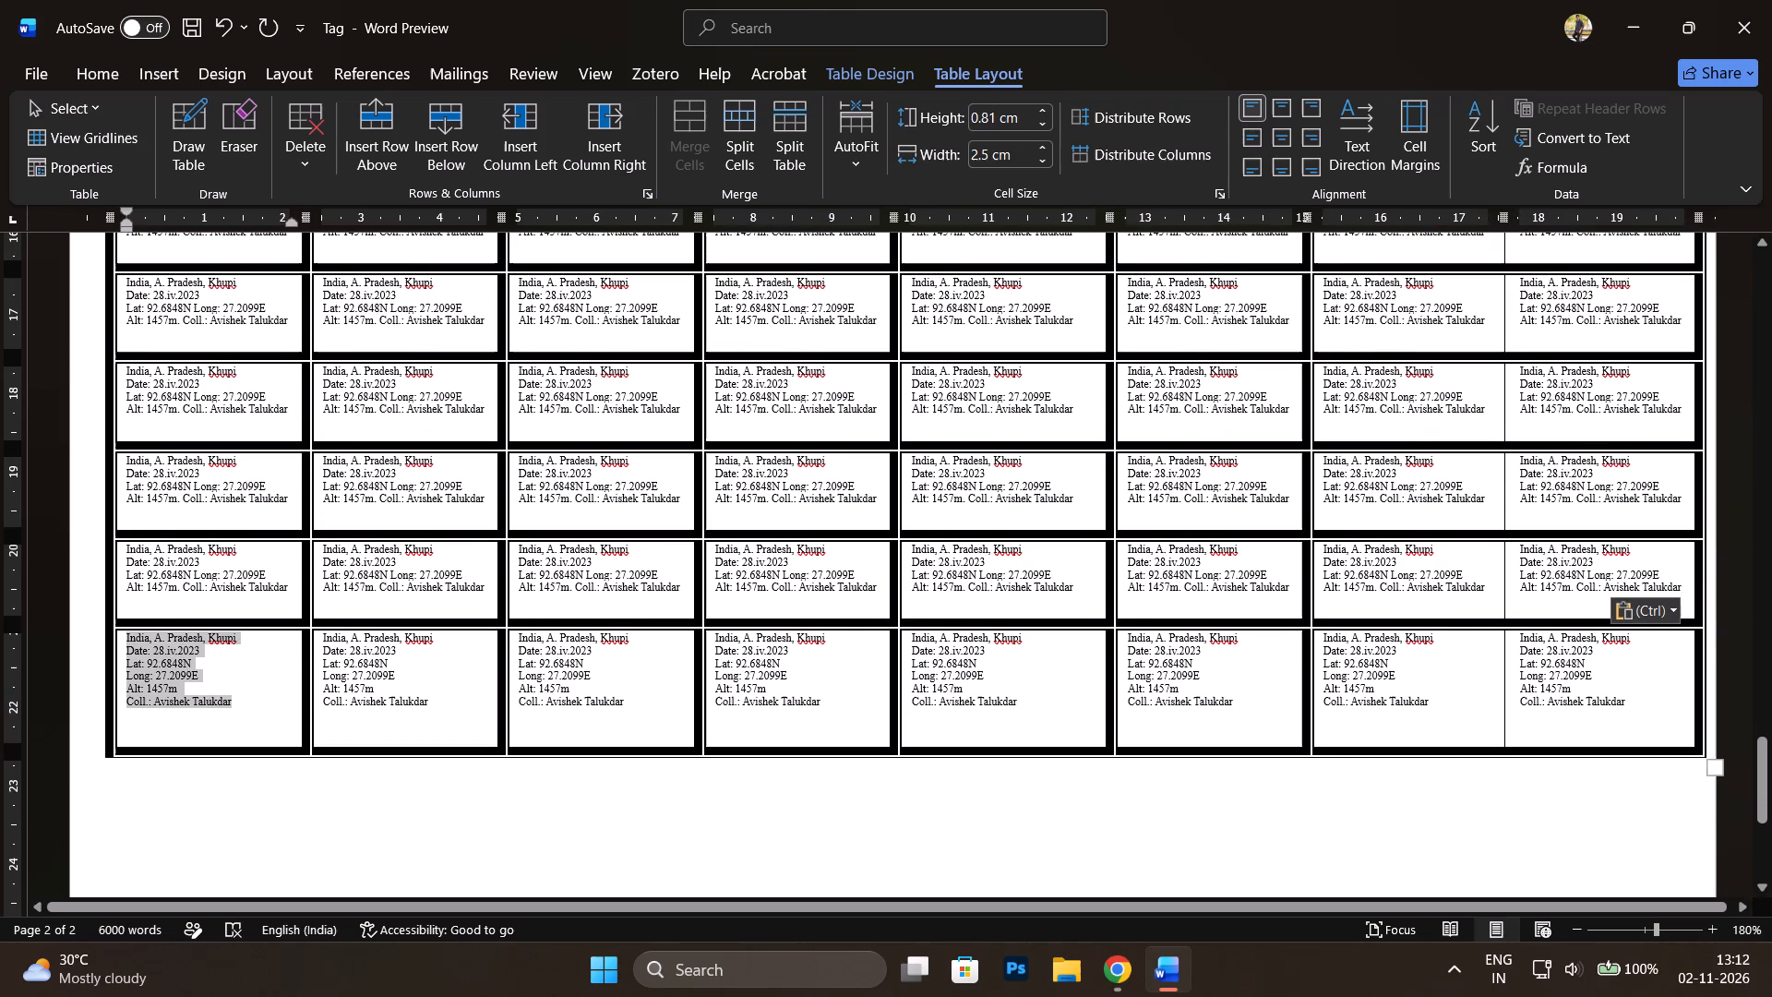
key("ctrl+v")
left_click_drag(459, 711, 322, 645)
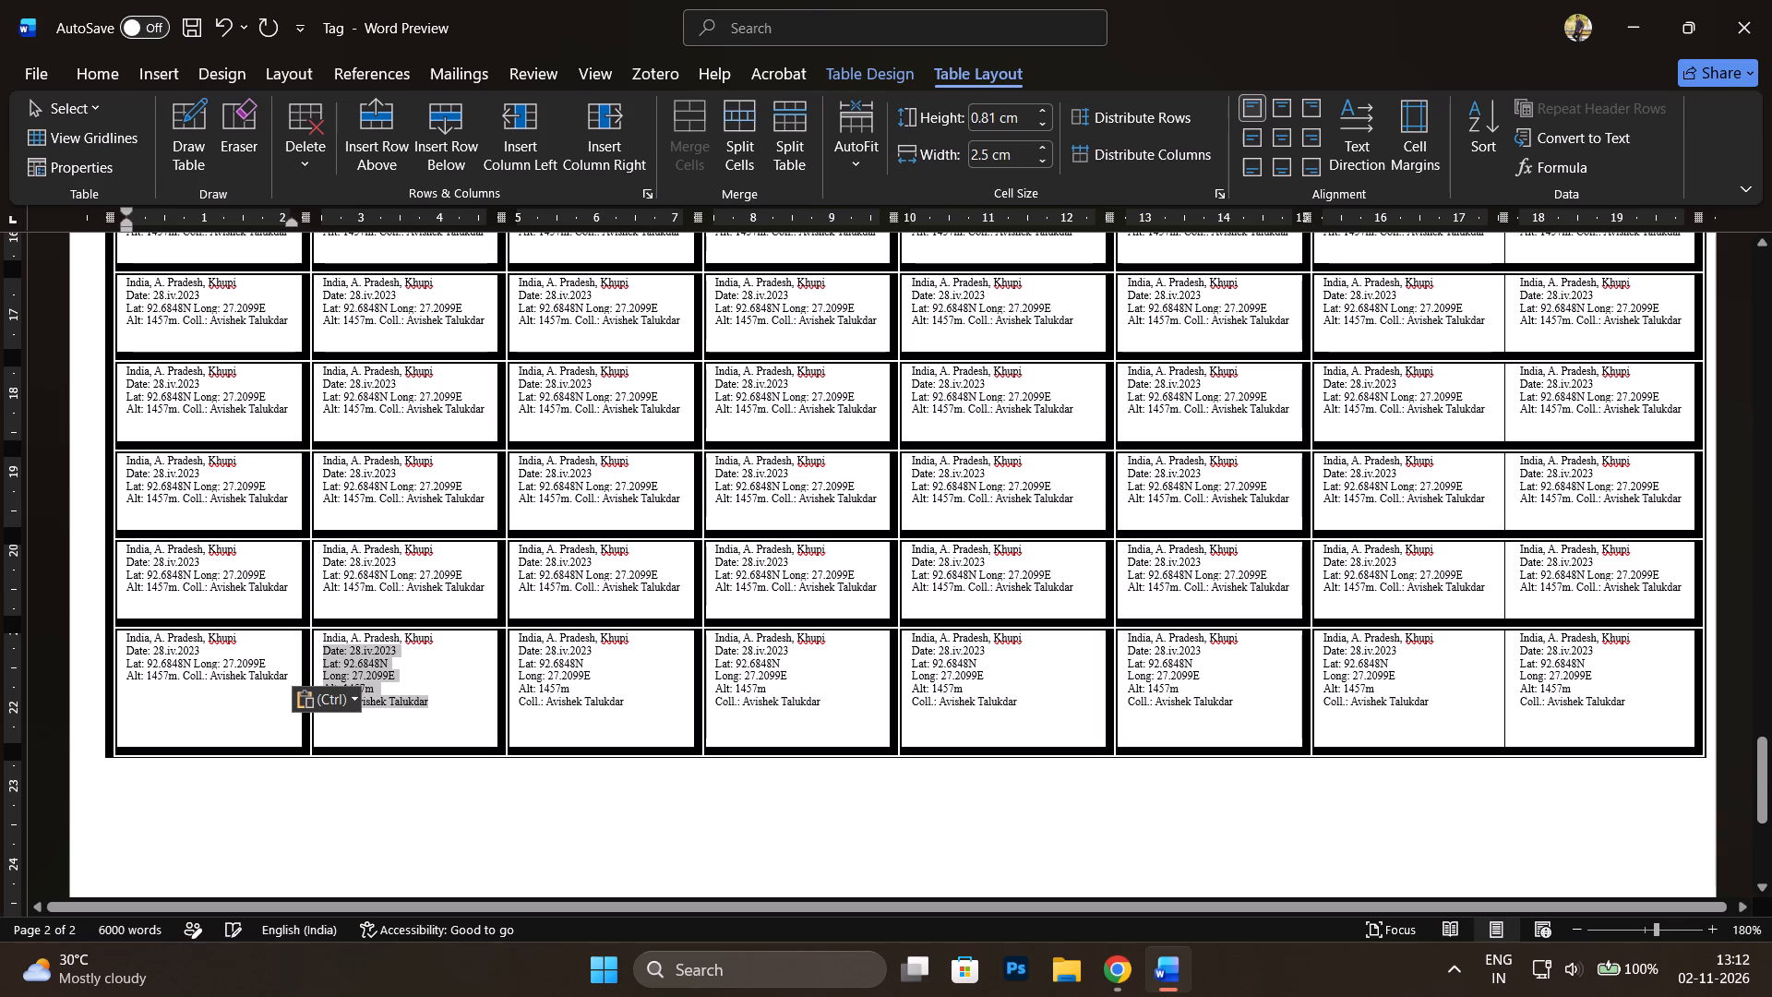
left_click_drag(322, 645, 325, 643)
key("ctrl+v")
left_click_drag(653, 711, 527, 642)
key("ctrl+v")
left_click_drag(833, 706, 796, 697)
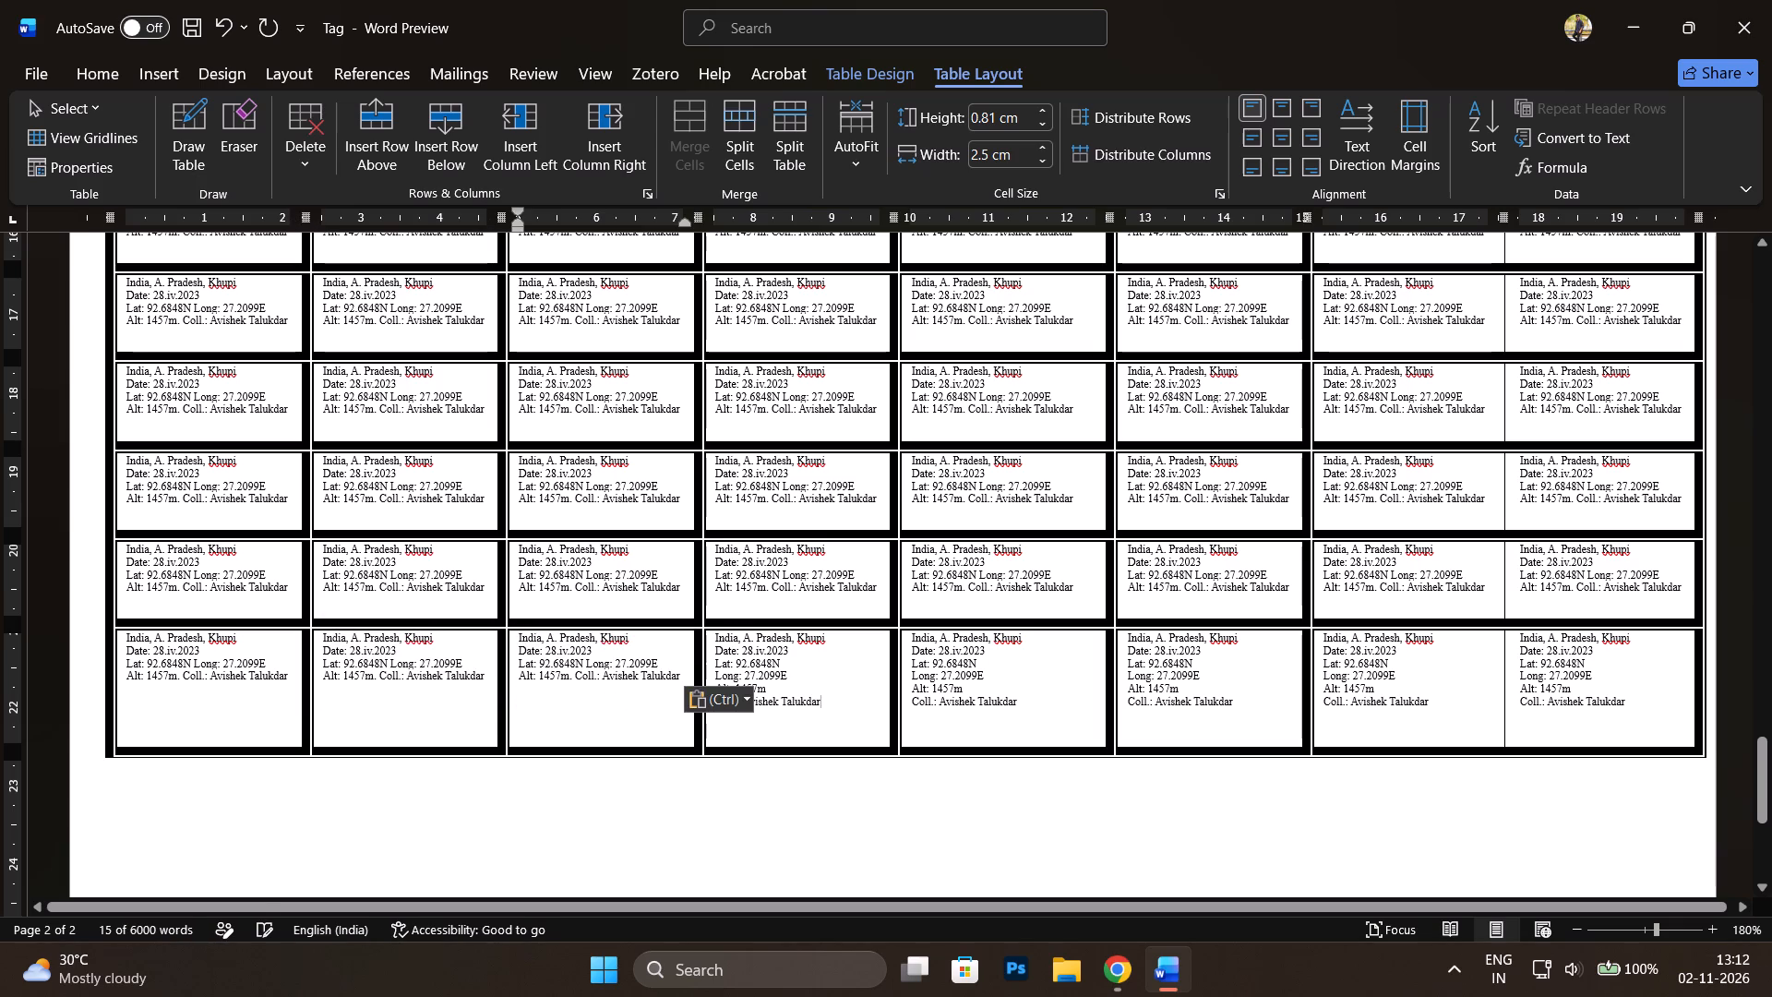
left_click_drag(796, 697, 721, 647)
key("ctrl+v")
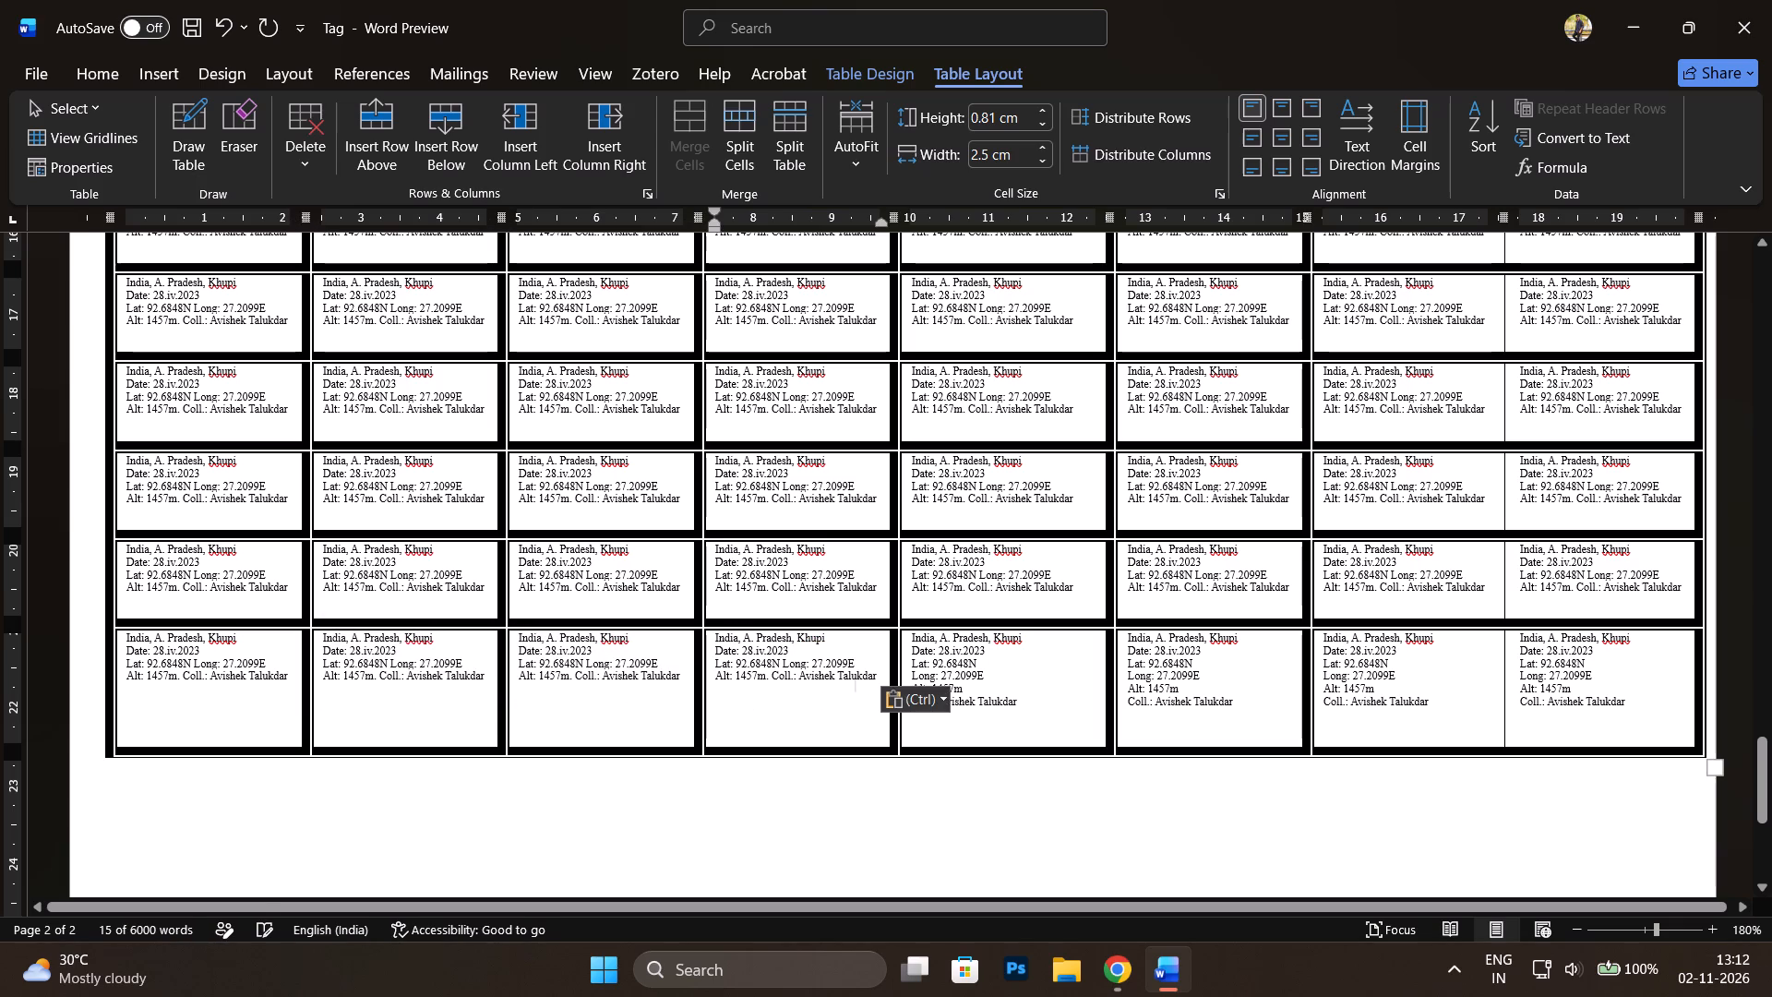
Paste the four-line 28.iv.2023 label over the old text in the last row's fifth to eighth cells.
left_click_drag(1047, 704, 924, 639)
key("ctrl+v")
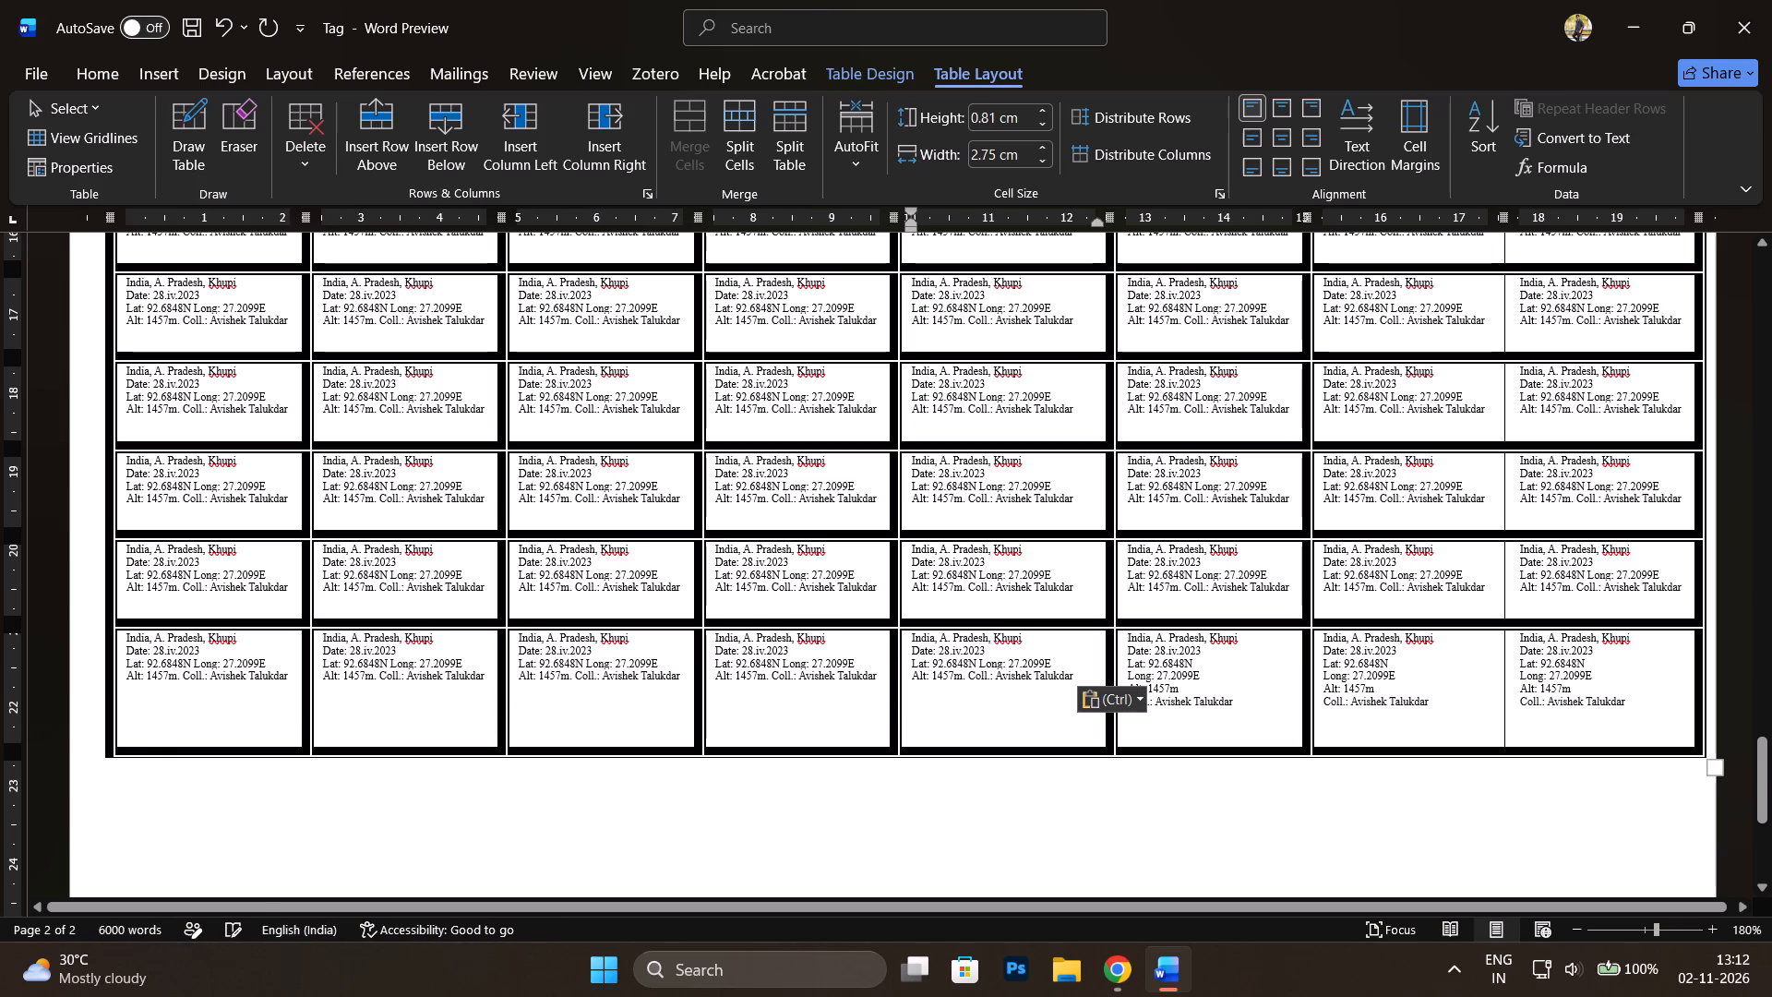
left_click_drag(1242, 711, 1134, 634)
key("ctrl+v")
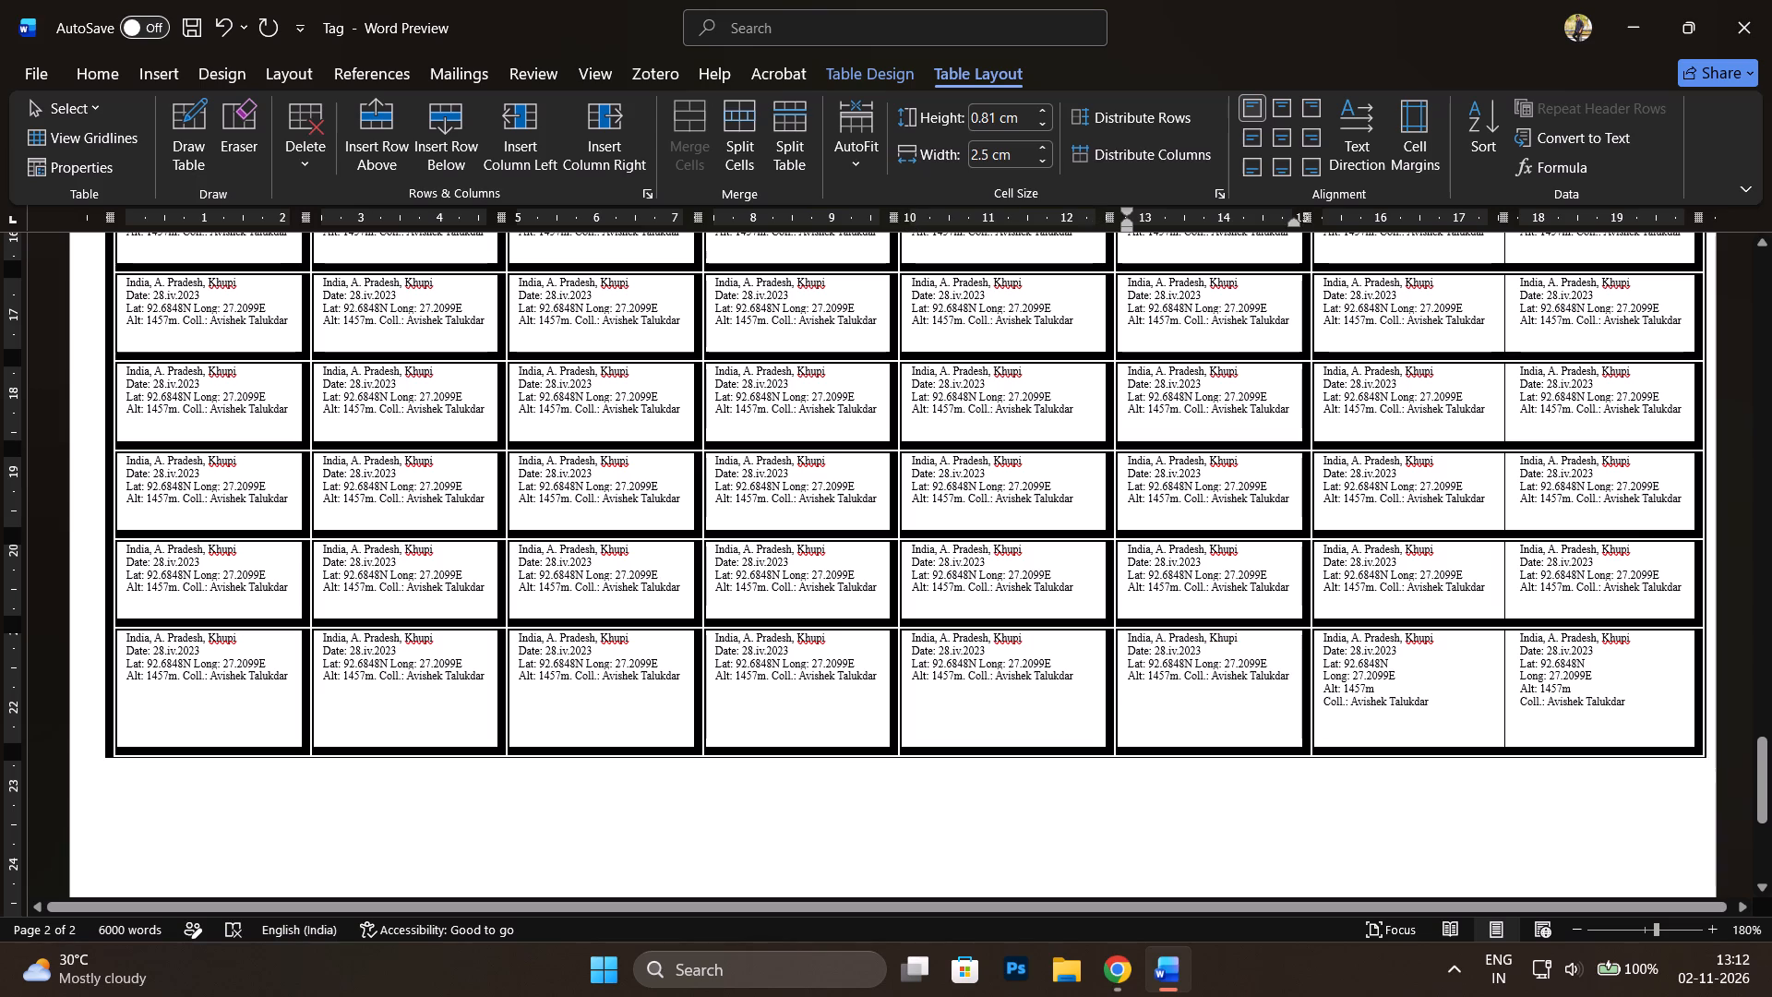
left_click_drag(1446, 709, 1335, 642)
key("ctrl+v")
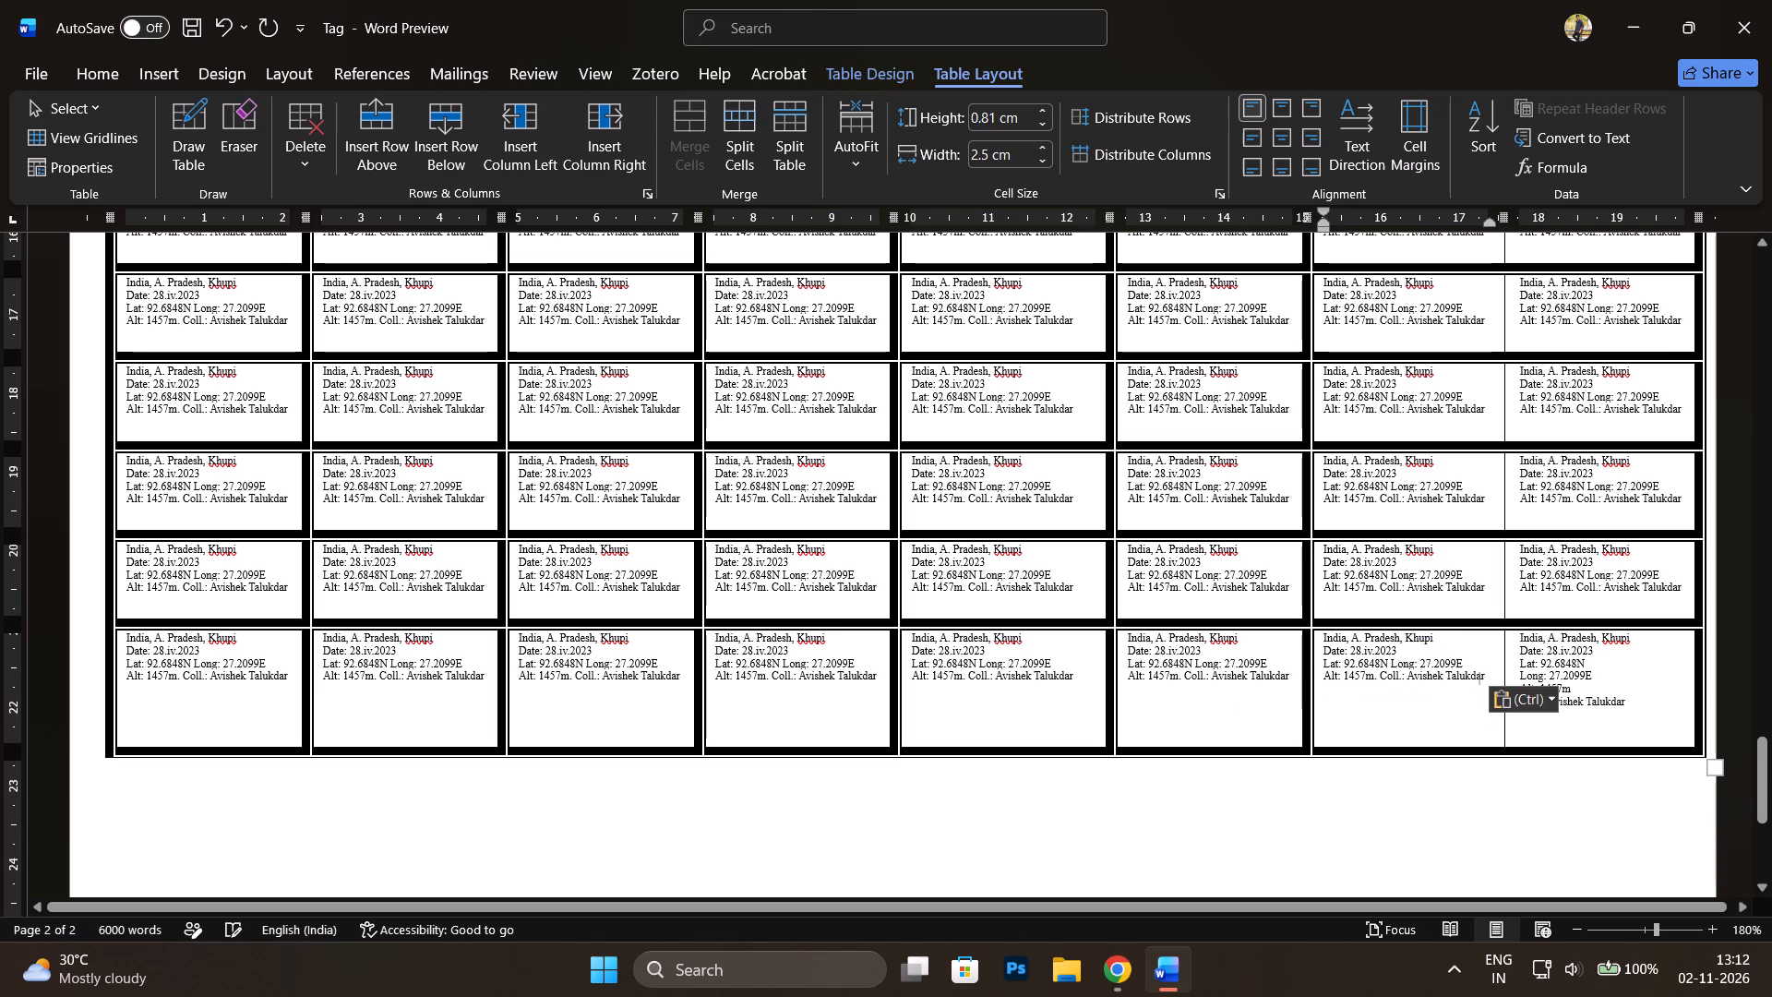
left_click_drag(1664, 716, 1537, 641)
key("ctrl+v")
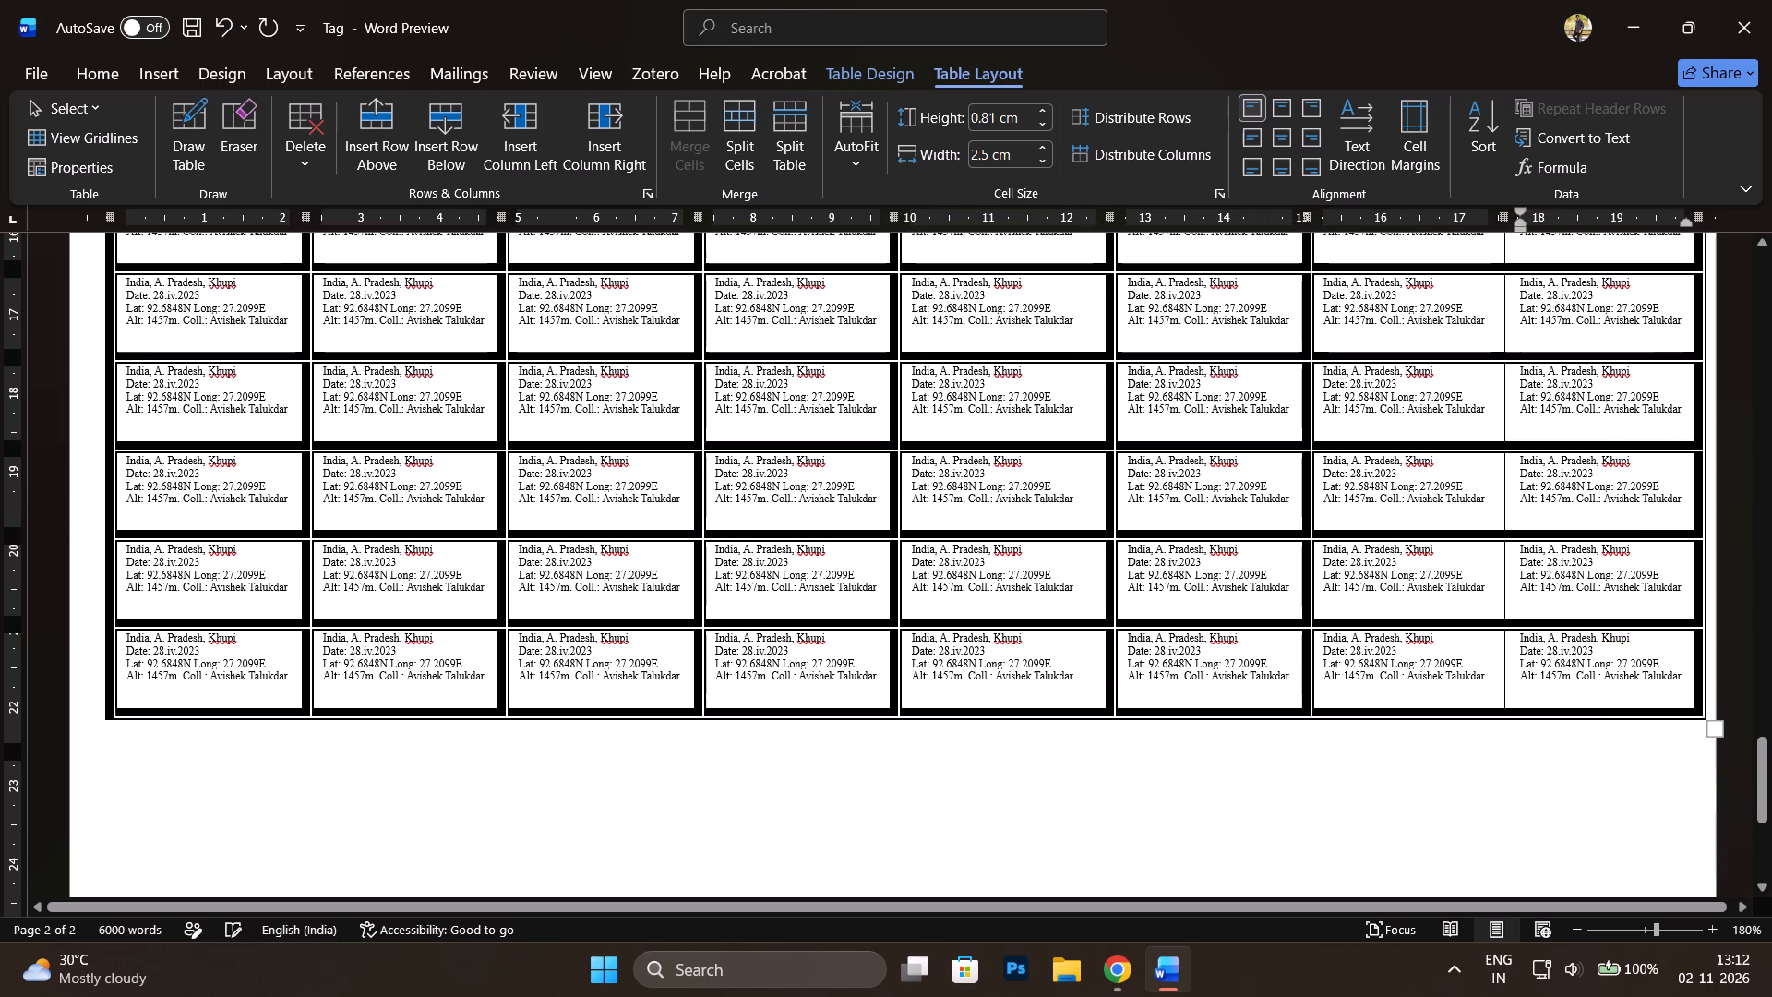
Delete the trailing blank lines beneath the eighth-cell labels in the table's last two rows to tighten them.
scroll(985, 726, "up", 2)
scroll(1610, 817, "down", 2)
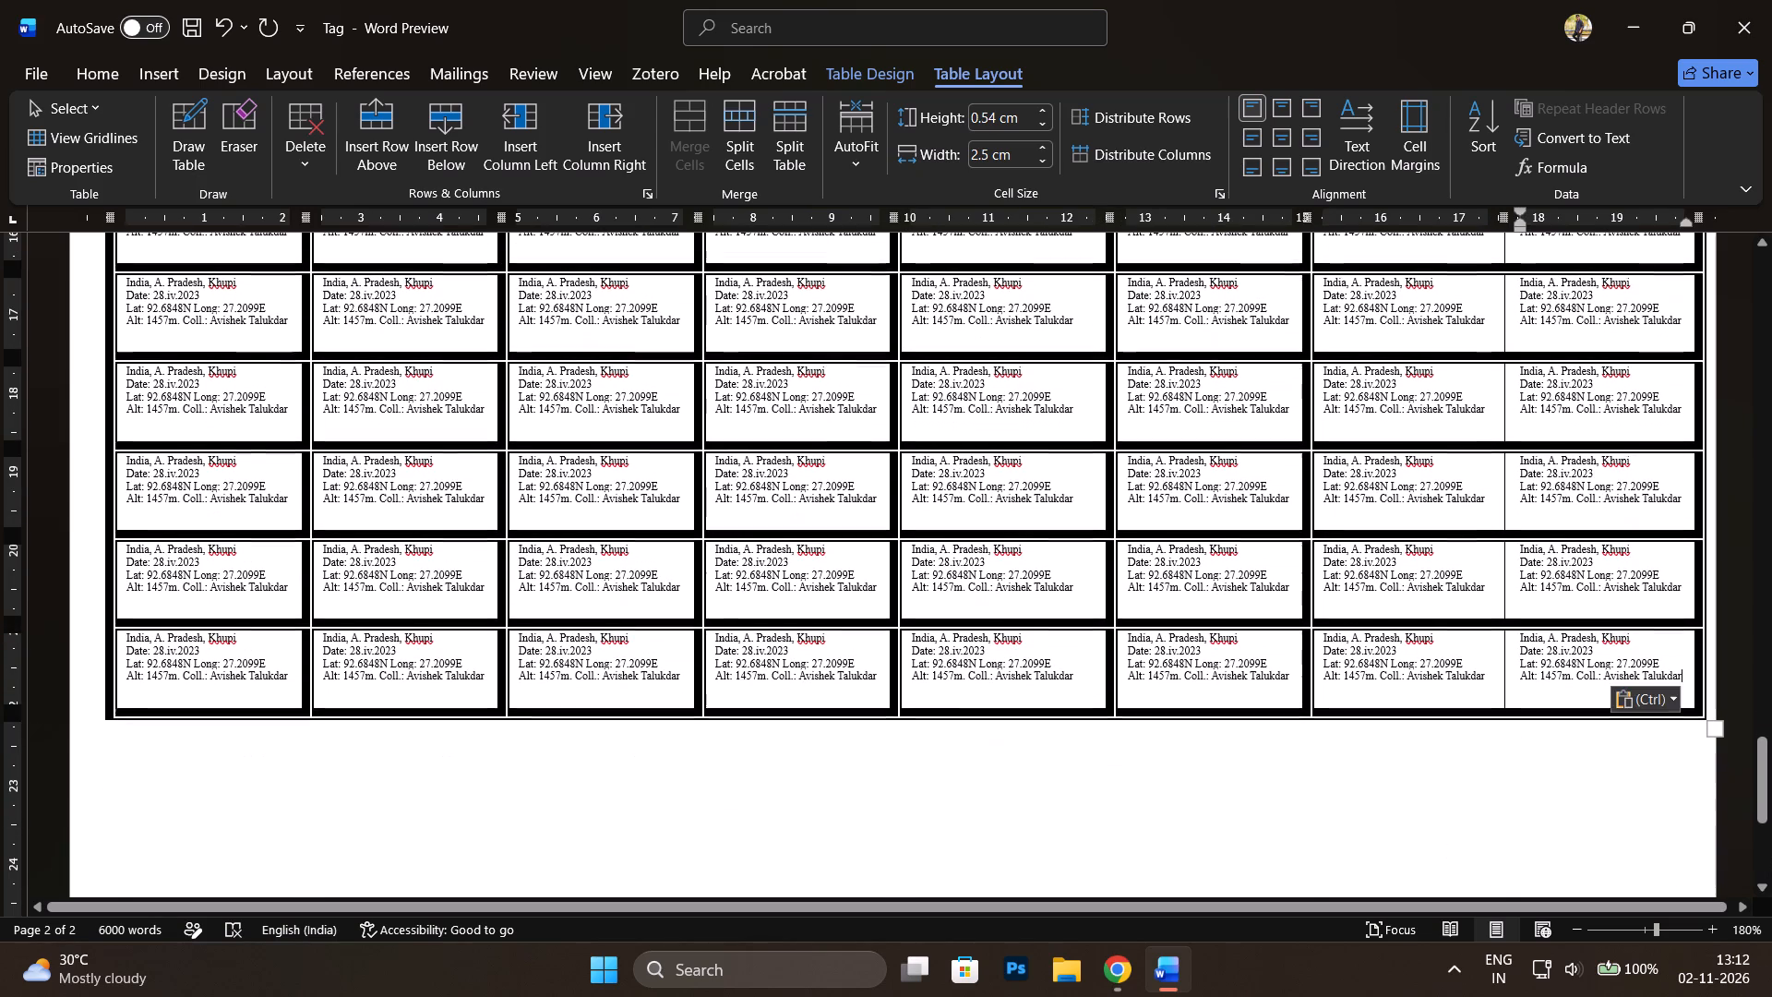
left_click(1590, 696)
key("BackSpace")
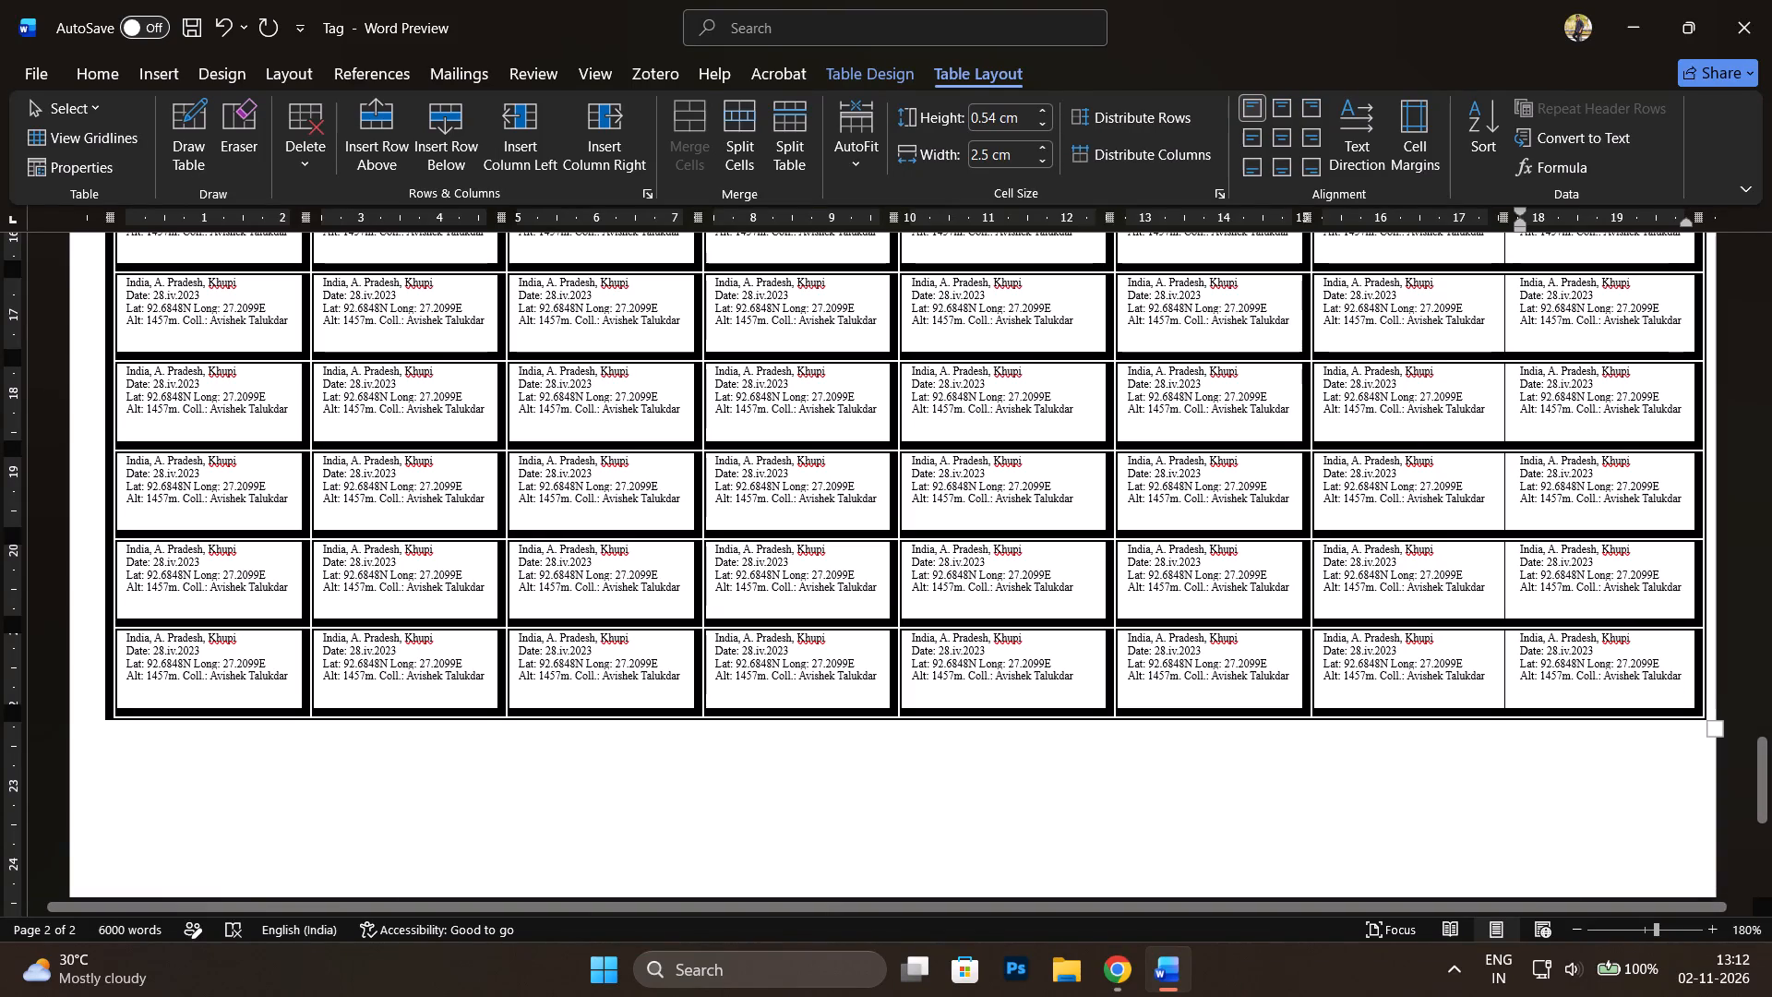
key("BackSpace")
left_click(1622, 607)
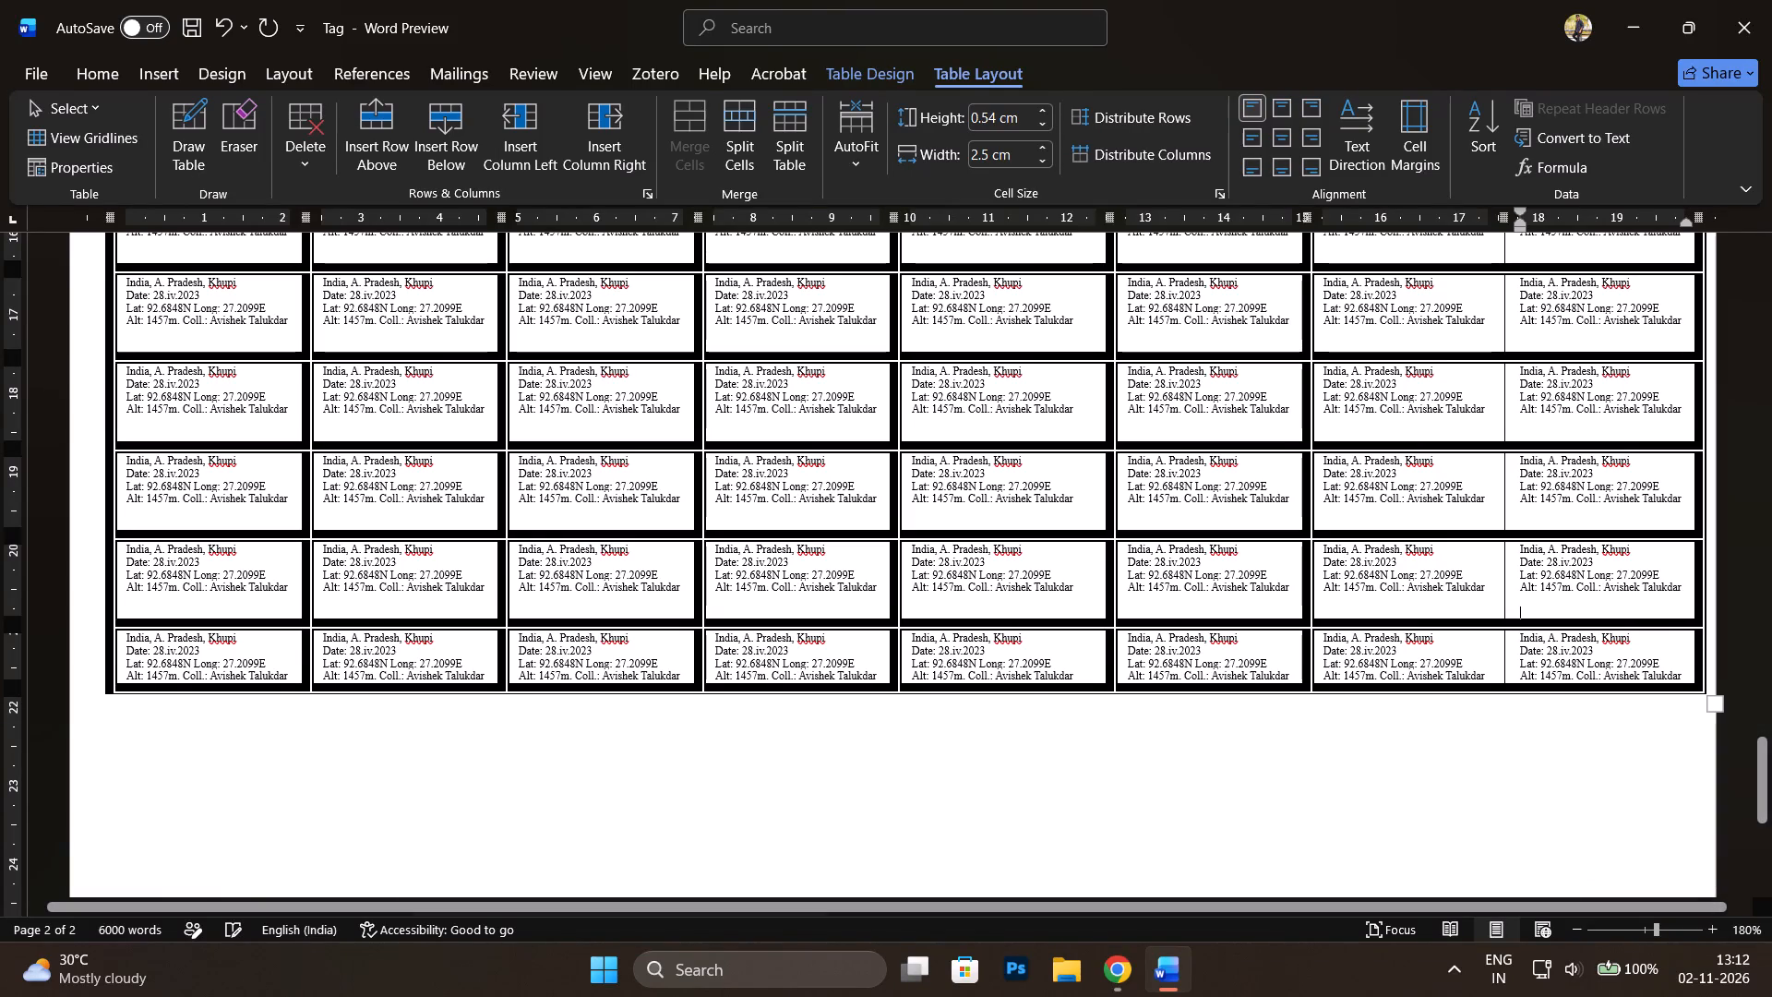
key("BackSpace")
key("BackSpace")
Delete the trailing blank lines beneath the eighth-cell labels in the fifth and fourth 28.iv.2023 rows.
left_click(1626, 517)
key("BackSpace")
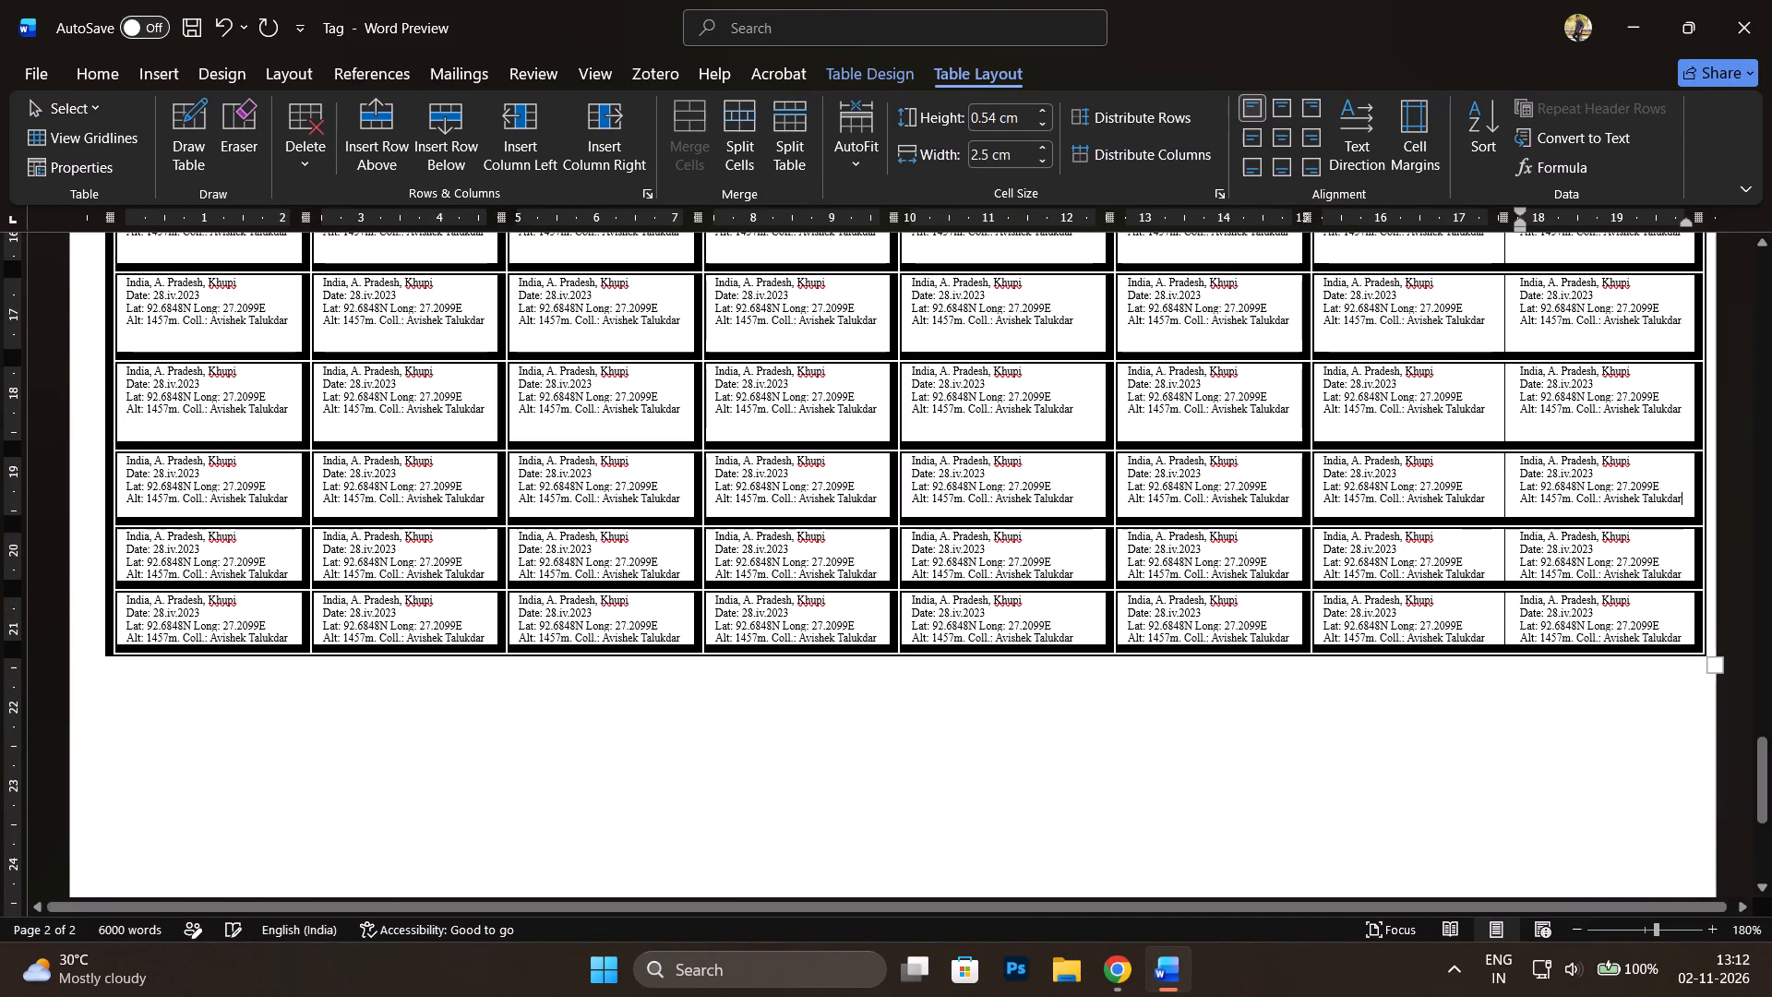
left_click(1633, 513)
key("BackSpace")
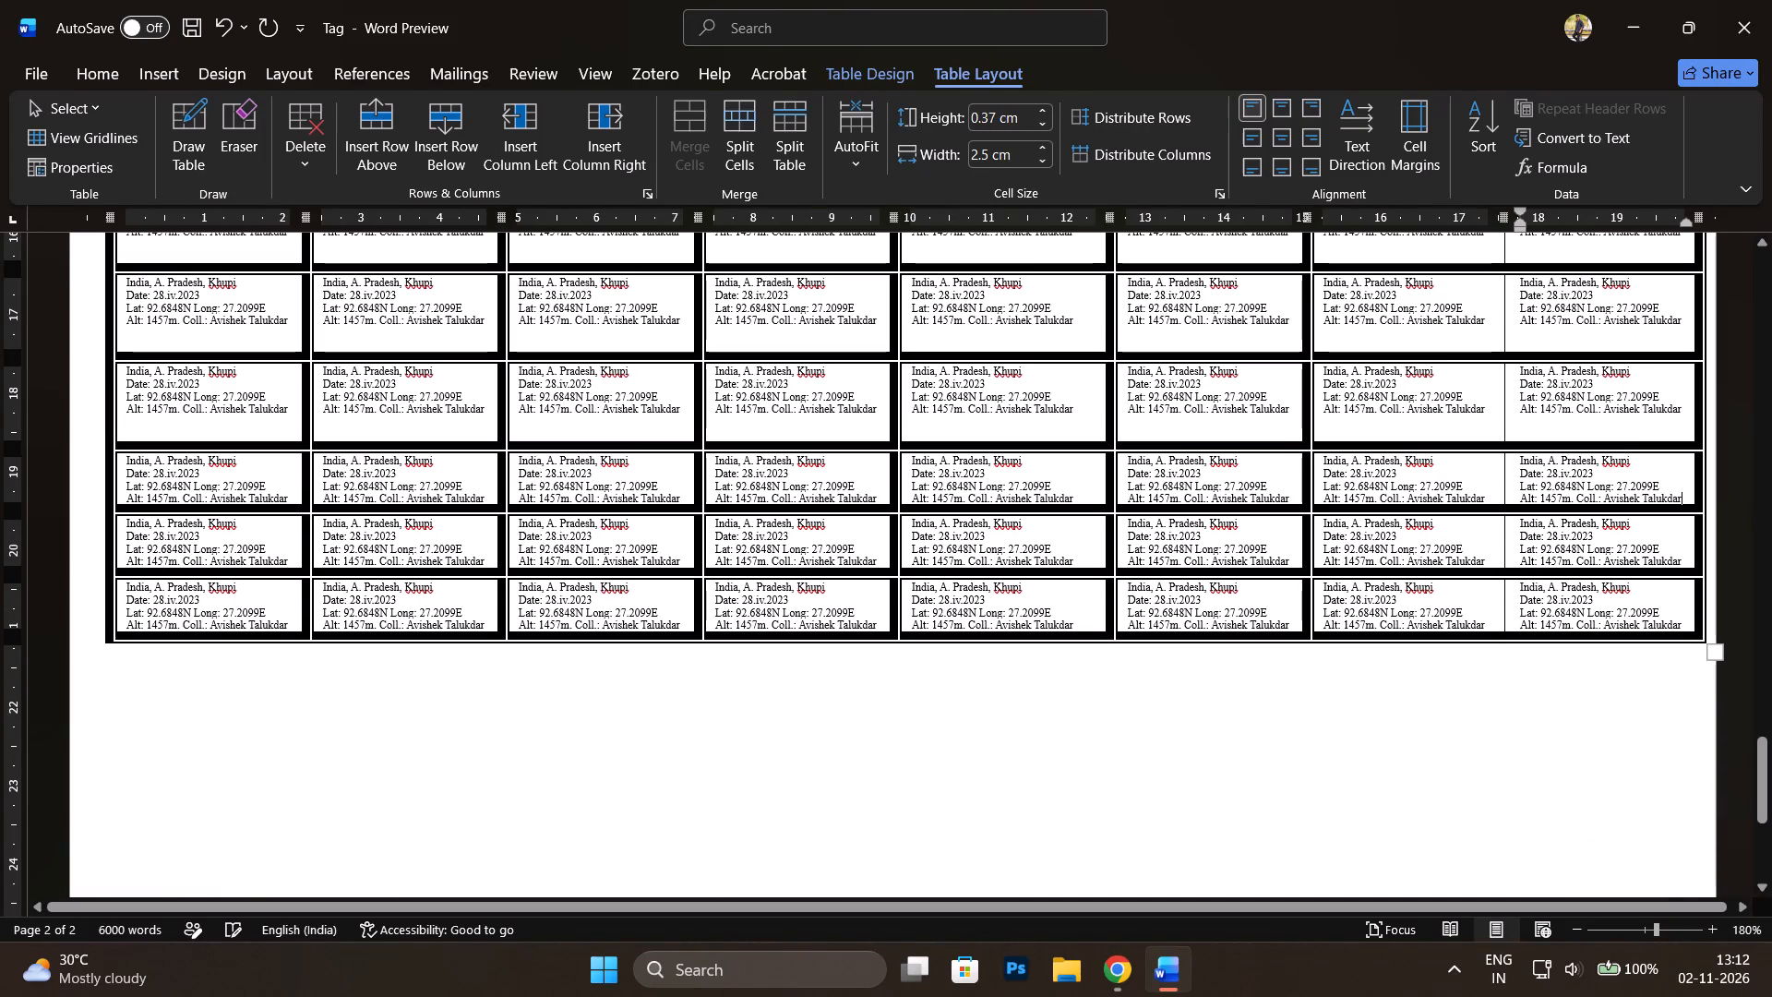
left_click(1598, 435)
key("BackSpace")
key("BackSpace")
scroll(1556, 573, "up", 2)
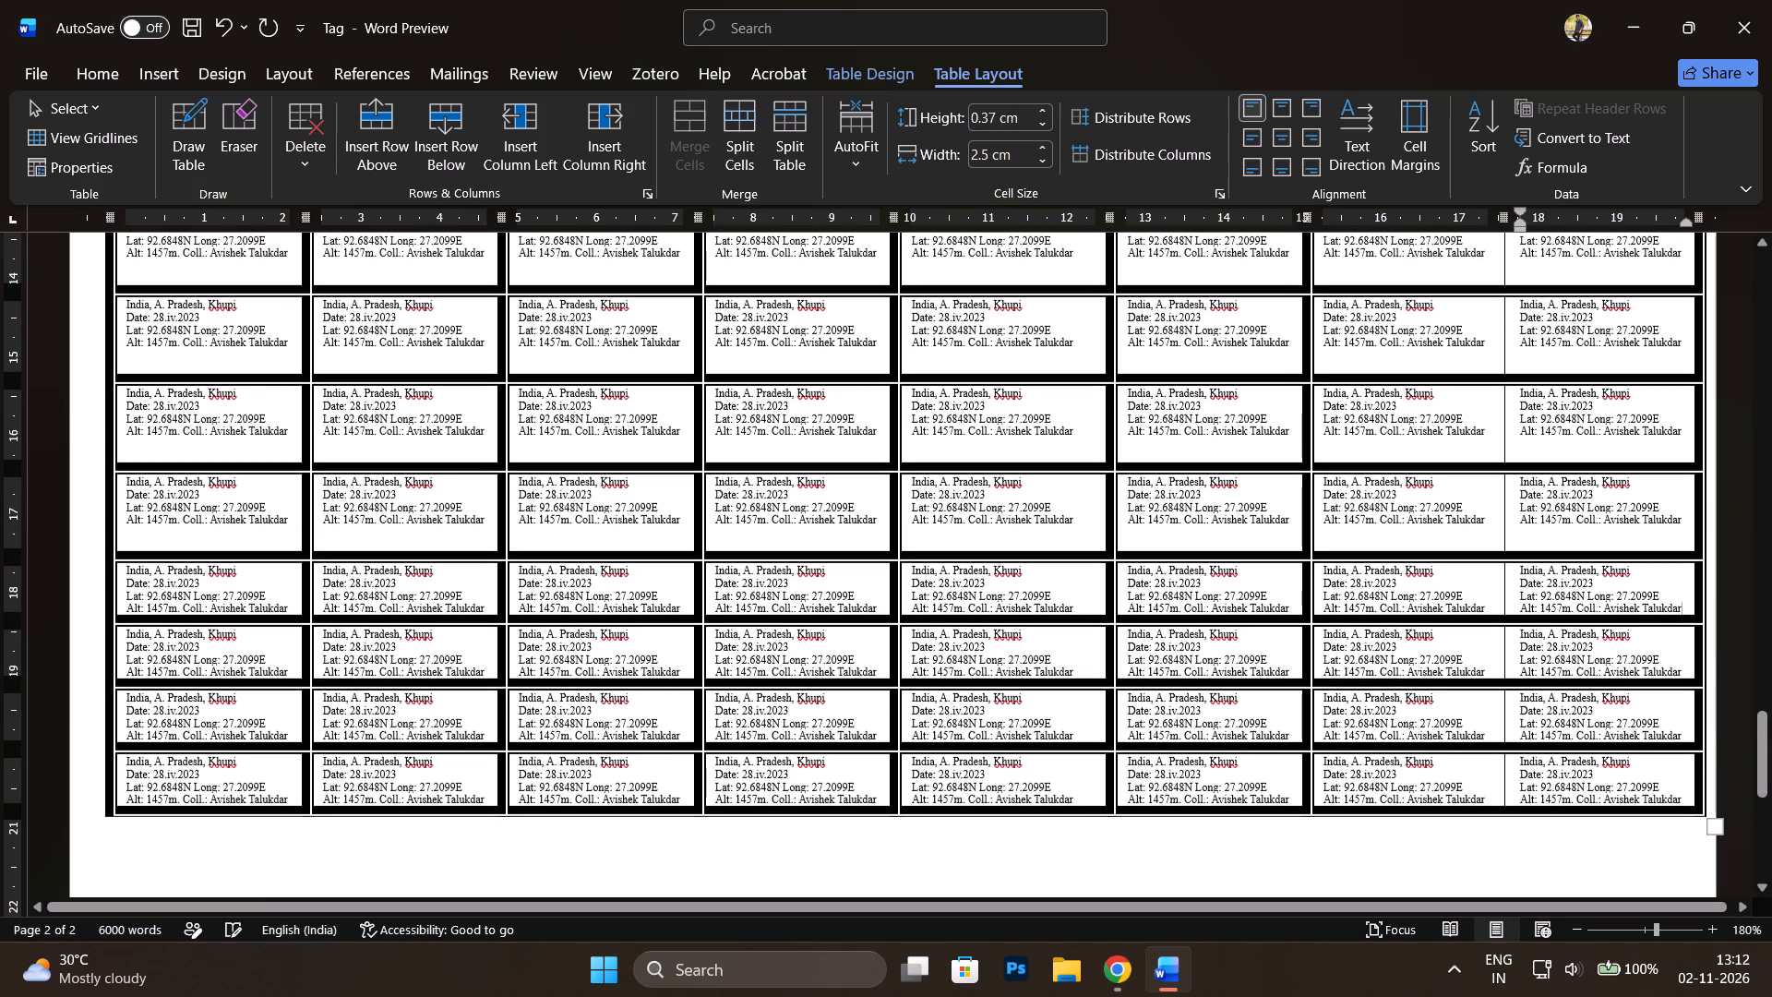
Delete the trailing blank lines beneath the eighth-cell labels in the third, second and first 28.iv.2023 rows.
left_click(1565, 544)
key("BackSpace")
key("BackSpace")
left_click(1568, 457)
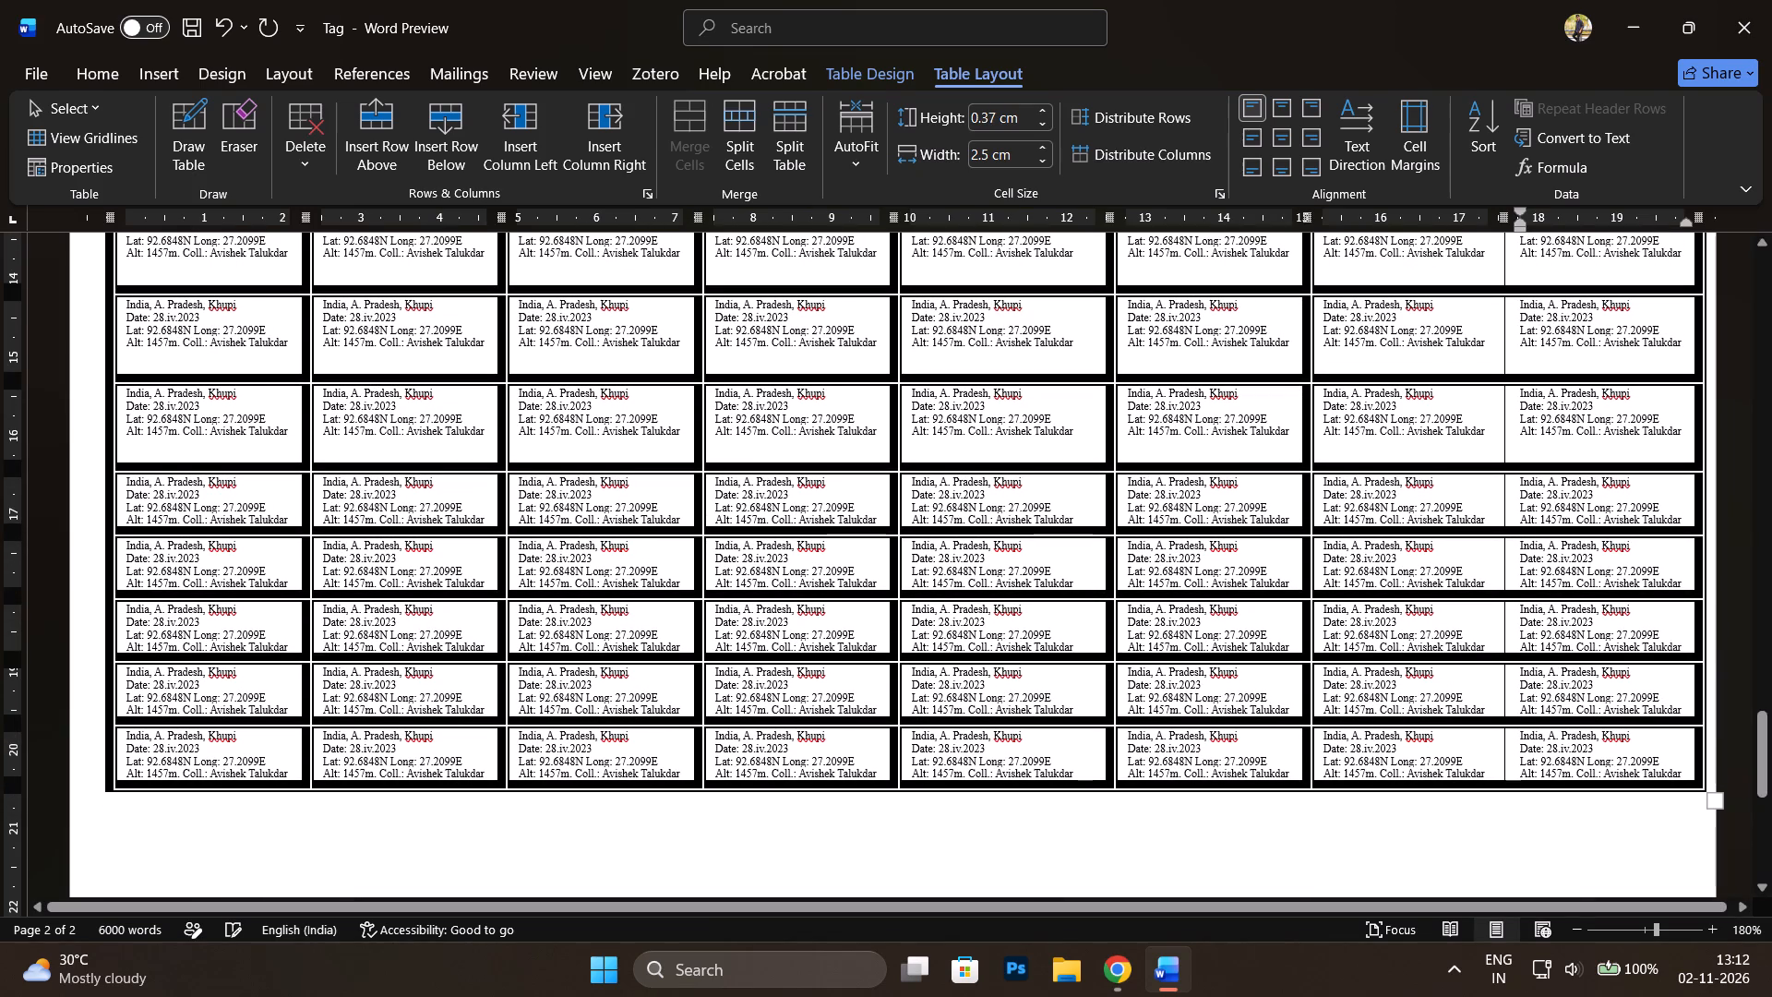
key("BackSpace")
key("BackSpace")
scroll(1562, 505, "up", 2)
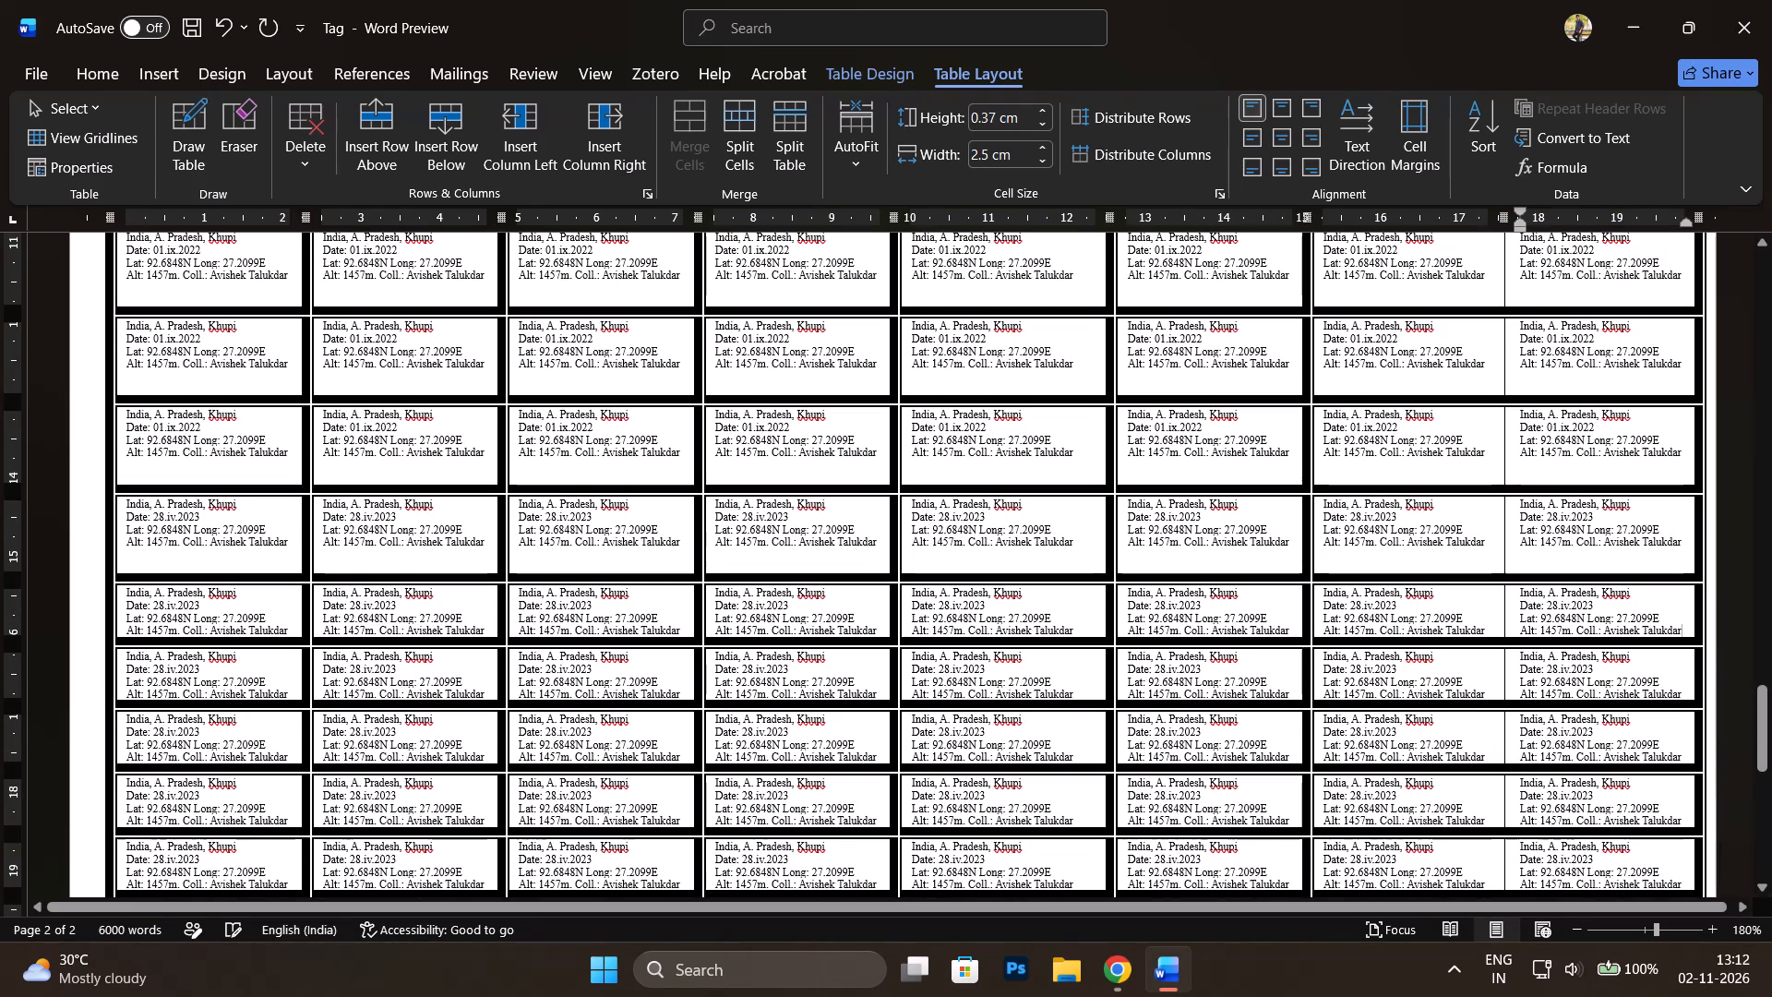
left_click(1584, 569)
key("BackSpace")
key("BackSpace")
Delete the trailing blank lines beneath the eighth-cell labels in the last four 01.ix.2022 rows, working upward.
scroll(1584, 569, "up", 1)
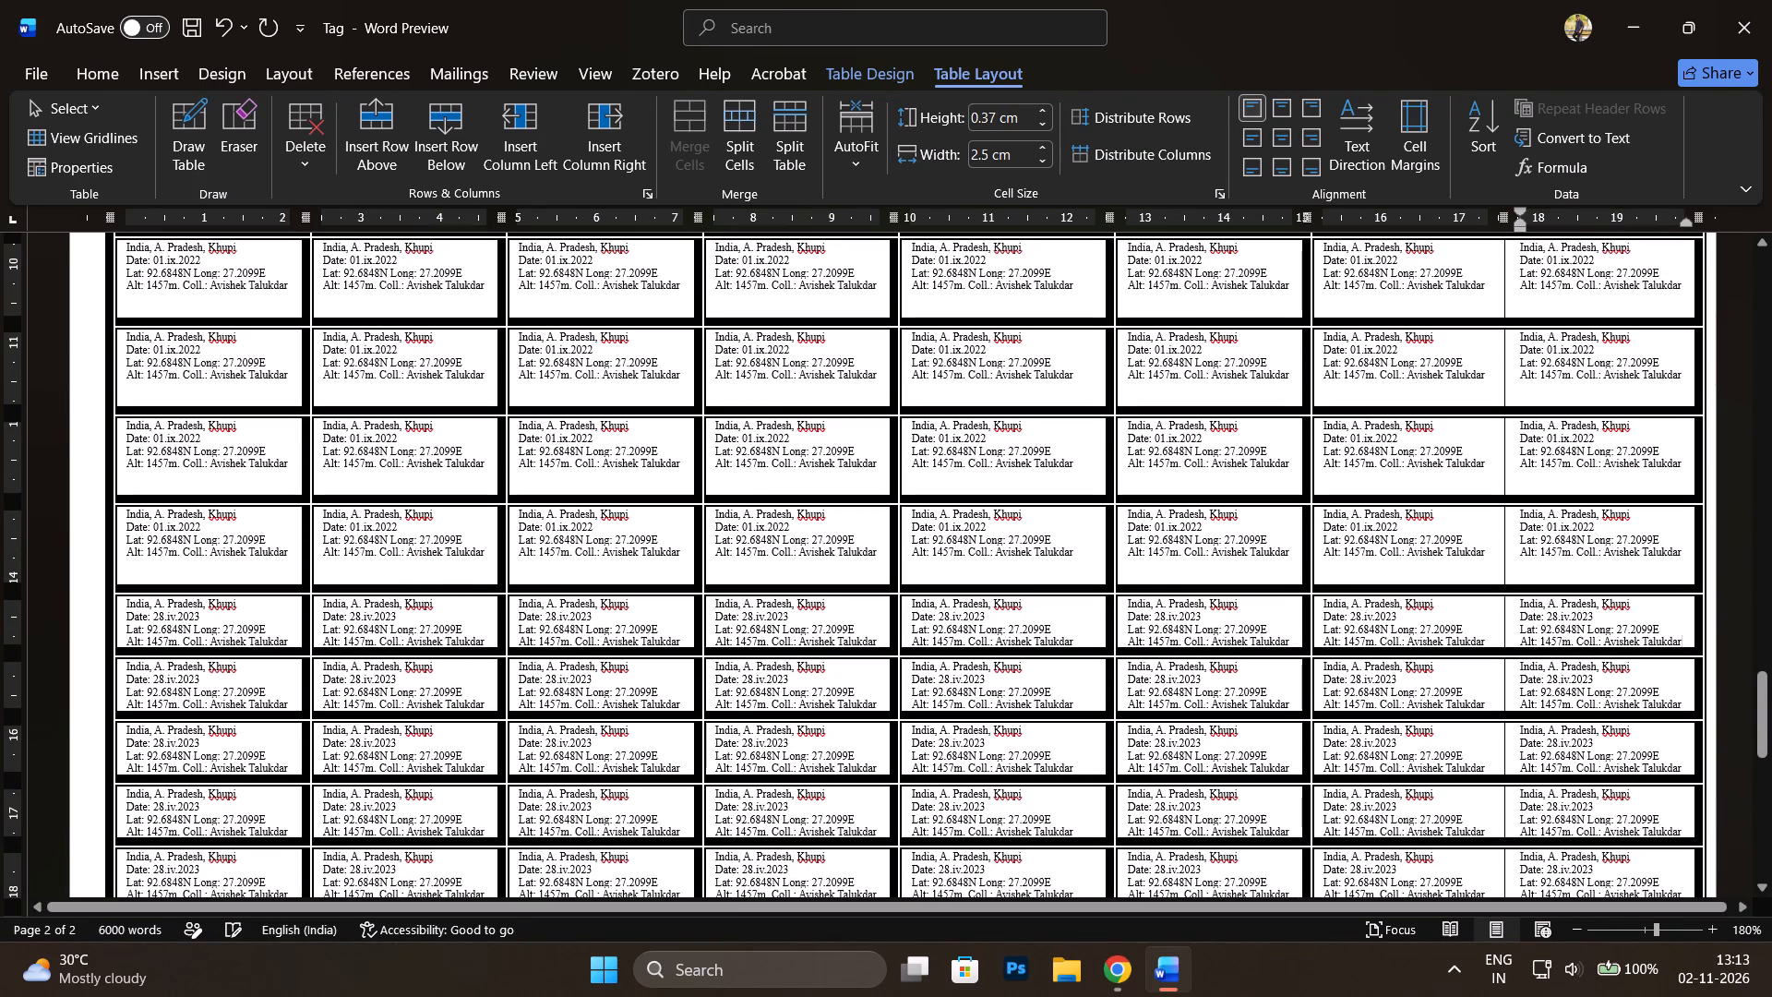
left_click(1579, 579)
key("BackSpace")
key("BackSpace")
scroll(1580, 578, "up", 2)
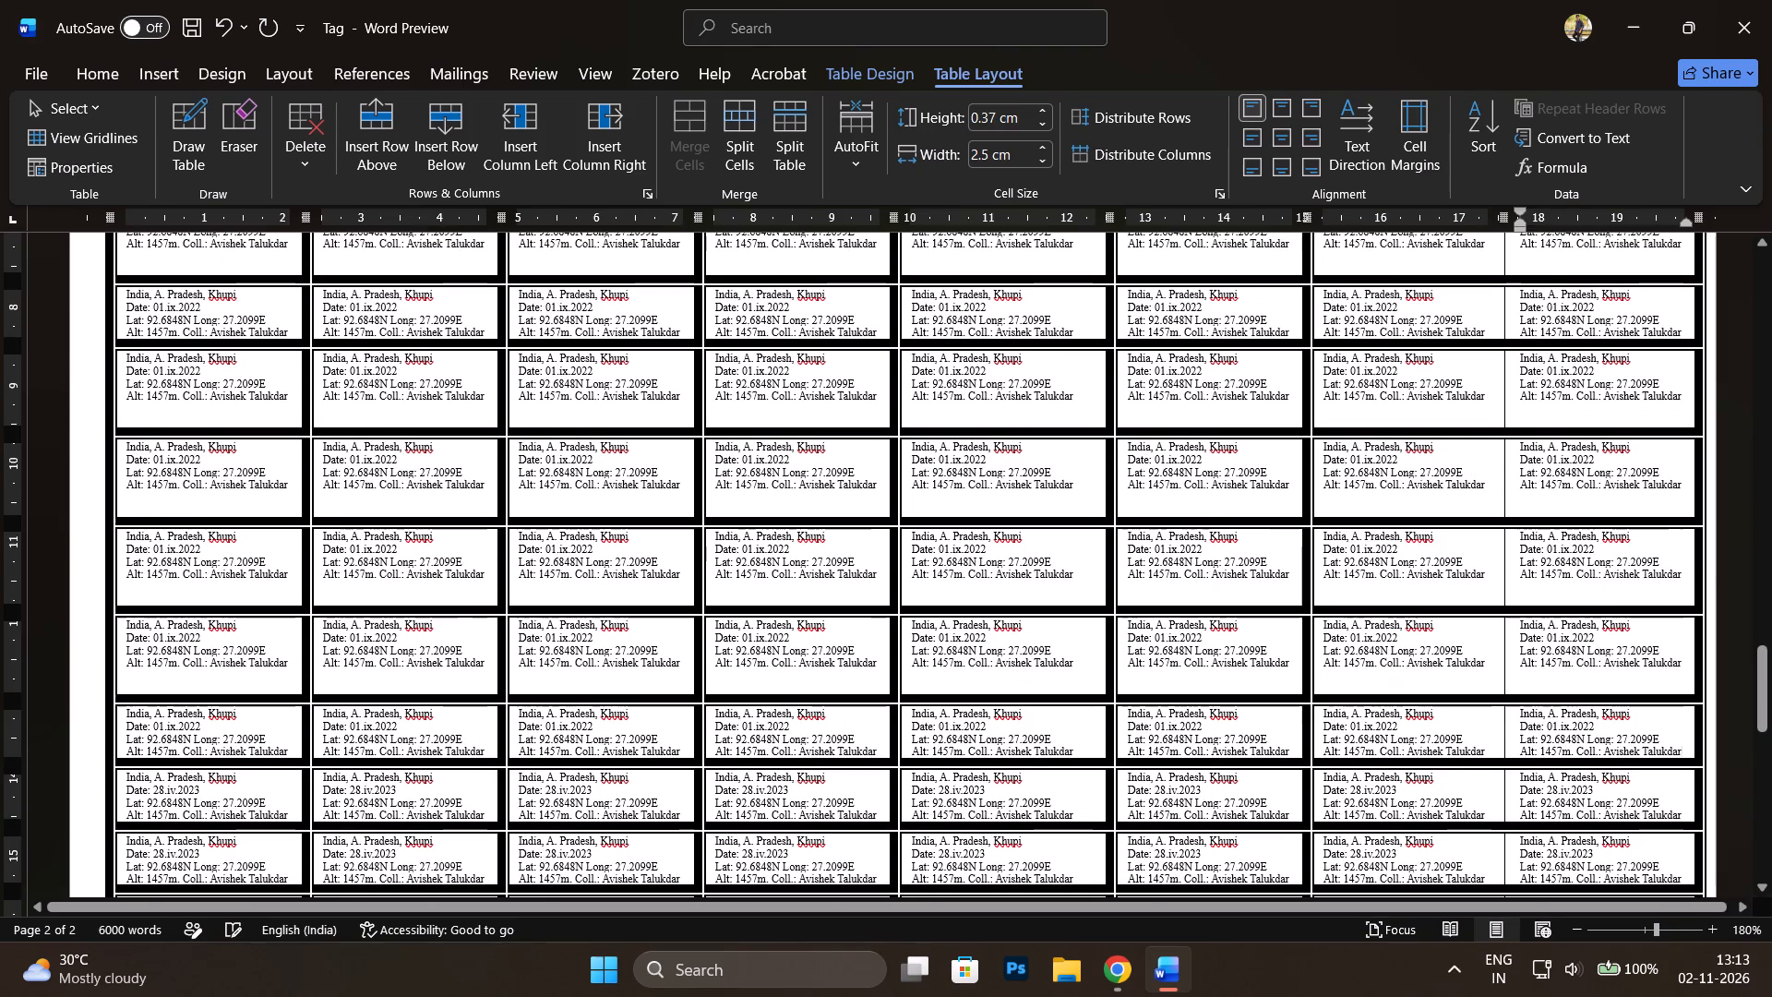
left_click(1600, 693)
key("BackSpace")
key("BackSpace")
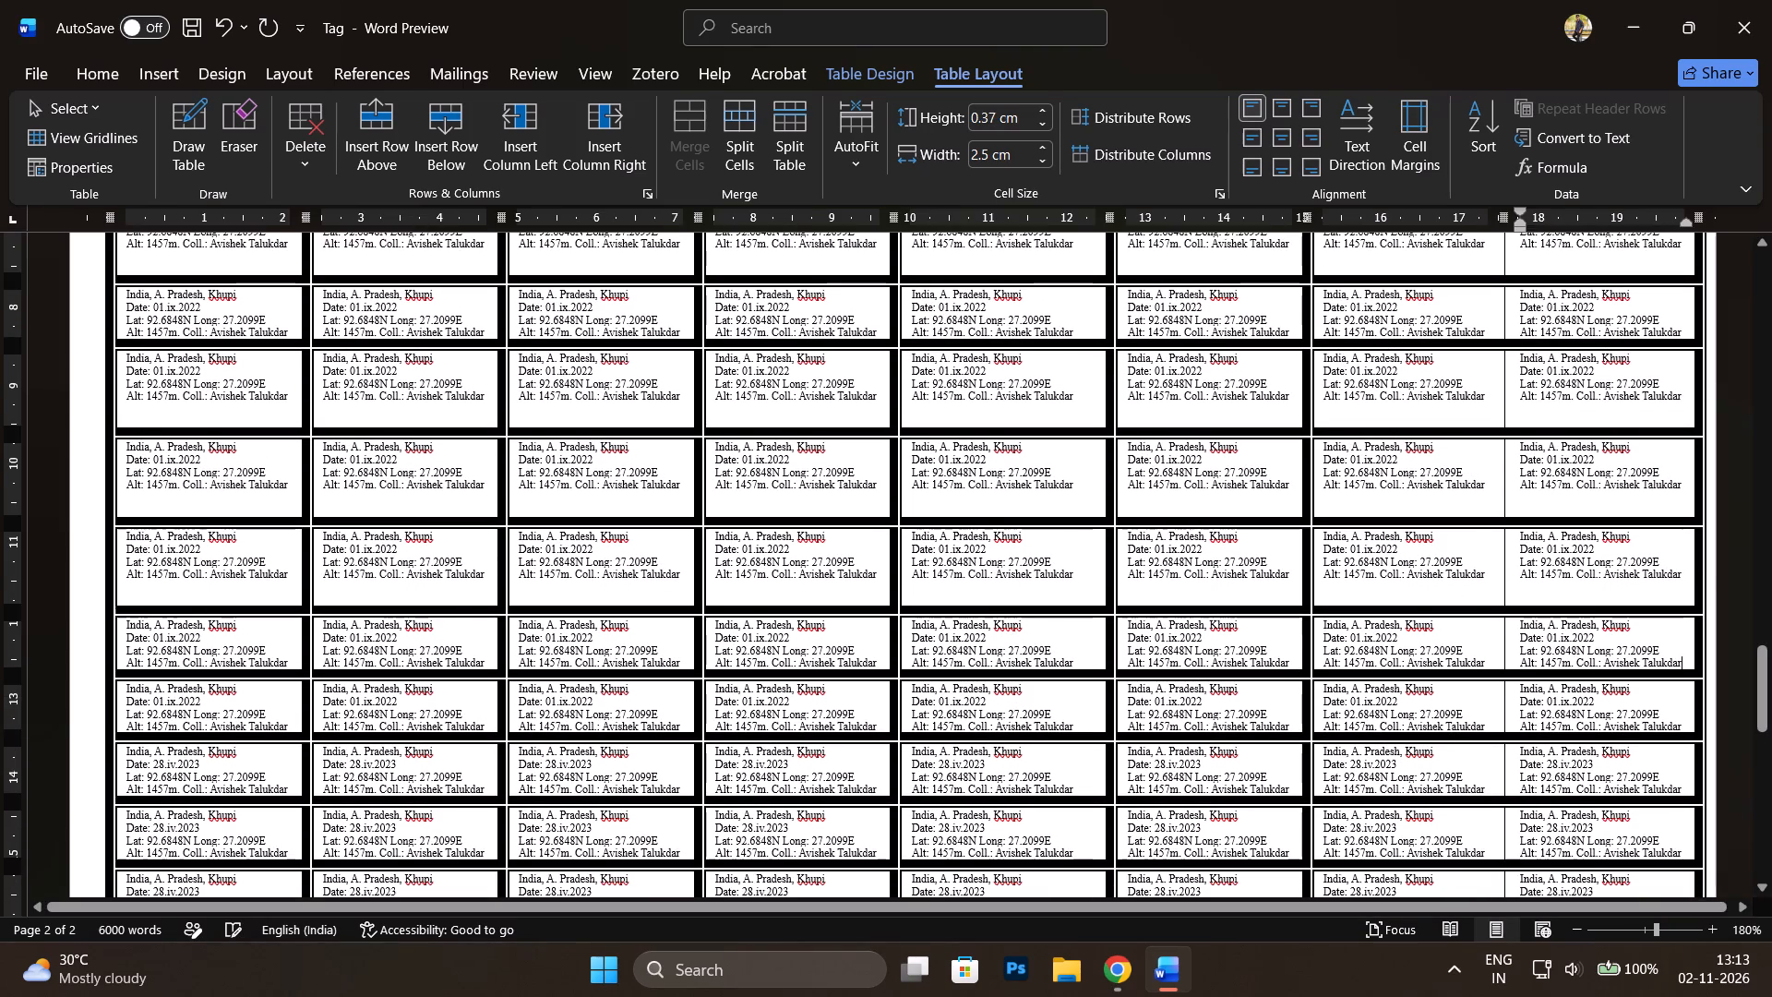
left_click(1599, 601)
key("BackSpace")
key("BackSpace")
left_click(1617, 510)
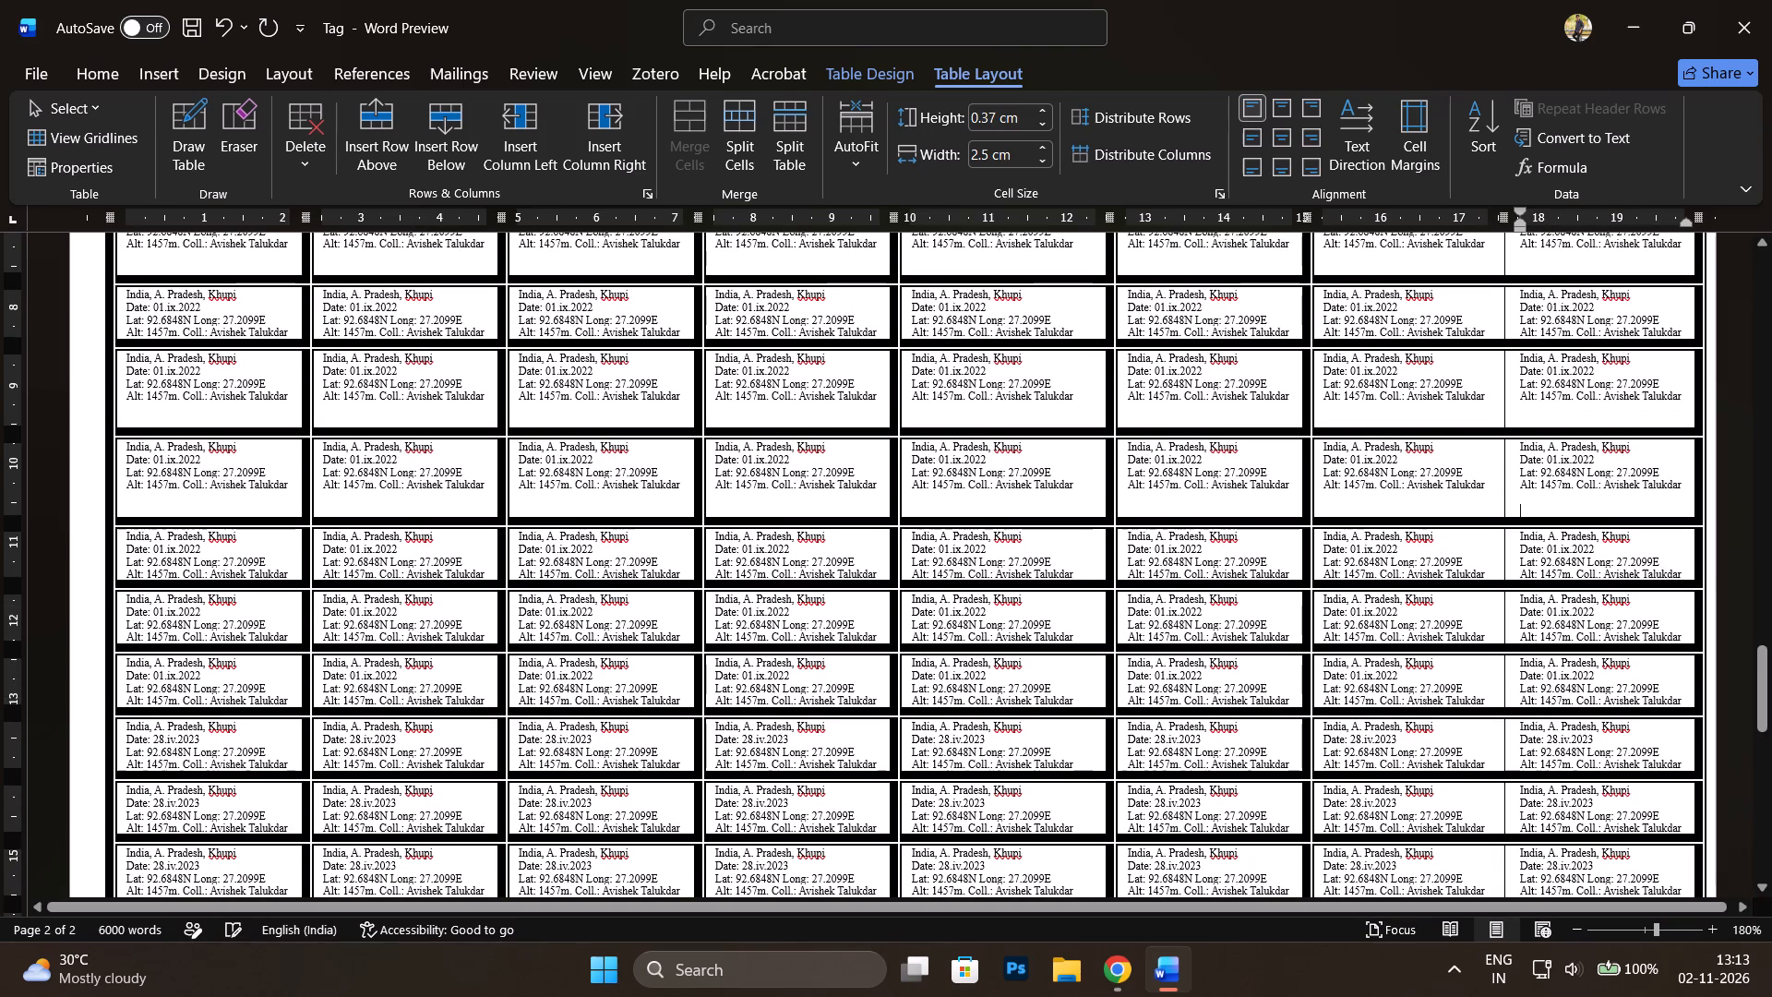
key("BackSpace")
key("BackSpace")
Delete the trailing blank lines beneath the eighth-cell labels in the fourth and second 01.ix.2022 rows.
scroll(1605, 535, "up", 2)
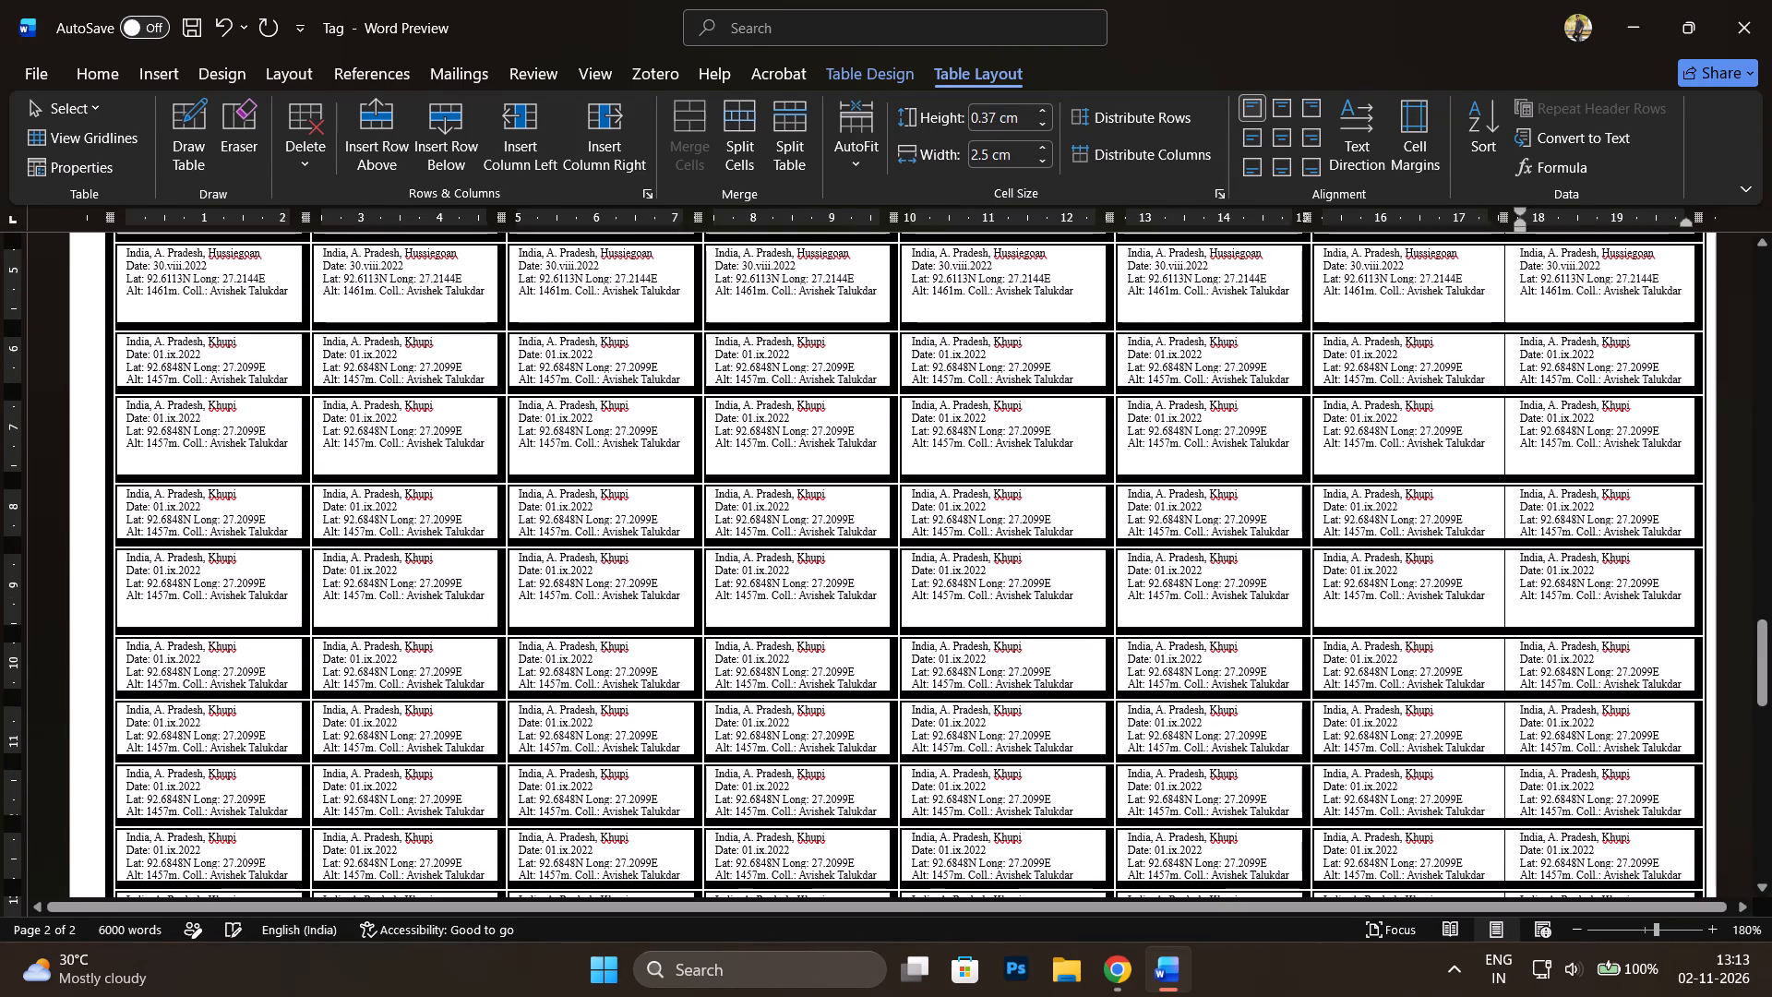
left_click(1585, 623)
key("BackSpace")
key("BackSpace")
scroll(1586, 620, "up", 1)
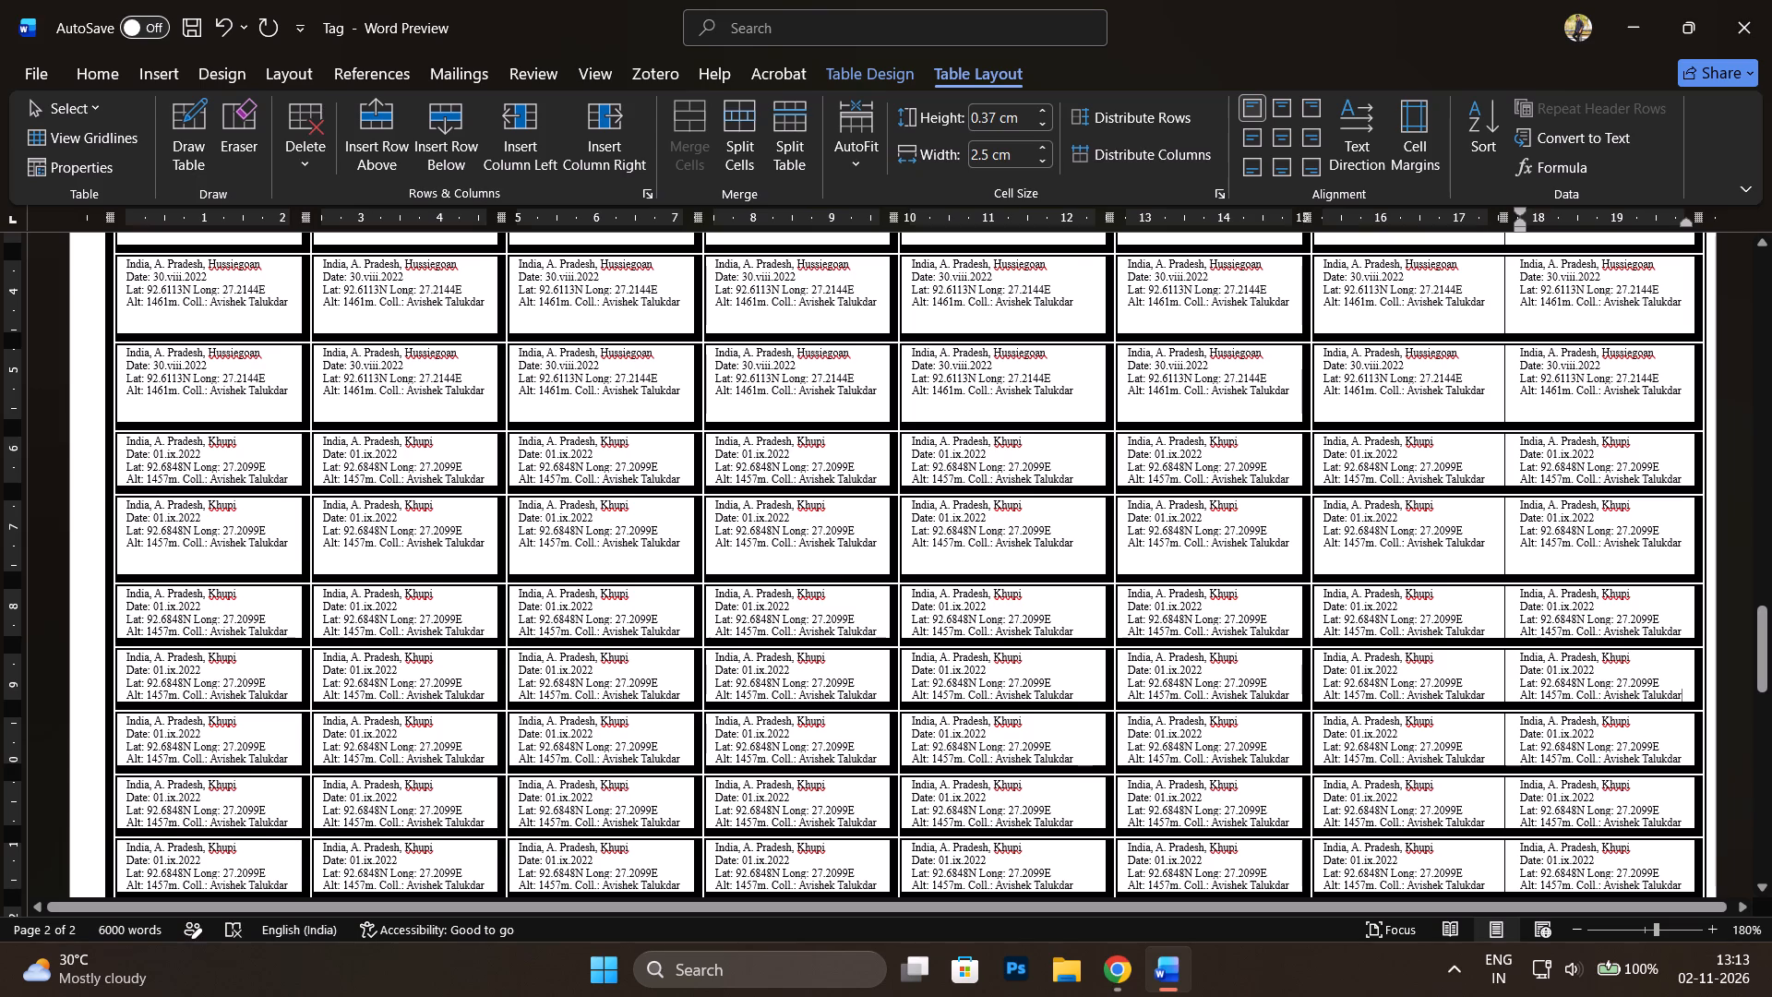
left_click(1593, 567)
key("BackSpace")
key("BackSpace")
Delete the trailing blank lines beneath the eighth-cell labels in the last three 30.viii.2022 rows on page 2.
scroll(1595, 566, "up", 2)
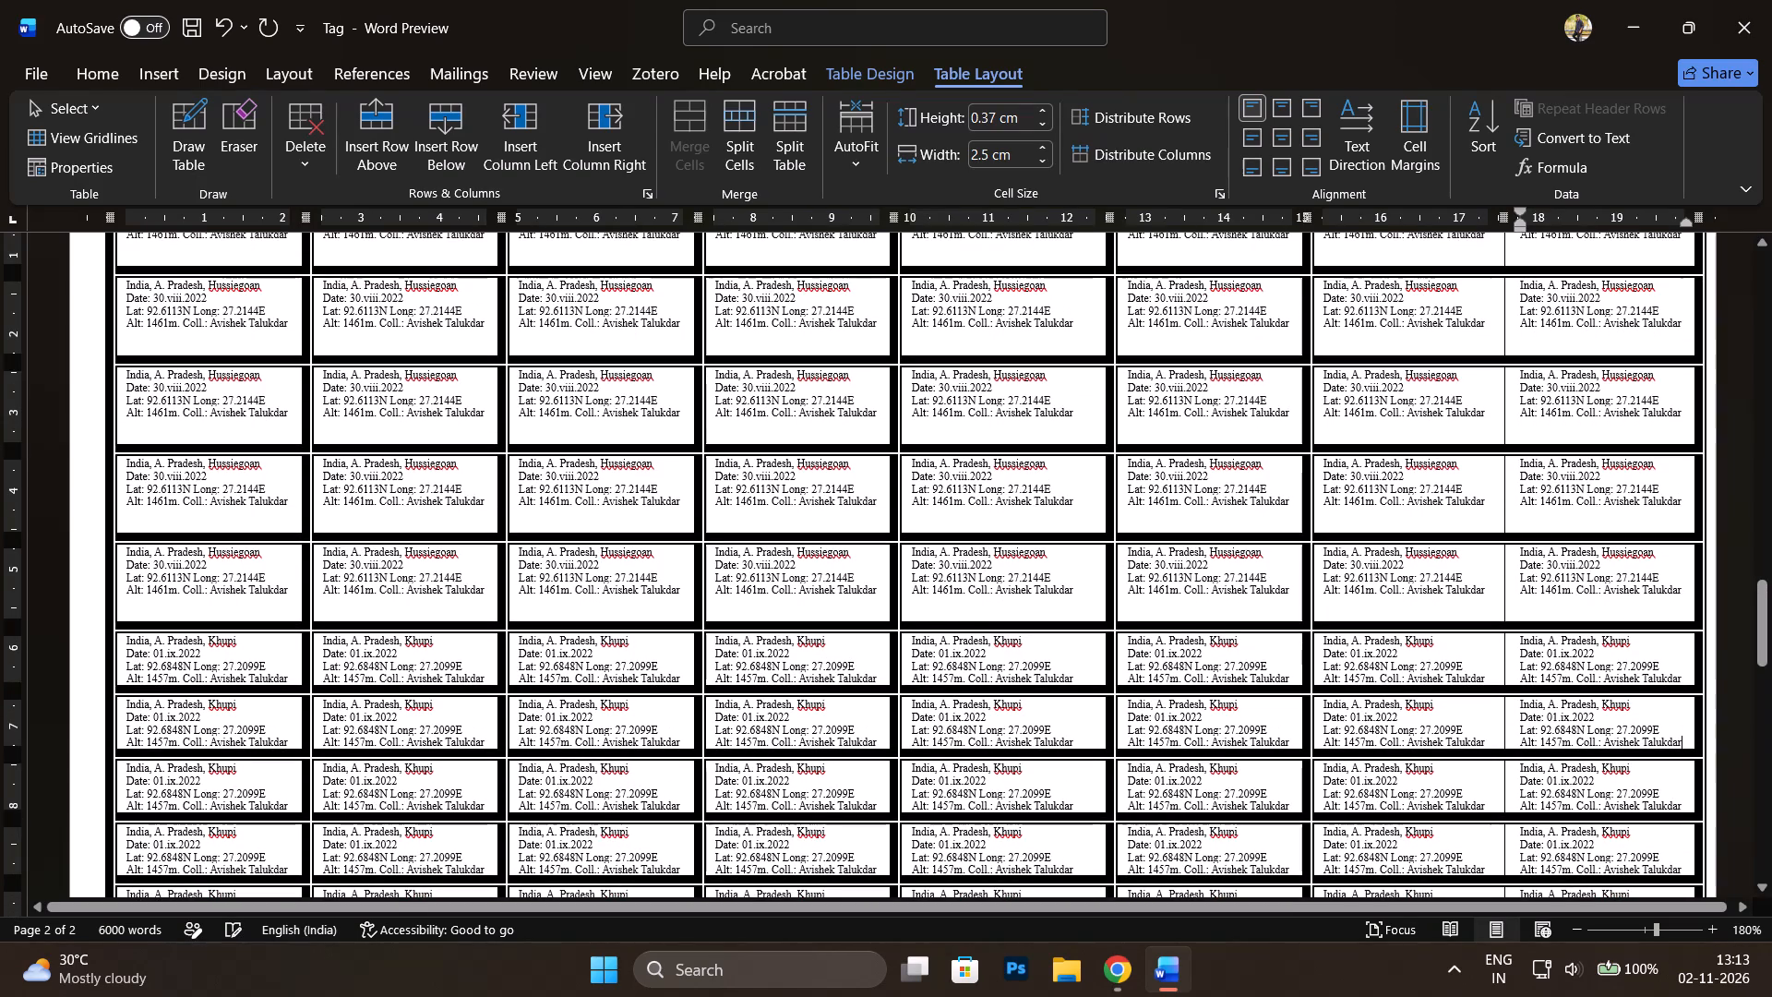
left_click(1584, 617)
key("BackSpace")
key("BackSpace")
scroll(1589, 615, "up", 1)
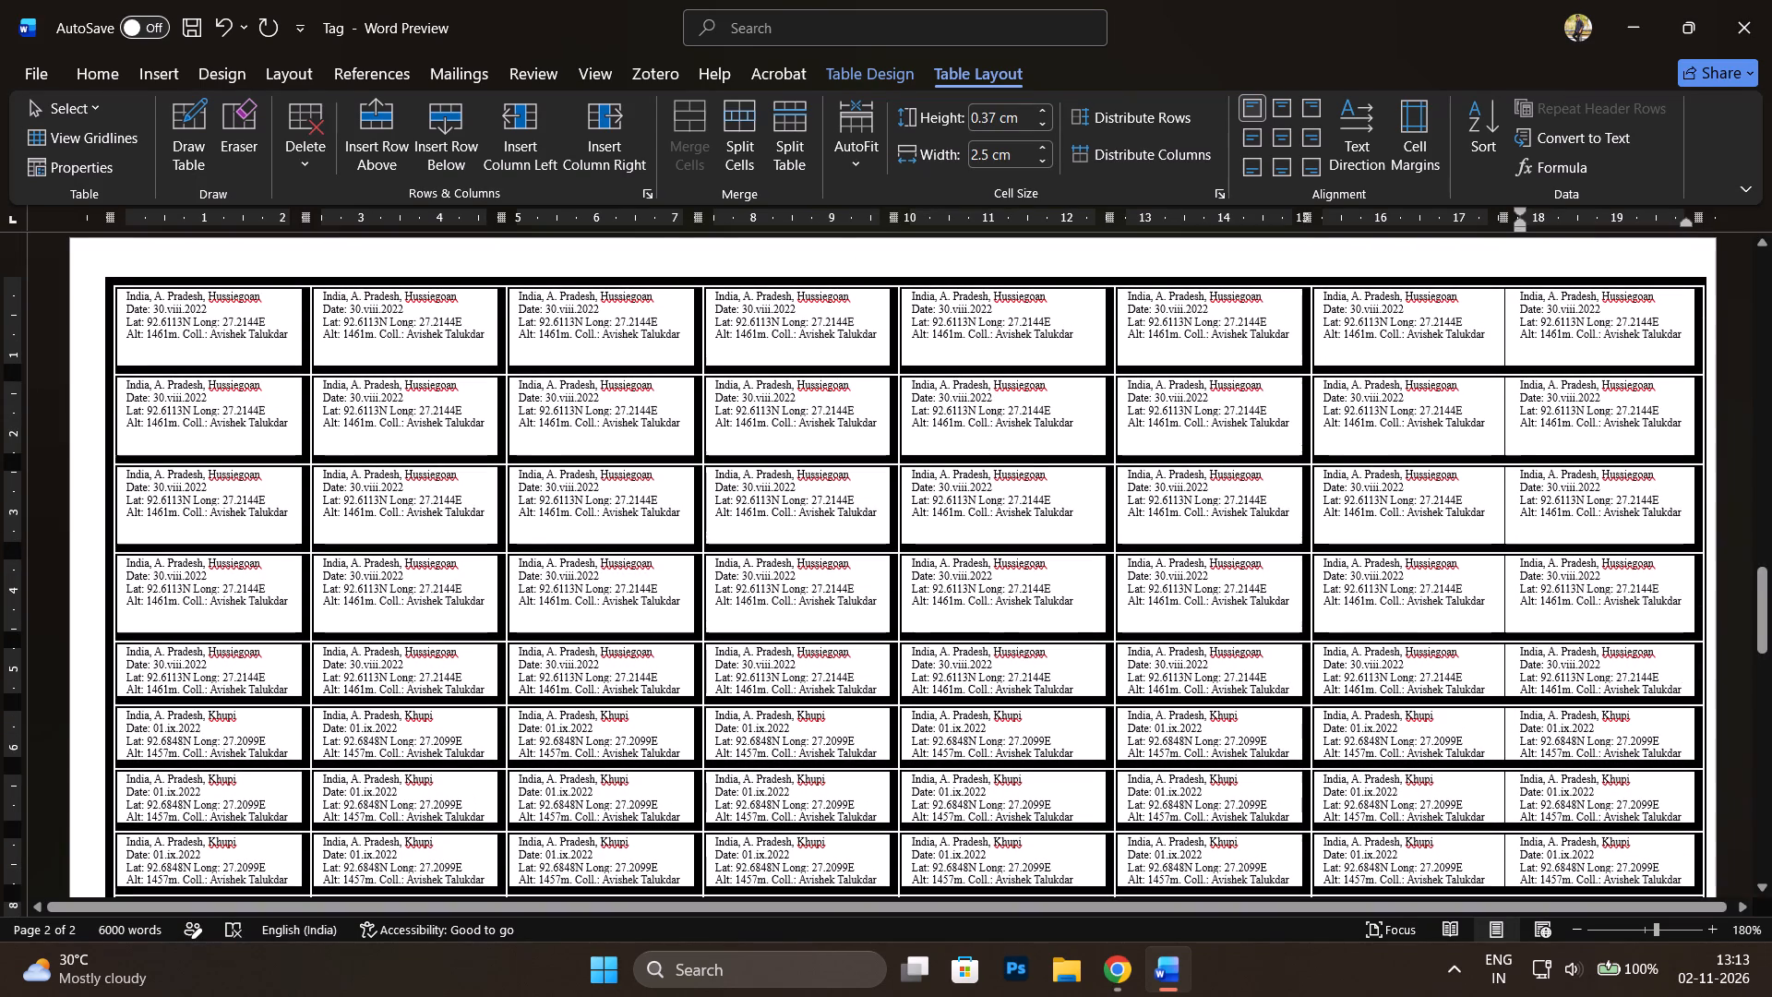
left_click(1587, 631)
key("BackSpace")
key("BackSpace")
left_click(1598, 535)
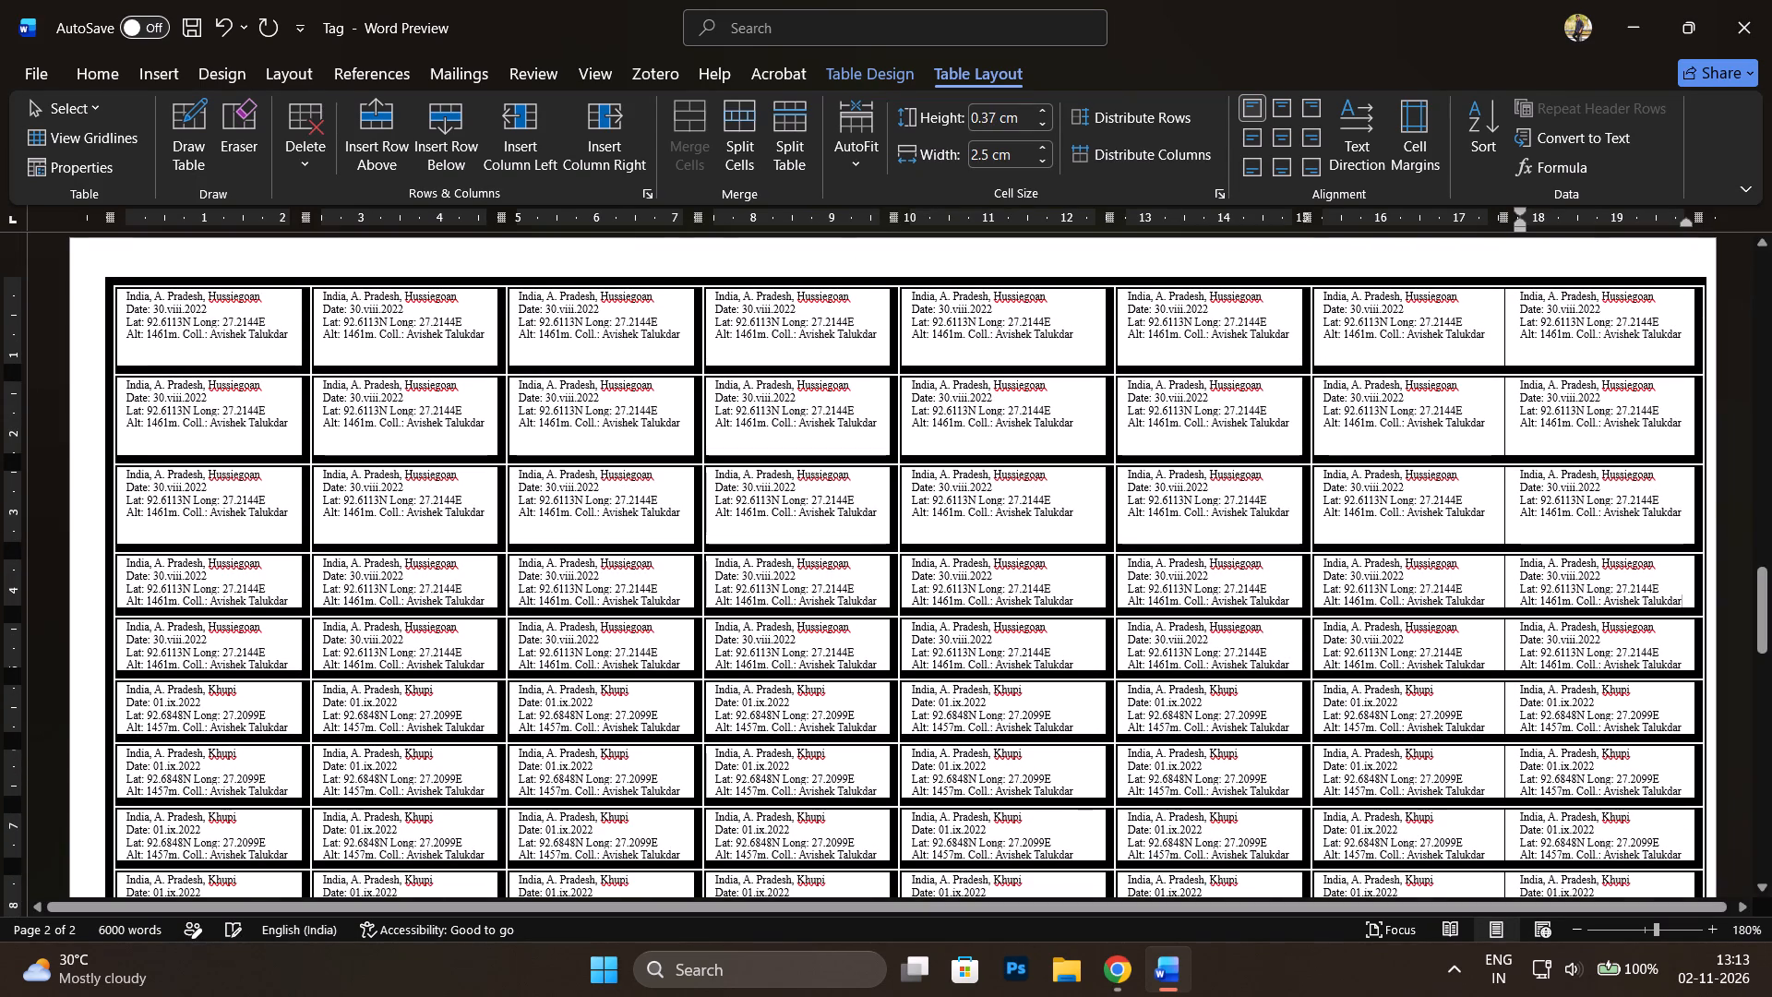
key("BackSpace")
key("BackSpace")
Delete the trailing blank lines beneath the eighth-cell labels in the first two 30.viii.2022 rows on page 2.
scroll(1590, 569, "up", 2)
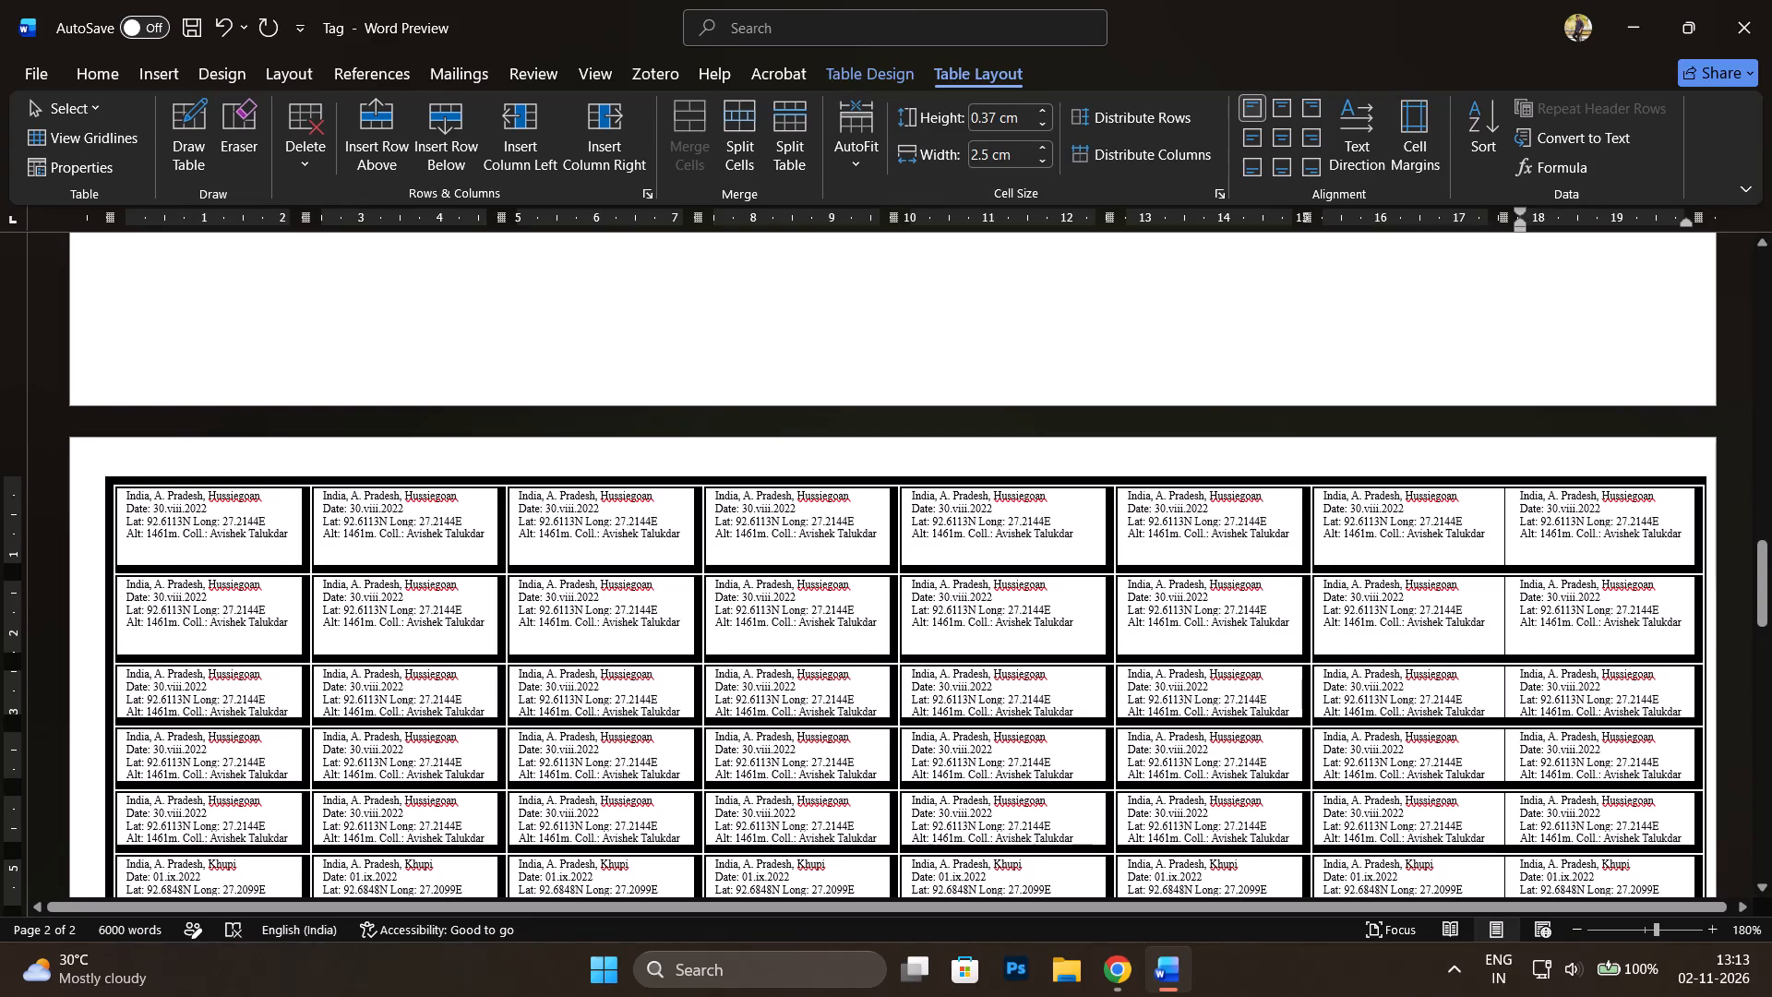
left_click(1587, 647)
key("BackSpace")
key("BackSpace")
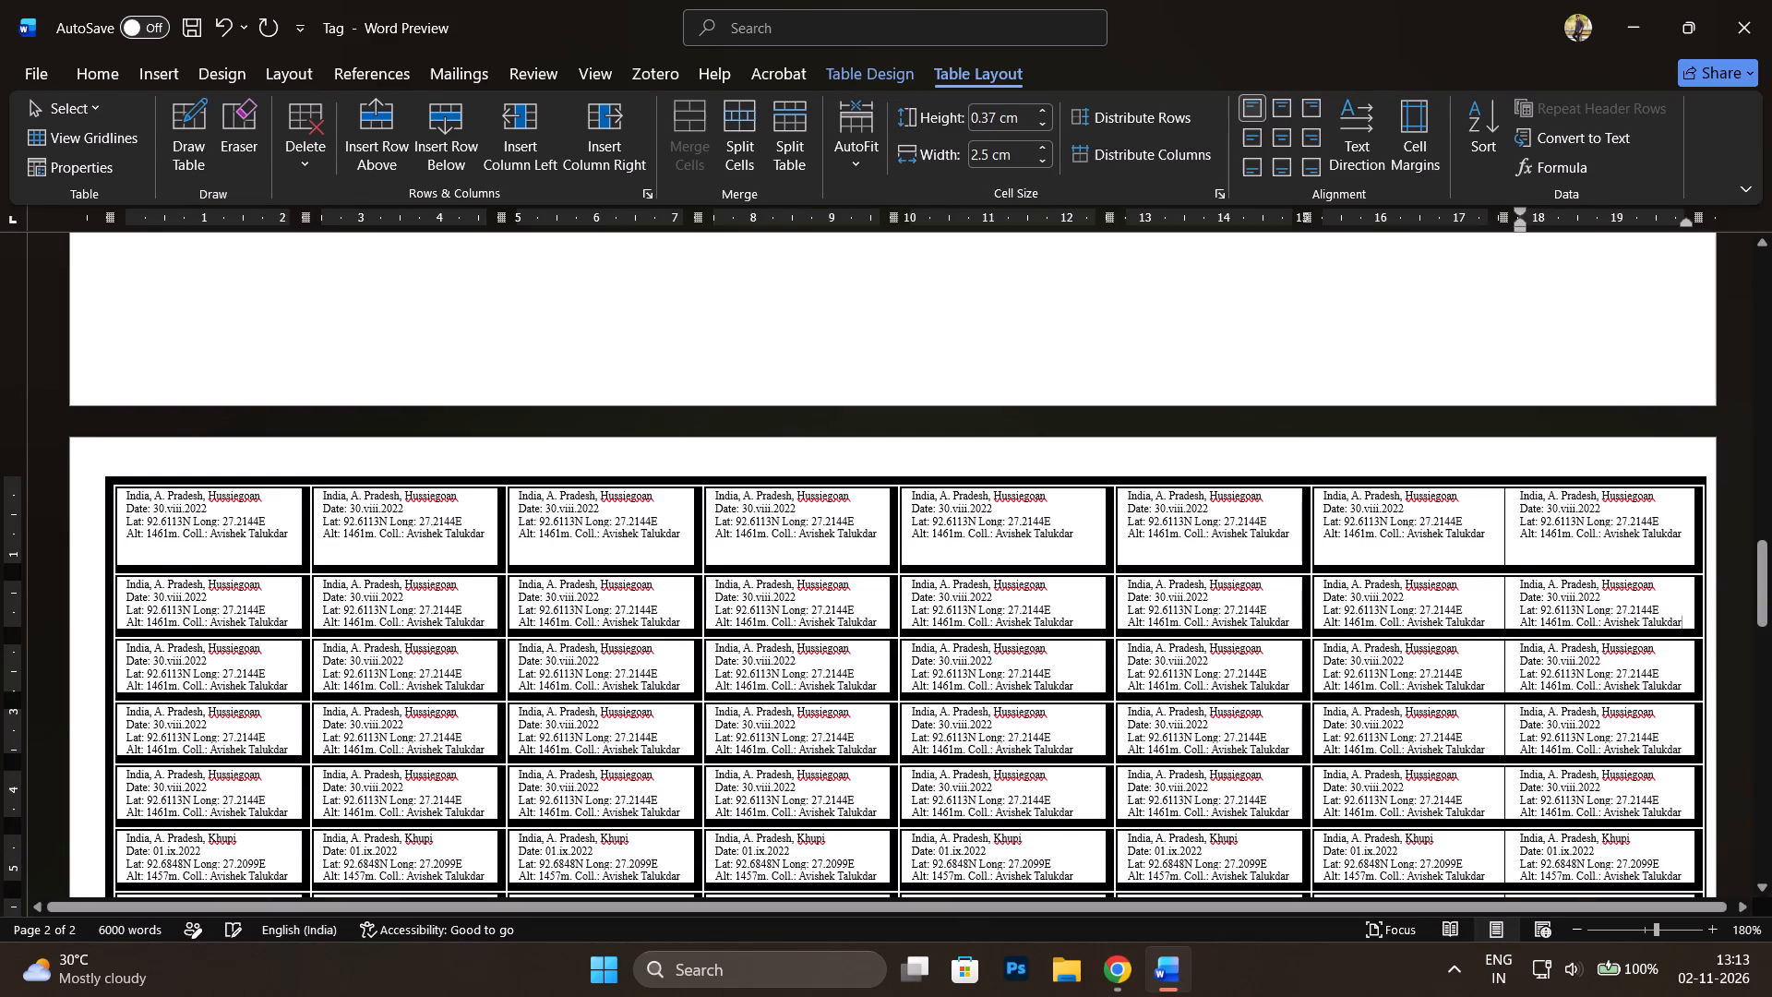
left_click(1598, 556)
key("BackSpace")
key("BackSpace")
Delete the trailing blank lines beneath the eighth-cell labels in the seventh and sixth 30.viii.2022 rows on page 1.
scroll(1596, 653, "up", 2)
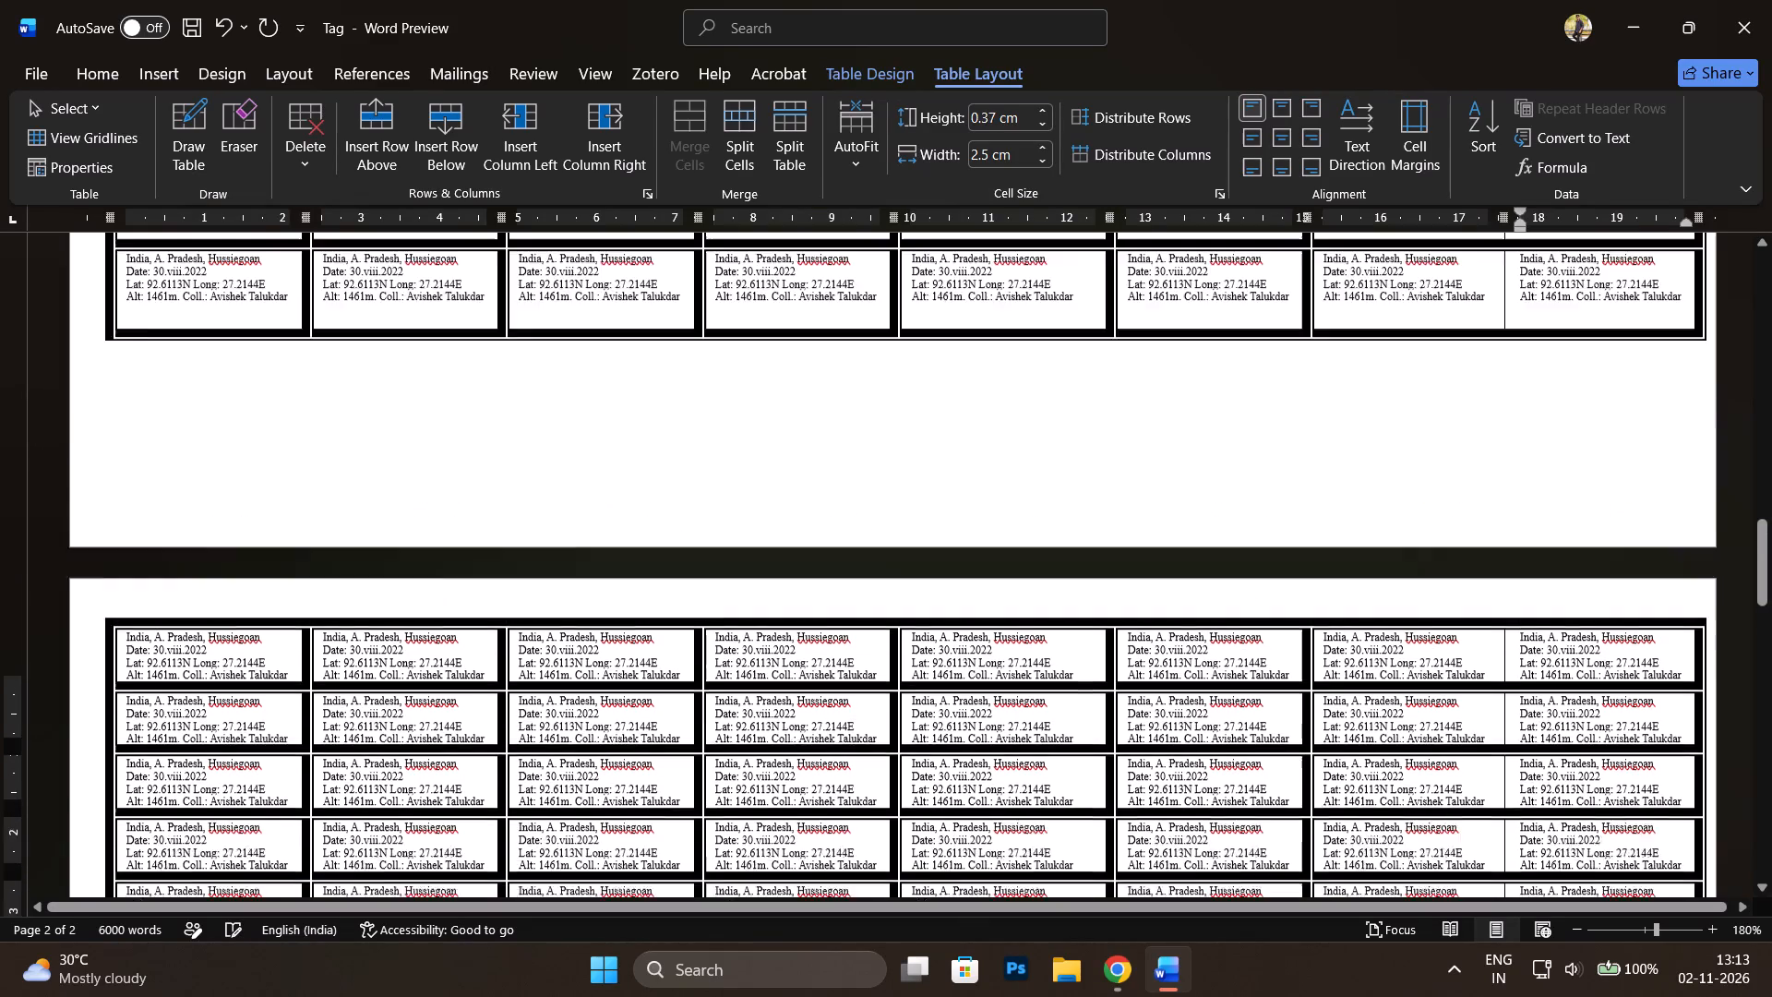
scroll(1596, 653, "up", 2)
left_click(1621, 582)
key("BackSpace")
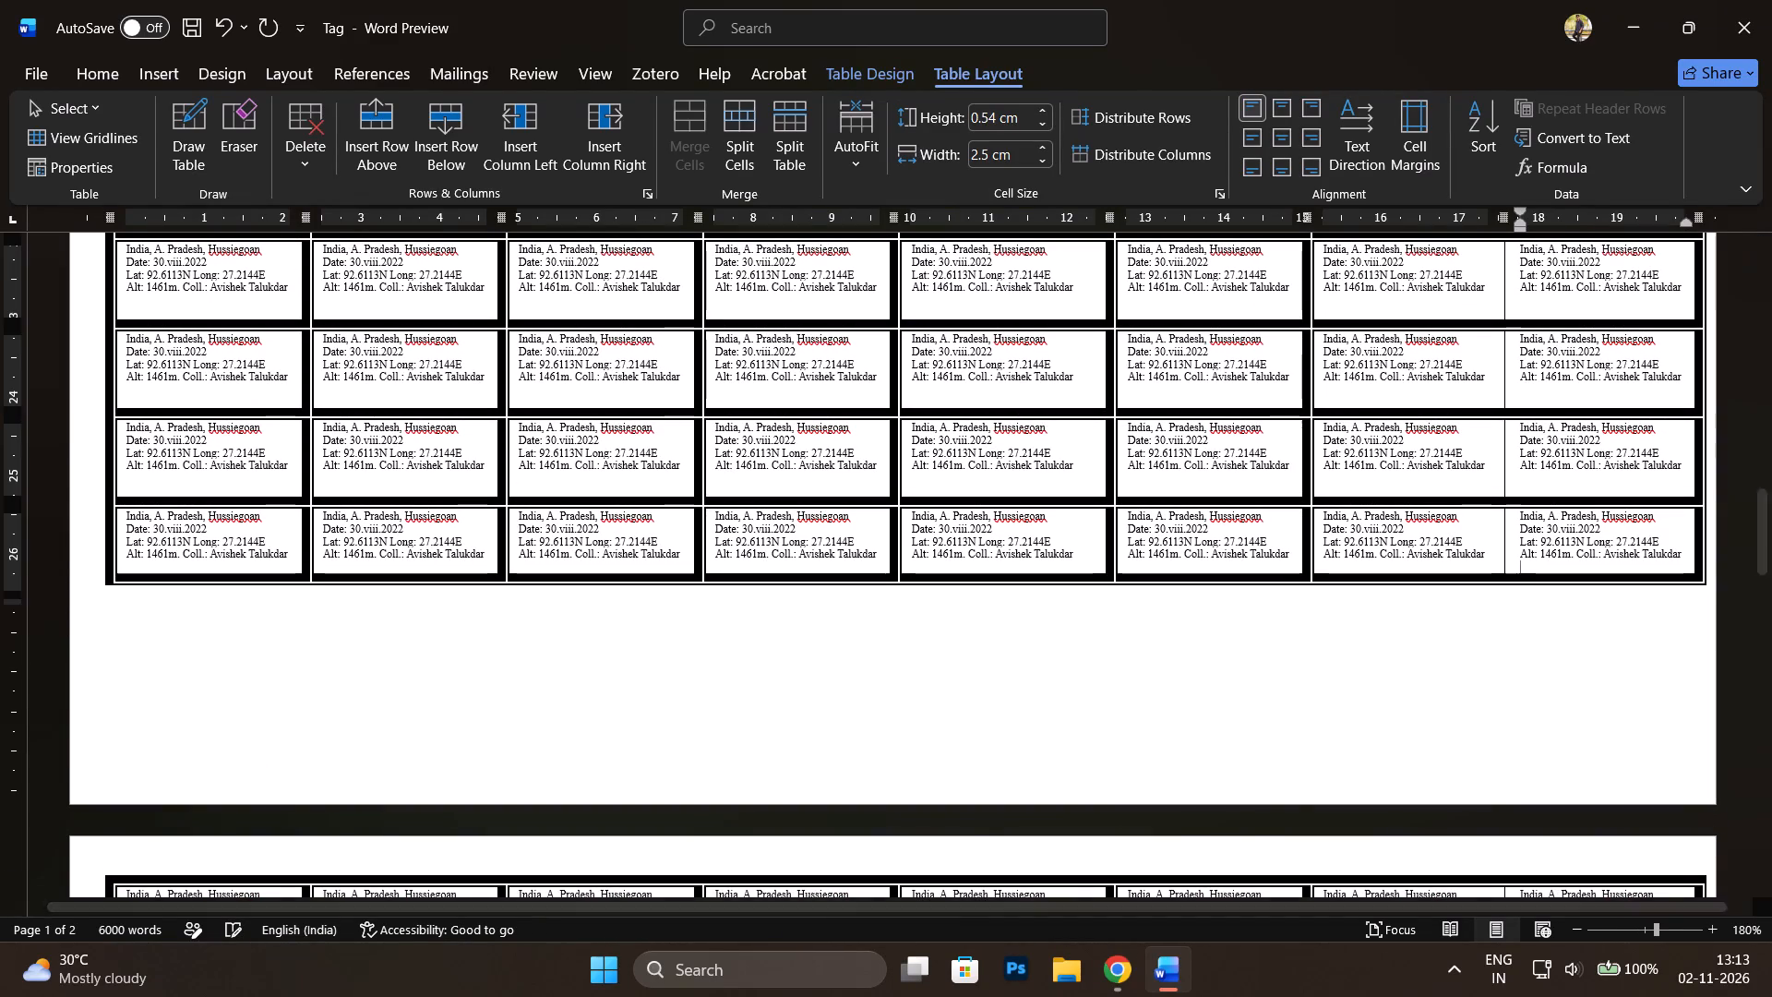
key("BackSpace")
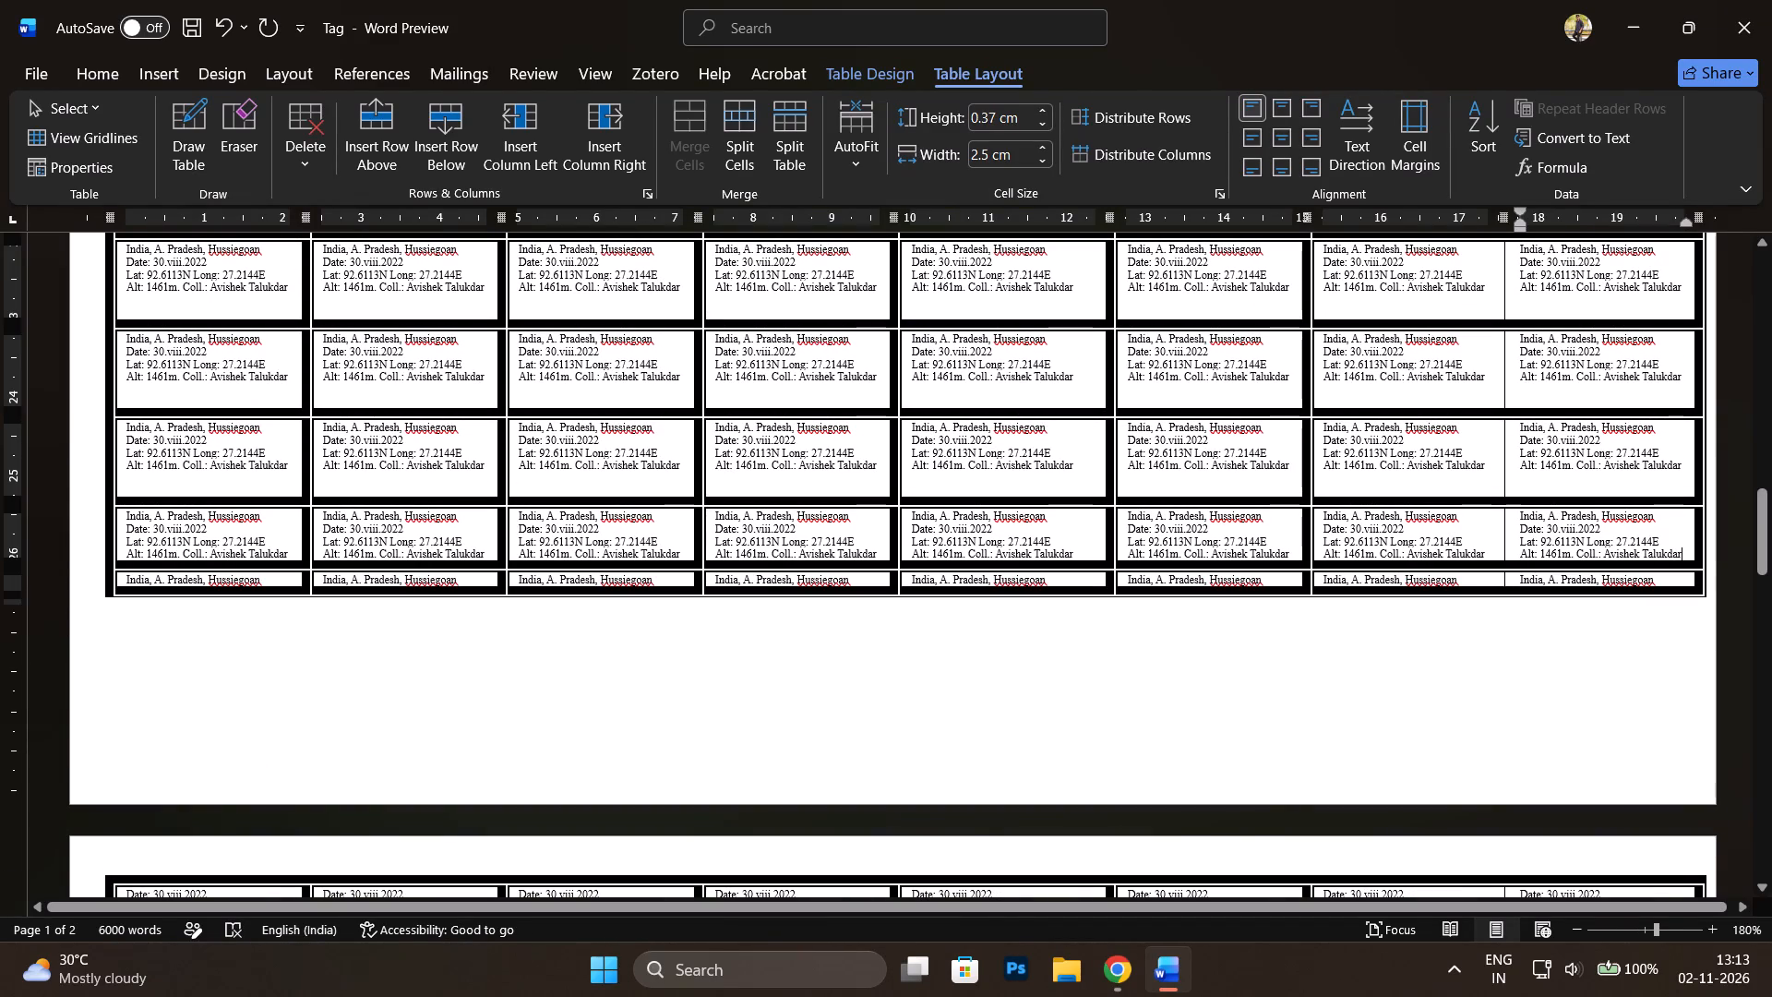
scroll(1633, 583, "down", 1)
scroll(1632, 579, "up", 2)
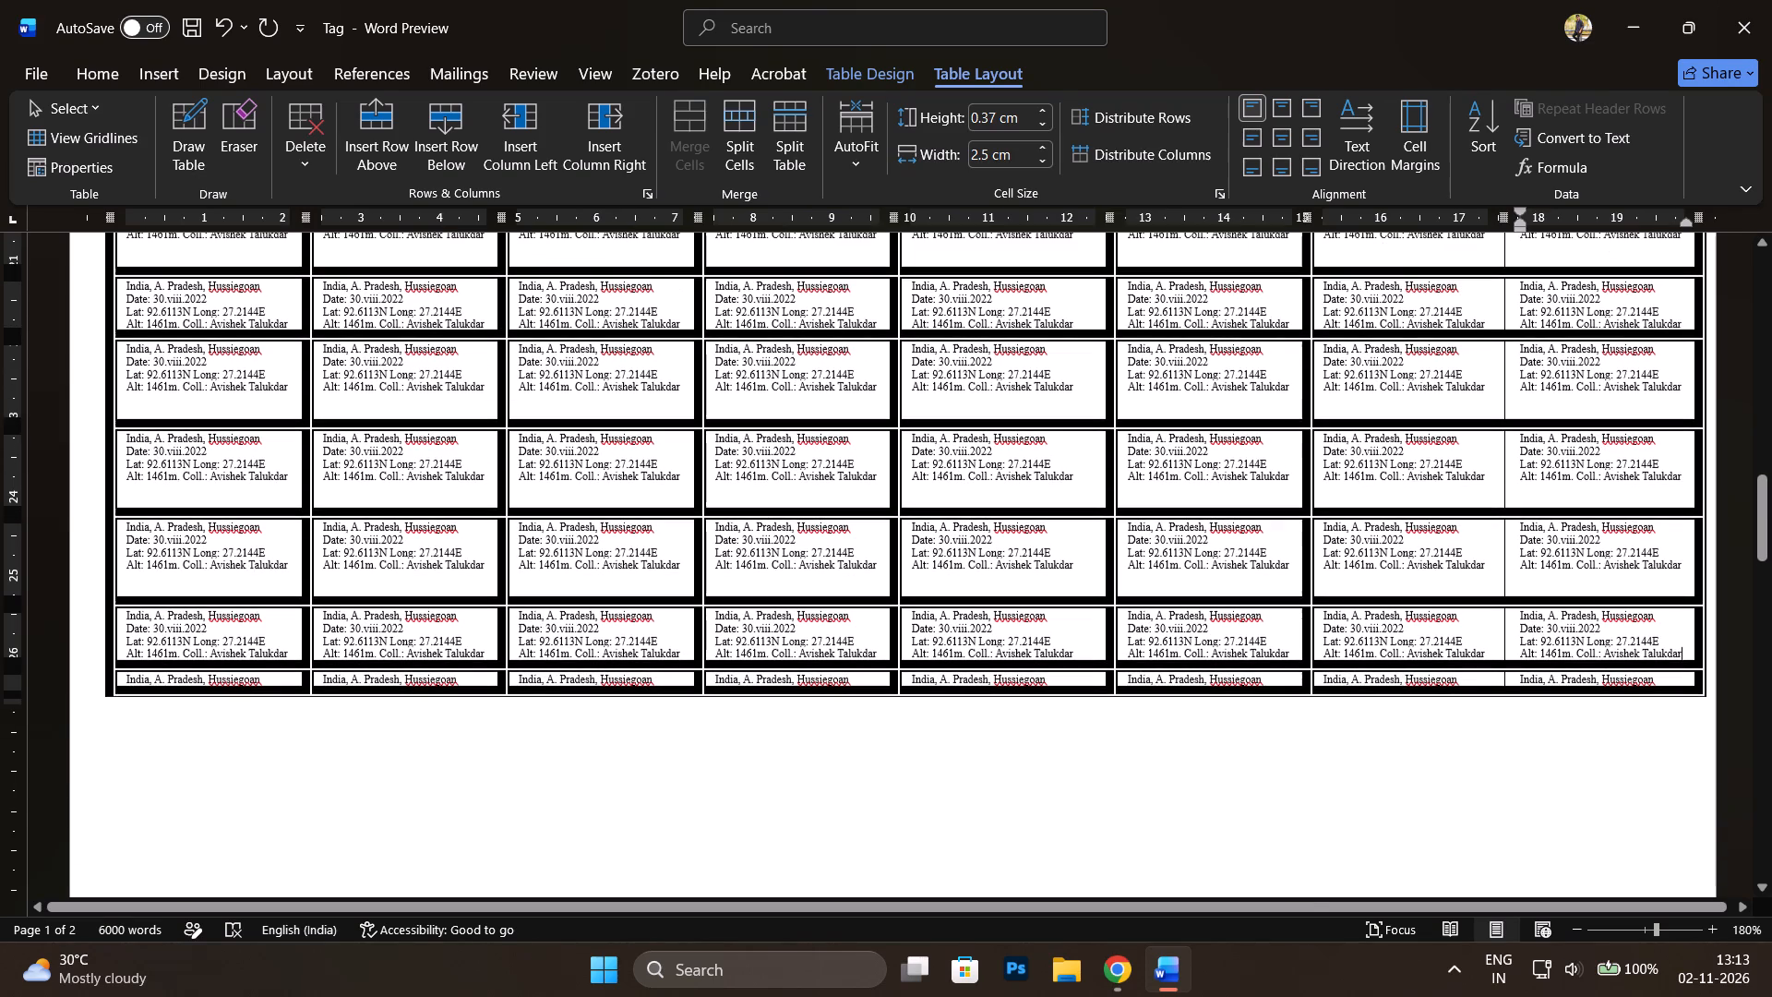
left_click(1617, 587)
key("BackSpace")
key("BackSpace")
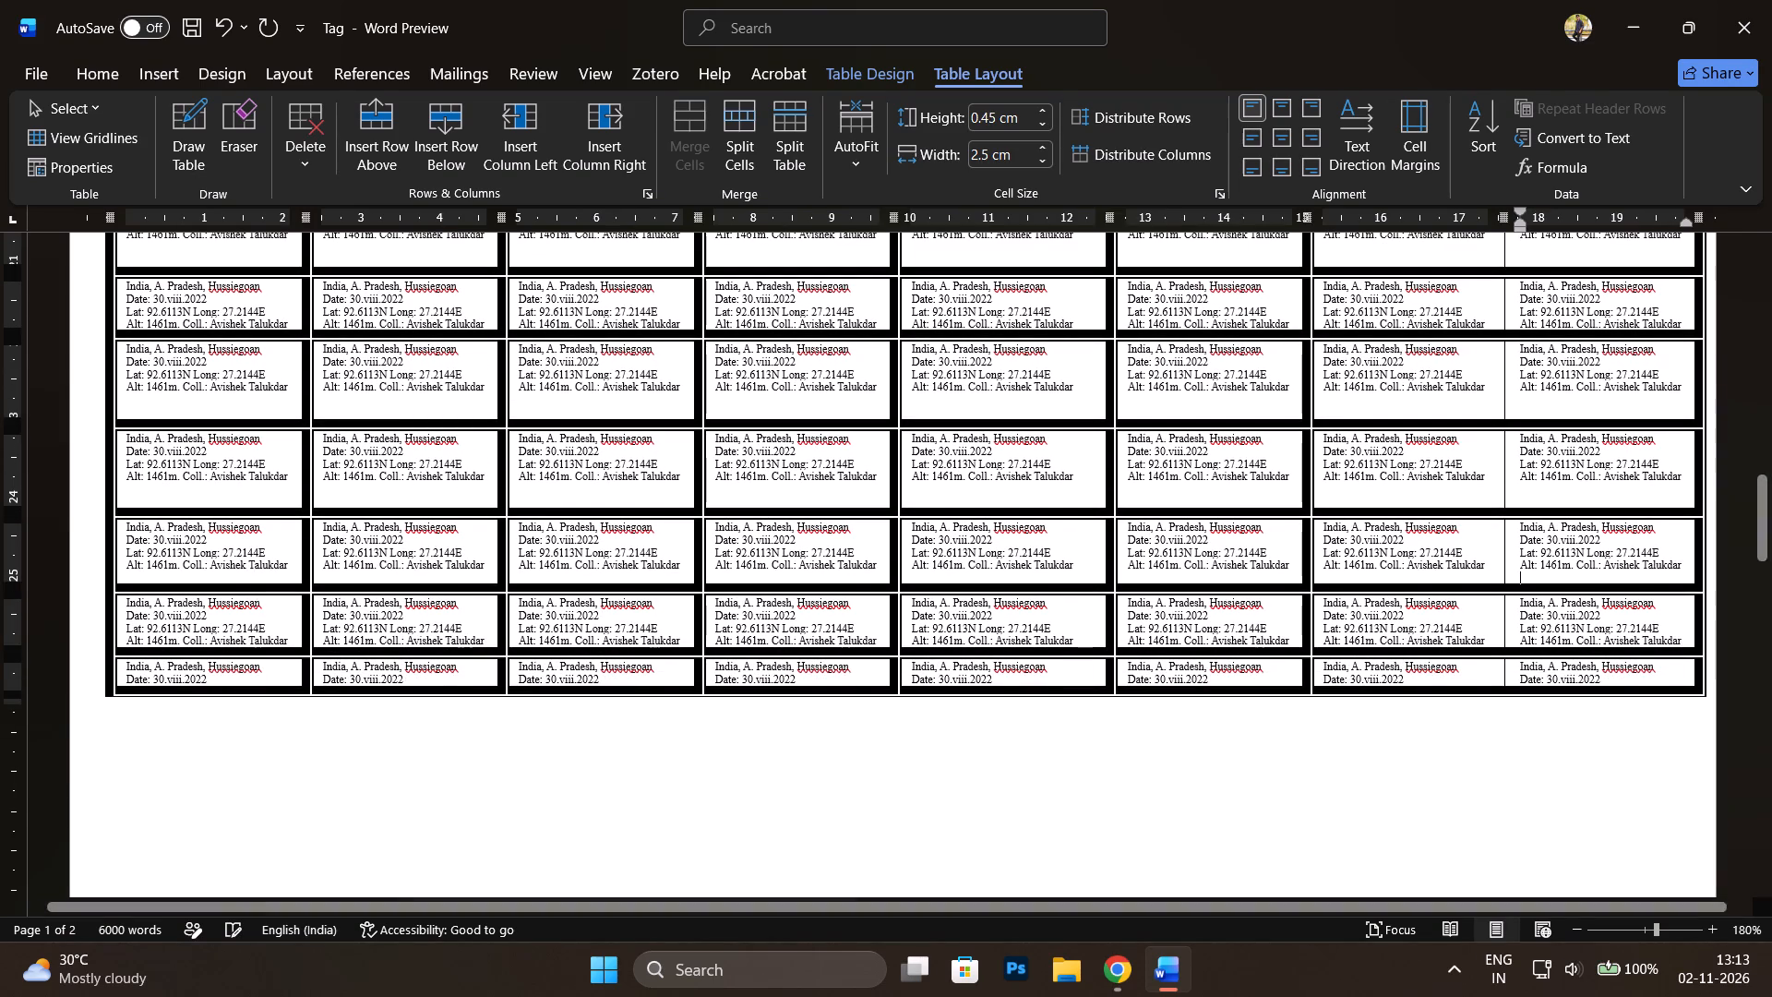
Delete the trailing blank lines beneath the eighth-cell labels in the fifth, fourth and second 30.viii.2022 rows on page 1.
left_click(1613, 498)
key("BackSpace")
key("BackSpace")
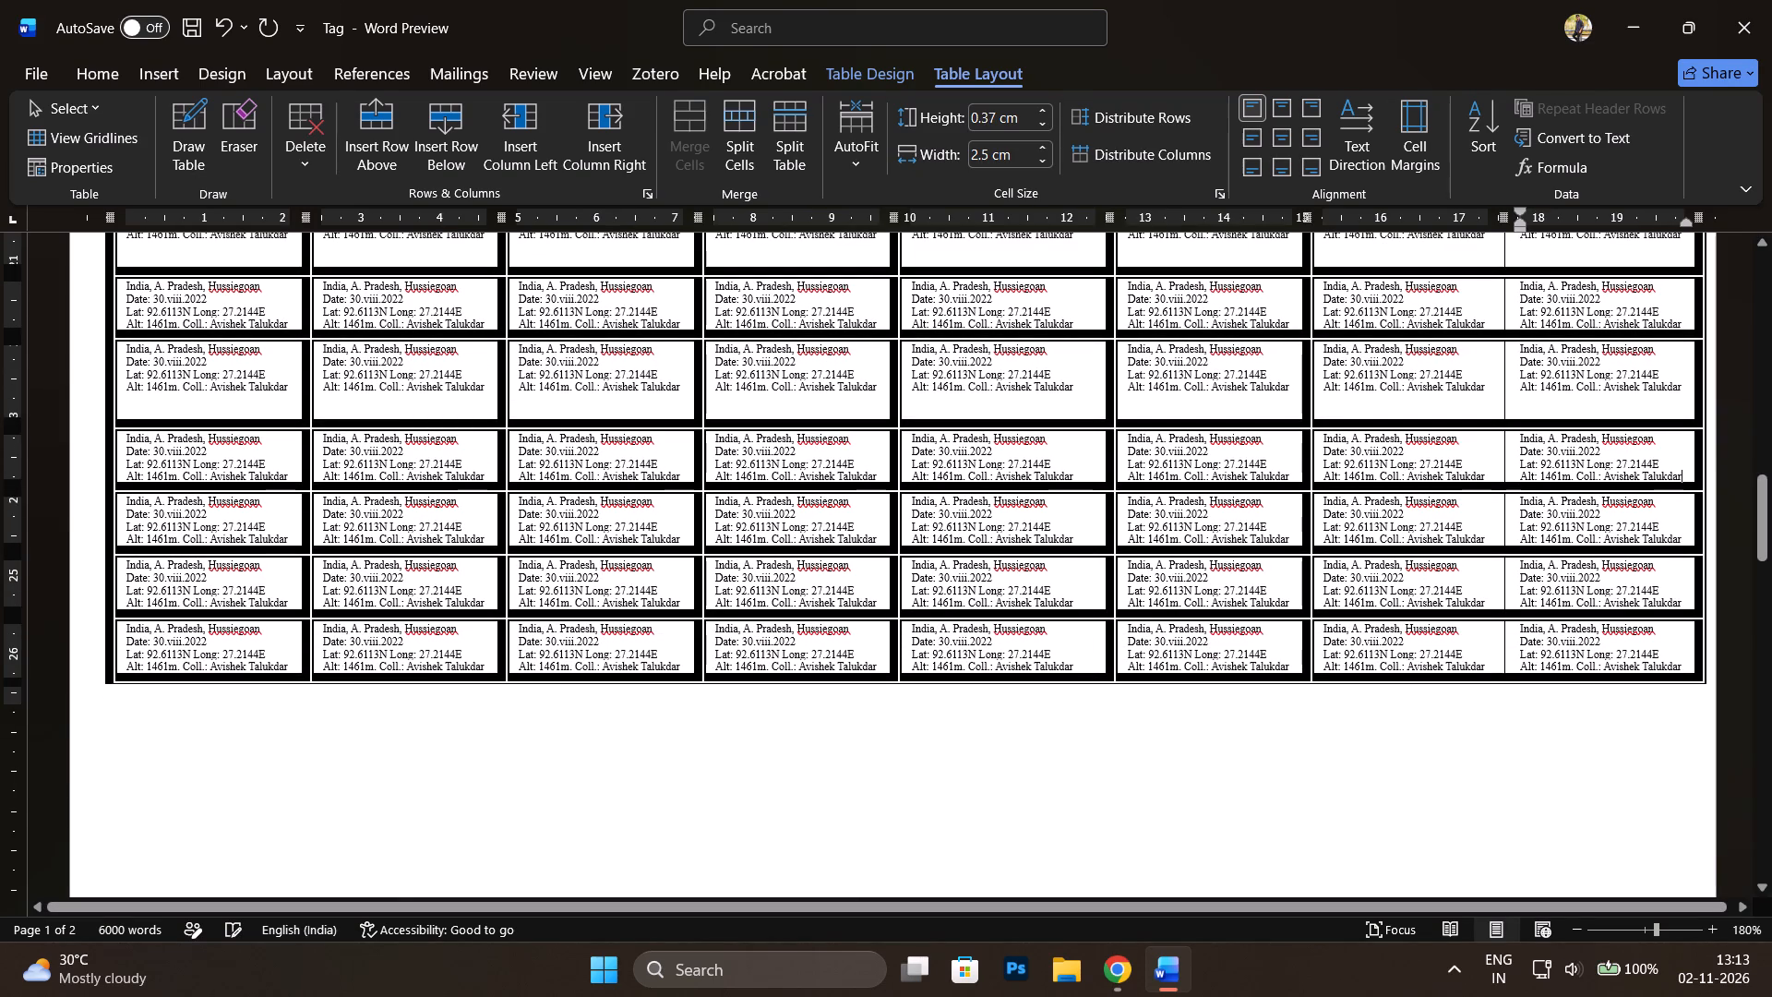
left_click(1621, 416)
key("BackSpace")
key("BackSpace")
scroll(1625, 480, "up", 1)
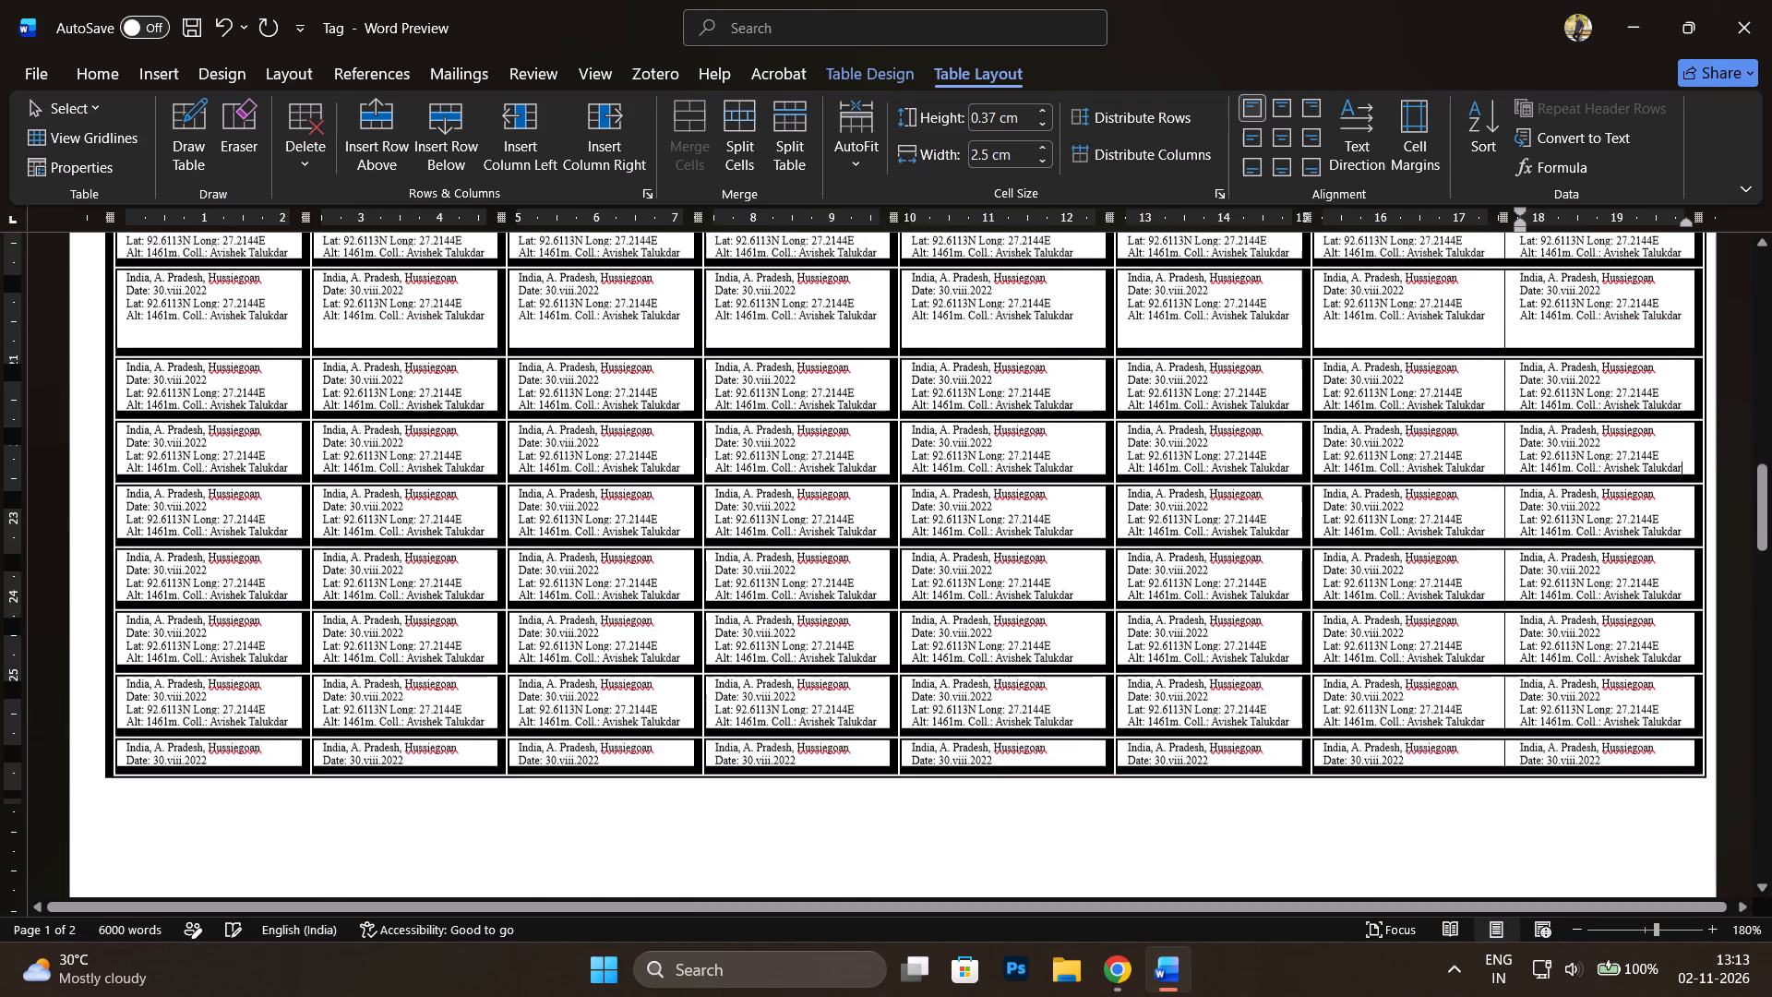
scroll(1618, 479, "up", 2)
left_click(1614, 561)
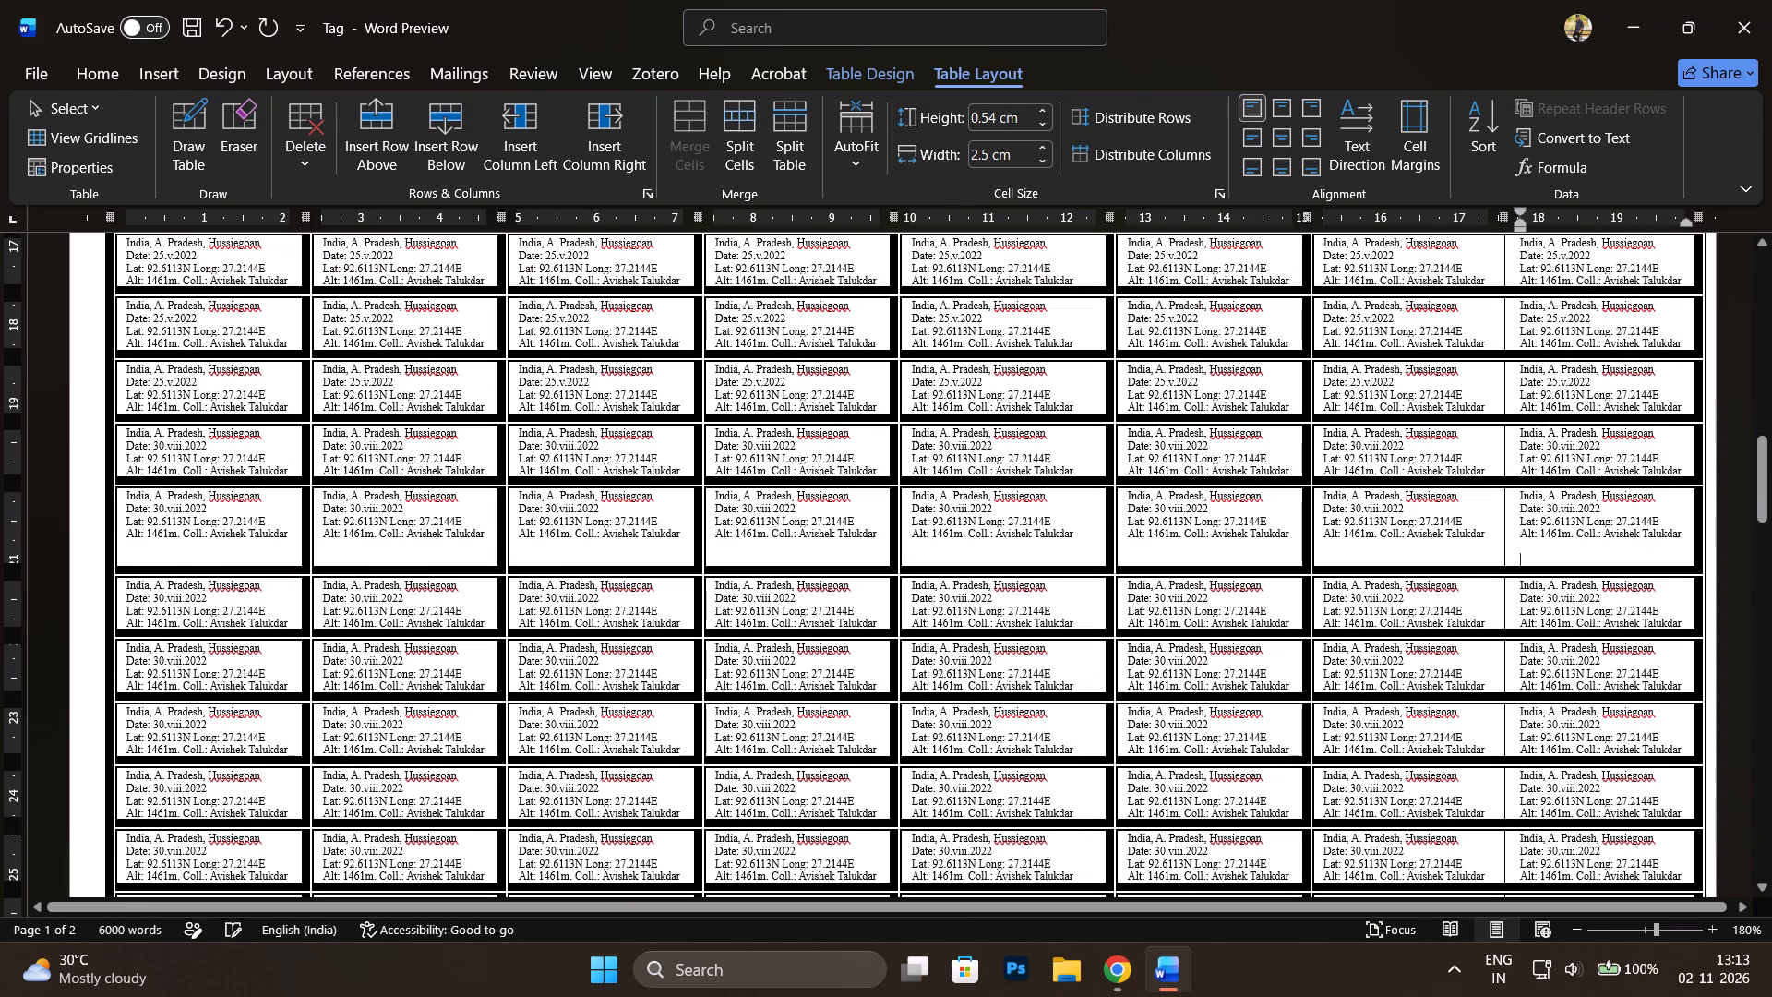
key("BackSpace")
key("BackSpace")
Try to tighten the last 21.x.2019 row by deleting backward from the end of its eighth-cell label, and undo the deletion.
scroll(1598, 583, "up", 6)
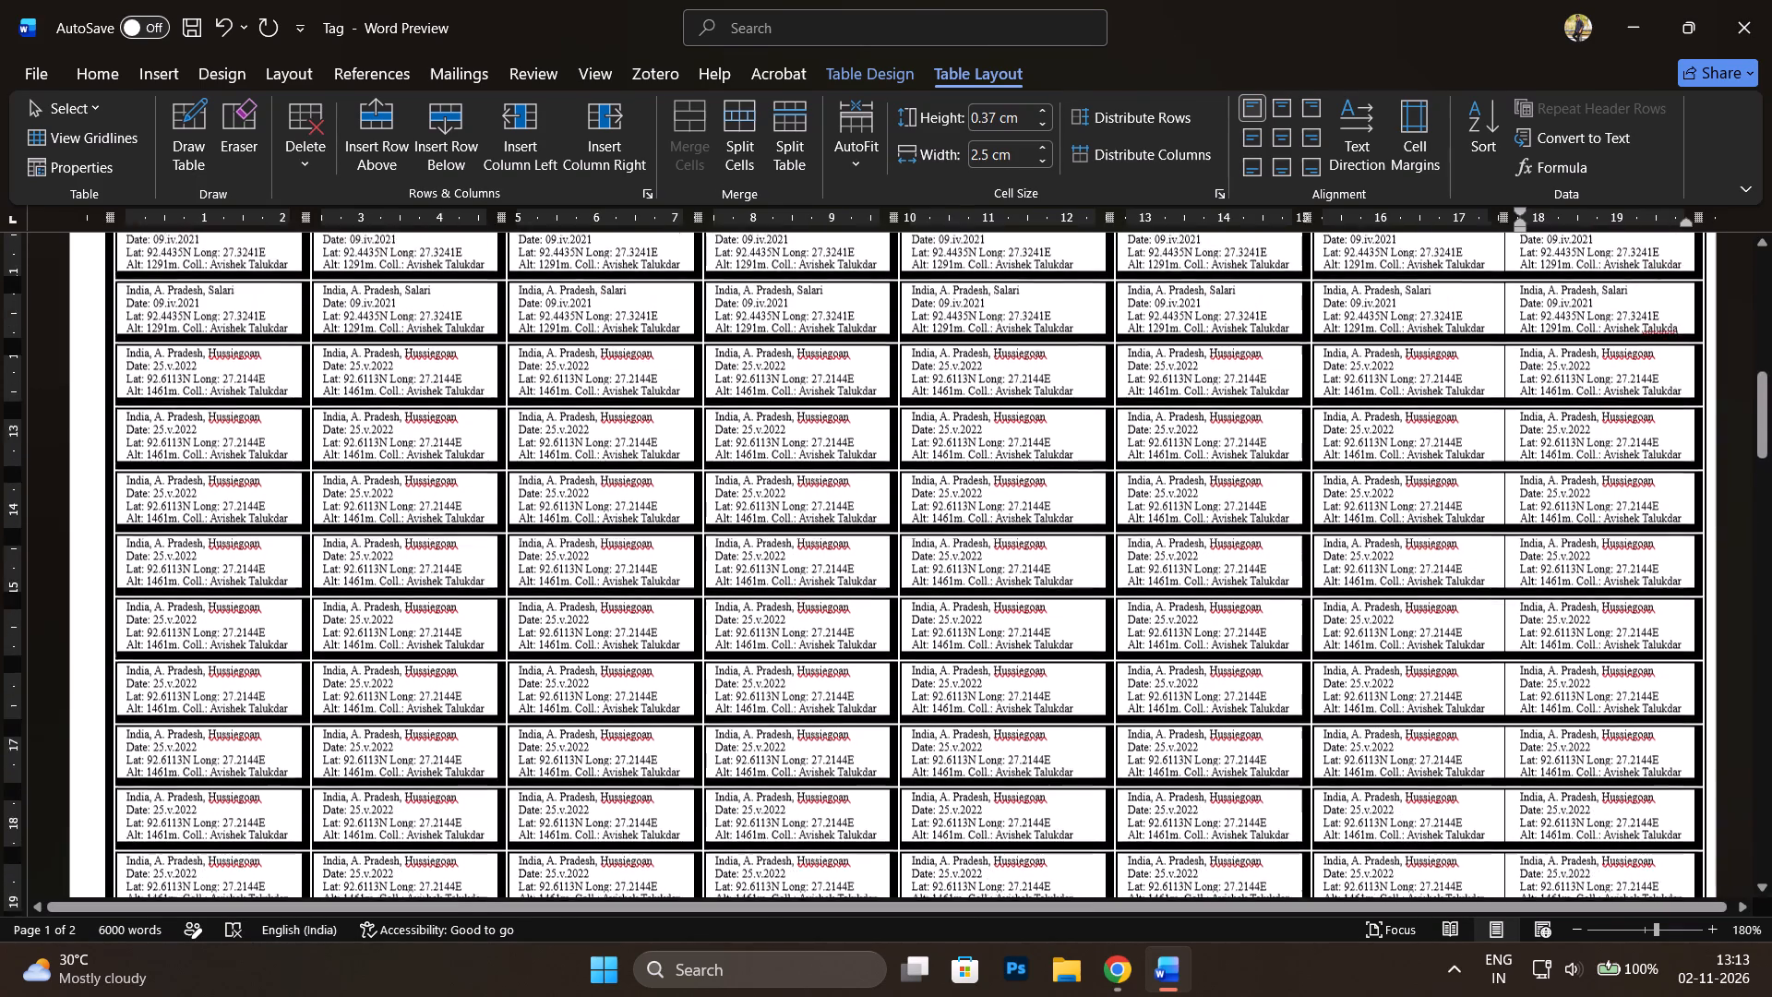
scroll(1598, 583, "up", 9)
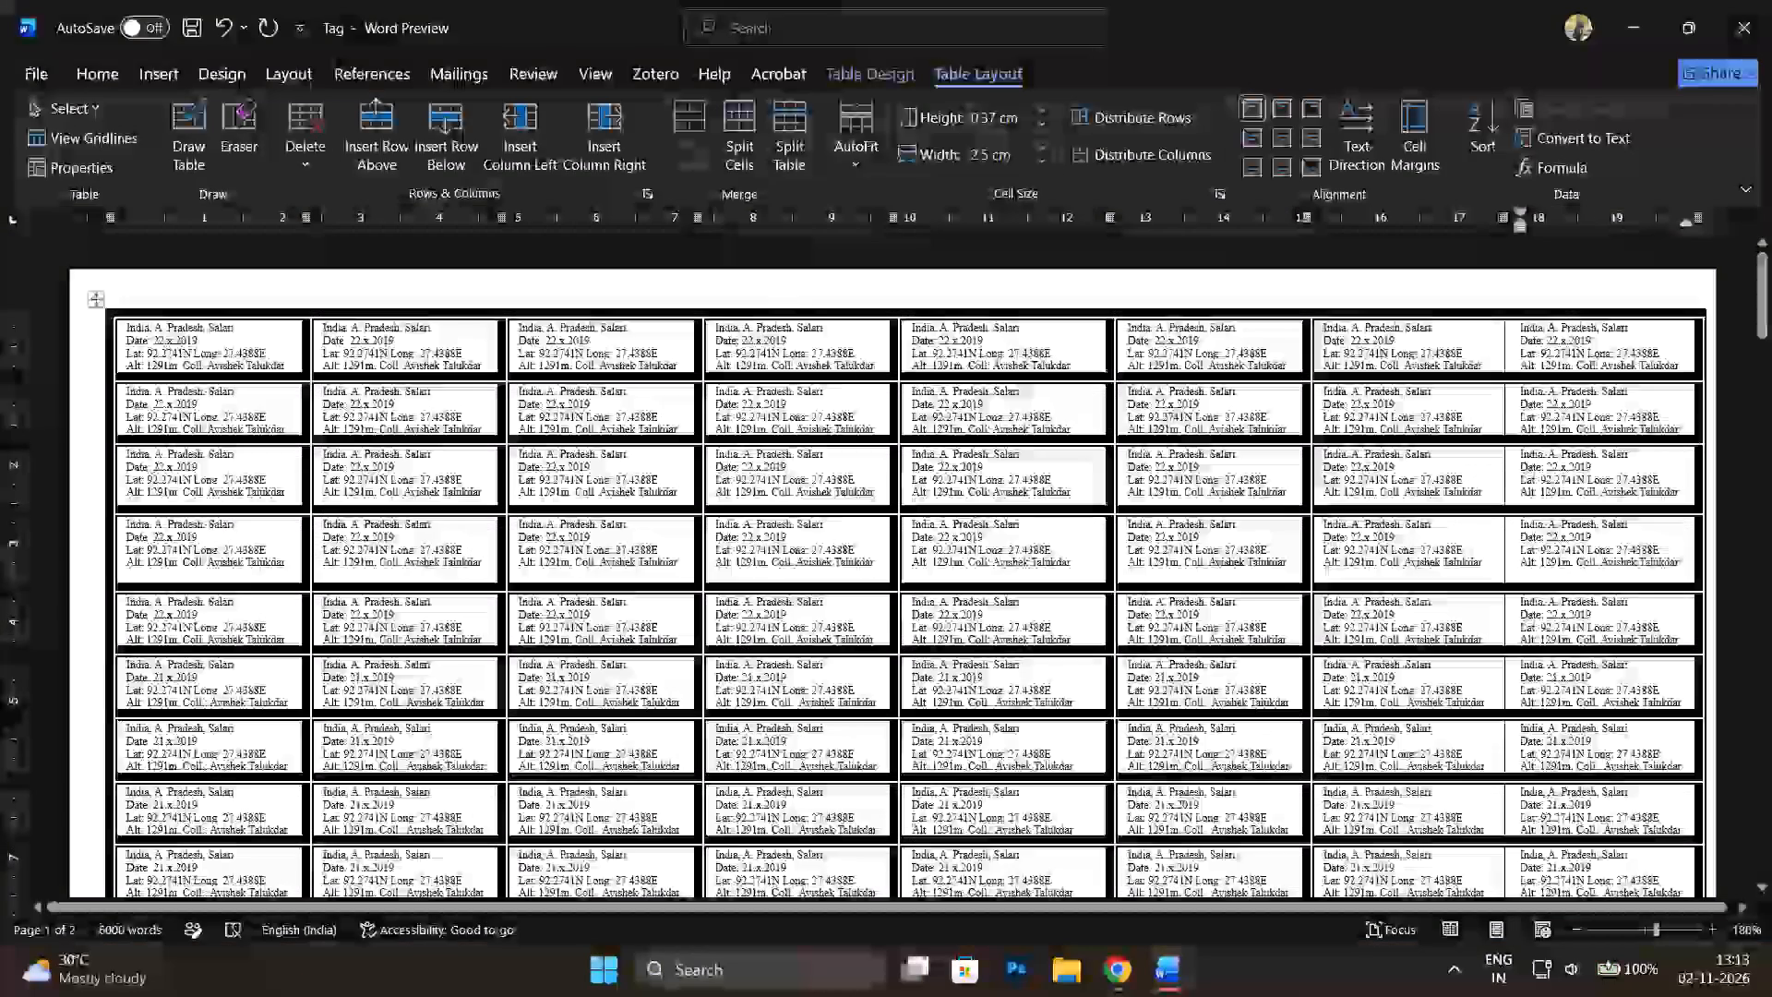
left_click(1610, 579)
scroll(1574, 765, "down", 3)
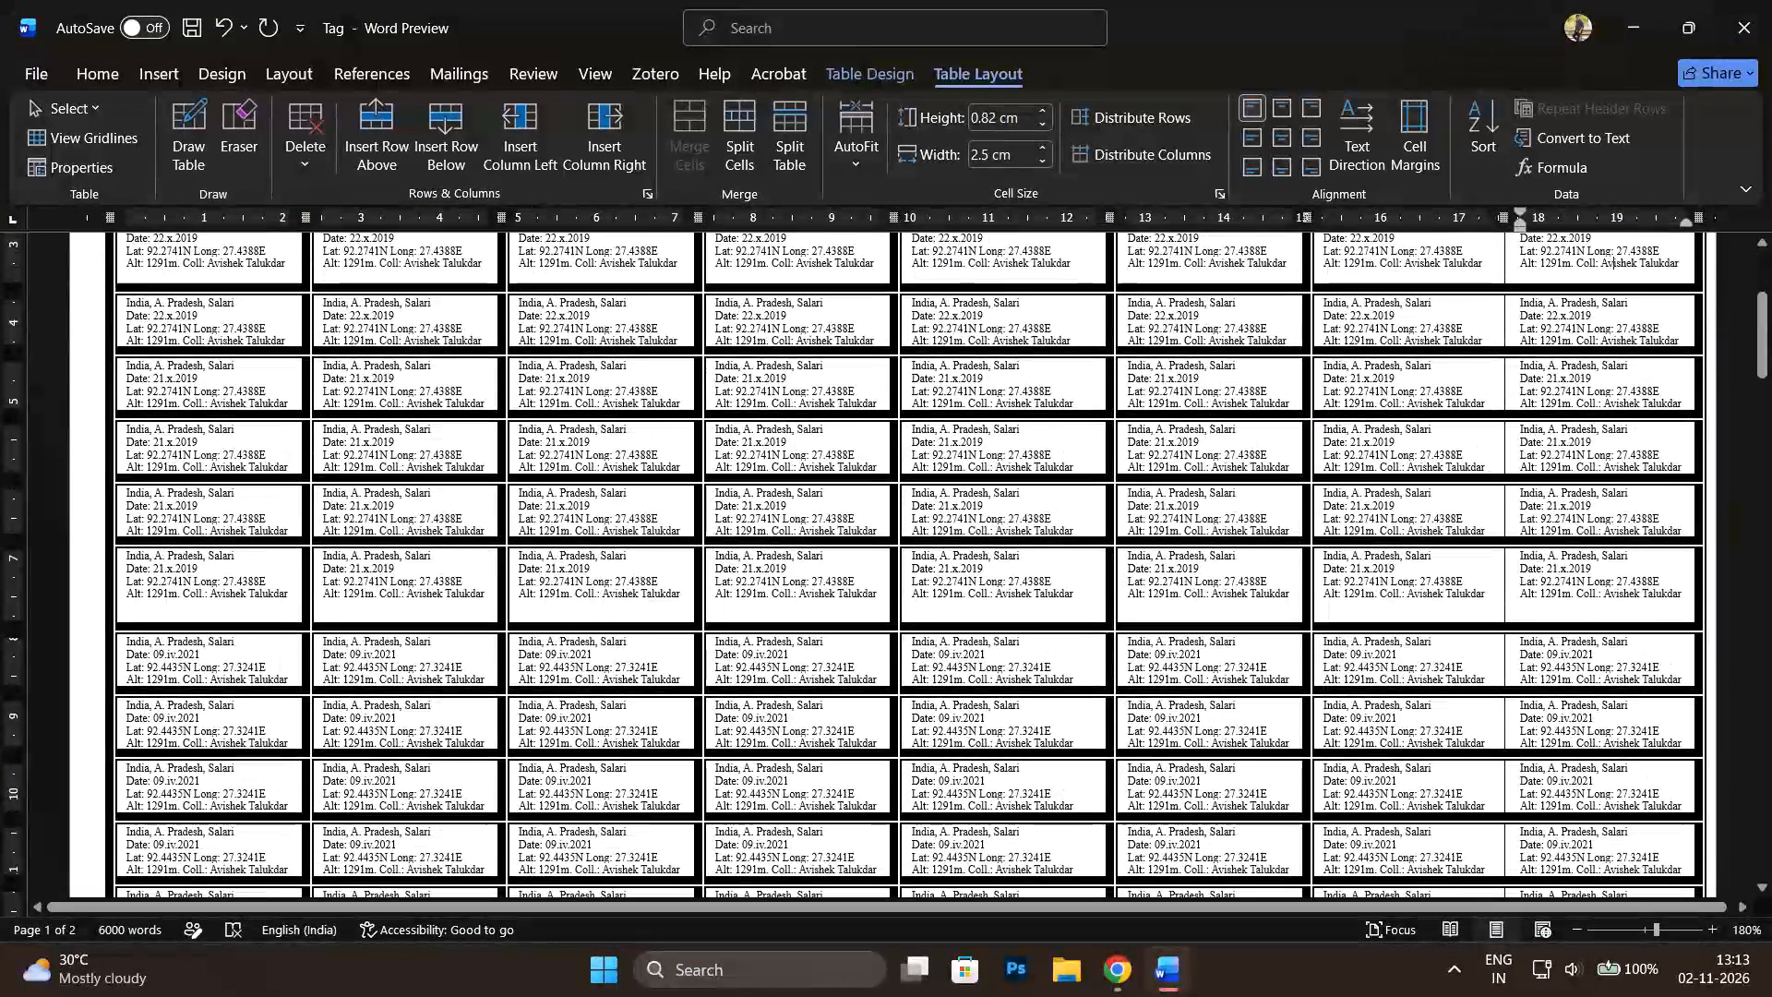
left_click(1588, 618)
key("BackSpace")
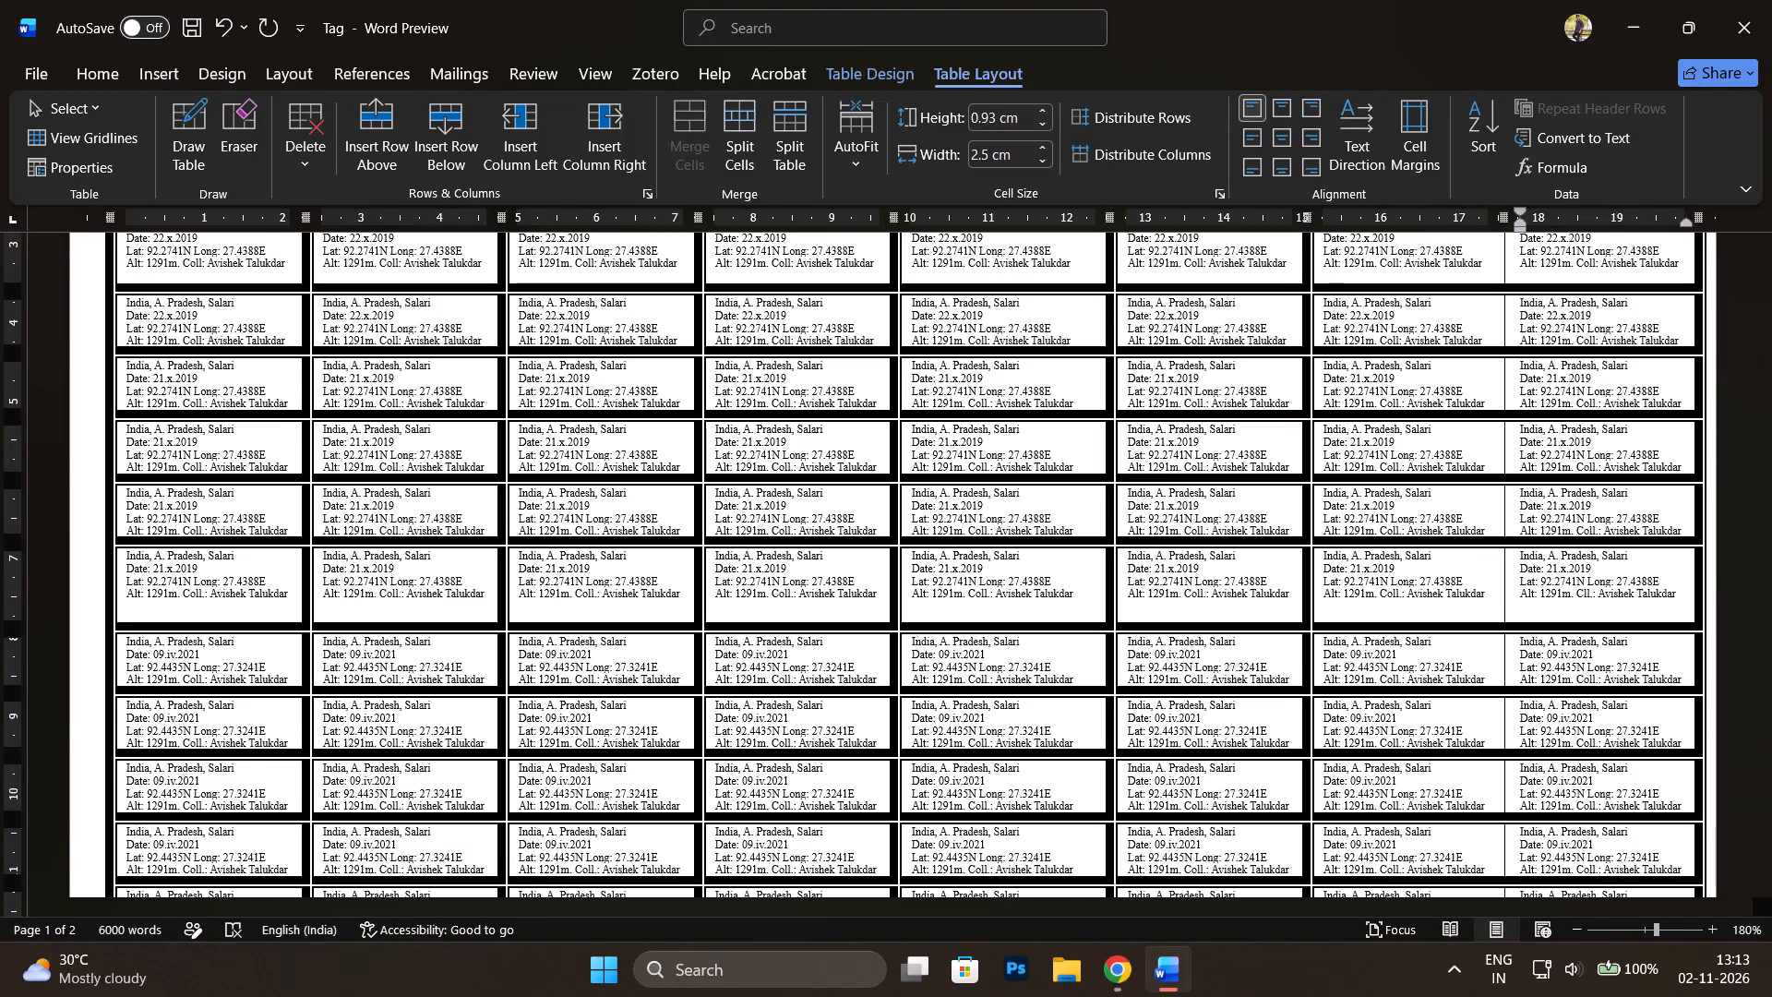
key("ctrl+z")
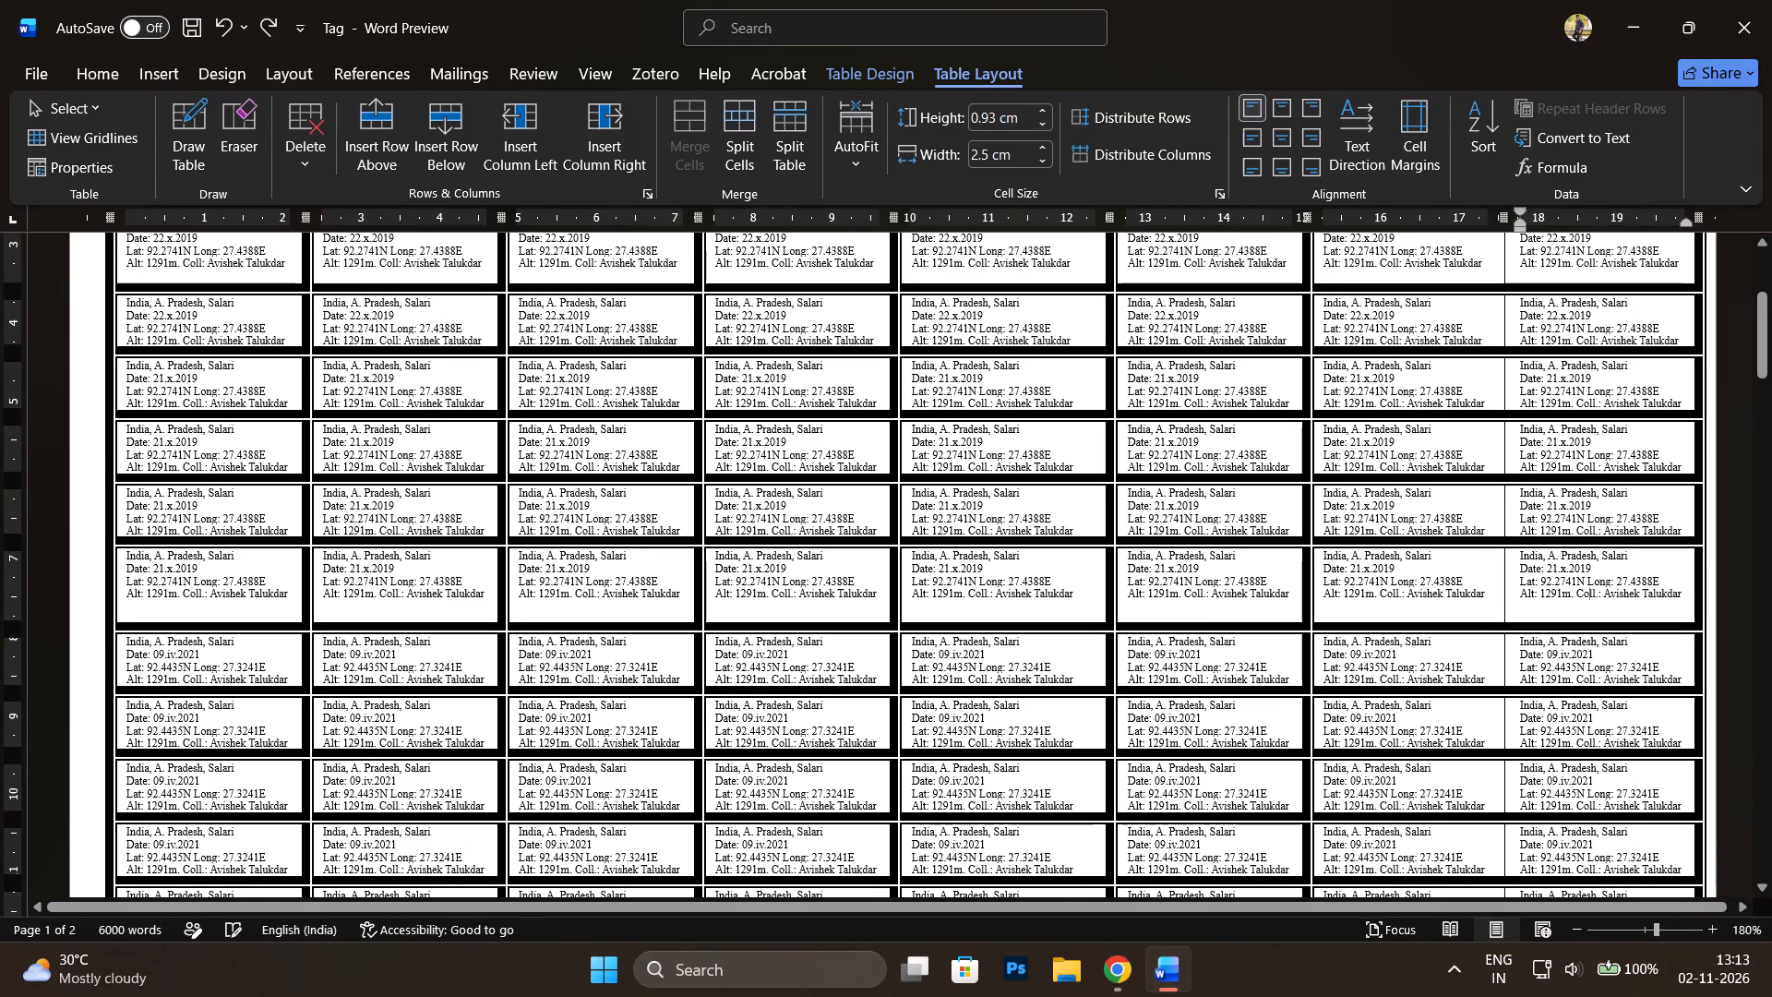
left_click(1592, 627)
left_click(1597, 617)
Check the taller third and fourth 22.x.2019 rows and last 21.x.2019 row for blank lines beneath their eighth-cell labels.
scroll(862, 727, "up", 6)
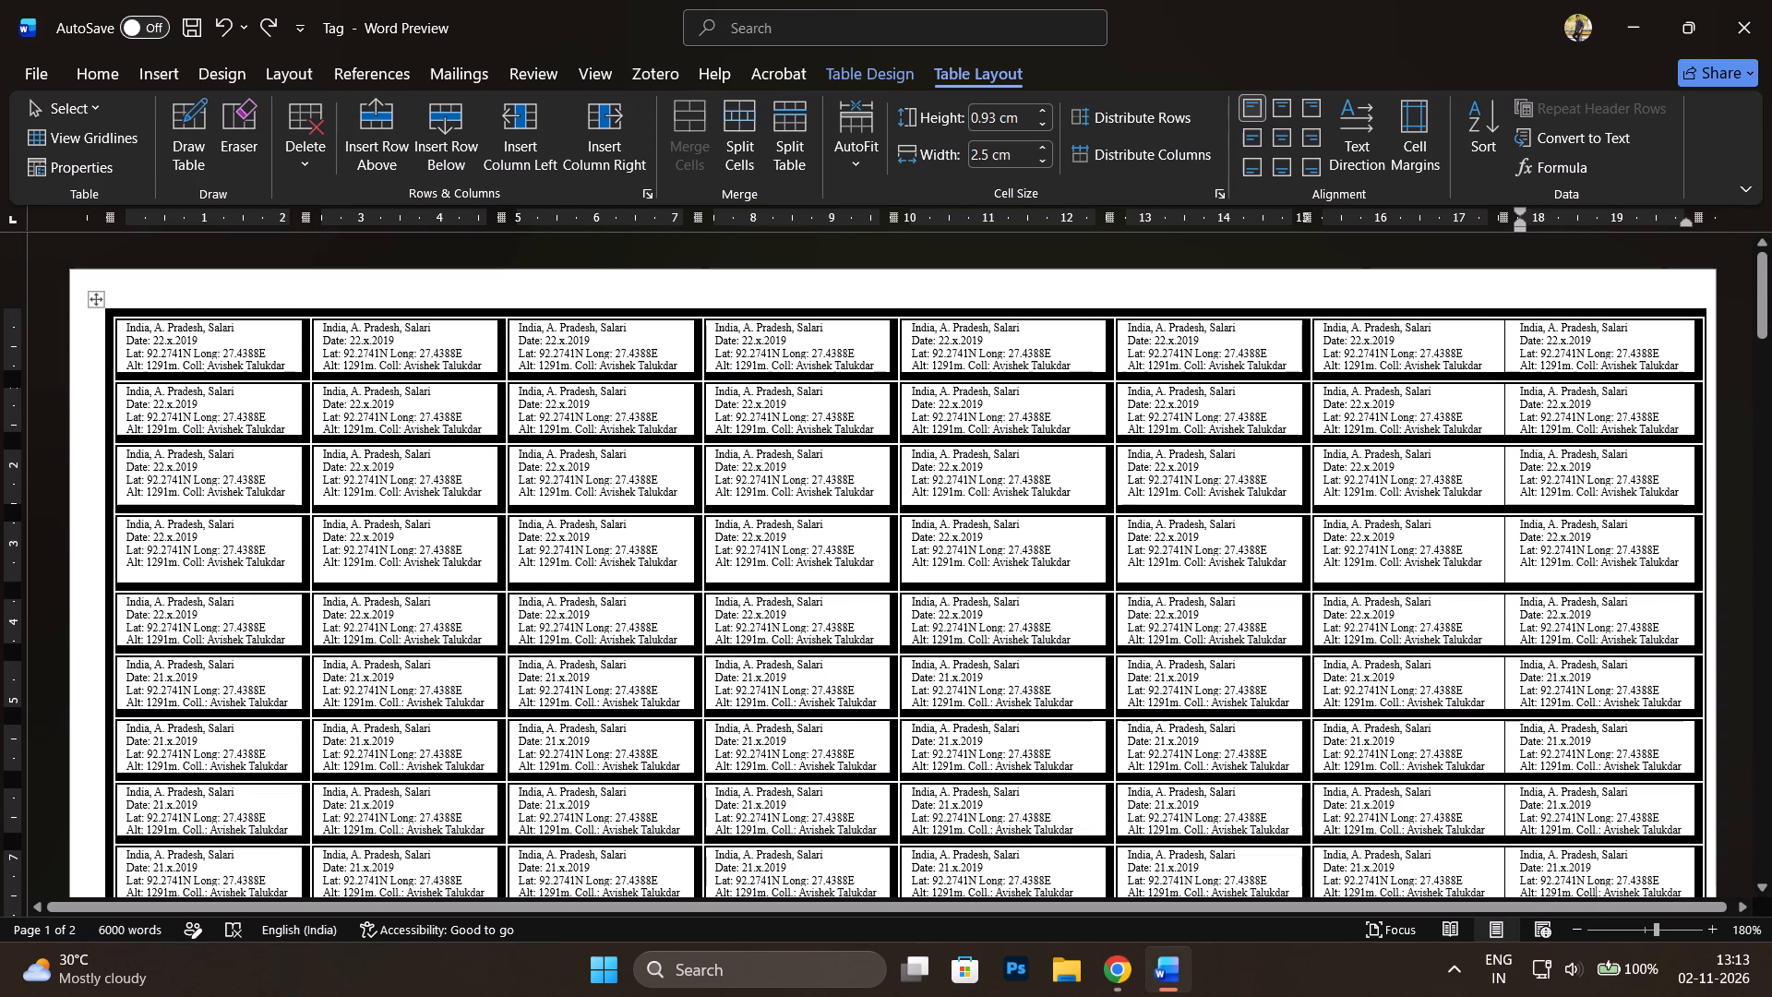
left_click(1585, 498)
left_click(1602, 499)
left_click(1588, 574)
left_click(1600, 579)
left_click(1601, 582)
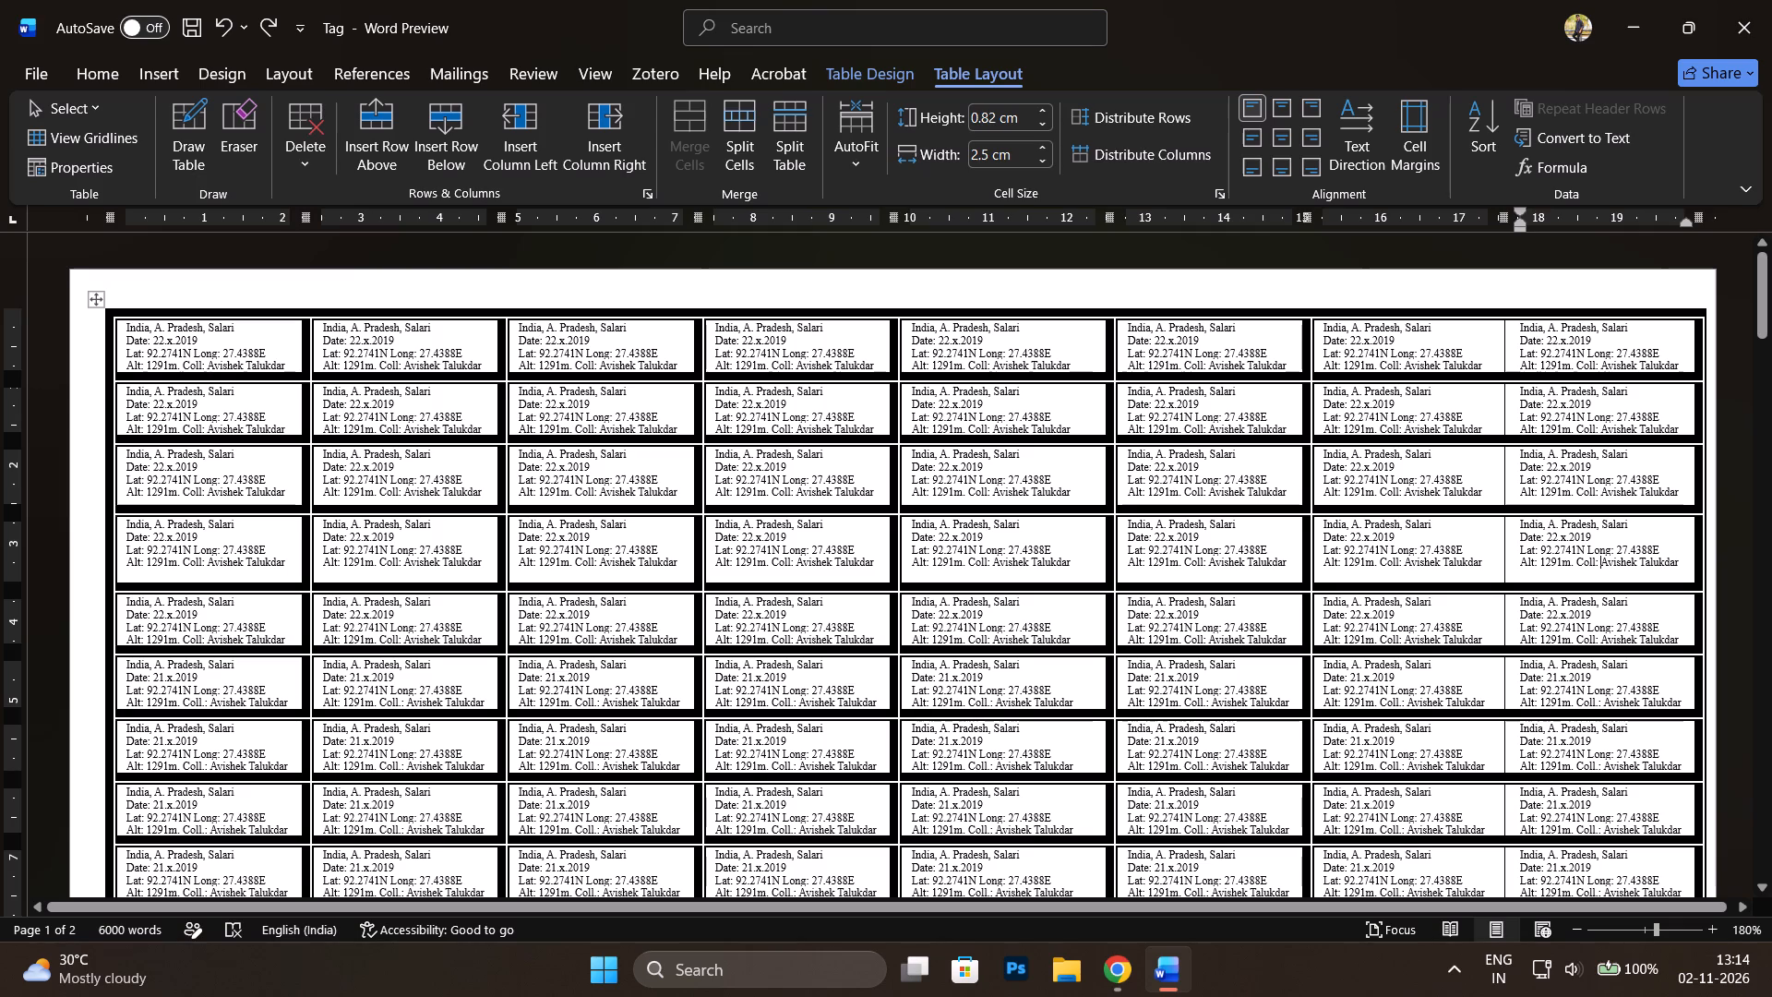
scroll(1590, 627, "down", 4)
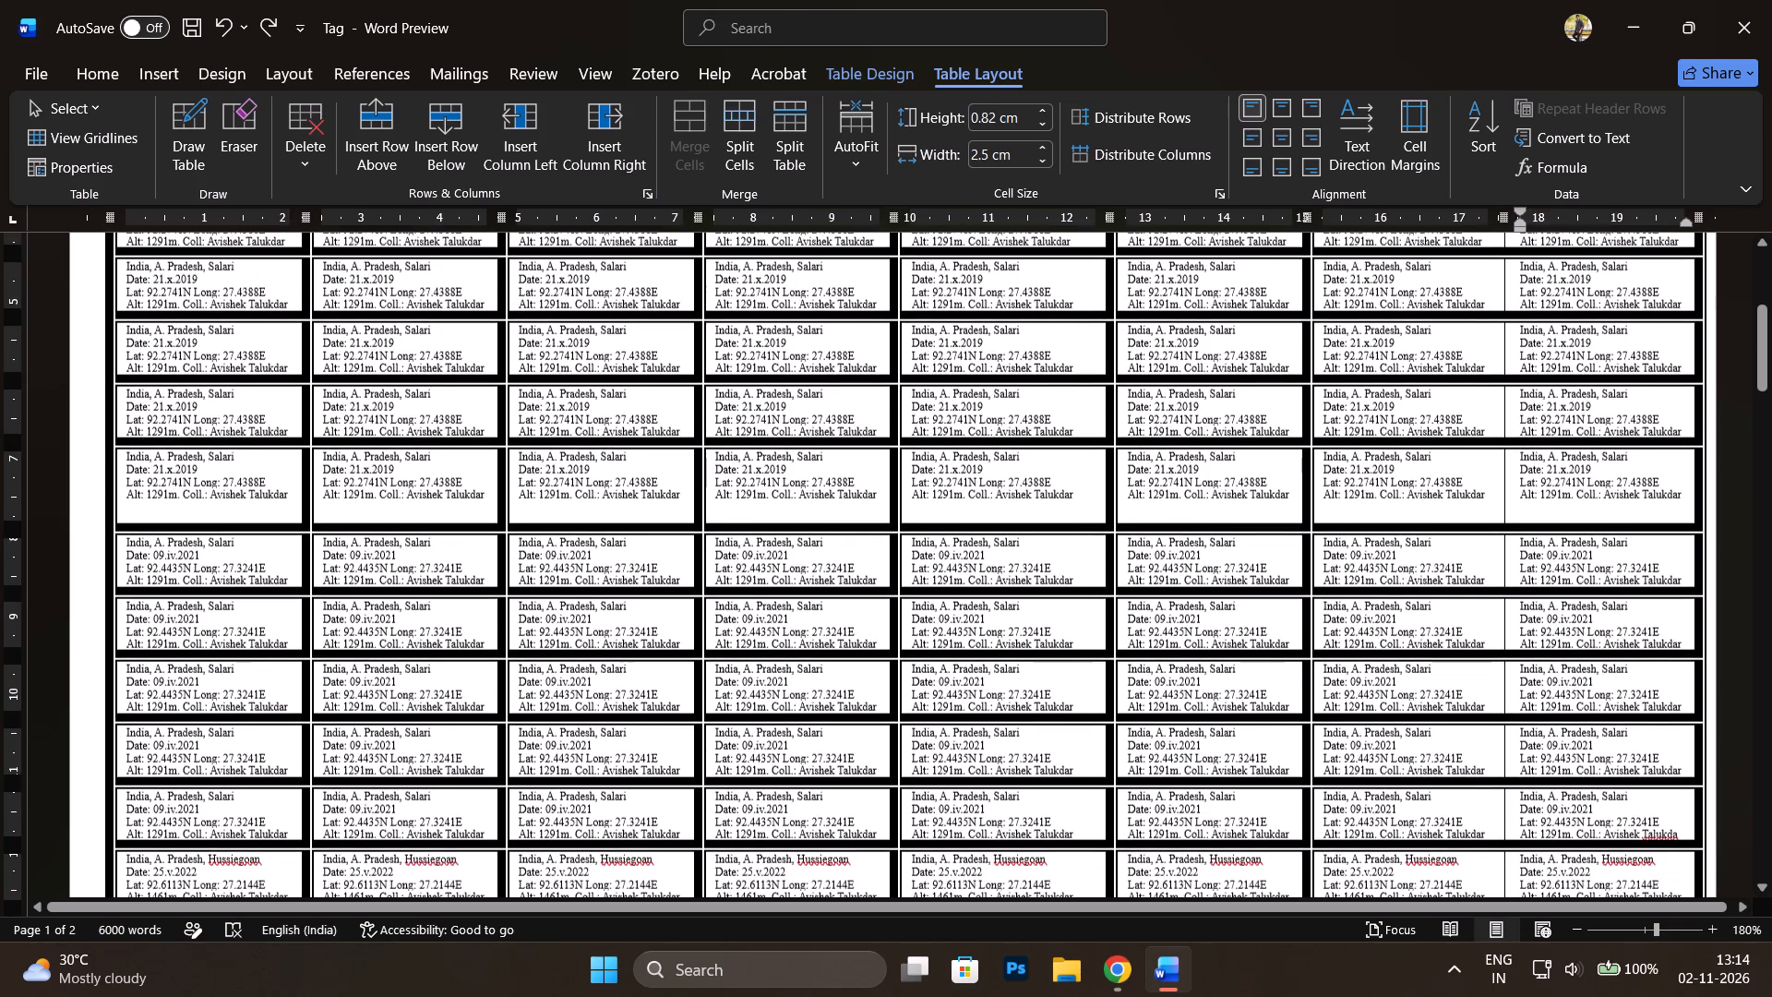
left_click(1613, 507)
left_click(1612, 519)
Review the remaining label rows through the end of page 2 for uniform height and leftover blank lines.
scroll(1616, 601, "down", 5)
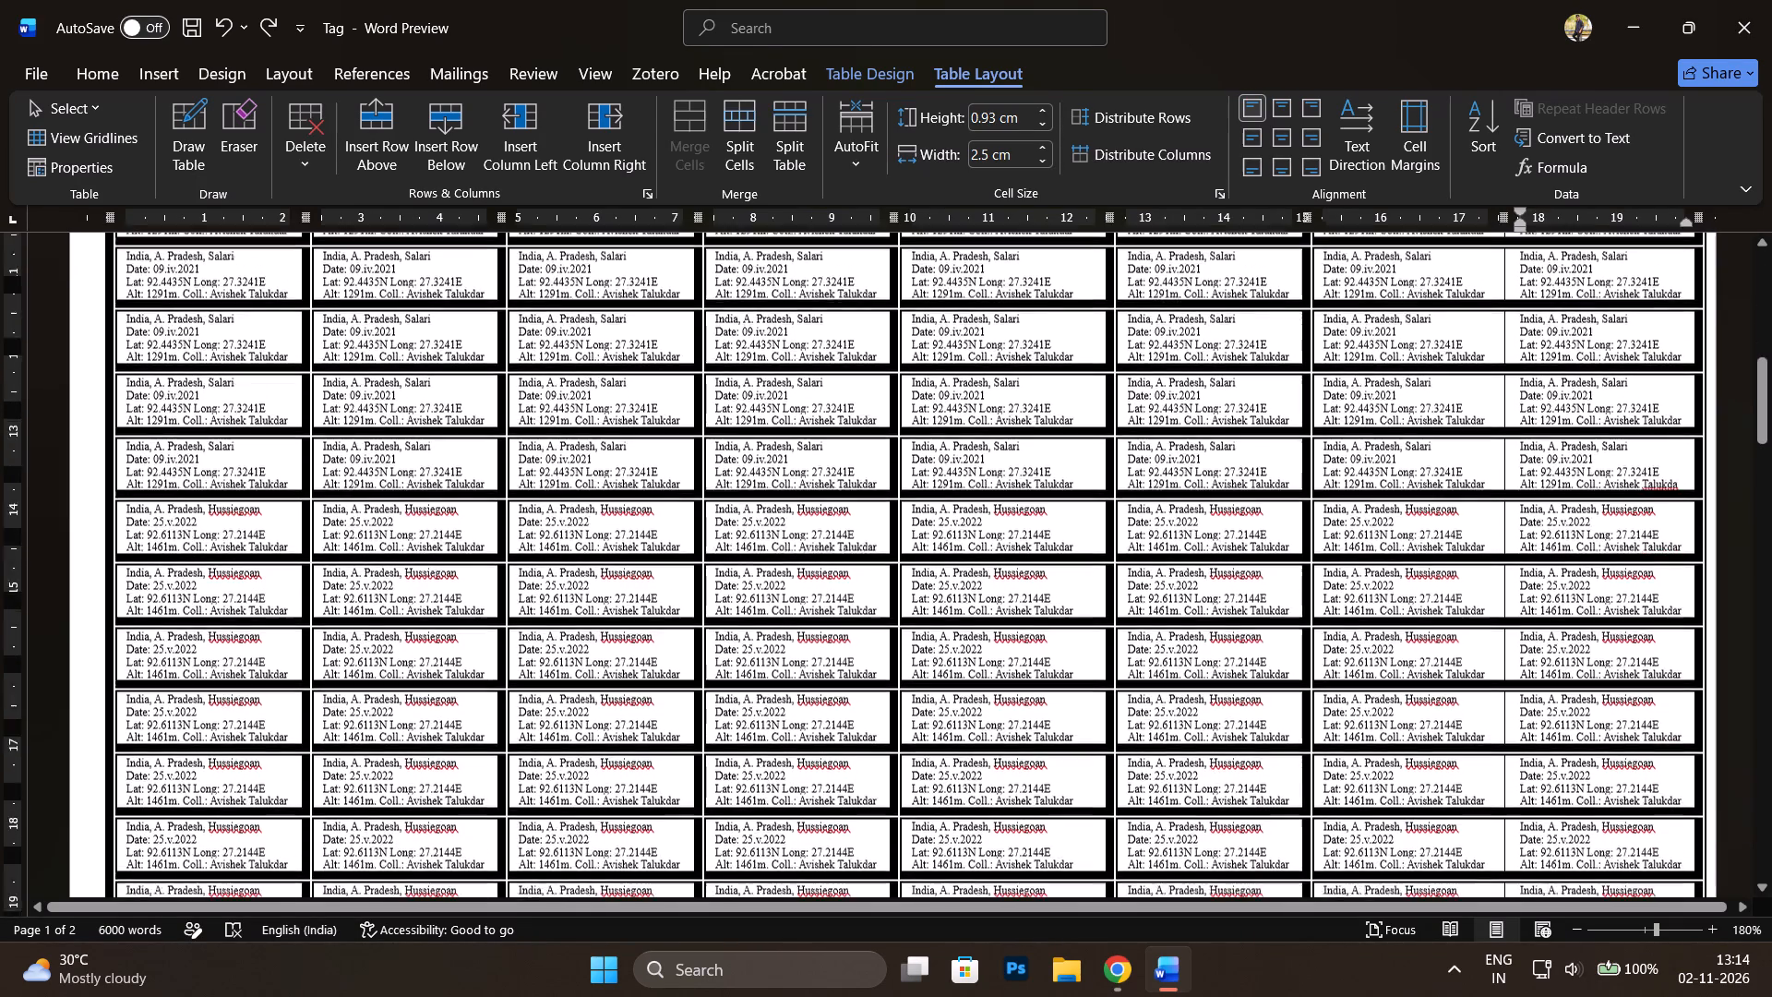
scroll(1618, 612, "down", 13)
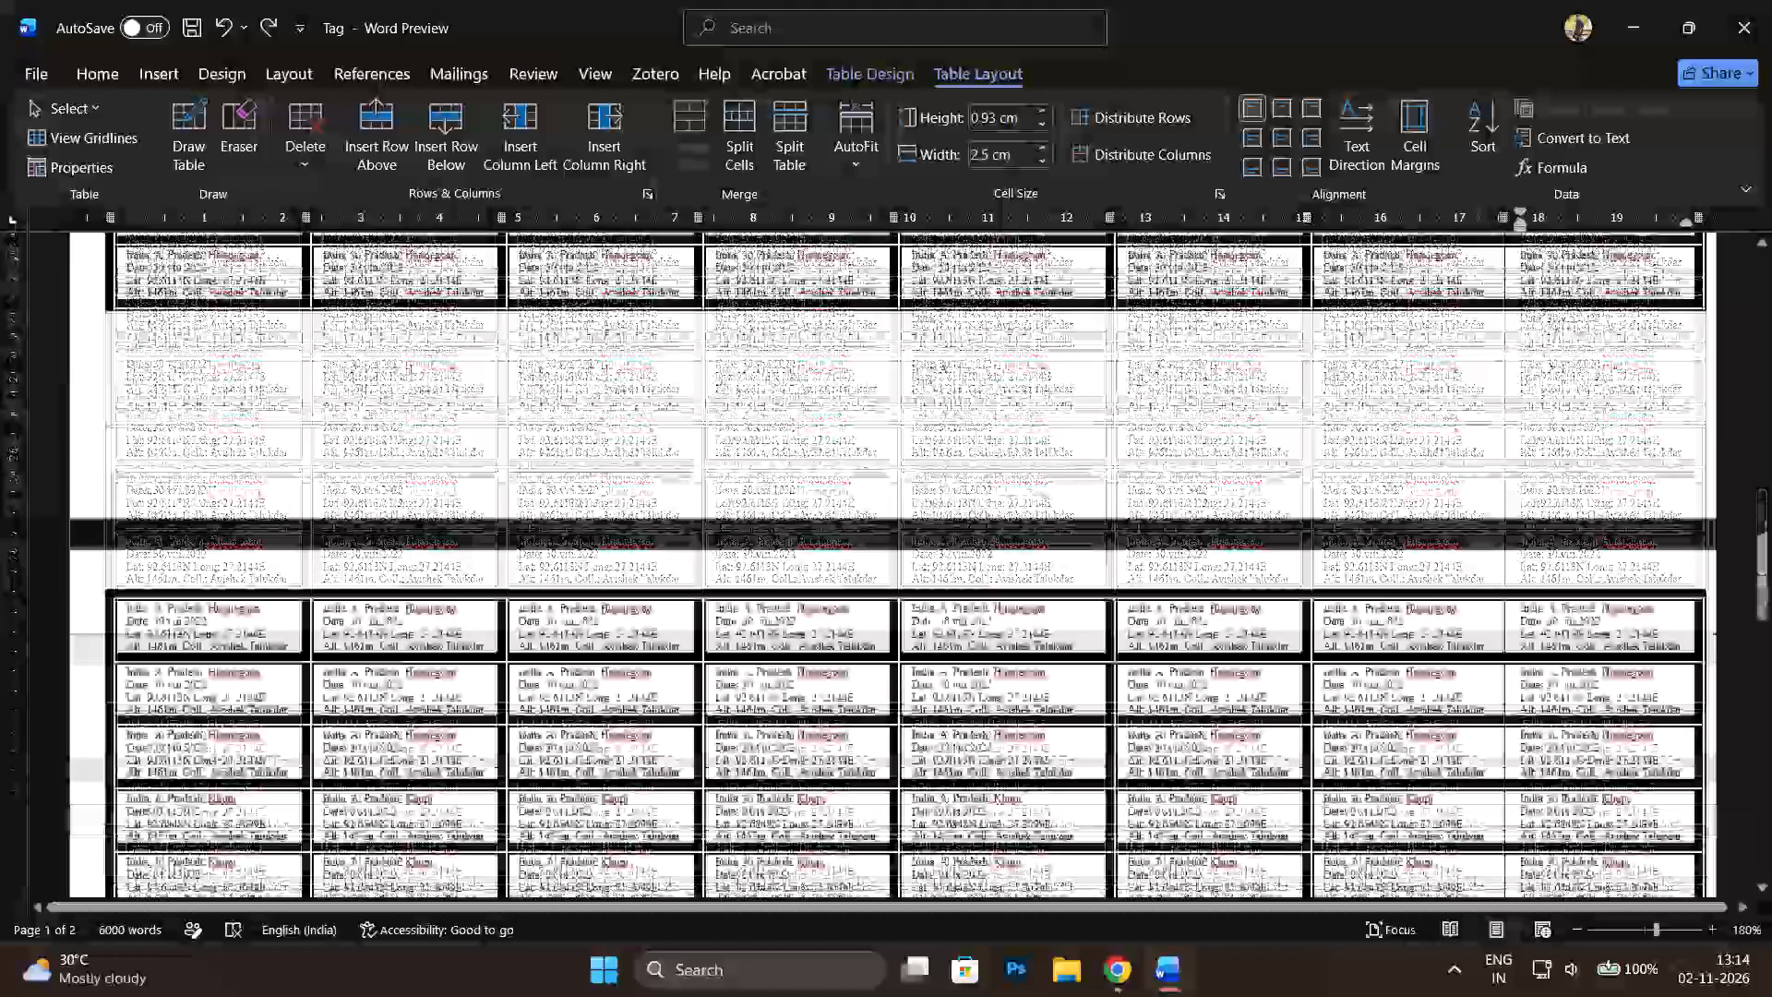
scroll(1618, 621, "down", 9)
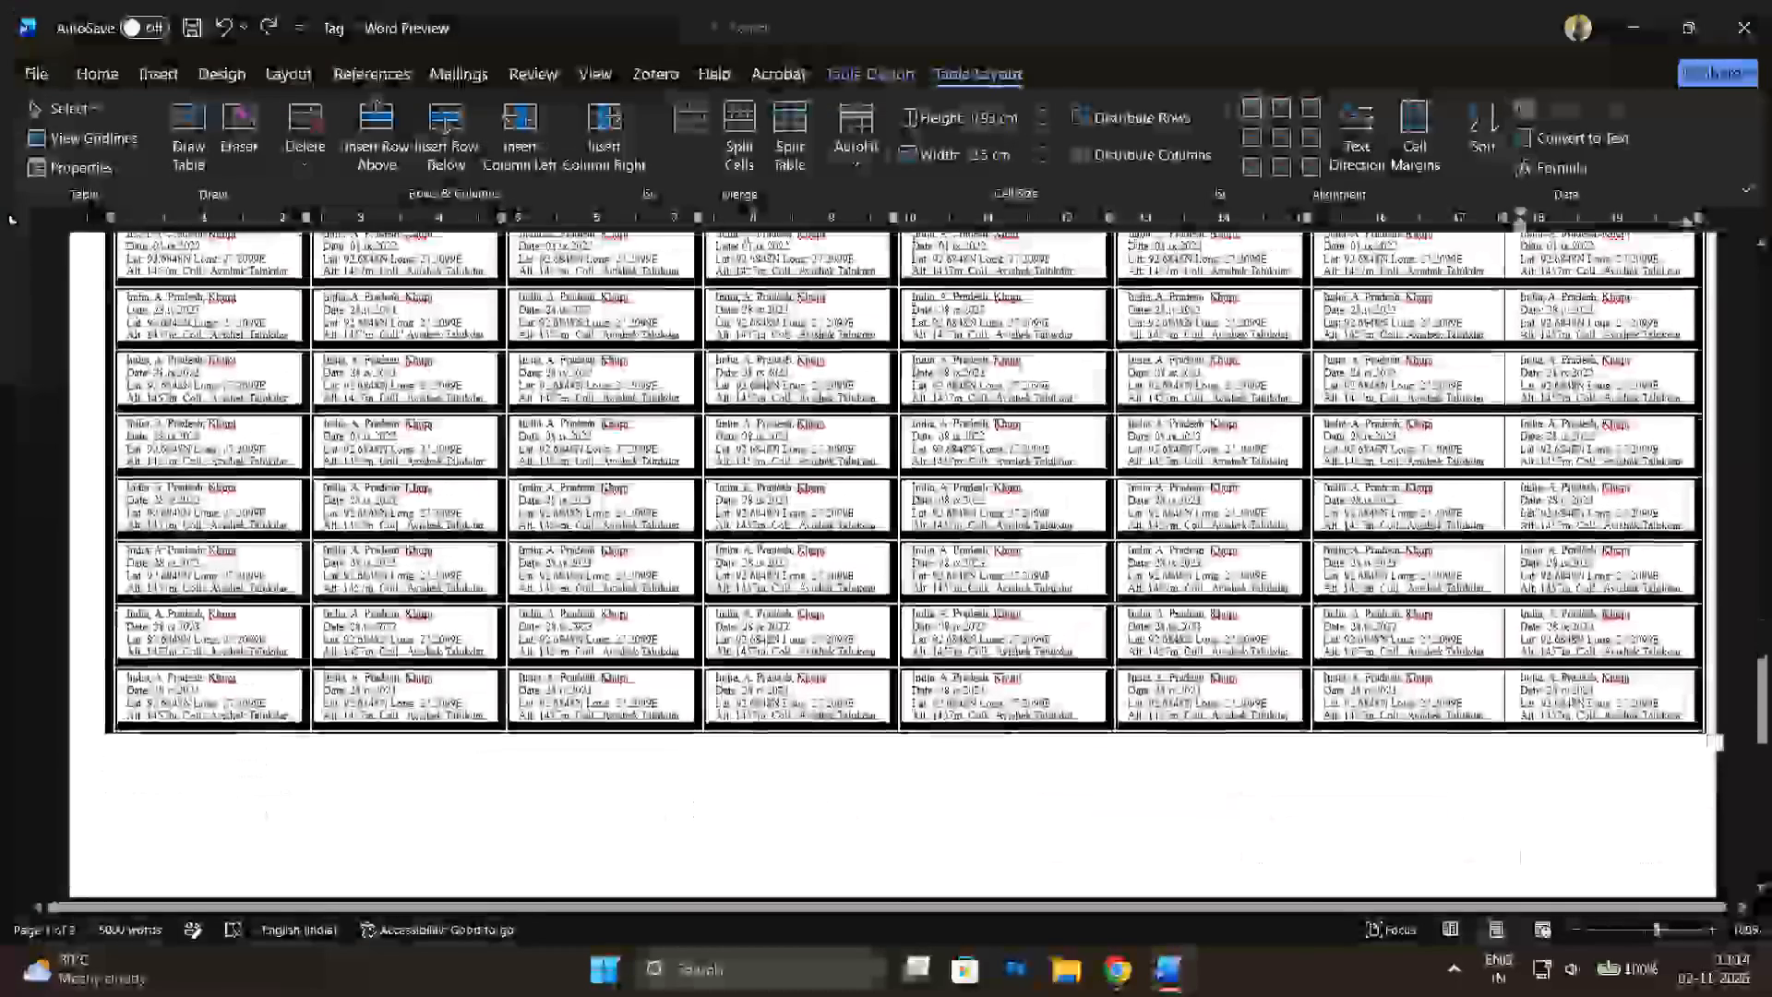
scroll(1618, 621, "down", 6)
scroll(1618, 621, "up", 10)
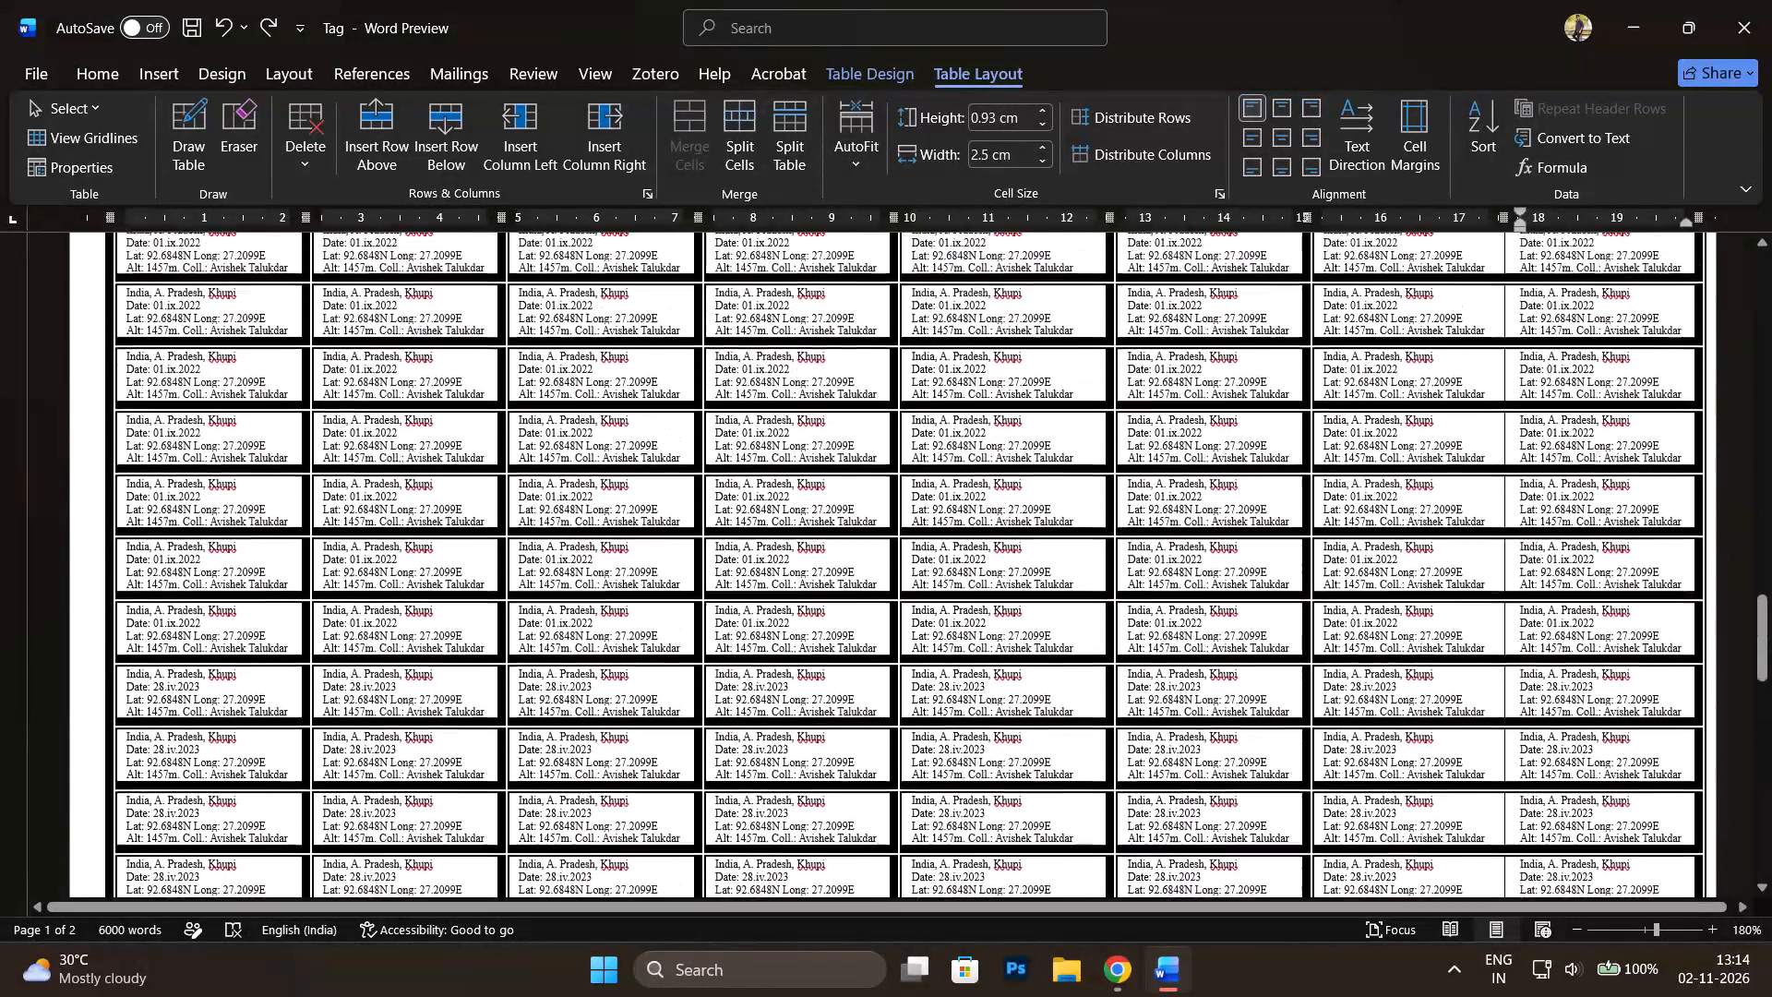
Review the label rows on page 1 and across the break to page 2 for uneven heights and spacing.
scroll(1618, 621, "up", 14)
scroll(1618, 621, "down", 1)
scroll(1618, 621, "up", 6)
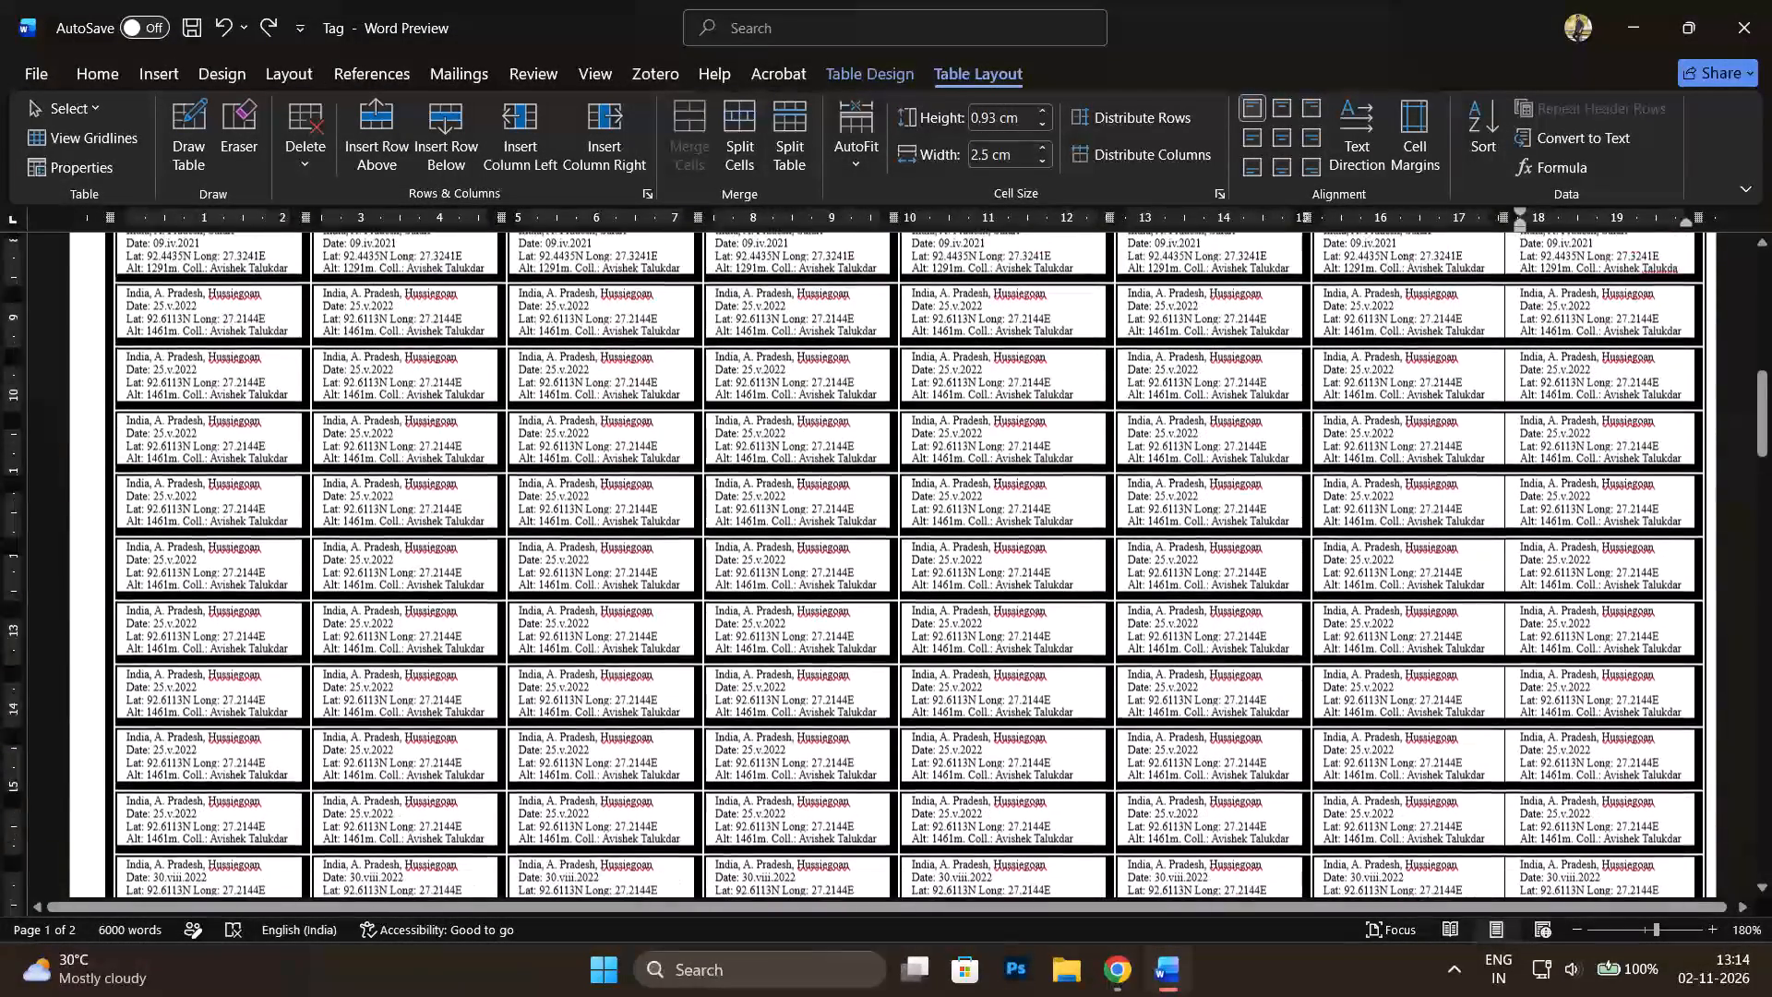
scroll(1618, 621, "up", 13)
scroll(1618, 621, "down", 3)
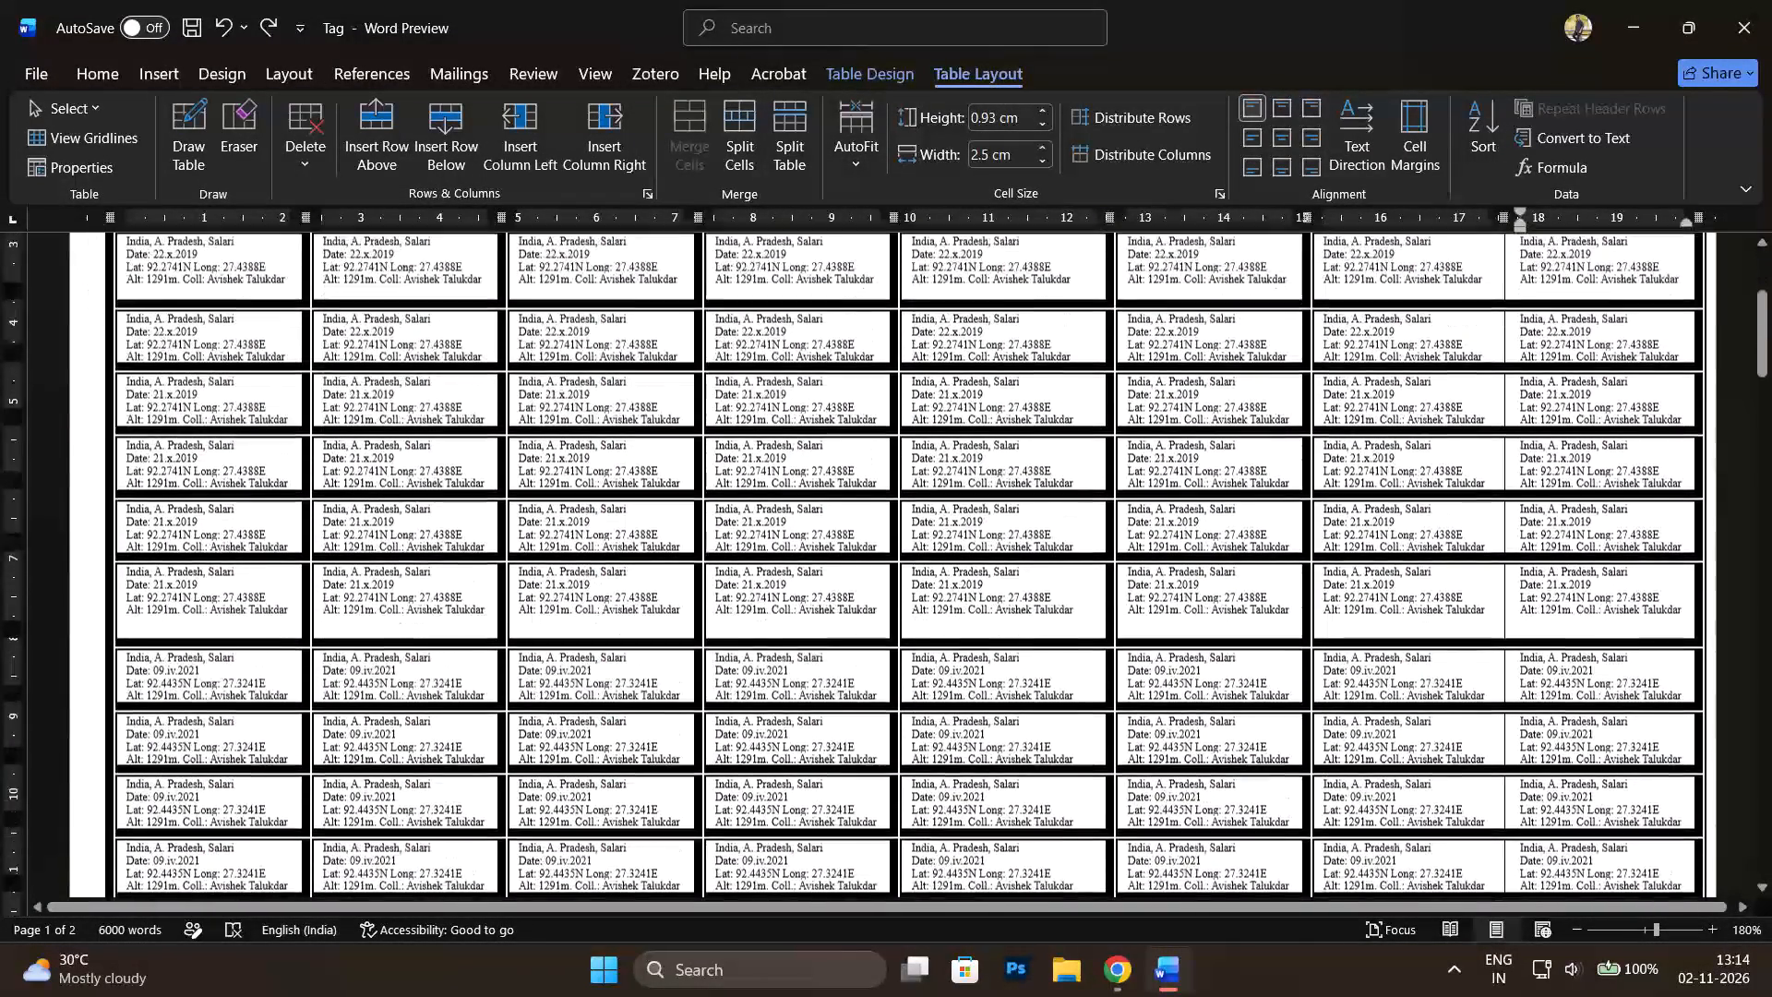
scroll(1618, 621, "down", 15)
scroll(1598, 628, "up", 1)
scroll(1598, 628, "down", 2)
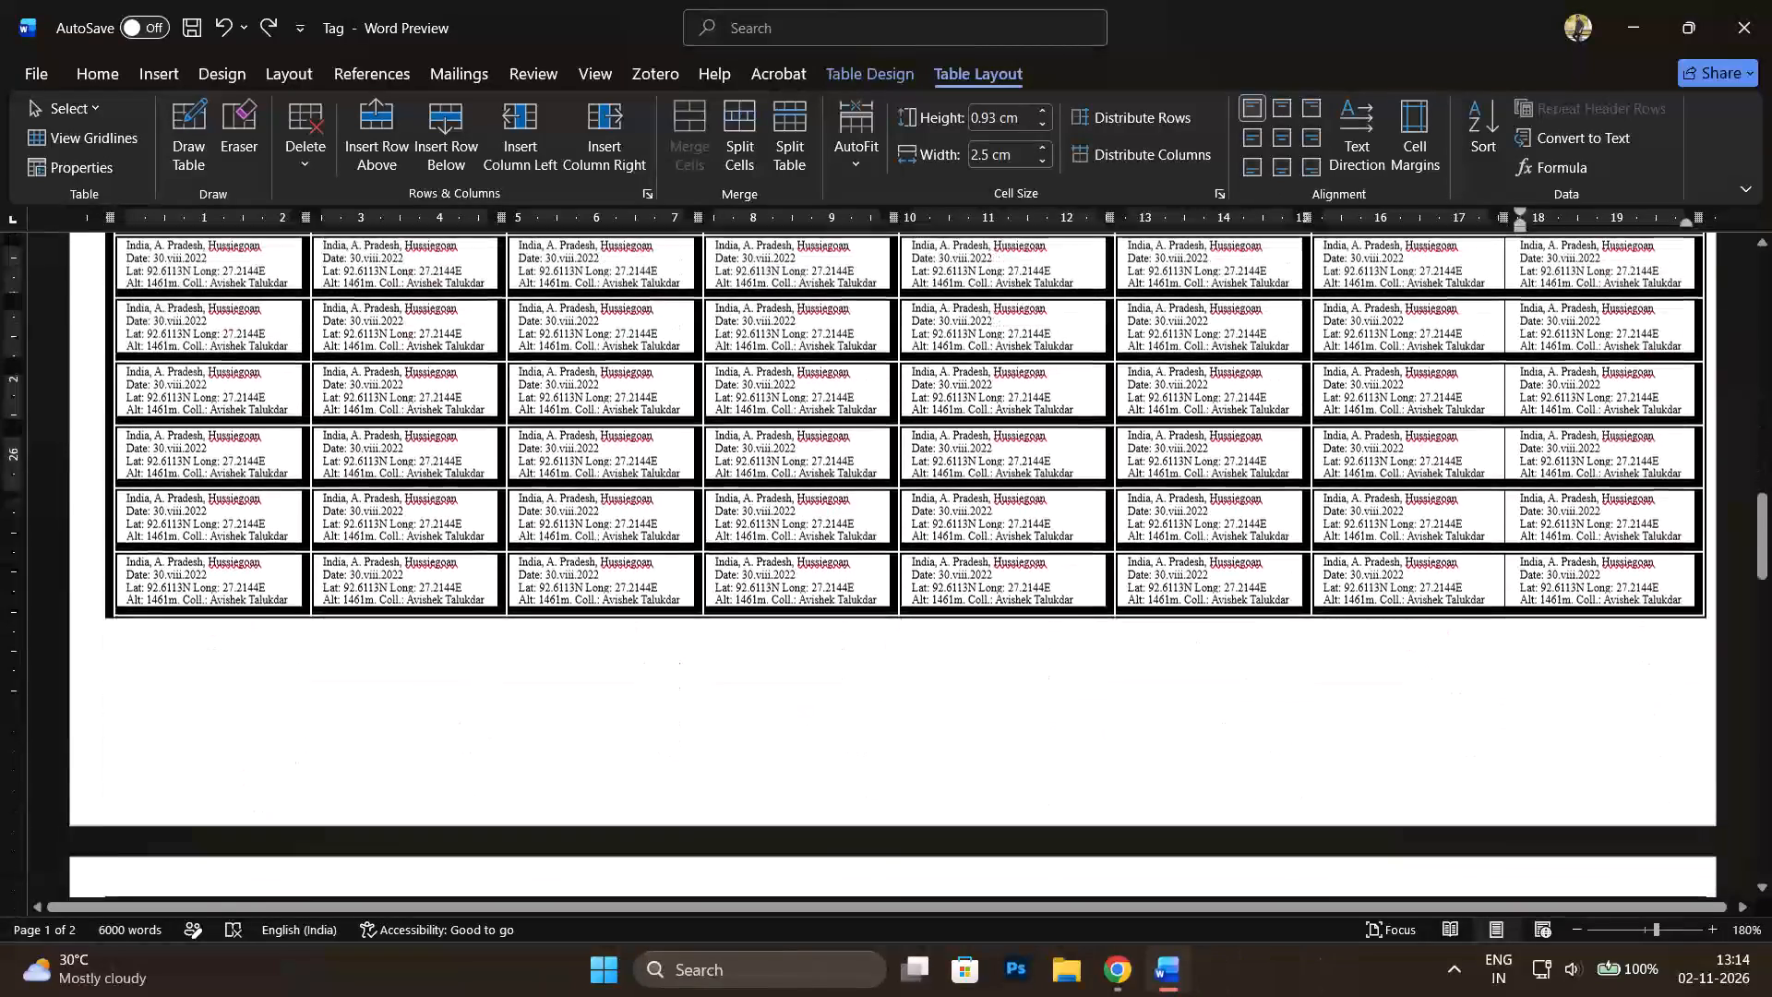
scroll(1598, 628, "down", 2)
scroll(1598, 628, "up", 1)
scroll(1598, 628, "down", 1)
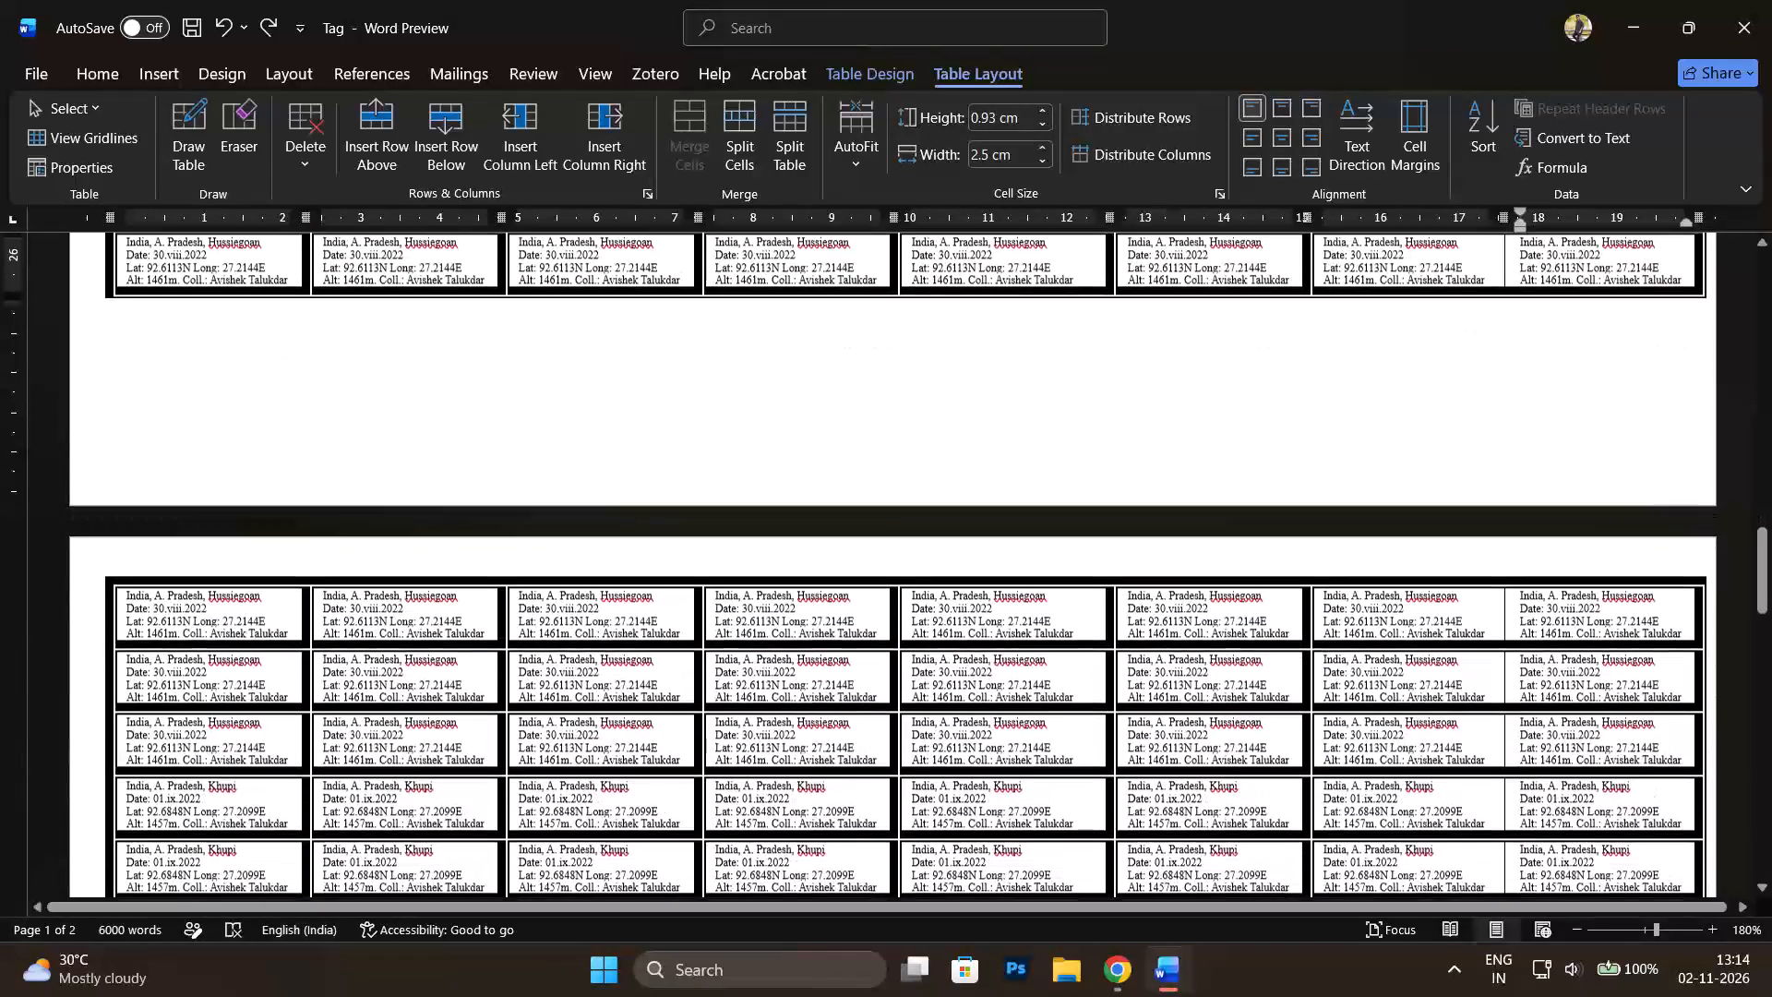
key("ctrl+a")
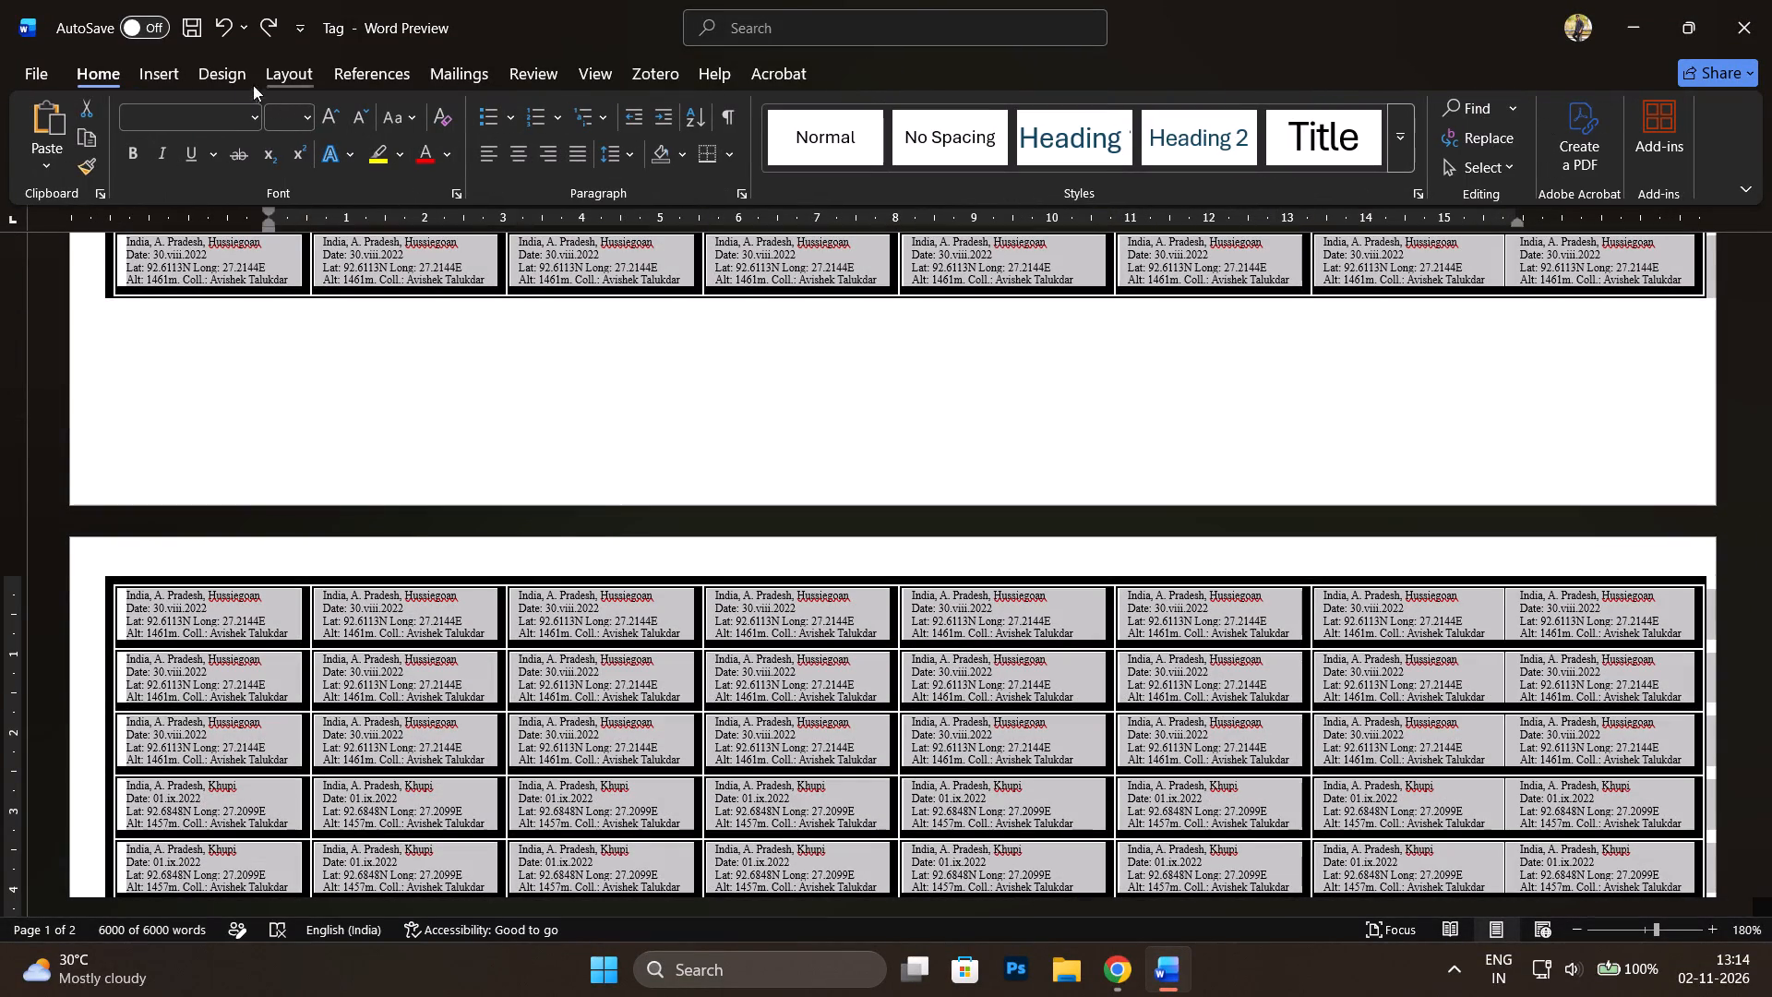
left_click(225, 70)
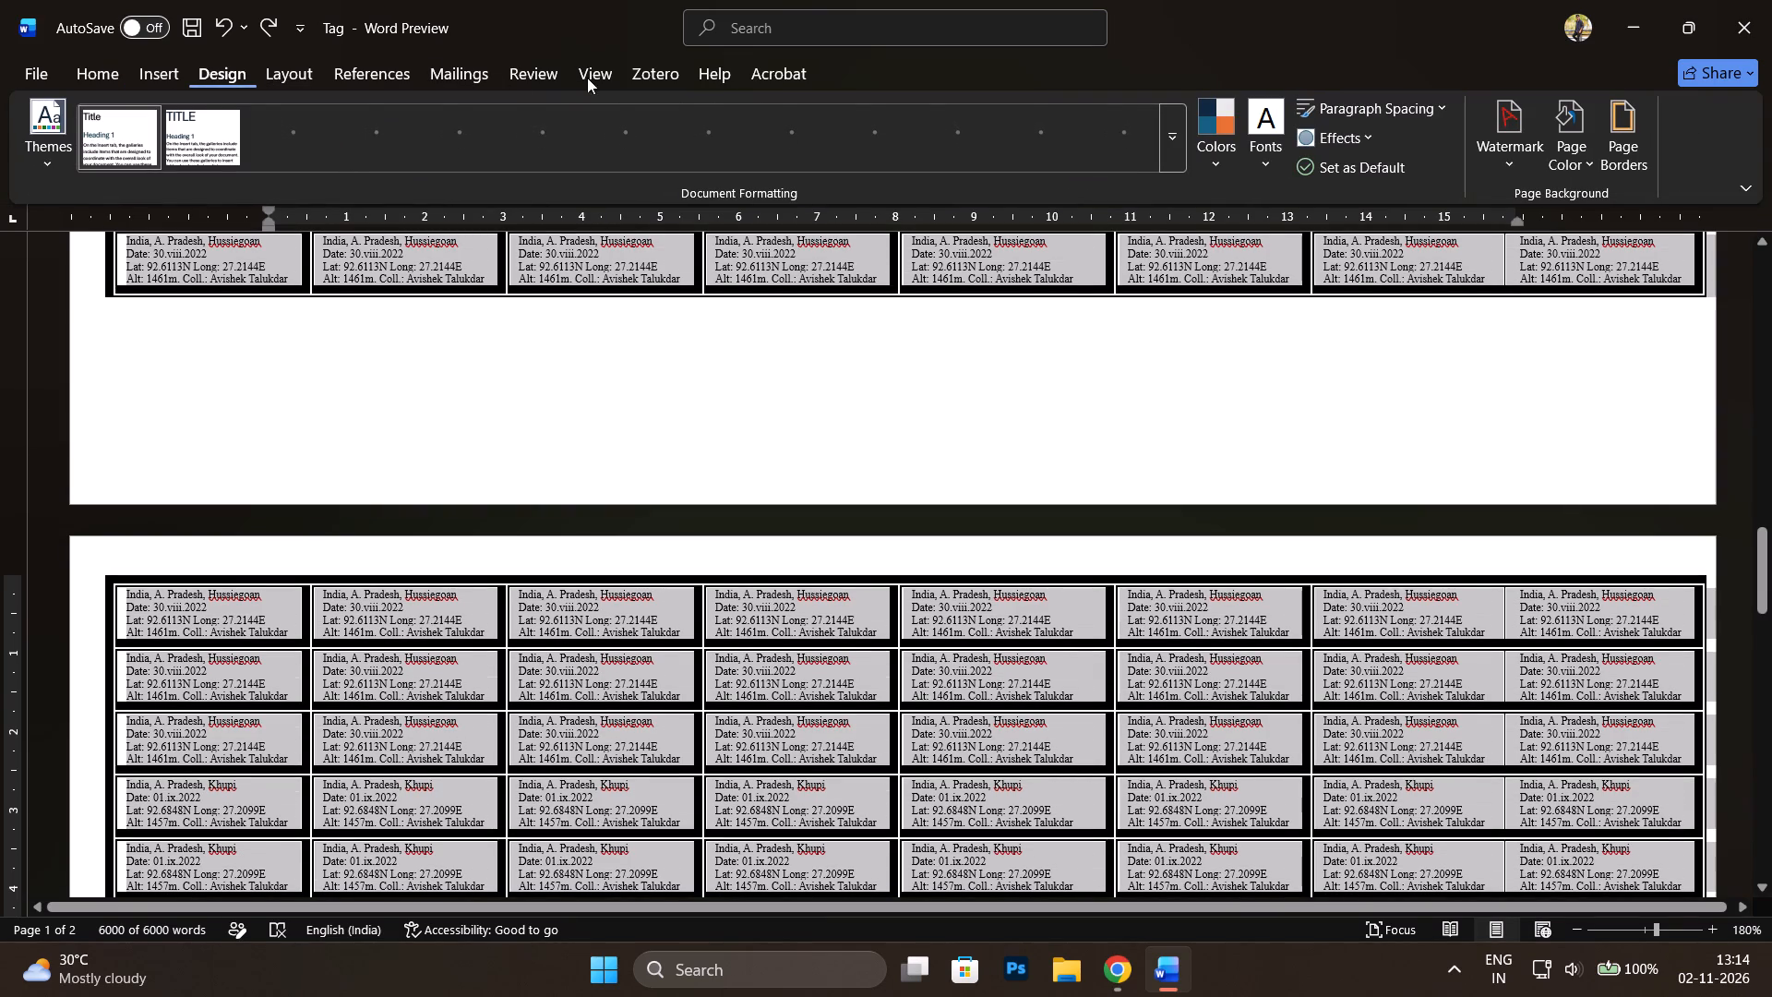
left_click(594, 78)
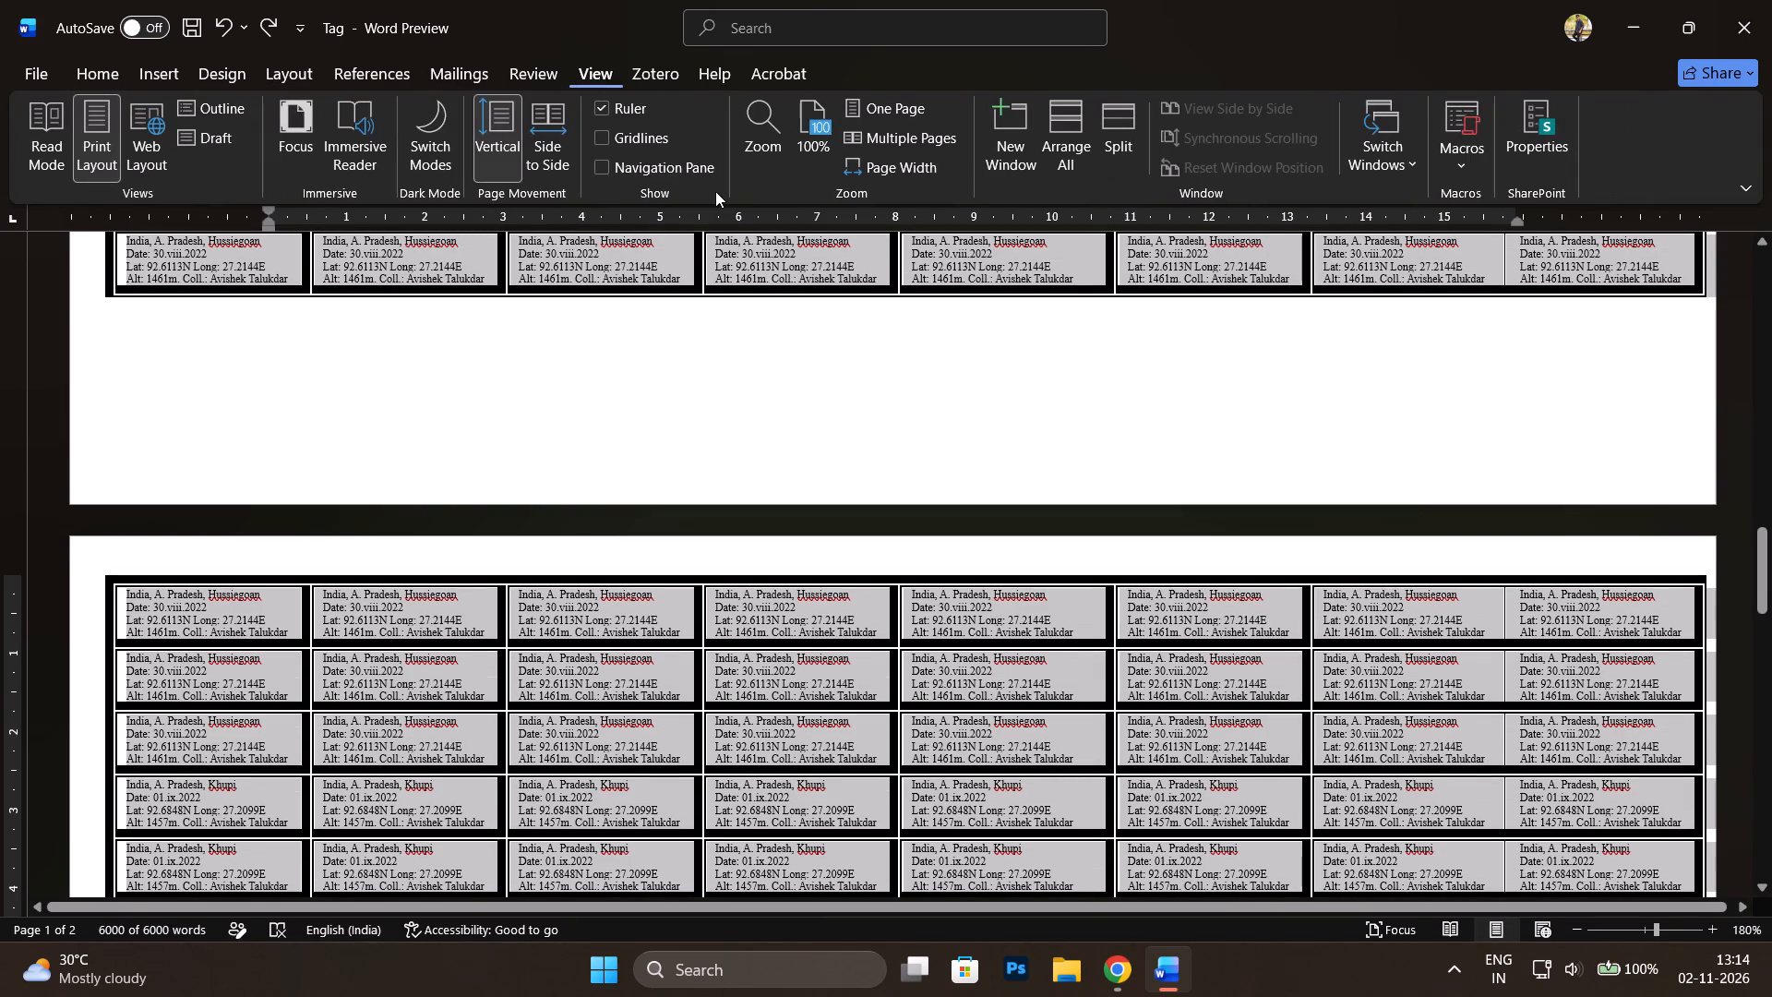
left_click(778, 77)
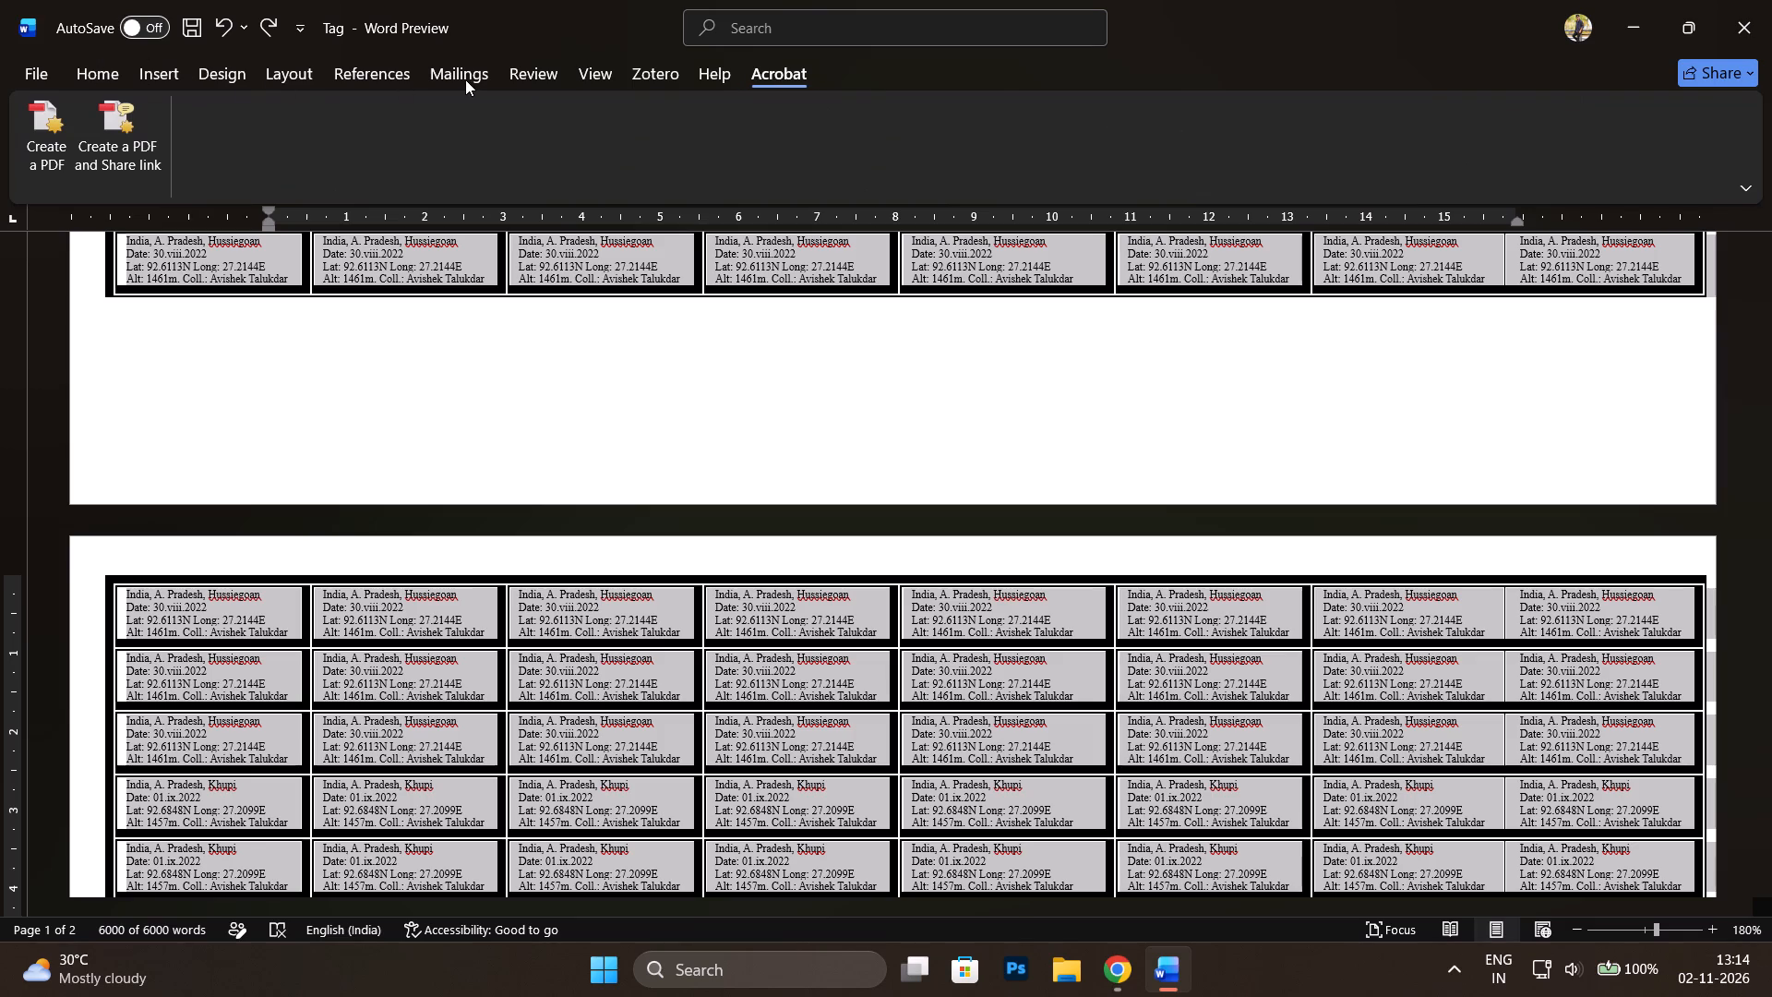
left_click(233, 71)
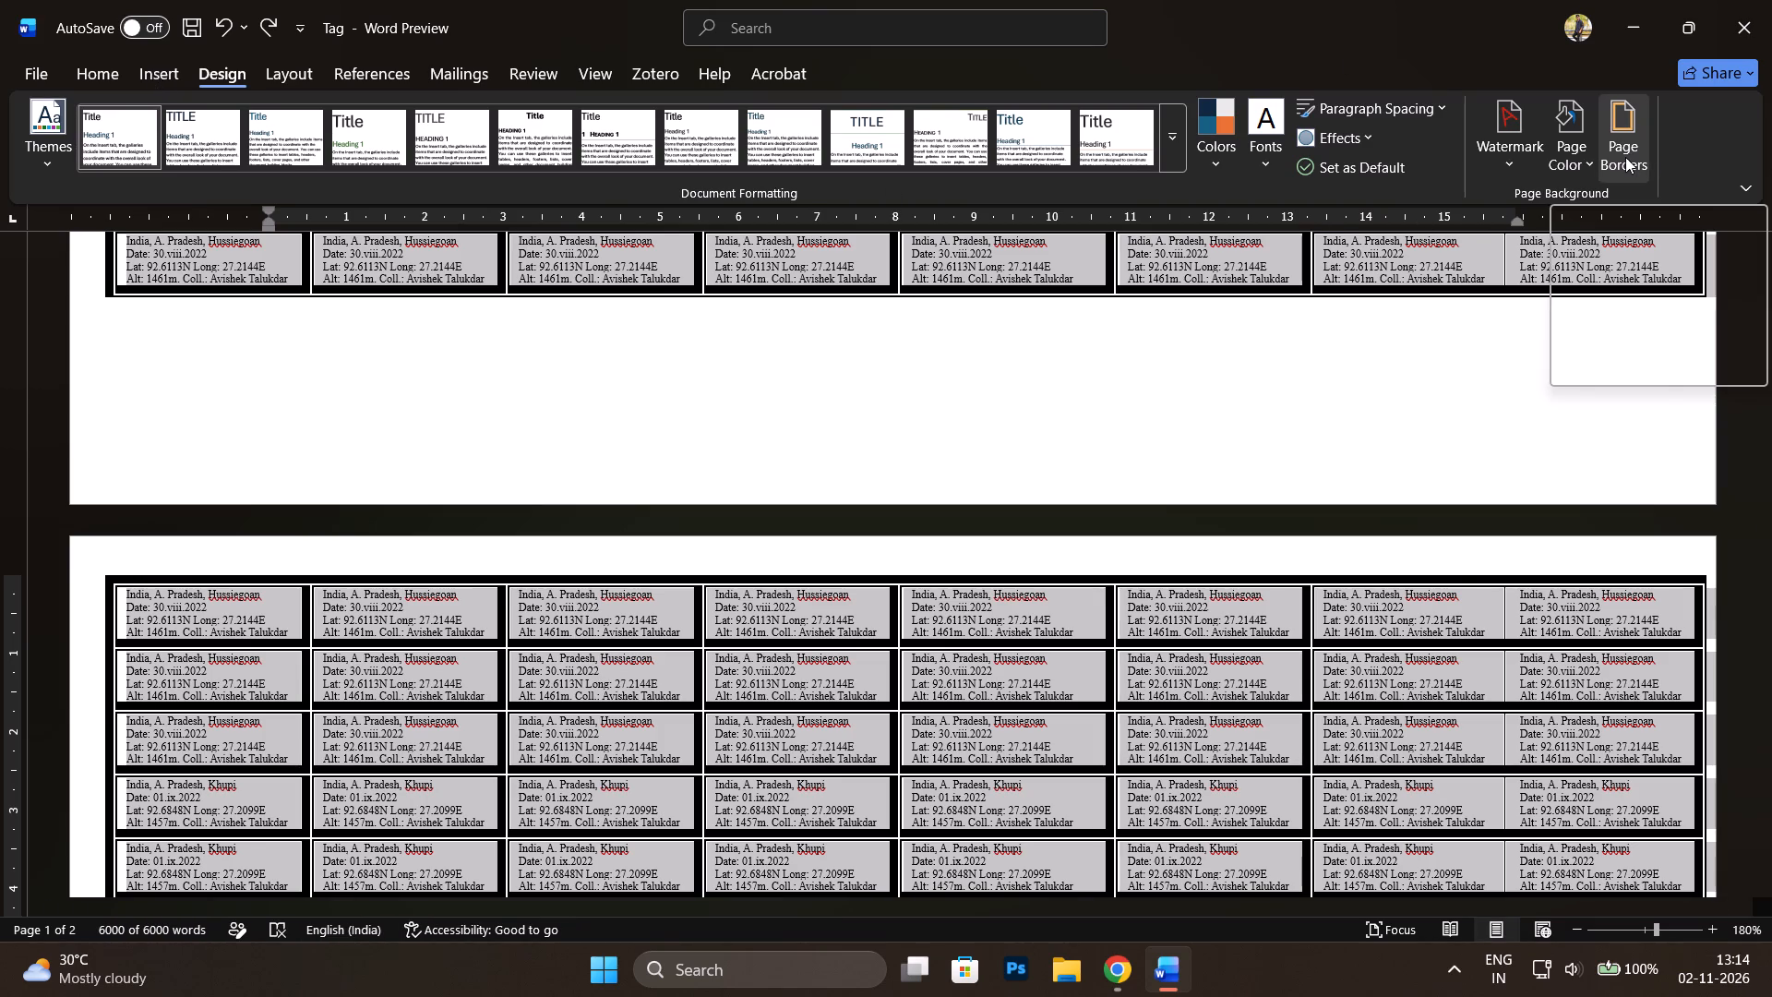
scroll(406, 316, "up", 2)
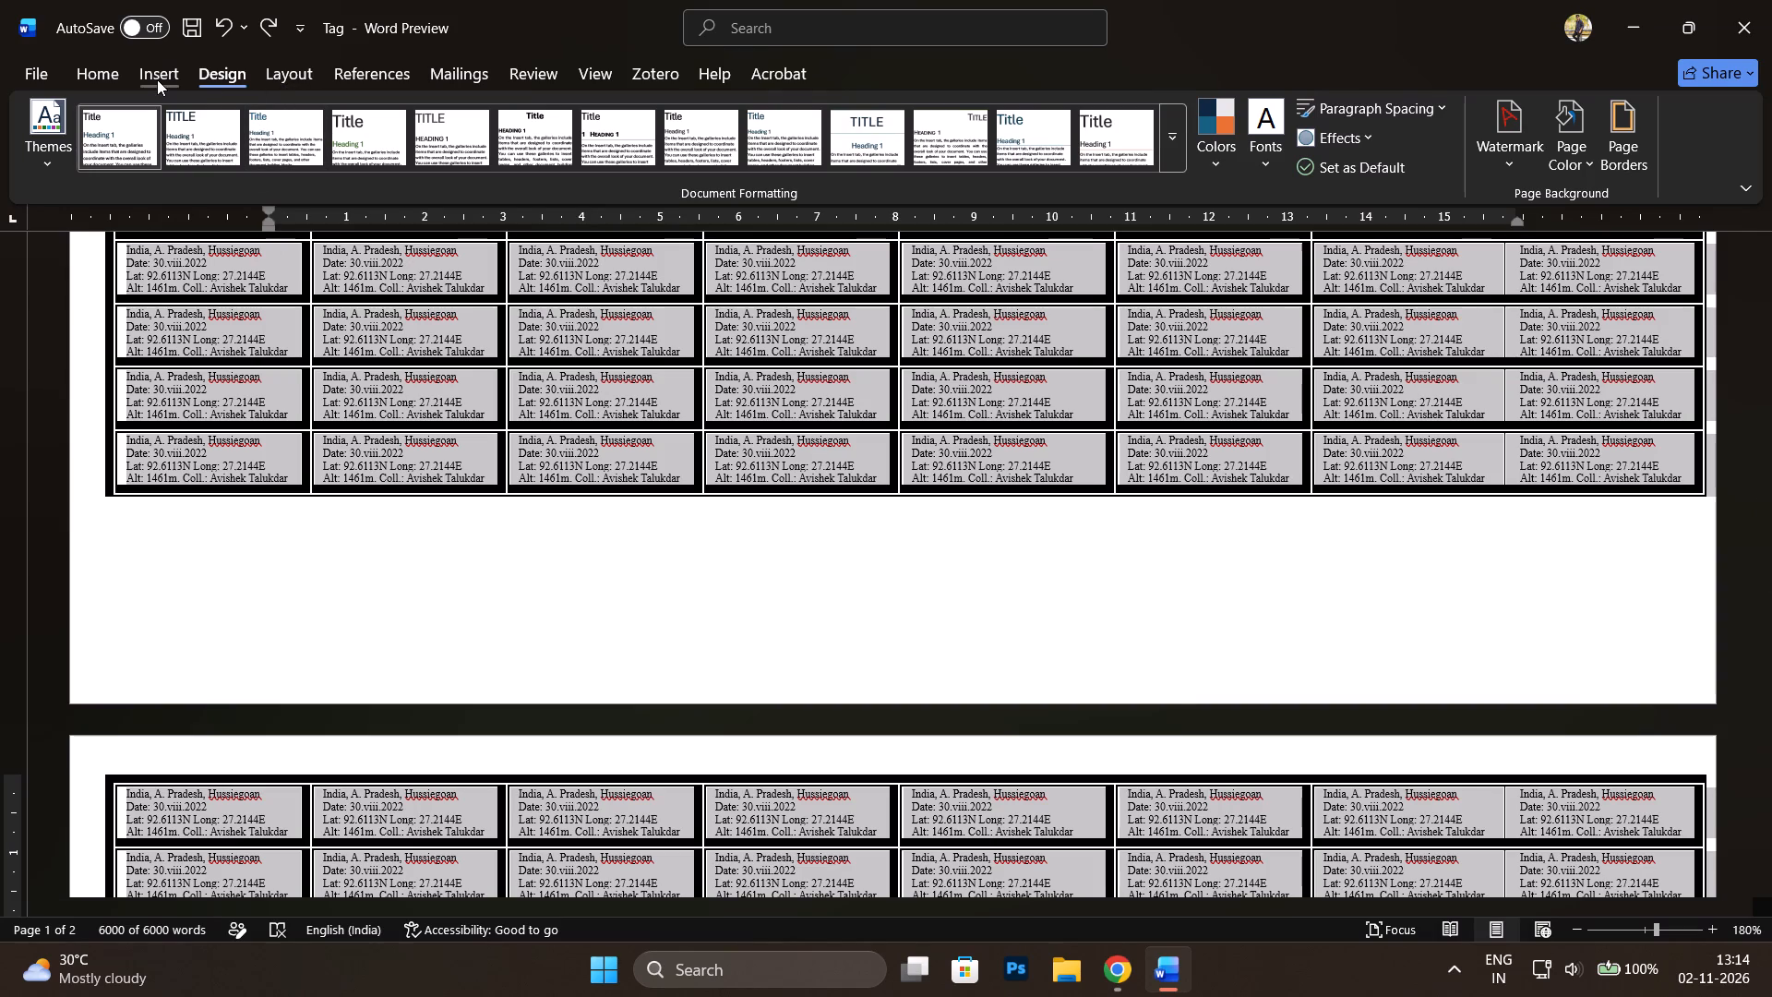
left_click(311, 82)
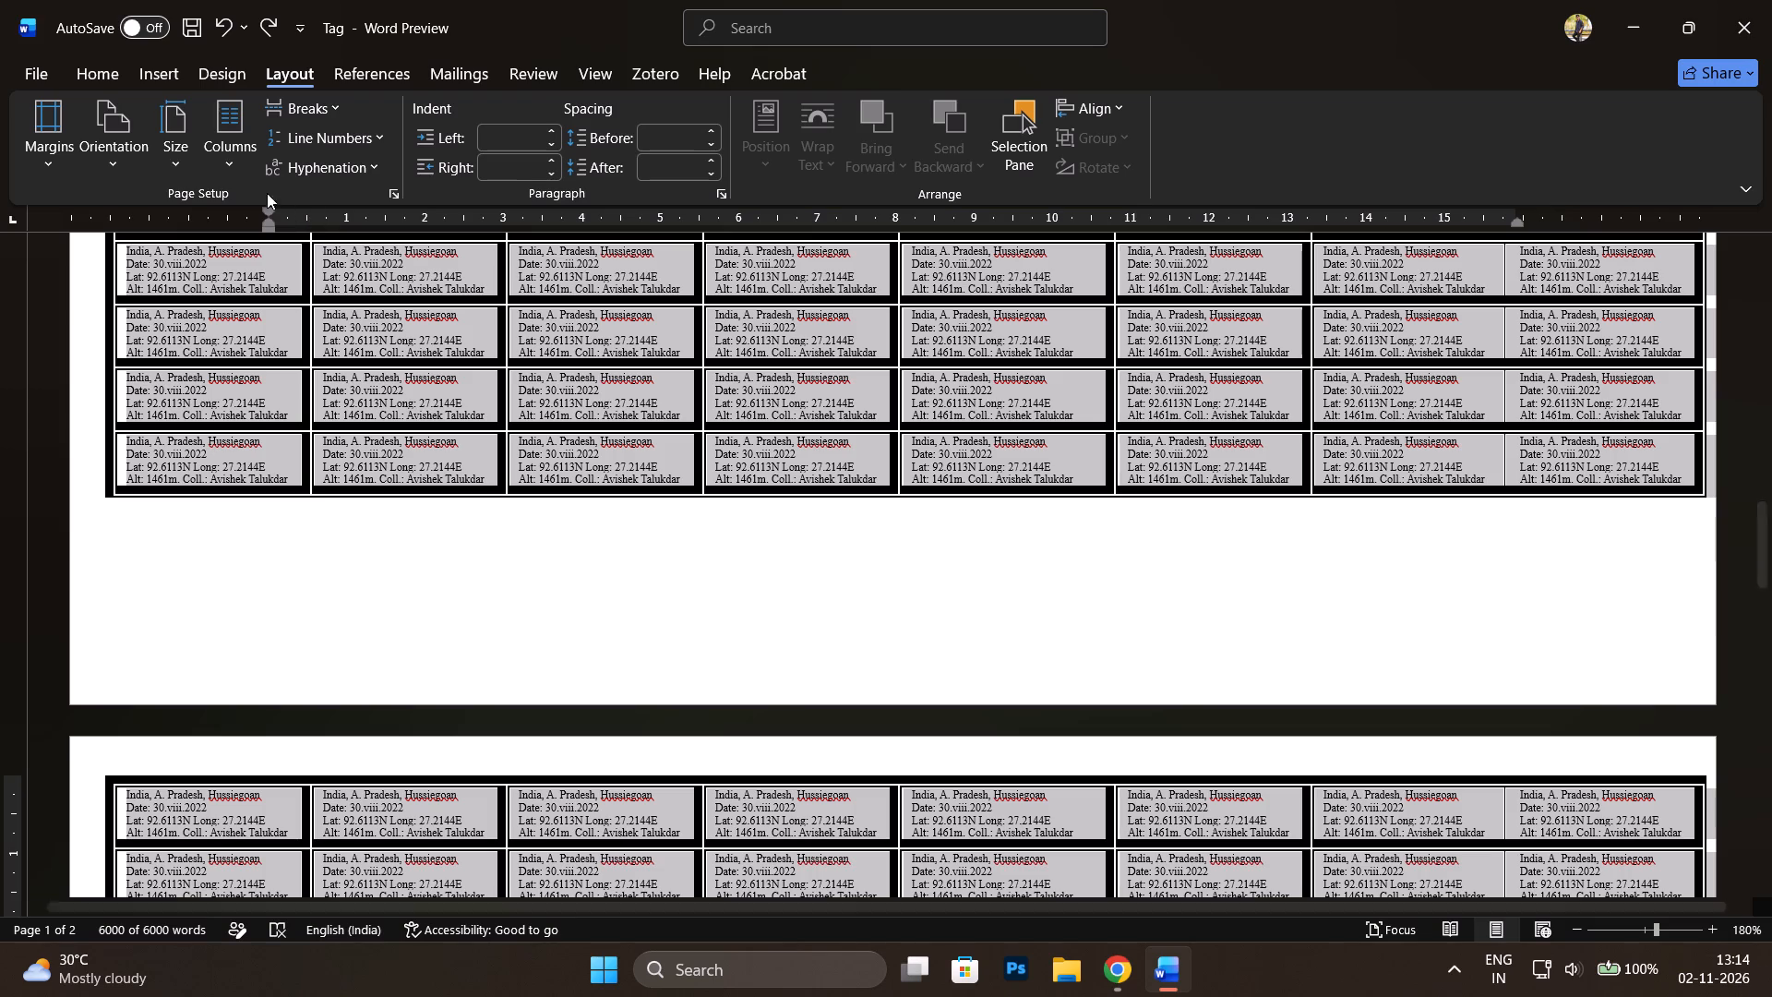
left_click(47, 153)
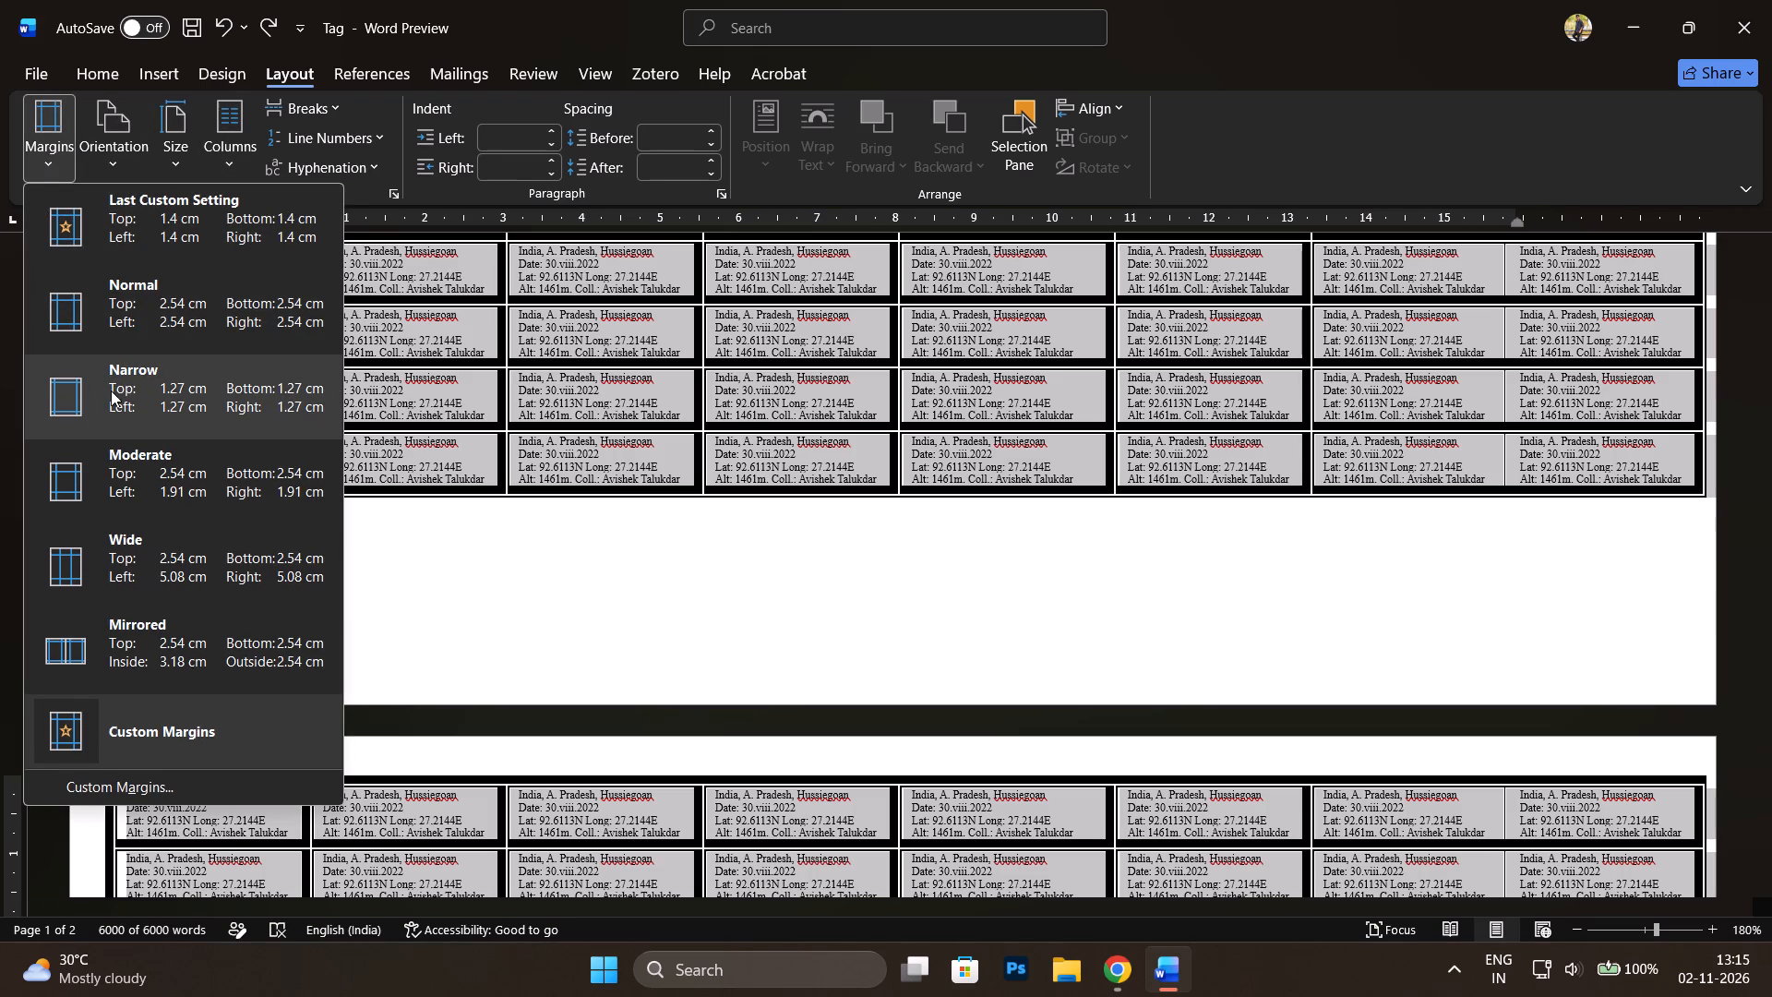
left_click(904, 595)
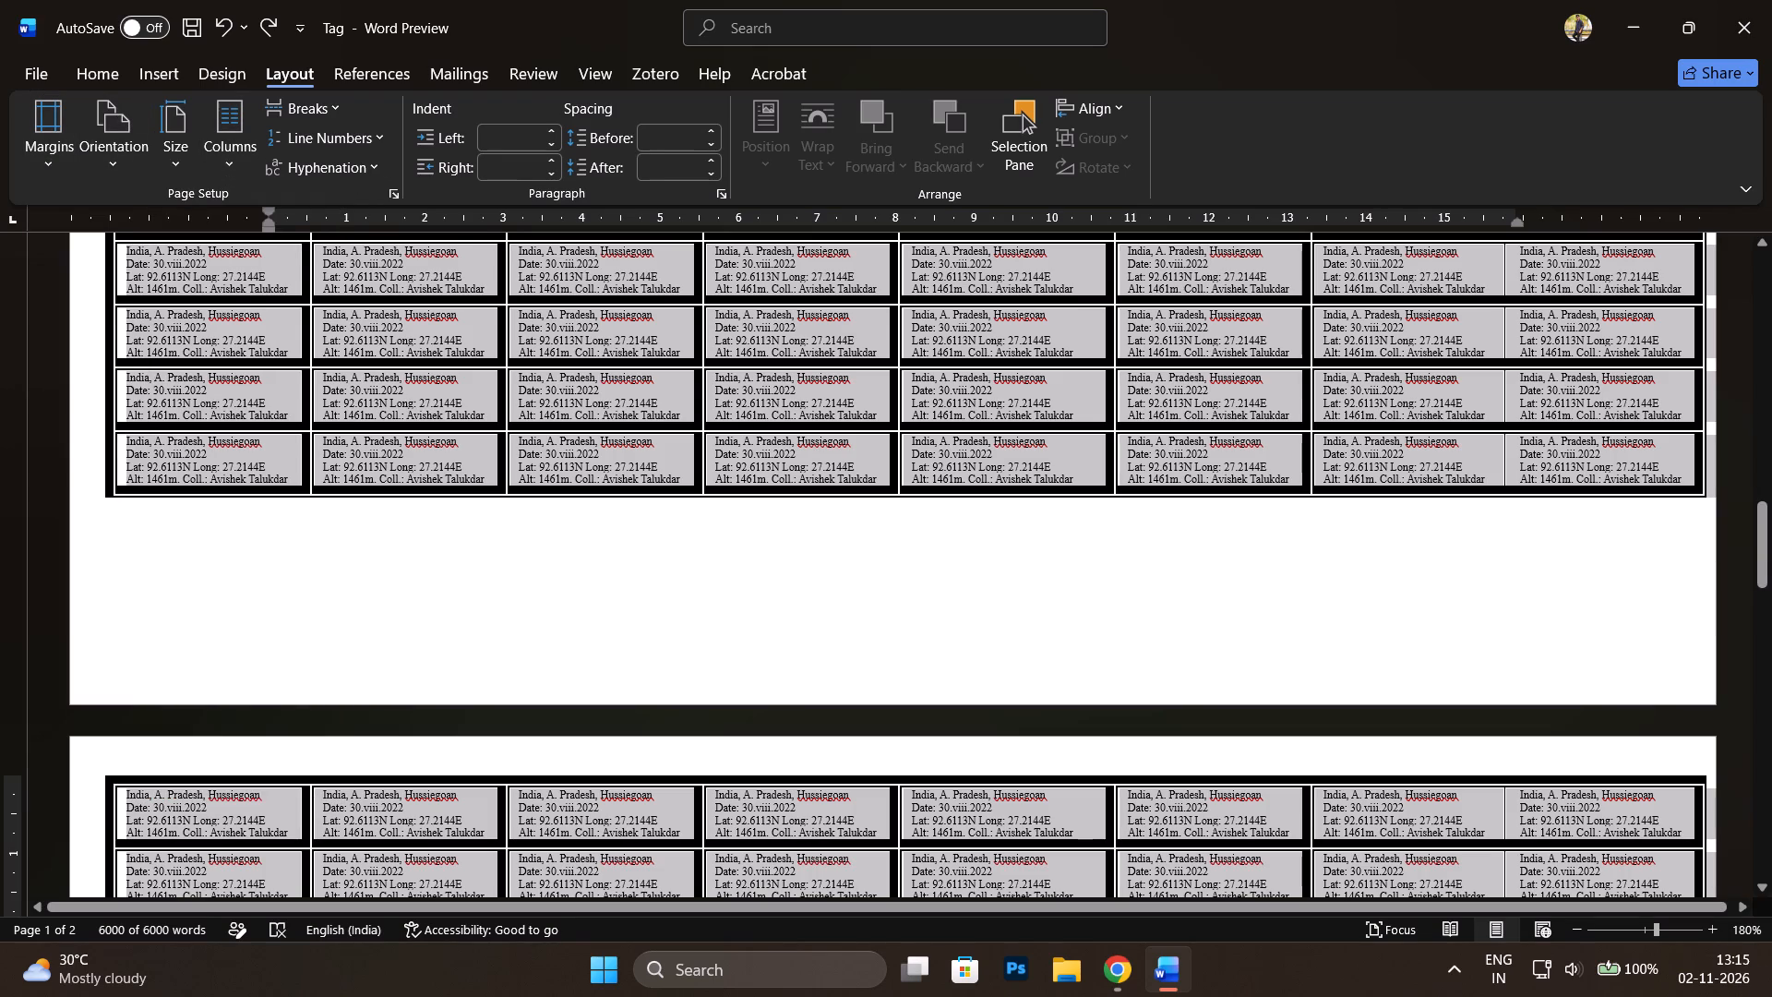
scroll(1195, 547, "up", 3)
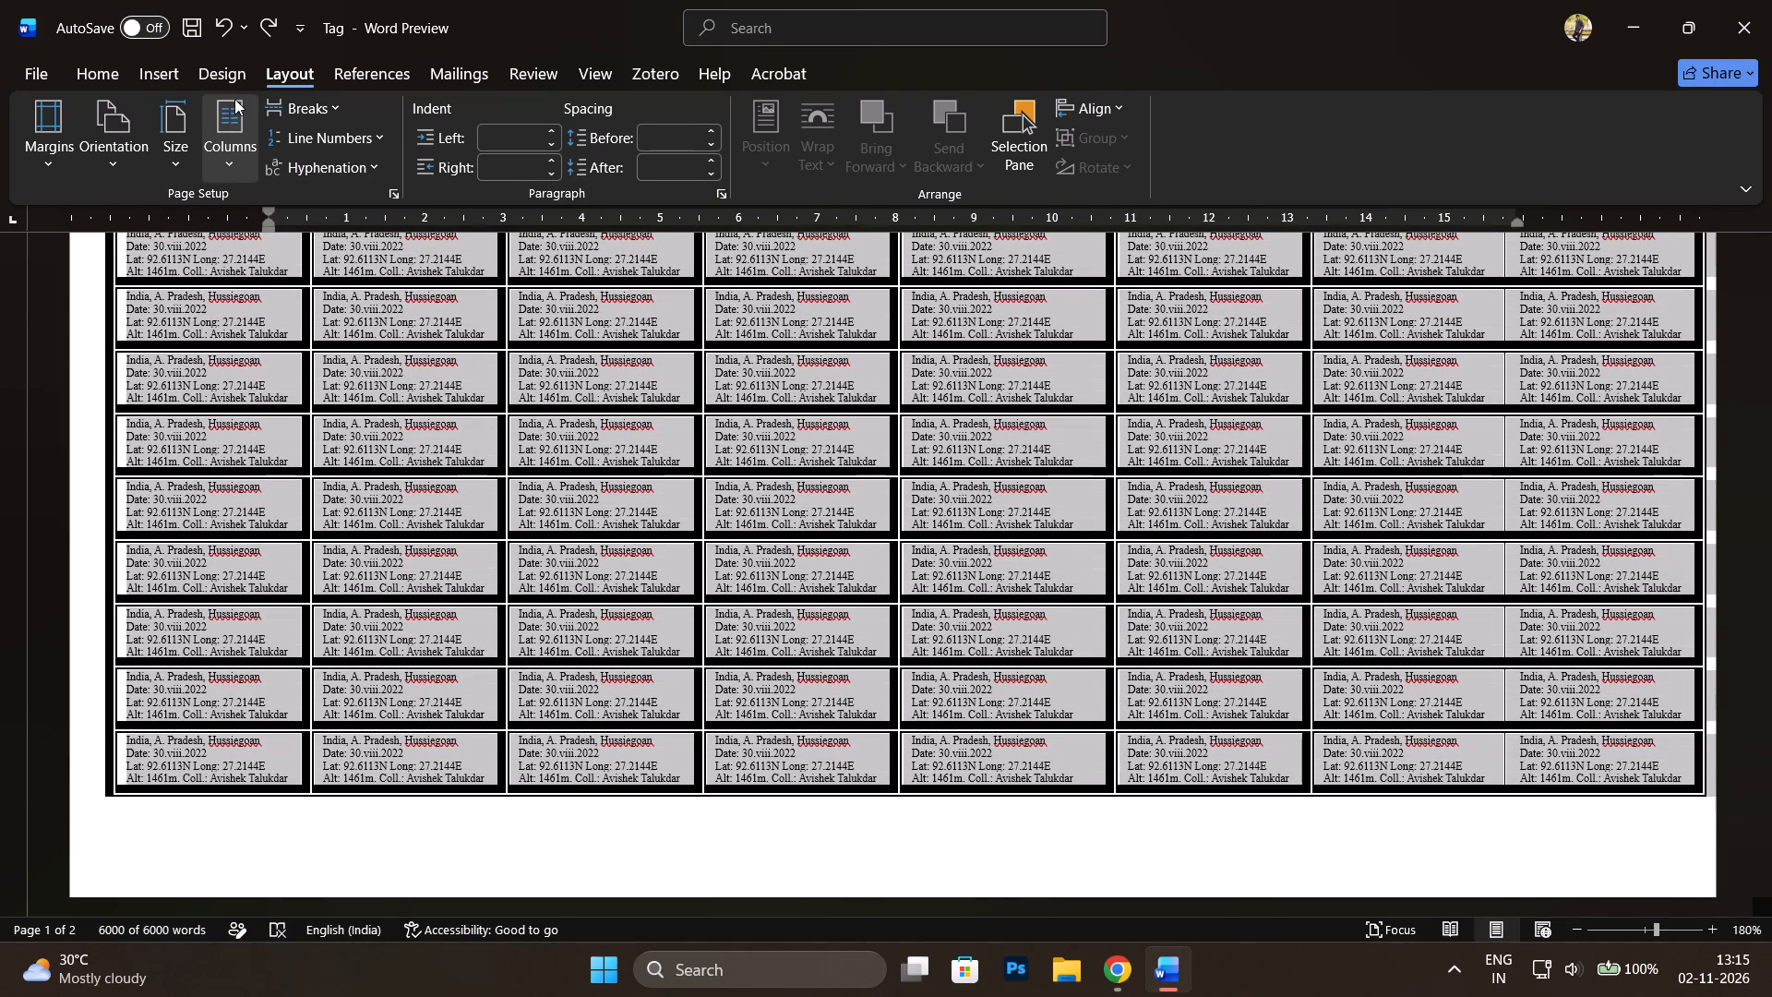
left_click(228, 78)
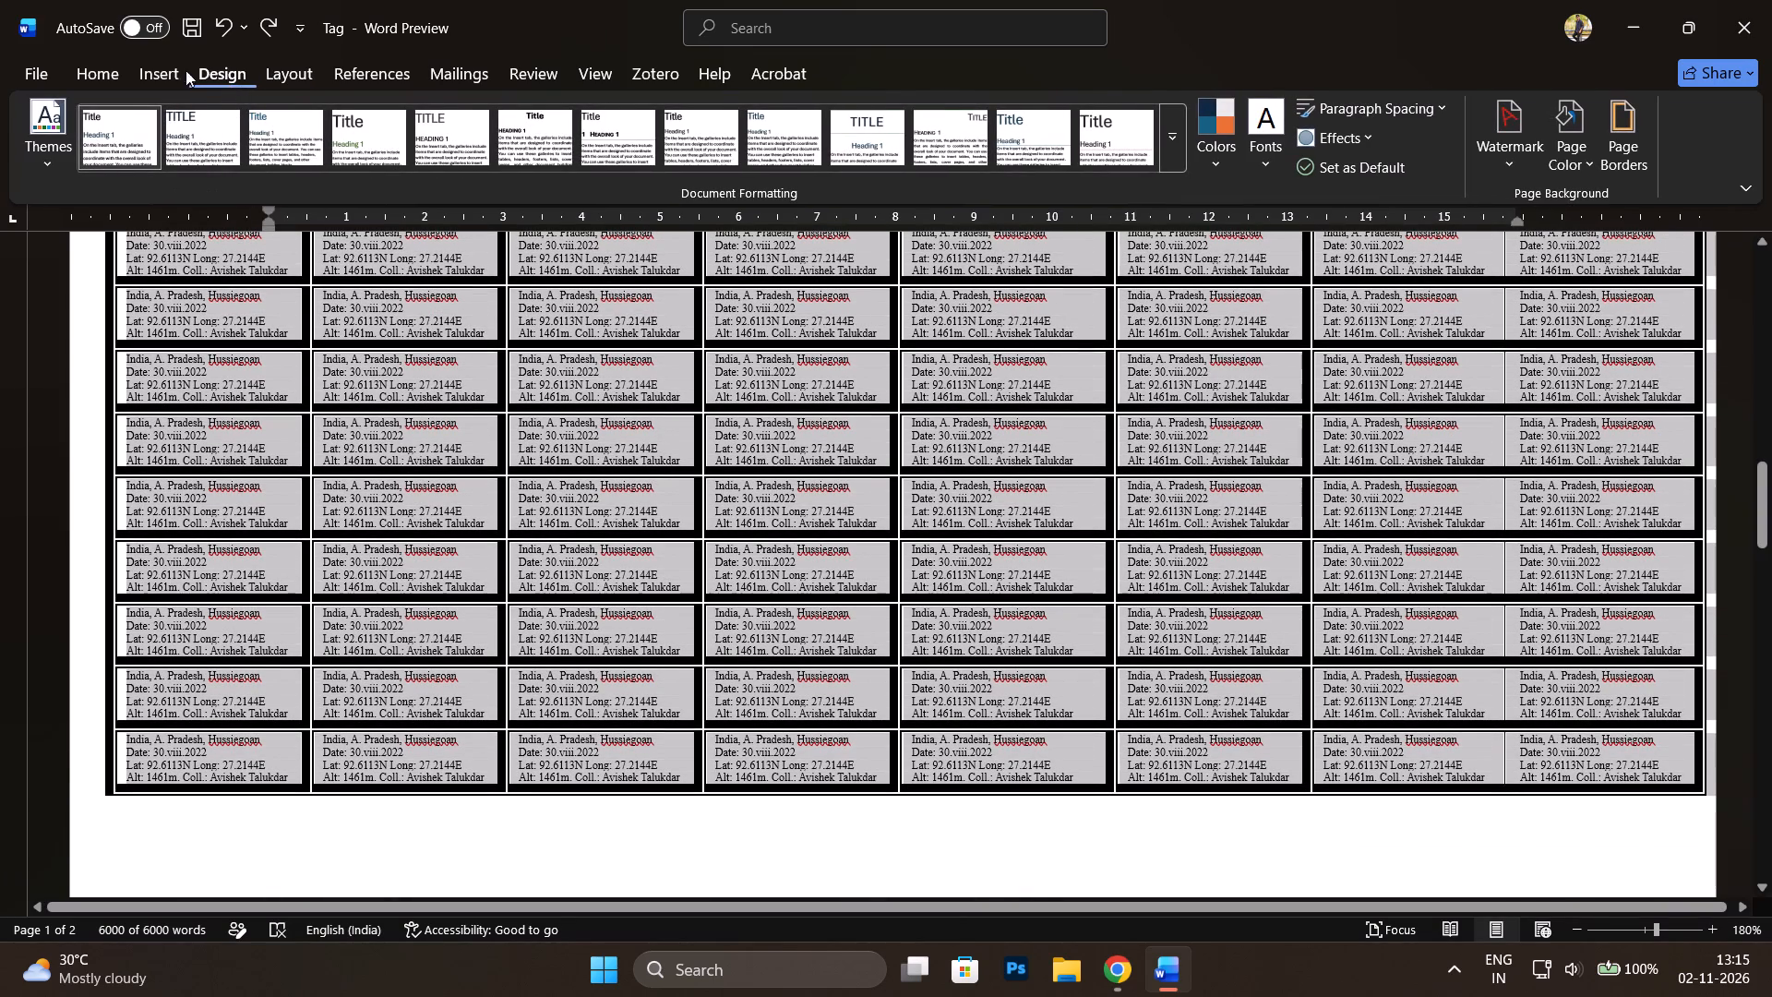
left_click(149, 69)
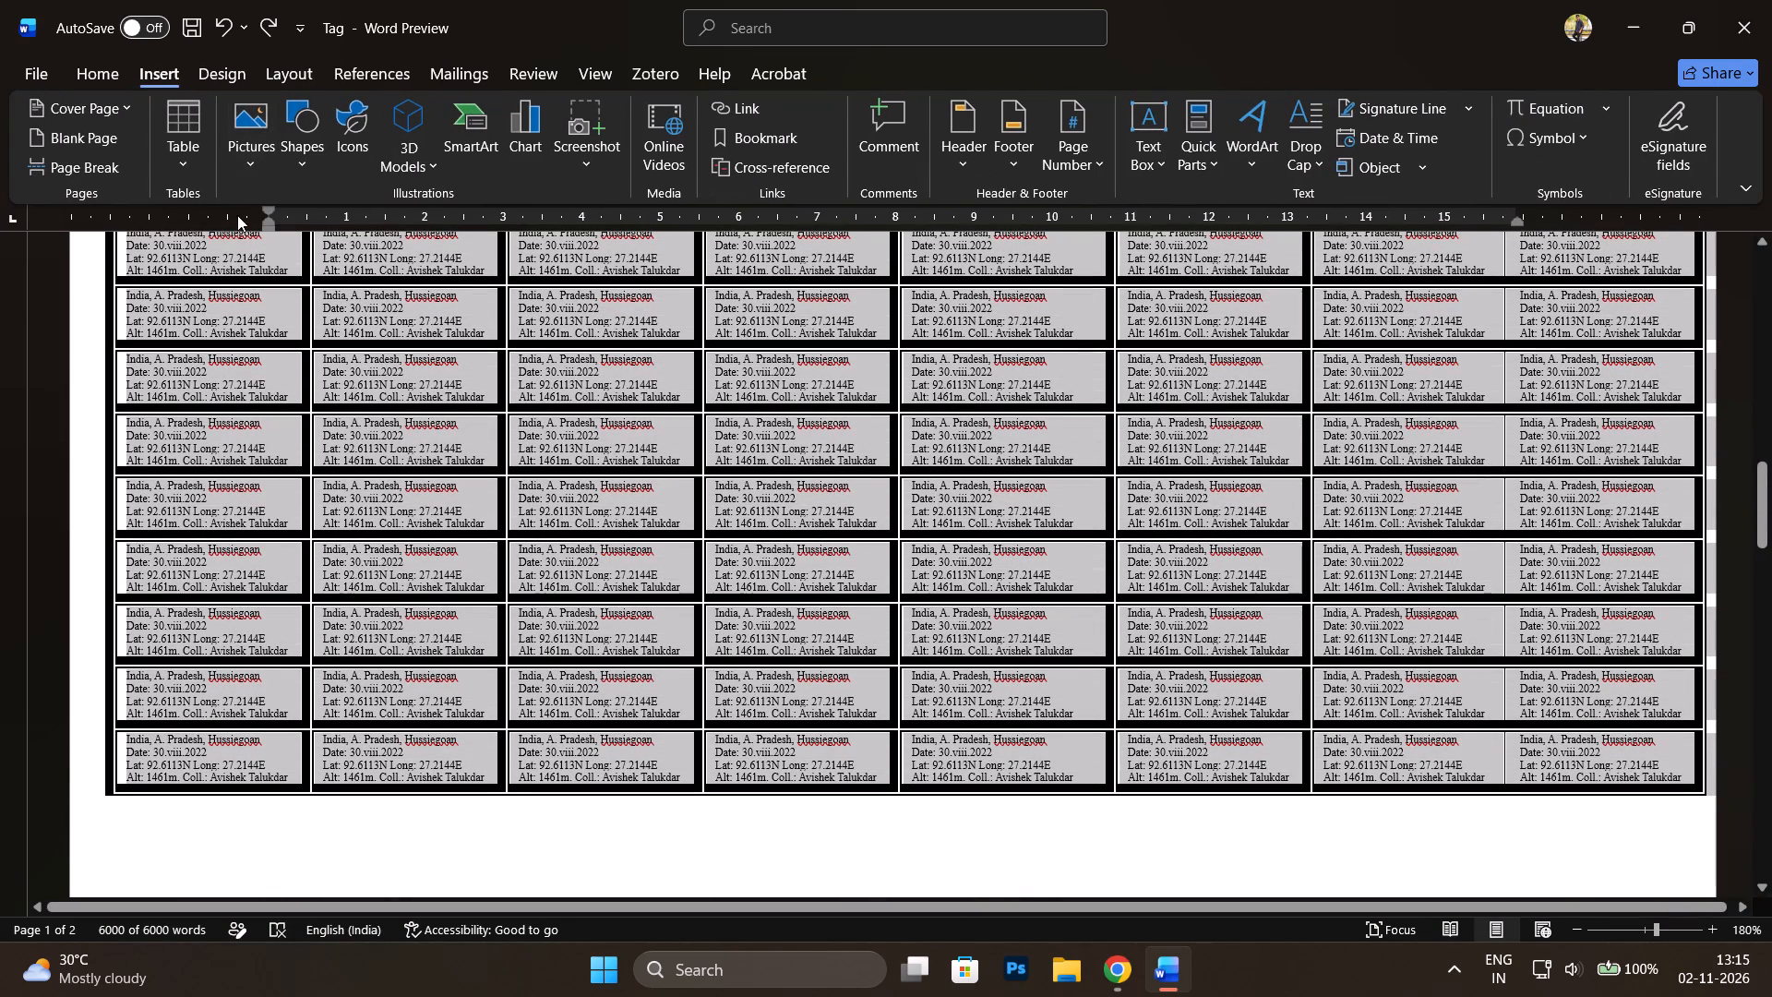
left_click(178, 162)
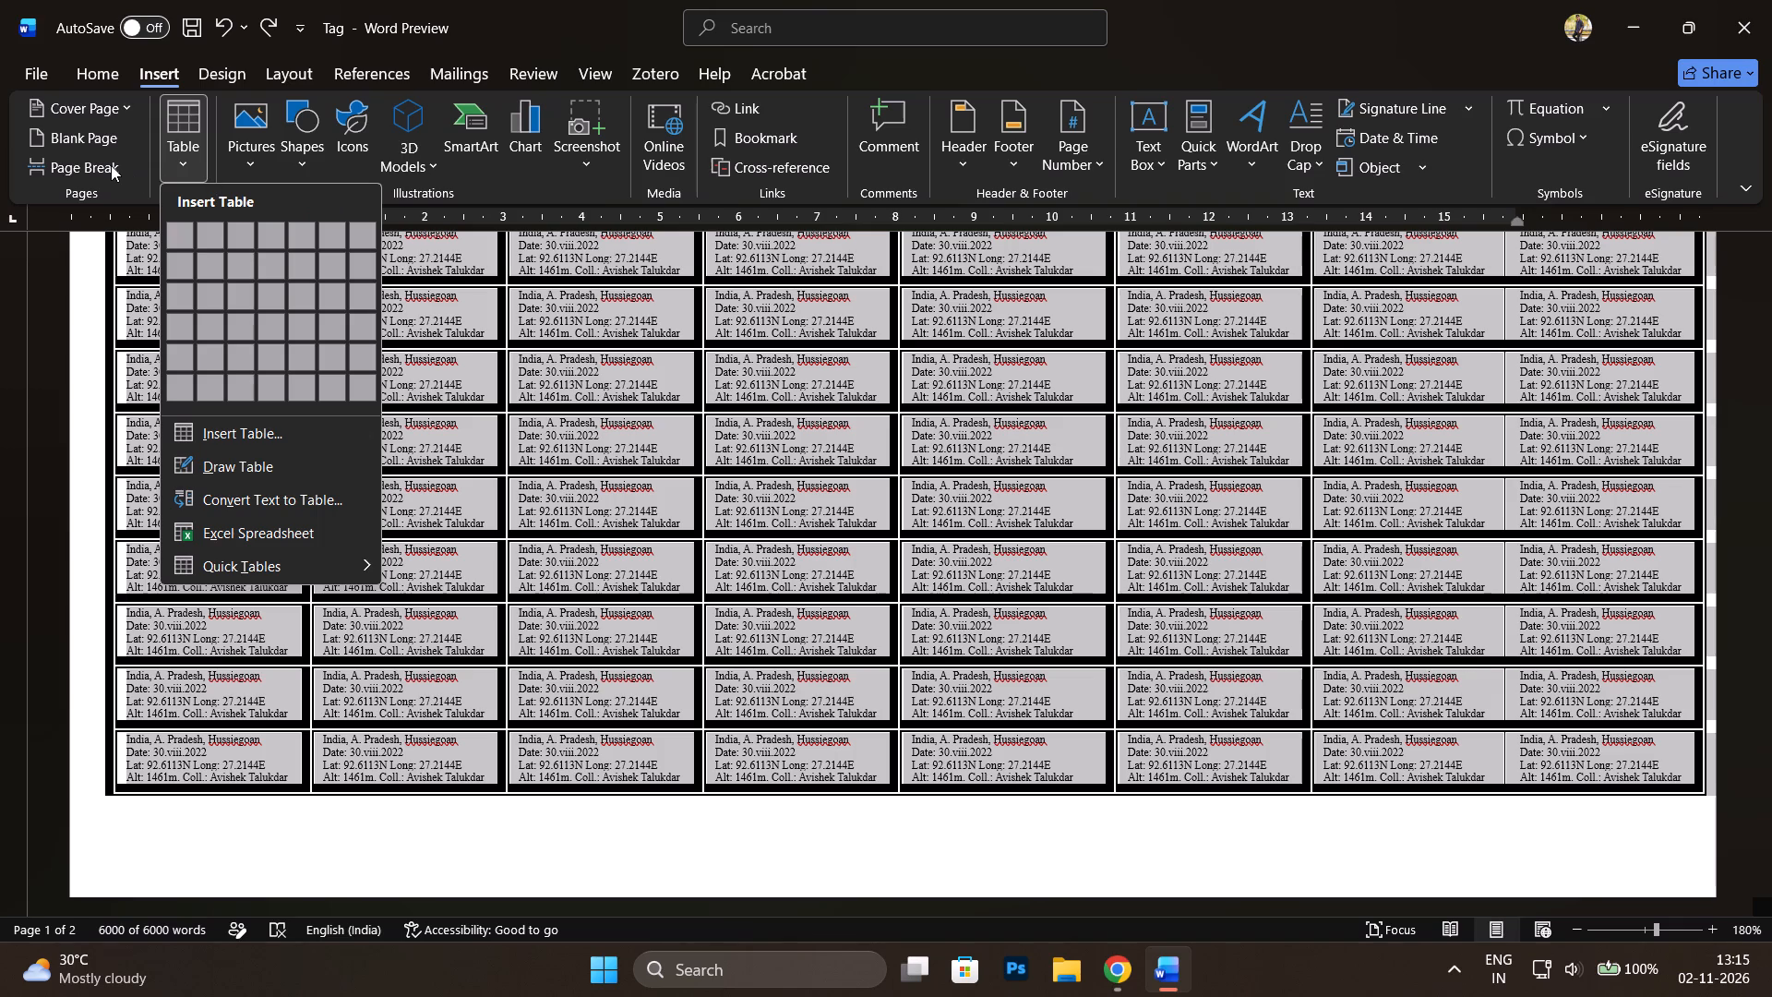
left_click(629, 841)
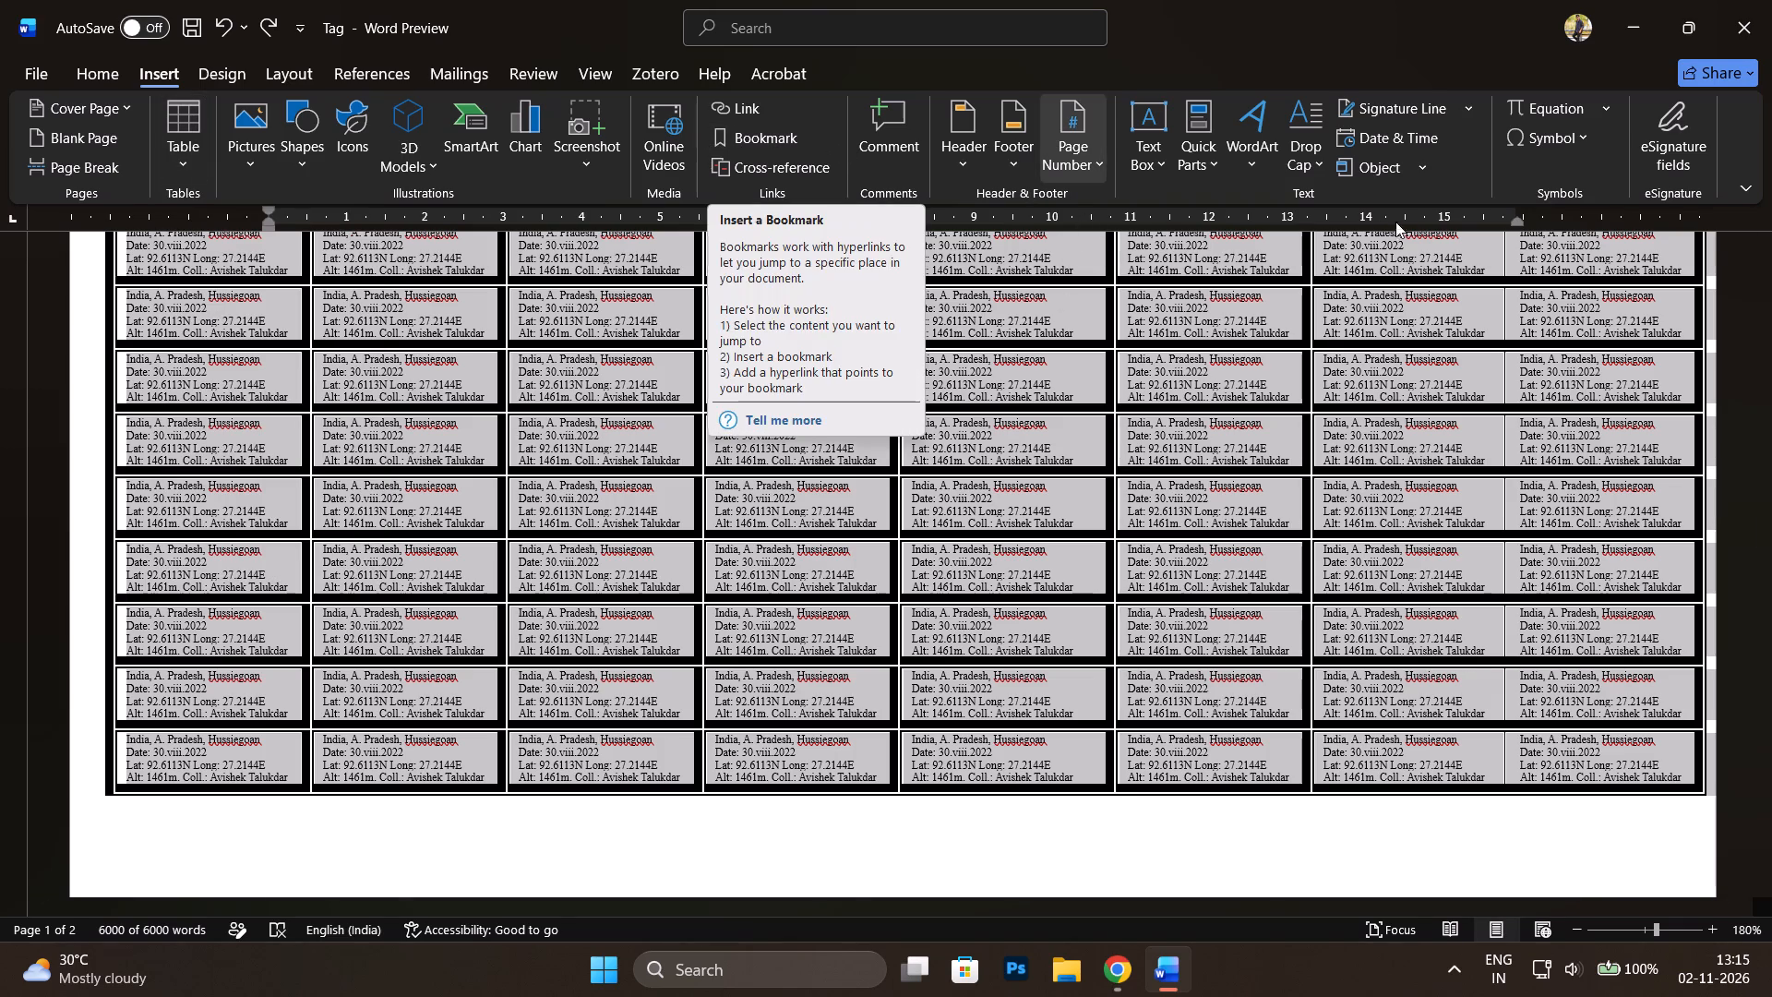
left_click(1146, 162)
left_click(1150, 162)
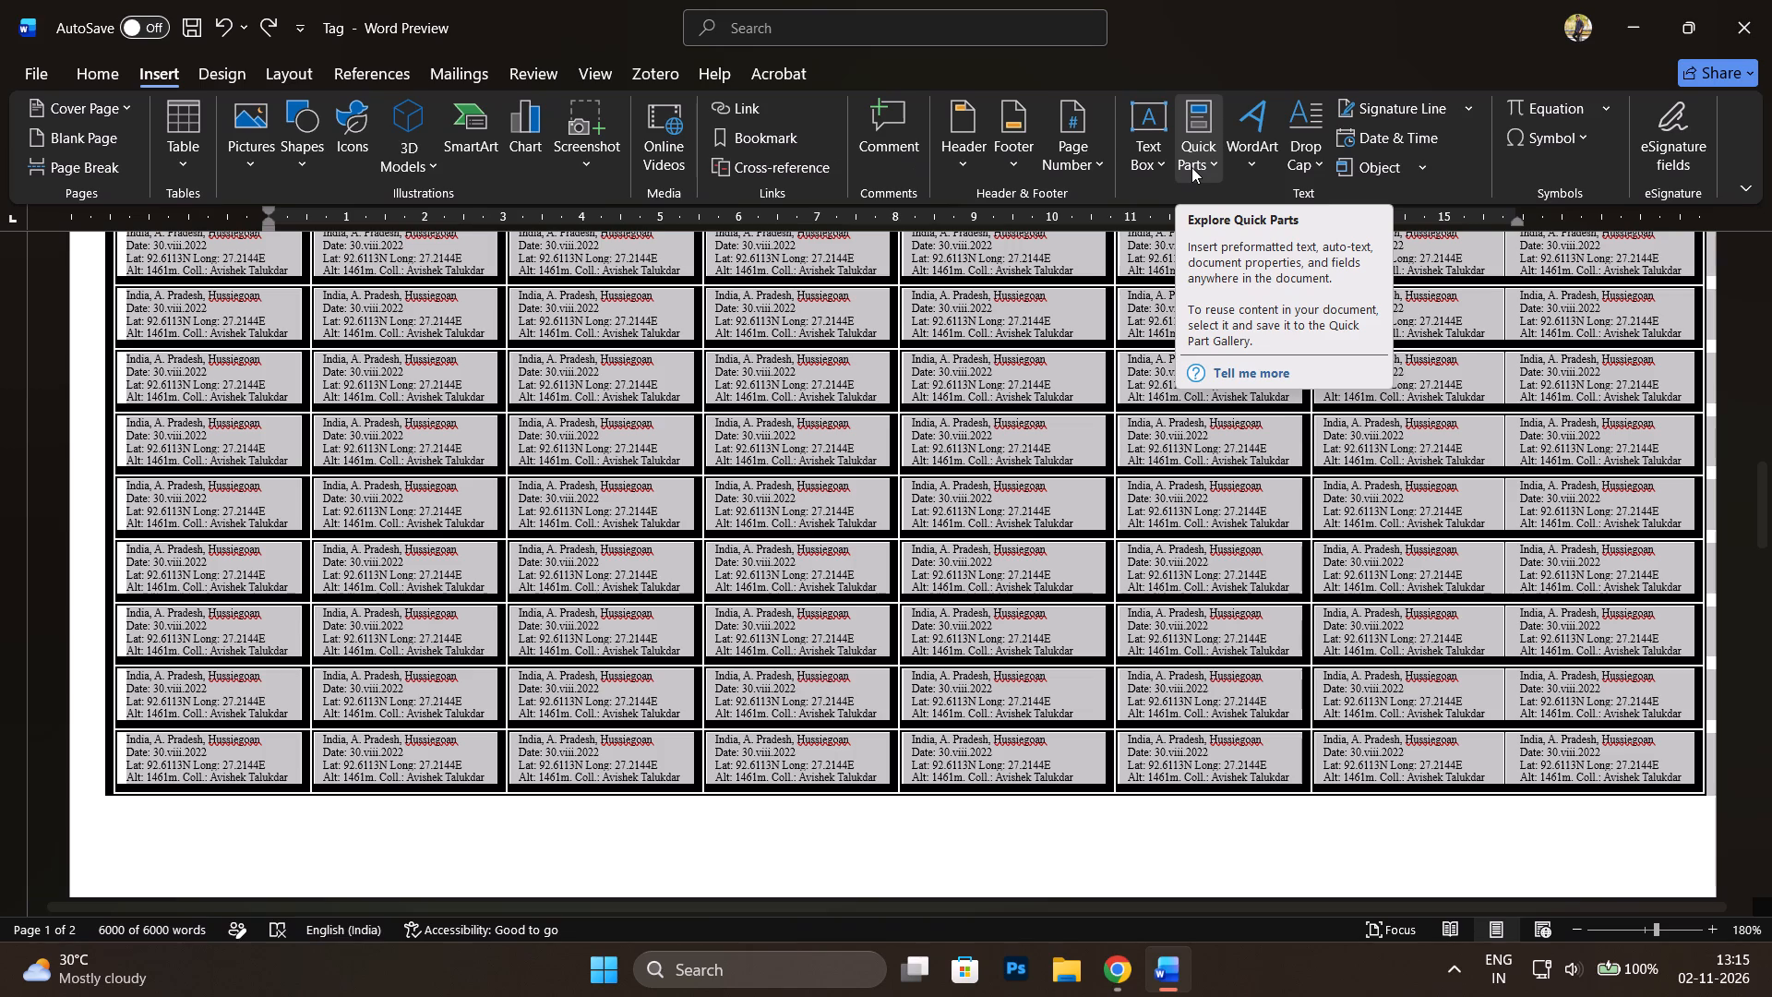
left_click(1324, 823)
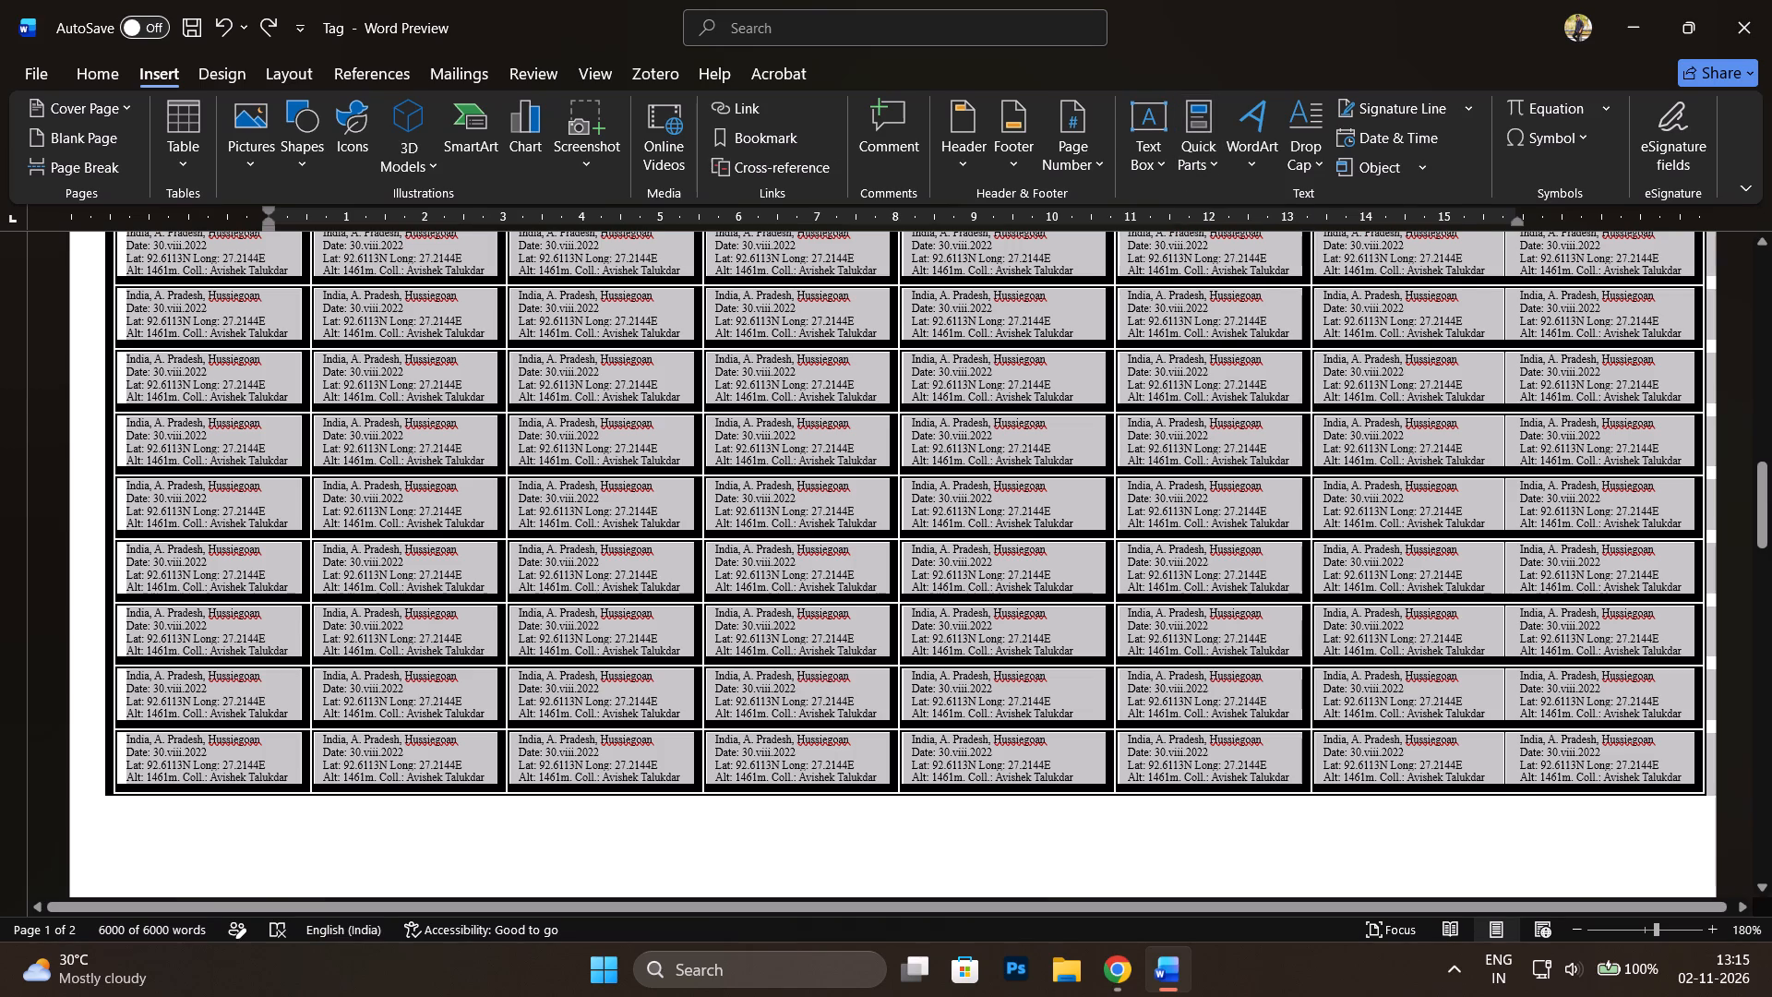
Narrow the fifth and sixth columns of the label table so their widths match the first four columns.
scroll(1028, 776, "up", 9)
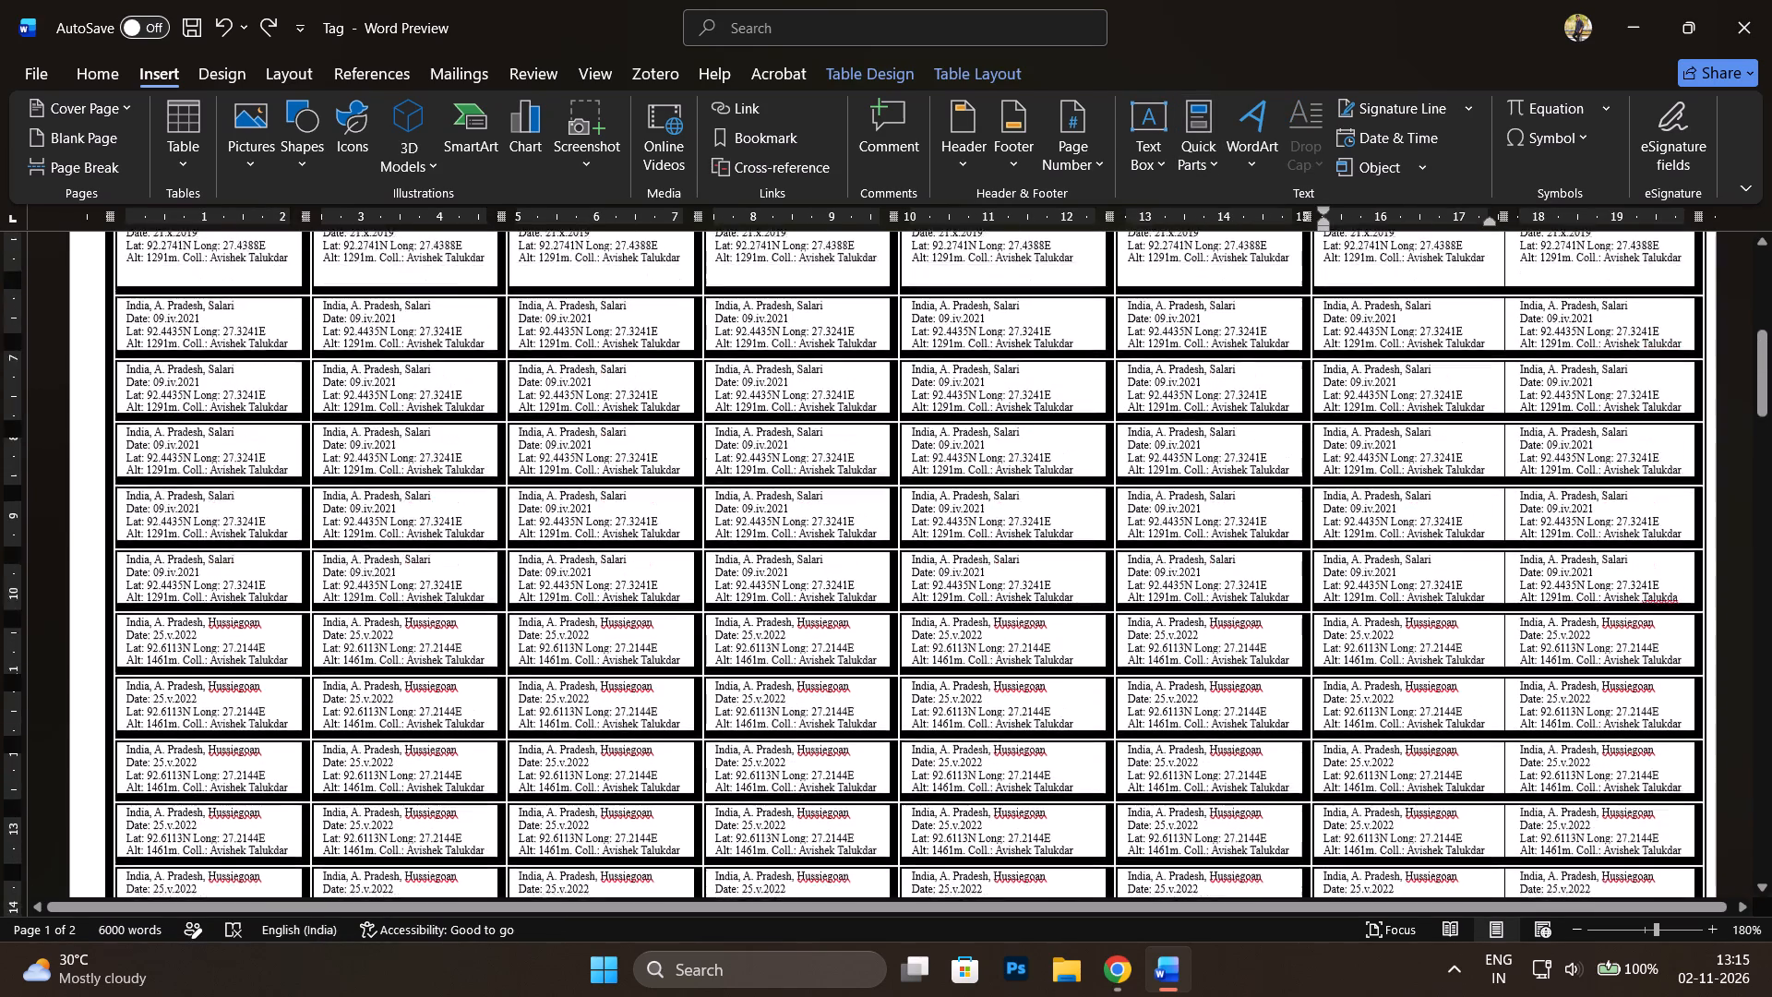
scroll(1028, 776, "up", 3)
scroll(1028, 776, "down", 1)
scroll(1028, 776, "up", 11)
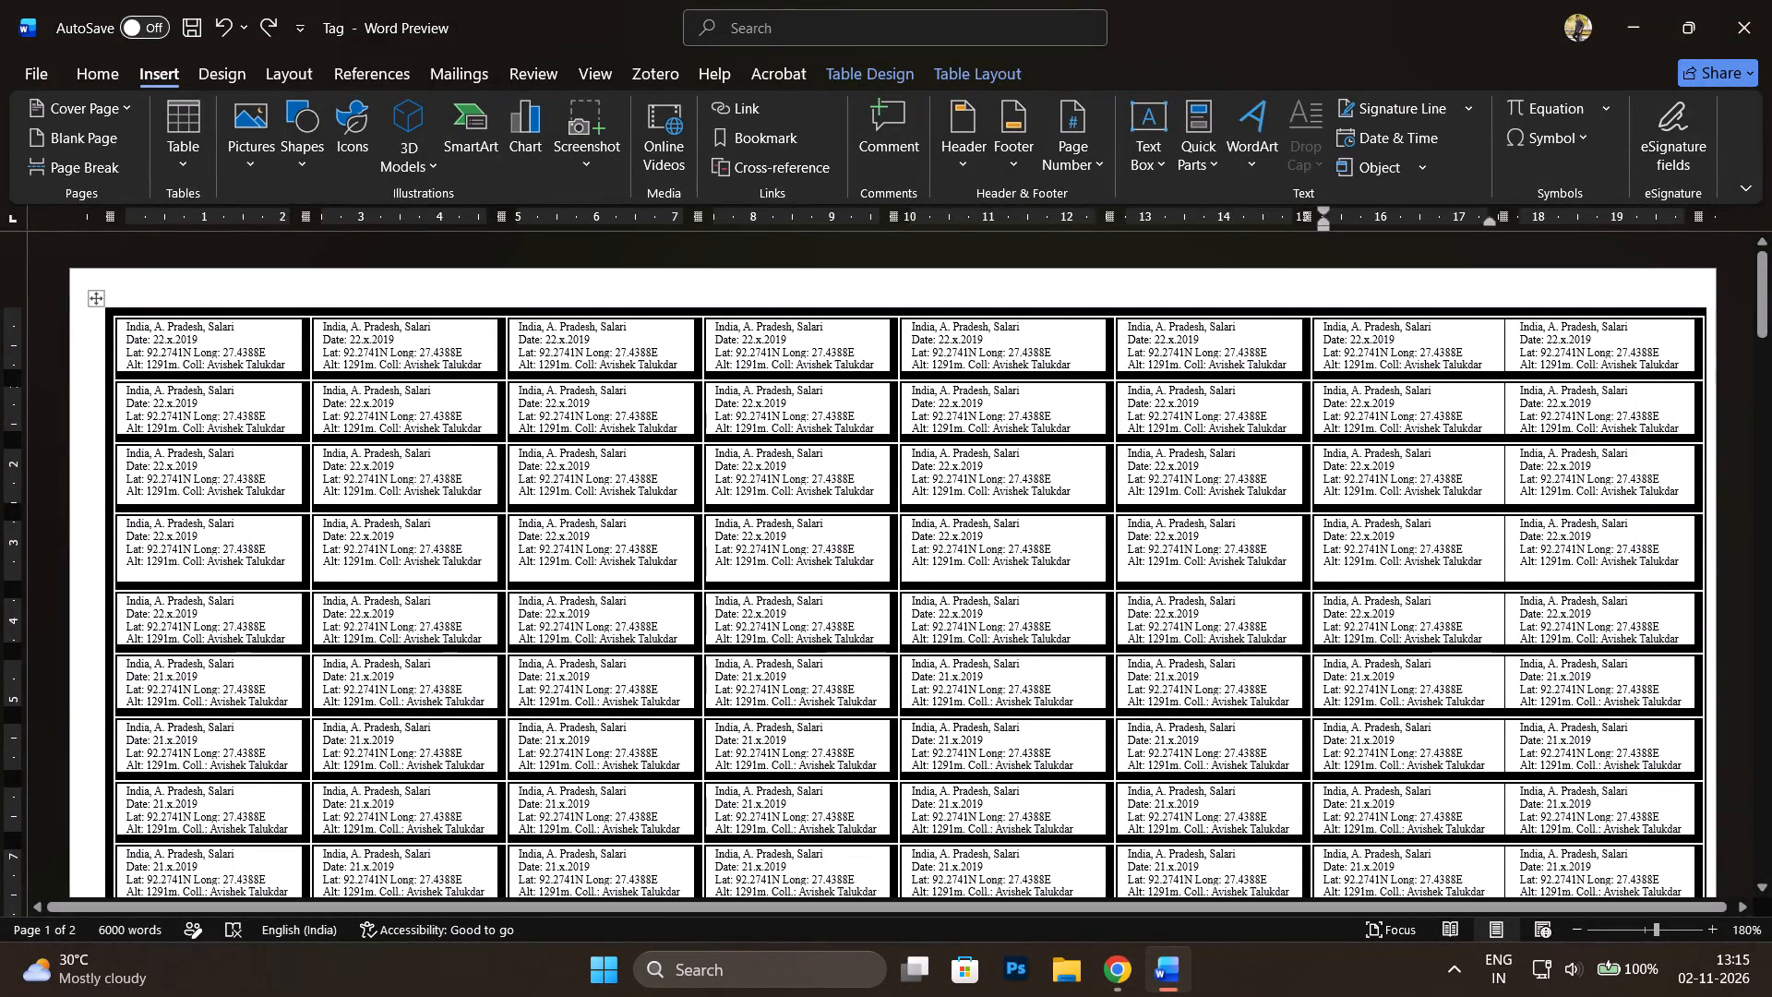
left_click_drag(1107, 351, 1093, 351)
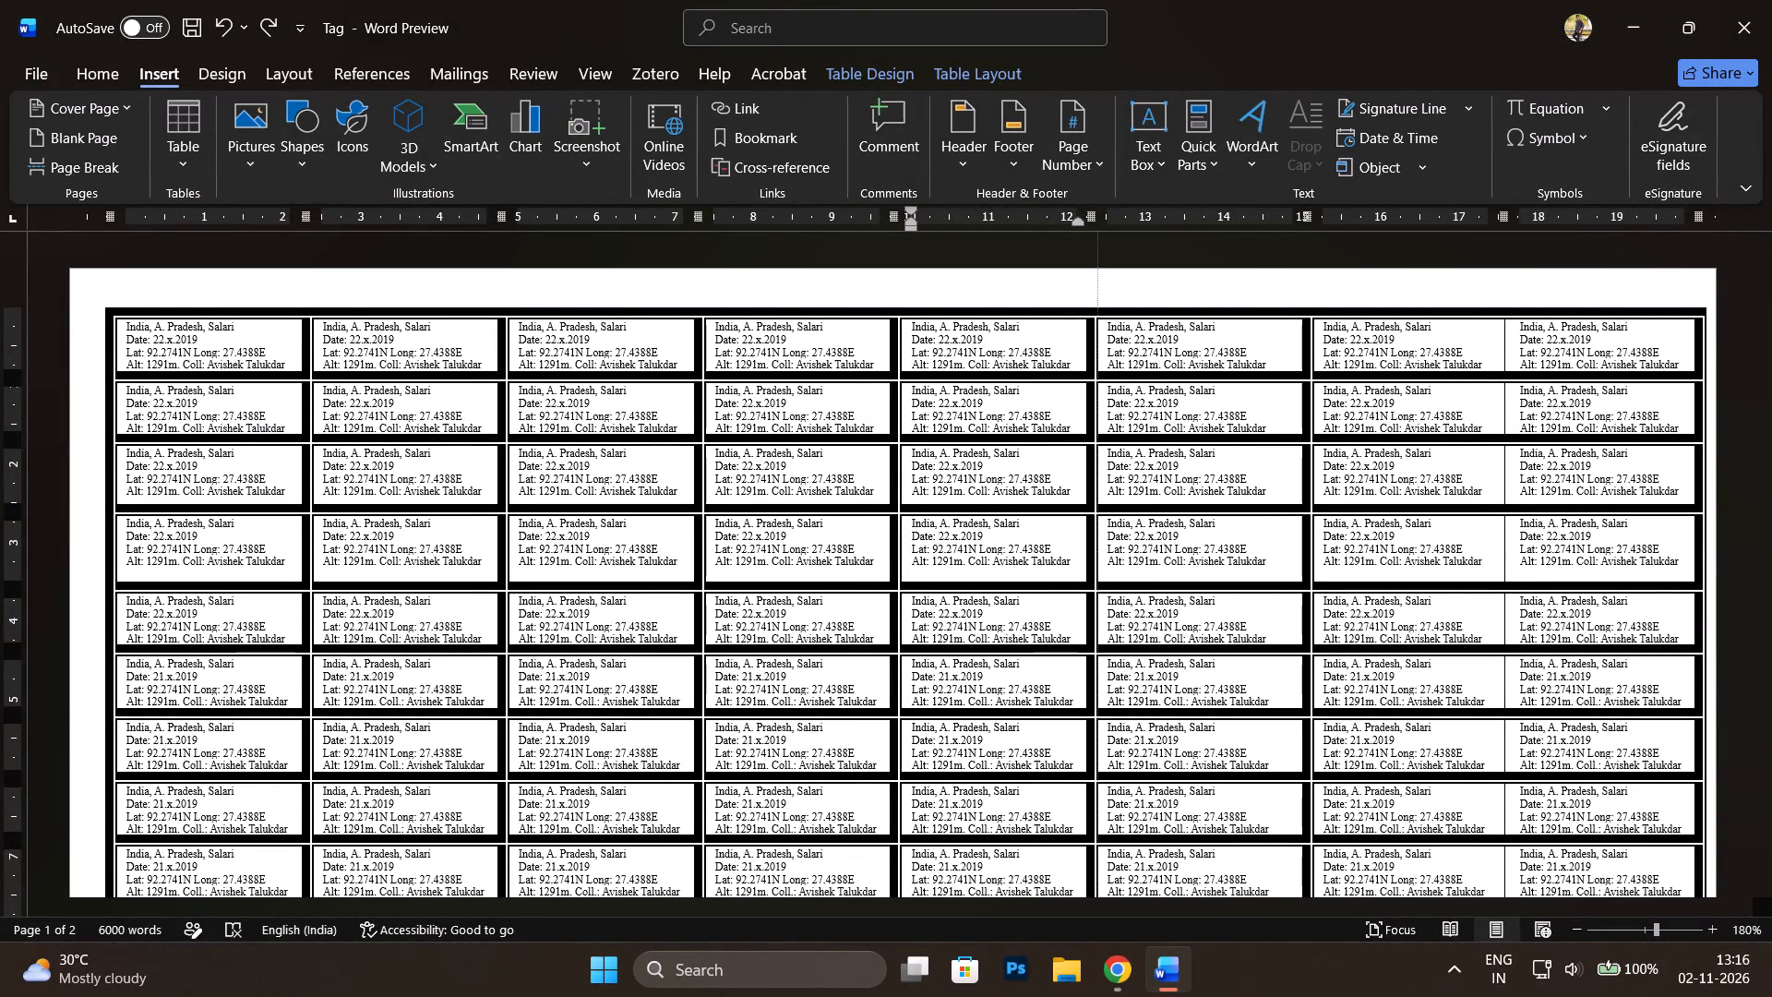
left_click_drag(1093, 351, 1109, 353)
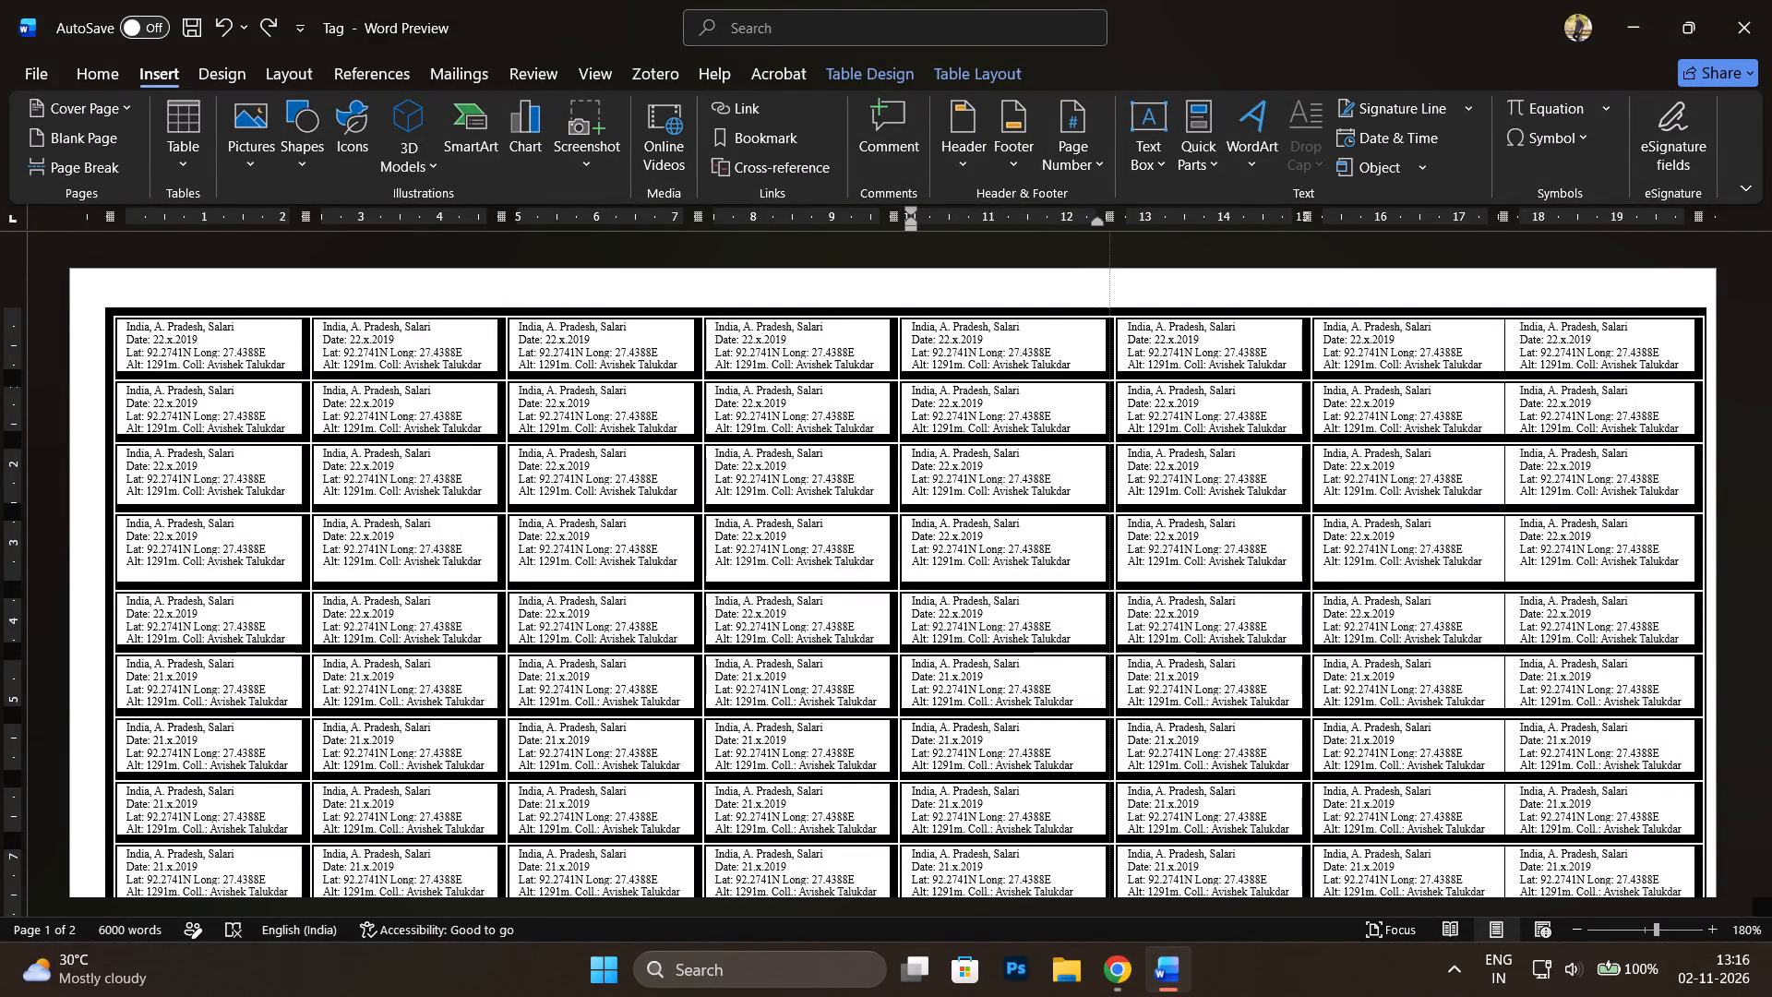
left_click_drag(1109, 353, 1095, 354)
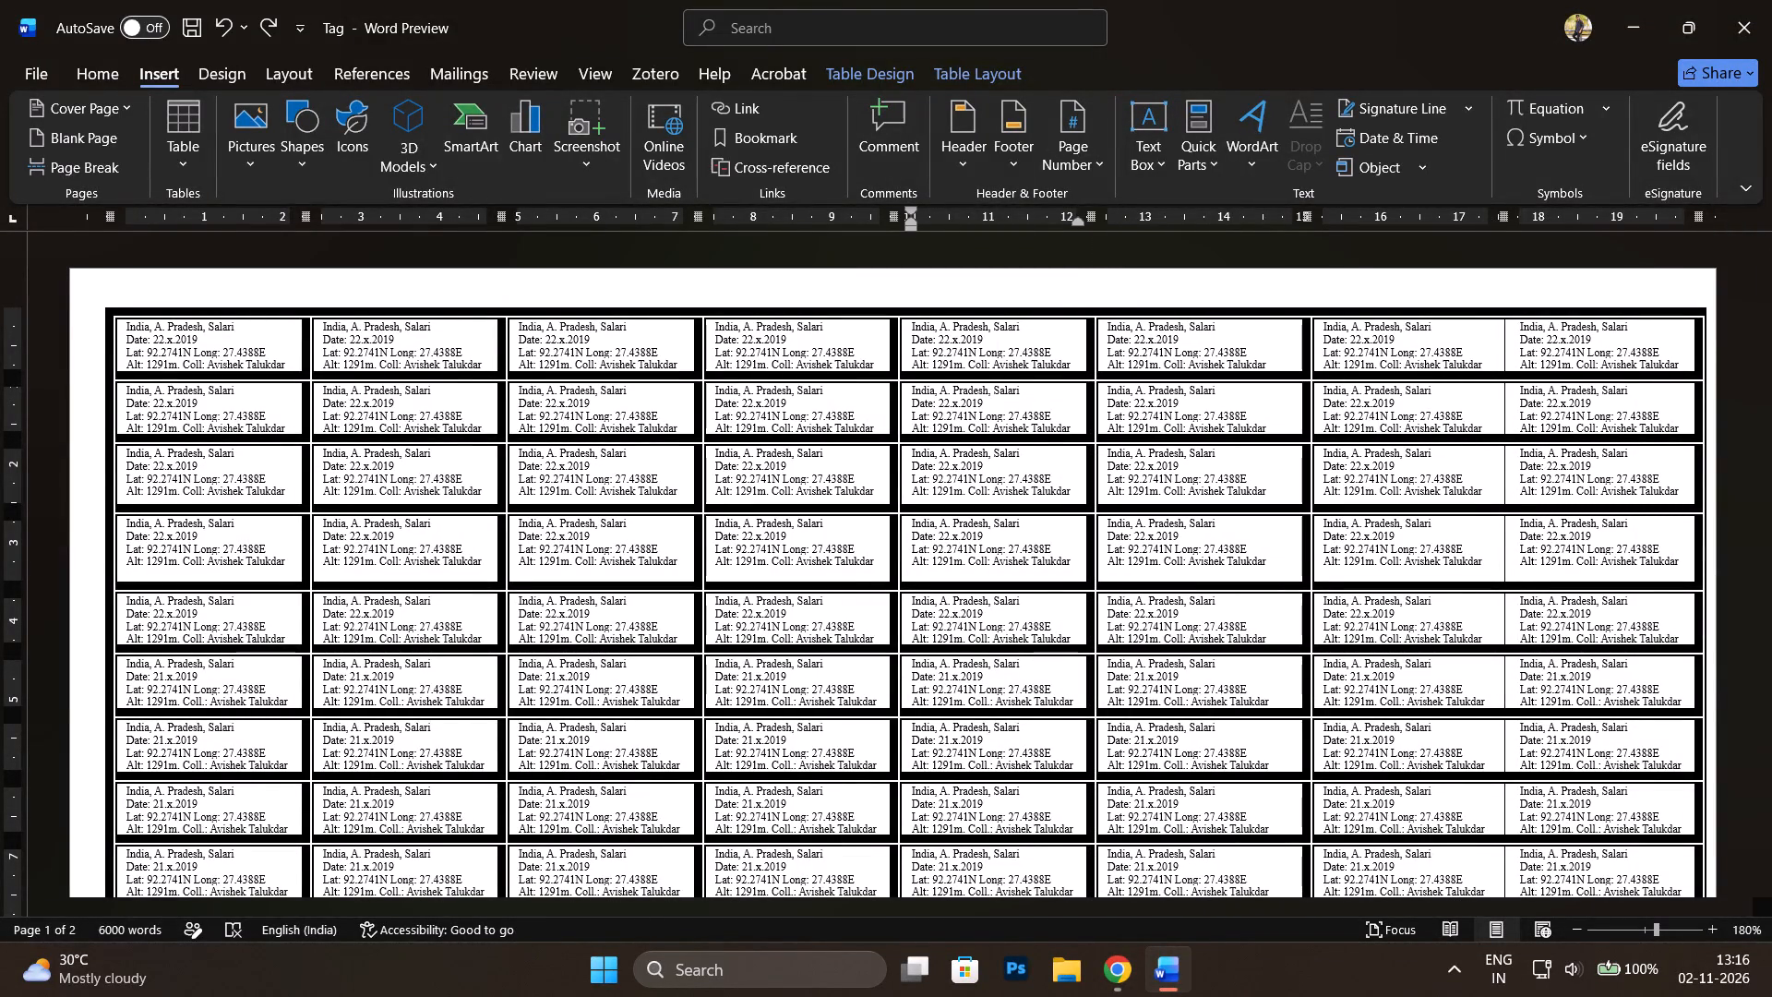
left_click_drag(1304, 332, 1286, 332)
left_click(1504, 346)
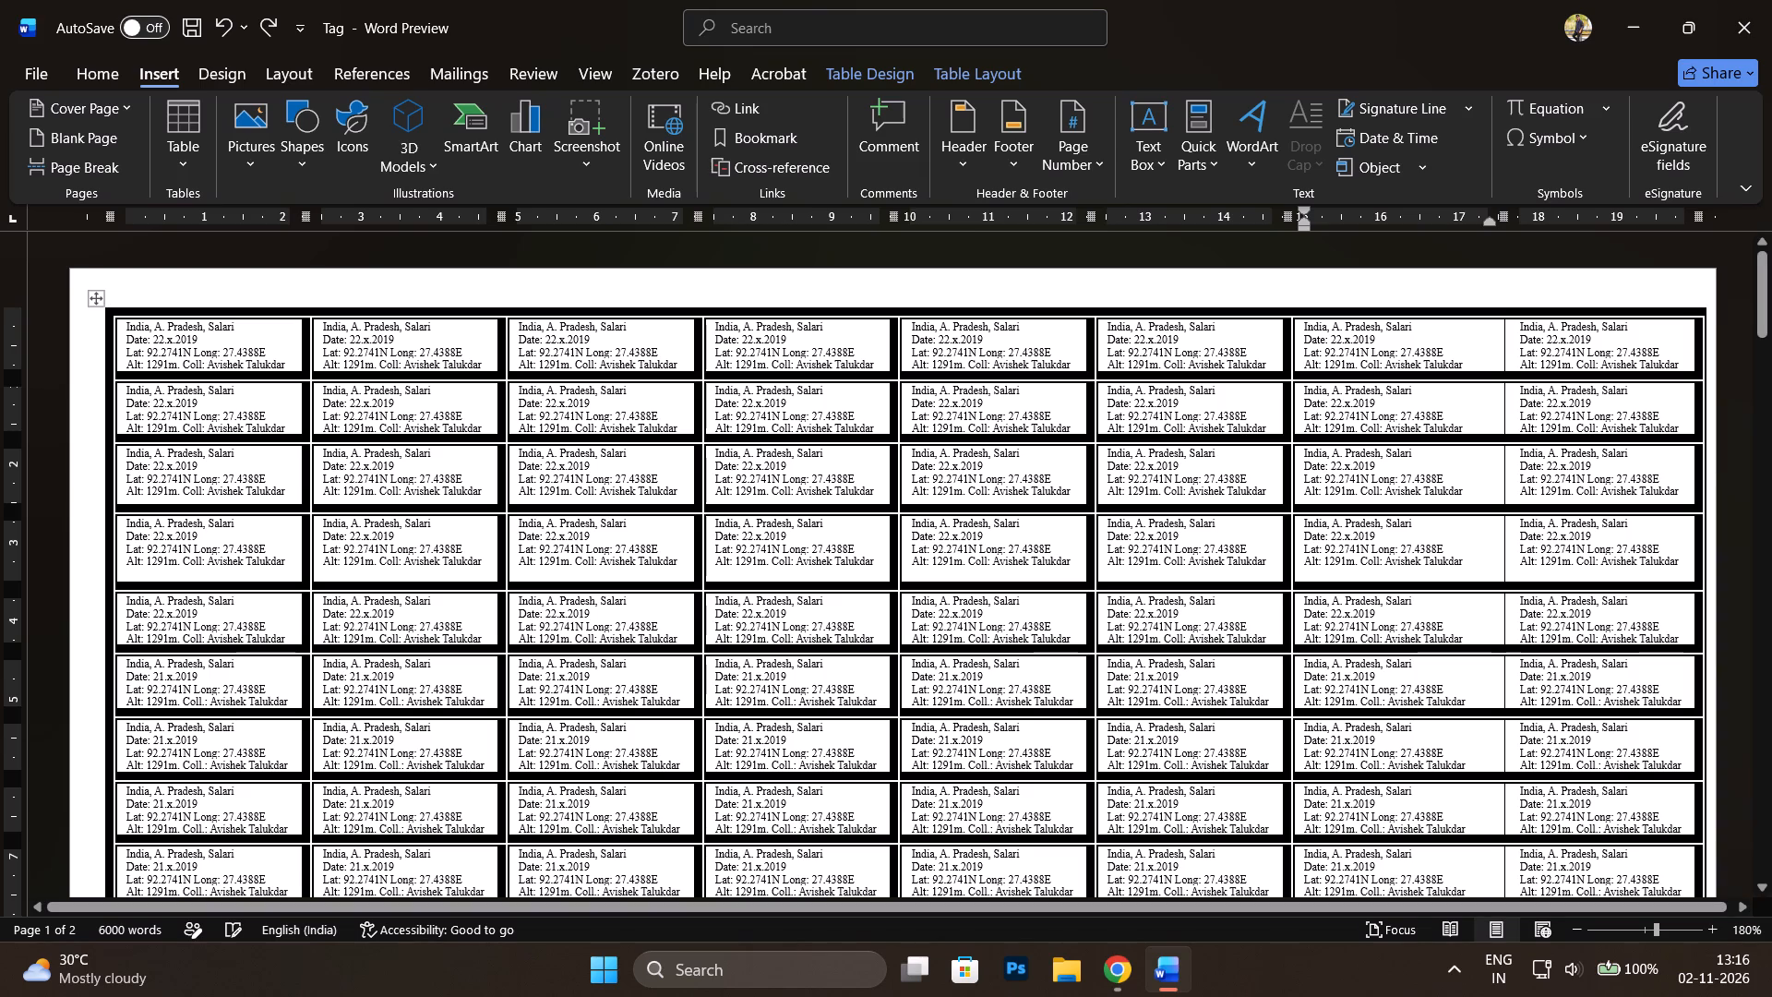
left_click(700, 339)
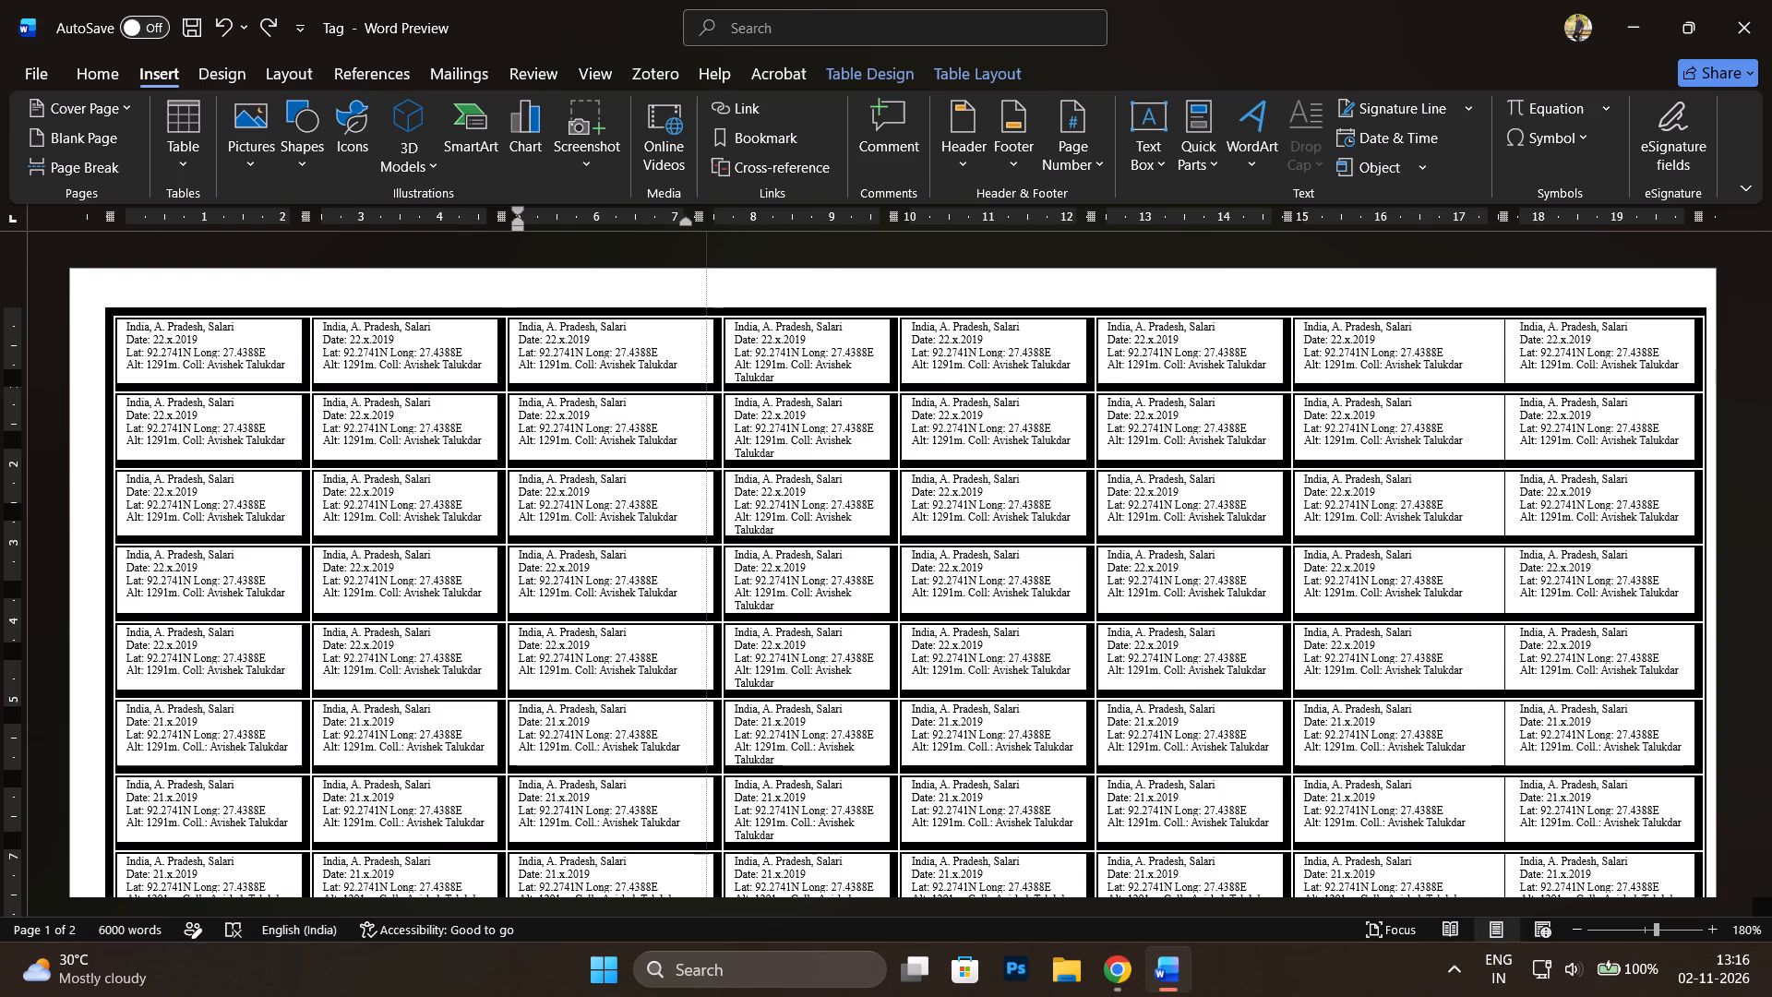
Check the label table's column alignment and row heights from page 1 through the end of page 2.
scroll(815, 684, "down", 4)
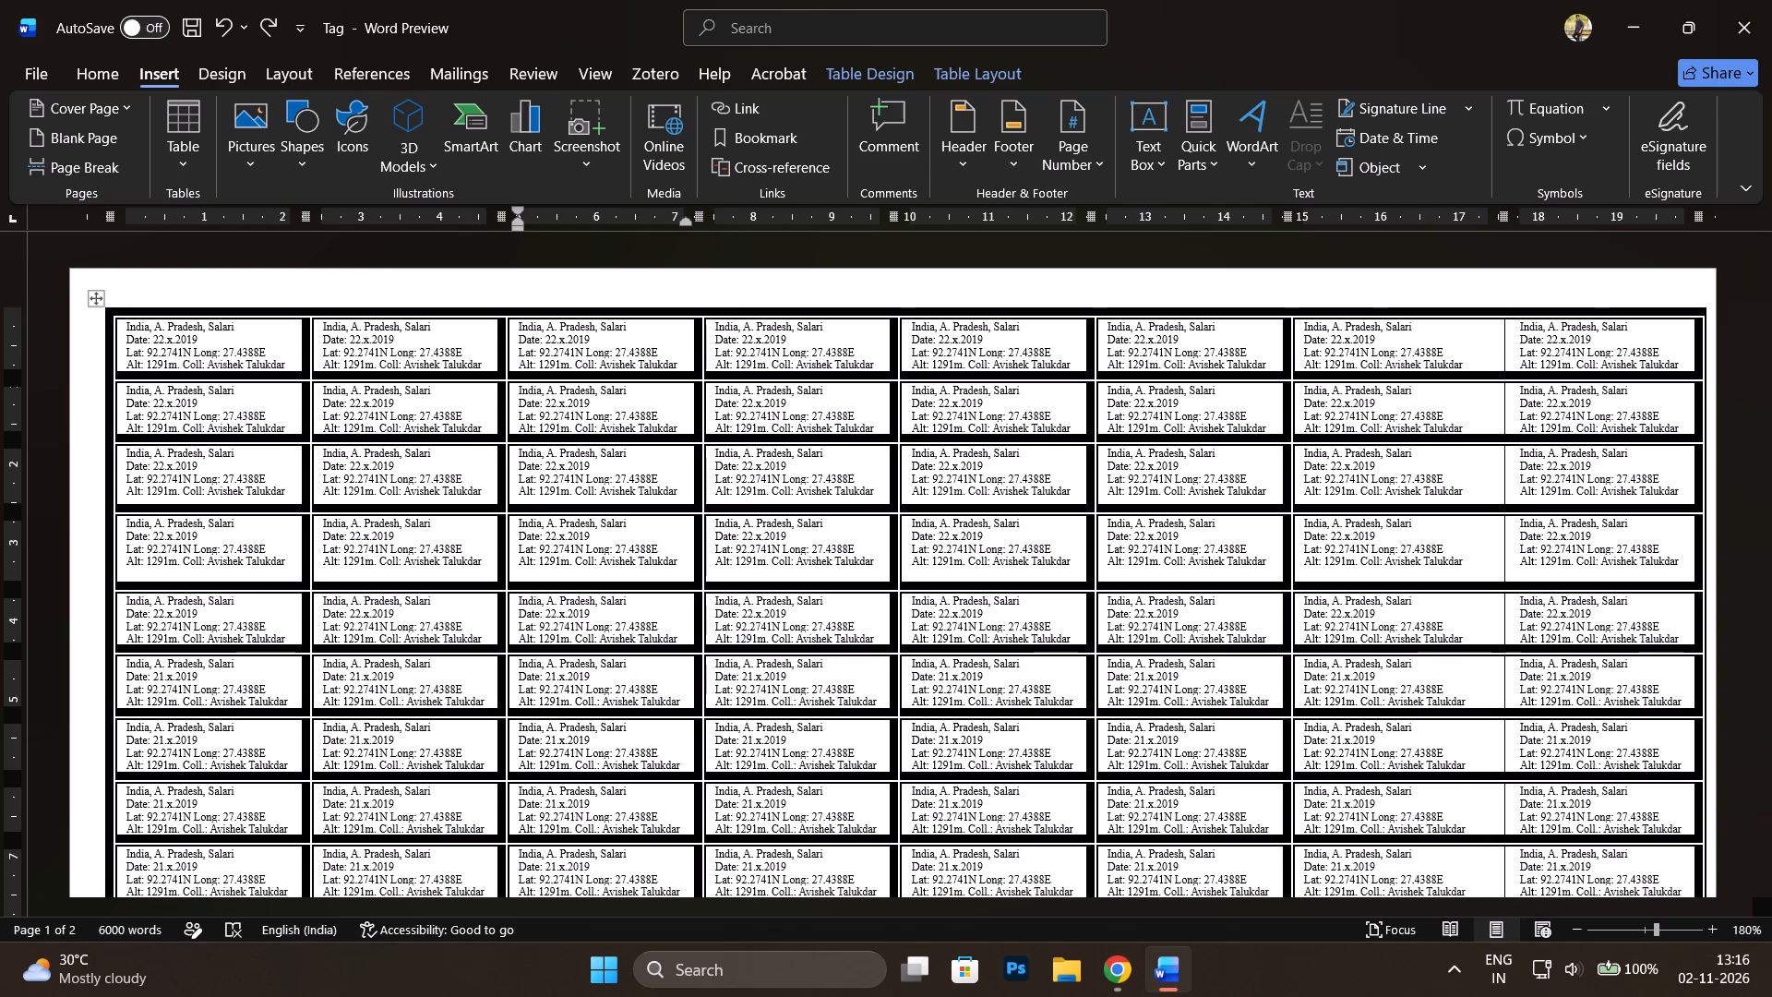
scroll(815, 684, "down", 2)
scroll(815, 684, "up", 1)
scroll(899, 690, "down", 7)
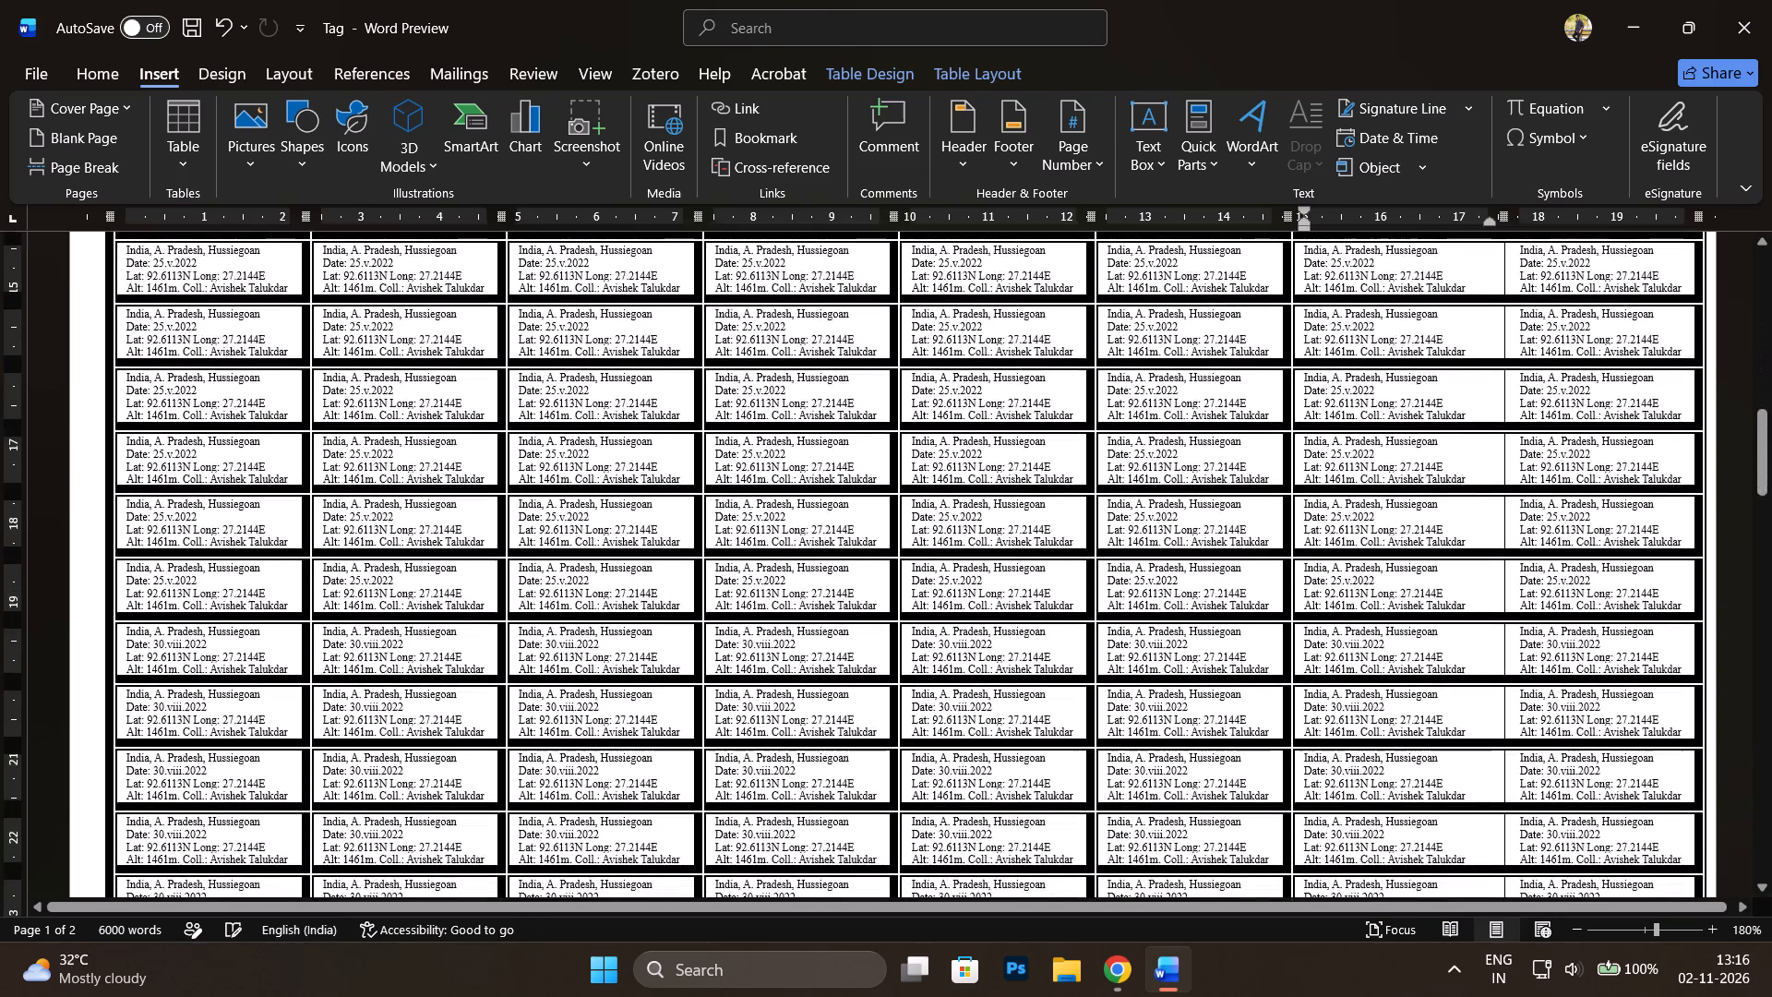
scroll(1134, 747, "down", 3)
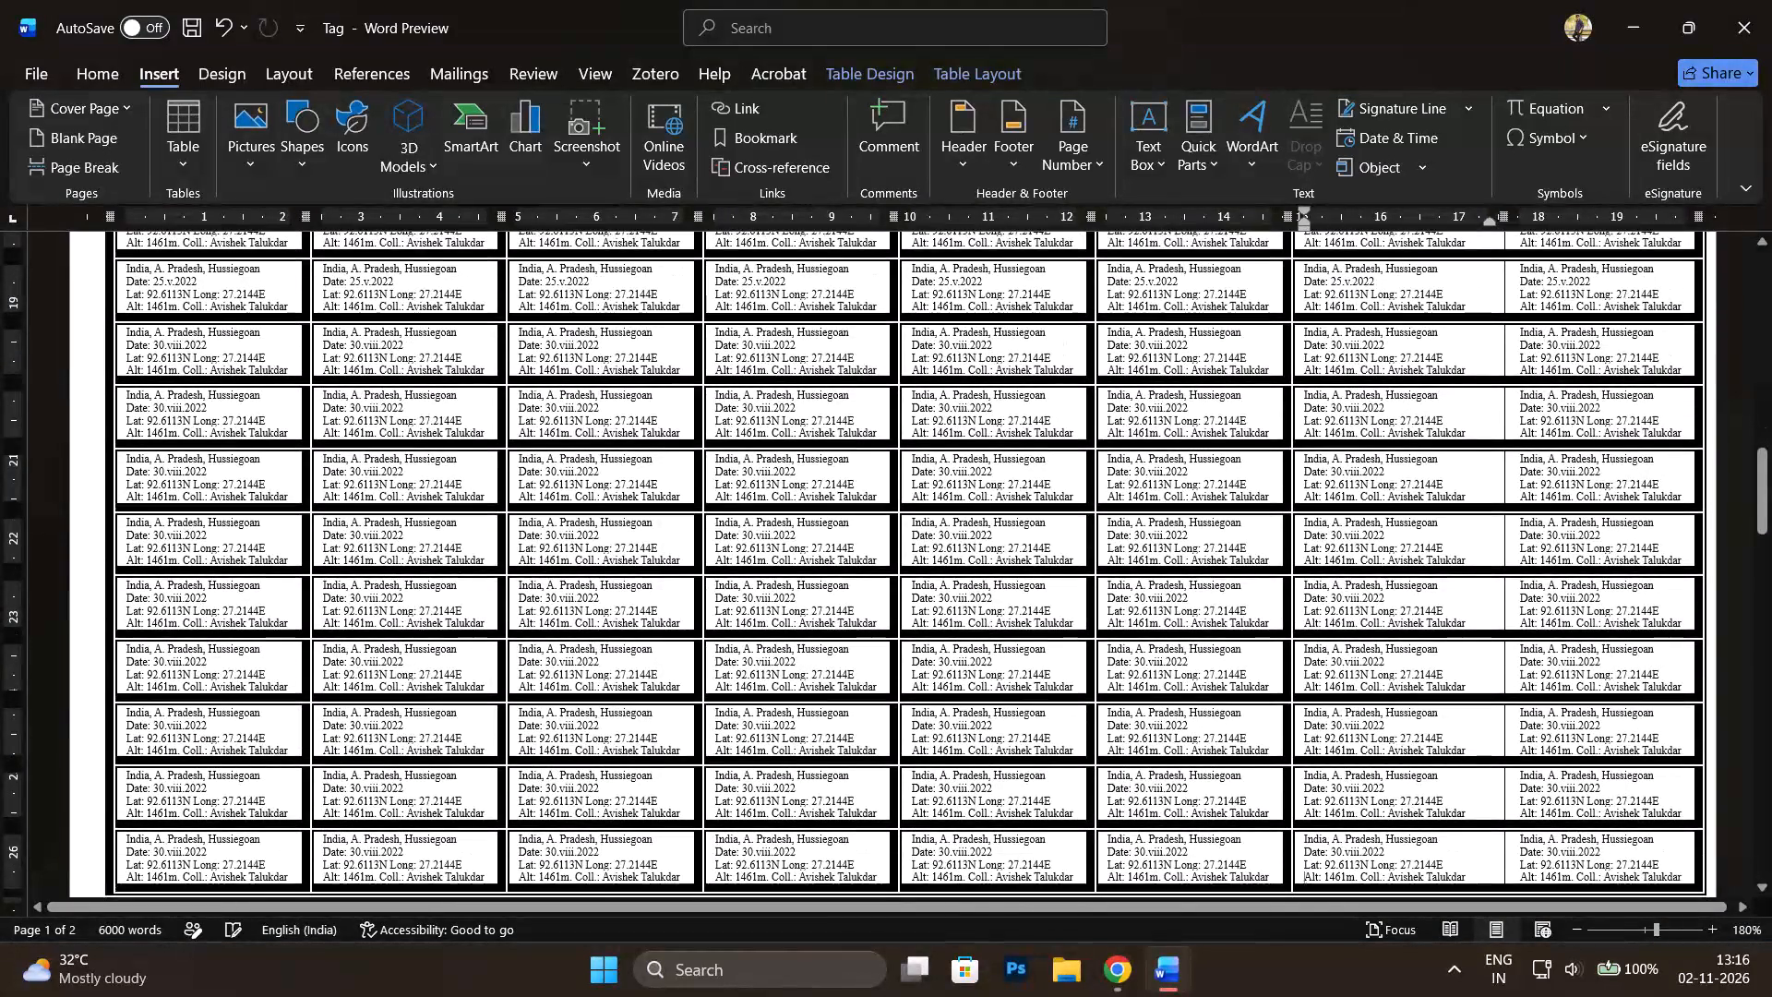
scroll(1134, 747, "down", 9)
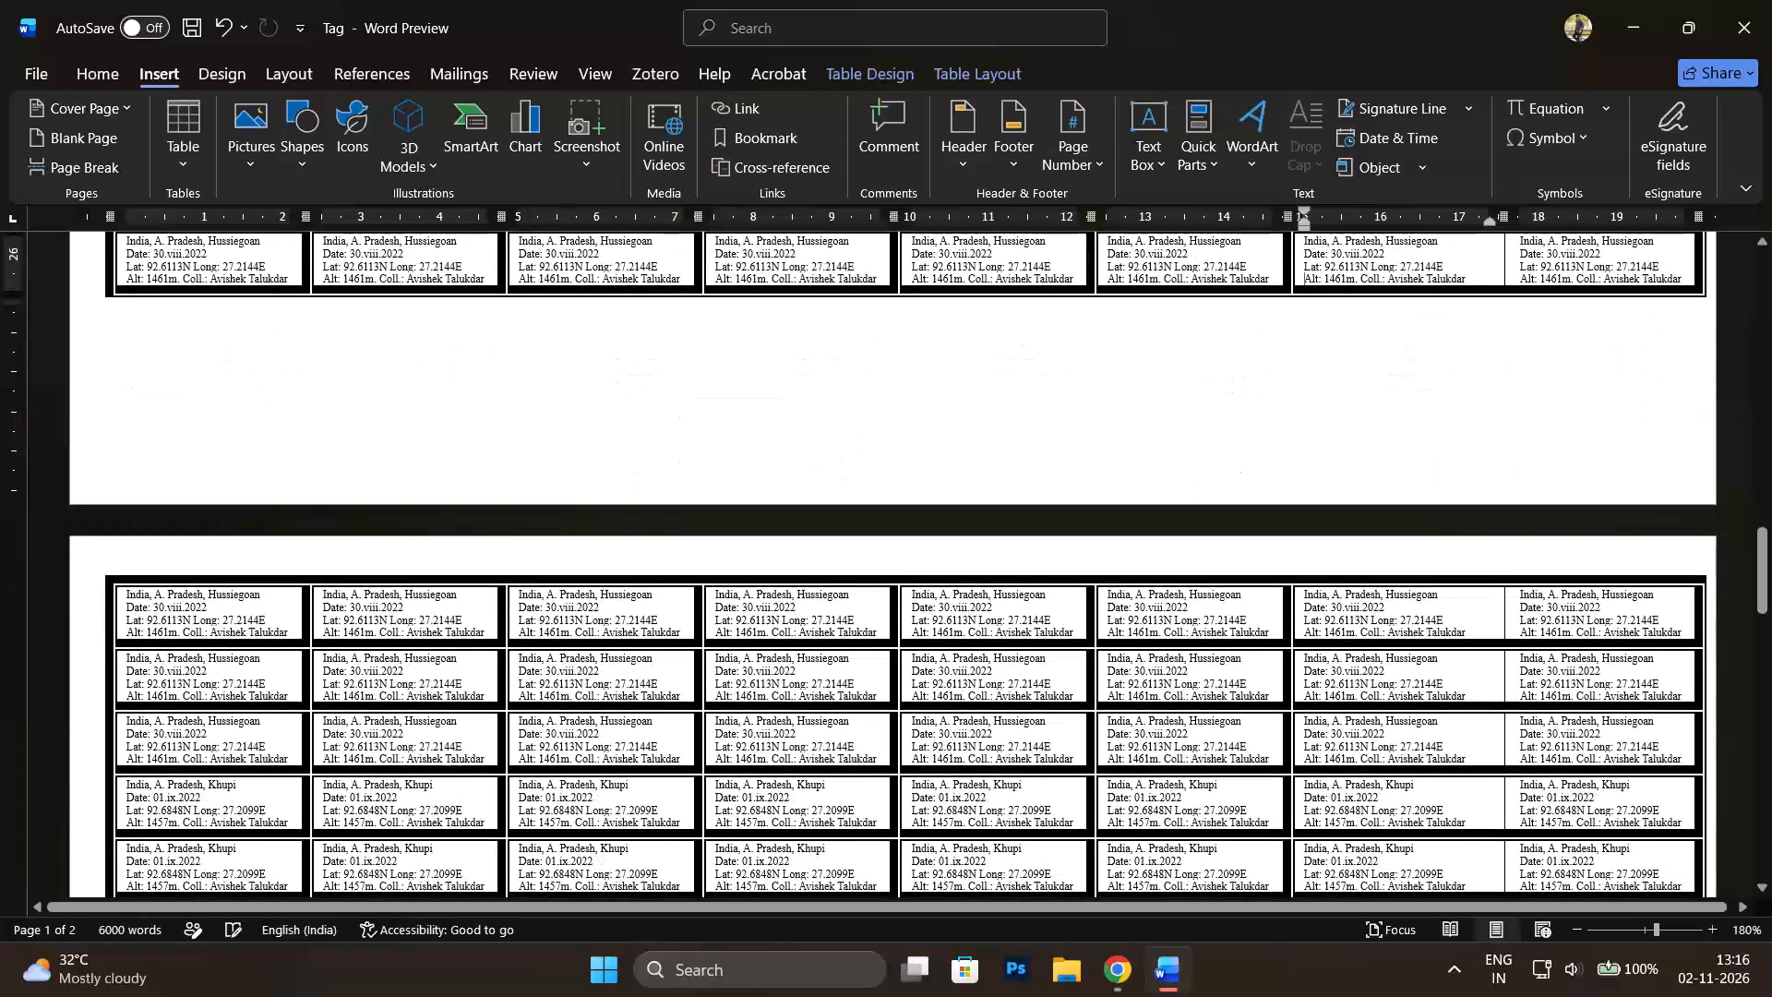
scroll(1133, 751, "down", 12)
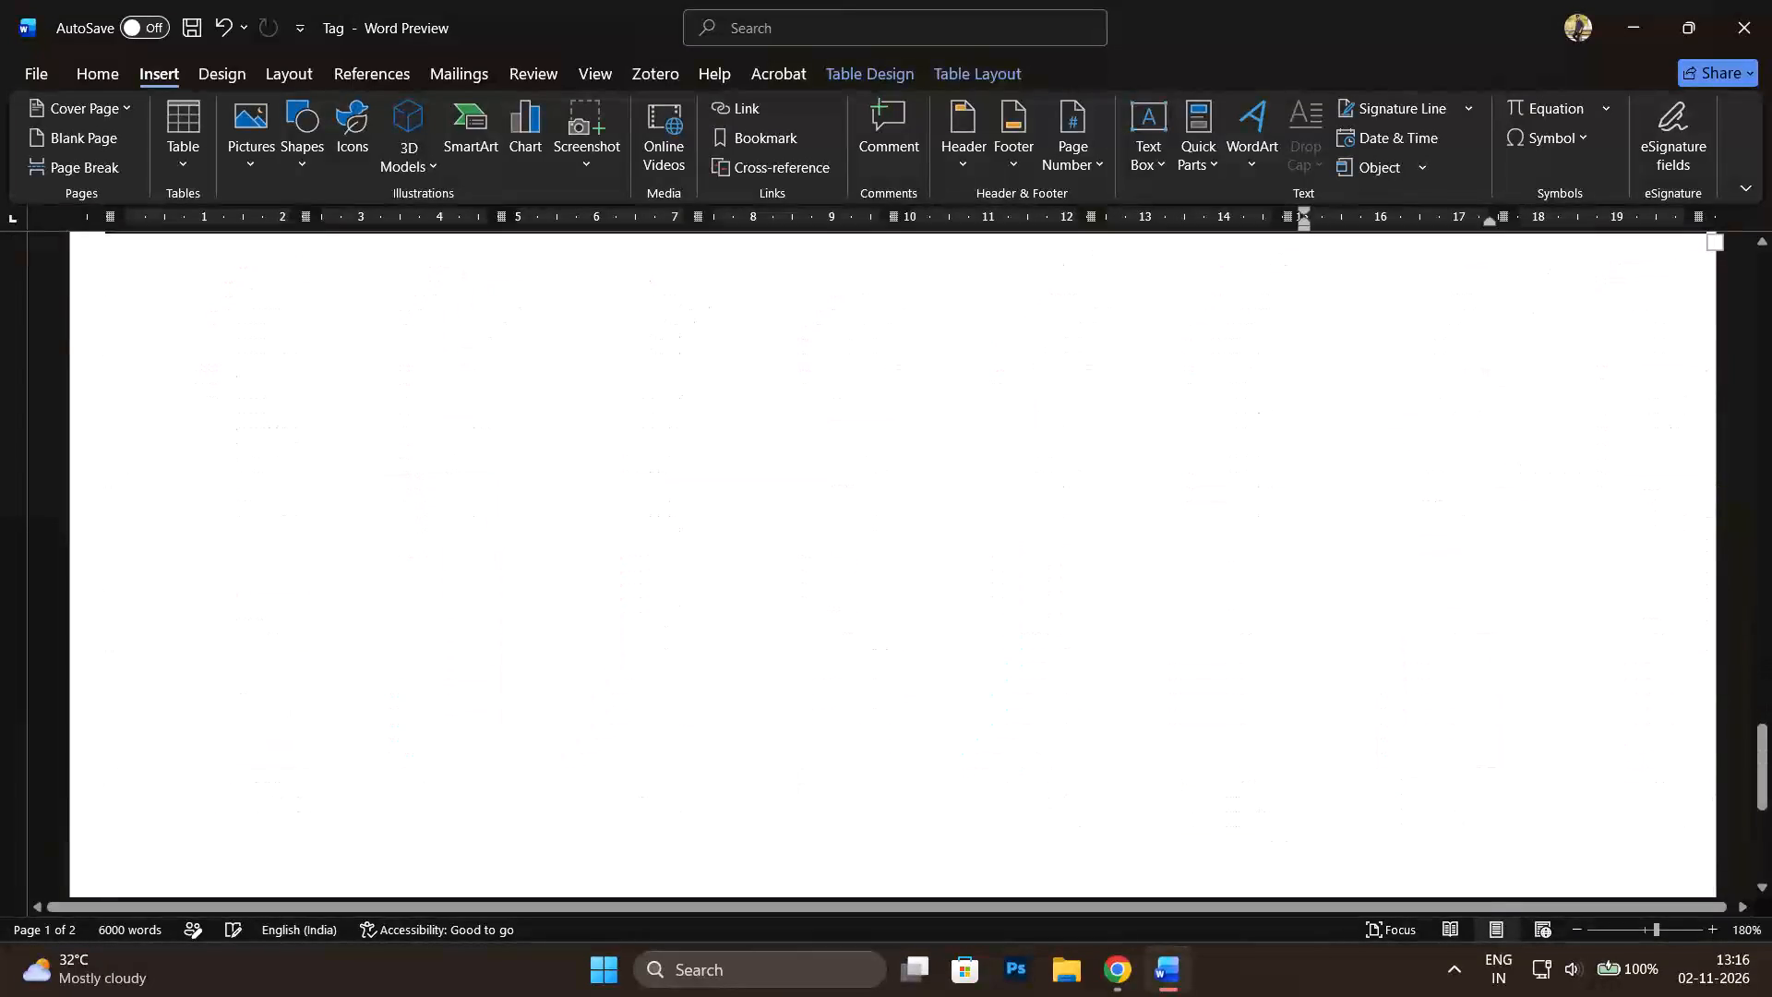
scroll(1133, 753, "down", 7)
scroll(1133, 753, "up", 9)
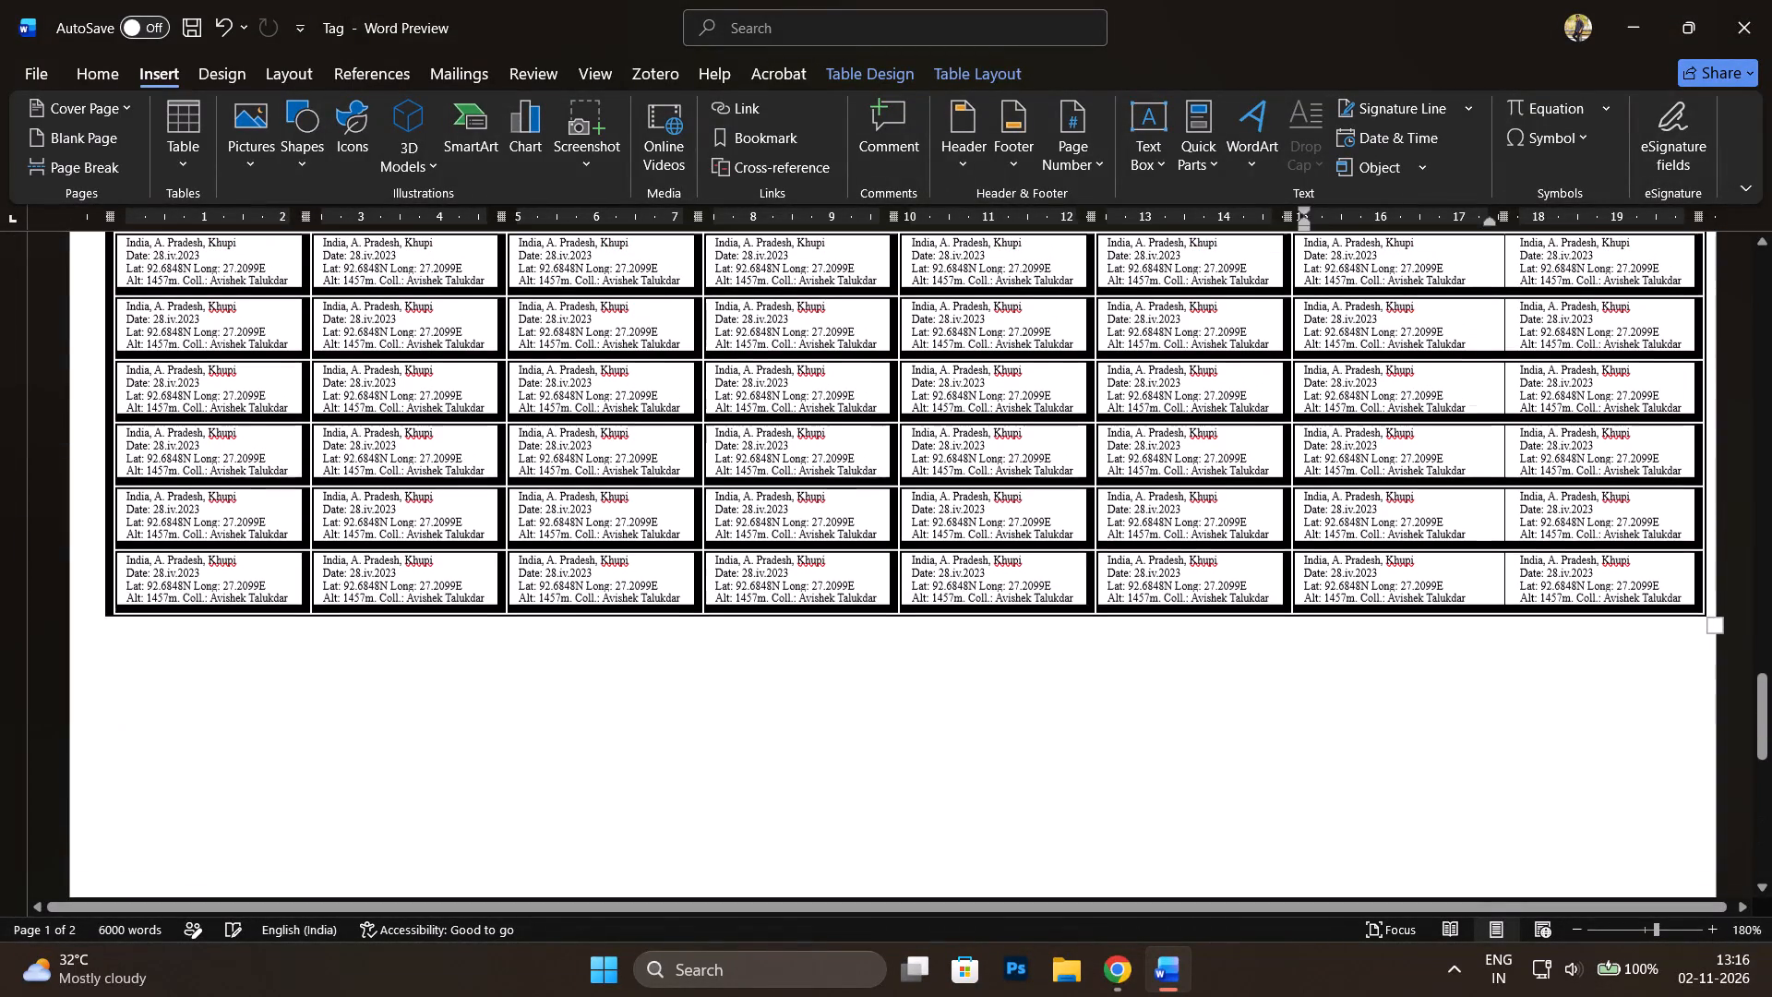
Add nine empty rows at the end of the label table, below the last row of labels on page 2.
left_click(1693, 598)
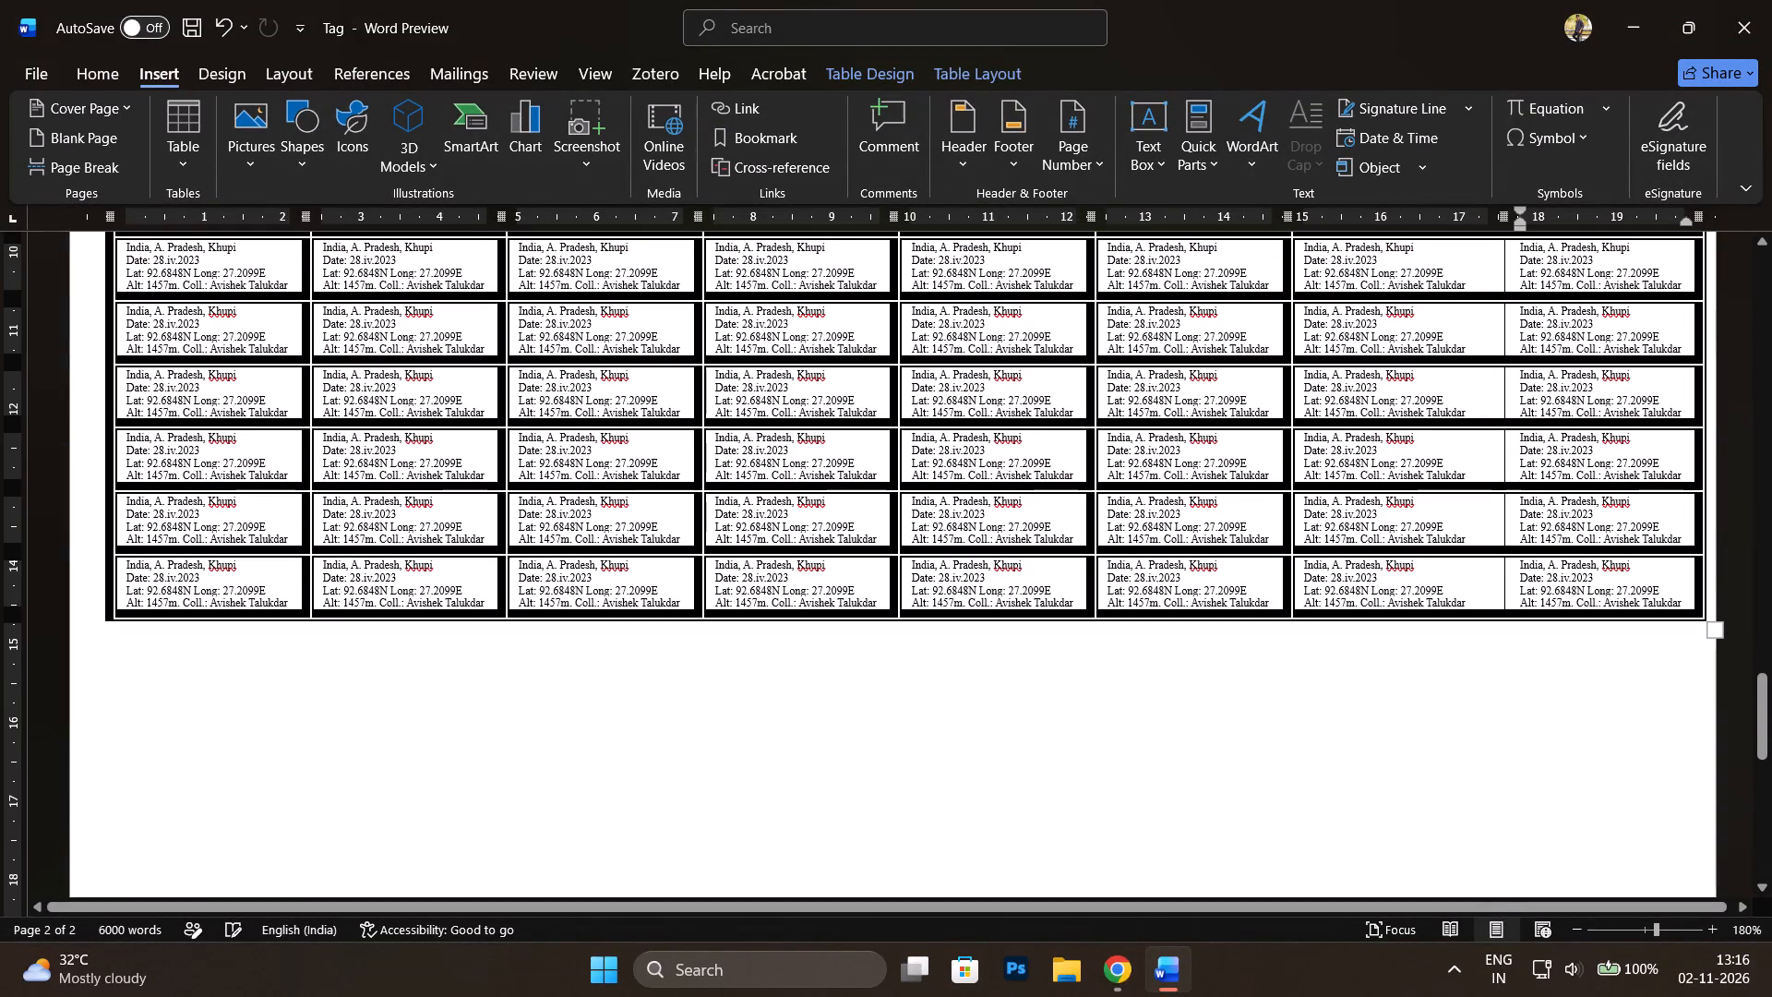
key("Right")
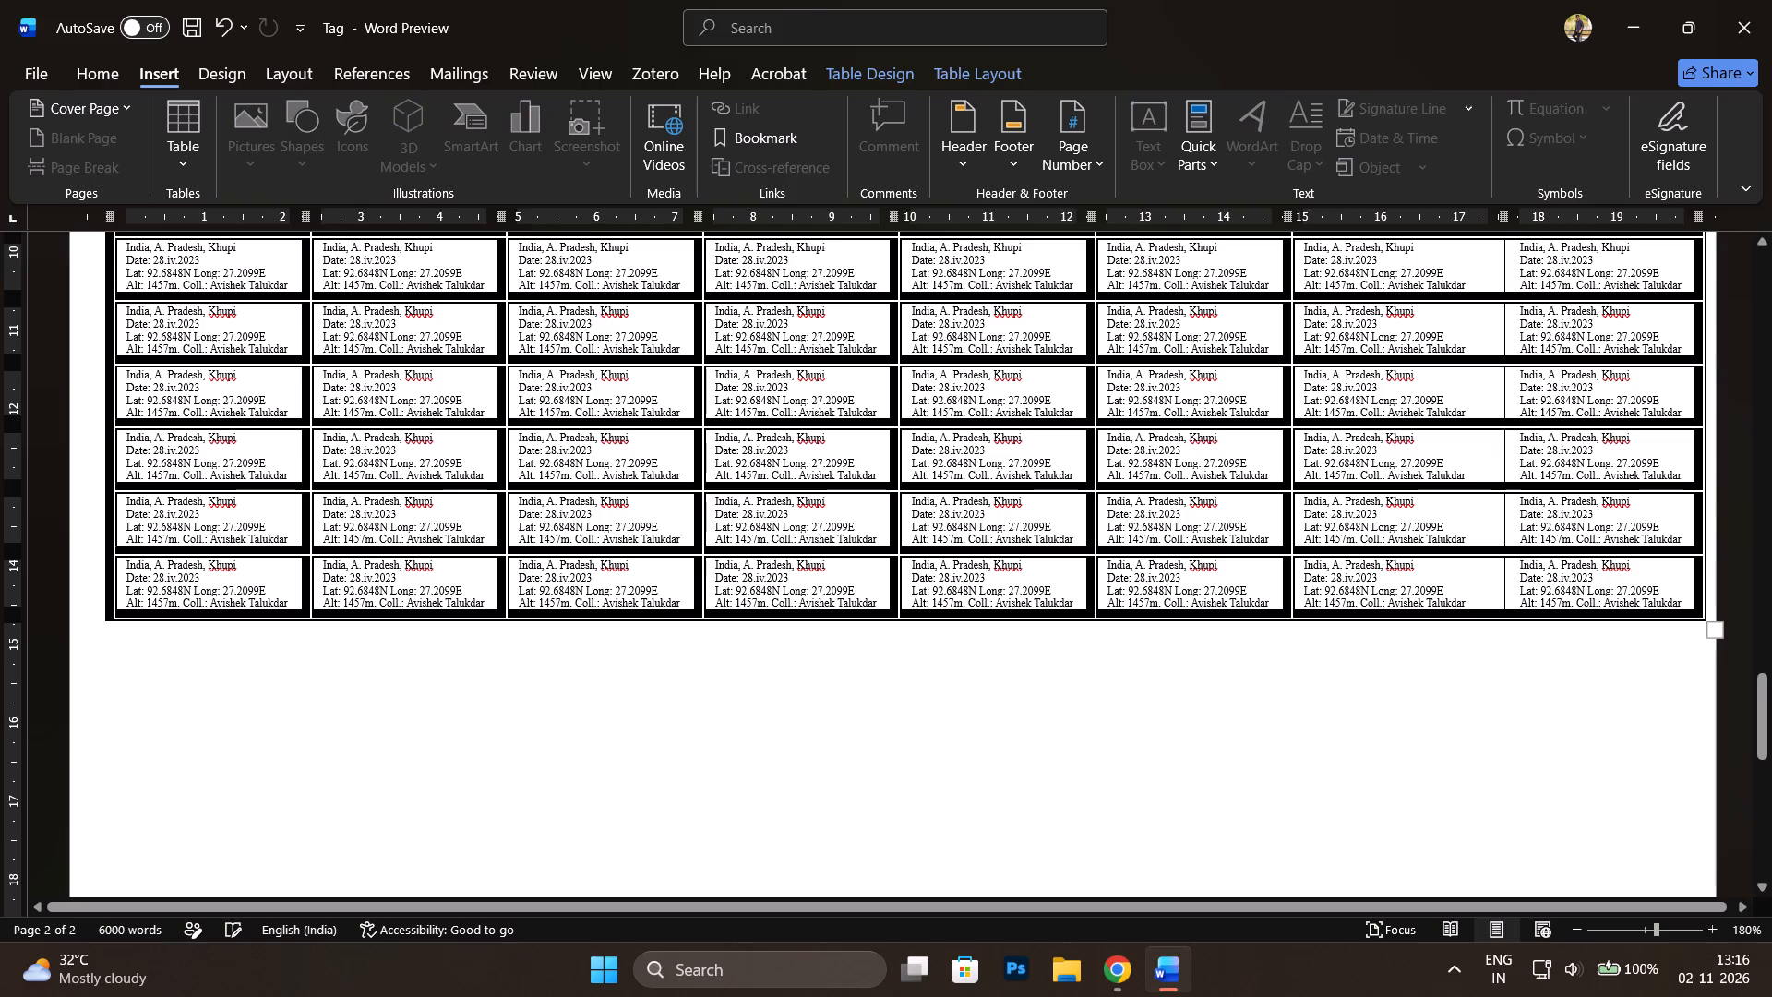
key("Return")
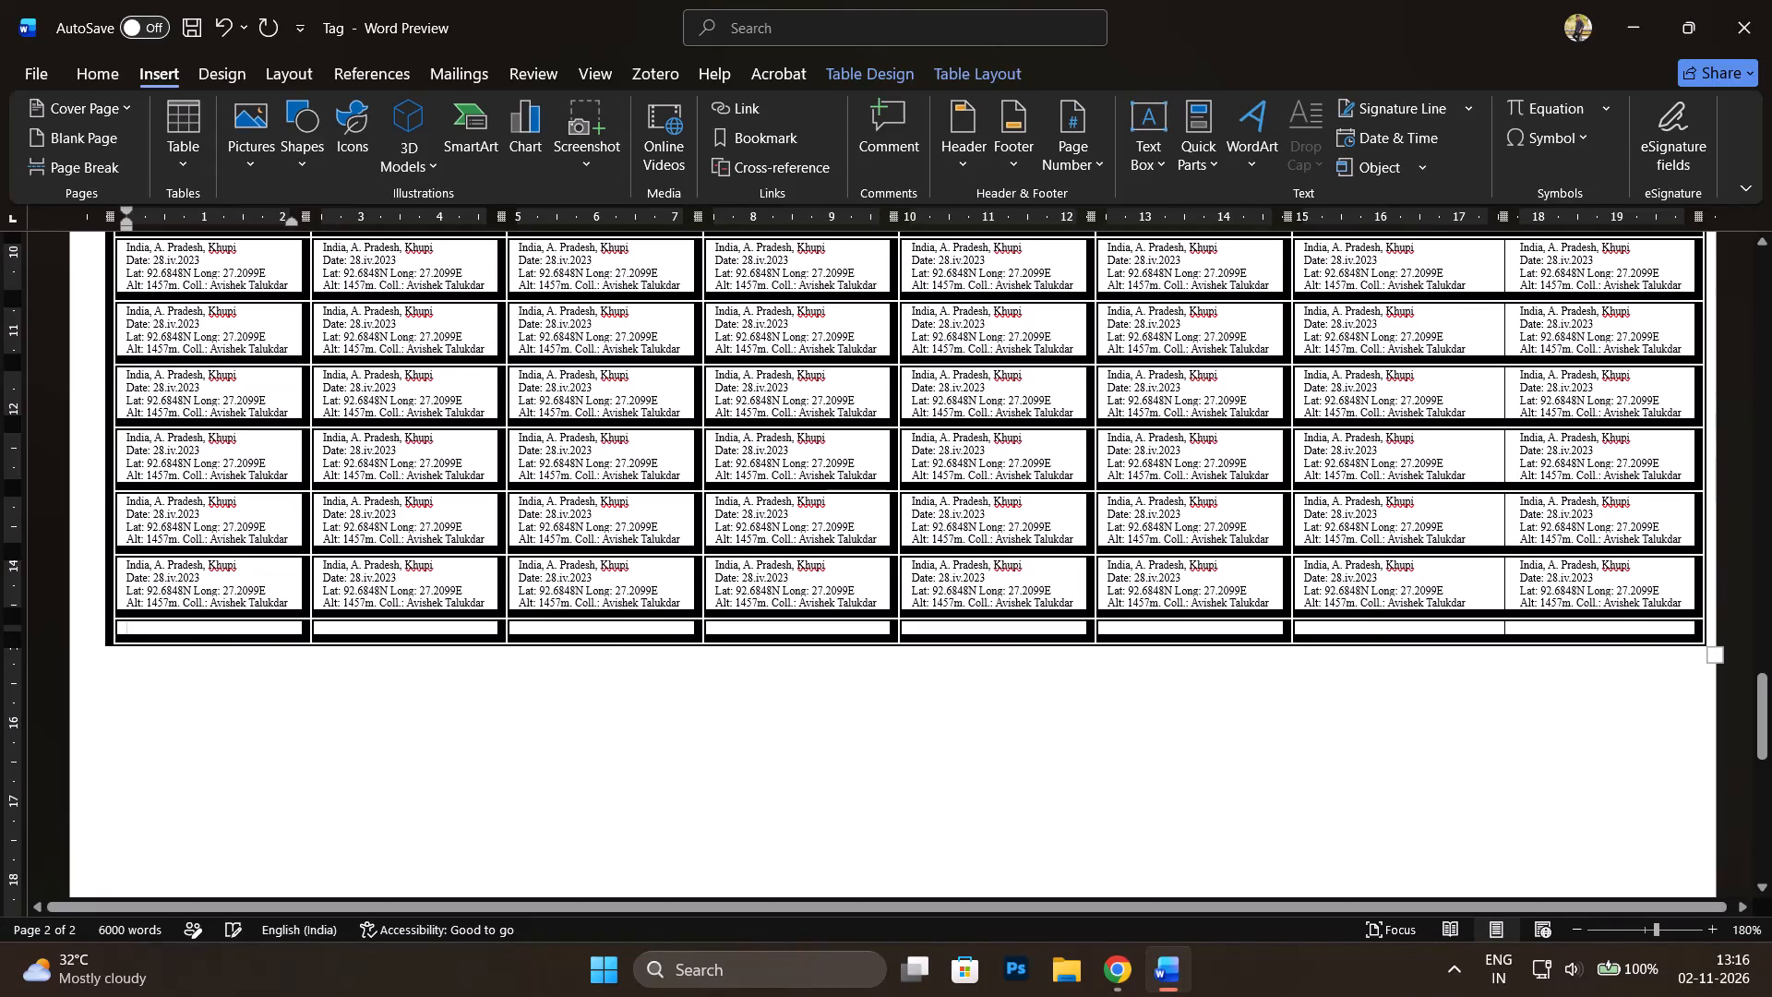
key("Left")
key("Return")
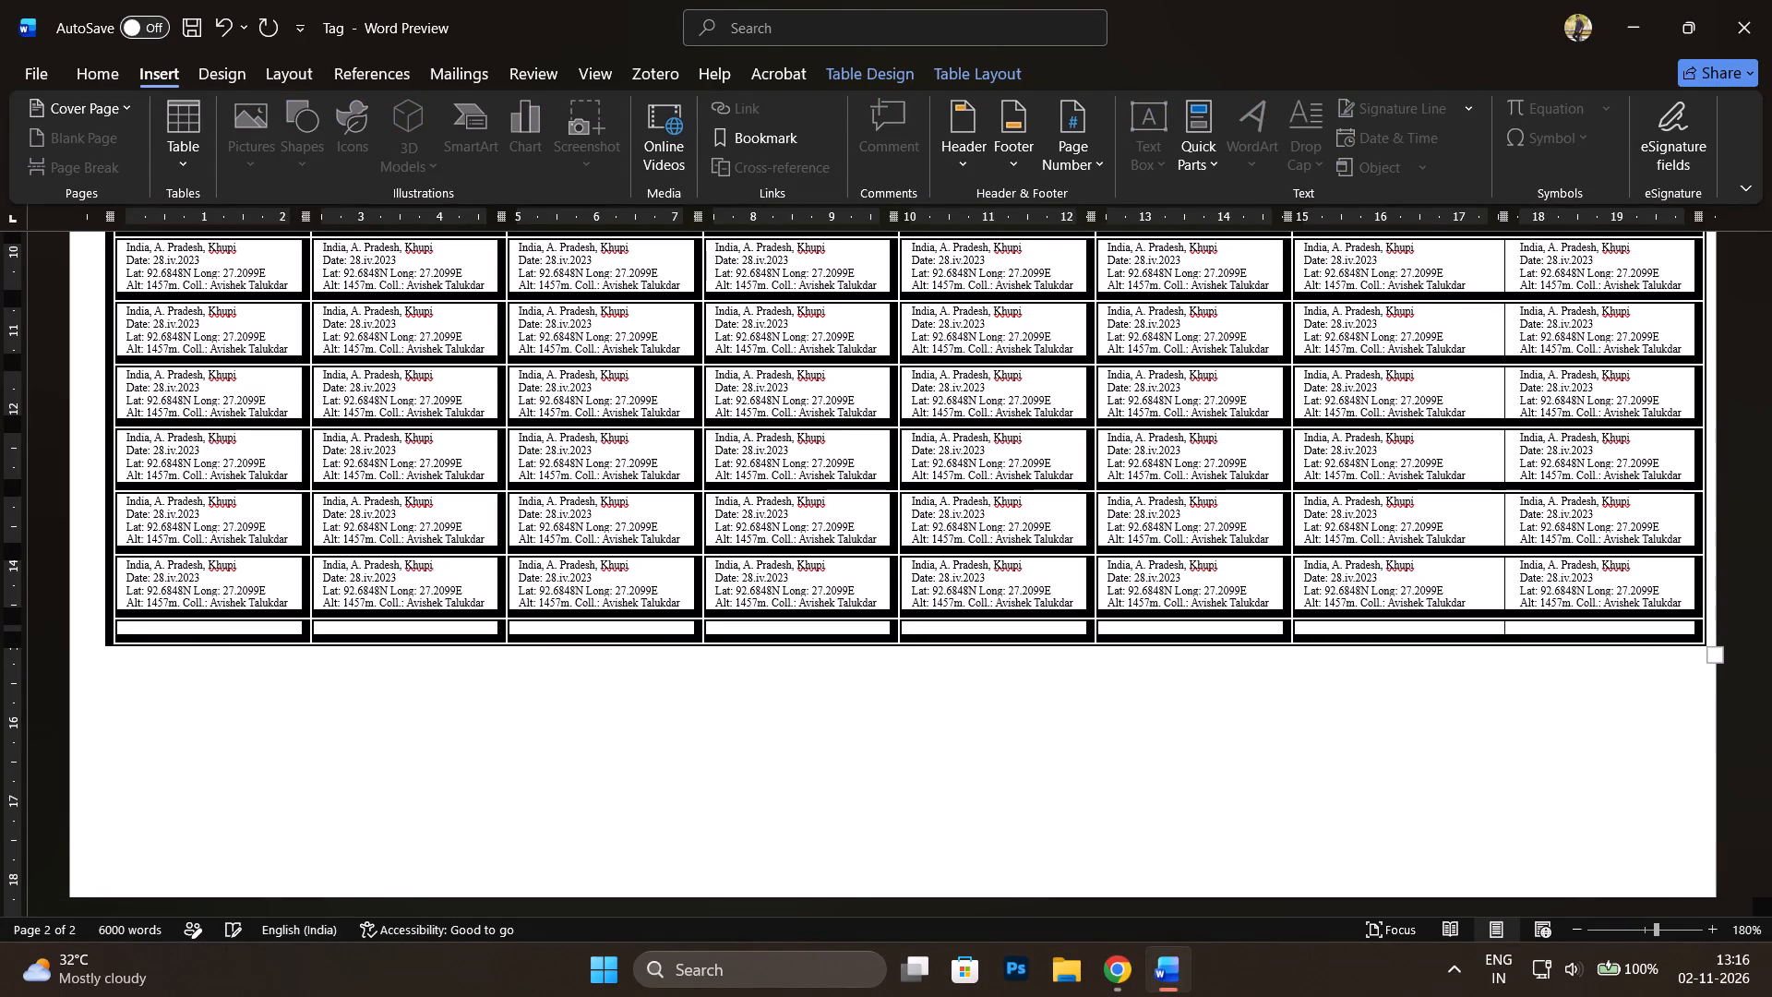
key("Left")
key("Return")
key("Left")
key("Return")
key("Left")
key("Return")
key("Left")
key("Return")
key("Left")
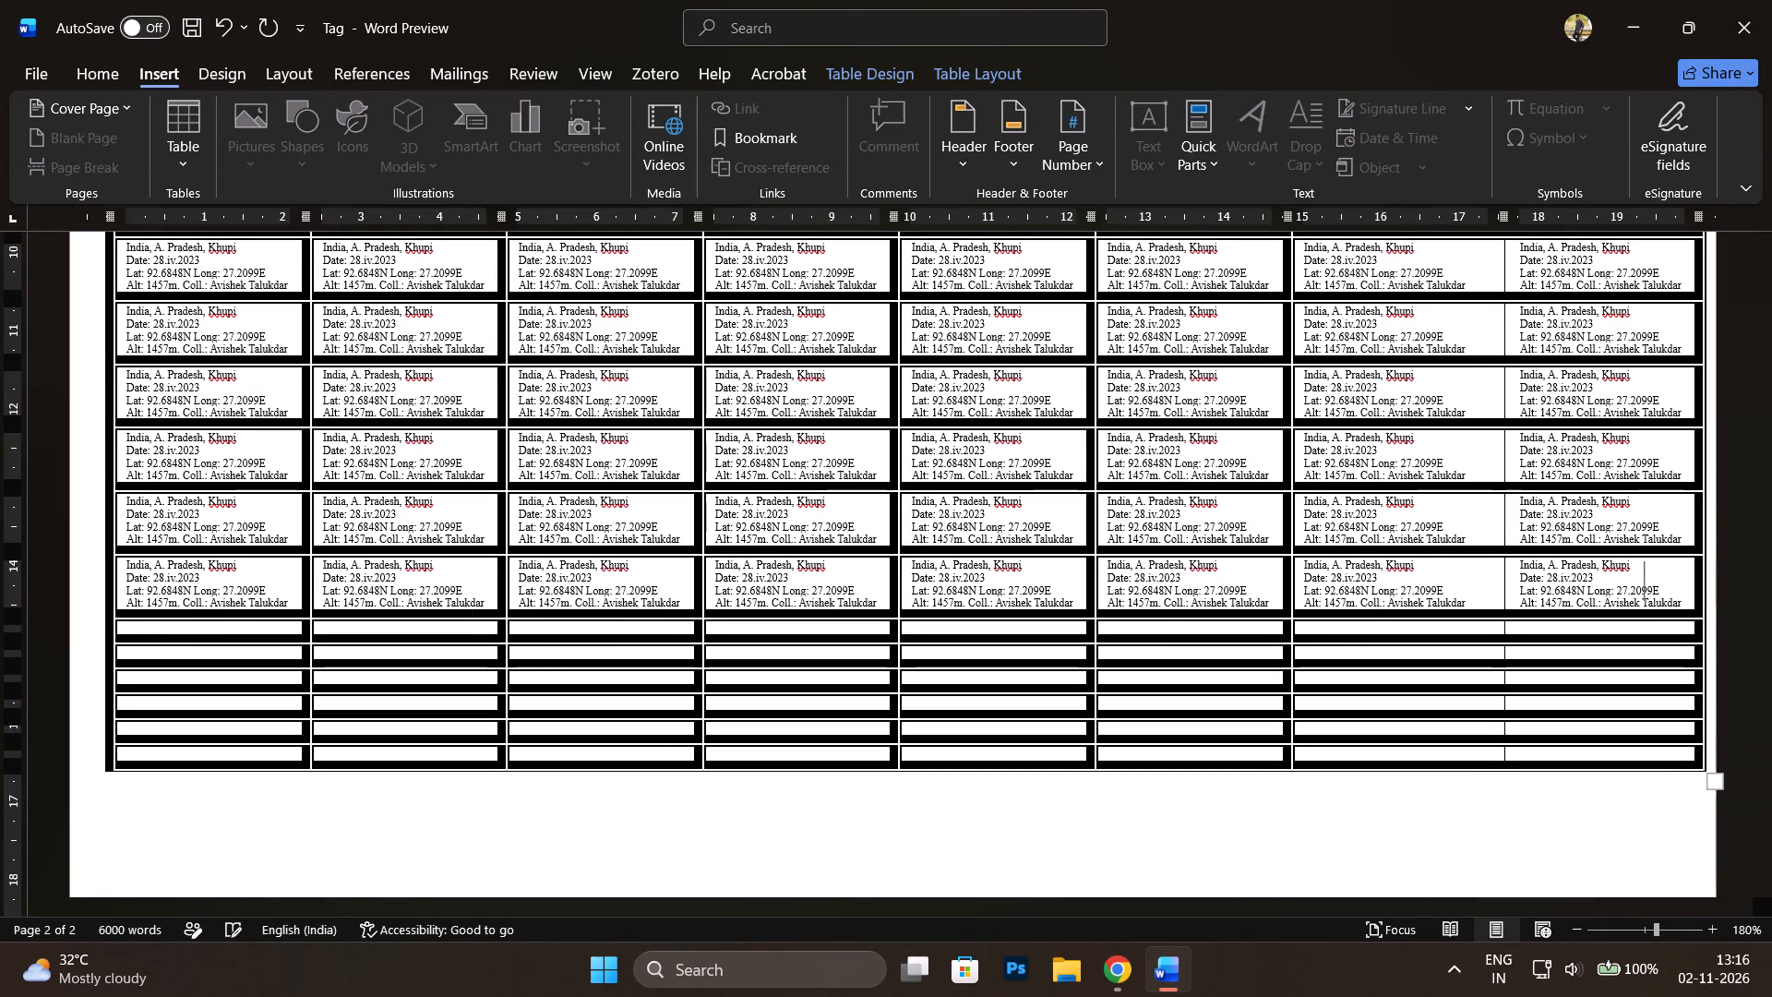
key("Return")
key("Left")
key("Return")
key("Left")
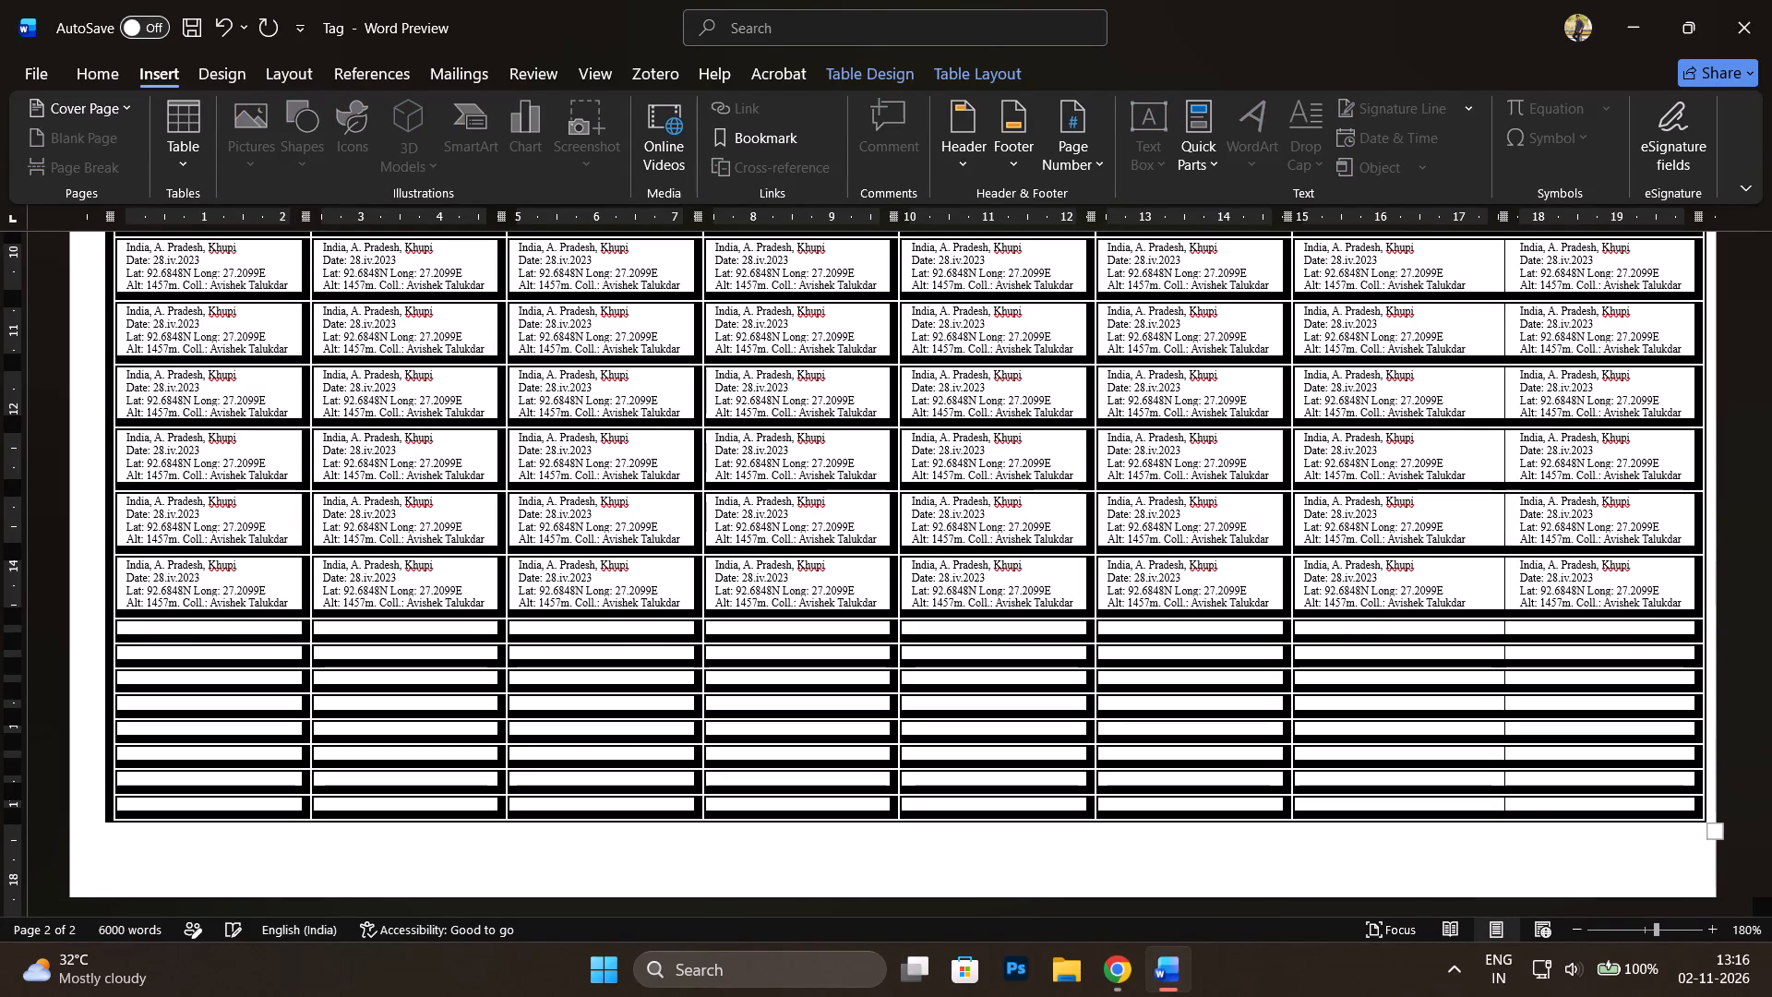
key("Return")
Copy the full four-line Khupi label dated 28.iv.2023 from a first-column cell.
scroll(1610, 616, "down", 2)
scroll(1771, 608, "down", 5)
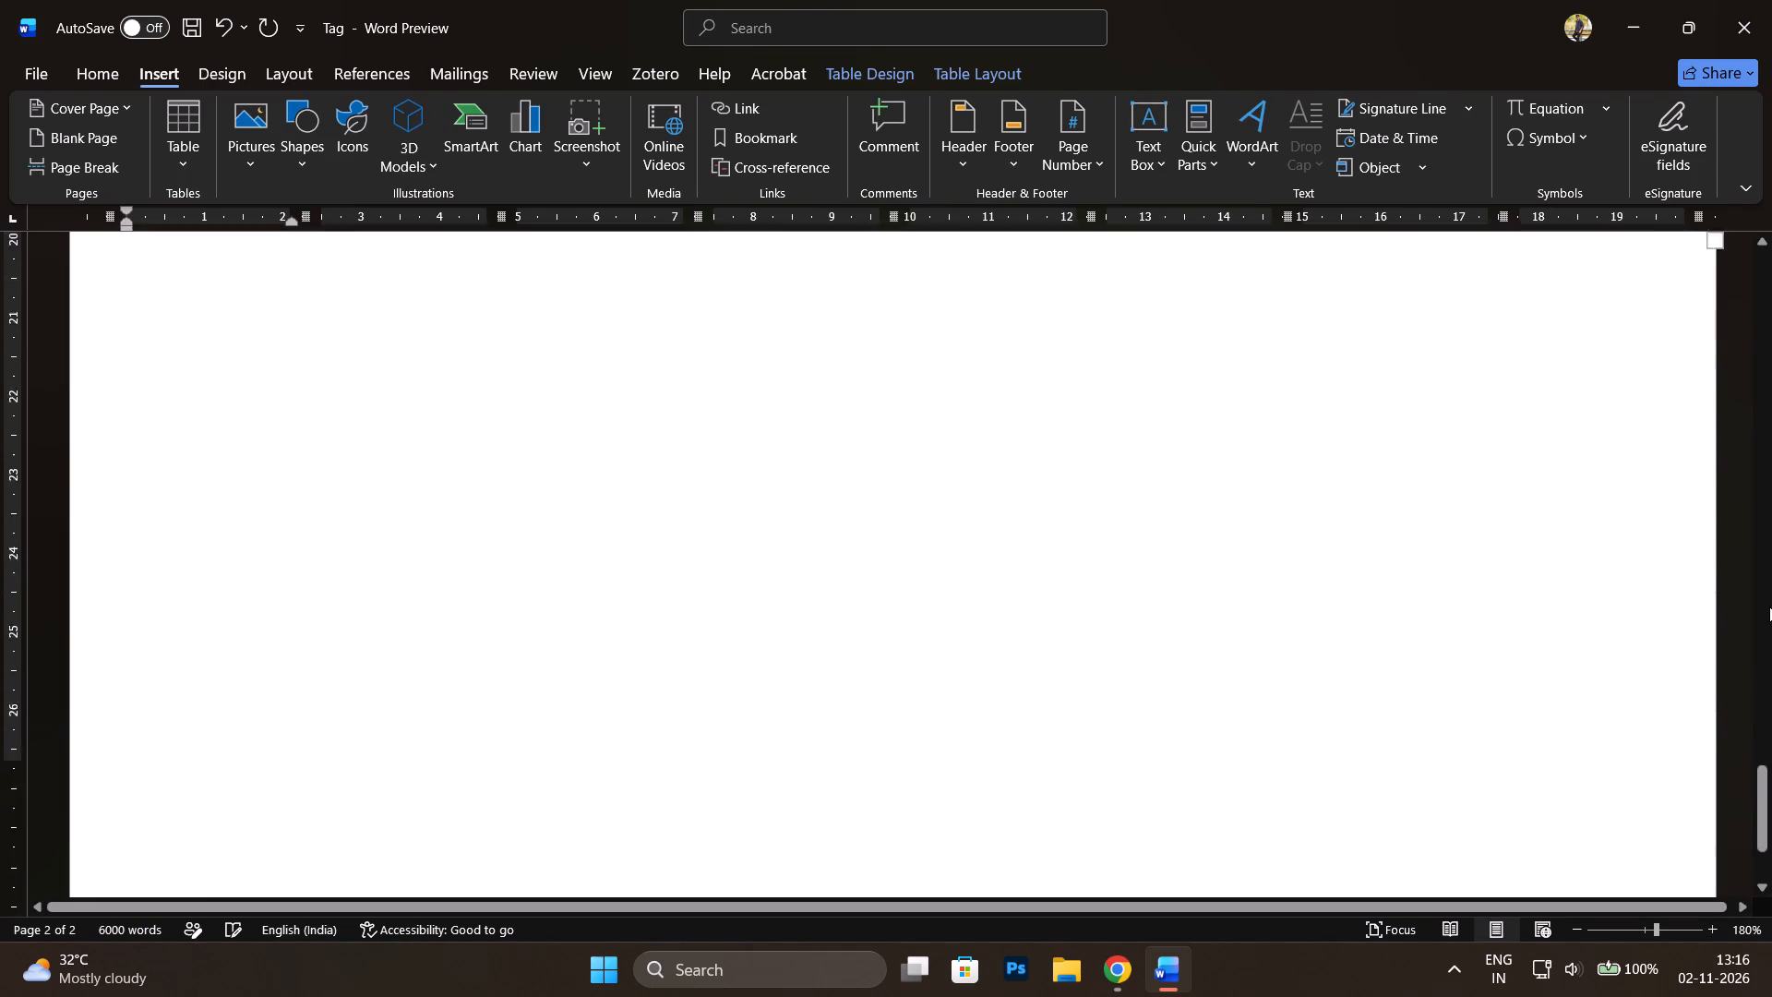
scroll(1769, 607, "down", 2)
scroll(1769, 607, "up", 8)
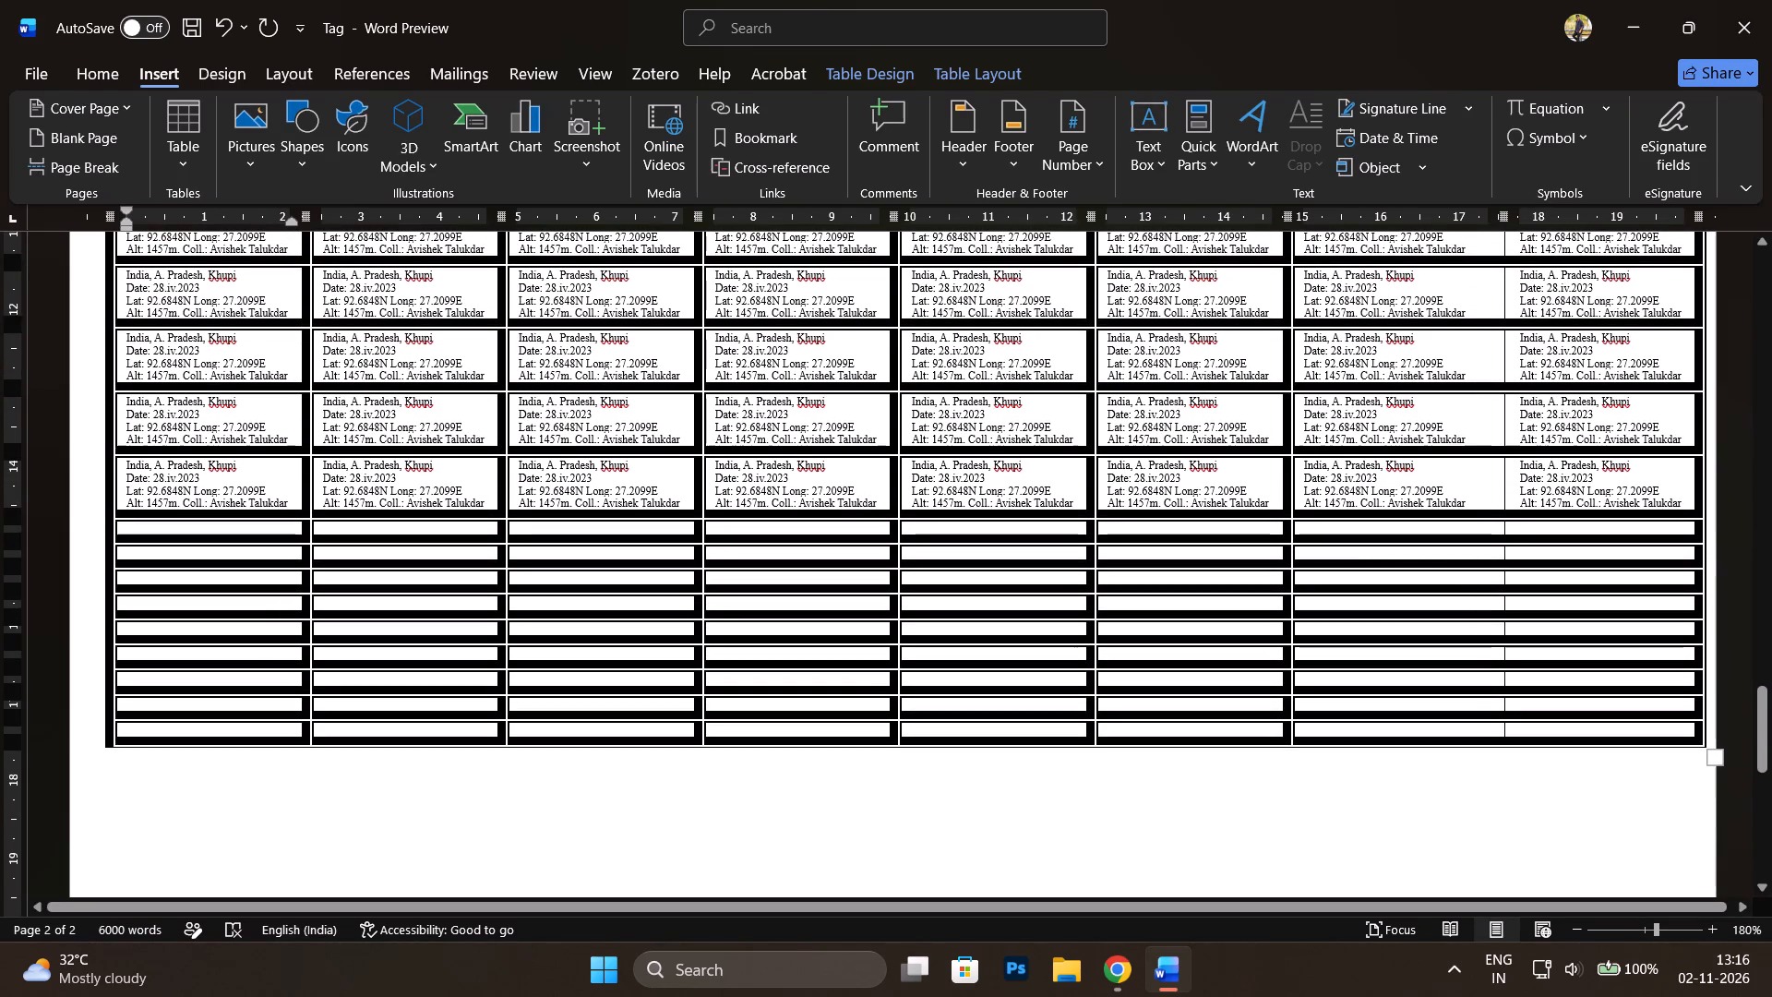
scroll(286, 450, "up", 2)
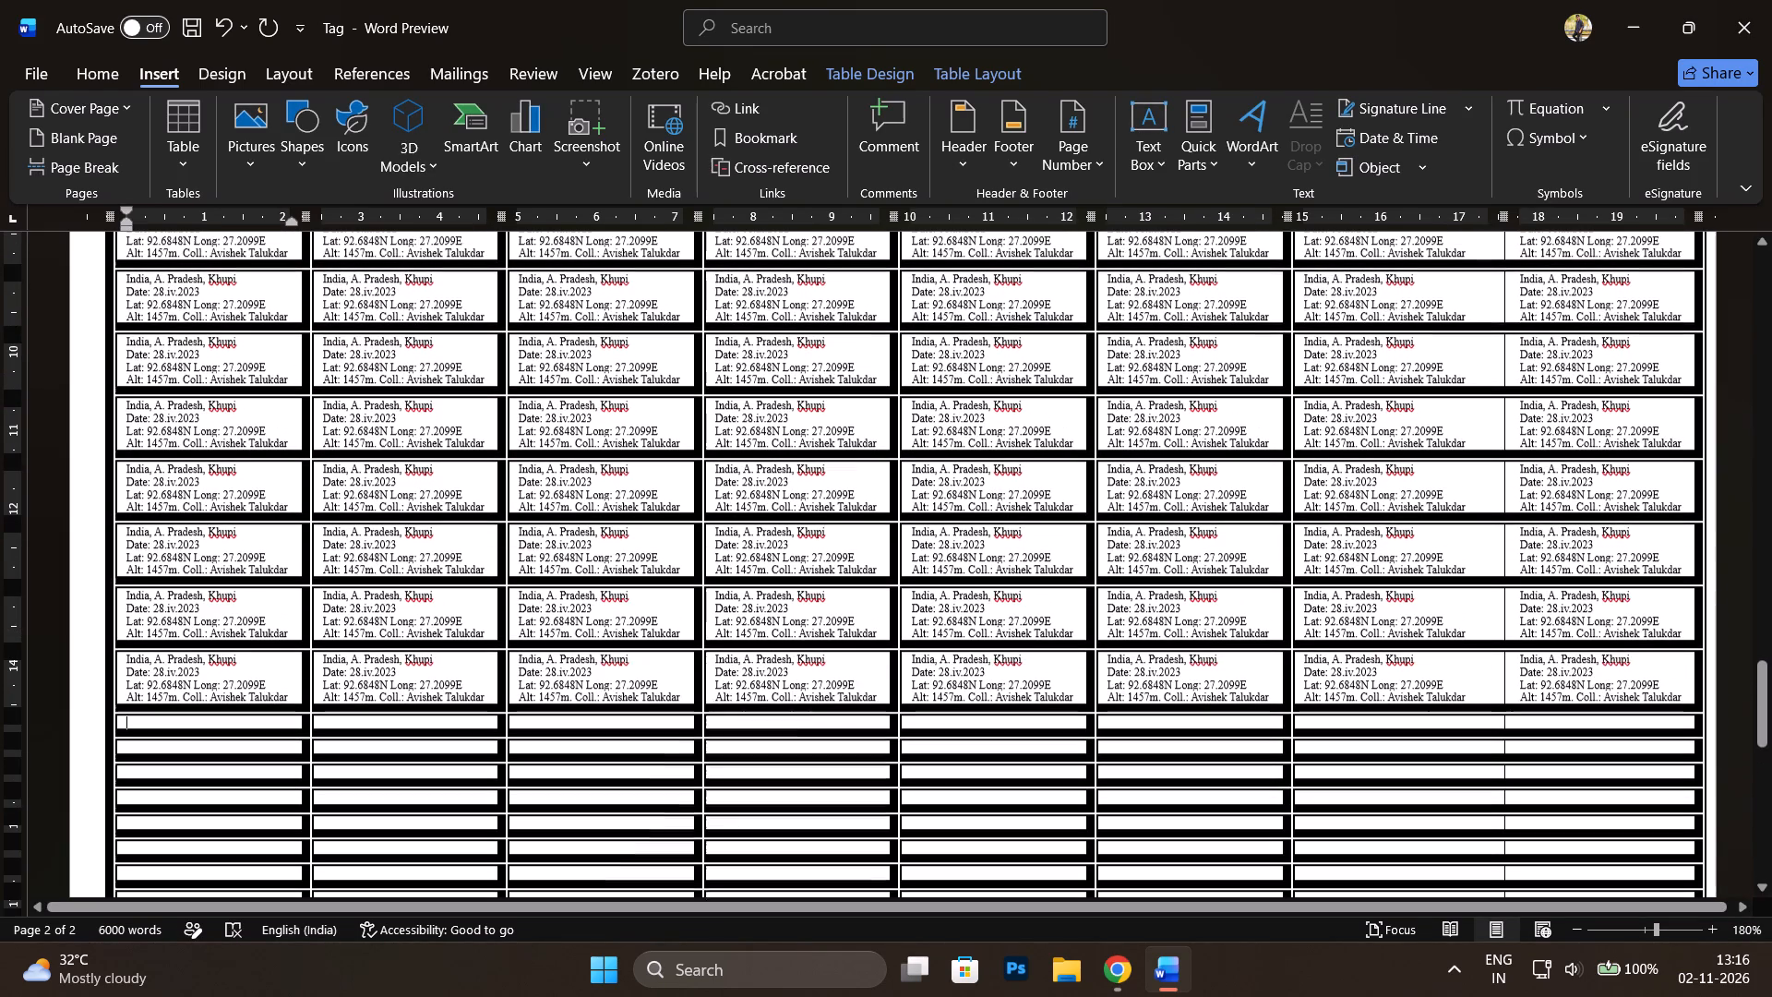
scroll(240, 390, "up", 1)
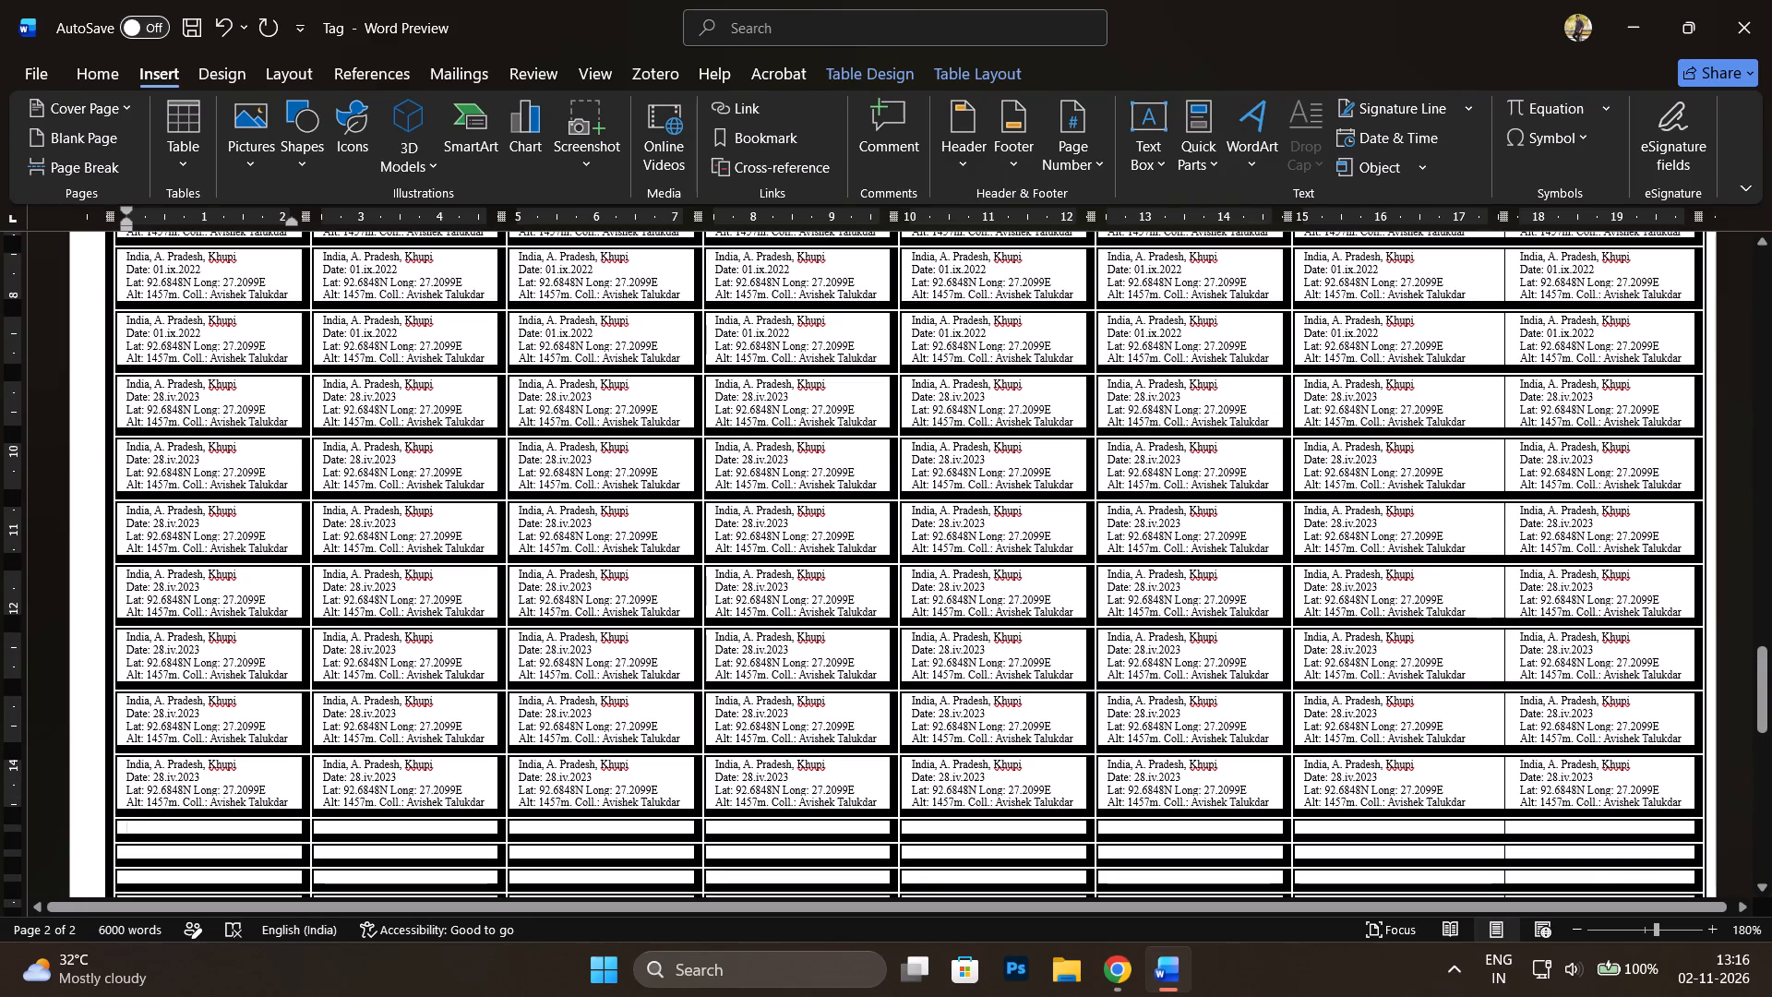
left_click(185, 585)
left_click_drag(292, 613, 172, 595)
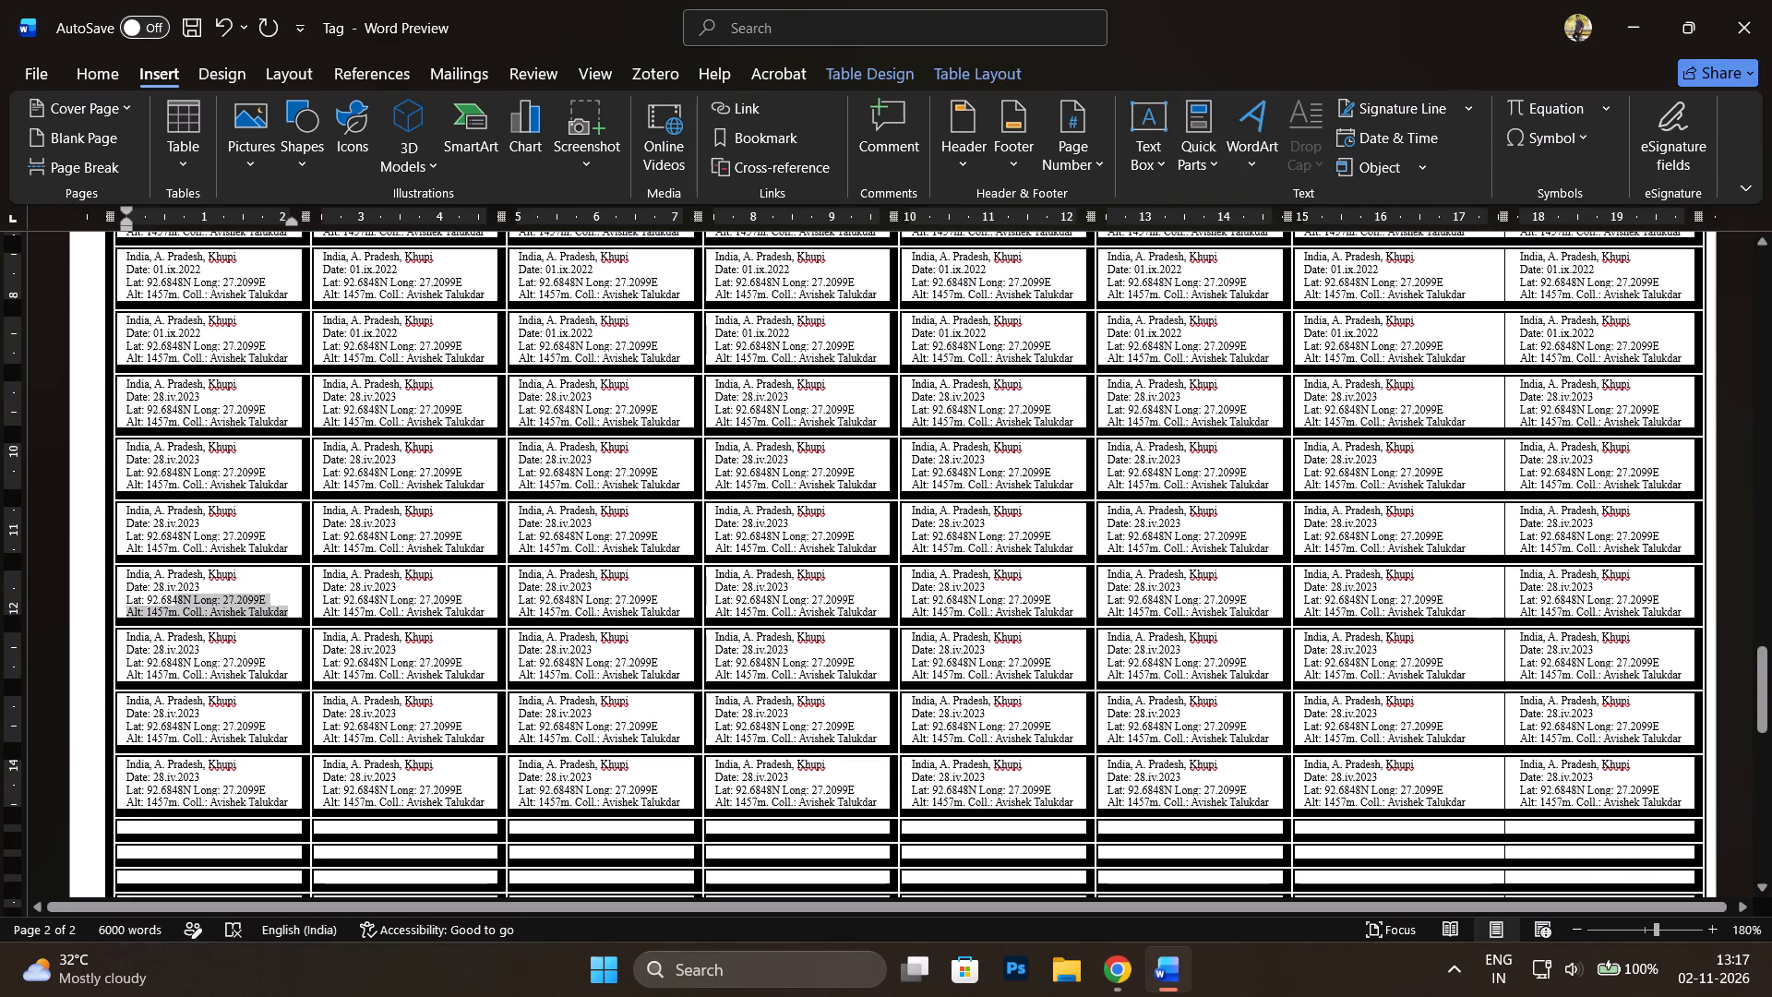
left_click_drag(172, 595, 128, 576)
key("ctrl+c")
Paste the copied Khupi label into all eight cells of the first empty row.
scroll(170, 651, "down", 2)
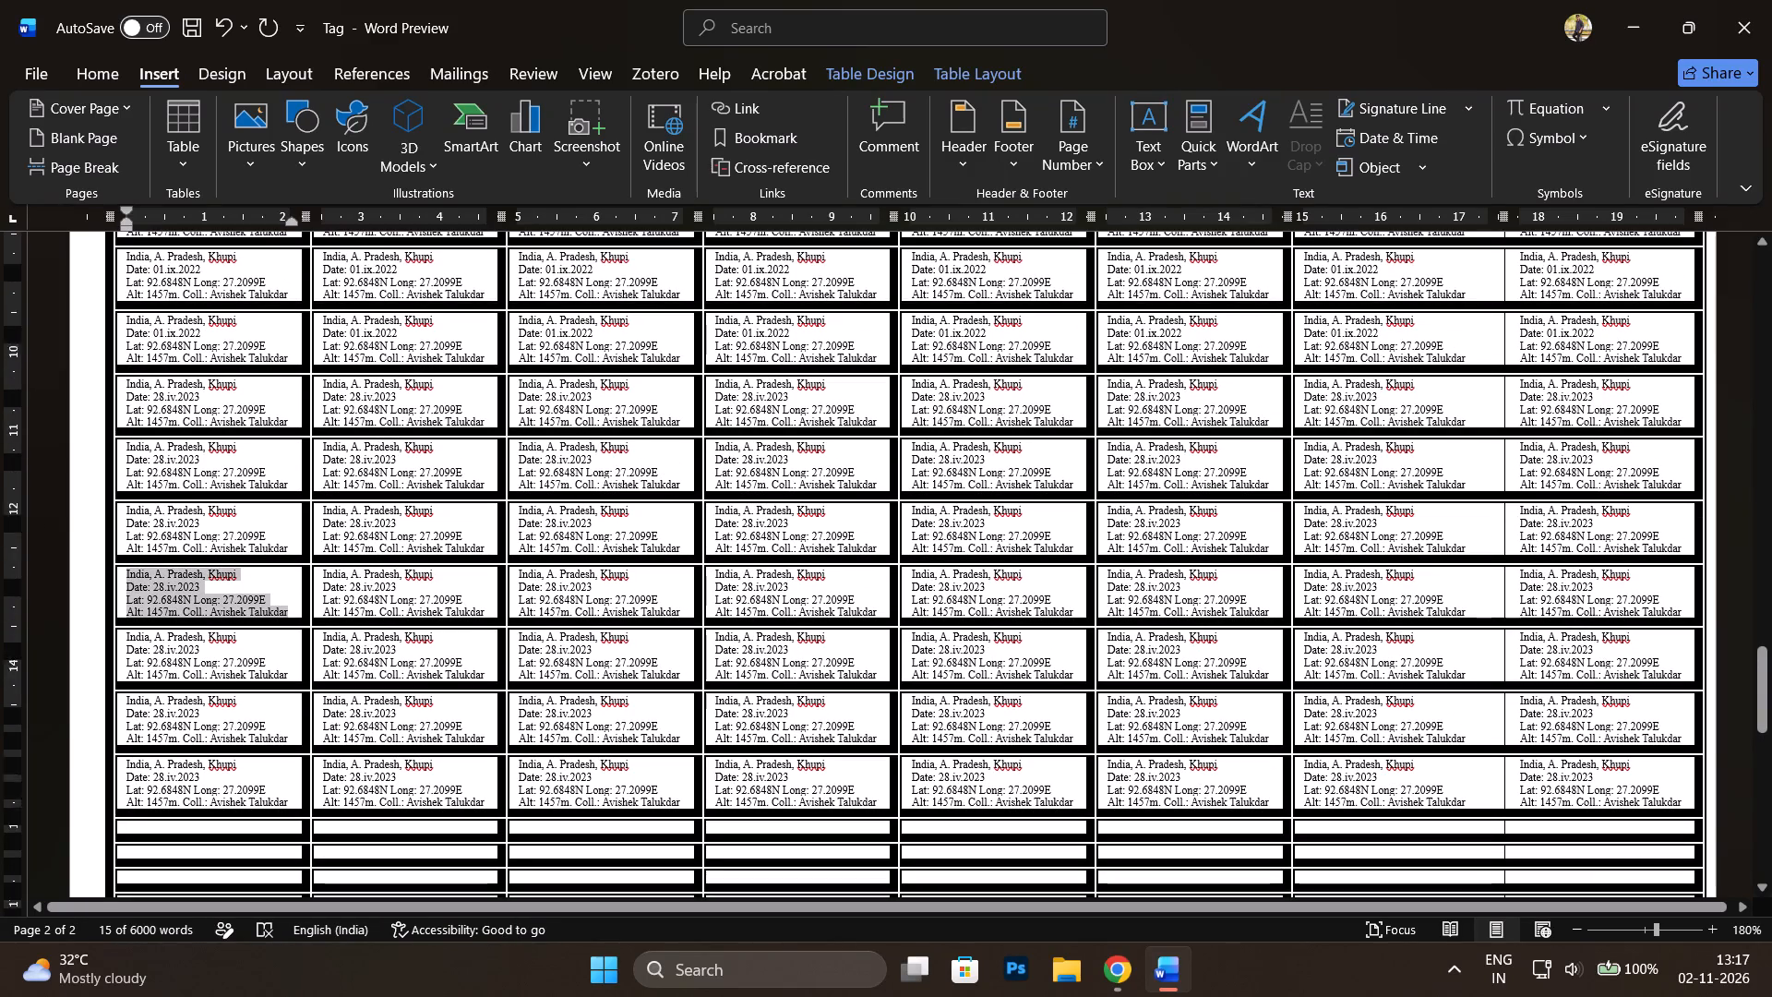
scroll(170, 655, "down", 1)
left_click(227, 530)
key("ctrl+v")
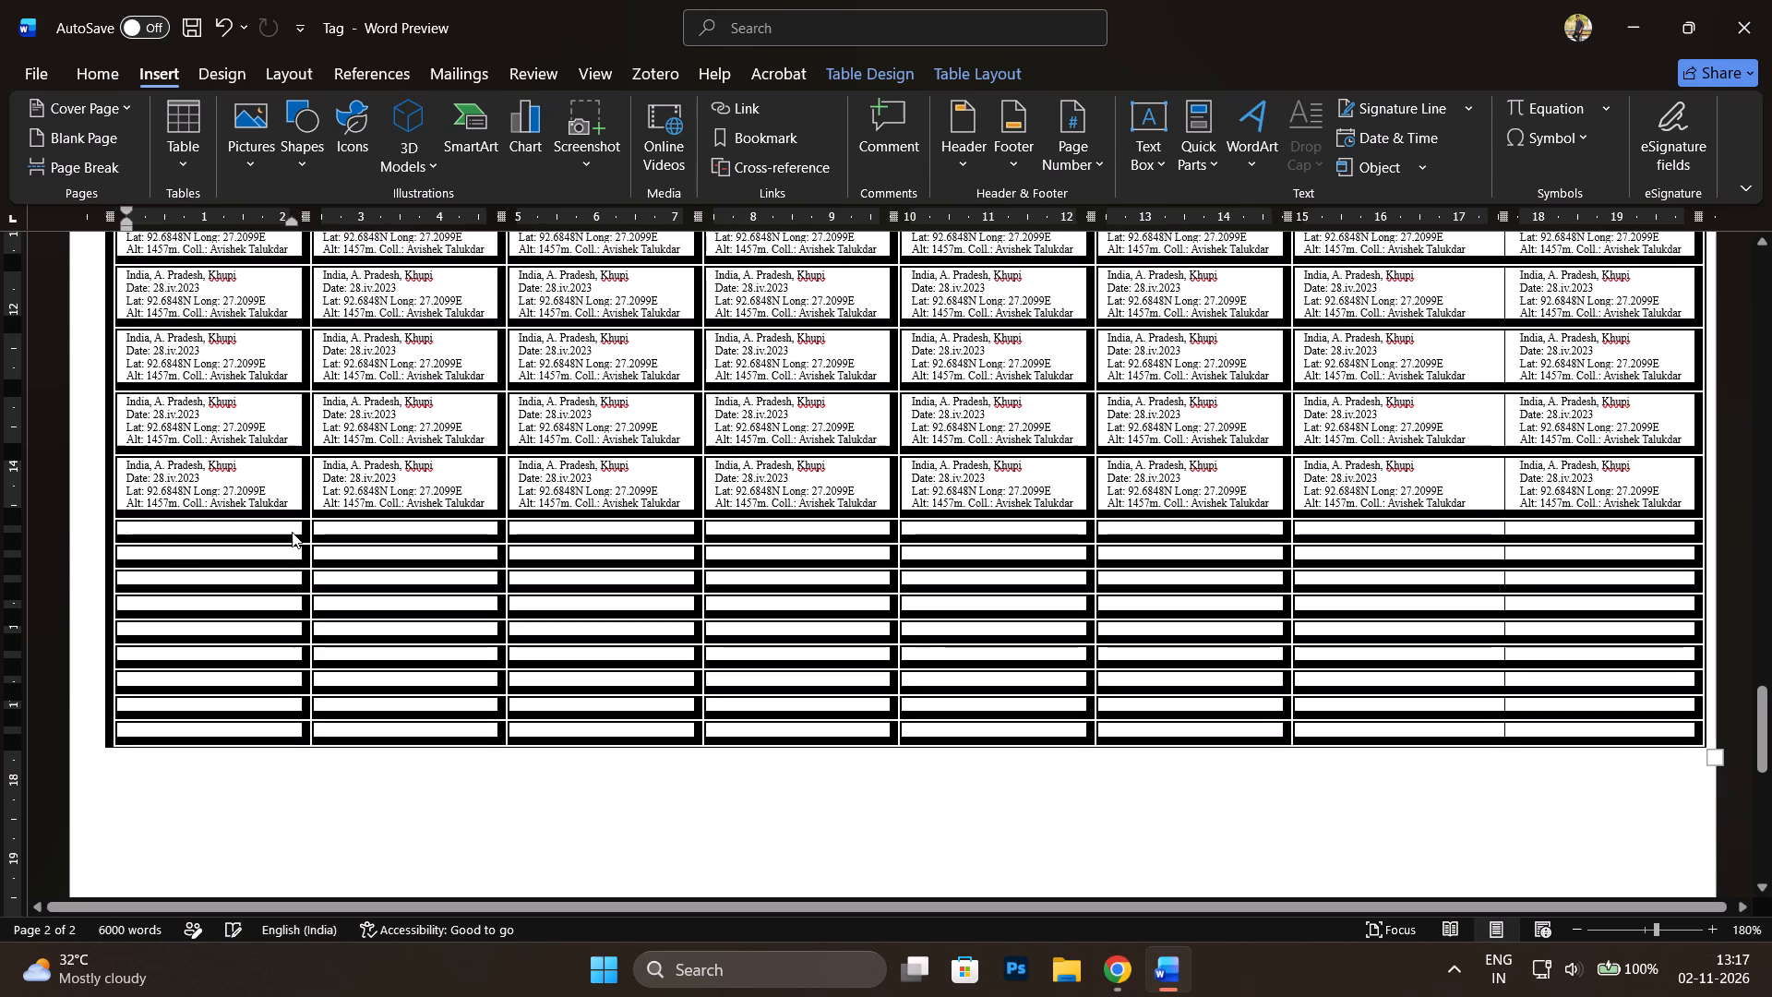
left_click(372, 539)
key("ctrl+v")
left_click(613, 555)
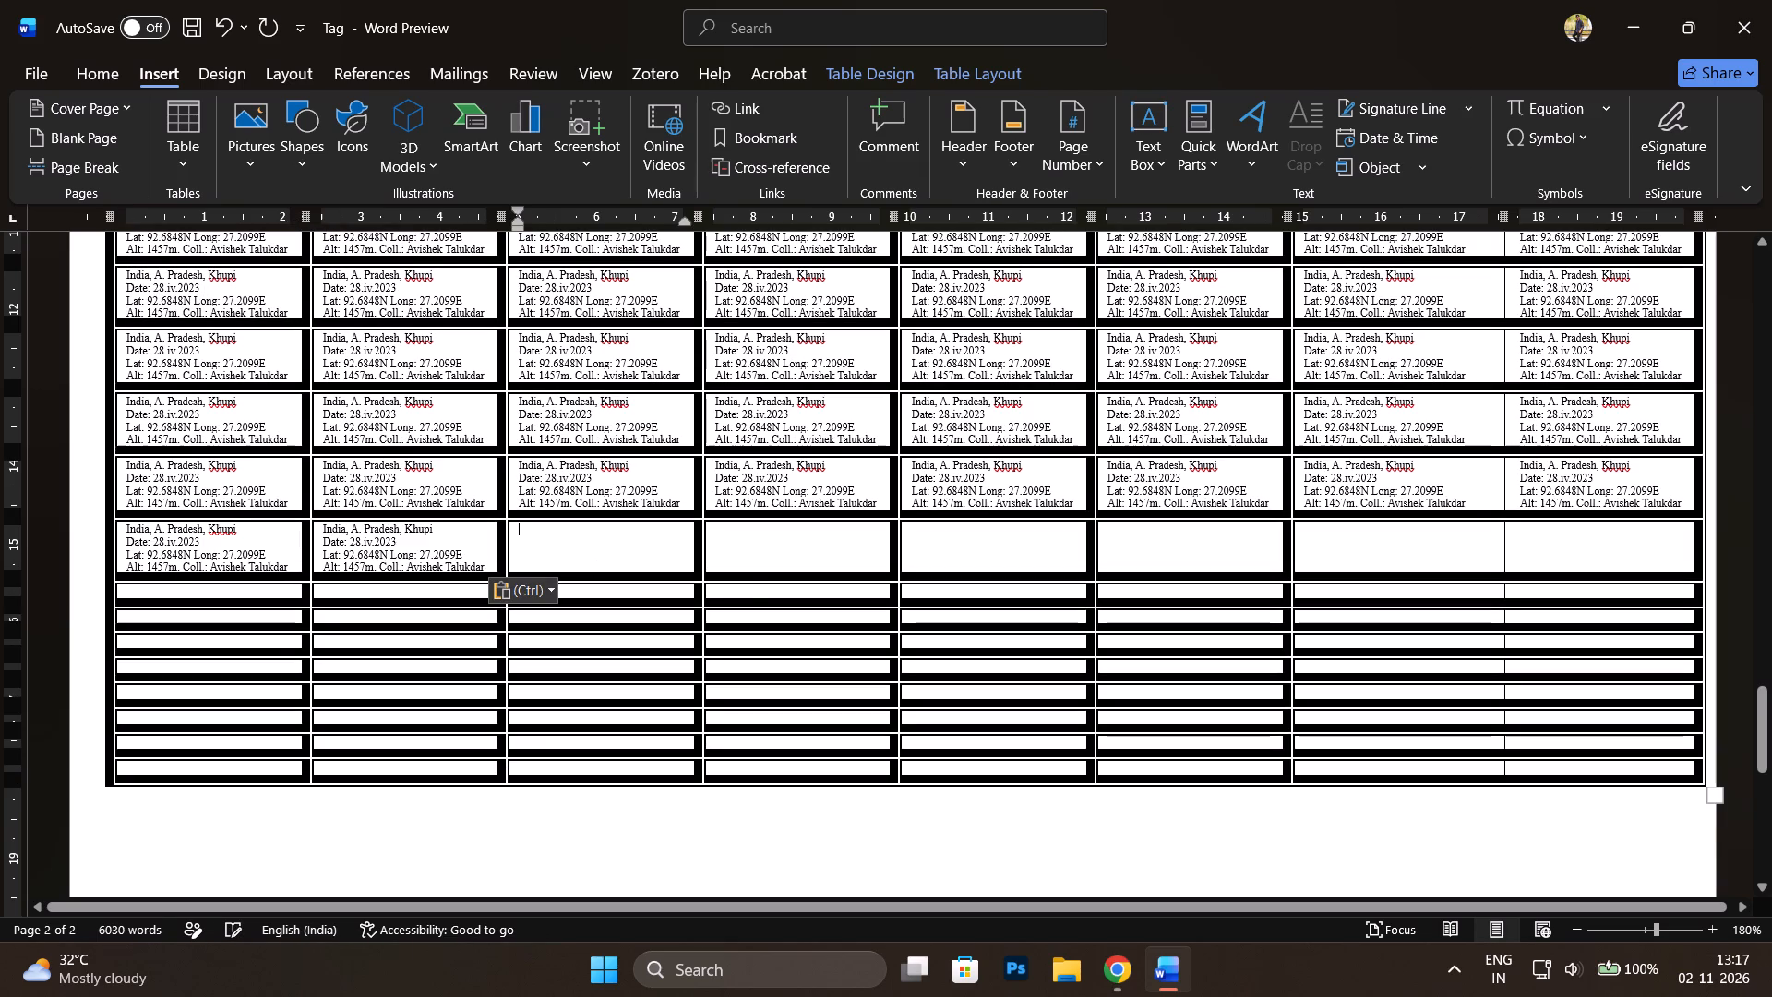
key("ctrl+v")
left_click(847, 542)
key("ctrl+v")
left_click(960, 537)
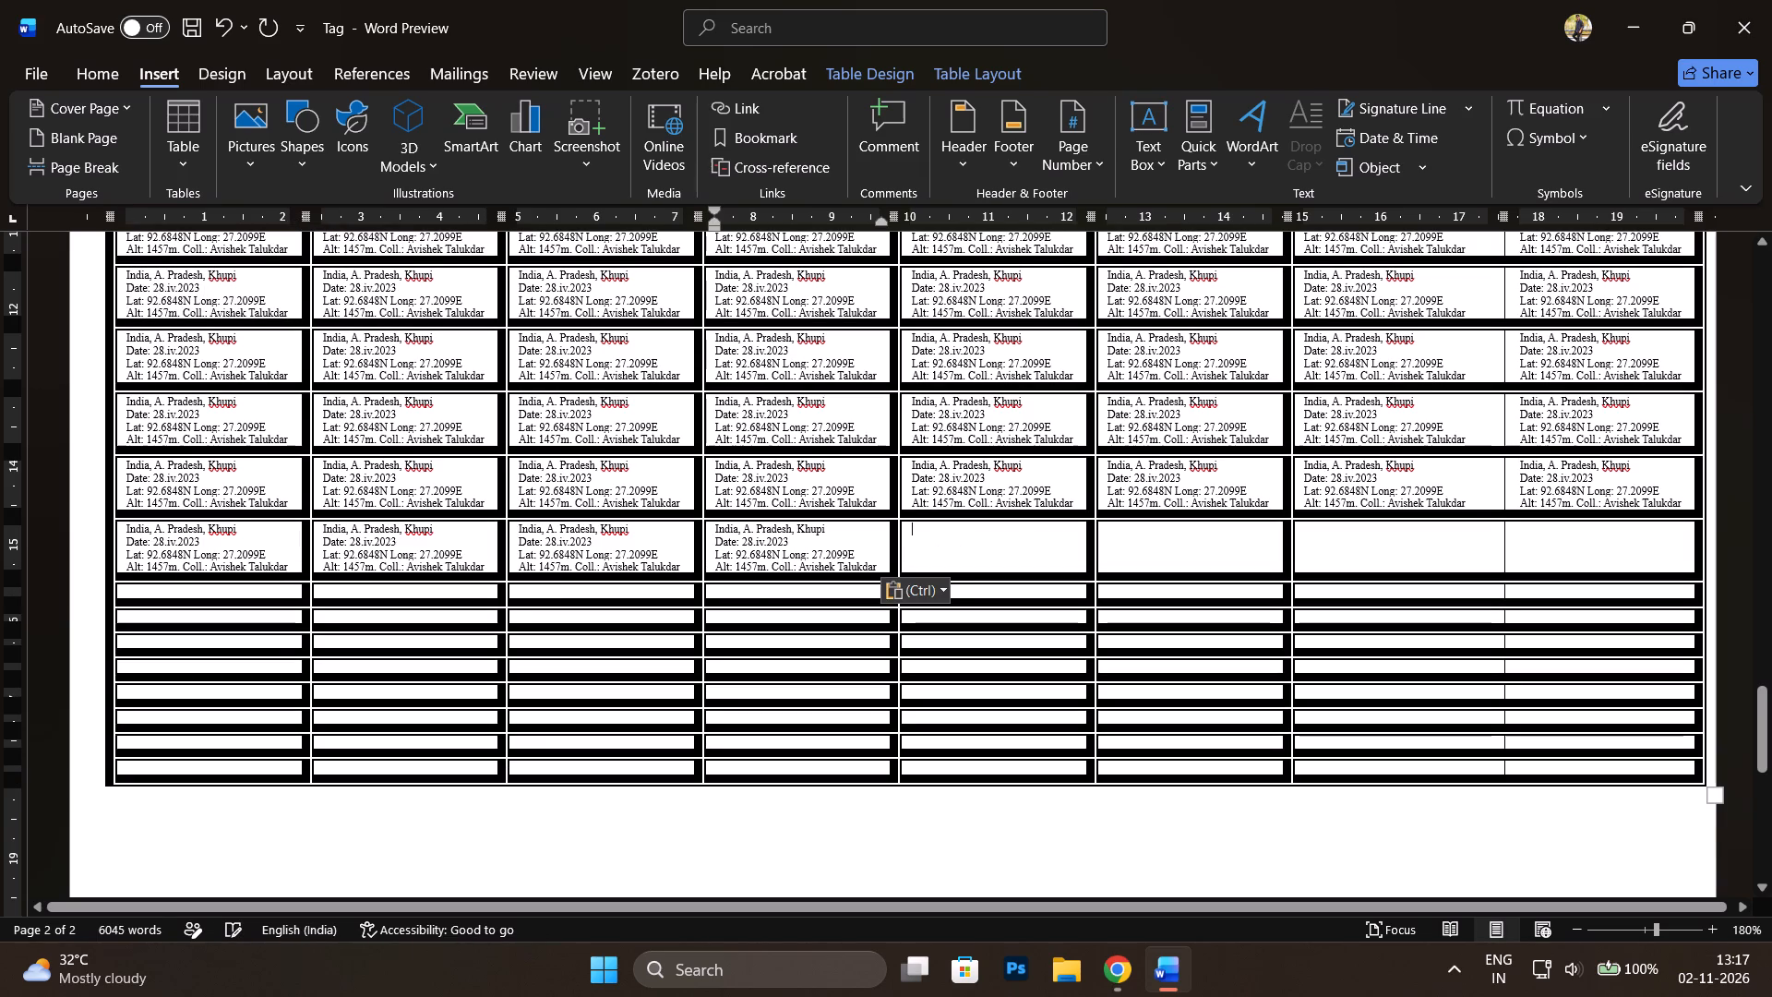
key("ctrl+v")
left_click(1241, 549)
key("ctrl+v")
left_click(1406, 540)
key("ctrl+v")
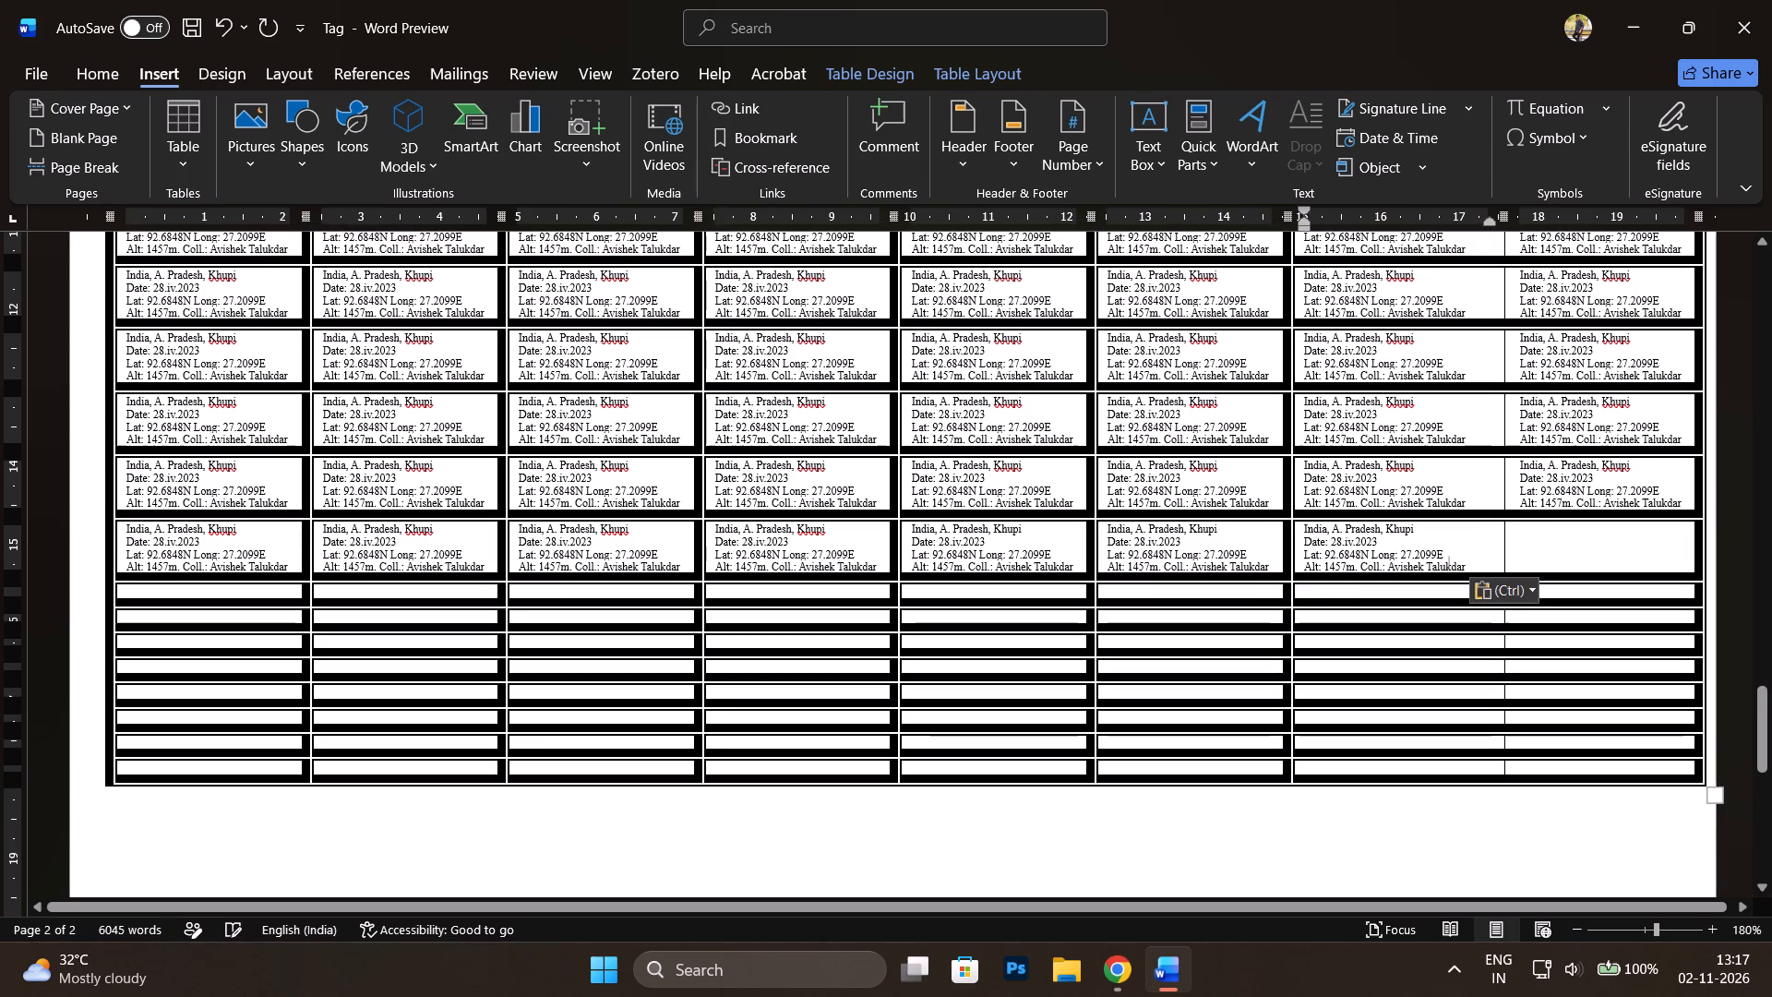
left_click(1549, 547)
key("ctrl+v")
Paste the copied Khupi label into all eight cells of the second new row, directly below the one just filled.
left_click(192, 594)
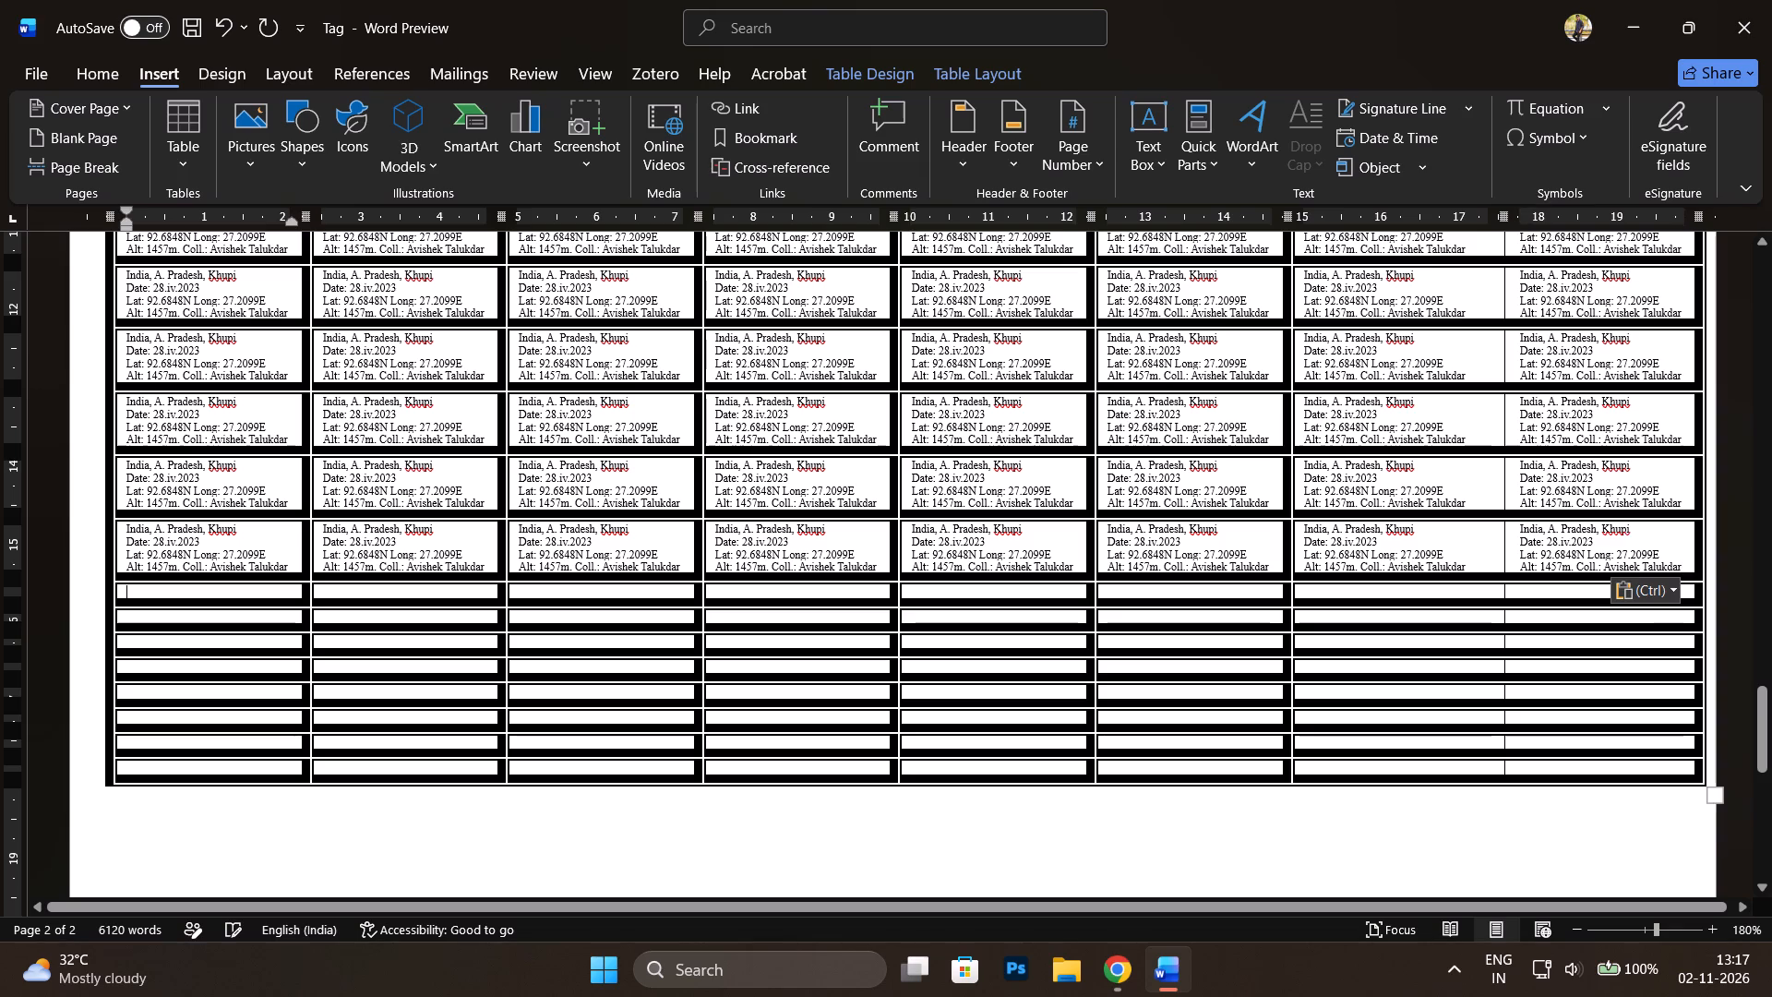
key("ctrl+v")
left_click(389, 598)
key("ctrl+v")
left_click(589, 599)
key("ctrl+v")
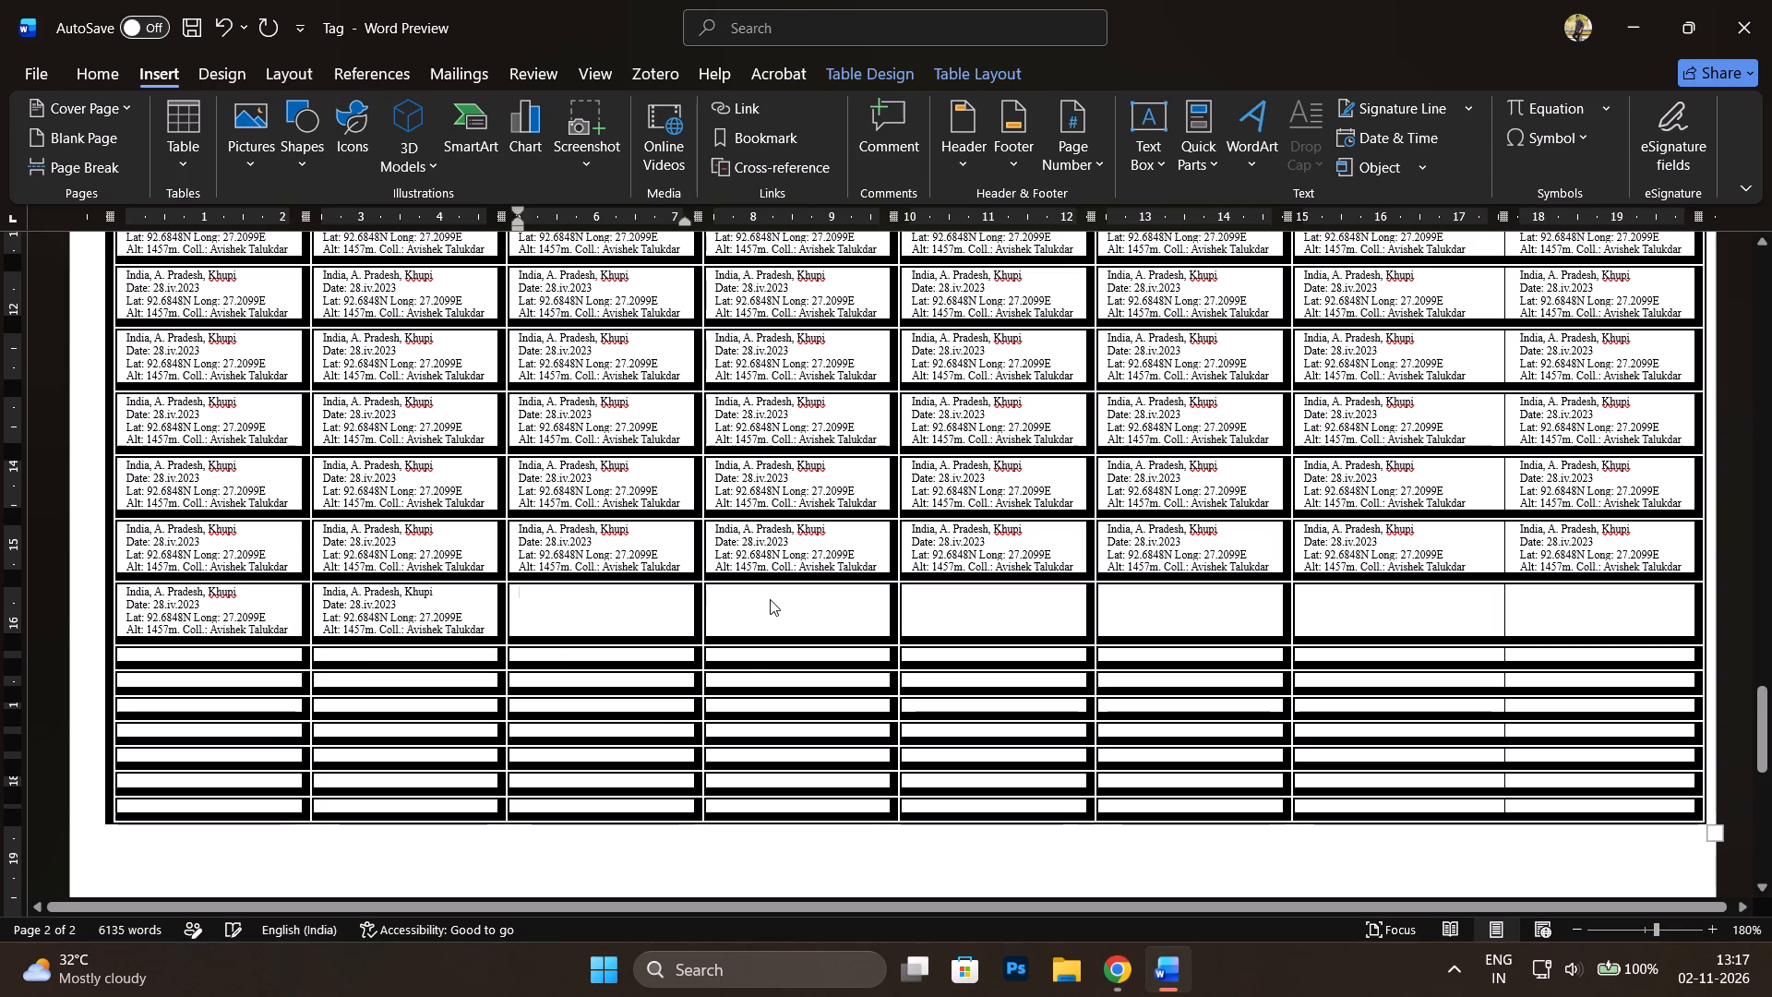
left_click(772, 594)
key("ctrl+v")
left_click(1006, 595)
key("ctrl+v")
left_click(1171, 605)
key("ctrl+v")
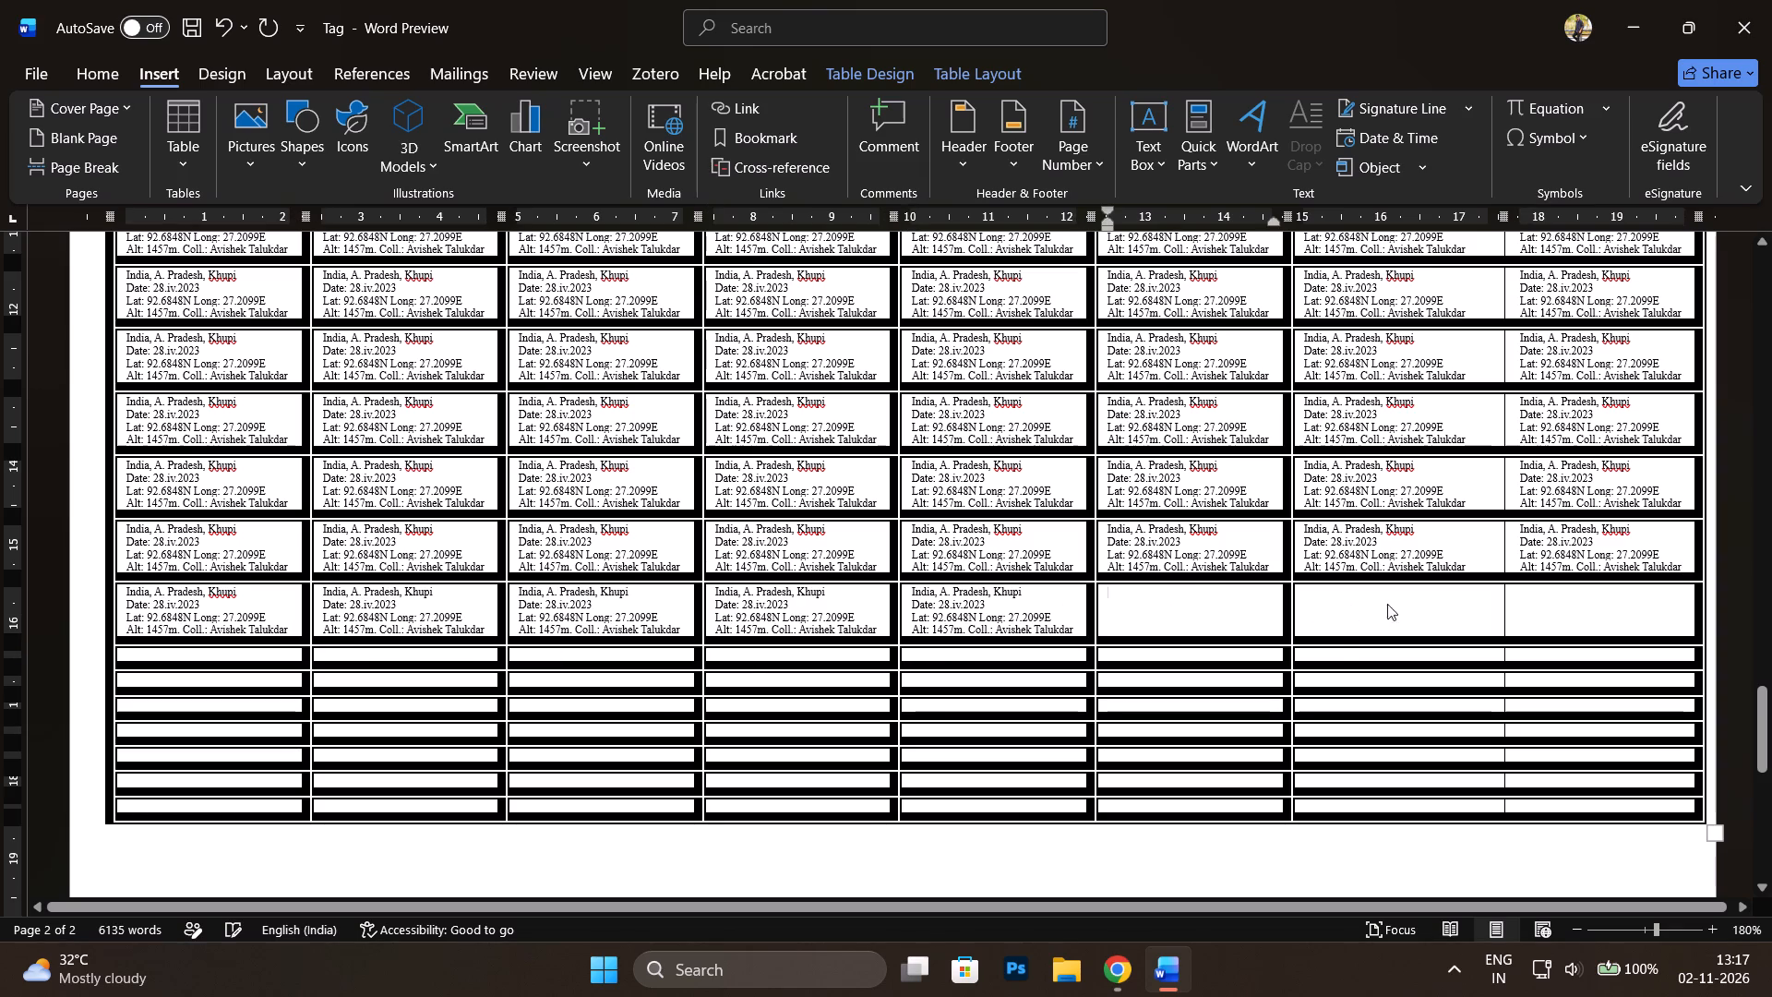
left_click(1400, 600)
key("ctrl+v")
left_click(1568, 595)
key("ctrl+v")
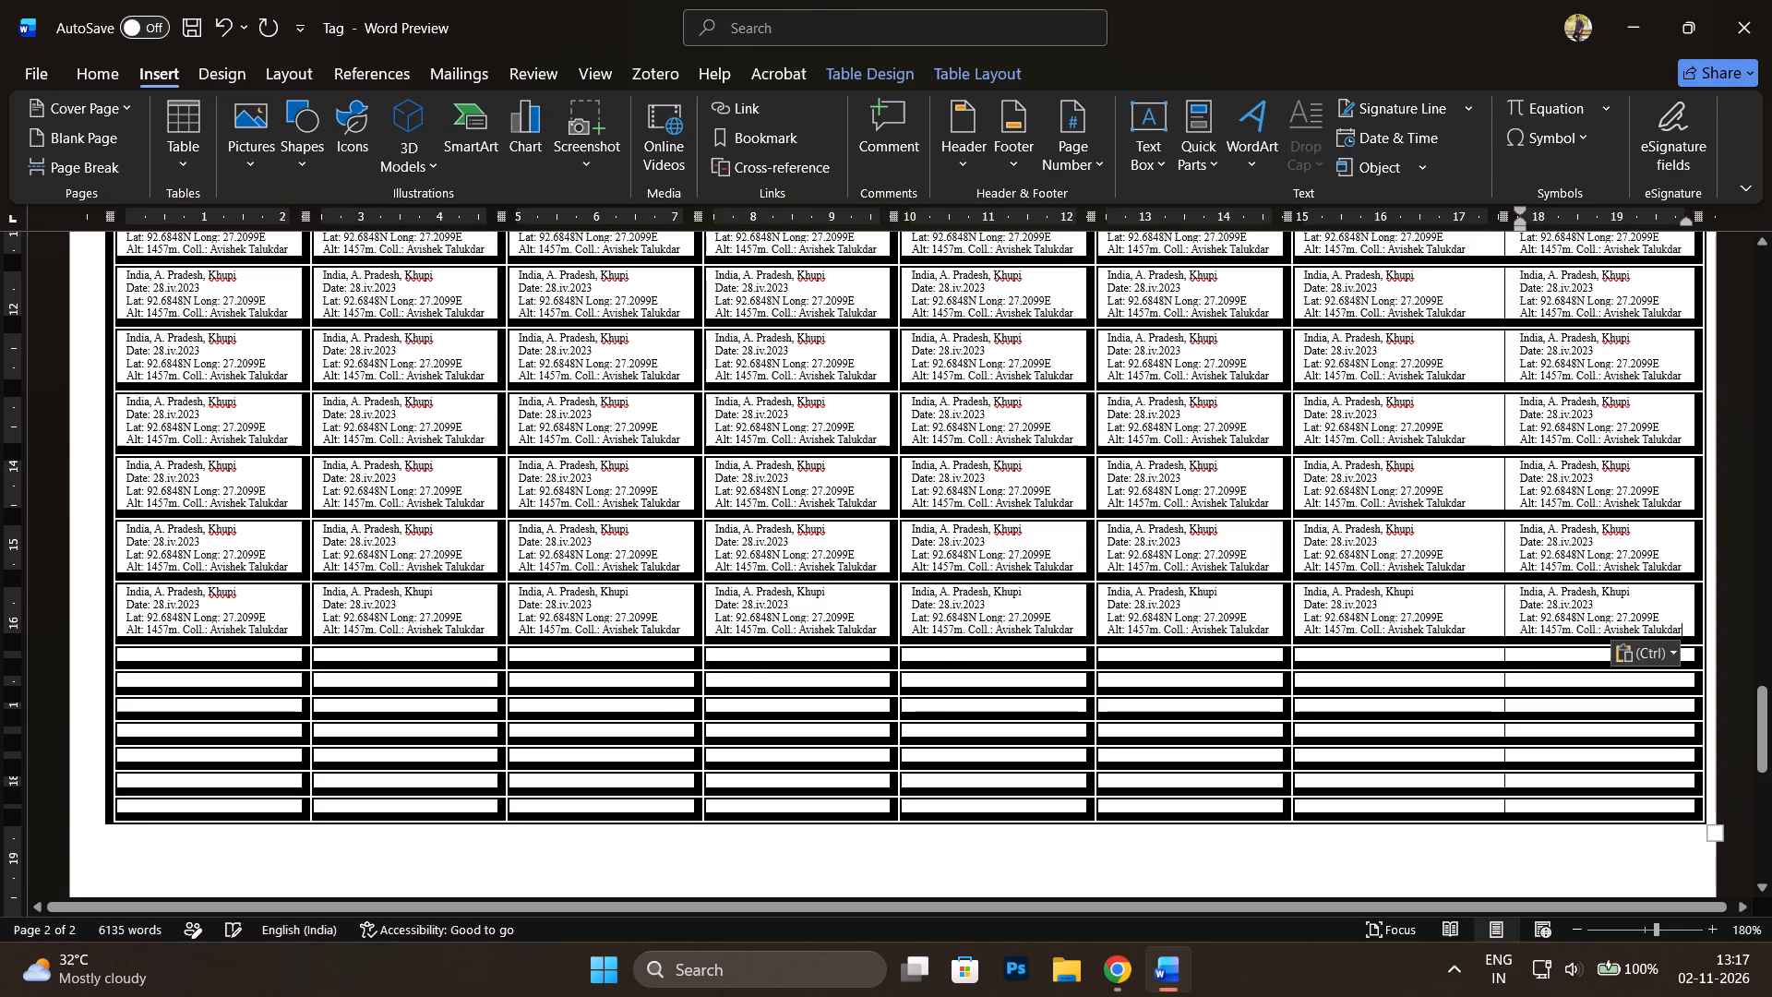
Paste the copied Khupi label into the first cell of the third new row.
scroll(178, 633, "down", 1)
left_click(170, 559)
key("ctrl+v")
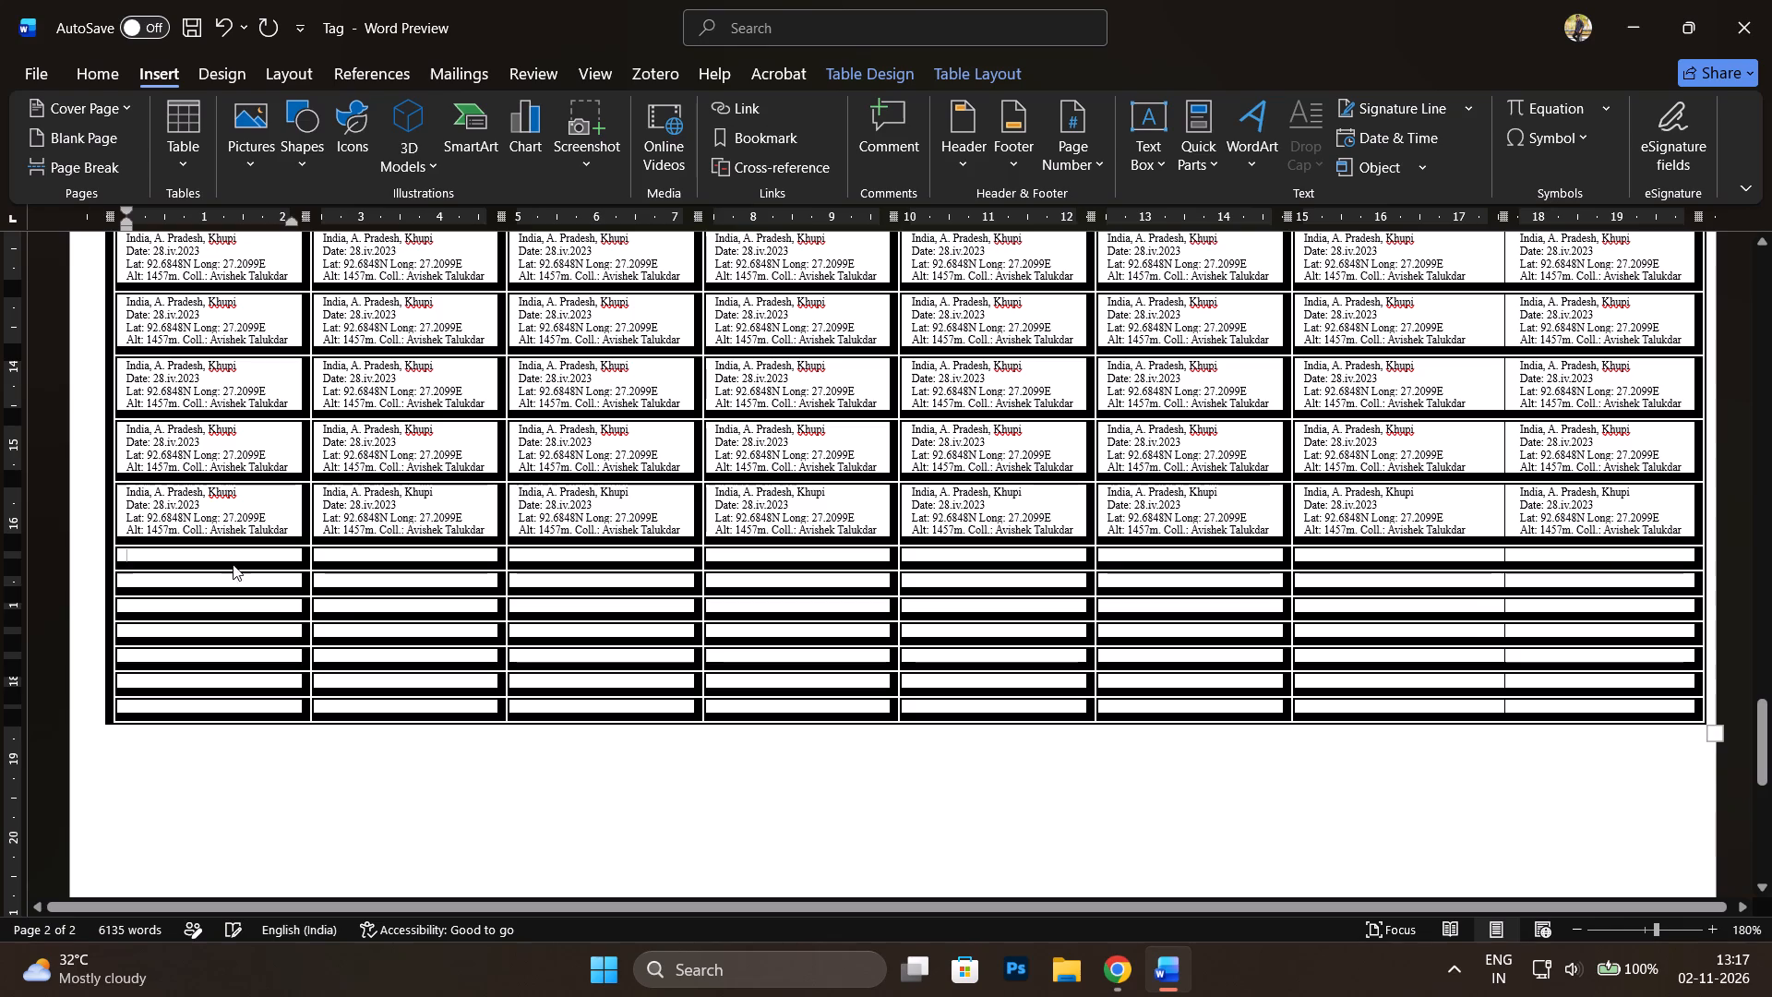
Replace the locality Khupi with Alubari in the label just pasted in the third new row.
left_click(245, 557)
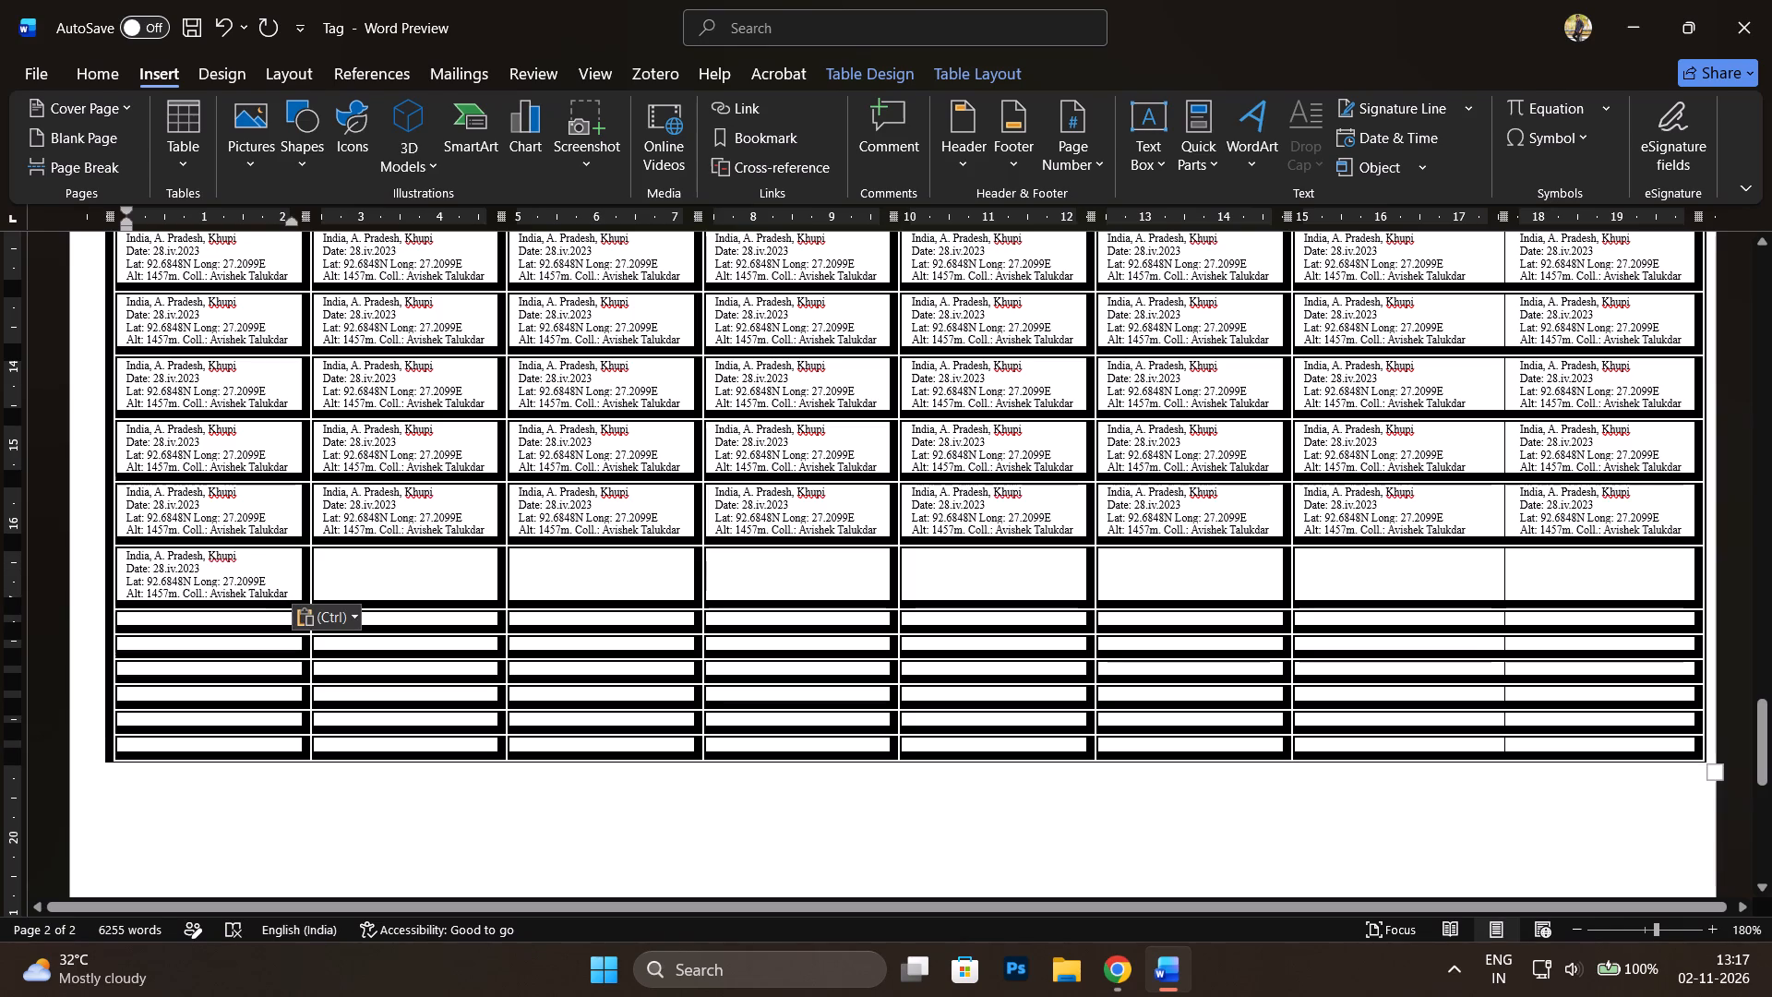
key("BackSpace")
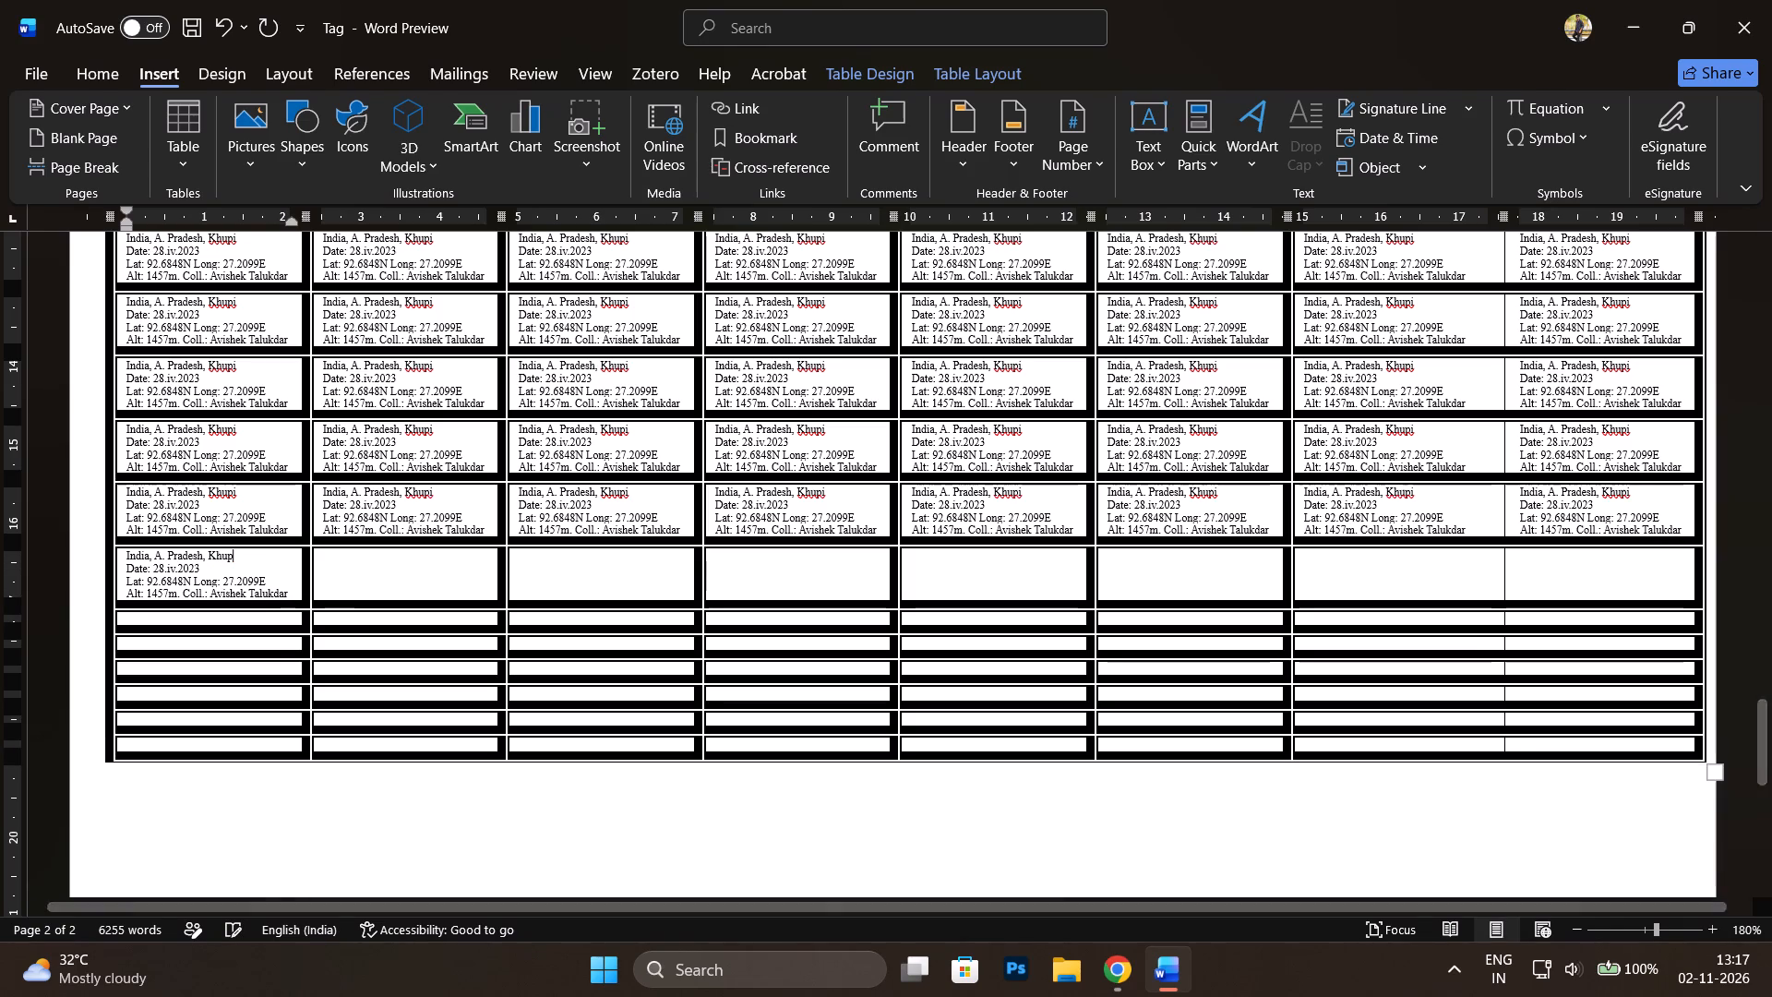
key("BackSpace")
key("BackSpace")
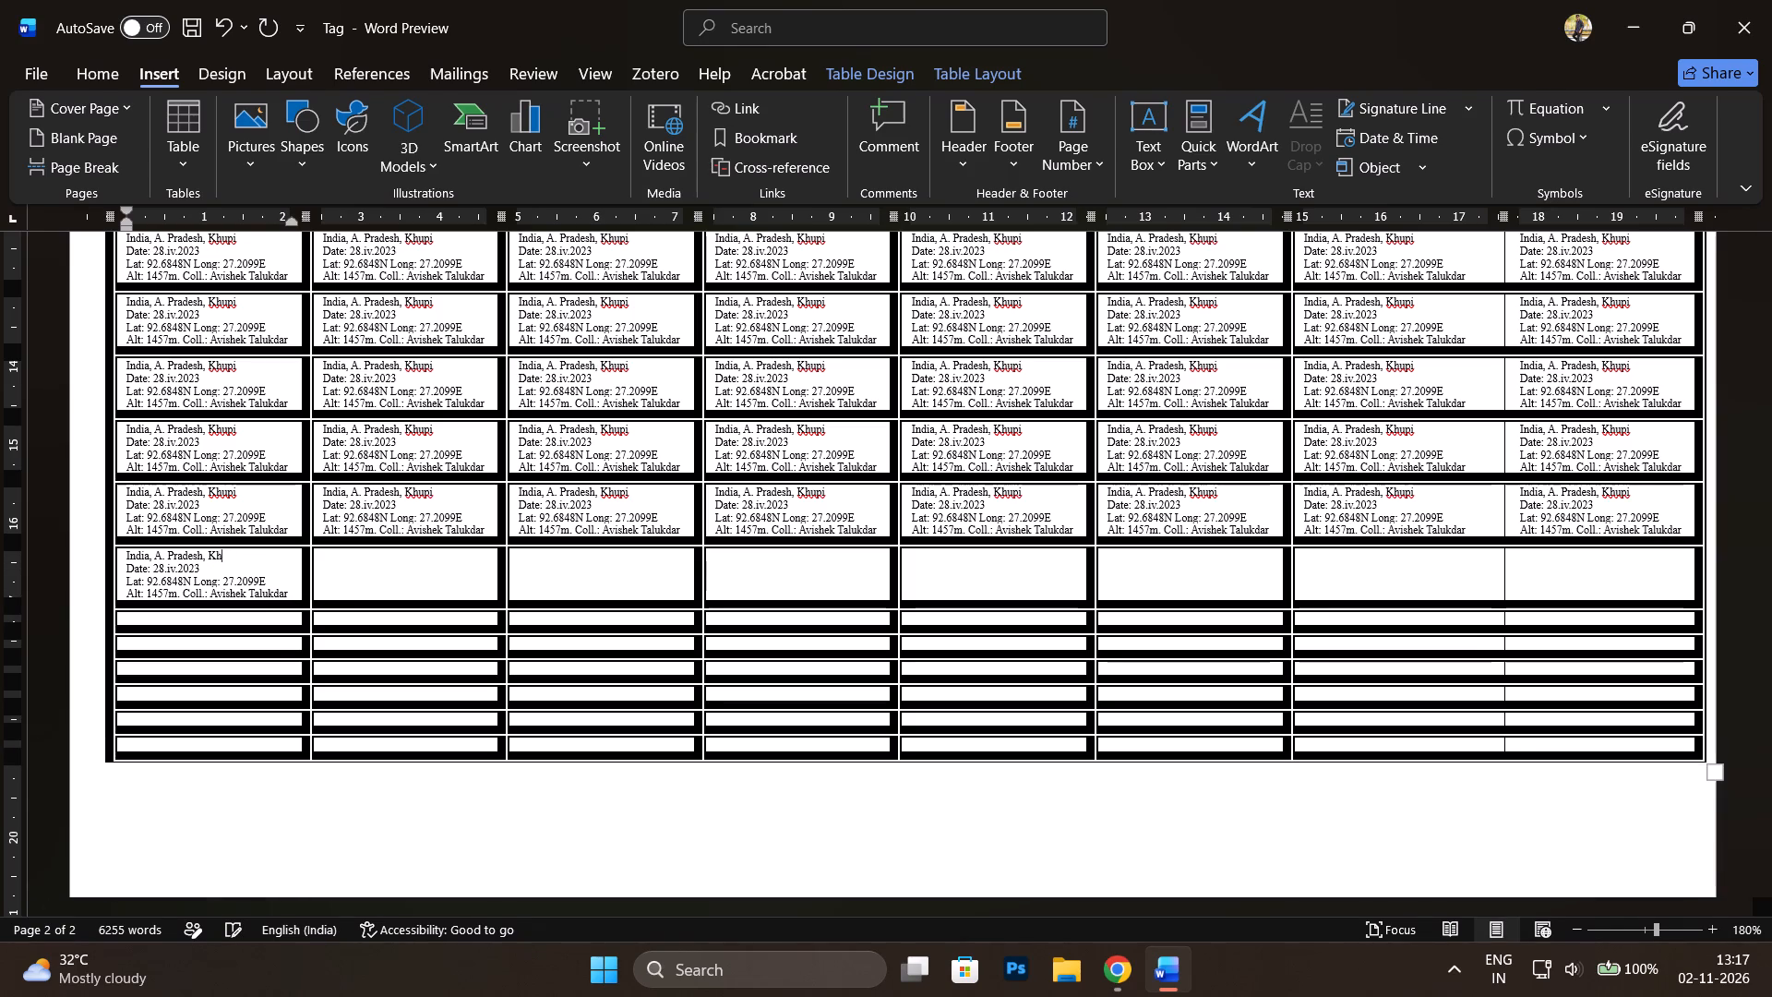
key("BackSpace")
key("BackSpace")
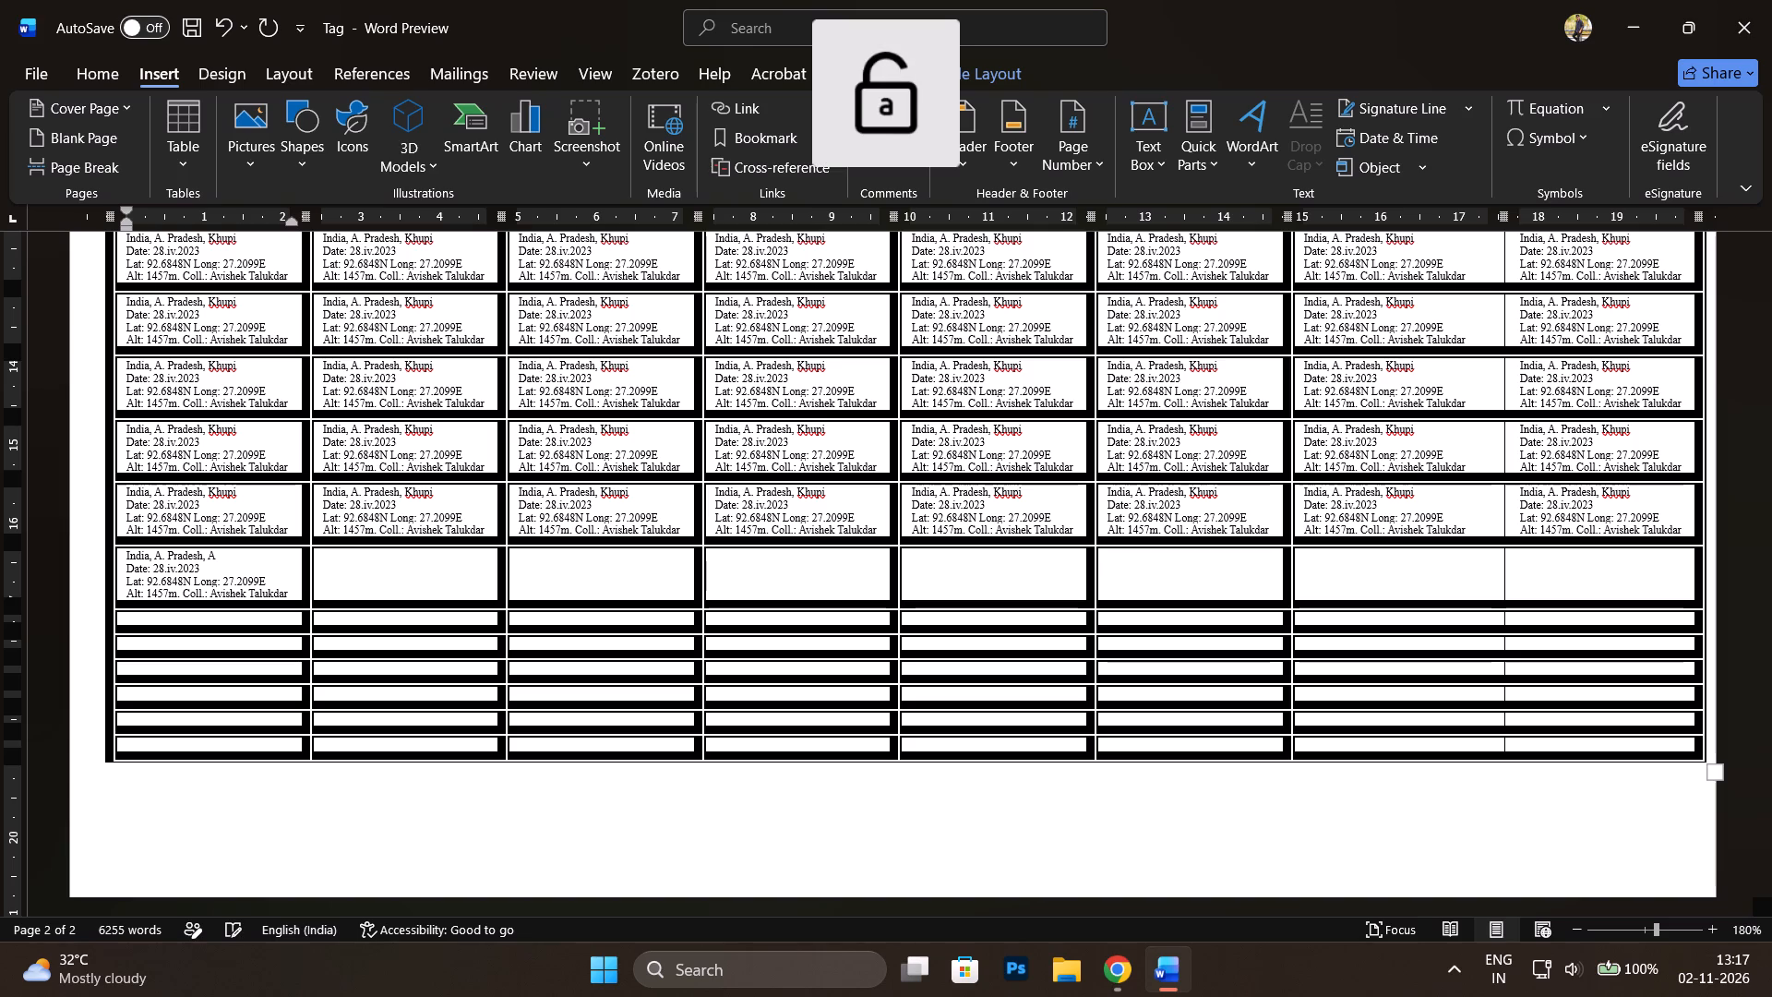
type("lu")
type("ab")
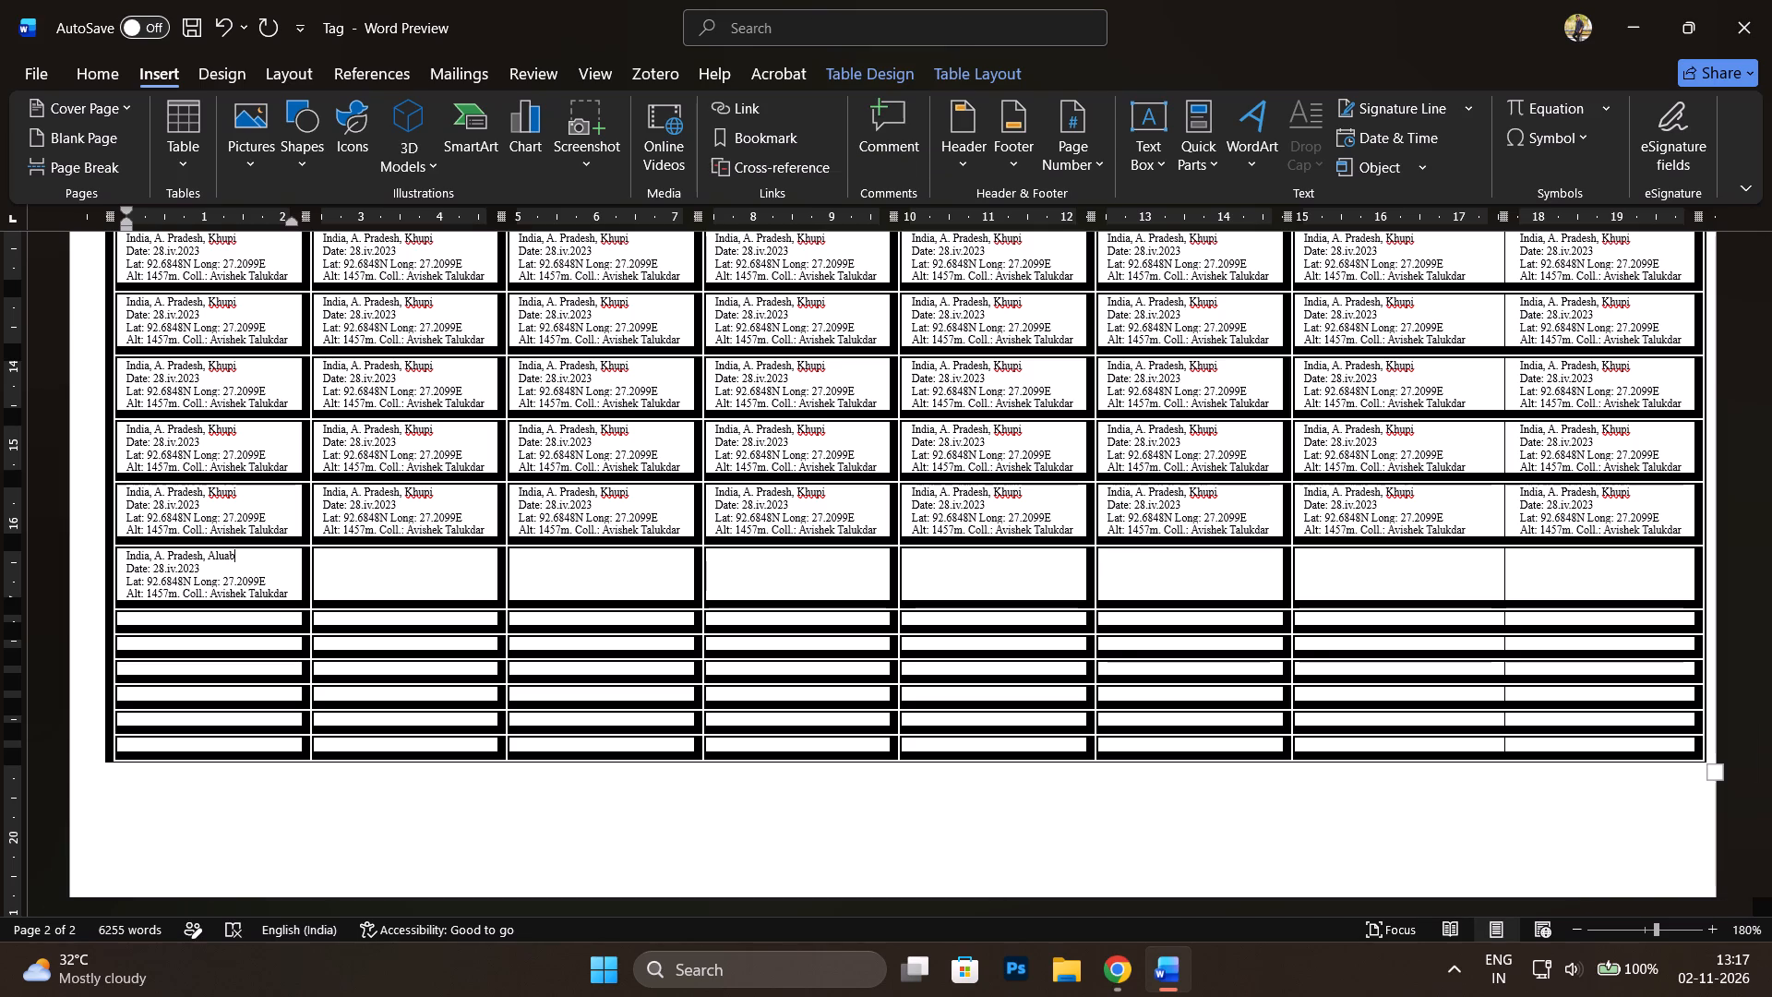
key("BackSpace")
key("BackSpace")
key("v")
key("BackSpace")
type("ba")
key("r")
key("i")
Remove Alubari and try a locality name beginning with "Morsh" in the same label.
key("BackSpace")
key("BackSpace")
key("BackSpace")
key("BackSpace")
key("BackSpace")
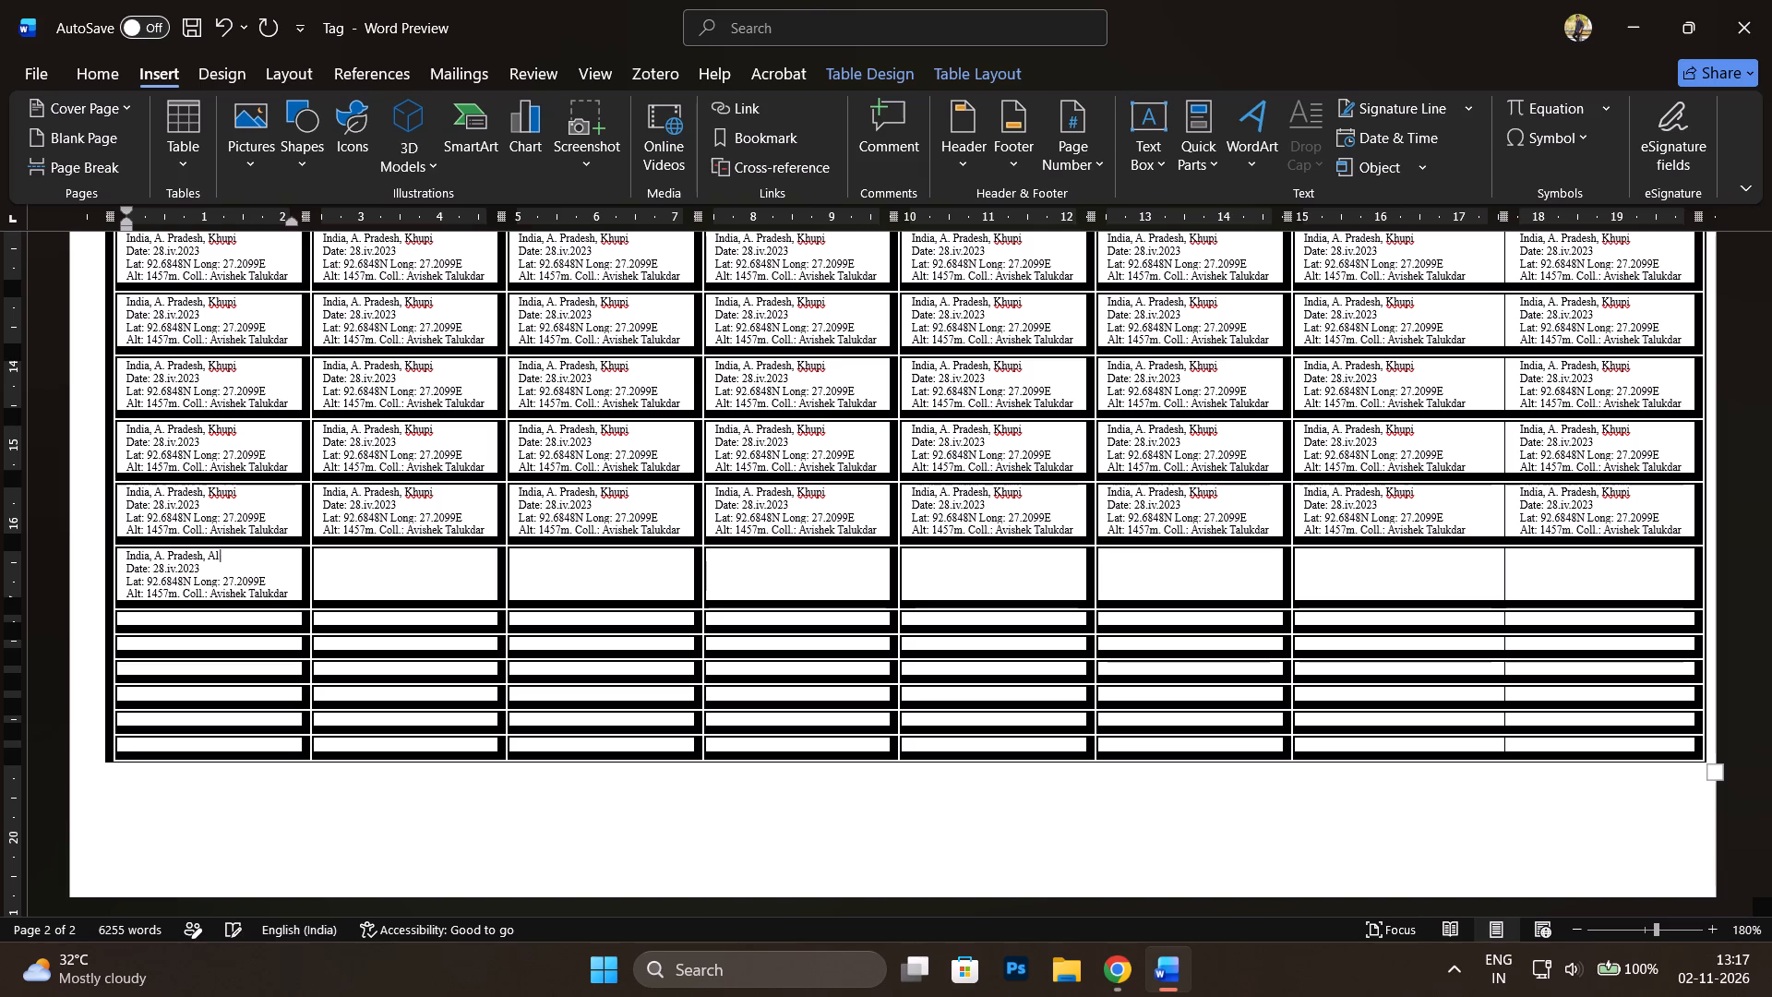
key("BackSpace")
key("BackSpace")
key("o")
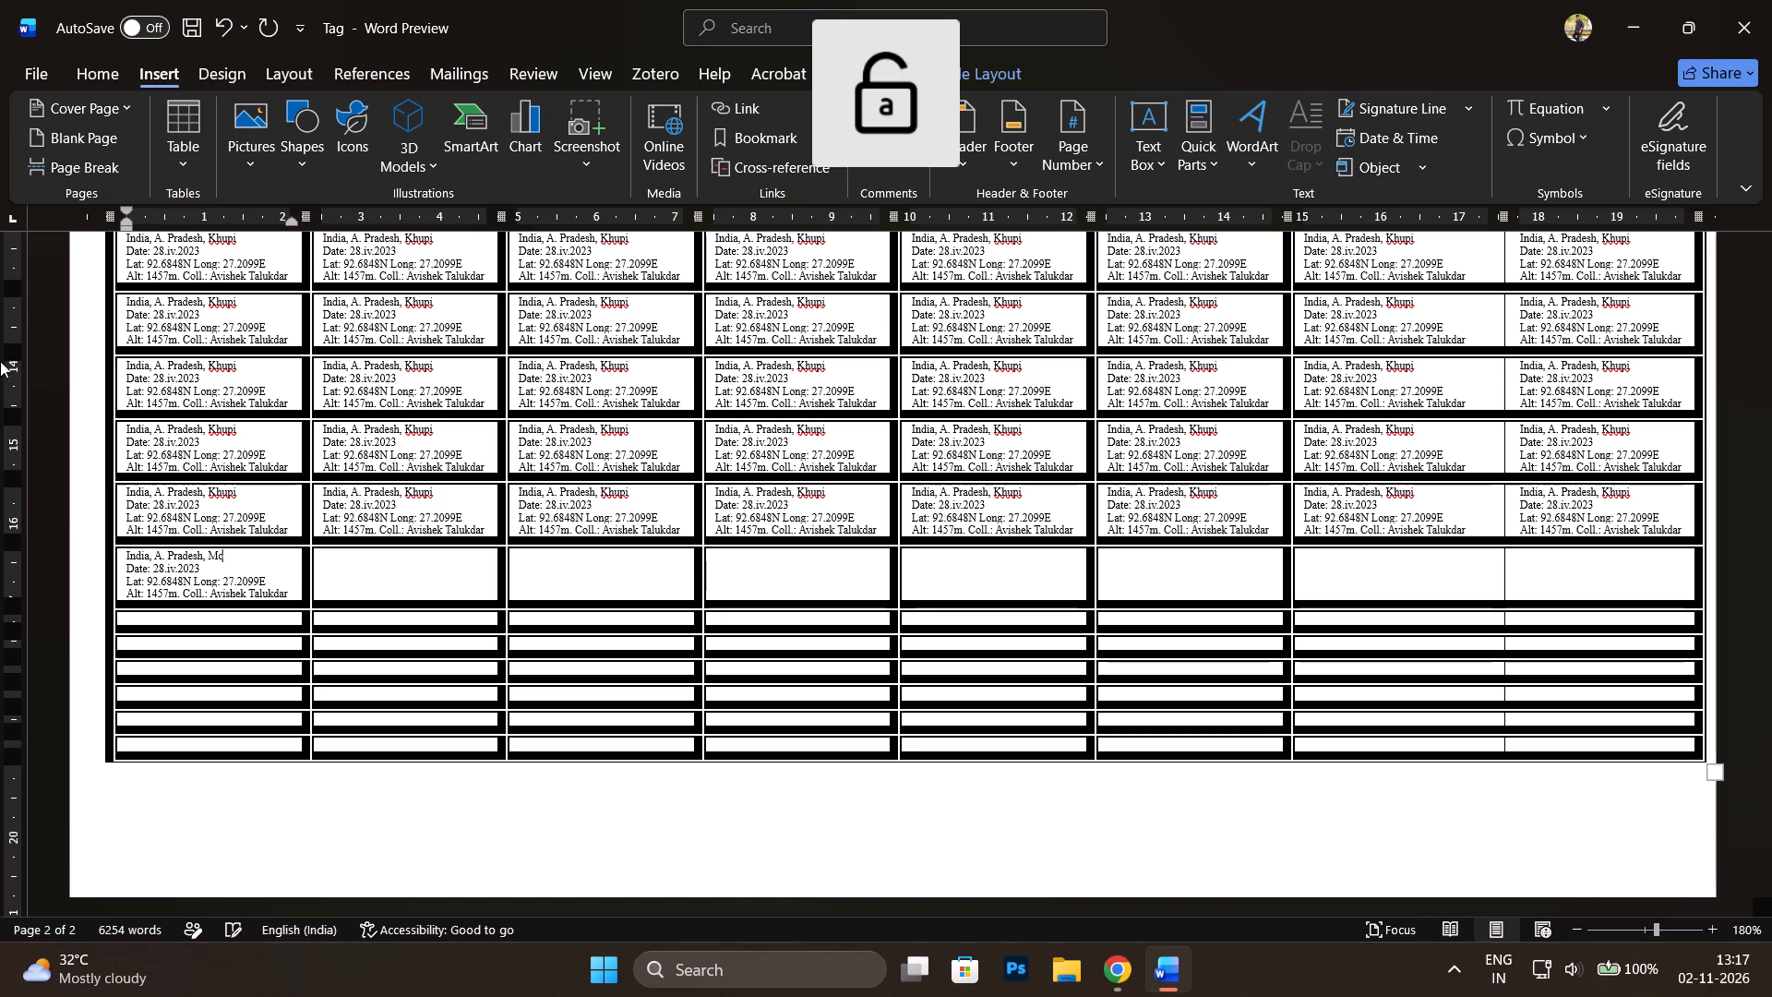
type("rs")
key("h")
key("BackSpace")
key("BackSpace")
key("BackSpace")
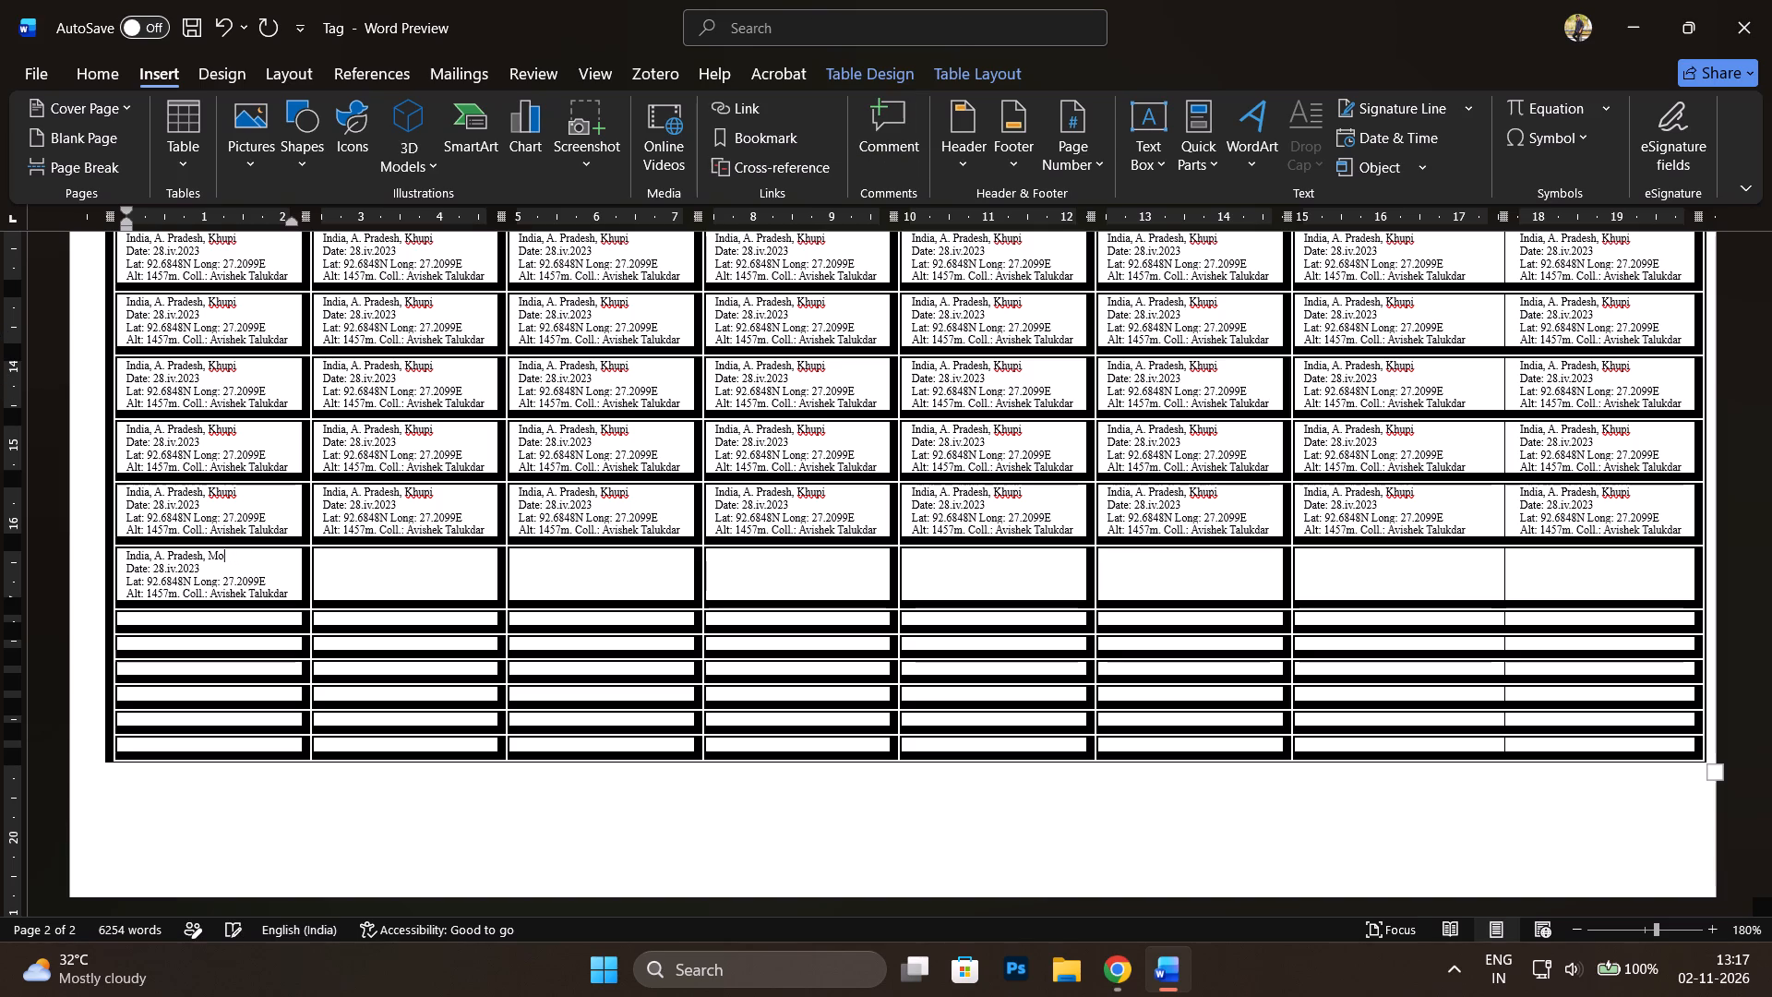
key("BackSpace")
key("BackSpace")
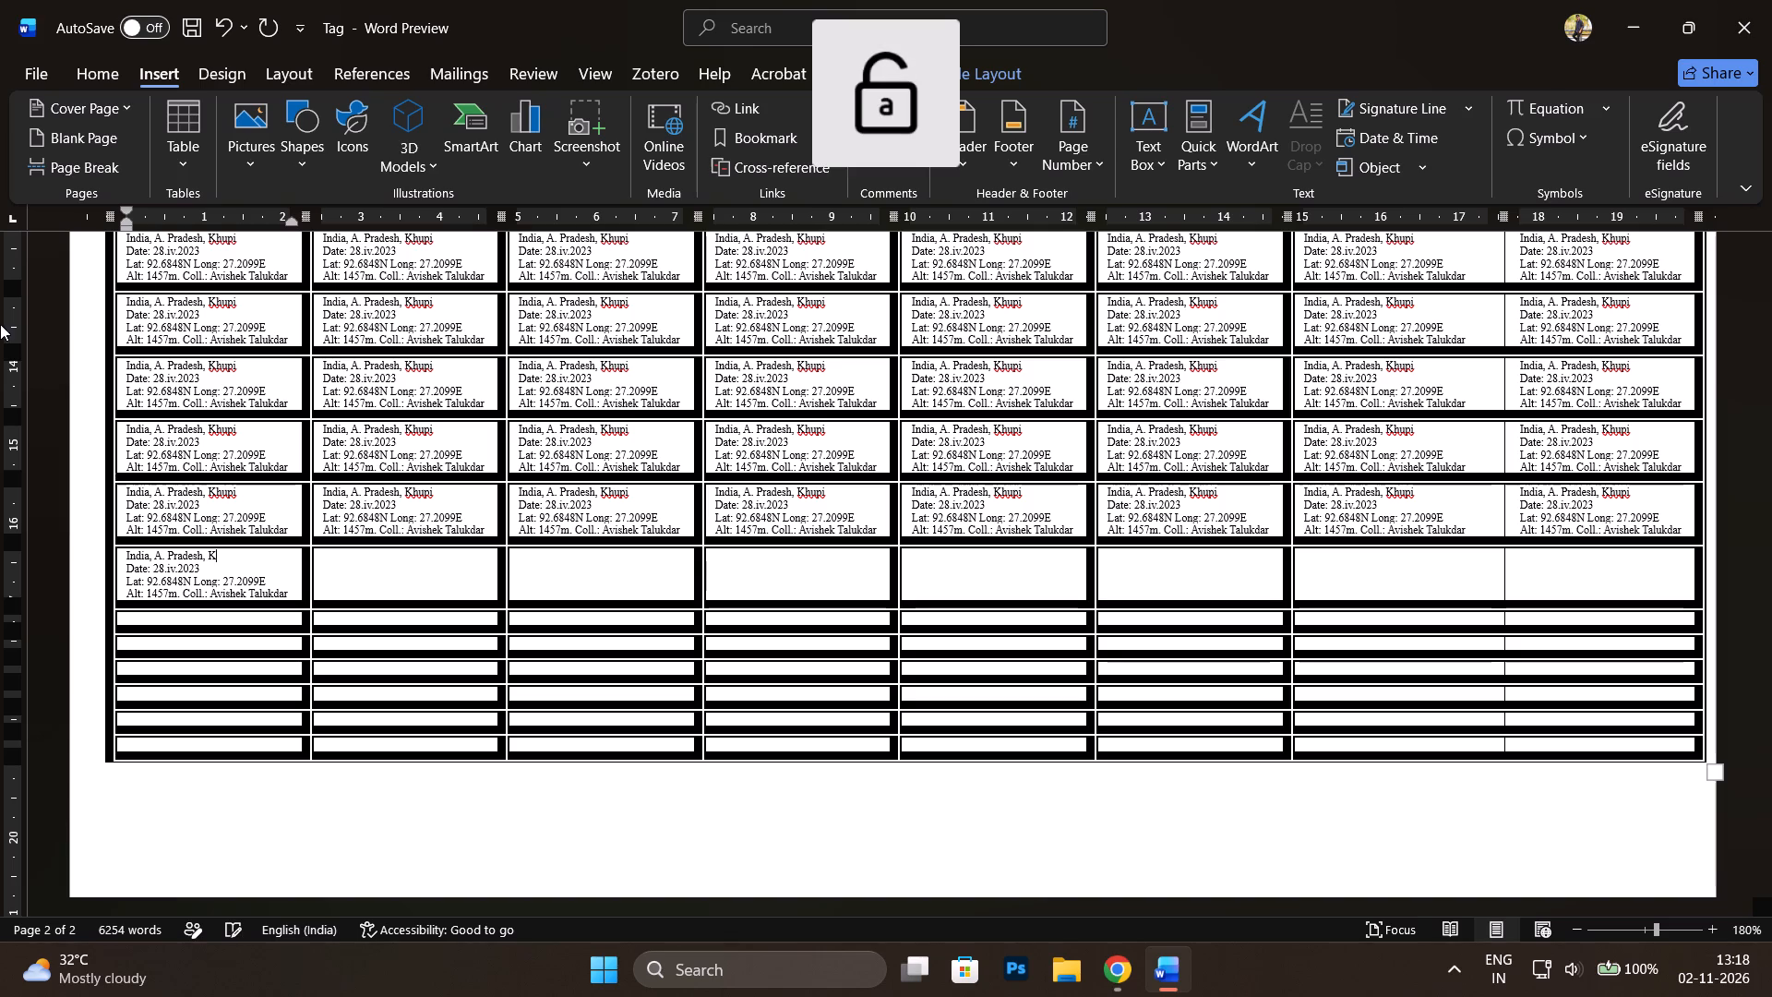
Enter Kalakthang as the locality after "India, A. Pradesh," in the third new row's first label.
type("al")
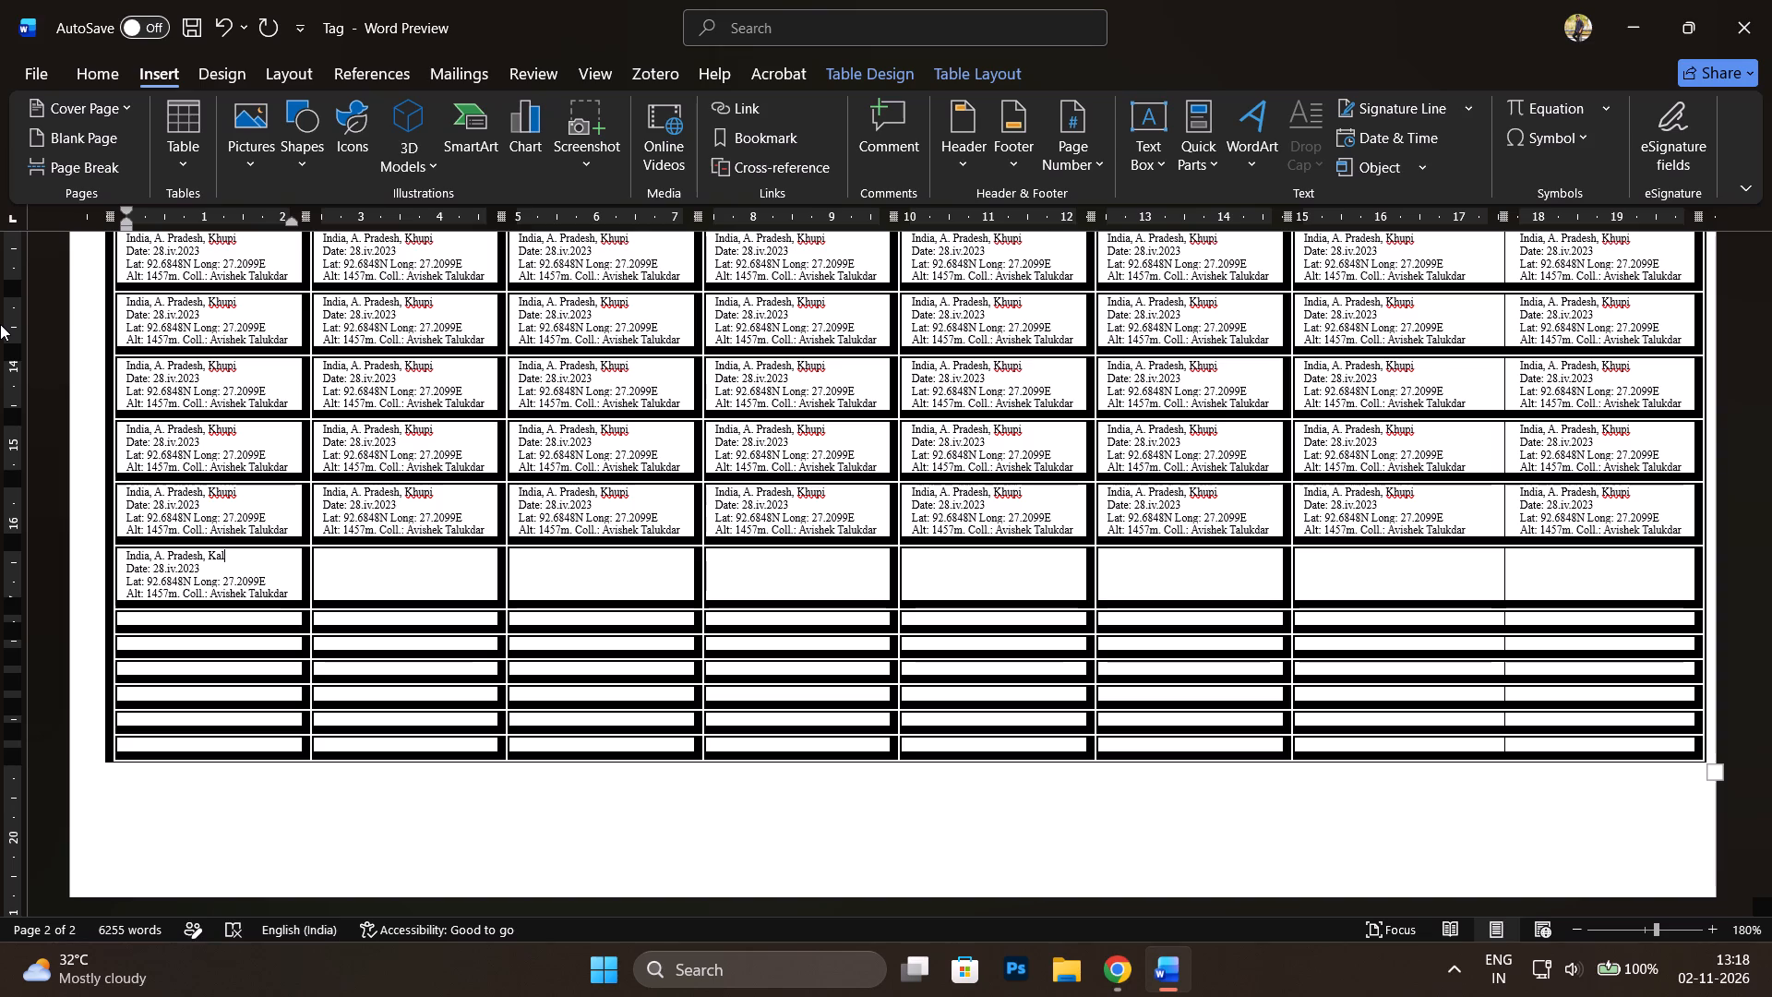
type("ktha")
type("ng")
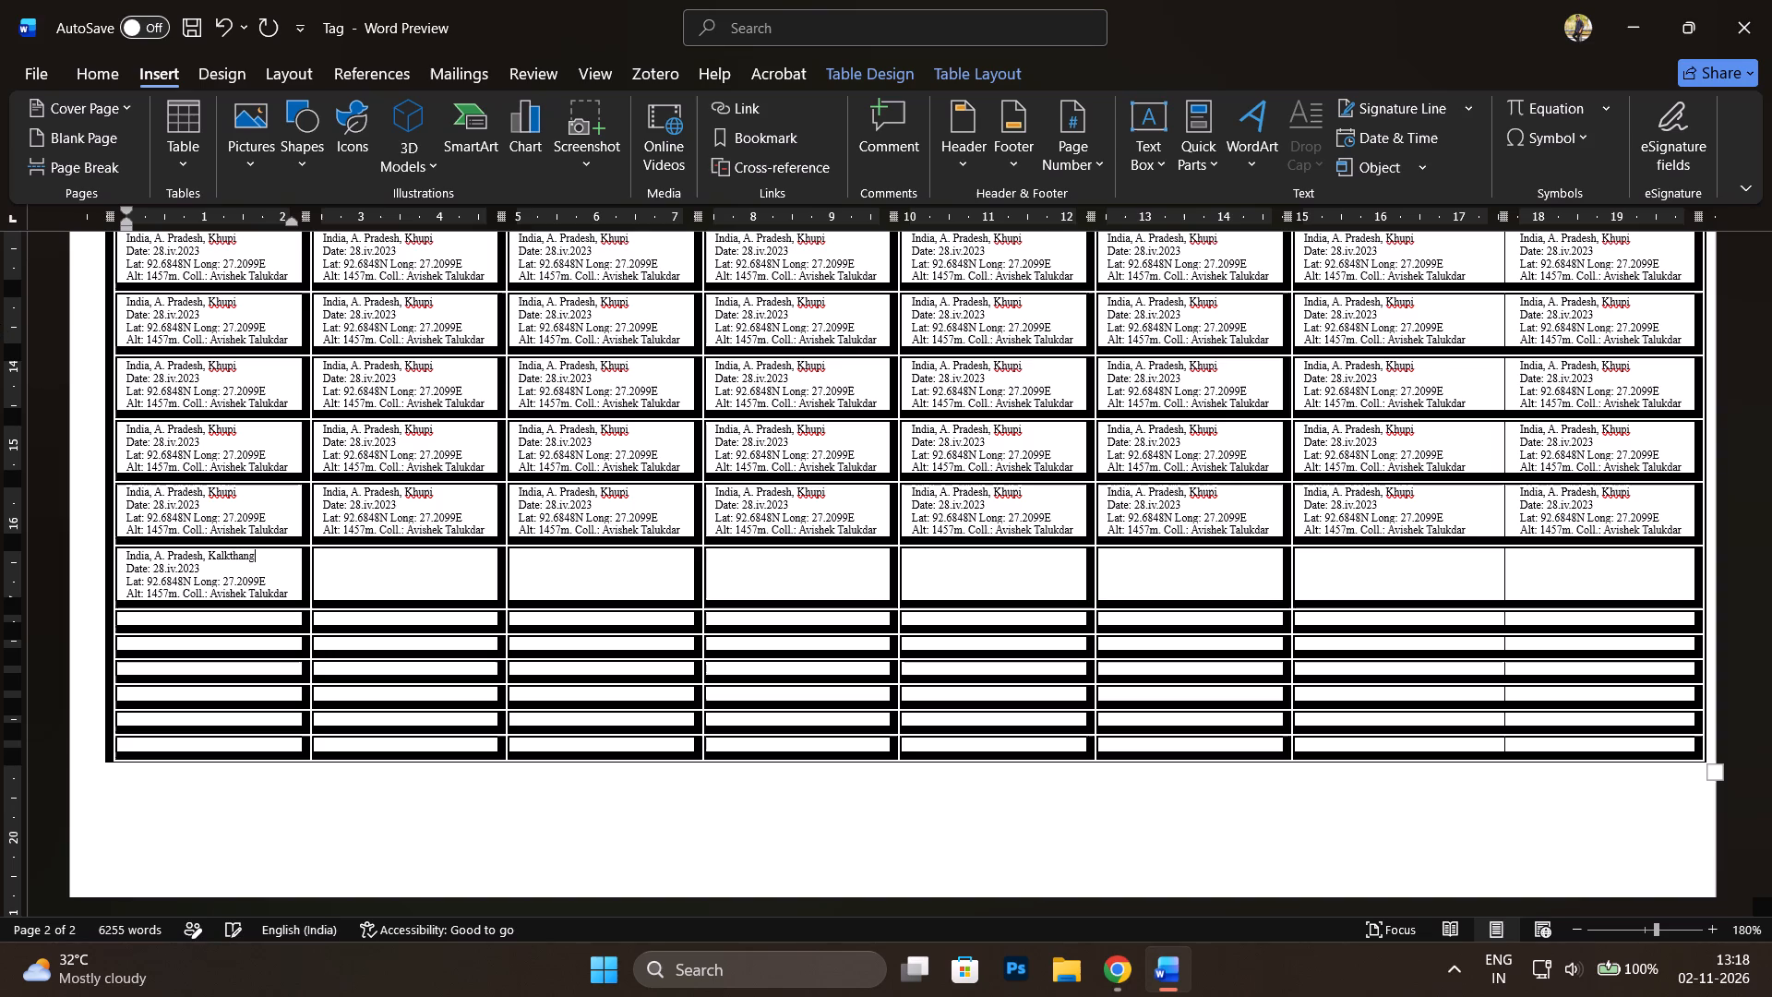
key("BackSpace")
key("BackSpace")
key("BackSpace")
key("BackSpace")
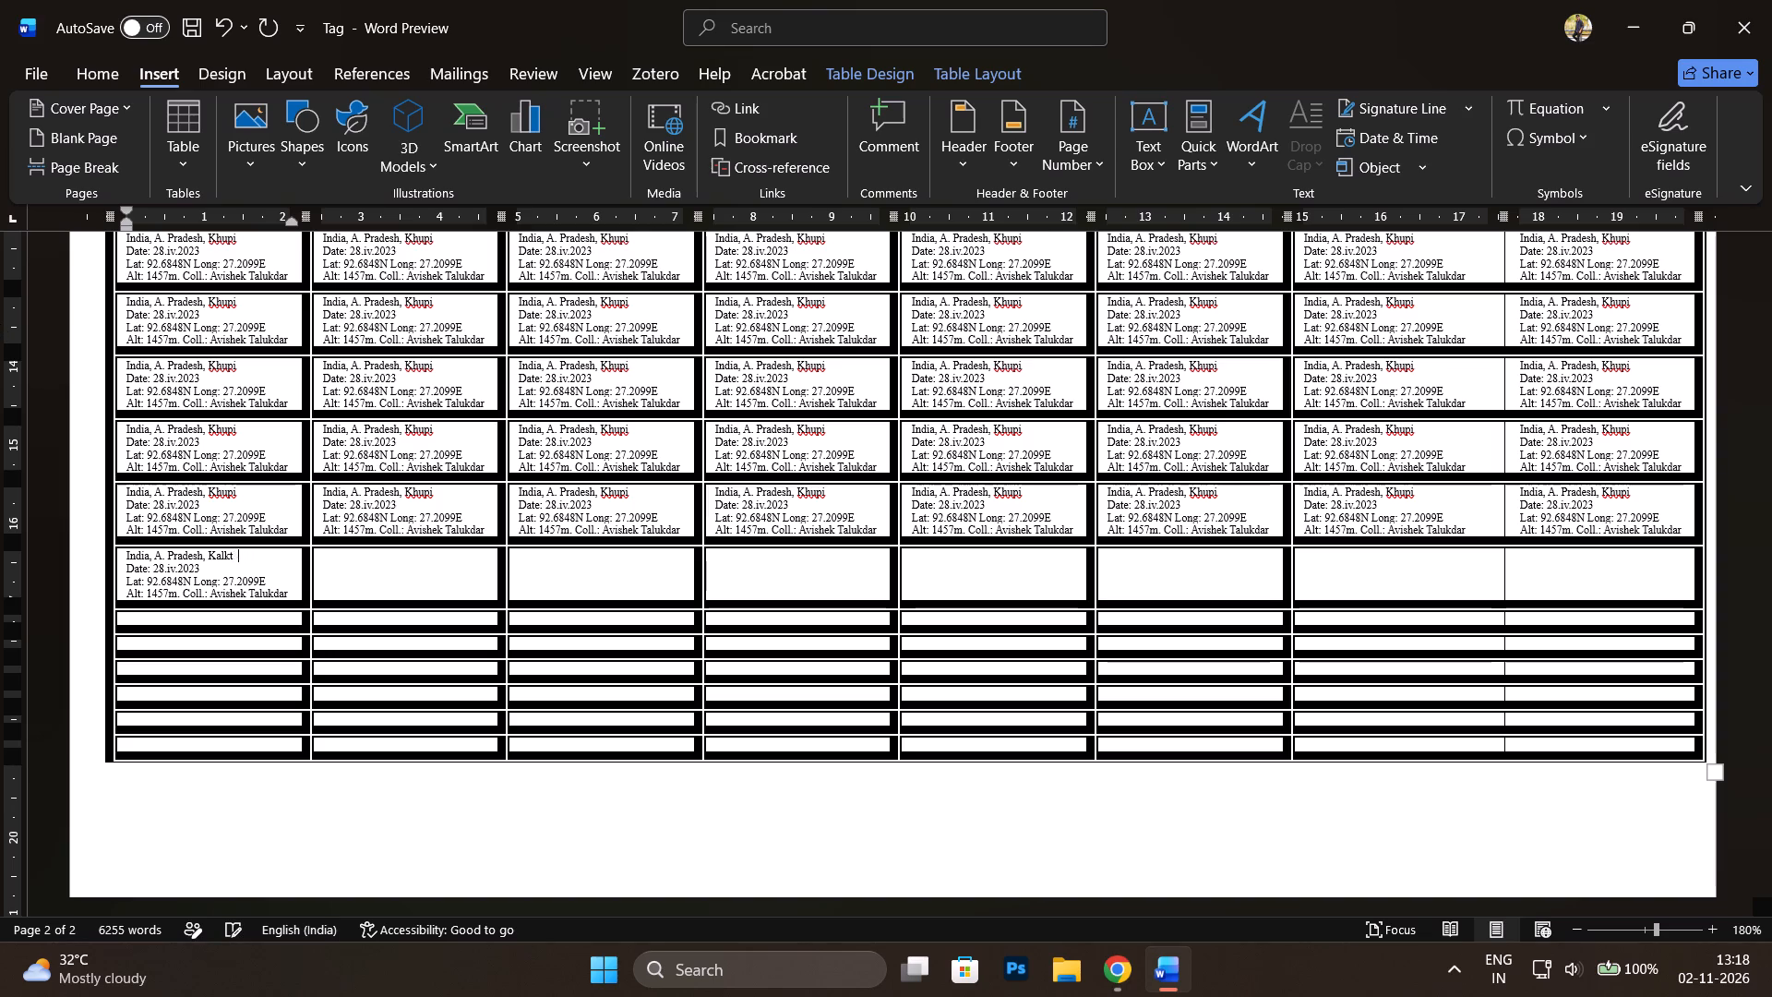
key("BackSpace")
key("BackSpace")
key("BackSpace")
type("laktha")
type("ng")
Change the date in the Kalakthang label to 10.vi.2022.
key("Down")
key("BackSpace")
key("2")
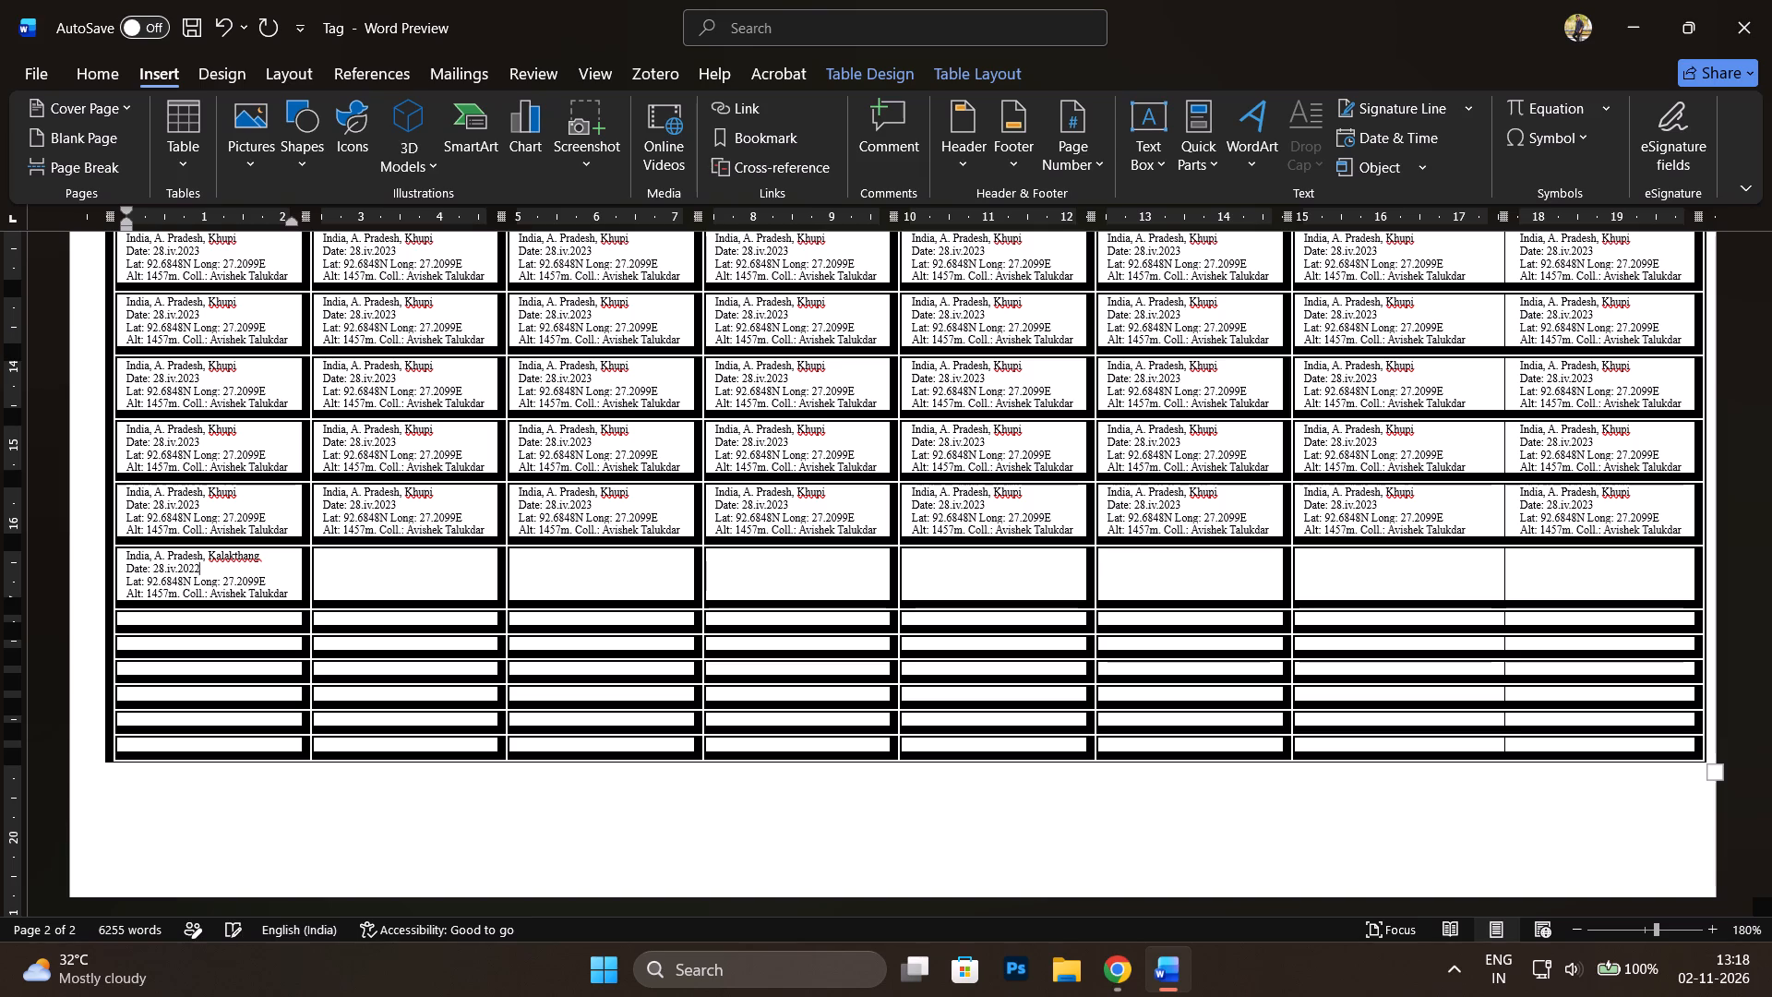
key("Left")
key("Left")
key("Left")
key("Left")
key("Left")
key("Left")
key("BackSpace")
key("Right")
key("i")
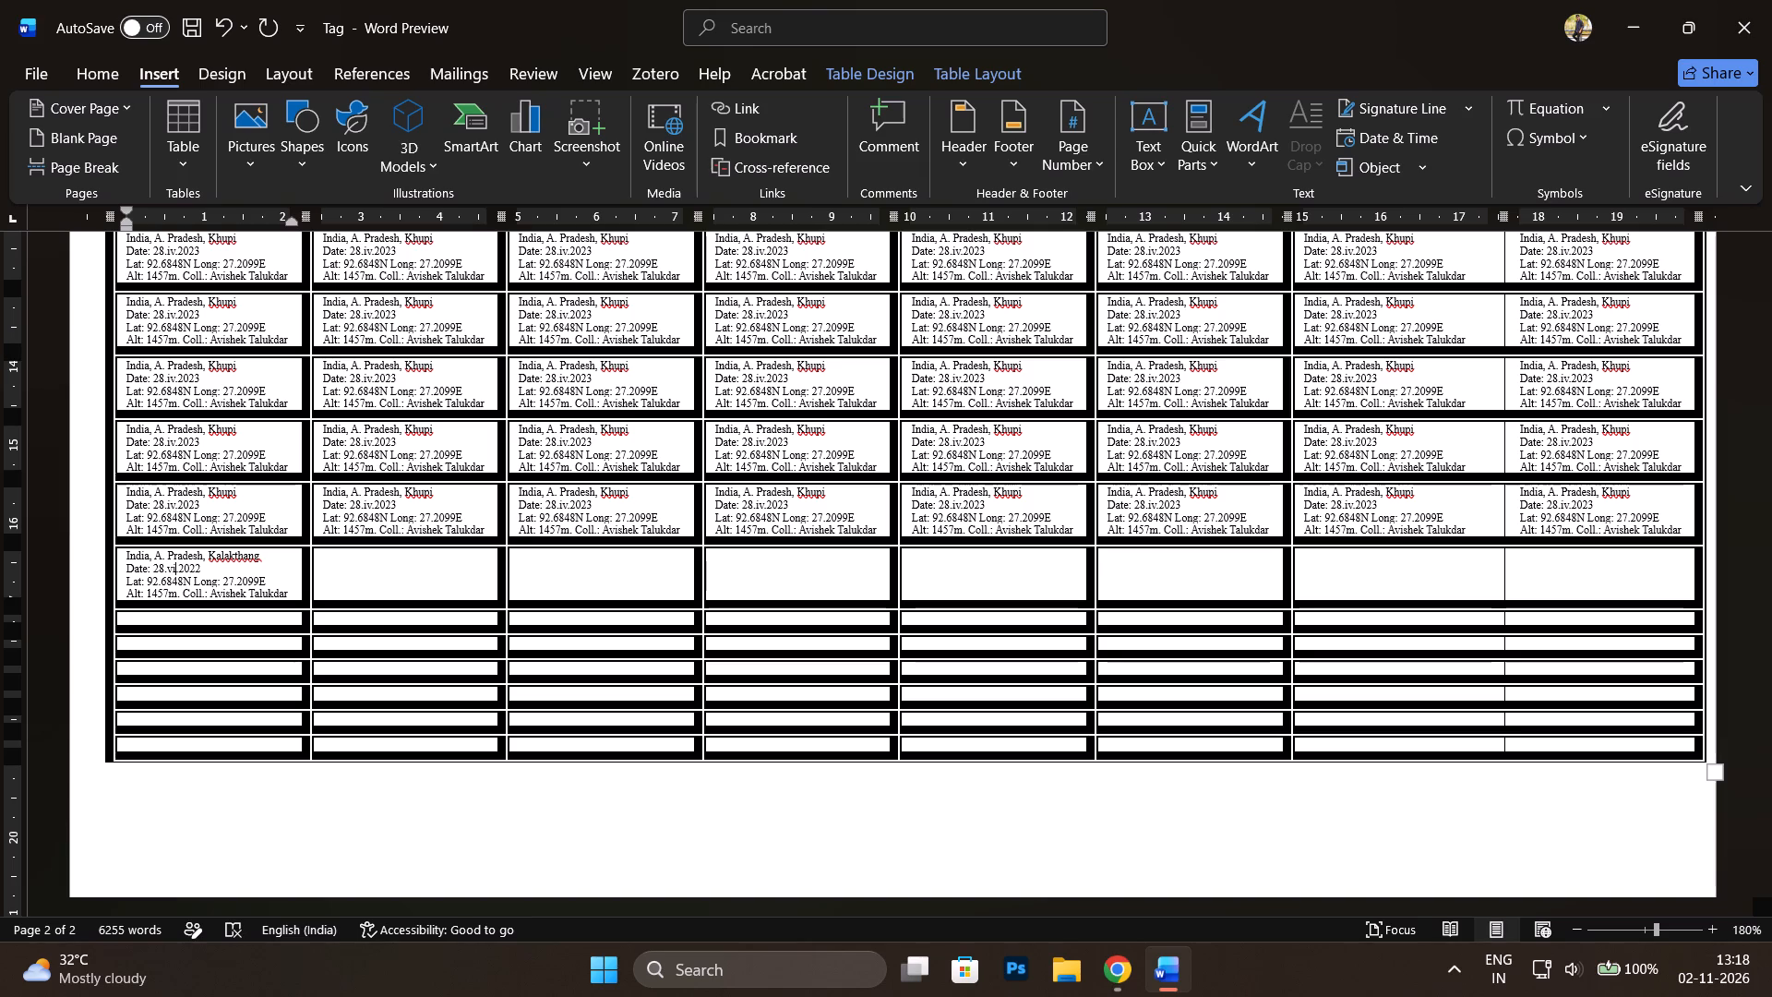
key("Left")
key("Left")
key("Left")
key("BackSpace")
key("BackSpace")
type("10")
Set the latitude in the Kalakthang label to 92.1122N.
key("Down")
key("Right")
key("Right")
key("Right")
key("BackSpace")
key("BackSpace")
key("BackSpace")
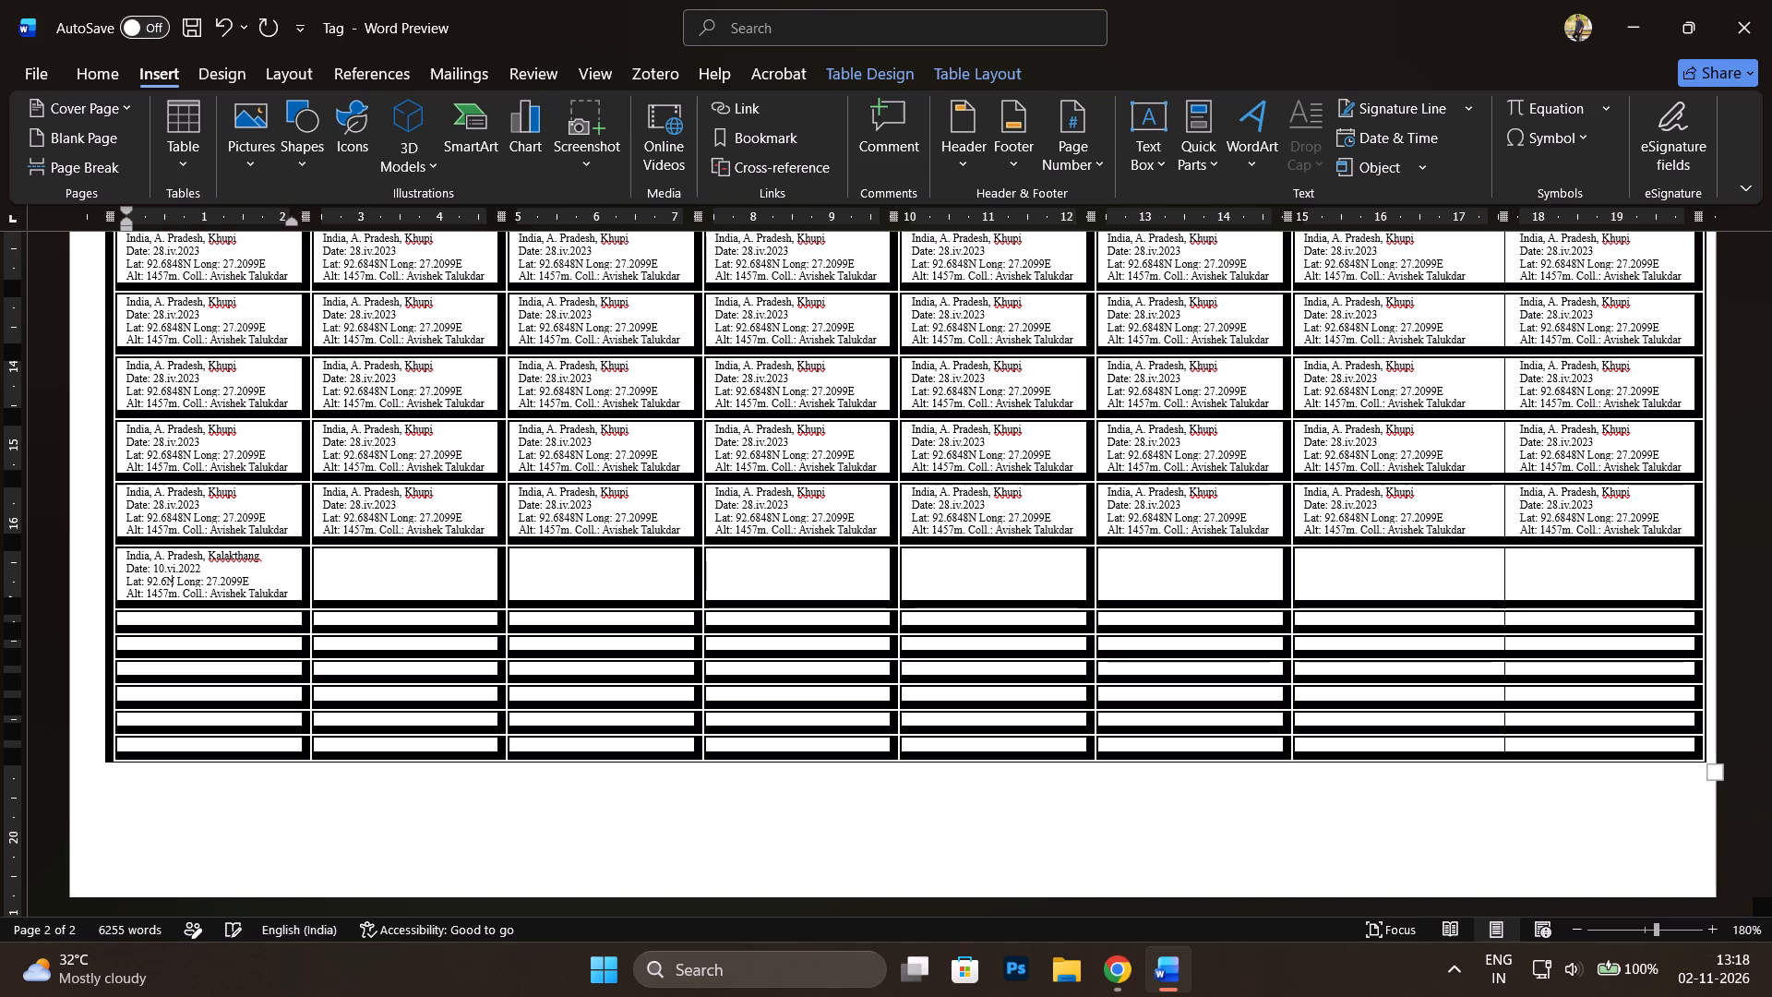
key("BackSpace")
type("1122")
Set the longitude in the Kalakthang label to 27.1041E.
key("Right")
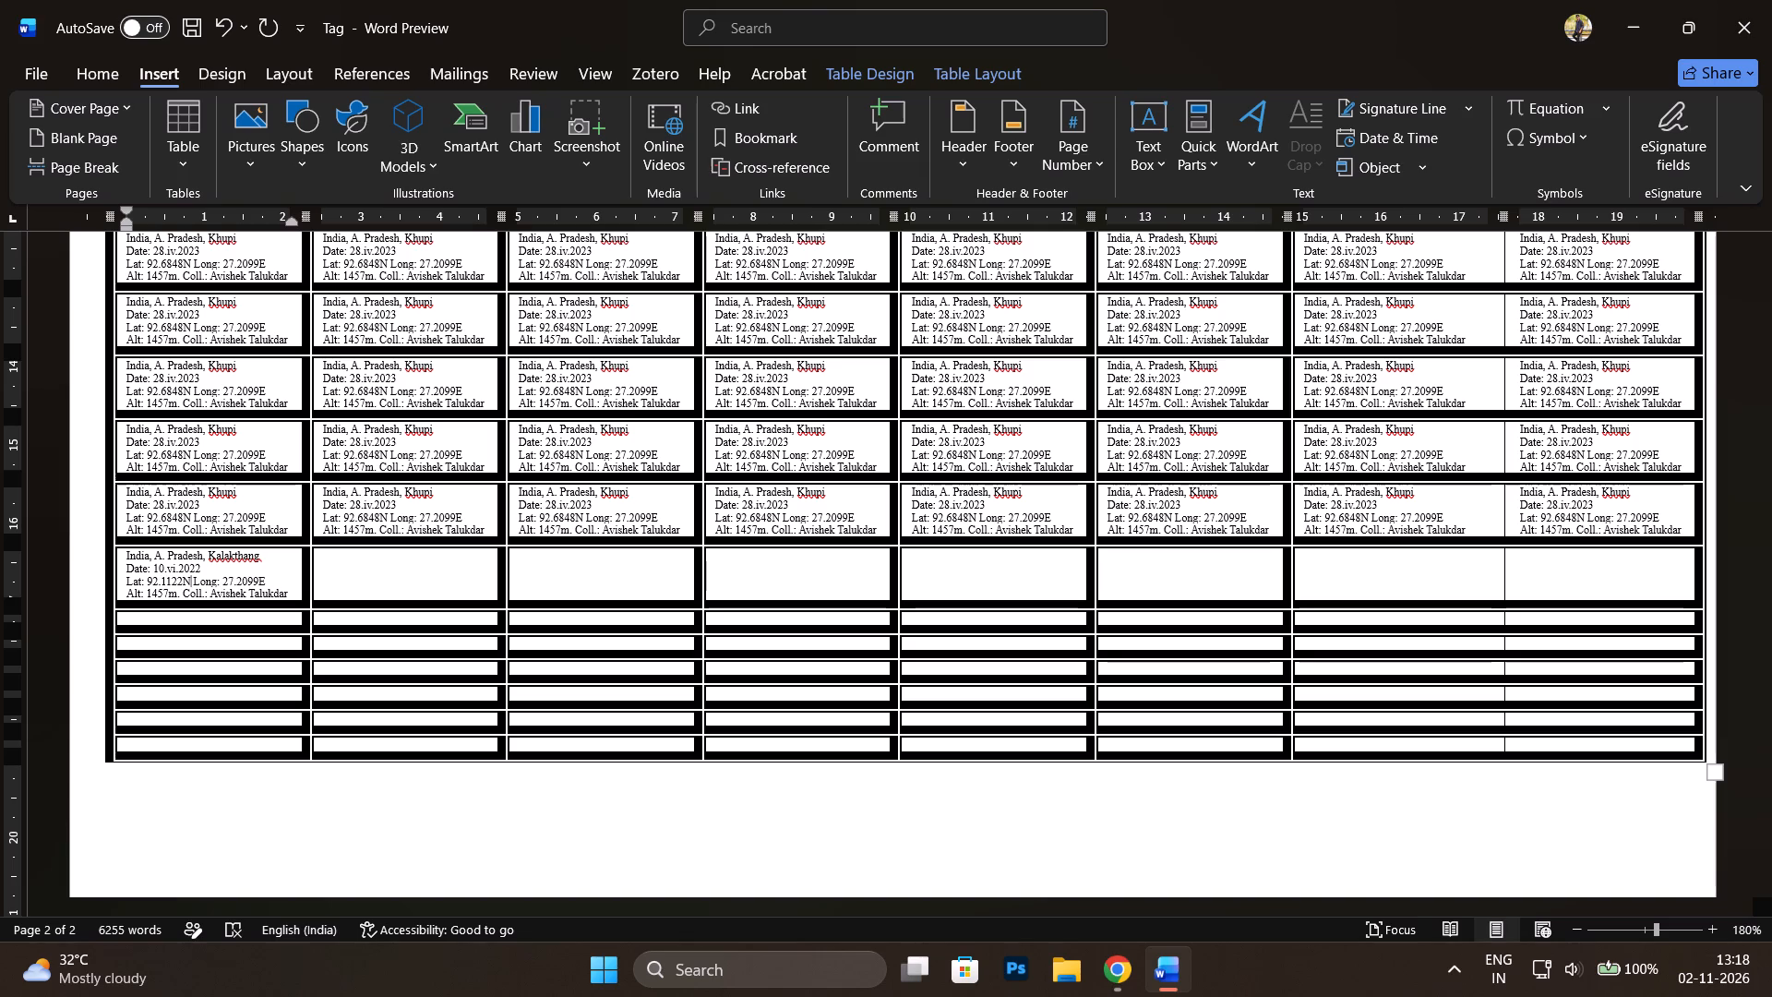
key("Right")
key("Right")
key("Right")
key("Right")
key("Right")
key("Right")
key("Right")
key("Right")
key("Right")
key("Right")
key("Right")
key("Right")
key("Right")
key("Right")
key("BackSpace")
key("BackSpace")
key("BackSpace")
key("BackSpace")
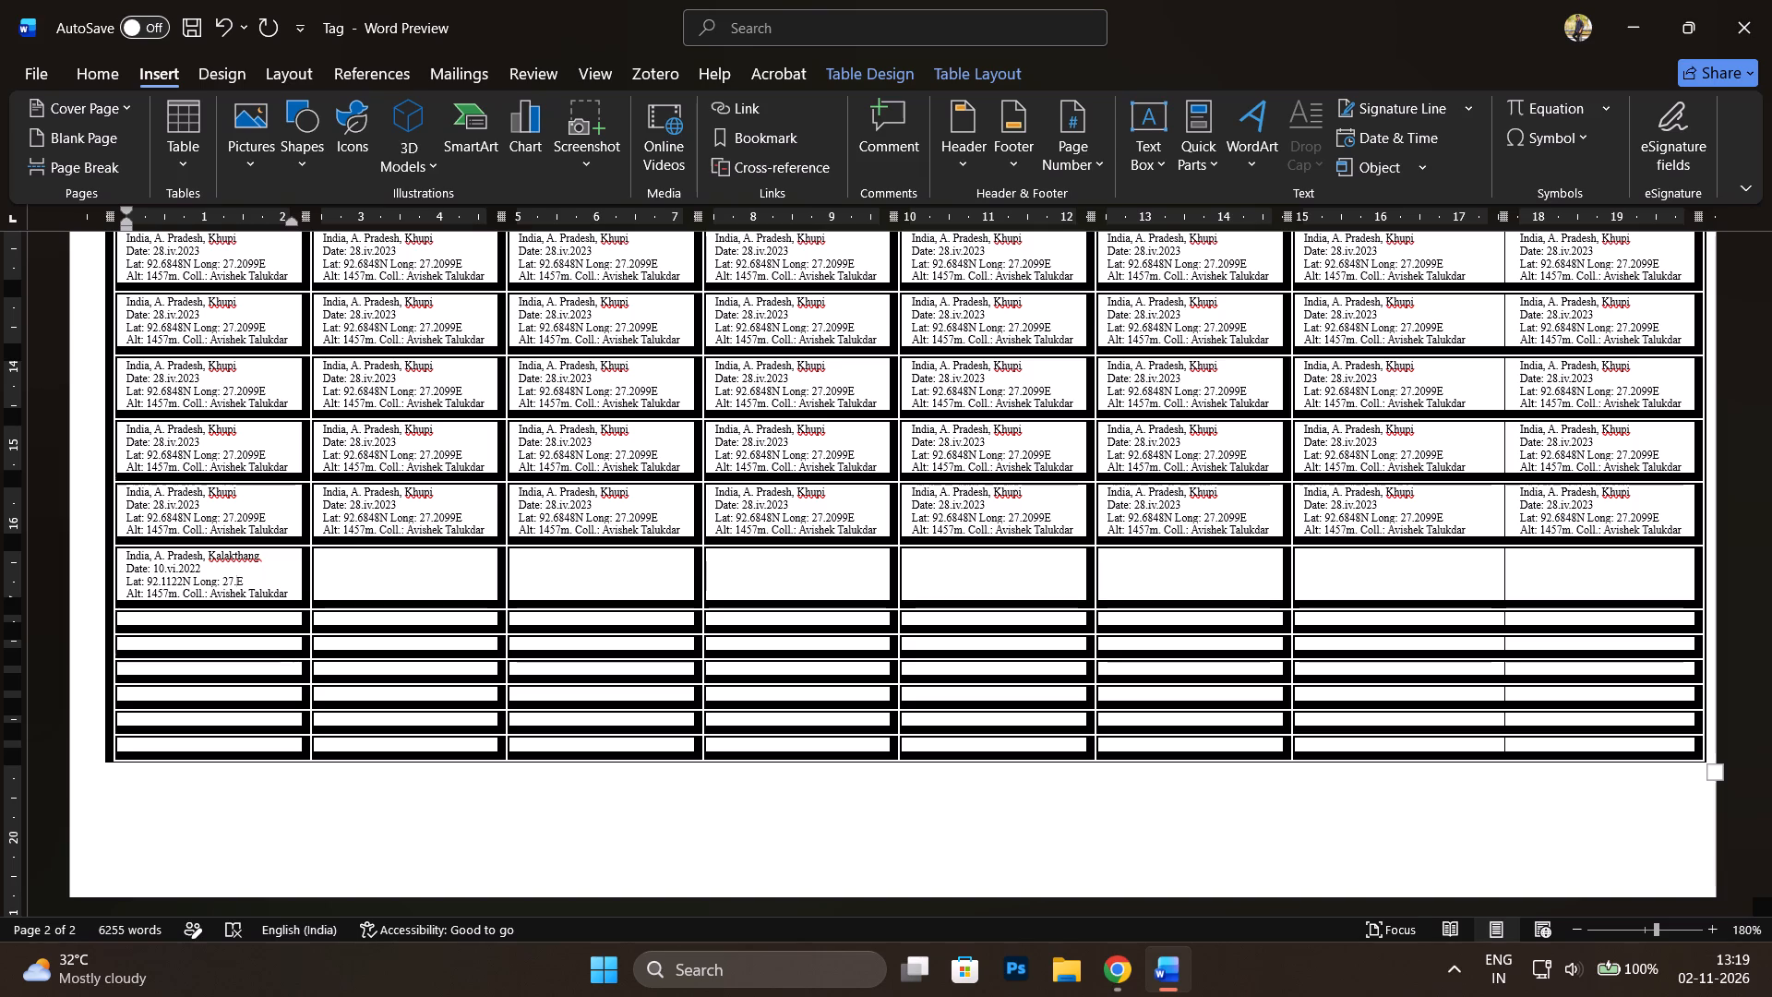
type("1041")
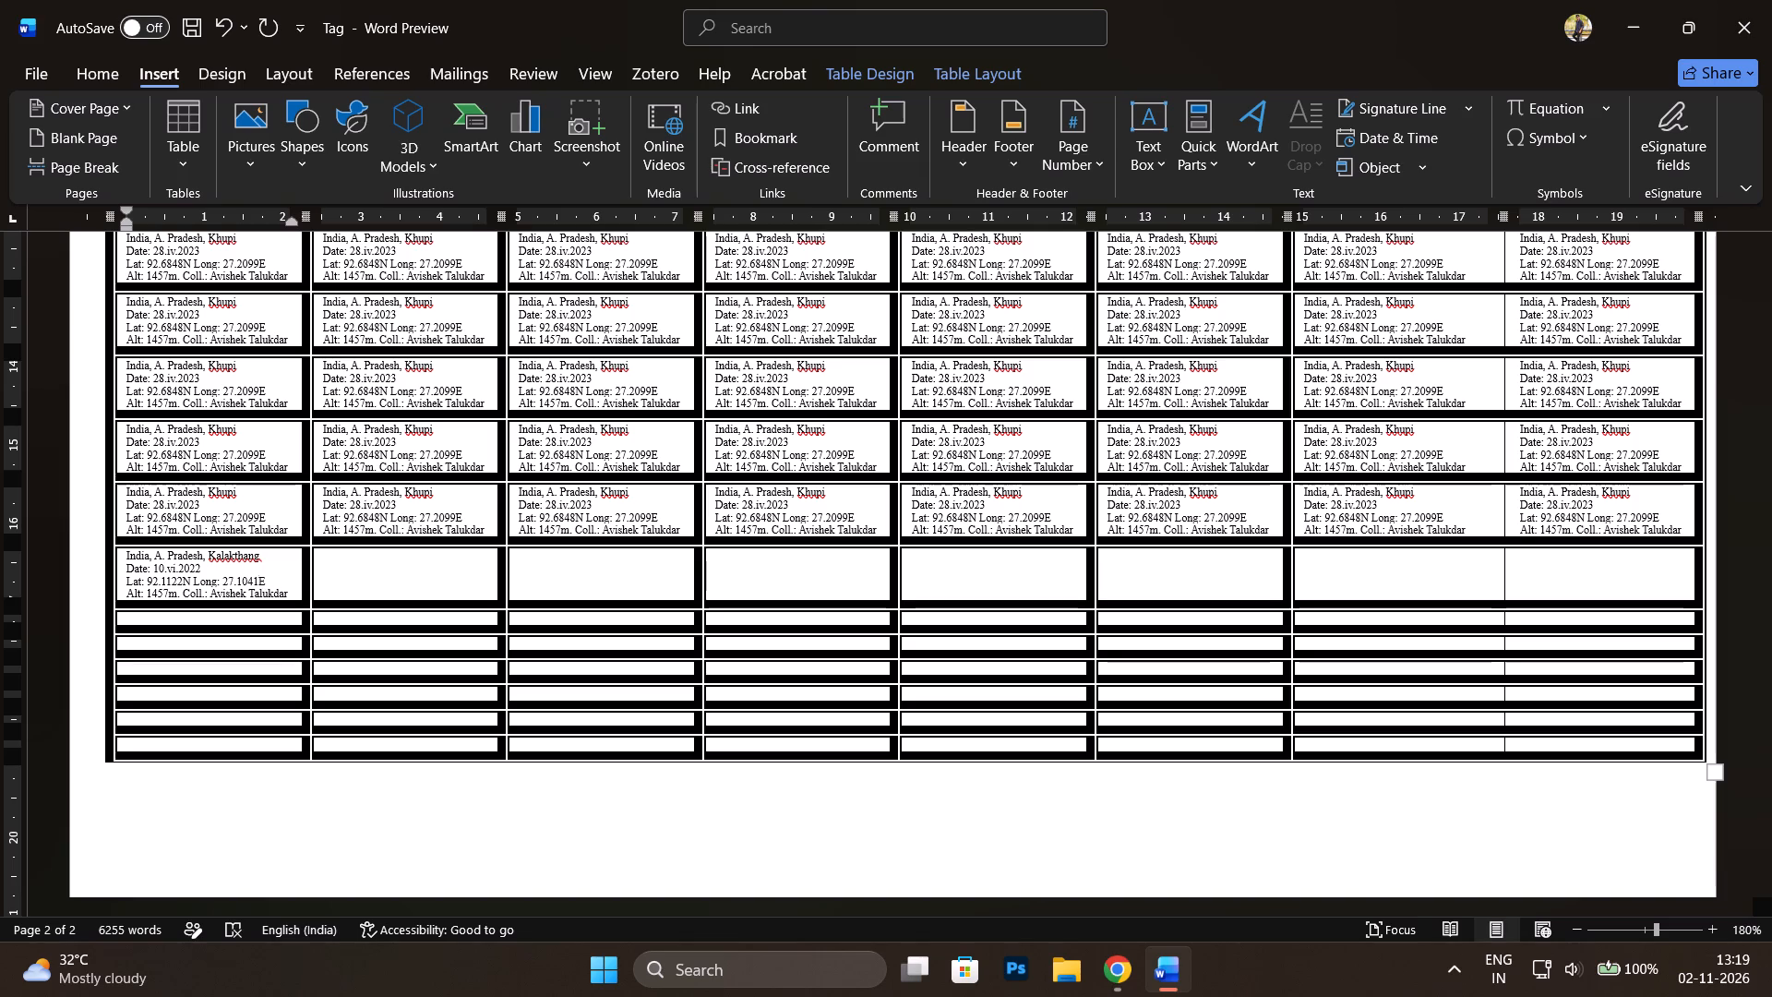
Set the altitude in the Kalakthang label to 1046m.
key("Down")
key("Left")
key("Left")
key("Left")
key("Left")
key("Left")
key("Left")
key("Left")
key("Left")
key("Left")
key("Left")
key("Left")
key("Left")
key("Left")
key("Left")
key("Left")
key("Left")
key("Left")
key("Left")
key("Left")
key("Left")
key("Left")
key("Right")
key("BackSpace")
key("BackSpace")
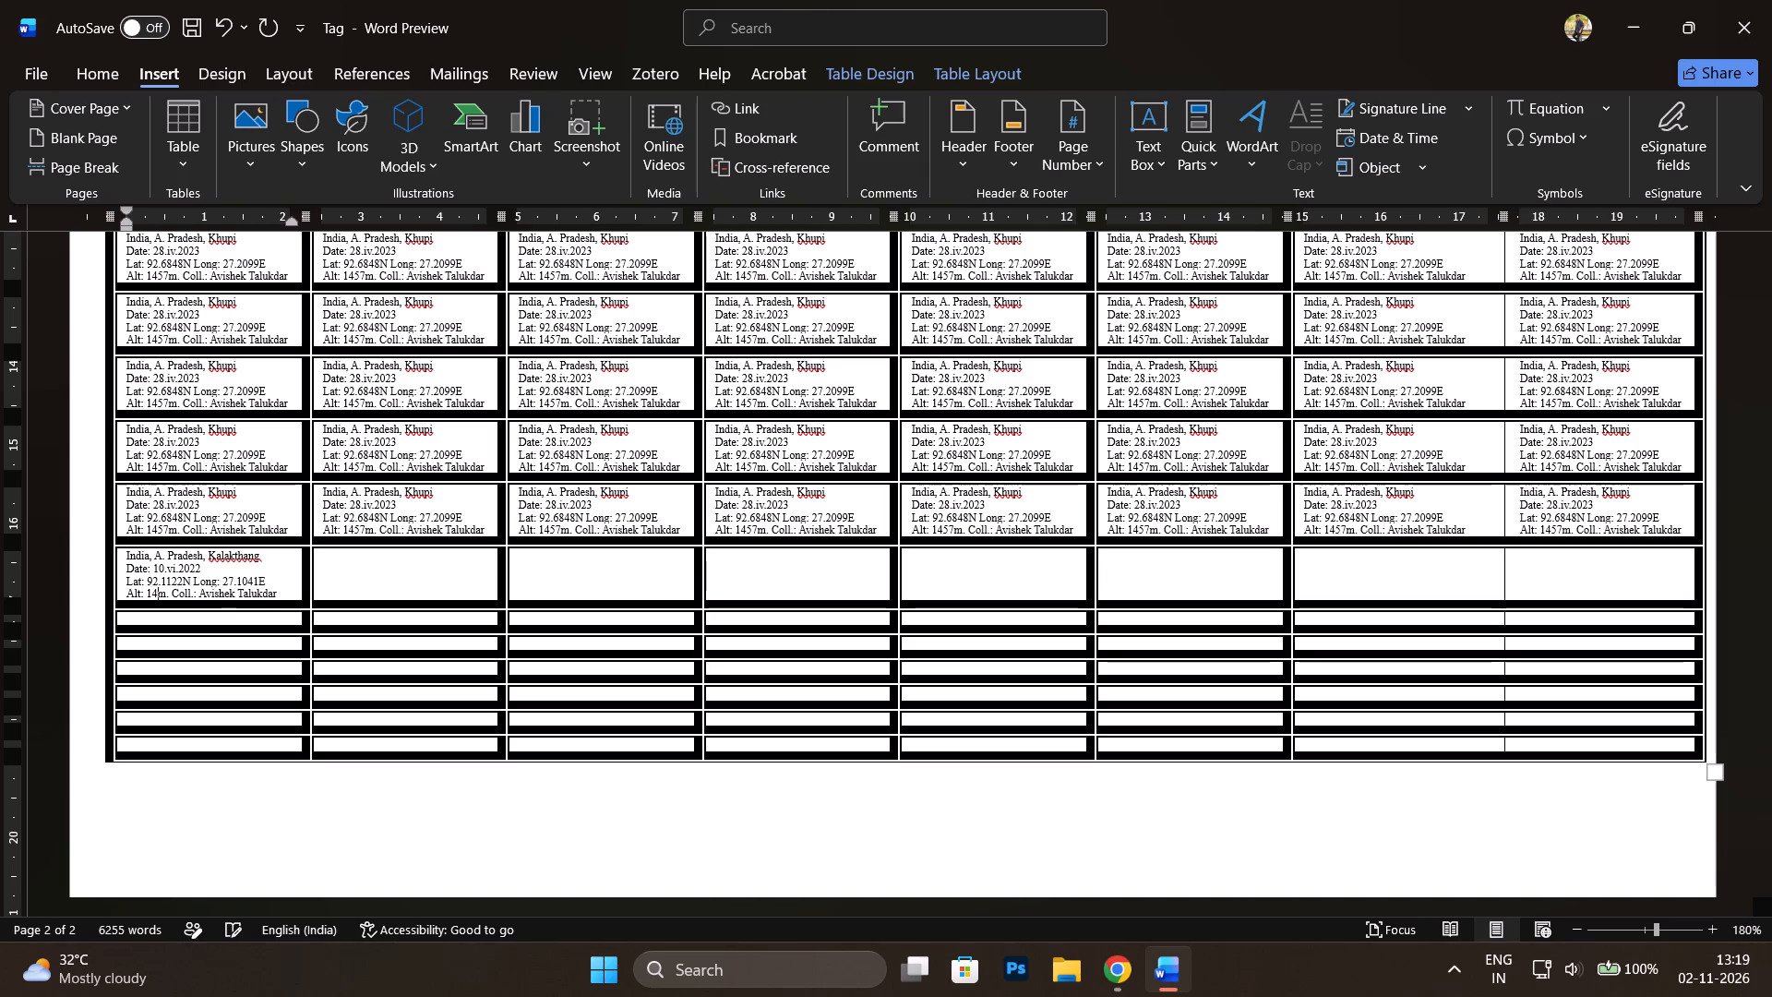
key("BackSpace")
key("BackSpace")
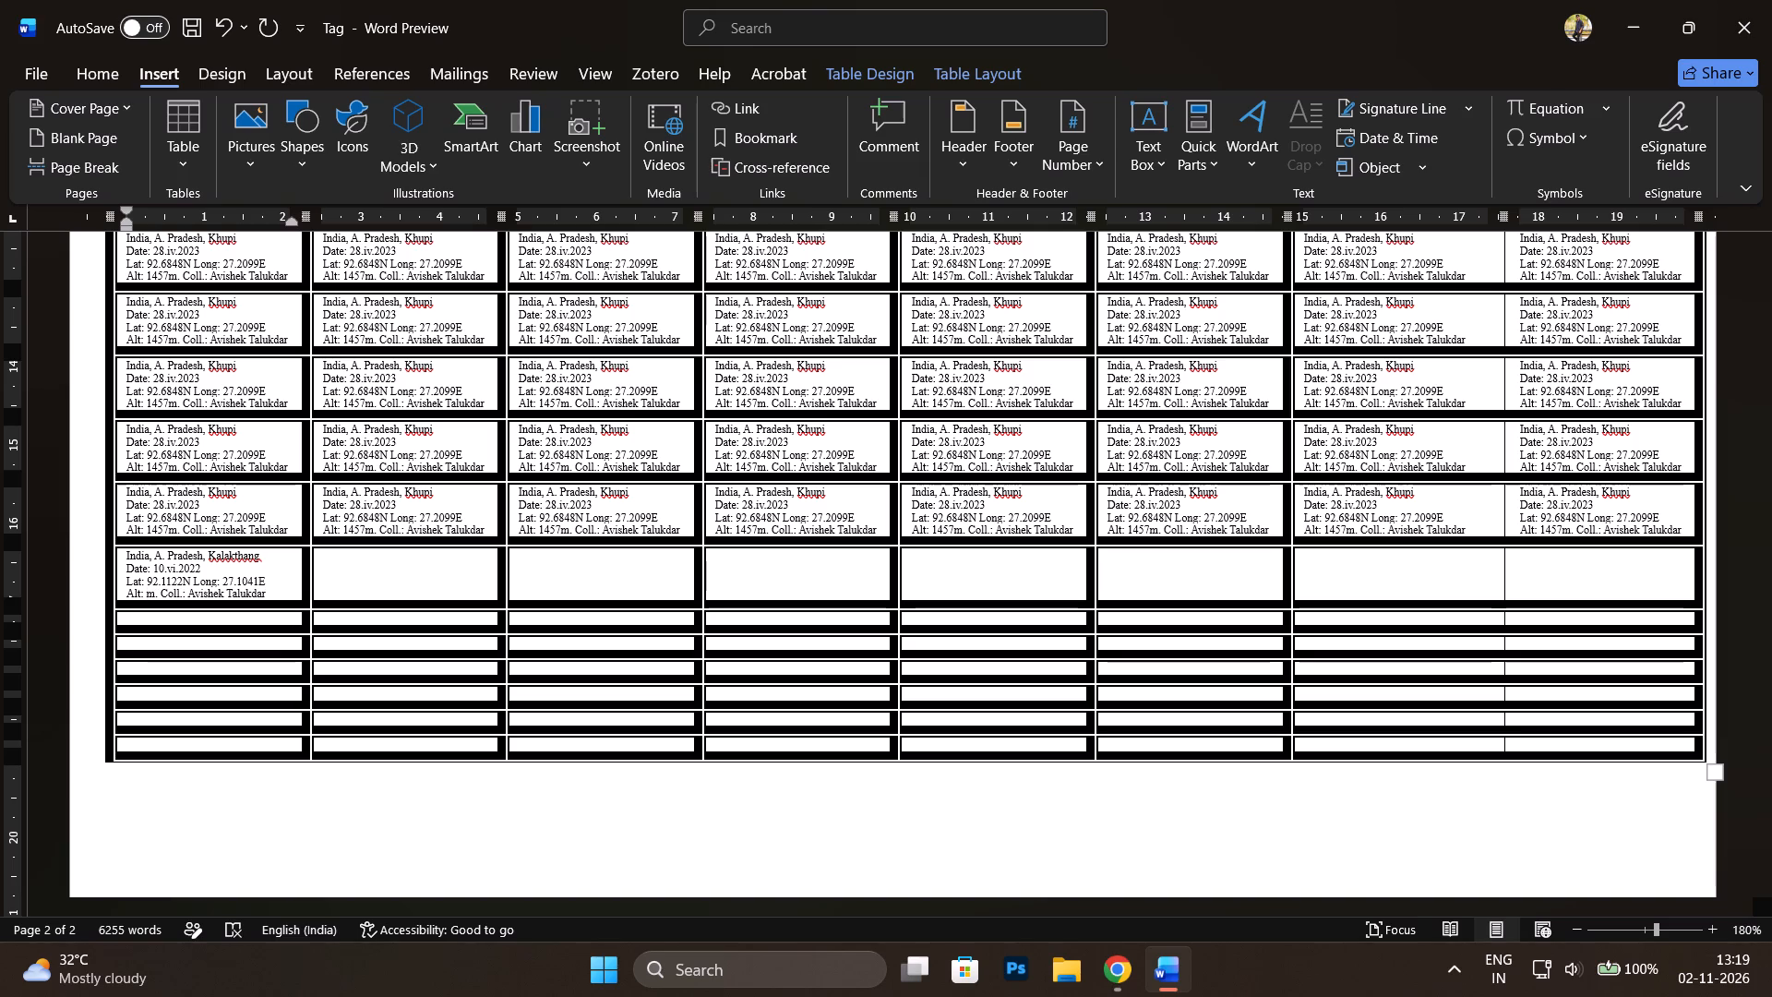
type("104")
key("6")
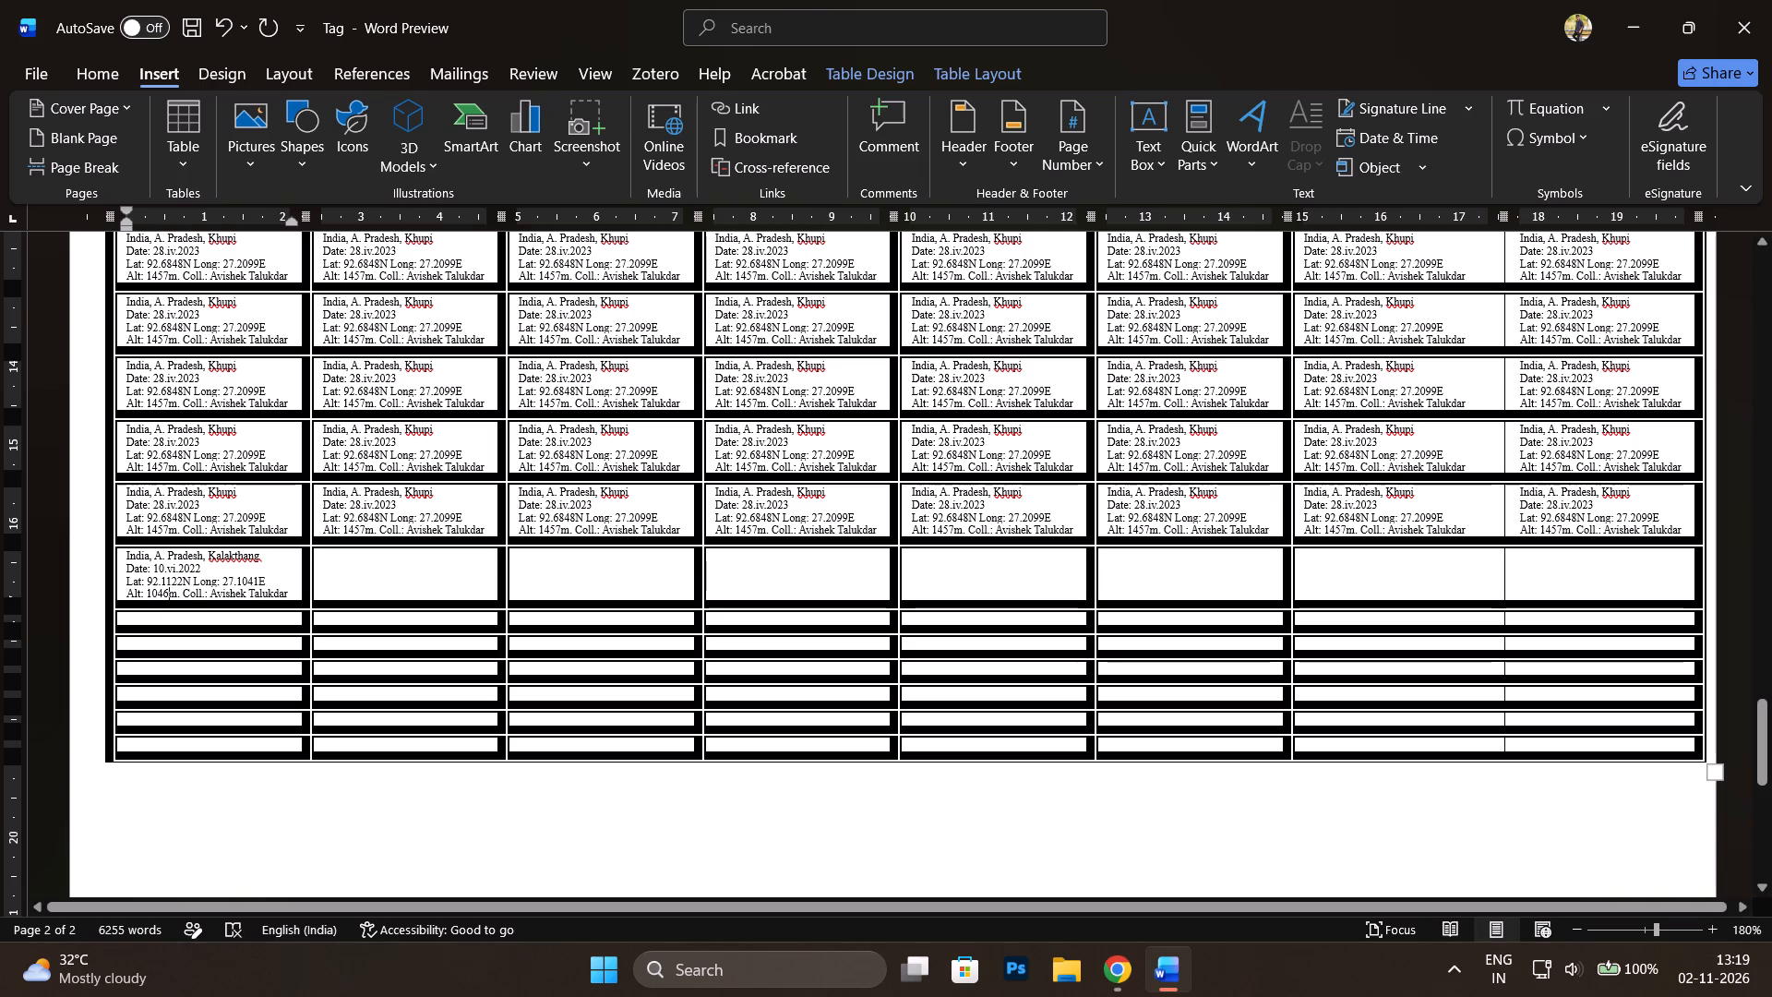
Copy the complete Kalakthang label and paste it into the remaining seven cells of the third new row.
left_click(262, 566)
left_click_drag(293, 592, 155, 567)
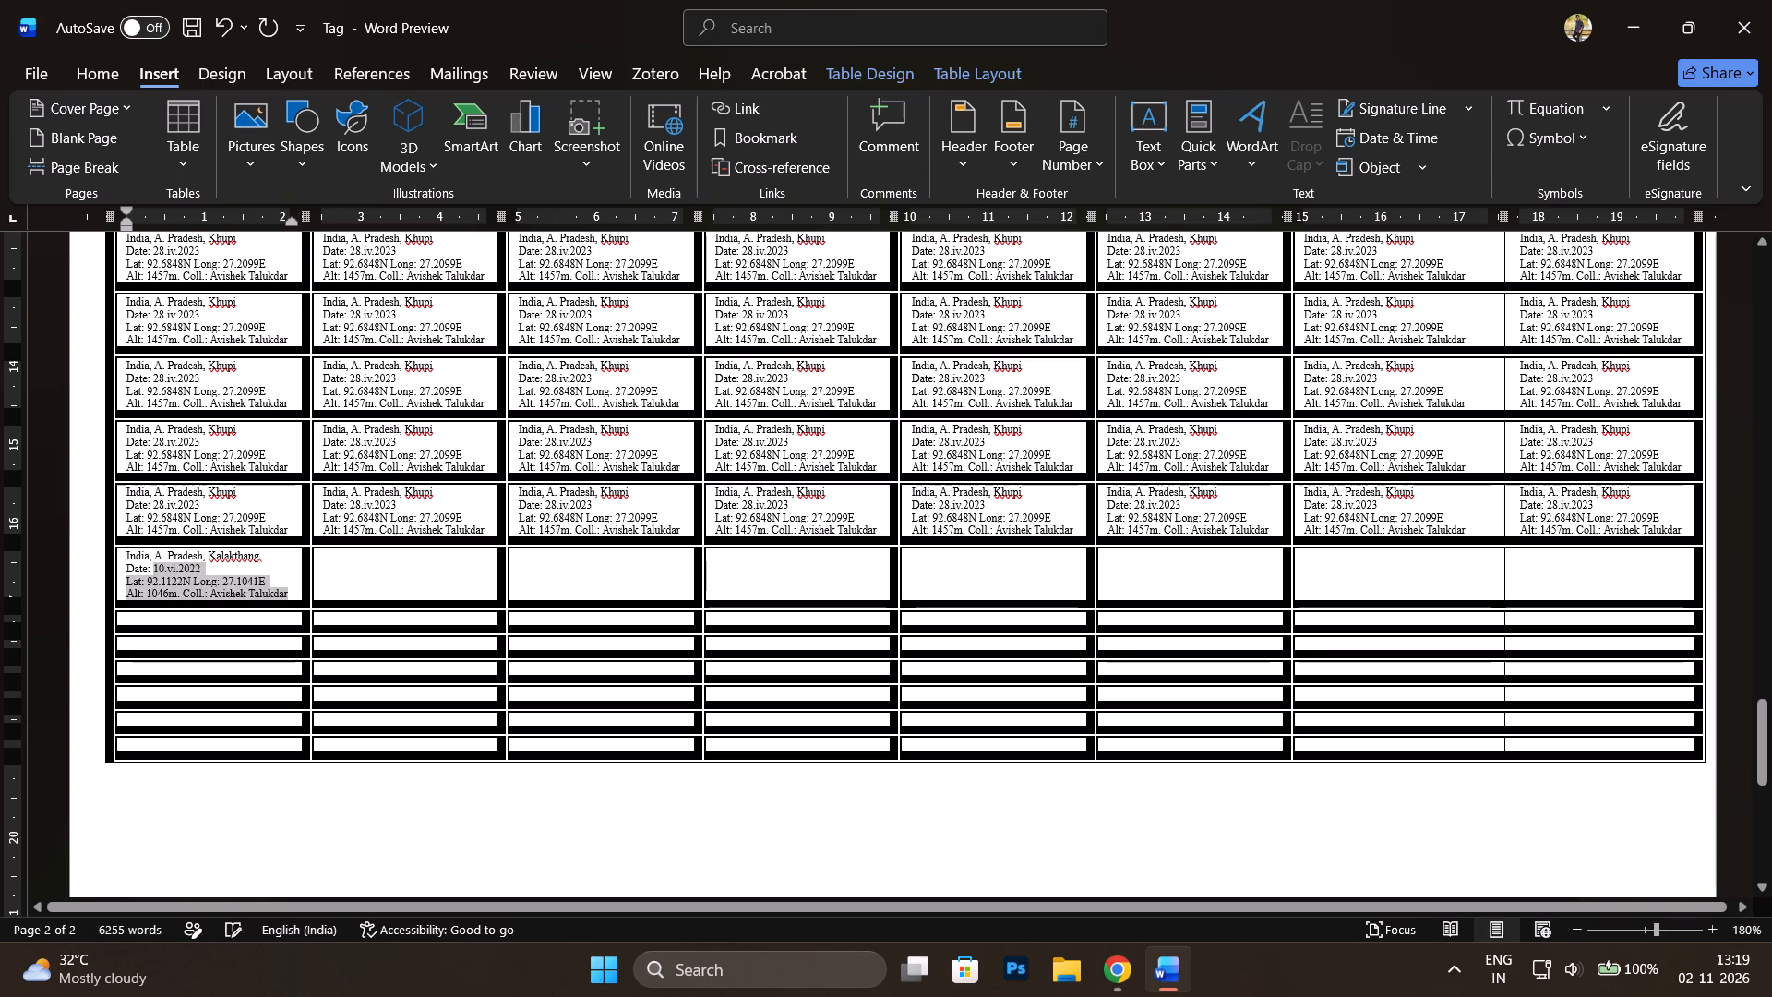
left_click_drag(155, 567, 130, 556)
key("ctrl+c")
left_click(363, 578)
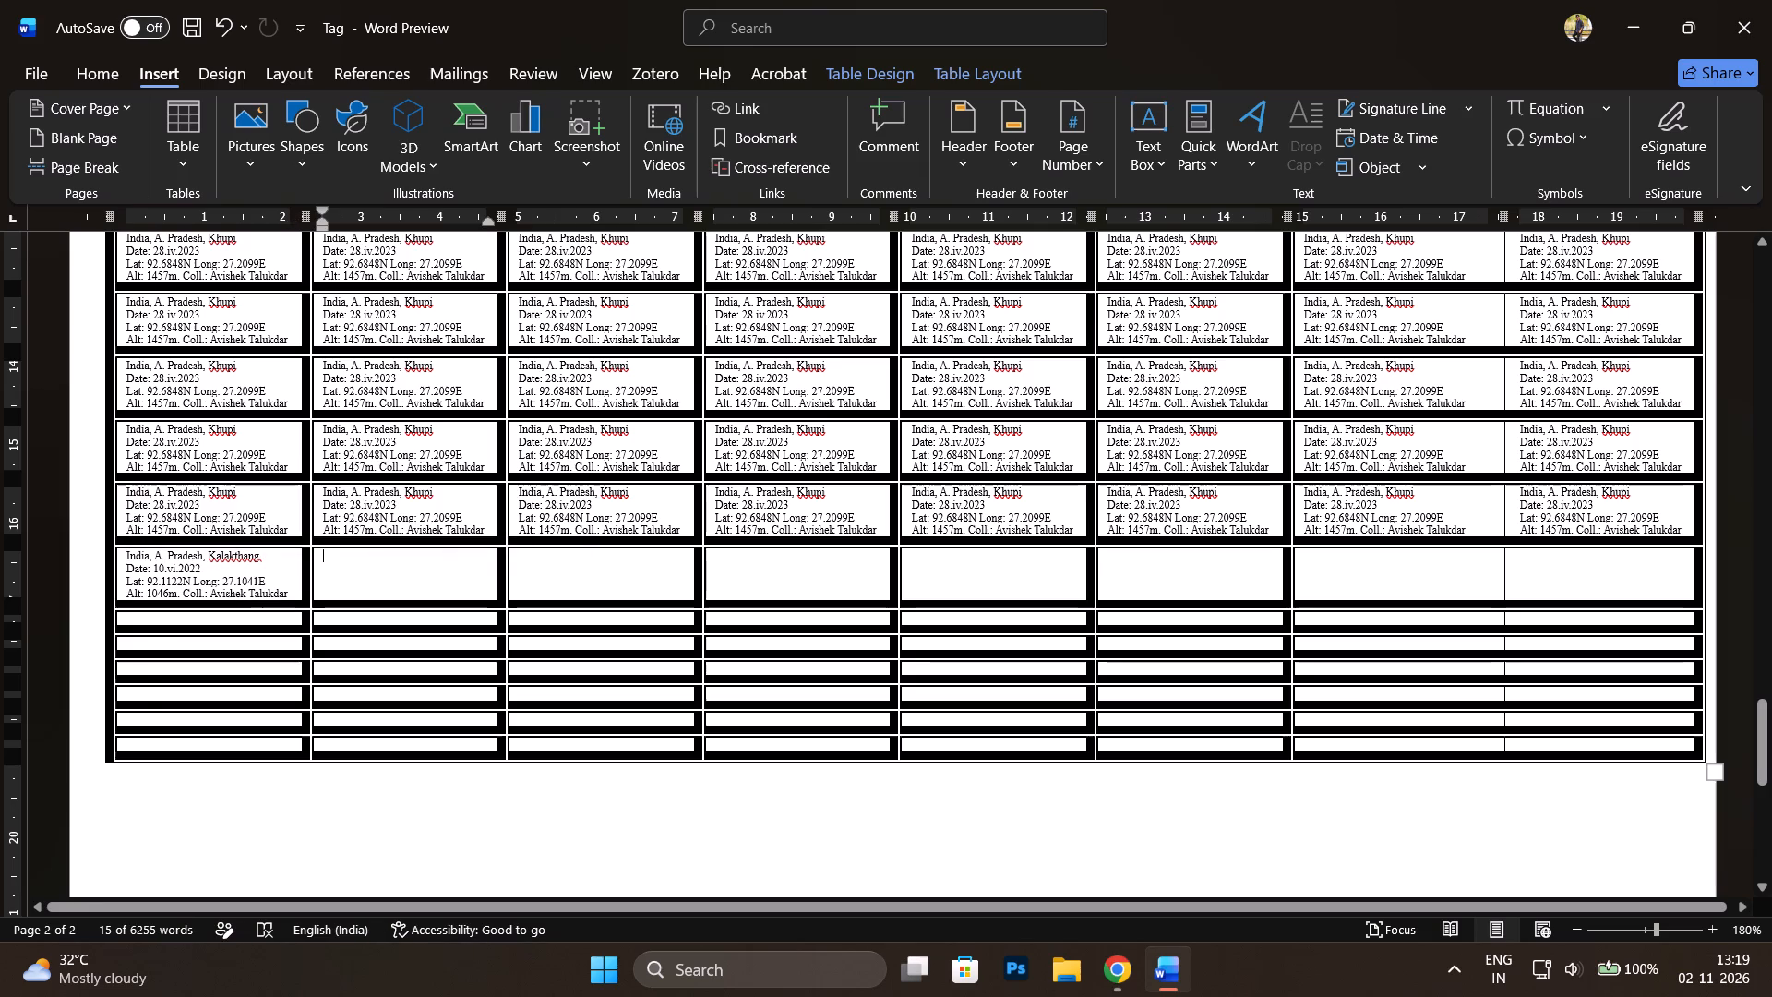
key("ctrl+v")
left_click(584, 572)
key("ctrl+v")
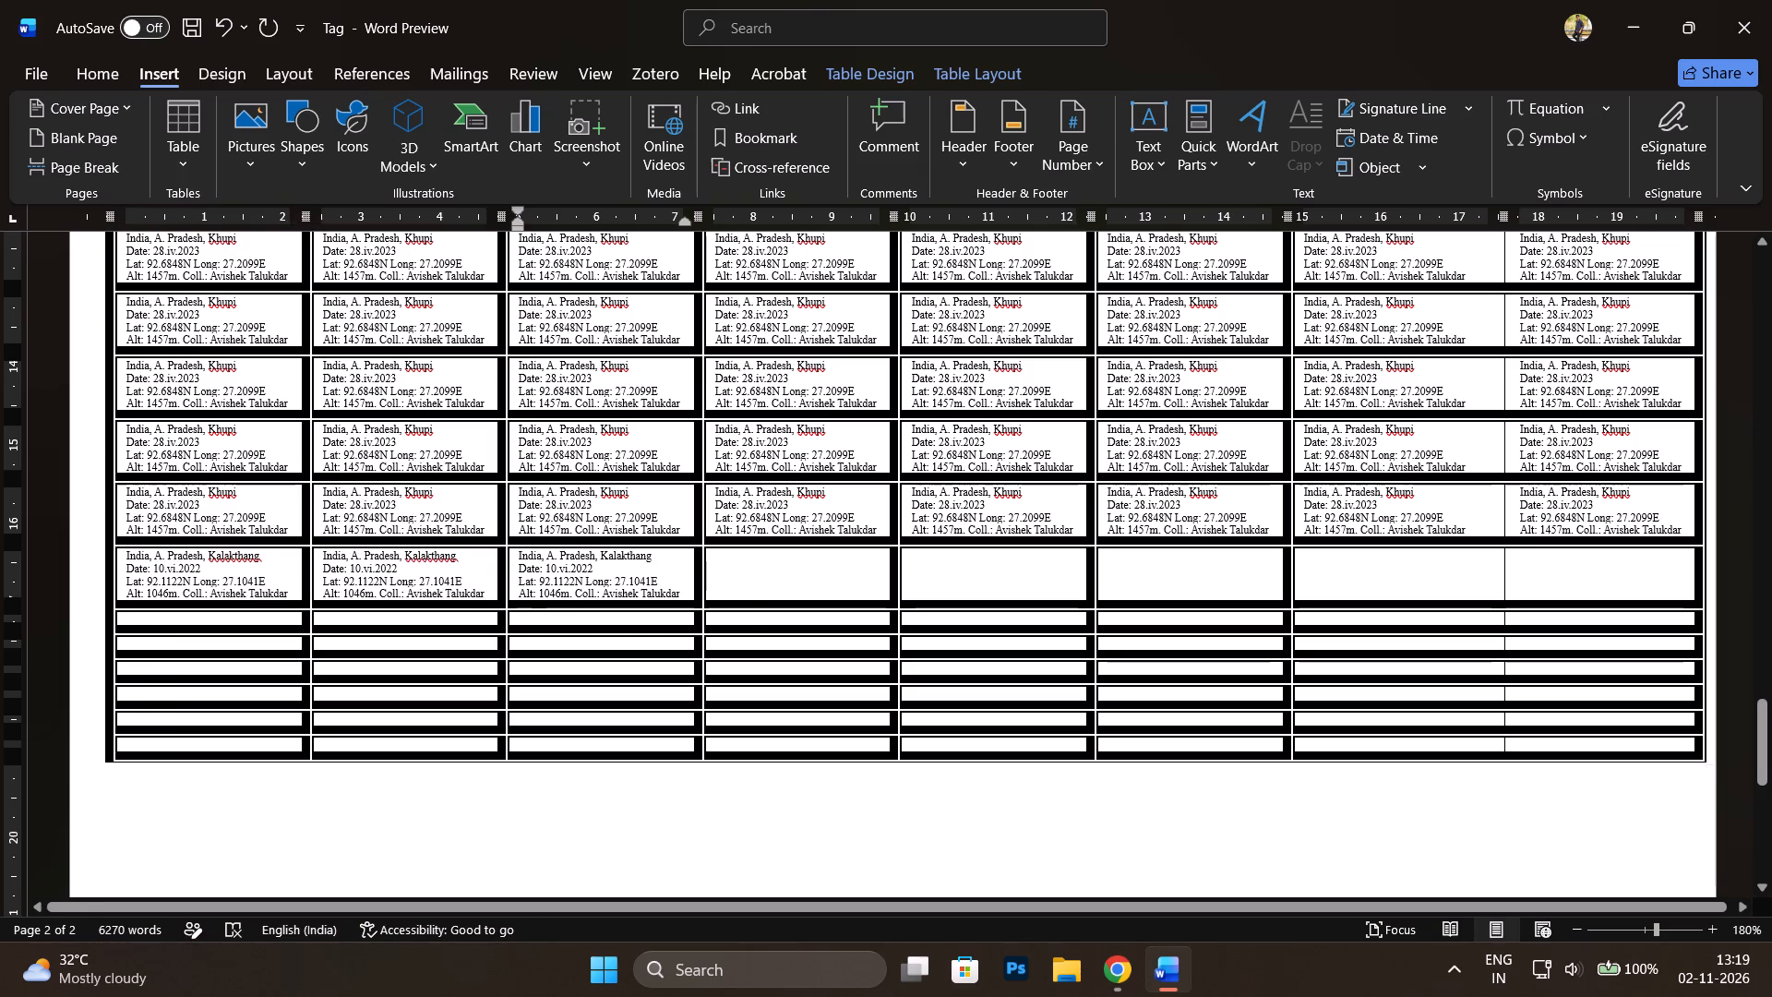
left_click(784, 571)
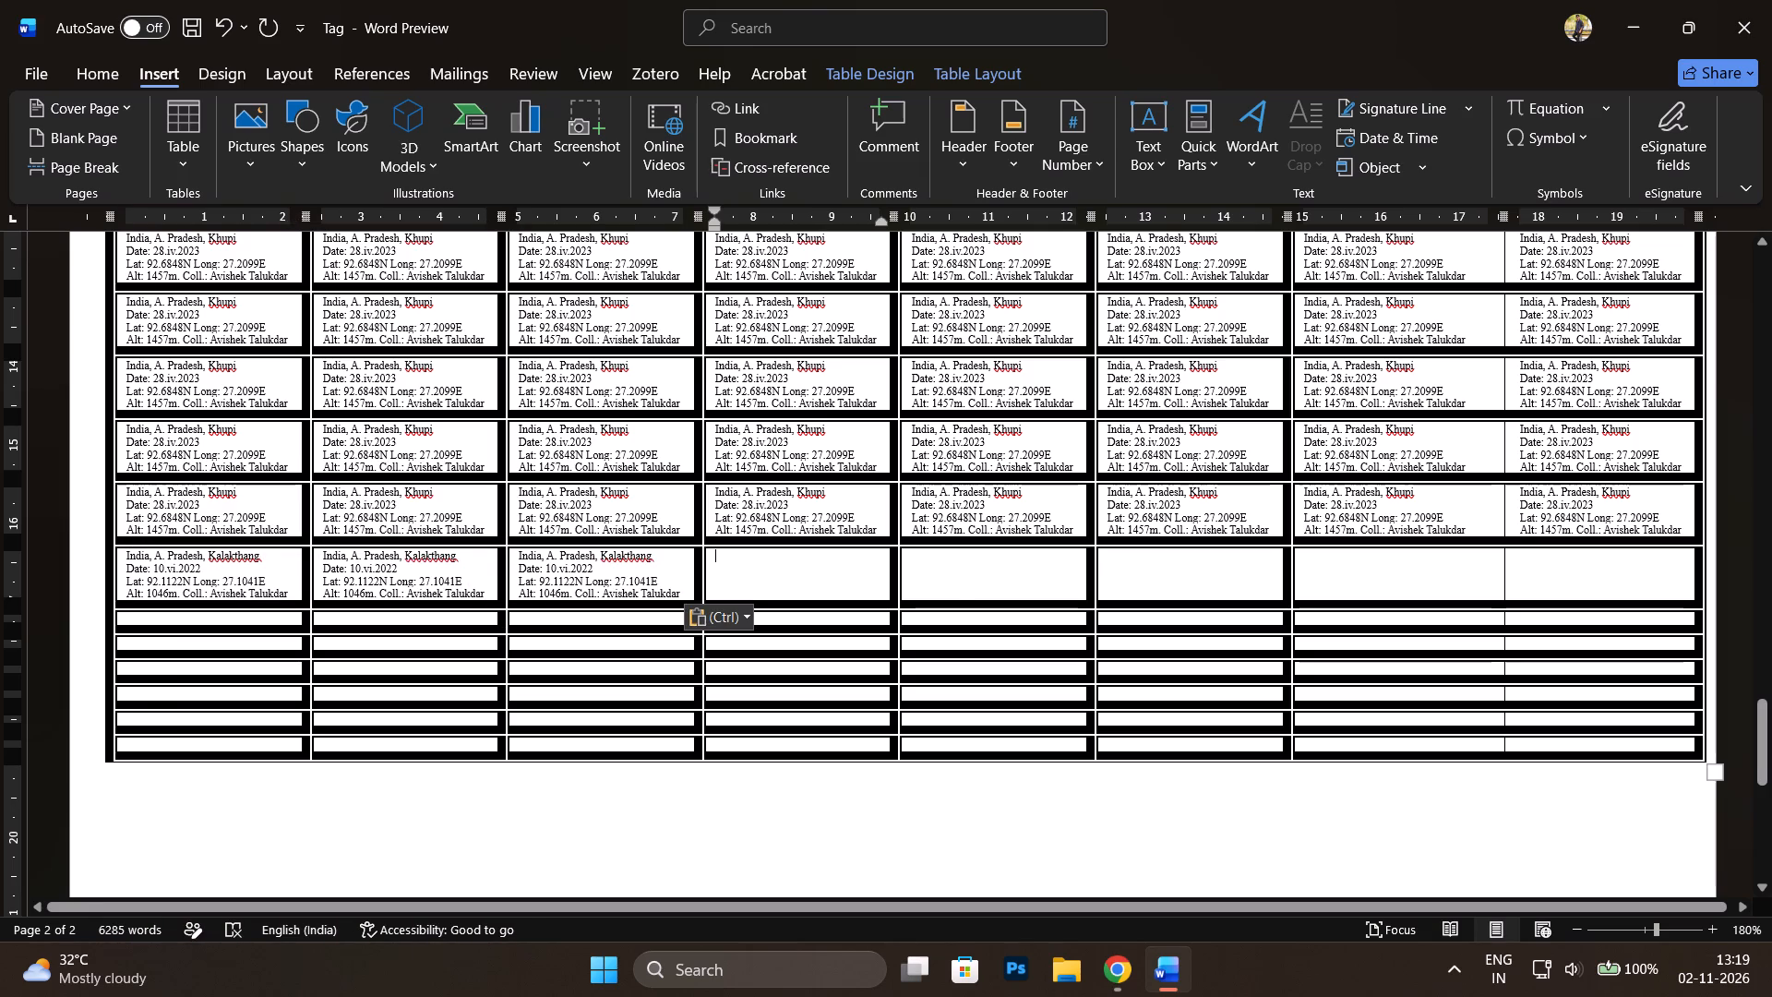
key("ctrl+v")
left_click(941, 571)
key("ctrl+v")
left_click(1218, 565)
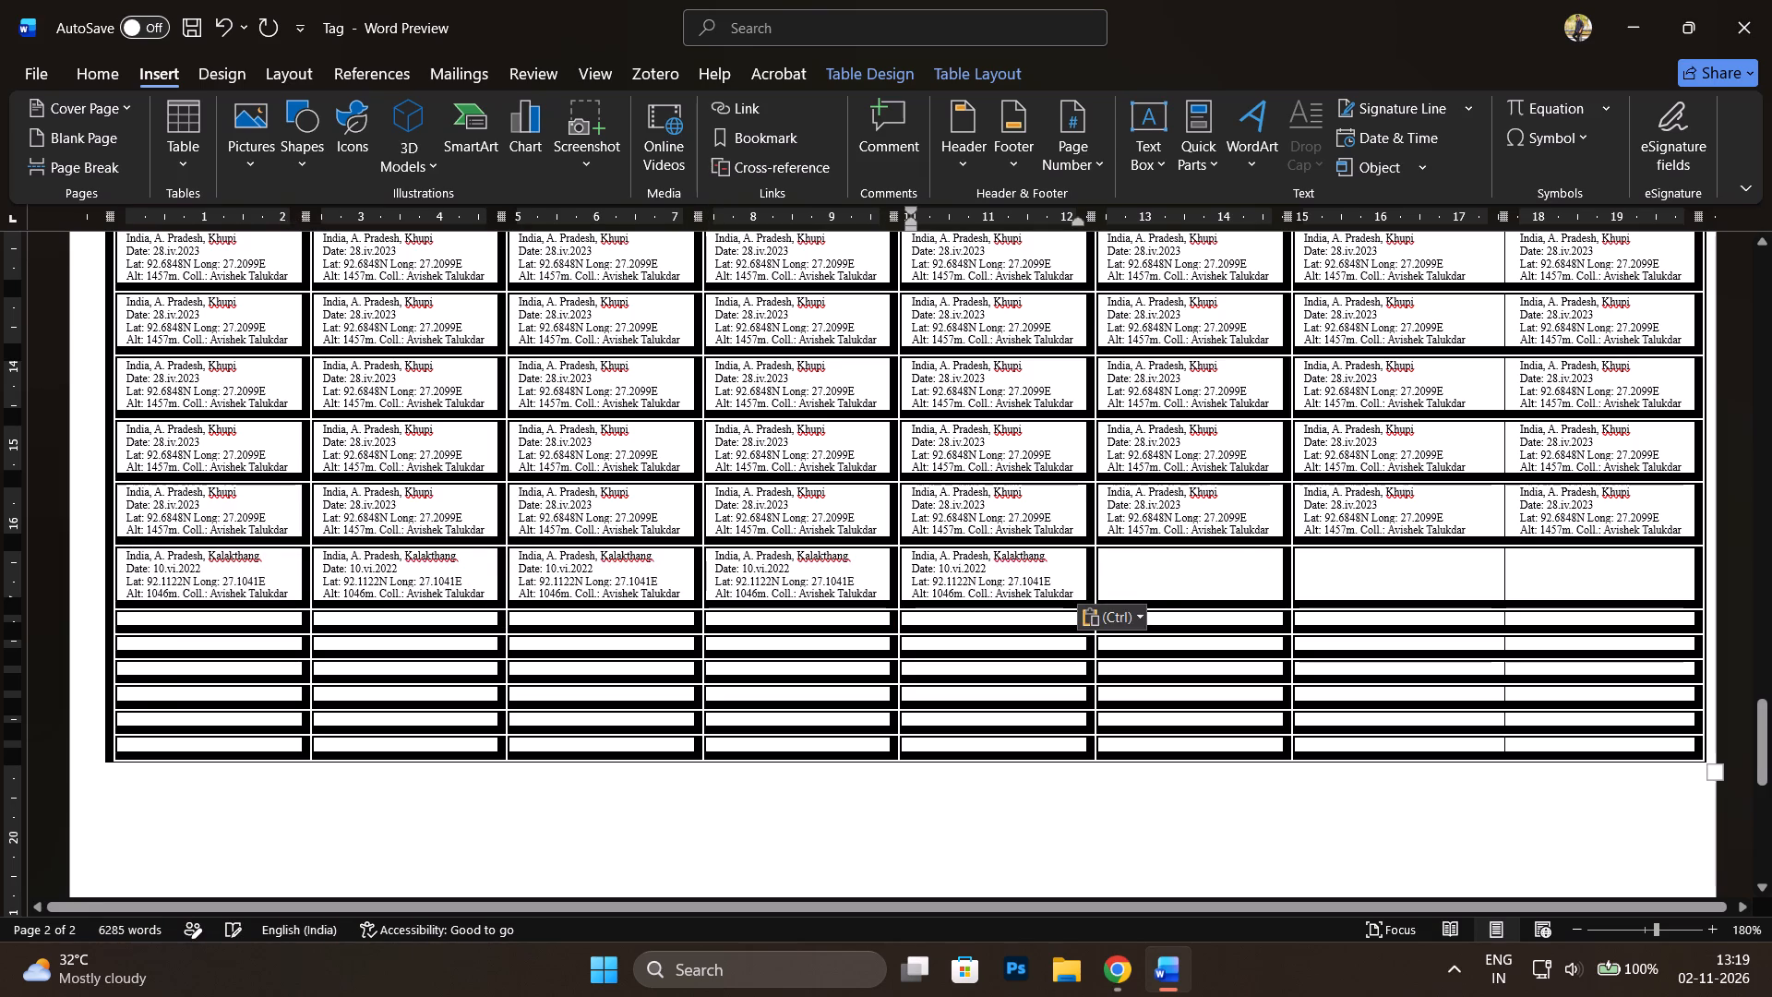
key("ctrl+v")
left_click(1377, 559)
key("ctrl+v")
left_click(1572, 560)
key("ctrl+v")
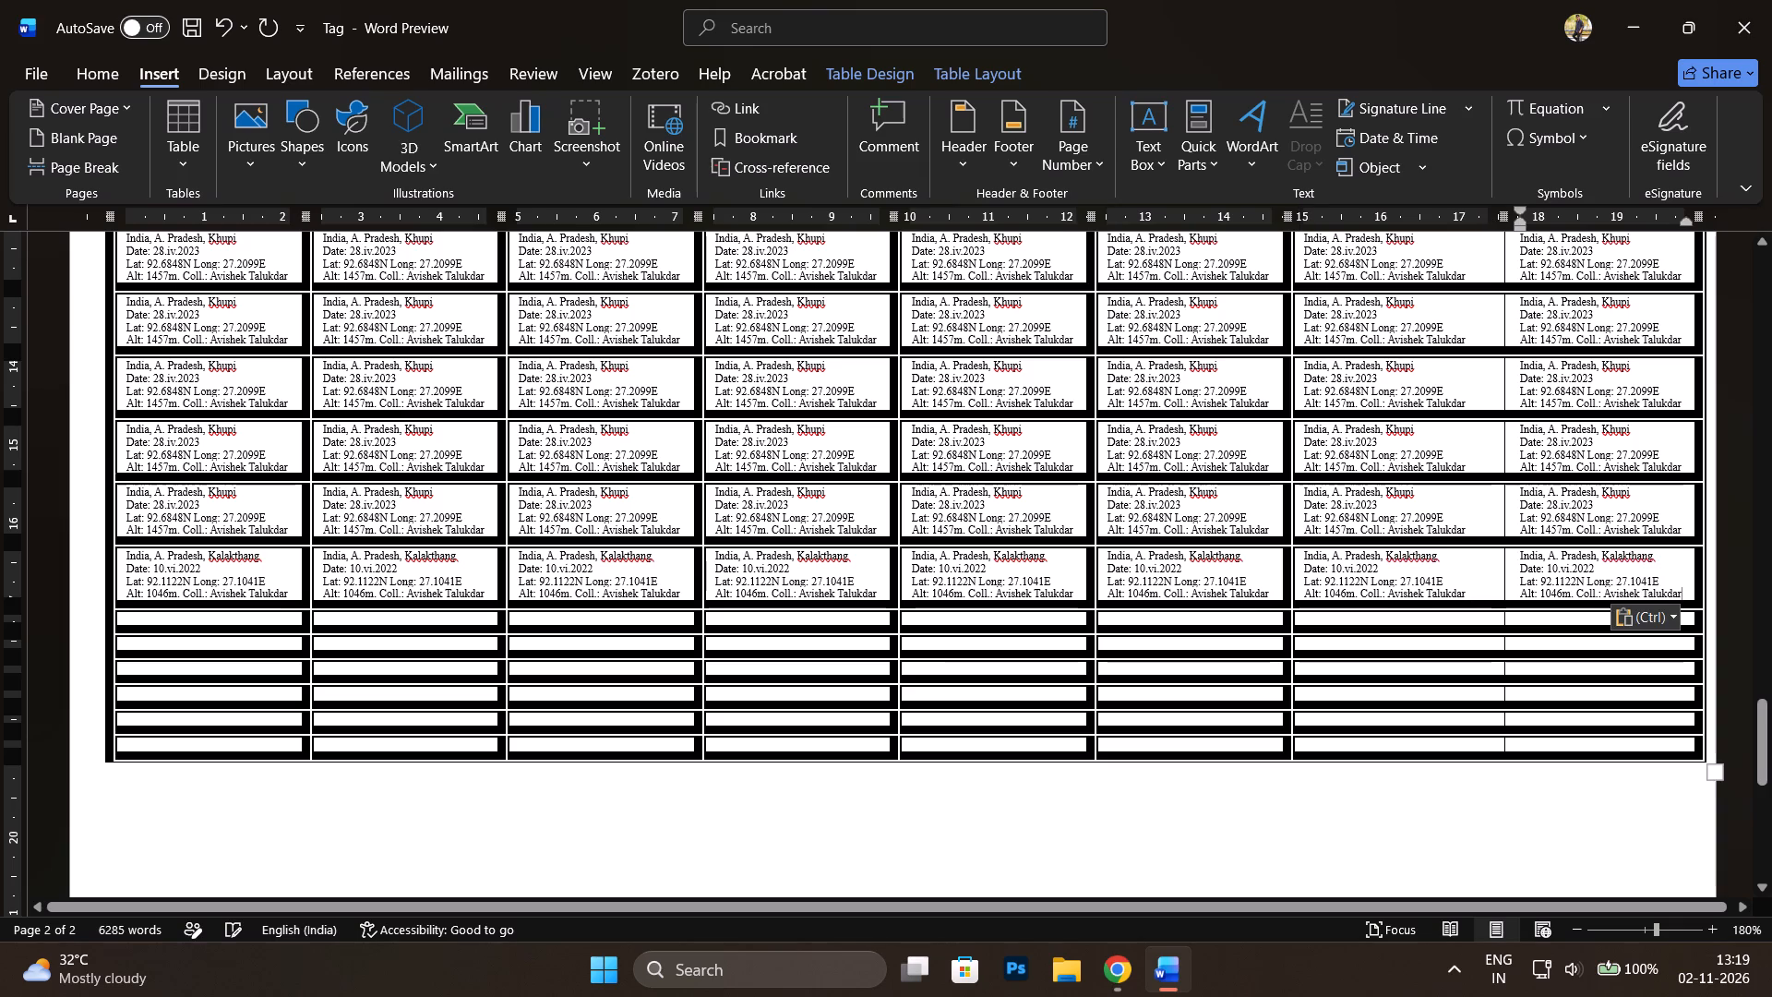
Paste the Kalakthang label into all eight cells of the fourth new row.
left_click(254, 618)
key("ctrl+v")
left_click(386, 631)
key("ctrl+v")
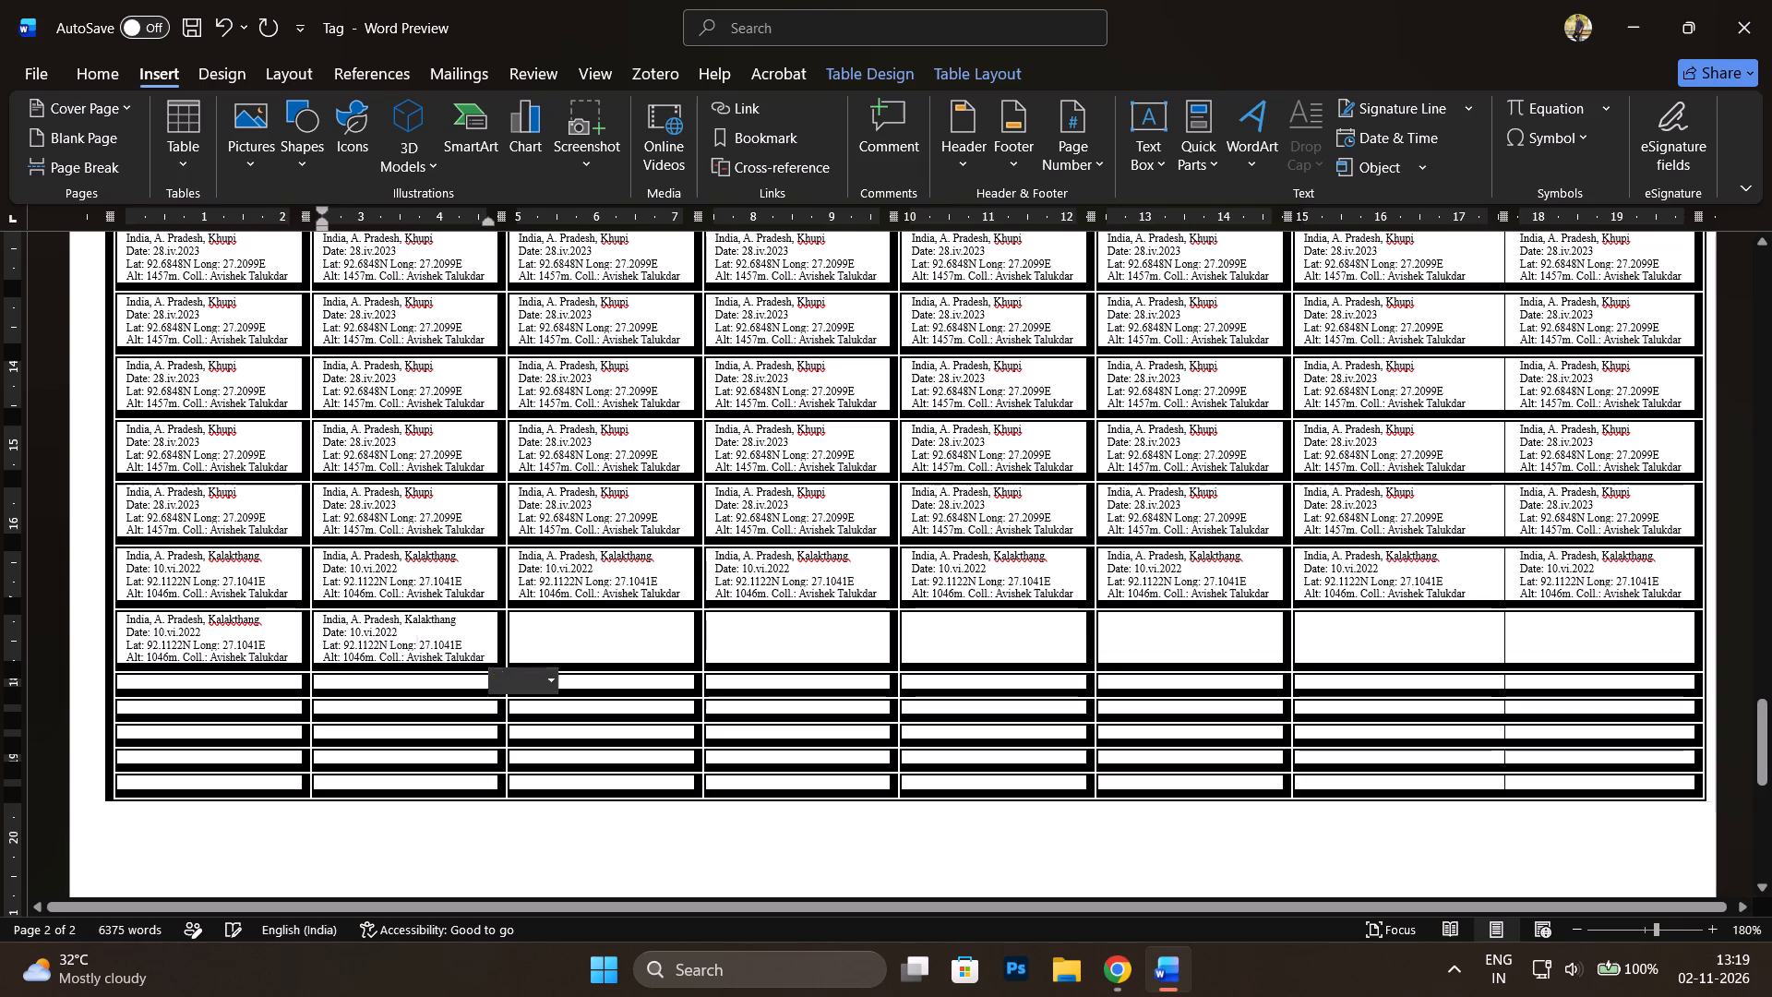
left_click(608, 627)
key("ctrl+v")
left_click(816, 641)
key("ctrl+v")
left_click(980, 628)
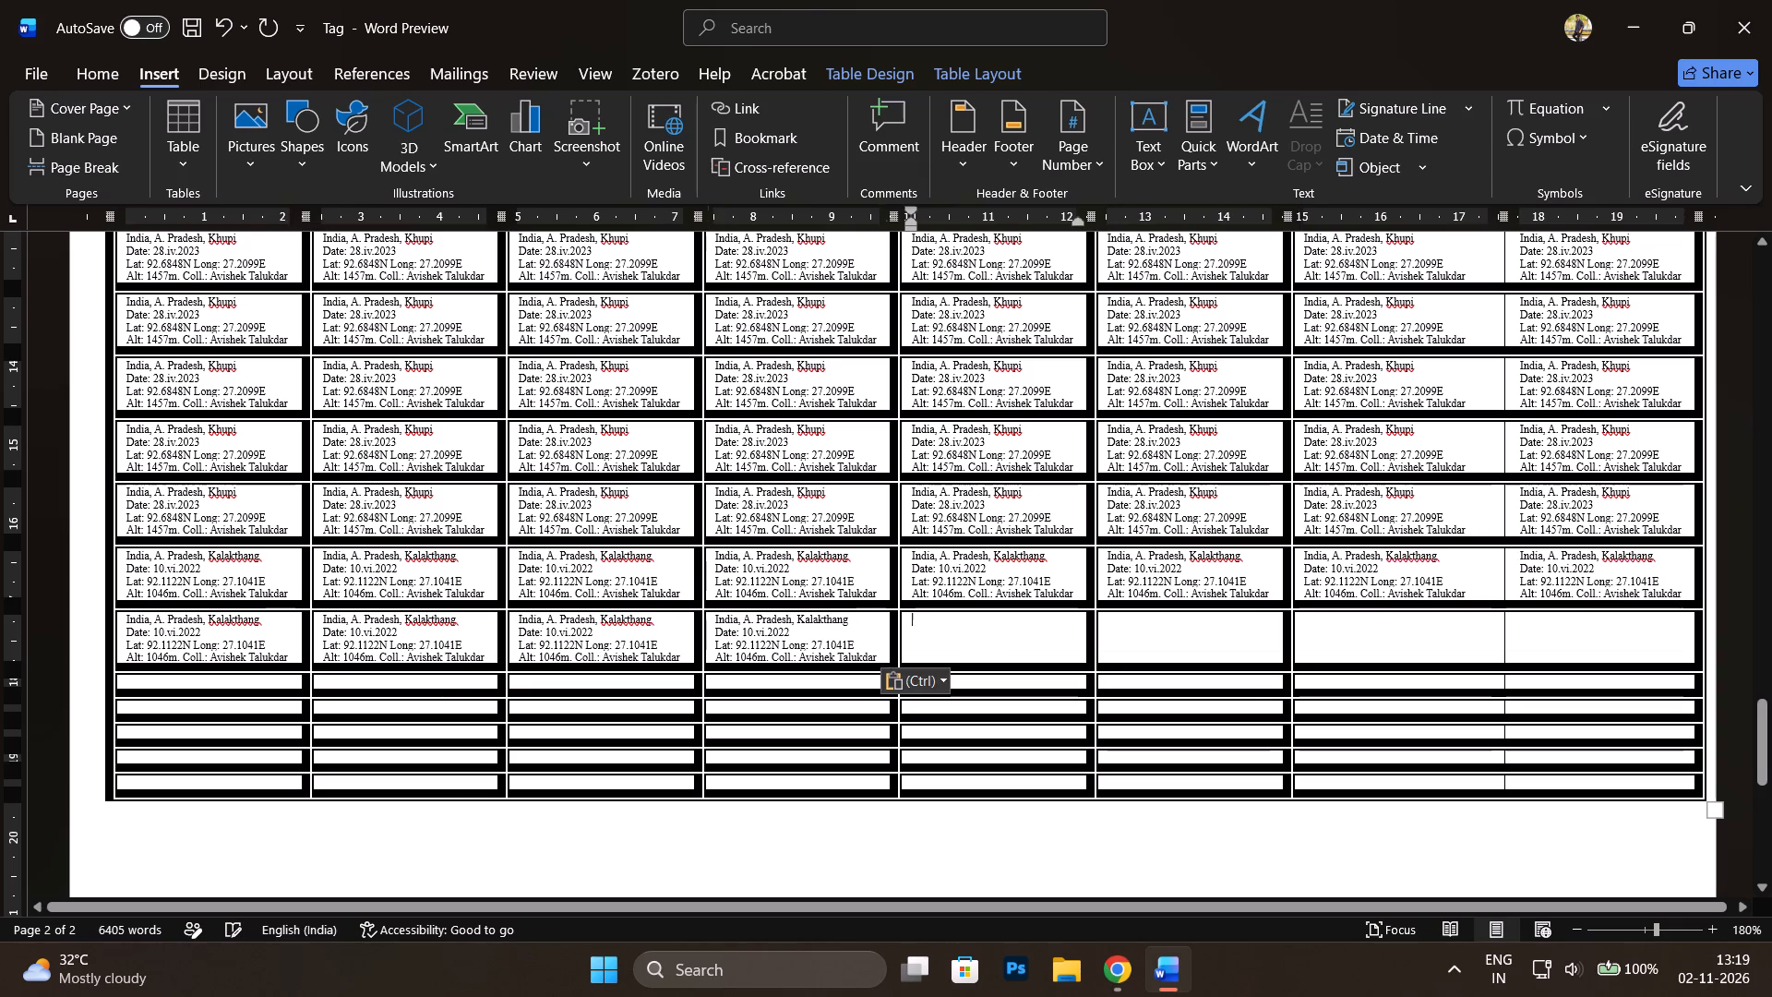
key("ctrl+v")
left_click(1164, 616)
key("ctrl+v")
left_click(1377, 627)
key("ctrl+v")
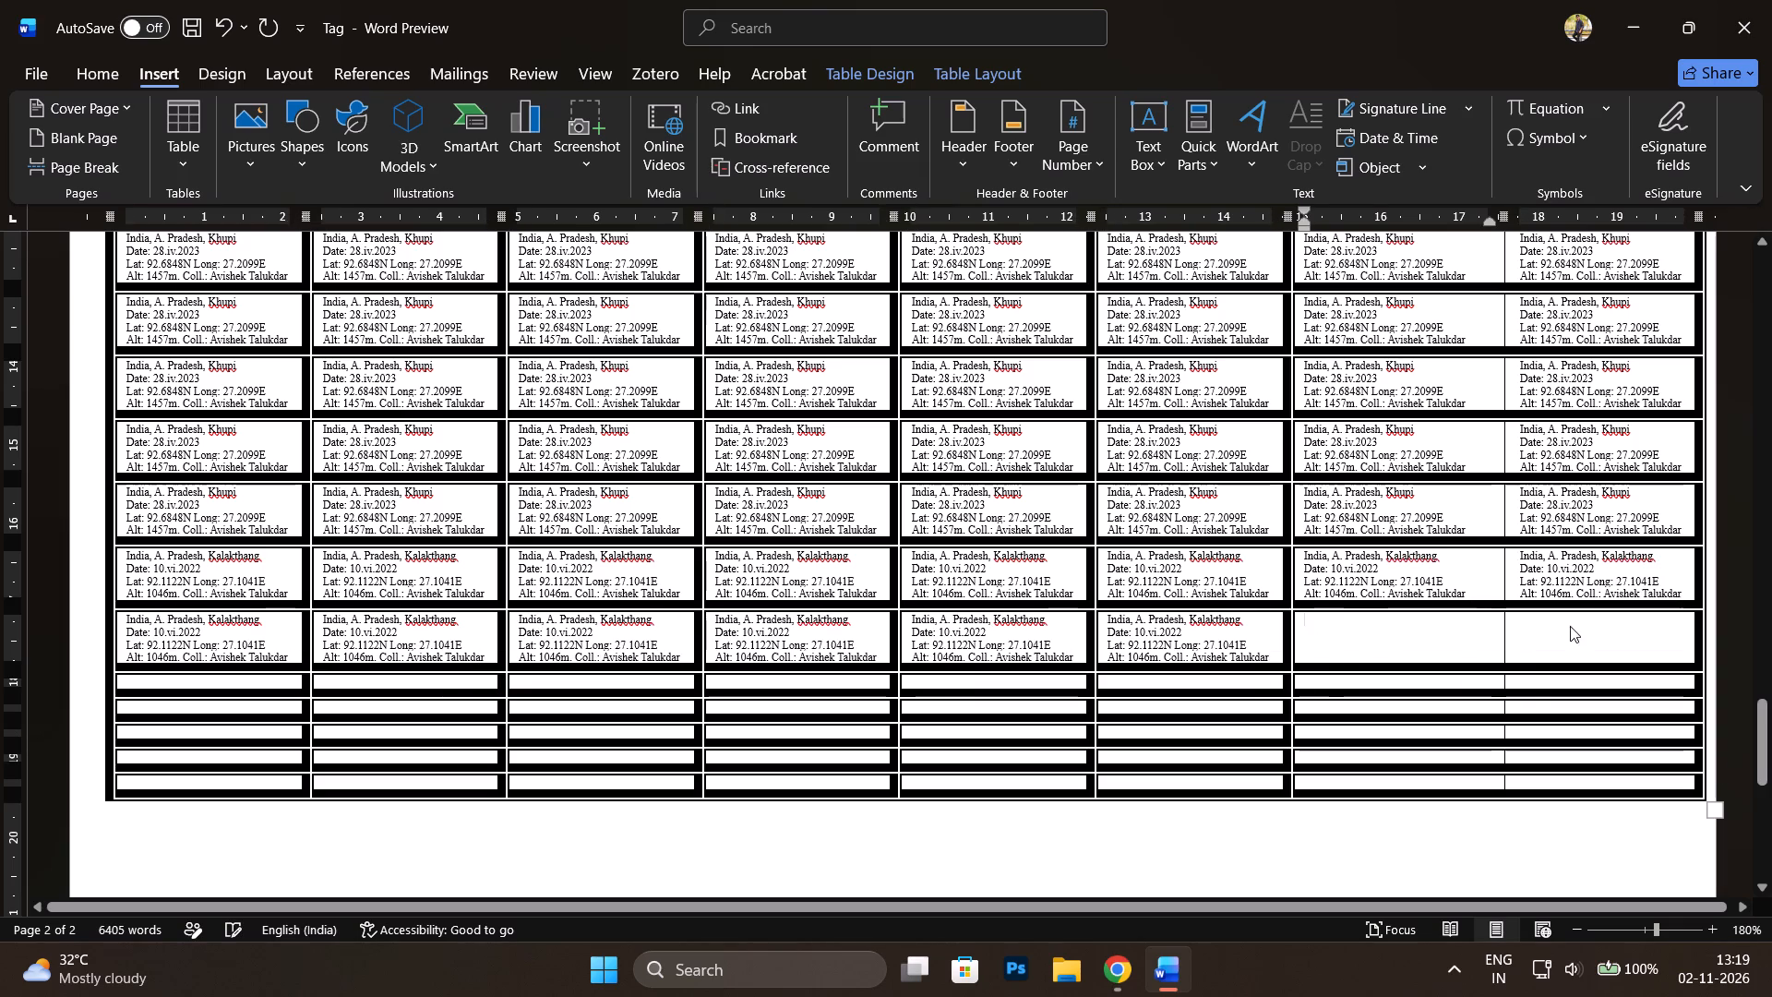
left_click(1570, 626)
key("ctrl+v")
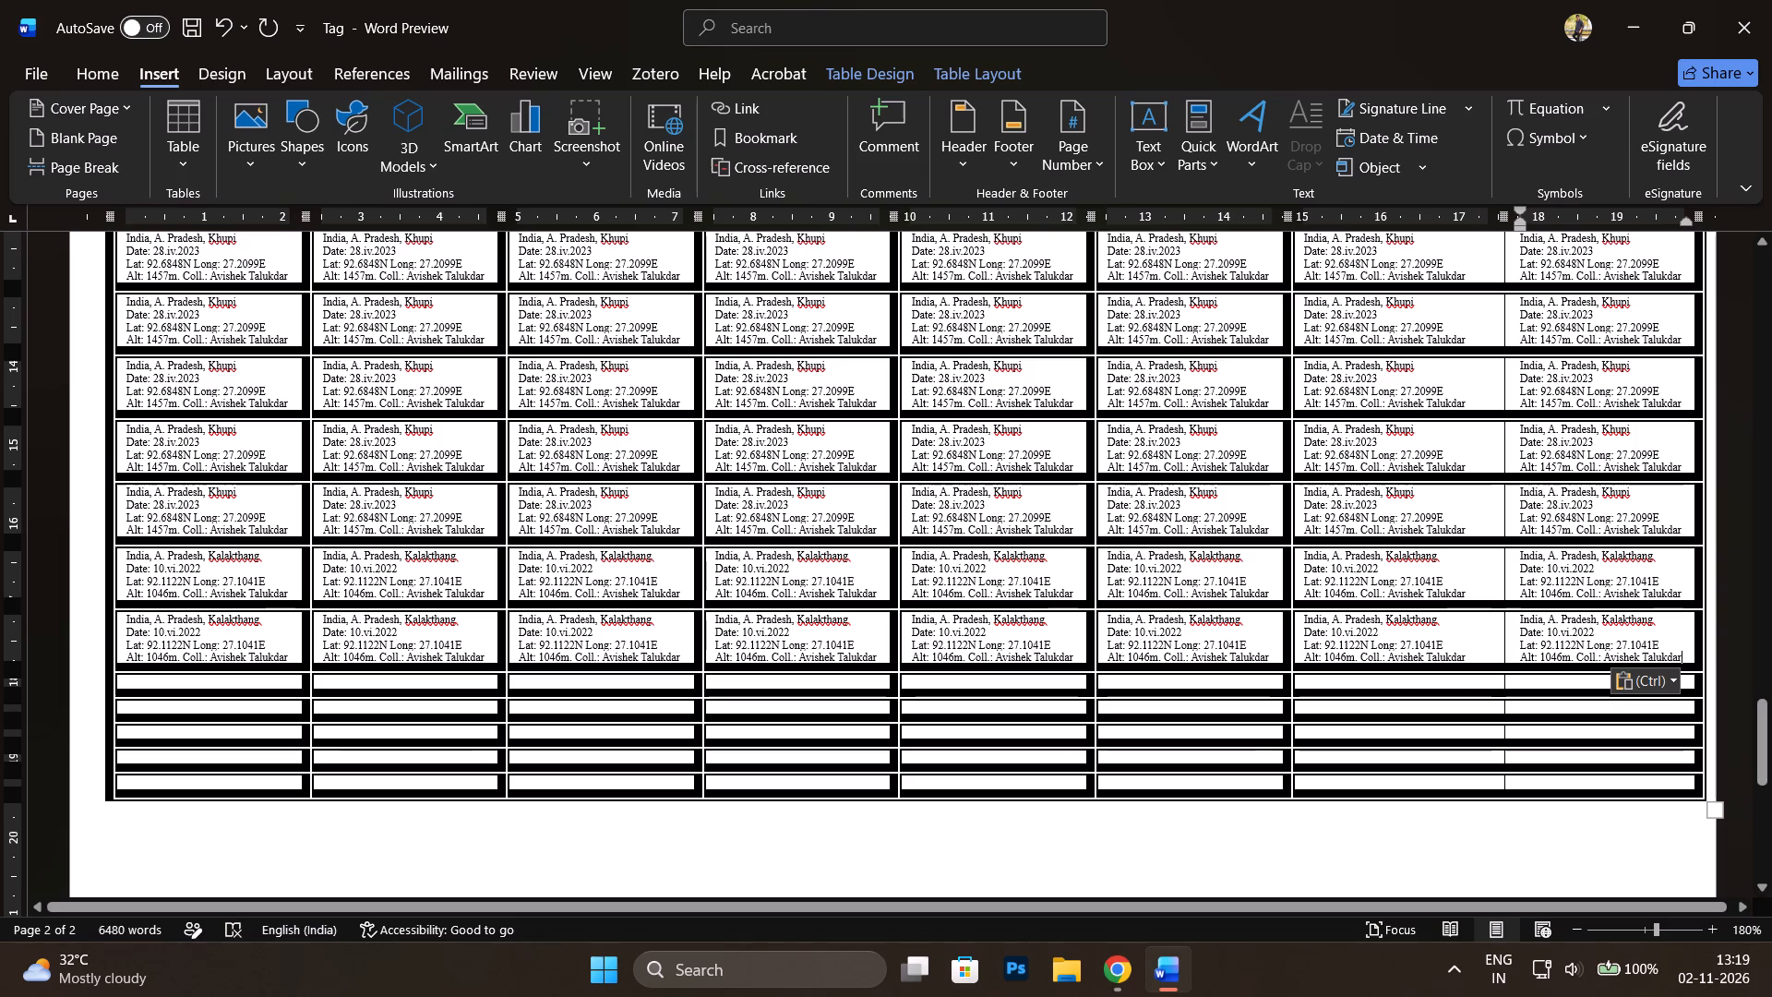
Fill all eight cells of the fifth new row with the copied Kalakthang label.
left_click(224, 681)
key("ctrl+v")
left_click(393, 693)
key("ctrl+v")
left_click(599, 690)
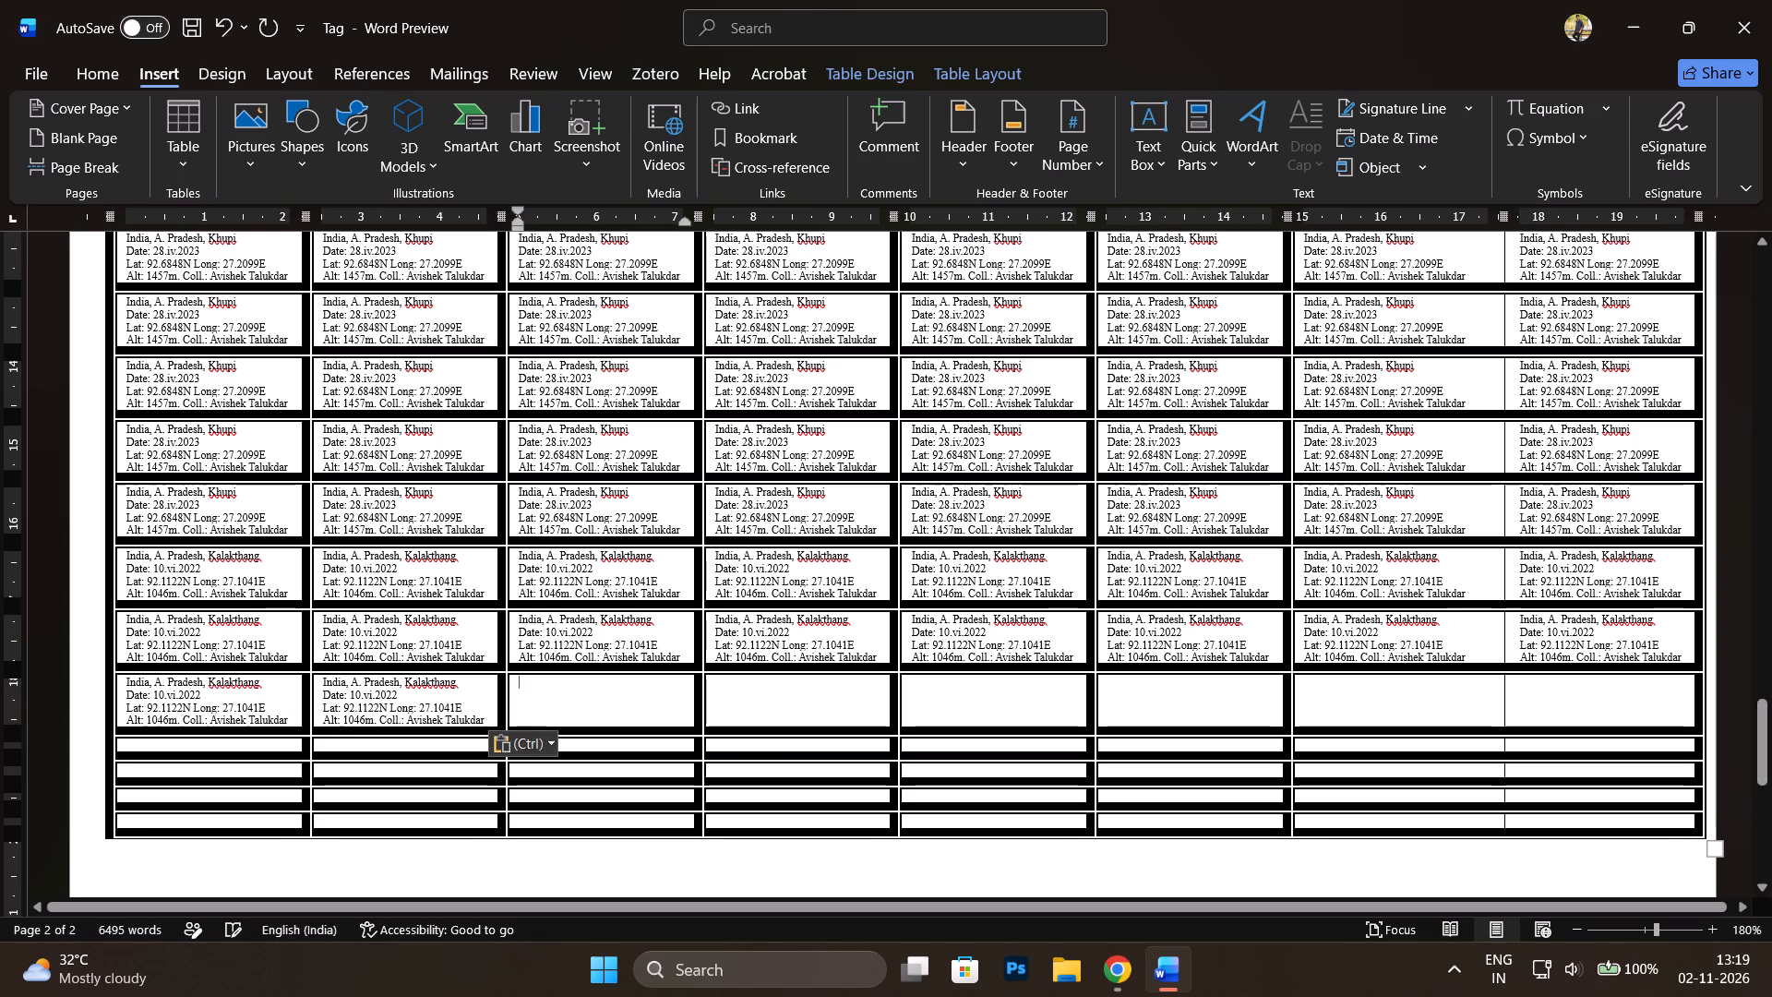
key("ctrl+v")
left_click(798, 692)
key("ctrl+v")
left_click(978, 689)
key("ctrl+v")
left_click(1158, 689)
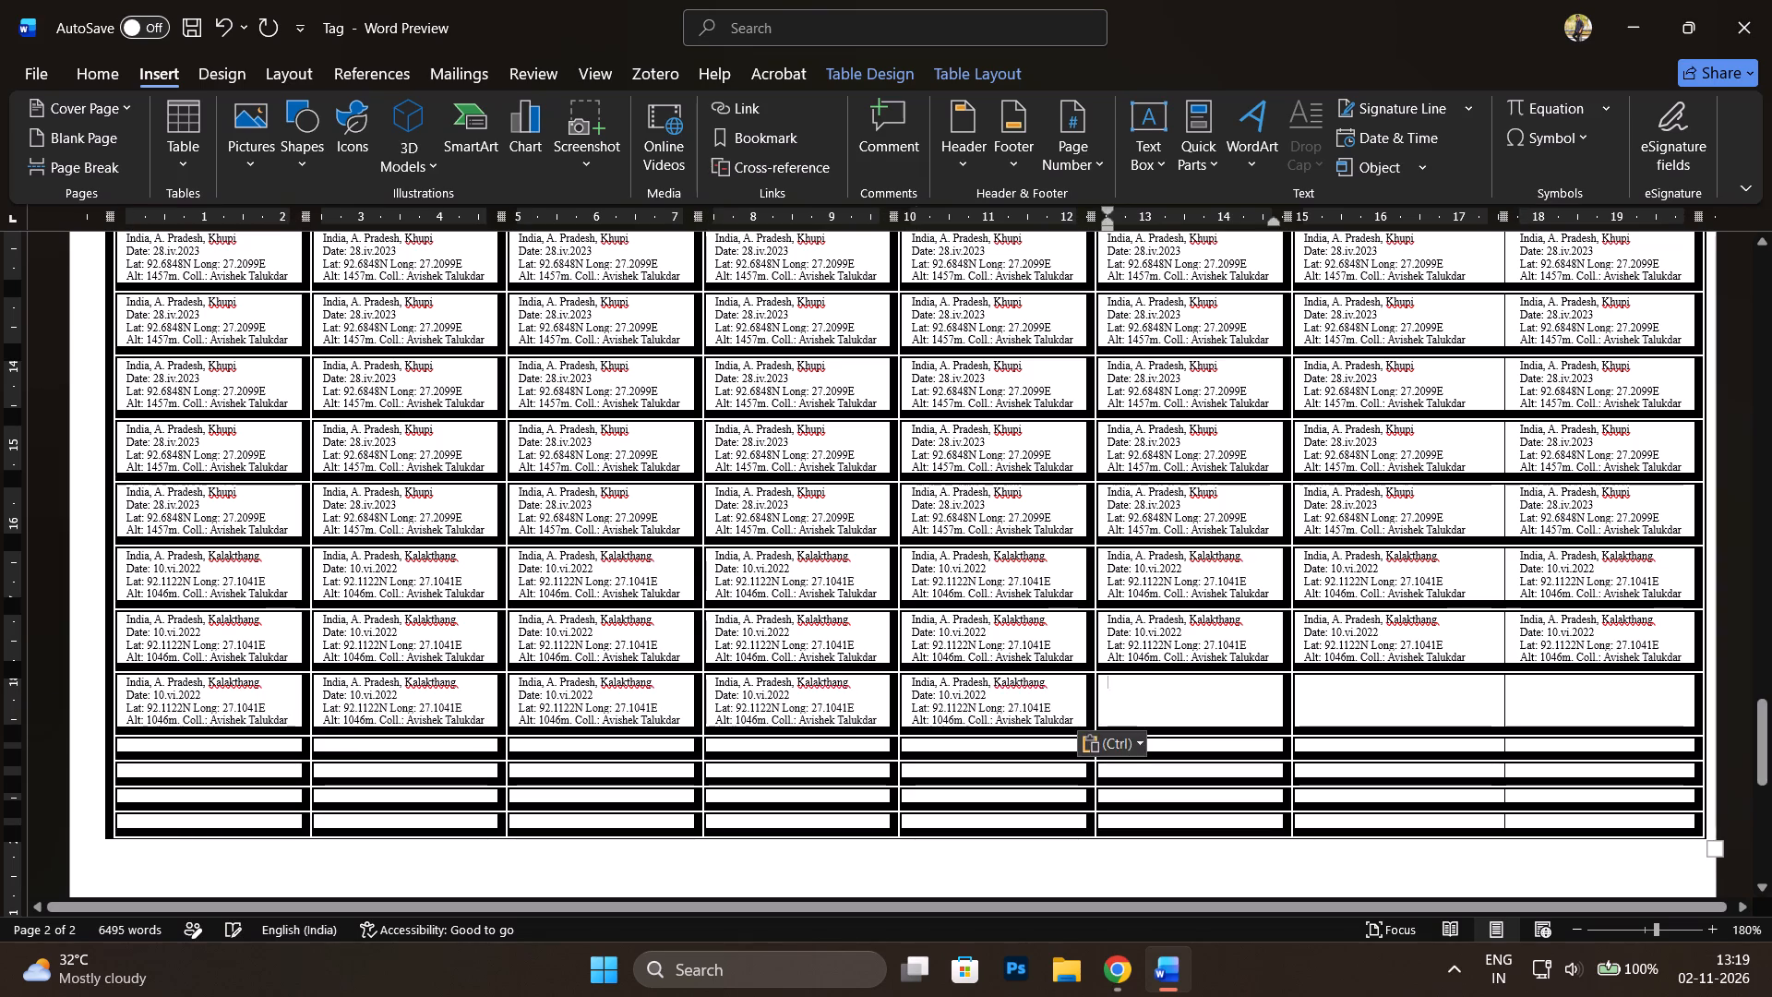
key("ctrl+v")
left_click(1352, 684)
key("ctrl+v")
left_click(1570, 690)
key("ctrl+v")
Paste the Kalakthang label into all eight cells of the sixth new row.
scroll(973, 653, "down", 1)
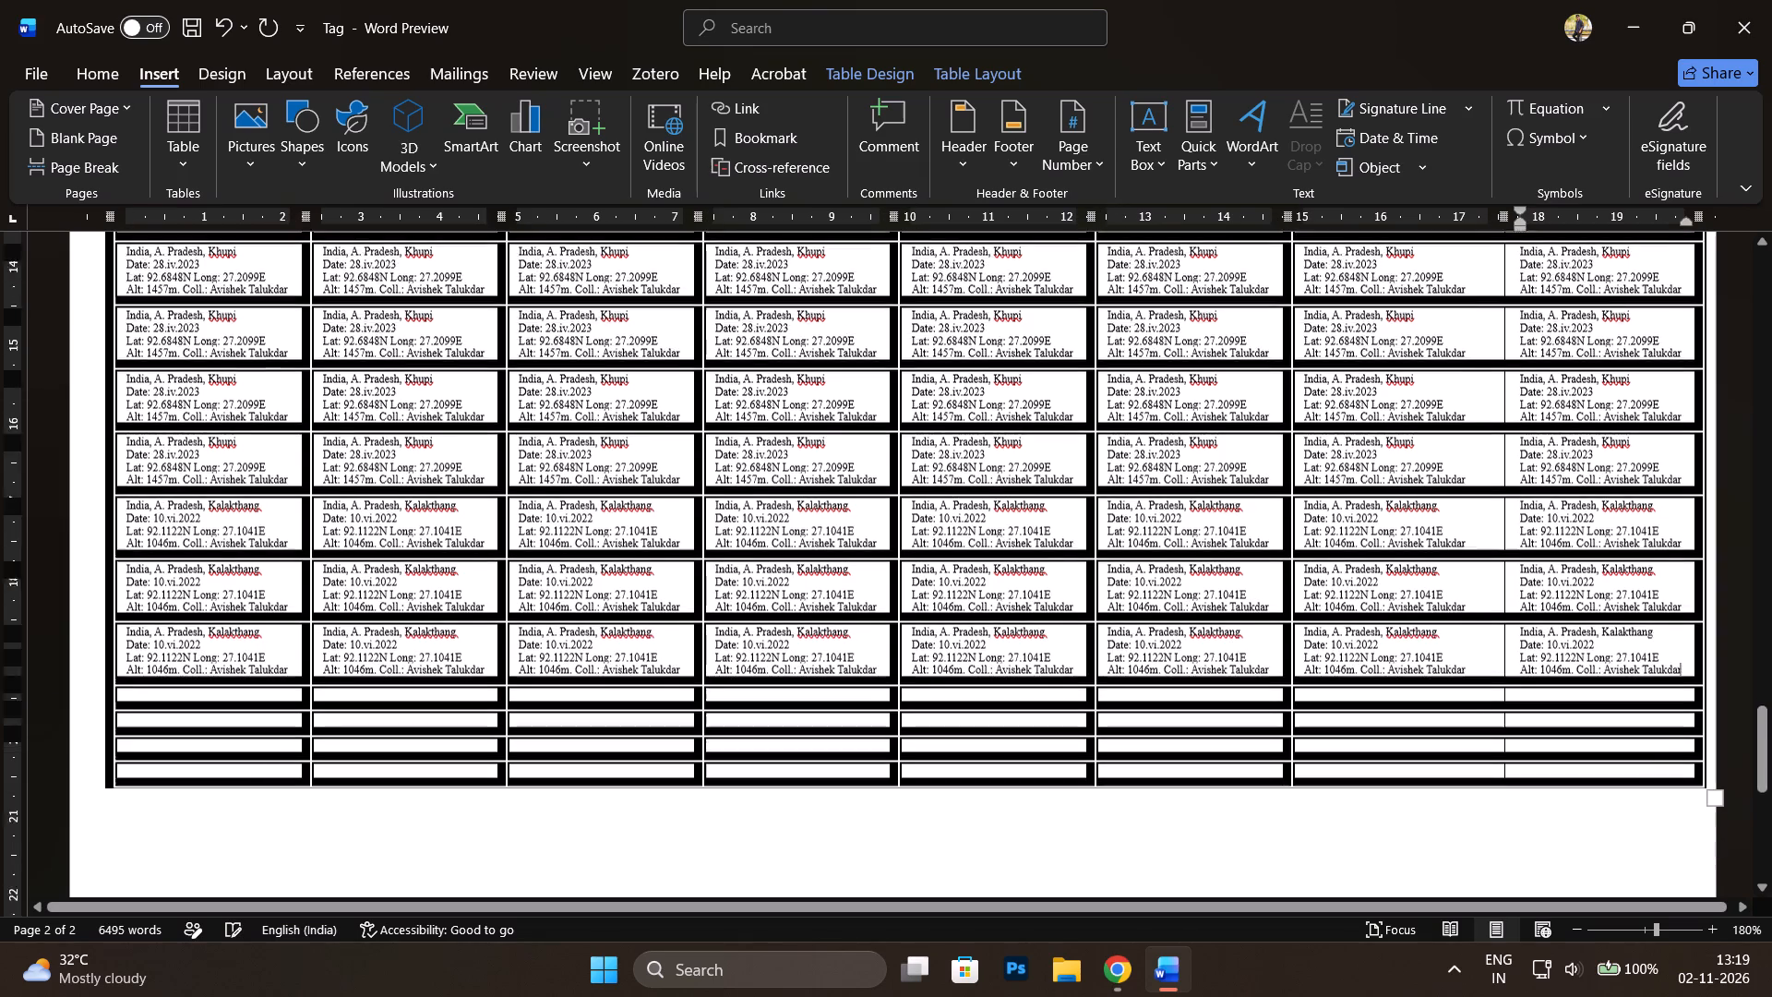
scroll(973, 653, "down", 1)
left_click(253, 548)
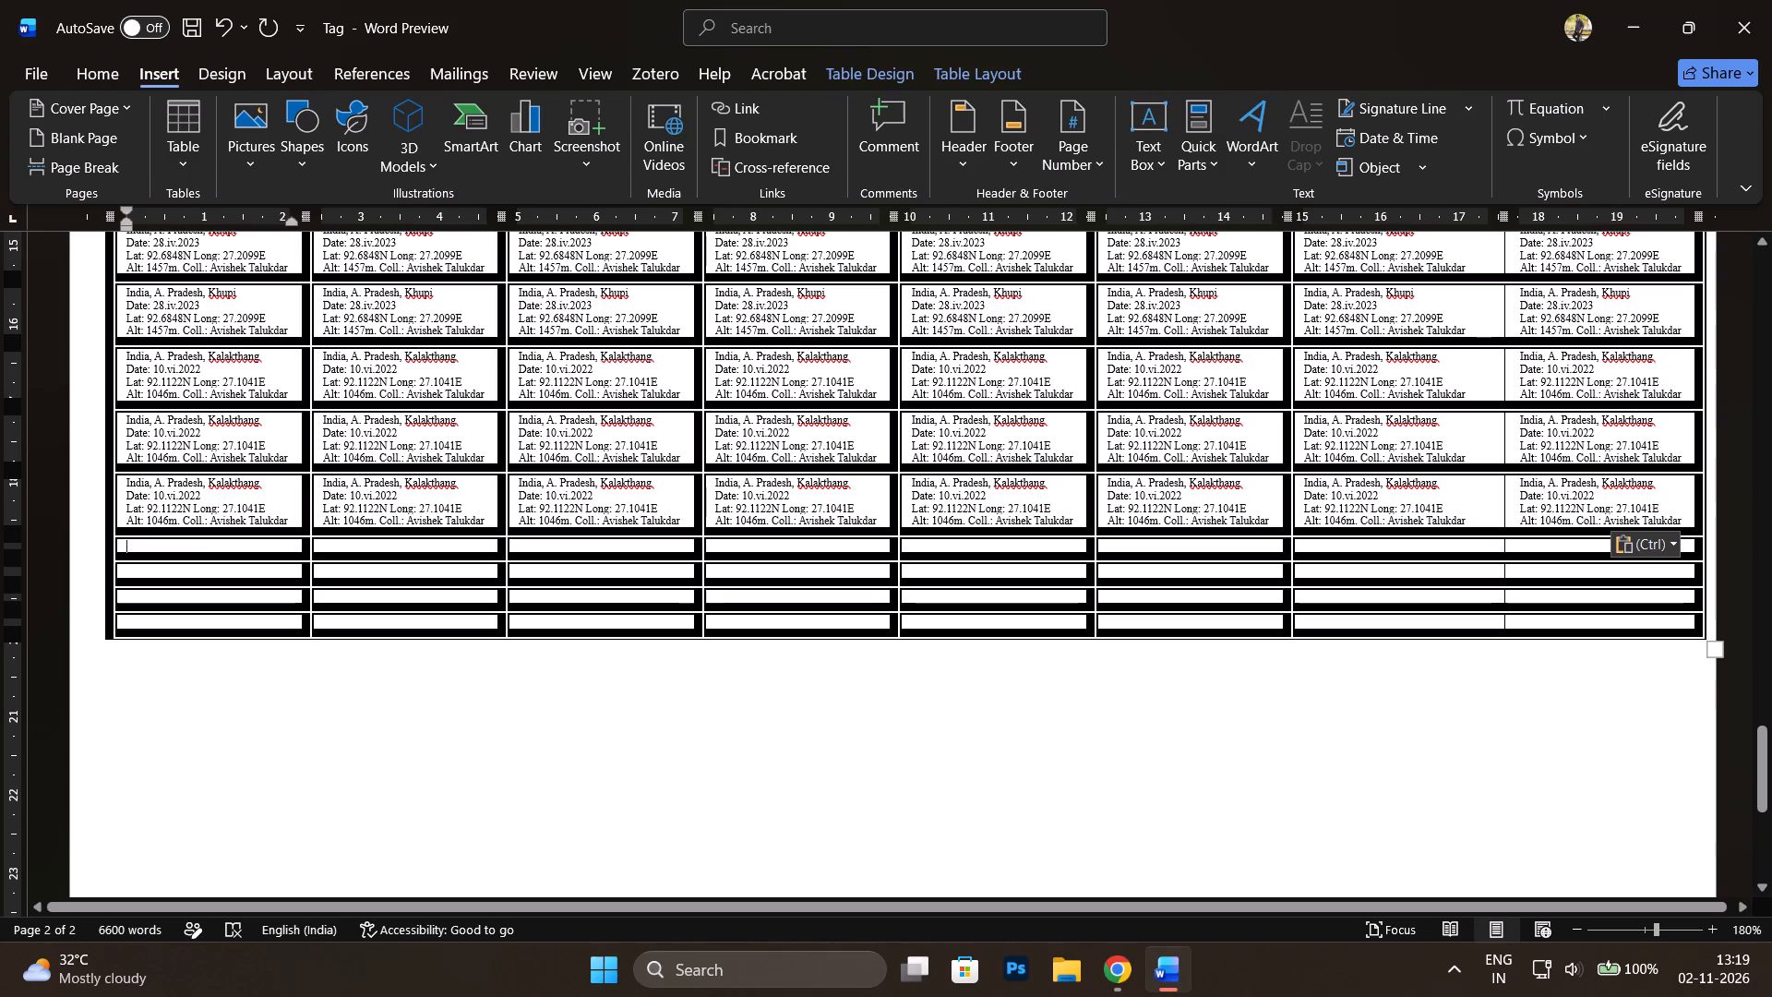
key("ctrl+v")
left_click(384, 549)
key("ctrl+v")
left_click(593, 557)
key("ctrl+v")
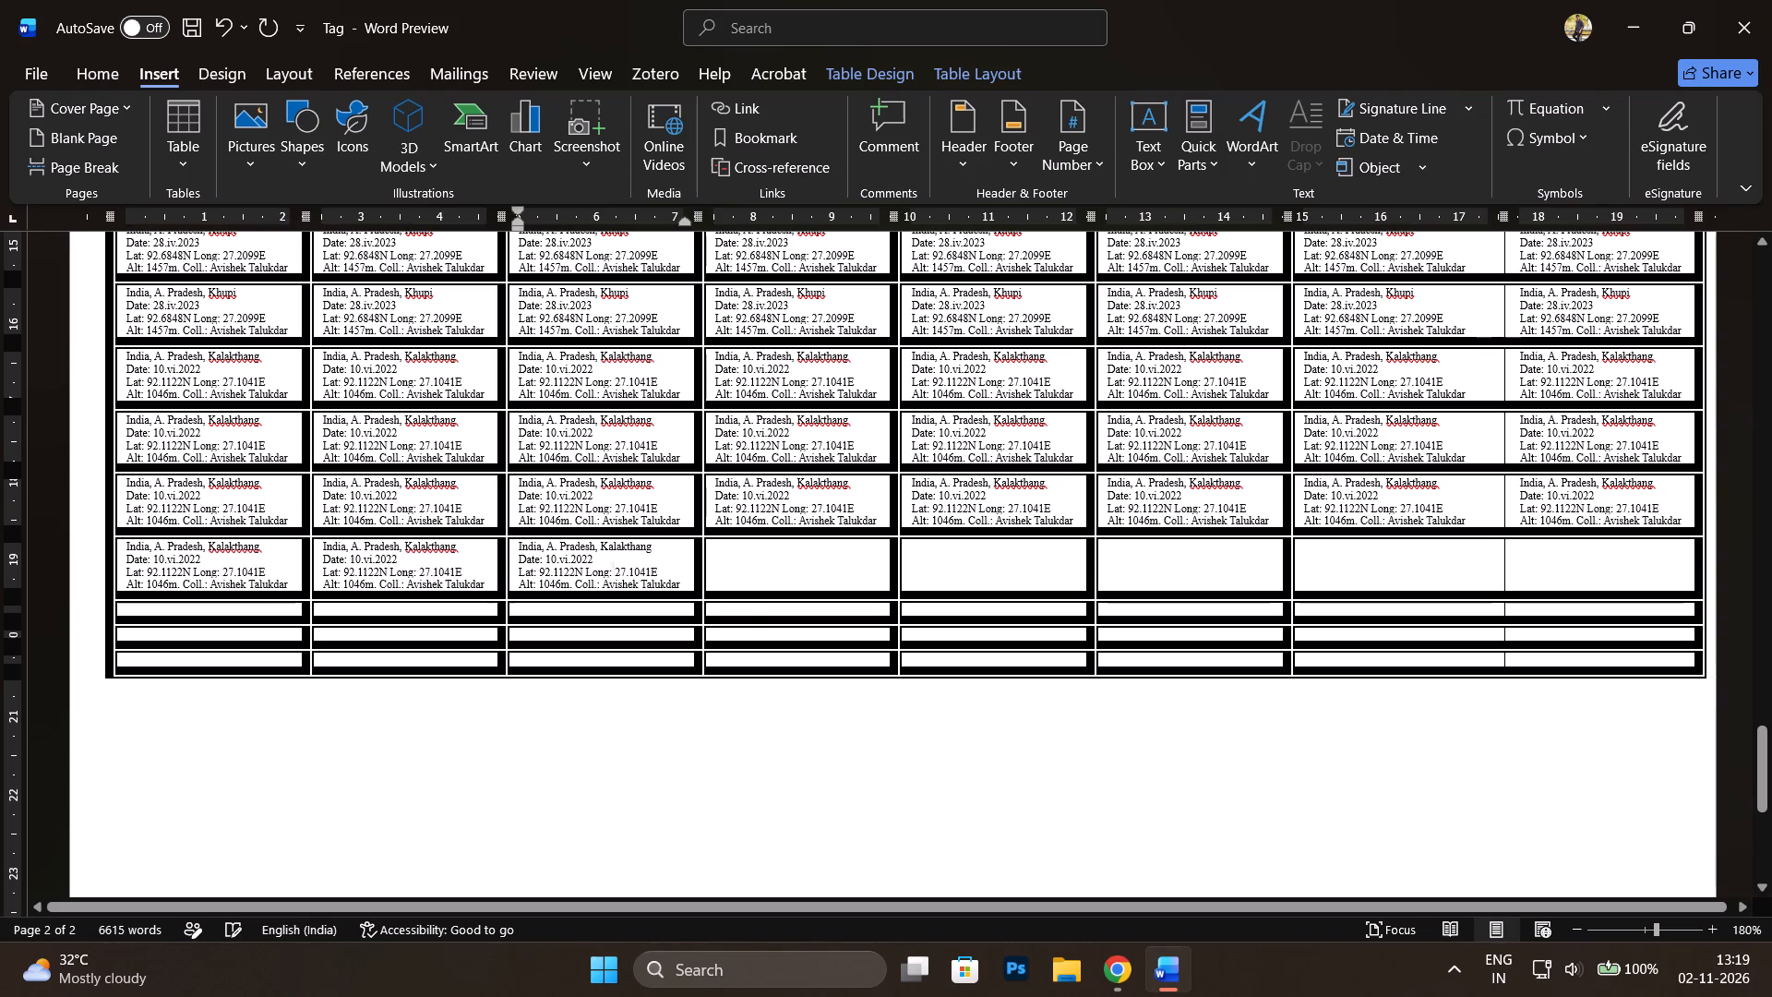
left_click(824, 556)
key("ctrl+v")
left_click(1040, 554)
key("ctrl+v")
left_click(1162, 546)
key("ctrl+v")
left_click(1311, 560)
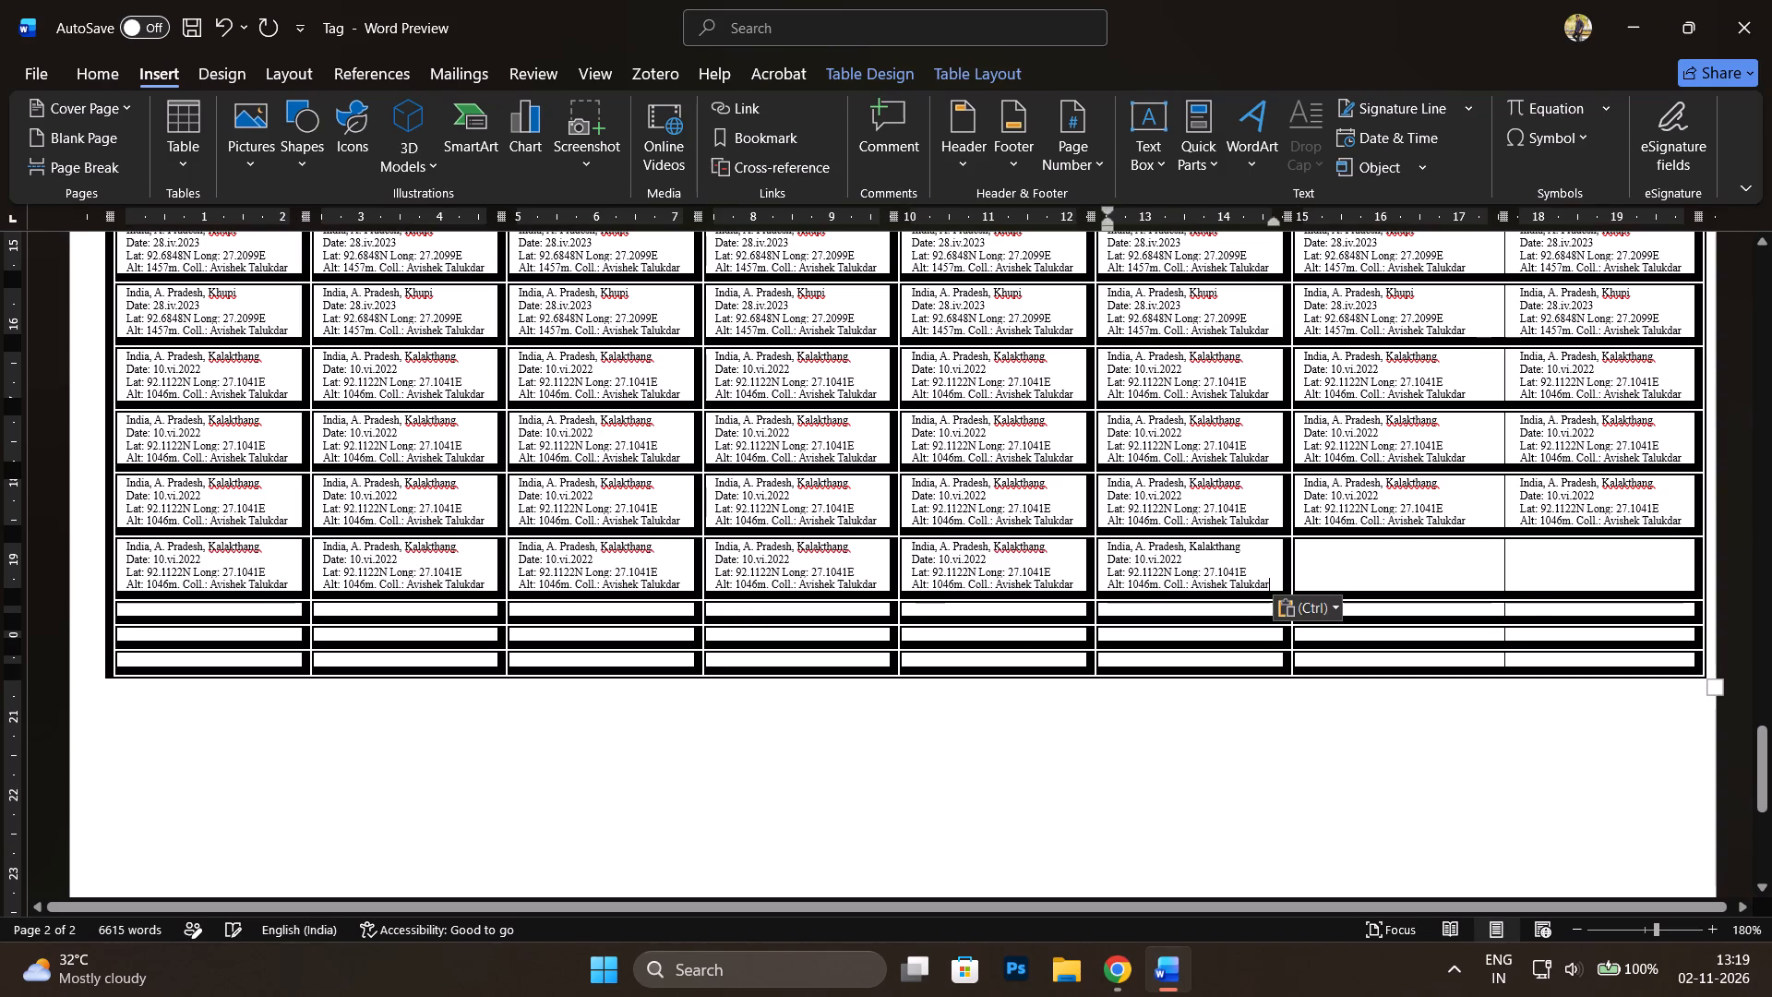
key("ctrl+v")
left_click(1572, 554)
key("ctrl+v")
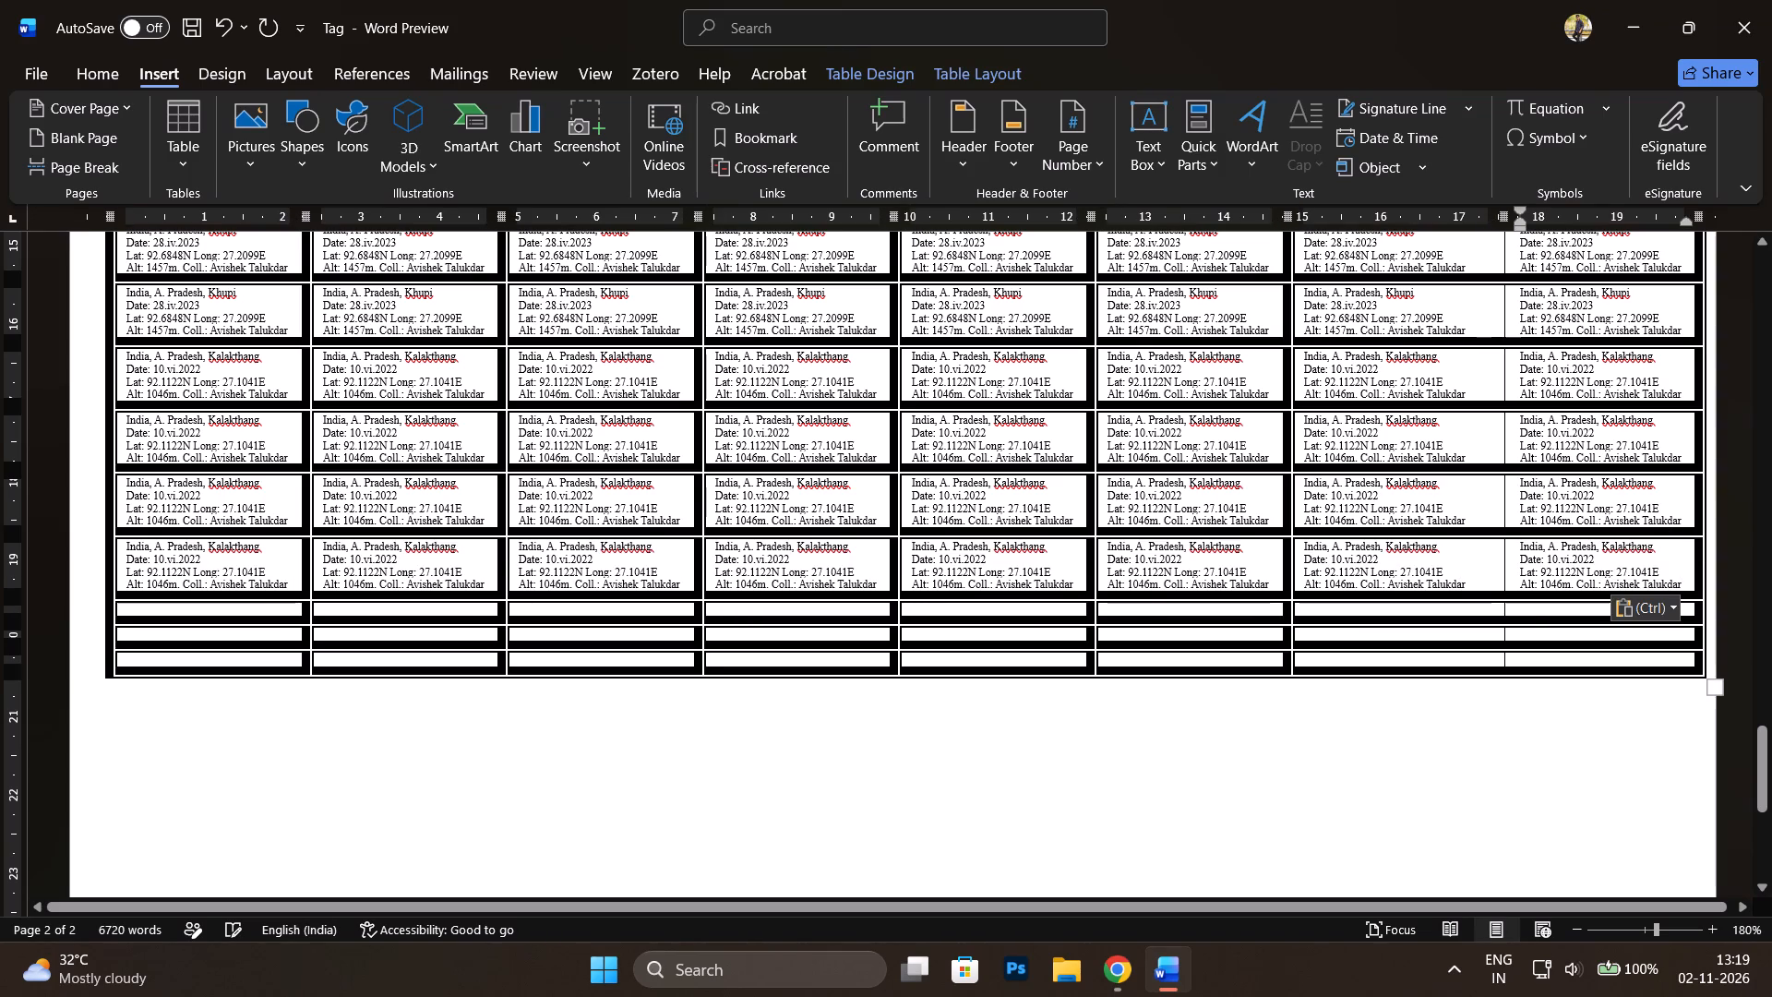
Paste the Kalakthang label into all eight cells of the seventh new row.
left_click(180, 609)
key("ctrl+v")
left_click(408, 619)
key("ctrl+v")
left_click(621, 619)
key("ctrl+v")
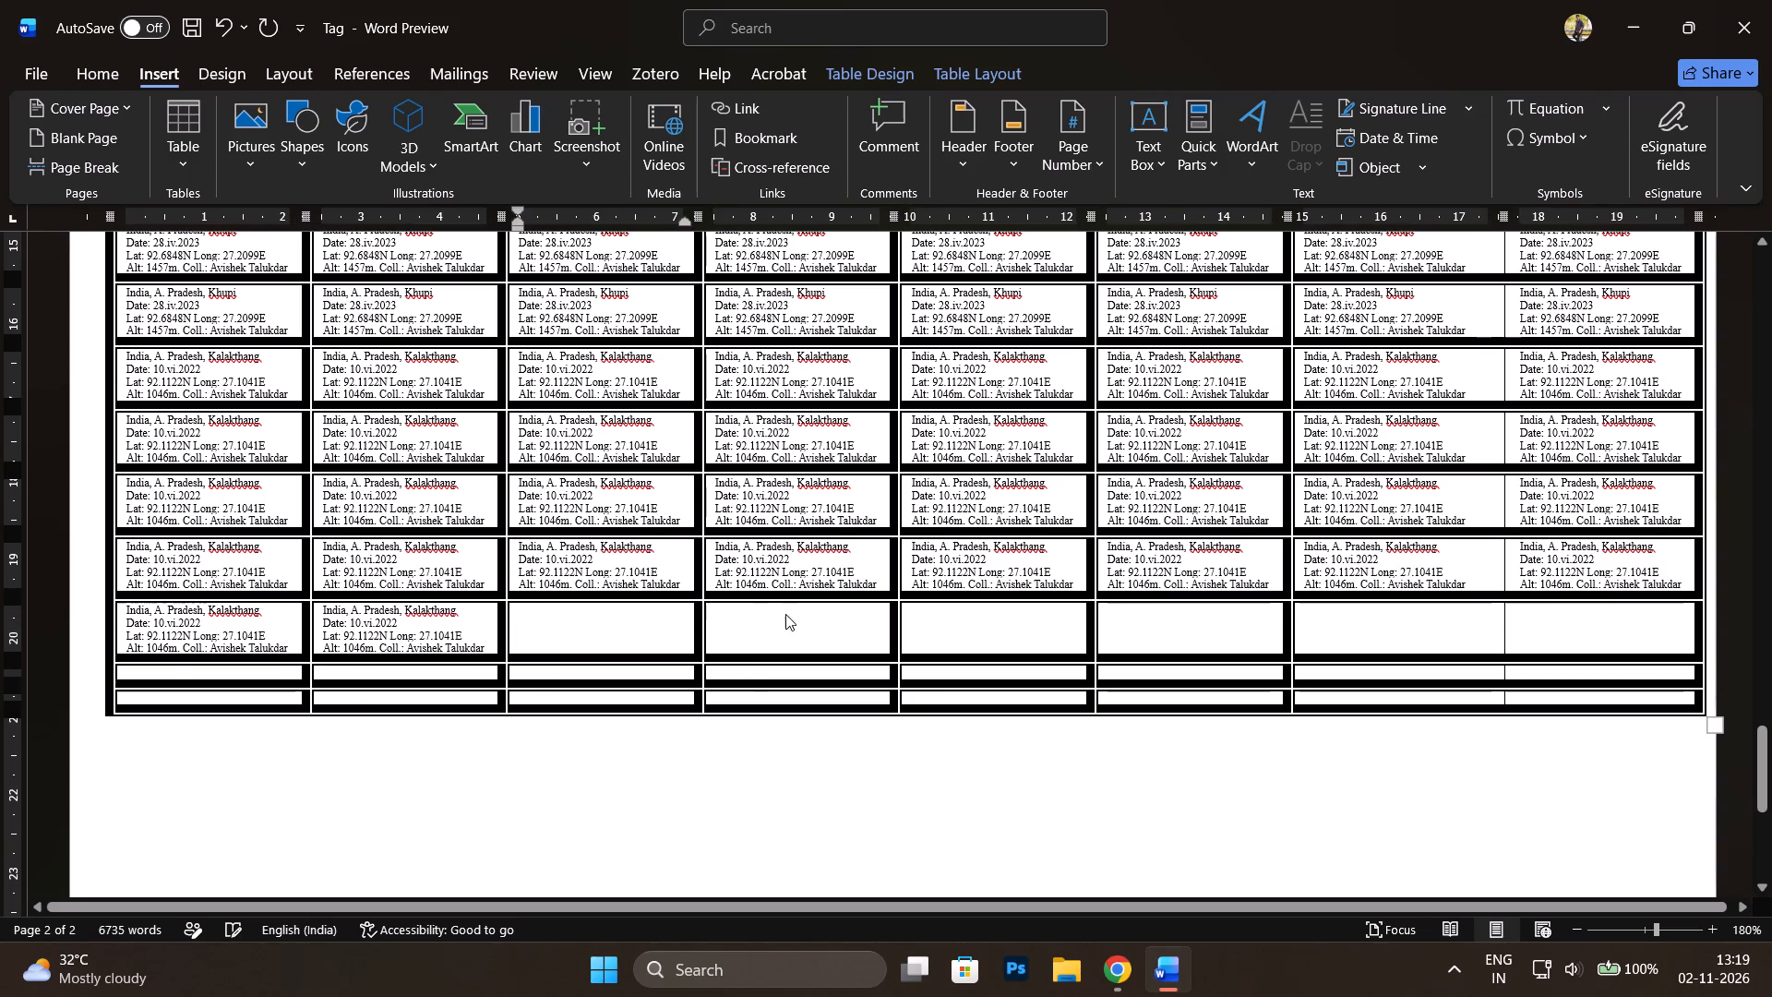
left_click(787, 614)
key("ctrl+v")
left_click(988, 612)
key("ctrl+v")
left_click(1088, 613)
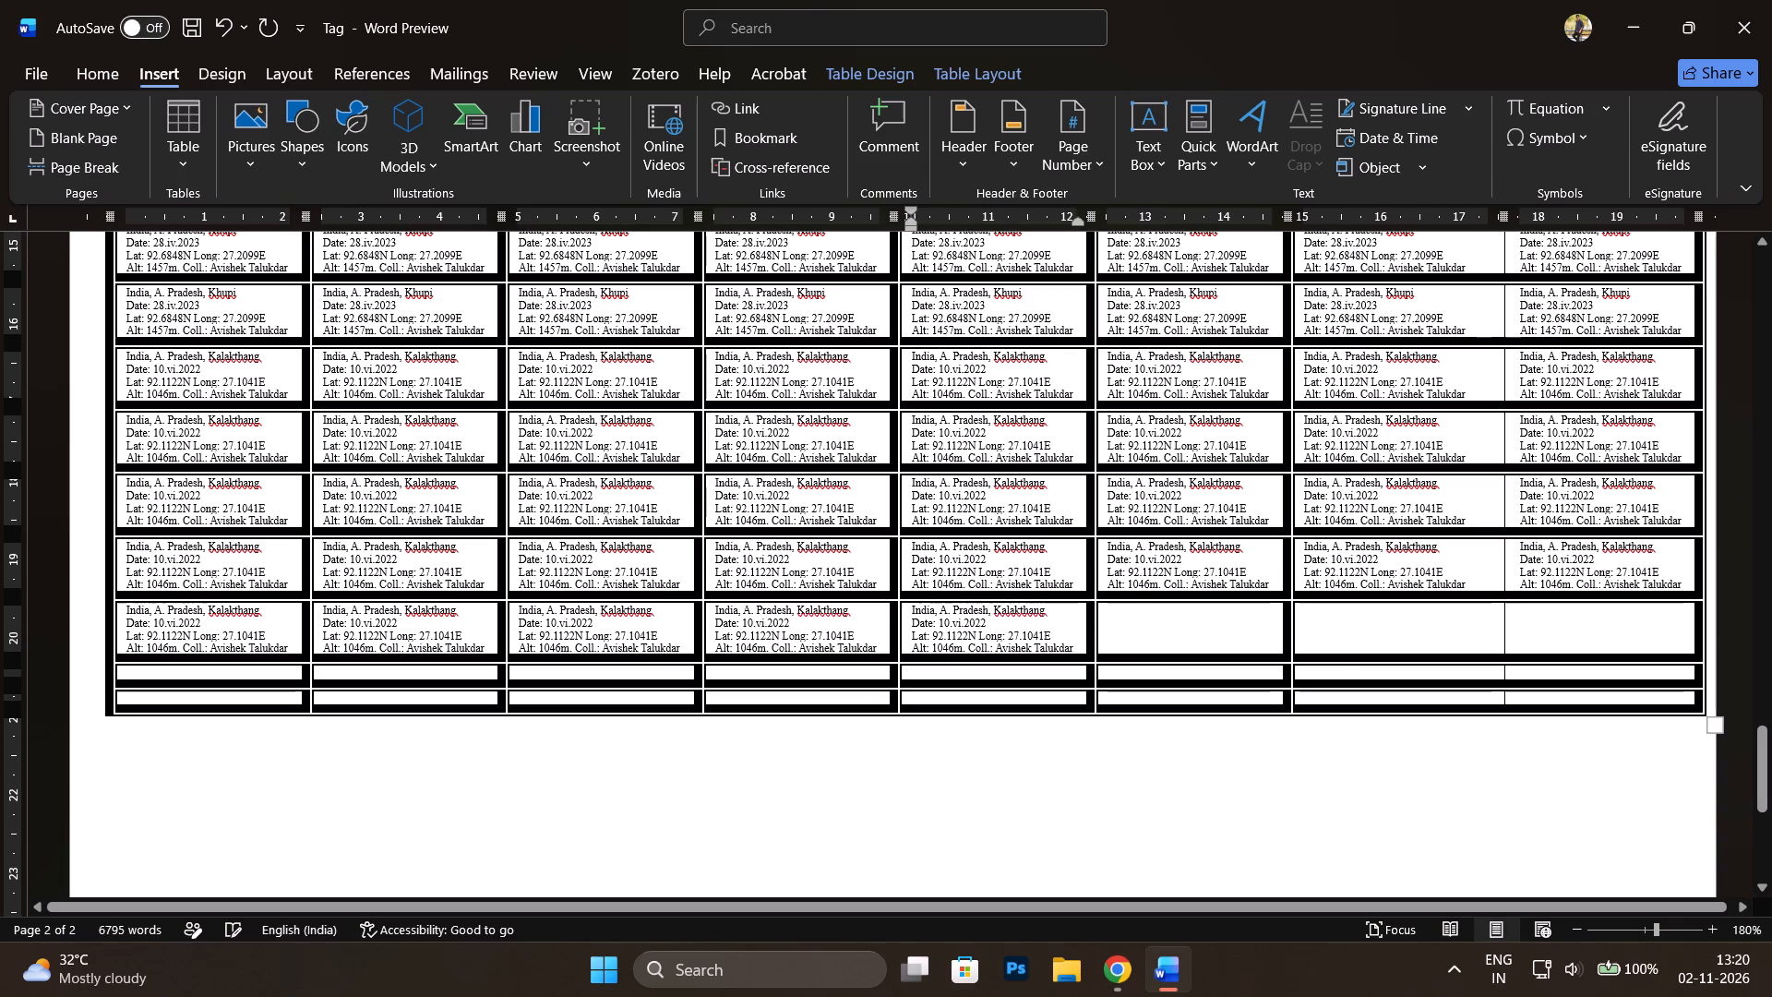
left_click(1160, 612)
key("ctrl+v")
left_click(1365, 614)
key("ctrl+v")
left_click(1535, 609)
key("ctrl+v")
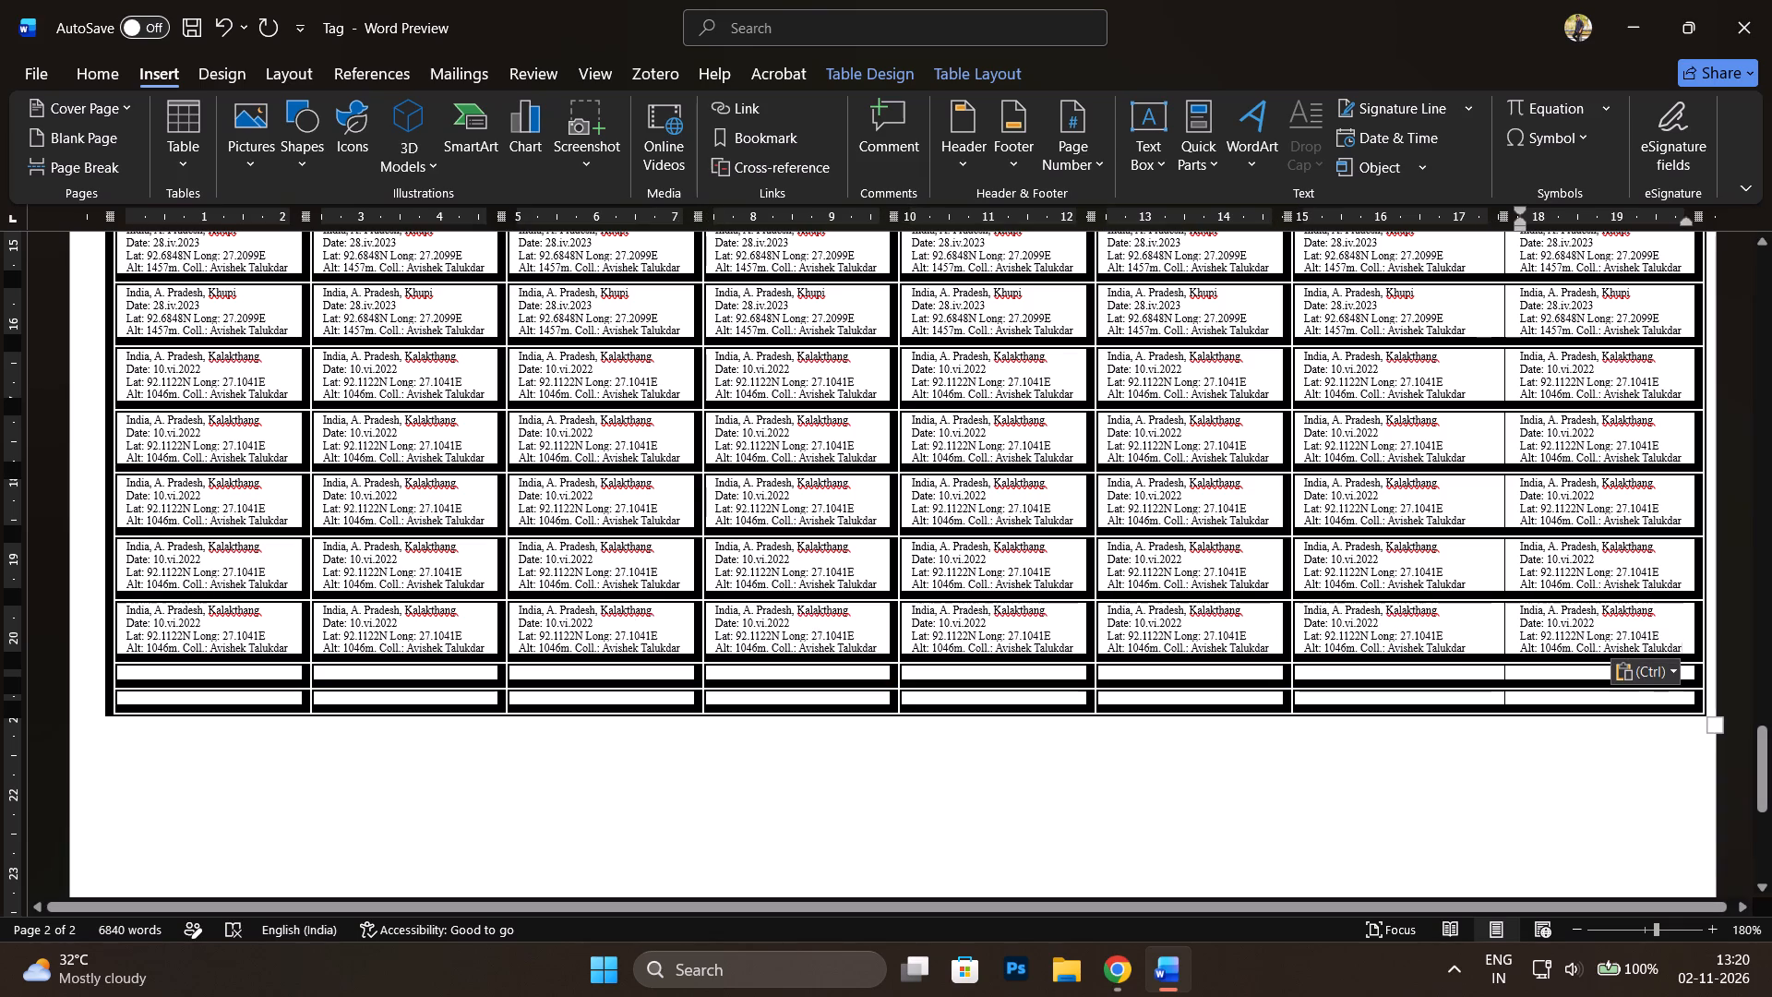
Fill all eight cells of the eighth new row with the copied Kalakthang label.
left_click(188, 671)
key("ctrl+v")
left_click(406, 691)
key("ctrl+v")
left_click(633, 689)
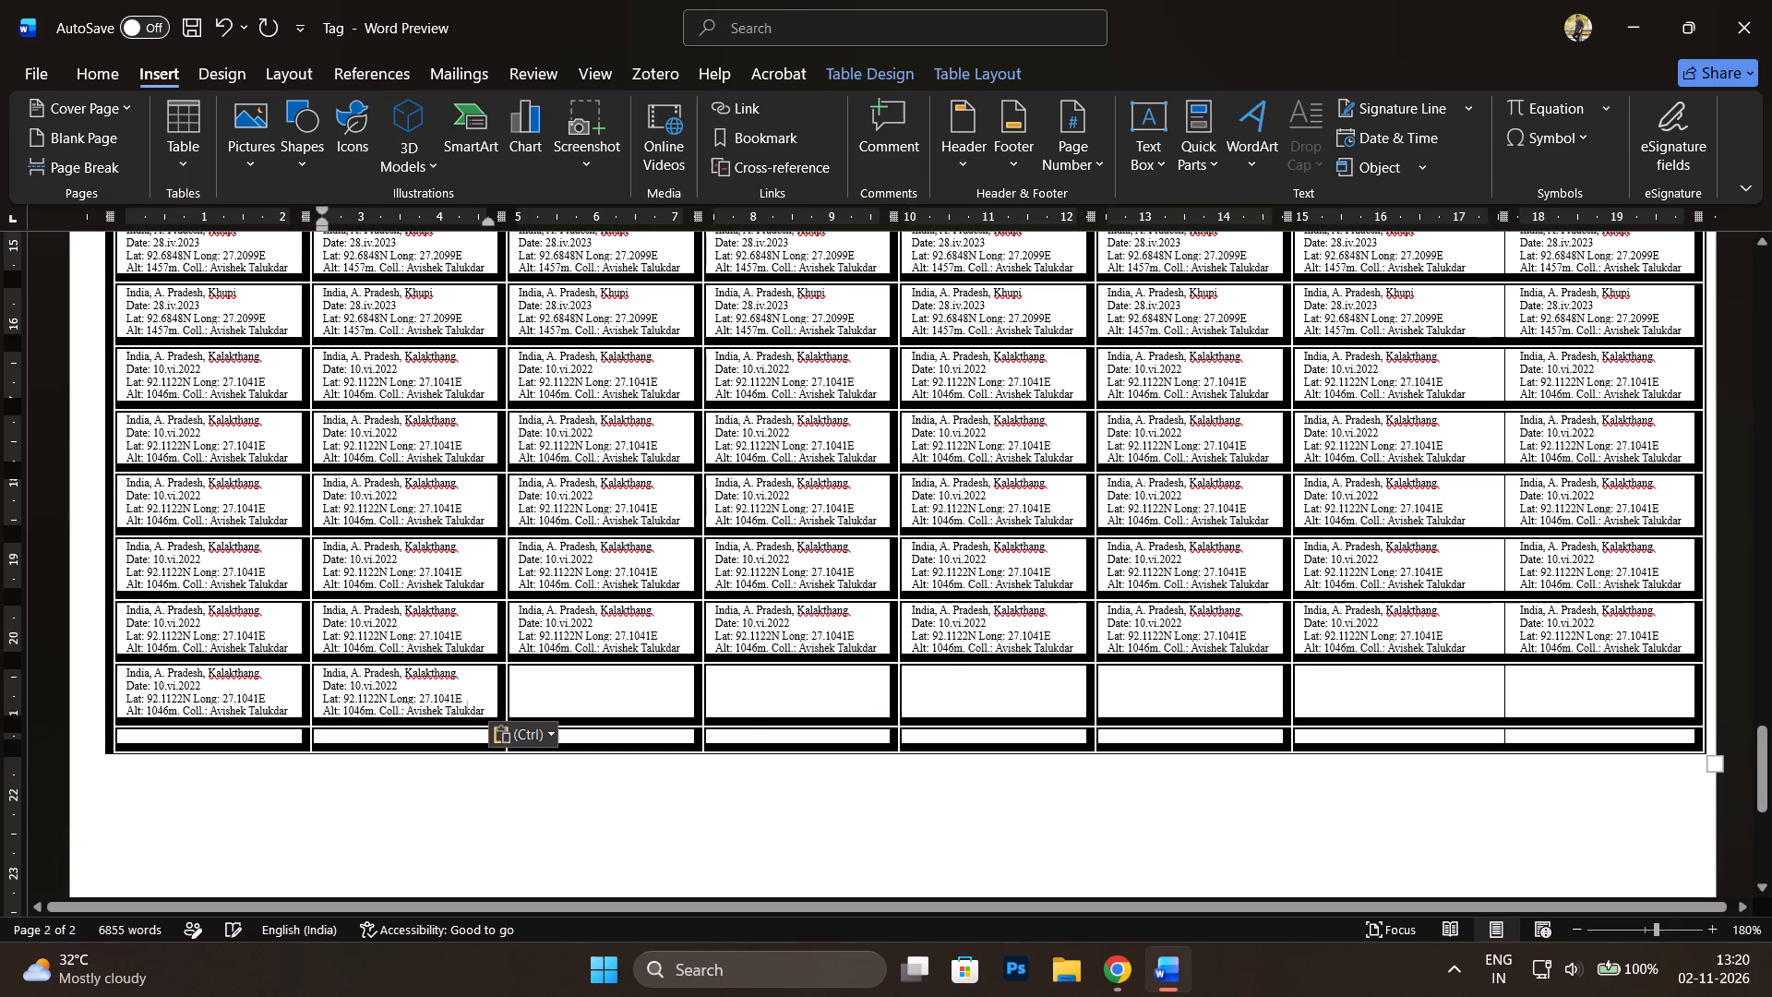
key("ctrl+v")
left_click(812, 687)
key("ctrl+v")
left_click(1055, 694)
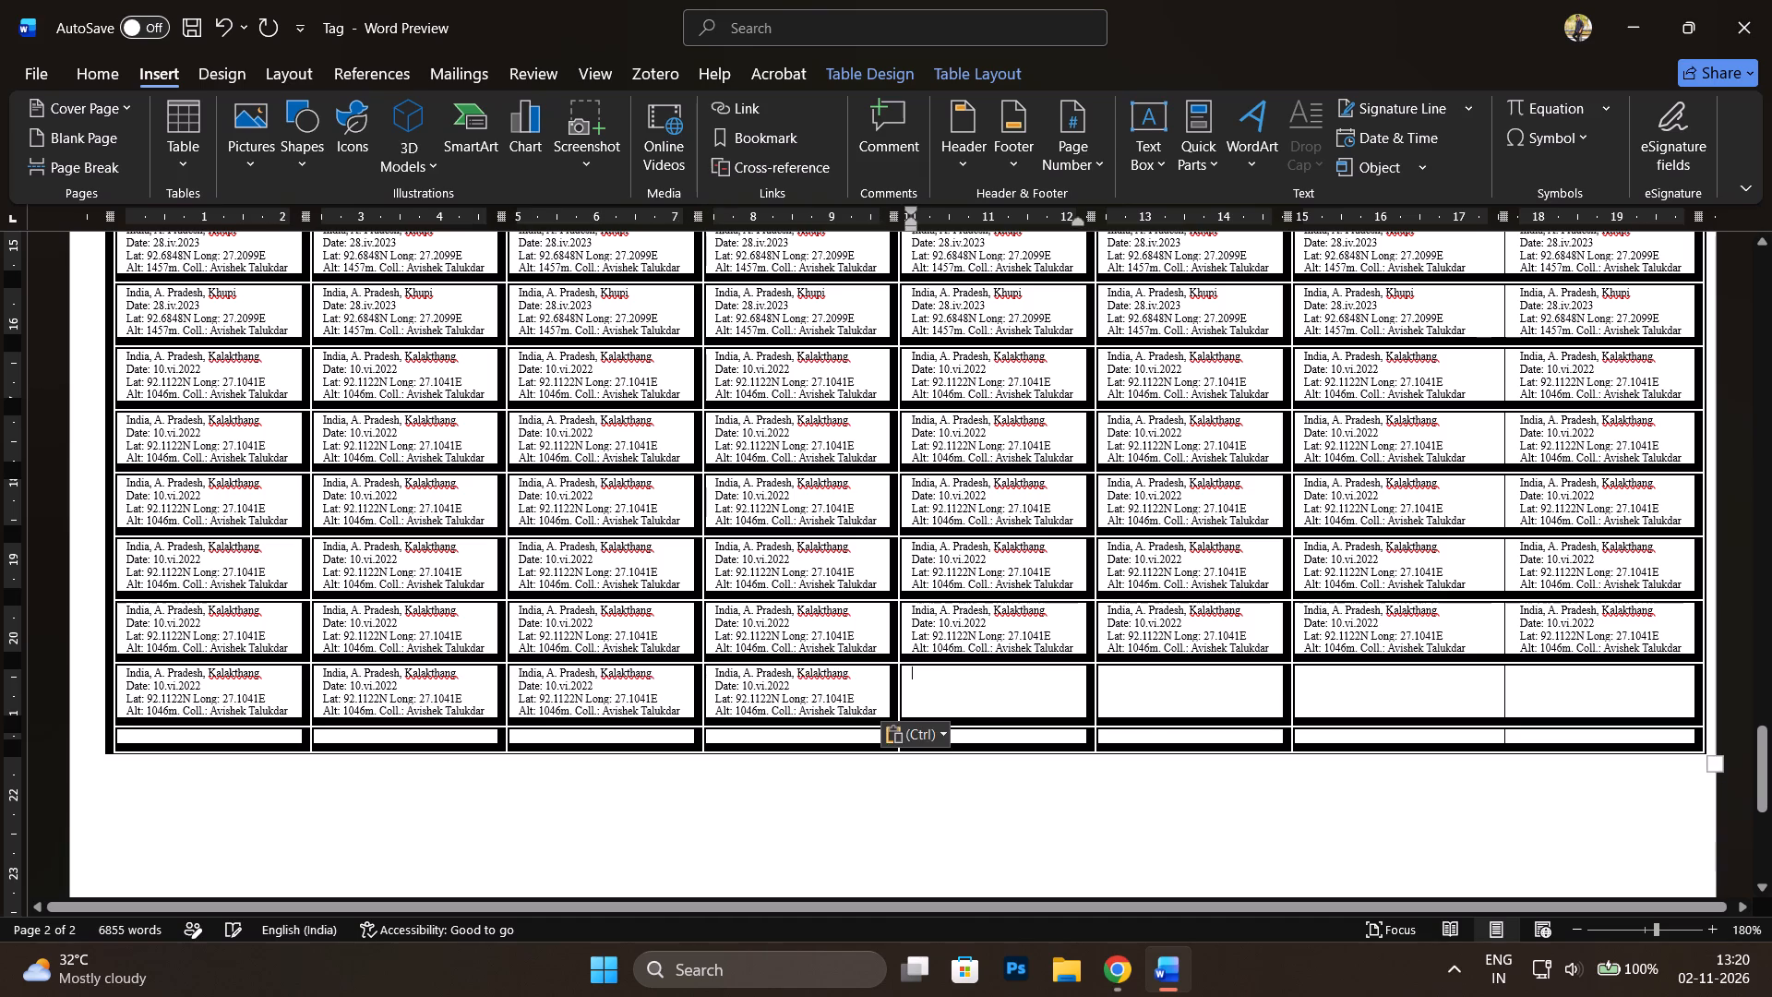
key("ctrl+v")
left_click(1174, 680)
key("ctrl+v")
left_click(1380, 679)
key("ctrl+v")
left_click(1599, 672)
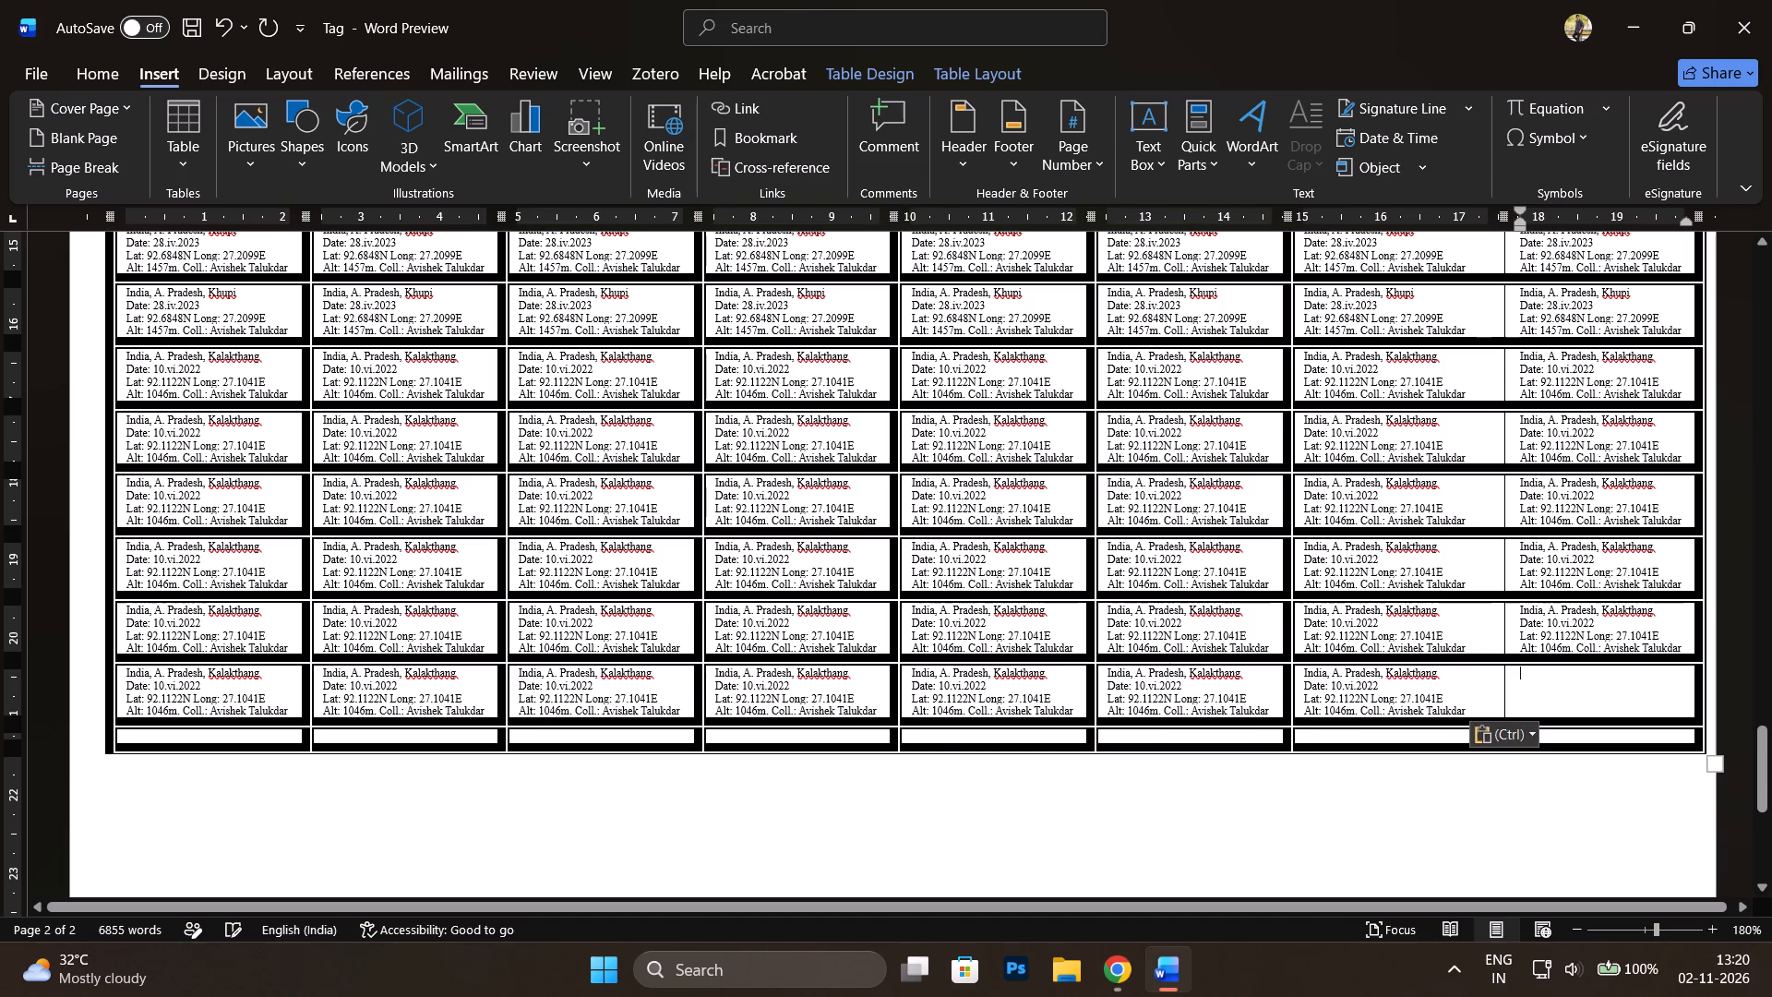
key("ctrl+v")
Paste the Kalakthang label into all eight cells of the last empty row of the table.
scroll(620, 564, "down", 2)
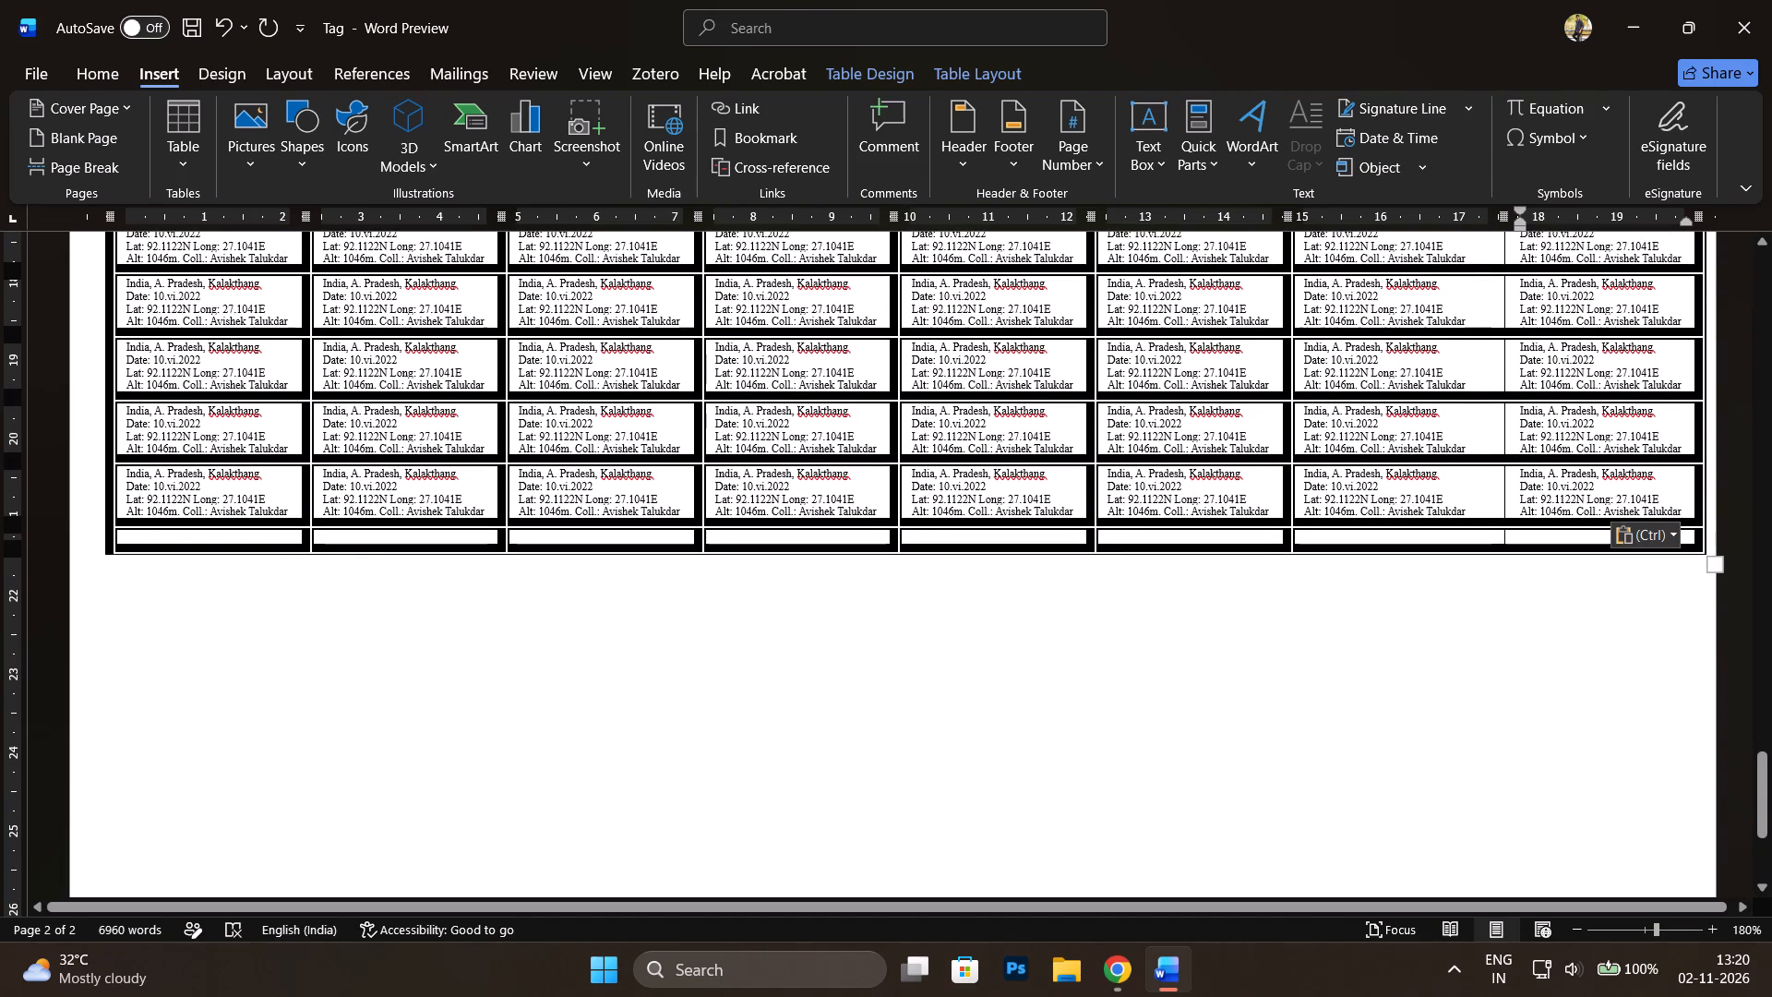
left_click(233, 540)
key("ctrl+v")
left_click(411, 554)
key("ctrl+v")
left_click(571, 555)
key("ctrl+v")
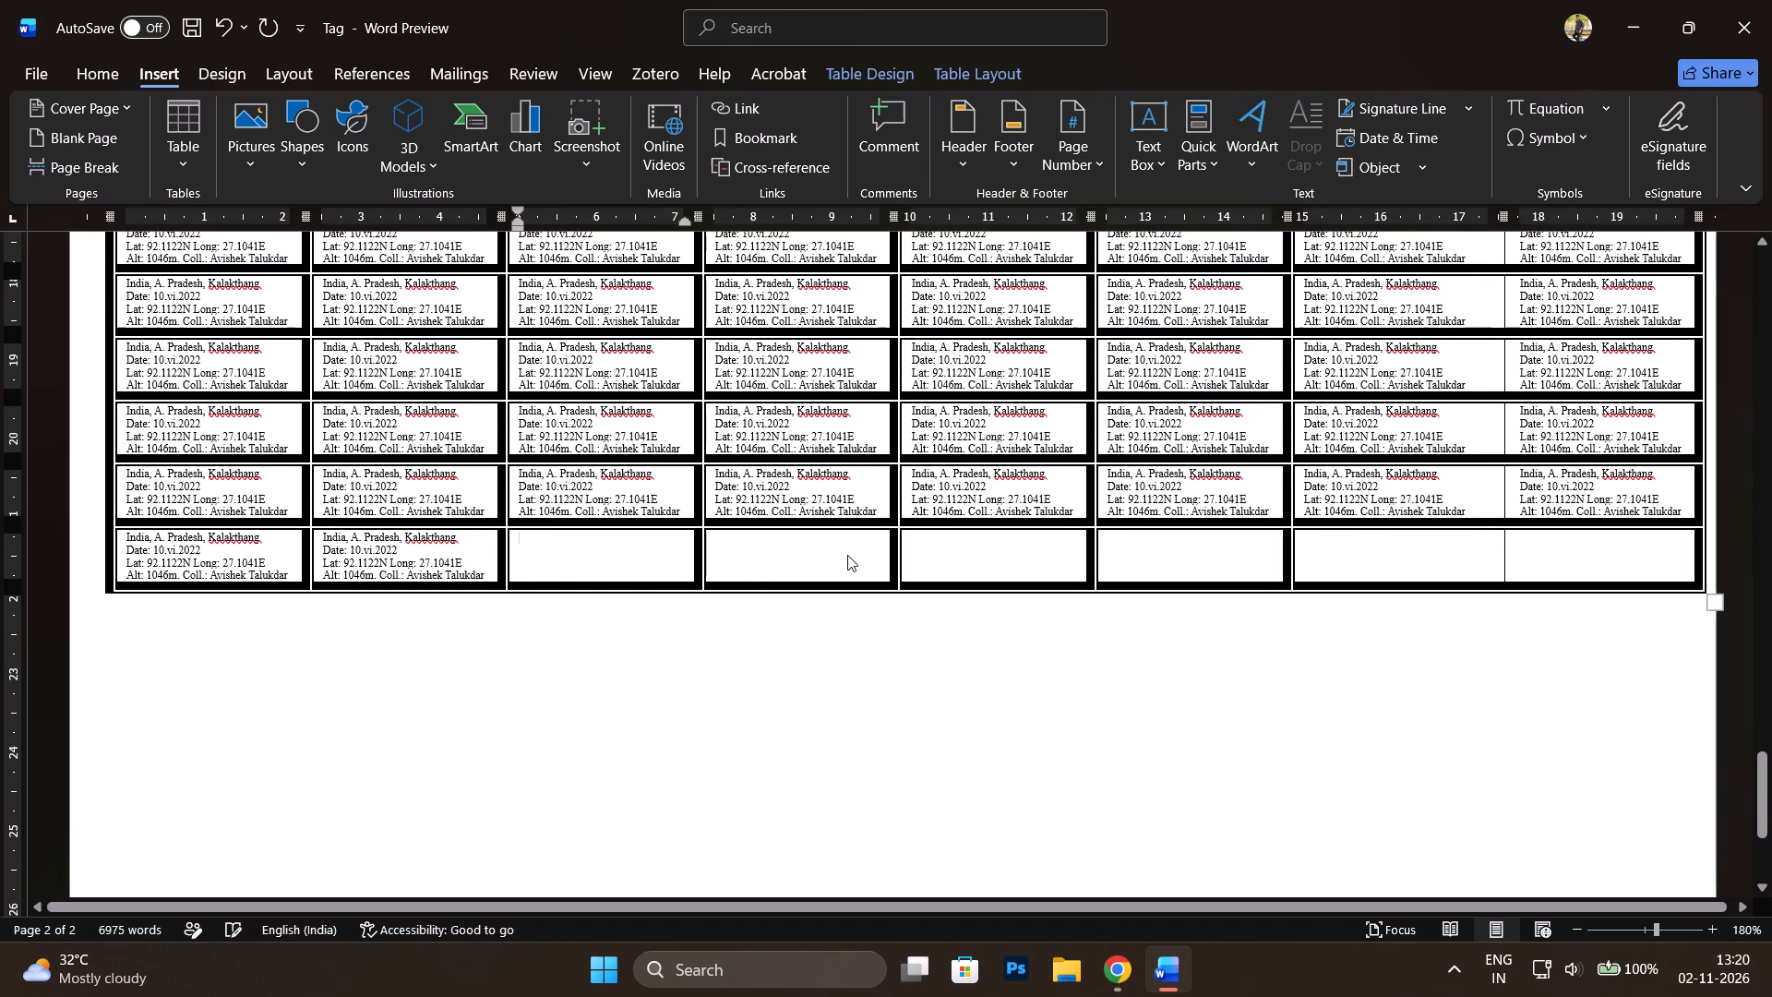
left_click(831, 557)
key("ctrl+v")
left_click(1011, 559)
key("ctrl+v")
left_click(1137, 559)
key("ctrl+v")
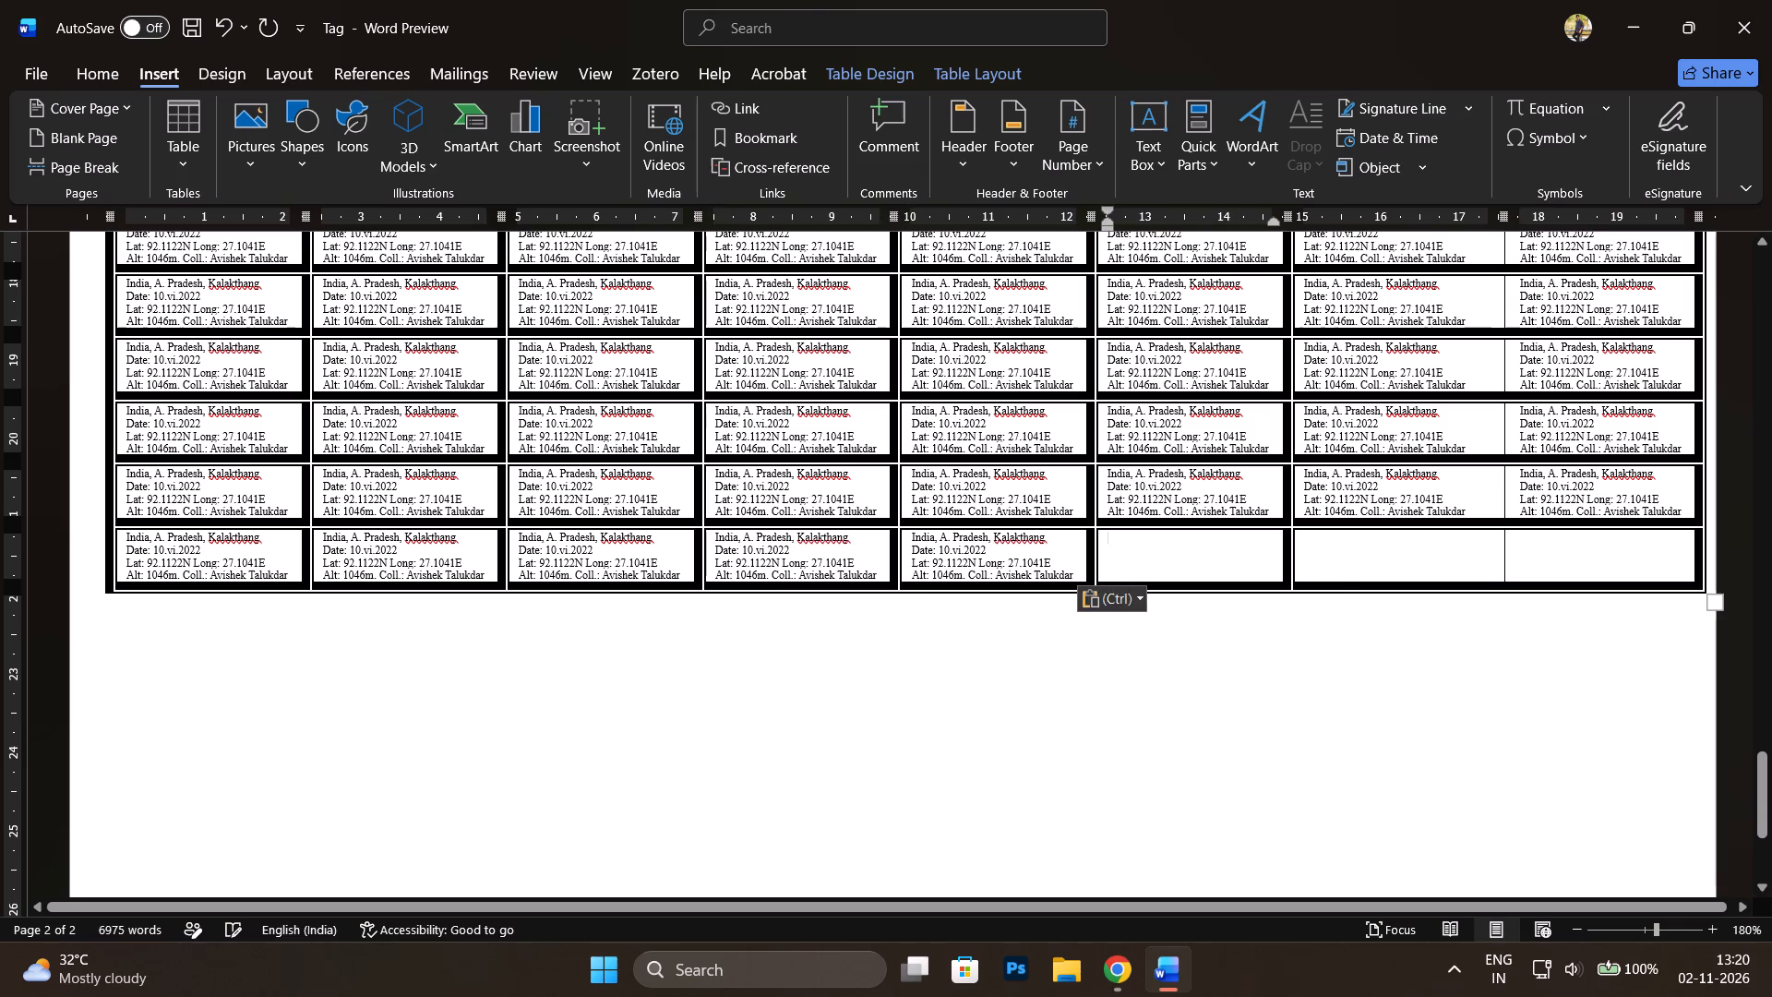
left_click(1338, 551)
key("ctrl+v")
left_click(1593, 559)
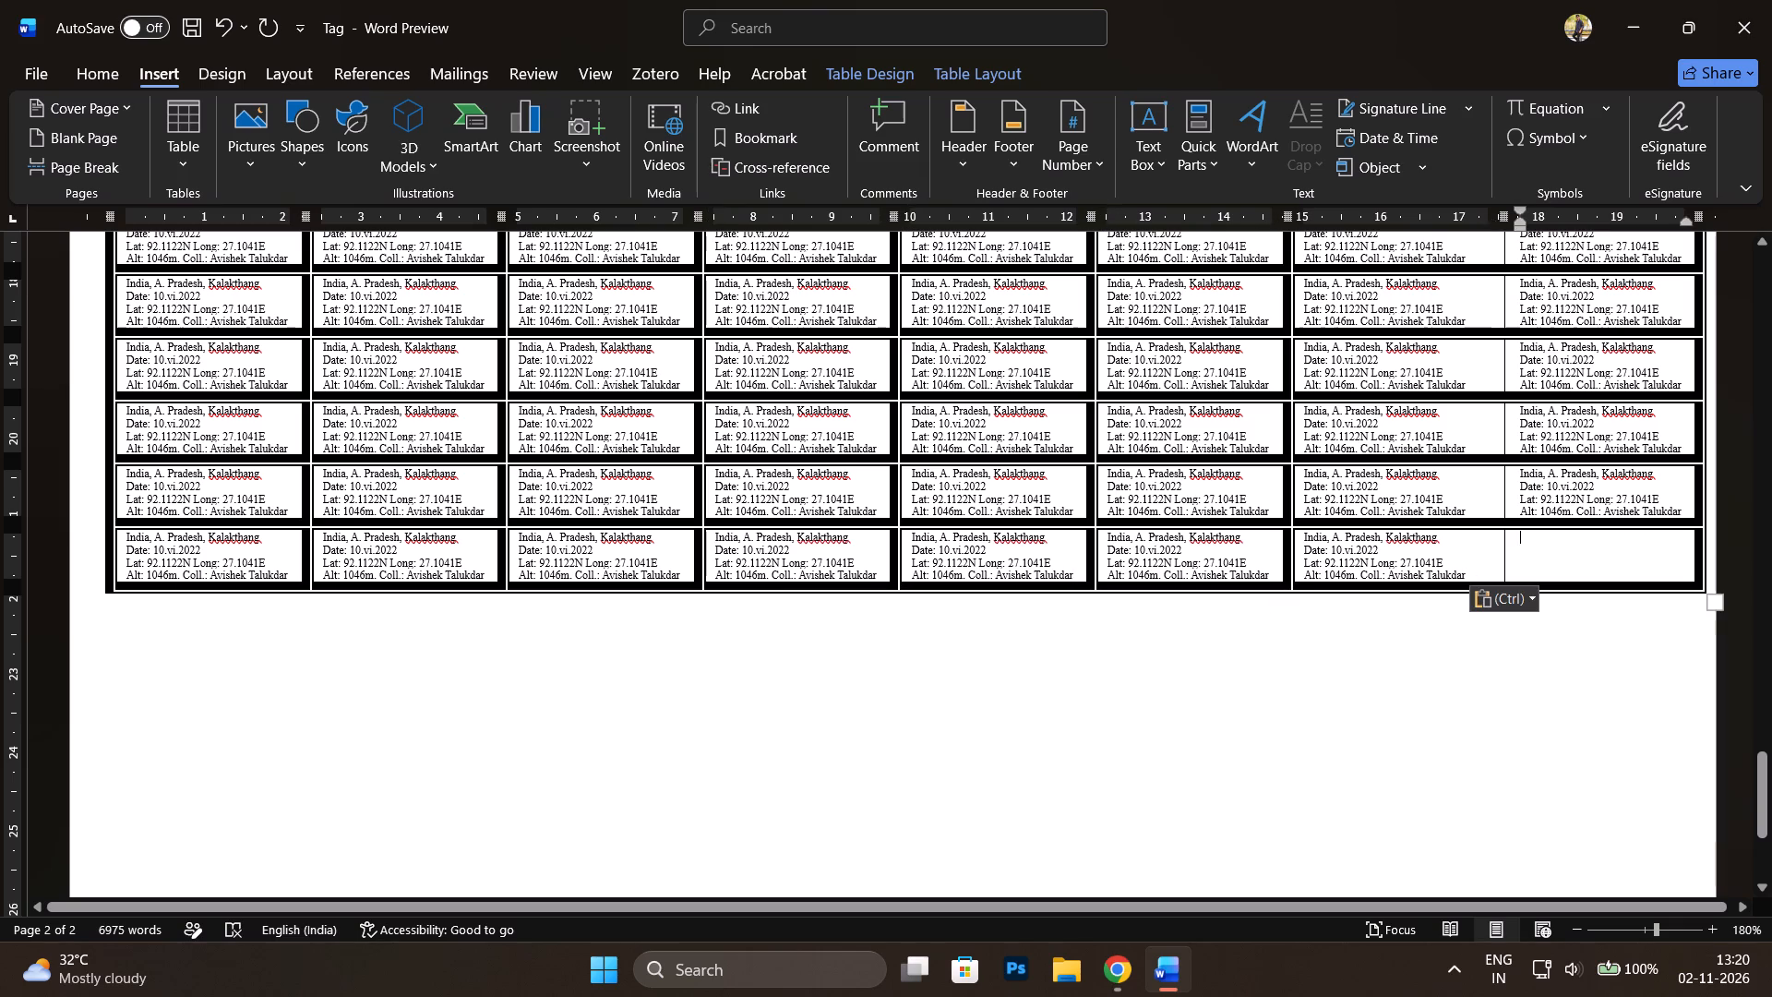
key("ctrl+v")
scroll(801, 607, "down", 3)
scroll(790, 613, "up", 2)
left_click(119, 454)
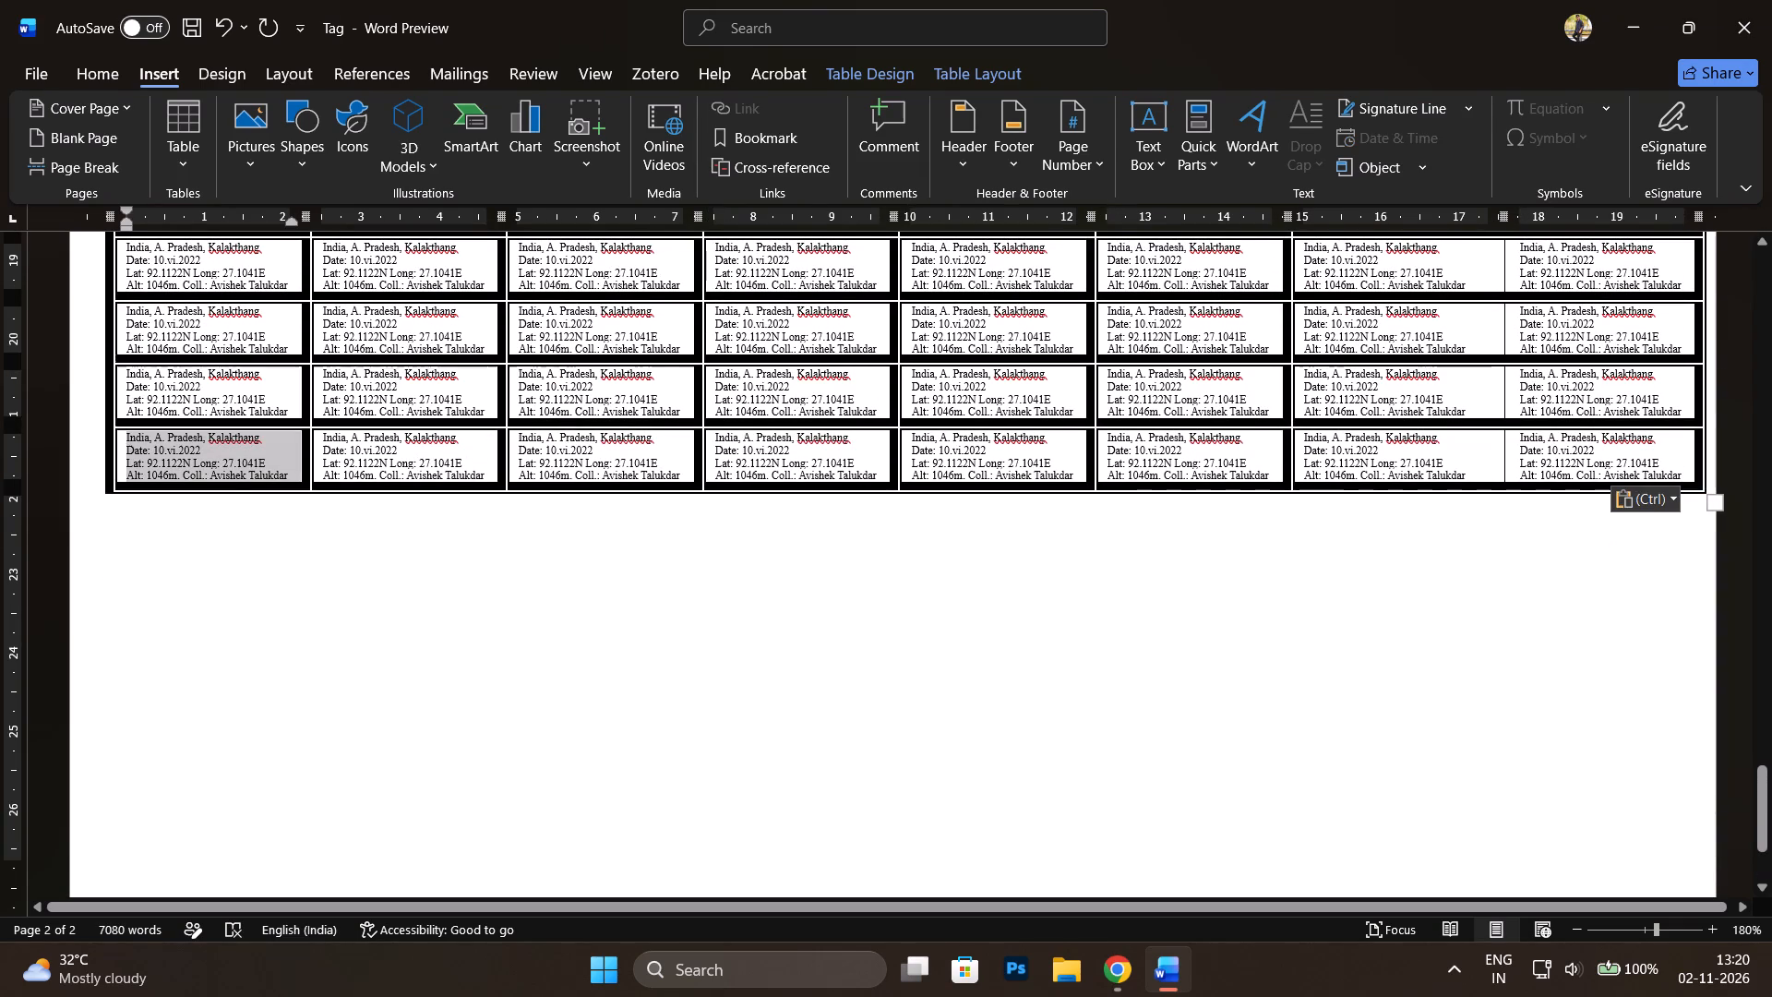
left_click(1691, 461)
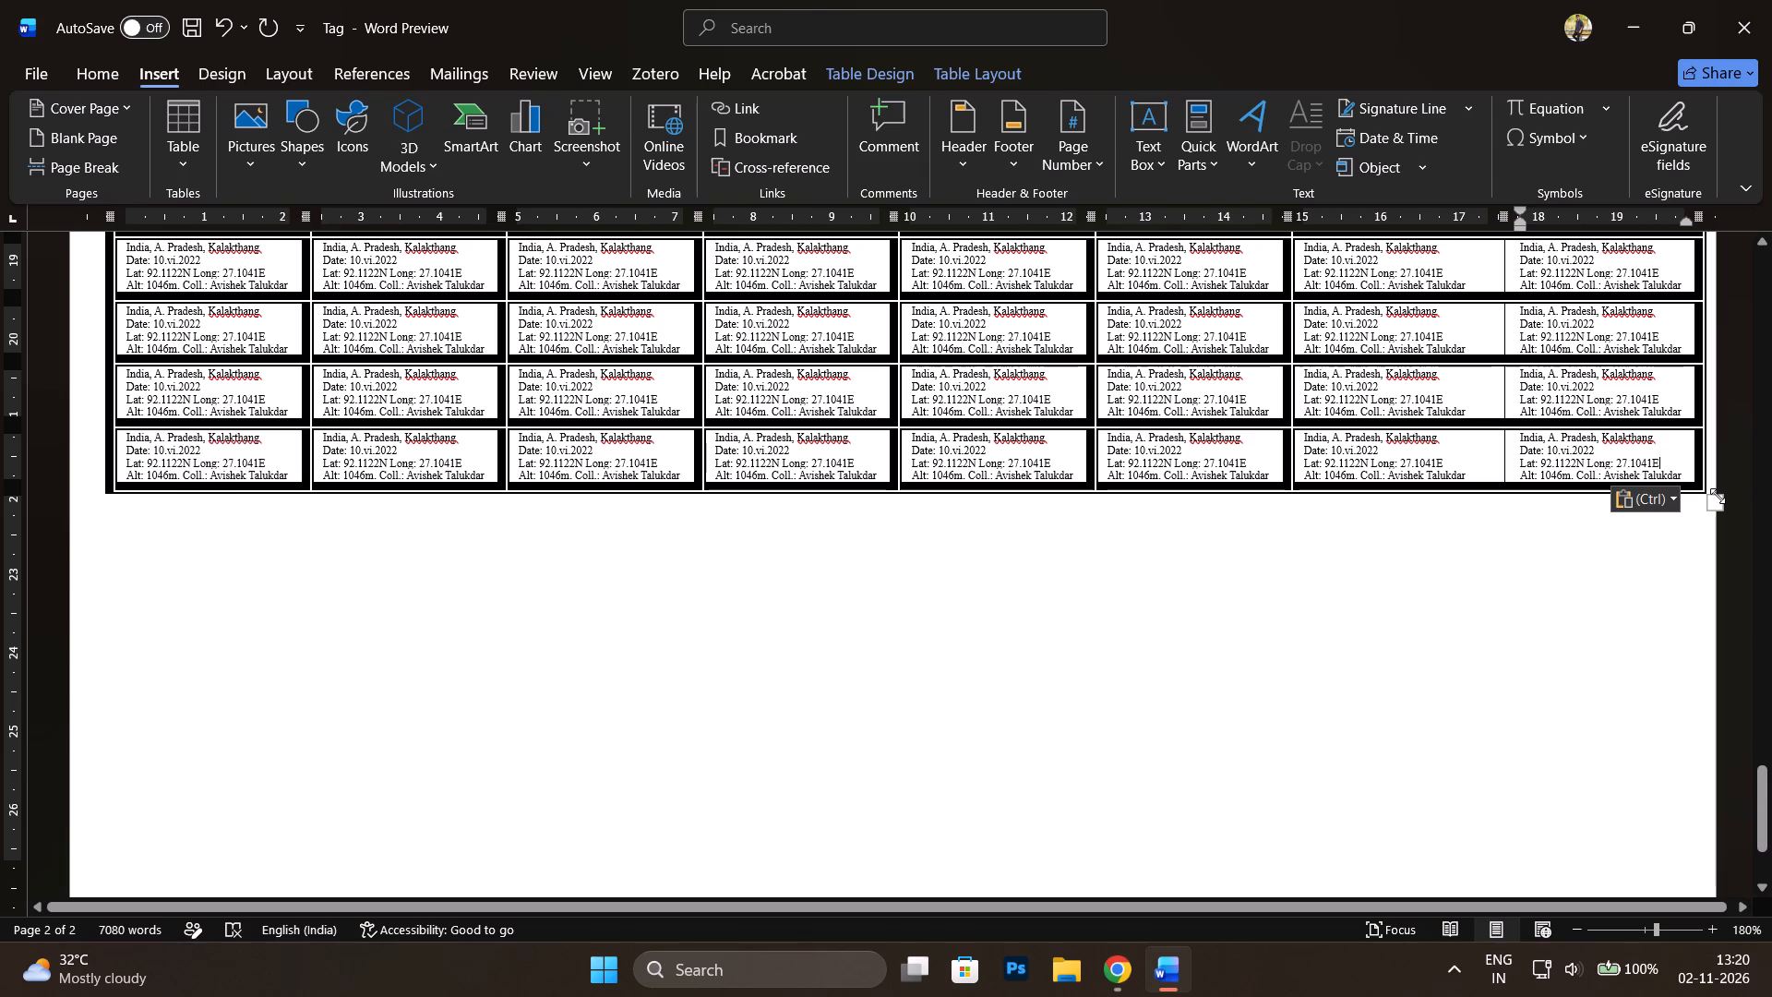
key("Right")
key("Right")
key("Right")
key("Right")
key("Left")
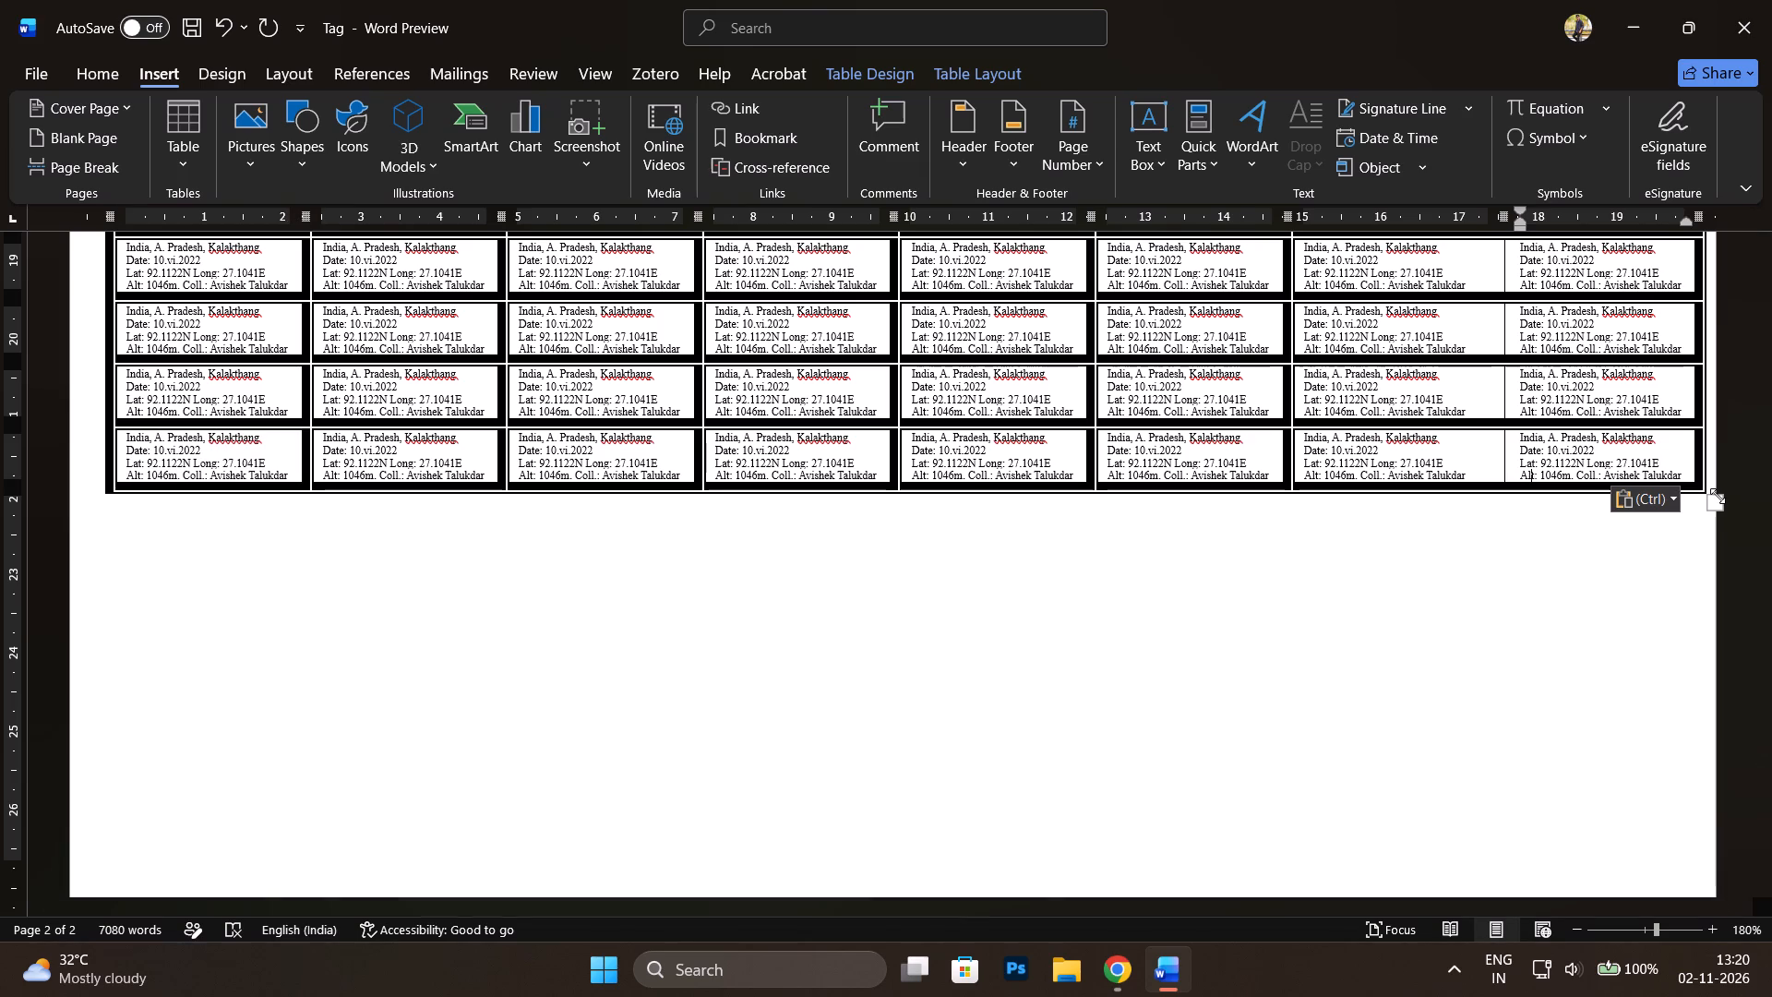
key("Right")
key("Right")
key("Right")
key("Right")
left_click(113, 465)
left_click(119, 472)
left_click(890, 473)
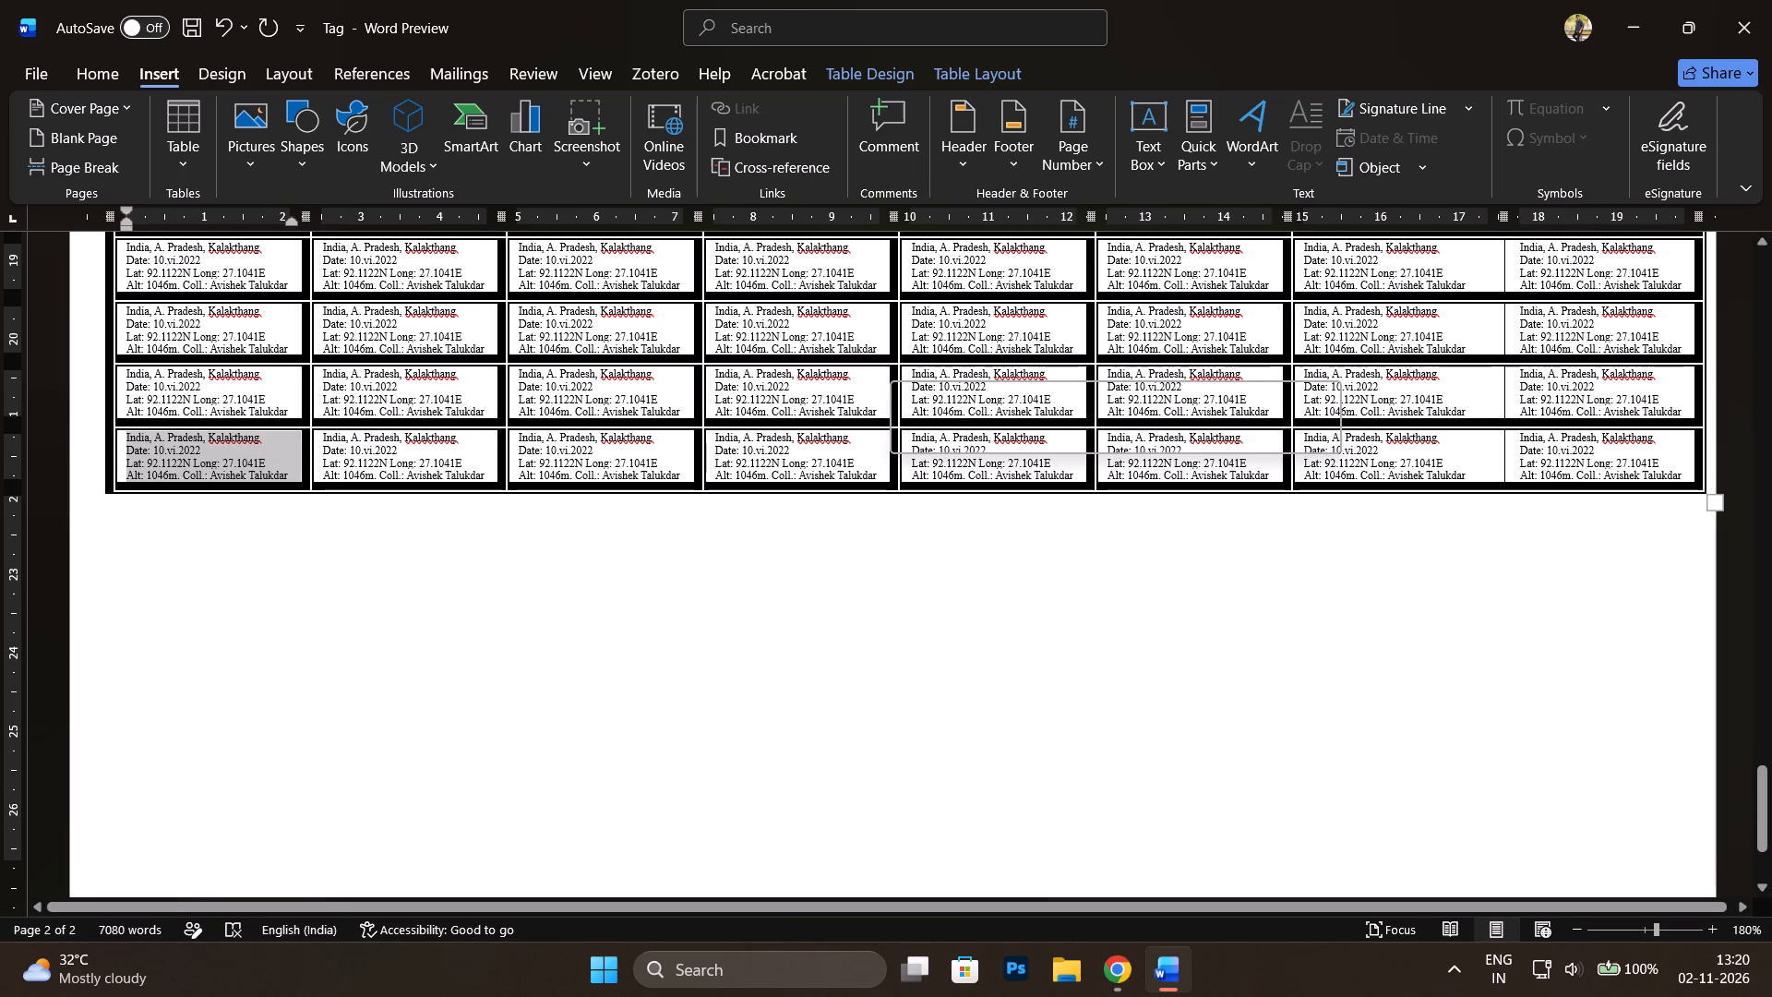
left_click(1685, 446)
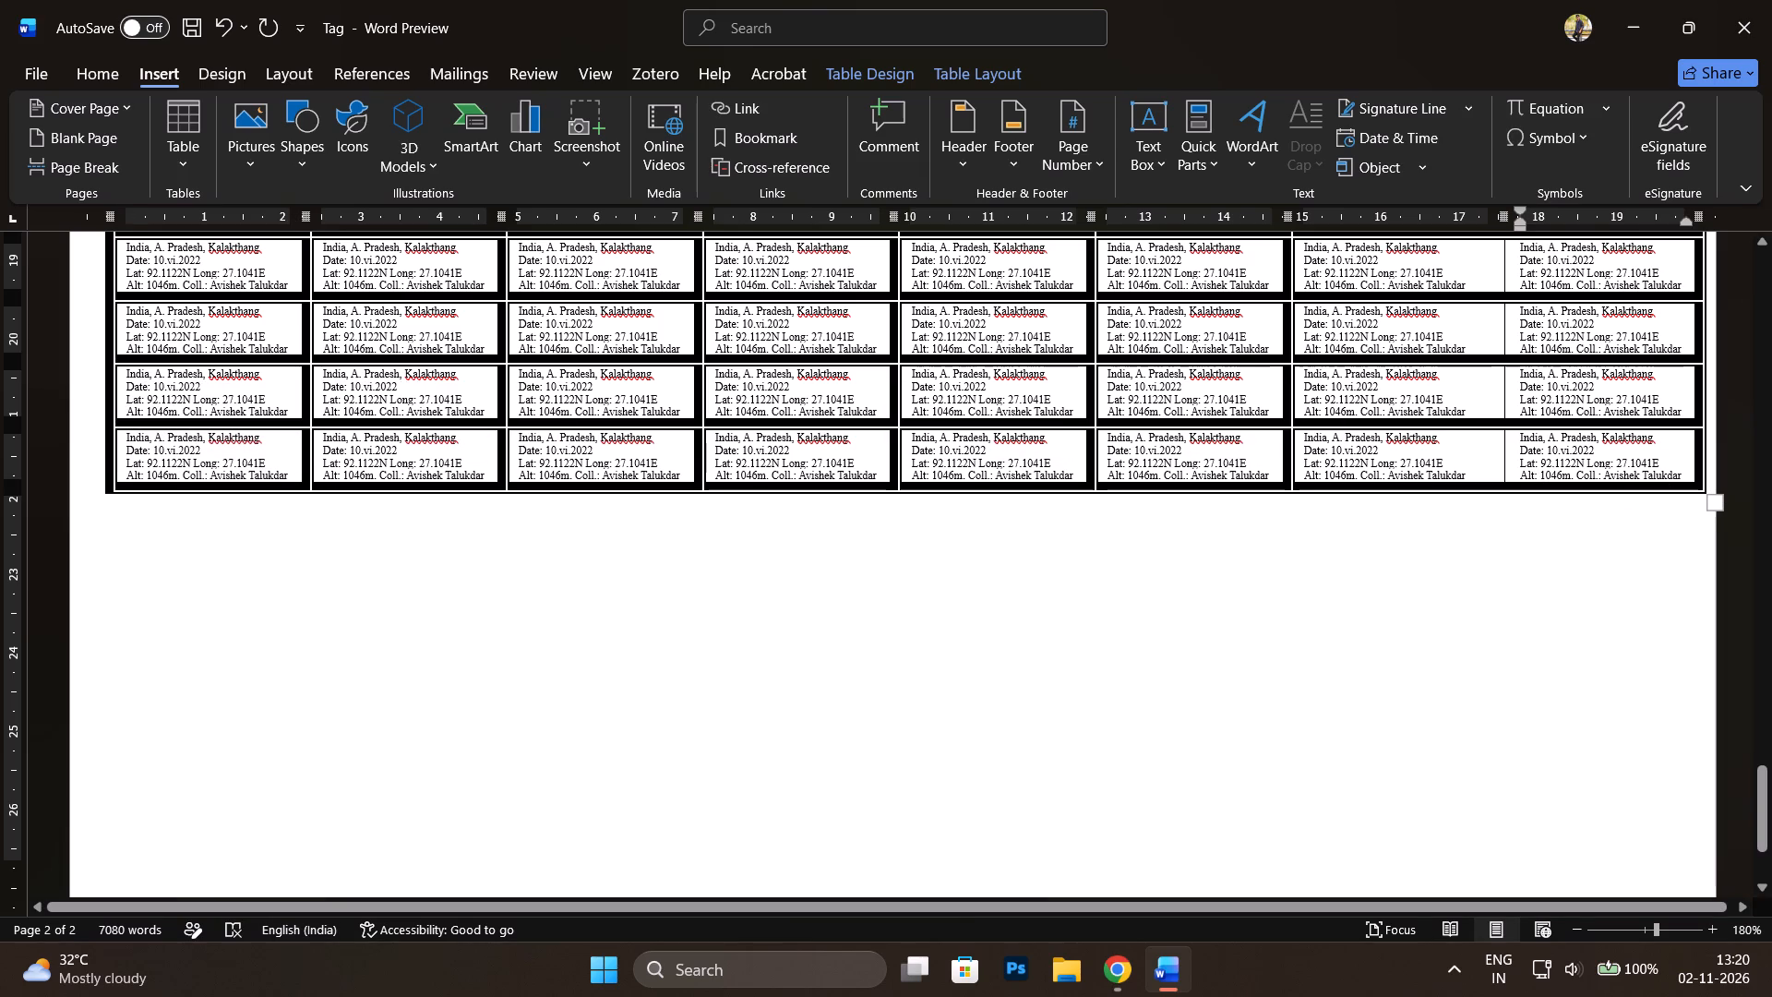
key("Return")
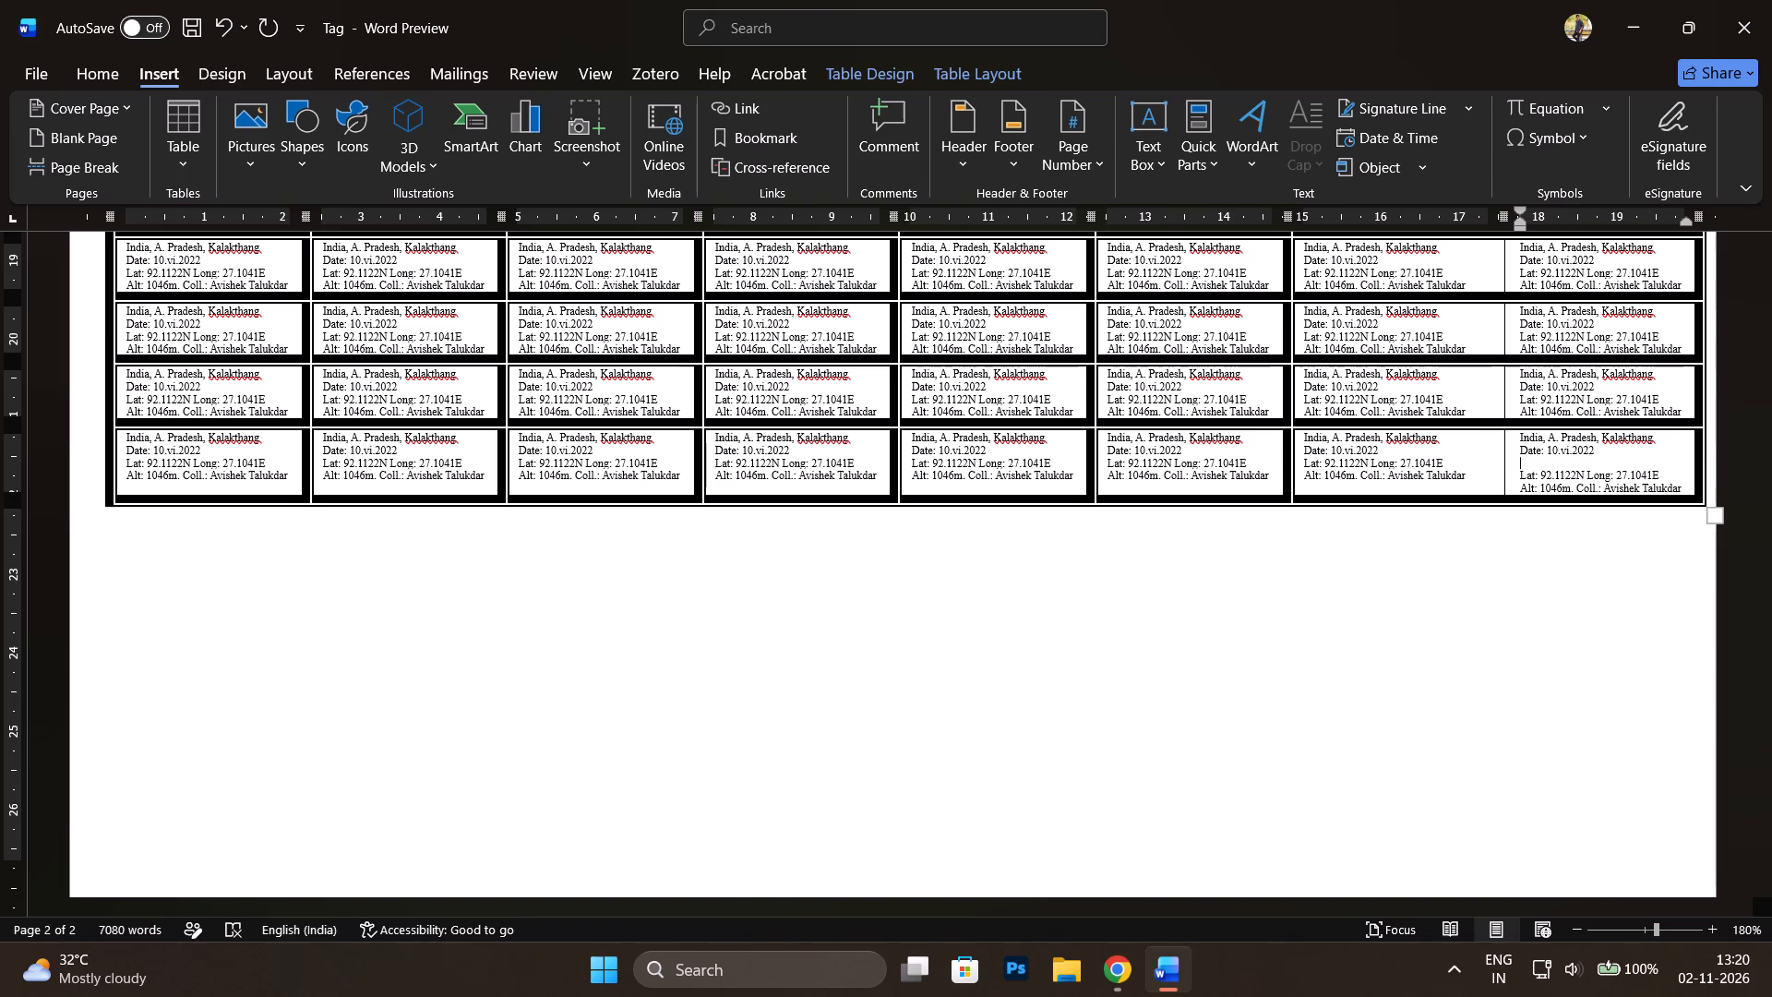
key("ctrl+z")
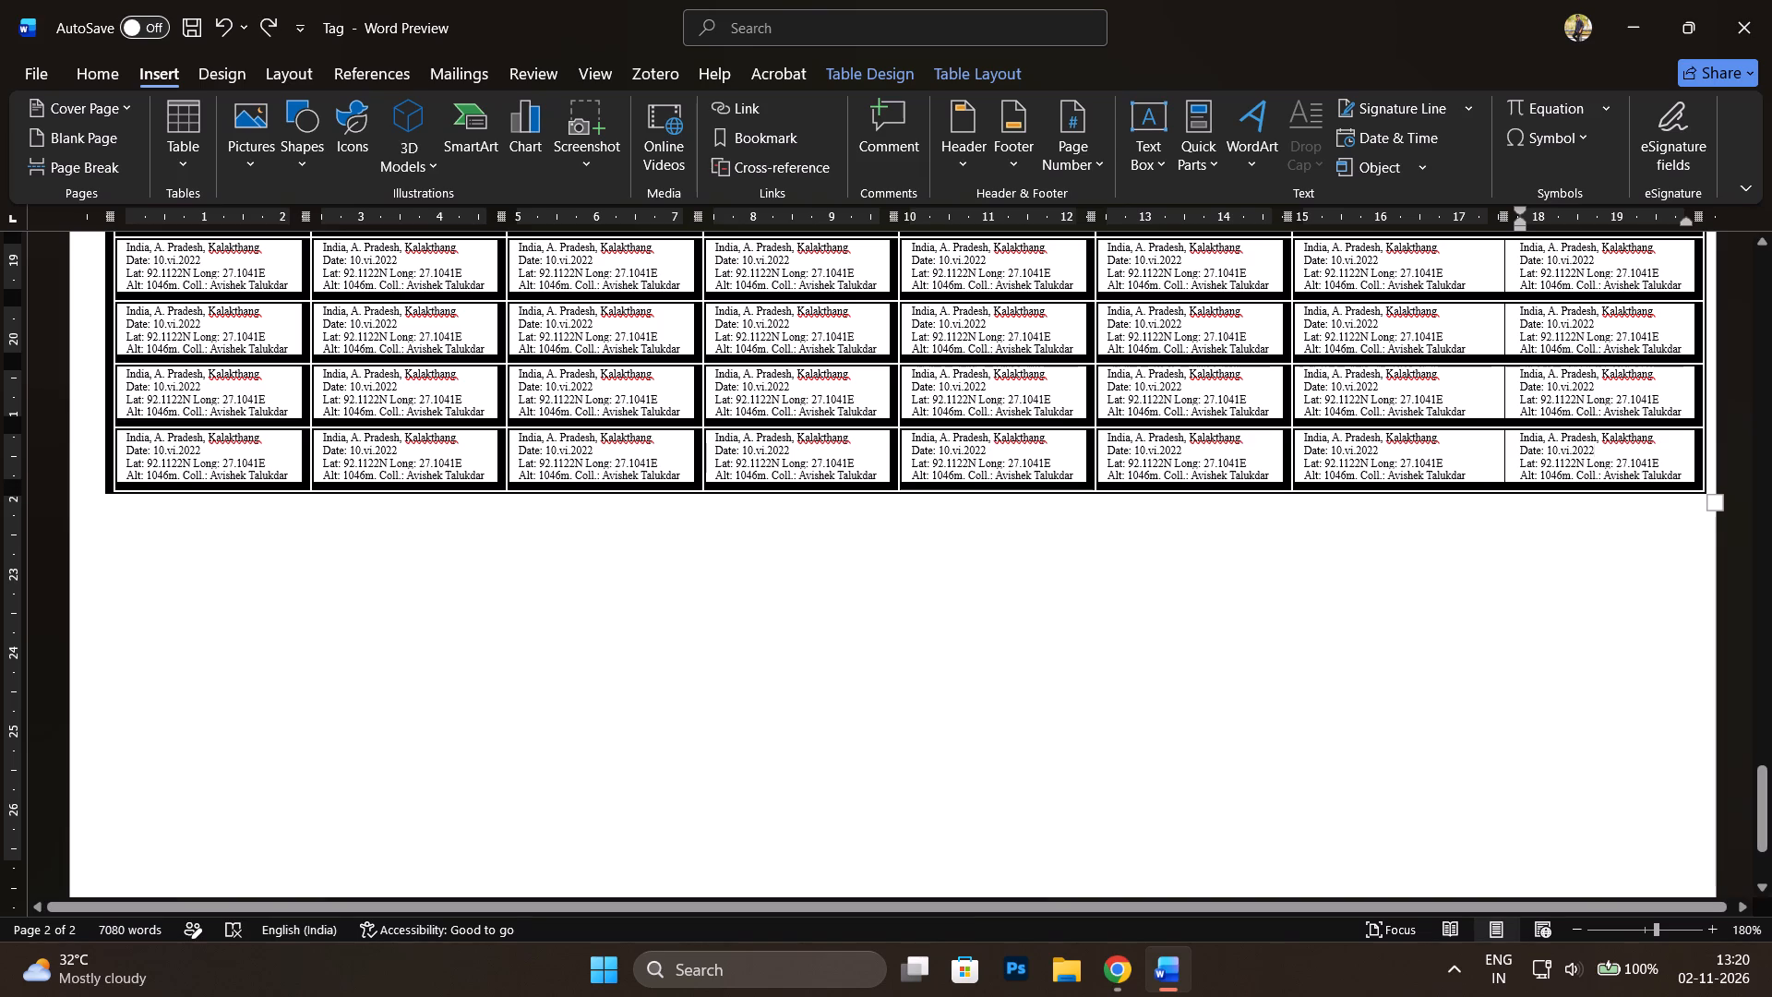
Add seven empty rows to the bottom of the label table, below the last Kalakthang row.
left_click(1618, 568)
left_click(1707, 475)
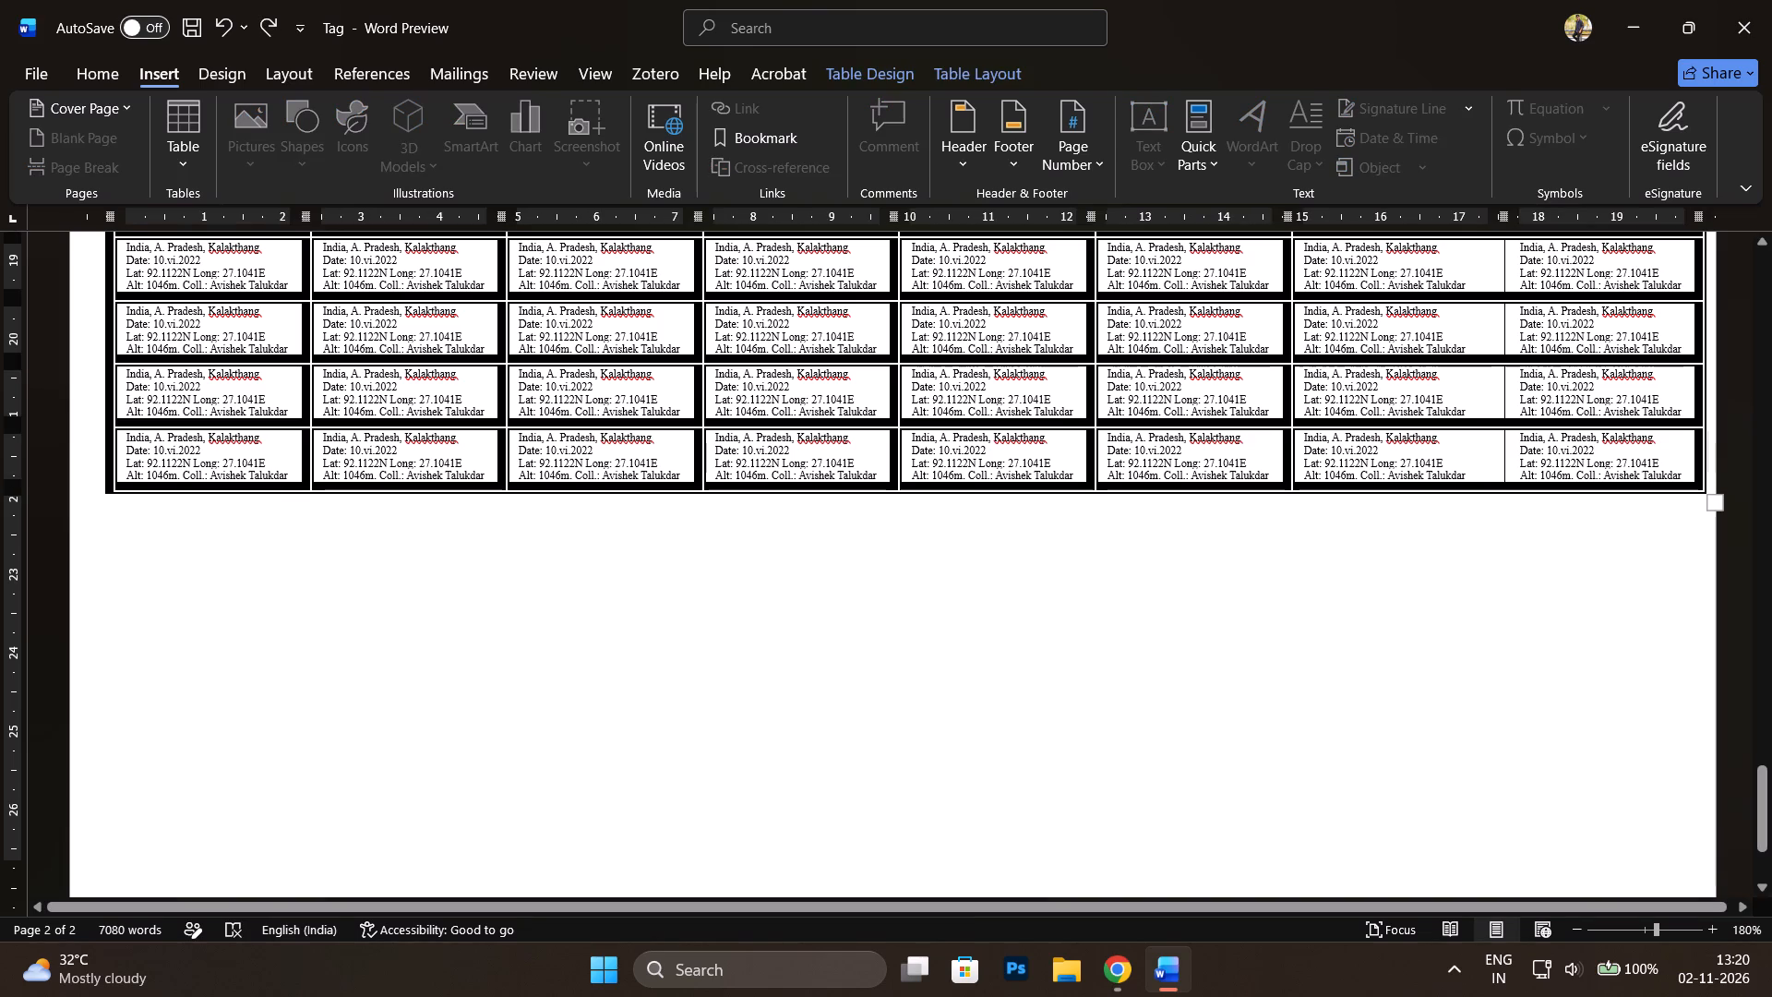
key("Return")
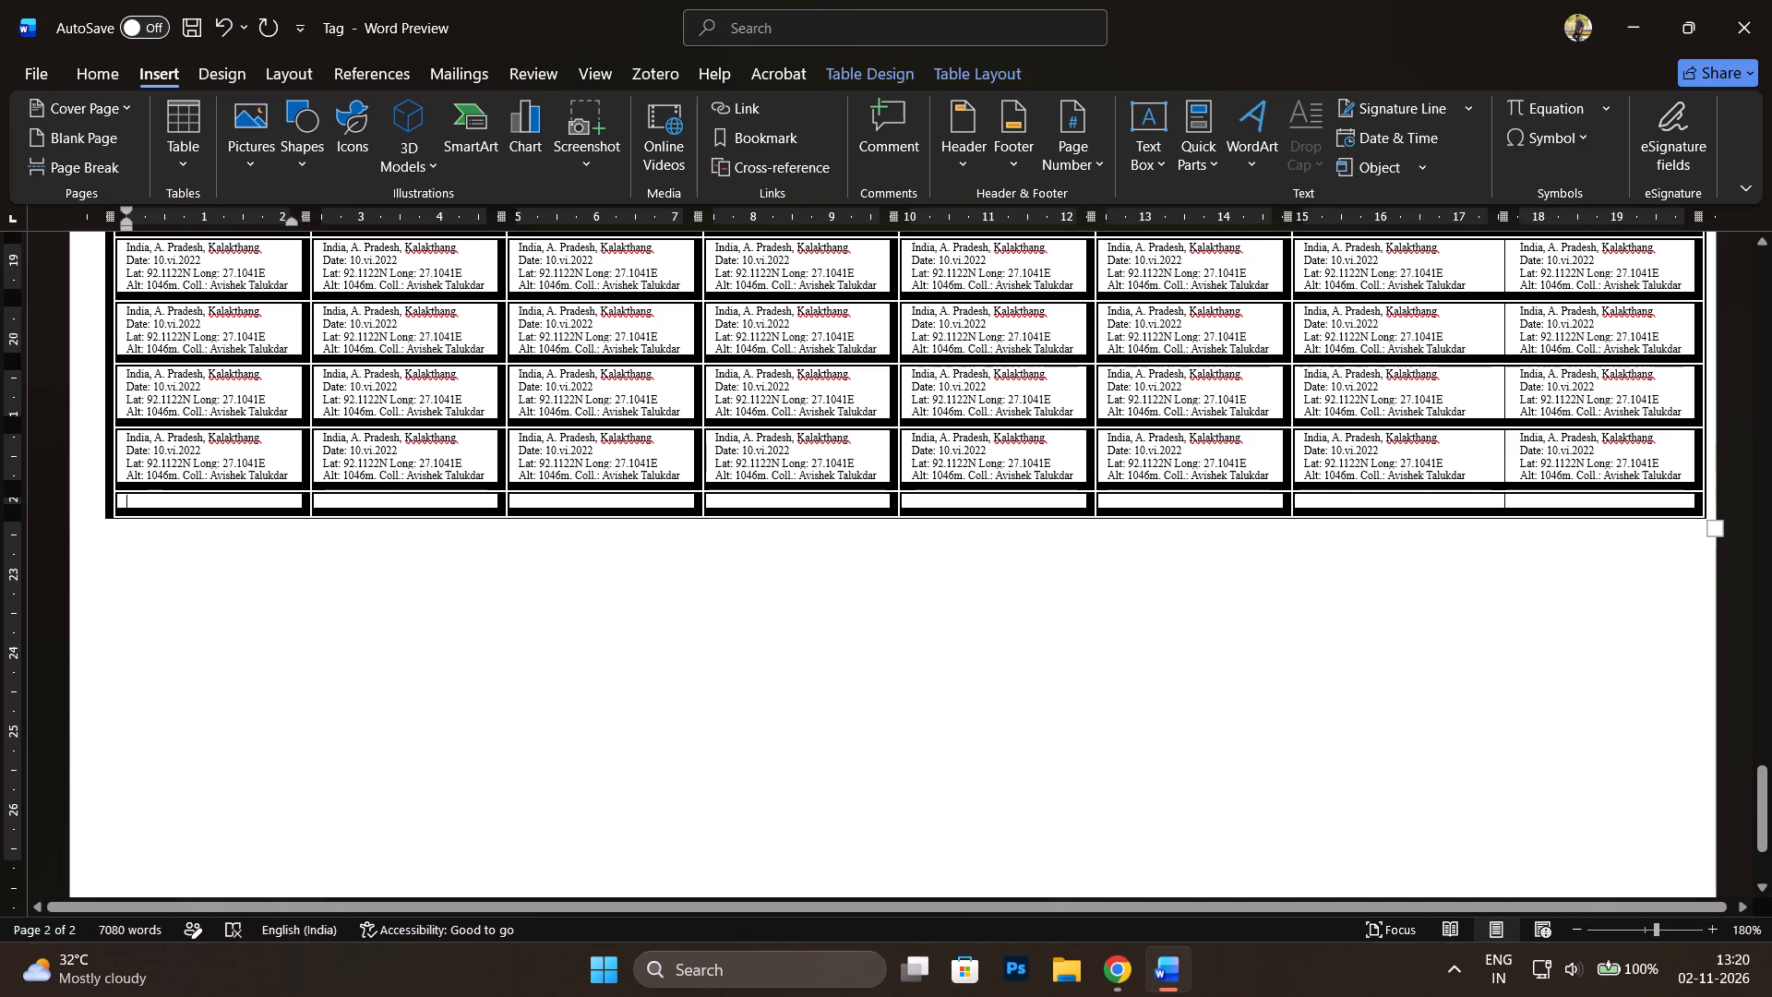
key("Left")
key("Return")
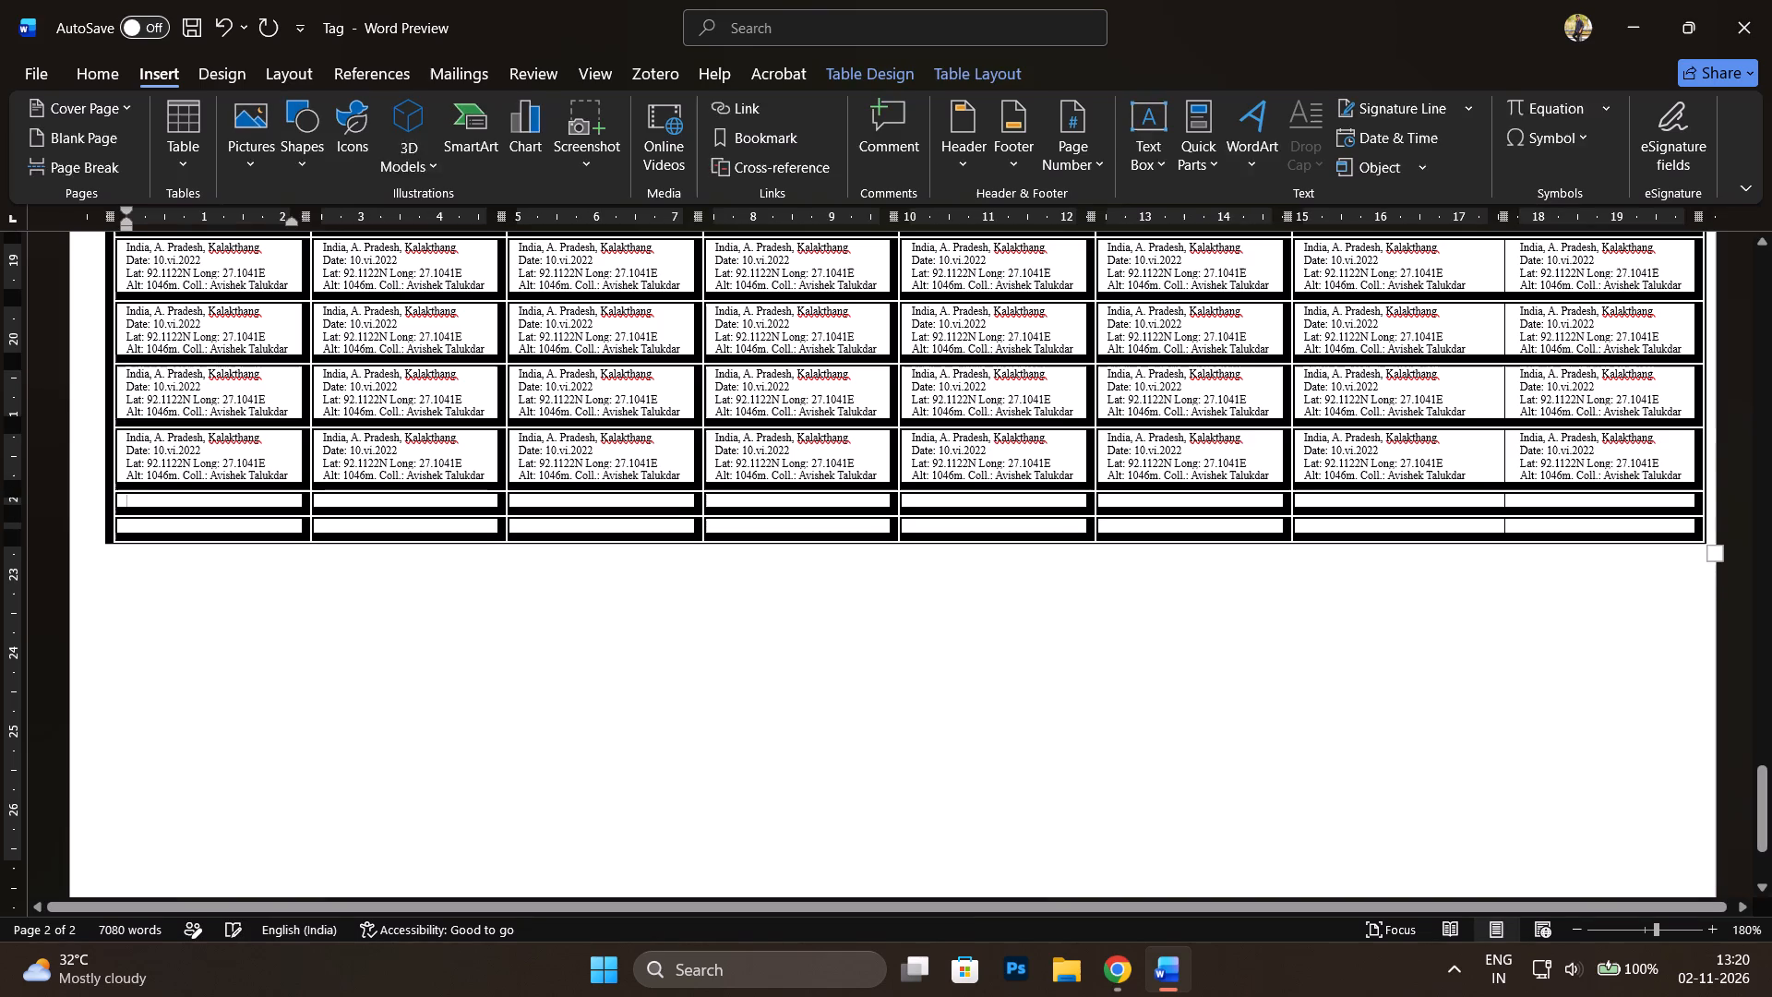
key("Left")
key("Return")
key("Left")
key("Return")
key("Left")
key("Return")
key("Left")
key("Return")
key("Left")
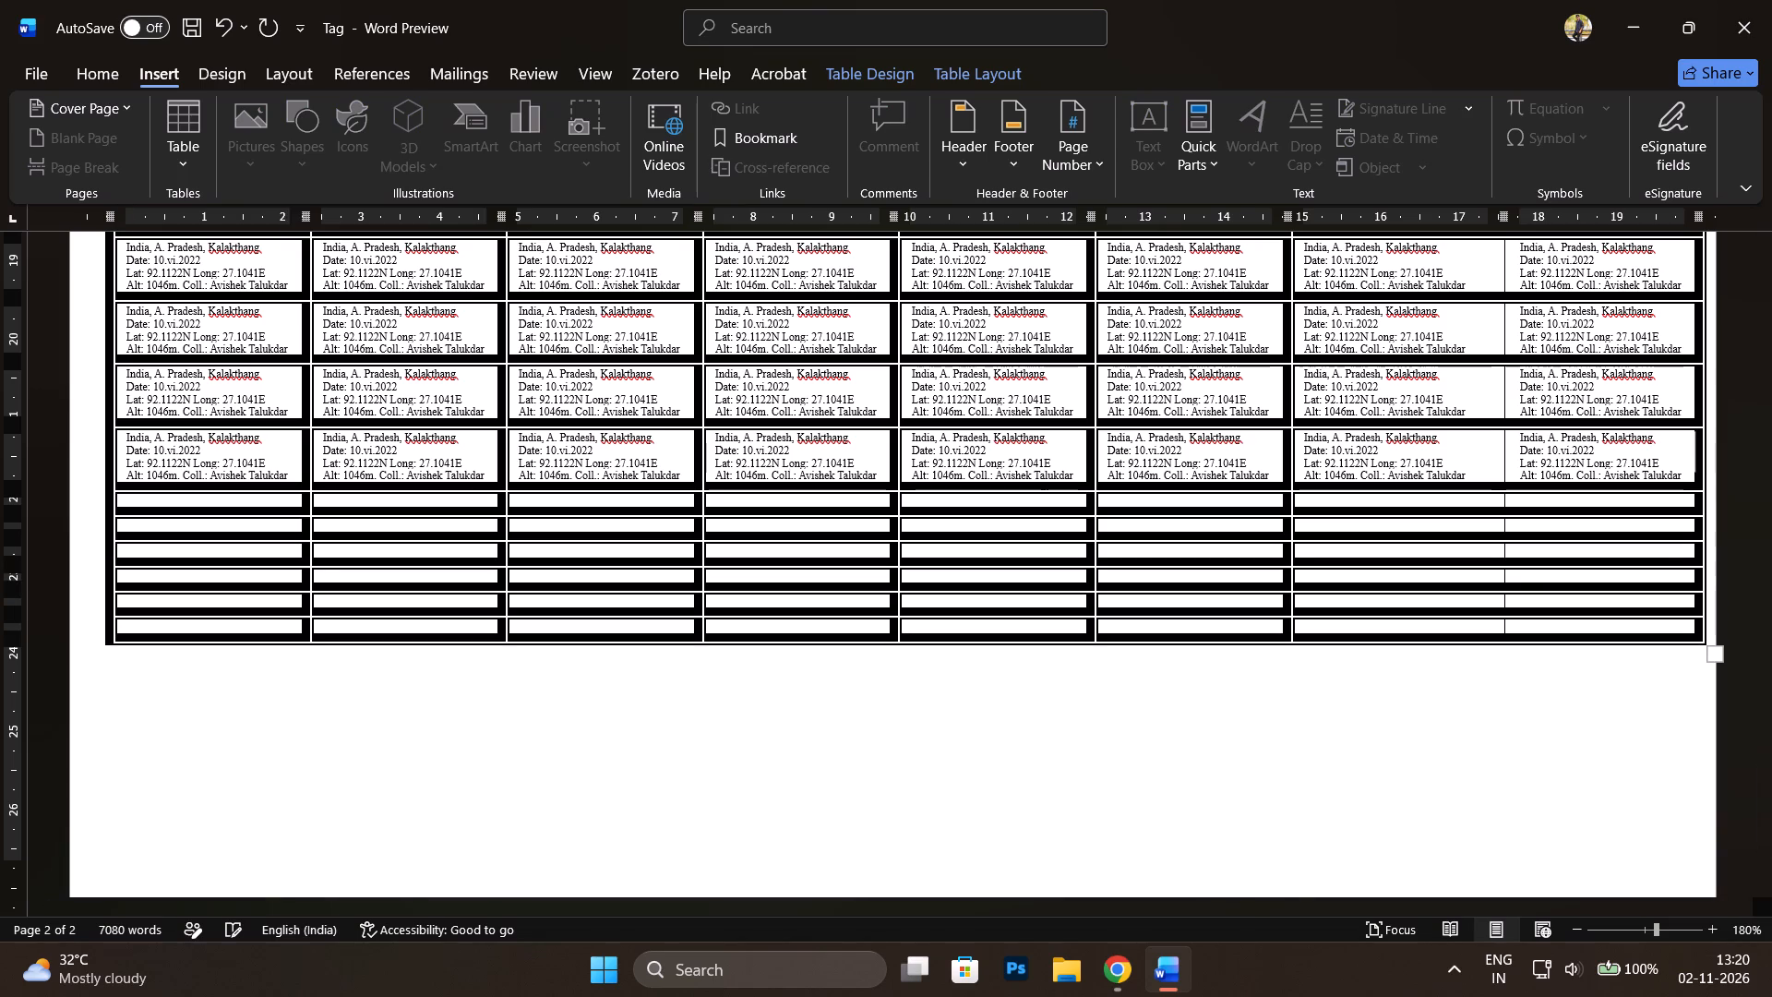
key("Return")
key("Left")
scroll(1693, 608, "down", 3)
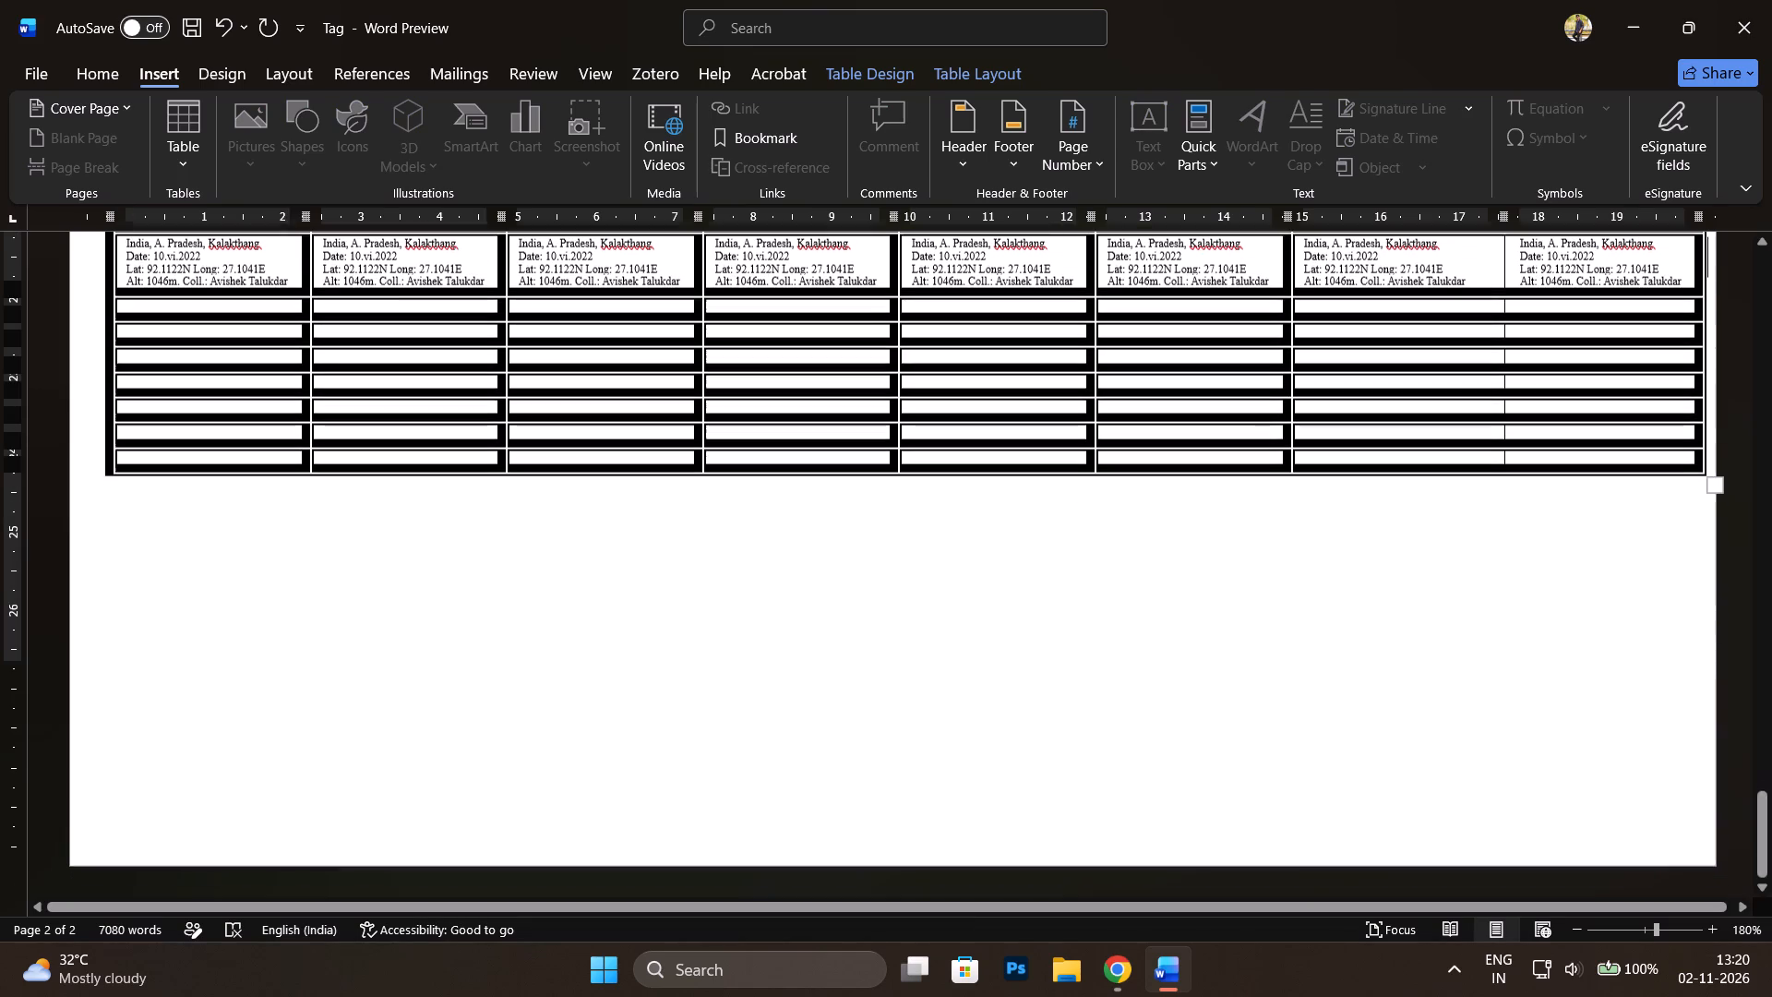
scroll(1771, 575, "up", 2)
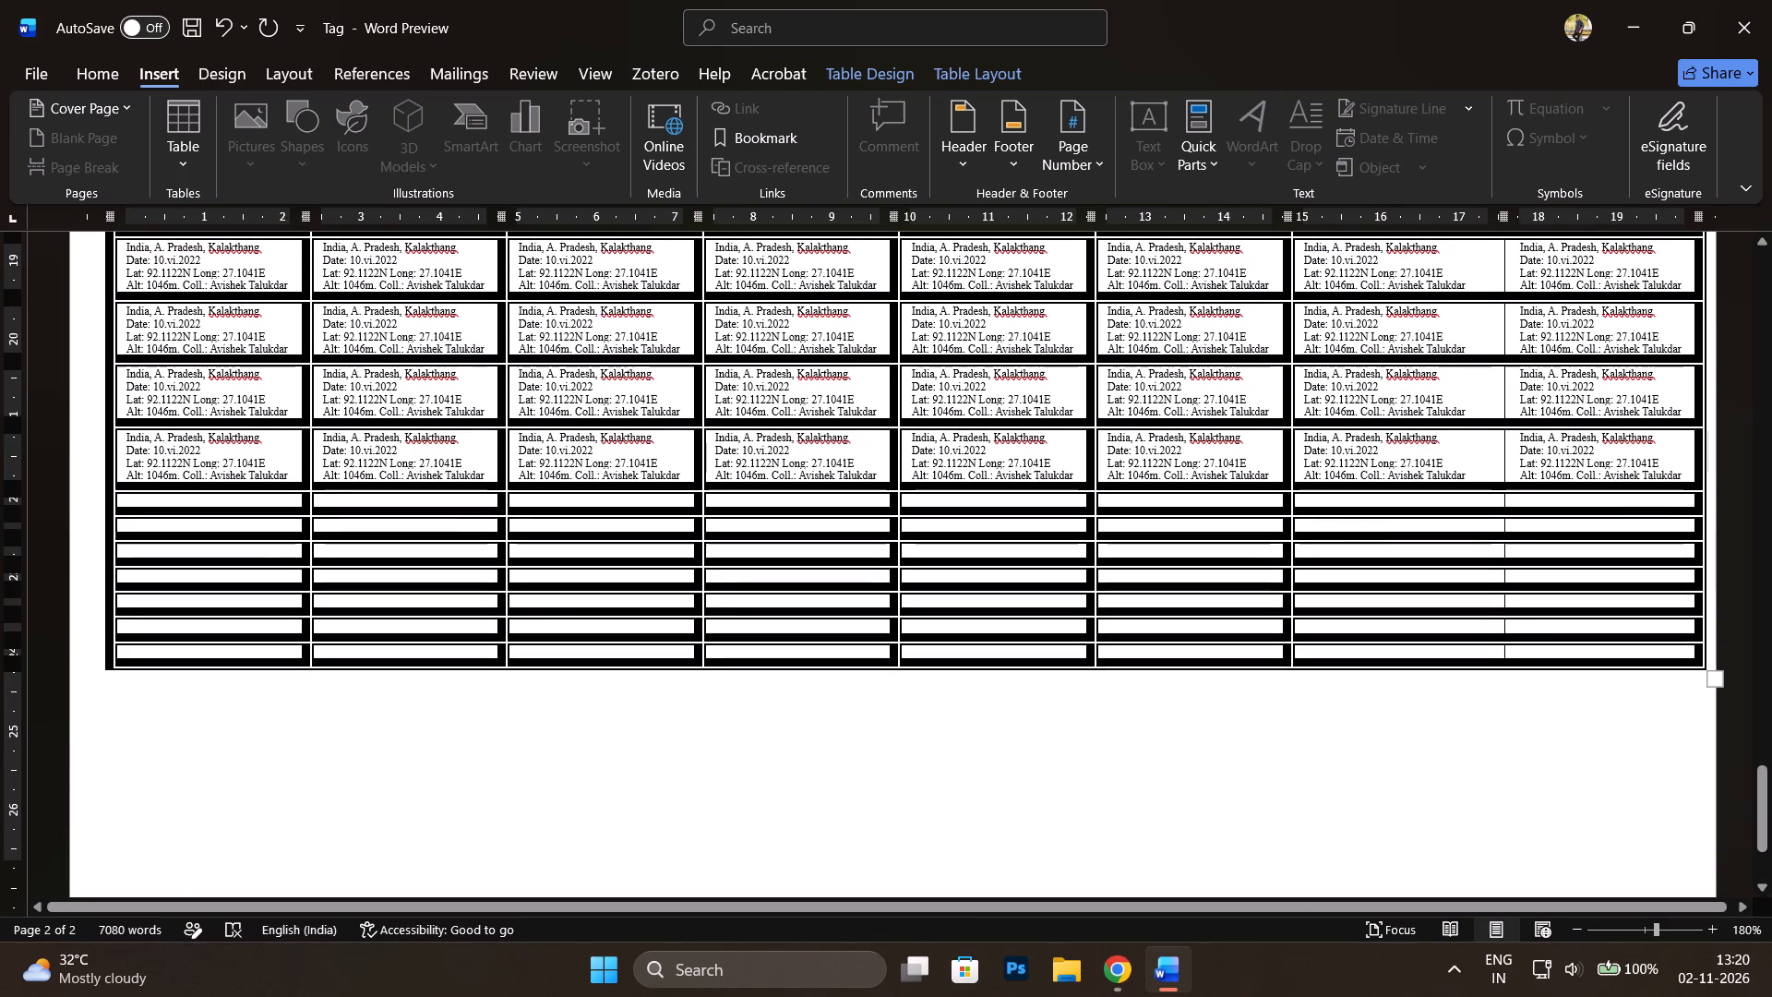
Copy the full Kalakthang label from the first cell of the last filled row into the first cell of the empty row below.
left_click(261, 502)
left_click_drag(292, 474, 198, 466)
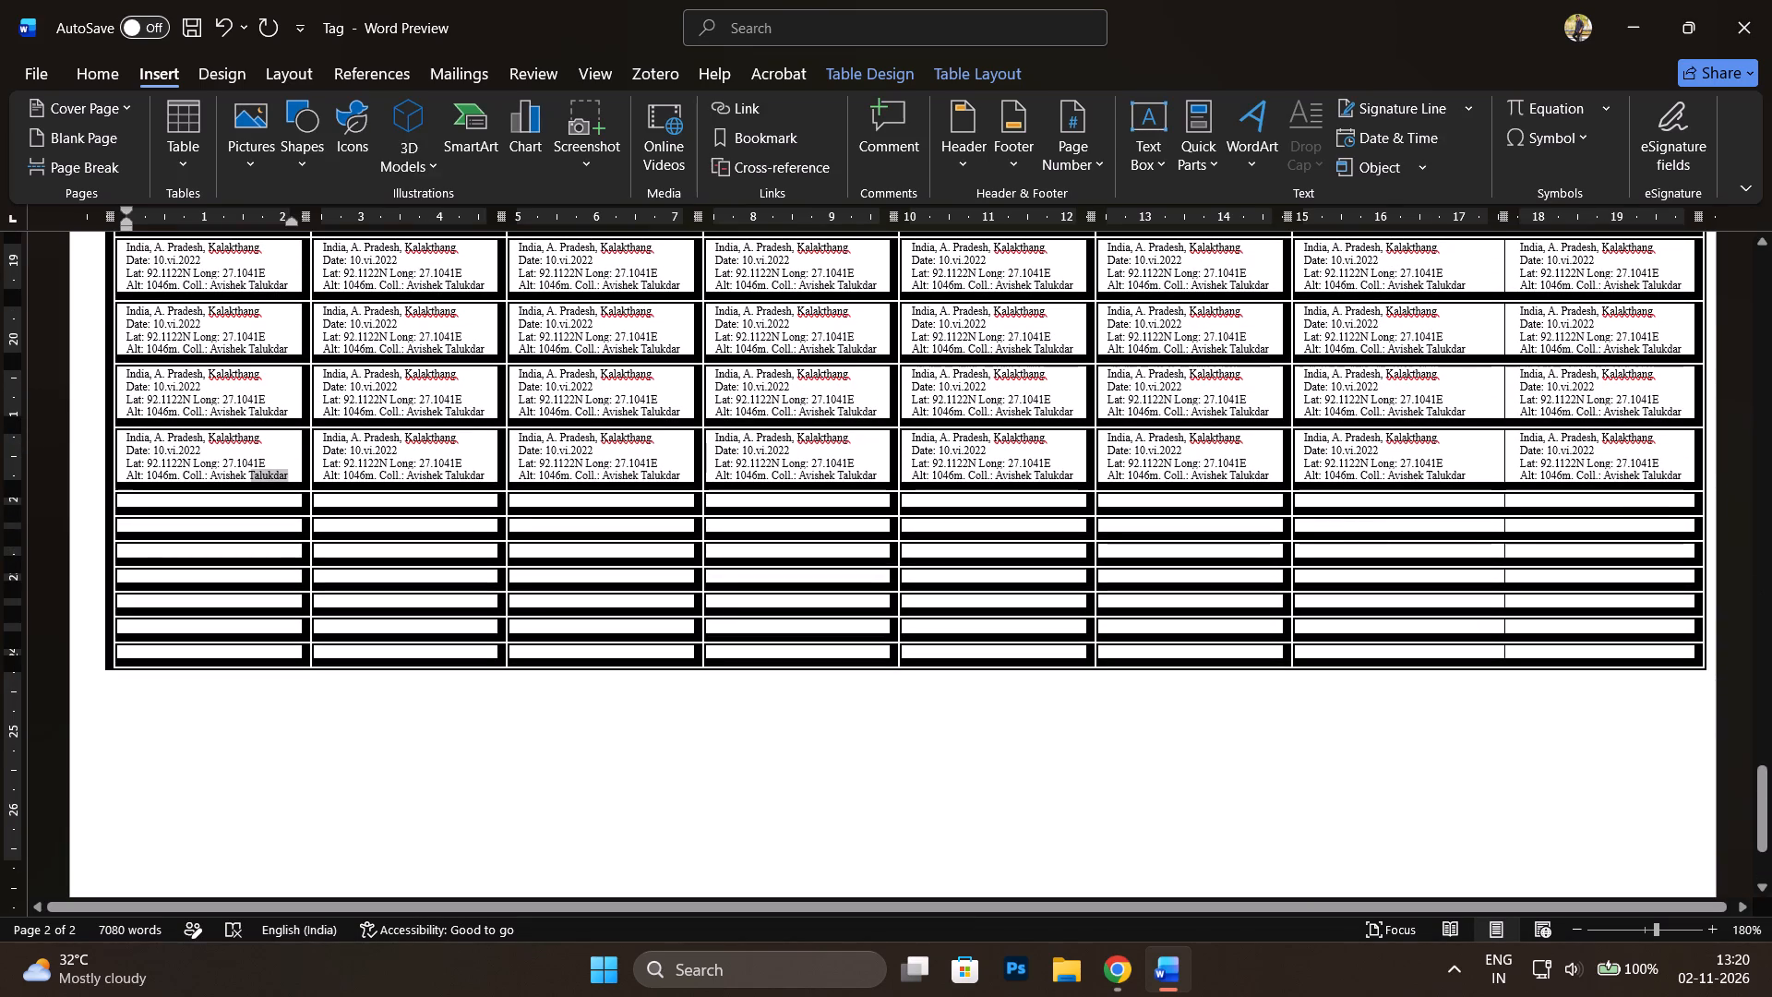
left_click_drag(198, 466, 114, 441)
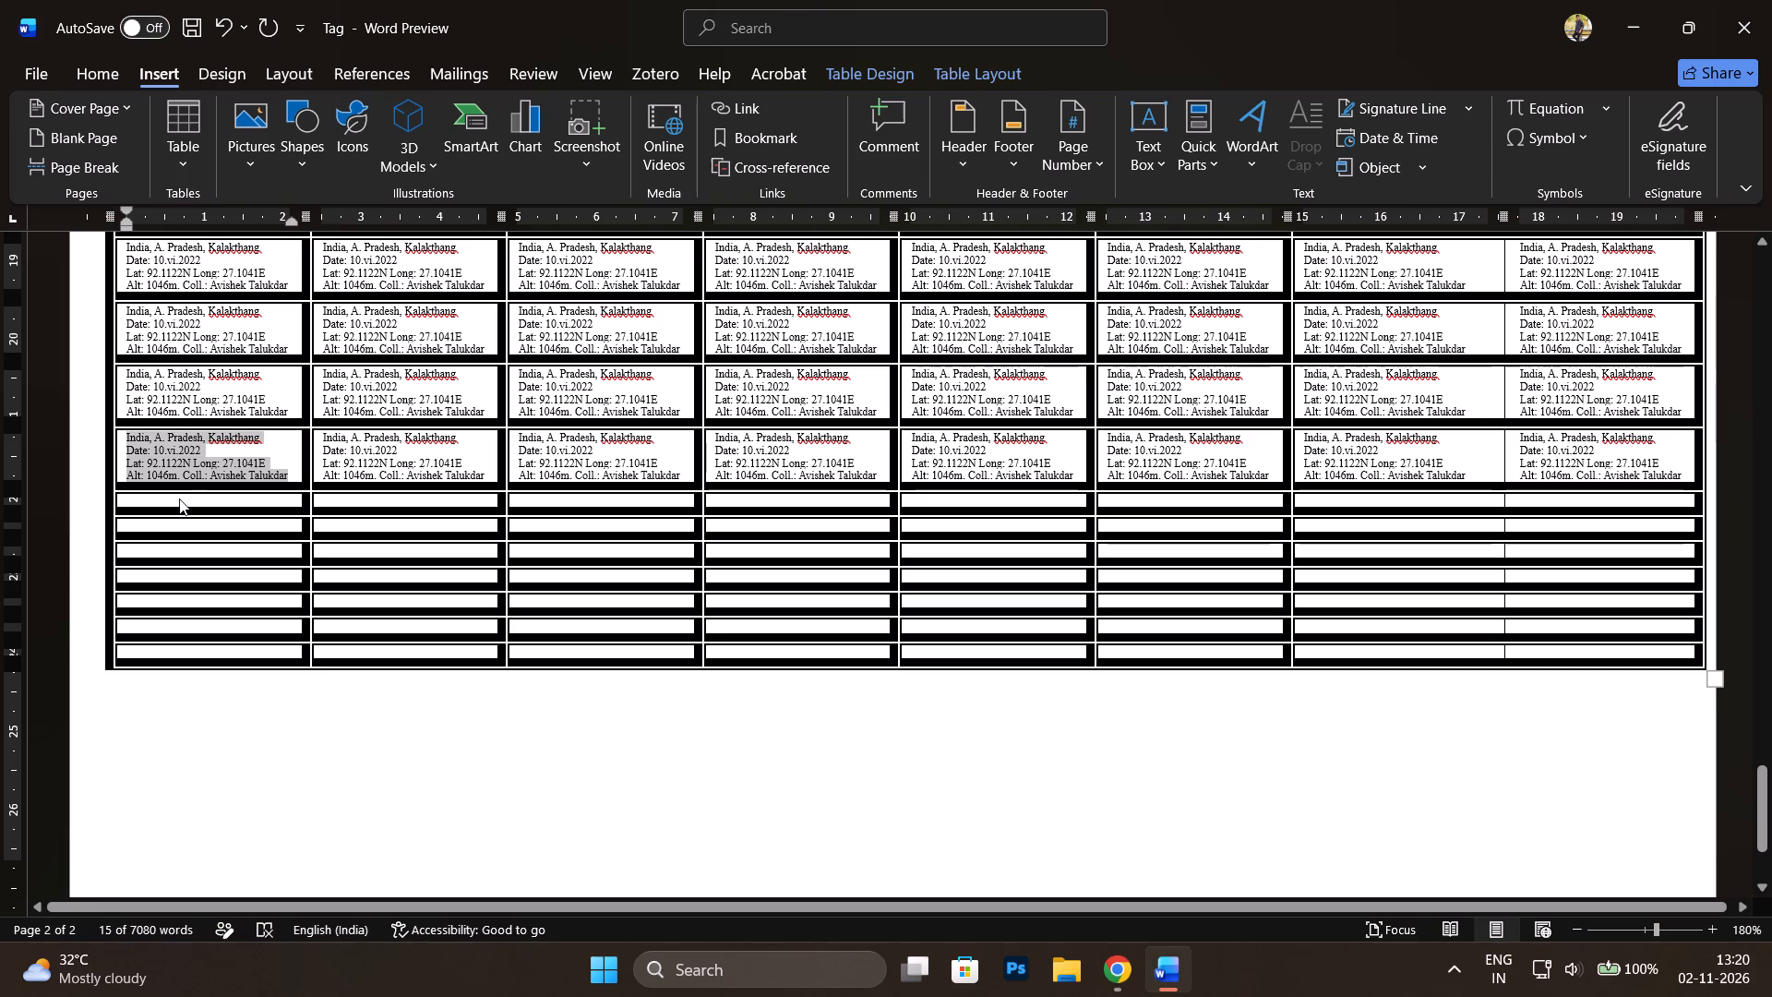
key("ctrl+c")
left_click(229, 507)
left_click(239, 496)
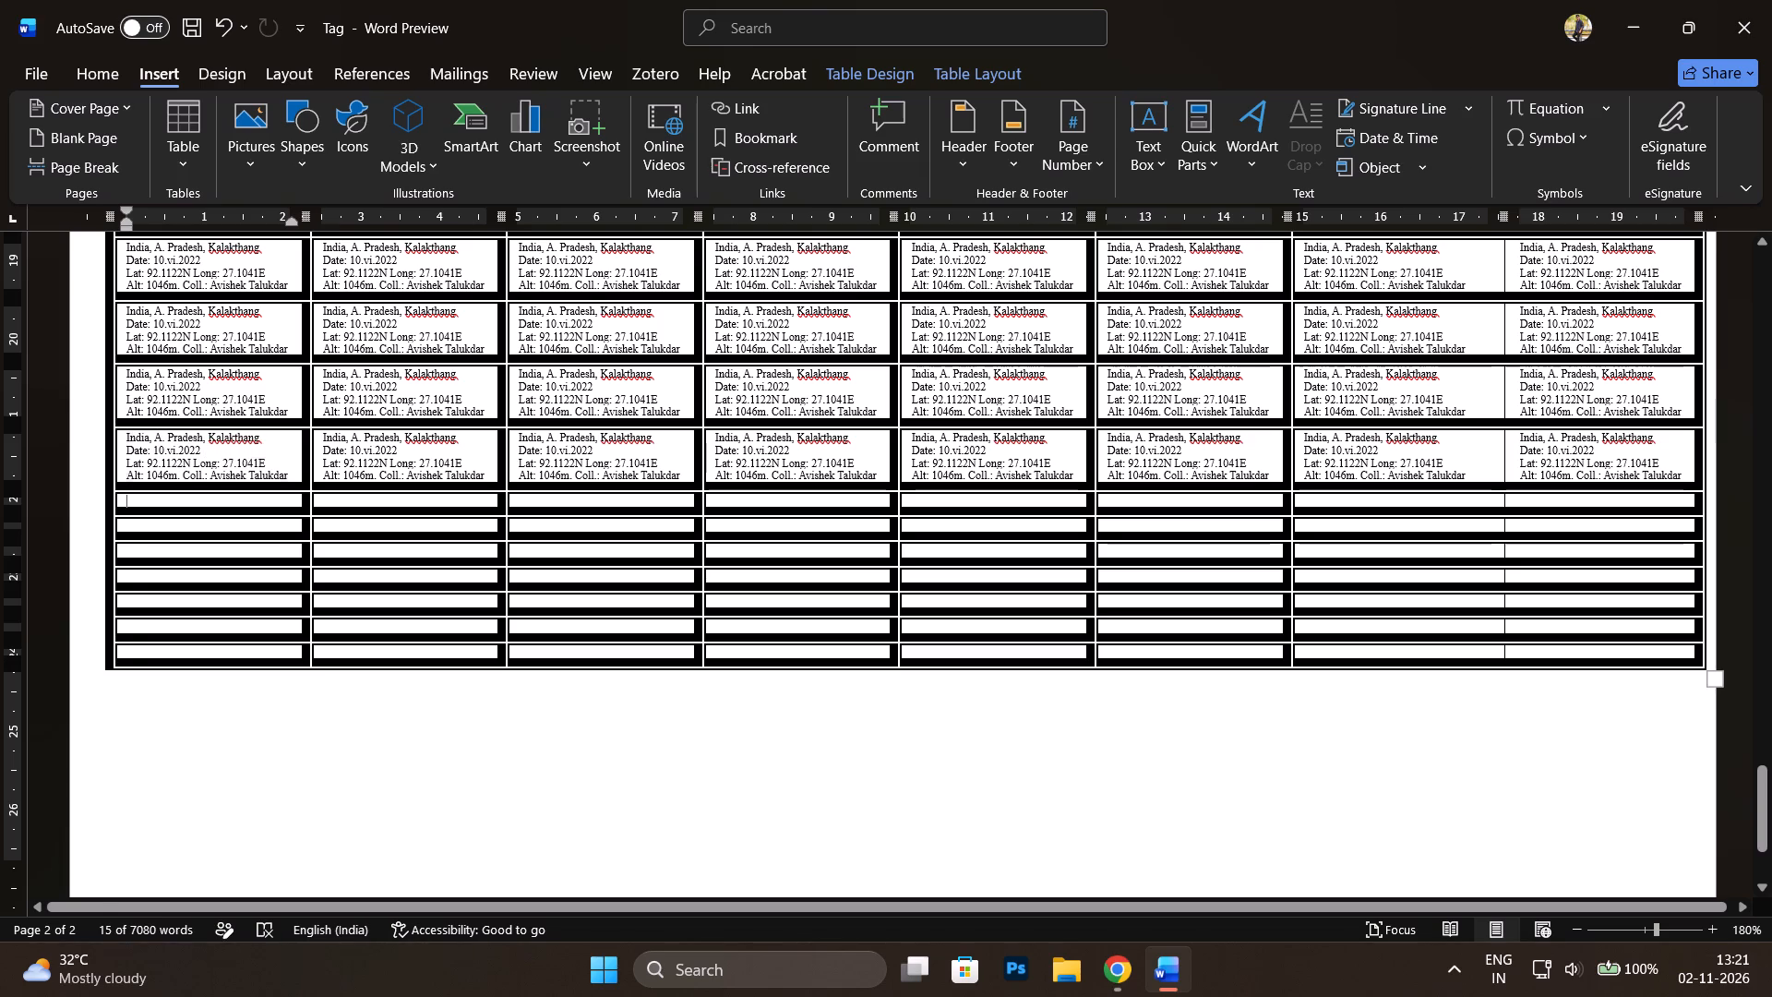
key("ctrl+v")
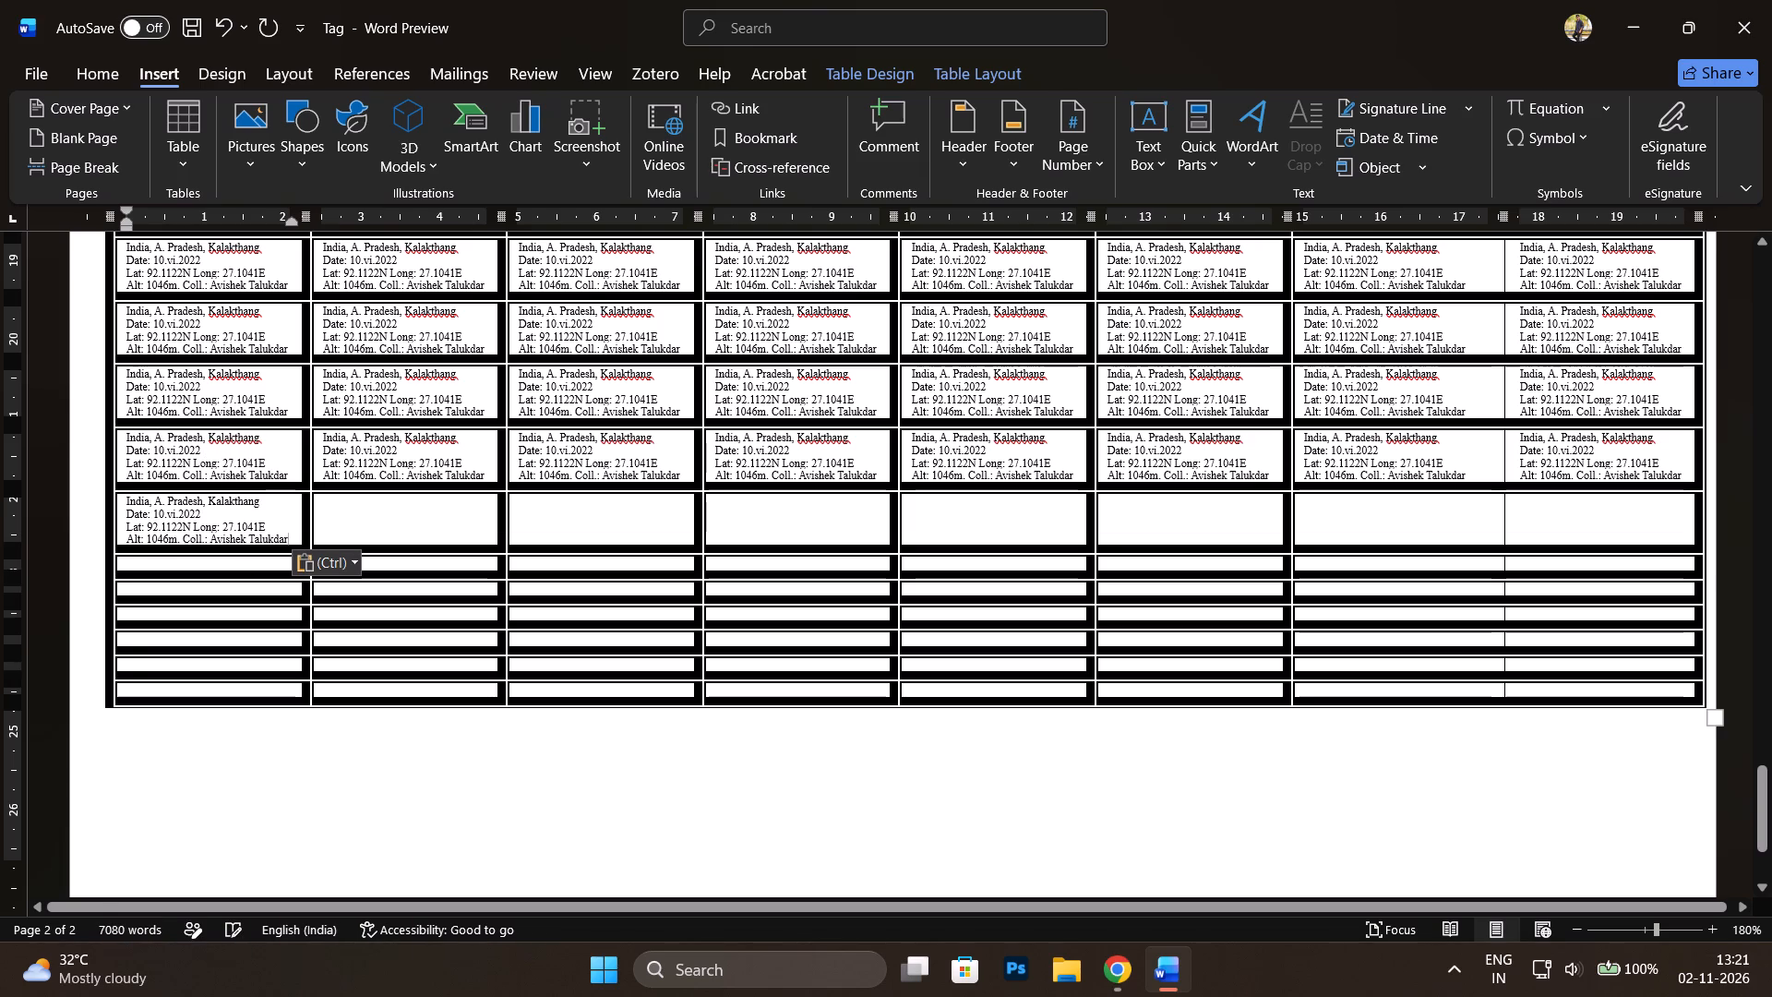
Change the date of the copied Kalakthang label in the first cell of the first new row to 29.iv.2023.
left_click(205, 510)
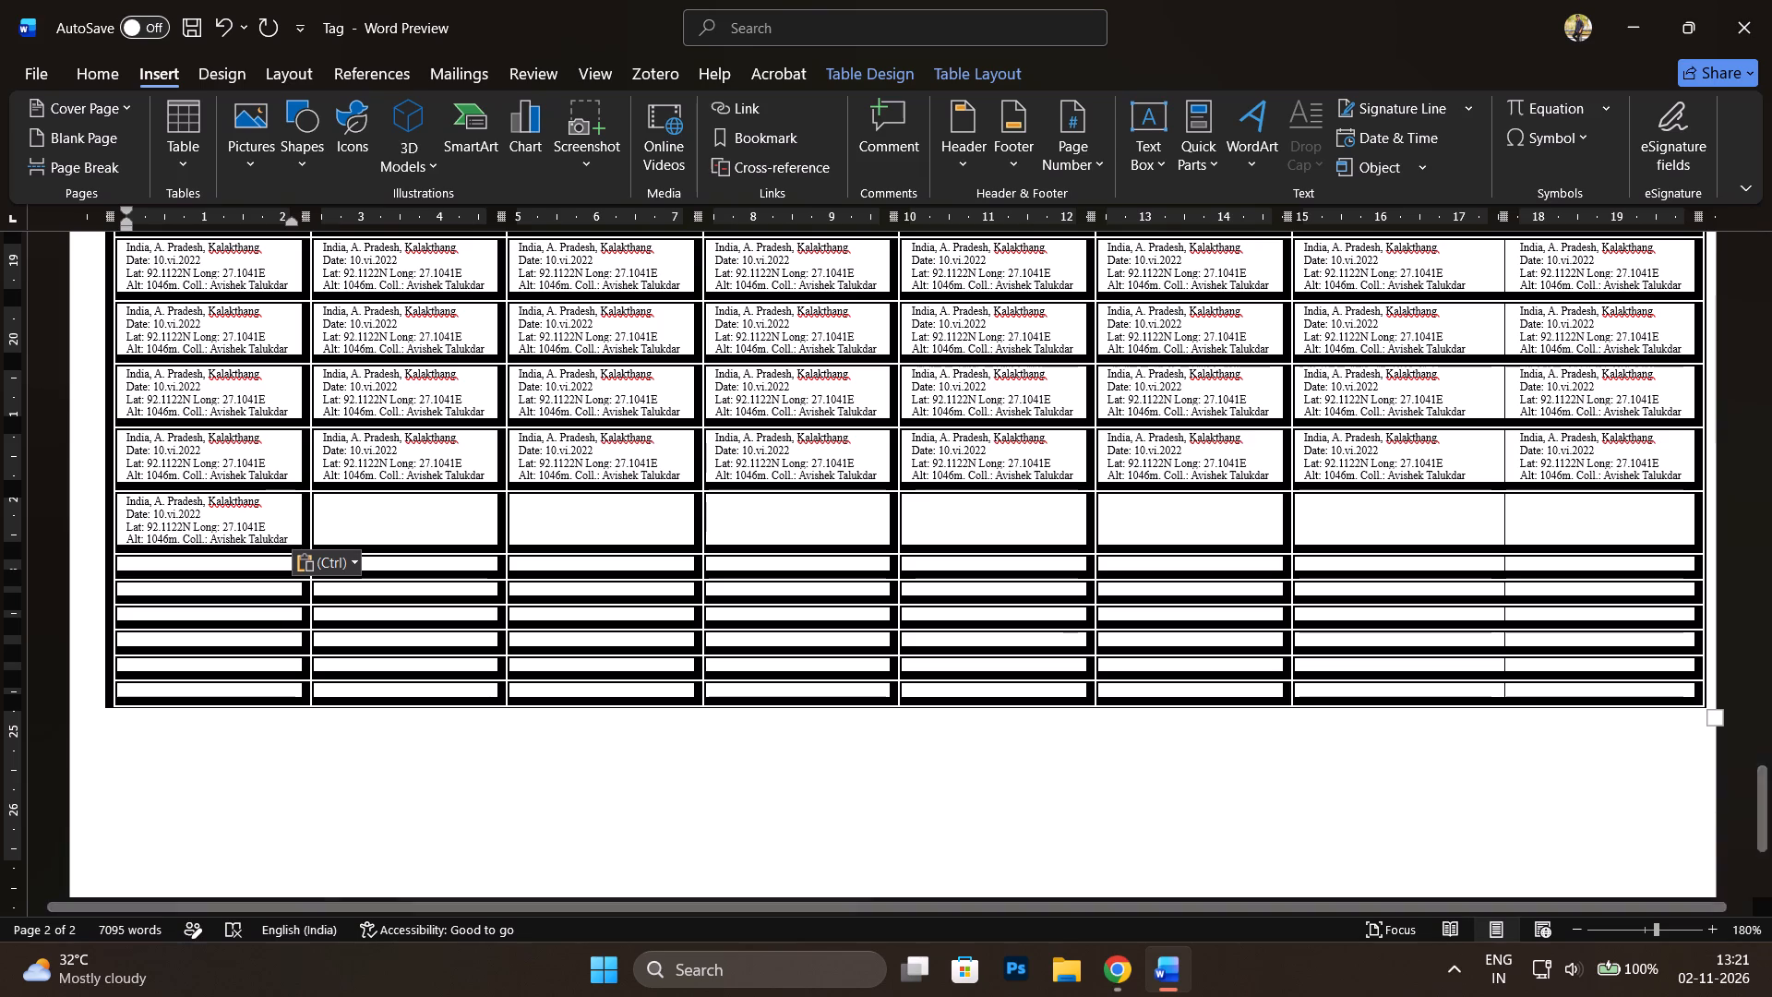
key("BackSpace")
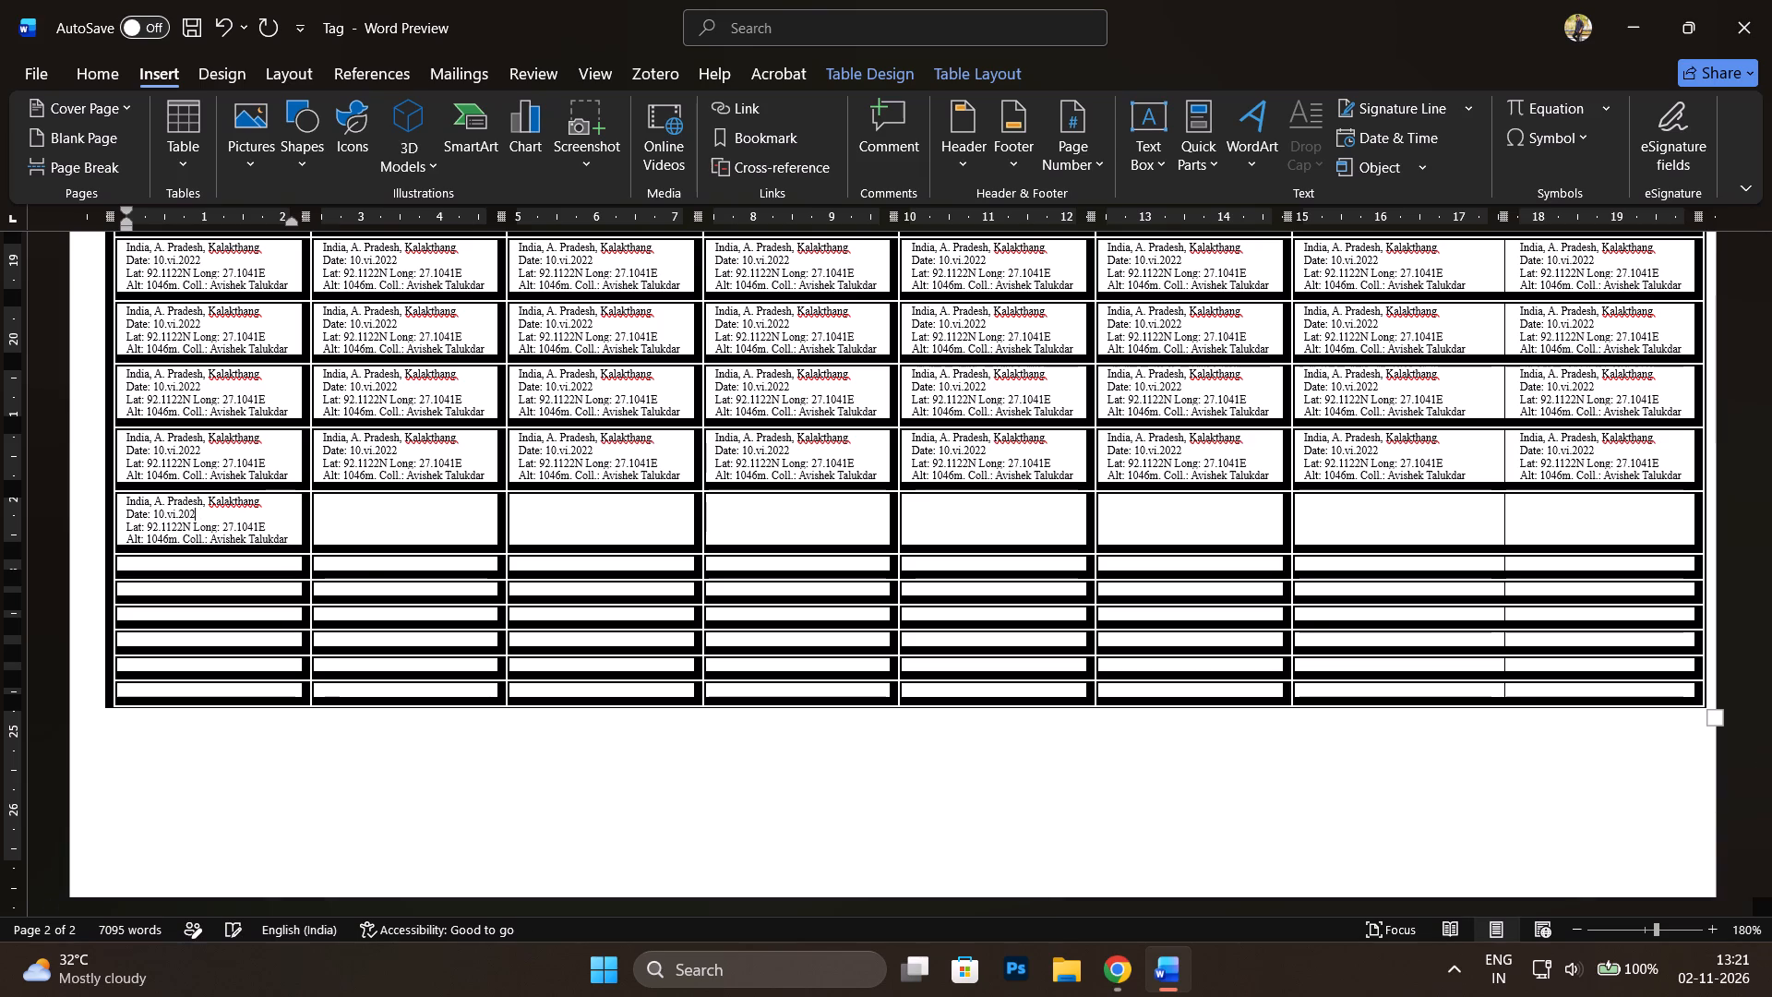
key("3")
key("Left")
key("Left")
key("Left")
key("Left")
key("Left")
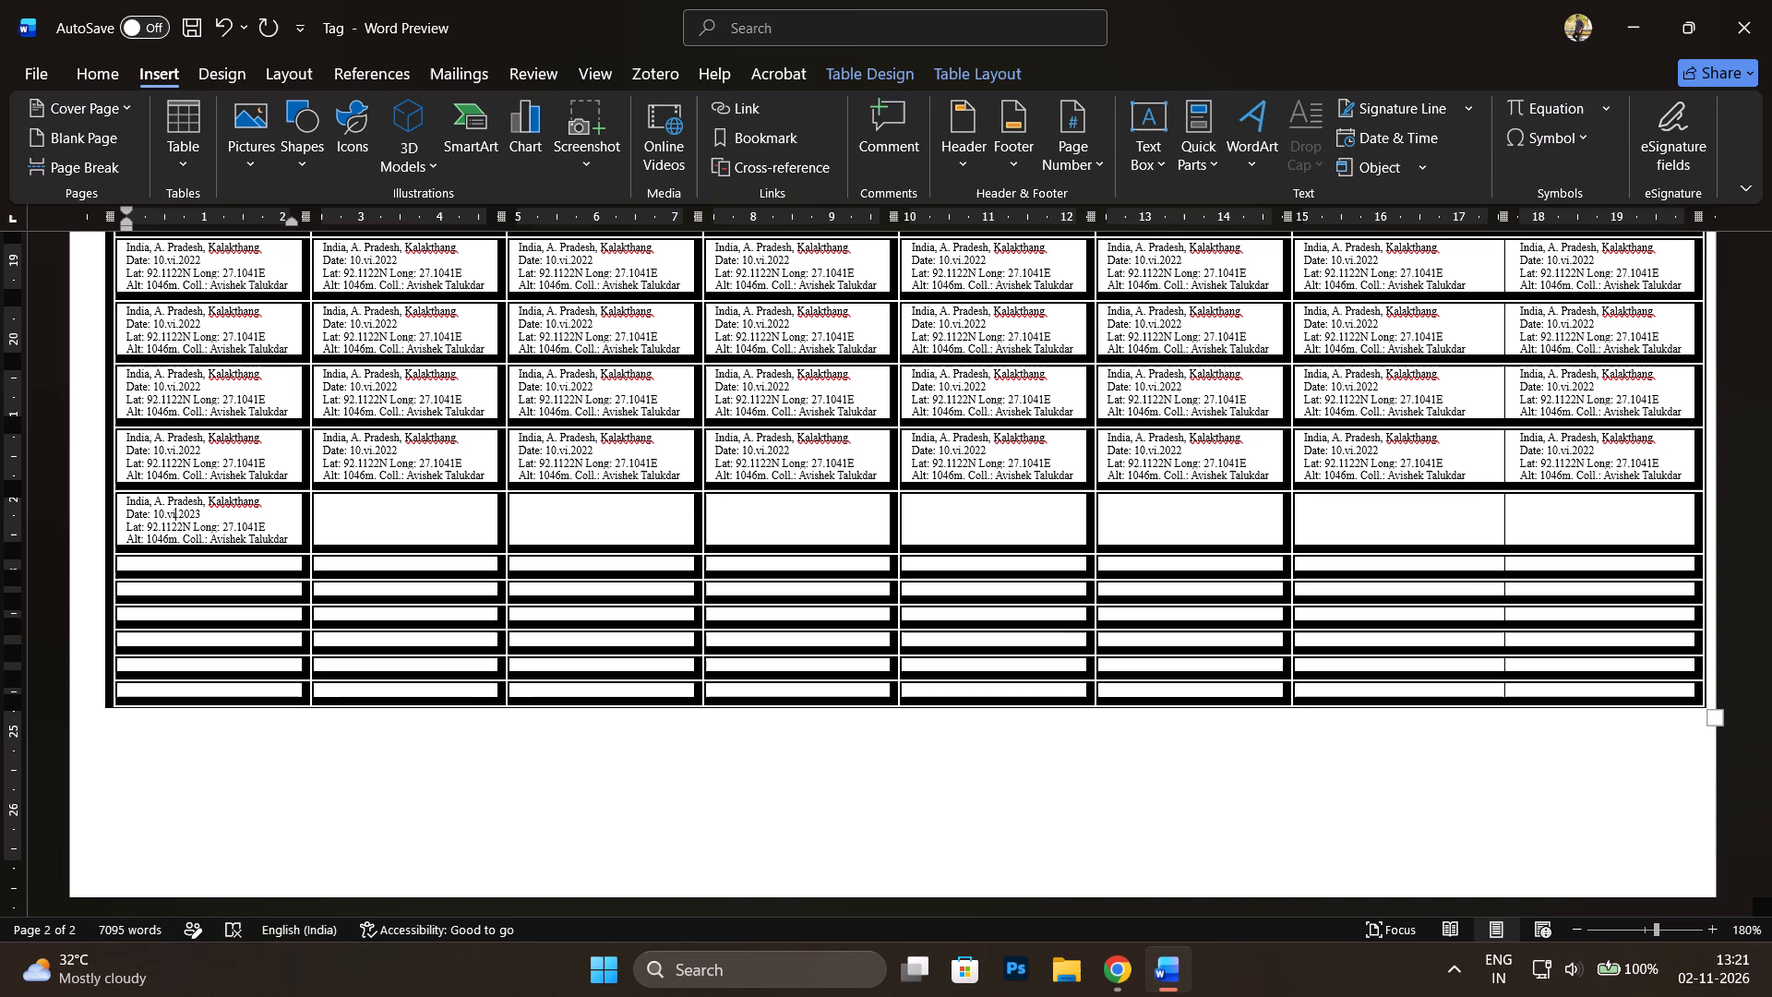
key("BackSpace")
key("Left")
key("i")
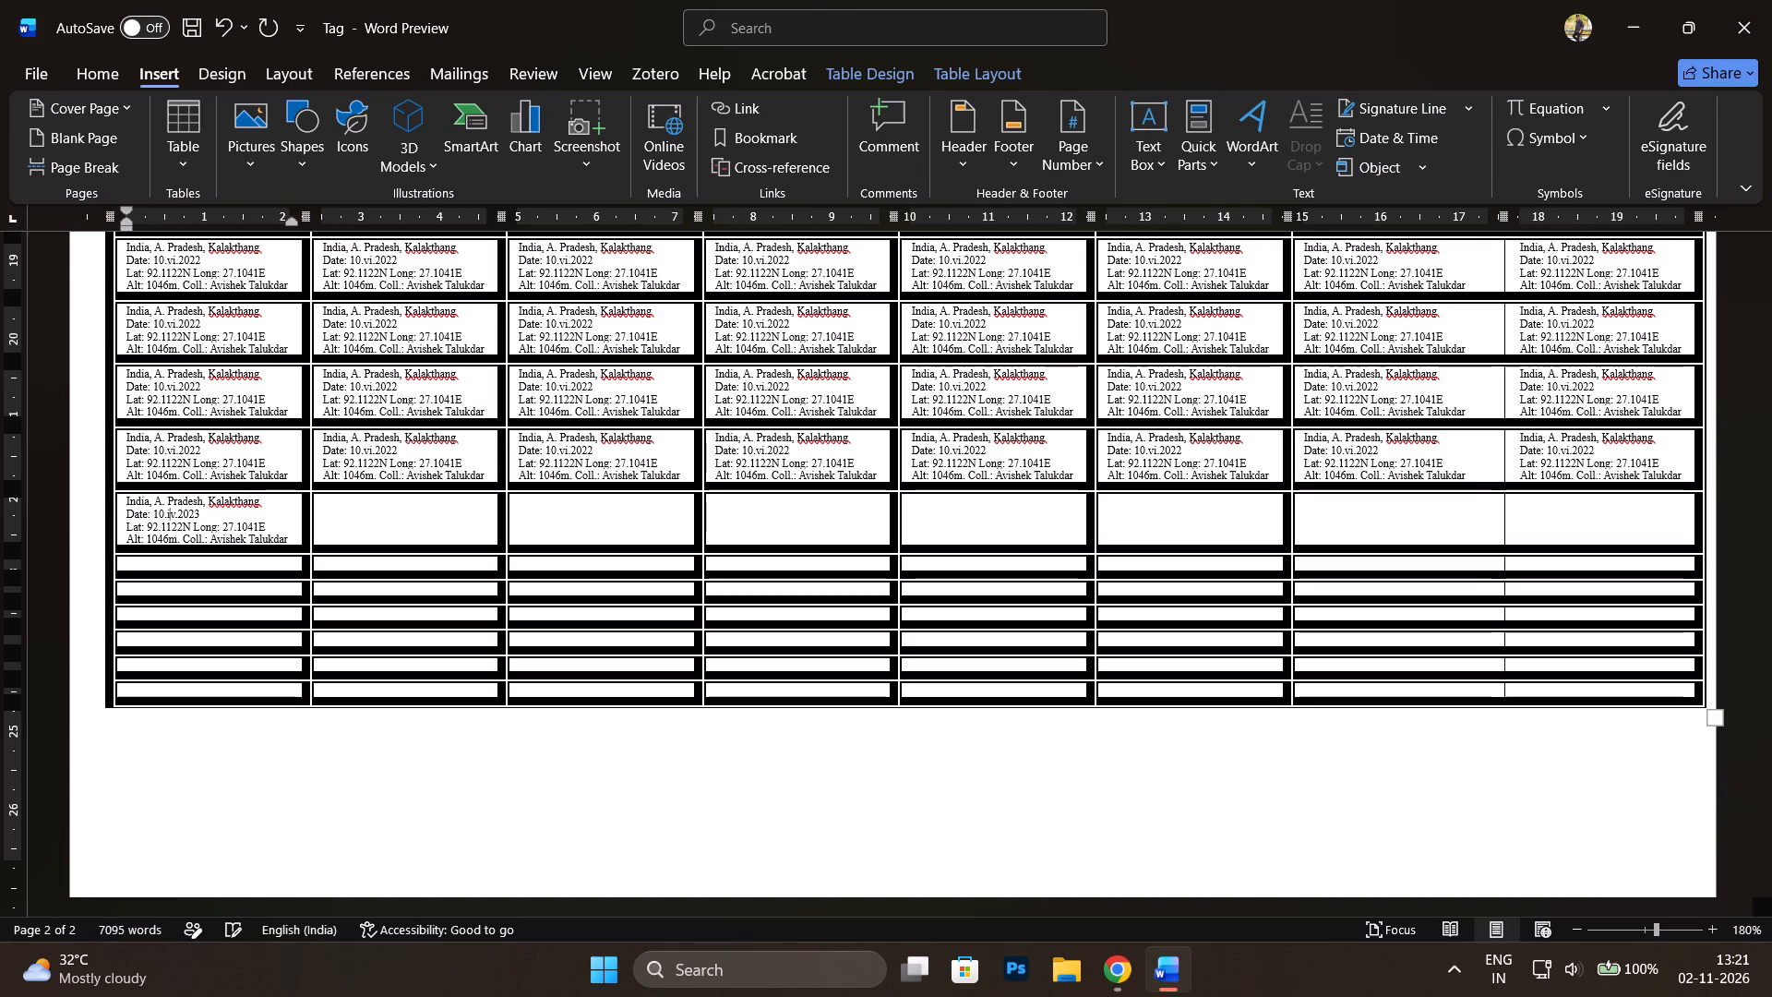
key("Left")
key("Left")
key("Left")
key("Right")
key("BackSpace")
key("BackSpace")
type("29")
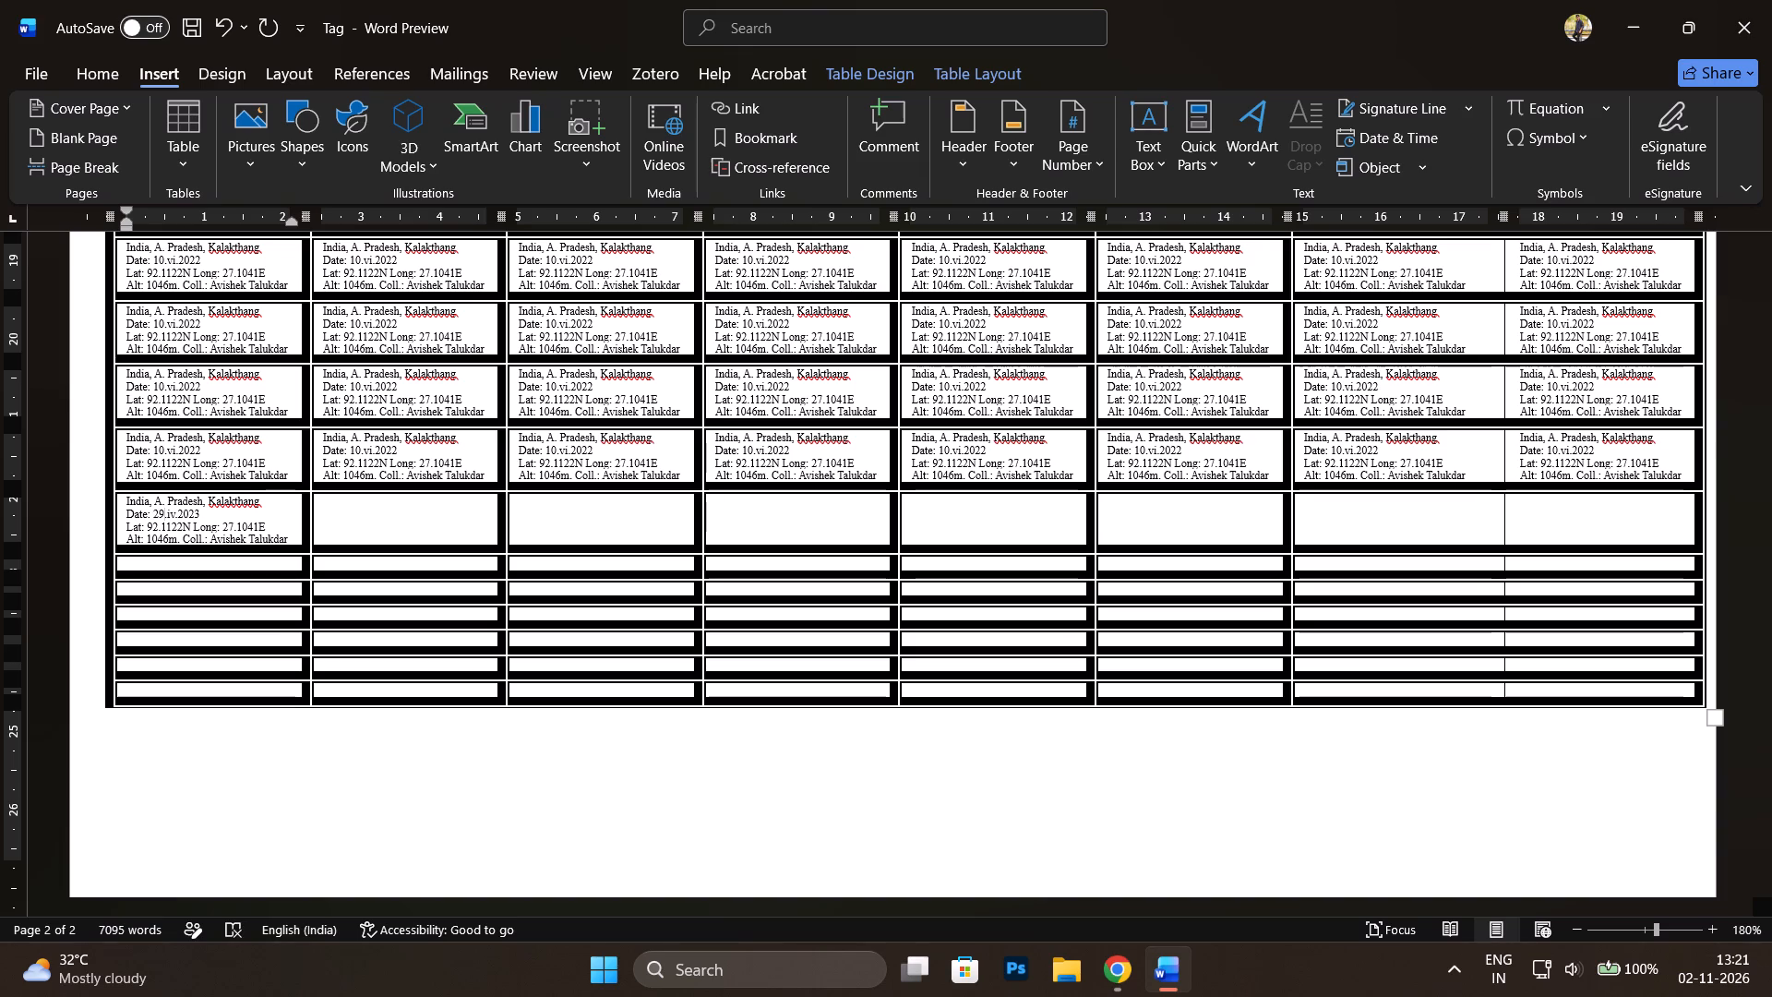
key("Down")
Copy the full 29.iv.2023 Kalakthang label and paste it into the seven remaining cells of its row.
left_click_drag(293, 540, 293, 539)
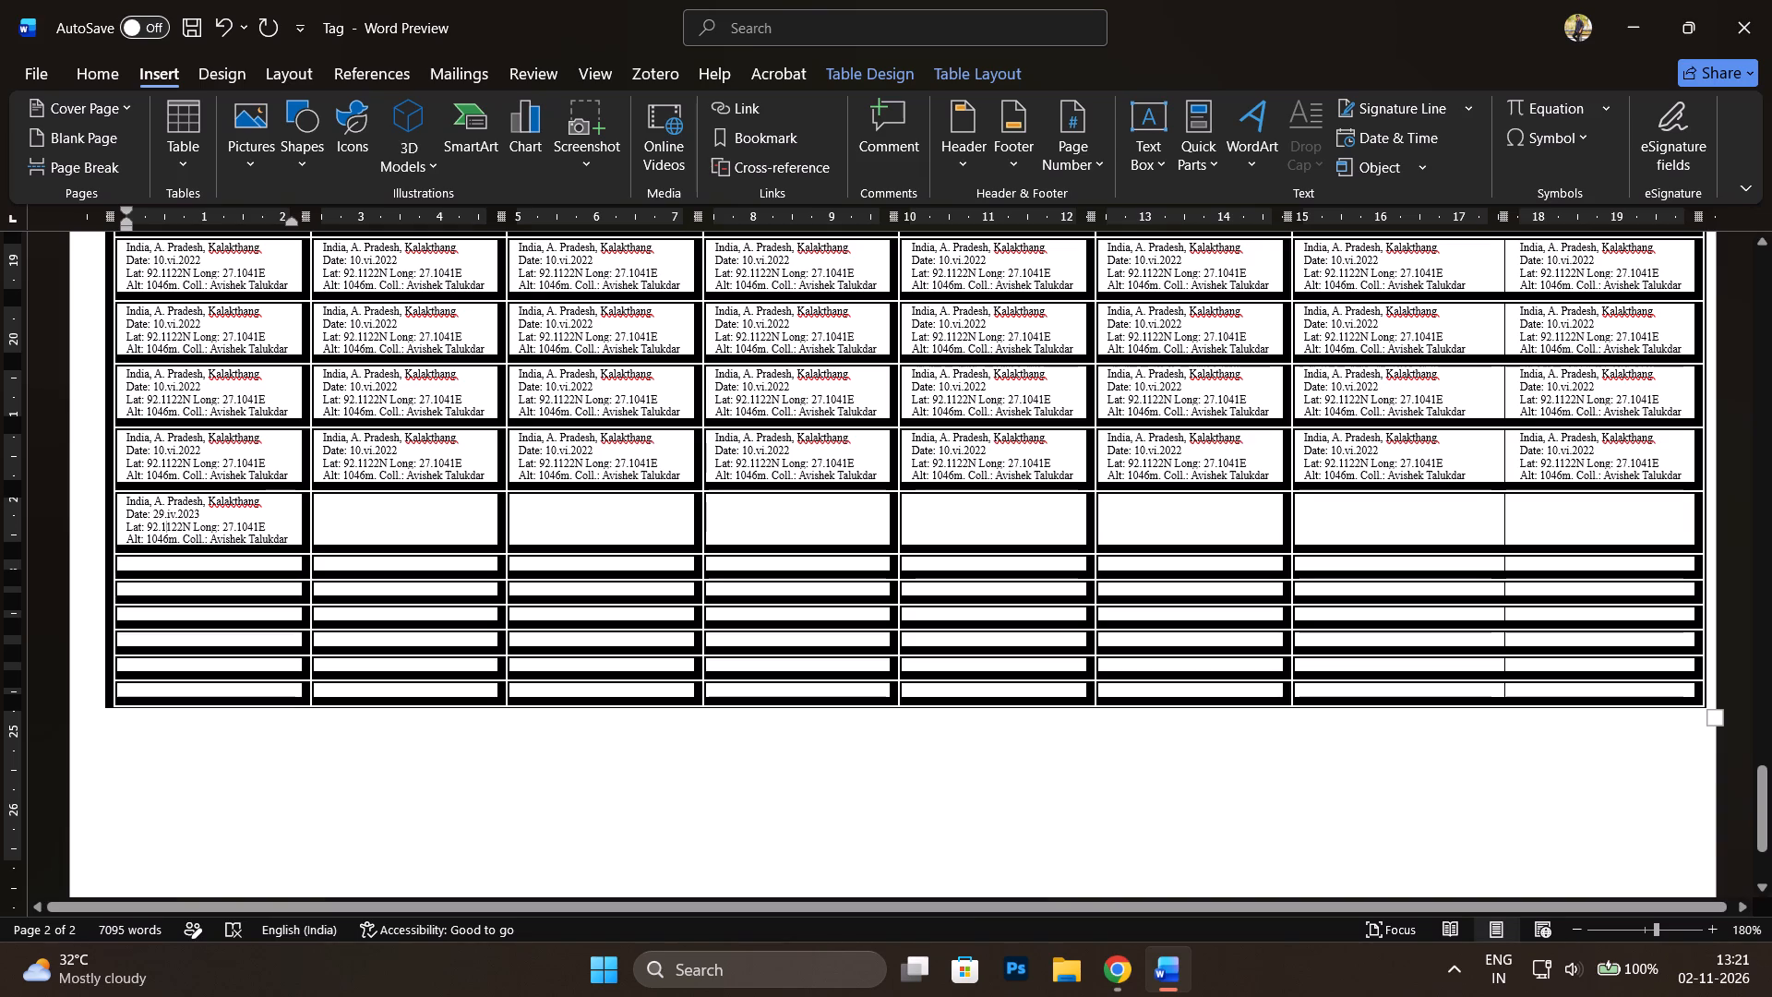
left_click_drag(293, 539, 137, 503)
key("ctrl+c")
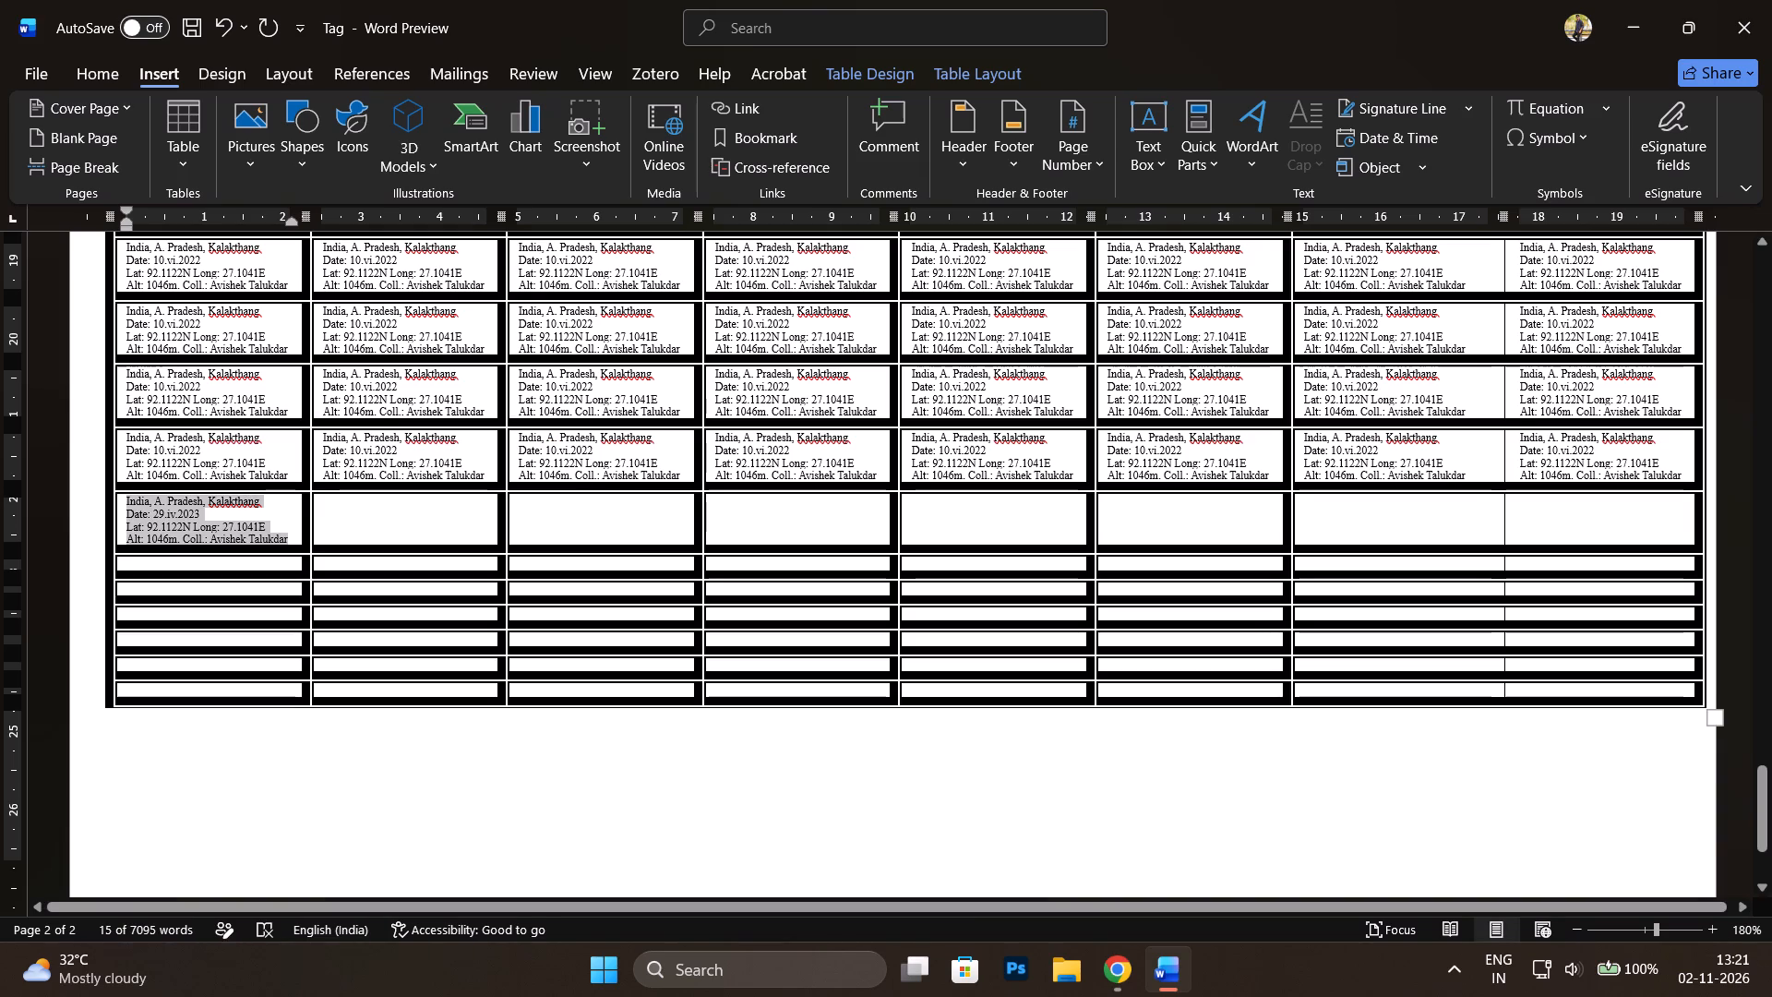
left_click(437, 537)
key("ctrl+v")
left_click(557, 509)
key("ctrl+v")
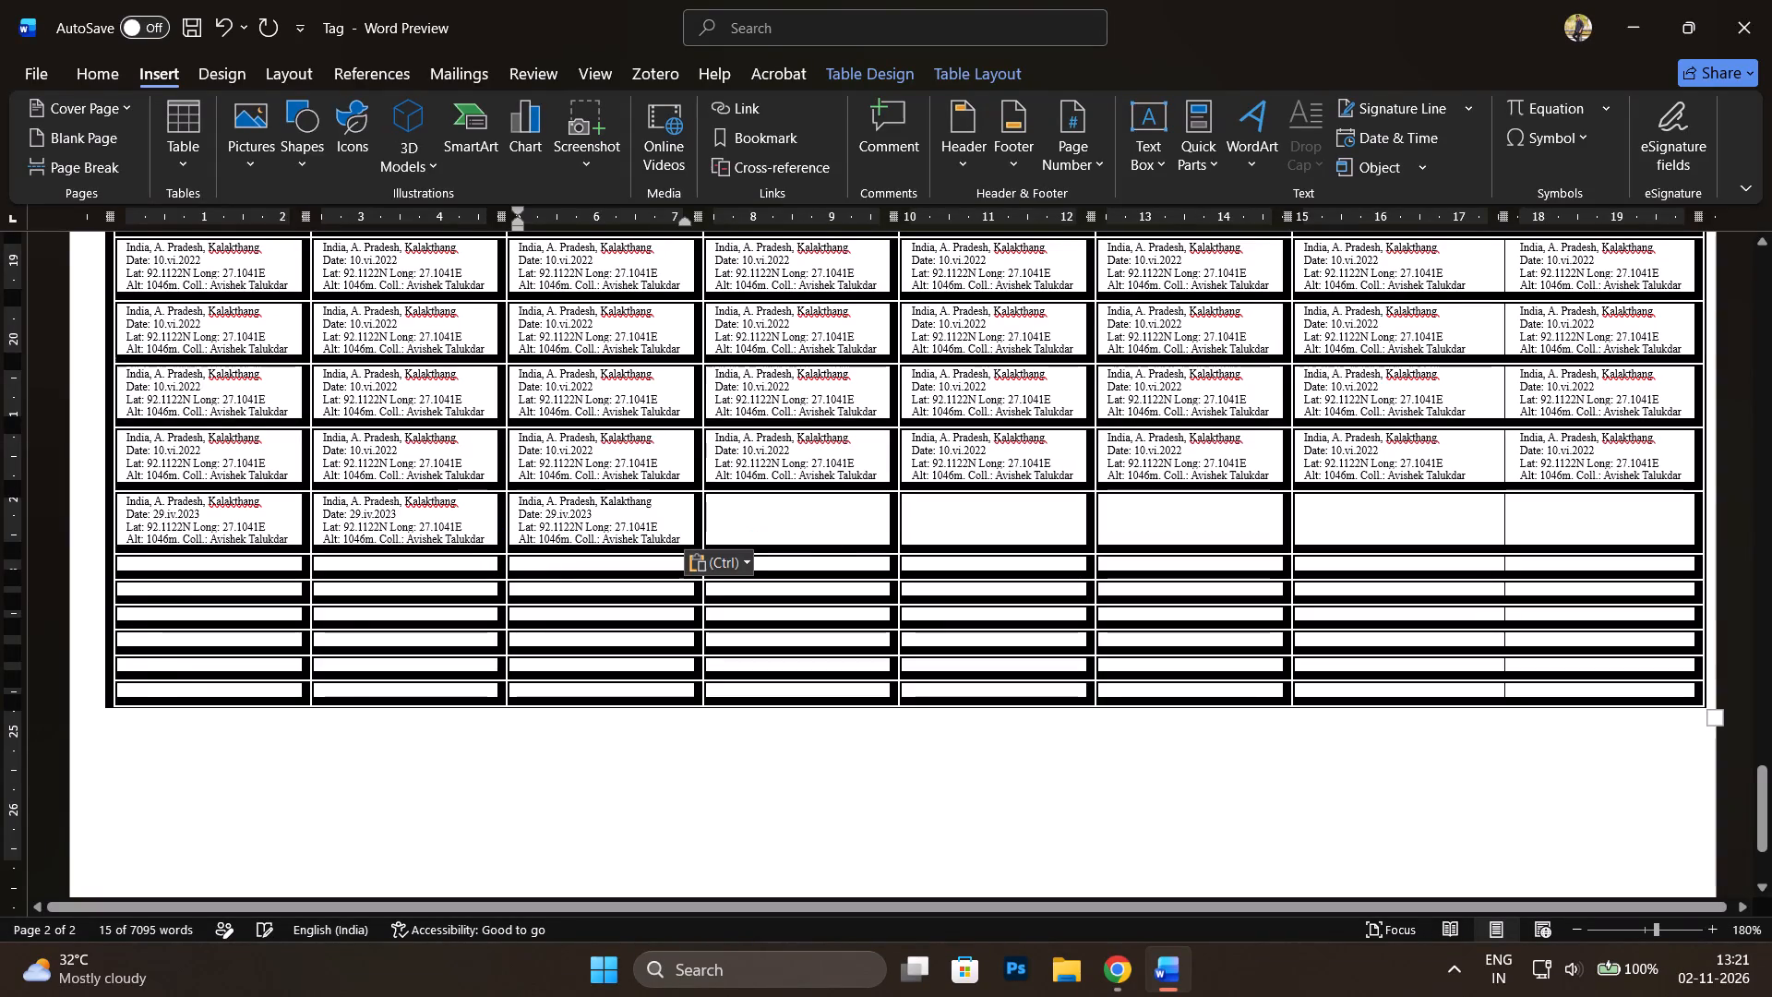
left_click(831, 527)
key("ctrl+v")
left_click(960, 505)
key("ctrl+v")
left_click(1202, 508)
key("ctrl+v")
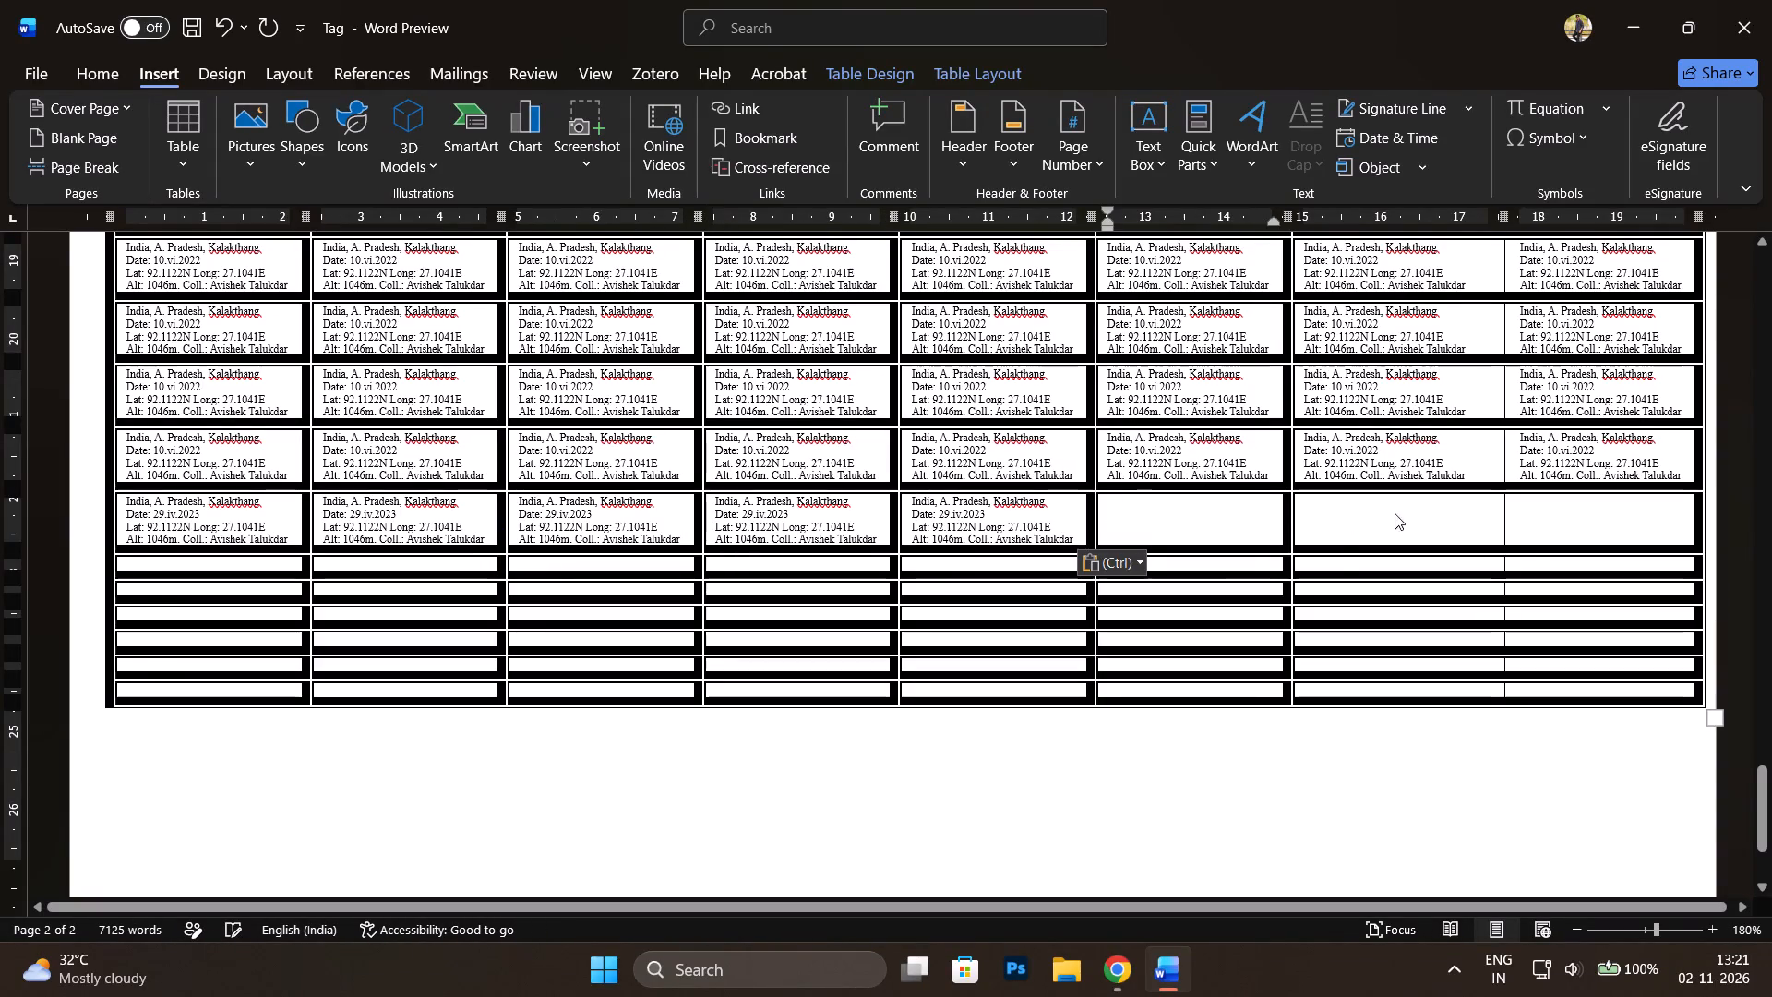
left_click(1395, 513)
key("ctrl+v")
left_click(1618, 516)
key("ctrl+v")
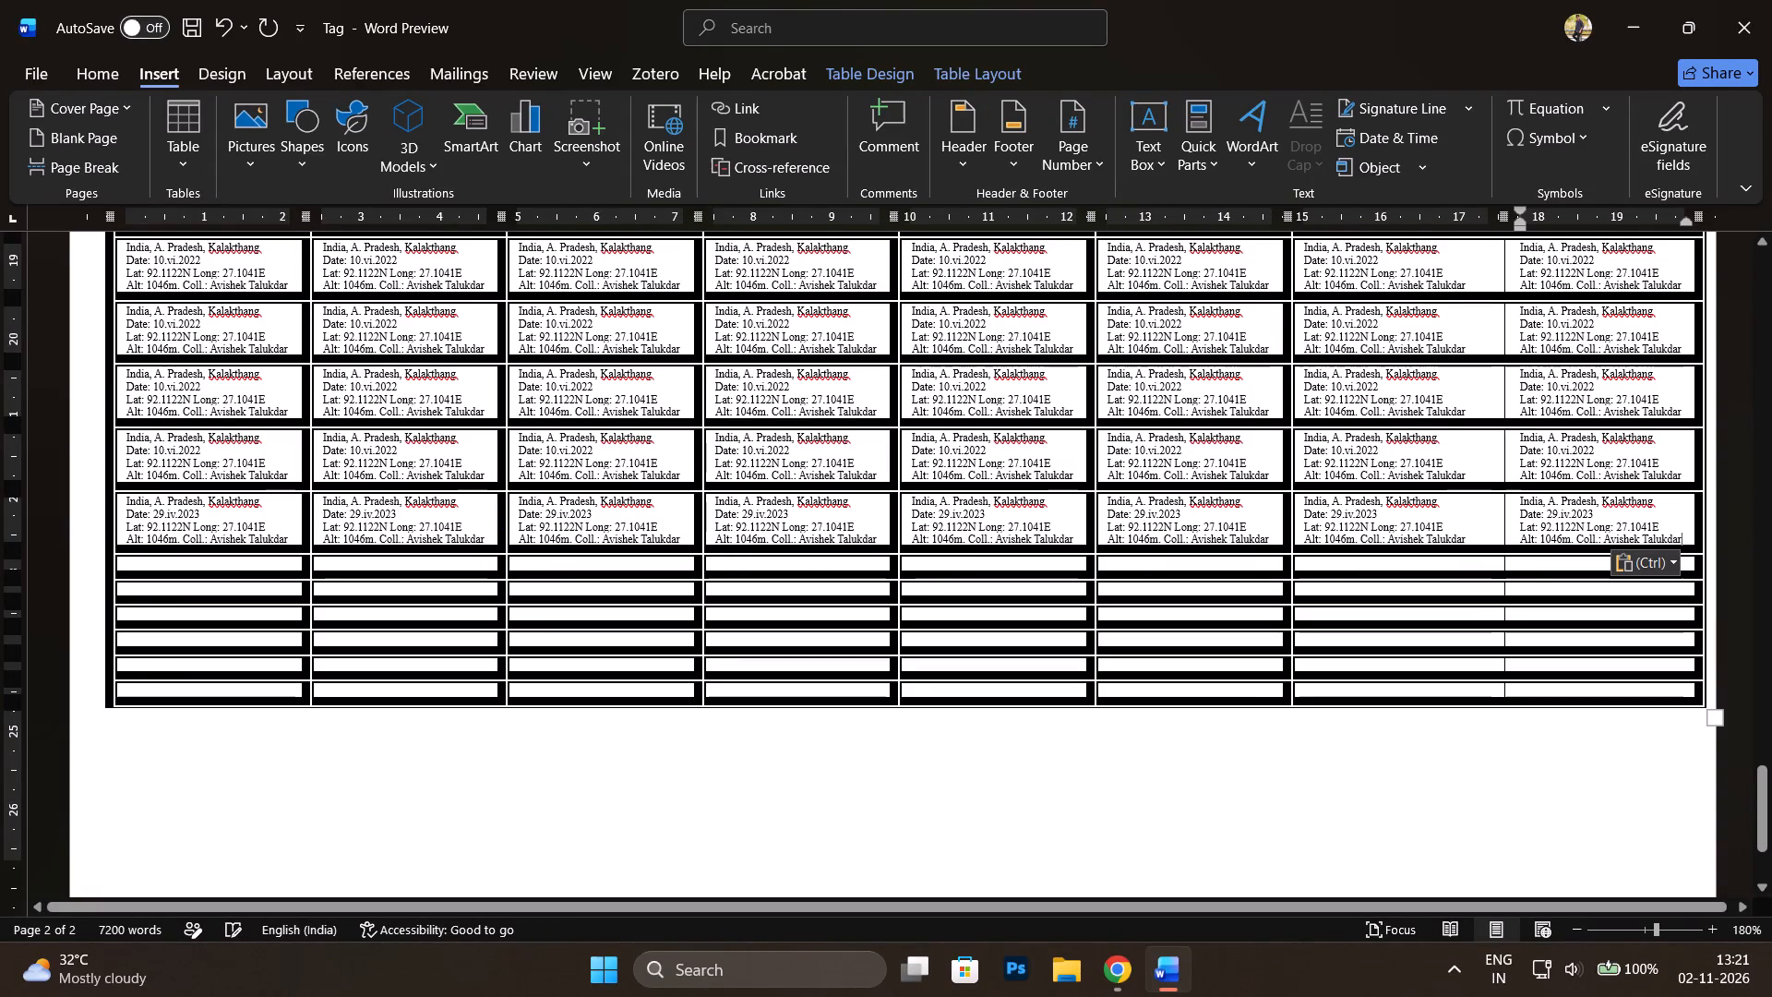
Paste the copied 29.iv.2023 Kalakthang label into all eight cells of the second new row.
left_click(165, 563)
key("ctrl+v")
left_click(340, 569)
key("ctrl+v")
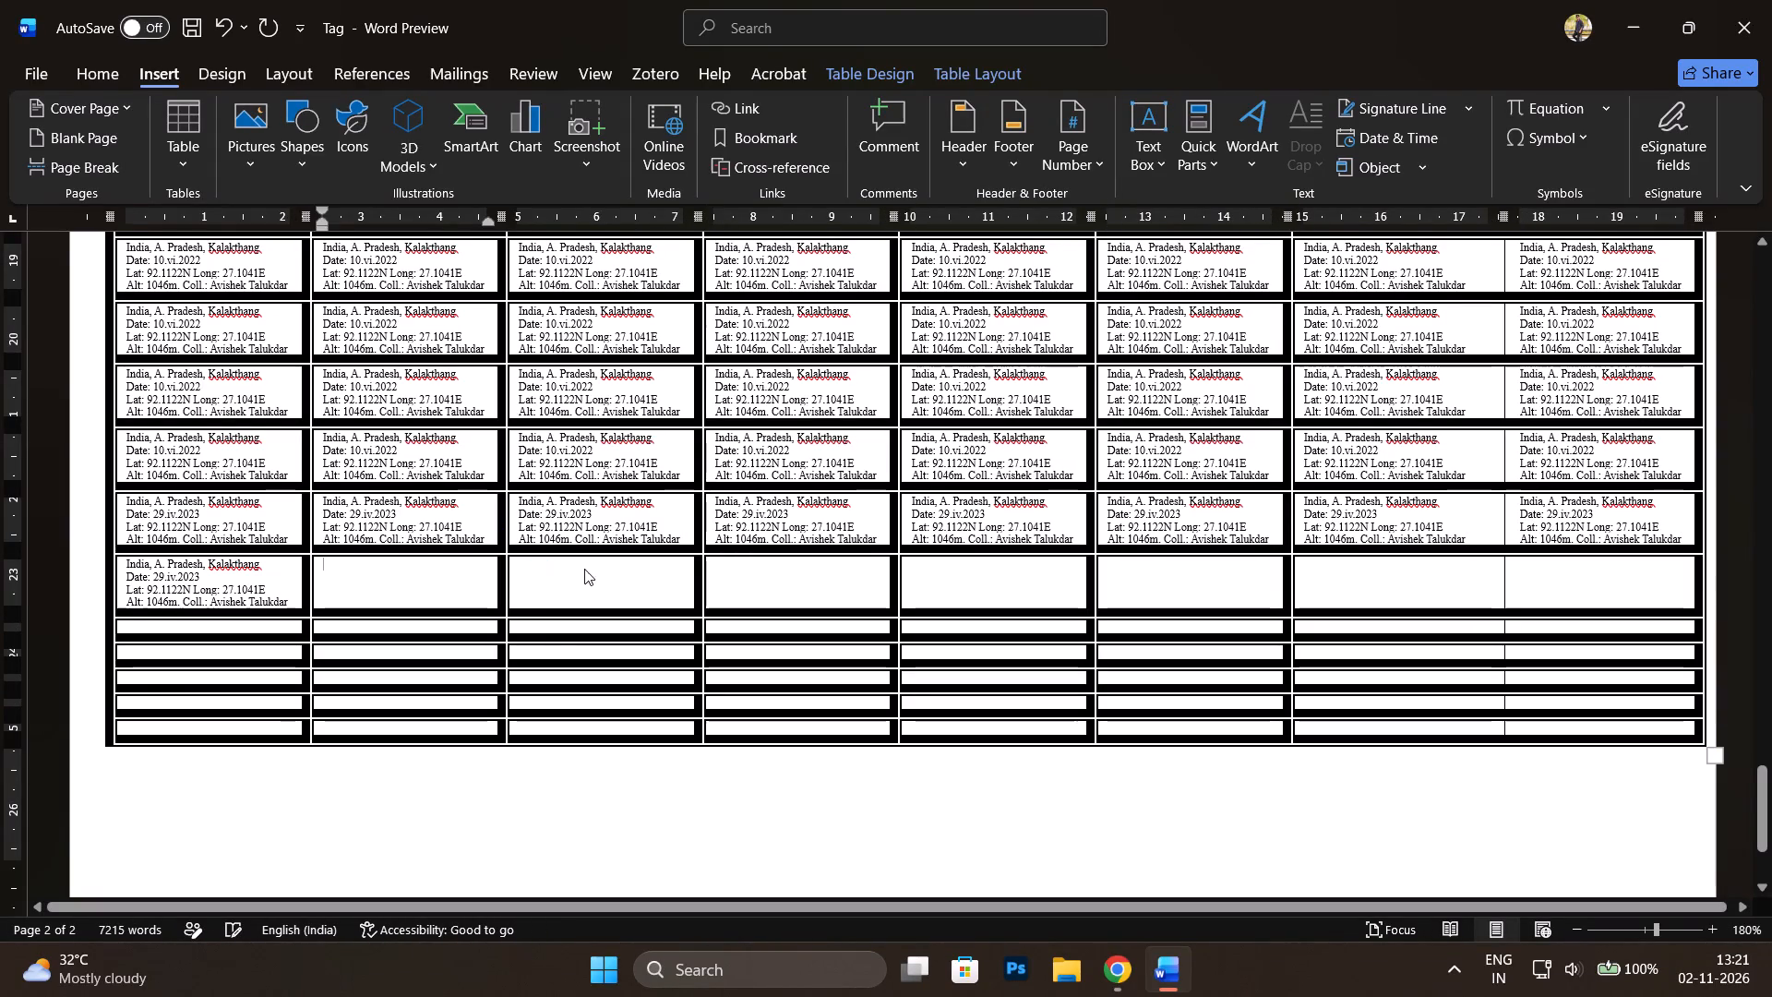
left_click(585, 569)
key("ctrl+v")
left_click(833, 575)
key("ctrl+v")
left_click(1017, 566)
key("ctrl+v")
left_click(1221, 572)
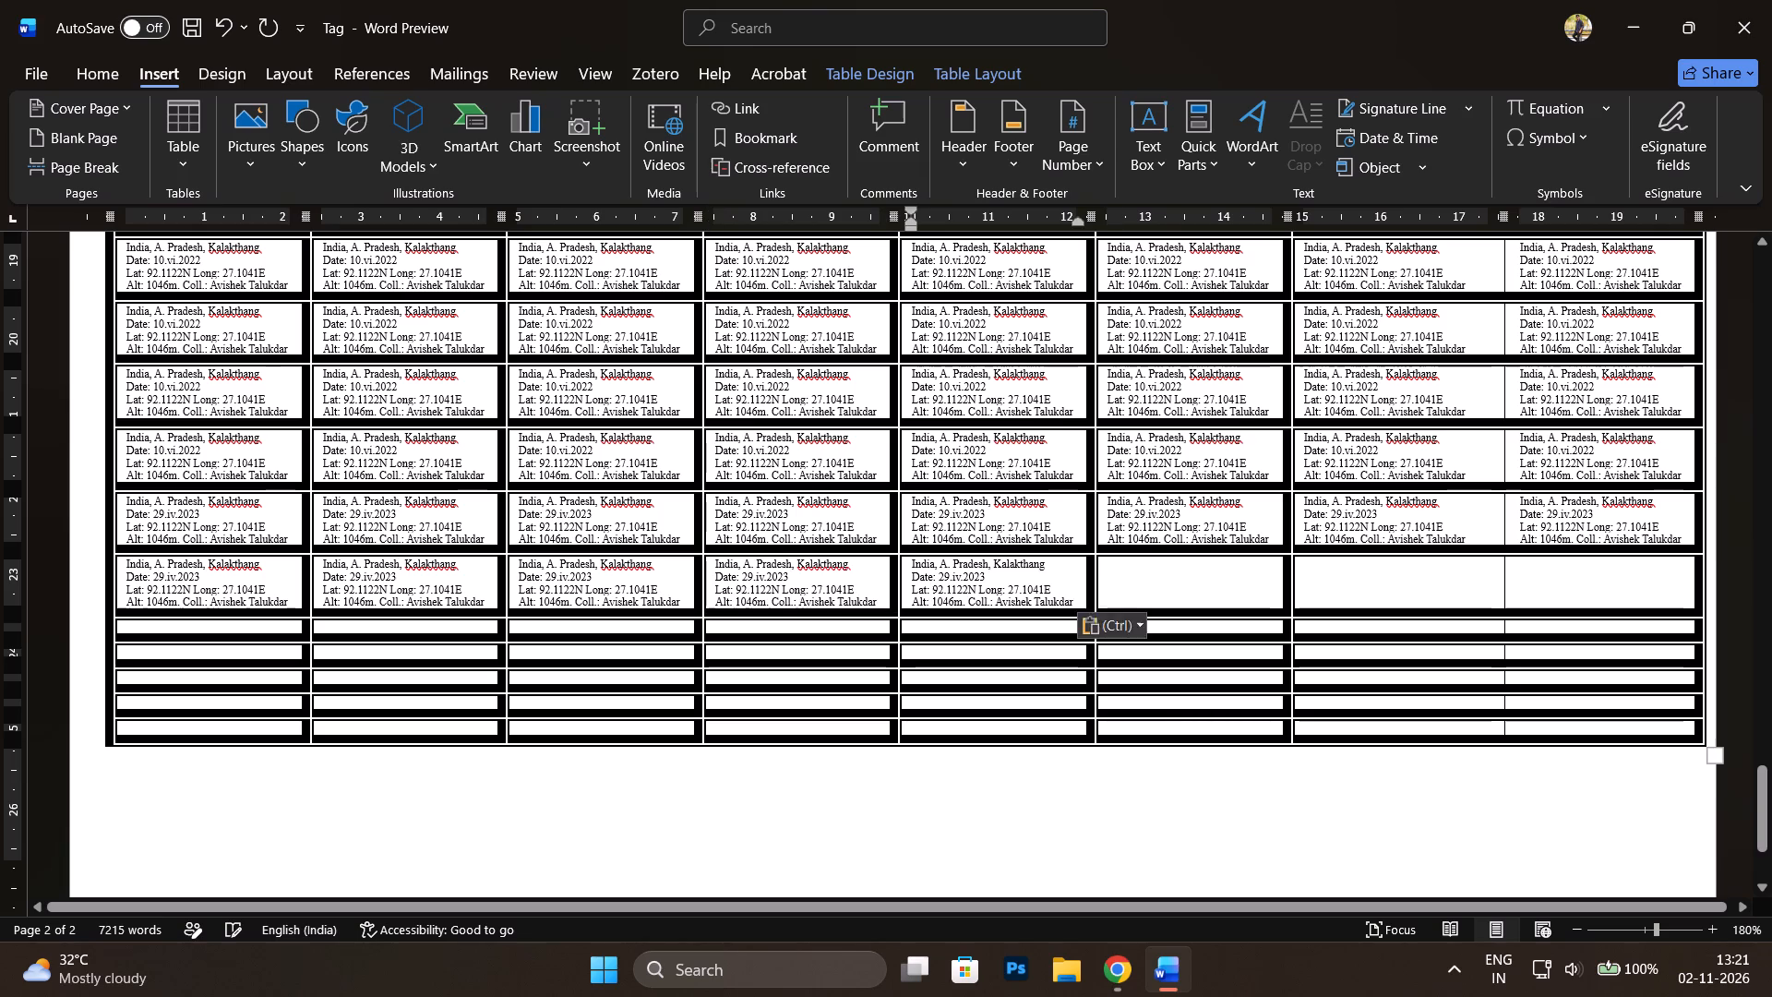
key("ctrl+v")
left_click(1424, 570)
key("ctrl+v")
left_click(1574, 566)
key("ctrl+v")
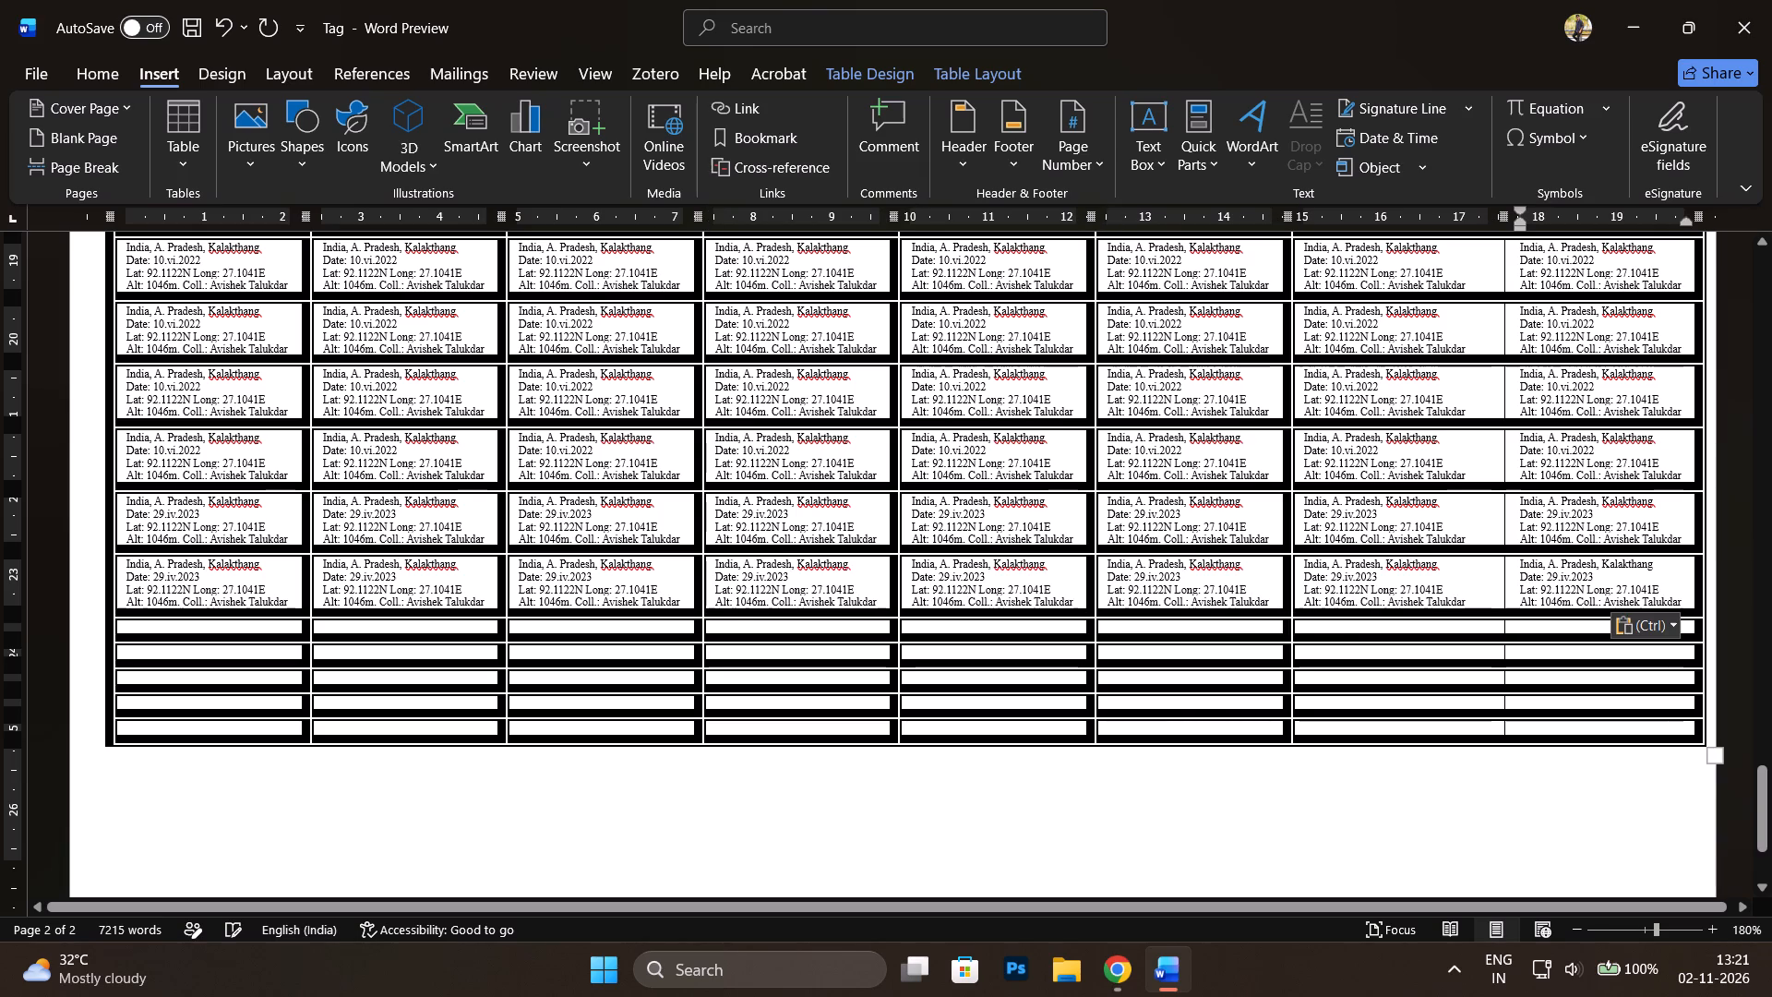
Fill all eight cells of the third new row with the copied 29.iv.2023 Kalakthang label.
left_click(208, 626)
key("ctrl+v")
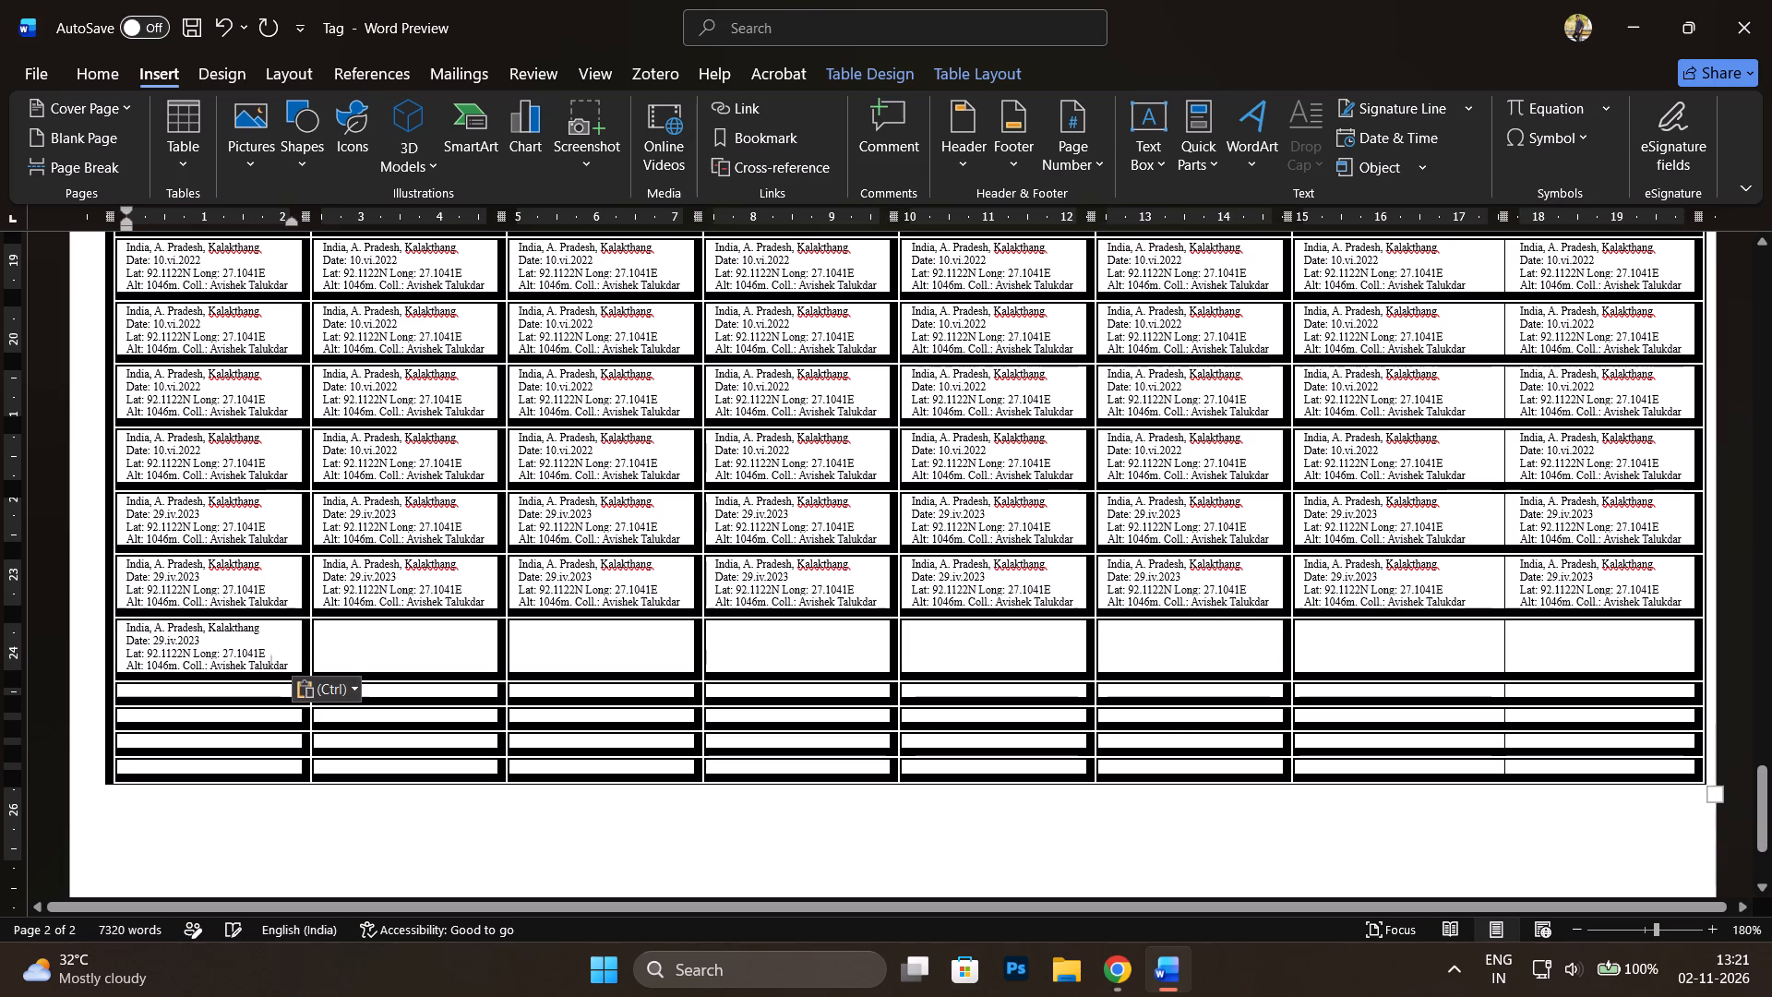
left_click(374, 630)
key("ctrl+v")
left_click(569, 631)
key("ctrl+v")
left_click(812, 631)
key("ctrl+v")
left_click(990, 645)
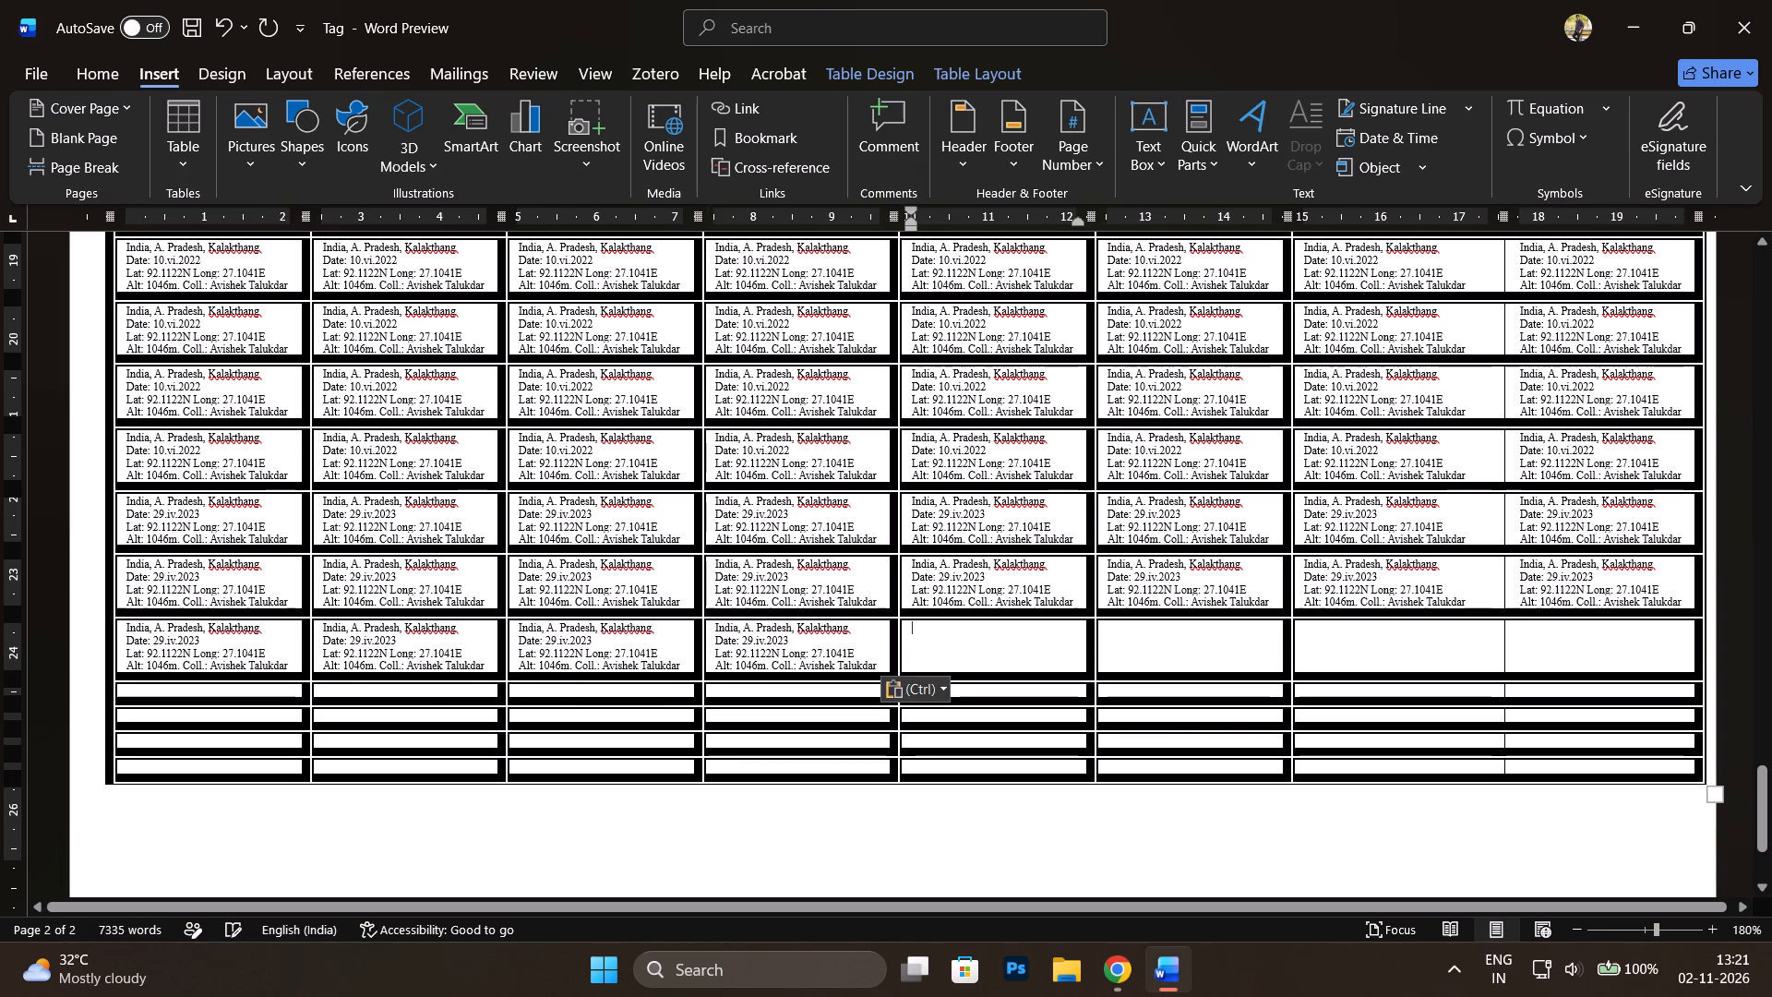
key("ctrl+v")
left_click(1153, 645)
key("ctrl+v")
left_click(1363, 639)
key("ctrl+v")
left_click(1562, 648)
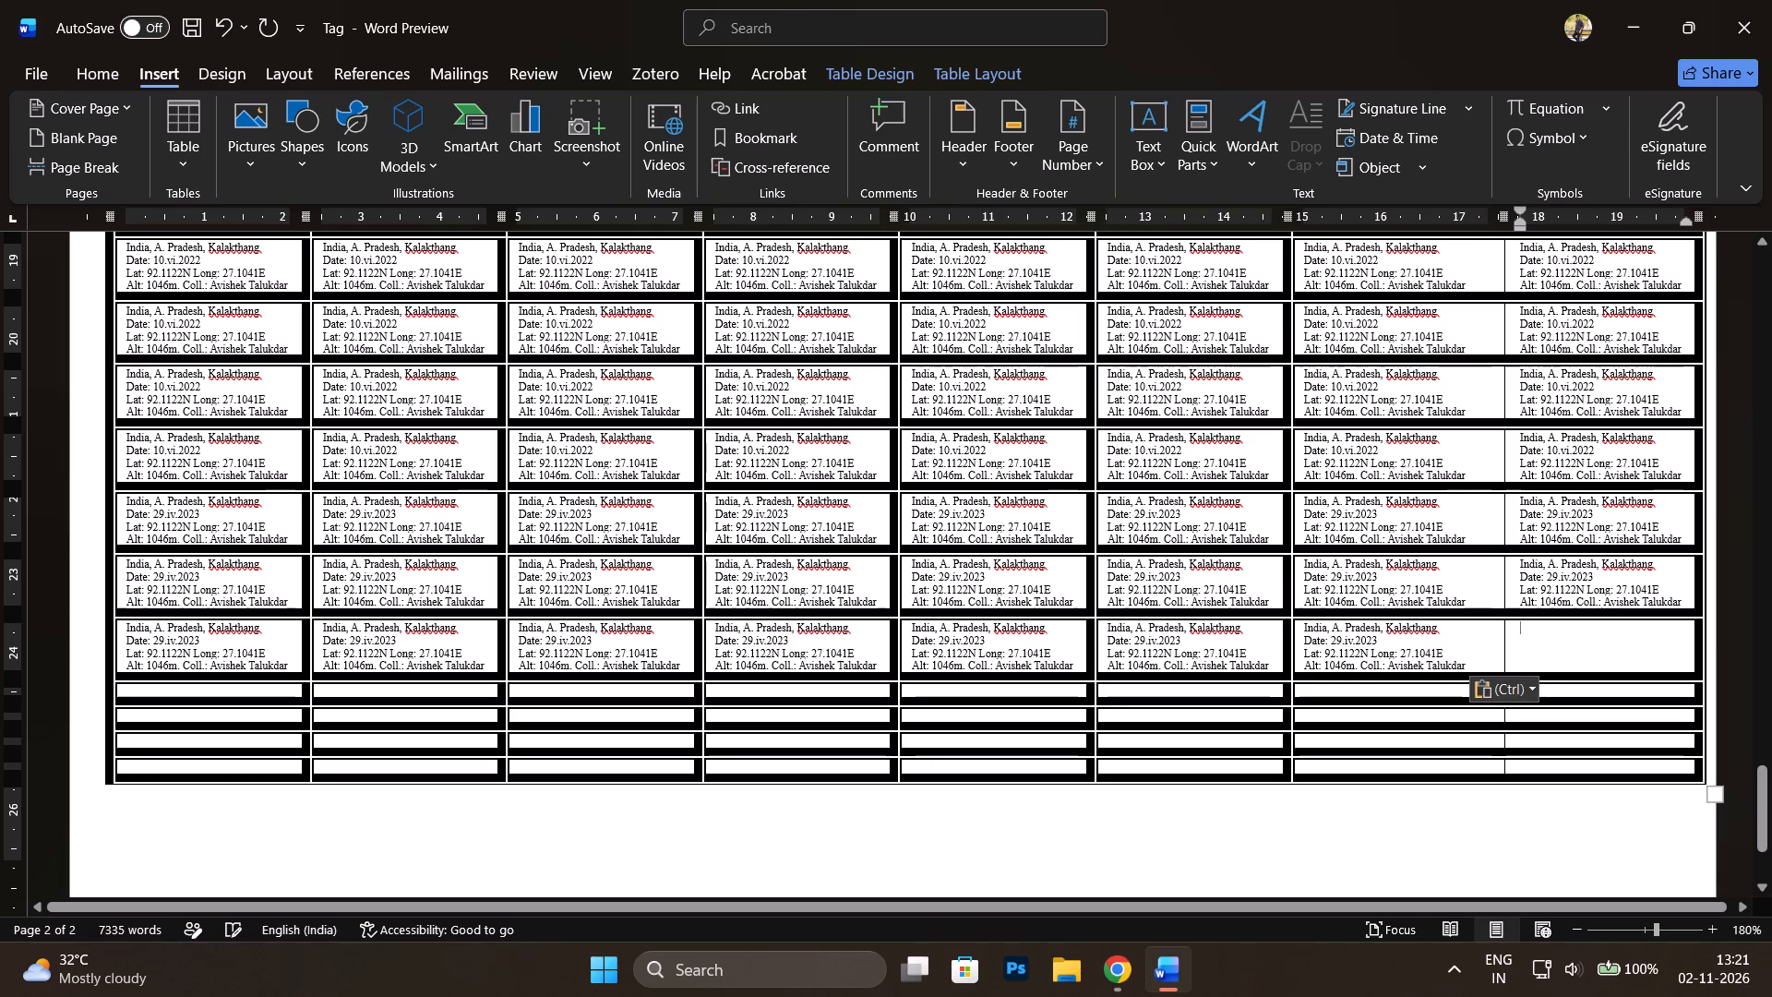
key("ctrl+v")
Fill all eight cells of the fourth new row with the copied 29.iv.2023 Kalakthang label.
left_click(208, 693)
key("ctrl+v")
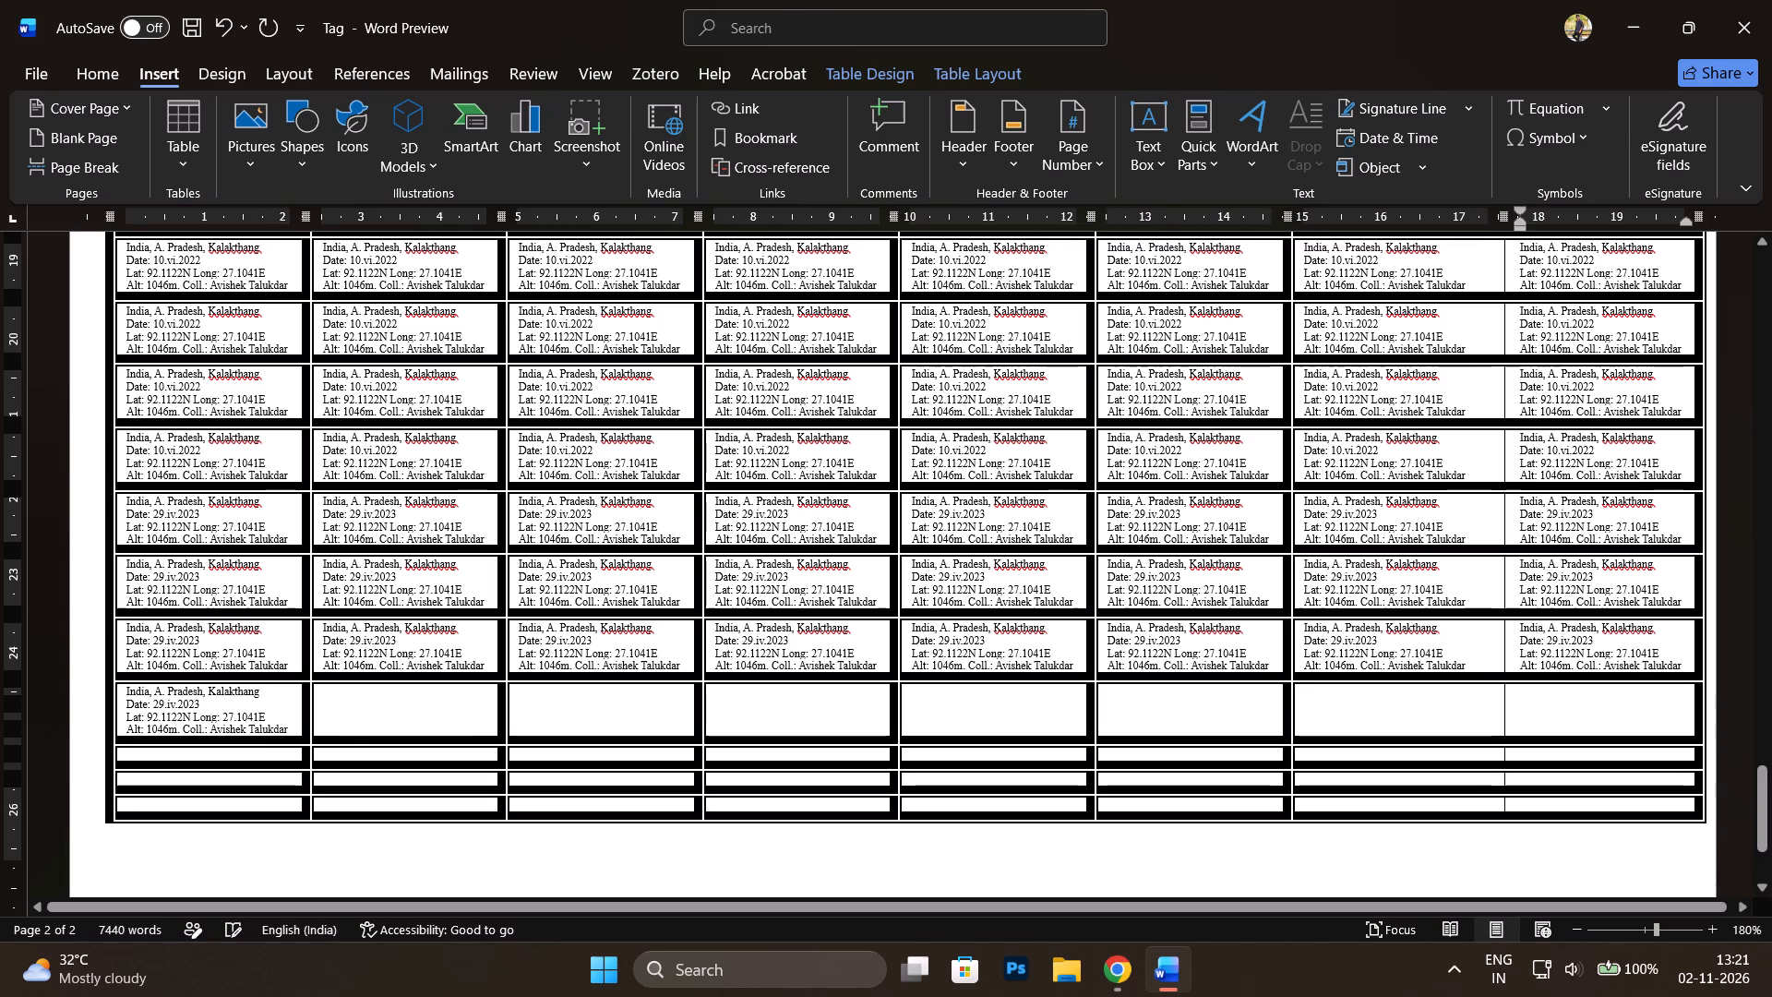
left_click(361, 700)
key("ctrl+v")
left_click(561, 700)
key("ctrl+v")
left_click(810, 696)
key("ctrl+v")
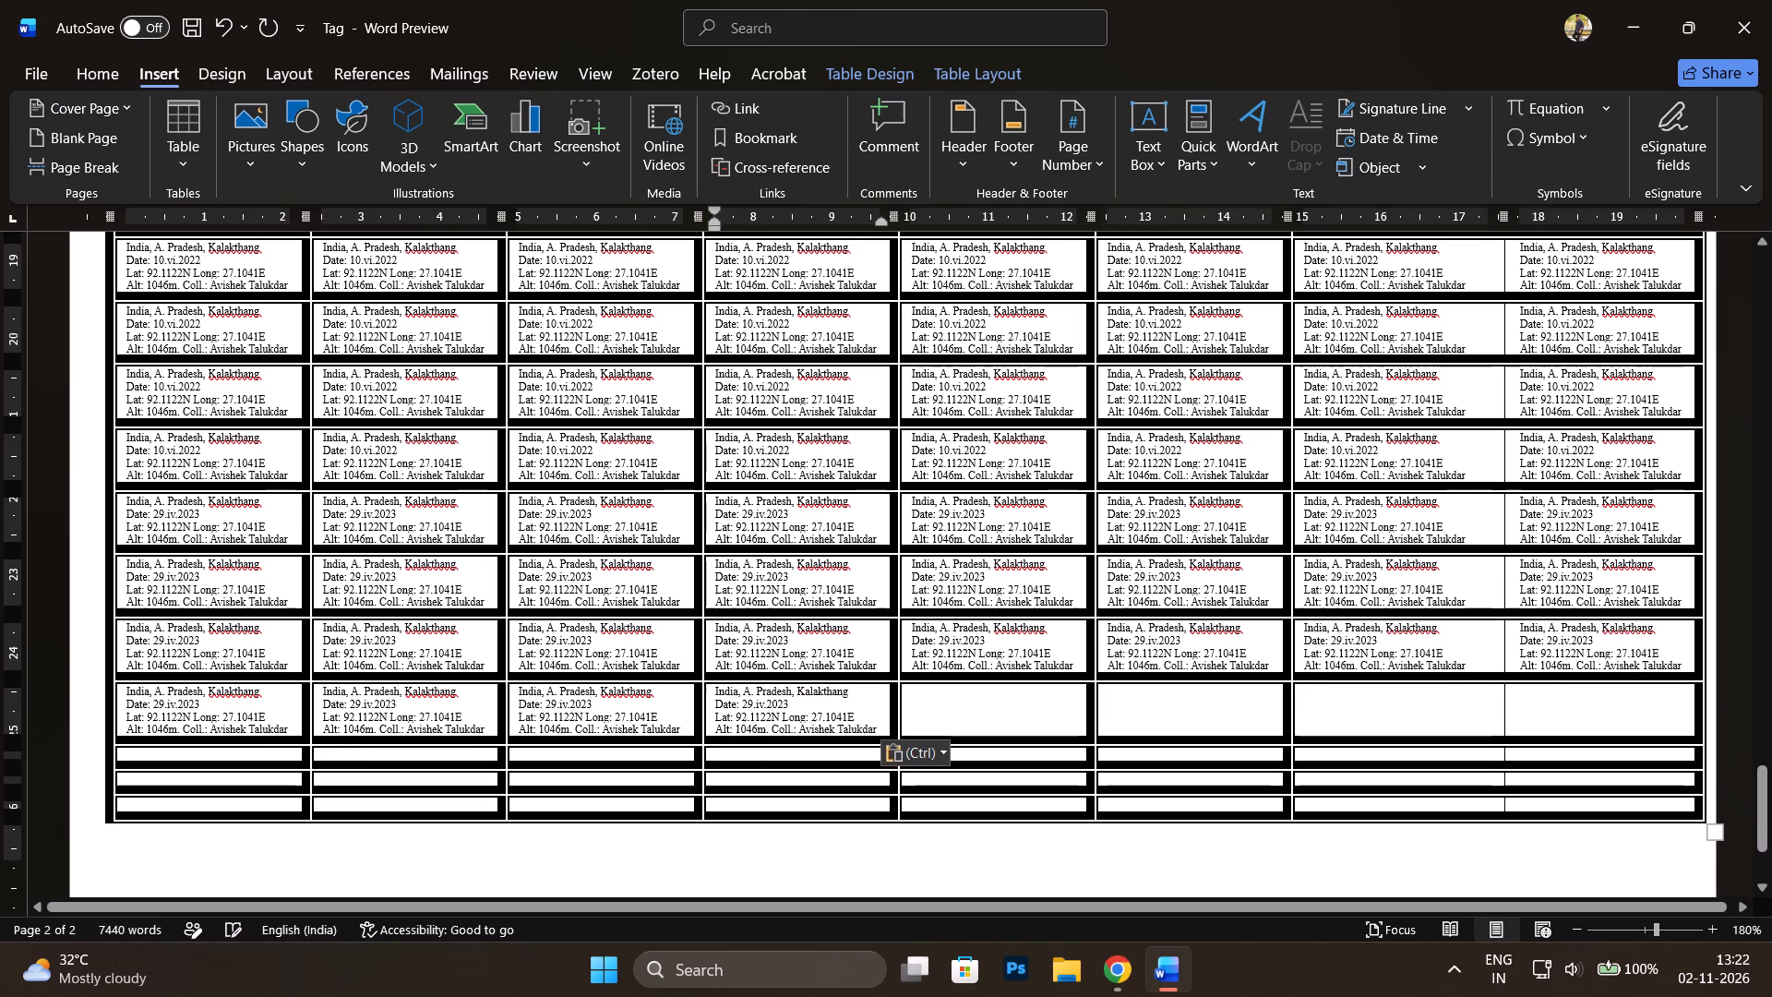
left_click(976, 694)
key("ctrl+v")
left_click(1165, 693)
key("ctrl+v")
left_click(1367, 691)
key("ctrl+v")
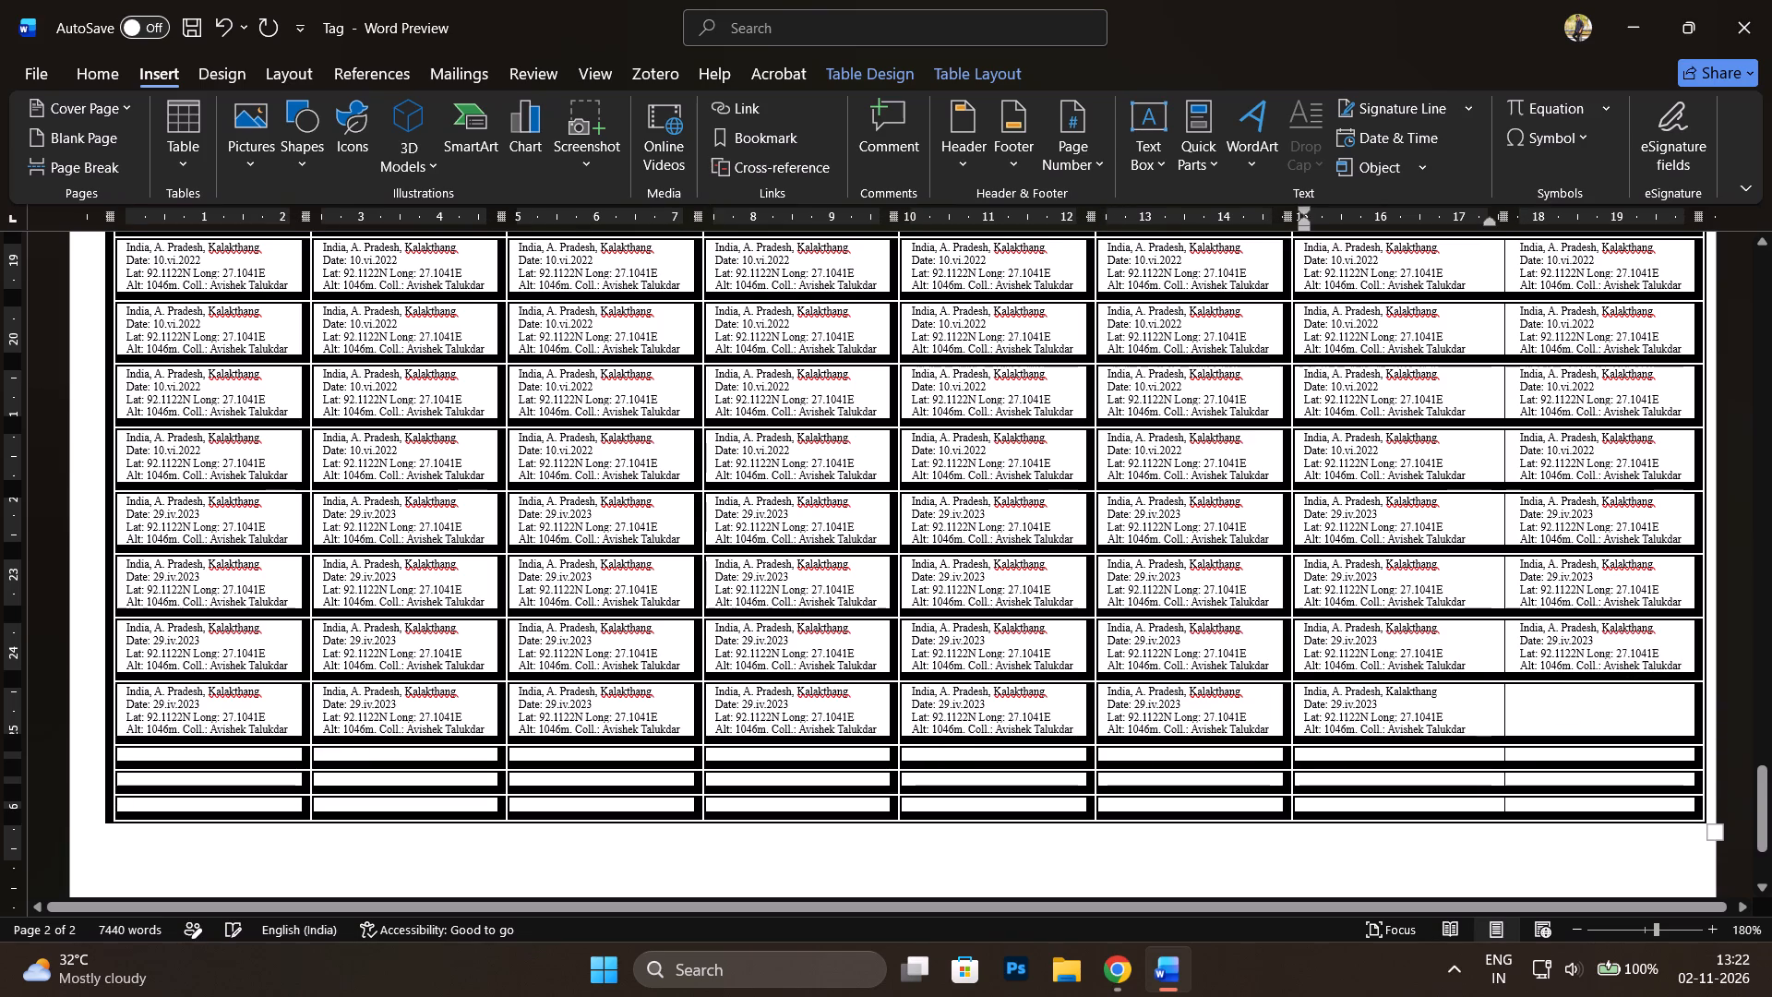
left_click(1570, 701)
key("ctrl+v")
Paste the copied 29.iv.2023 Kalakthang label into all eight cells of the fifth new row.
scroll(820, 647, "down", 1)
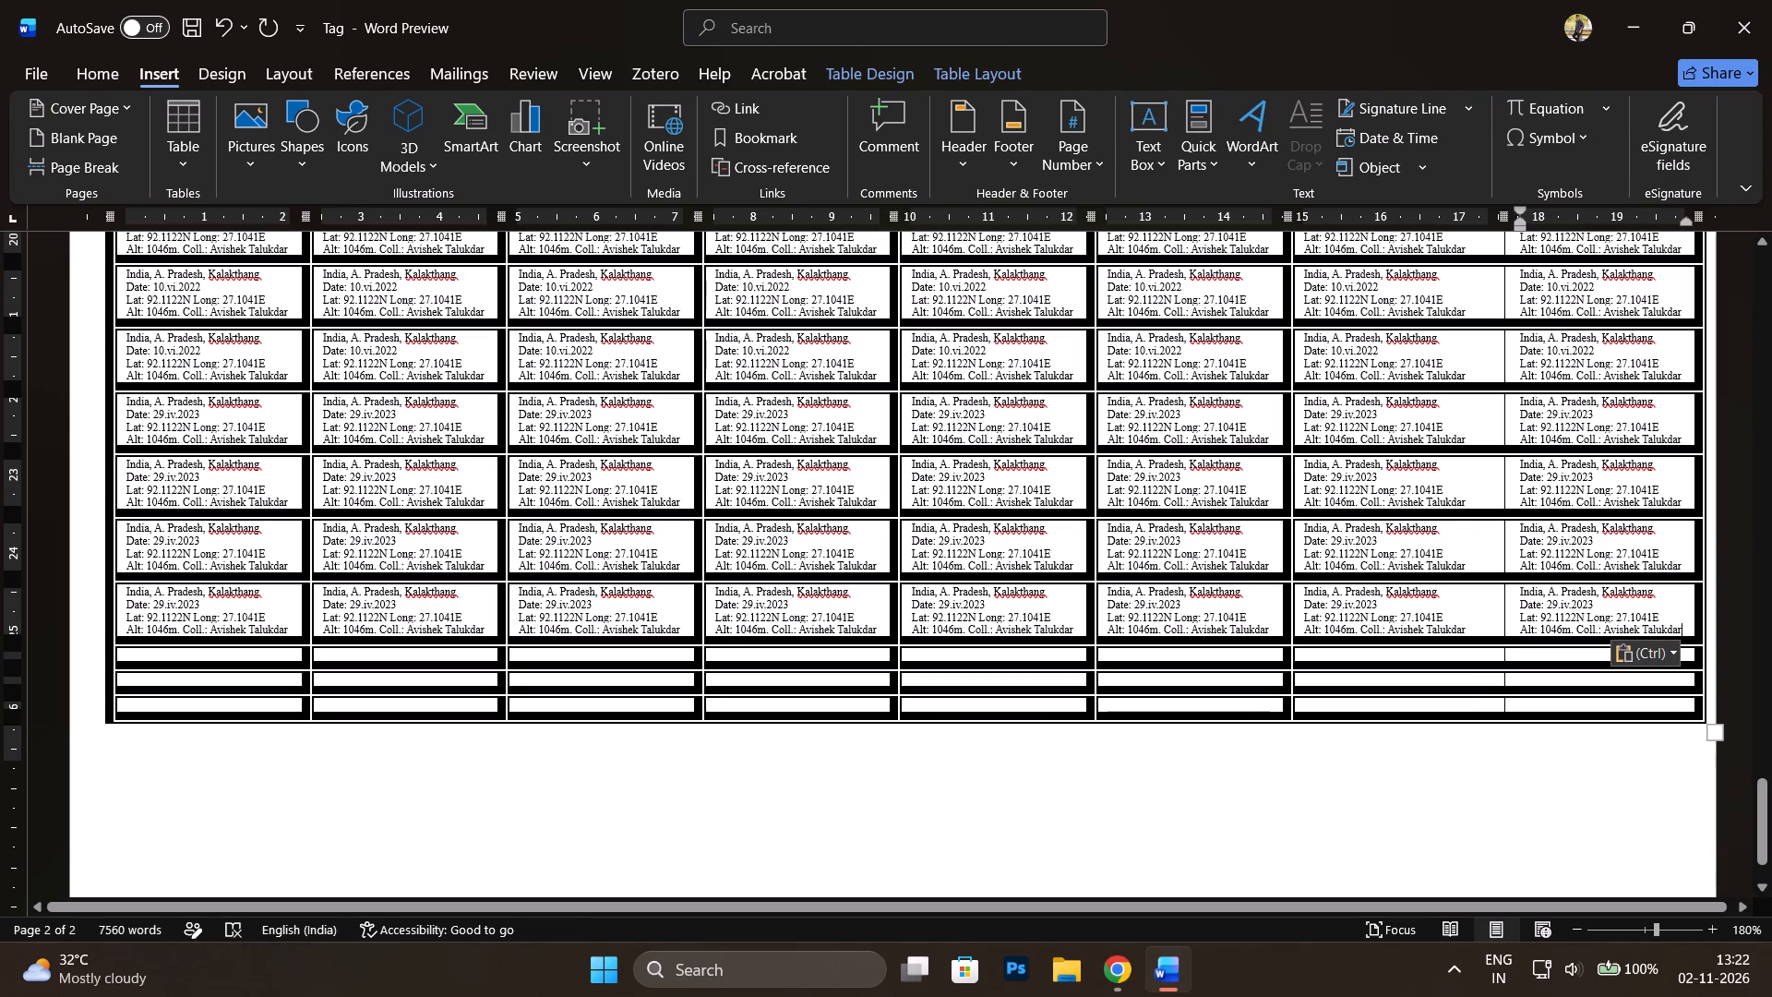
left_click(228, 651)
key("ctrl+v")
left_click(373, 677)
key("ctrl+v")
left_click(574, 673)
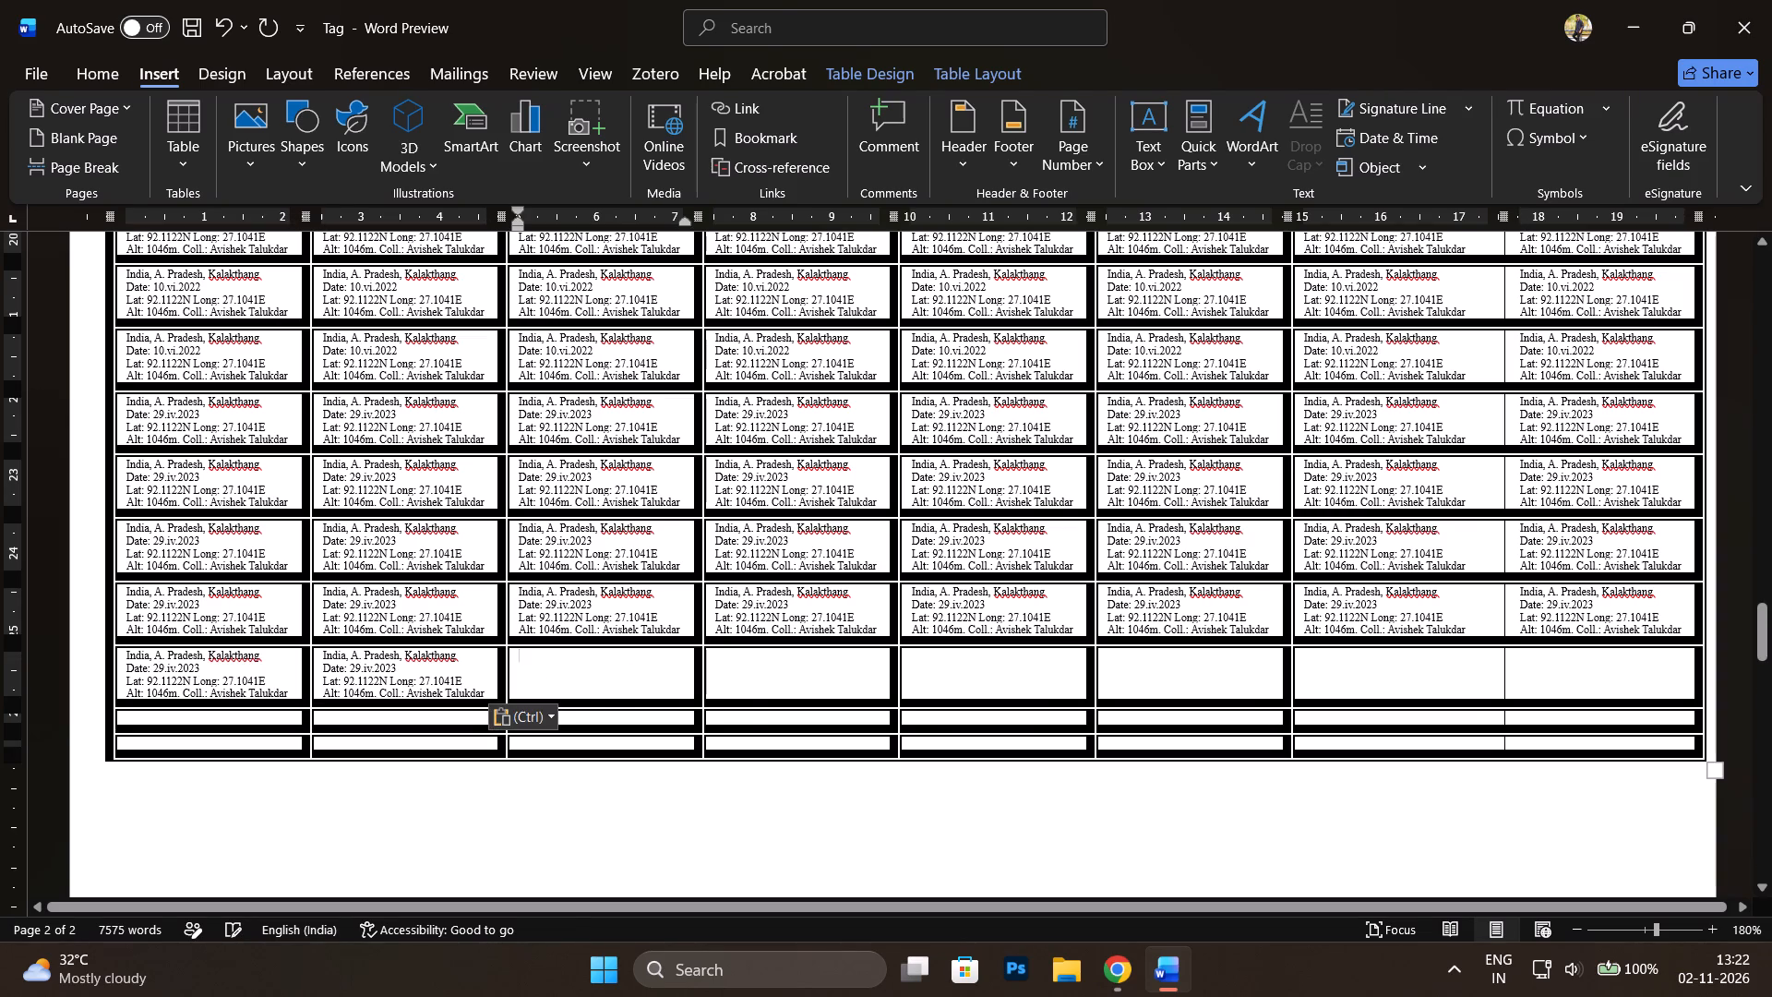
key("ctrl+v")
left_click(824, 673)
key("ctrl+v")
left_click(956, 671)
key("ctrl+v")
left_click(1154, 671)
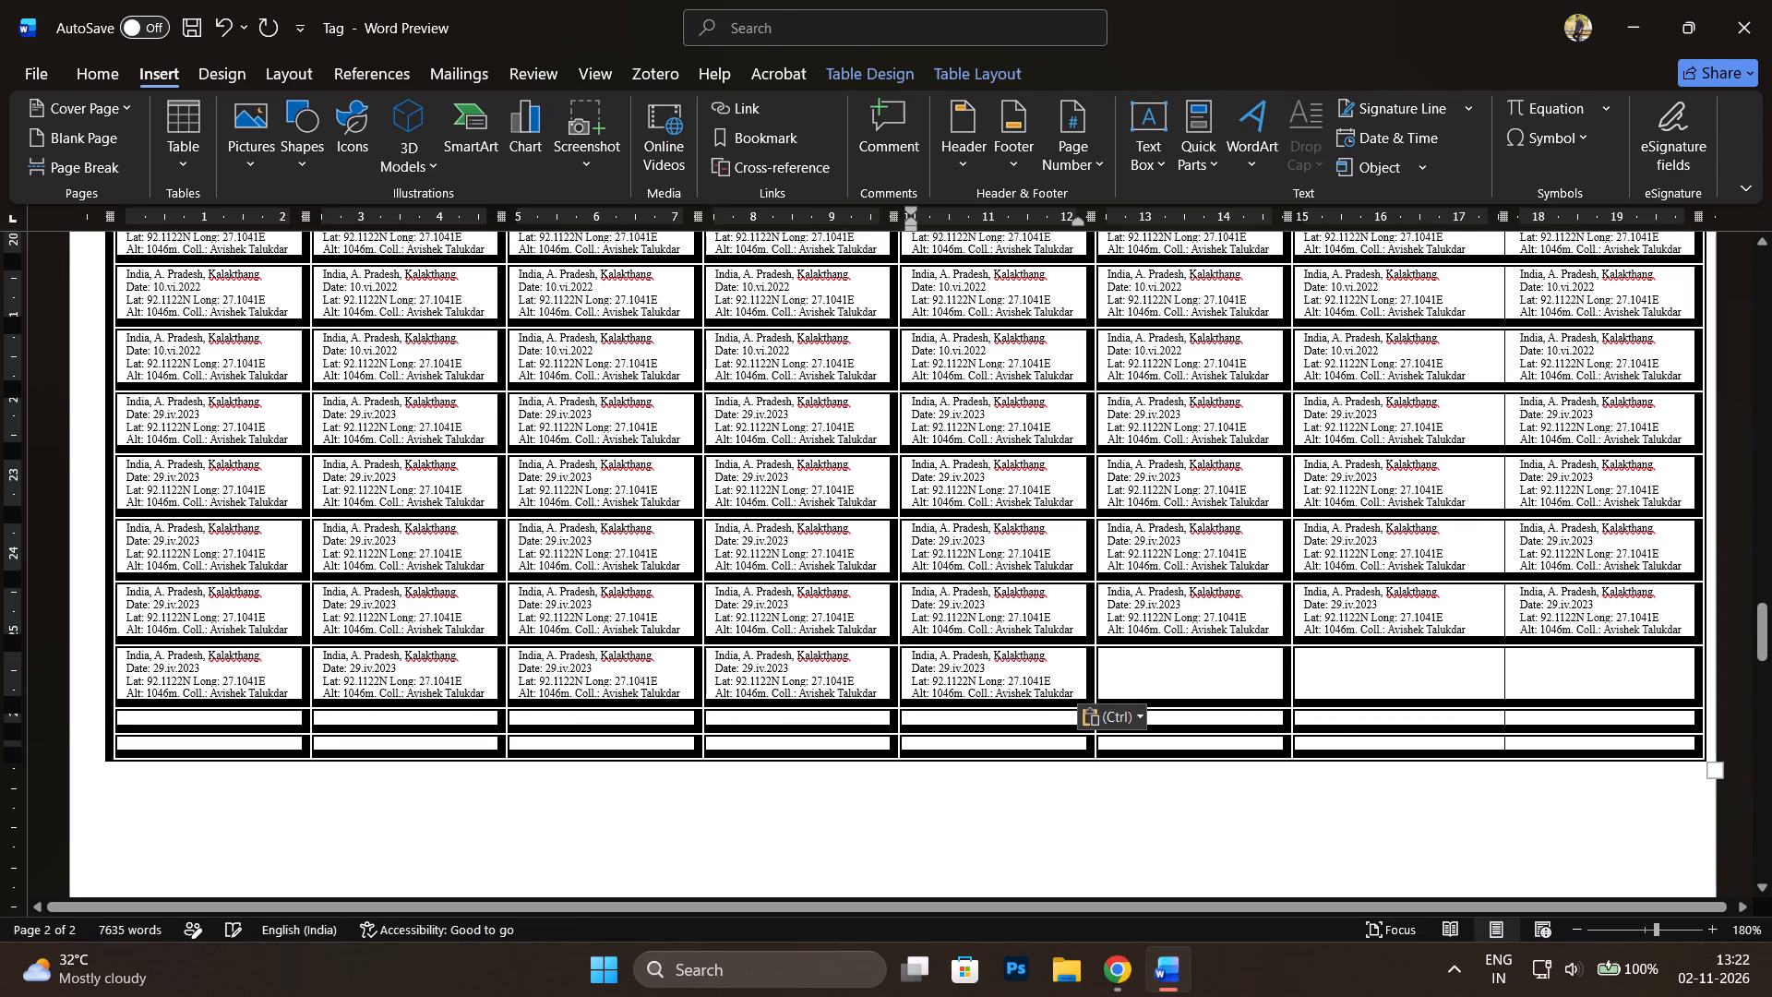
key("ctrl+v")
left_click(1338, 661)
key("ctrl+v")
left_click(1561, 663)
key("ctrl+v")
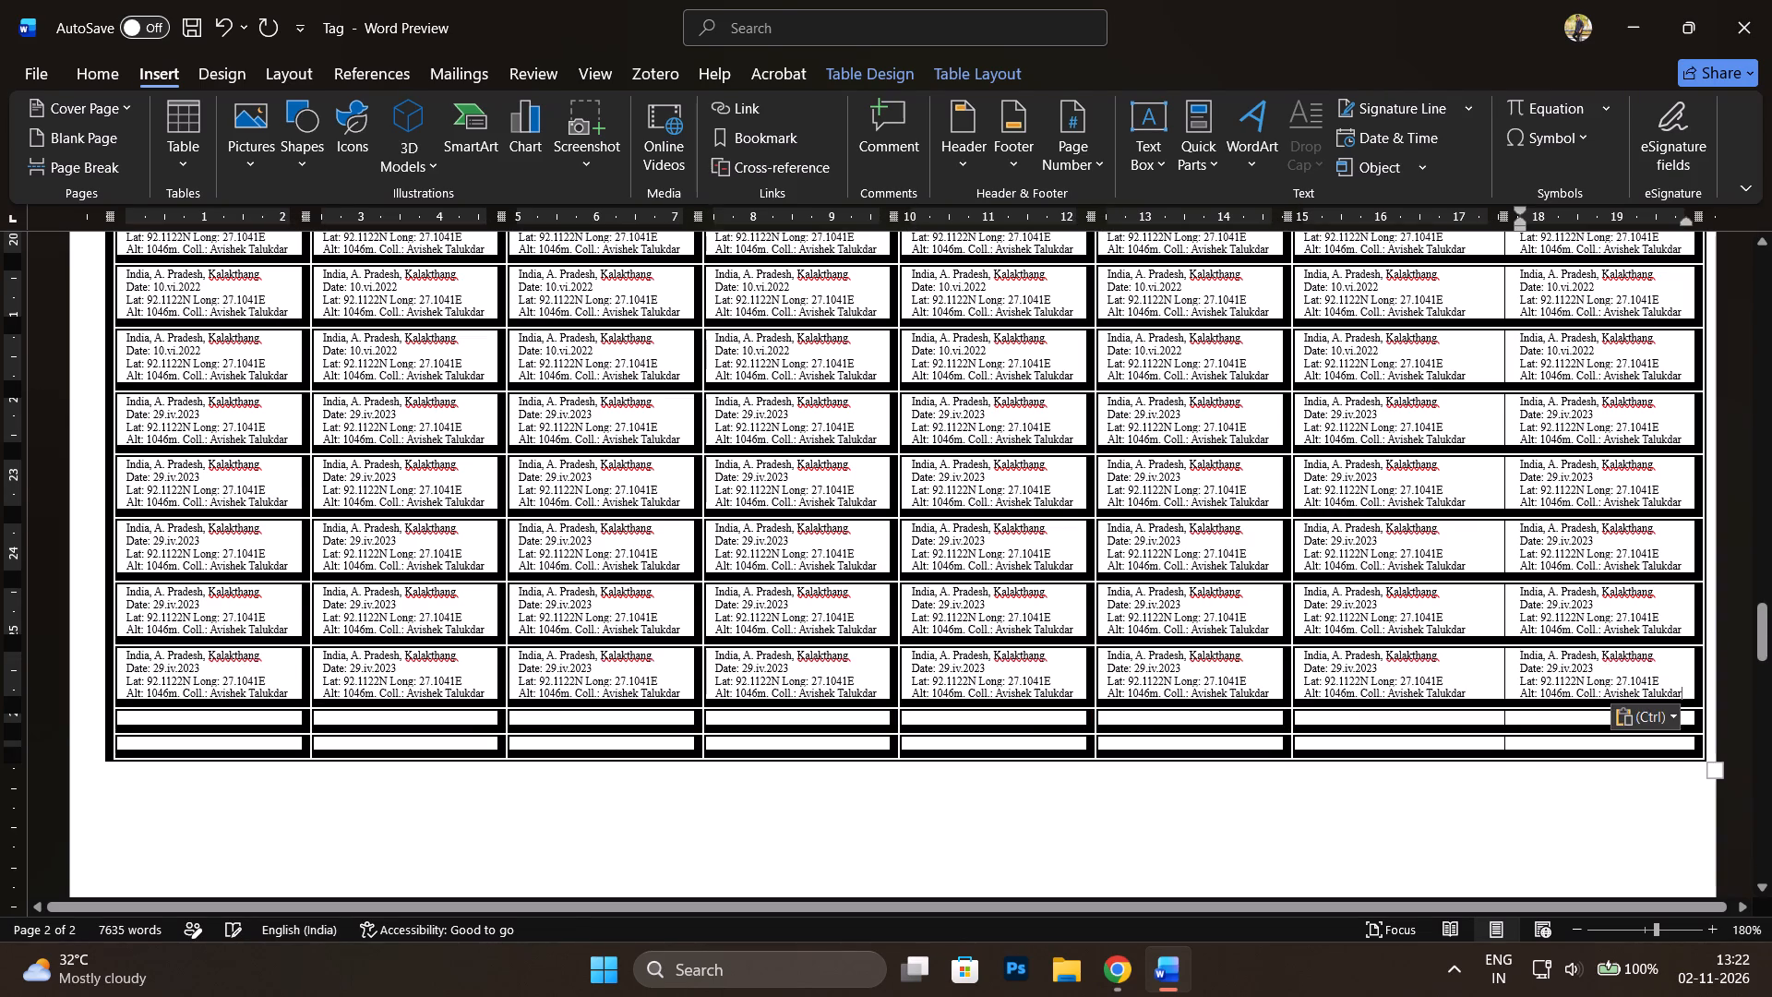
Paste the copied 29.iv.2023 Kalakthang label into all eight cells of the sixth new row at the page end.
scroll(874, 634, "down", 2)
left_click(181, 519)
key("ctrl+v")
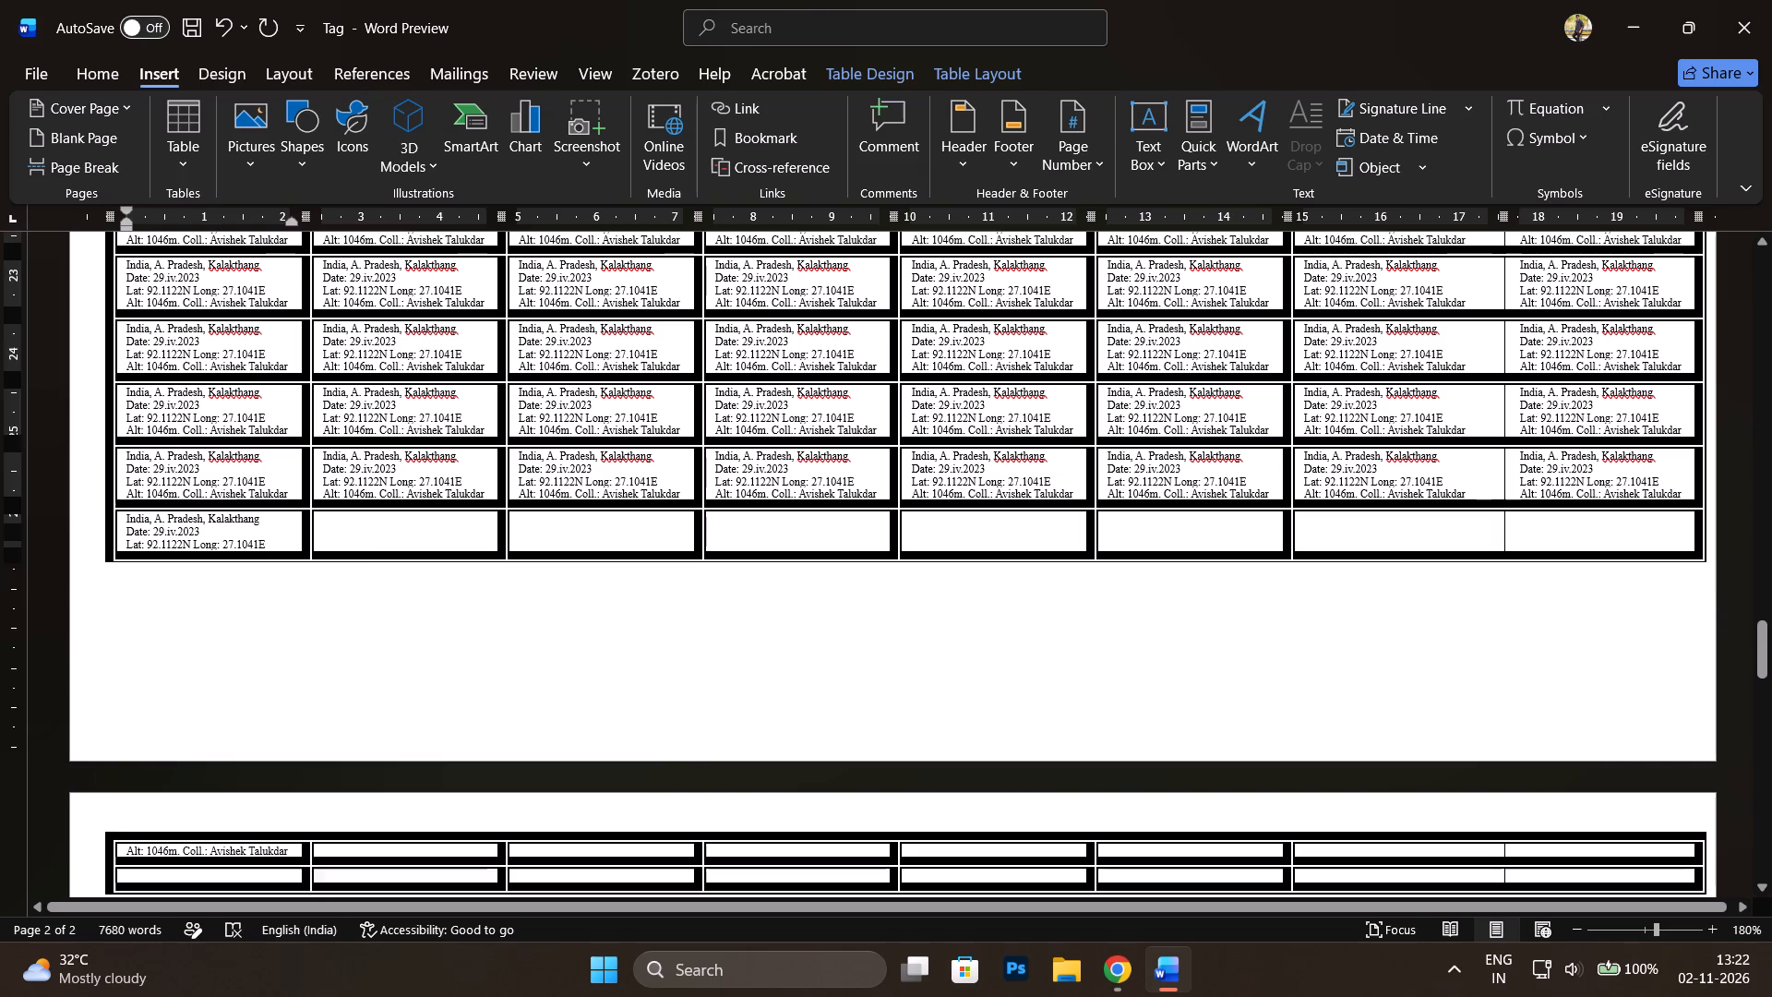
left_click(390, 535)
key("ctrl+v")
left_click(620, 535)
key("ctrl+v")
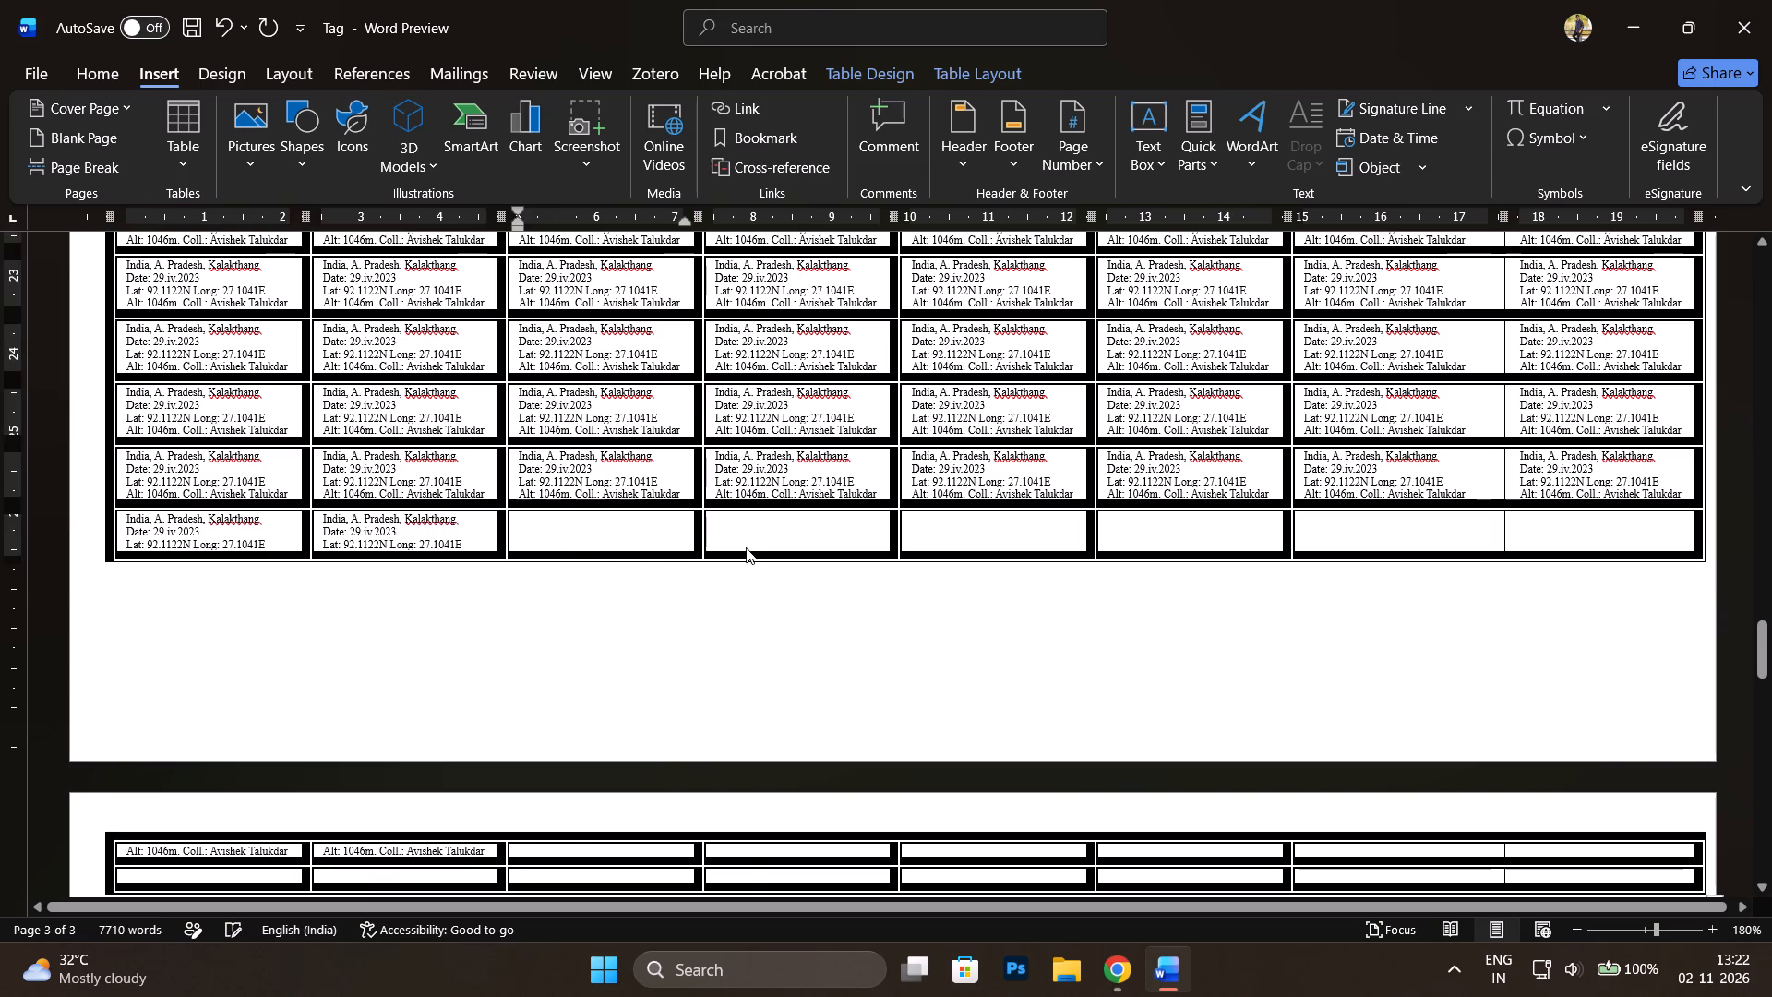
left_click(772, 535)
key("ctrl+v")
left_click(956, 535)
key("ctrl+v")
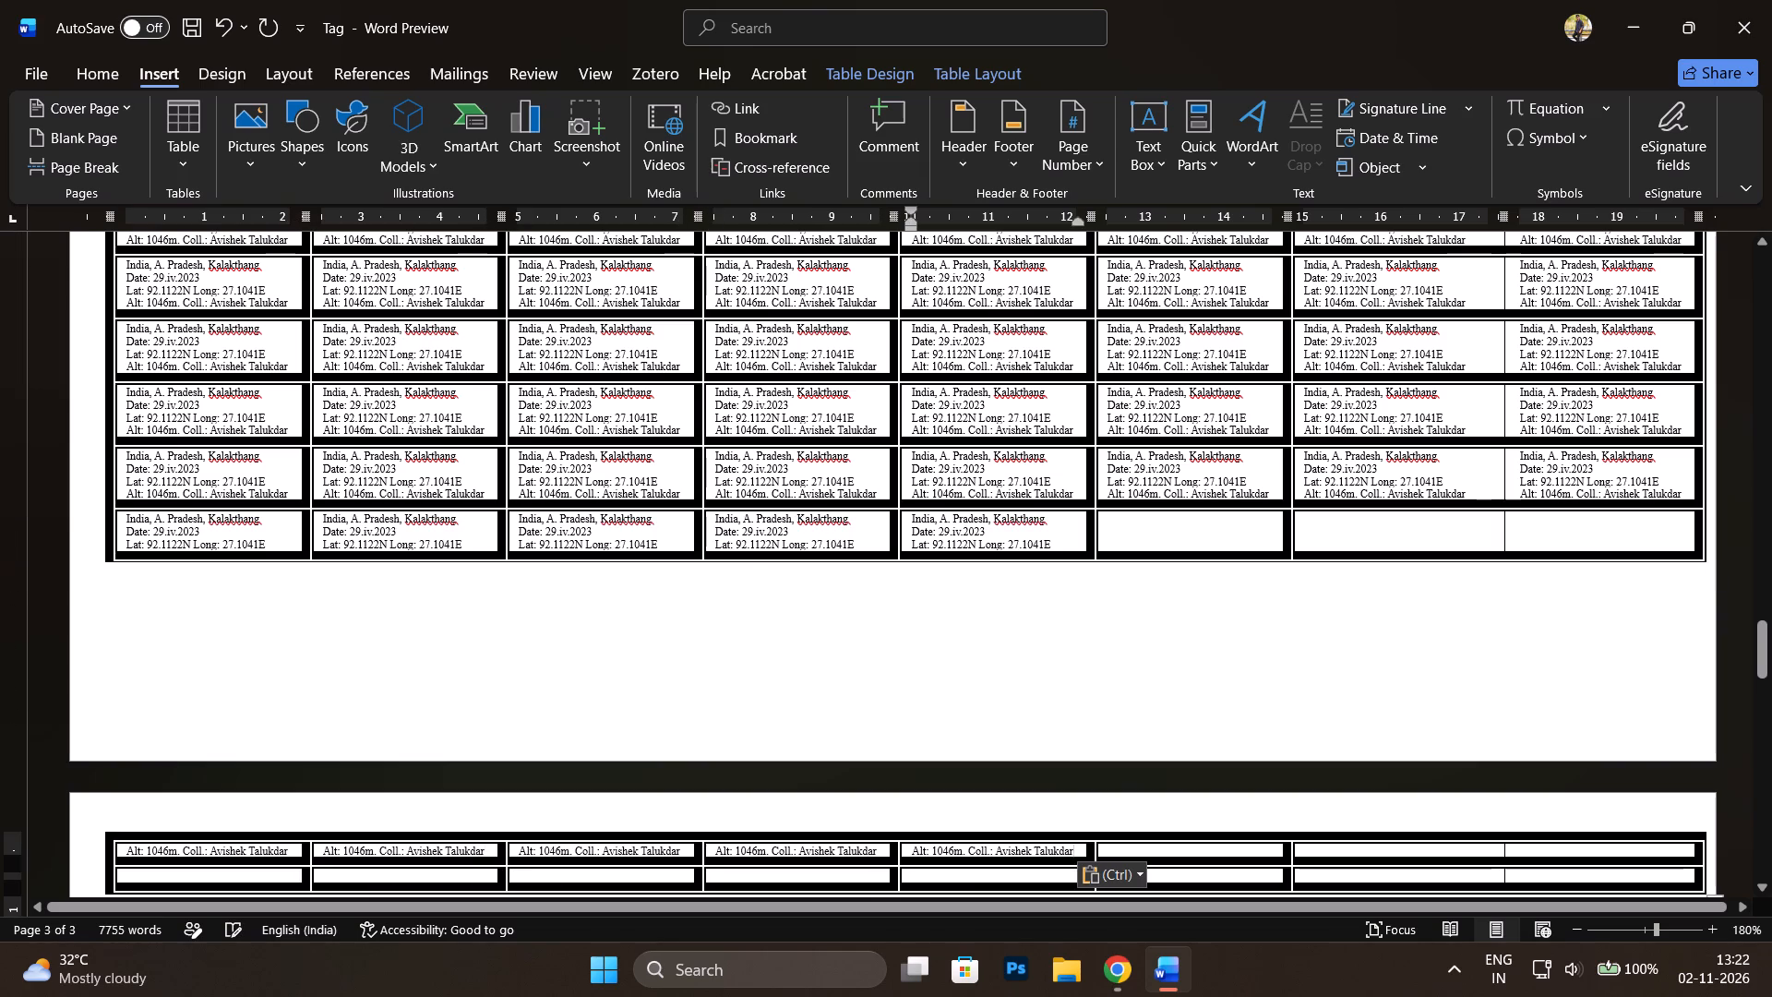
left_click(1209, 534)
key("ctrl+v")
left_click(1418, 530)
key("ctrl+v")
left_click(1560, 531)
key("ctrl+v")
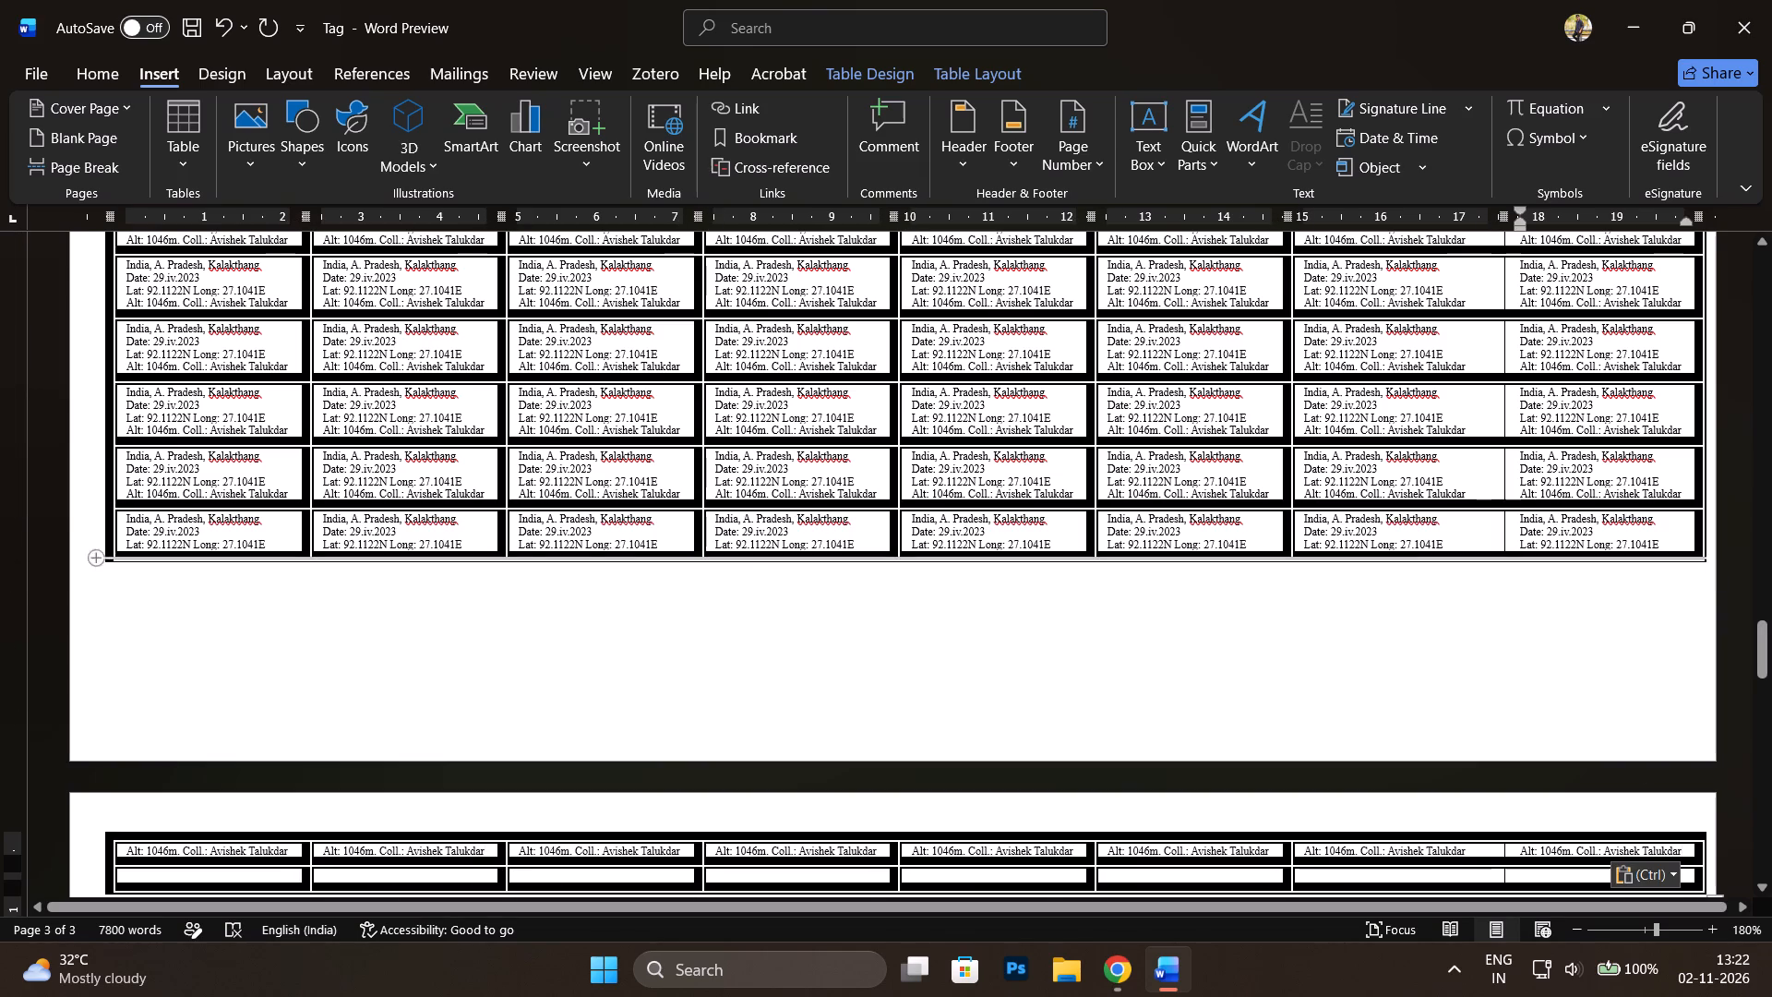
Reduce the bottom page margin so the label row split across two pages fits on one page.
left_click(125, 541)
left_click(832, 483)
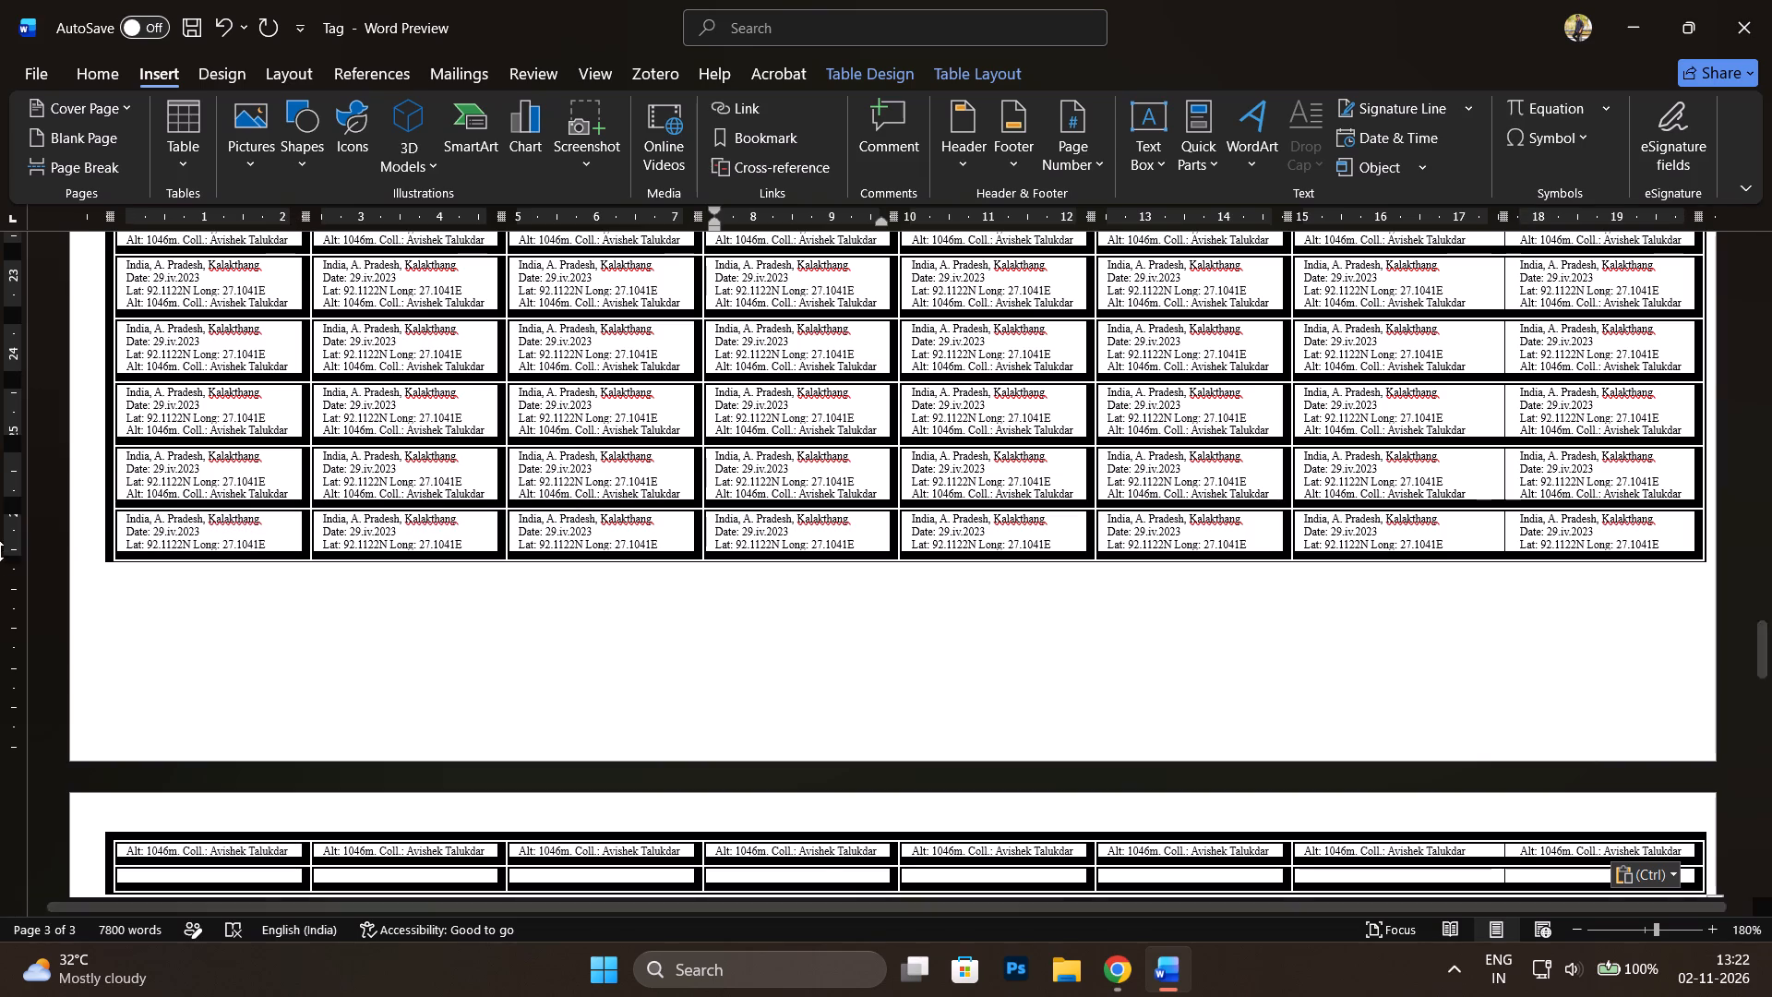
left_click_drag(11, 555, 0, 702)
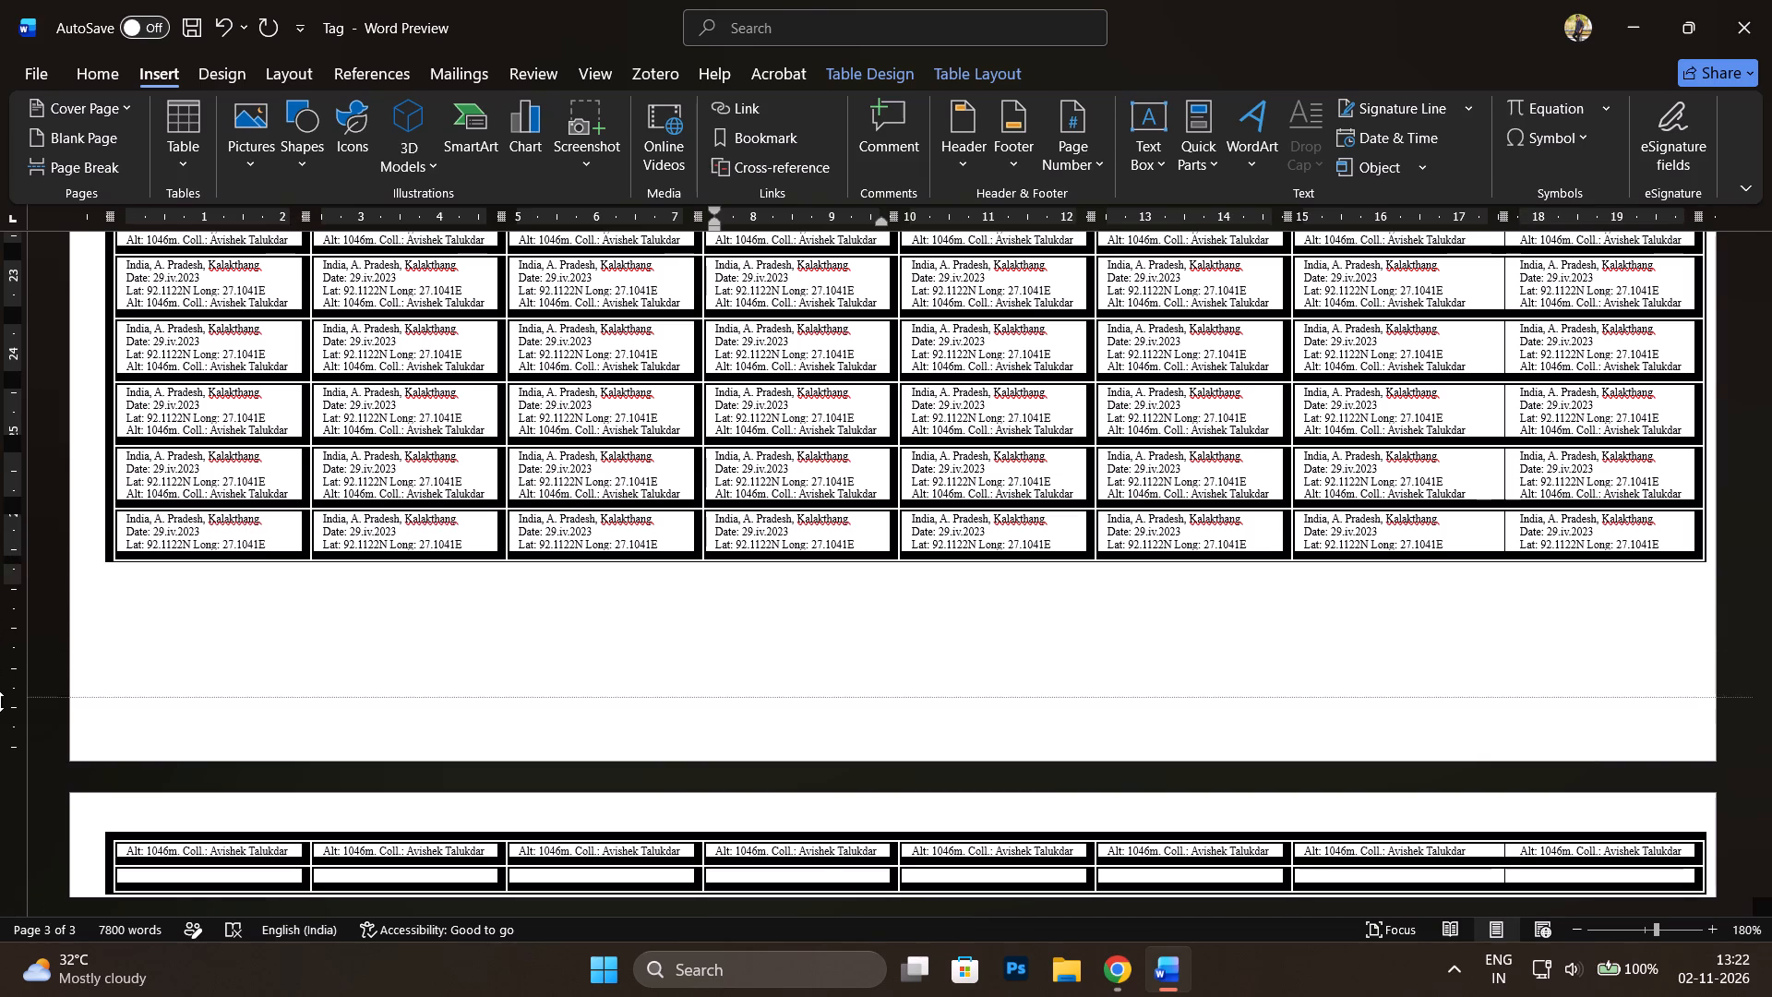
left_click_drag(0, 702, 0, 724)
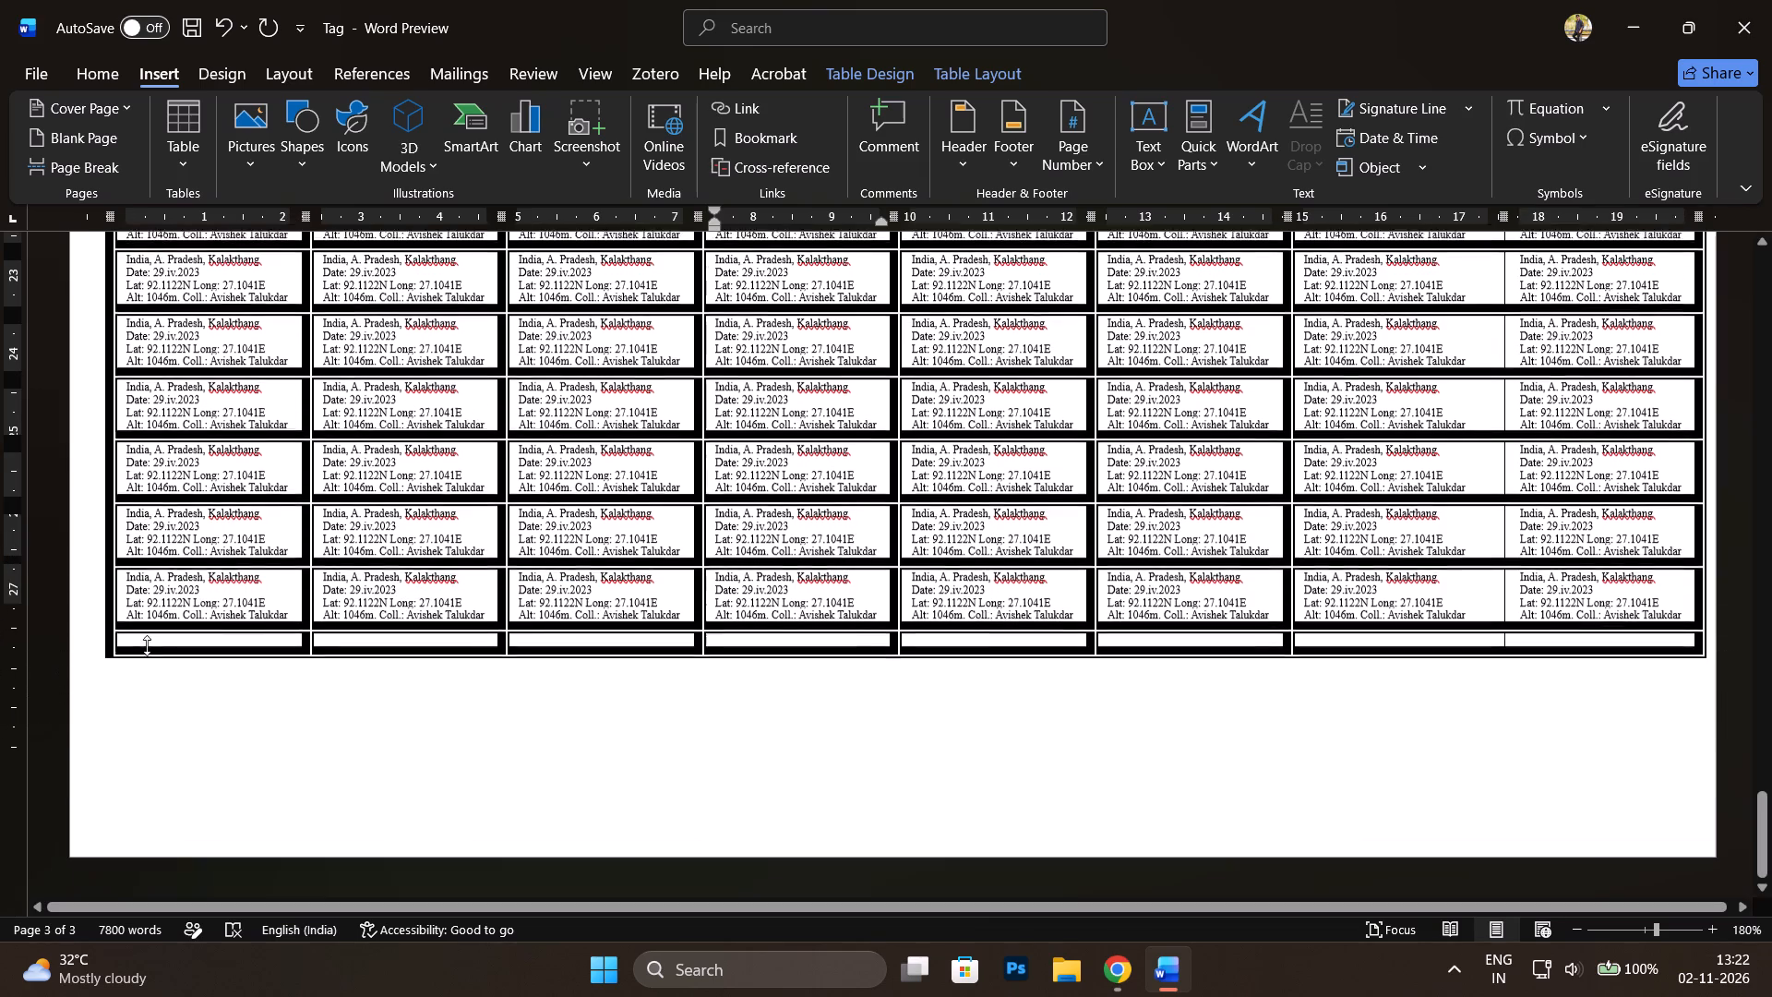
Paste the copied 29.iv.2023 Kalakthang label into all eight cells of the empty last row of the table.
scroll(396, 645, "down", 1)
scroll(604, 641, "down", 1)
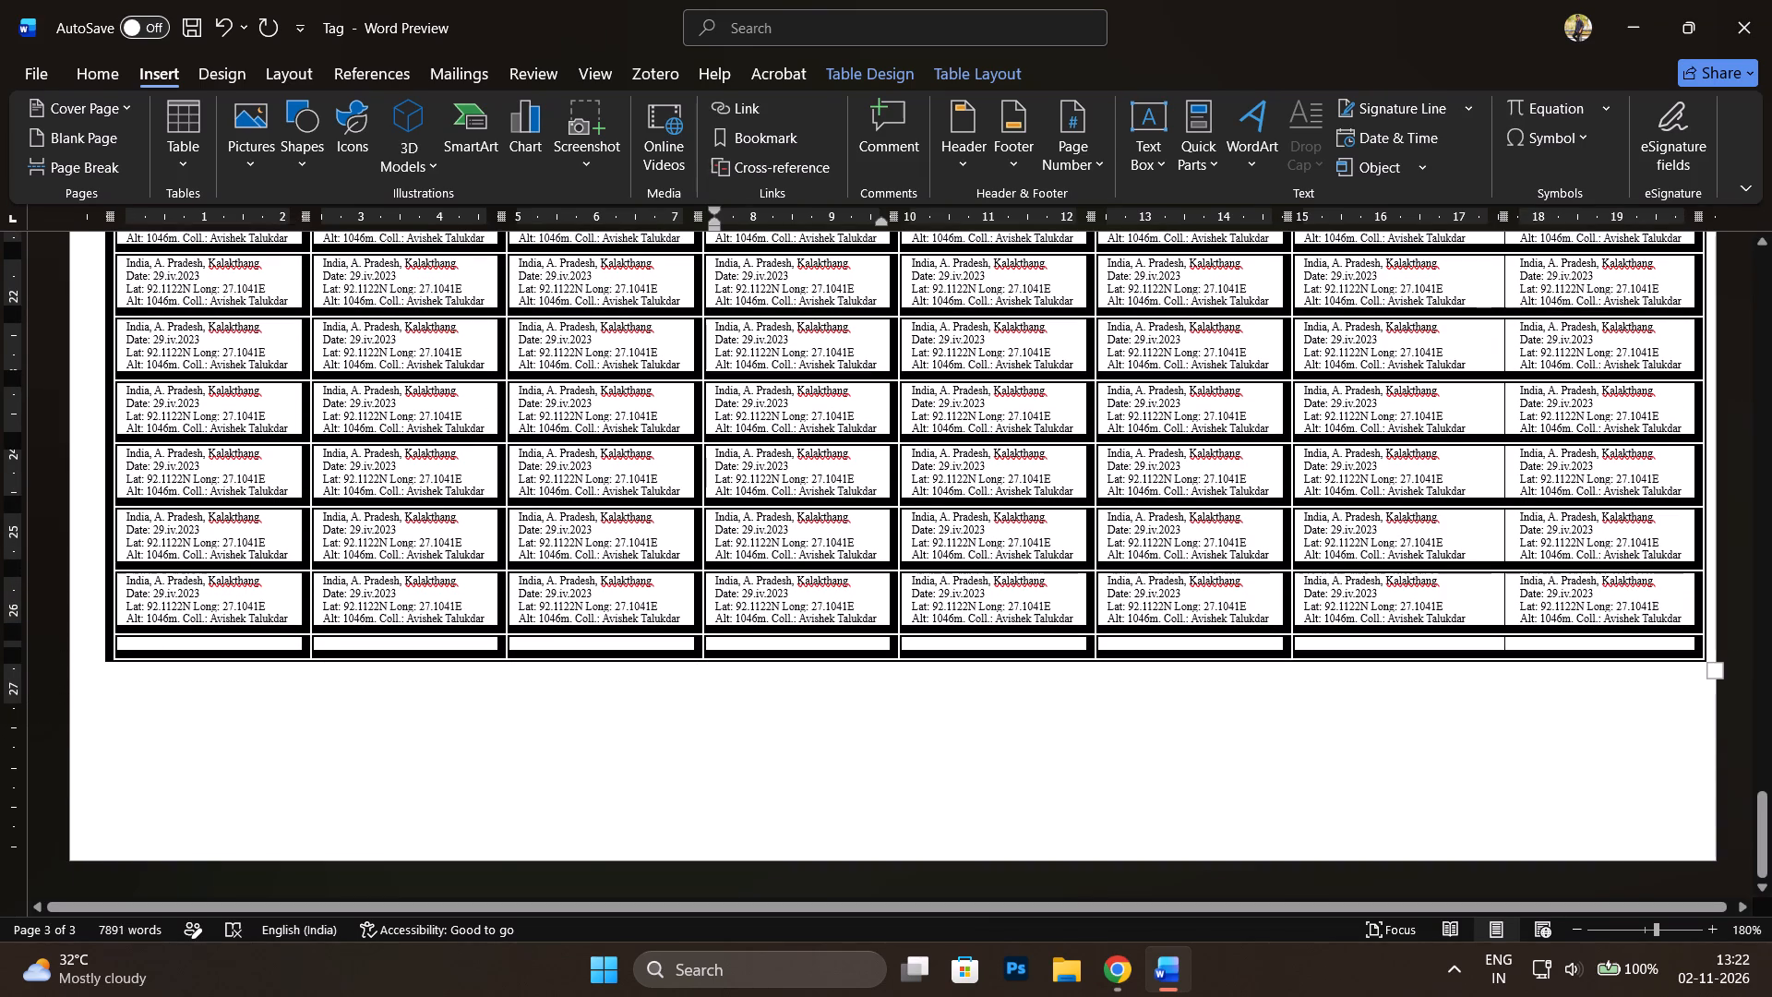
left_click(259, 643)
key("ctrl+v")
left_click(385, 649)
key("ctrl+v")
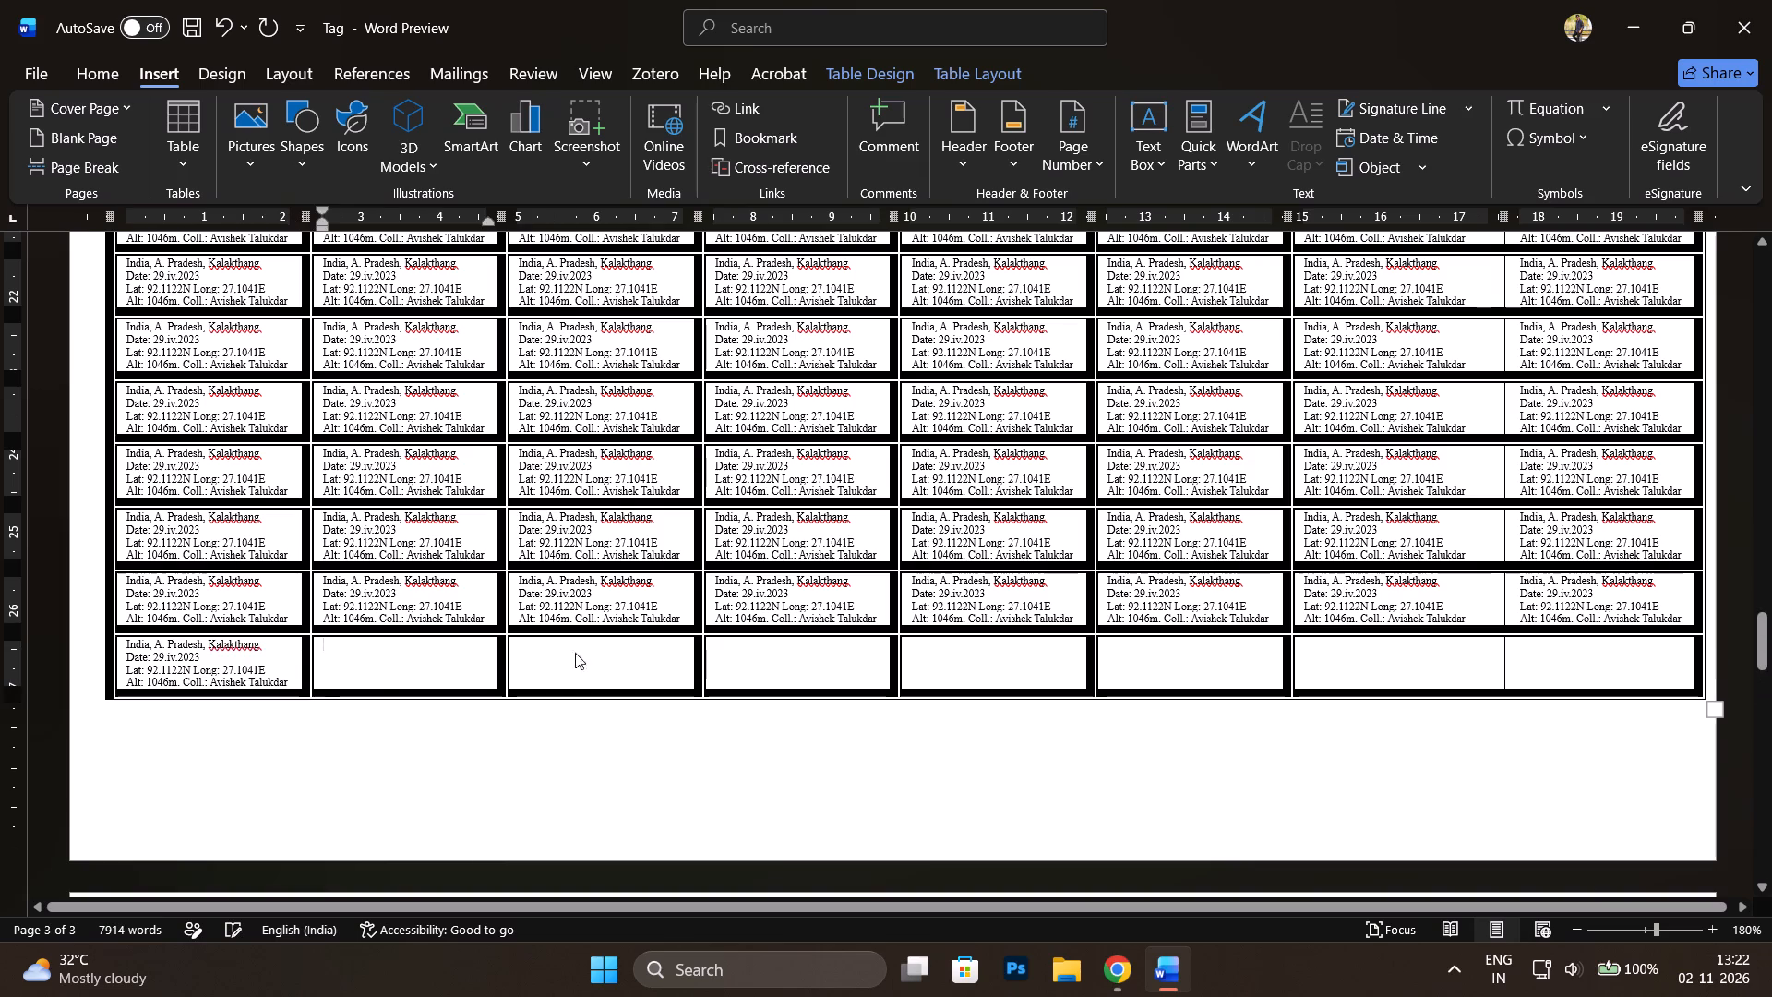
left_click(624, 653)
key("ctrl+v")
left_click(839, 653)
key("ctrl+v")
left_click(1000, 653)
key("ctrl+v")
left_click(1179, 653)
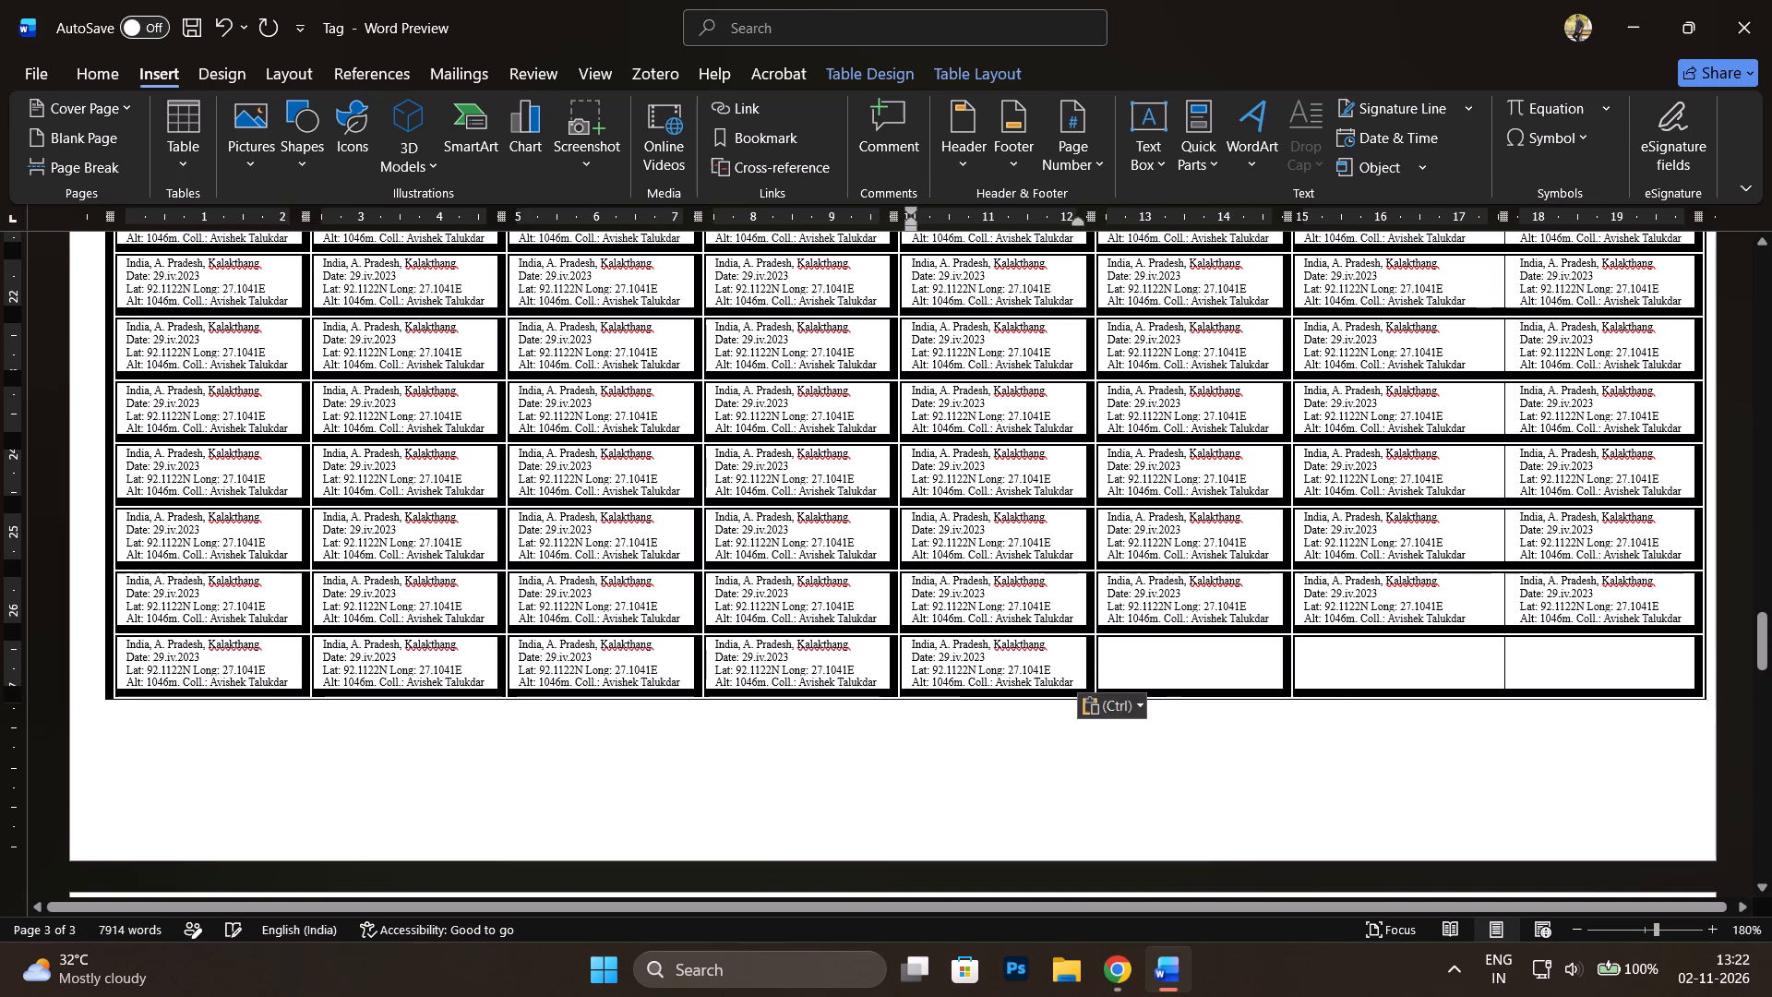
key("ctrl+v")
left_click(1350, 650, "ctrl")
key("ctrl+v")
left_click(1547, 652)
key("ctrl+v")
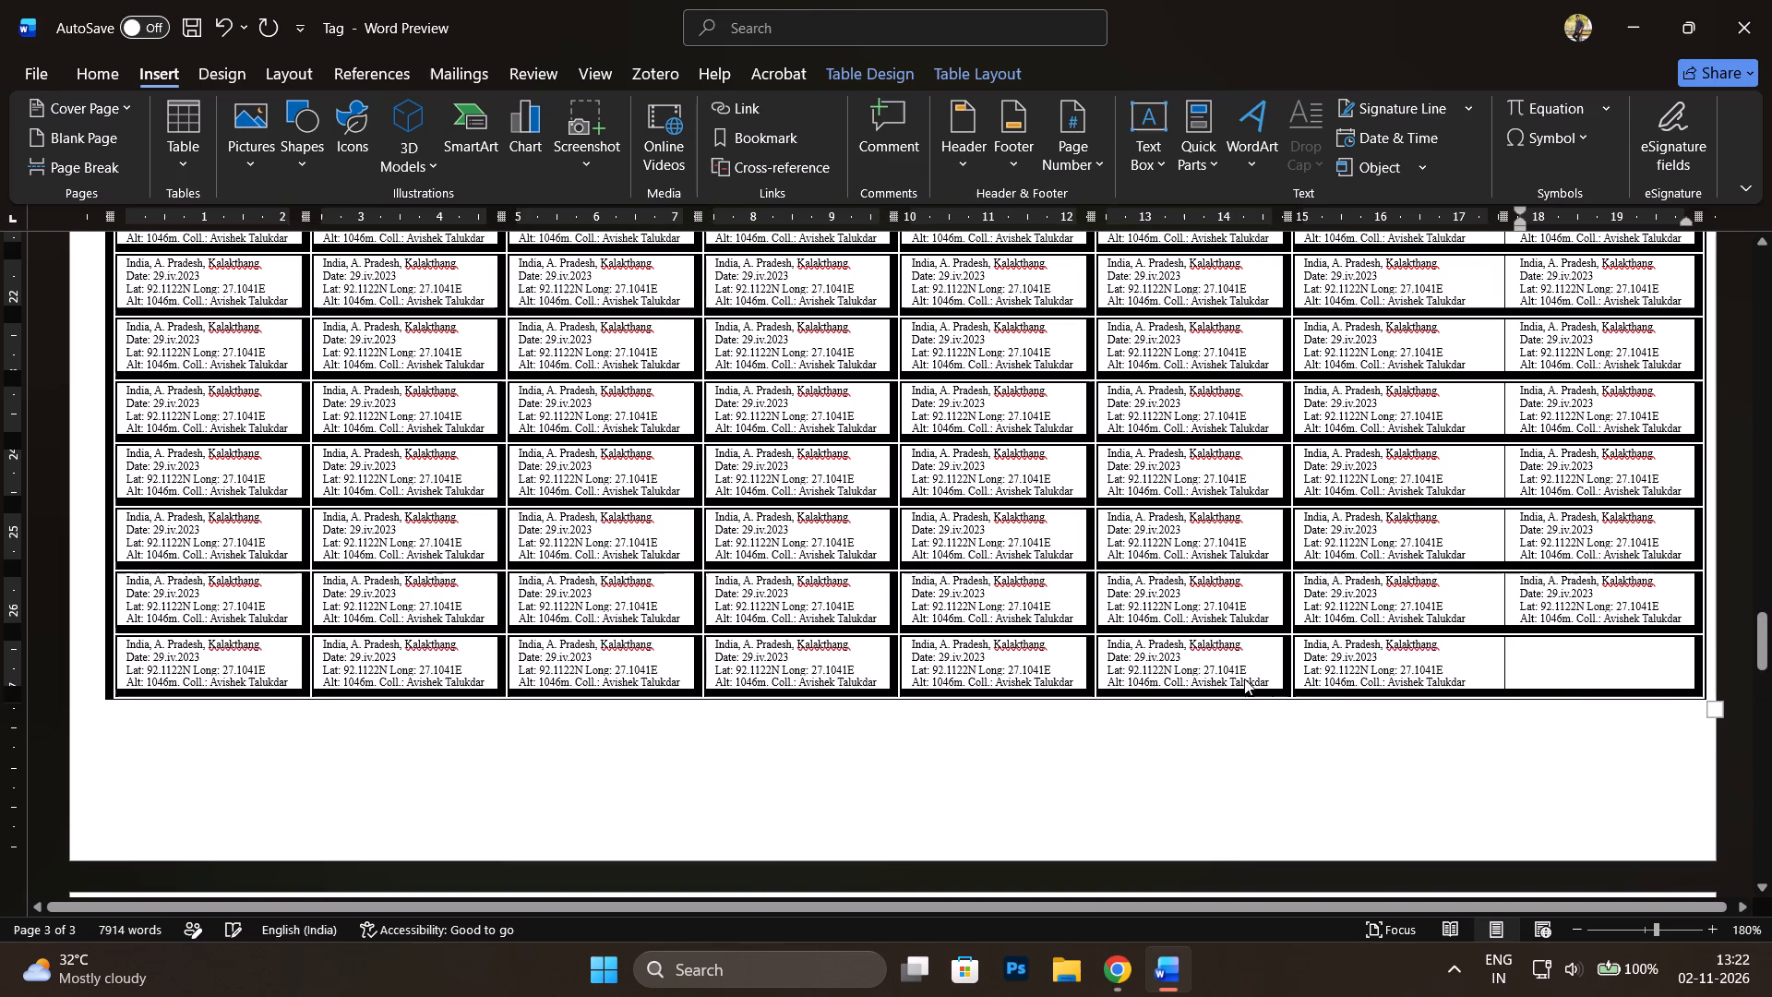
Examine the label table's last rows and the page break where a Hussiegoan row is split between the first two pages.
scroll(1125, 693, "down", 5)
scroll(952, 739, "up", 5)
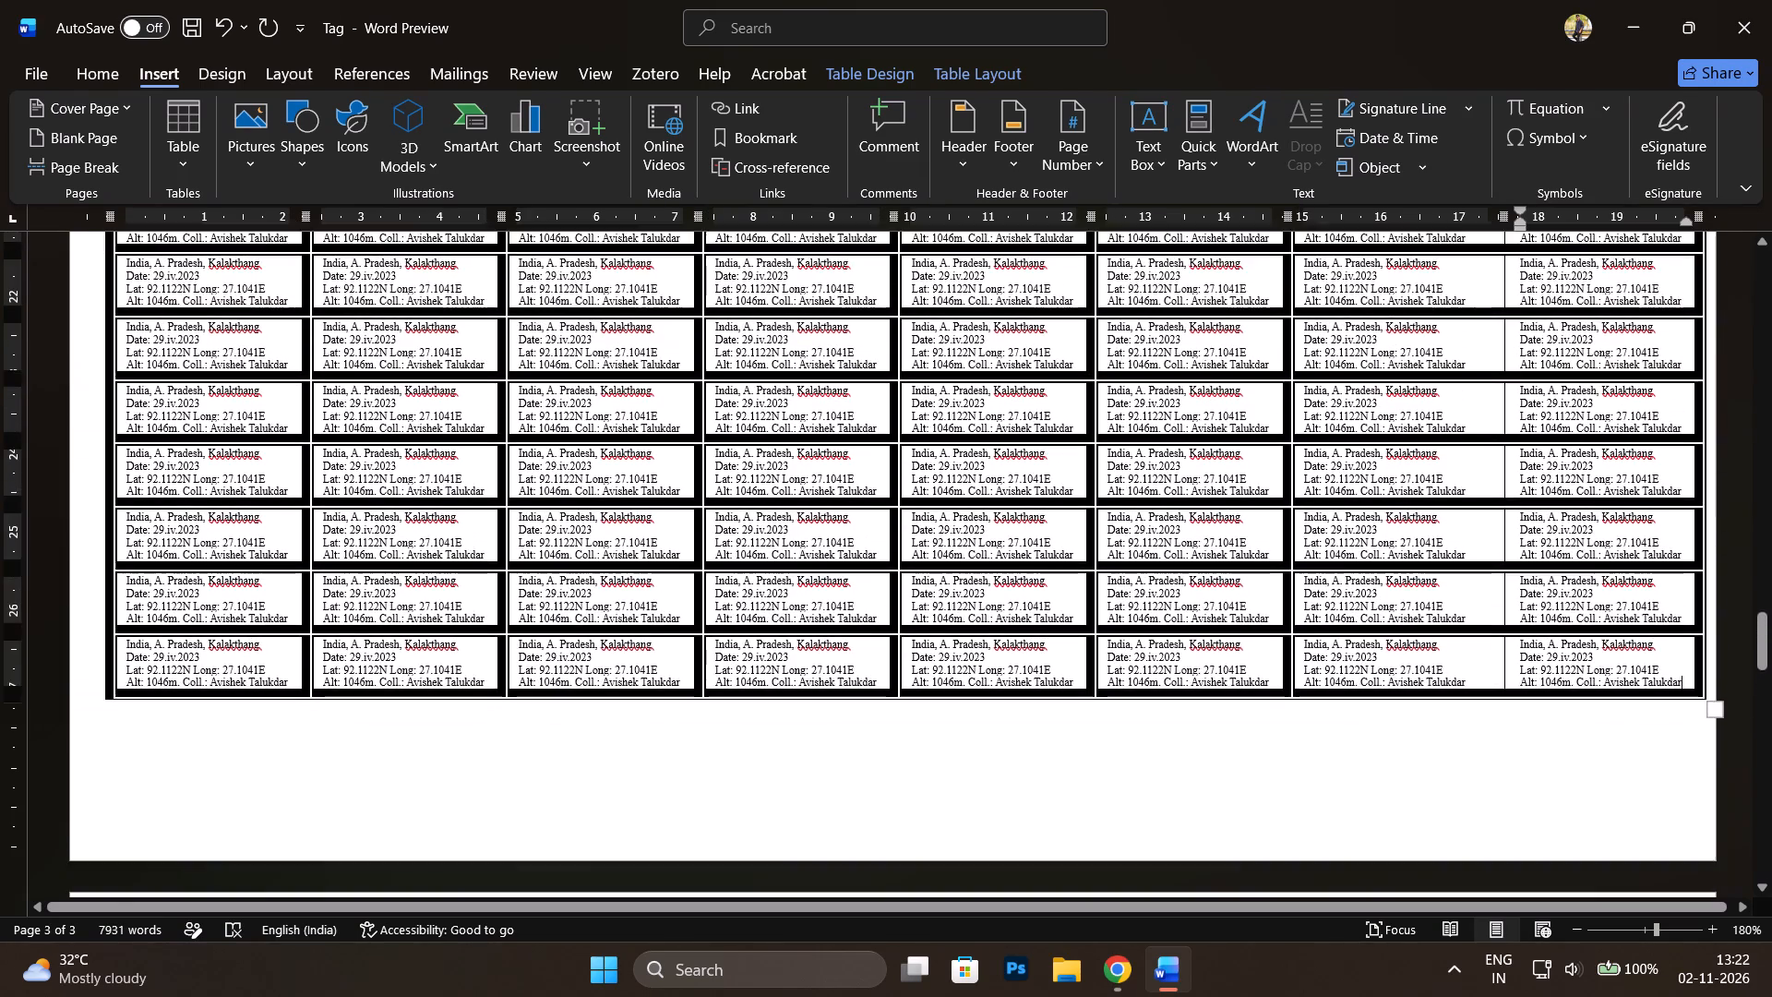
scroll(952, 739, "down", 5)
scroll(952, 739, "up", 6)
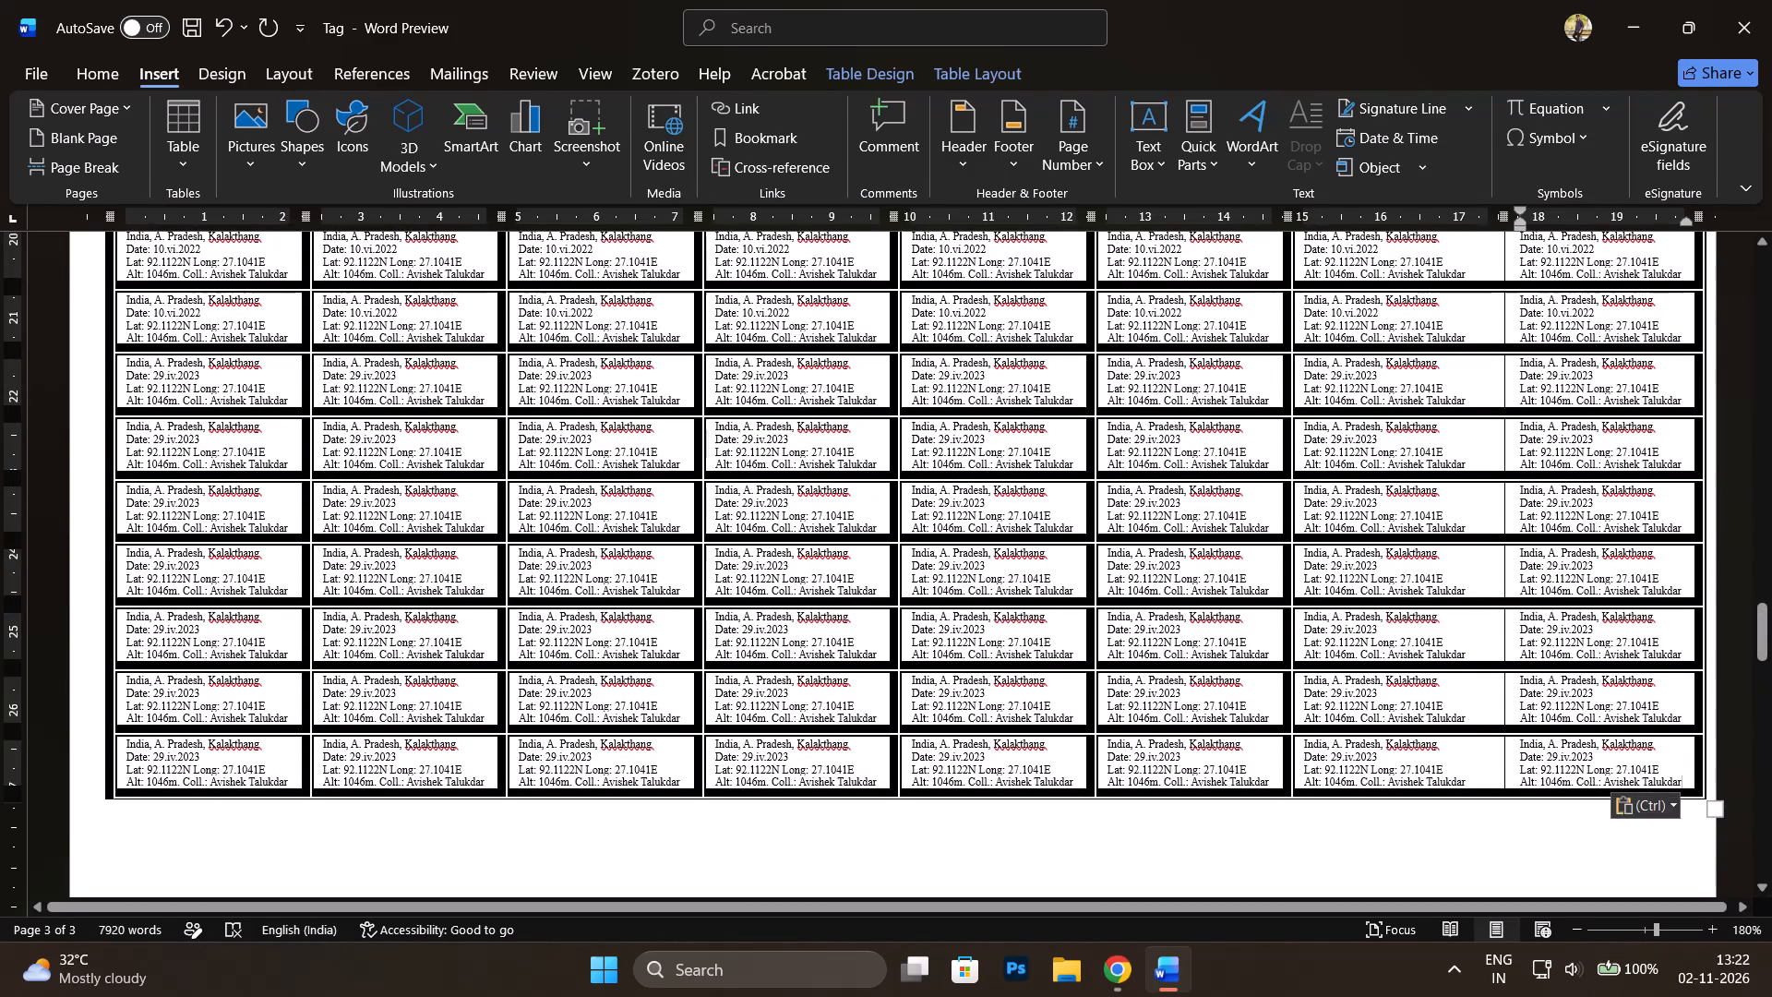
scroll(706, 806, "up", 1)
scroll(1036, 763, "up", 2)
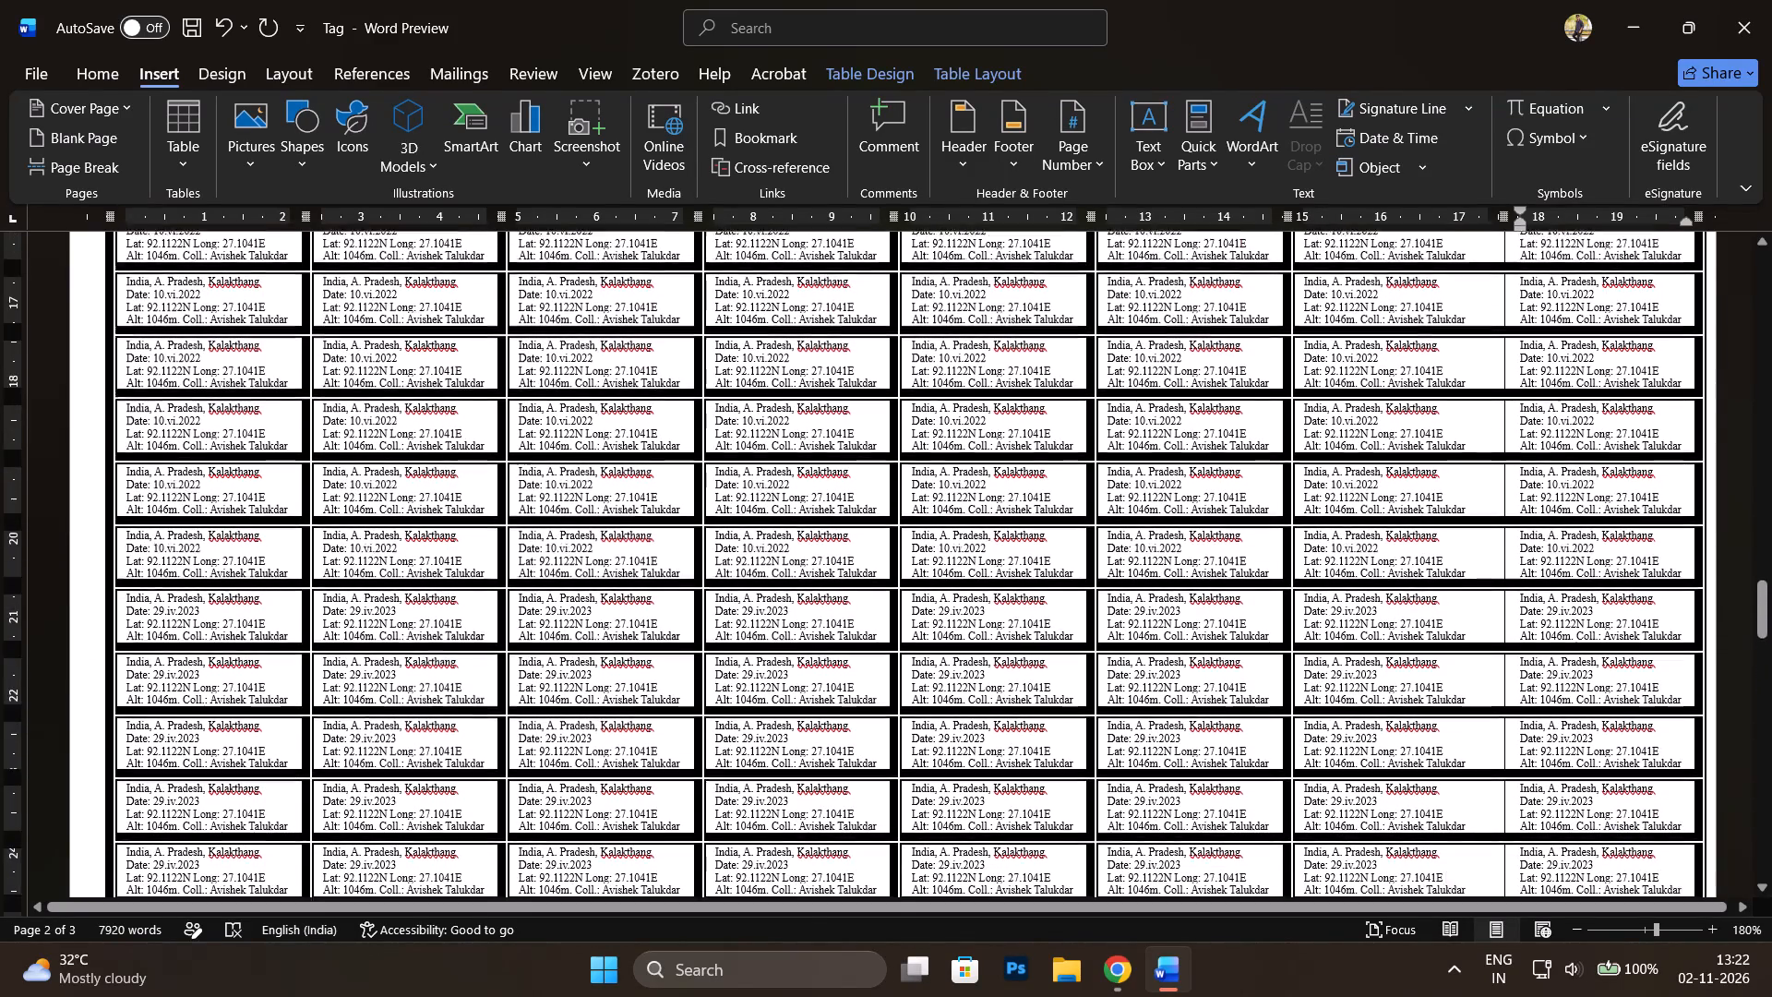
scroll(1036, 763, "up", 17)
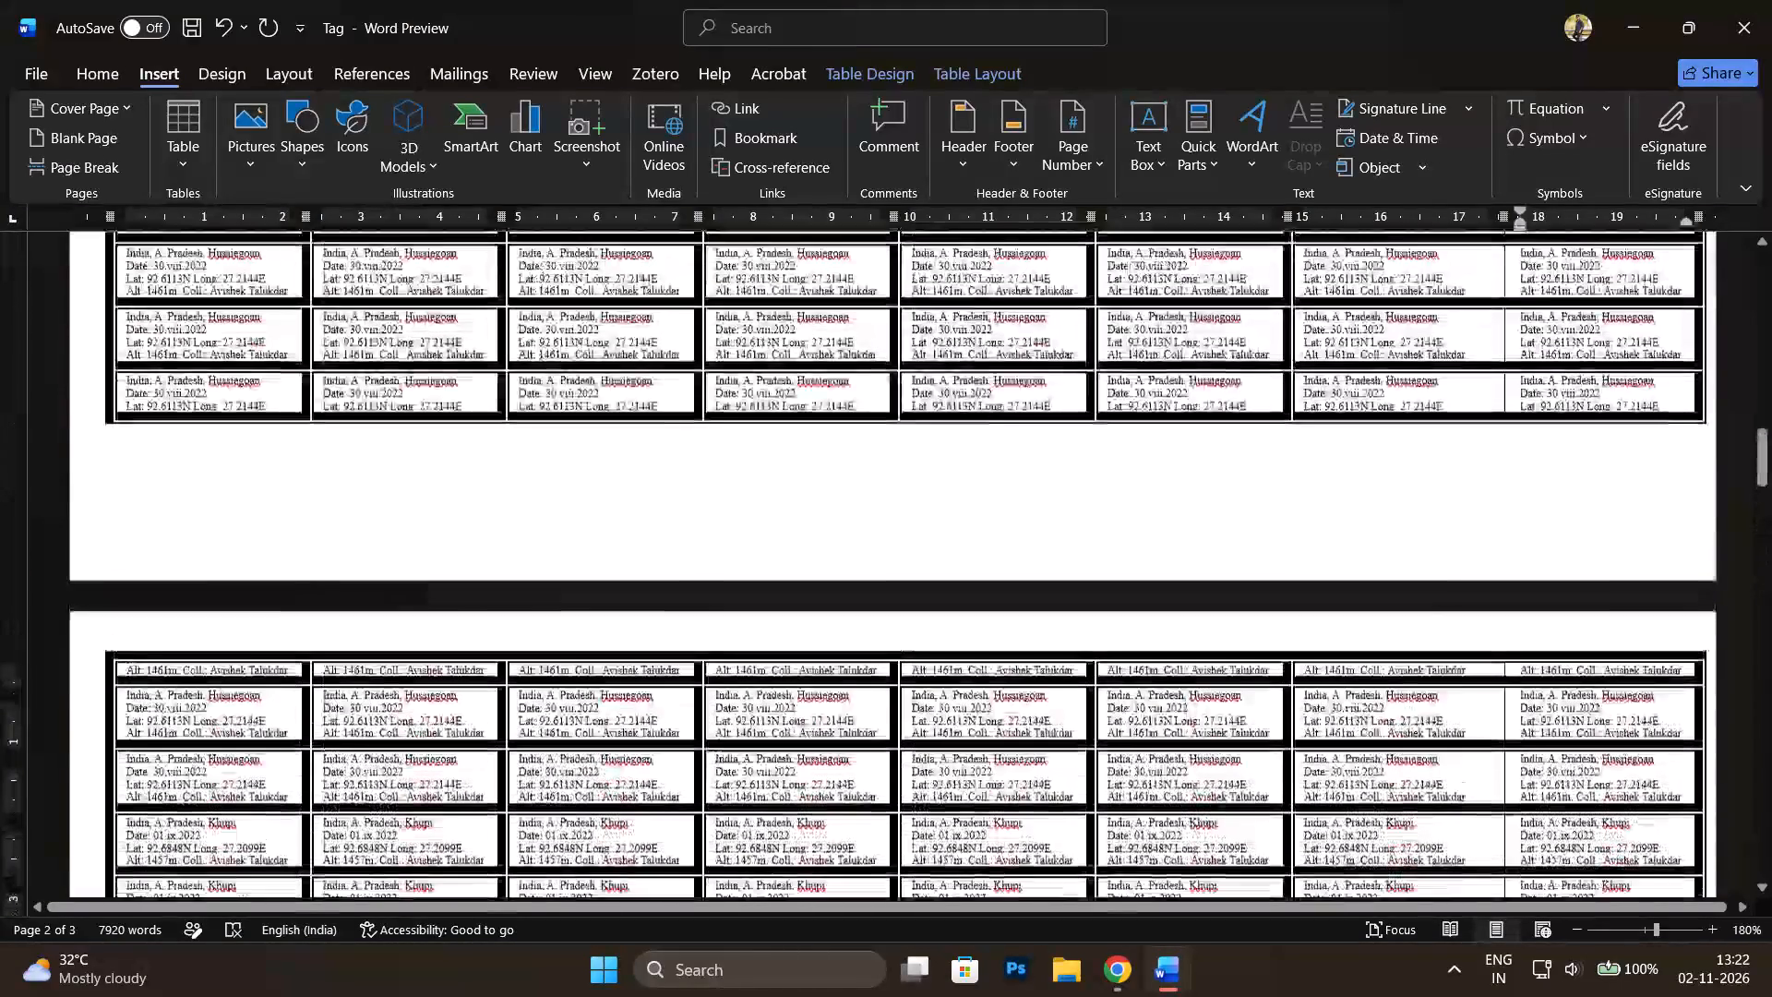
scroll(1295, 646, "up", 3)
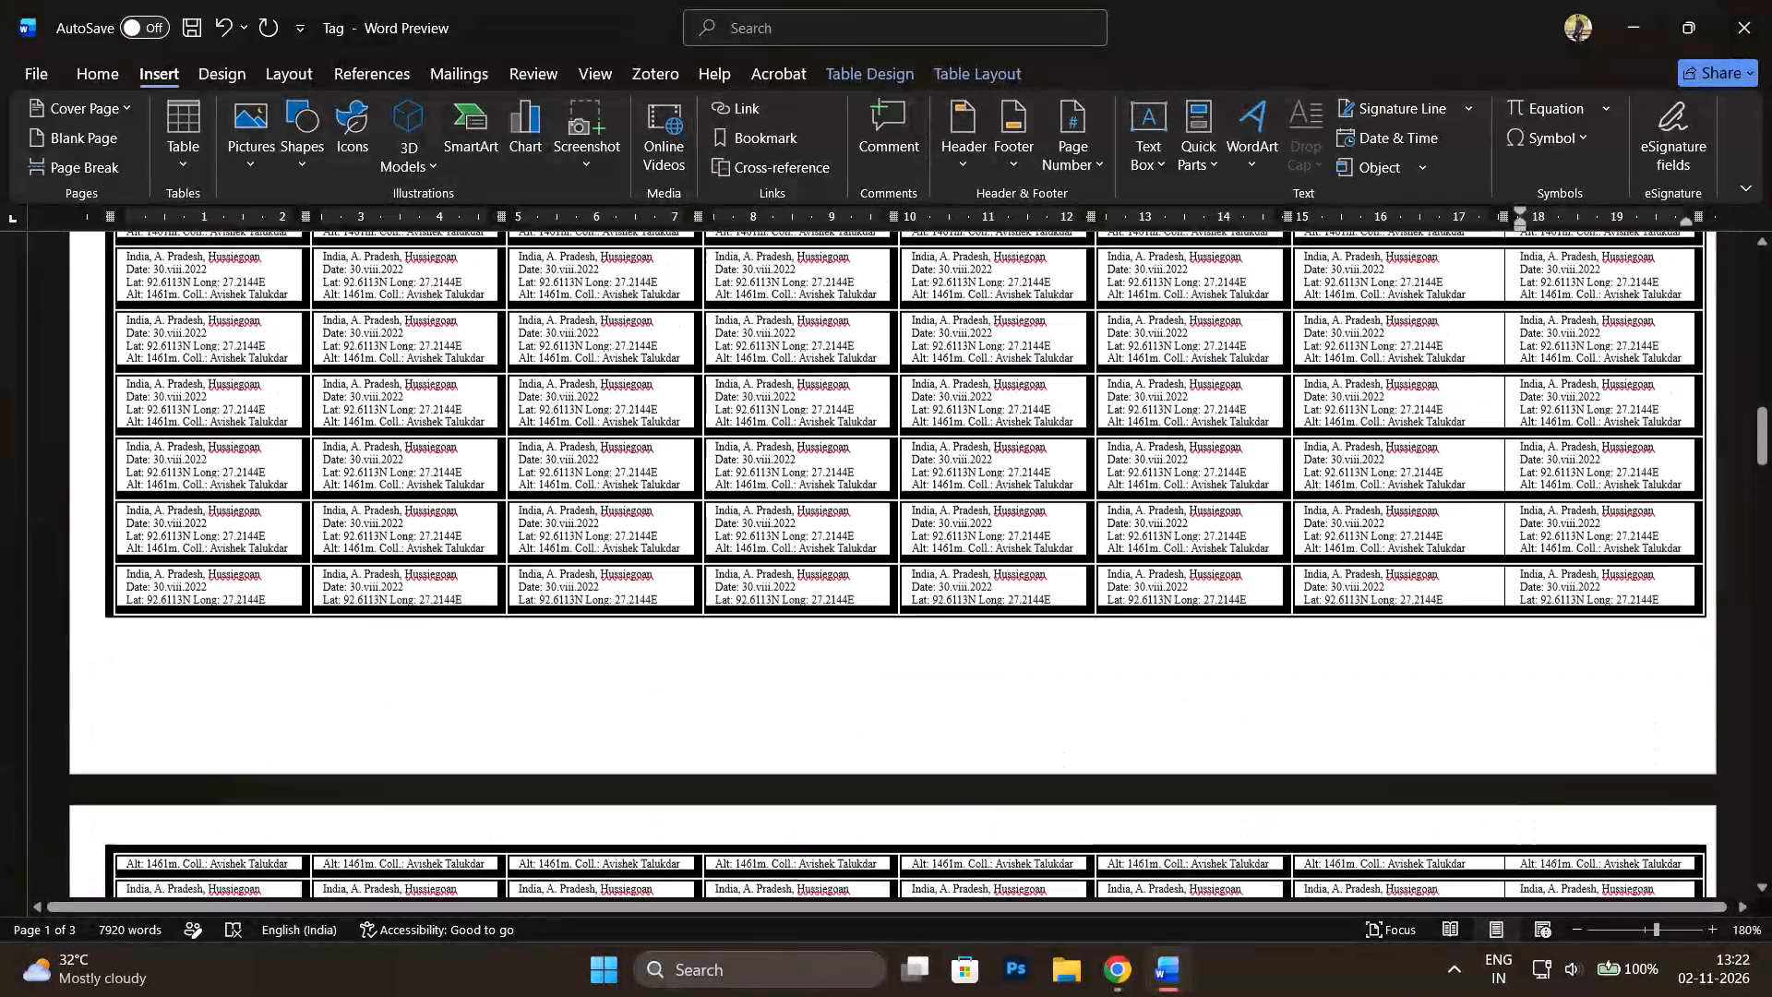
scroll(1296, 646, "down", 3)
scroll(1312, 648, "up", 2)
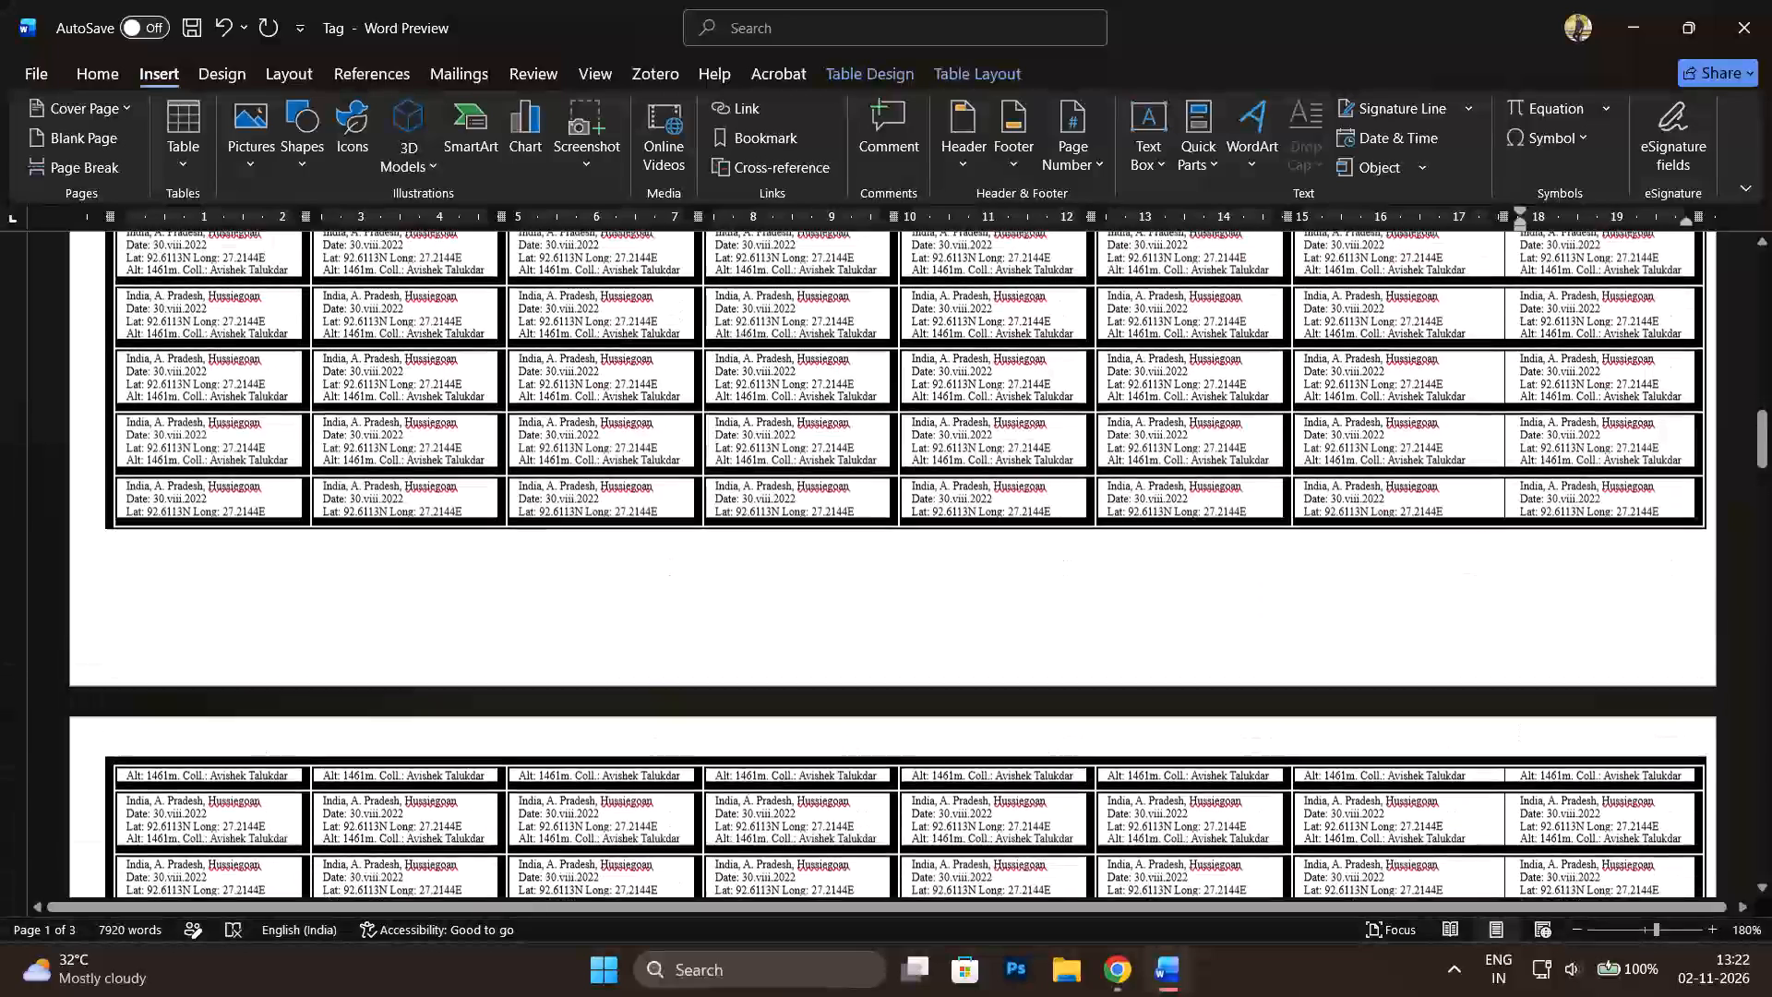
scroll(1312, 648, "up", 7)
scroll(1312, 648, "down", 1)
scroll(1312, 648, "up", 6)
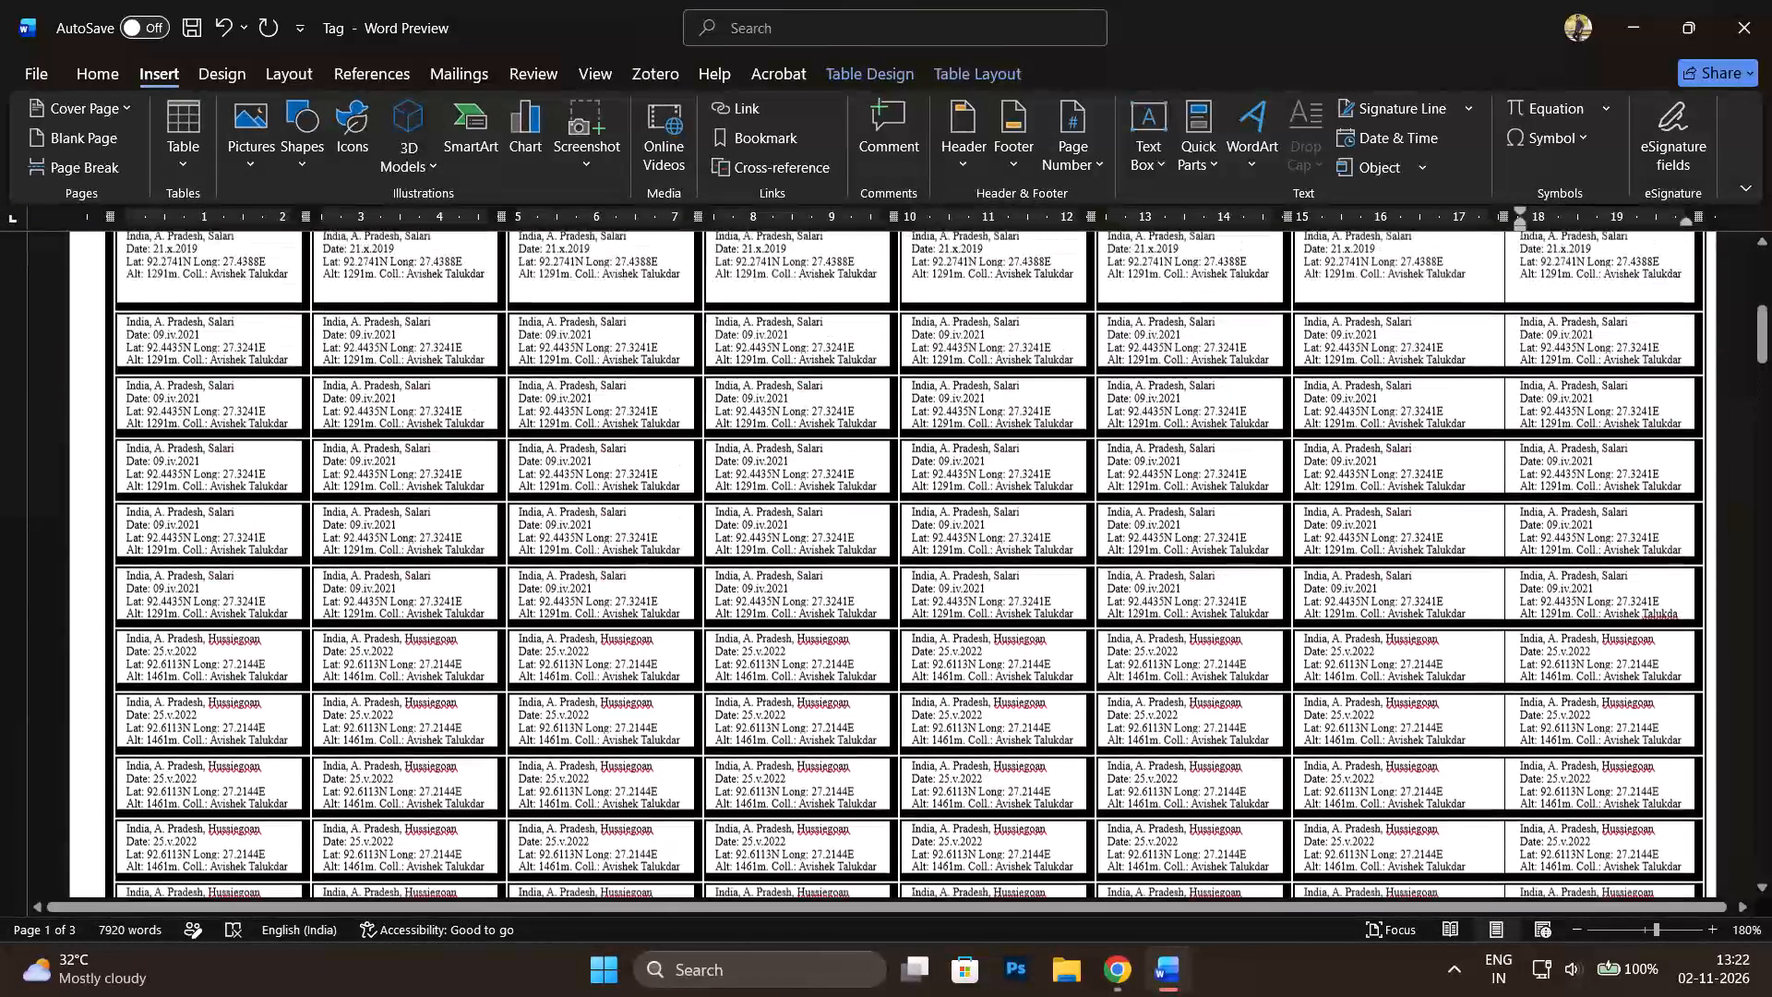
Widen the label table's sixth column slightly by moving its border with the seventh column outward.
scroll(1312, 648, "up", 4)
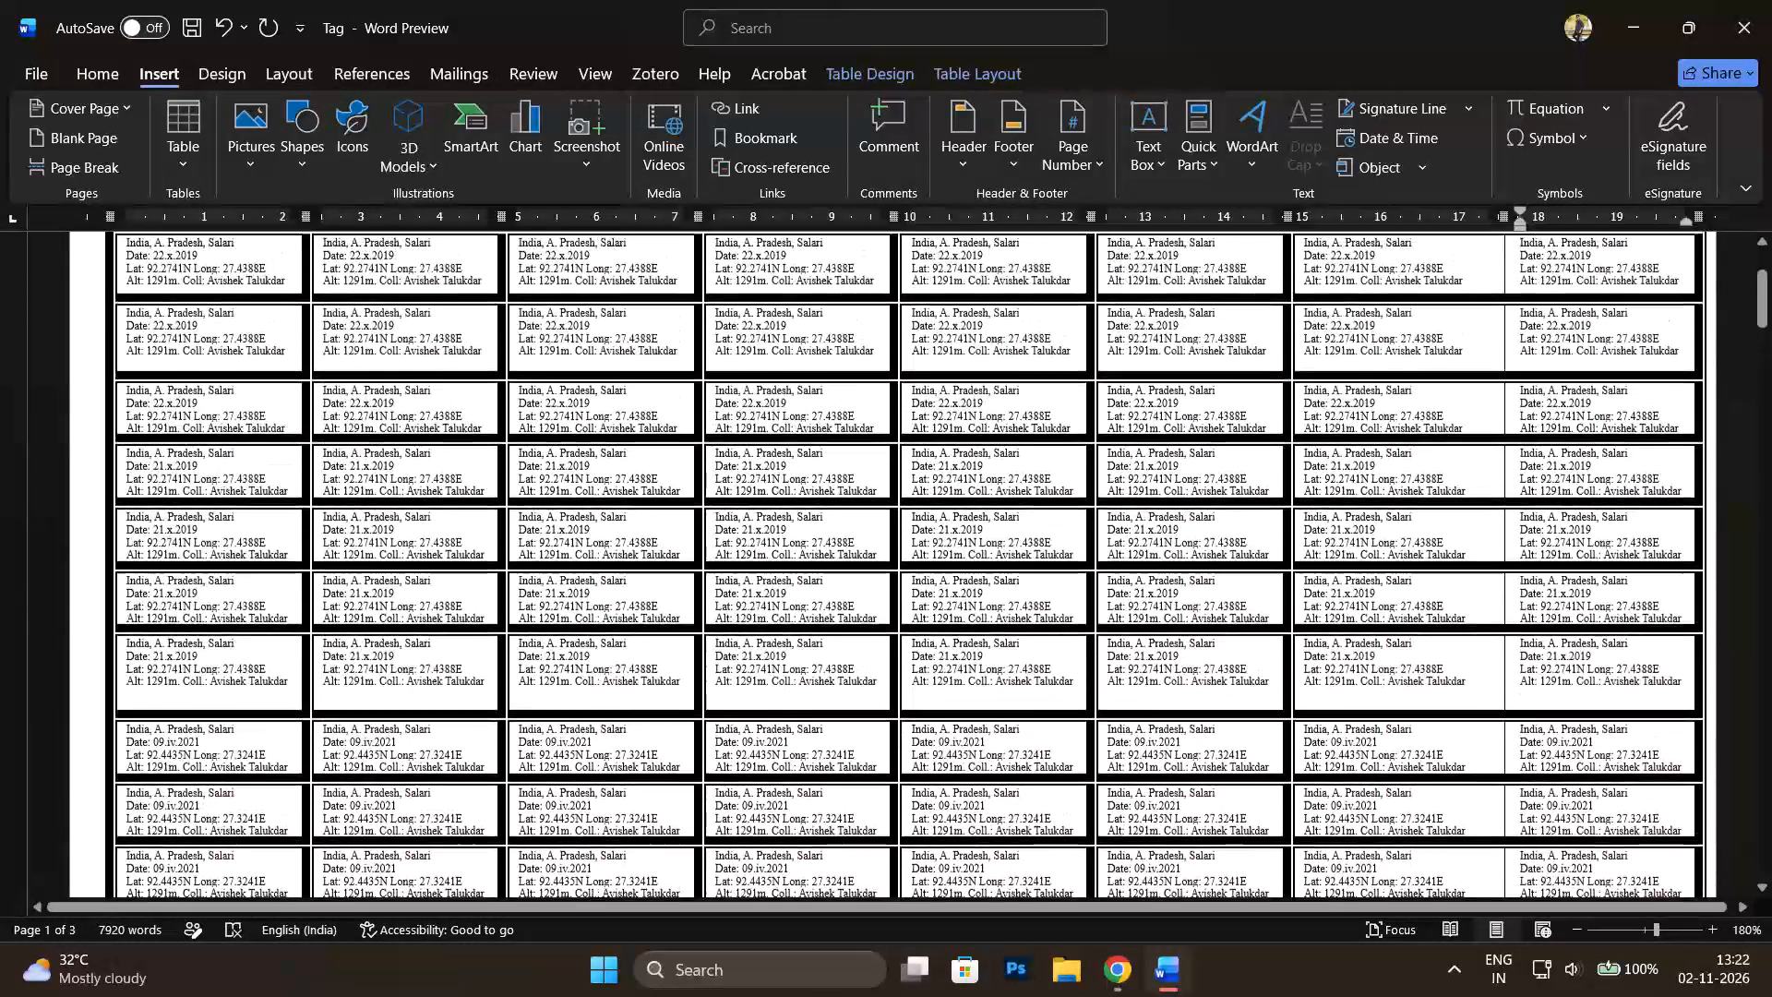
scroll(1312, 648, "up", 6)
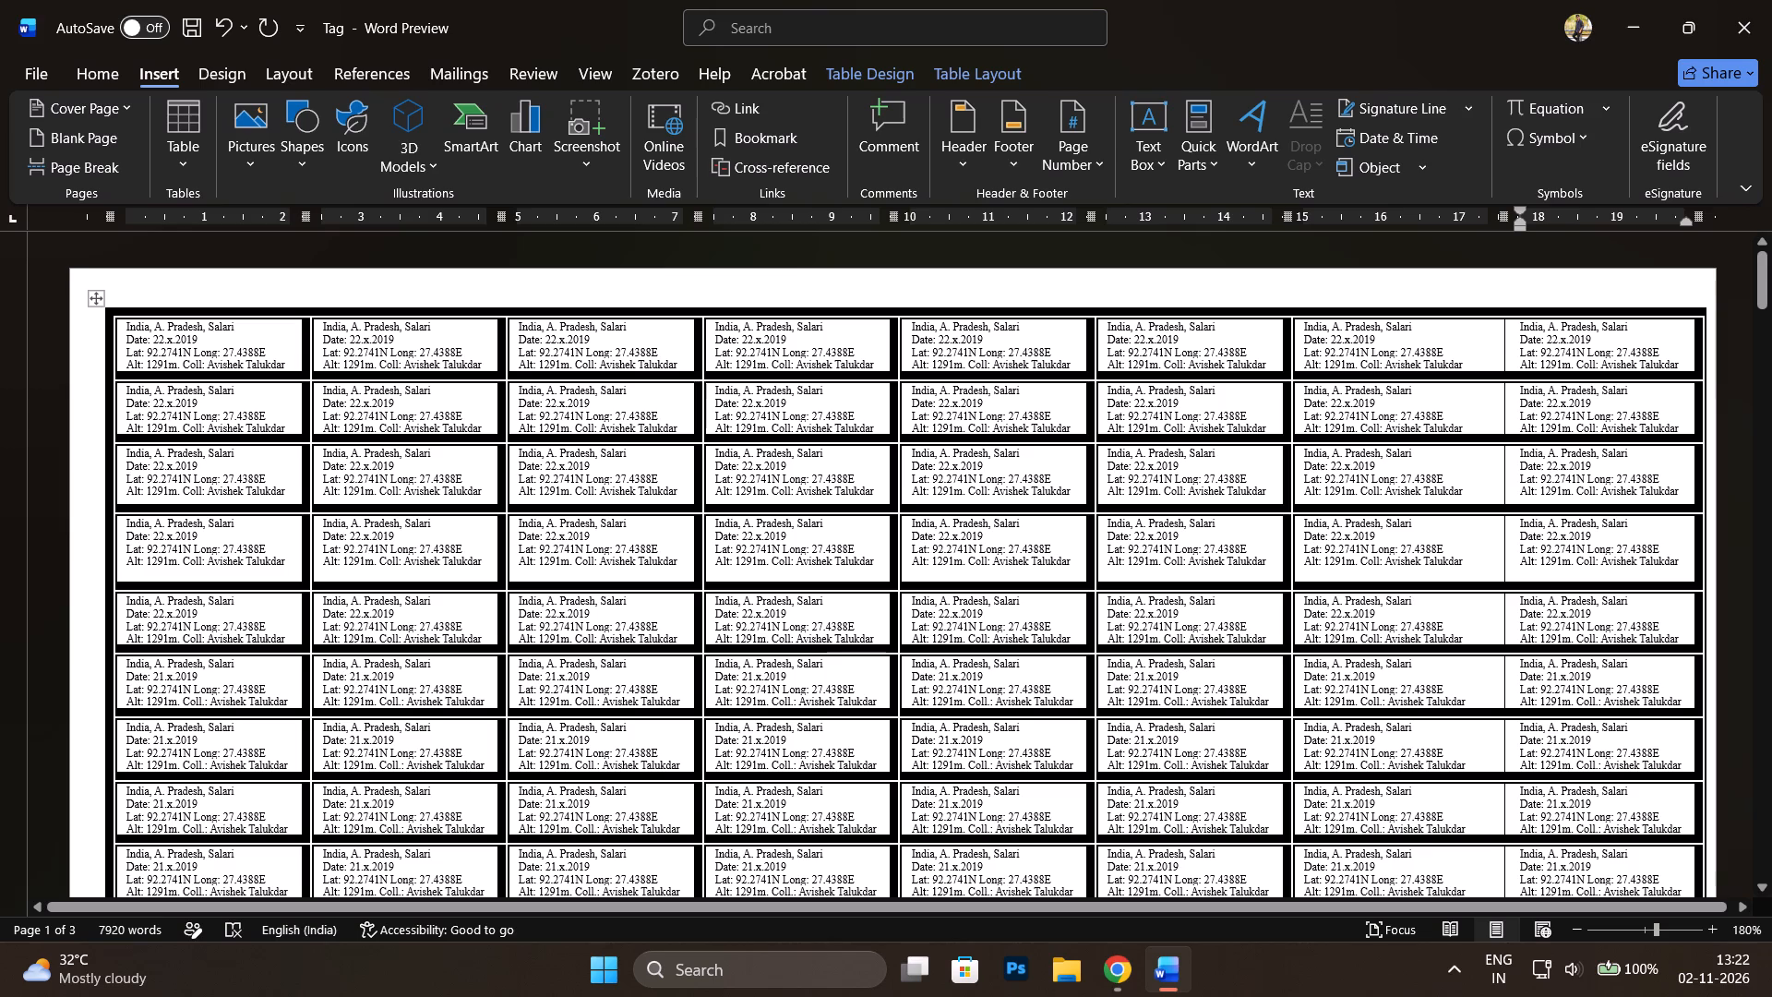
left_click_drag(1284, 344, 1300, 343)
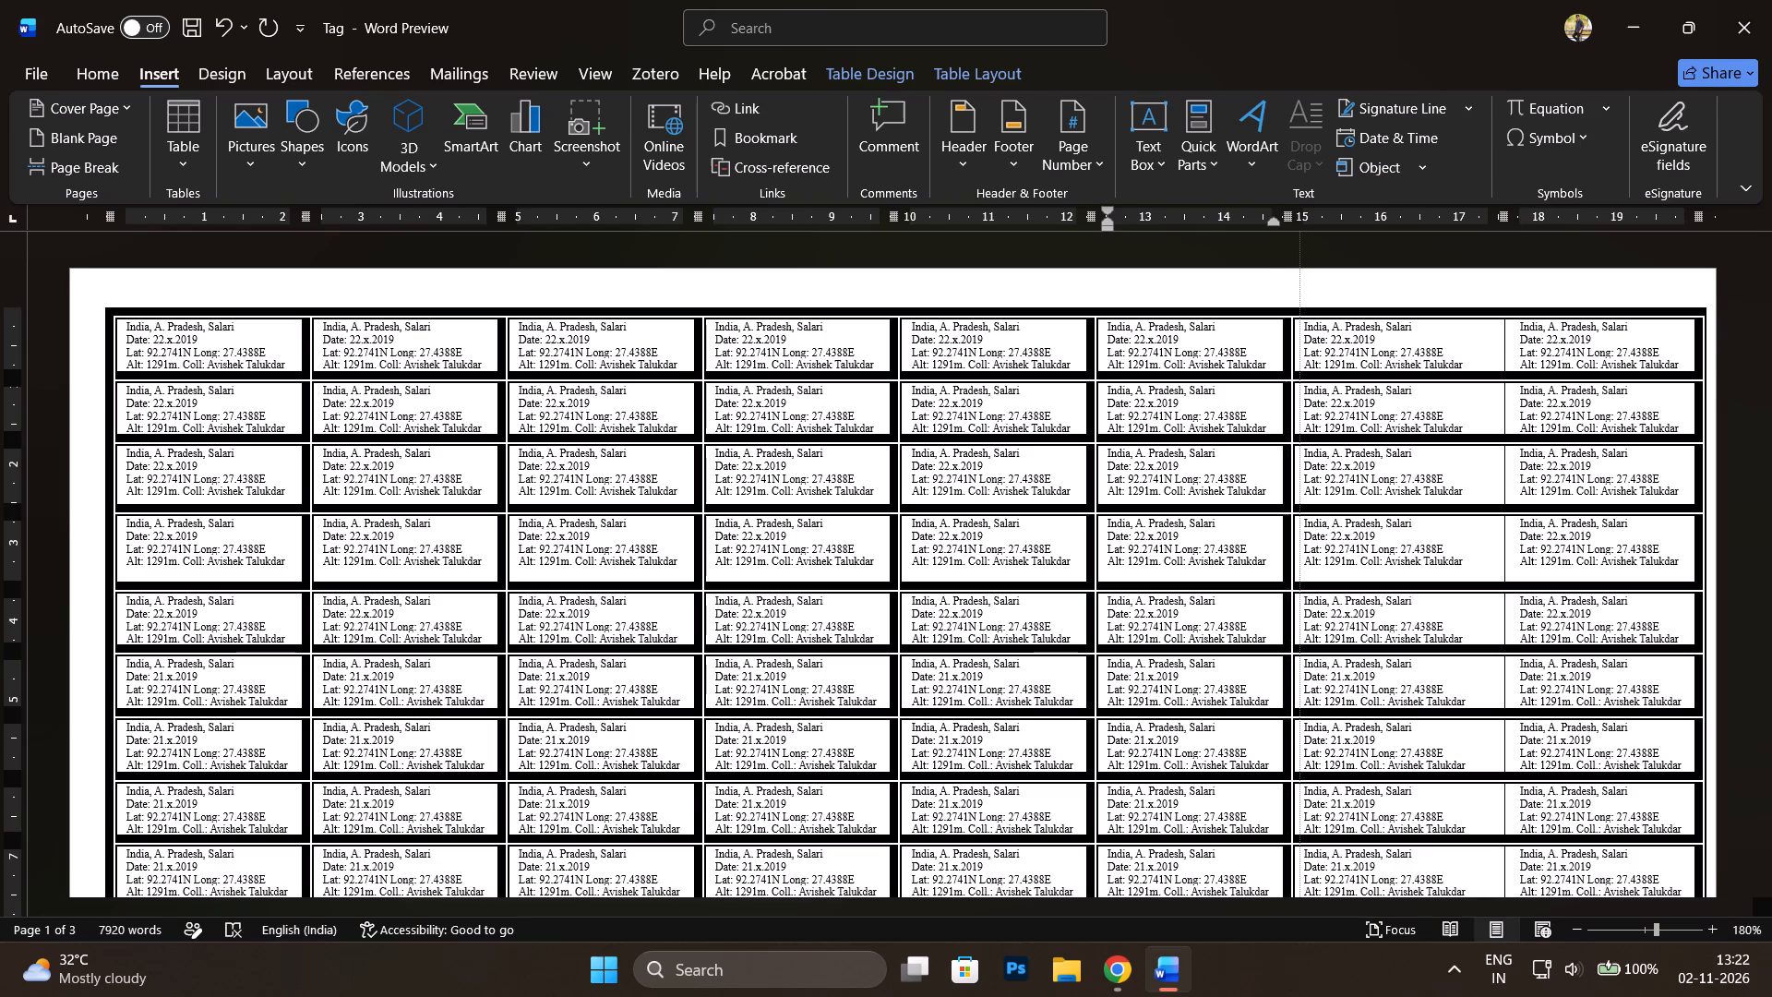
left_click_drag(1300, 343, 1301, 343)
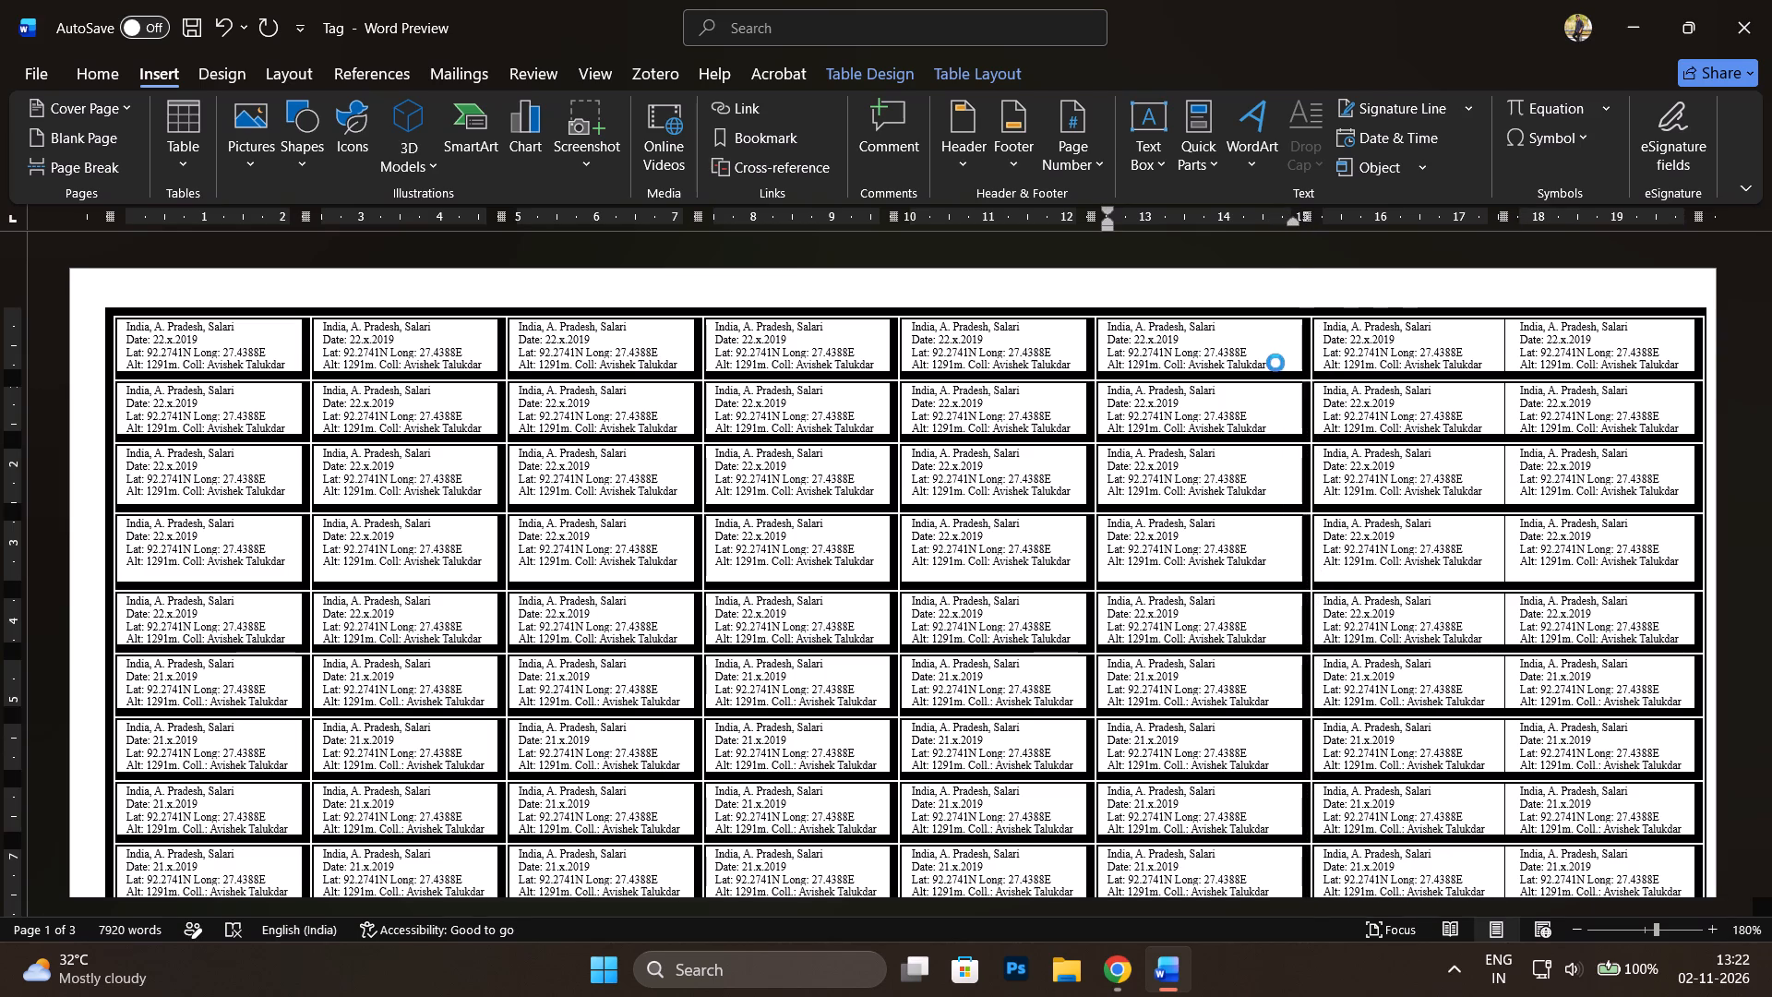
Check the label rows and the break between the first two pages with the adjusted column width.
scroll(1249, 685, "up", 2)
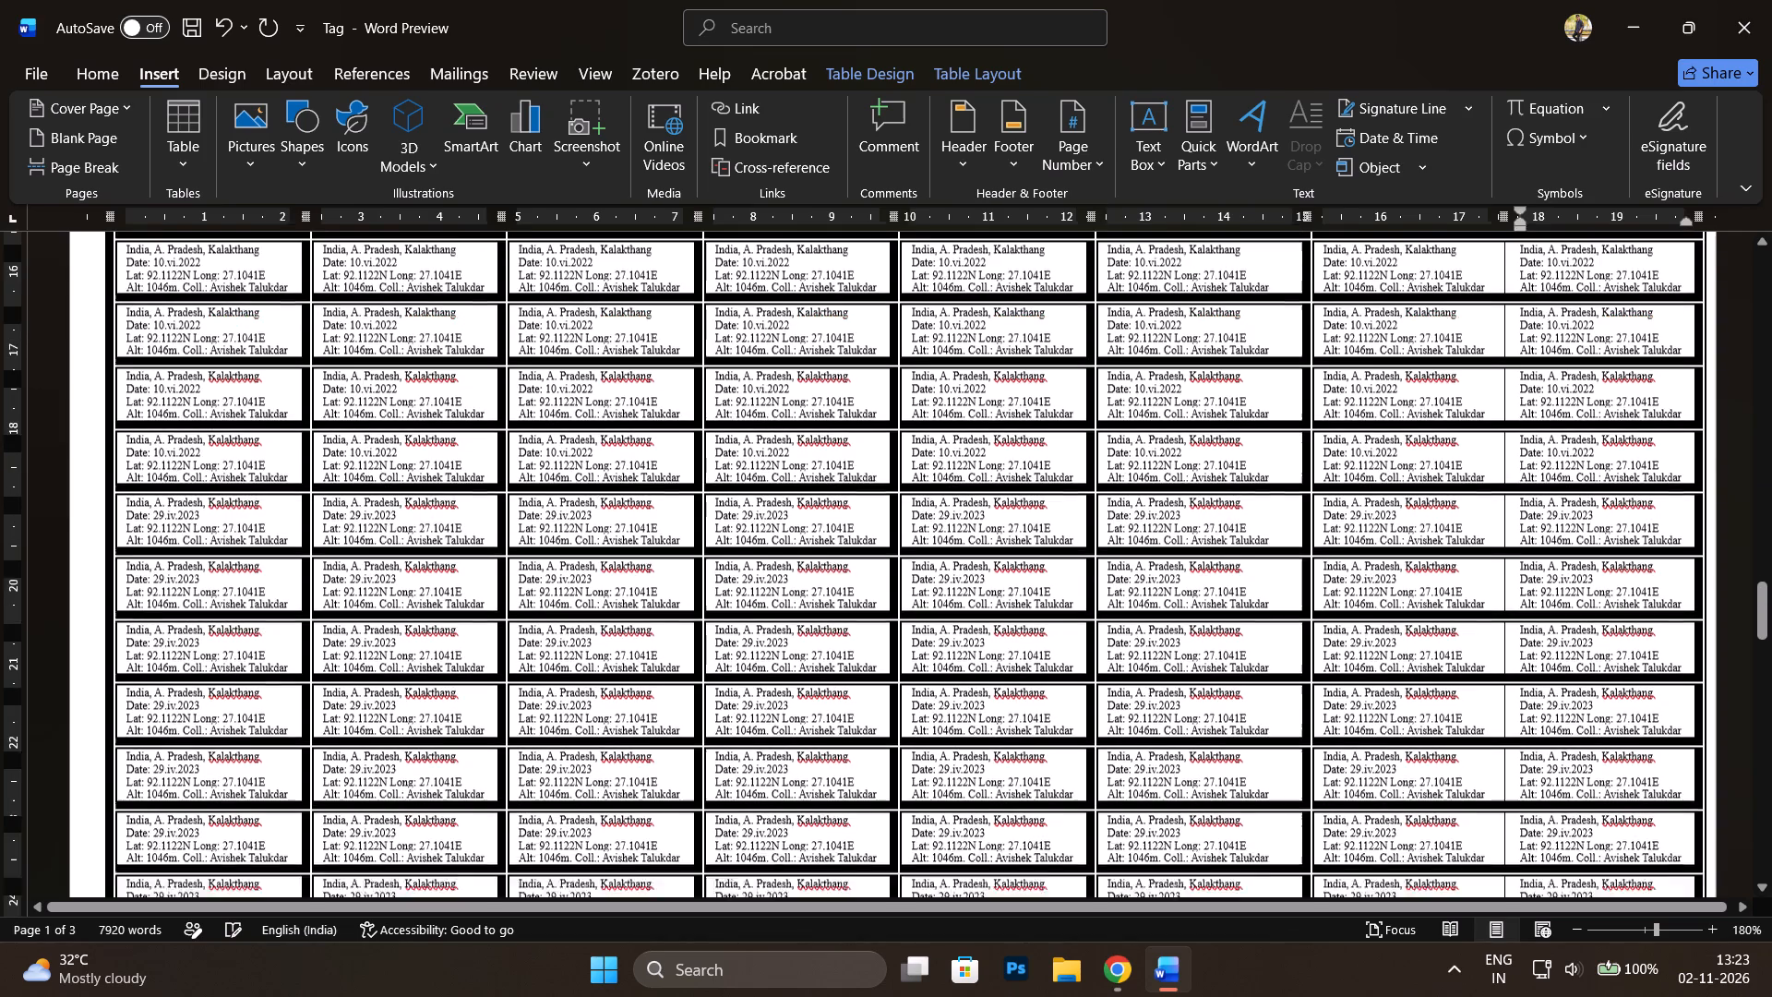
scroll(1249, 685, "up", 10)
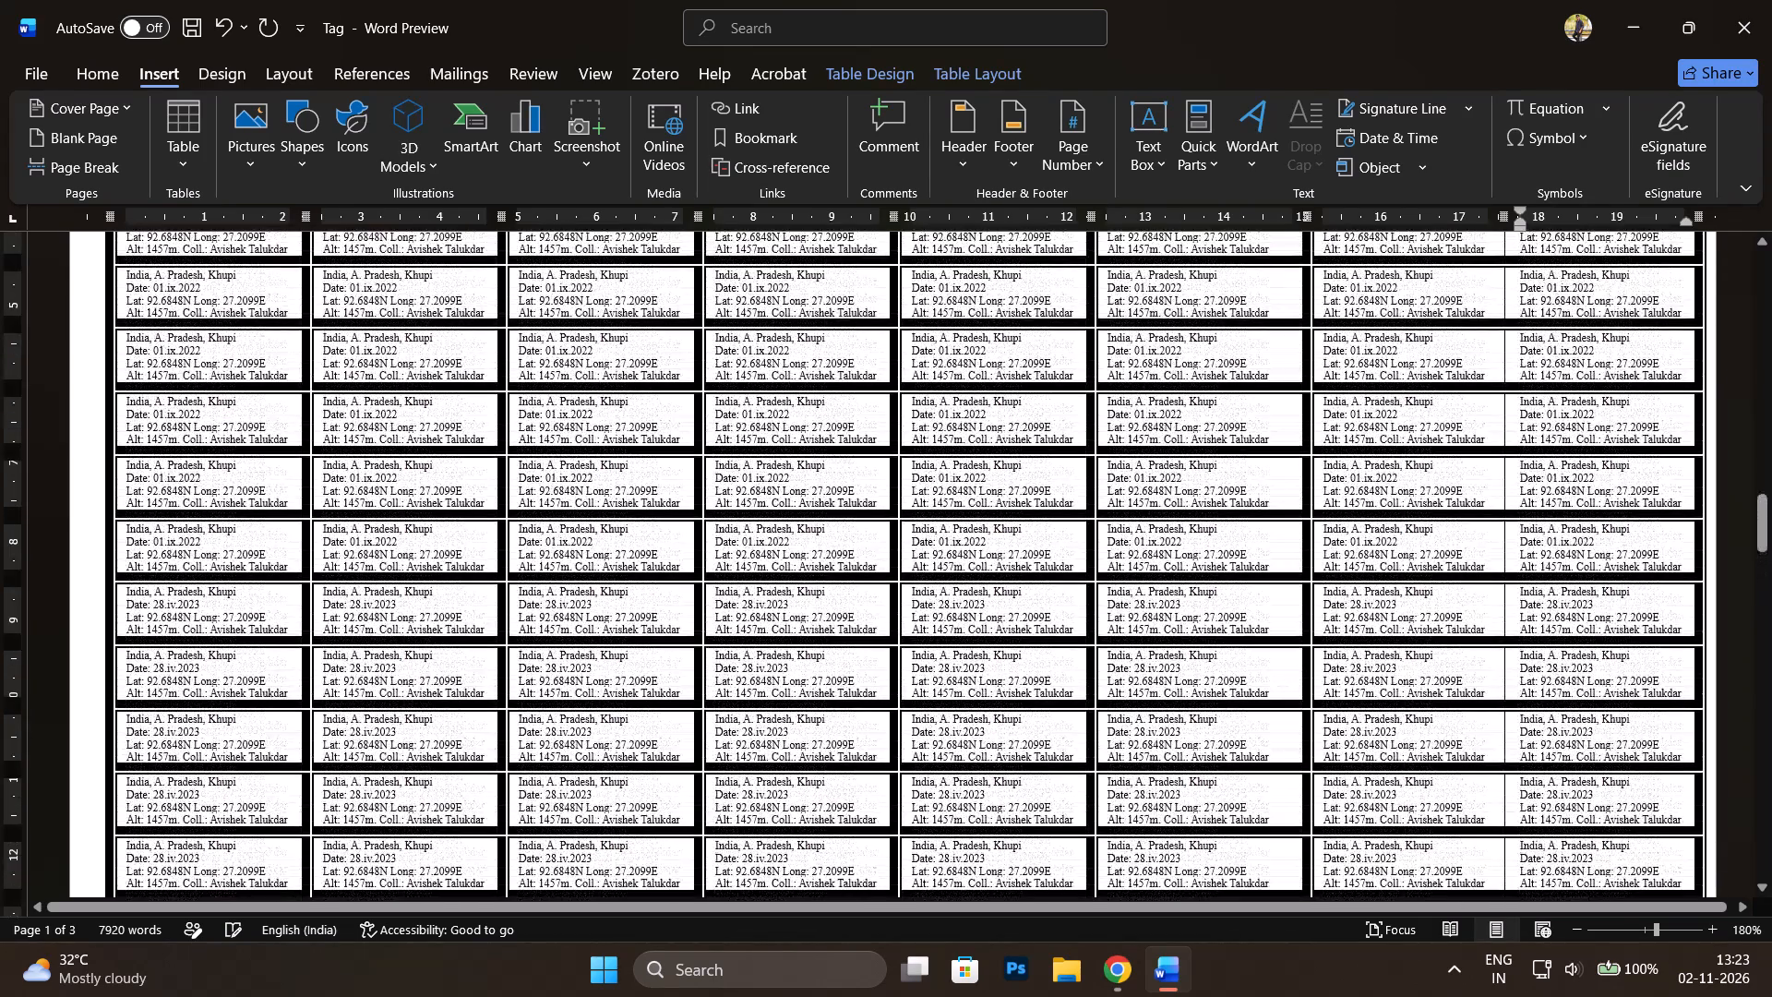
scroll(1248, 686, "up", 1)
scroll(1248, 686, "down", 1)
scroll(1248, 686, "up", 3)
scroll(1248, 686, "down", 1)
scroll(1248, 686, "up", 8)
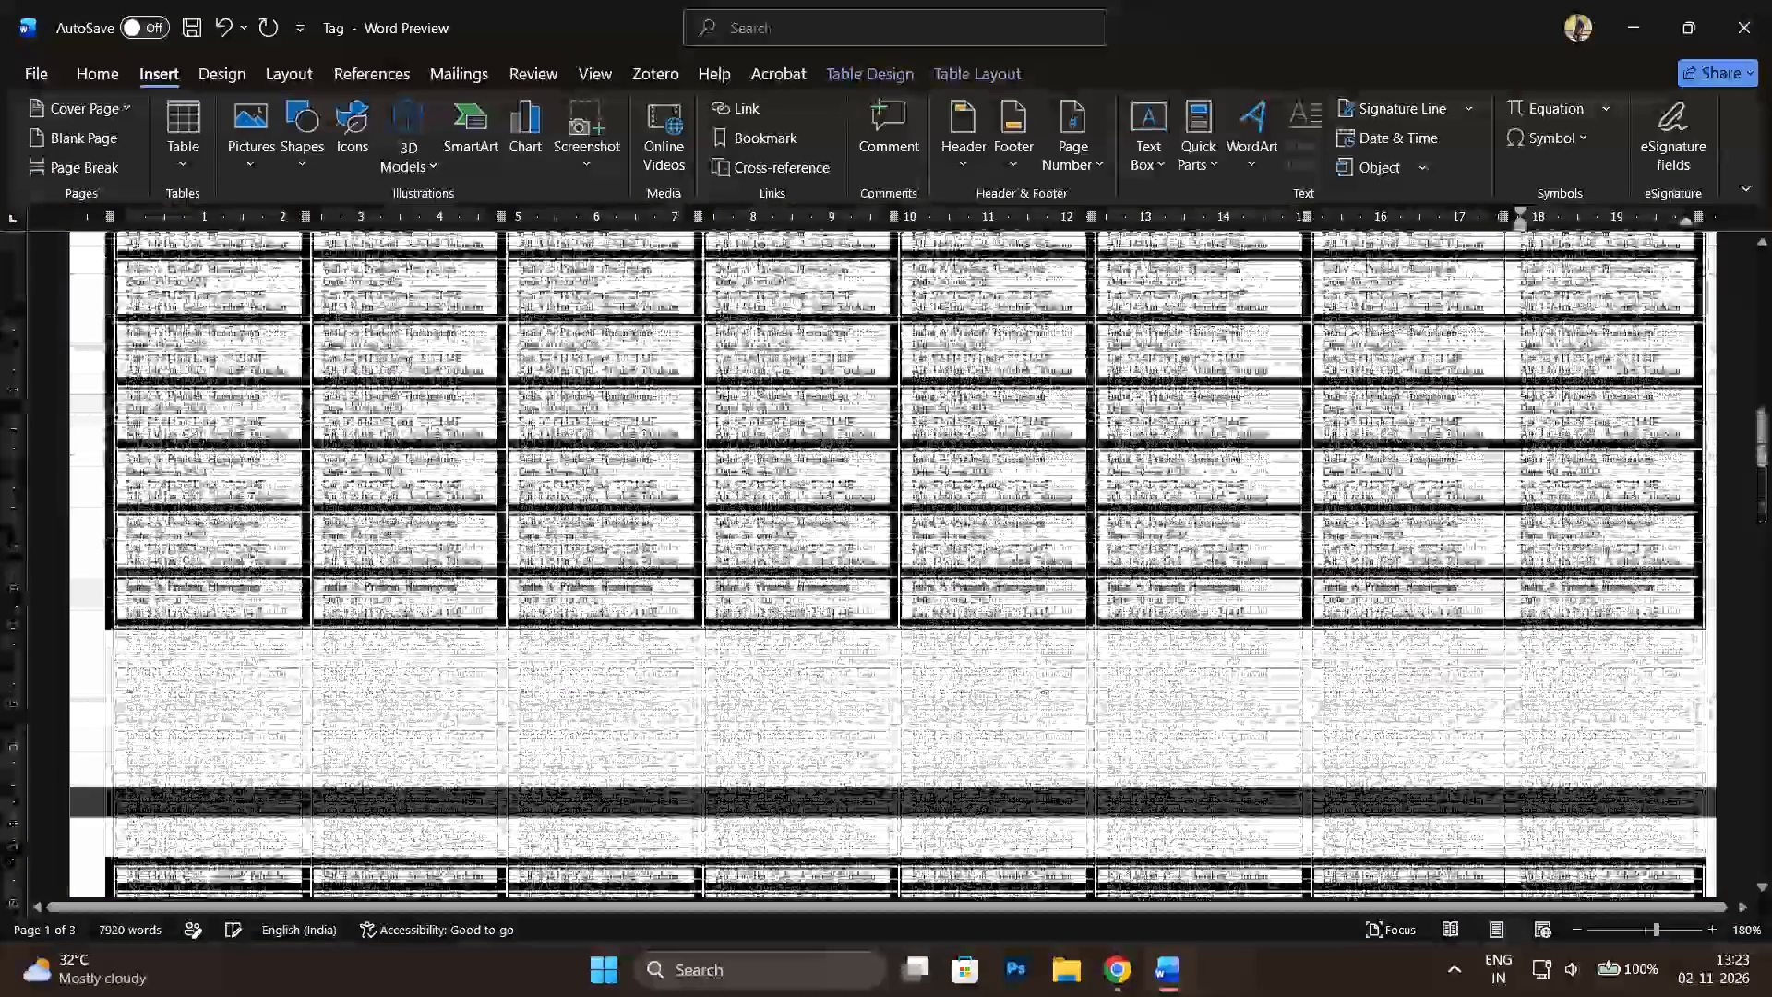
scroll(1248, 686, "up", 1)
scroll(1248, 686, "down", 1)
scroll(1248, 686, "up", 3)
scroll(1248, 686, "down", 2)
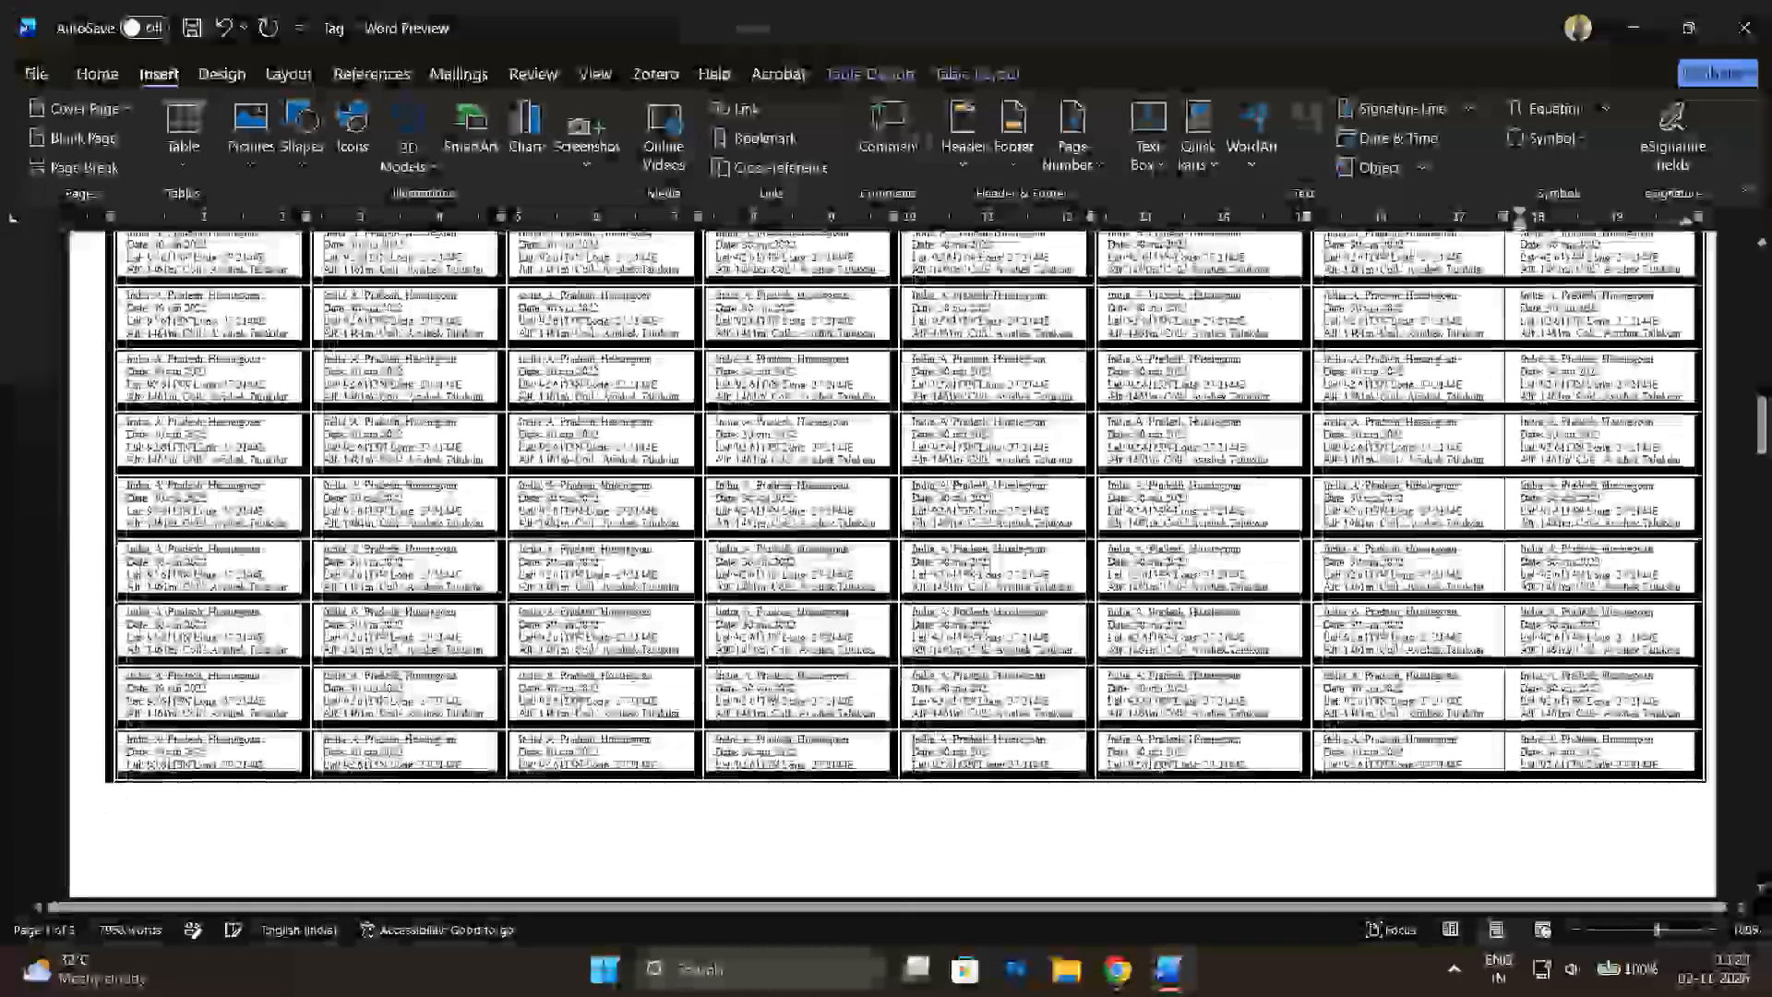
scroll(1454, 644, "down", 5)
scroll(1383, 679, "up", 2)
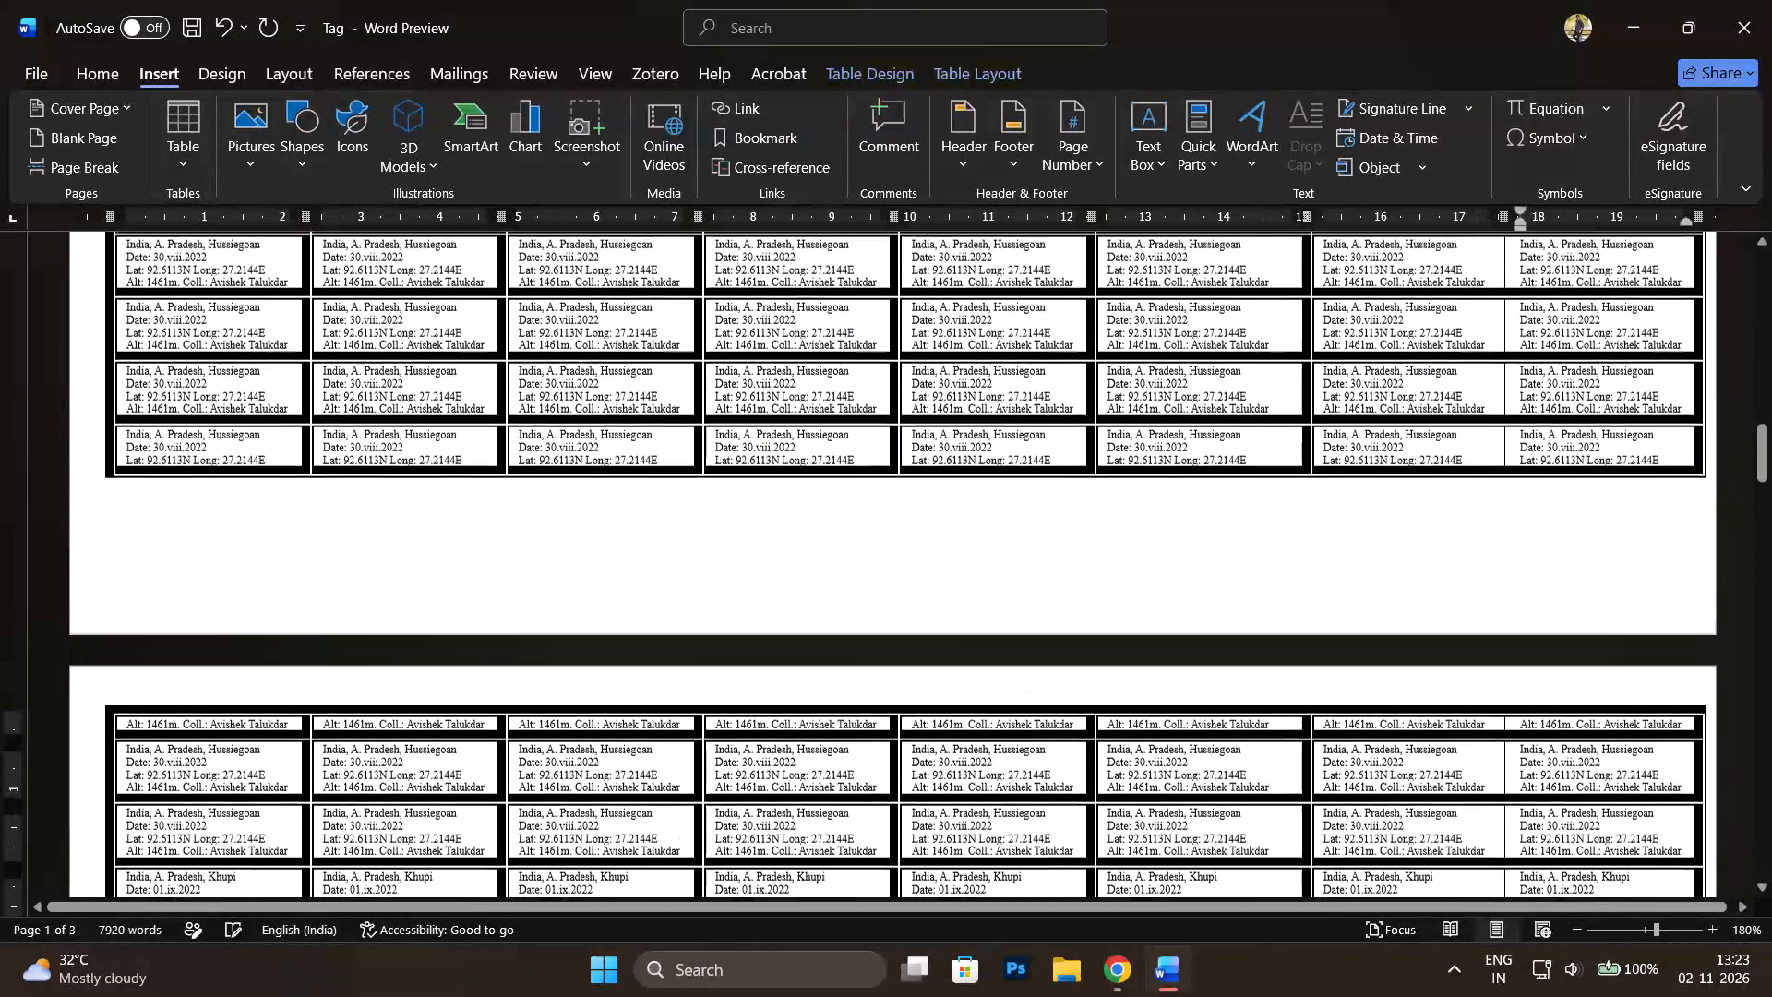
Reduce the top page margin so the table starts higher and the split 30.viii.2022 Hussiegoan row fits on the first page.
scroll(1488, 602, "up", 7)
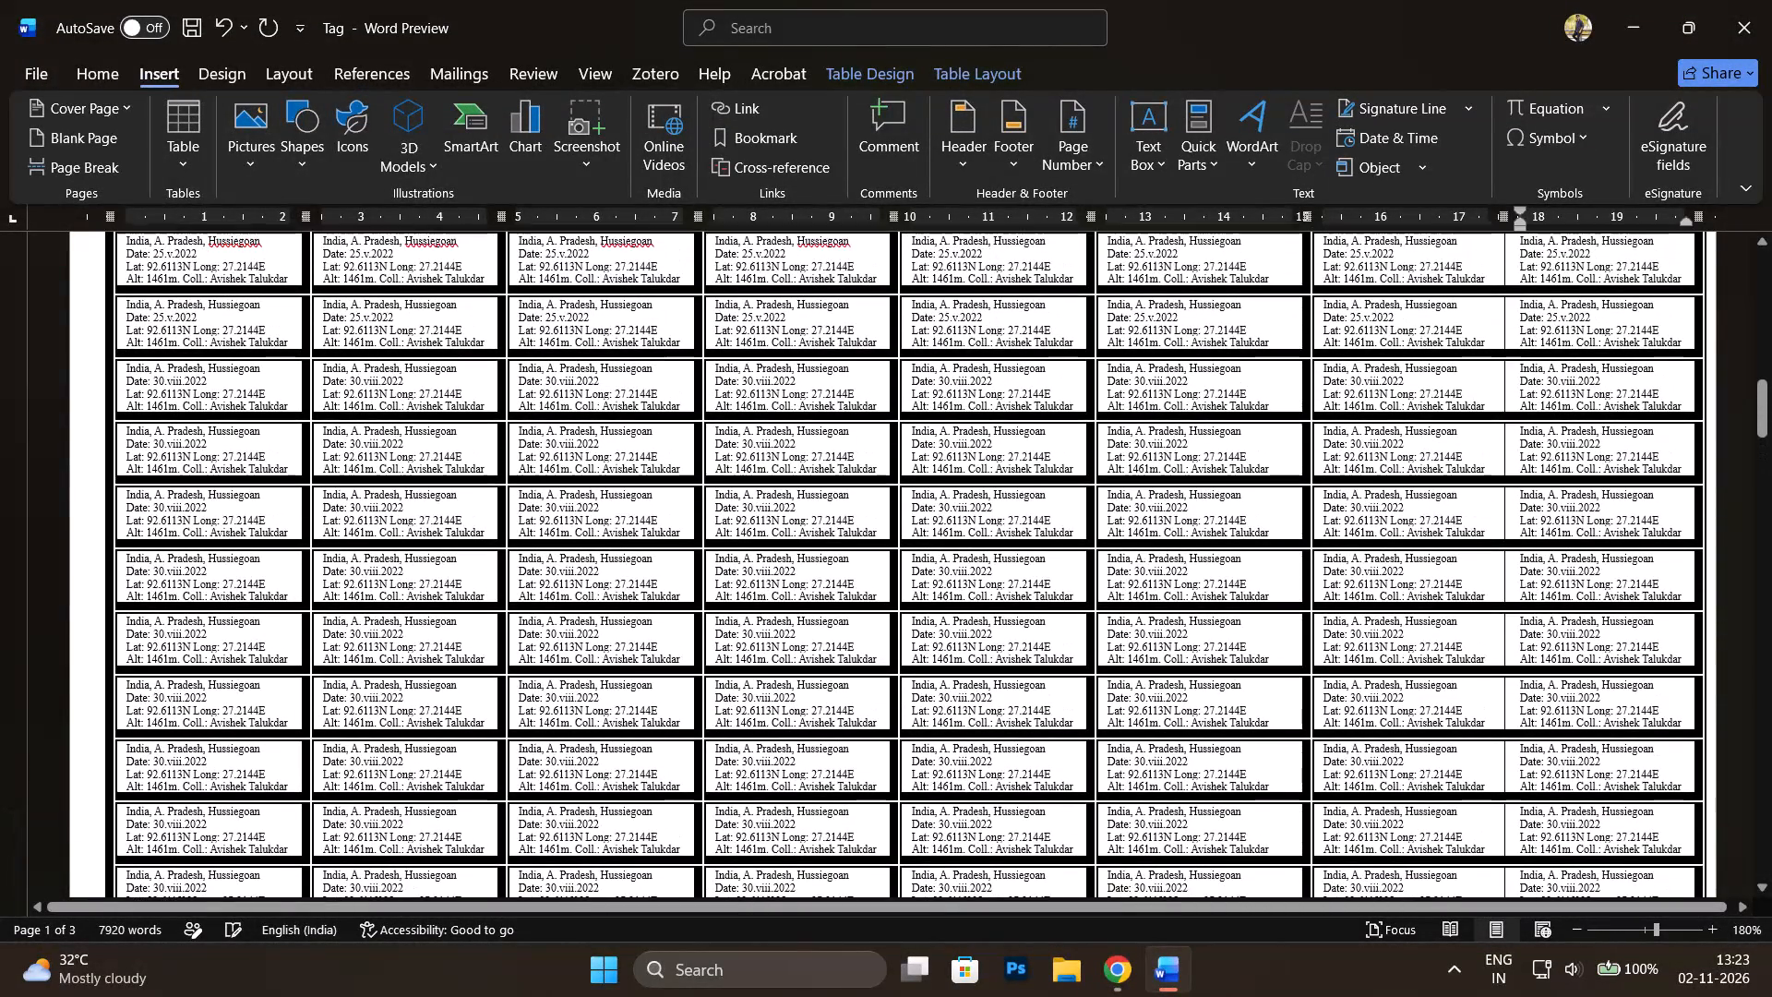
scroll(1495, 601, "up", 4)
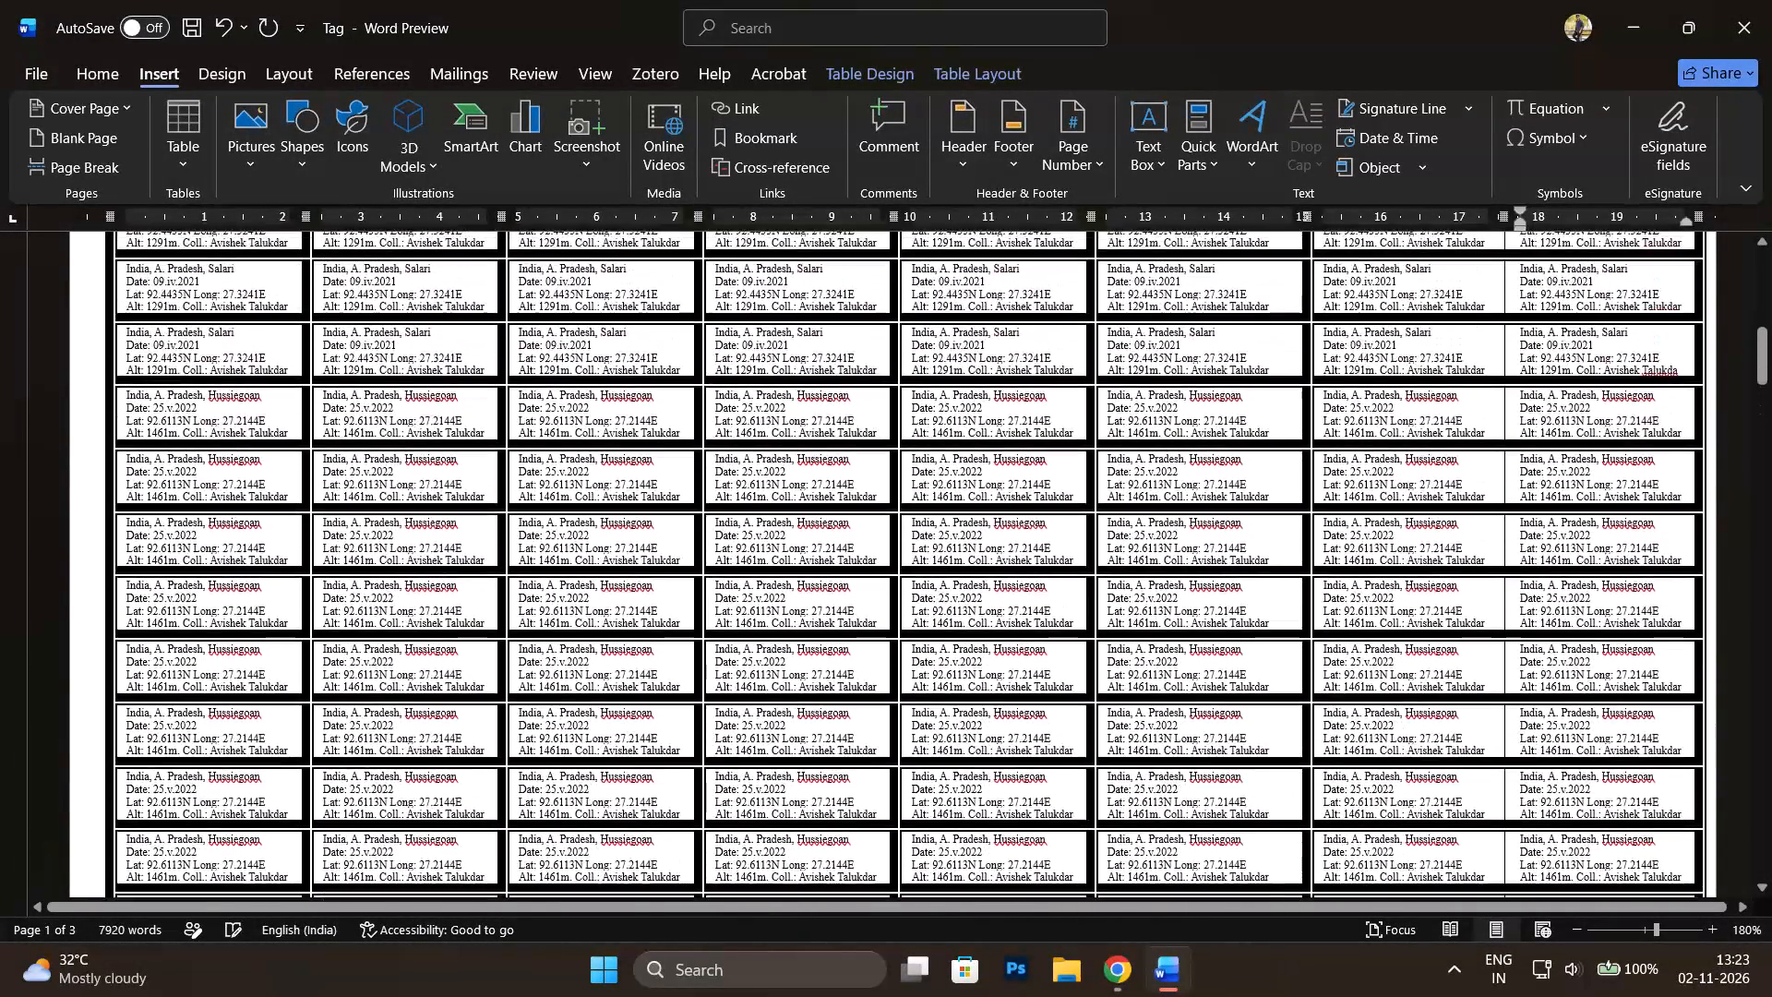
scroll(1474, 665, "up", 12)
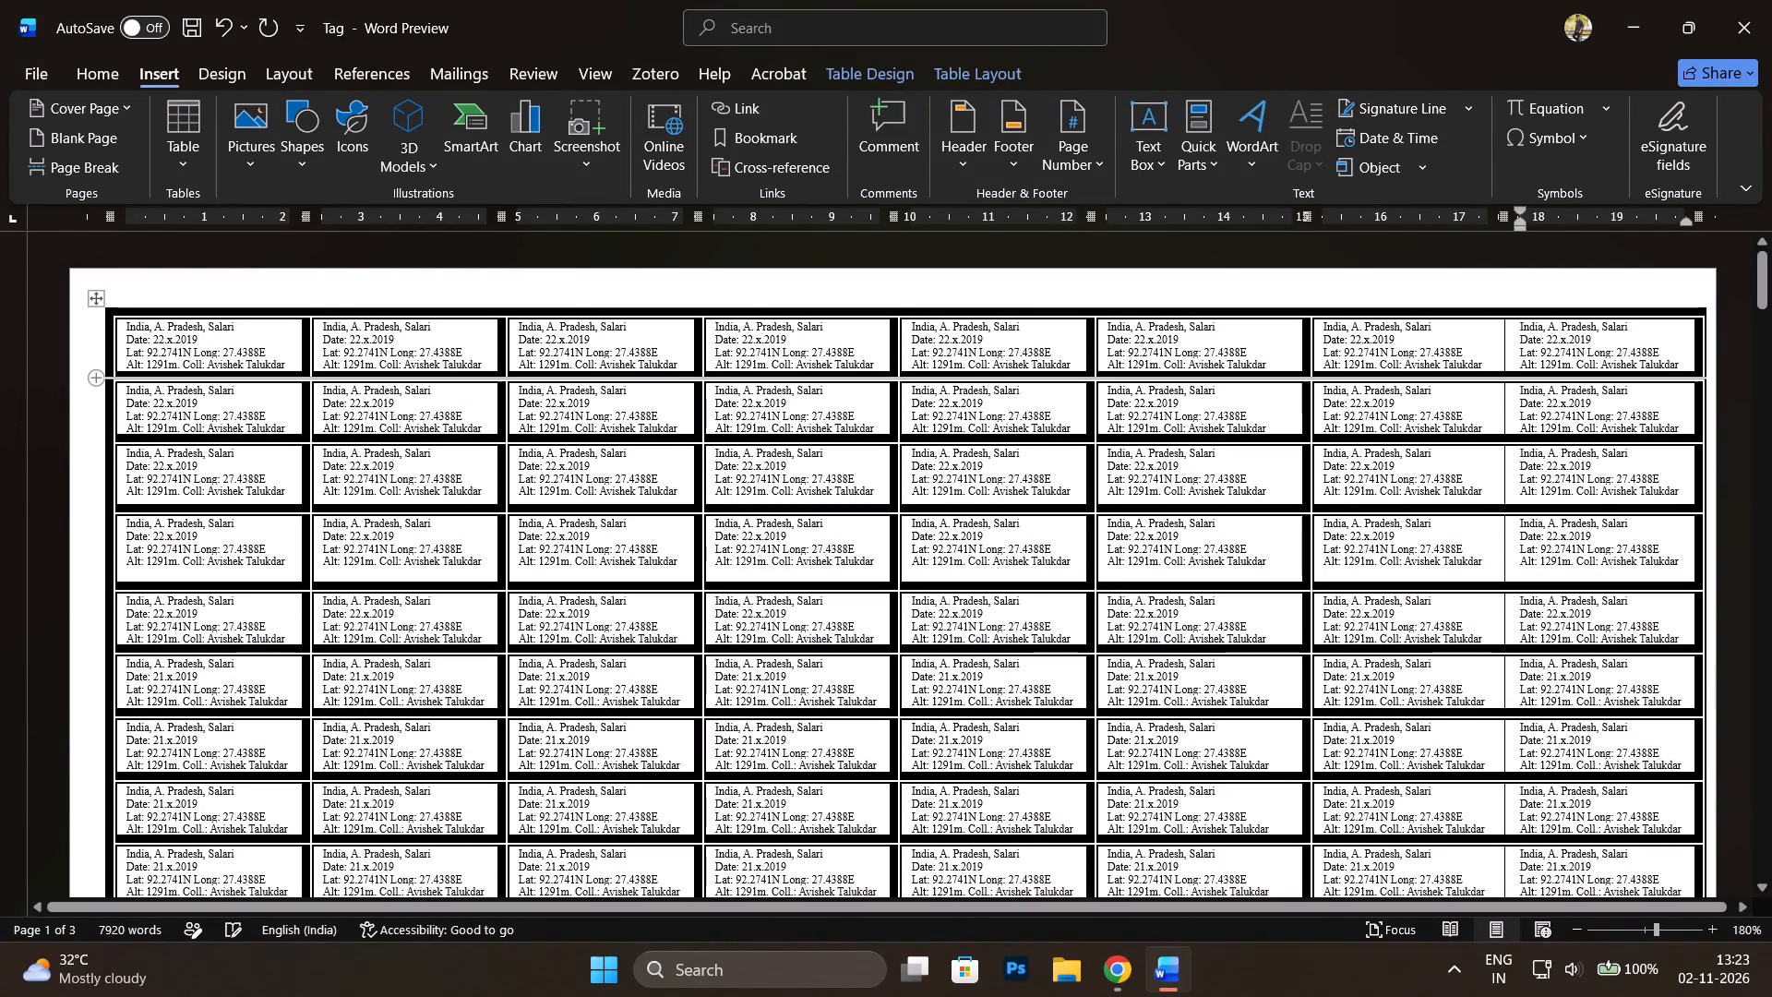
left_click(152, 335)
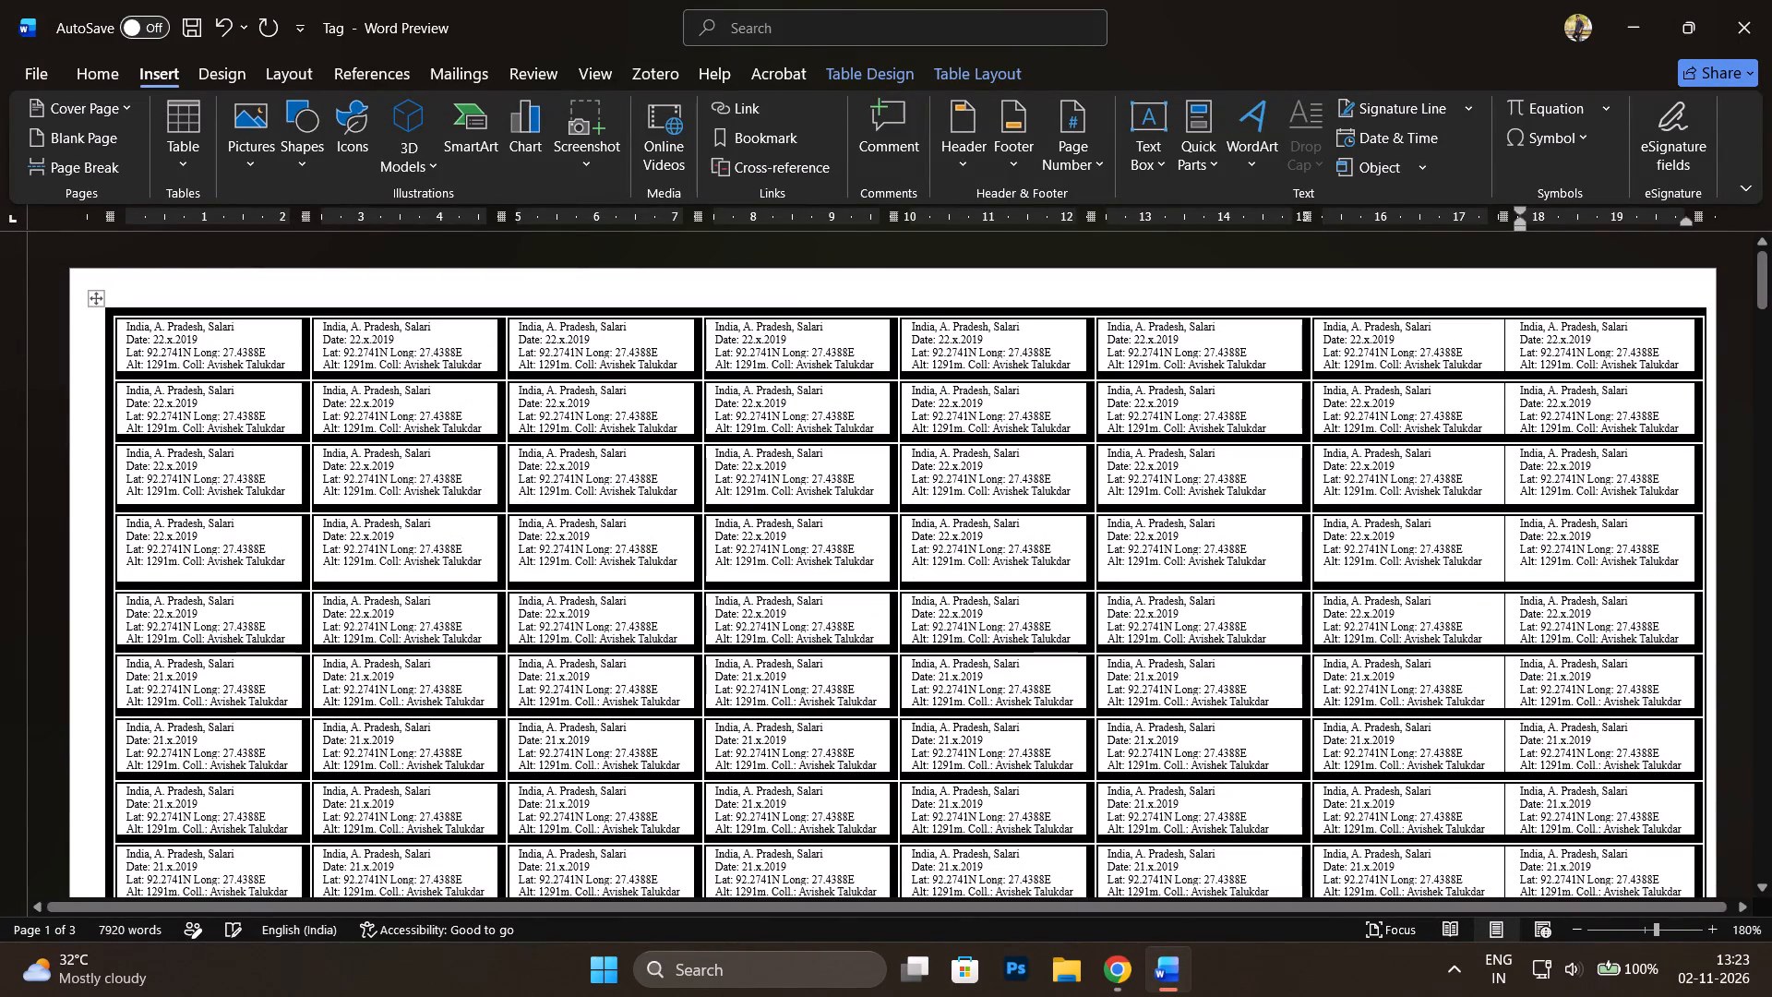
left_click_drag(14, 311, 12, 294)
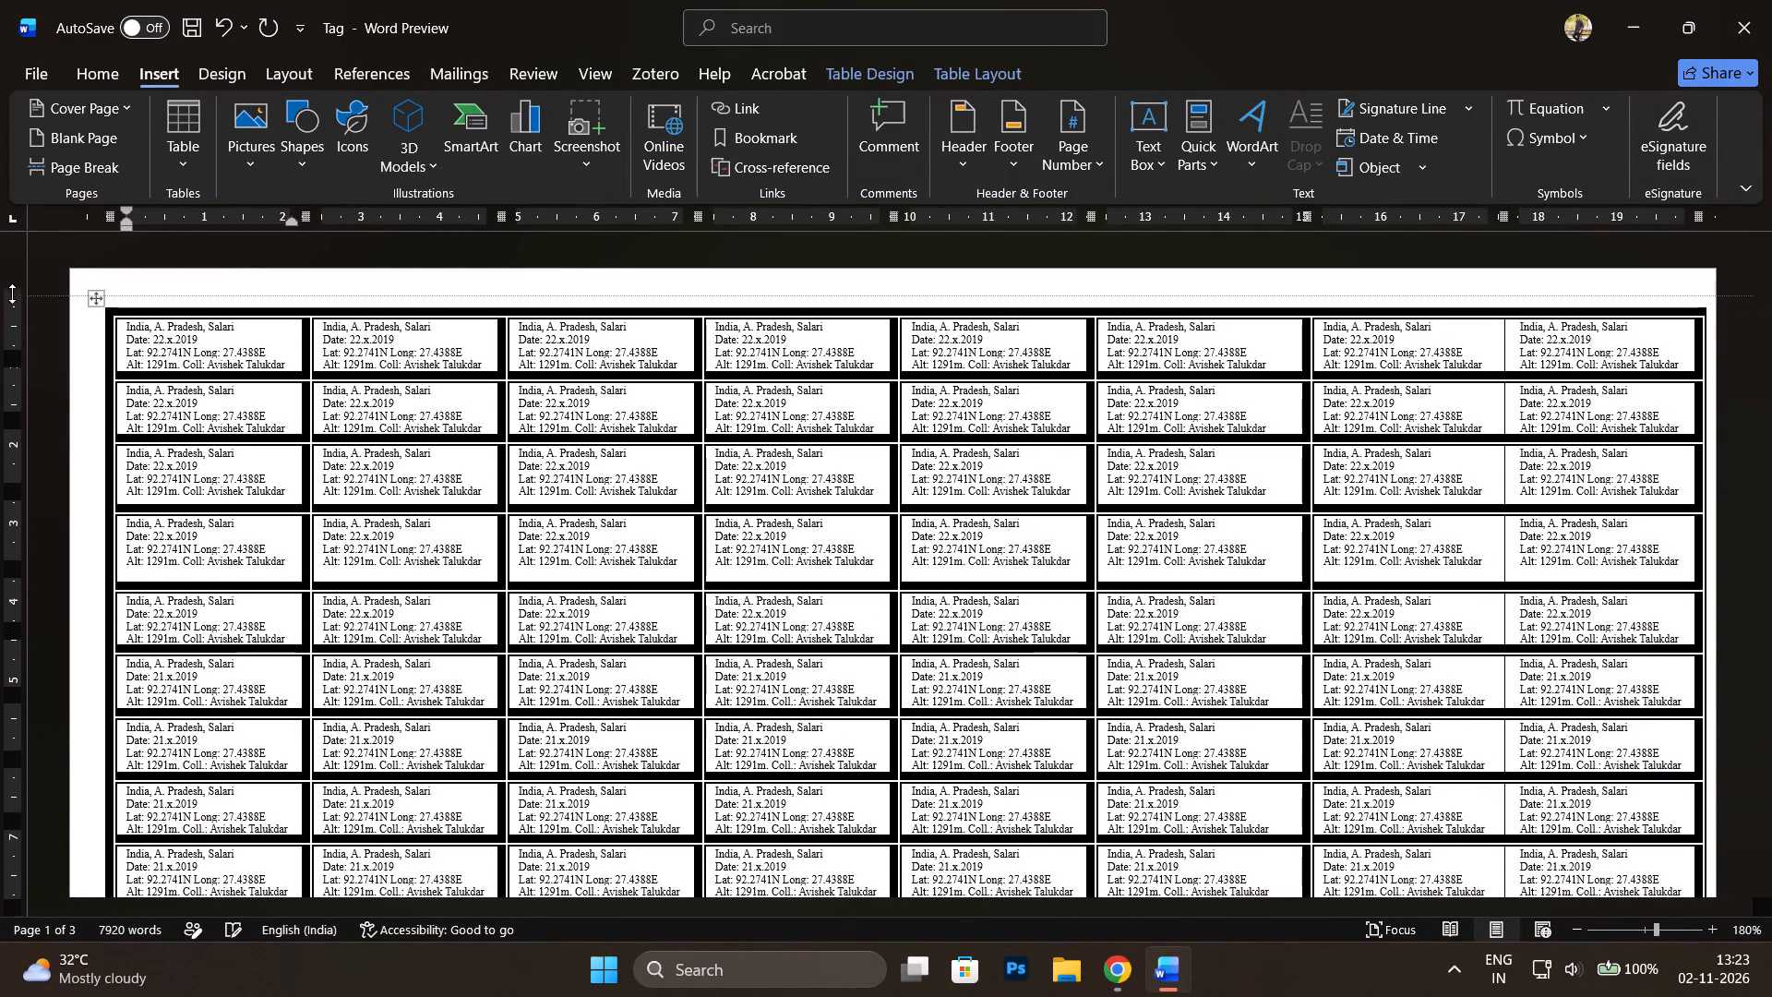
left_click_drag(12, 294, 11, 287)
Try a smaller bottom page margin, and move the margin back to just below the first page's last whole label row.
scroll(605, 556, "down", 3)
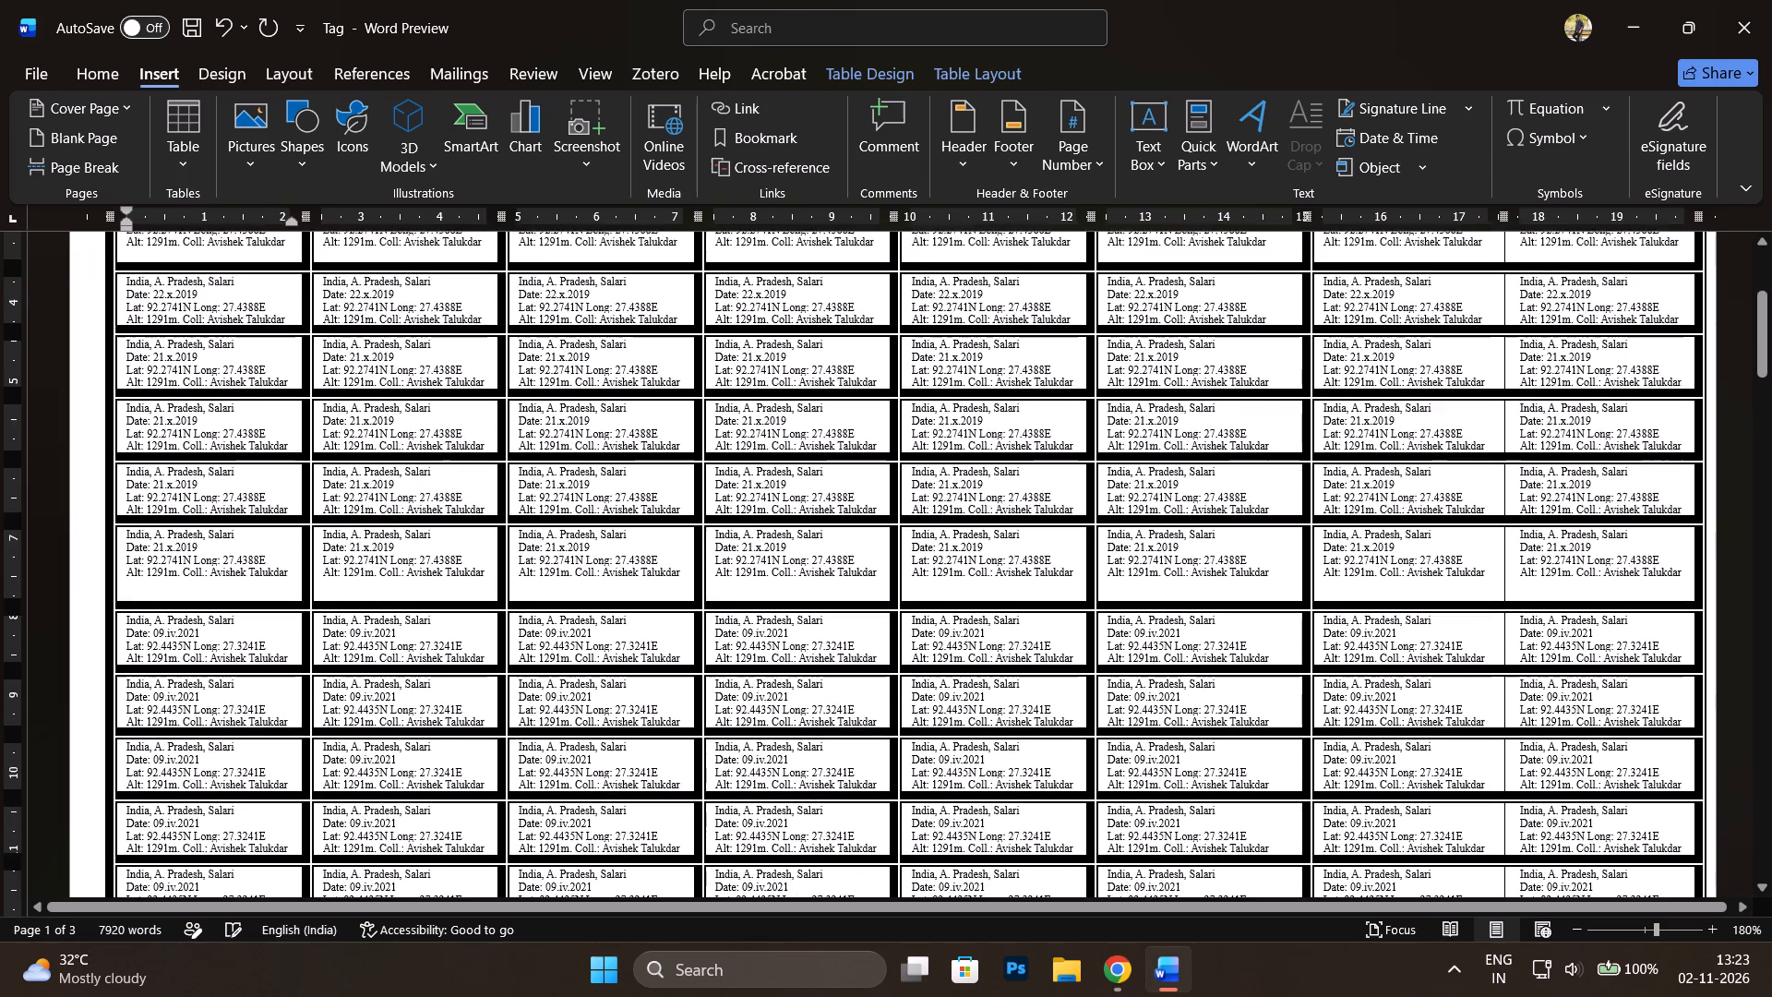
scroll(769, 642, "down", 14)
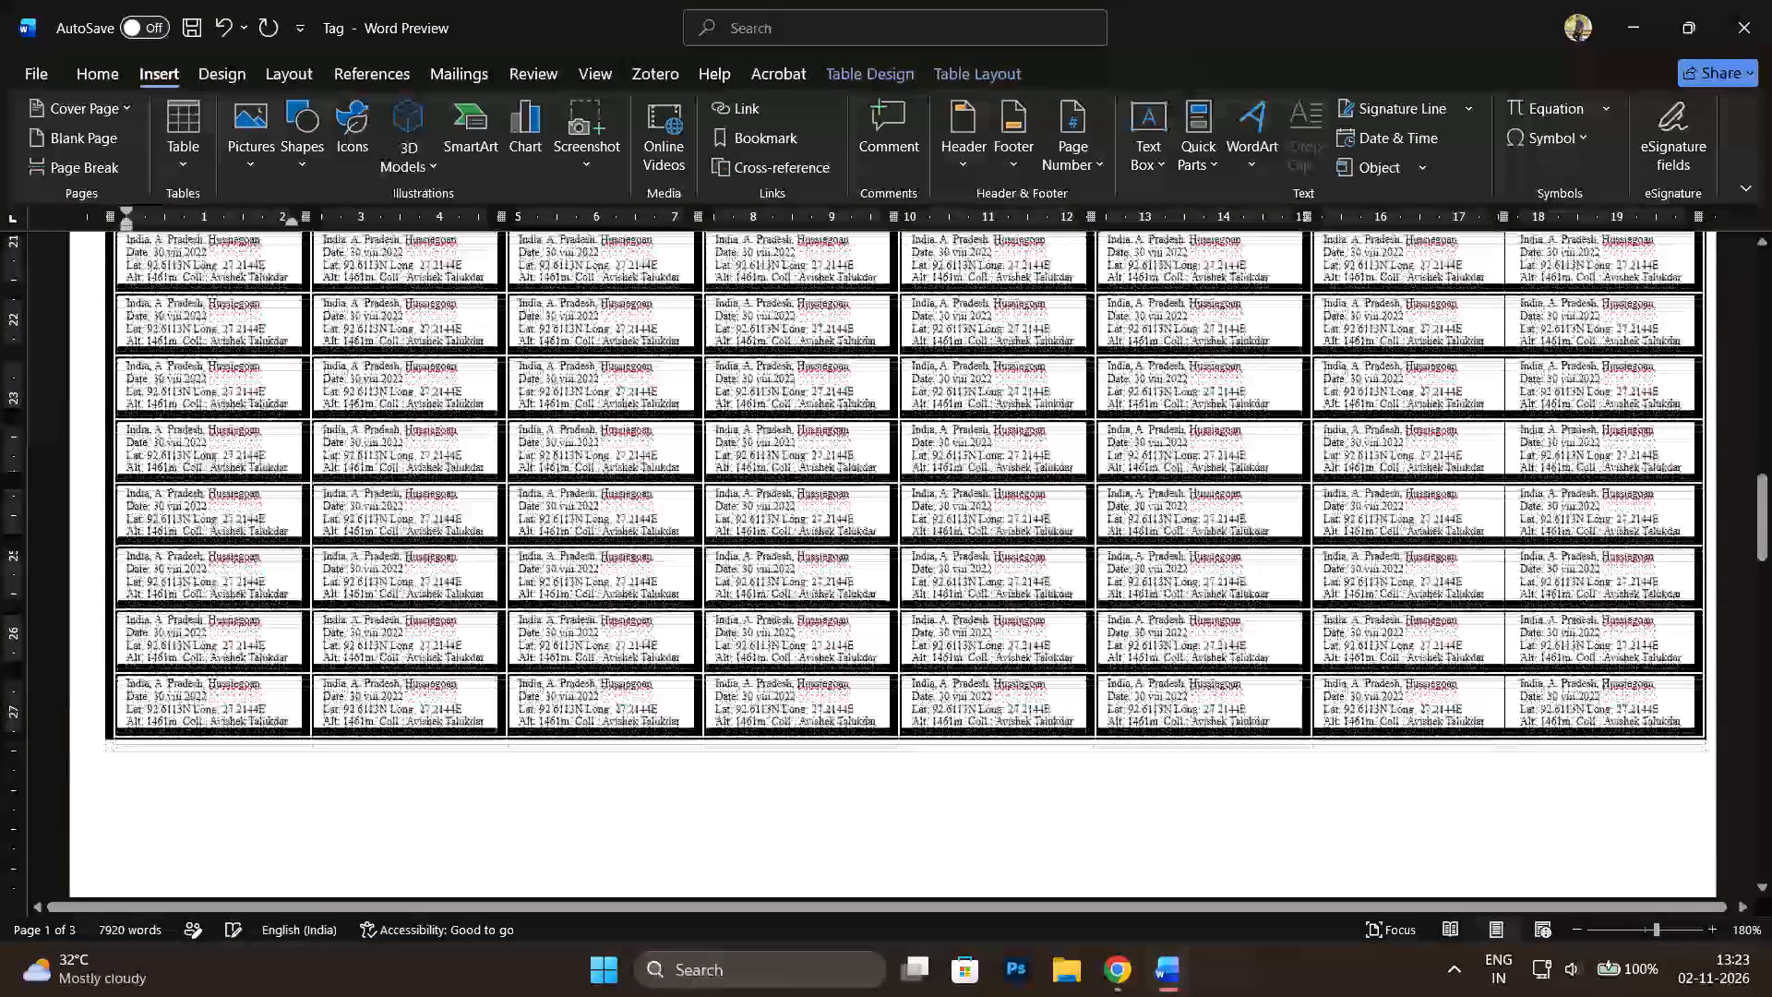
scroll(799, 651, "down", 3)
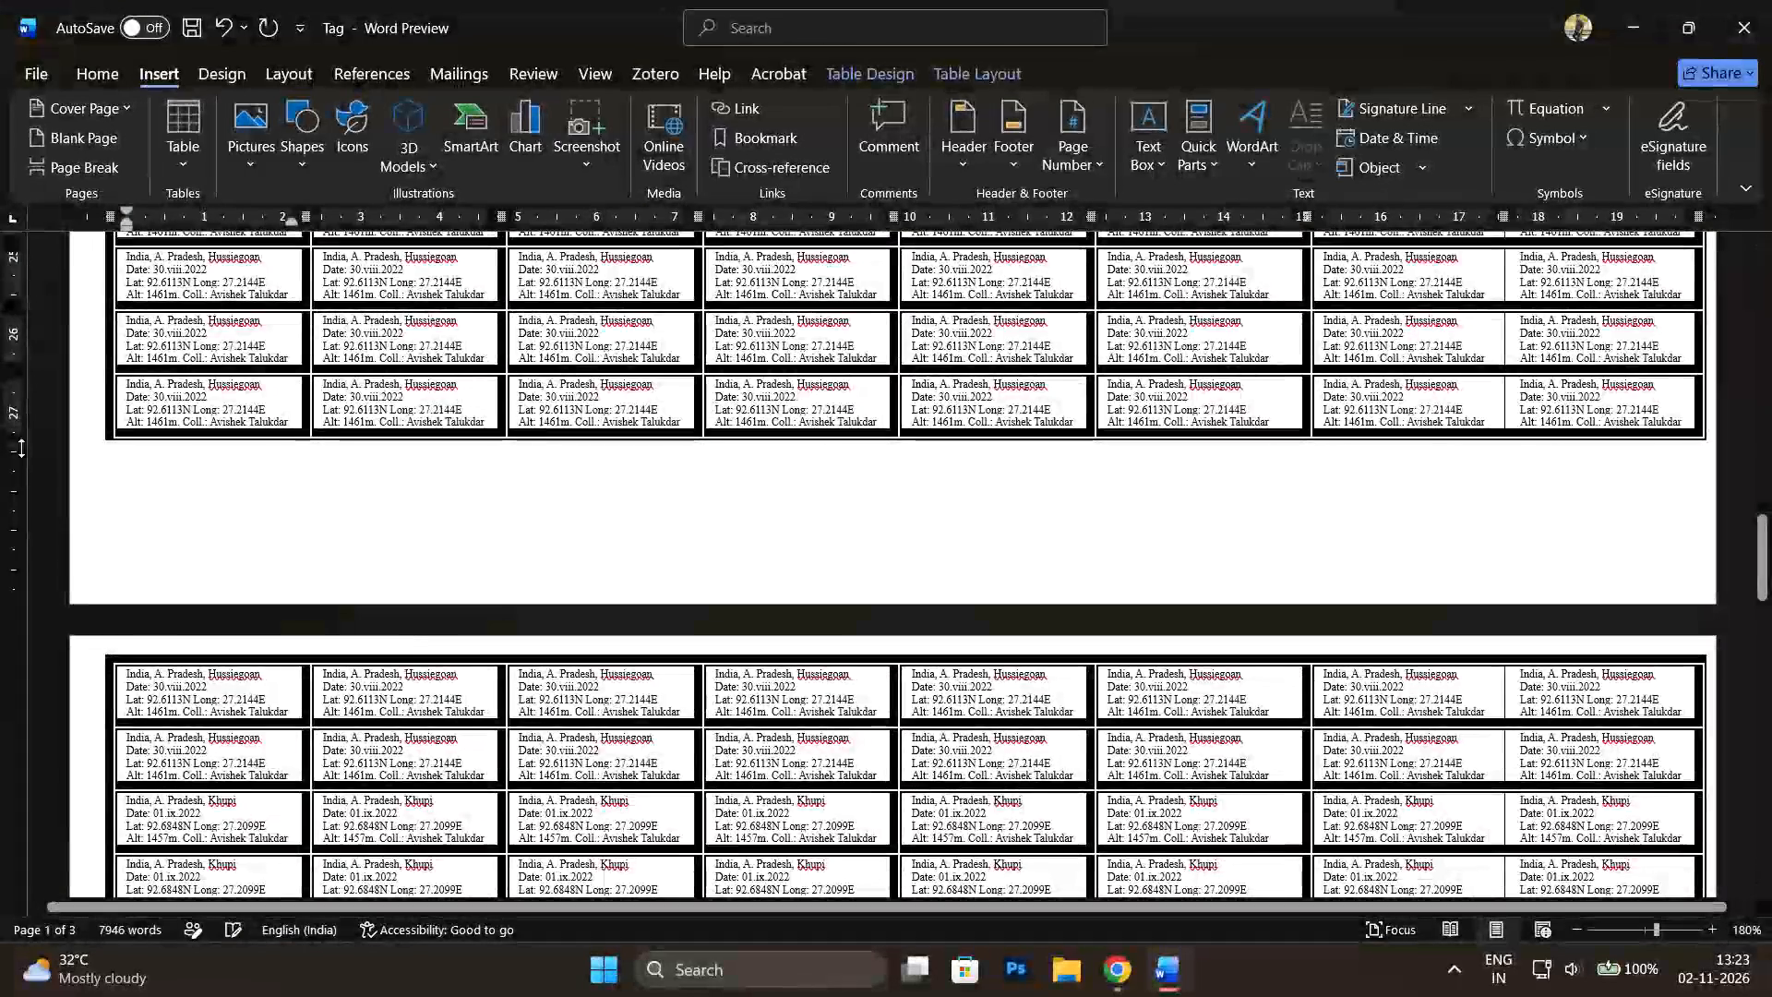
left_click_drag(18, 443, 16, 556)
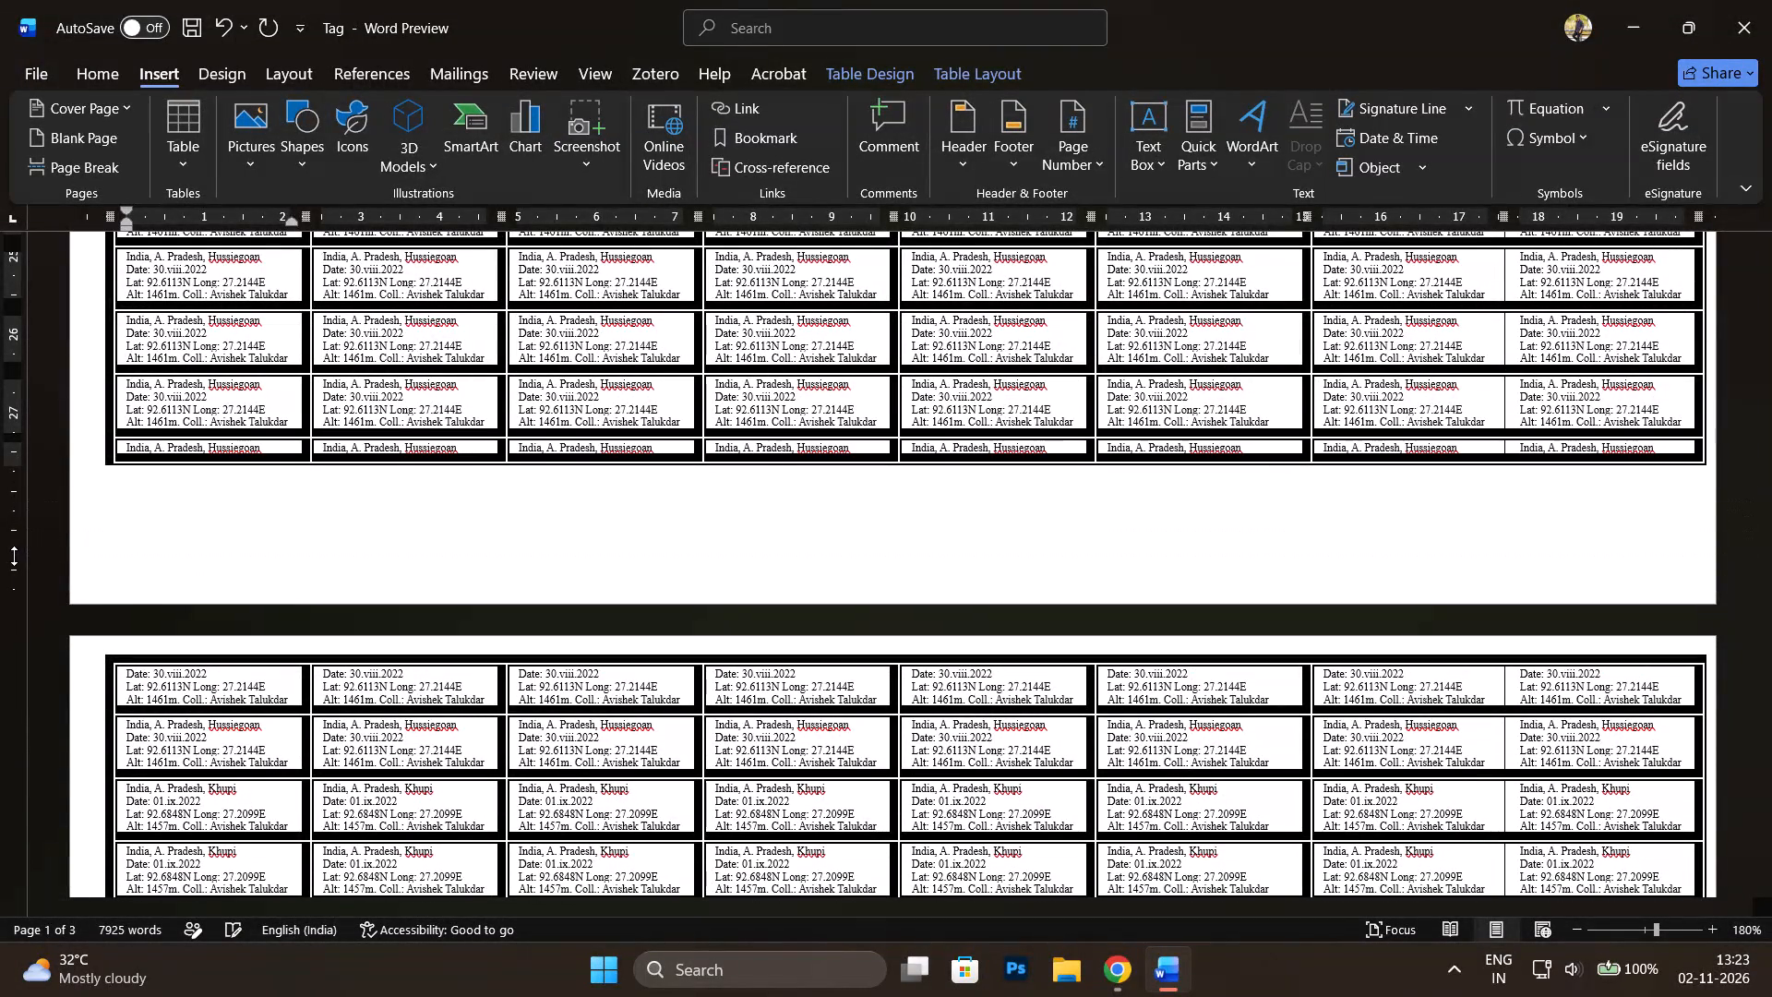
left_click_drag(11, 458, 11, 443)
Review the page break and the second page's Khupi and Kalakthang rows through to the table's end.
scroll(690, 643, "down", 2)
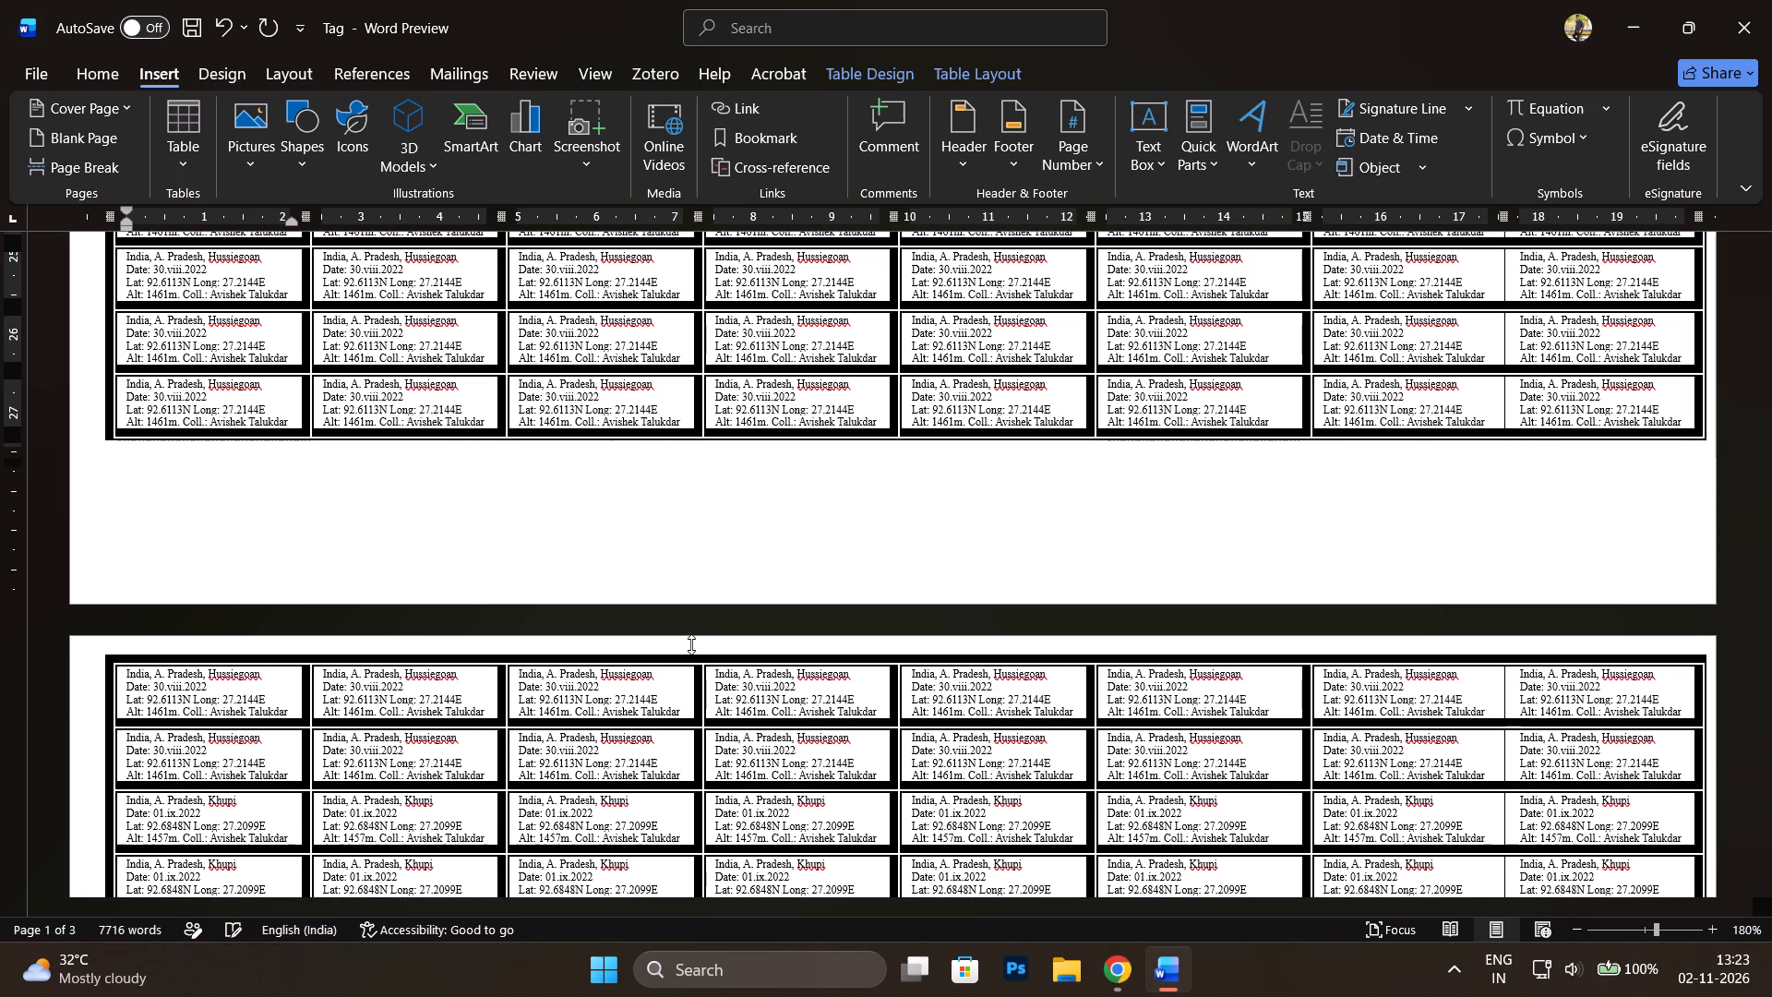
scroll(694, 645, "down", 3)
scroll(954, 722, "down", 1)
scroll(956, 722, "up", 4)
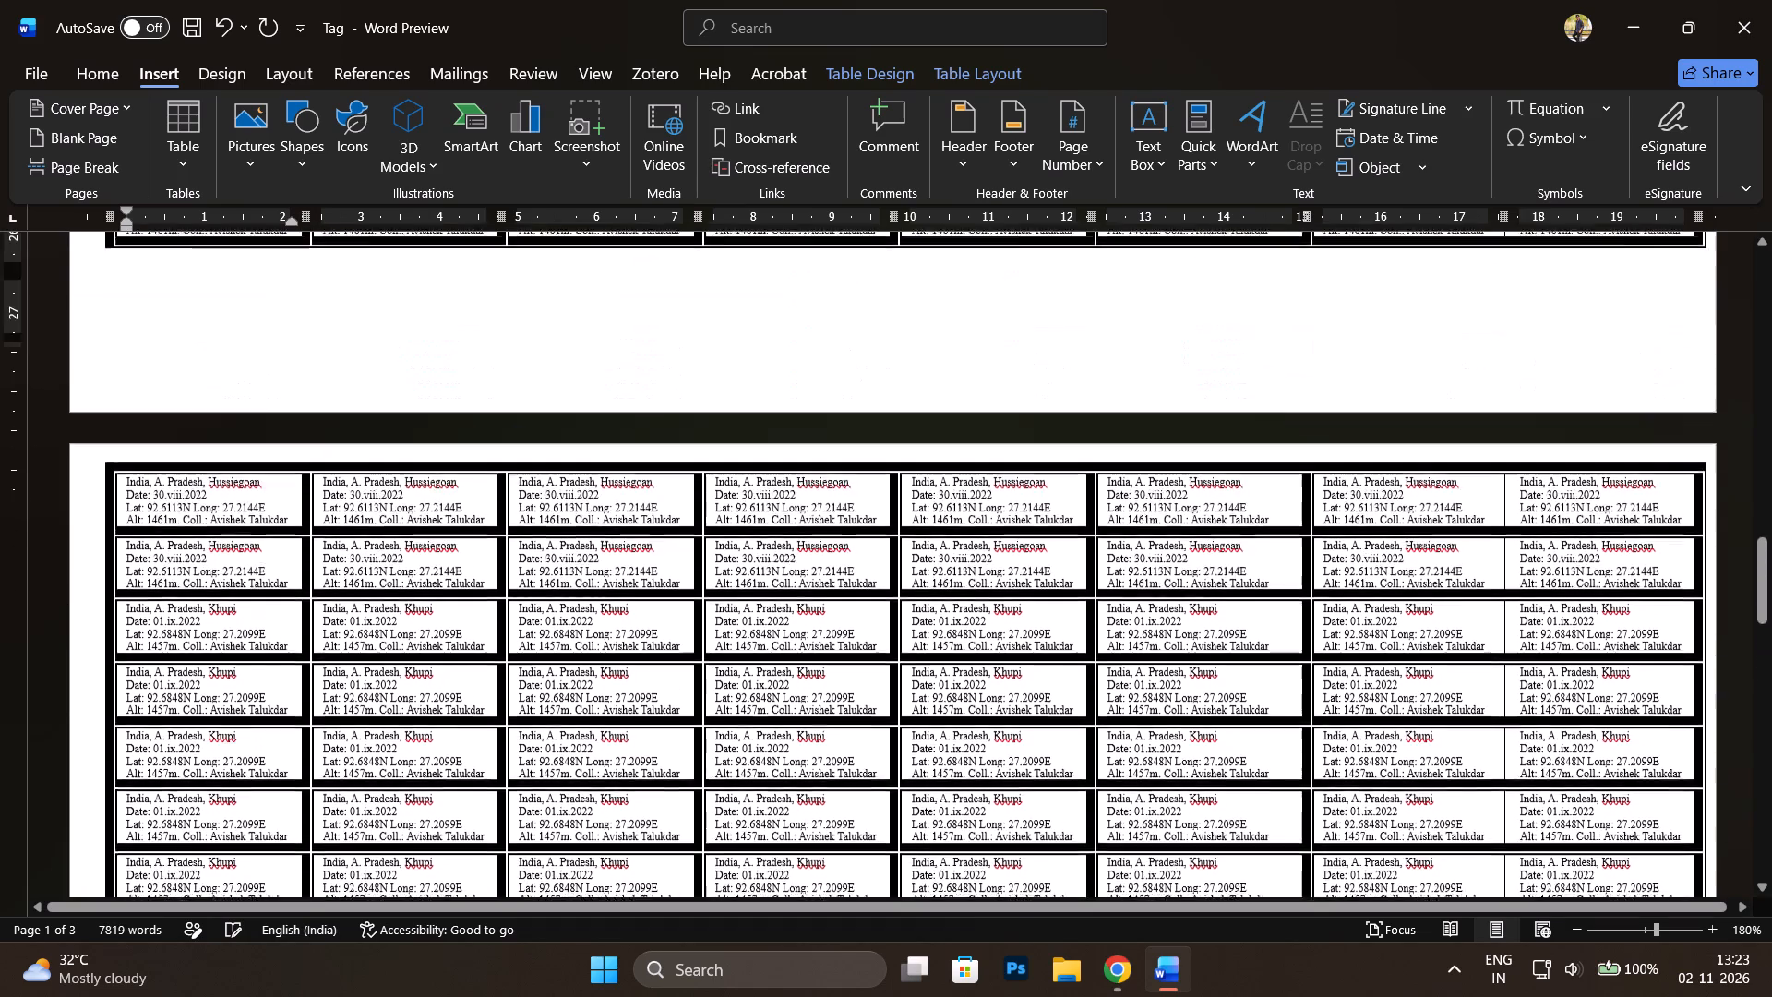
scroll(957, 722, "up", 2)
scroll(957, 722, "down", 9)
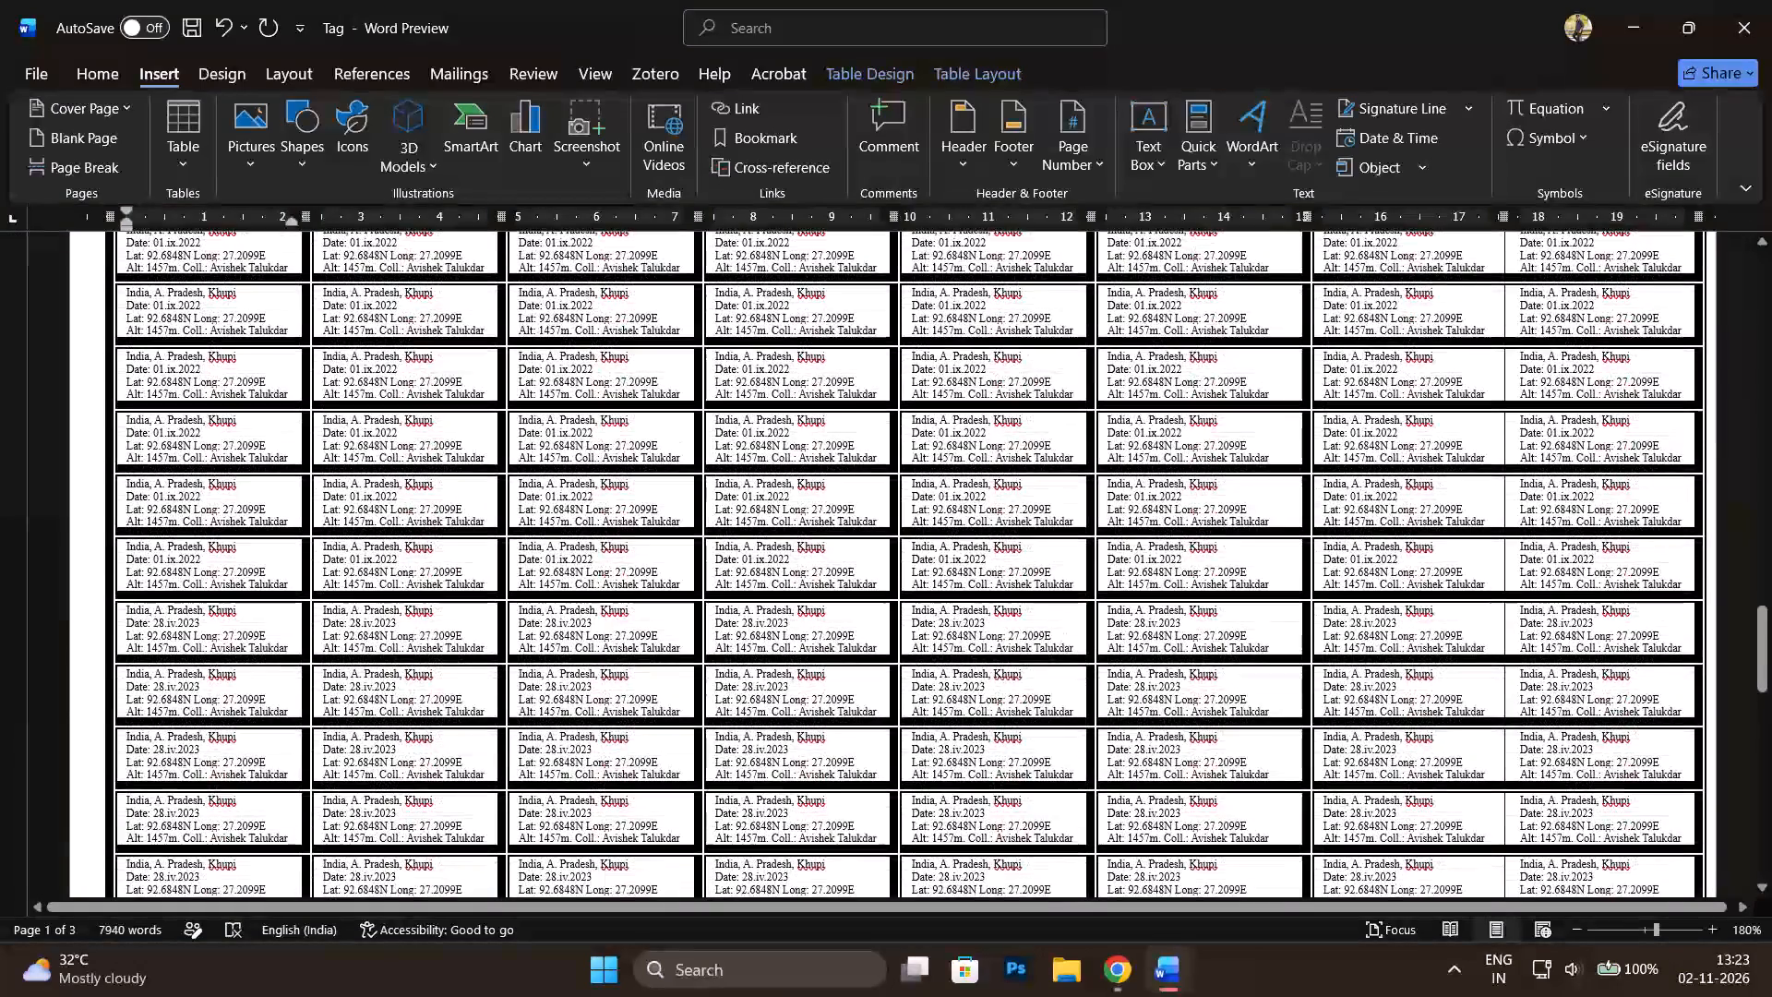
scroll(957, 722, "down", 9)
scroll(957, 722, "up", 1)
scroll(957, 722, "down", 4)
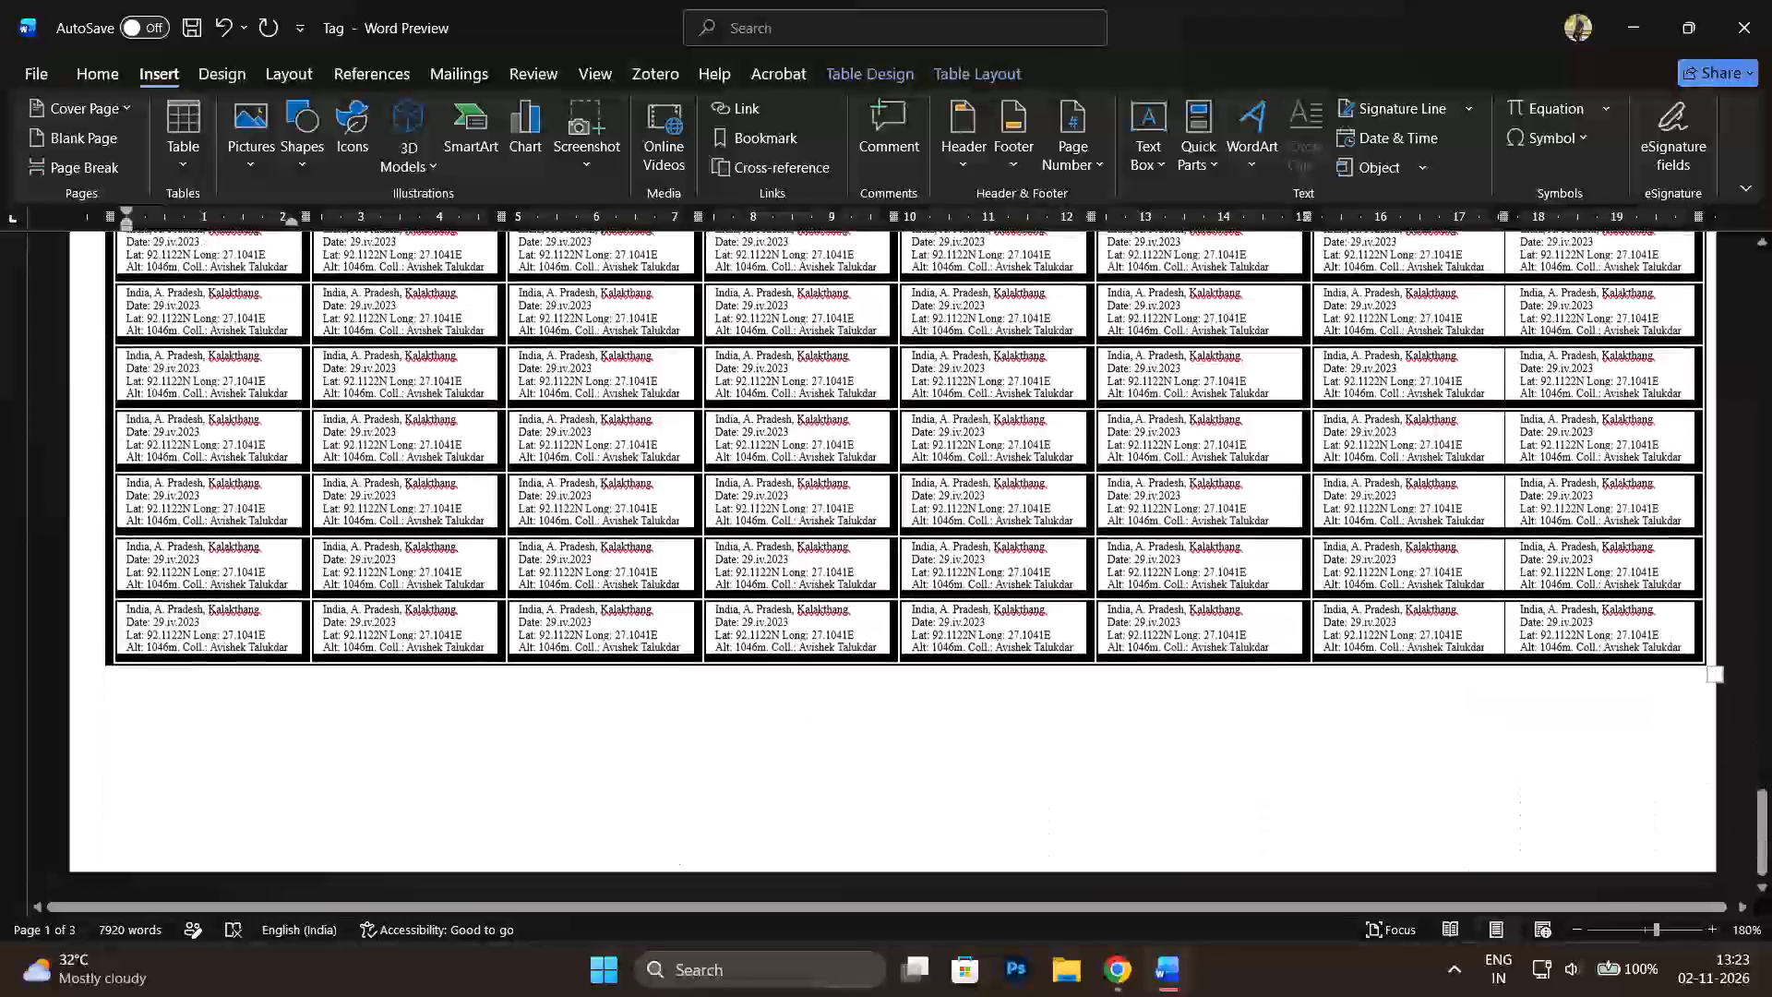
scroll(957, 722, "down", 6)
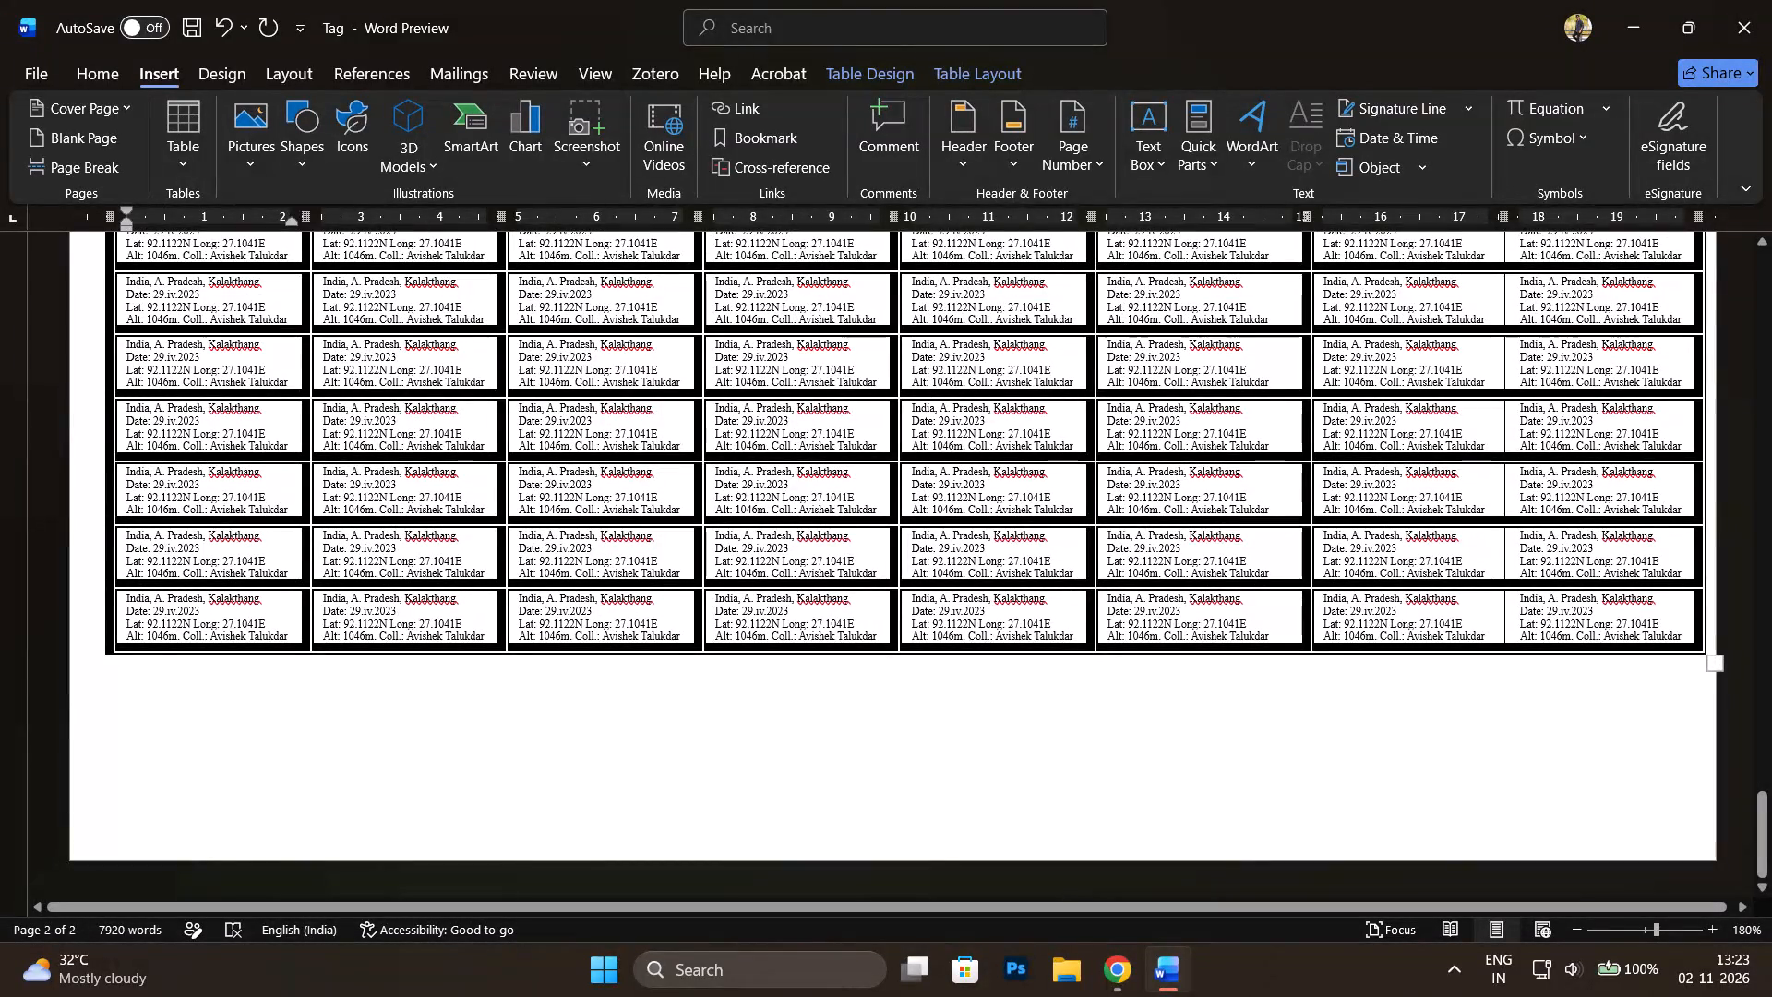
scroll(461, 739, "up", 15)
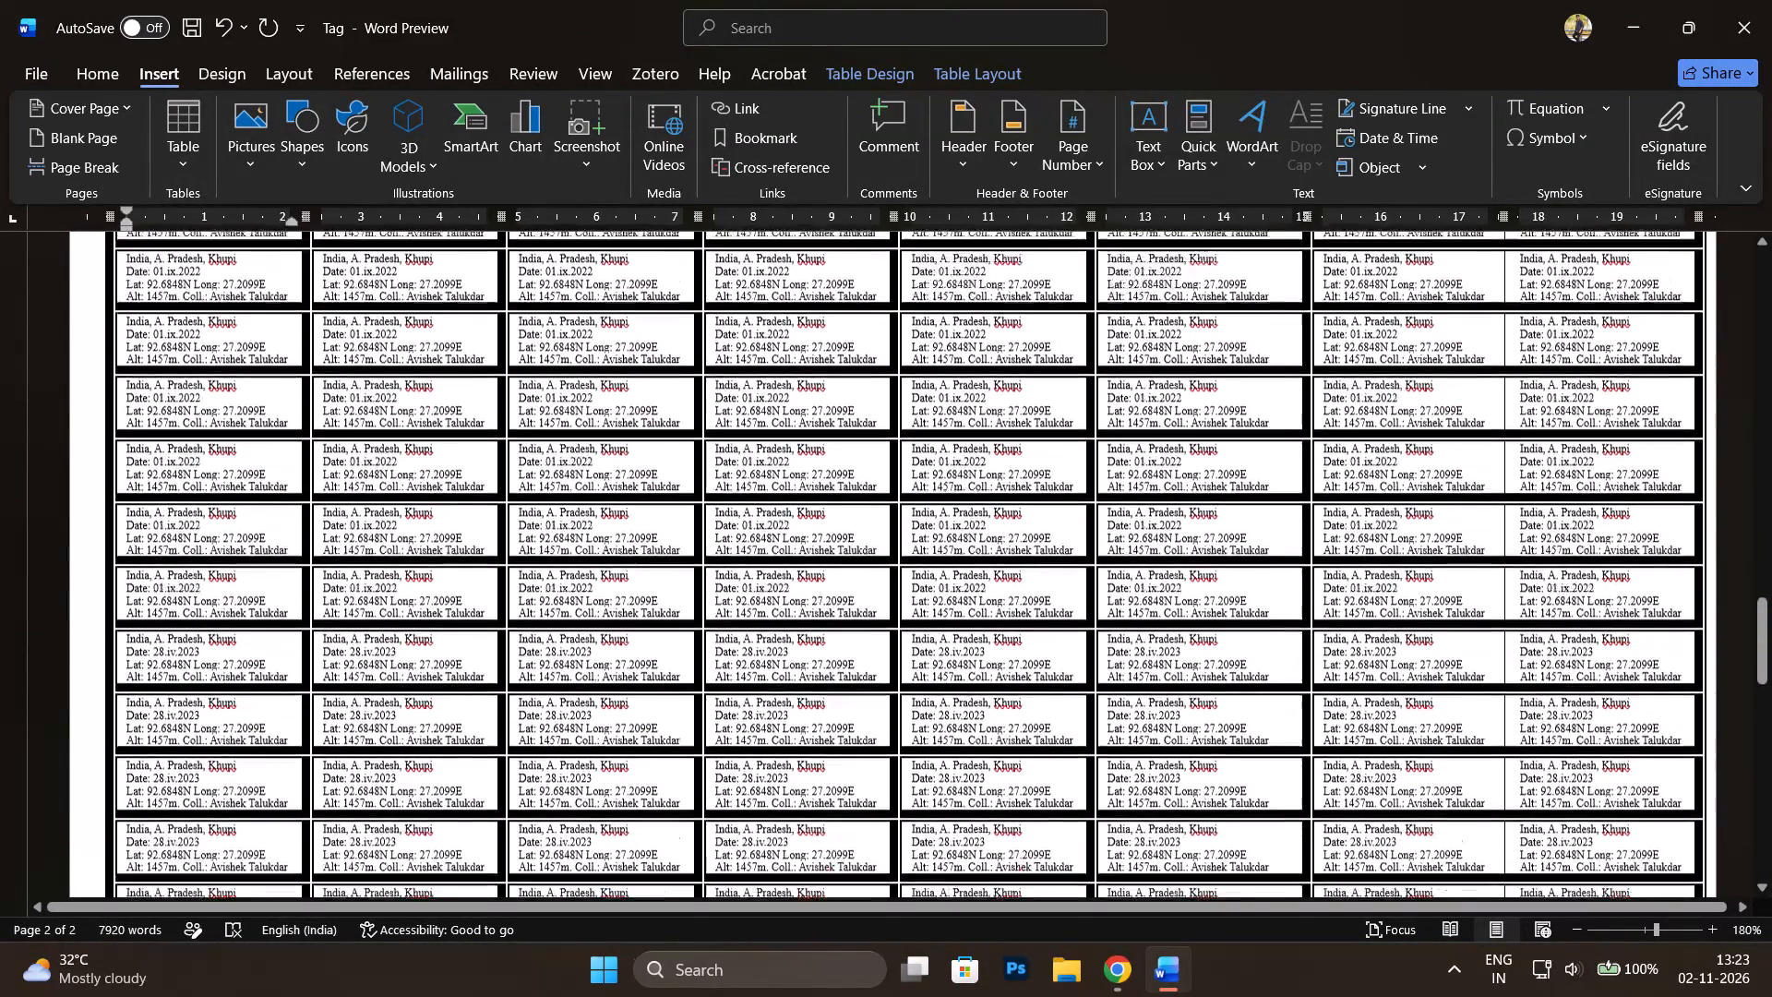
Review the whole label table from the first Salari rows across the page break to the last Kalakthang rows.
scroll(461, 739, "up", 20)
scroll(461, 739, "up", 1)
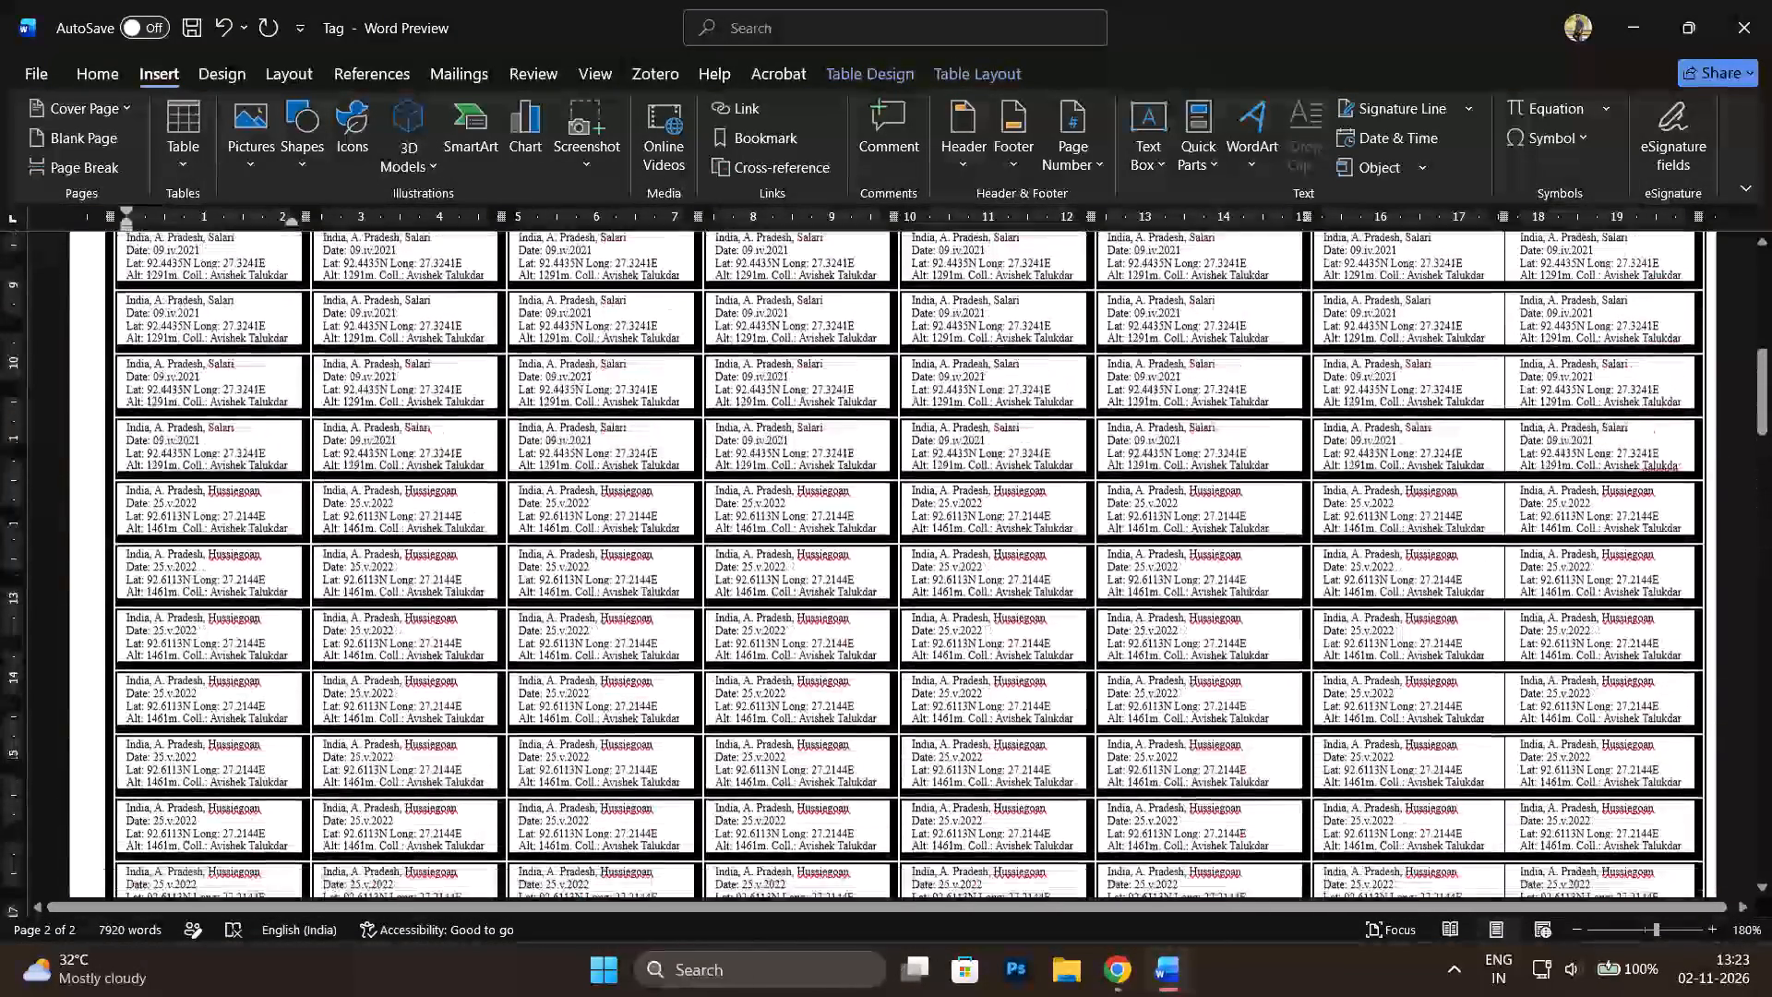
scroll(431, 724, "up", 8)
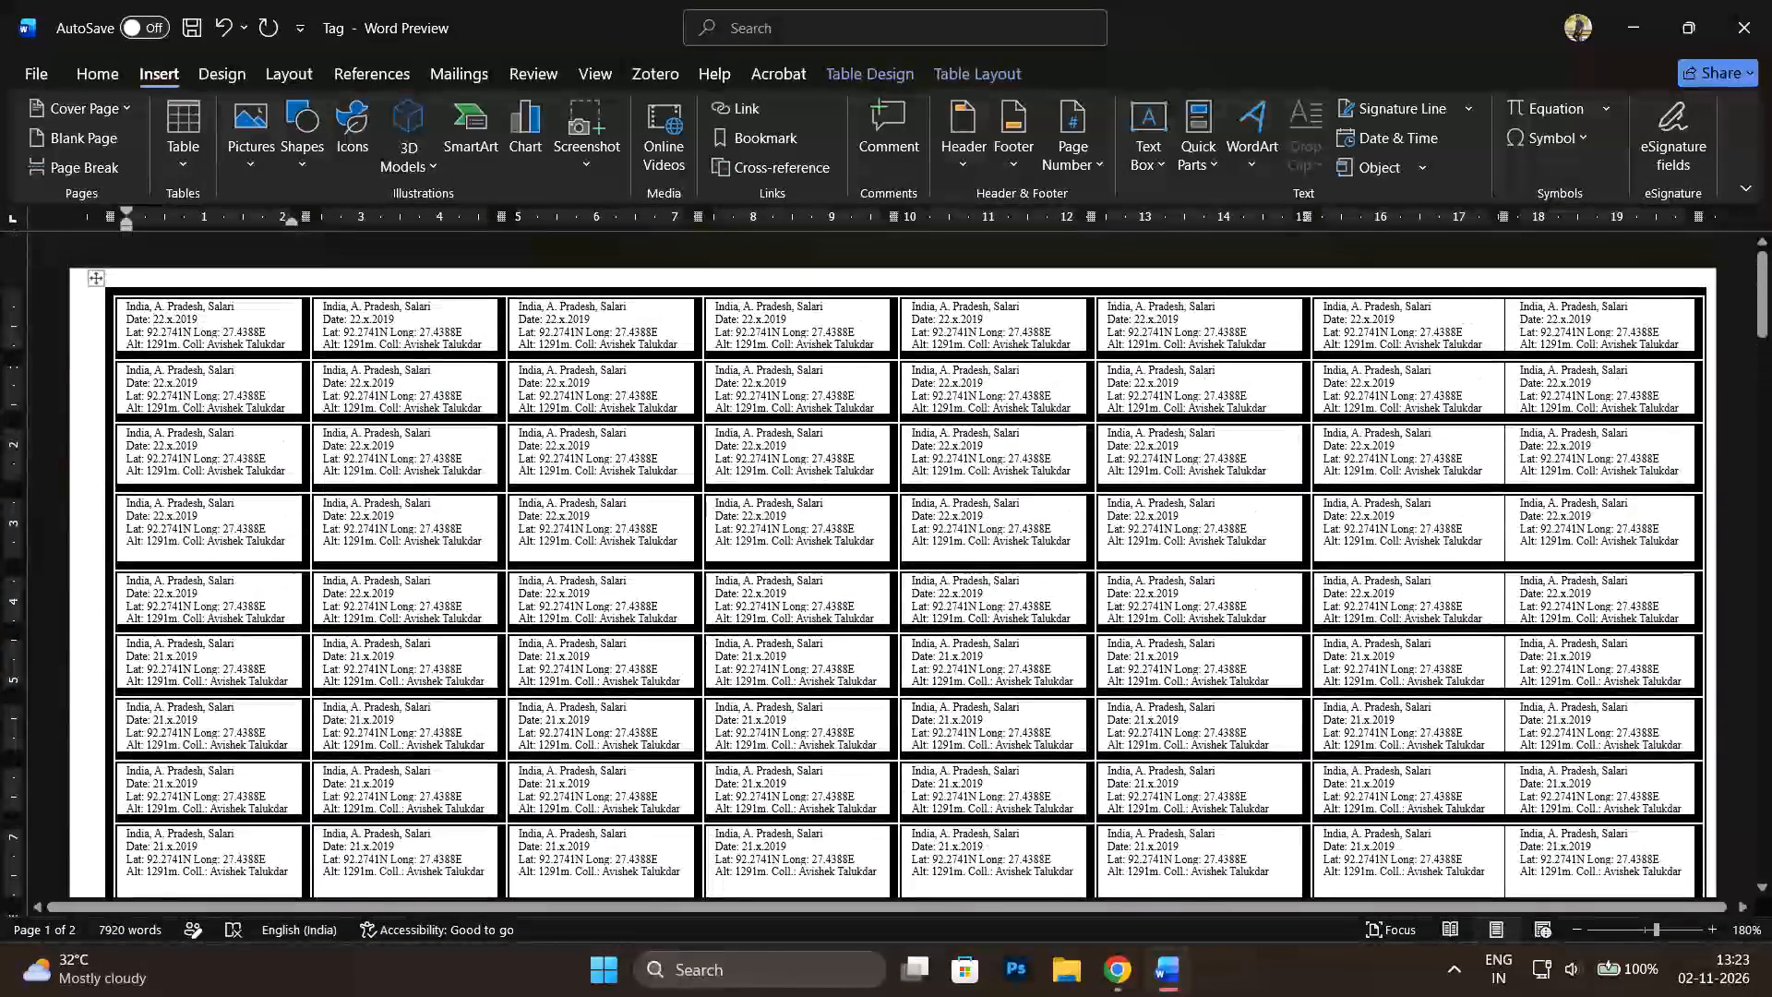
scroll(769, 783, "down", 17)
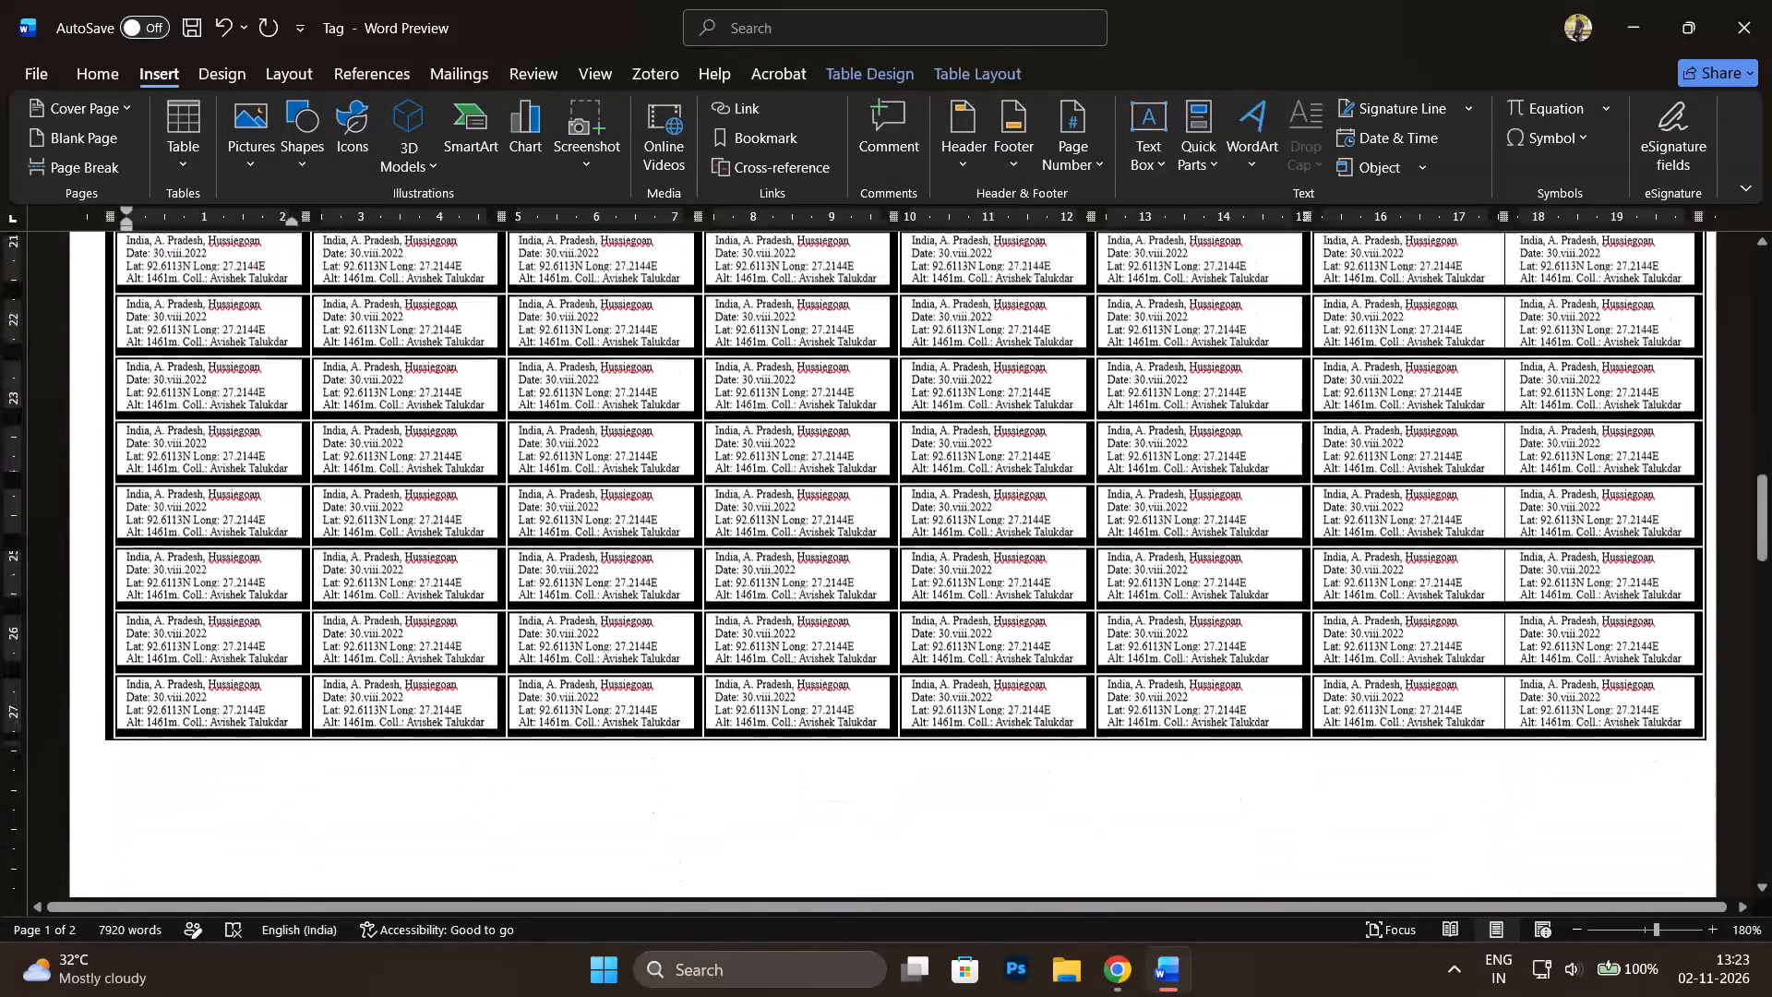
scroll(743, 795, "down", 8)
scroll(749, 798, "up", 1)
scroll(749, 798, "down", 1)
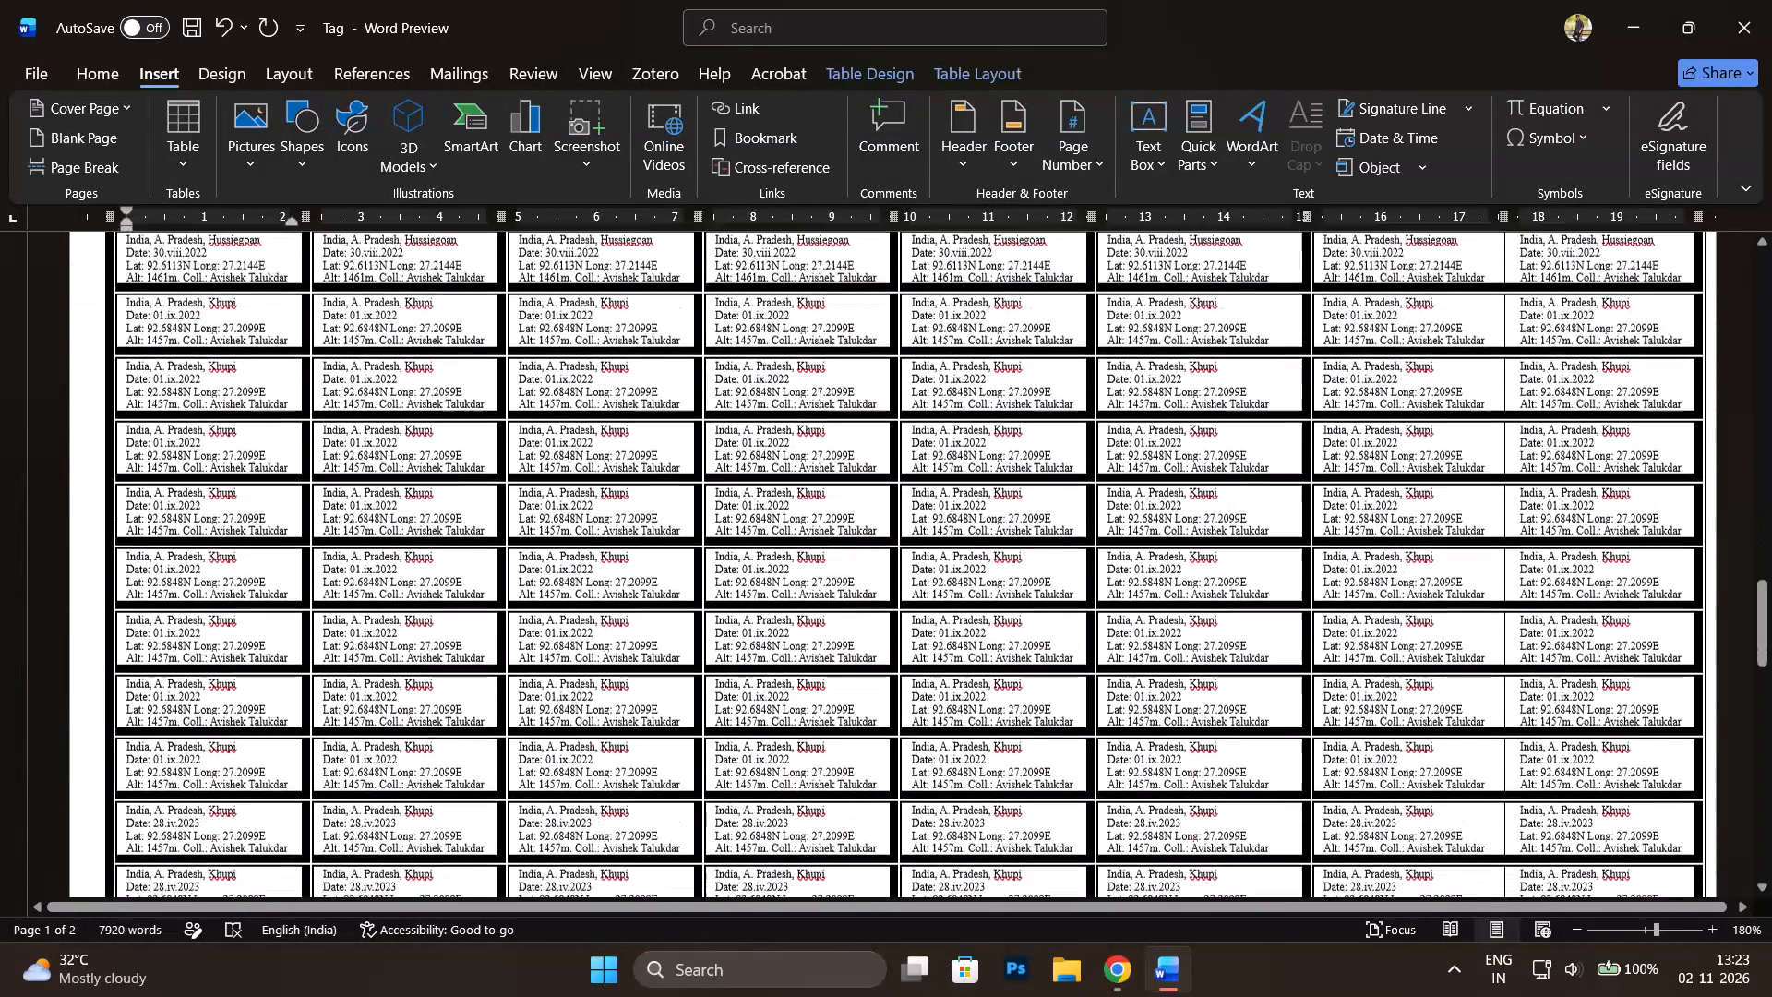
scroll(749, 798, "down", 1)
scroll(749, 798, "up", 1)
scroll(749, 802, "down", 3)
scroll(752, 804, "up", 1)
scroll(752, 804, "down", 15)
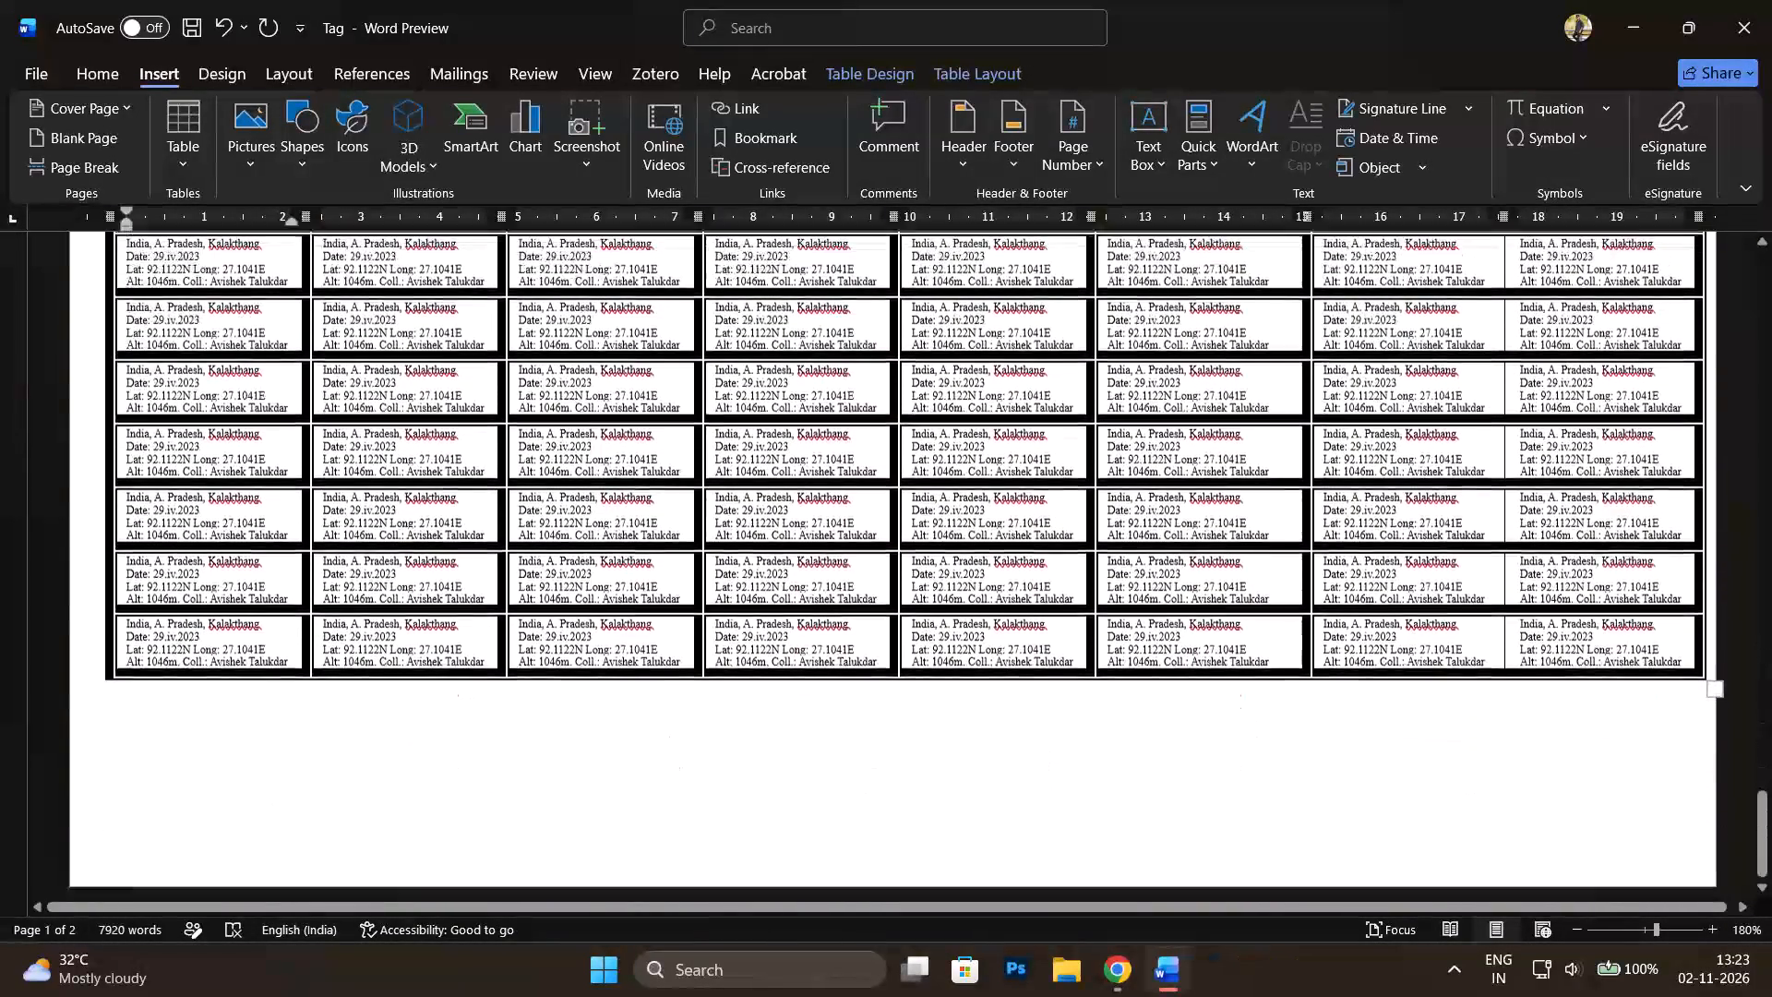
scroll(751, 806, "down", 4)
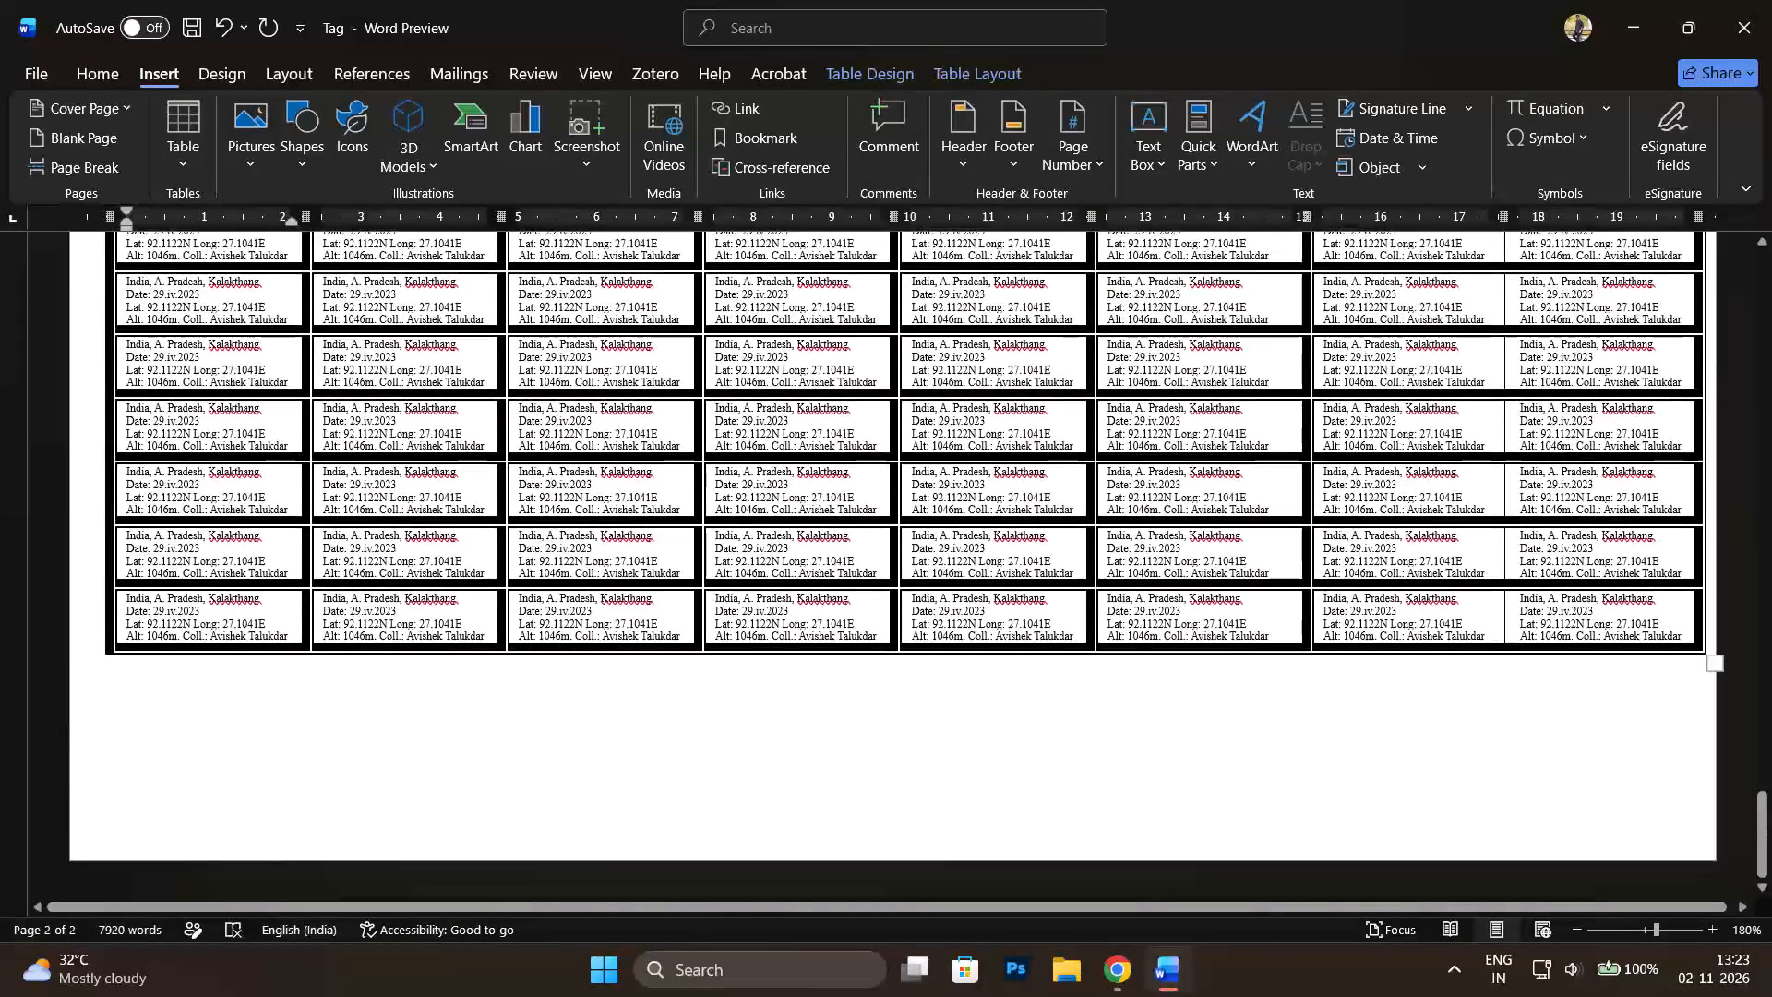
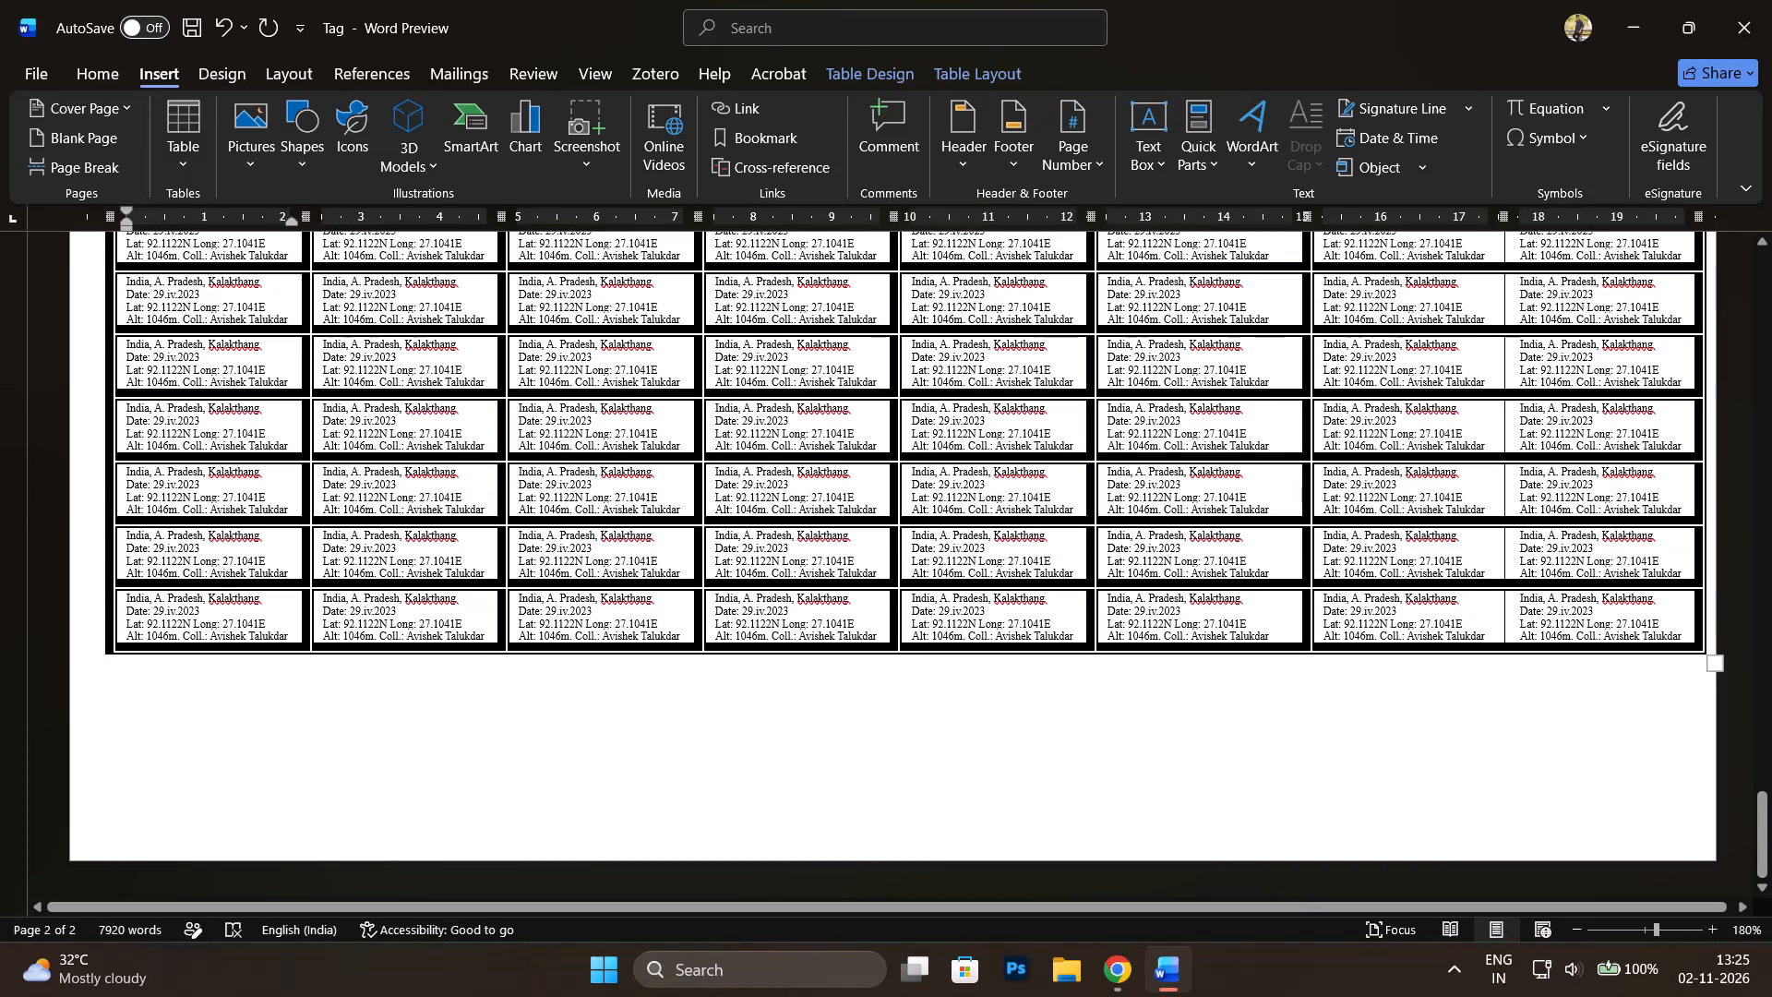
Check both pages of the label table in the print preview, especially the rows at the page break and the table's end.
key("ctrl+p")
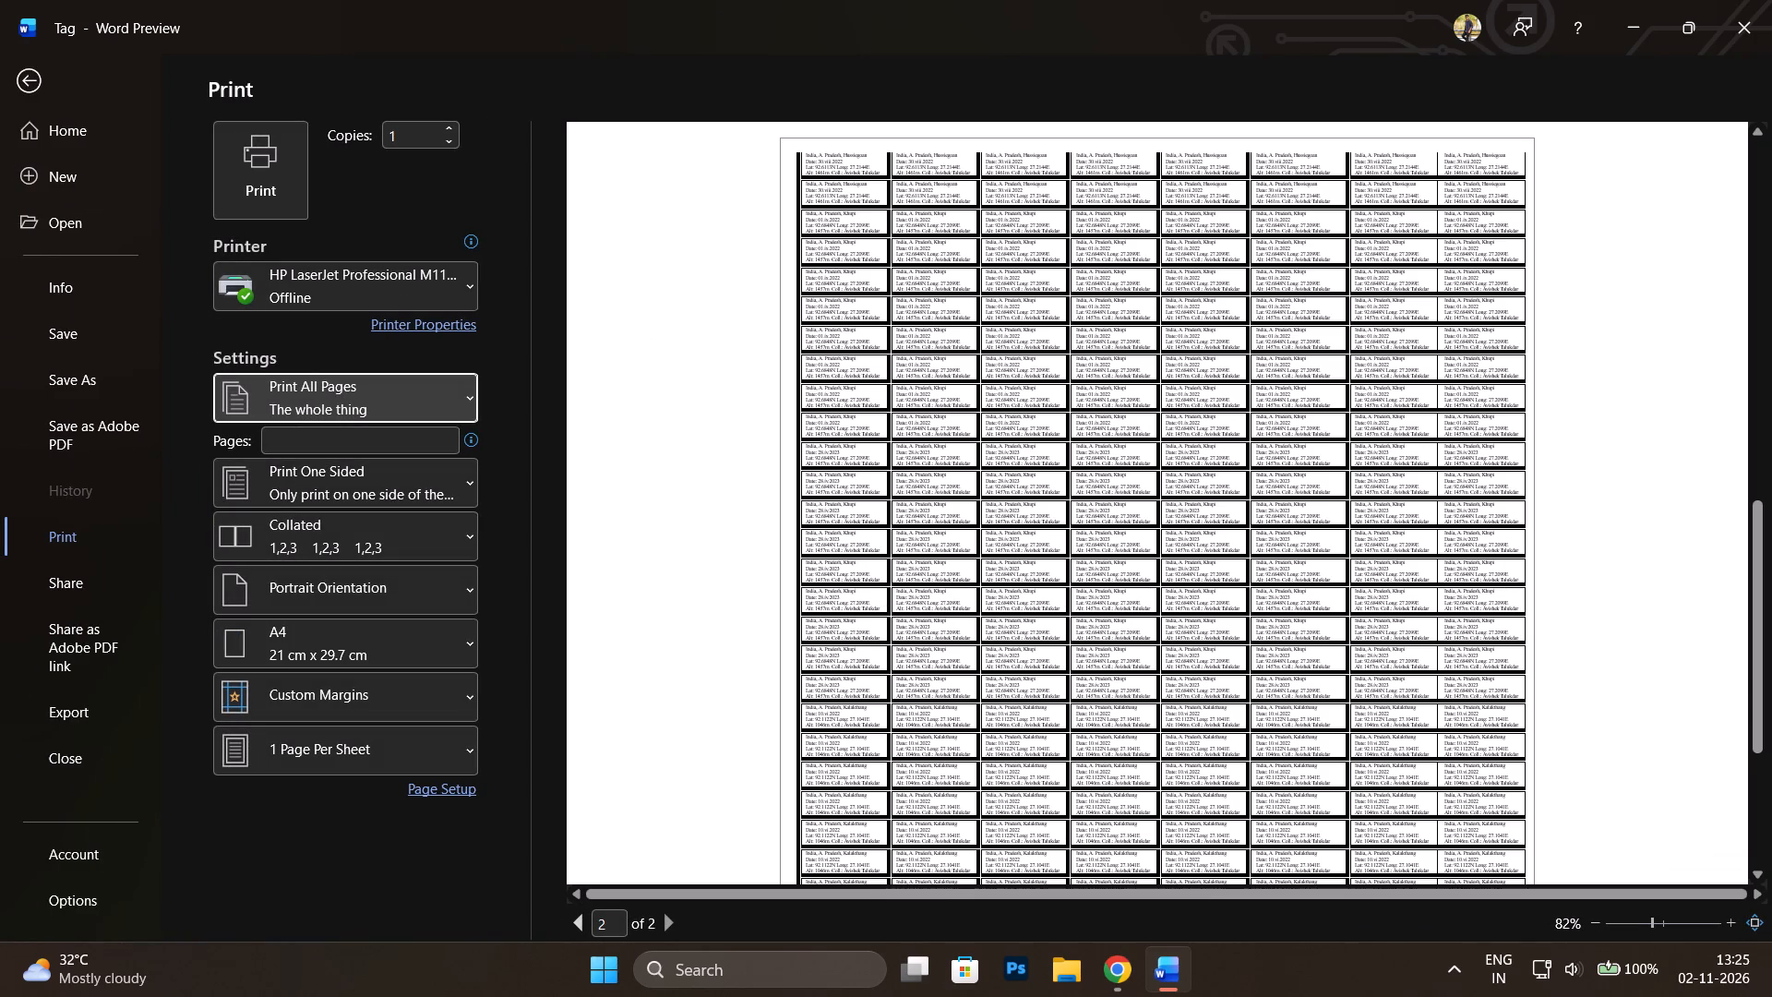
scroll(1009, 414, "up", 1)
scroll(692, 544, "down", 2)
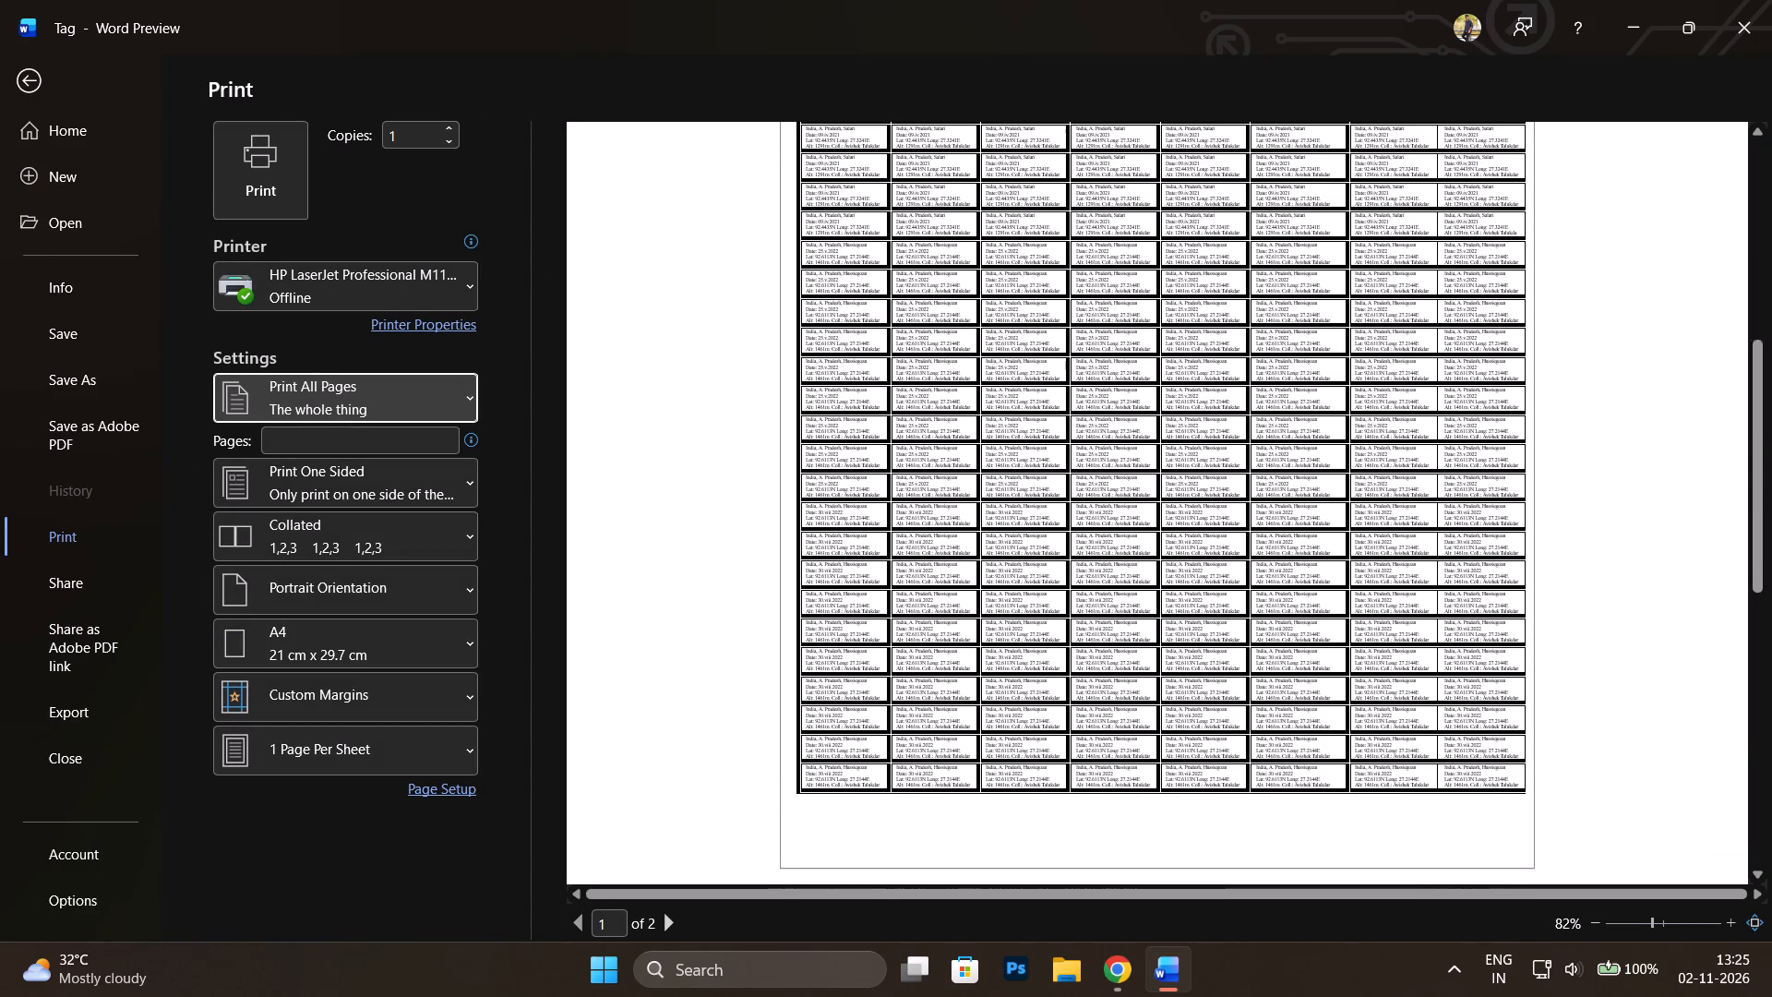
scroll(692, 544, "down", 3)
scroll(688, 544, "up", 3)
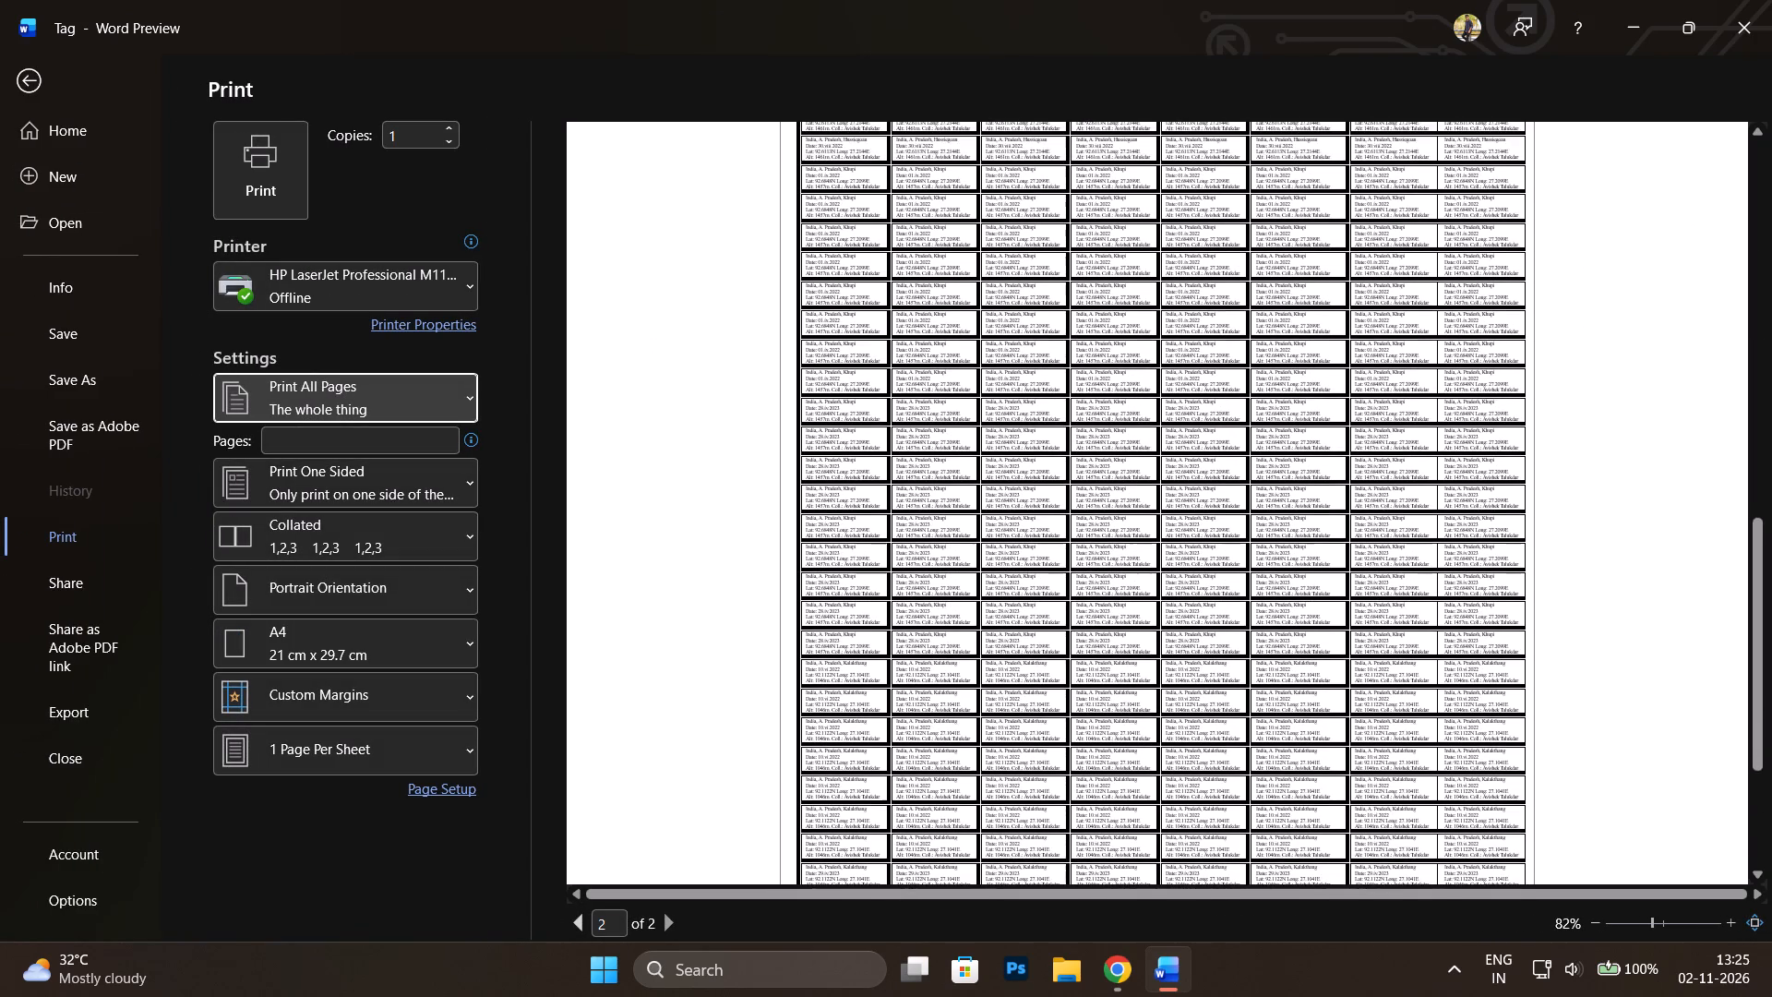
scroll(688, 544, "up", 3)
scroll(688, 544, "down", 5)
scroll(687, 546, "up", 1)
scroll(687, 547, "down", 5)
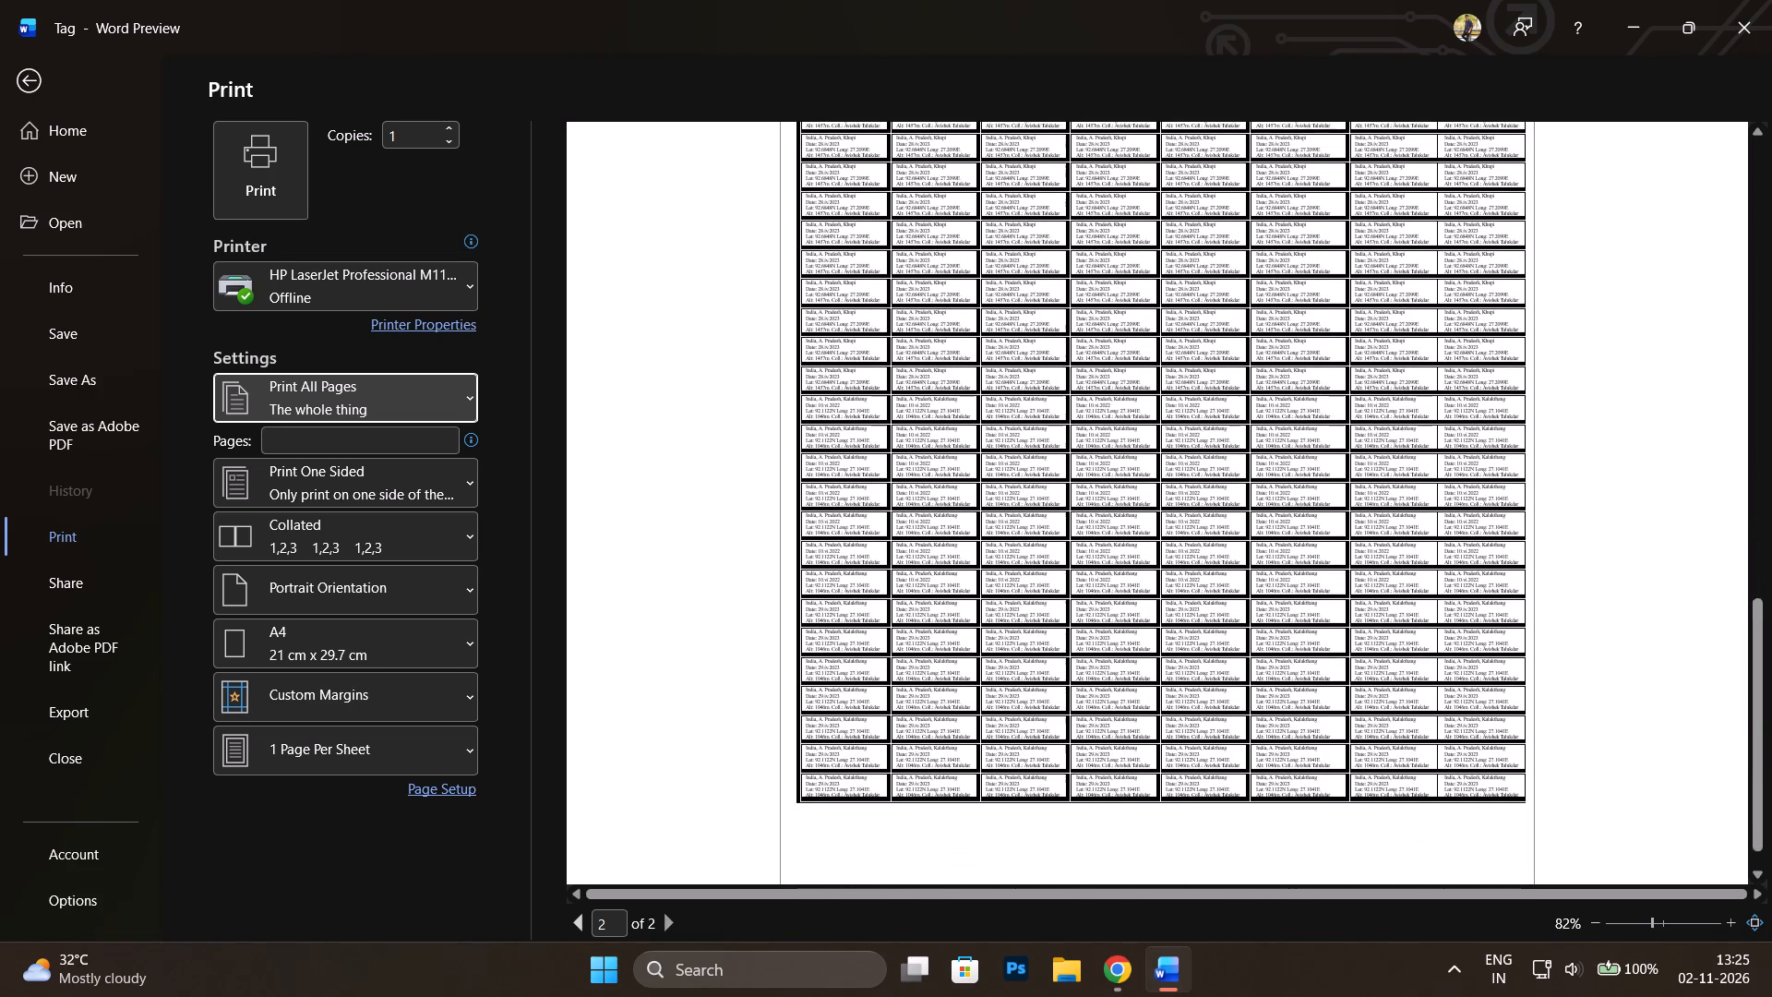
scroll(641, 552, "up", 4)
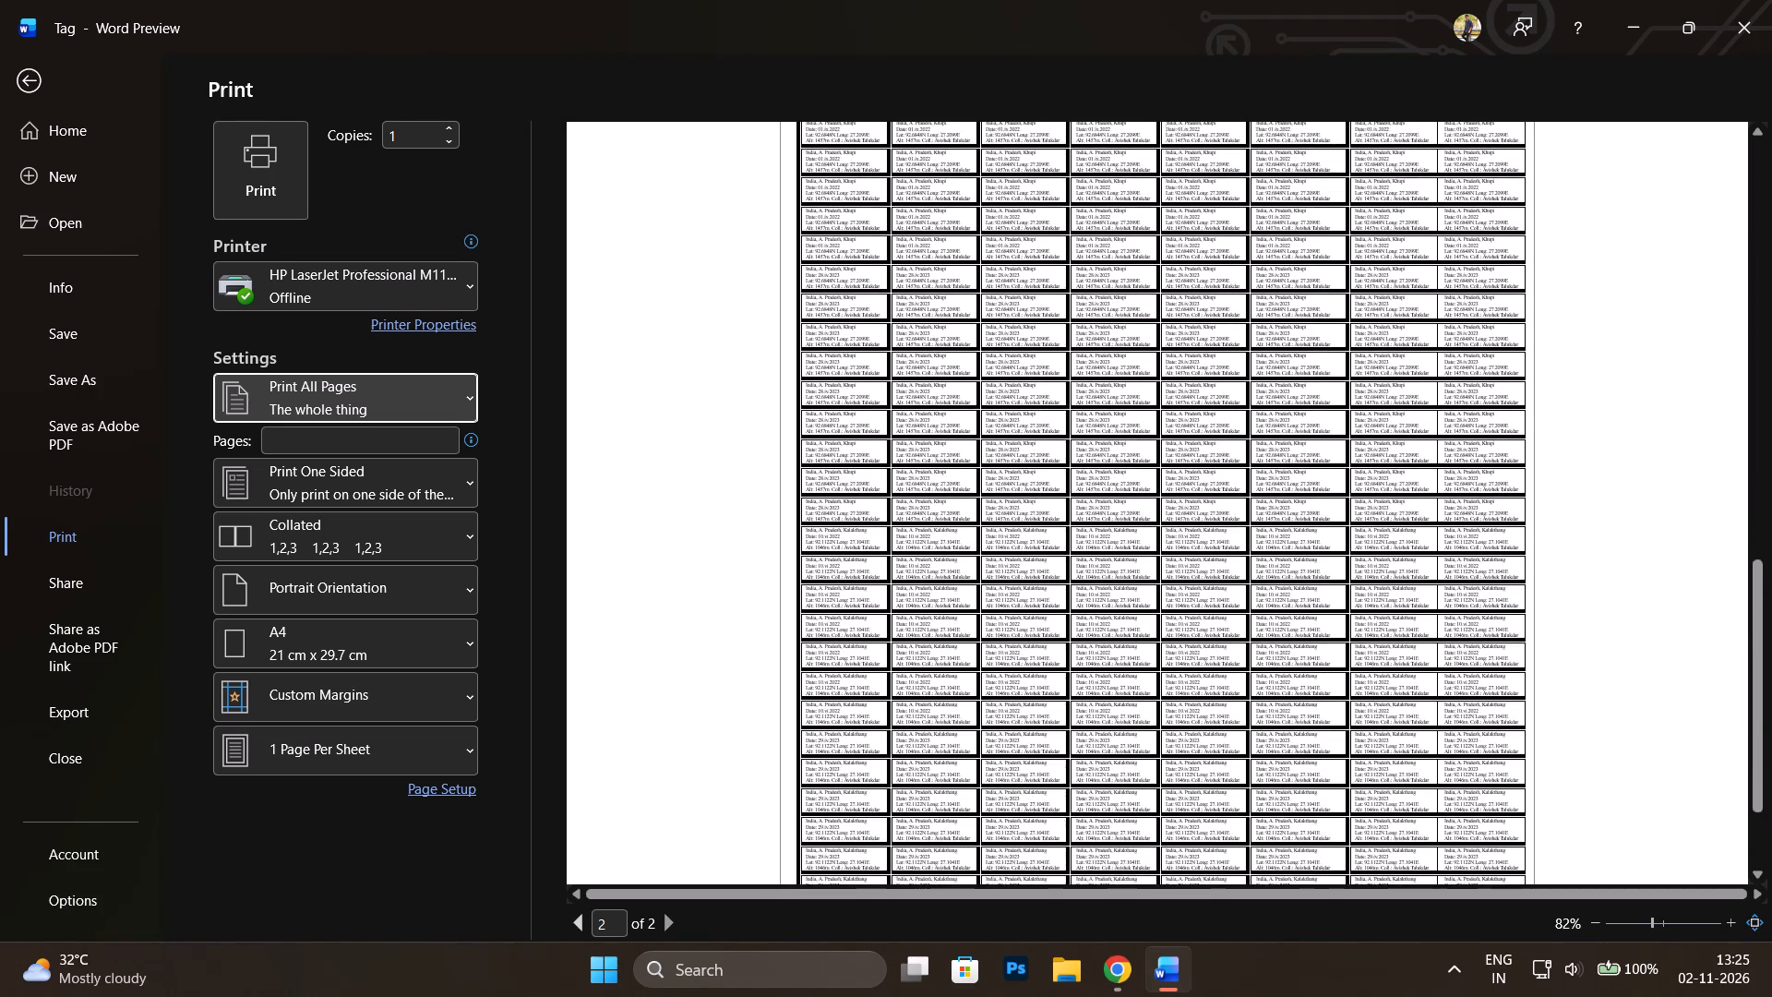
scroll(641, 552, "up", 7)
scroll(641, 552, "down", 5)
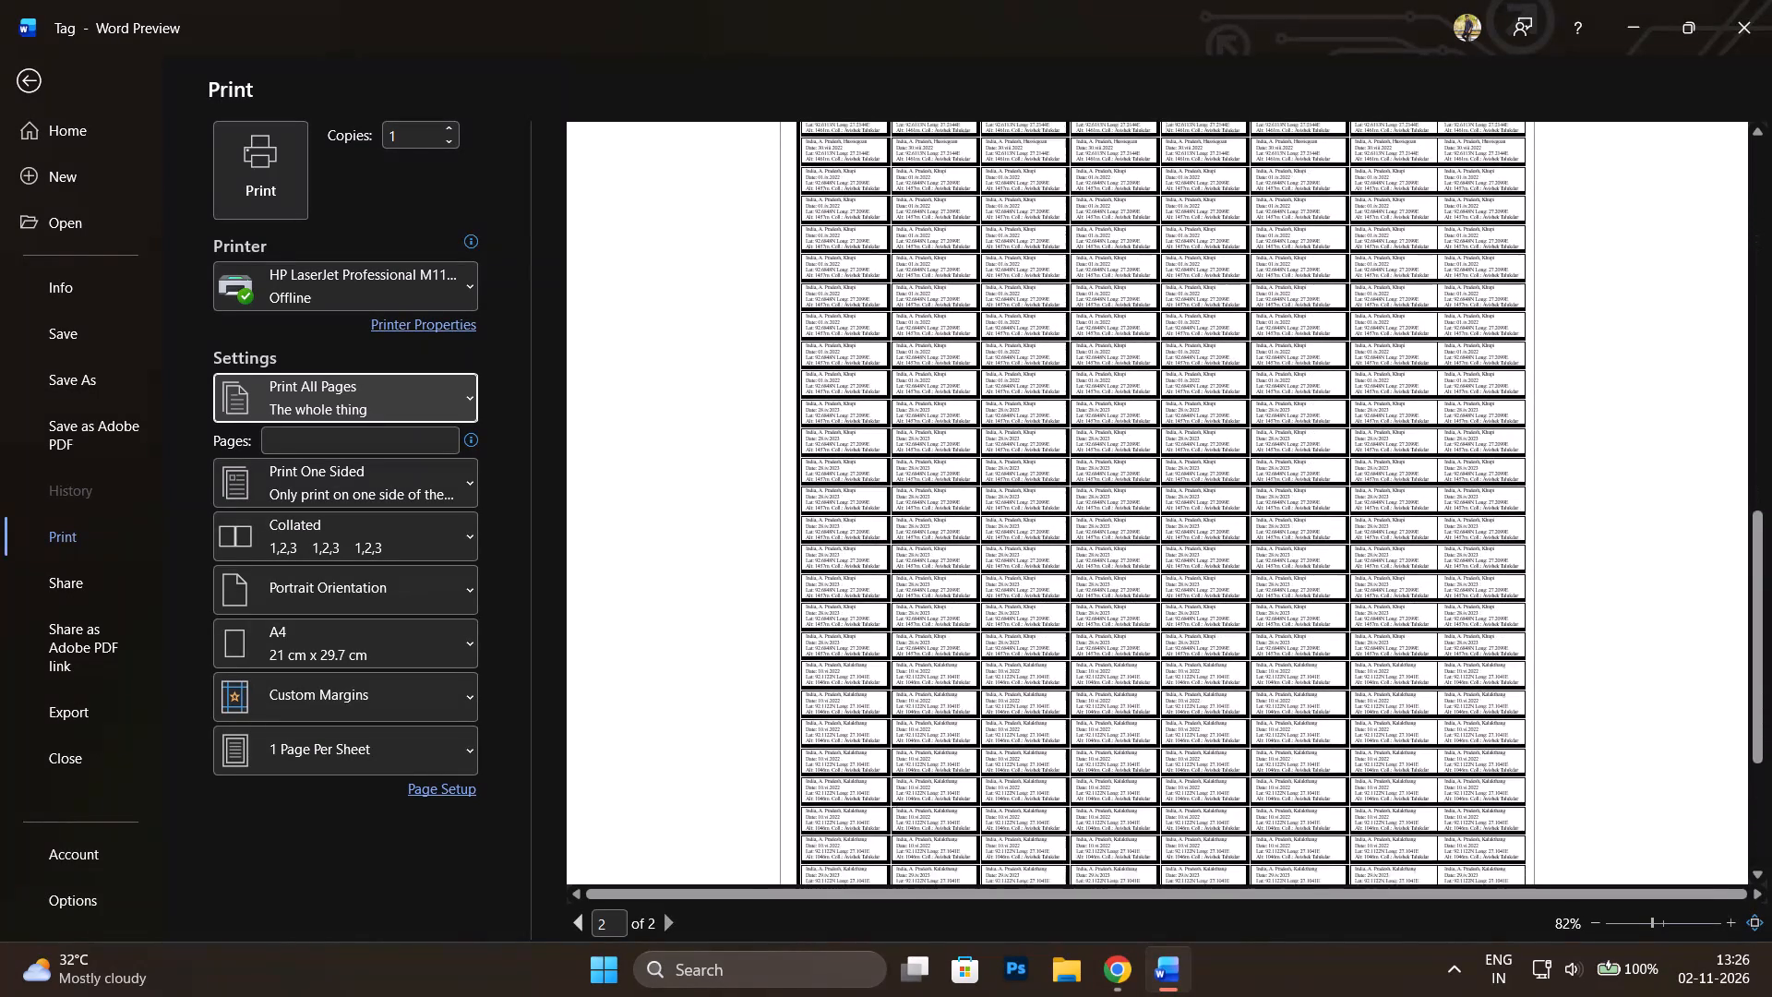
scroll(641, 552, "up", 1)
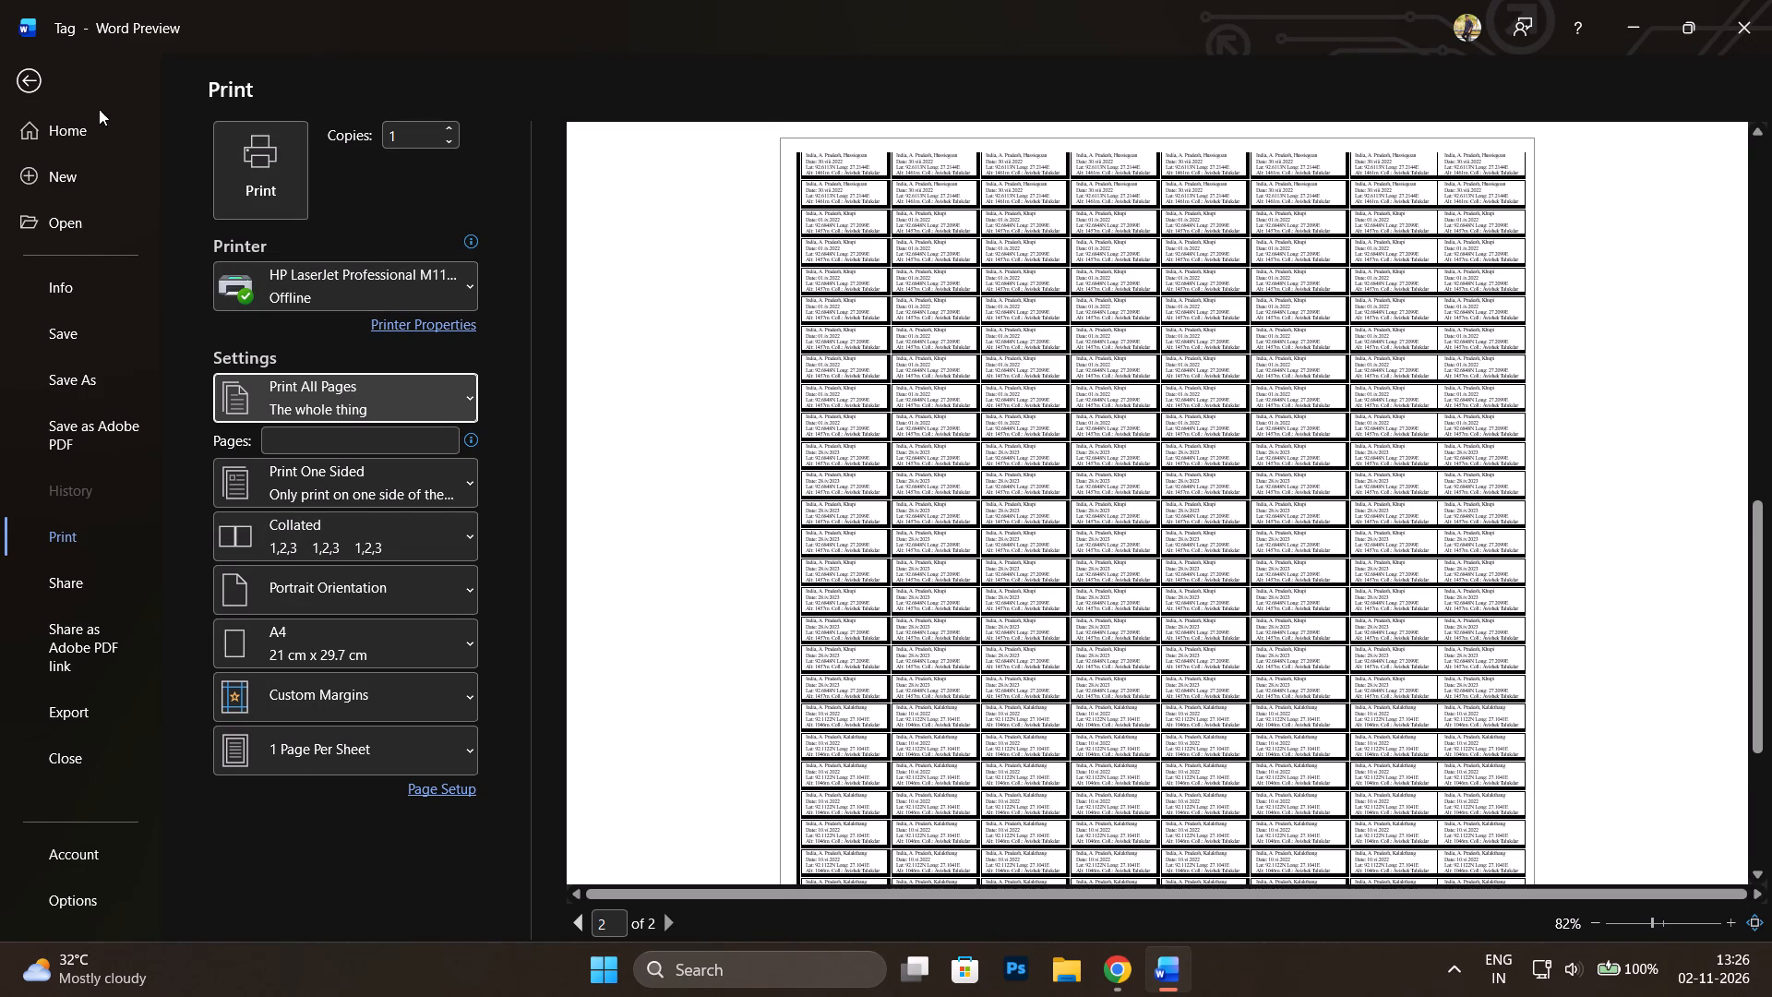
left_click(29, 88)
Increase the top page margin slightly so the label table starts a little lower on the page.
scroll(620, 599, "down", 1)
scroll(620, 599, "up", 9)
scroll(620, 600, "down", 1)
scroll(620, 600, "up", 1)
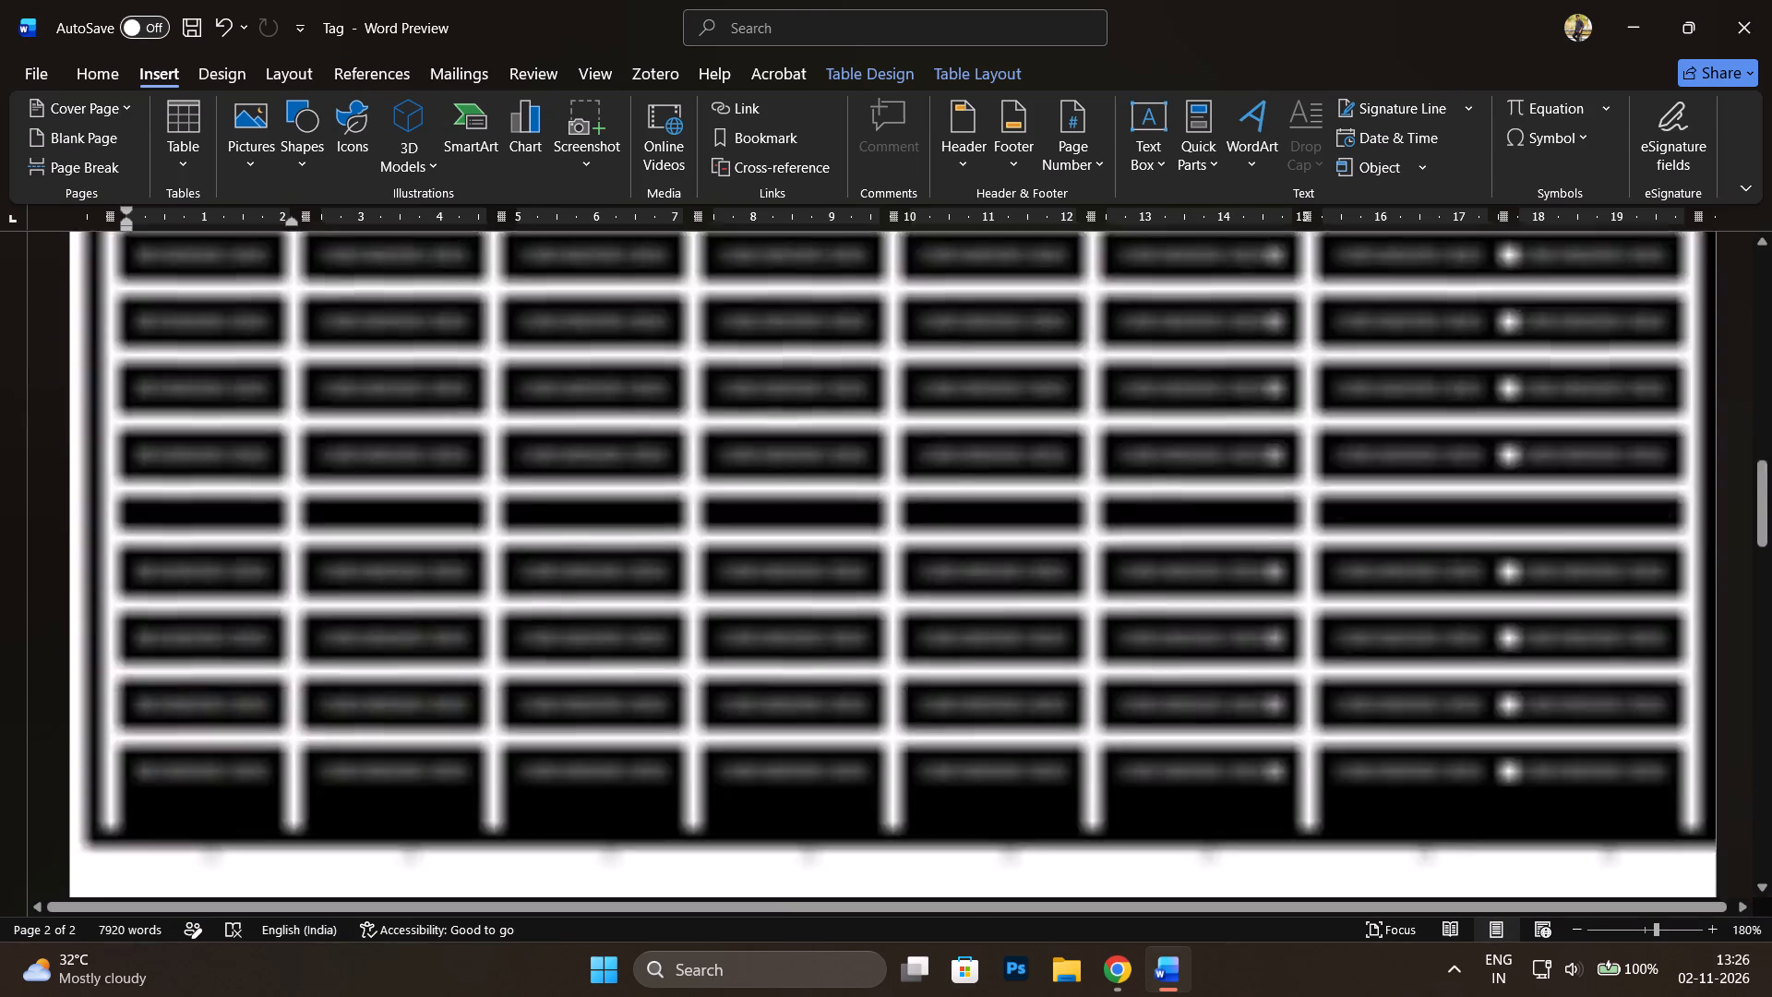
scroll(1020, 579, "up", 2)
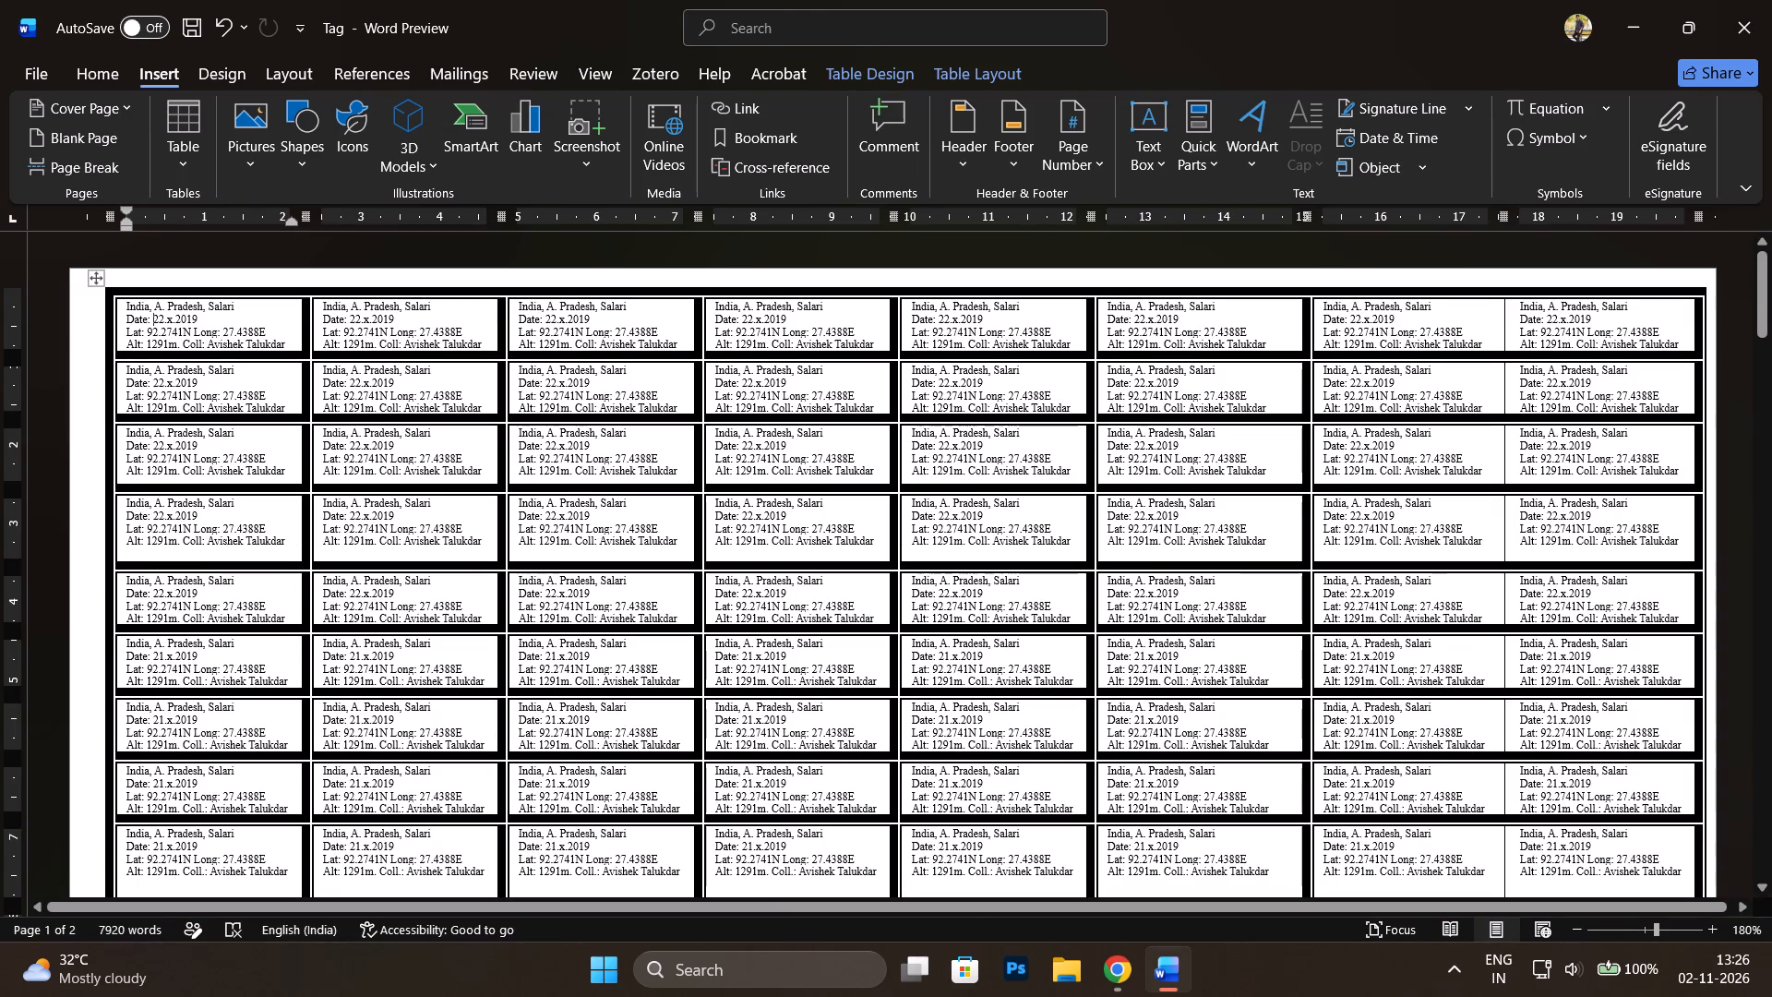
left_click_drag(15, 292, 13, 309)
scroll(609, 425, "up", 7)
scroll(508, 500, "down", 2)
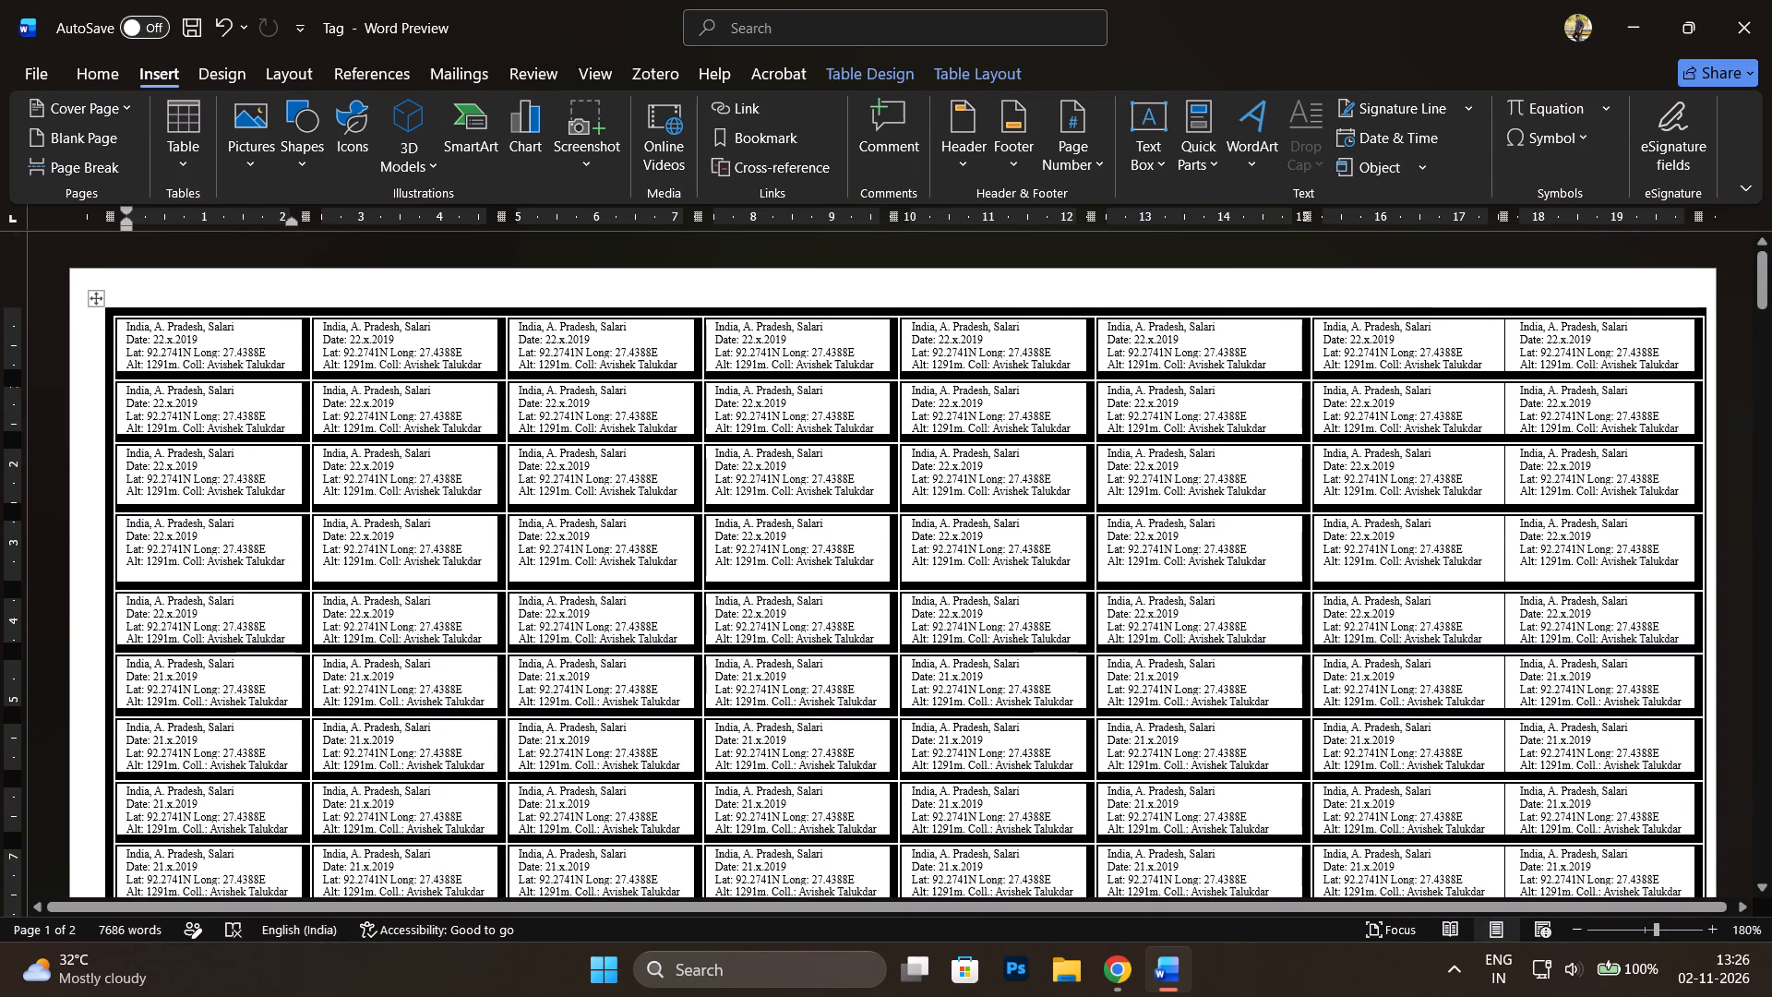
Review the page break in the document and every page in the print preview for split label rows and extra pages.
scroll(502, 524, "down", 7)
scroll(500, 528, "up", 1)
scroll(500, 528, "down", 10)
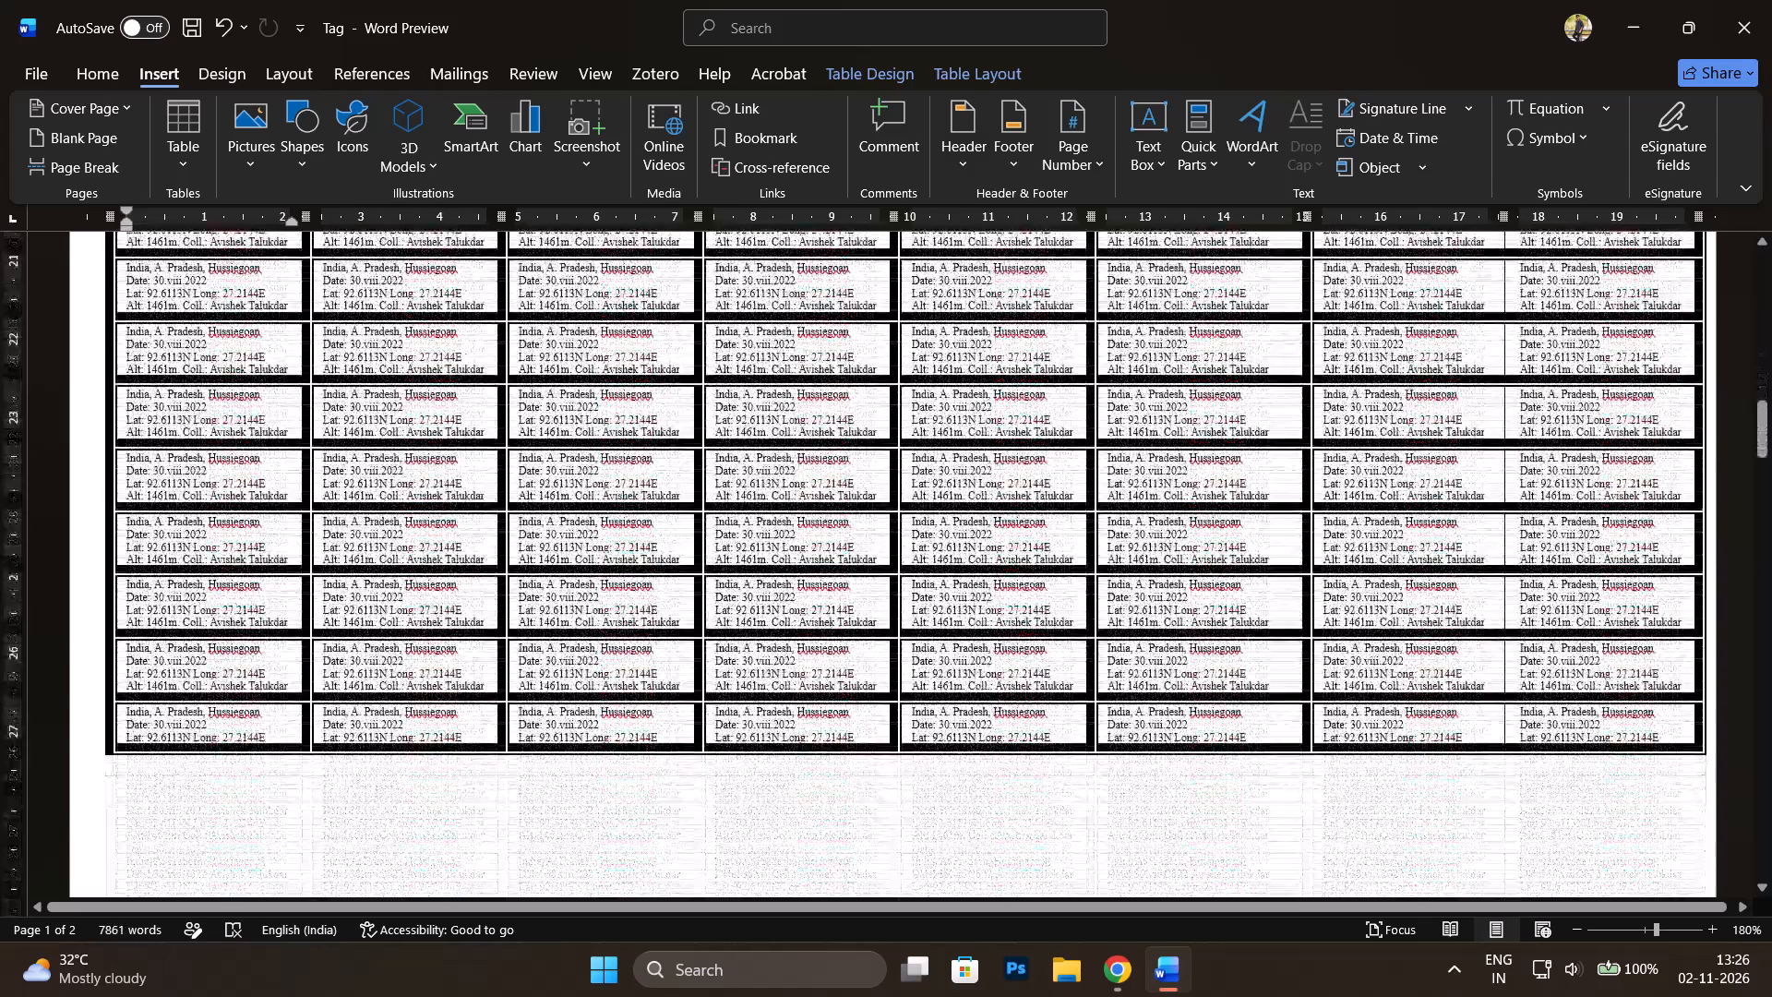
scroll(500, 528, "down", 2)
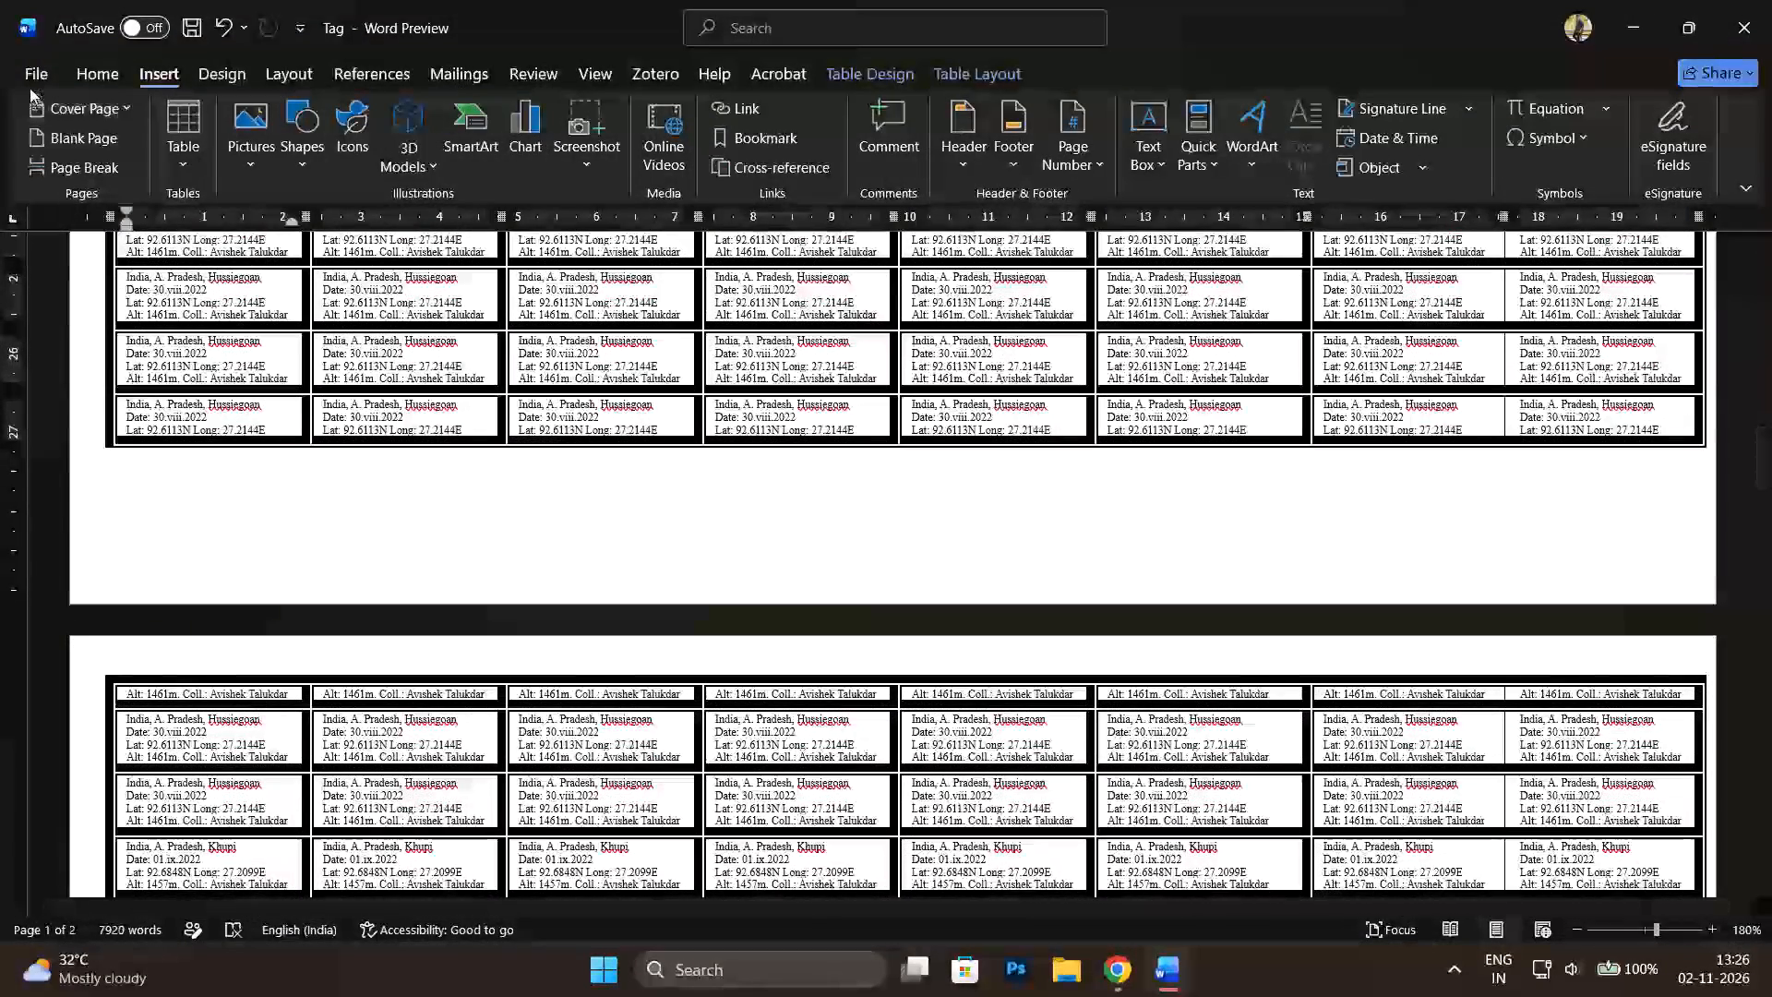
key("ctrl+p")
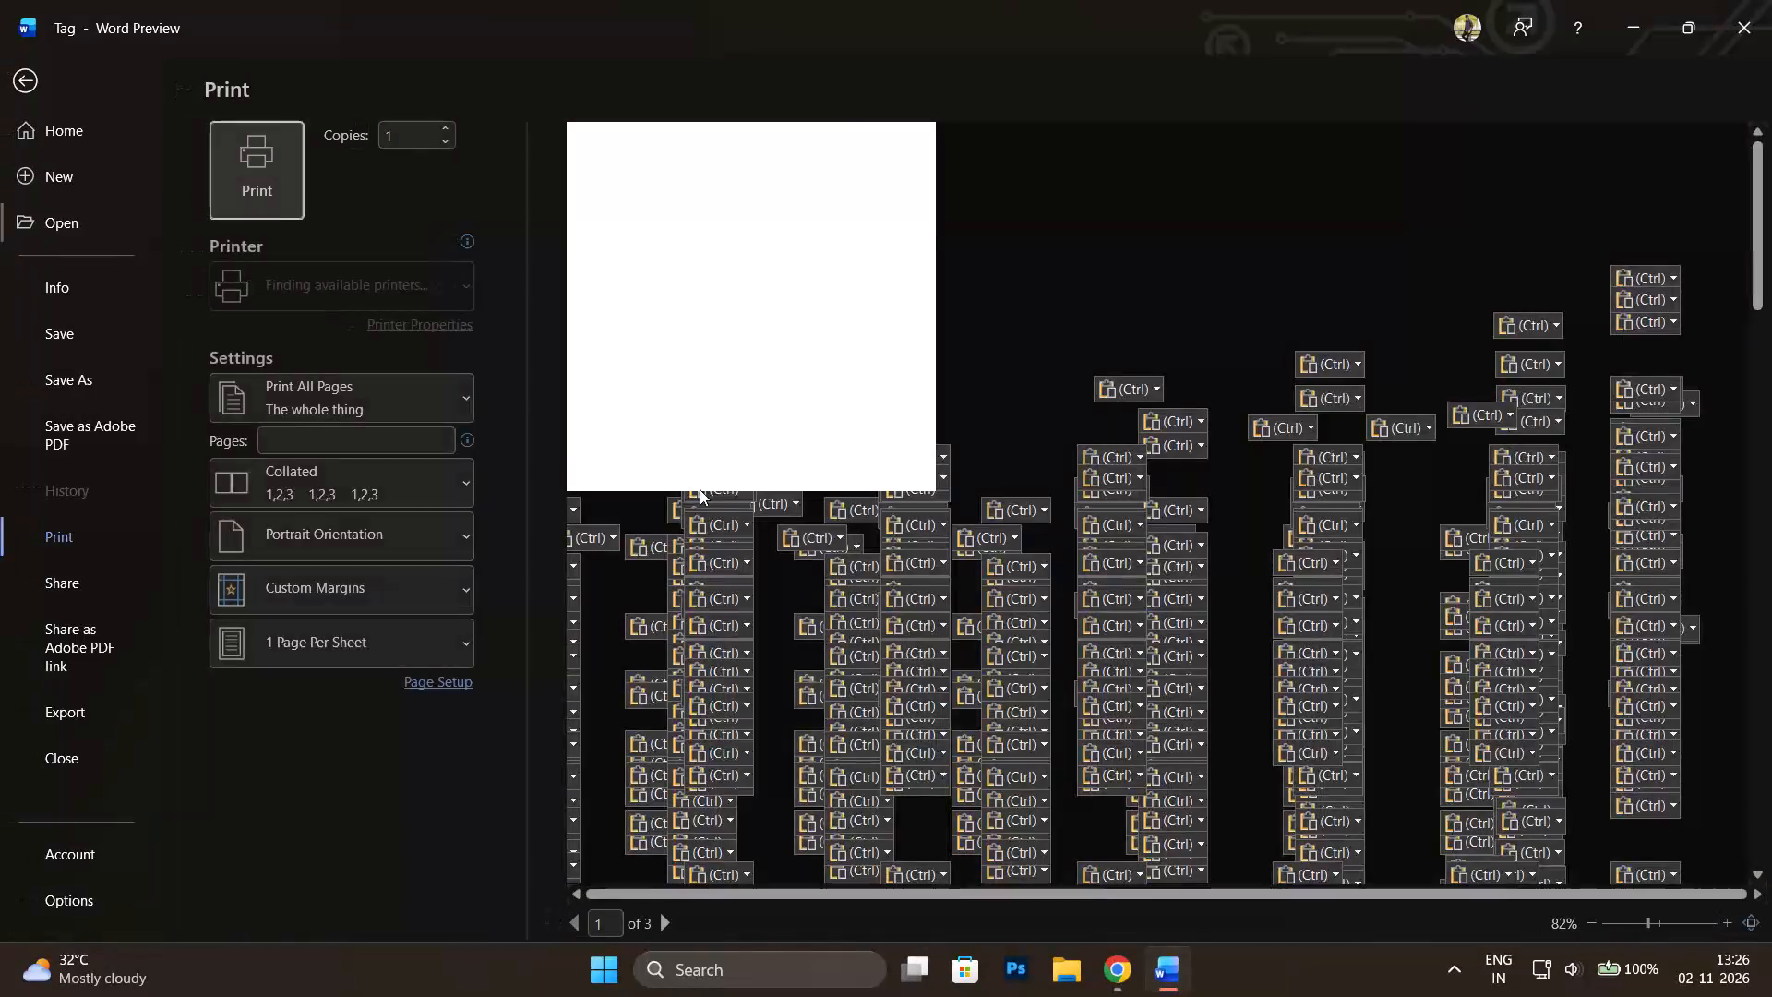
scroll(663, 458, "down", 7)
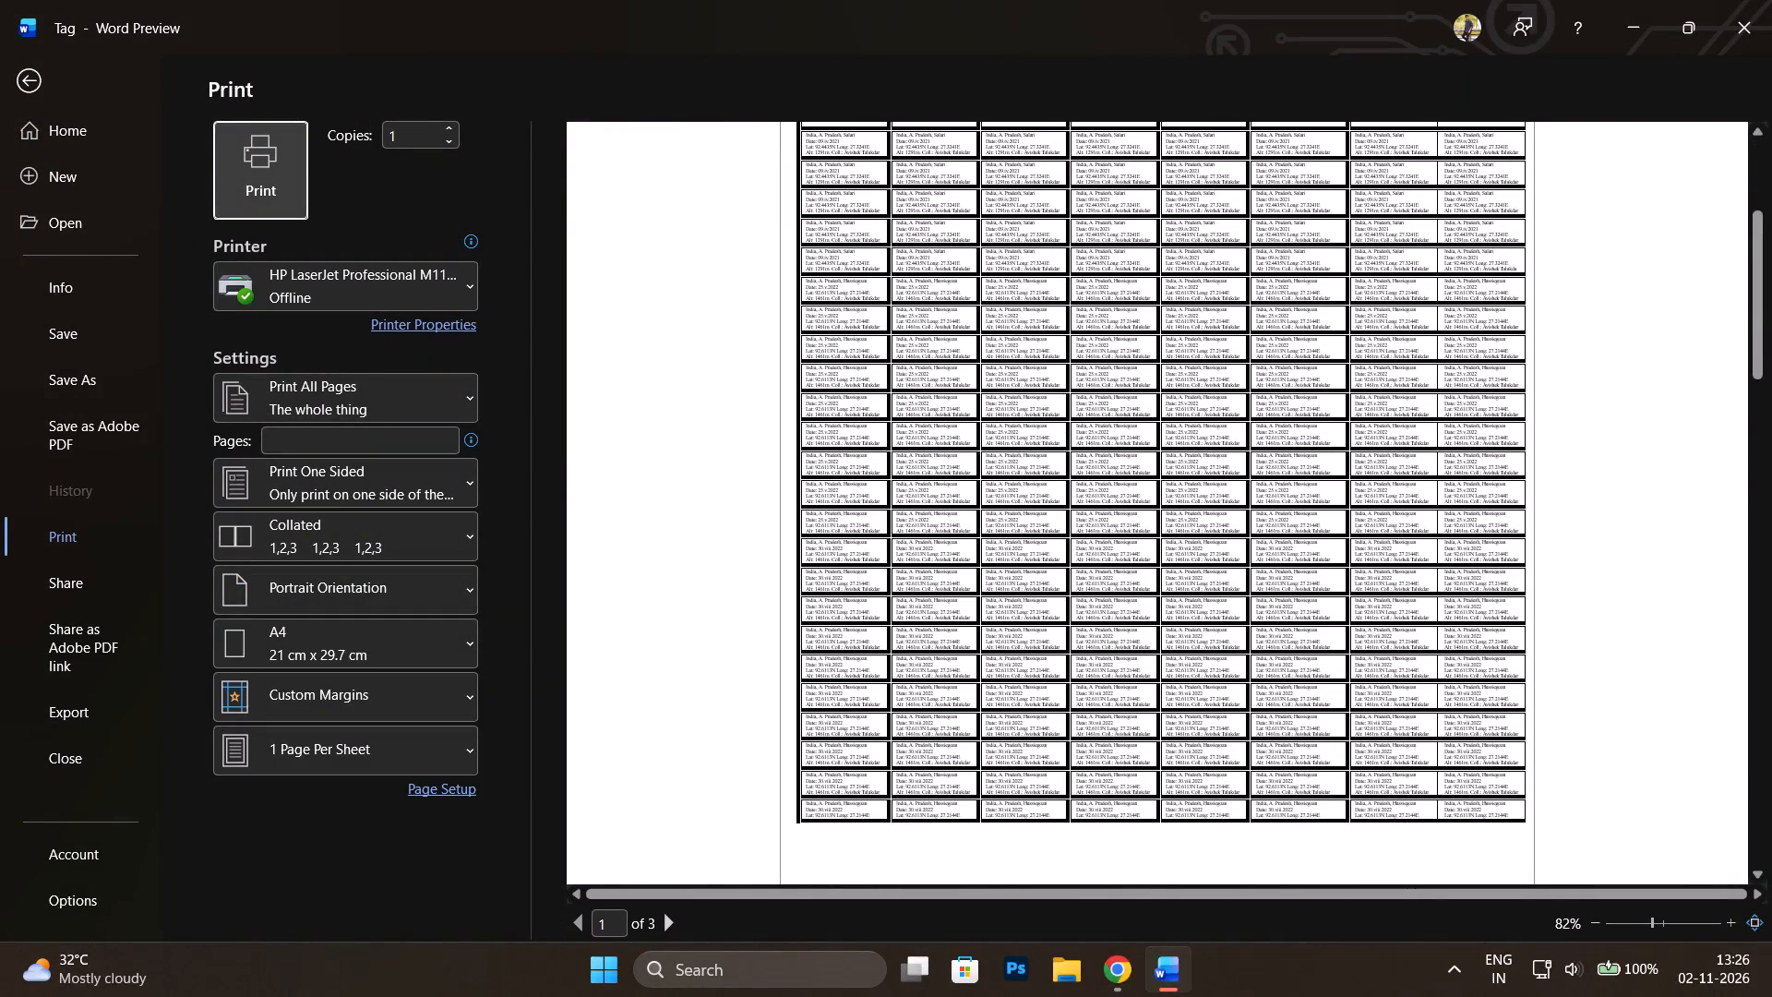
scroll(663, 458, "down", 10)
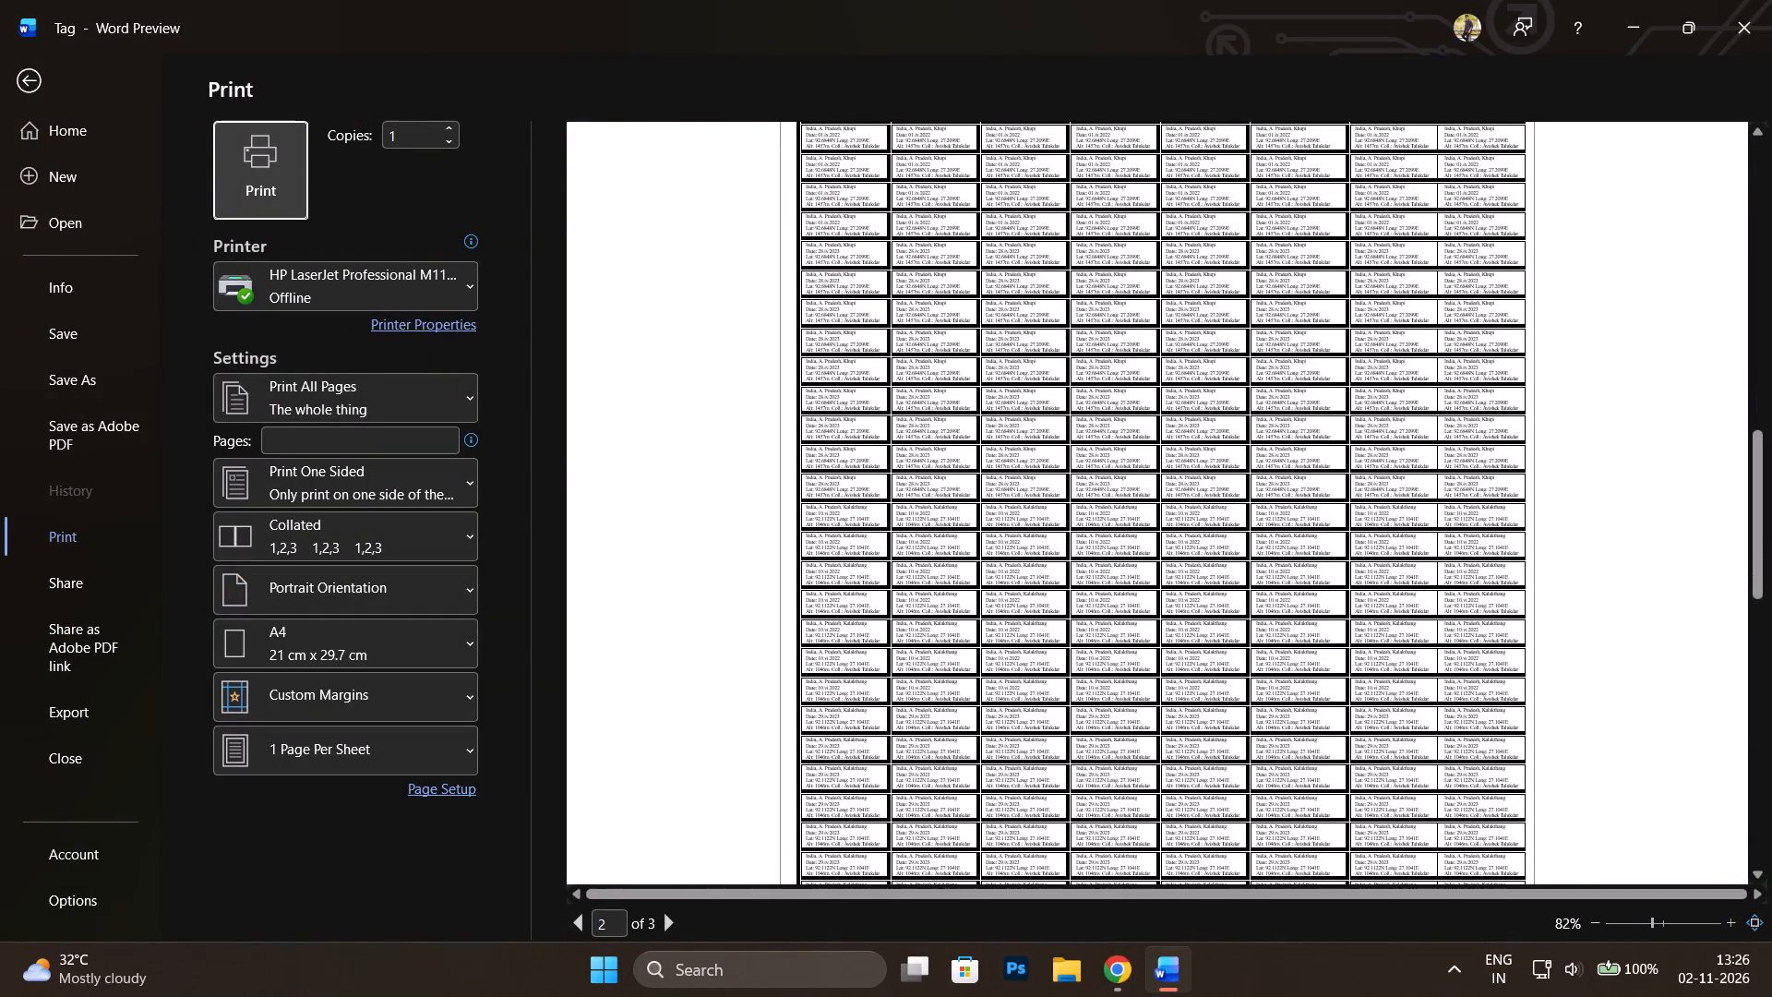
scroll(663, 458, "up", 5)
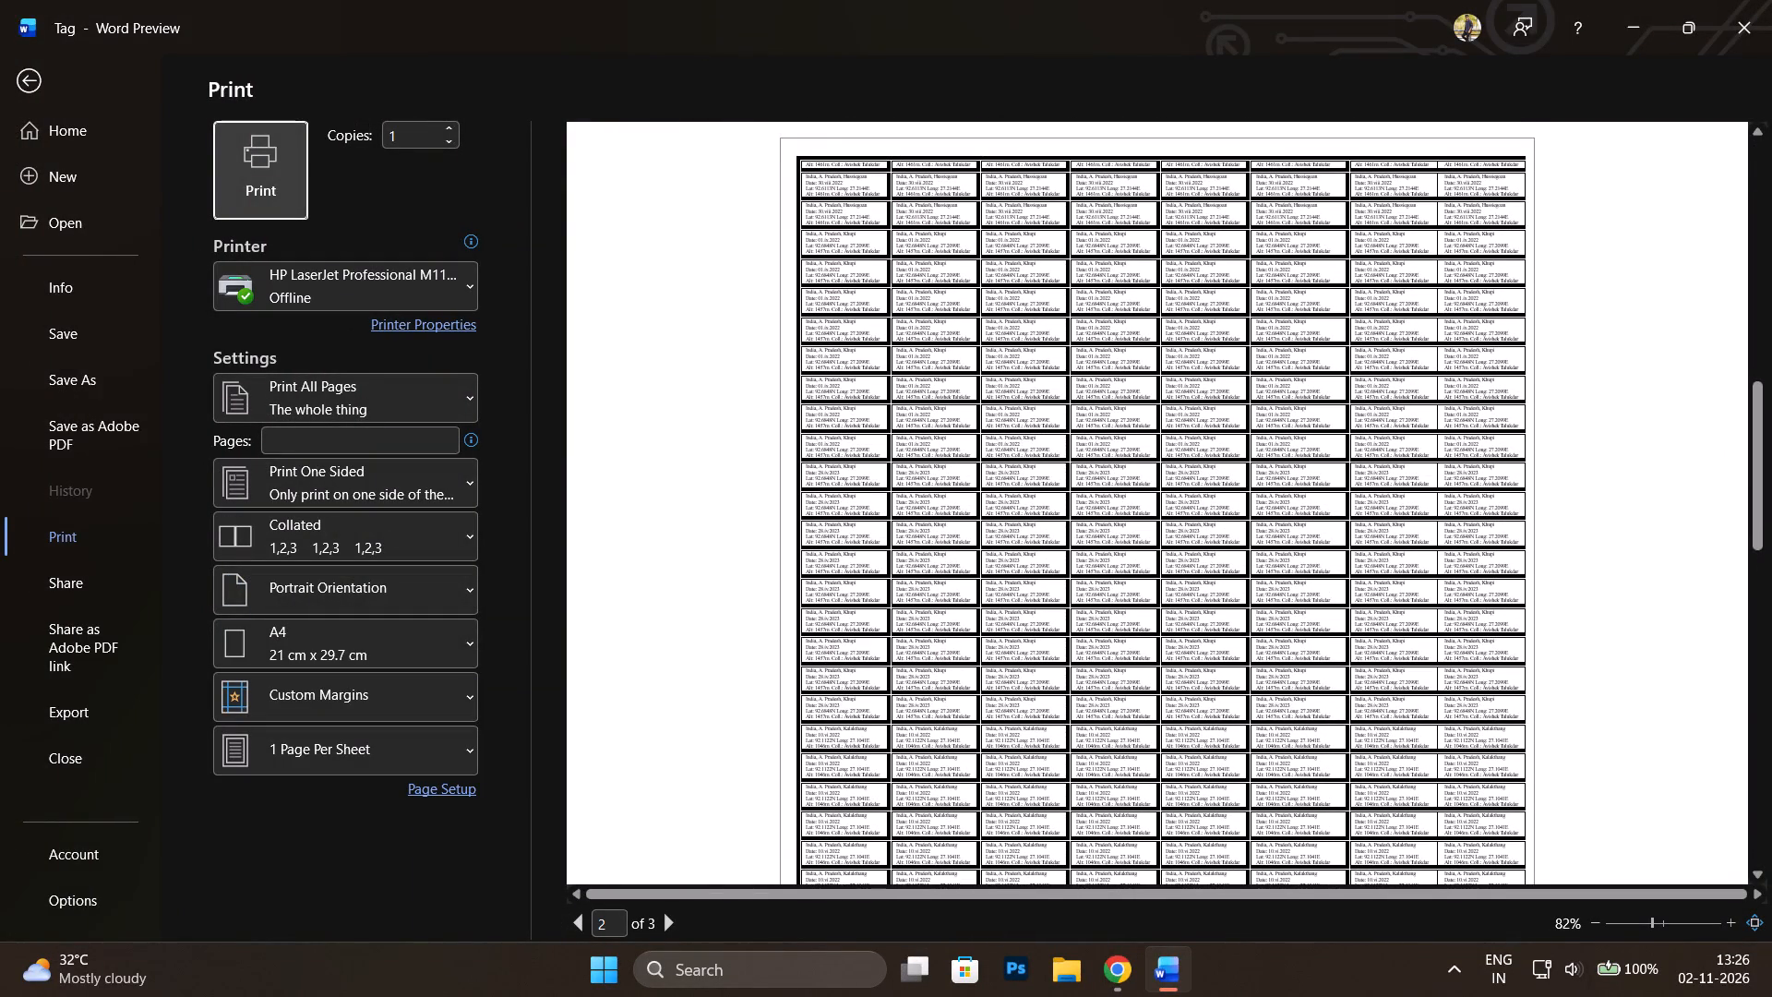
scroll(663, 458, "up", 2)
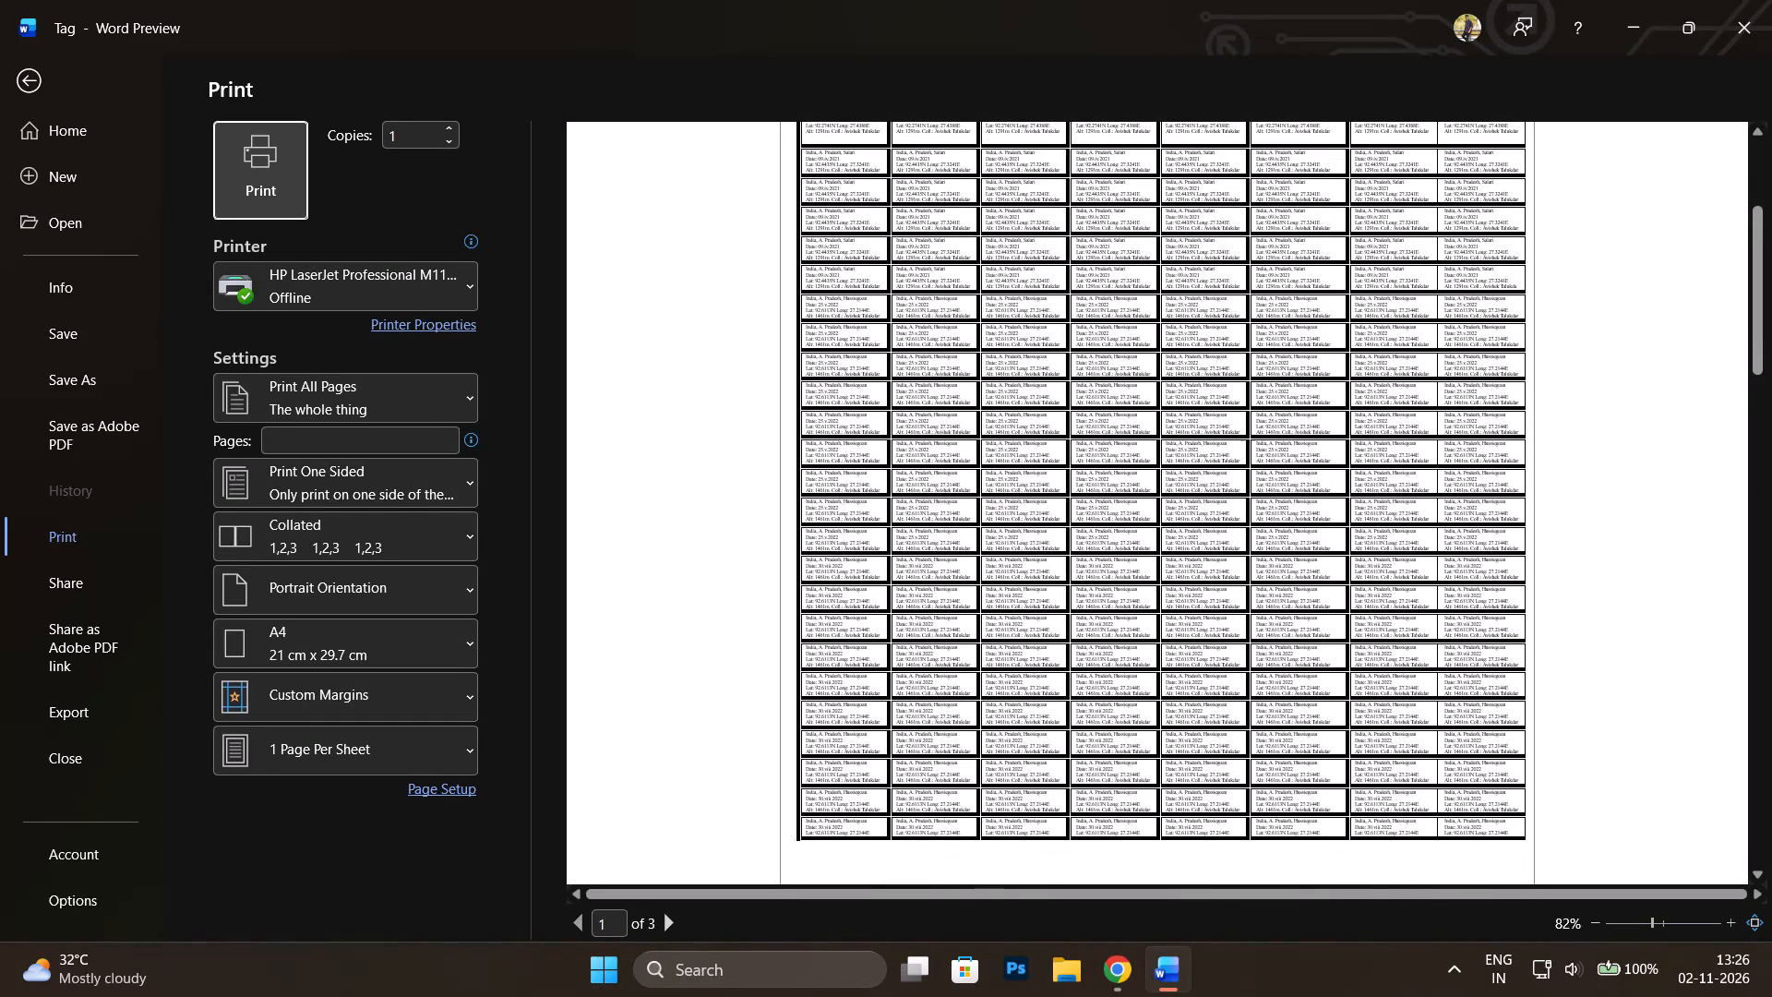
scroll(663, 458, "down", 11)
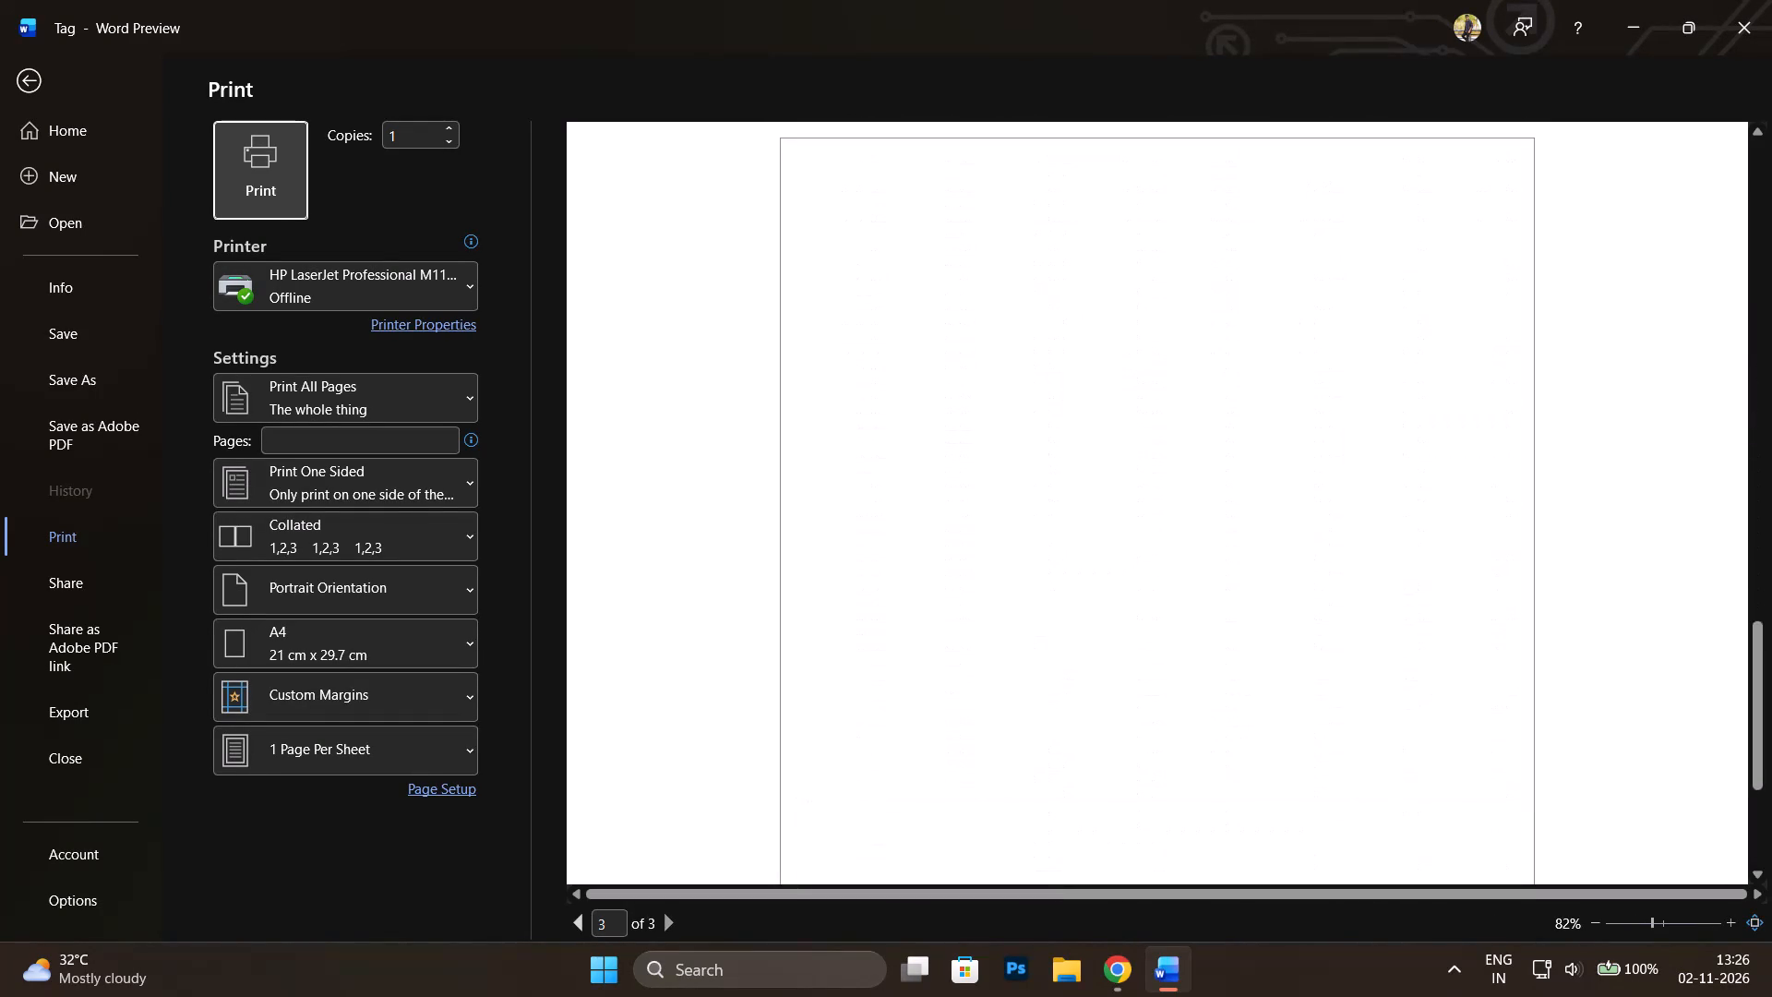
scroll(658, 463, "up", 4)
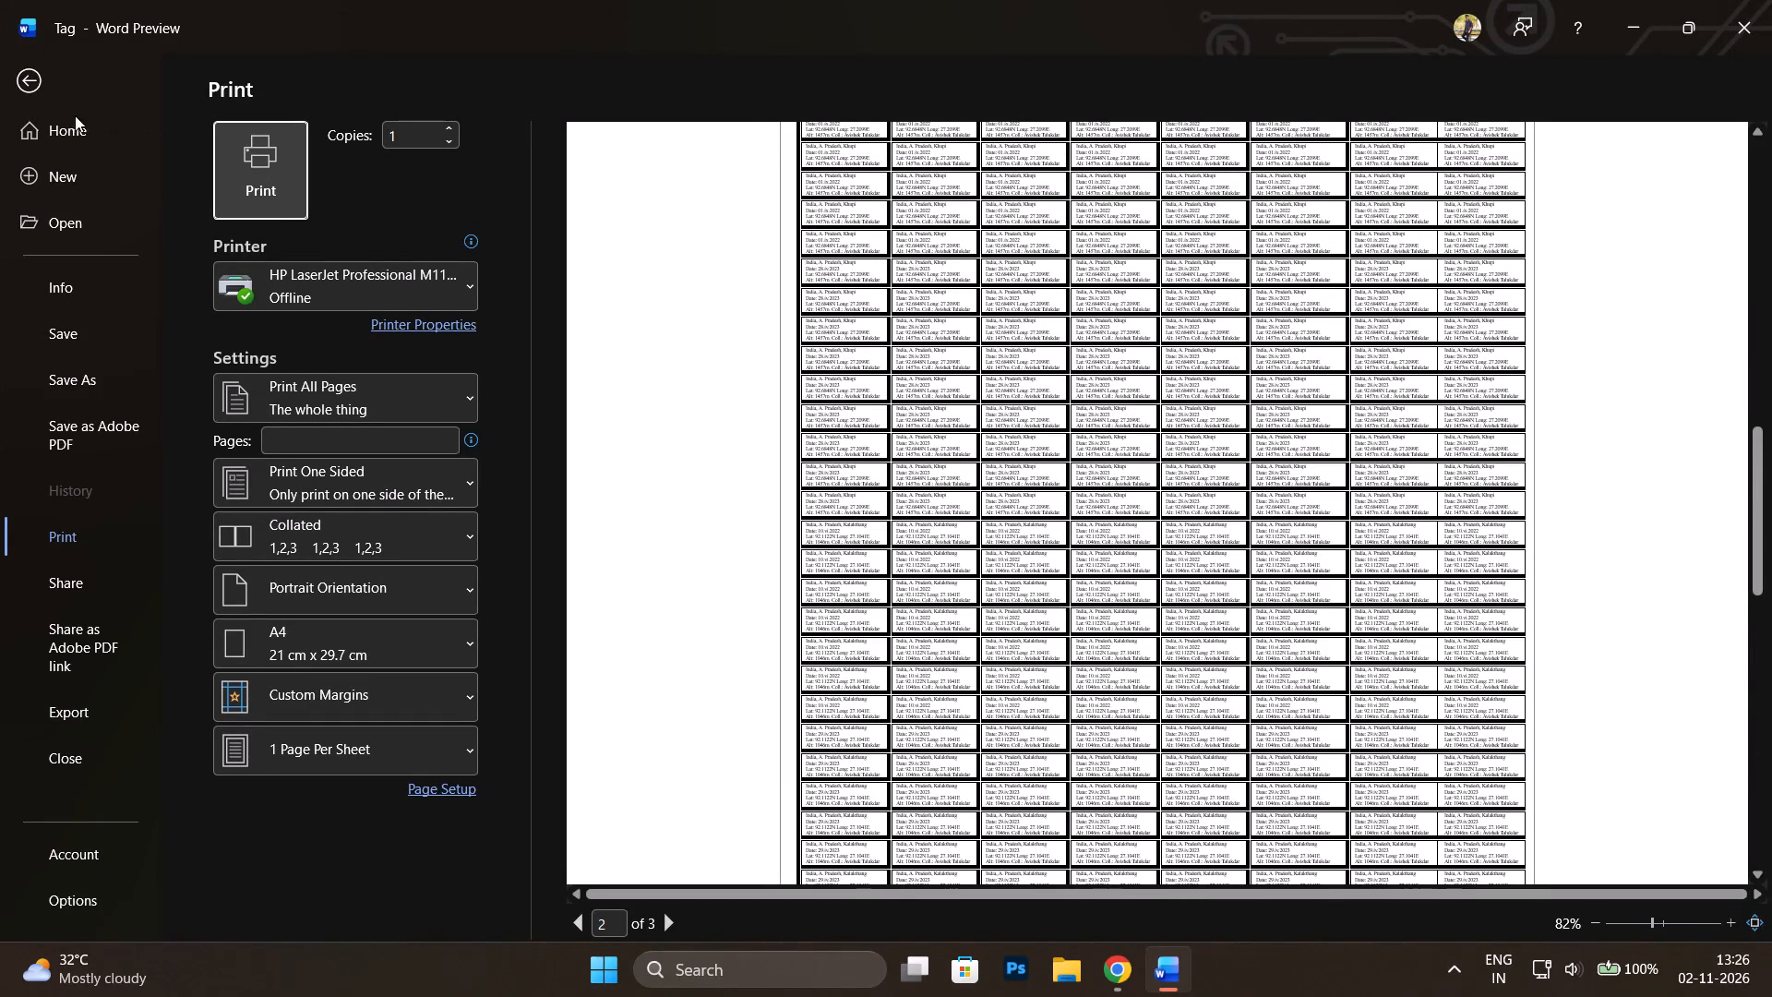
left_click(39, 86)
Fine-tune the bottom page margin so the first page ends just below a whole 30.viii.2022 Hussiegoan row.
scroll(932, 598, "up", 3)
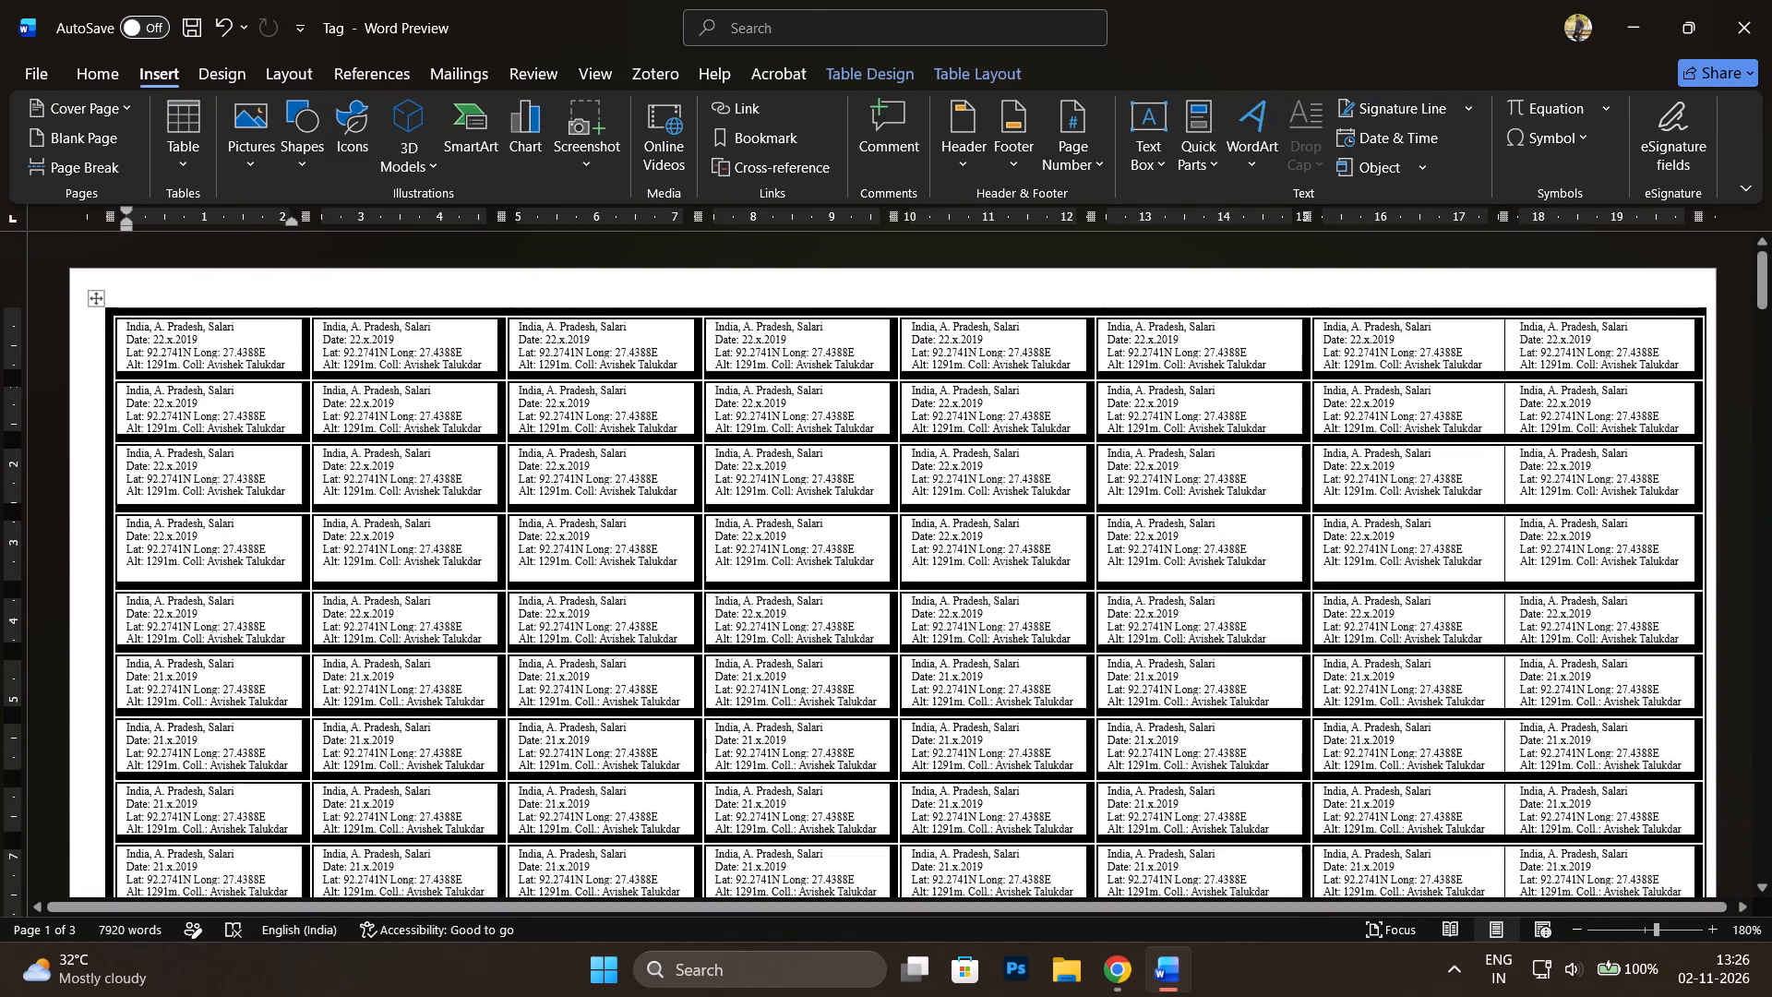
scroll(932, 598, "up", 2)
scroll(932, 598, "down", 8)
scroll(928, 604, "up", 1)
scroll(928, 604, "down", 3)
scroll(928, 604, "up", 1)
scroll(928, 604, "down", 2)
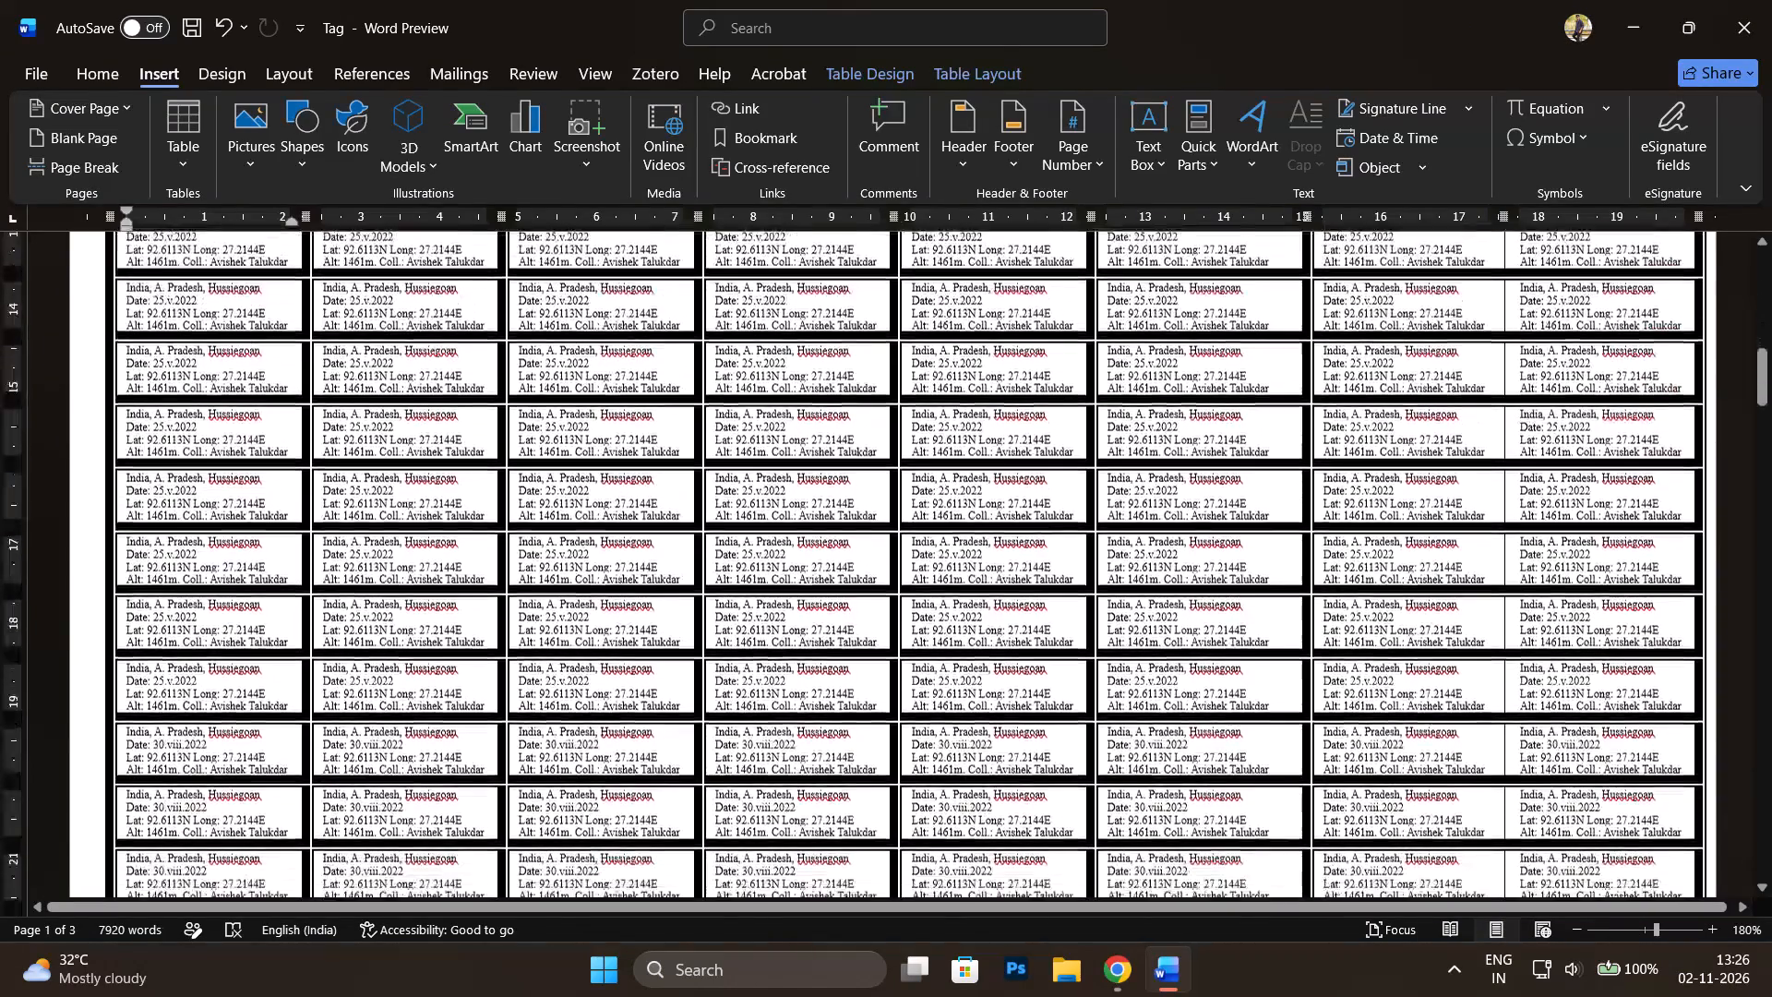
scroll(928, 604, "down", 8)
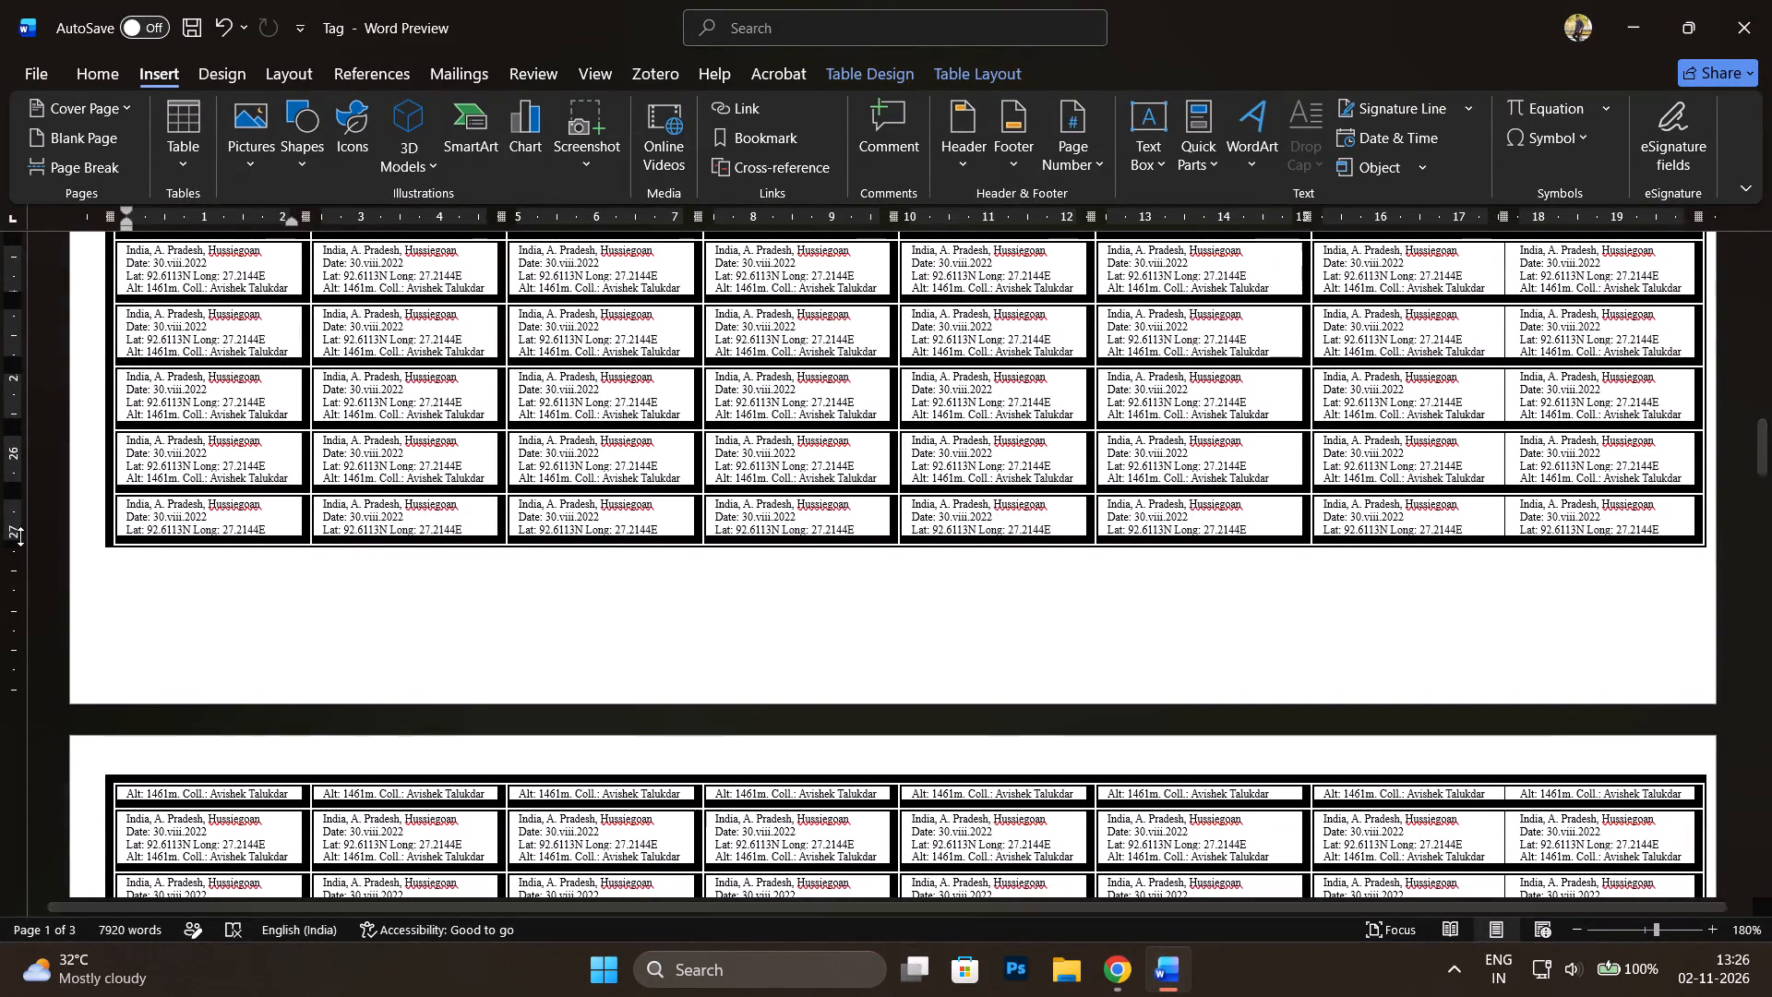
left_click_drag(18, 535, 16, 579)
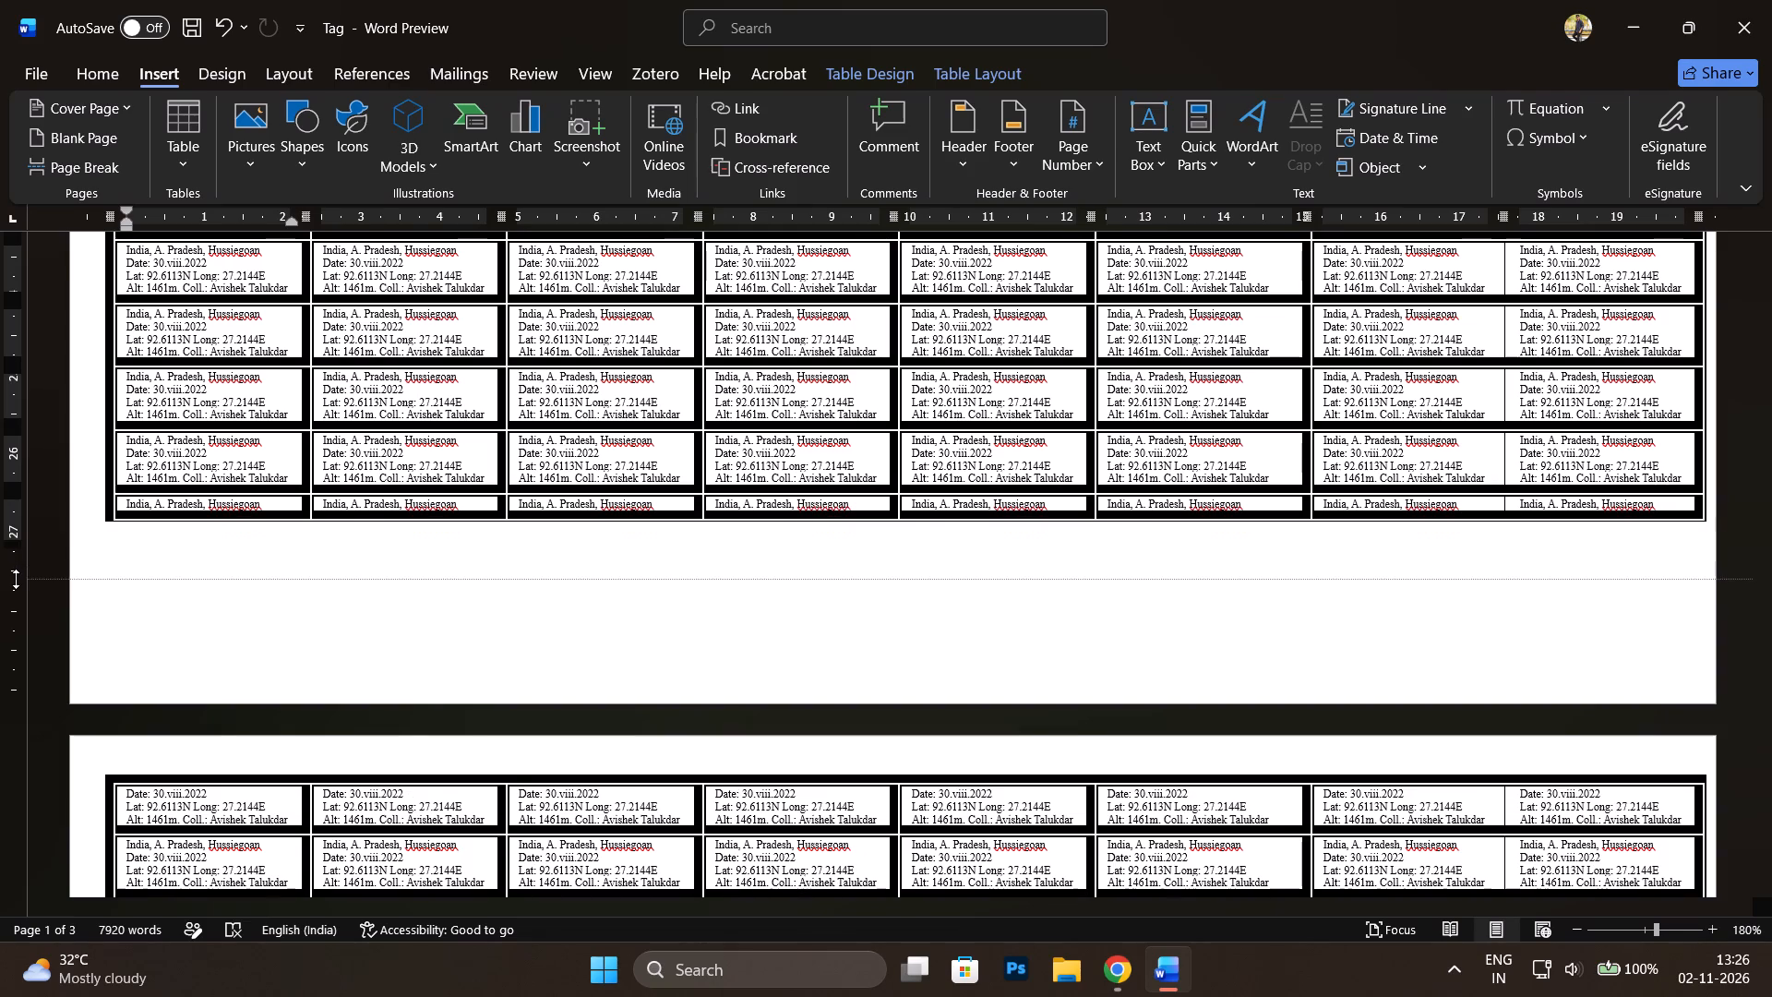
left_click_drag(16, 579, 18, 590)
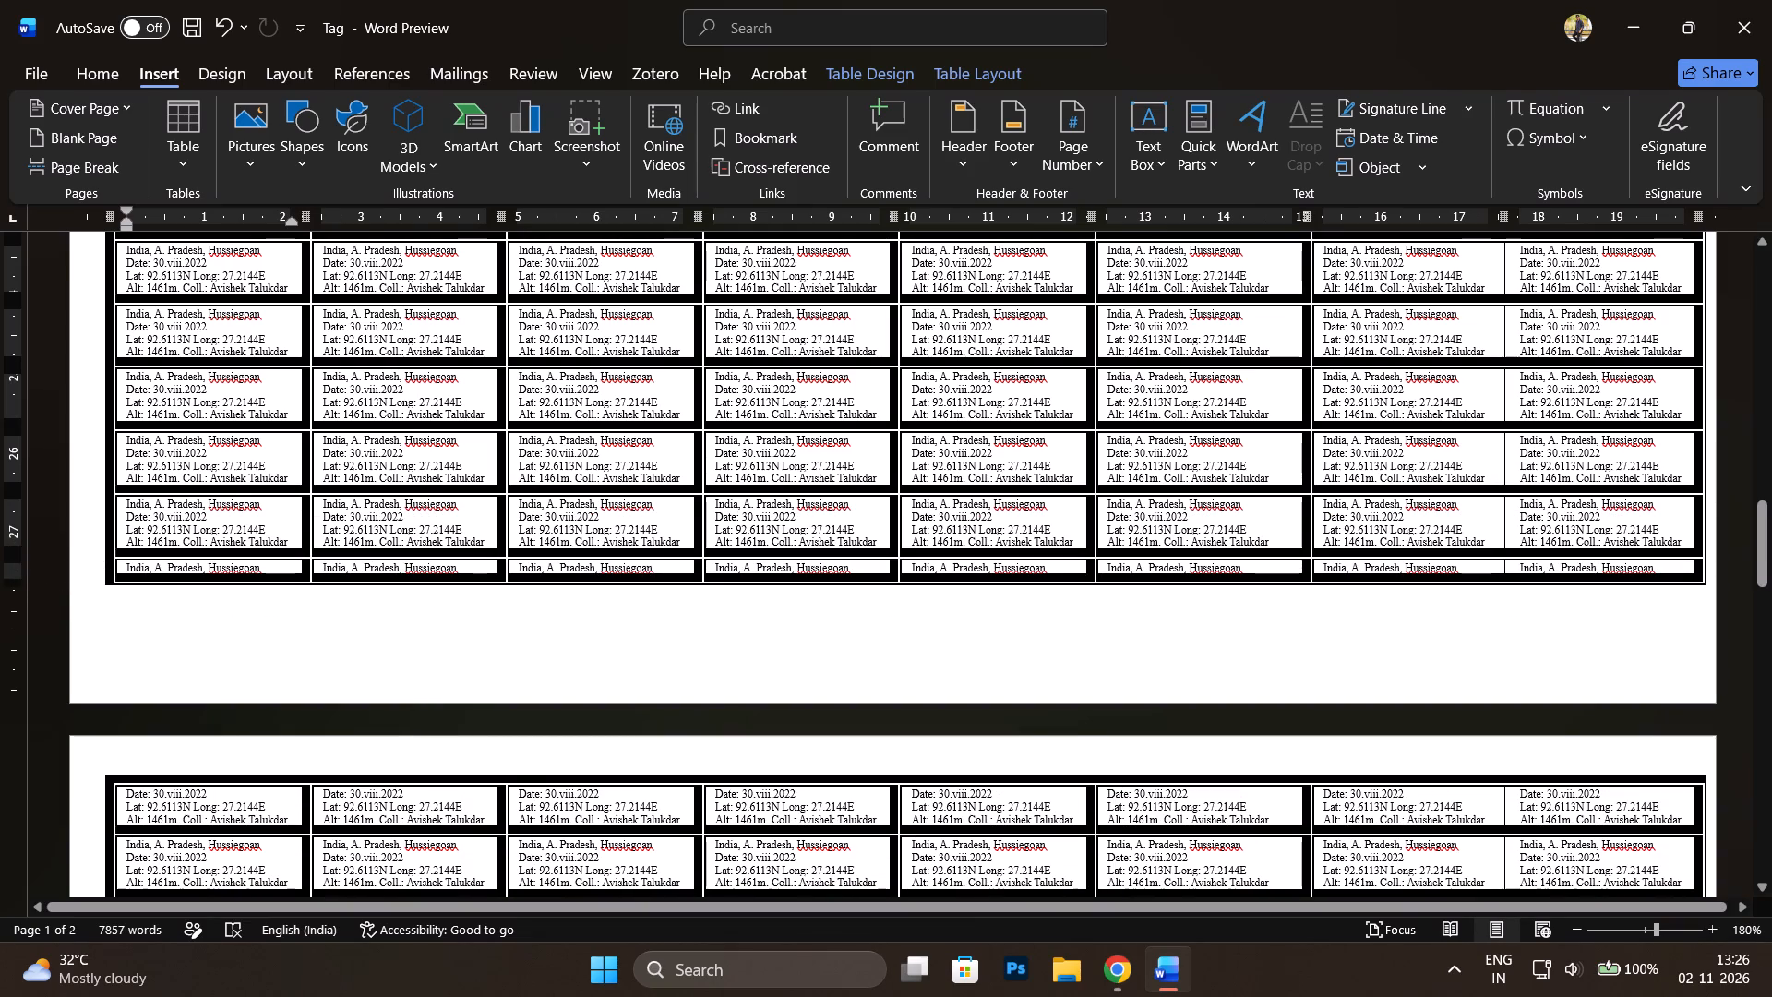
left_click_drag(13, 559, 14, 550)
left_click_drag(18, 573, 18, 566)
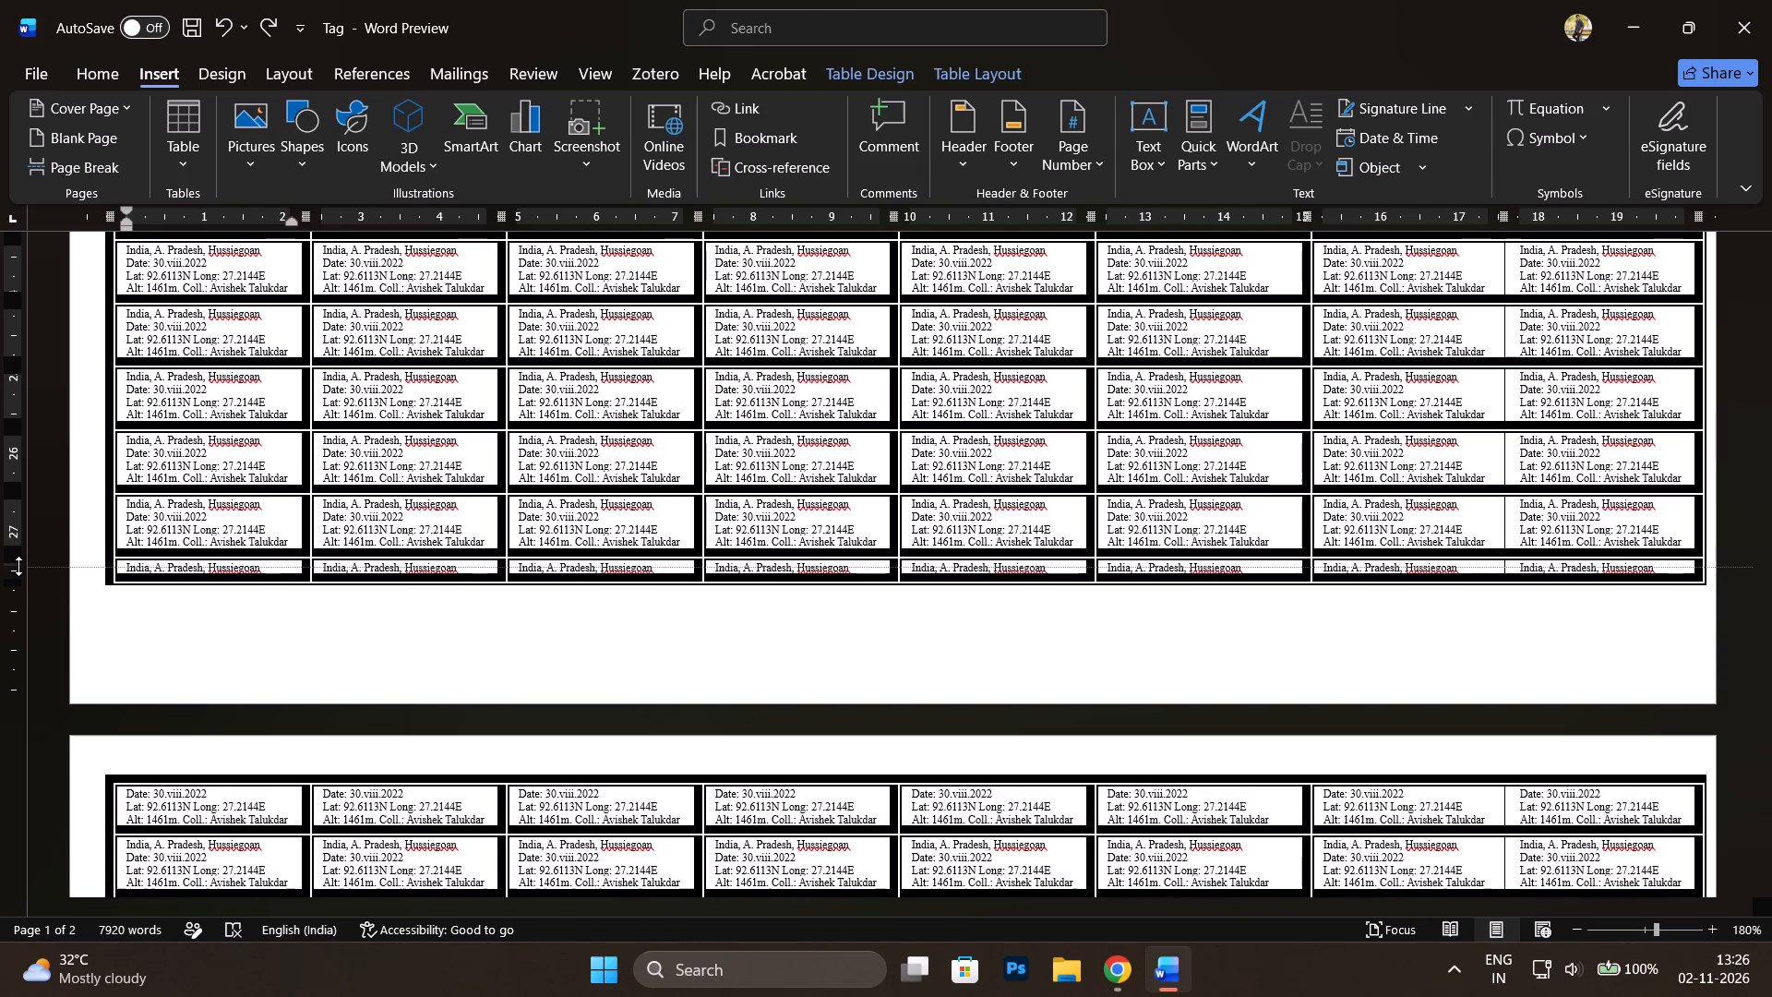
left_click_drag(18, 566, 18, 563)
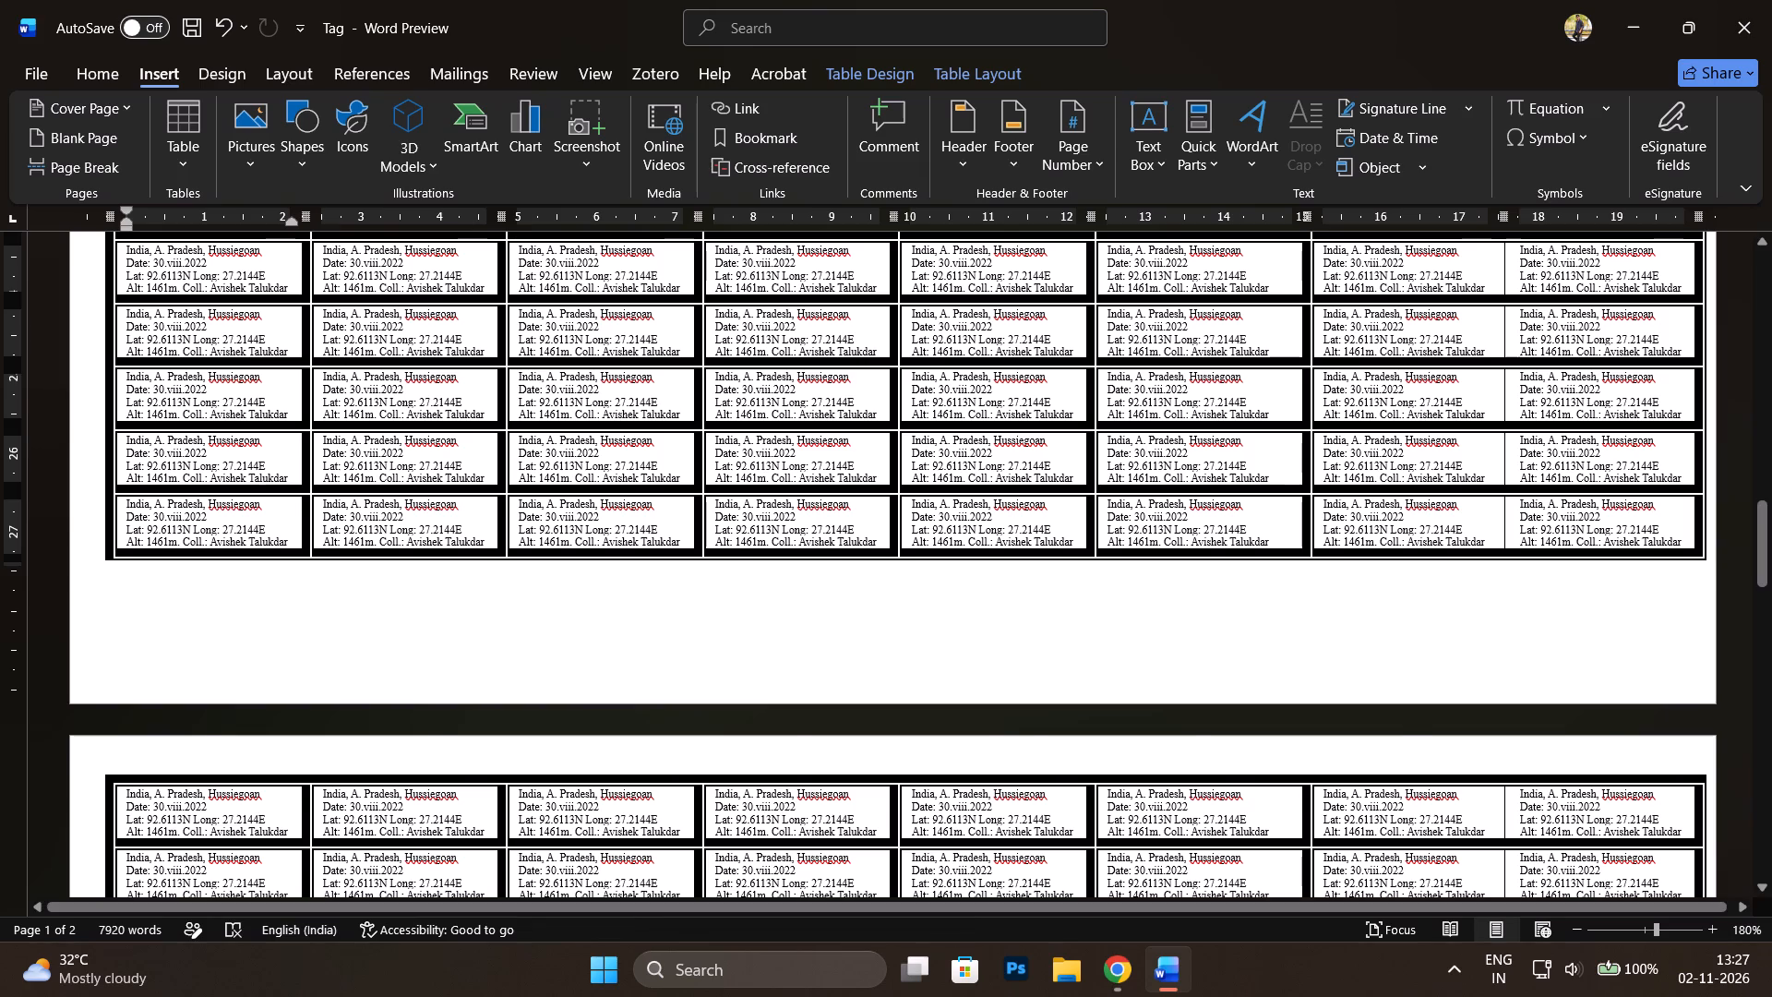
Review the label table from the page break to the last Kalakthang rows and back to the first Salari rows.
scroll(922, 741, "down", 11)
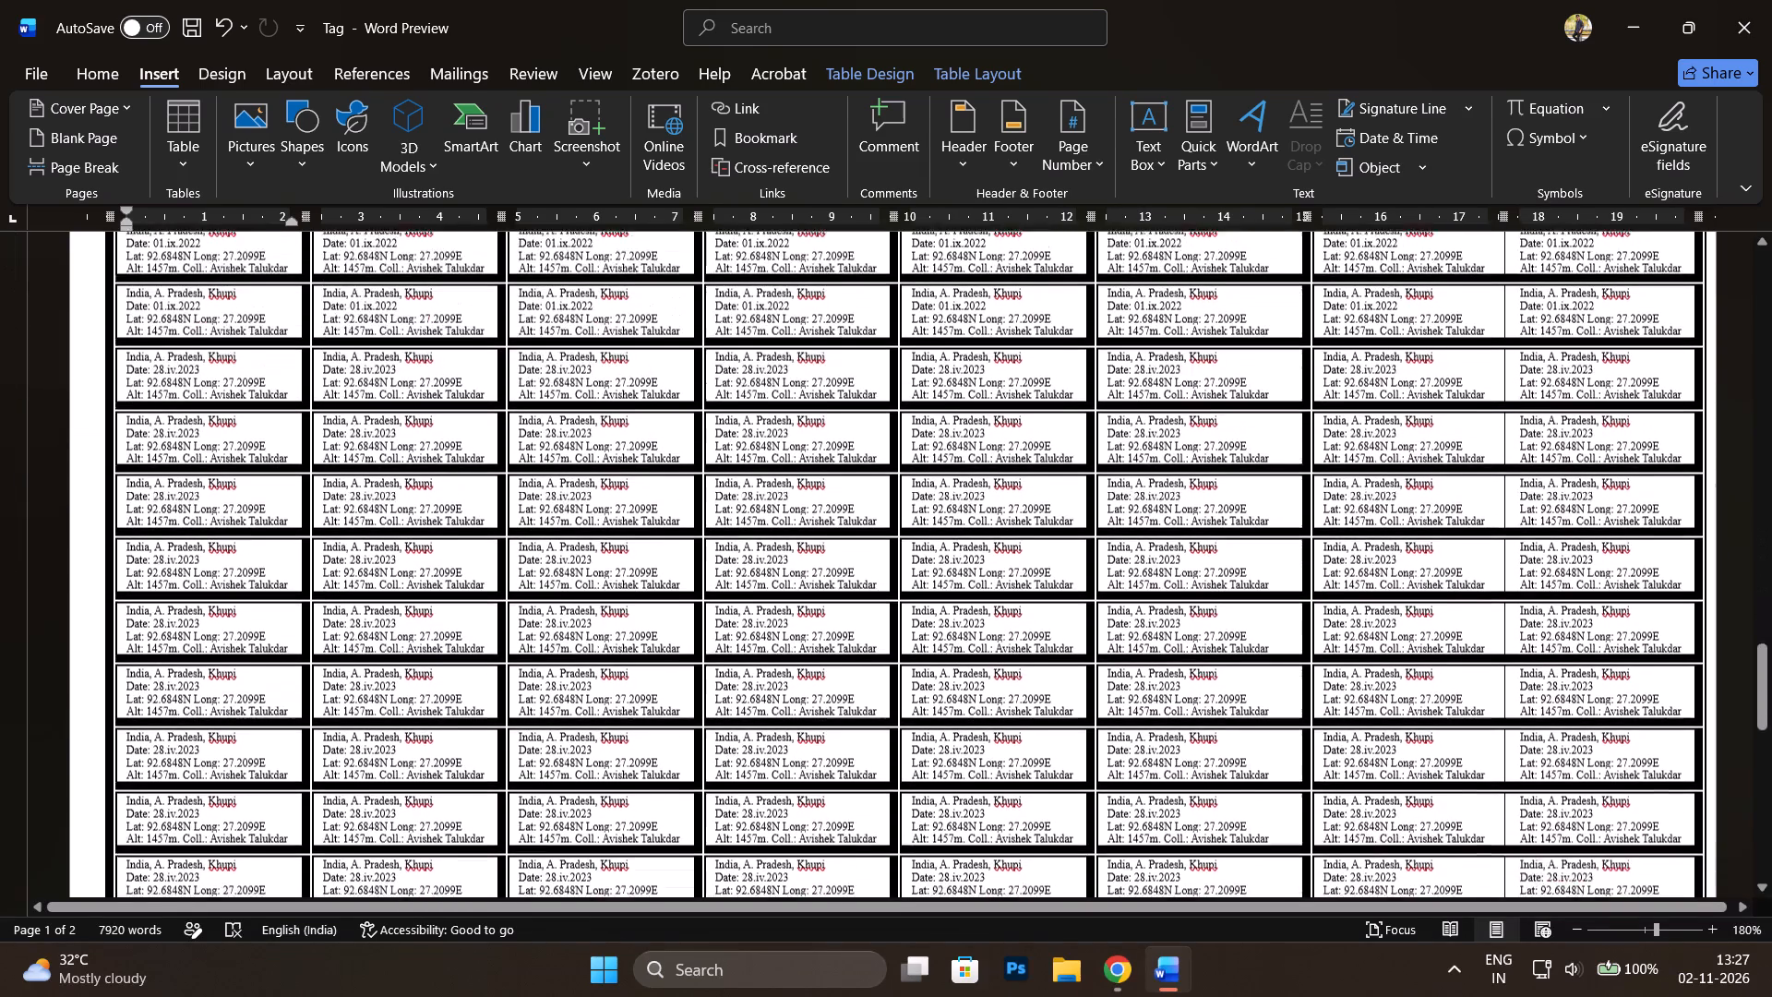
scroll(924, 741, "down", 11)
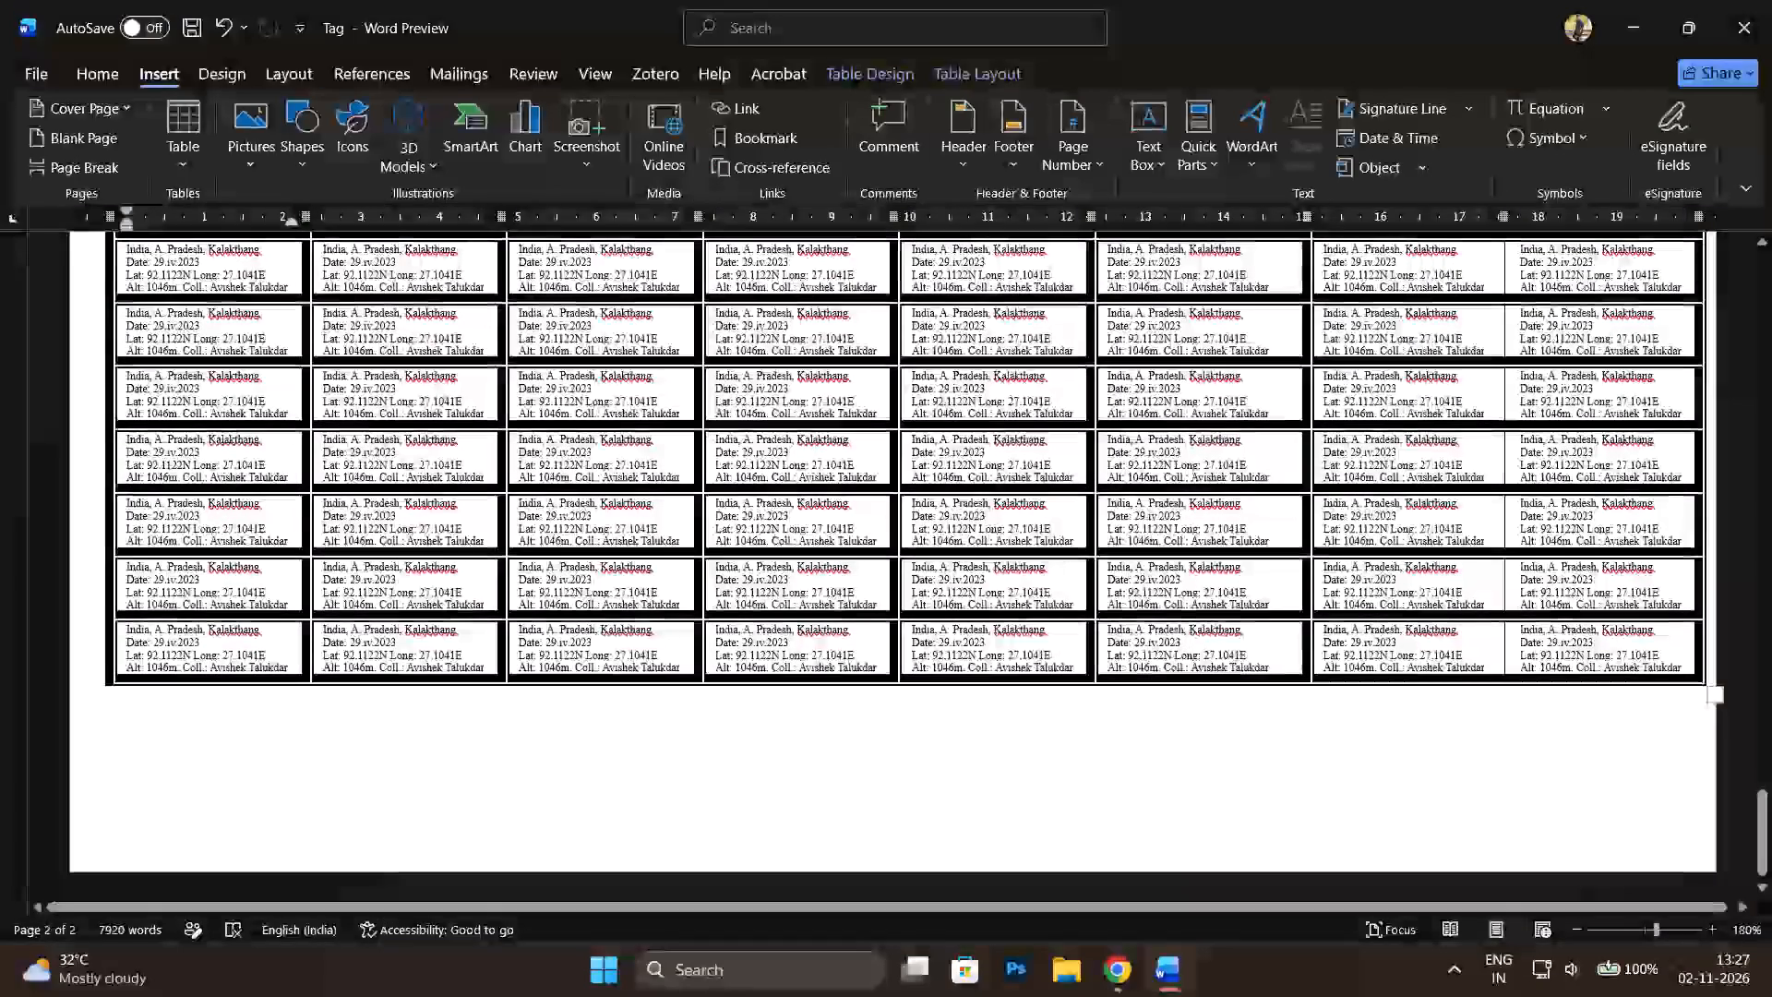
scroll(921, 743, "up", 13)
scroll(921, 743, "down", 1)
scroll(921, 743, "up", 4)
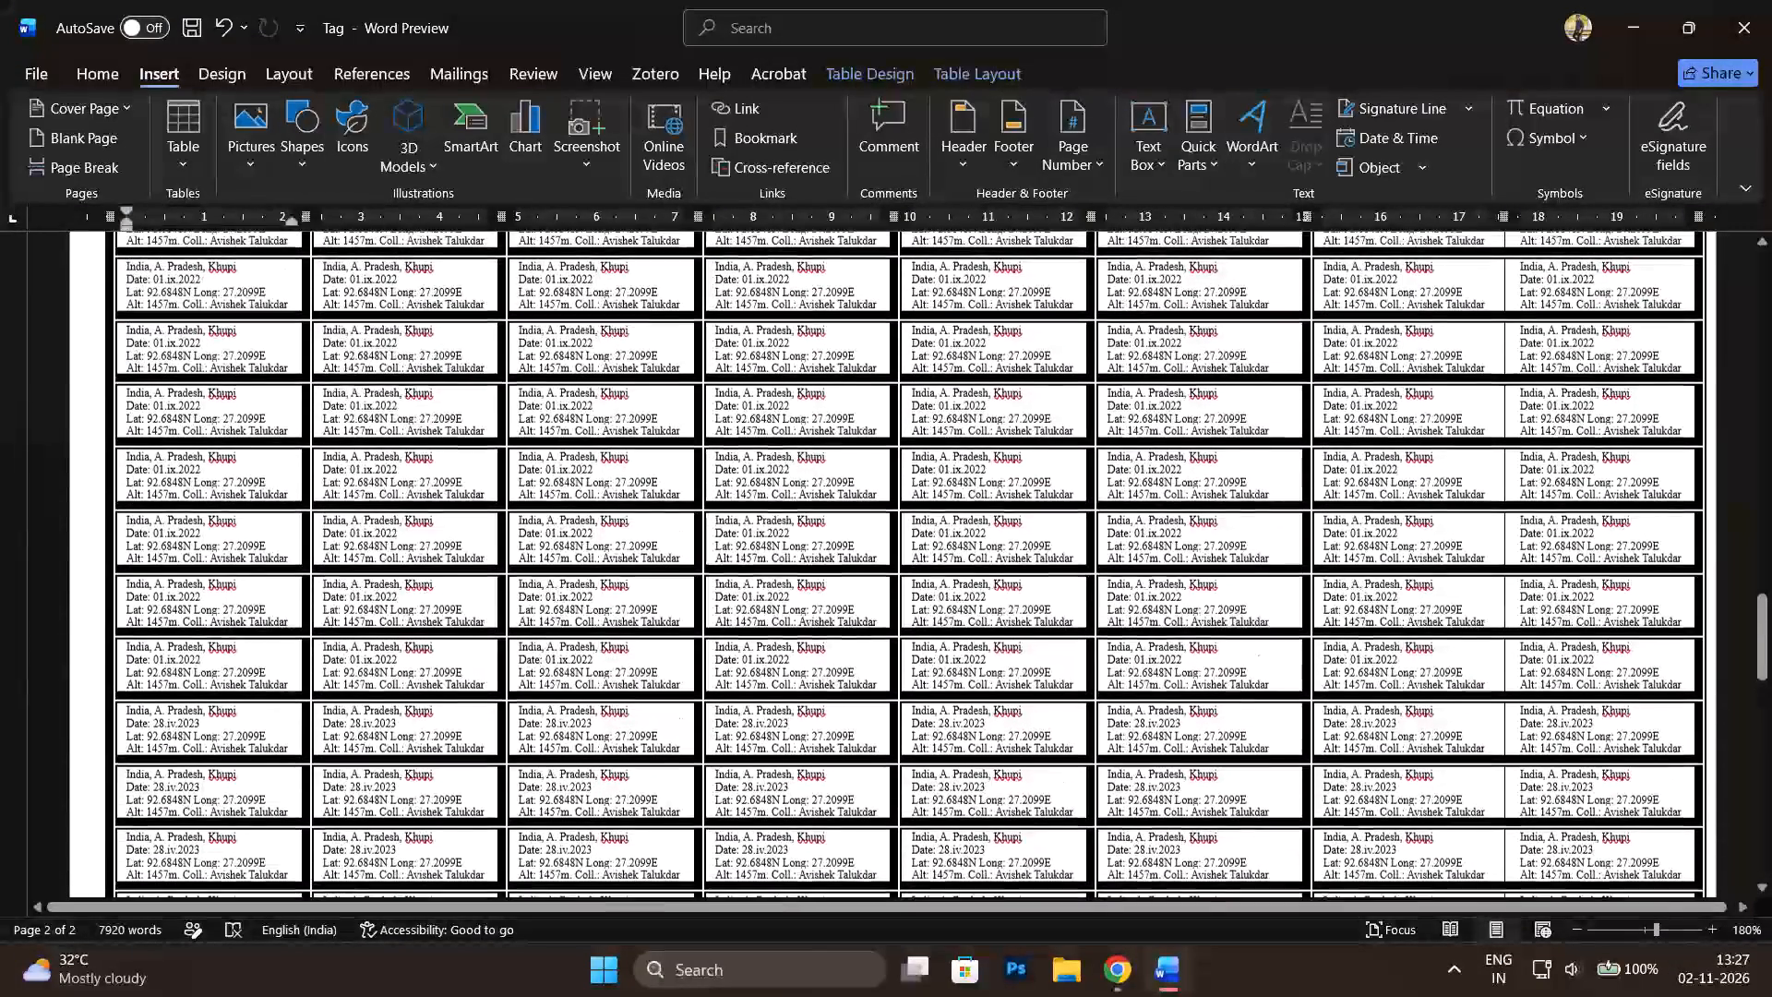
scroll(921, 743, "up", 13)
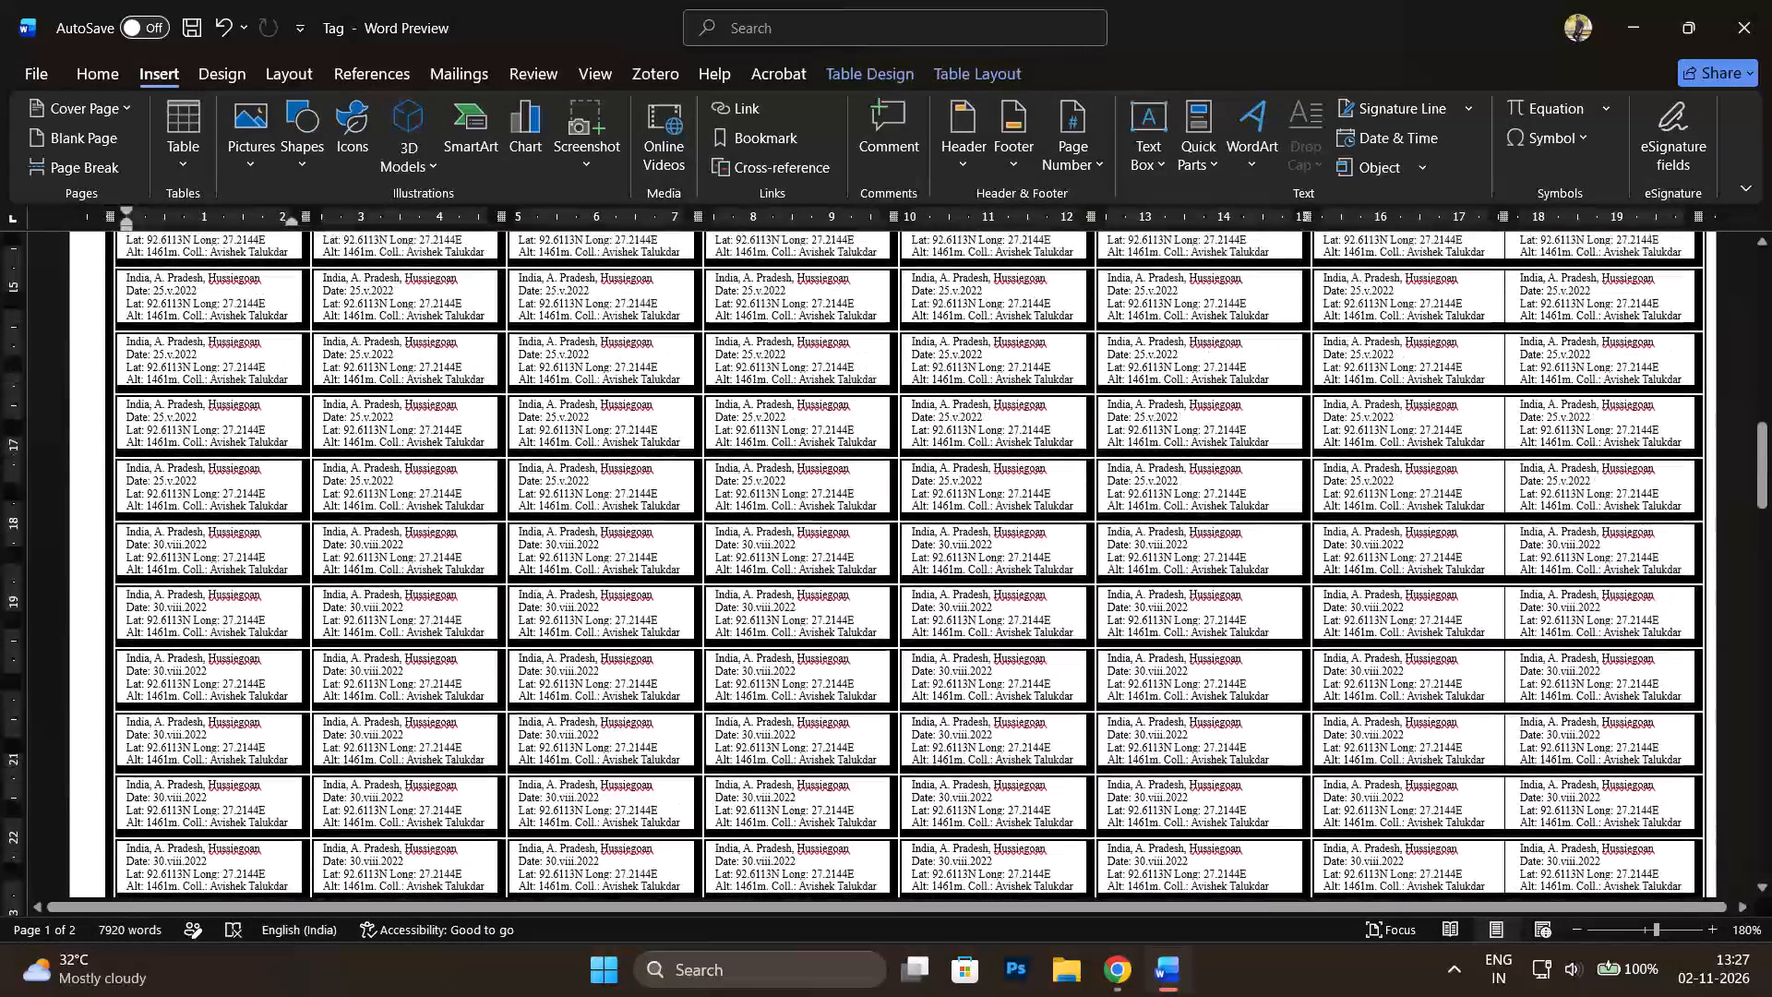
scroll(921, 743, "up", 14)
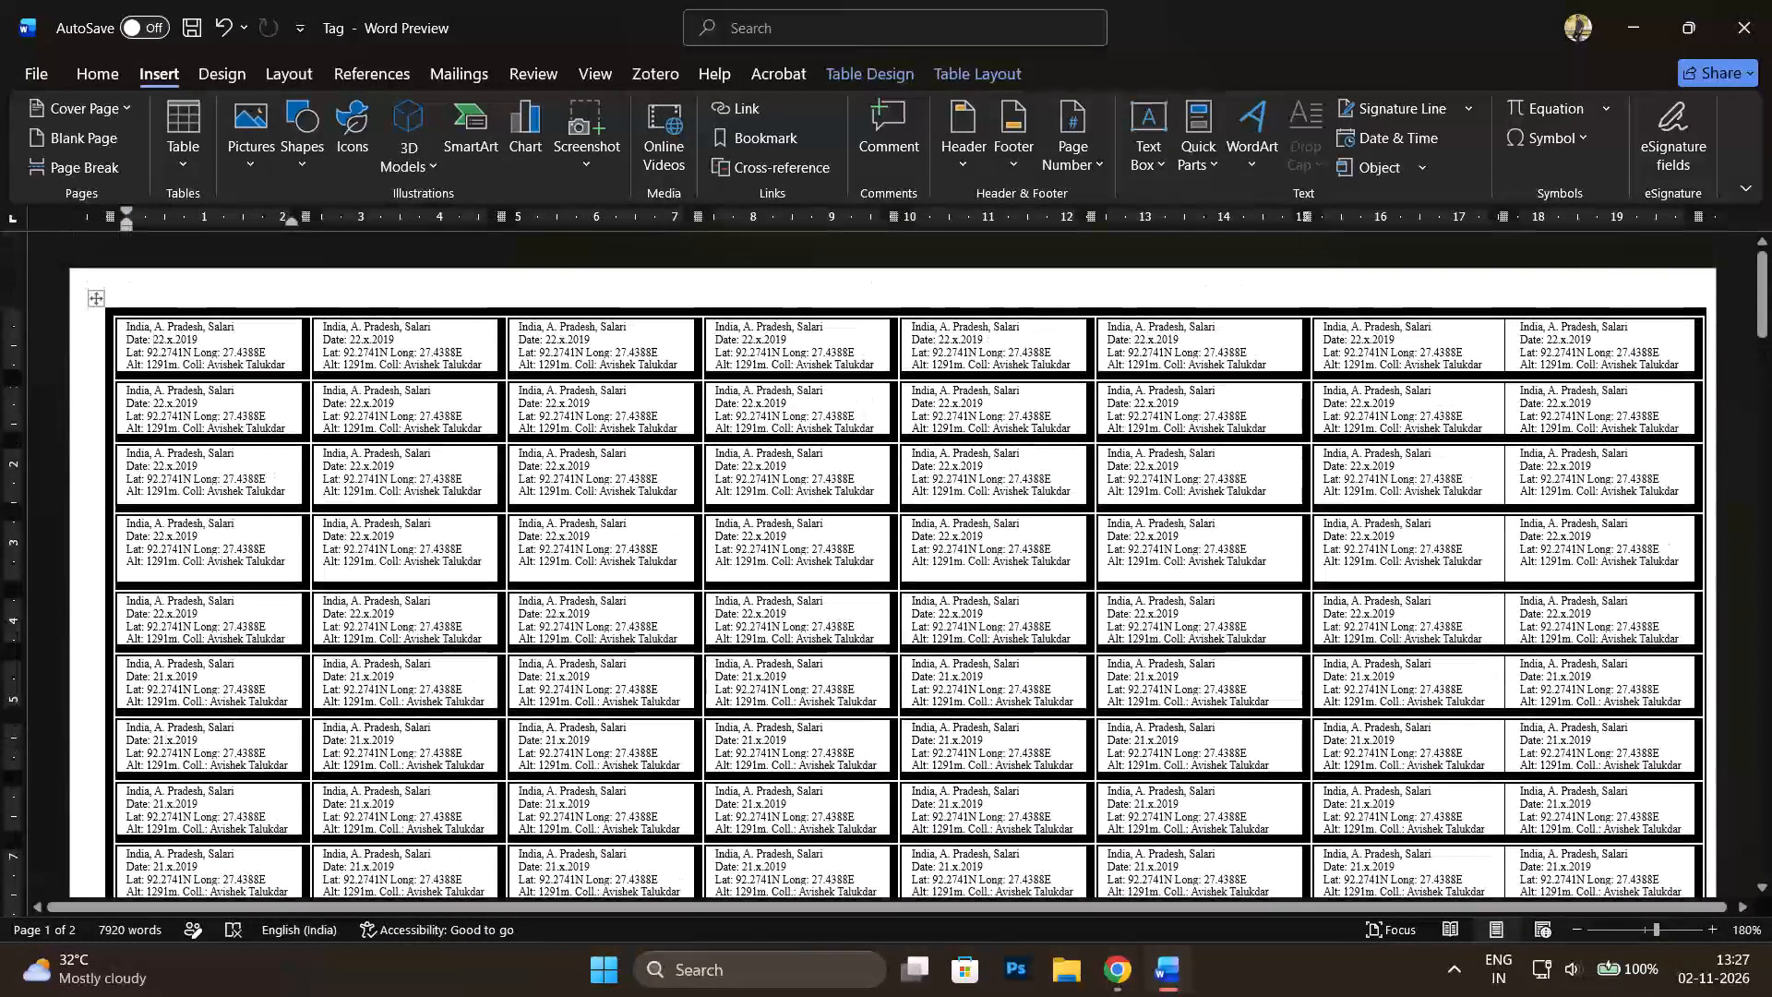
Check the first page's end and the second page's start in the print preview, and return to the document.
key("ctrl+p")
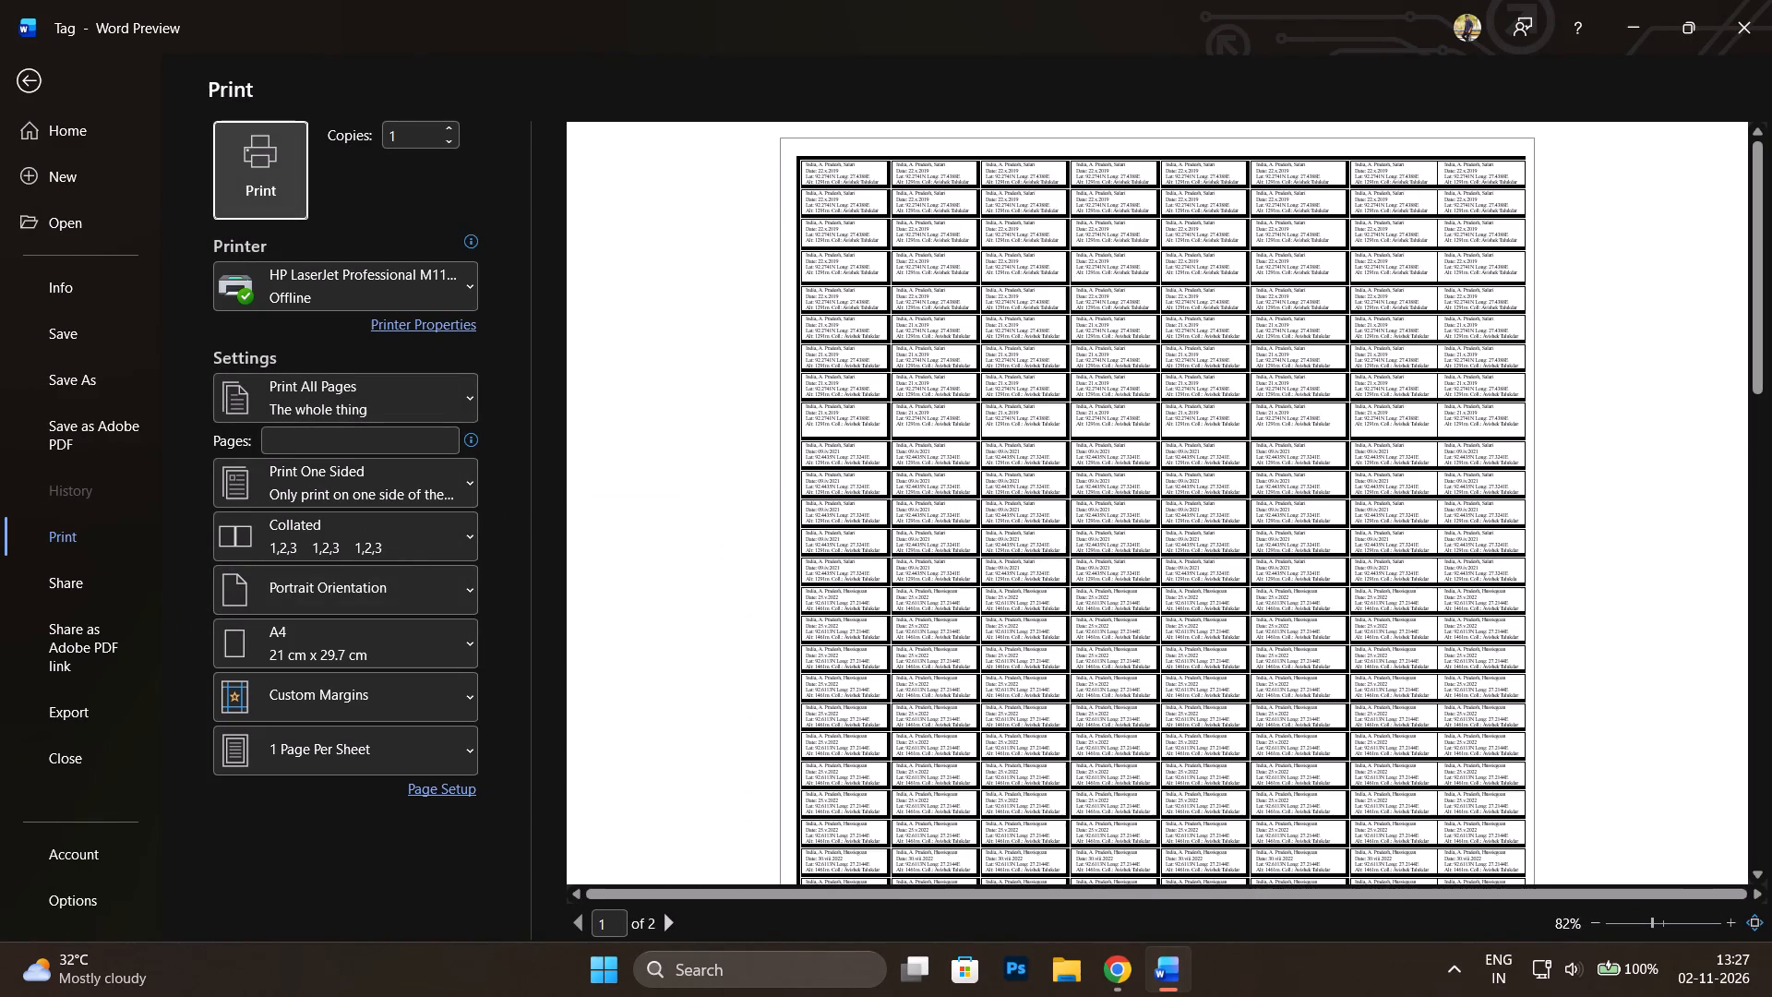
scroll(641, 526, "down", 8)
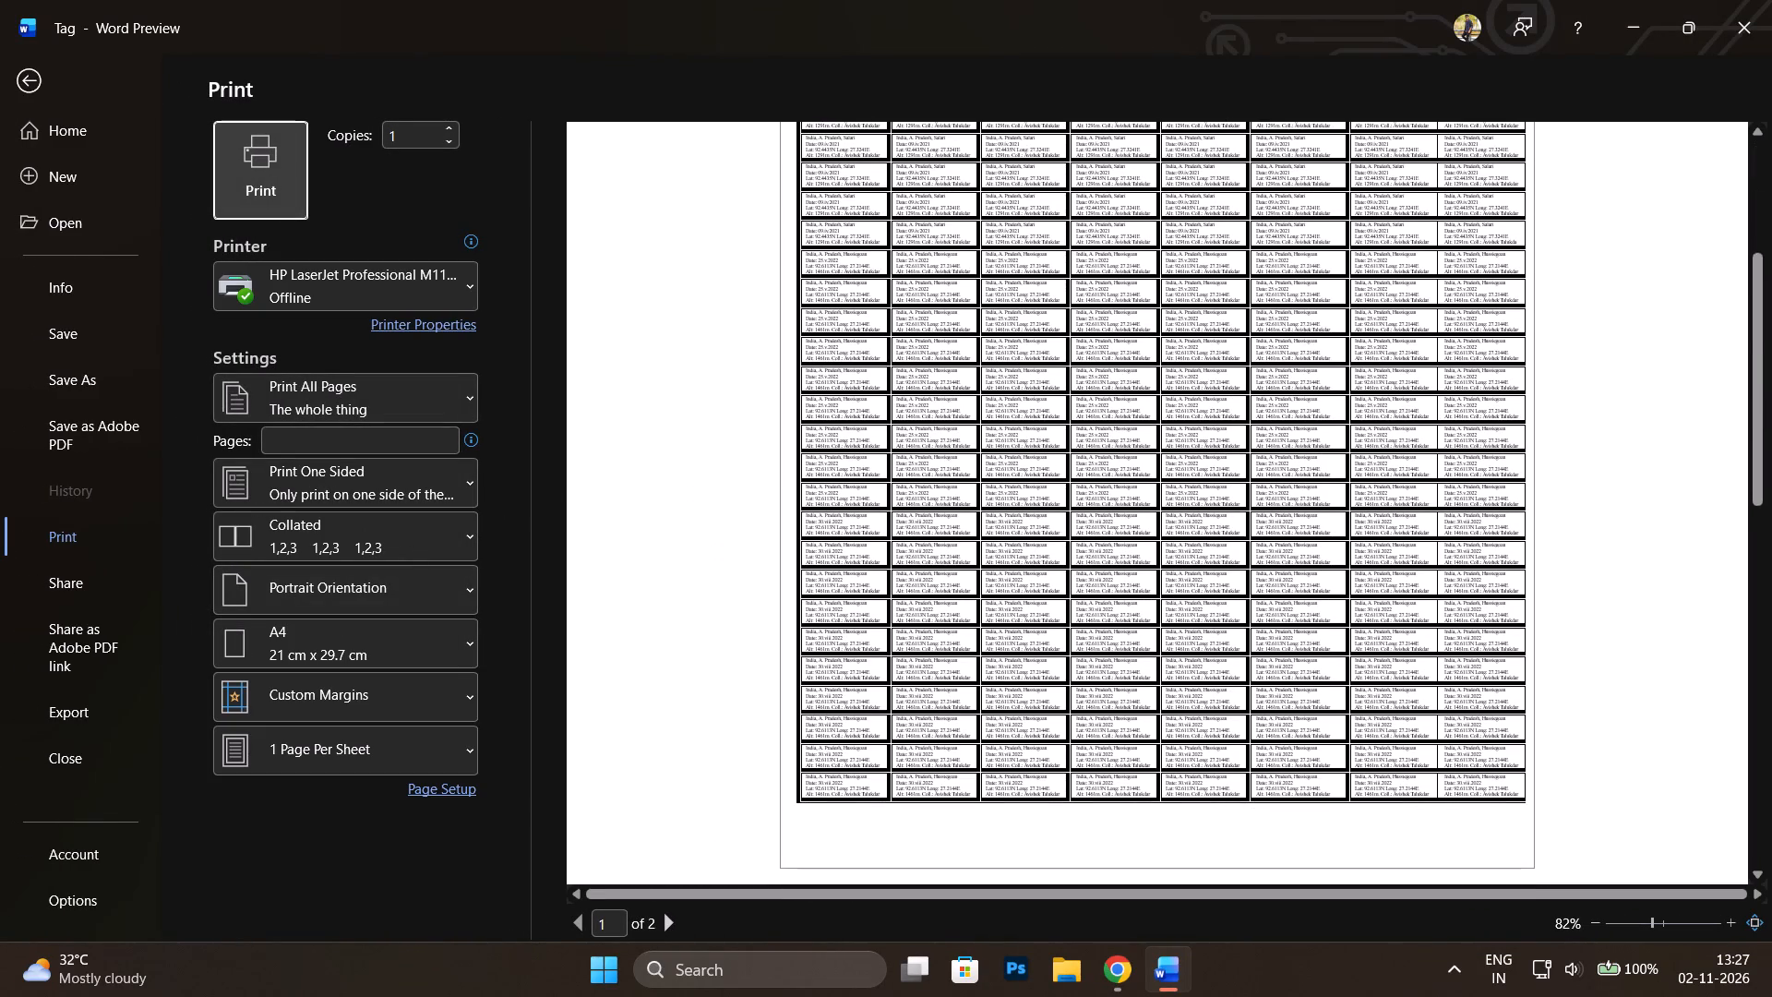
scroll(641, 532, "down", 2)
scroll(641, 532, "up", 1)
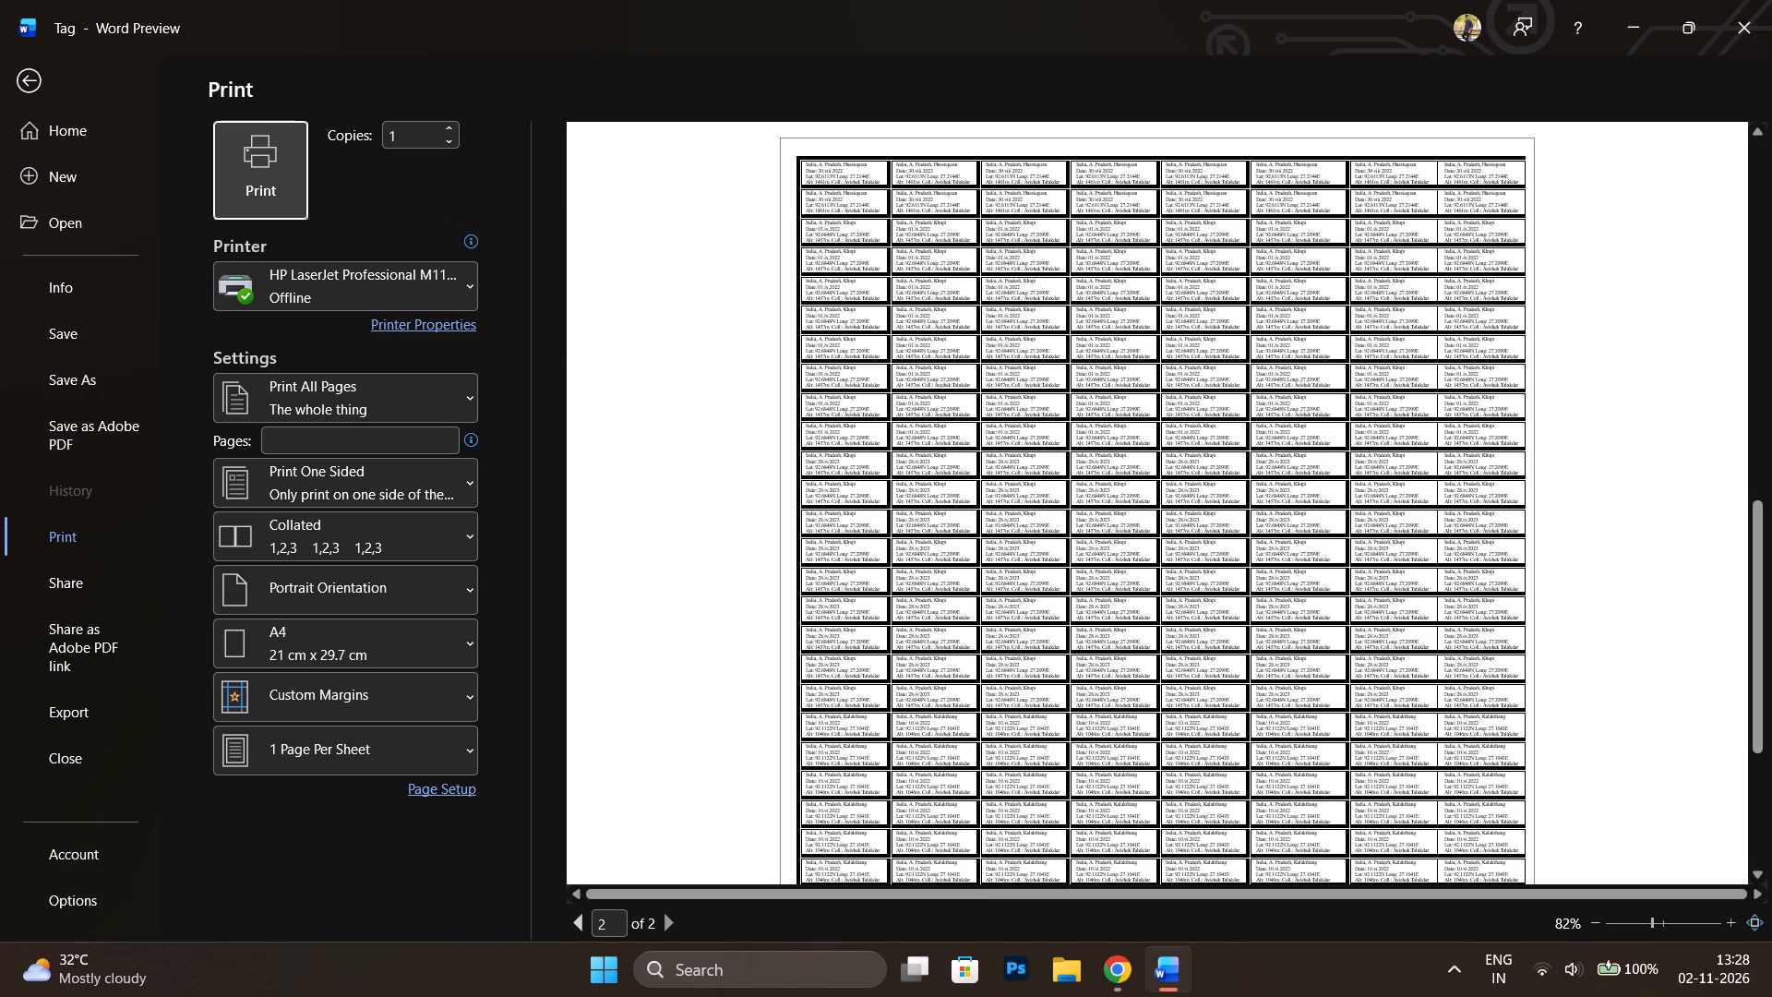
left_click(504, 213)
left_click(388, 189)
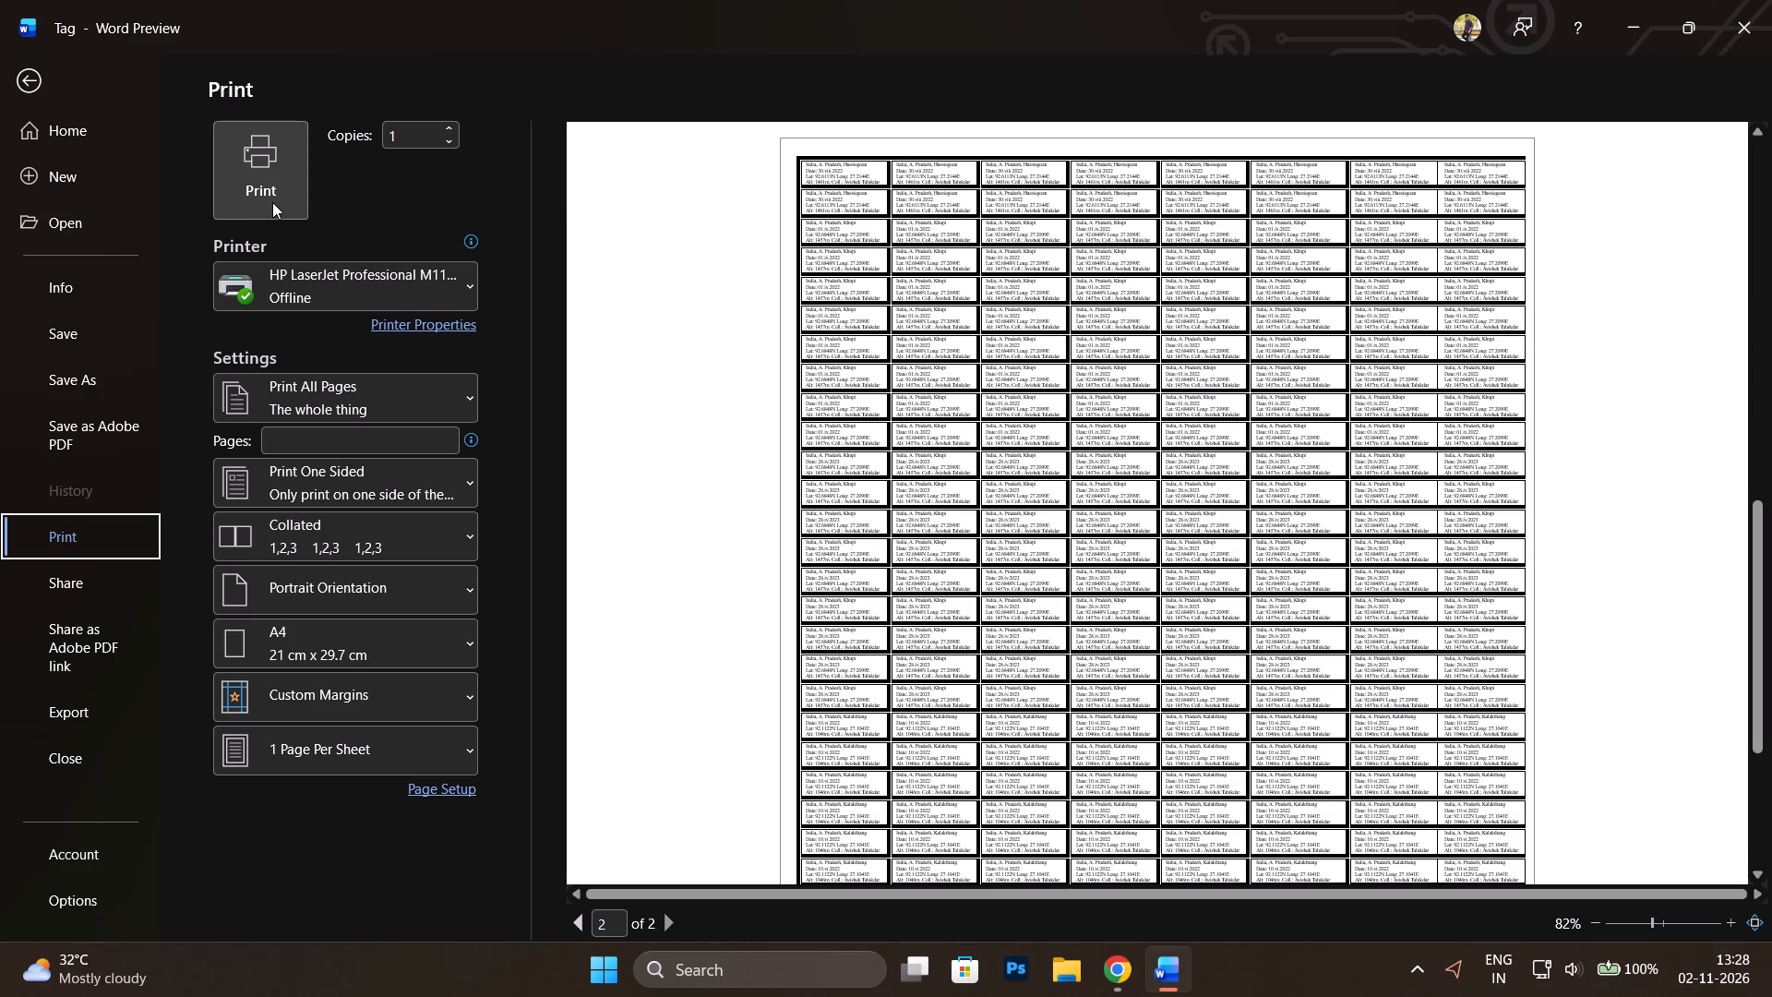
left_click(32, 84)
Print one copy of all pages, one-sided on A4 in portrait, on the HP LaserJet Professional printer.
key("ctrl+p")
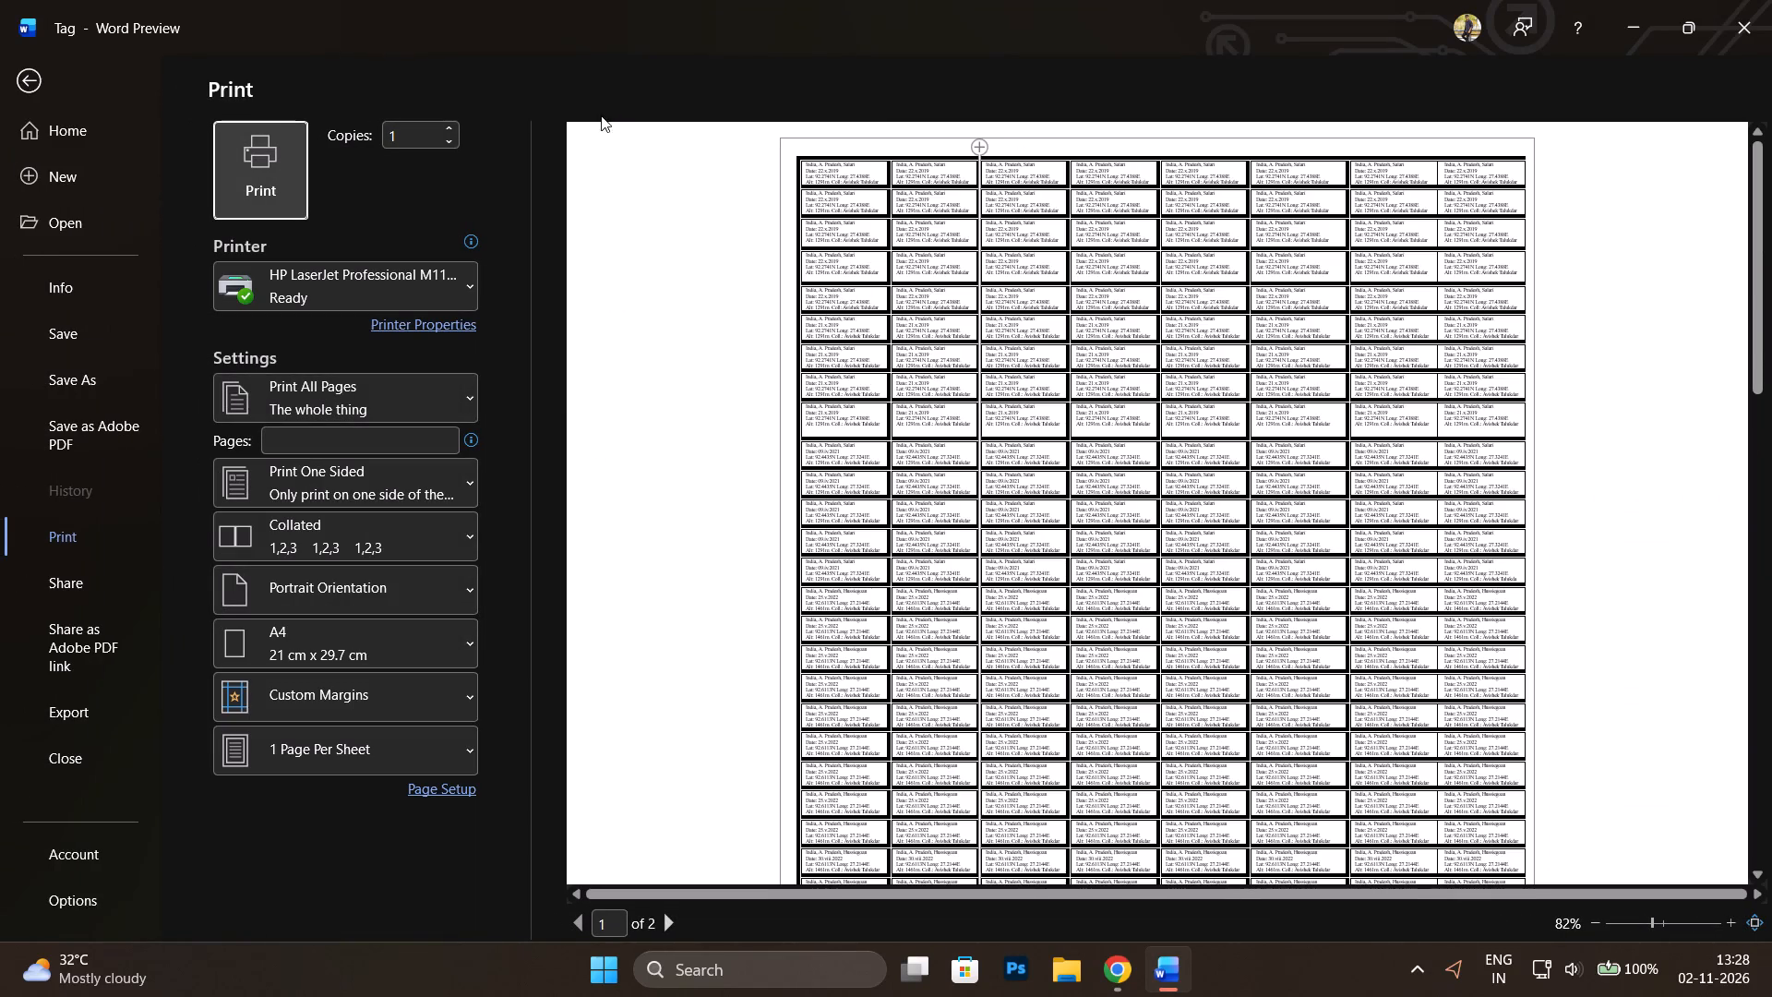
left_click(269, 162)
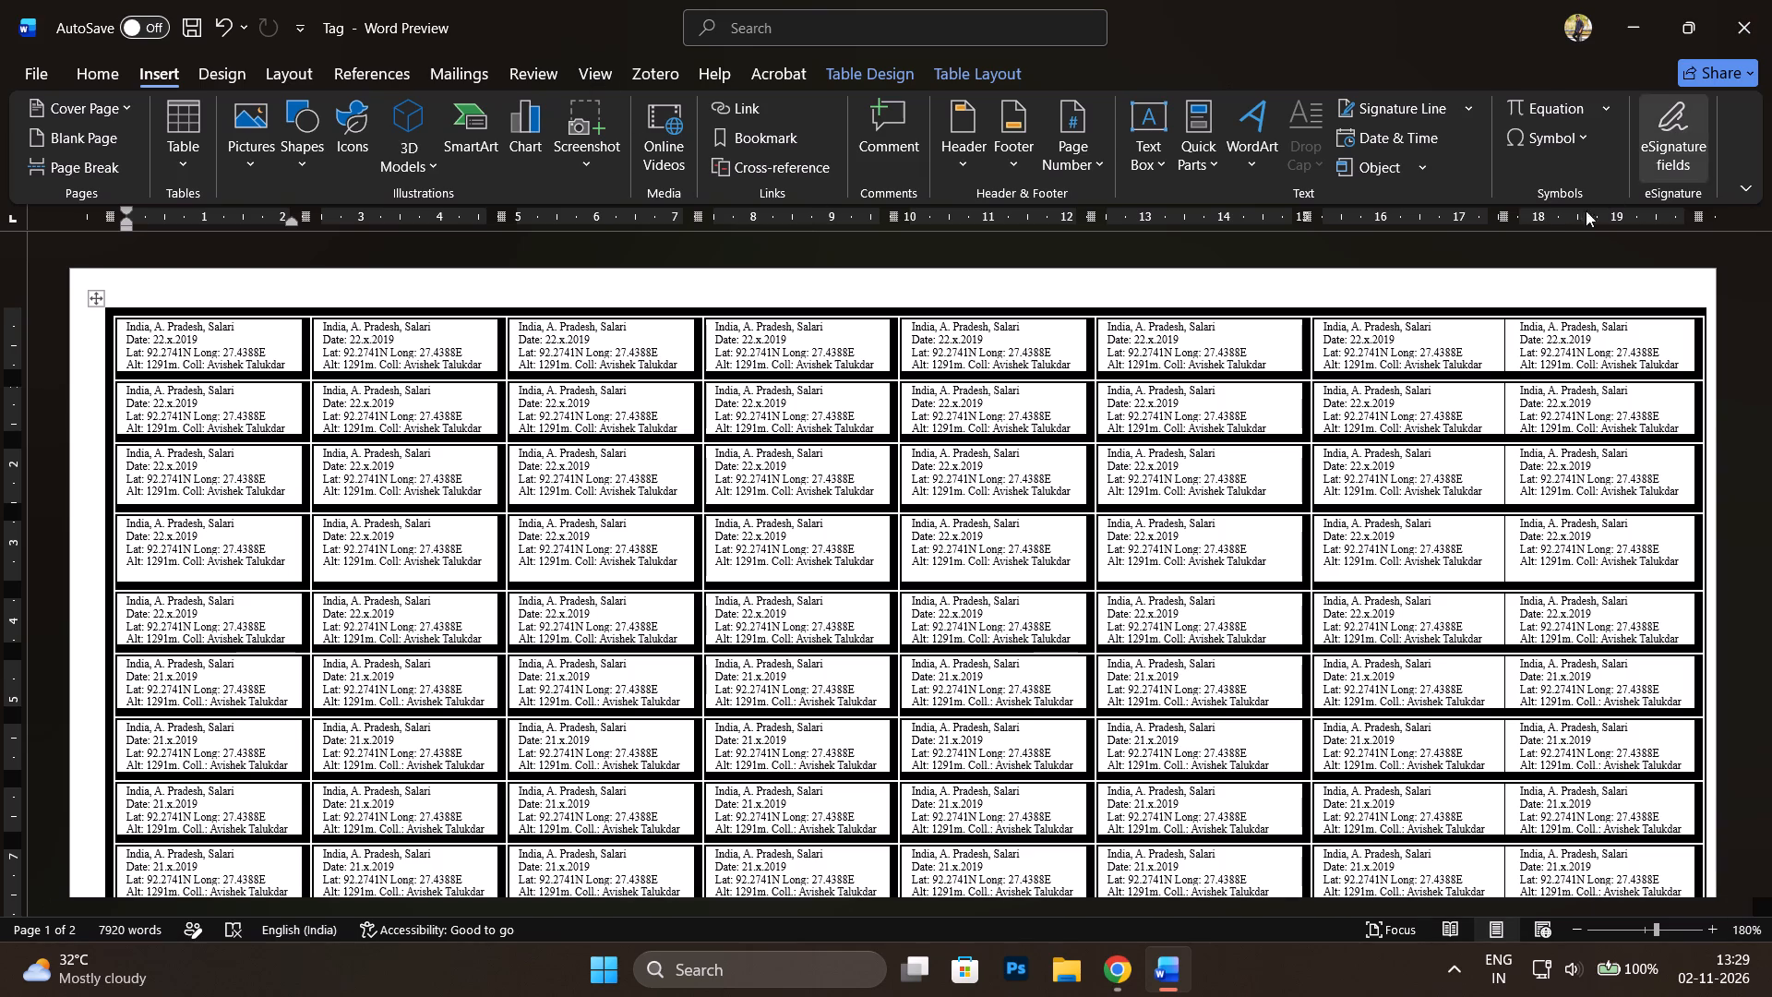
Save the Tag document and close it.
key("ctrl+s")
left_click(1747, 15)
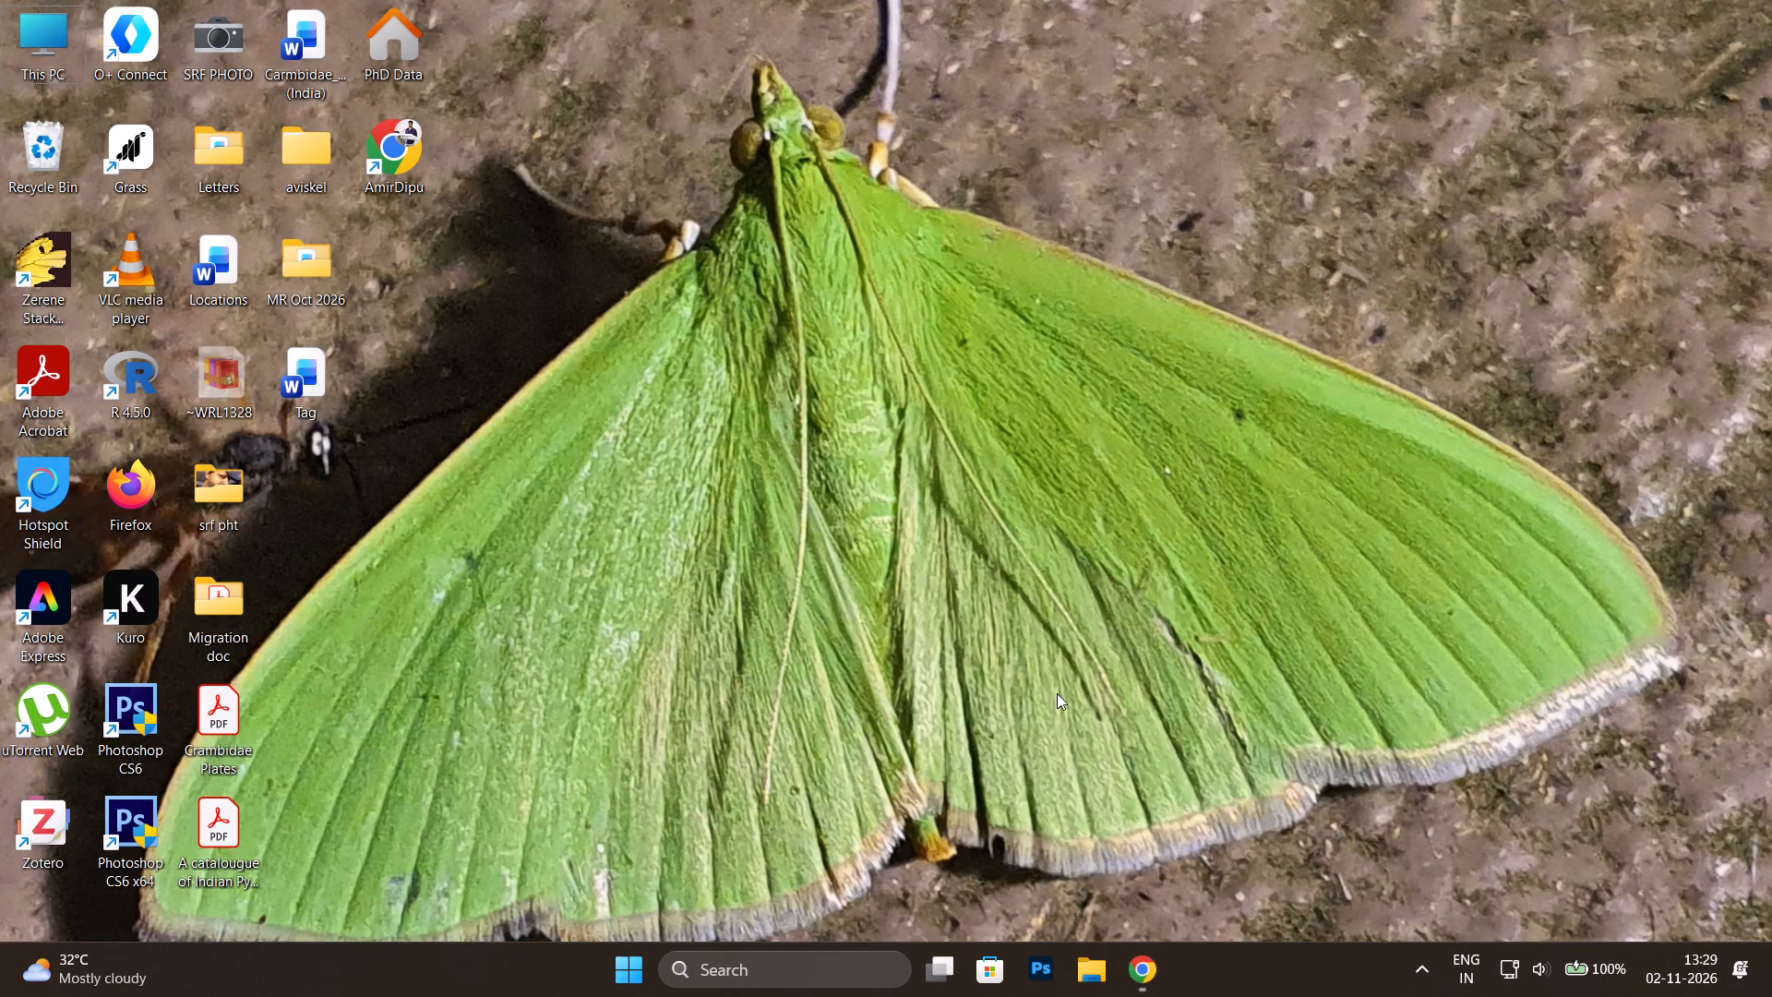
Switch to Chrome with the "lat and long" search results.
left_click(1150, 967)
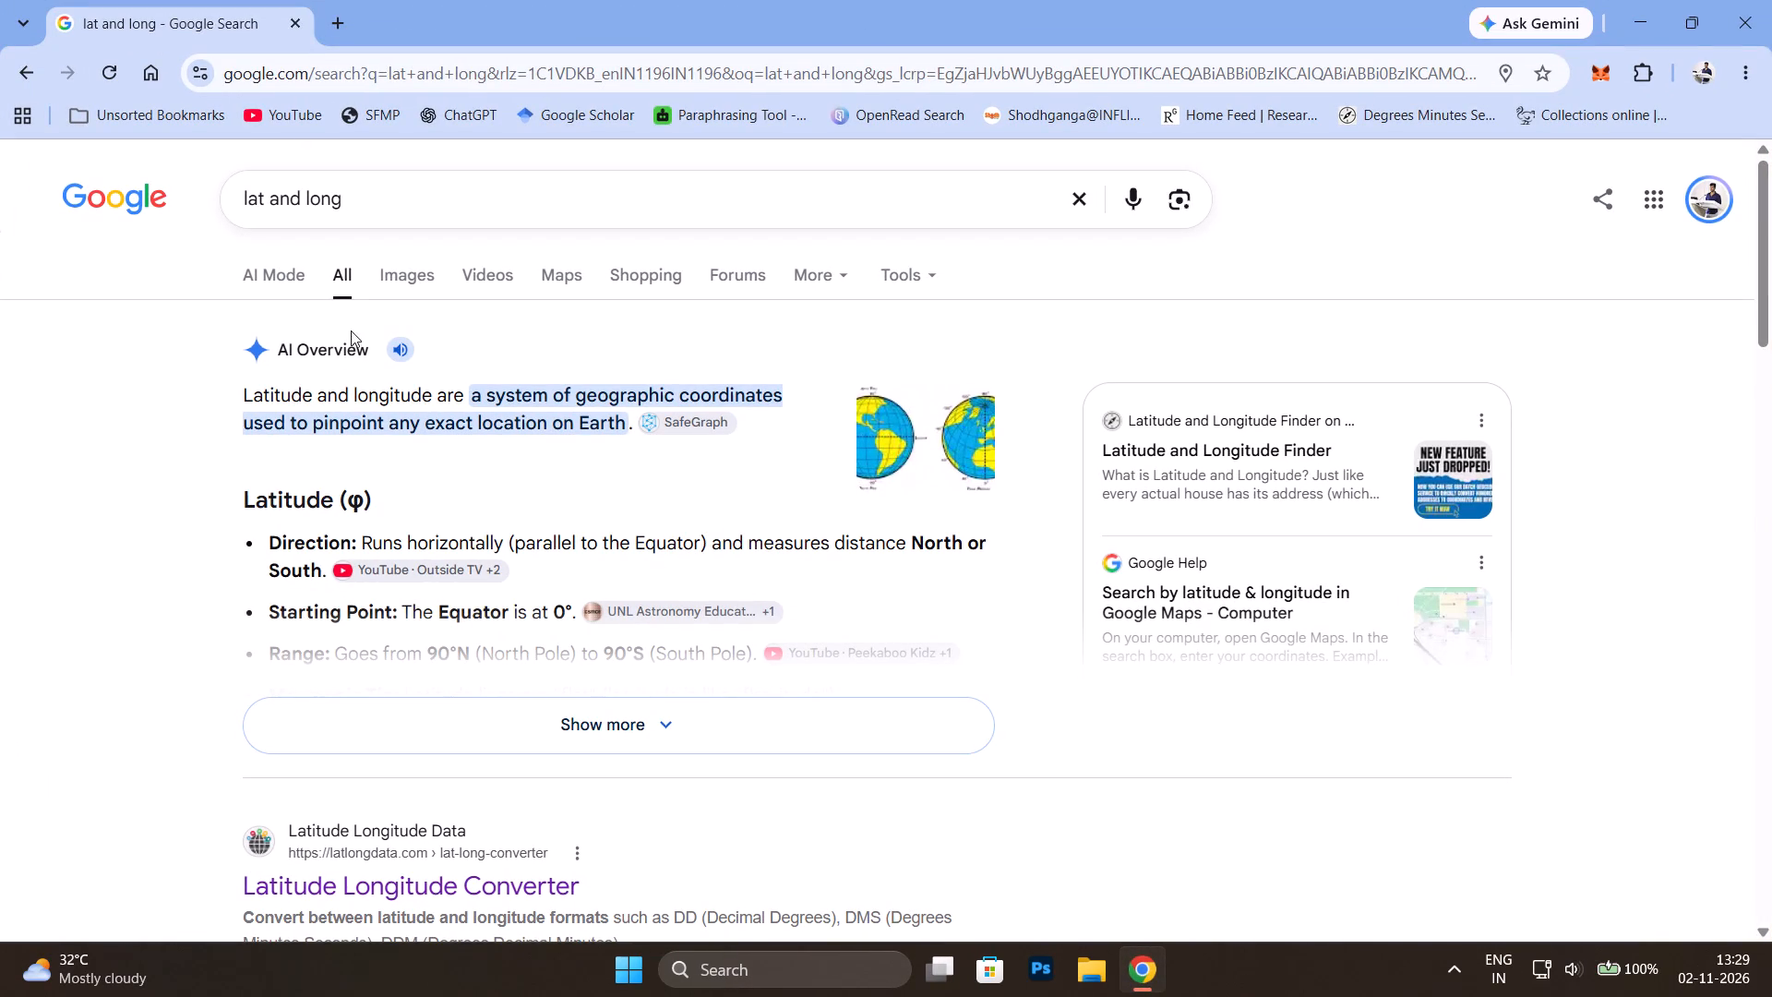
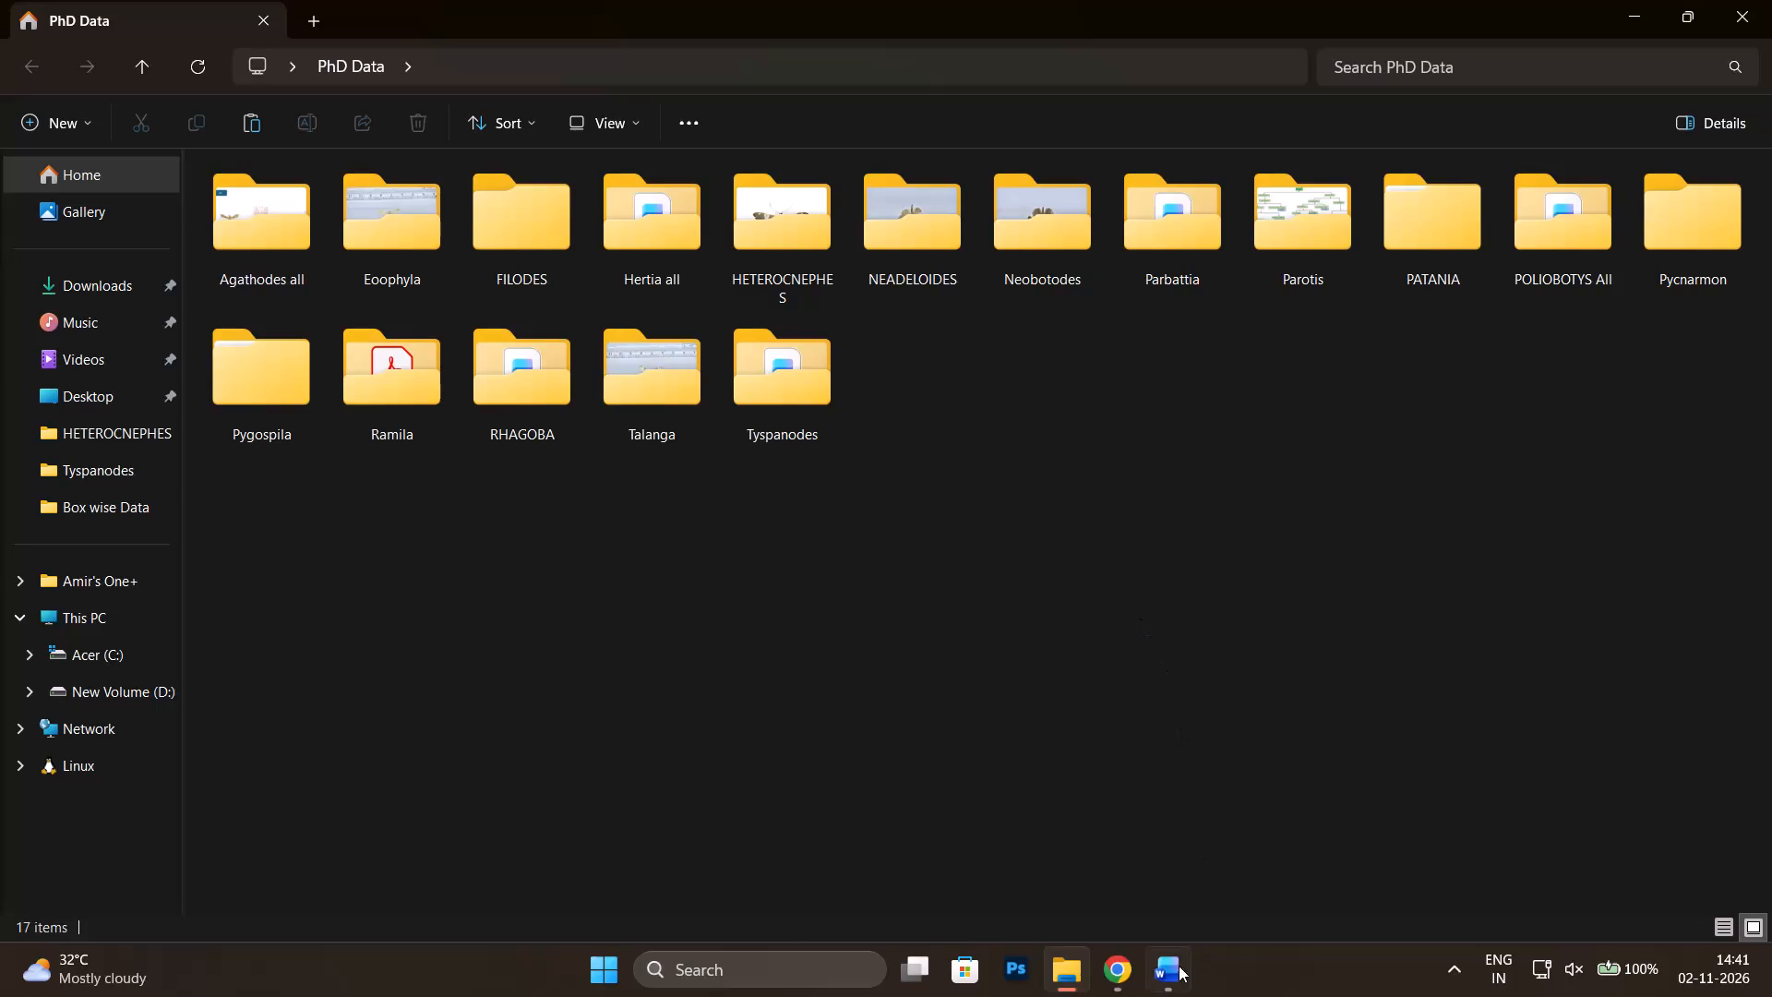
Switch to Word and look through the locality, date, coordinate and elevation rows in the open location details document.
left_click(1148, 959)
scroll(1335, 511, "down", 2)
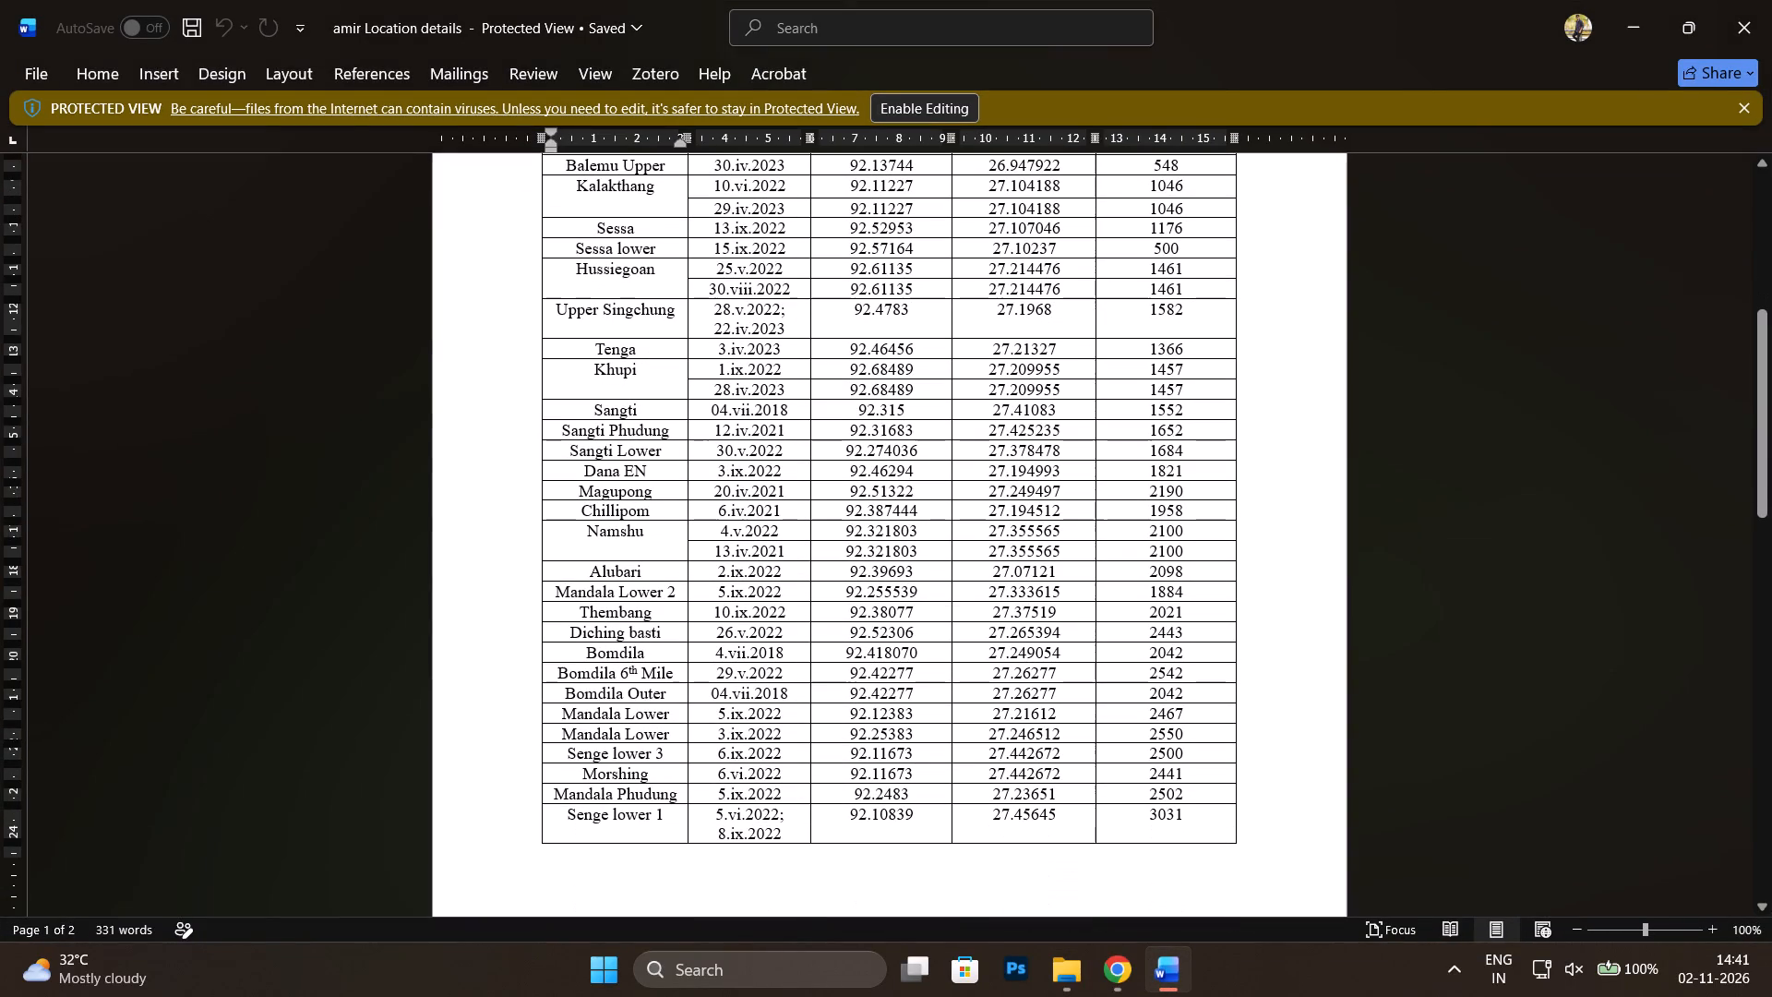
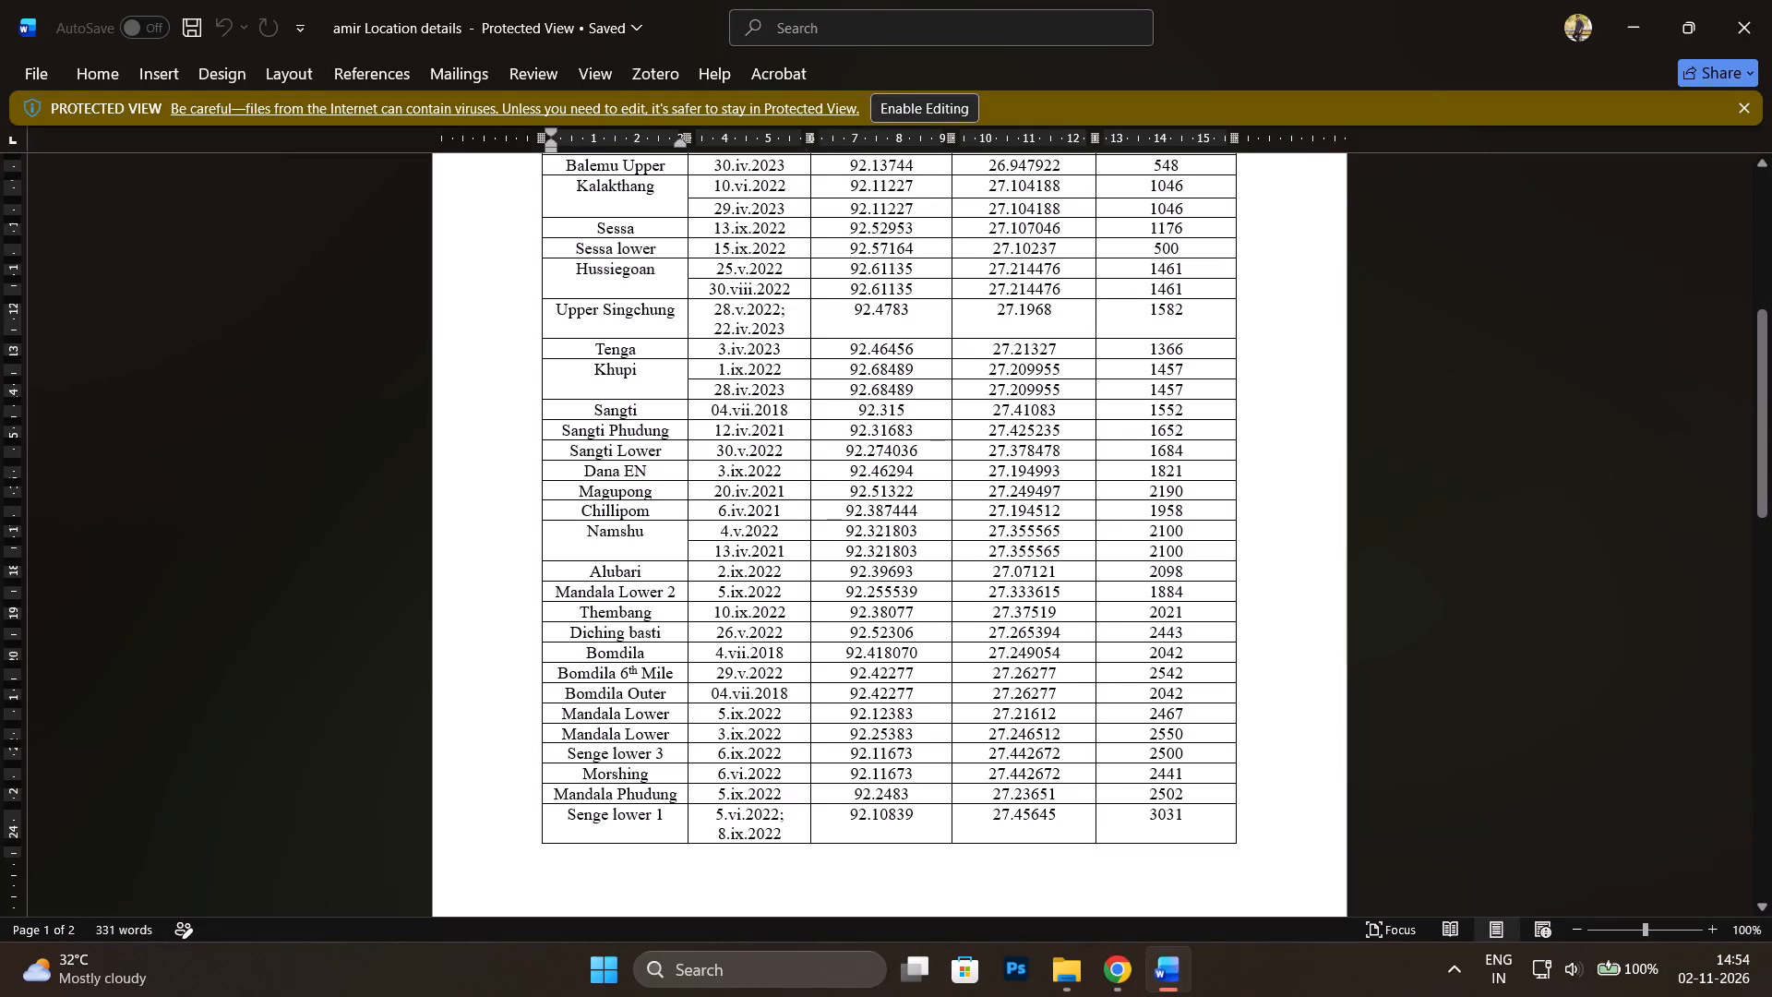
Review the place, date, latitude, longitude and altitude rows of the location details table back up to its header, and minimize the document.
scroll(1082, 588, "down", 1)
scroll(1082, 588, "up", 5)
scroll(1082, 588, "down", 1)
scroll(1082, 588, "up", 3)
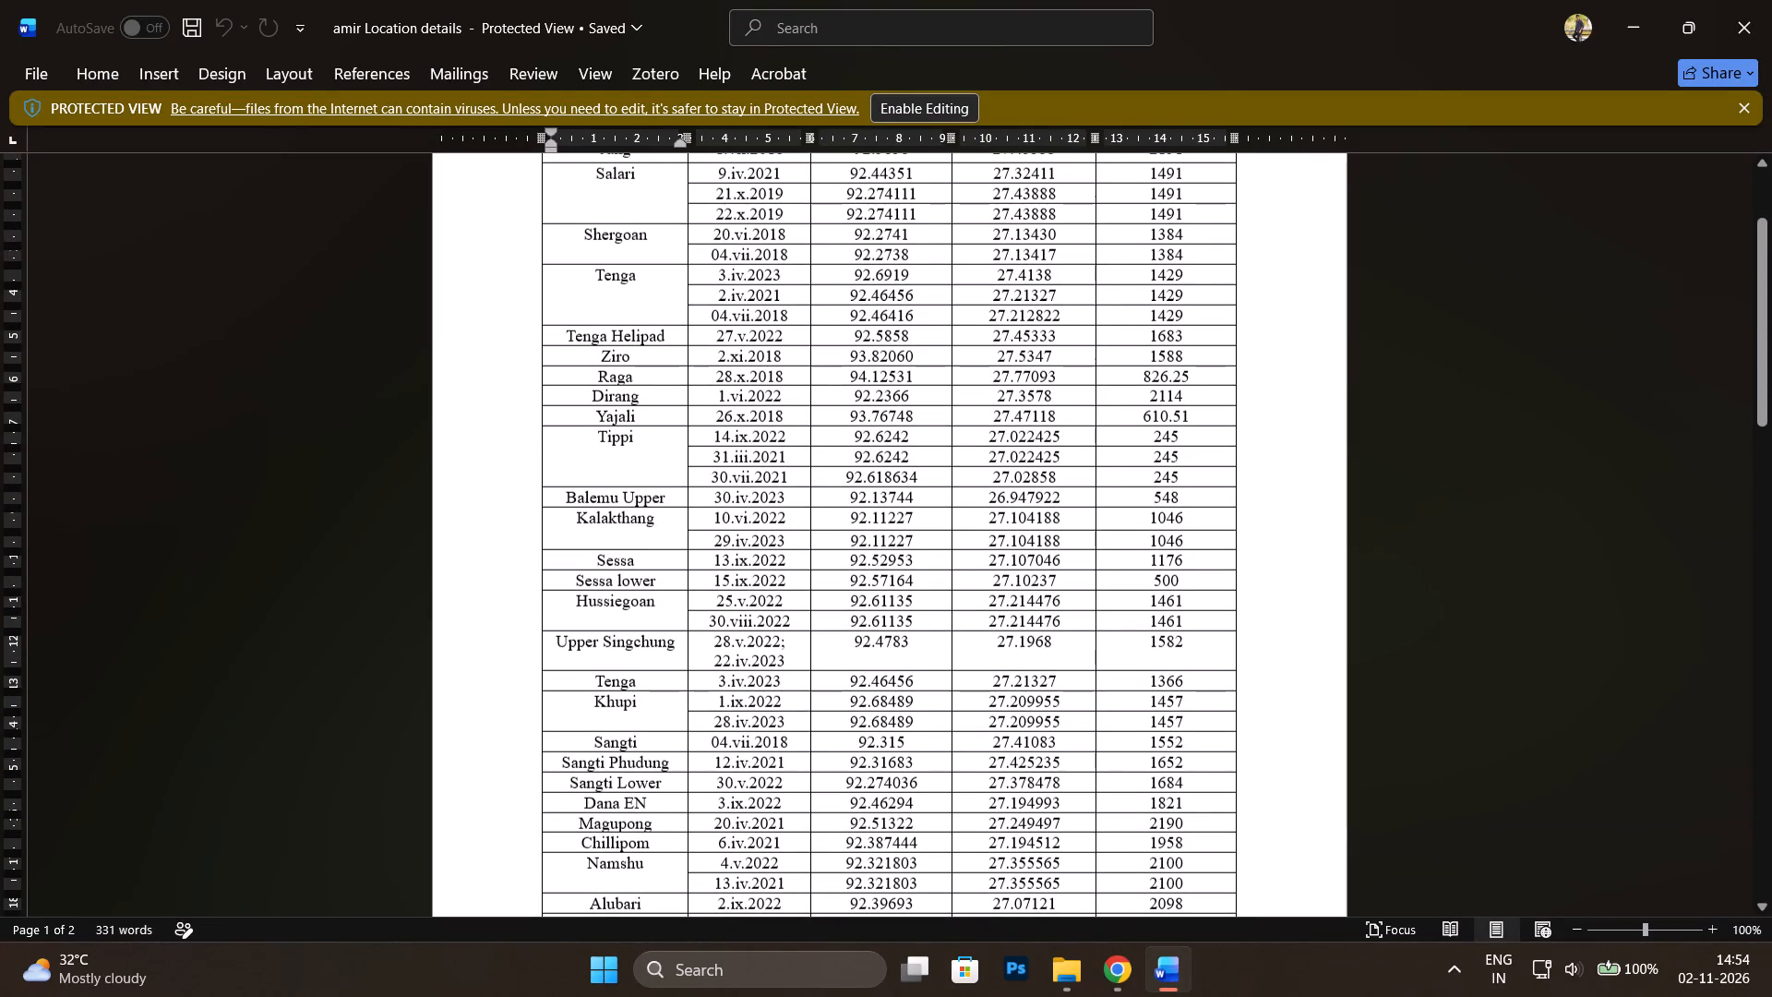
scroll(1225, 468, "up", 6)
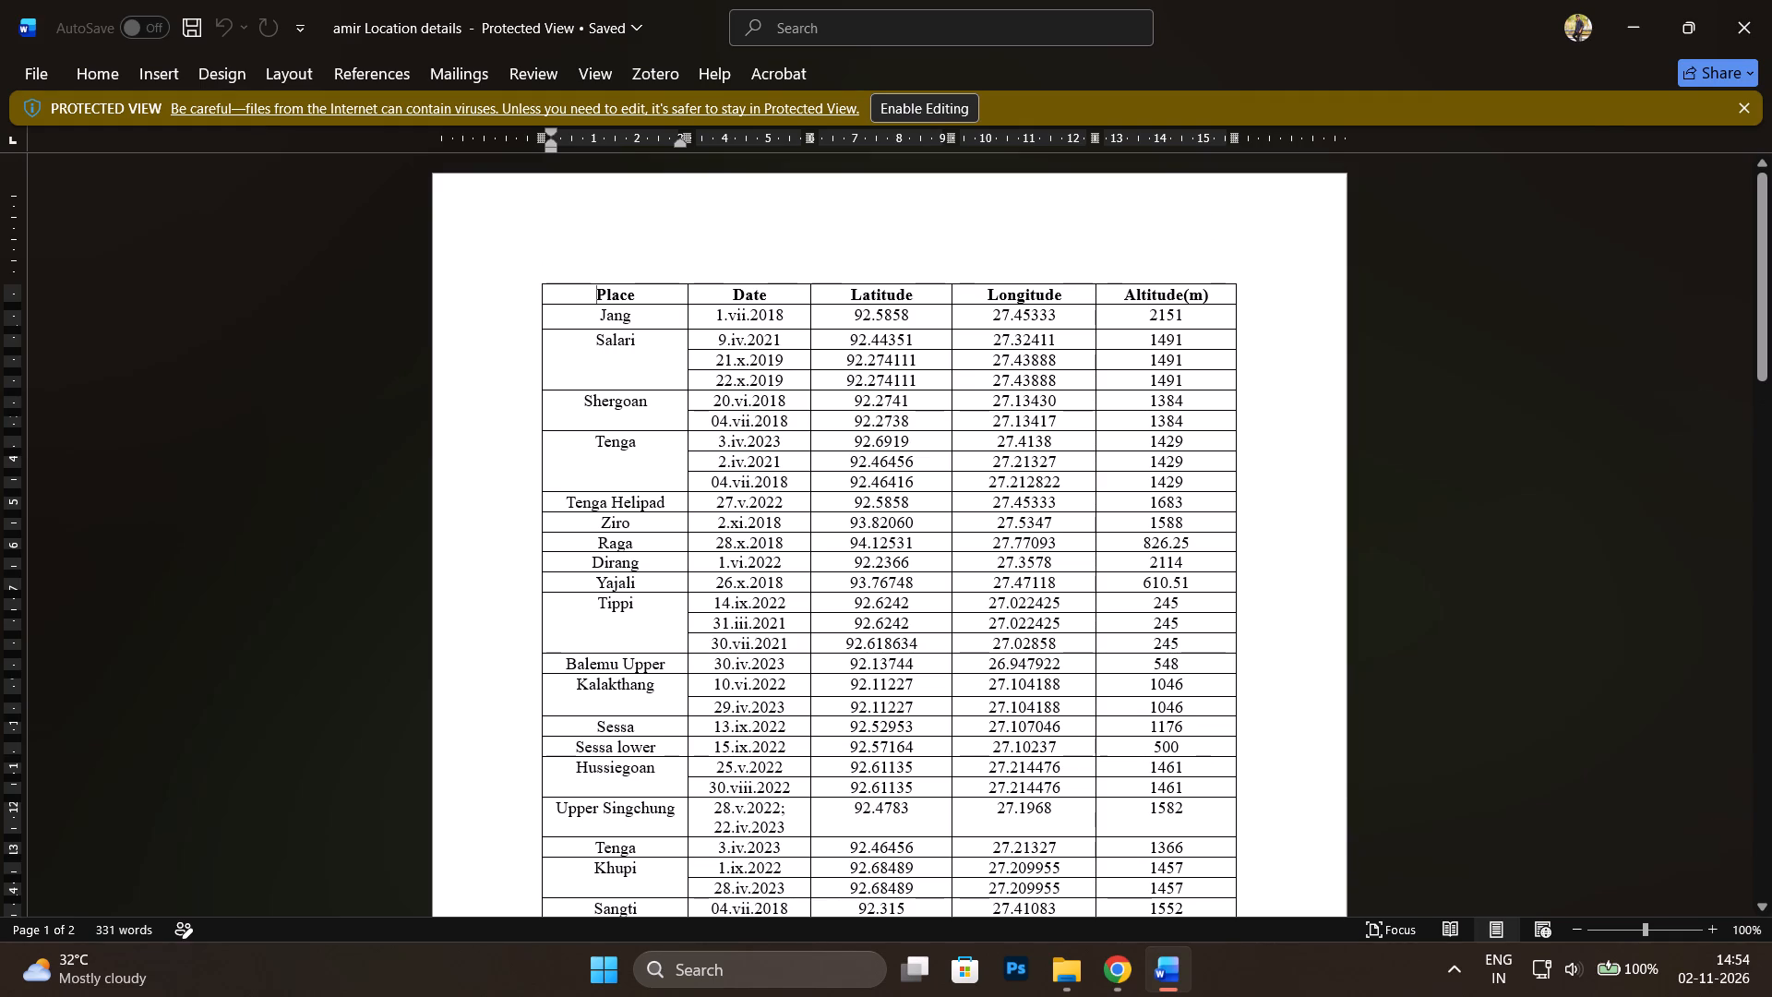
left_click(1642, 25)
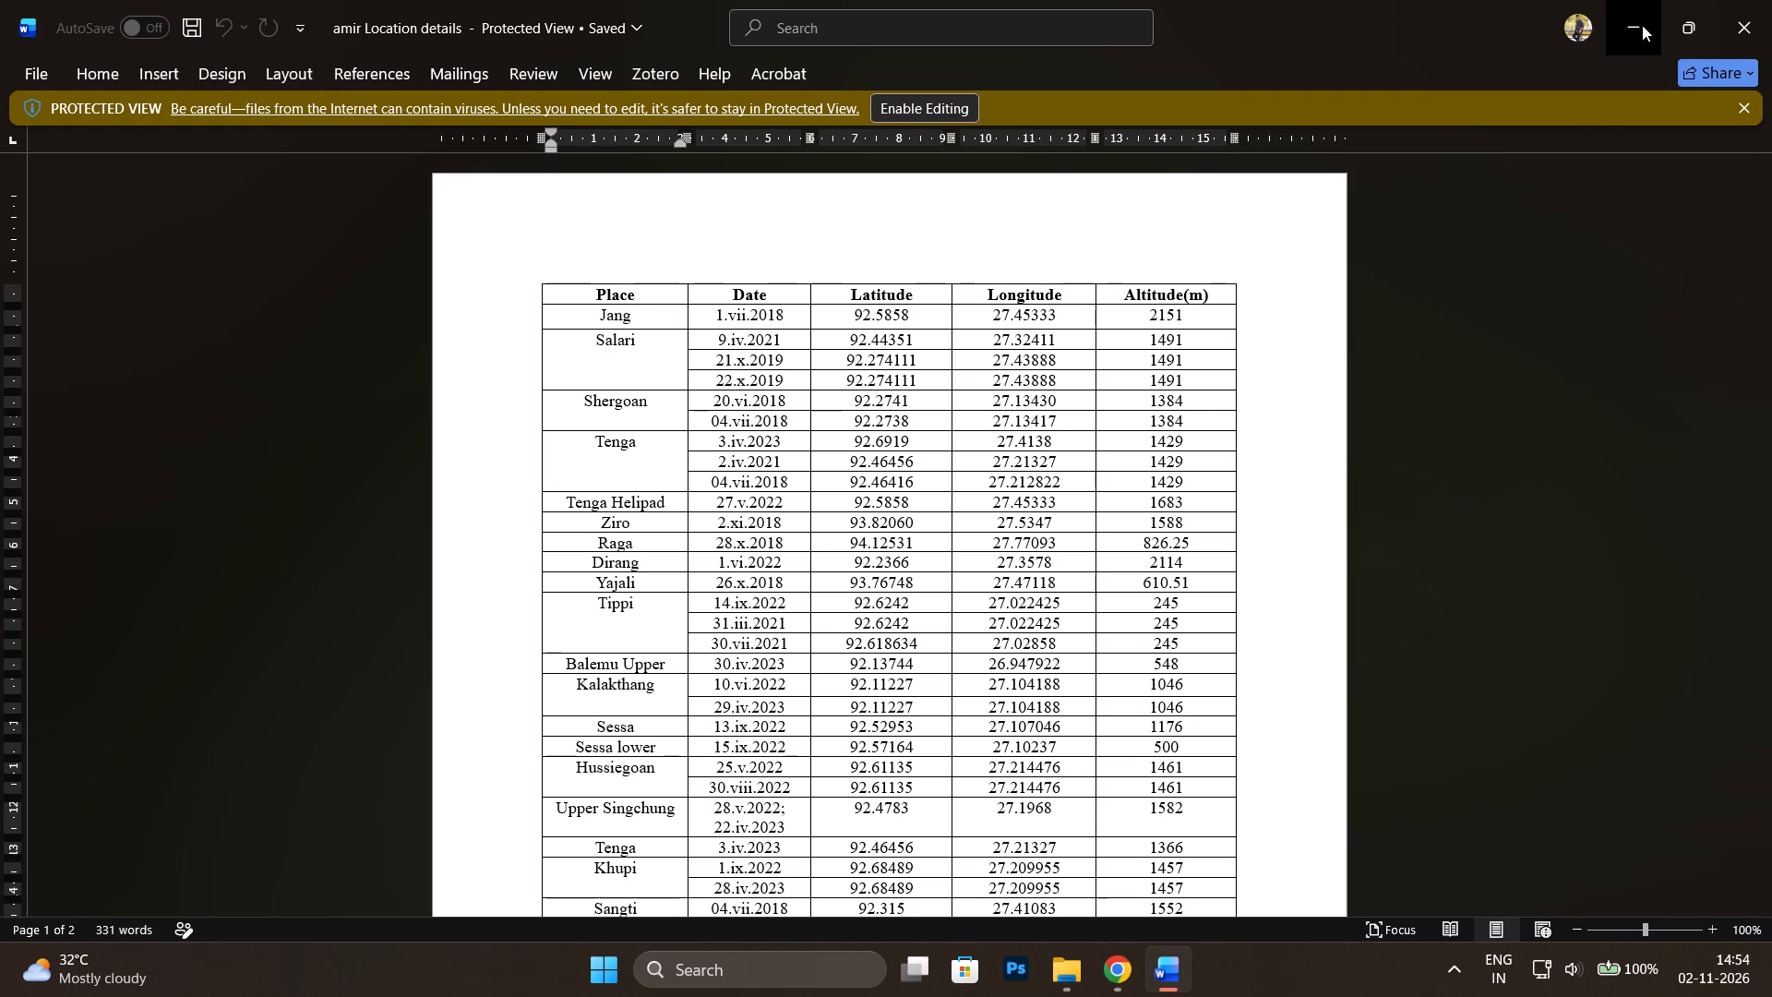
In File Explorer, open the Parbattia folder in PhD Data, check the Parbattia Word document, and close it.
left_click(1059, 569)
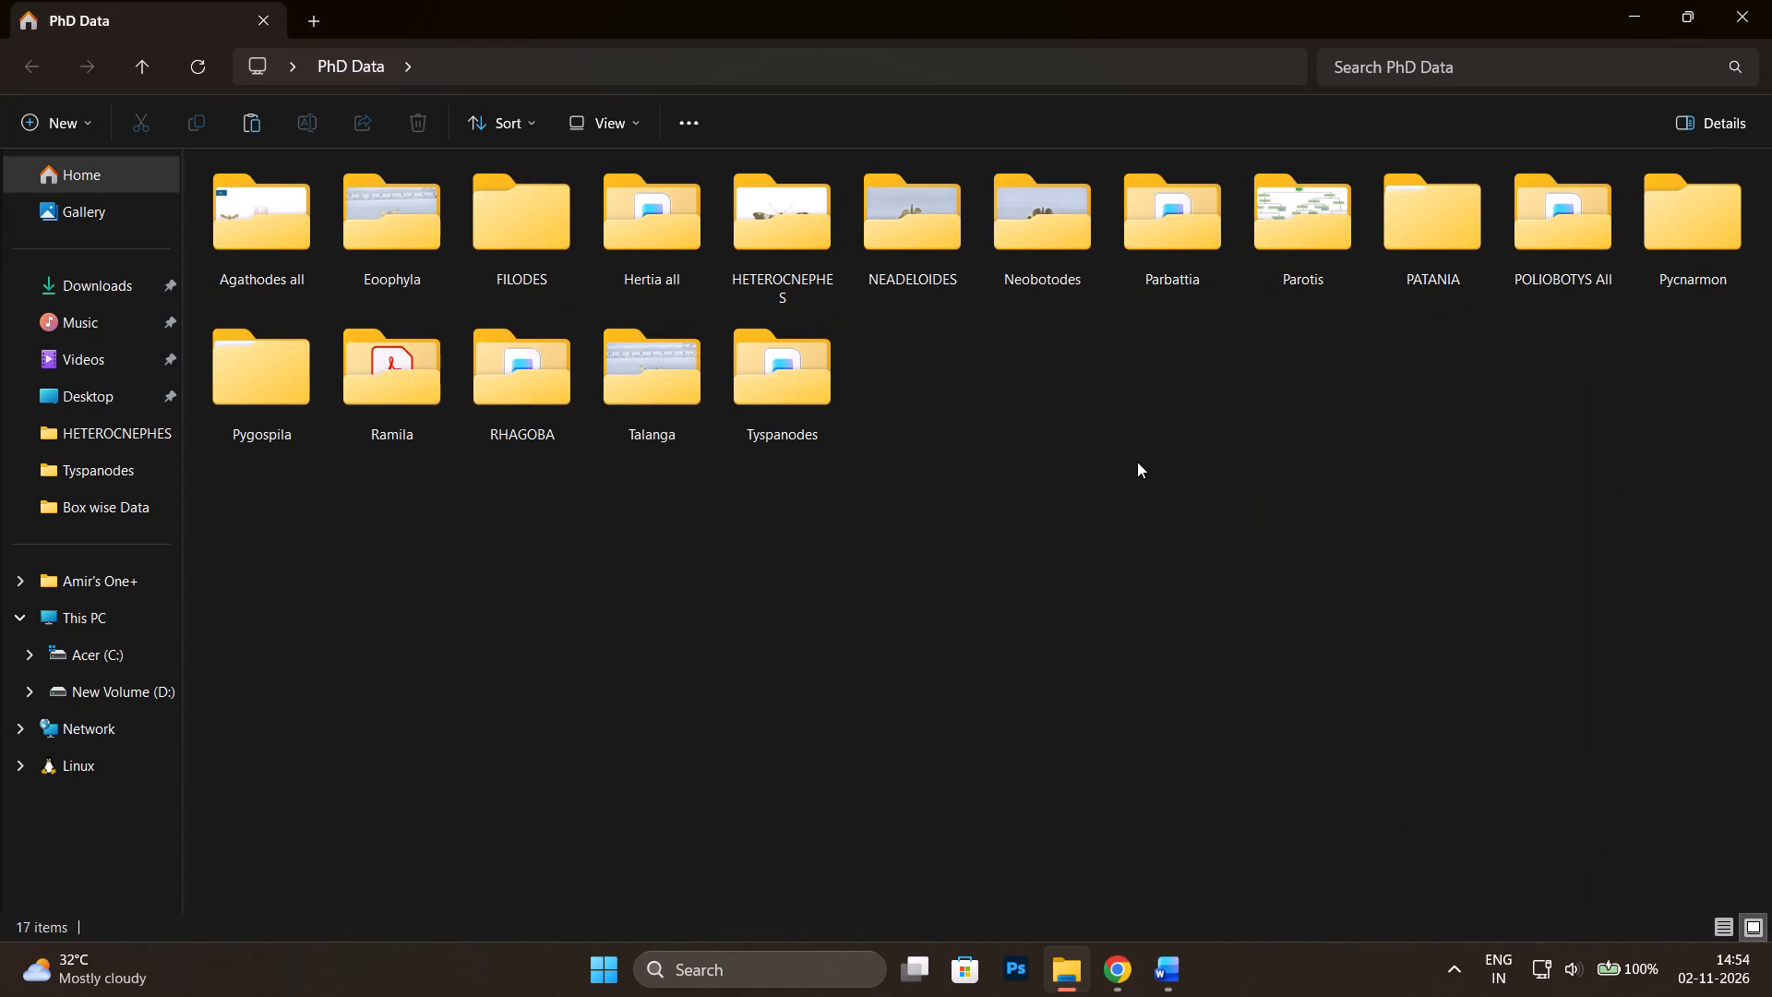
double_click(1158, 238)
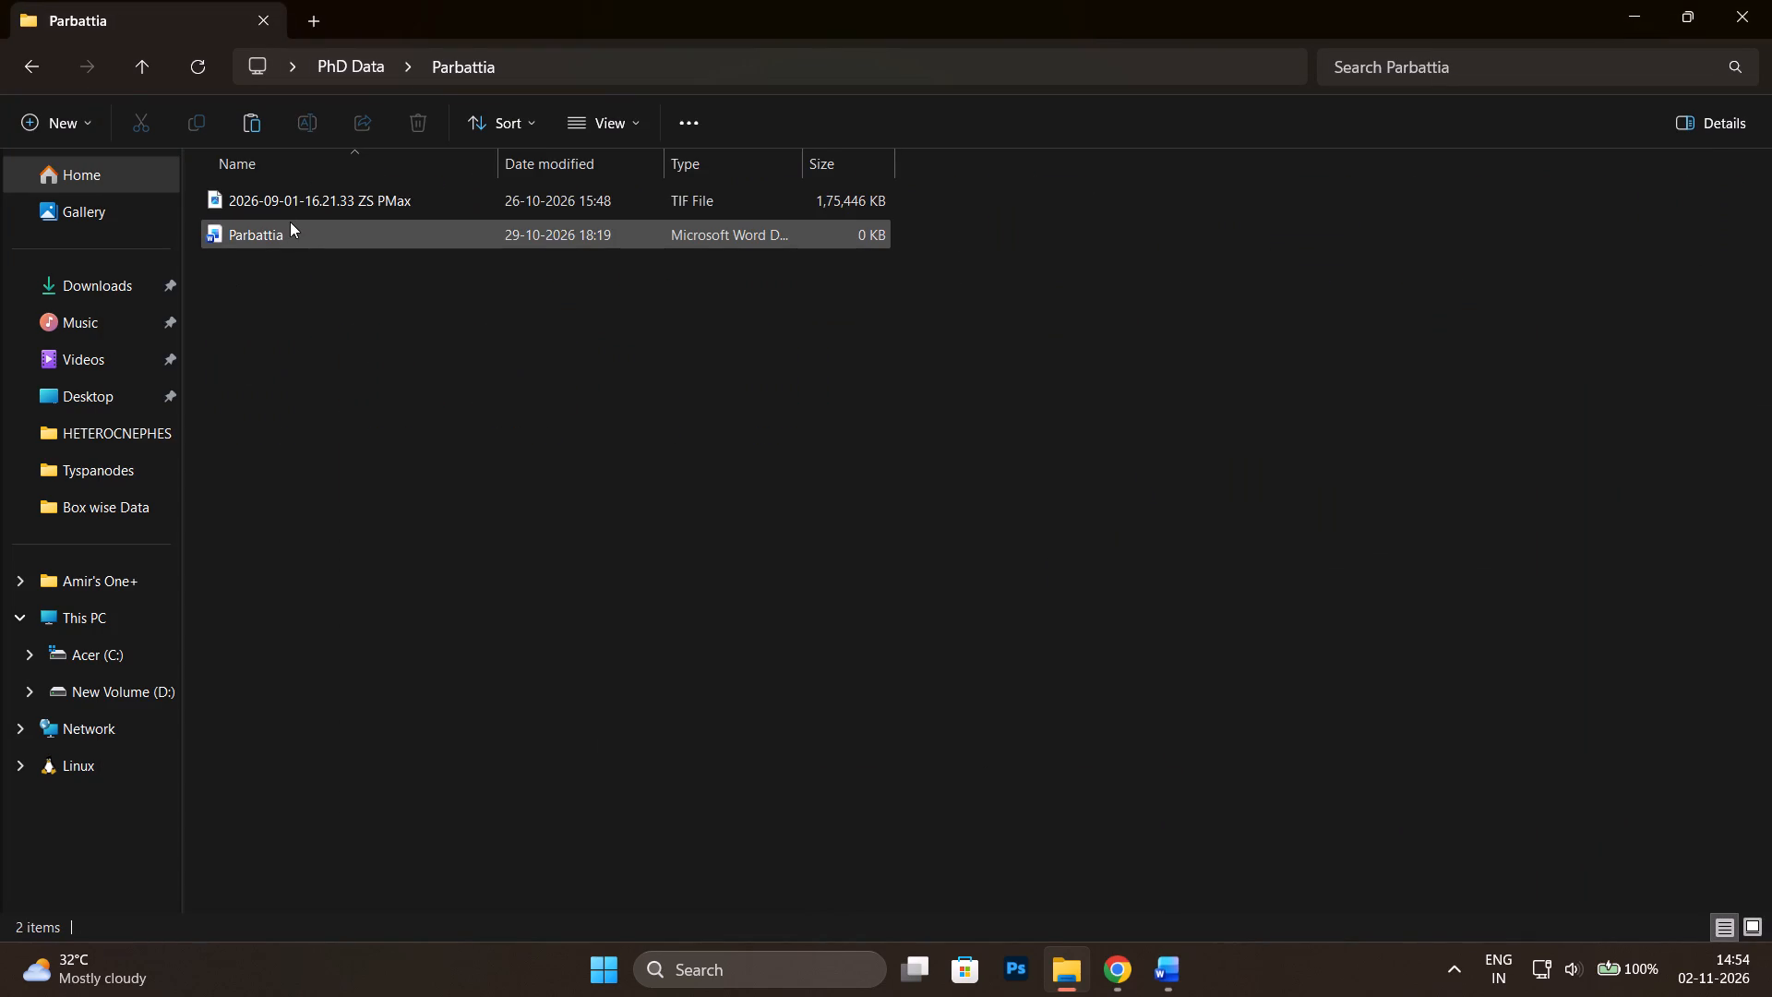
double_click(301, 235)
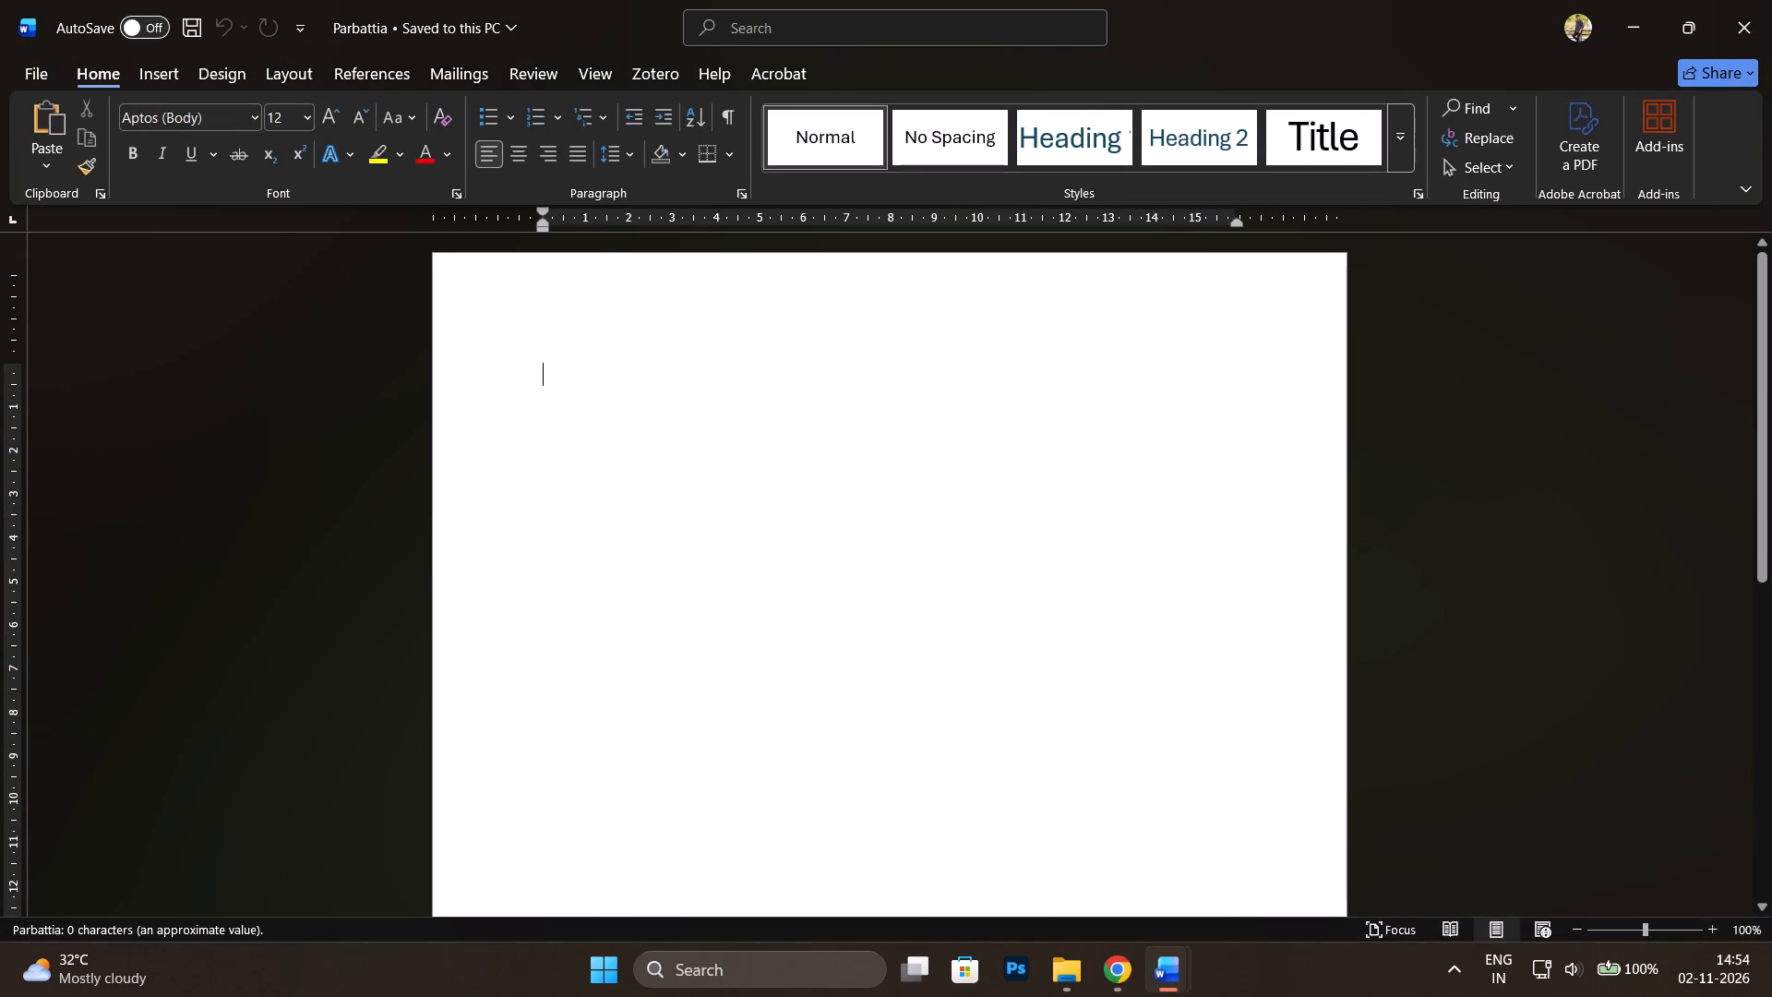
left_click_drag(430, 579, 471, 578)
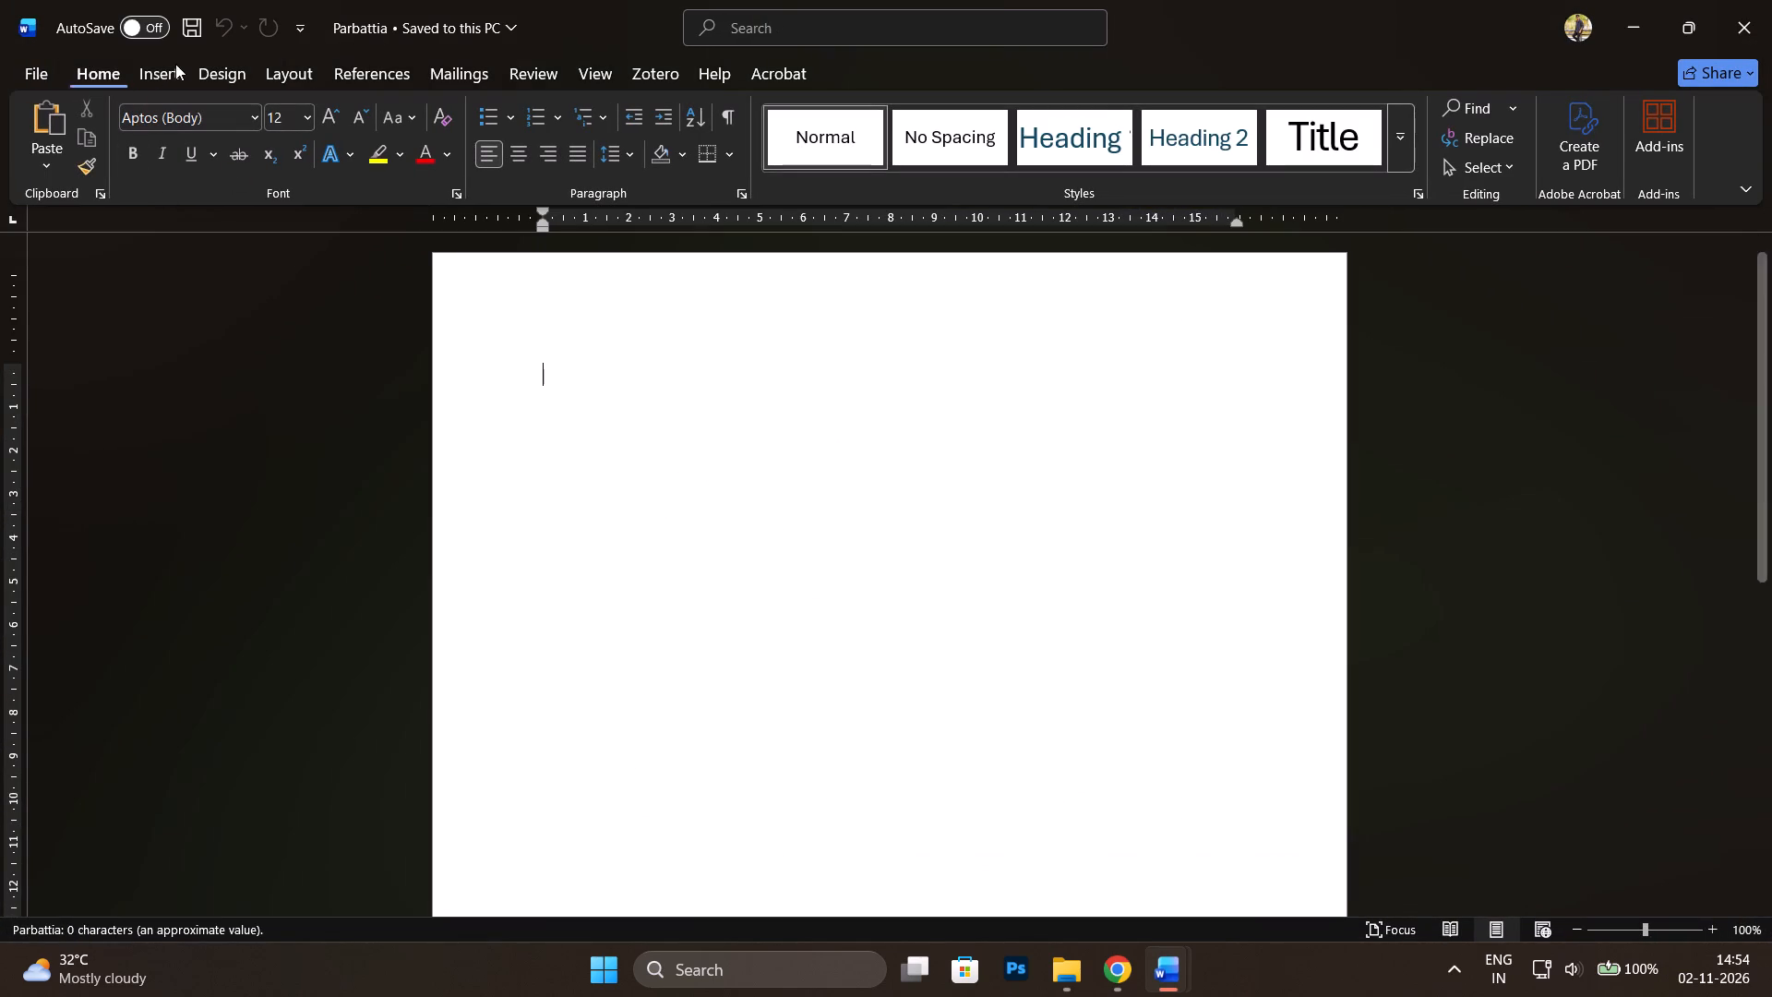
left_click(1771, 22)
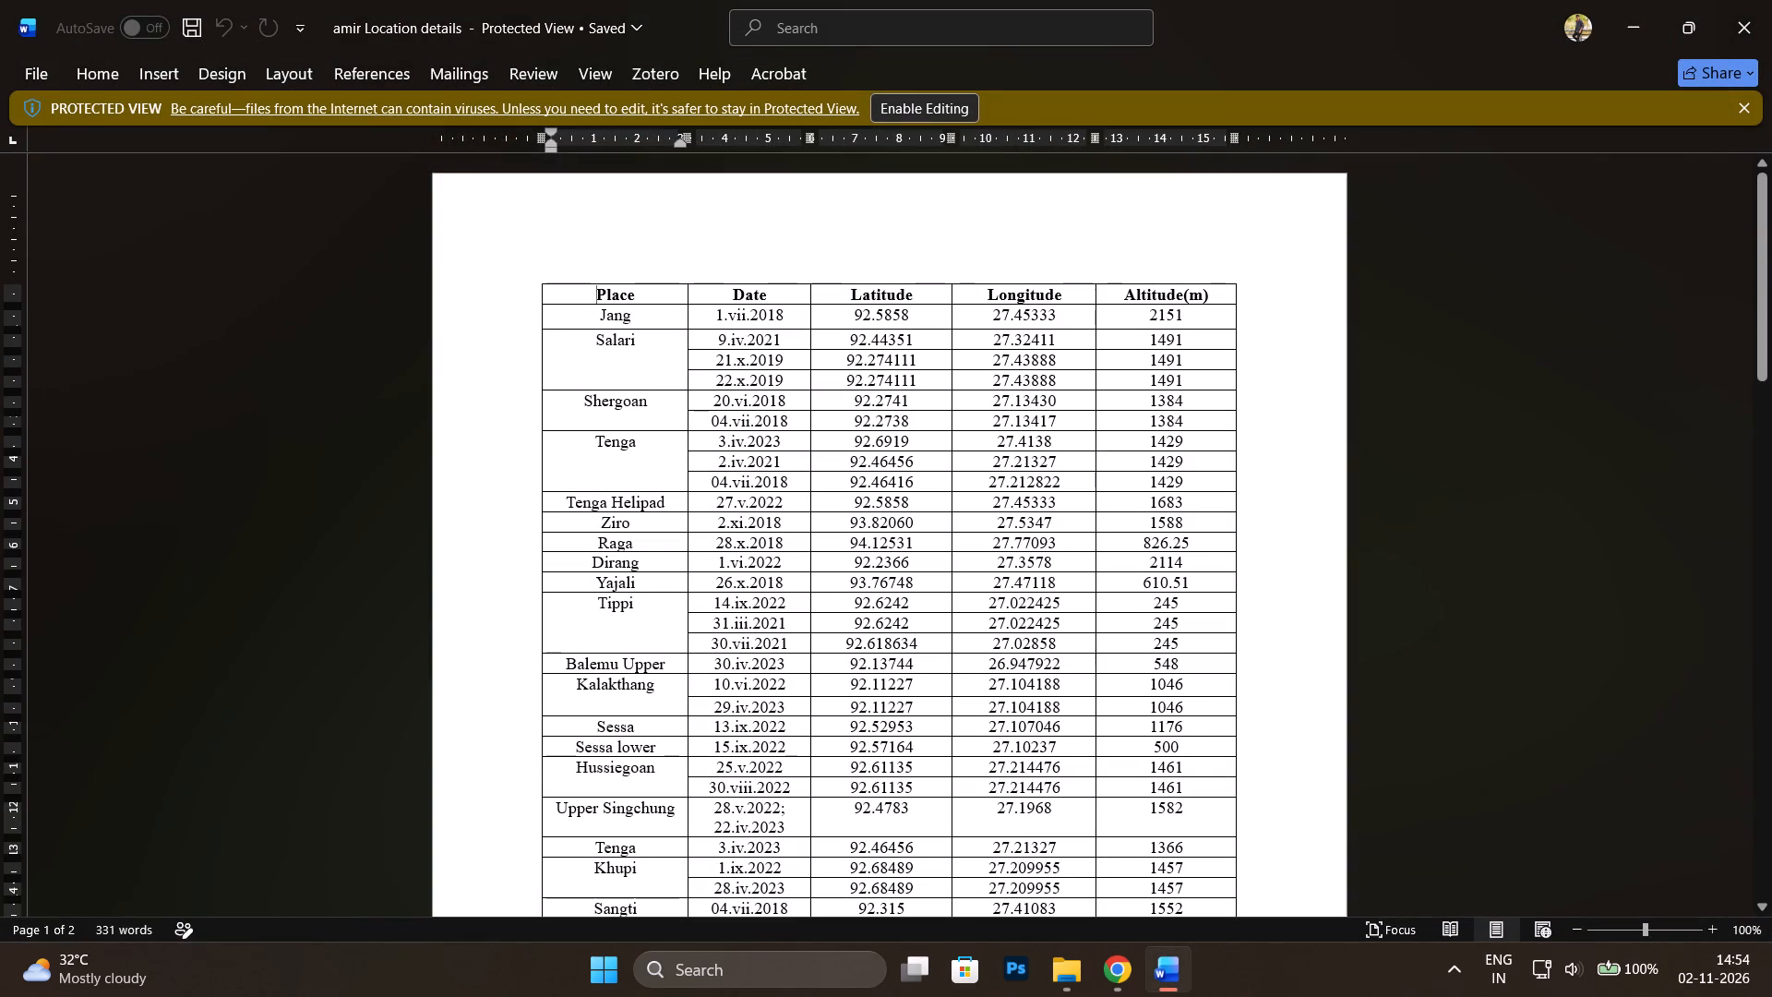
Return to the Parbattia folder, view the 2026-09-01-16.21.33 ZS PMax moth image, and close it.
left_click(1646, 30)
left_click(543, 397)
double_click(442, 198)
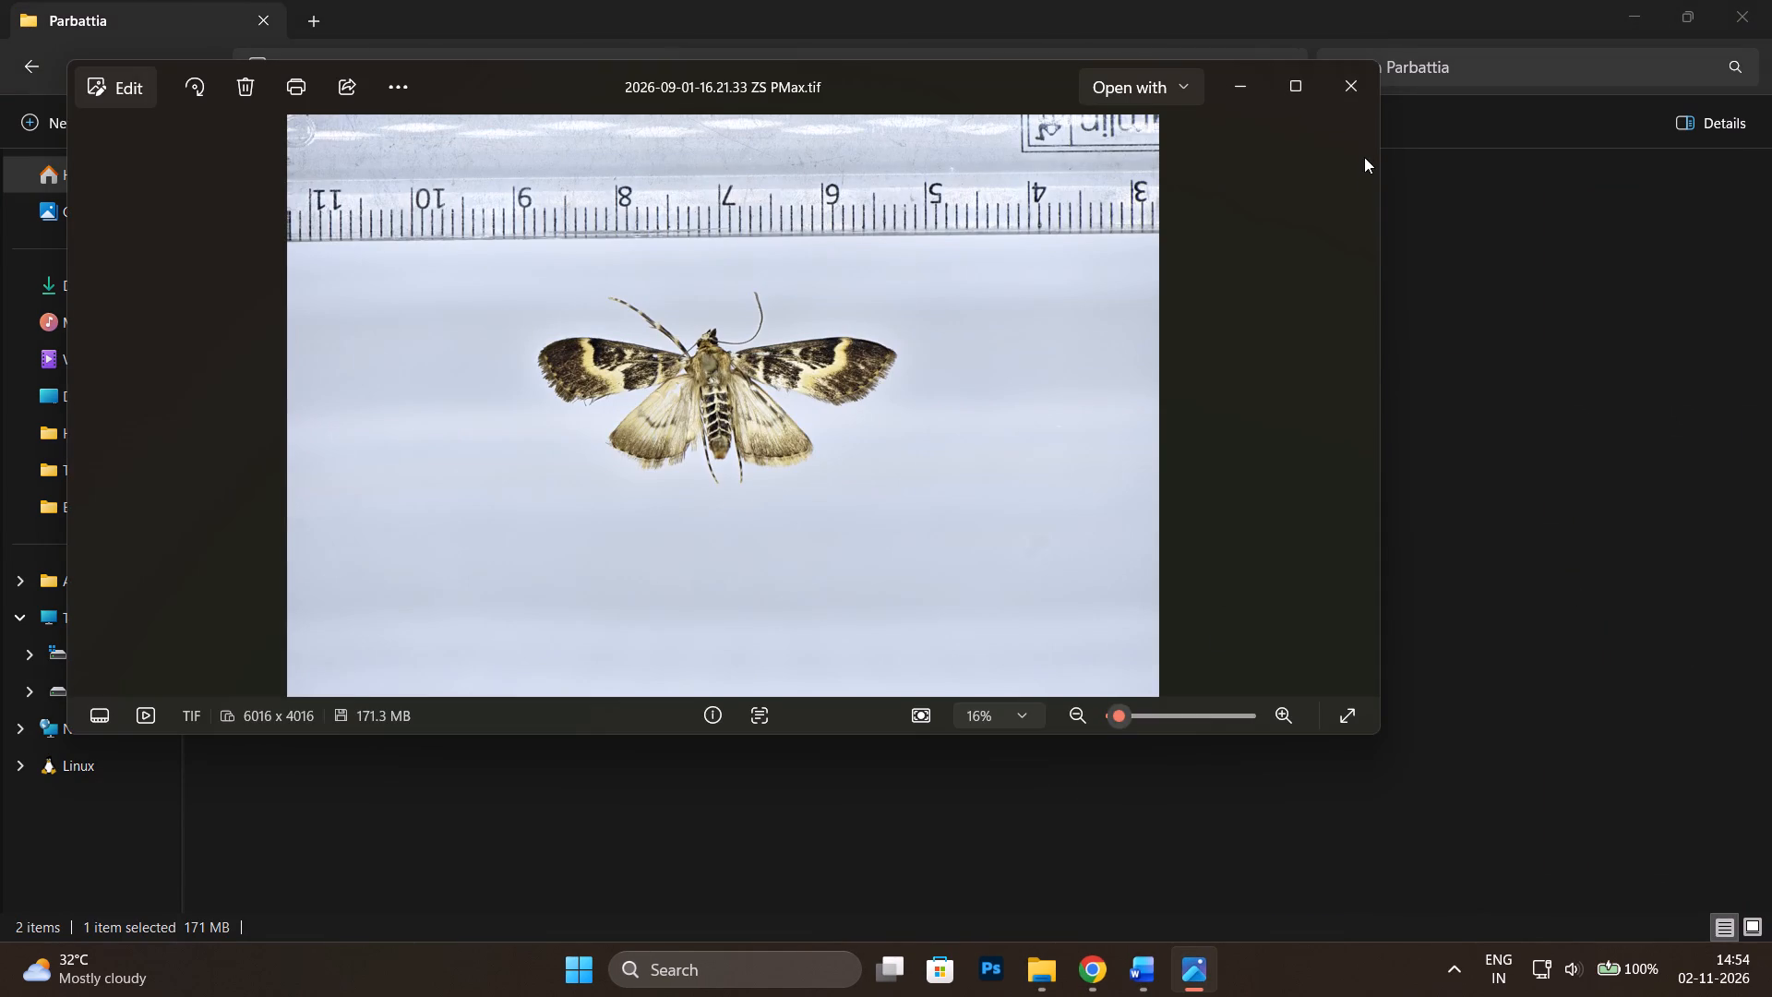
left_click(1365, 84)
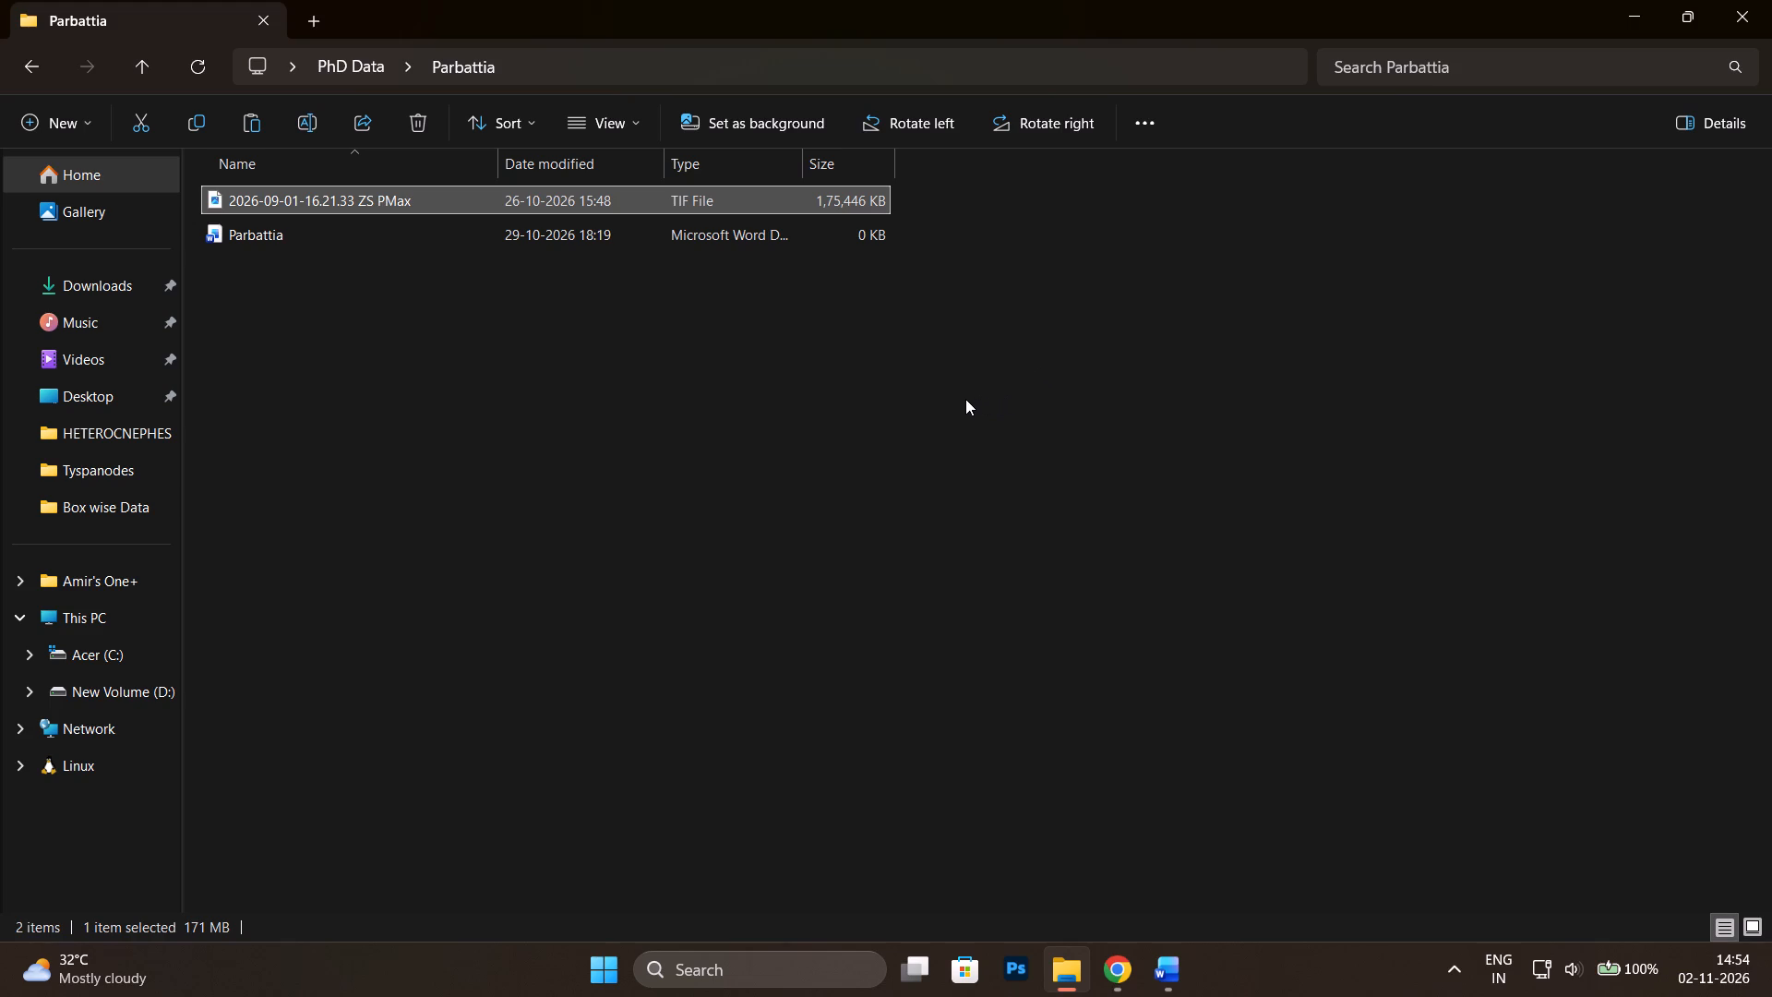
Switch to Chrome and look through the "lat and long" search results for a latitude and longitude tool.
left_click(1105, 979)
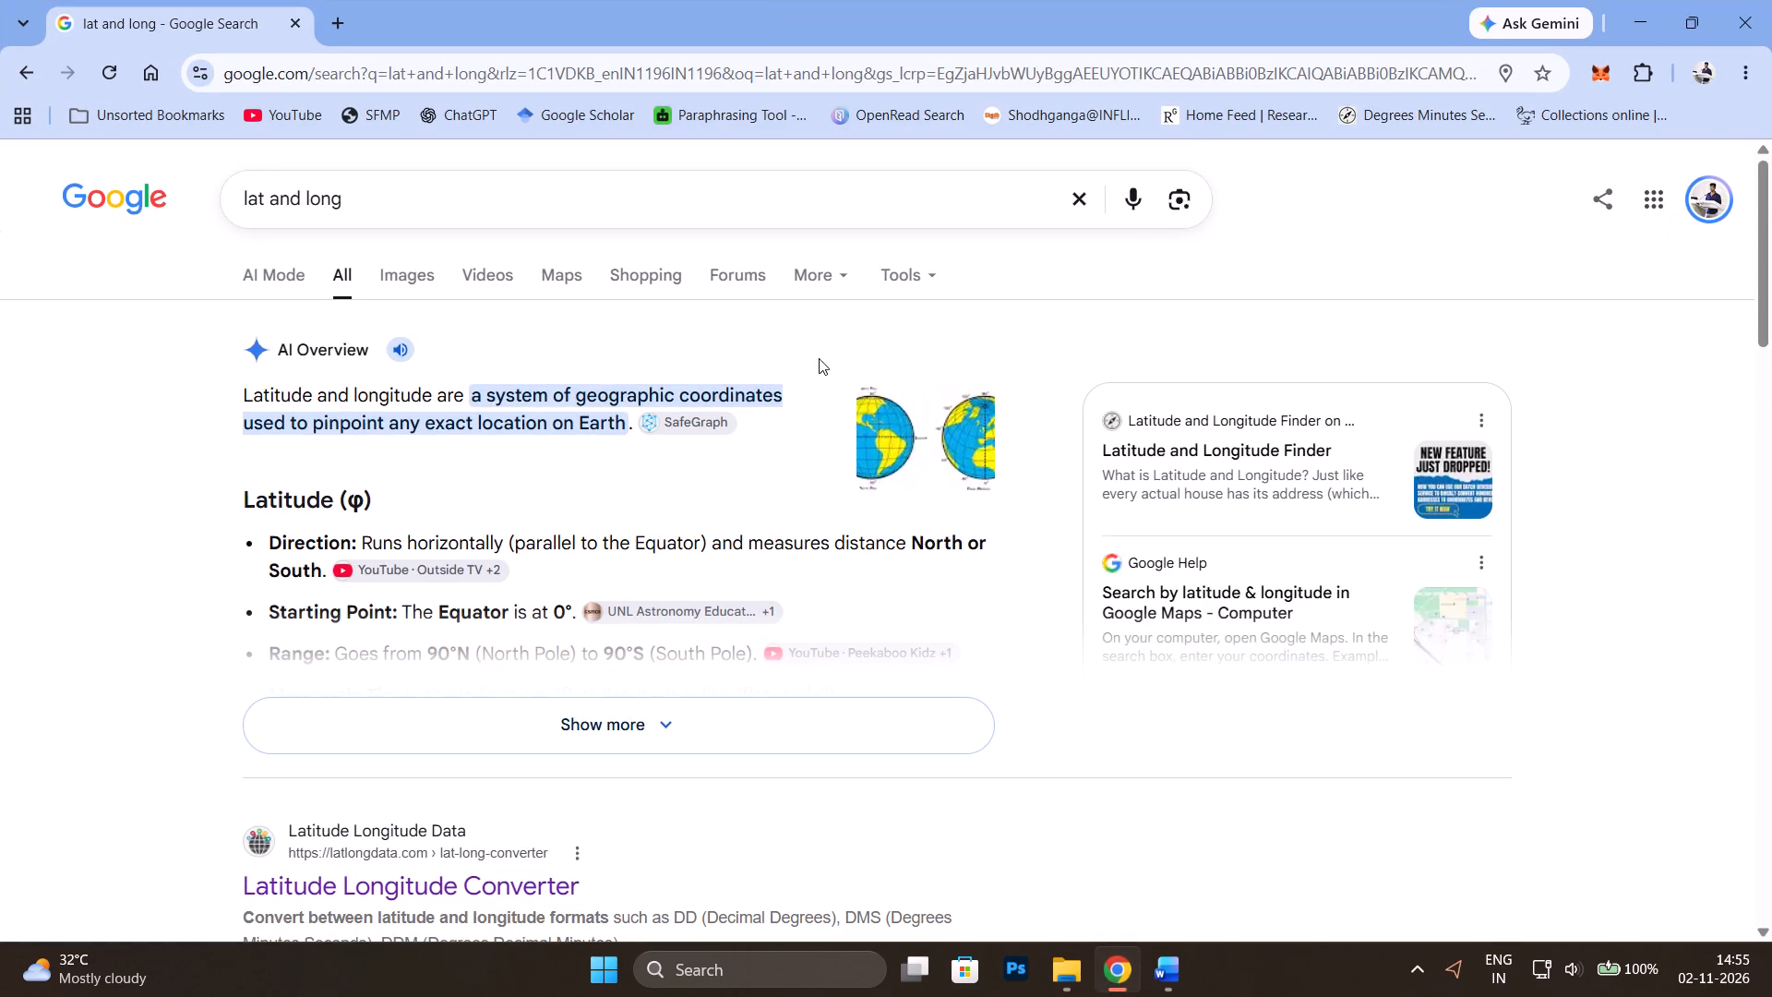
scroll(796, 433, "down", 2)
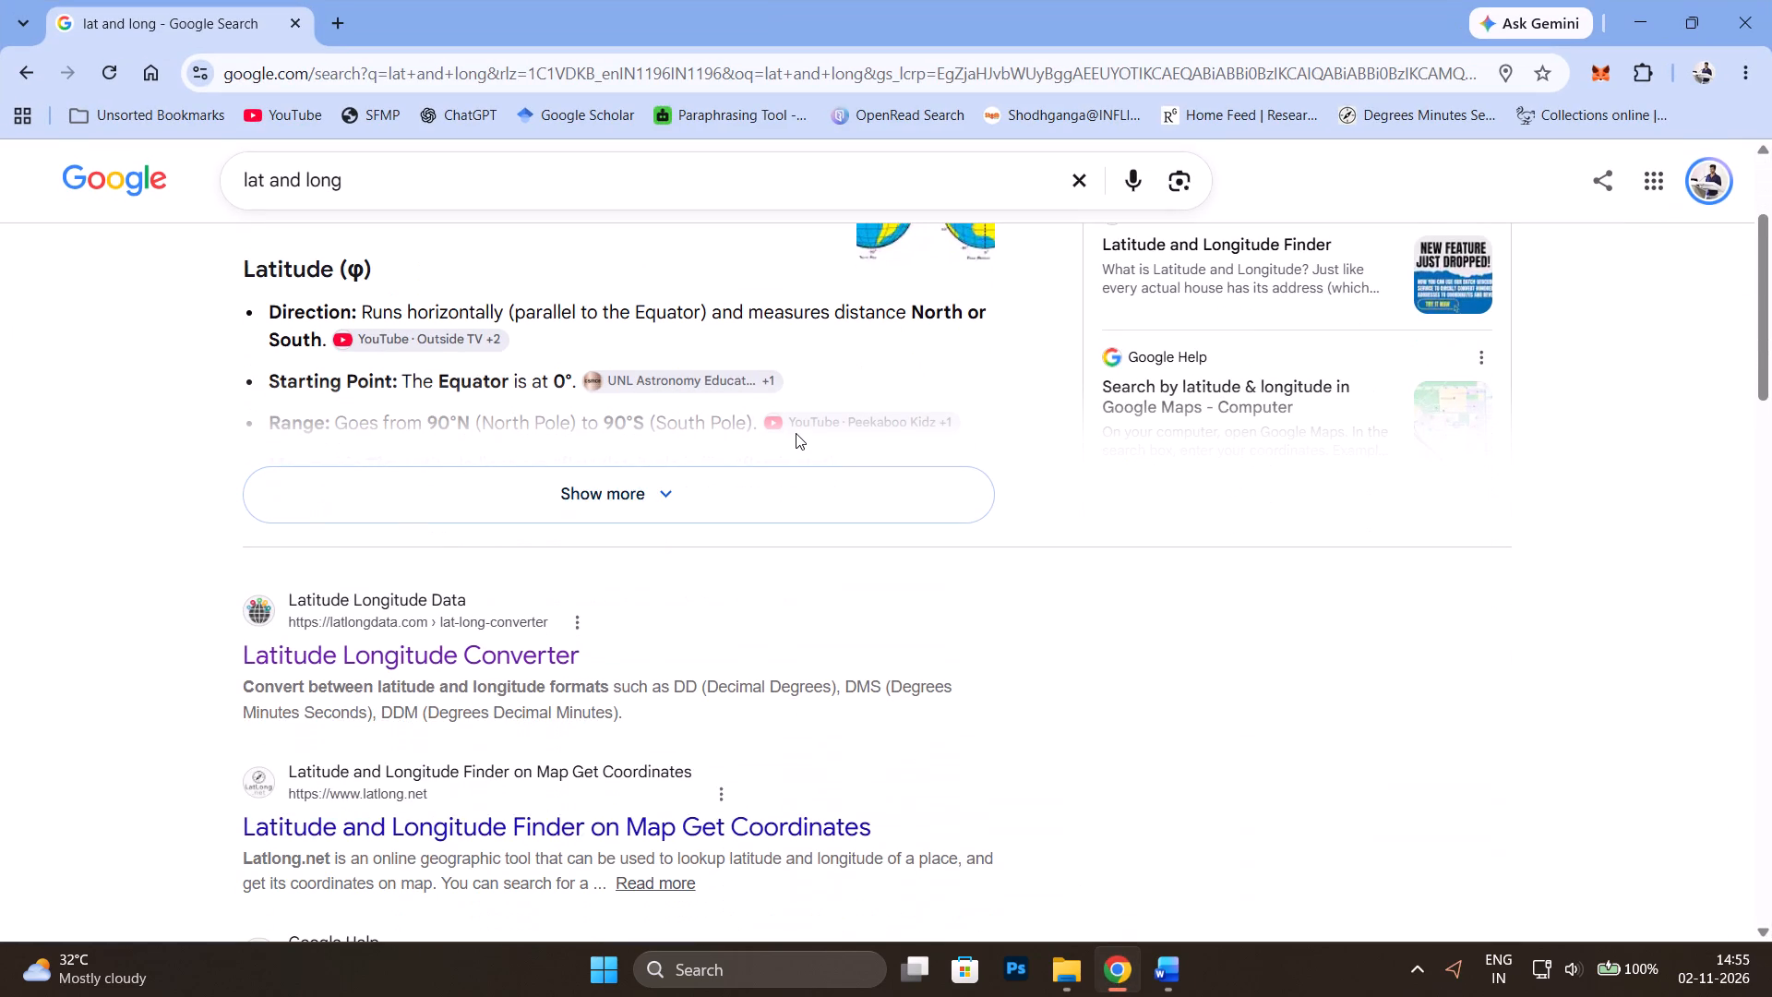
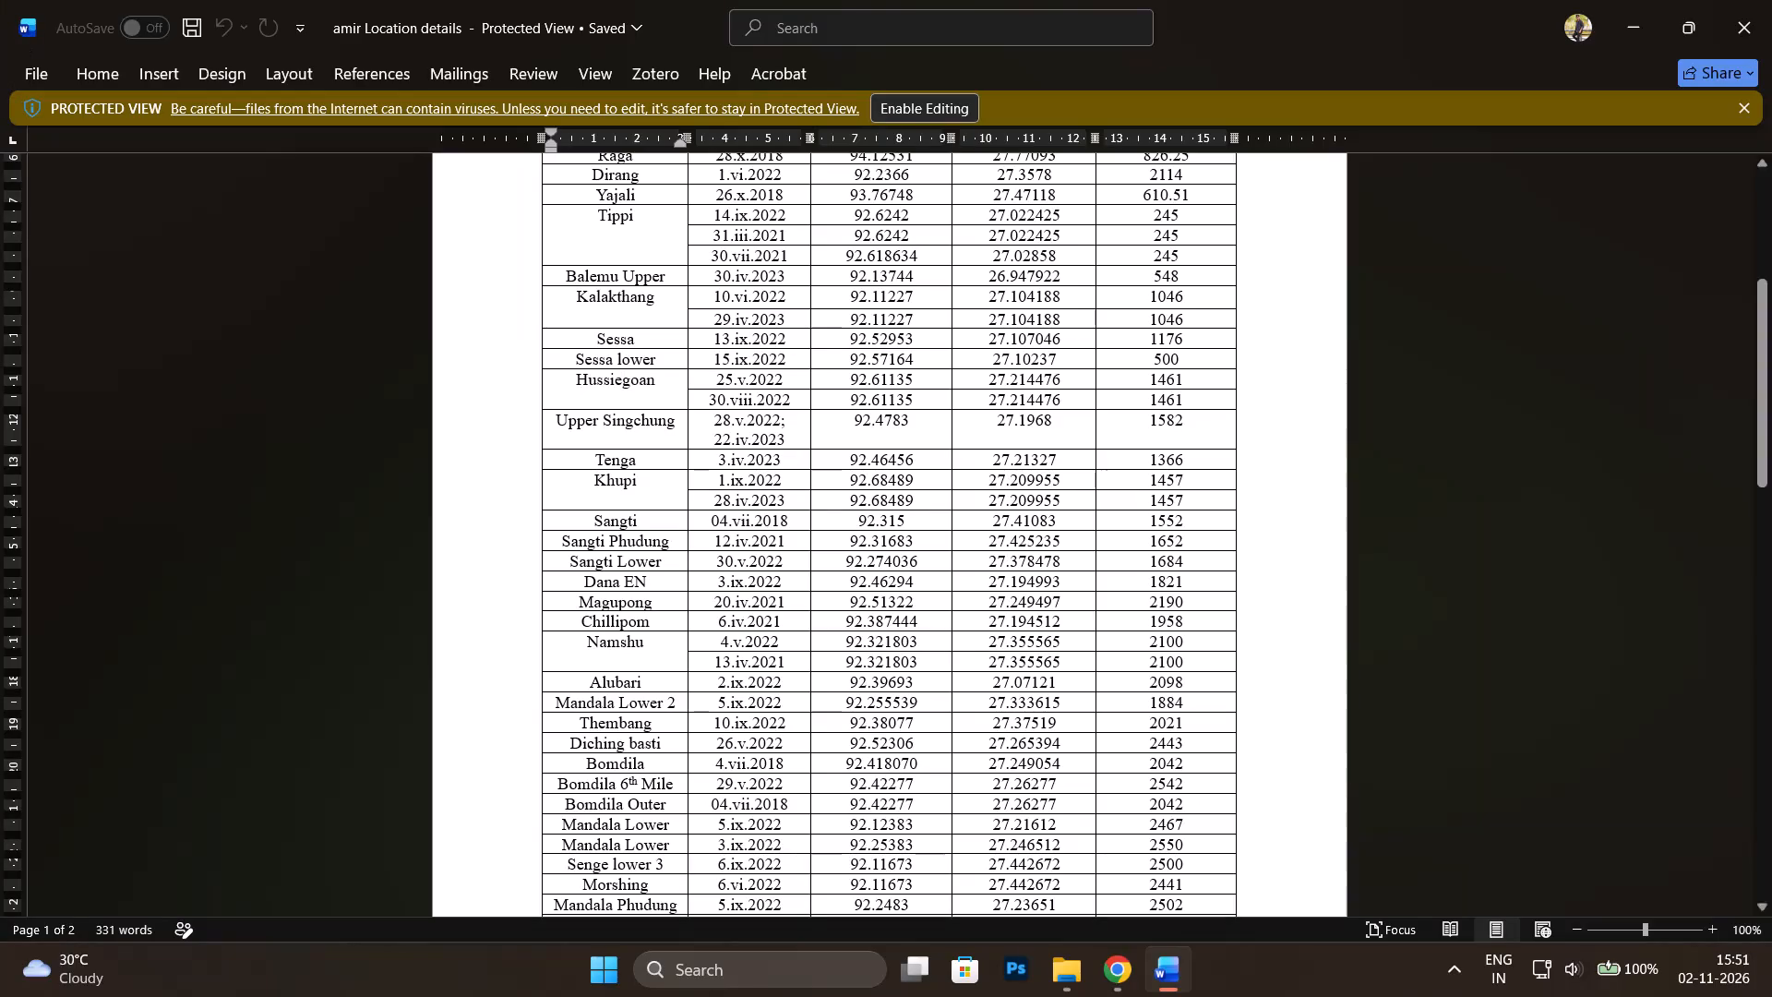
Minimize the location details document, Chrome and File Explorer windows to show the desktop.
left_click(1638, 7)
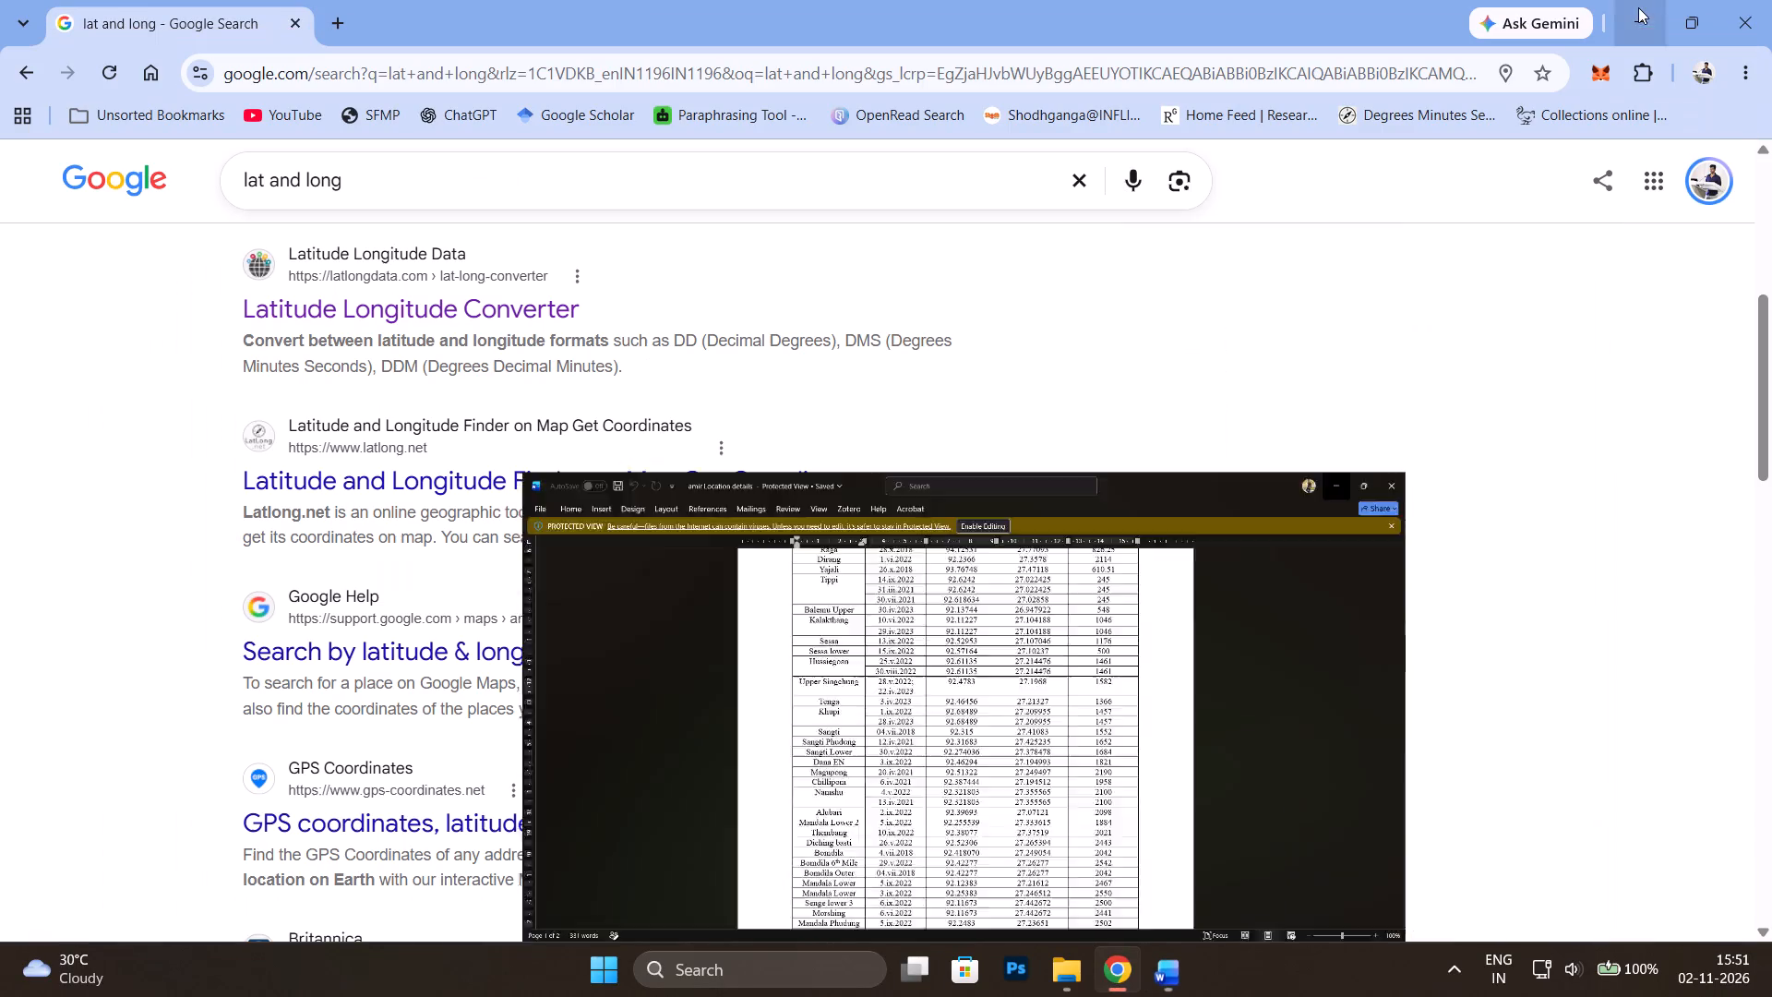
left_click(1375, 472)
left_click(1630, 0)
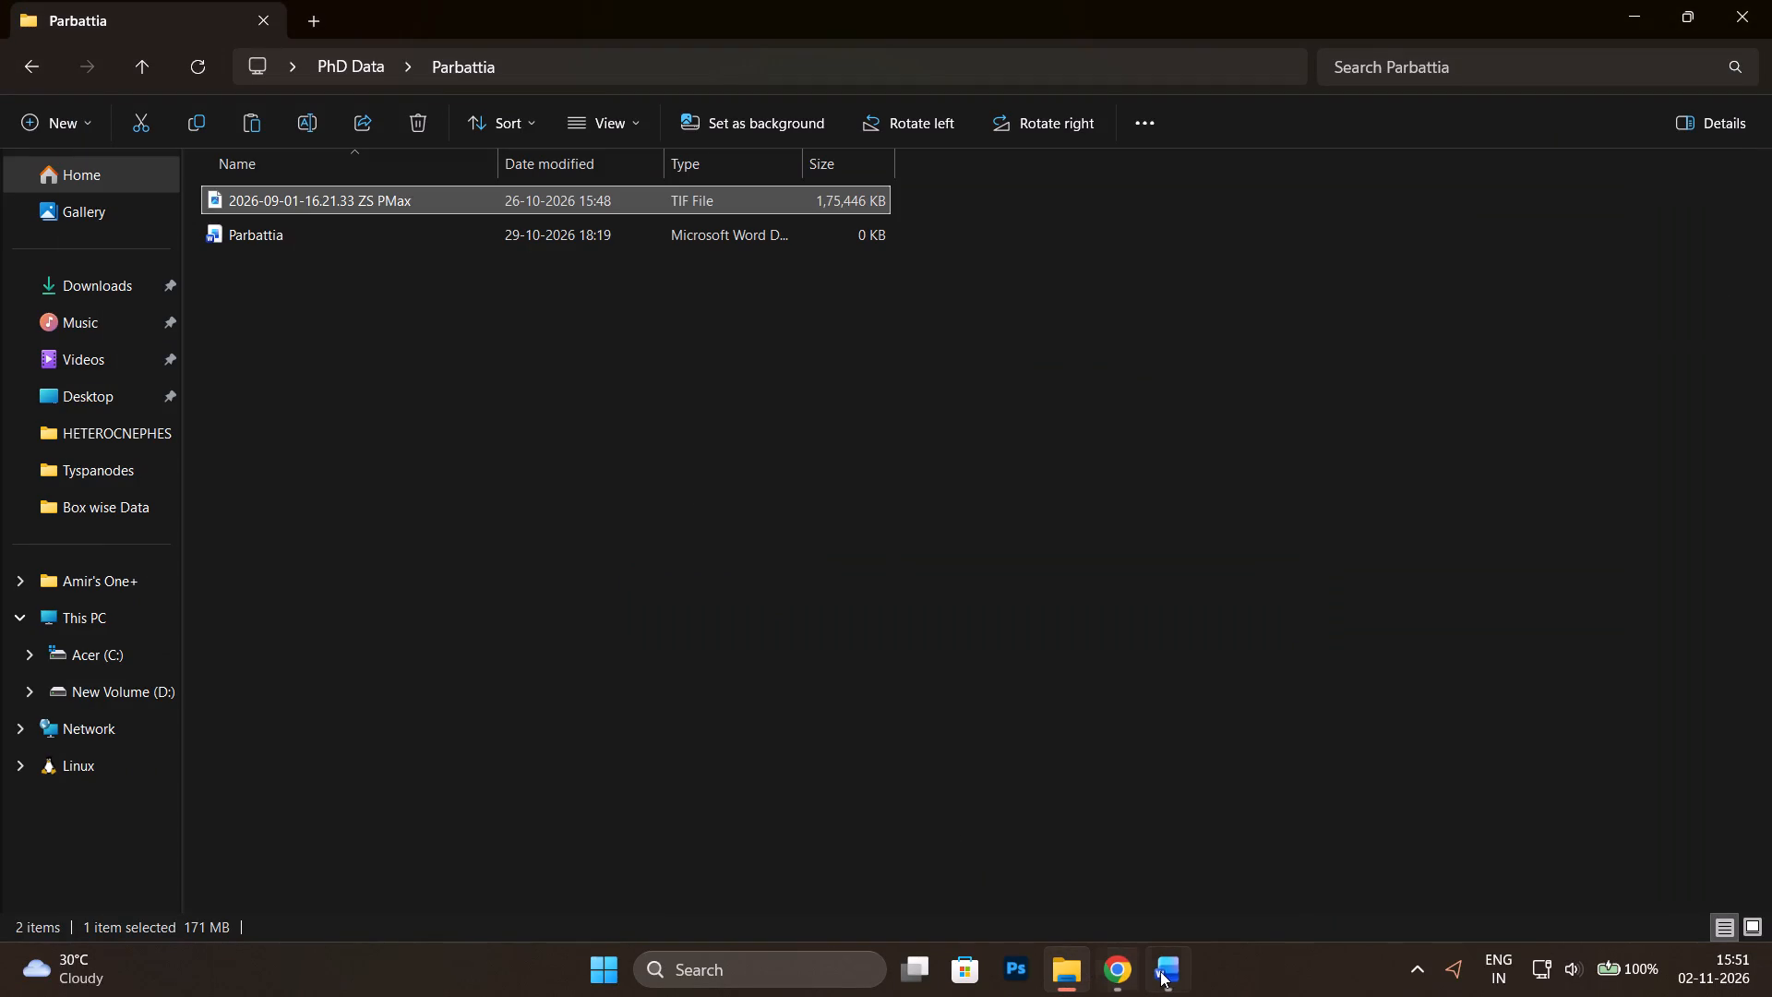
left_click(1616, 4)
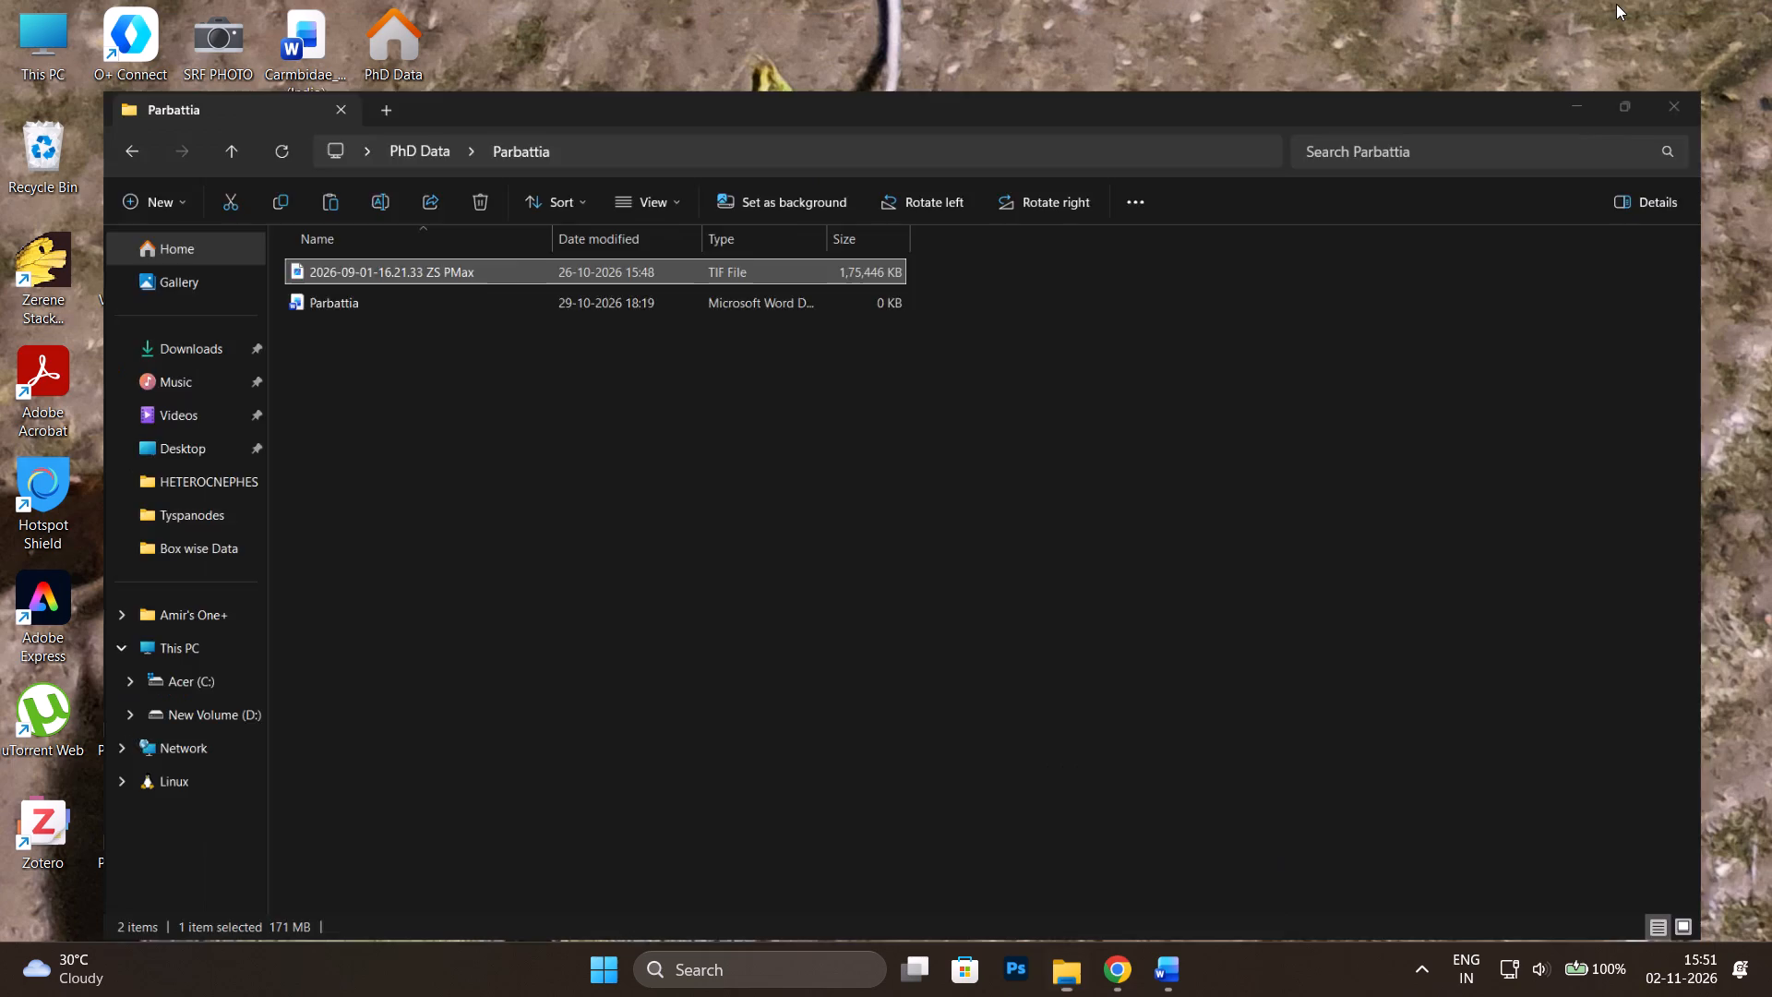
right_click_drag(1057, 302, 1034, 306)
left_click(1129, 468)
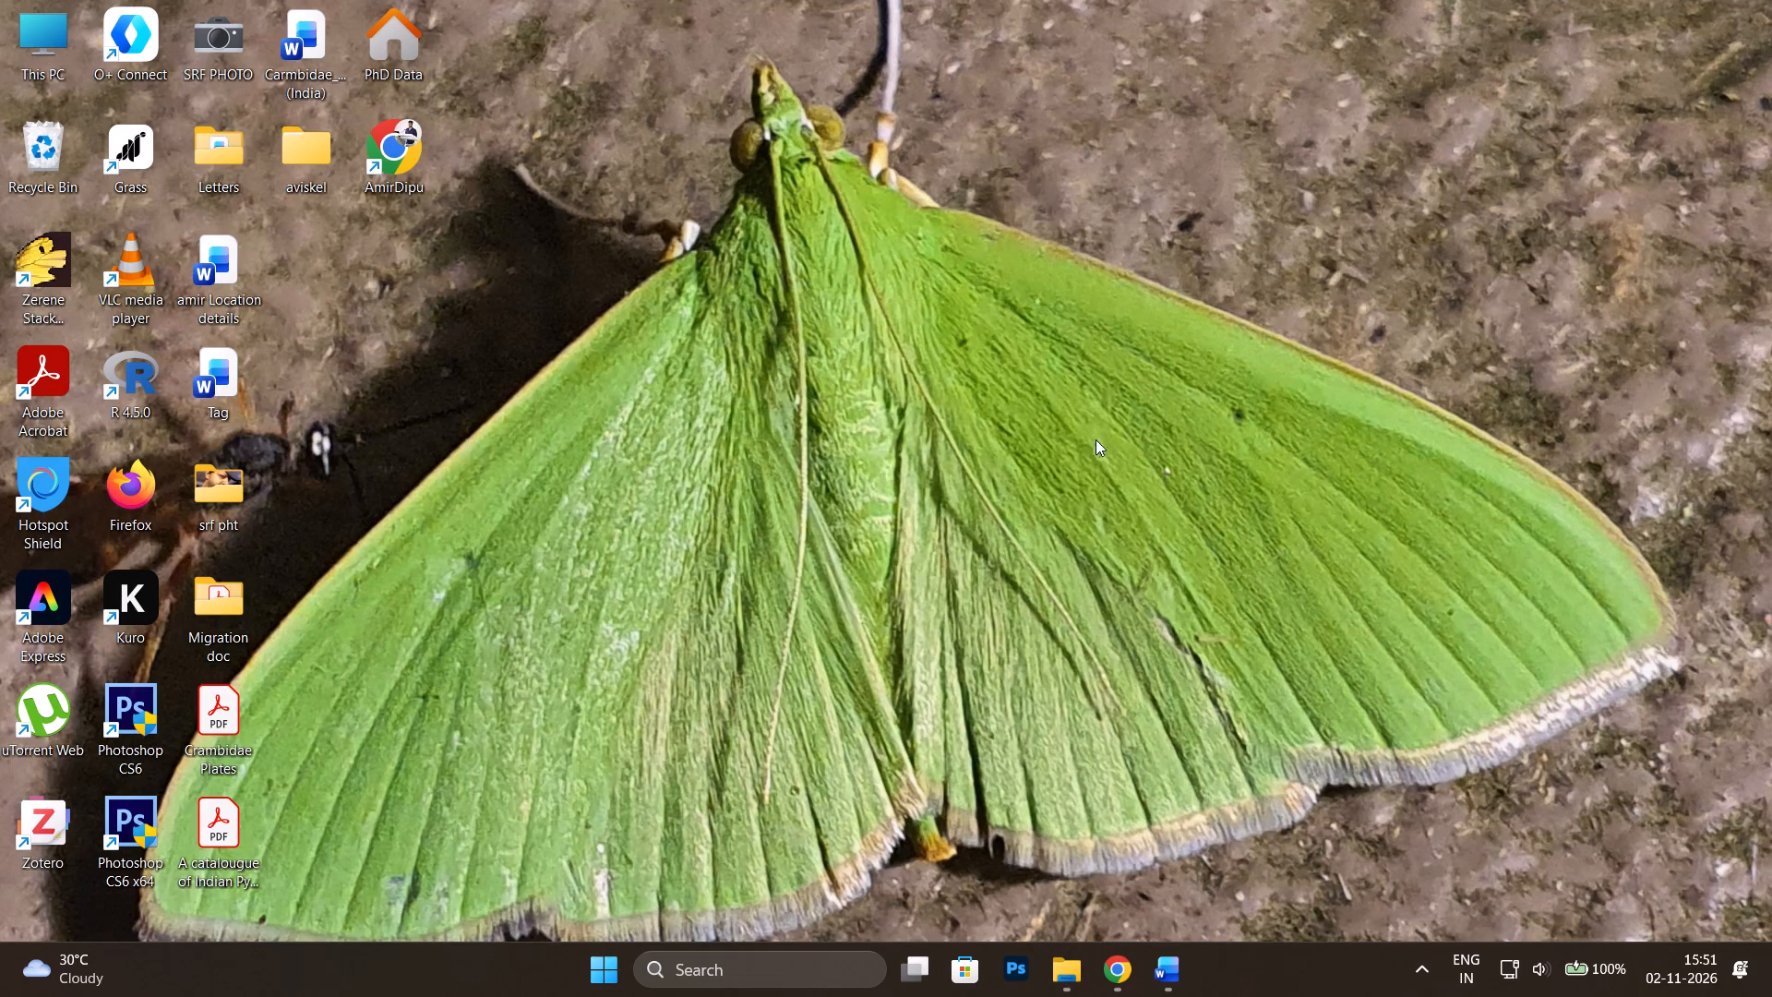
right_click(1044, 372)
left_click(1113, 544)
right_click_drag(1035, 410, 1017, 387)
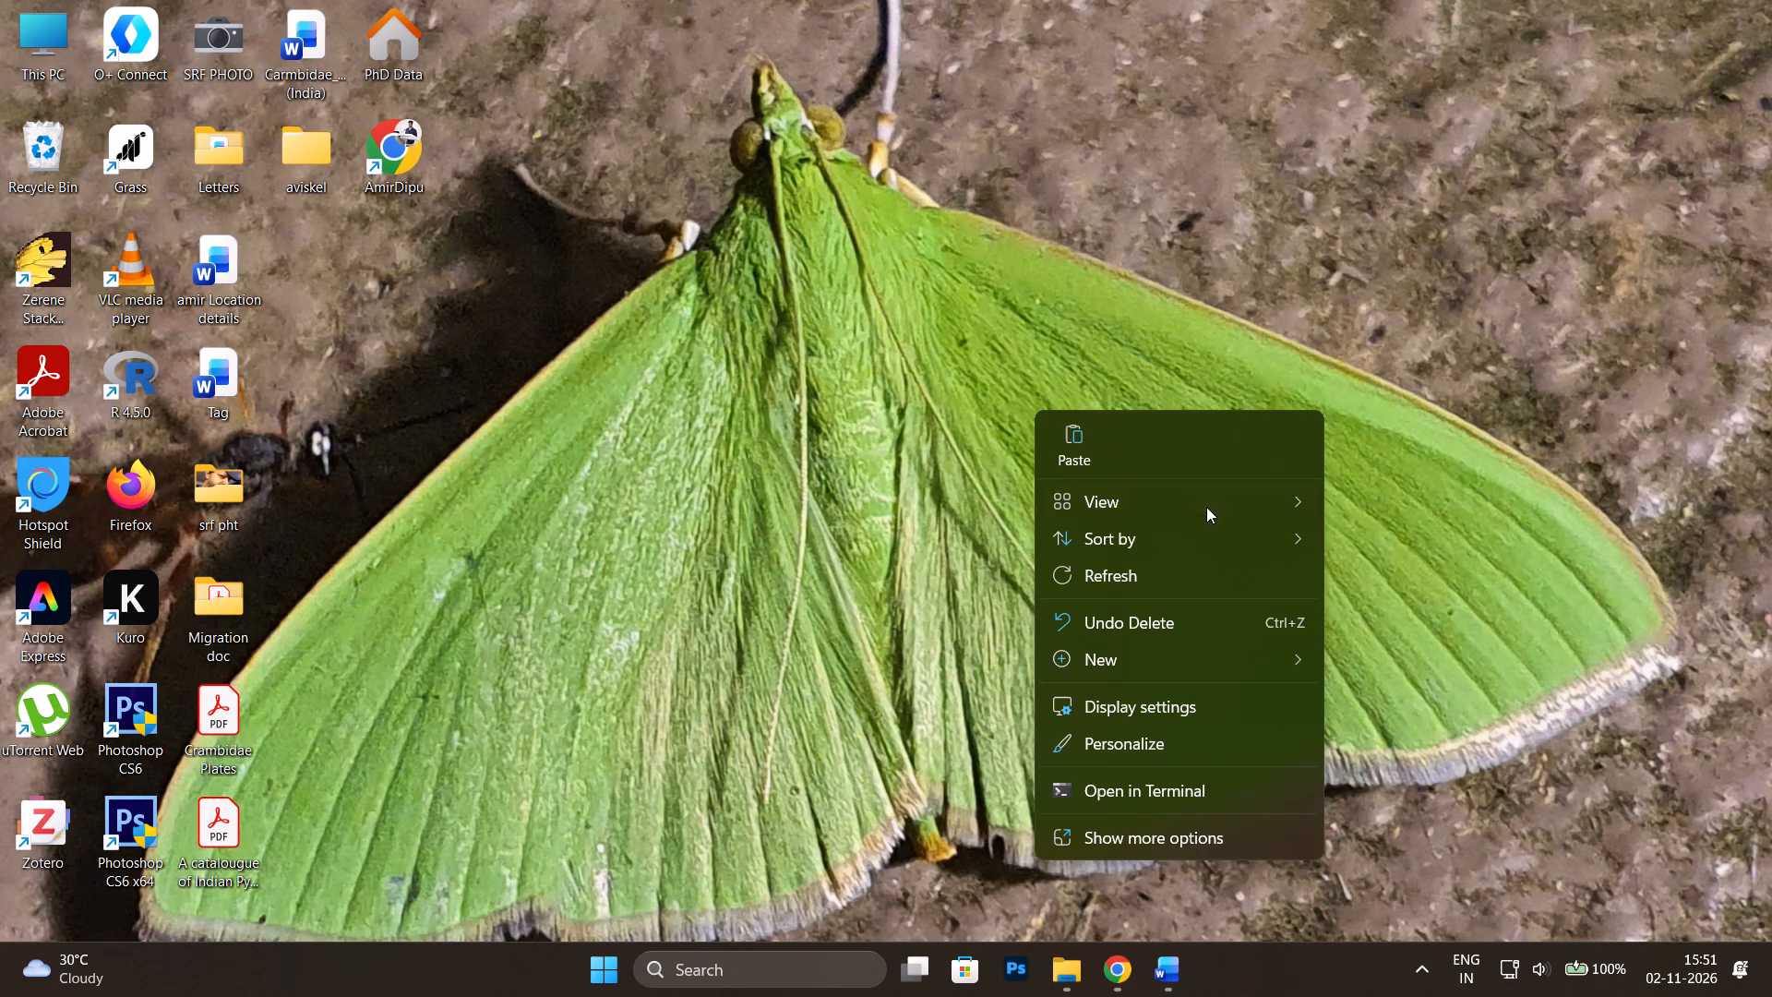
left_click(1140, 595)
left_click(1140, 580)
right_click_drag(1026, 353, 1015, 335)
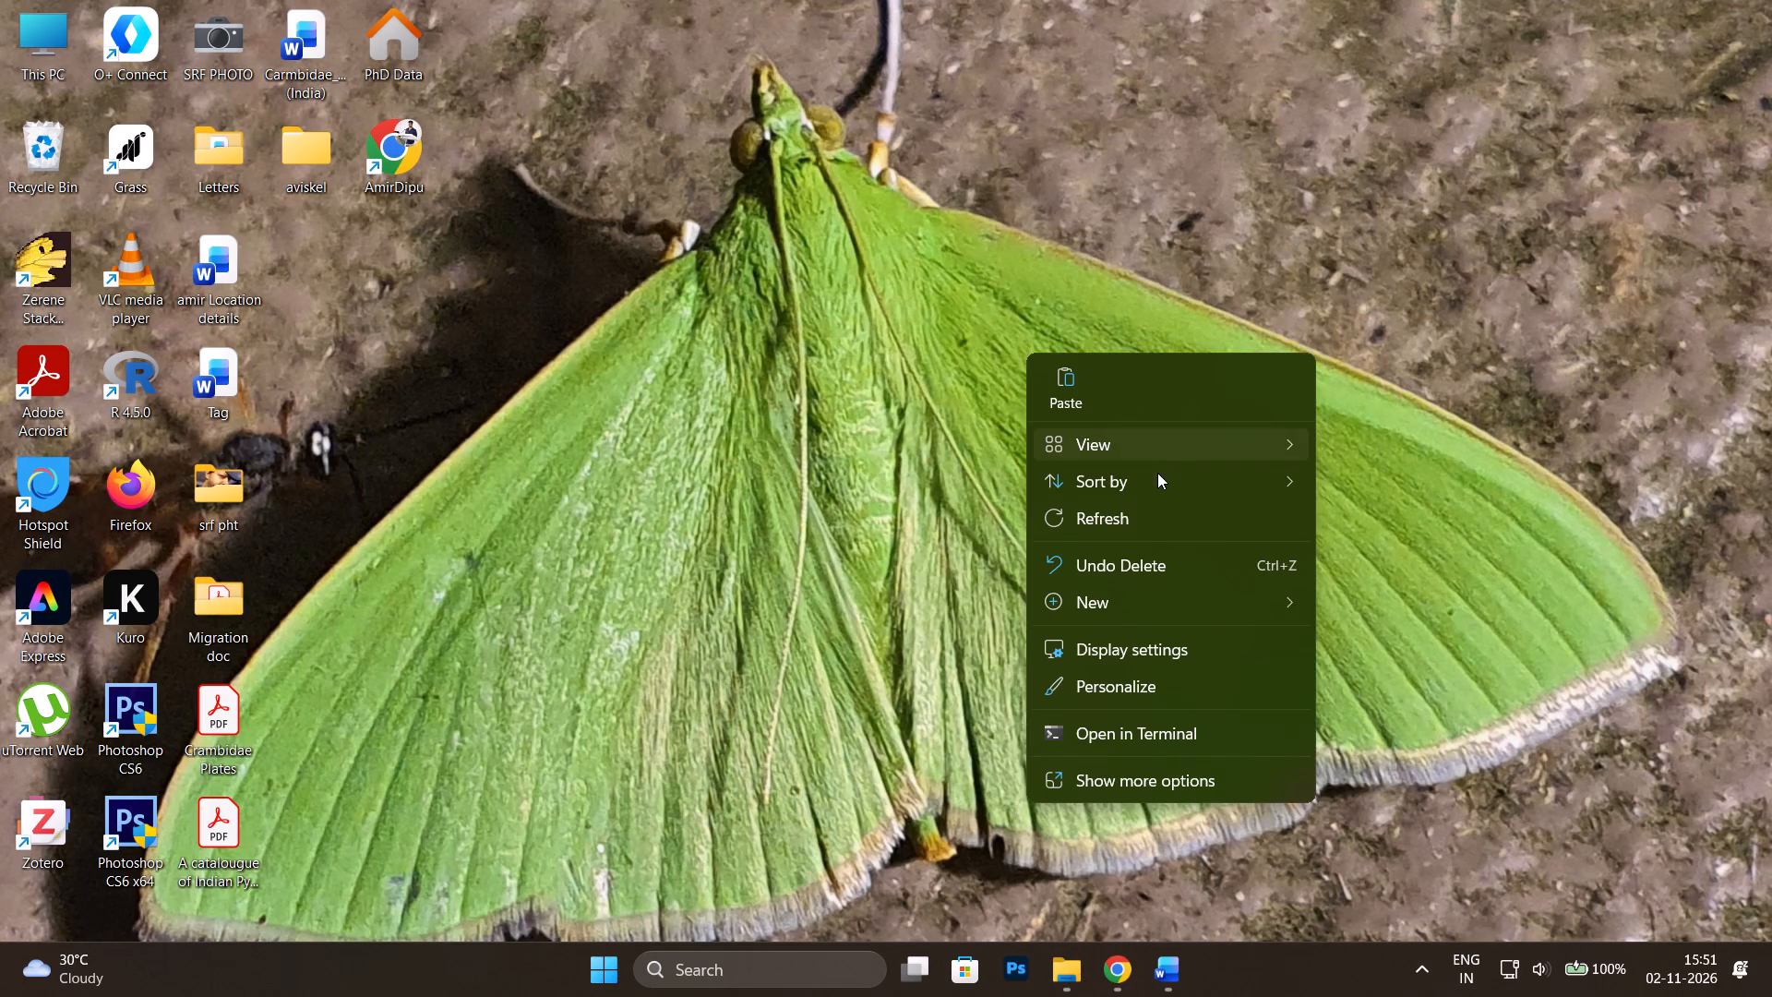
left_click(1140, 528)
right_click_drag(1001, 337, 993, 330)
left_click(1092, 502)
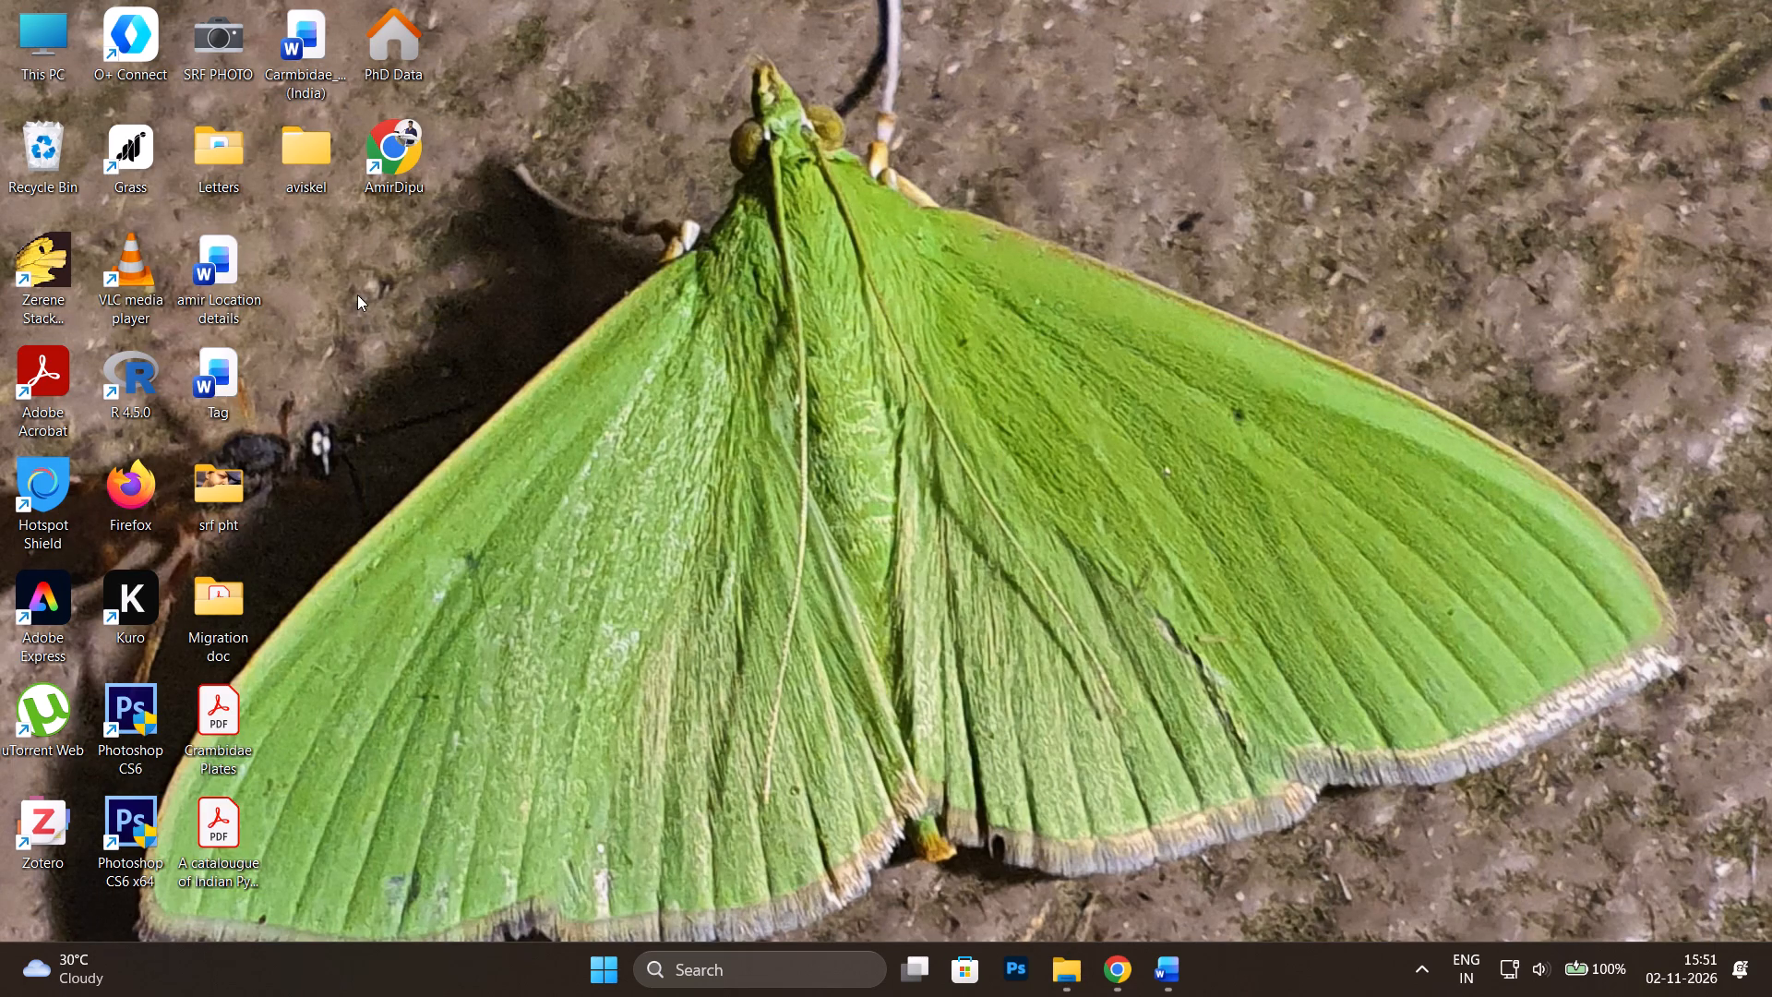
Open the Tag document from the desktop.
double_click(235, 385)
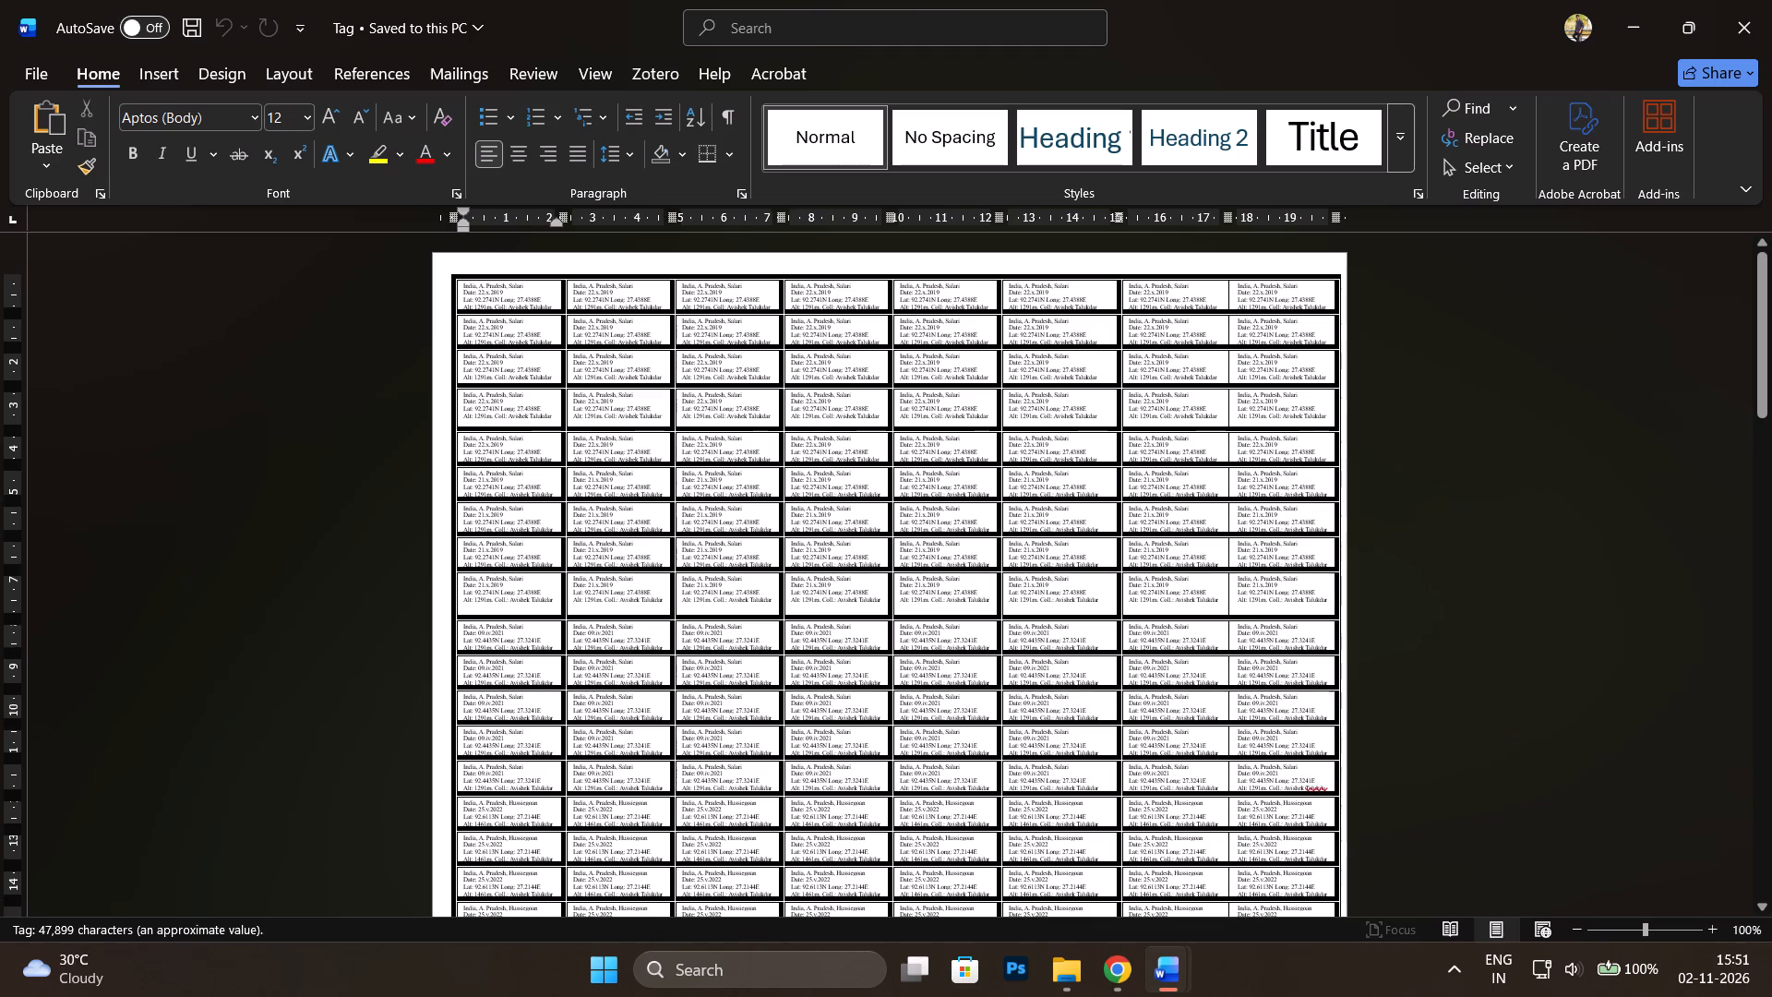
Look through the specimen label table in the Tag document and return to its first rows.
scroll(1306, 412, "up", 4)
scroll(1302, 435, "down", 1)
scroll(1302, 442, "up", 1)
scroll(1302, 450, "down", 1)
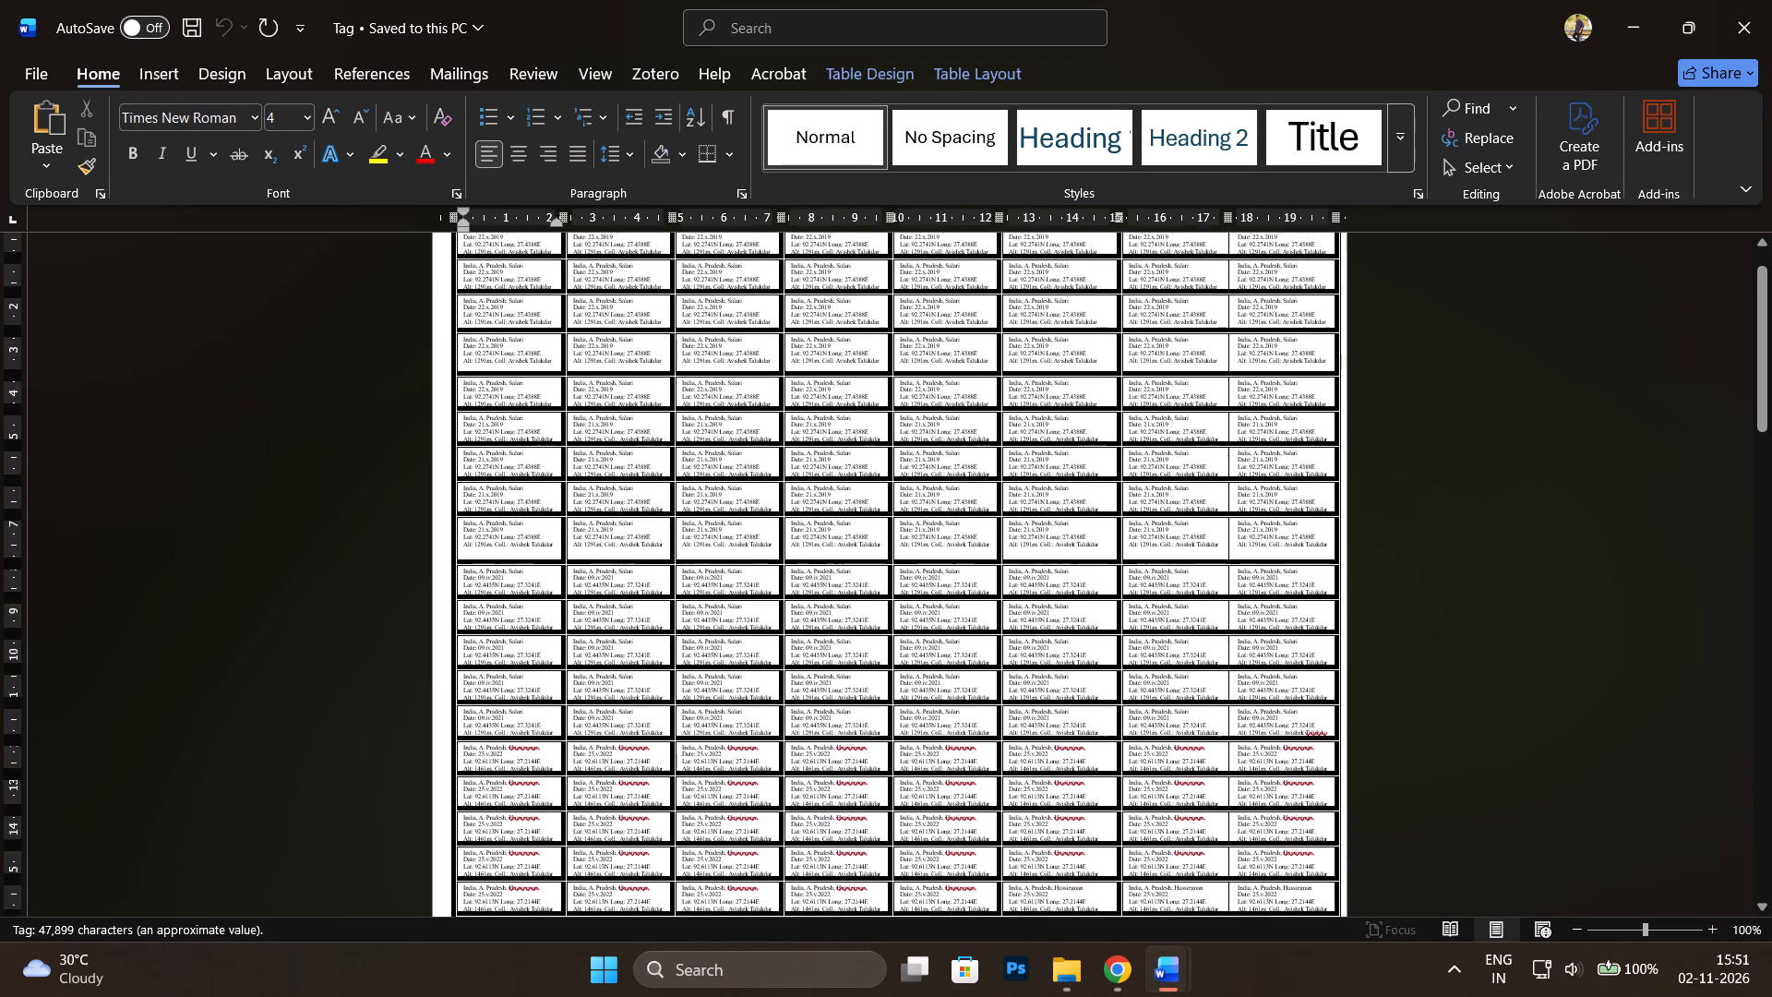
scroll(1302, 450, "down", 12)
scroll(1263, 519, "up", 4)
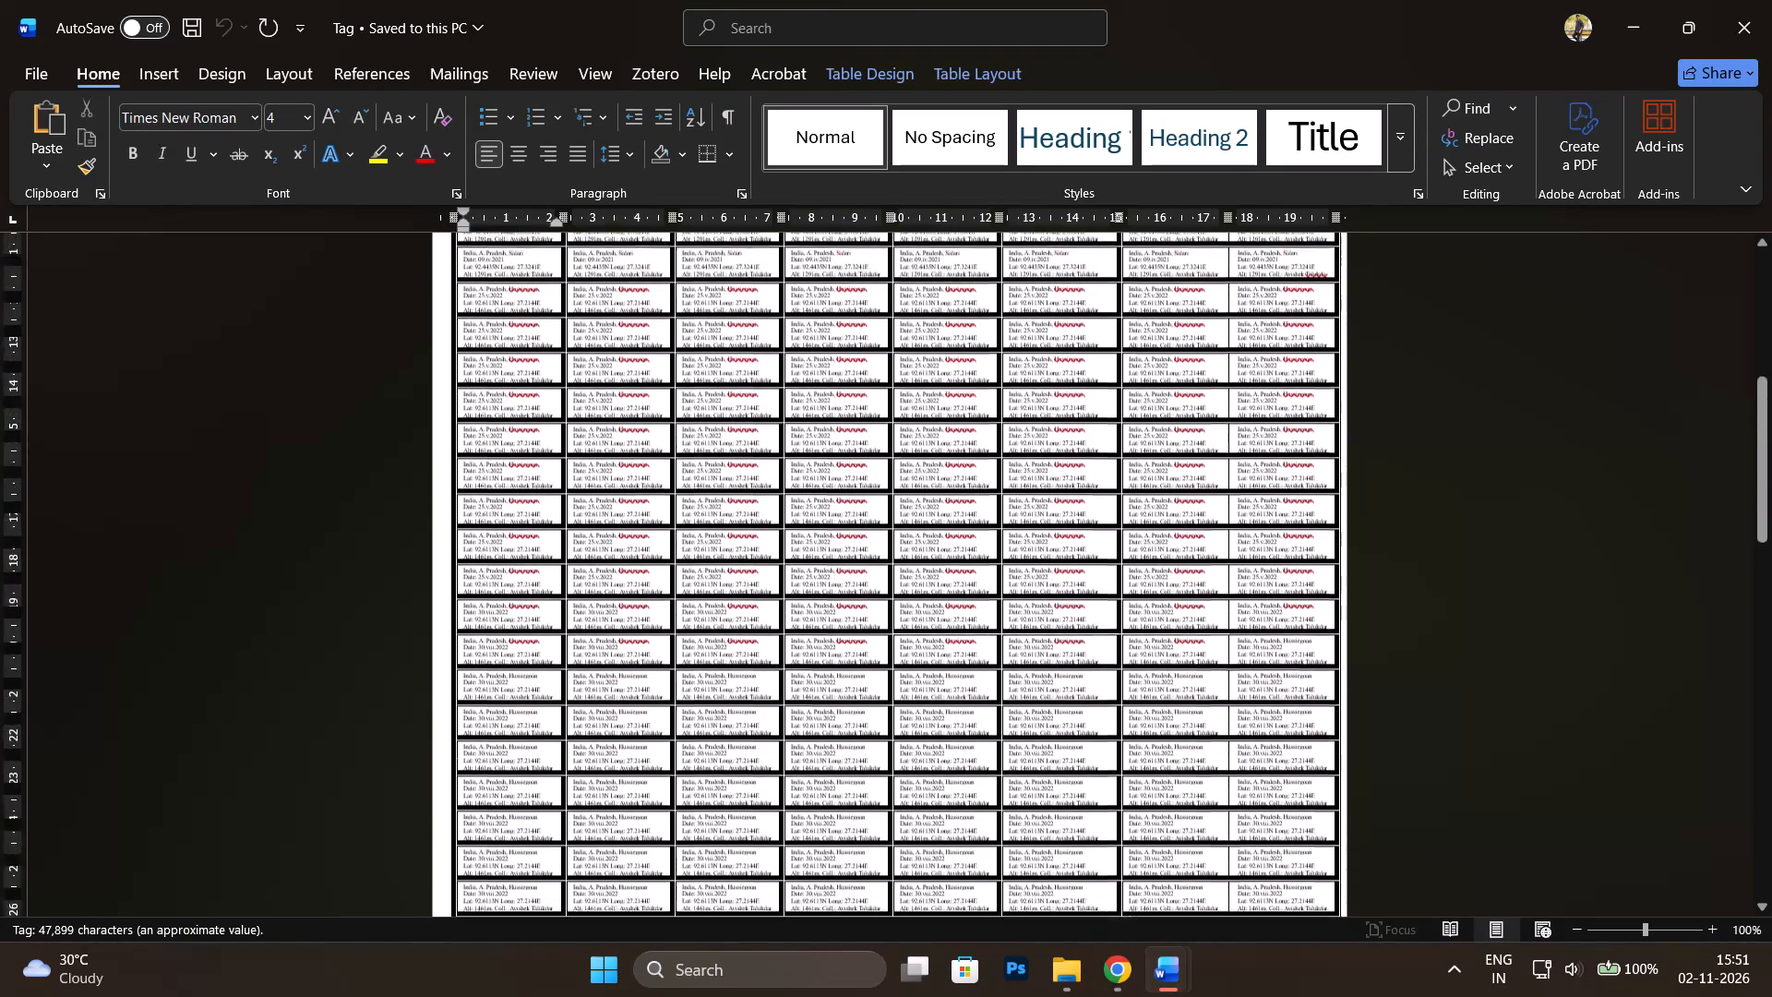
scroll(1260, 521, "up", 2)
scroll(1251, 526, "down", 1)
scroll(1251, 526, "up", 3)
scroll(1107, 504, "up", 6)
scroll(988, 462, "up", 3)
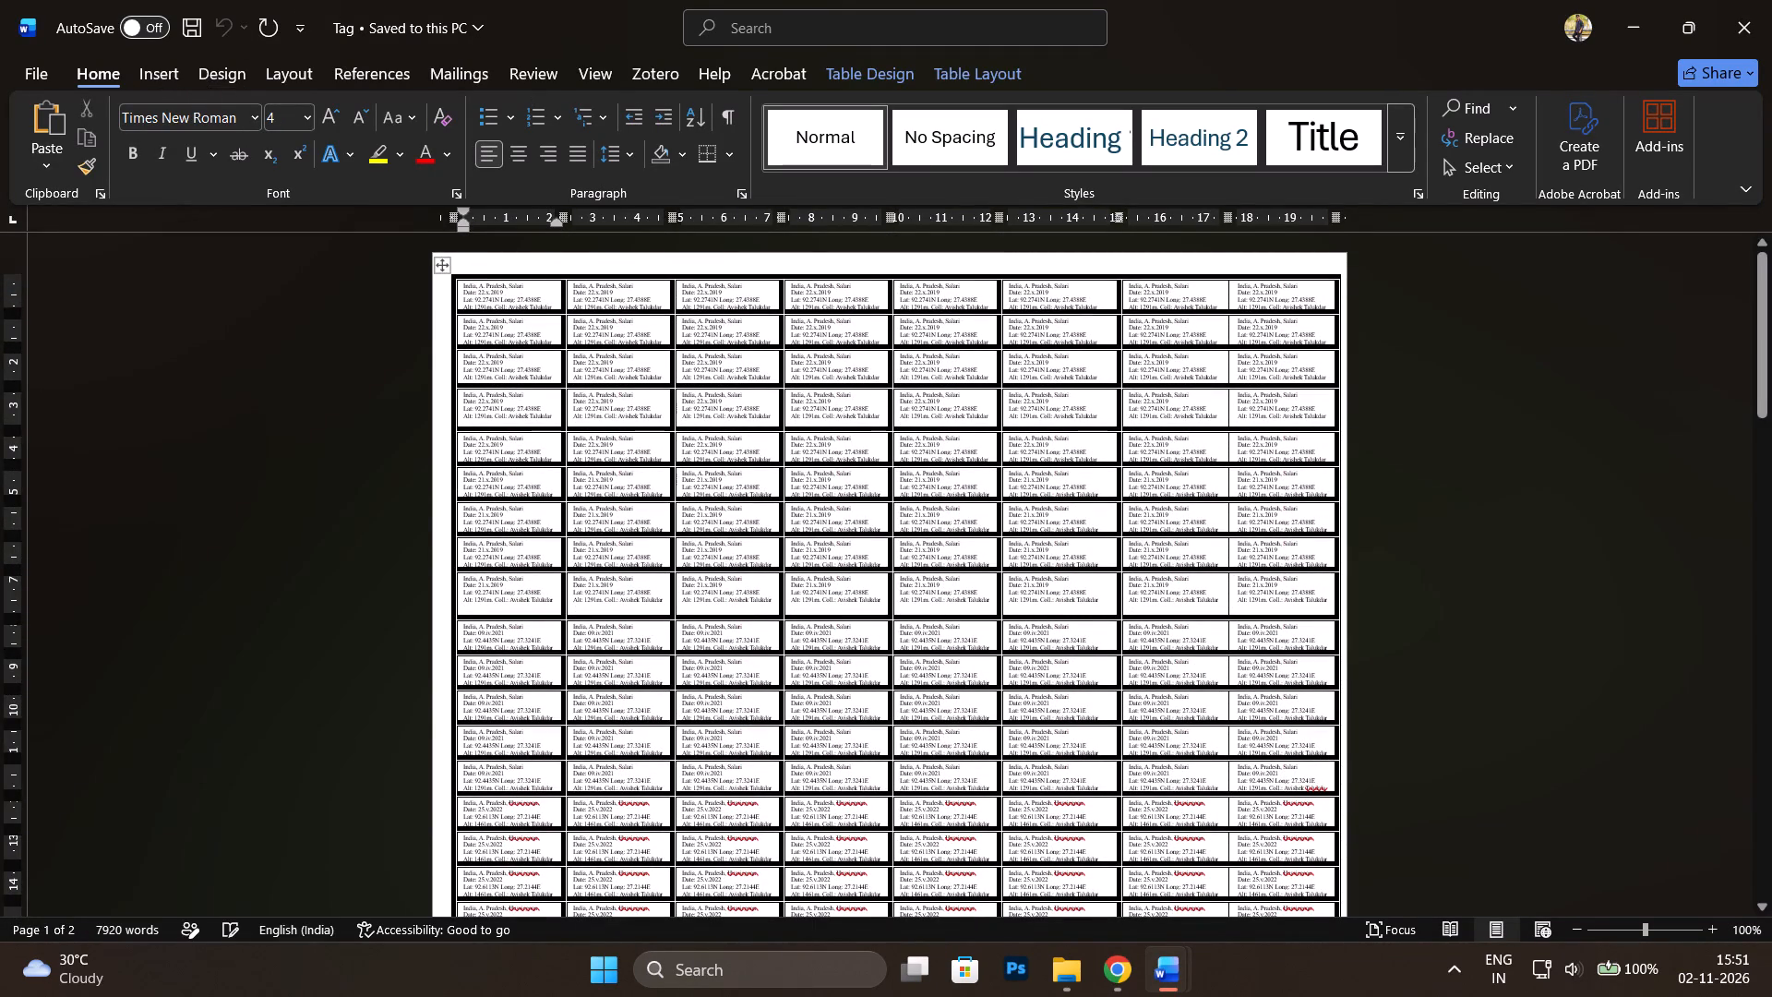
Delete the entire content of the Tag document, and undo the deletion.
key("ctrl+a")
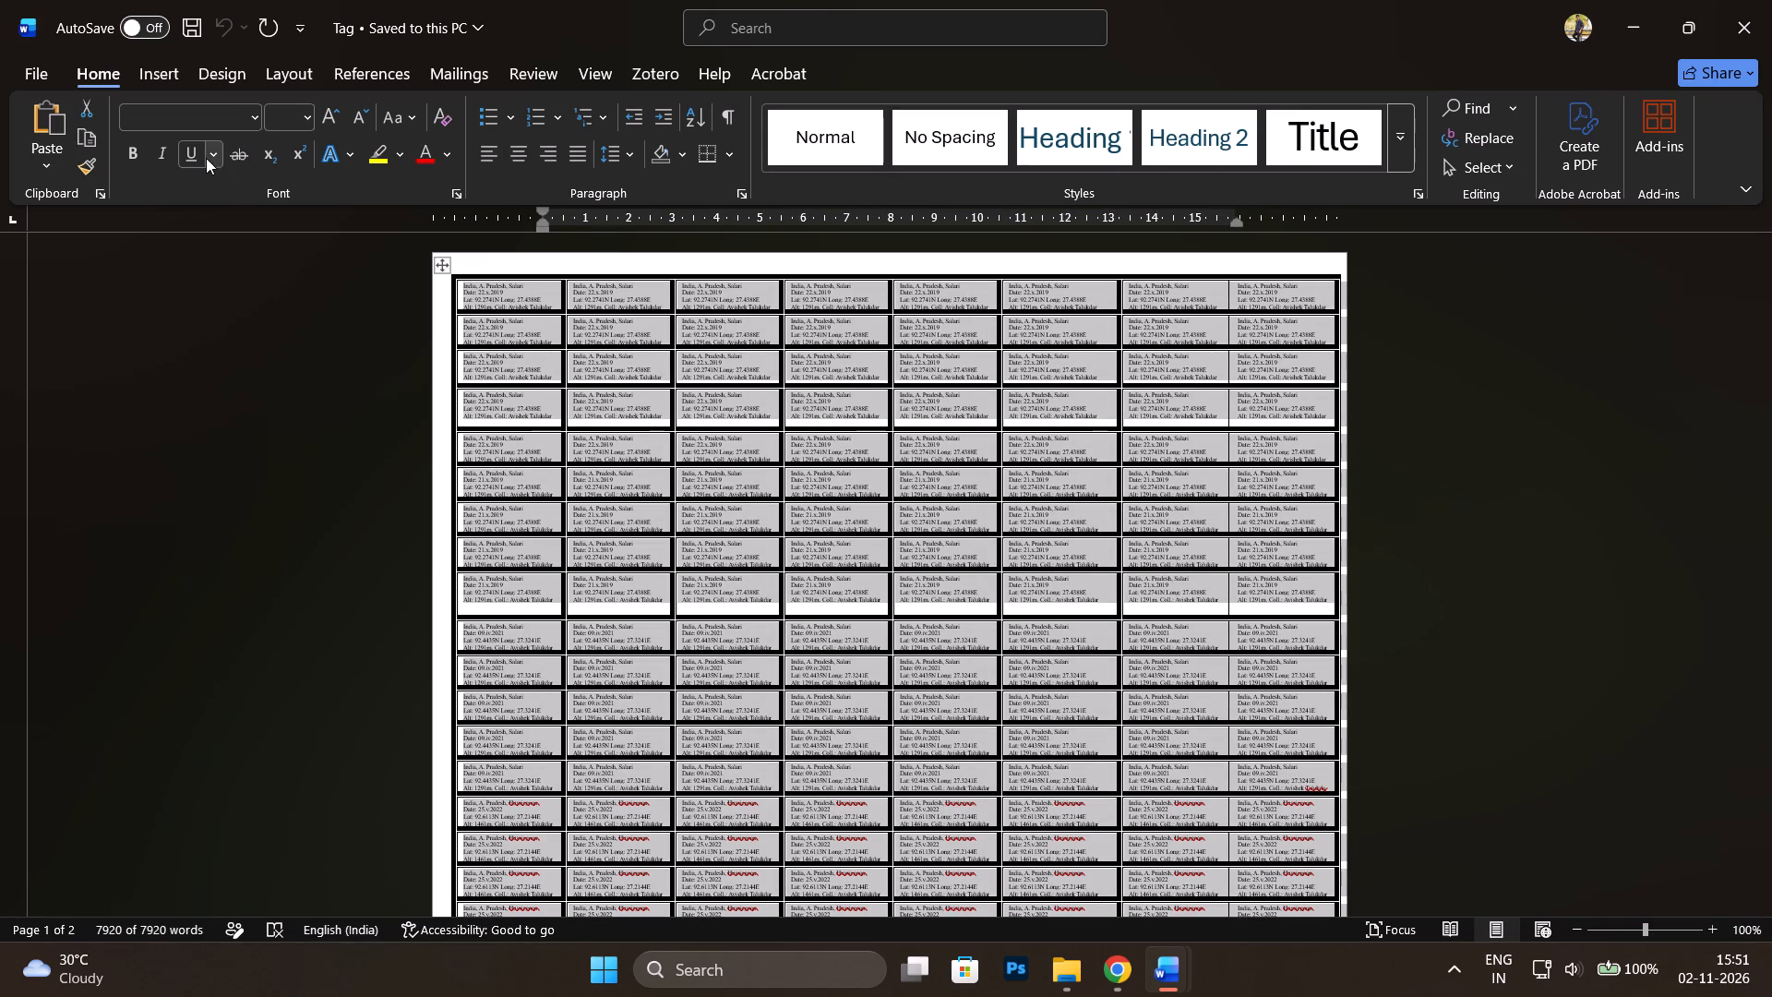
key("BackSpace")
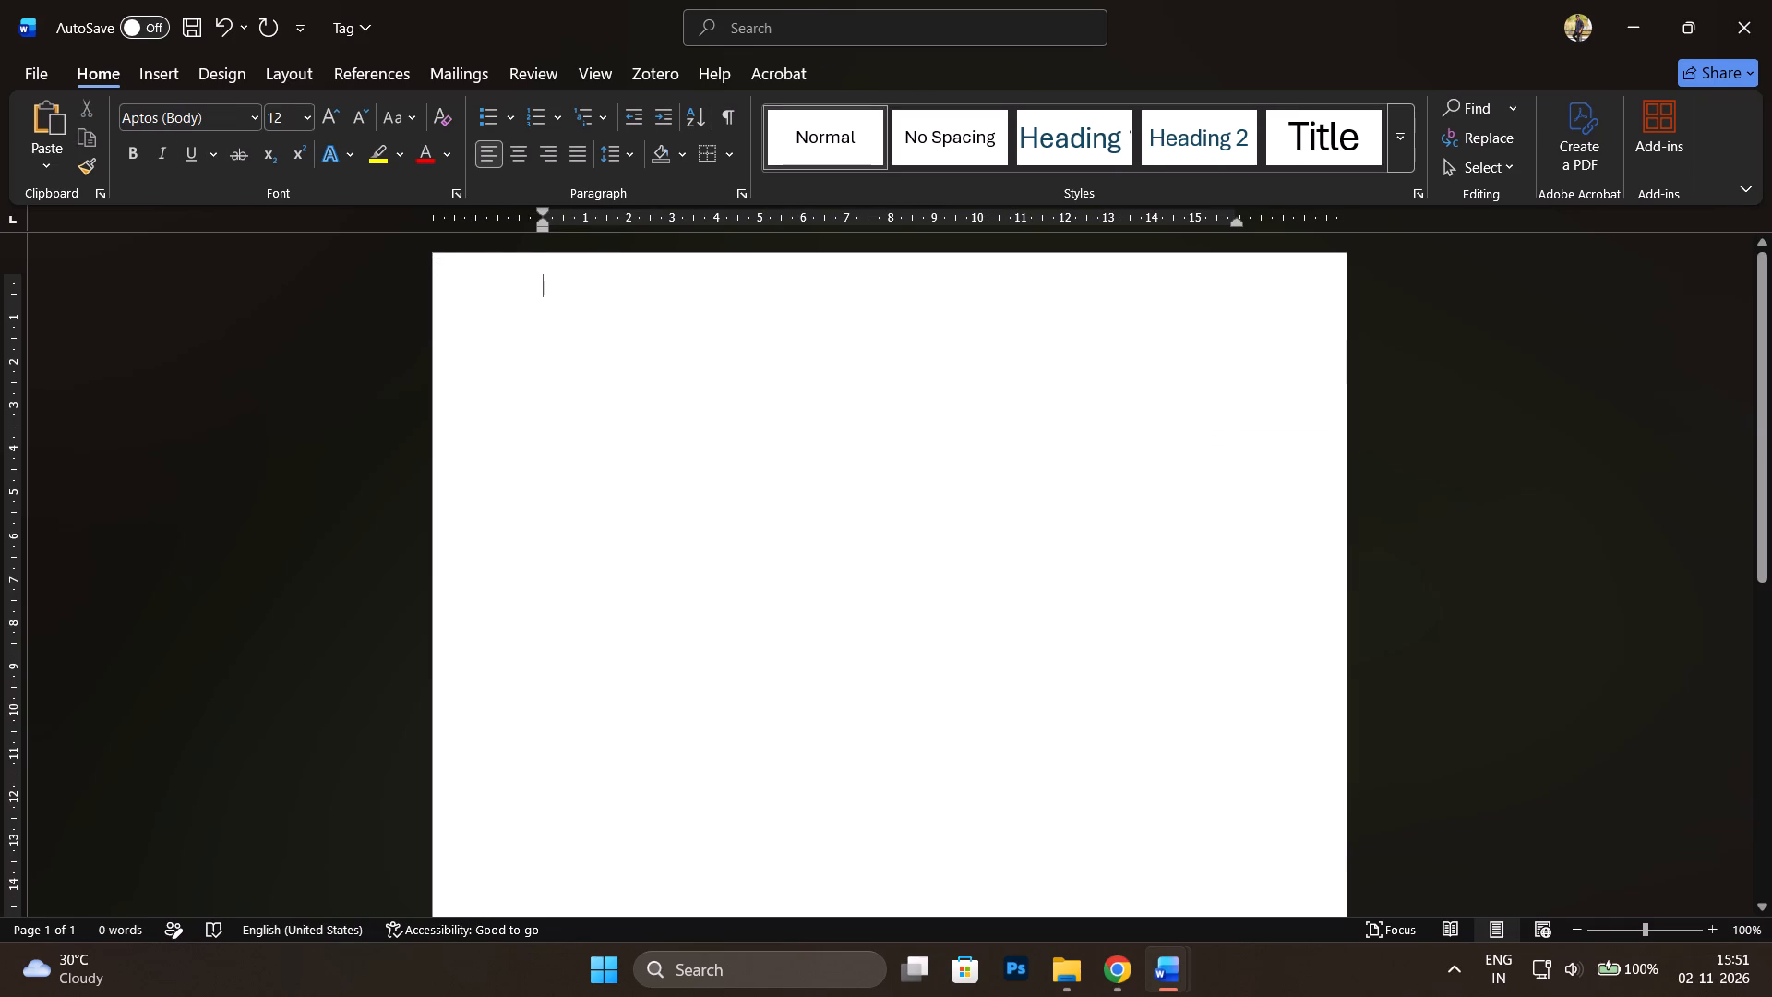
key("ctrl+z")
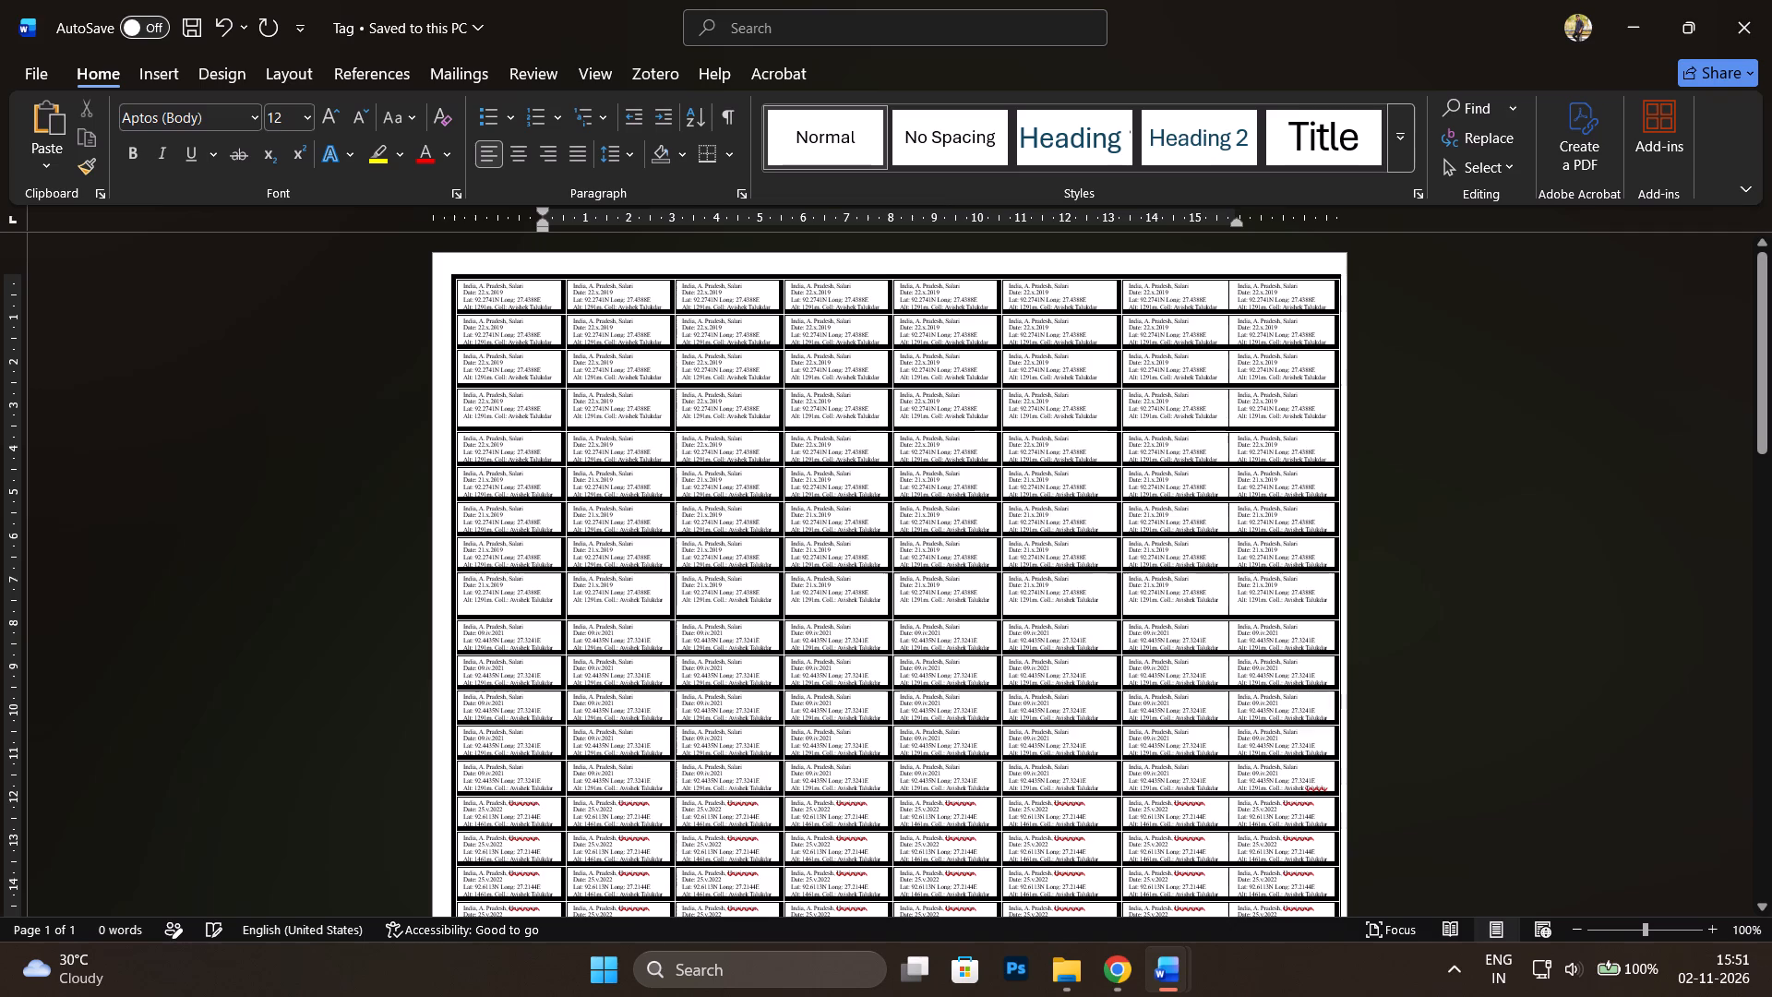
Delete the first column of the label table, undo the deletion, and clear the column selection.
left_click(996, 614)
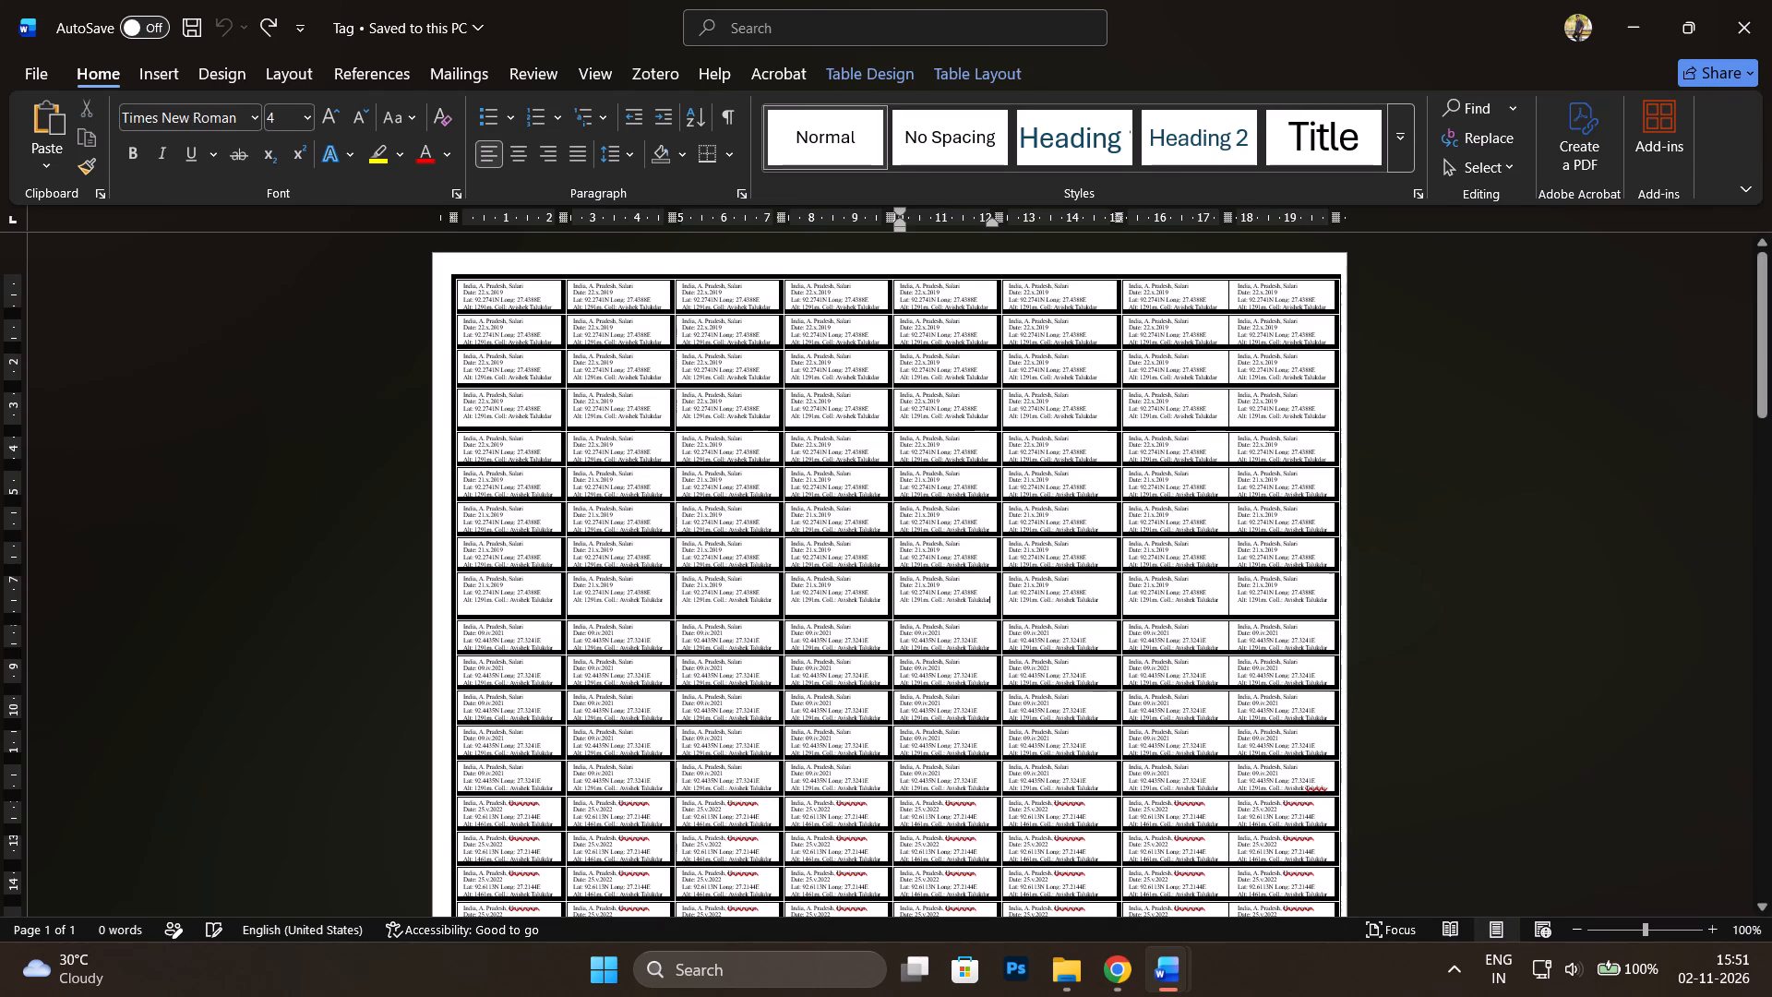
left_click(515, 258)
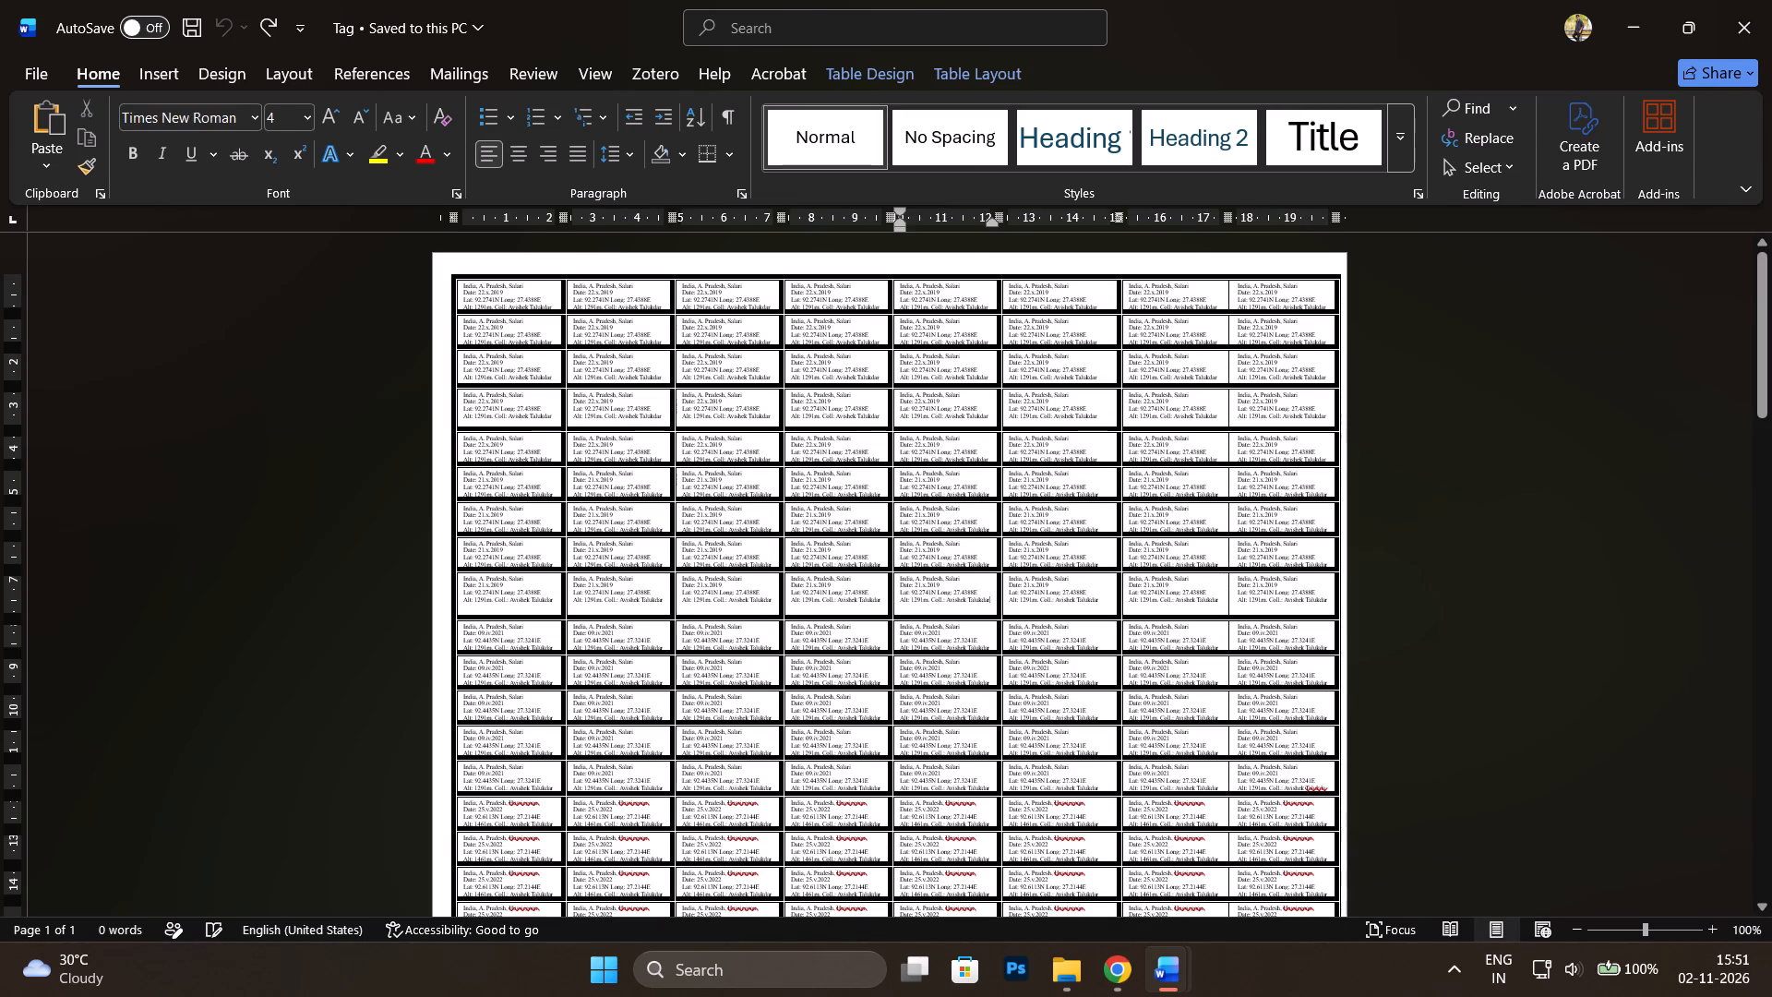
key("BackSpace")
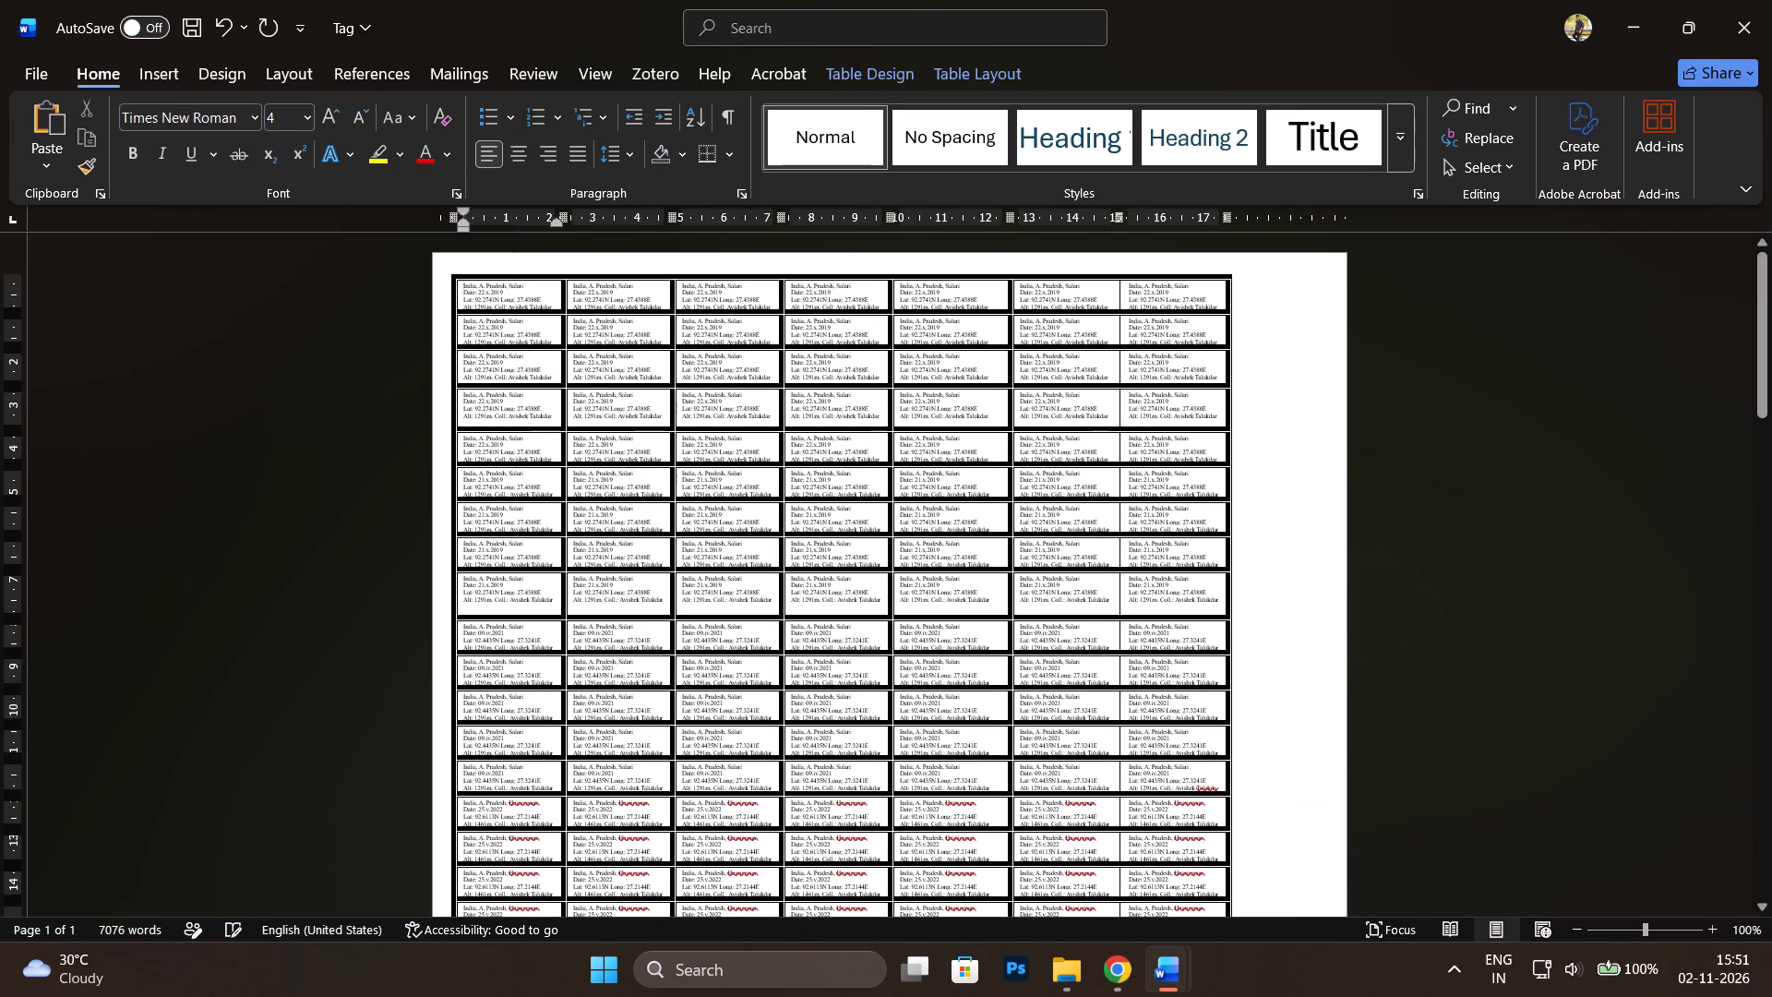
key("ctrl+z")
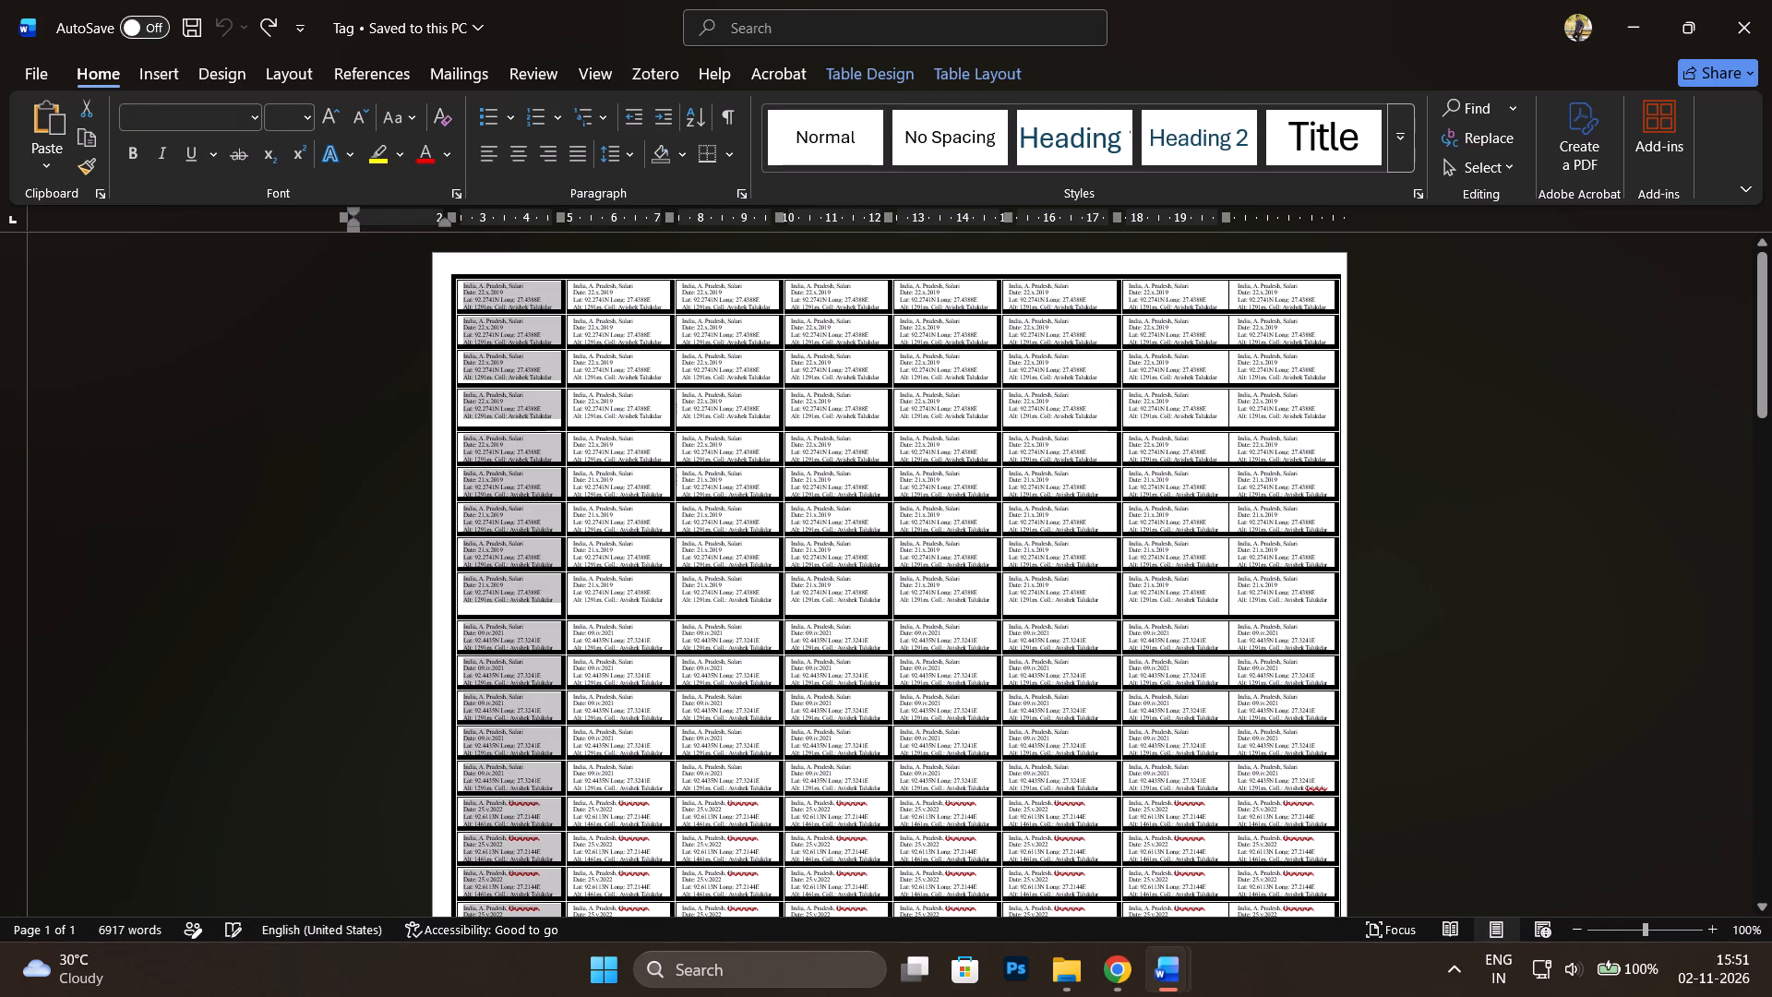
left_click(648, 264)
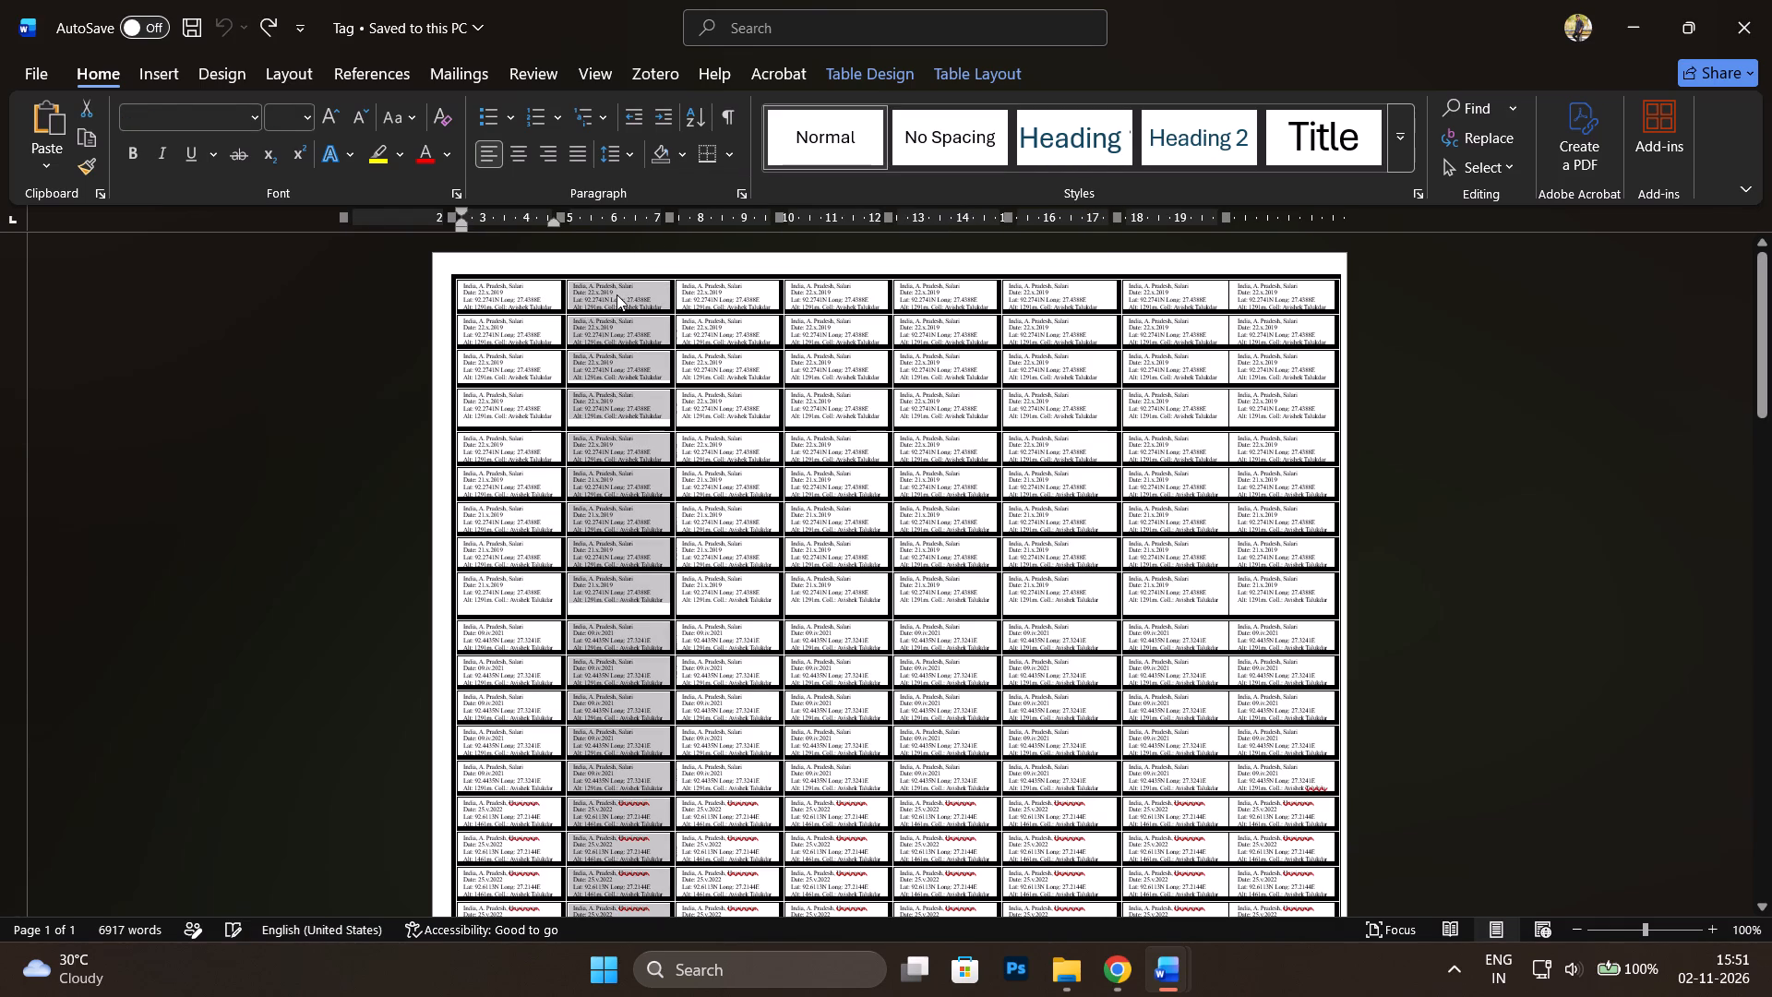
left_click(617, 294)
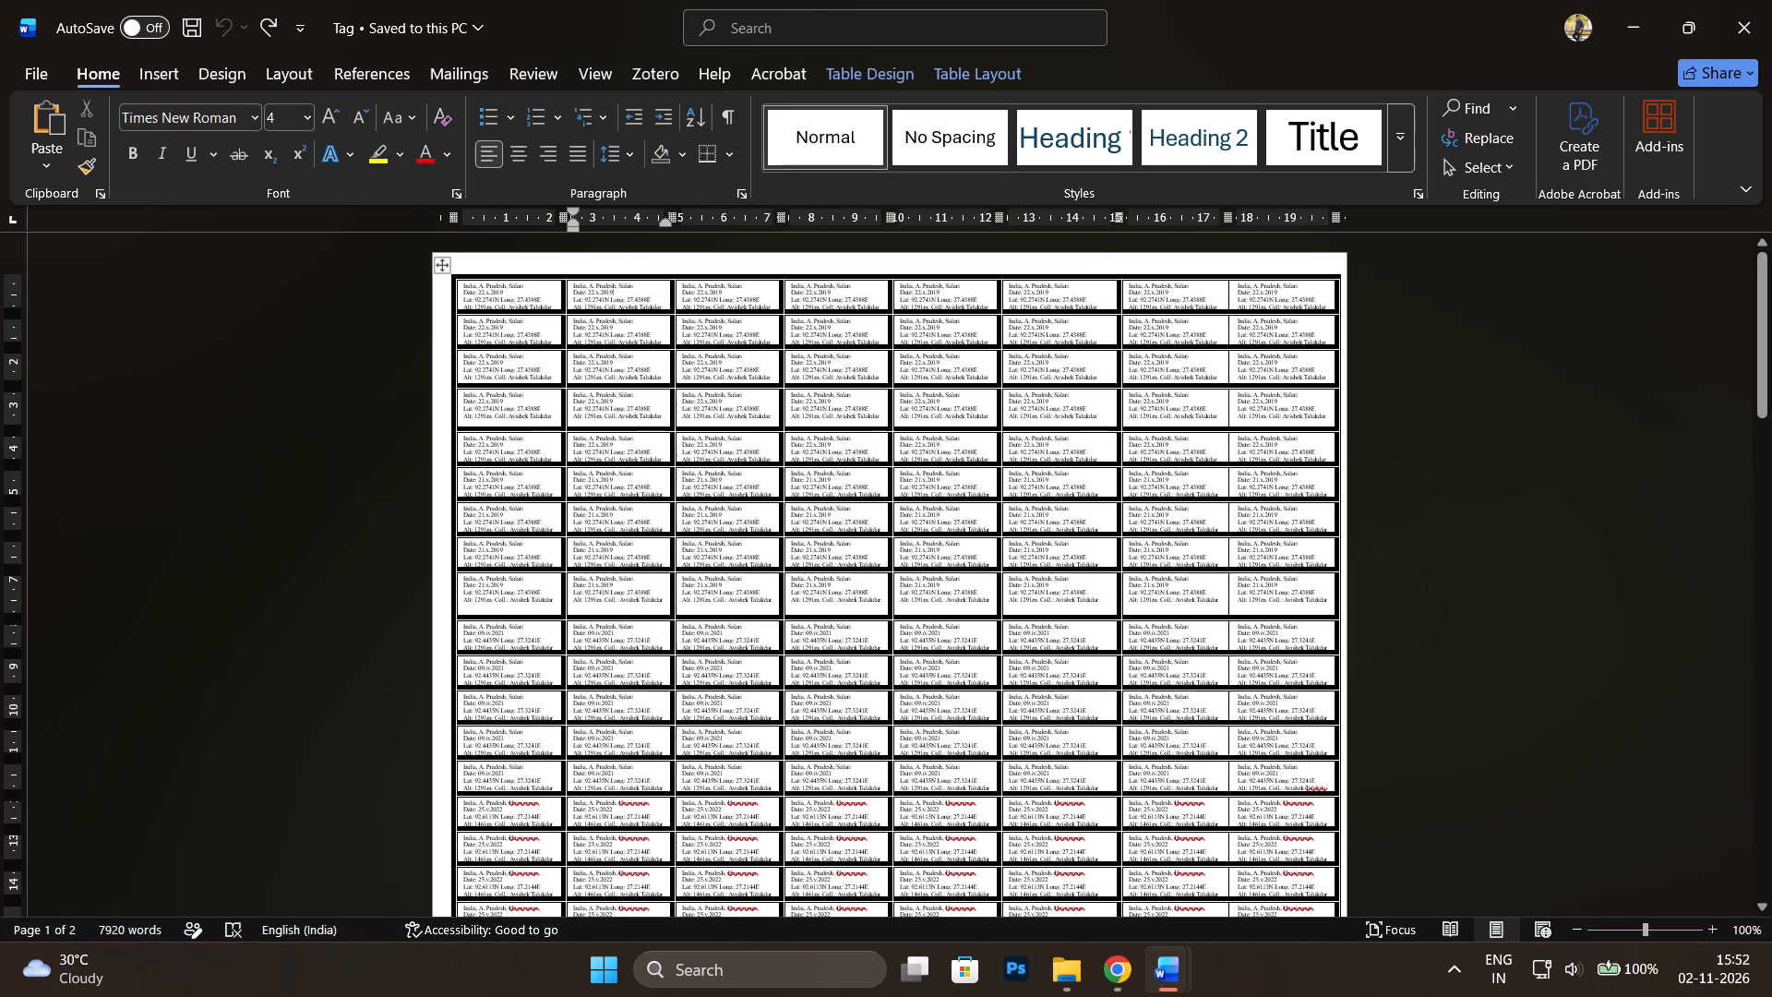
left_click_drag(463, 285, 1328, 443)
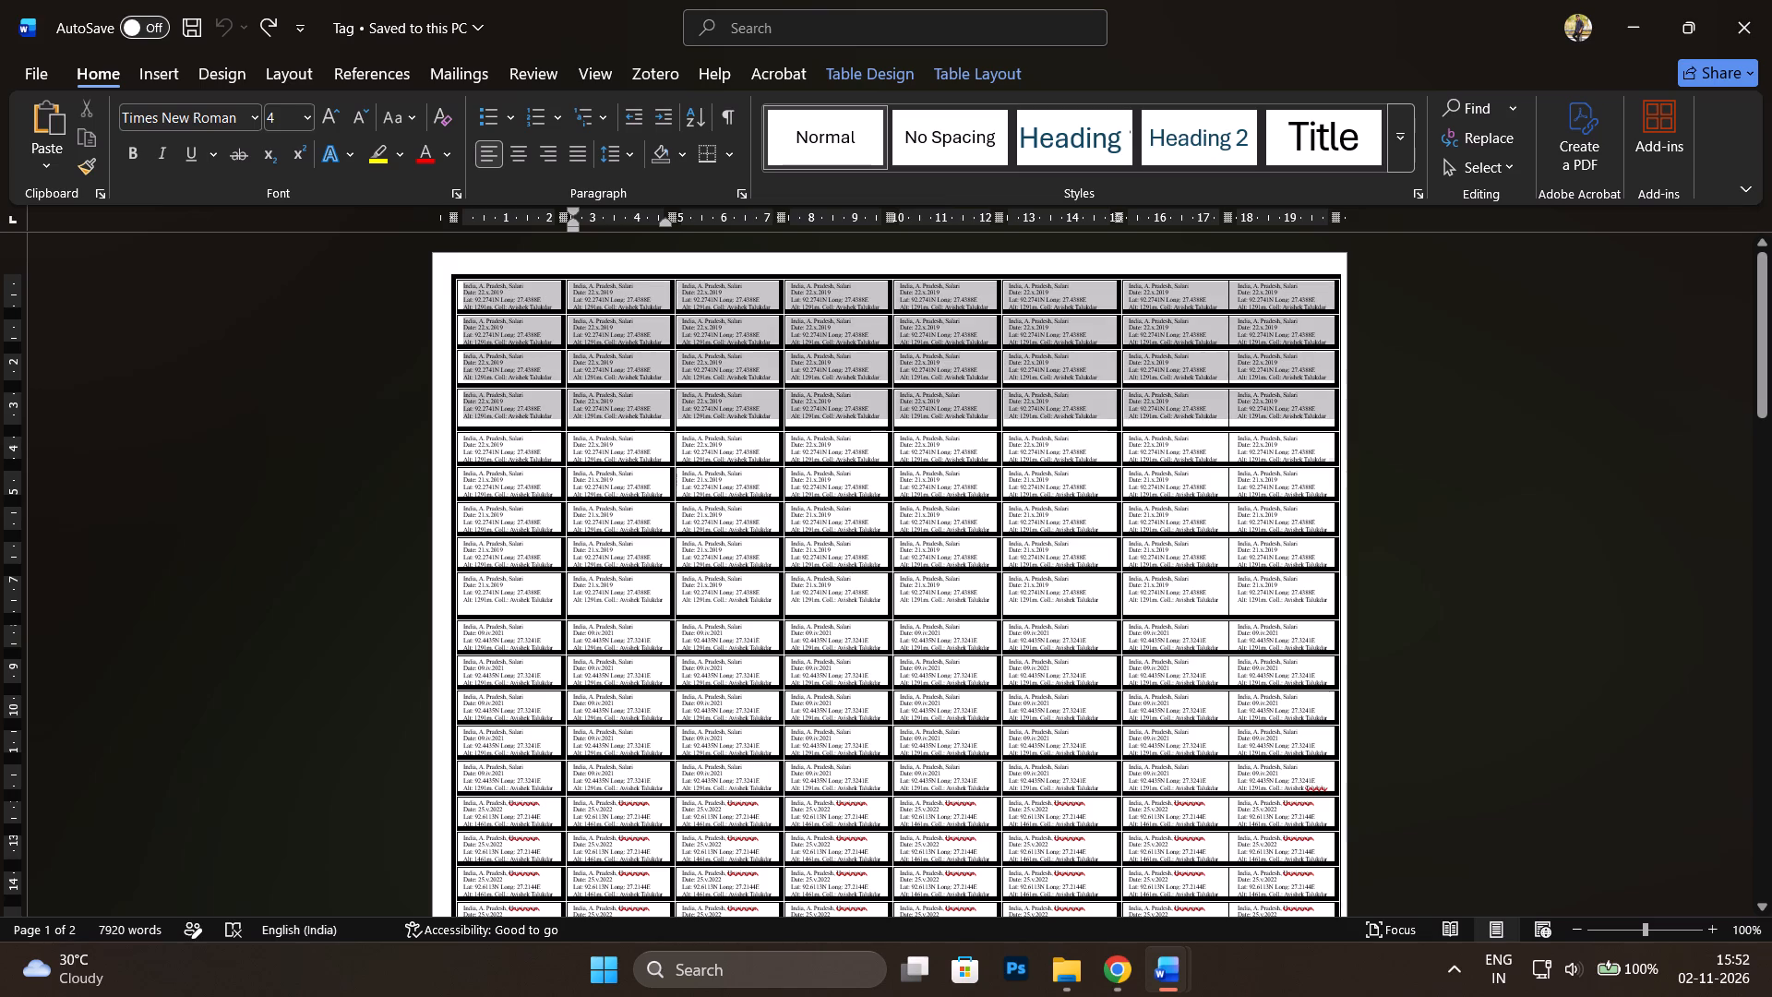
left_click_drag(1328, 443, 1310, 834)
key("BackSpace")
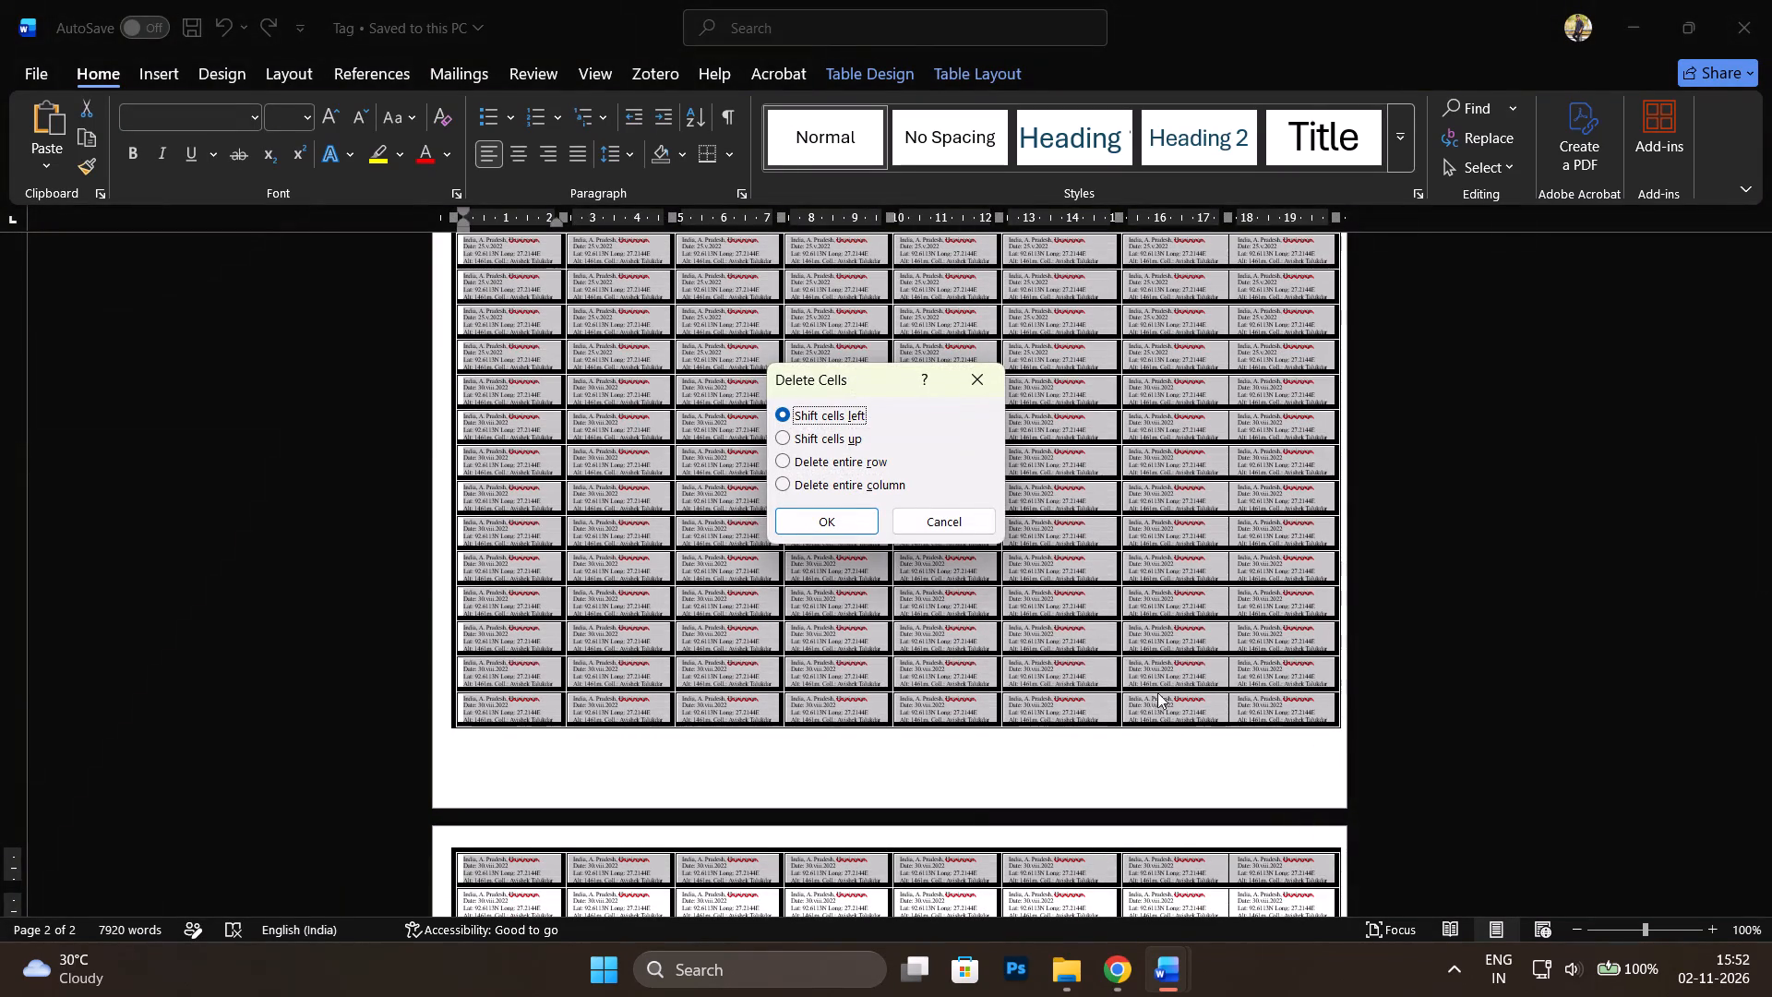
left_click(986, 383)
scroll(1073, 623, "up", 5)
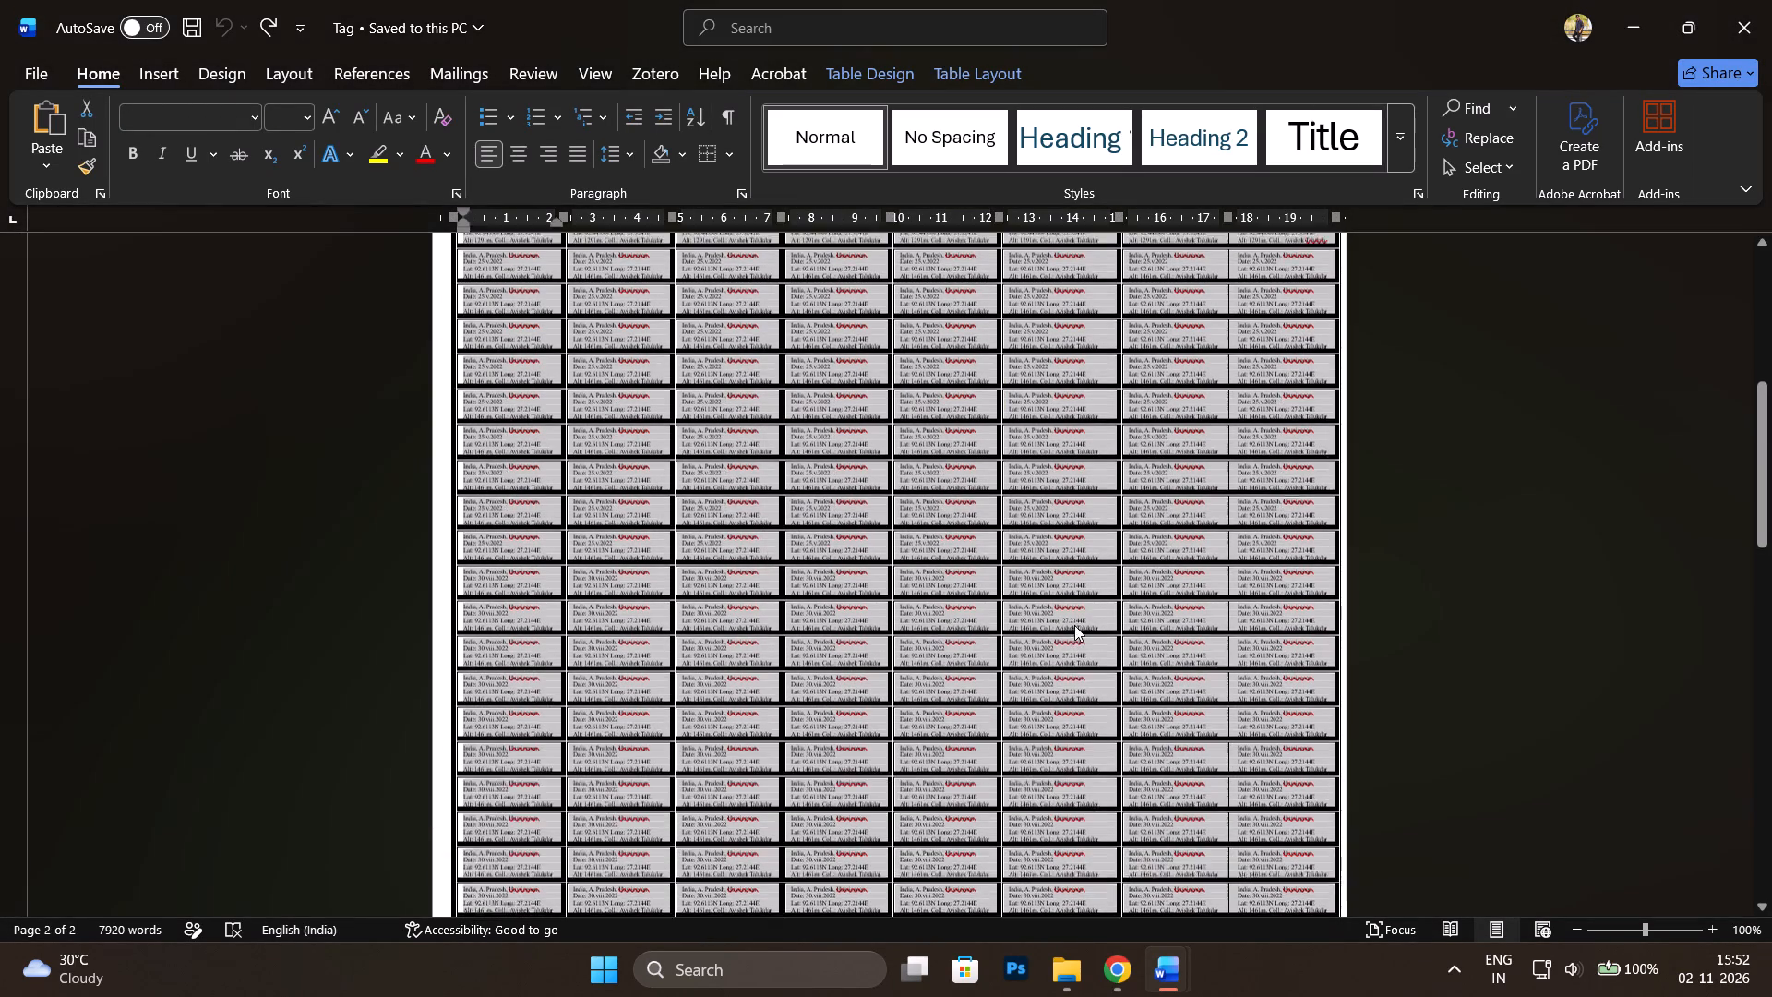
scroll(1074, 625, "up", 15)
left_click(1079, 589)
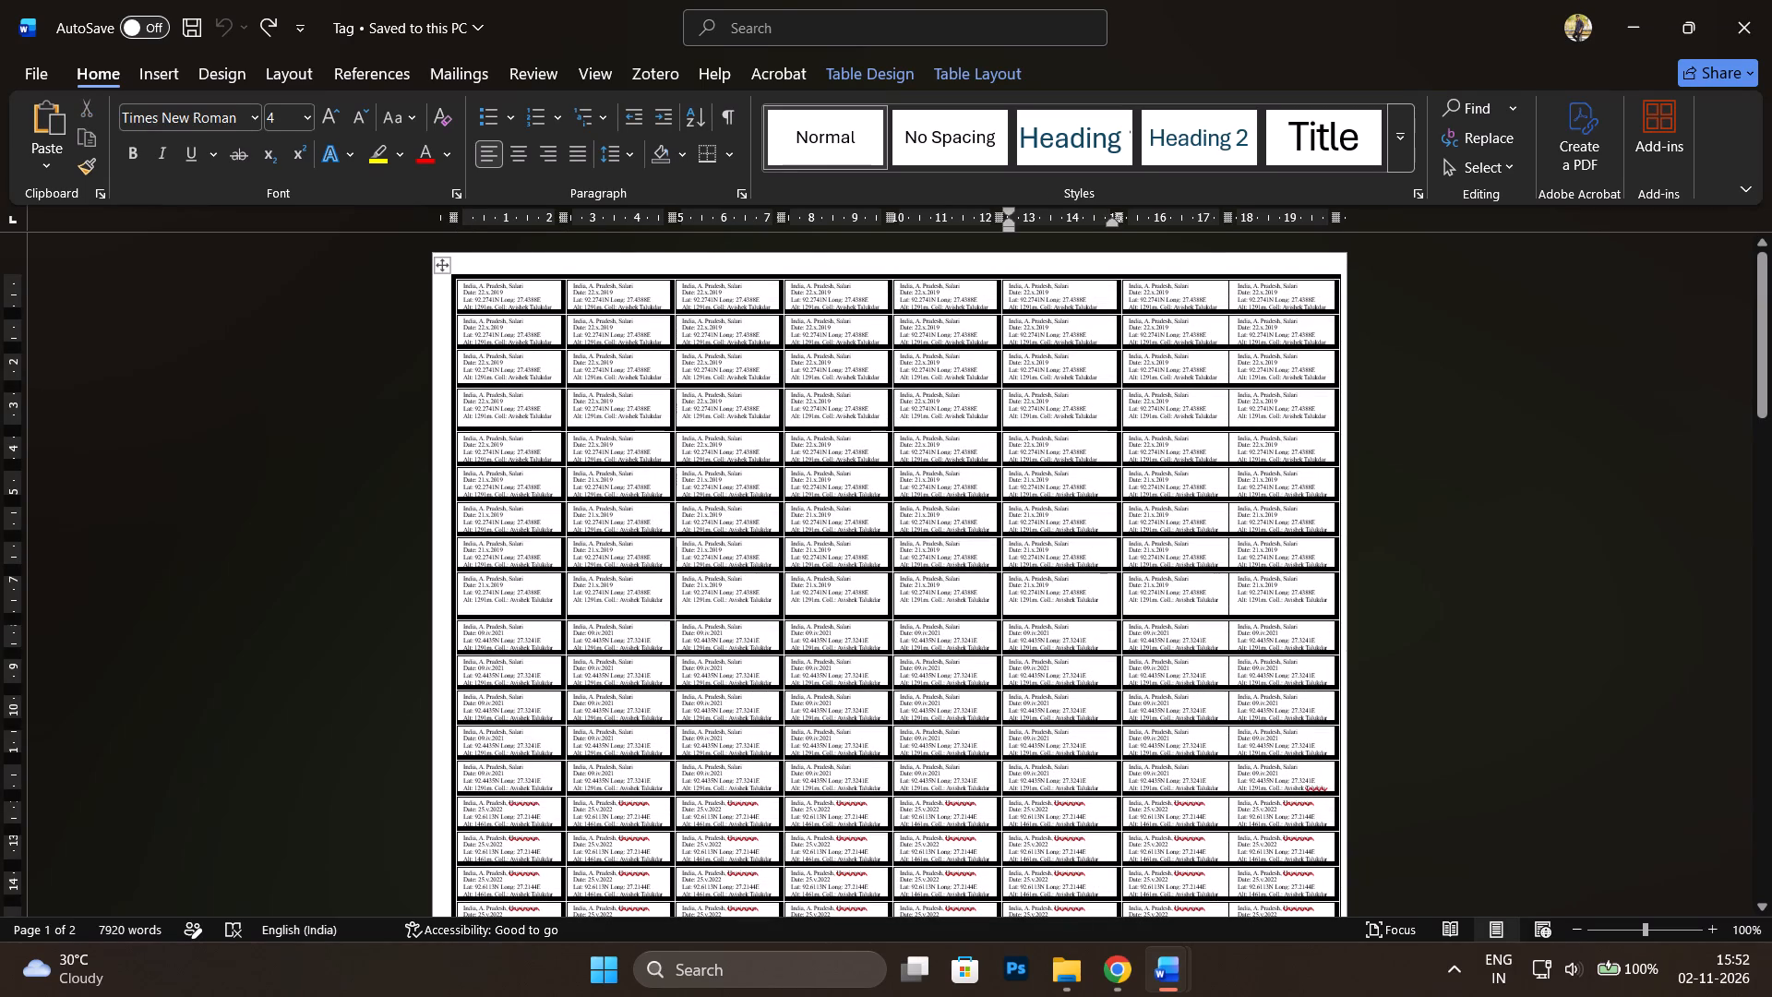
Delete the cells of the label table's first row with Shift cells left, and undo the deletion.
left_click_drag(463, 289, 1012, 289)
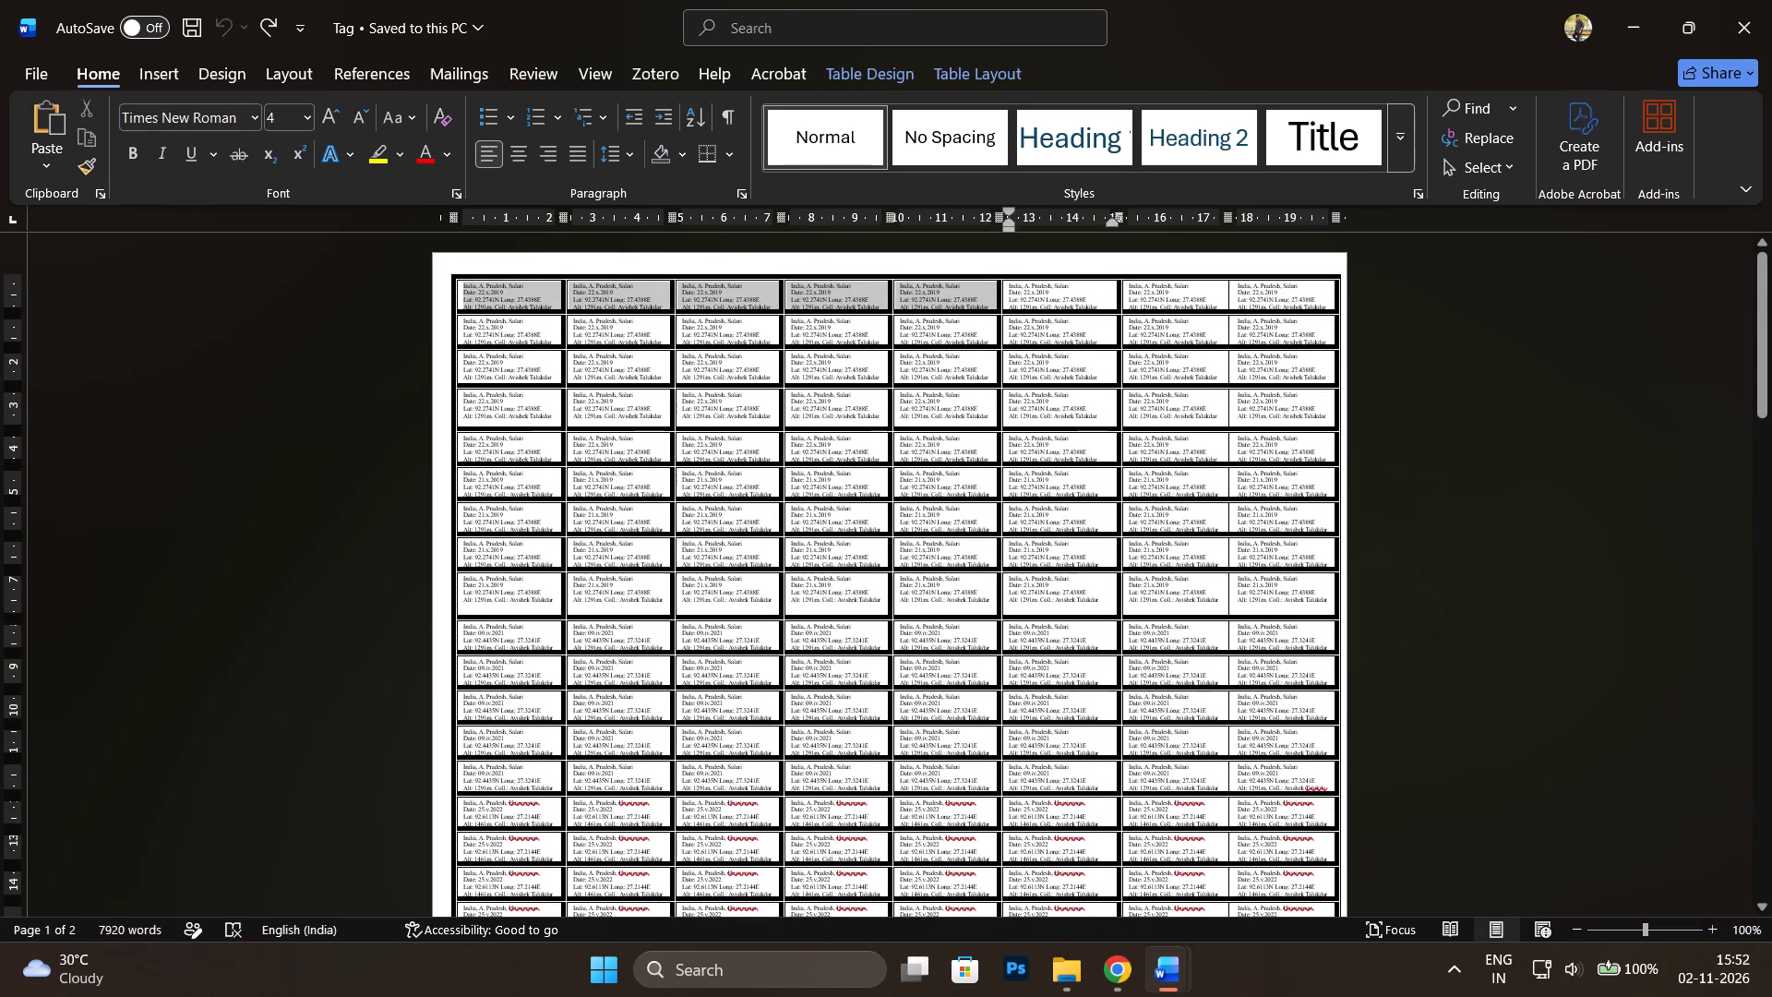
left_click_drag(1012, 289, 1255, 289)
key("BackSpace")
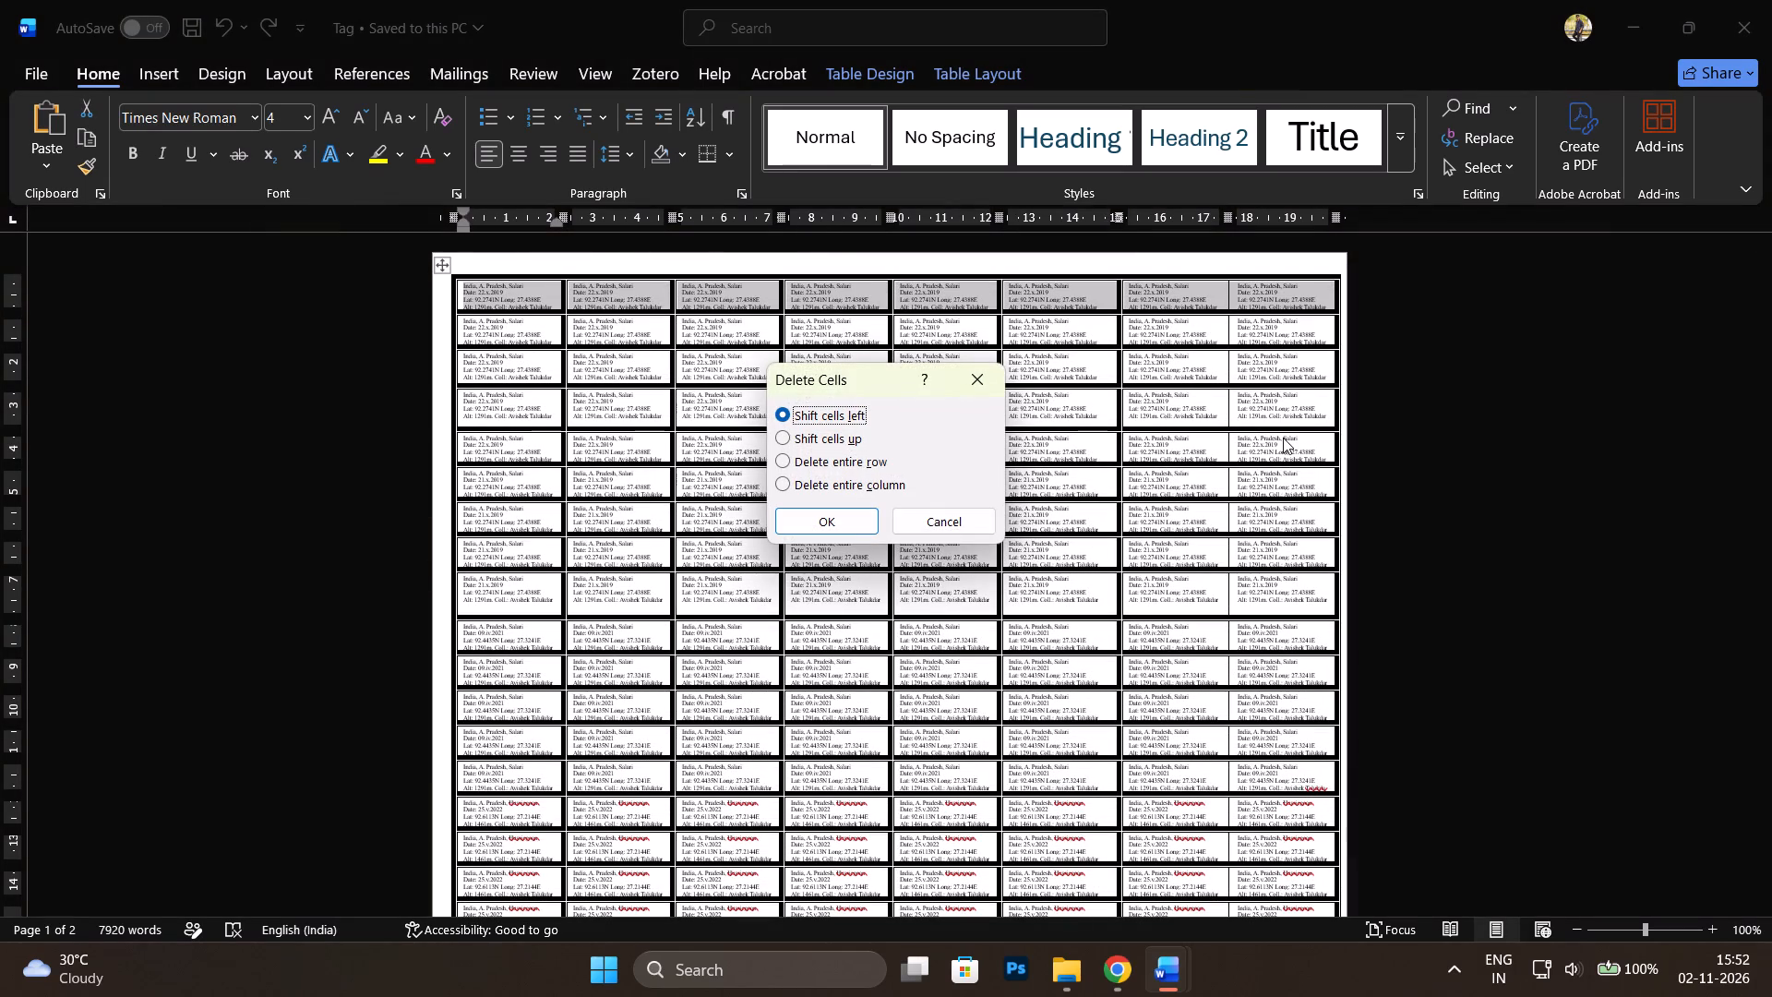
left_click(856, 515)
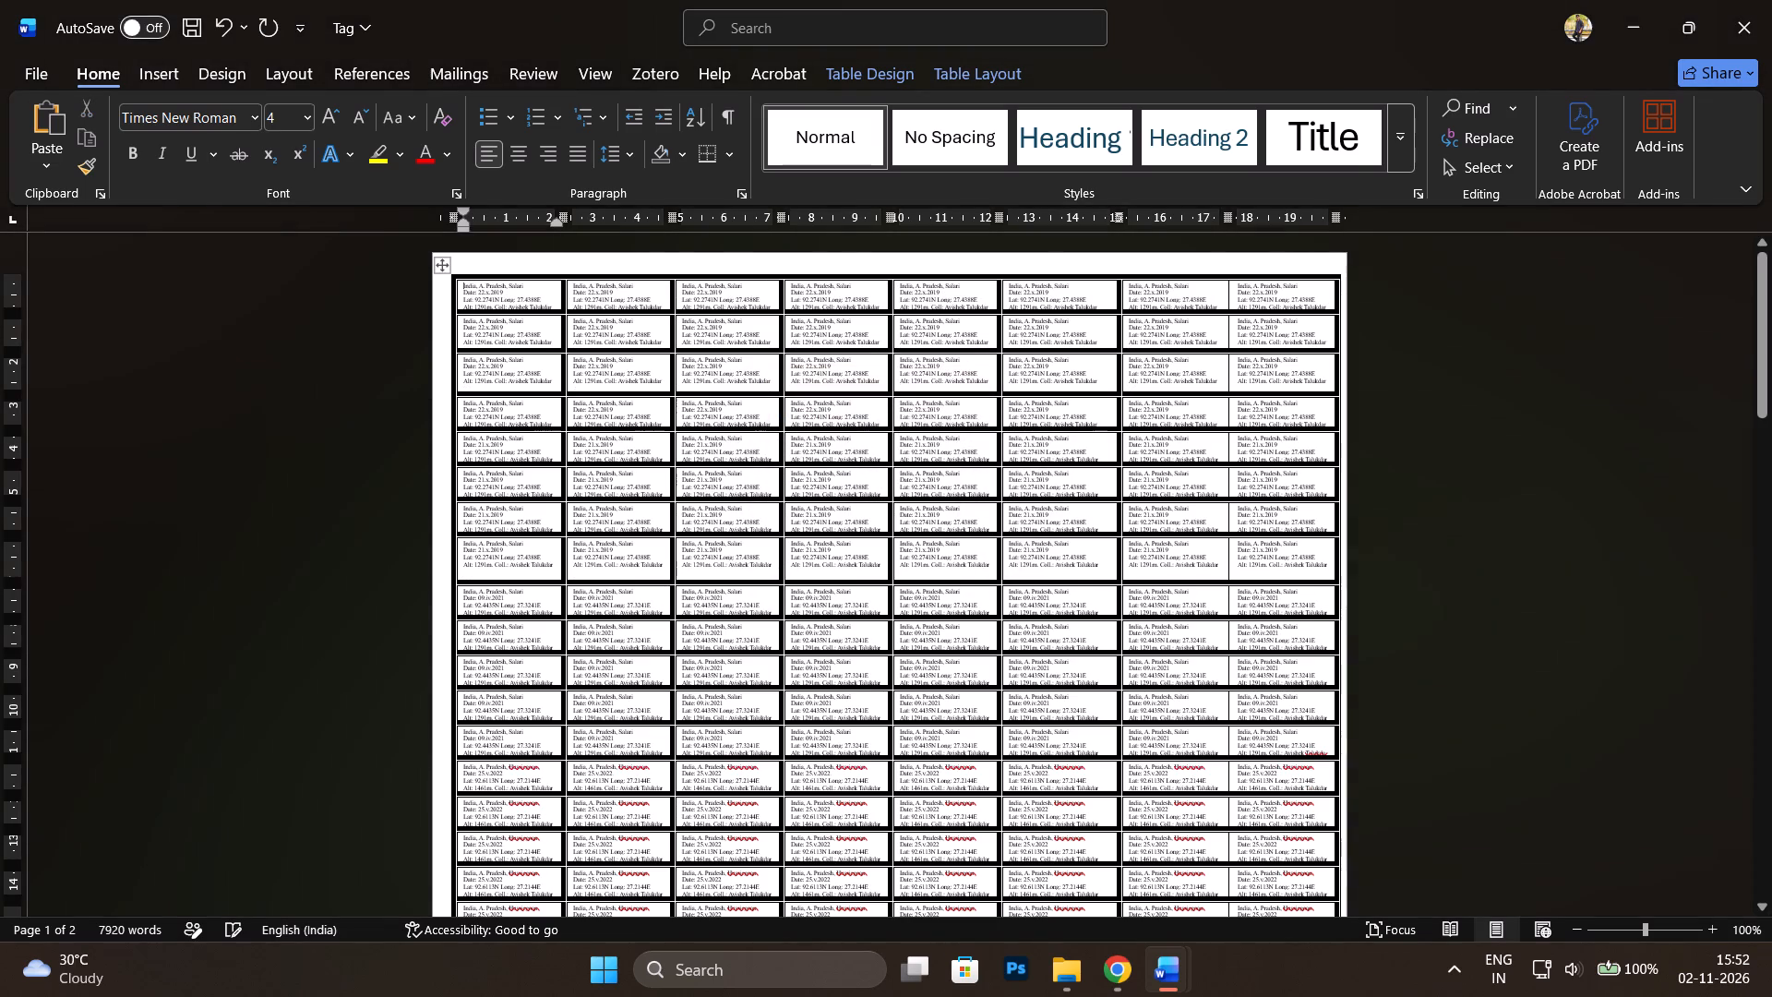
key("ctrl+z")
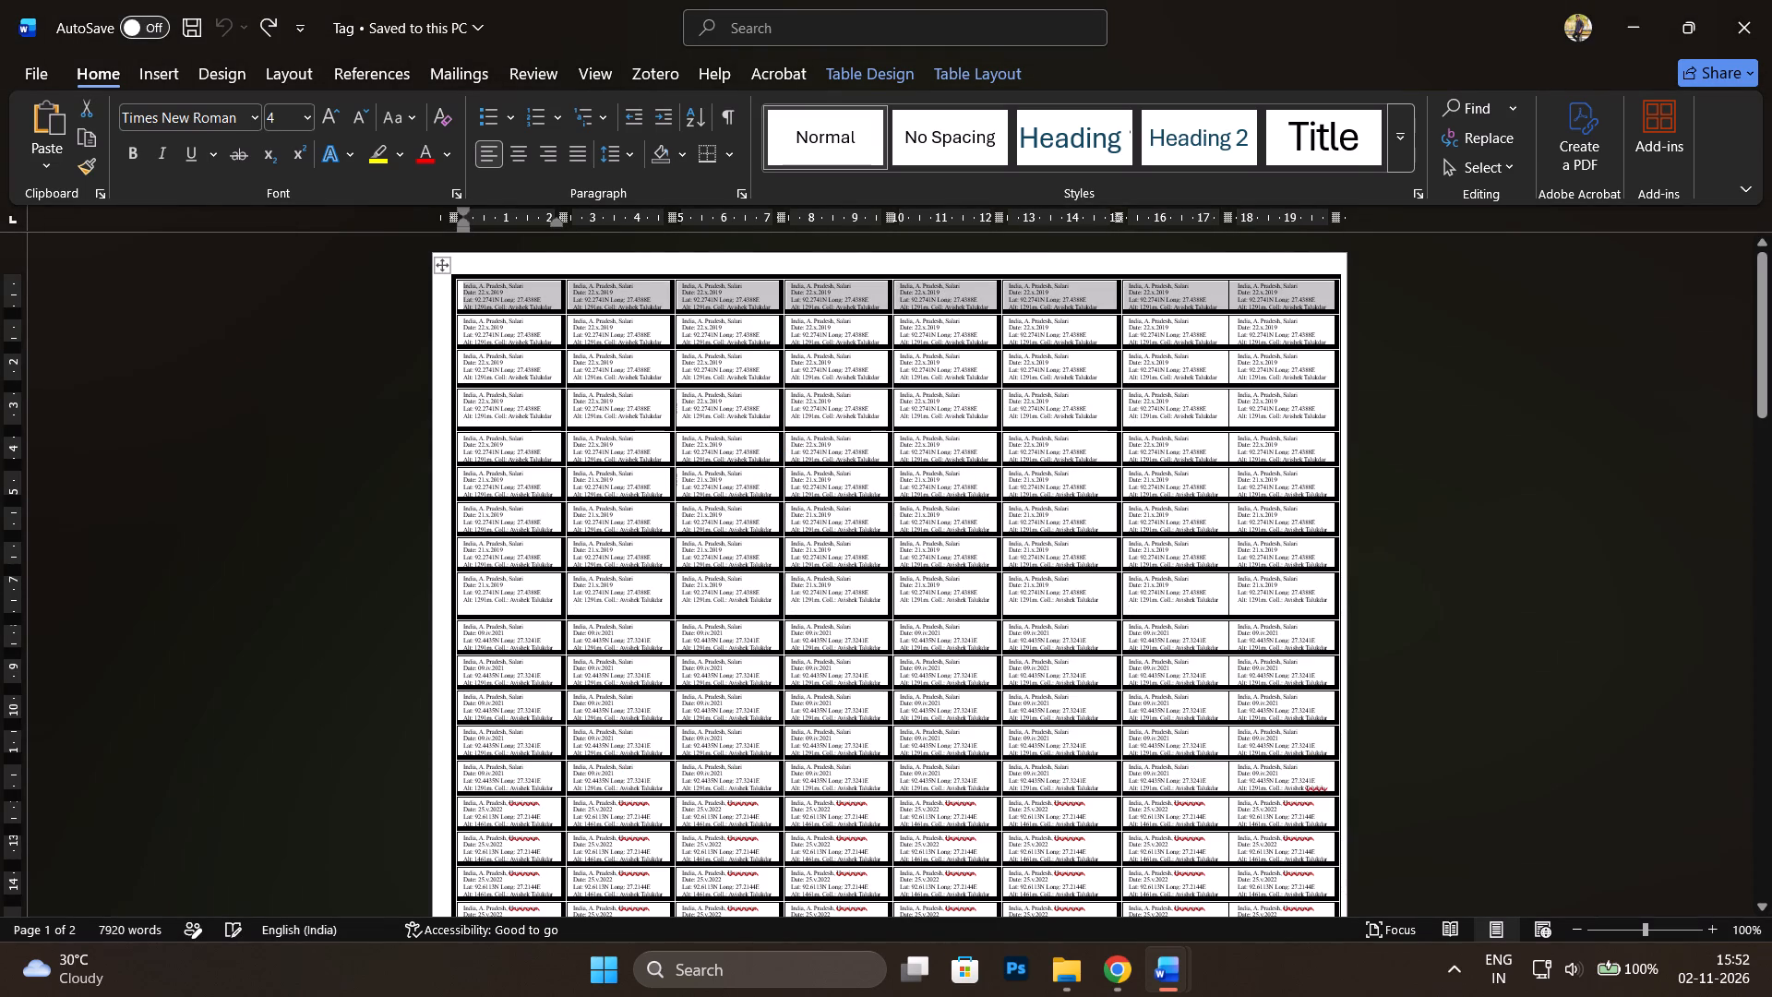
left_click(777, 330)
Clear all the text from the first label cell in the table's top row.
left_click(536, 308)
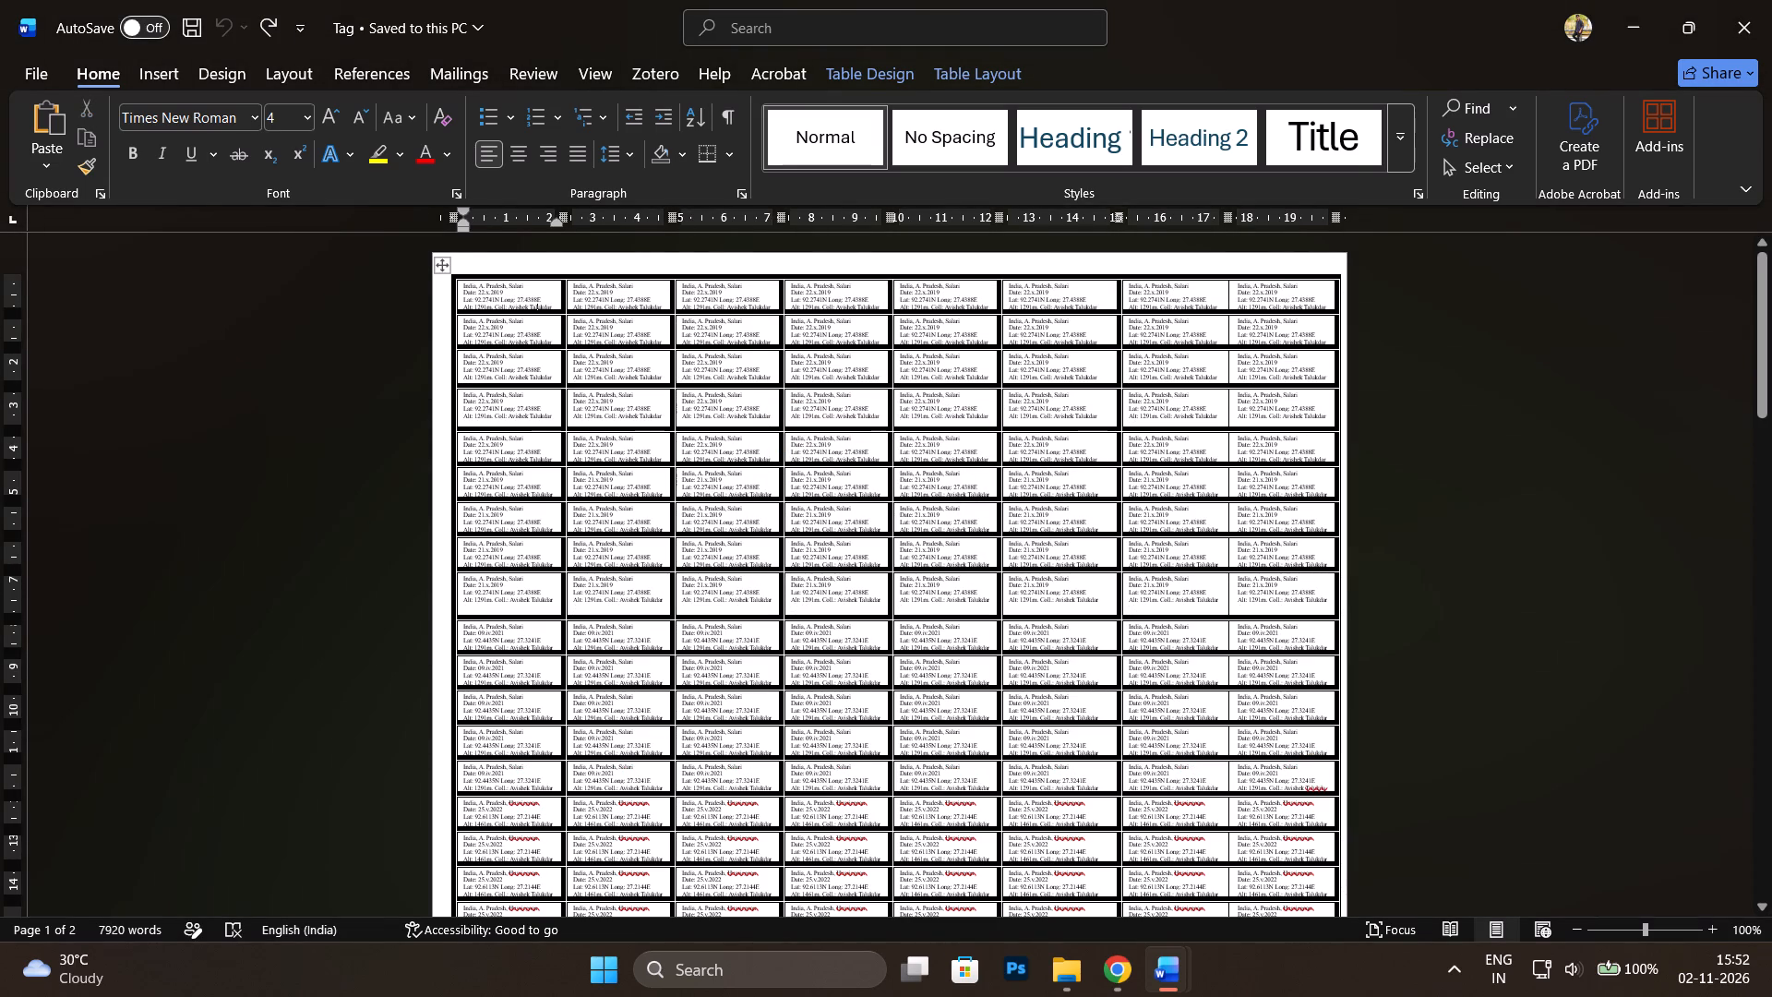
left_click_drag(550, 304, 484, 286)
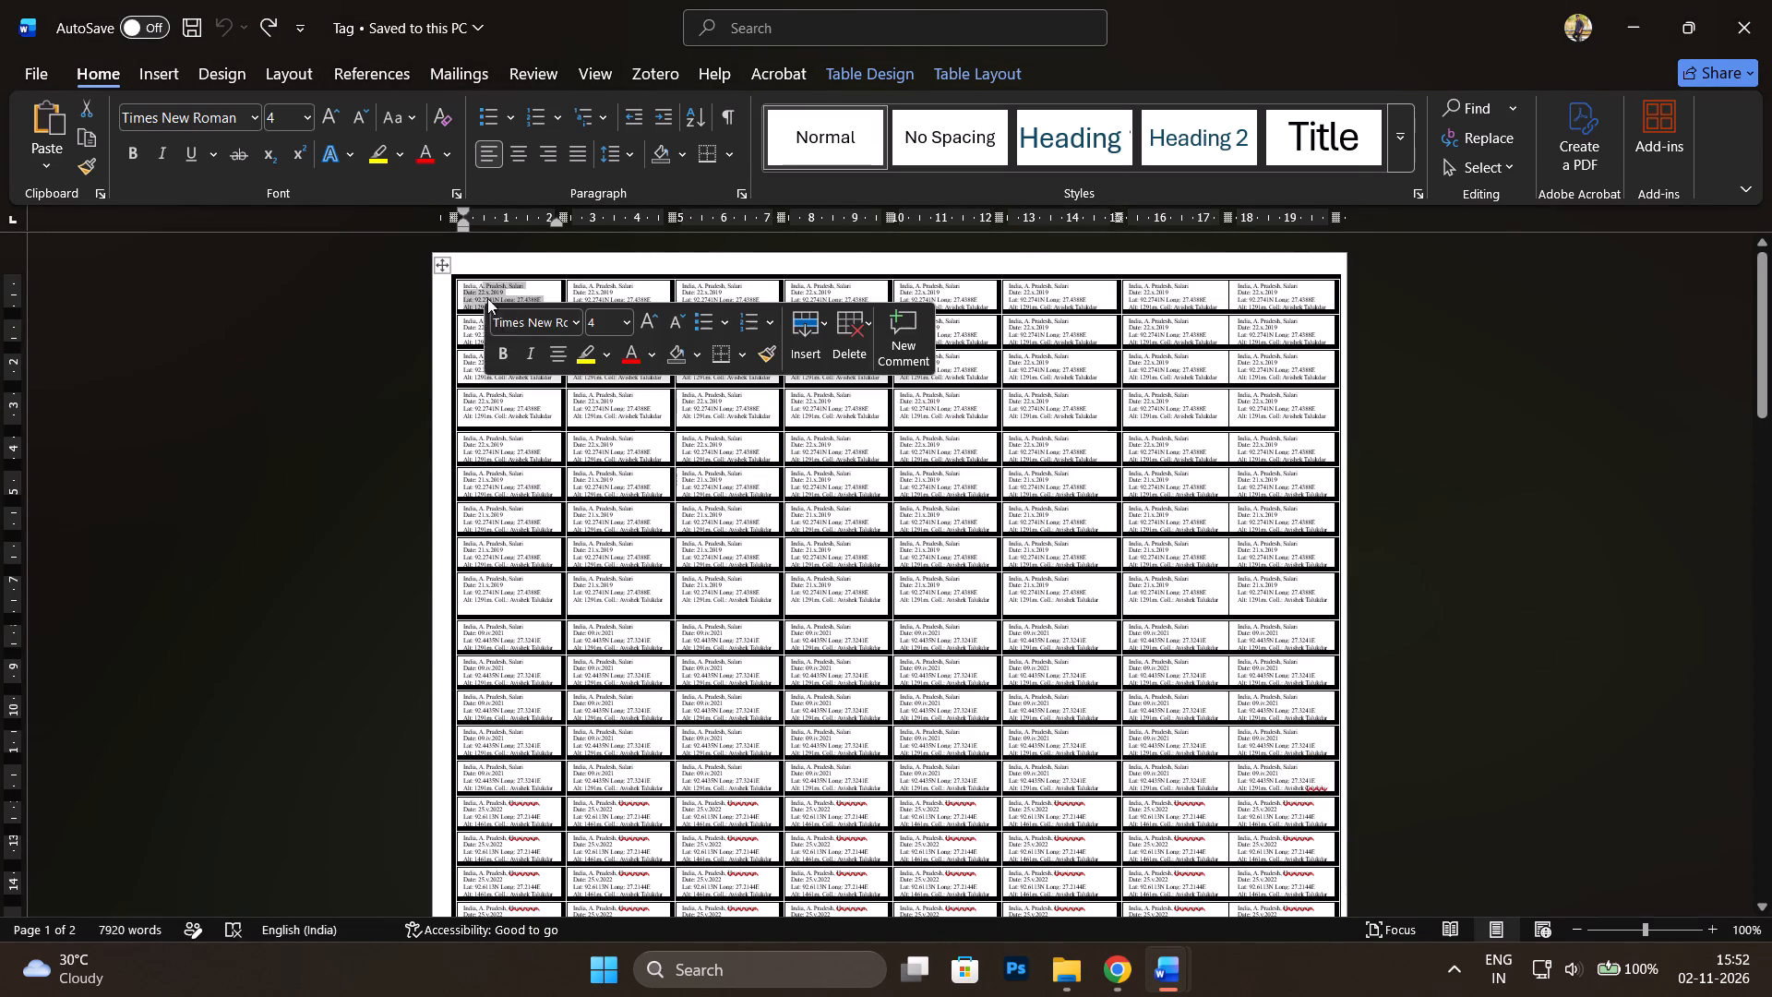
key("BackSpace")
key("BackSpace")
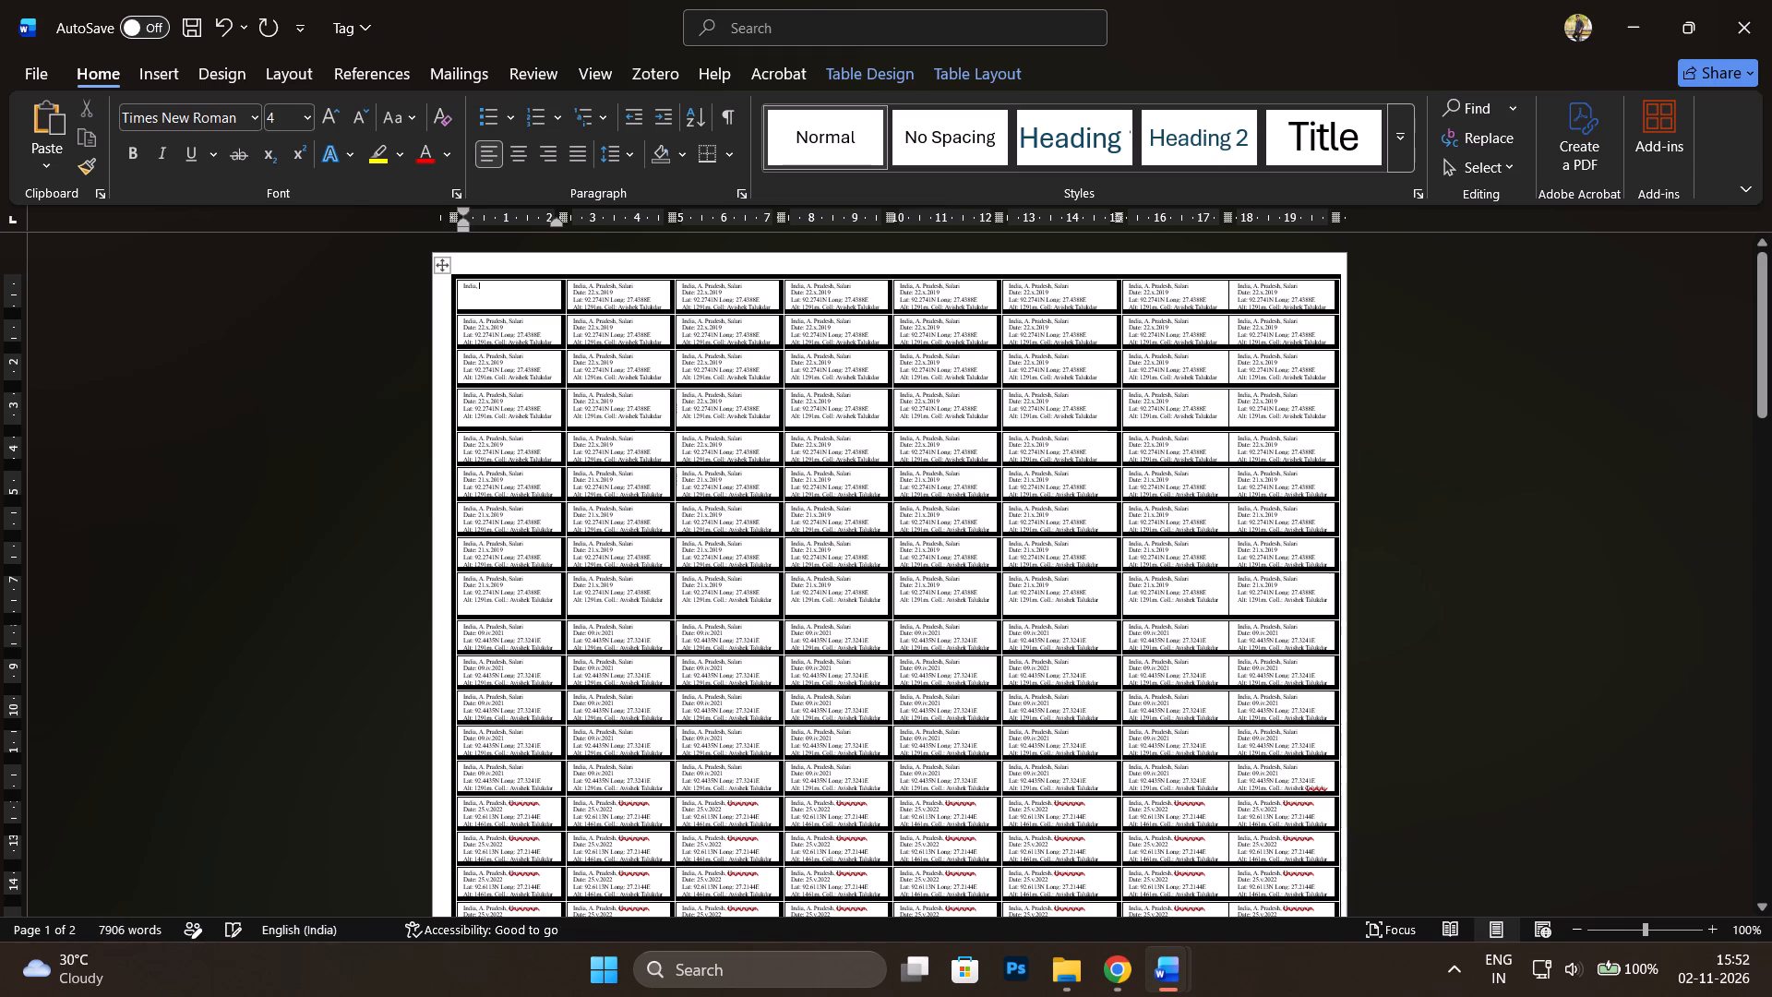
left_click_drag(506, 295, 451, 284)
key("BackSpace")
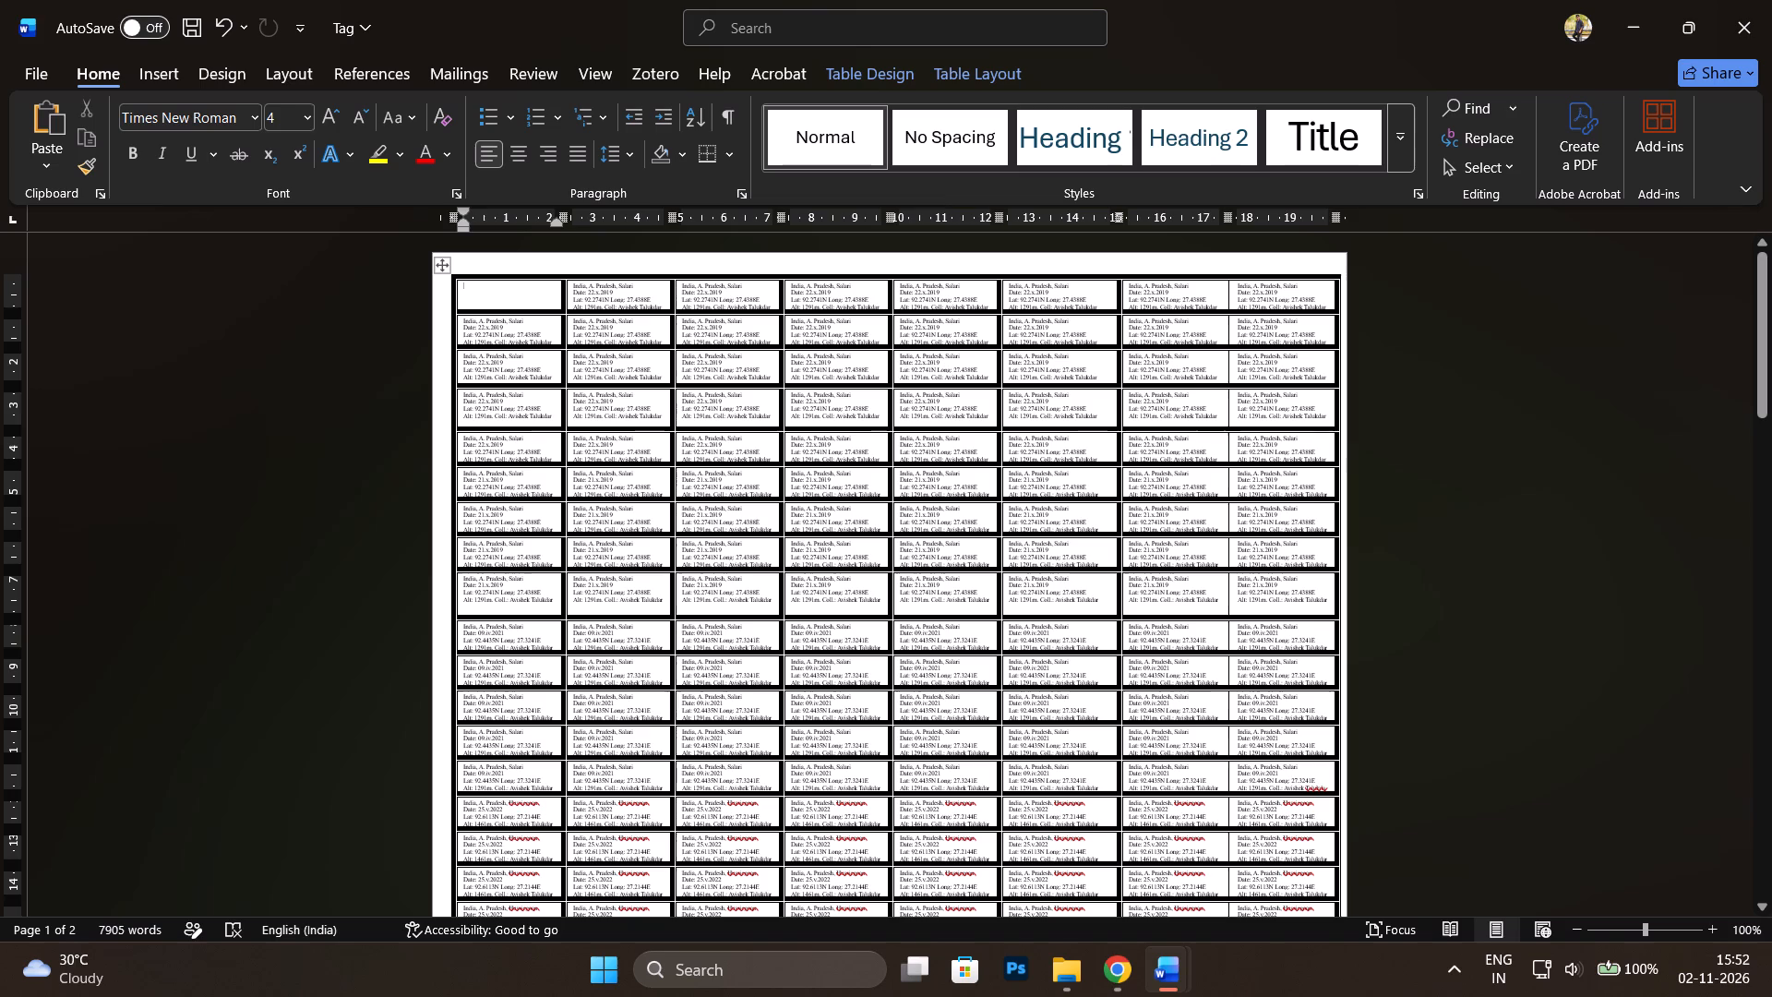
Delete the first column of the label table.
left_click(627, 296)
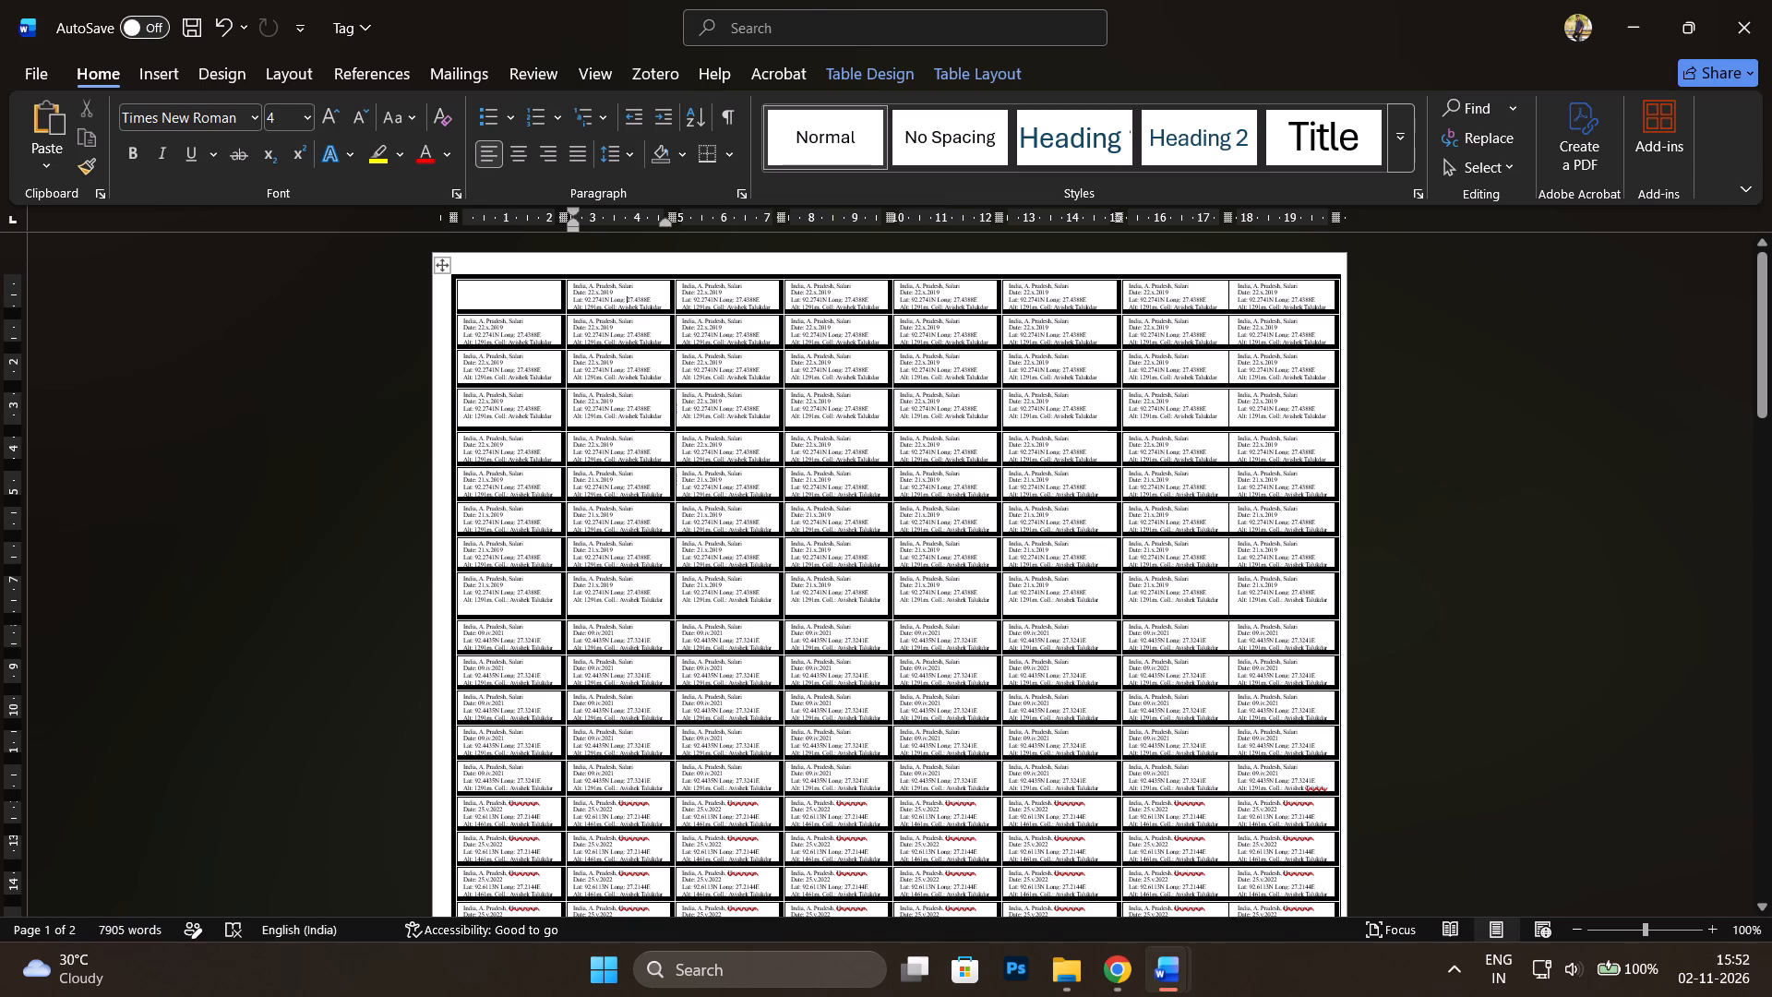
left_click(520, 301)
left_click(520, 270)
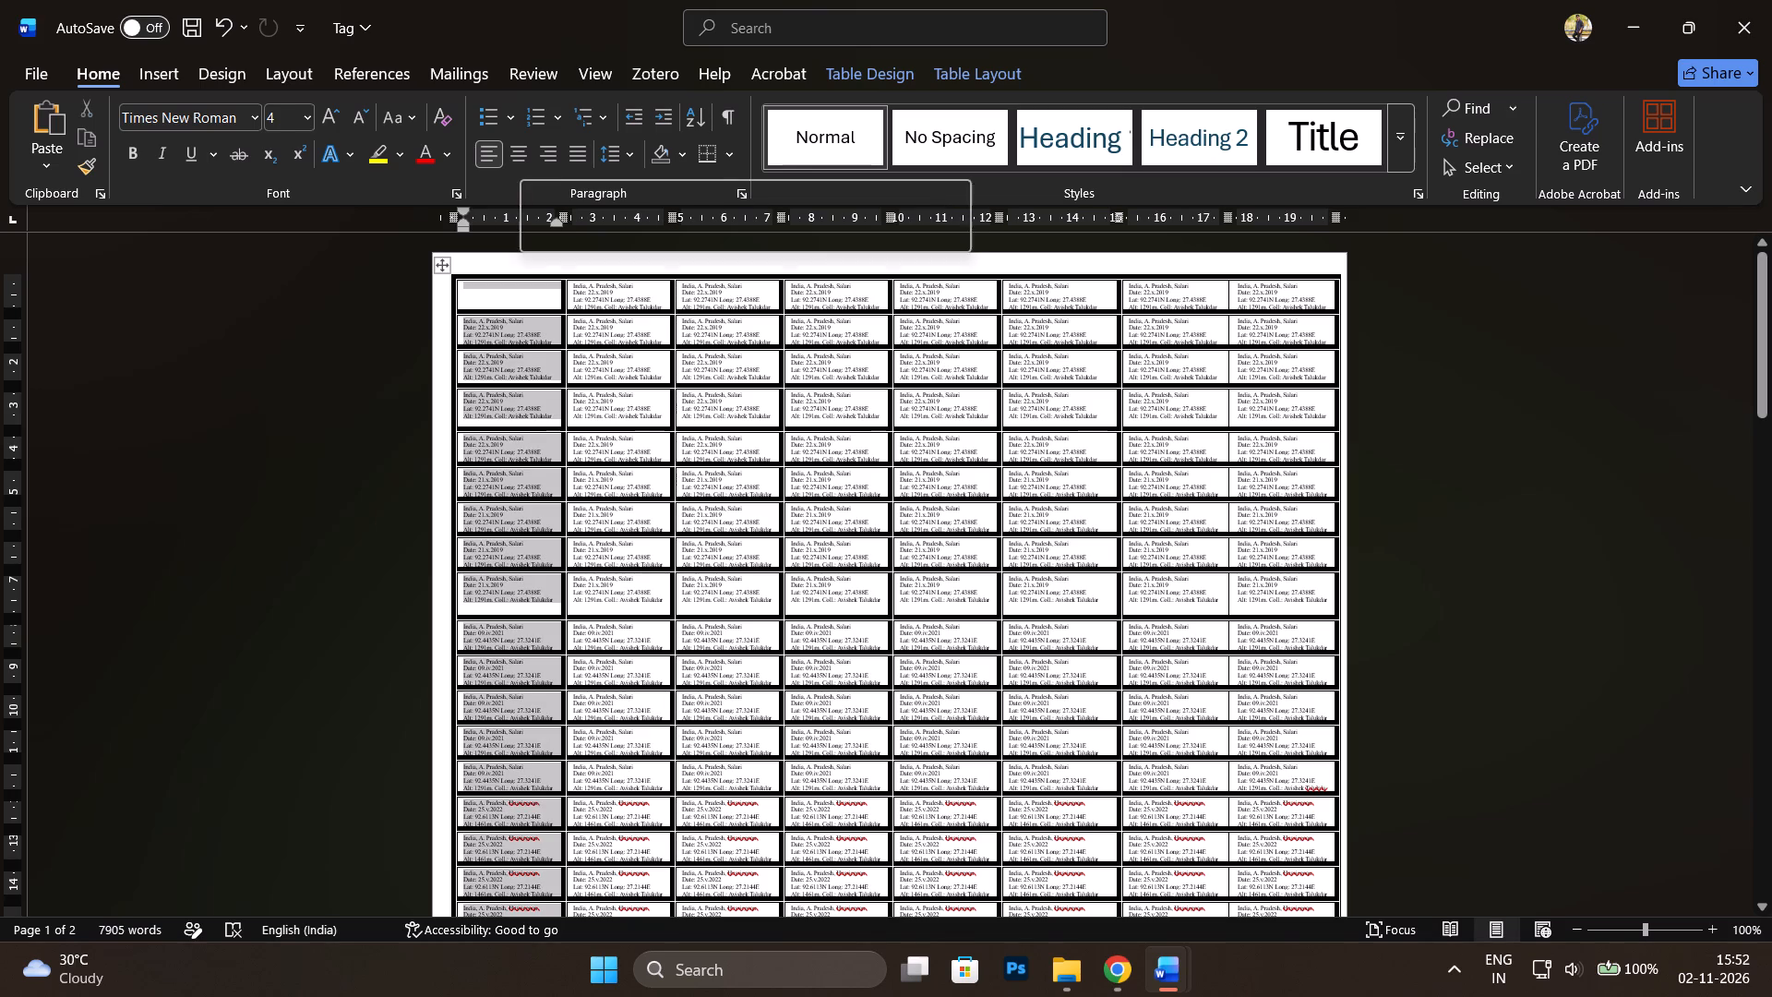
key("BackSpace")
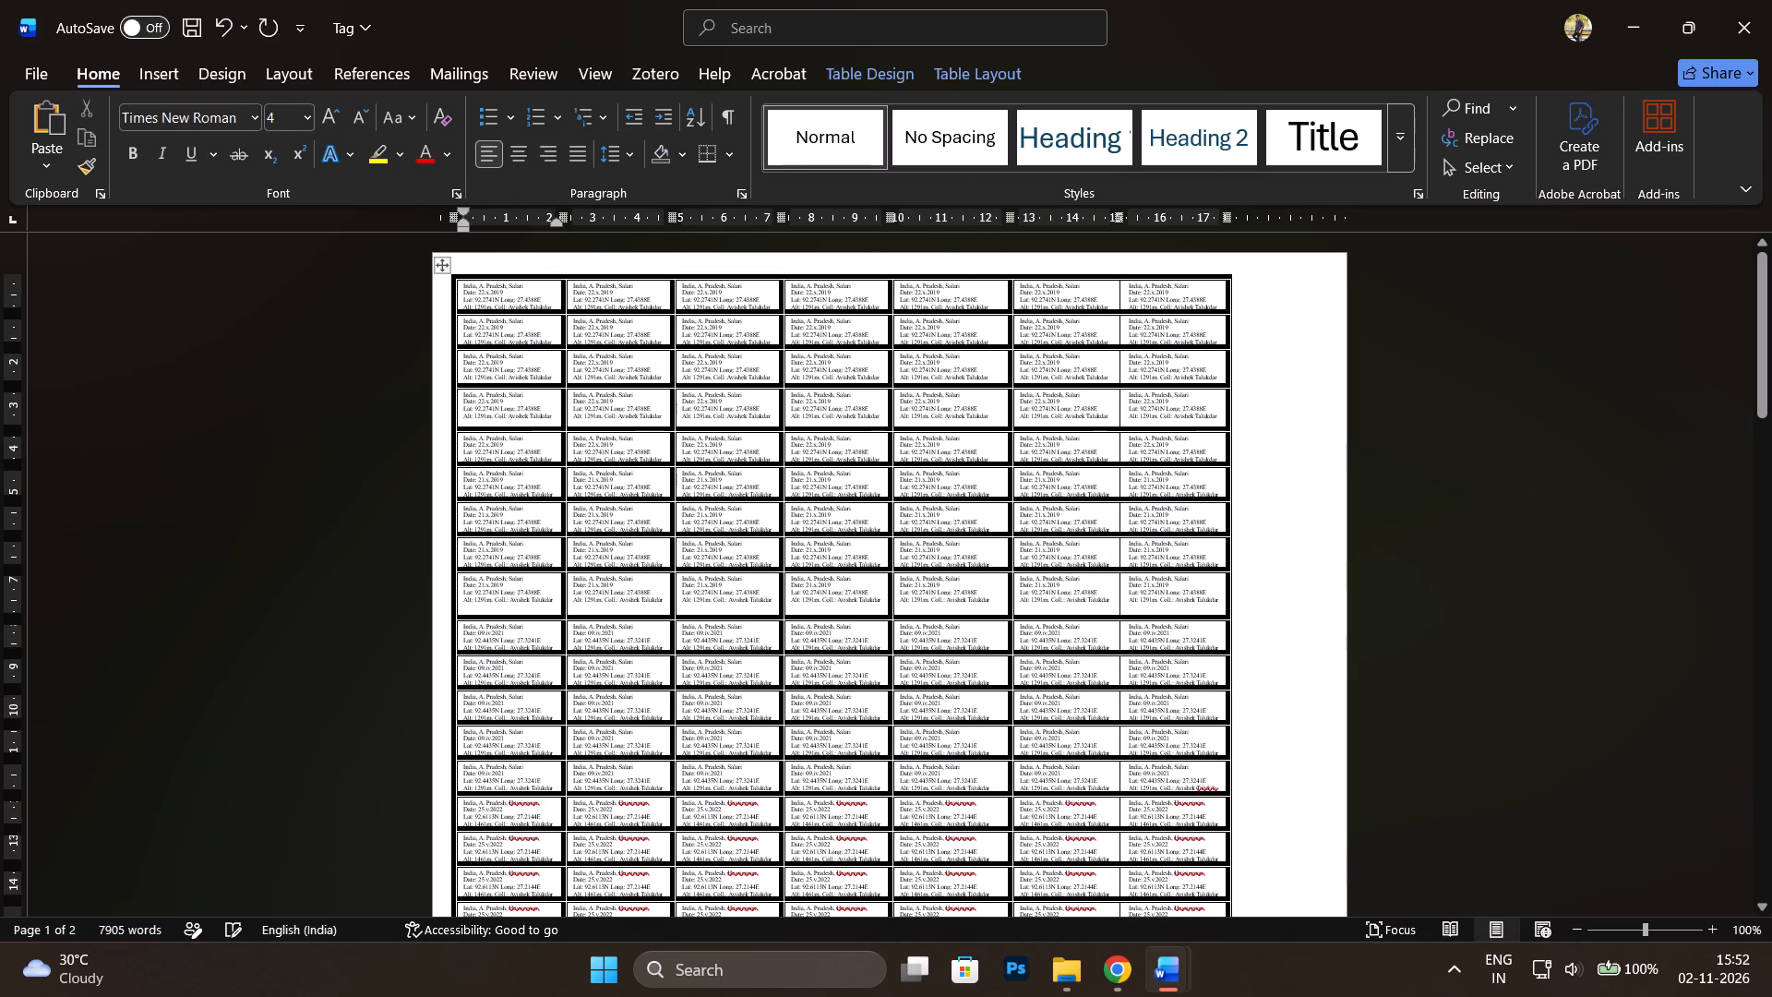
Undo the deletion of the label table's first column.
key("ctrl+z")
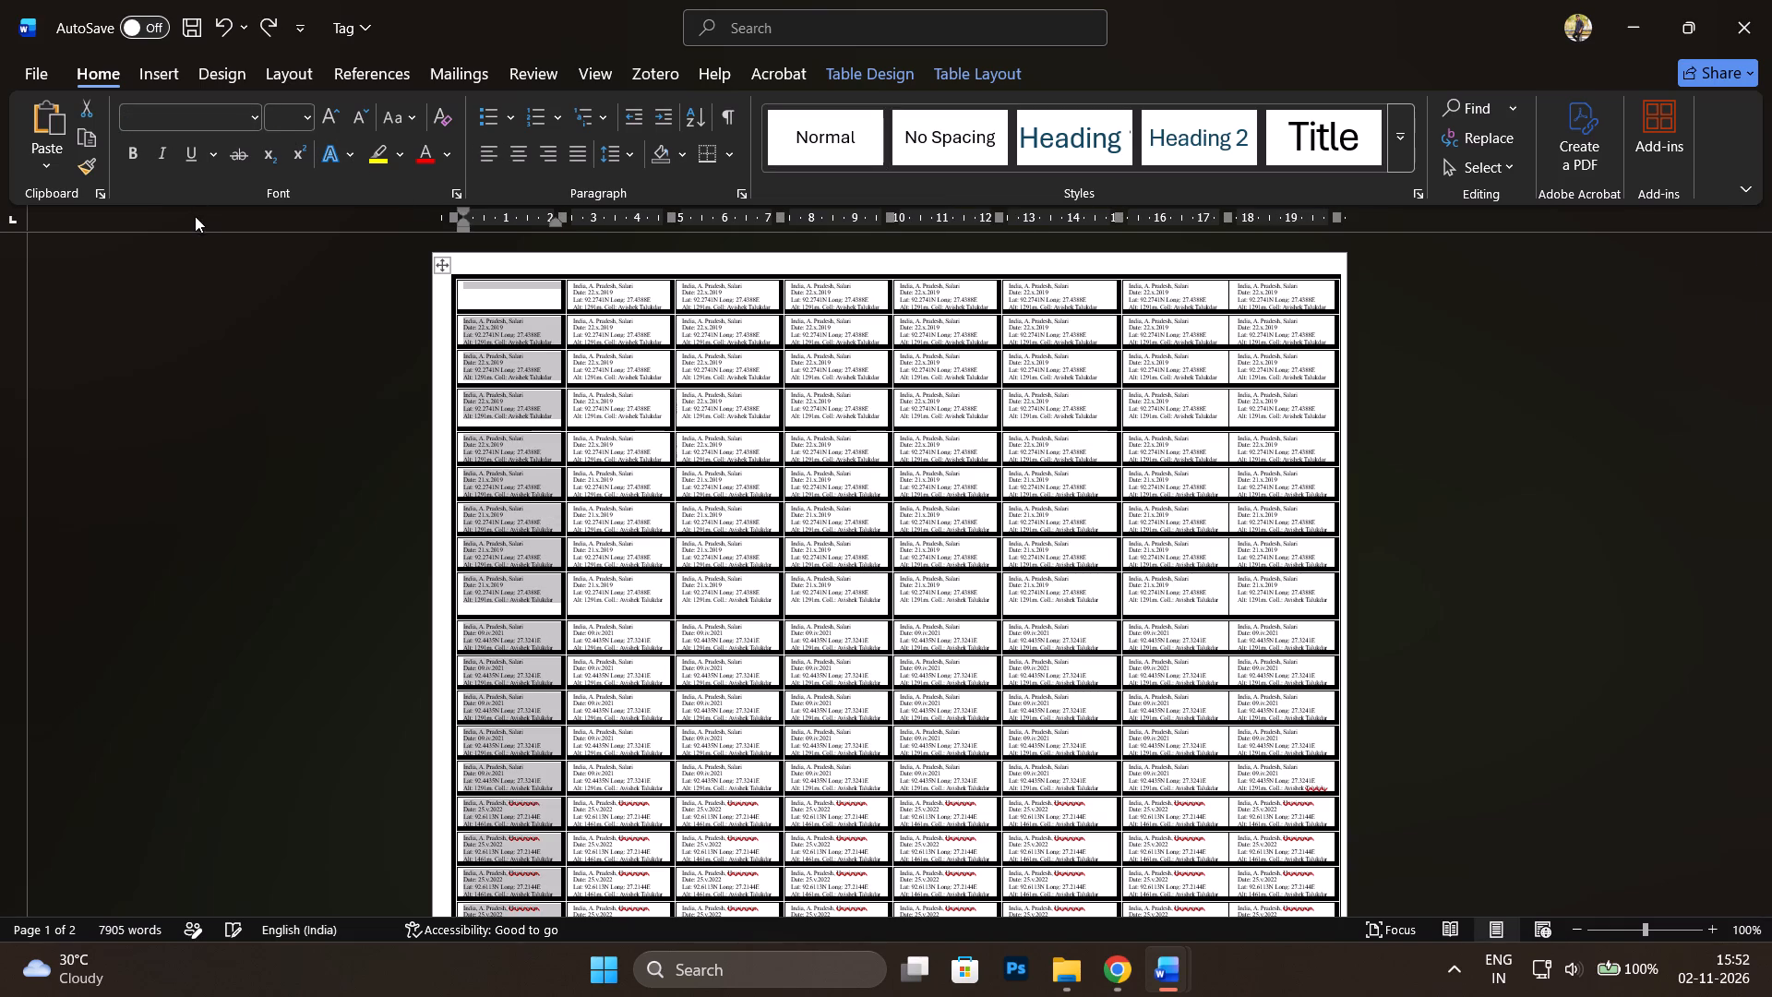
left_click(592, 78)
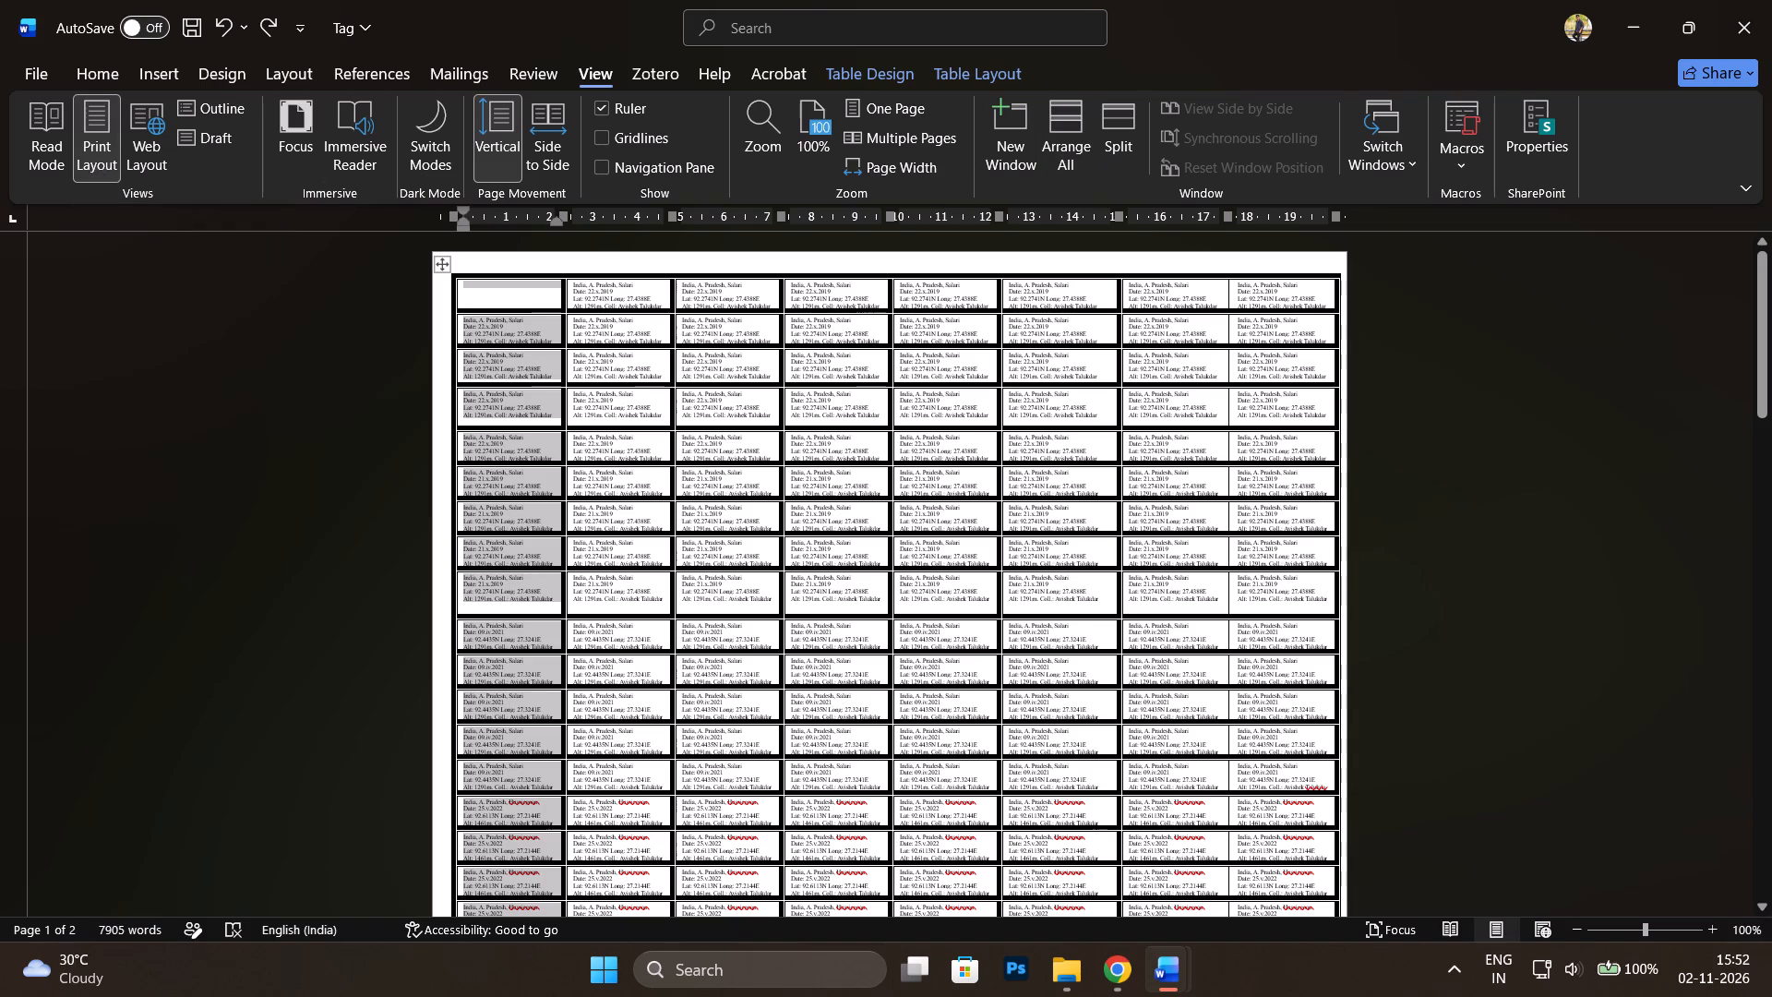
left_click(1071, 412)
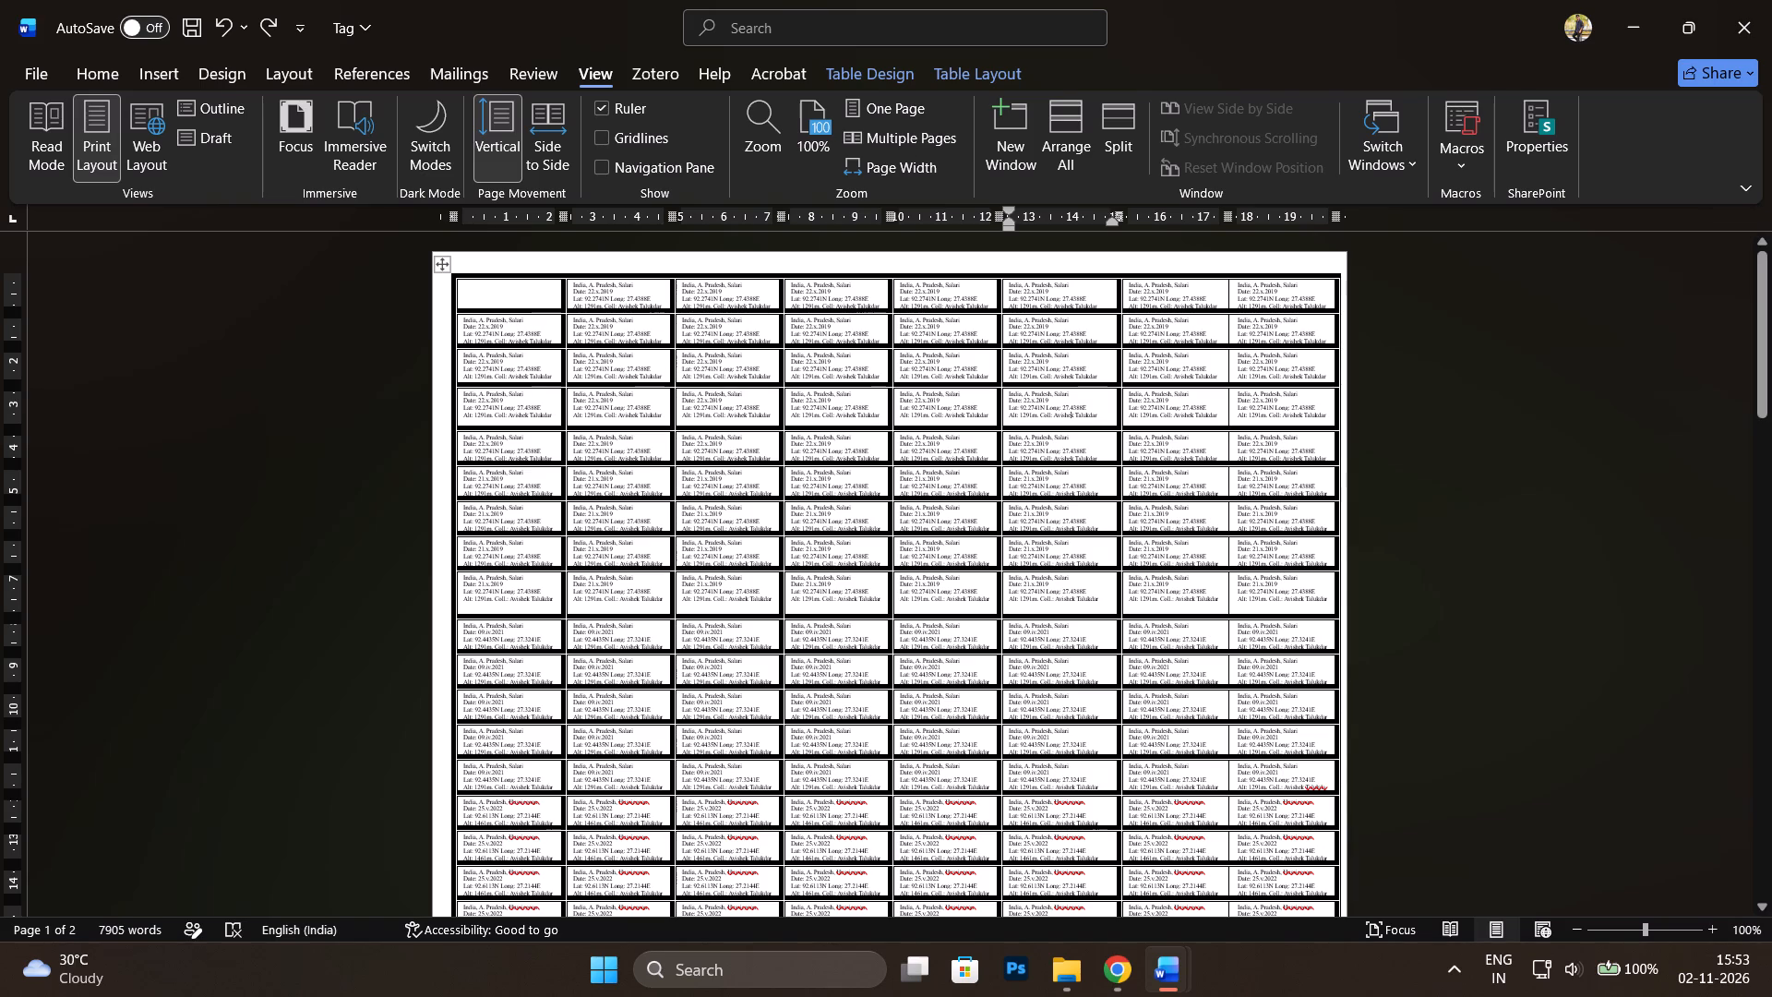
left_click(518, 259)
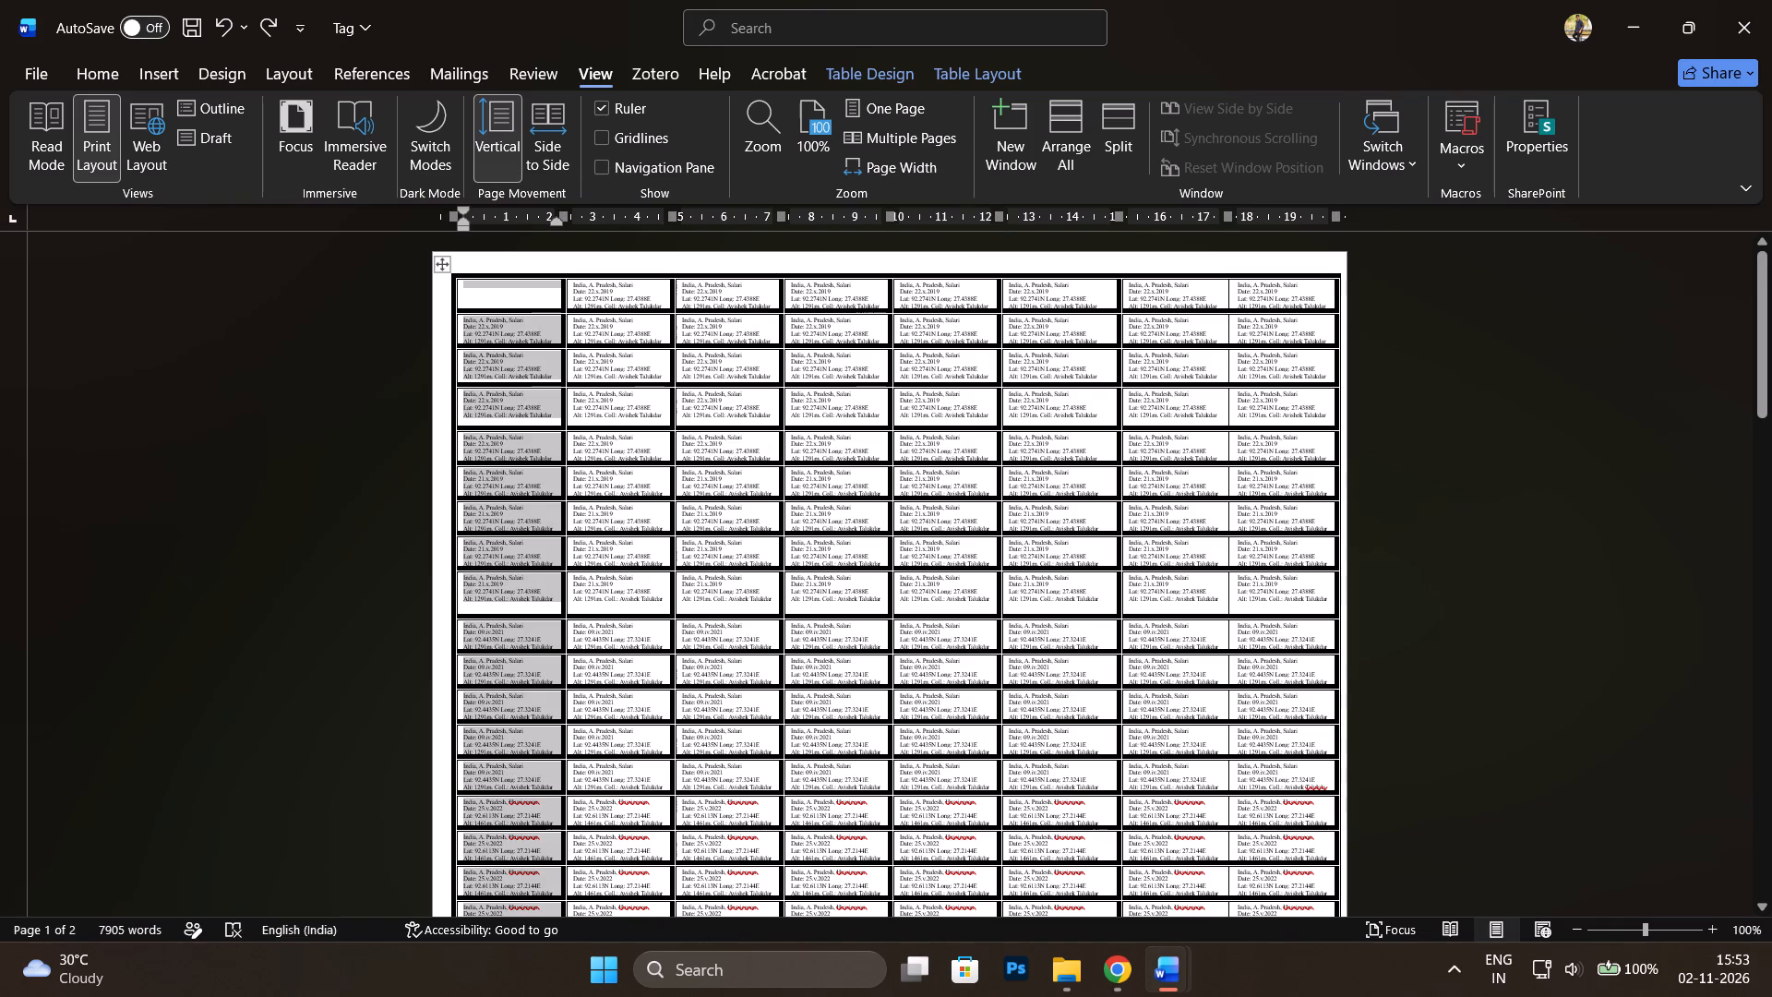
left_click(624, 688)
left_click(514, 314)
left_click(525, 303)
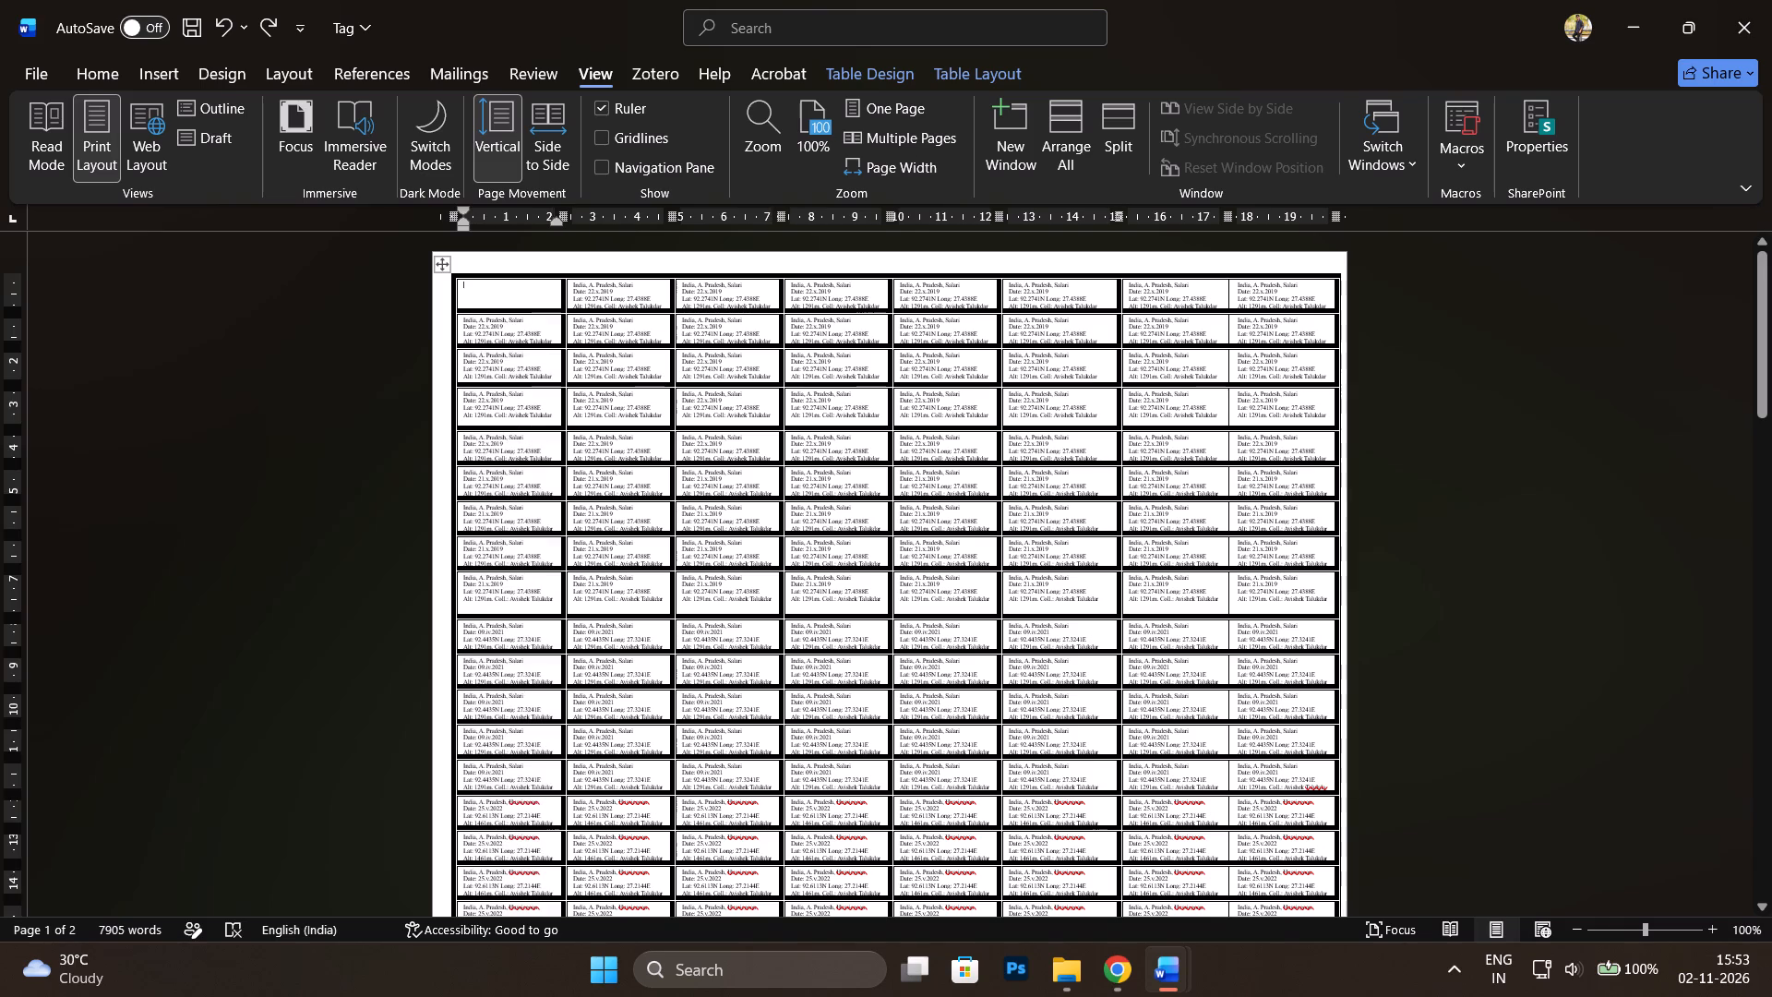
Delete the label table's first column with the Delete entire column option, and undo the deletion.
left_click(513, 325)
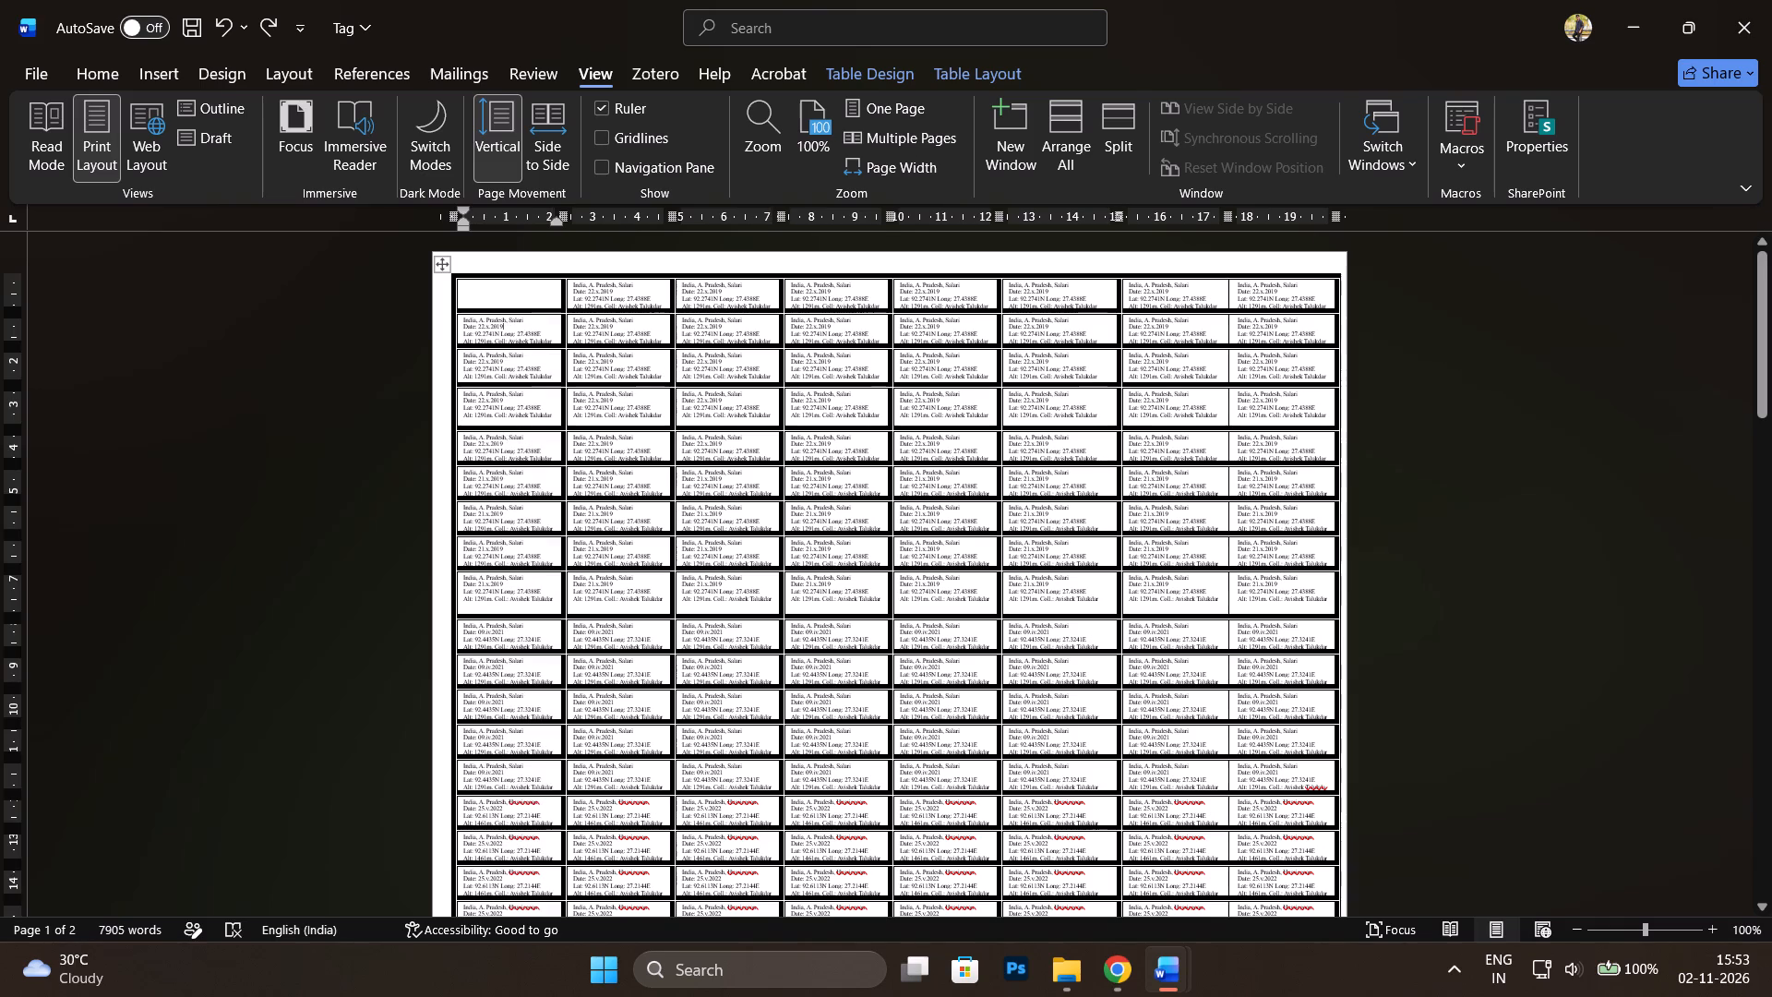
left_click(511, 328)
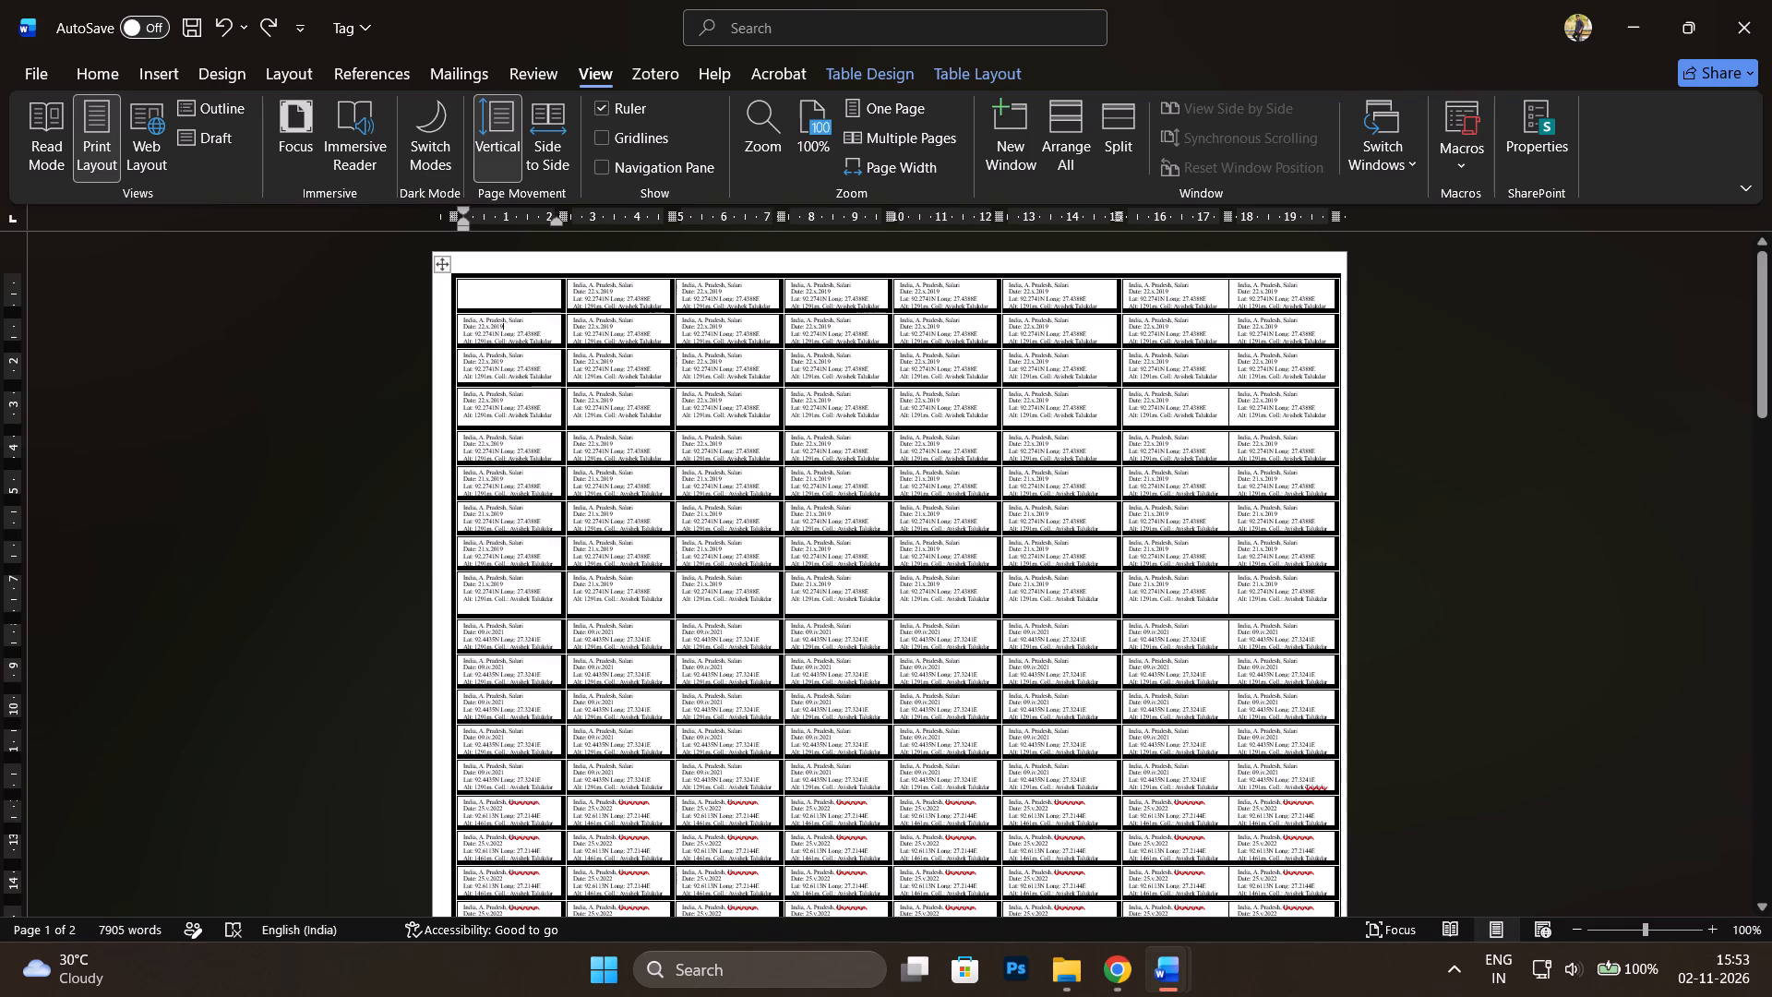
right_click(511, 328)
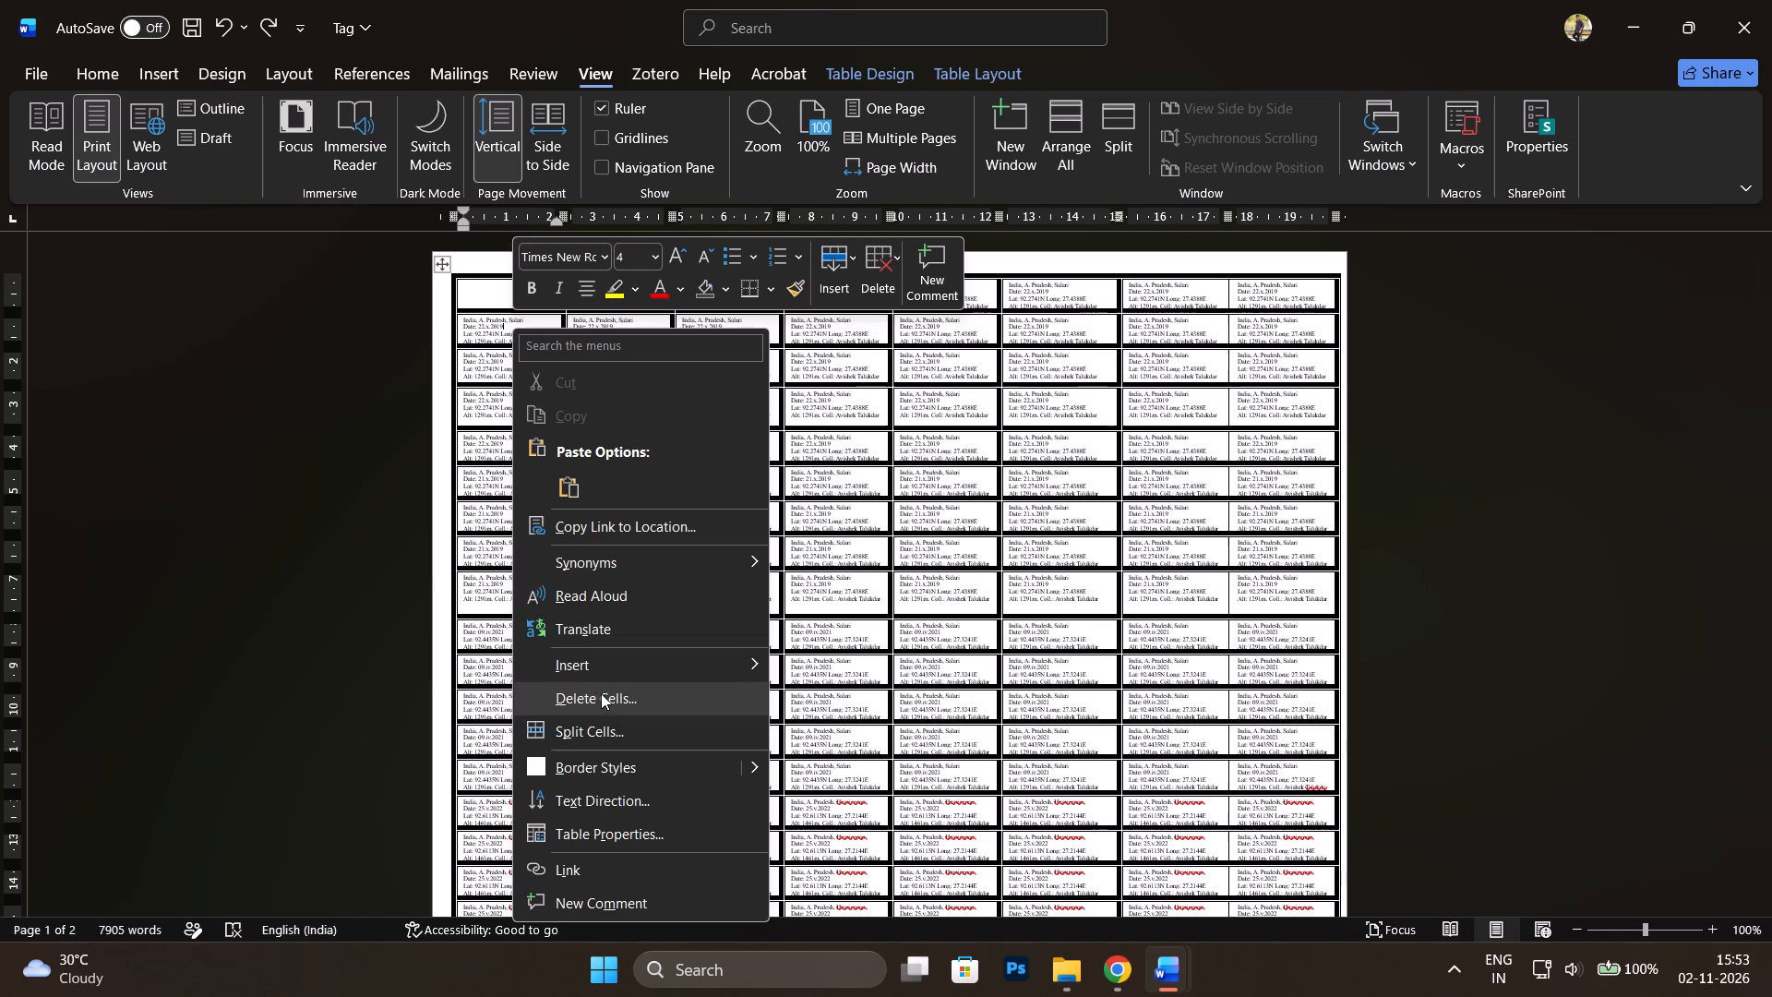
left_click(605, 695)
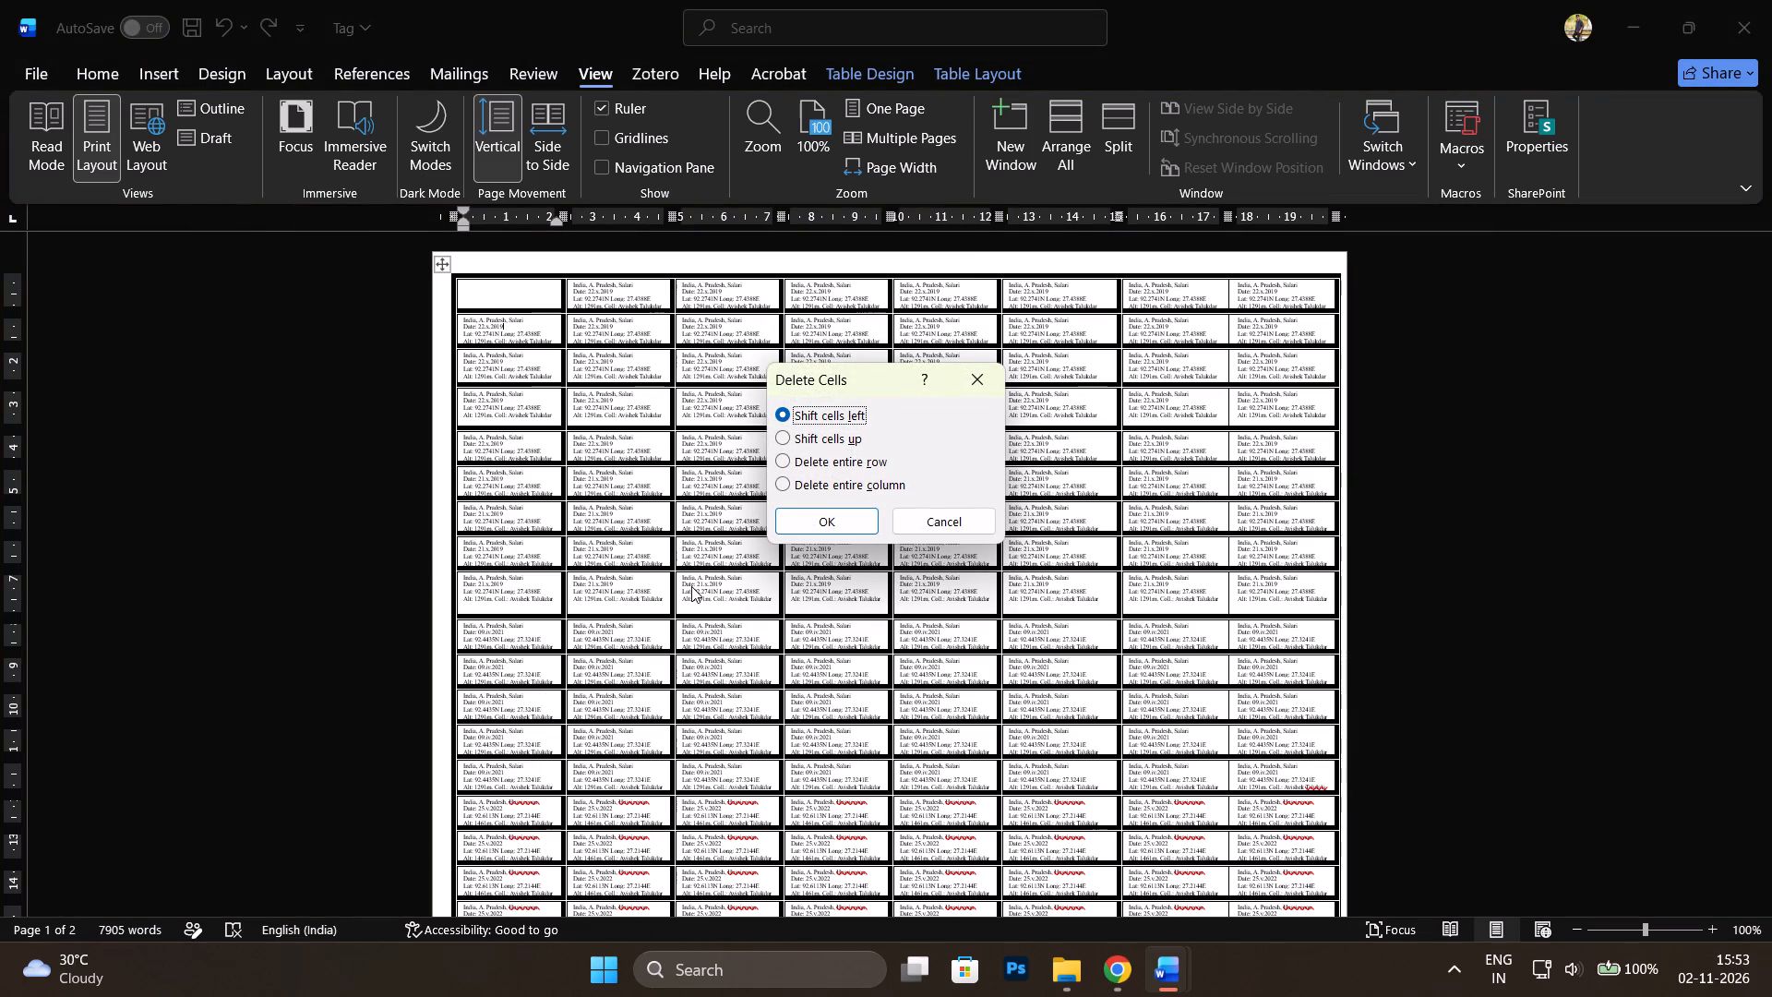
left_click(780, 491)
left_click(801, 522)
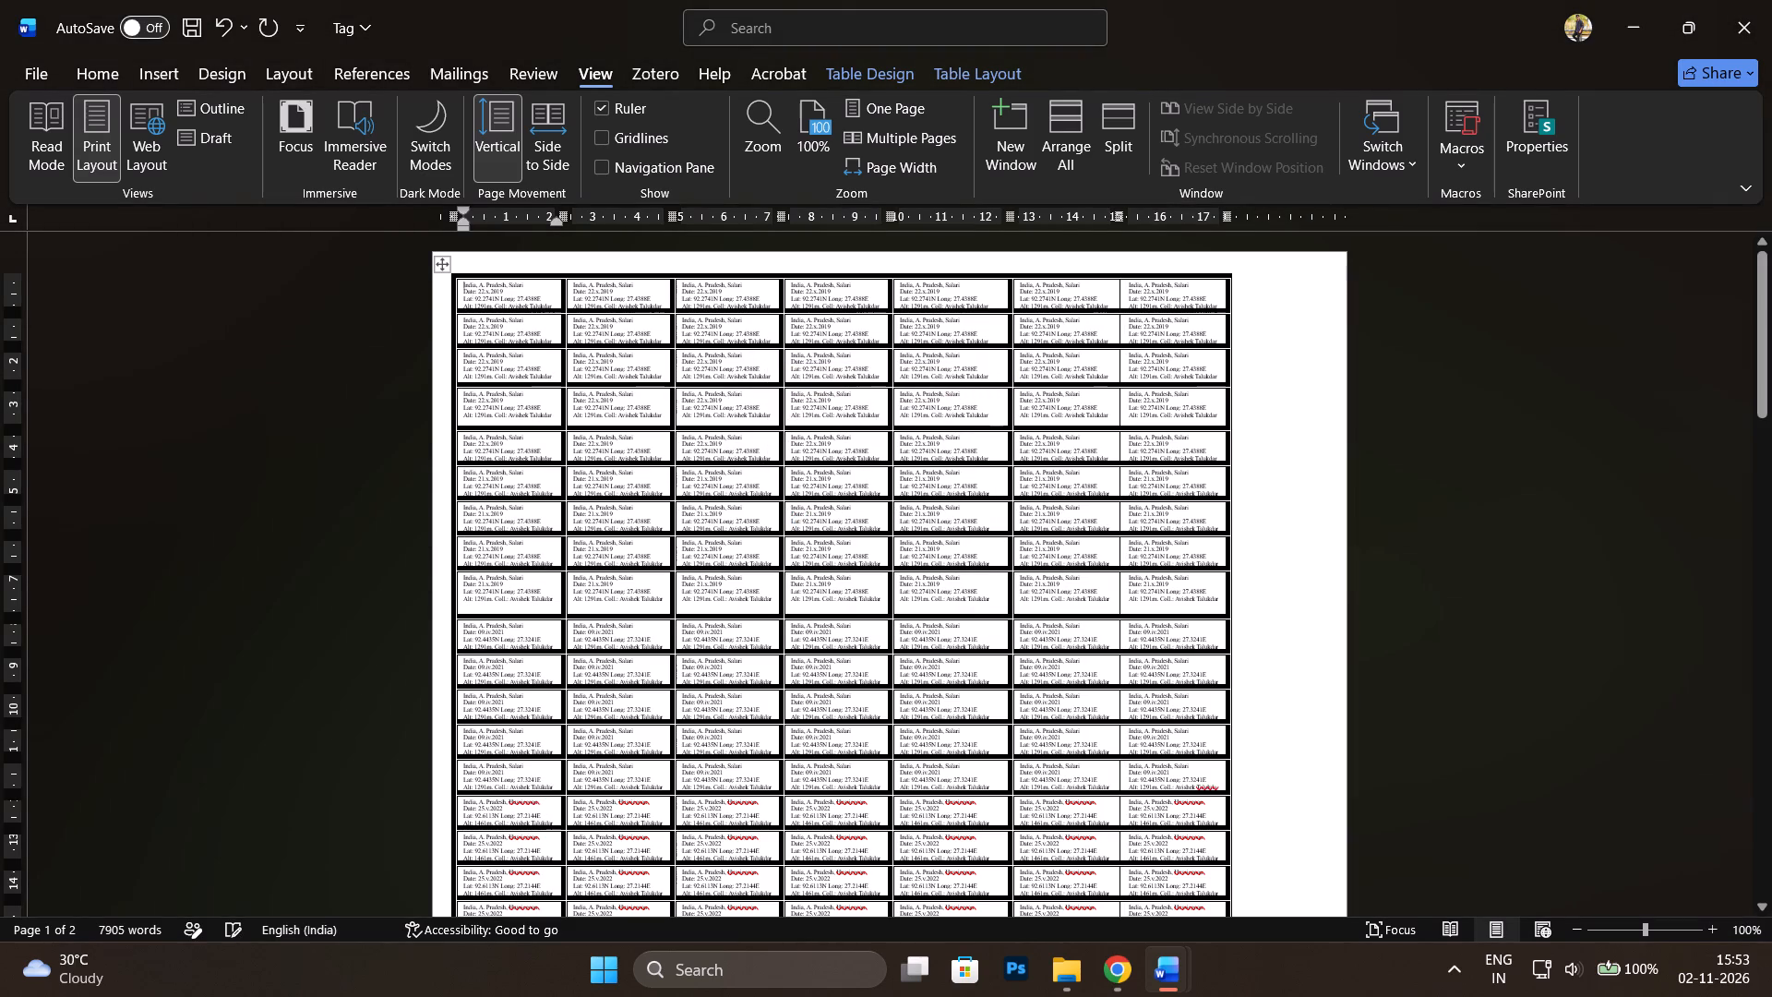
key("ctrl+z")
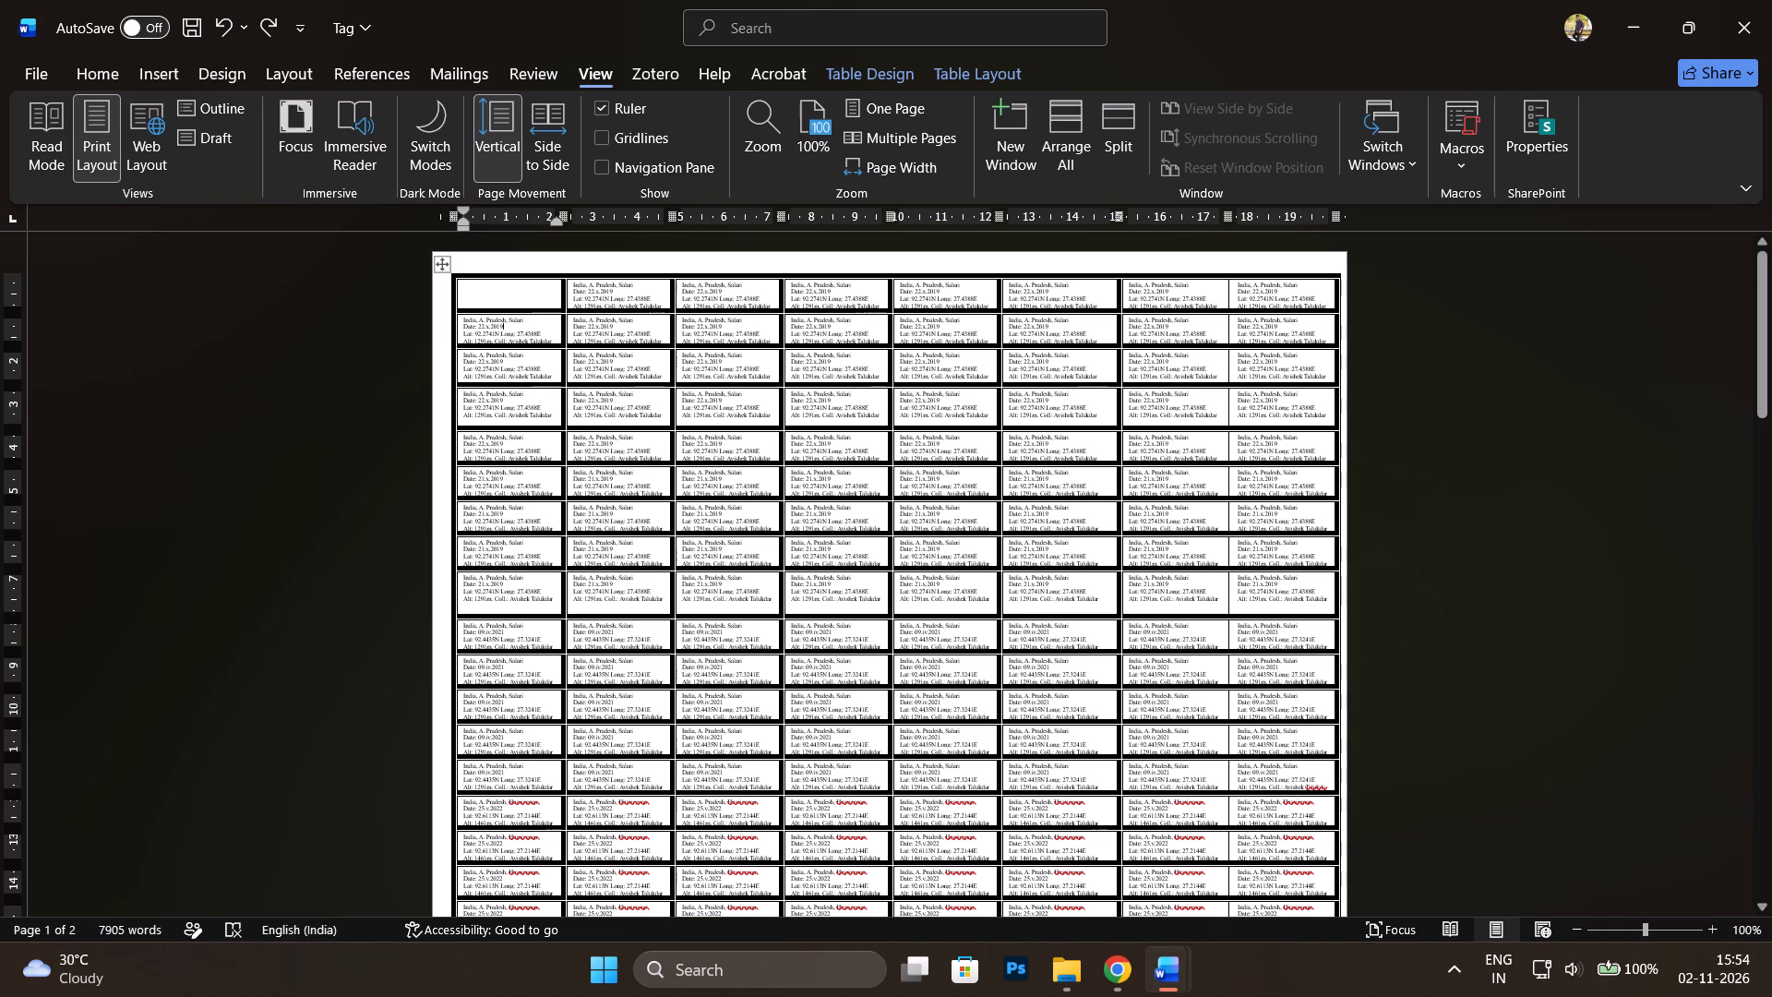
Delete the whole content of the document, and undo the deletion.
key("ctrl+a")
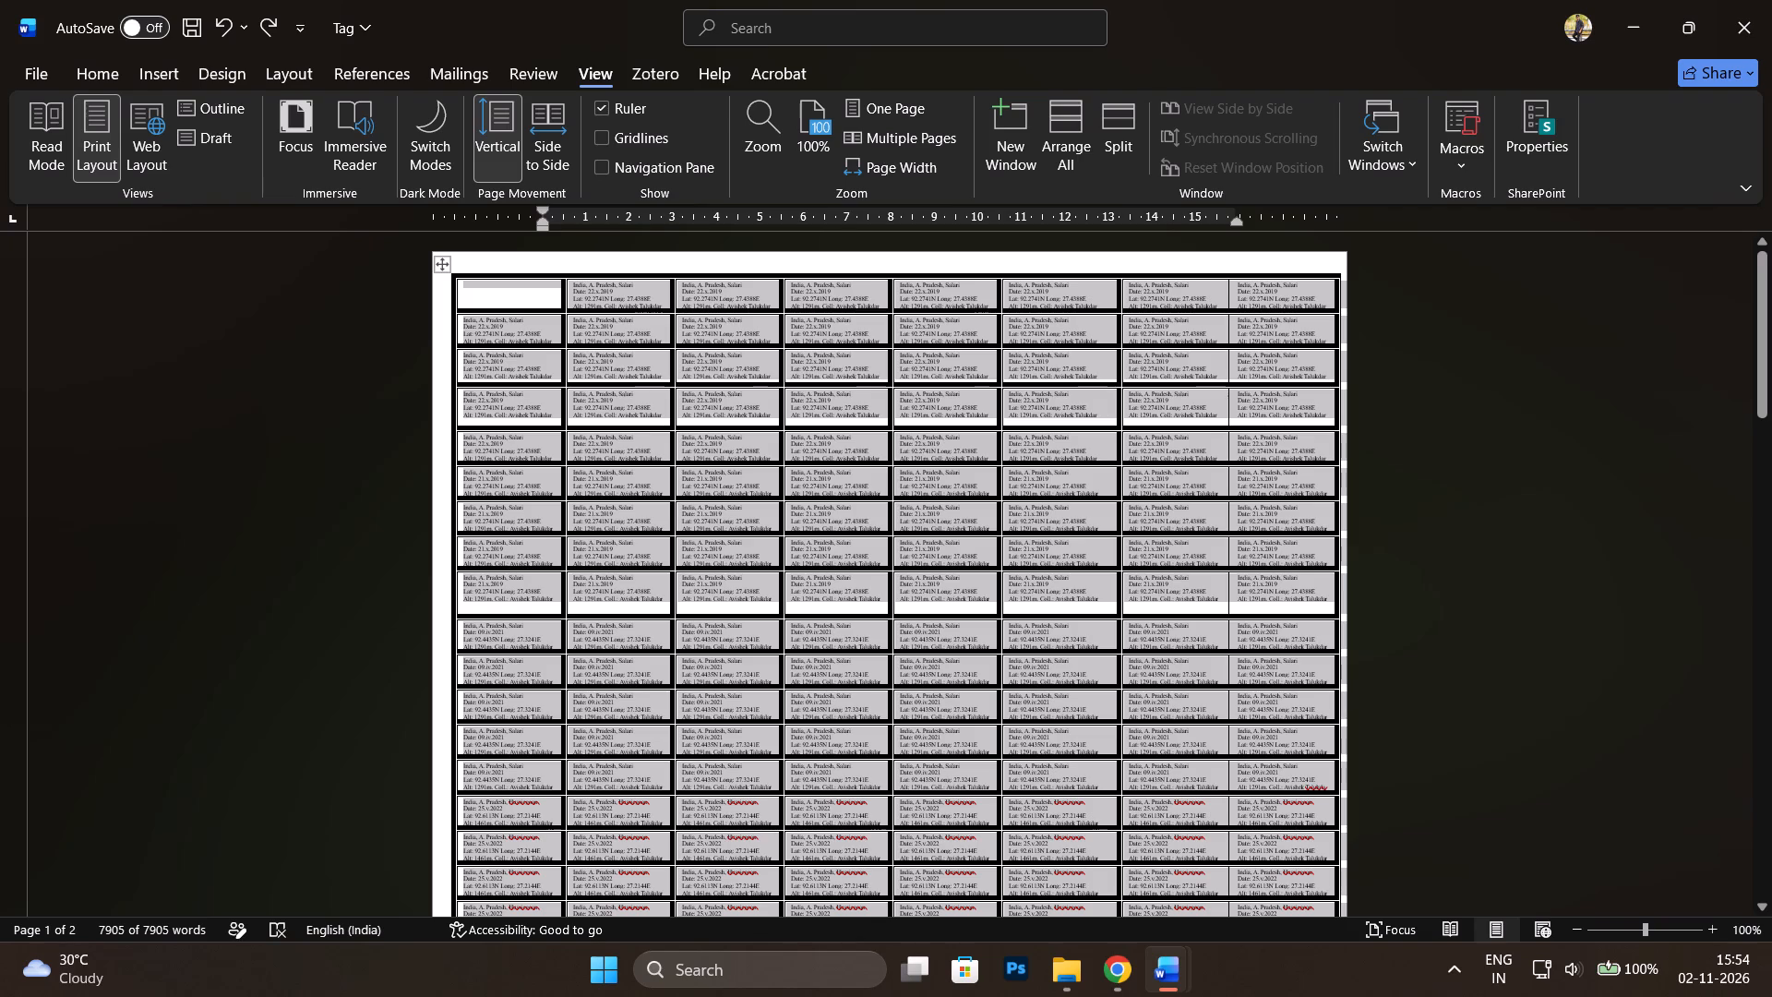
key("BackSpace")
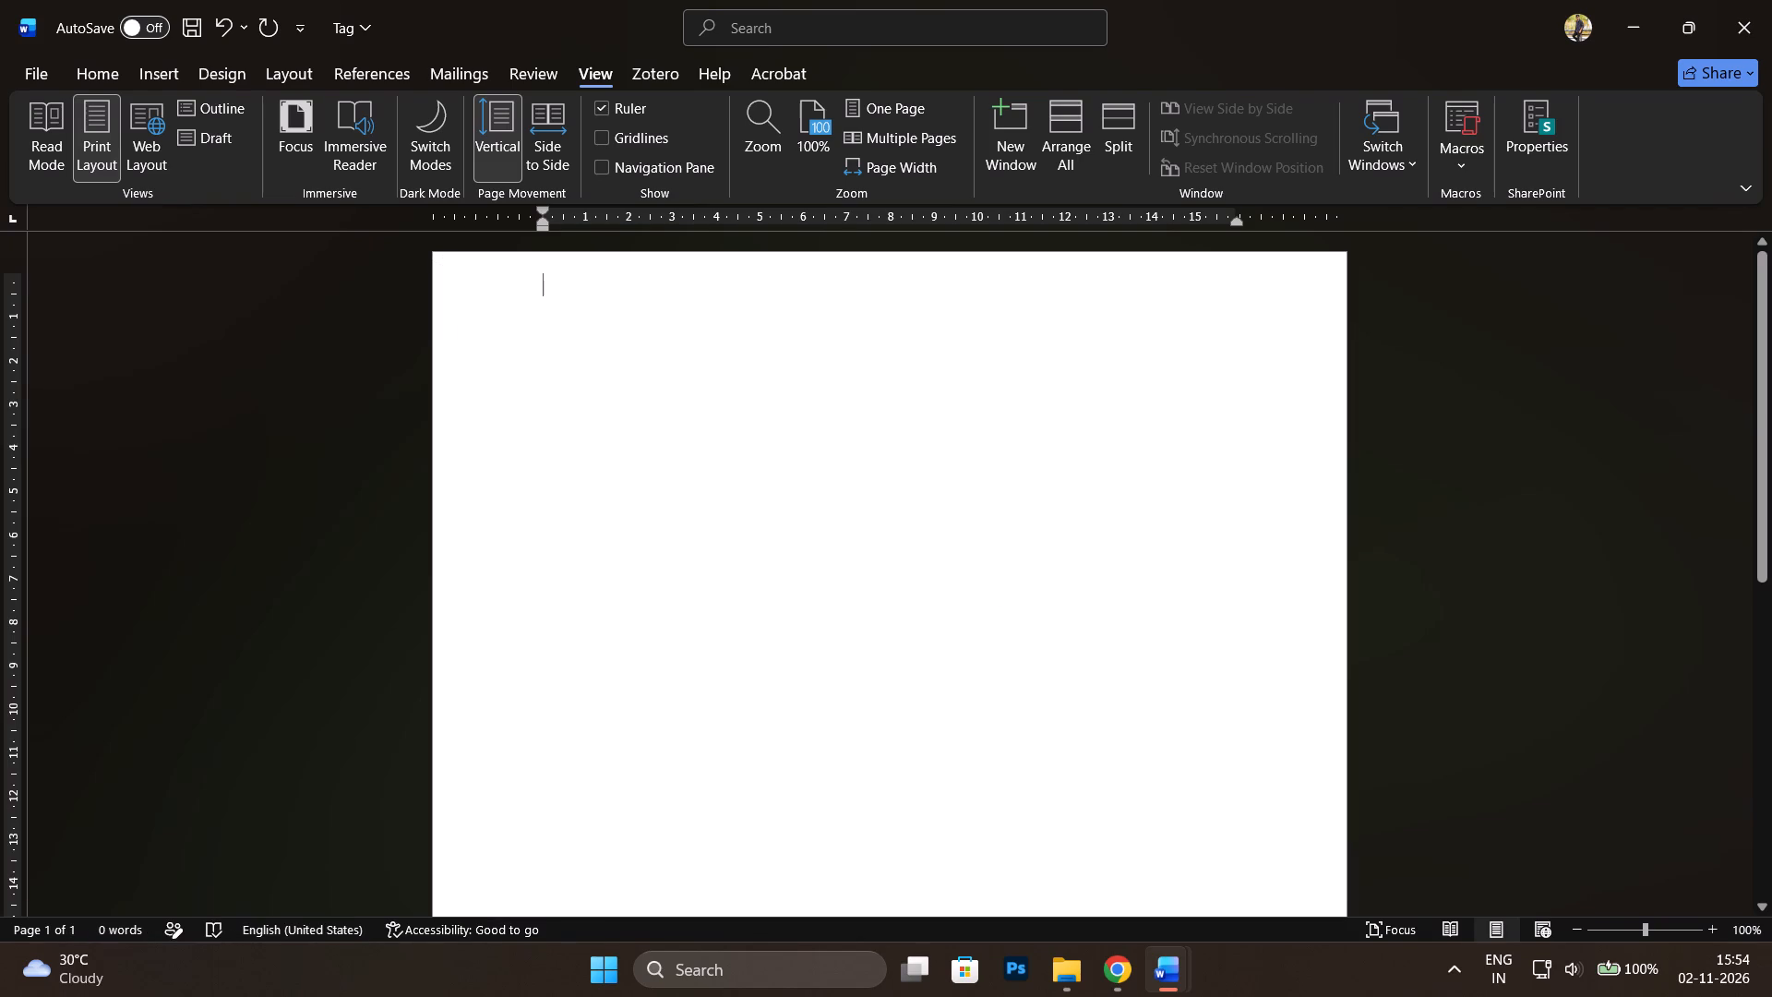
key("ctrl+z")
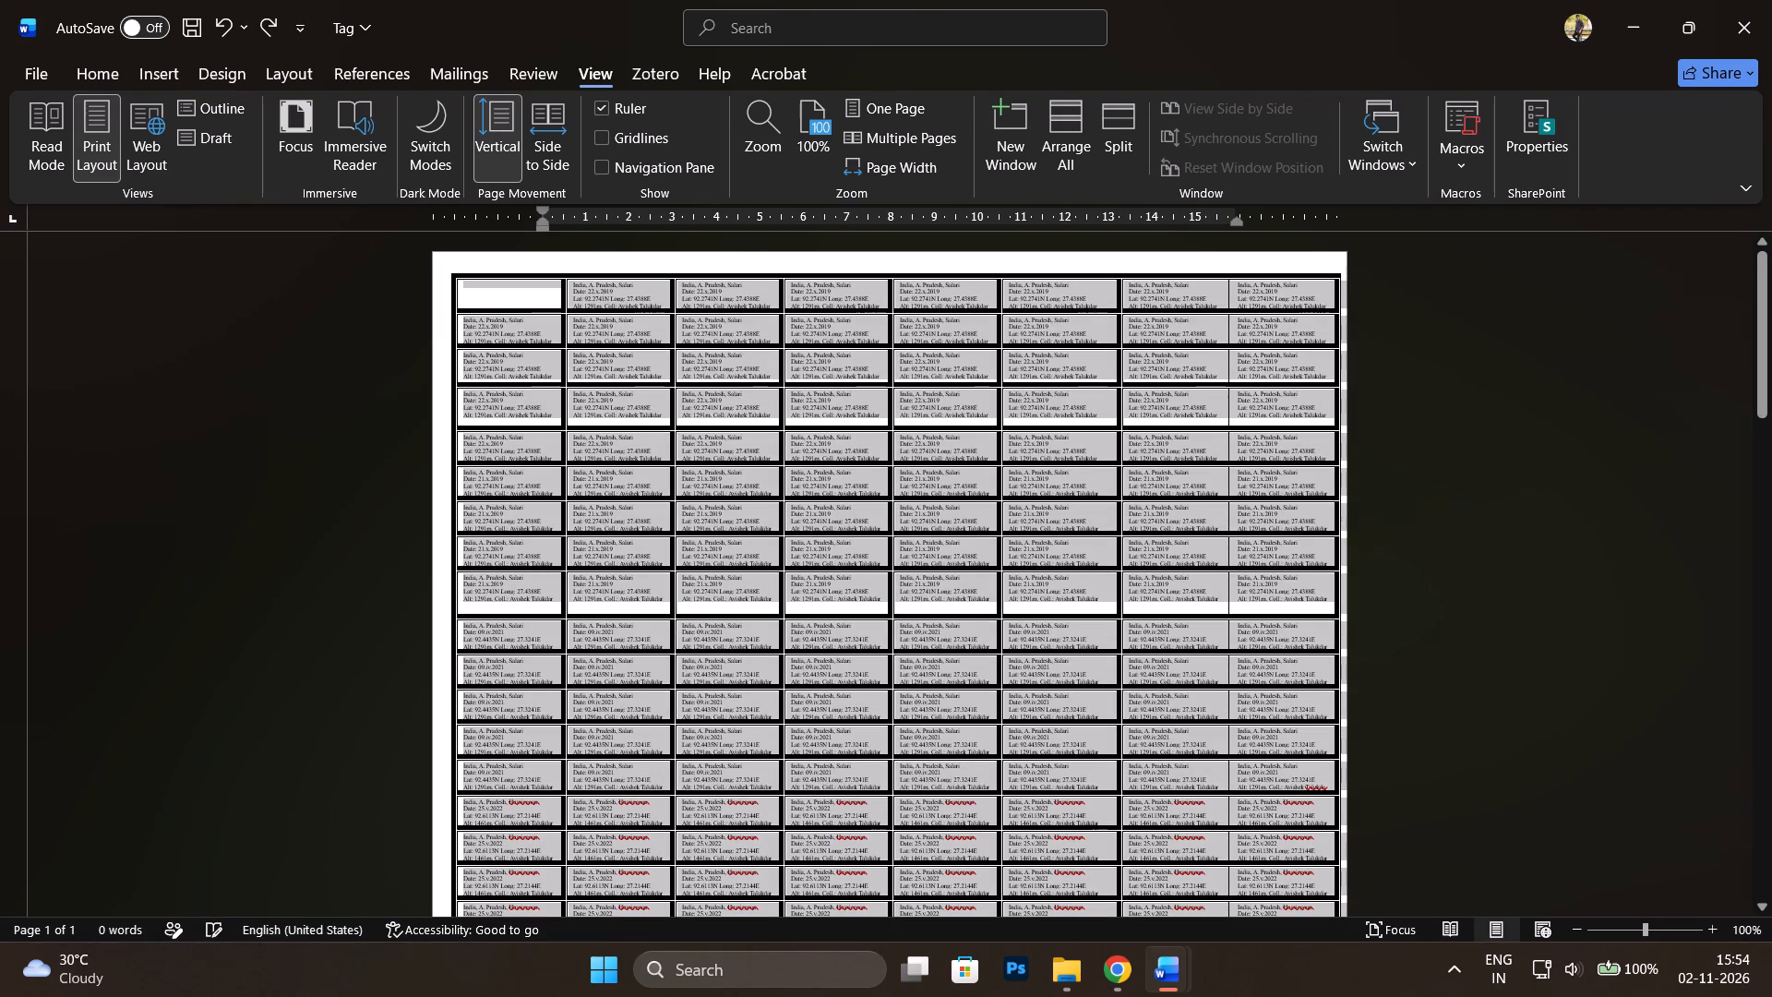
Clear the label text from the whole first column of the table, keeping its empty cells.
left_click(533, 268)
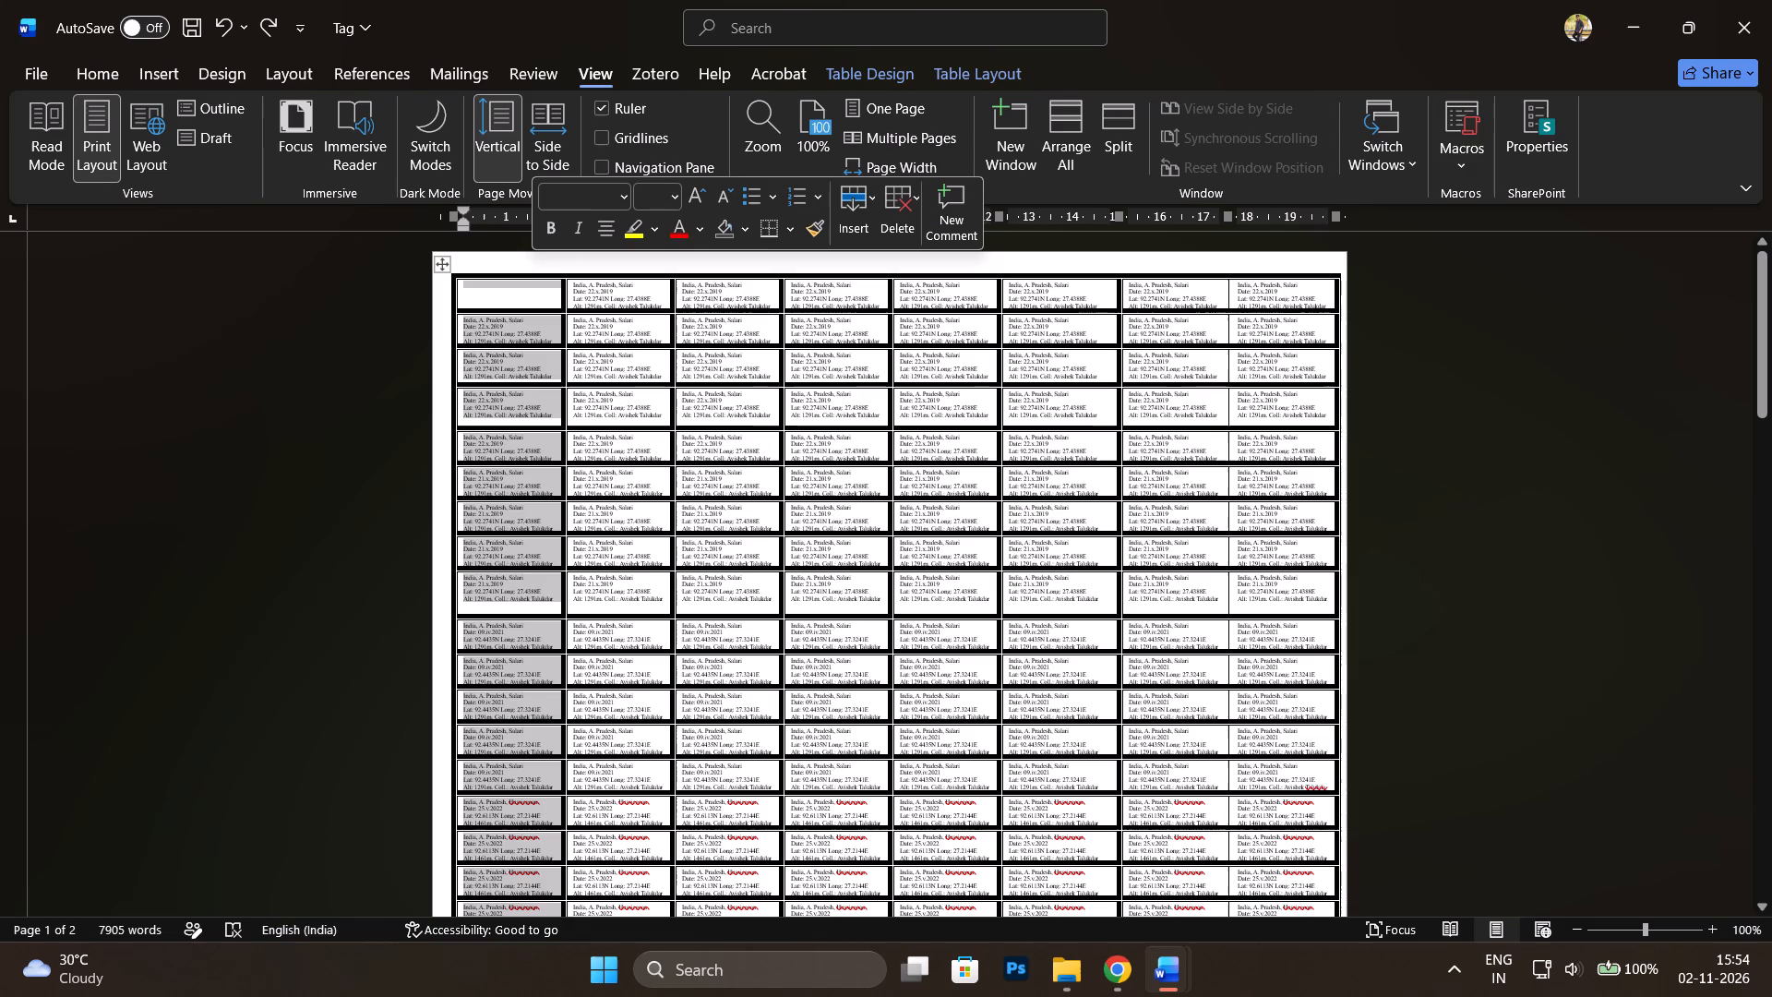
right_click(530, 273)
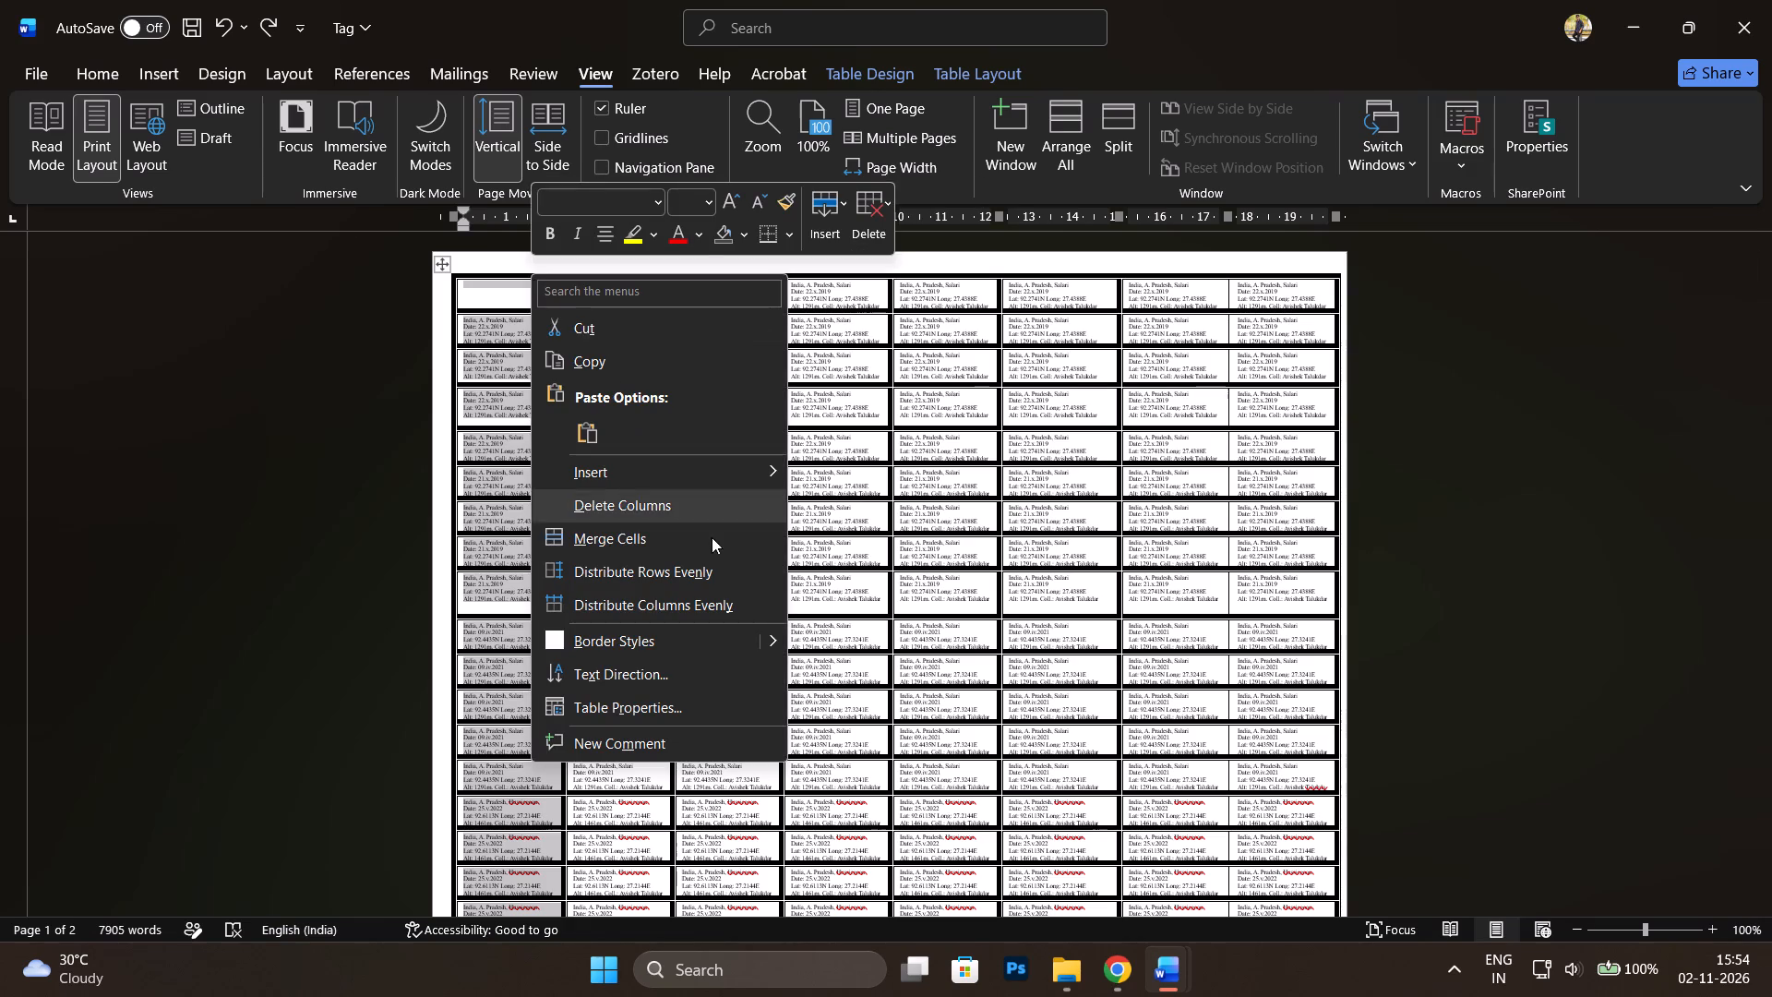
key("Delete")
left_click(505, 366)
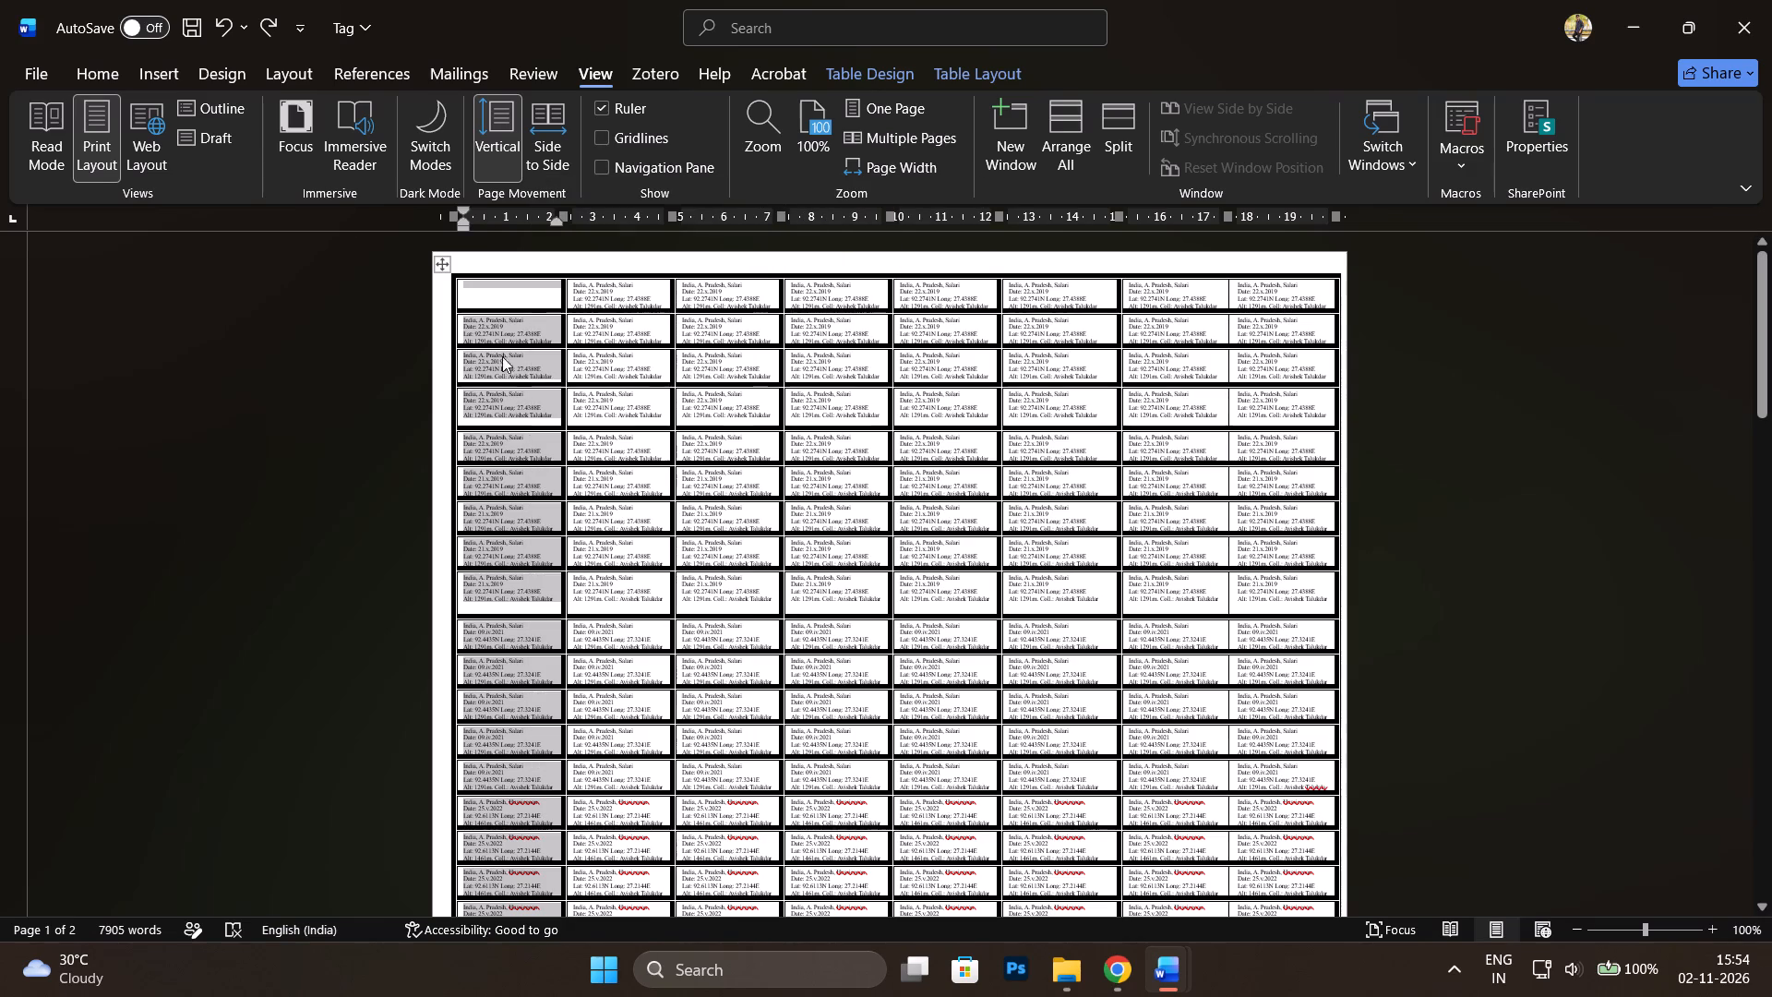
key("Delete")
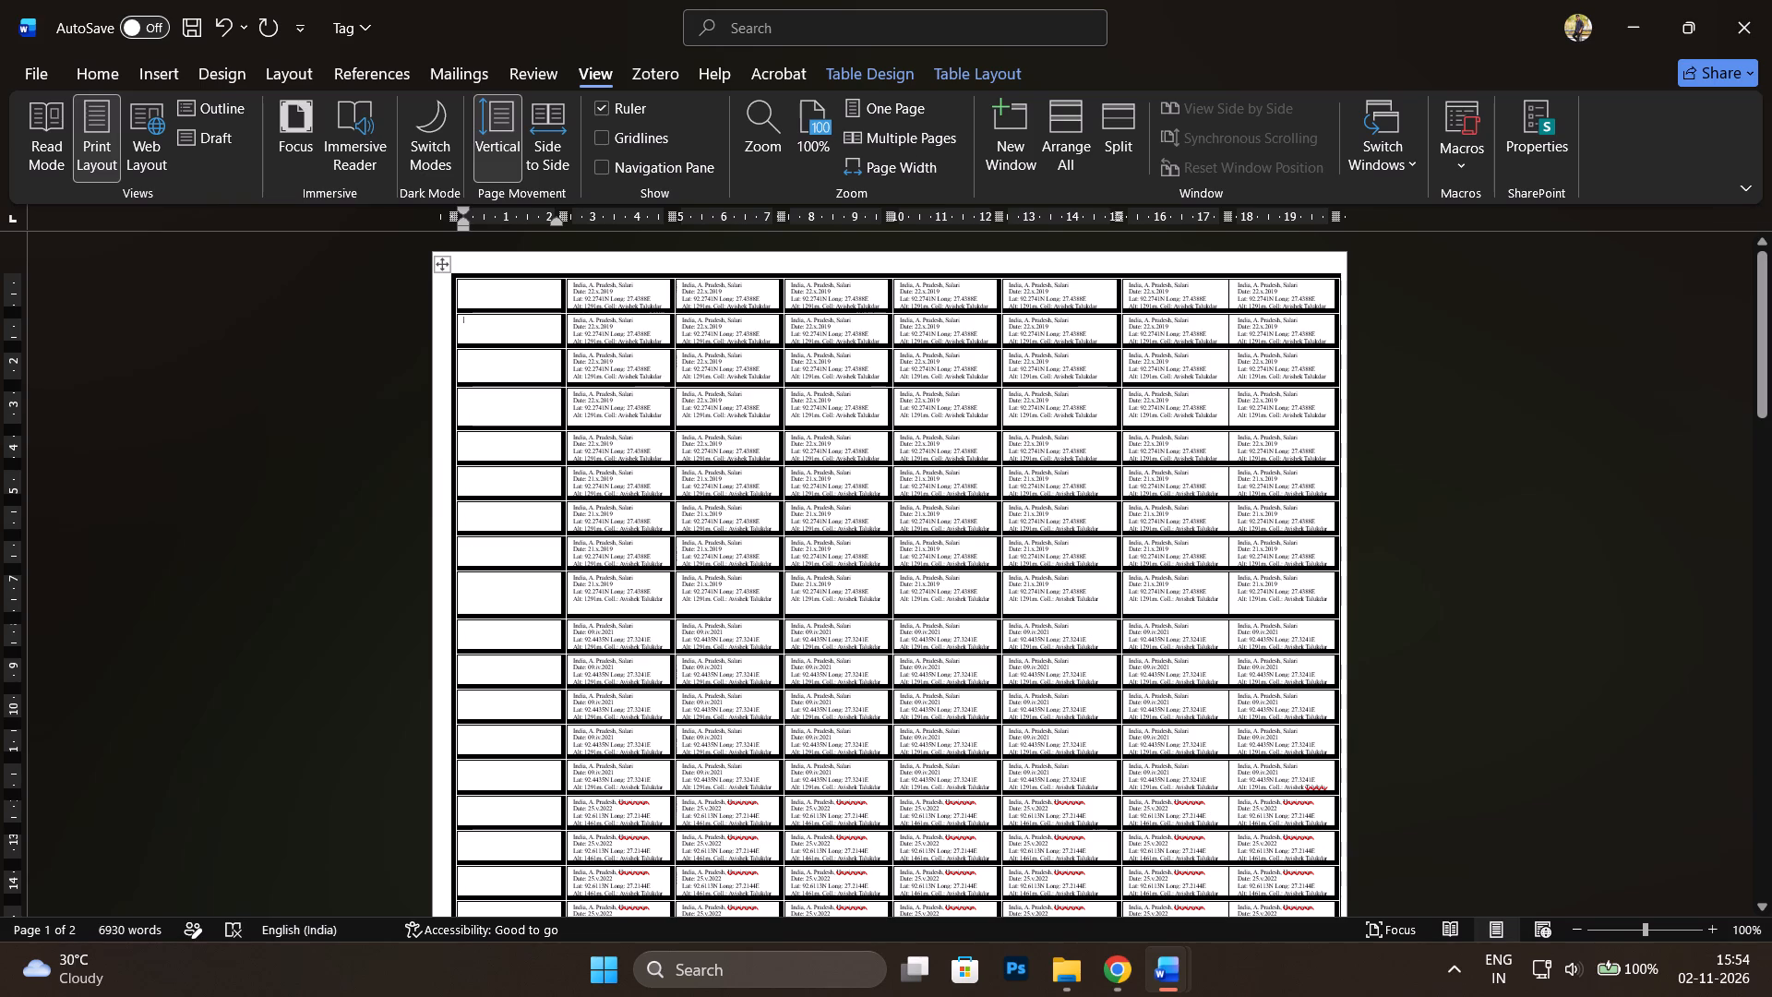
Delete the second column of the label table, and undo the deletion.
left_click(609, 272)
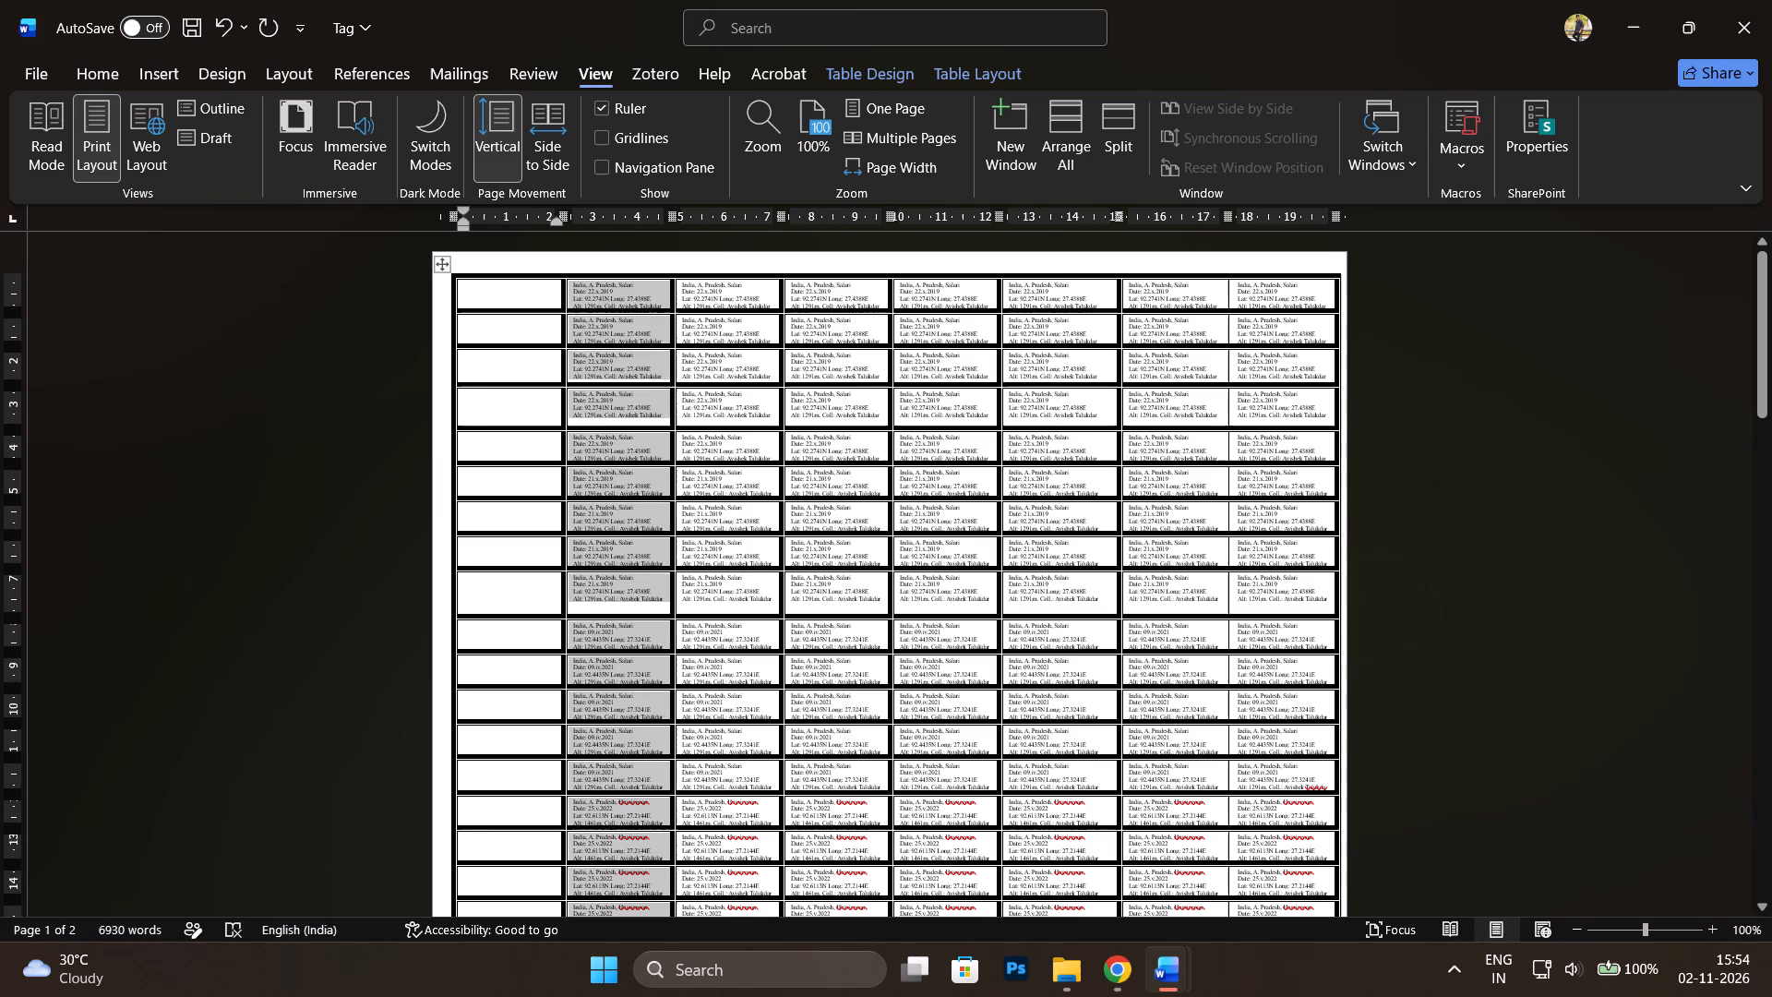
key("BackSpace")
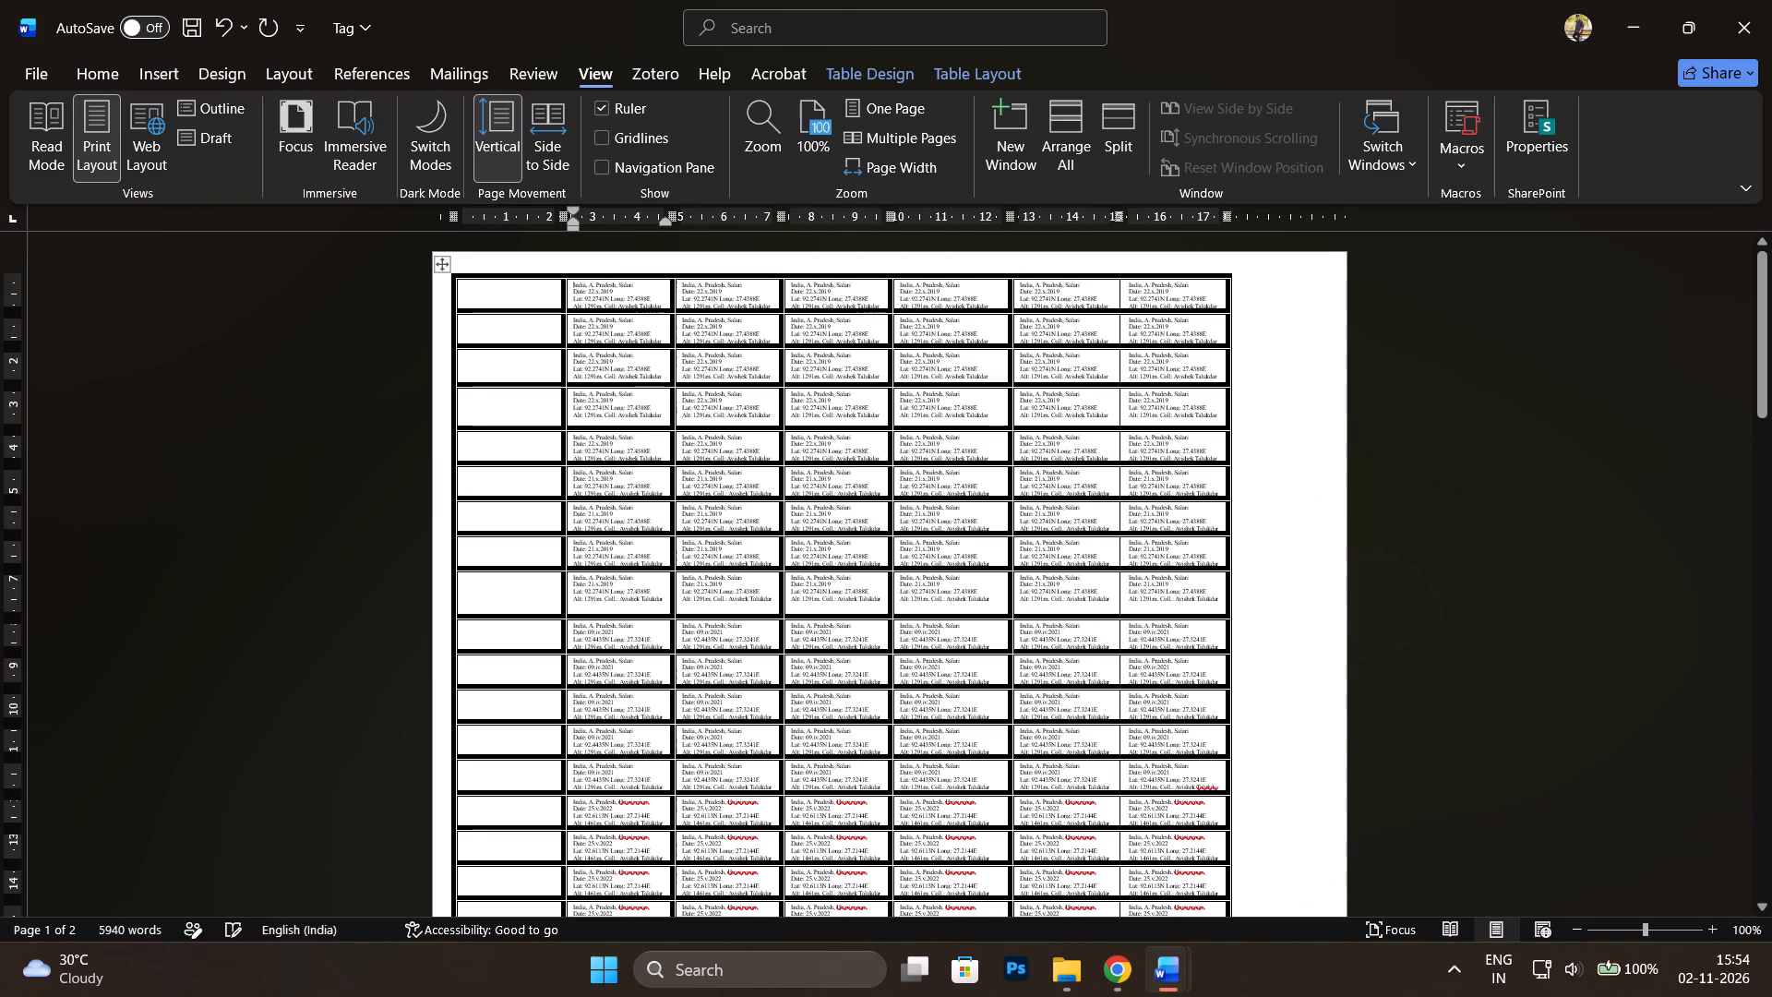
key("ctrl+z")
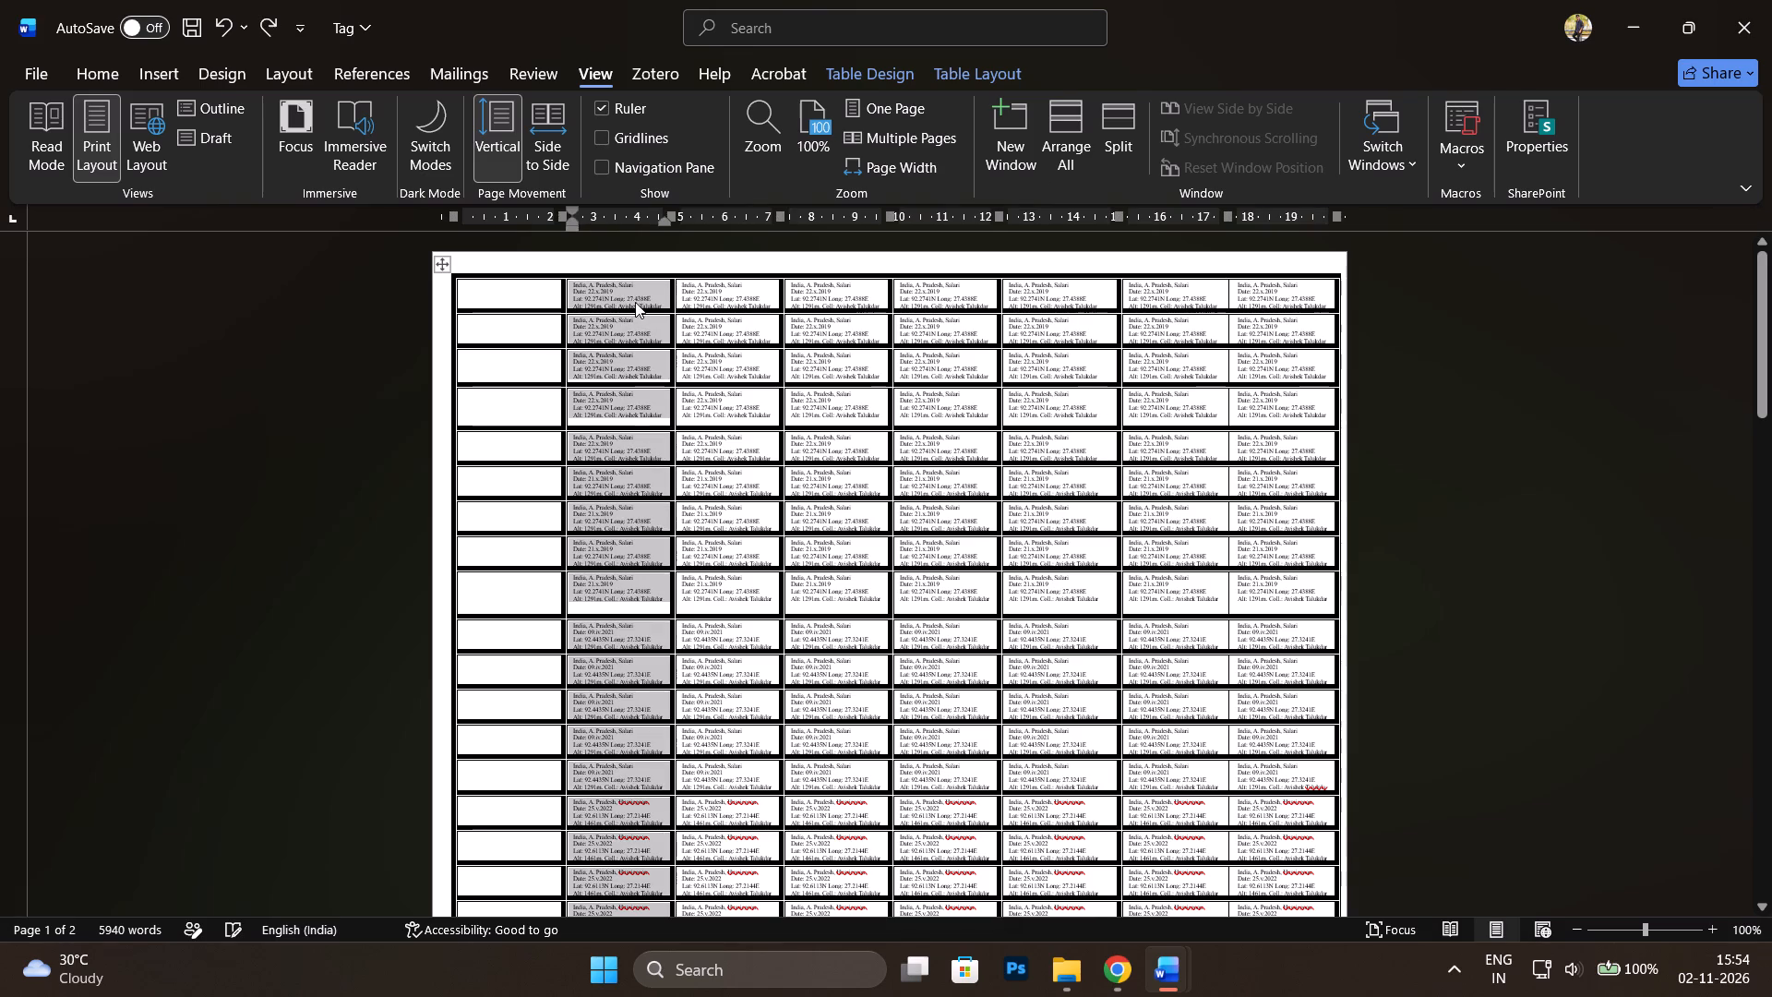
Clear the label text from the table's second, third and fourth columns, keeping their empty cells.
left_click(635, 293)
left_click(641, 280)
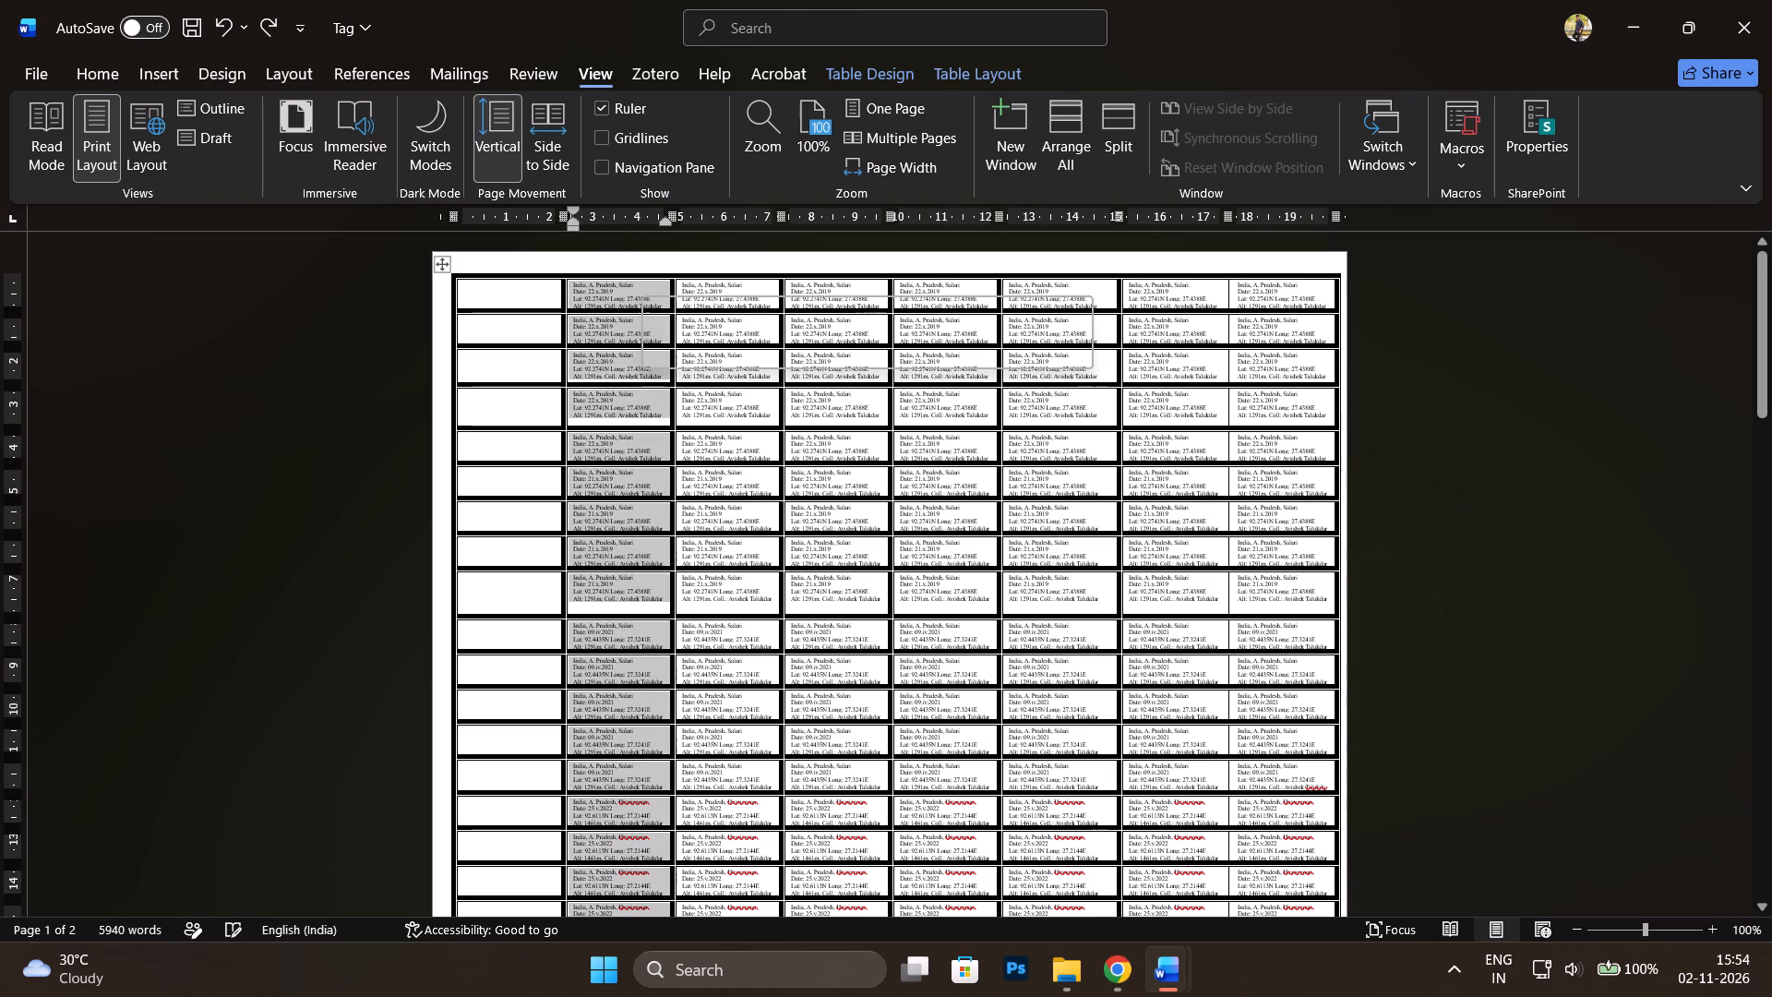
key("Delete")
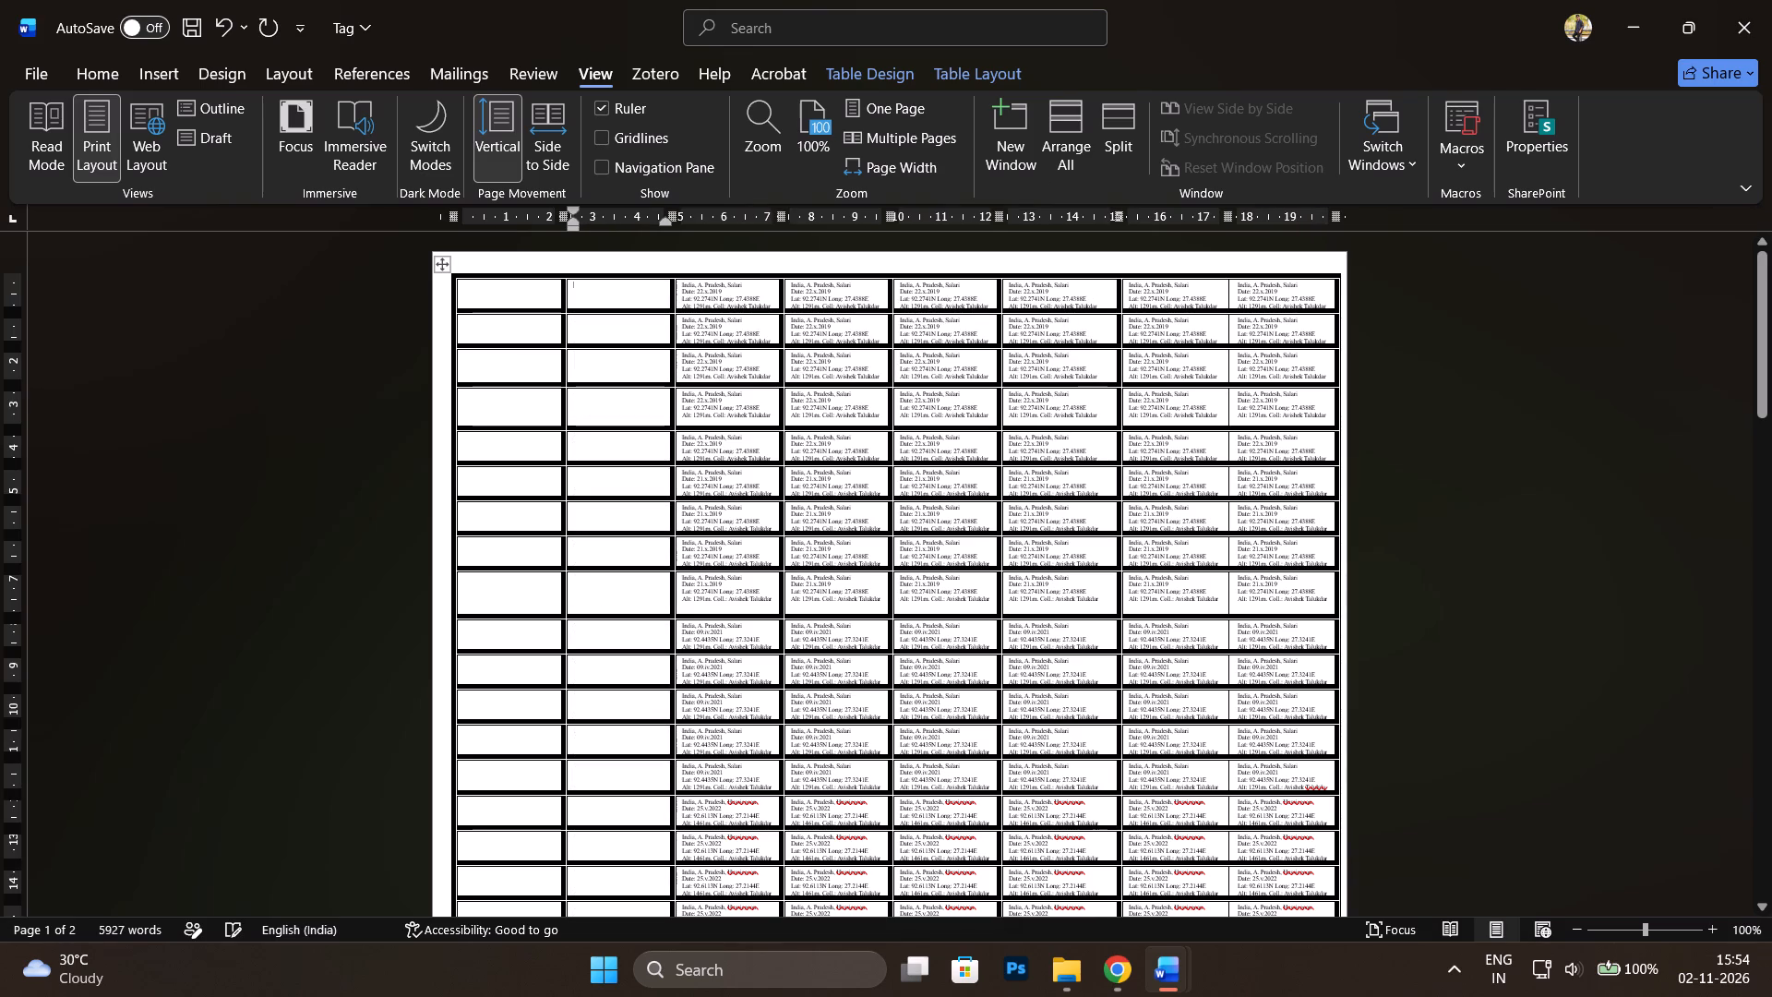
left_click(711, 262)
left_click(732, 291)
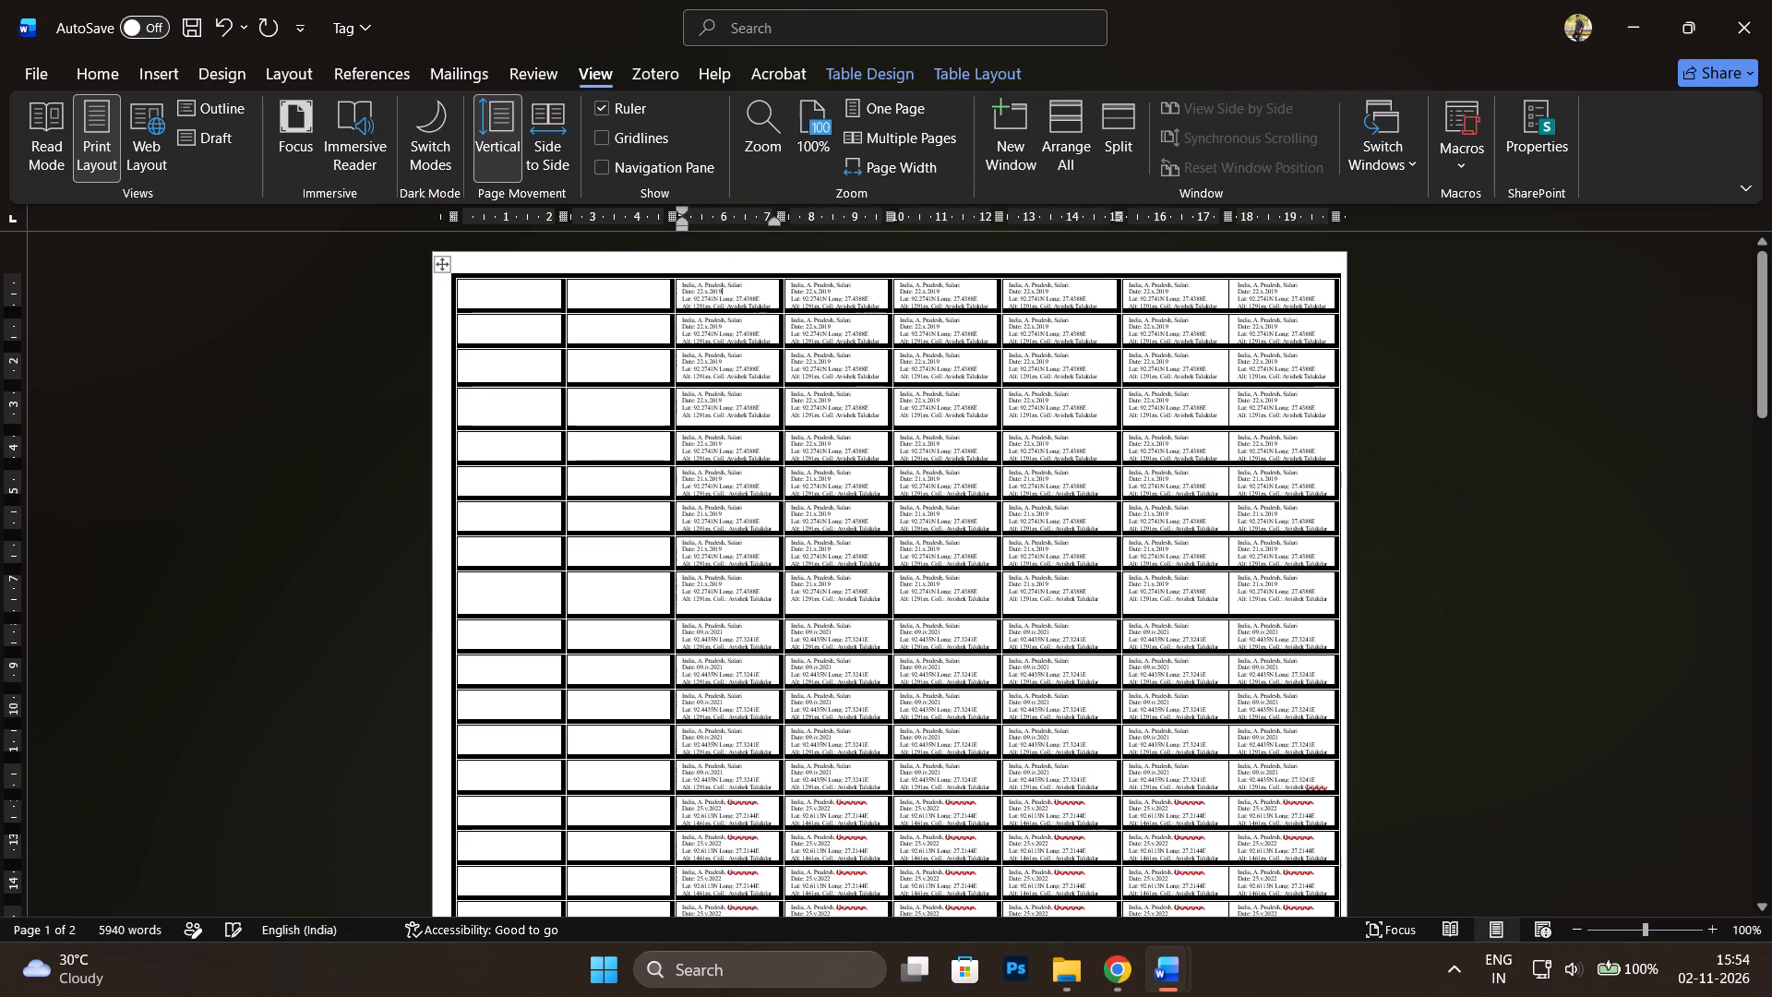
left_click(741, 280)
key("Delete")
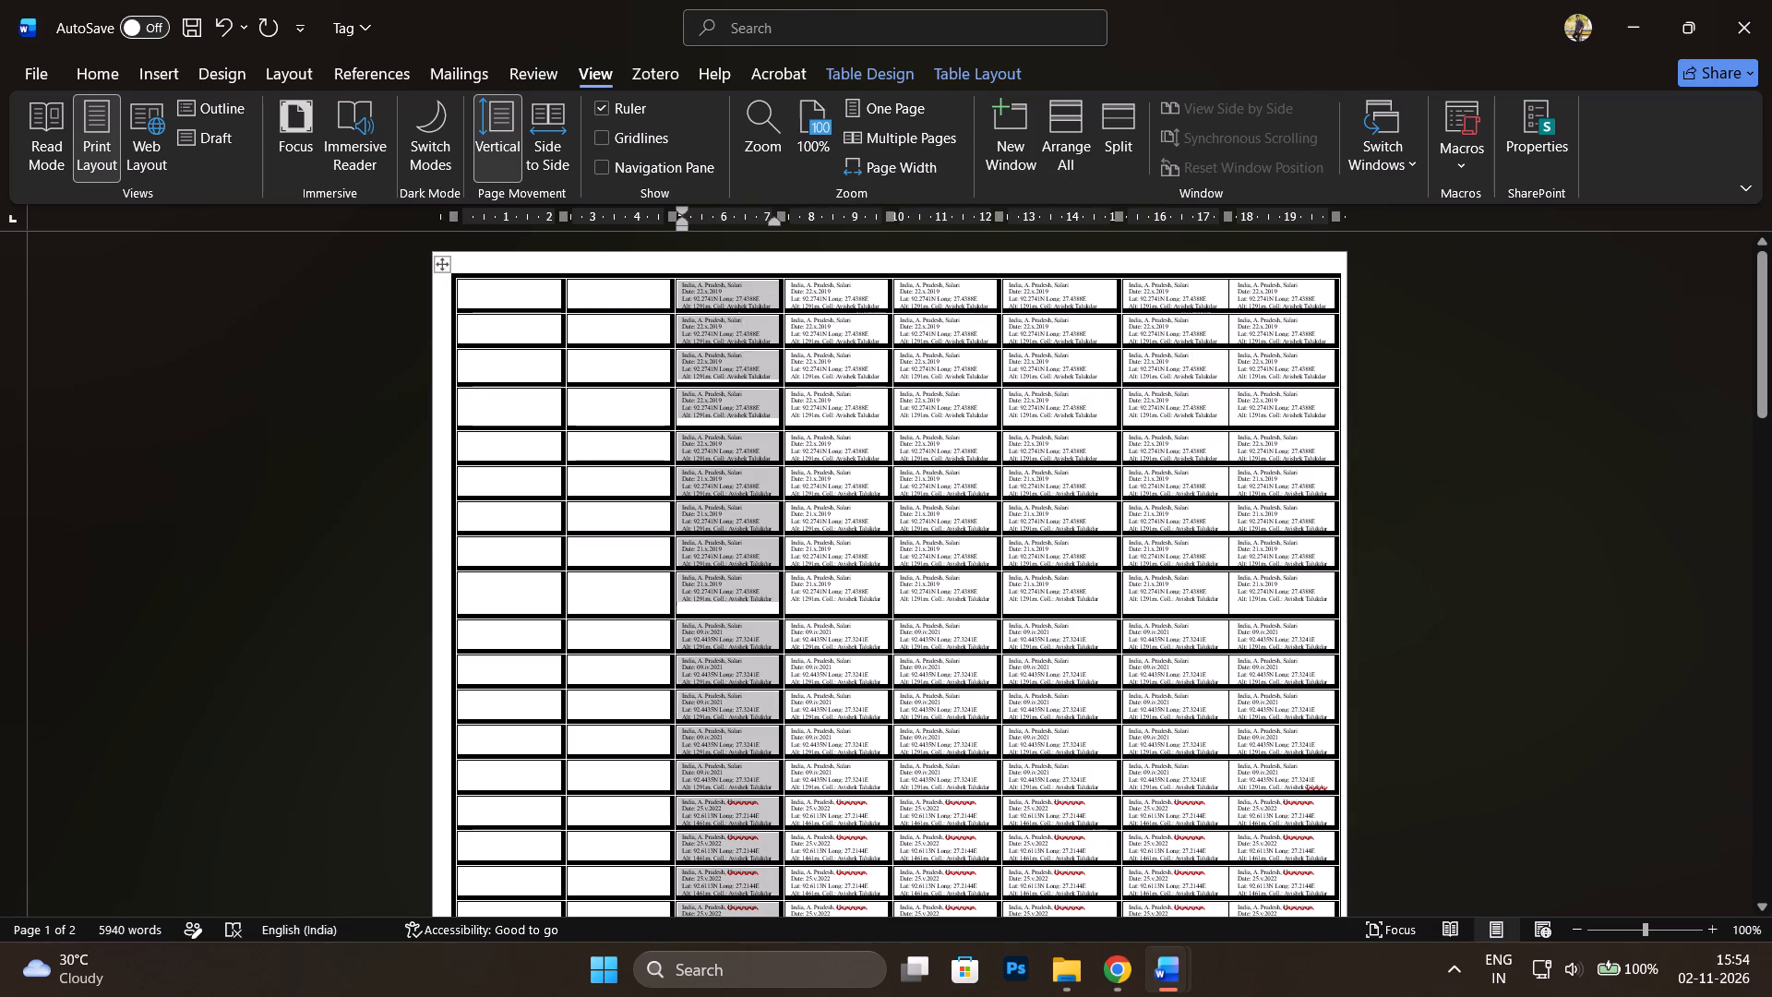
left_click(832, 259)
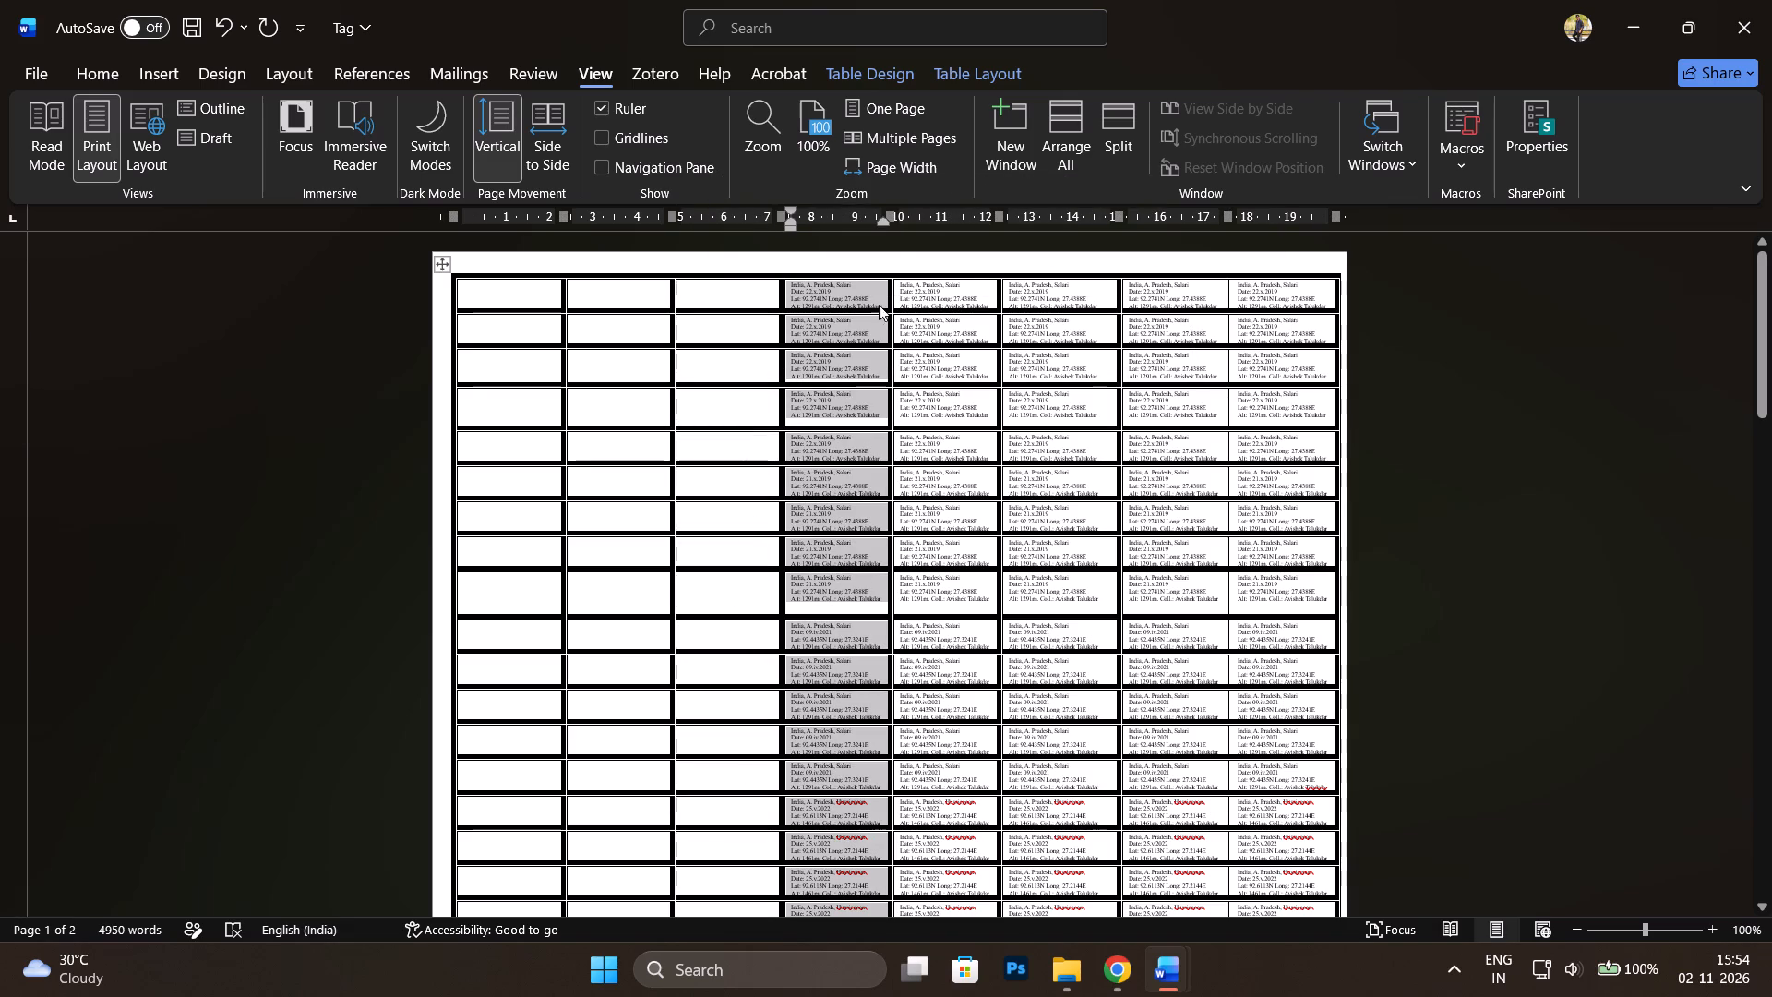
left_click(867, 275)
key("Delete")
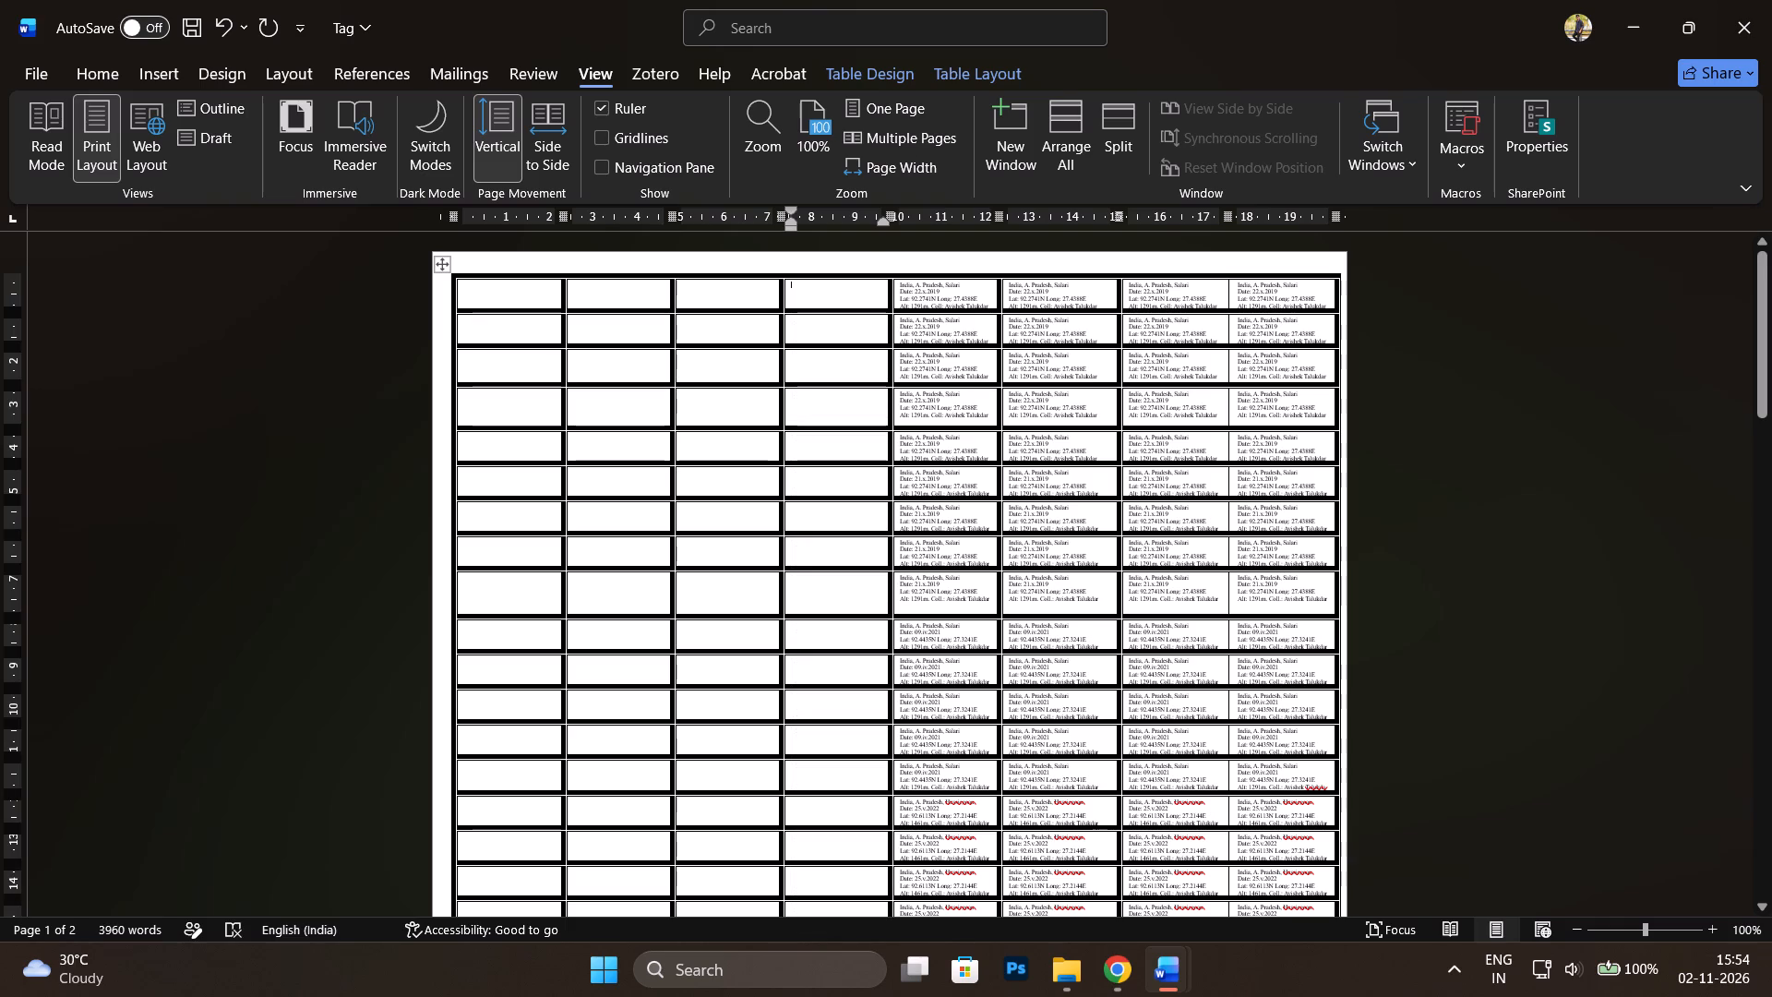
Choose a green ½ pt theme border style for painting the label table's borders.
left_click(1208, 498)
left_click(1096, 291)
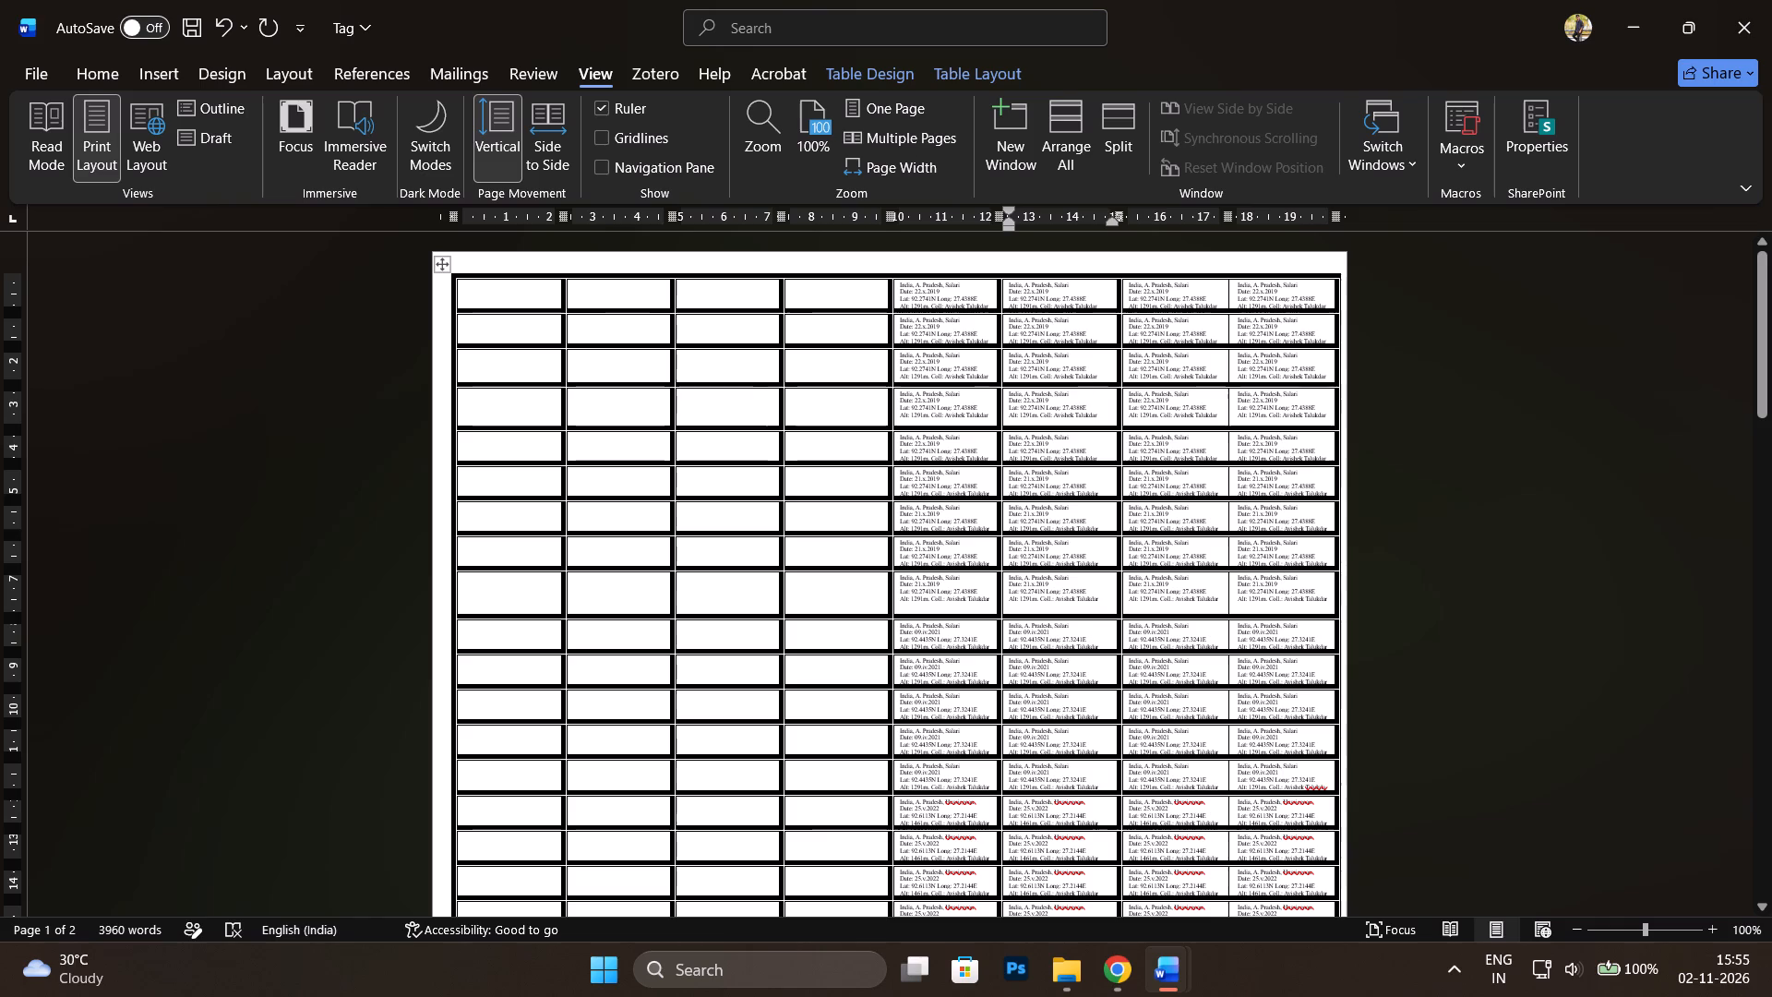
left_click(1227, 478)
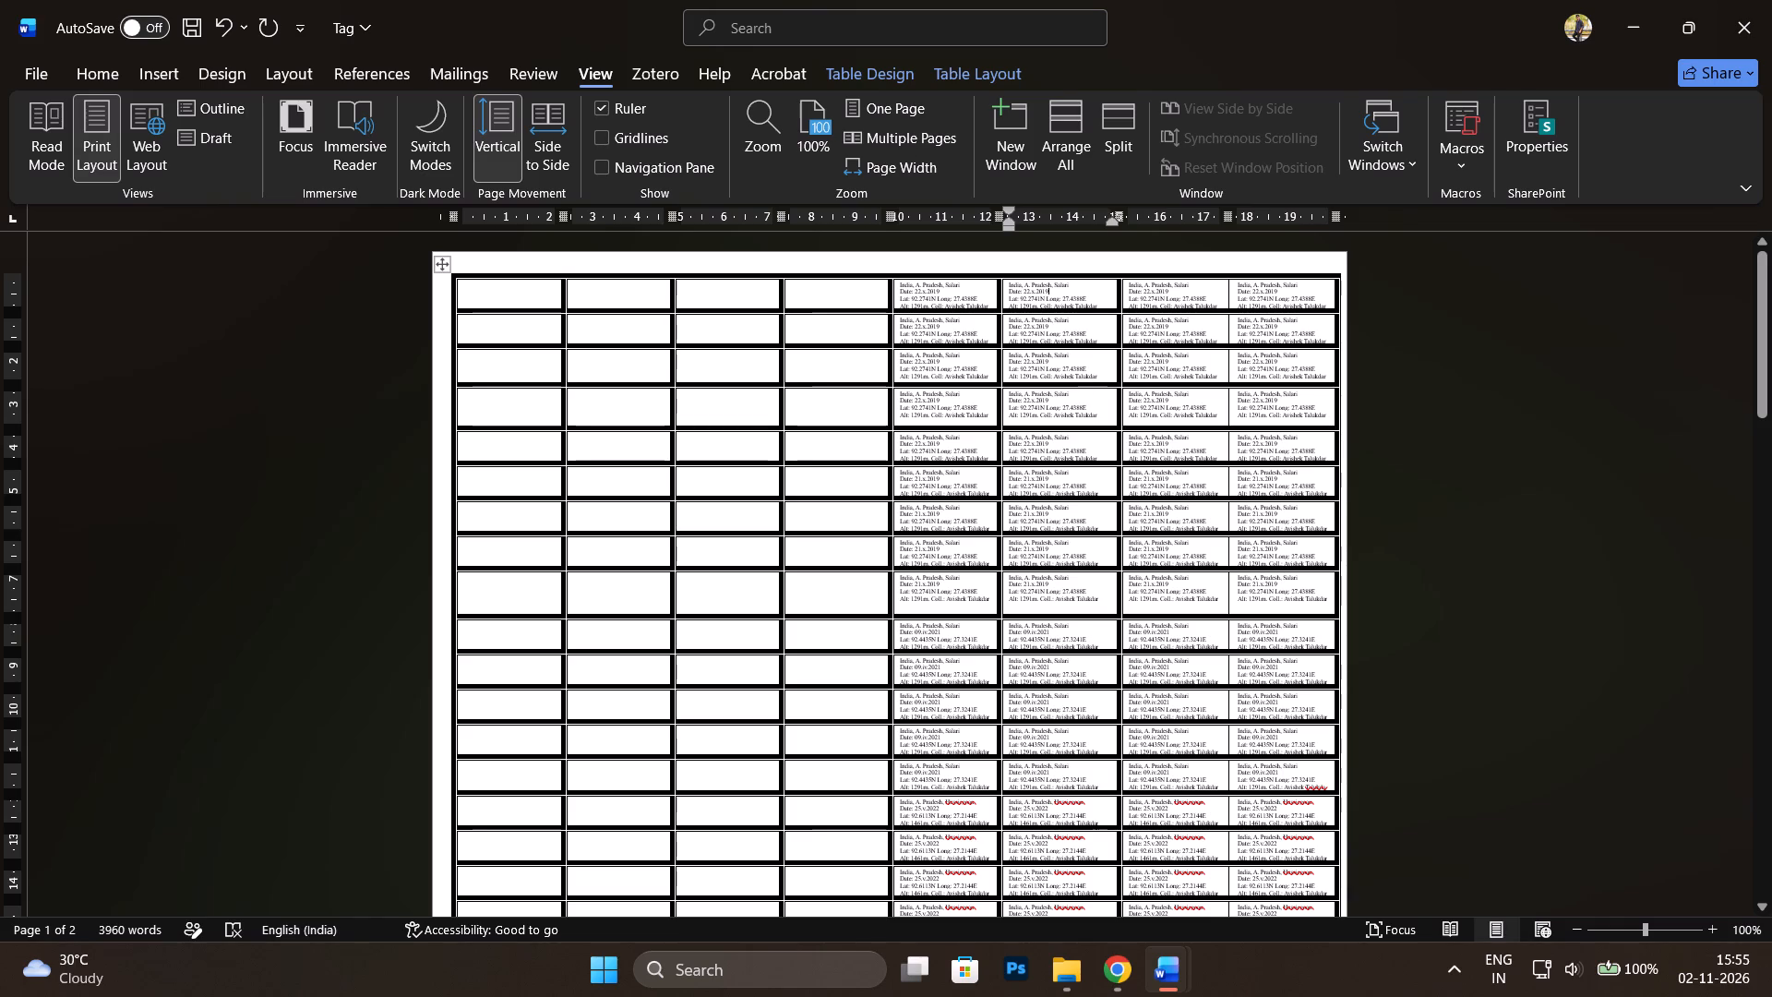
right_click(1227, 478)
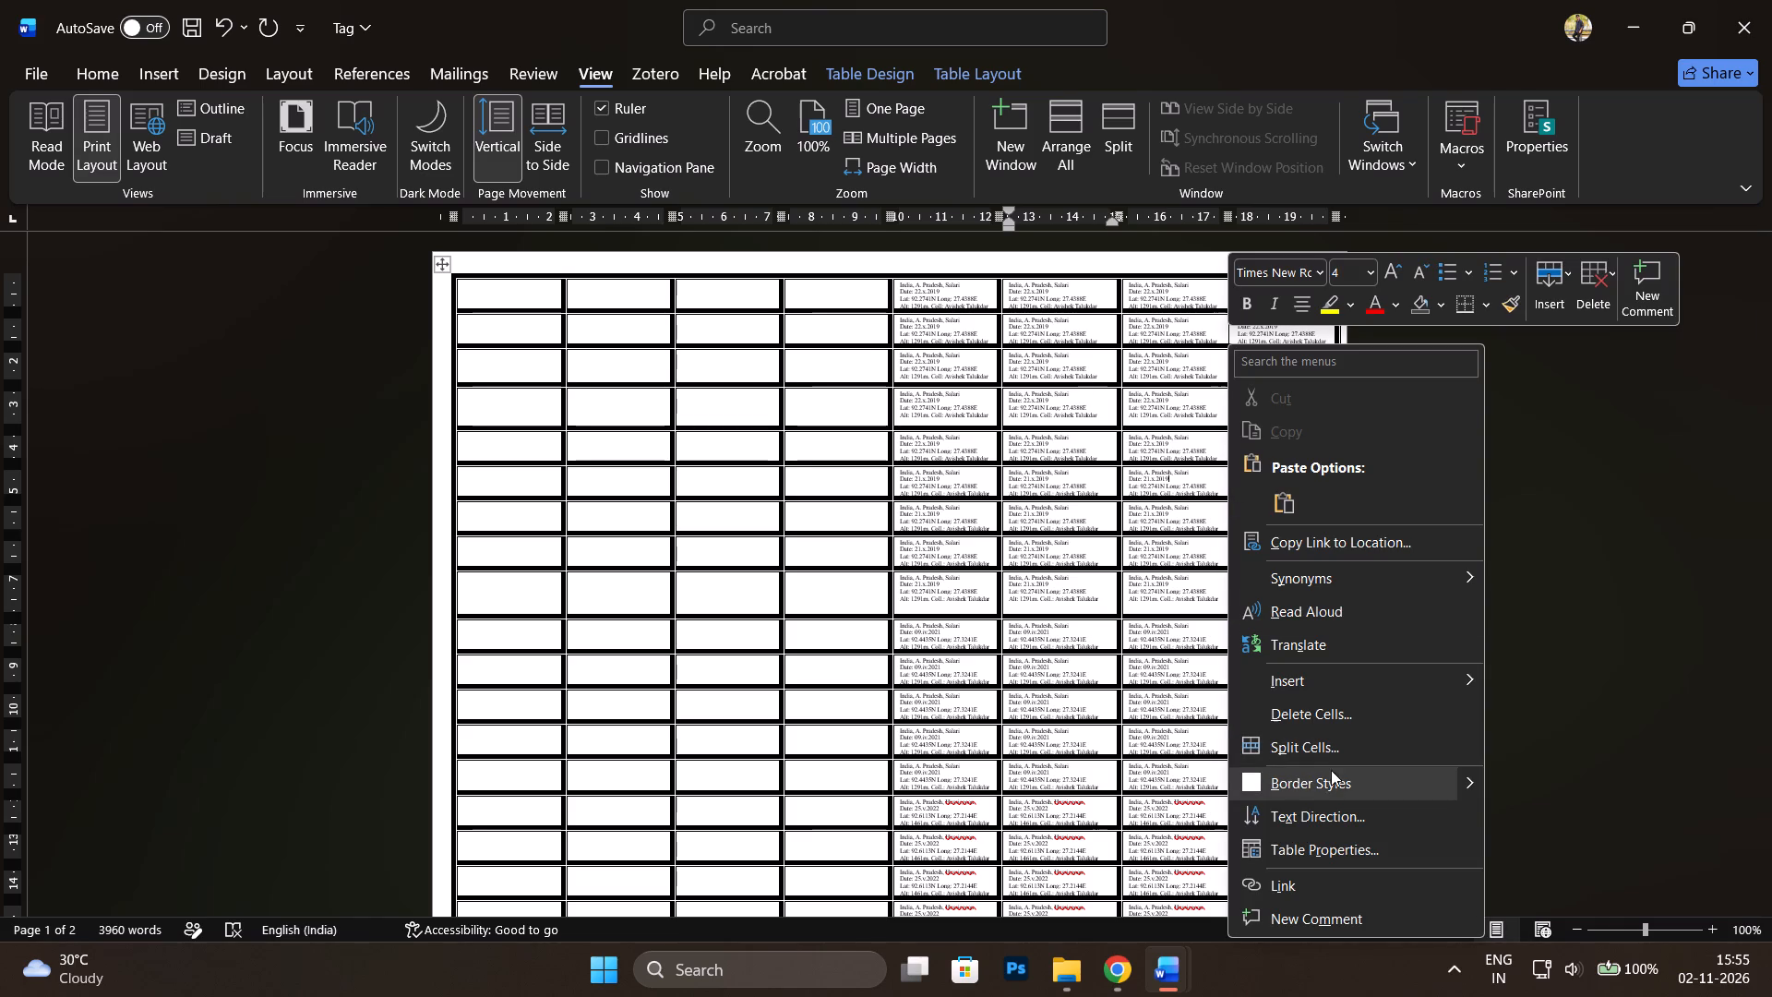
left_click(1476, 783)
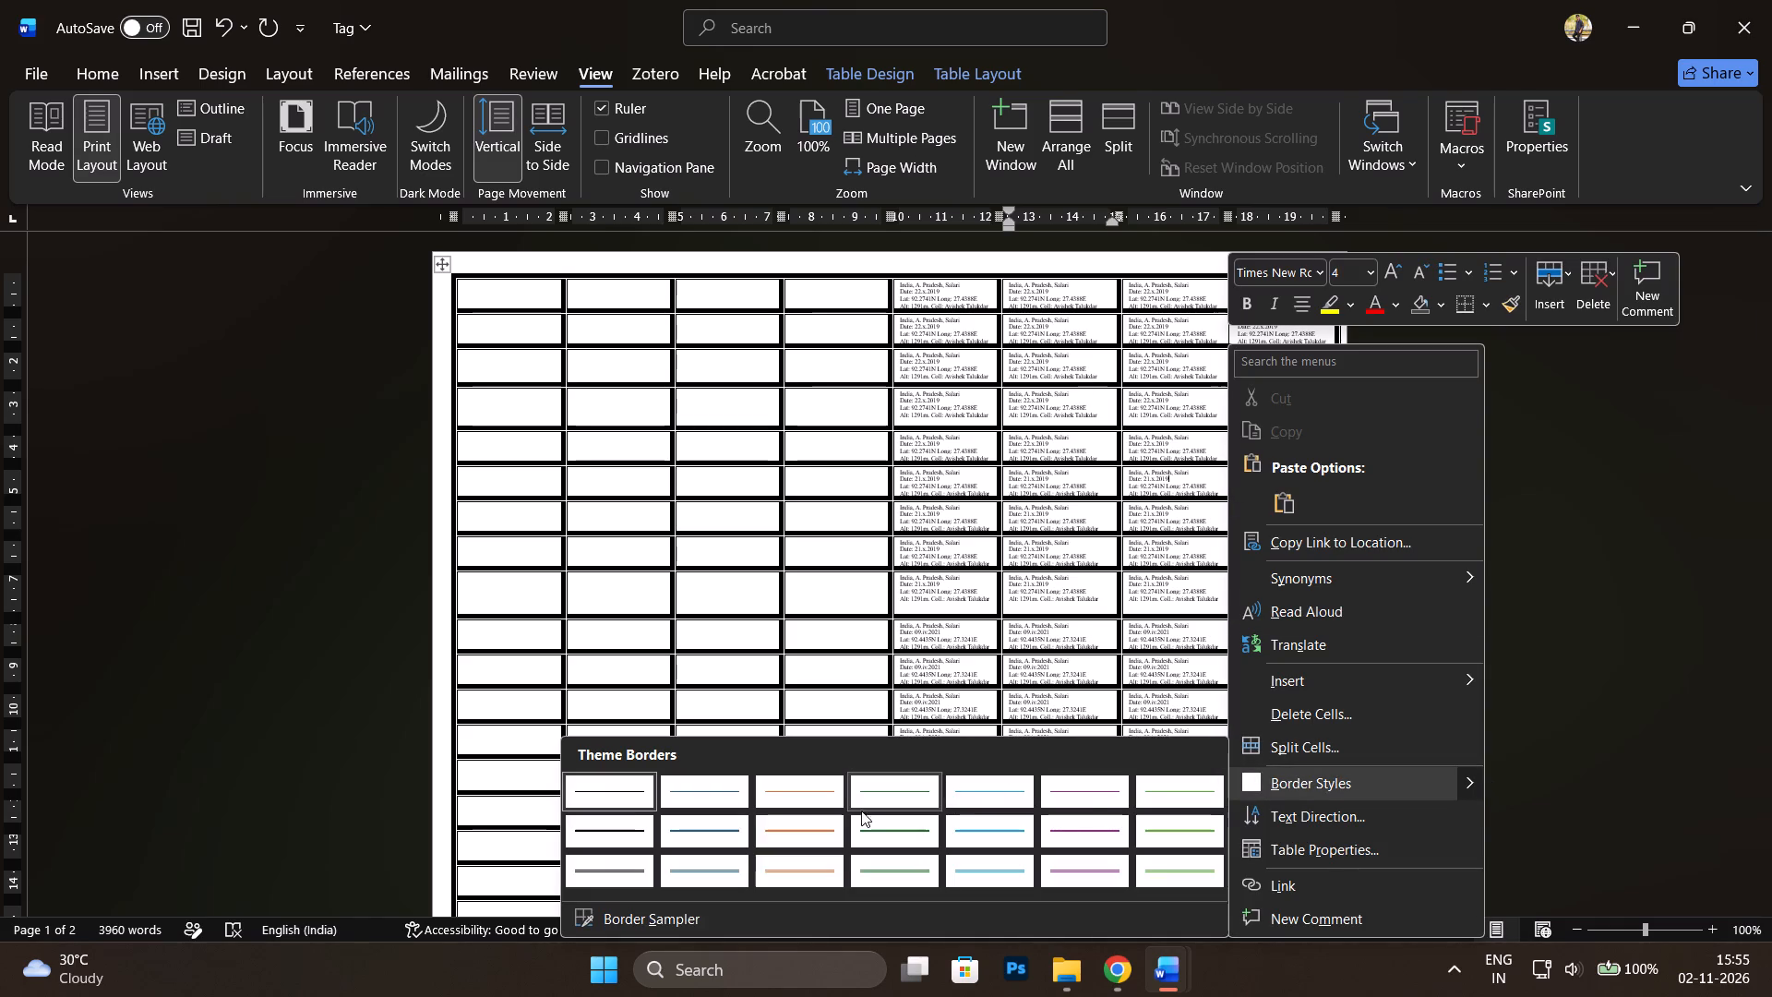
scroll(949, 836, "down", 1)
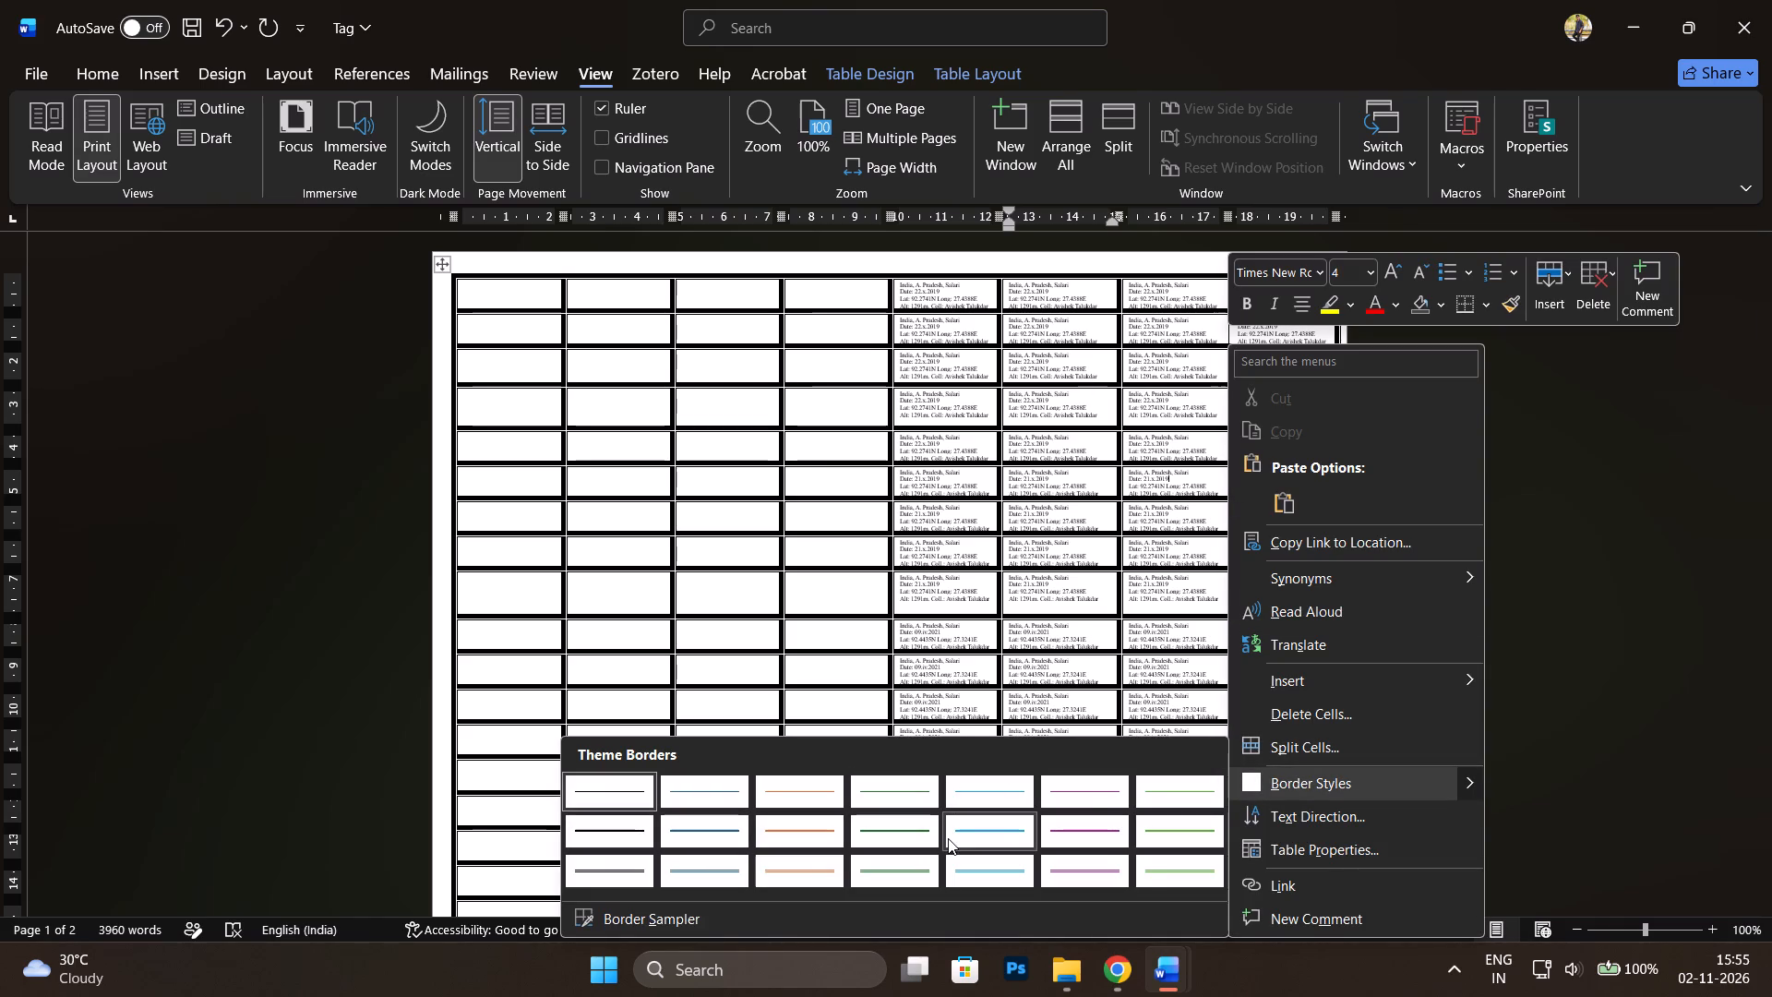
scroll(948, 838, "down", 2)
scroll(787, 828, "down", 2)
scroll(1025, 834, "down", 1)
scroll(921, 850, "down", 2)
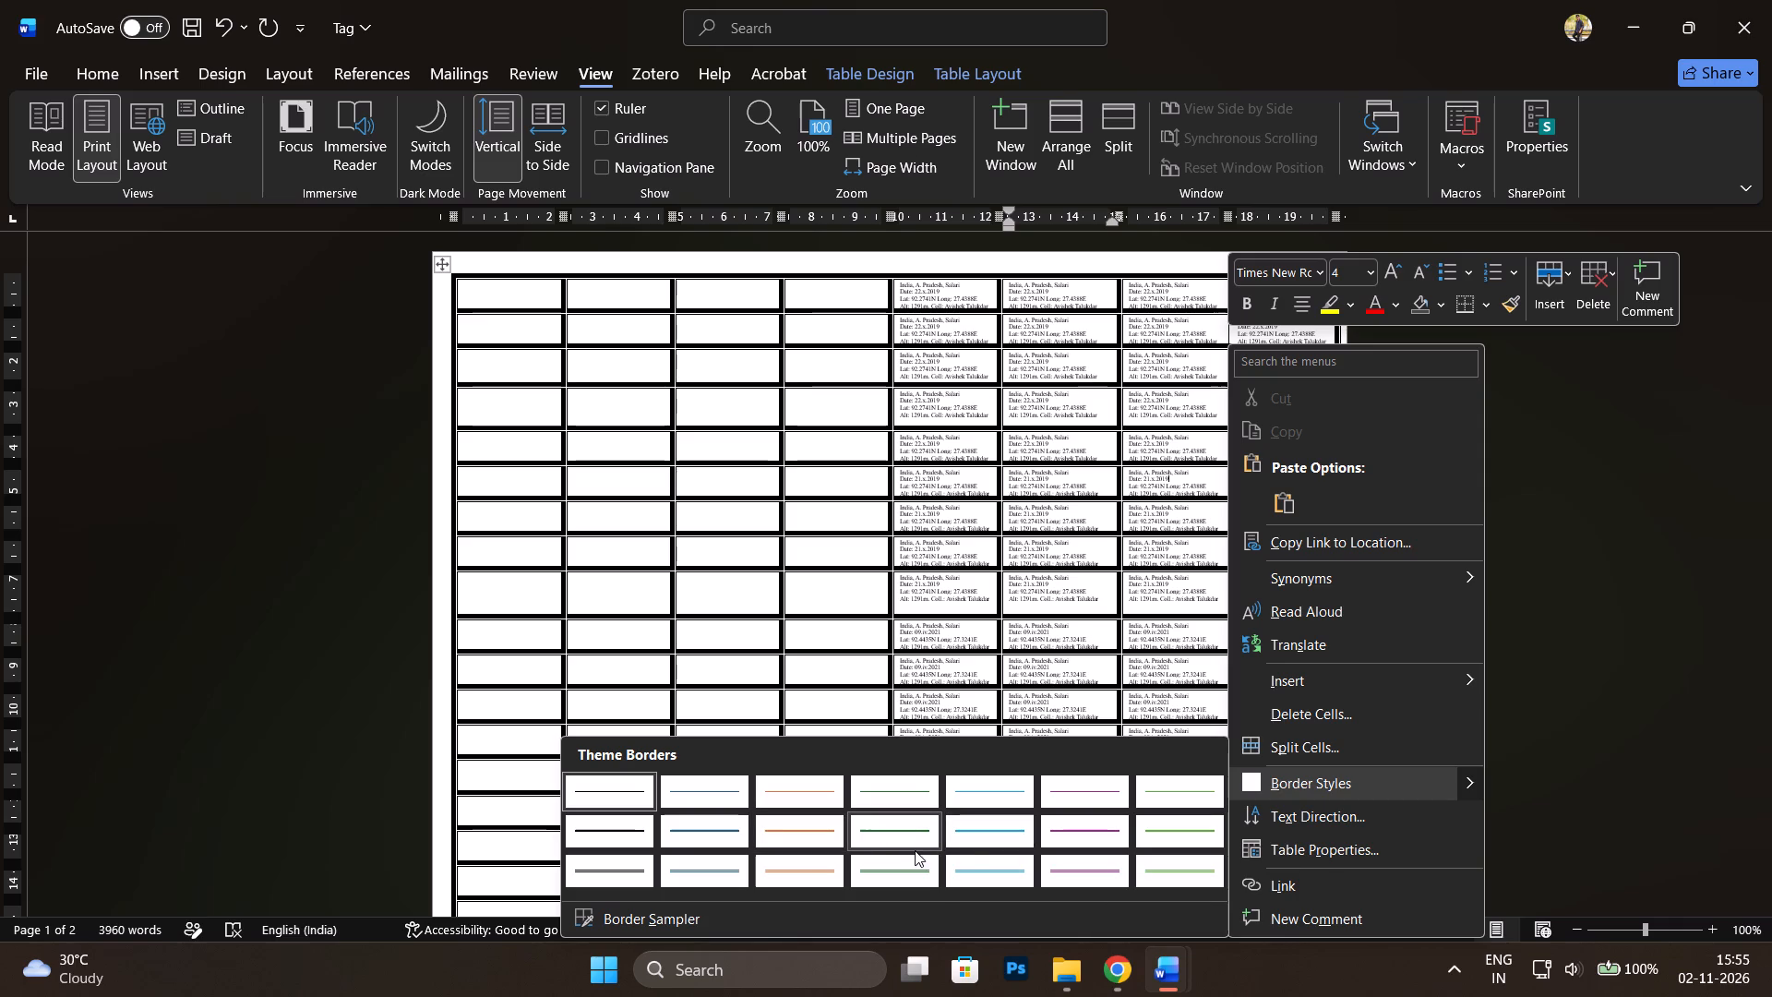
scroll(626, 835, "down", 3)
left_click(897, 857)
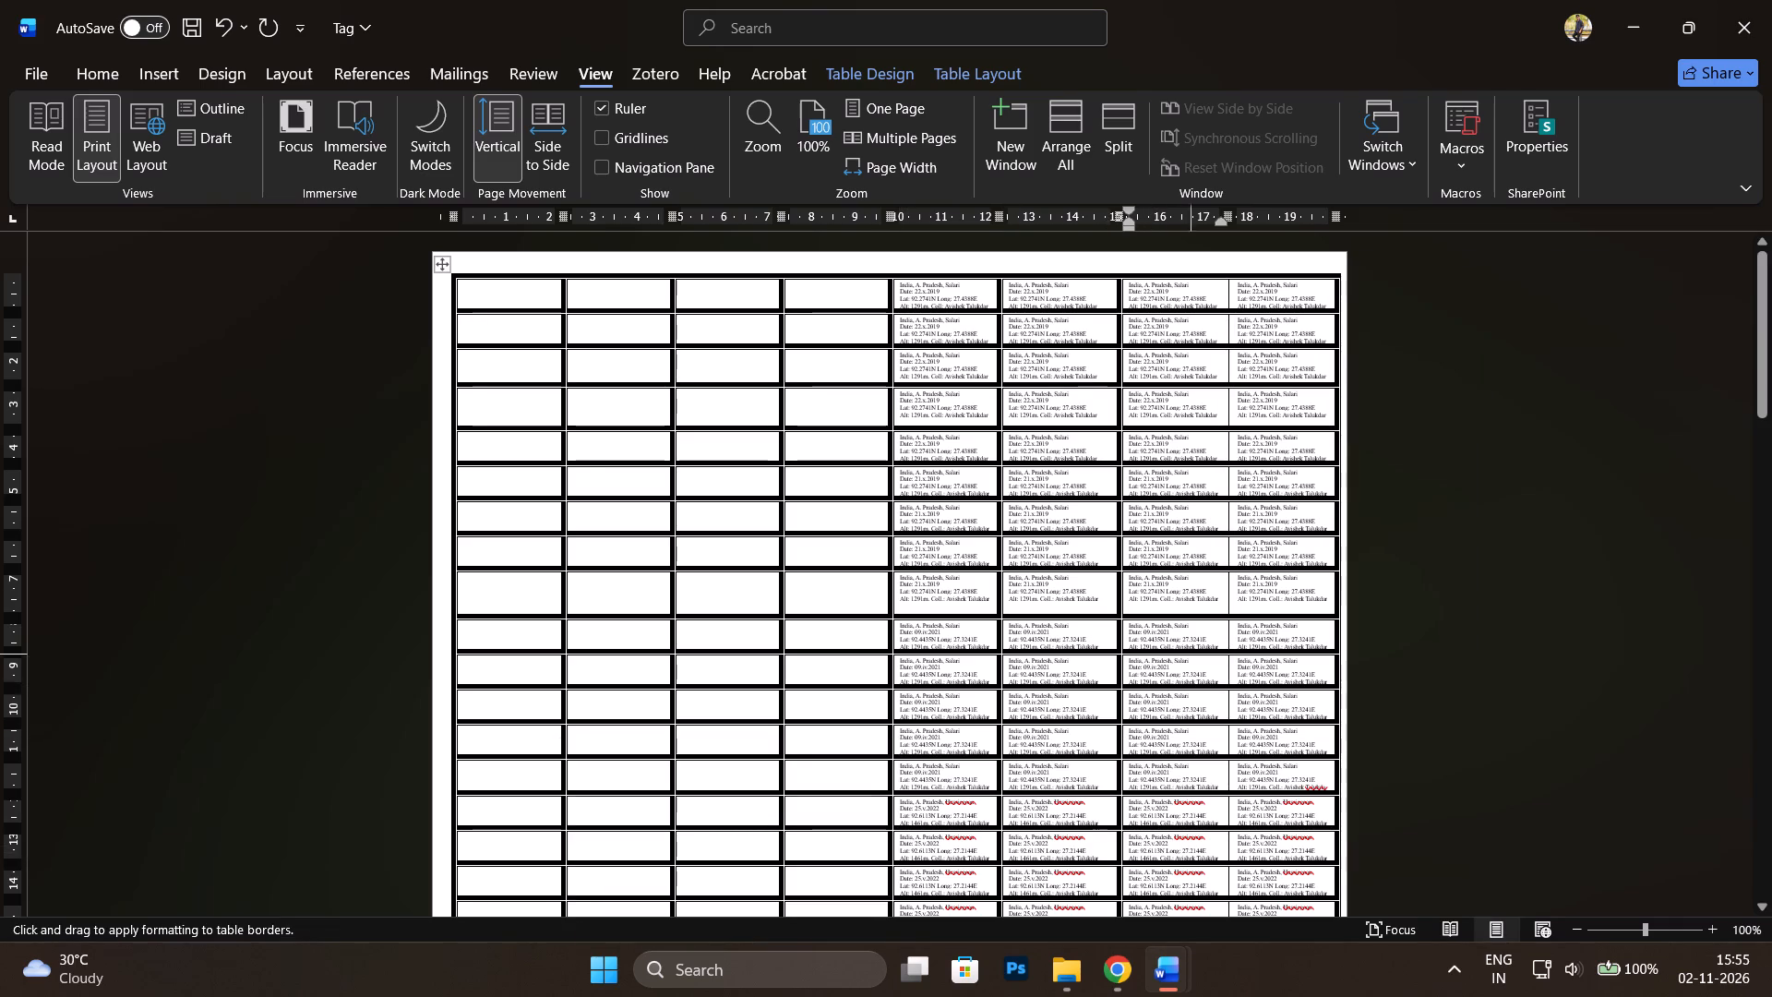
Undo the clearing of the label text in the table's fourth column.
key("ctrl+z")
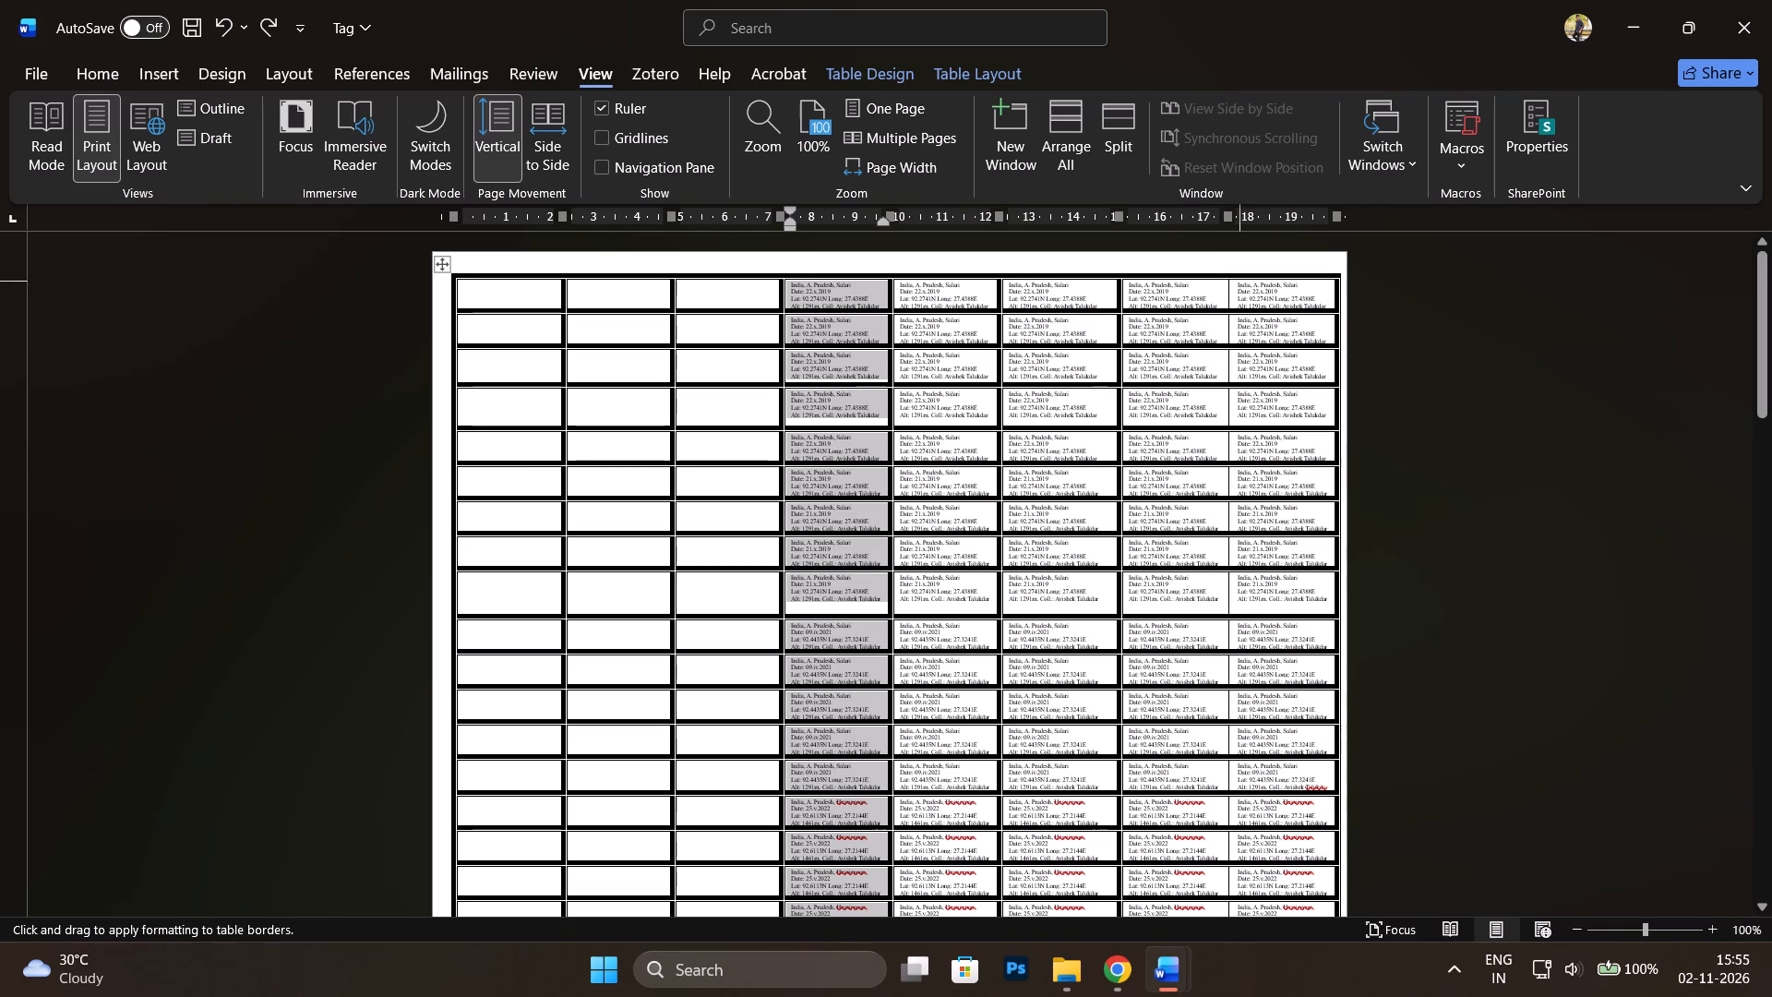
Paint the green border along the line between the label table's seventh and eighth columns on the first page.
left_click_drag(1234, 281, 1229, 835)
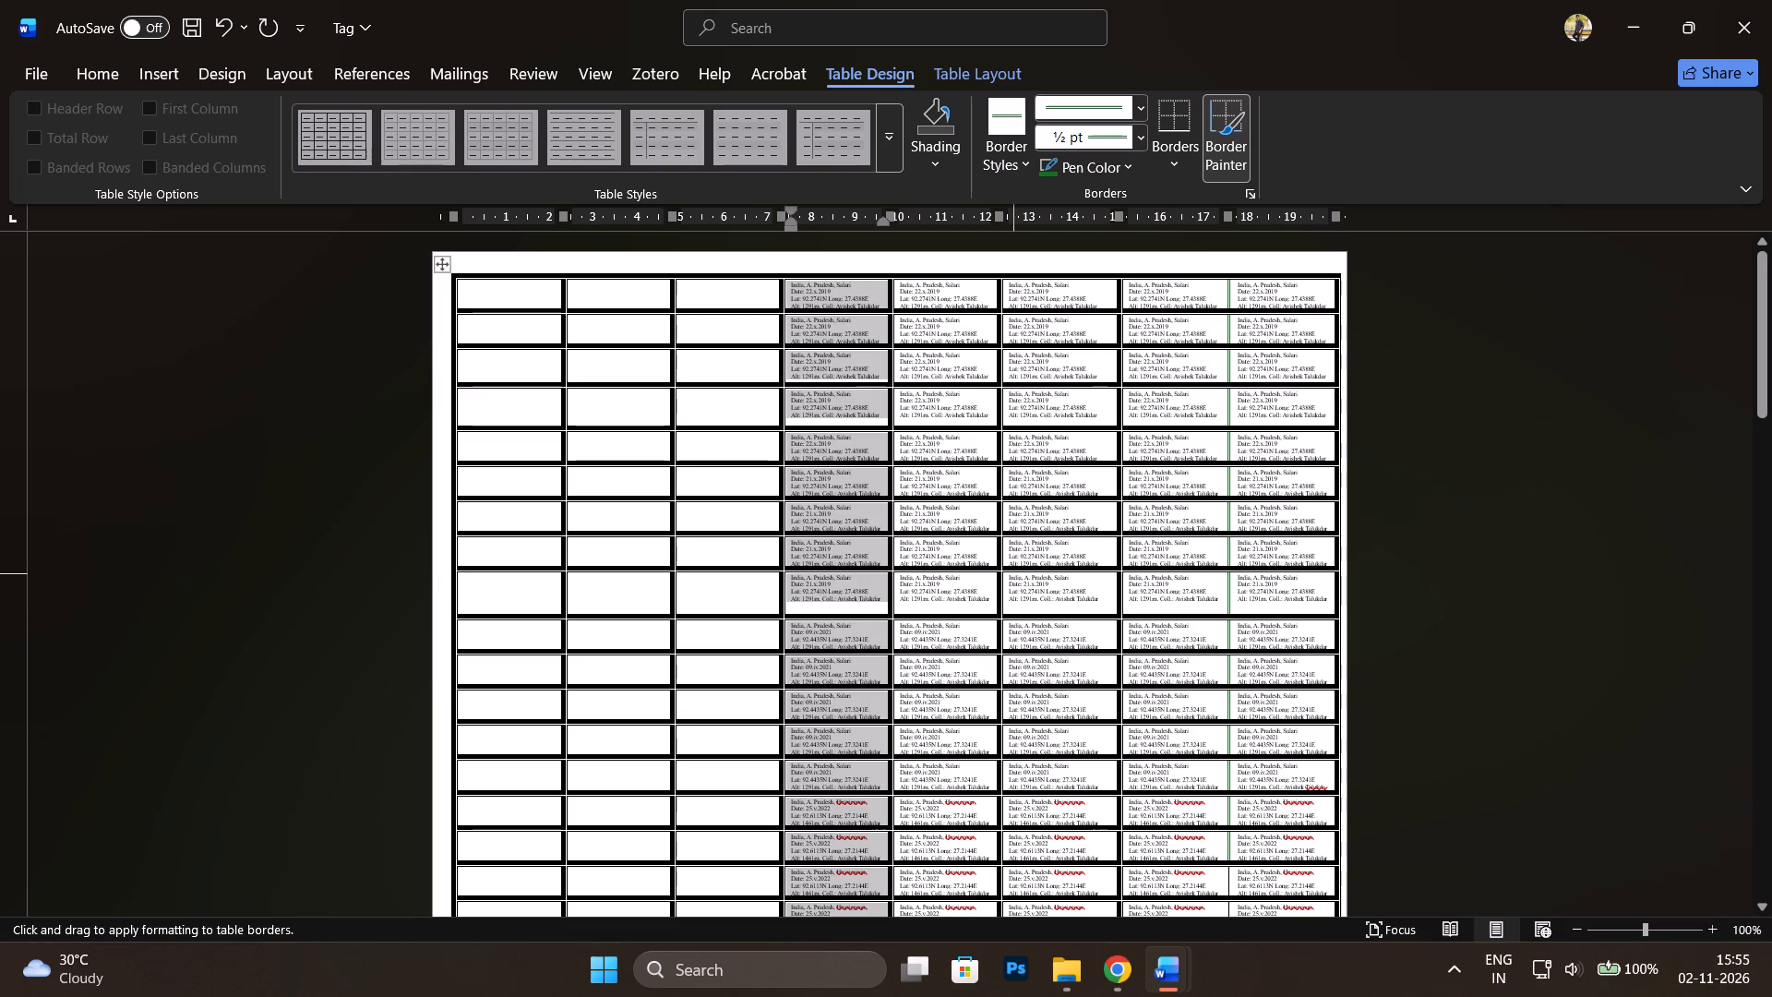
left_click(1465, 611)
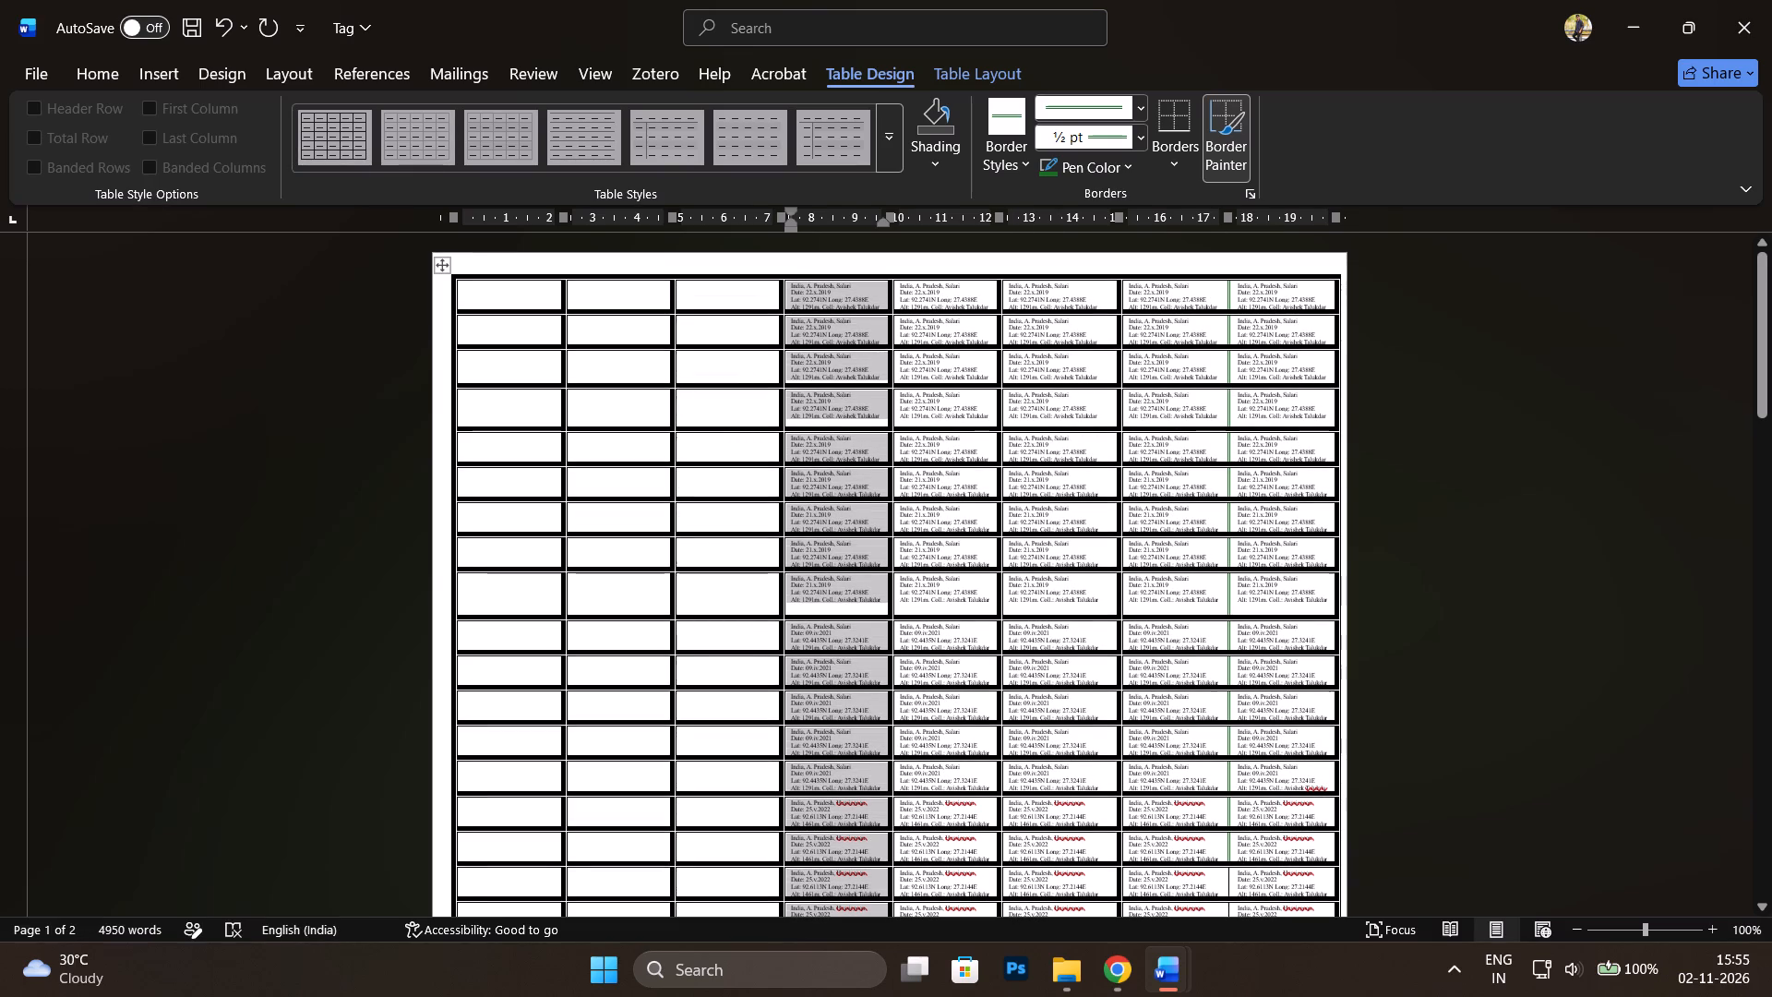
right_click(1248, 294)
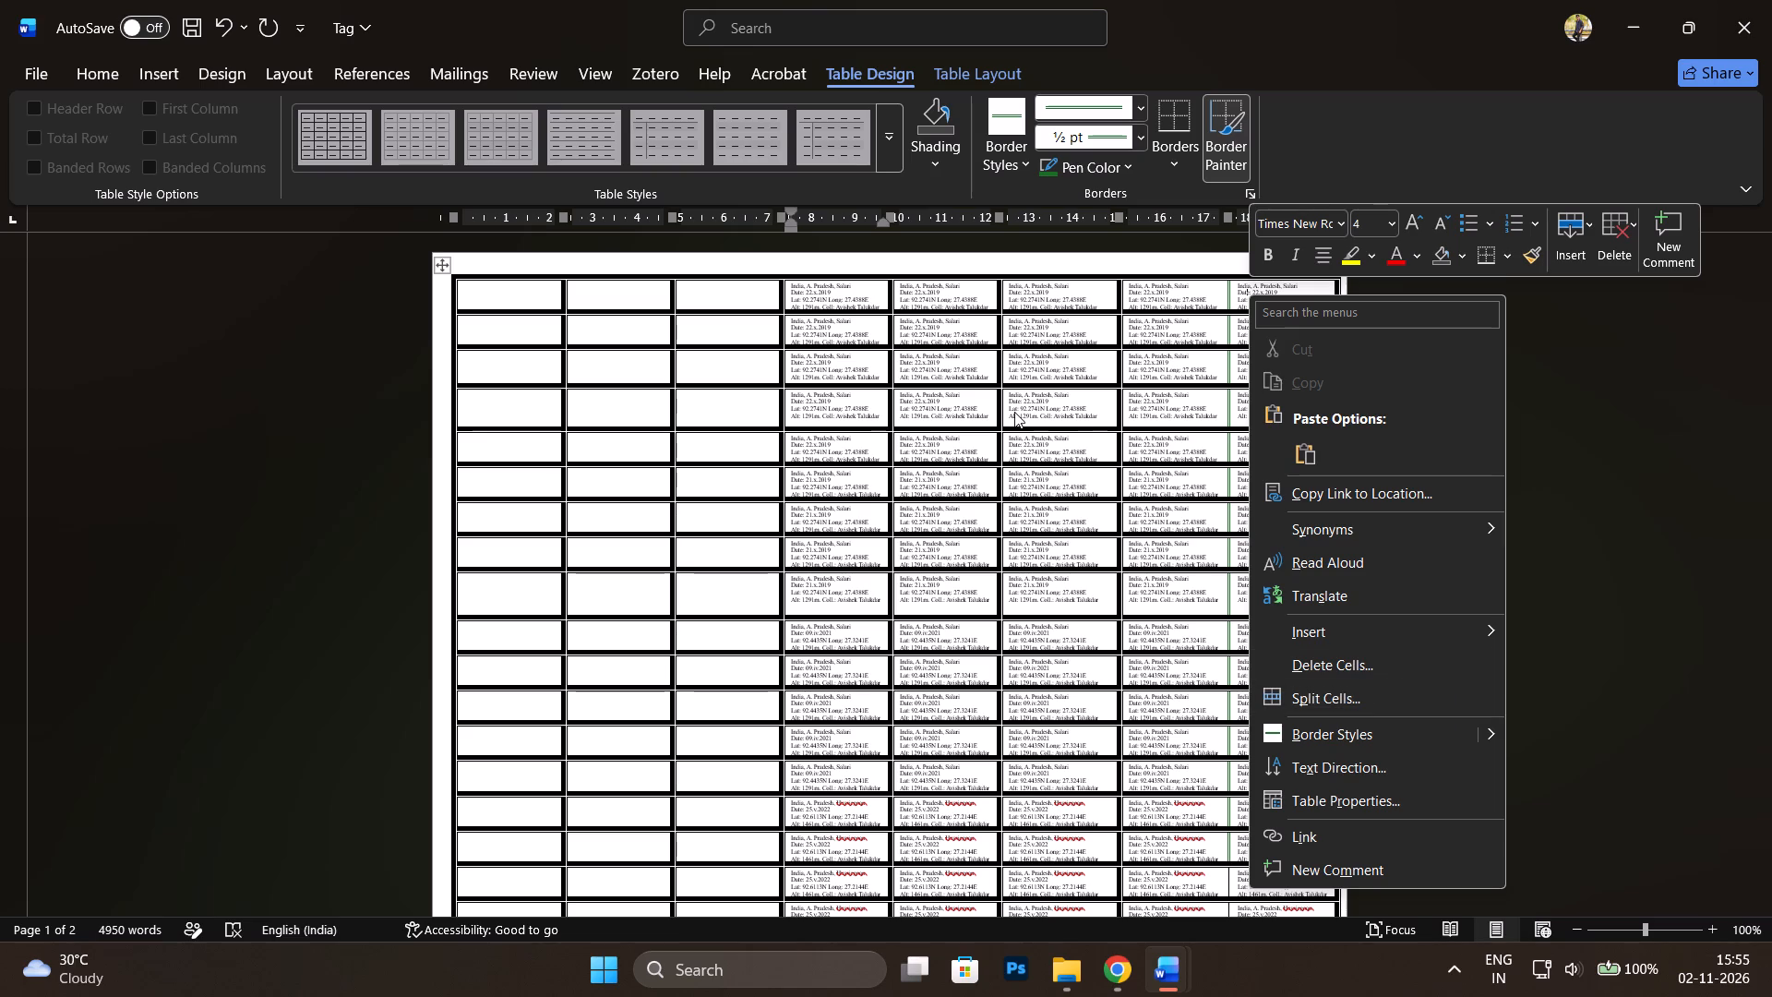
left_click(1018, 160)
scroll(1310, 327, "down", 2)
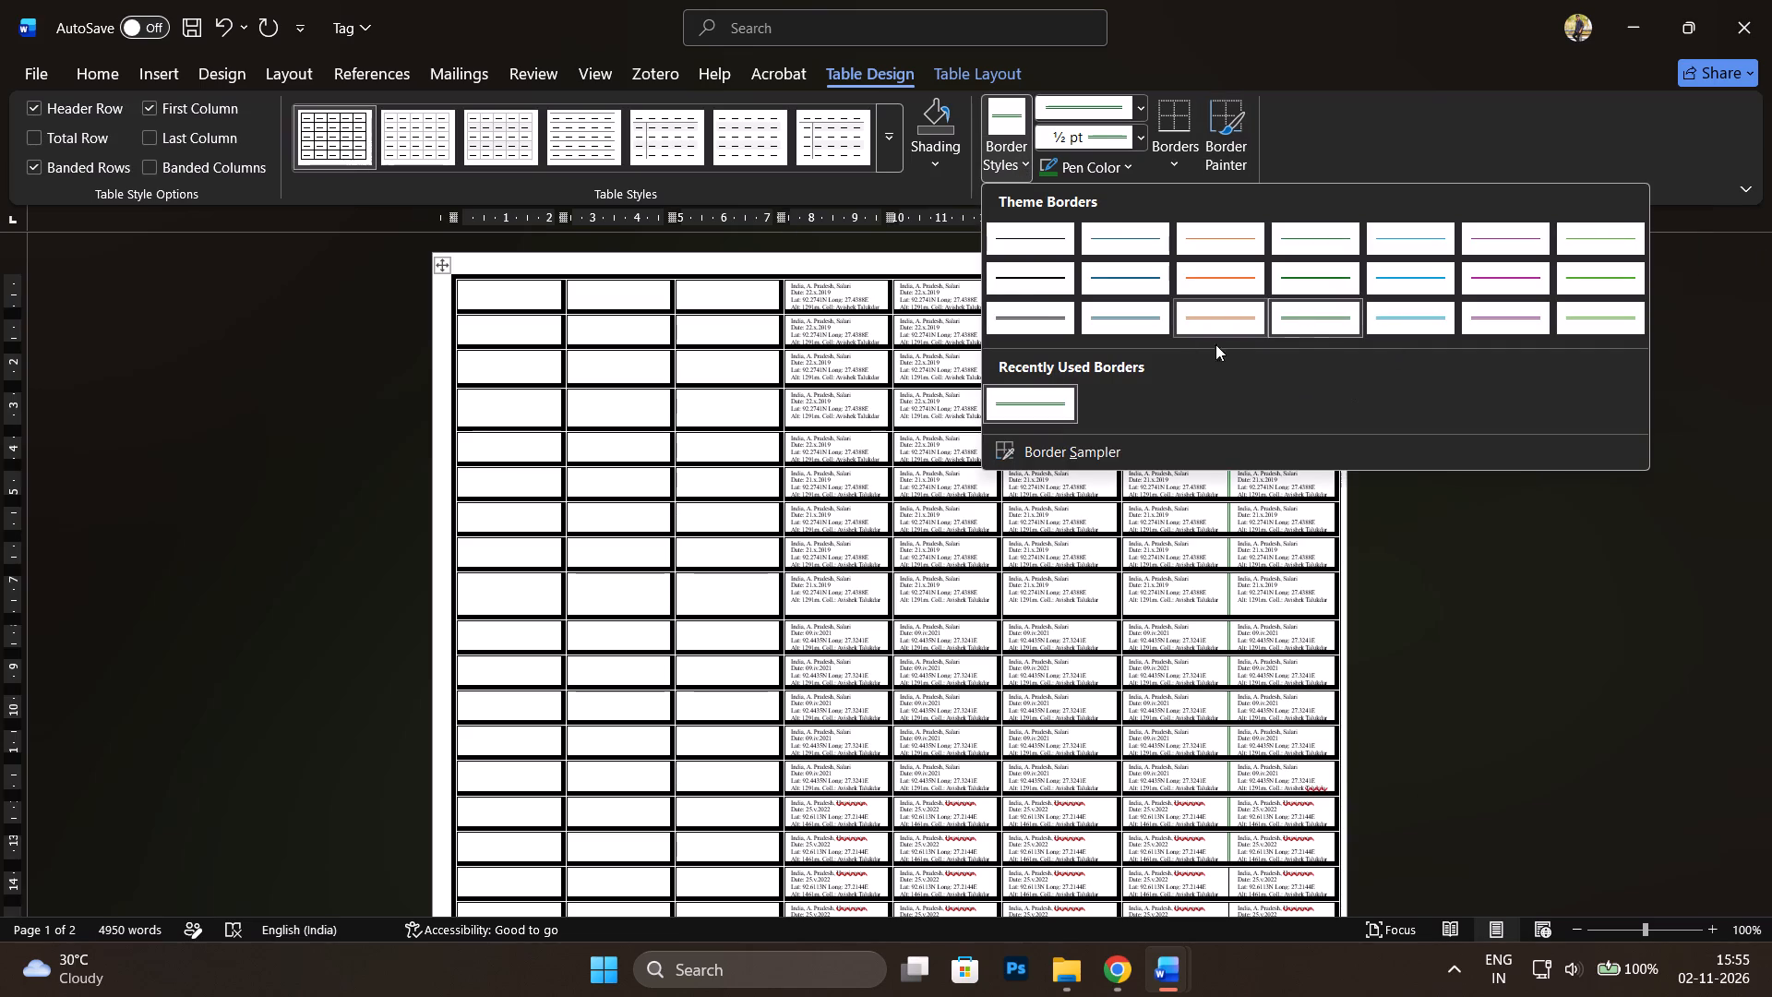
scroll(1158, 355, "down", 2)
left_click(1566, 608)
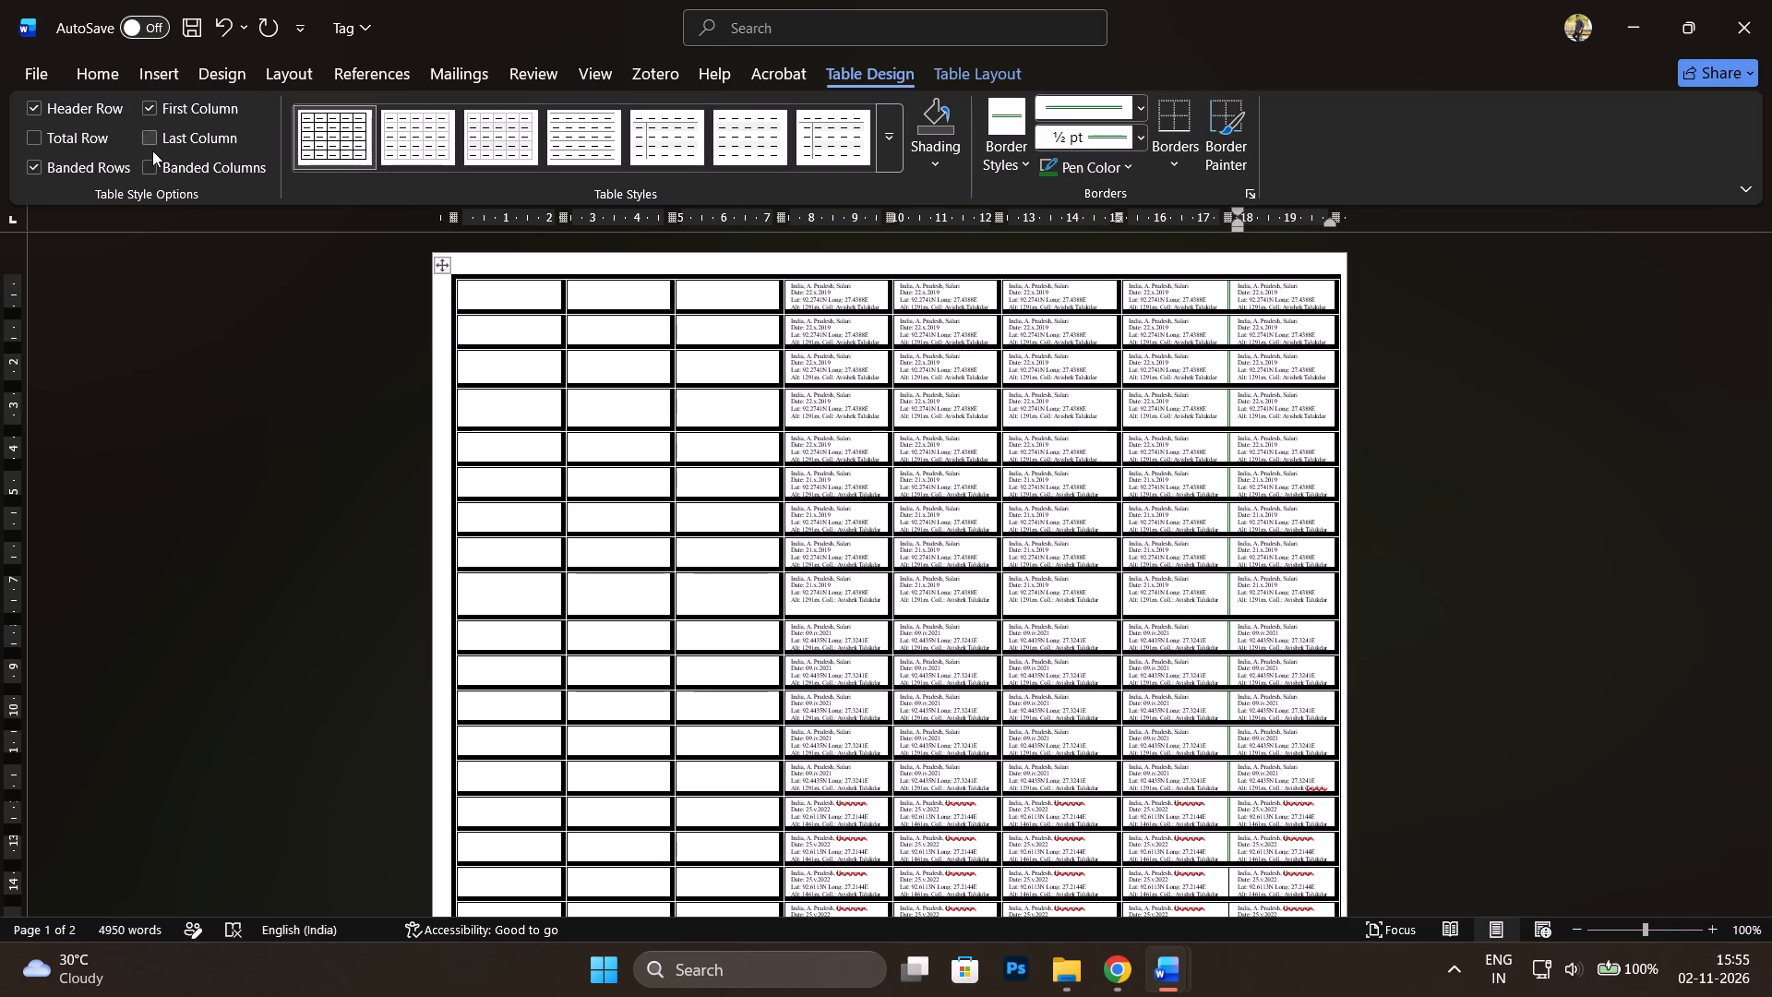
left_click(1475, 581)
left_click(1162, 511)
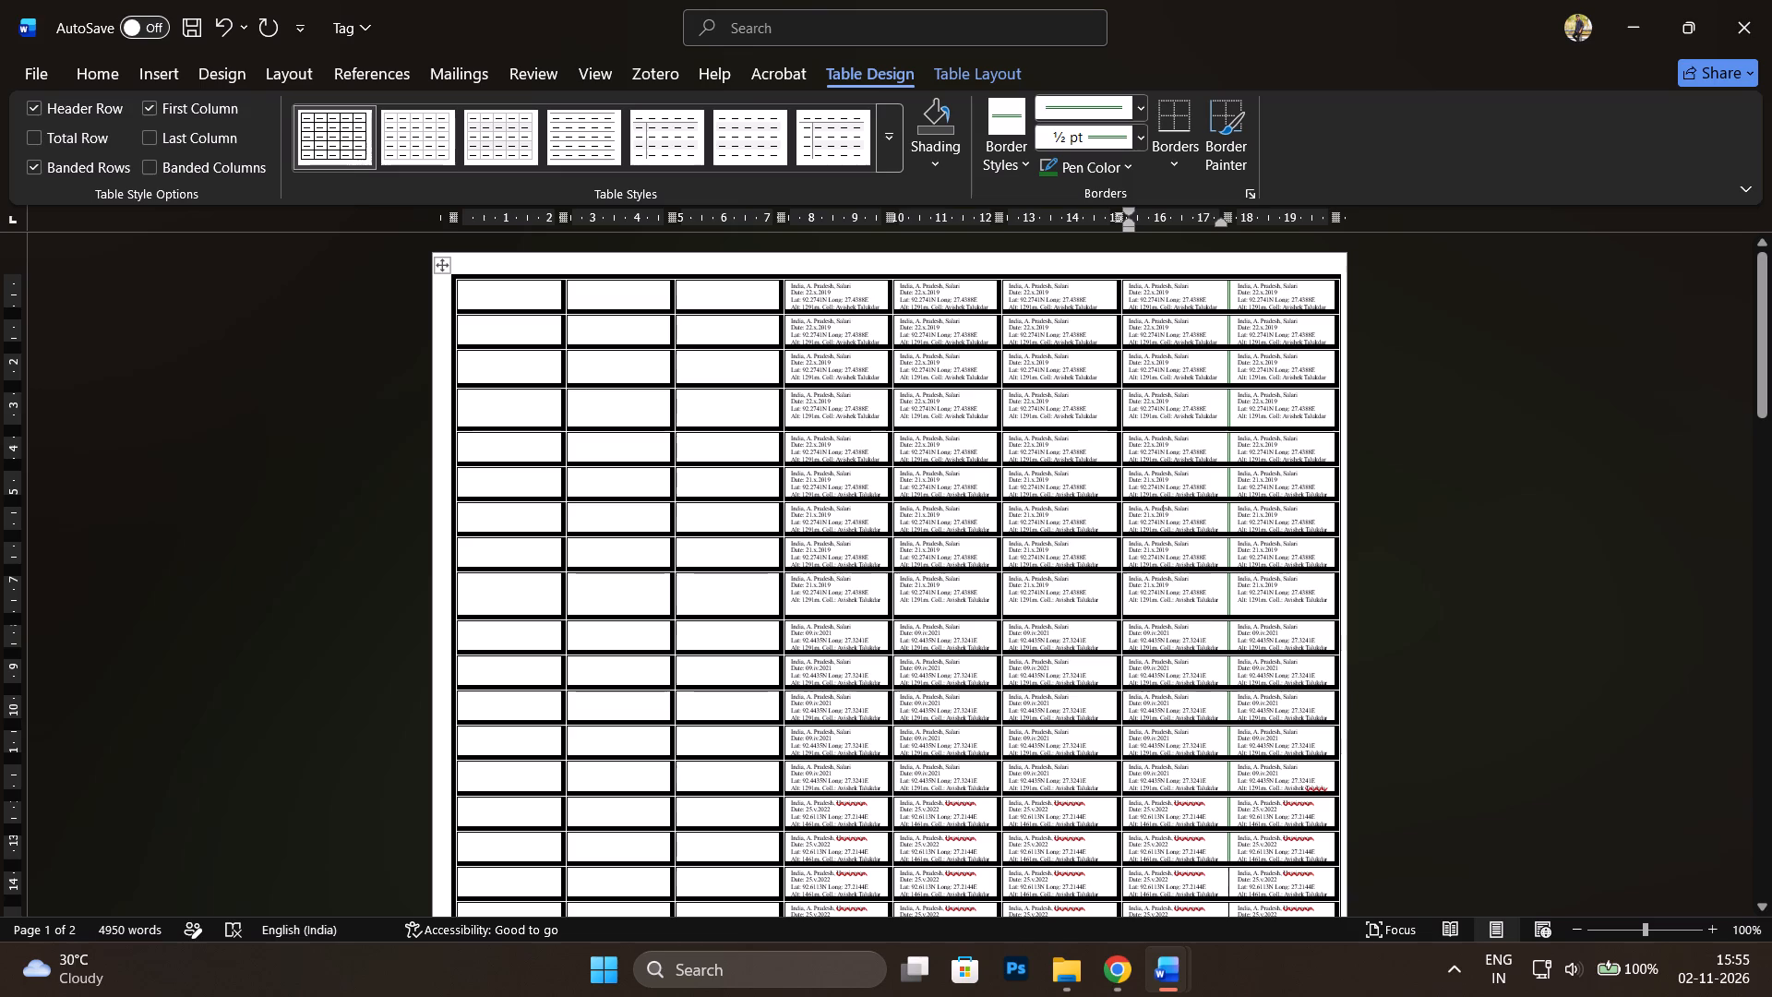
Review the label table's properties, checking the table, row and cell settings, and leave them without making changes.
left_click(1188, 514)
right_click(1188, 514)
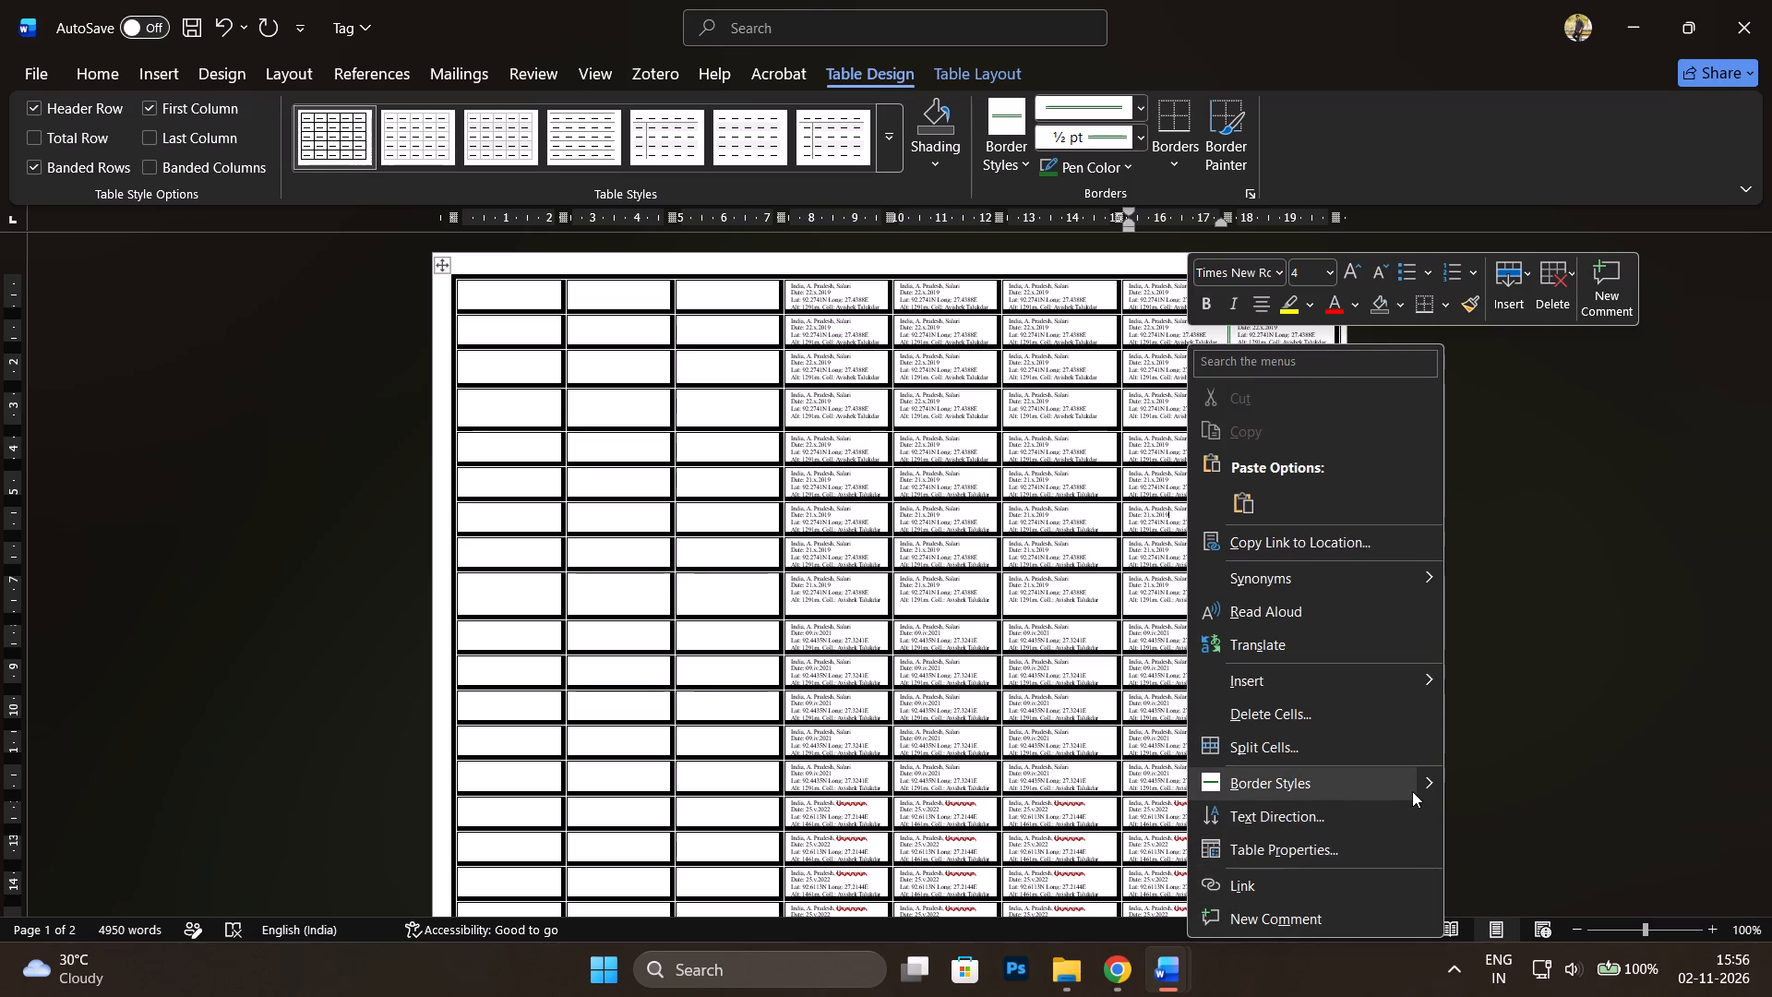
left_click(1310, 855)
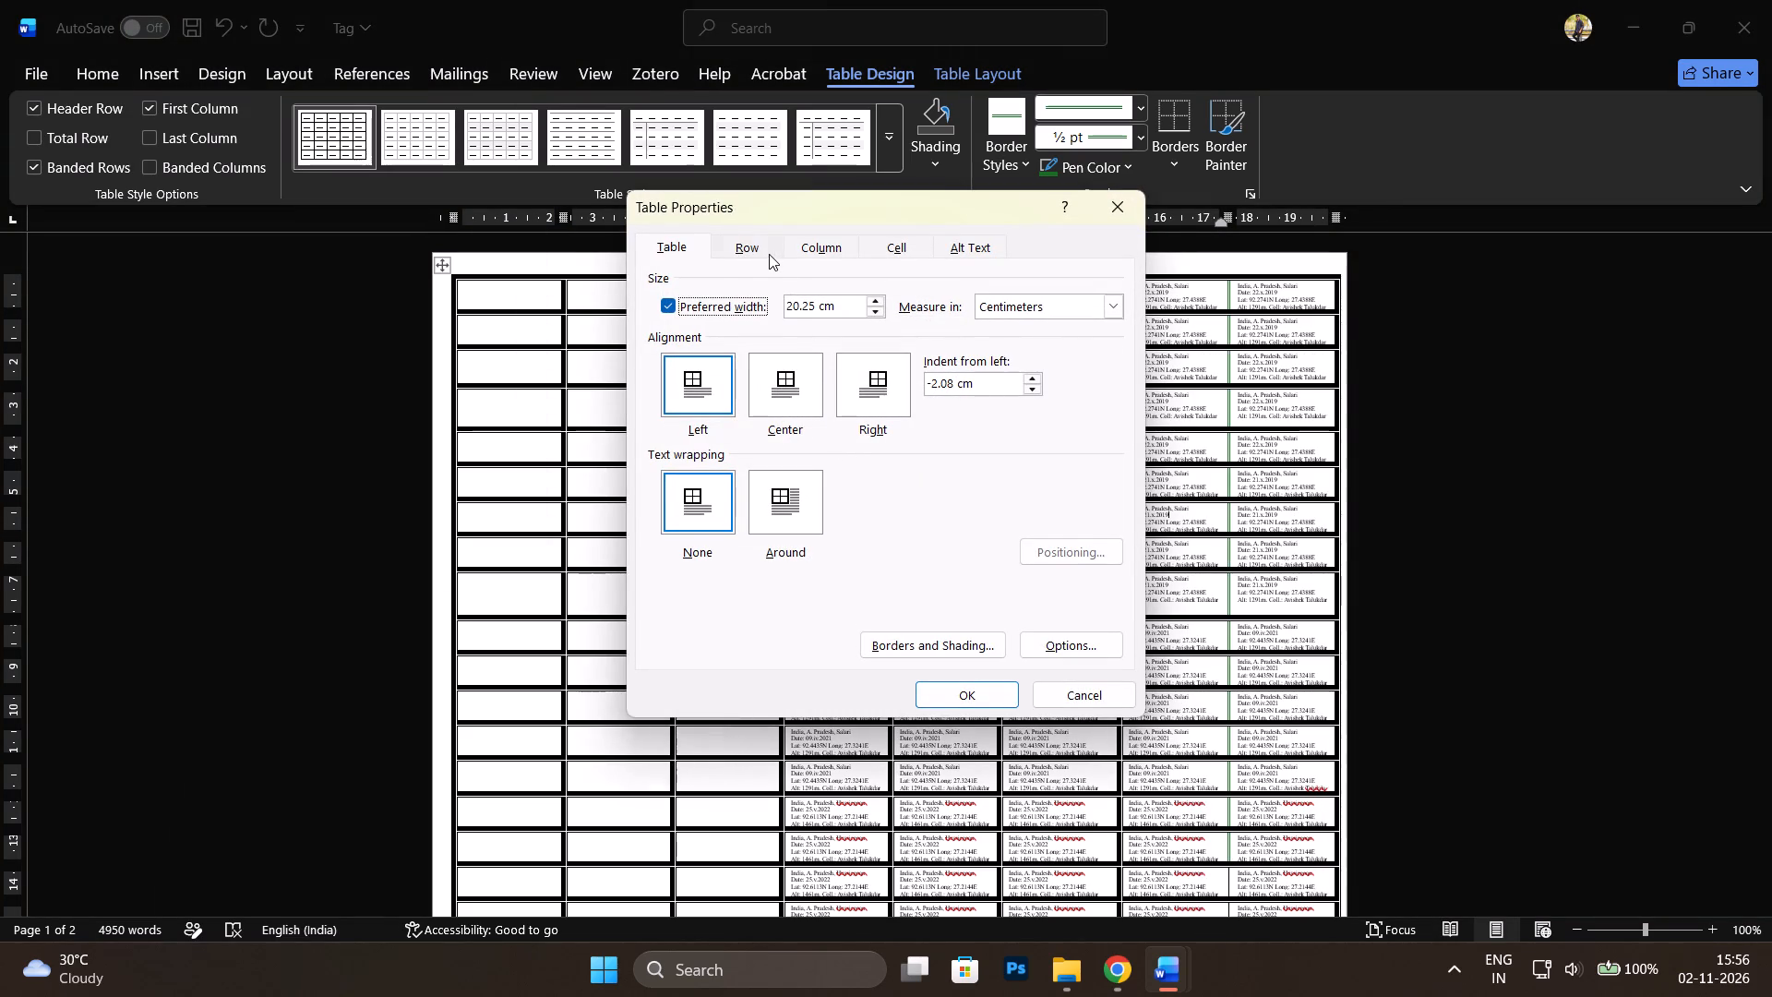
left_click(926, 256)
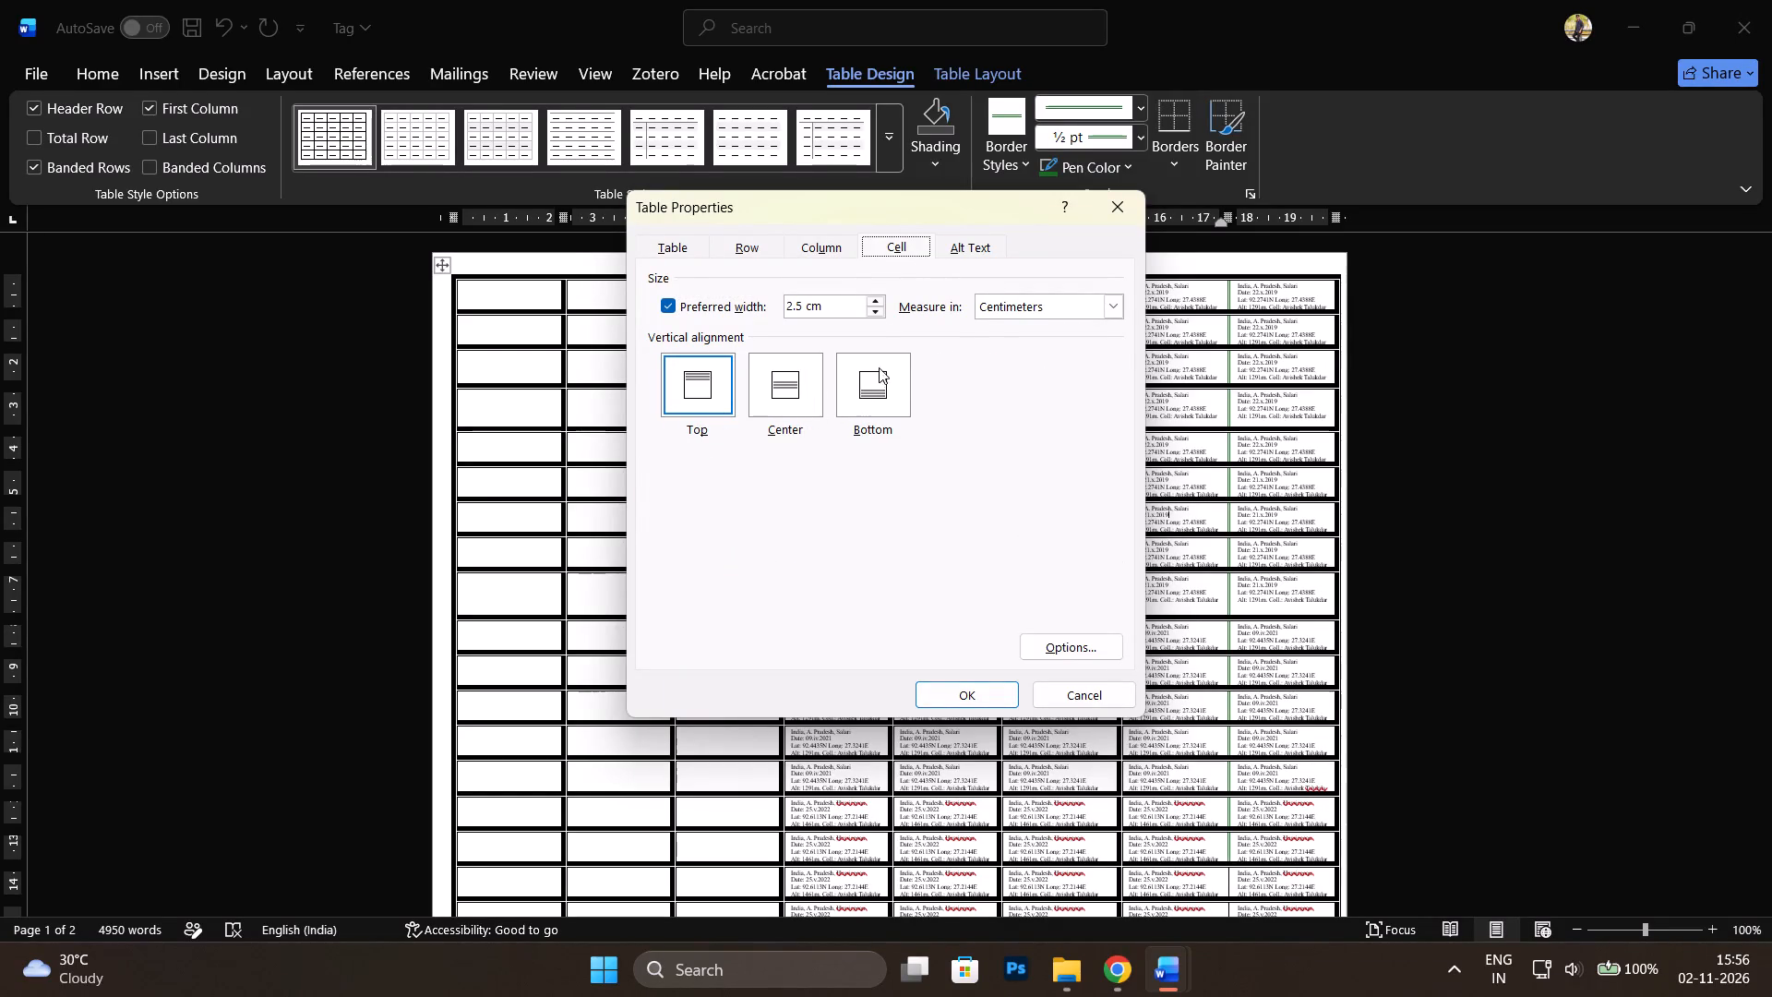
left_click(742, 248)
left_click(662, 248)
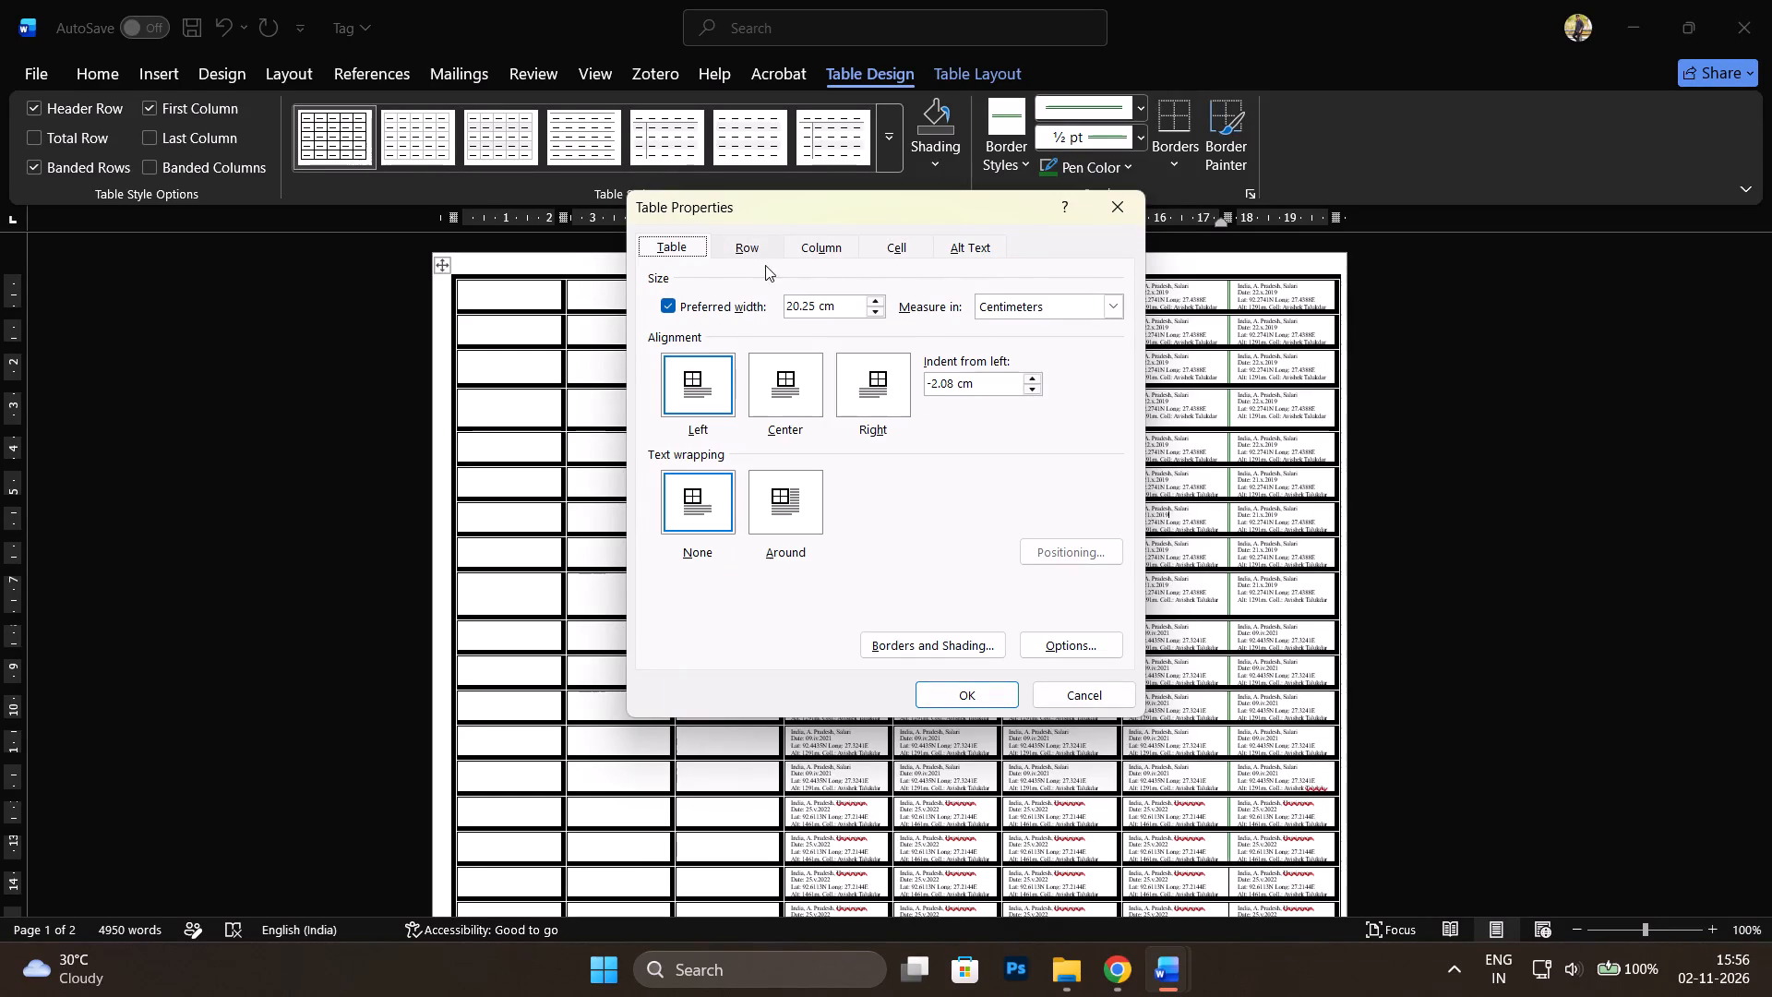
left_click(1119, 212)
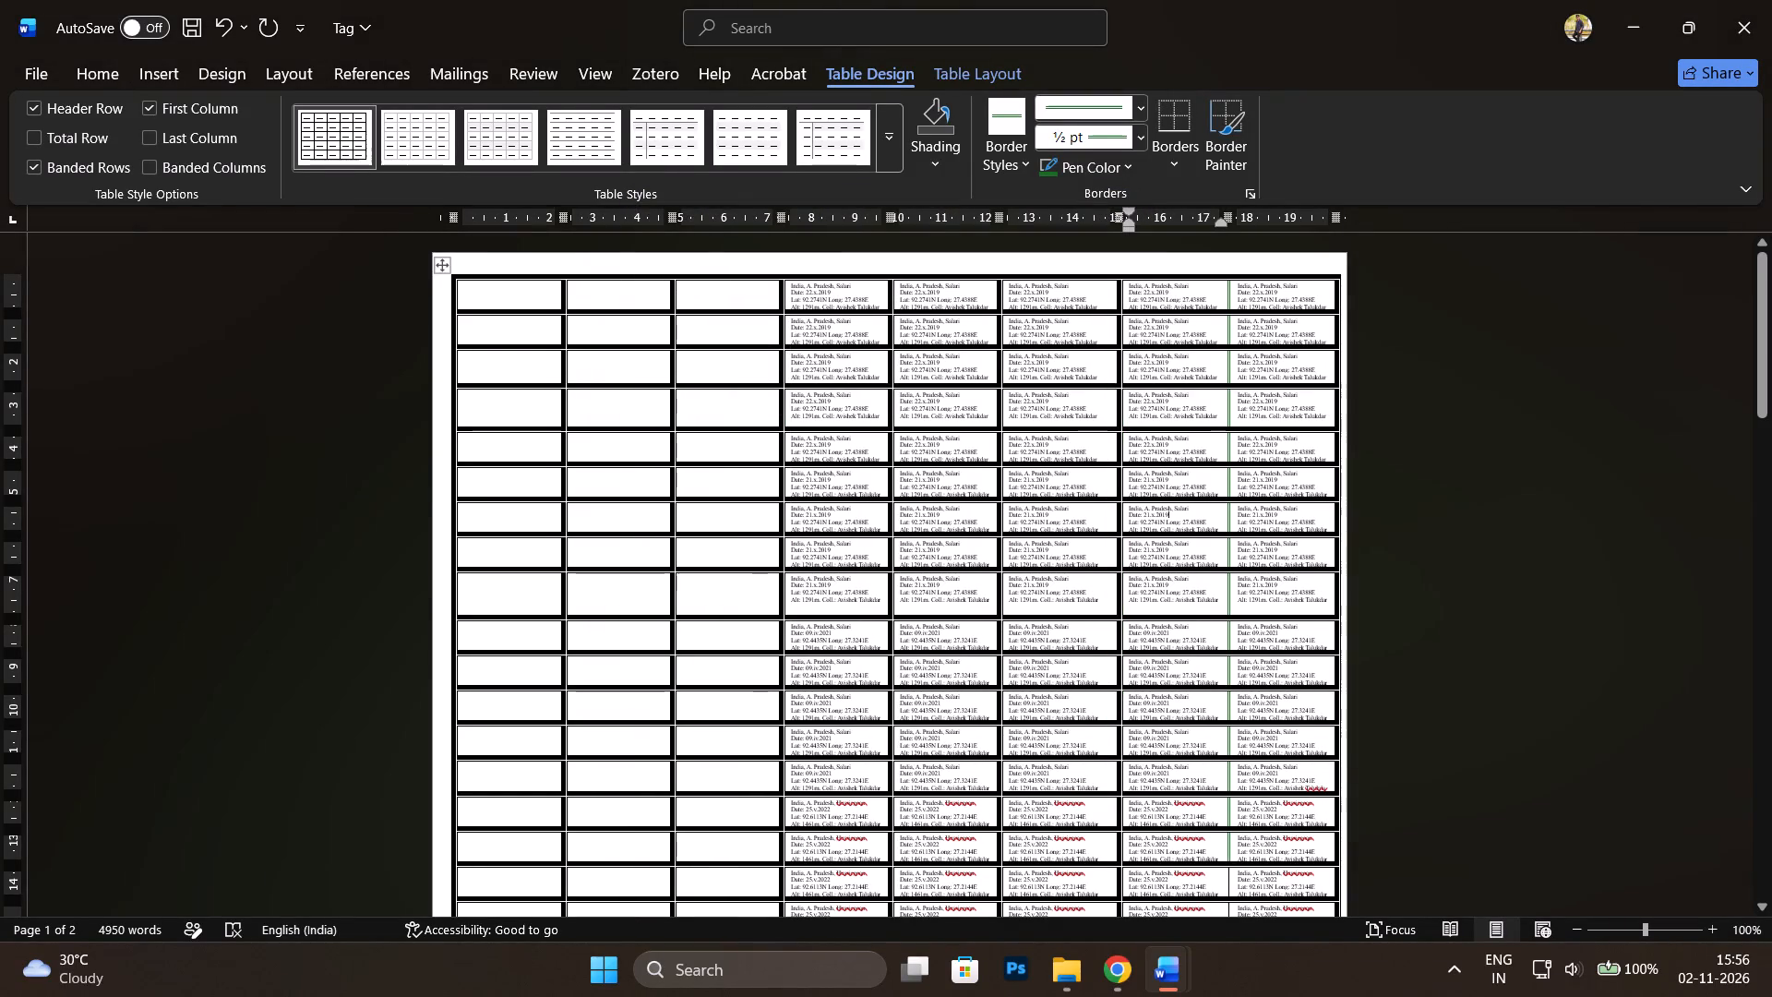
Save the Tag document and minimise it to return to the location details document.
key("ctrl+s")
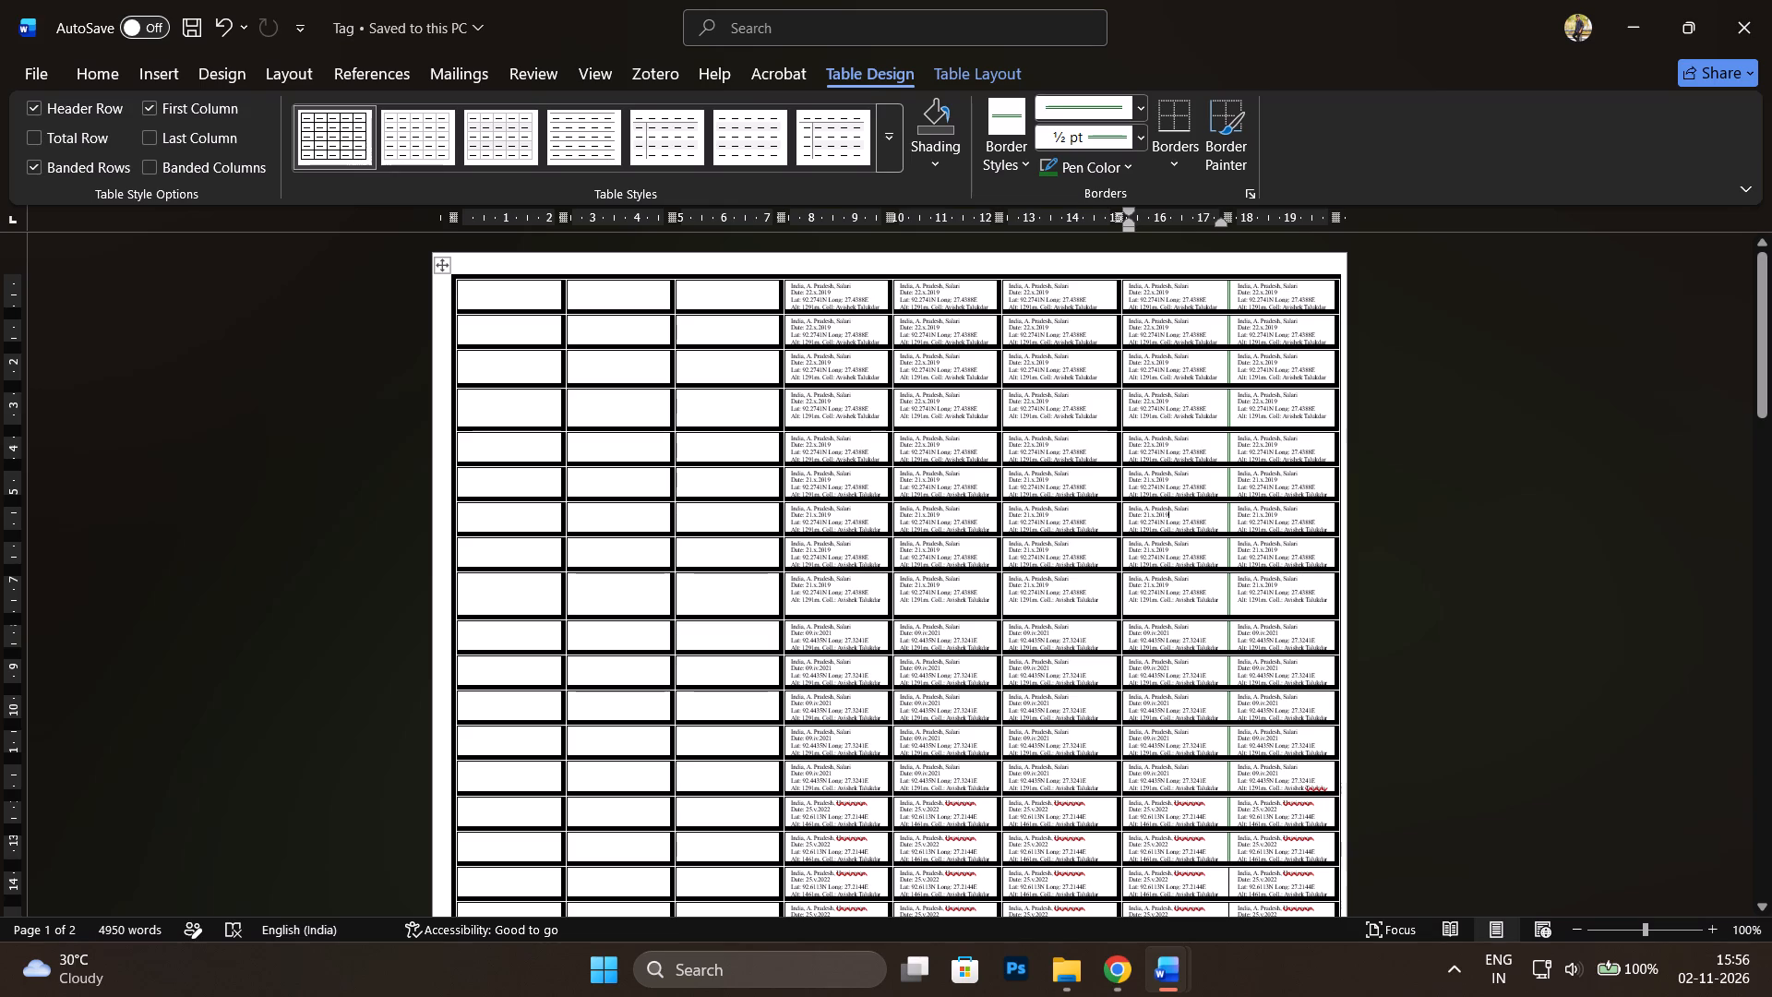
left_click(1630, 21)
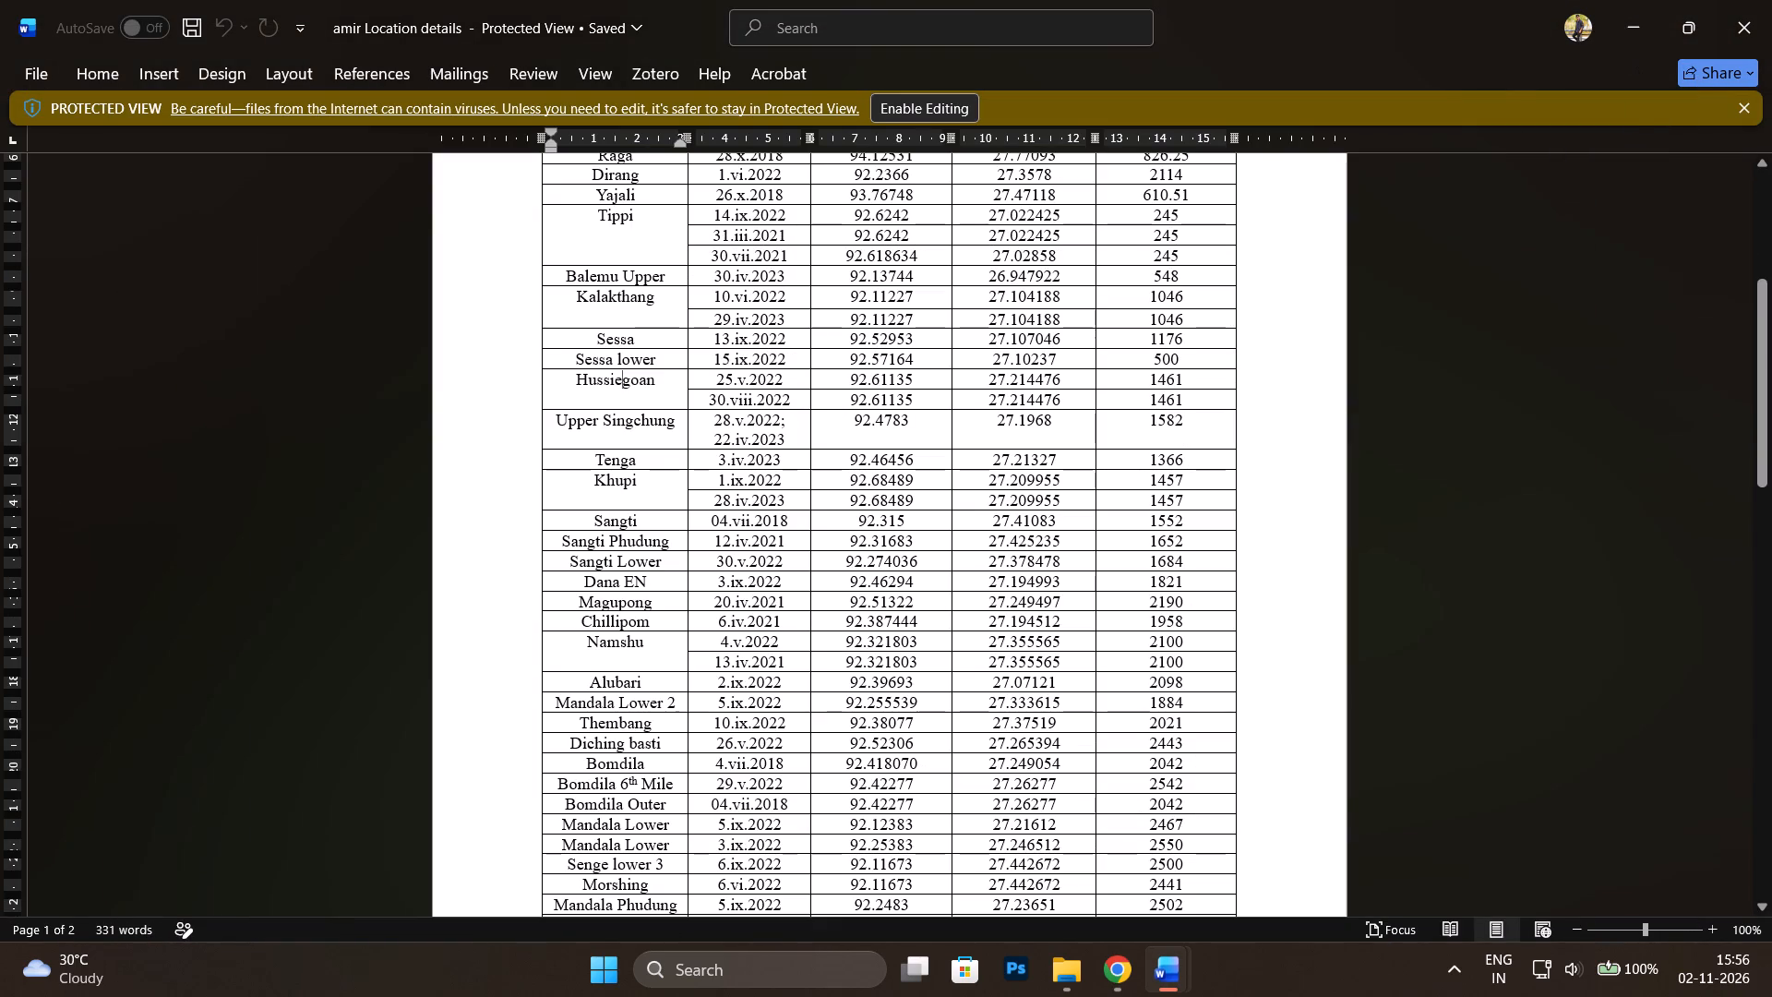